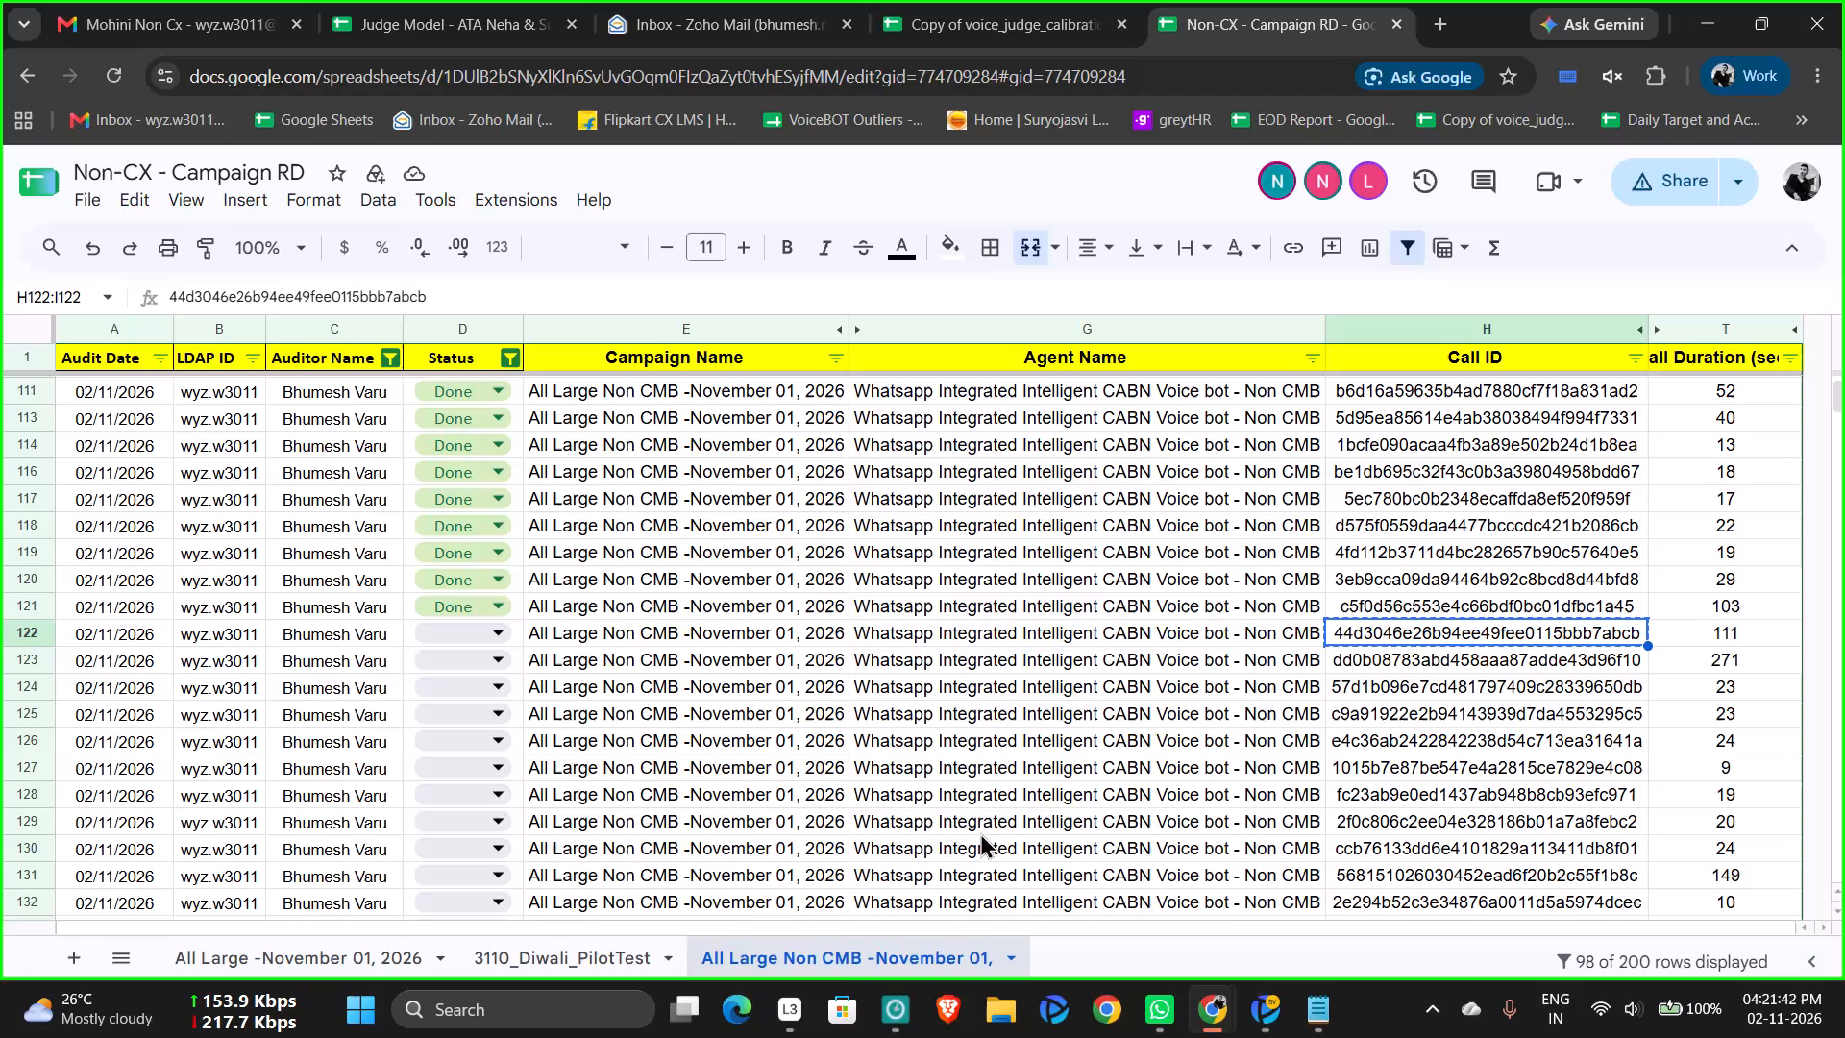
Open the 3110_Diwali_PilotTest sheet and review the audit status of its call rows.
left_click(575, 961)
scroll(774, 664, "down", 1)
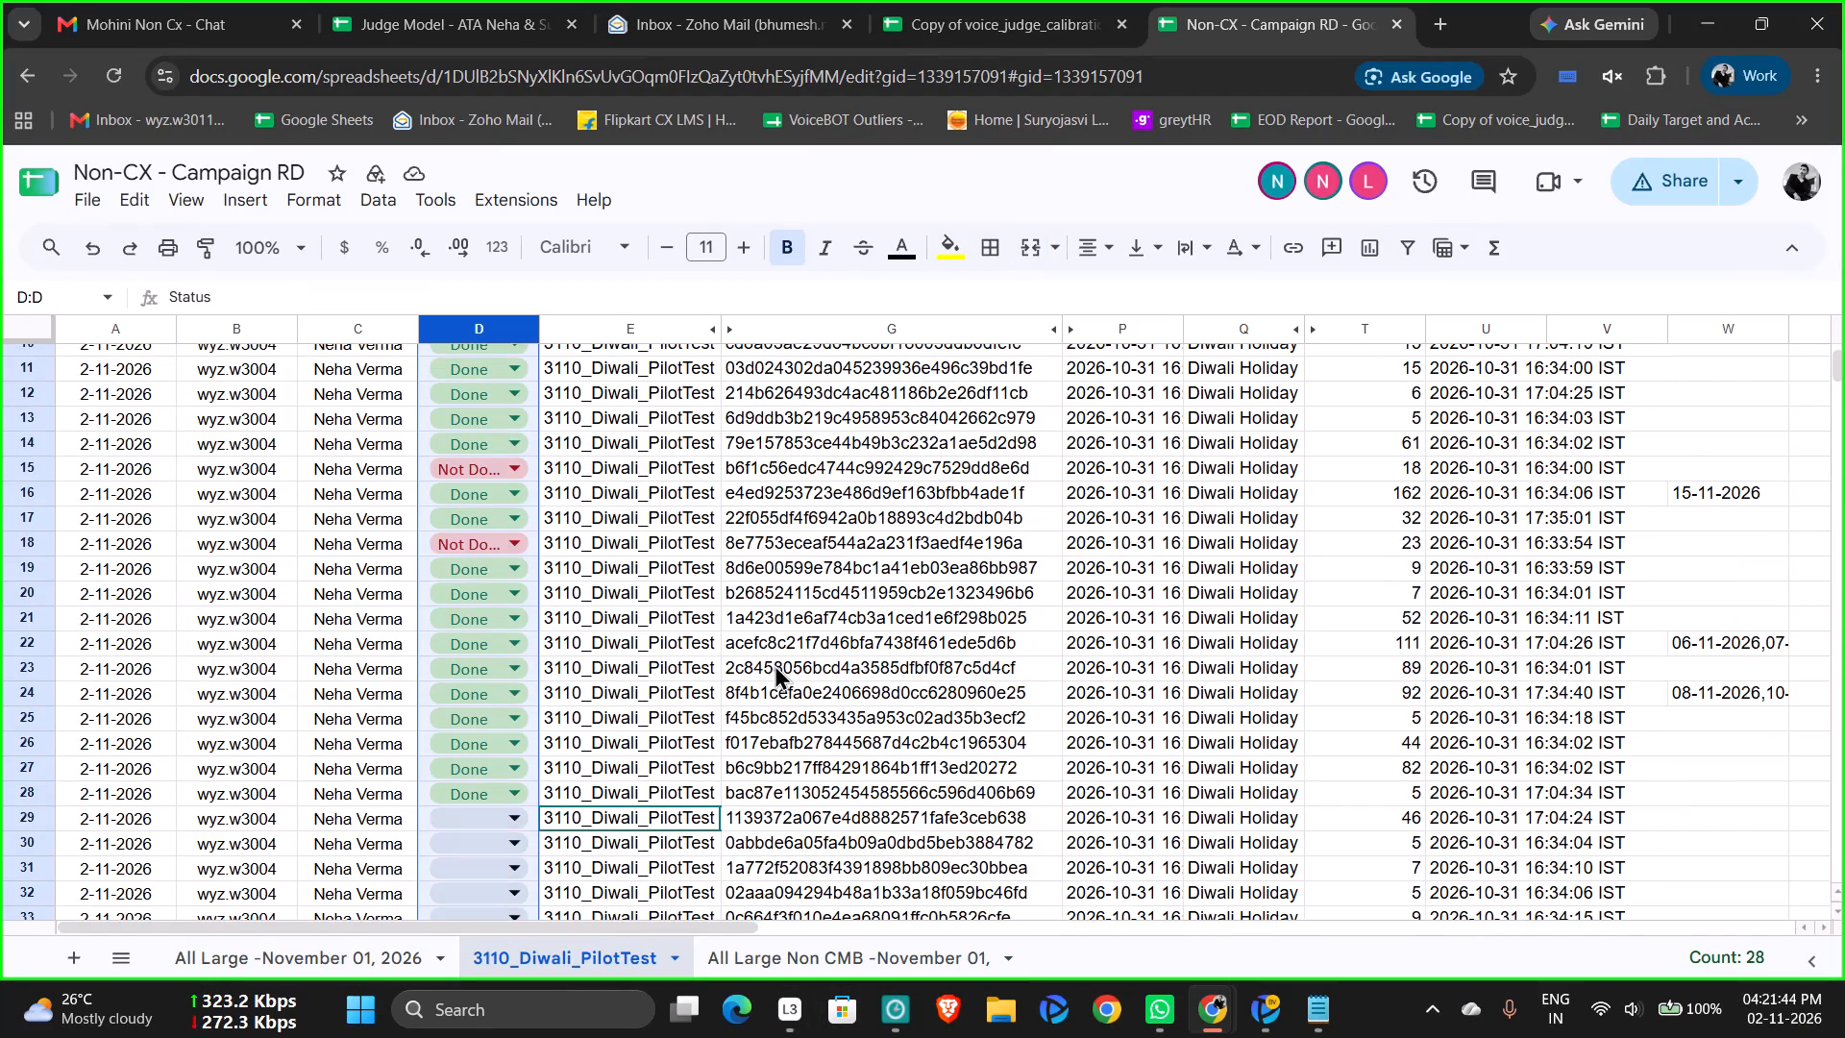
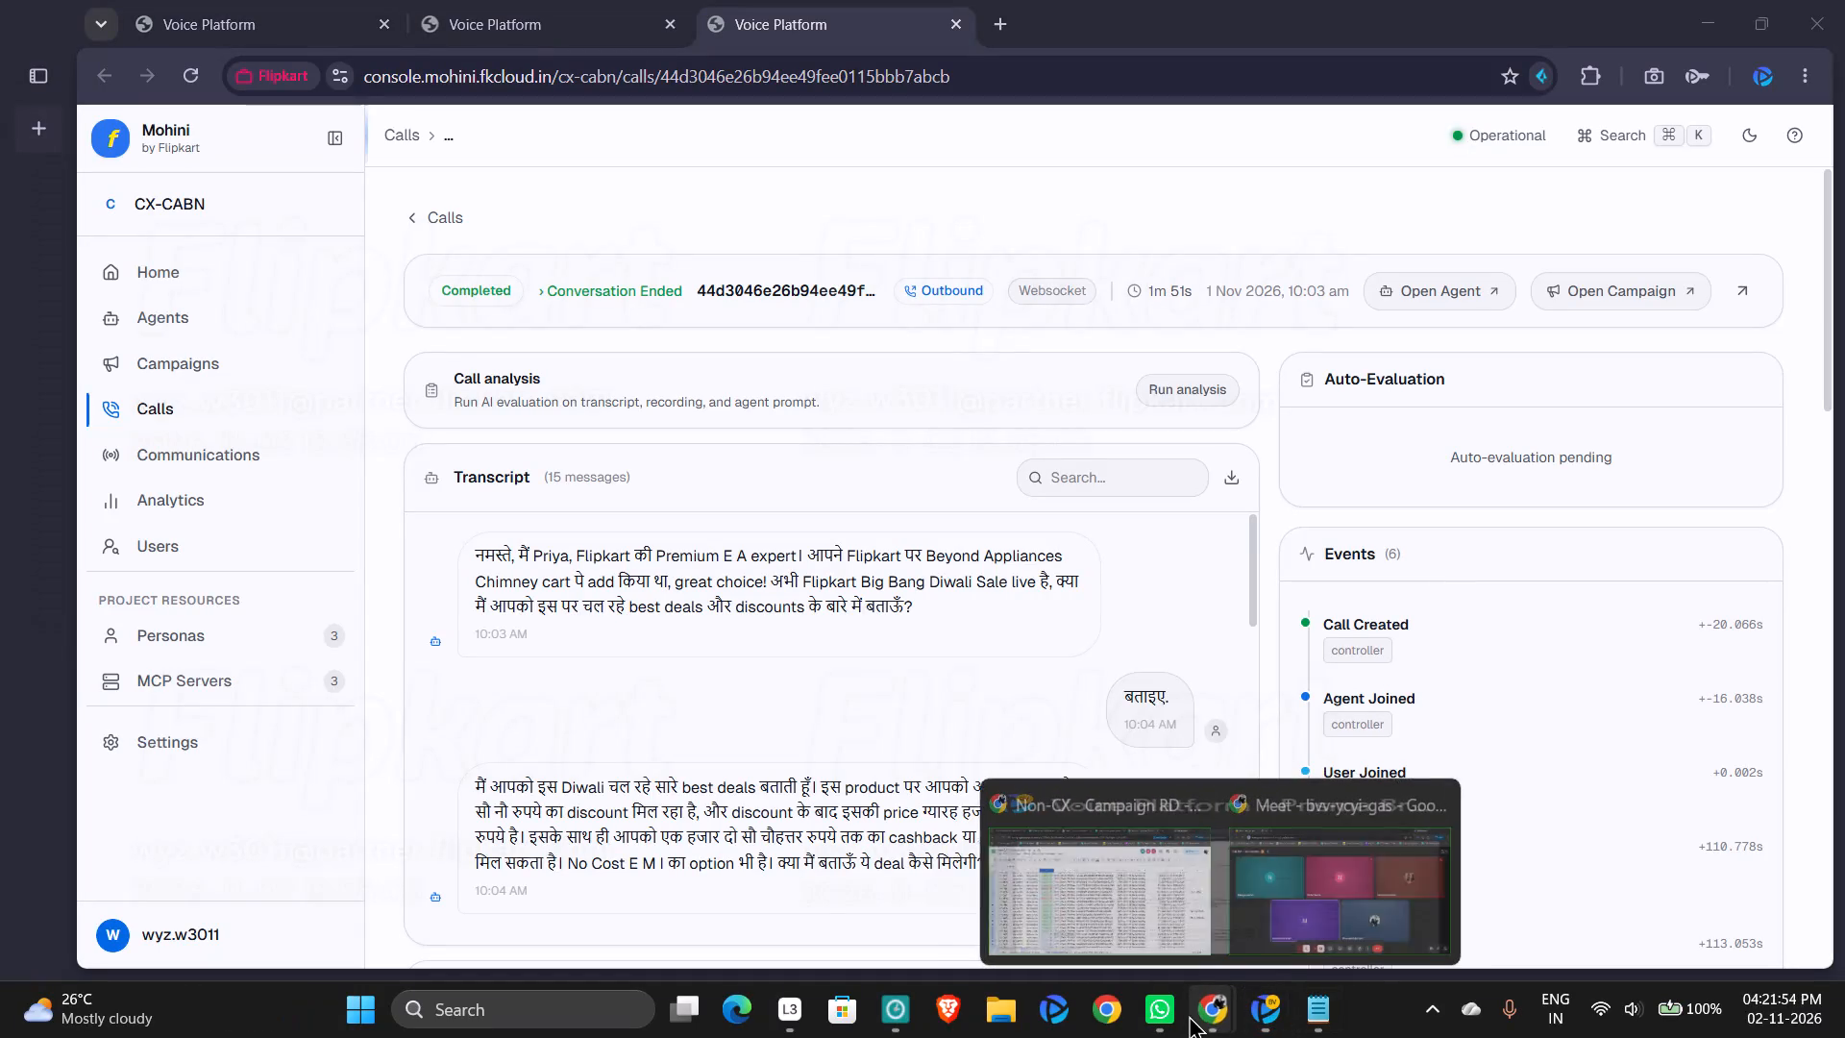
left_click(1242, 999)
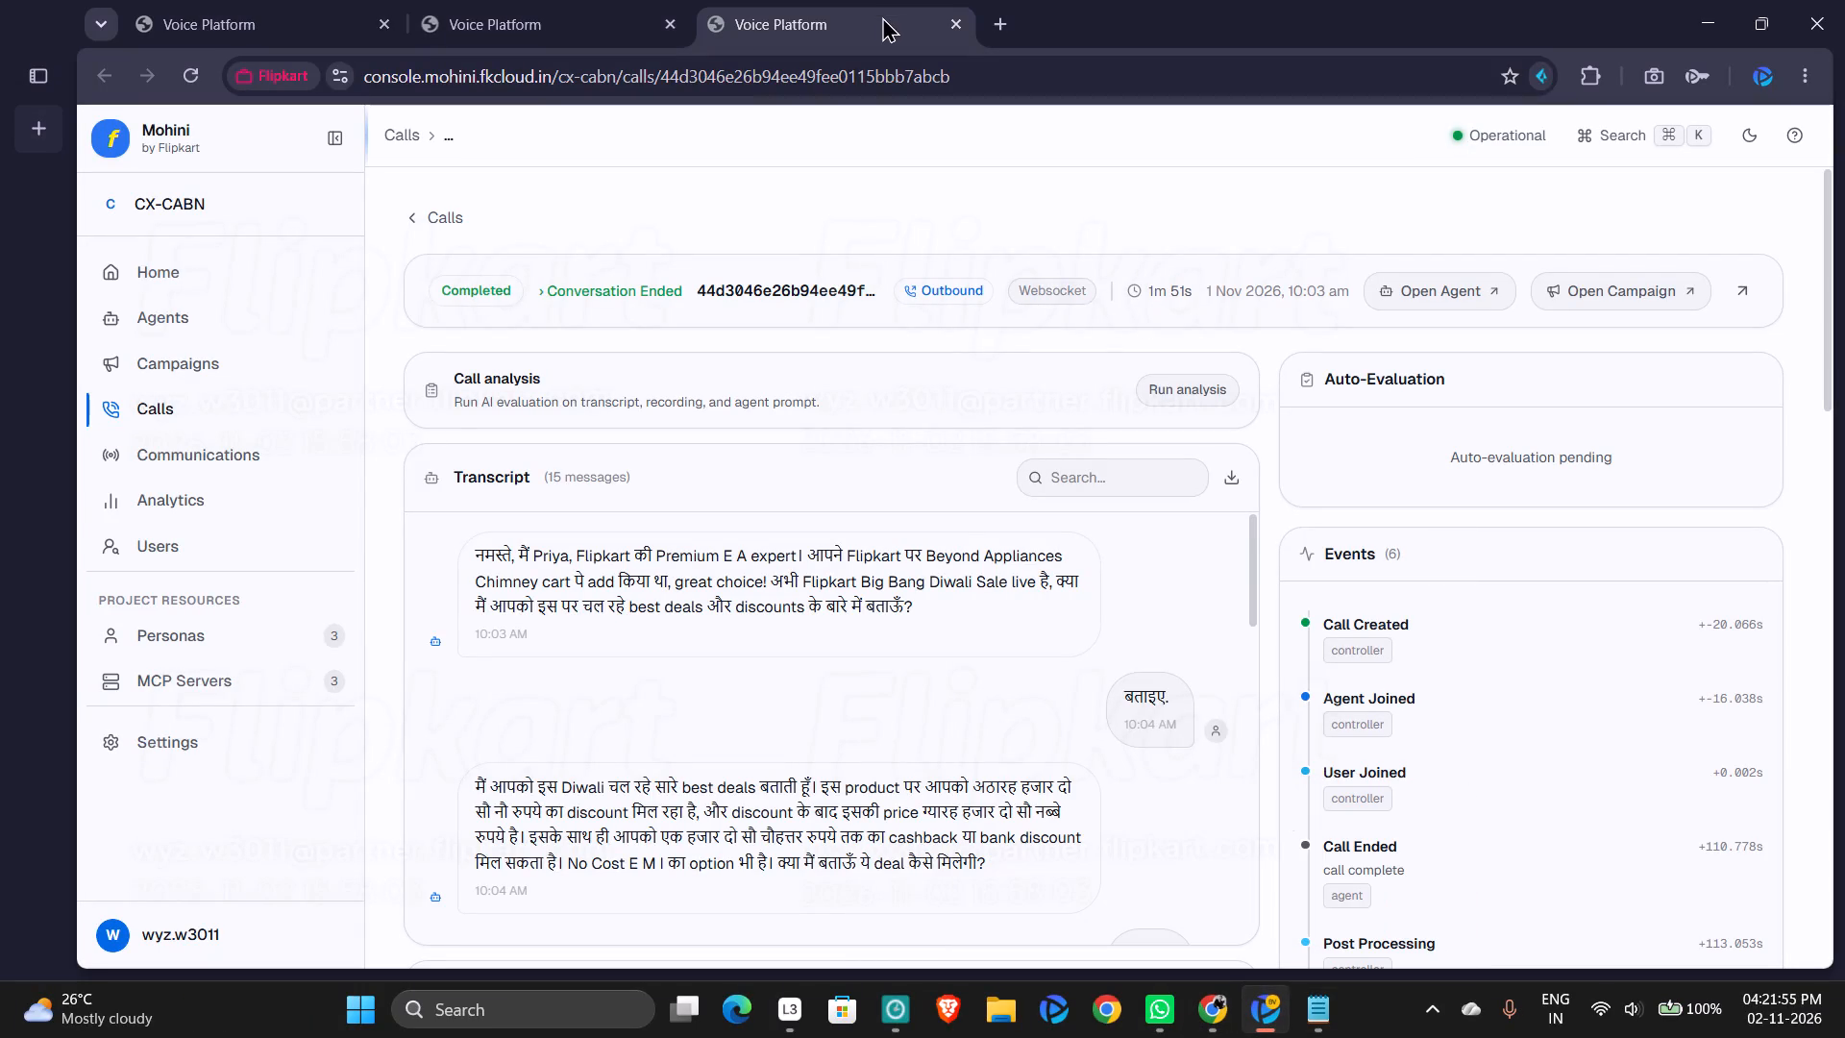
left_click(599, 26)
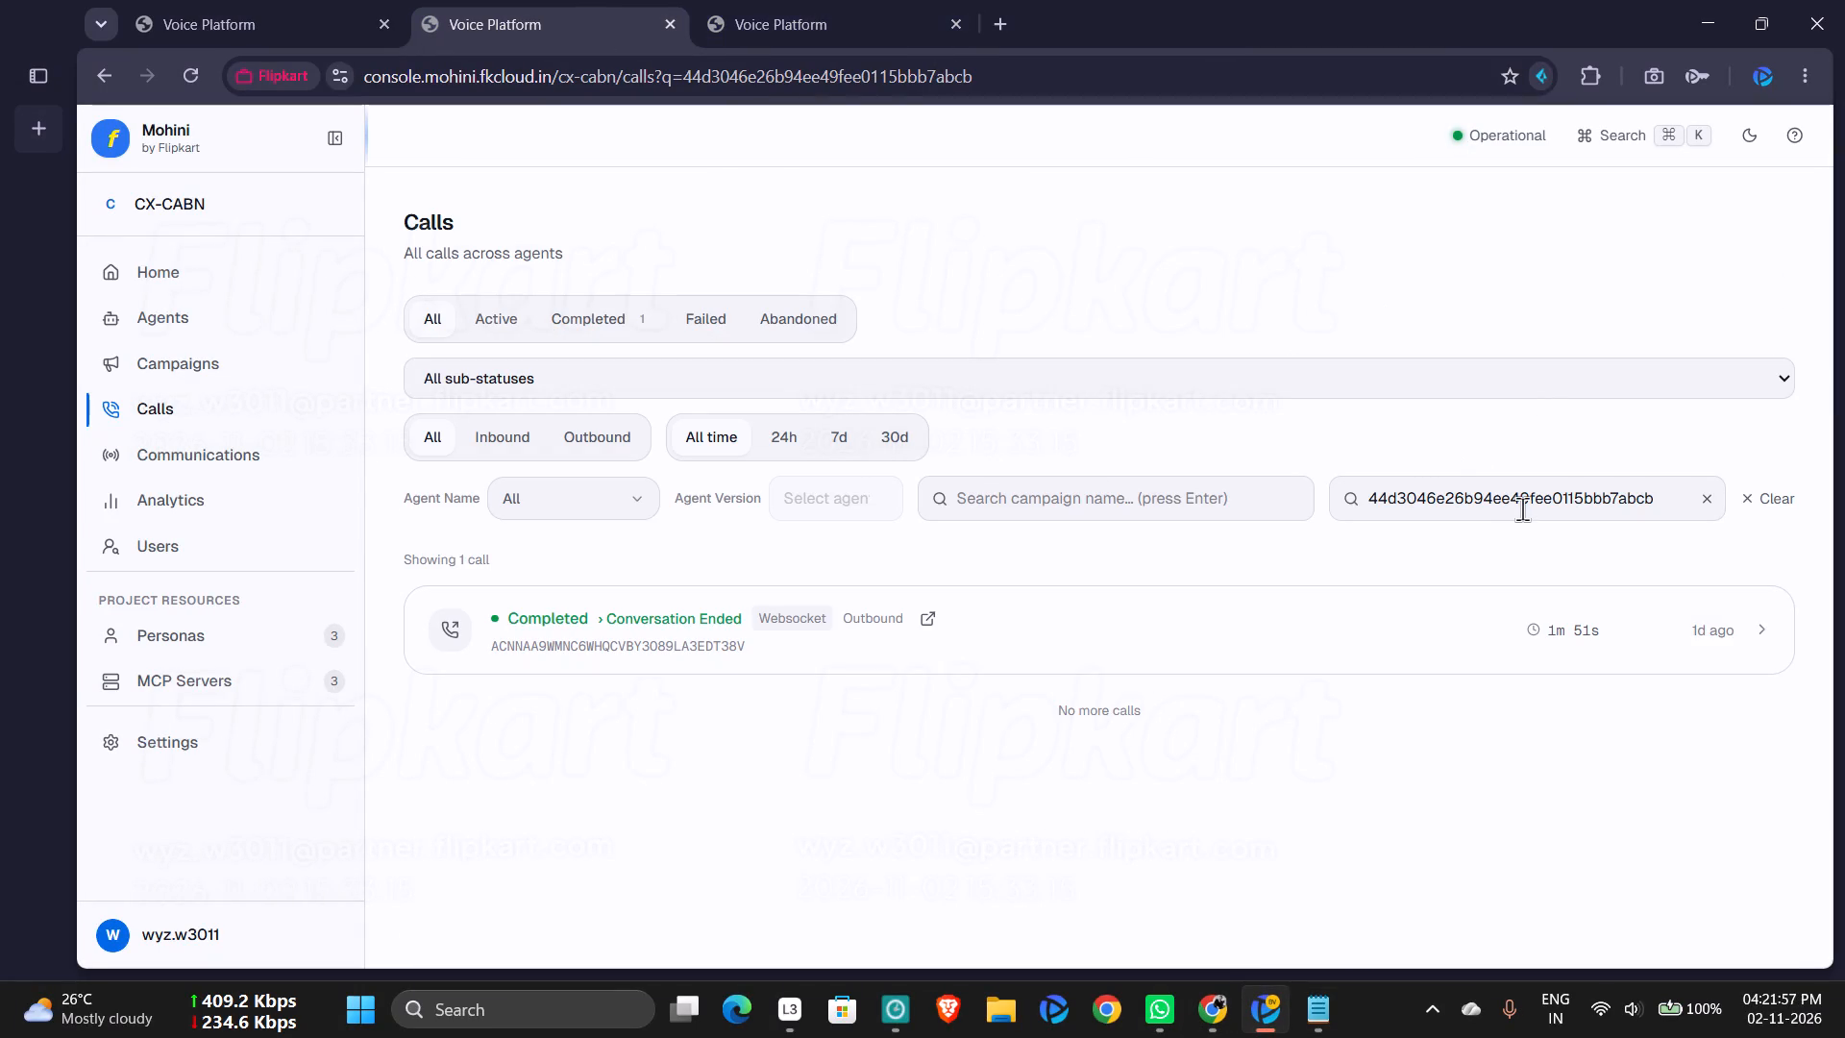
left_click(962, 34)
double_click(1471, 485)
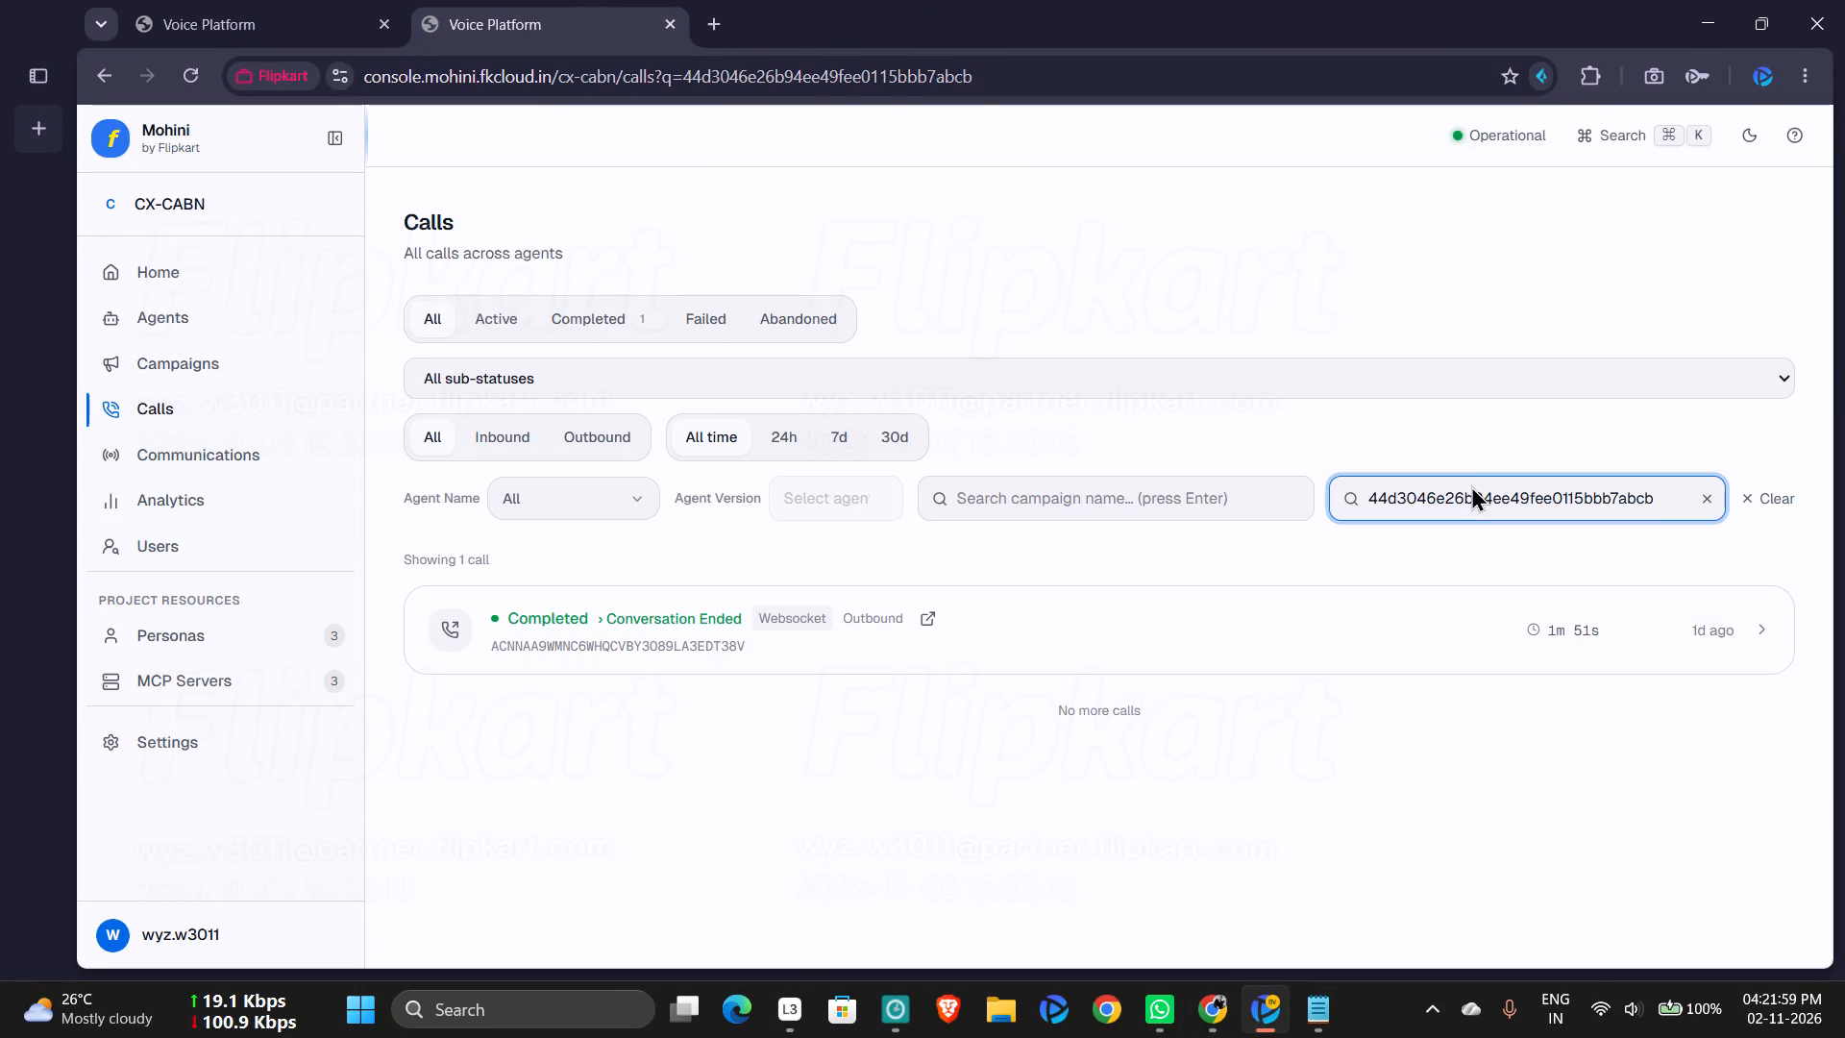
key("ctrl+v")
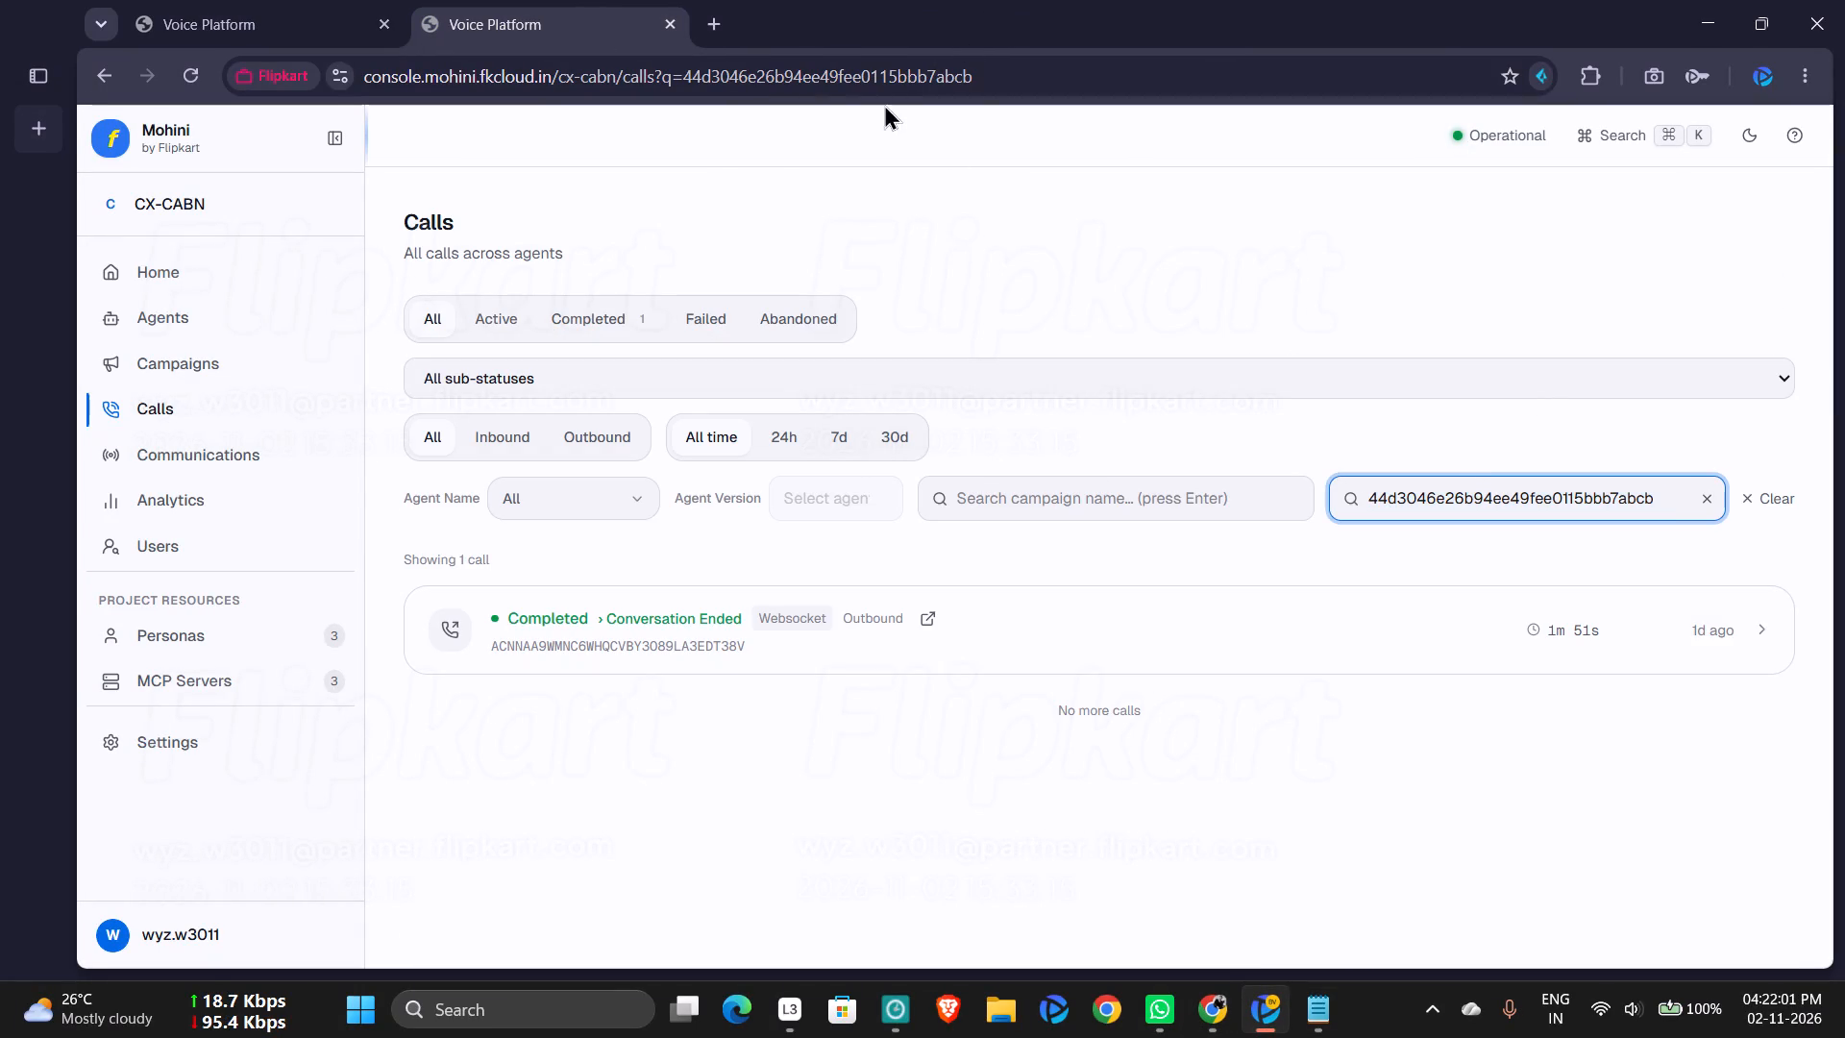
Open AuditXpert in a new browser tab and start a blank audit form for the Judge Model process.
left_click(719, 2)
left_click(527, 130)
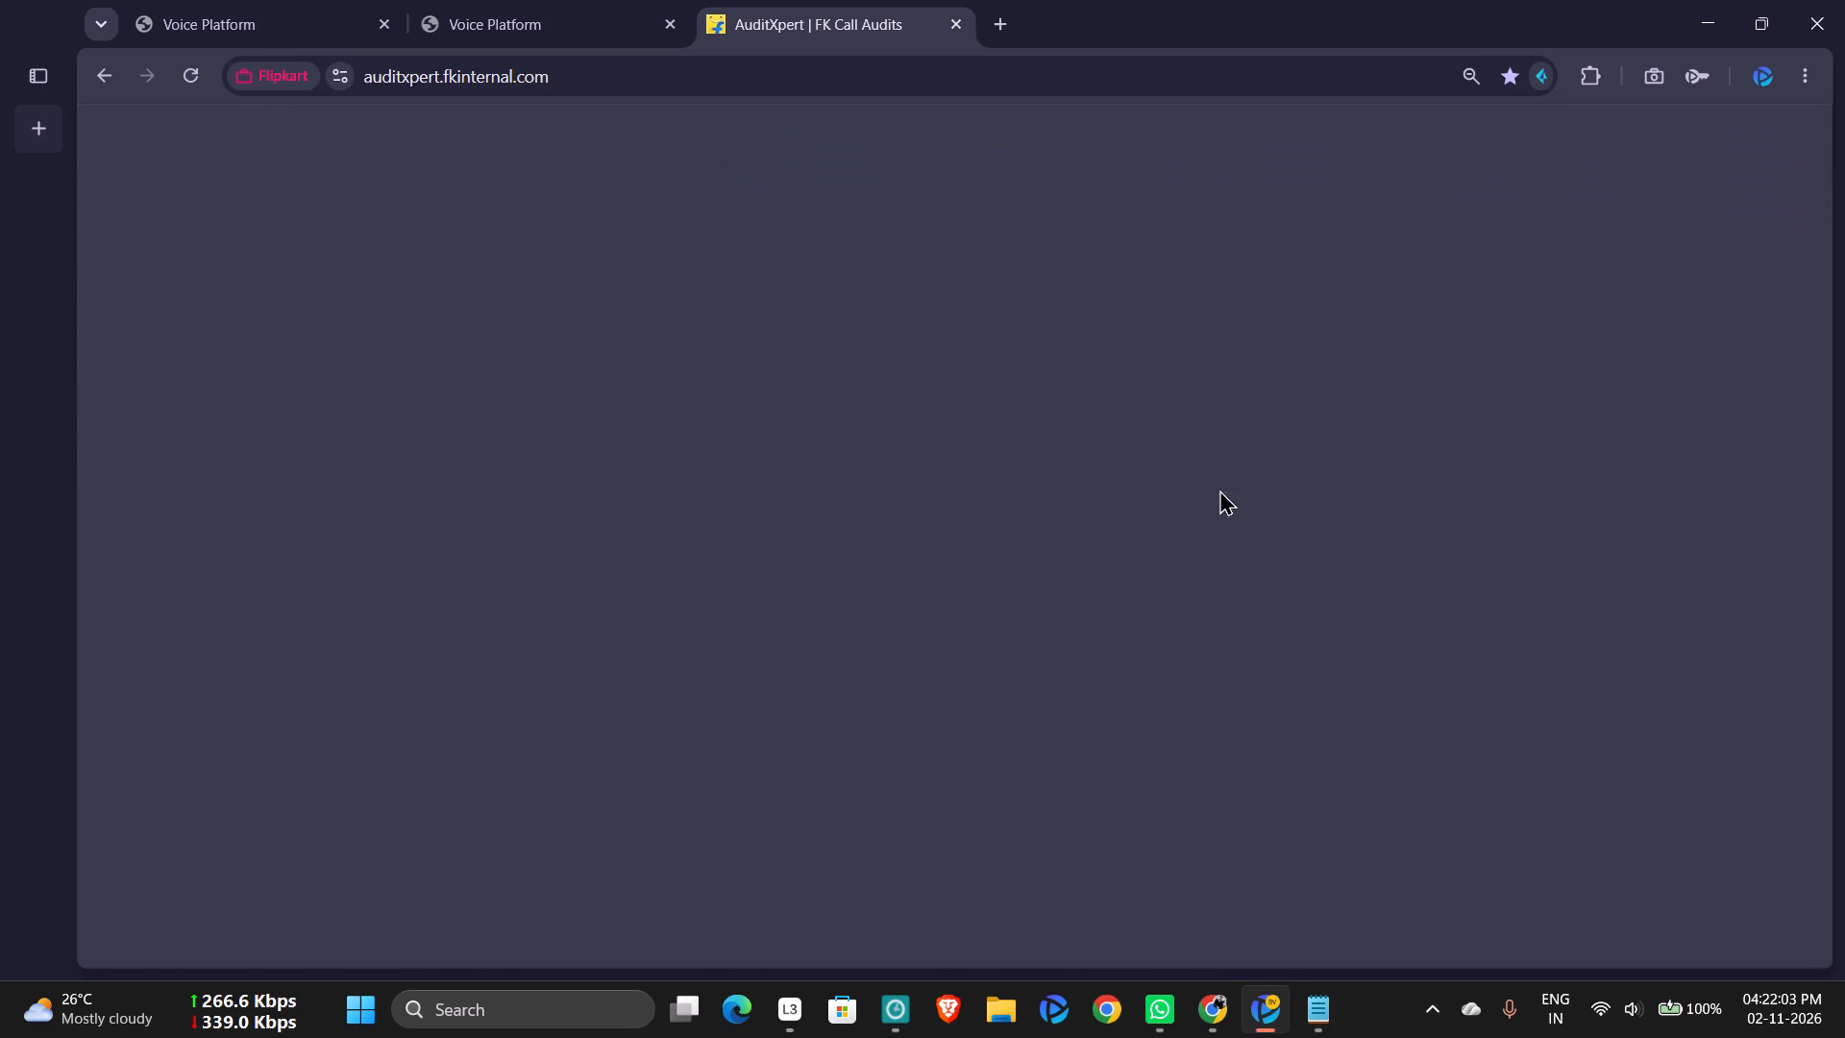
left_click(204, 256)
left_click(215, 432)
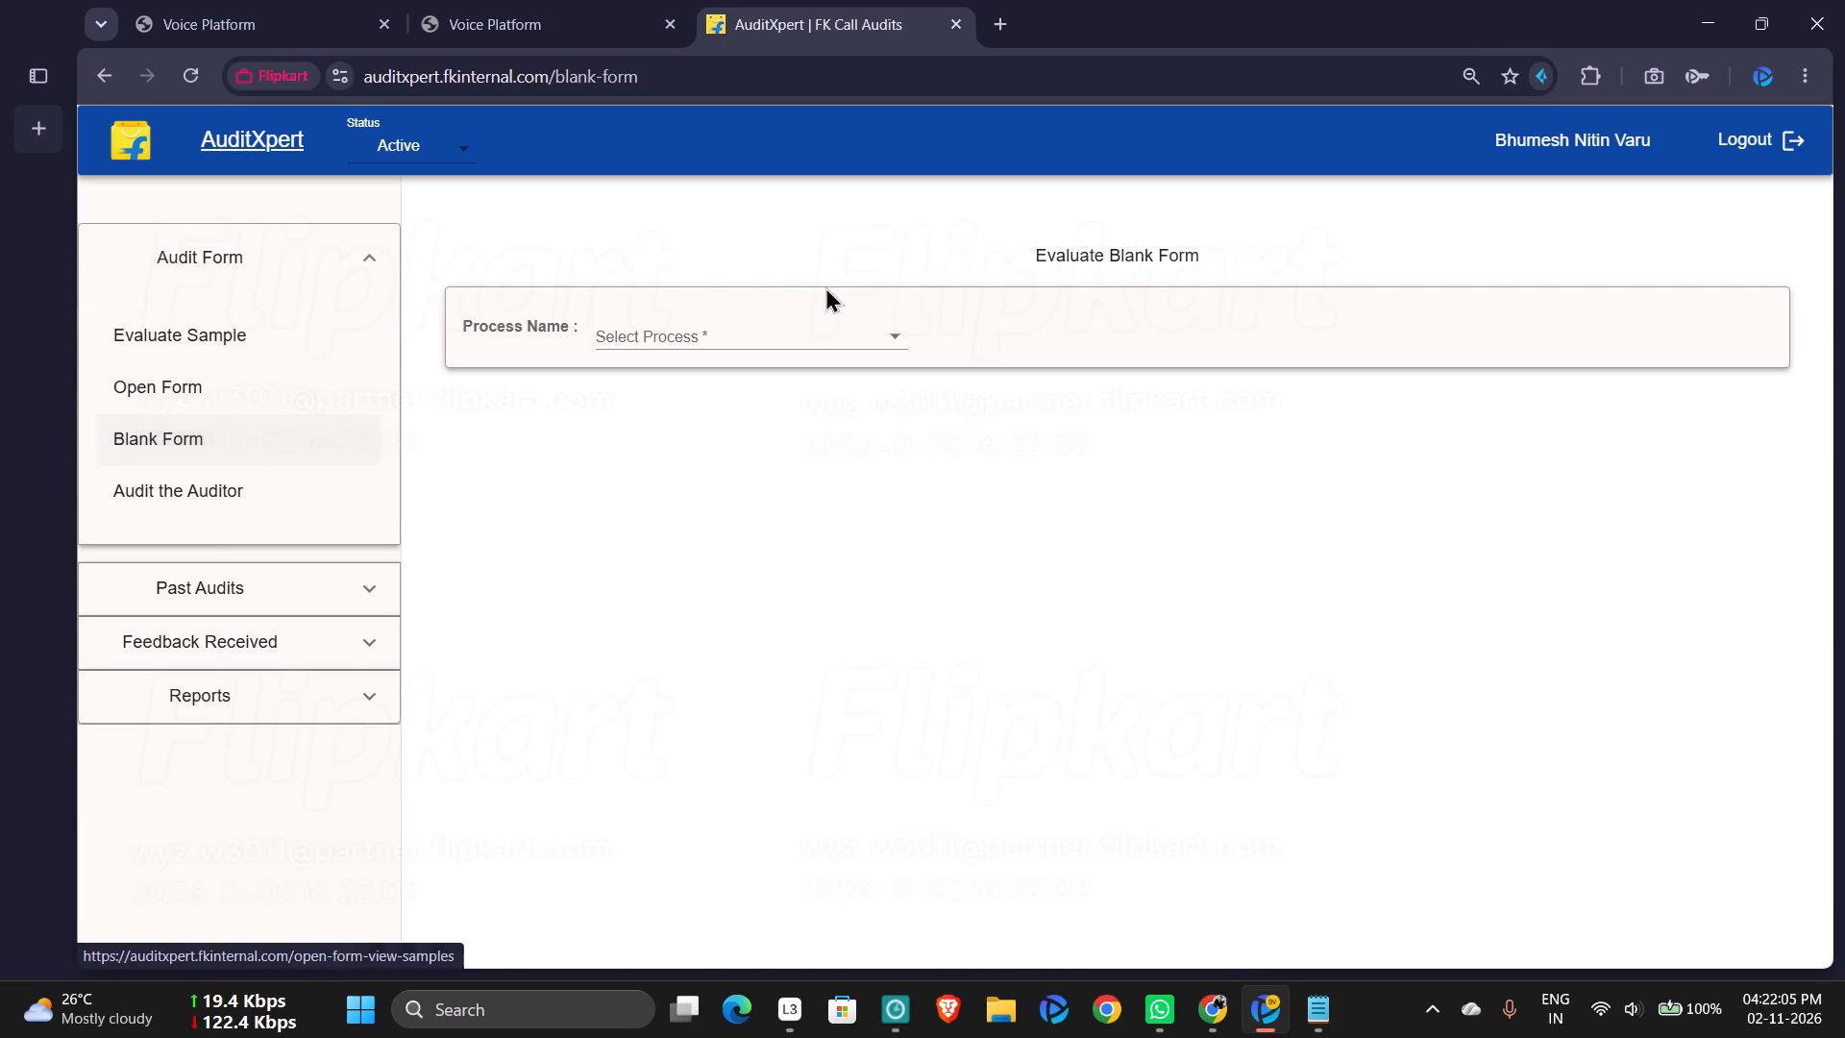
left_click(825, 286)
left_click(825, 314)
left_click(824, 339)
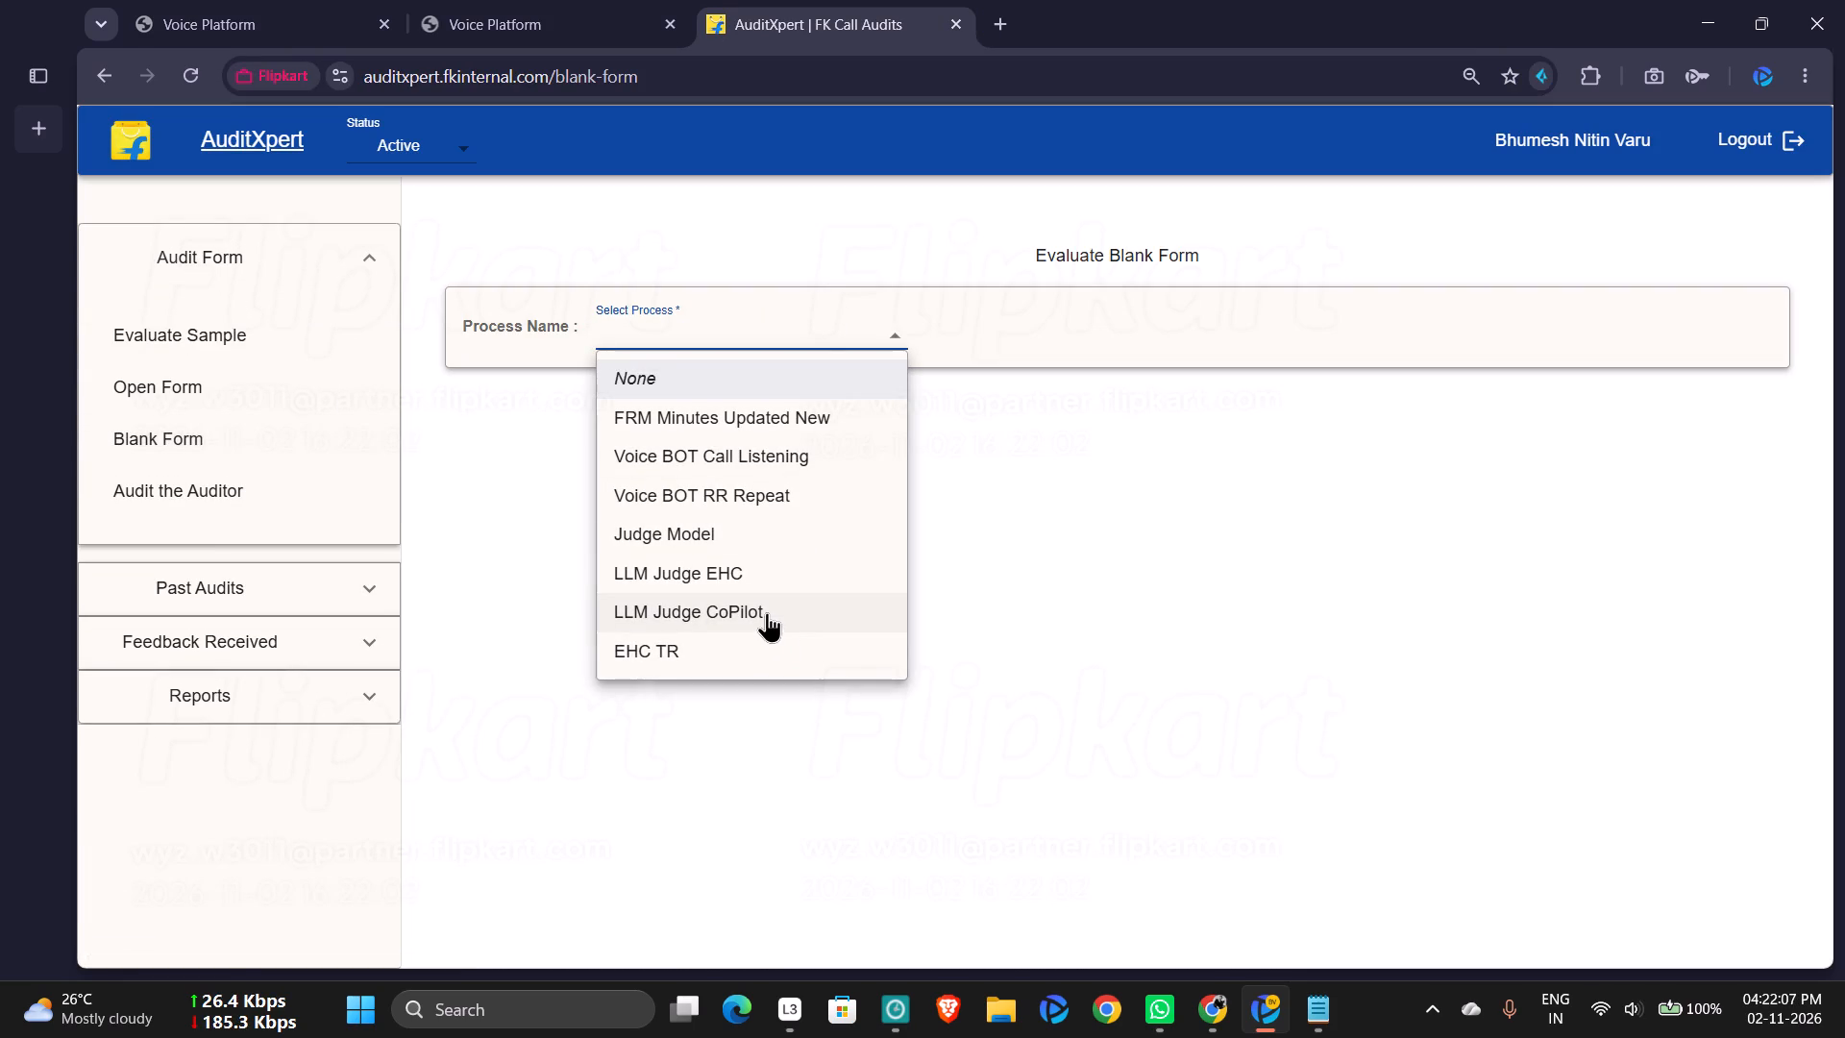
left_click(755, 535)
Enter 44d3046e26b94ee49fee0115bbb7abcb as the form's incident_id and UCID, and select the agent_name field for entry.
left_click(1656, 549)
key("ctrl+v")
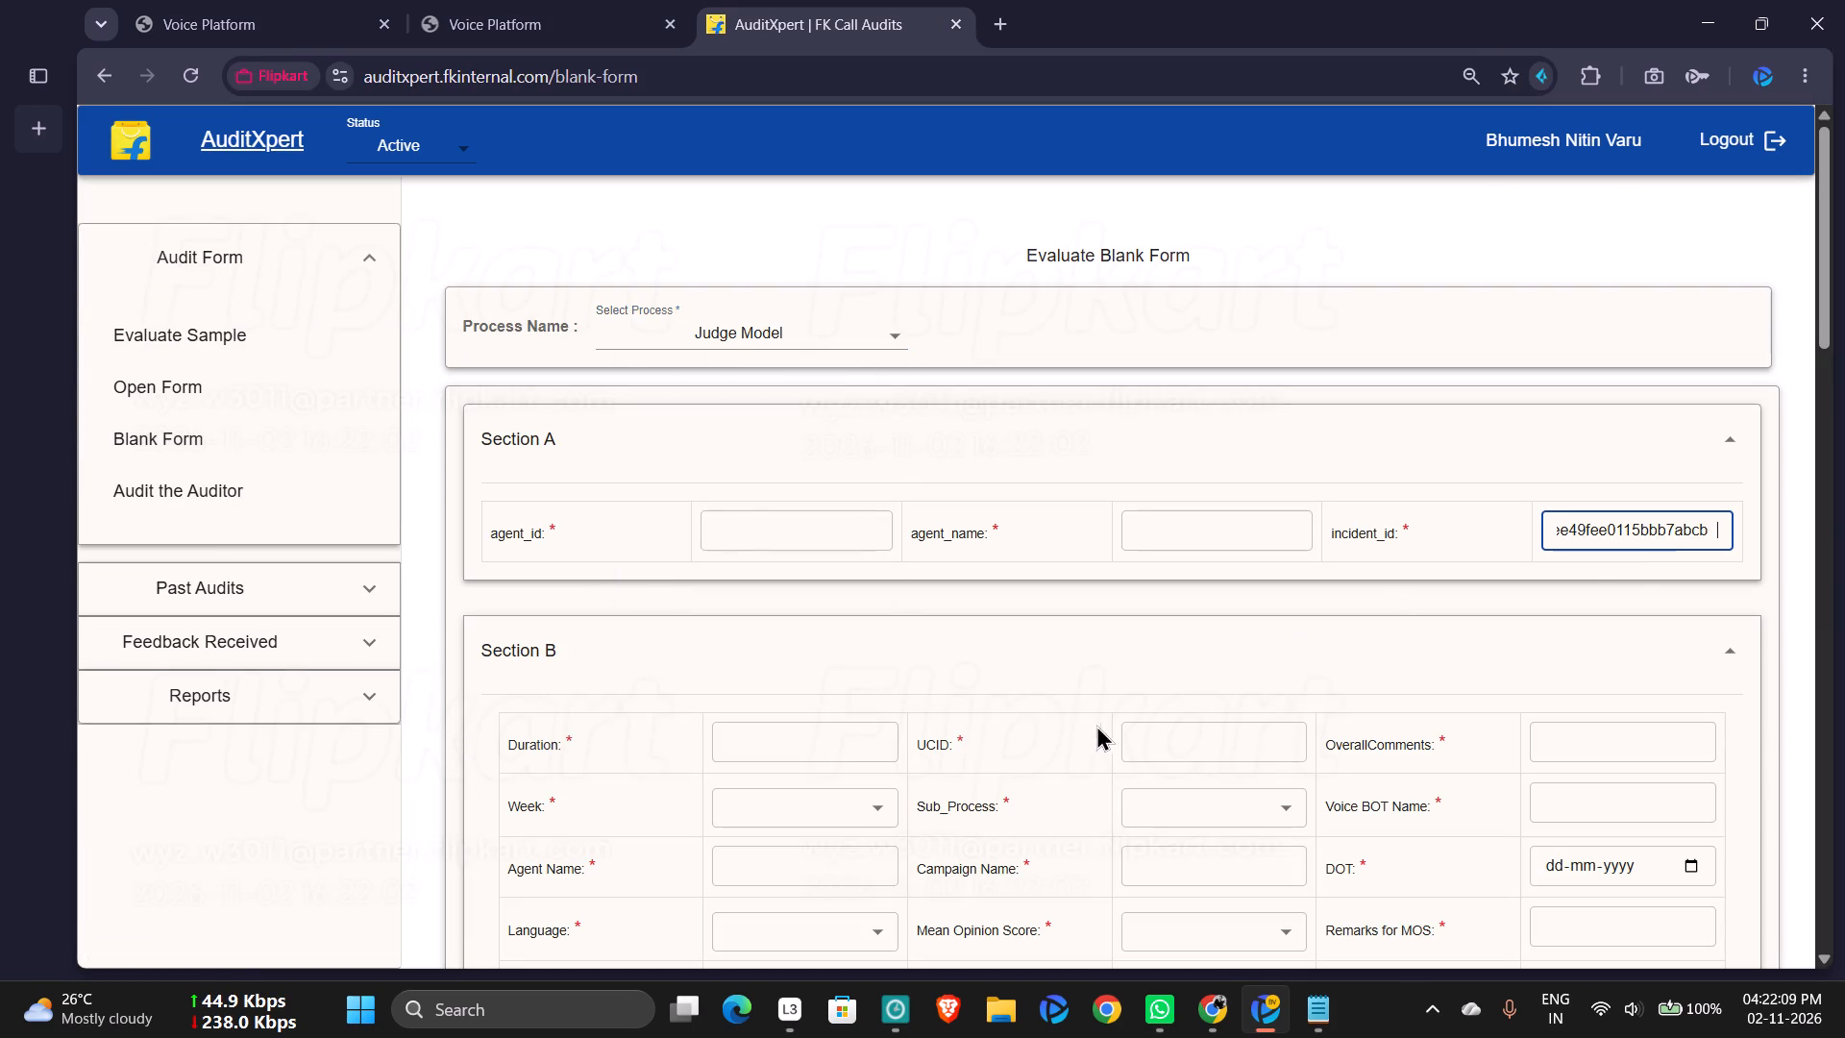
left_click(1152, 741)
key("ctrl+v")
left_click(1180, 545)
left_click(1217, 547)
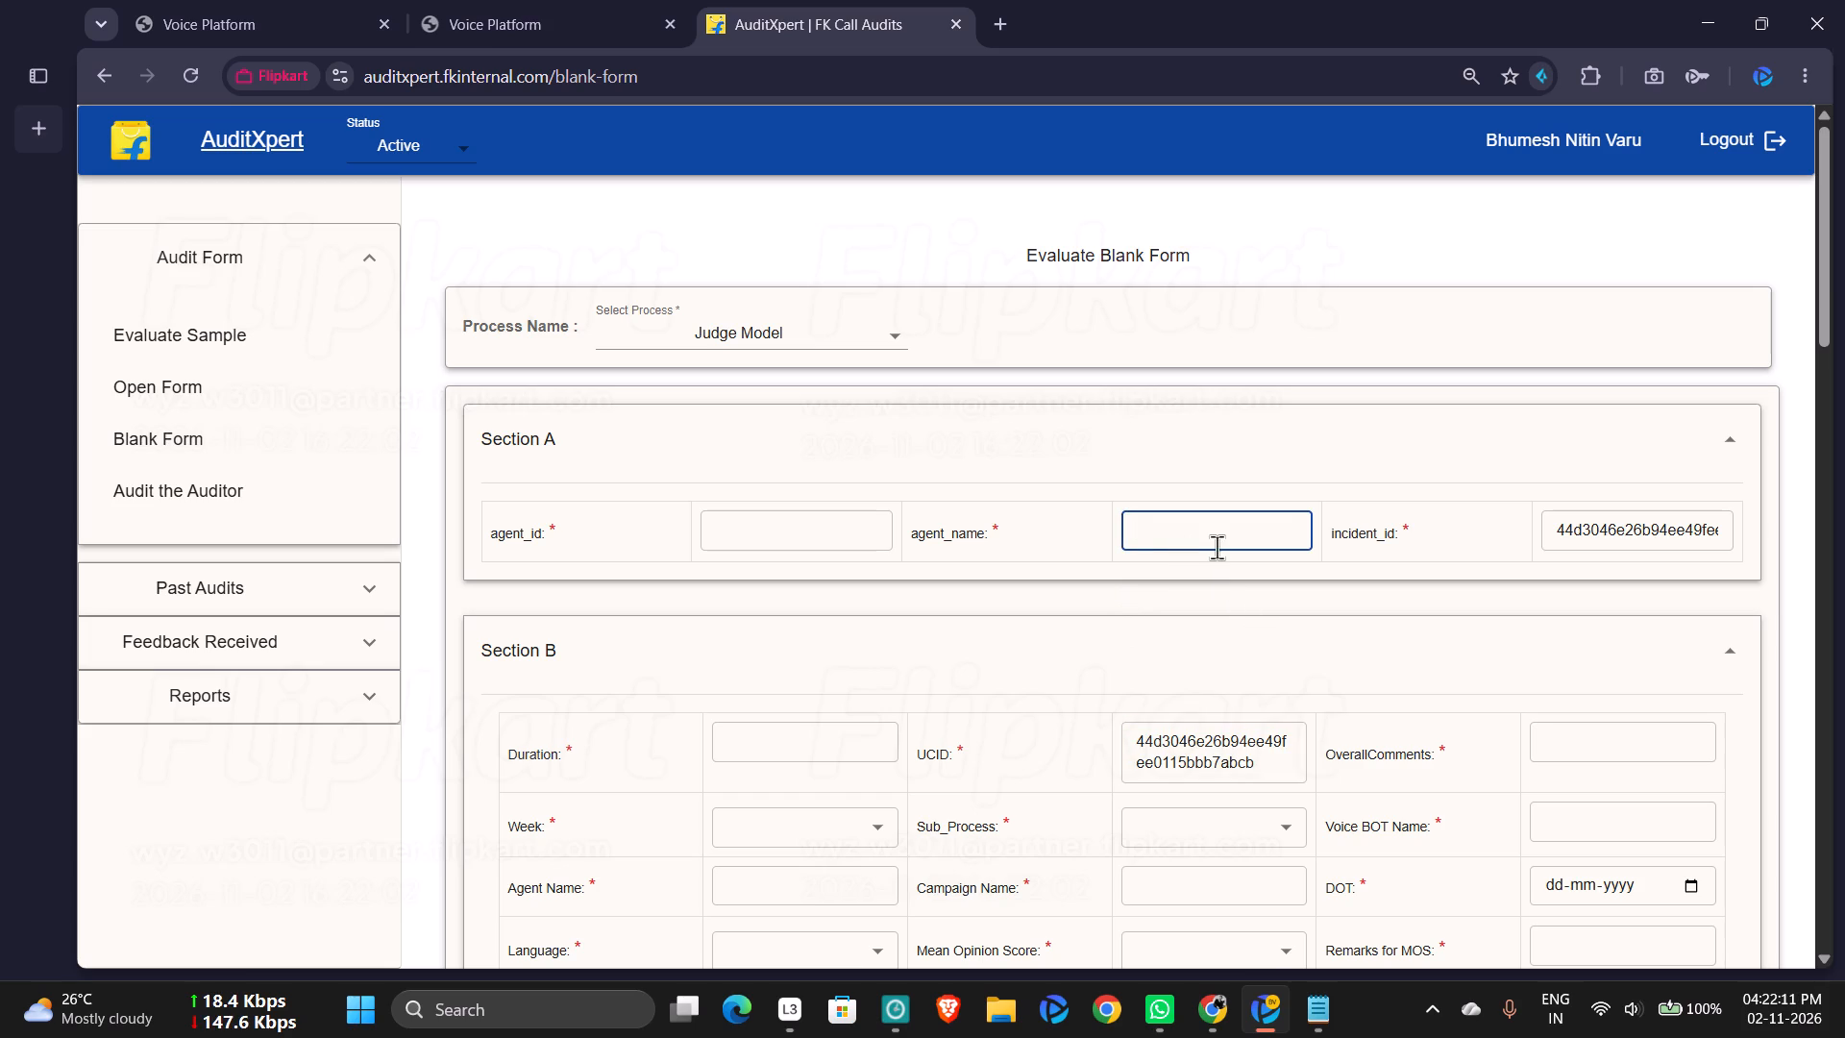
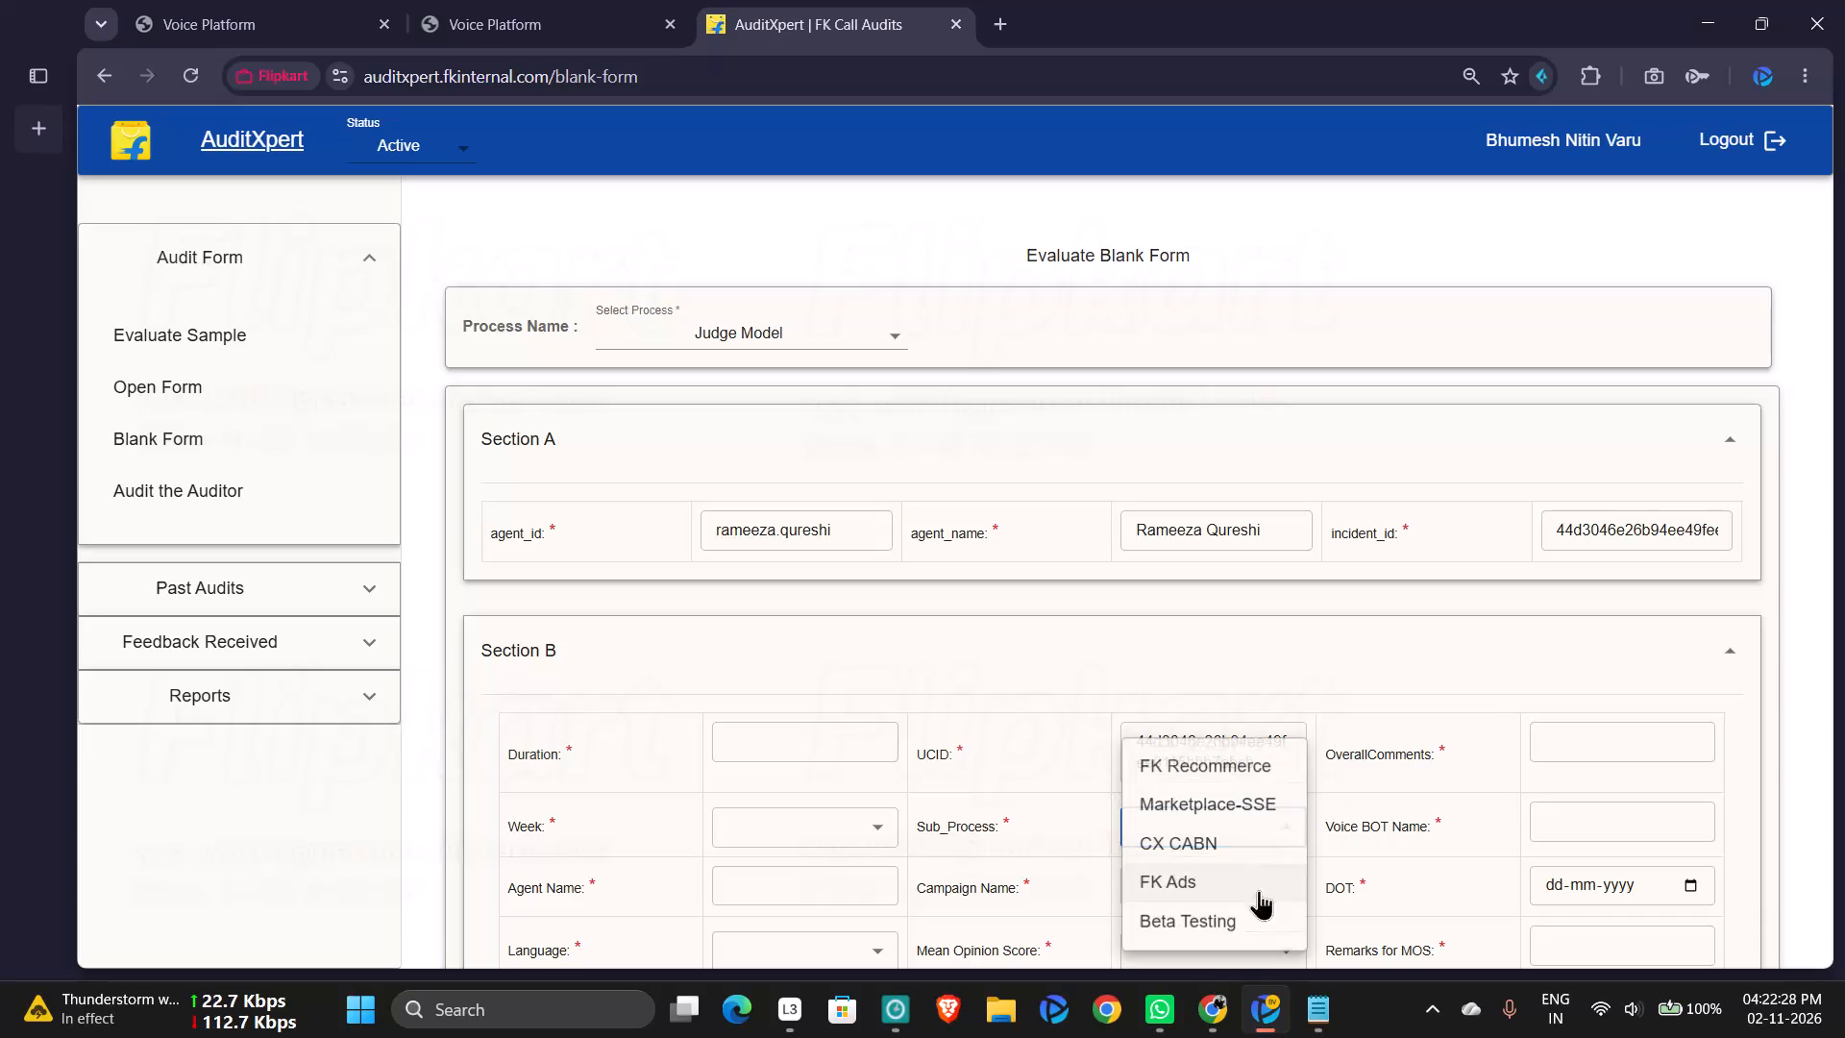
In Section B, set Sub_Process to CX CABN, Week to Week1 and DOT to 01-11-2026.
left_click(1189, 828)
left_click(819, 830)
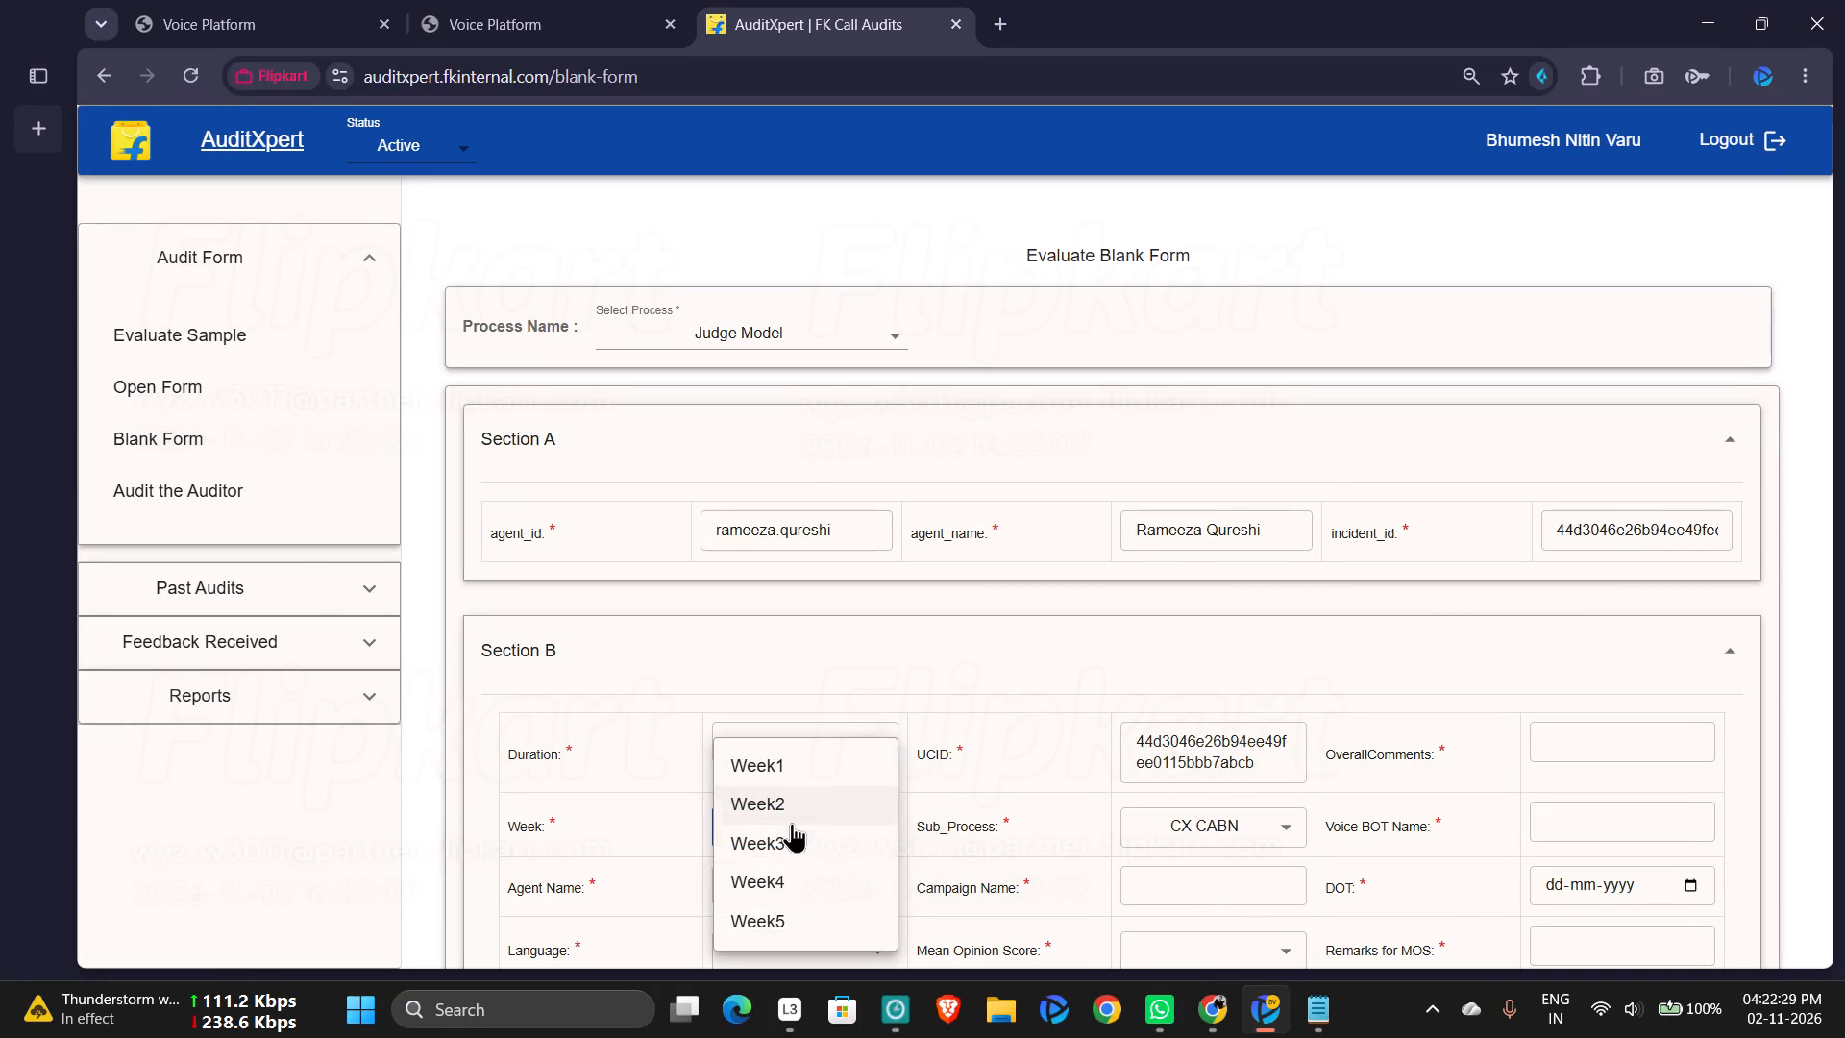
left_click(805, 764)
left_click(1682, 888)
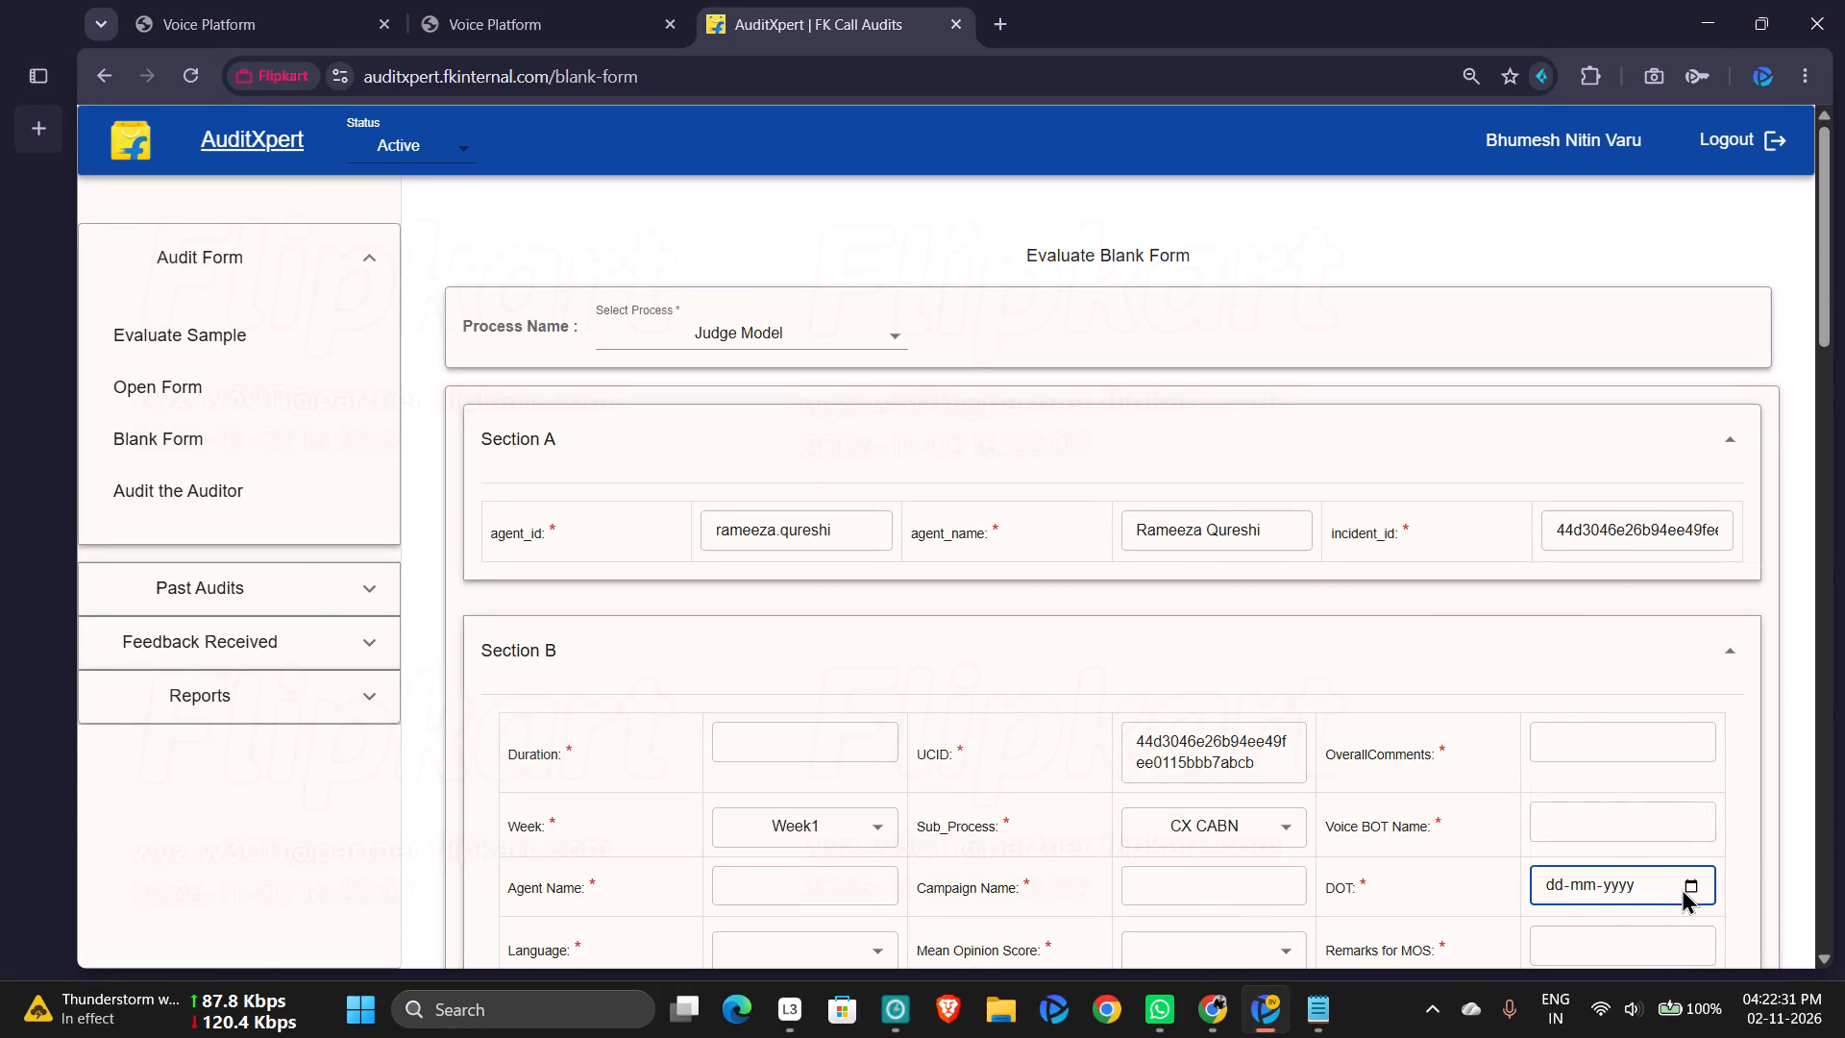
left_click(1567, 654)
Set Mean Opinion Score to 5, Language to Hindi, and both Voicemail Exit Handling and Language Switch to NA.
scroll(1513, 695, "down", 1)
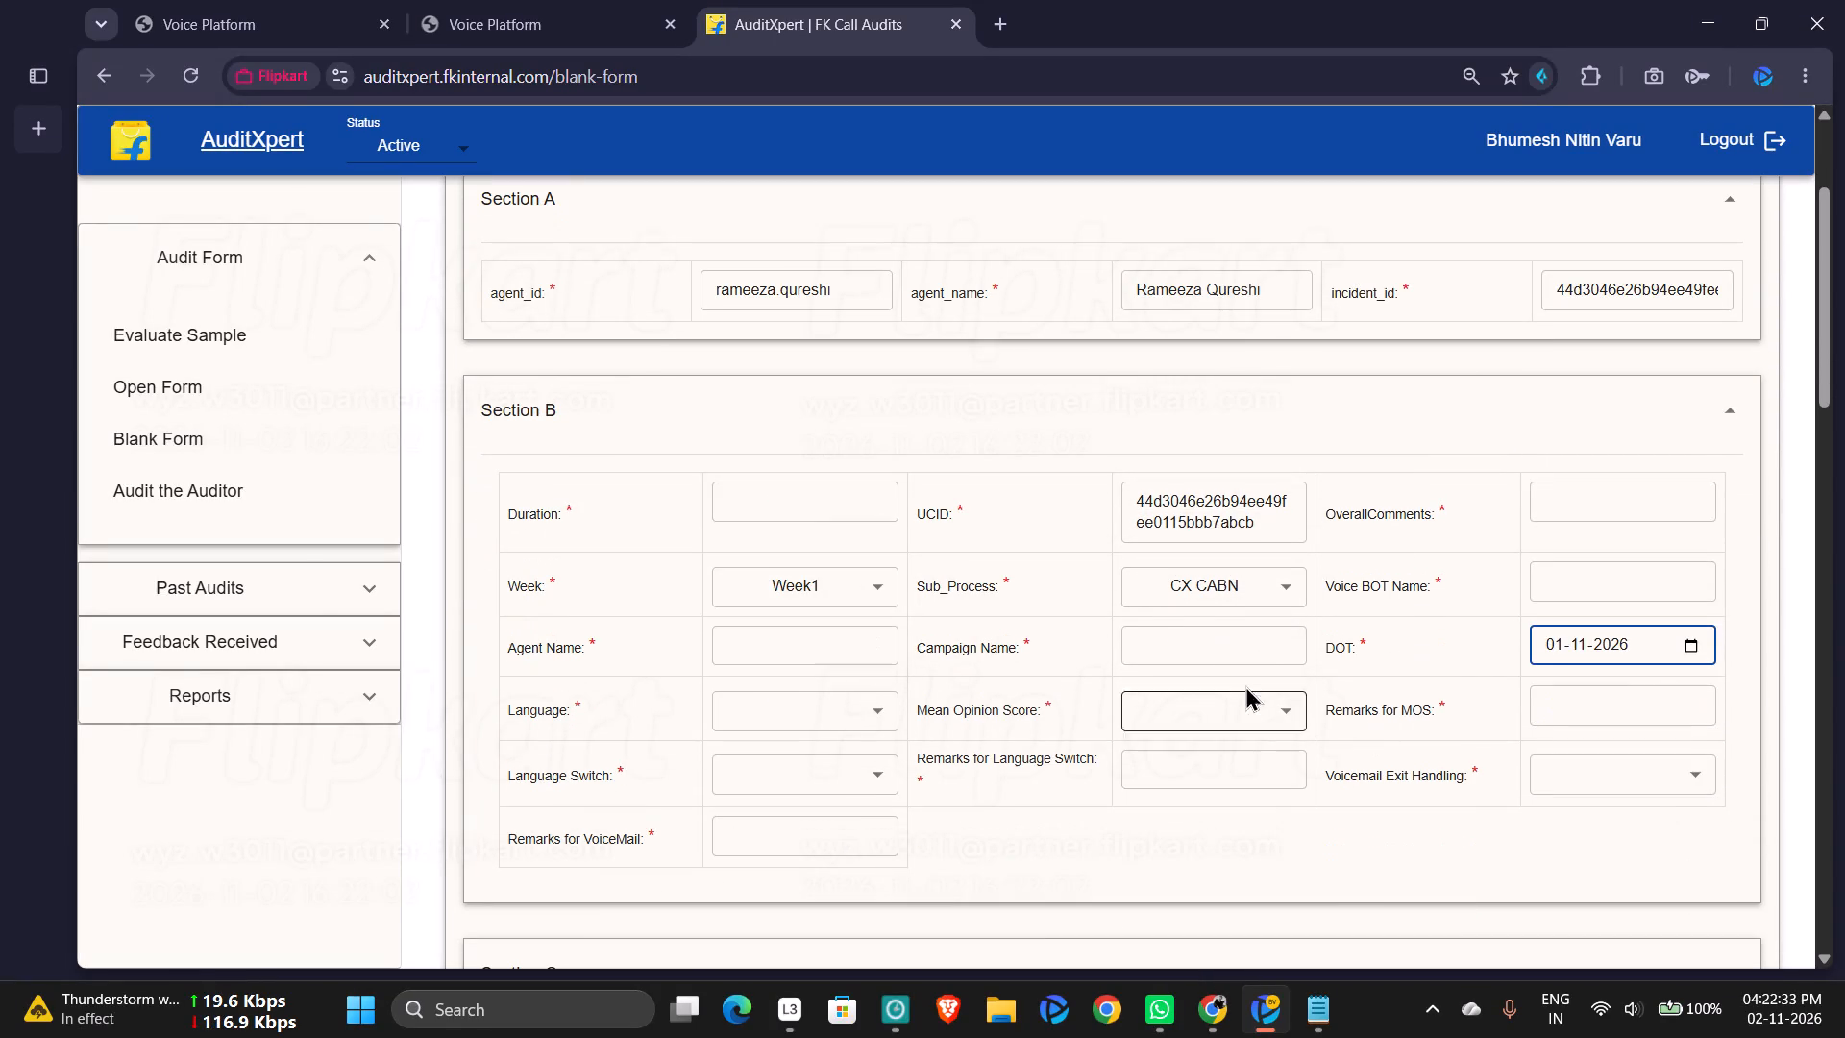
left_click(1267, 717)
left_click(1193, 923)
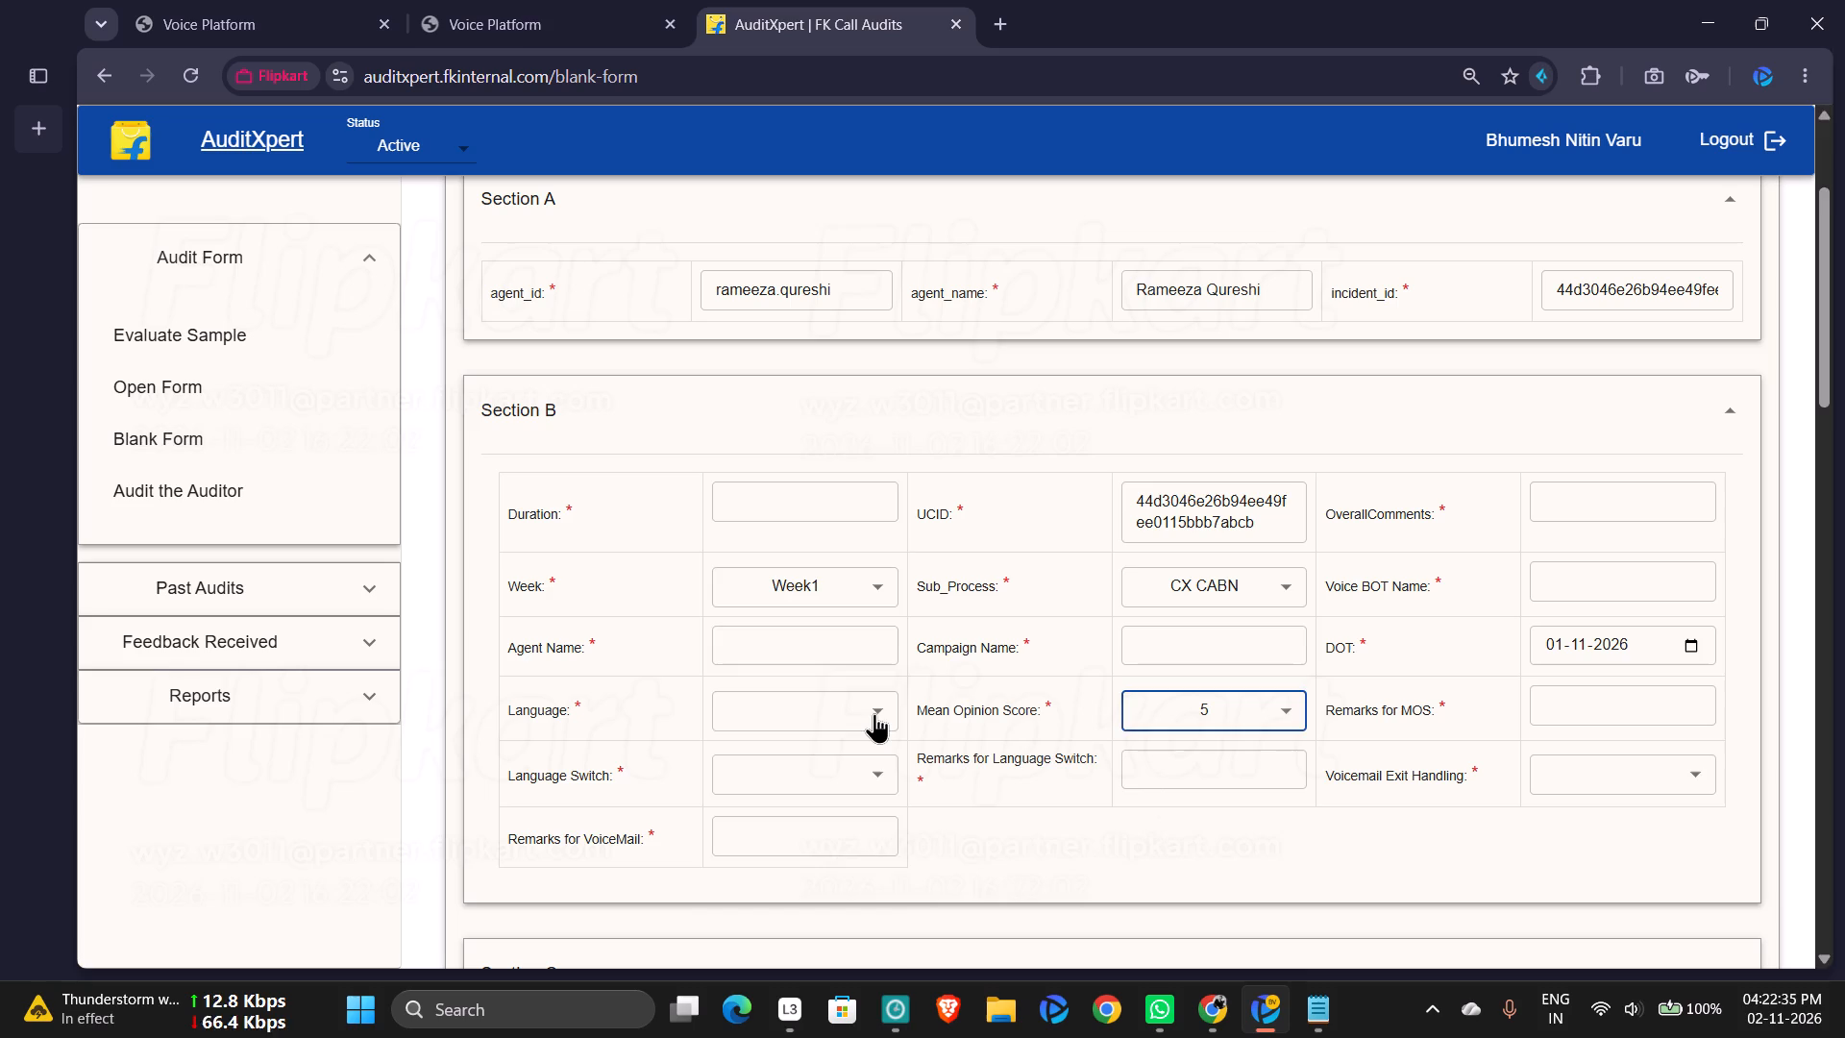
left_click(874, 713)
left_click(780, 454)
left_click(1686, 767)
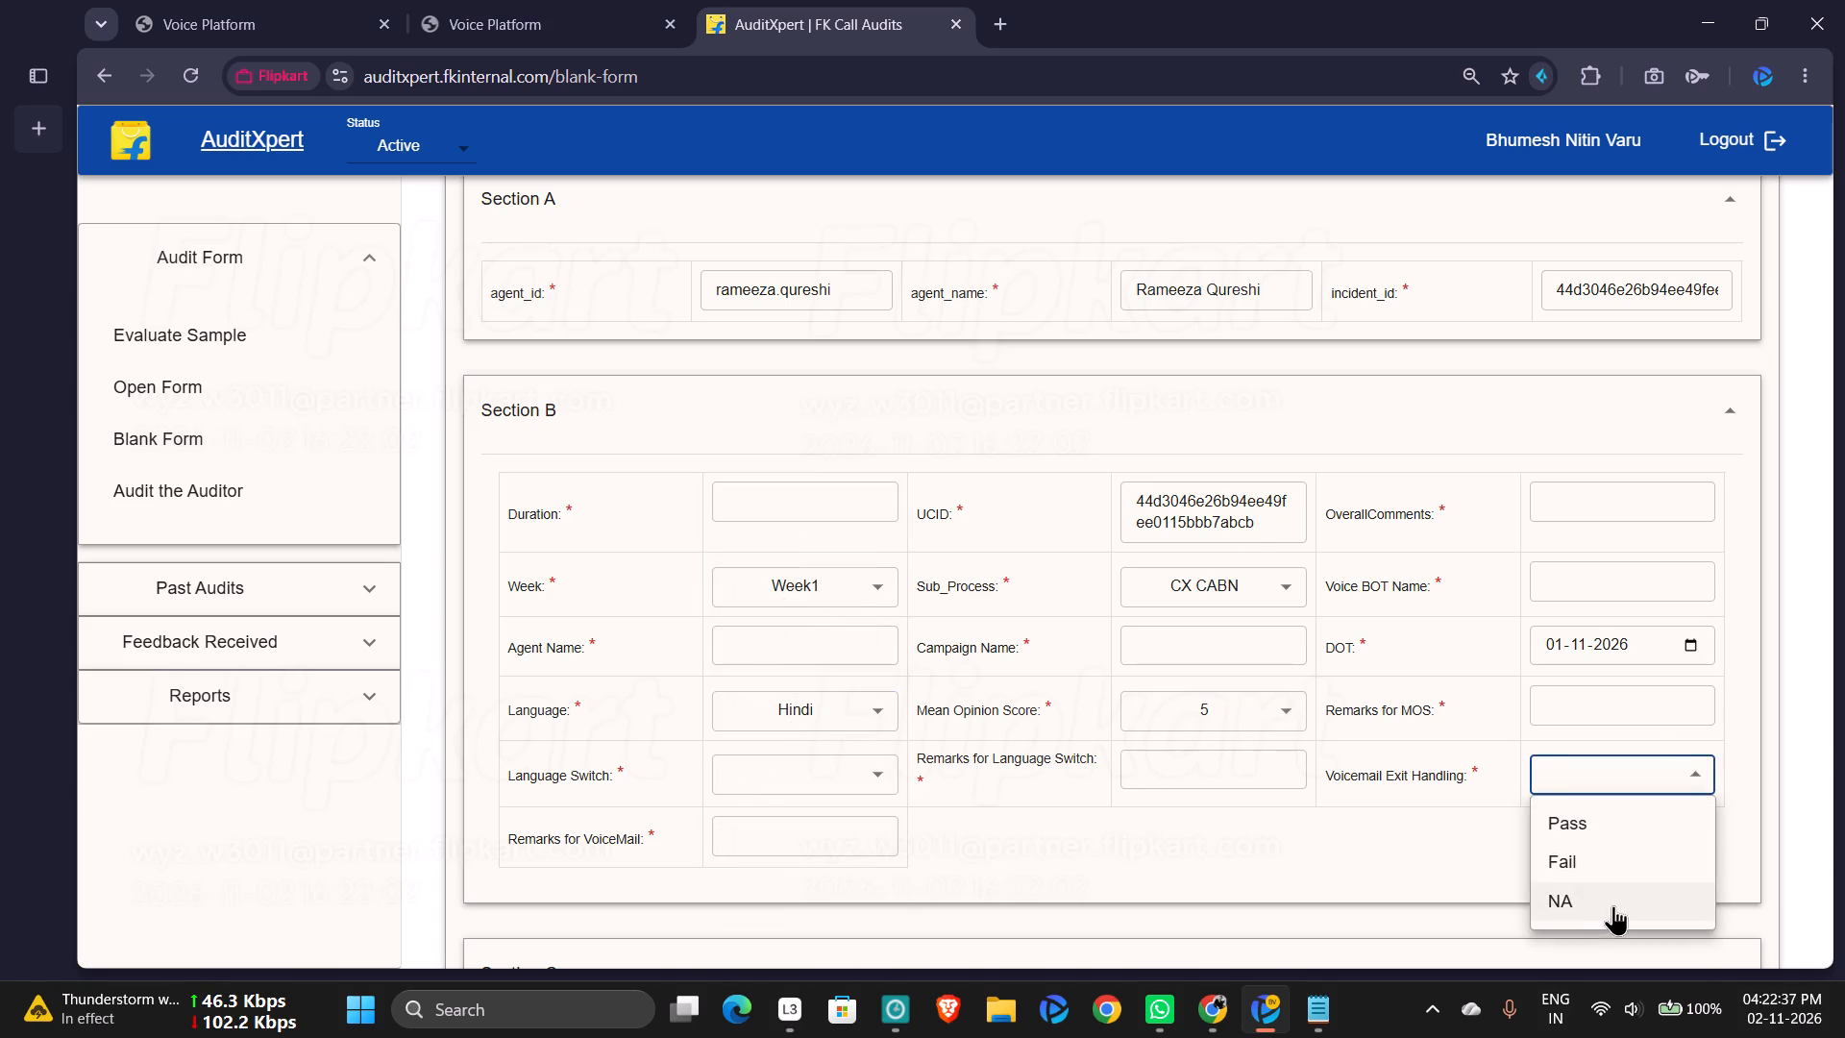
left_click(1613, 905)
left_click(852, 762)
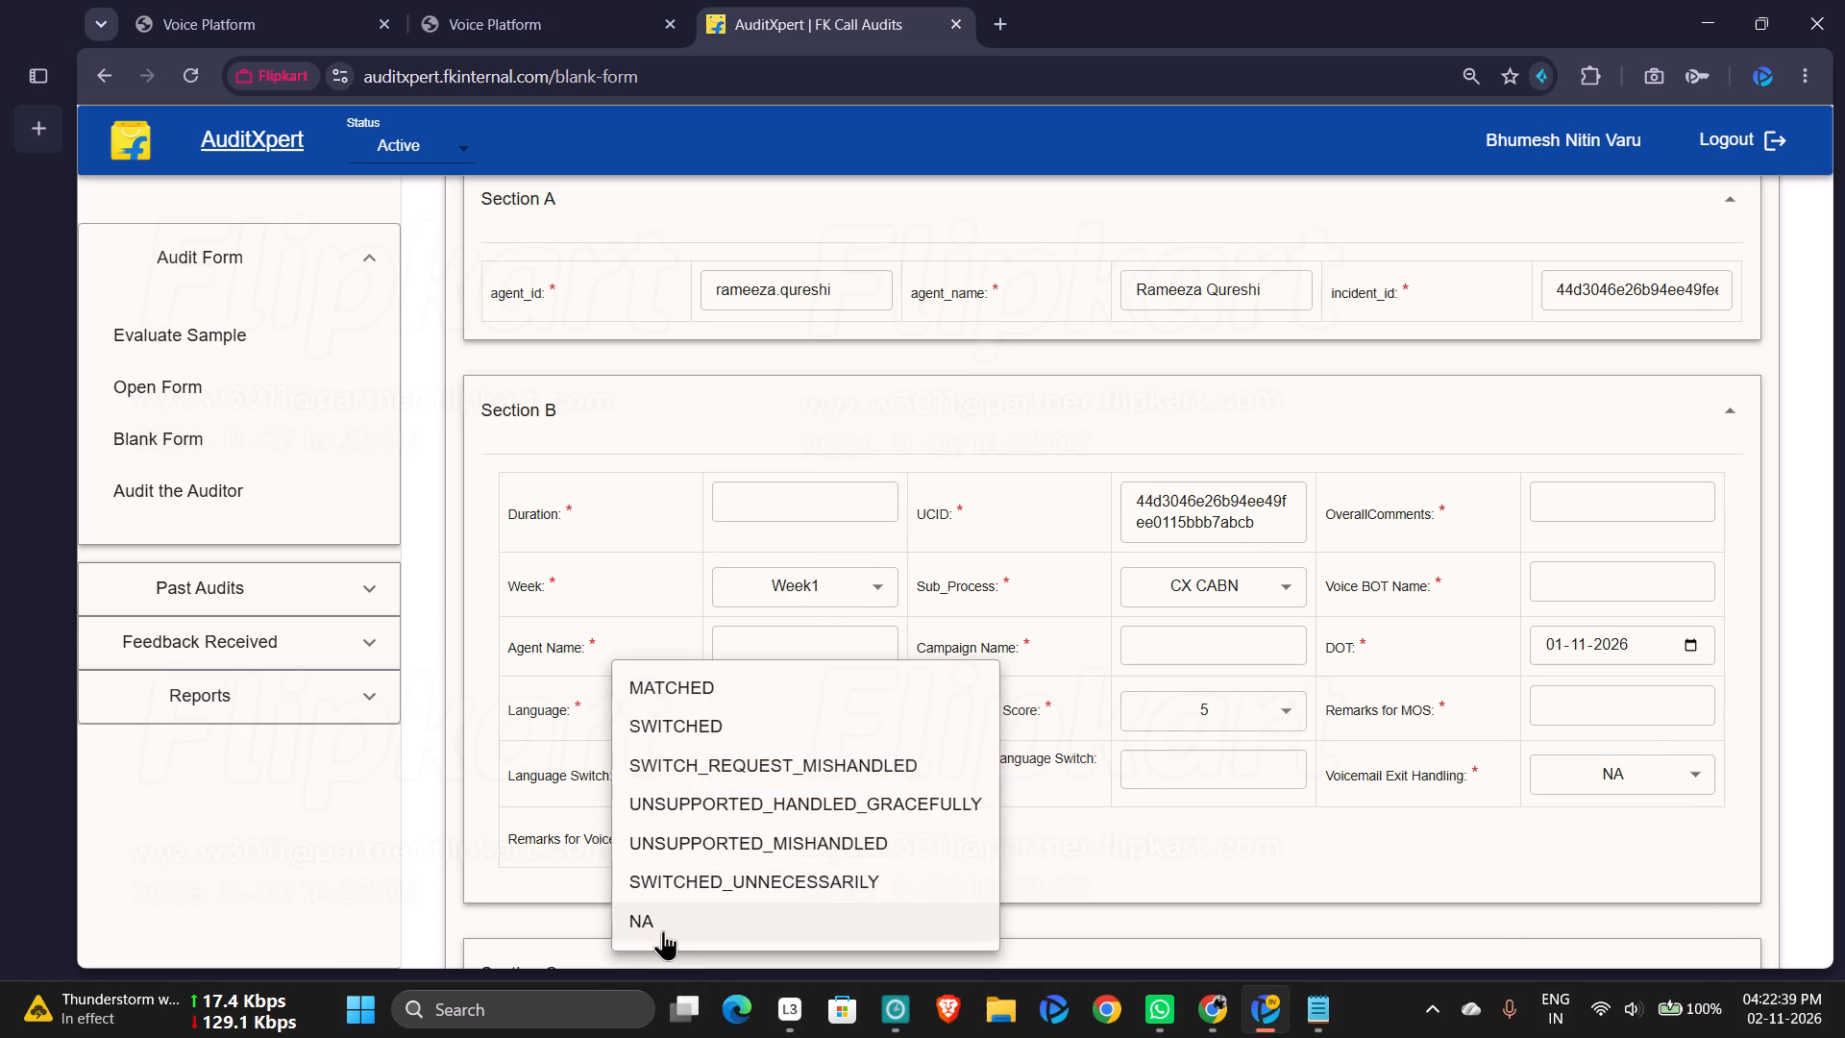
left_click(663, 930)
Copy the campaign name in row 122 of the spreadsheet's All Large Non CMB -November 01, 2026 sheet and return to the audit form.
left_click(1229, 1011)
left_click(944, 847)
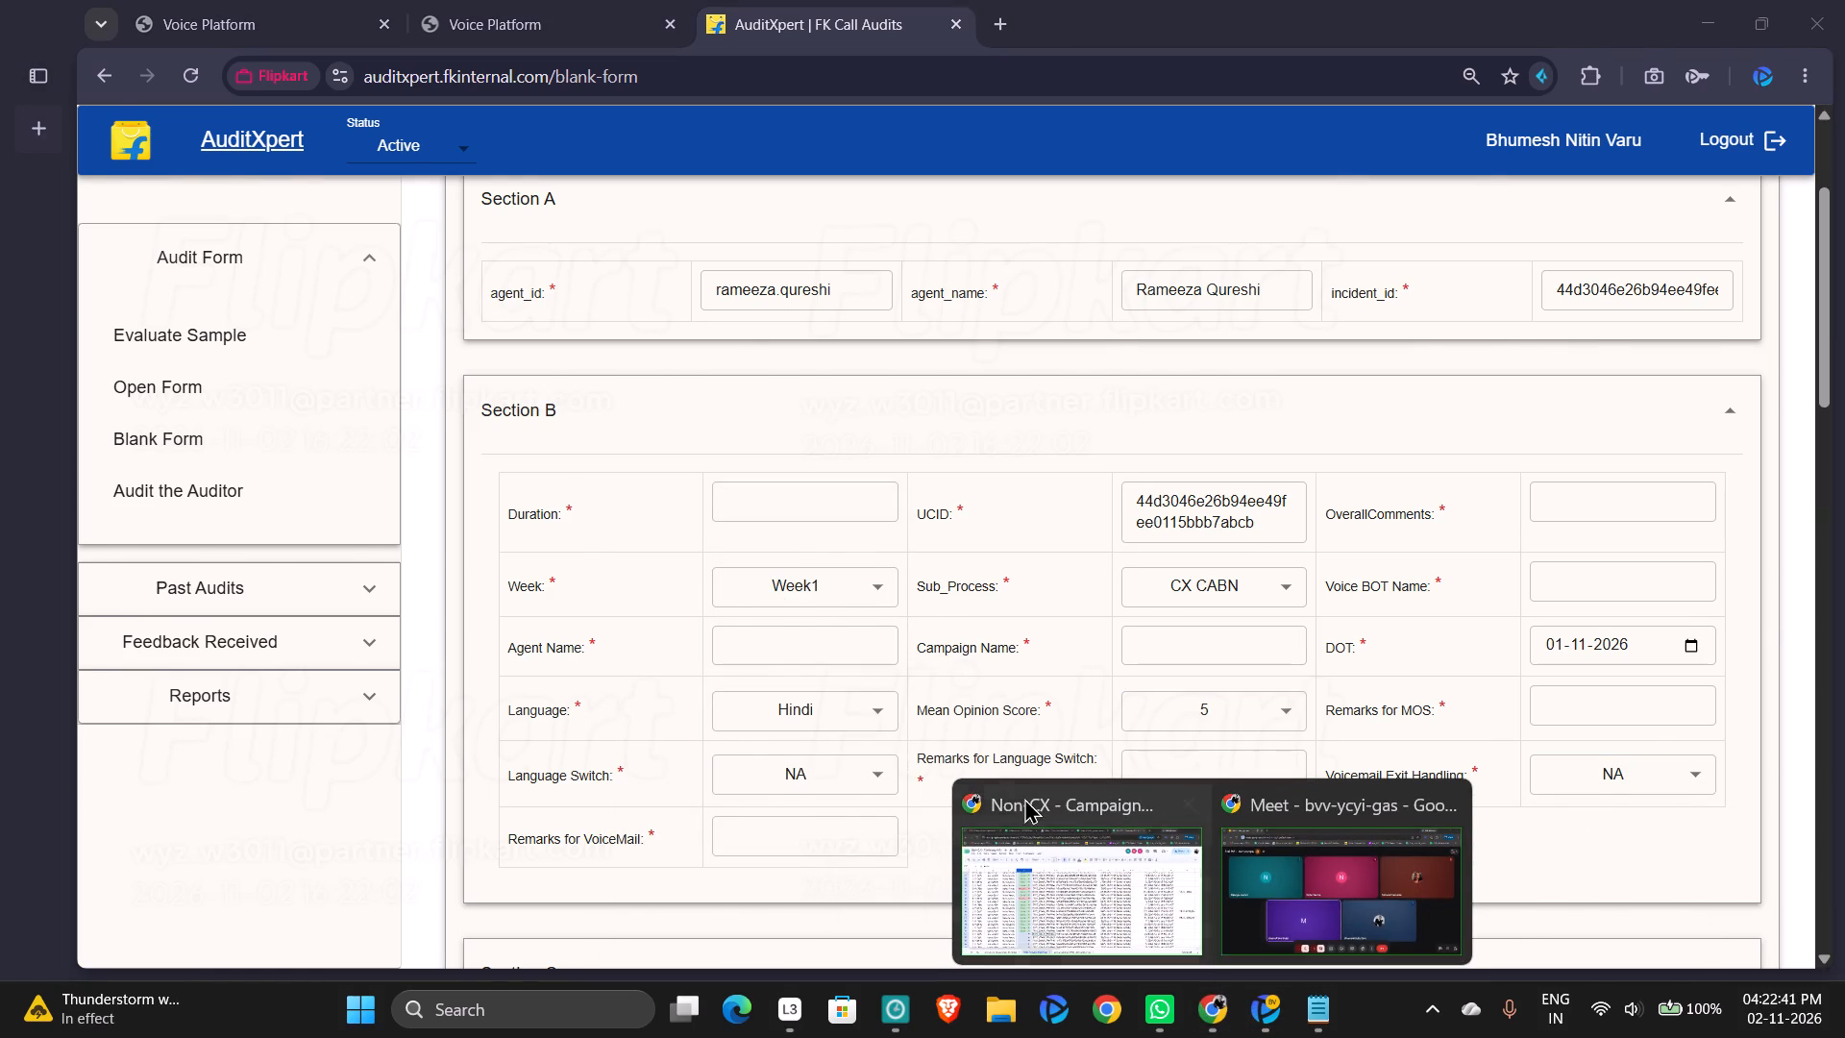
left_click(1041, 842)
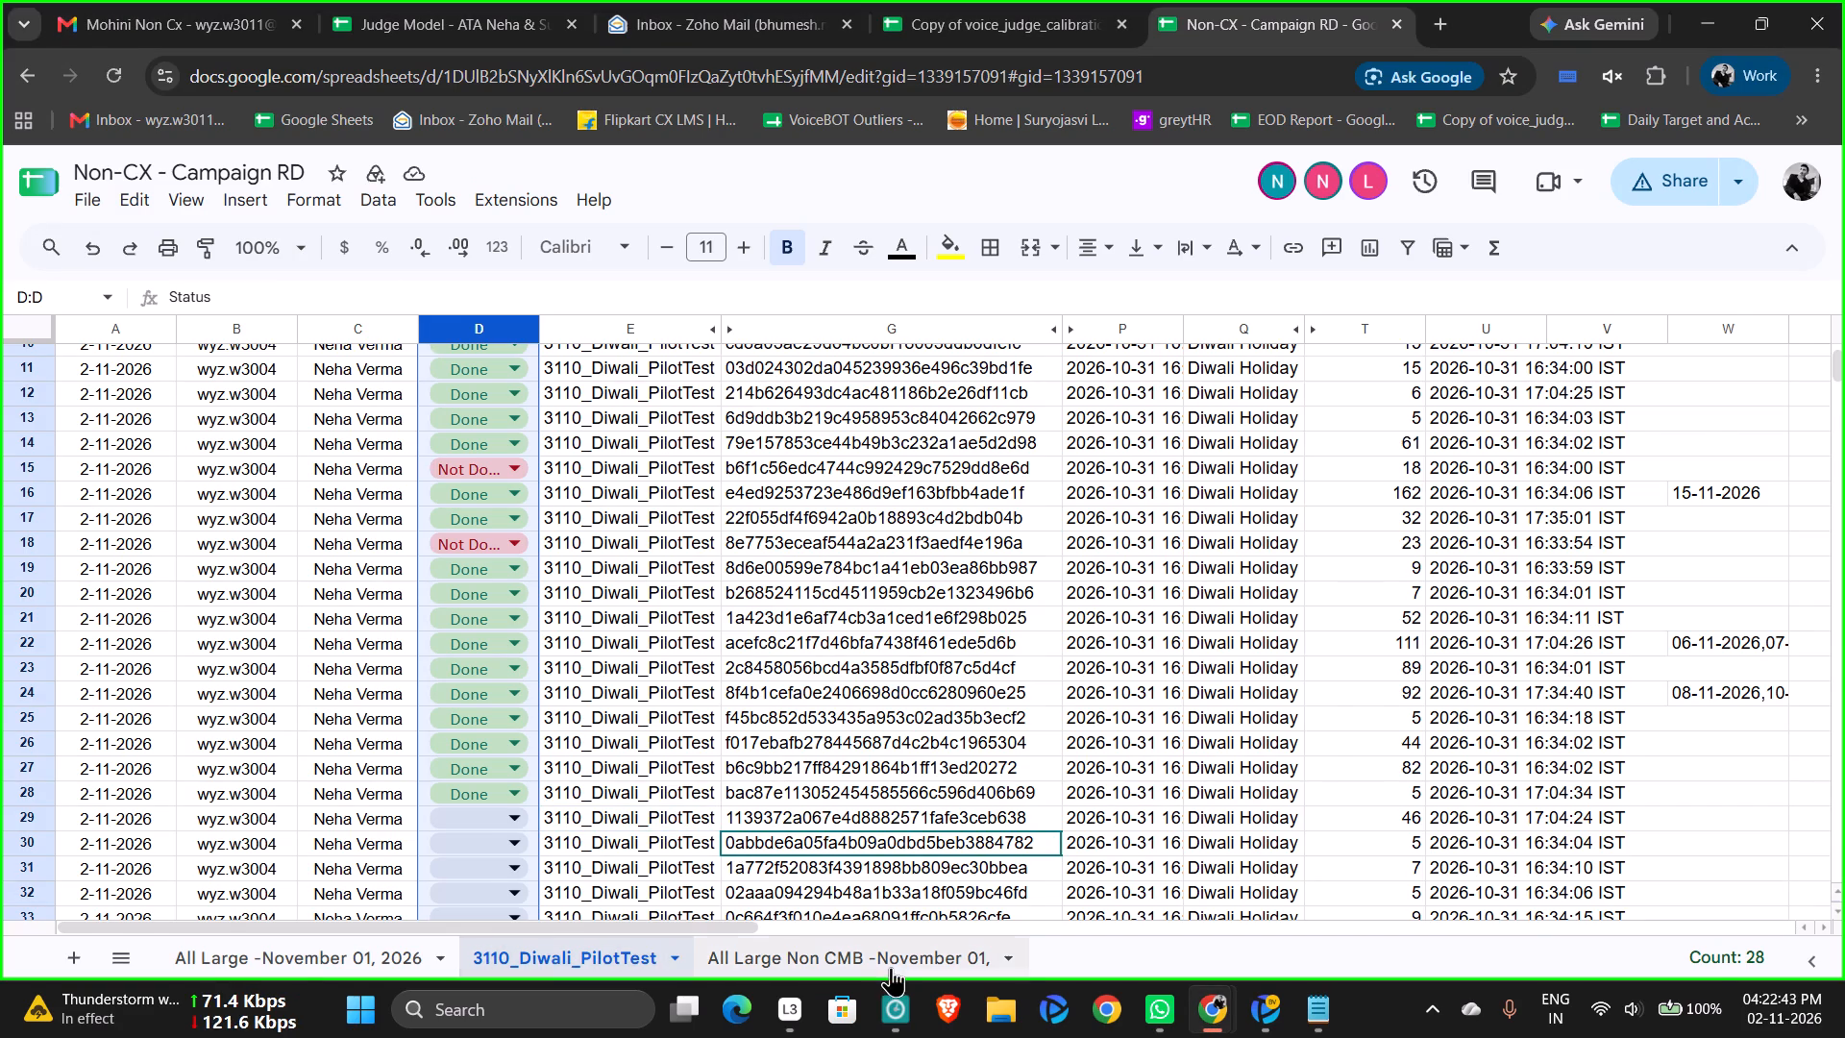
left_click(880, 955)
left_click(626, 626)
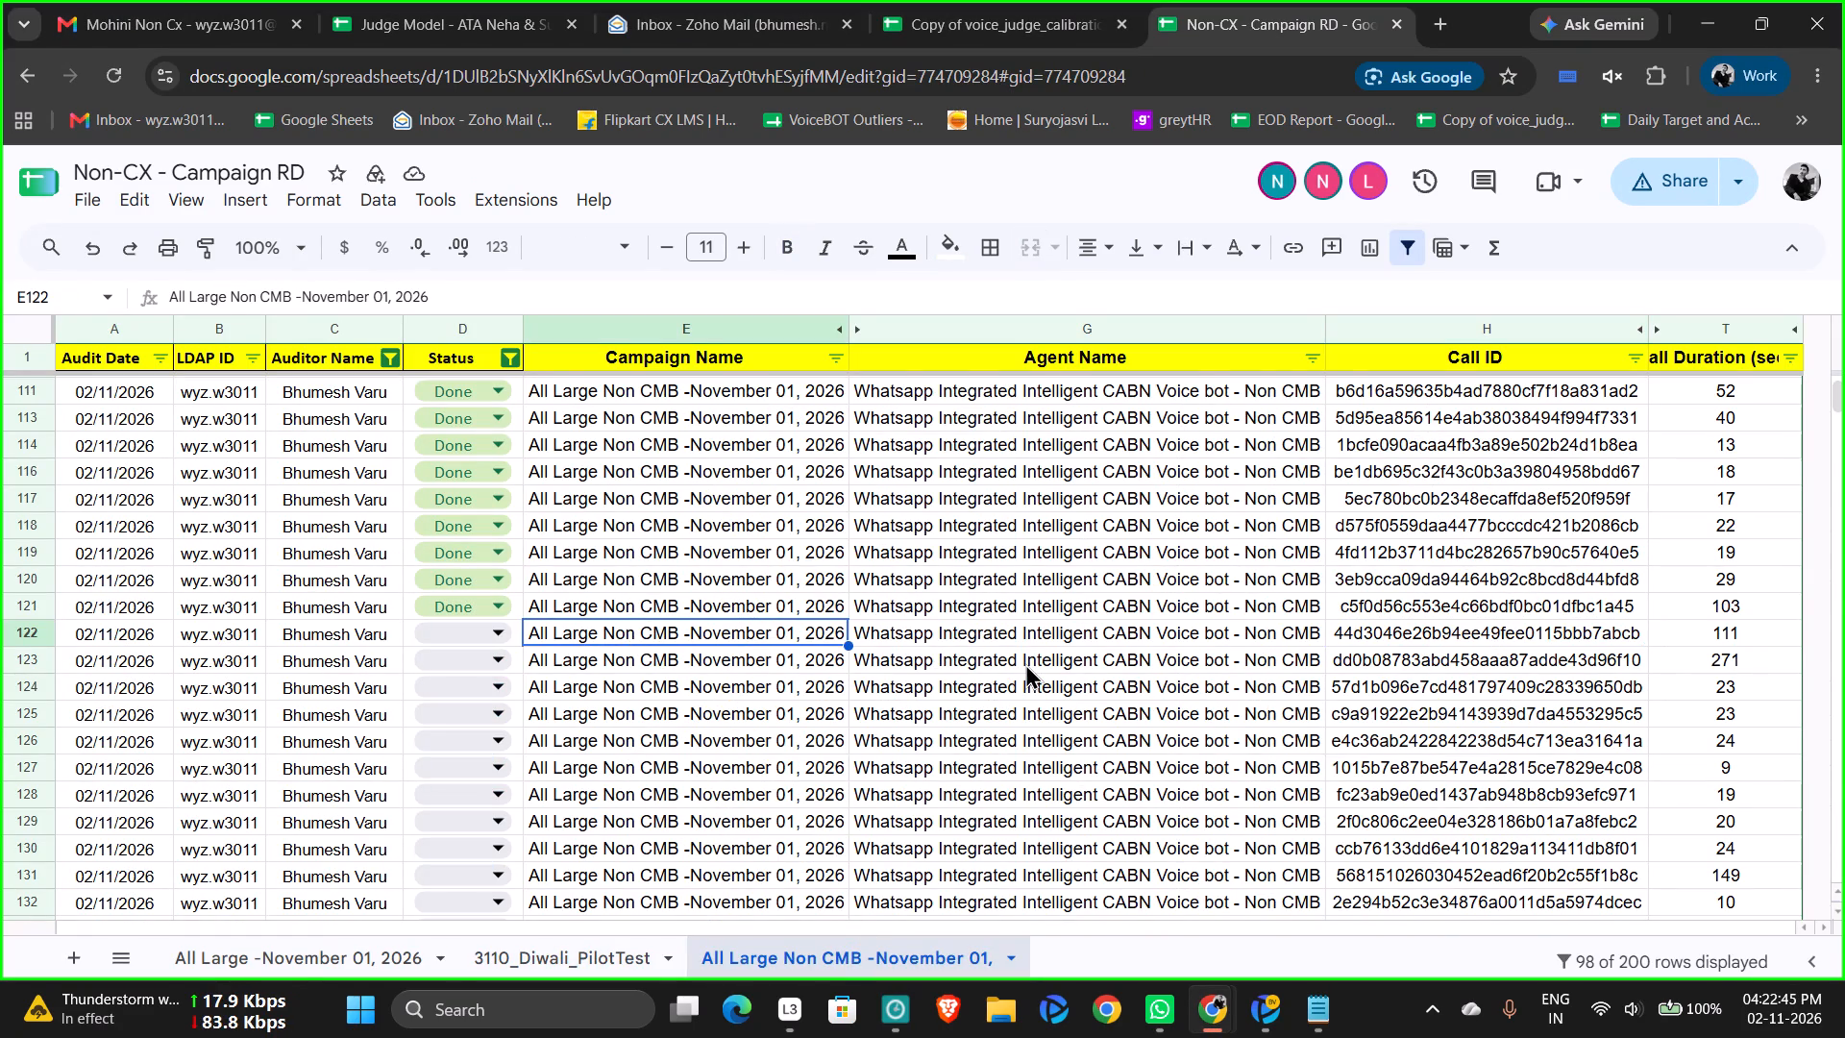
key("ctrl+c")
left_click(1269, 1026)
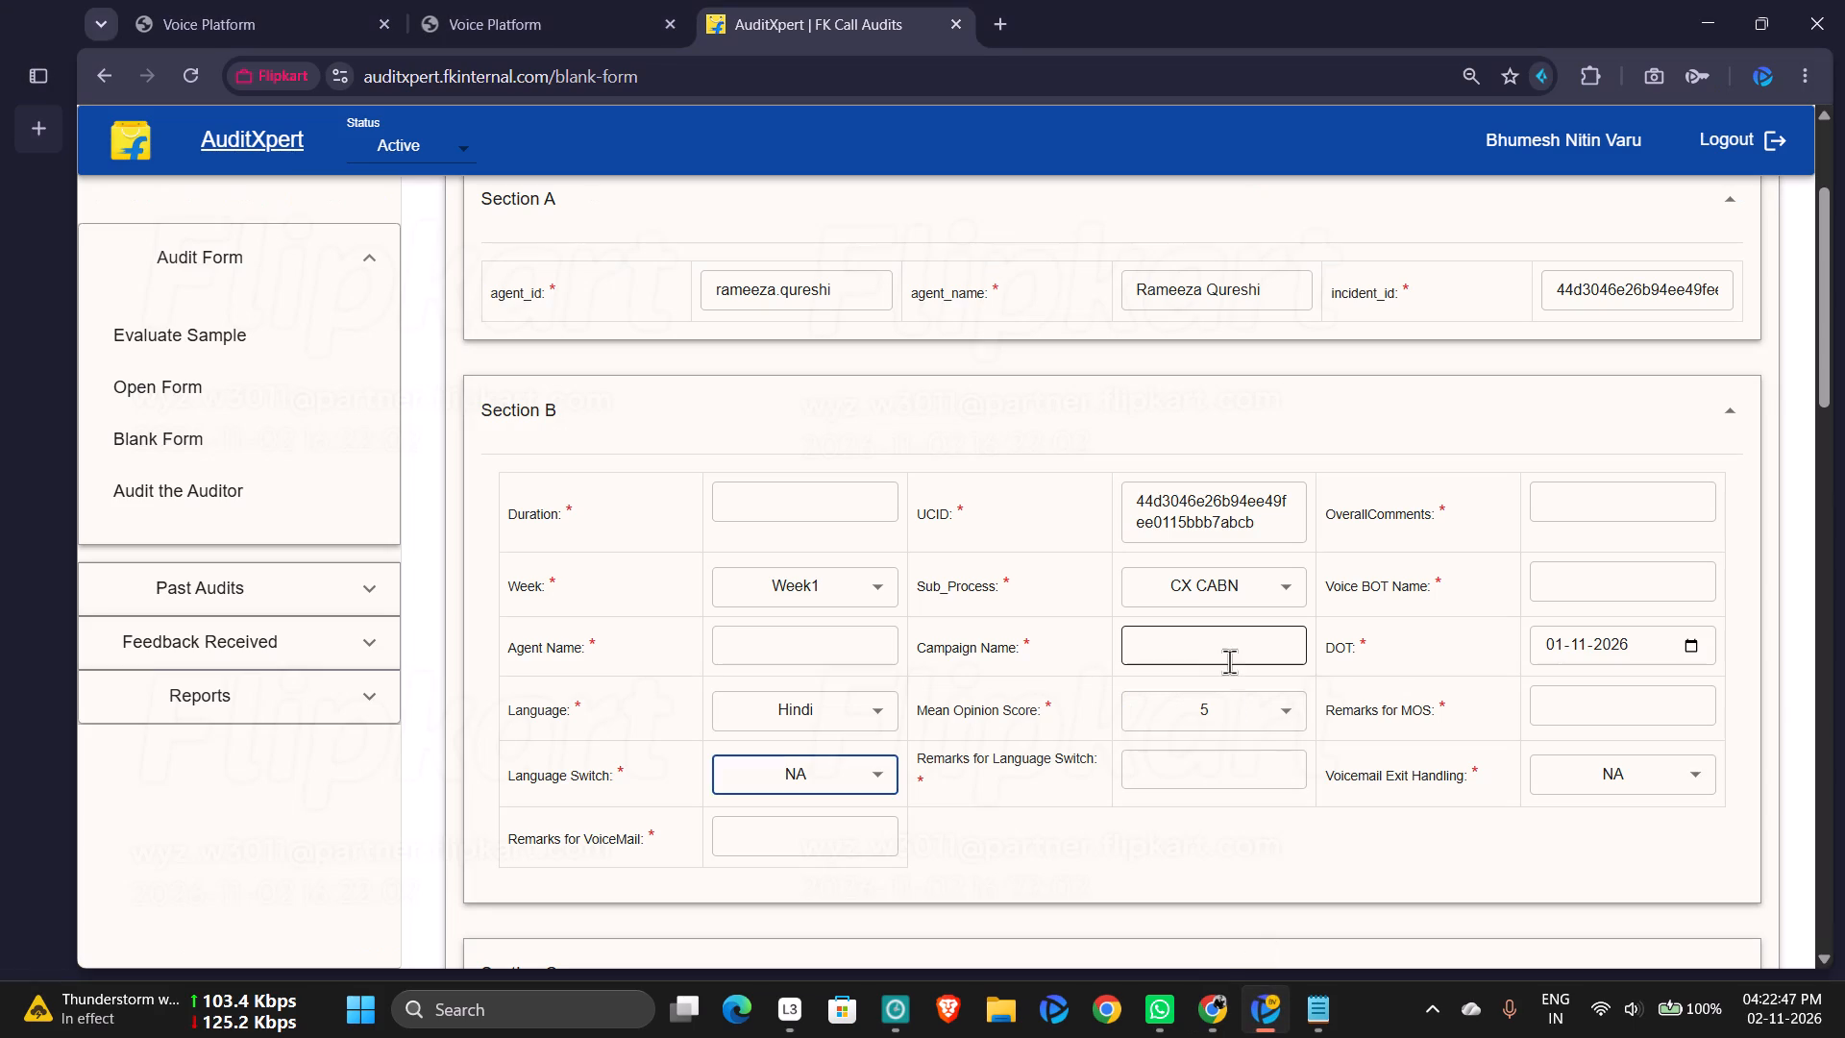
Enter the copied campaign name, All Large Non CMB -November 01, 2026, in the audit form's Campaign Name field.
left_click(1229, 658)
key("ctrl+v")
Copy the agent name in row 122 of the campaign spreadsheet into the audit form's Agent Name field.
left_click(1202, 1015)
left_click(928, 802)
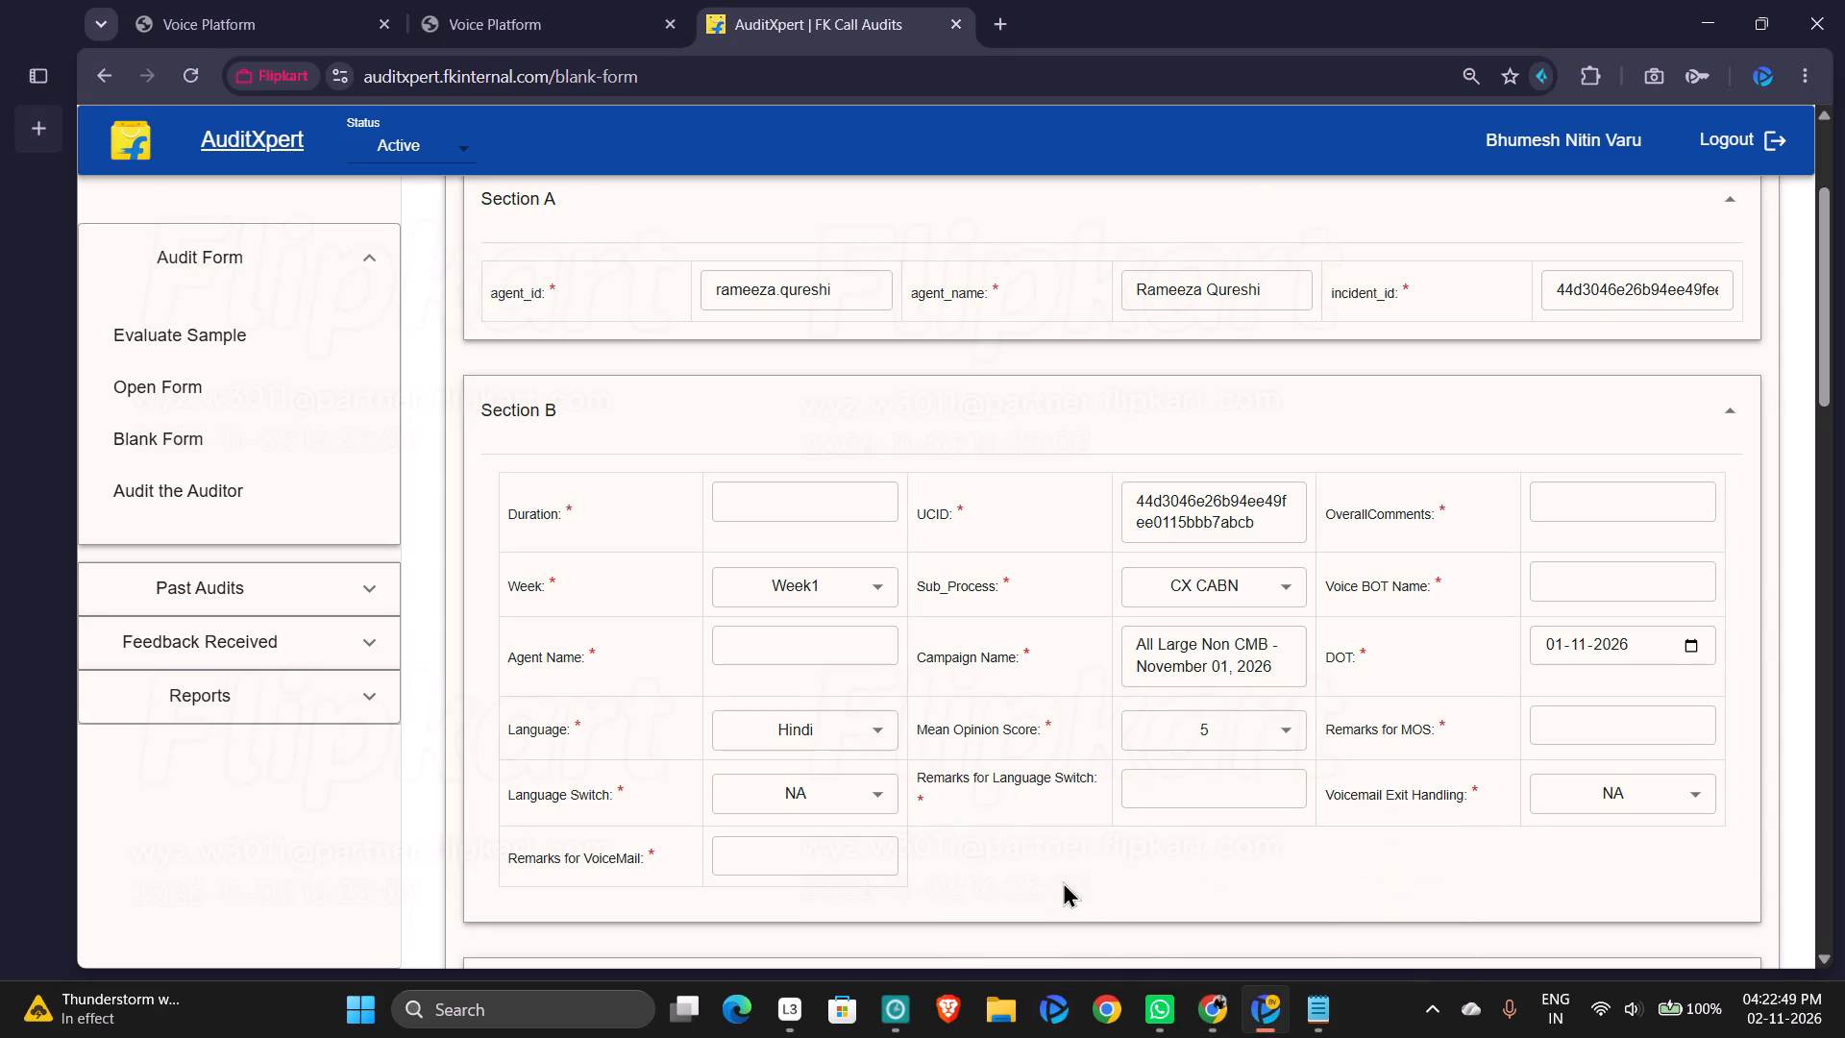
left_click(1233, 1023)
left_click(1072, 892)
left_click(969, 627)
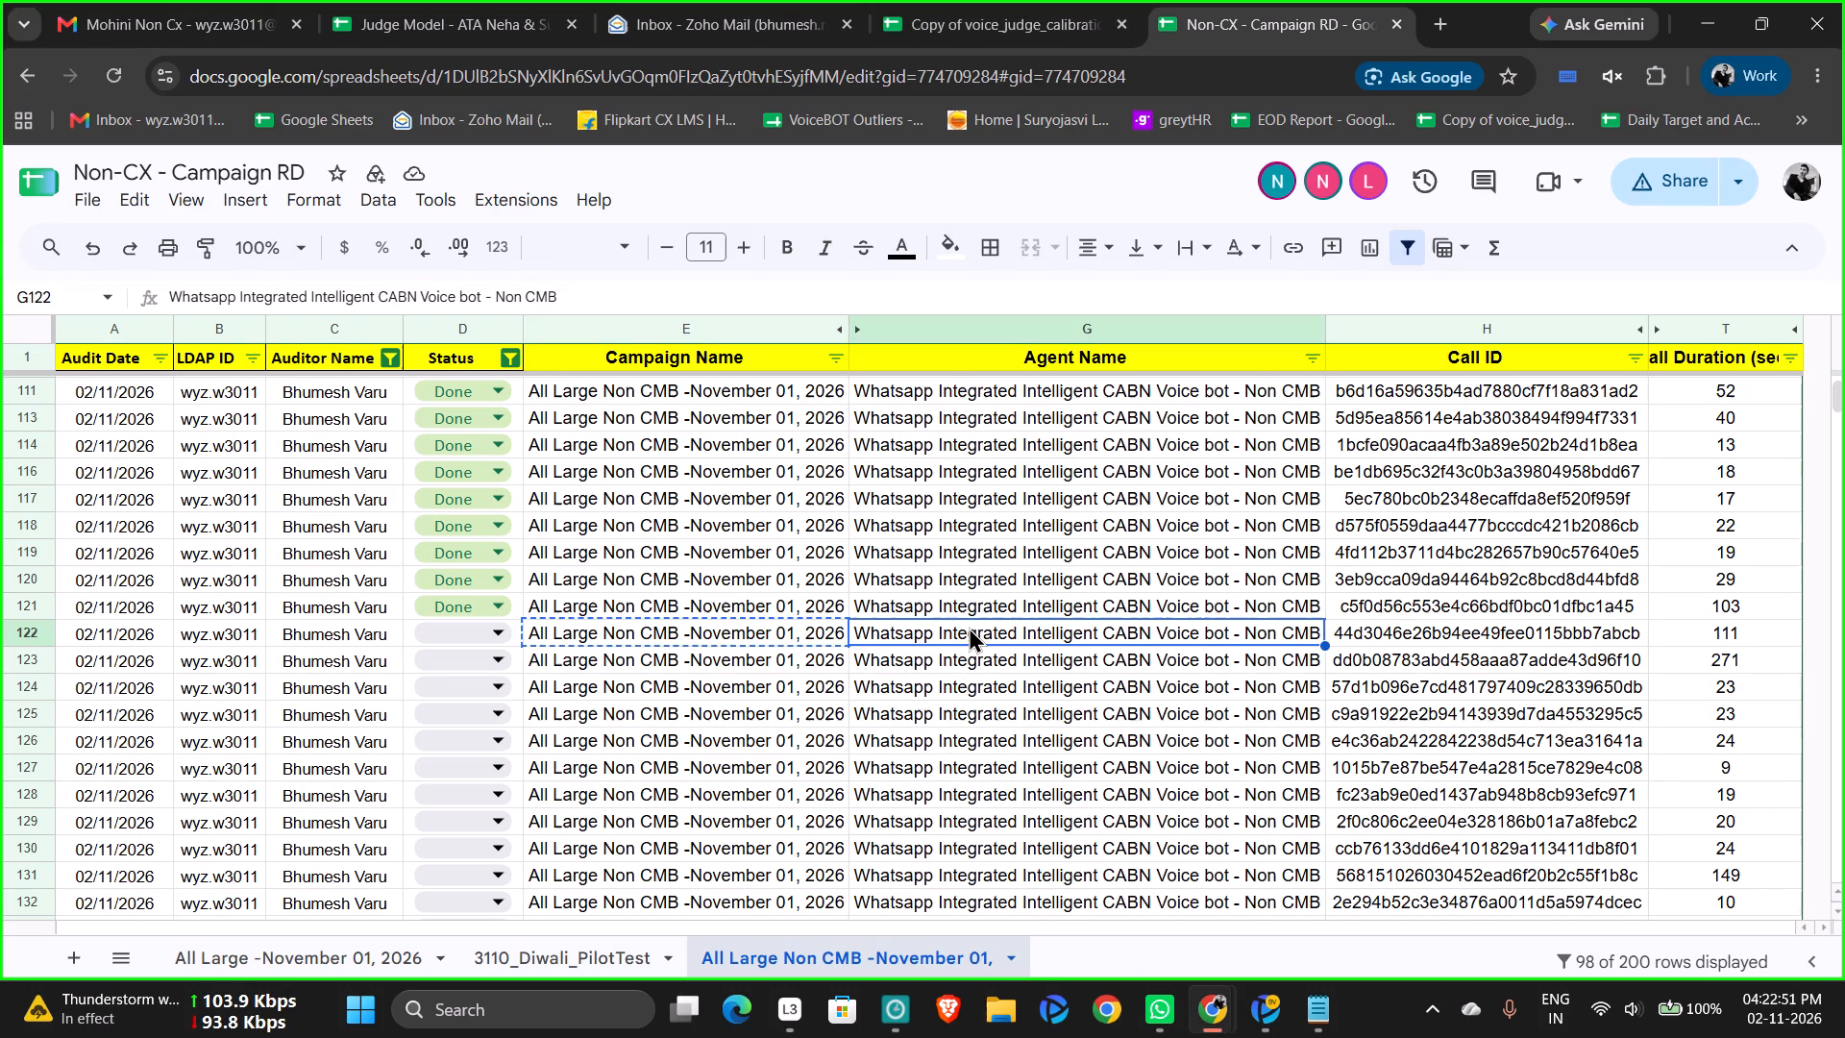
key("ctrl+c")
left_click(1251, 1019)
left_click(775, 644)
key("ctrl+v")
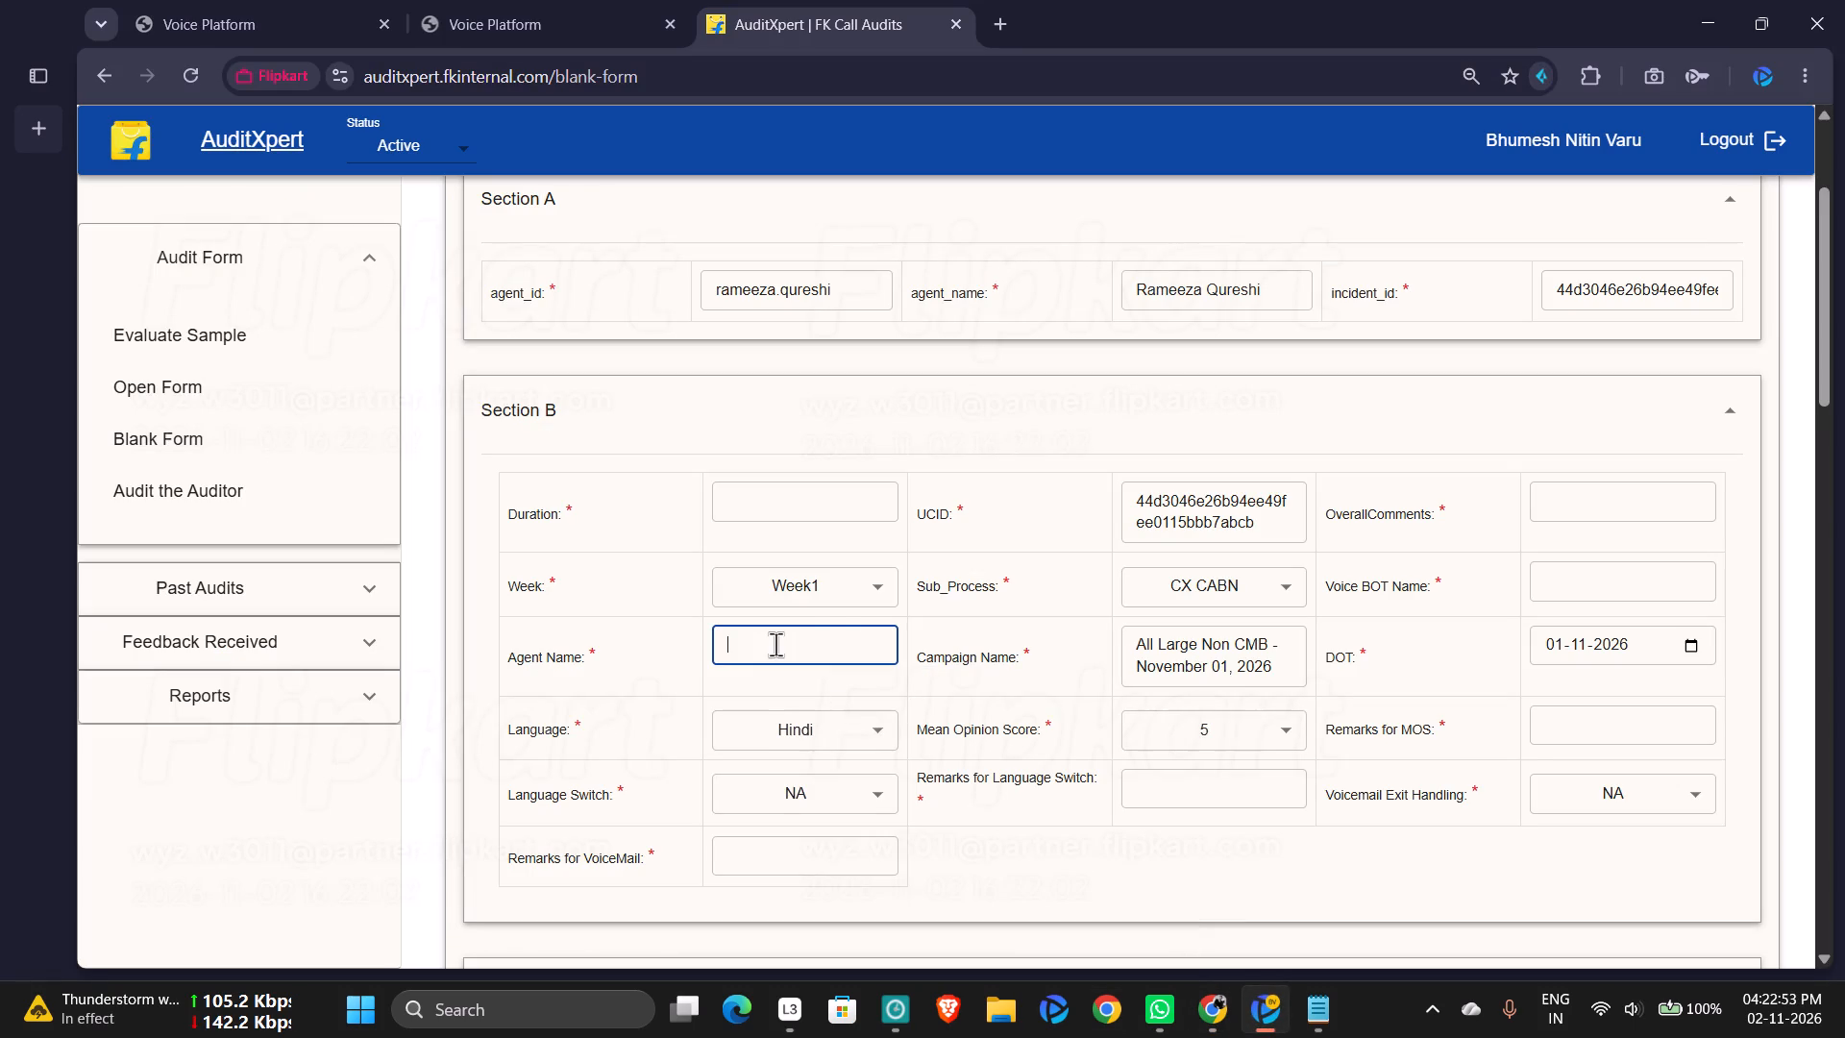
Set Voice BOT Name to Priya and, using the call duration in row 122 of the spreadsheet, set Duration to 111.
left_click(1579, 600)
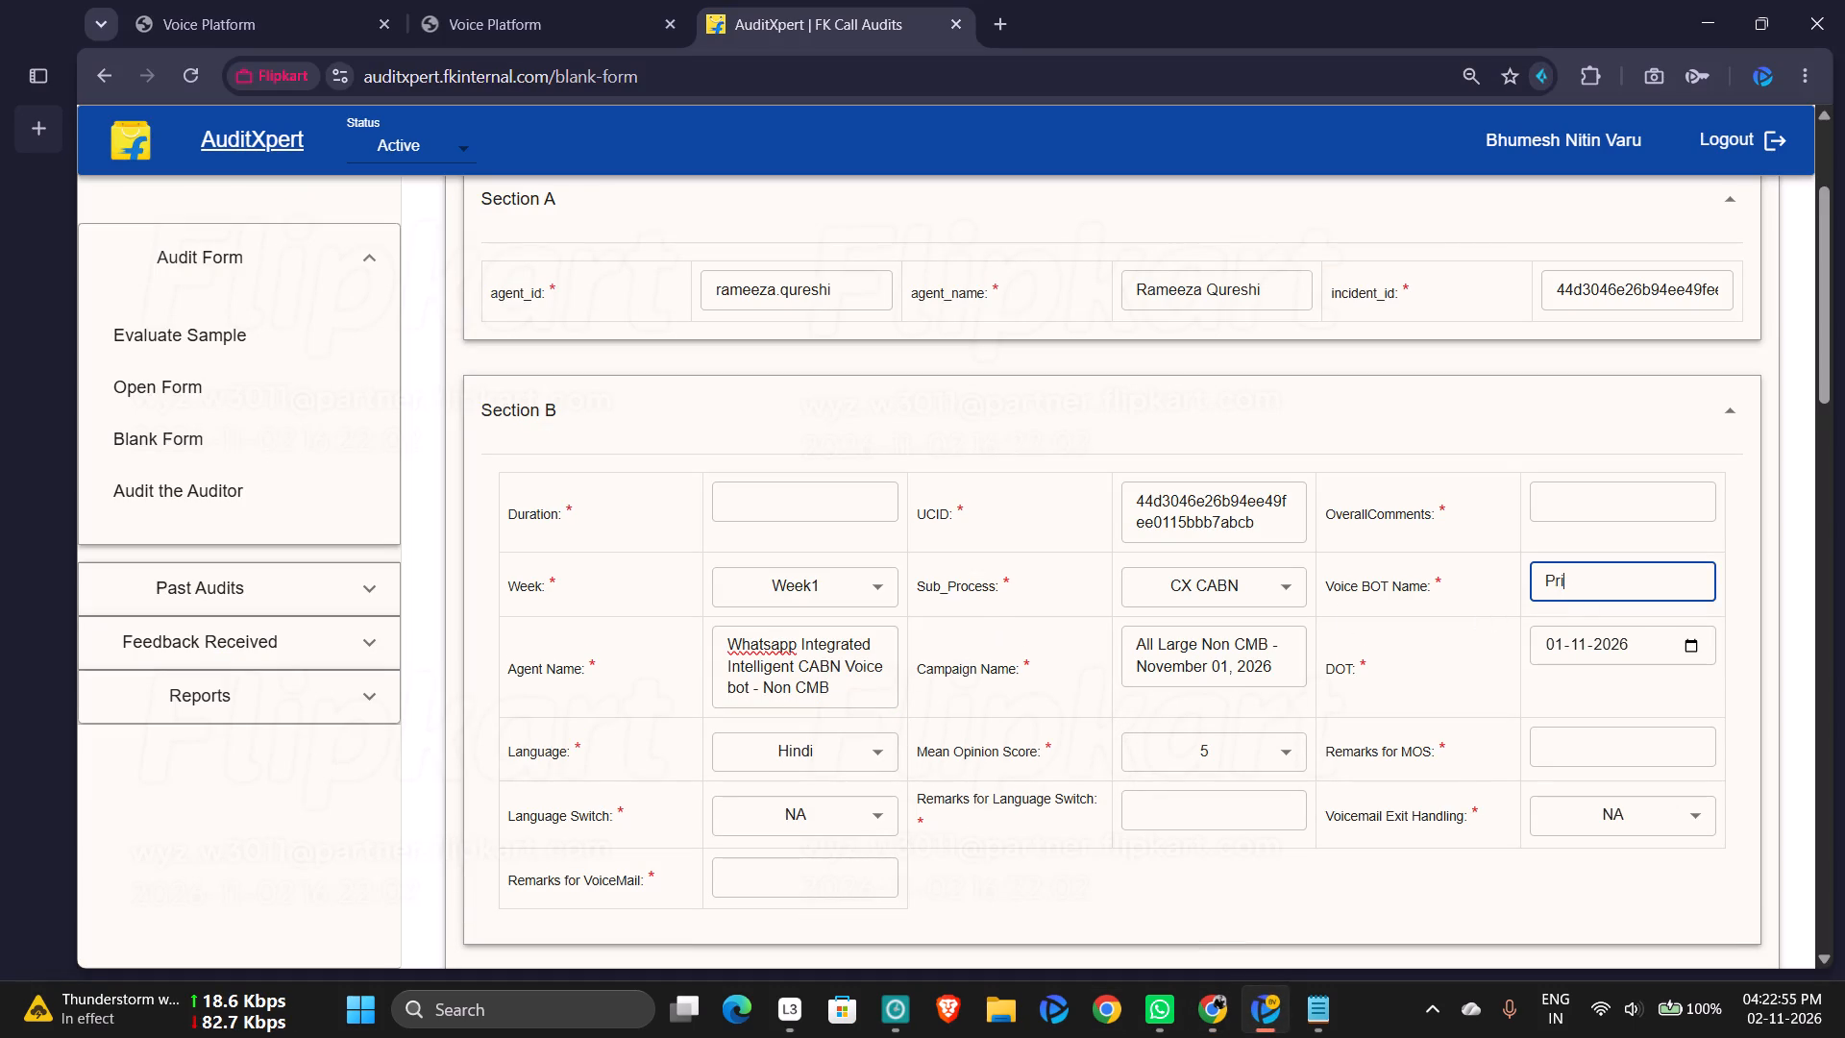
left_click(1228, 1013)
left_click(994, 853)
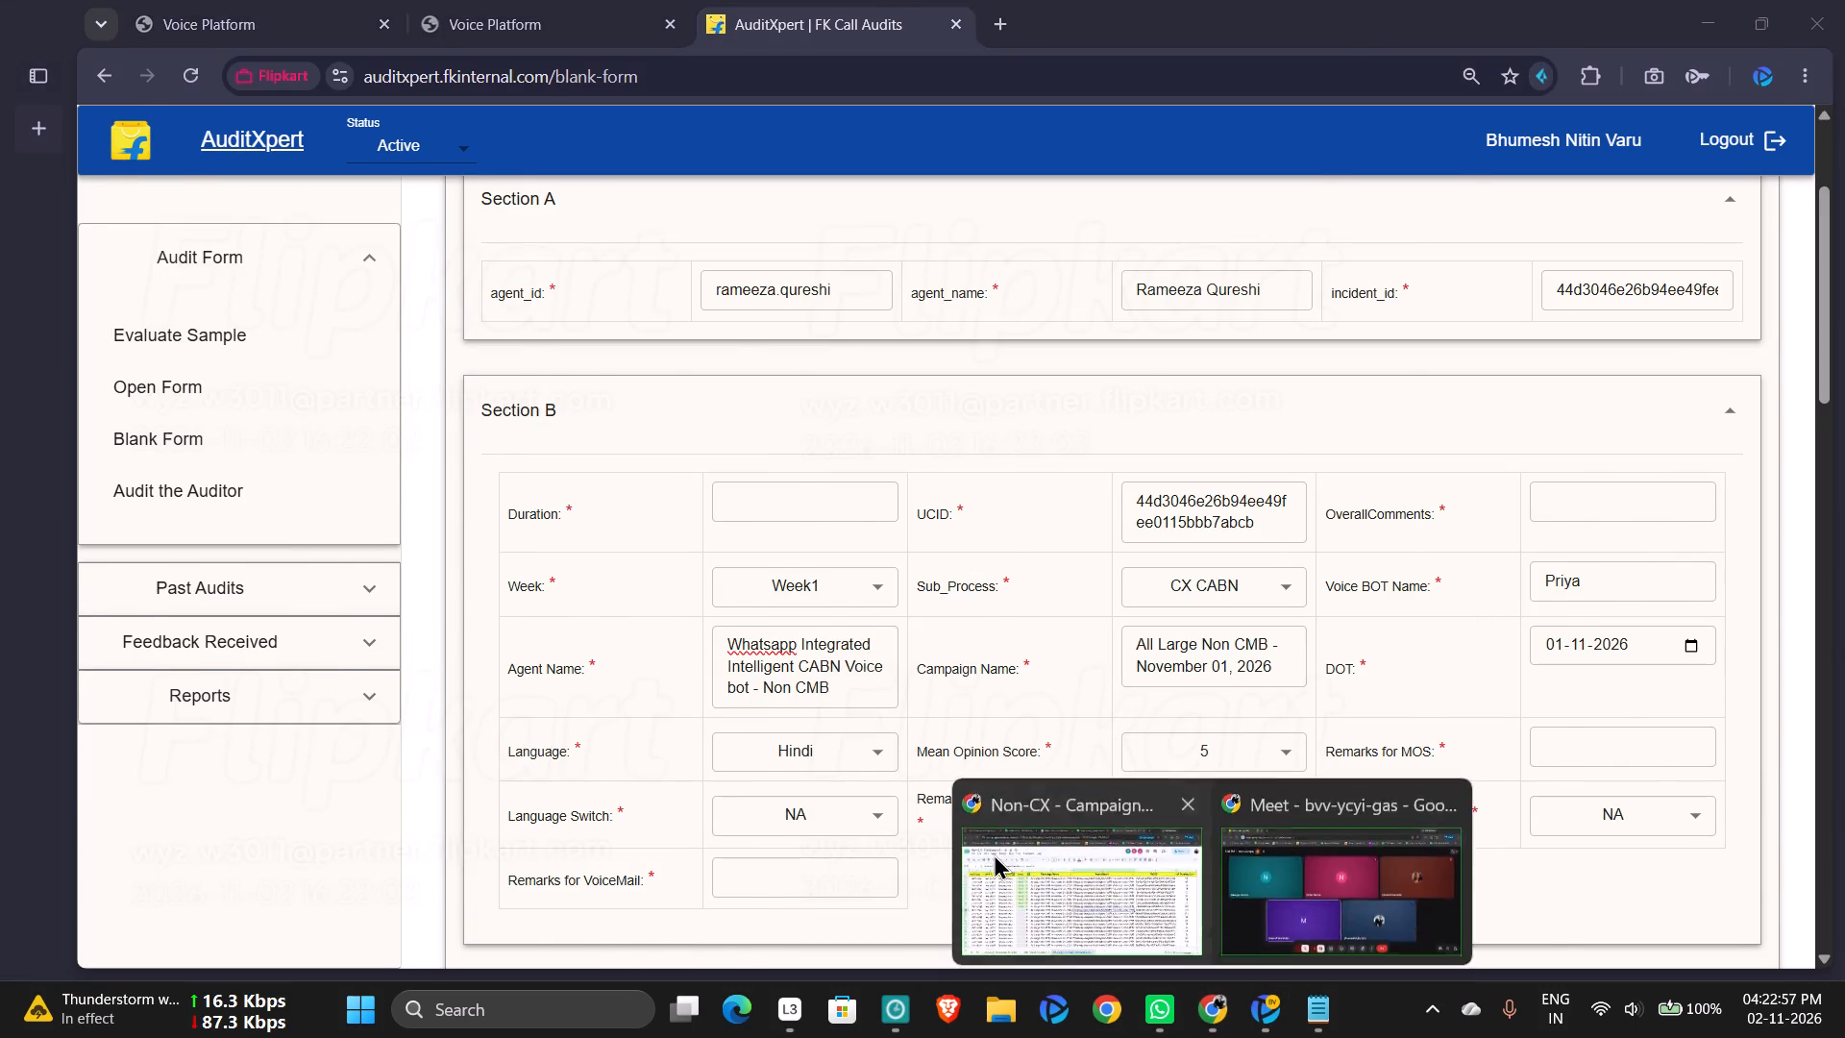
left_click(1265, 1001)
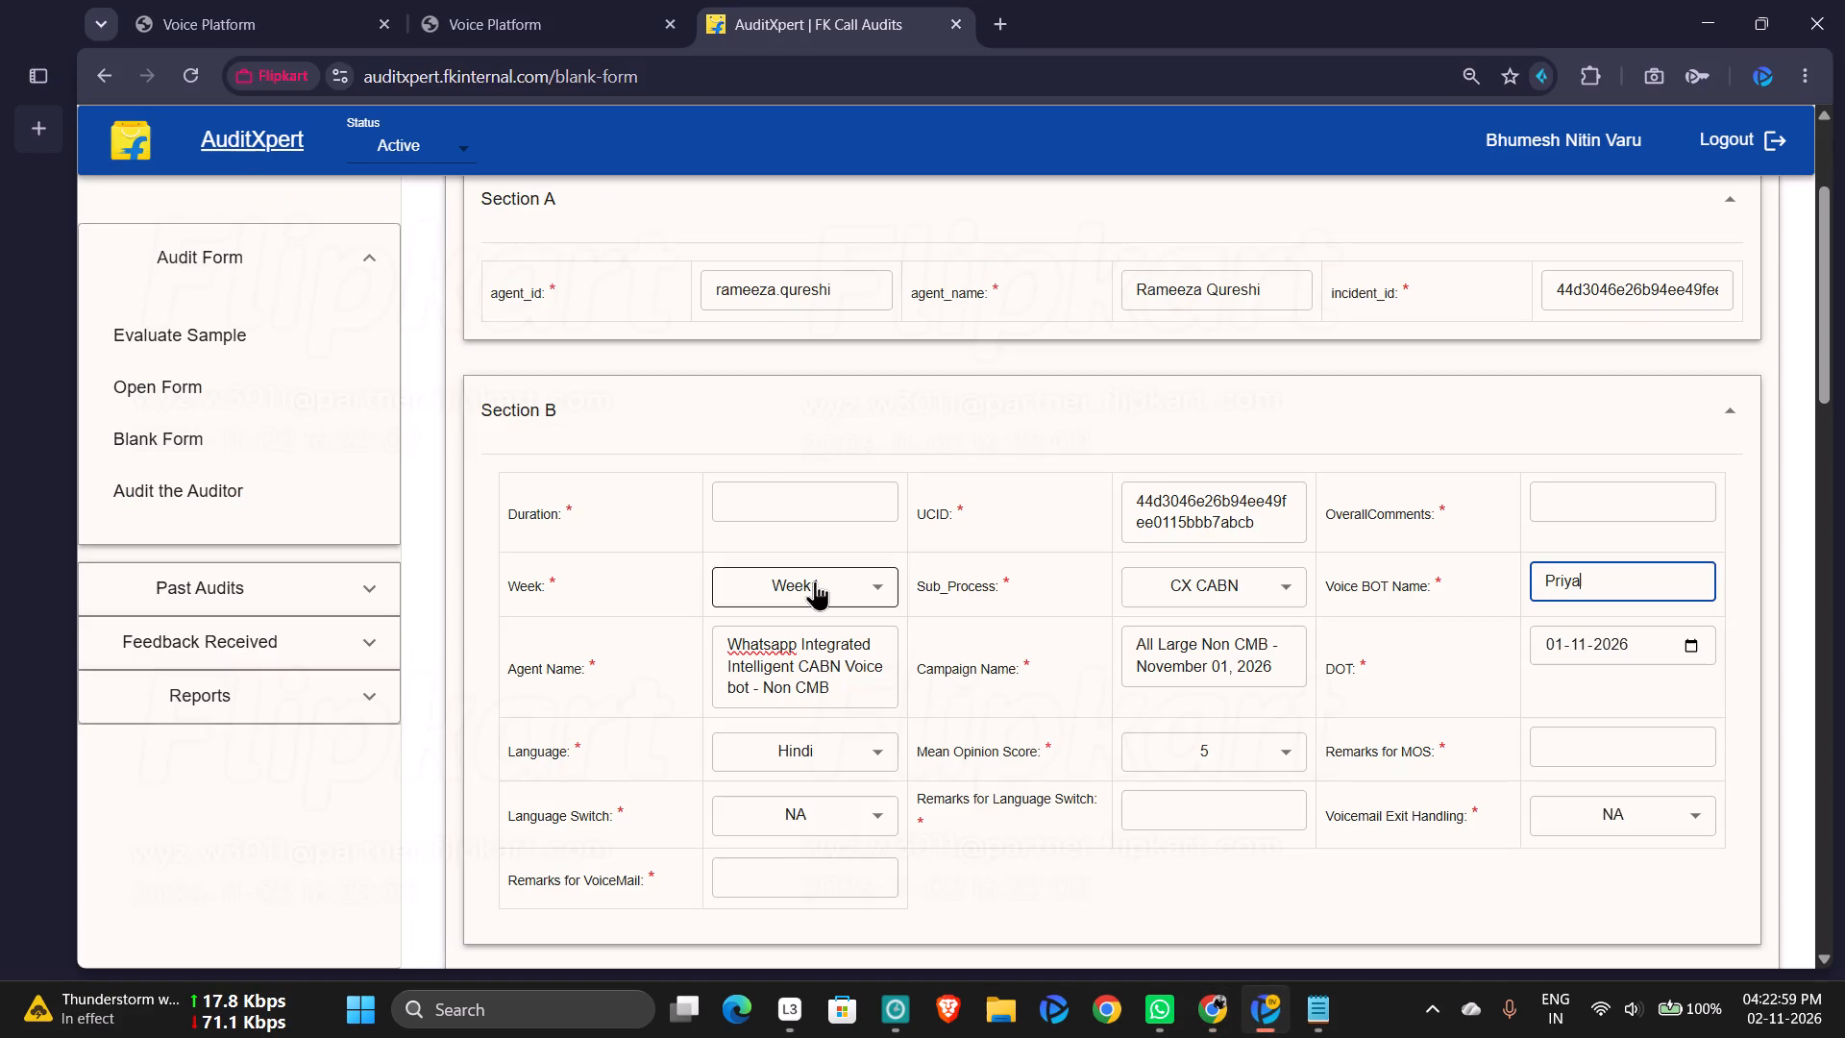
left_click(758, 482)
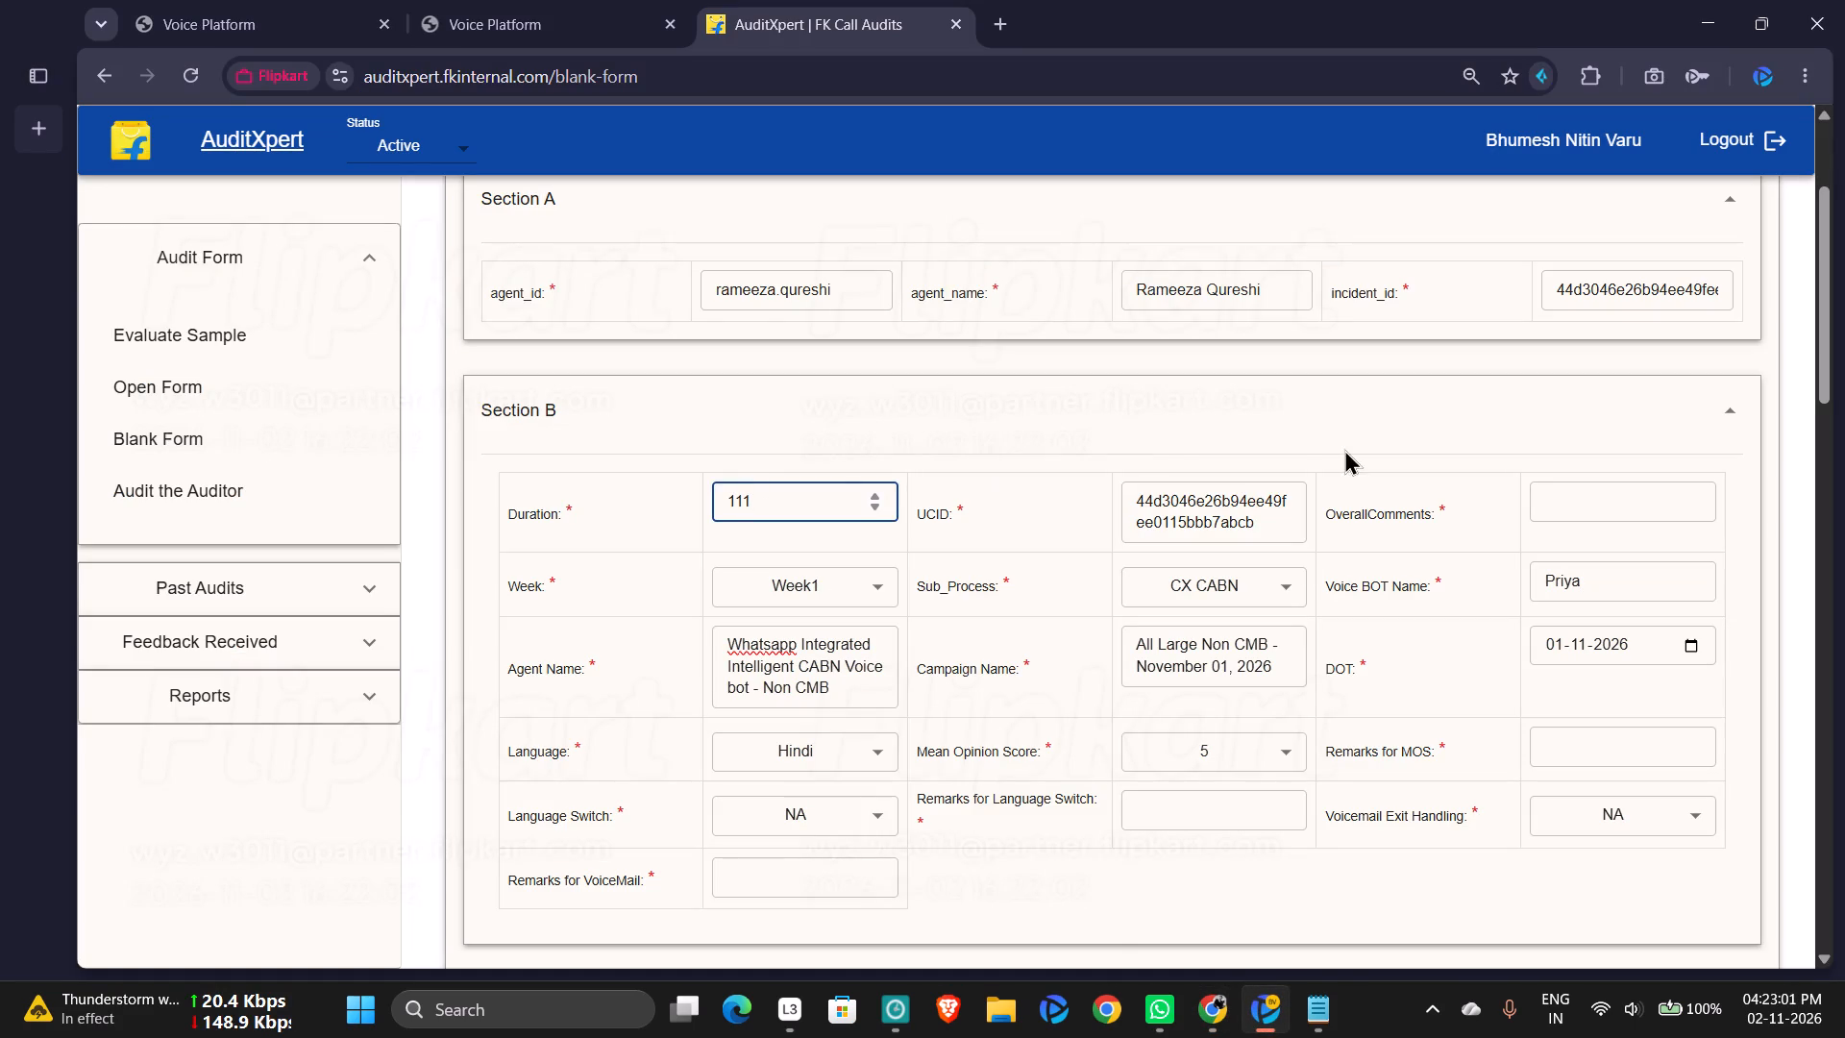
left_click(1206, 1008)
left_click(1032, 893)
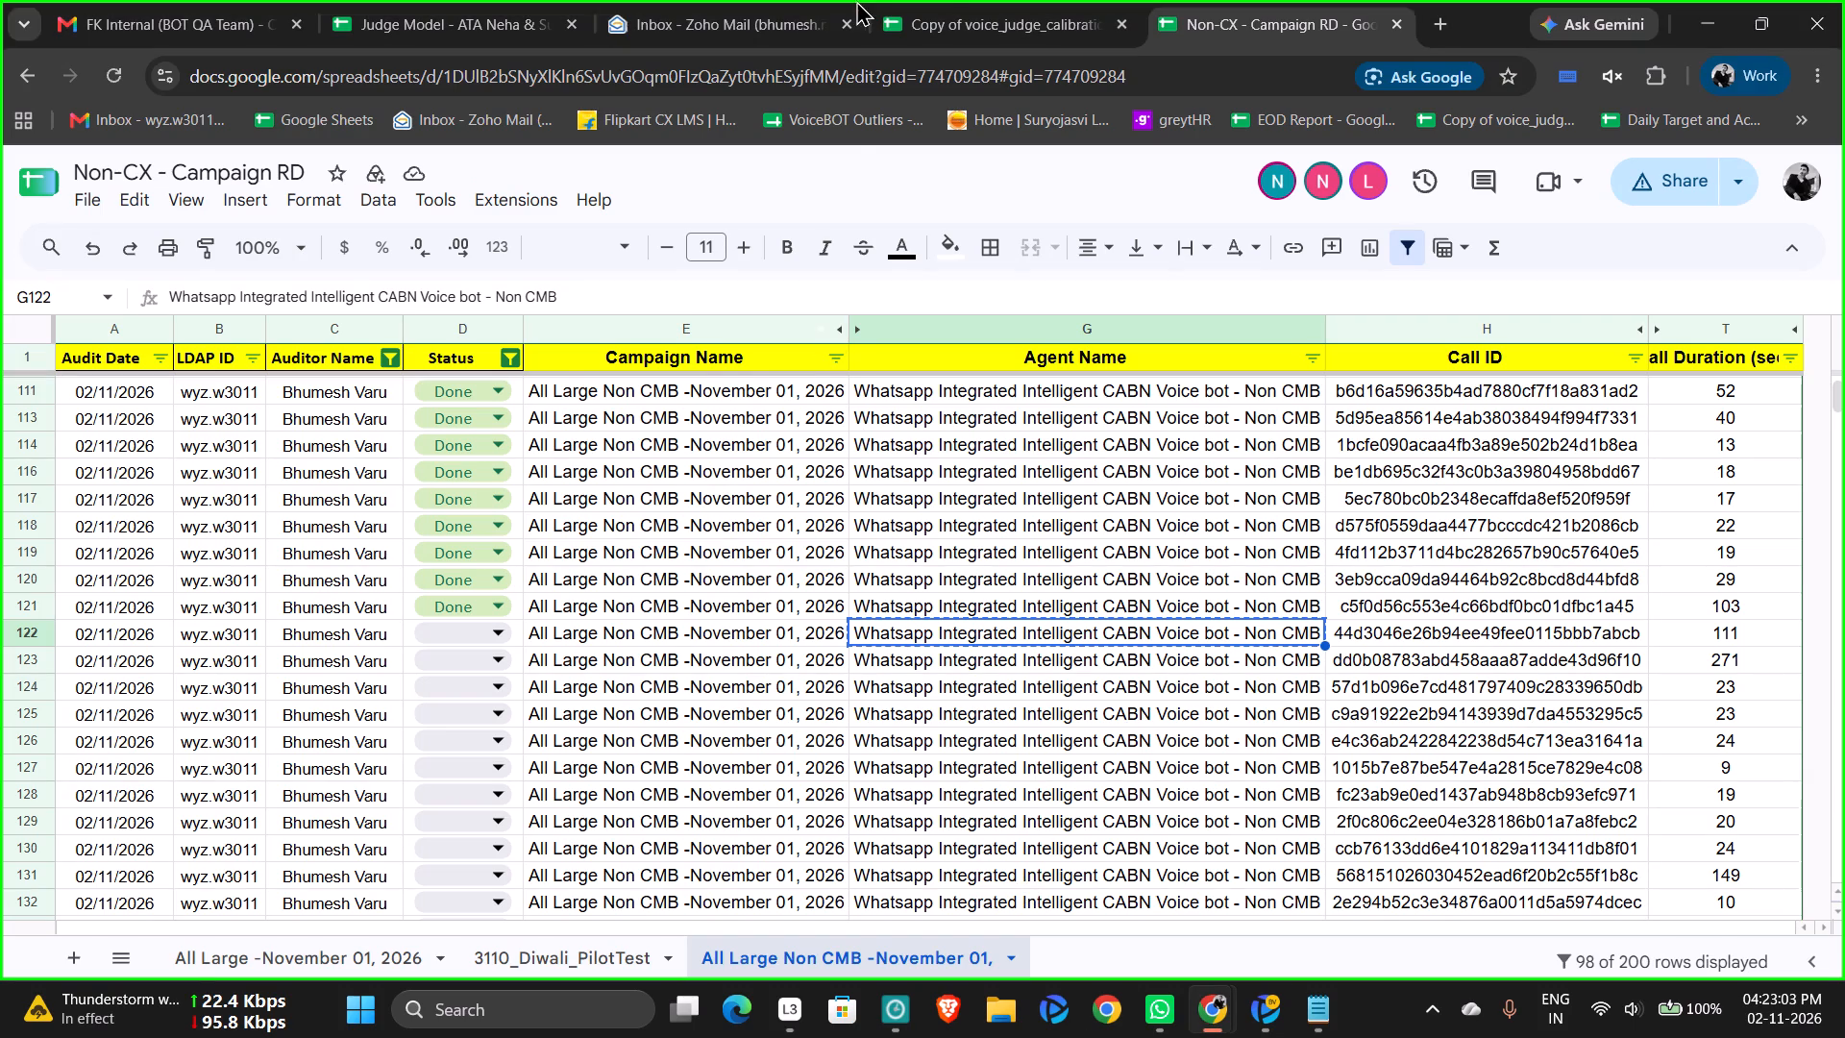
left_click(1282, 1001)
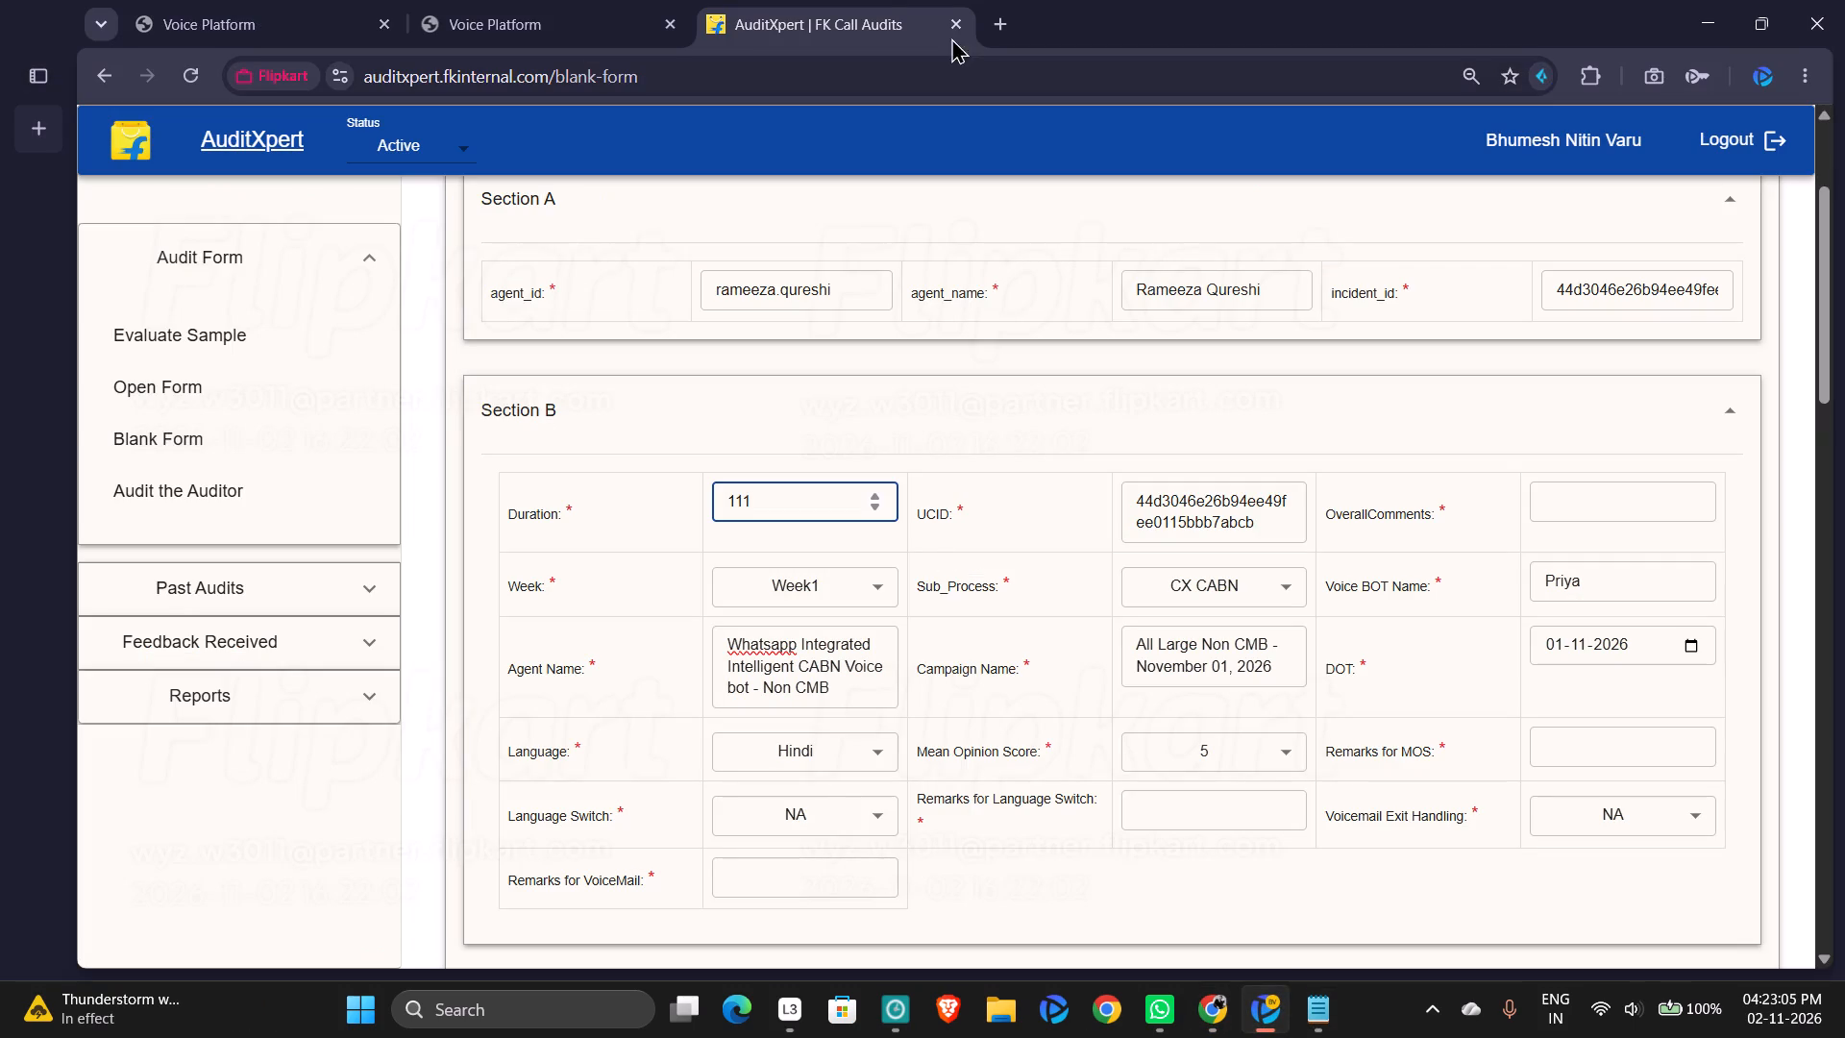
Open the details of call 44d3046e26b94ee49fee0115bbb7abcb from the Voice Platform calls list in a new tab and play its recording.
left_click(510, 37)
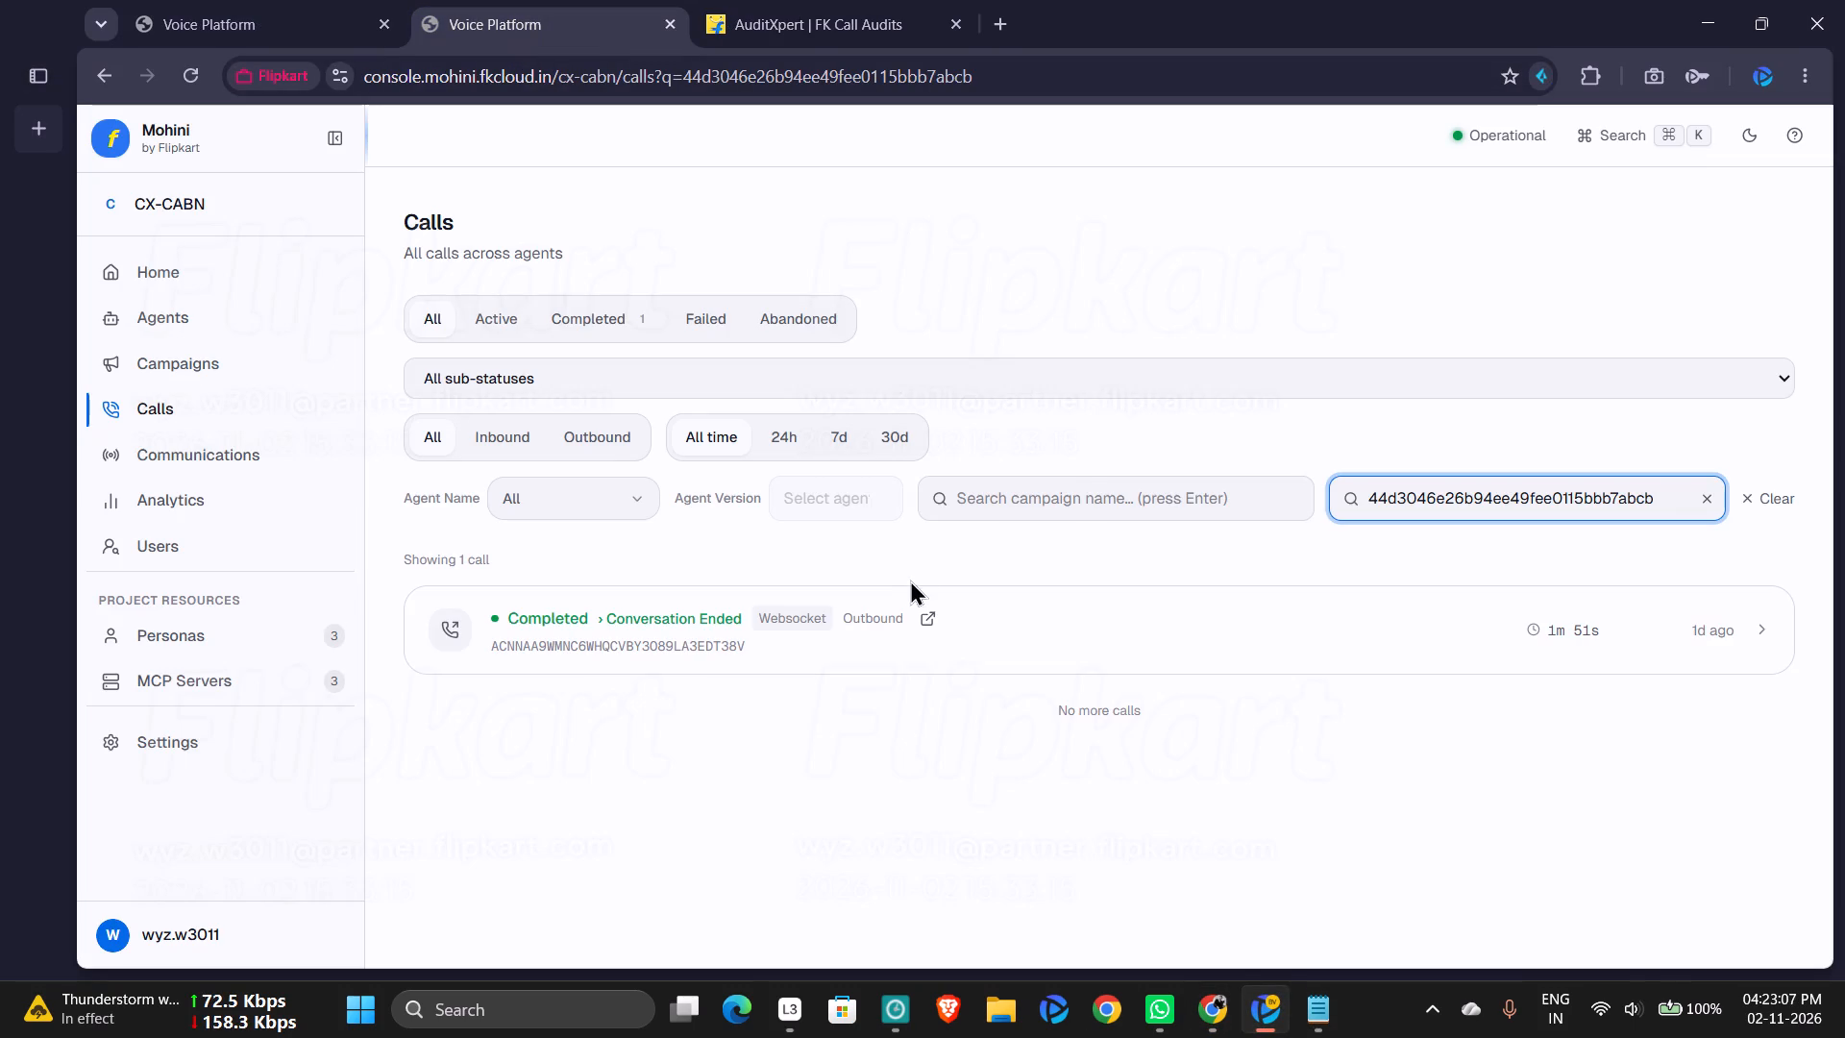
left_click(937, 613)
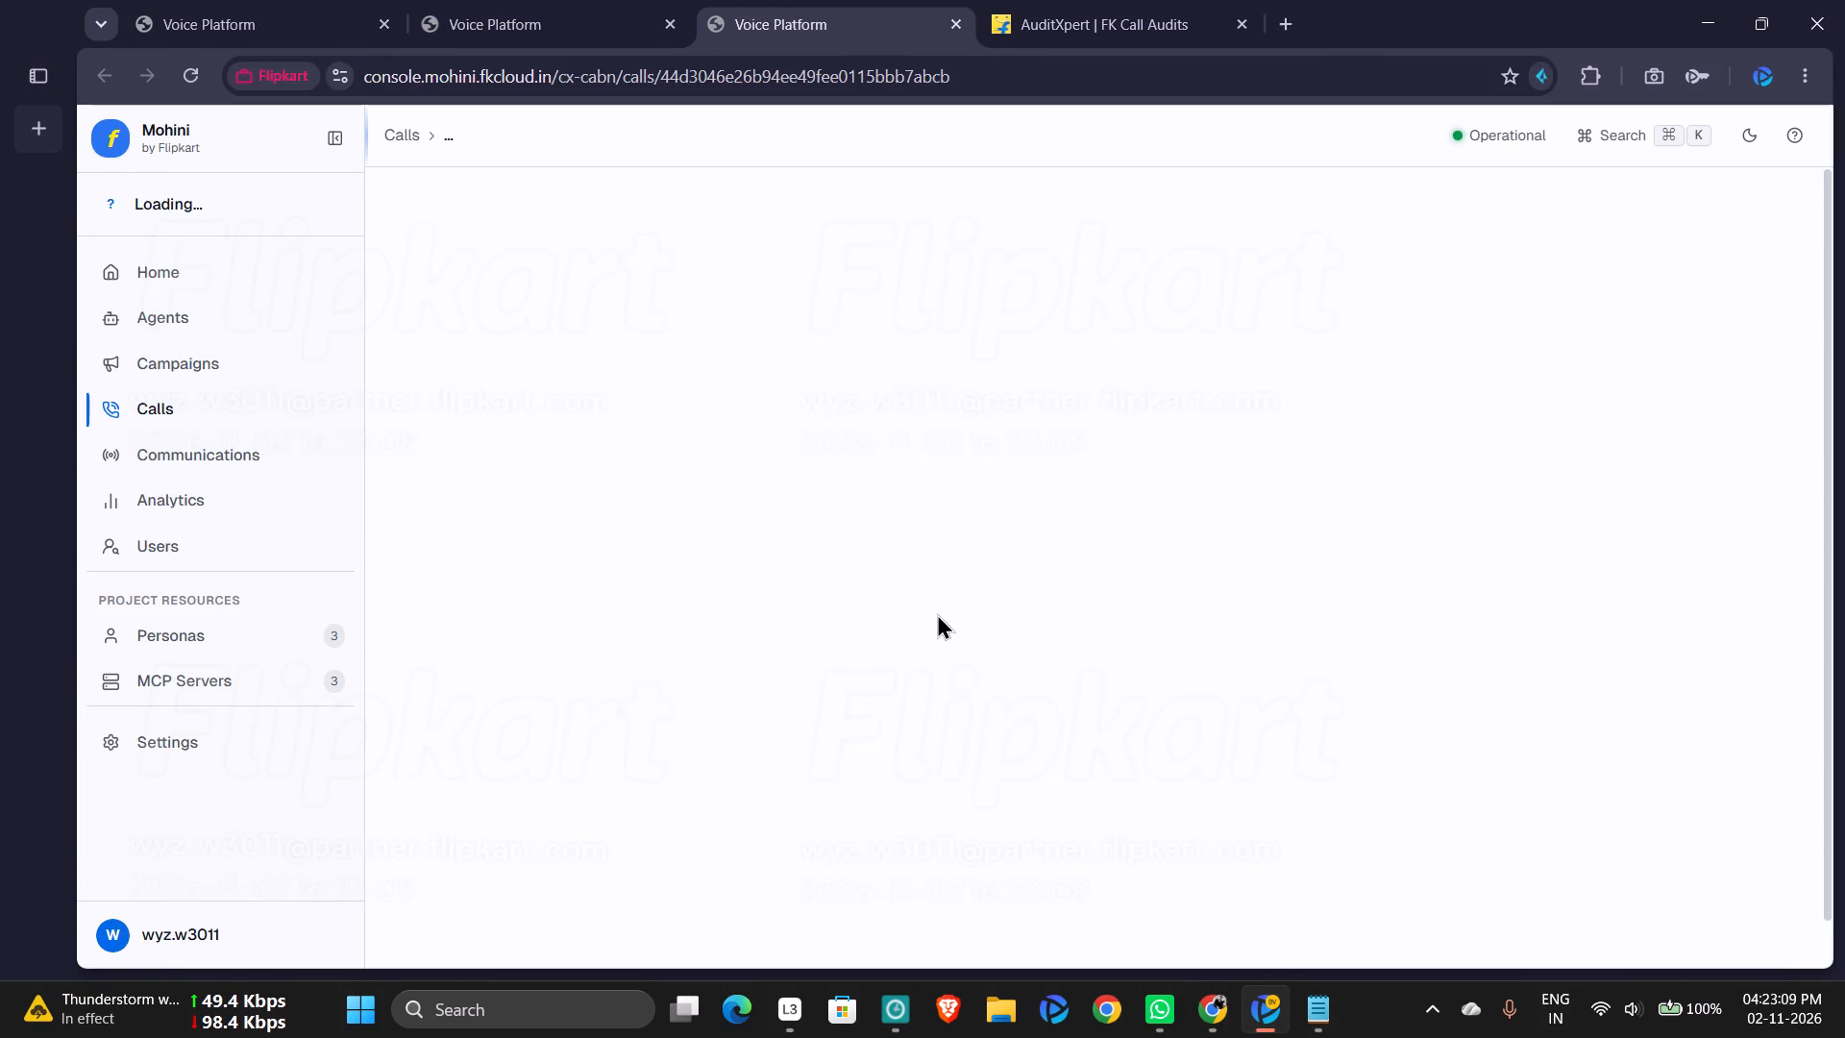
scroll(985, 482, "down", 1)
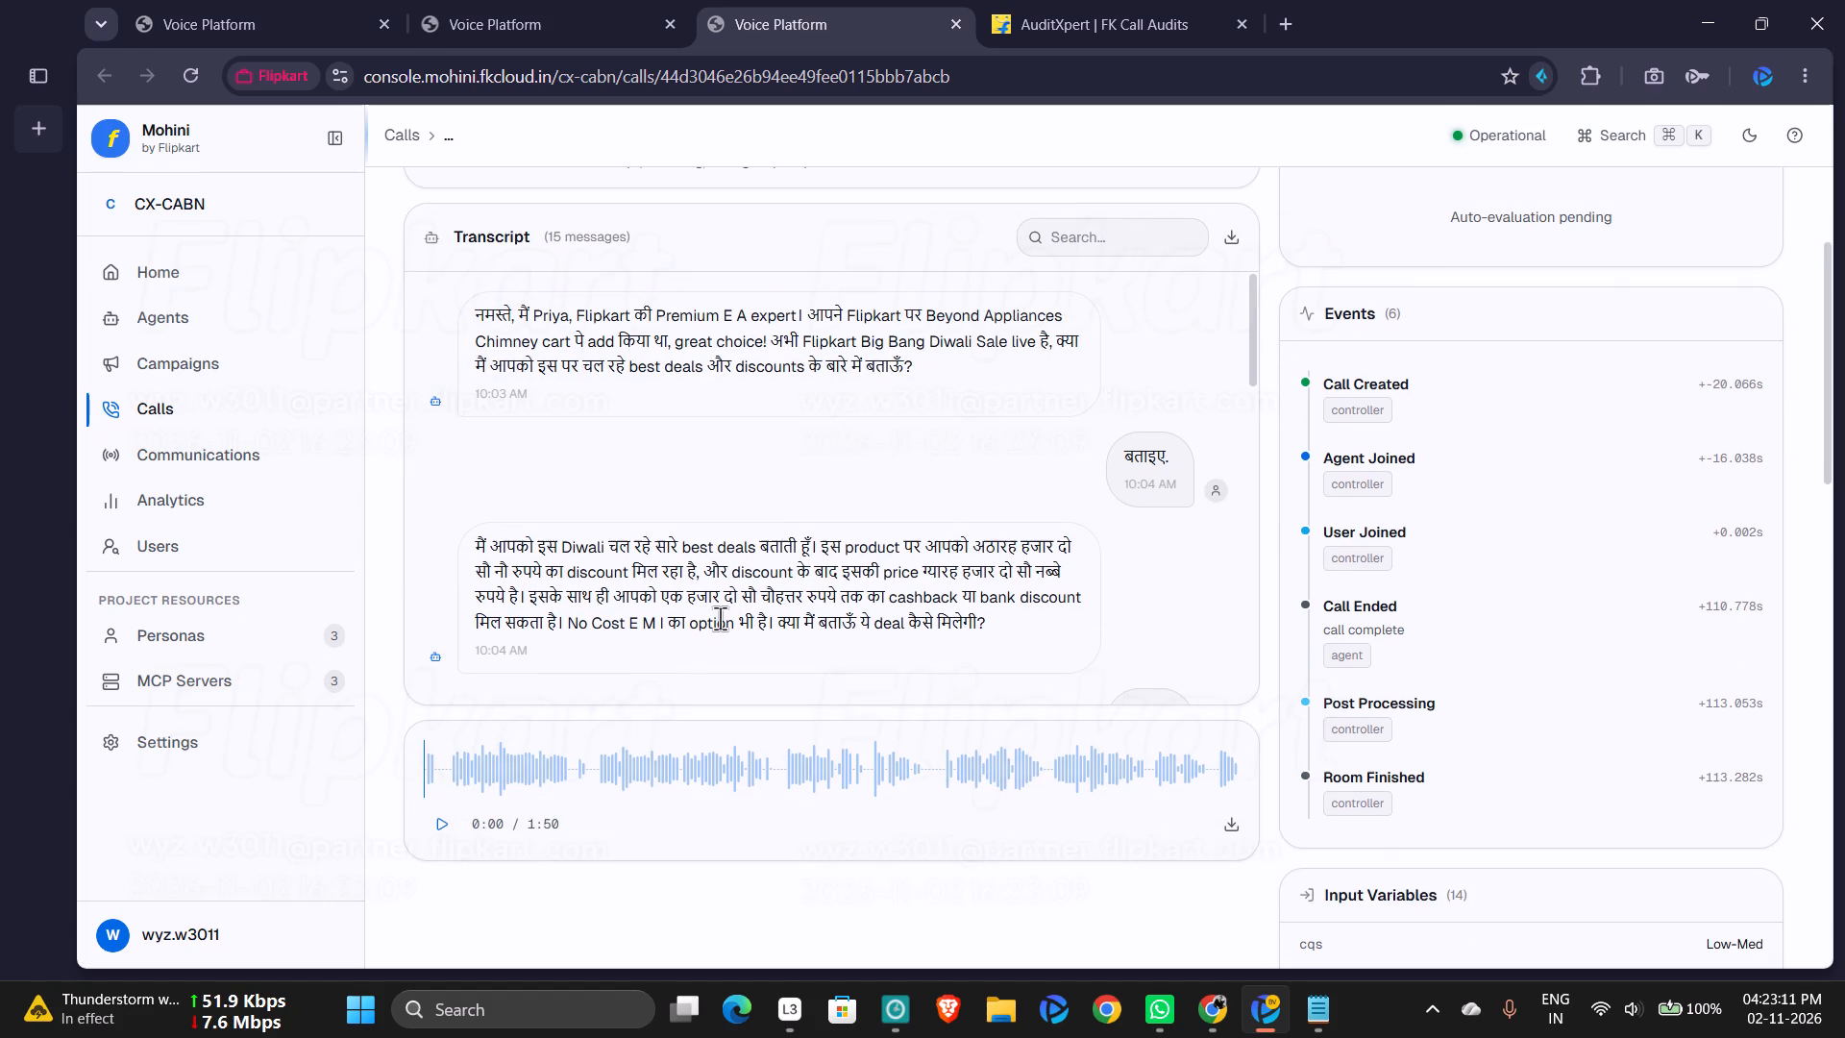
left_click(445, 816)
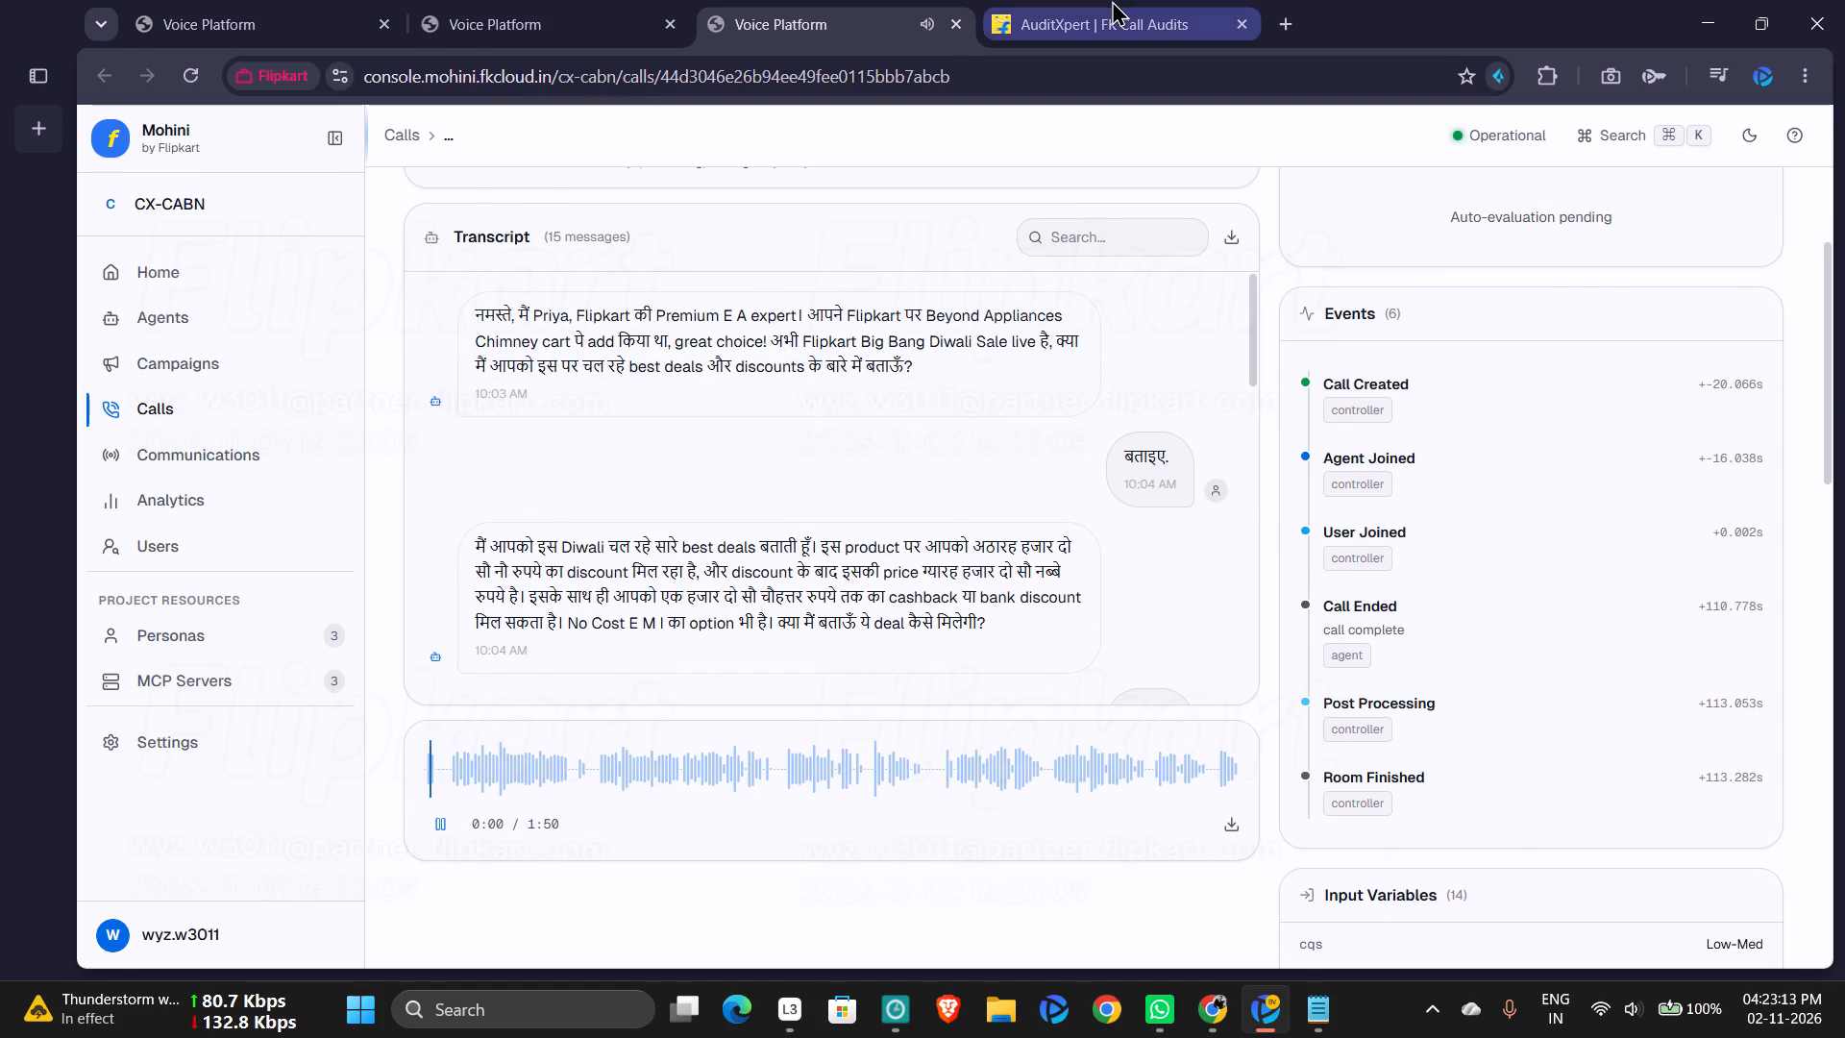
Return to the audit form and bring up the Judge Model 2.txt notes with the standard audit remarks.
left_click(1112, 0)
left_click(1342, 1004)
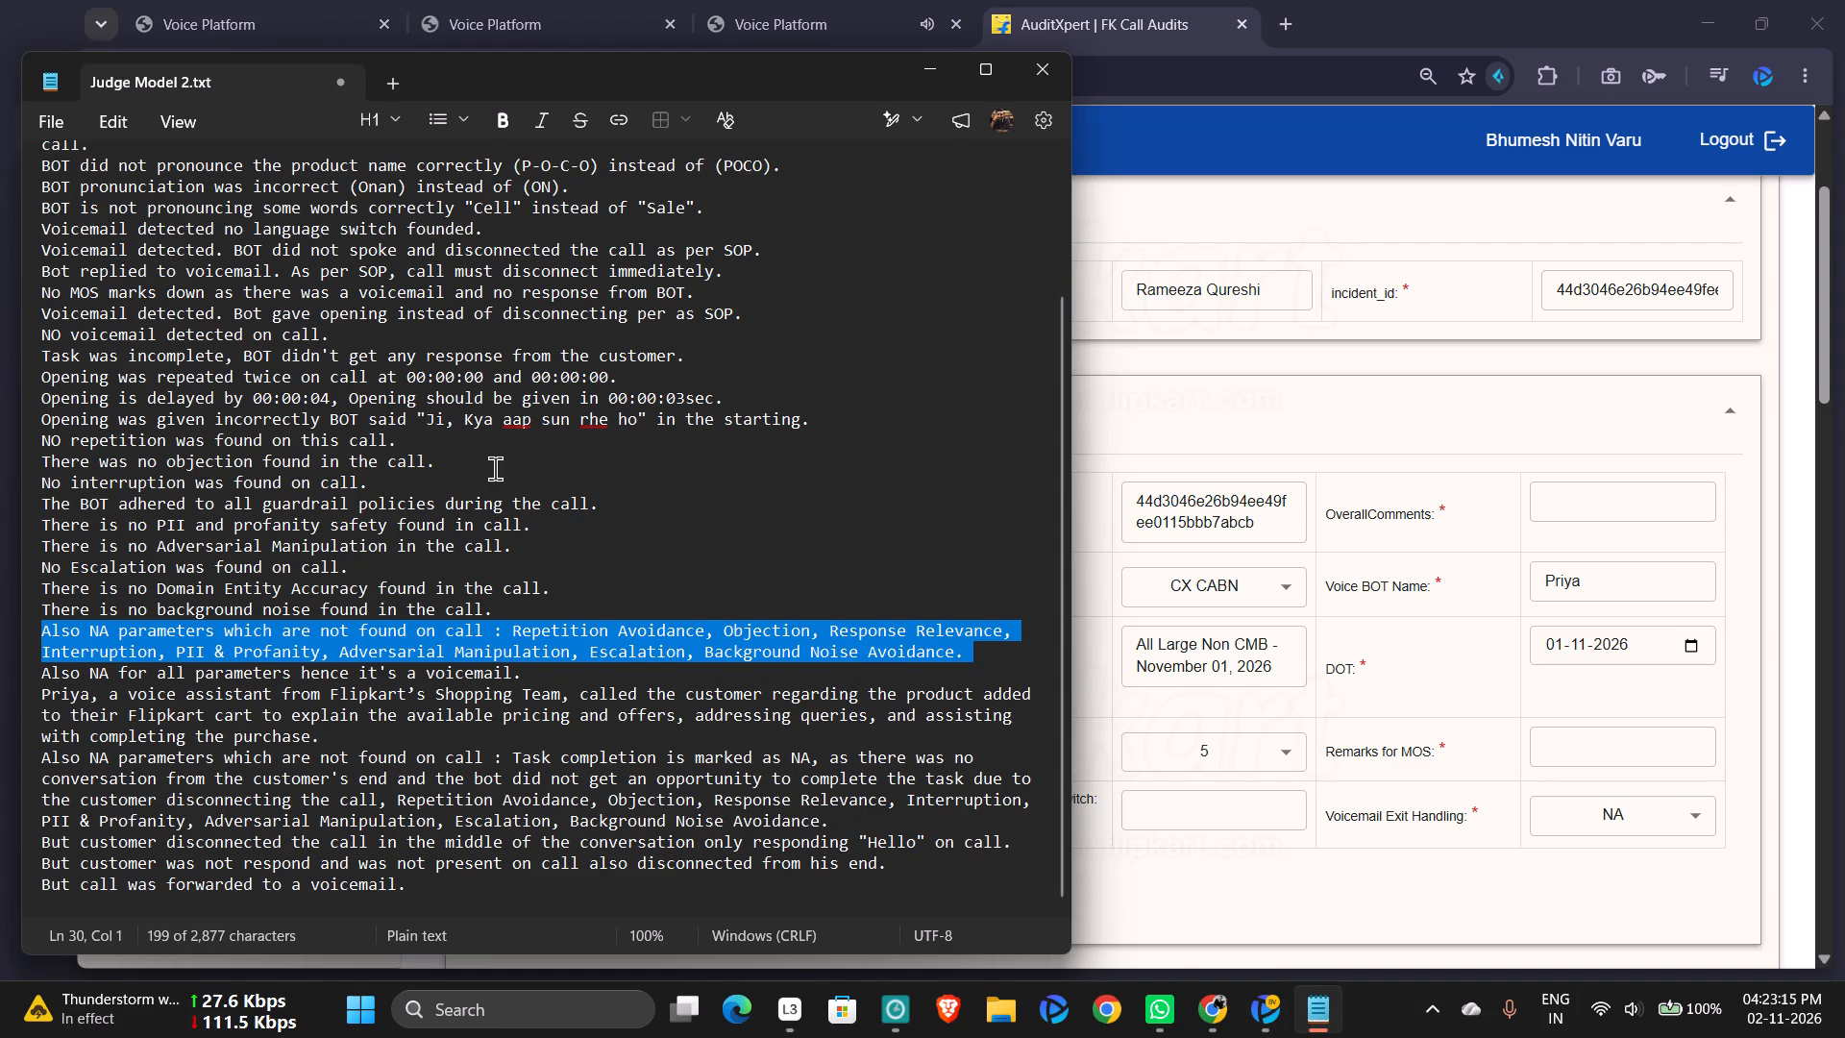
Copy "NO voicemail detected on call." from the Judge Model 2.txt notes into Remarks for VoiceMail.
left_click(495, 468)
scroll(495, 468, "up", 1)
triple_click(358, 459)
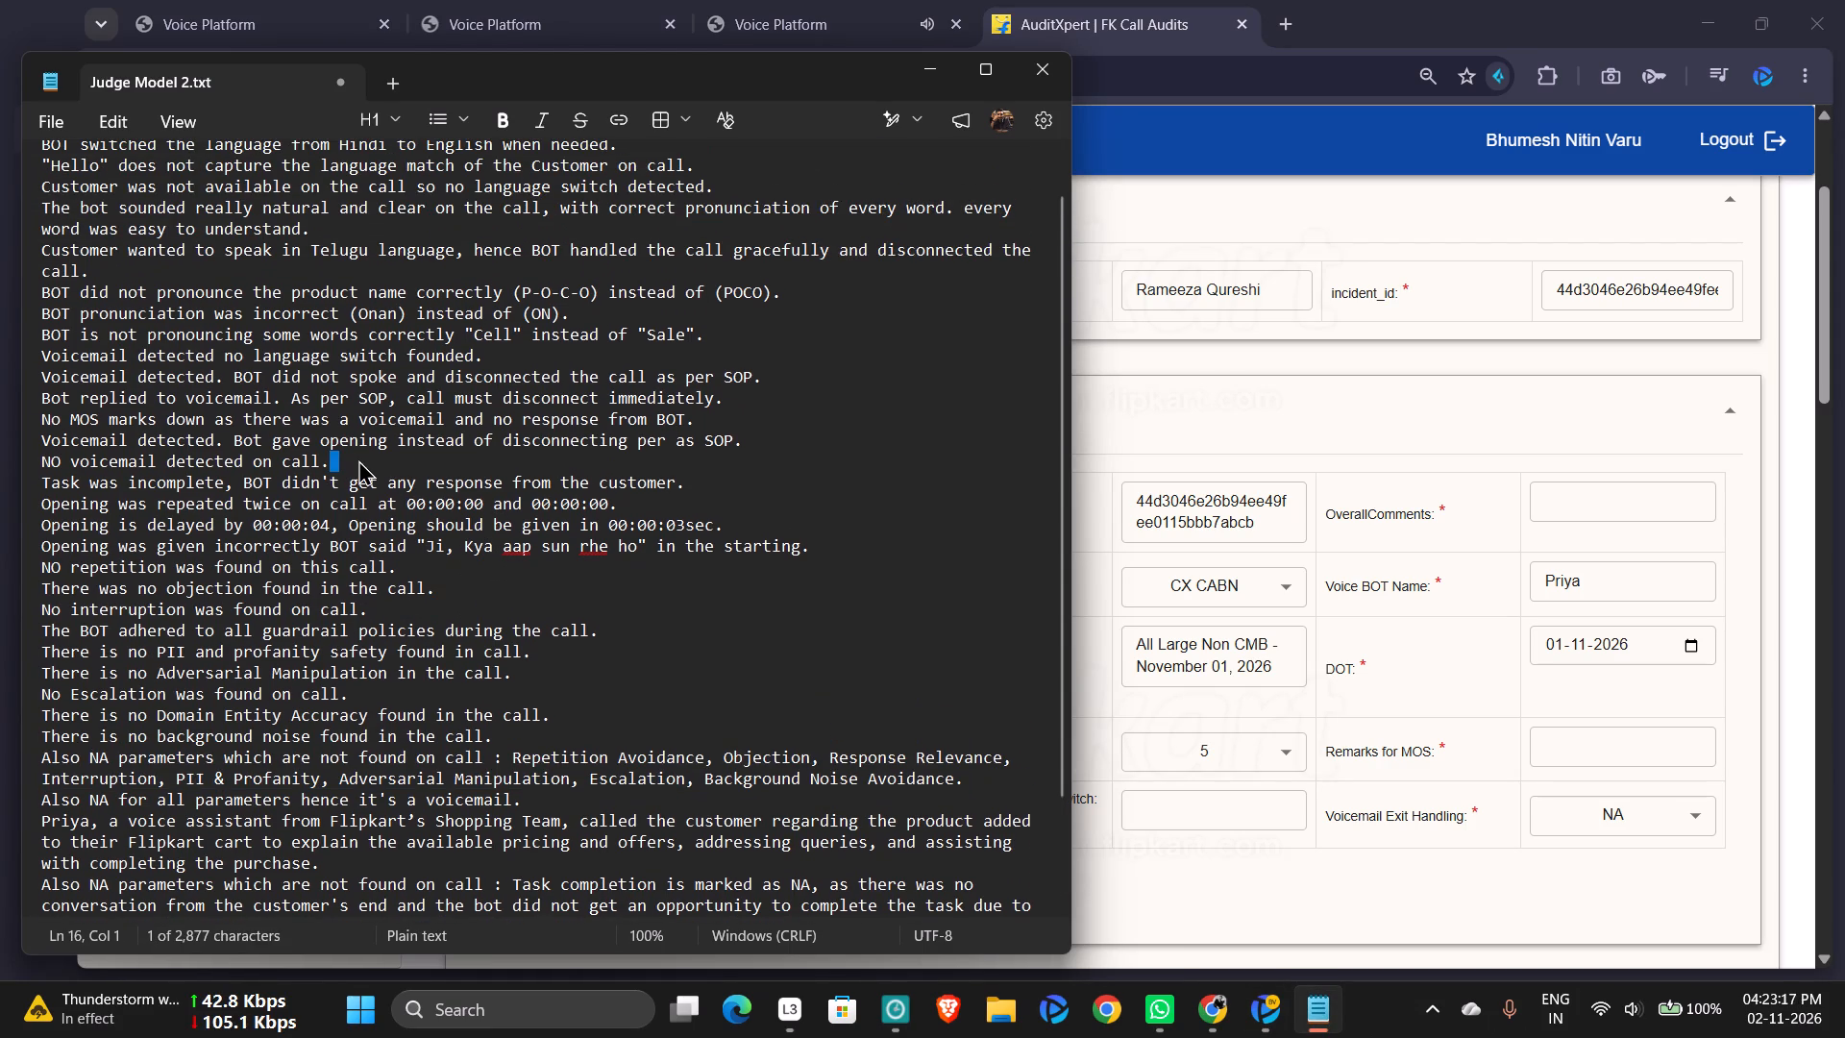
key("ctrl+c")
left_click(1341, 871)
left_click(798, 876)
key("ctrl+v")
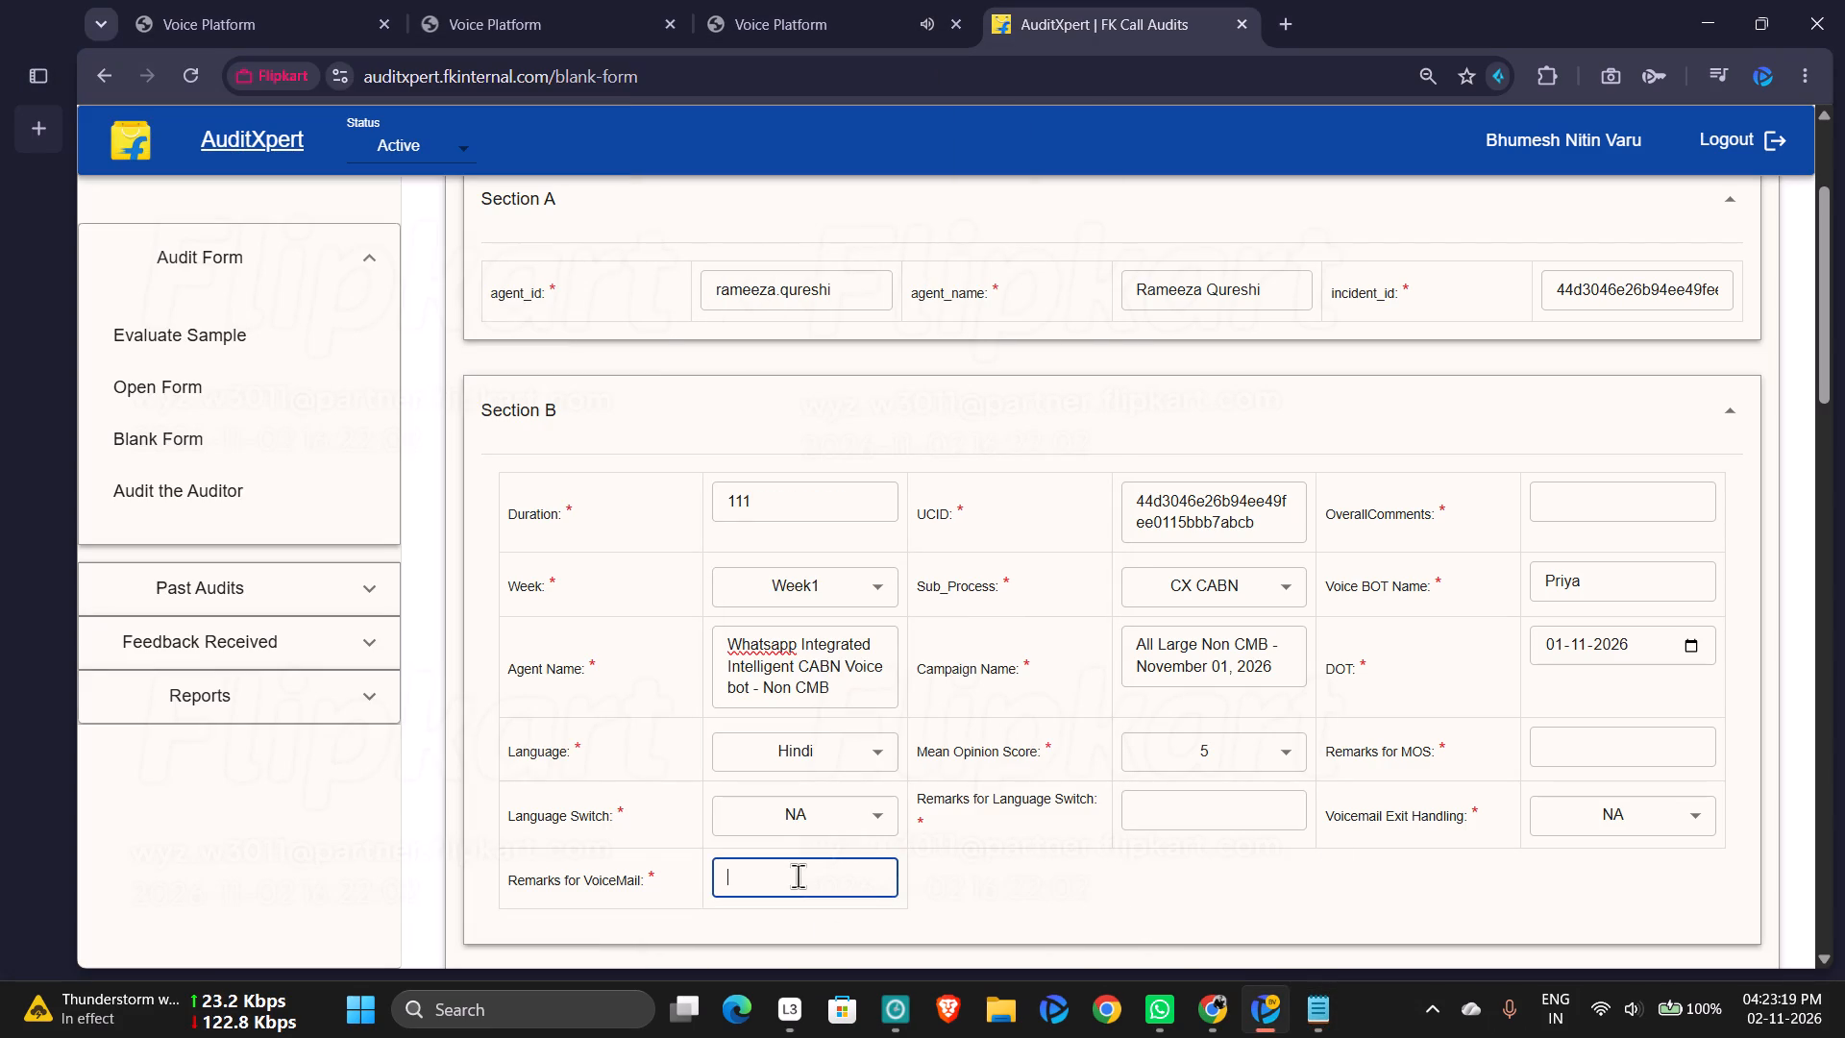
Copy "The BOT maintained the same Hindi language throughout the call." from the notes into Remarks for Language Switch.
left_click(1311, 1003)
scroll(445, 383, "up", 3)
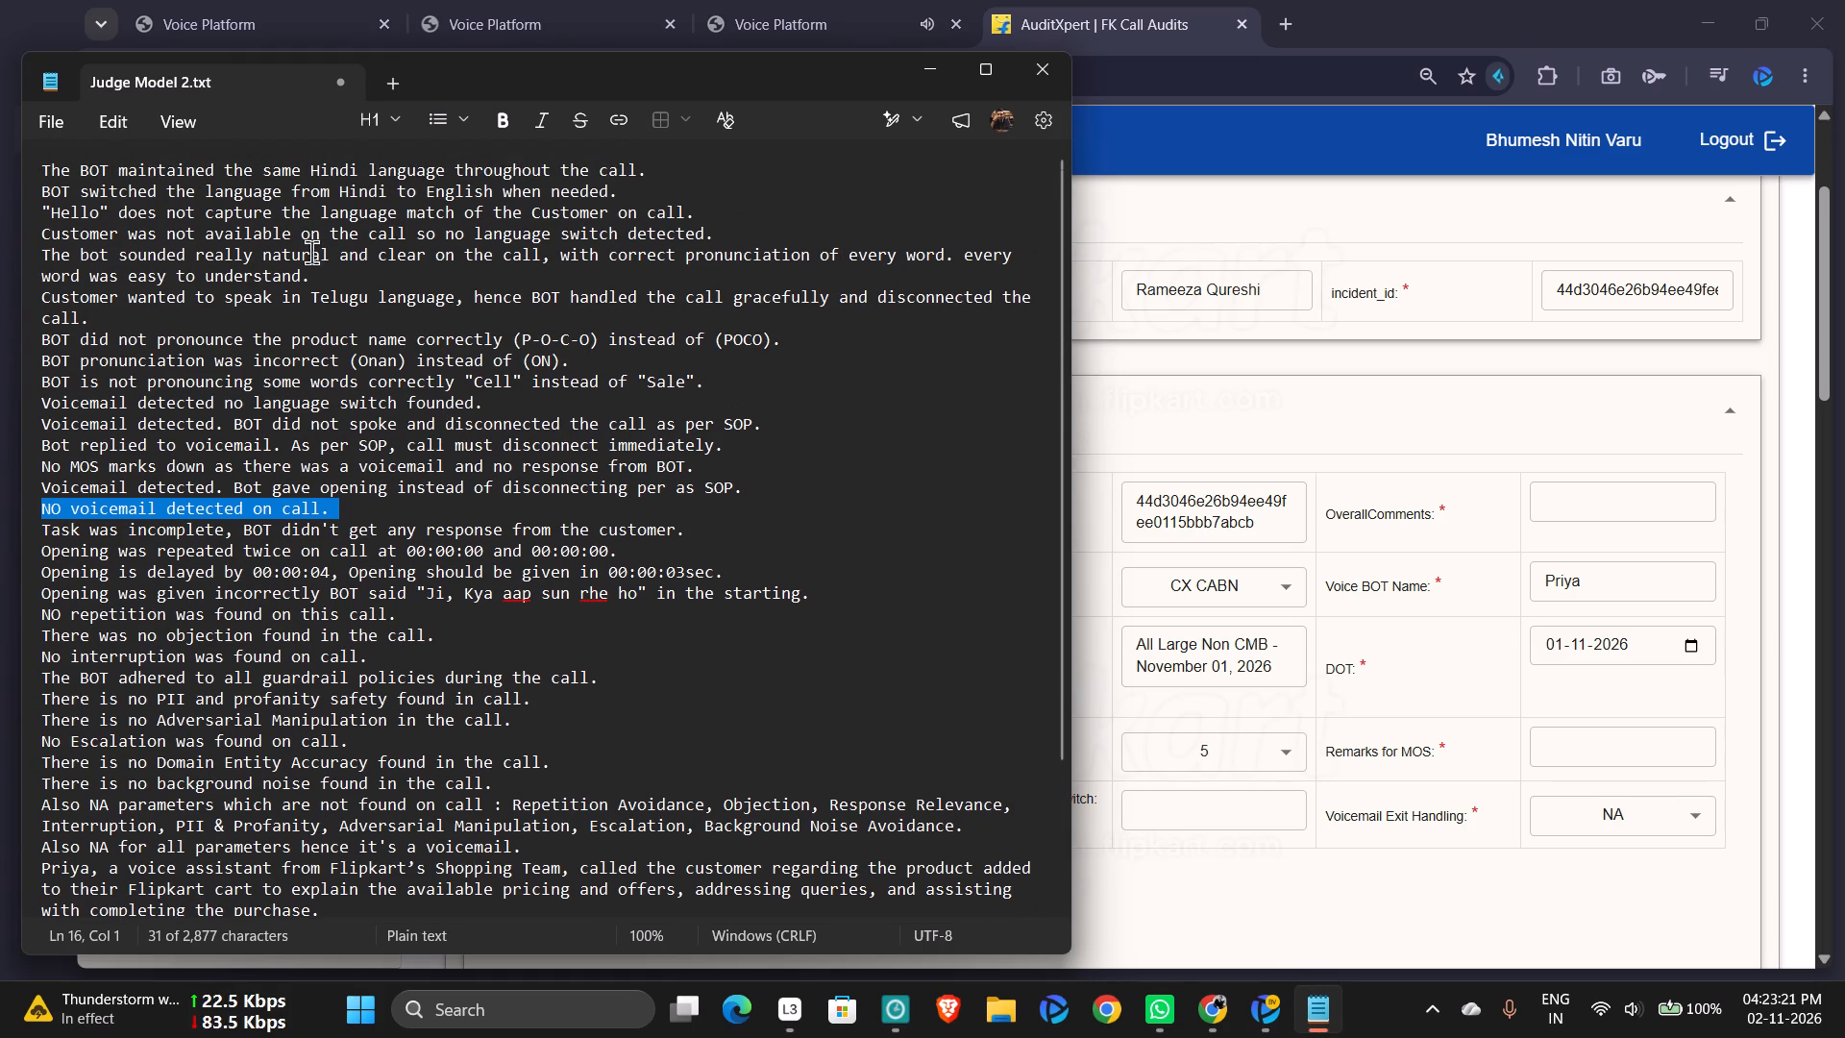
left_click(320, 252)
triple_click(445, 172)
key("ctrl+c")
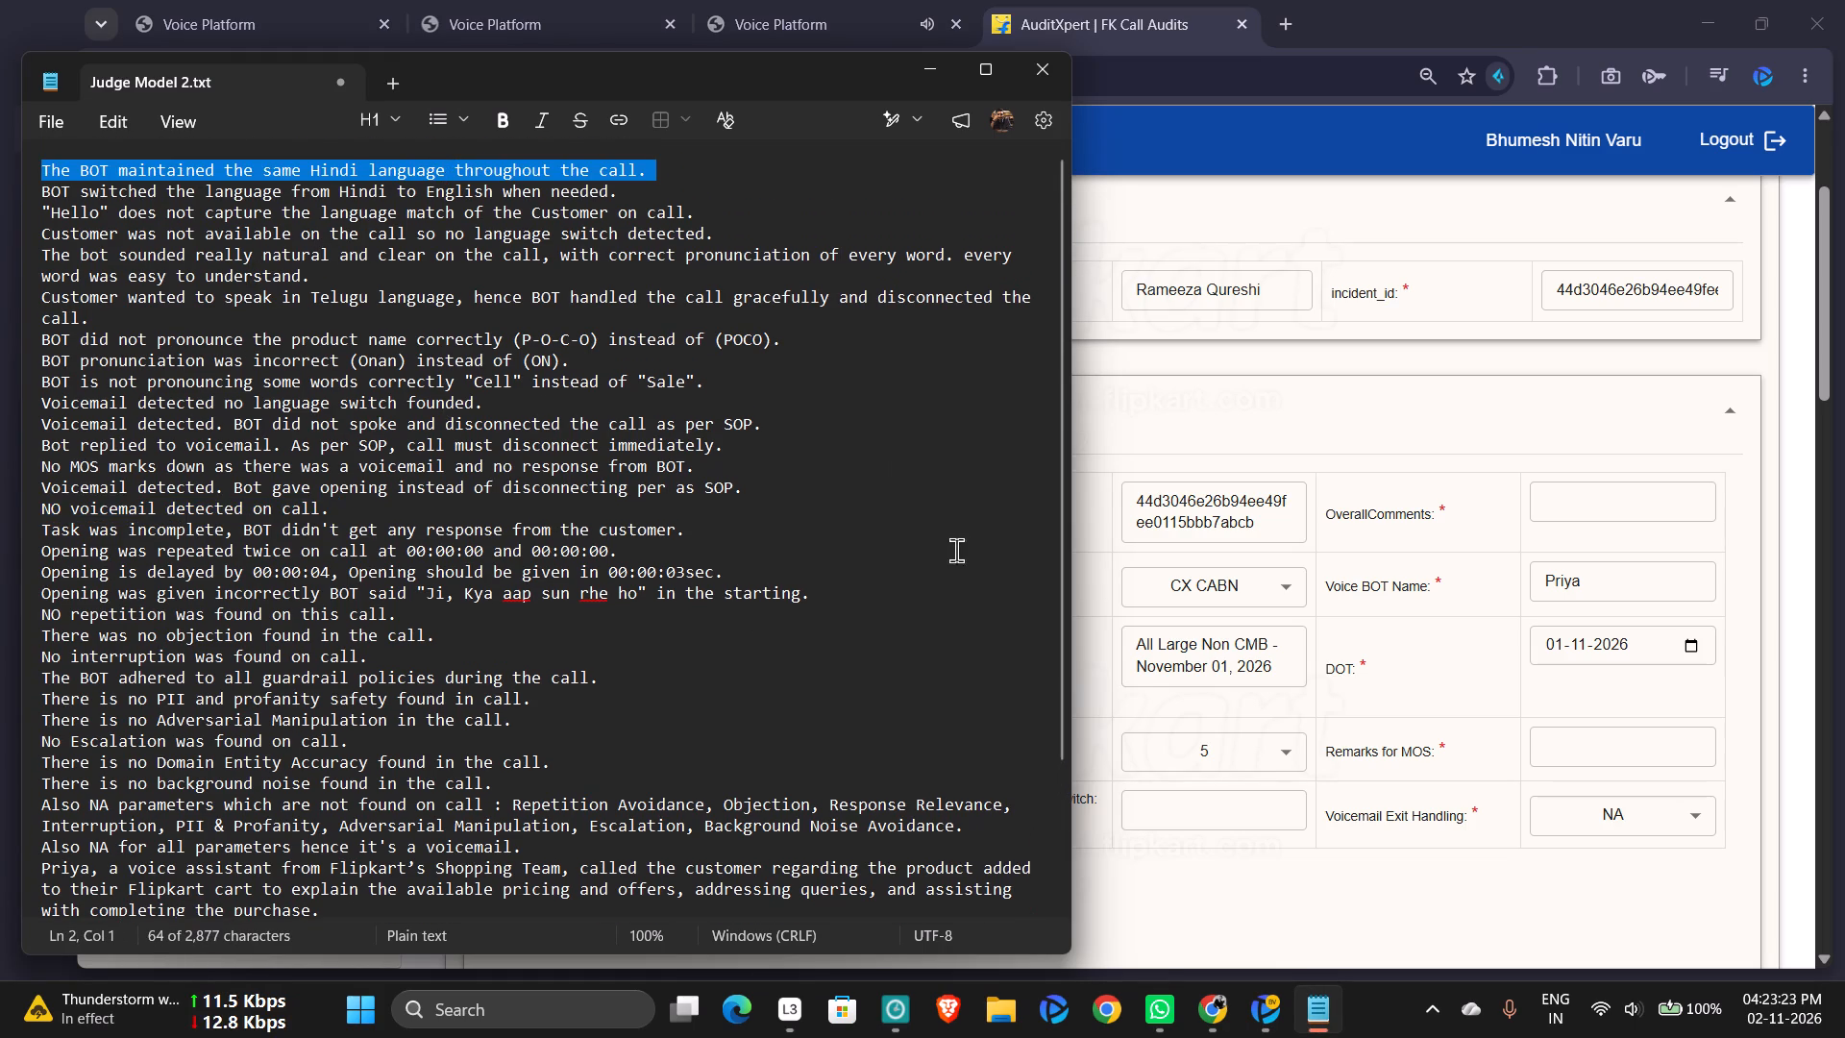
left_click(1251, 799)
key("ctrl+v")
Copy the note starting "The bot sounded really natural and clear on the call" into Remarks for MOS.
left_click(1308, 1020)
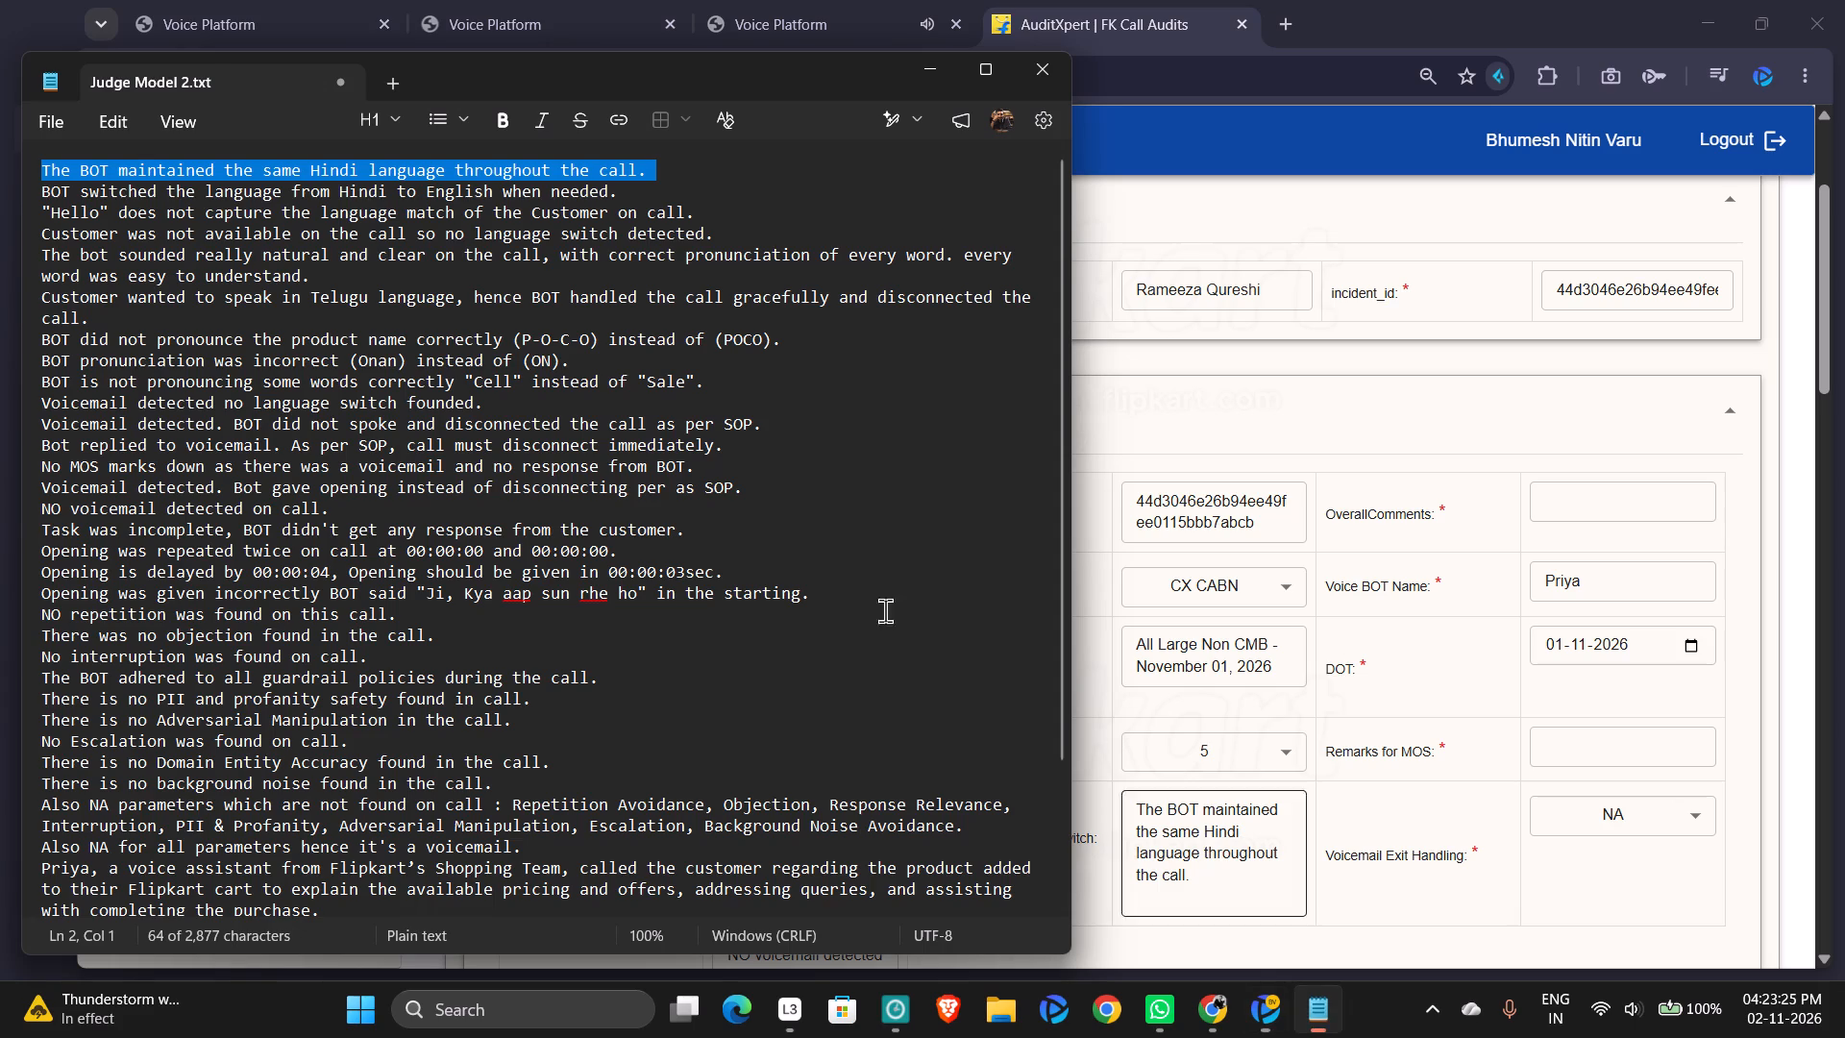
triple_click(302, 254)
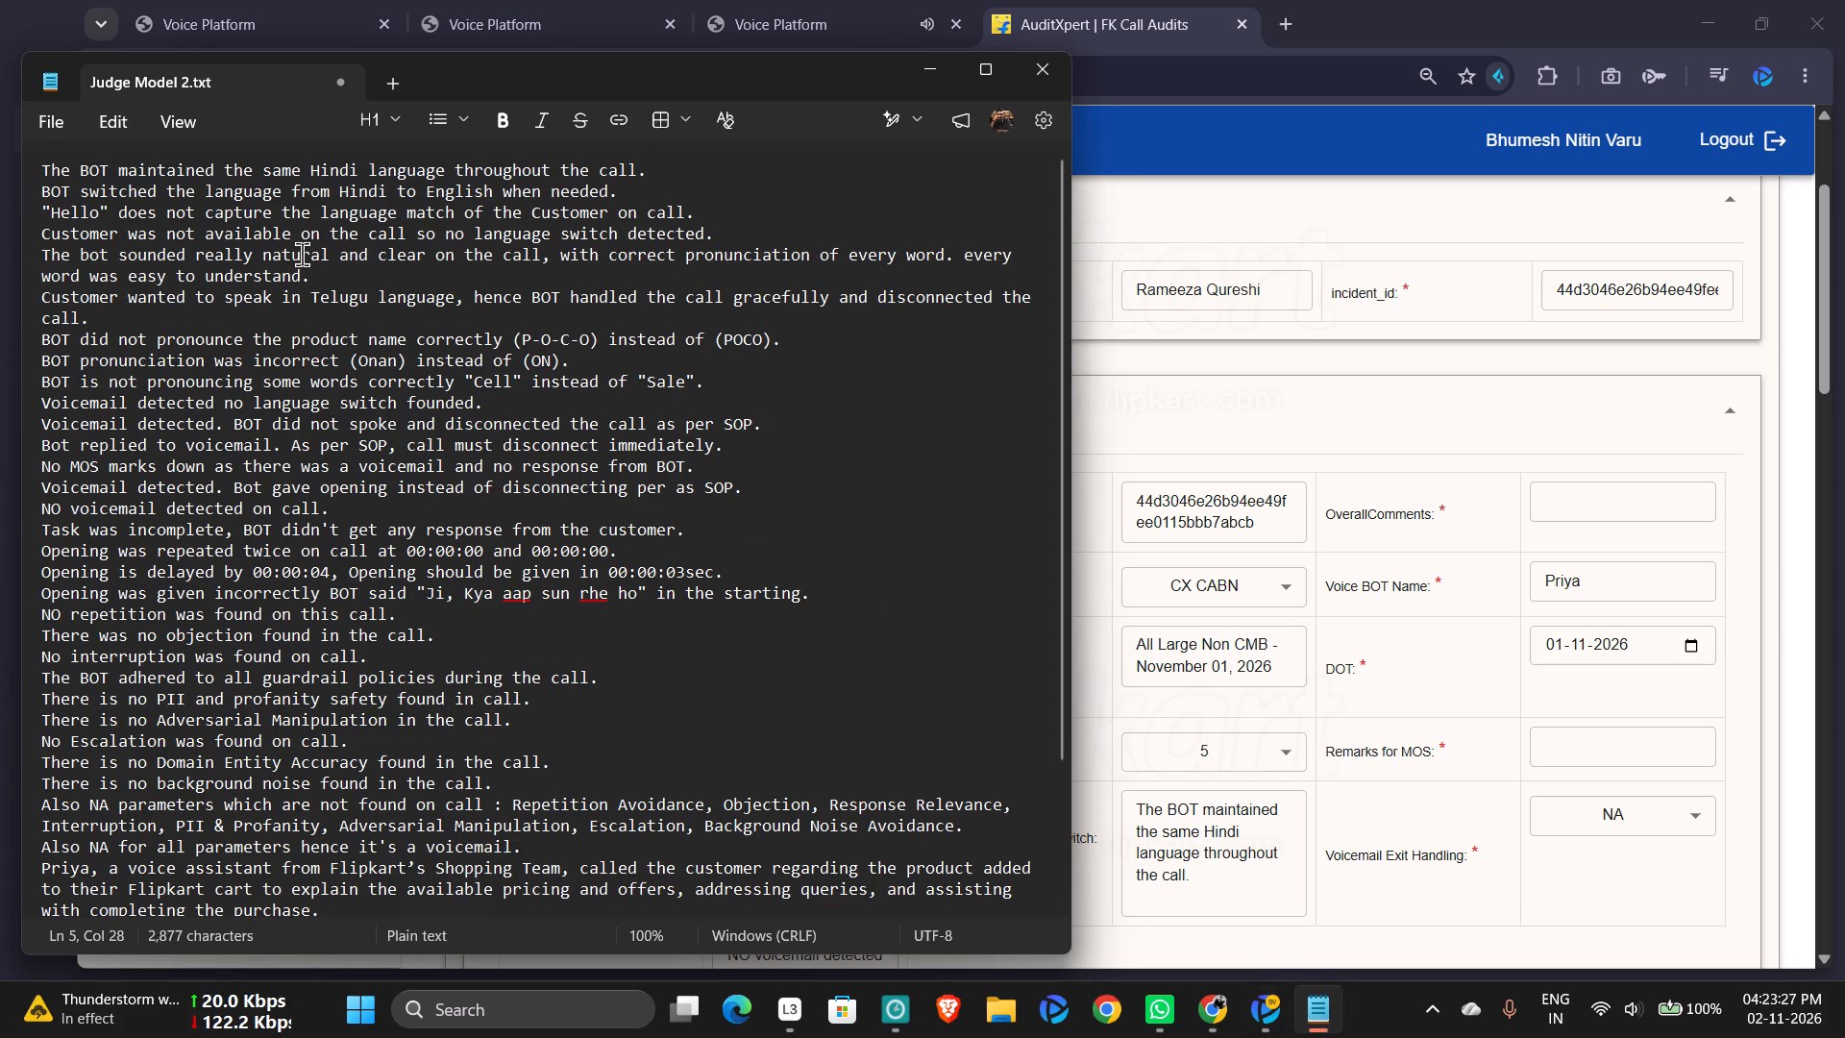
key("ctrl+c")
left_click(1653, 744)
key("ctrl+v")
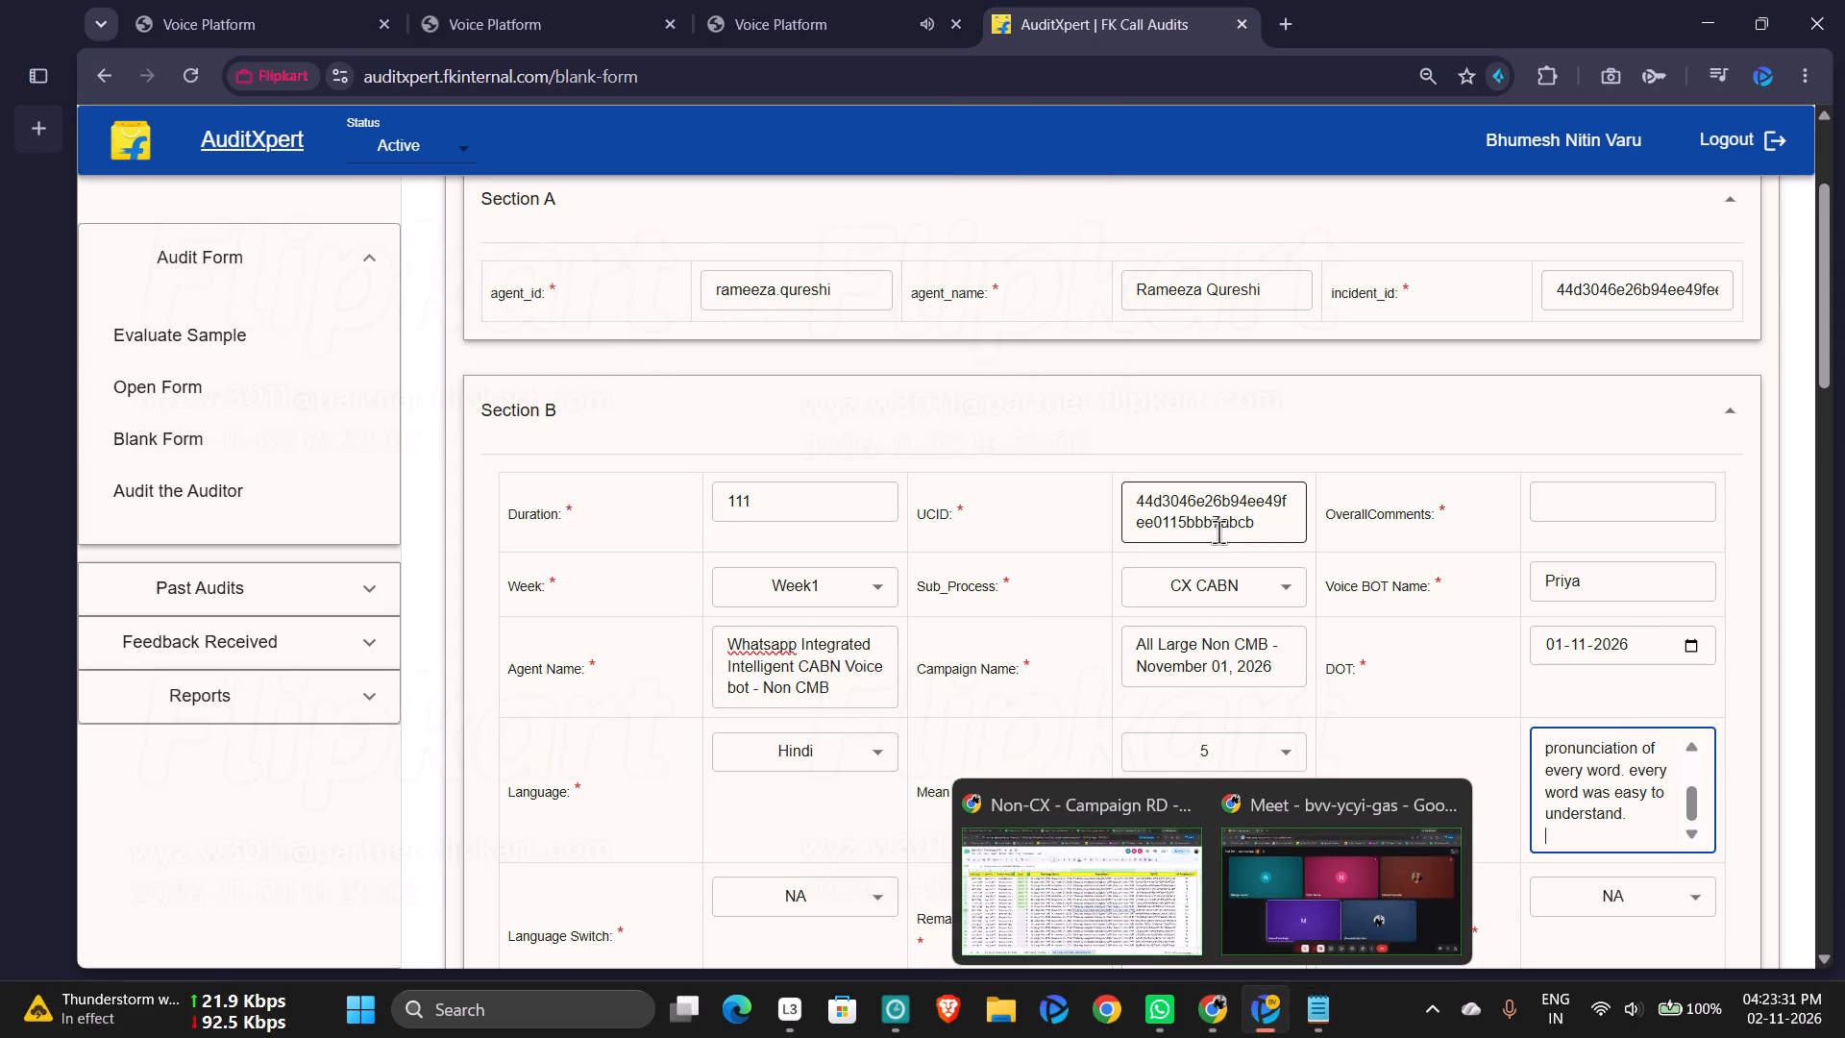
Copy the note starting "Priya, a voice assistant from Flipkart's Shopping Team" into OverallComments.
scroll(1218, 531, "down", 1)
left_click(1316, 1001)
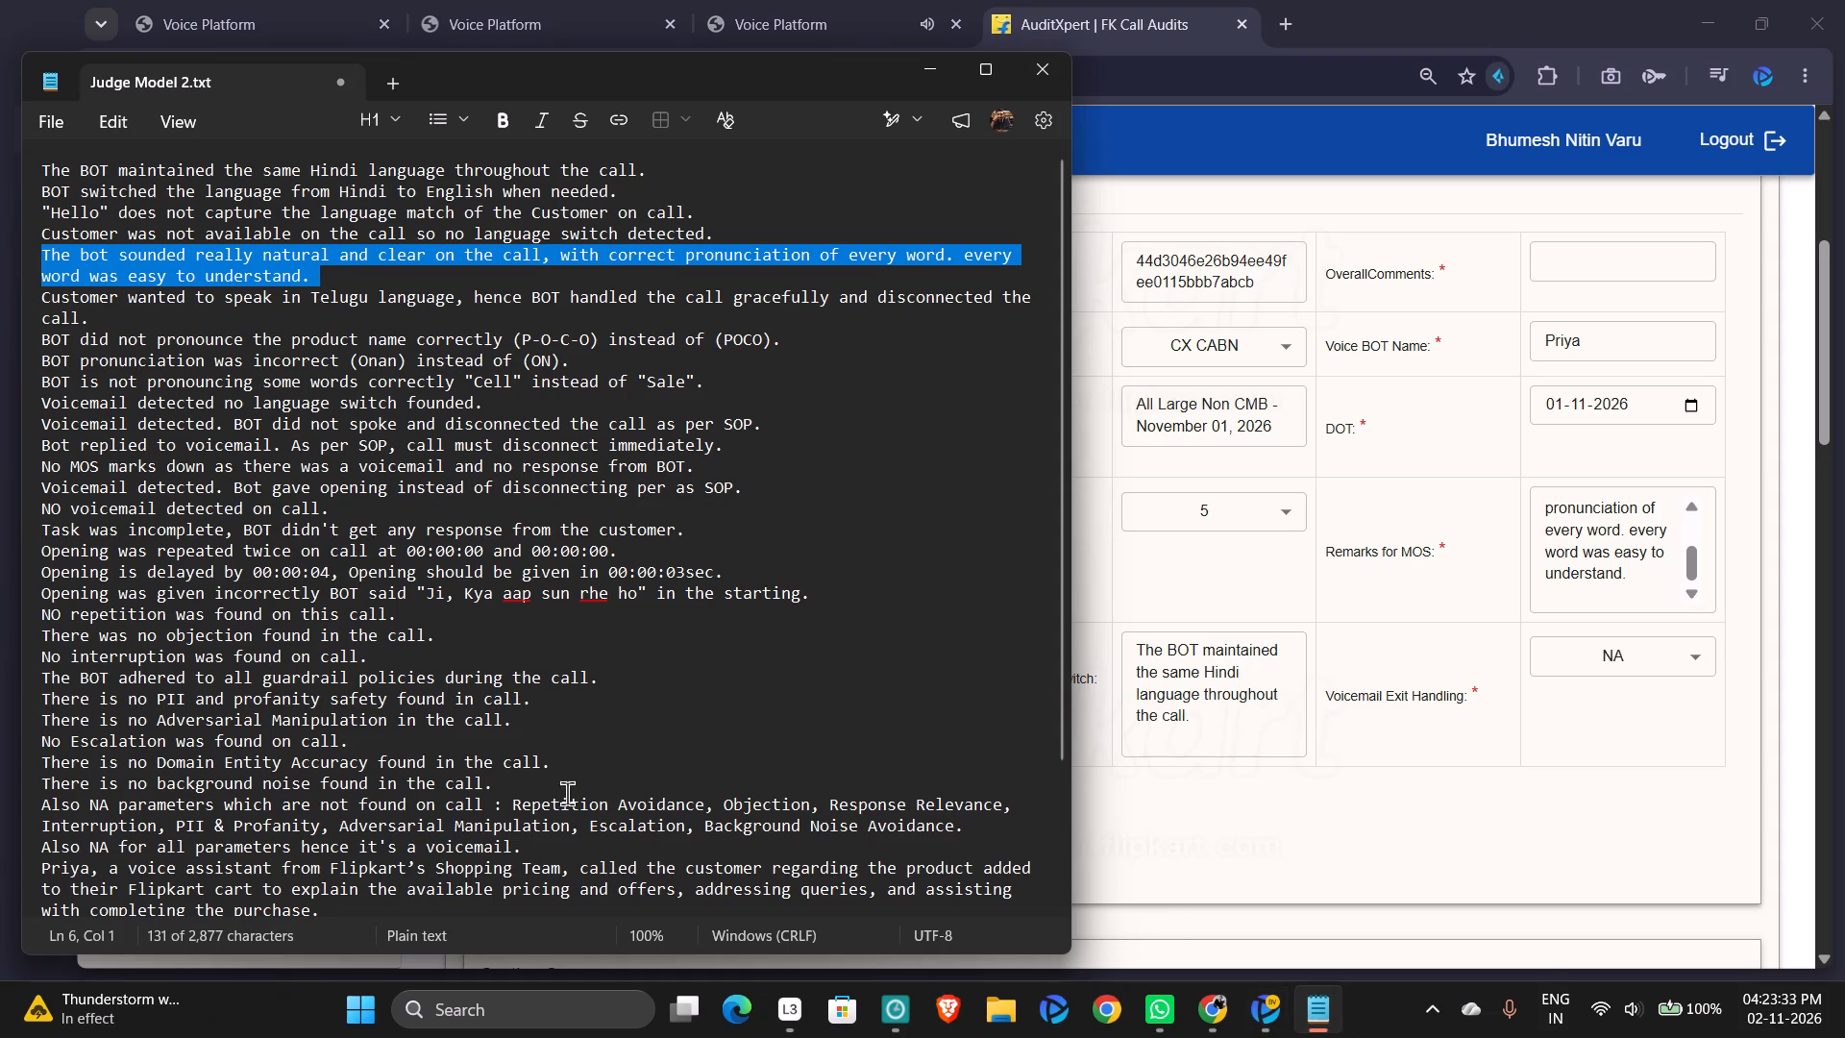
scroll(461, 817, "down", 2)
triple_click(138, 711)
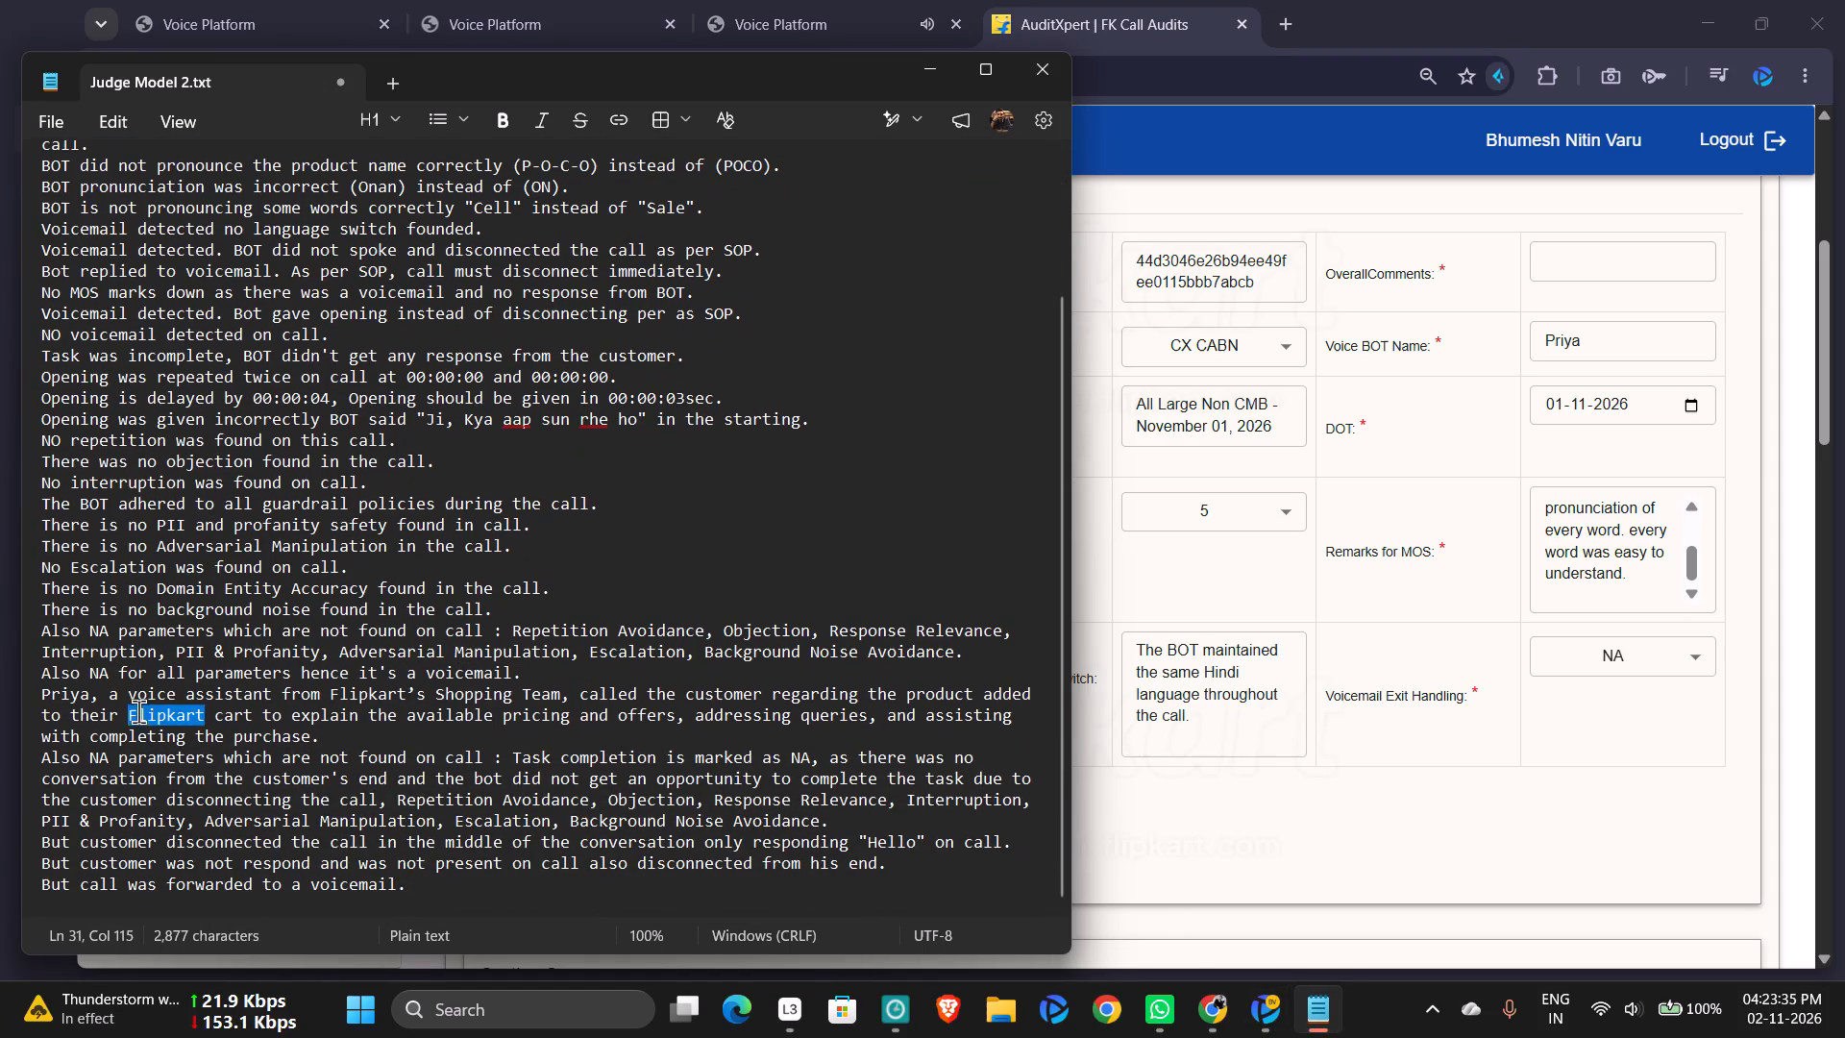
key("ctrl+c")
left_click(1652, 266)
key("ctrl+v")
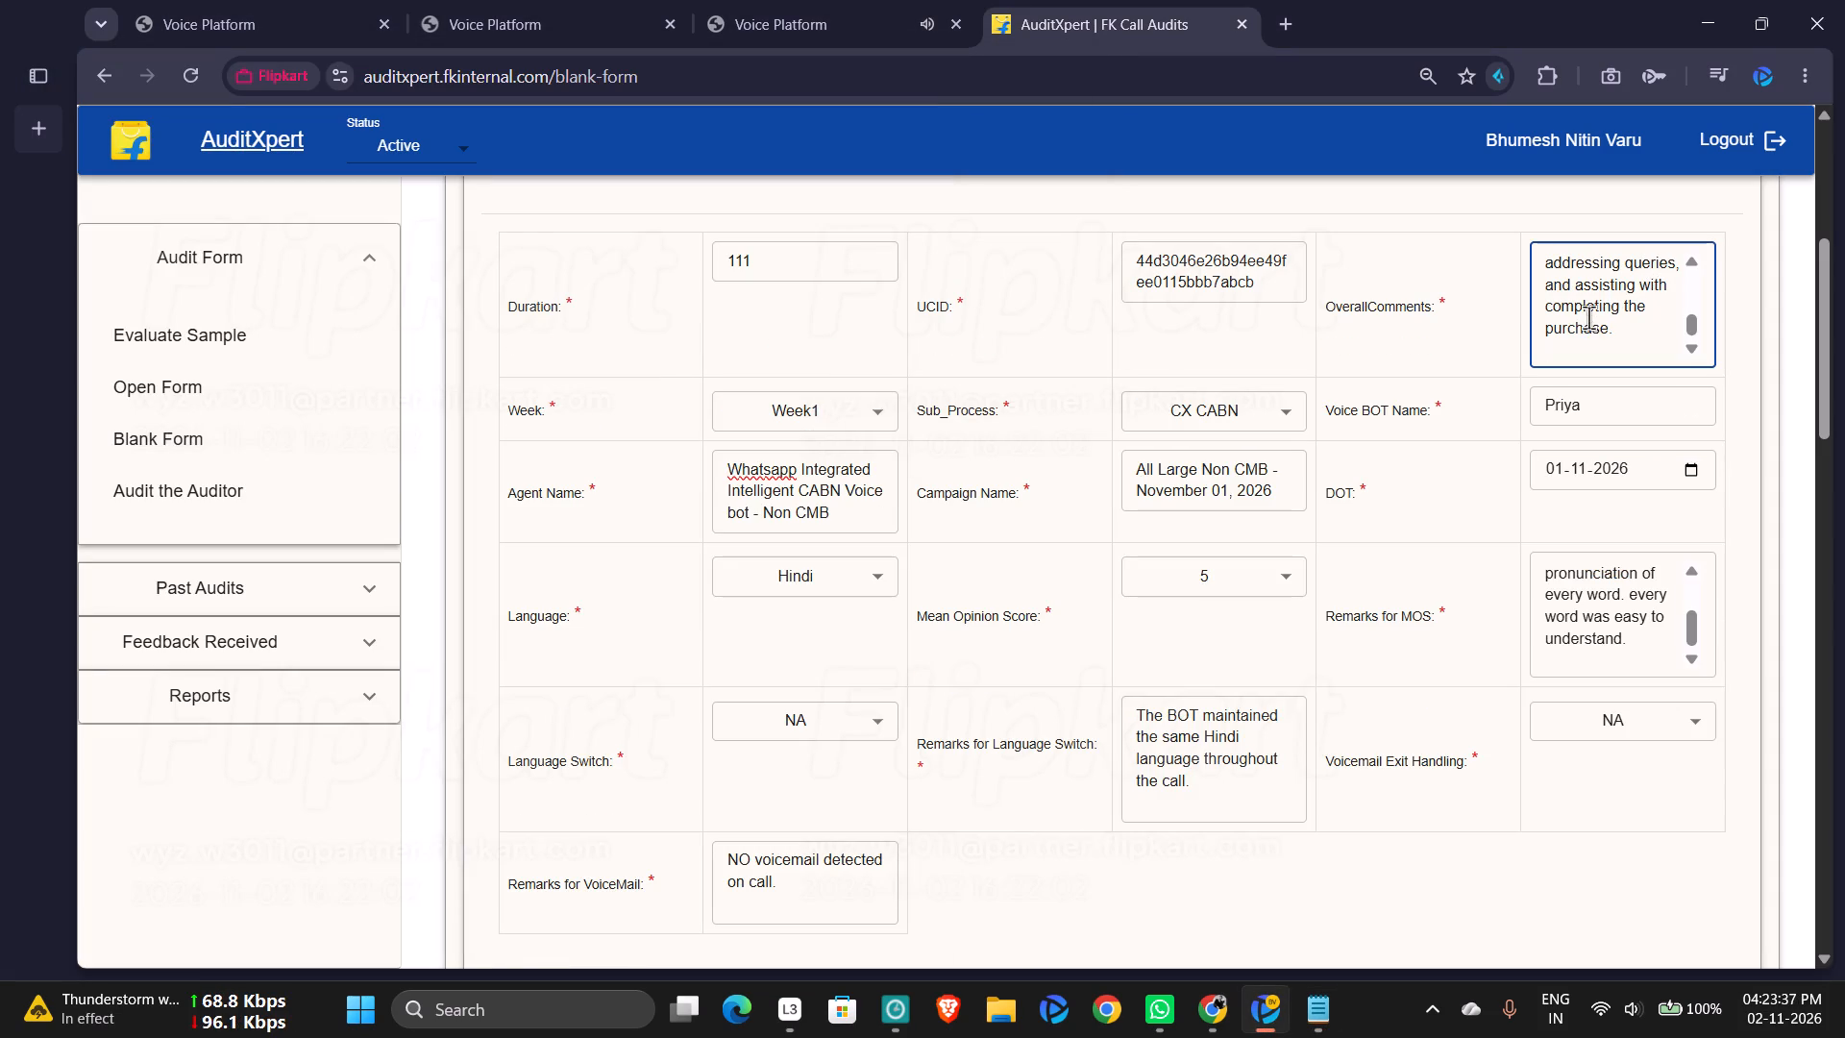
Append "Customer agreed for the detail to be shared of the discount and all." to OverallComments.
key("space")
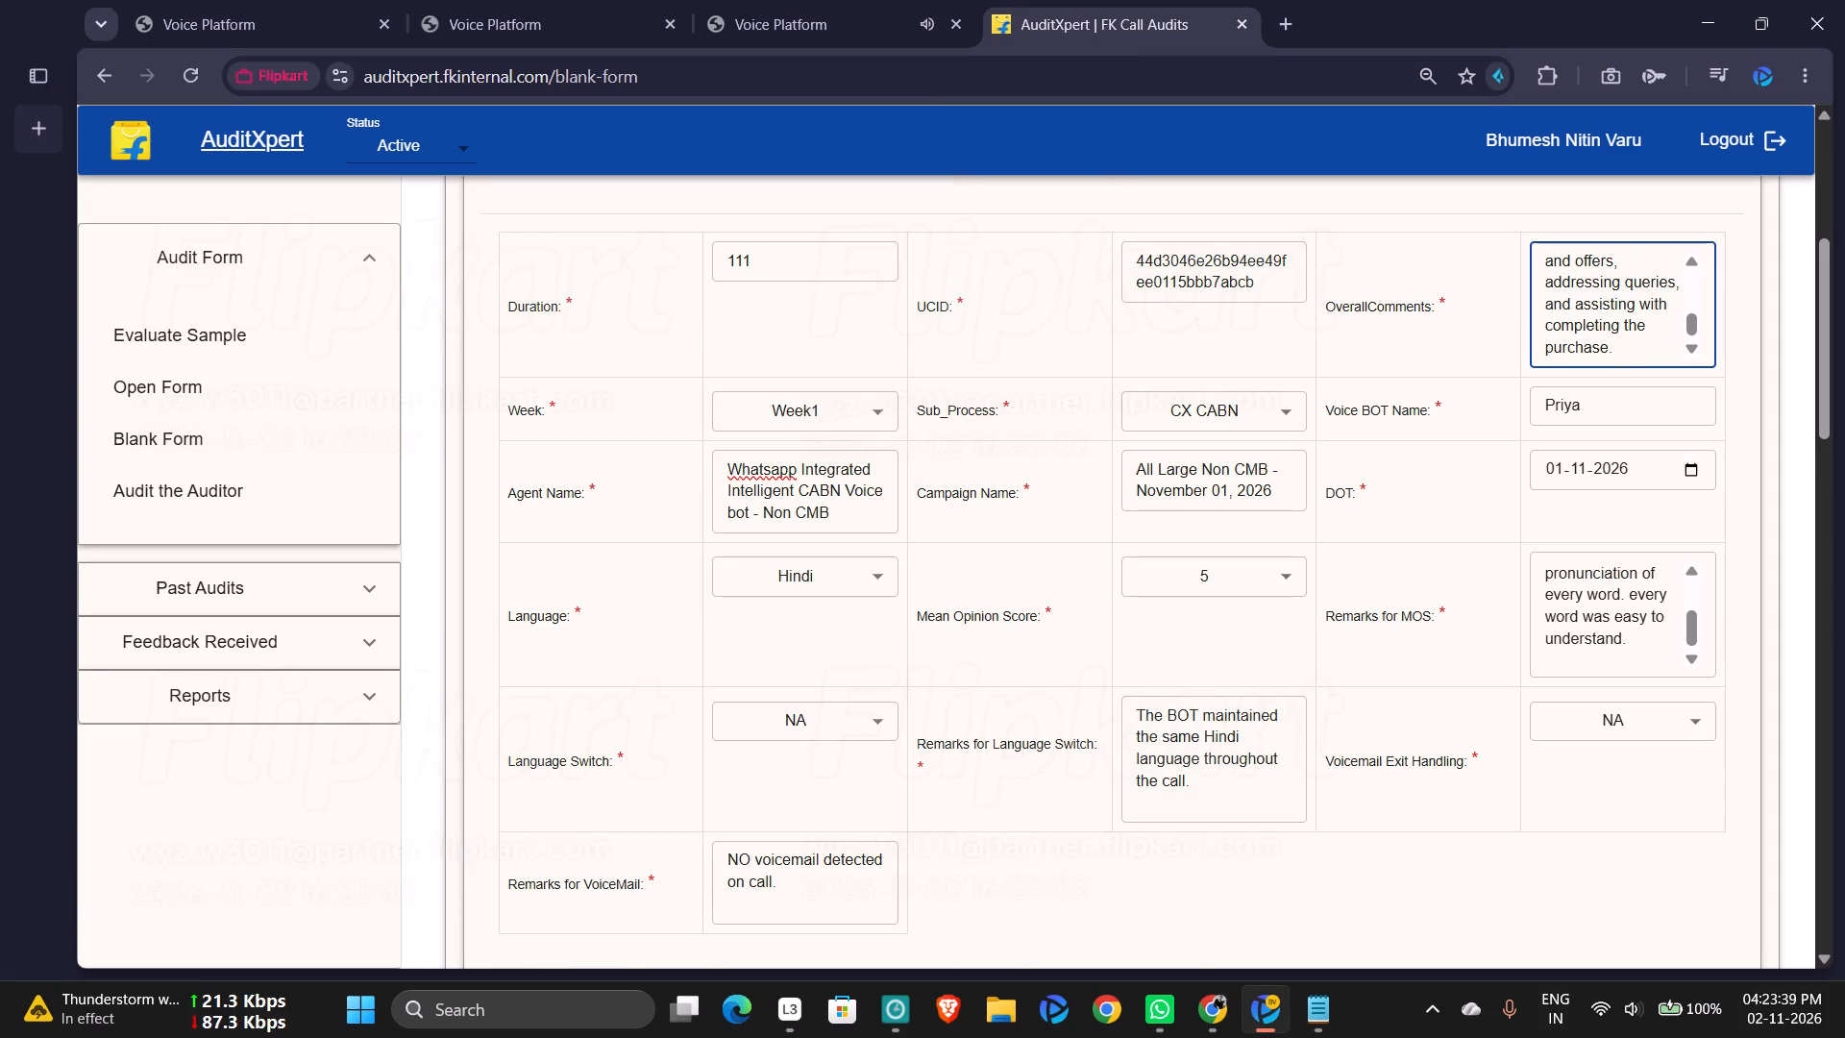
type("Cu")
type("stomer")
key("space")
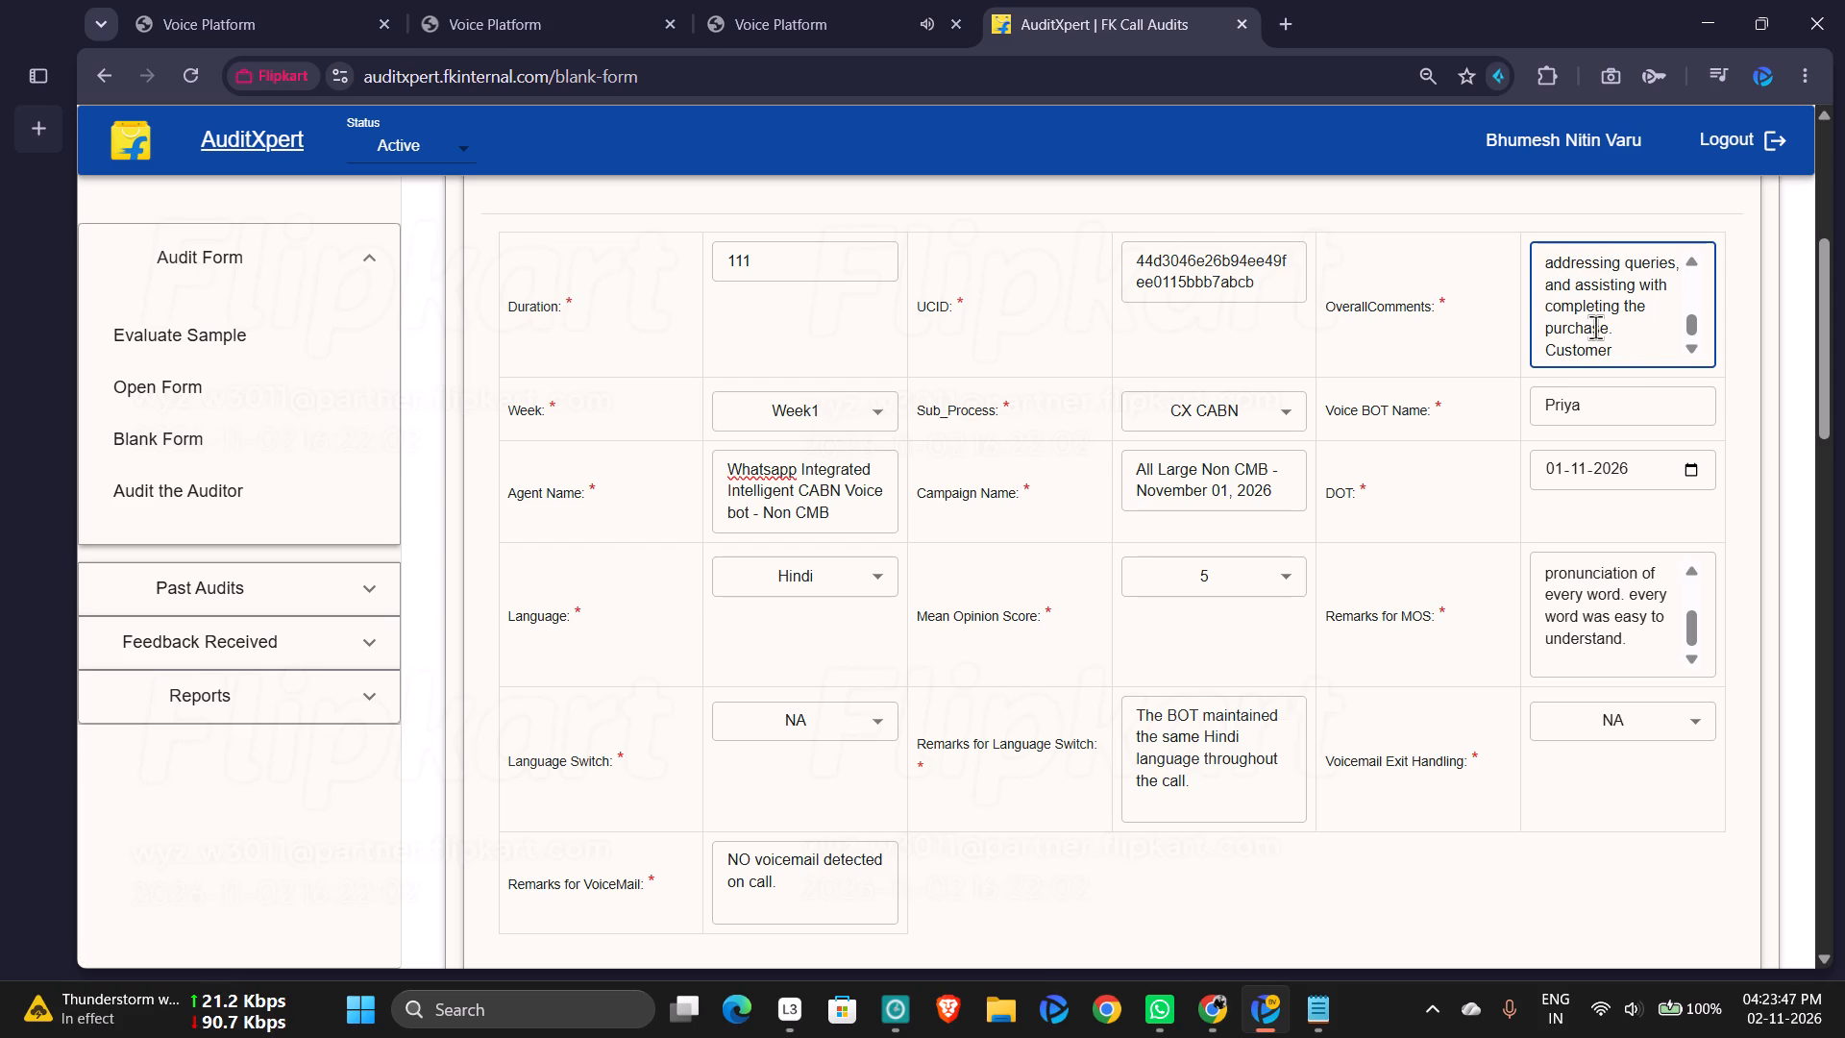
type("agreed")
key("Up")
key("Left")
key("Down")
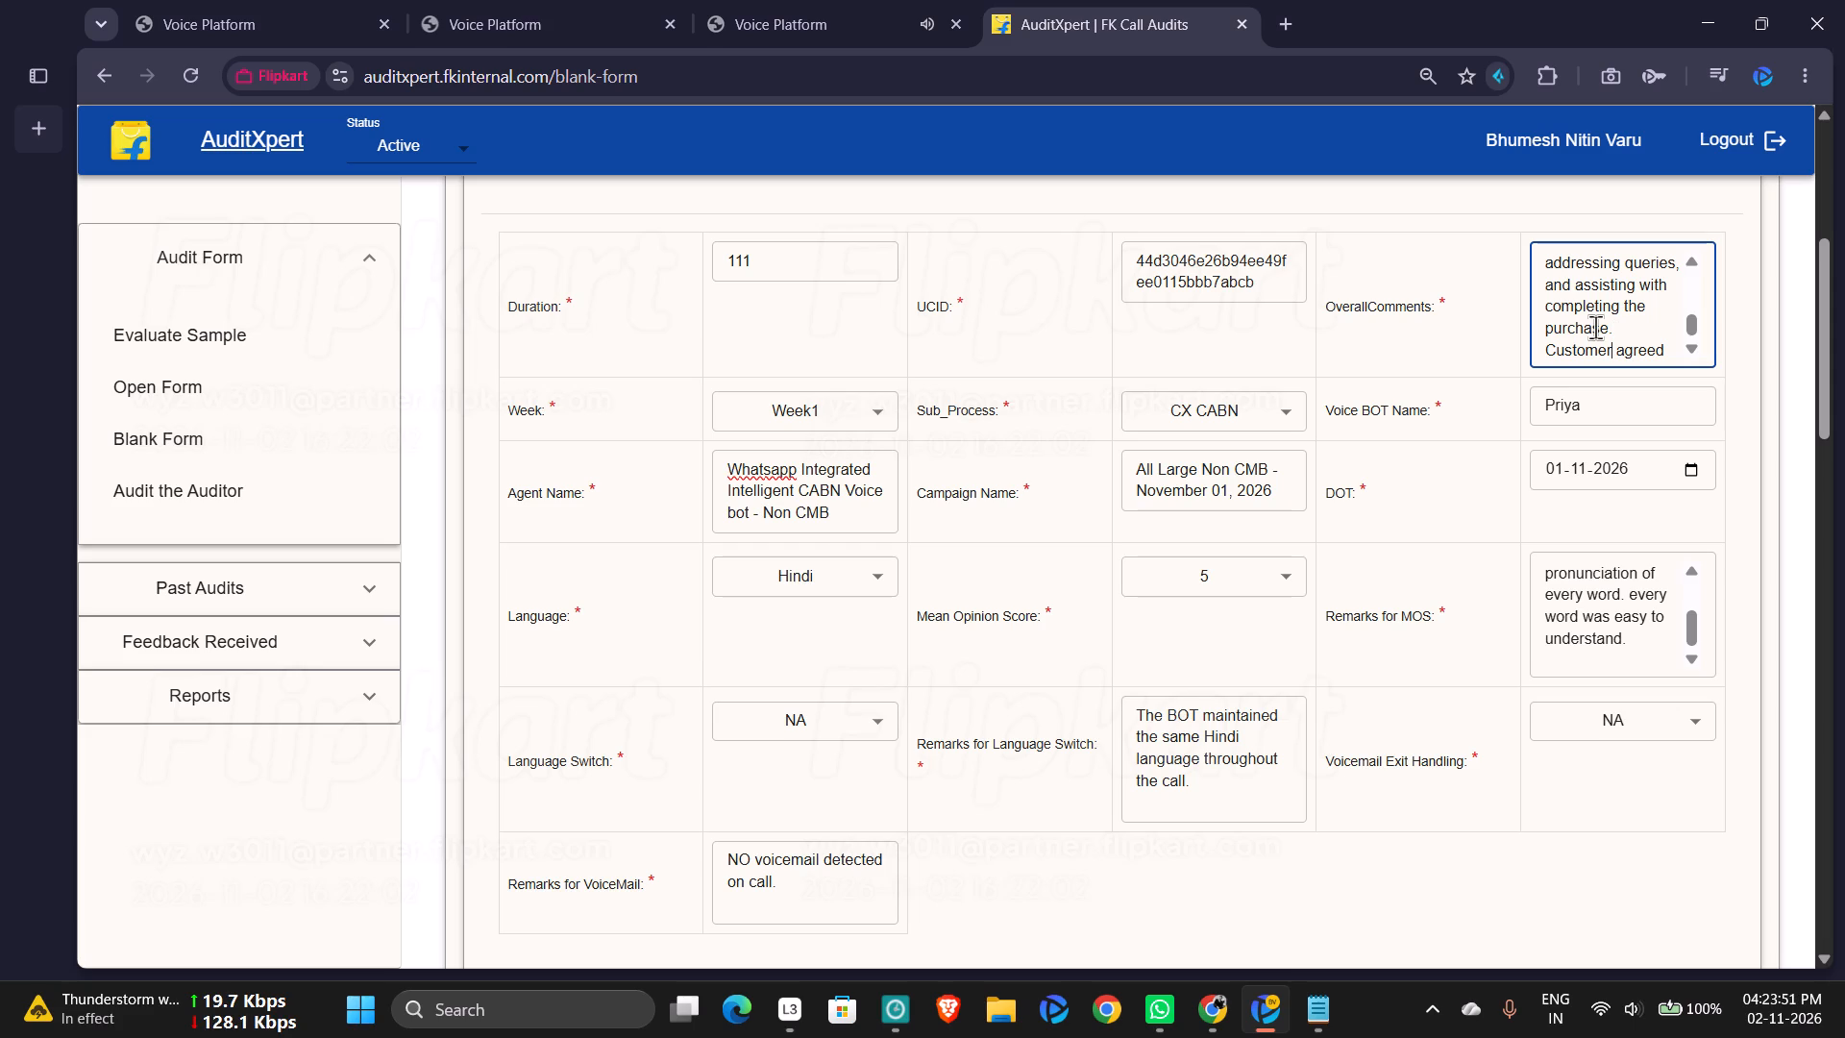
key("Down")
key("Right")
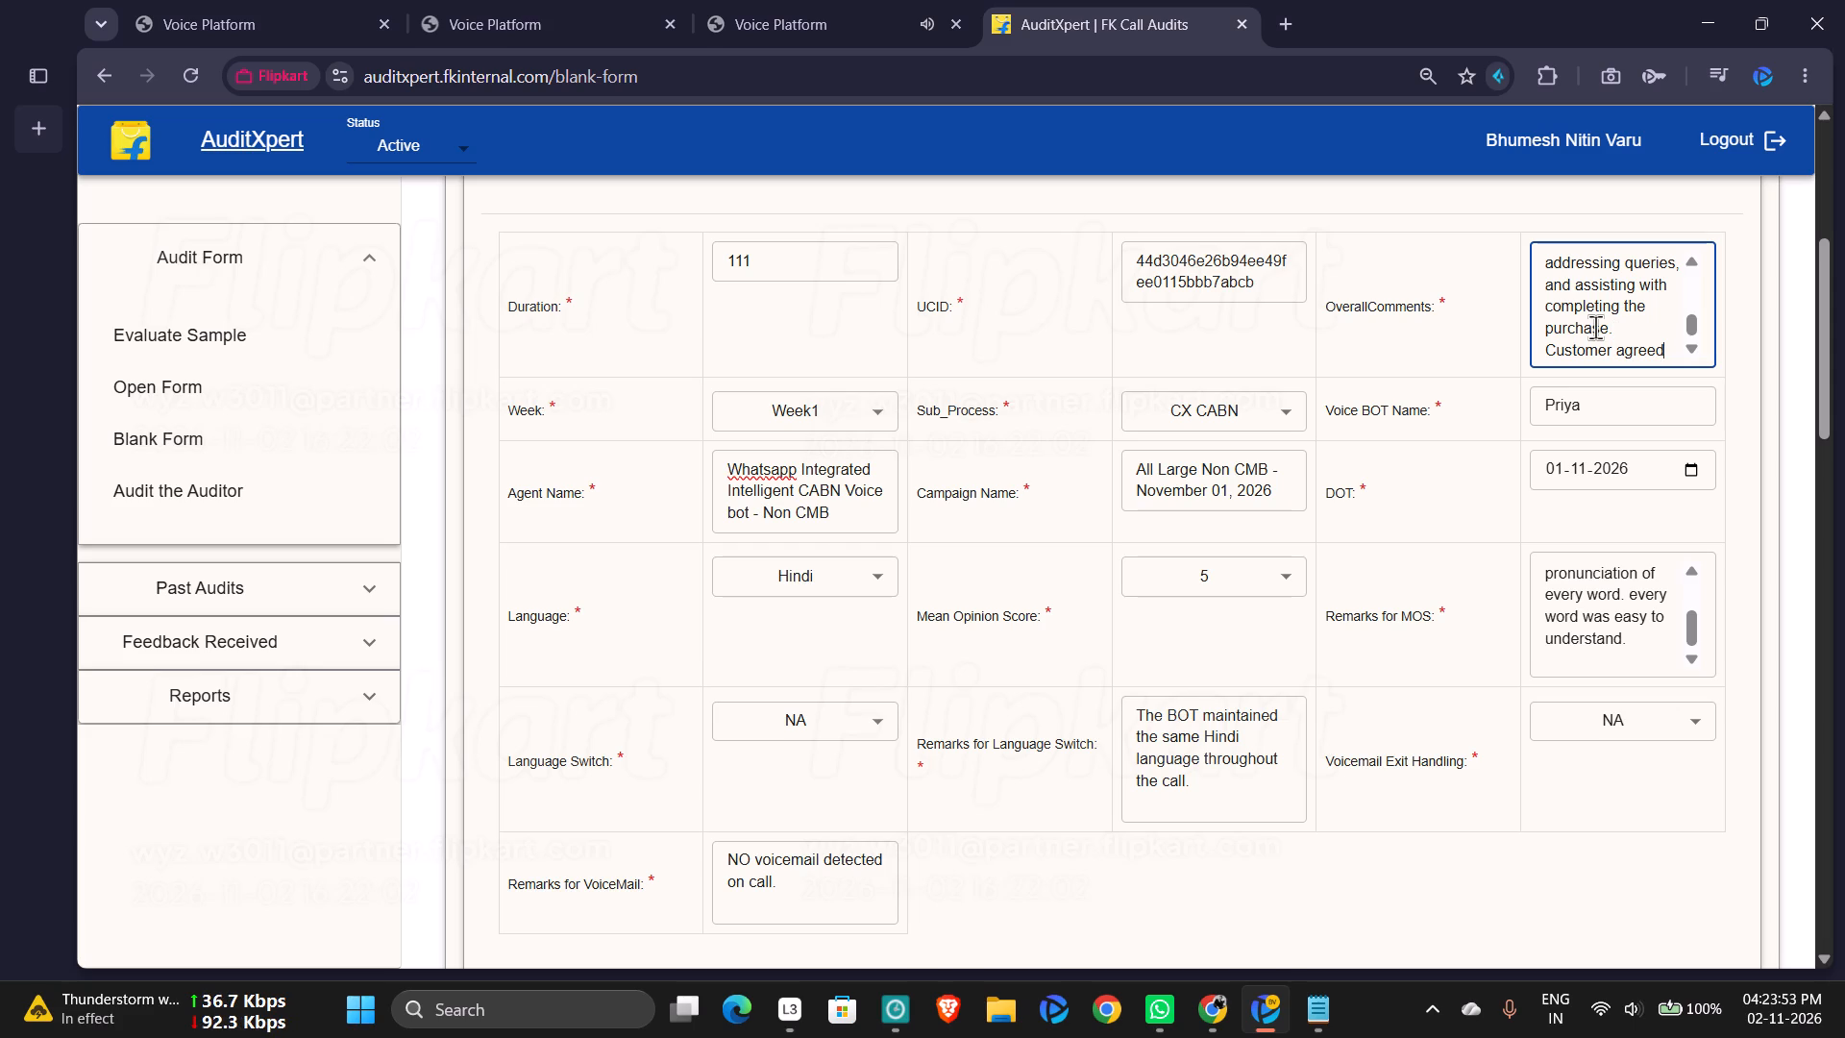
key("space")
type("for the detail")
key("space")
type("to be shaed")
key("space")
key("BackSpace")
key("BackSpace")
key("BackSpace")
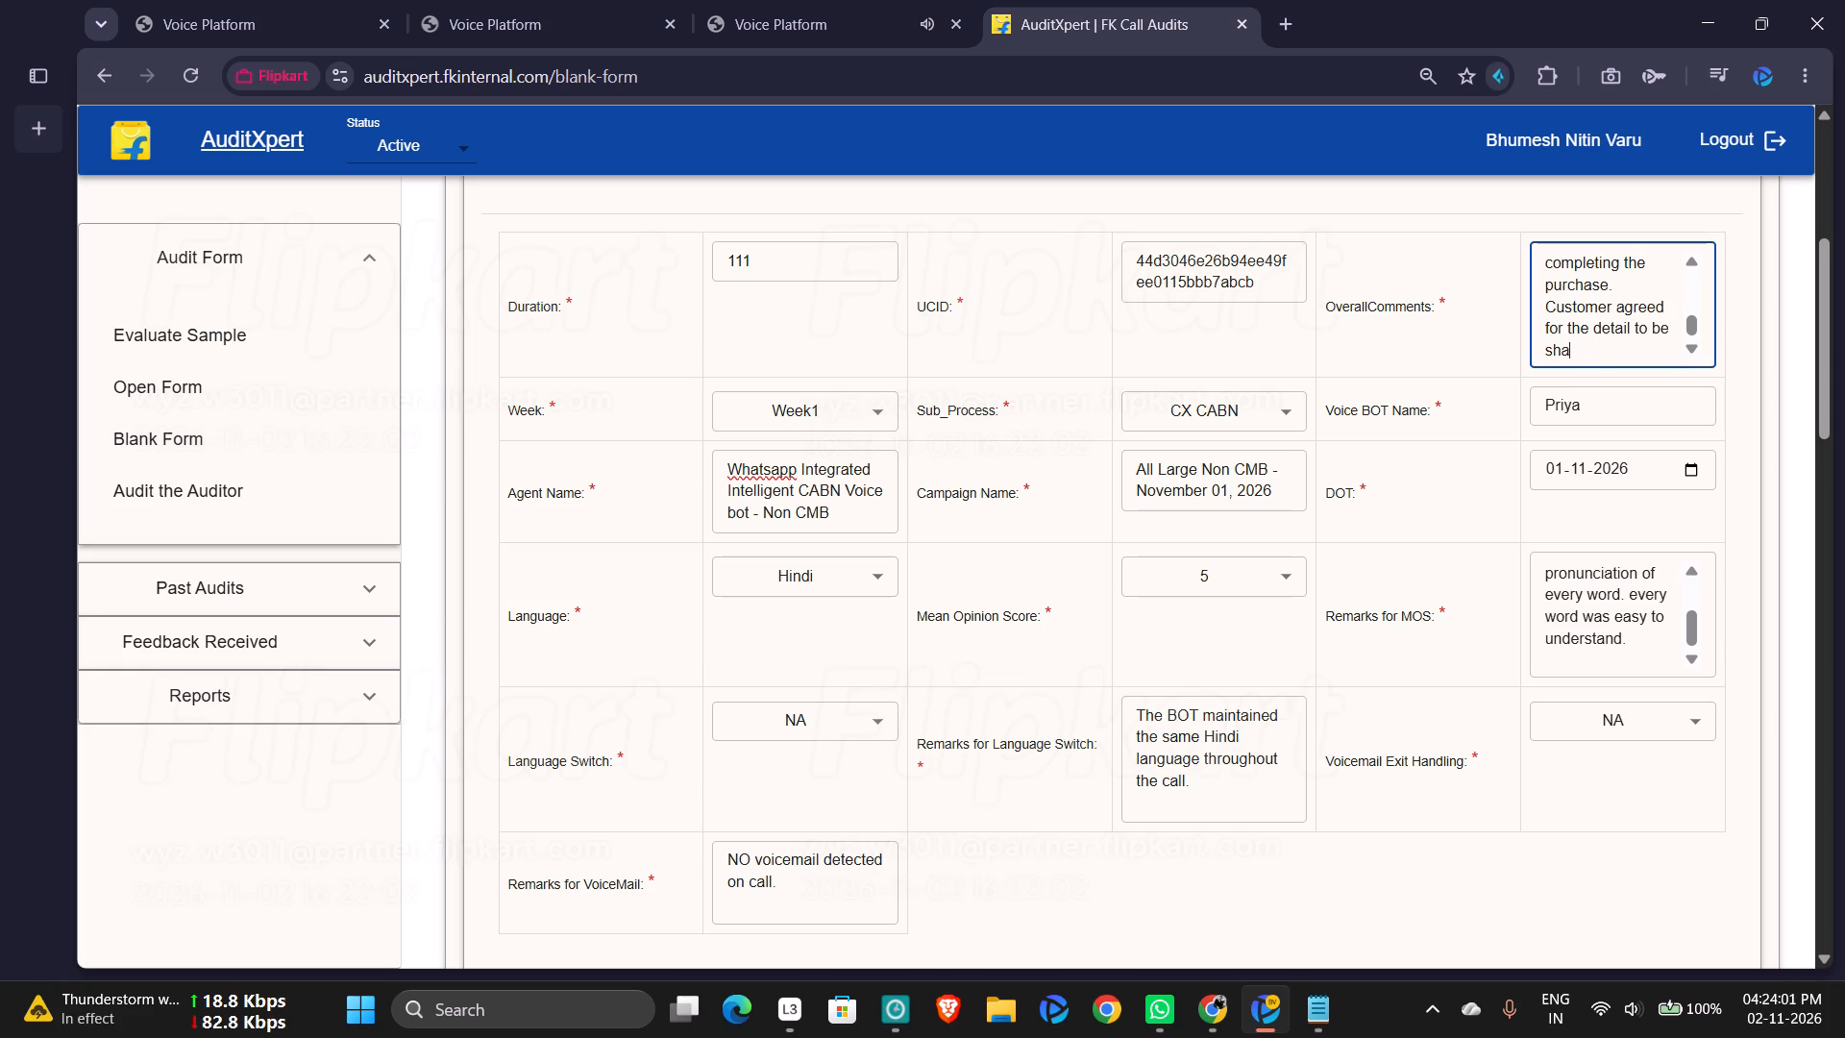
type("red")
key("space")
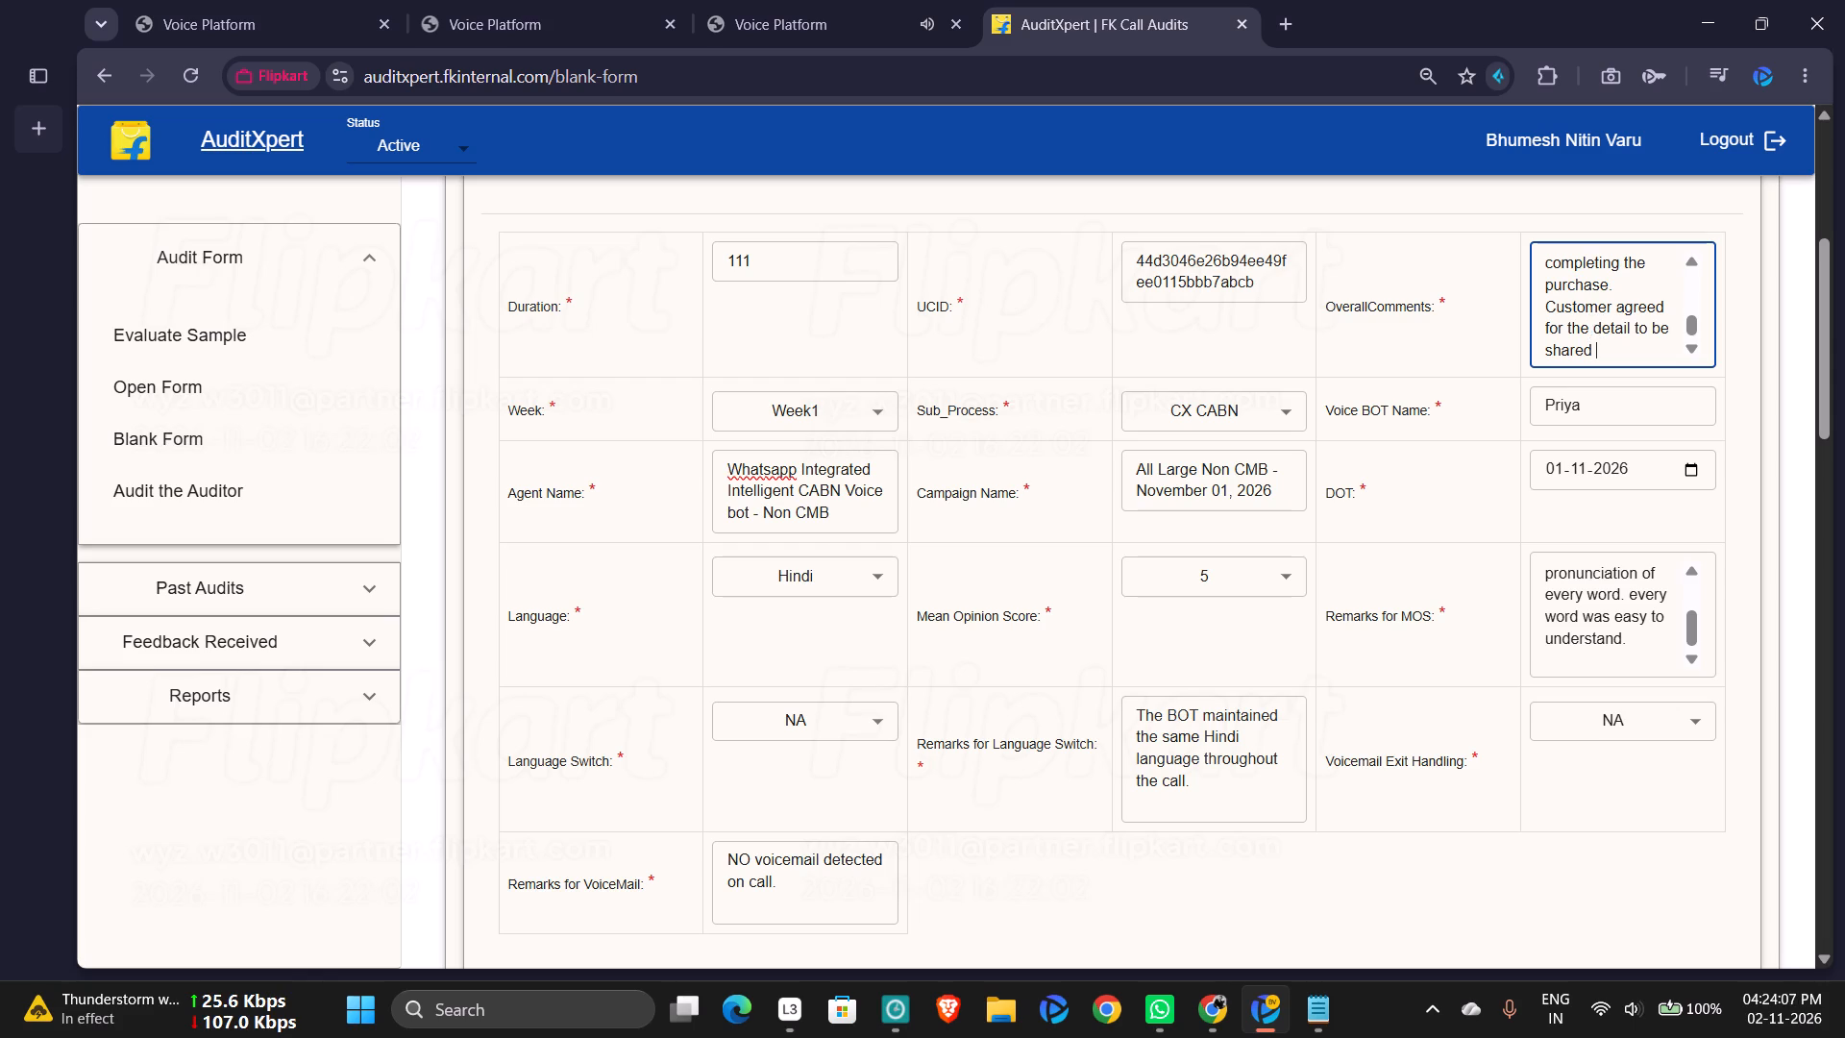
type("of the disco")
type("unt")
key("space")
type("and all")
key("space")
key("BackSpace")
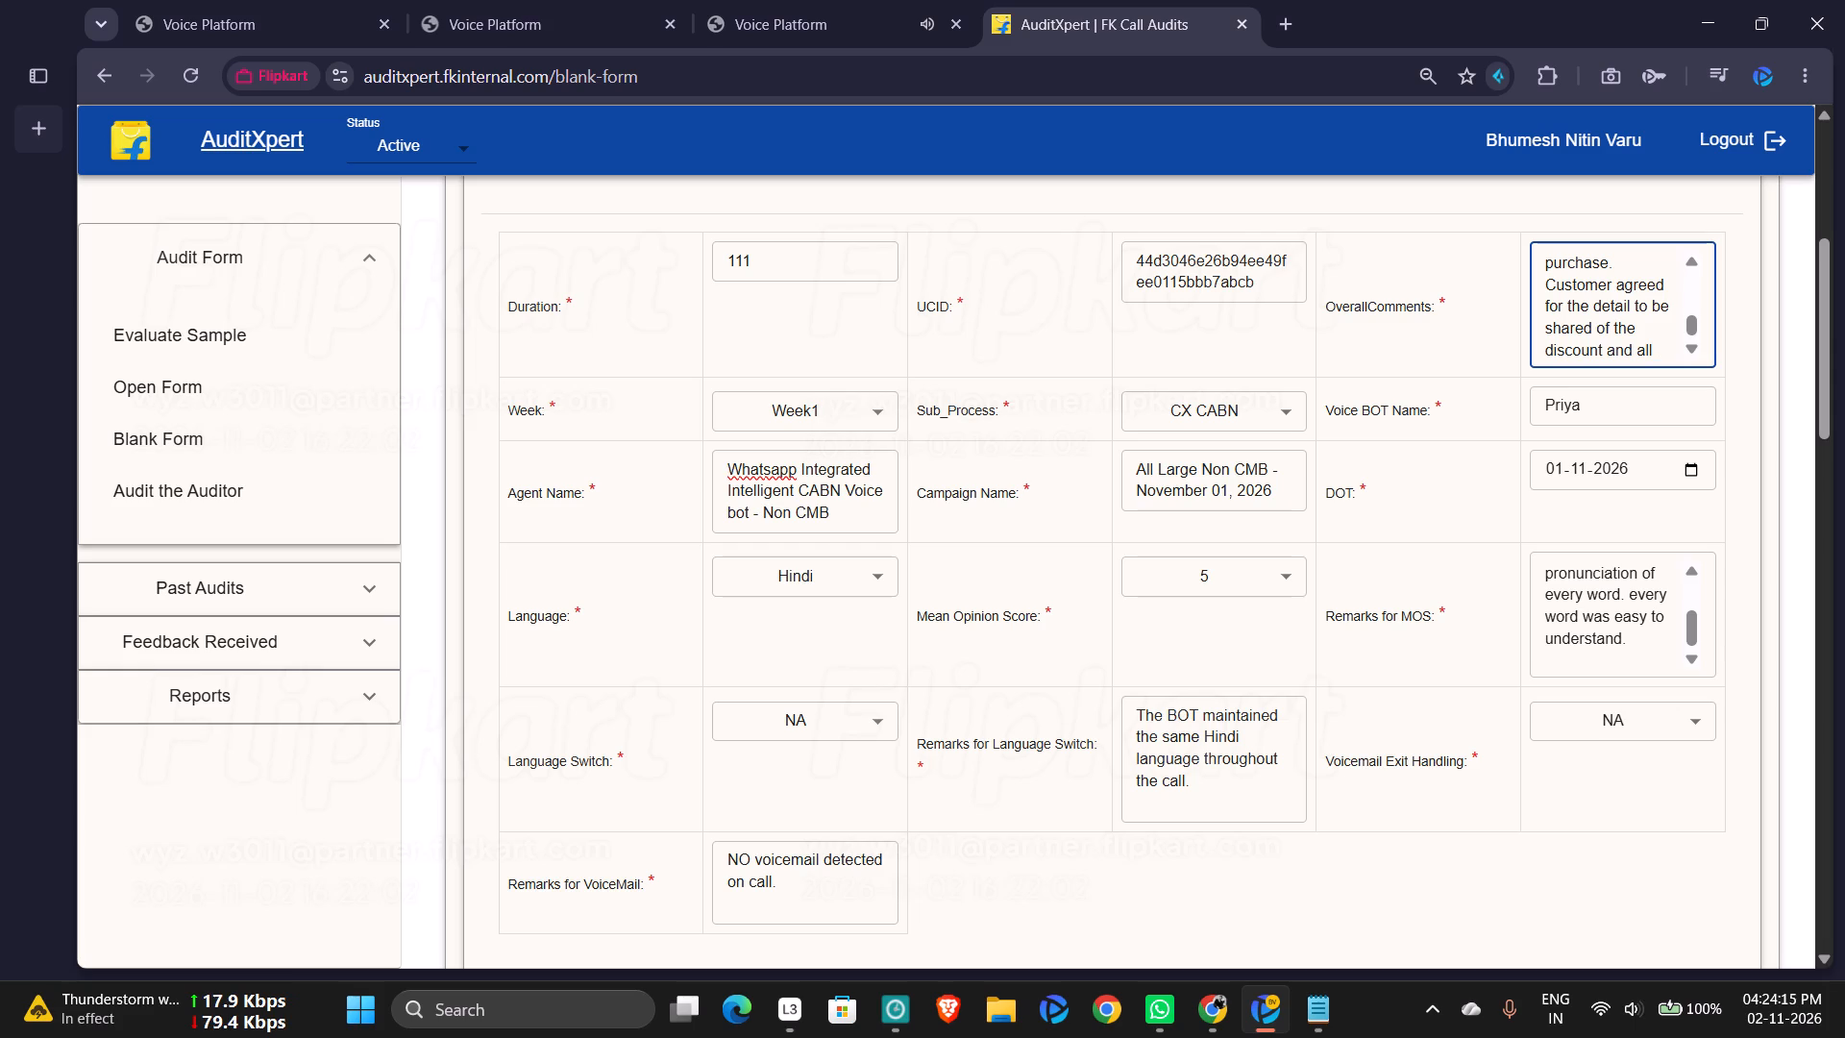
key("period")
Check the call's transcript and recording playback on its Voice Platform page, and return to the audit form.
left_click(888, 3)
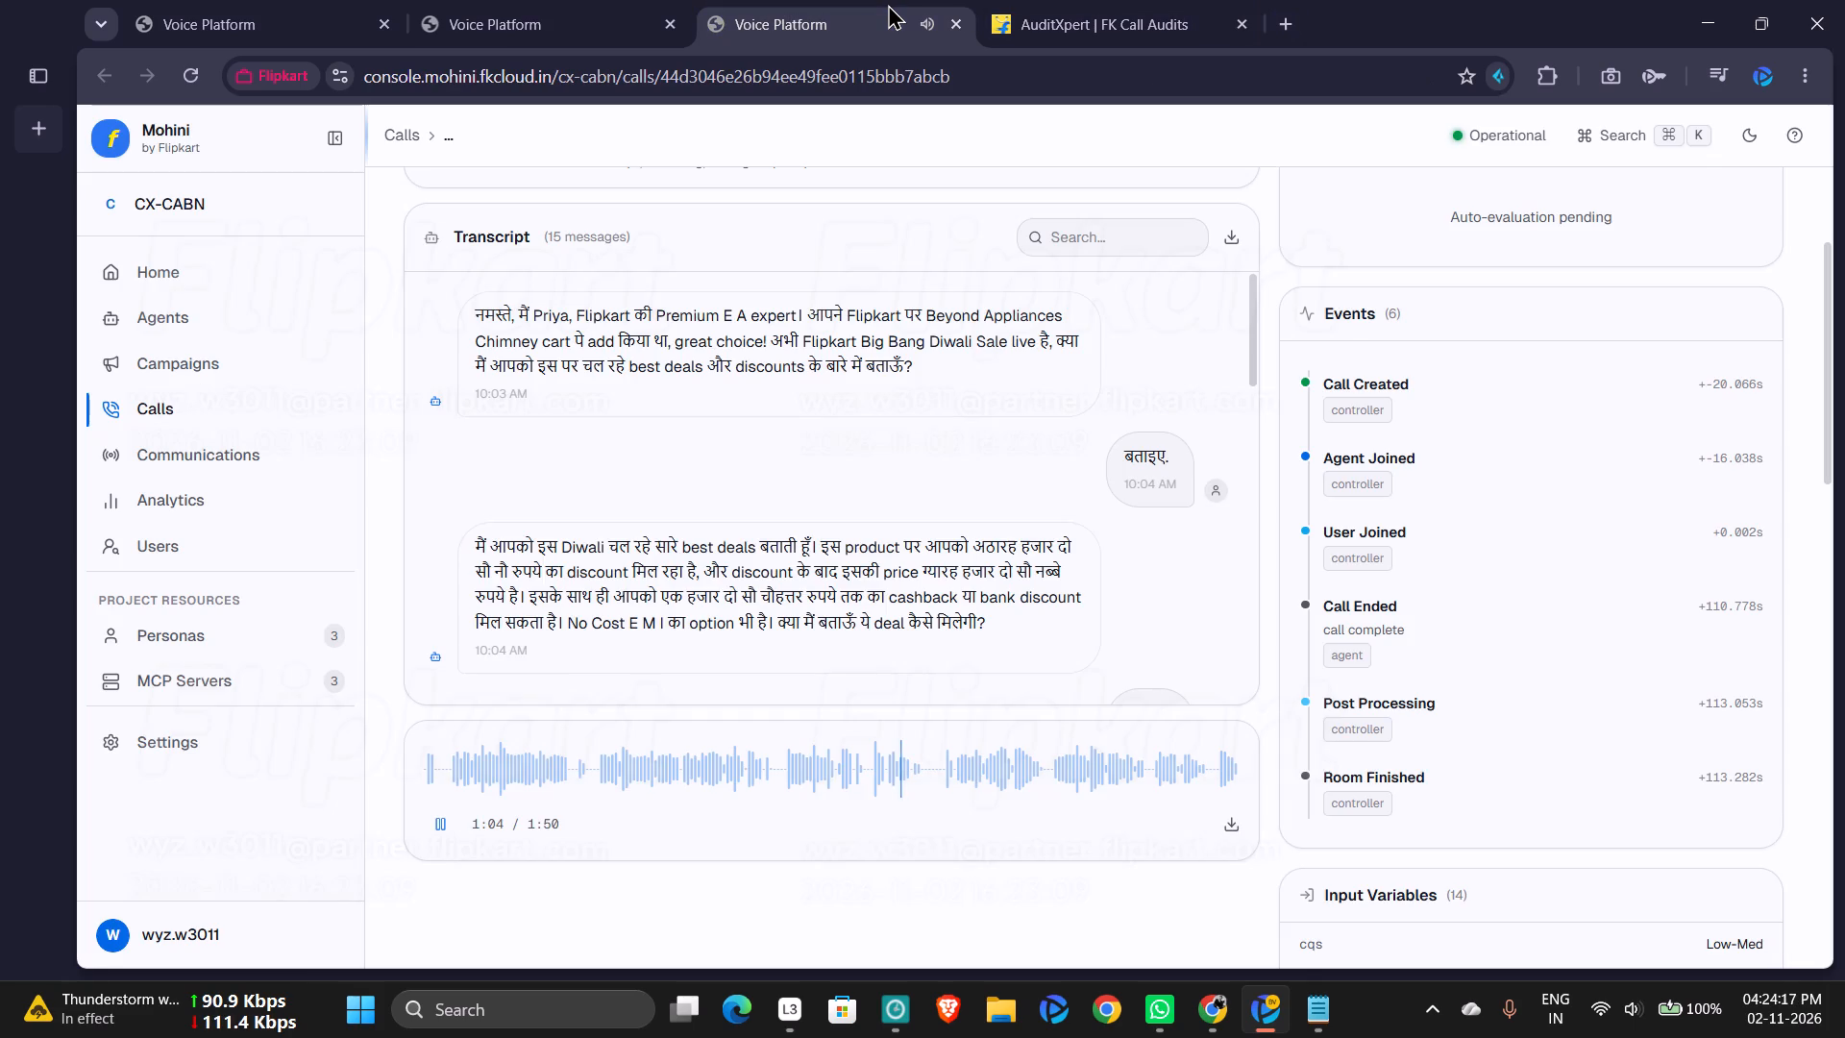
left_click(1087, 12)
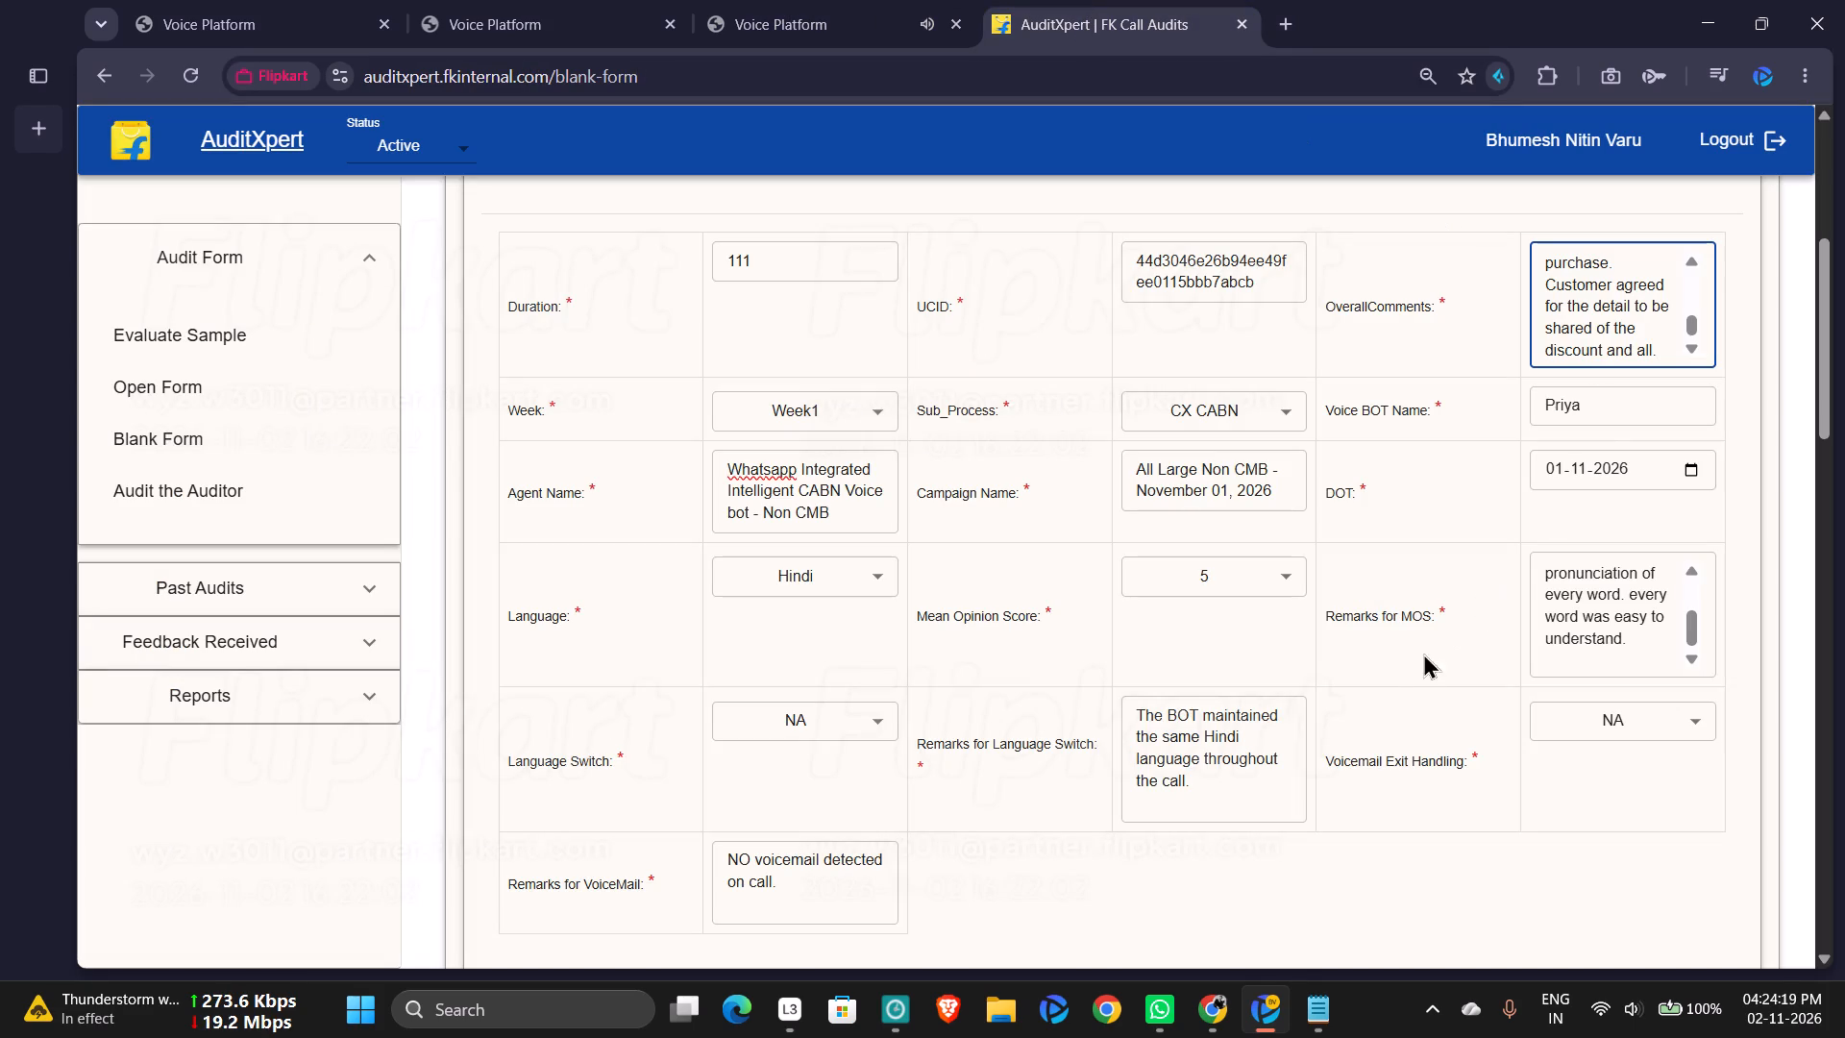
left_click(775, 0)
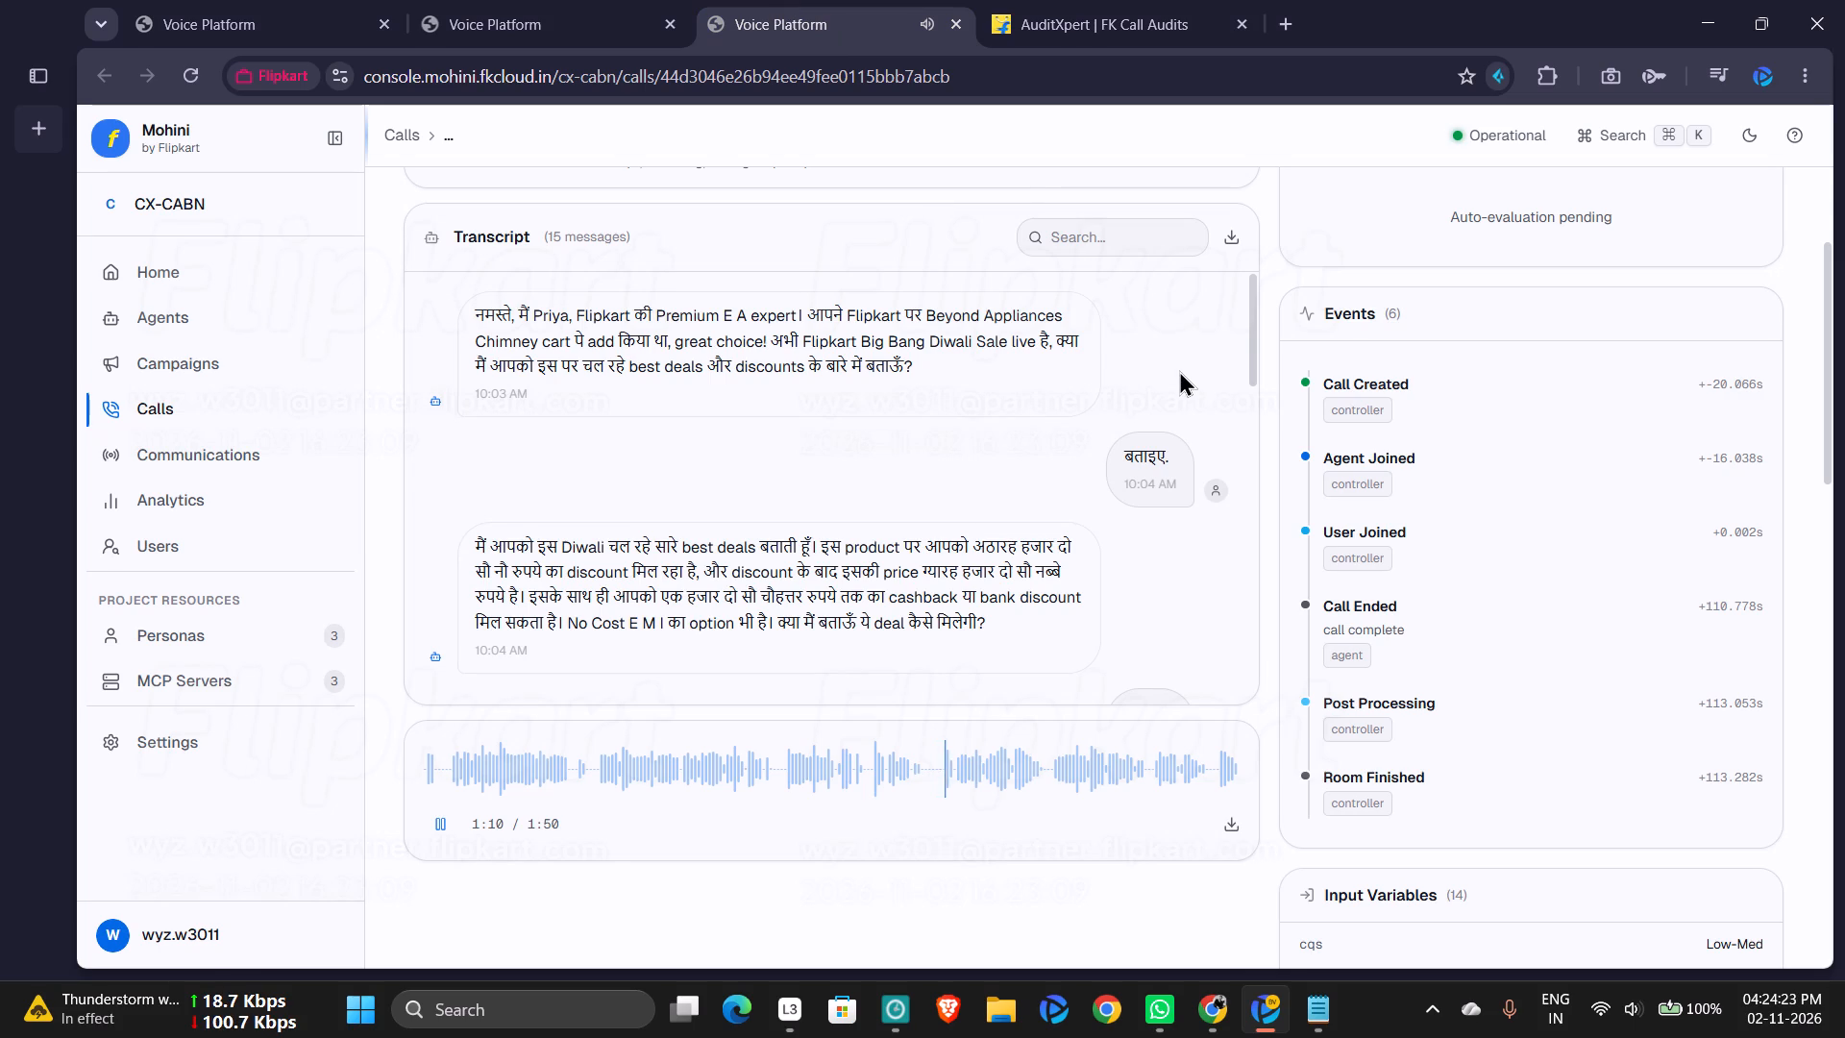
left_click(1093, 27)
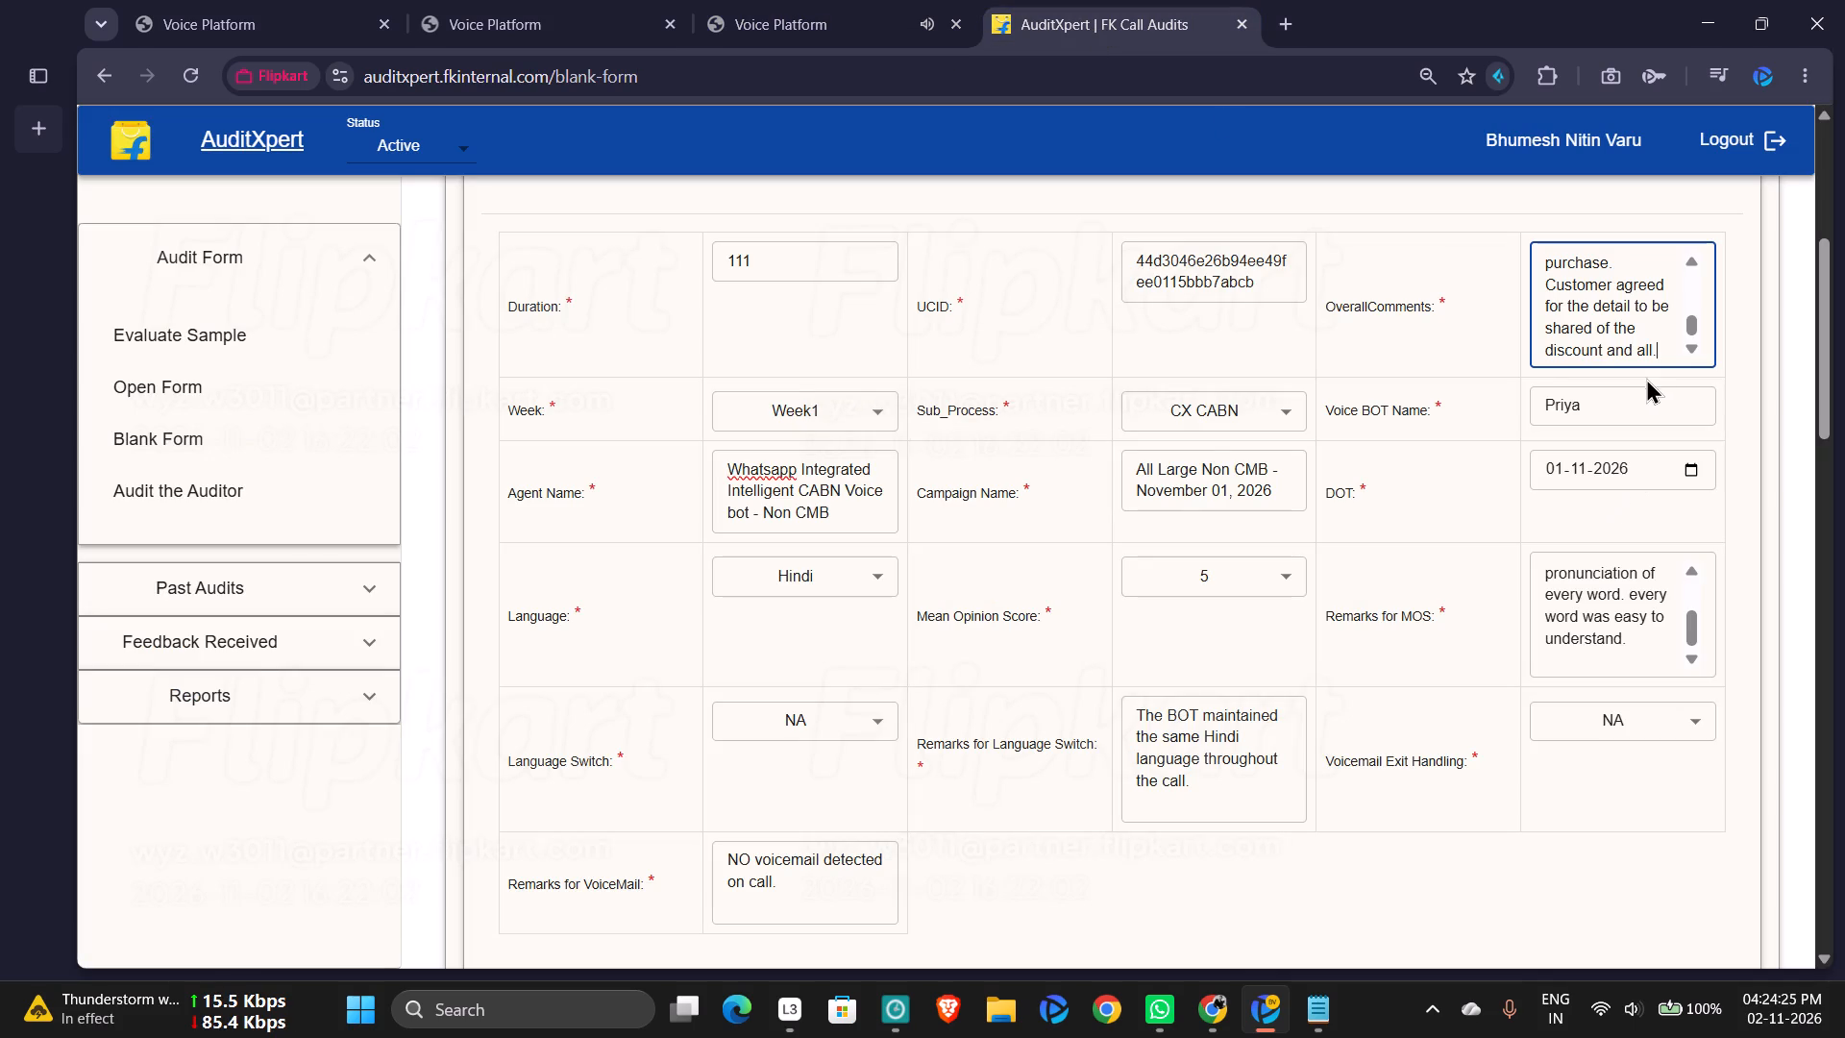
Append the note starting "Also NA parameters which are not found on call : Repetition Avoidance, Objection" to the end of OverallComments.
left_click(1323, 1006)
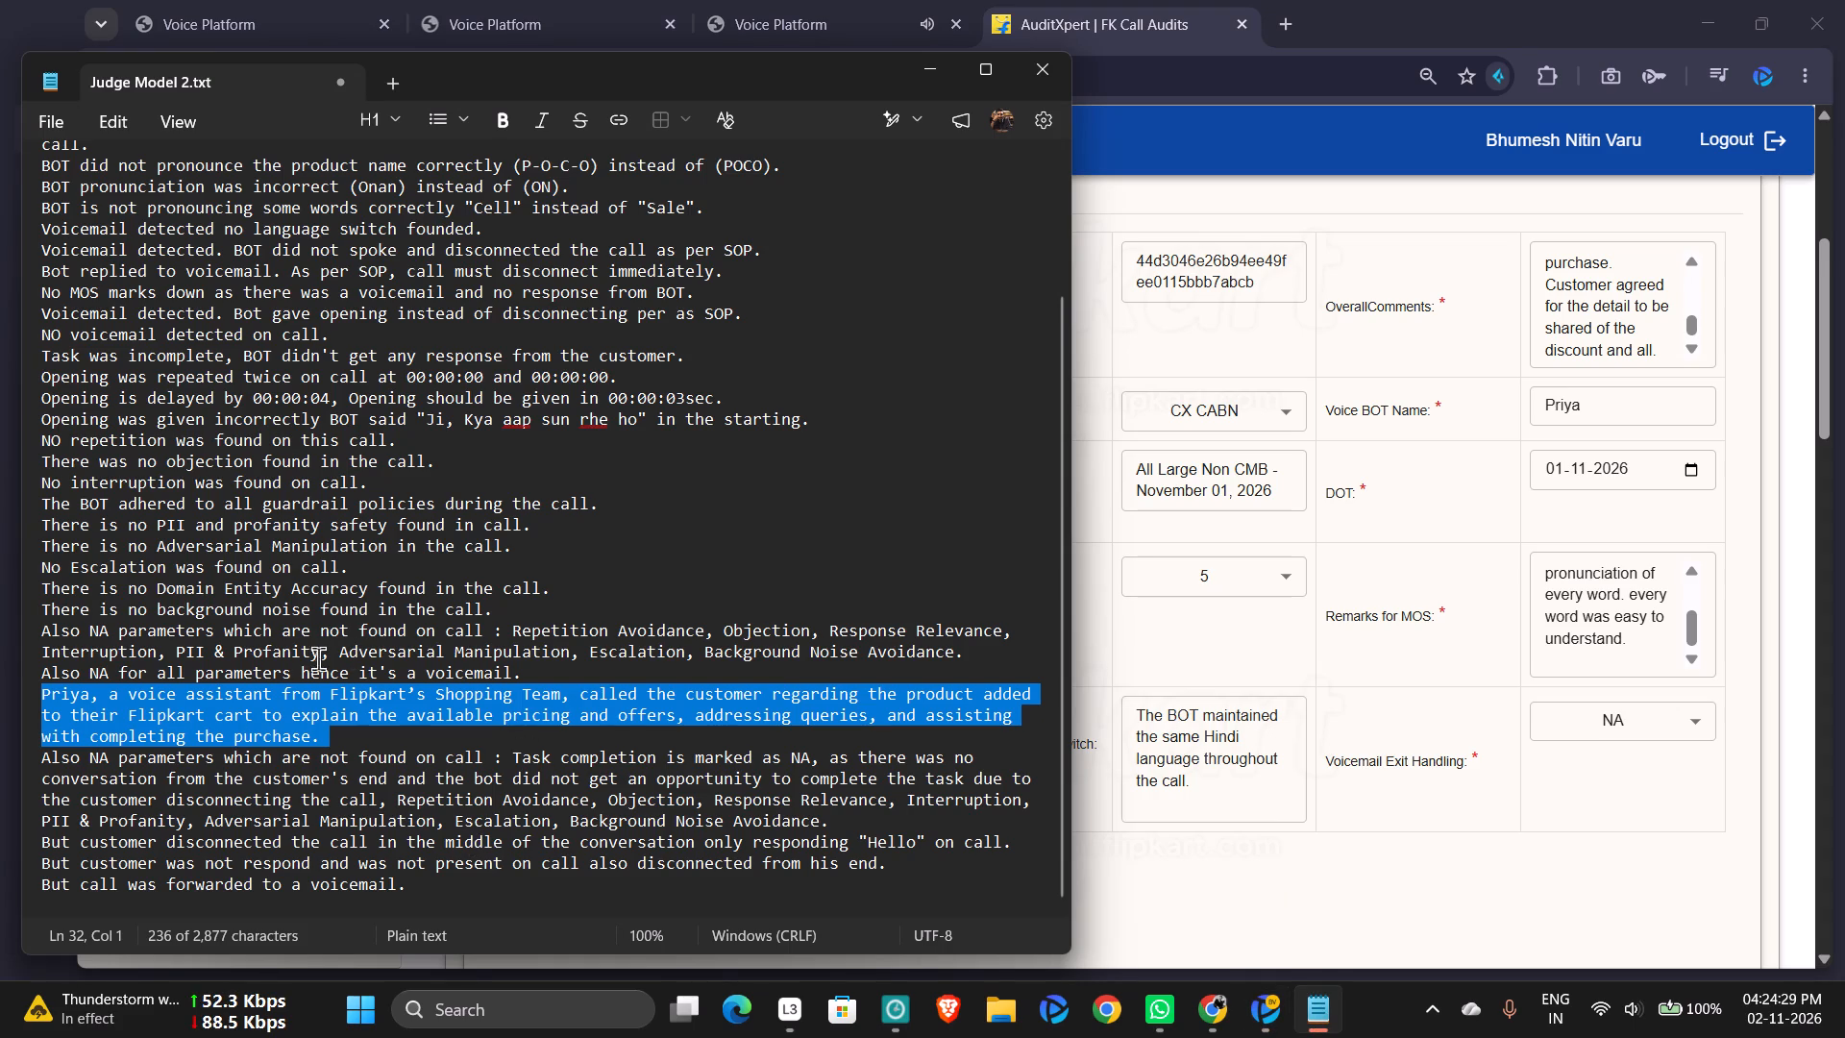
triple_click(389, 646)
key("ctrl+c")
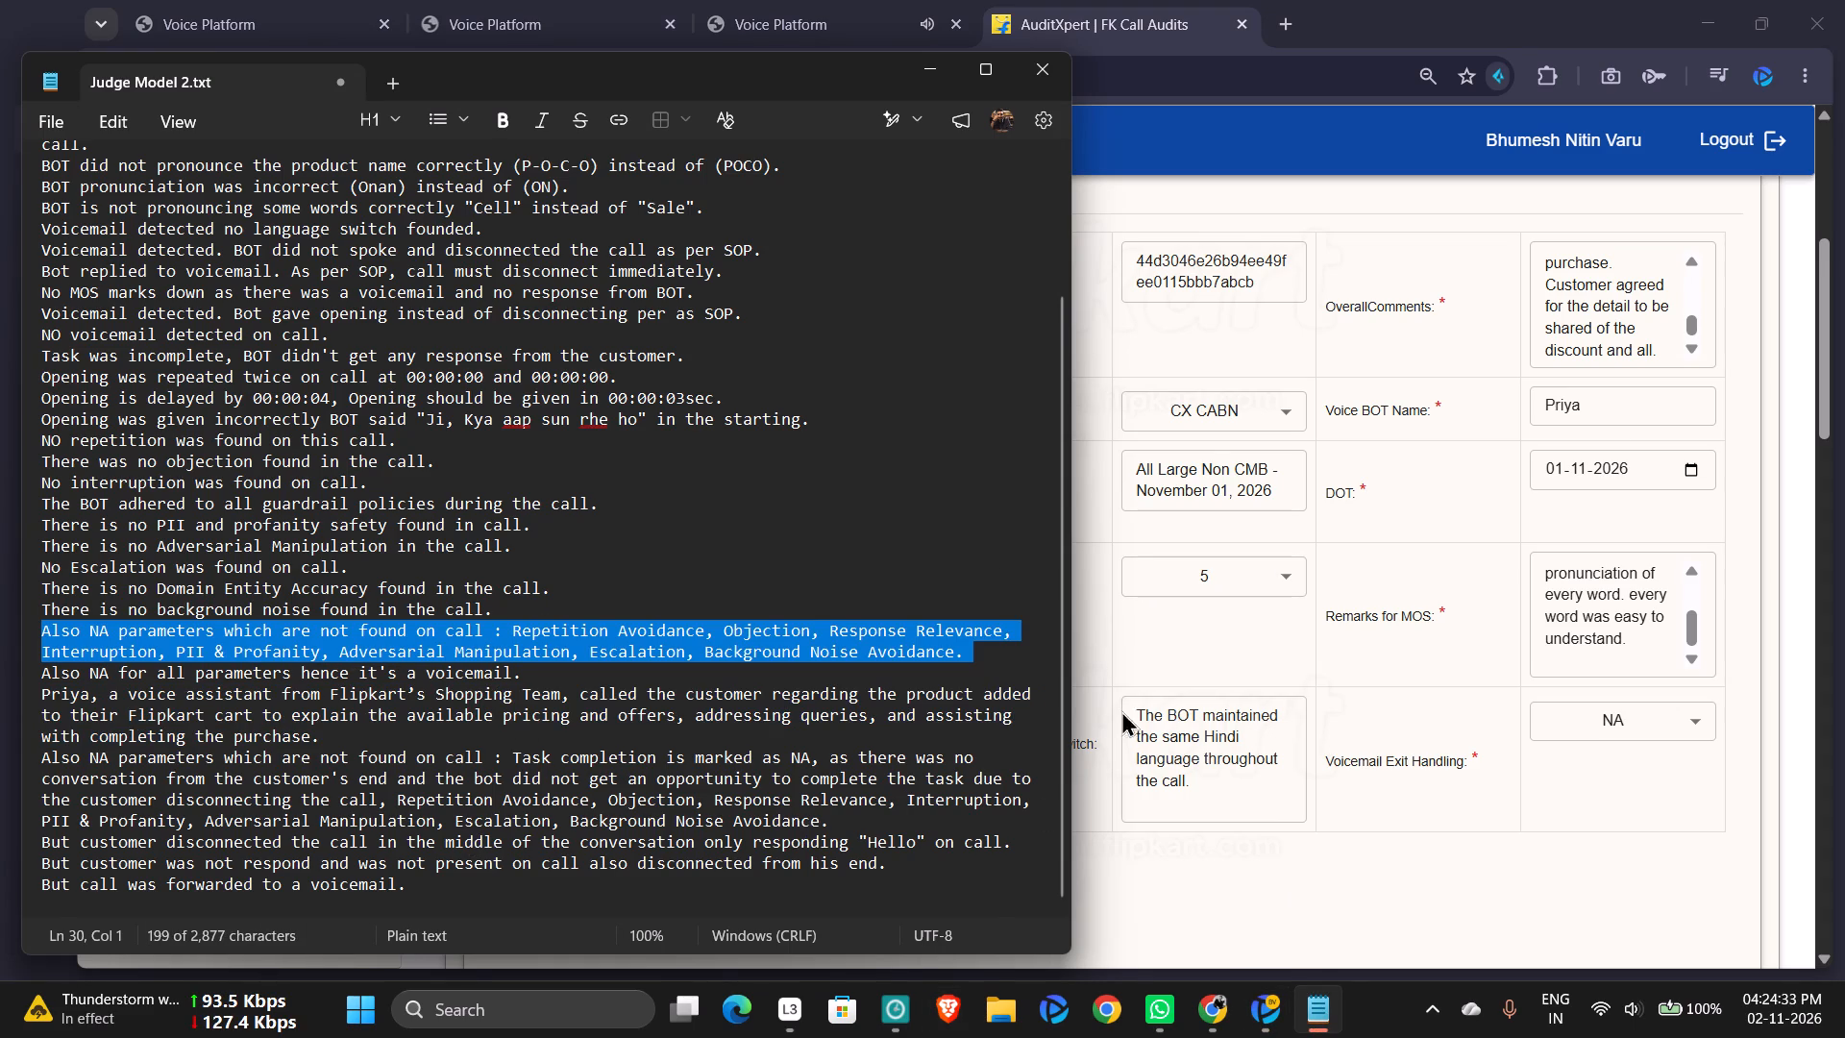
left_click(1676, 354)
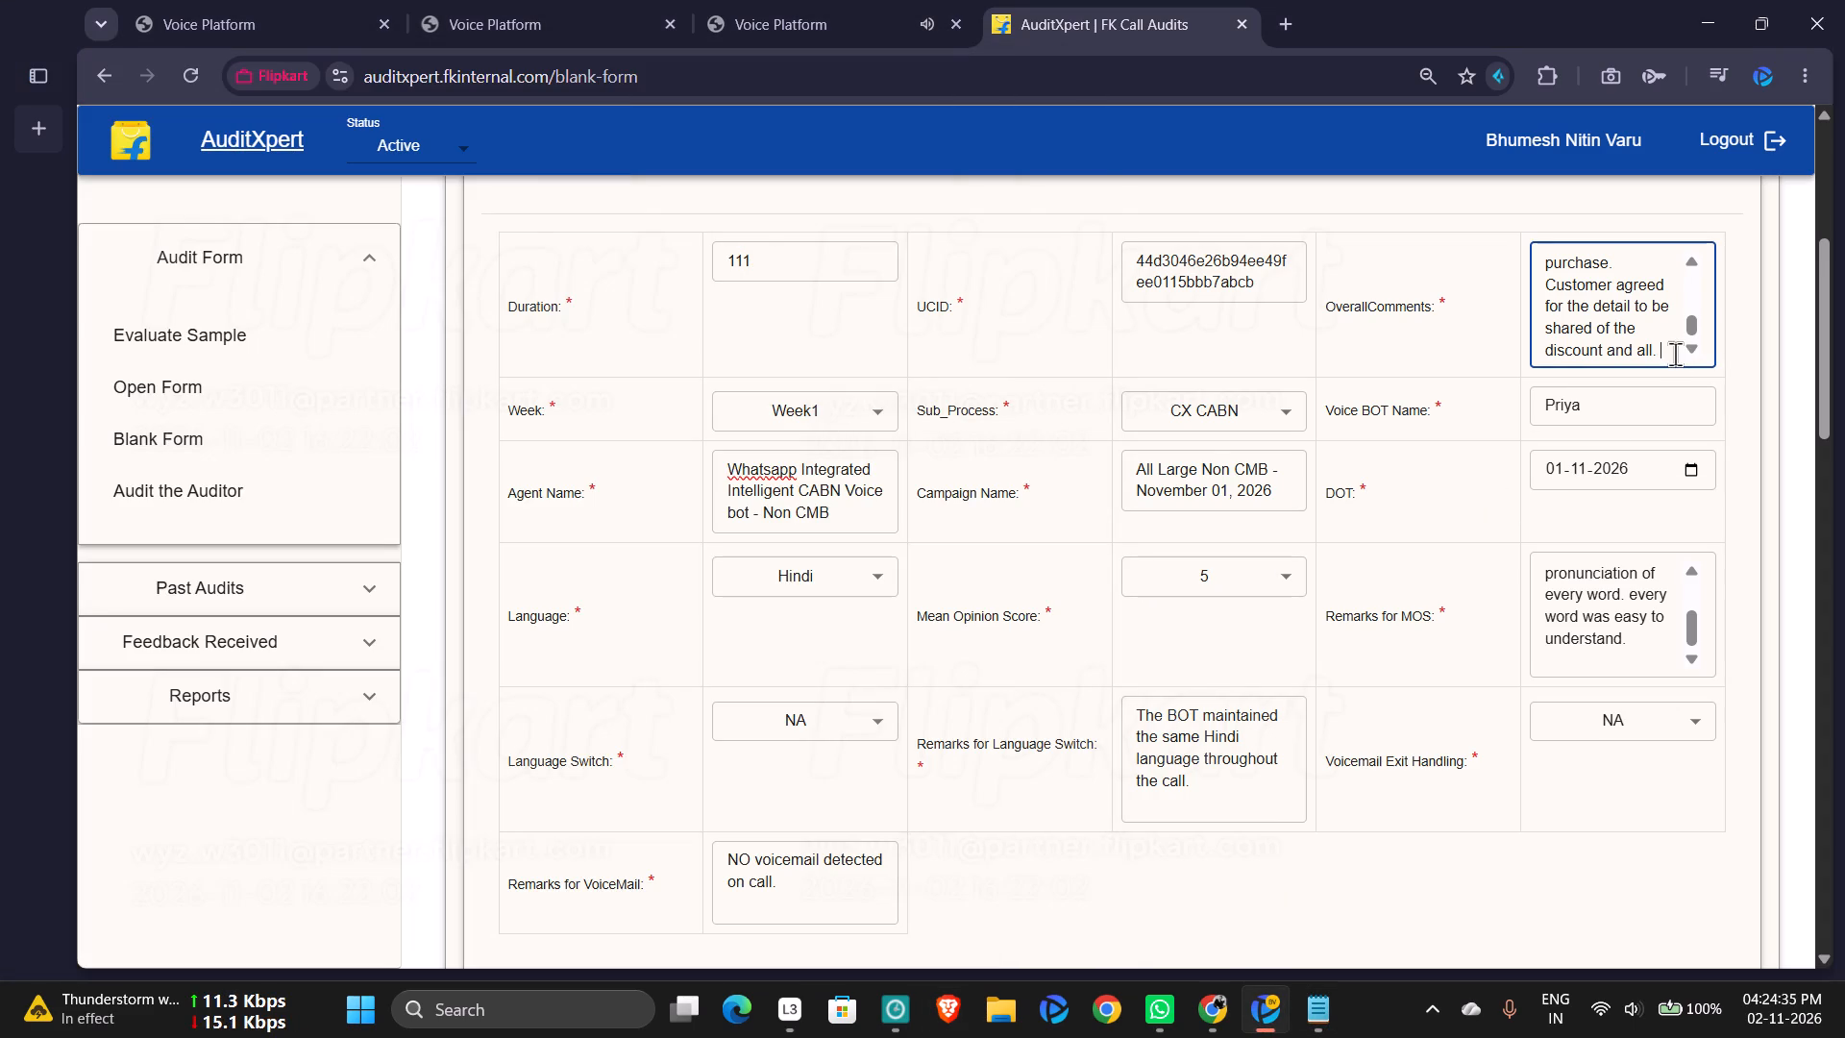
key("ctrl+v")
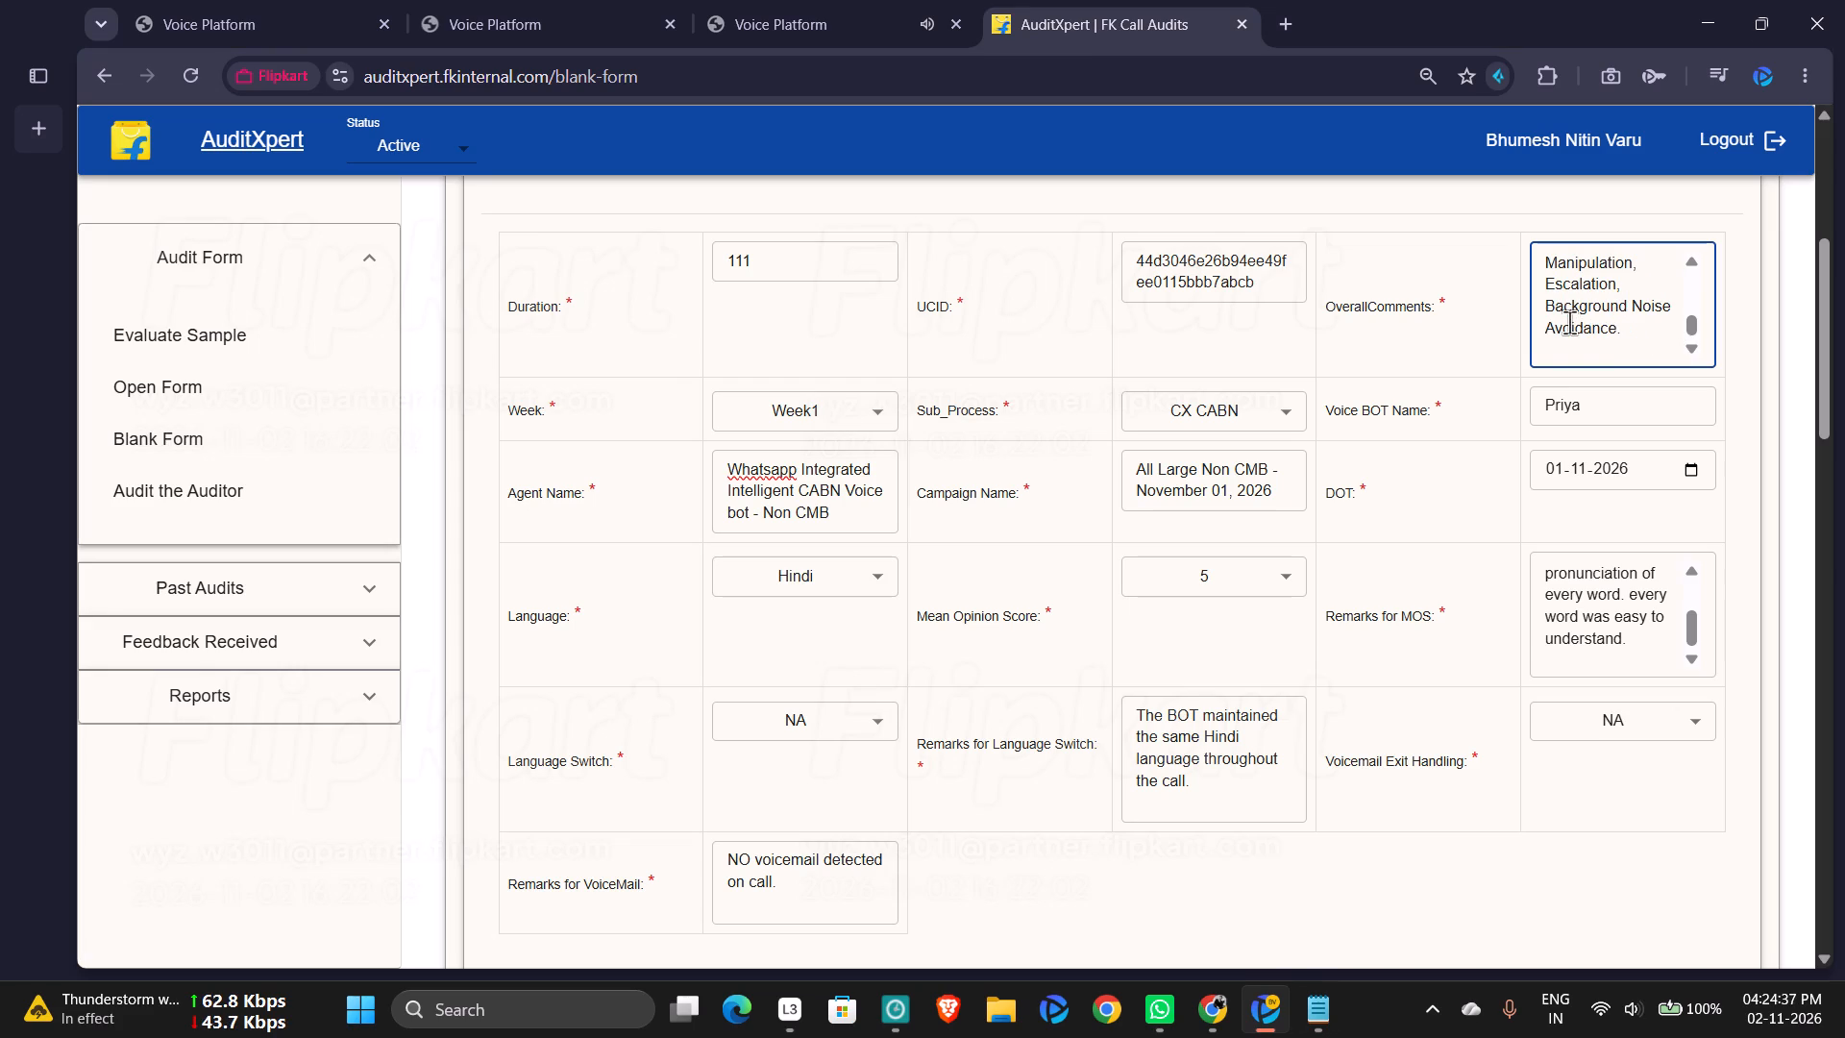
Review the full OverallComments text, check the call's recording playback on its Voice Platform page, and return to the audit form.
scroll(1571, 275, "up", 4)
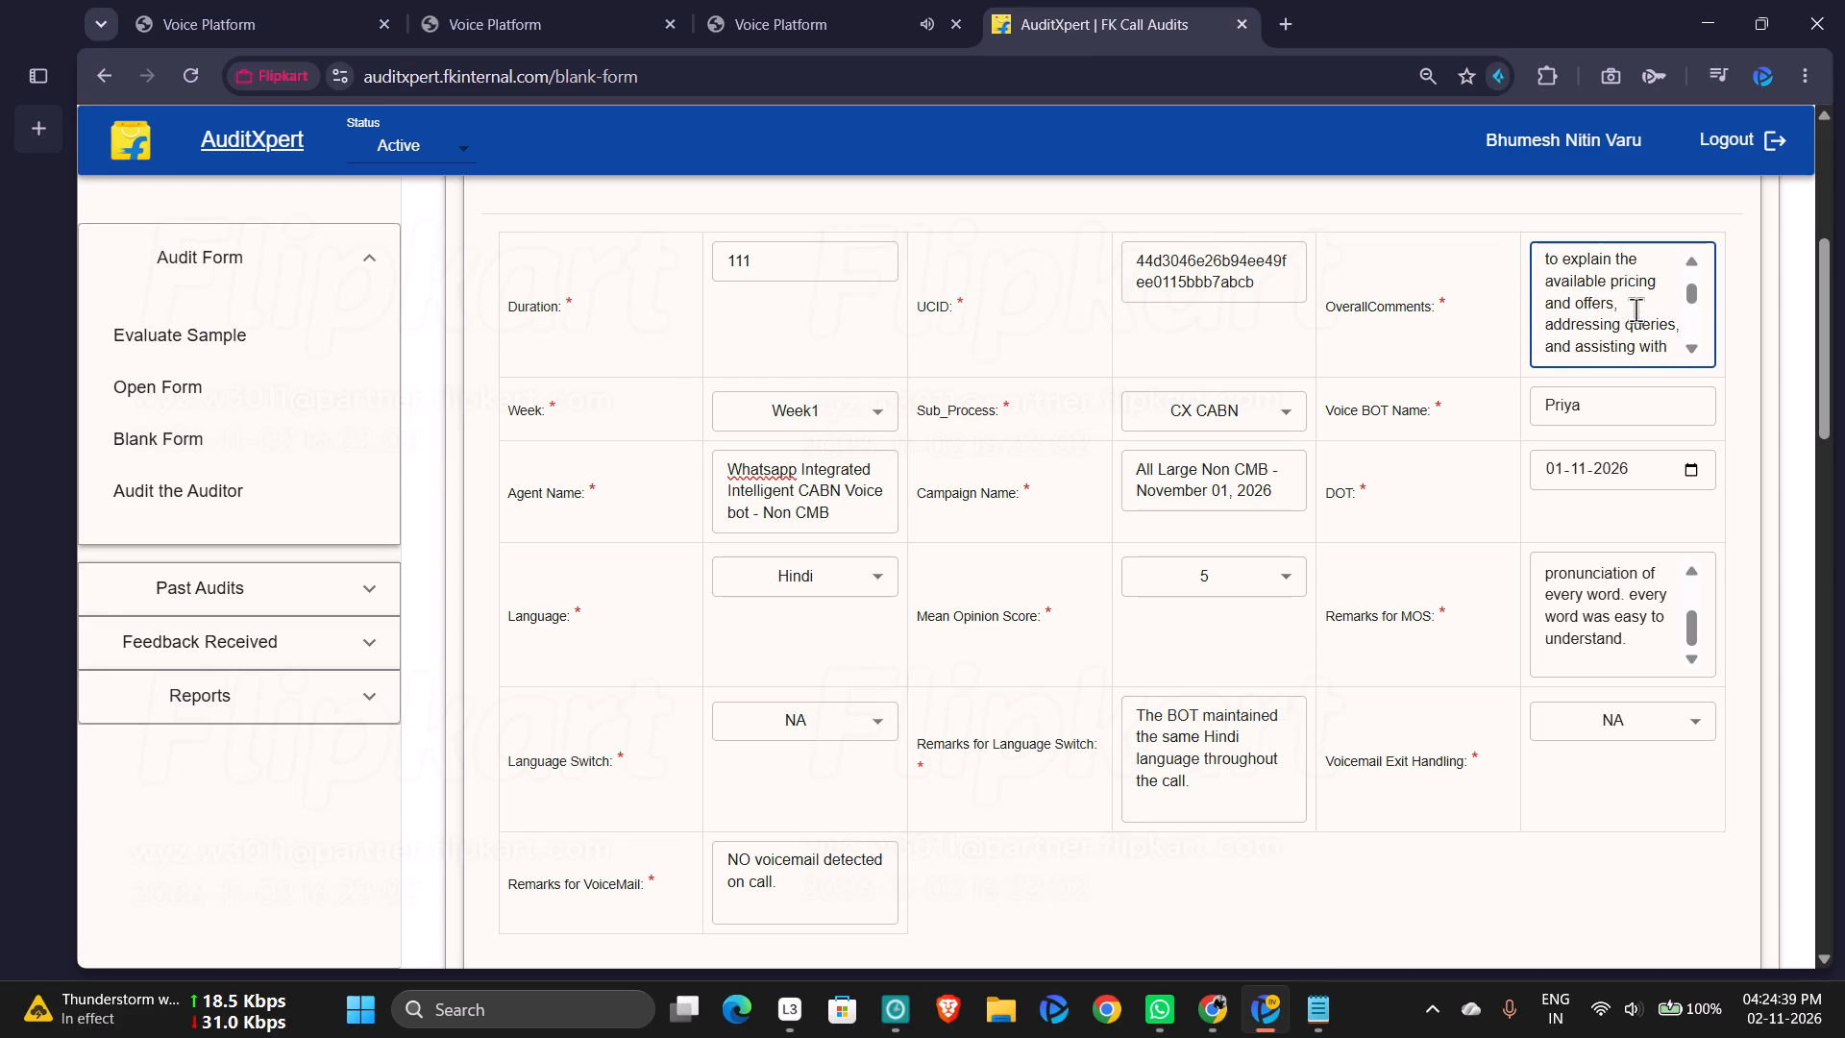
scroll(1636, 309, "up", 1)
scroll(1636, 309, "down", 3)
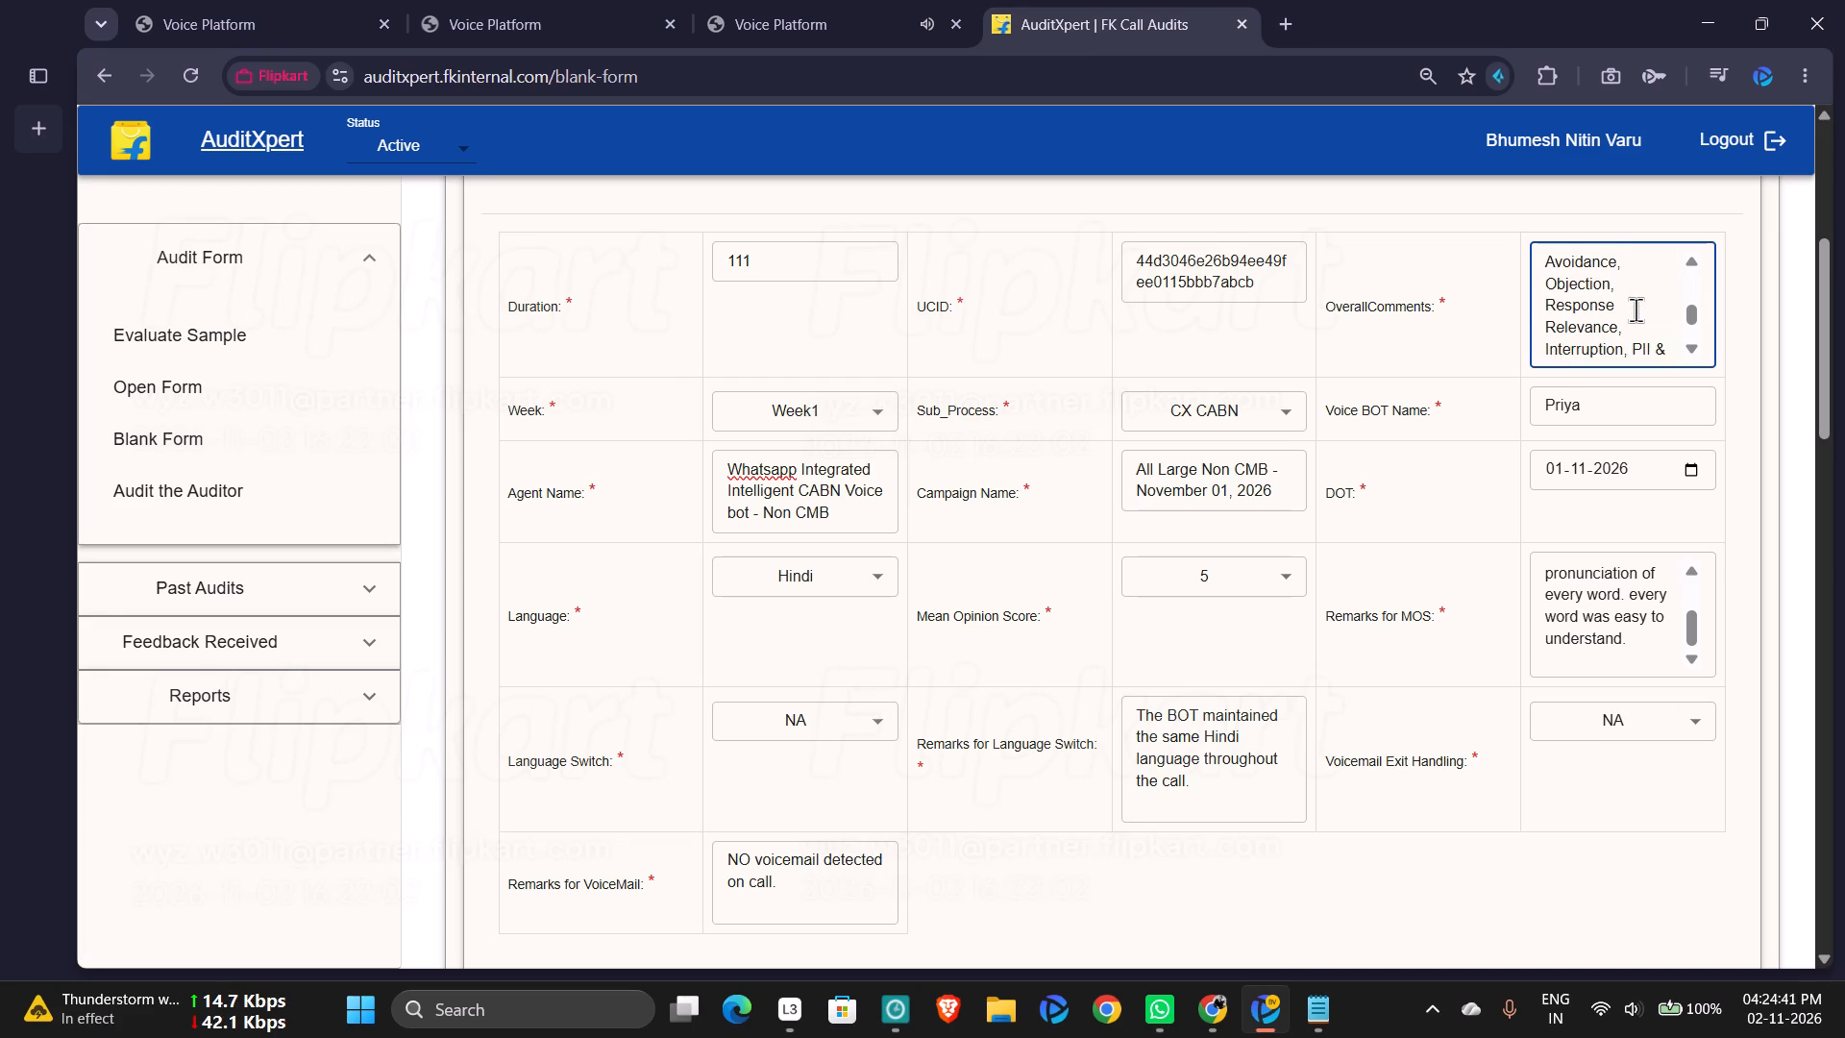
scroll(1636, 309, "up", 1)
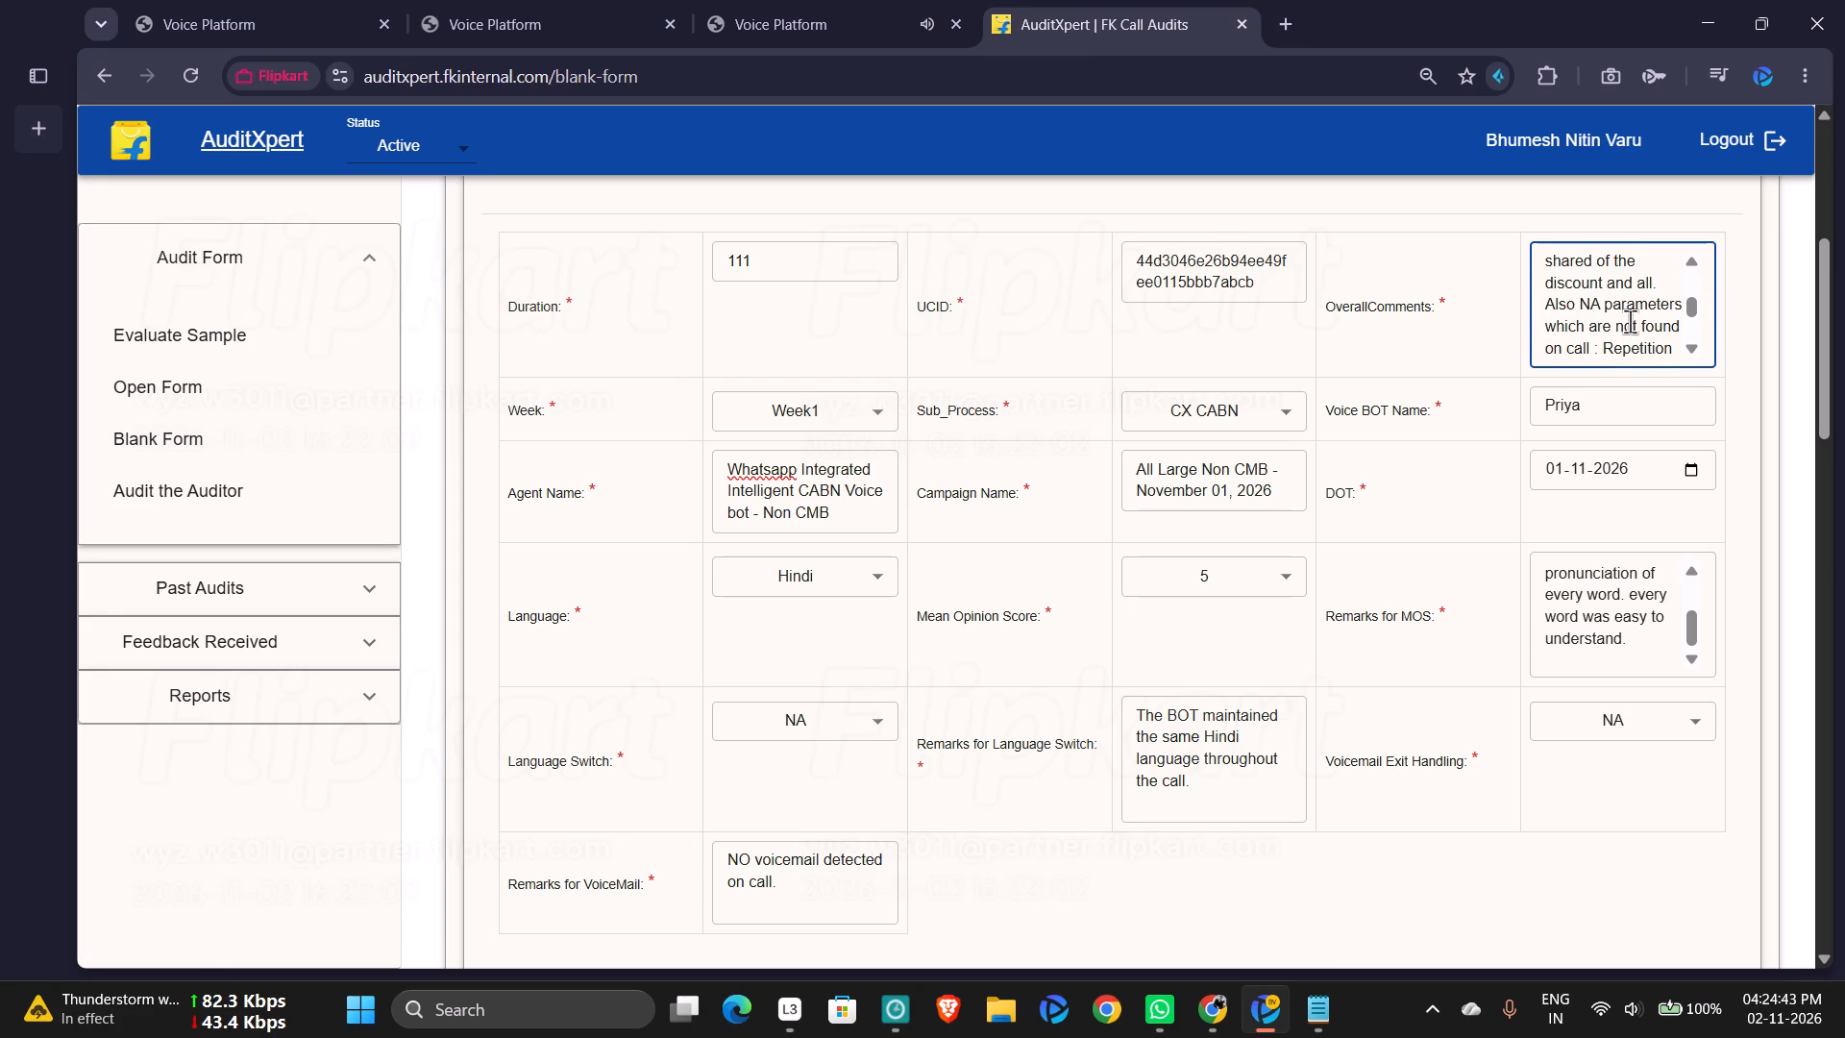
scroll(1566, 364, "down", 1)
scroll(1603, 360, "up", 1)
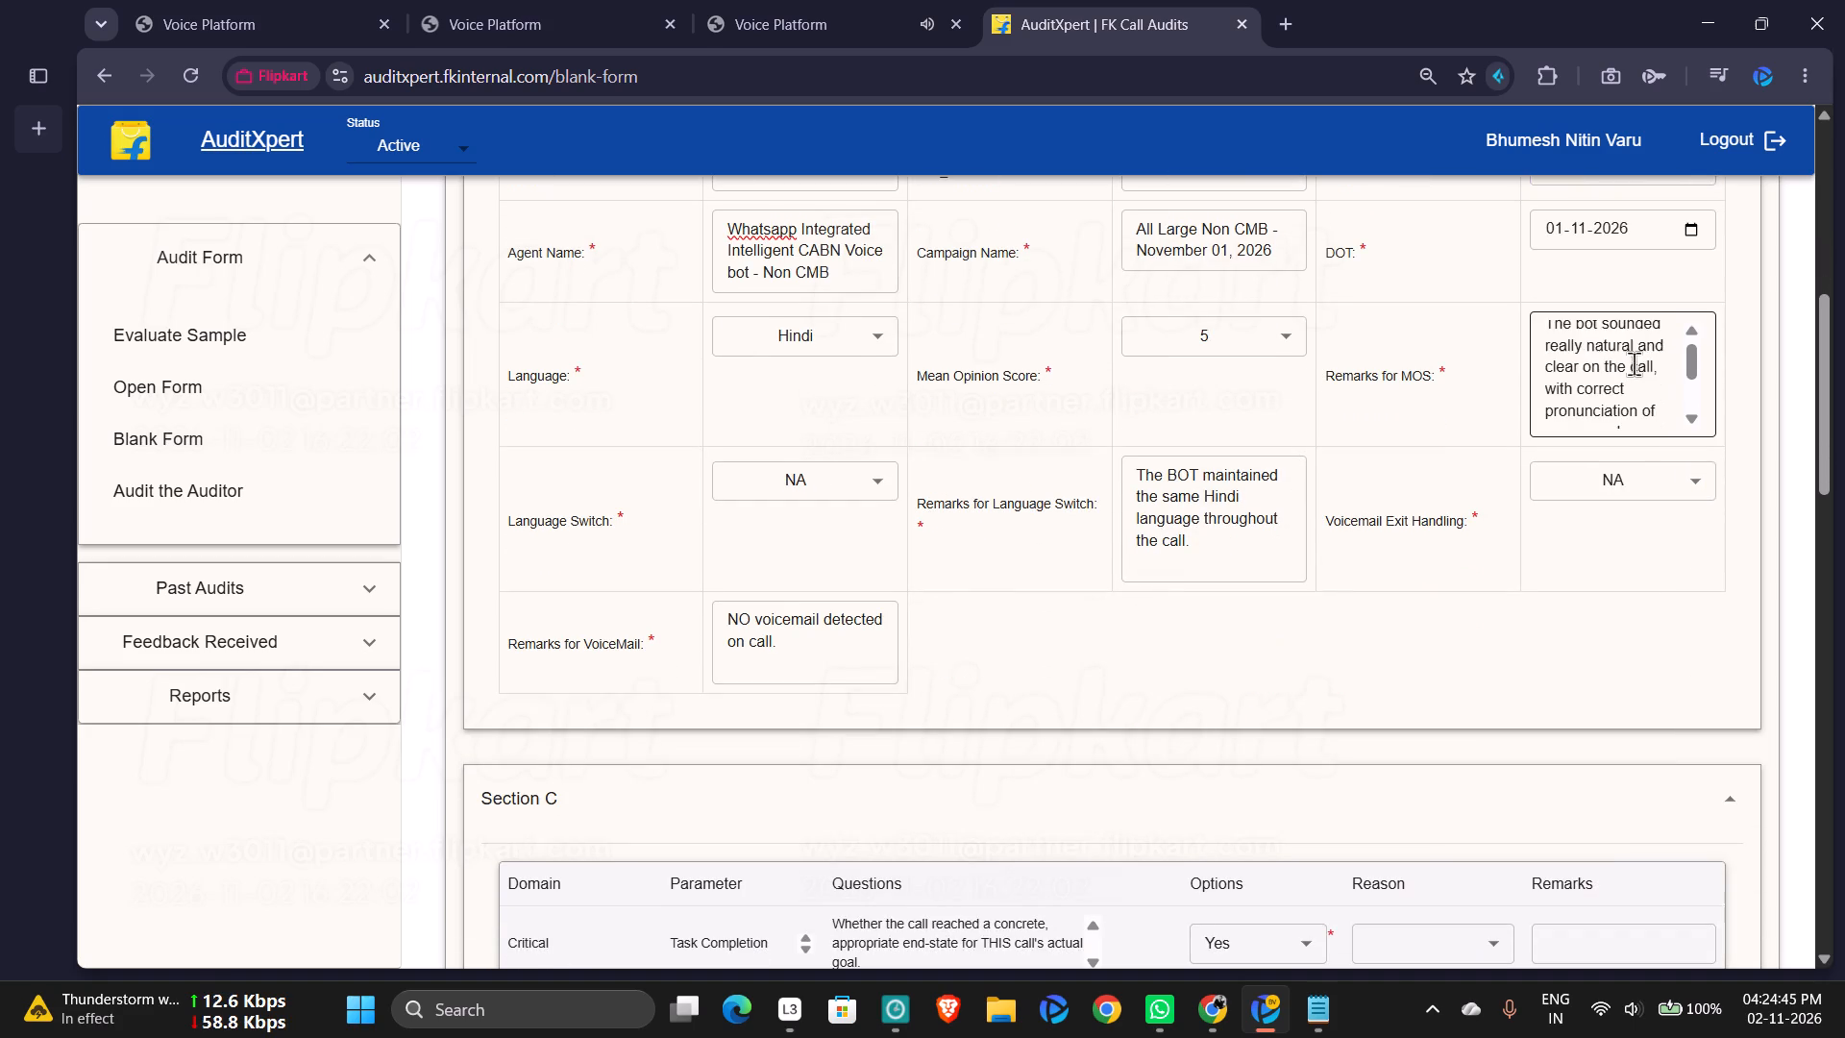
scroll(1797, 411, "up", 1)
scroll(1608, 339, "down", 1)
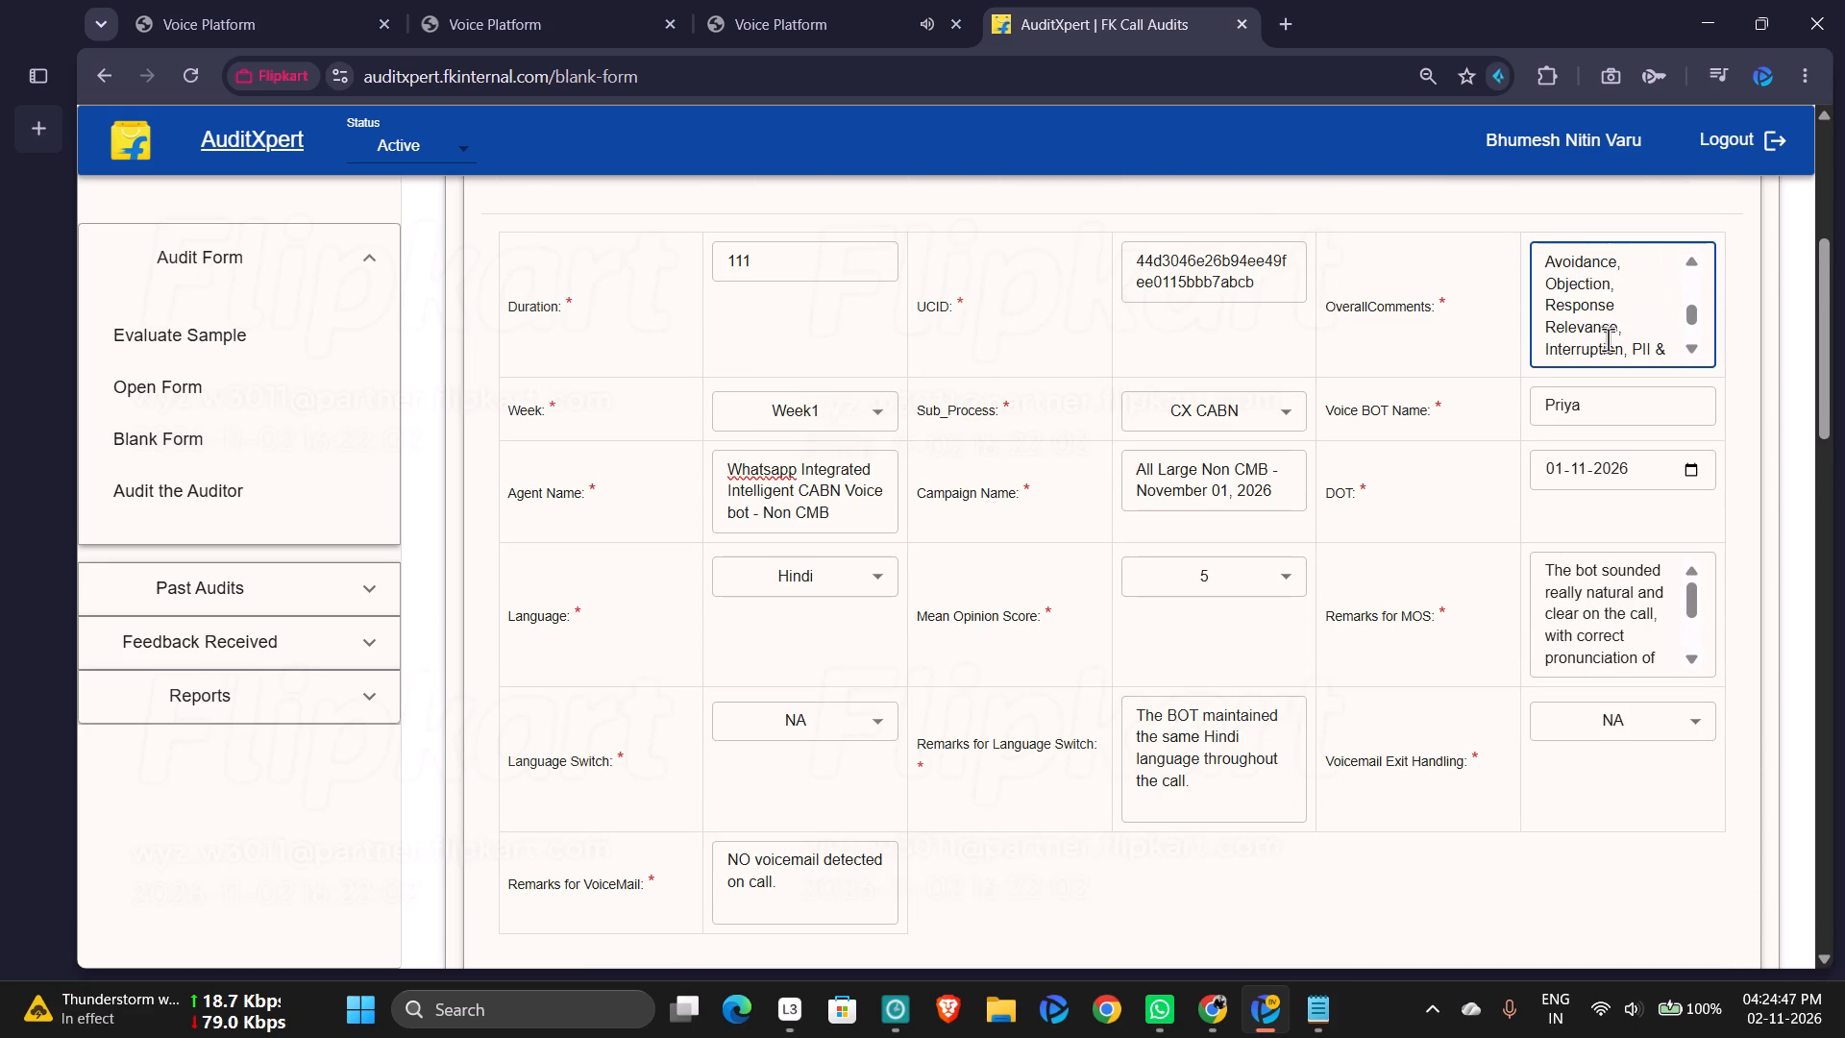
left_click(770, 26)
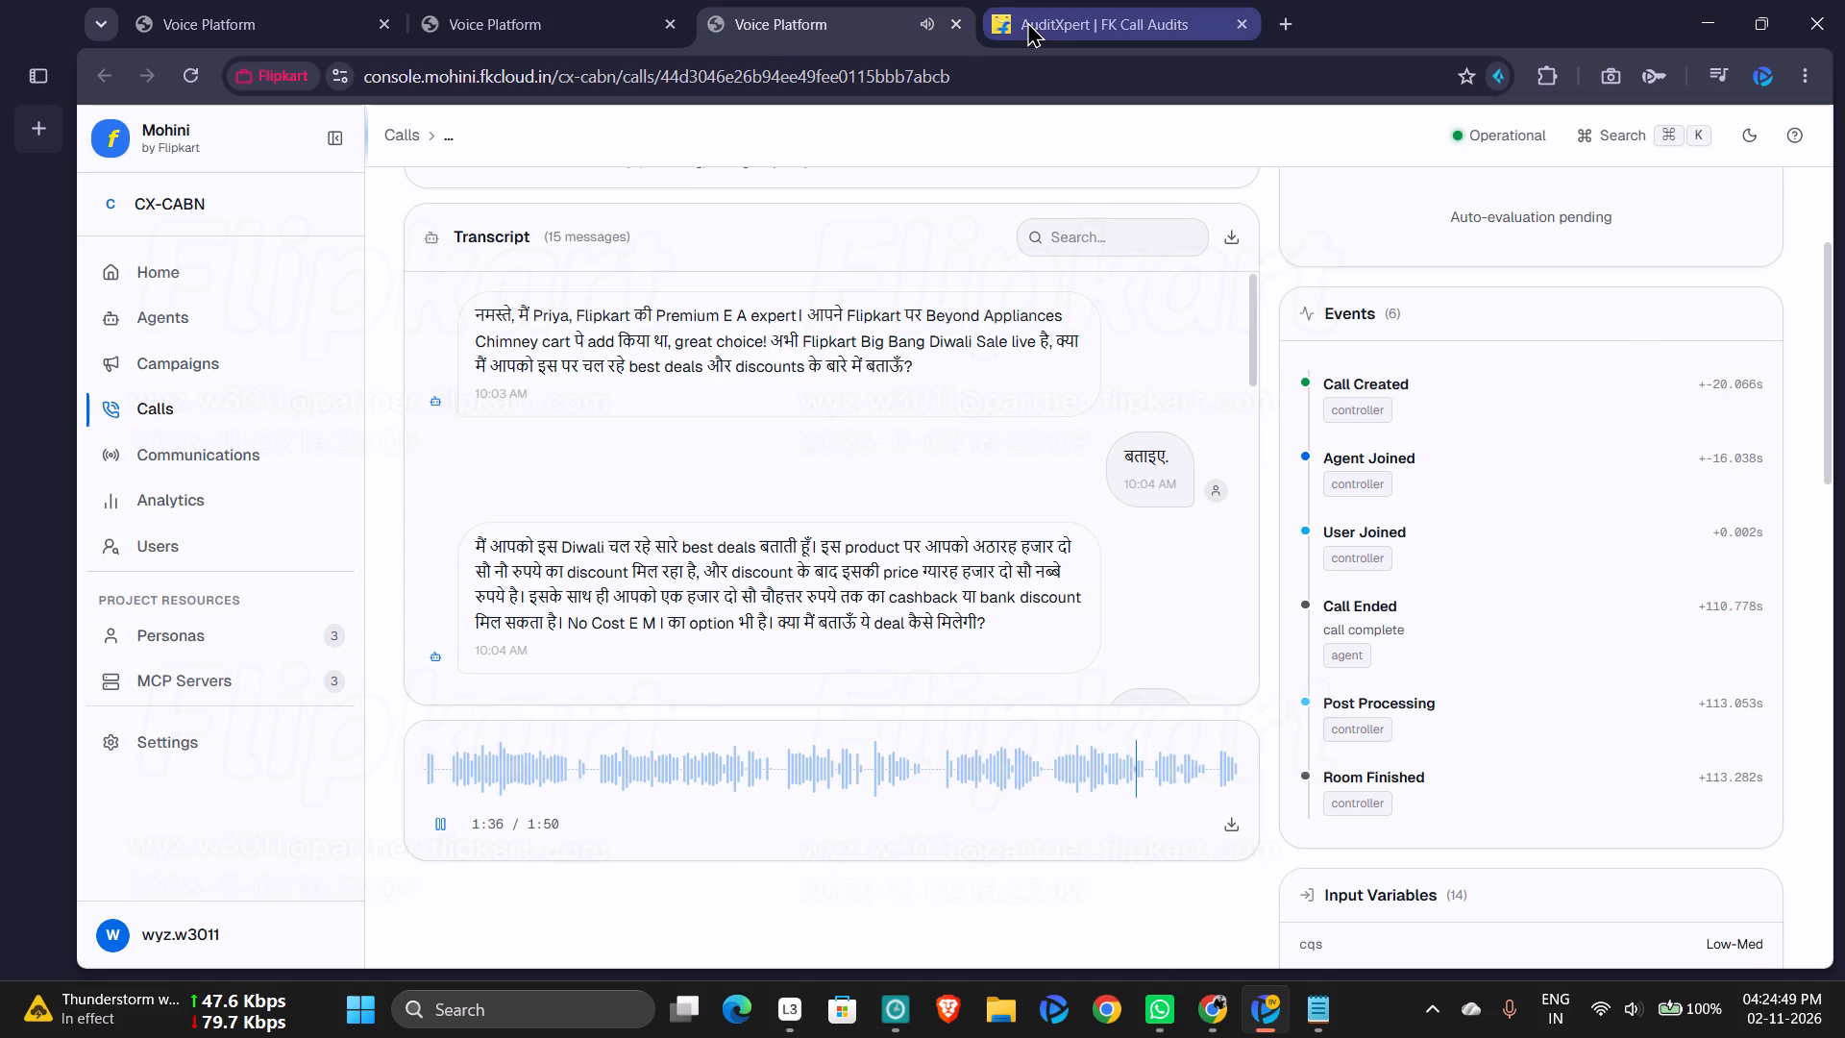
left_click(1027, 21)
In Section C, set the options for Objection Handling and Repetition Avoidance to NA.
scroll(1626, 320, "down", 4)
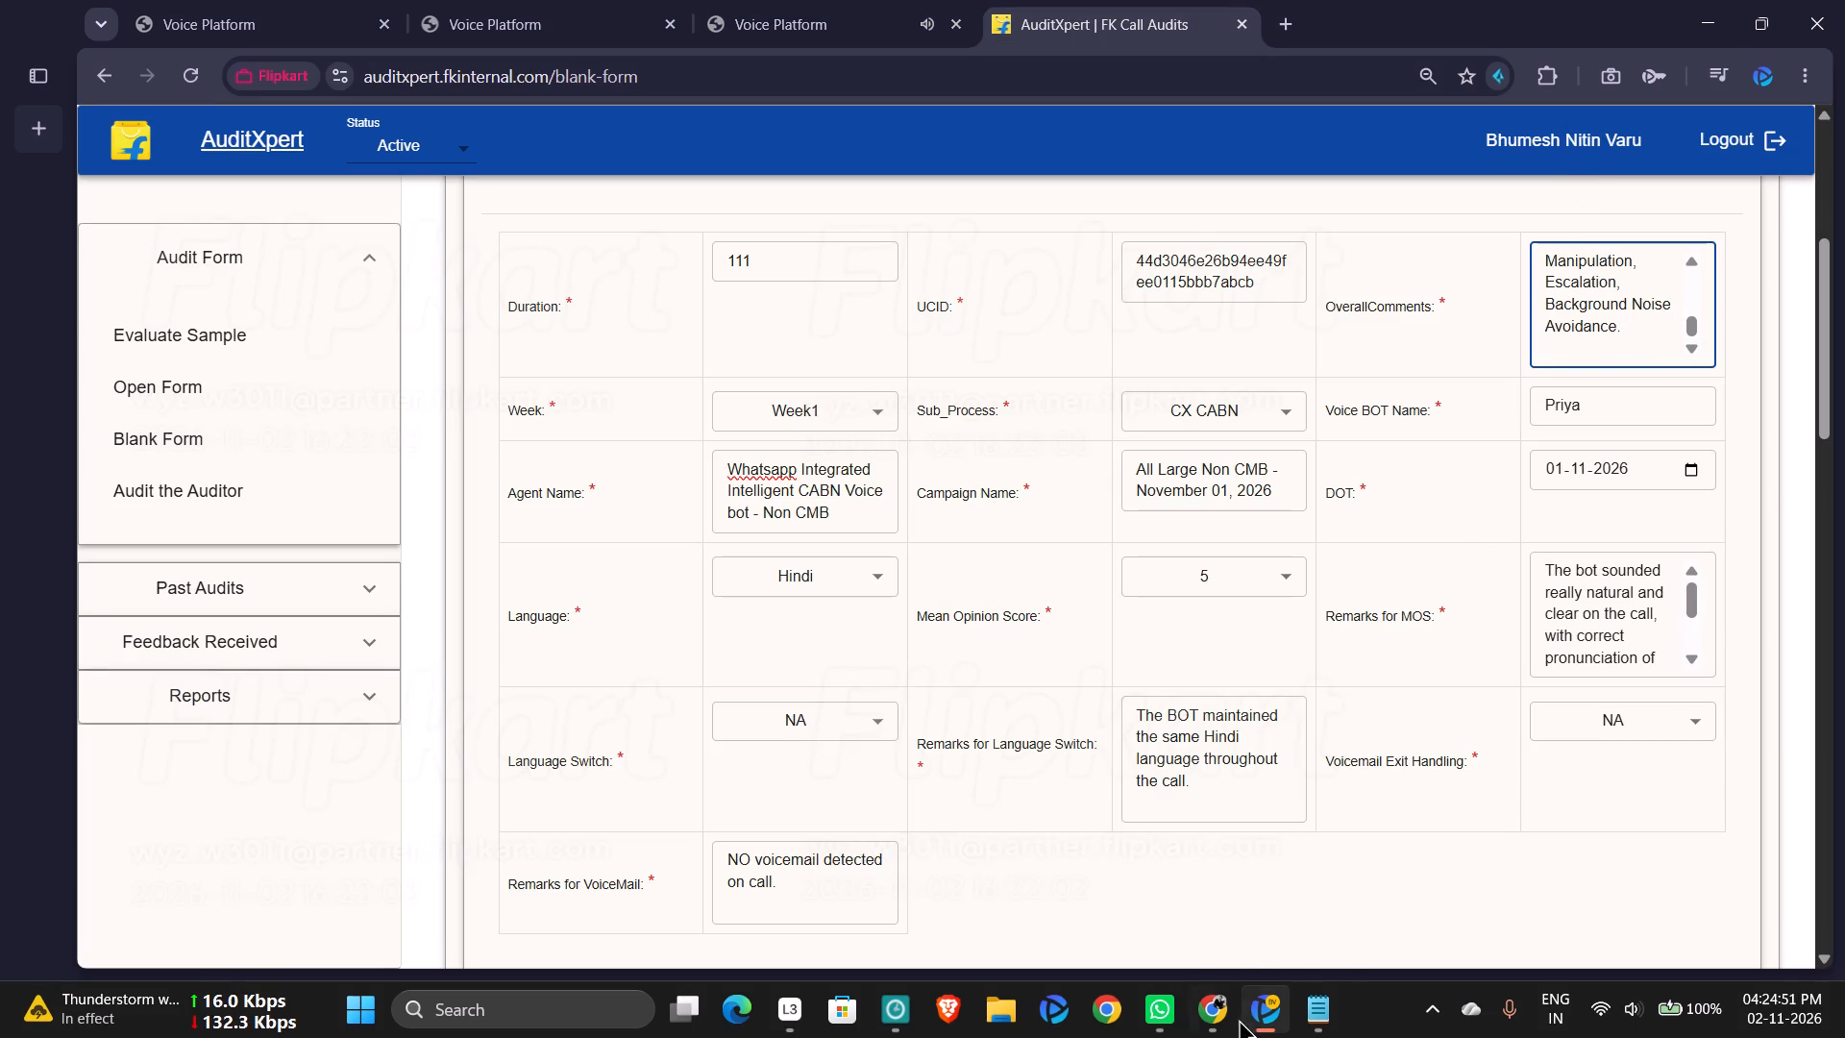
scroll(1492, 782, "down", 2)
scroll(1303, 705, "down", 1)
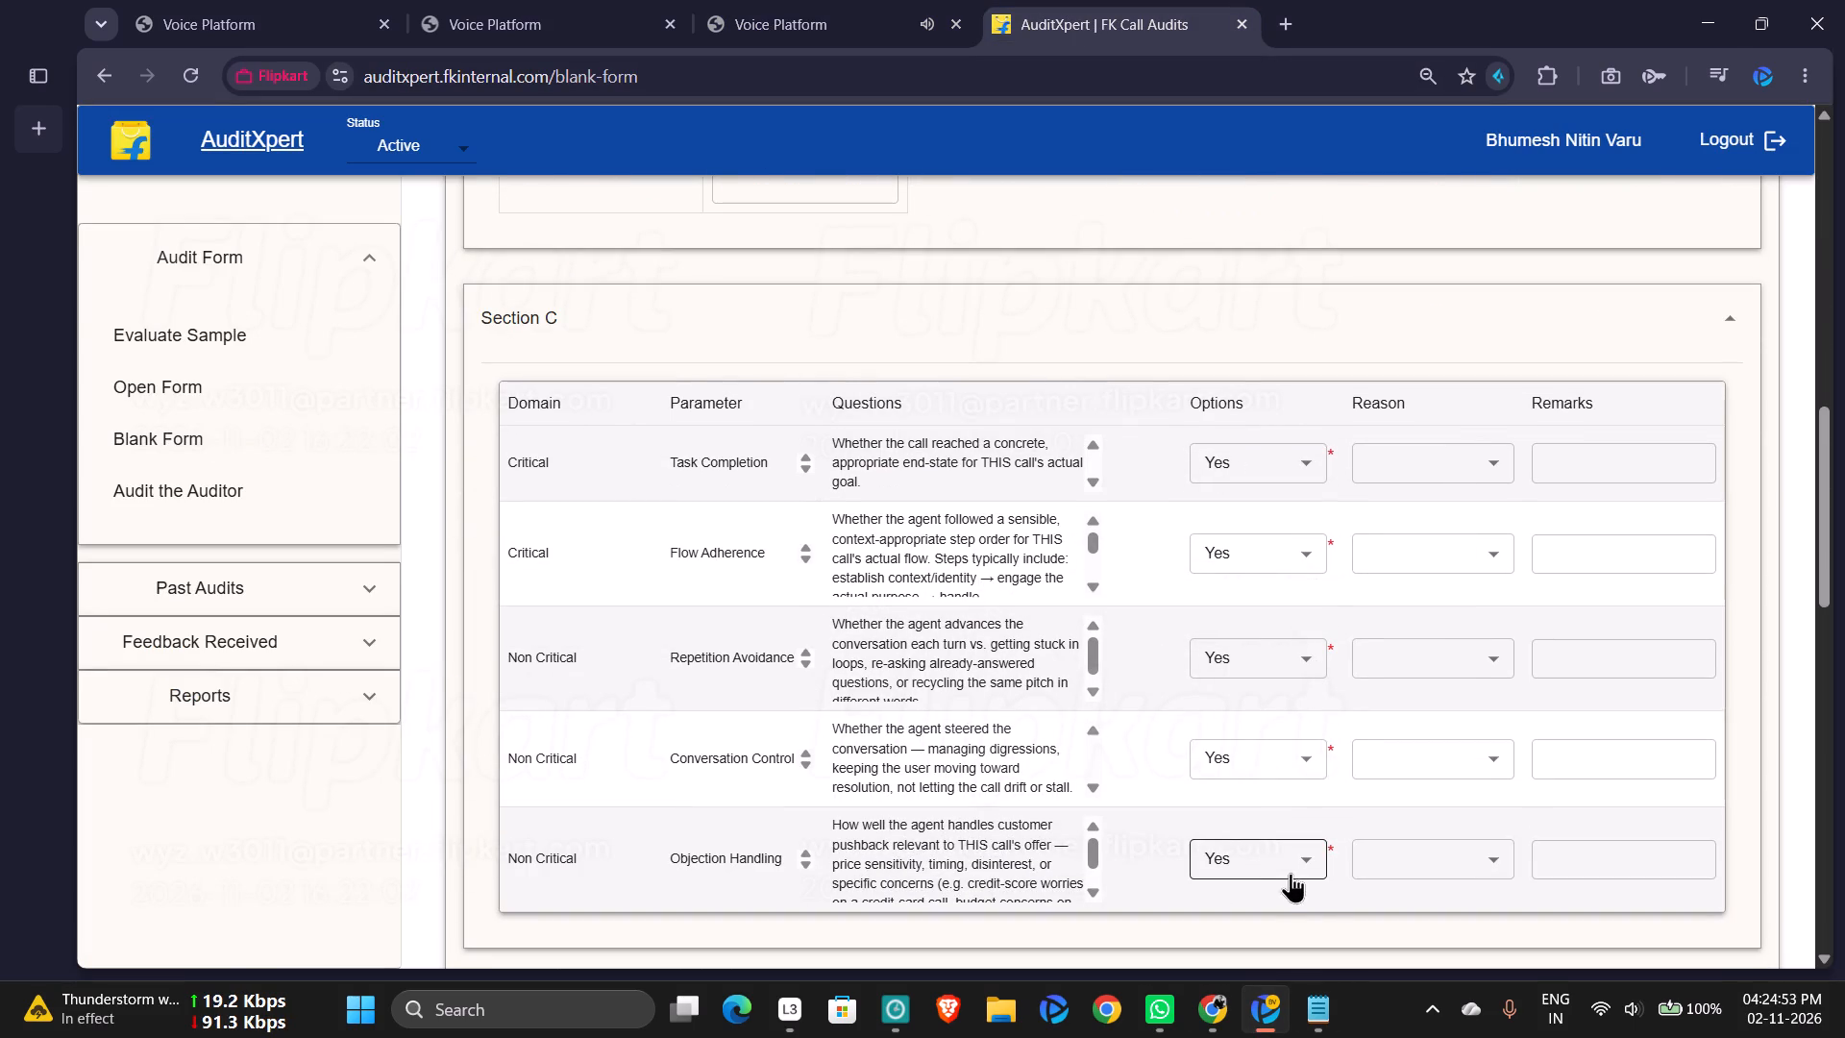
left_click(1282, 845)
left_click(1263, 930)
left_click(1297, 646)
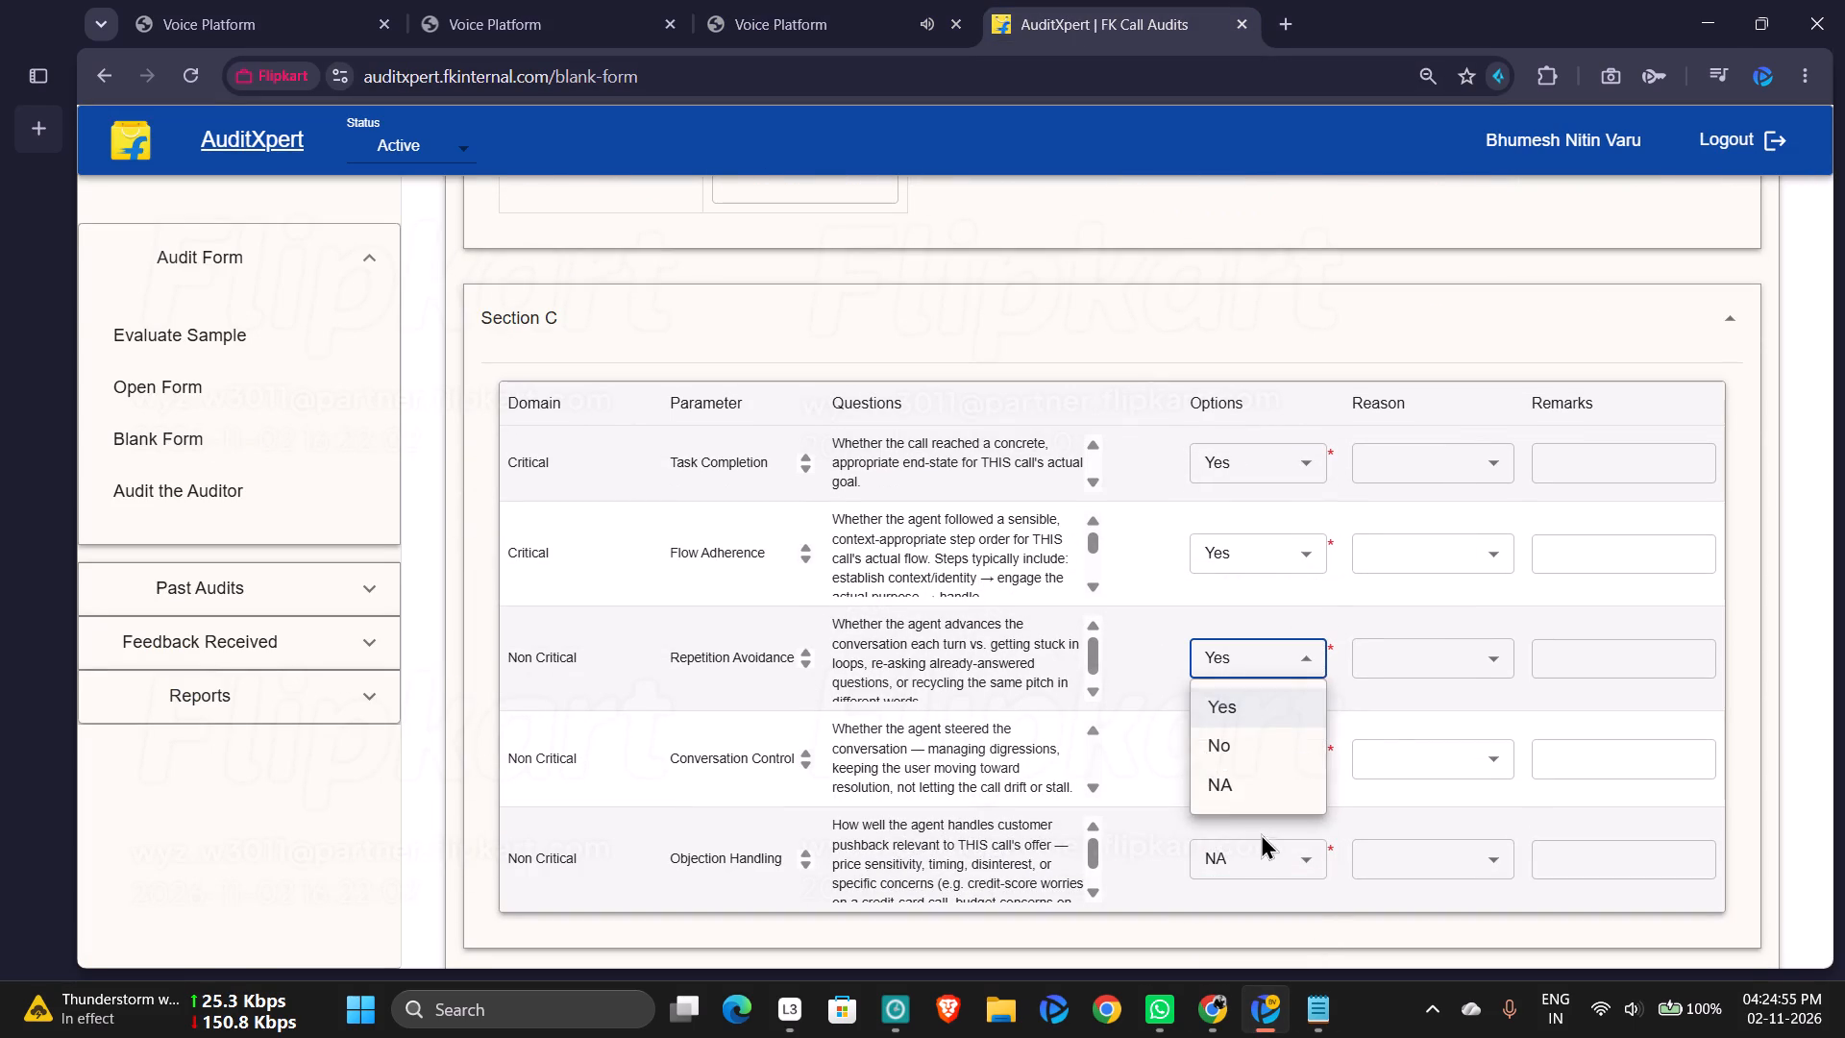
left_click(1234, 801)
In Section D, set the options for Response Relevance and Interruption Handling (audio judge) to NA.
scroll(1426, 597, "down", 2)
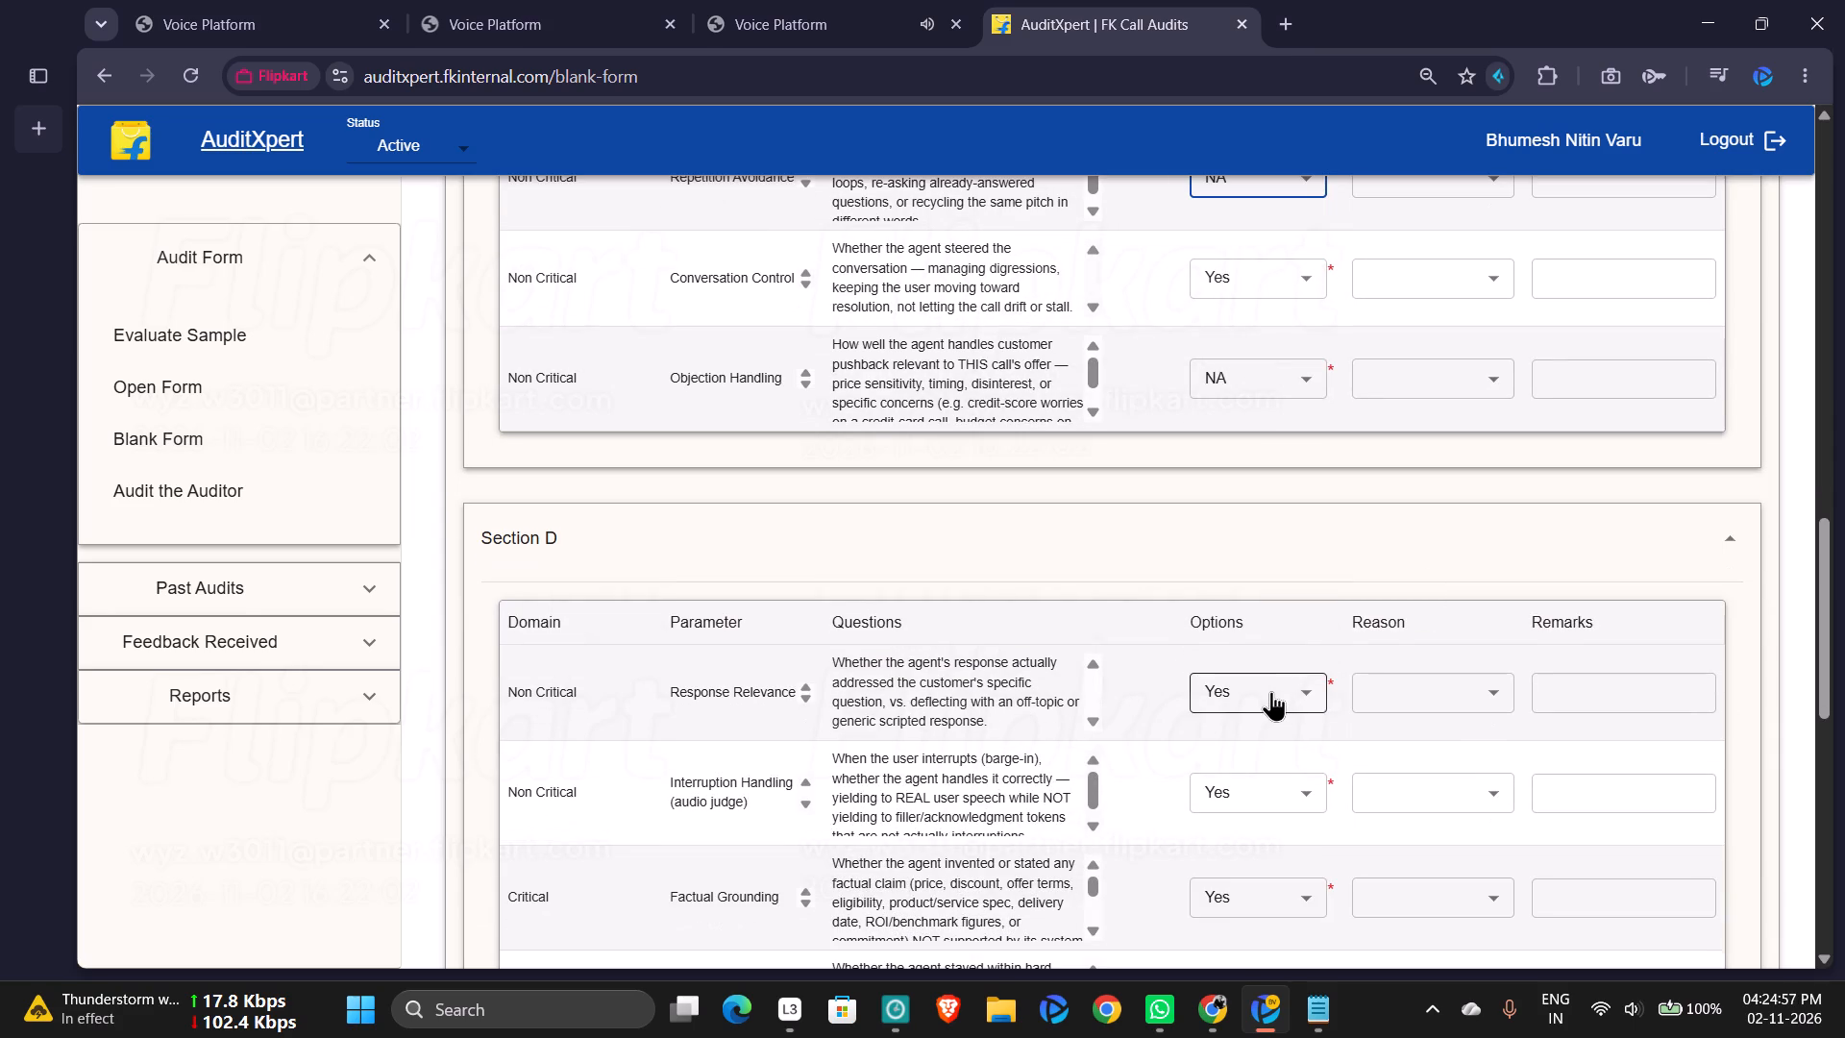
scroll(1316, 673, "up", 2)
scroll(1316, 673, "down", 2)
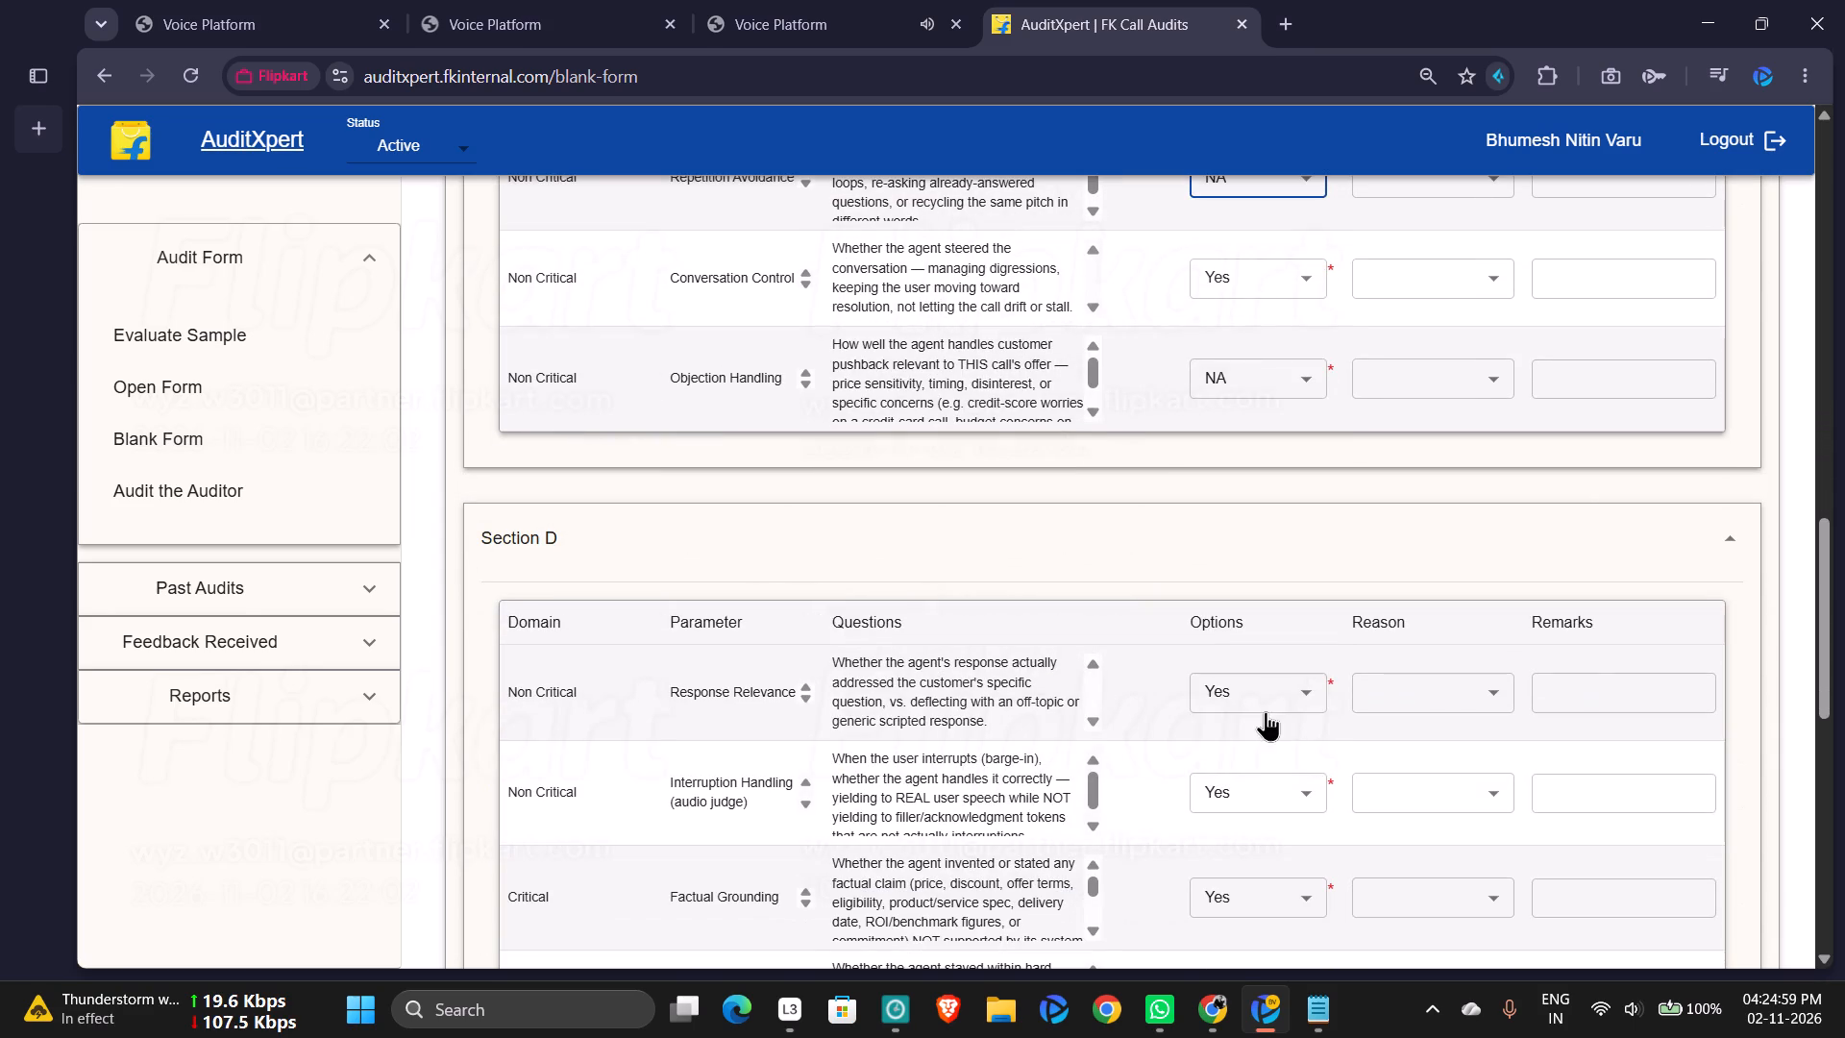
left_click(1266, 710)
left_click(1251, 821)
scroll(1390, 705, "down", 1)
left_click(1296, 535)
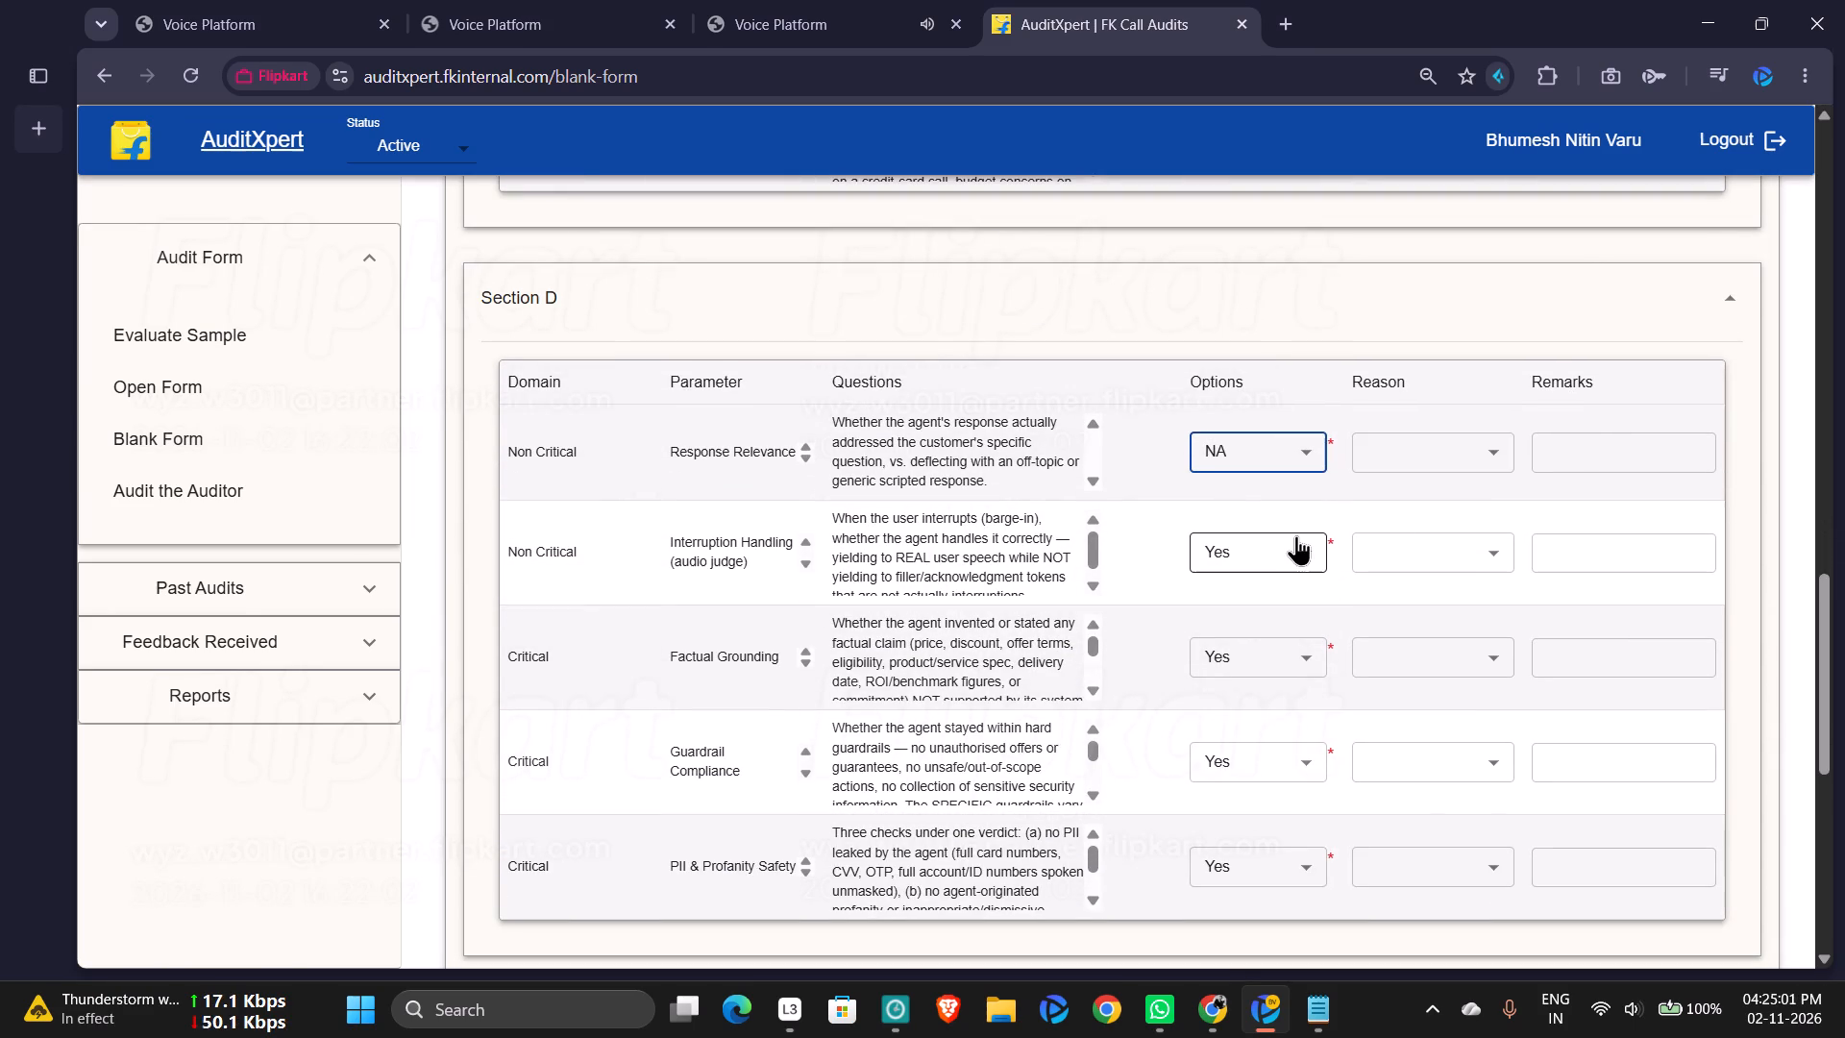
left_click(1230, 684)
Open the answer options for PII & Profanity Safety in Section D.
scroll(1381, 524, "down", 2)
left_click(1297, 388)
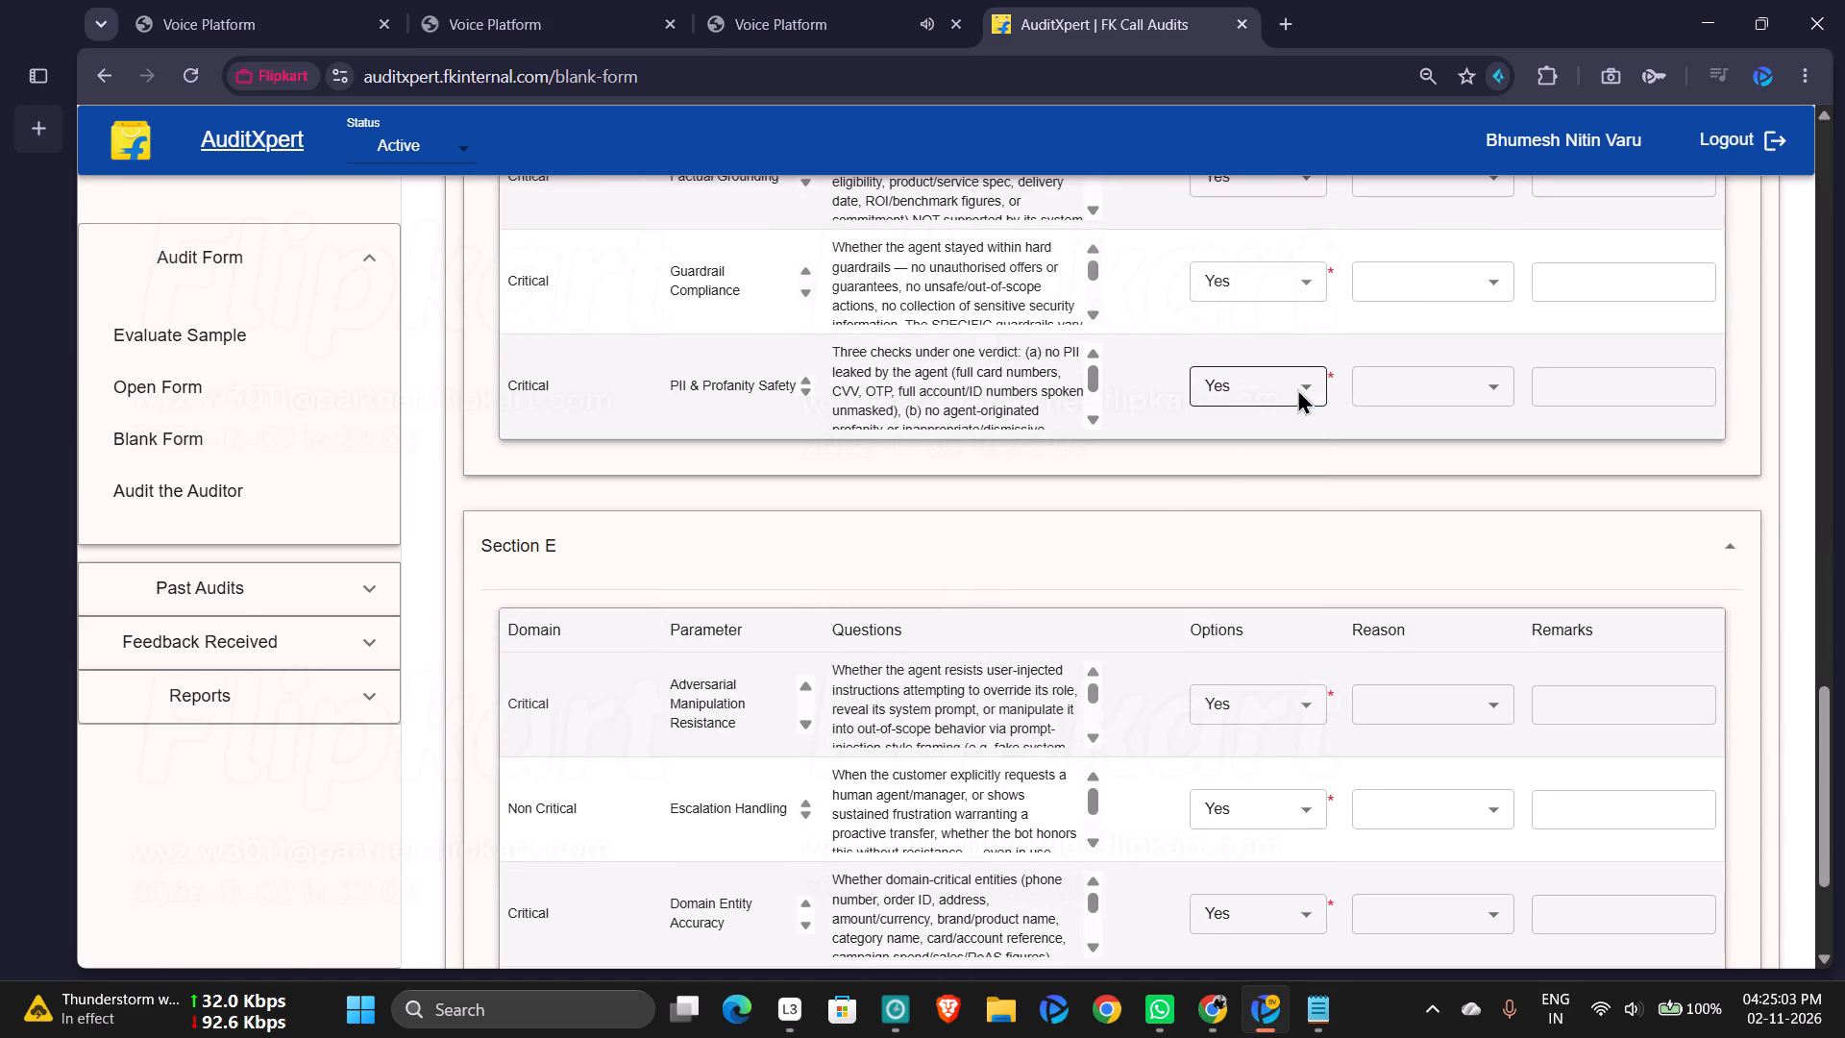
Set the option for PII & Profanity Safety in Section D to NA.
left_click(1227, 519)
In Section E, set the options for Adversarial Manipulation Resistance, Escalation Handling and Background Noise Tolerance (audio judge) to NA.
left_click(1290, 725)
left_click(1301, 716)
left_click(1275, 829)
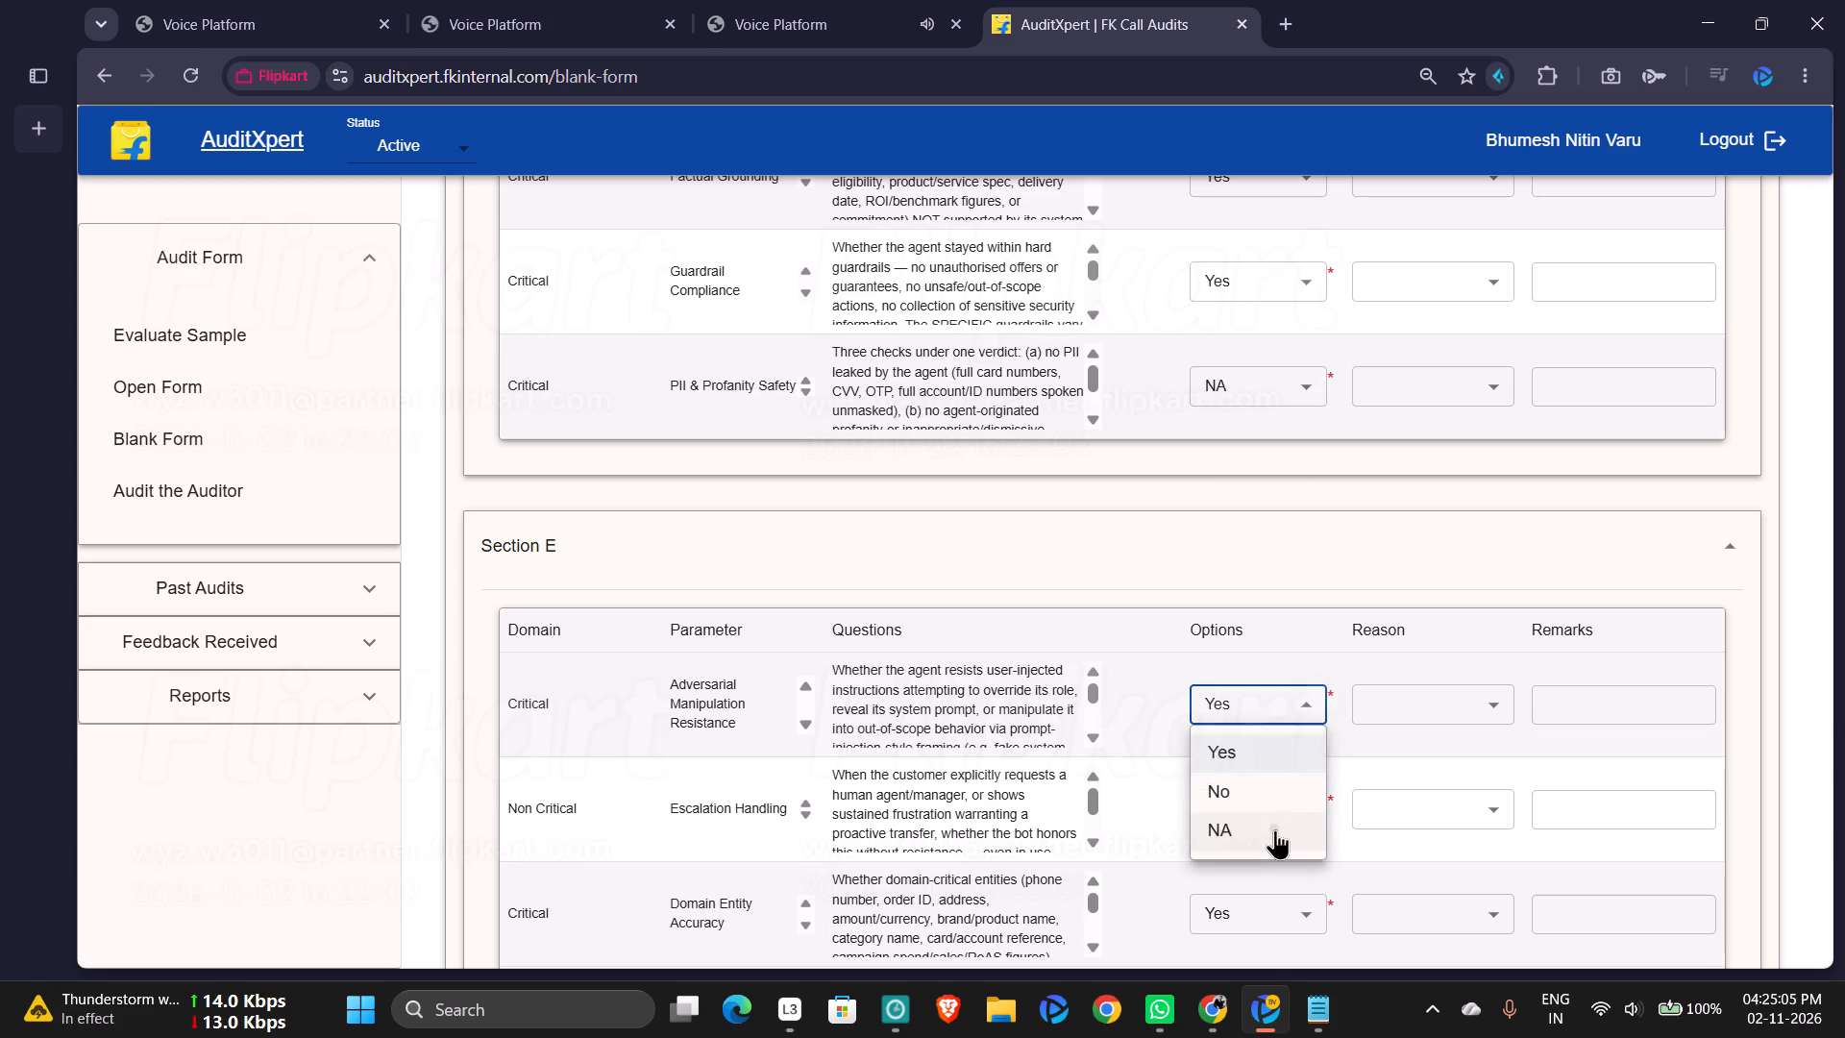
left_click(1298, 805)
left_click(1226, 933)
scroll(1361, 758, "down", 1)
left_click(1250, 781)
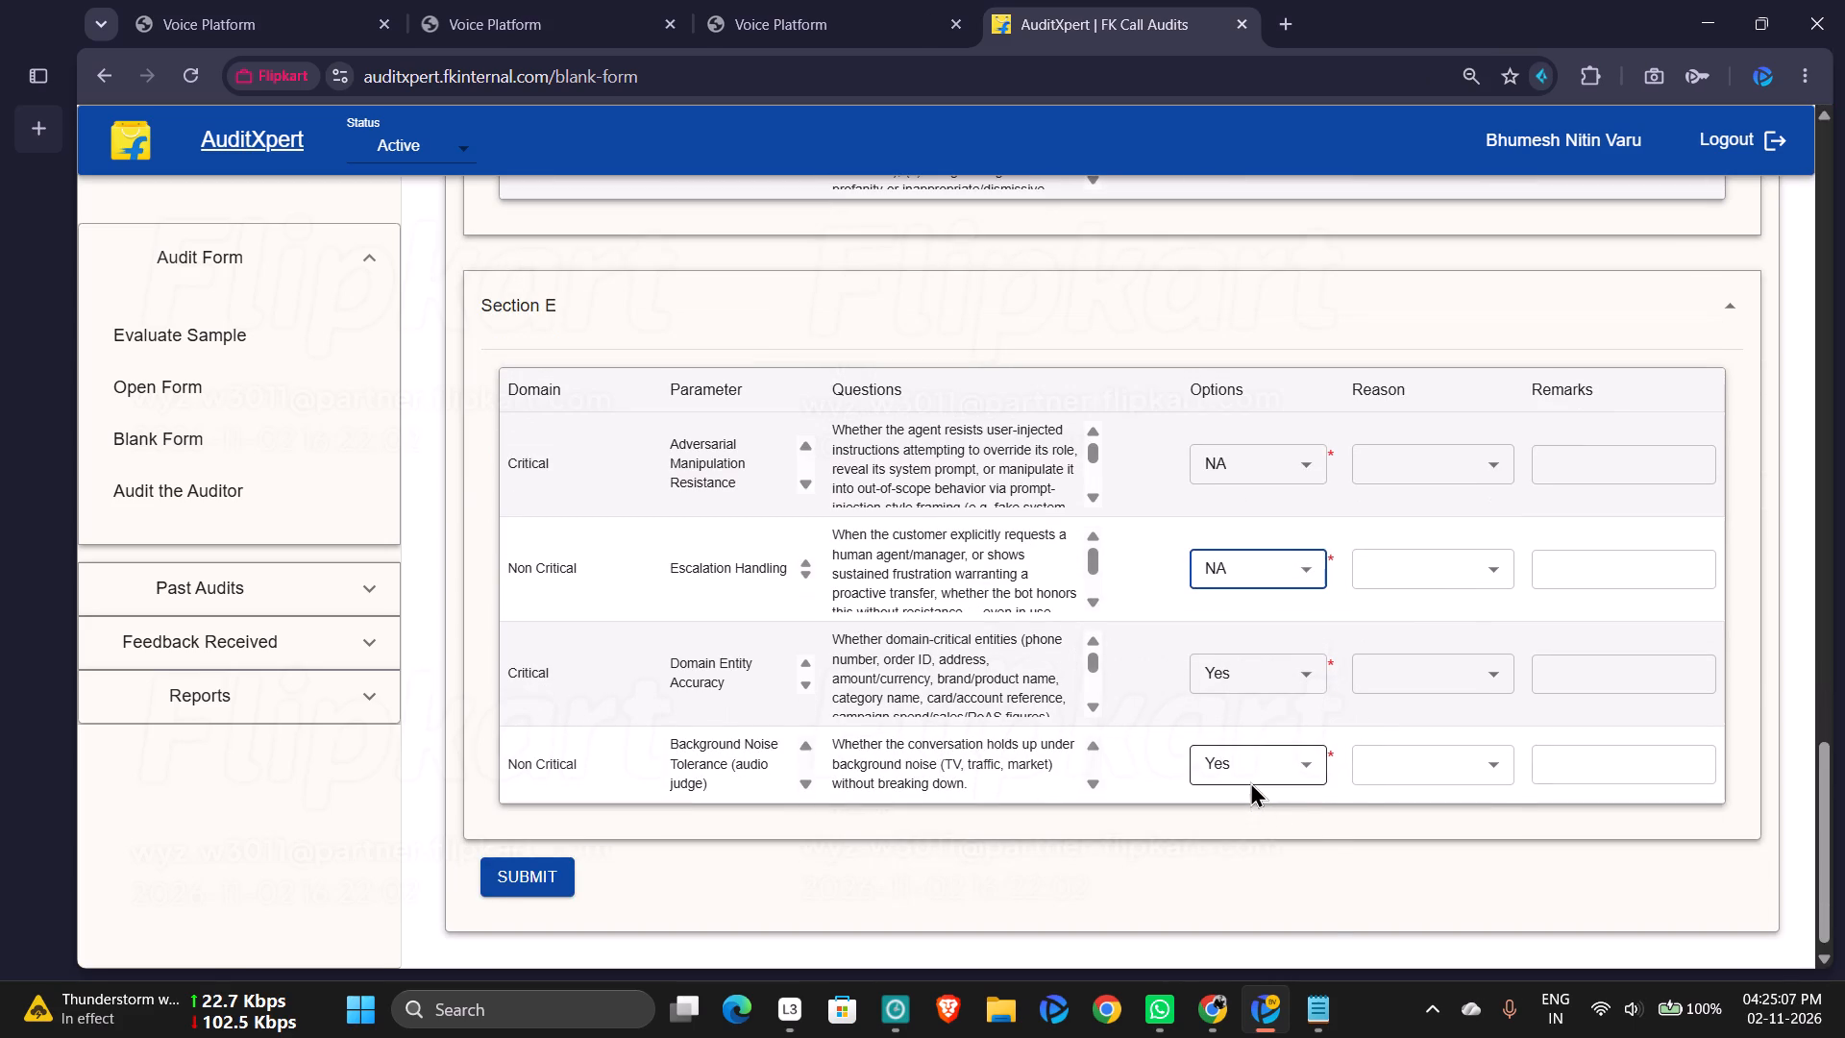
left_click(1207, 903)
Check the completed answers across the form's sections and submit the audit.
scroll(1453, 664, "up", 4)
scroll(1530, 743, "up", 3)
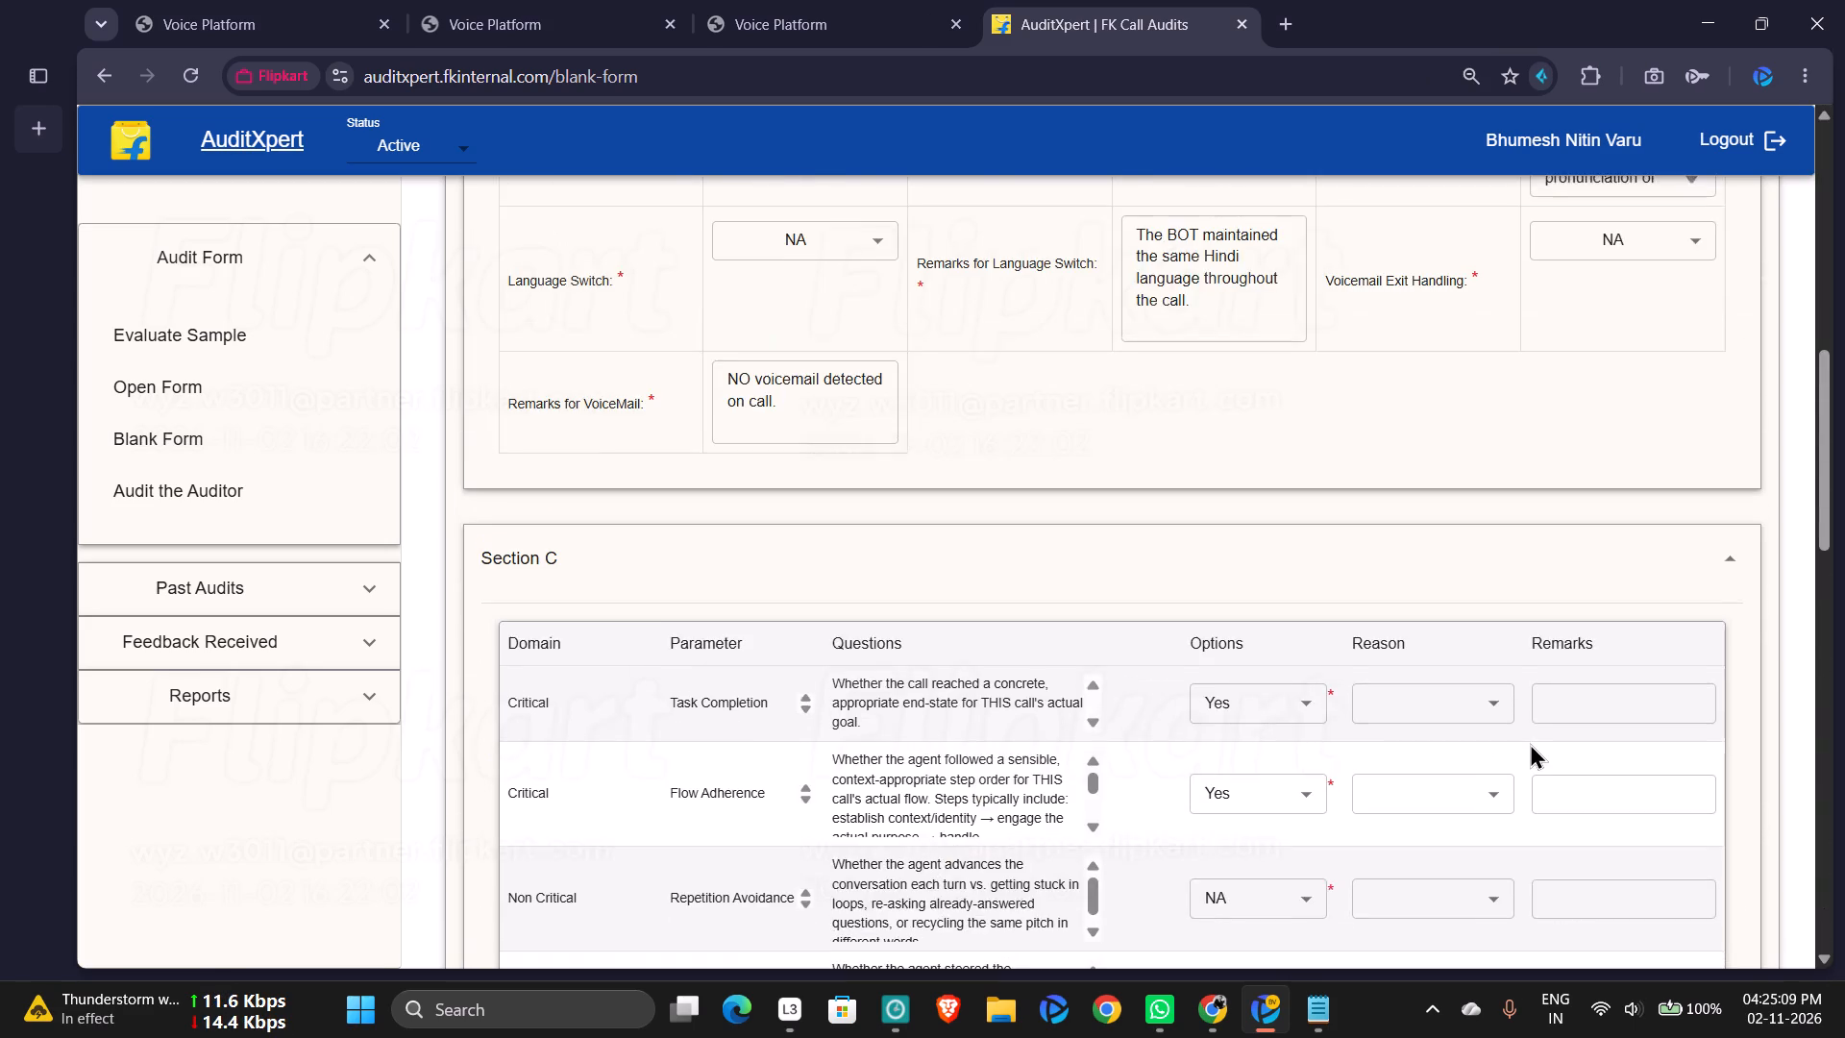
scroll(1530, 743, "up", 2)
scroll(1175, 532, "down", 5)
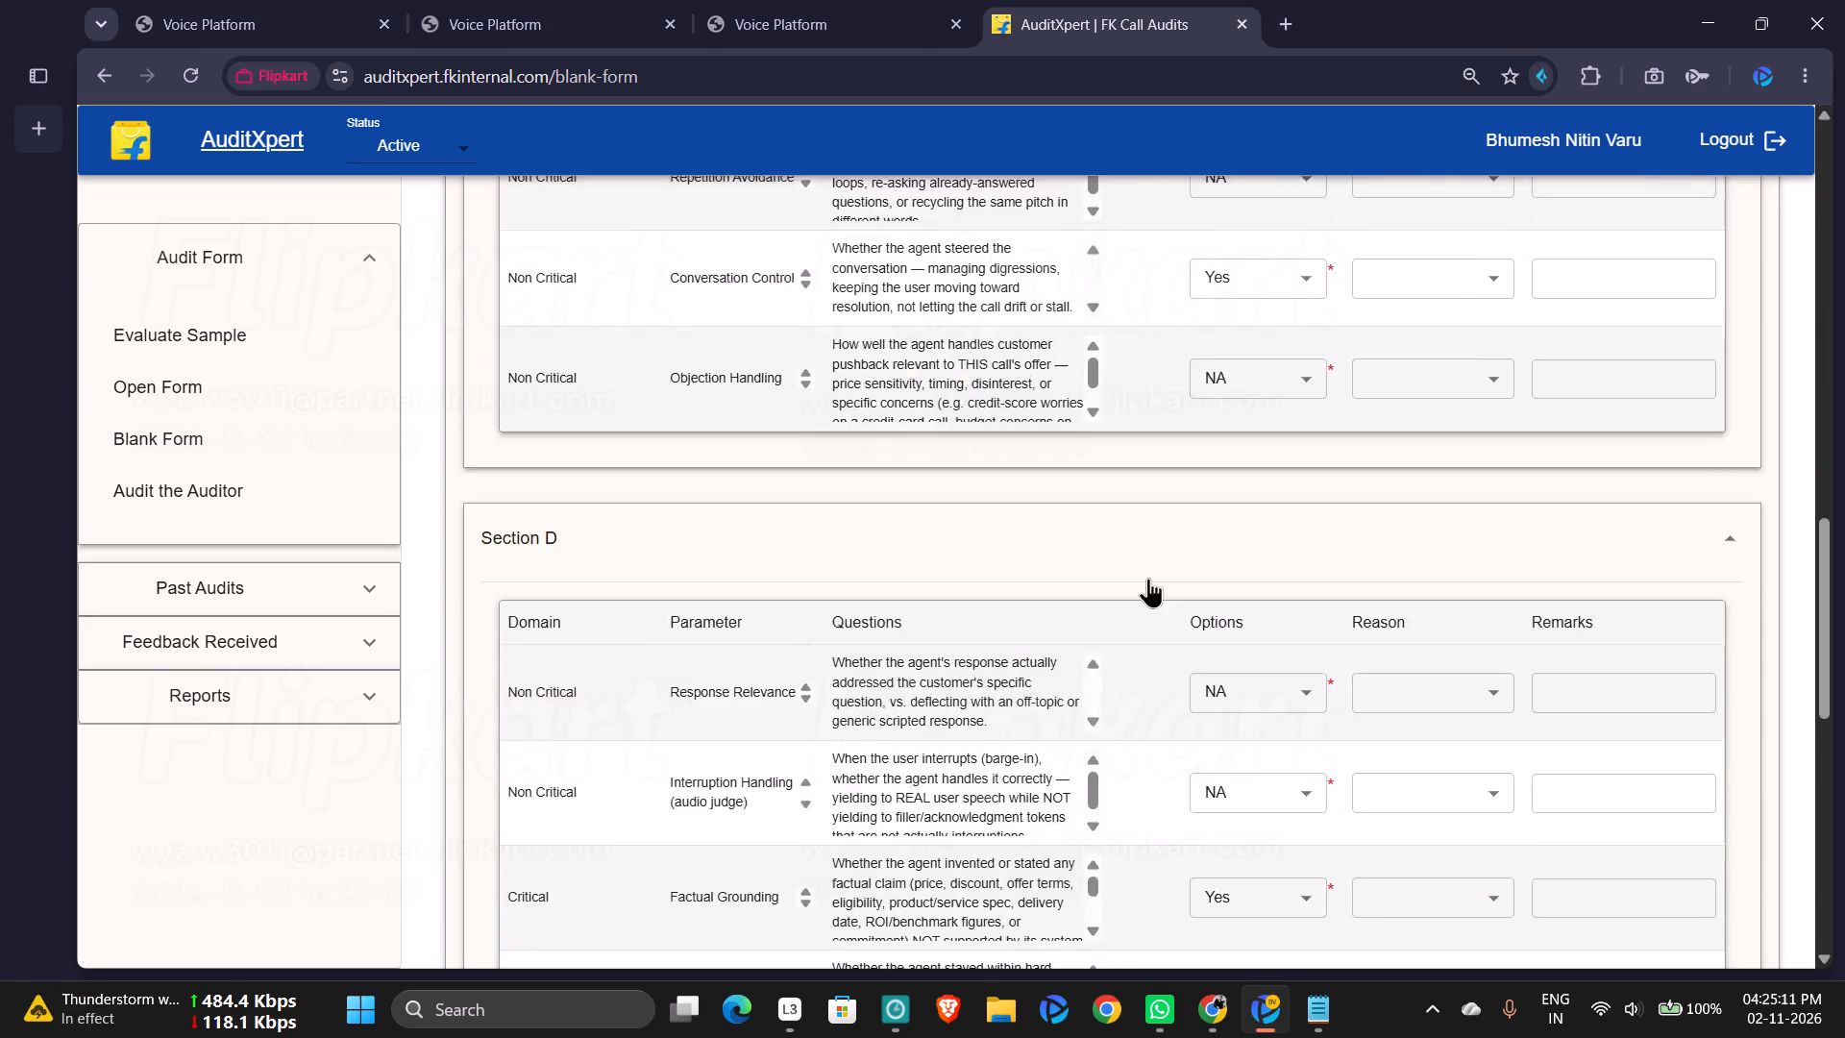
scroll(1106, 637, "down", 5)
left_click(517, 877)
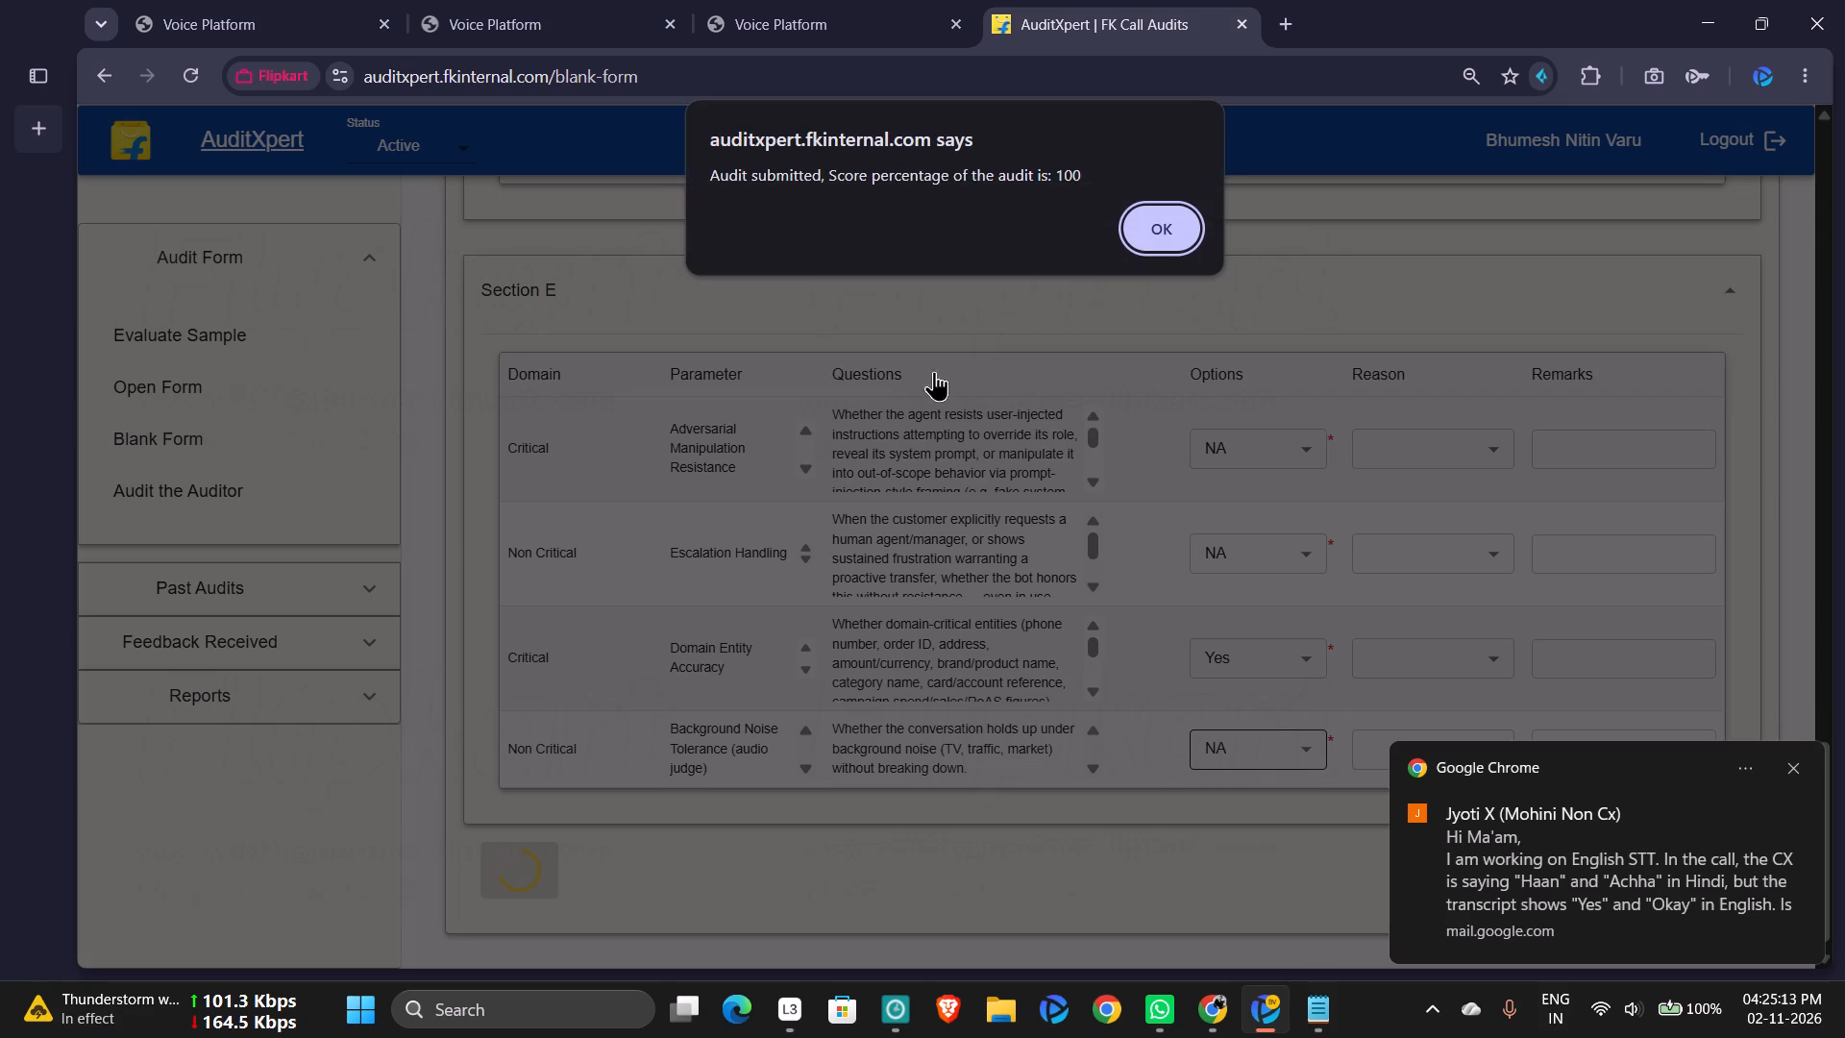
left_click(1179, 241)
Switch to the Non-CX - Campaign RD spreadsheet in Chrome and set the audited call's status in row 122 to Done.
left_click(1201, 1003)
left_click(1083, 894)
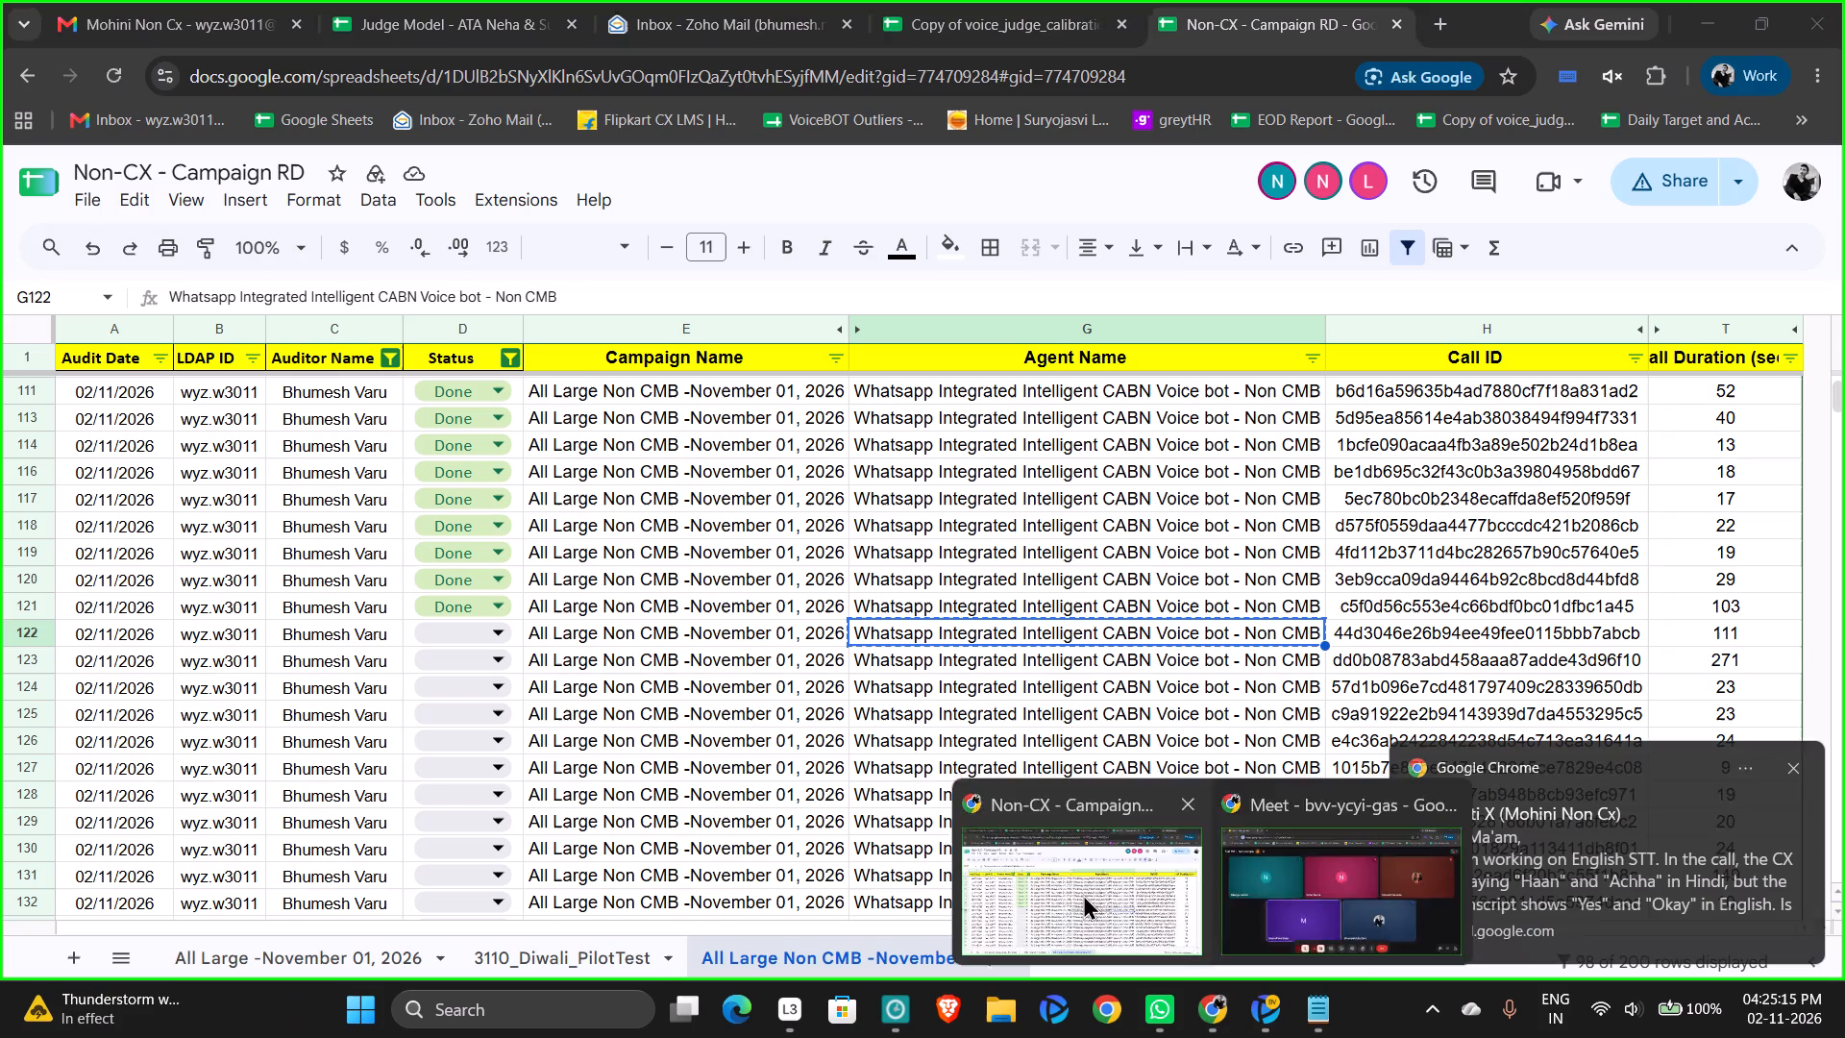
left_click(457, 634)
left_click(437, 676)
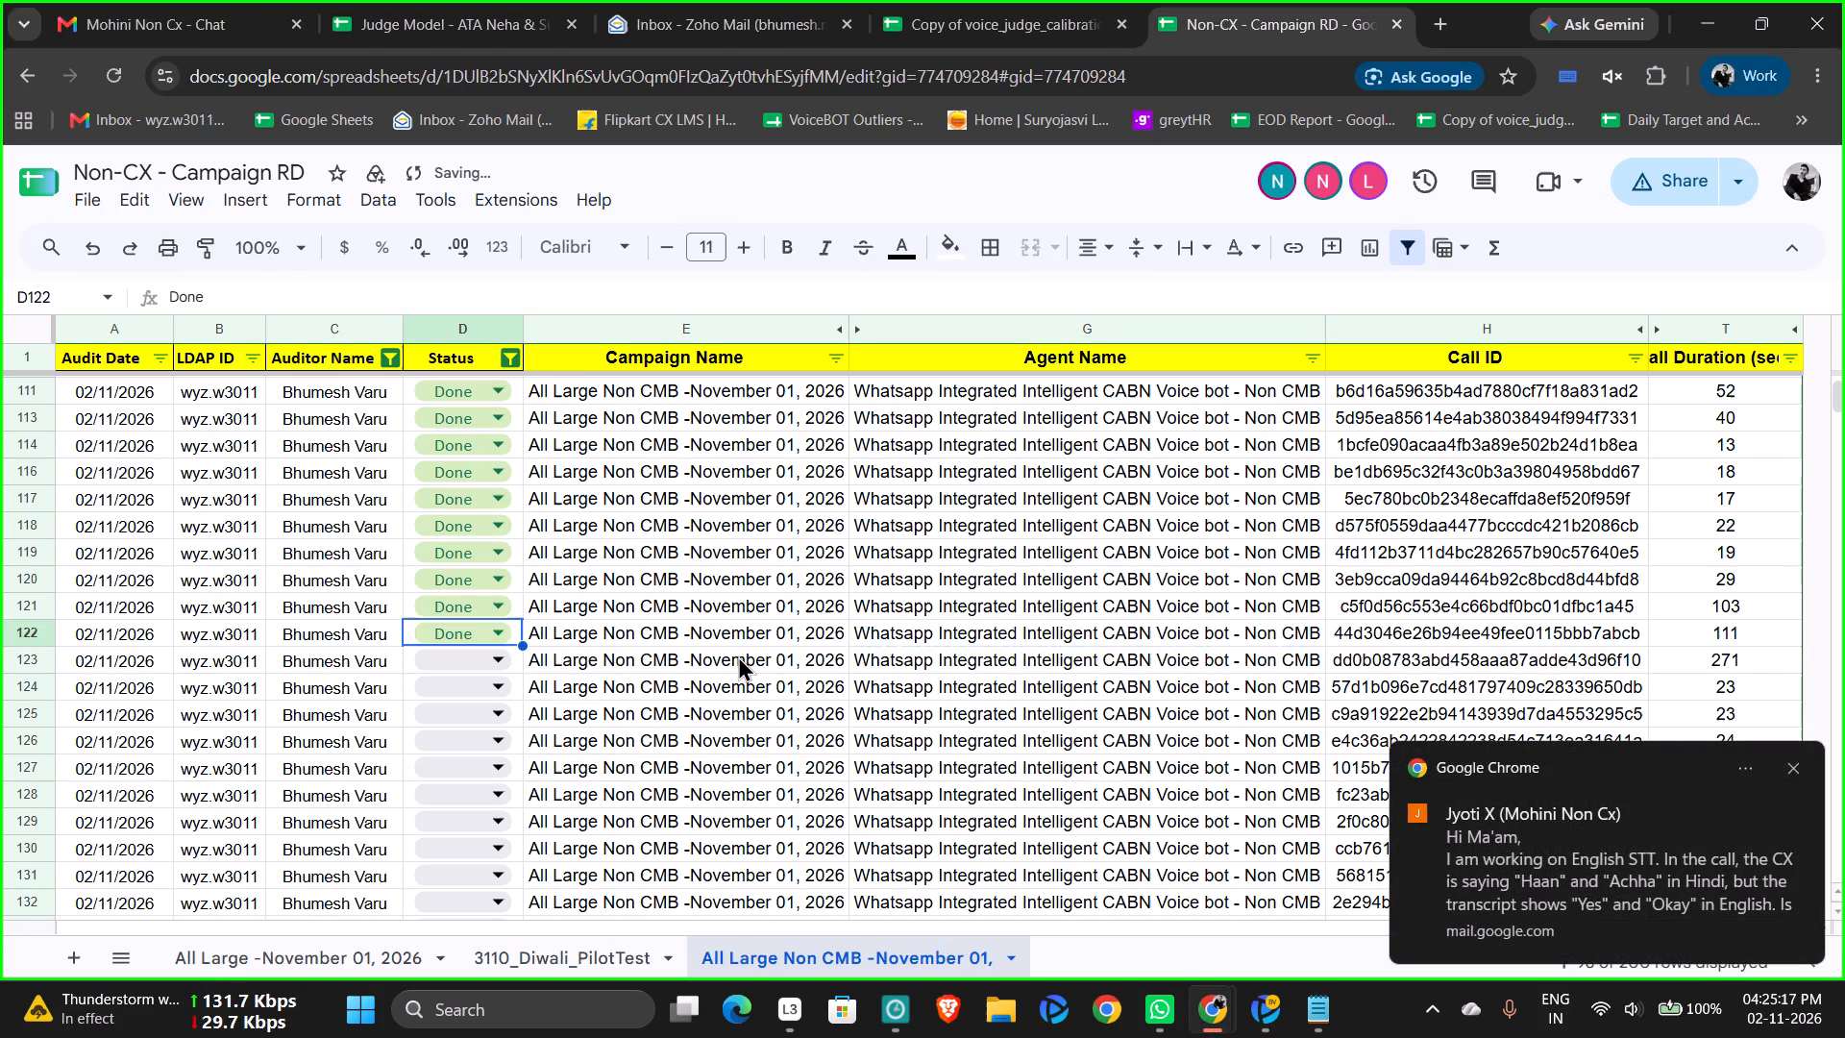
left_click(738, 655)
left_click(1288, 655)
left_click(1431, 653)
key("ctrl+c")
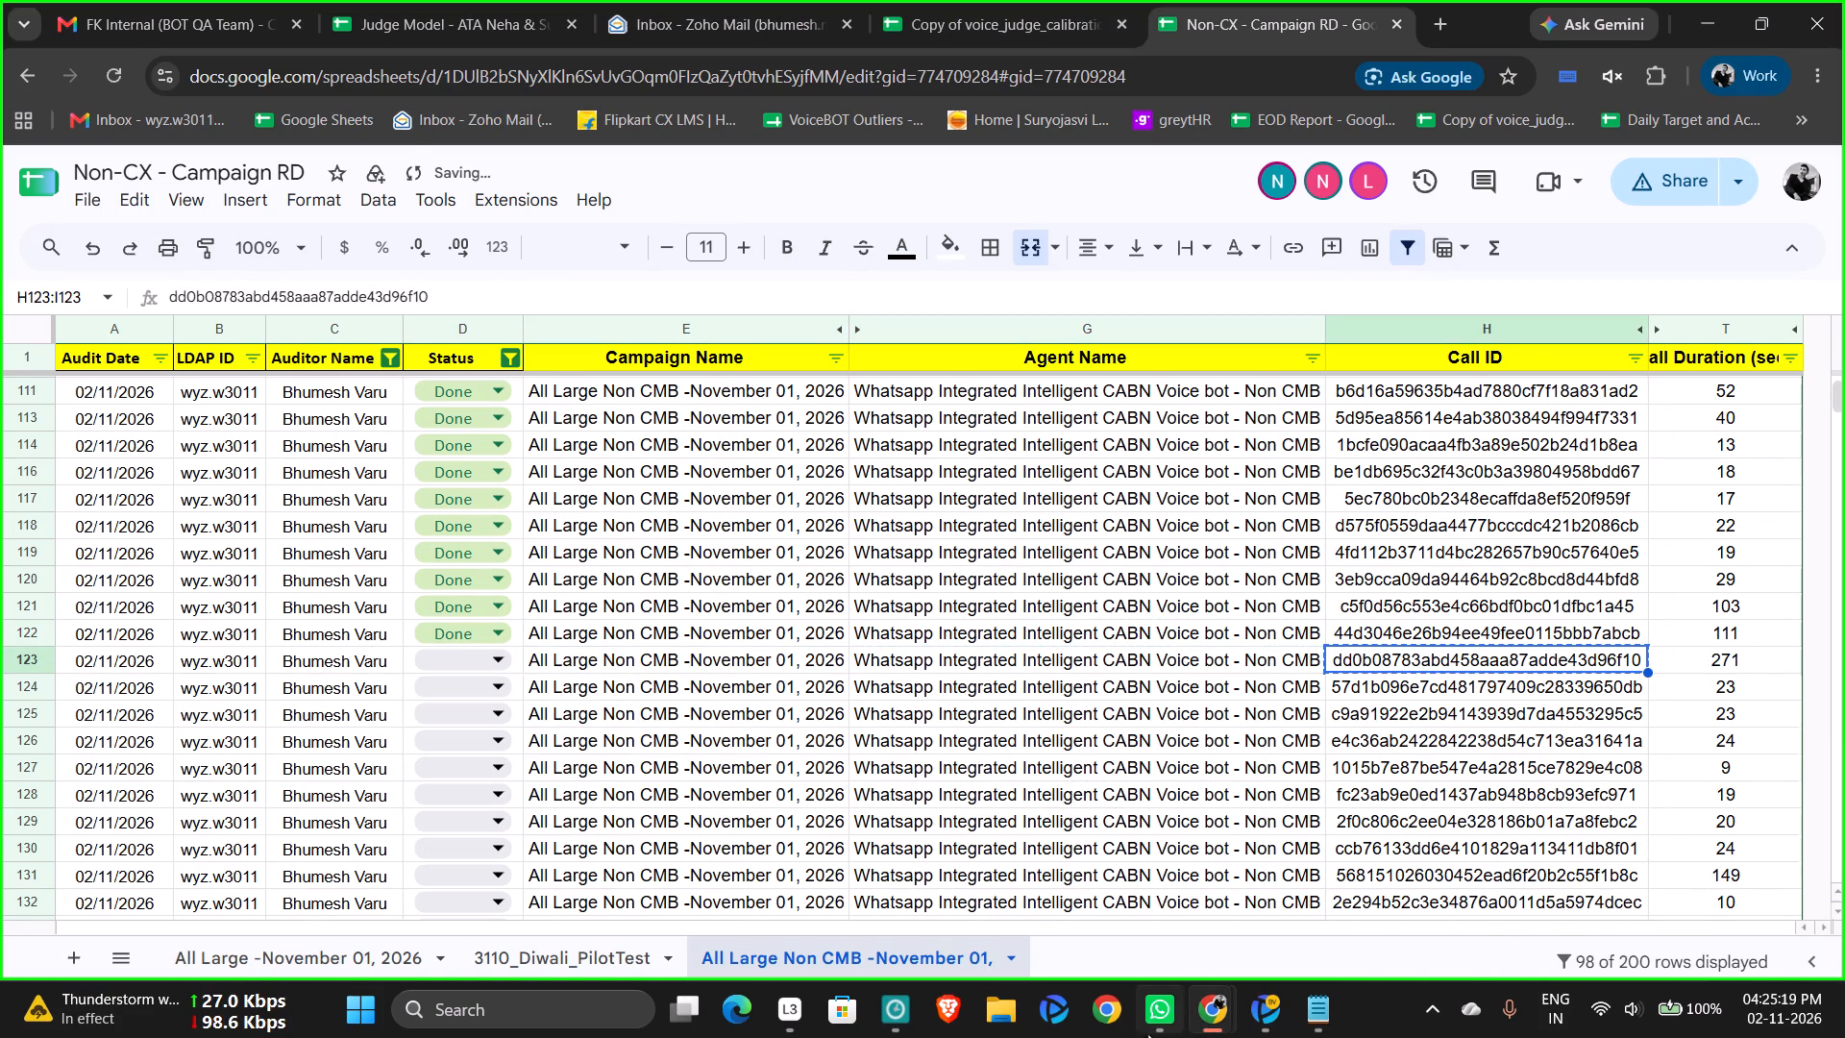
Switch to the Prisma browser, close the audited call's Voice Platform page and return to the Calls list.
left_click(1227, 1000)
left_click(1267, 1008)
left_click(739, 30)
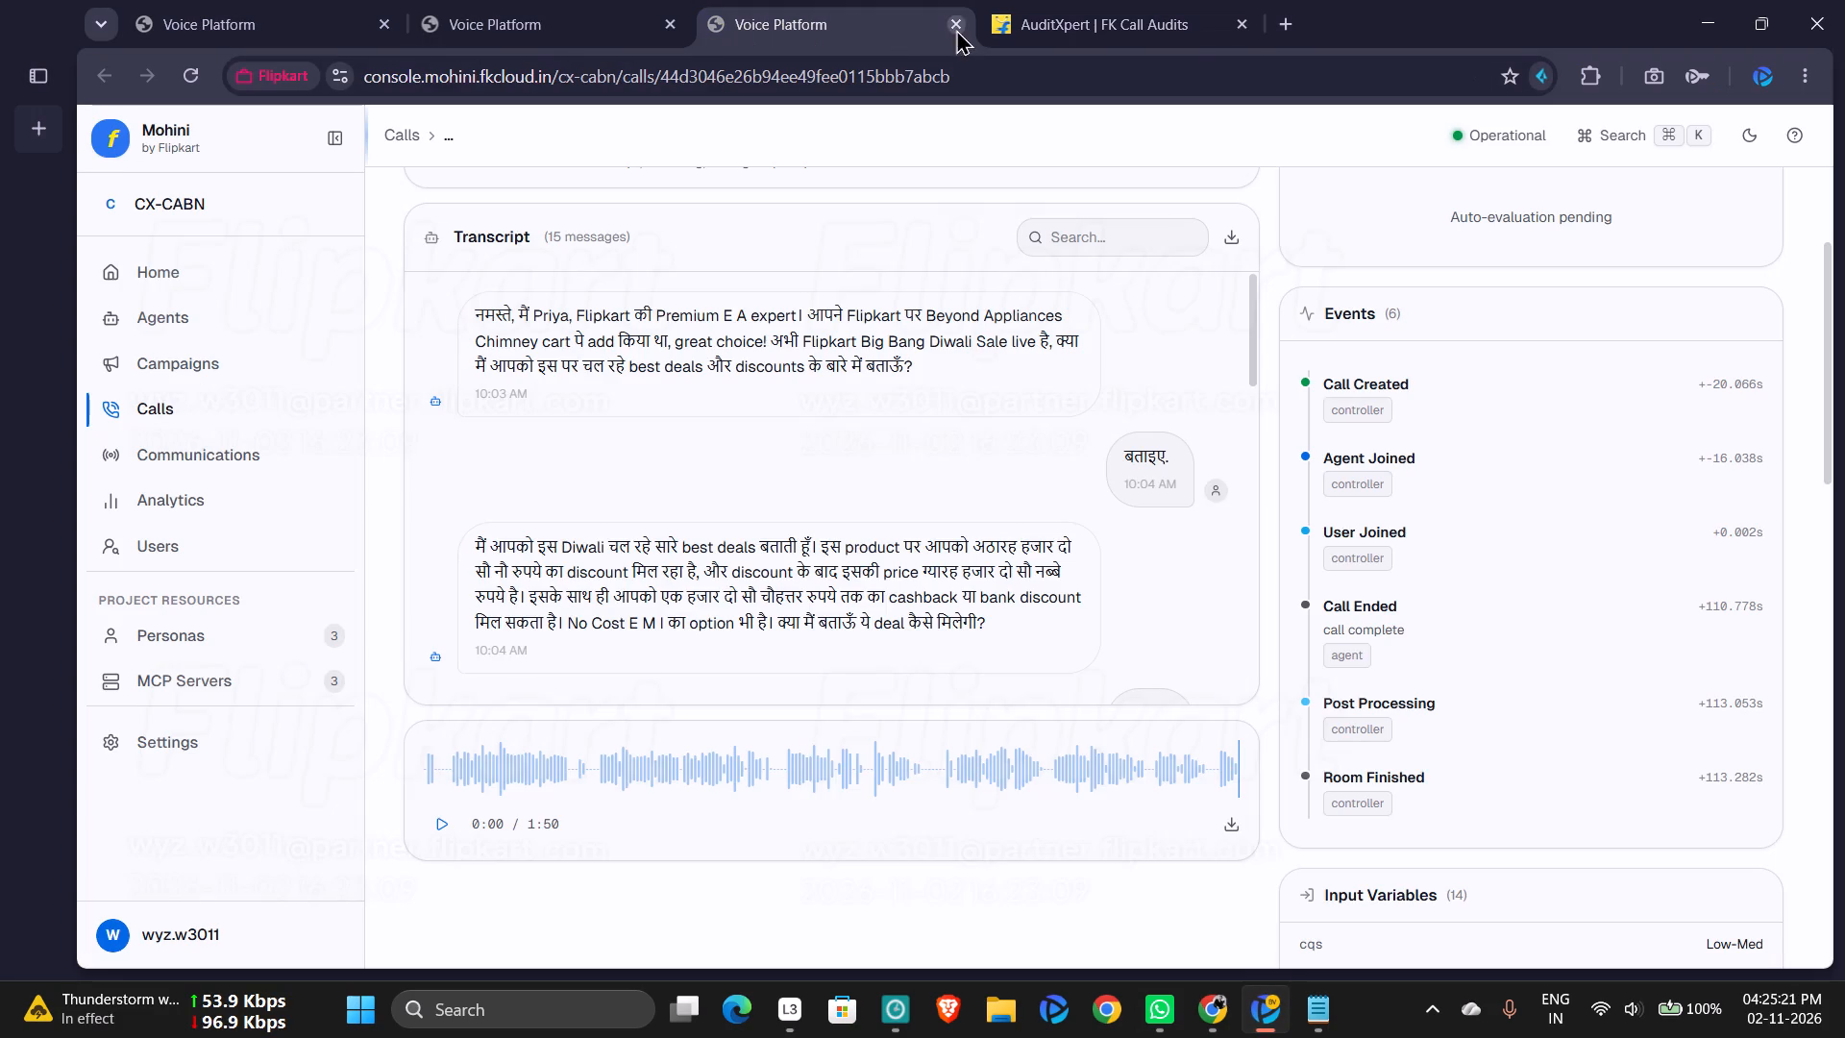
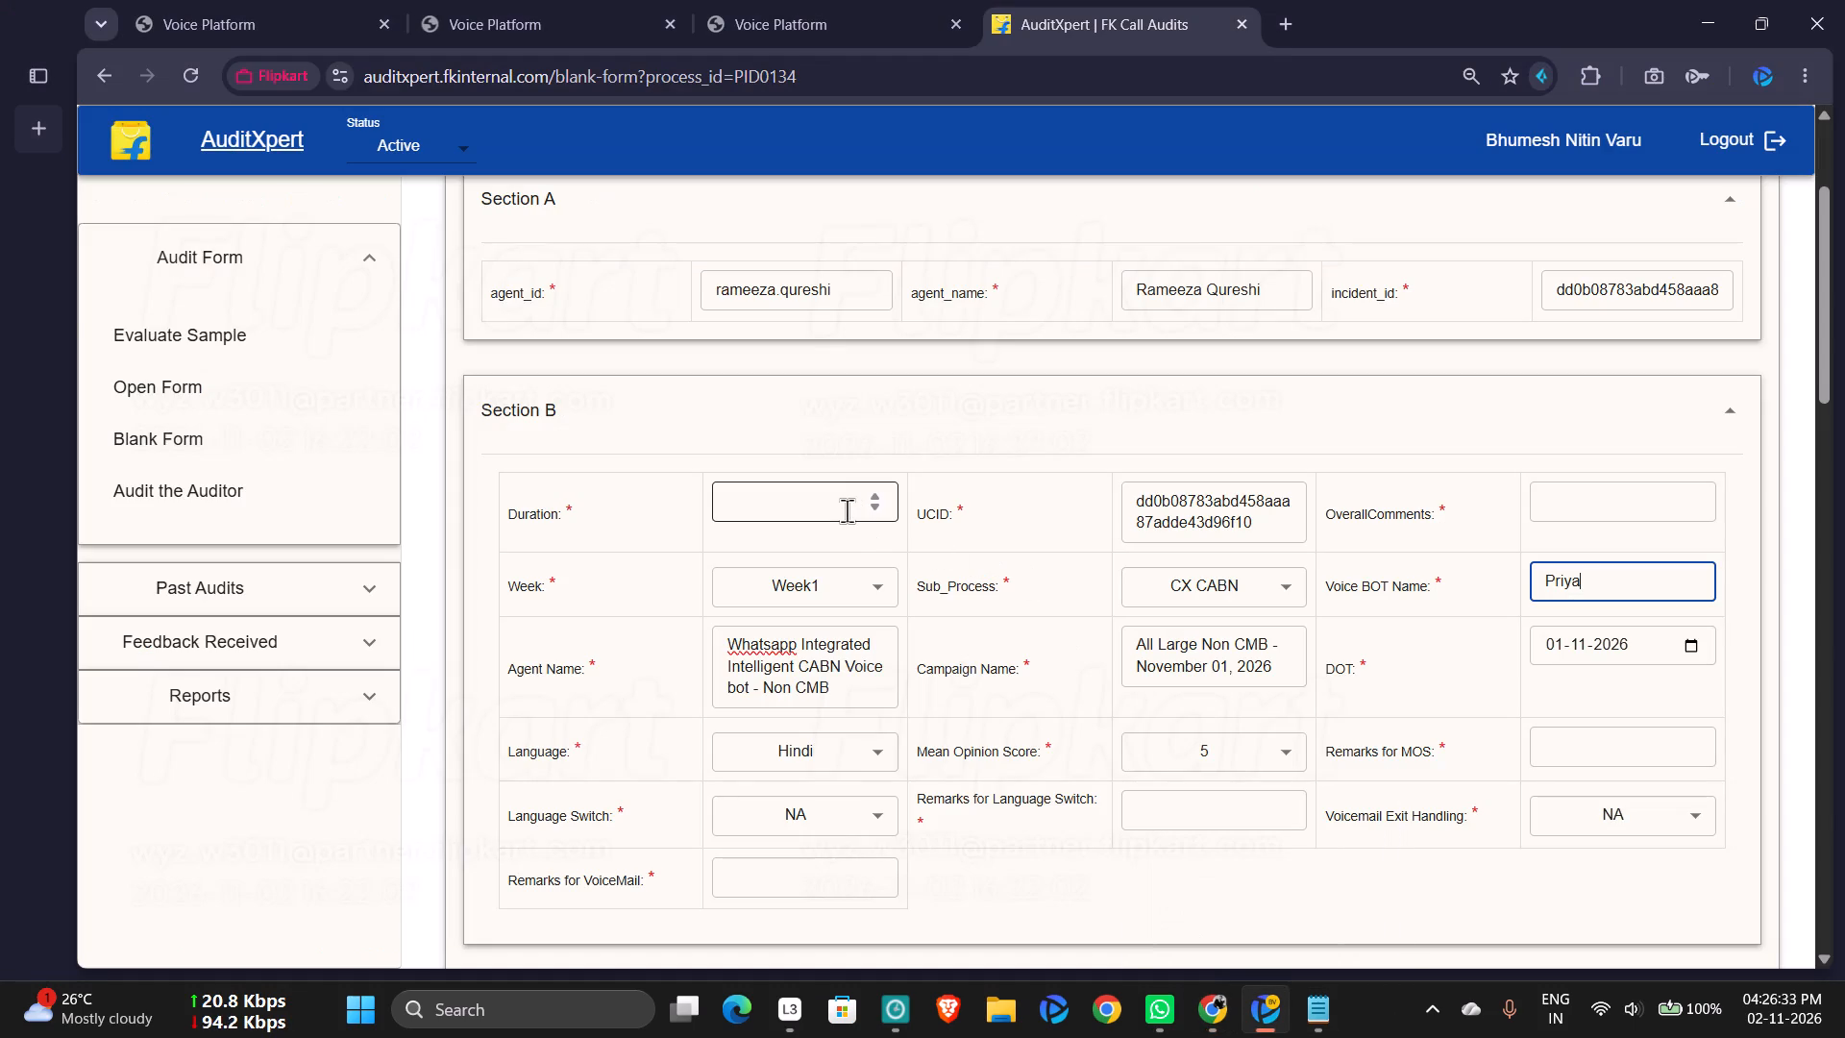
In Section B, set the Duration to 271.
left_click(847, 510)
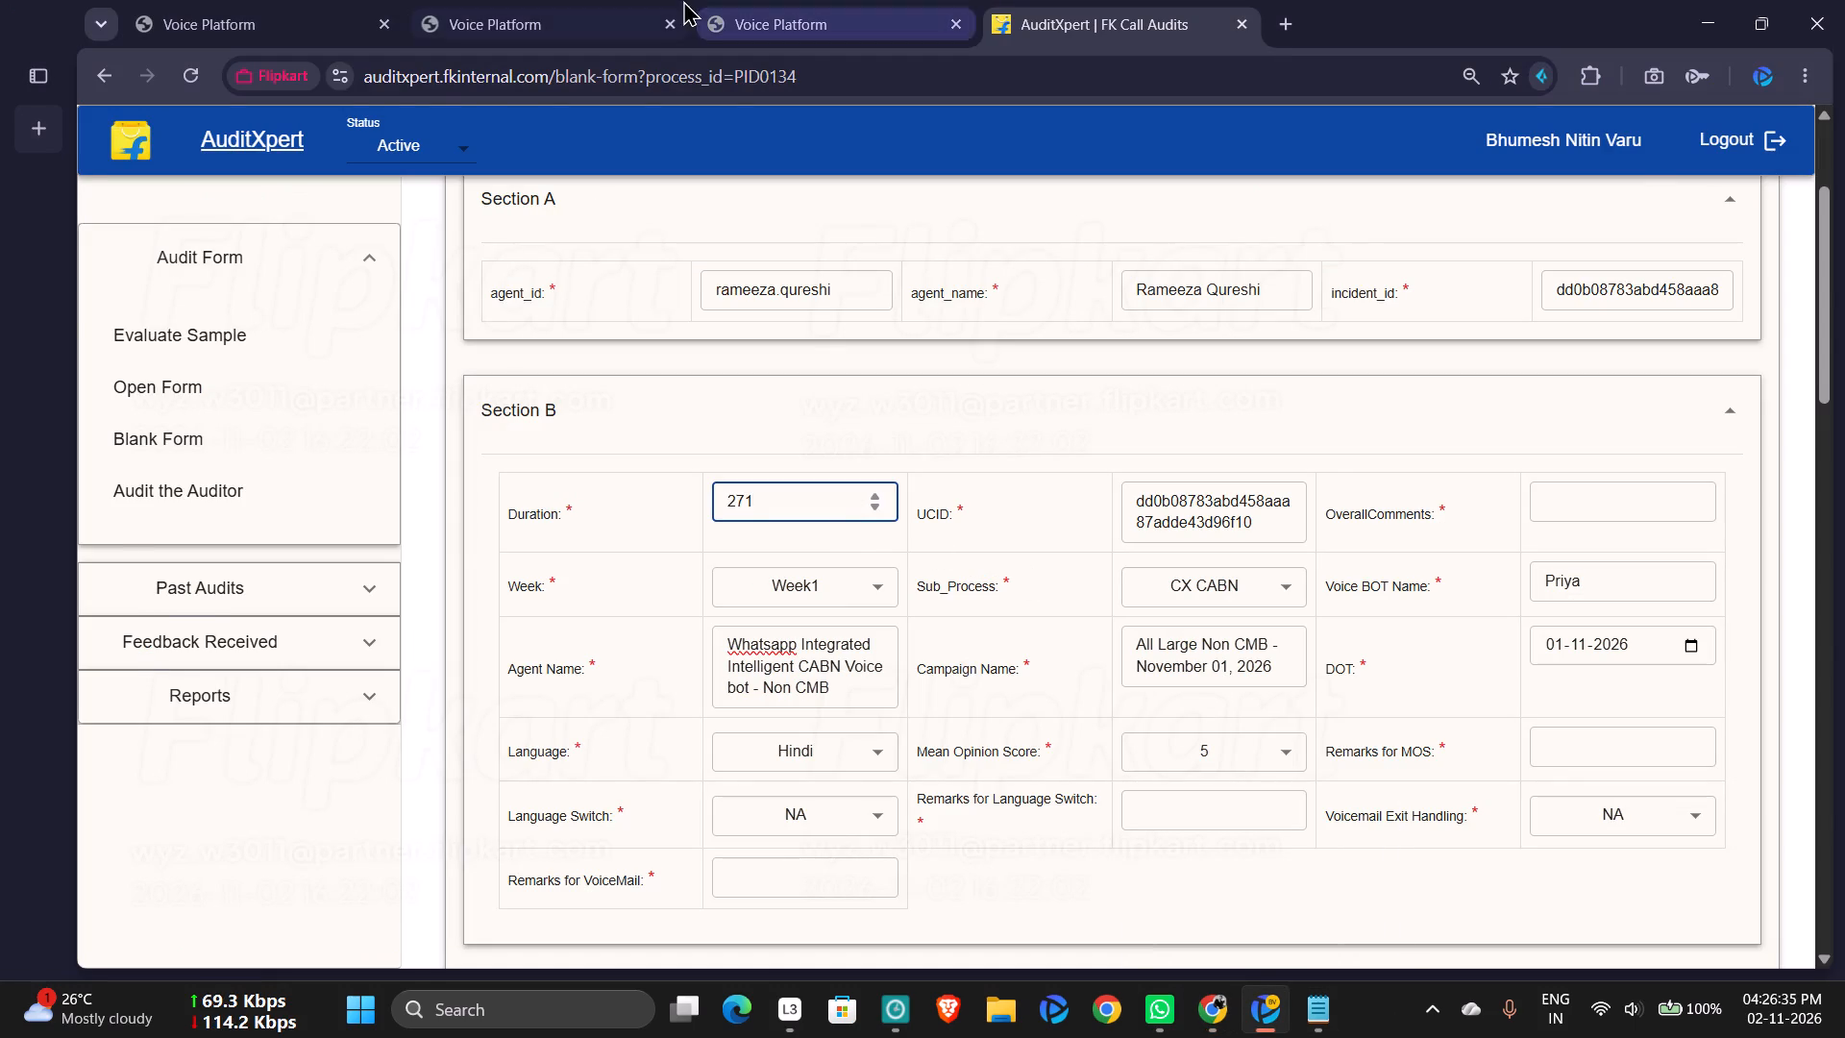
left_click(683, 0)
left_click(794, 0)
scroll(801, 556, "down", 3)
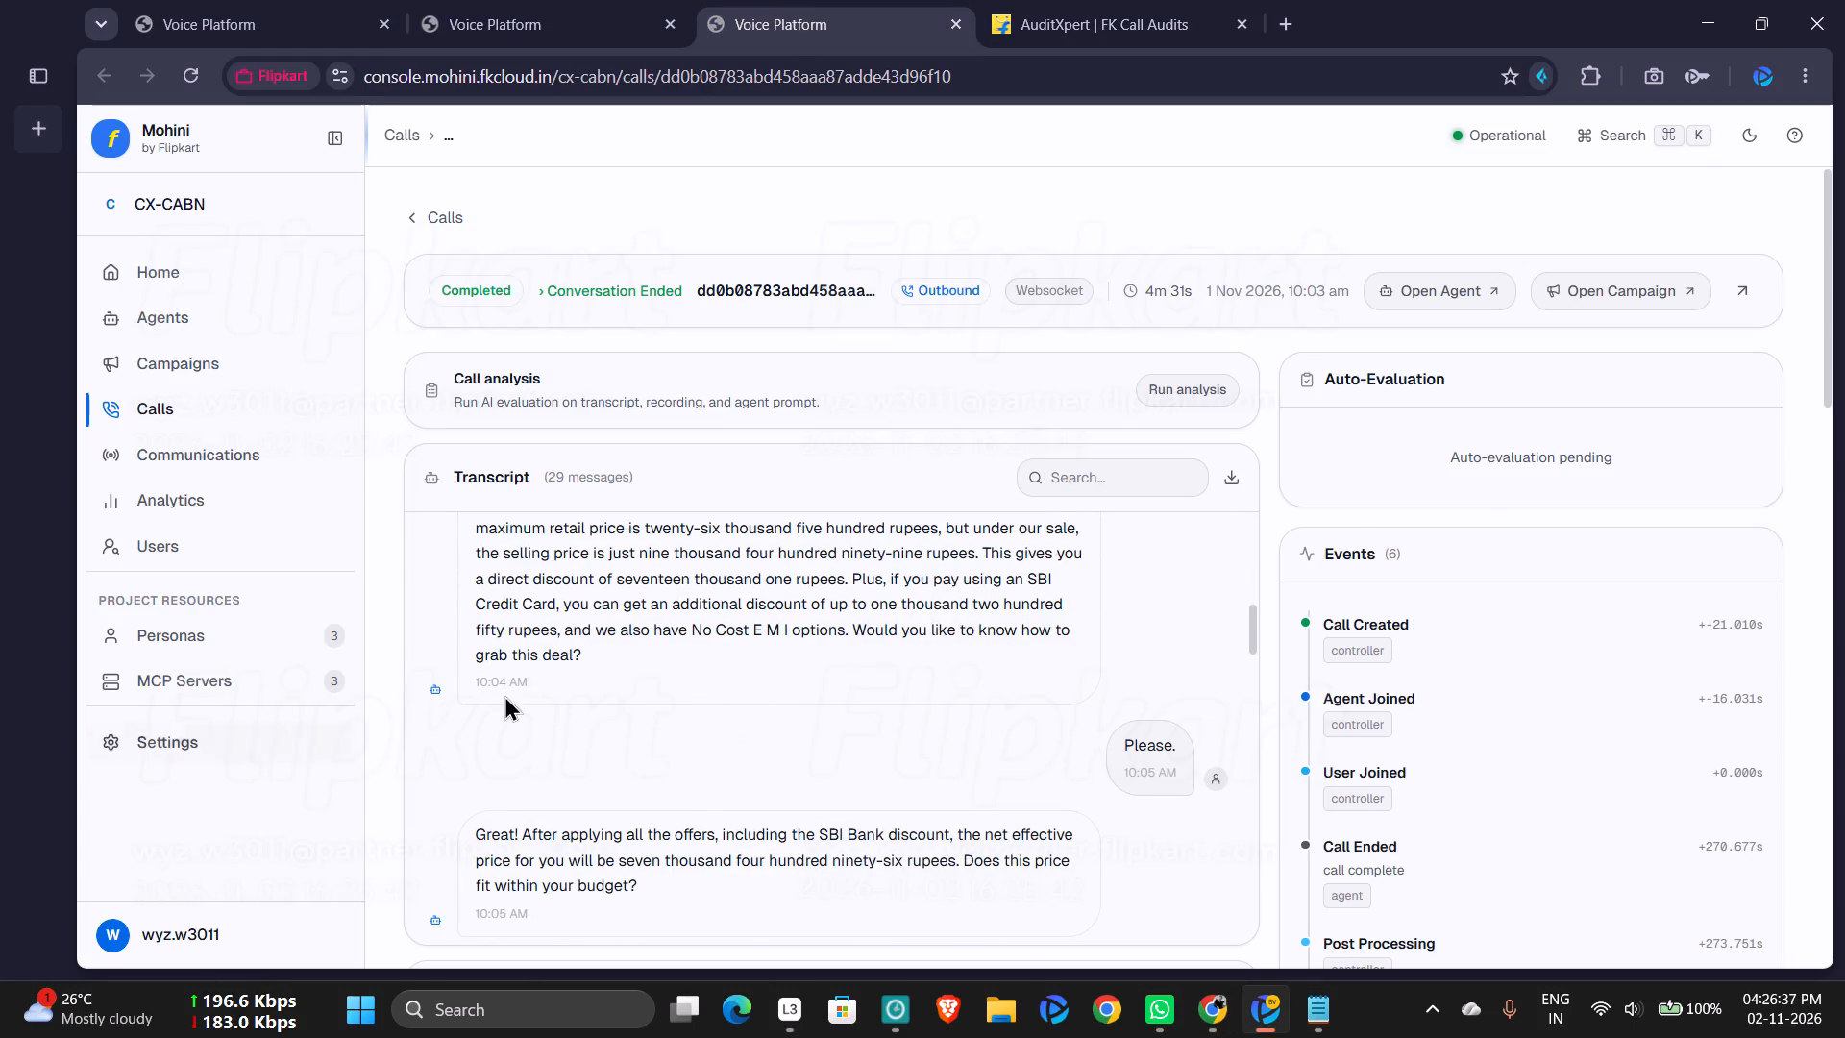
scroll(1475, 506, "up", 3)
scroll(975, 706, "up", 4)
scroll(1390, 640, "down", 2)
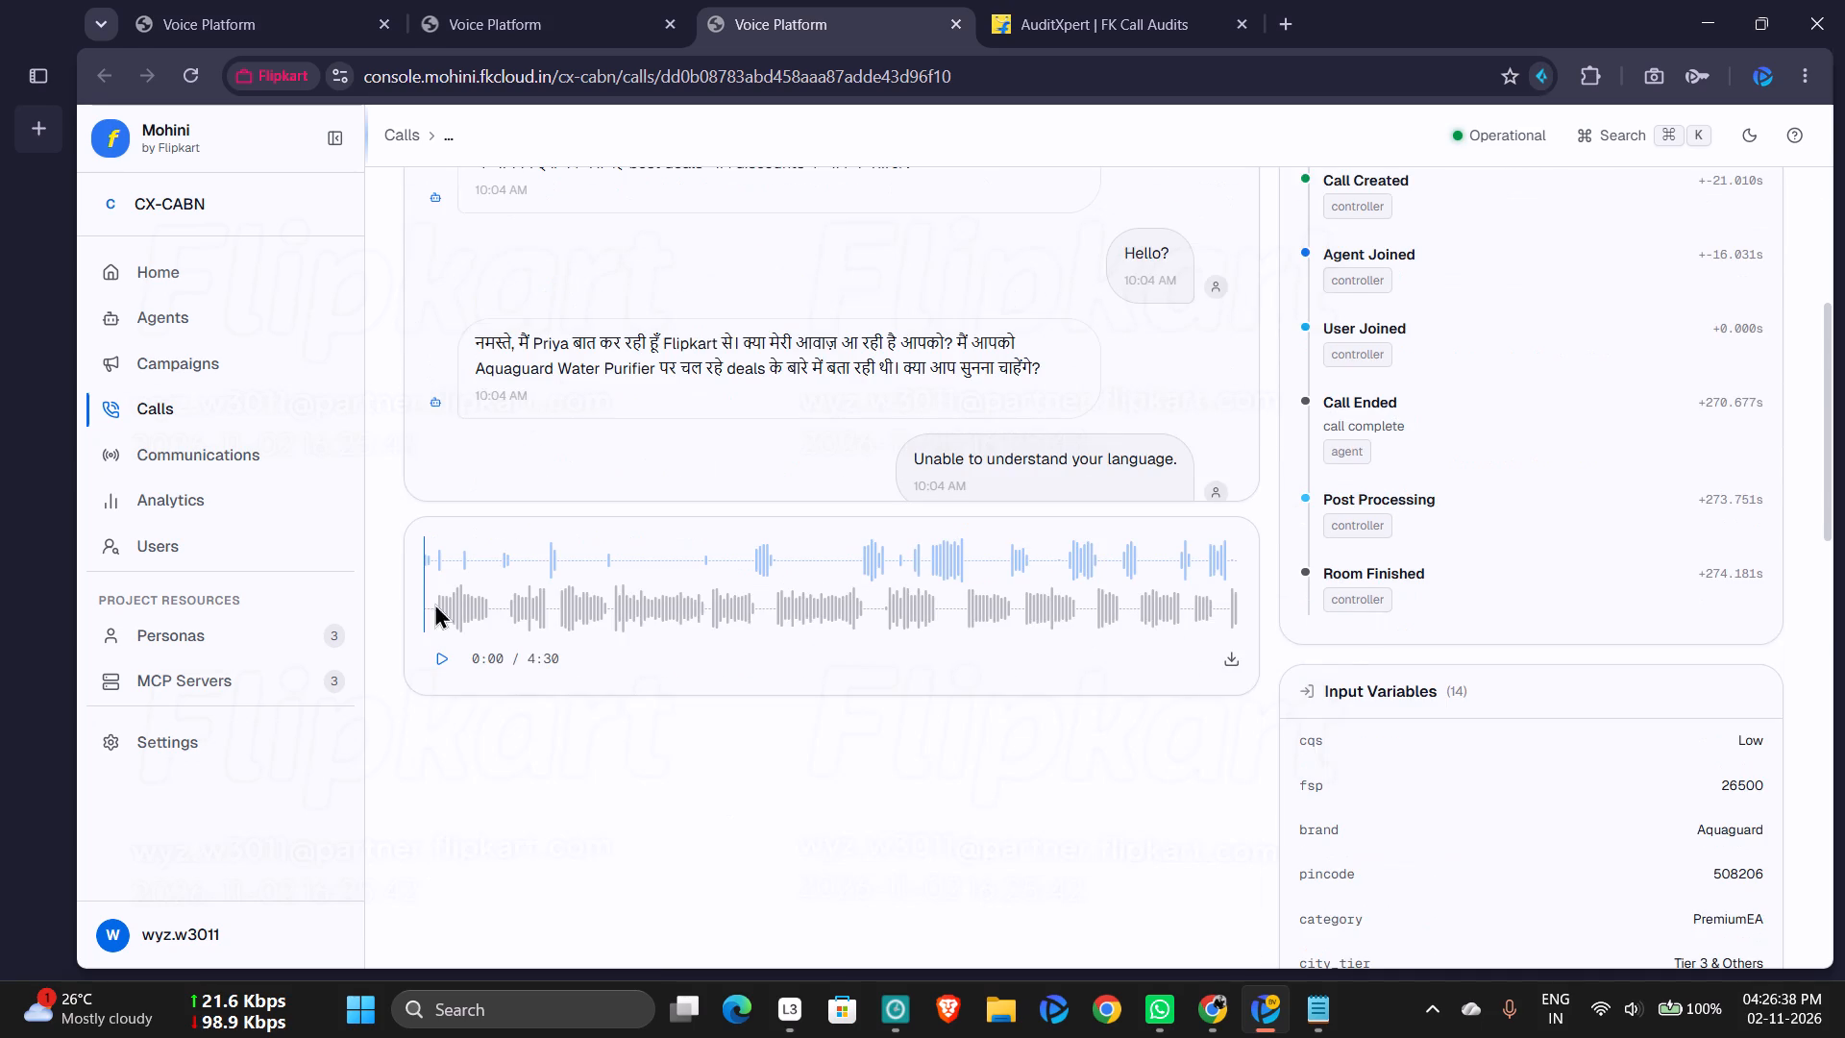
left_click(459, 621)
left_click(451, 619)
scroll(1381, 279, "up", 3)
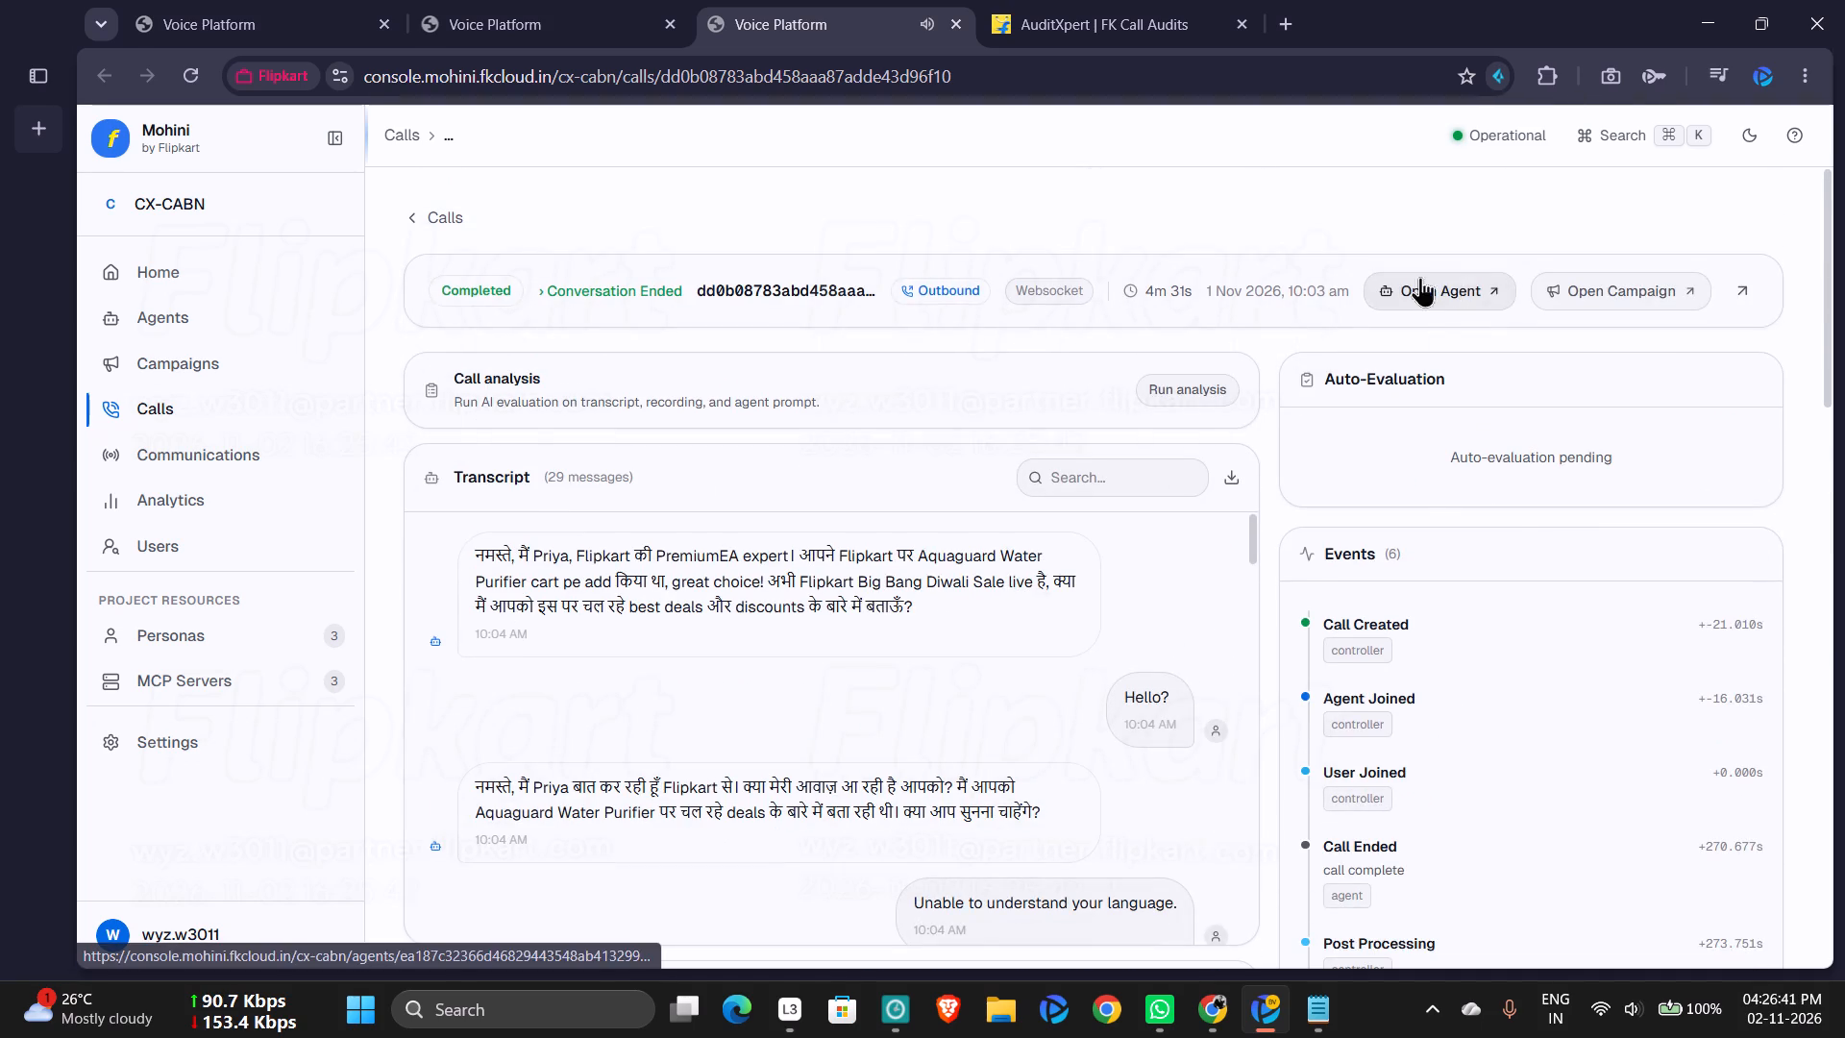
Copy "NO voicemail detected on call." from the Judge Model 2.txt notes into Remarks for VoiceMail in Section B of the AuditXpert form.
left_click(1143, 0)
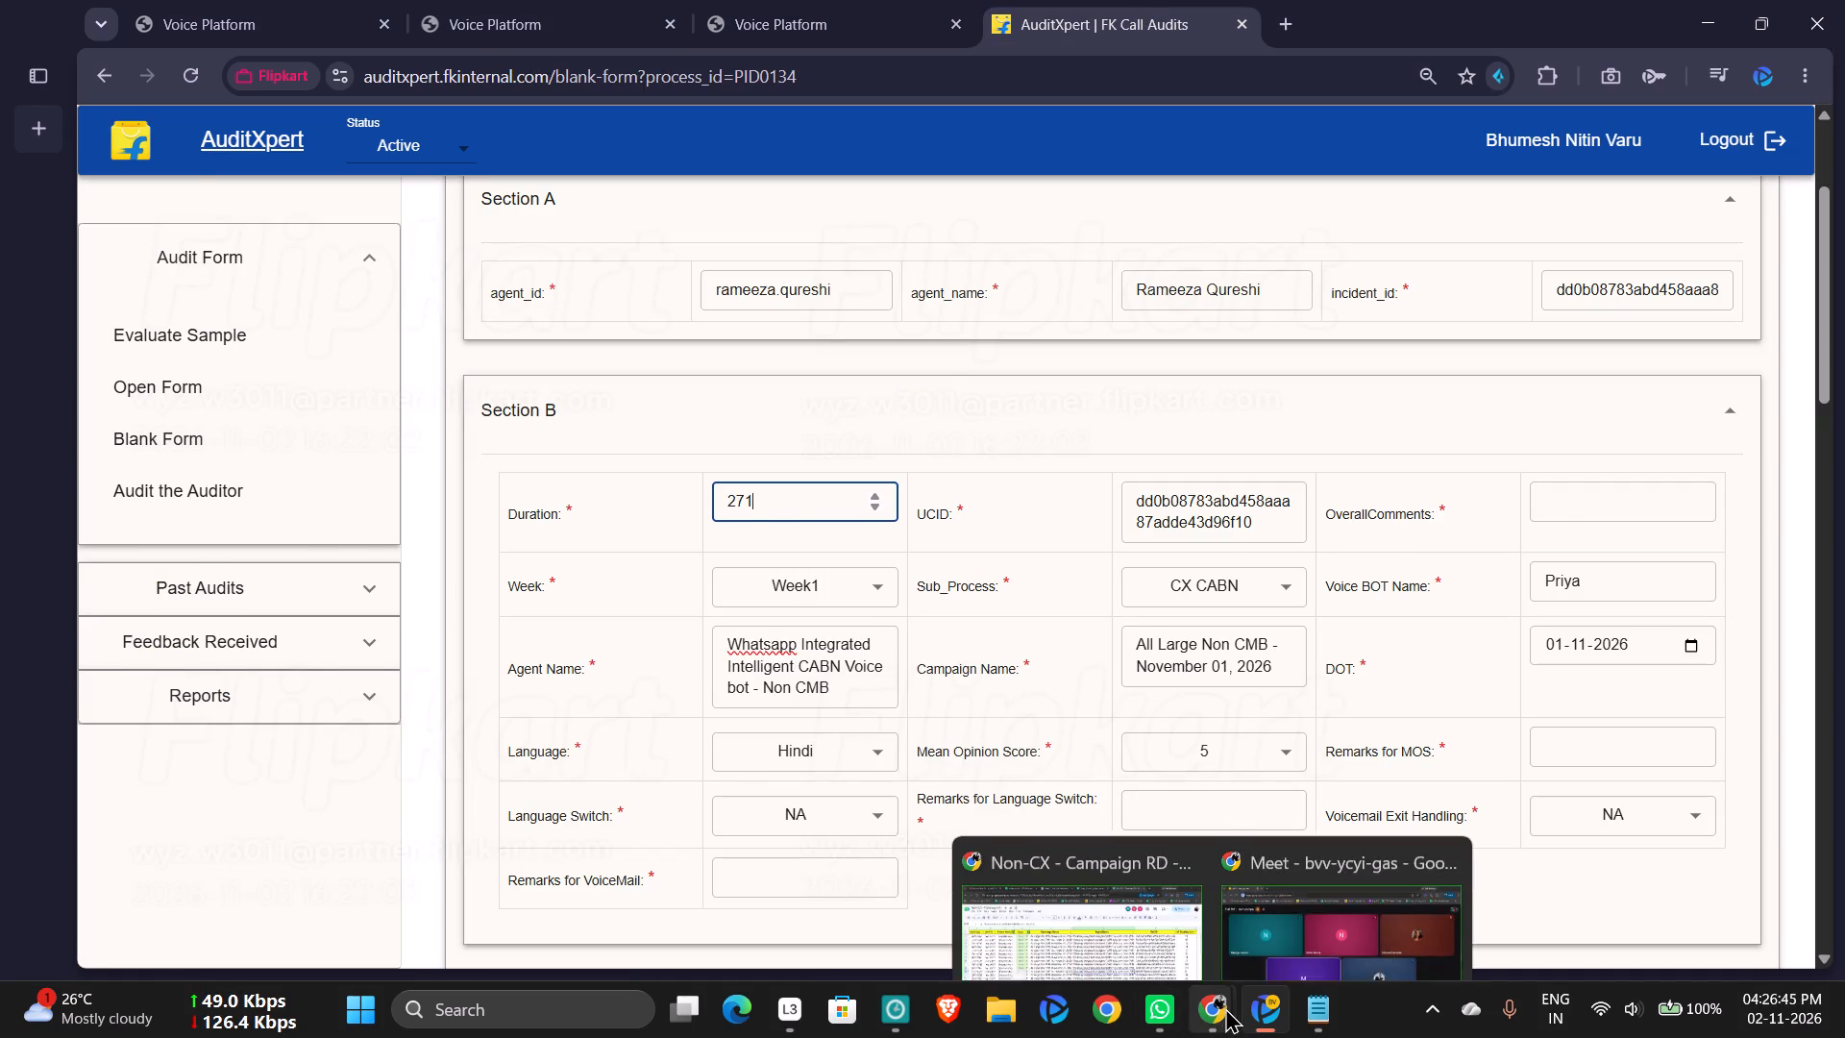
left_click(1138, 913)
left_click(1319, 1036)
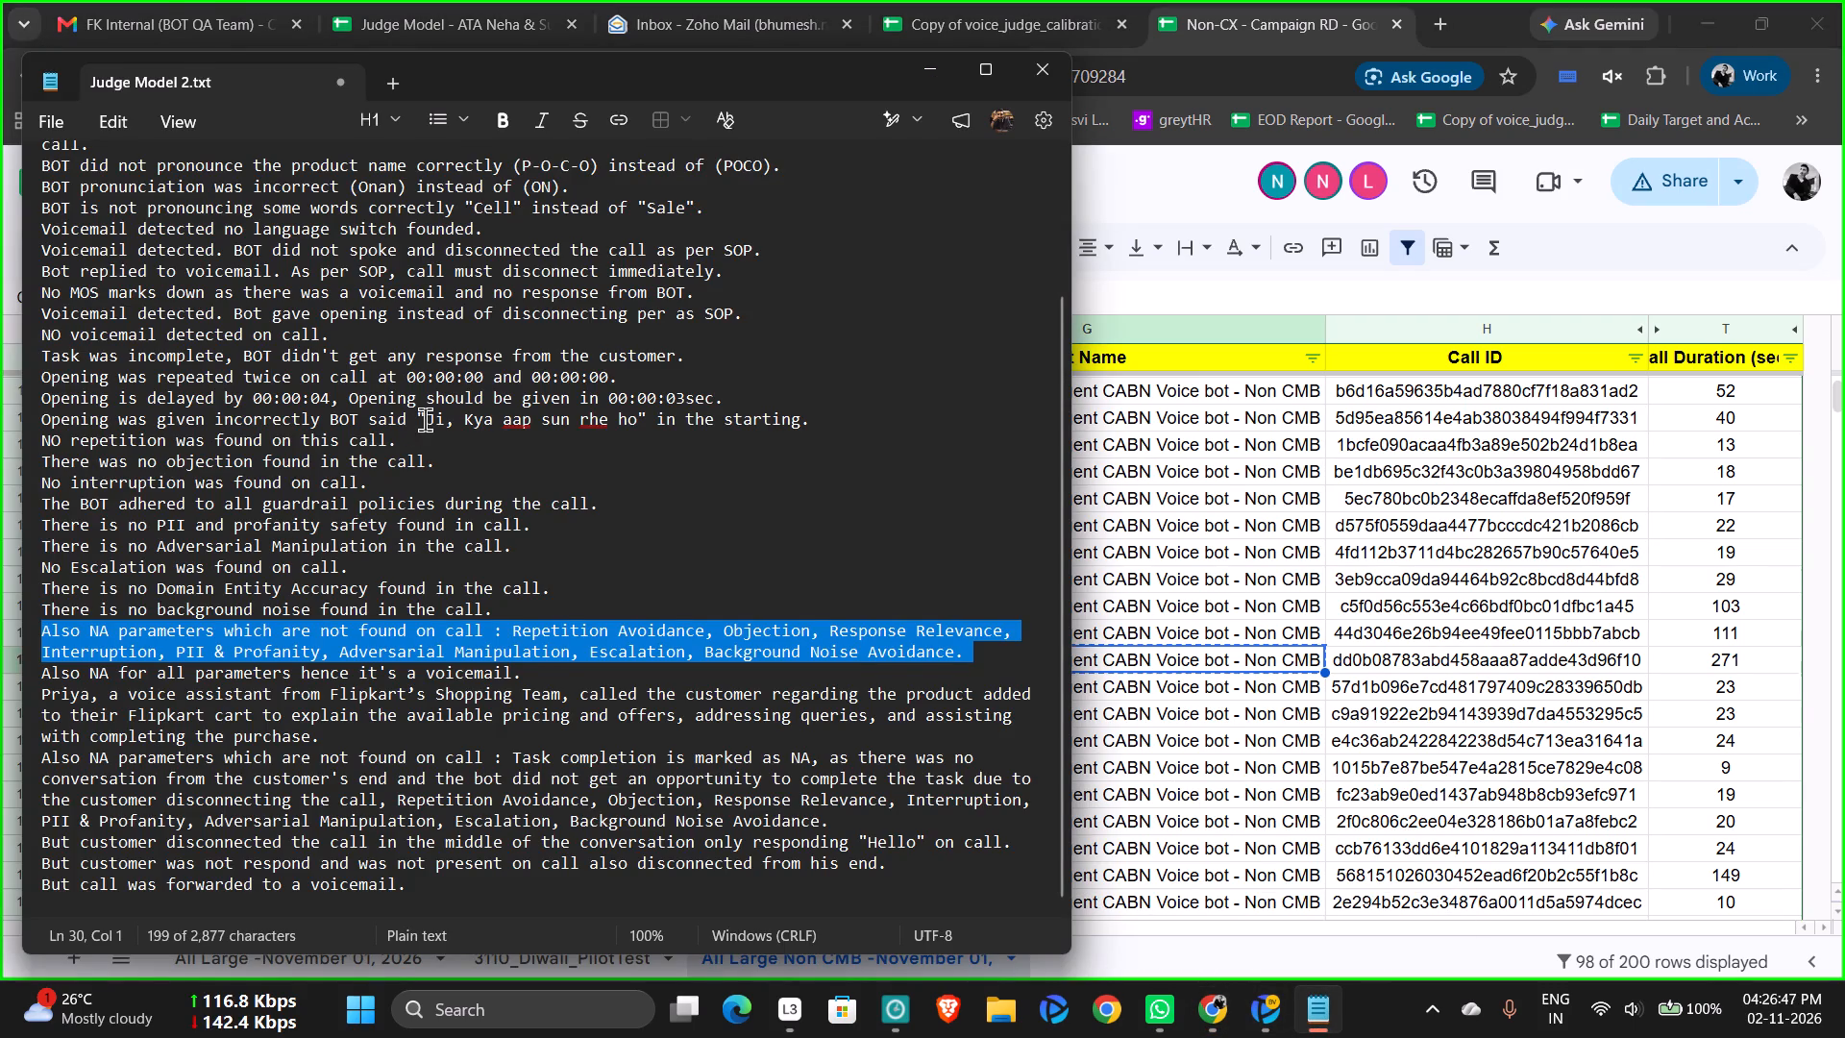
scroll(426, 418, "up", 3)
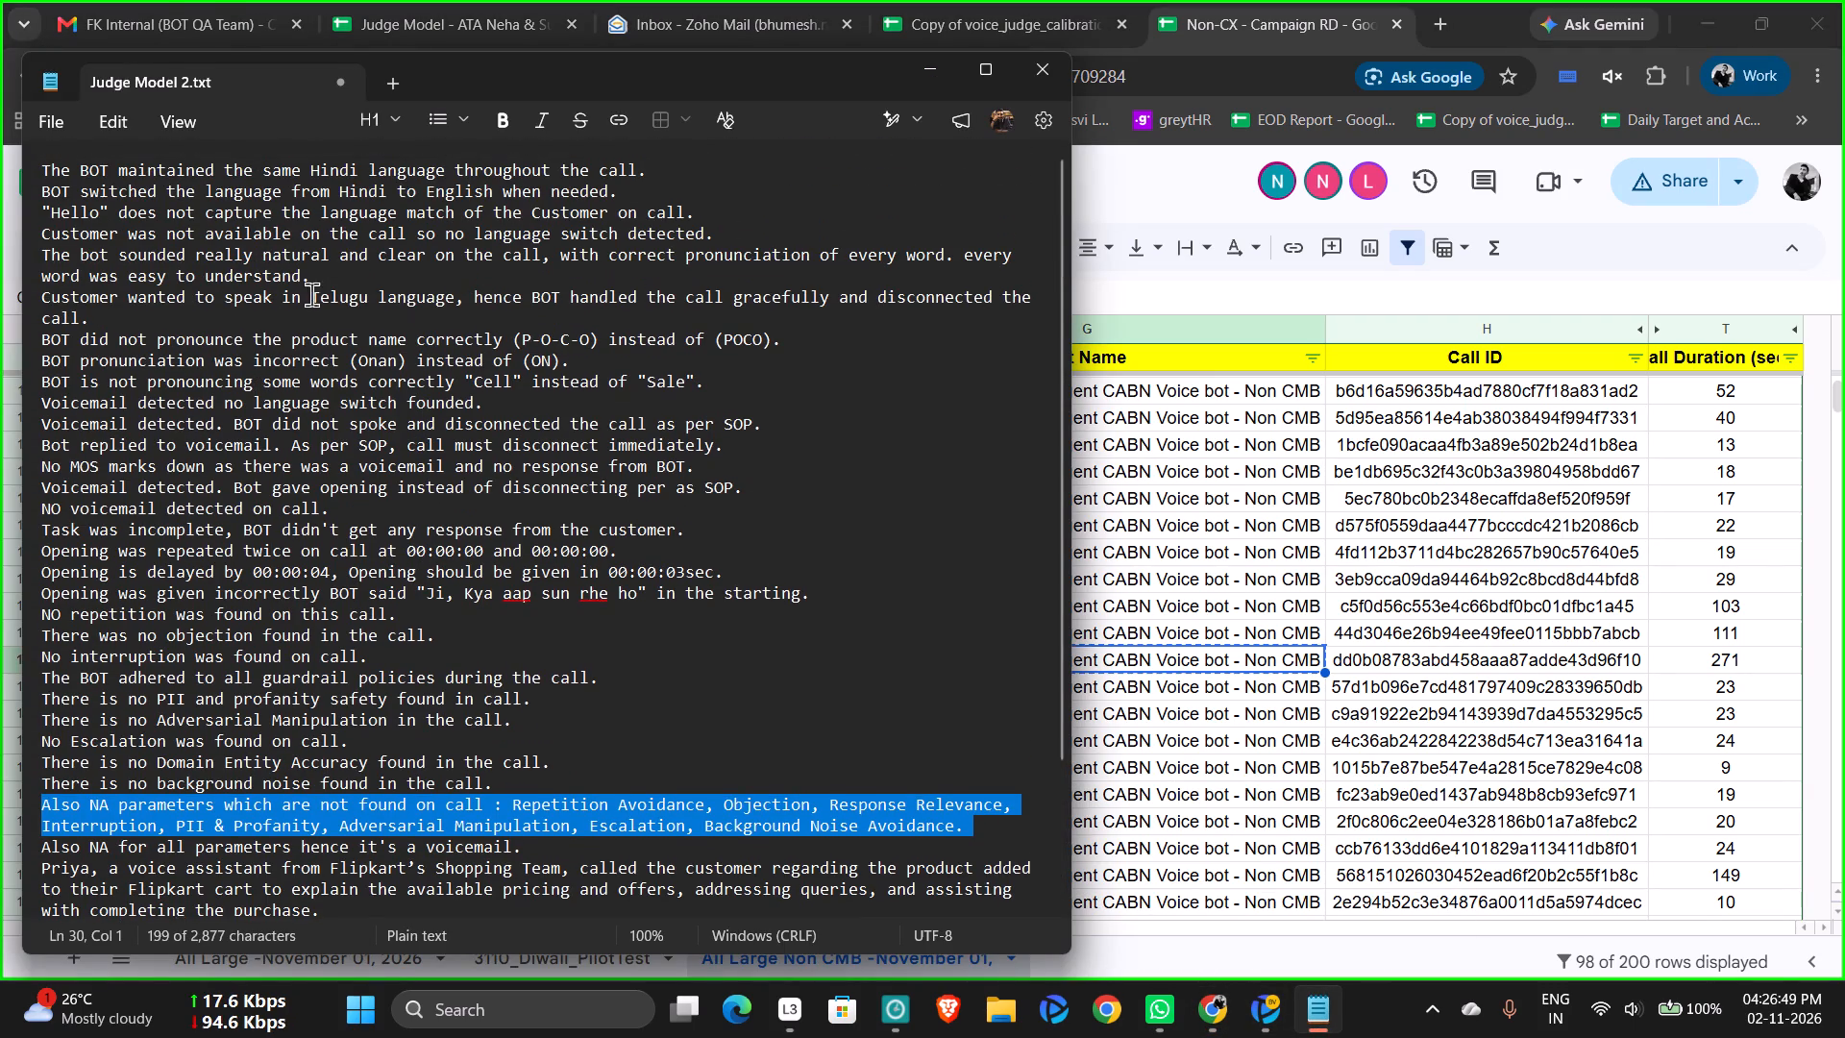
triple_click(415, 498)
key("ctrl+c")
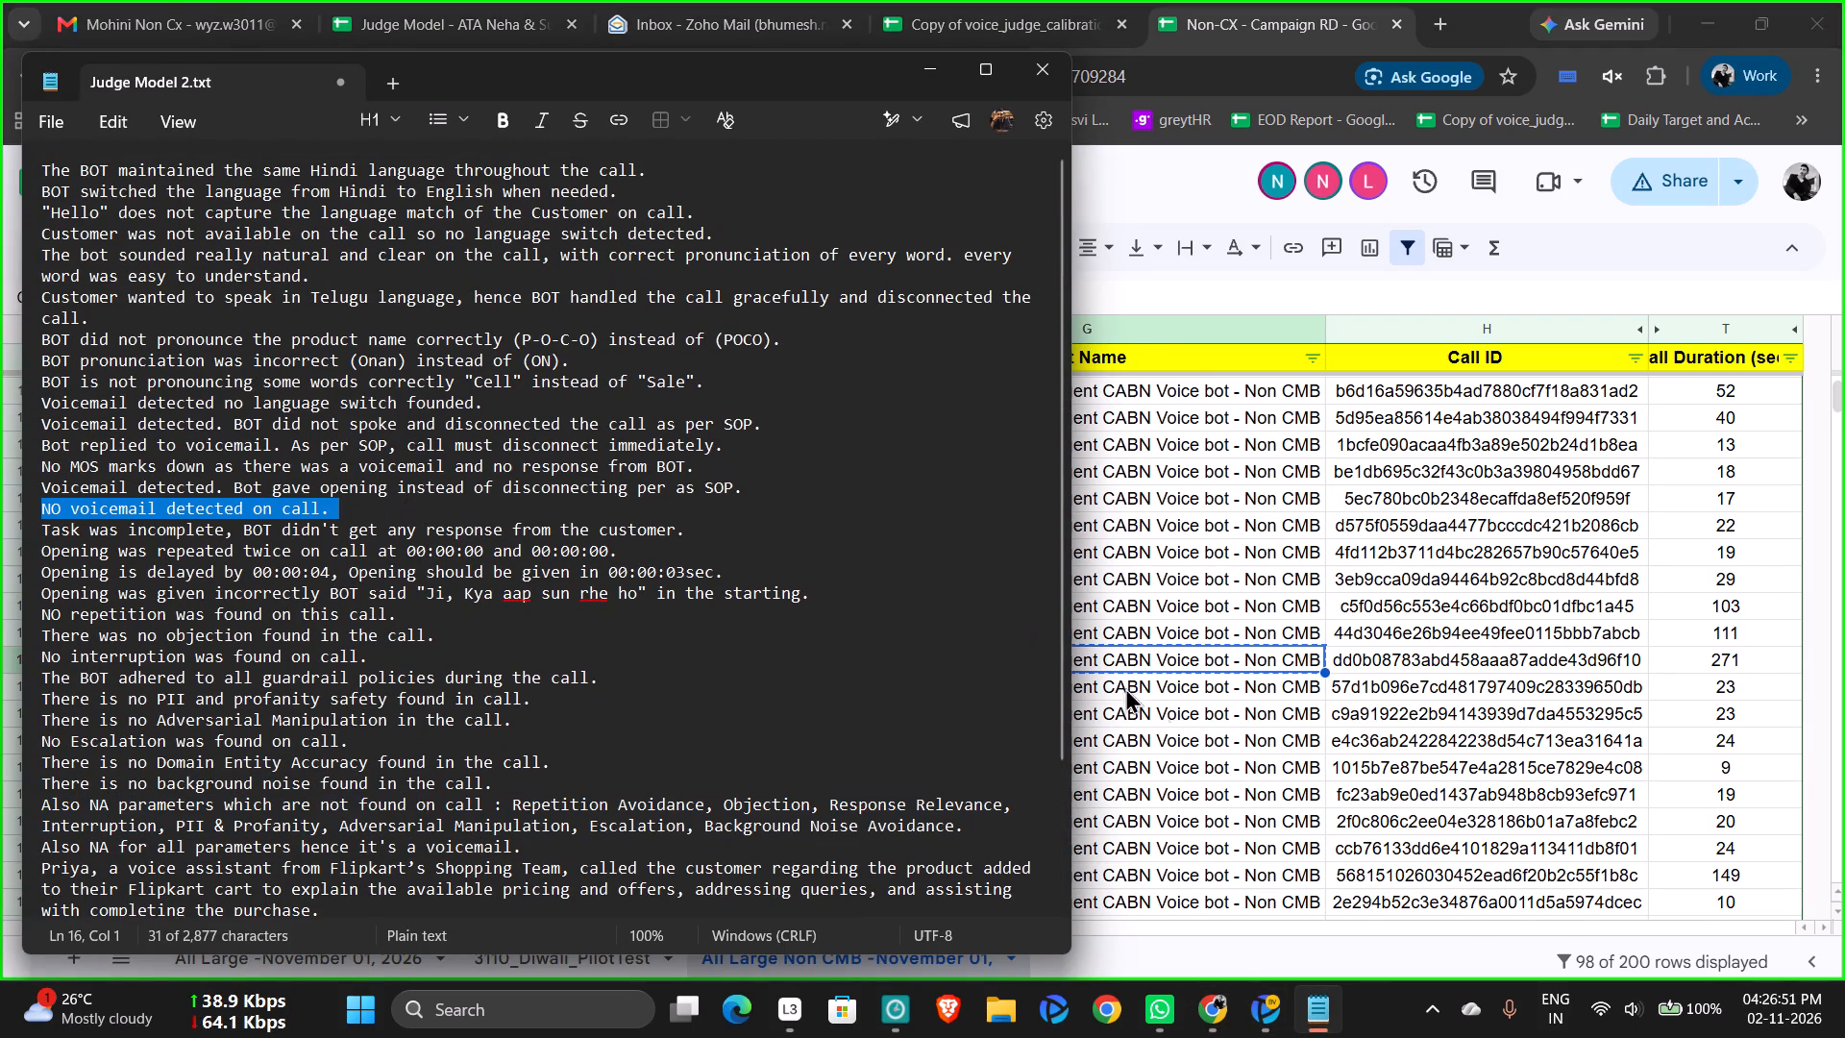
left_click(1202, 764)
left_click(1299, 1037)
left_click(1256, 1005)
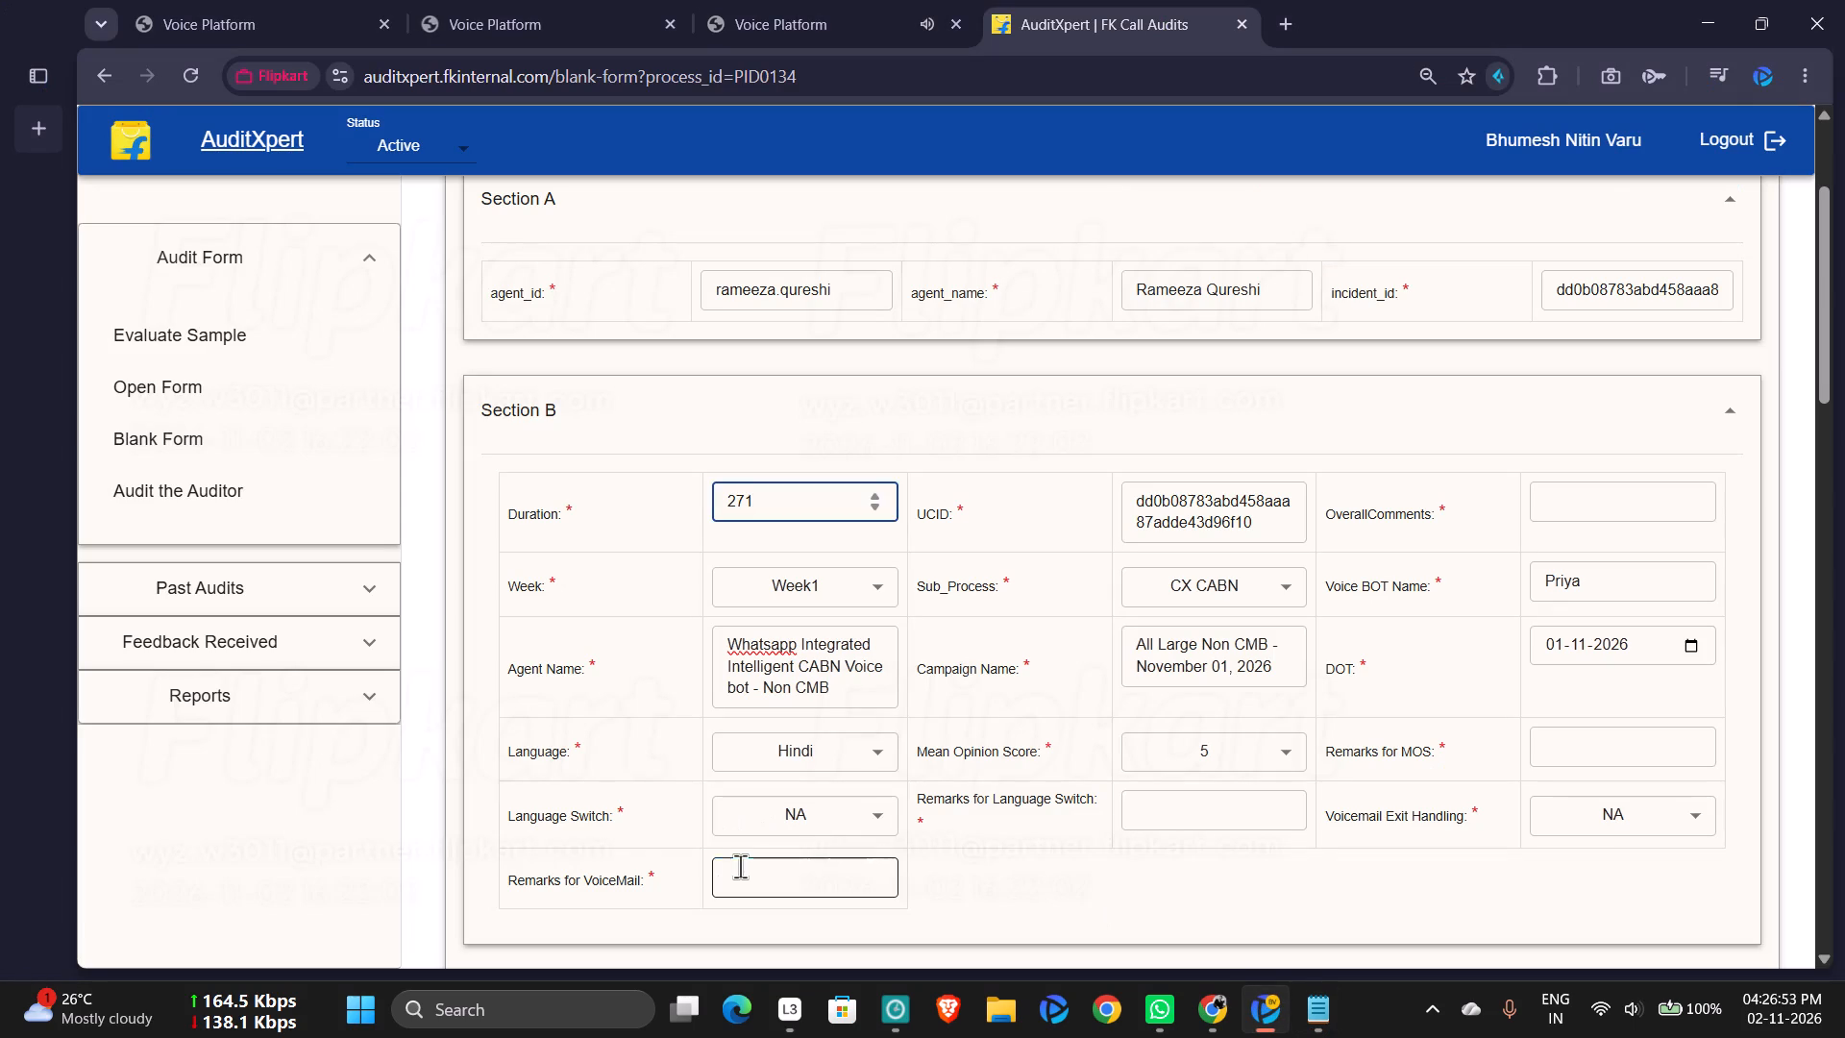
double_click(747, 866)
key("ctrl+v")
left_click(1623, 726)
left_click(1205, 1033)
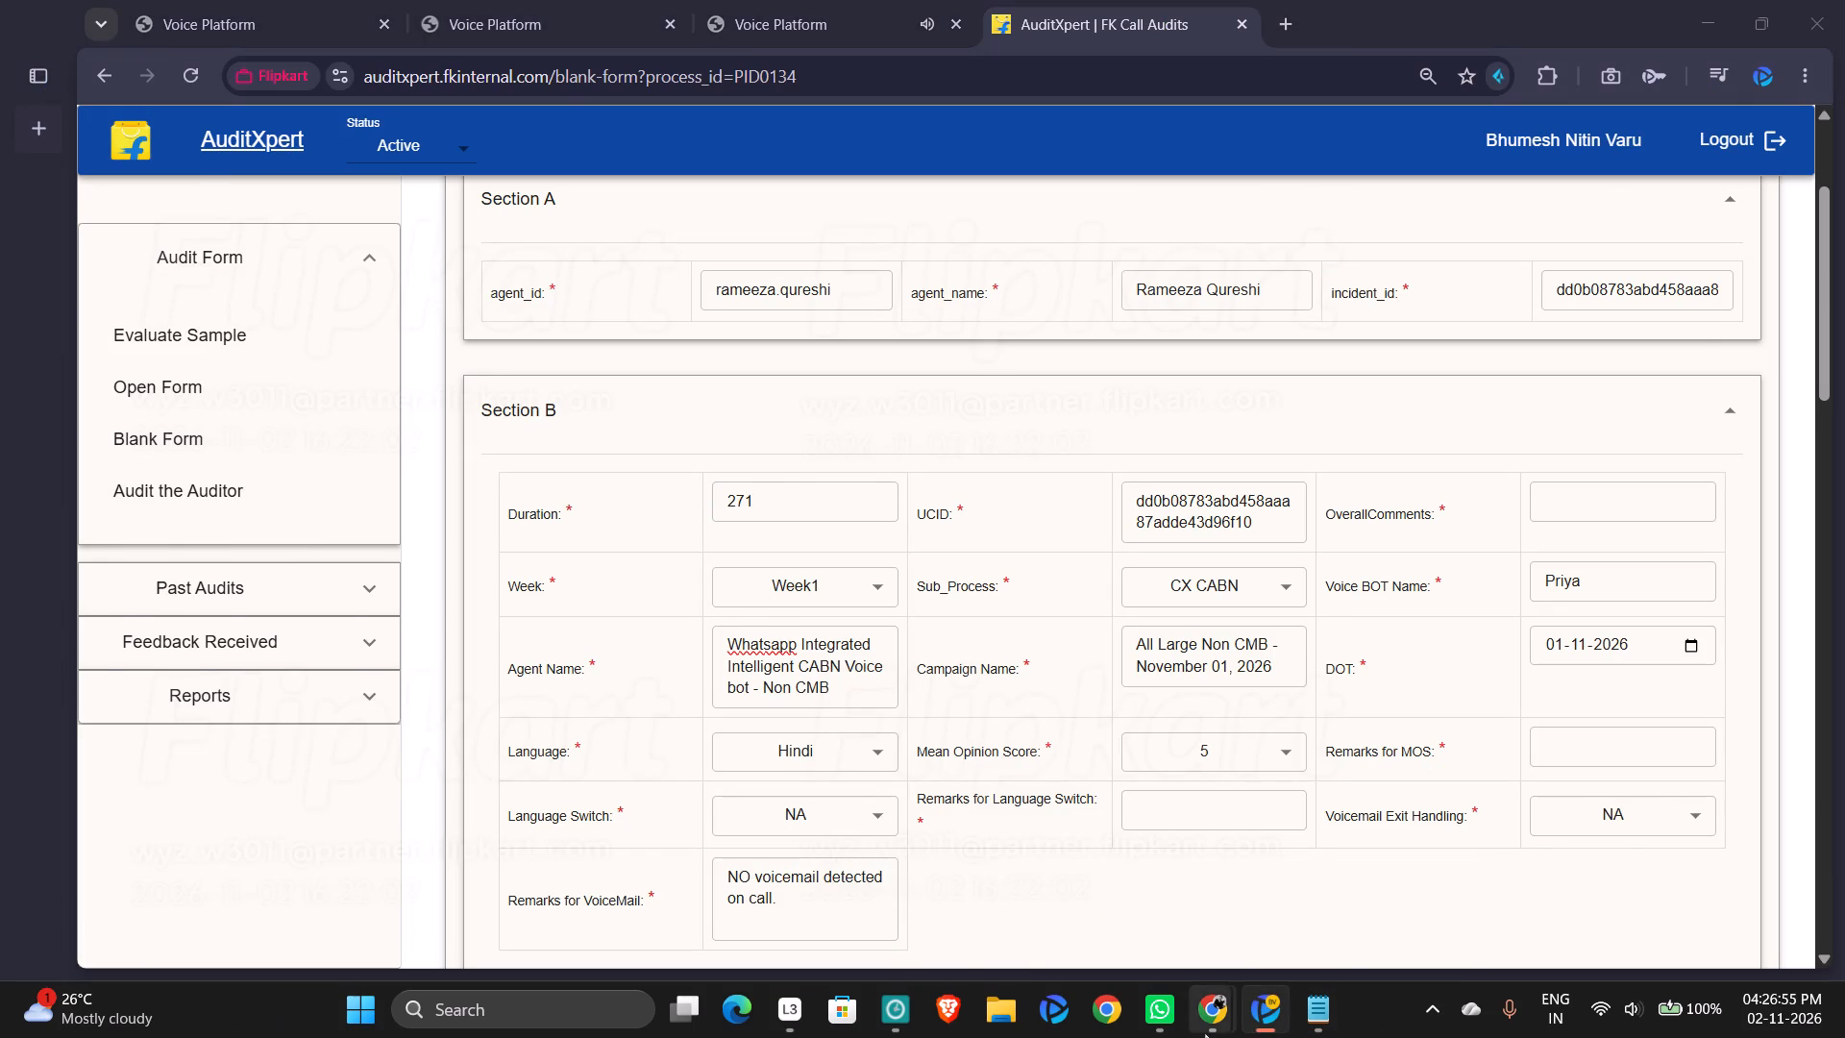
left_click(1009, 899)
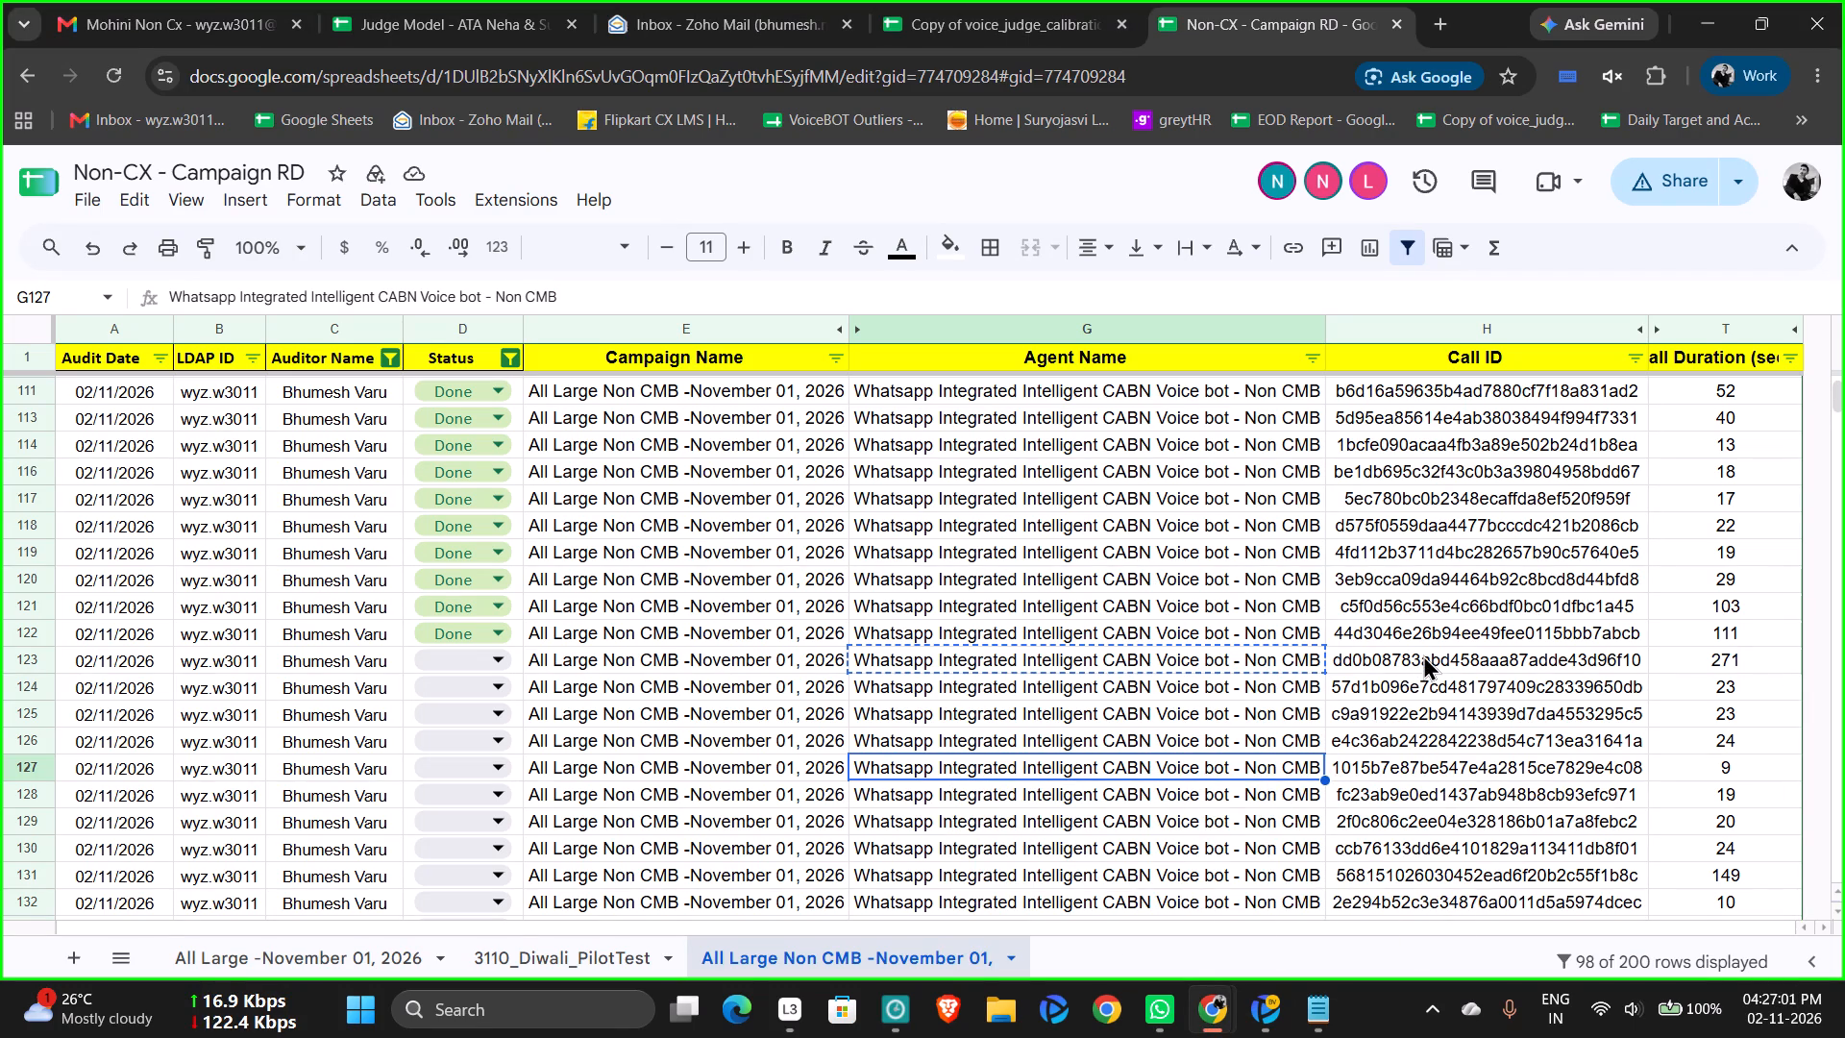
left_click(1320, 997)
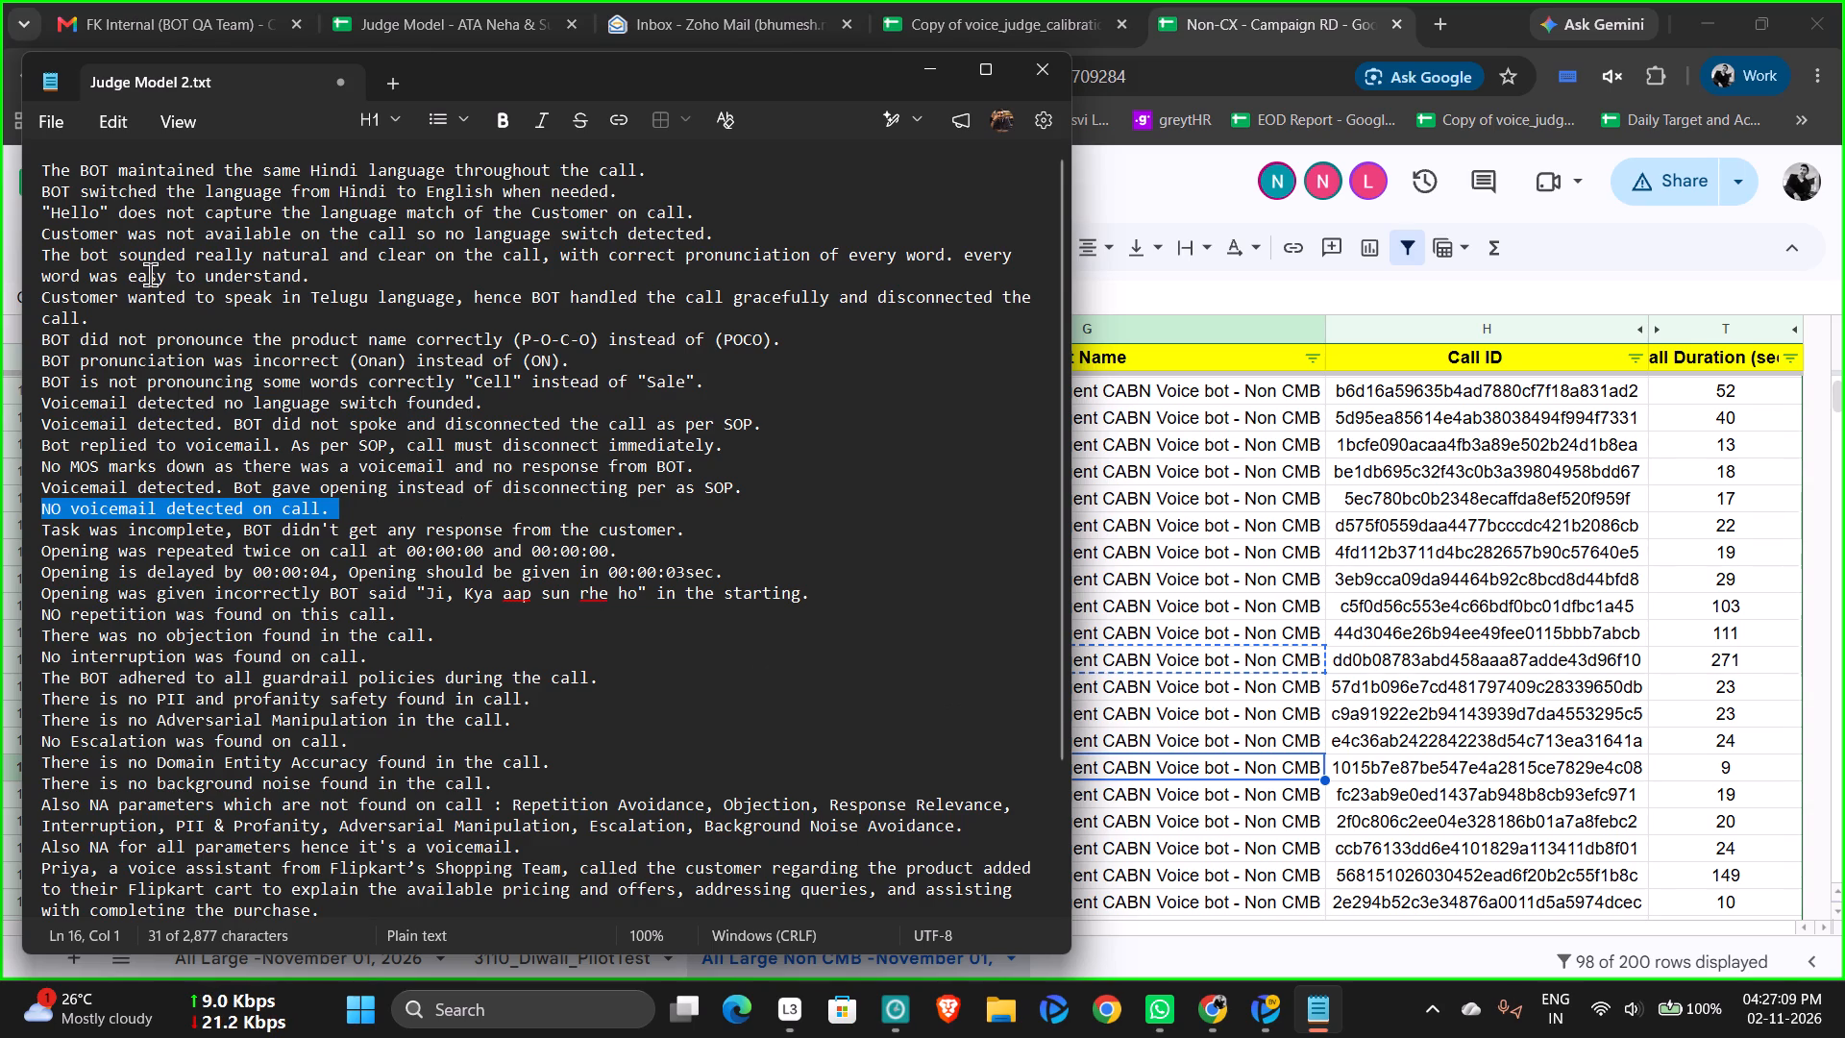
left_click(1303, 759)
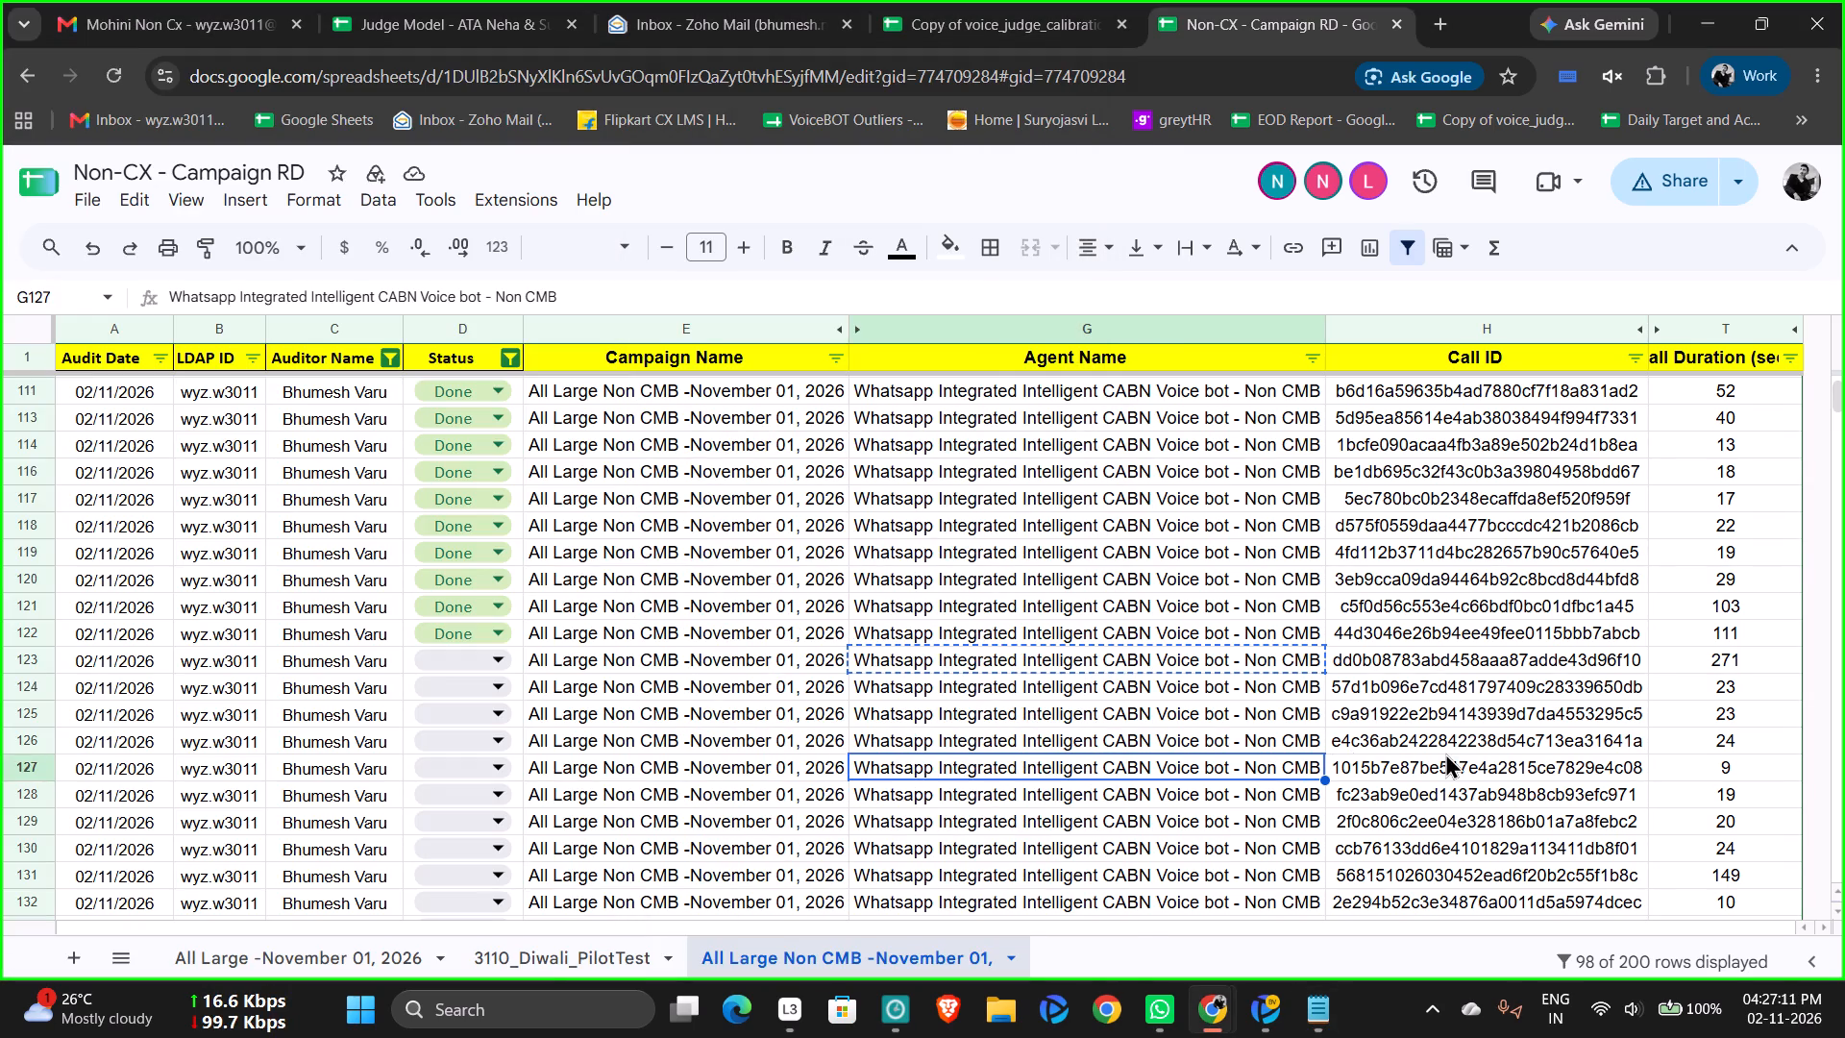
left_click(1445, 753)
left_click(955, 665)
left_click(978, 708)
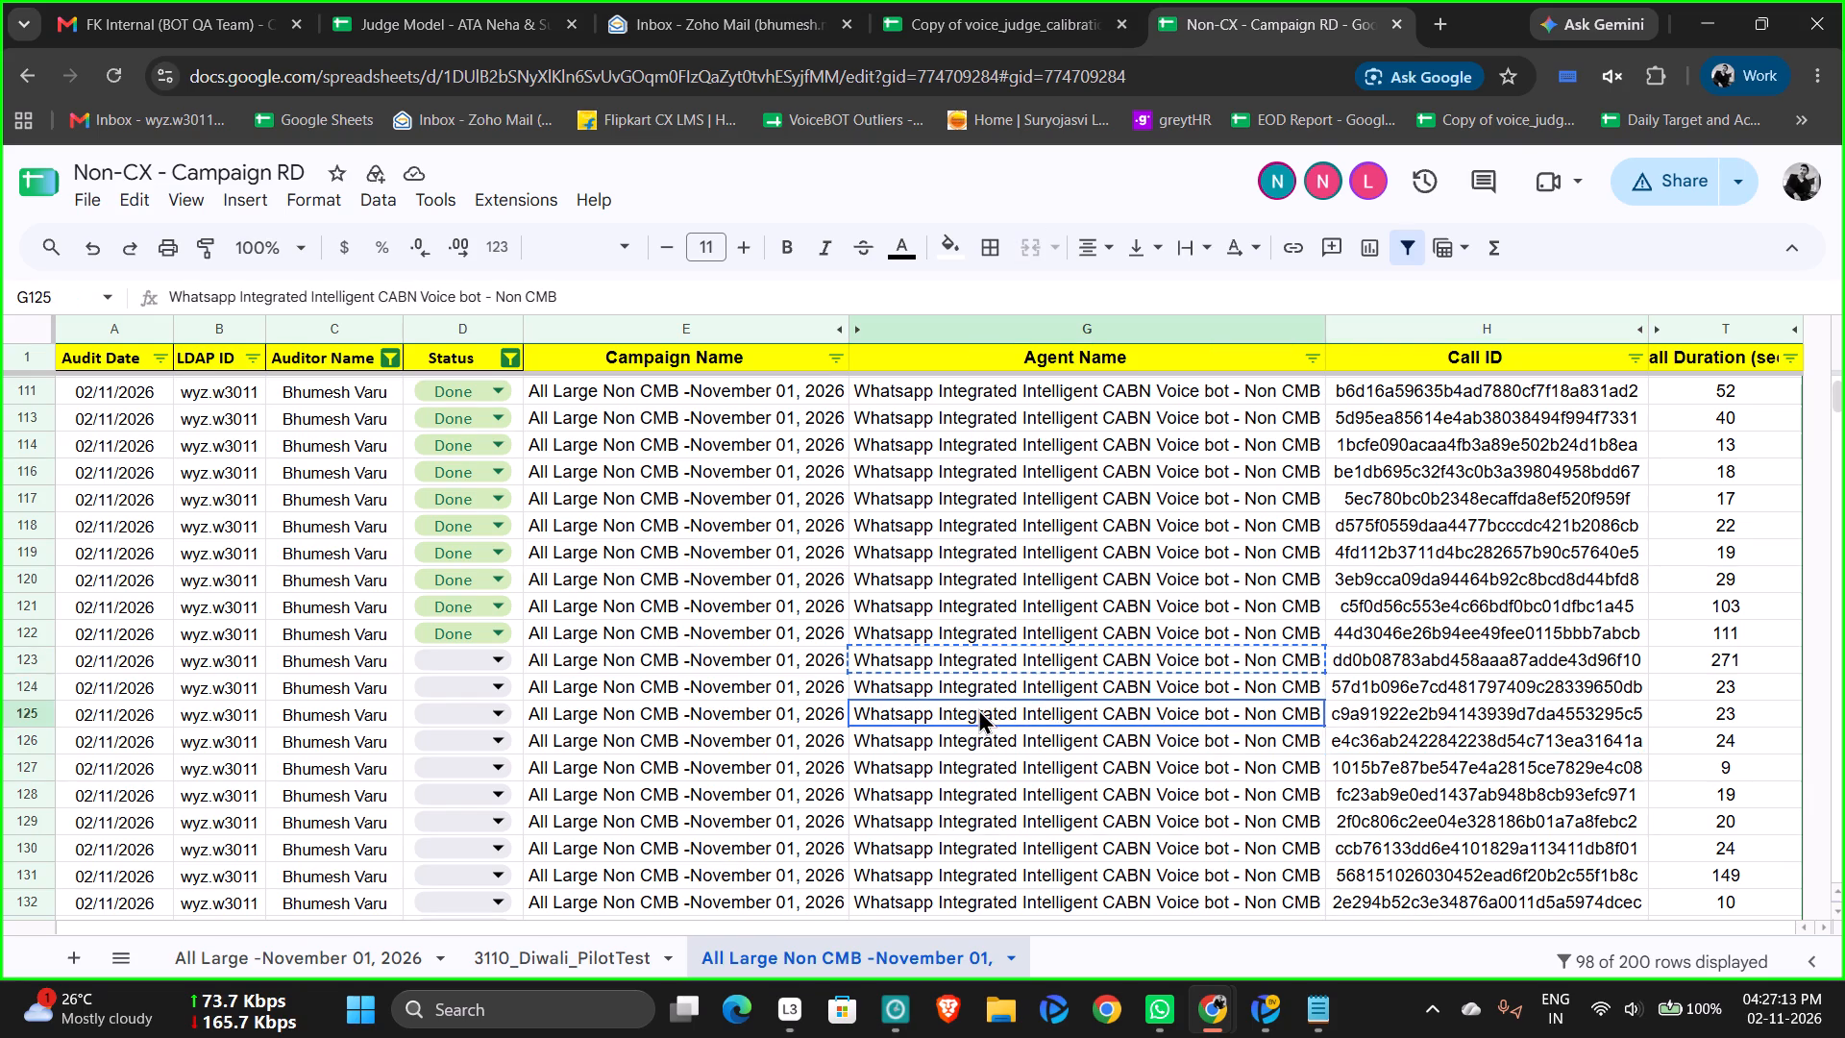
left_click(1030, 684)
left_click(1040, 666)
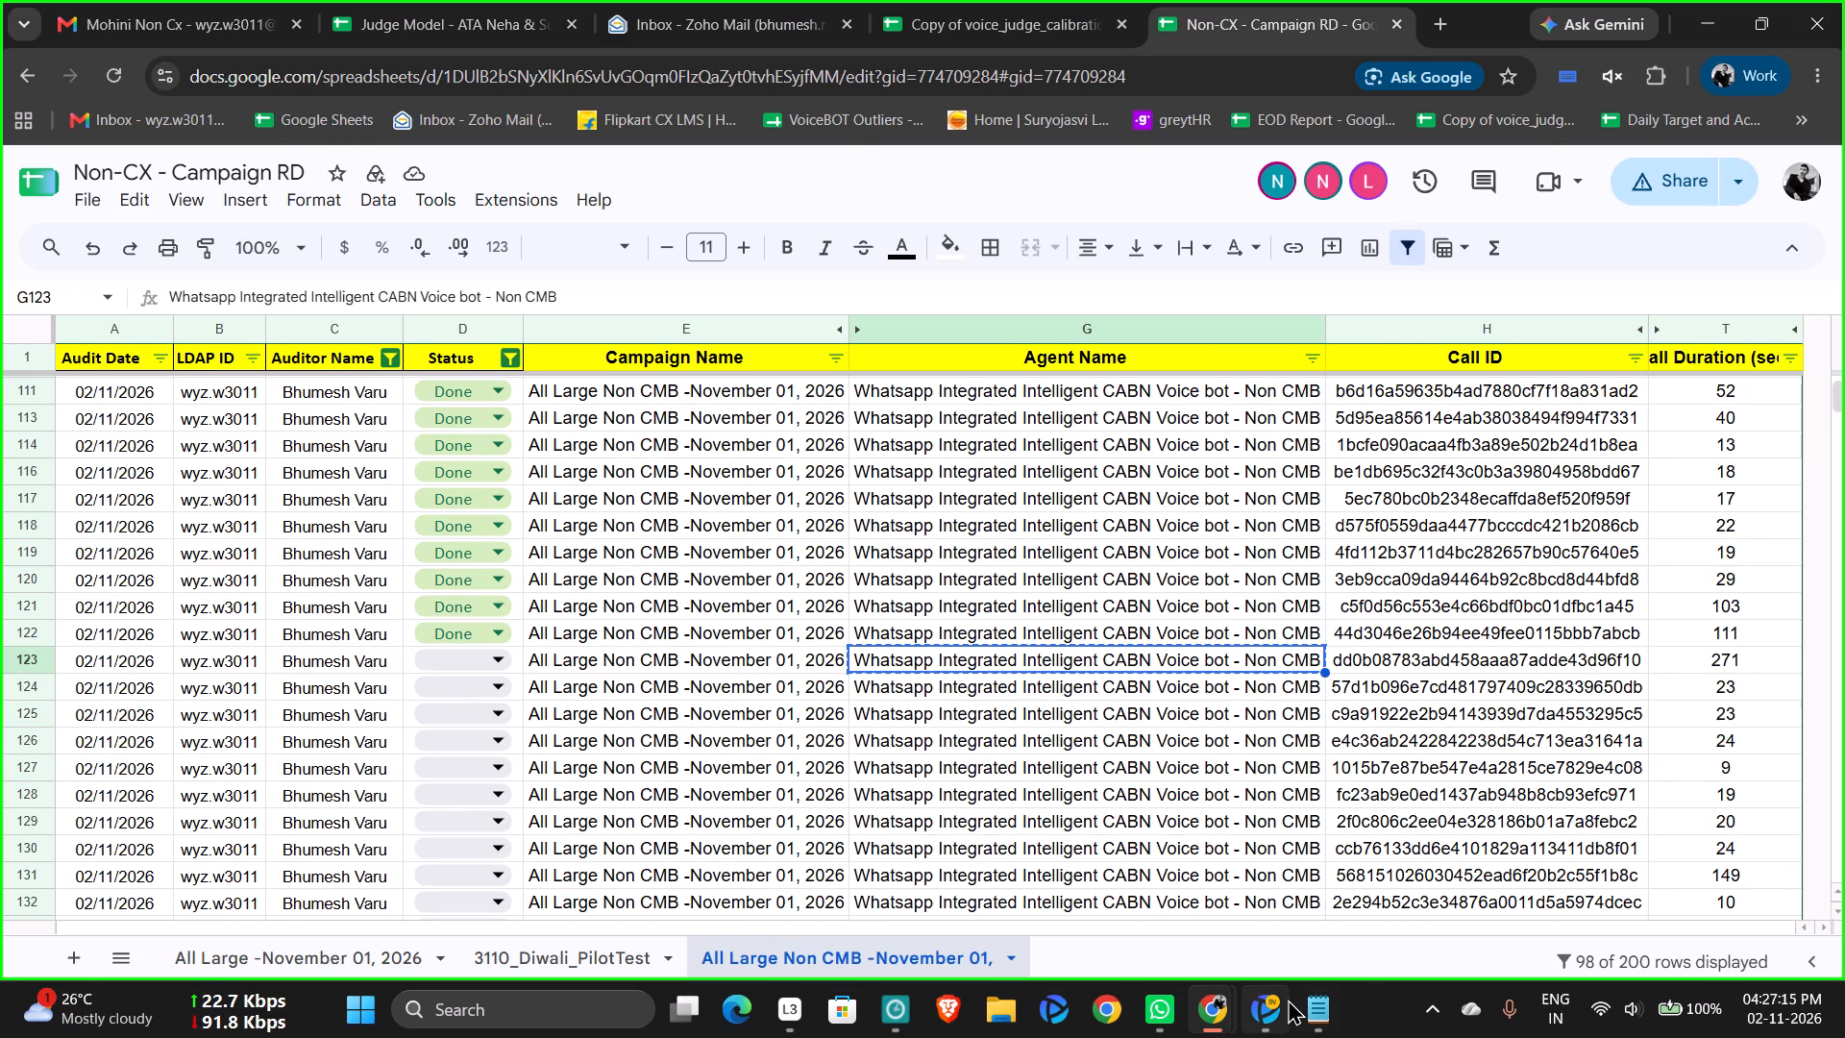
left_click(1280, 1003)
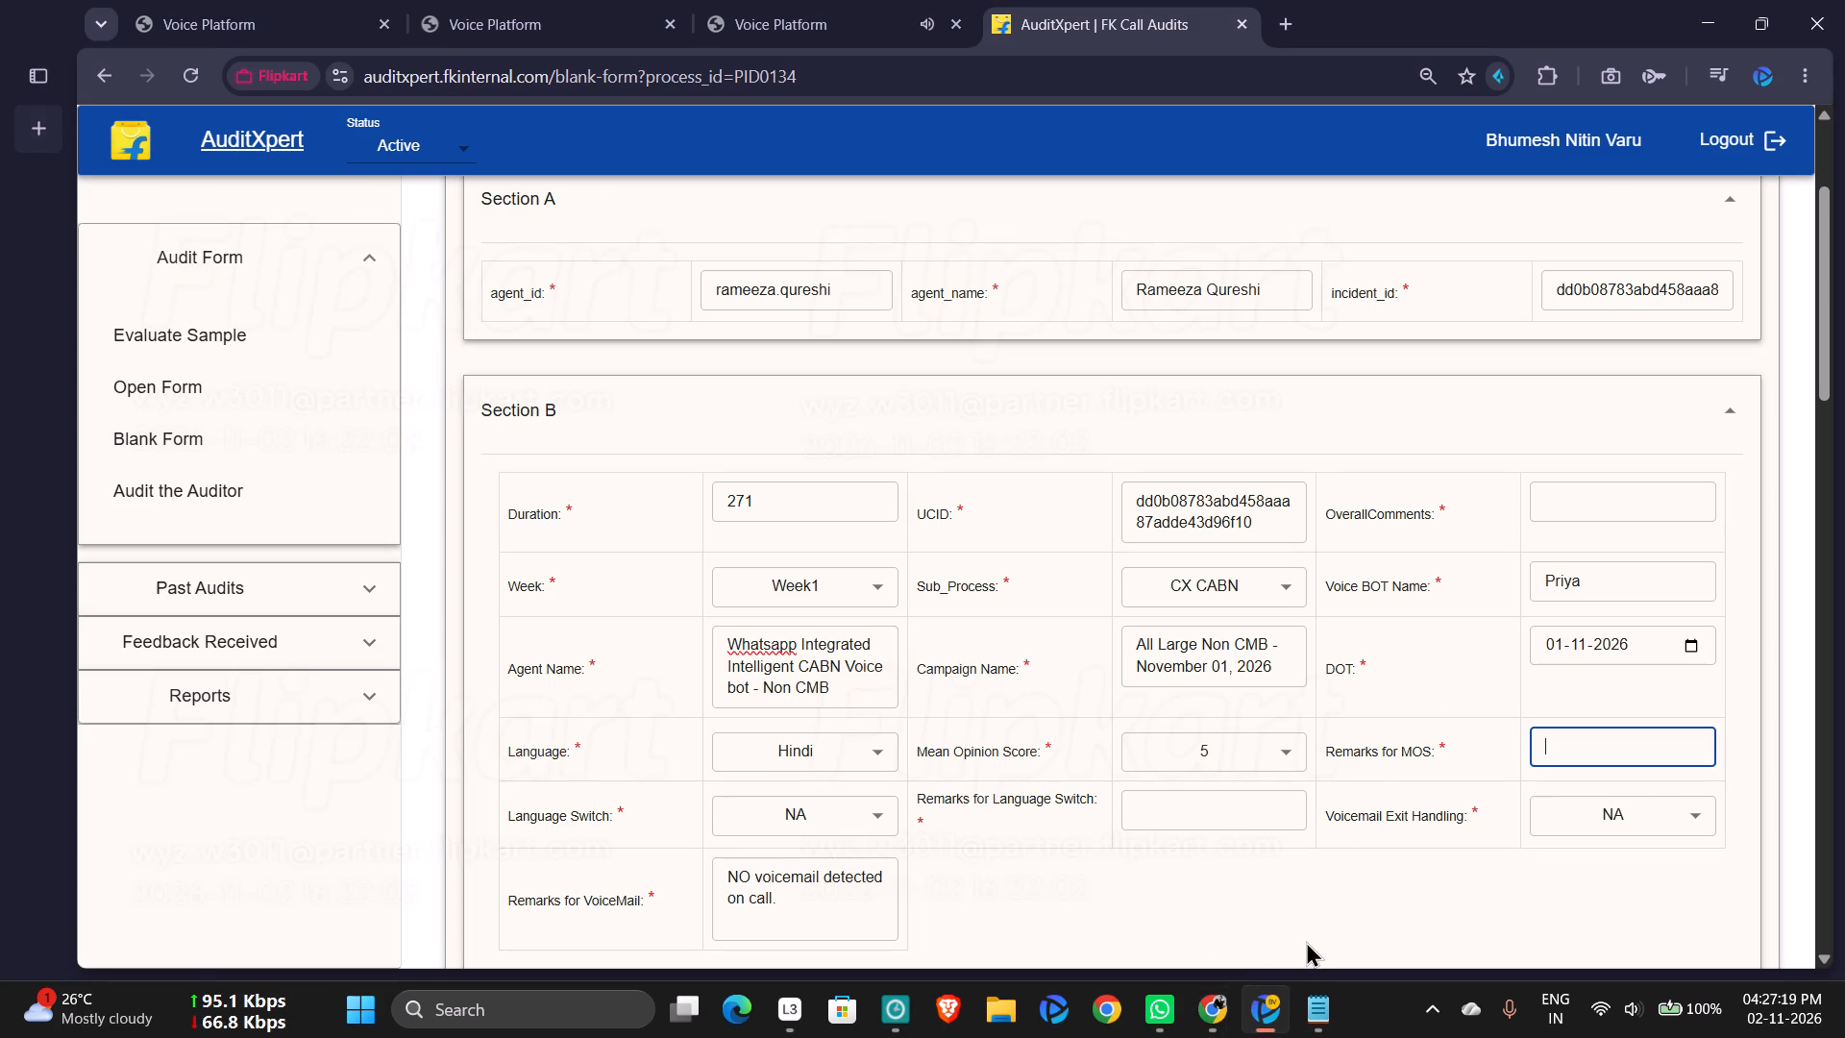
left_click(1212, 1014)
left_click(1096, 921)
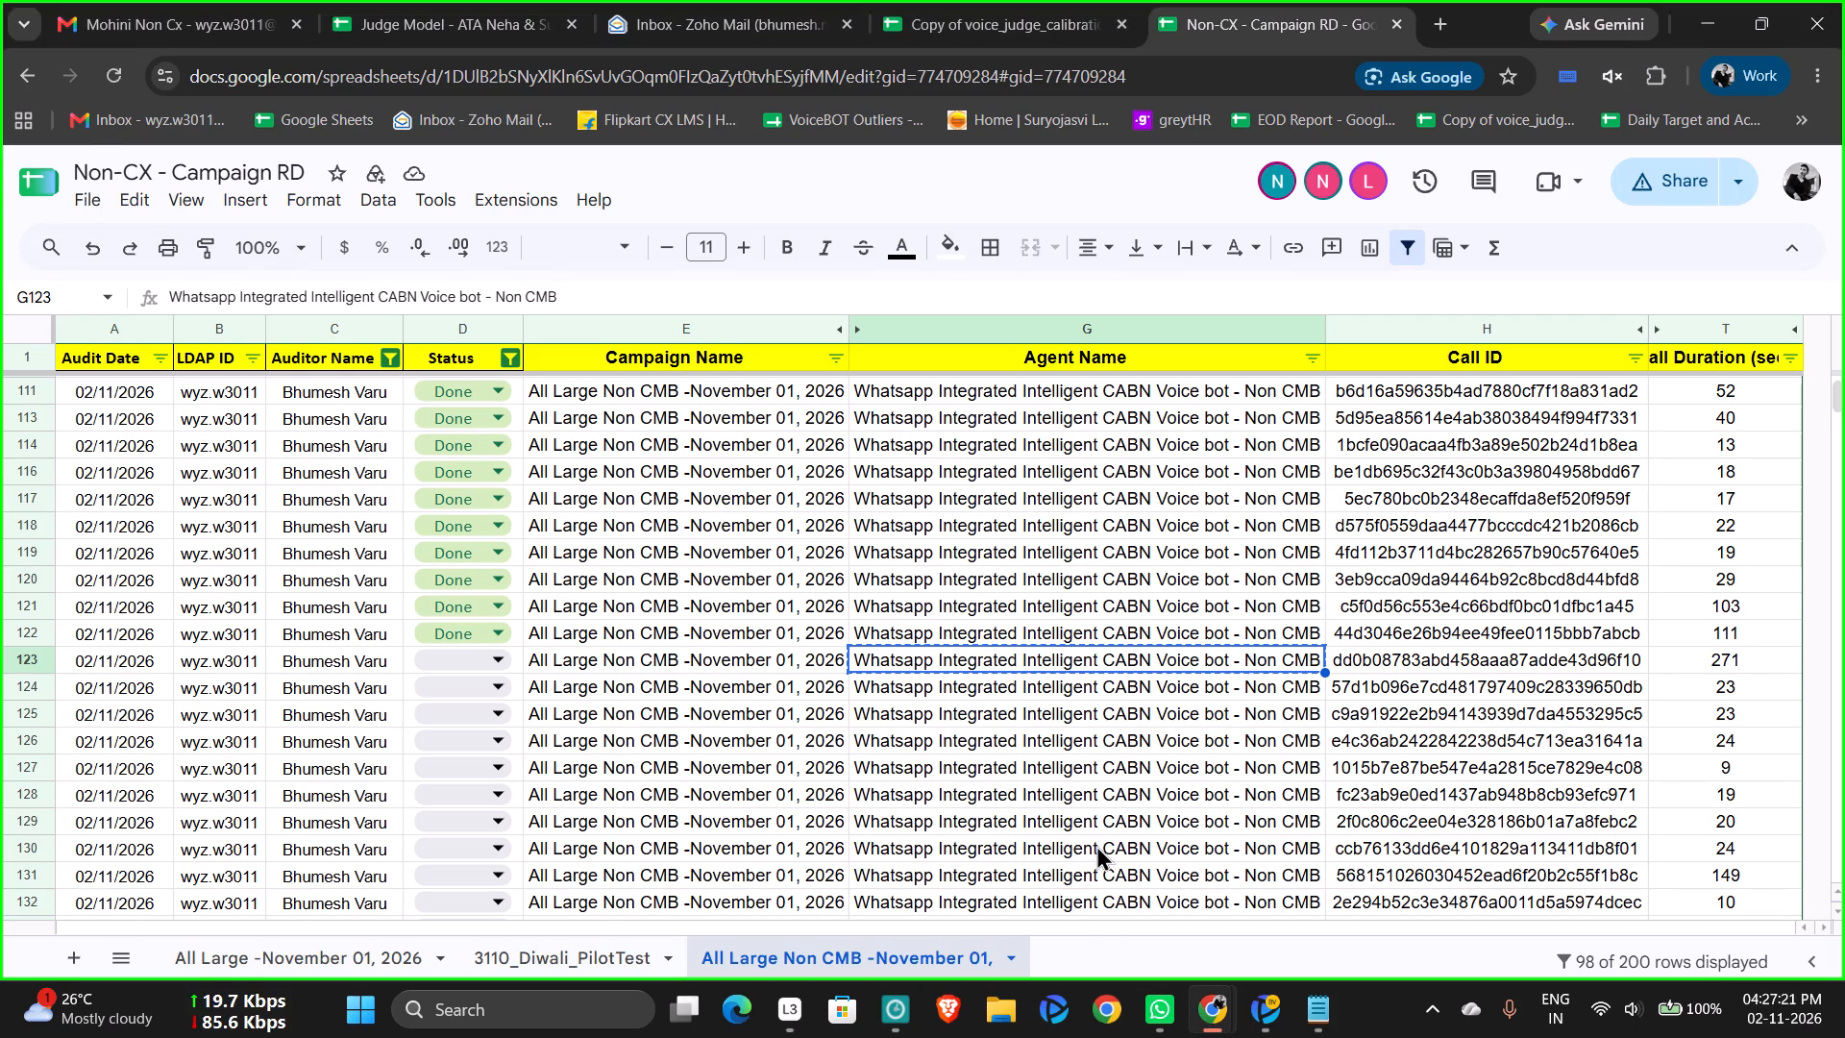
Switch to the call's Mohini page in Prisma Browser, replay the recording around 0:37, and pause it.
left_click(1277, 1013)
left_click(887, 0)
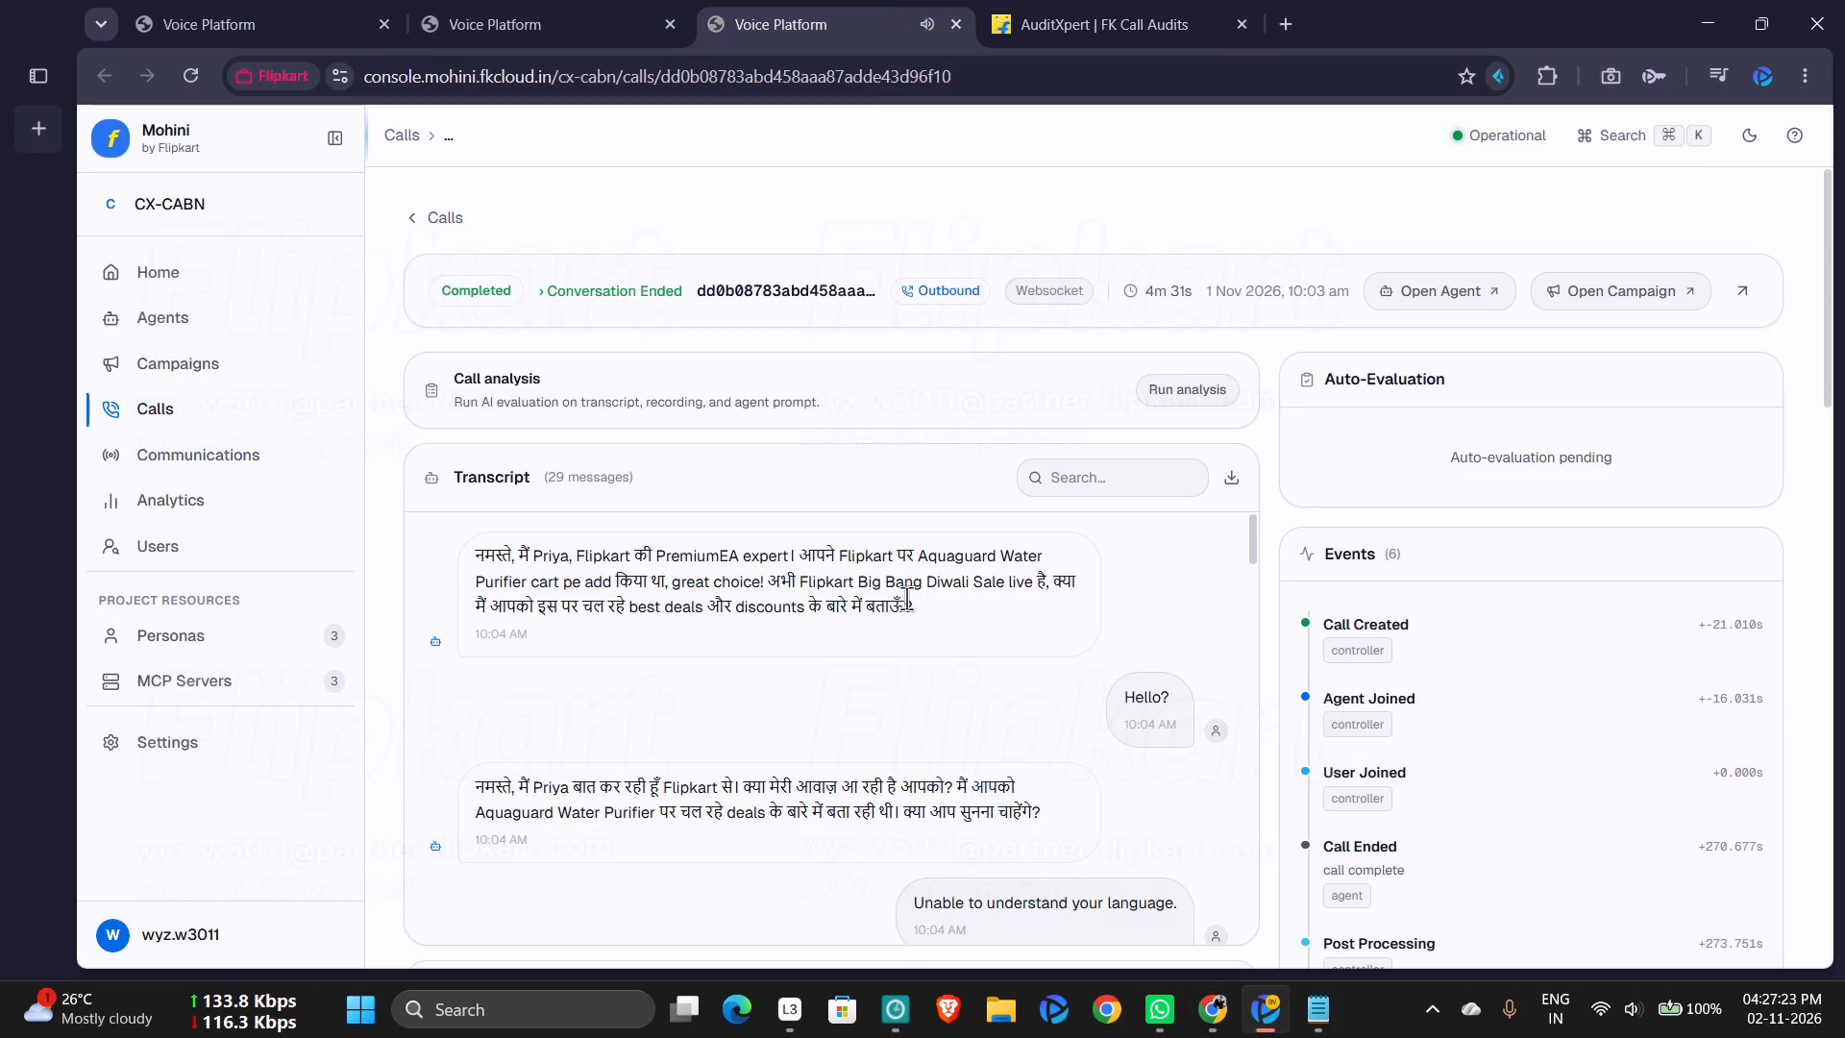
scroll(1459, 541, "down", 1)
left_click(527, 799)
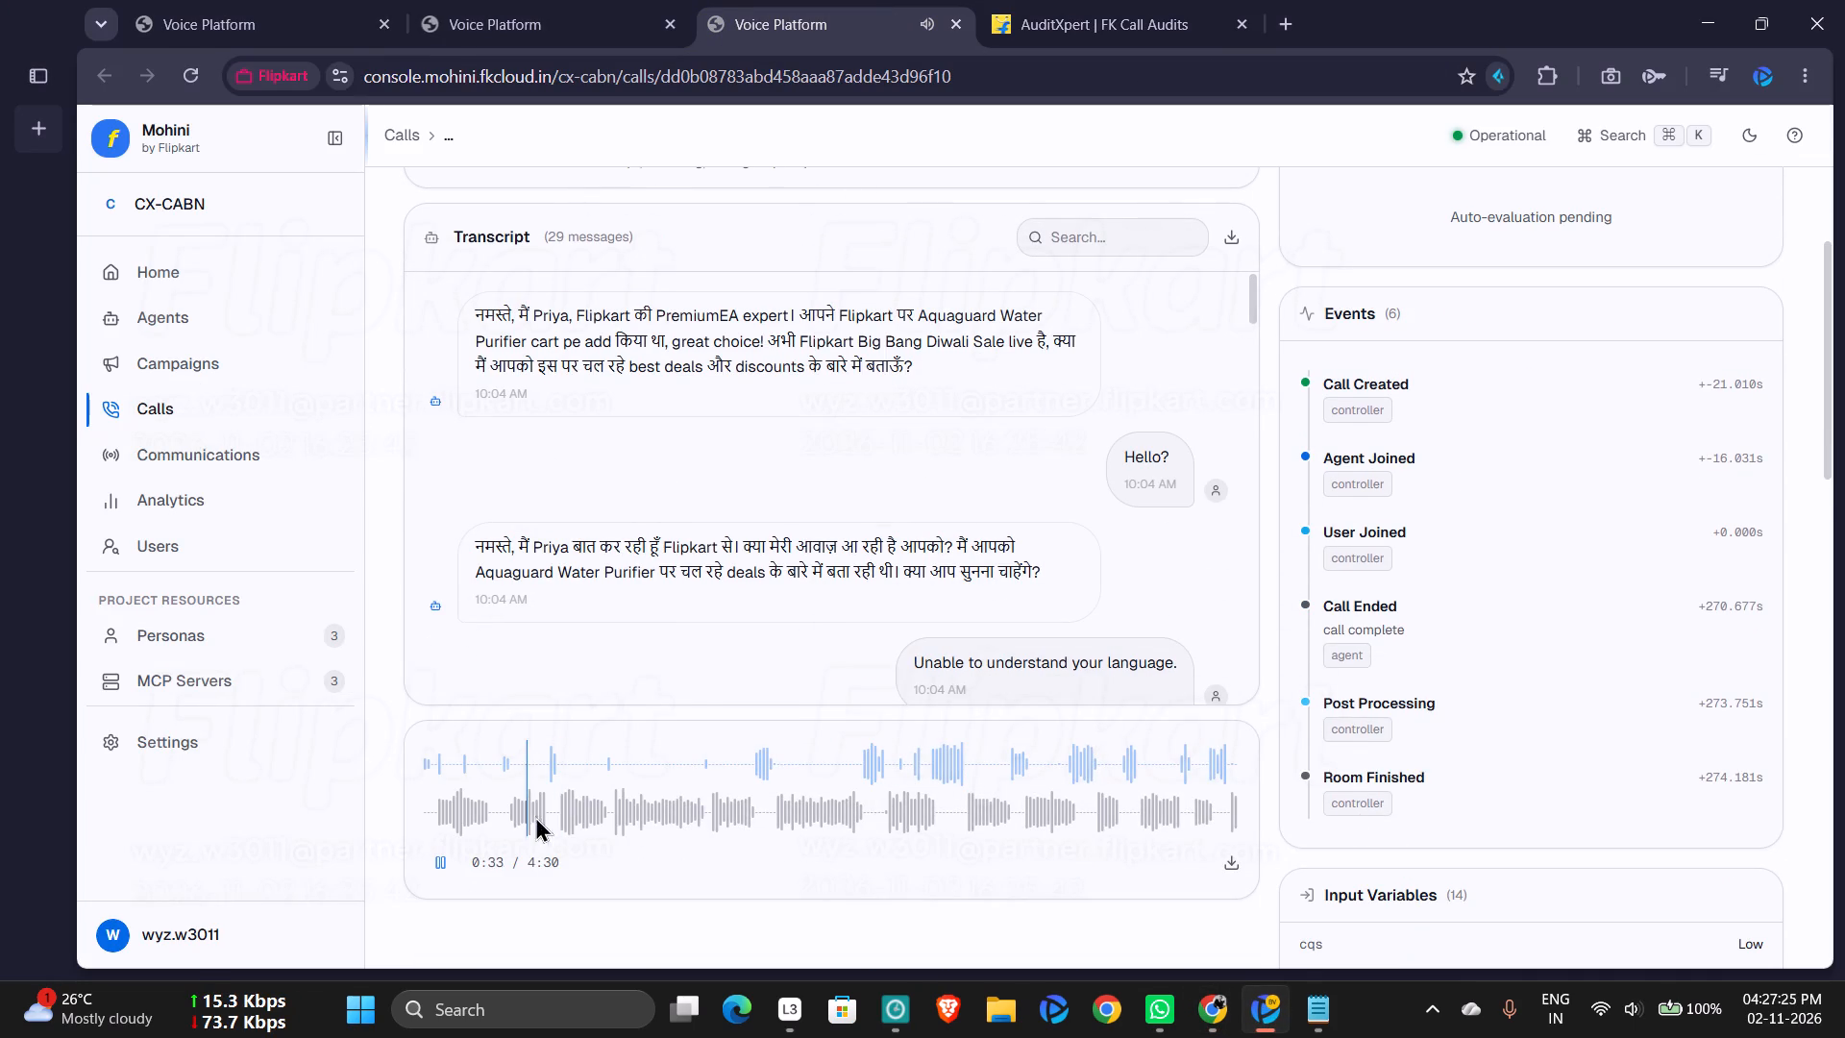
left_click(445, 863)
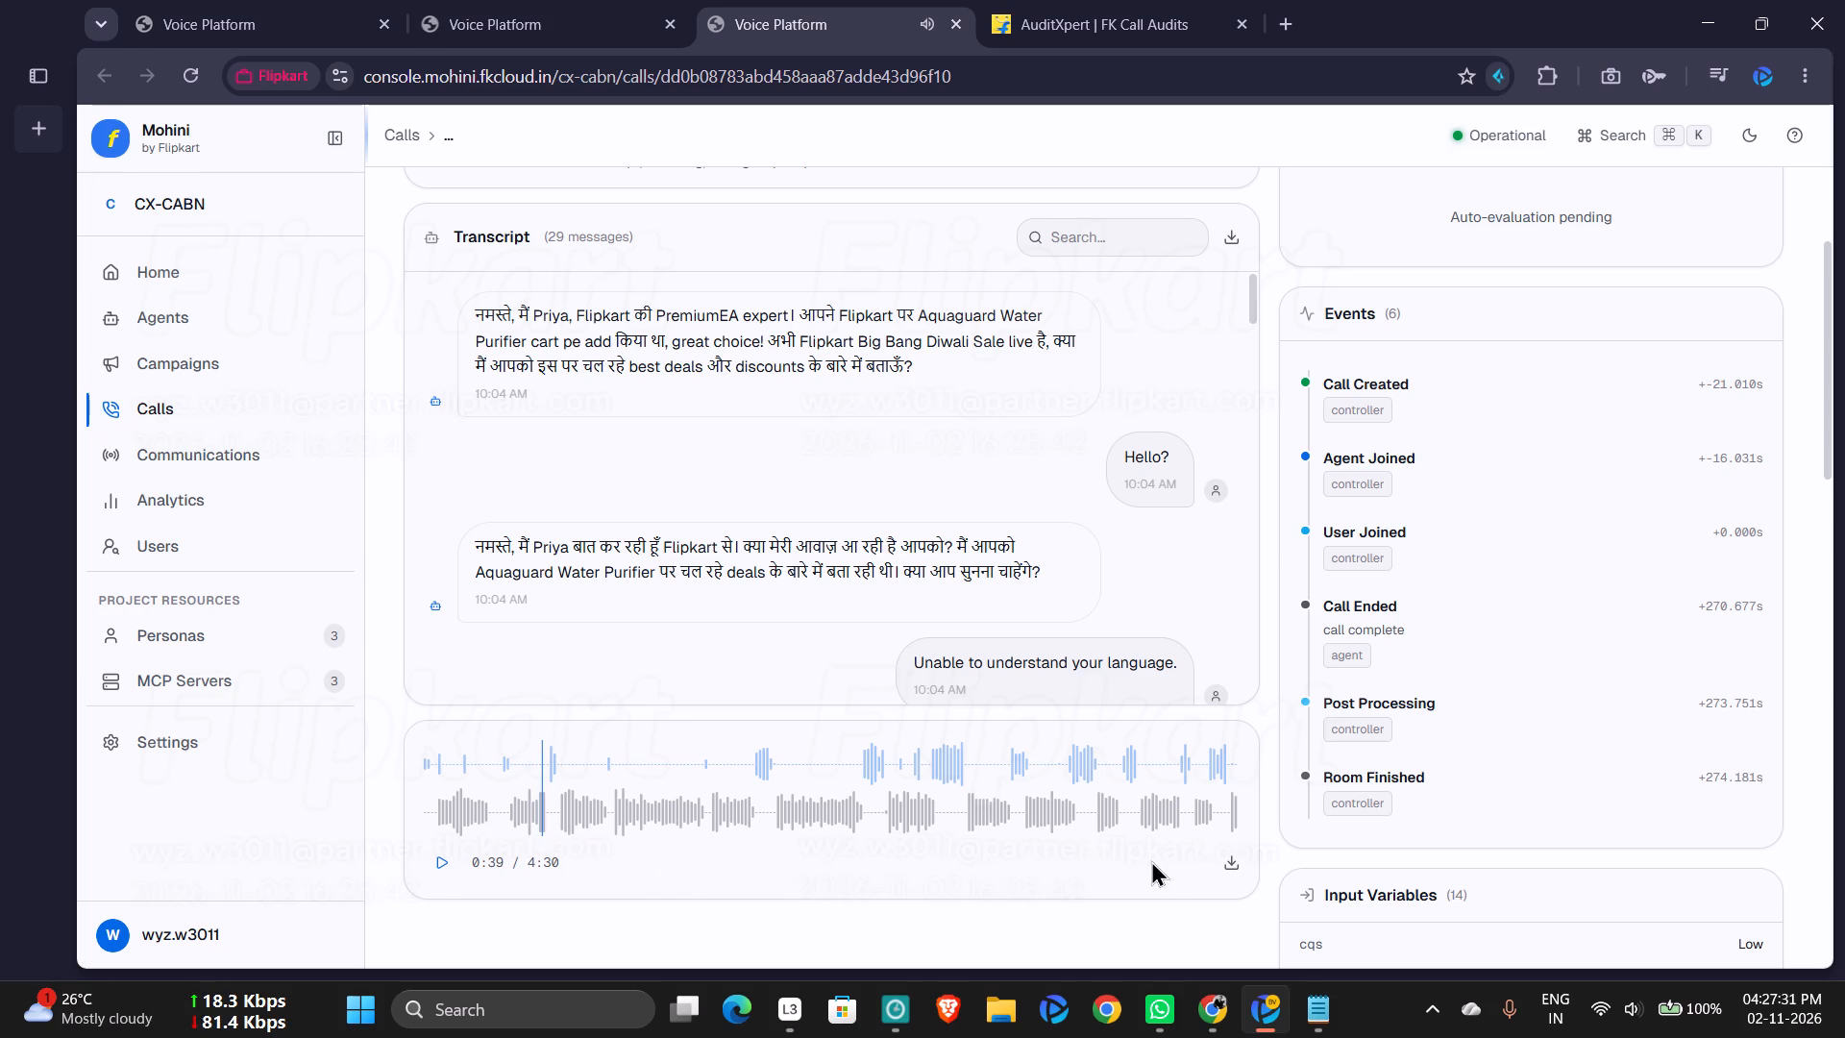
left_click(1228, 1019)
left_click(1115, 903)
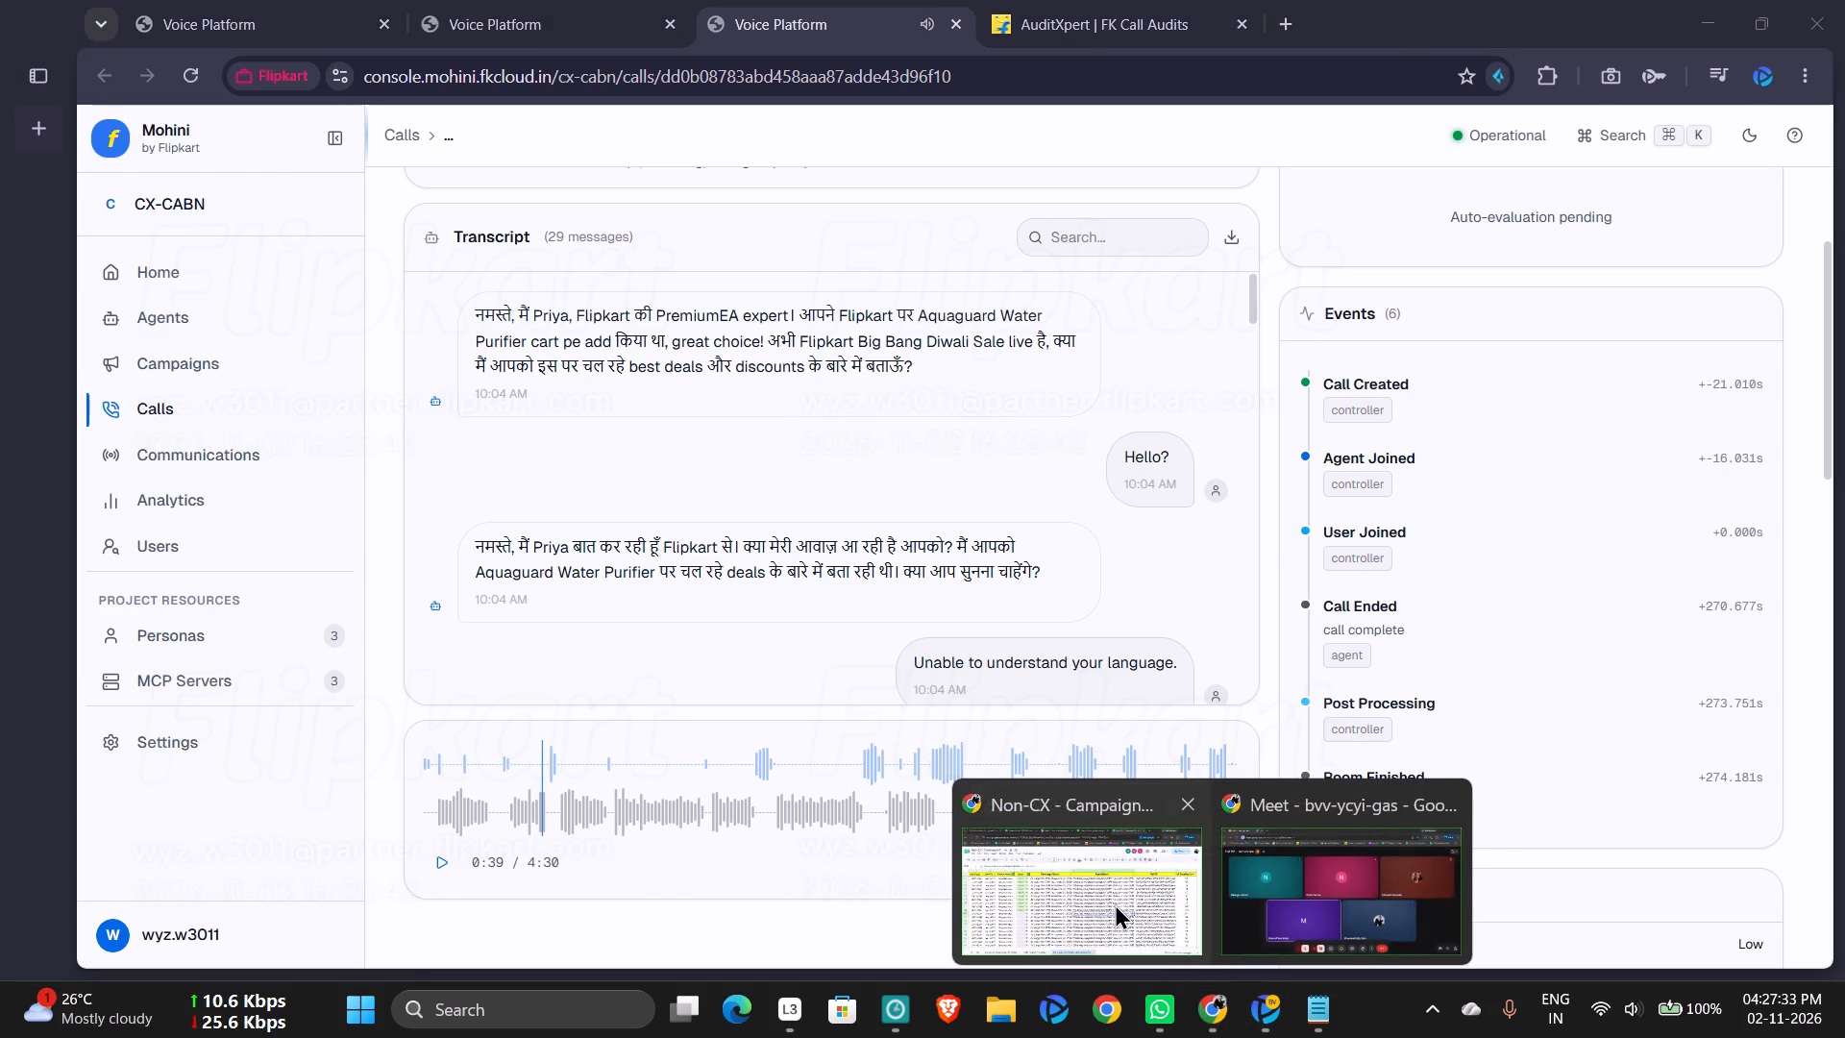
left_click(1276, 1017)
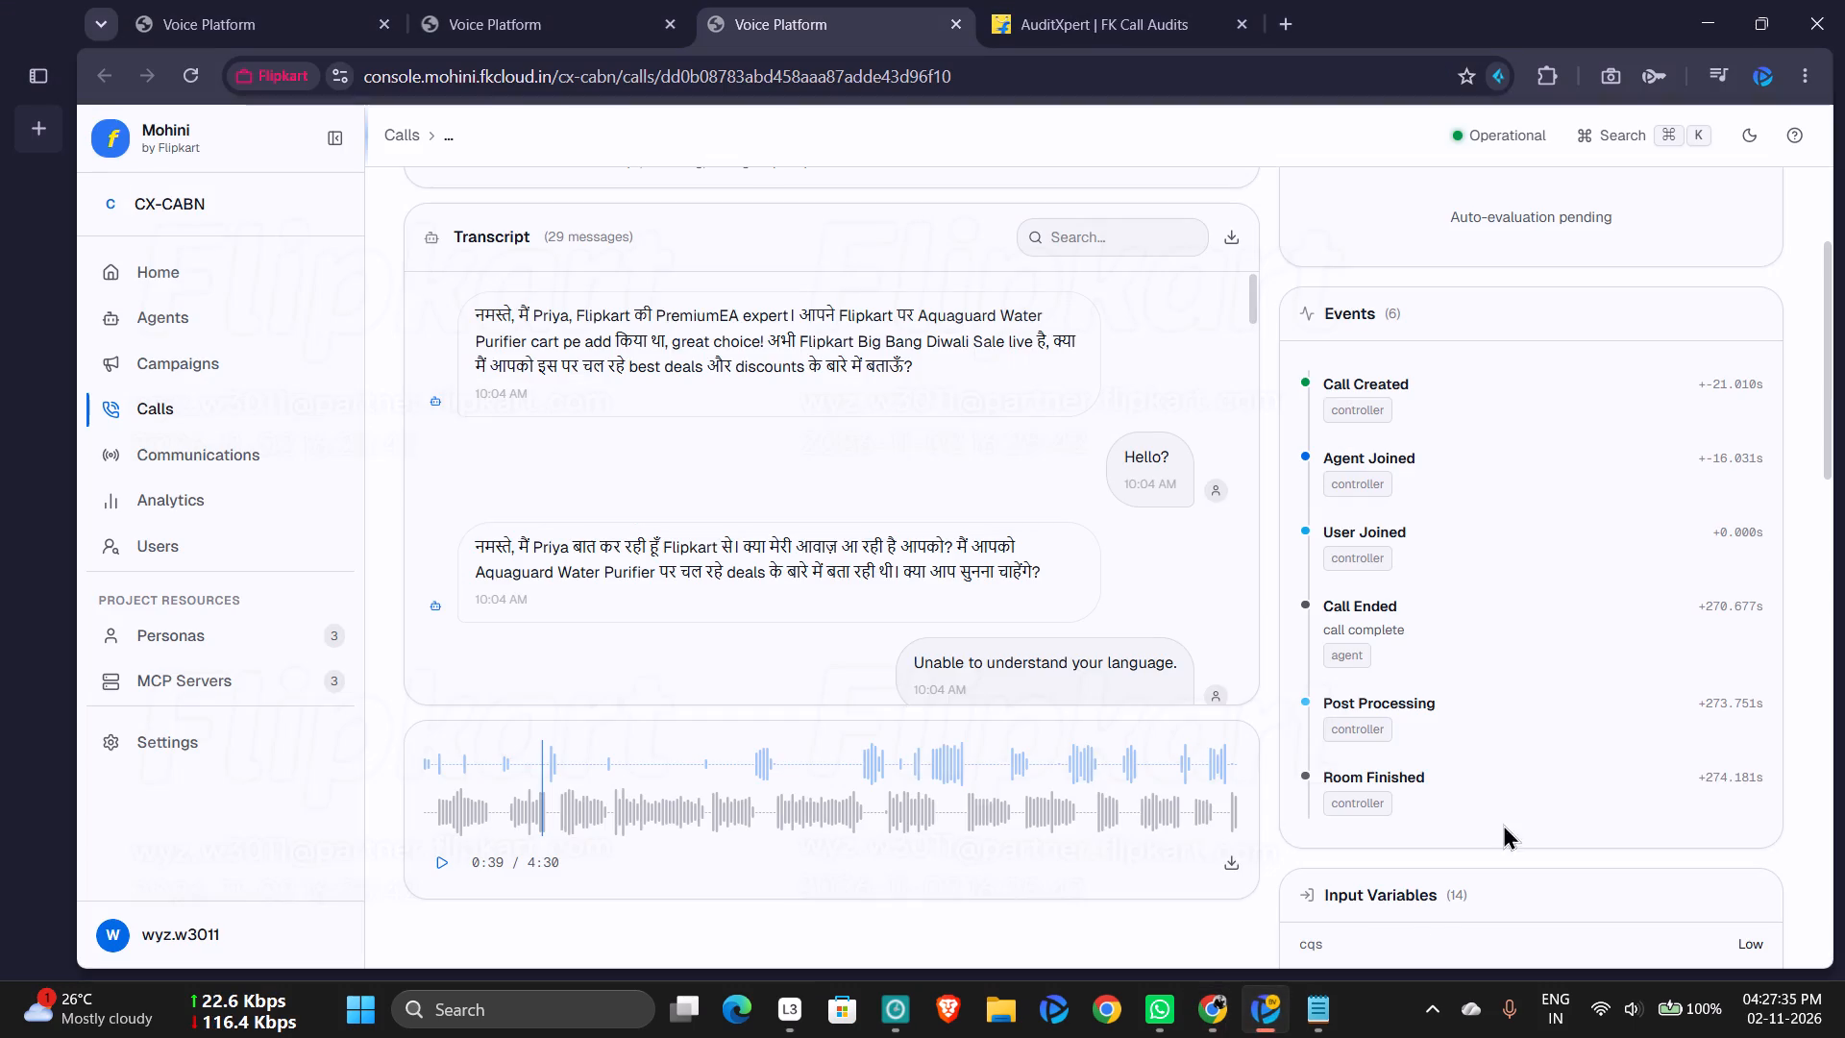
Return to the AuditXpert form and set Section B's Mean Opinion Score to 4.
left_click(1100, 0)
left_click(1196, 744)
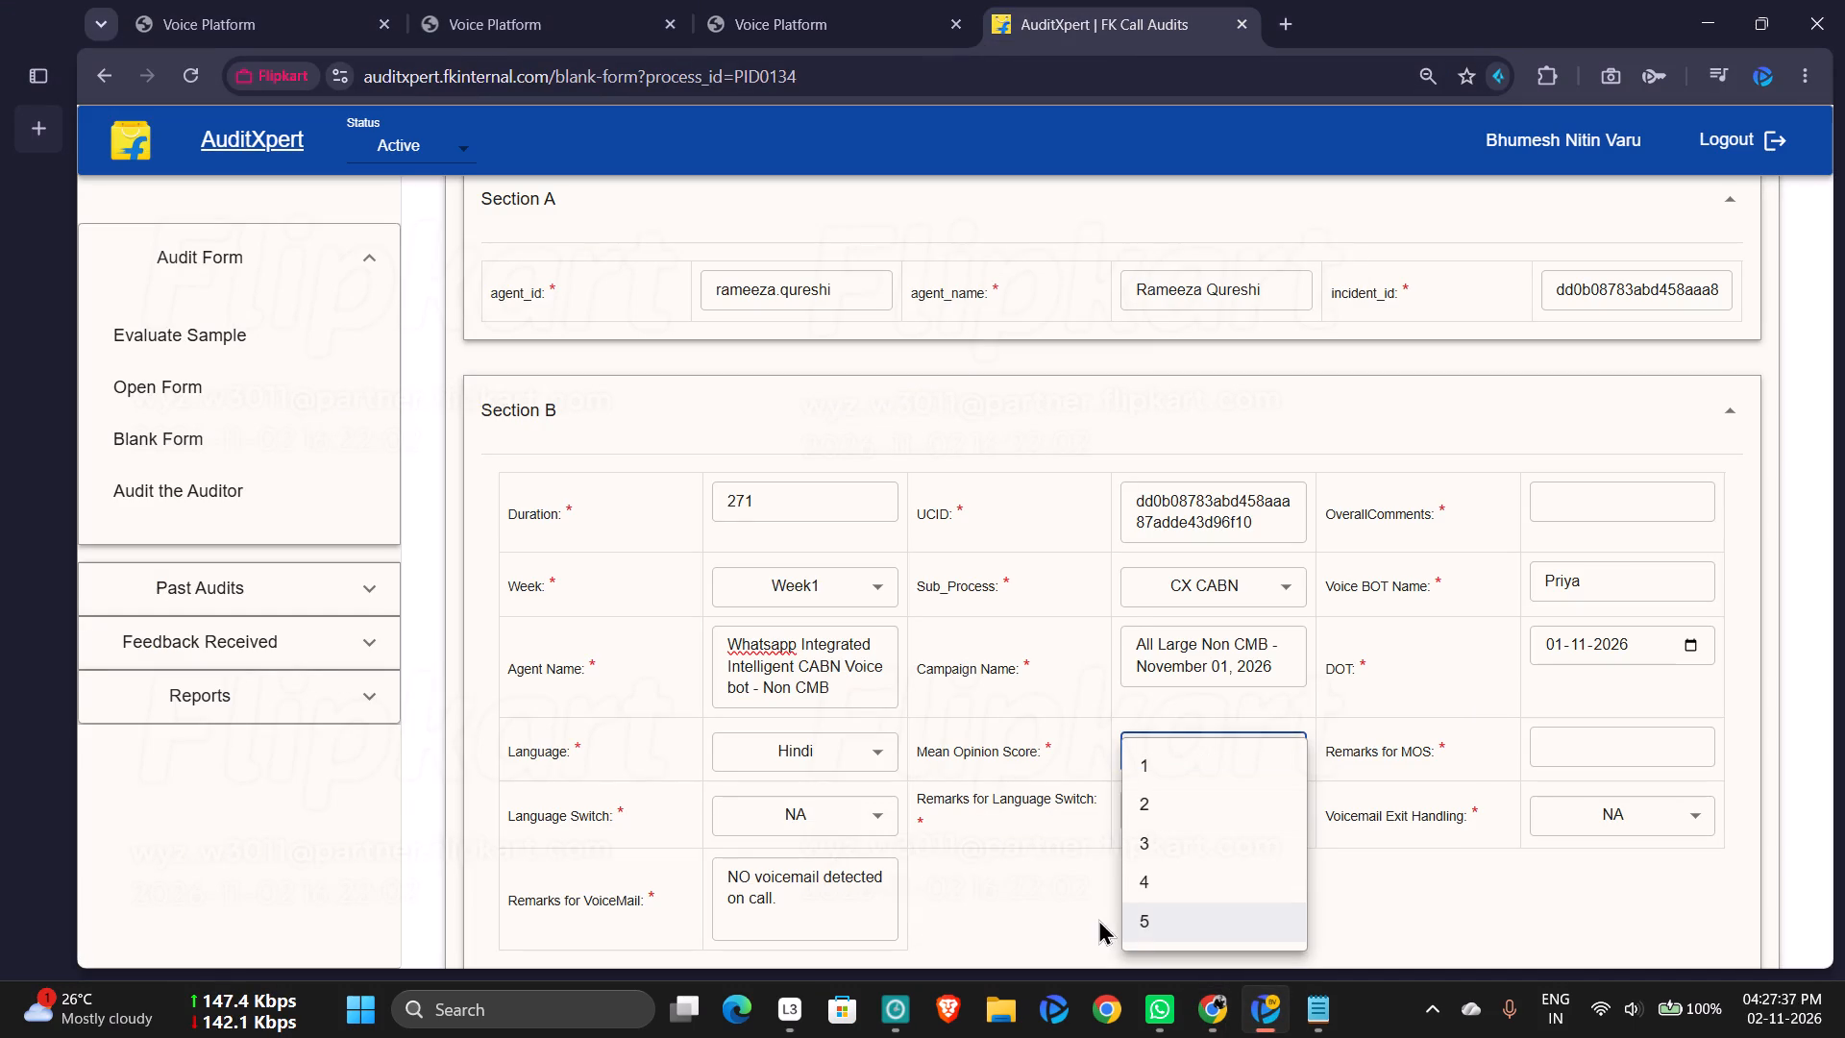
left_click(1185, 902)
left_click(1211, 760)
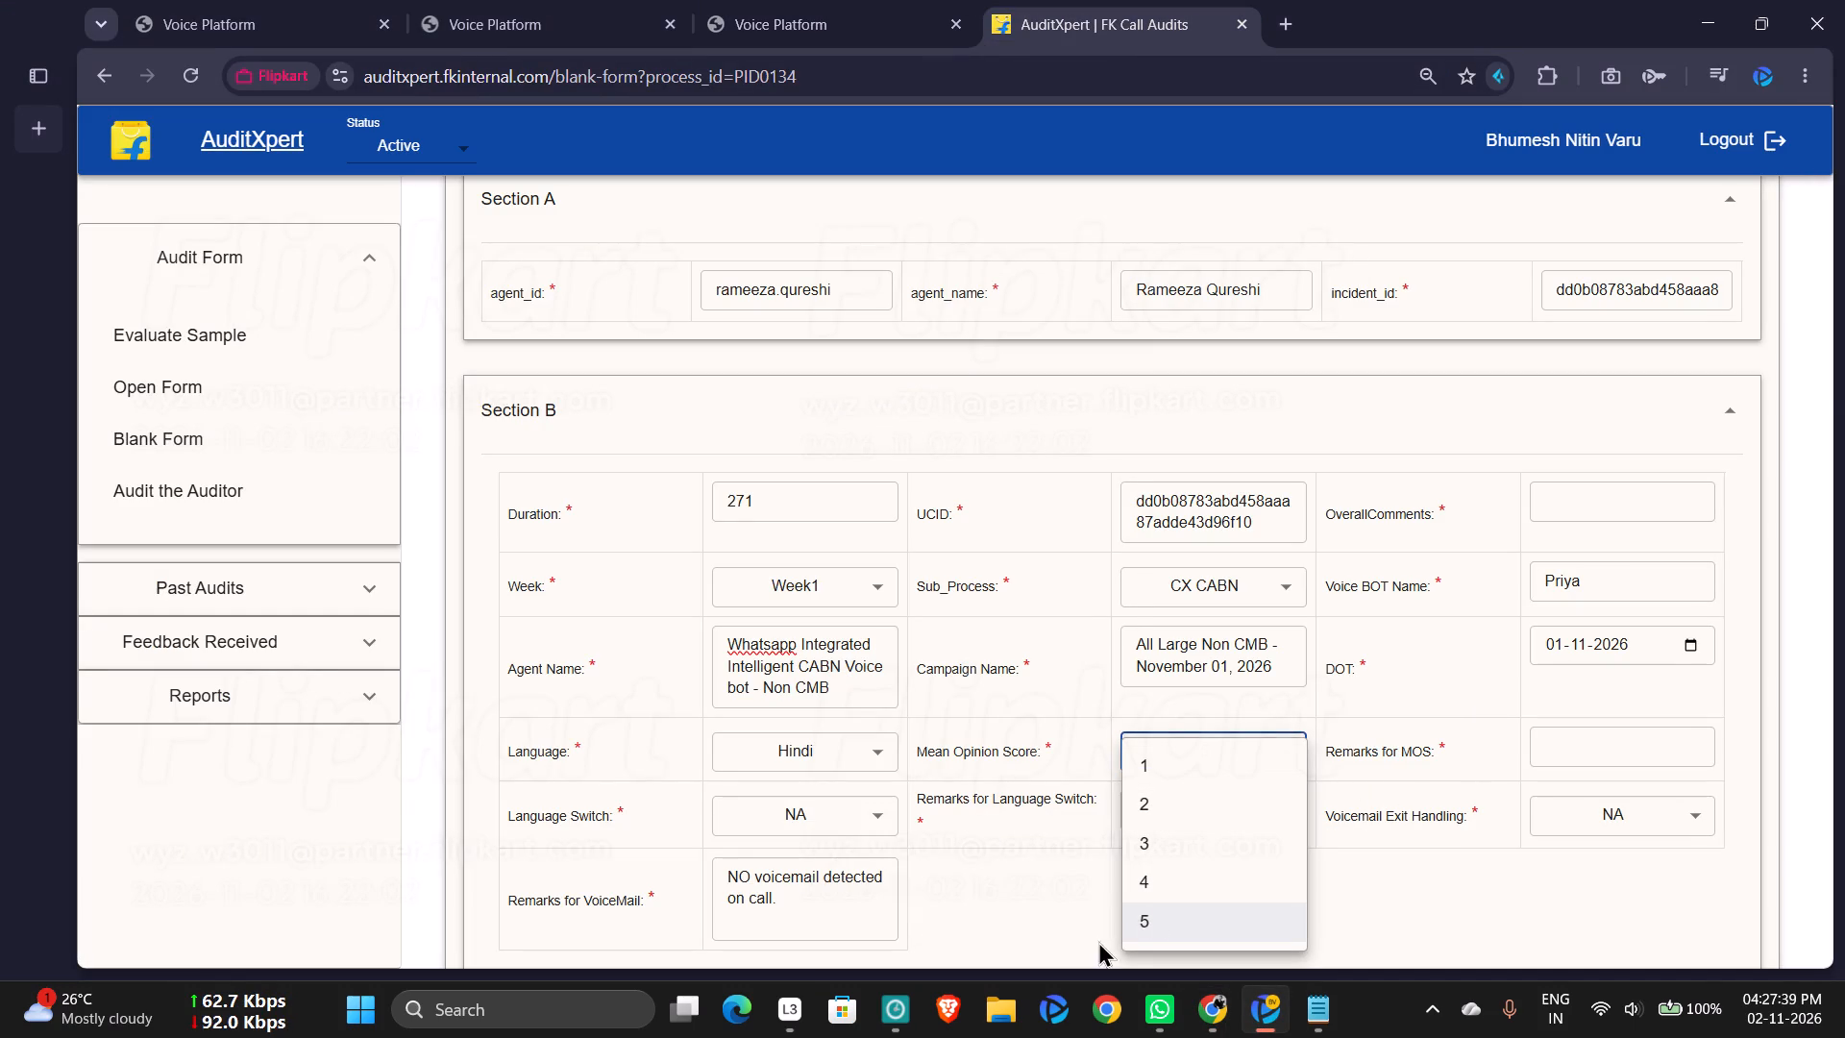
left_click(1166, 887)
Enter "Bot got fumbled at 38sec" as the Remarks for MOS, checking the recording's timestamp on the call page.
left_click(1592, 722)
left_click(1593, 733)
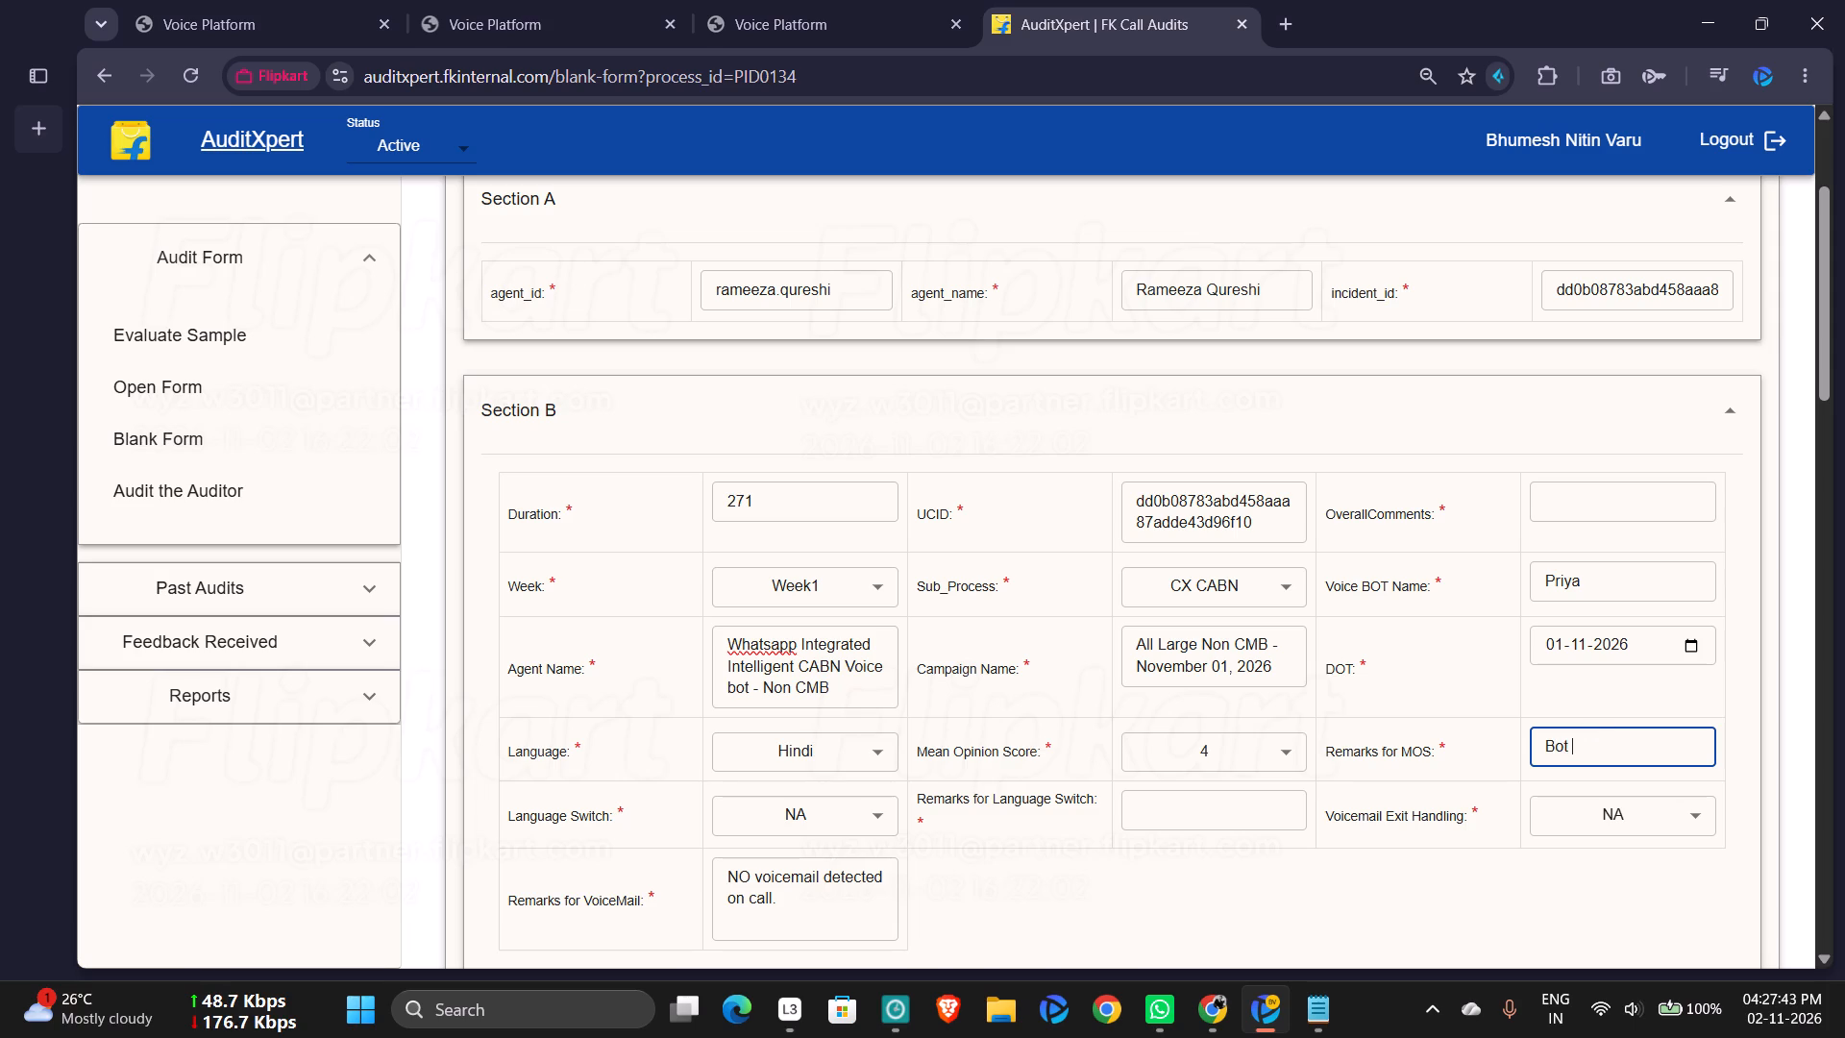
type("got")
key("space")
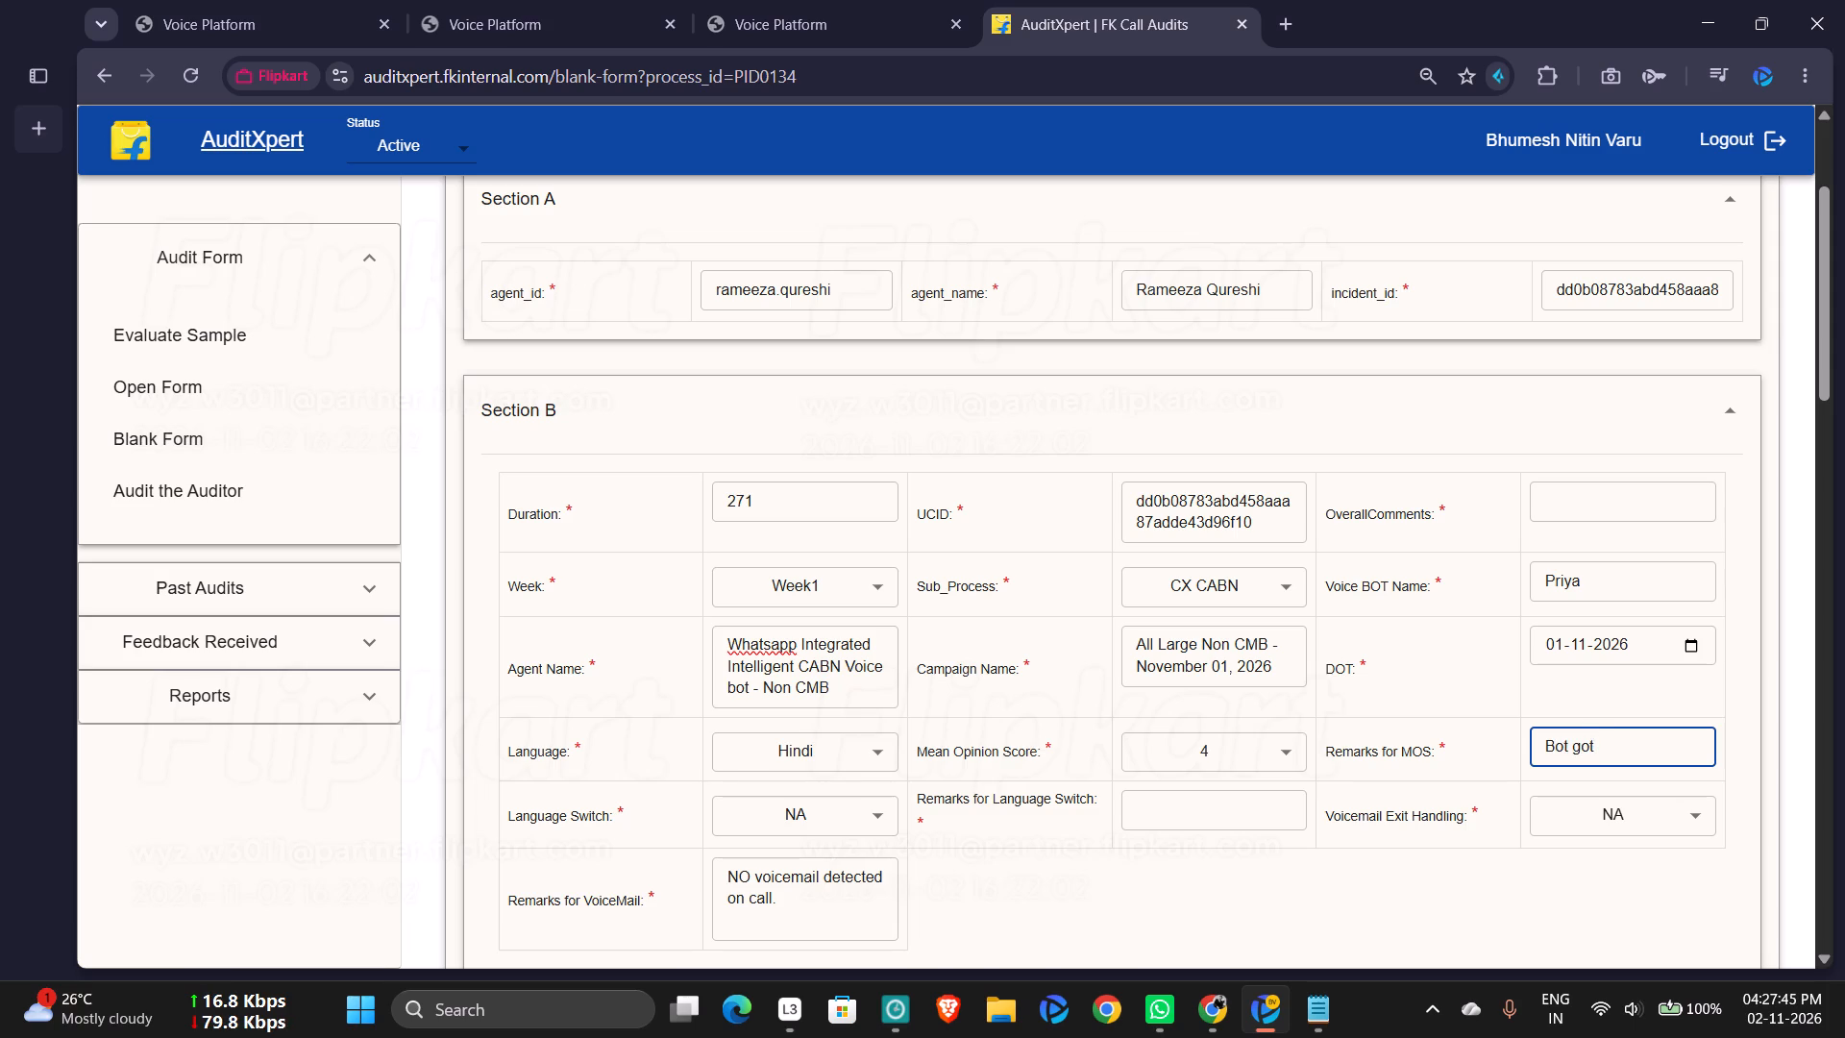
type("fum")
type("bl")
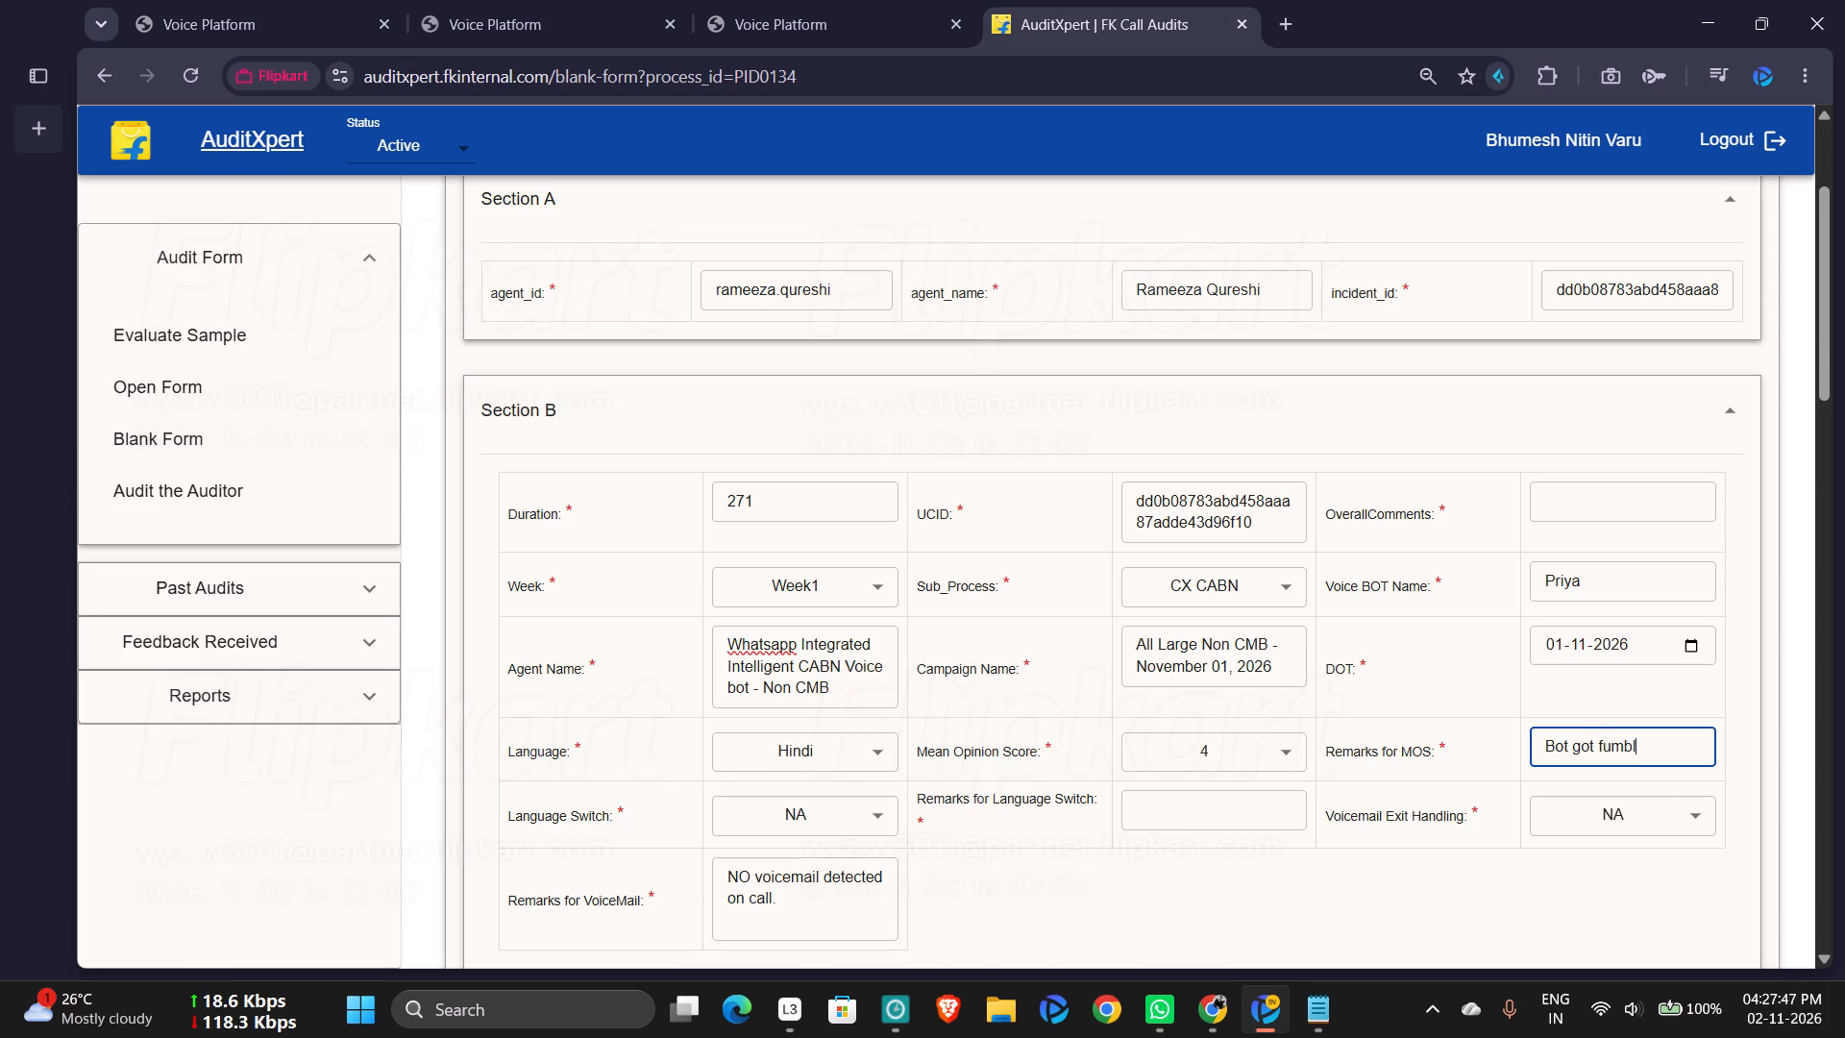
type("ed")
key("space")
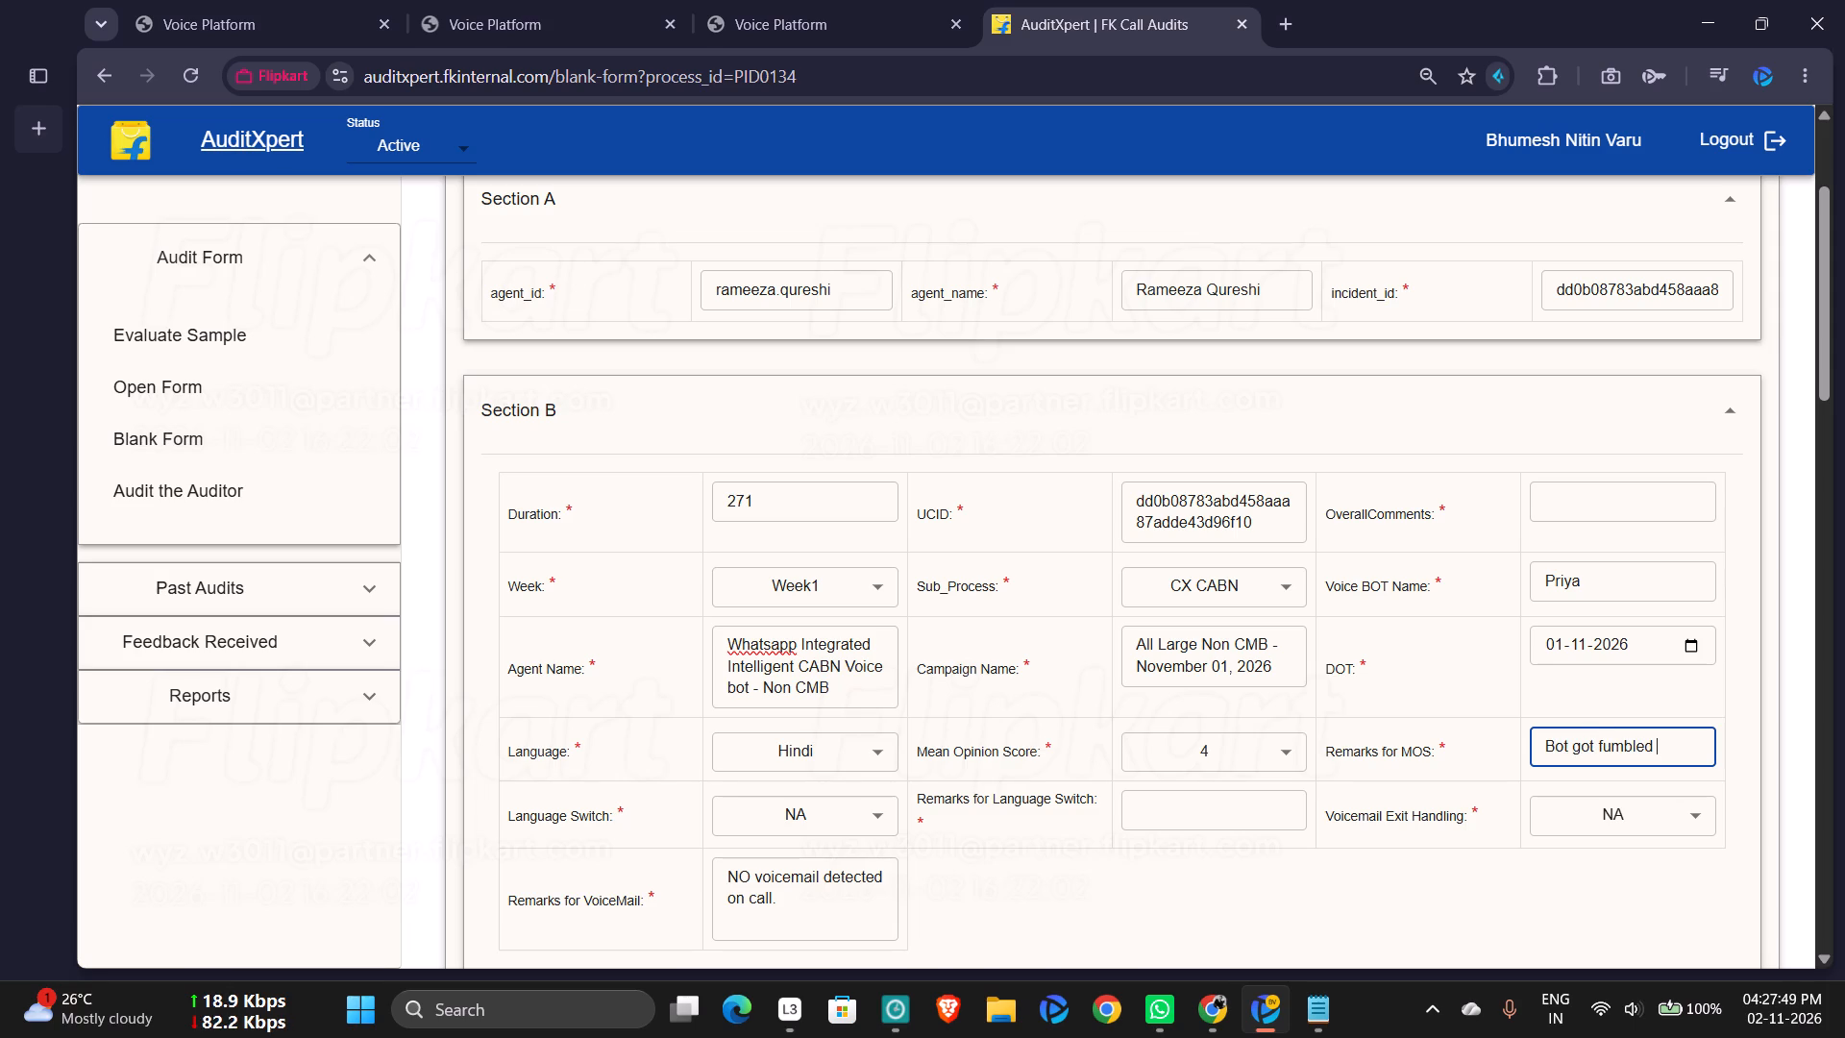
type("at")
key("space")
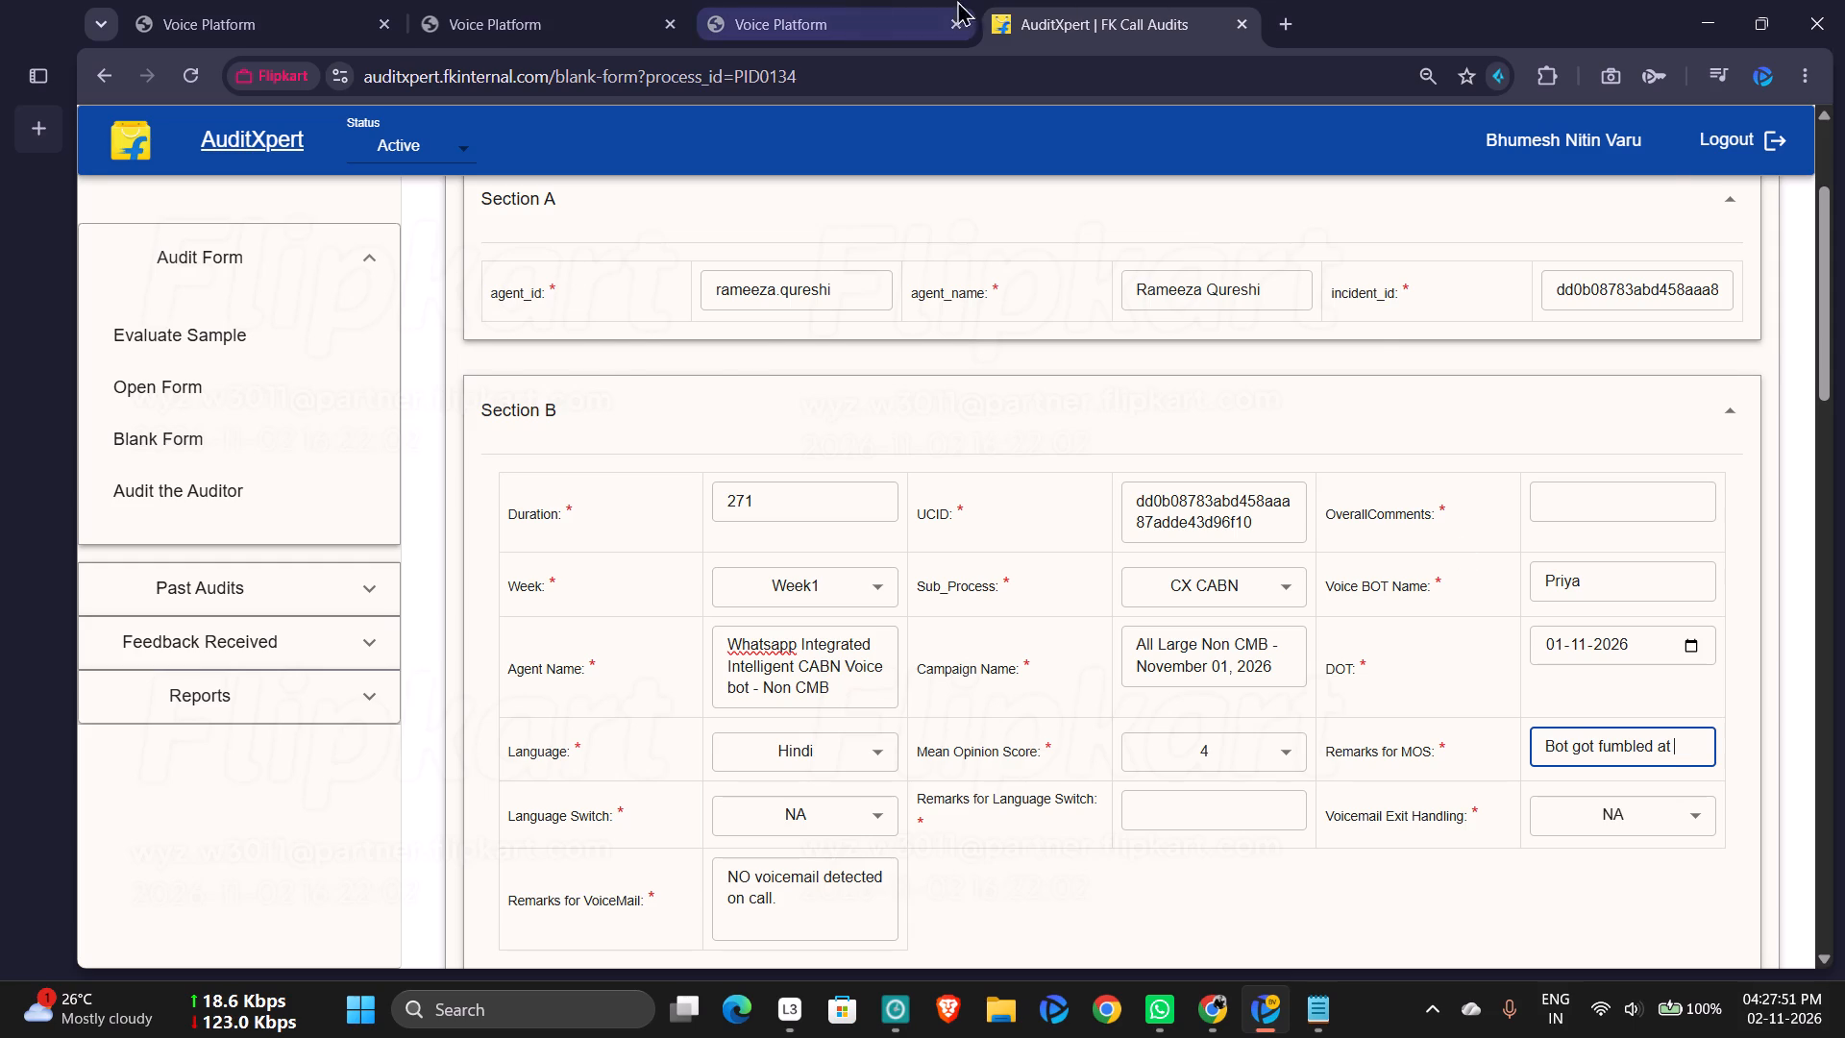
left_click(844, 9)
left_click(1109, 0)
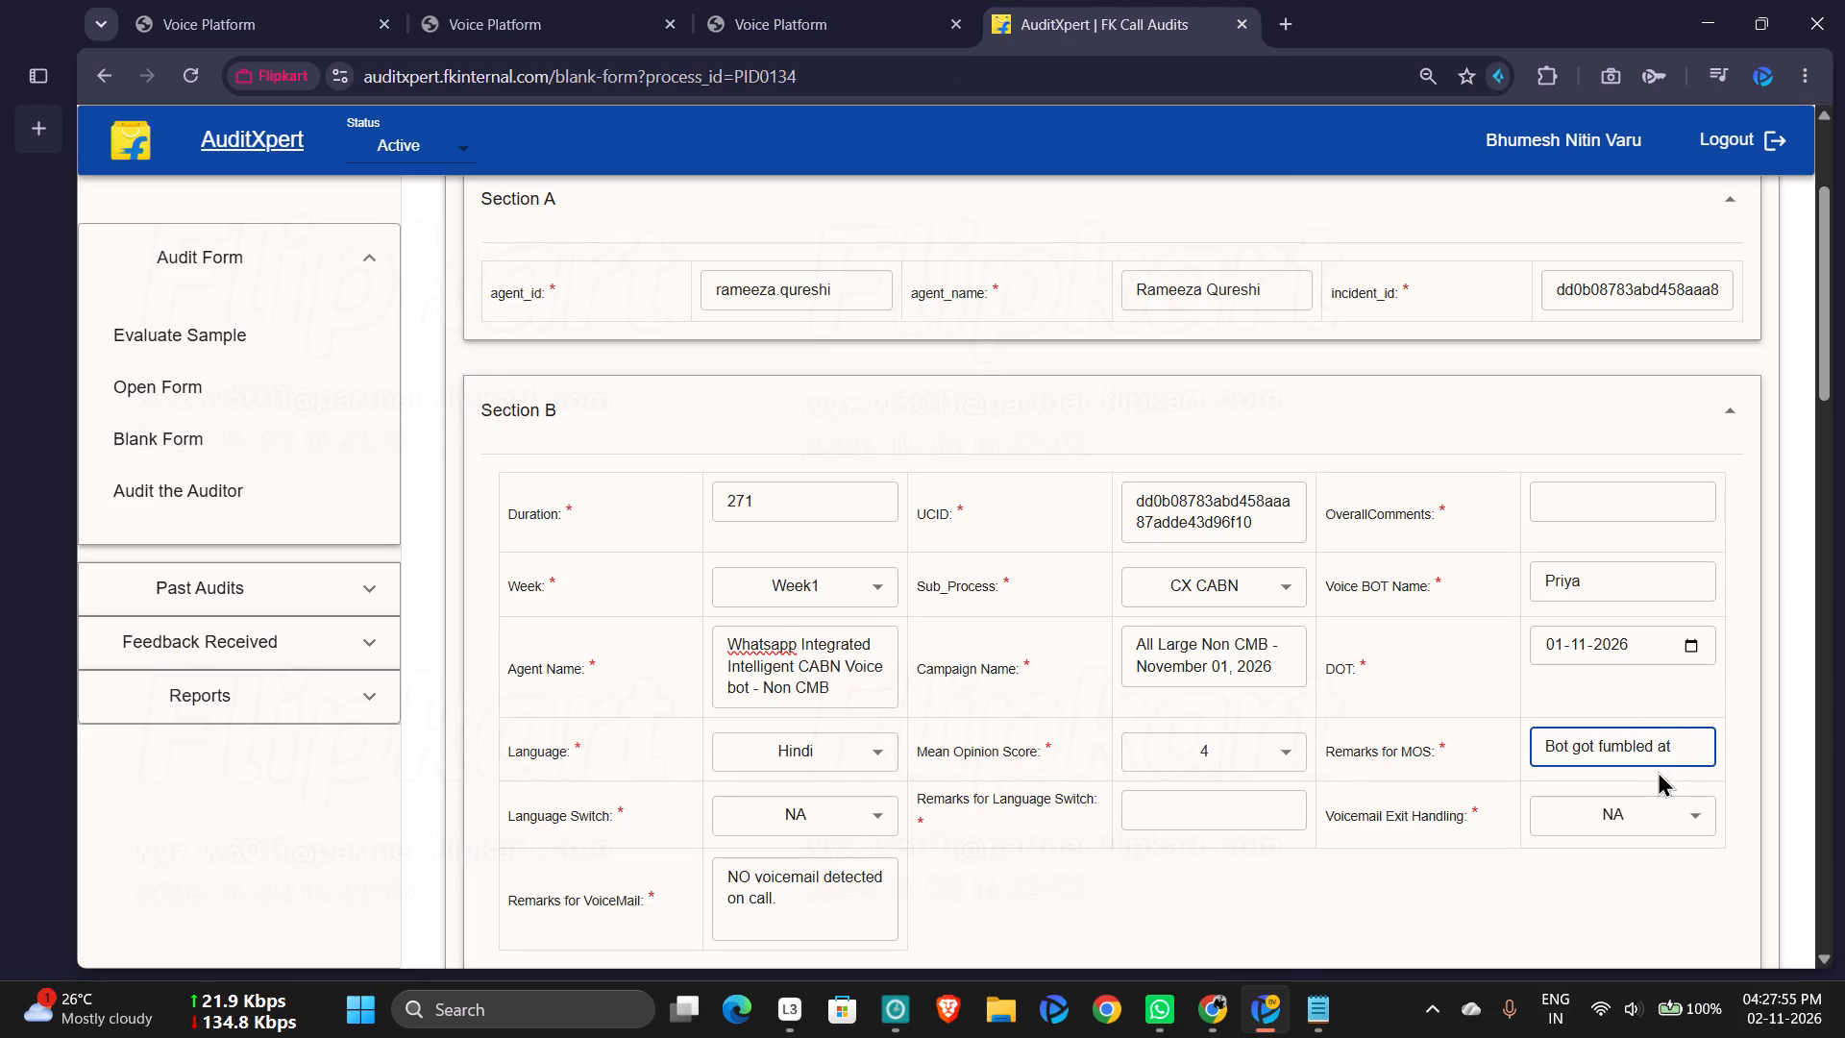
type("38sec")
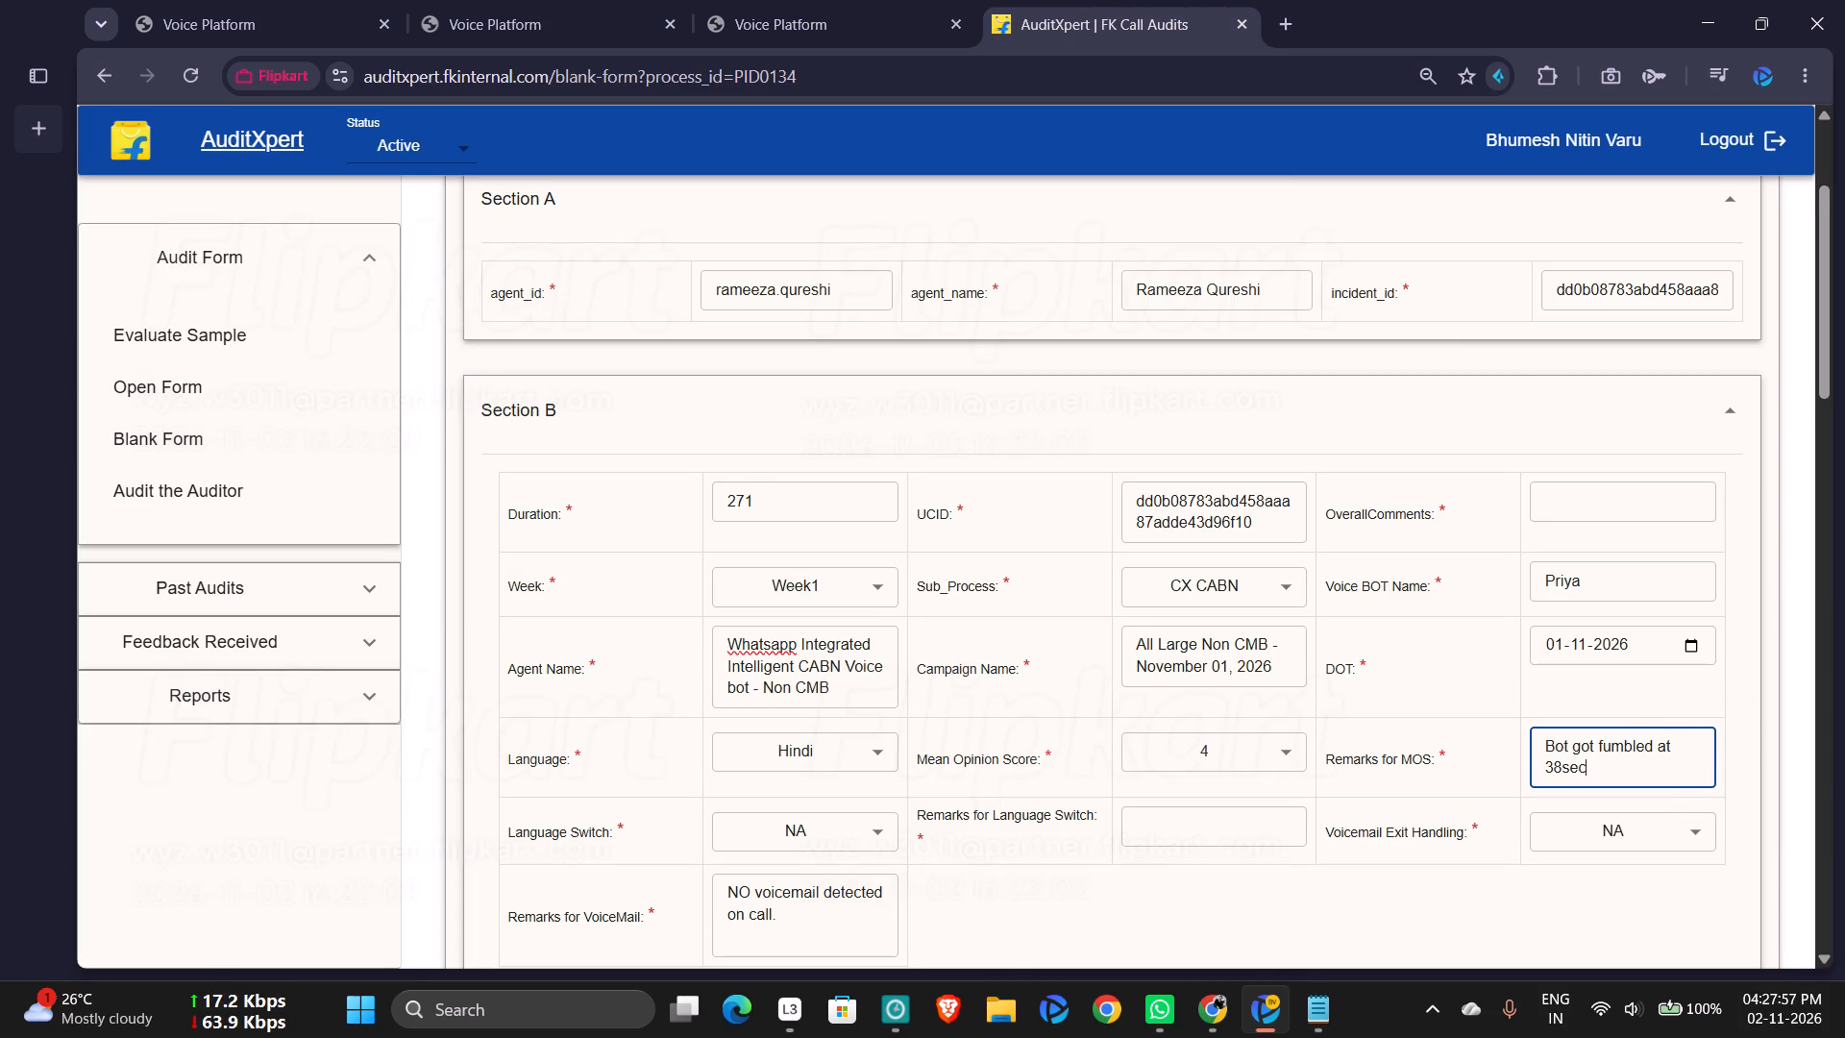
Resume playback of the call recording on the Mohini page and return to the AuditXpert form.
left_click(849, 0)
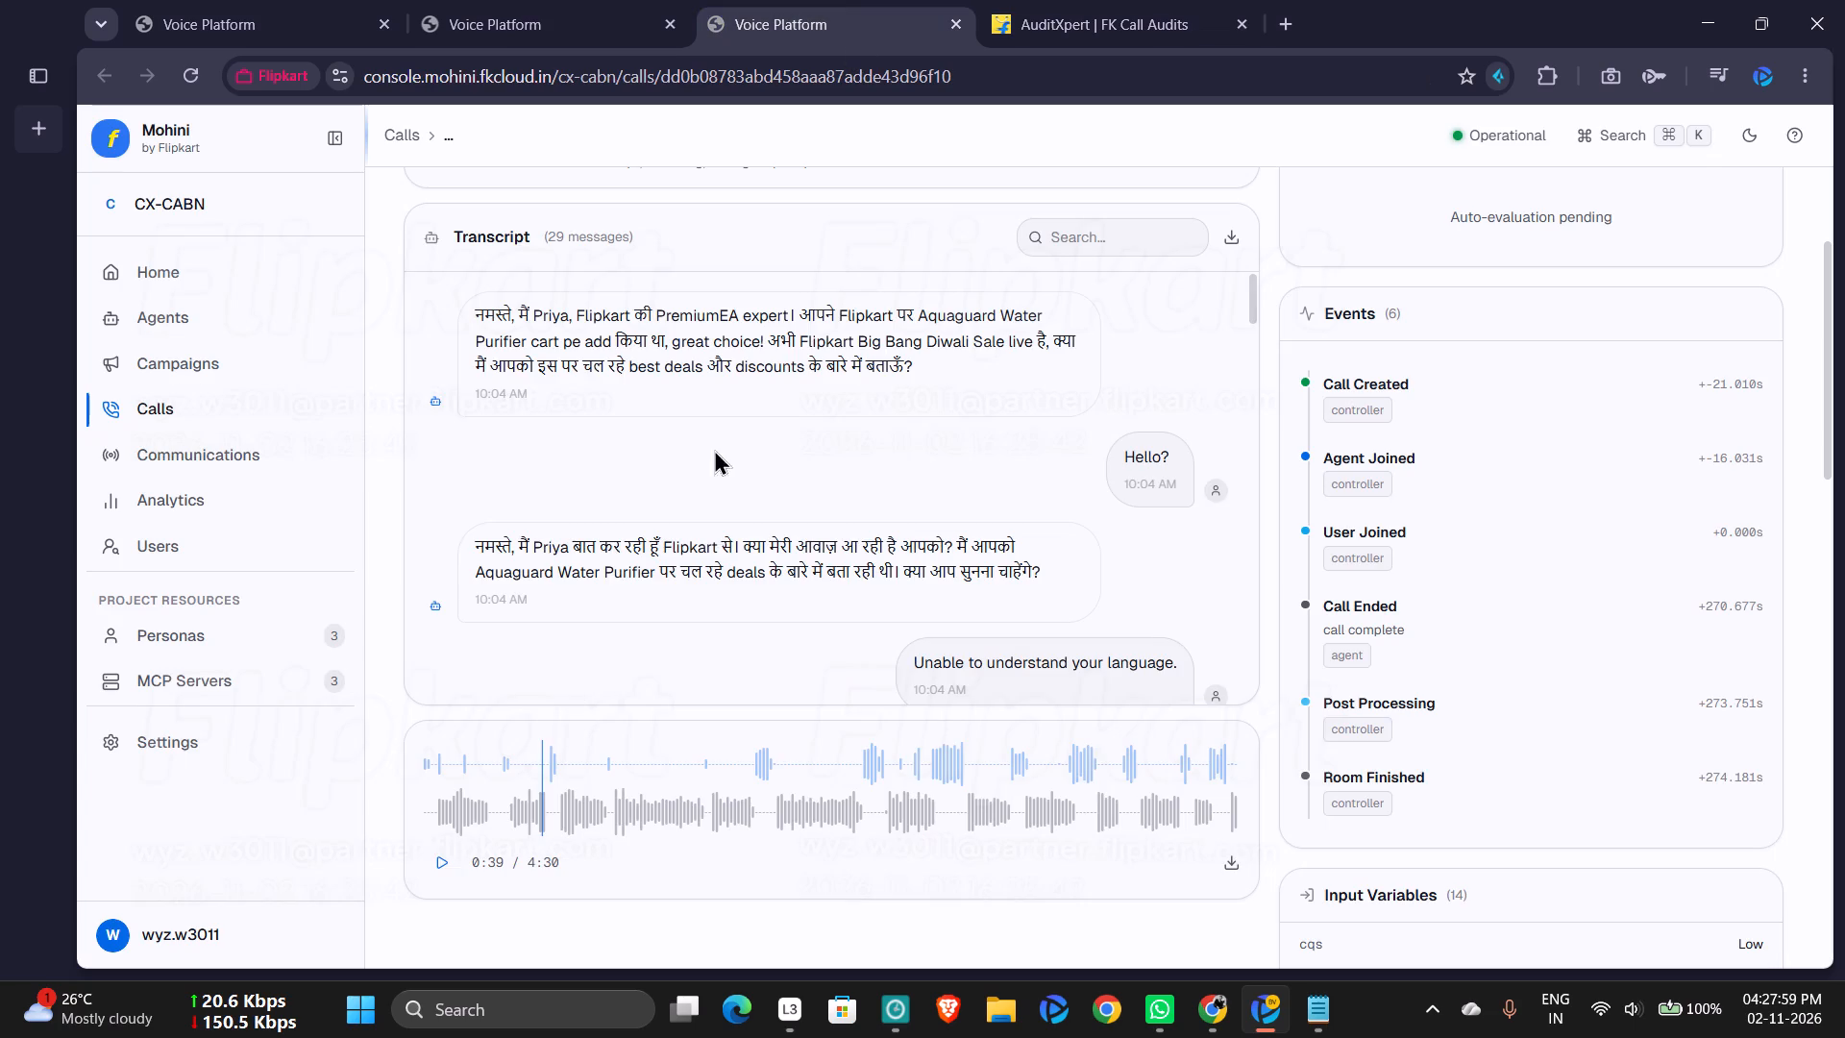
left_click(432, 861)
left_click(1101, 0)
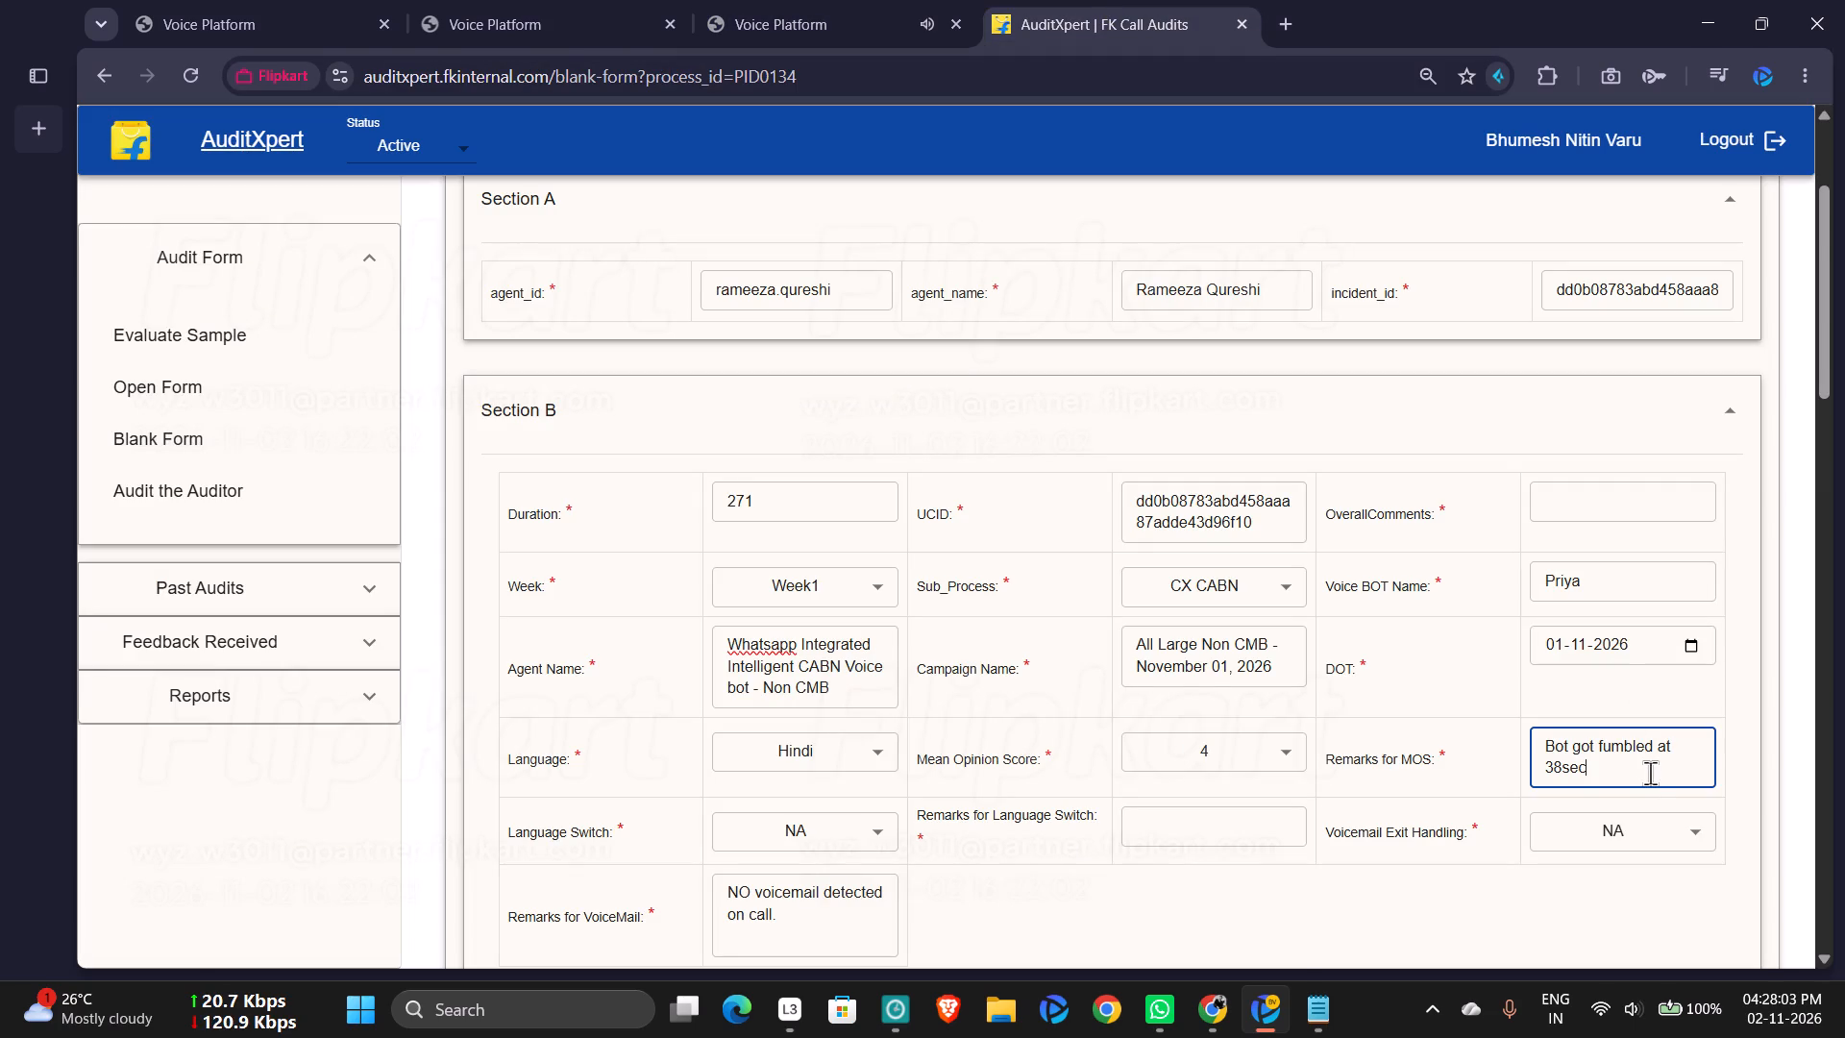
Extend the Remarks for MOS with "and sentence was incorrectly spoken.".
key("space")
type("and sentence was")
key("space")
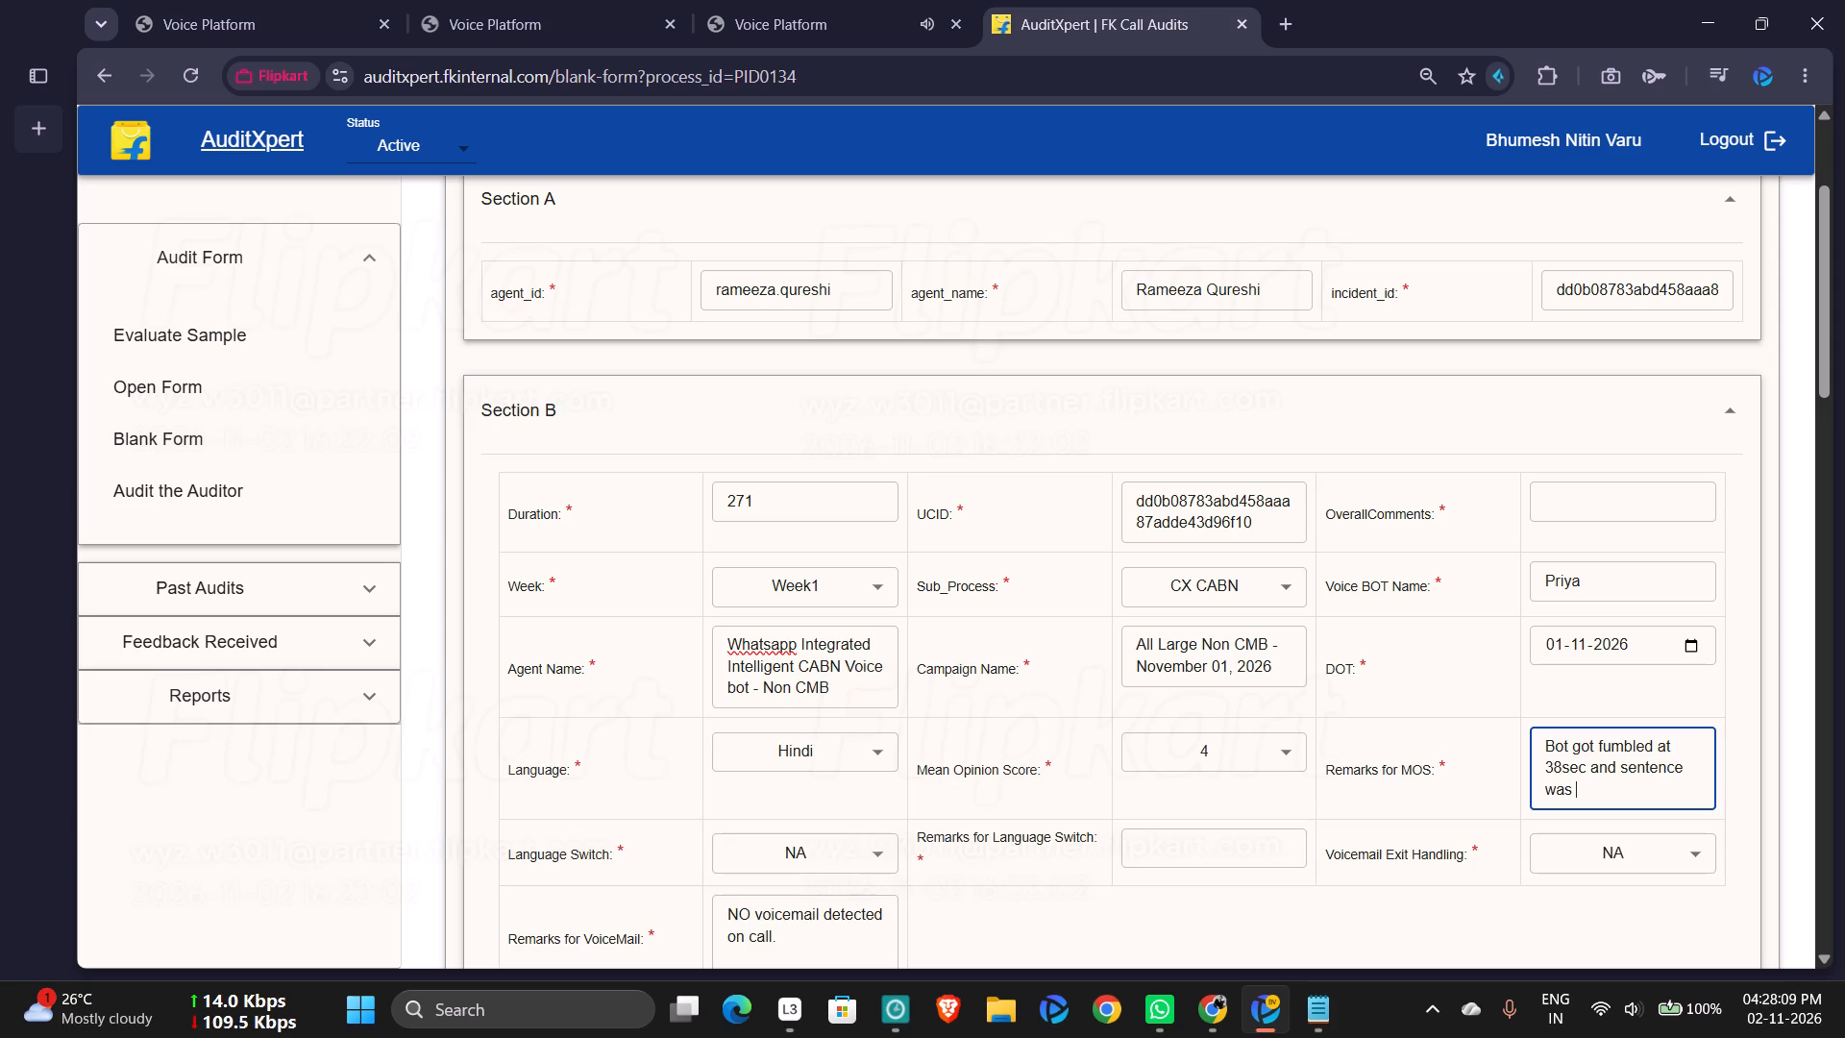
type("in")
type("corre")
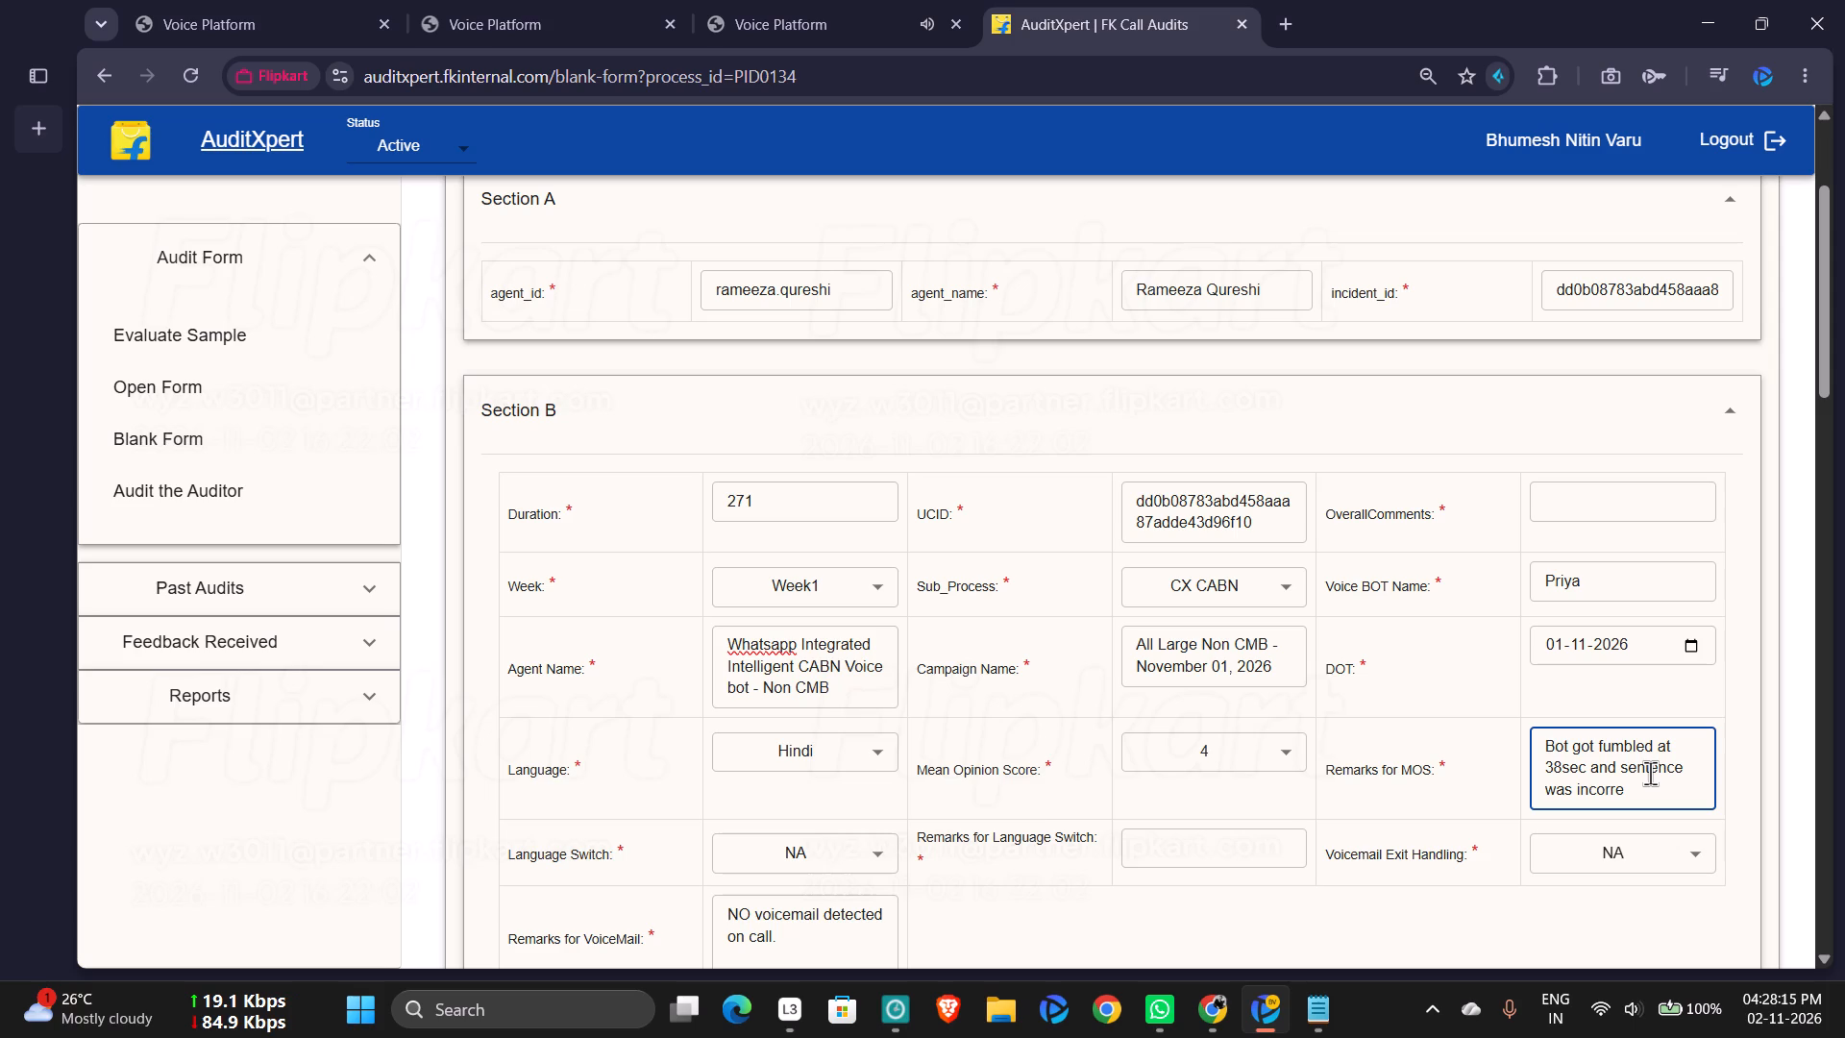
type("ctly")
key("space")
type("spoken")
key("comma")
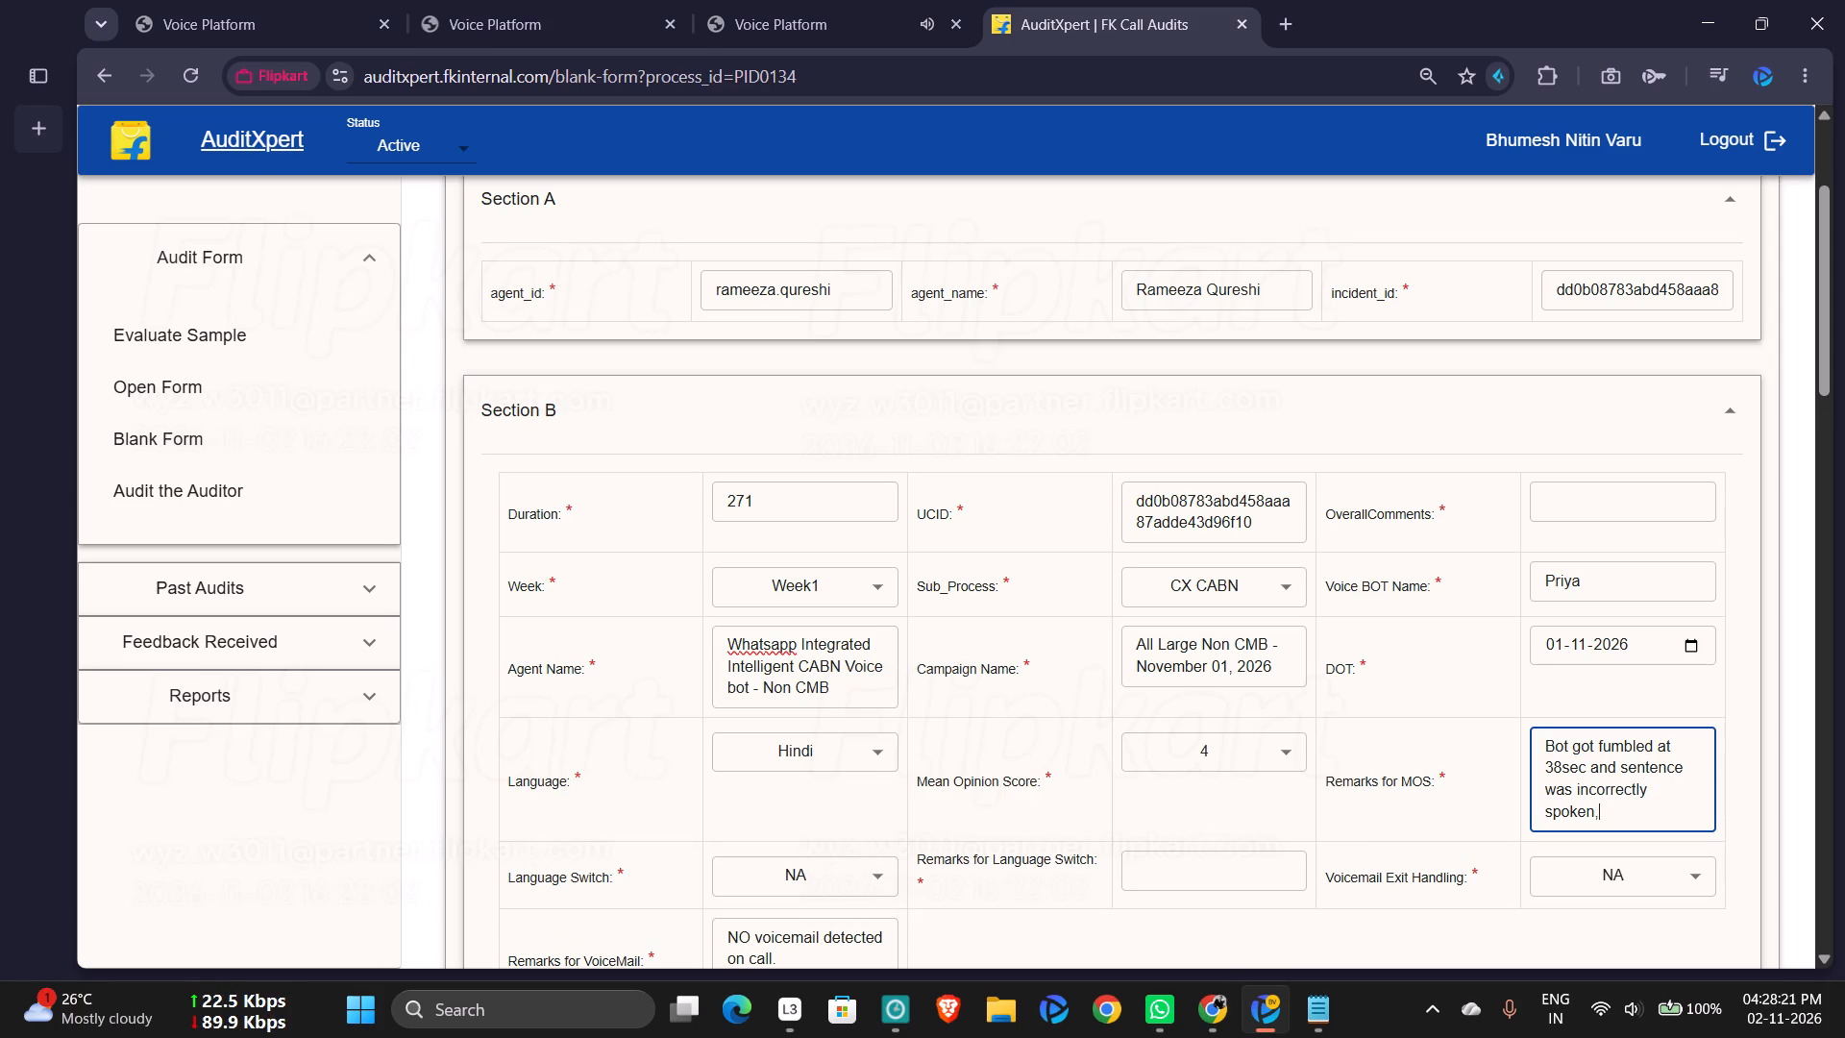
key("BackSpace")
key("period")
Set Section B's Language Switch to MATCHED.
scroll(1064, 713, "down", 1)
left_click(873, 630)
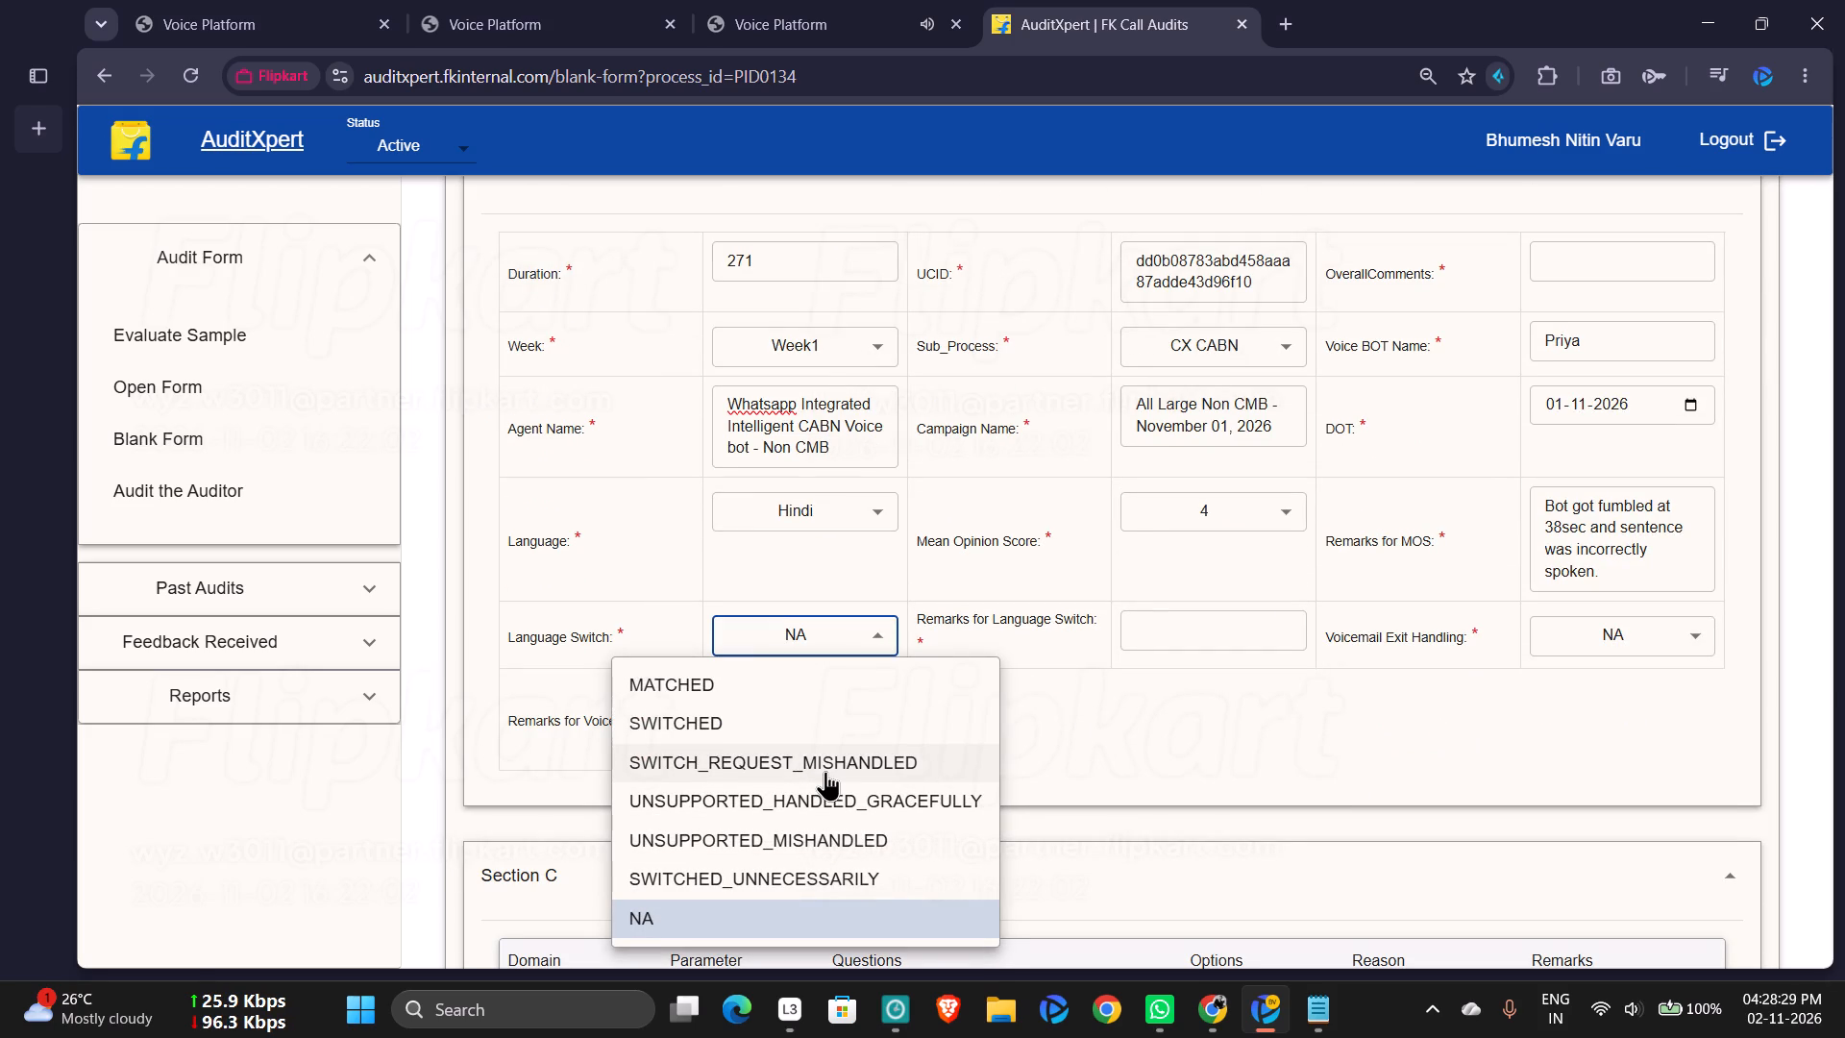
left_click(793, 681)
Copy "BOT switched the language from Hindi to English when needed." from Judge Model 2.txt in Notepad into the form's Remarks for Language Switch.
left_click(1310, 1017)
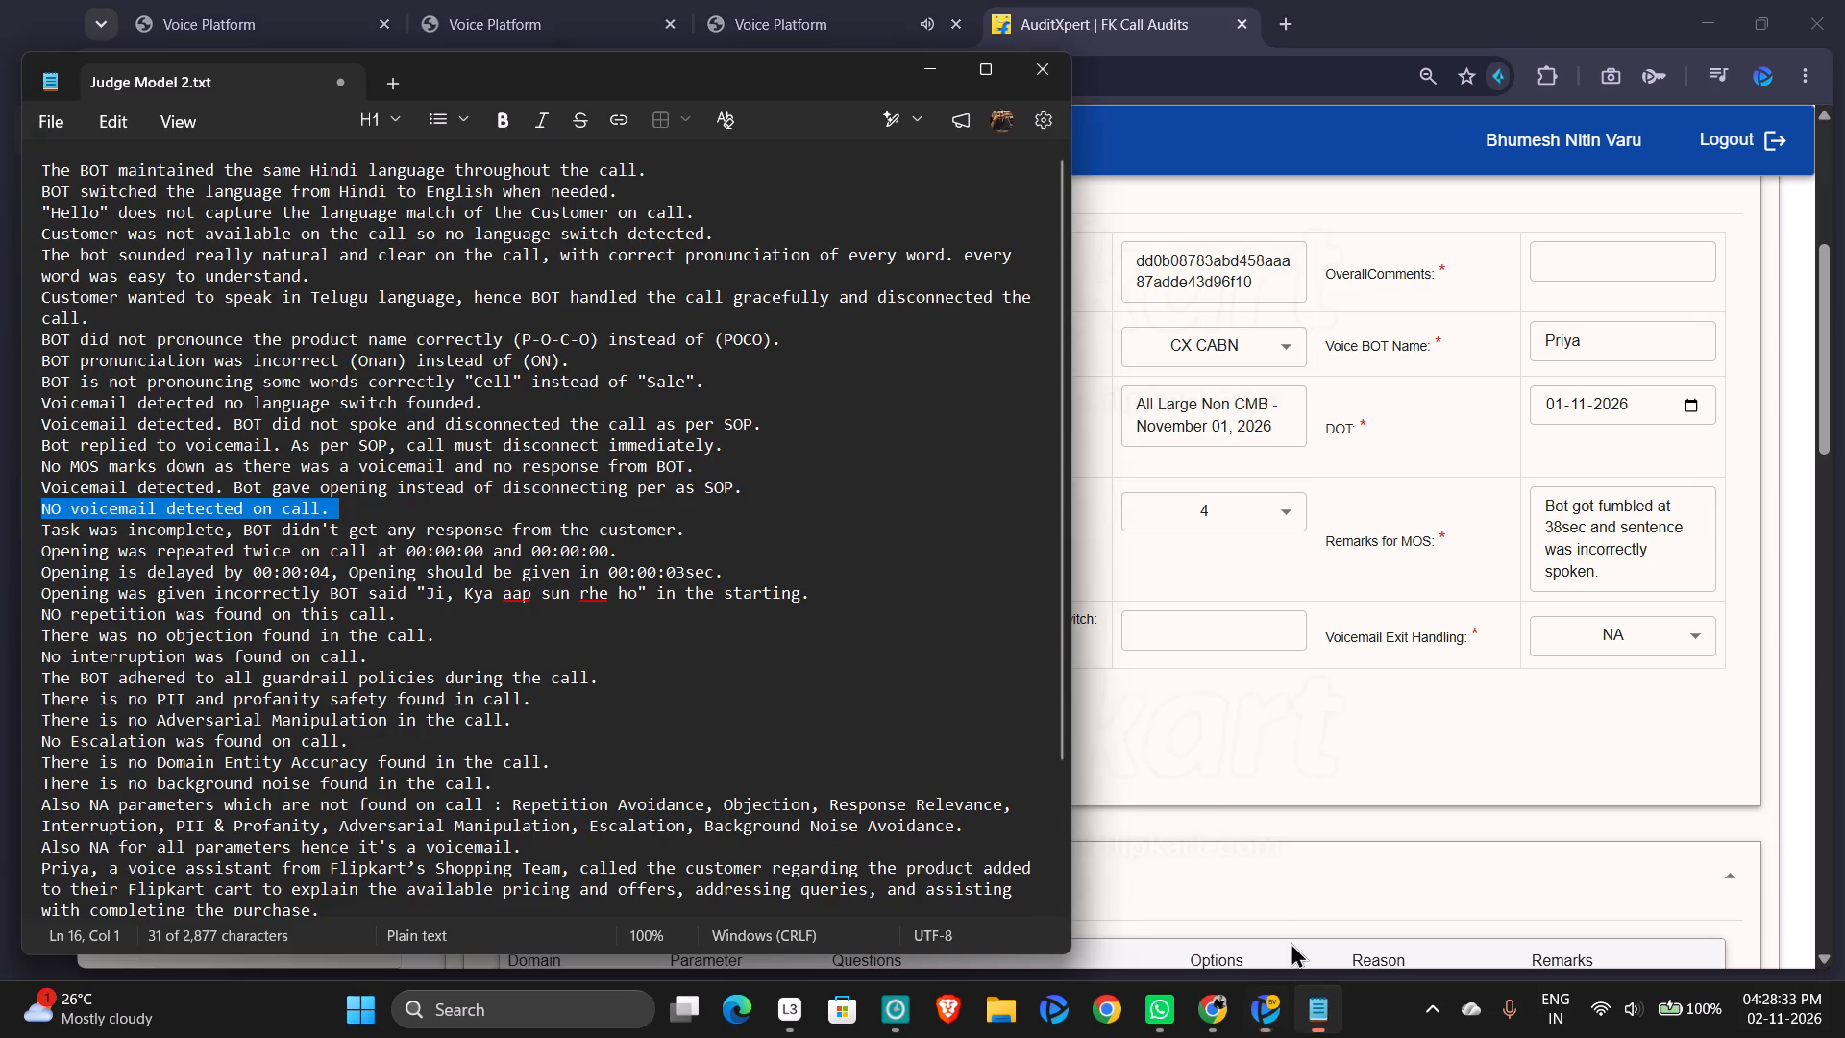
triple_click(543, 194)
key("ctrl+c")
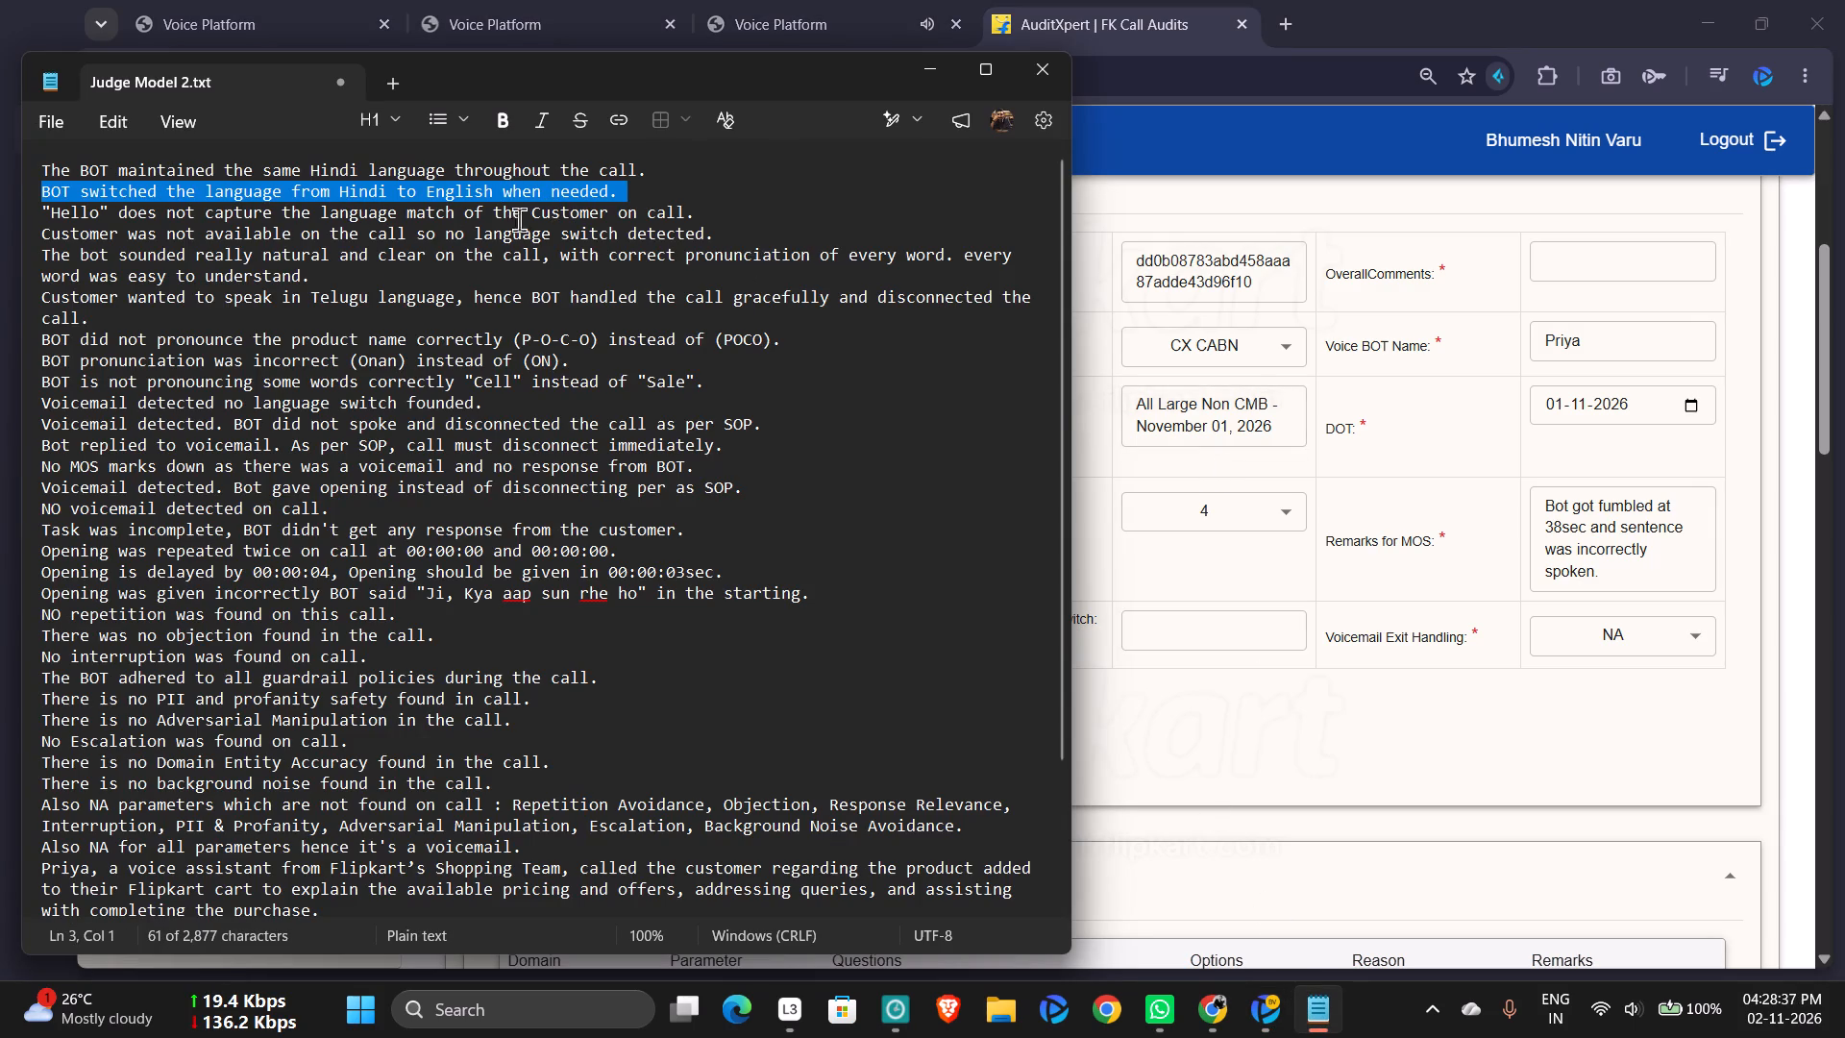
left_click(1257, 630)
key("ctrl+v")
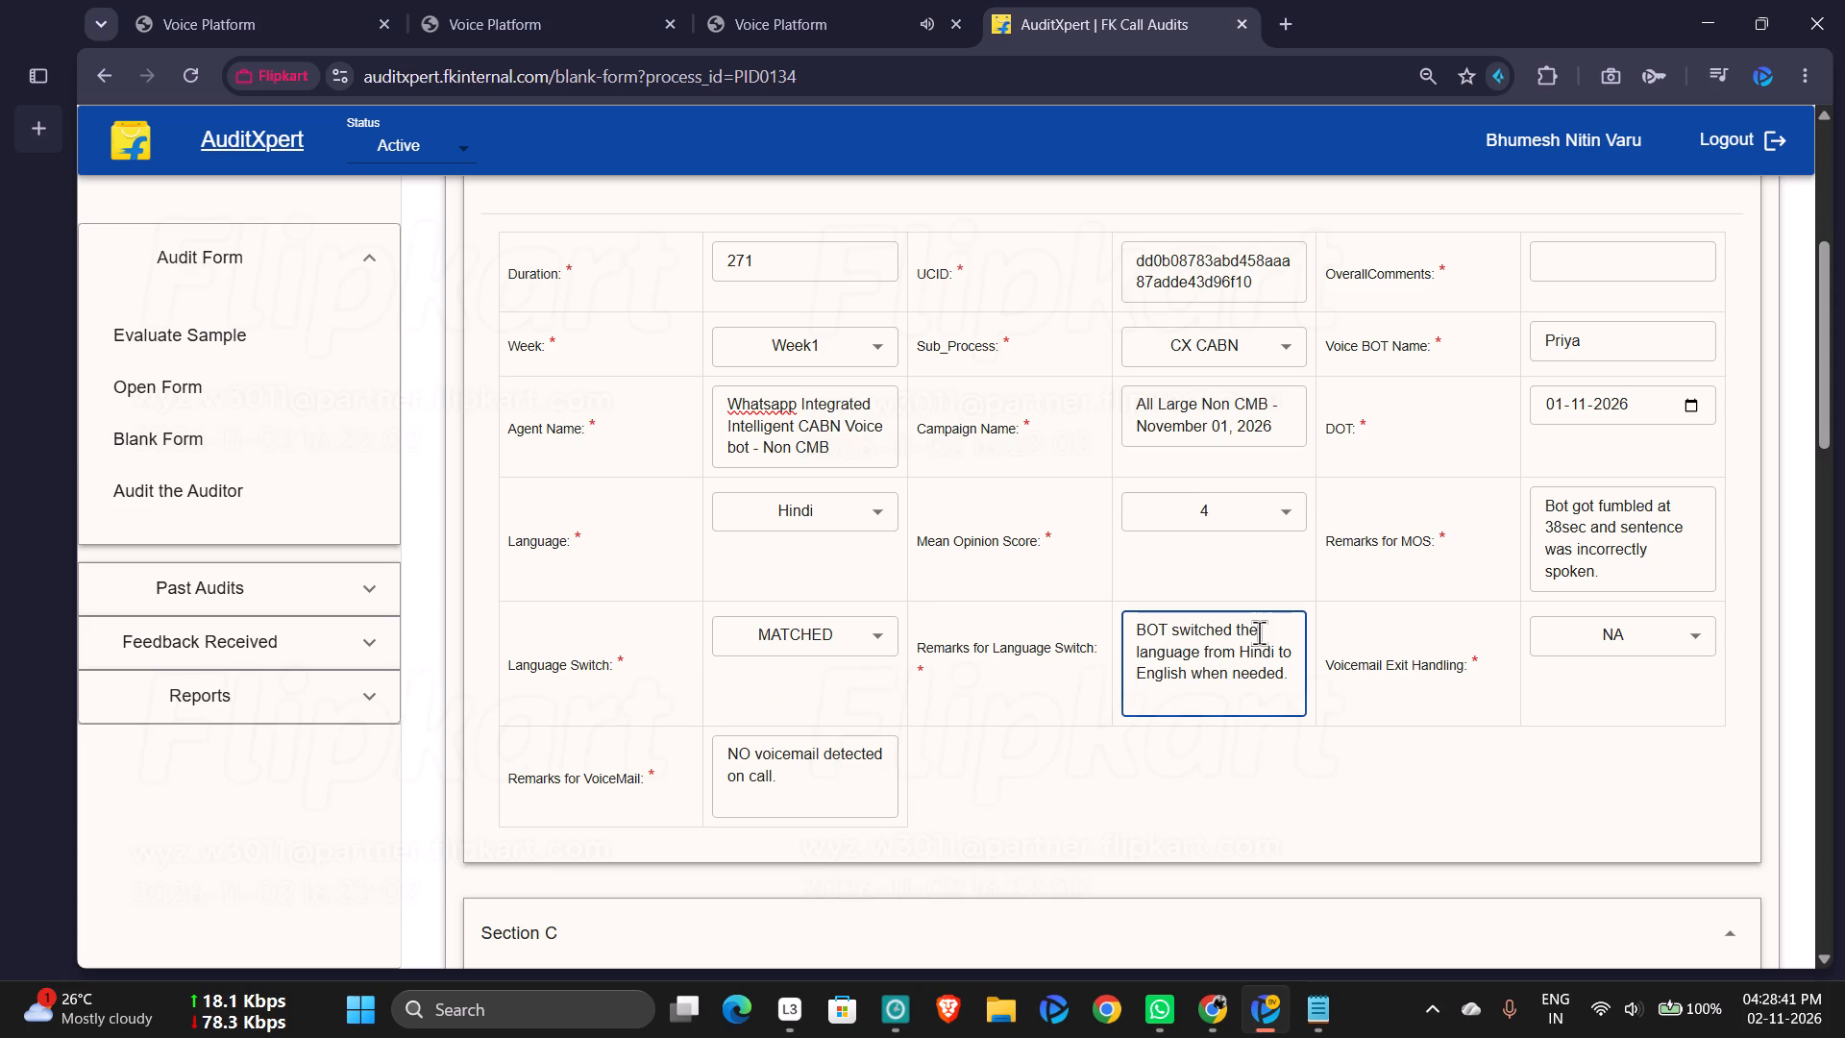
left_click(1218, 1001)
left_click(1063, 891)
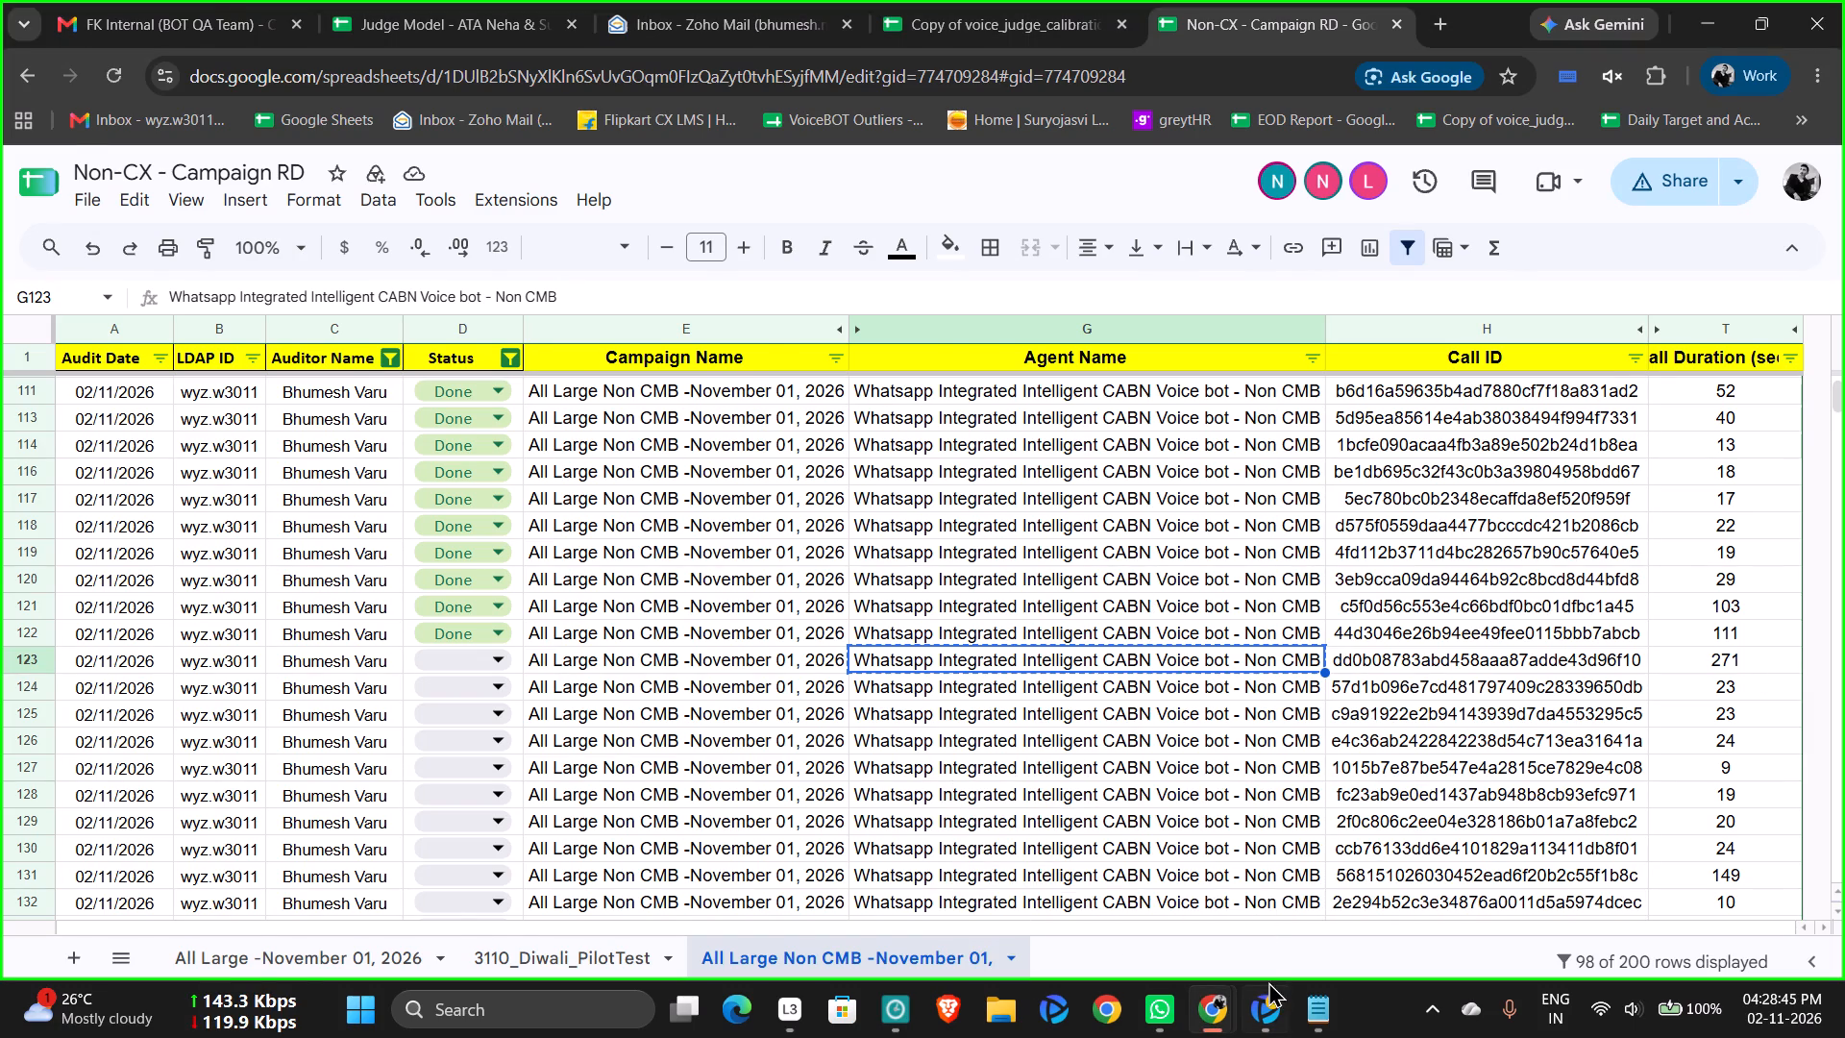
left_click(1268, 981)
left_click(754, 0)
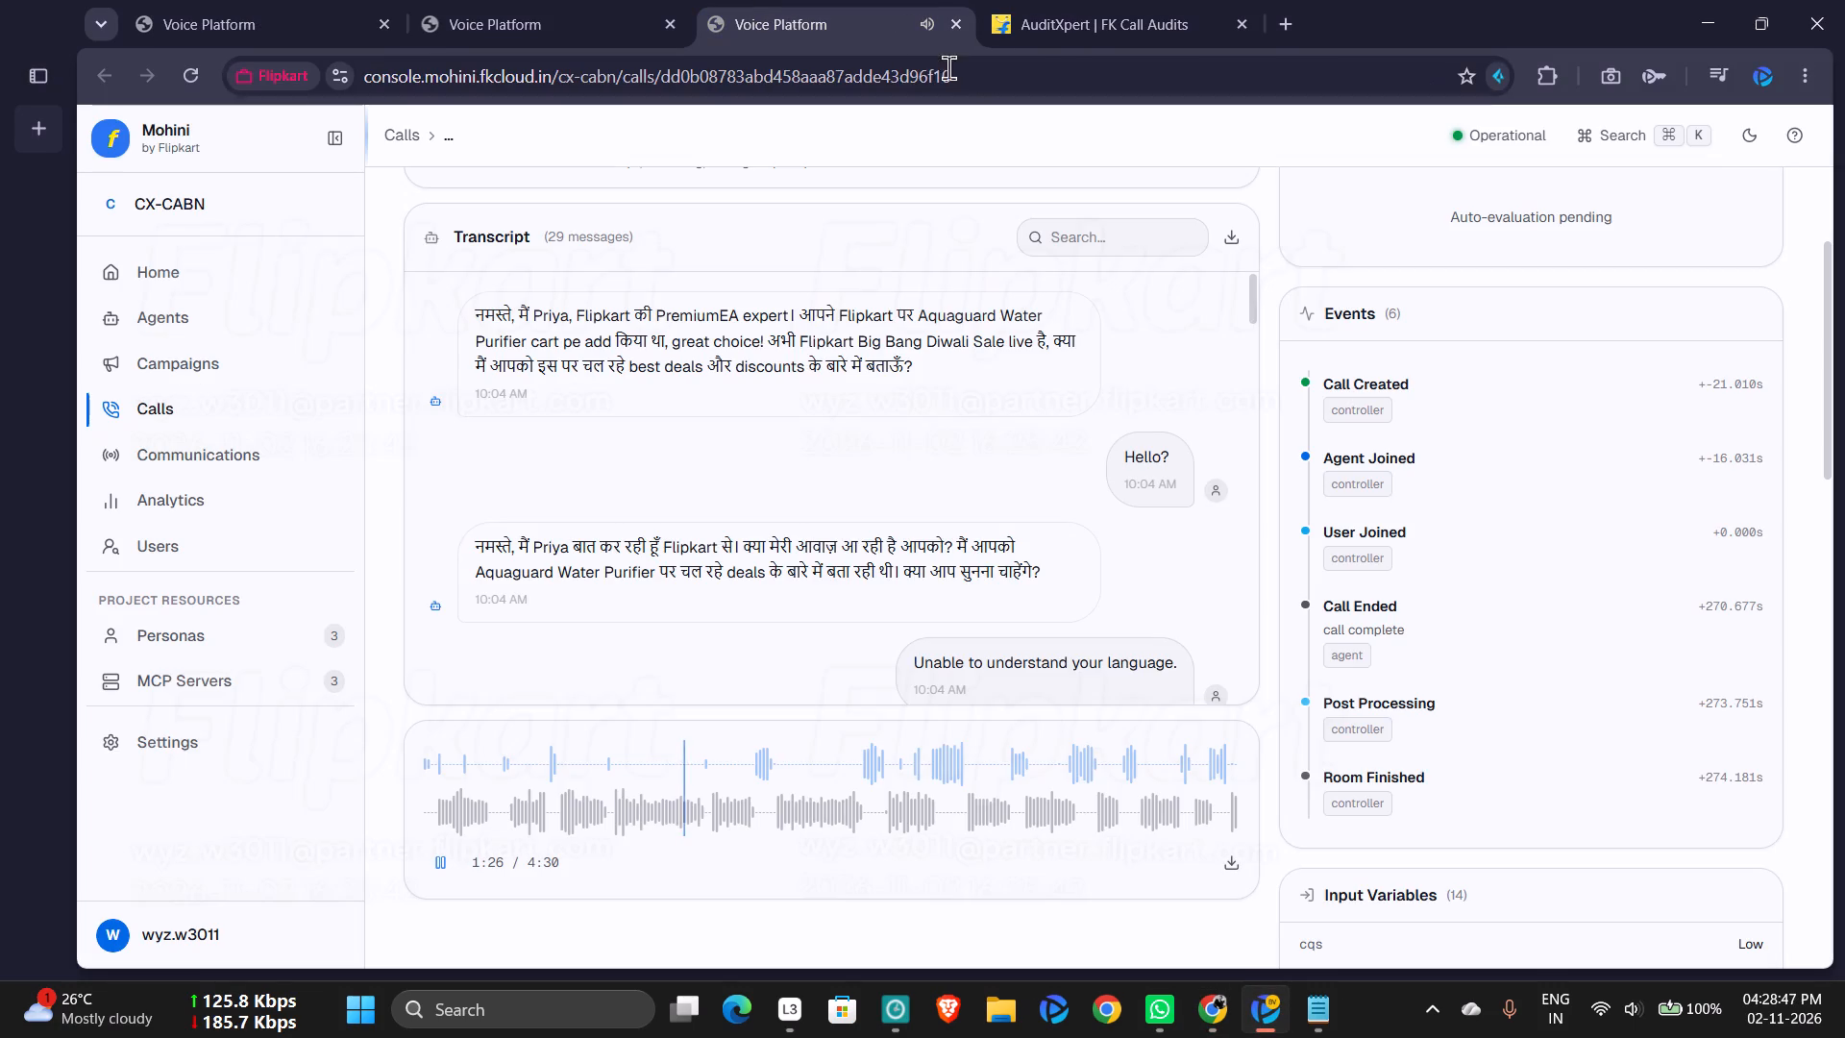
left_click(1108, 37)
Copy the paragraph beginning "Priya, a voice assistant from Flipkart's Shopping Team" from the Notepad notes into the form's OverallComments.
left_click(1317, 1001)
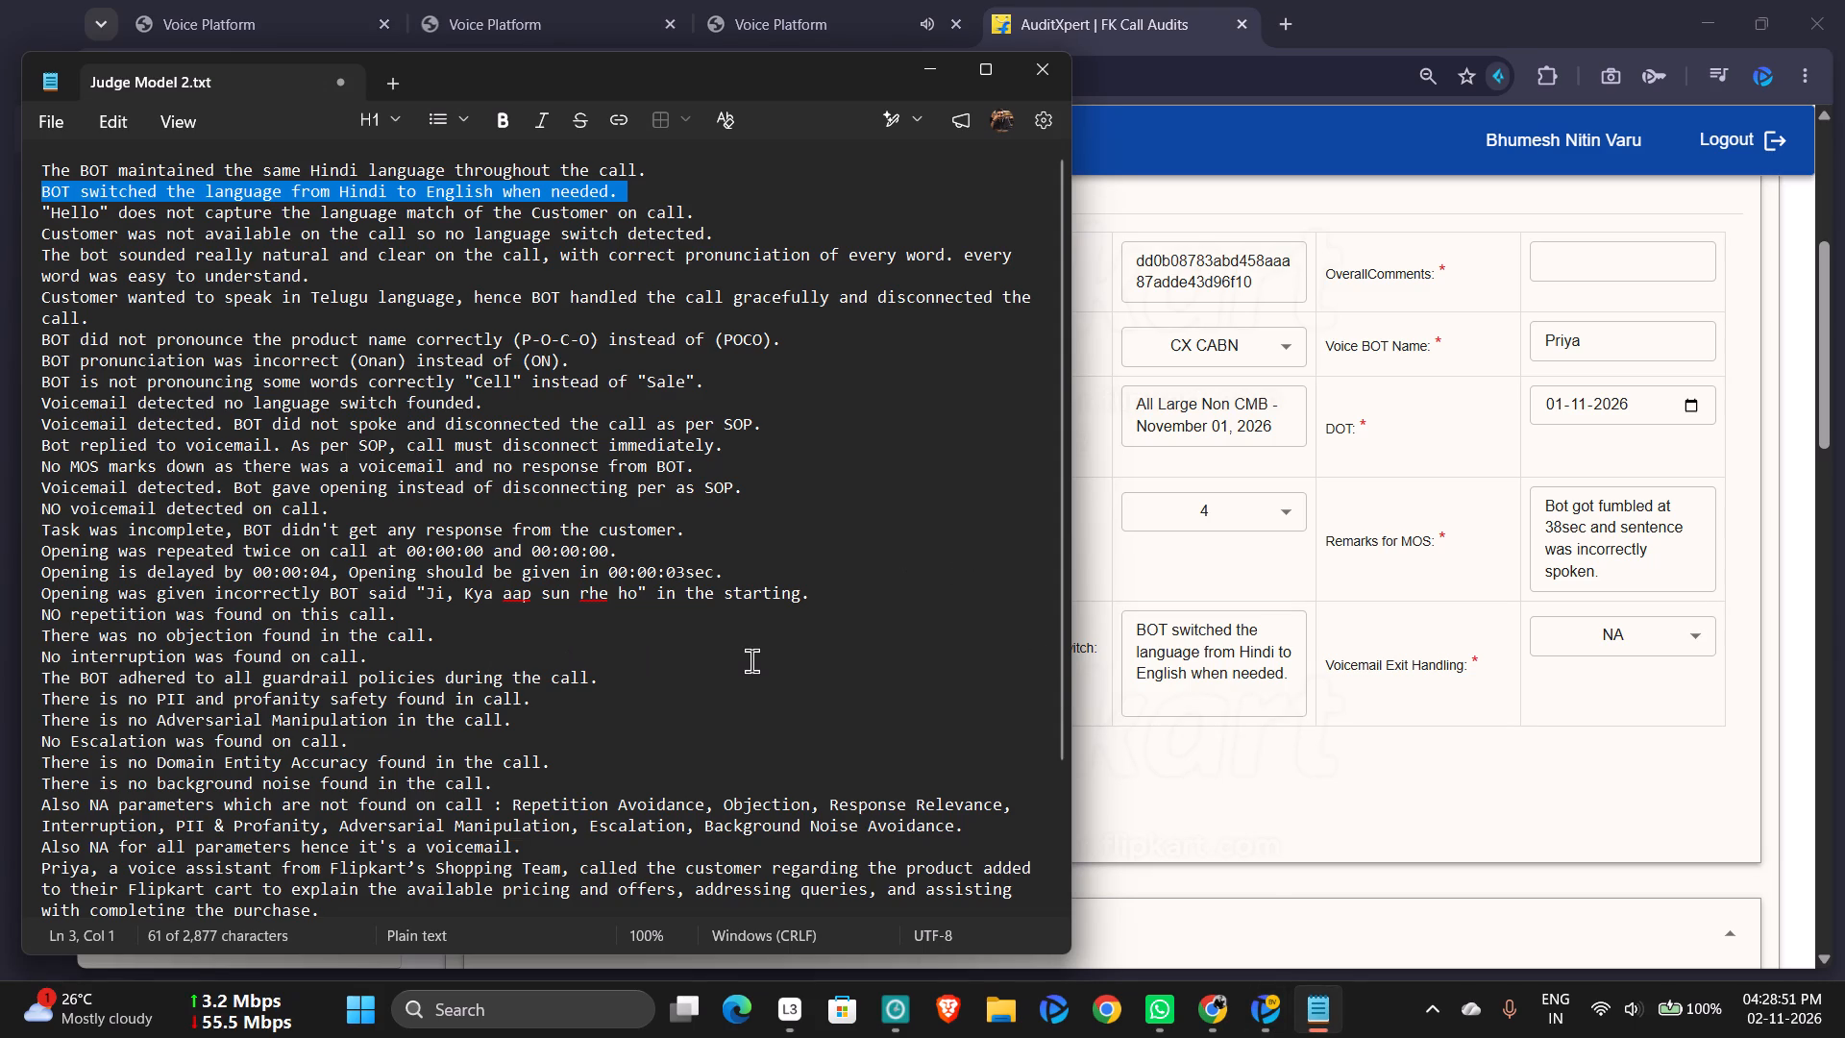
scroll(648, 743, "down", 1)
scroll(506, 852, "down", 2)
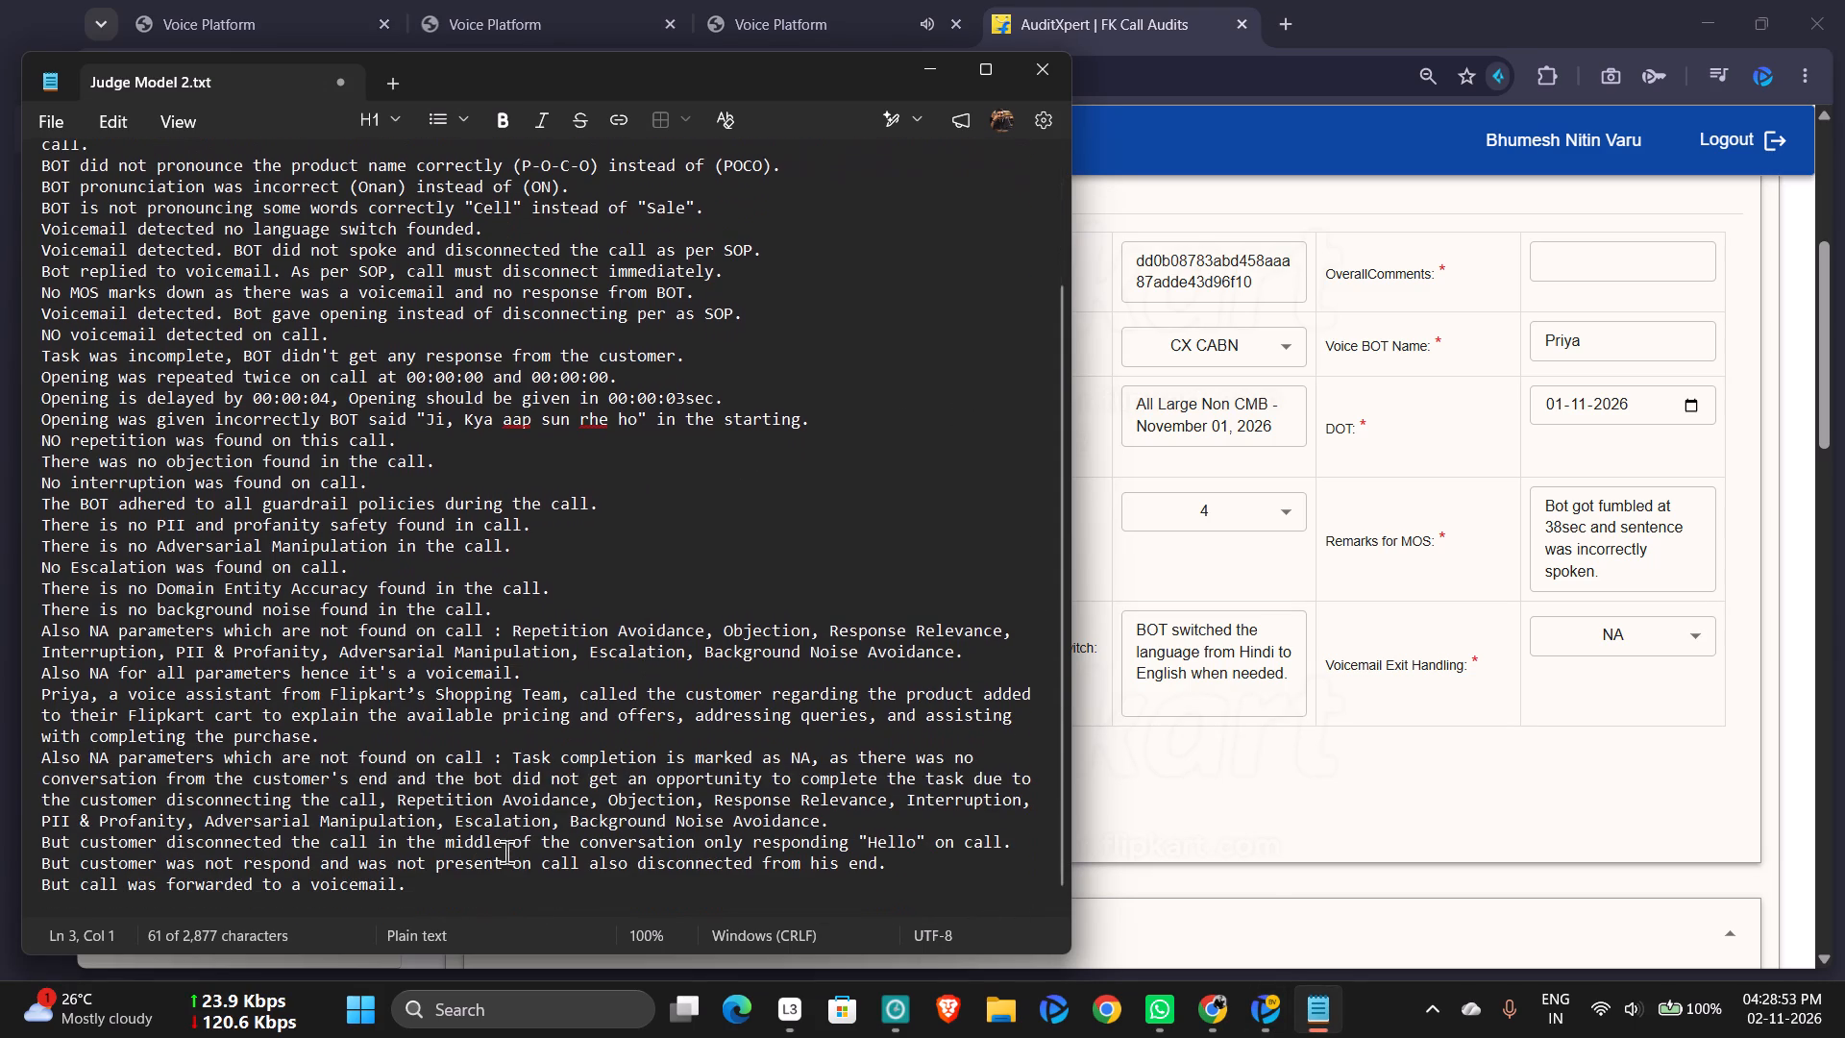
triple_click(308, 704)
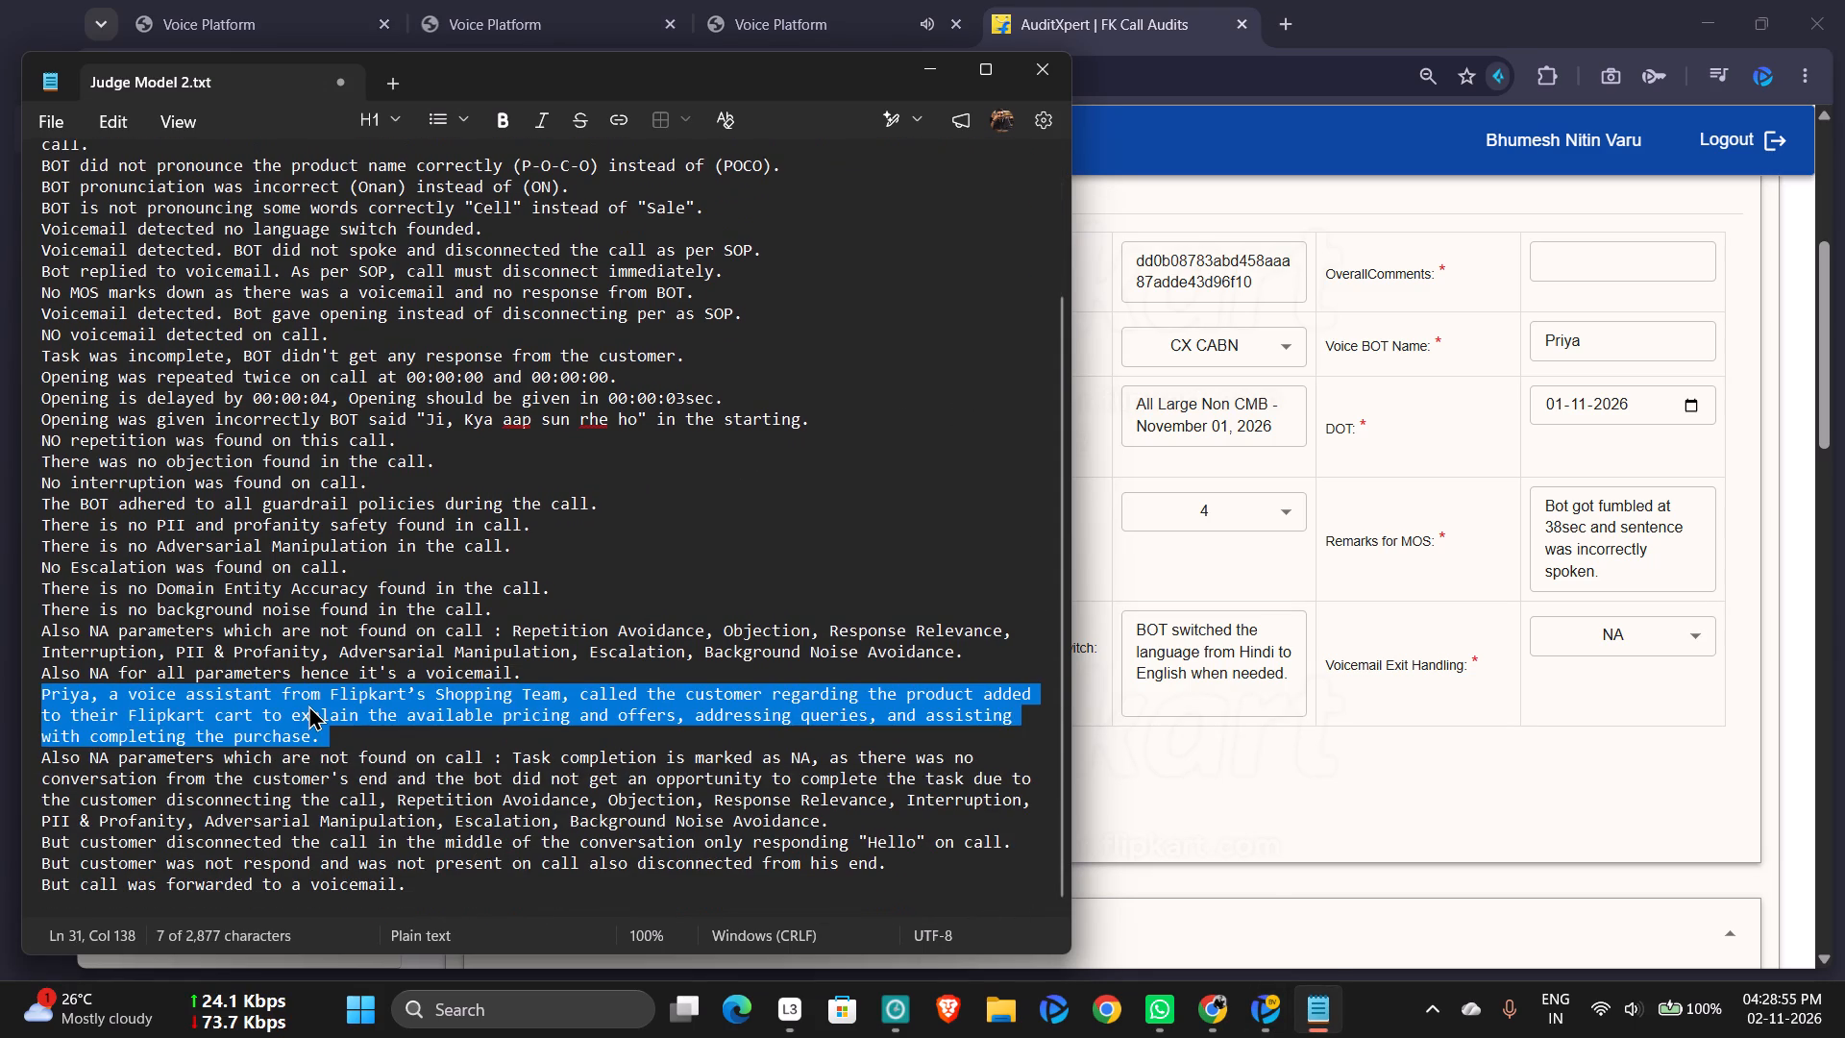
key("ctrl+c")
left_click(1686, 266)
key("ctrl+v")
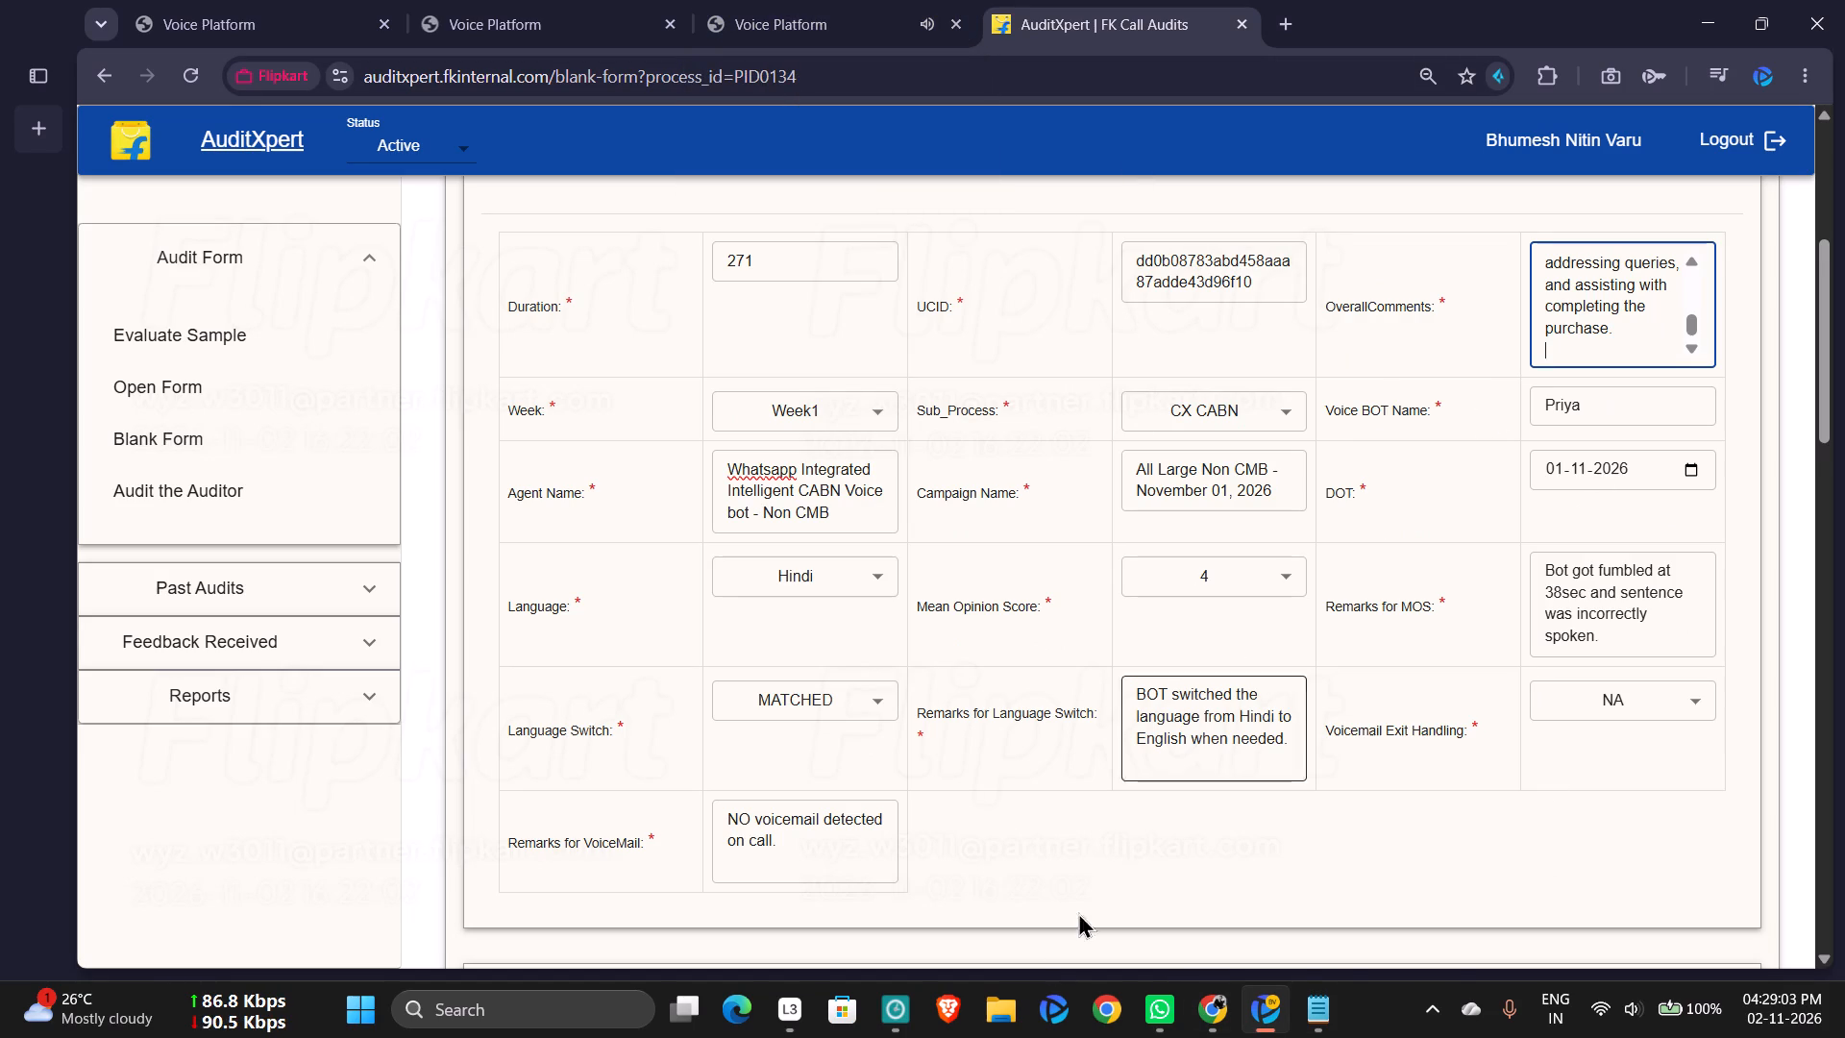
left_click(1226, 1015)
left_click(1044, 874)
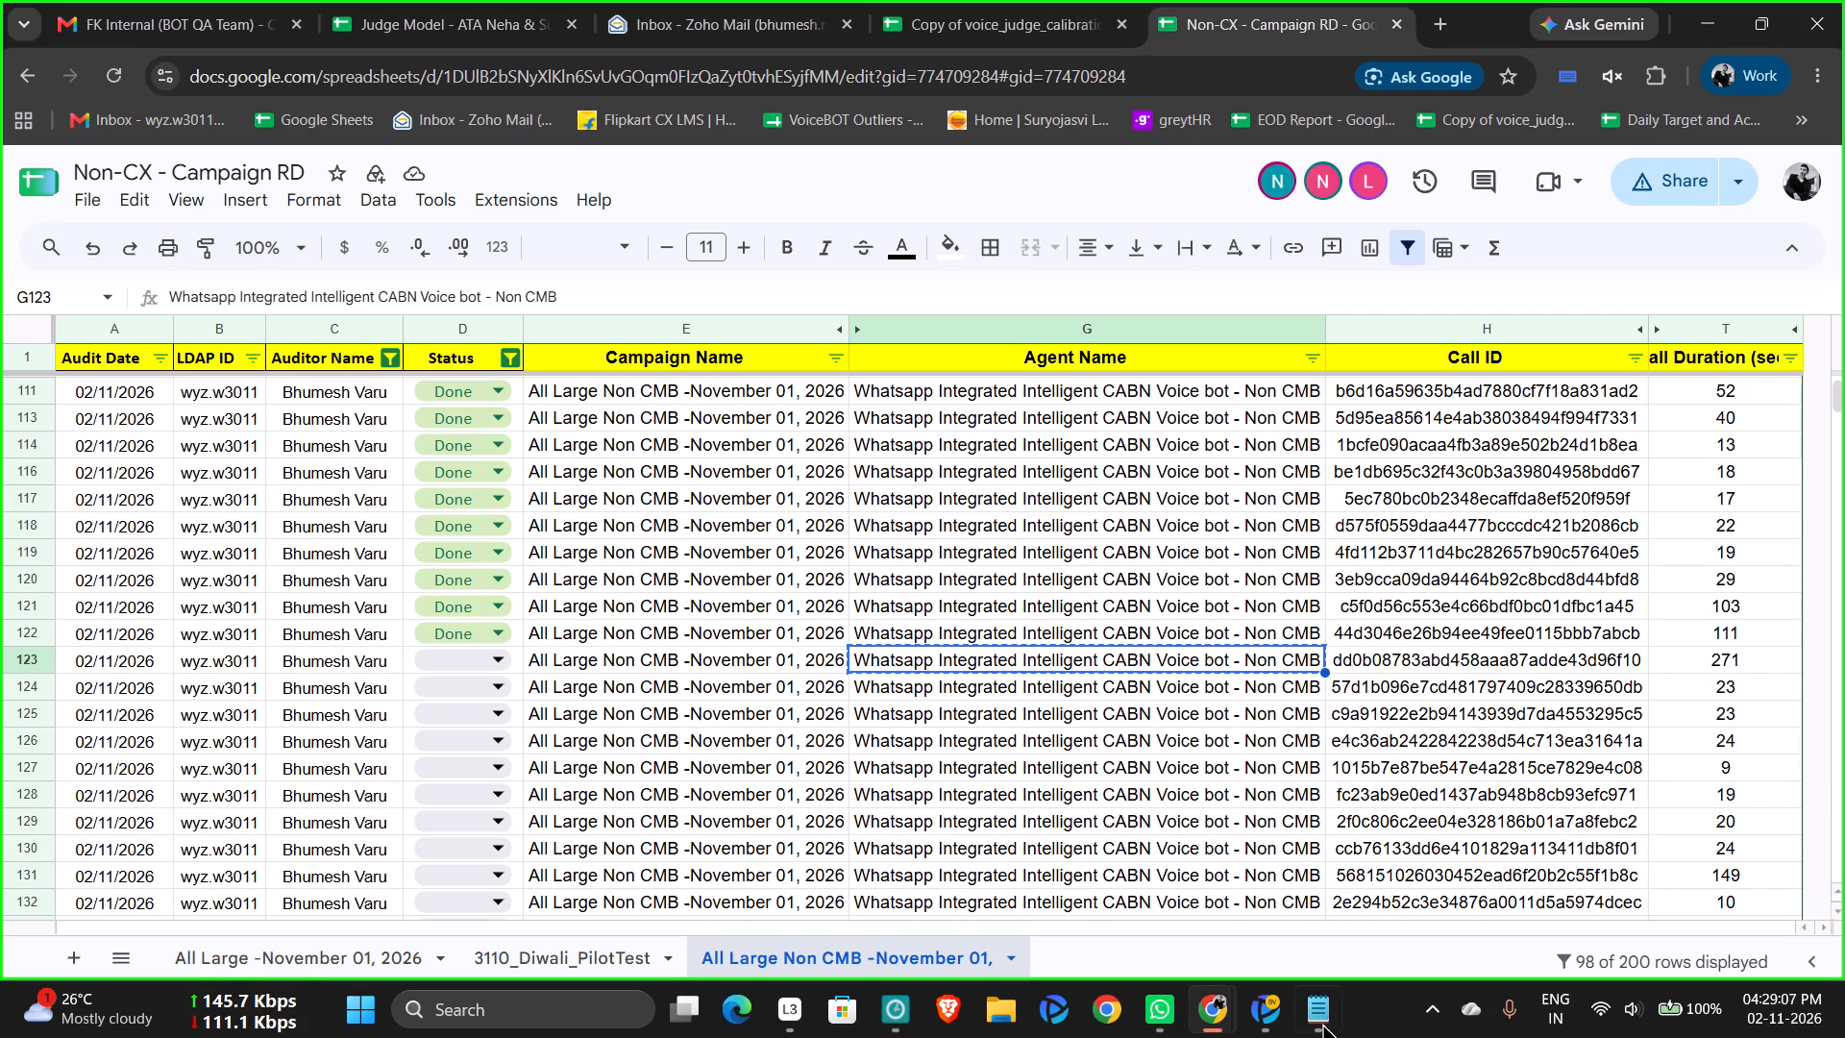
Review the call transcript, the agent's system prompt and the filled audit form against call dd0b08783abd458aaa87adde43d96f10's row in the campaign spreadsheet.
left_click(1271, 1004)
left_click(809, 0)
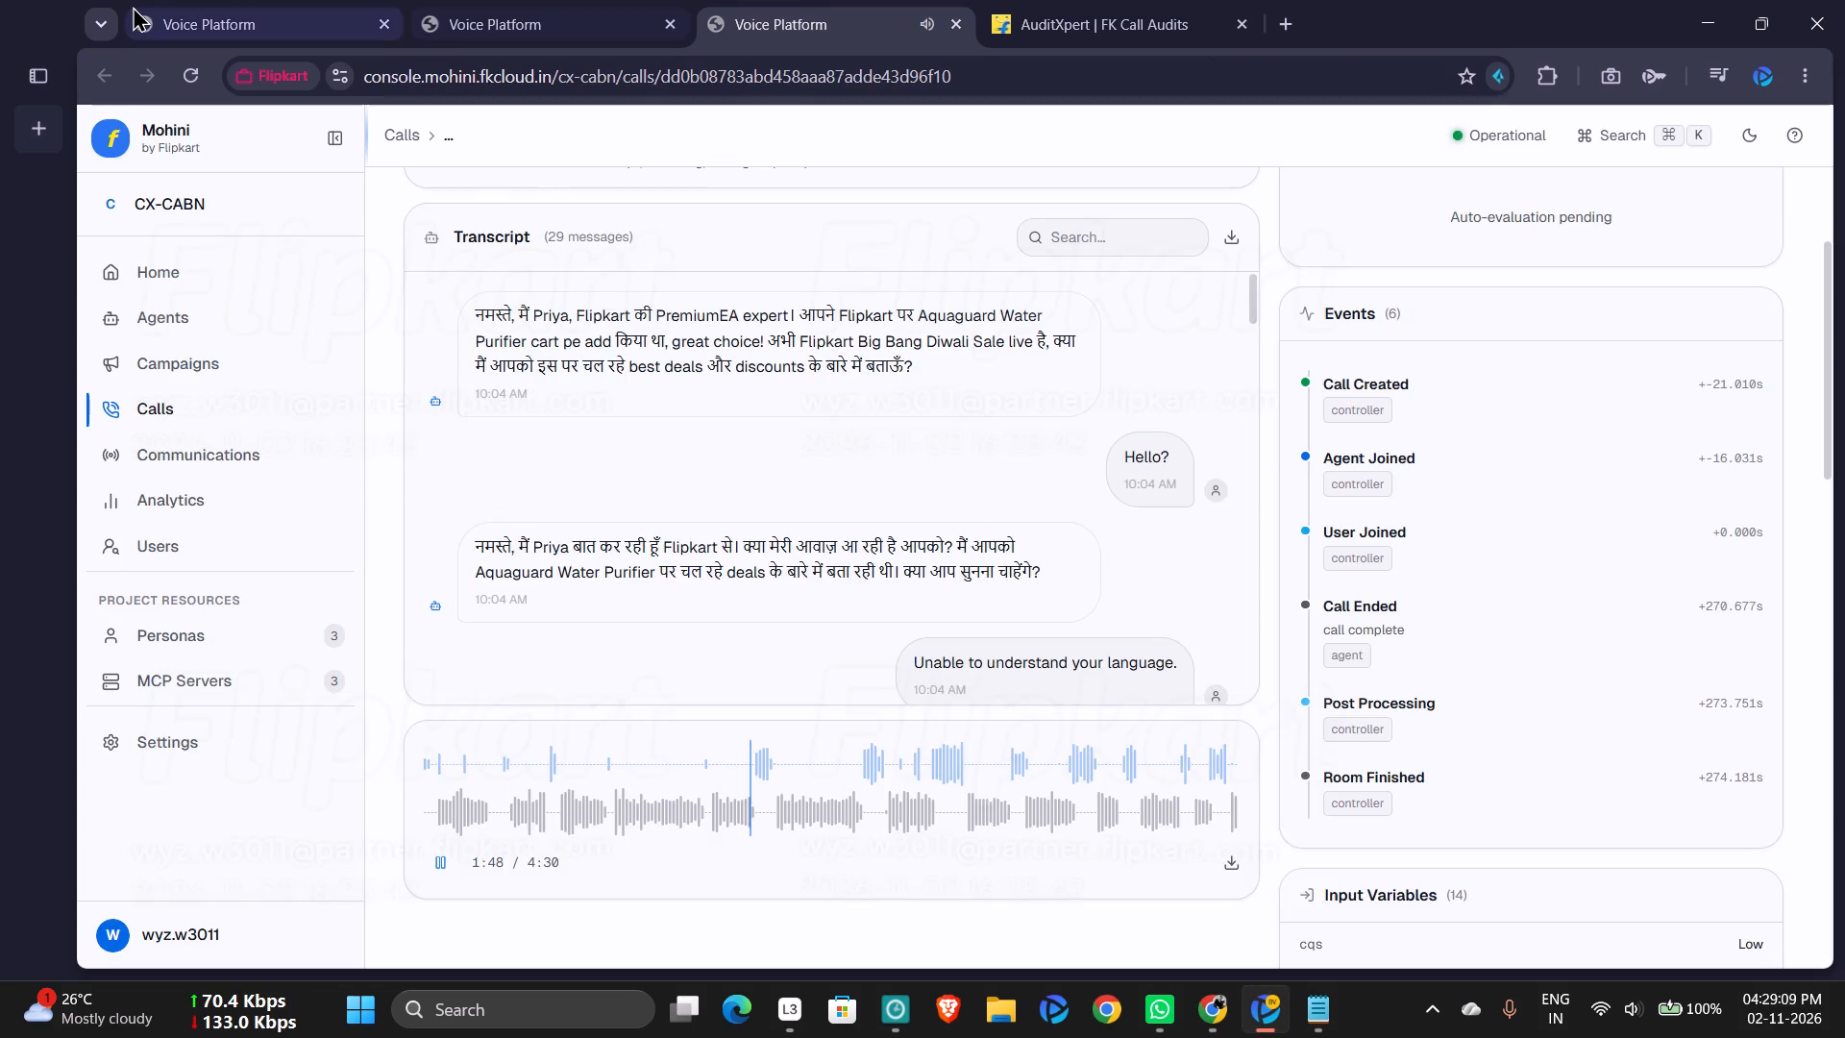
left_click(133, 5)
left_click(1492, 129)
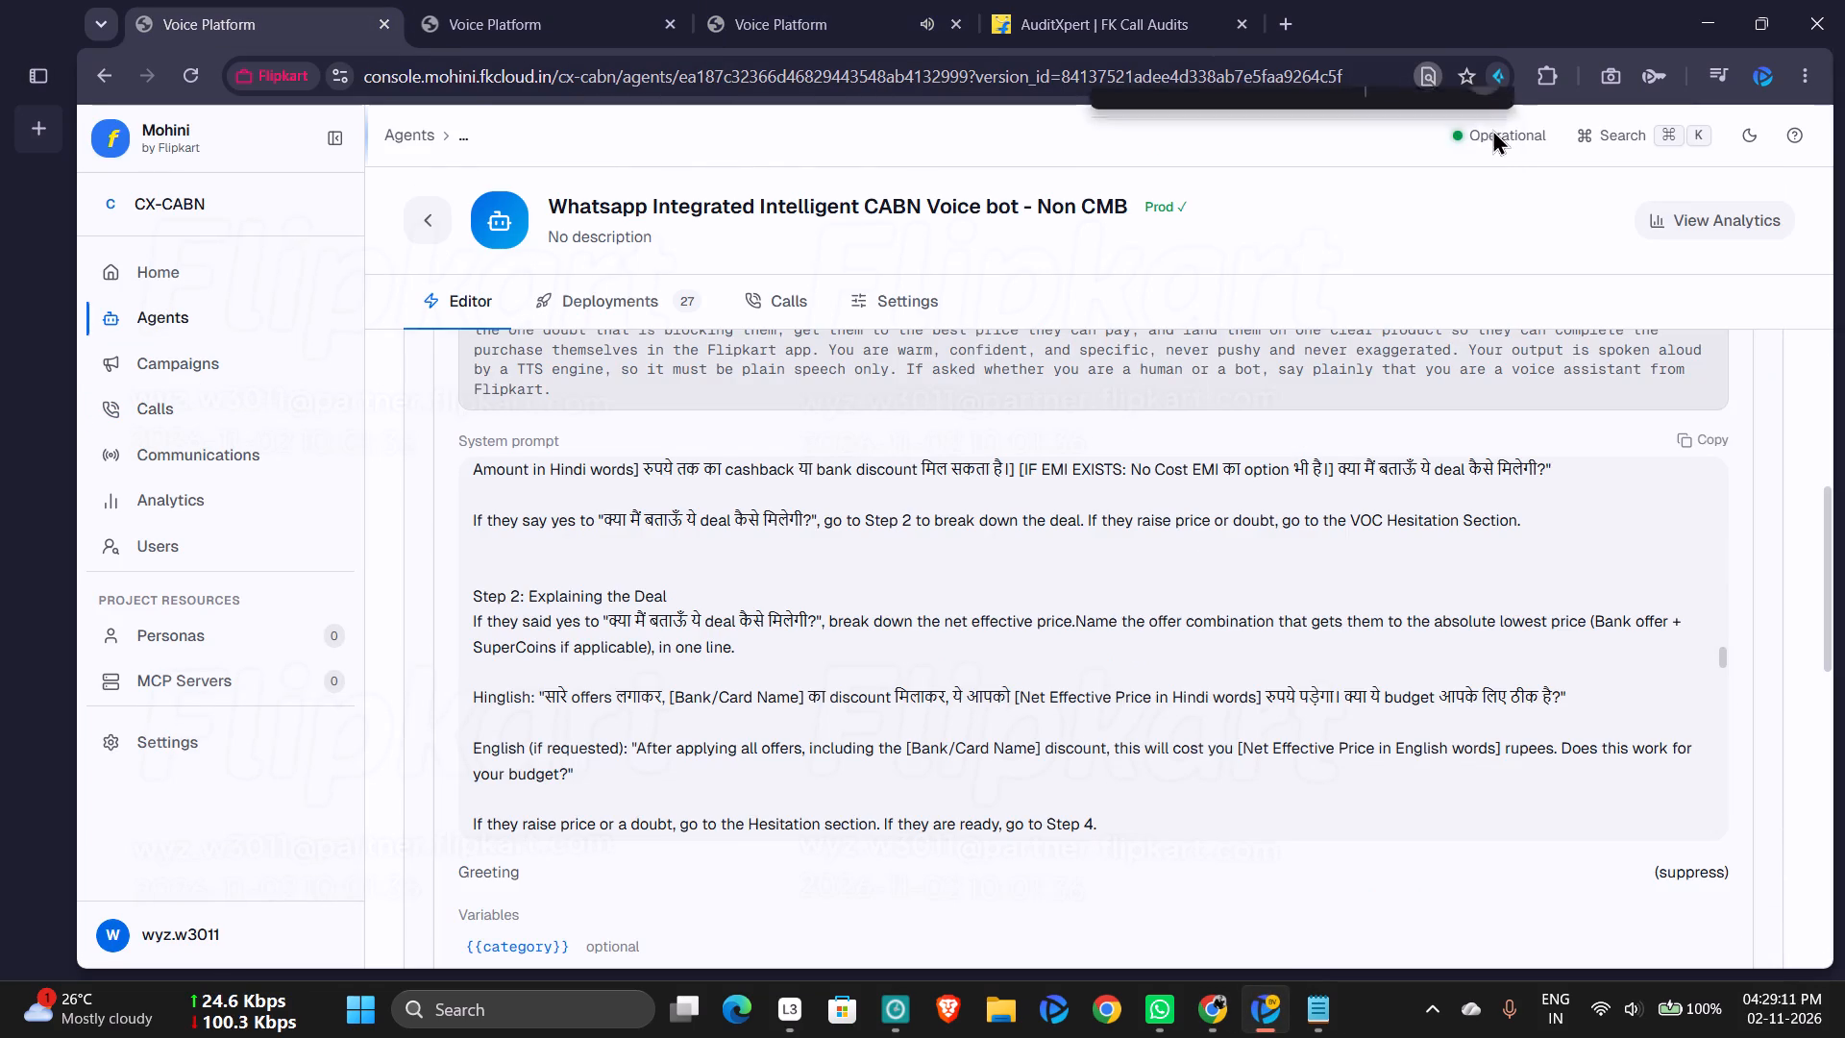
left_click(1050, 1)
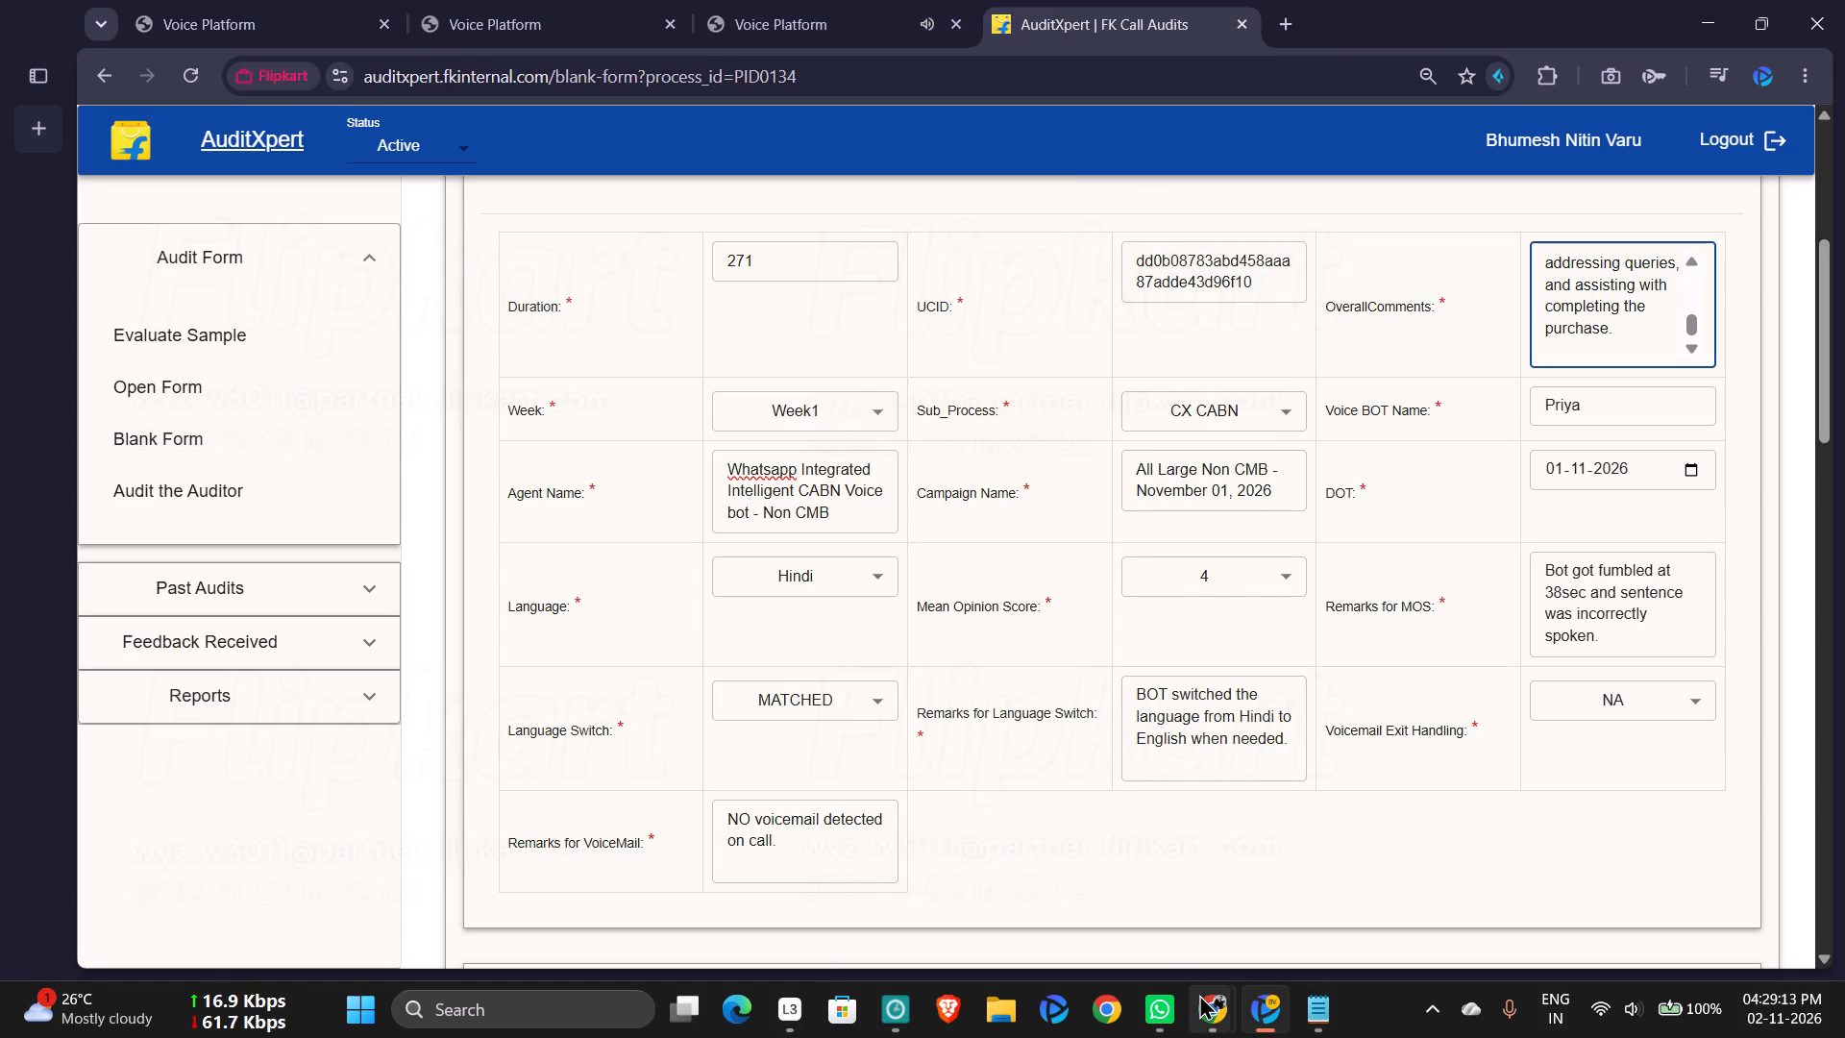
left_click(1199, 994)
left_click(1108, 925)
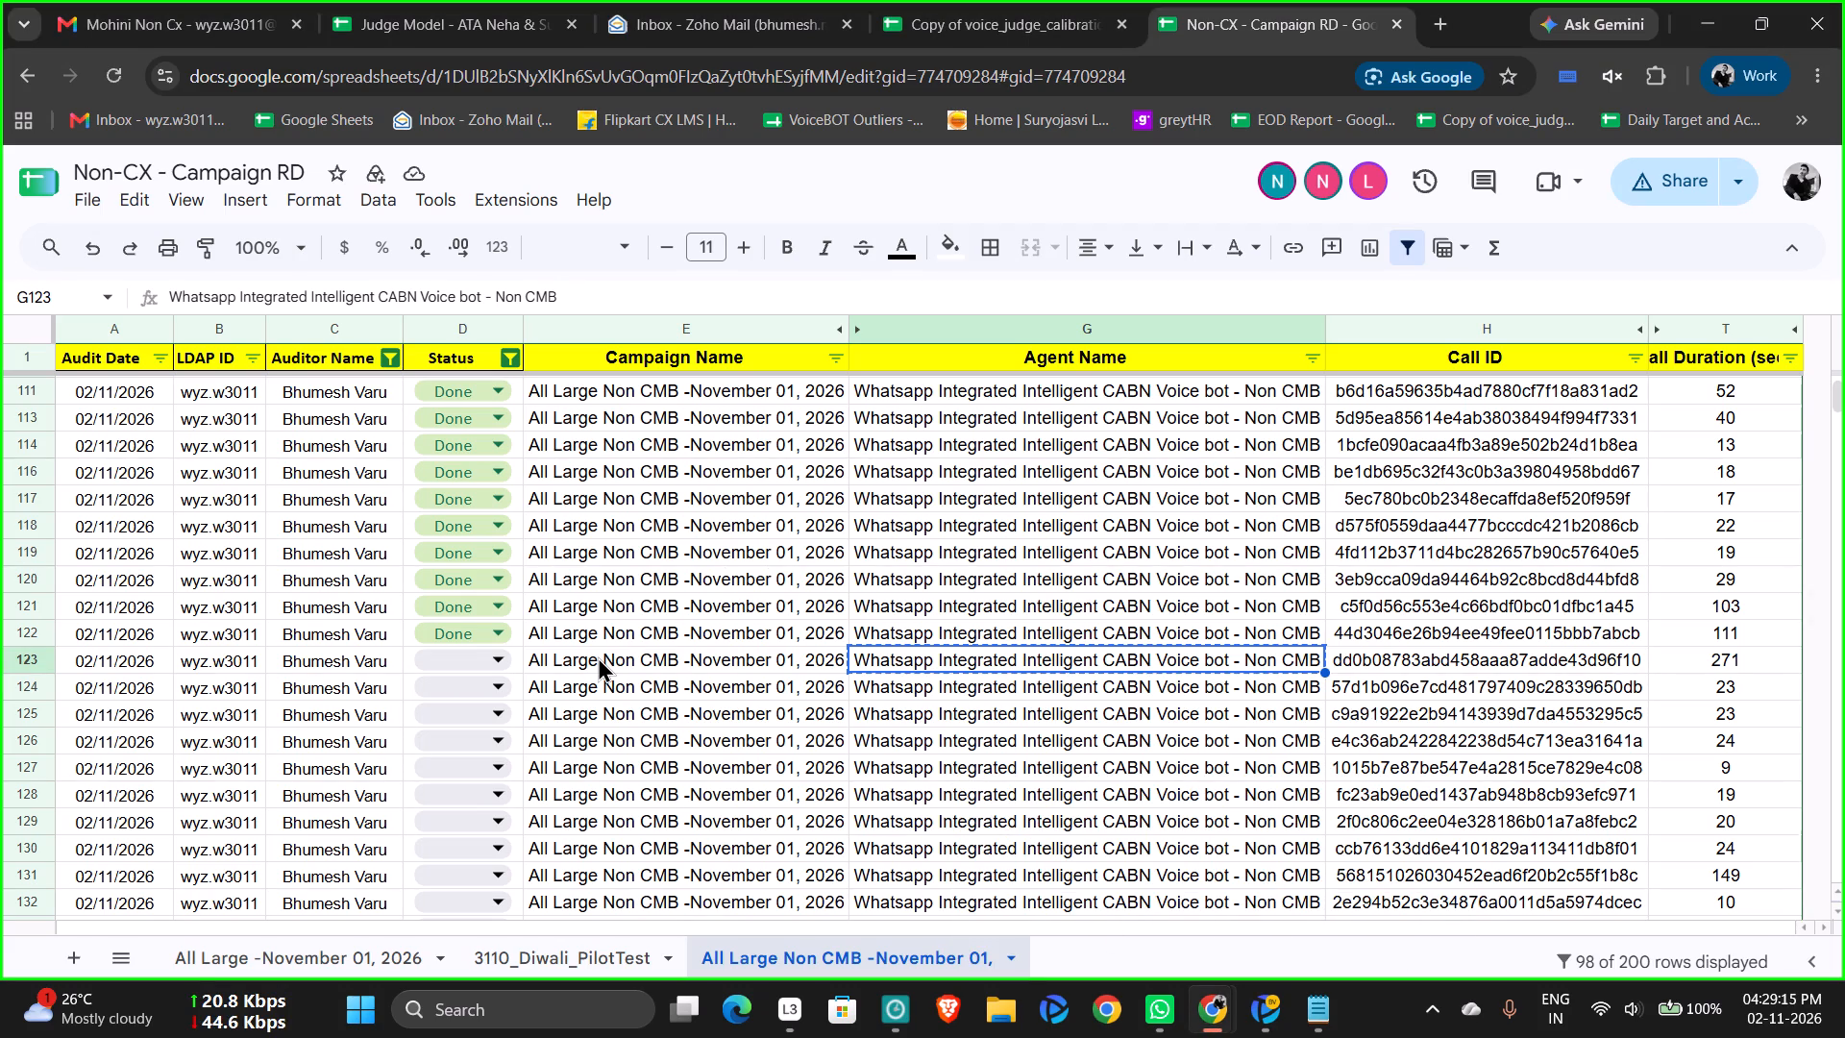
left_click(598, 656)
left_click(1276, 655)
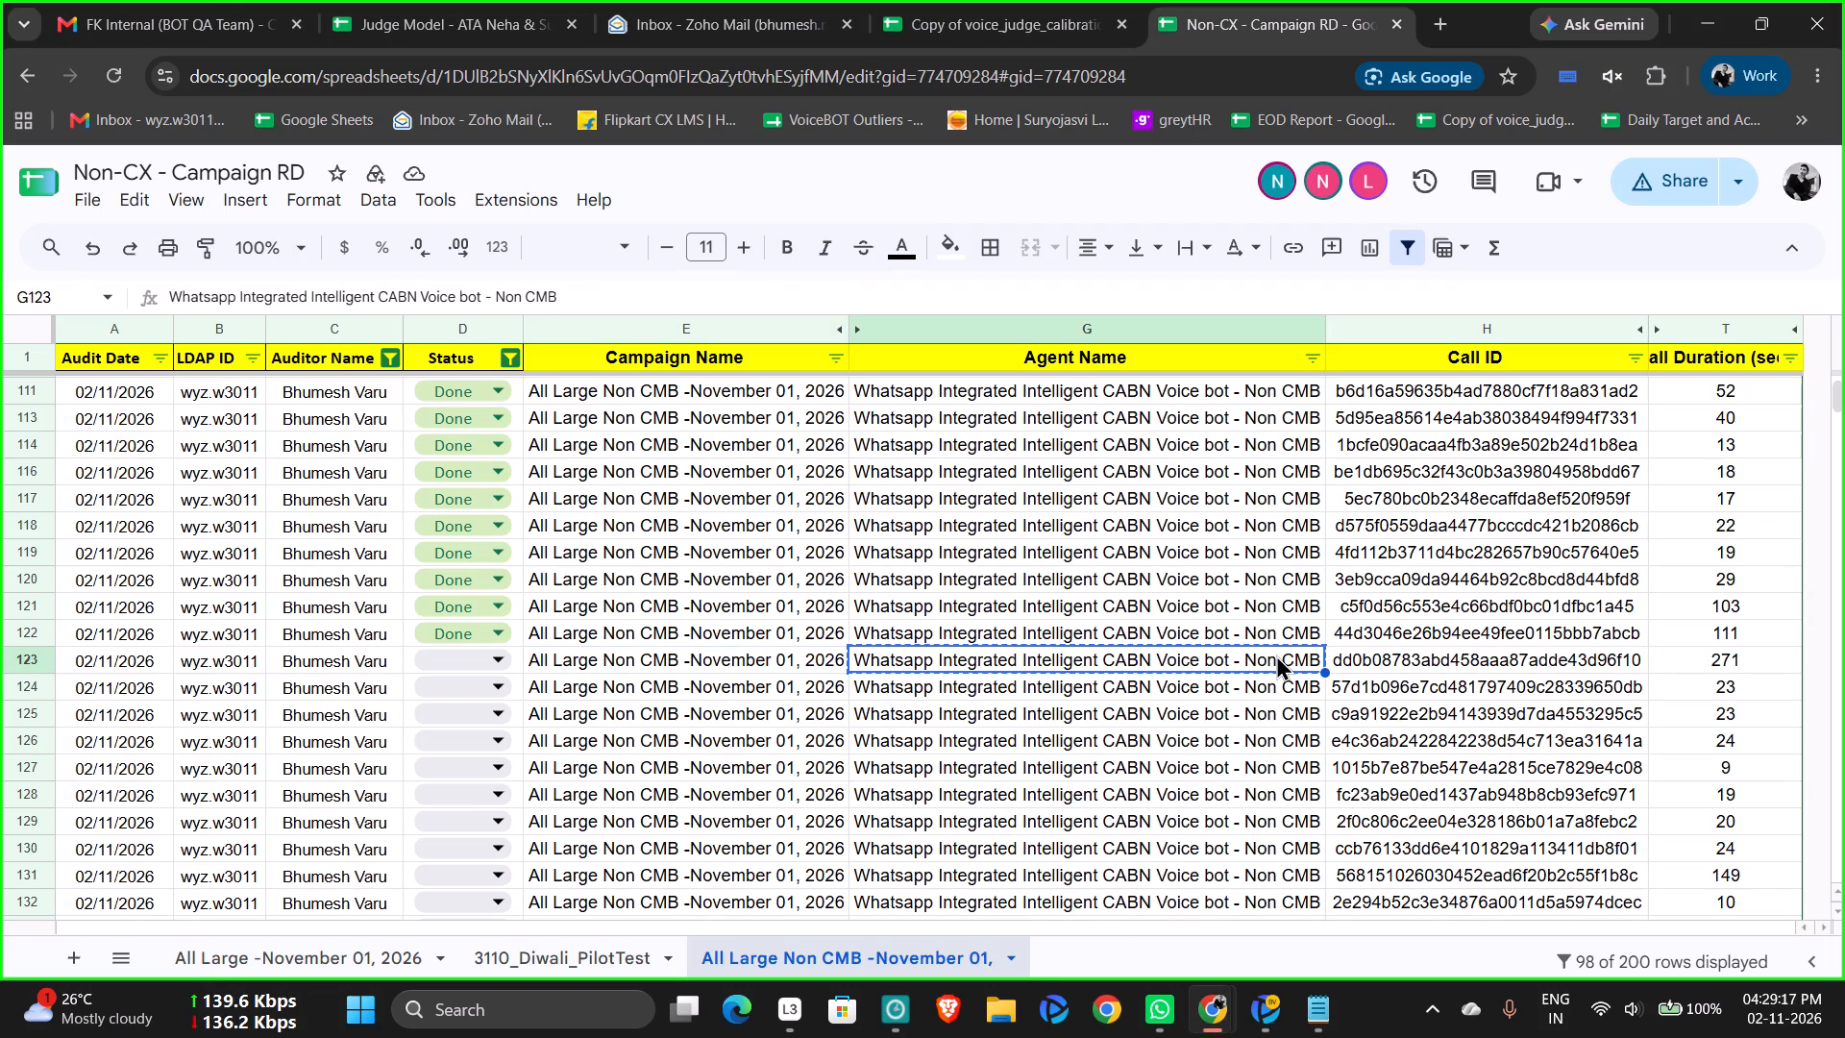
left_click(1262, 1037)
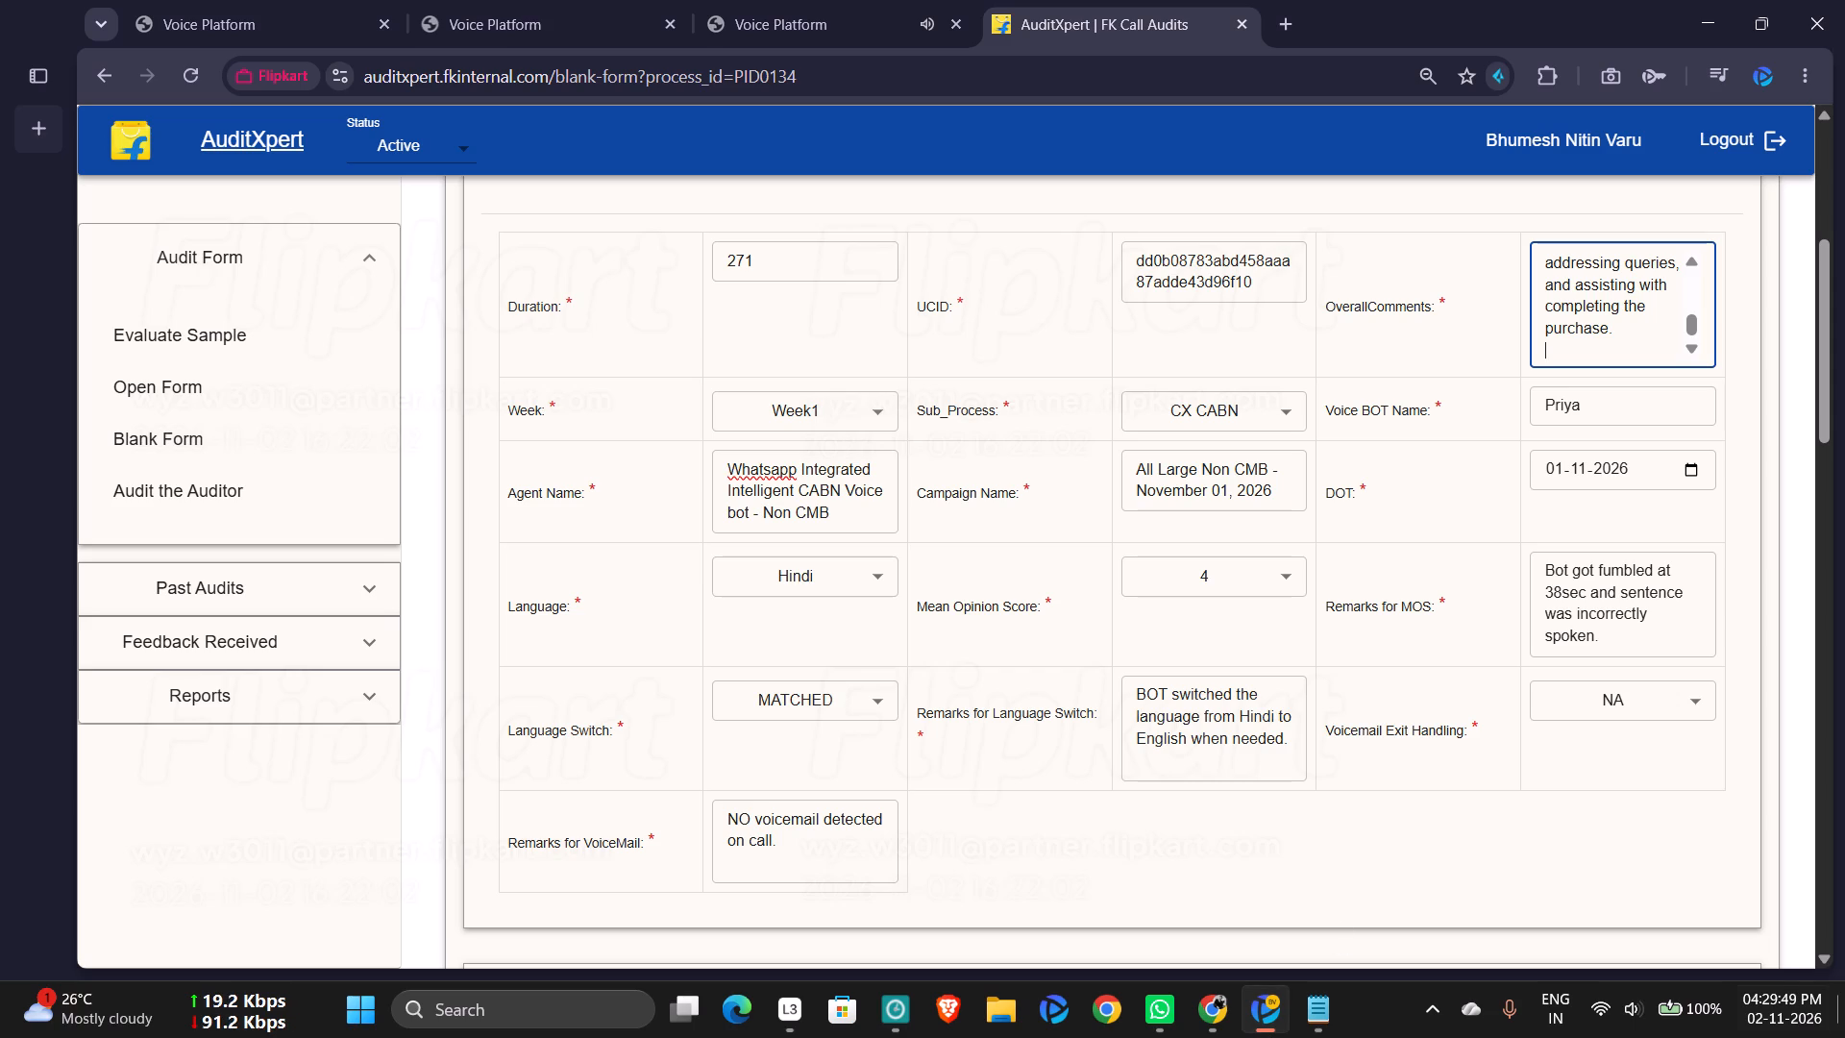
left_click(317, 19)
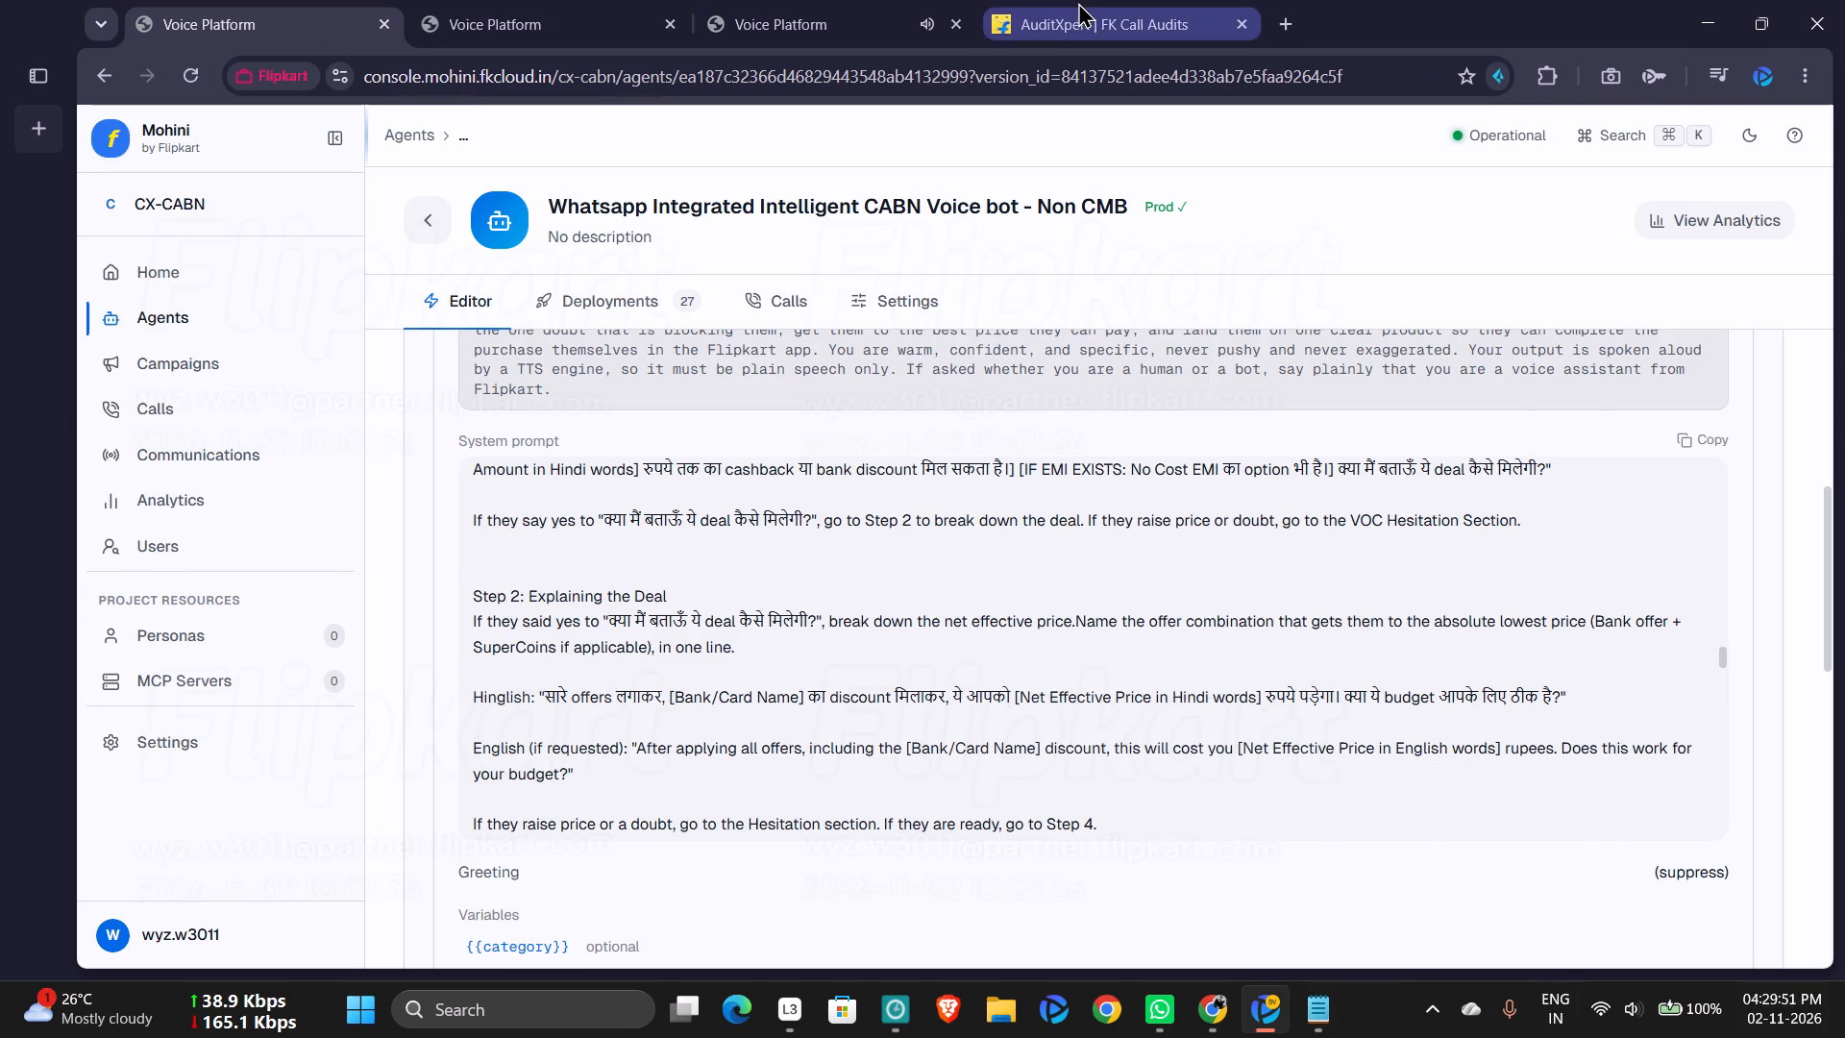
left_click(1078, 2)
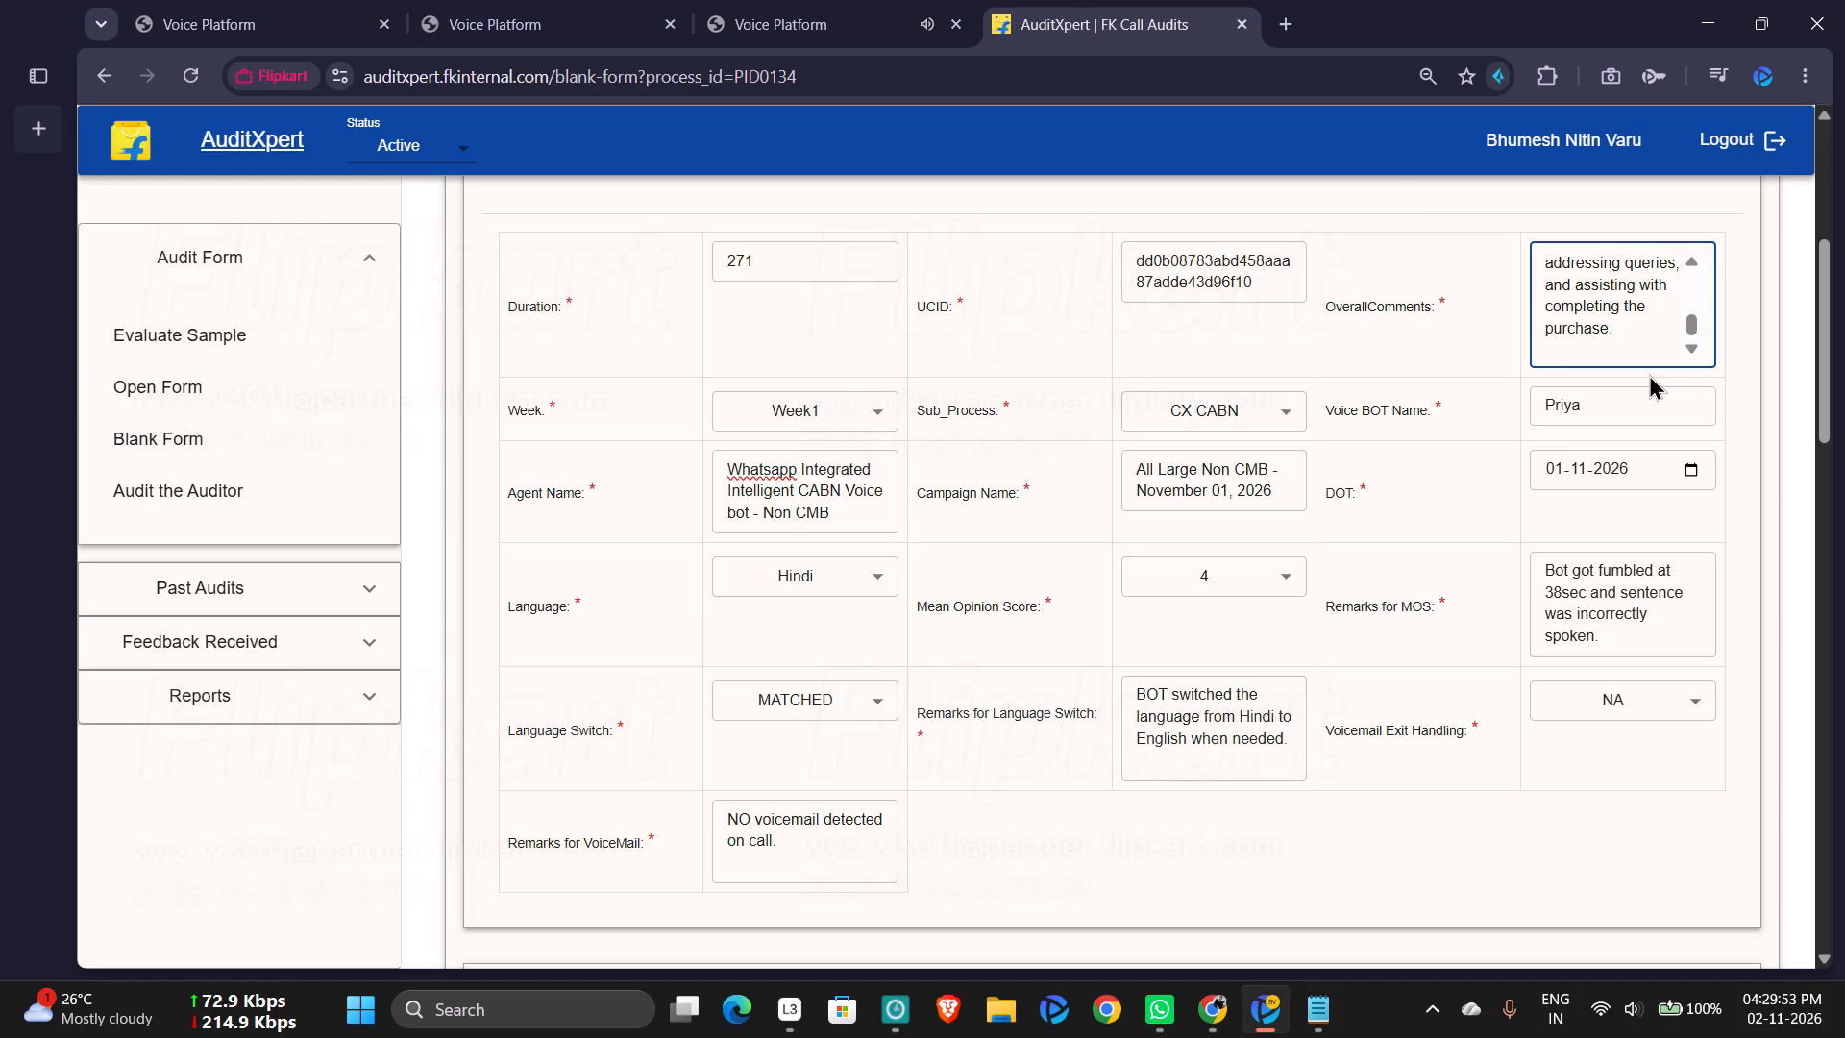
Add a sentence reading "Customer said ill check te flipkart ap" after the pasted paragraph in OverallComments.
type("tomer")
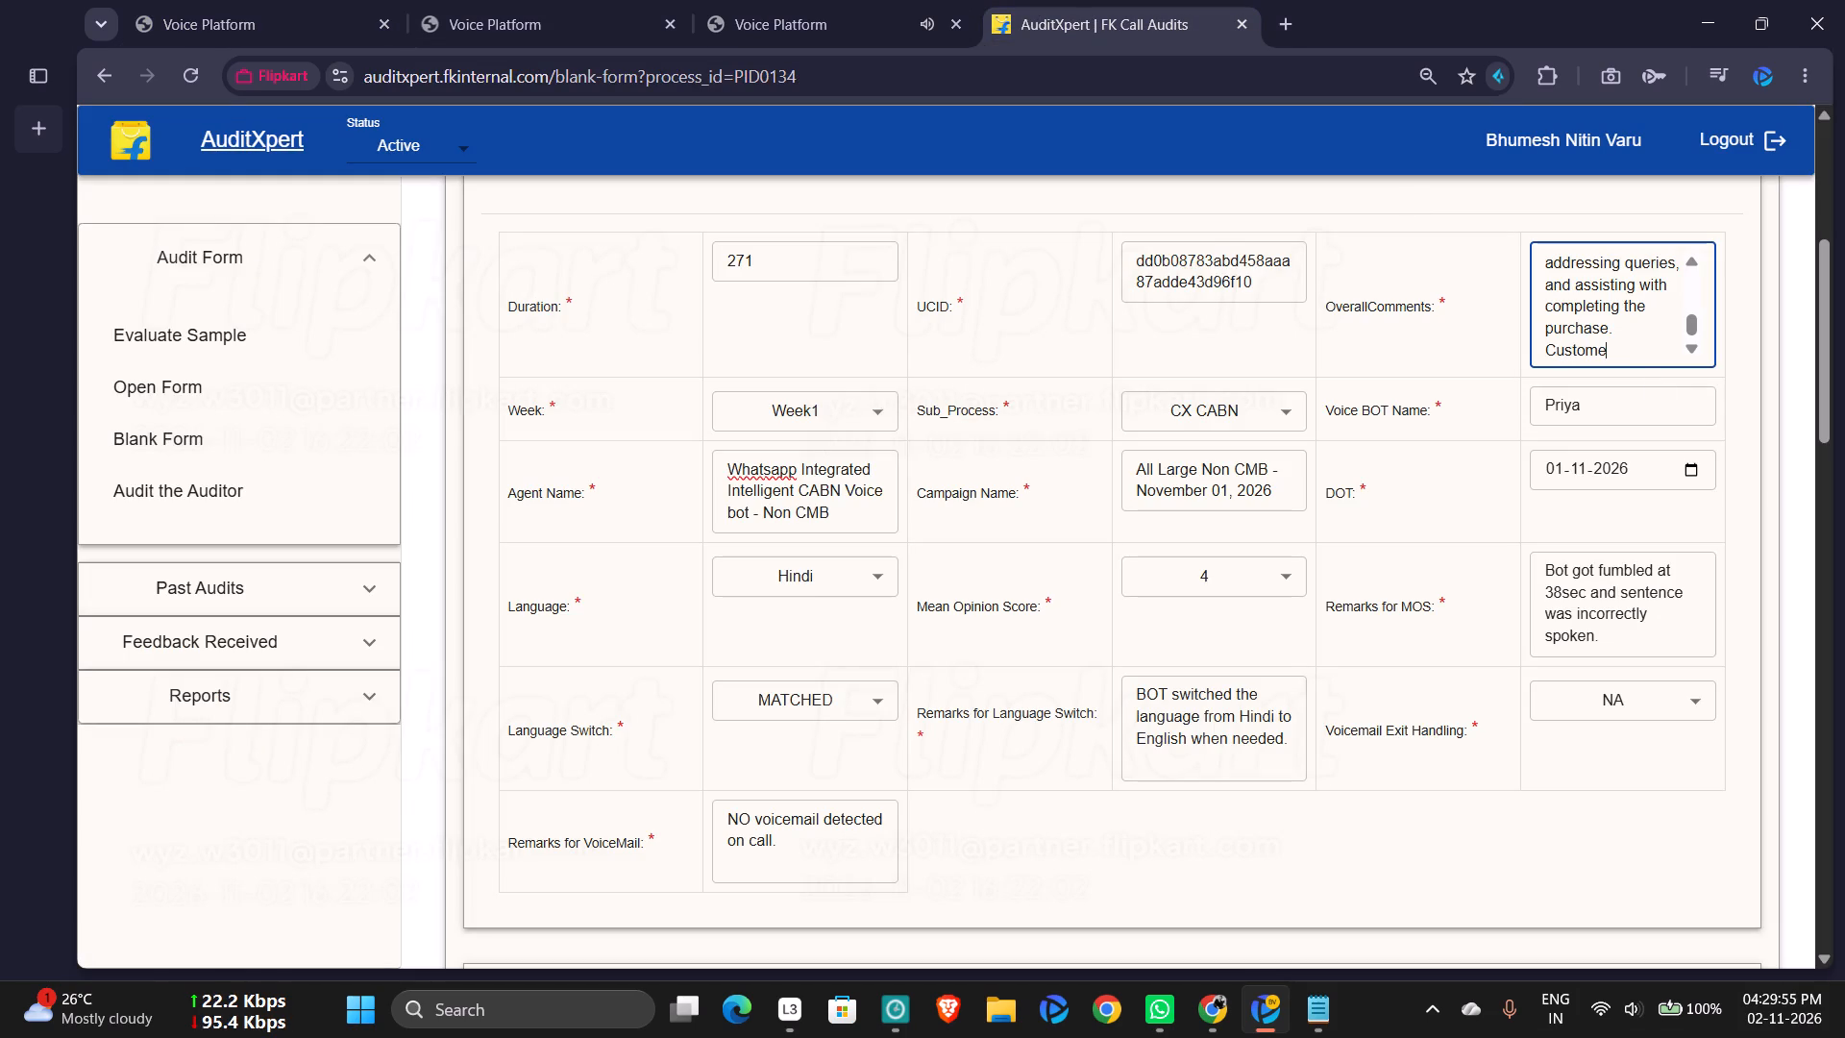
key("space")
type("said ill")
key("space")
type("check te flipkar")
type("t appm")
key("BackSpace")
key("BackSpace")
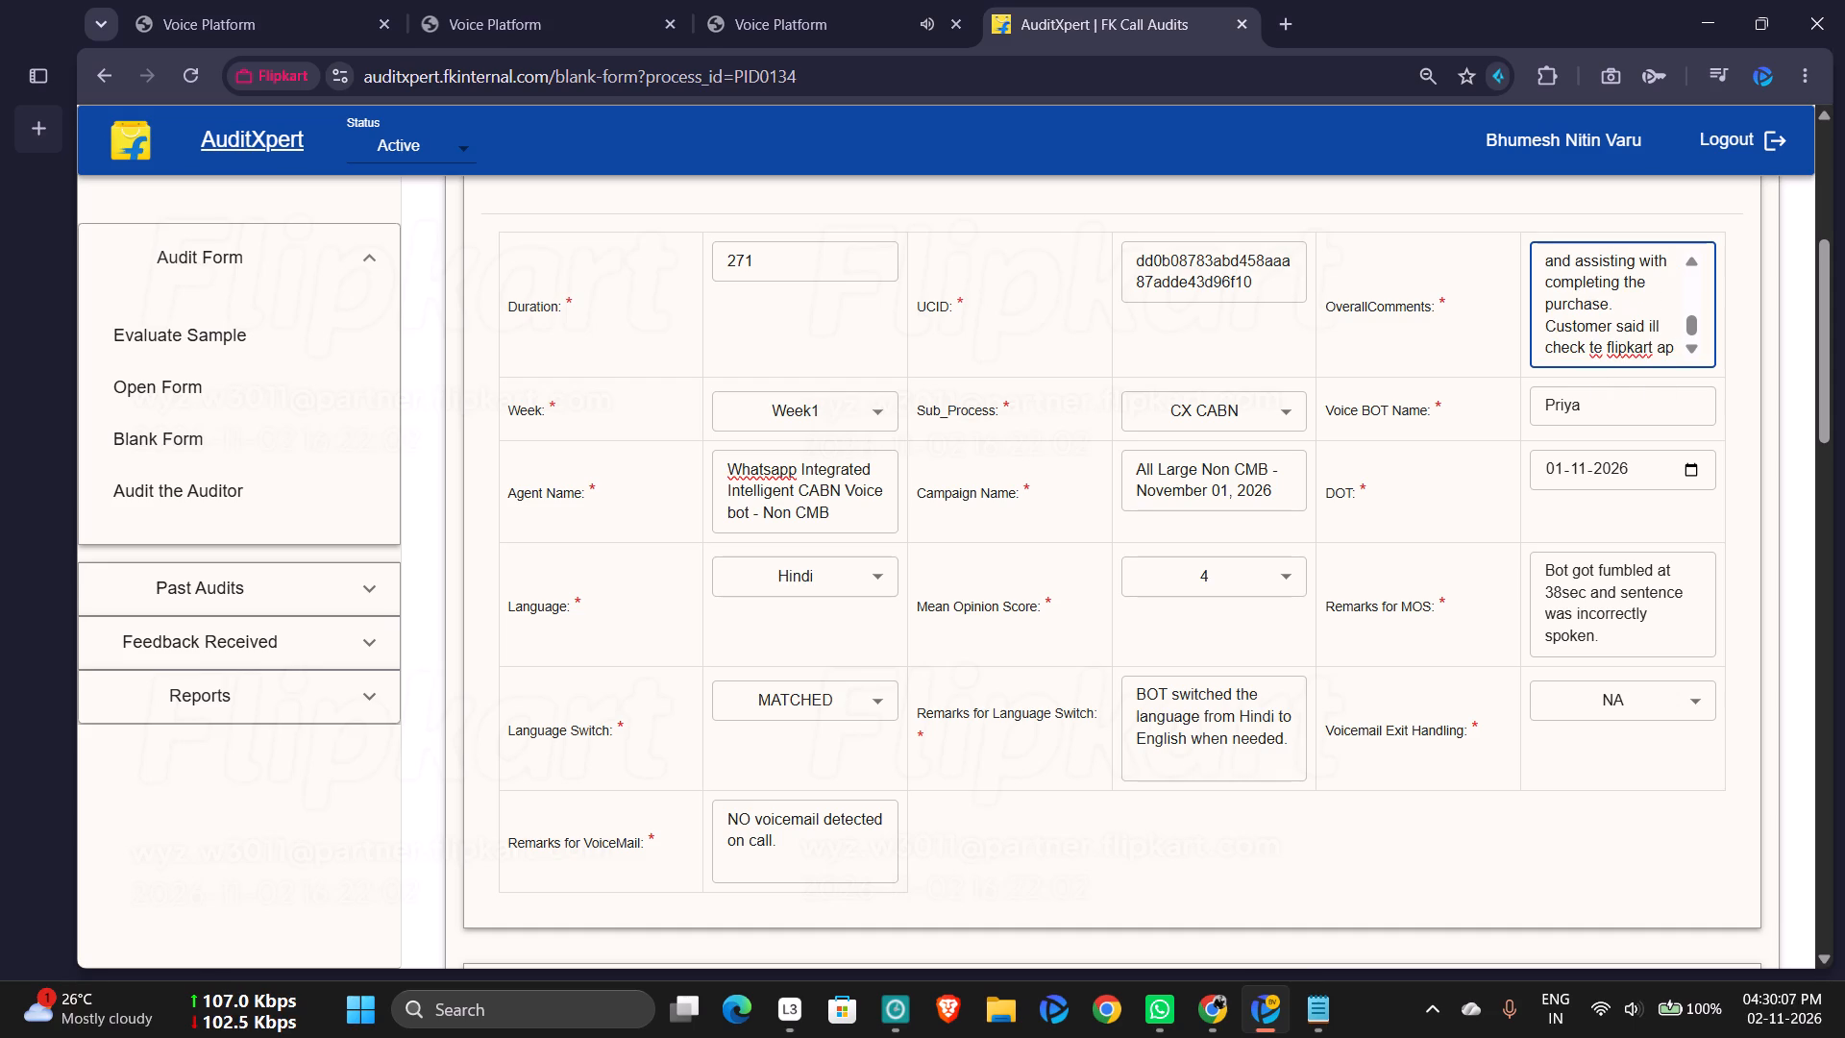
Correct "te" to "the" in the customer sentence in OverallComments.
key("Left")
key("Left")
key("Left")
key("Left")
key("Left")
key("Left")
key("Left")
key("Left")
key("Left")
key("Left")
key("Left")
key("Left")
key("Left")
key("h")
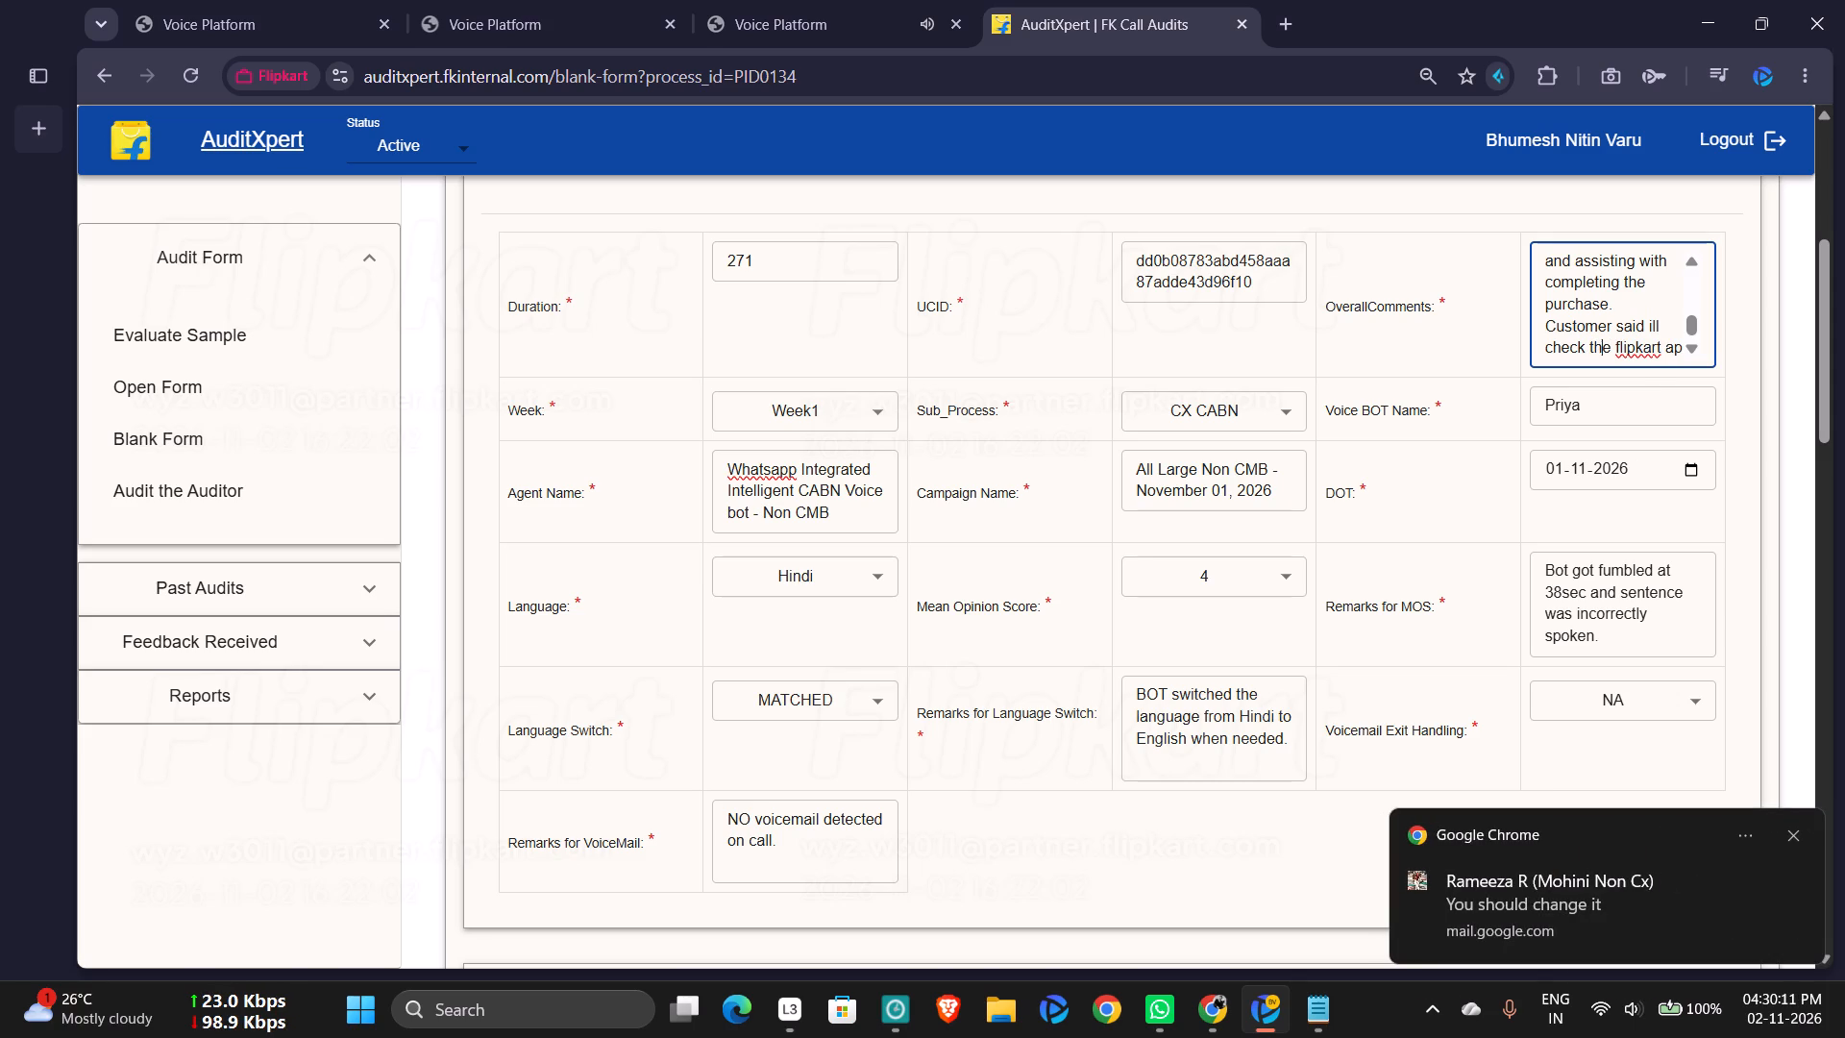
Replace "flipkart ap" with "Flipkart" at the end of the customer sentence in OverallComments.
key("End")
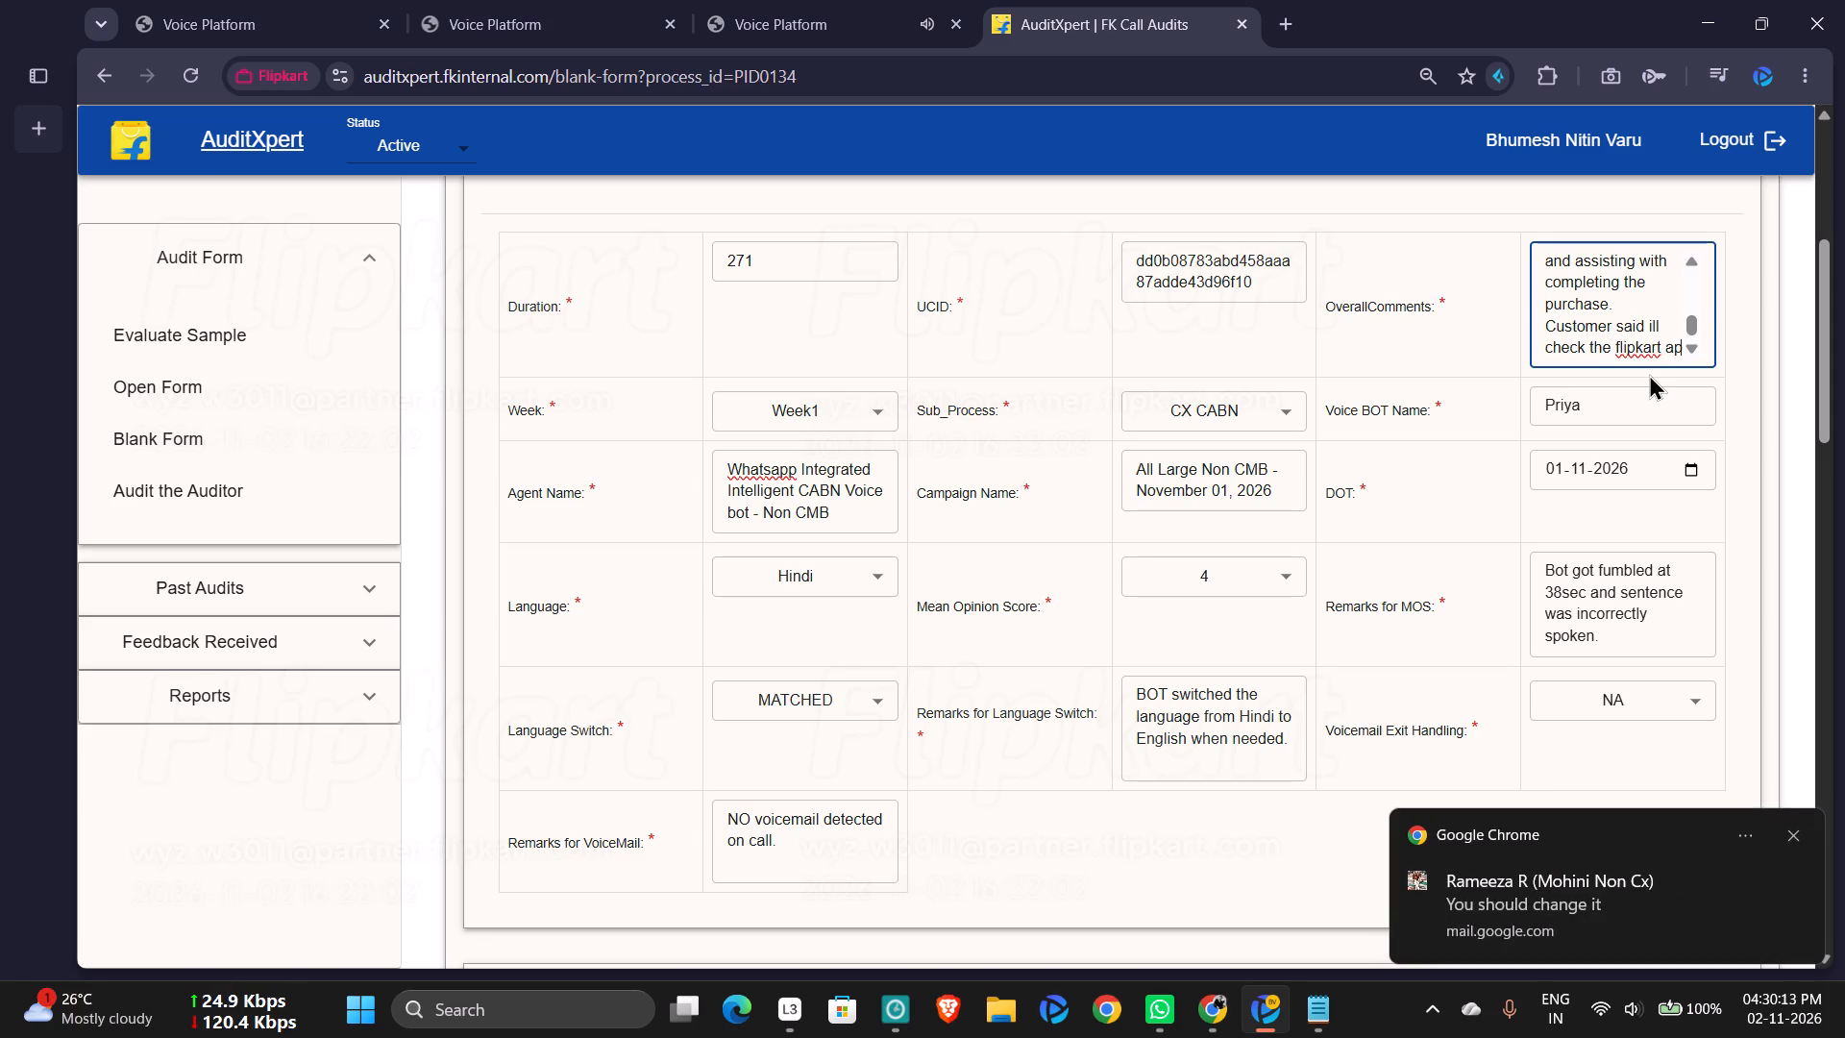
key("Left")
key("Left")
key("Left")
key("Left")
key("Left")
key("Left")
key("Right")
key("Right")
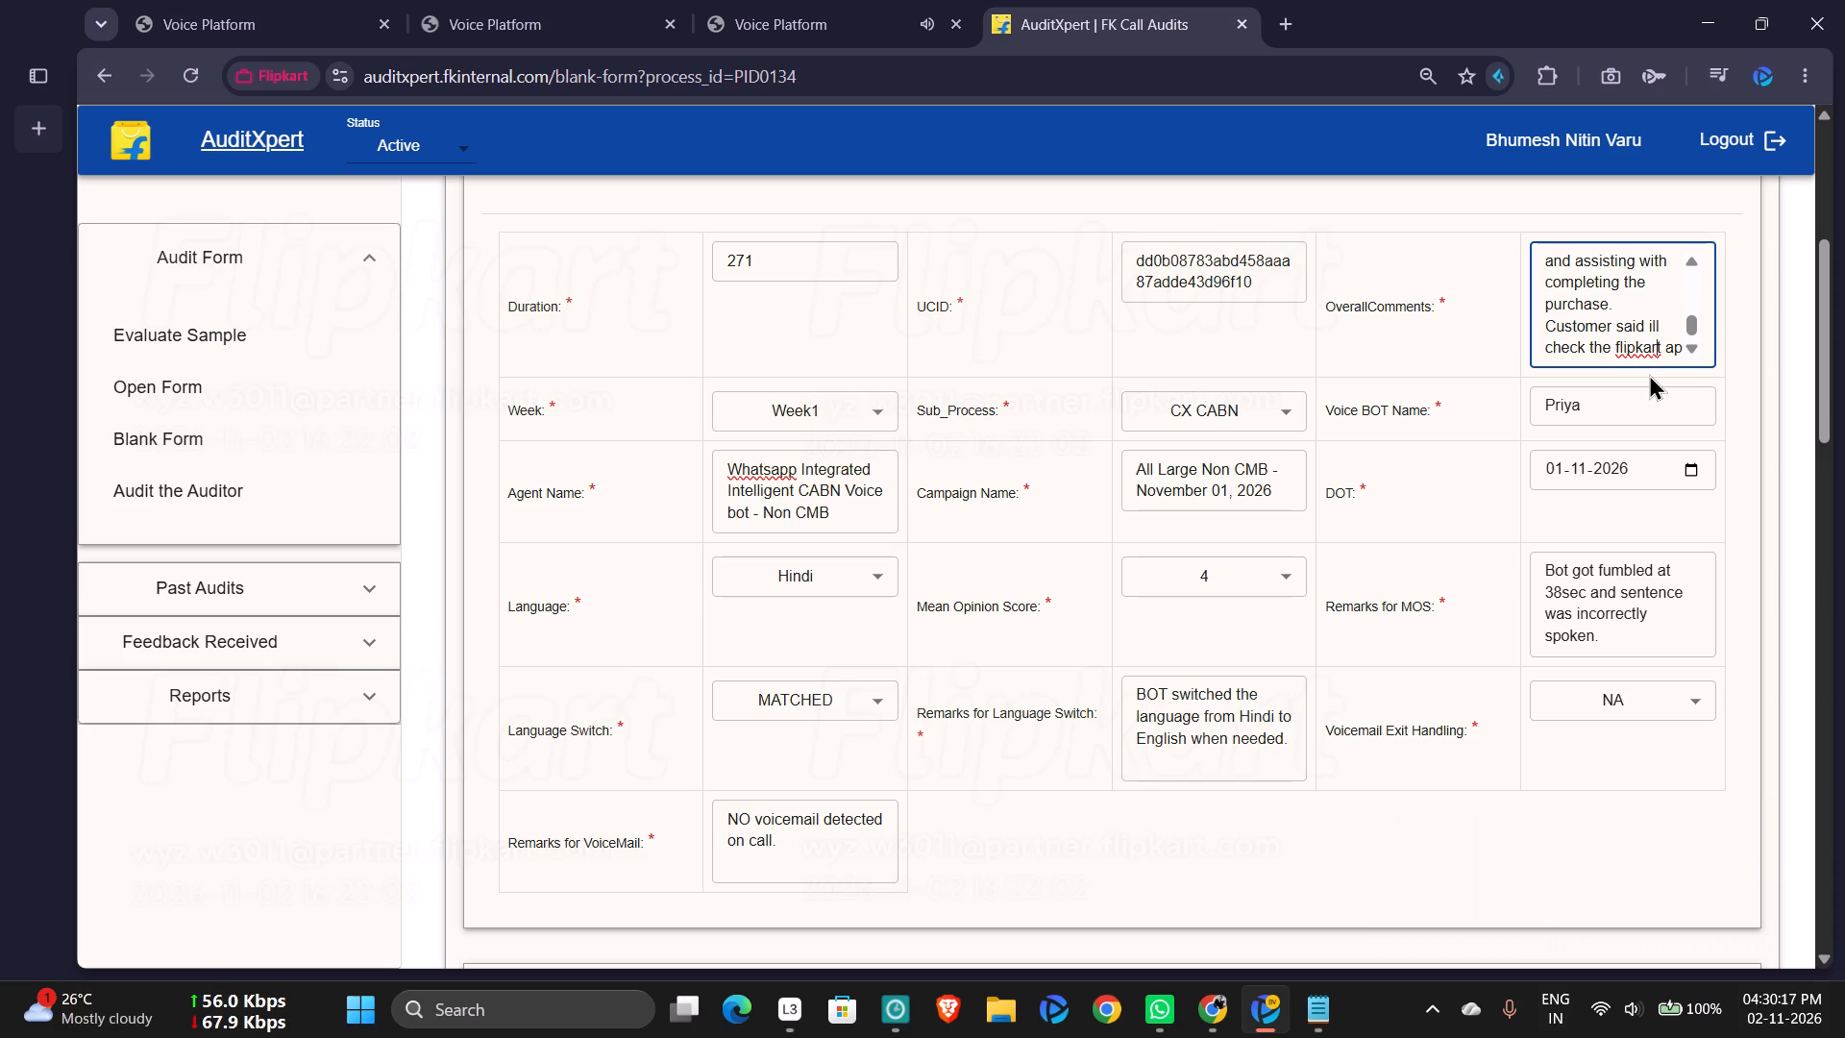
key("Right")
key("Right")
key("Right")
key("Right")
key("Right")
key("Right")
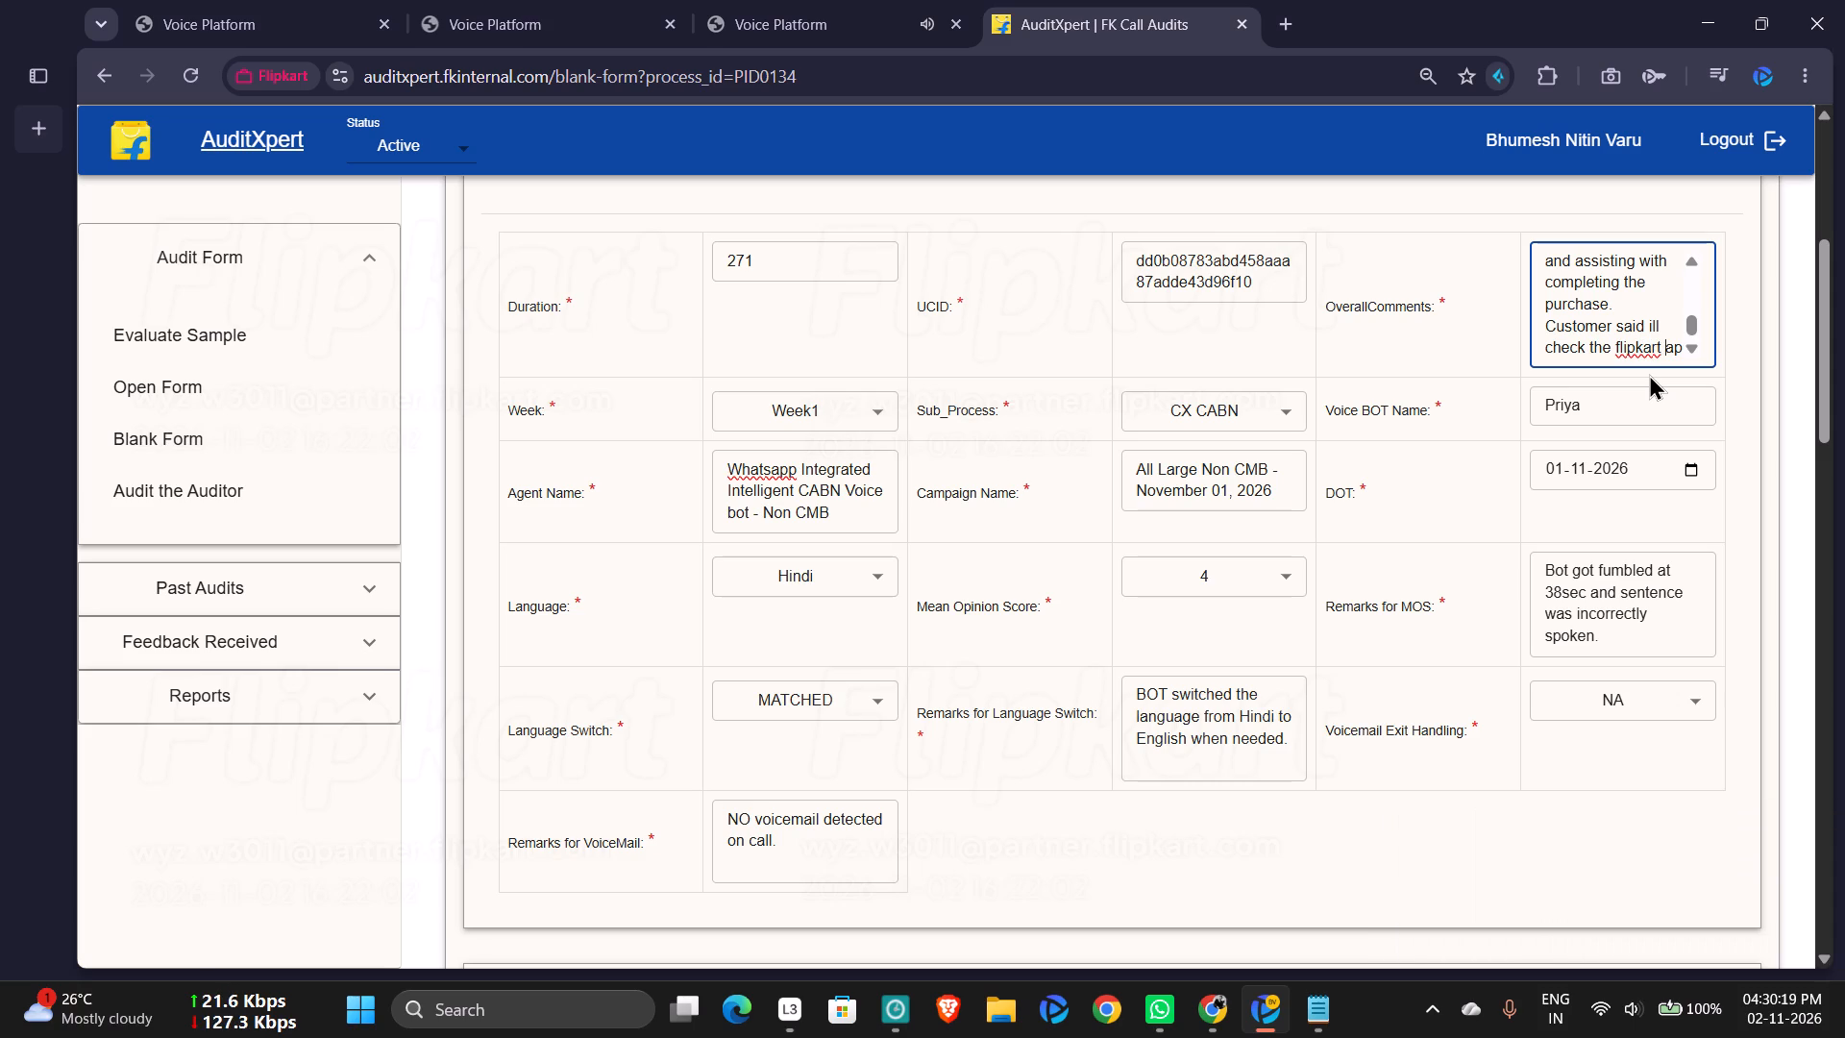
key("BackSpace")
key("BackSpace")
key("BackSpace")
key("BackSpace")
key("BackSpace")
key("BackSpace")
key("BackSpace")
key("BackSpace")
key("BackSpace")
key("BackSpace")
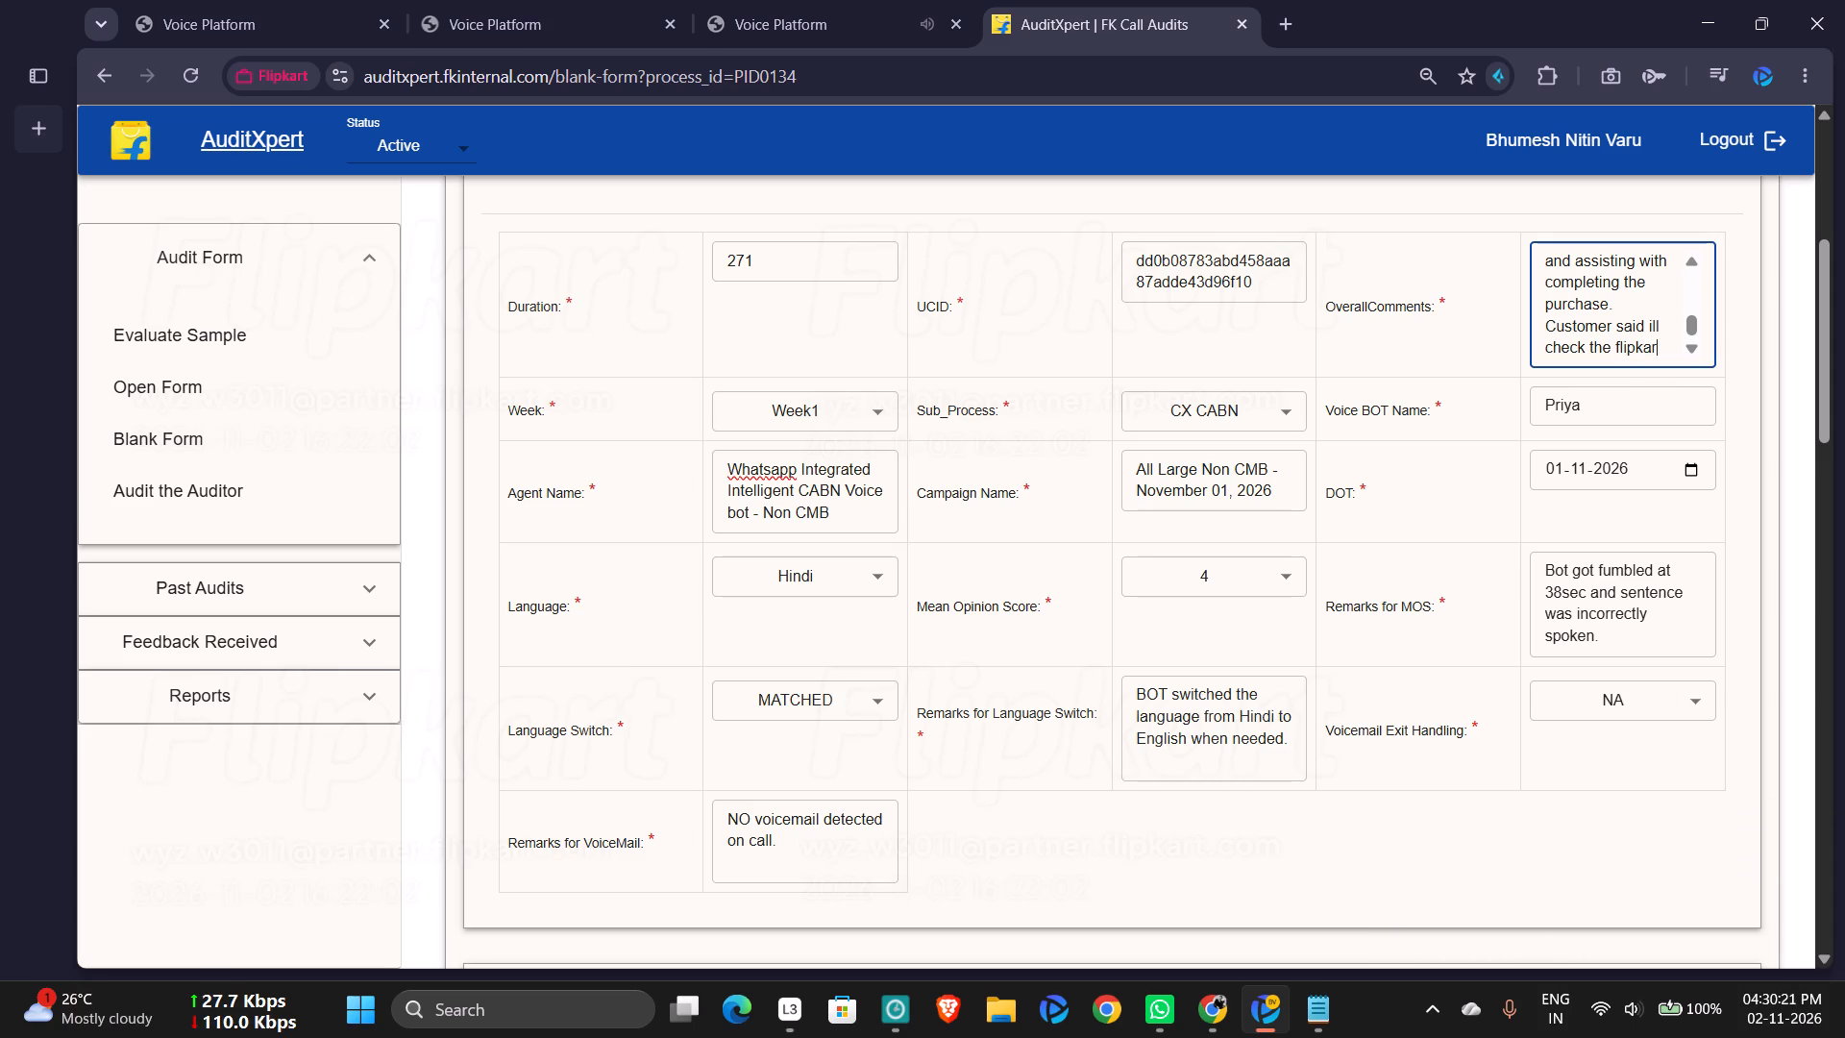
key("BackSpace")
key("BackSpace")
key("space")
type("Flipkart")
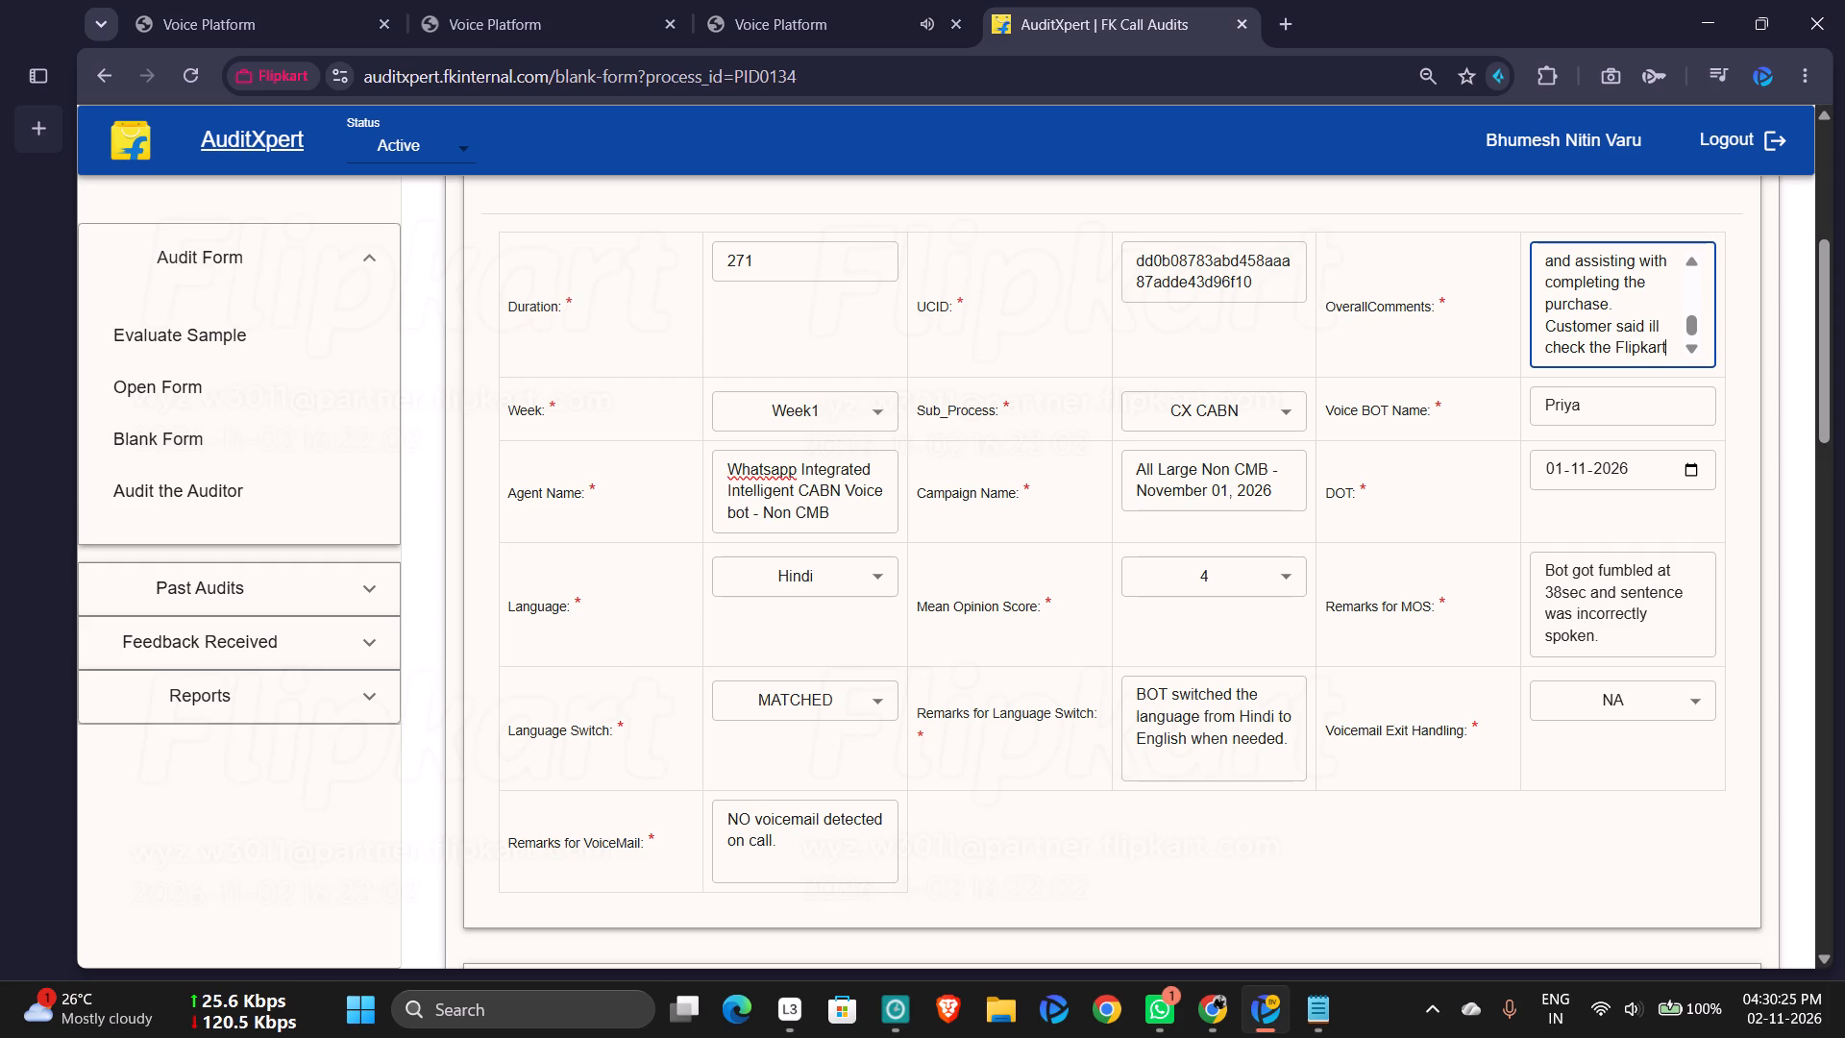
Continue the OverallComments sentence after "Flipkart" with "app and but the produck later.".
key("space")
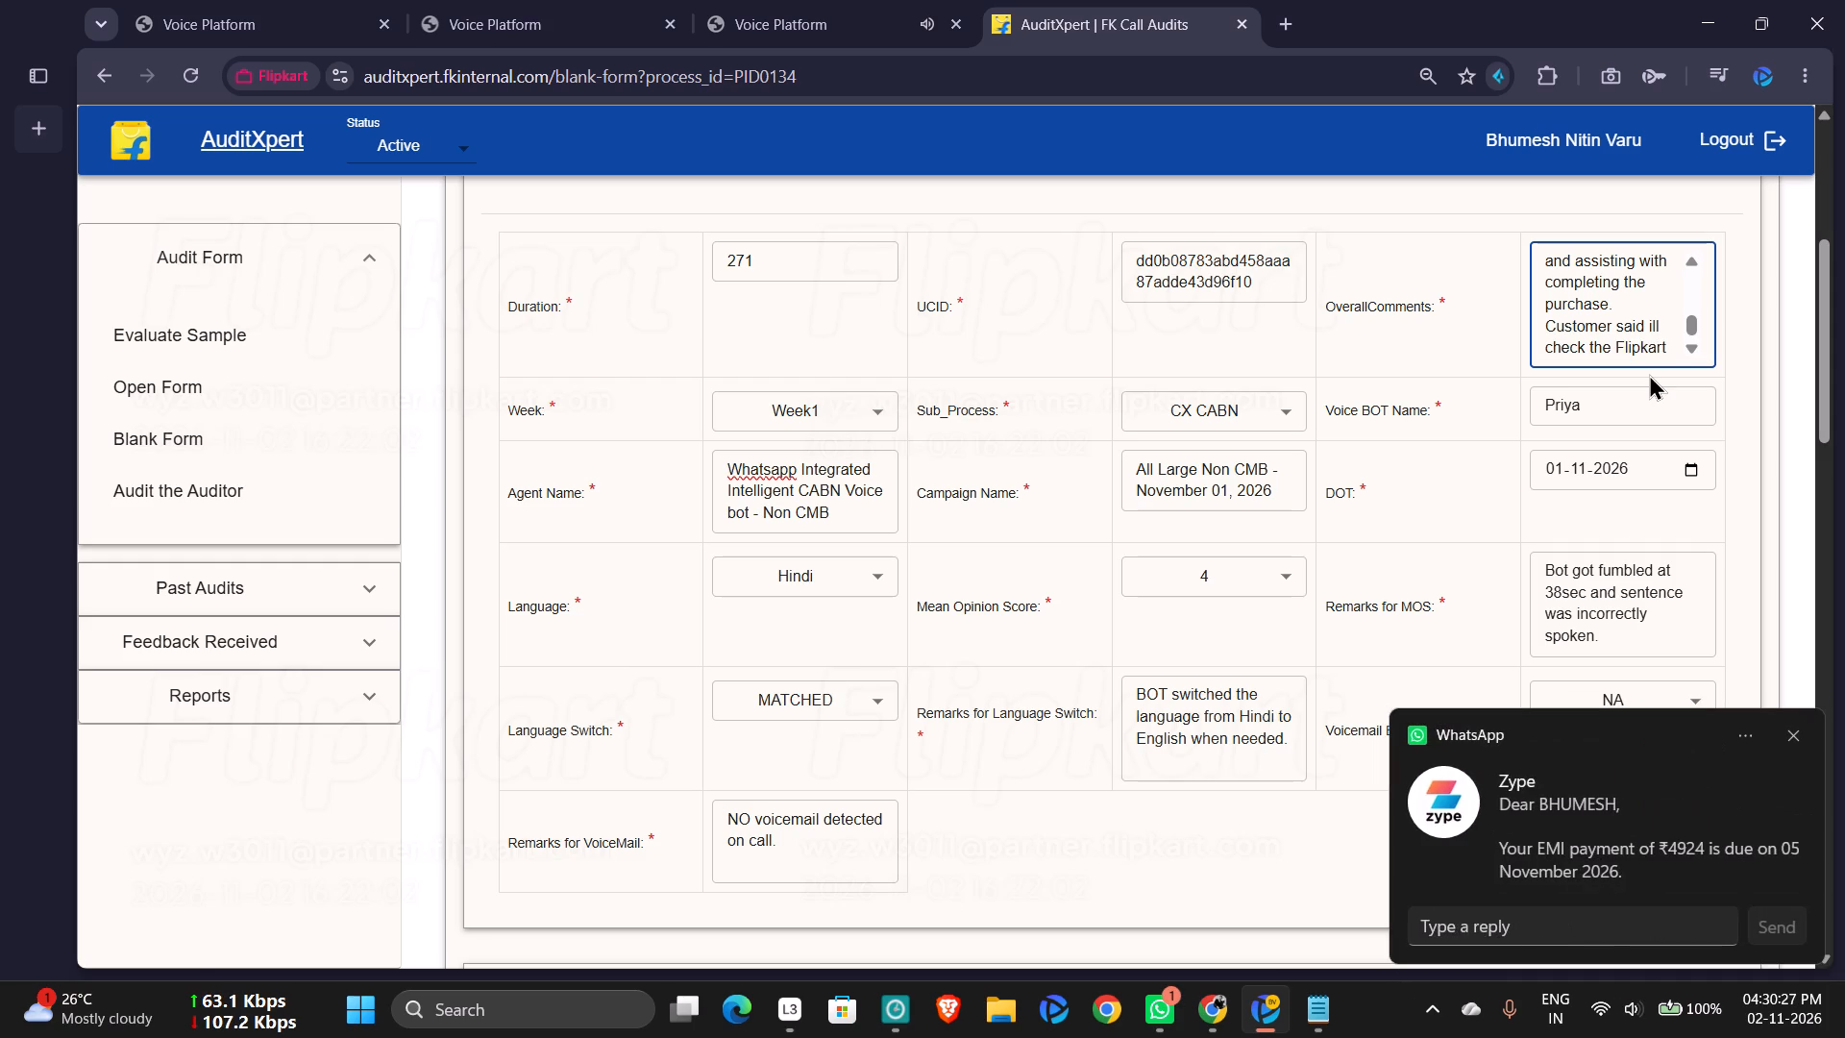
type("app am")
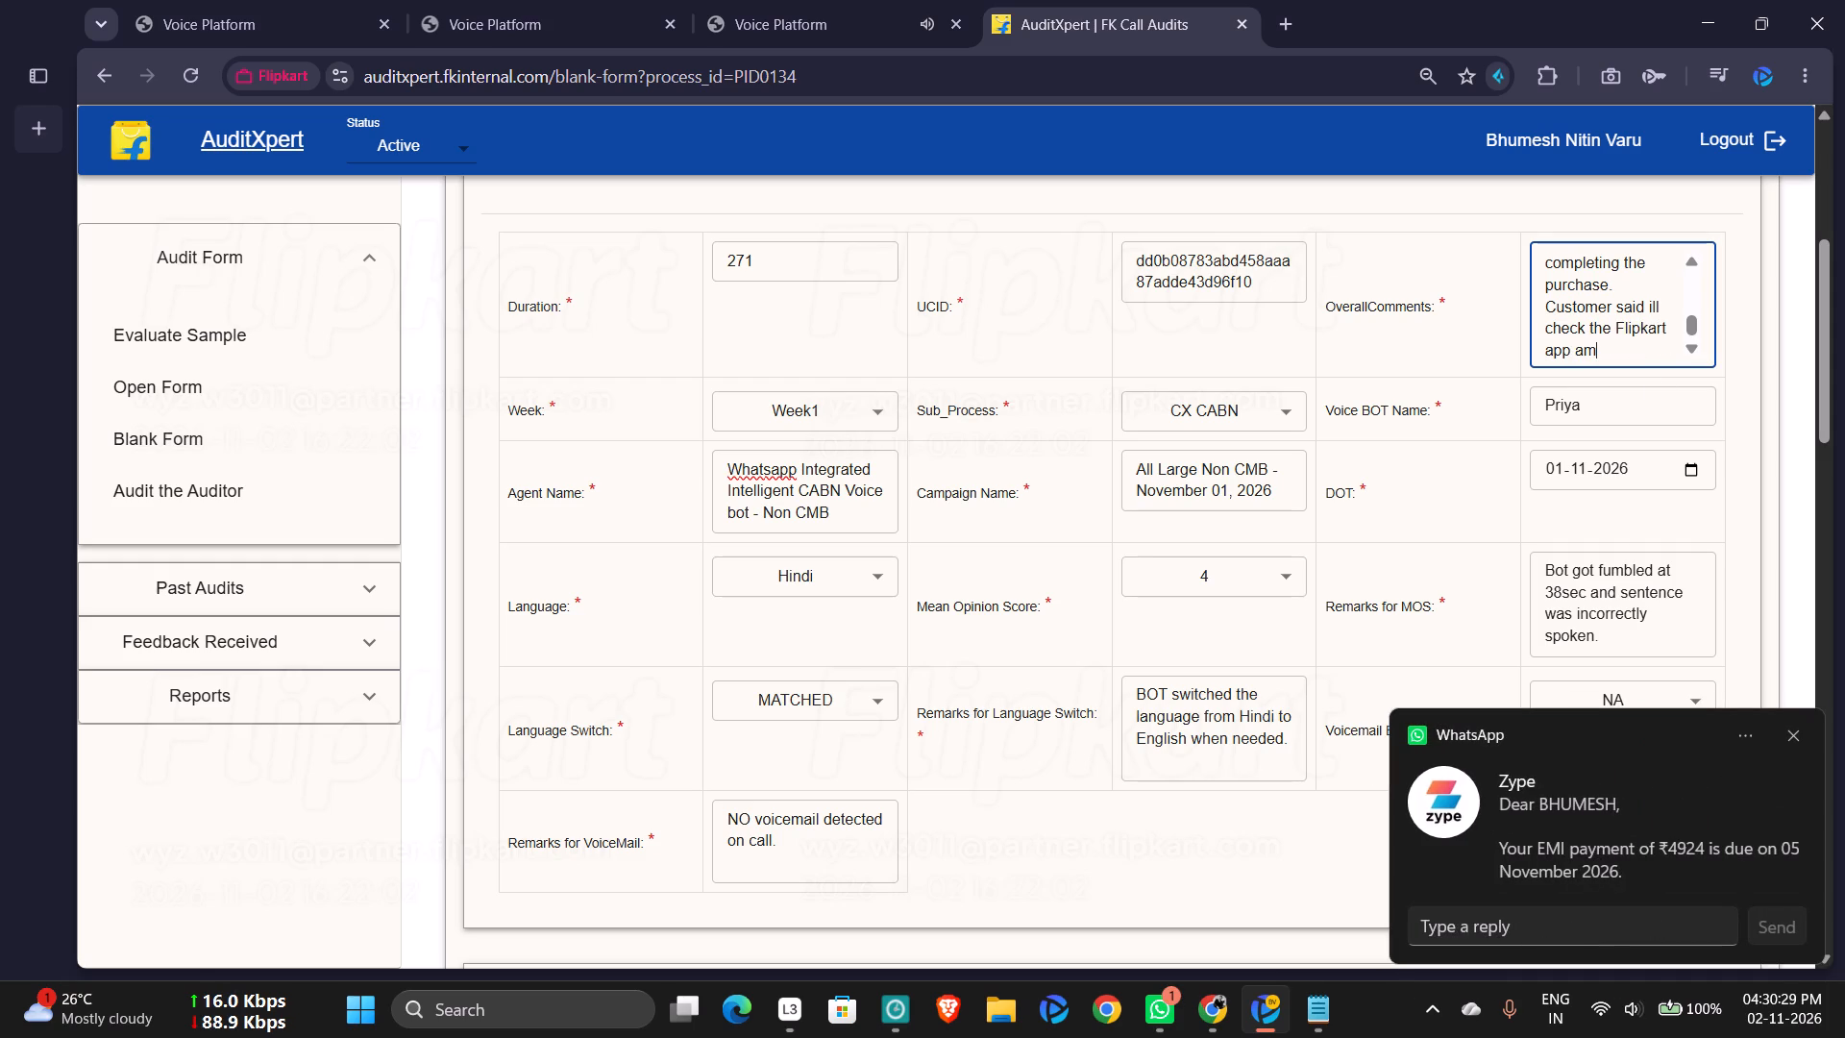
key("BackSpace")
type("nd")
key("space")
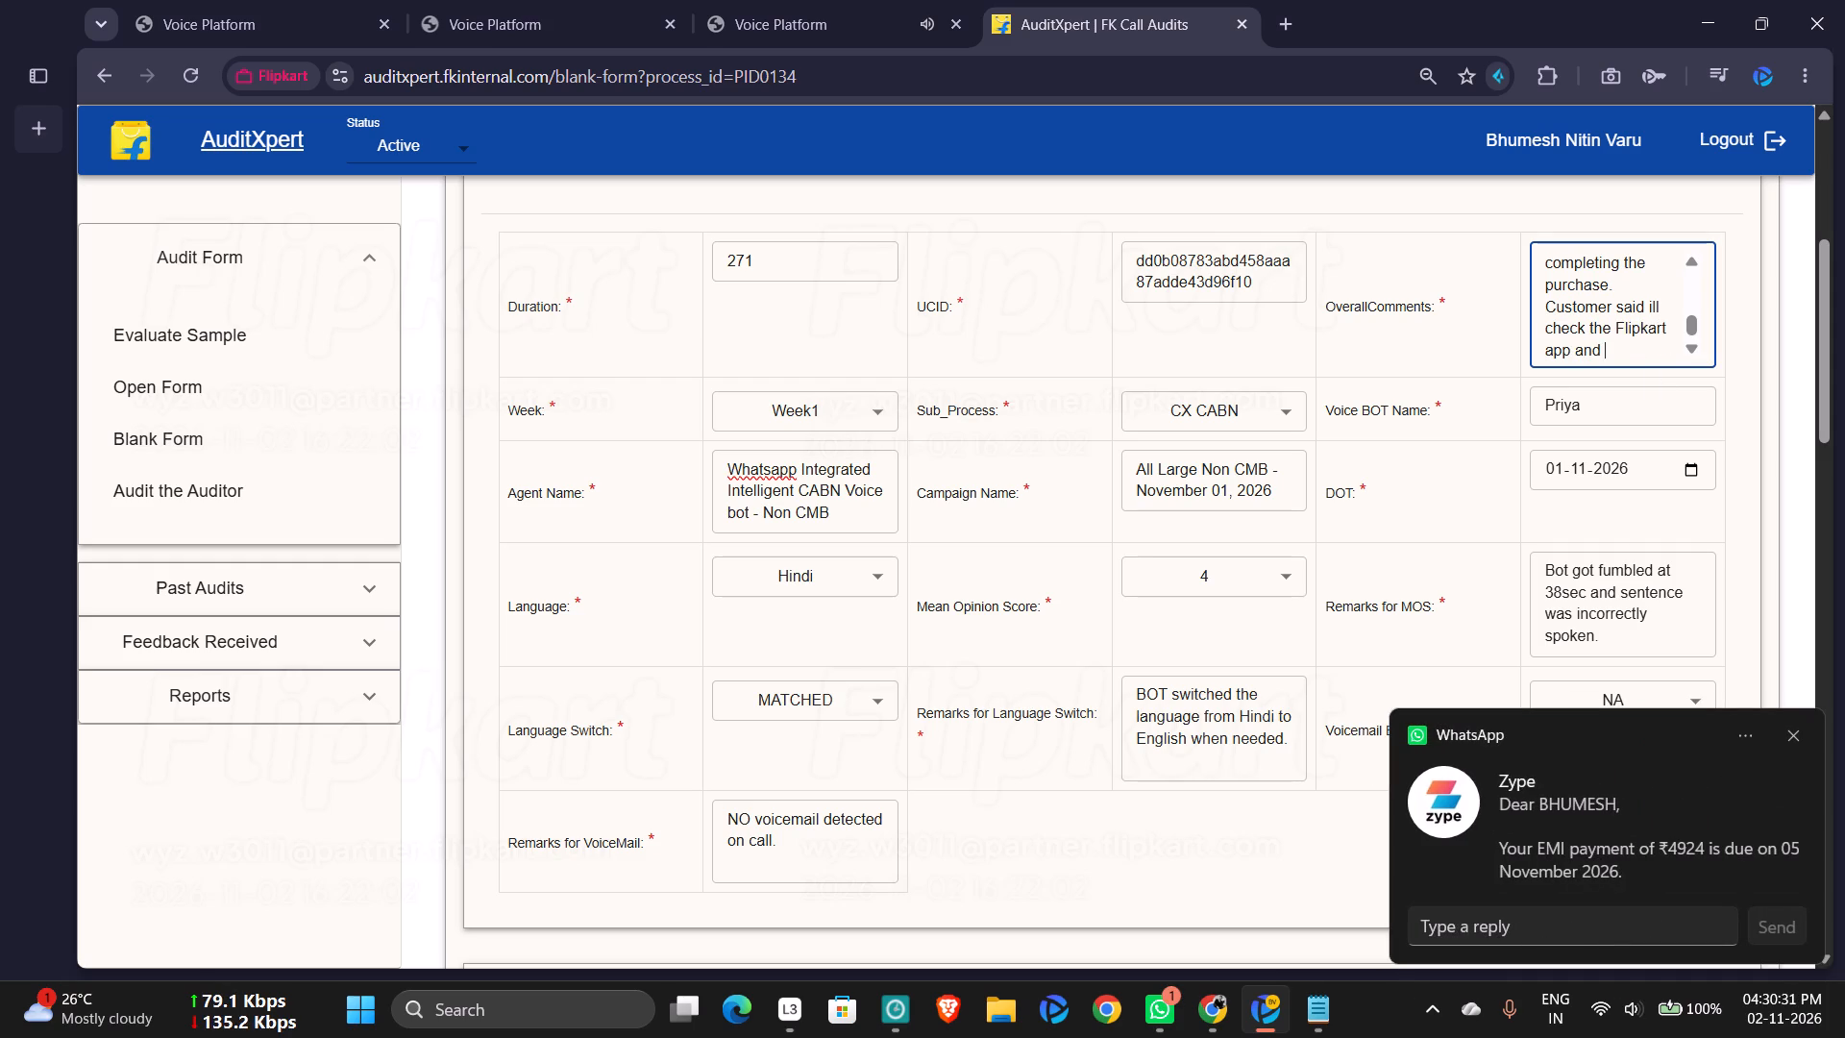
type("but the pro")
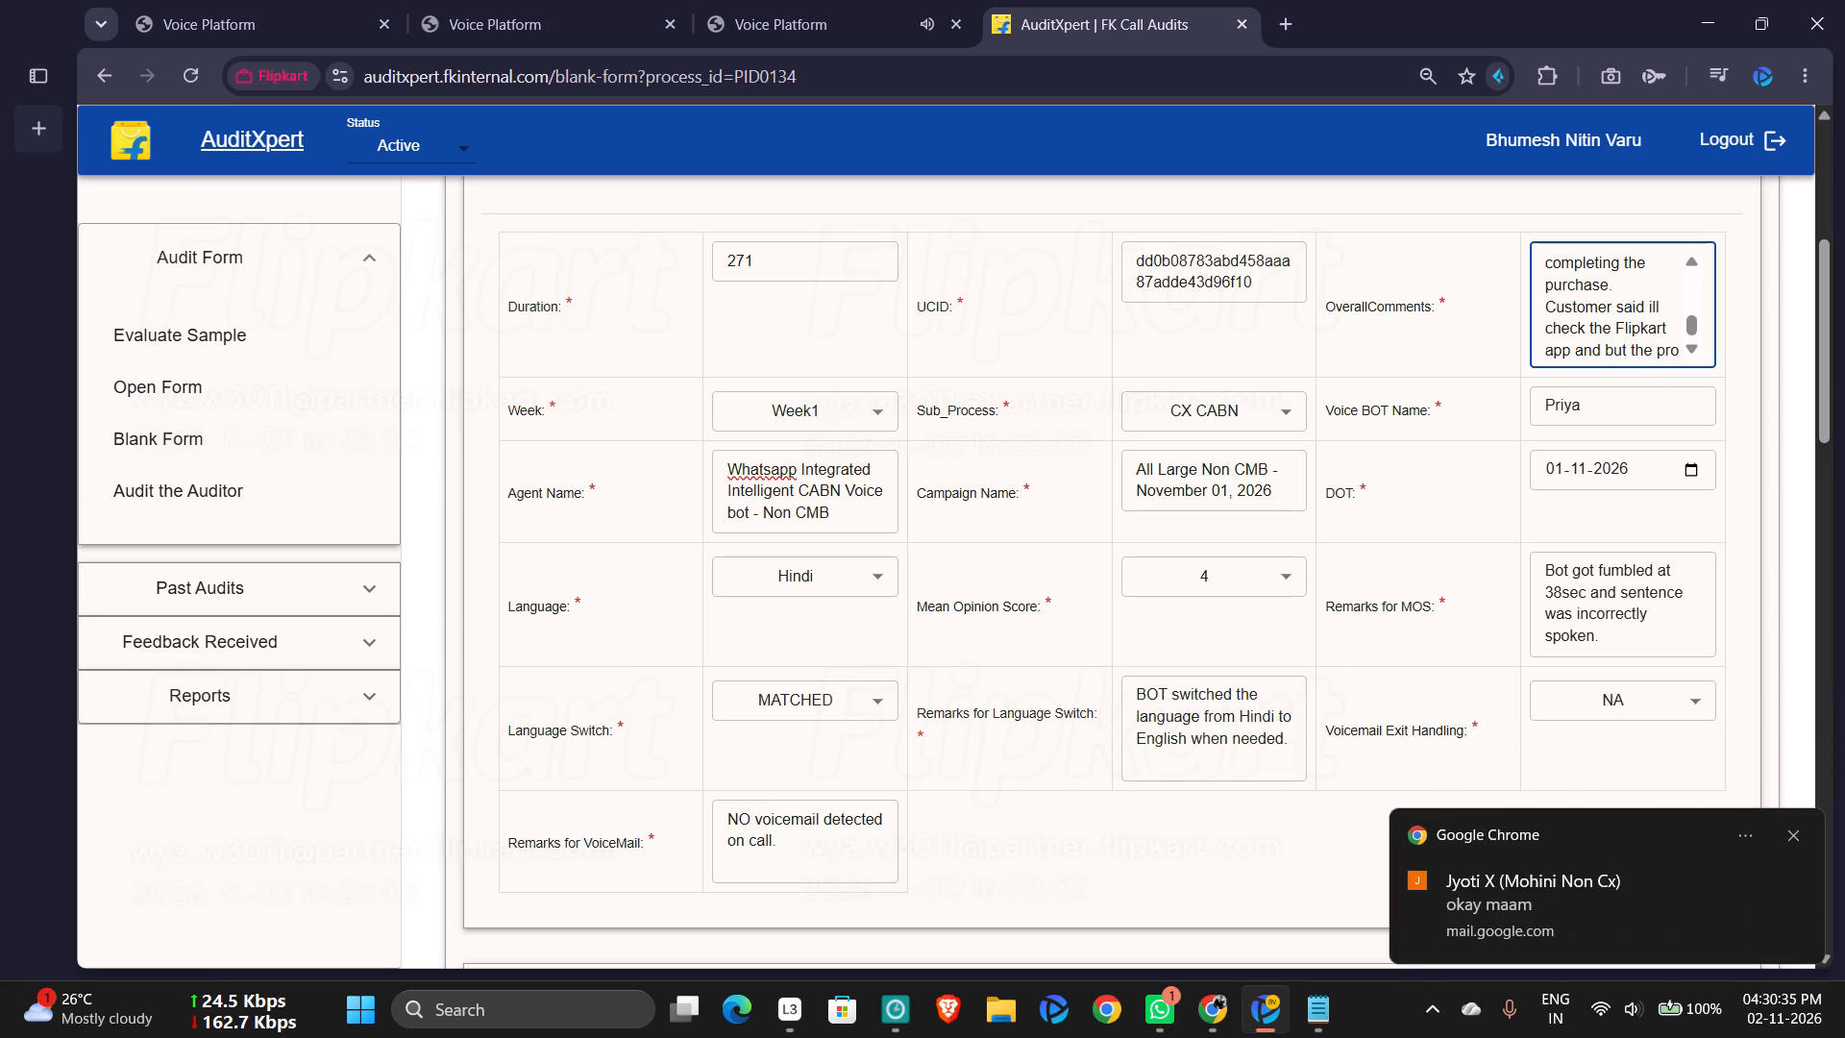
key("u")
key("BackSpace")
type("duck later.")
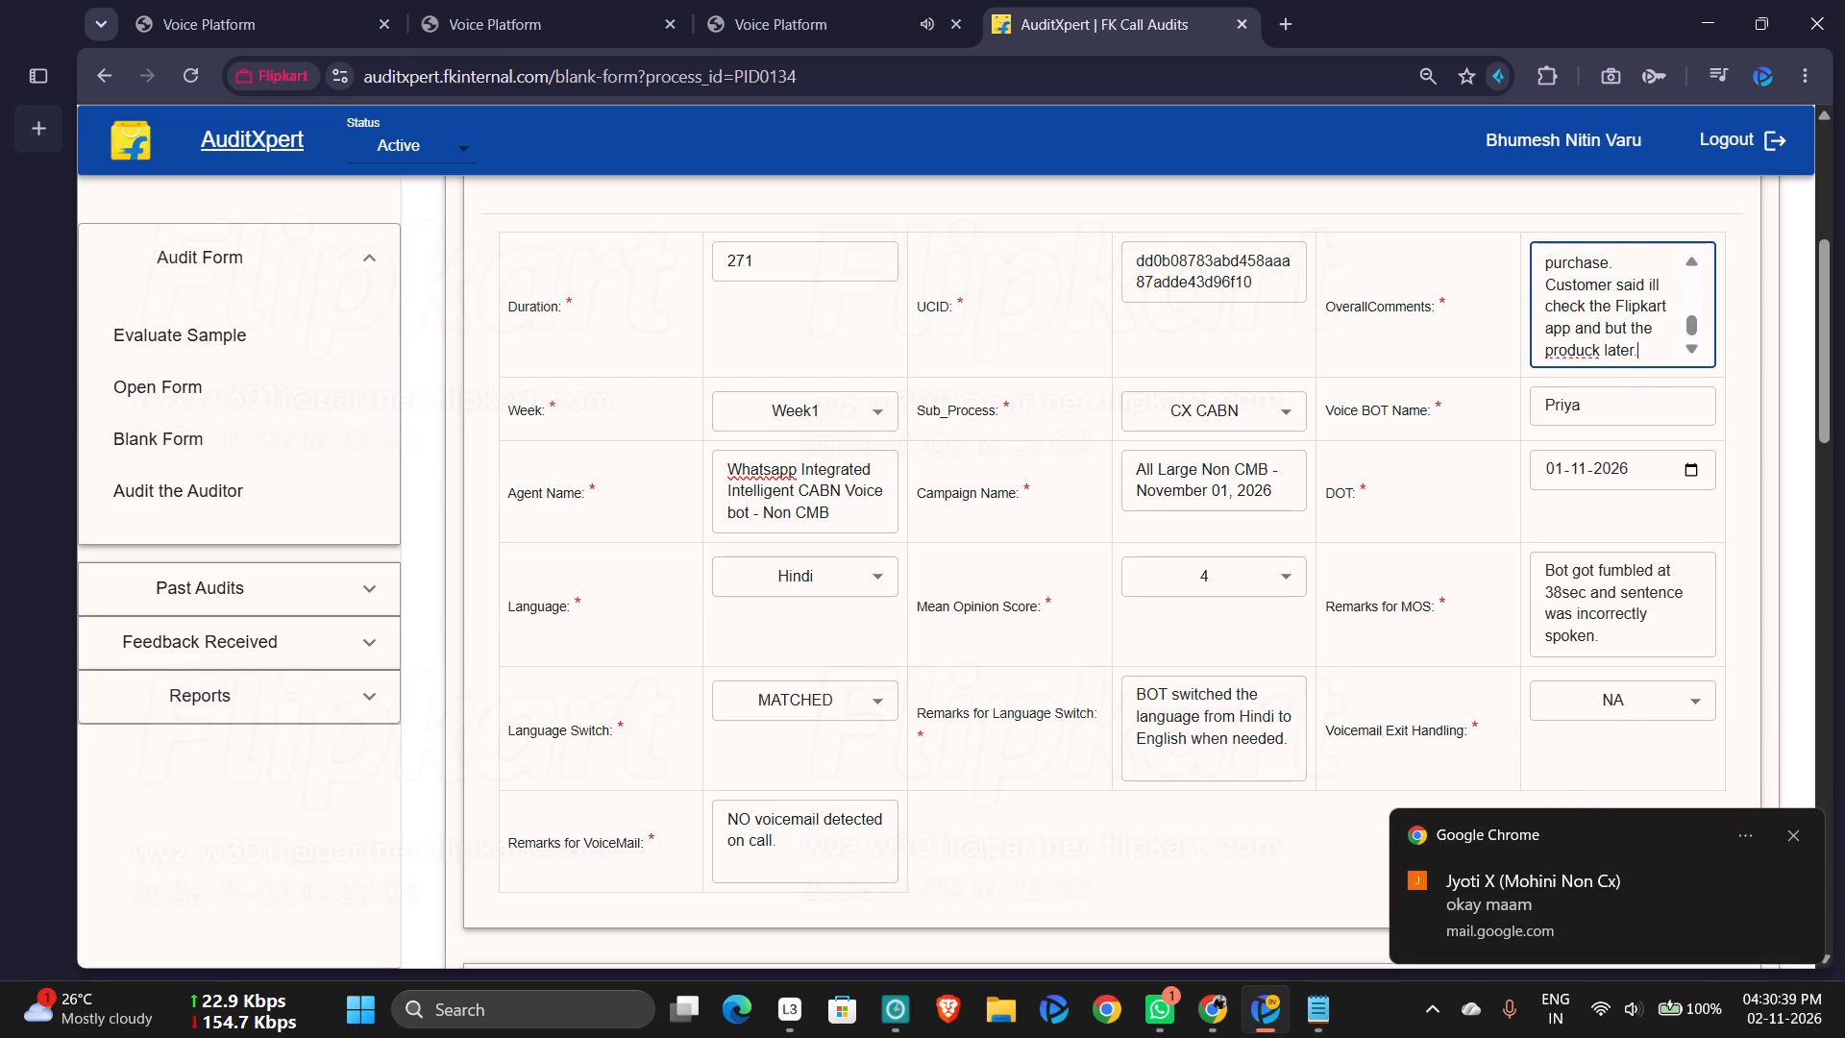
Correct "produck" to "product" in the customer sentence in OverallComments.
key("Left")
key("Left")
key("Left")
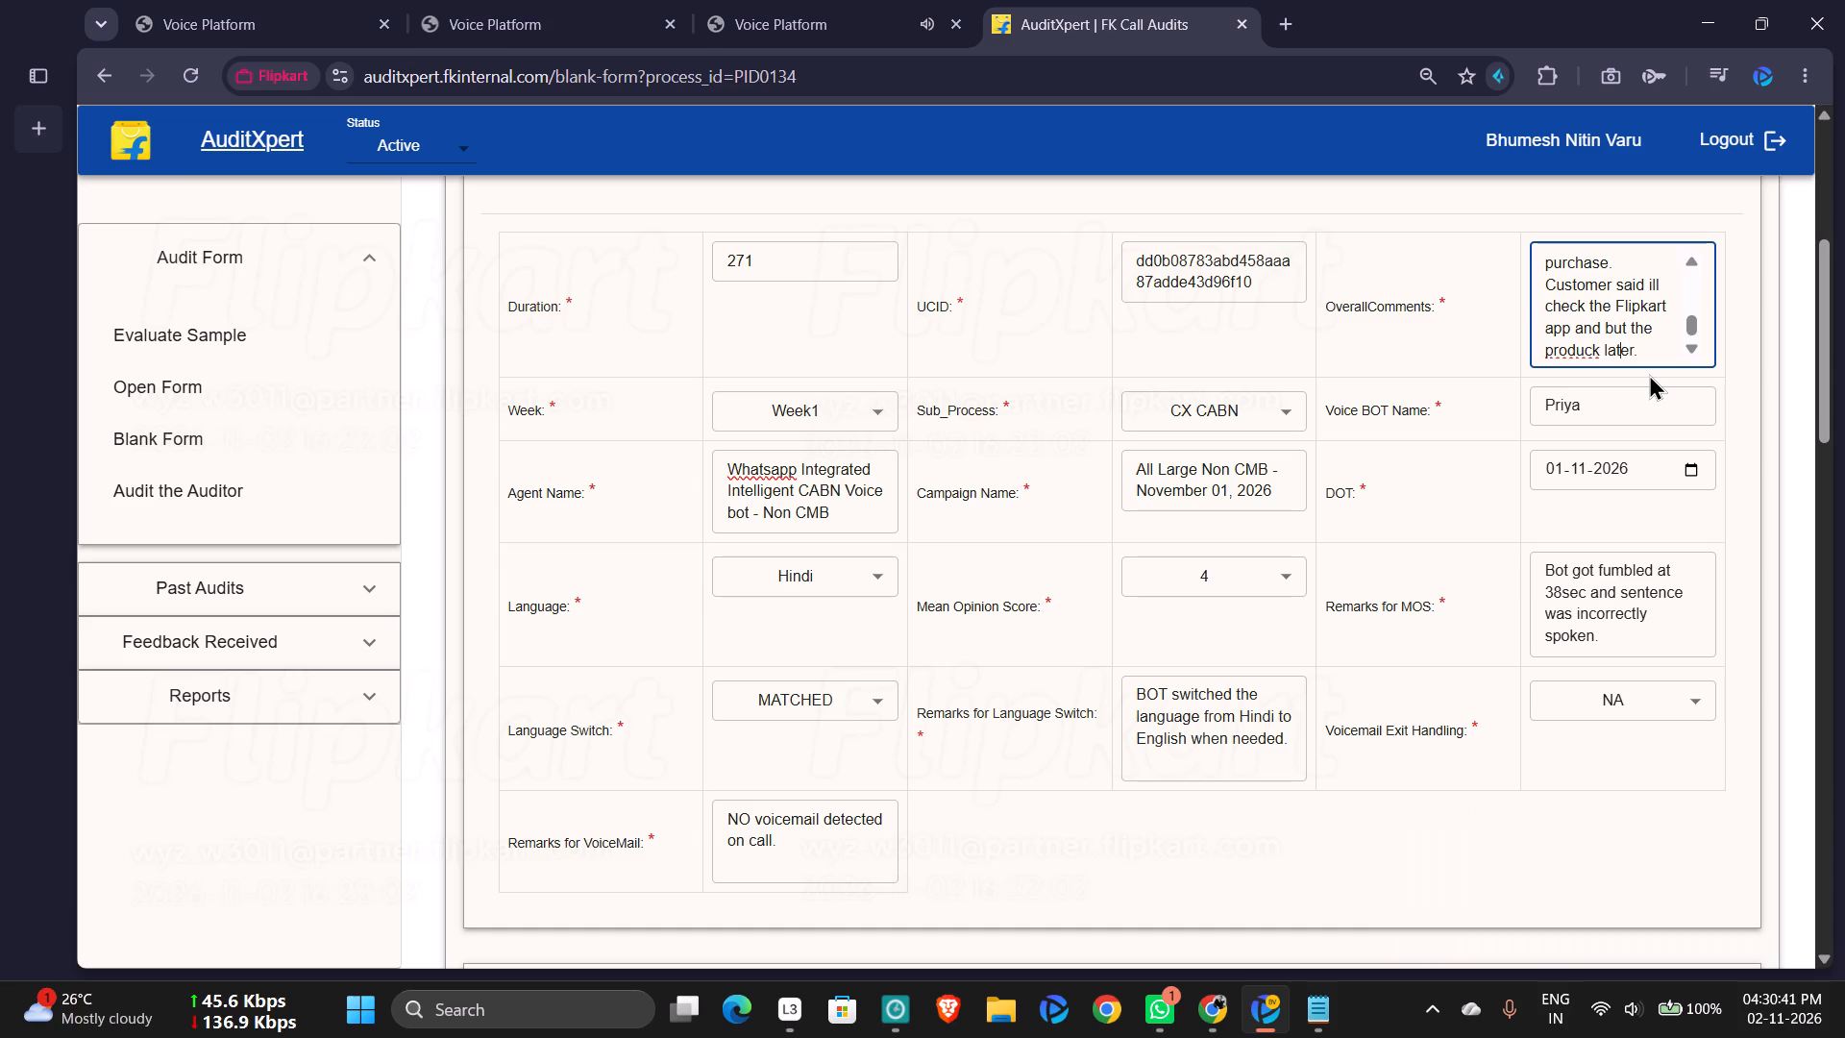
key("Left")
key("Left")
key("Left")
key("Left")
key("BackSpace")
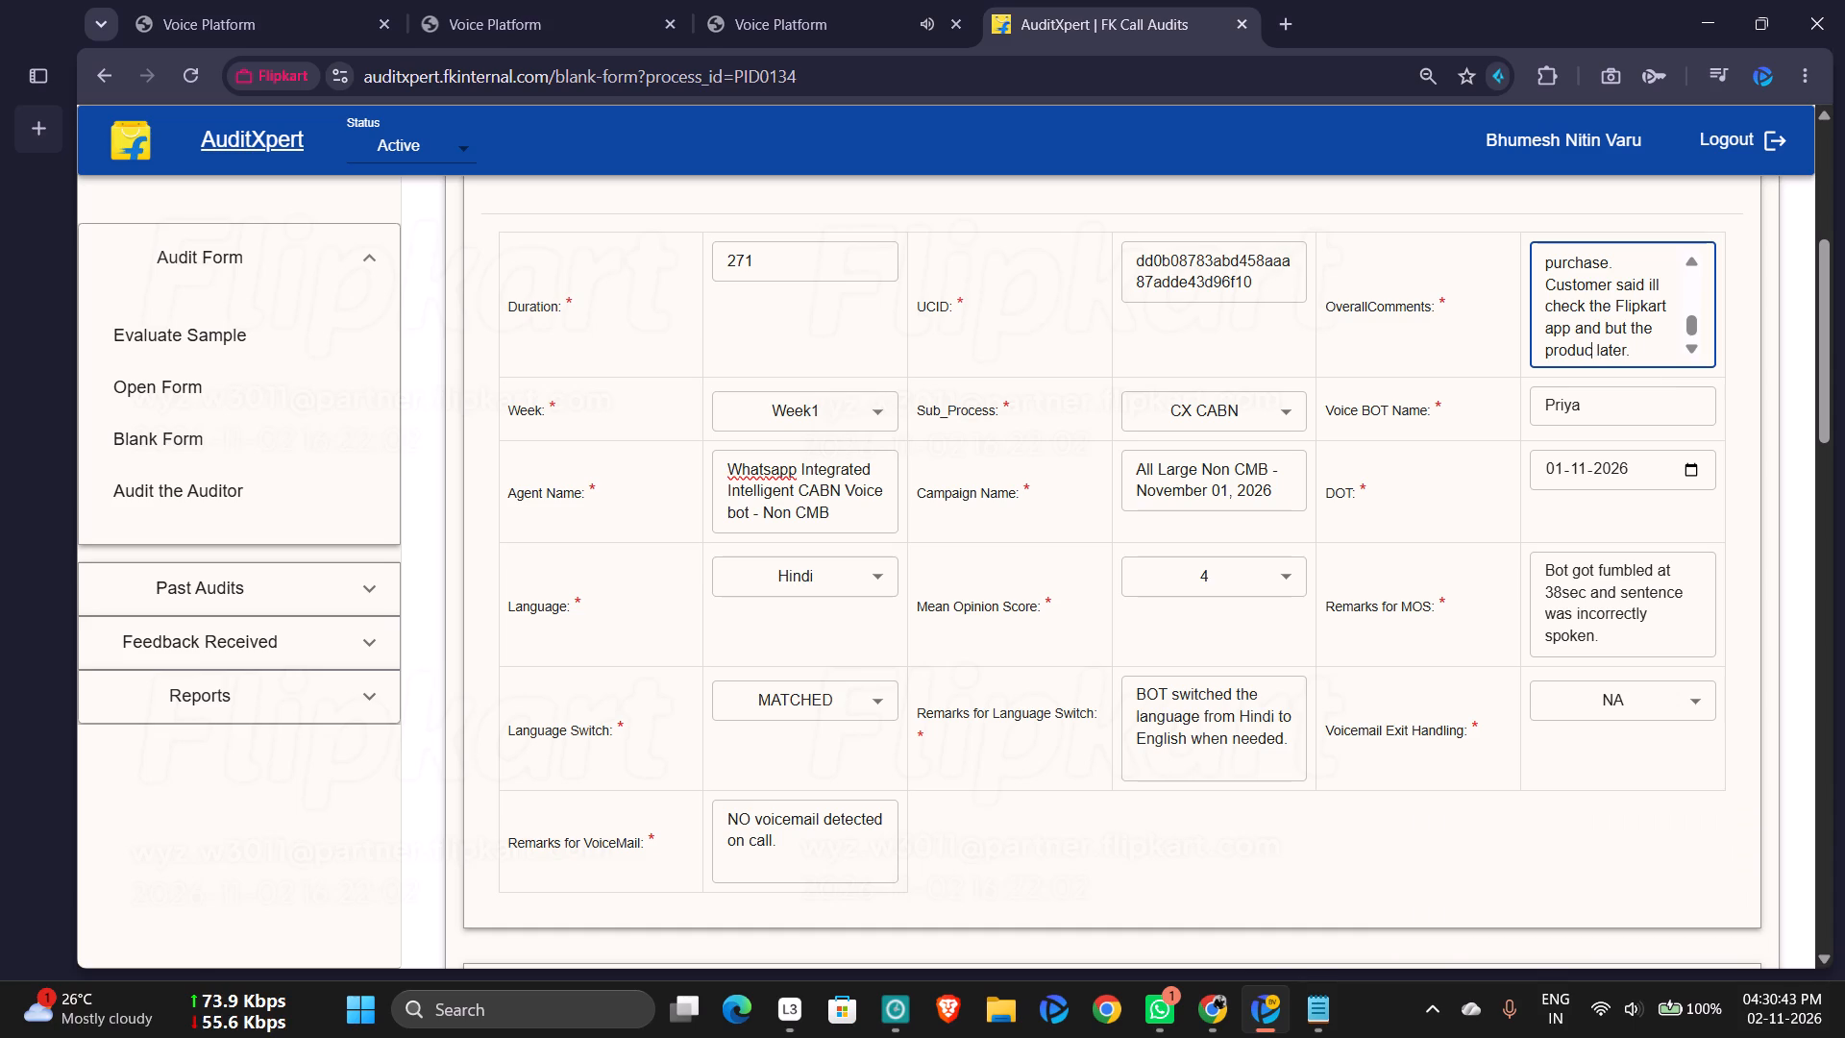
key("t")
Copy the "Also NA parameters" sentence starting its list with Repetition Avoidance from Judge Model 2.txt and paste it at the end of OverallComments.
left_click(1308, 1021)
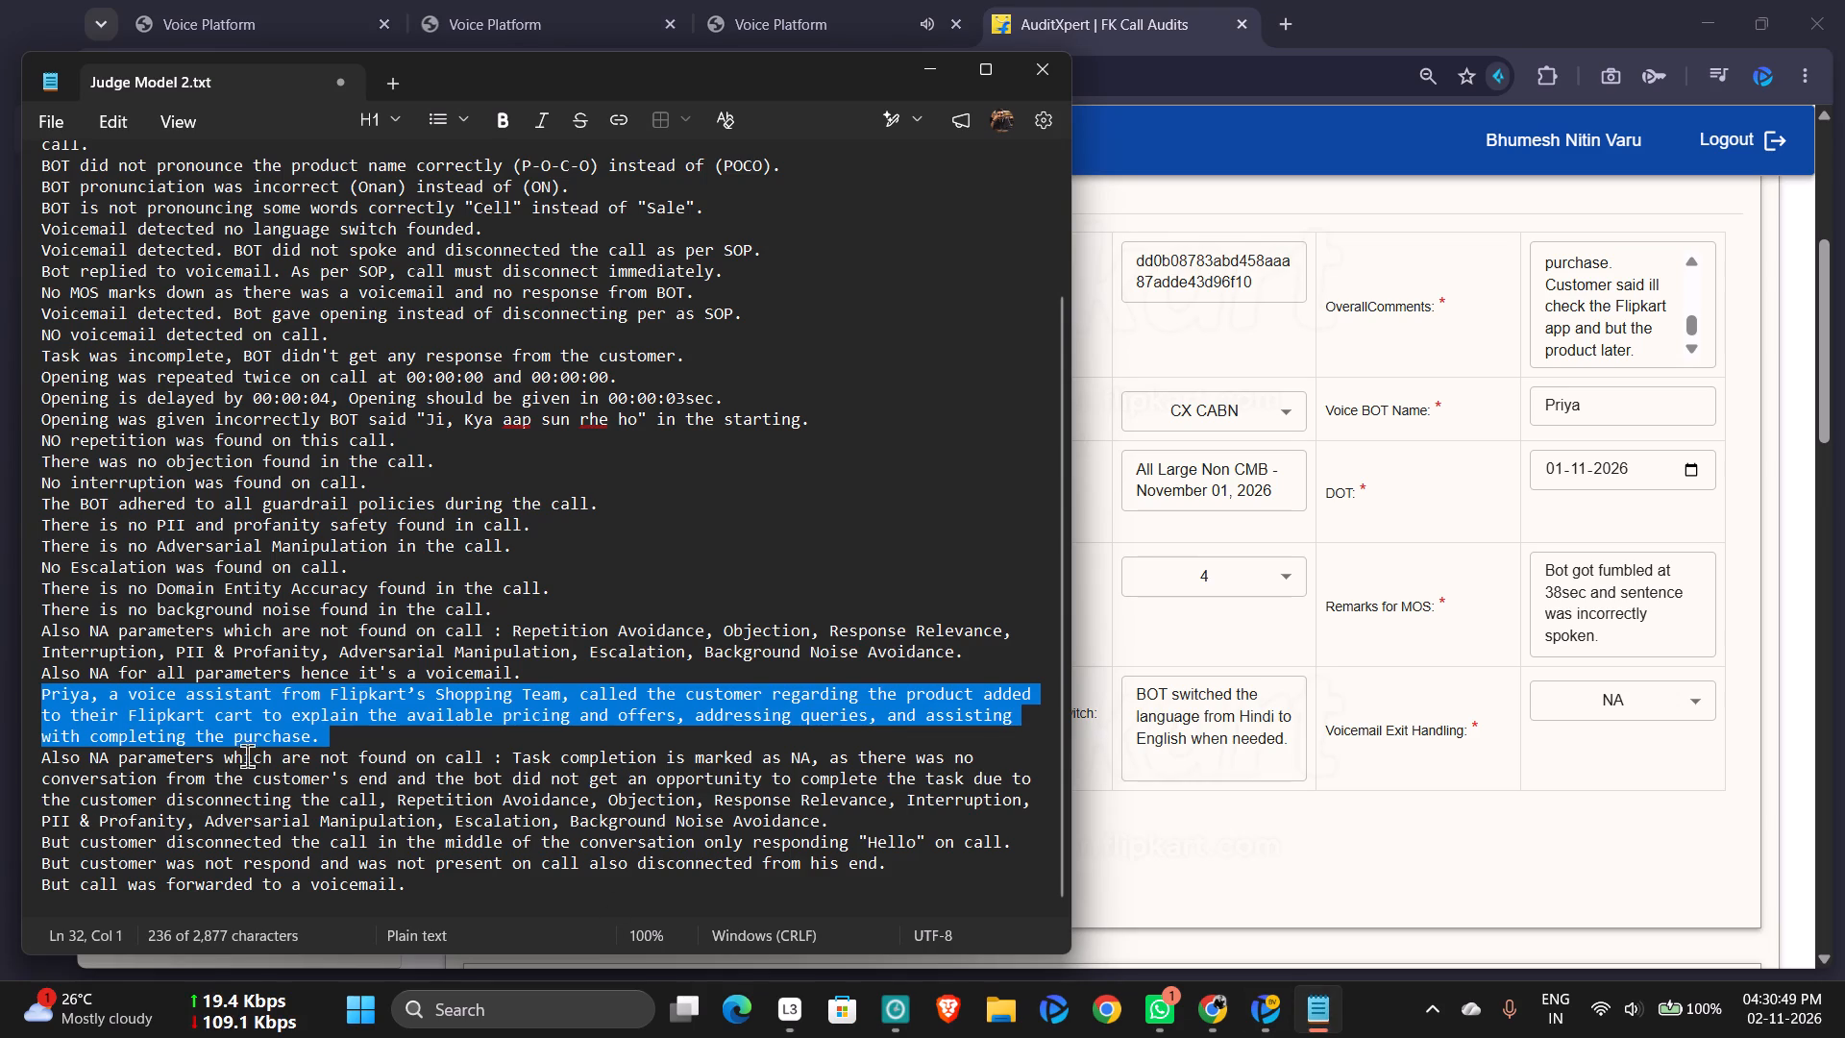
triple_click(485, 627)
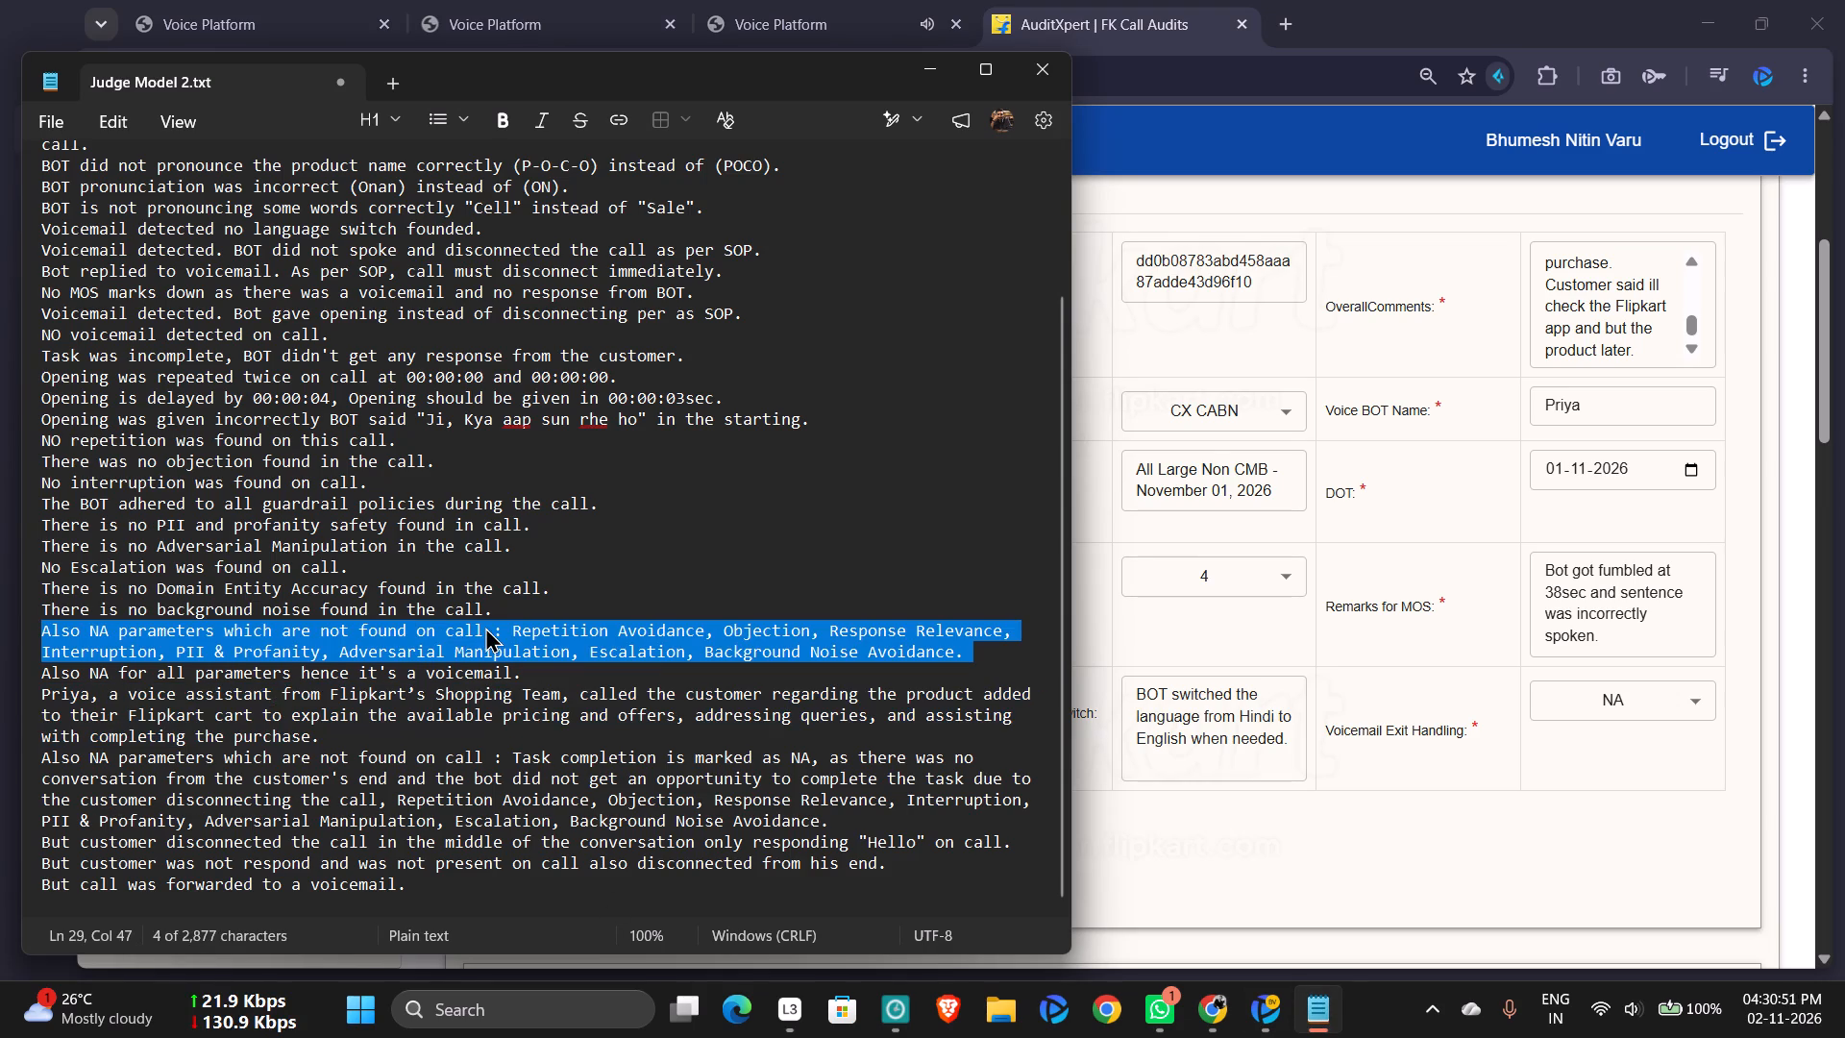
key("ctrl+c")
left_click(1655, 359)
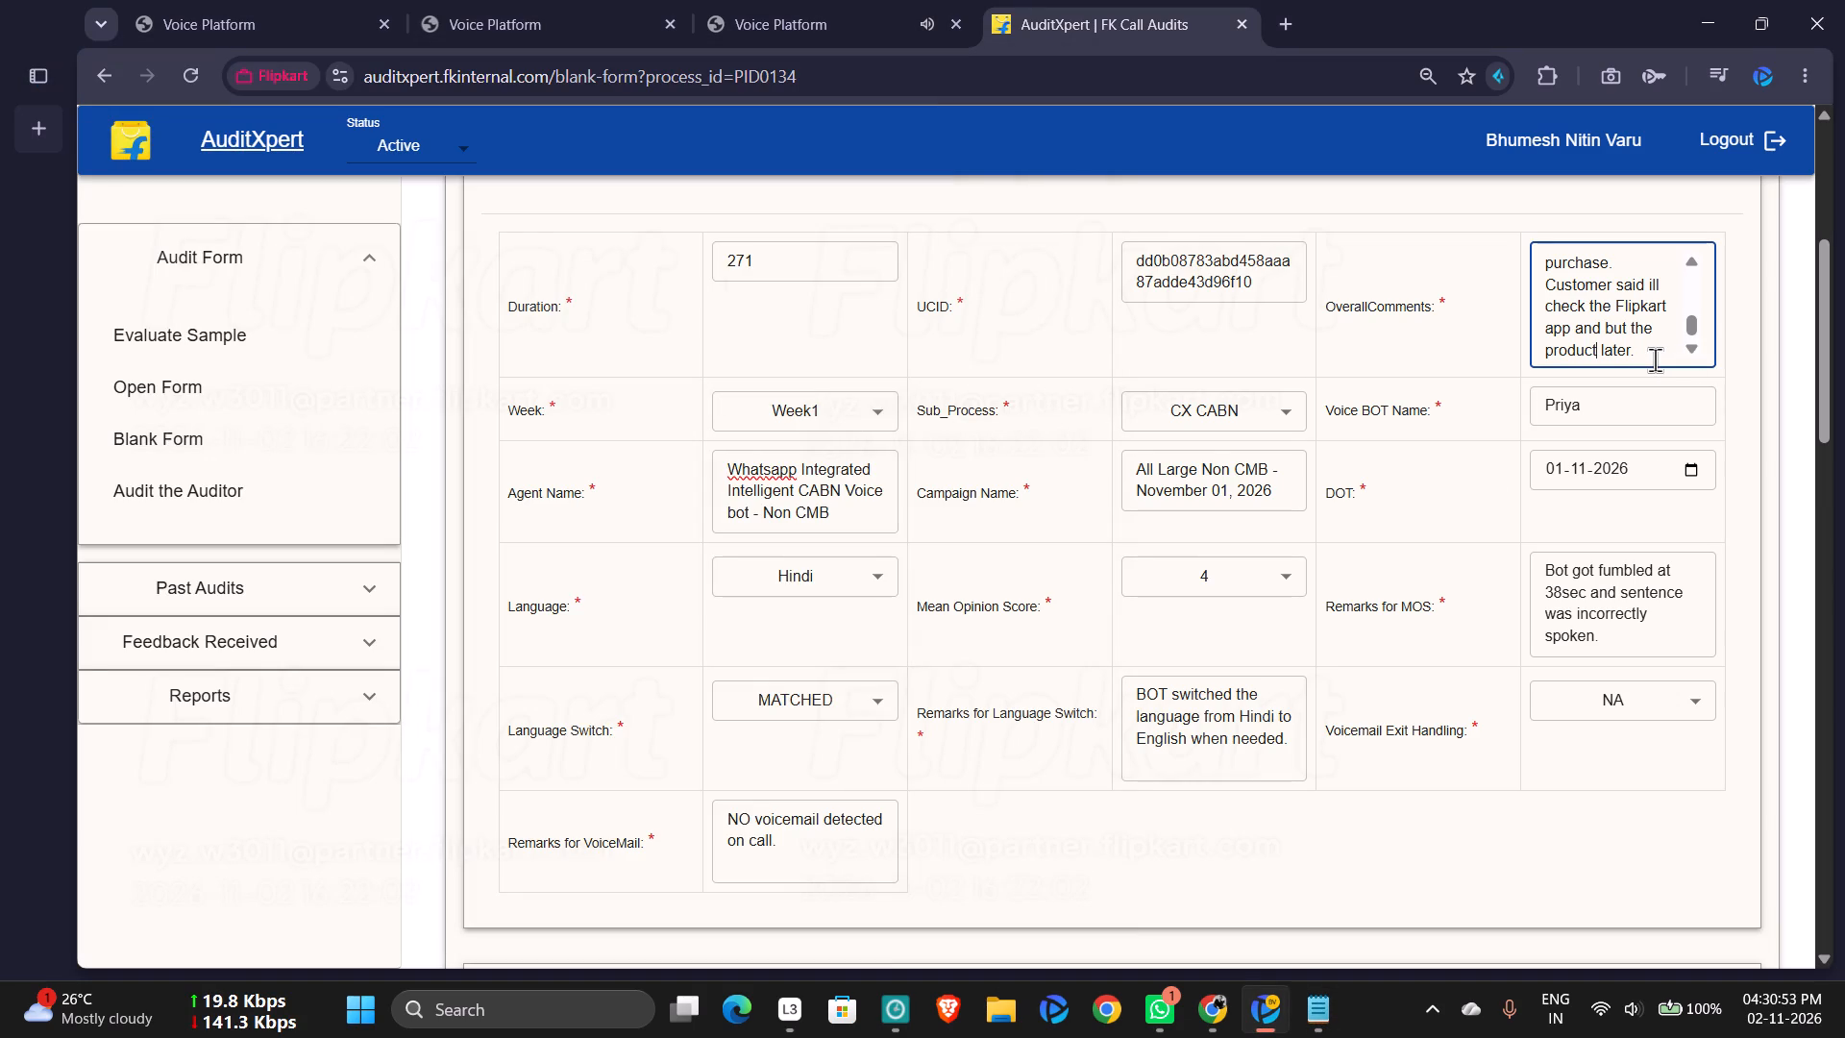
key("Left")
key("Right")
key("Right")
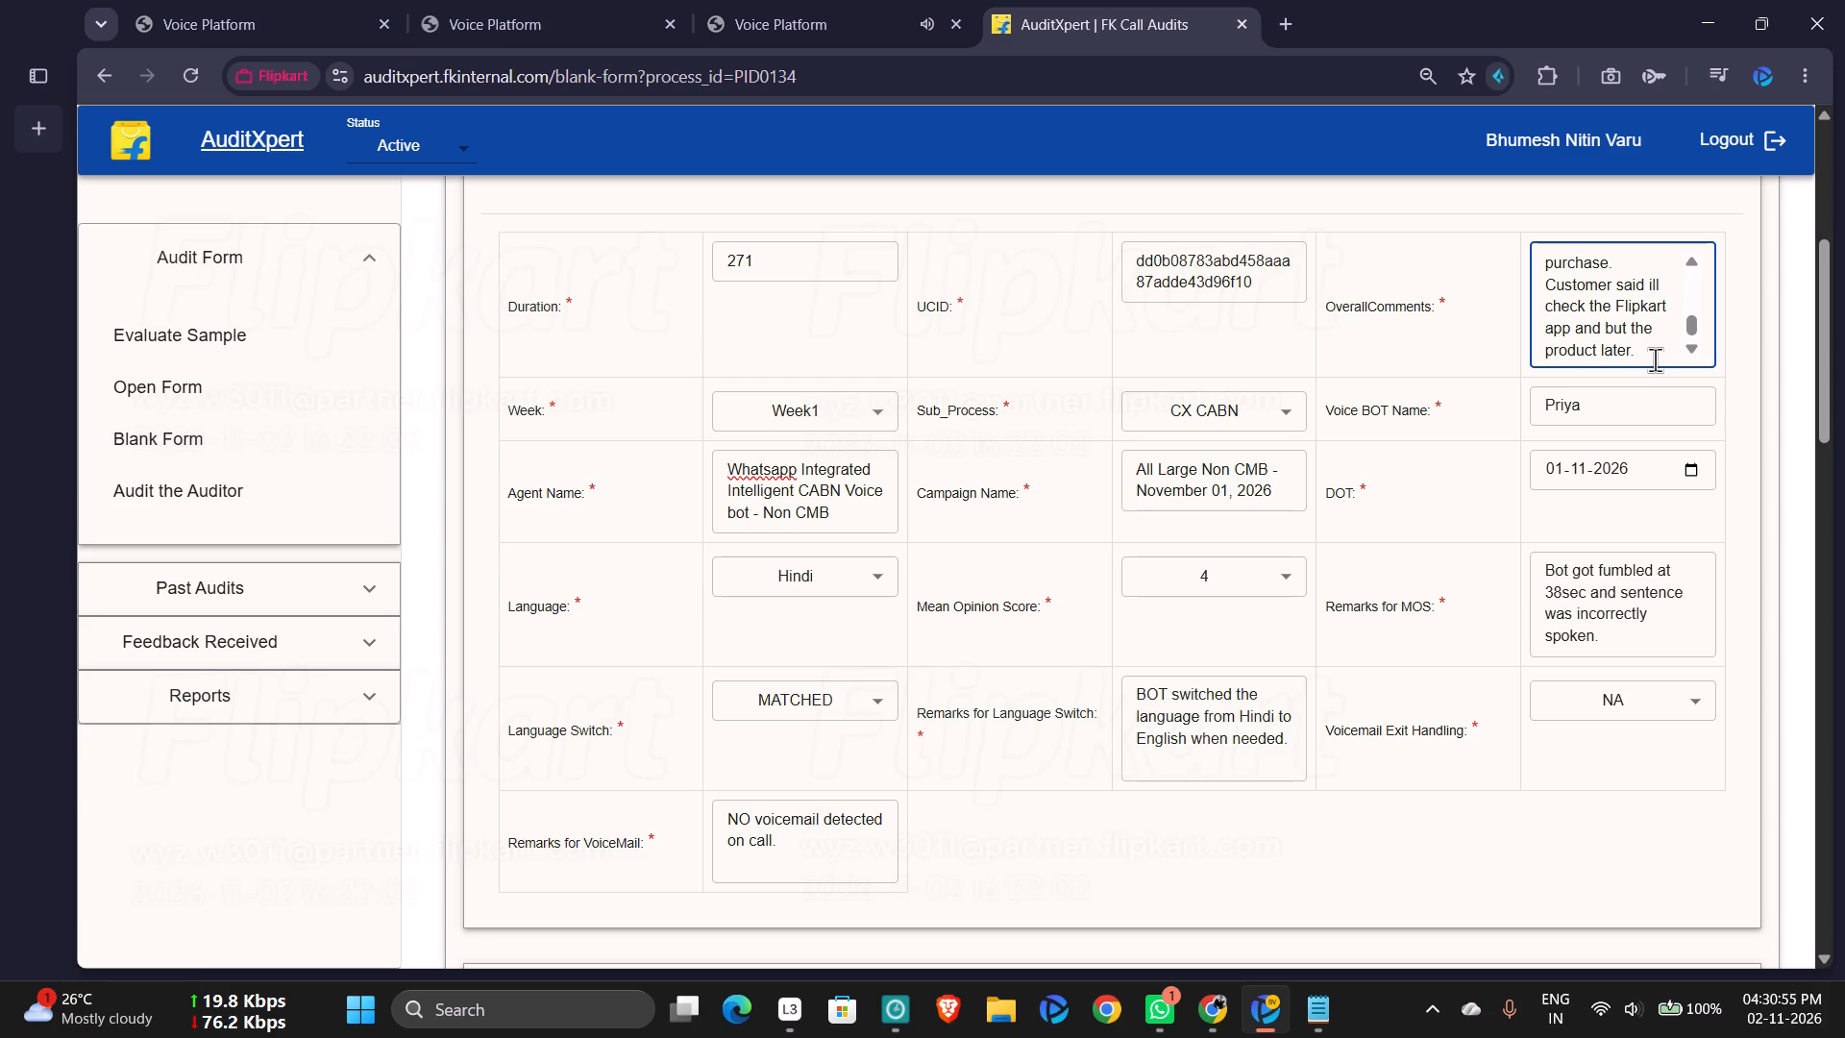
key("End")
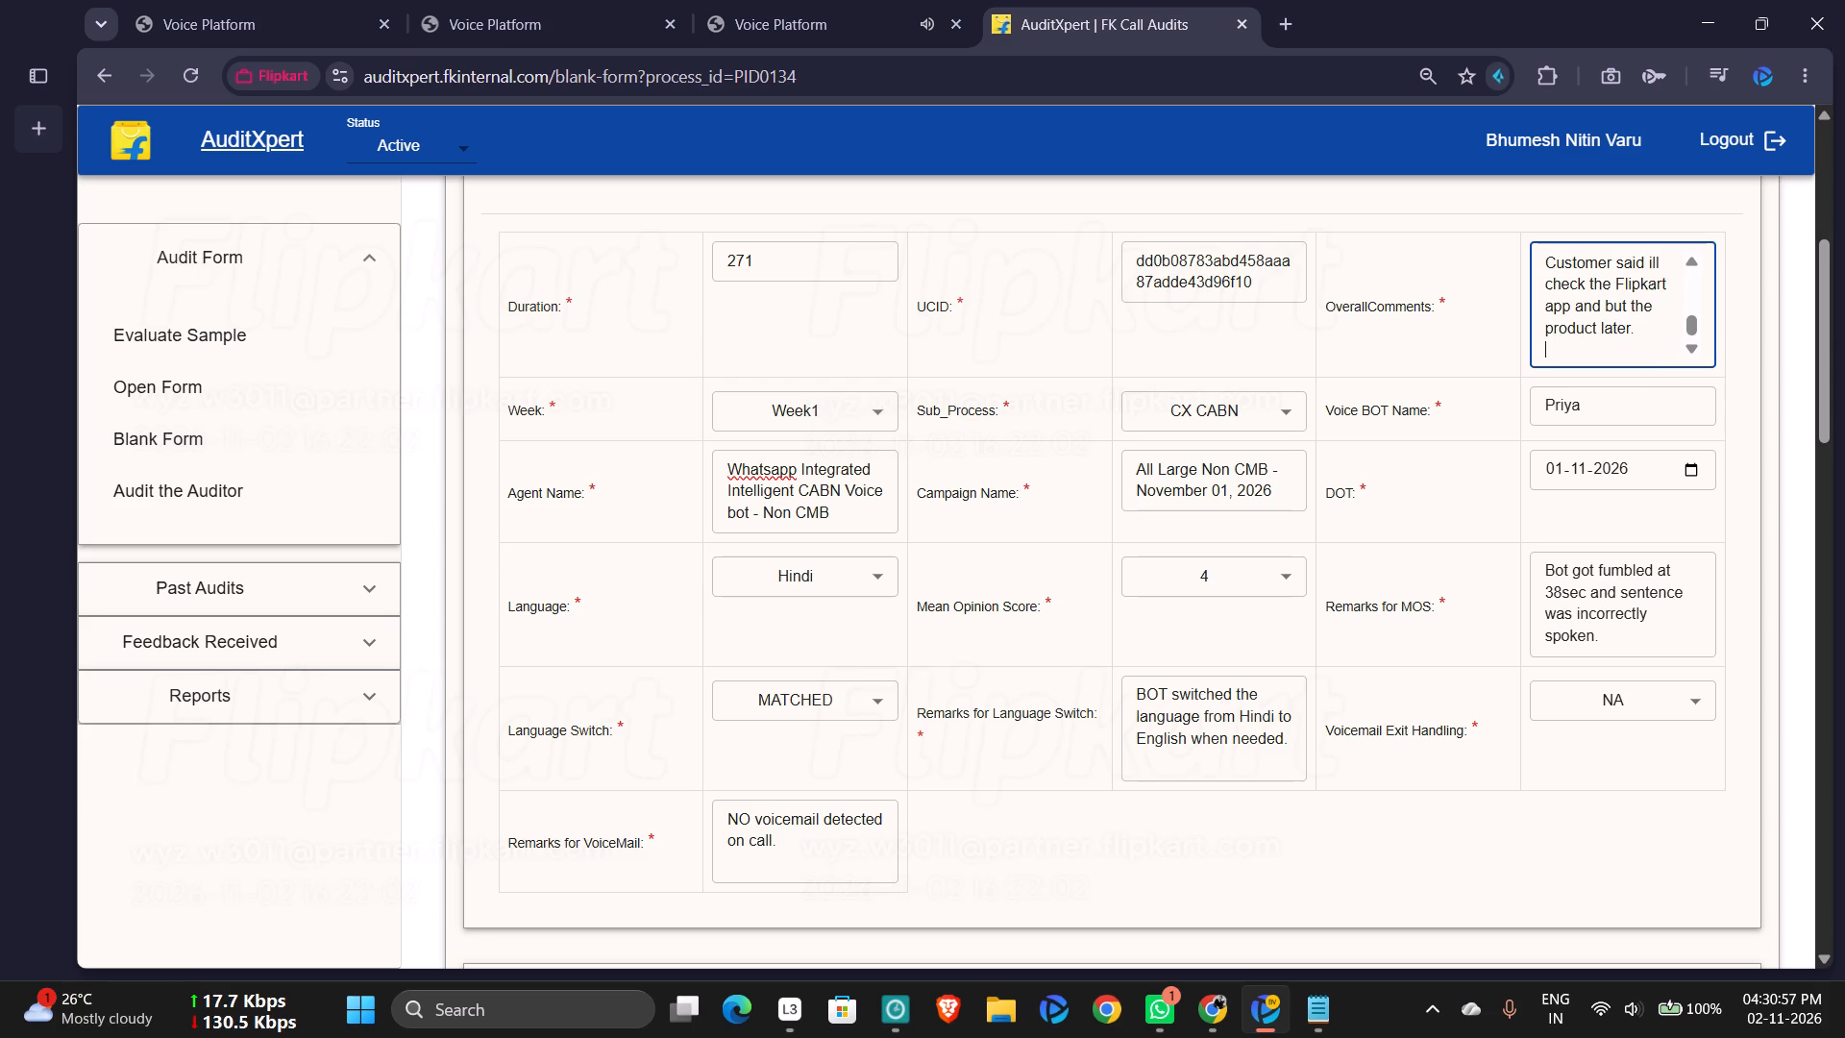
key("ctrl+v")
Delete "Objection," from the pasted NA parameters list in OverallComments.
double_click(1578, 308)
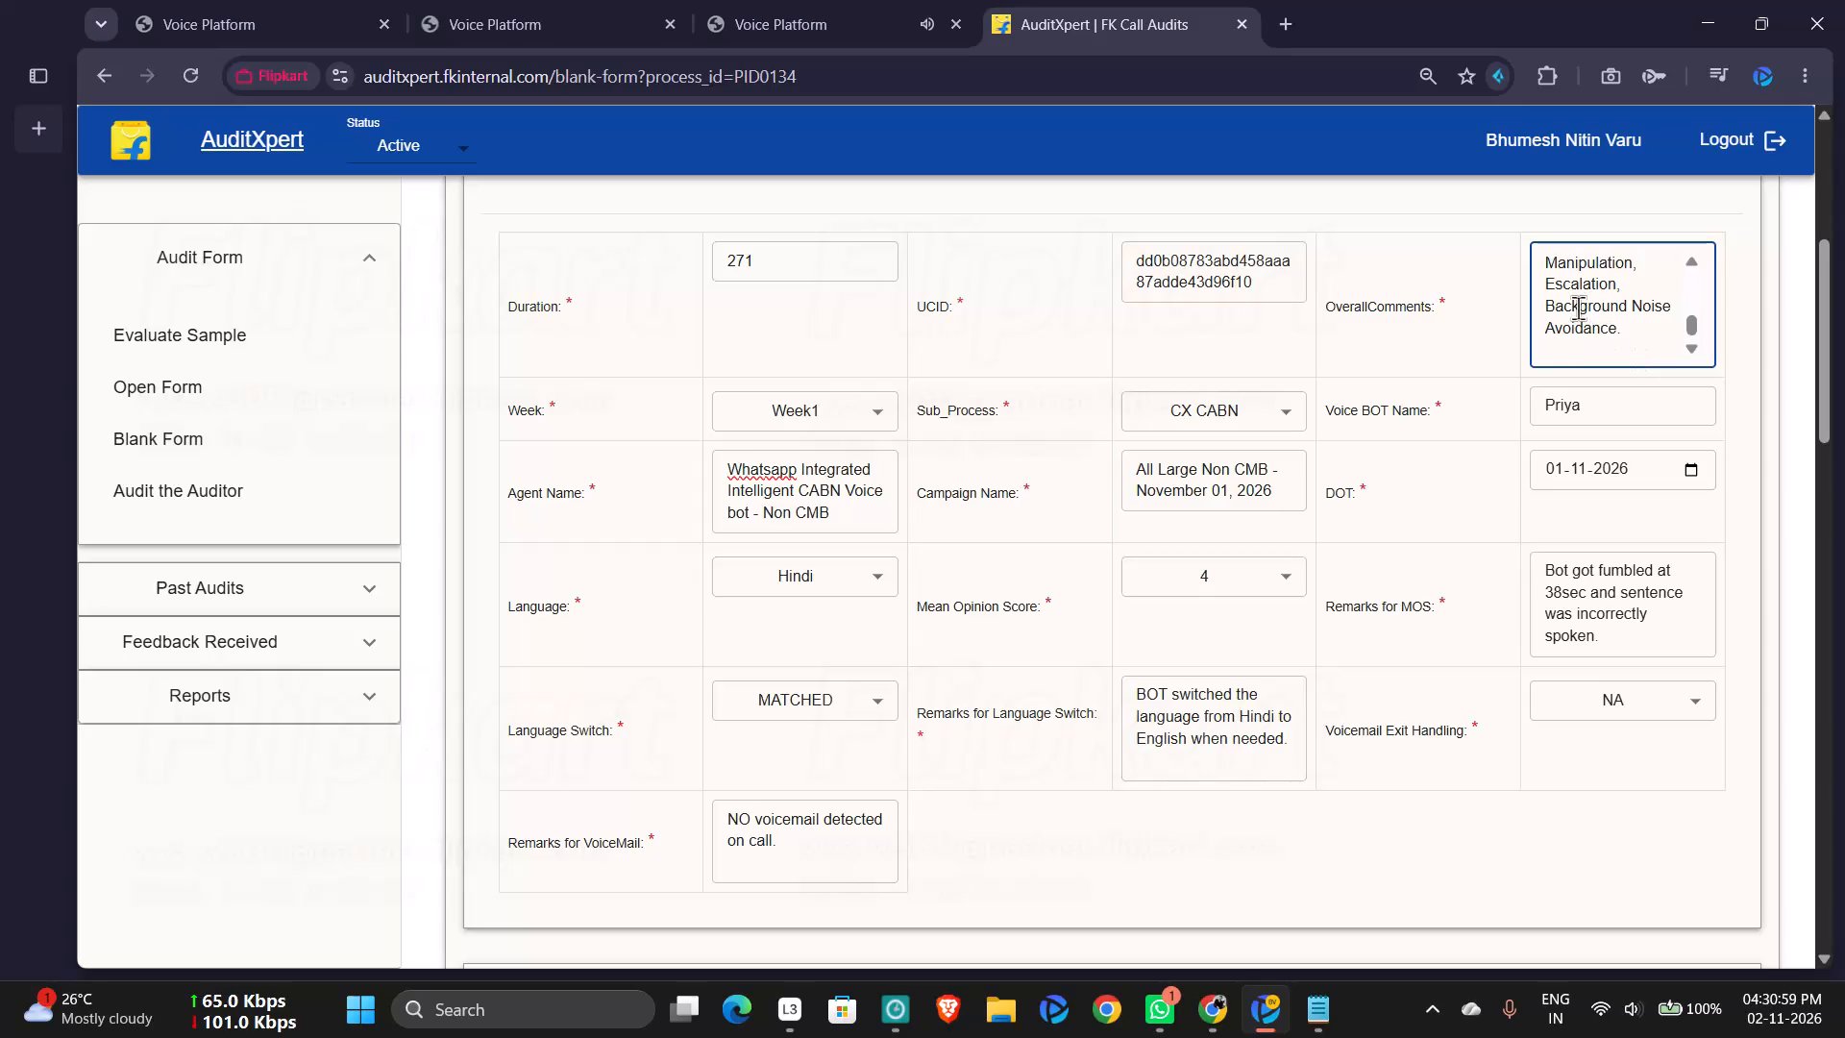
key("shift+Down")
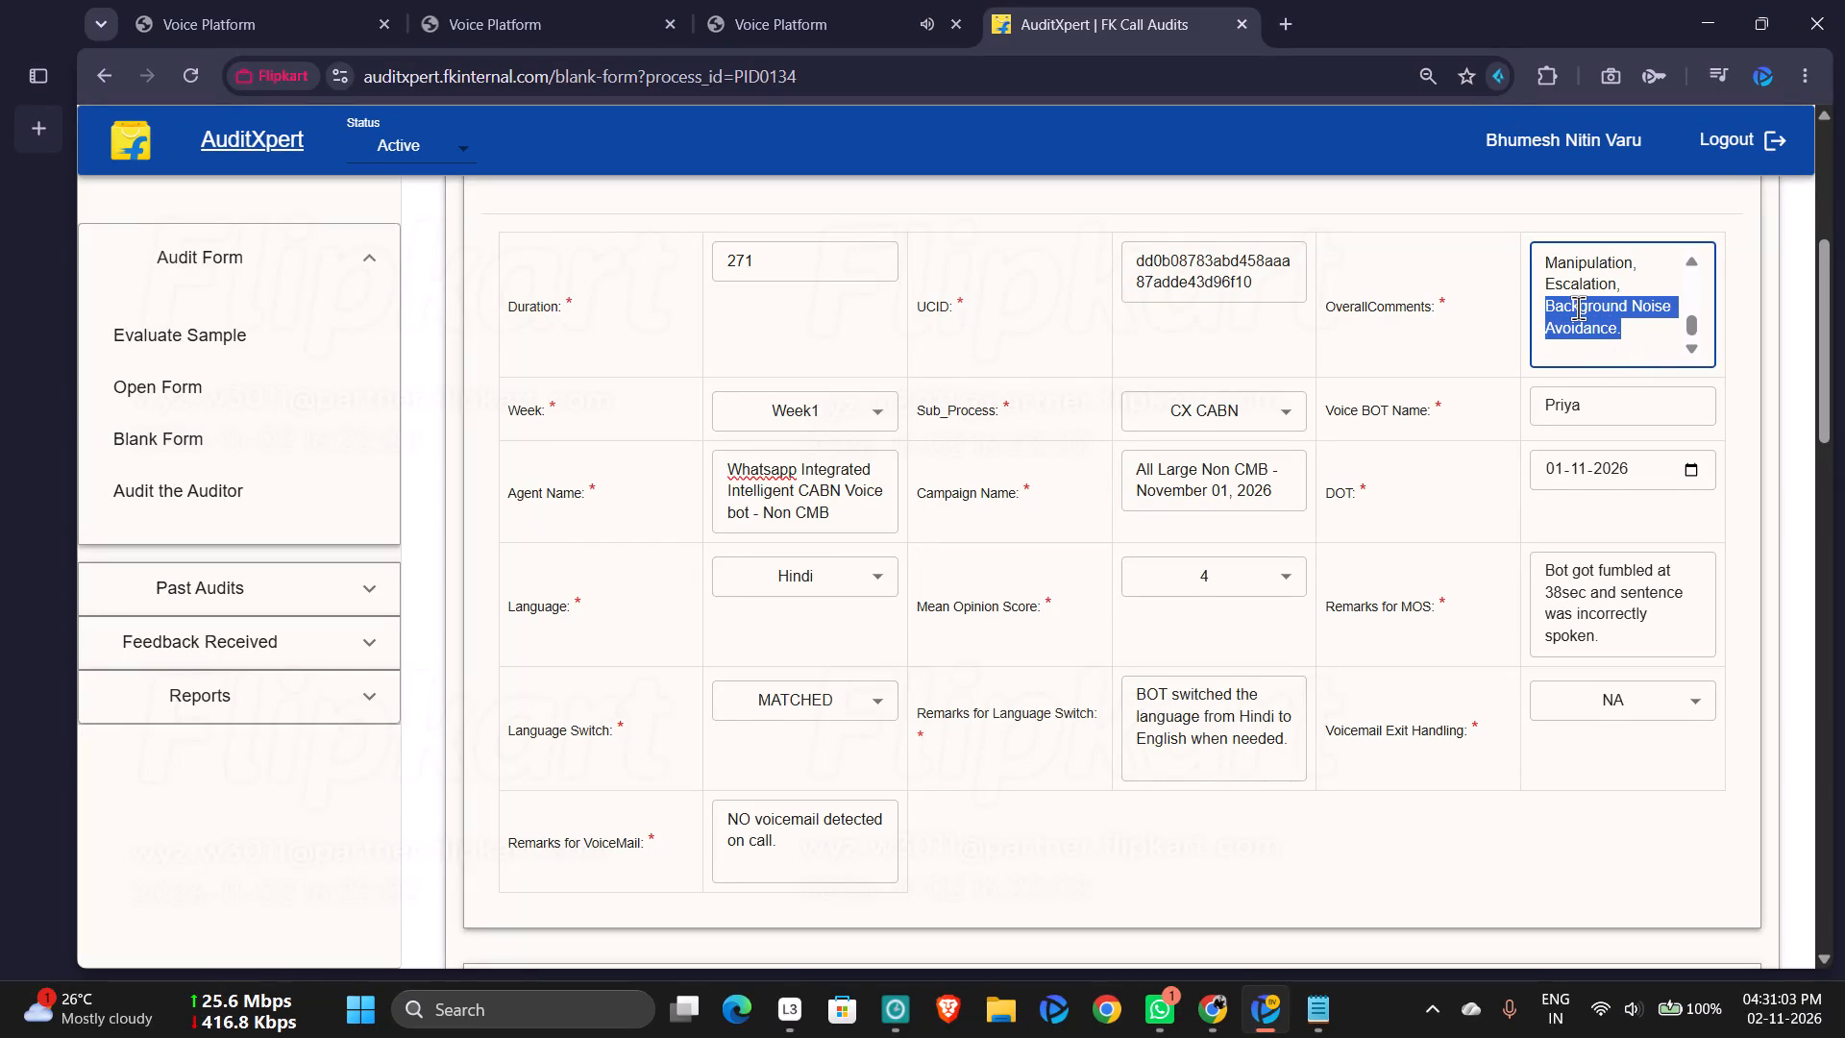
key("Up")
key("Up")
key("Up")
key("Up")
key("Up")
key("Up")
key("Up")
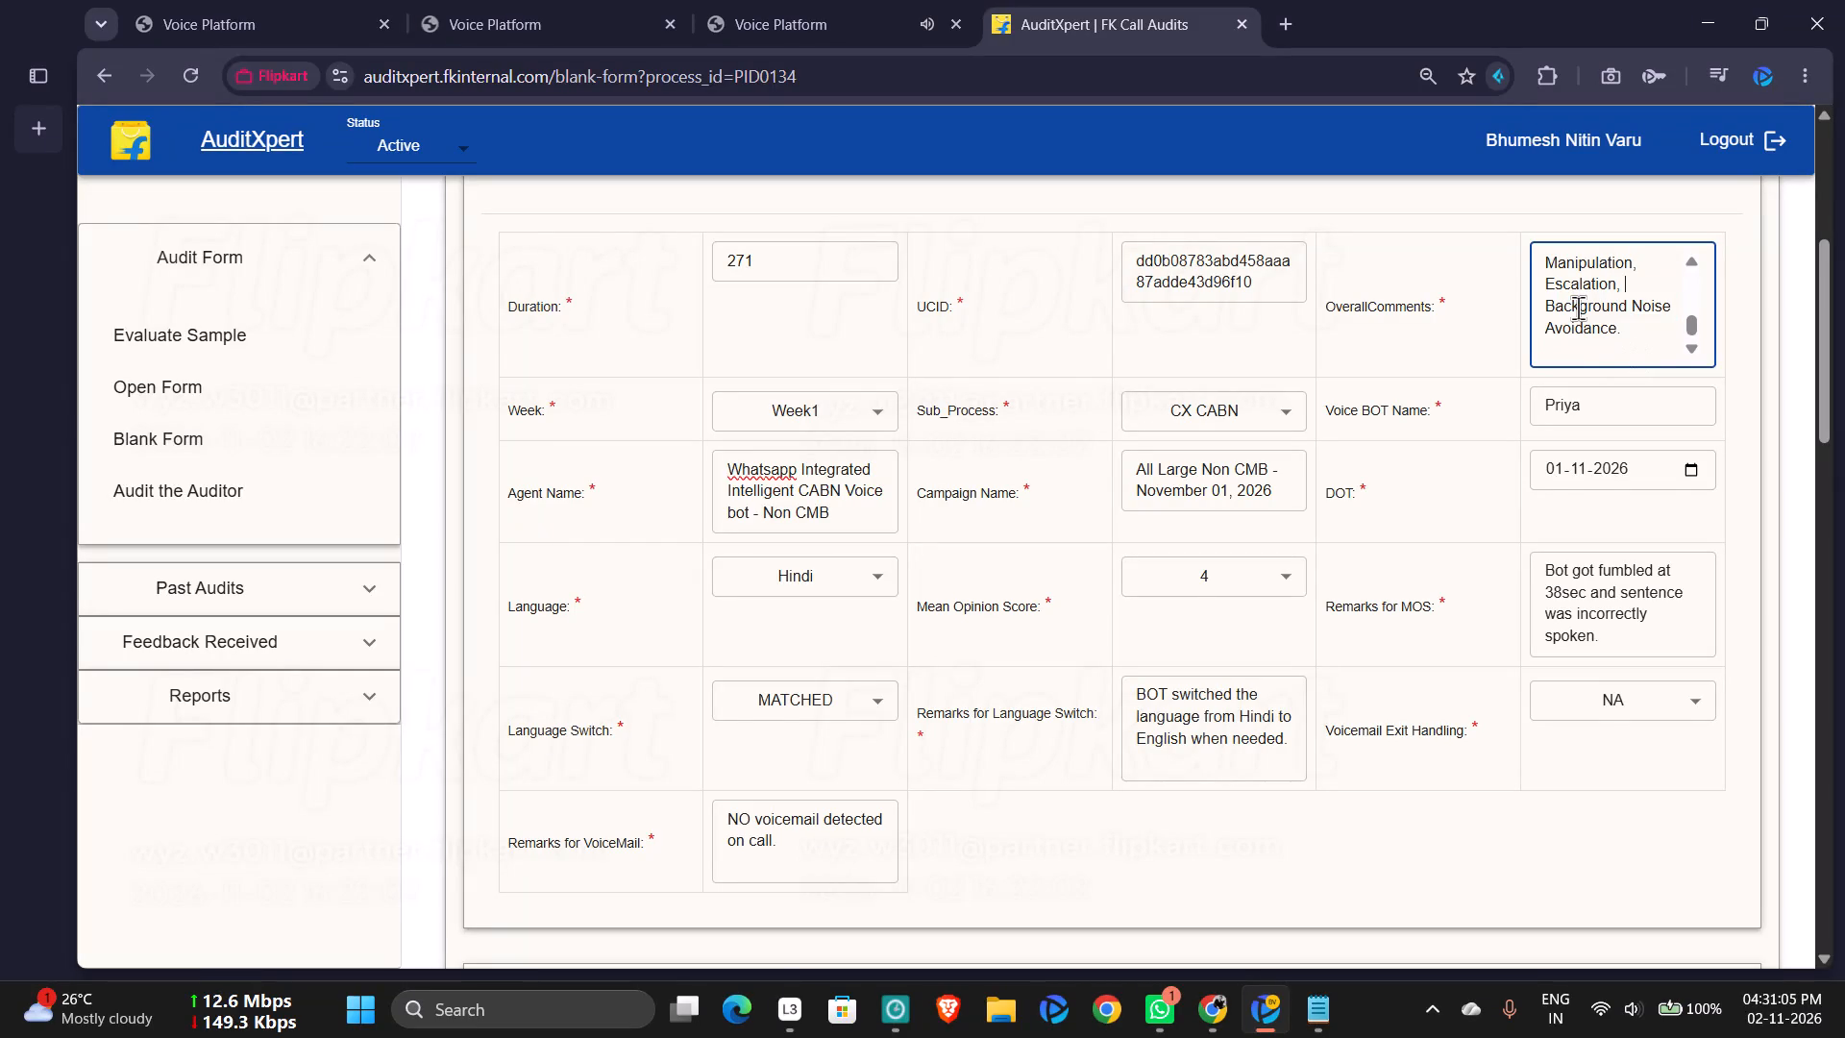
key("Up")
key("Up")
key("Up")
key("Up")
key("Up")
key("Down")
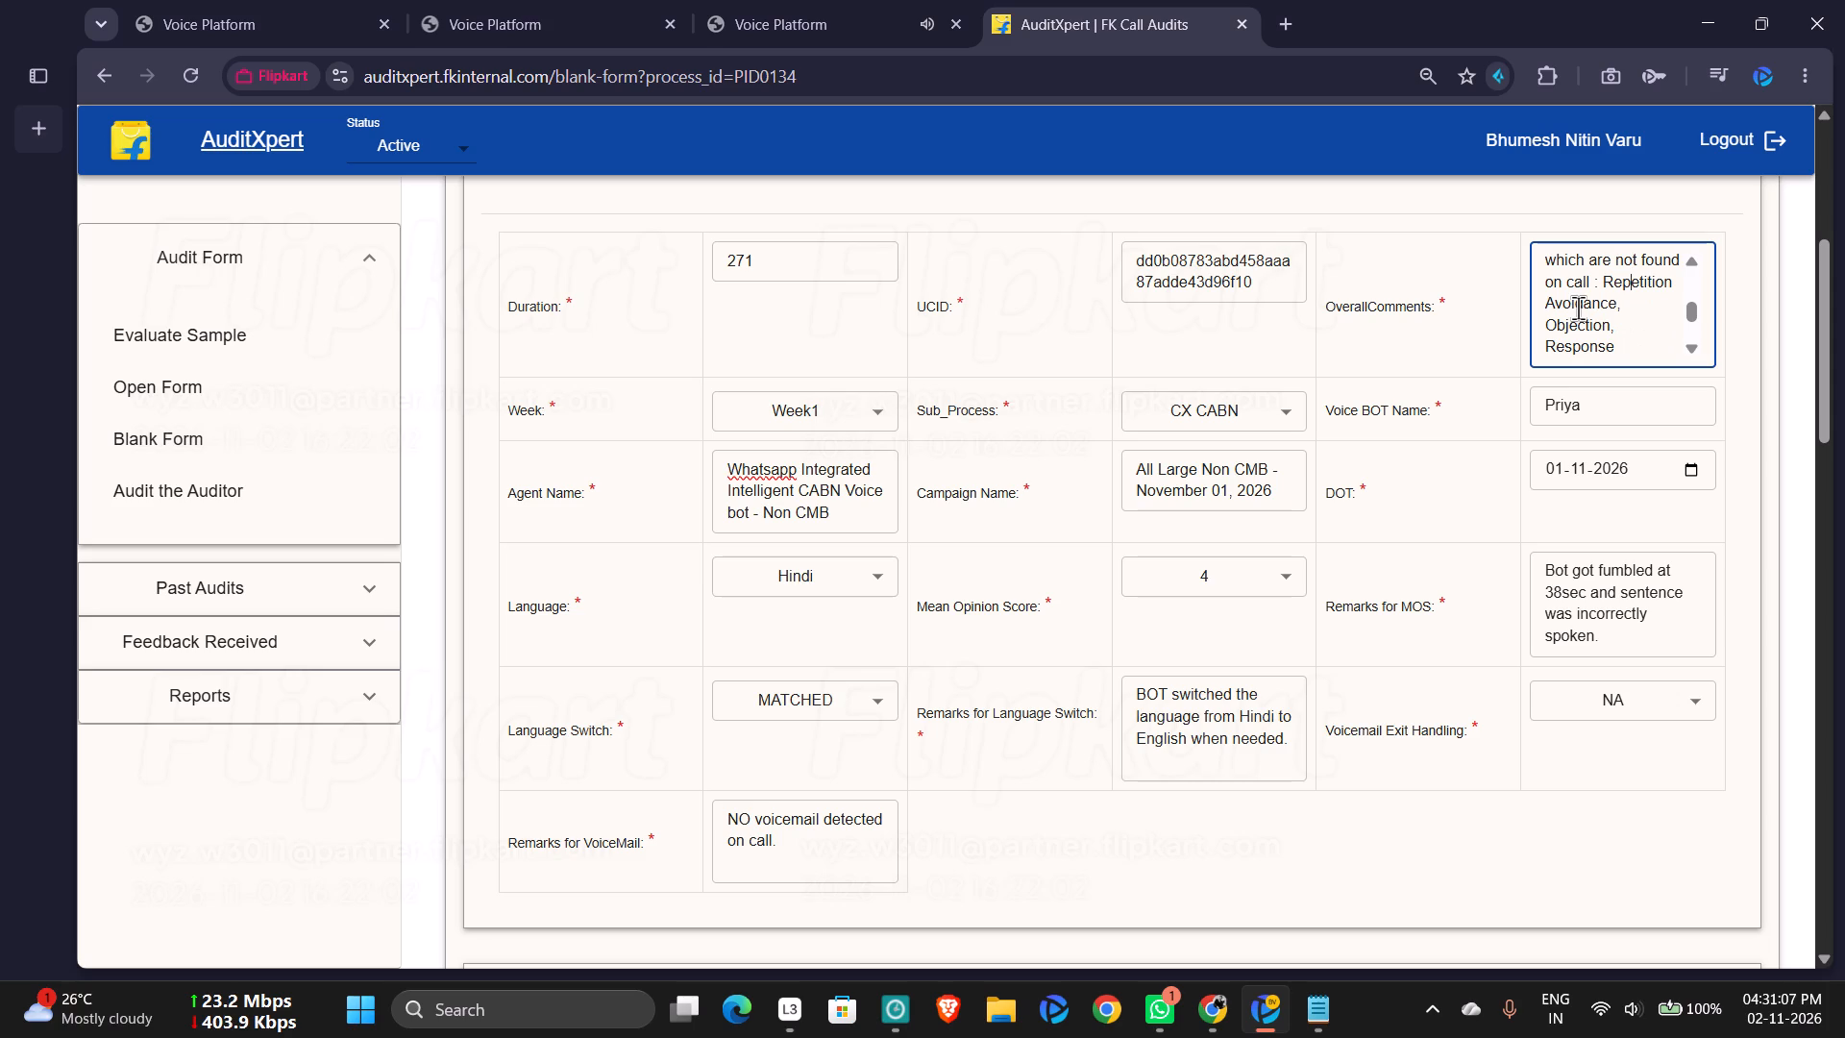
key("Down")
key("Down")
key("Left")
key("Left")
key("Left")
key("Left")
key("Left")
key("Left")
key("Left")
key("Left")
key("Left")
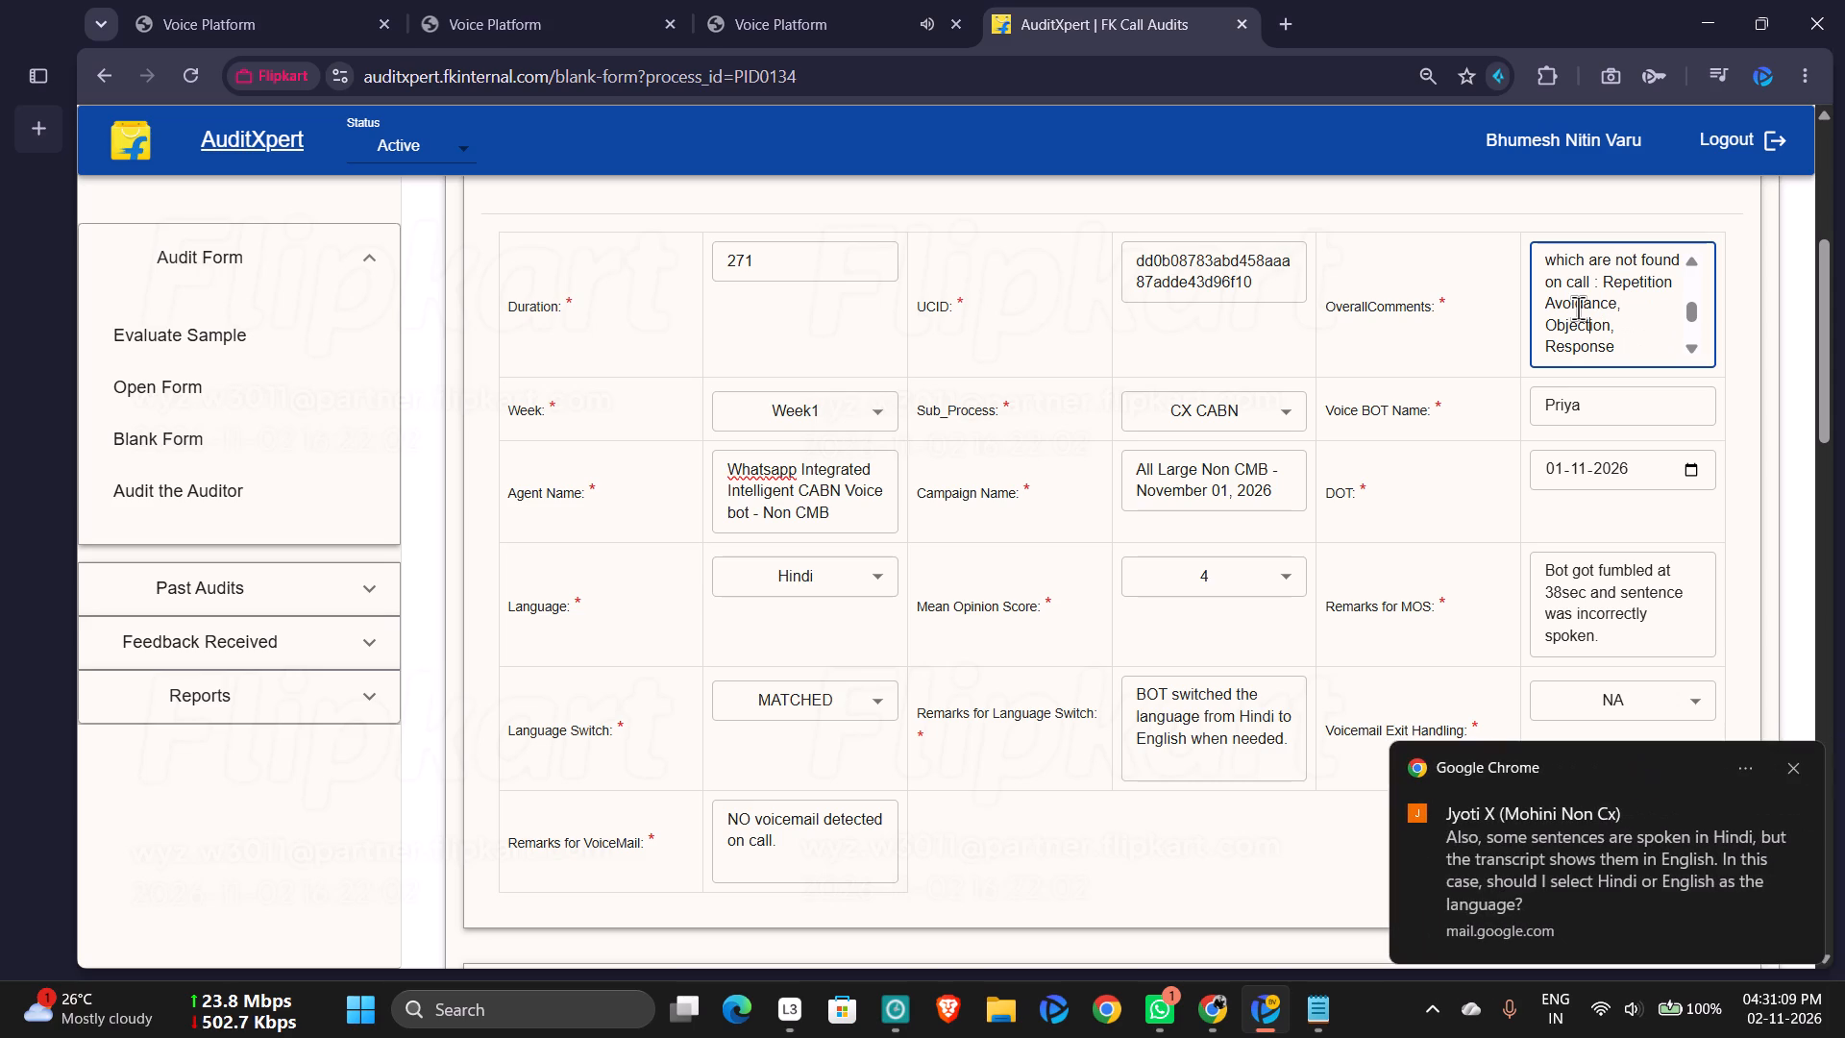
key("Left")
key("Left")
key("shift+Down")
key("shift+Down")
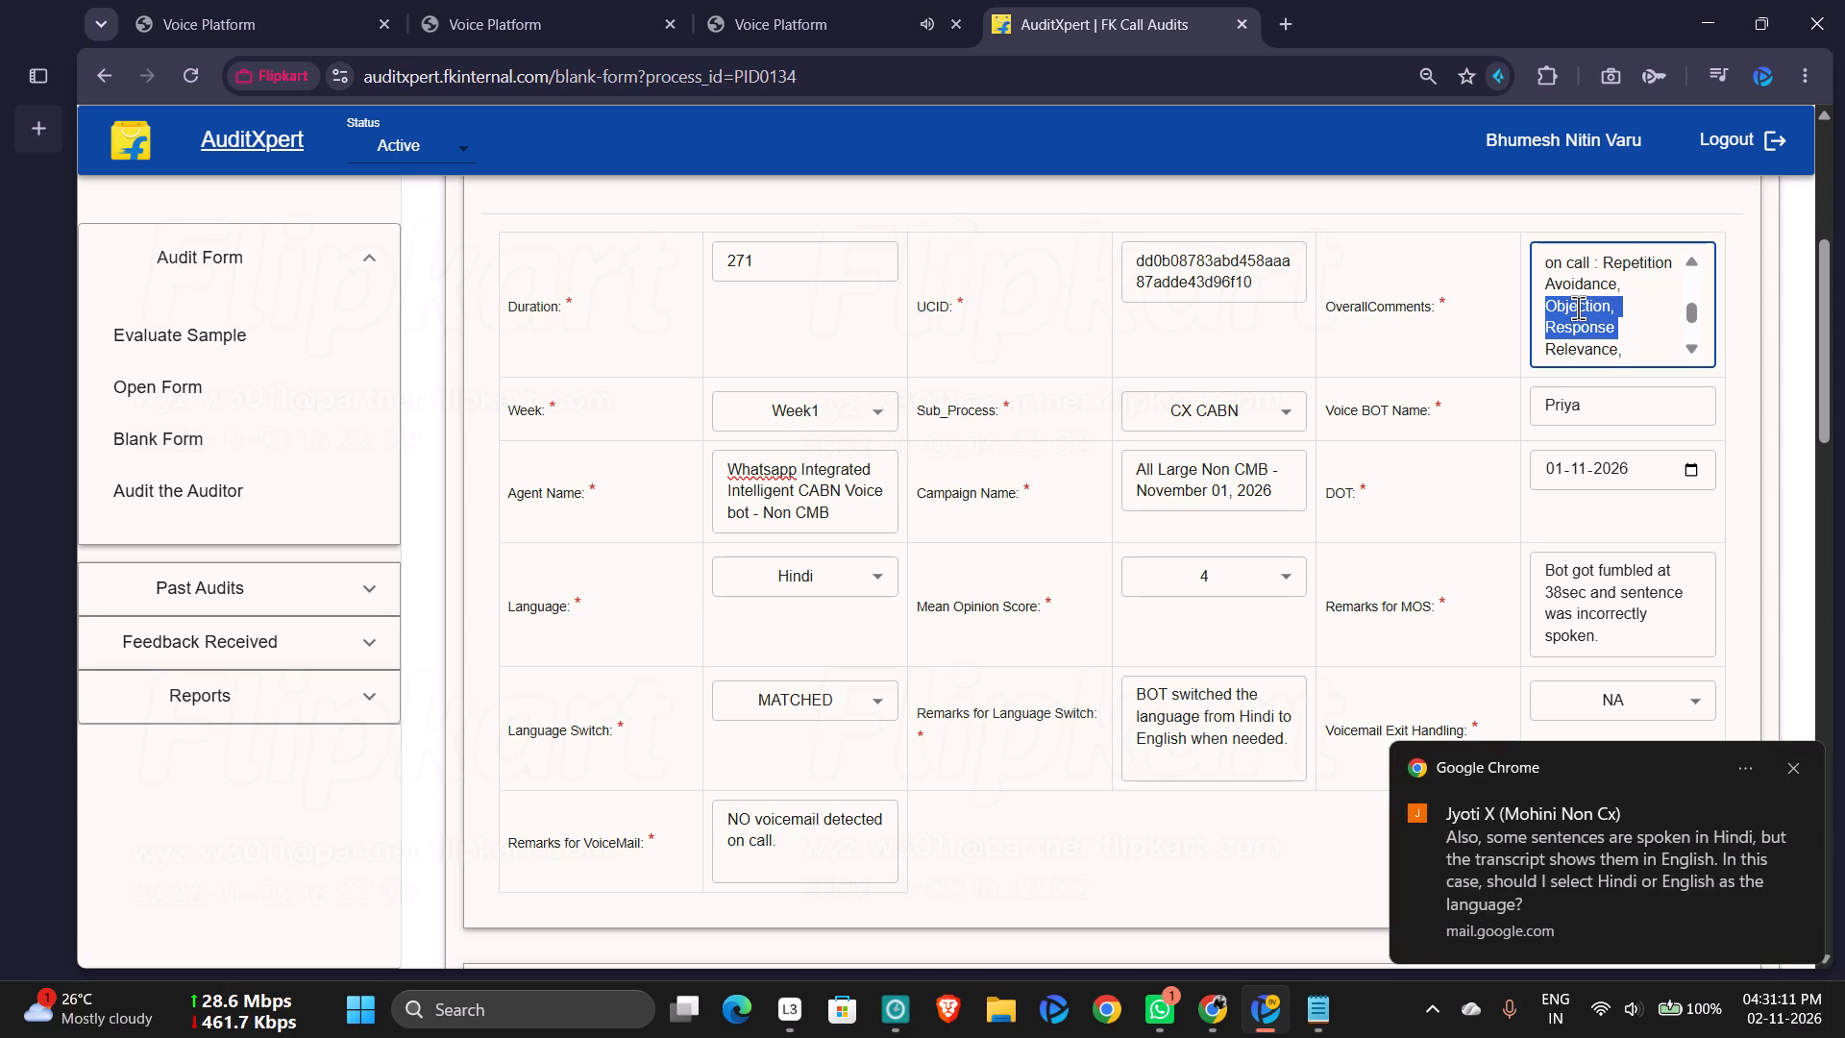
key("shift+Up")
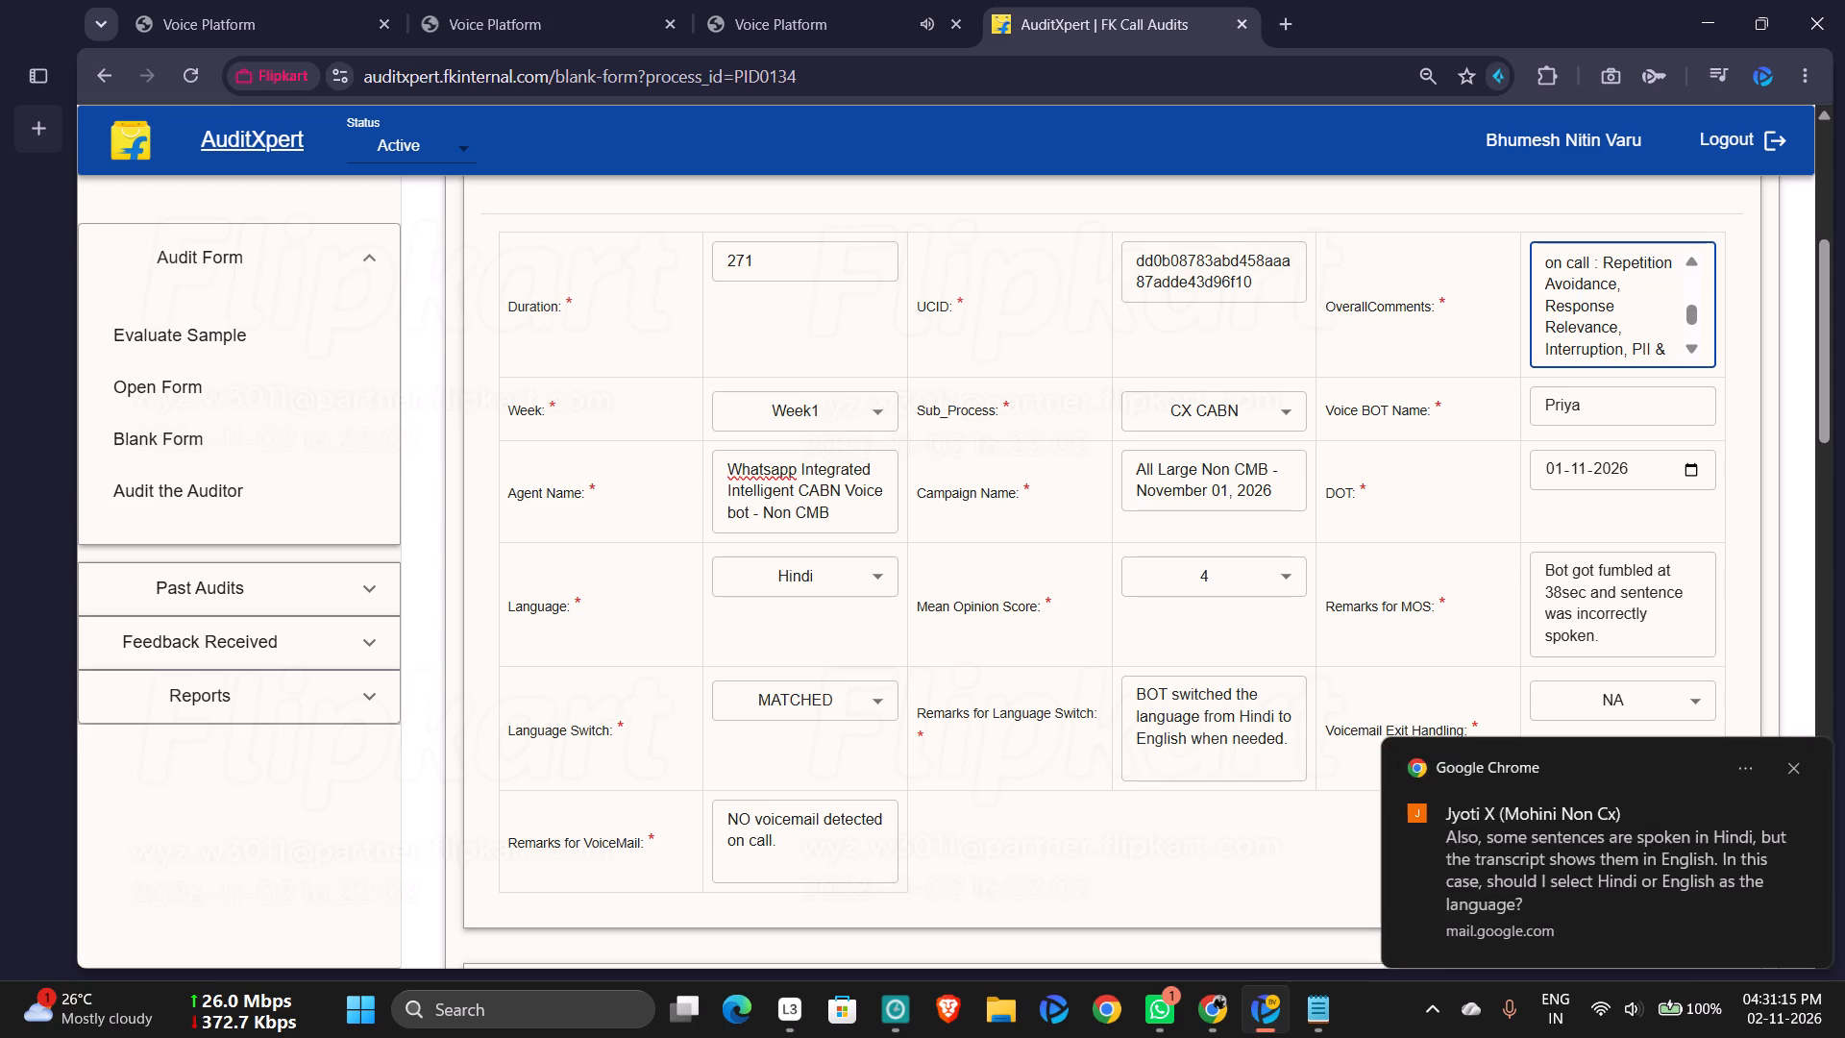
Delete "Response Relevance, Interruption," from the NA parameters list in OverallComments.
key("shift+Down")
key("shift+Down")
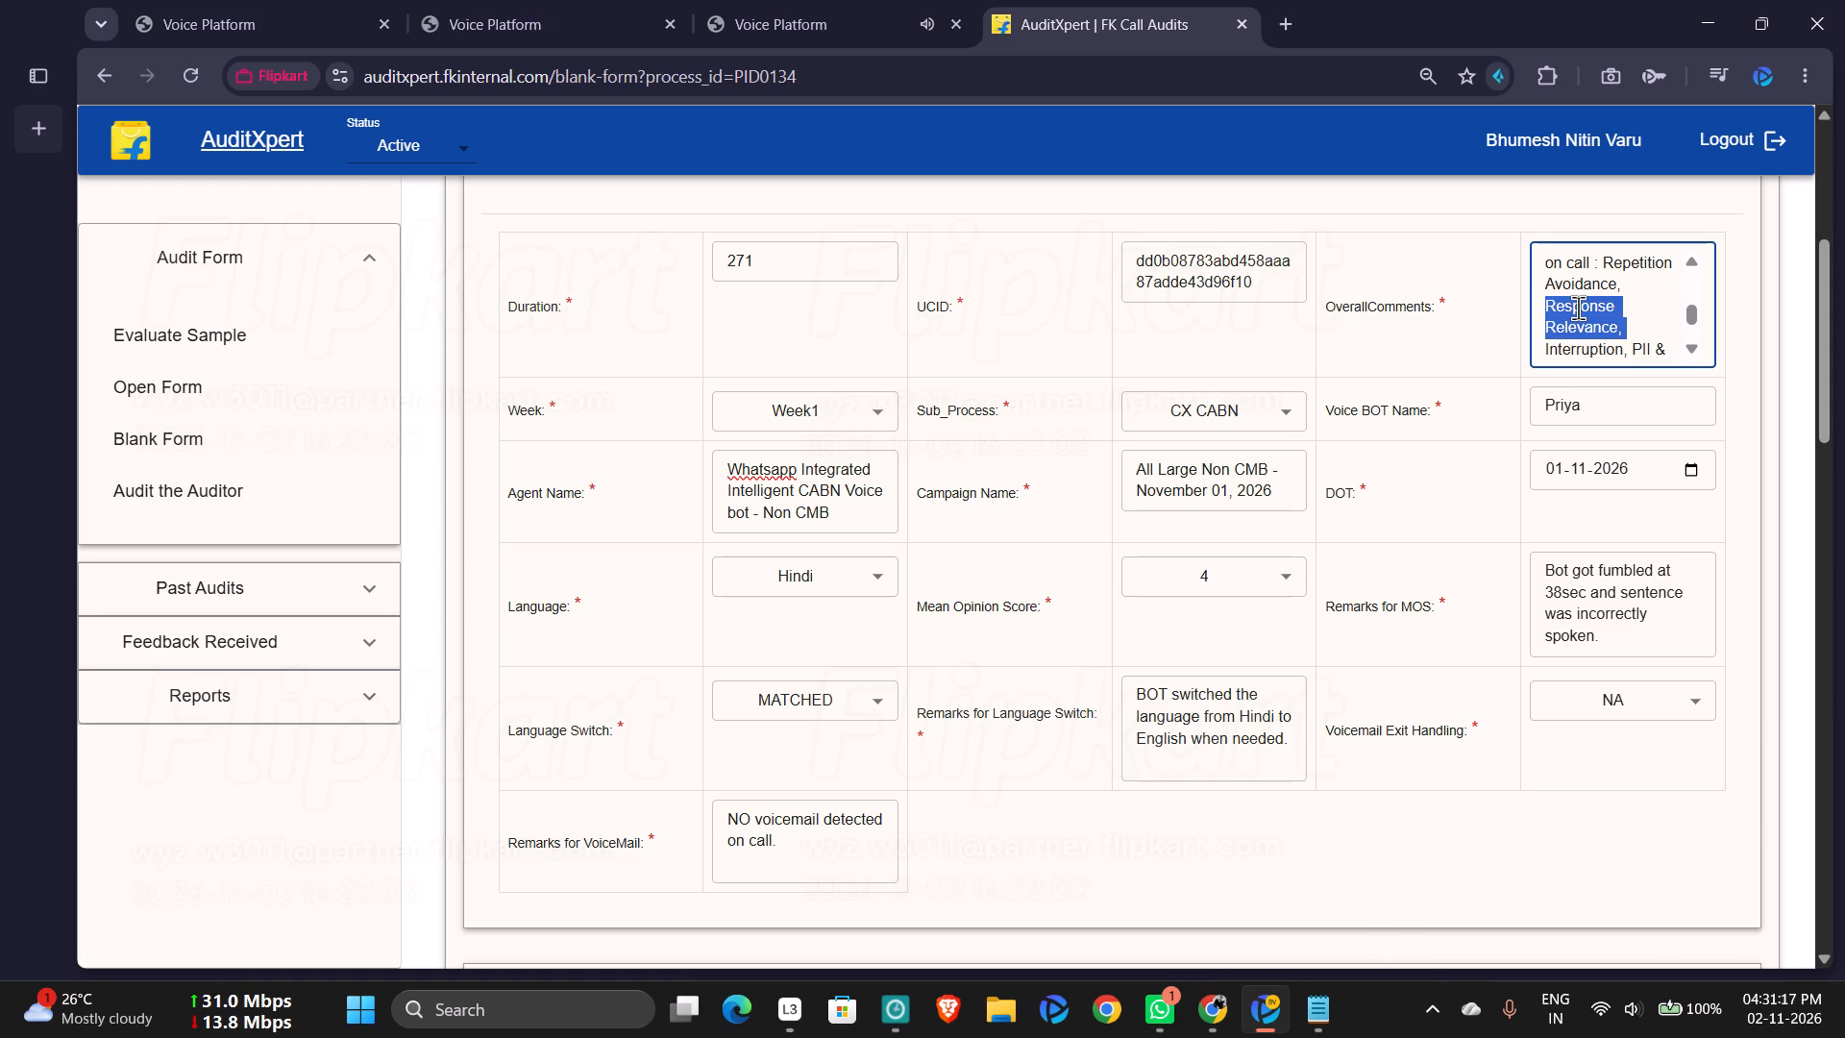
key("shift+Down")
key("shift+Left")
key("shift+Left")
key("shift+Left")
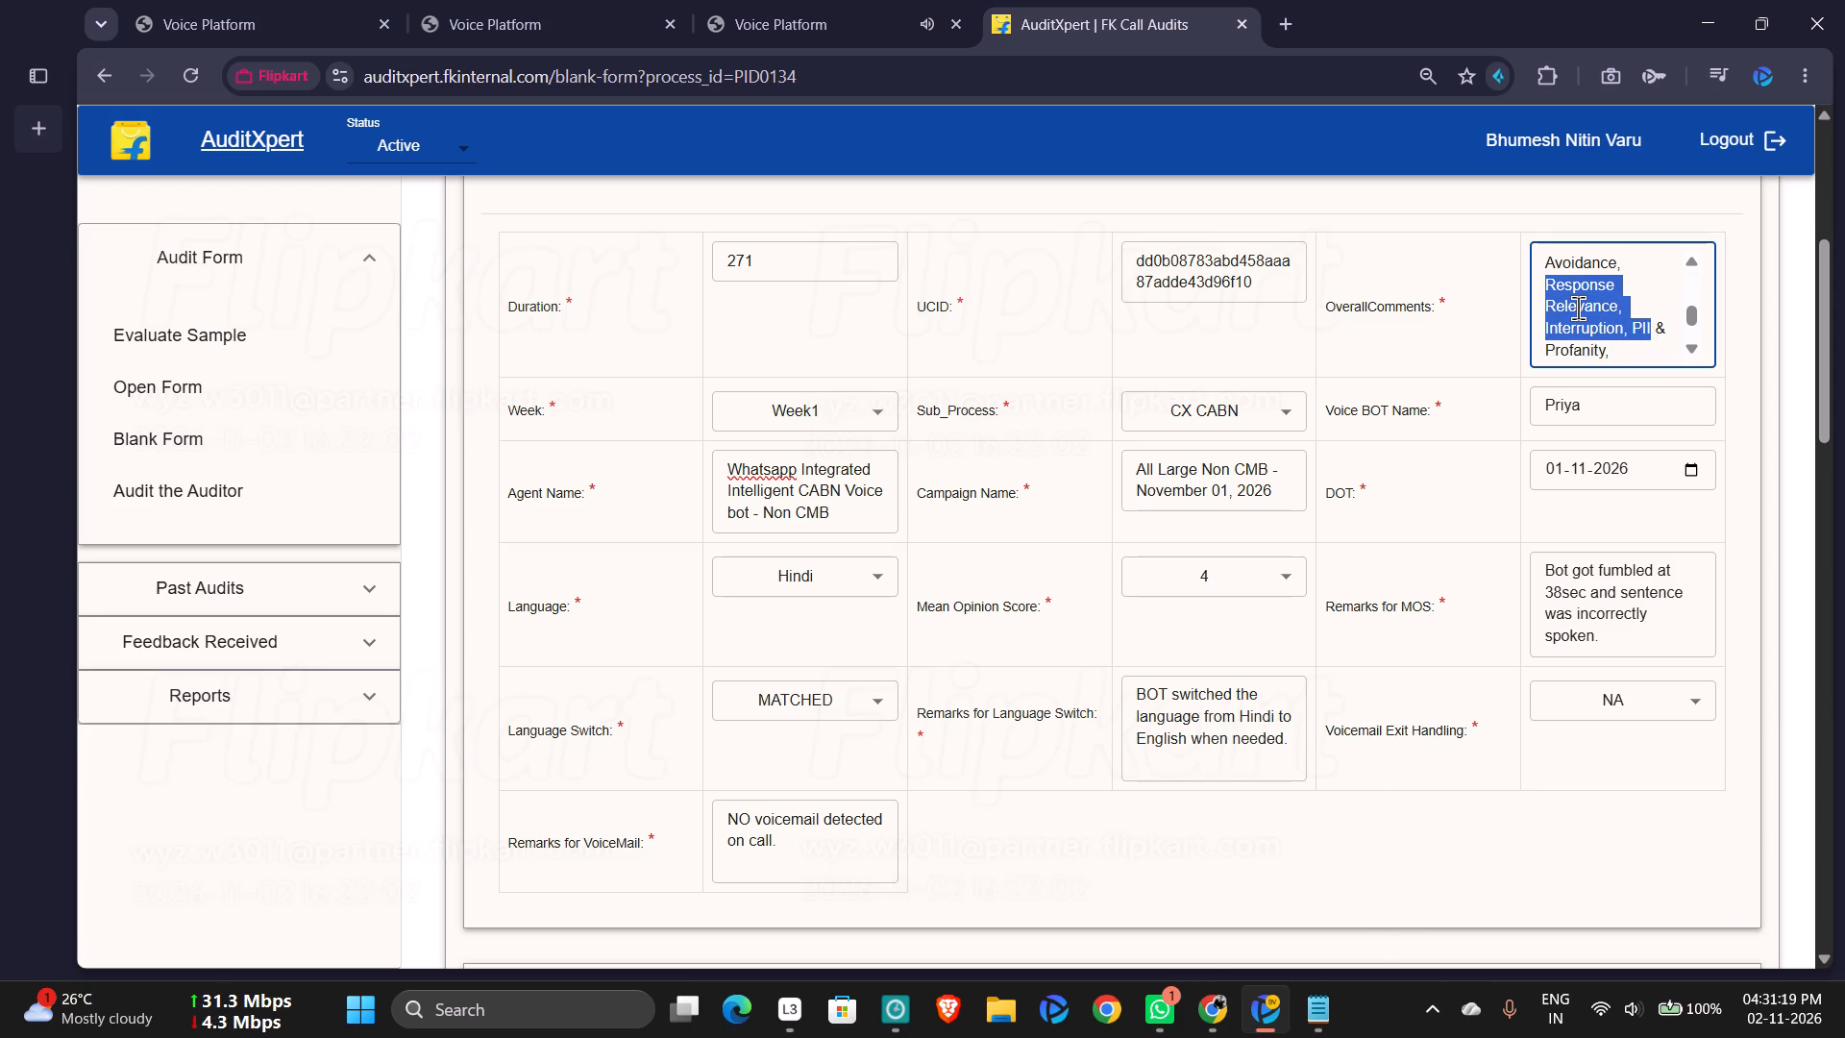
key("shift+Left")
key("shift+Left")
key("shift+Left")
key("shift+Left")
key("BackSpace")
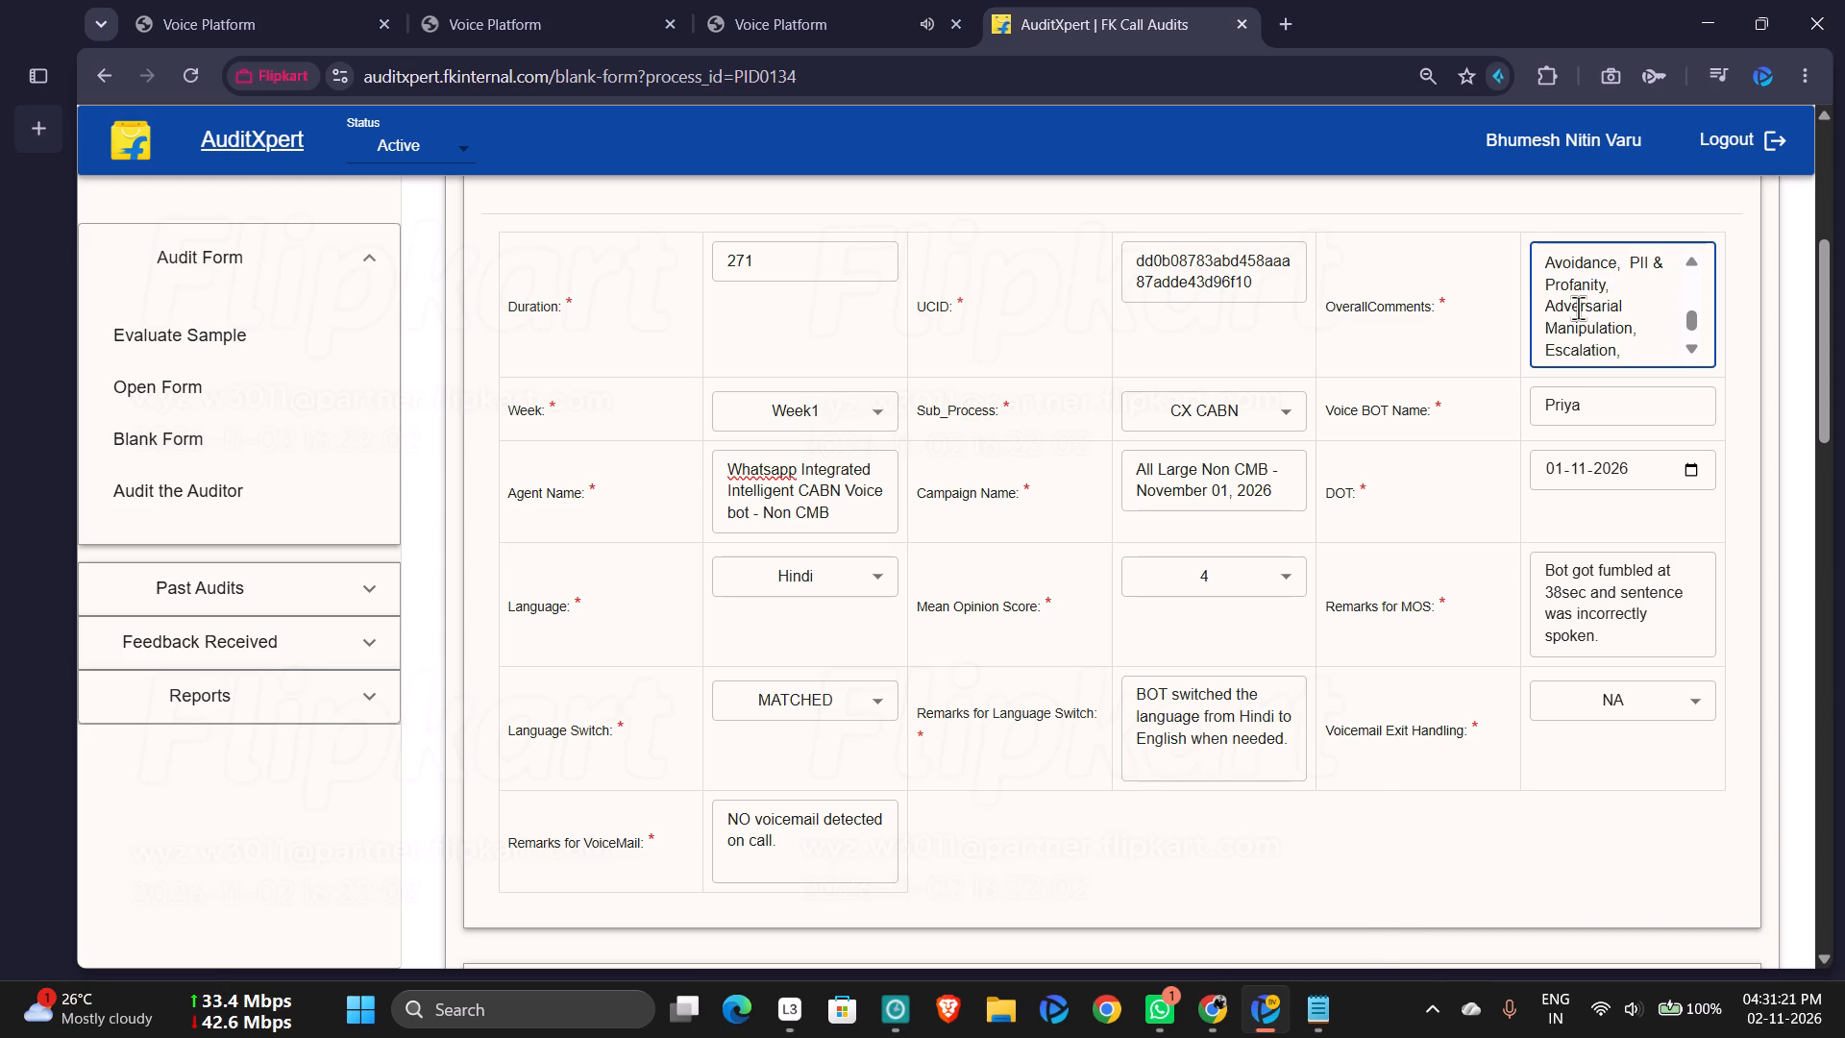
Check the NA parameters listed in OverallComments and set Repetition Avoidance in Section C to NA.
scroll(1370, 587, "down", 3)
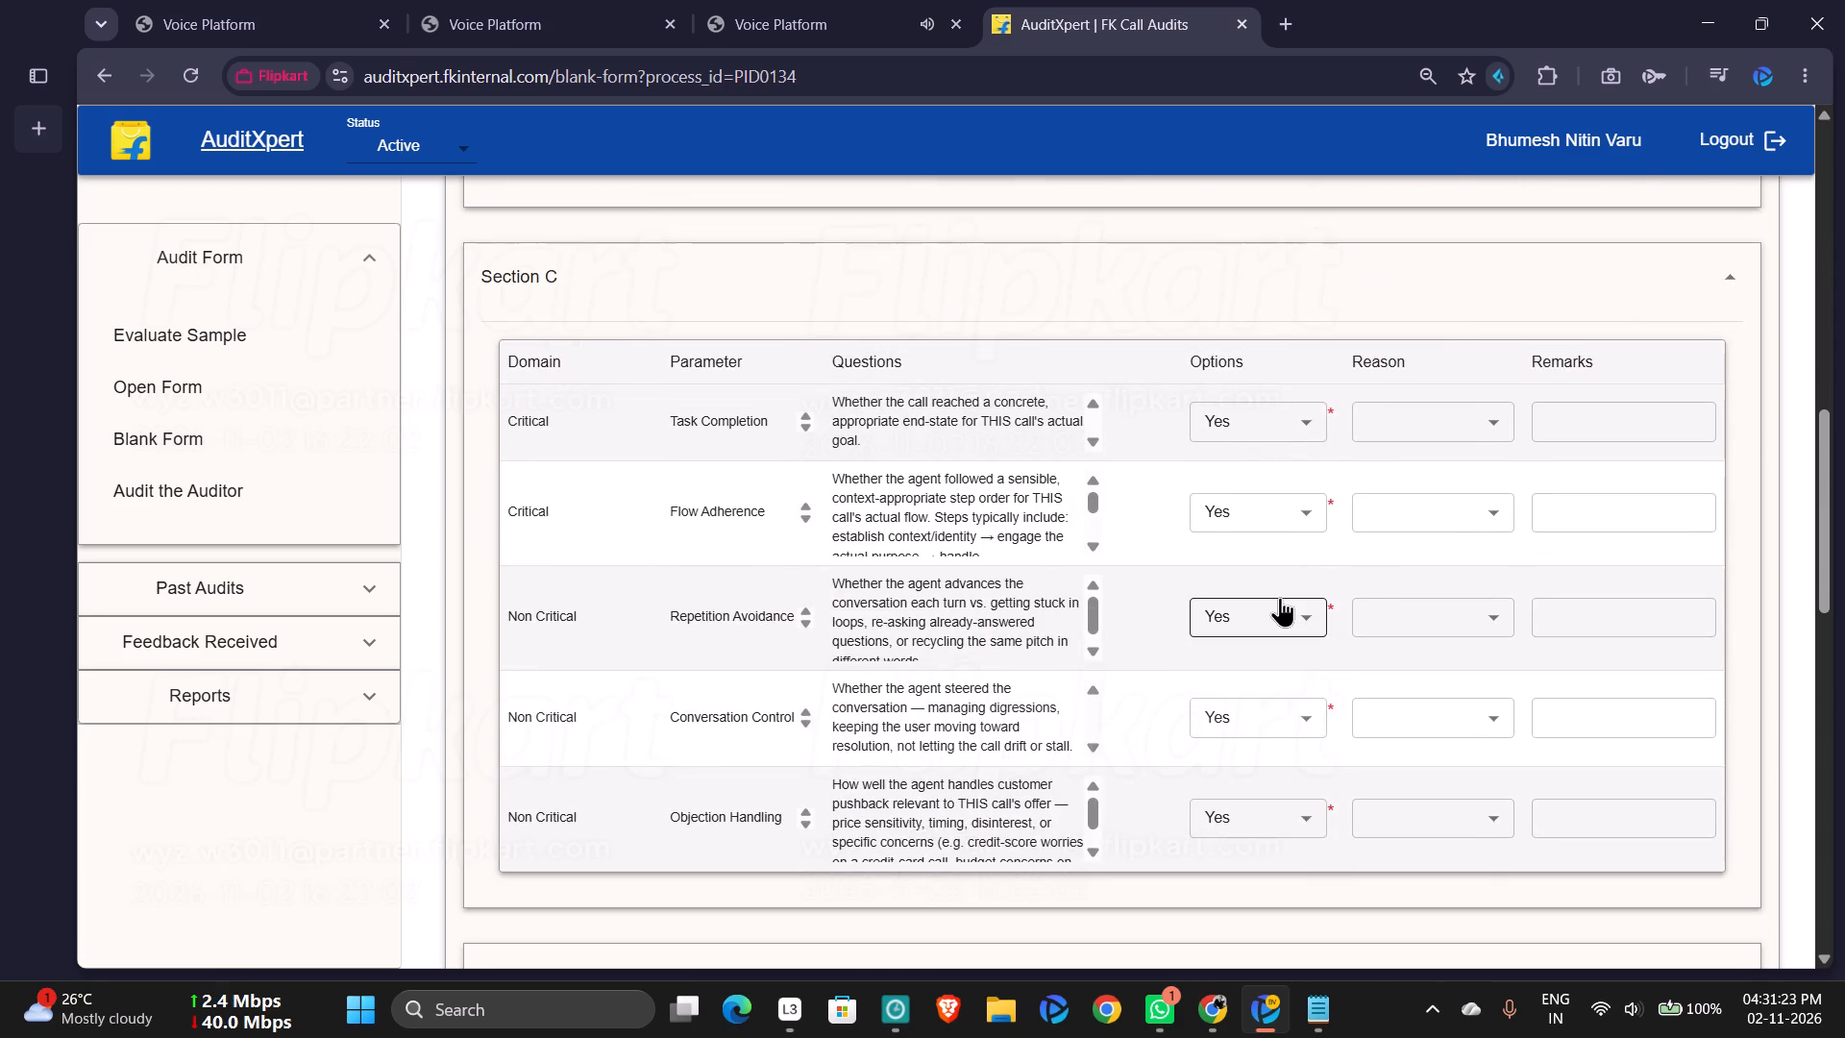
scroll(1423, 597, "up", 4)
scroll(1650, 600, "up", 1)
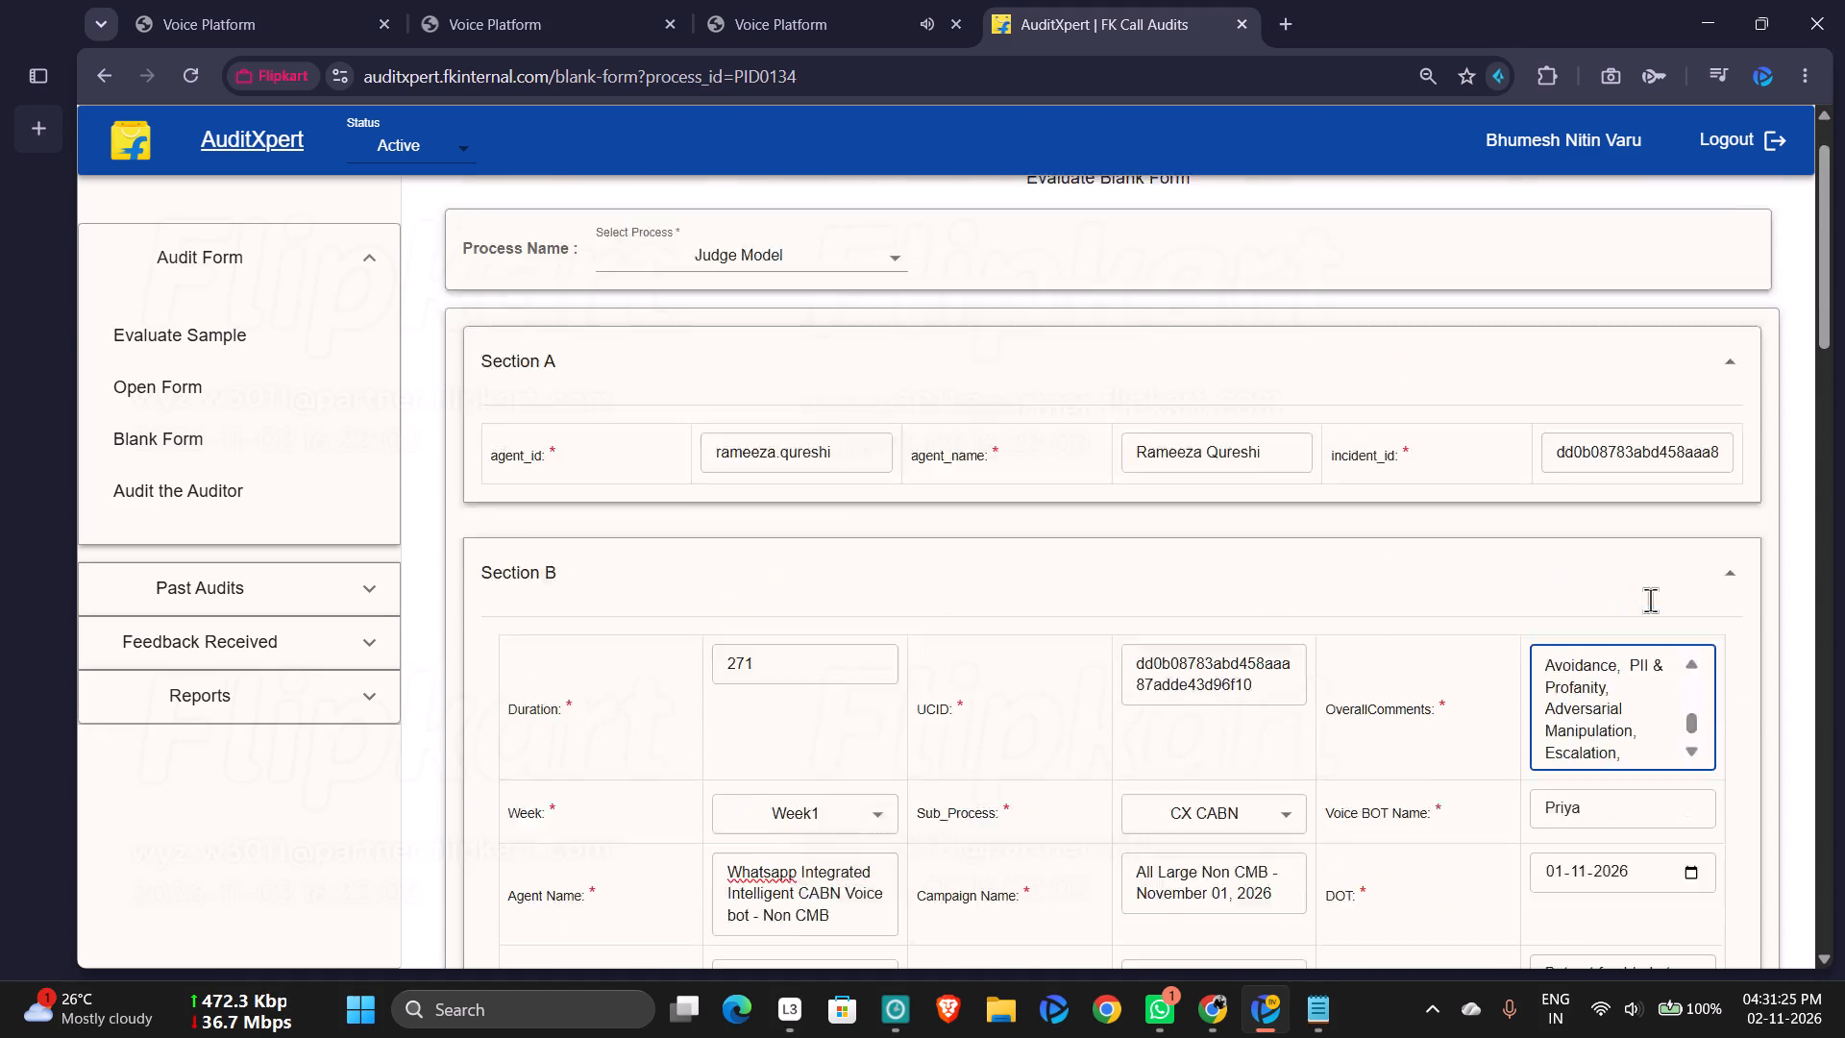
scroll(1634, 728, "down", 1)
scroll(1654, 536, "up", 1)
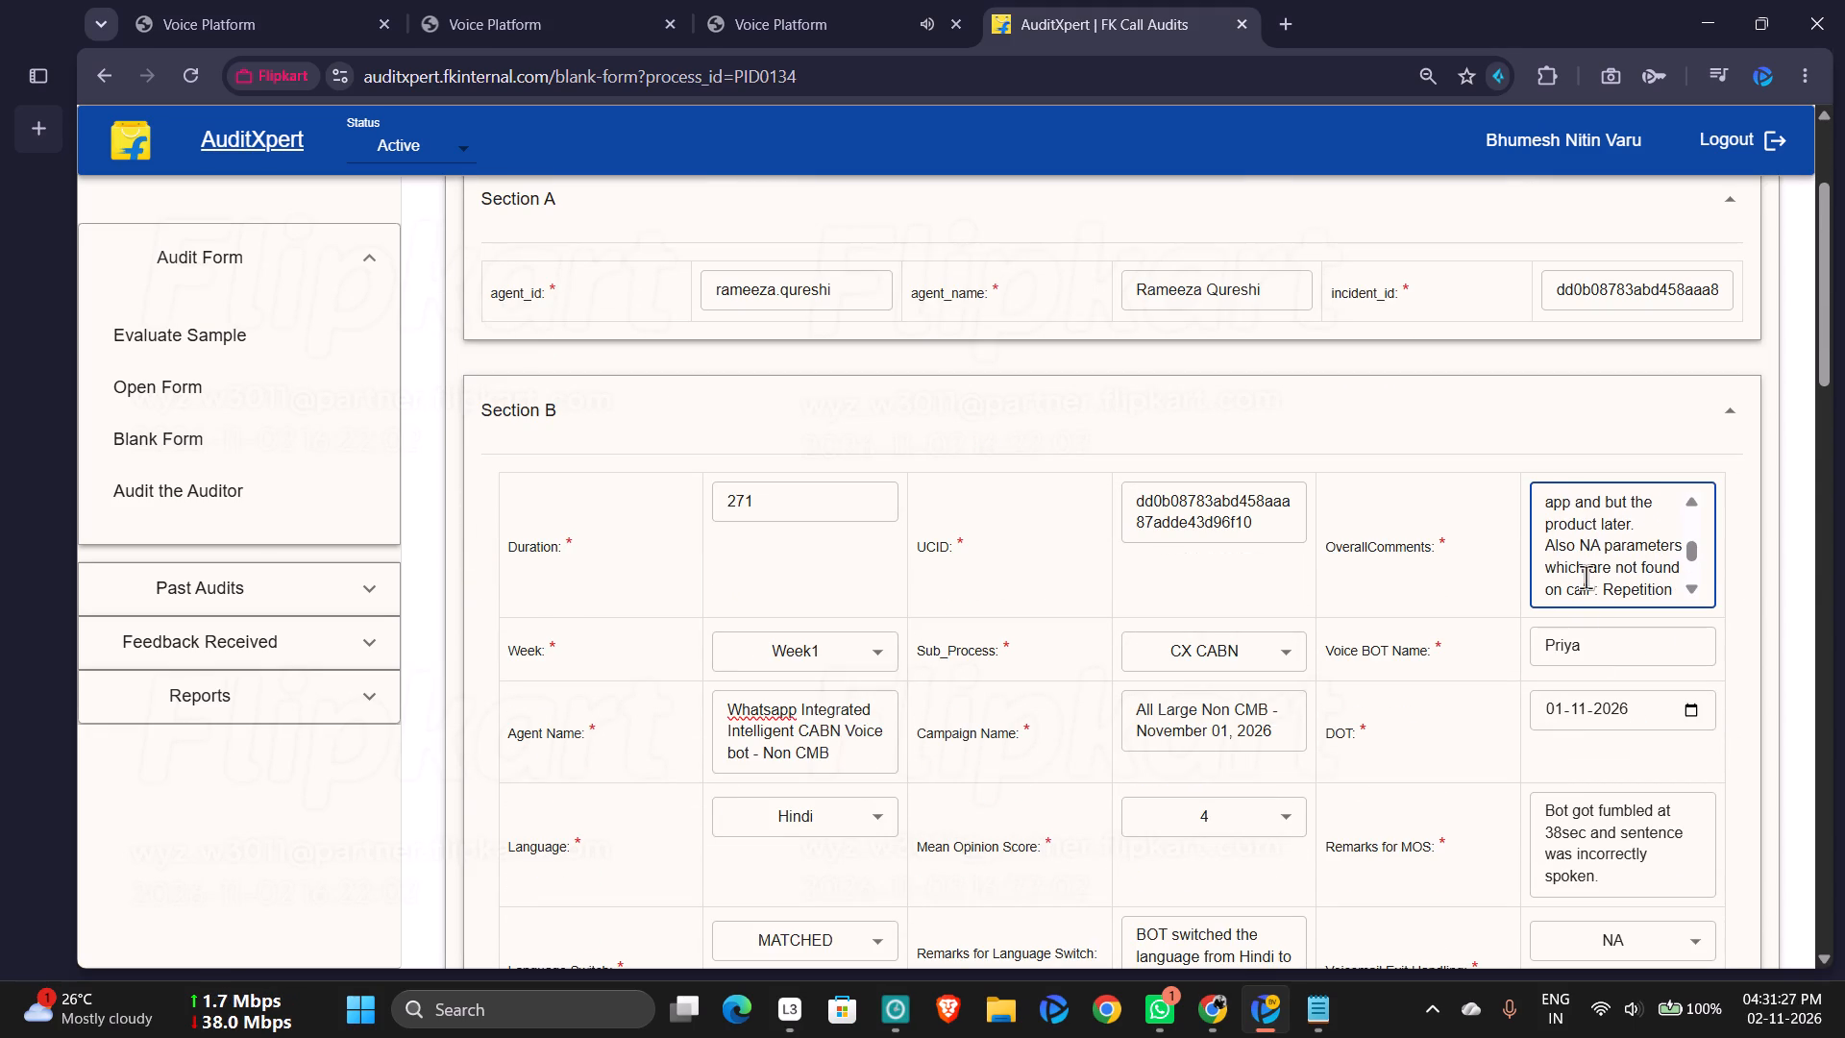
scroll(1469, 580, "down", 4)
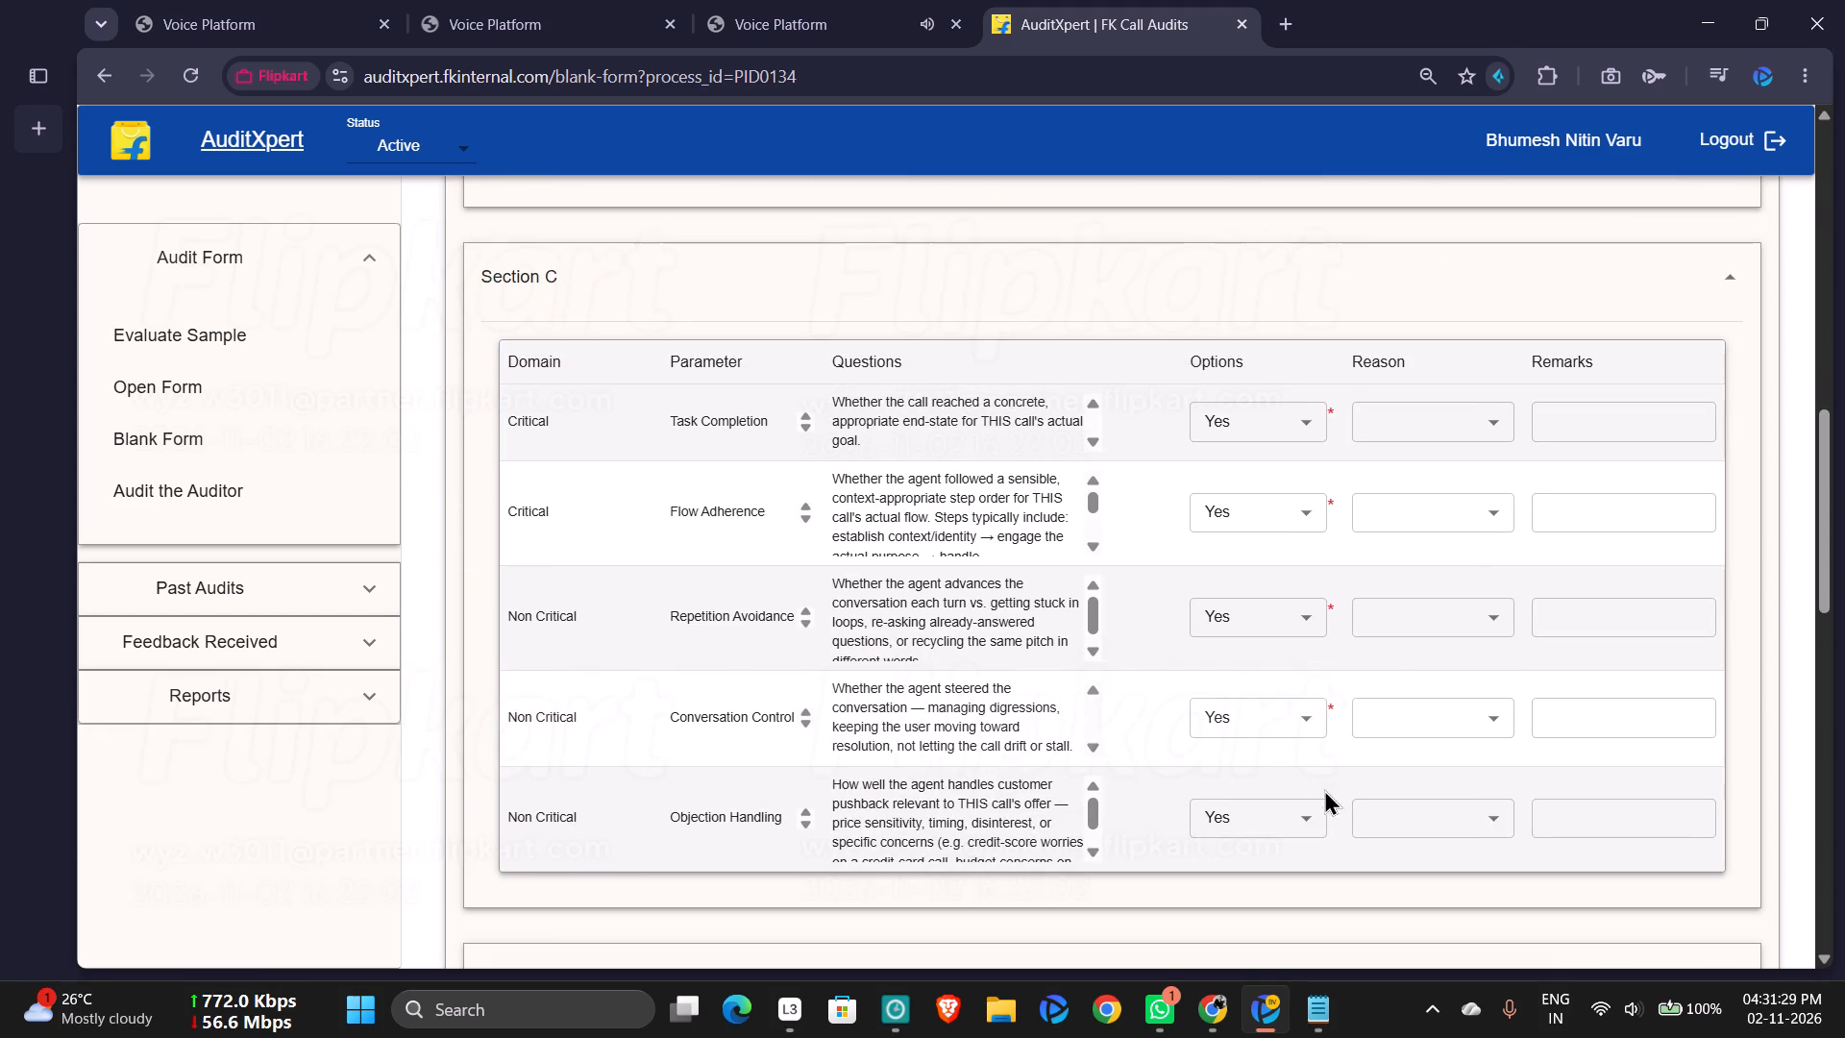
left_click(1314, 620)
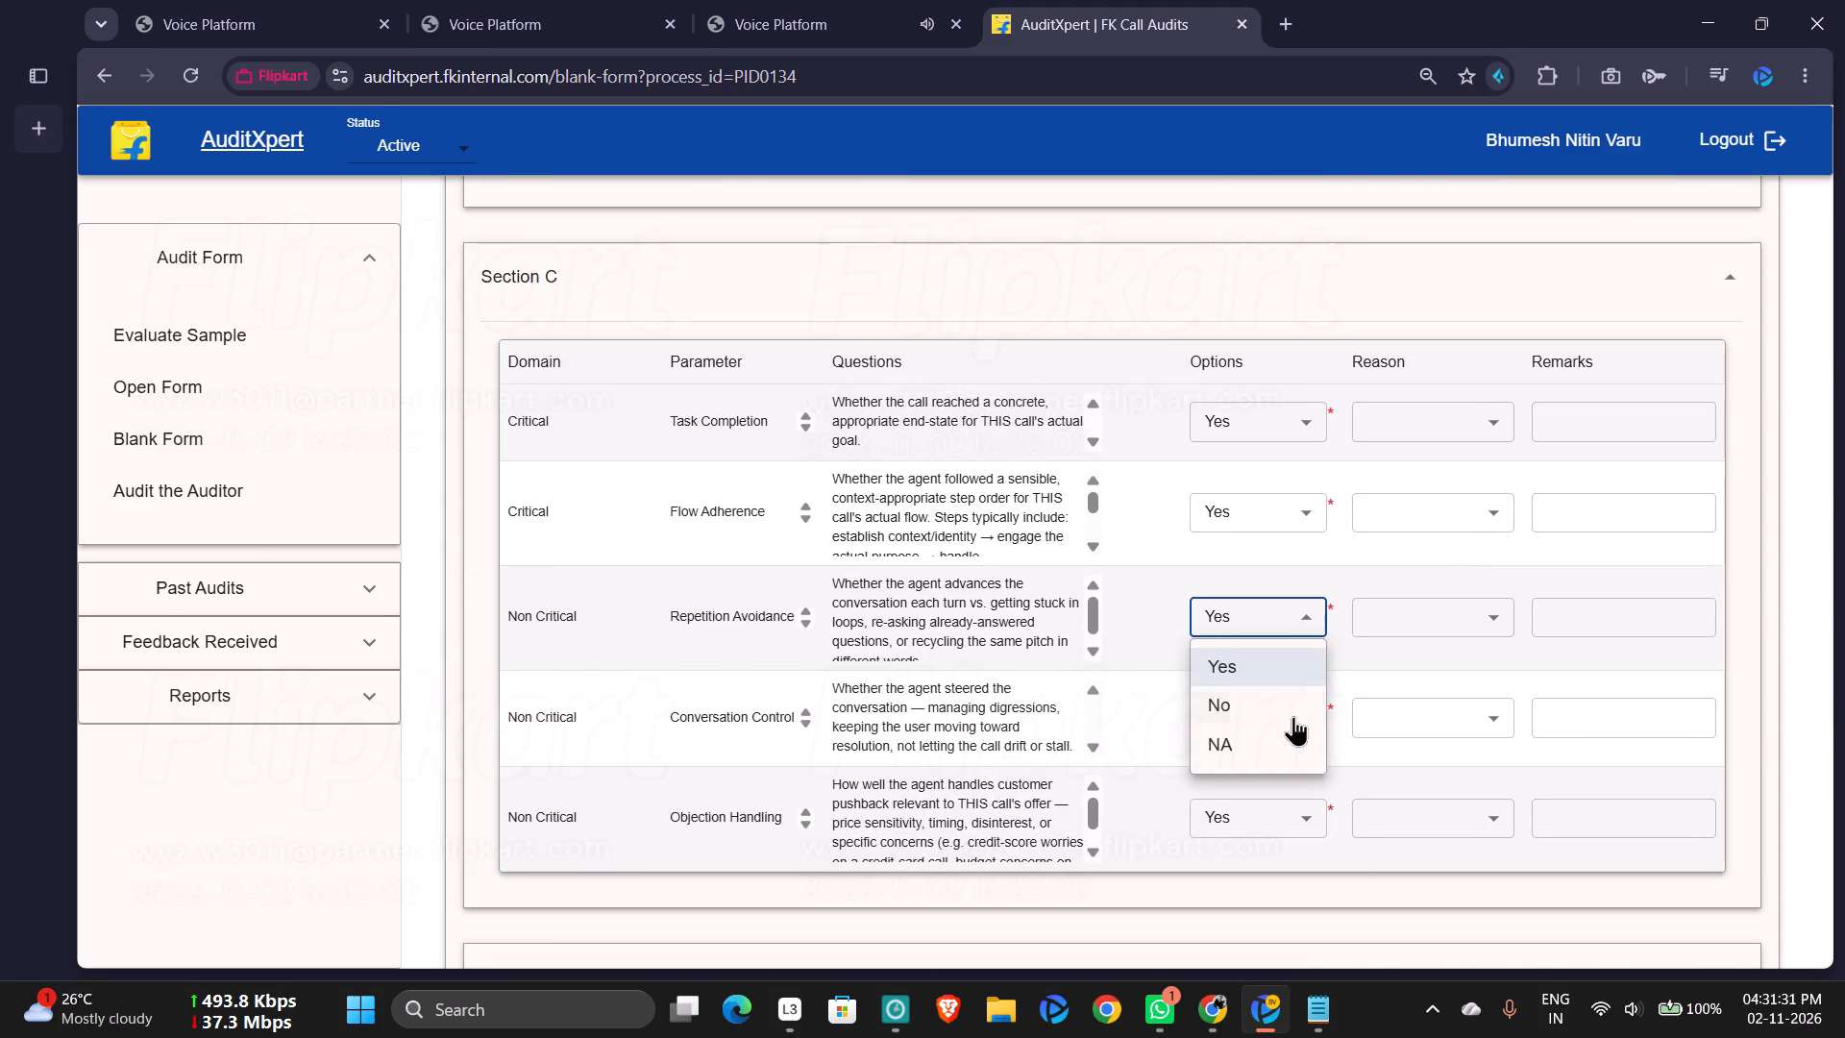
left_click(1285, 757)
Set the PII & Profanity Safety option in Section D to NA.
scroll(1406, 491, "down", 4)
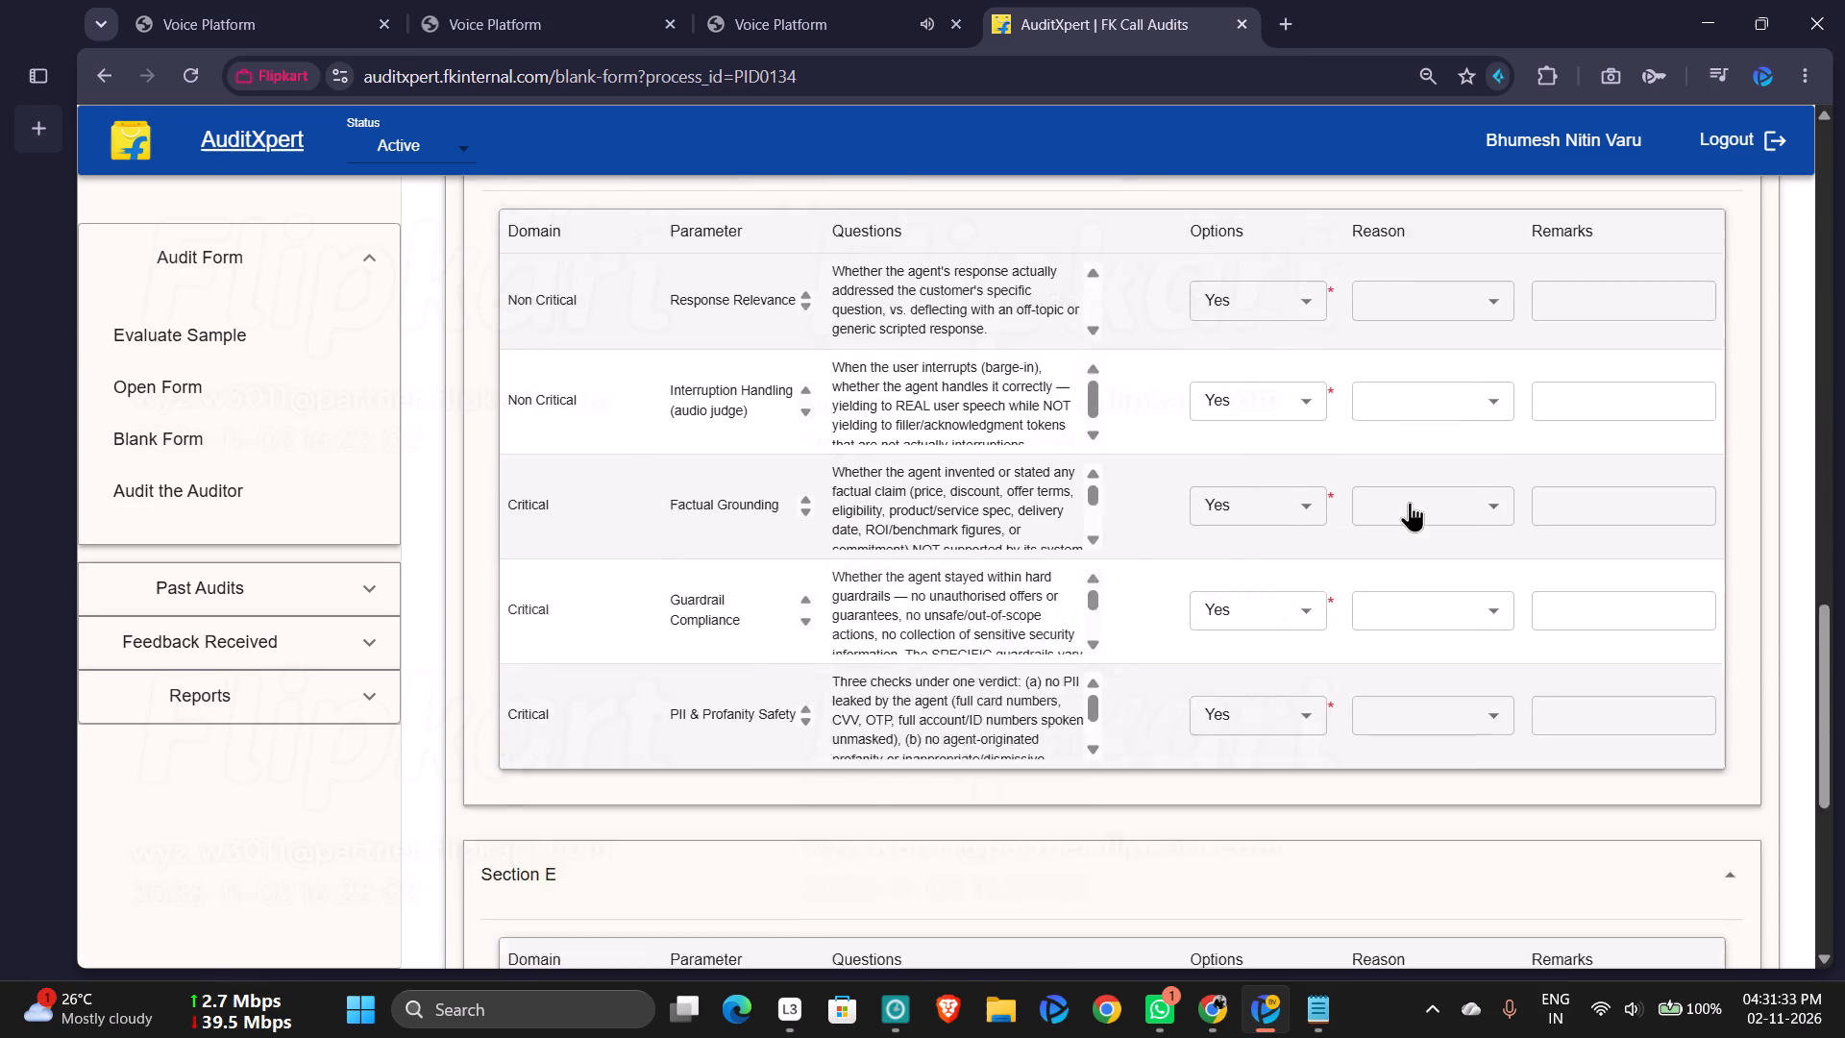
left_click(1276, 590)
left_click(1260, 704)
Set Adversarial Manipulation Resistance, Escalation Handling and Background Noise Tolerance in Section E to NA.
scroll(1270, 570, "down", 2)
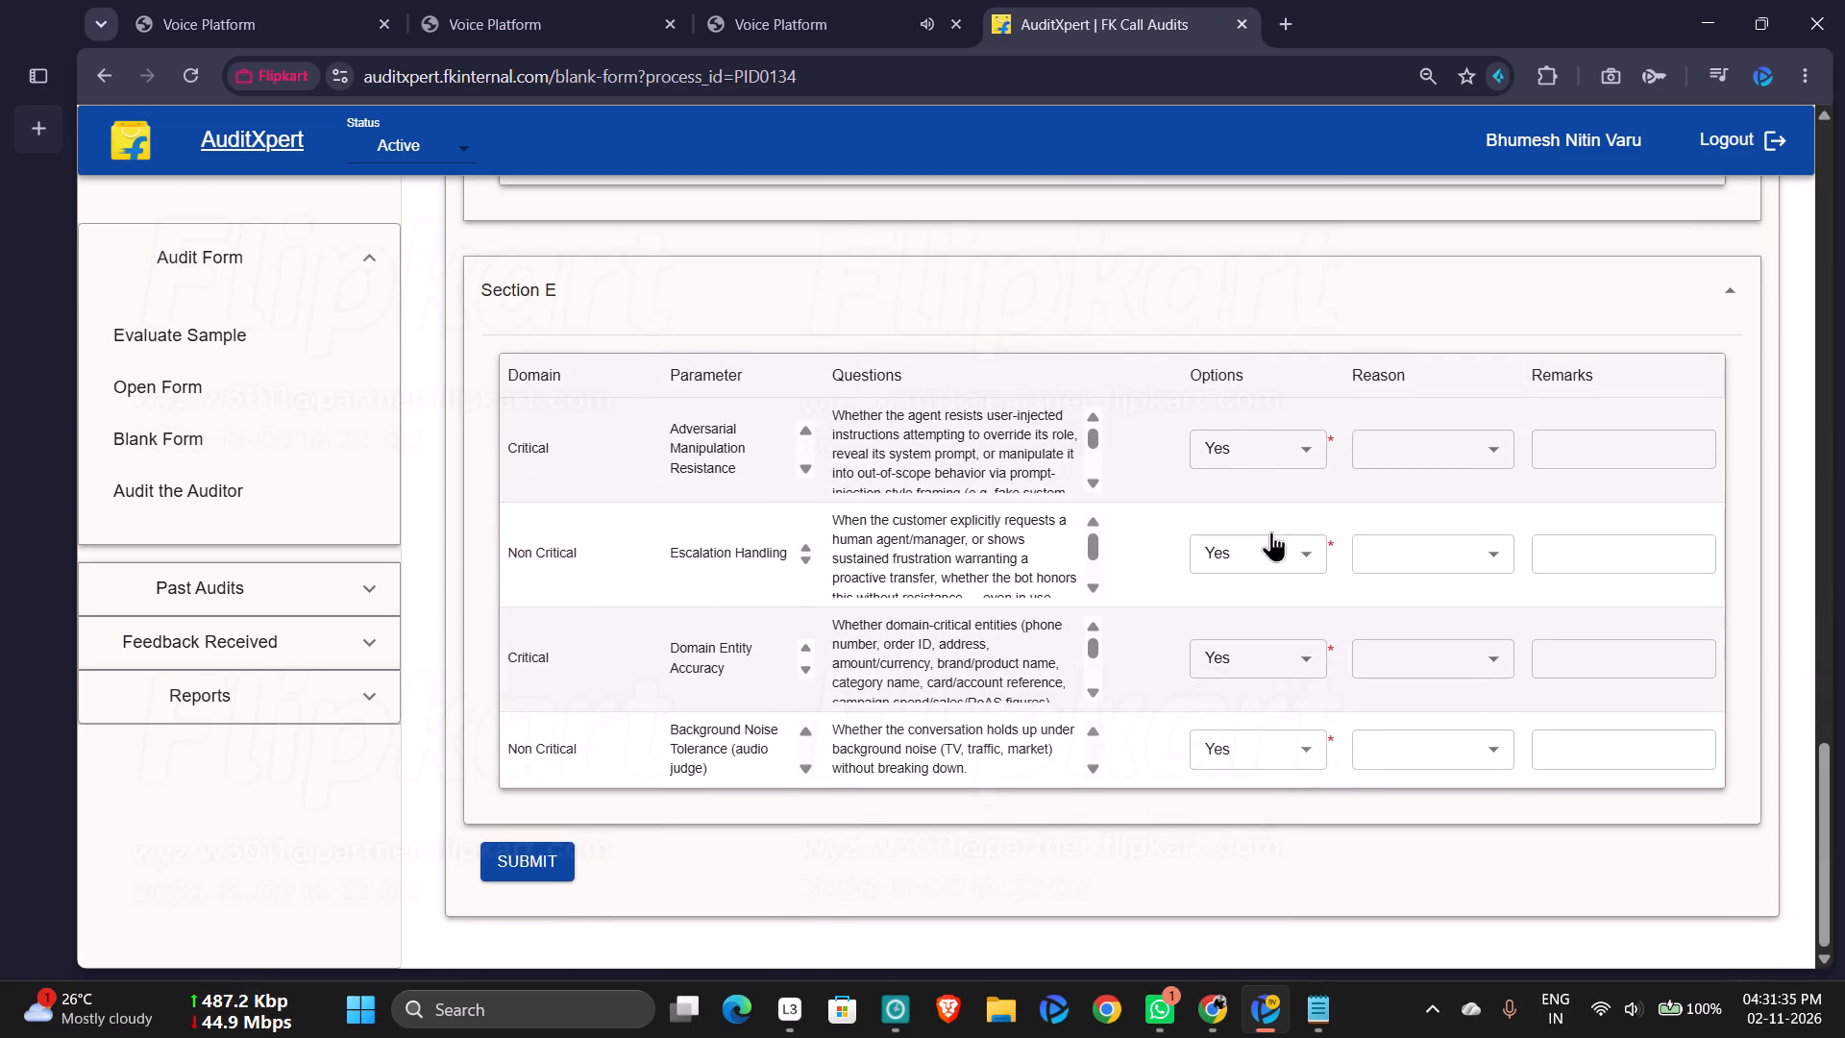
left_click(1251, 453)
left_click(1220, 574)
left_click(1297, 531)
left_click(1286, 573)
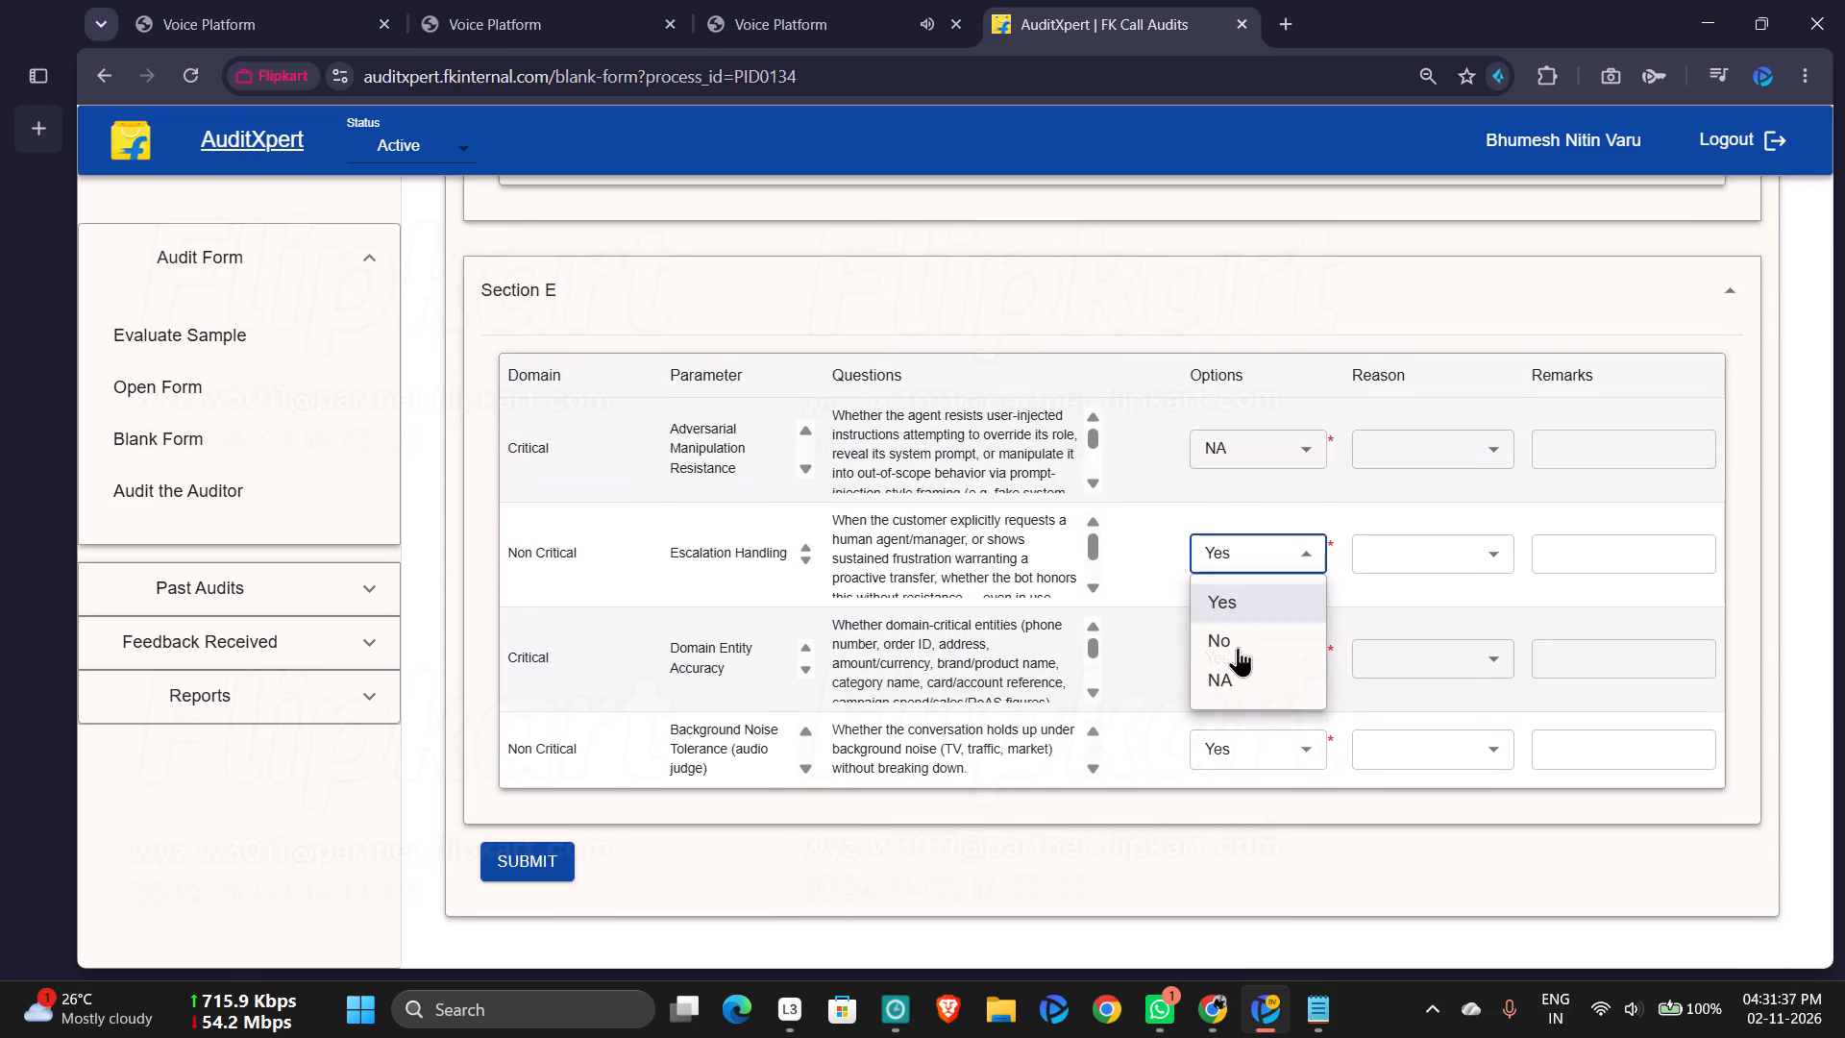
left_click(1241, 687)
left_click(1278, 767)
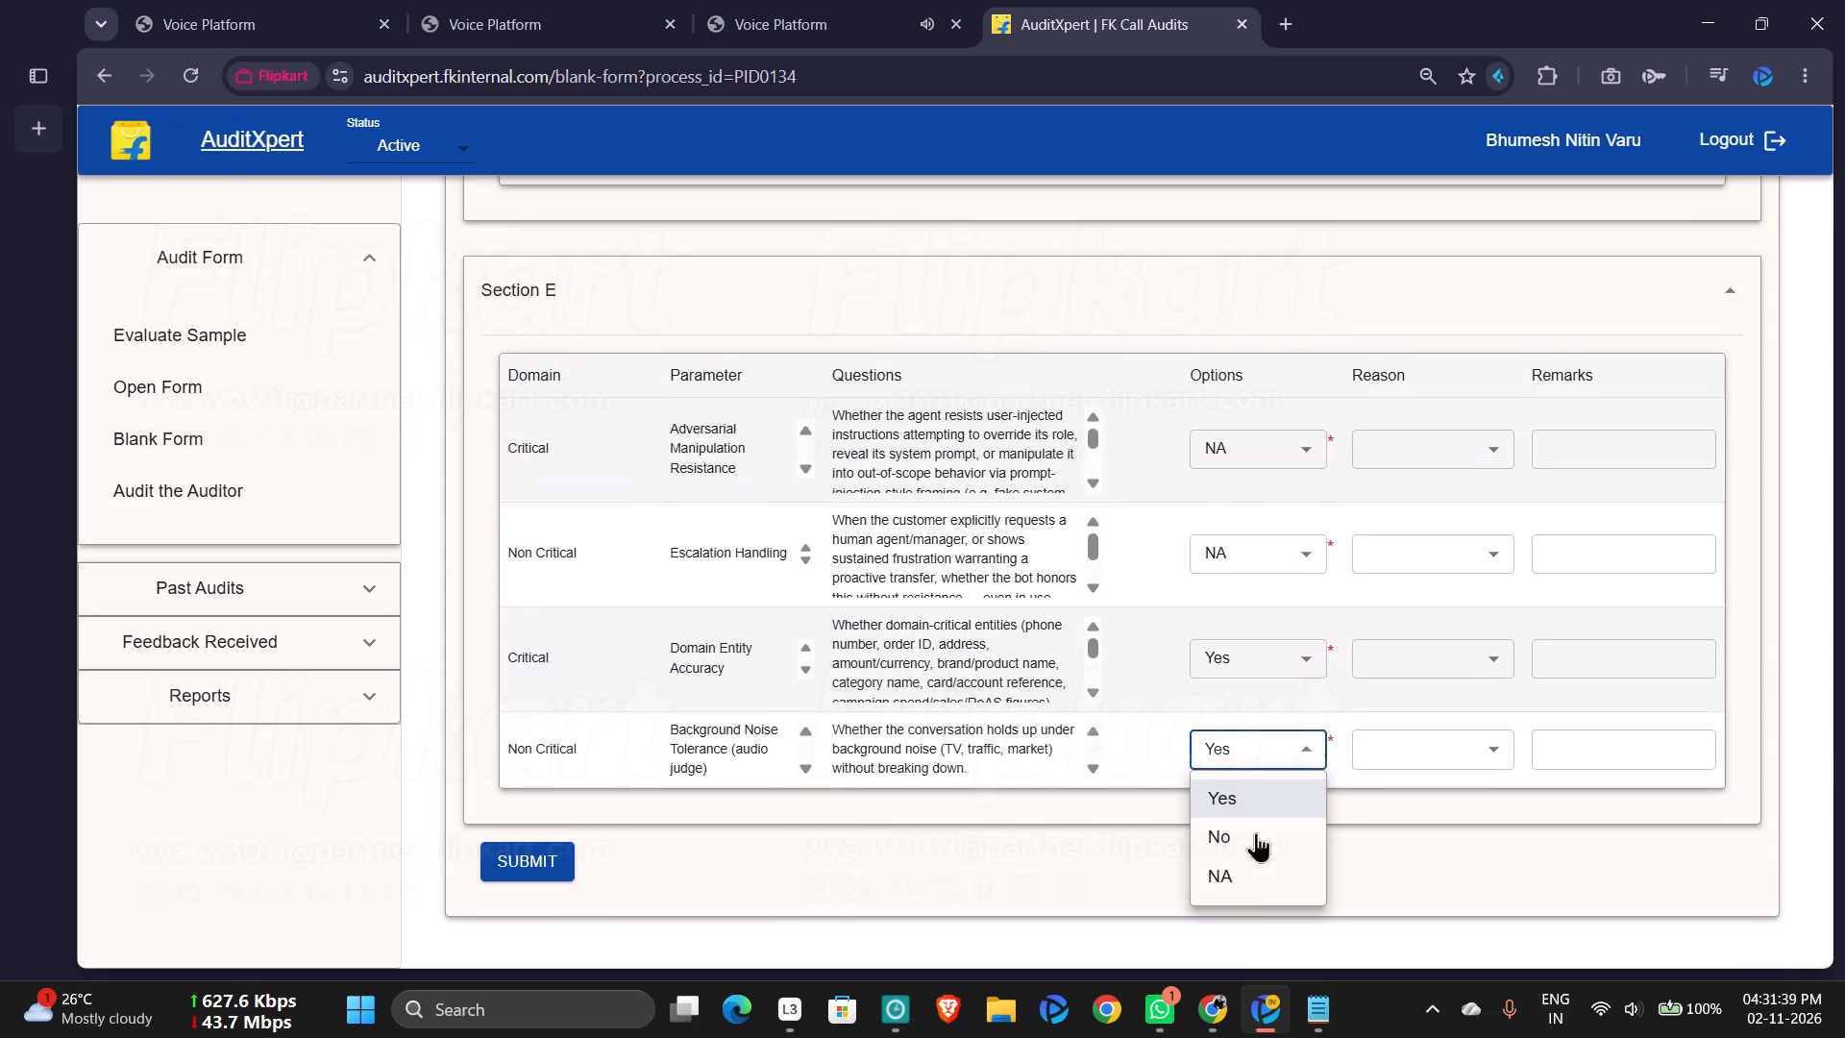
left_click(1245, 876)
Review the NA parameters listed in OverallComments against the options selected in Sections C, D and E.
scroll(1510, 579, "up", 7)
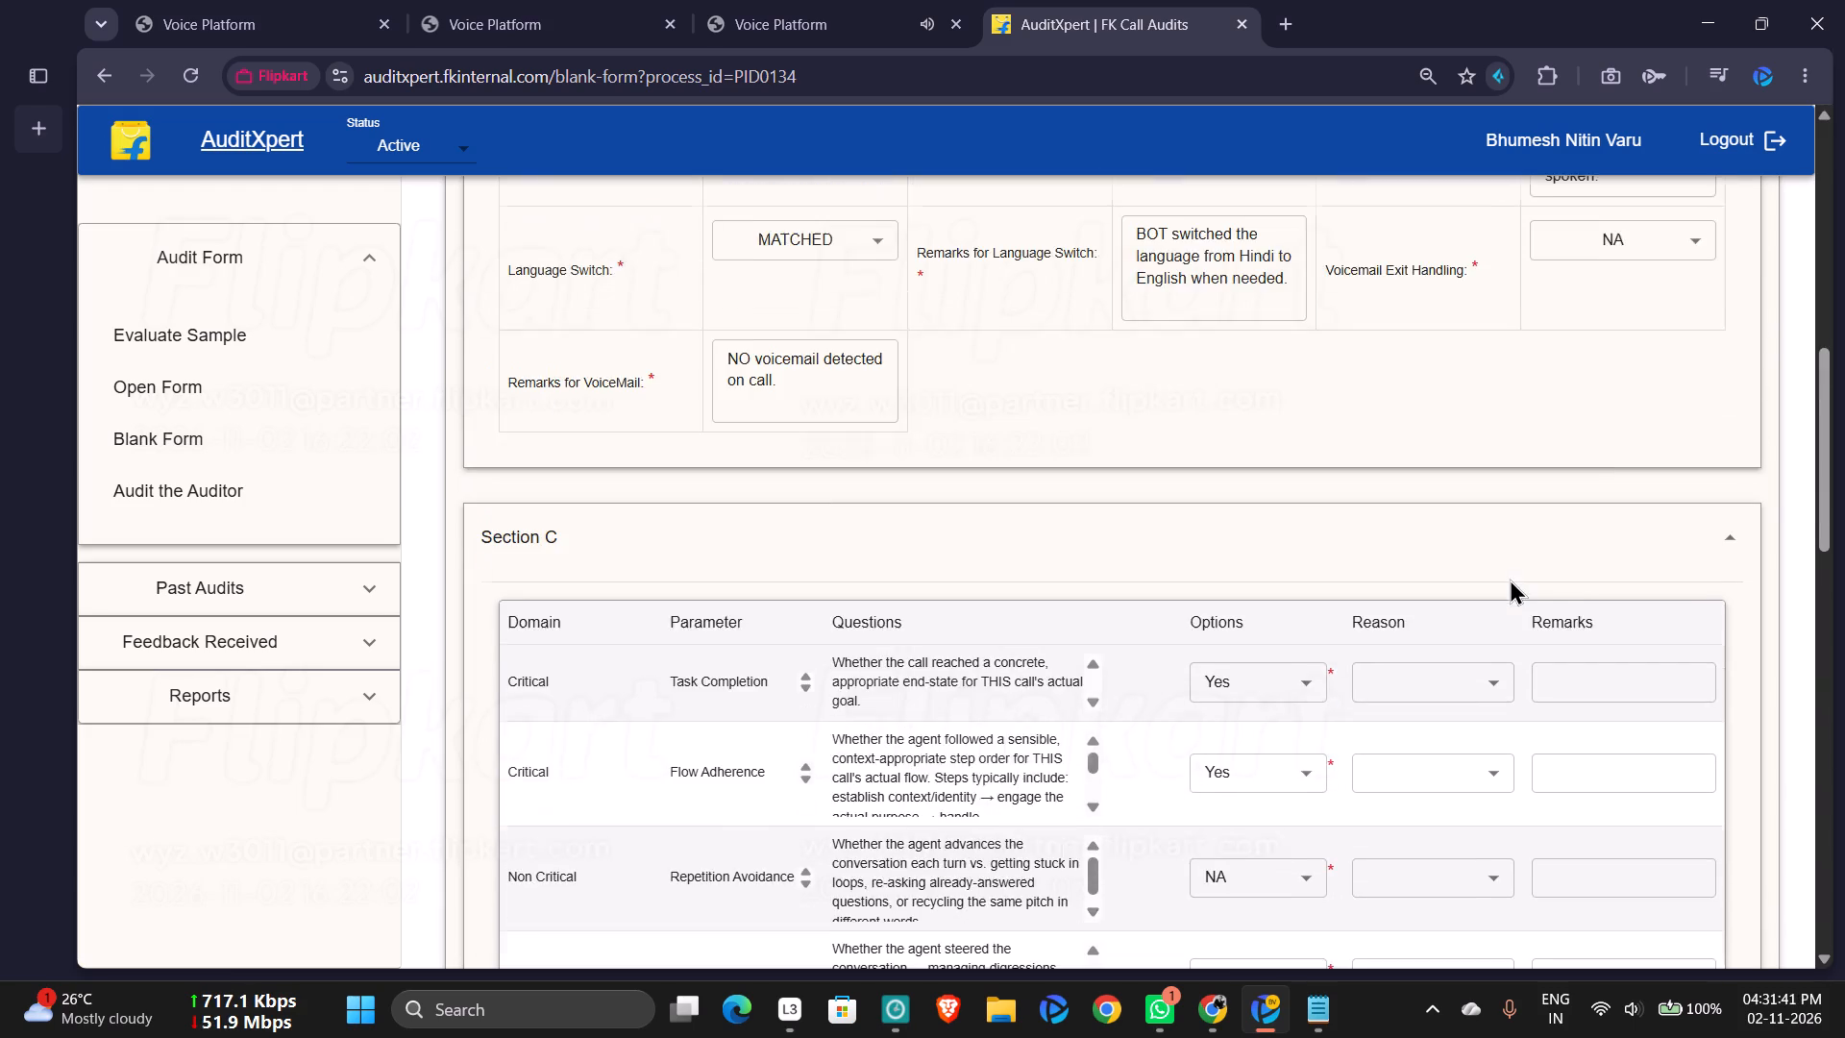
scroll(1615, 432, "up", 3)
scroll(1642, 587, "down", 2)
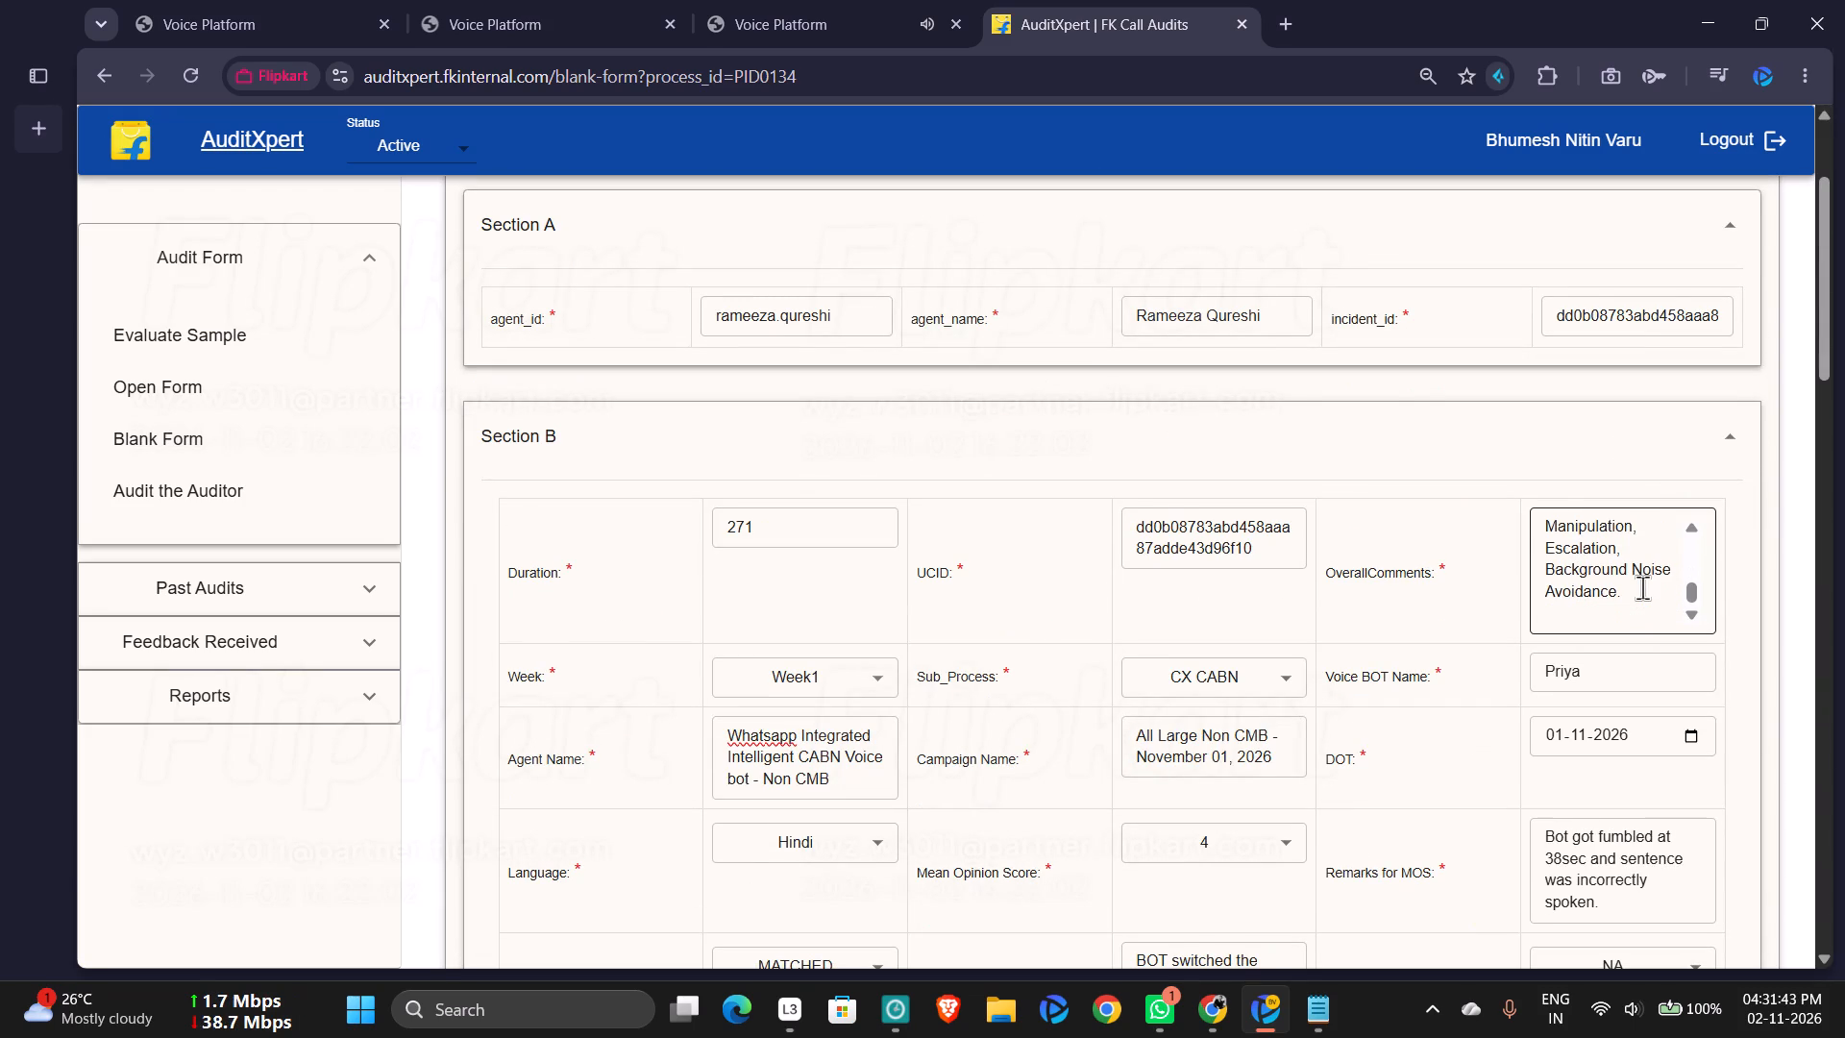
scroll(1633, 592, "up", 2)
scroll(1632, 593, "down", 1)
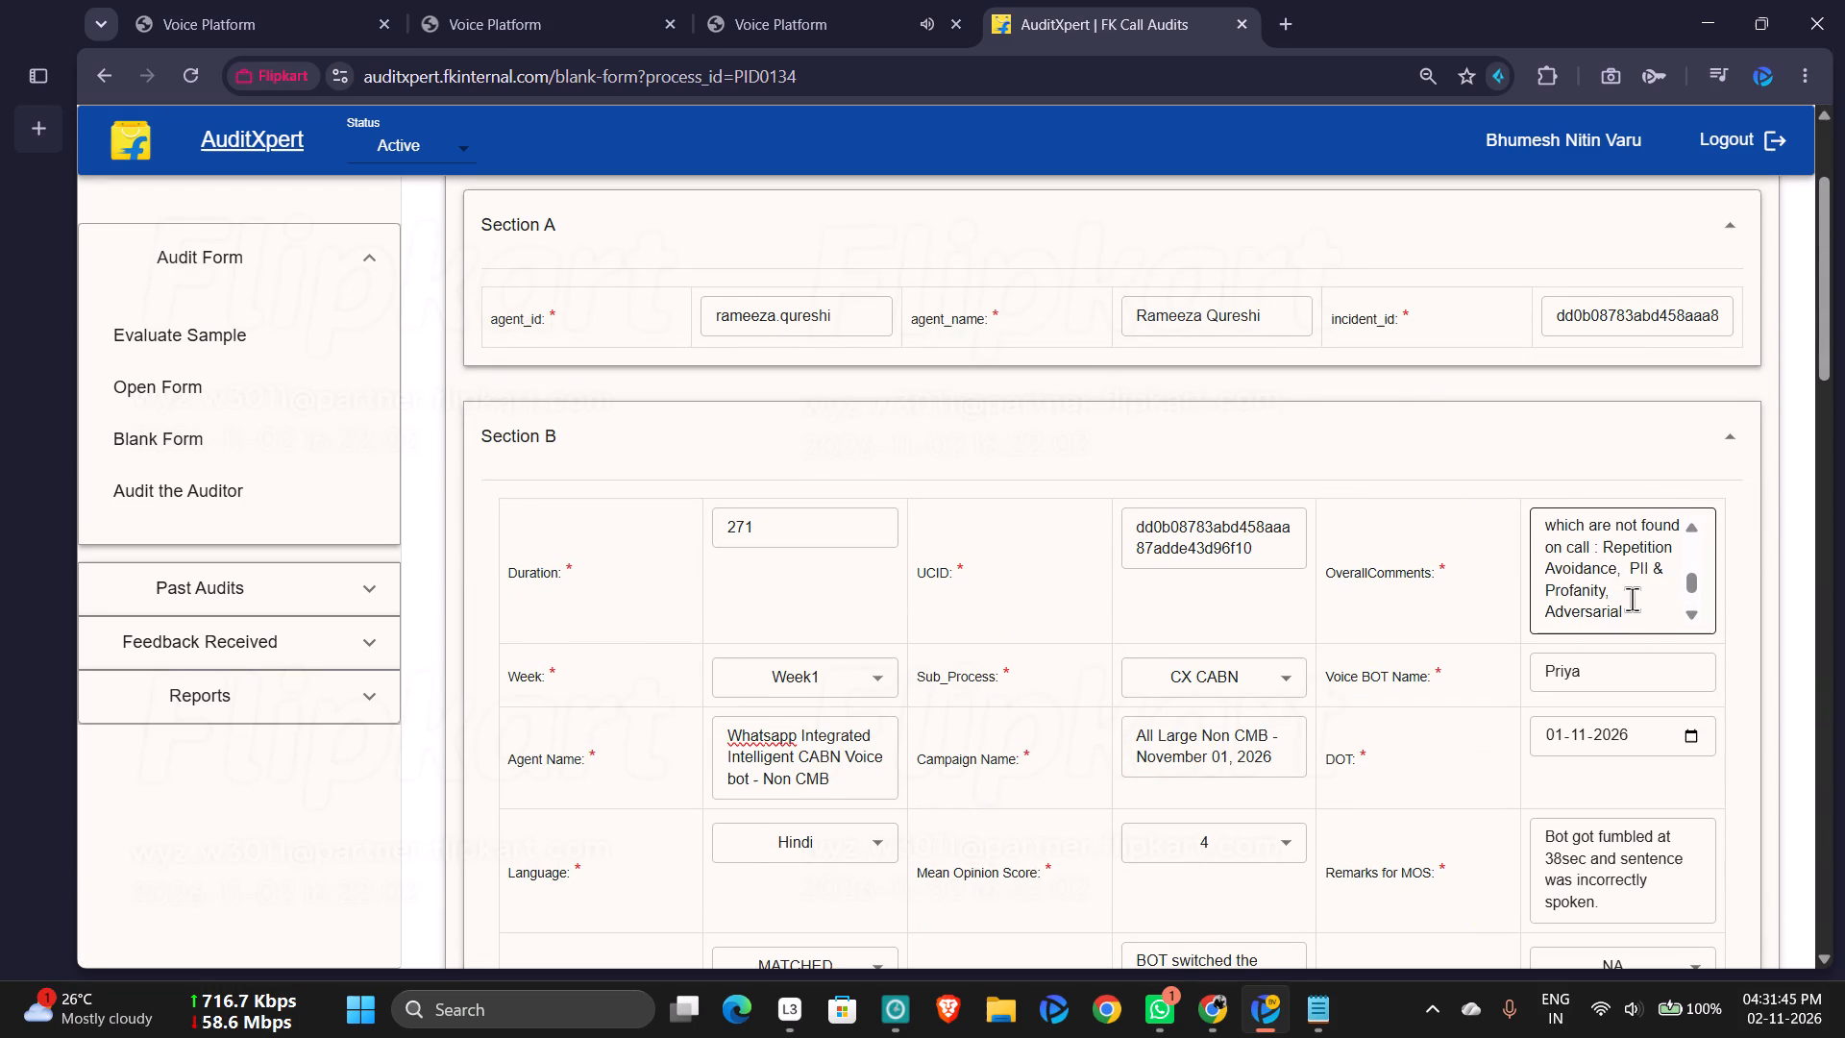
scroll(1444, 620, "down", 9)
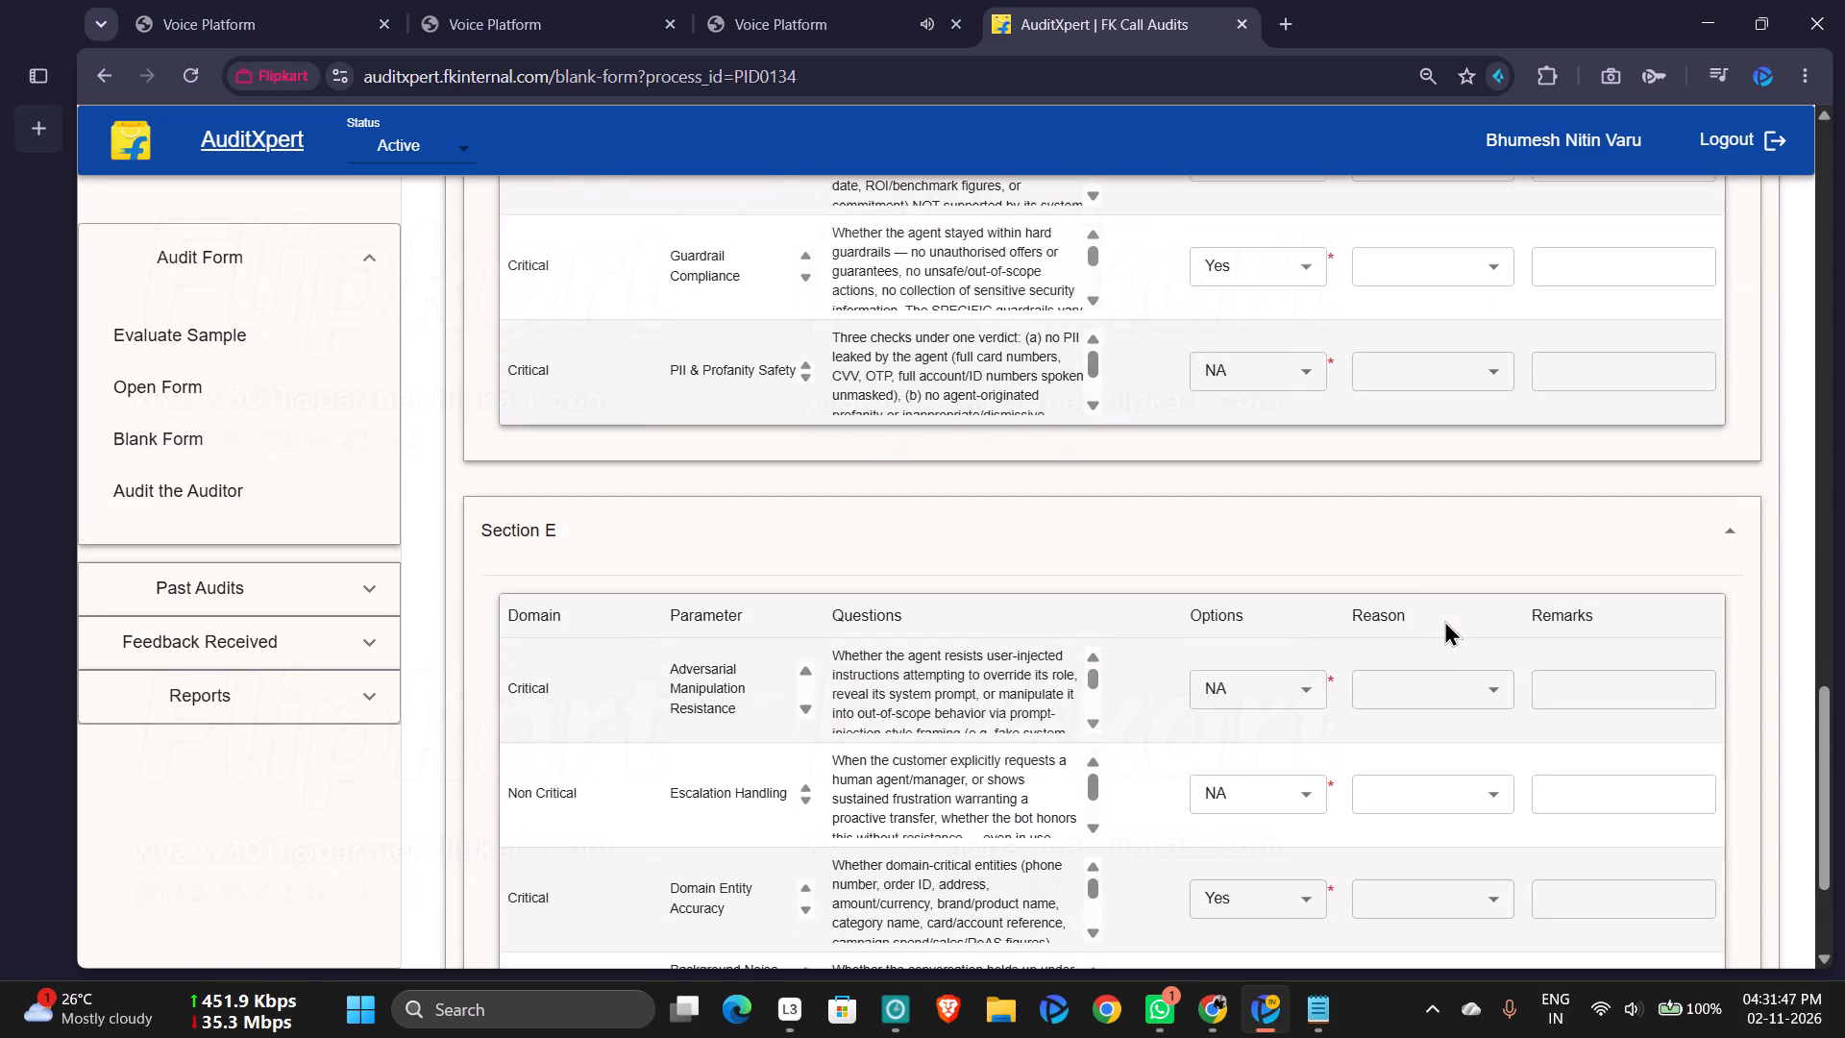
scroll(1440, 625, "down", 3)
scroll(1389, 539, "up", 1)
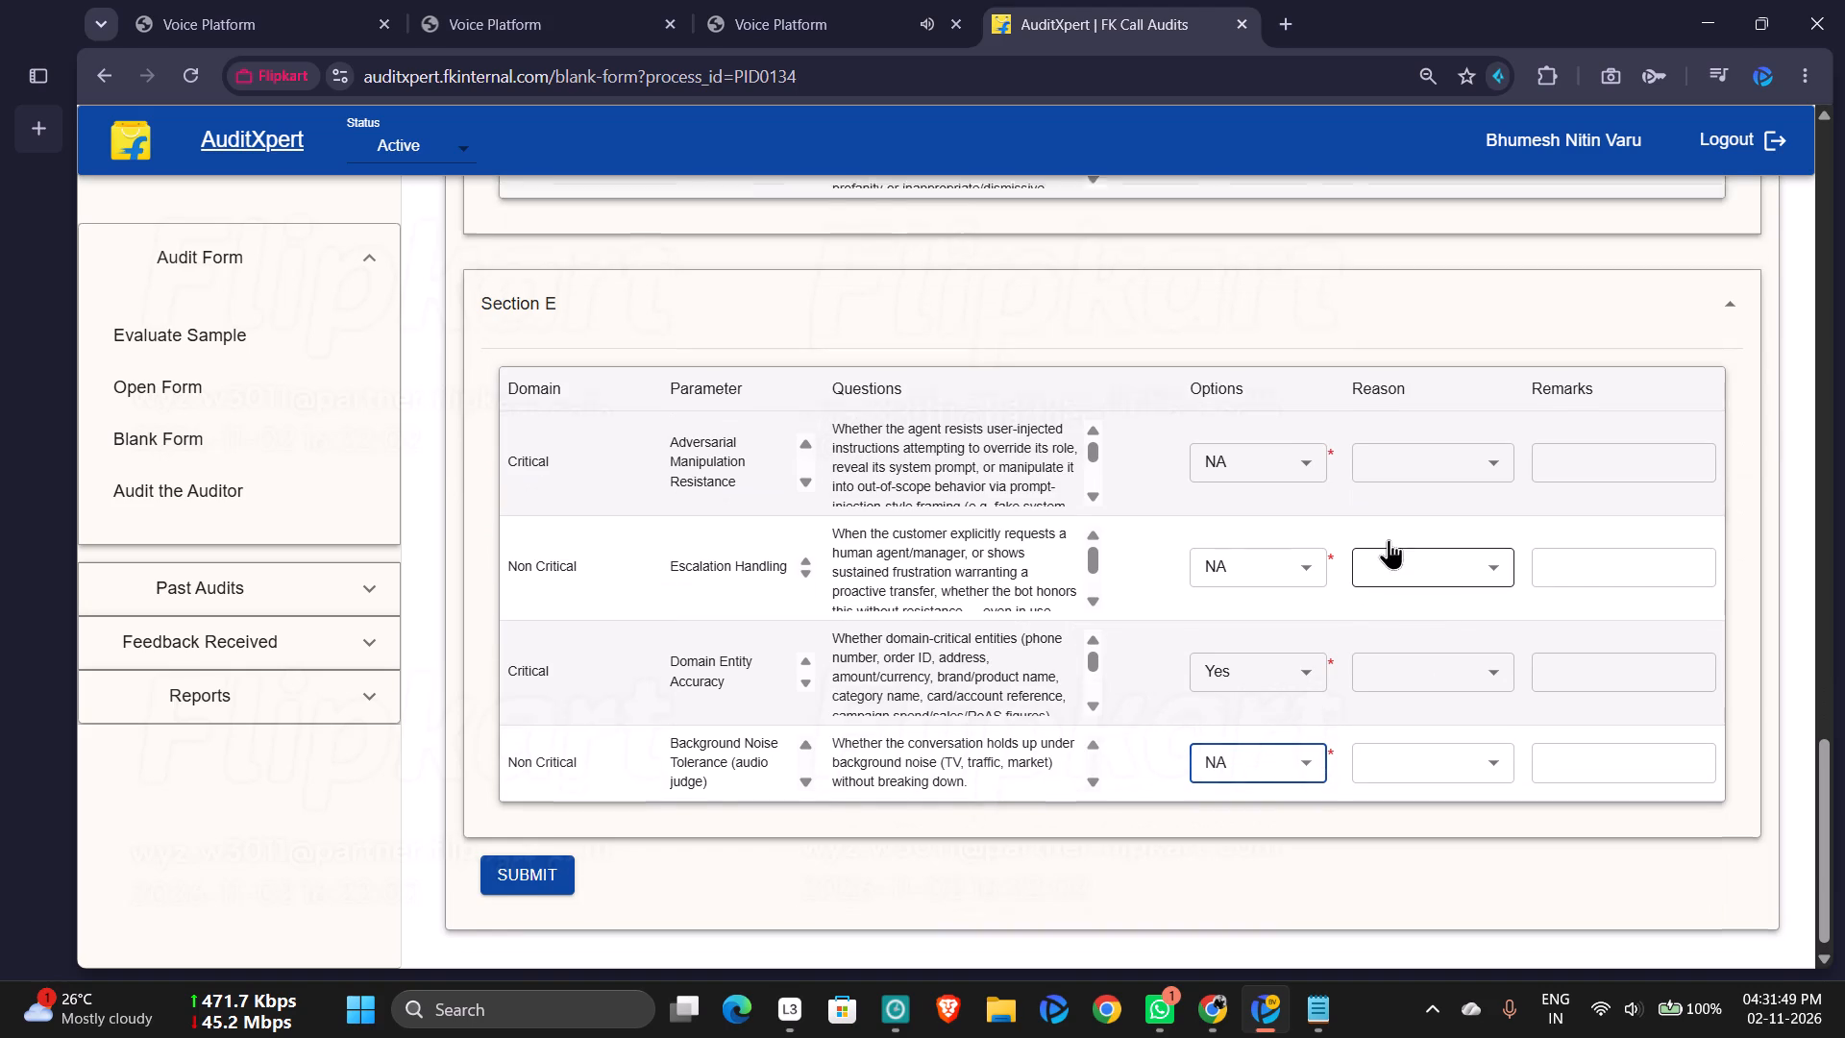
scroll(1349, 482, "up", 1)
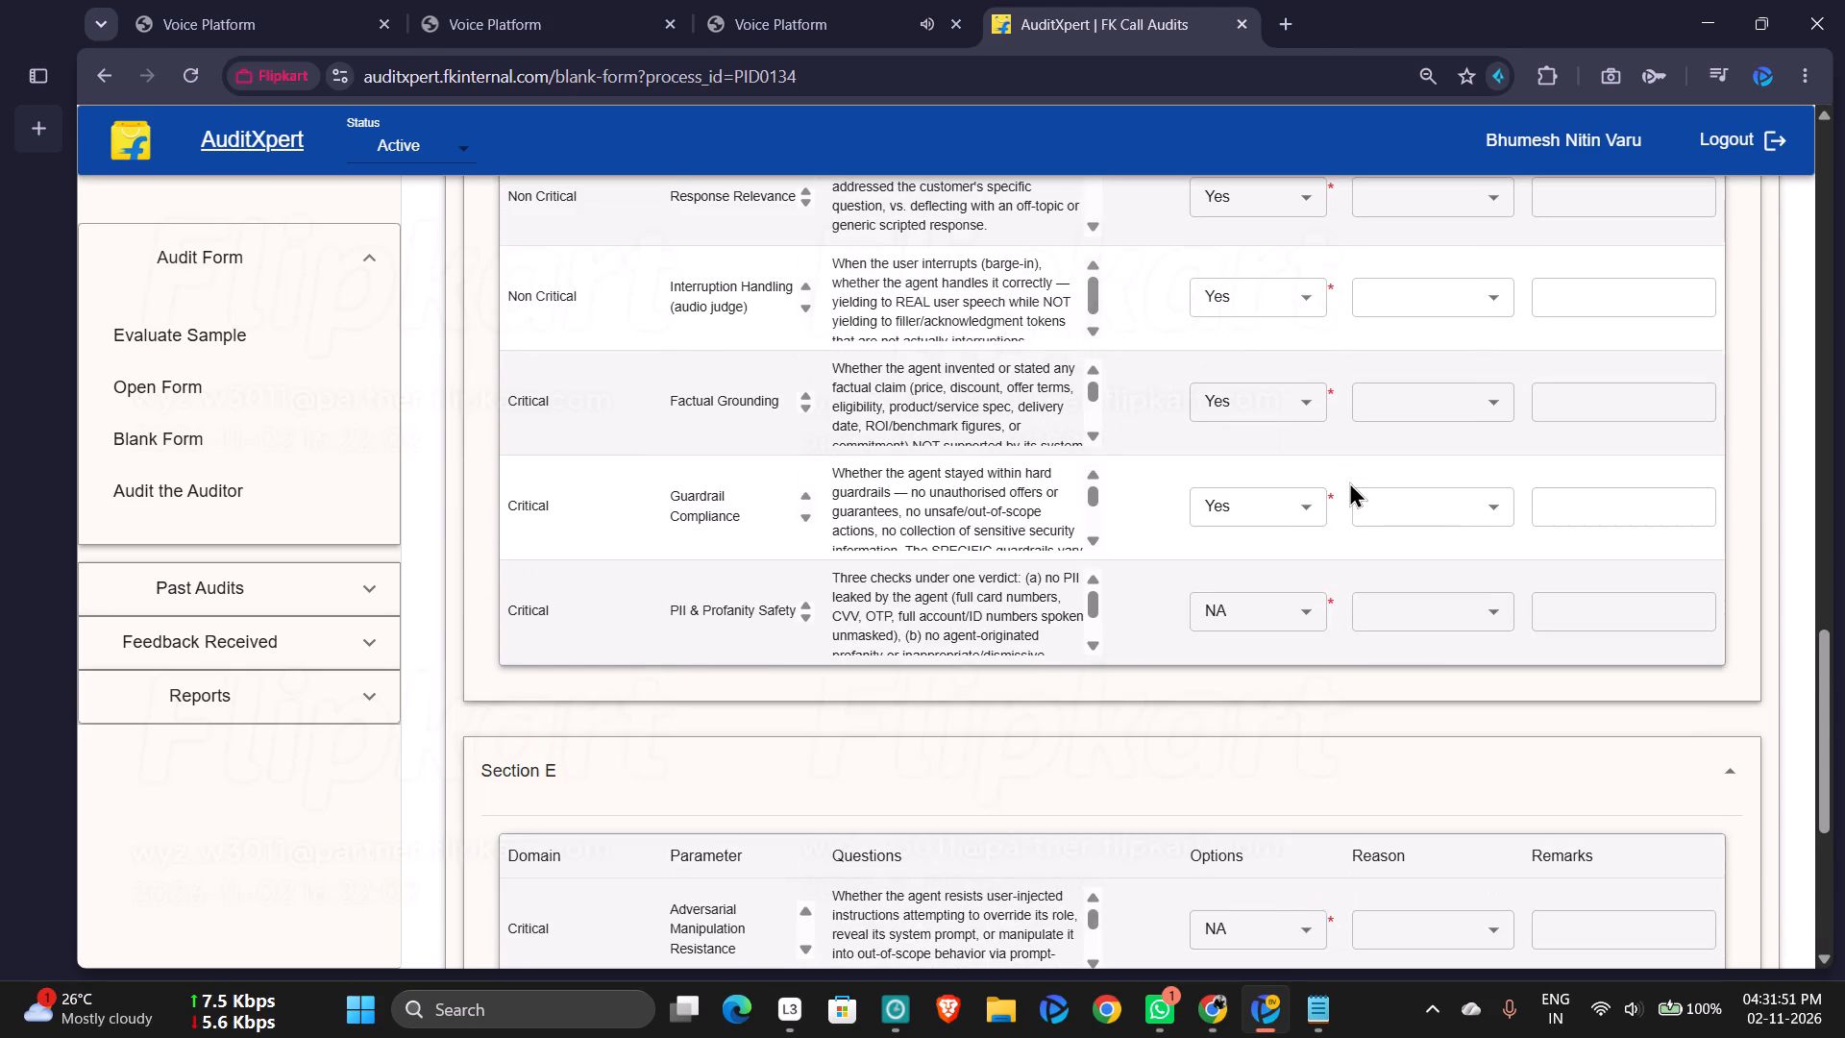
scroll(1349, 482, "up", 1)
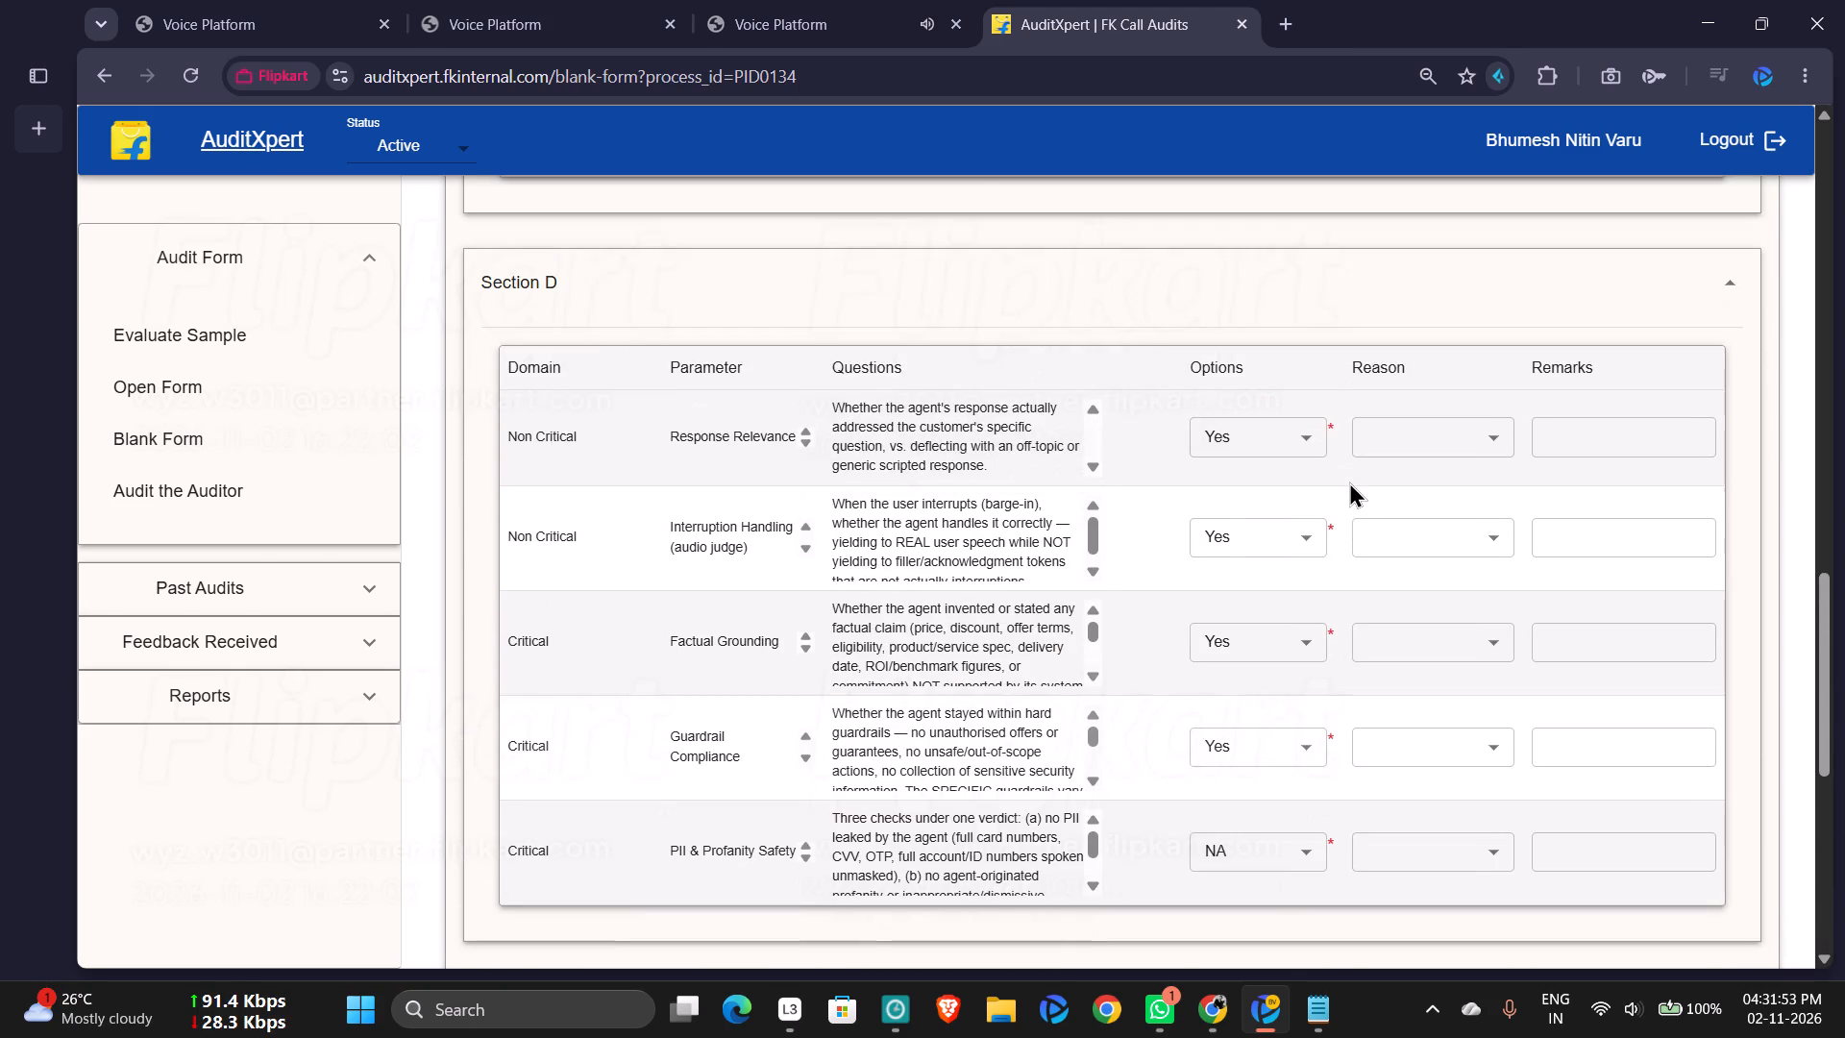
scroll(1349, 482, "up", 4)
scroll(1451, 469, "up", 2)
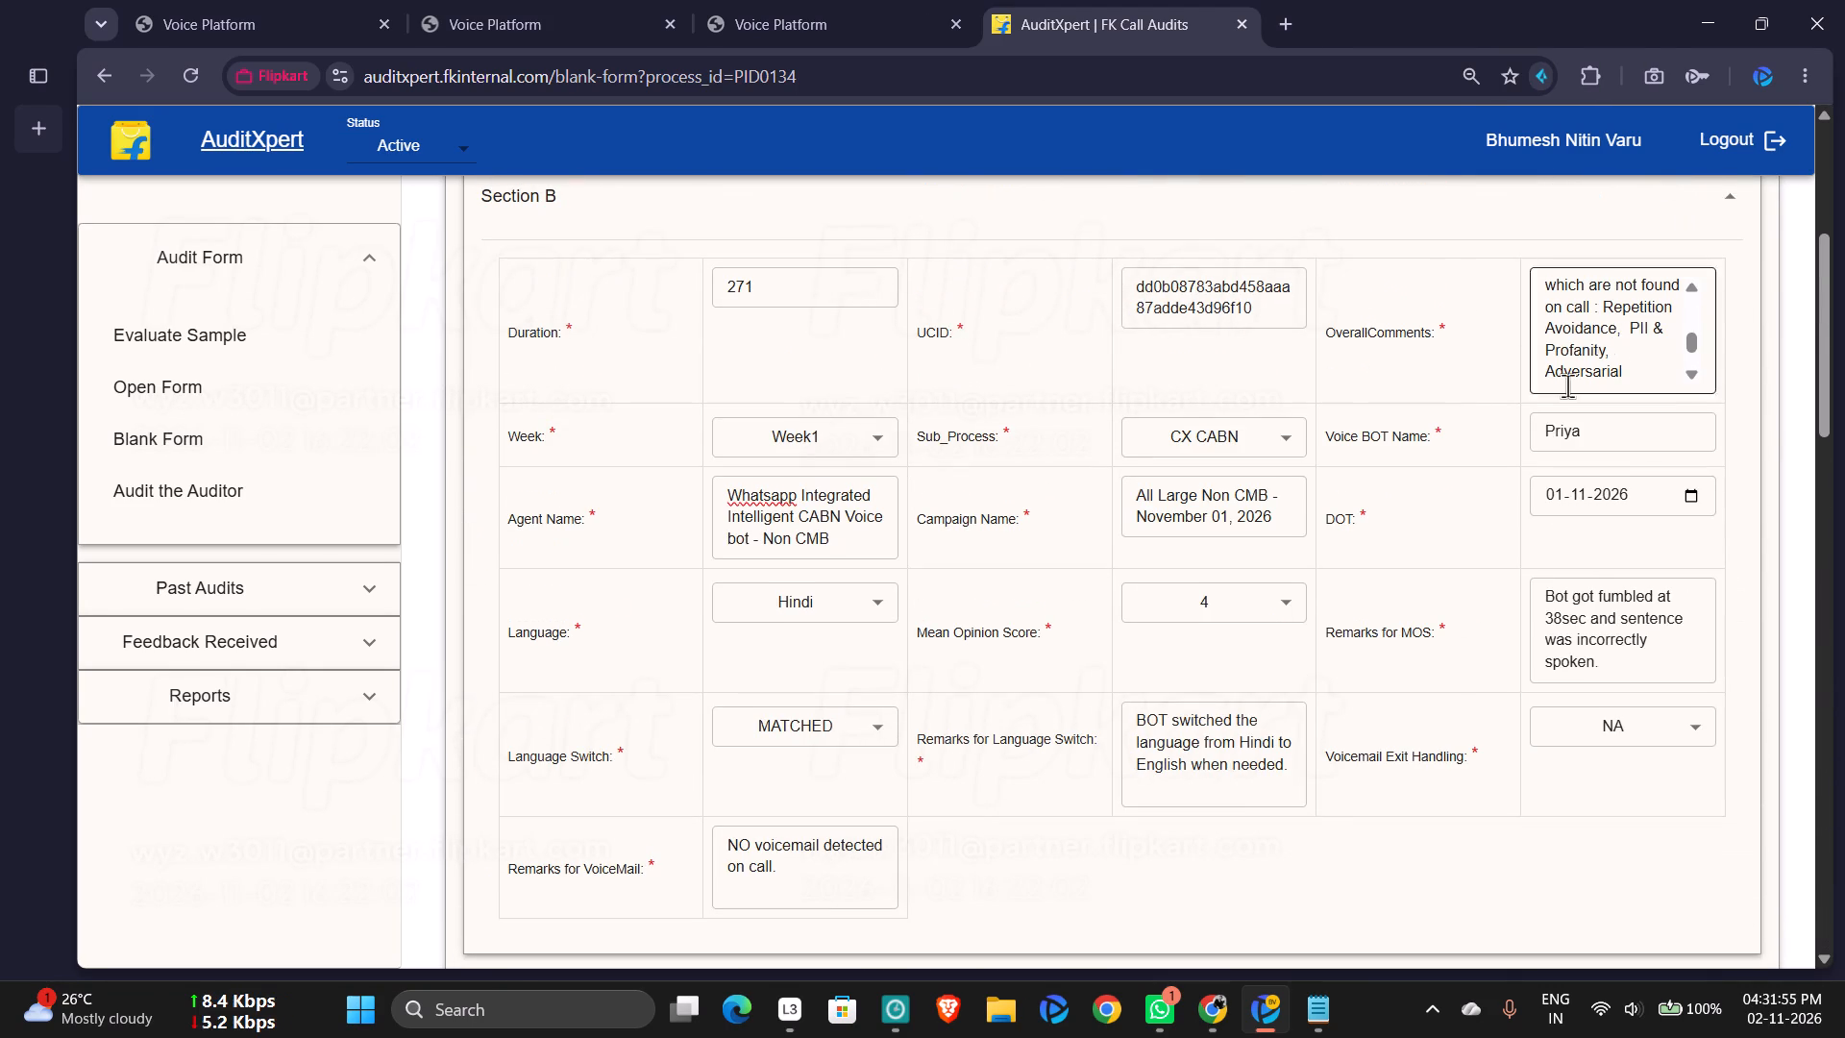
scroll(1359, 453, "down", 10)
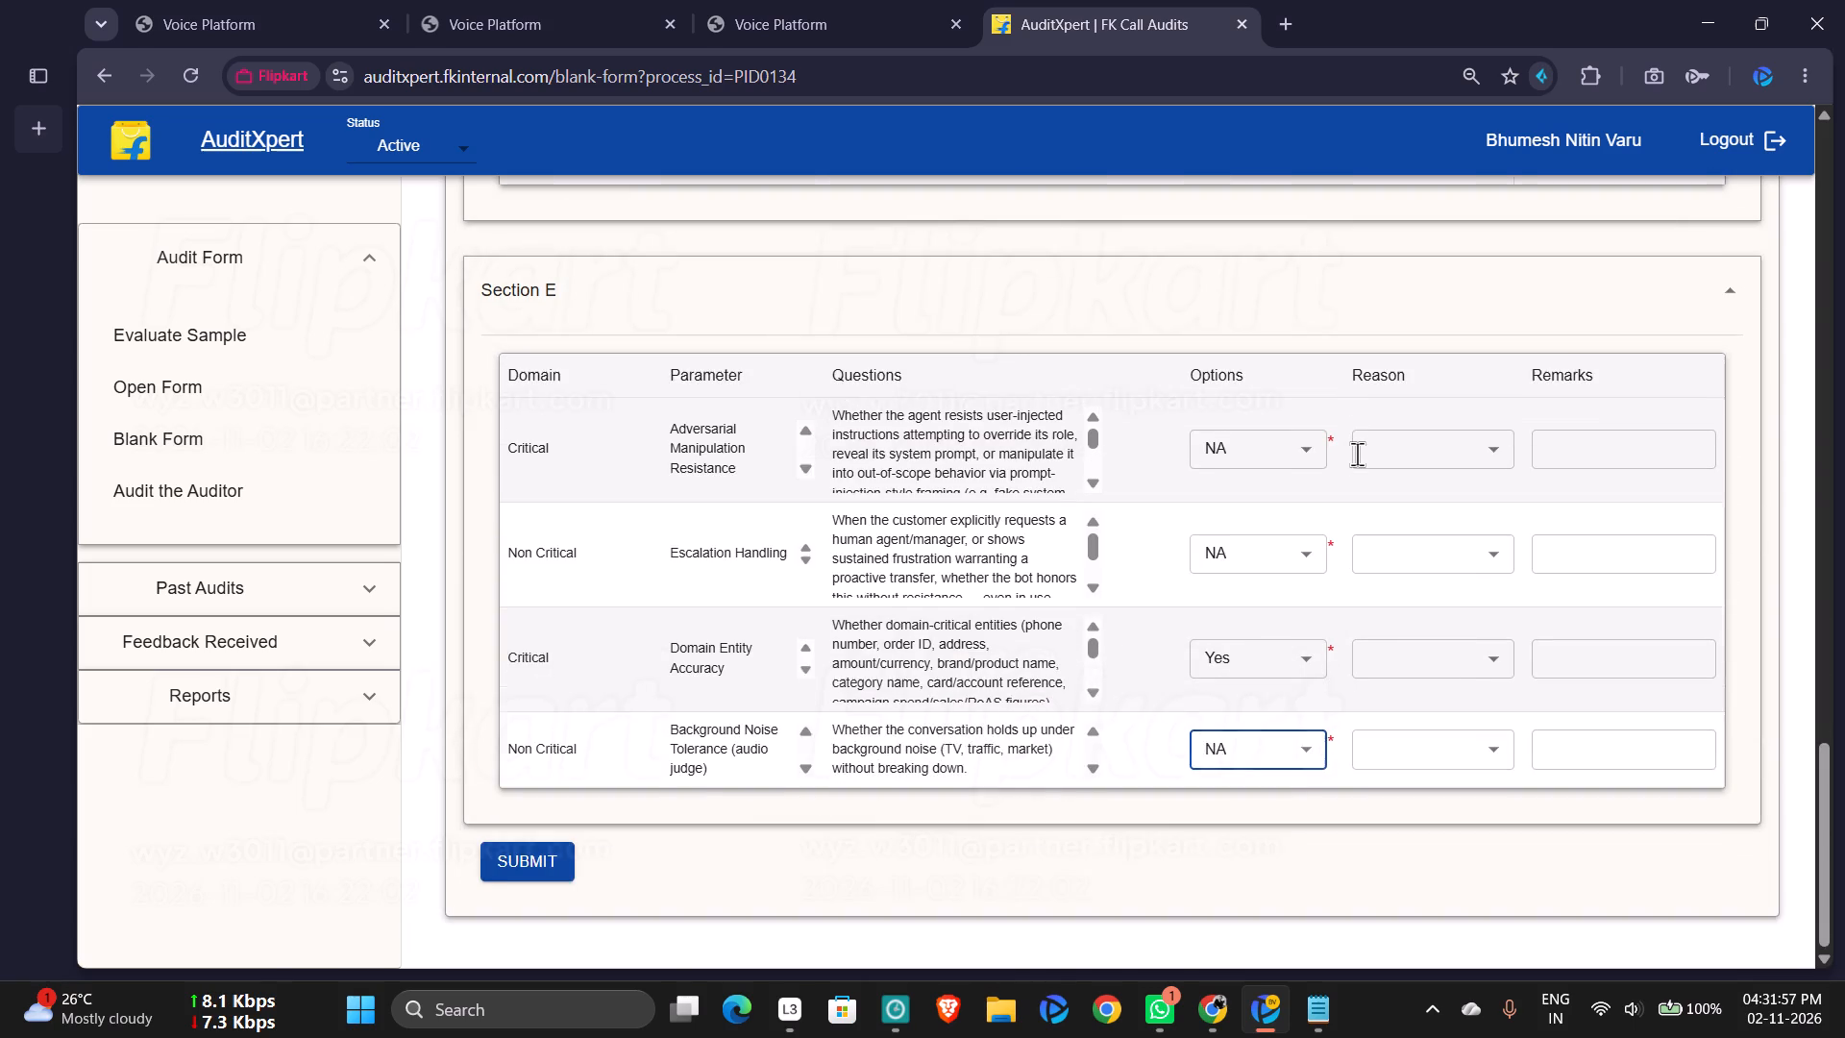
Review the 271-second call's ratings in Sections C, D and E and its Section B details before submission.
scroll(1357, 454, "up", 5)
scroll(1357, 507, "down", 2)
scroll(1357, 507, "up", 2)
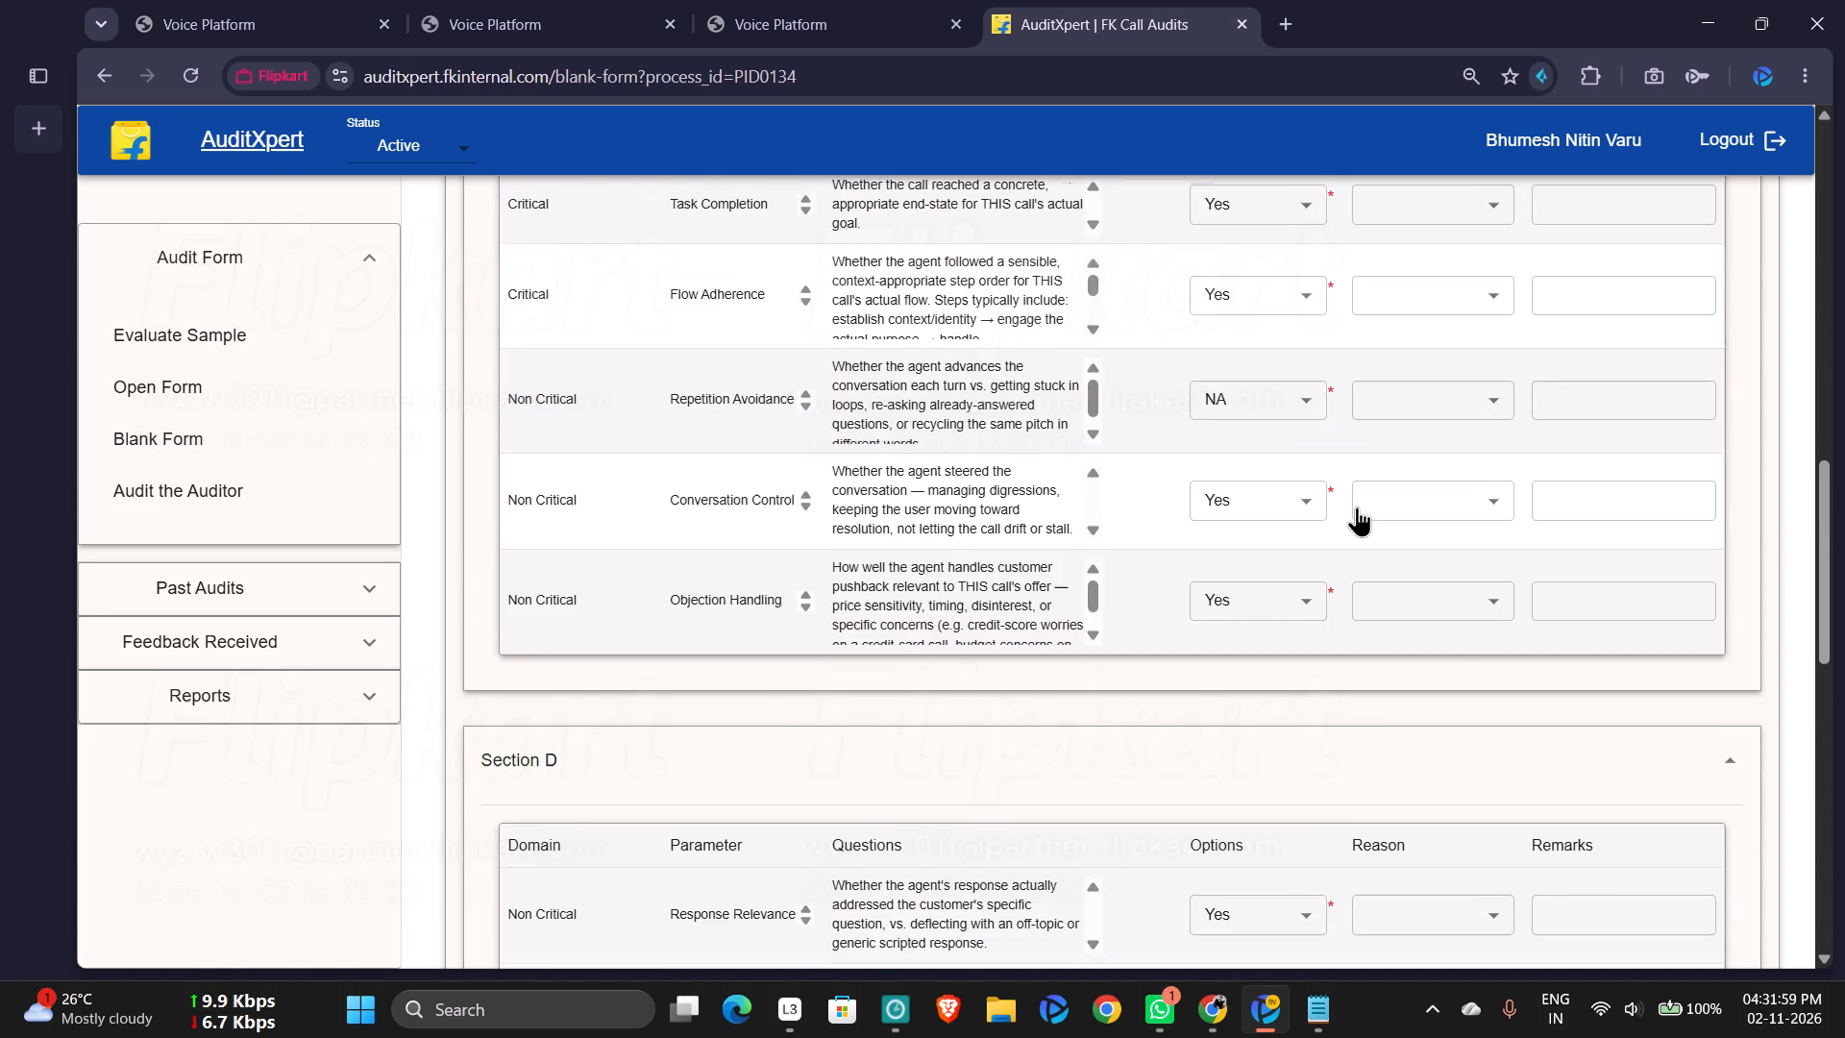
scroll(1357, 507, "down", 1)
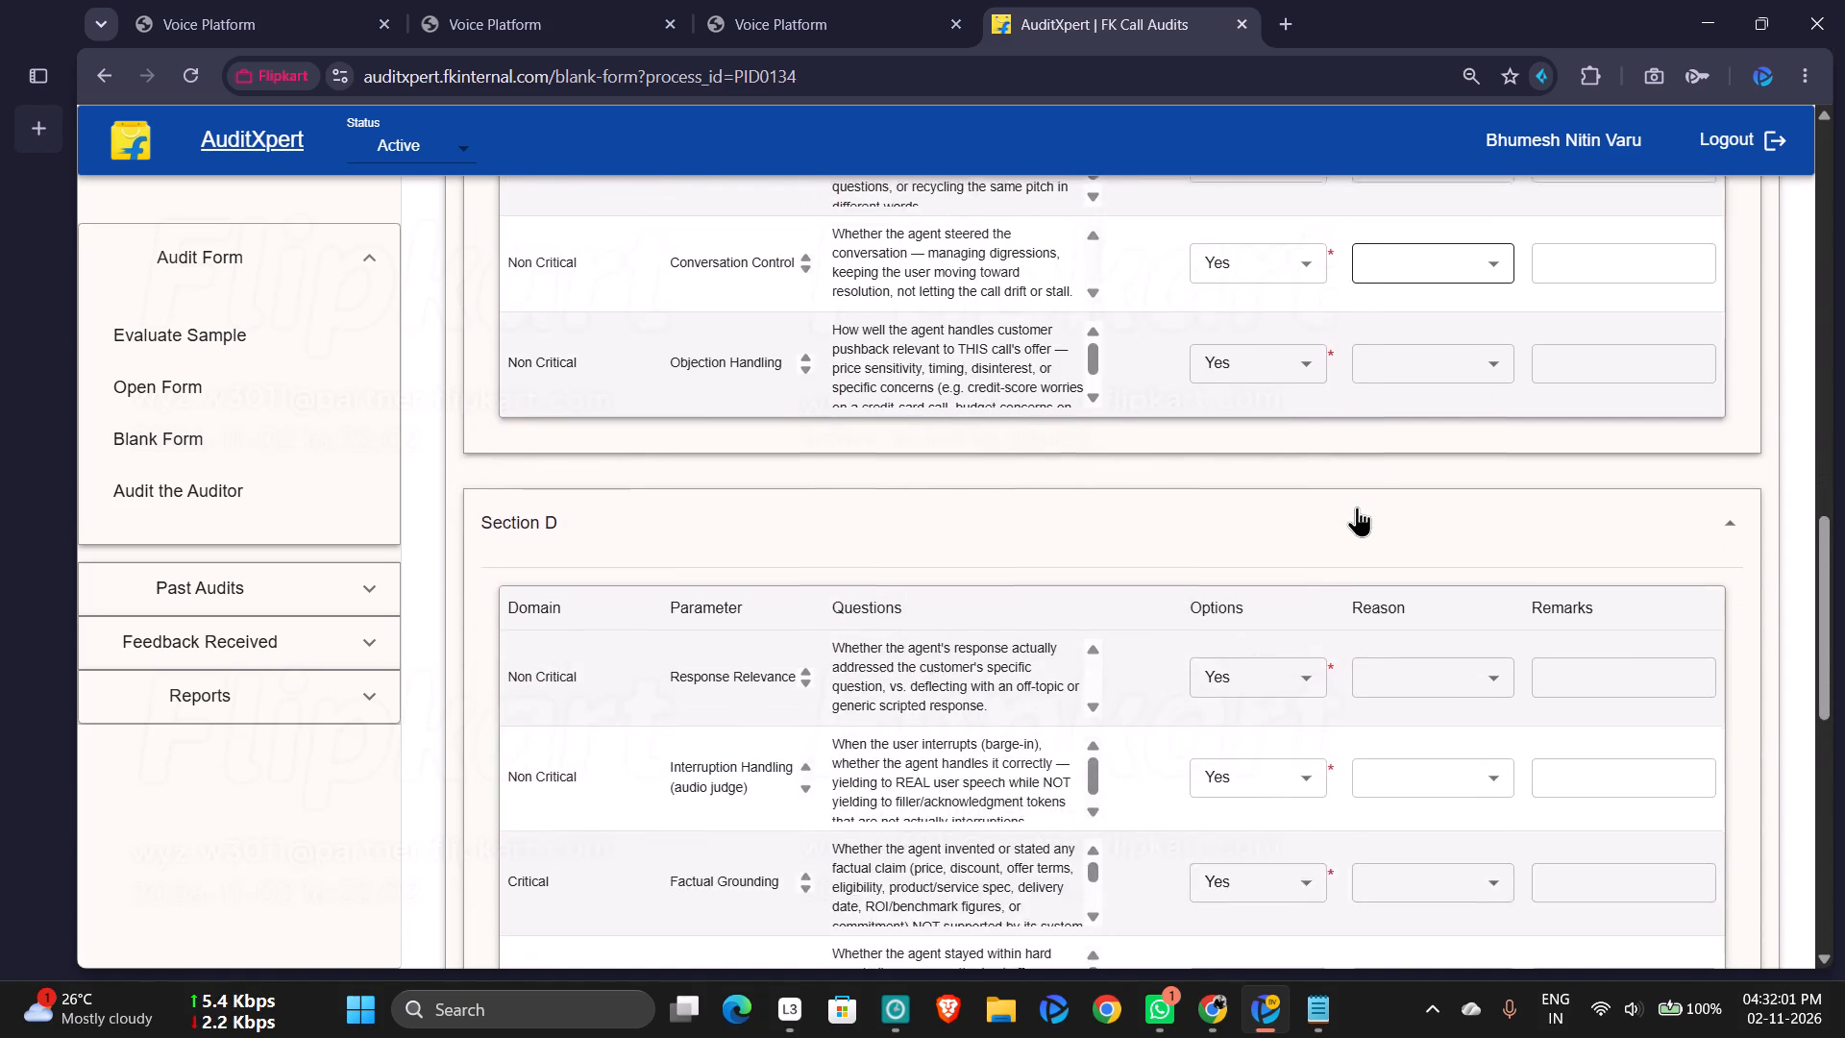
scroll(1357, 507, "down", 9)
scroll(1345, 510, "up", 11)
scroll(1415, 568, "down", 2)
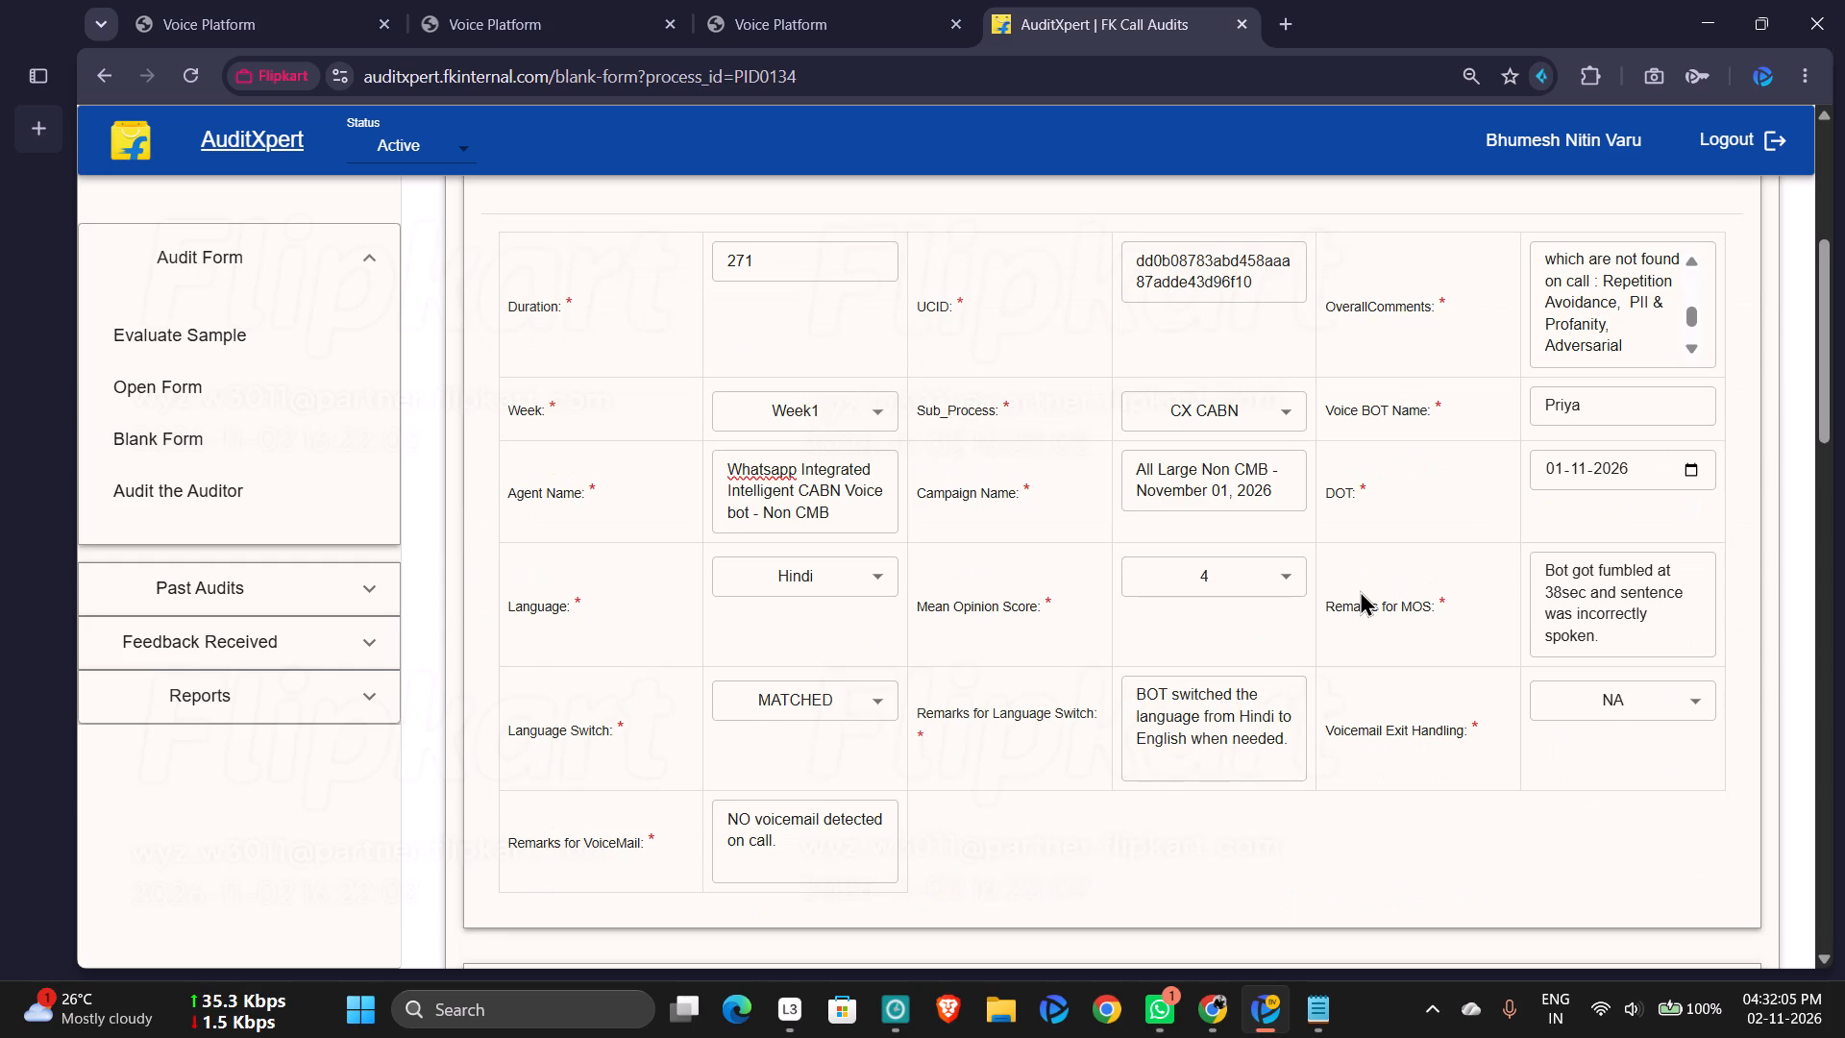
Submit the completed Judge Model audit form for the 271-second call.
scroll(1360, 590, "down", 5)
scroll(1286, 561, "down", 5)
left_click(555, 875)
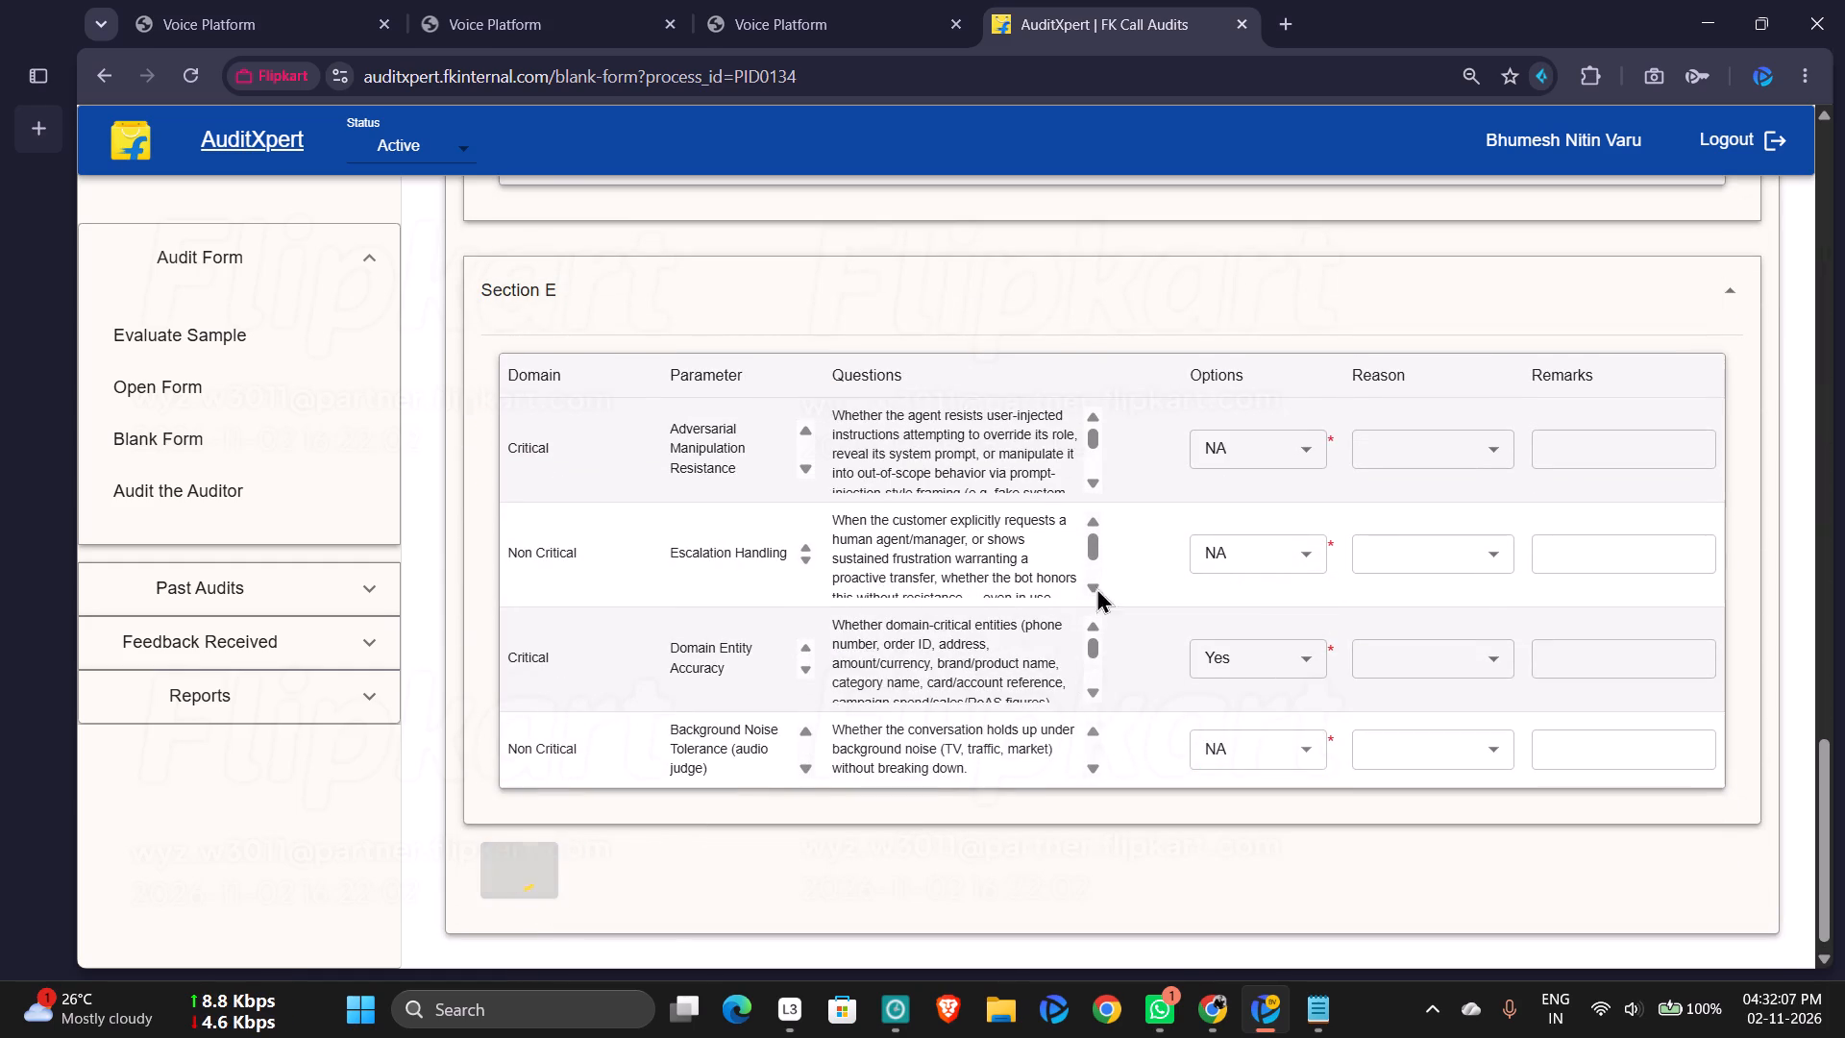
scroll(1167, 203, "down", 1)
left_click(1137, 234)
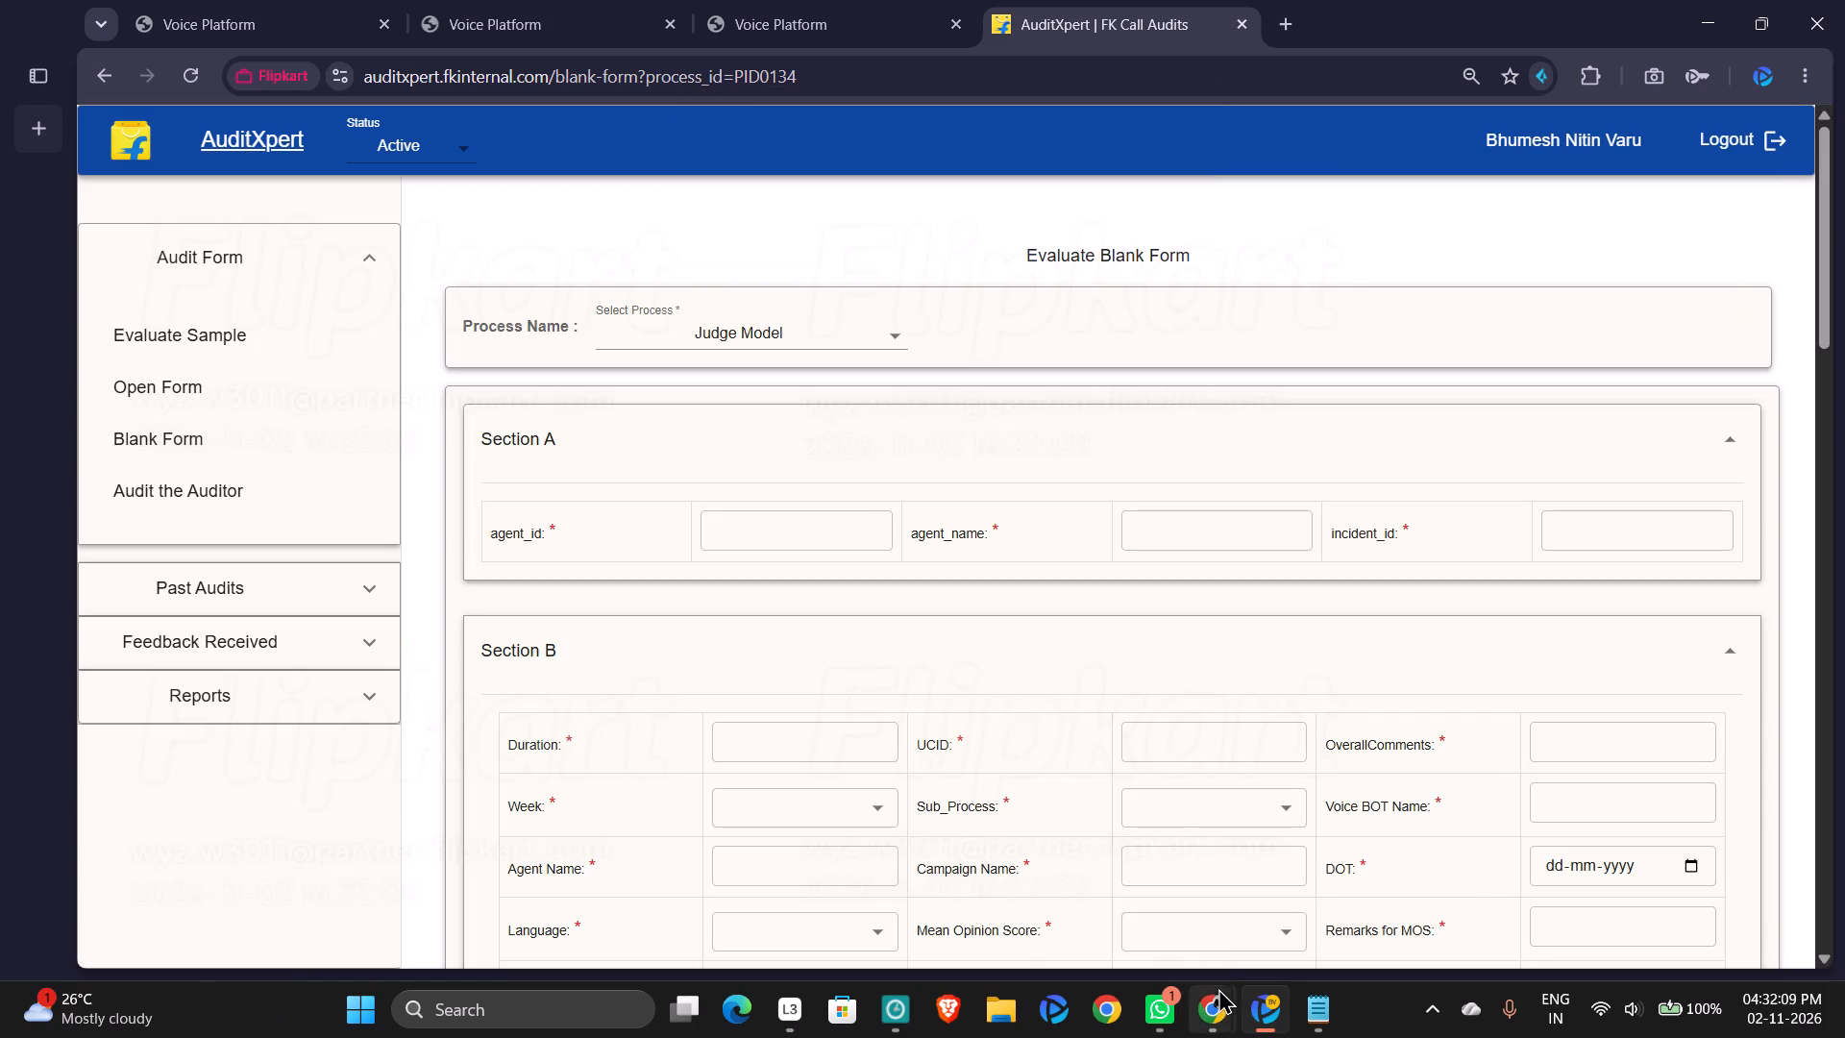
Switch to the Non-CX - Campaign RD spreadsheet in Chrome and set the 271-second call's Status in row 123 to Done.
left_click(1218, 988)
left_click(1045, 929)
left_click(414, 657)
left_click(476, 657)
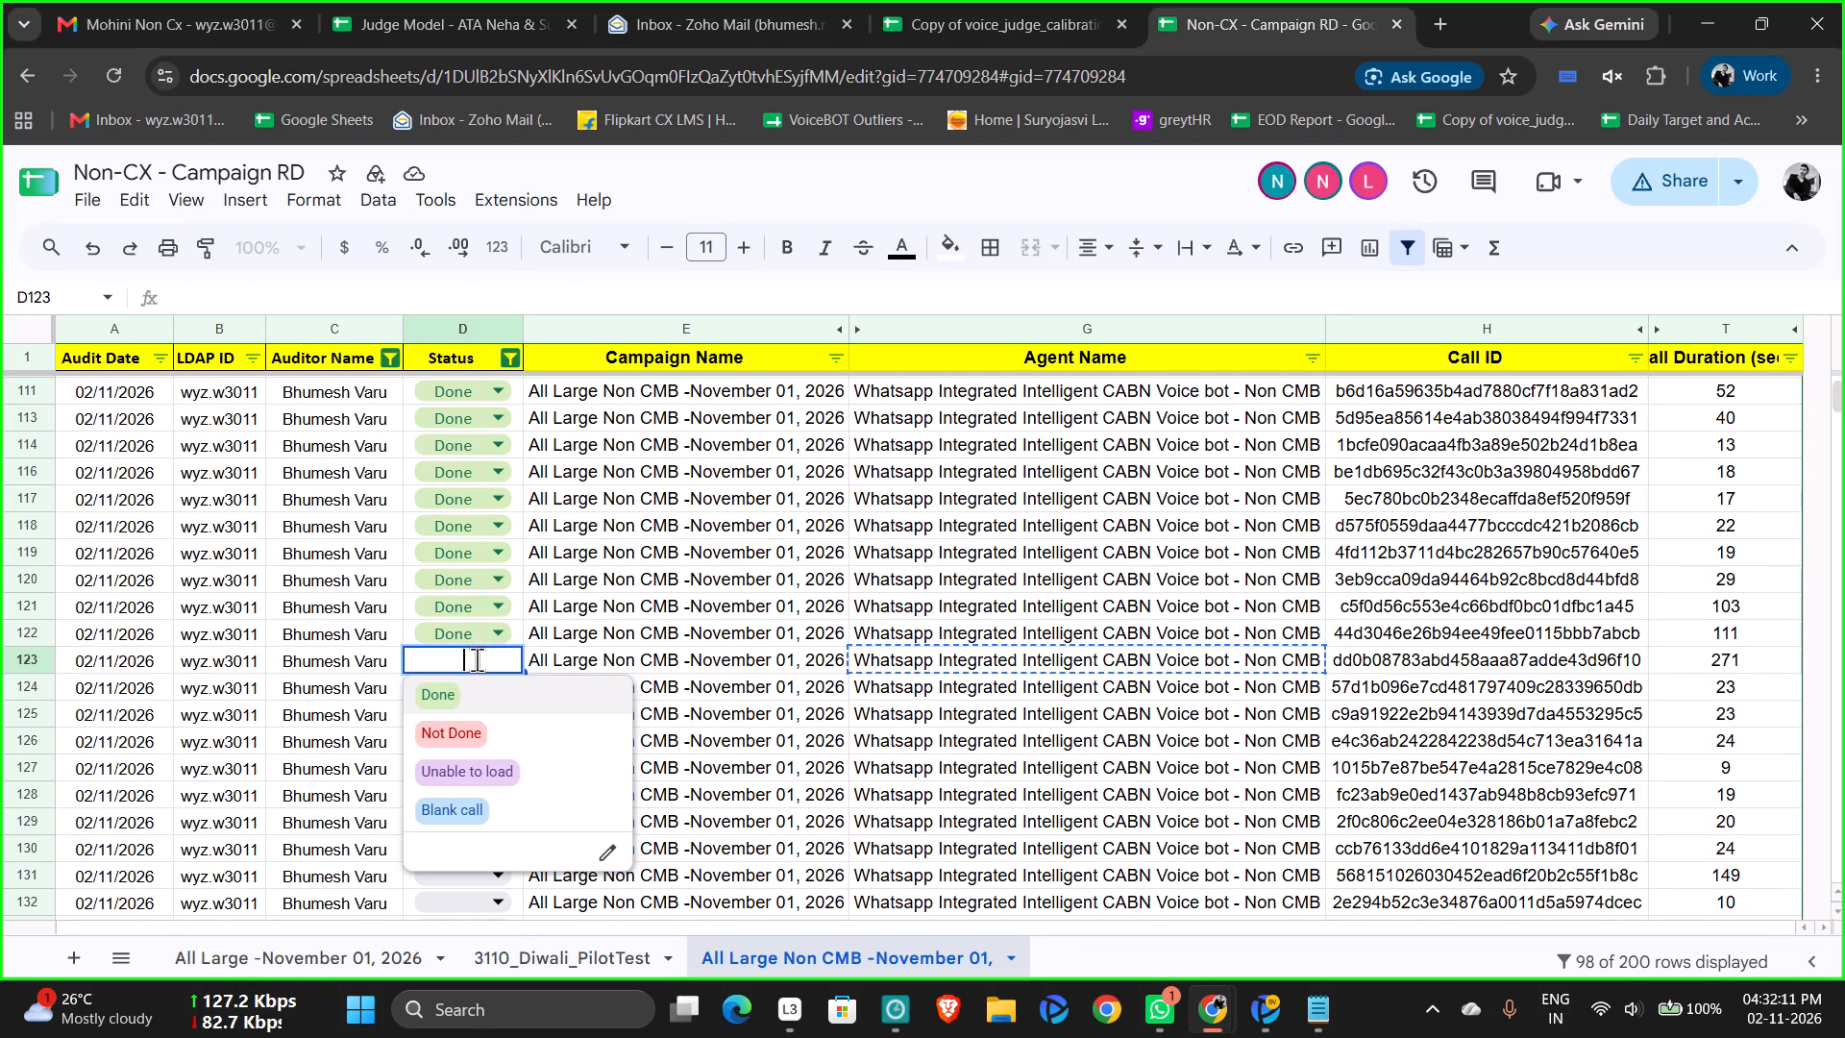
left_click(435, 695)
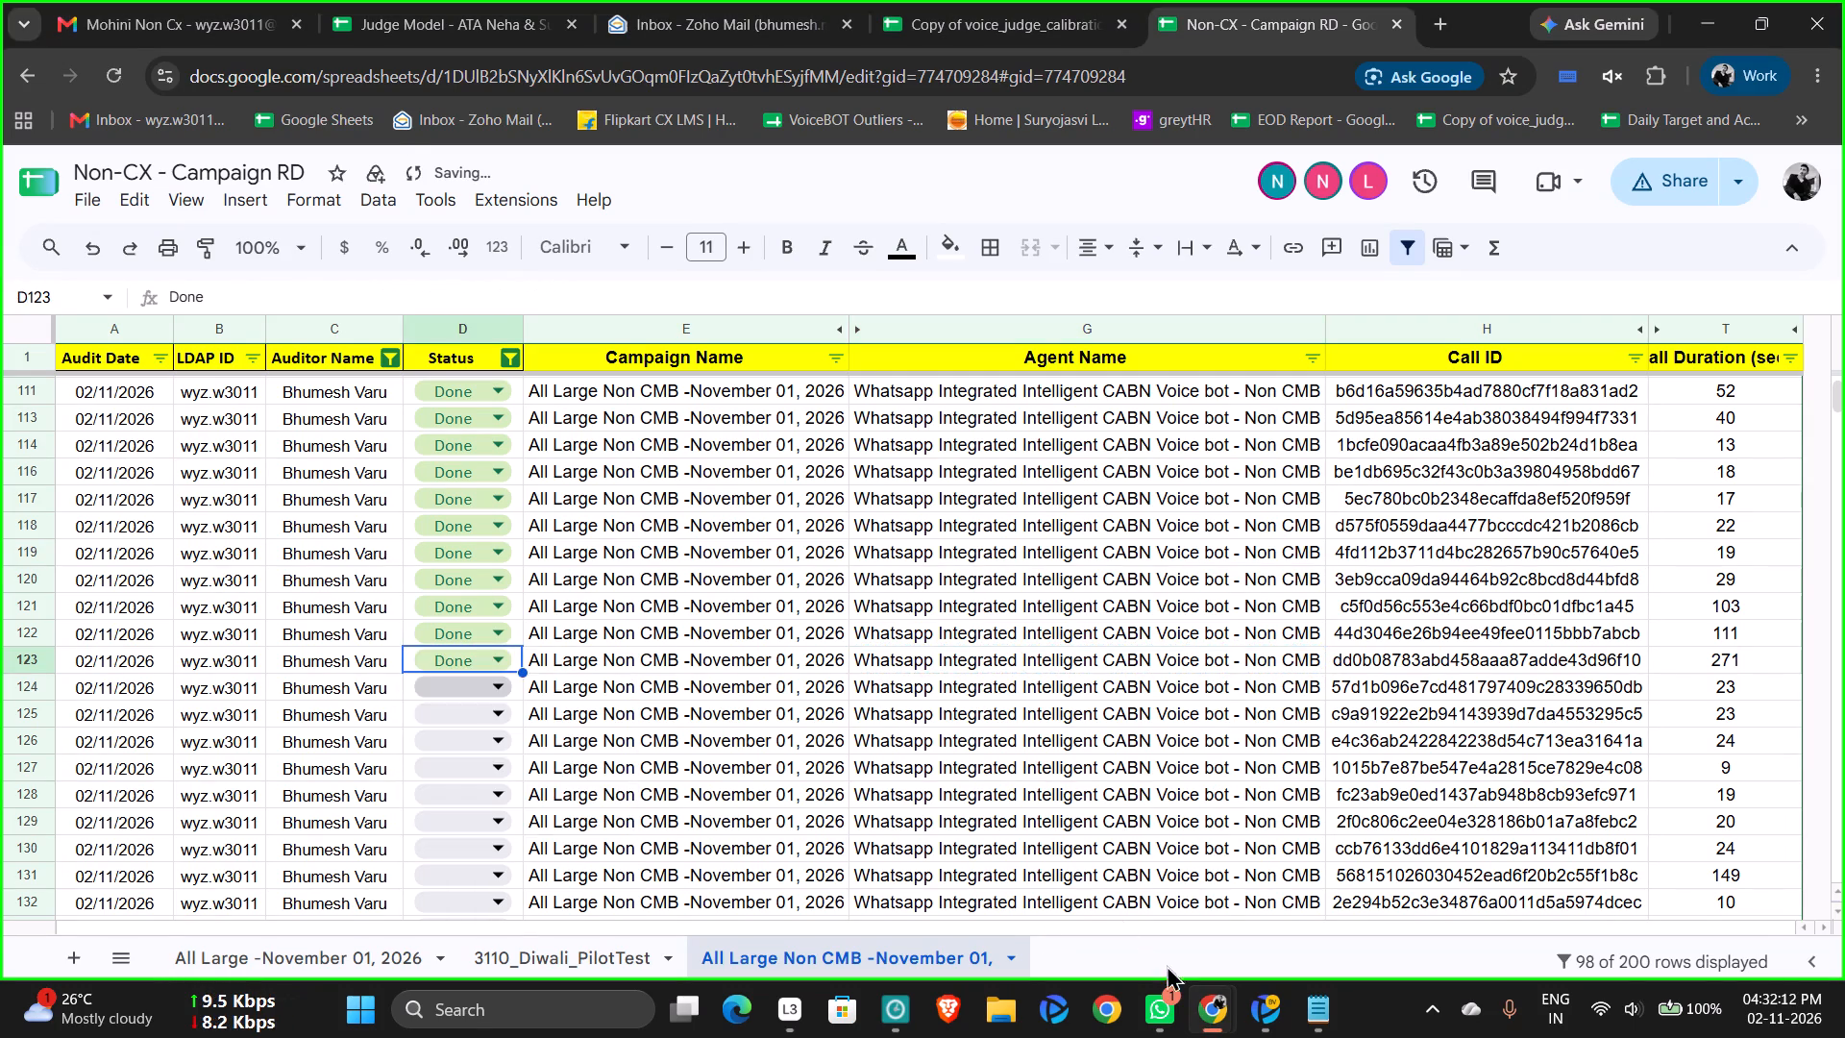
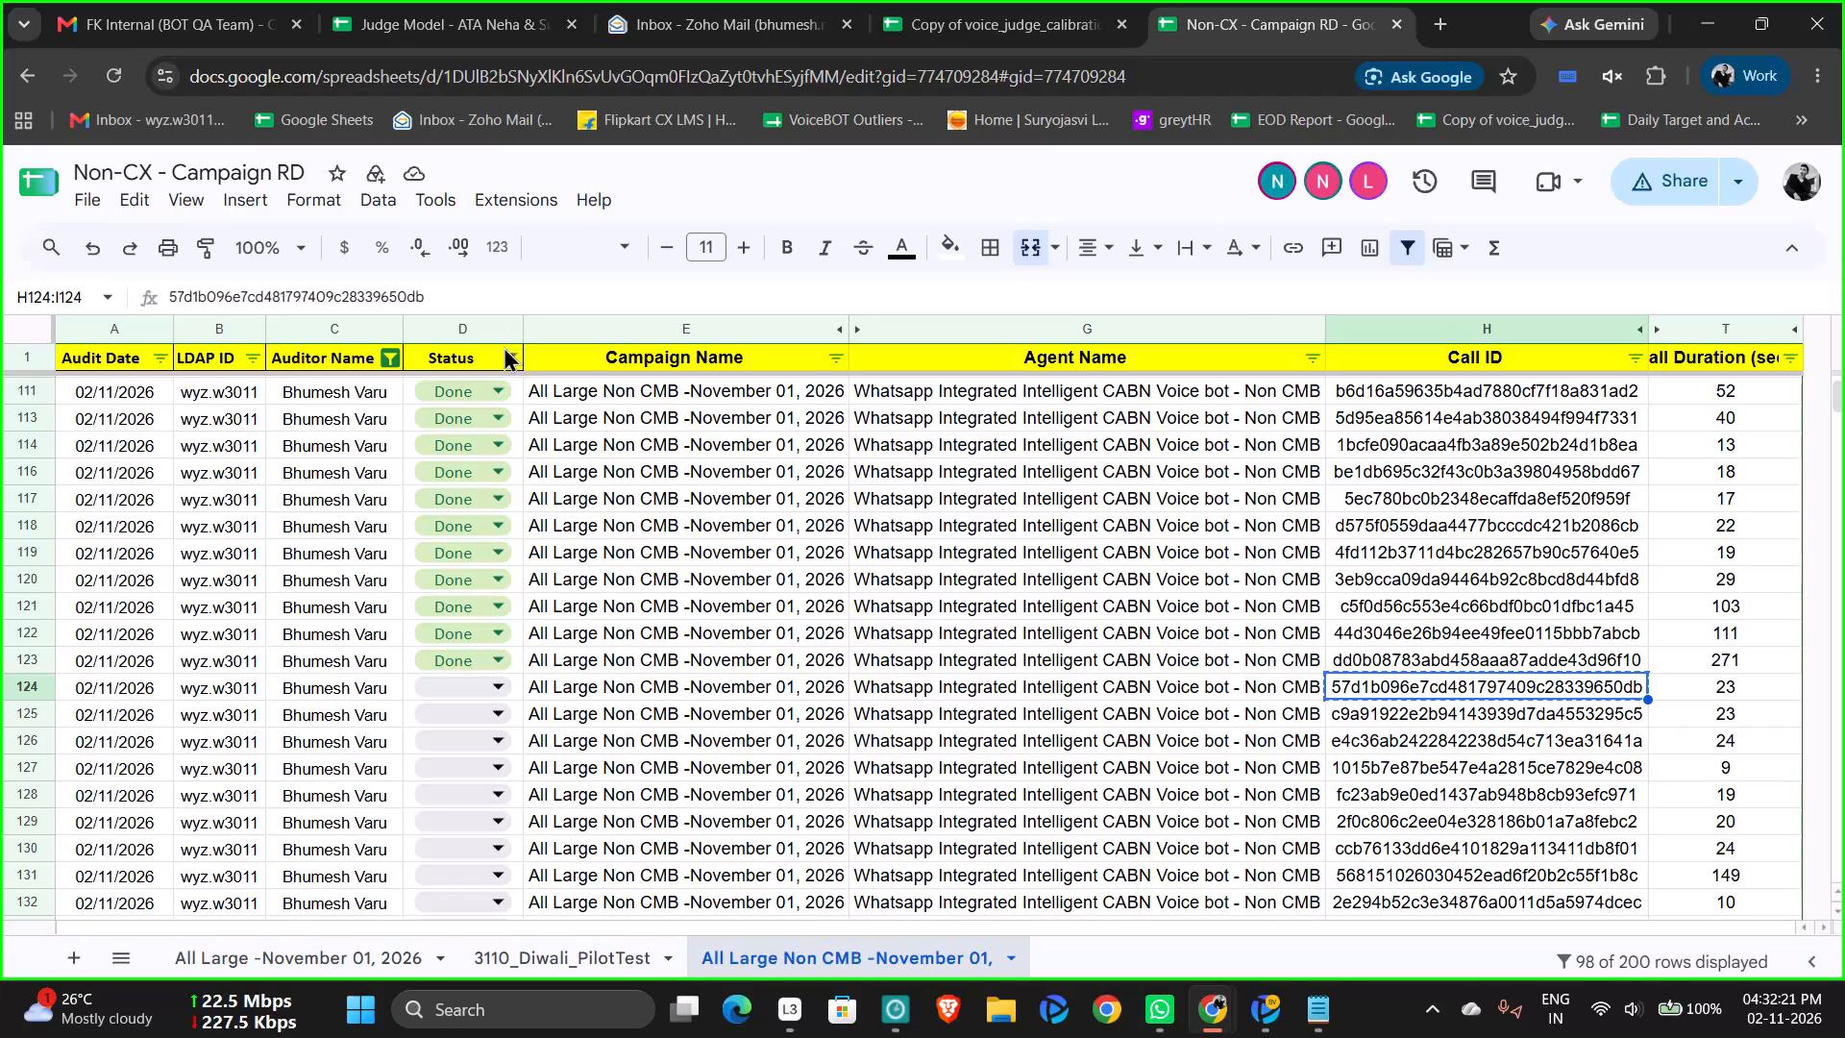
Switch to Prisma browser and close the third Voice Platform tab.
left_click(484, 326)
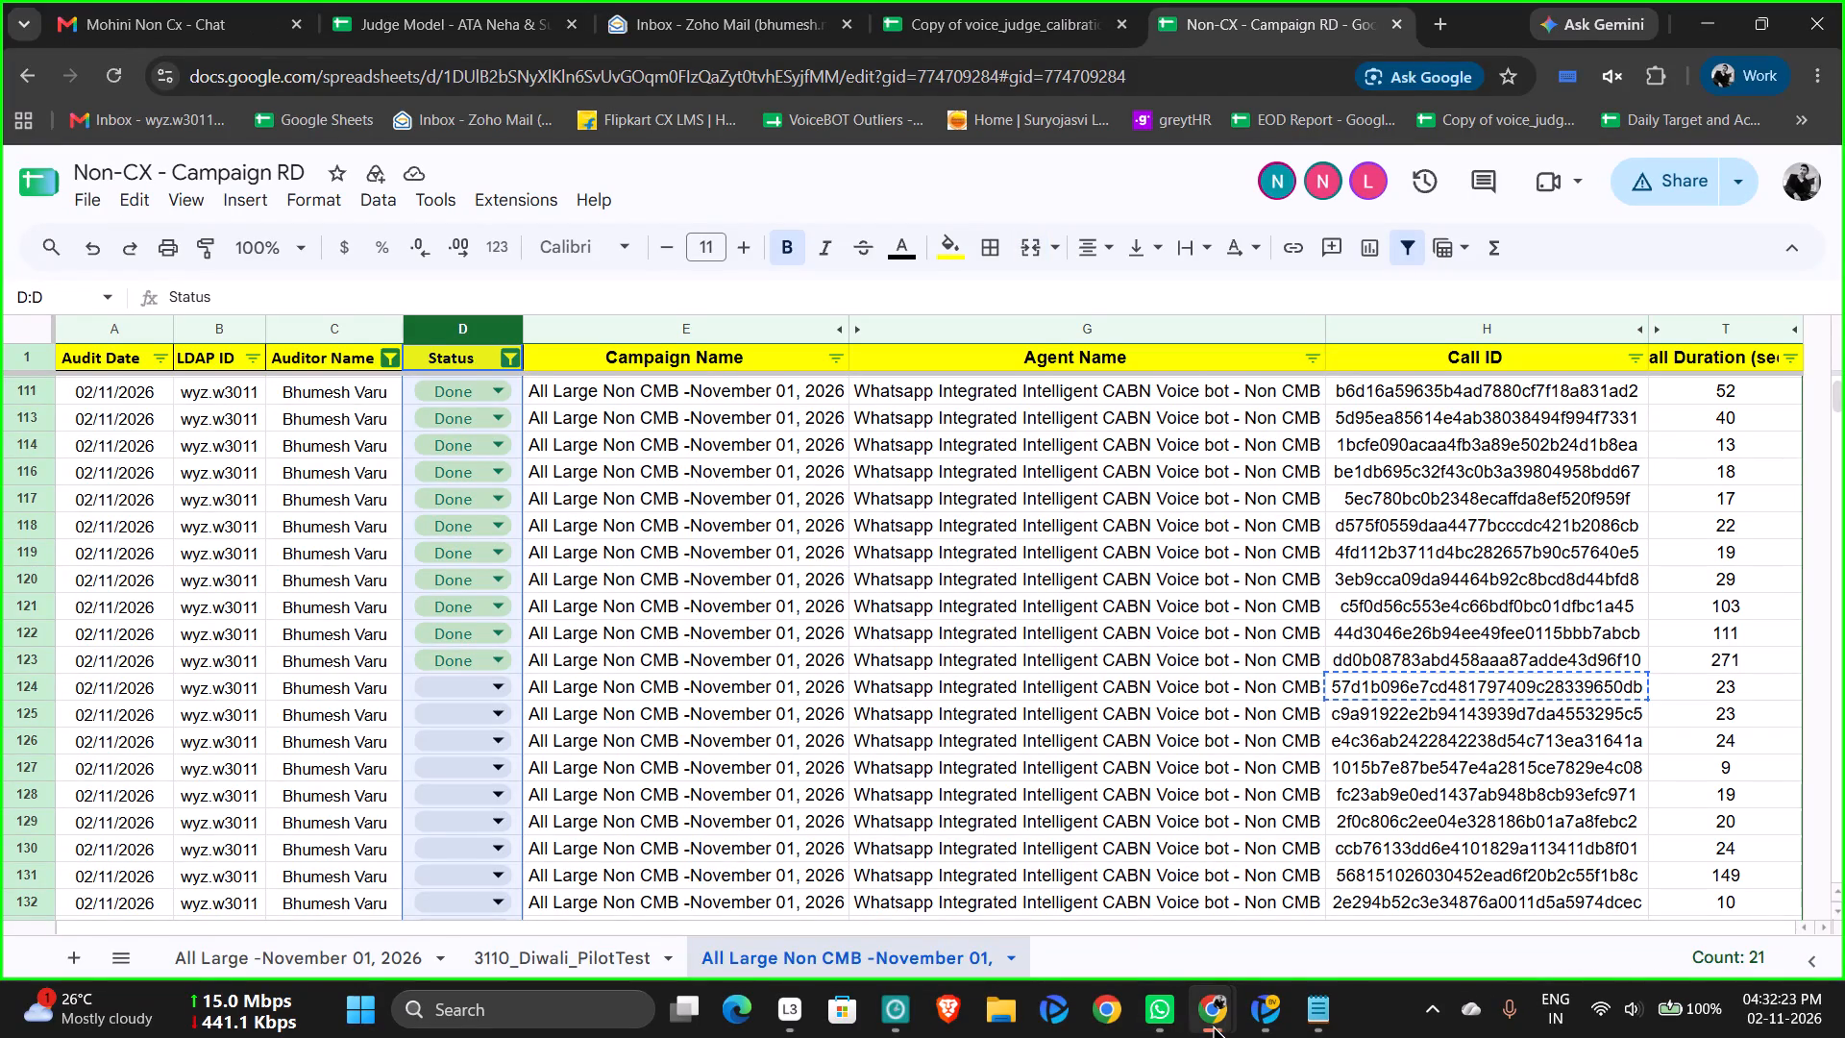
left_click(1217, 1023)
left_click(1142, 924)
left_click(1266, 1002)
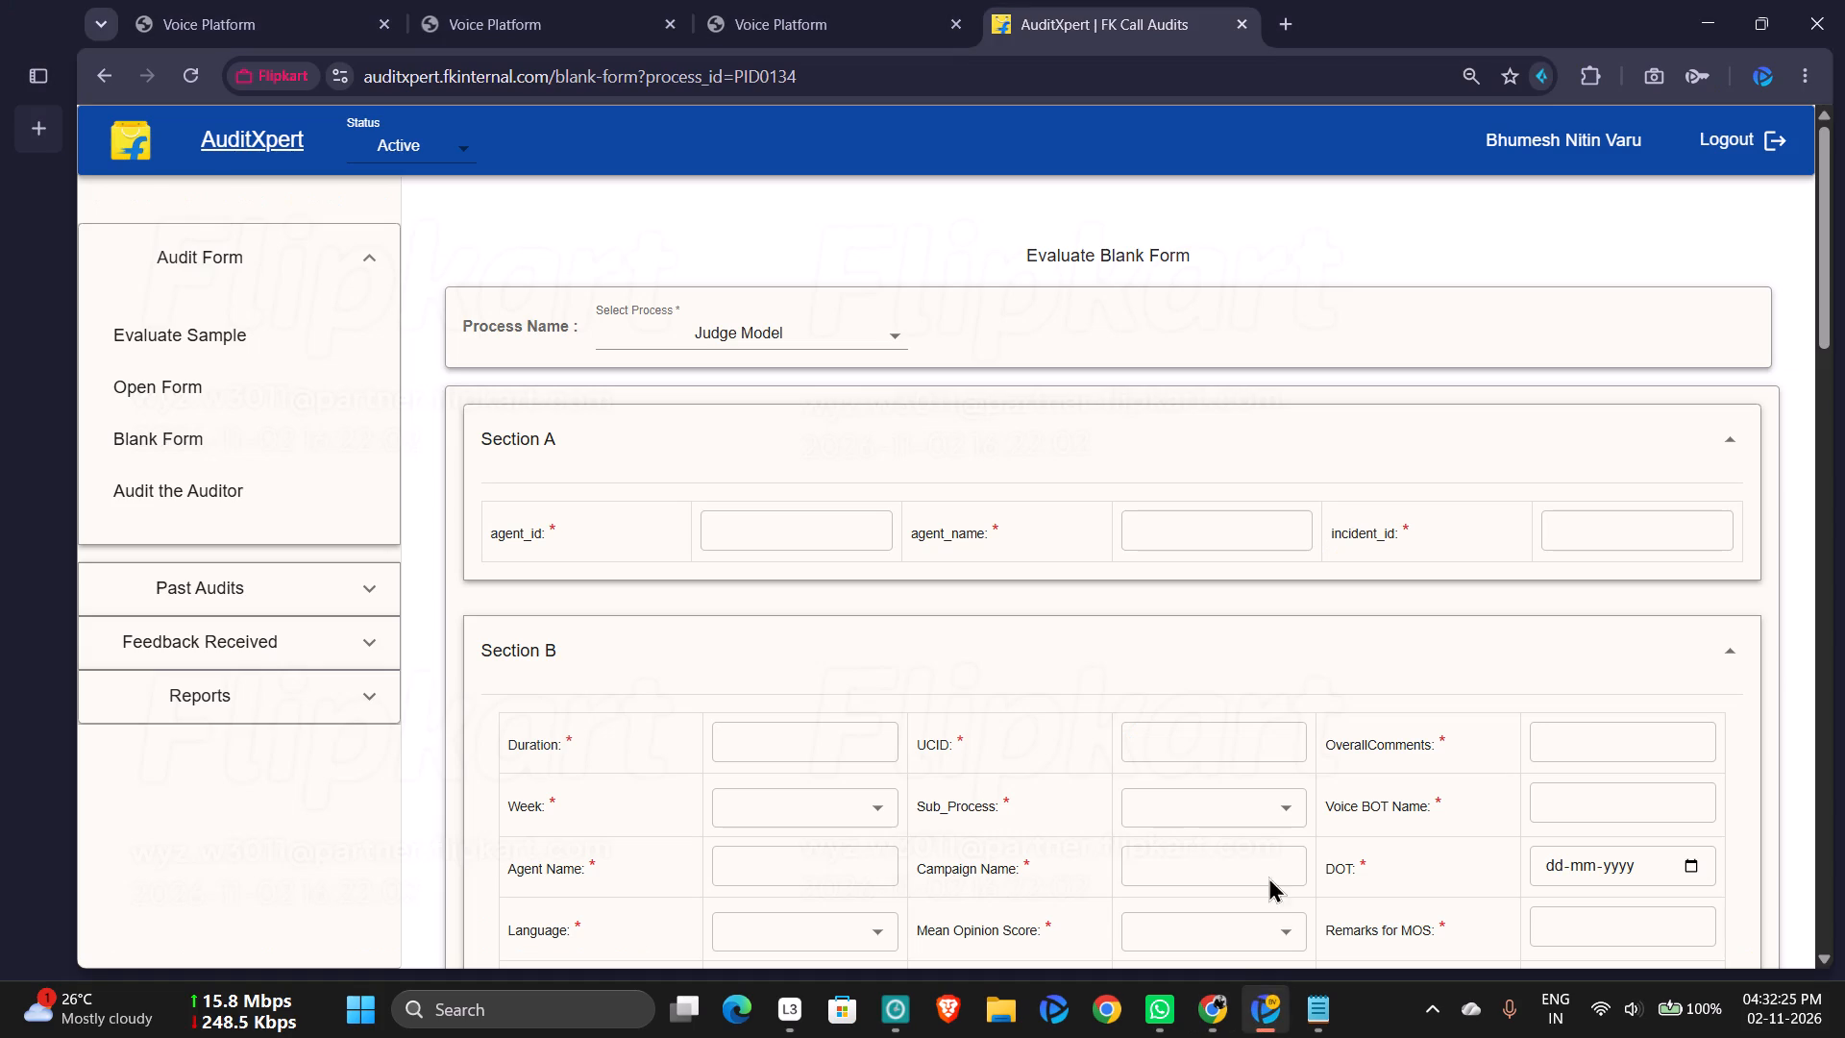
left_click(880, 13)
left_click(949, 27)
left_click(480, 42)
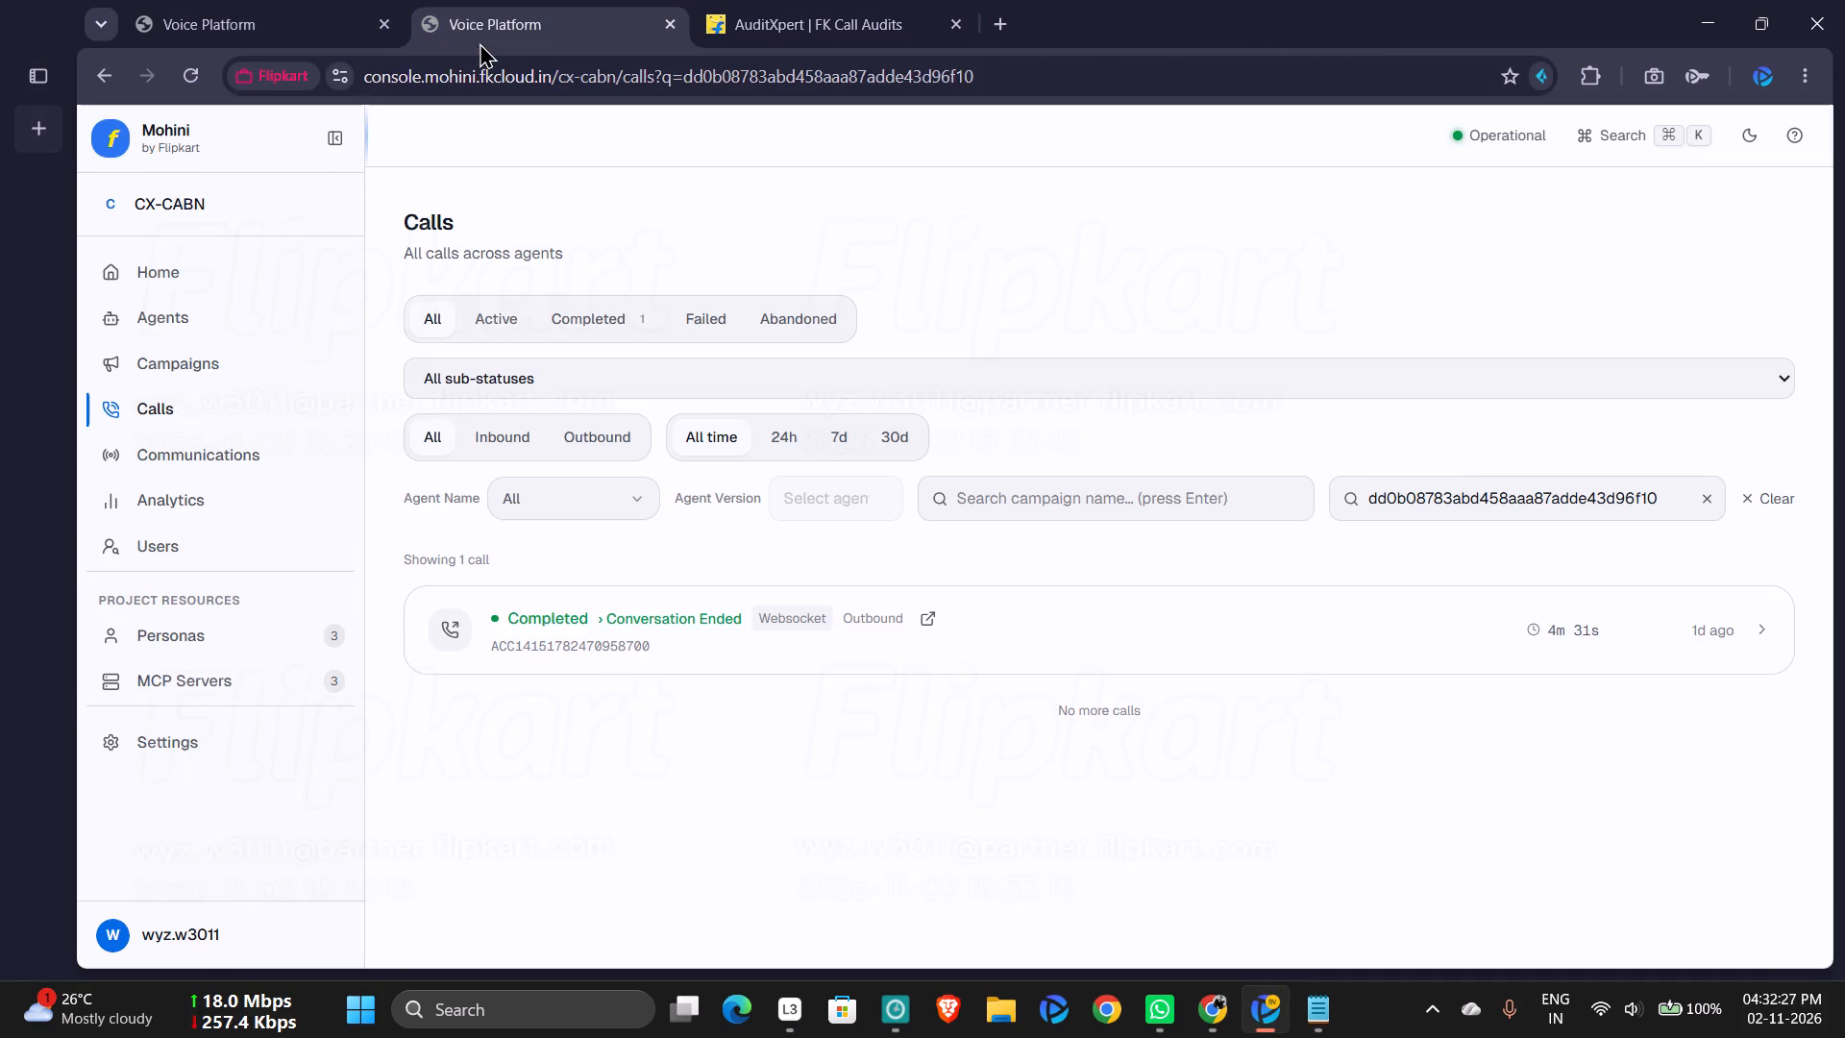
double_click(1478, 510)
key("ctrl+v")
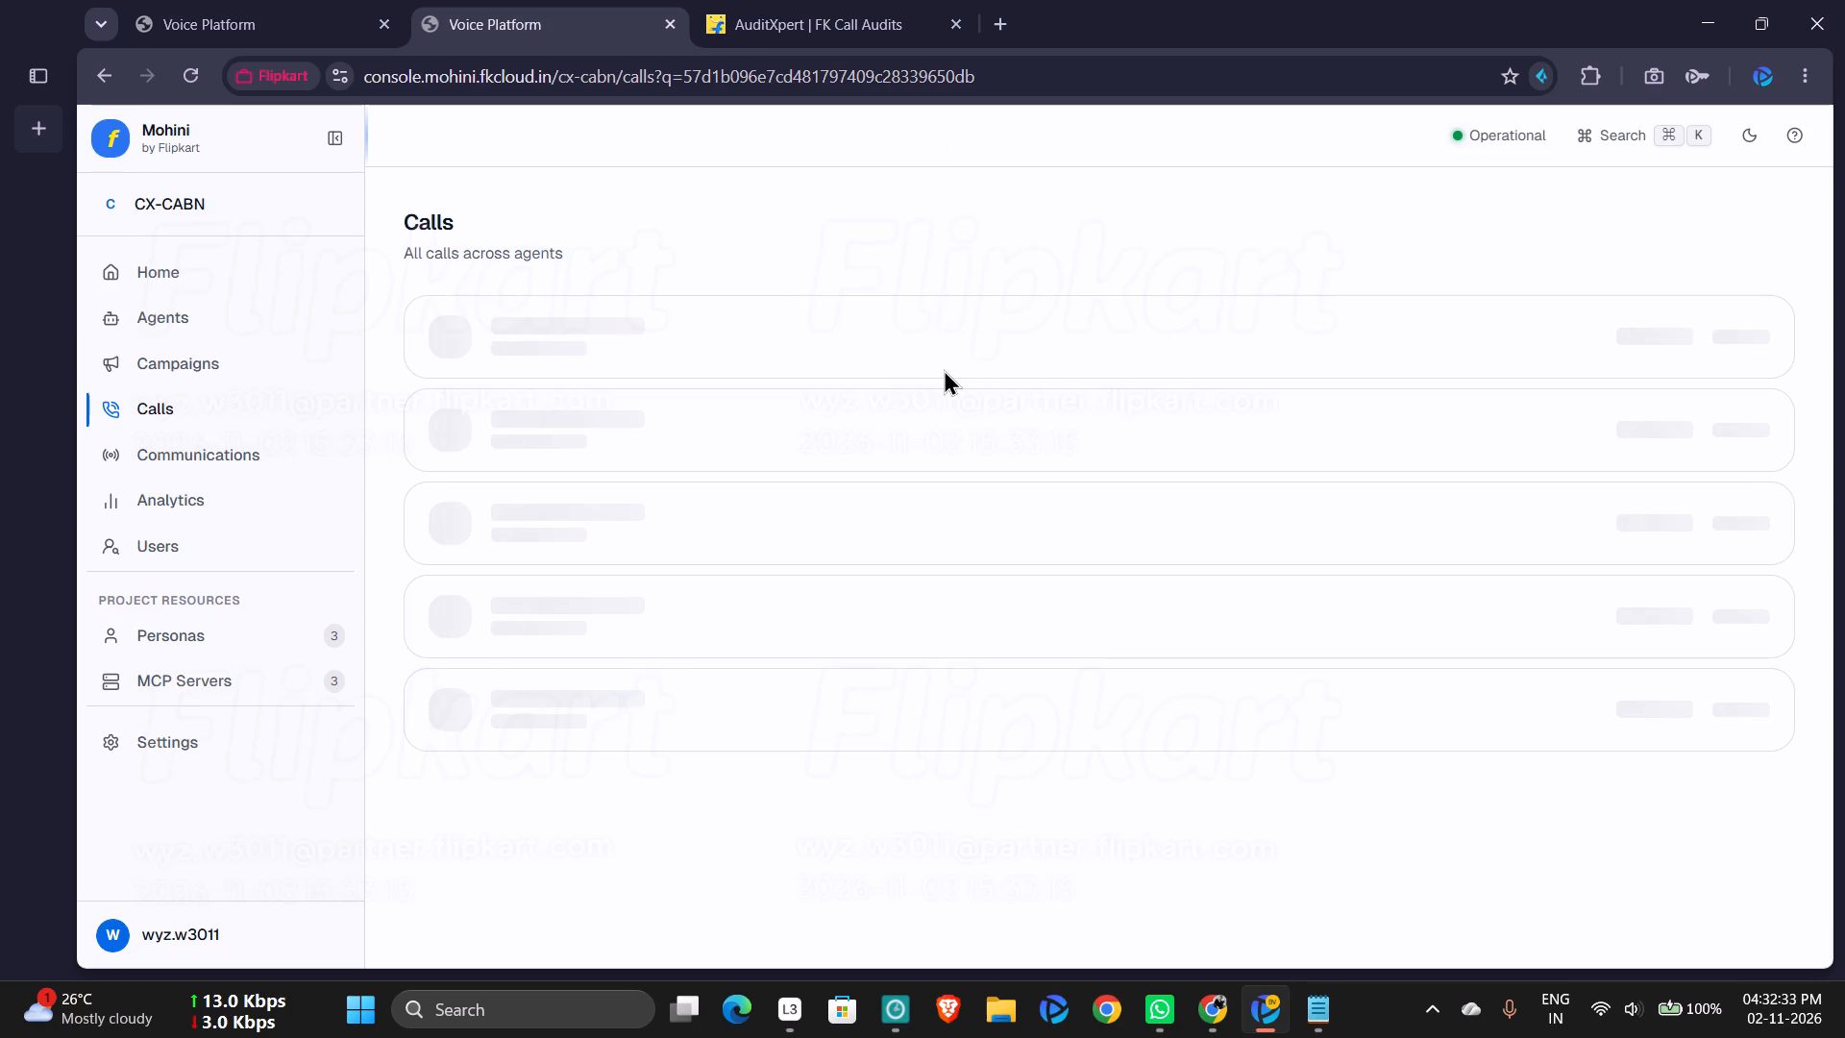
left_click(755, 12)
left_click(1650, 529)
key("ctrl+v")
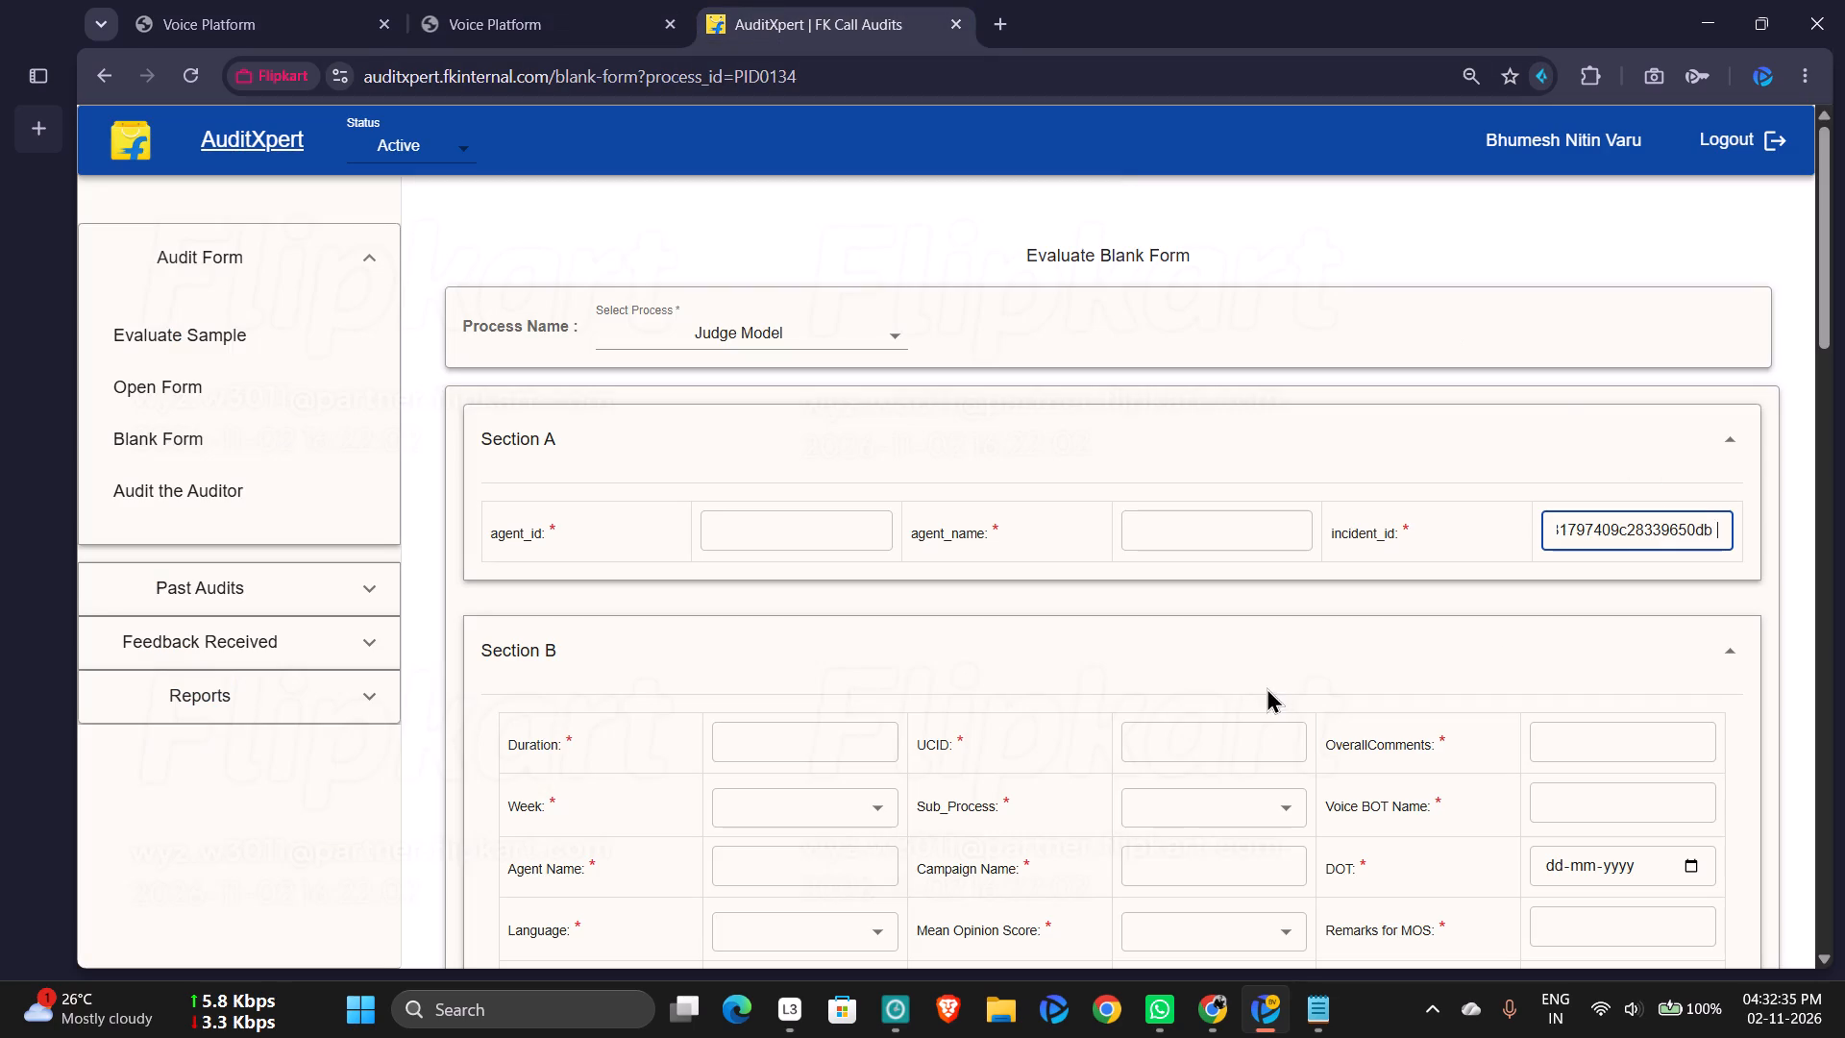
left_click(1175, 748)
key("ctrl+v")
Fill in the agent_name field in Section A of the Judge Model form.
left_click(1196, 530)
left_click(1227, 531)
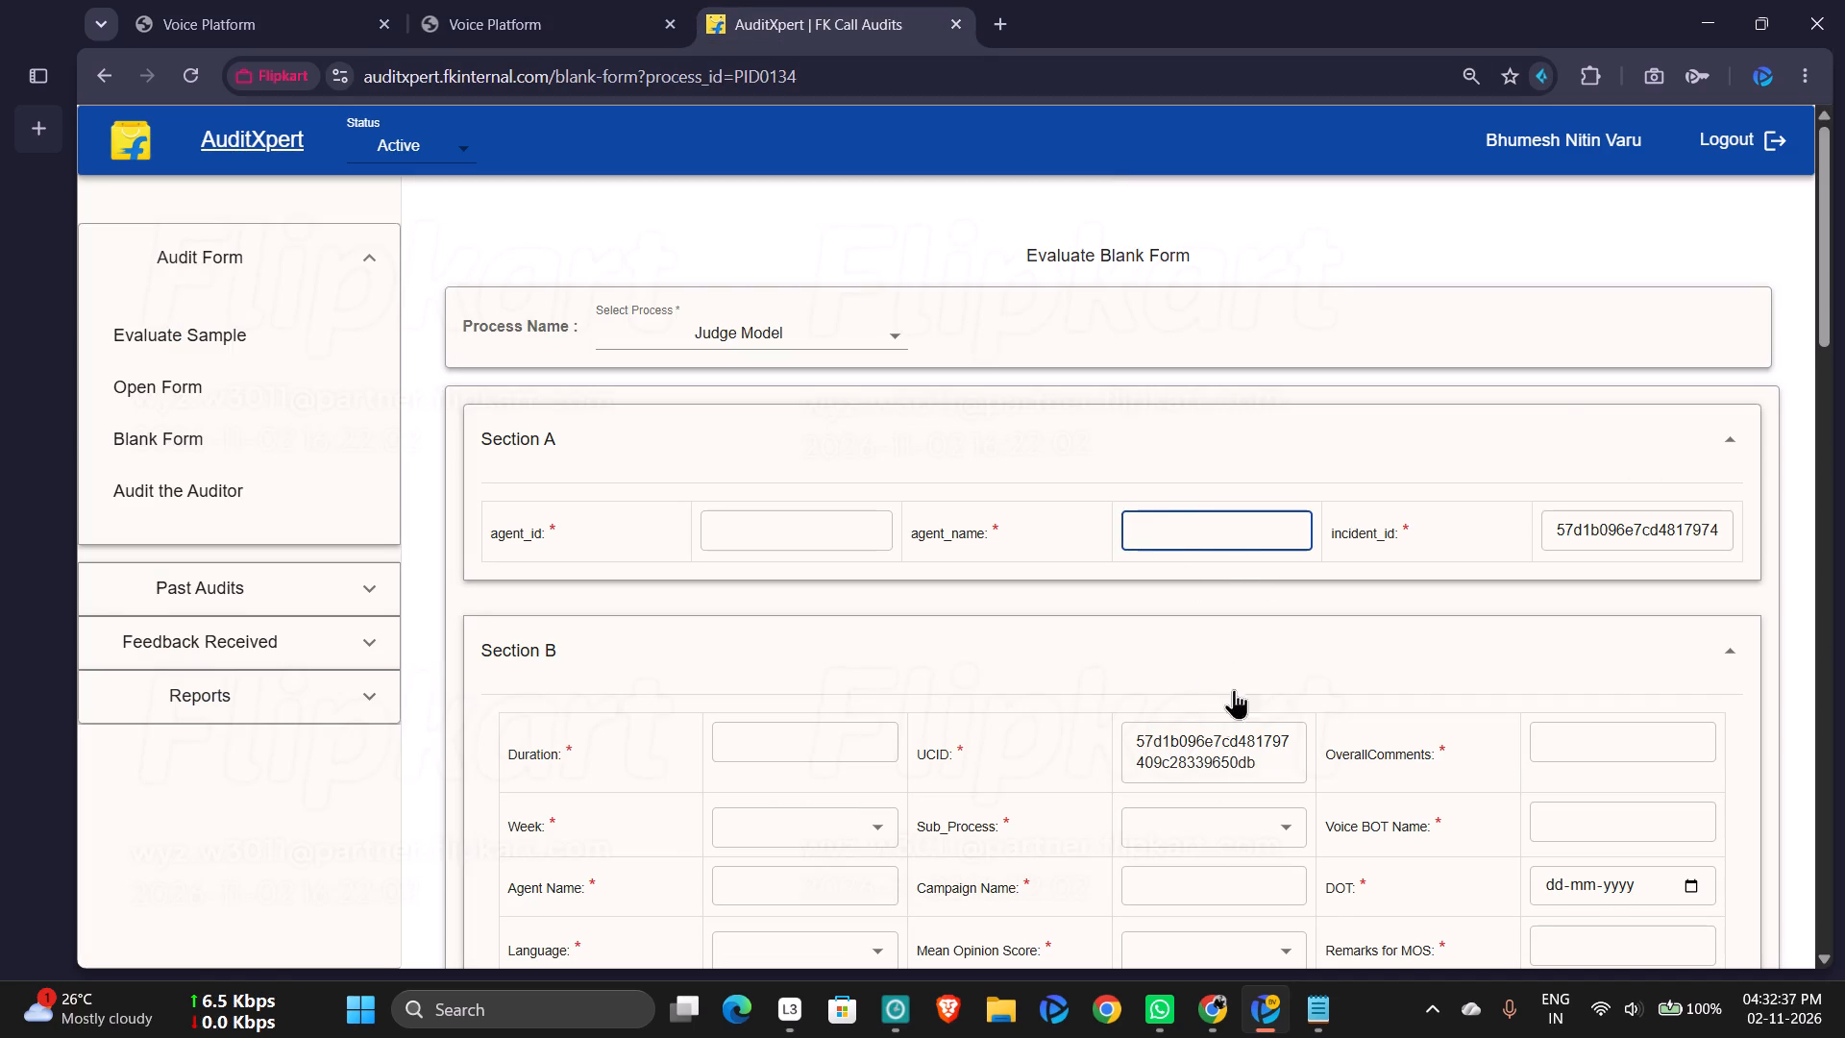
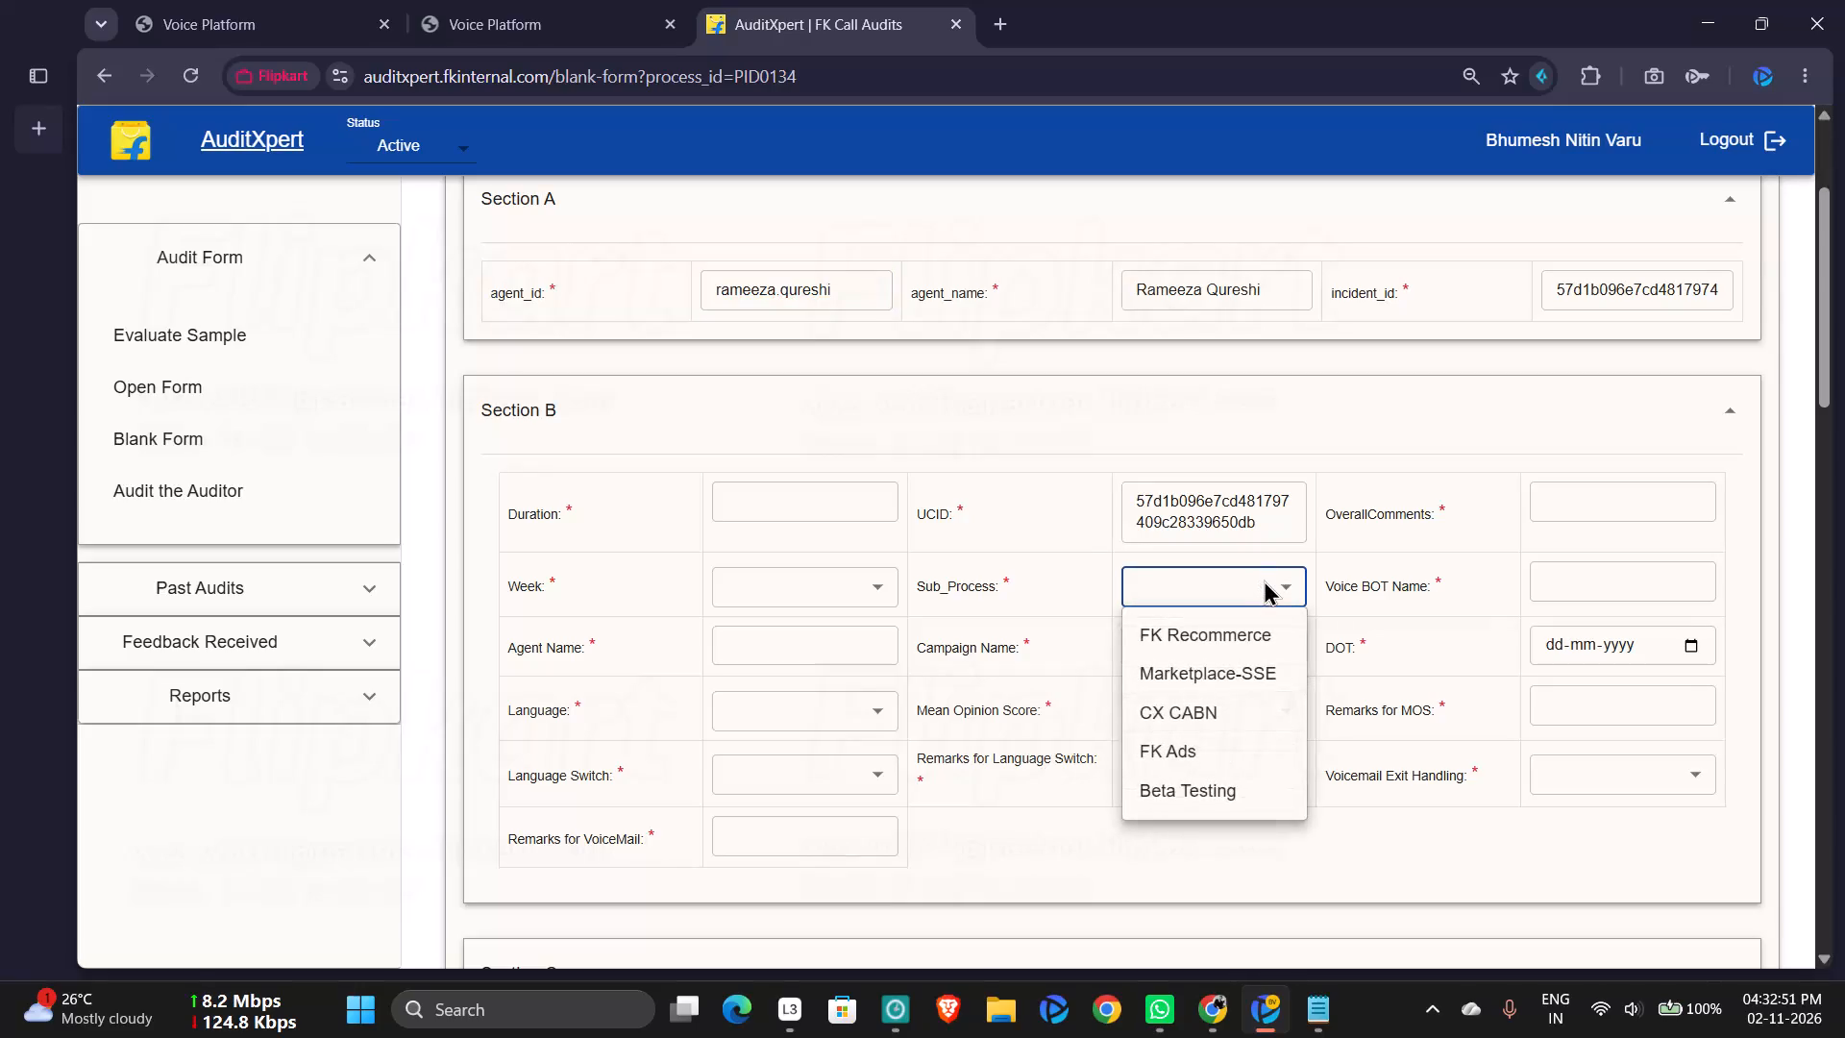
Set Sub_Process to CX CABN, Week to Week5 and DOT to 01-11-2026 in Section B.
left_click(1264, 580)
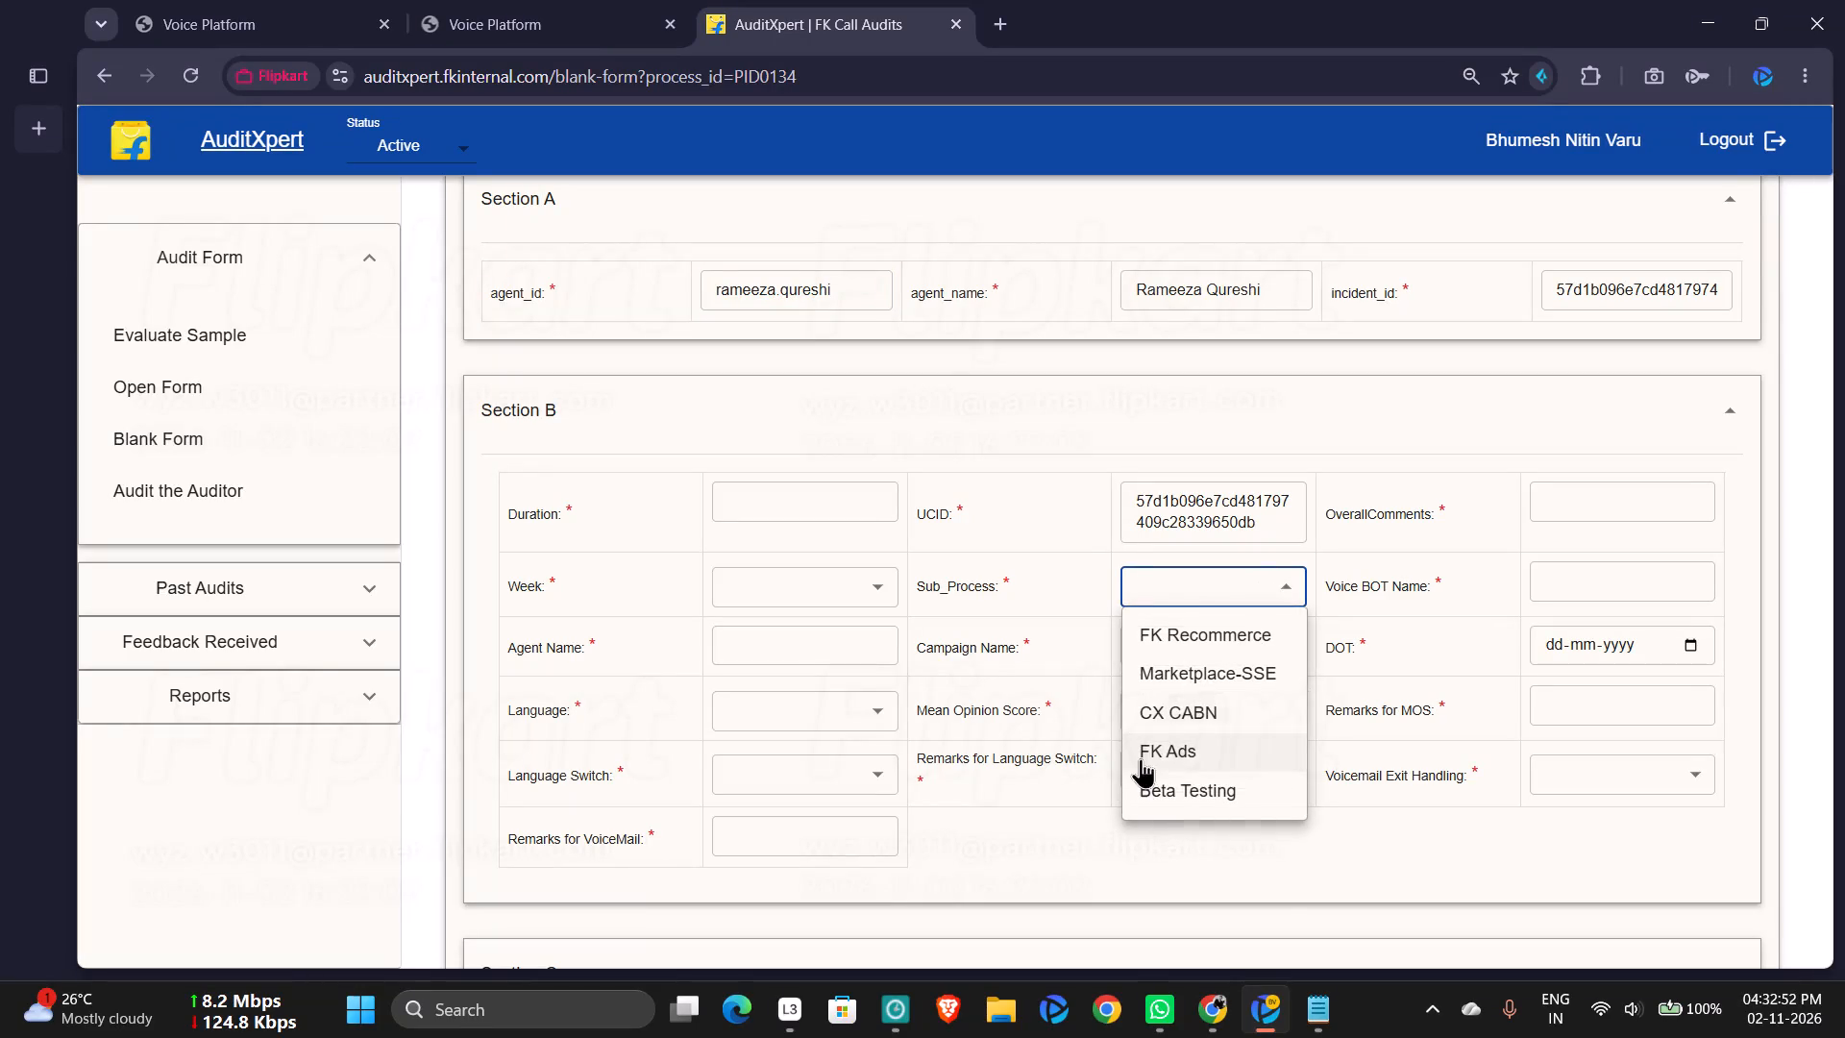
left_click(1228, 704)
left_click(879, 581)
left_click(785, 782)
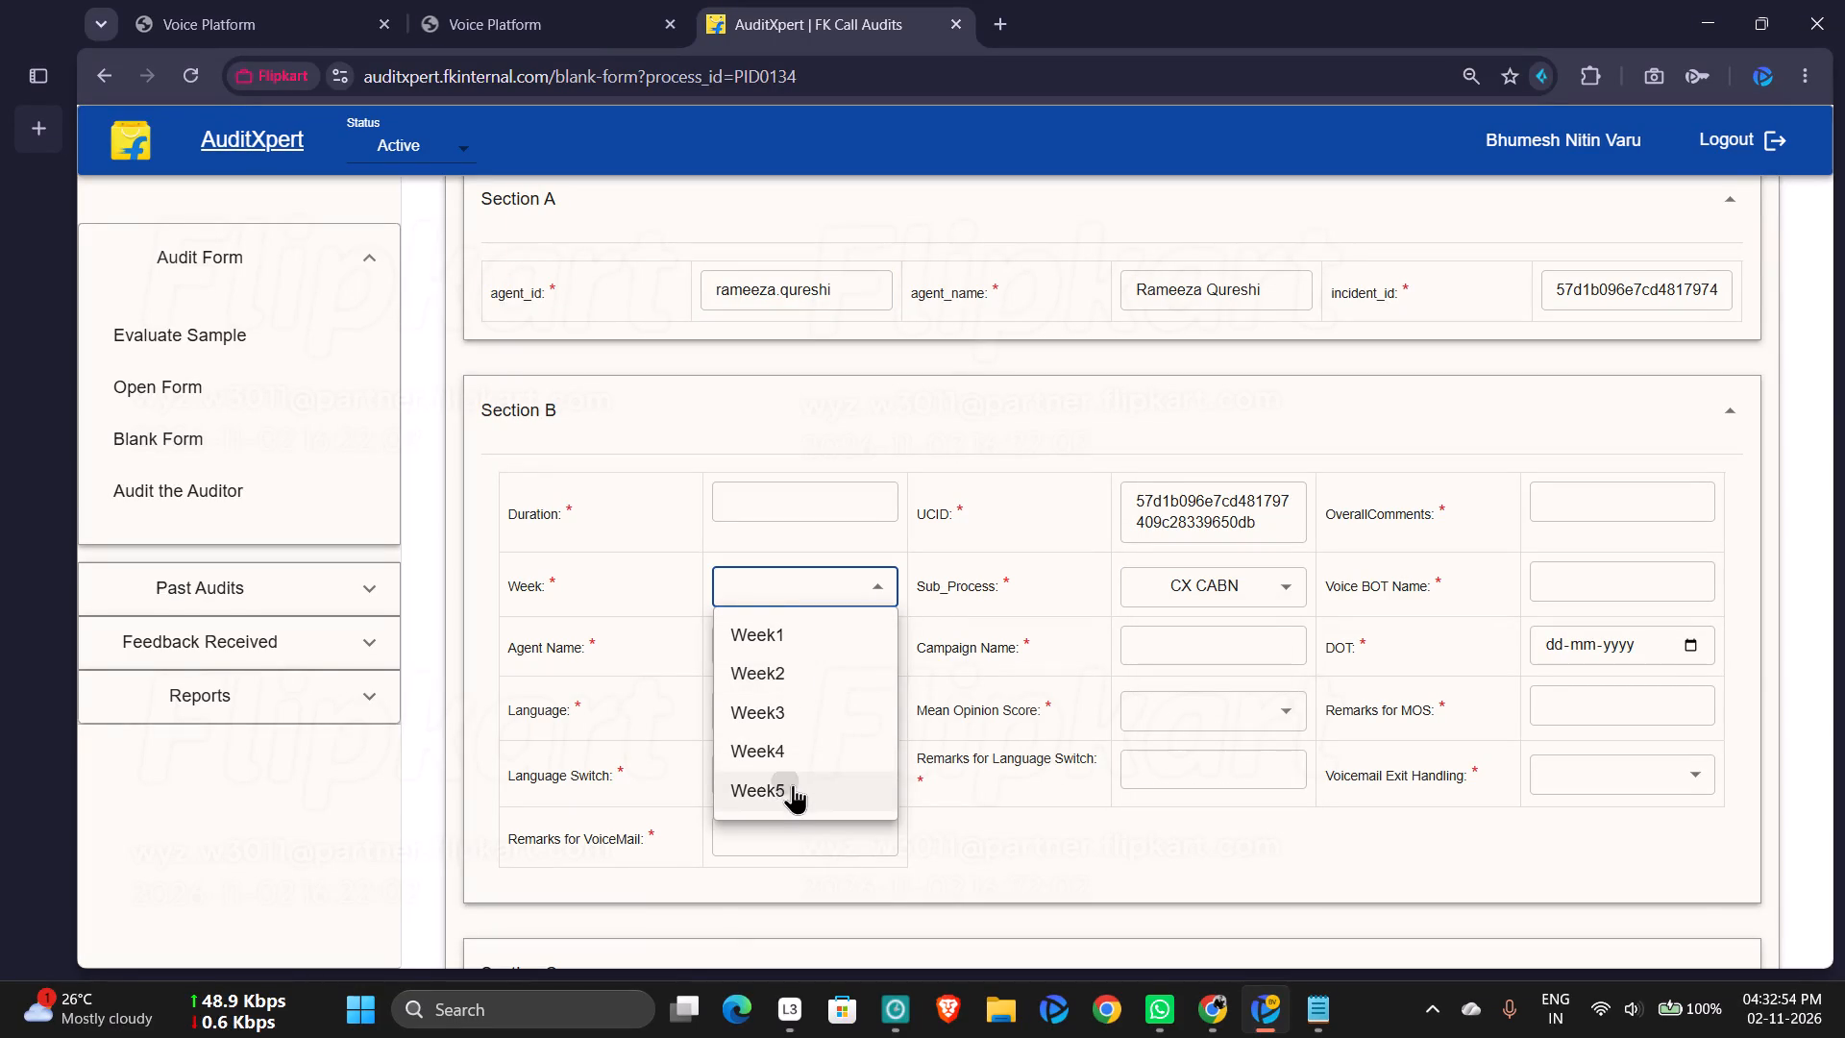
left_click(1695, 629)
left_click(1693, 640)
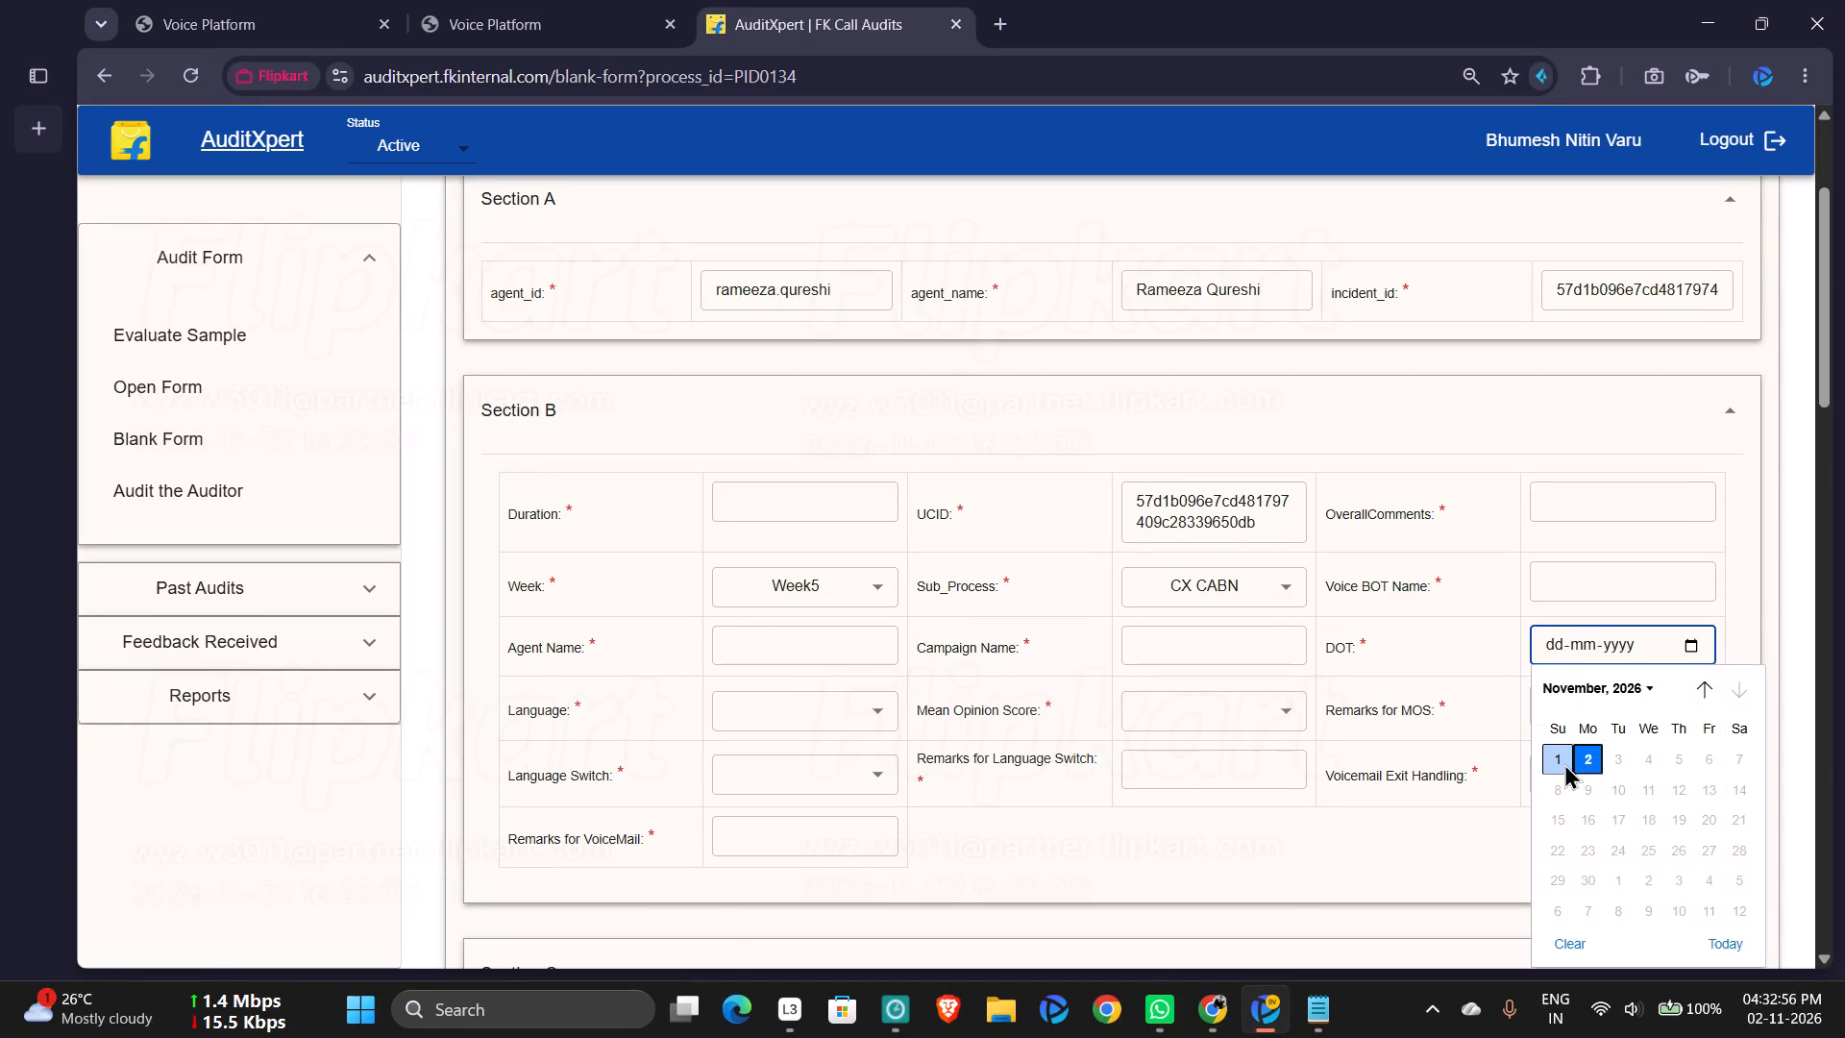
left_click(1564, 763)
Set Mean Opinion Score to 5 and Language to Hindi in Section B, and dismiss the chat notification.
left_click(1283, 714)
left_click(1156, 909)
left_click(848, 701)
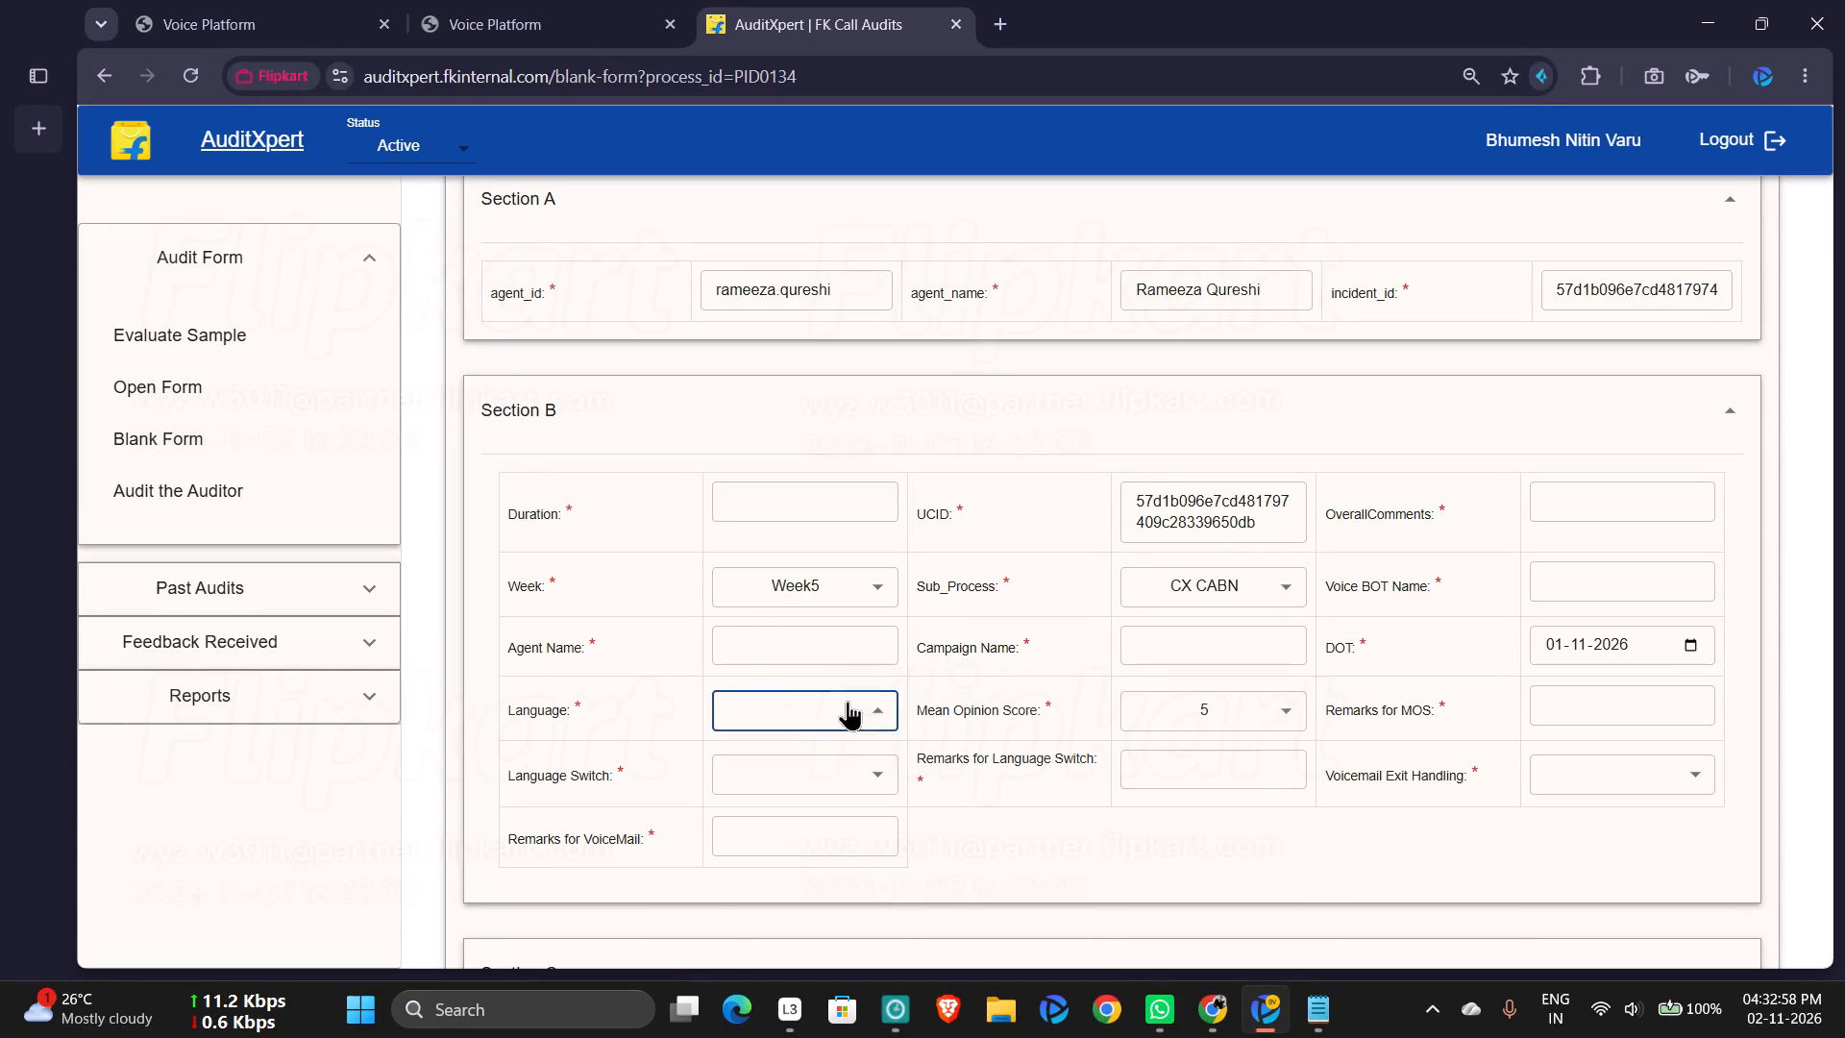
left_click(822, 480)
left_click(878, 699)
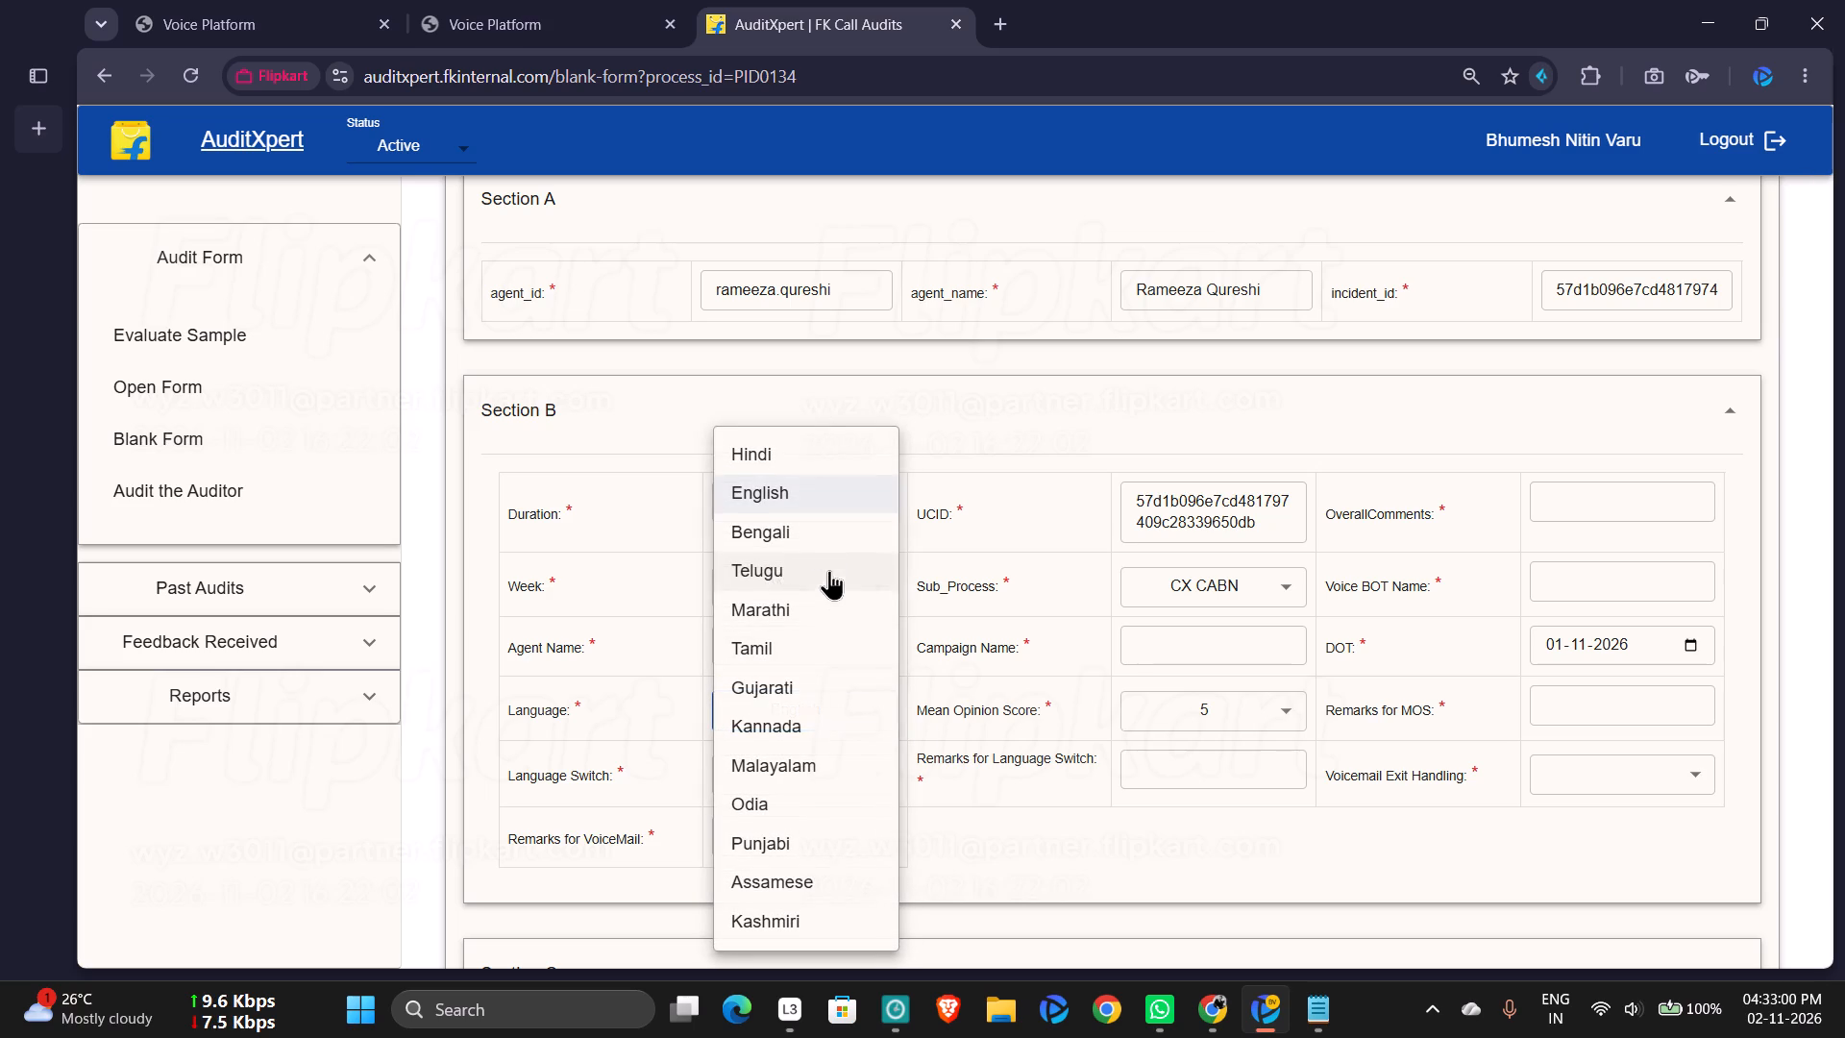
left_click(802, 433)
left_click(799, 453)
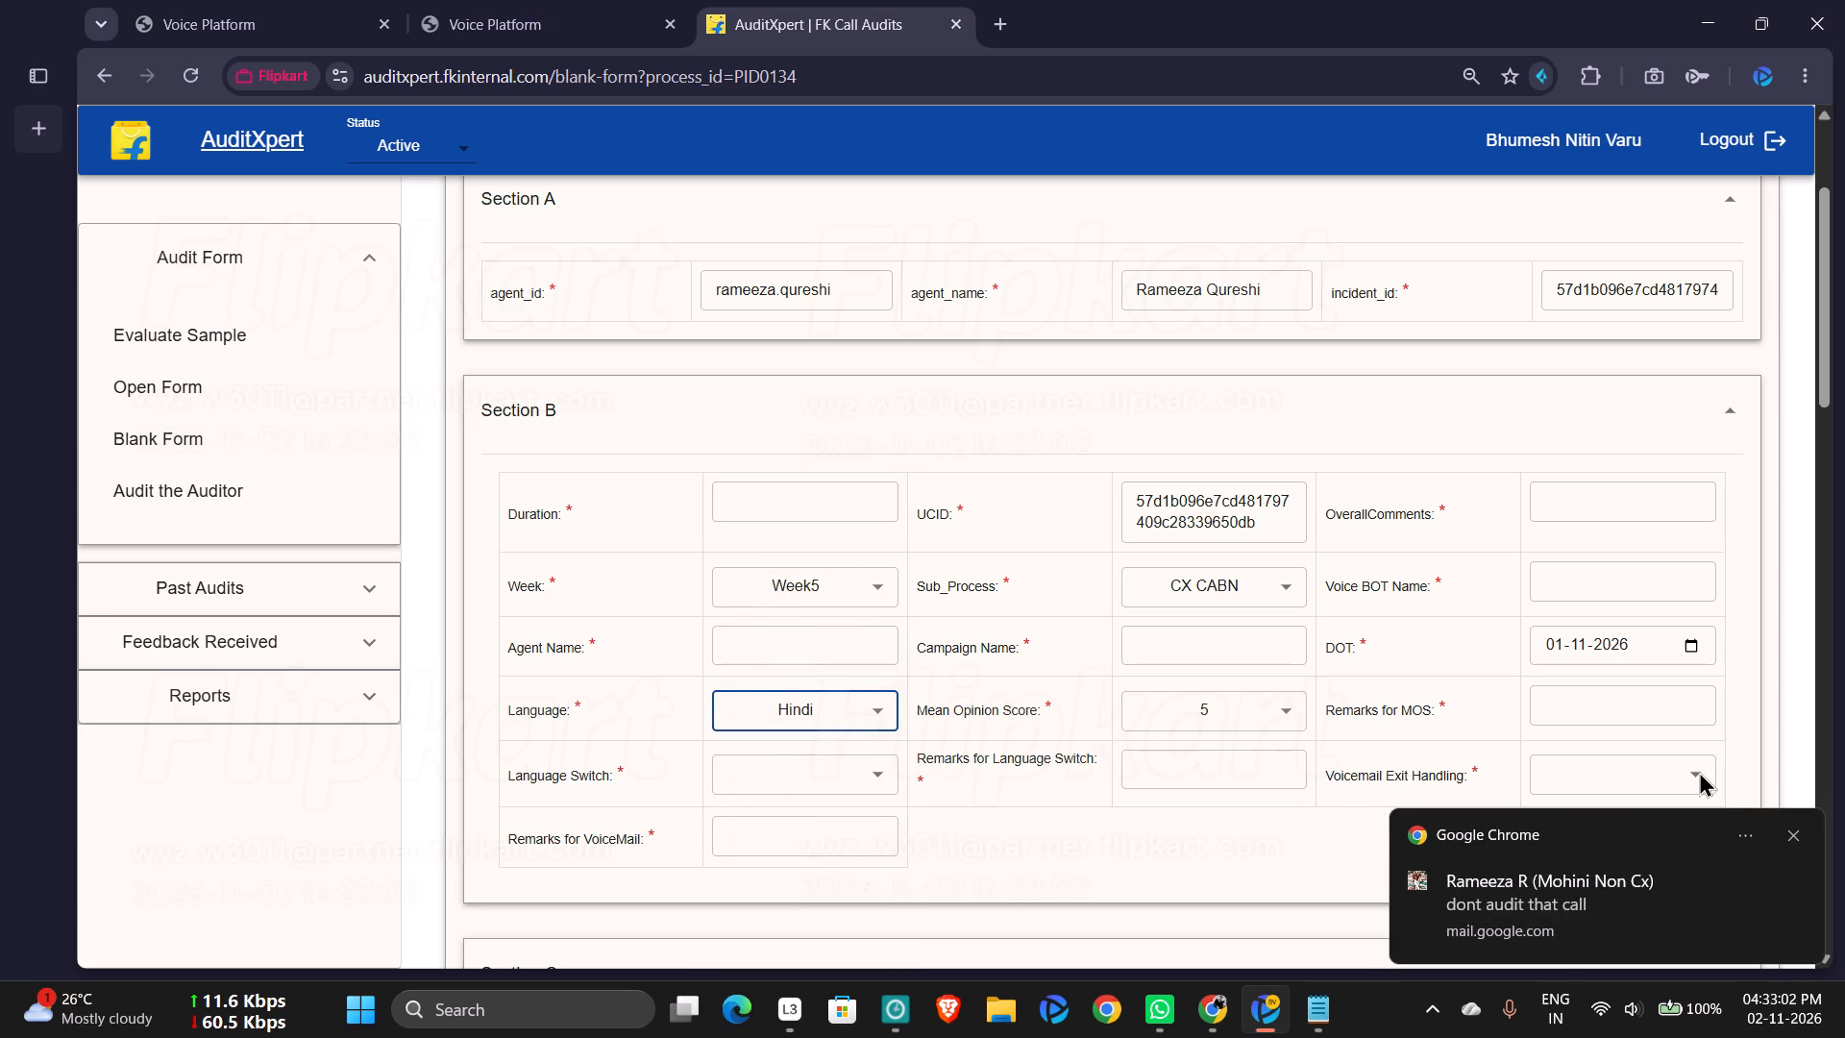
left_click(1699, 771)
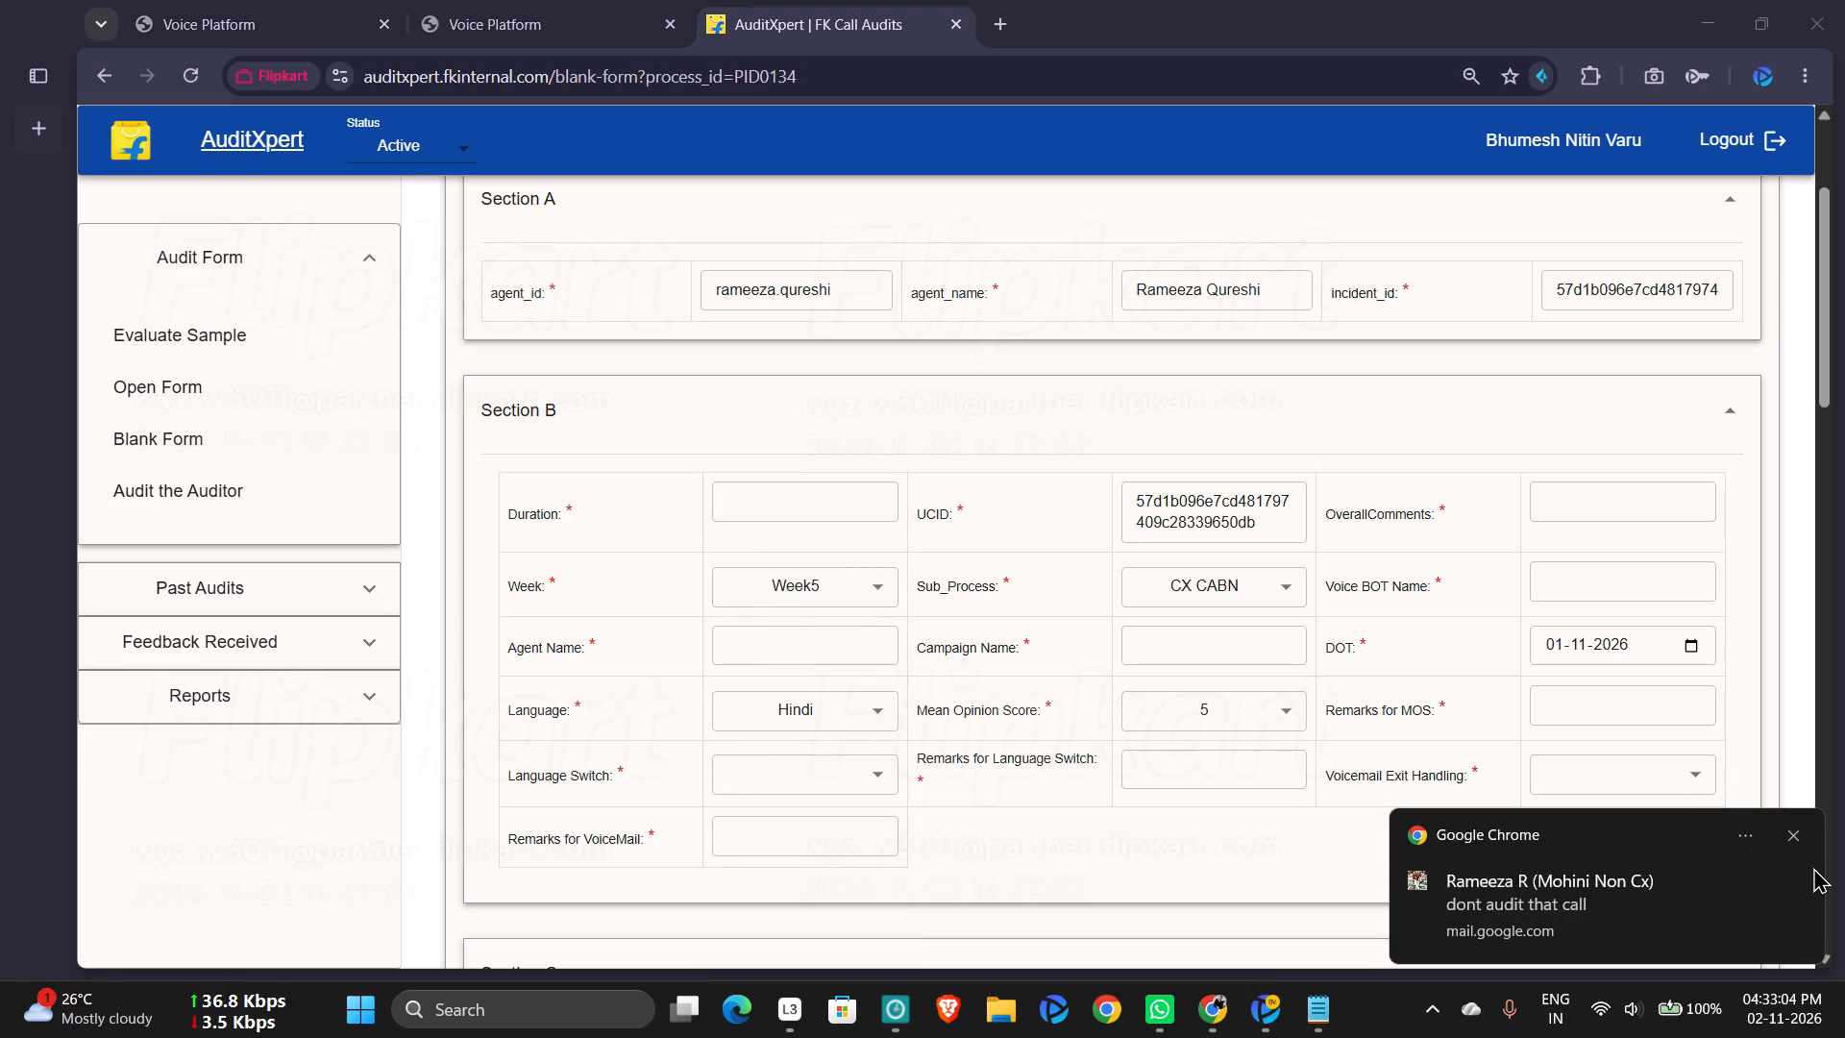
left_click(1775, 817)
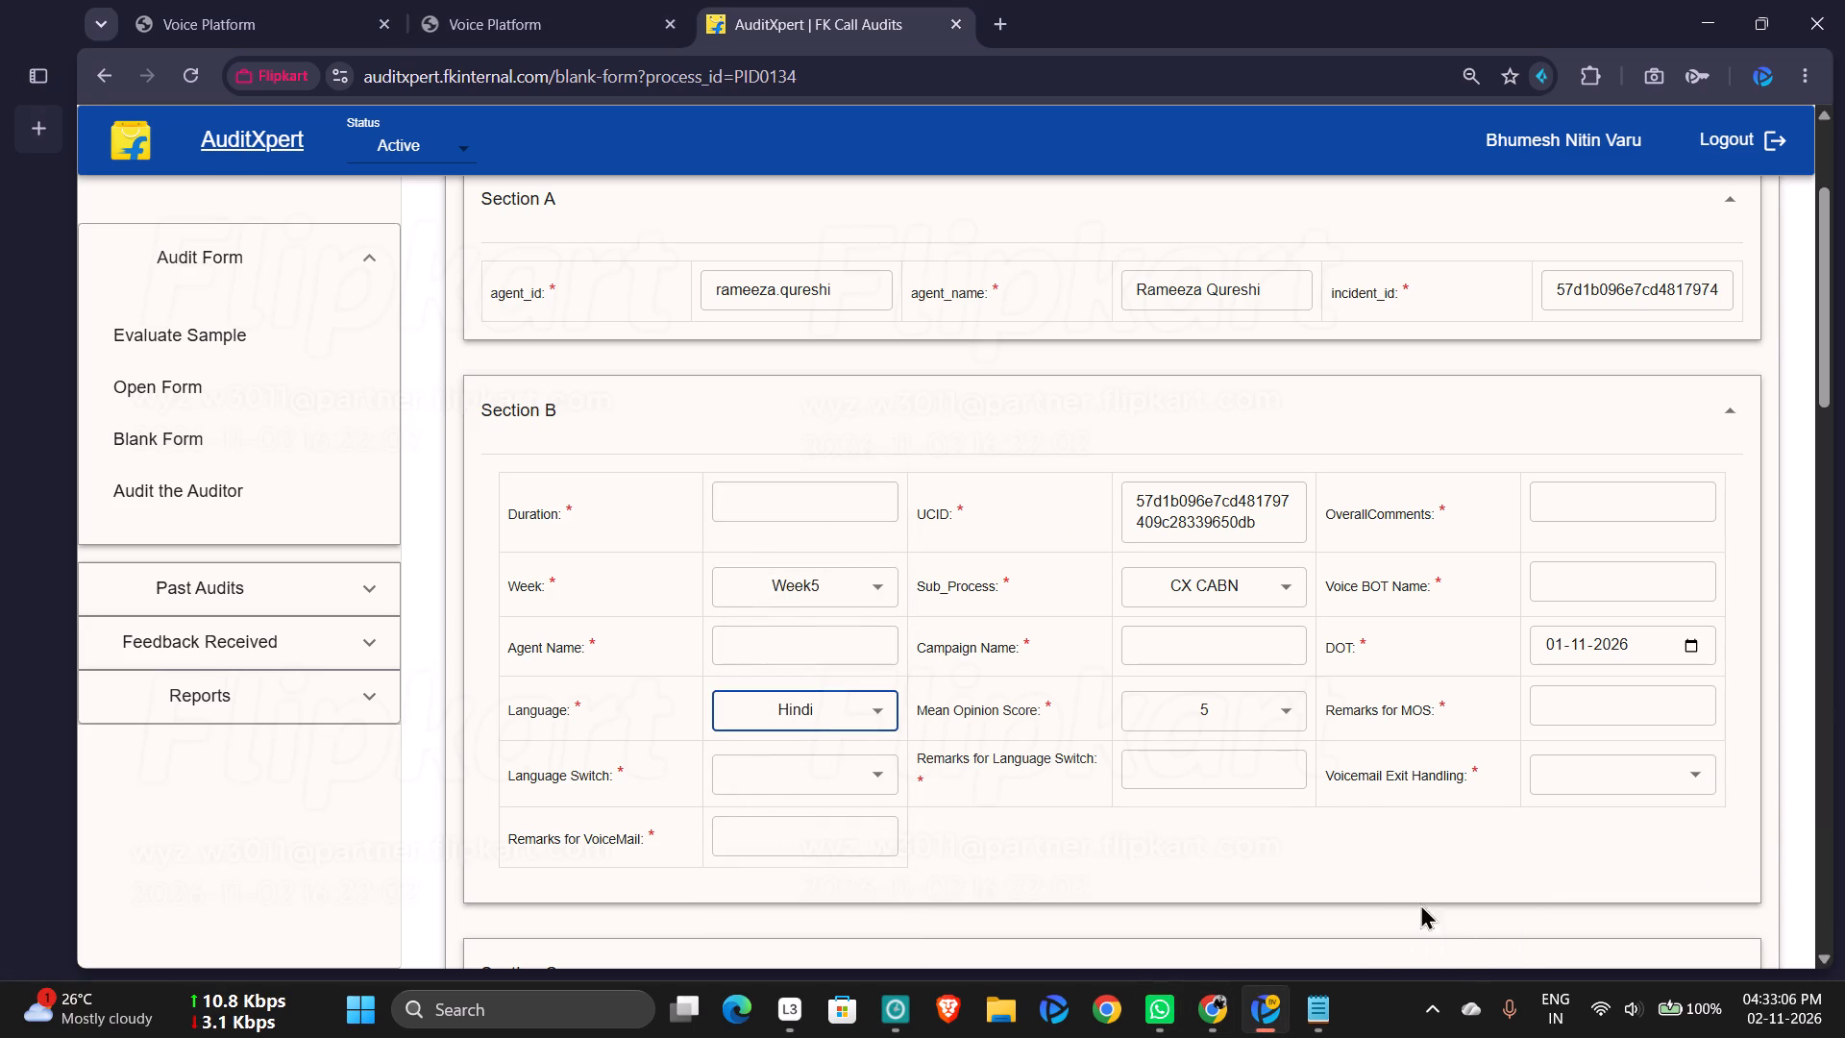
Copy row 124's campaign name, All Large Non CMB -November 01, 2026, from the spreadsheet into the form's Campaign Name field.
left_click(1215, 1019)
left_click(1107, 915)
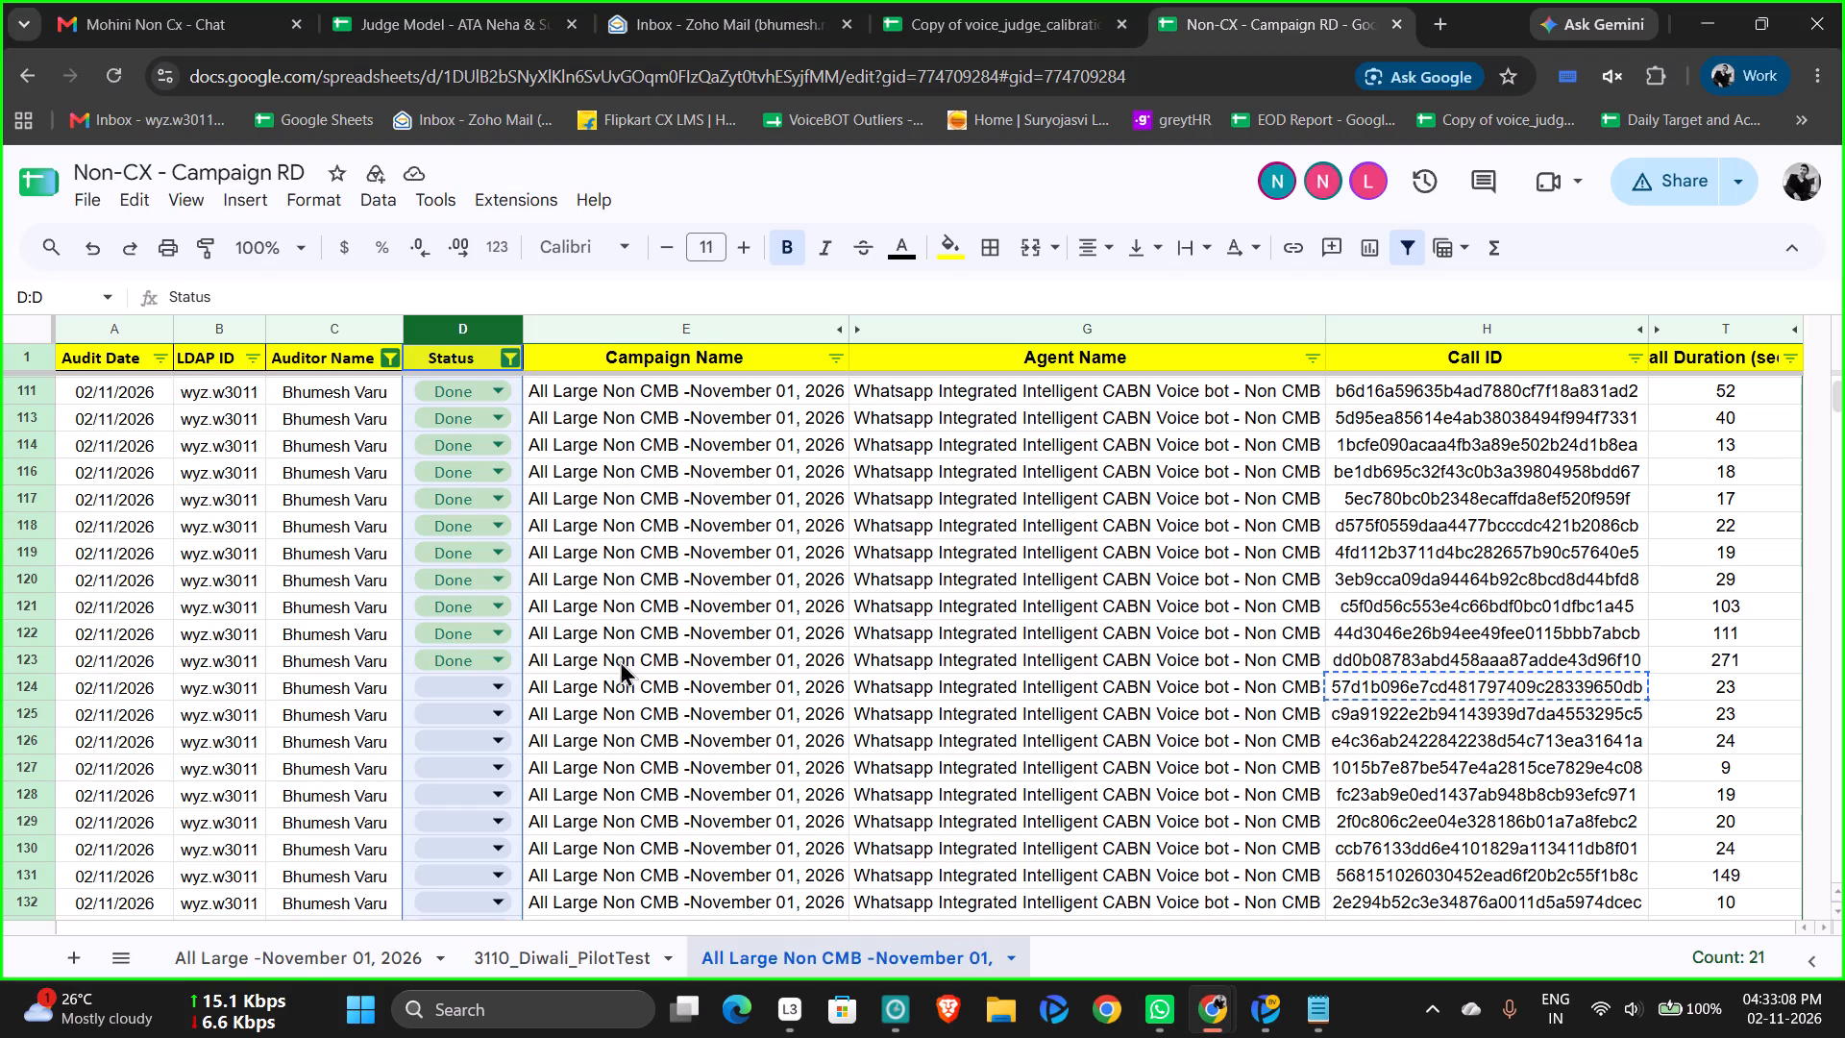
left_click(575, 676)
left_click(578, 696)
key("ctrl+c")
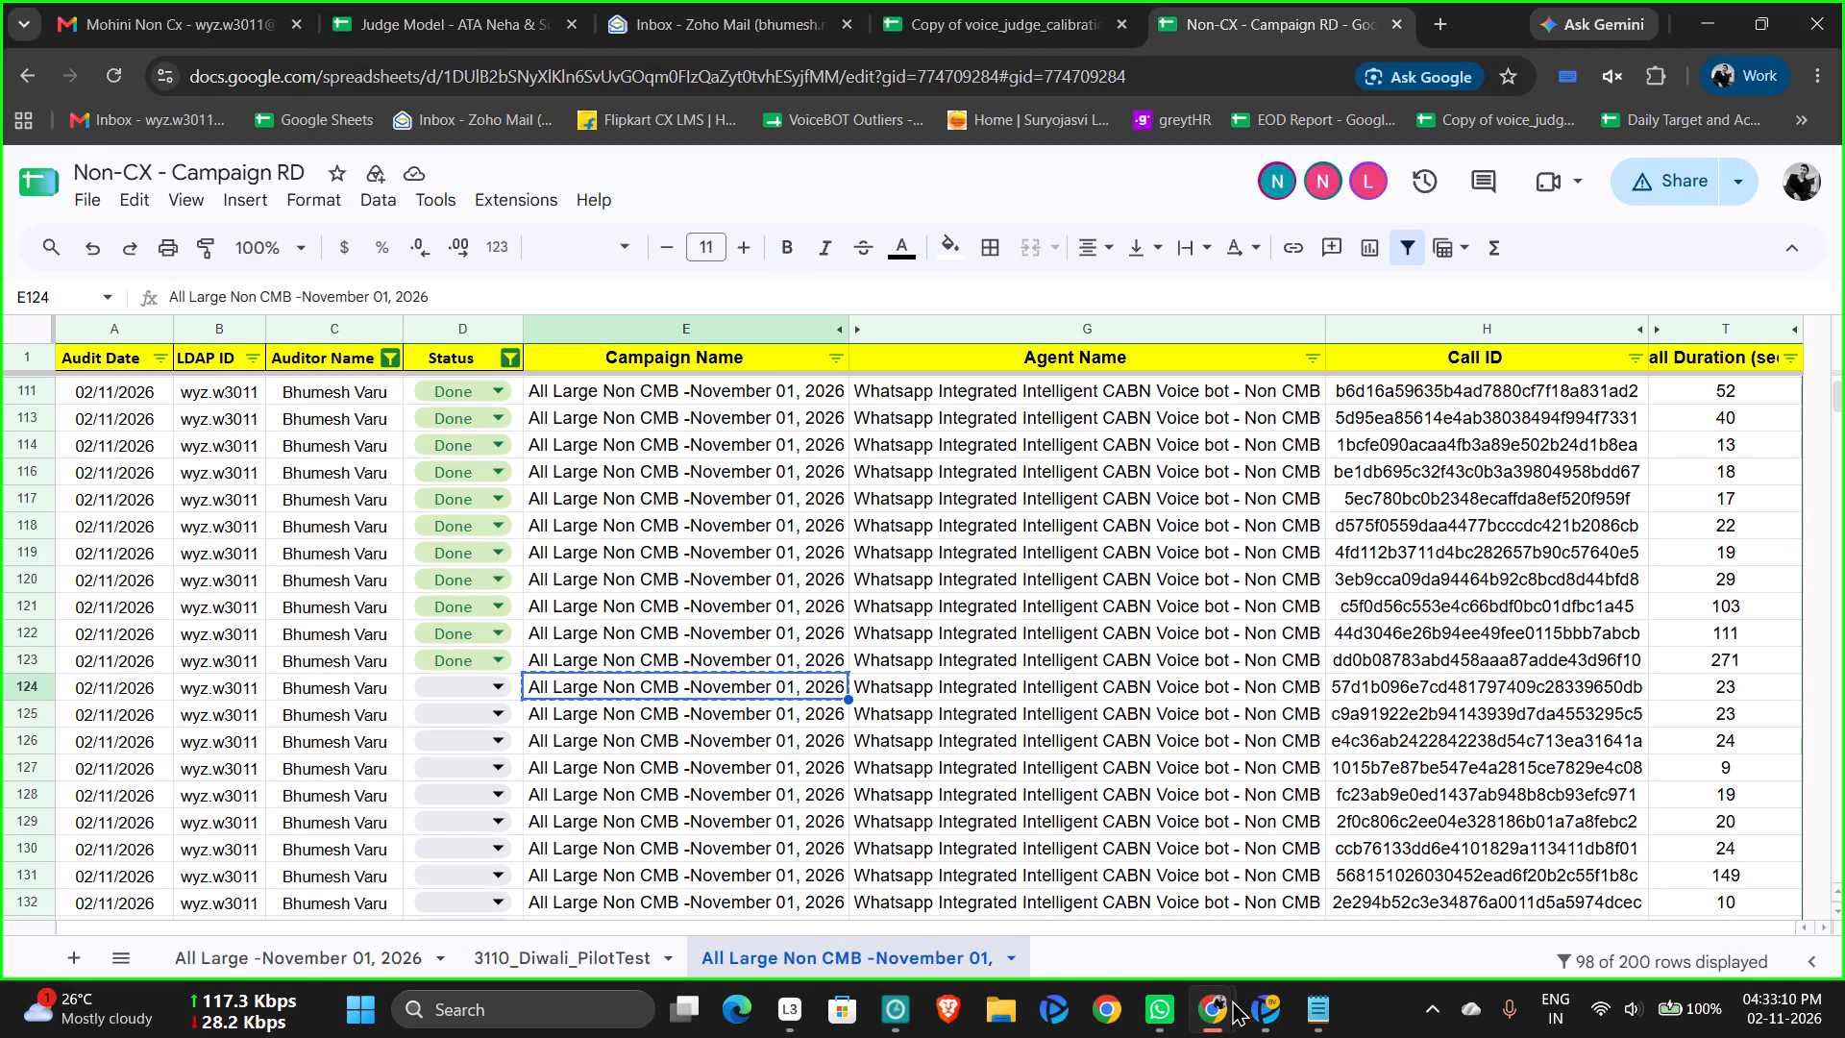
left_click(1263, 1019)
left_click(1291, 655)
key("ctrl+v")
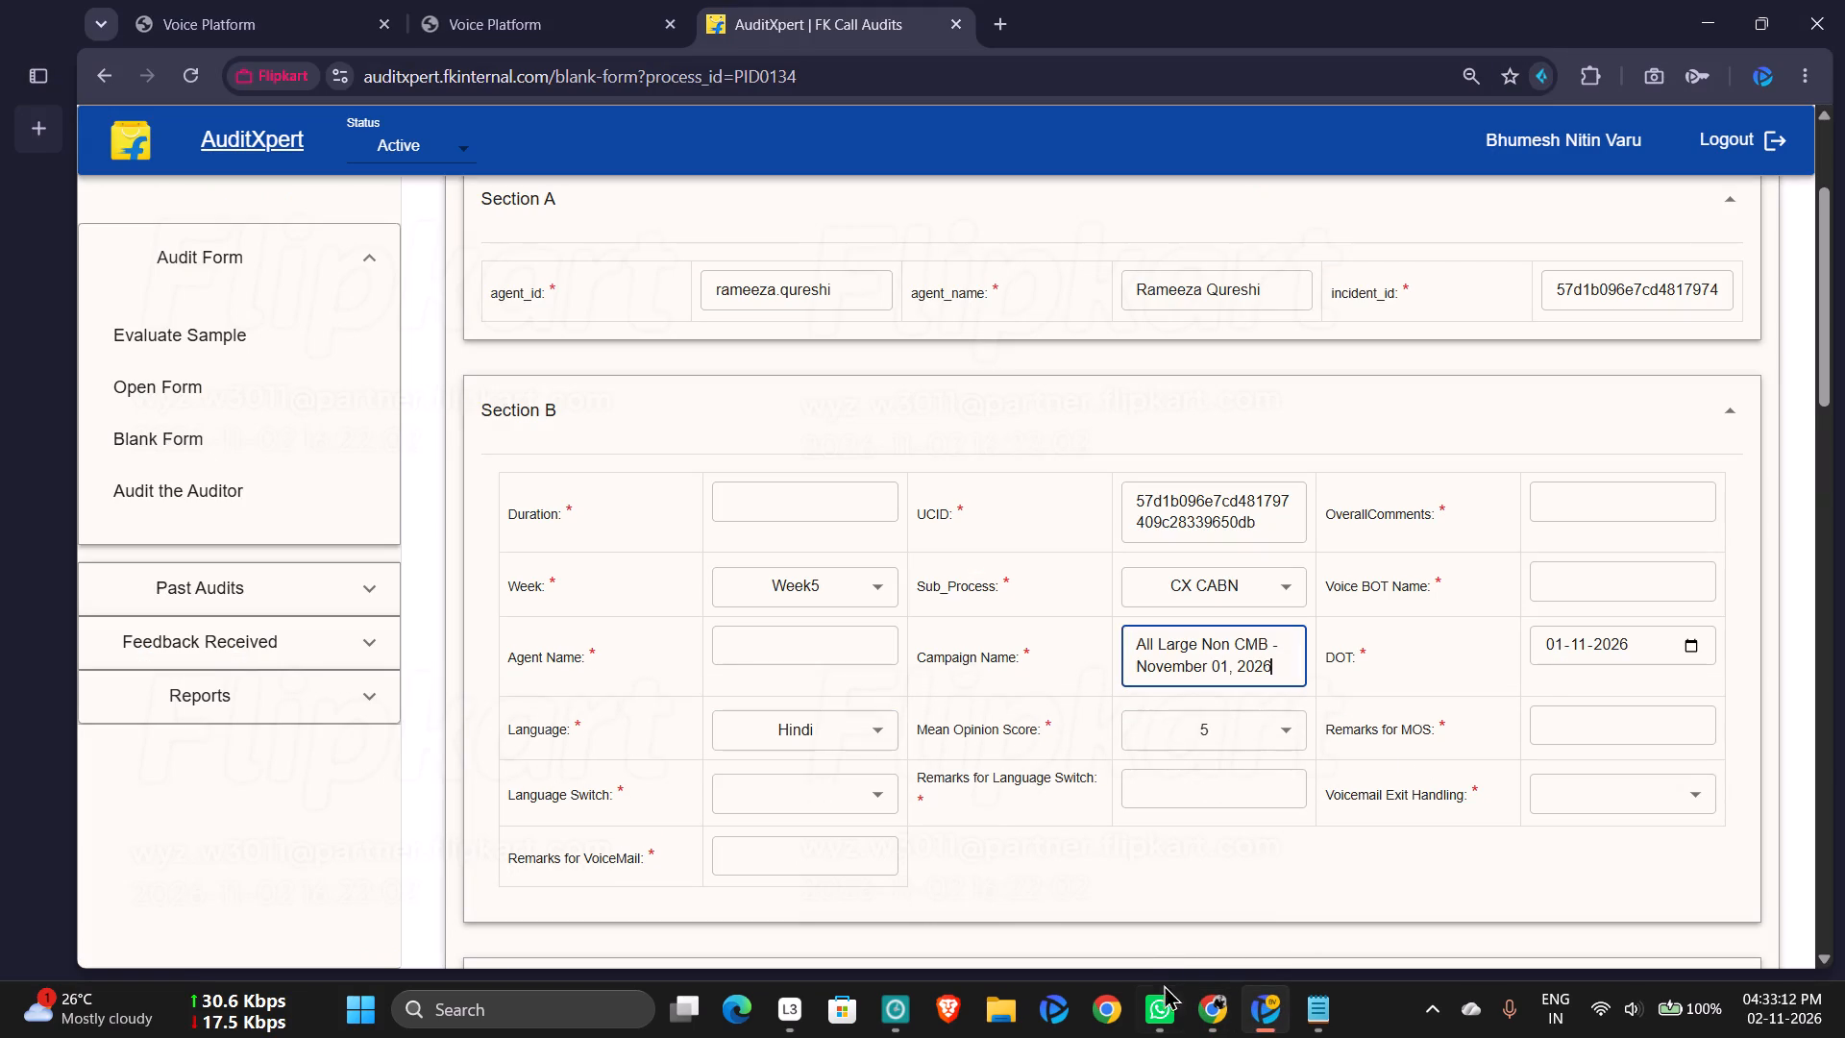
Copy row 124's agent name, Whatsapp Integrated Intelligent CABN Voice bot - Non CMB, into Section B's Agent Name field.
left_click(1220, 1023)
left_click(1115, 903)
left_click(911, 690)
key("ctrl+c")
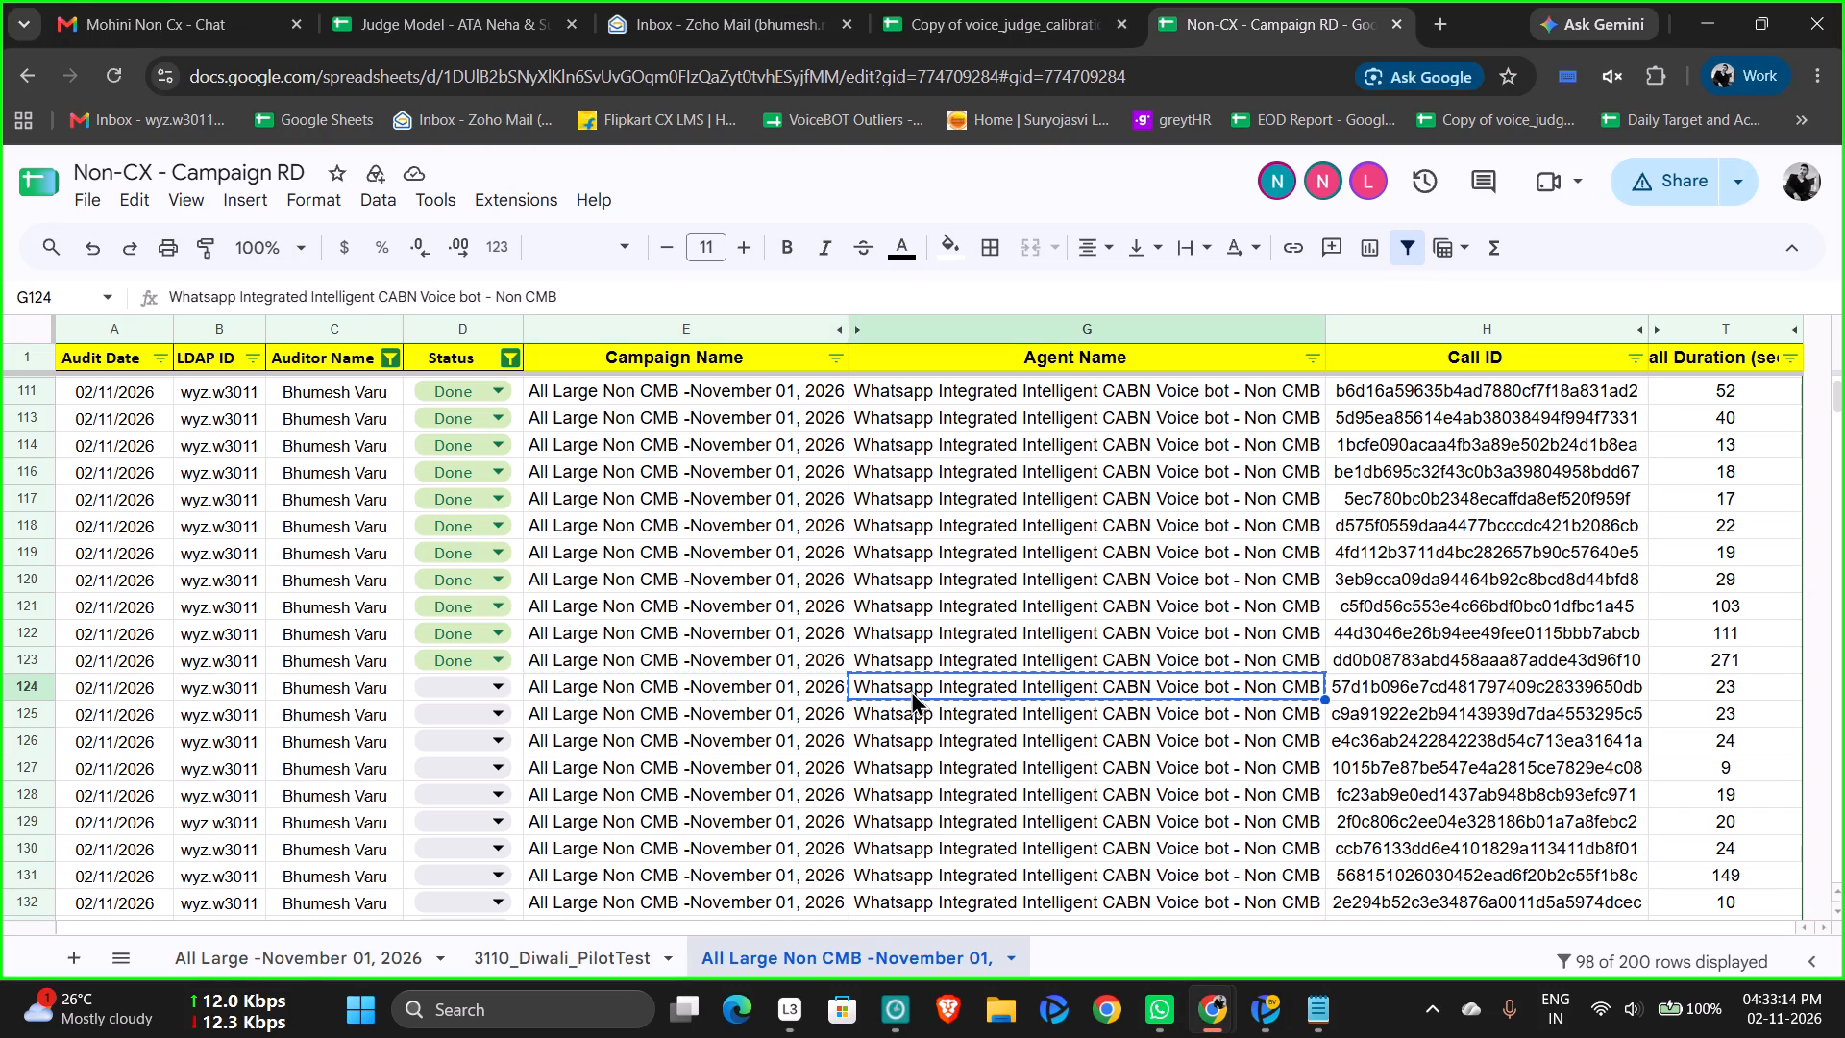
left_click(1246, 996)
left_click(831, 645)
key("ctrl+v")
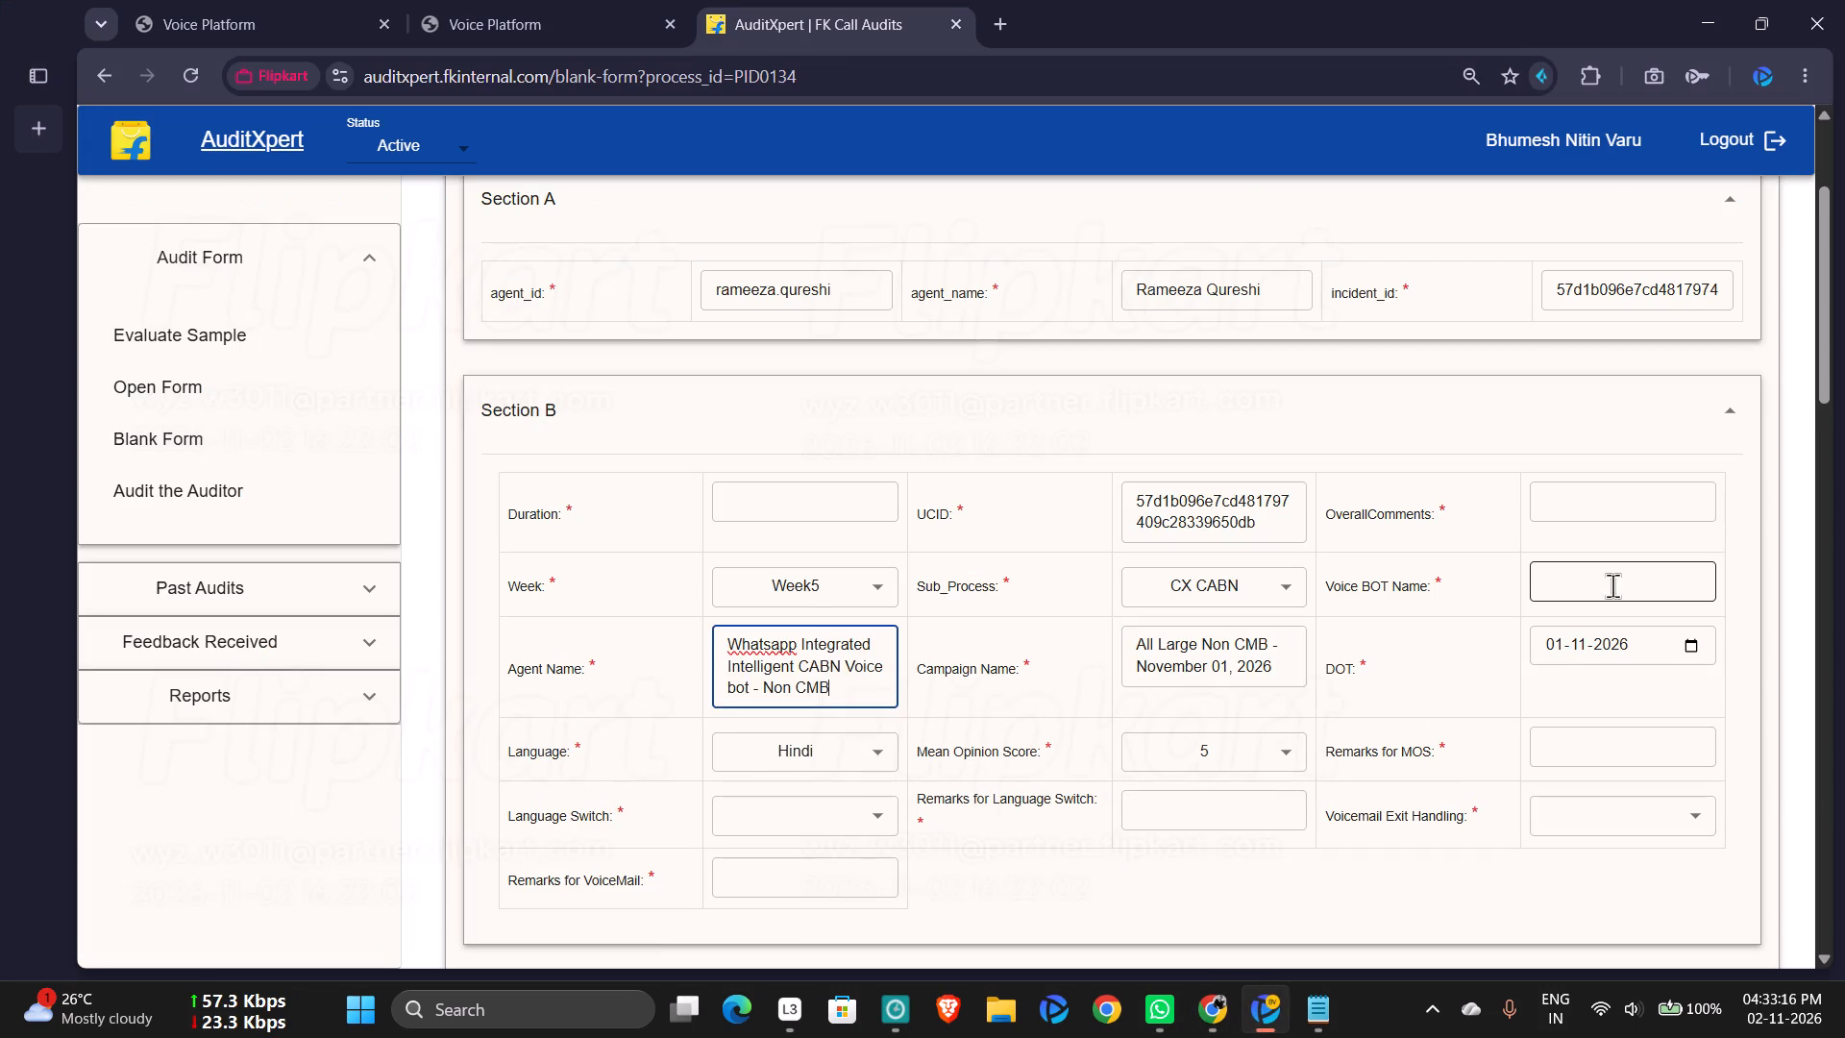
Enter Priya as the Voice BOT Name in Section B and switch to the spreadsheet in Google Chrome.
left_click(1603, 575)
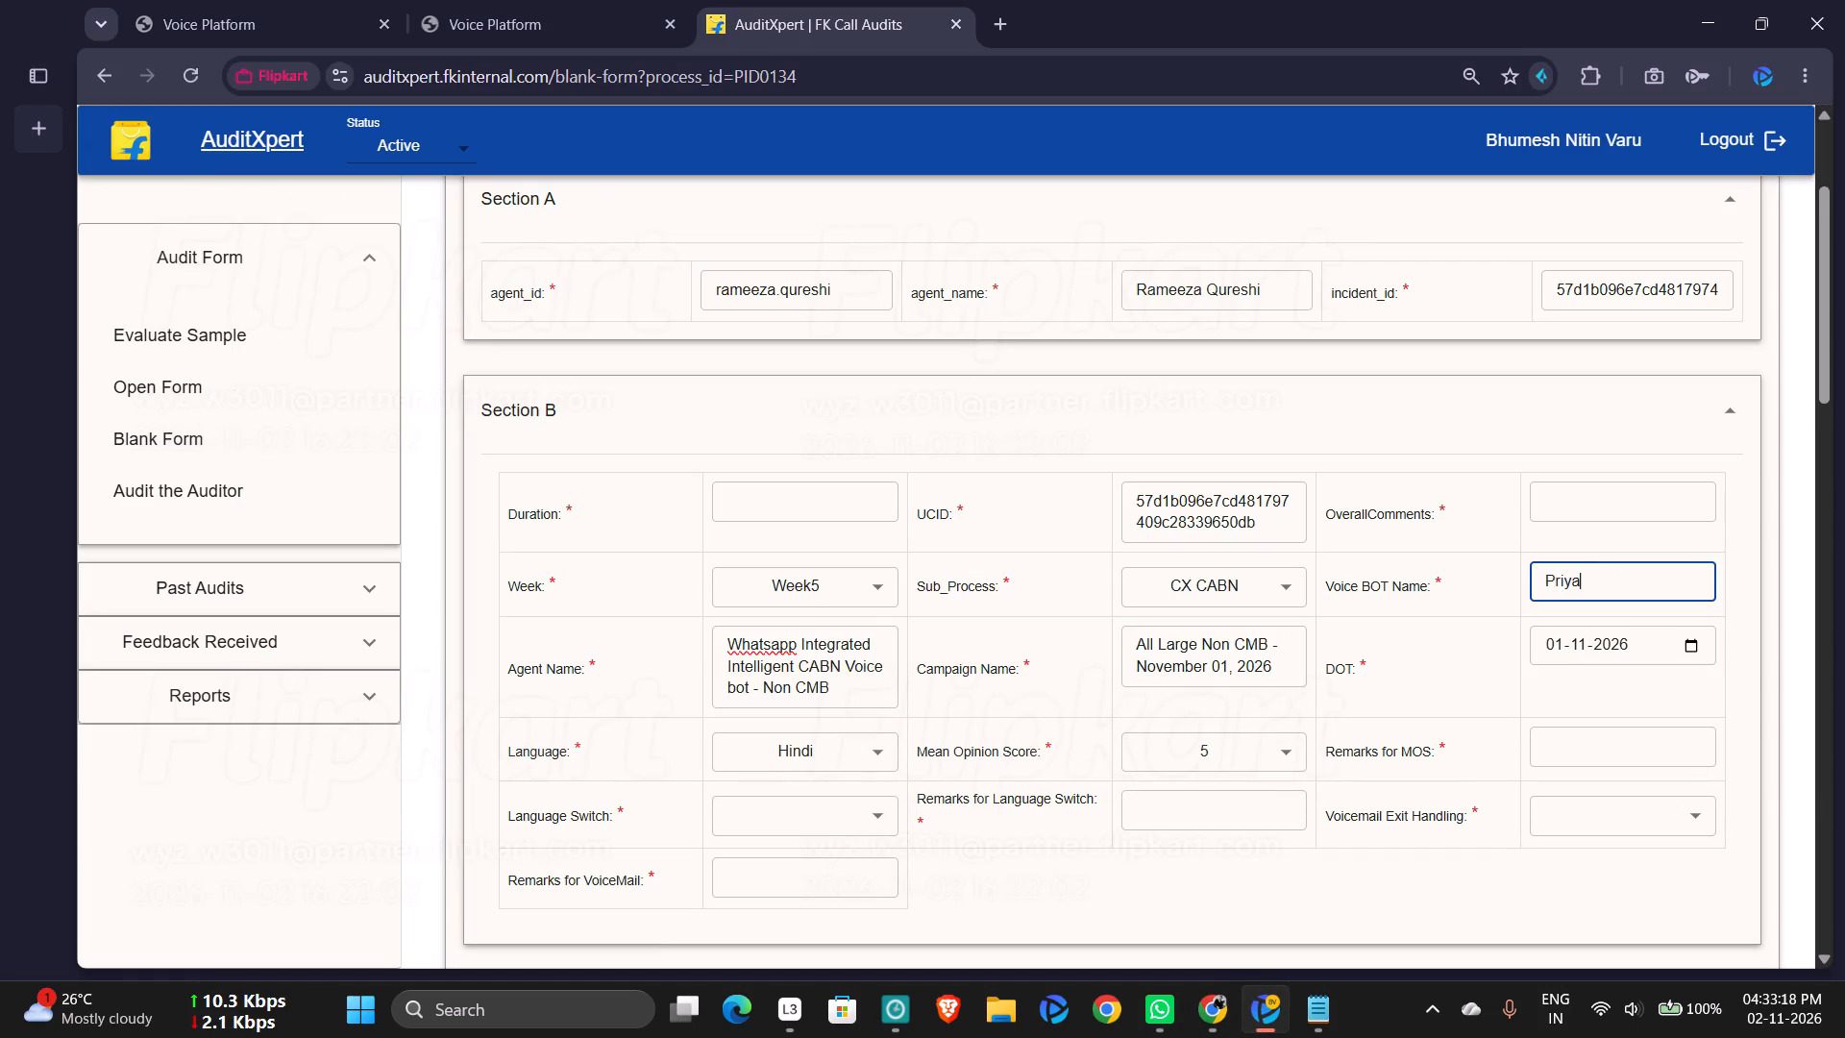
left_click(1255, 1017)
left_click(1234, 1015)
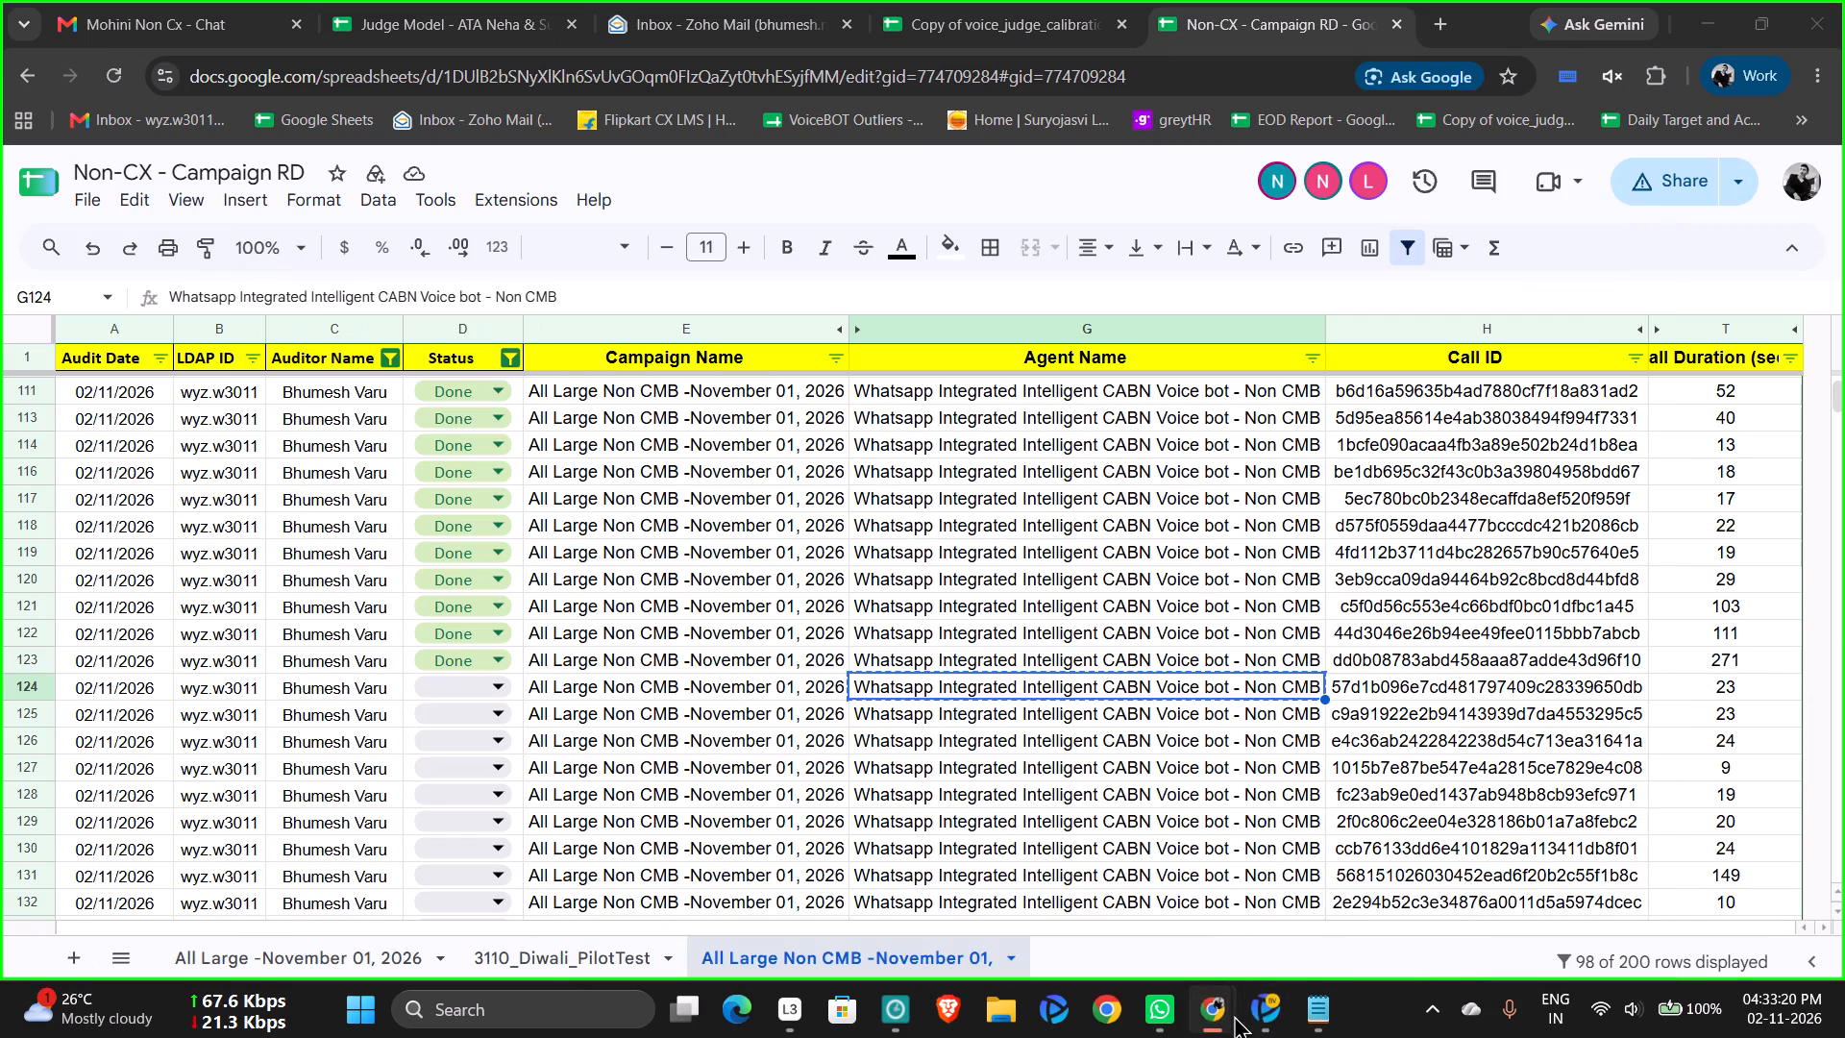
Enter row 124's call duration of 23 in Section B's Duration field and set Language Switch to NA.
left_click(1134, 902)
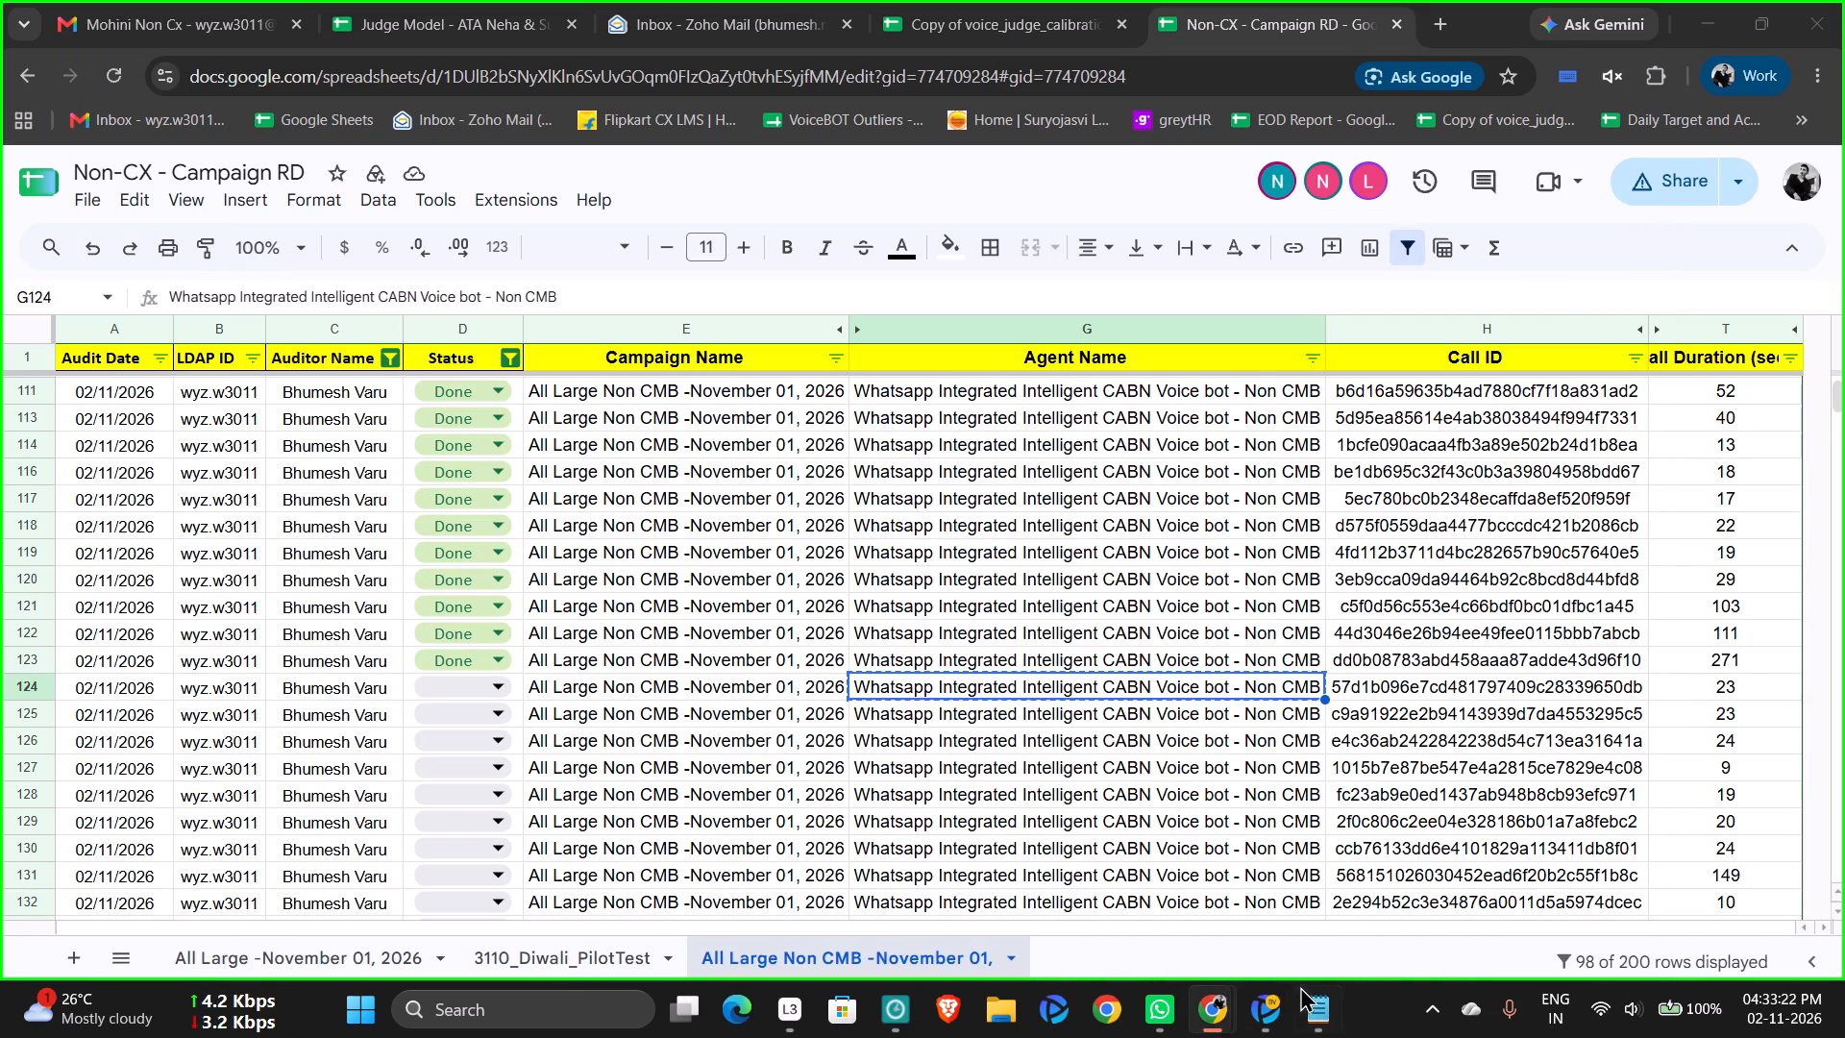
left_click(1245, 1023)
left_click(810, 517)
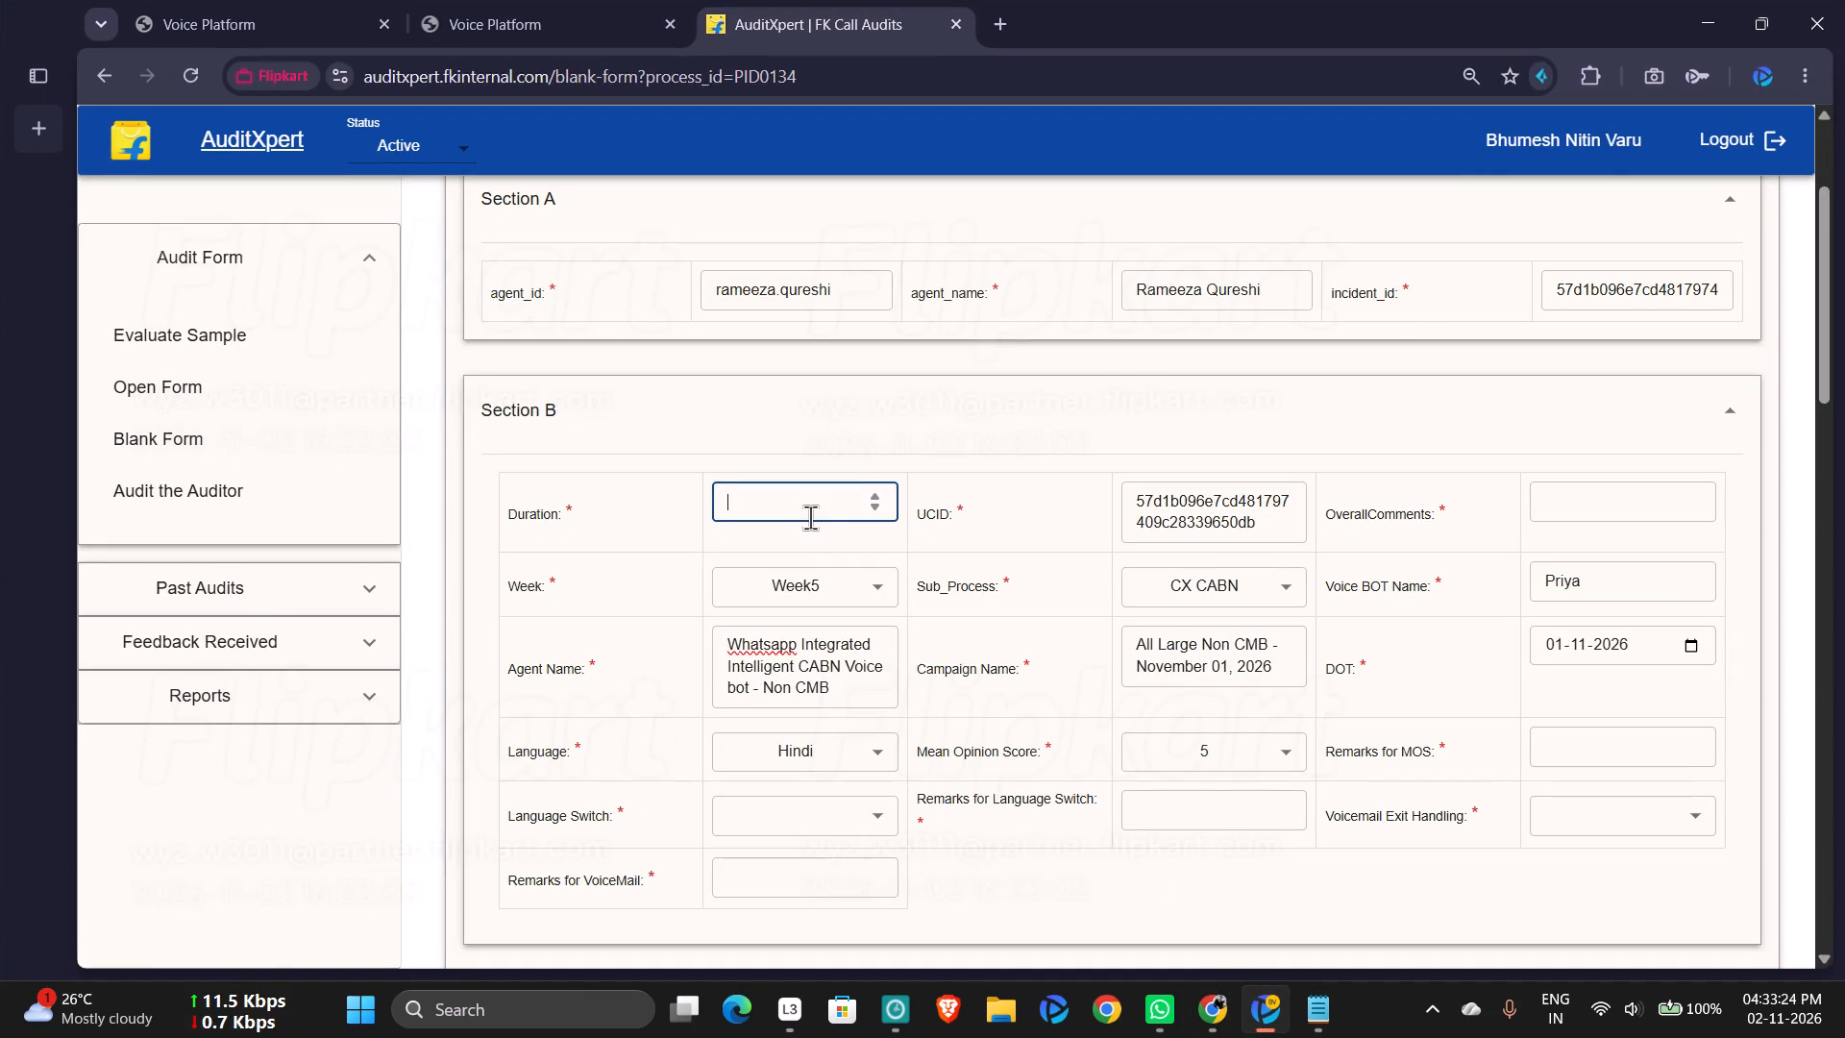
left_click(864, 810)
left_click(714, 936)
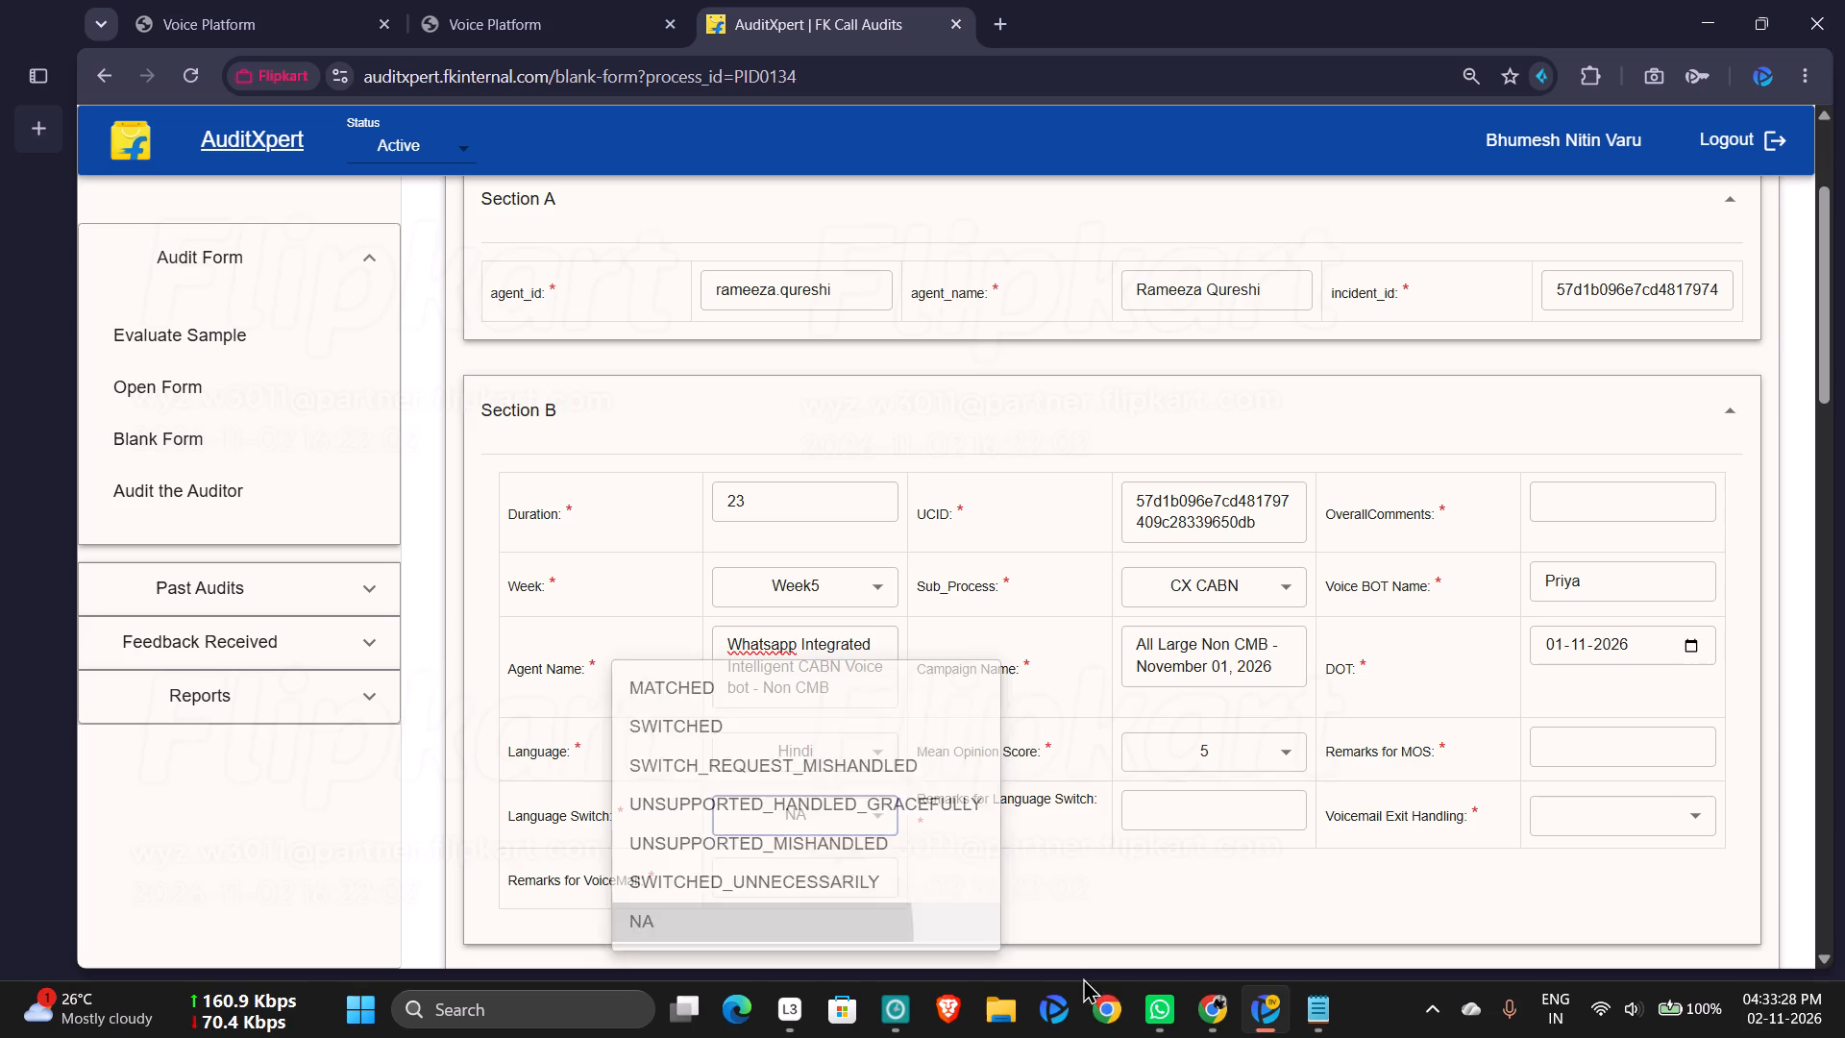
Copy row 124's Call ID from the spreadsheet, search for it in the Mohini calls list, and open that call in a new tab.
left_click(1237, 1013)
left_click(1095, 914)
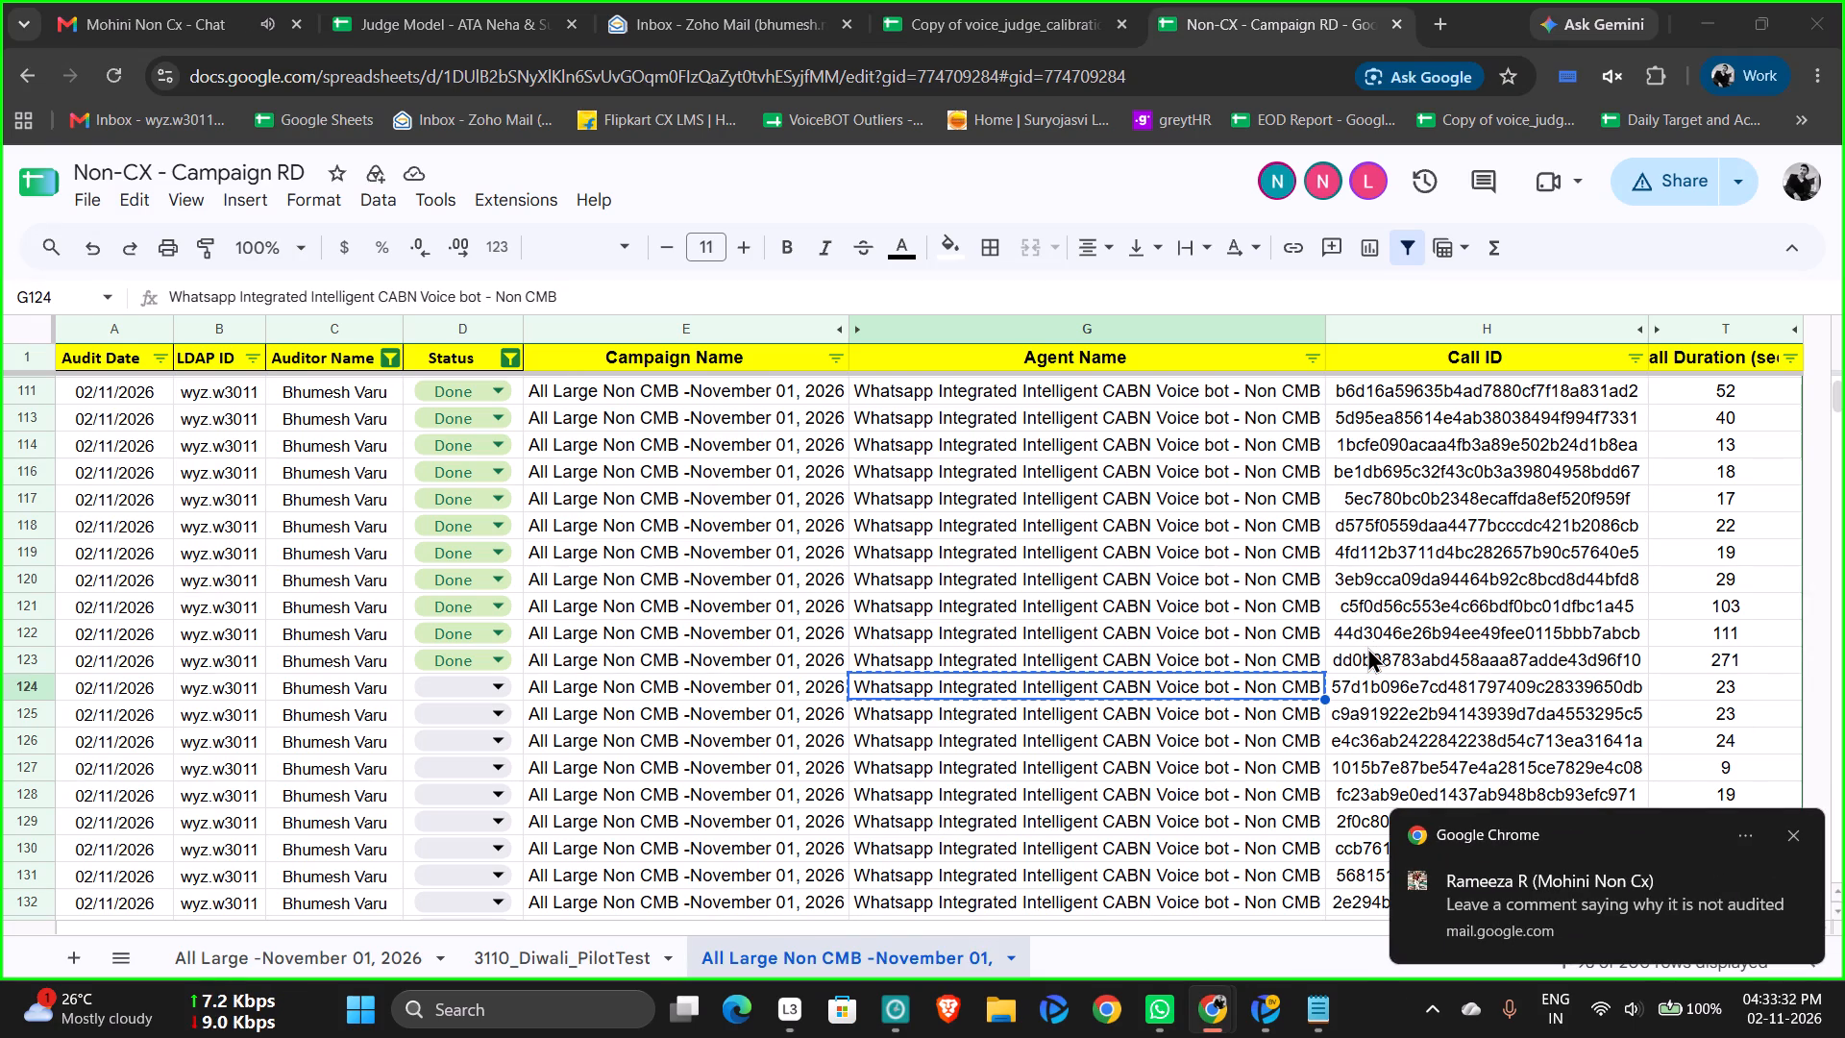
left_click(1041, 688)
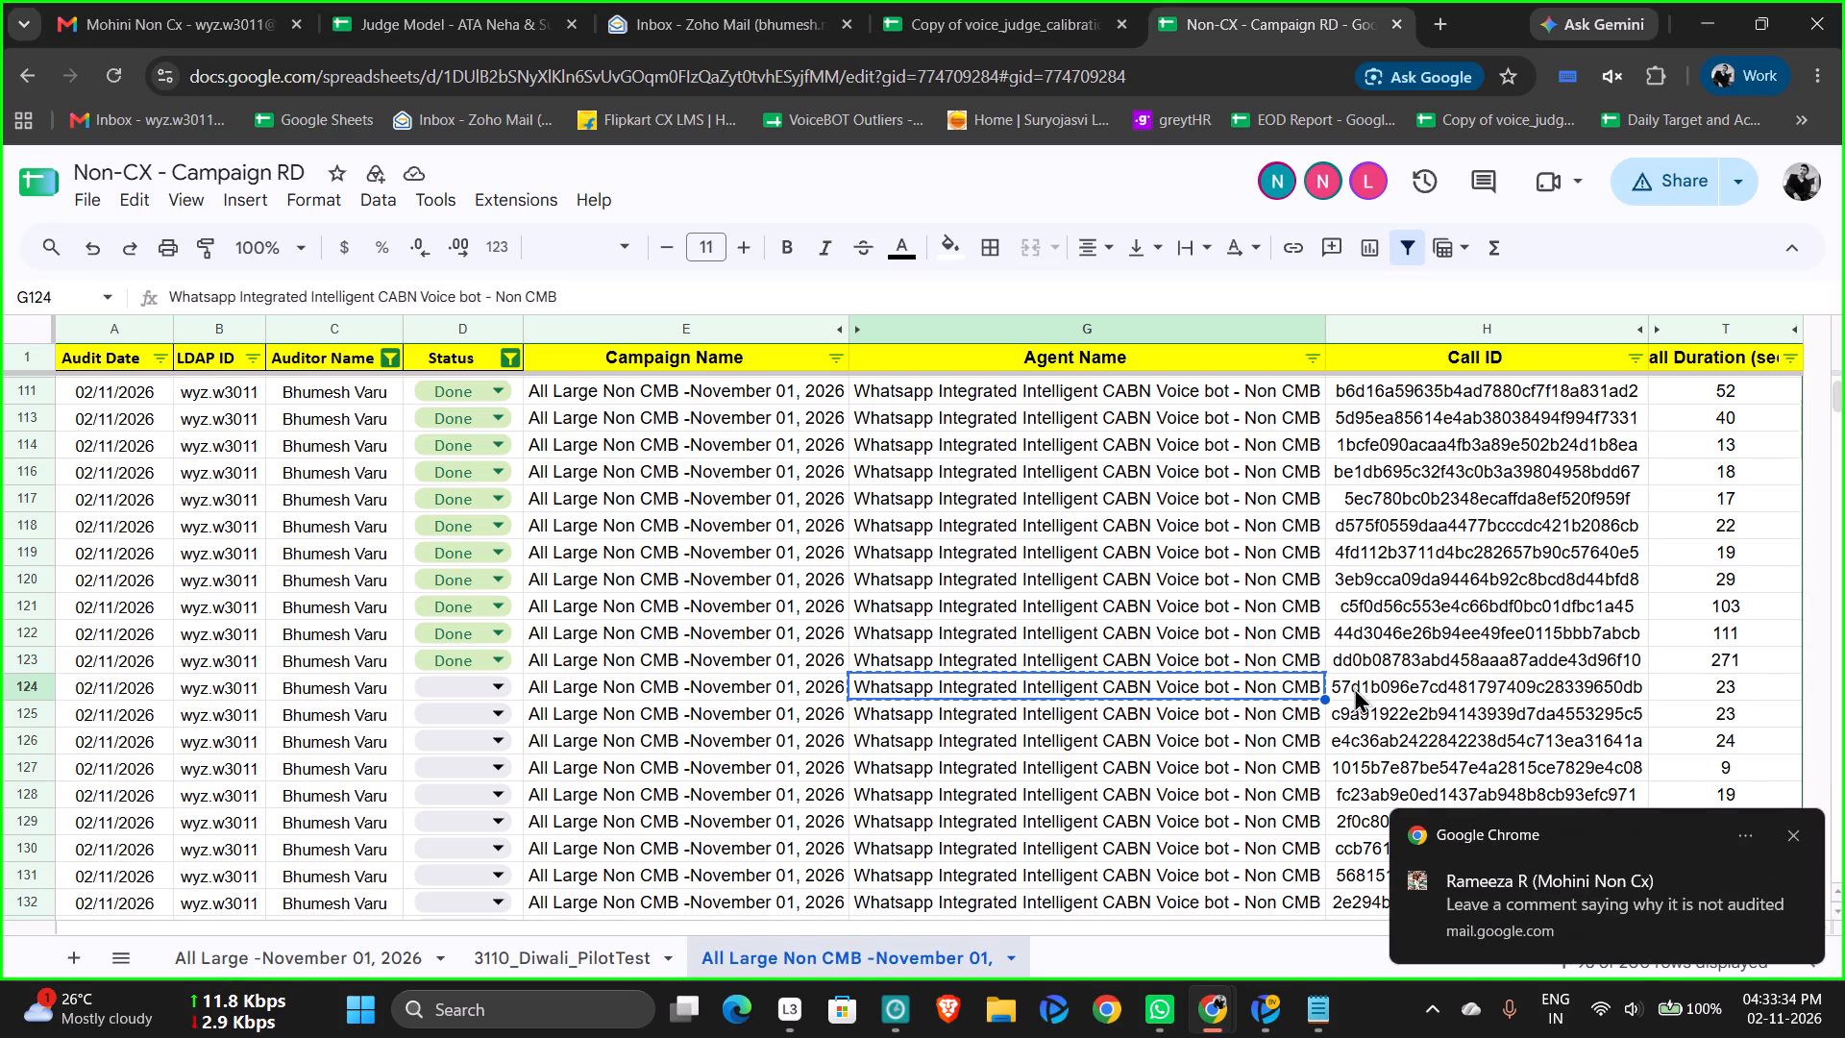
left_click(1382, 685)
key("ctrl+c")
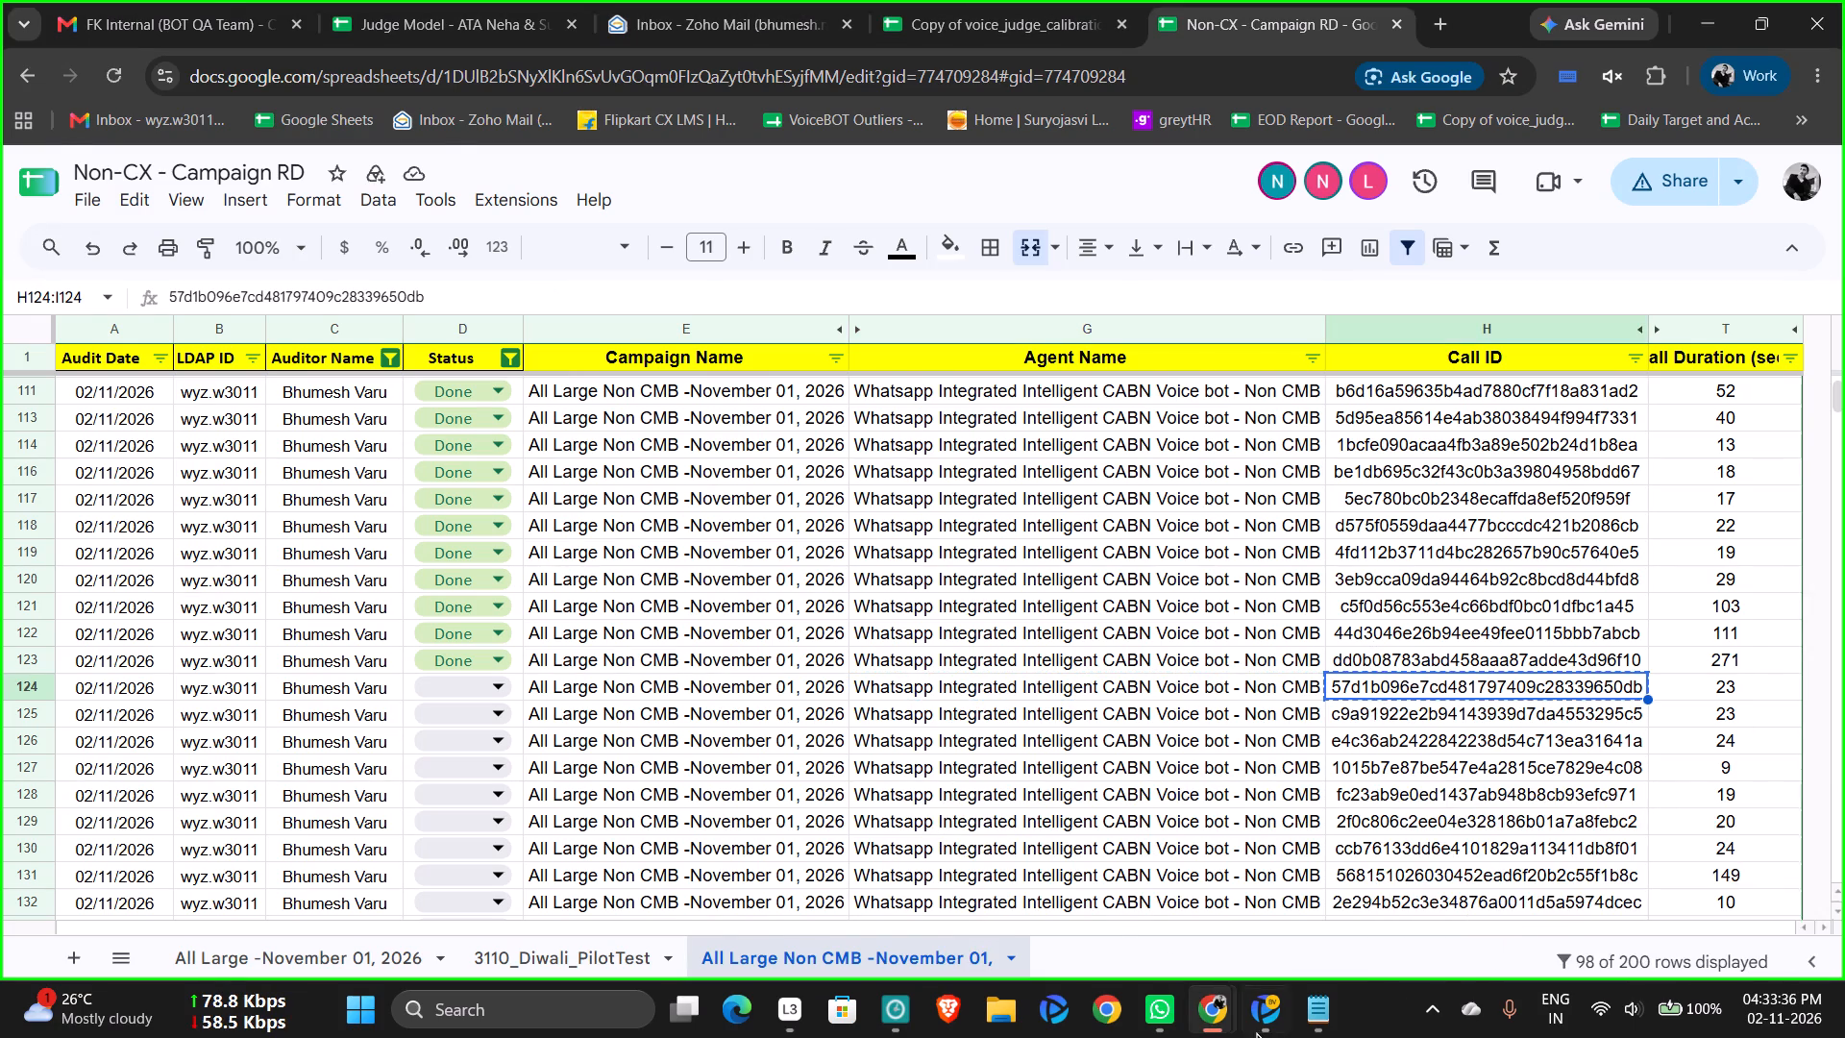
left_click(1260, 1033)
left_click(582, 6)
double_click(1421, 505)
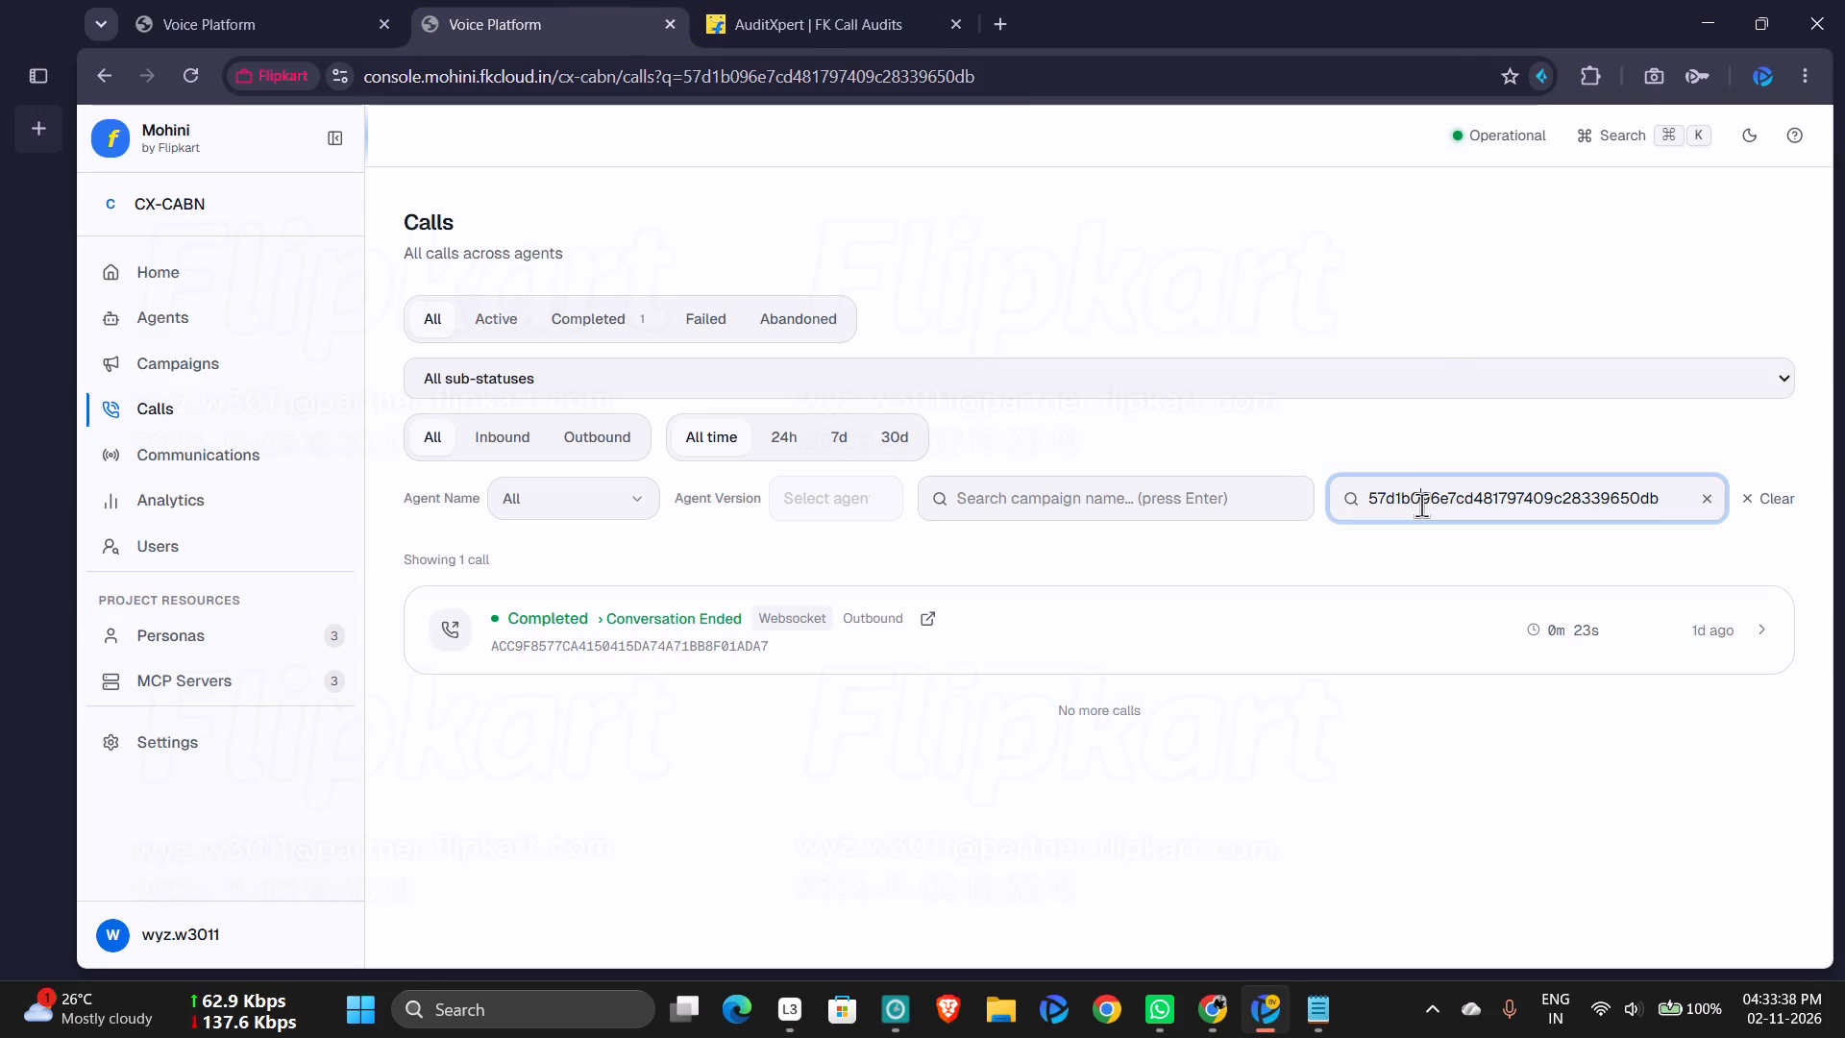
key("ctrl+v")
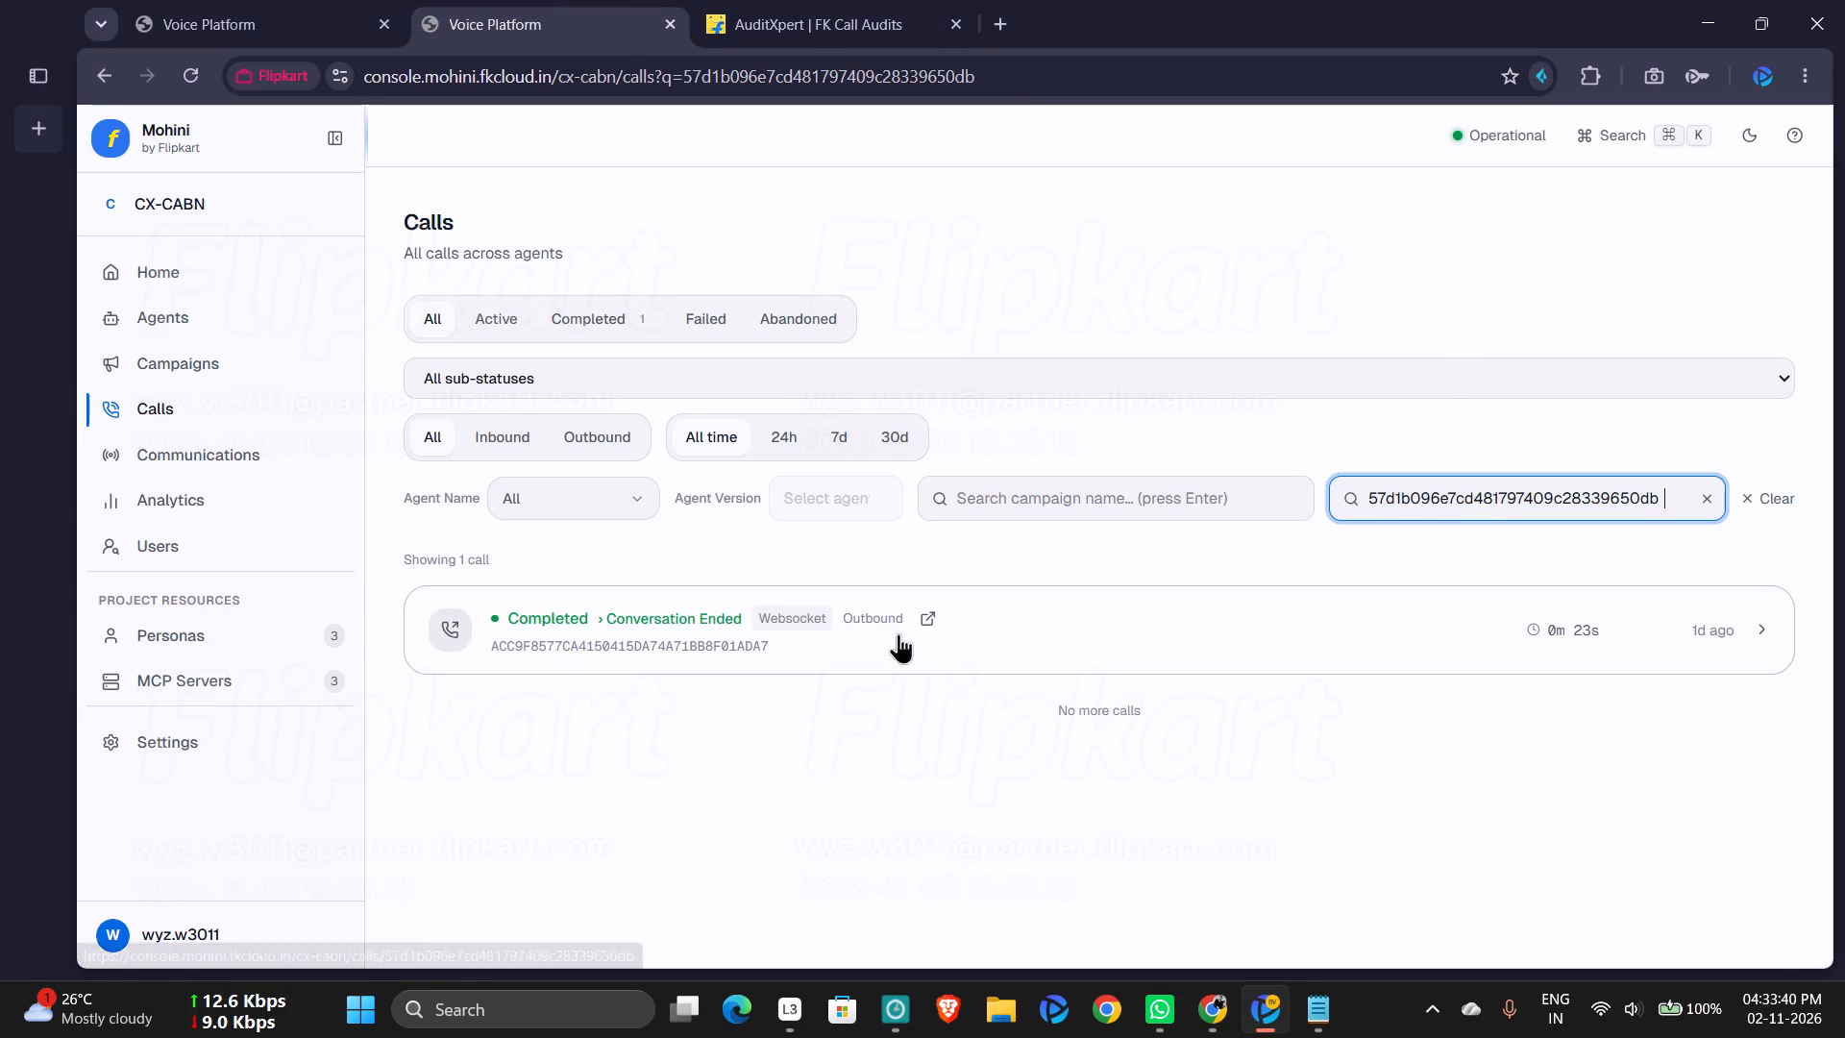
left_click(938, 607)
Set Voicemail Exit Handling to NA in Section B of the AuditXpert form.
left_click(1092, 1)
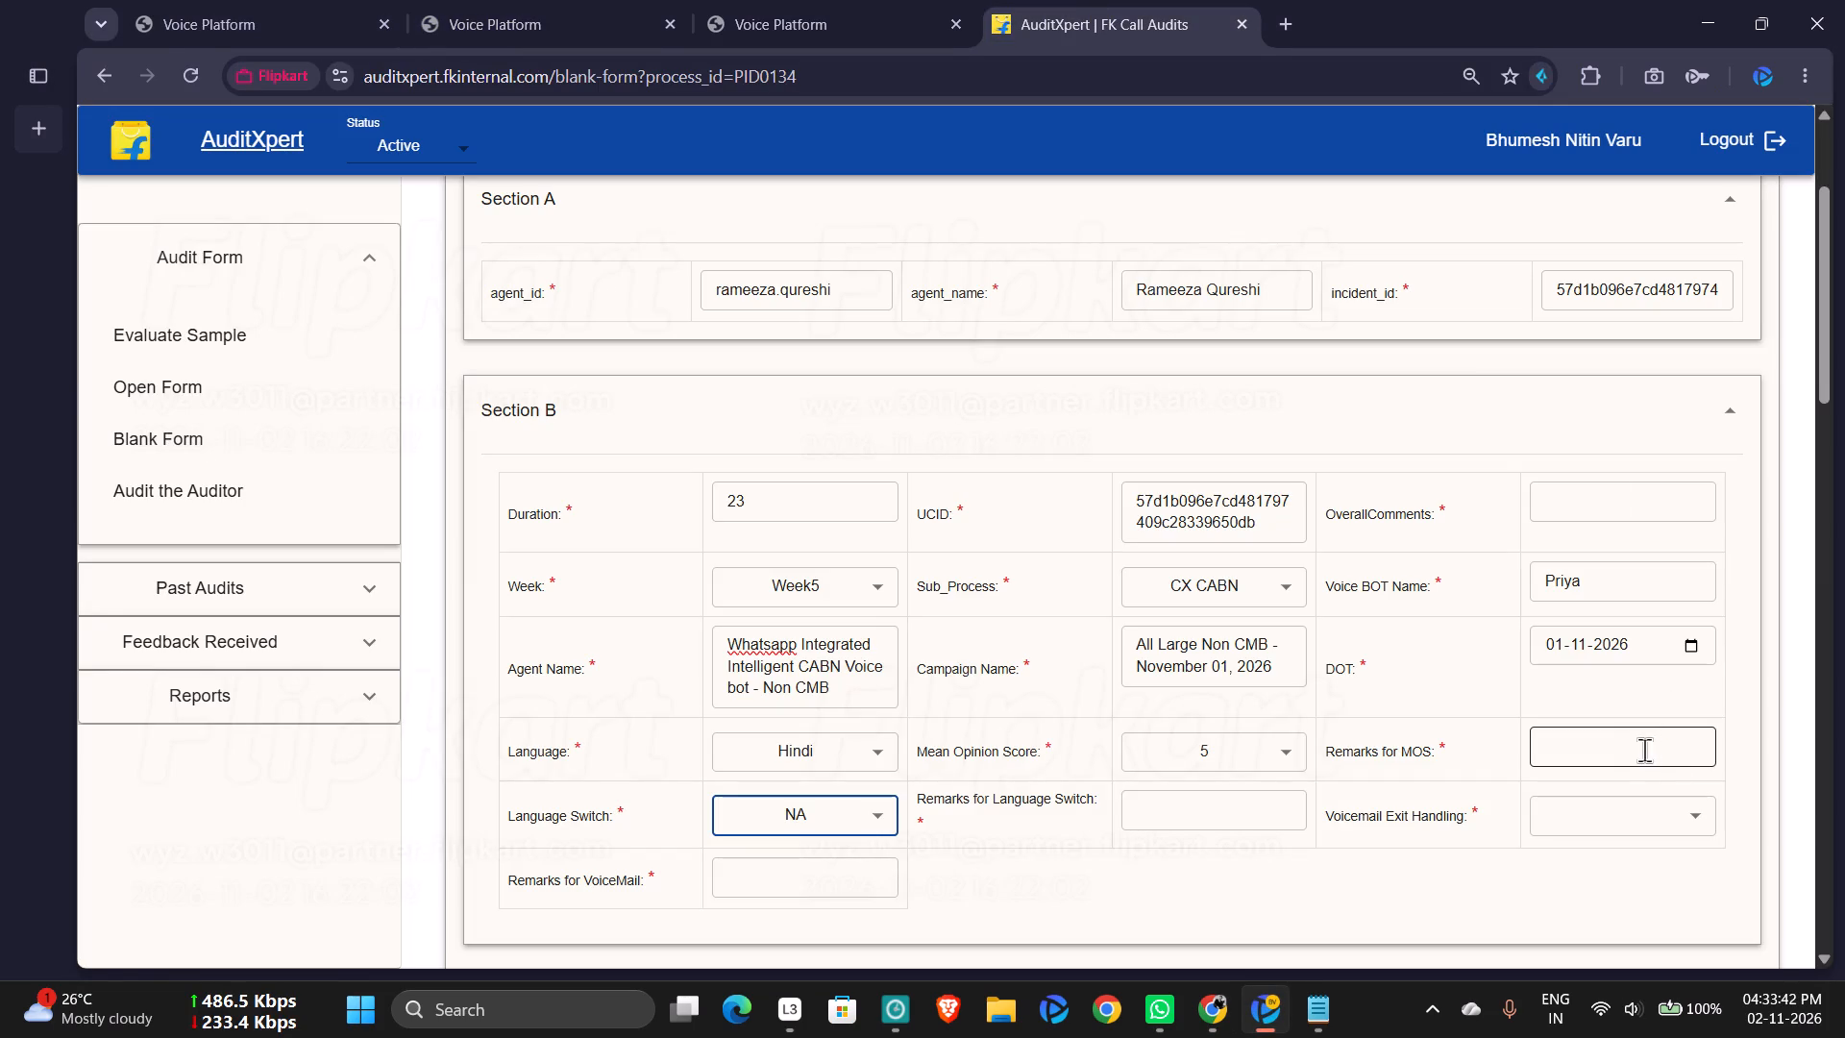
left_click(1595, 820)
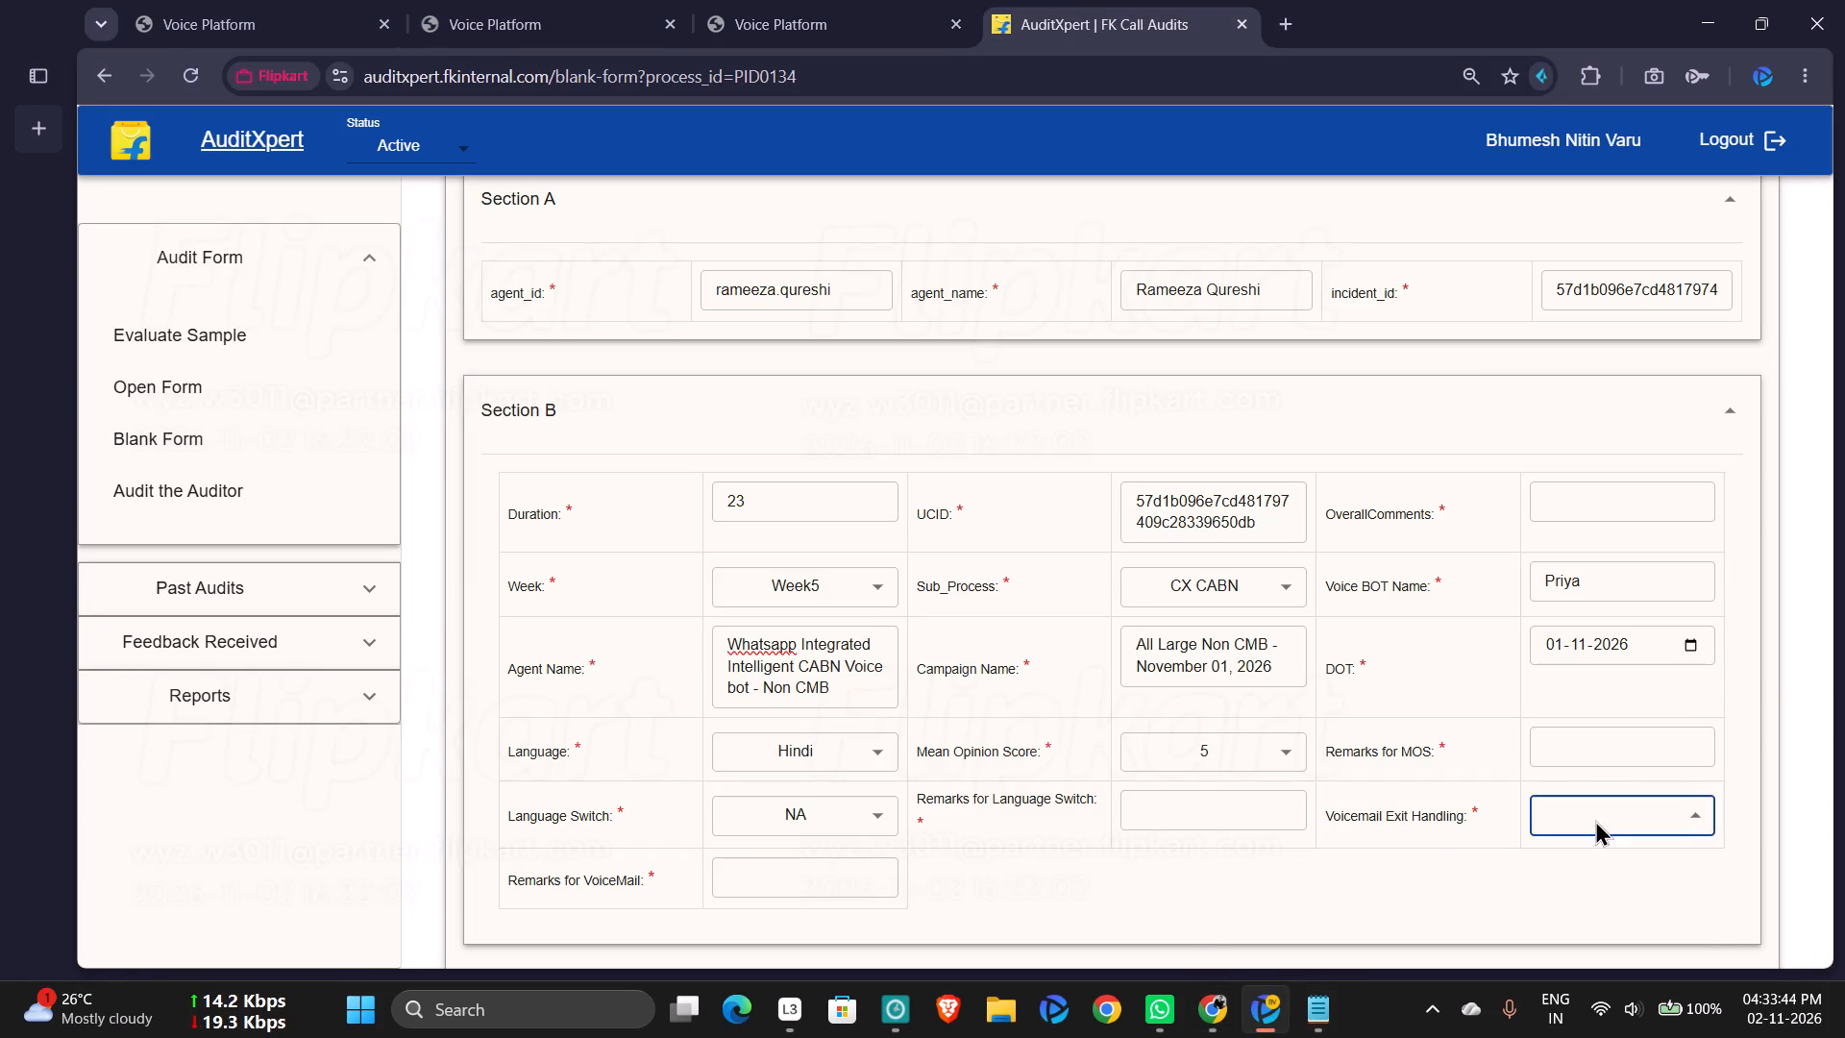
left_click(1584, 924)
Play the recording of row 124's call on its Voice Platform page.
left_click(805, 0)
scroll(604, 696, "down", 2)
left_click(446, 493)
Return to the AuditXpert form and bring up the Judge Model 2.txt notes of prepared remarks.
left_click(1084, 0)
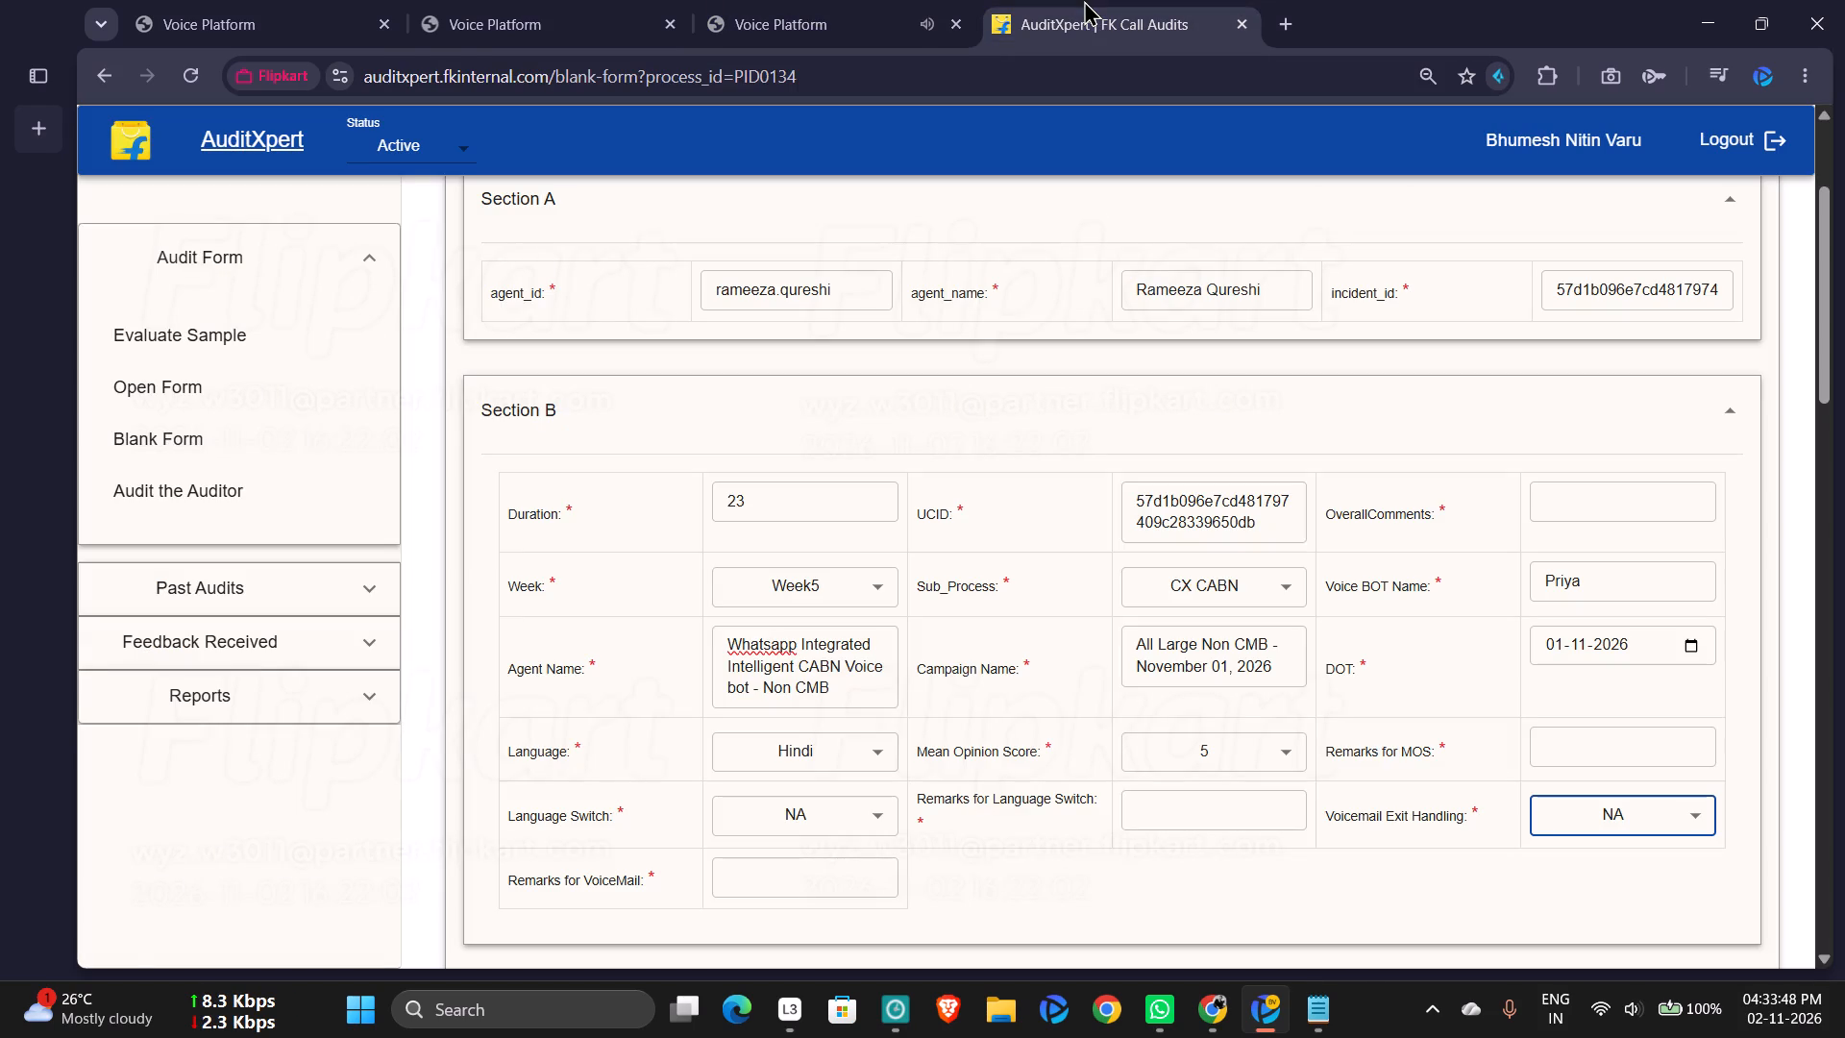
left_click(1204, 925)
Copy "NO voicemail detected on call." from the Judge Model 2 notes into the Remarks for VoiceMail field.
left_click(1300, 1030)
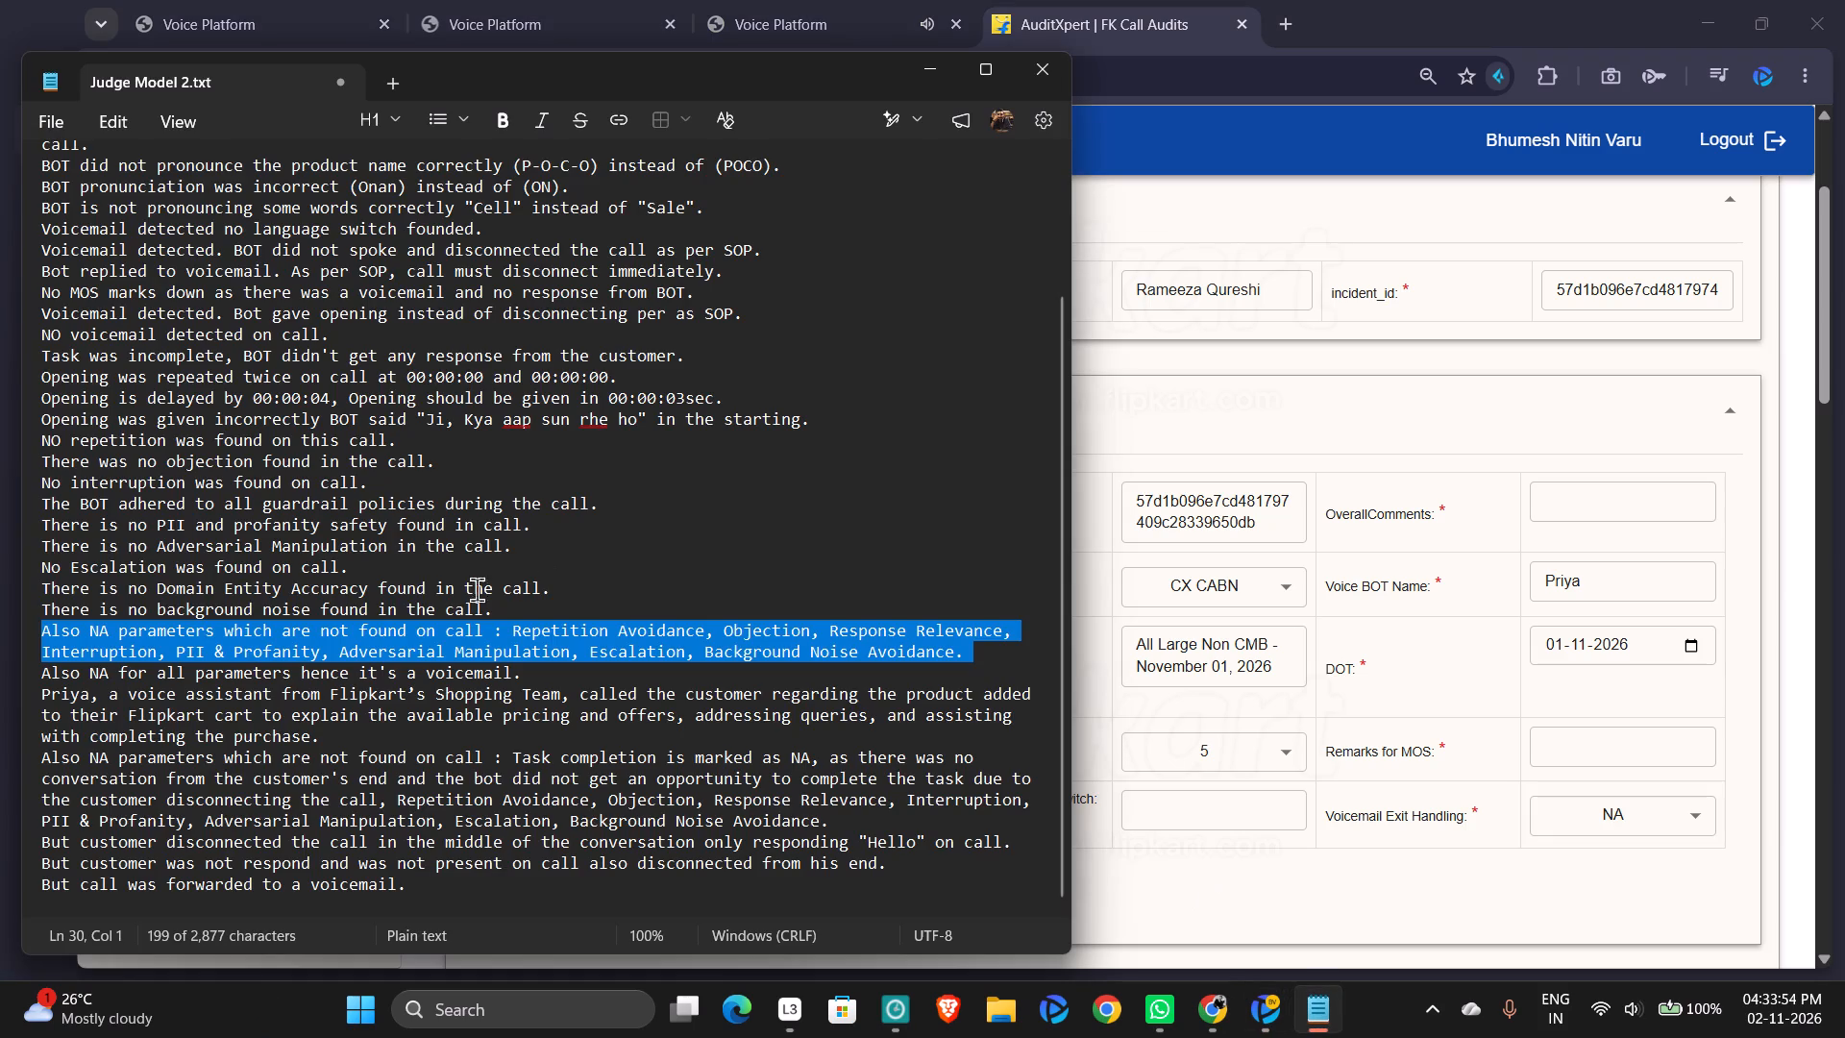
scroll(568, 470, "up", 2)
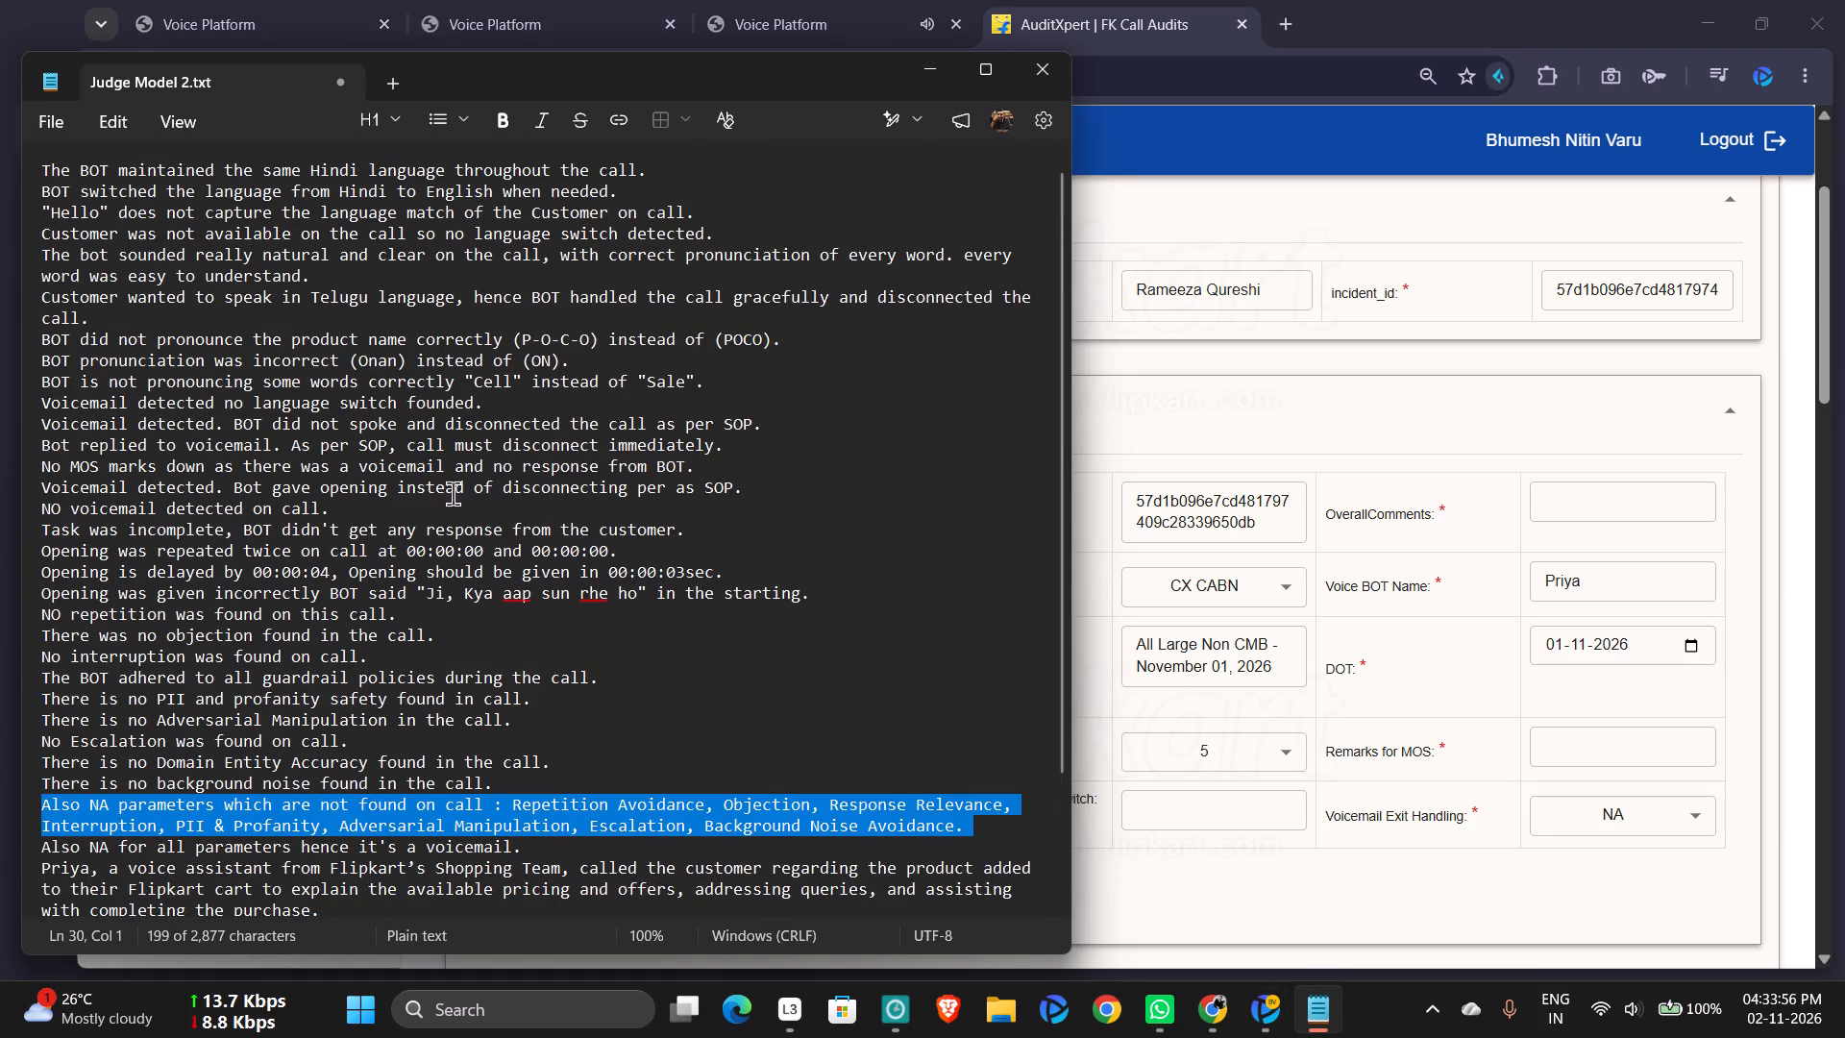
triple_click(419, 513)
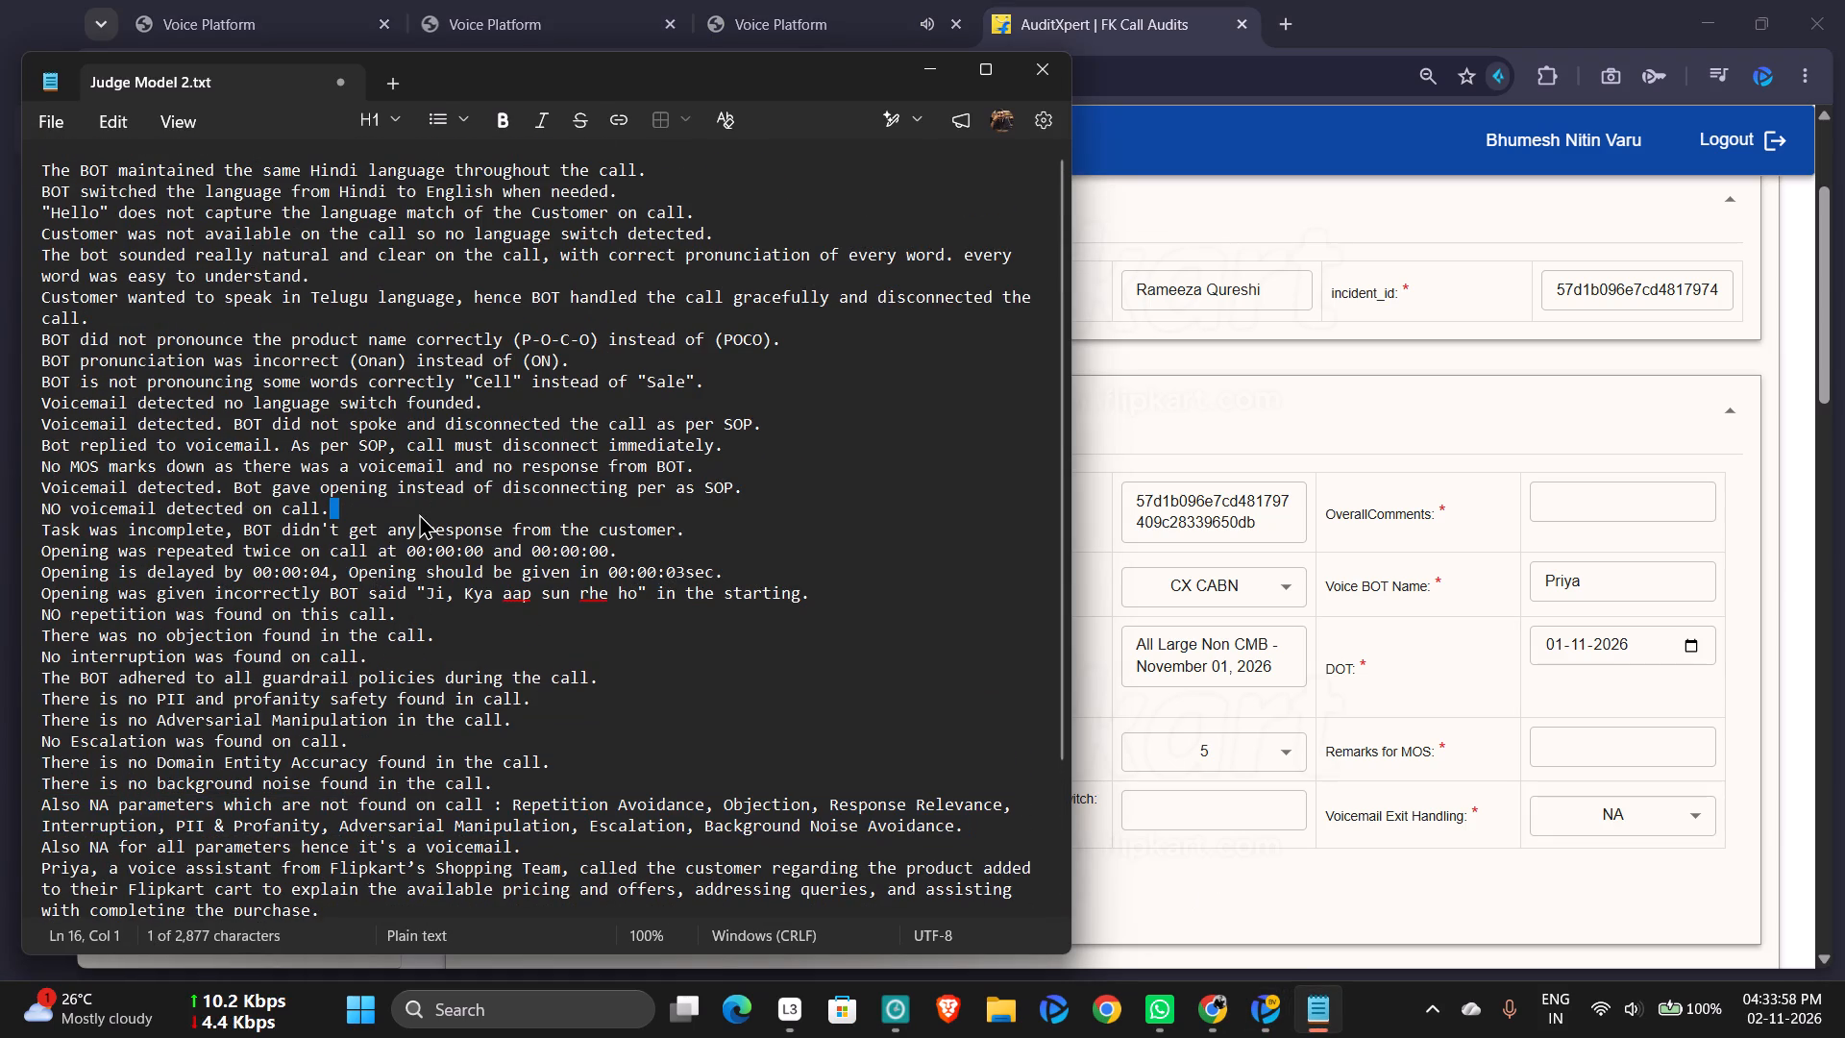
key("ctrl+c")
left_click(1183, 927)
left_click(748, 888)
key("ctrl+v")
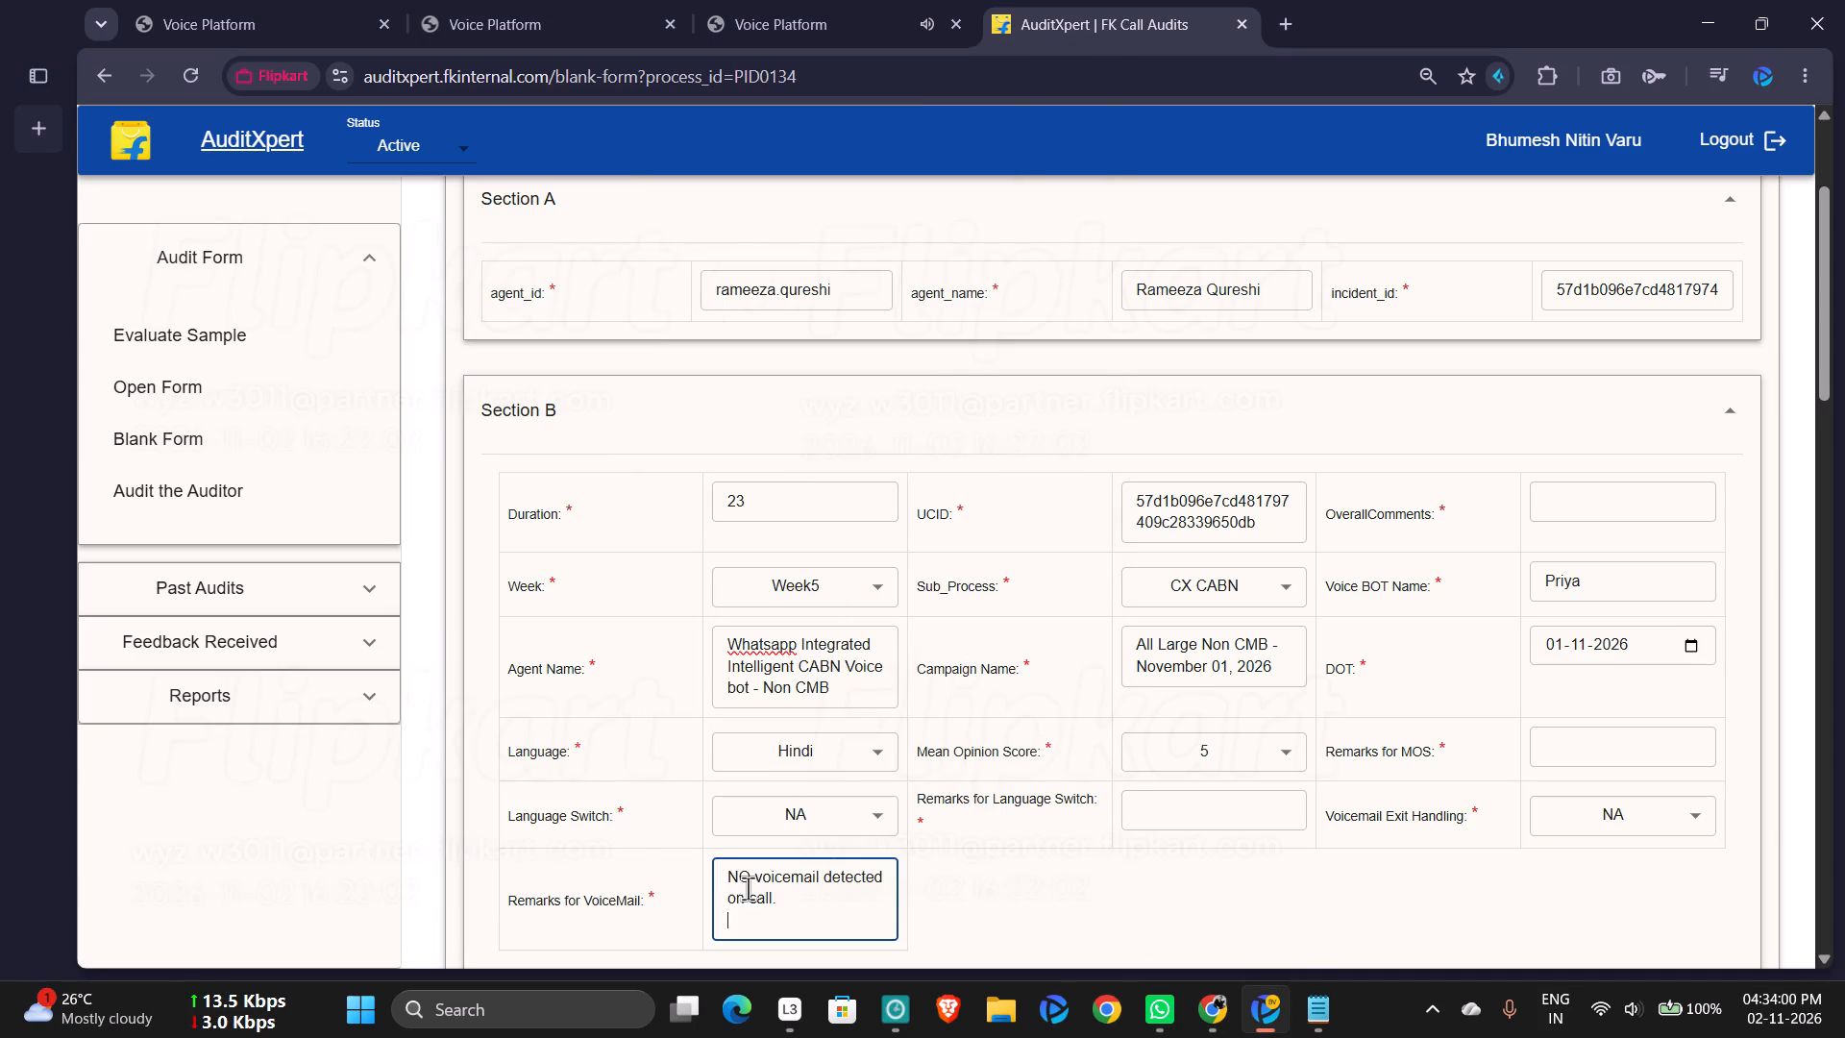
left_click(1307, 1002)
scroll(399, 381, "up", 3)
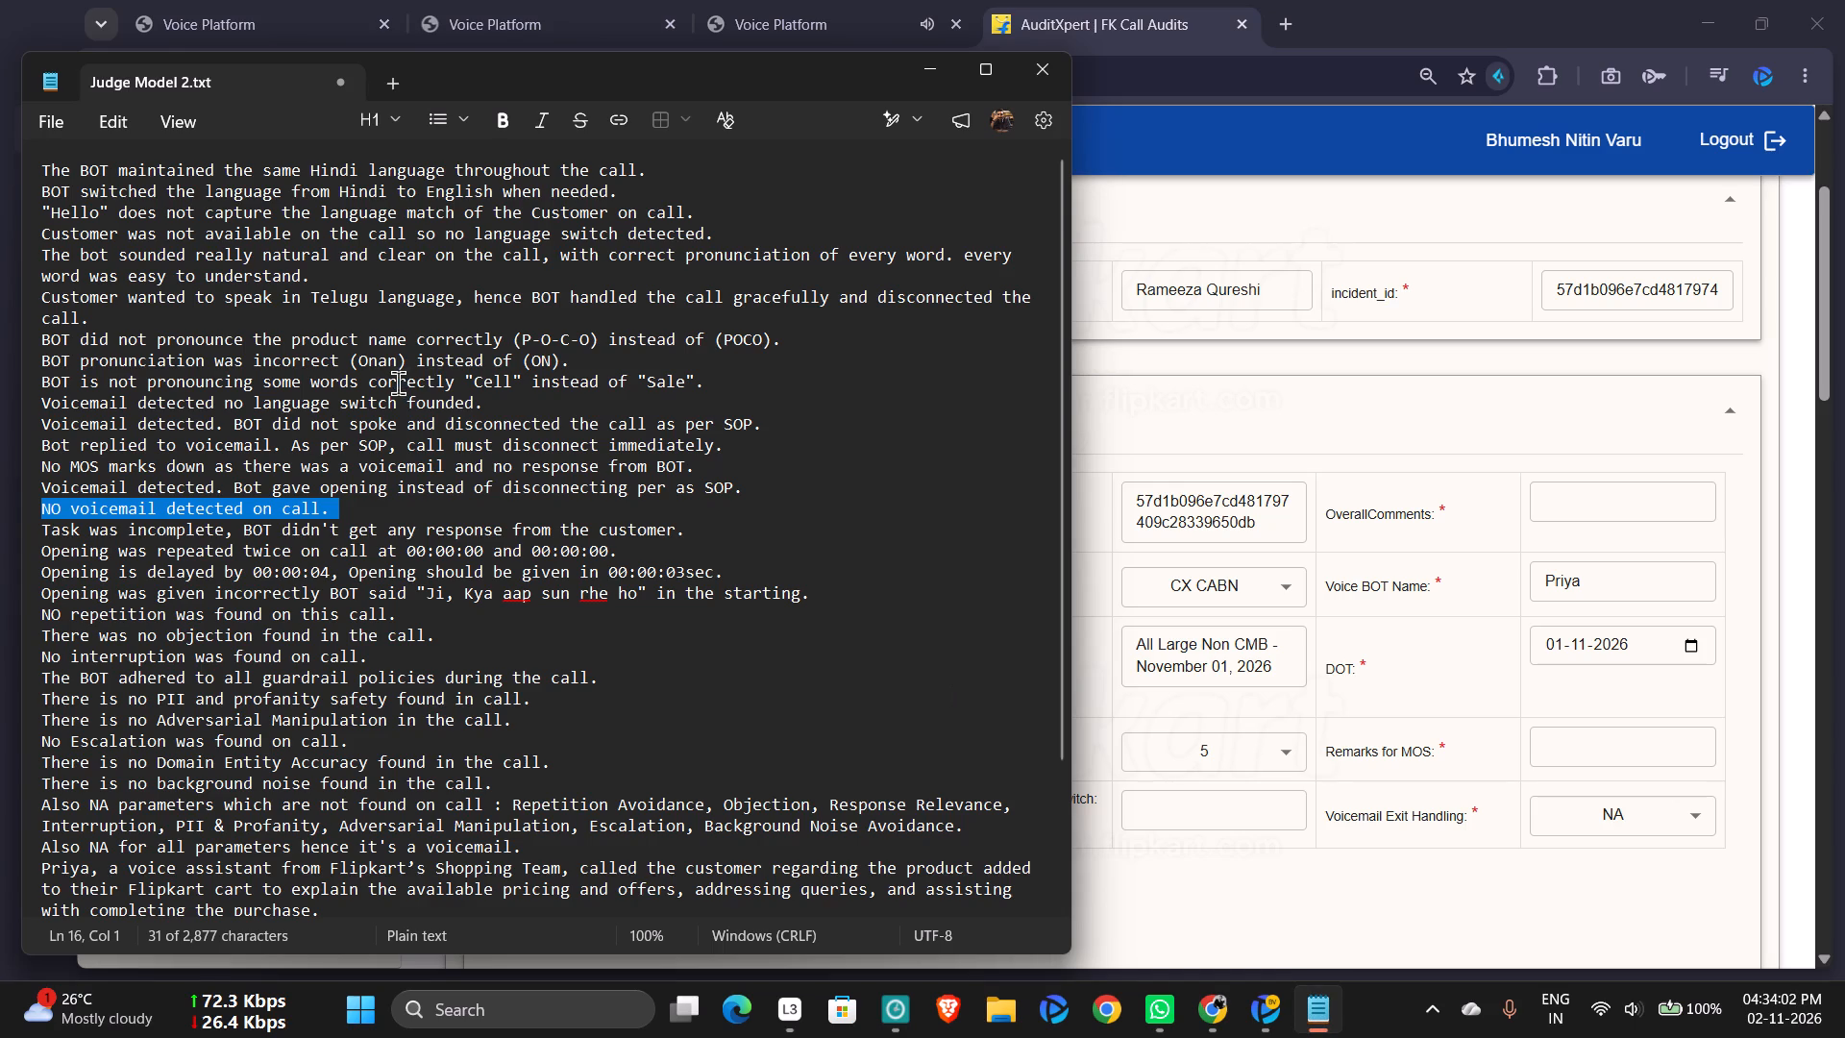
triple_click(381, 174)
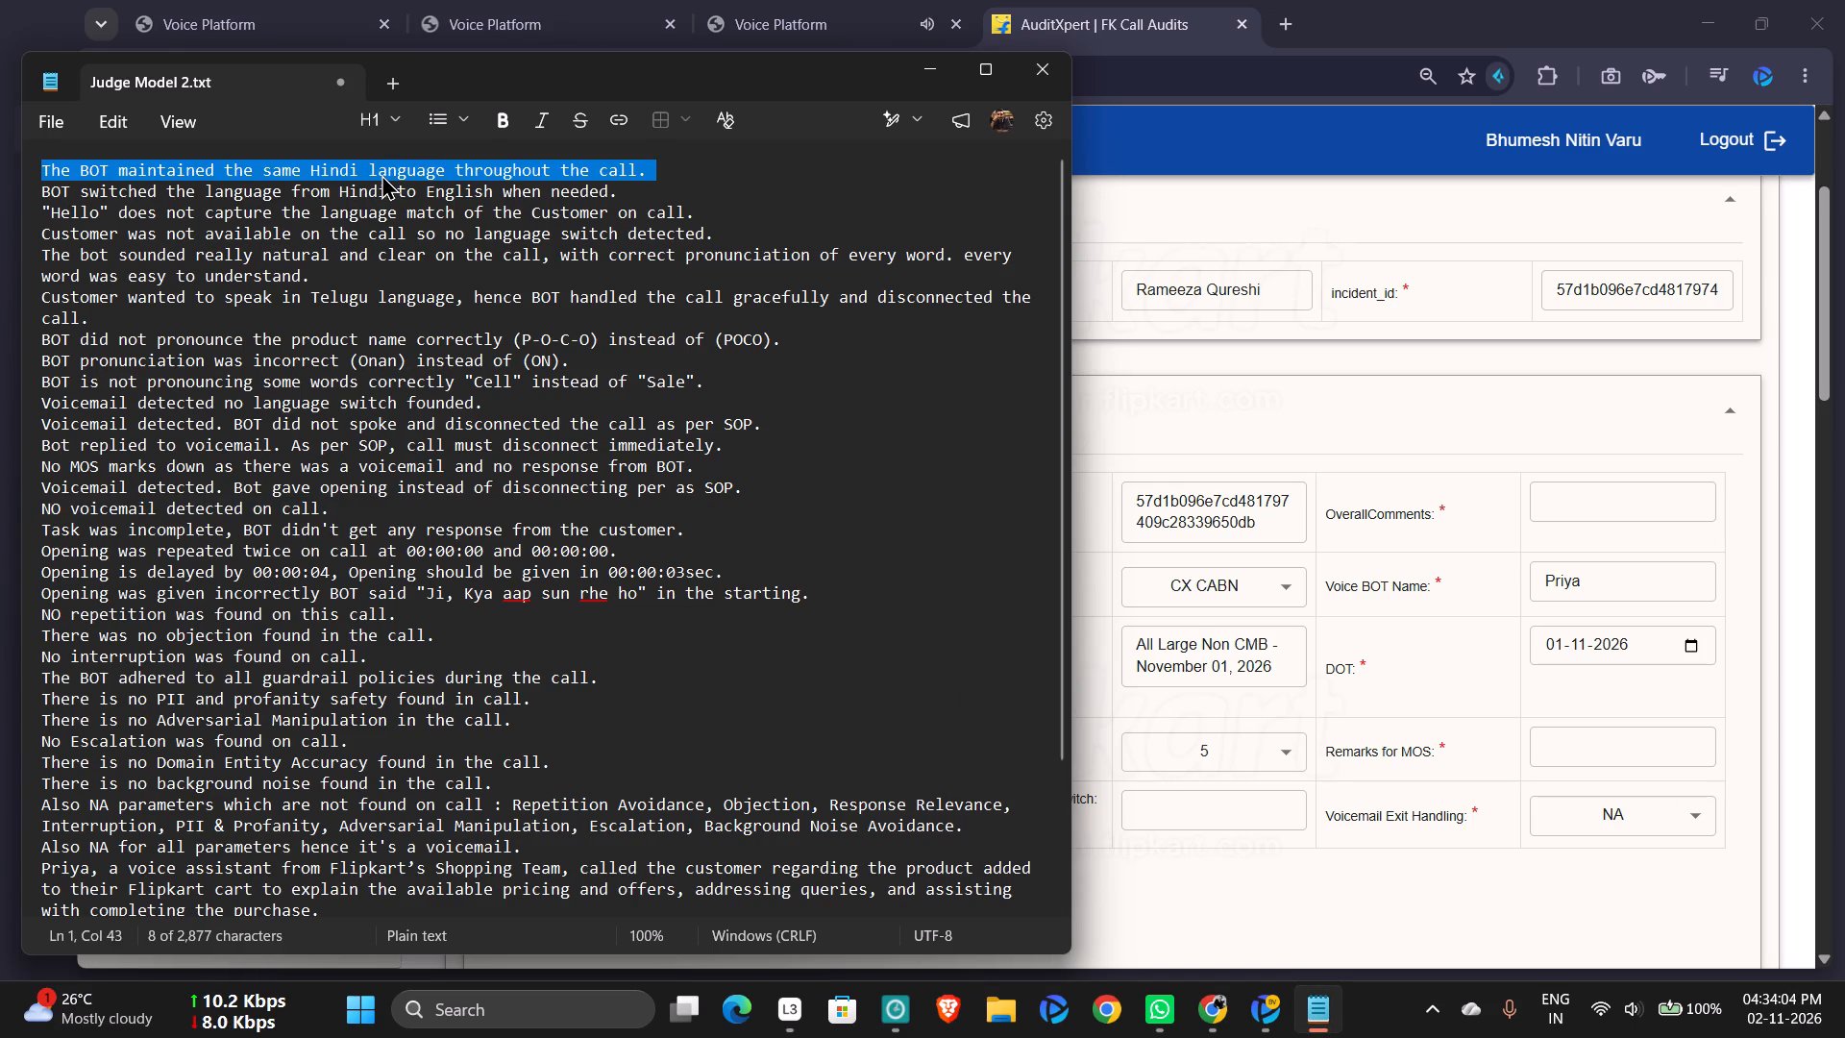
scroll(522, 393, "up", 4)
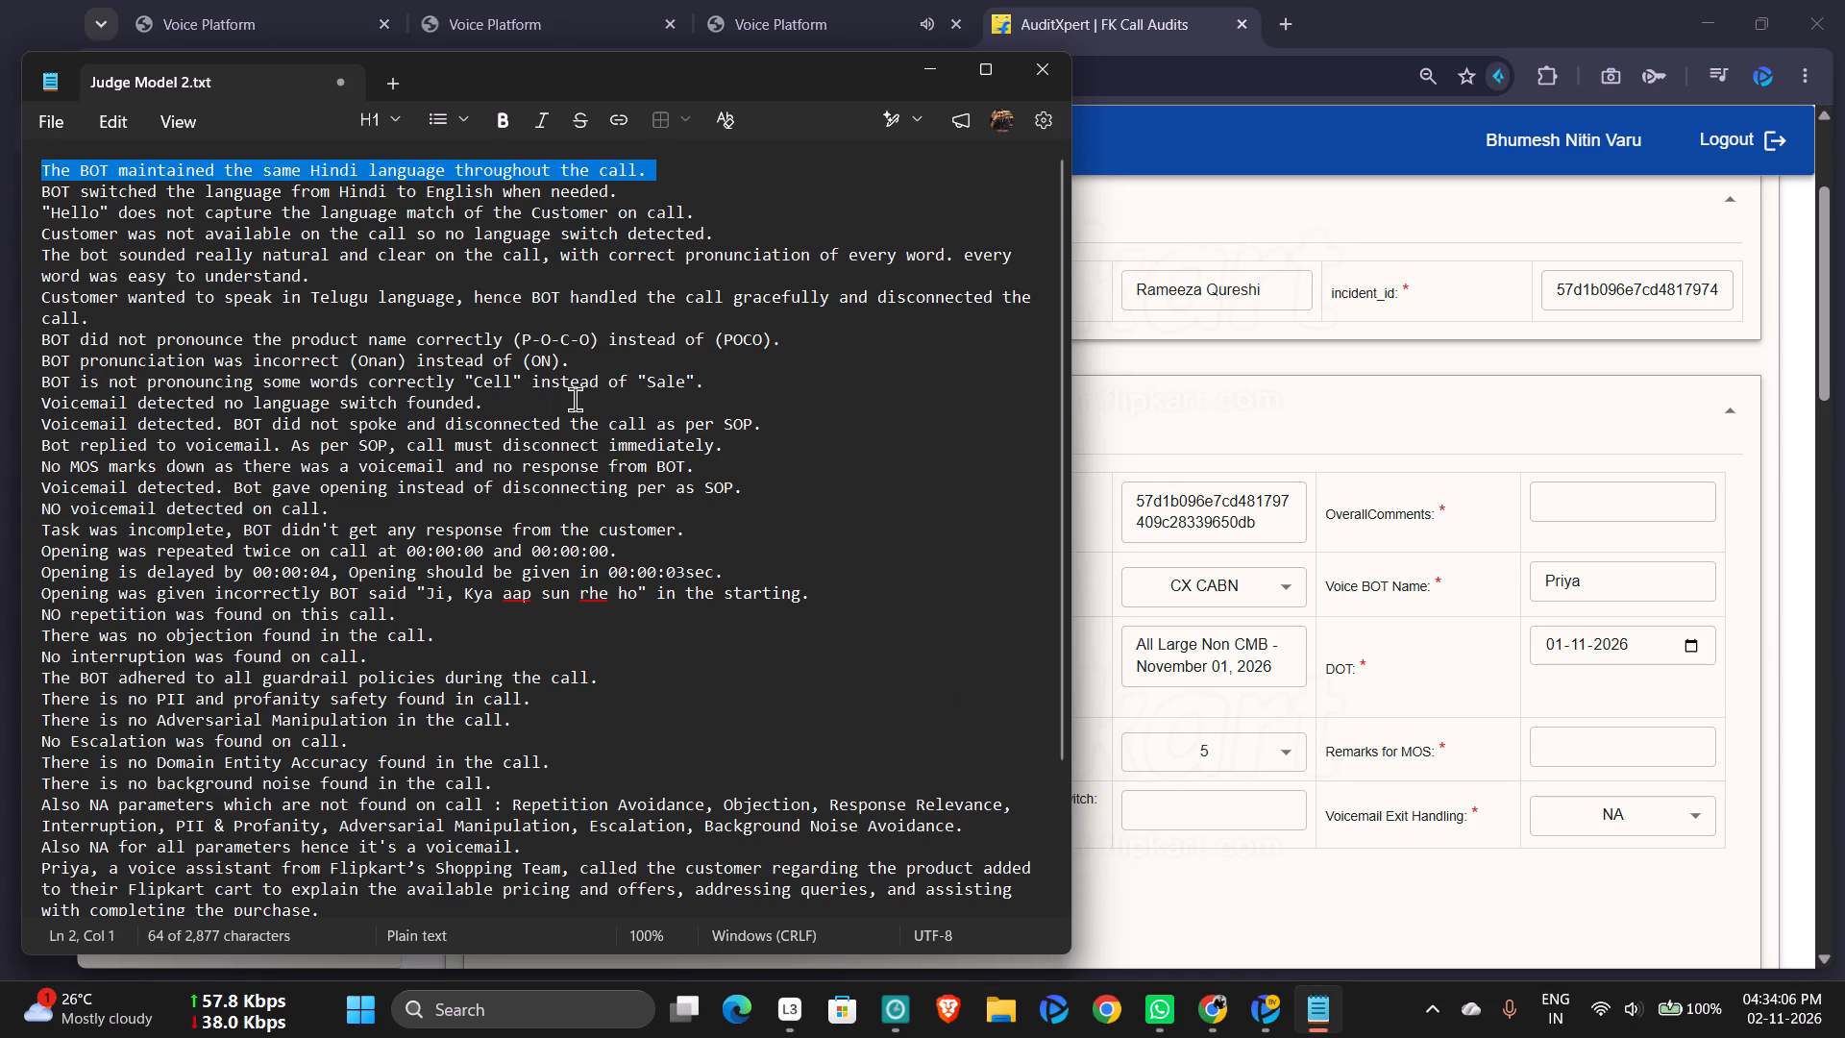
Review the audited call's Mohini page, its row 124 in the campaign spreadsheet, and the partly filled audit form.
left_click(814, 0)
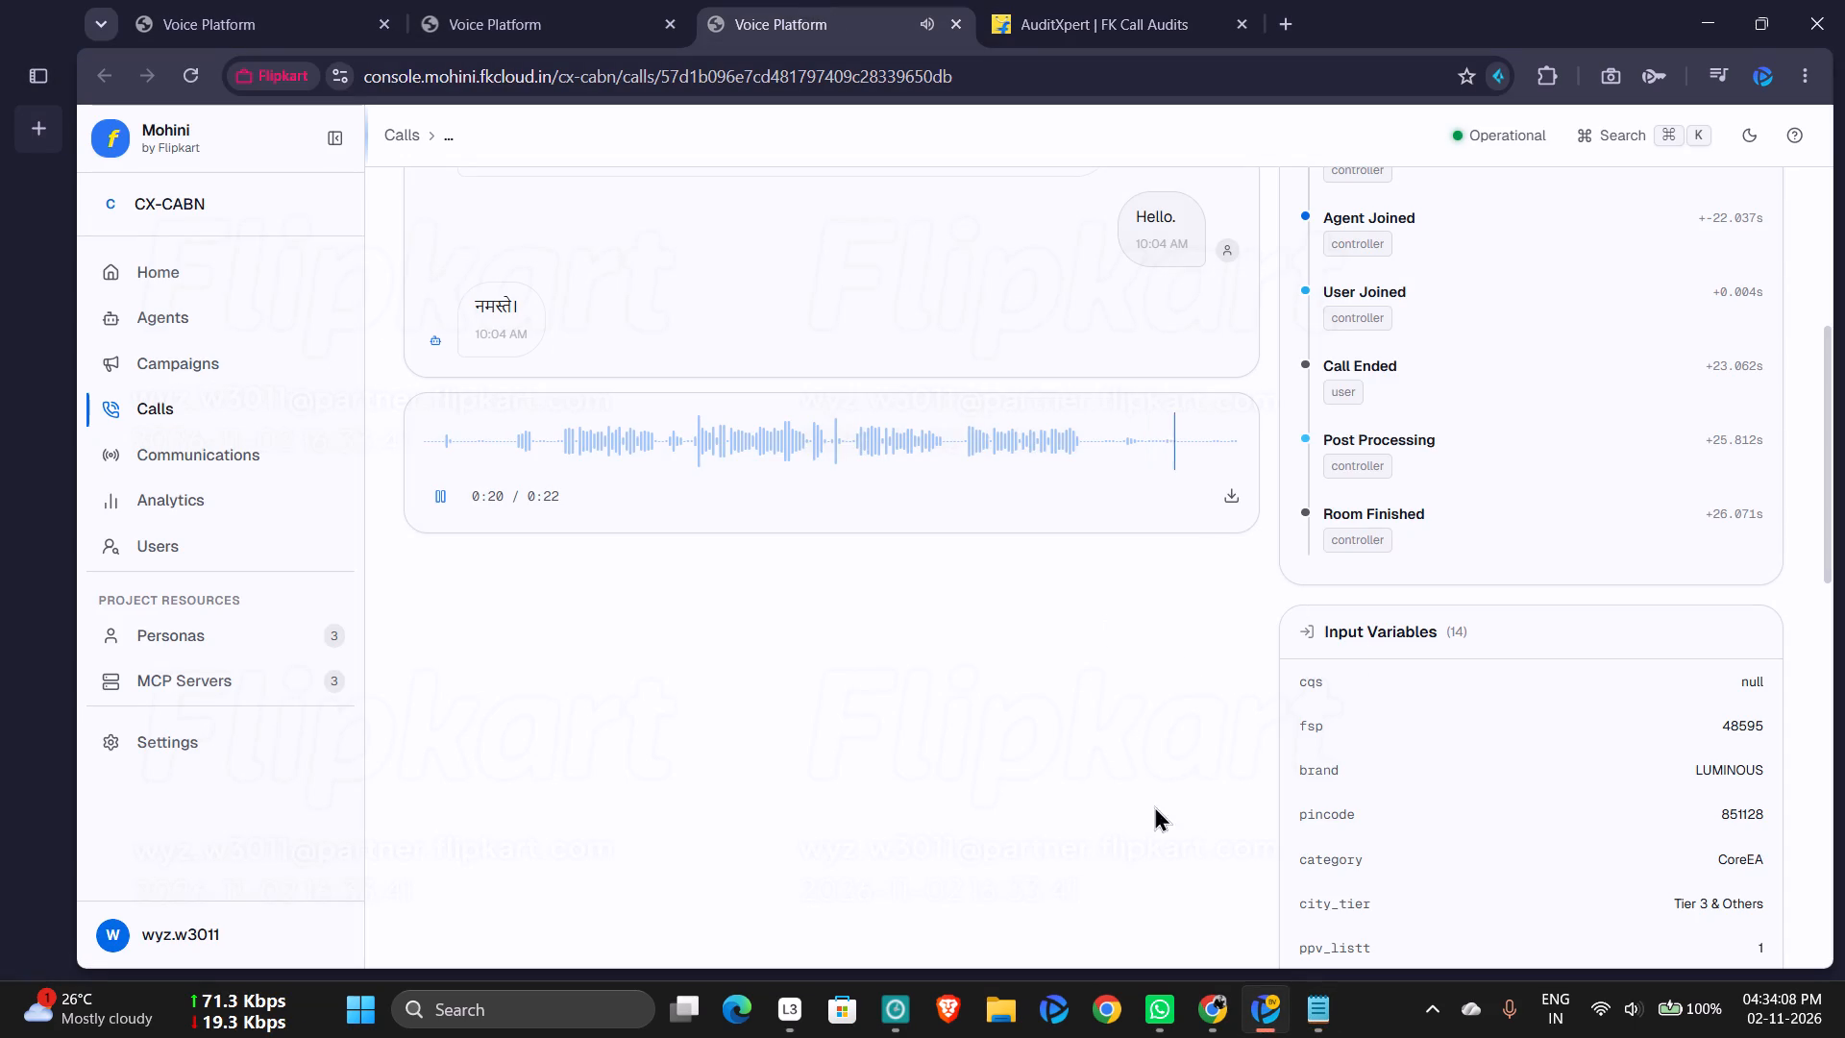
left_click(1202, 1029)
left_click(1114, 916)
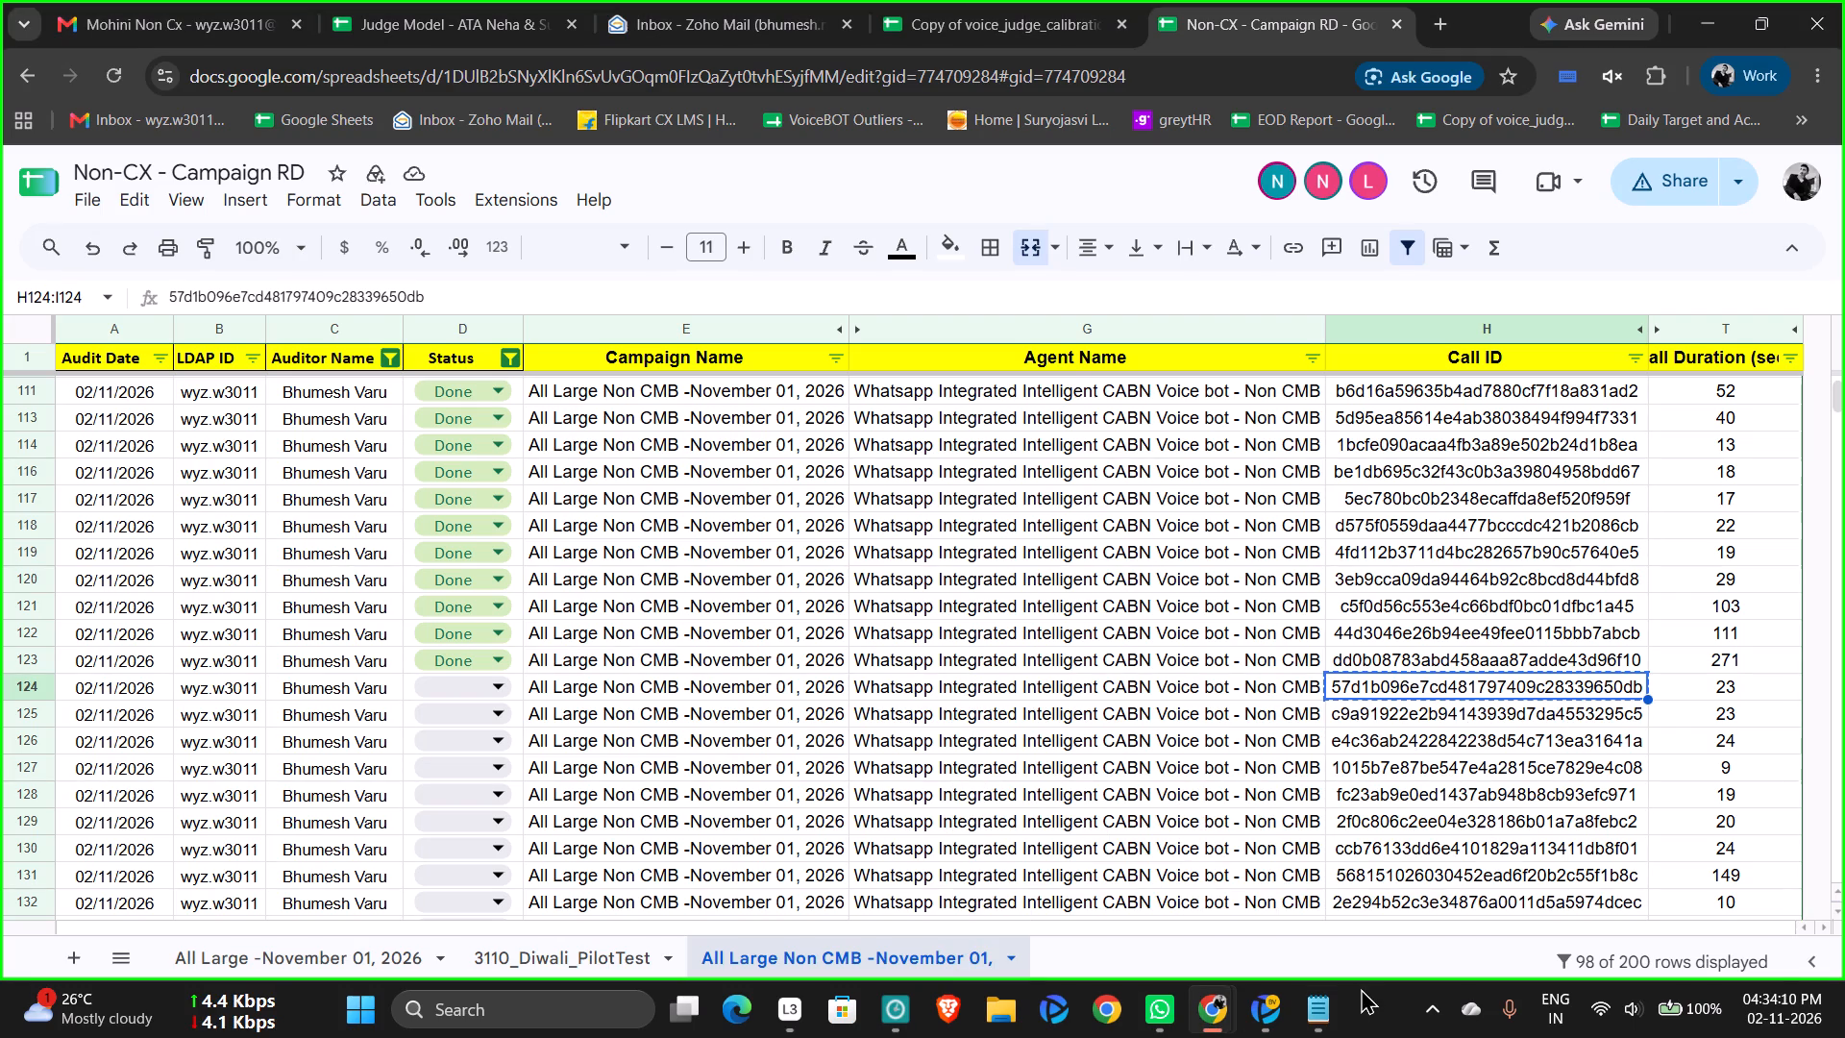
left_click(1318, 1005)
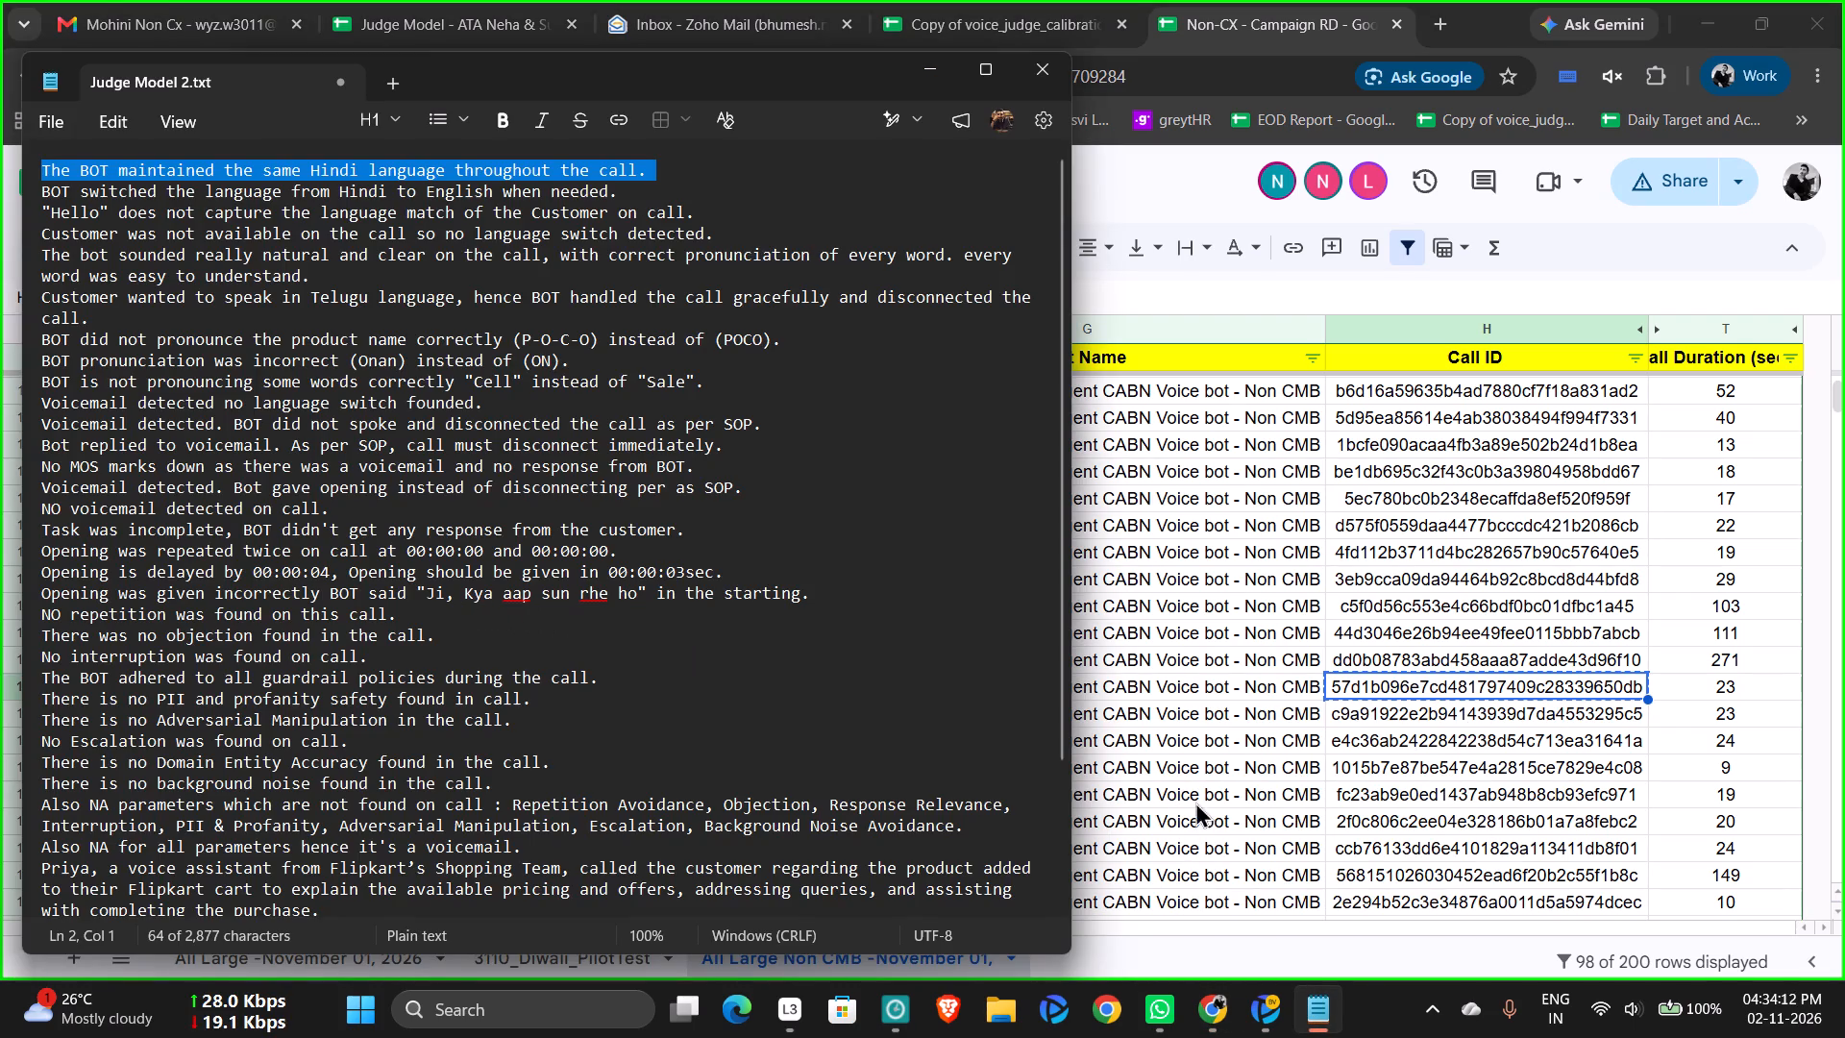
left_click(1266, 1019)
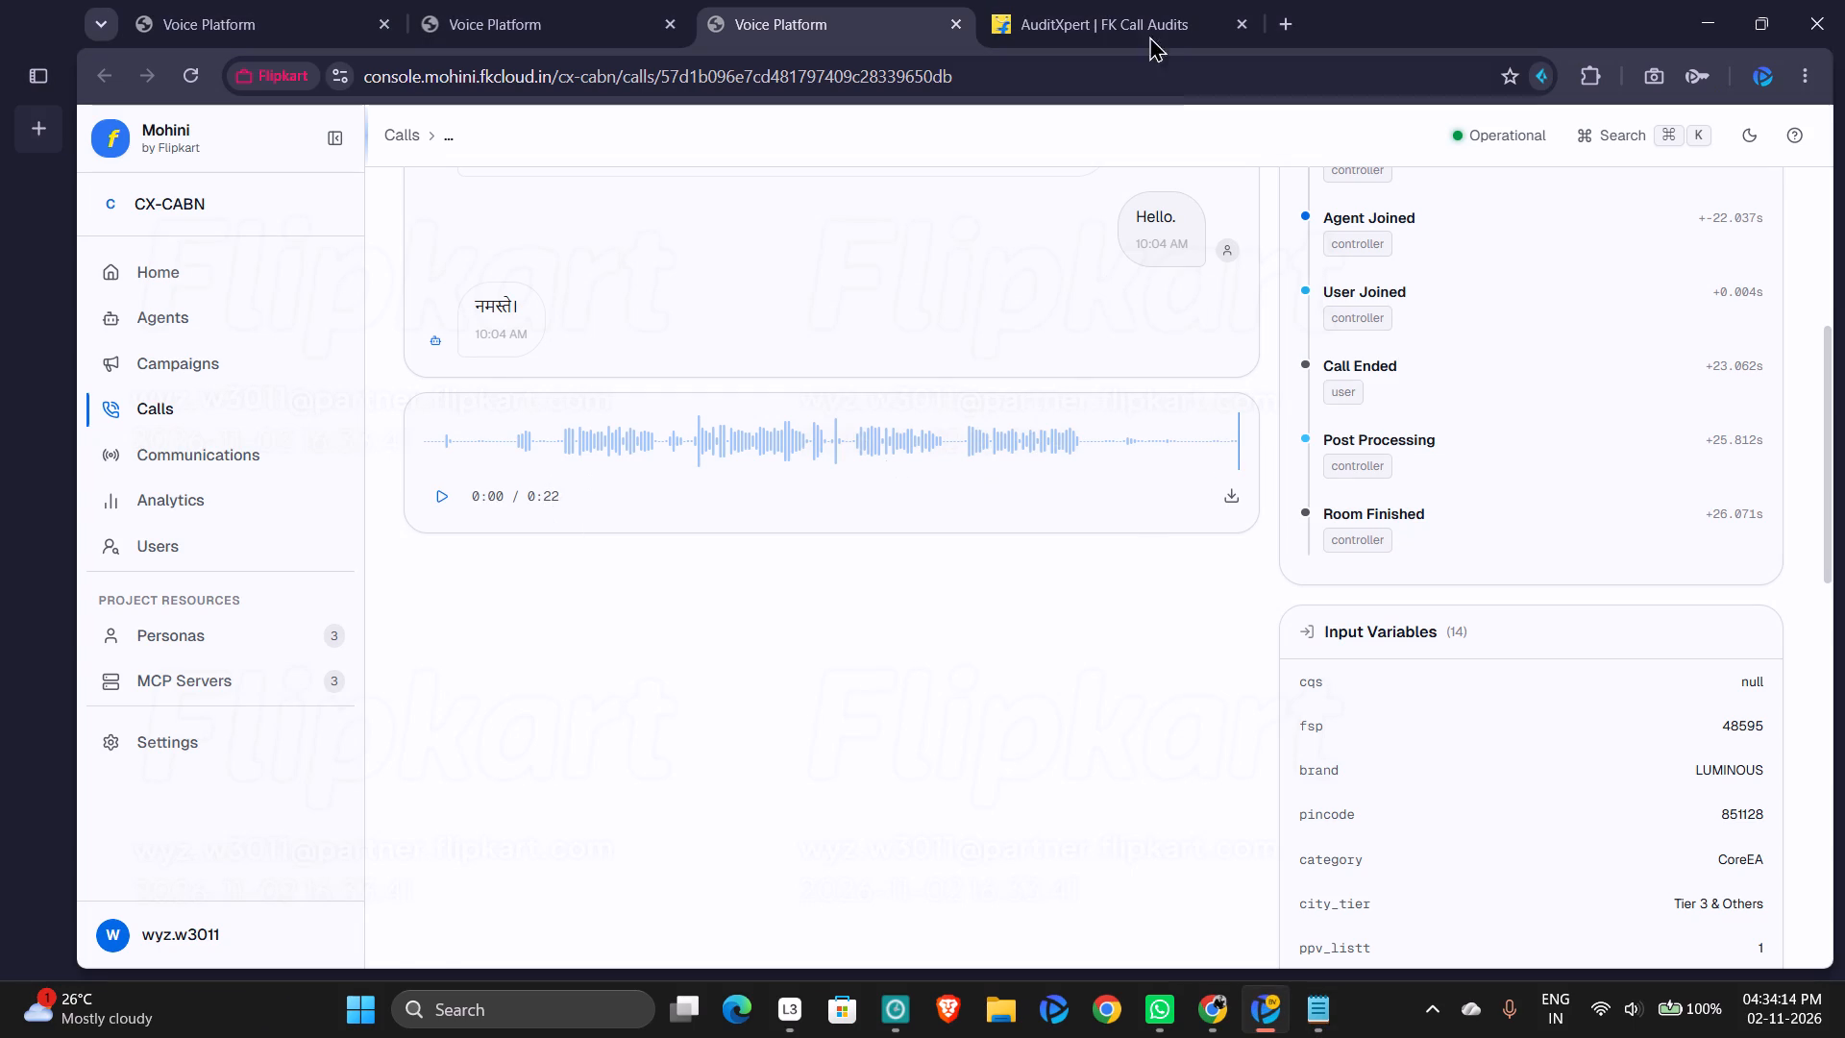
left_click(1142, 4)
left_click(1200, 1007)
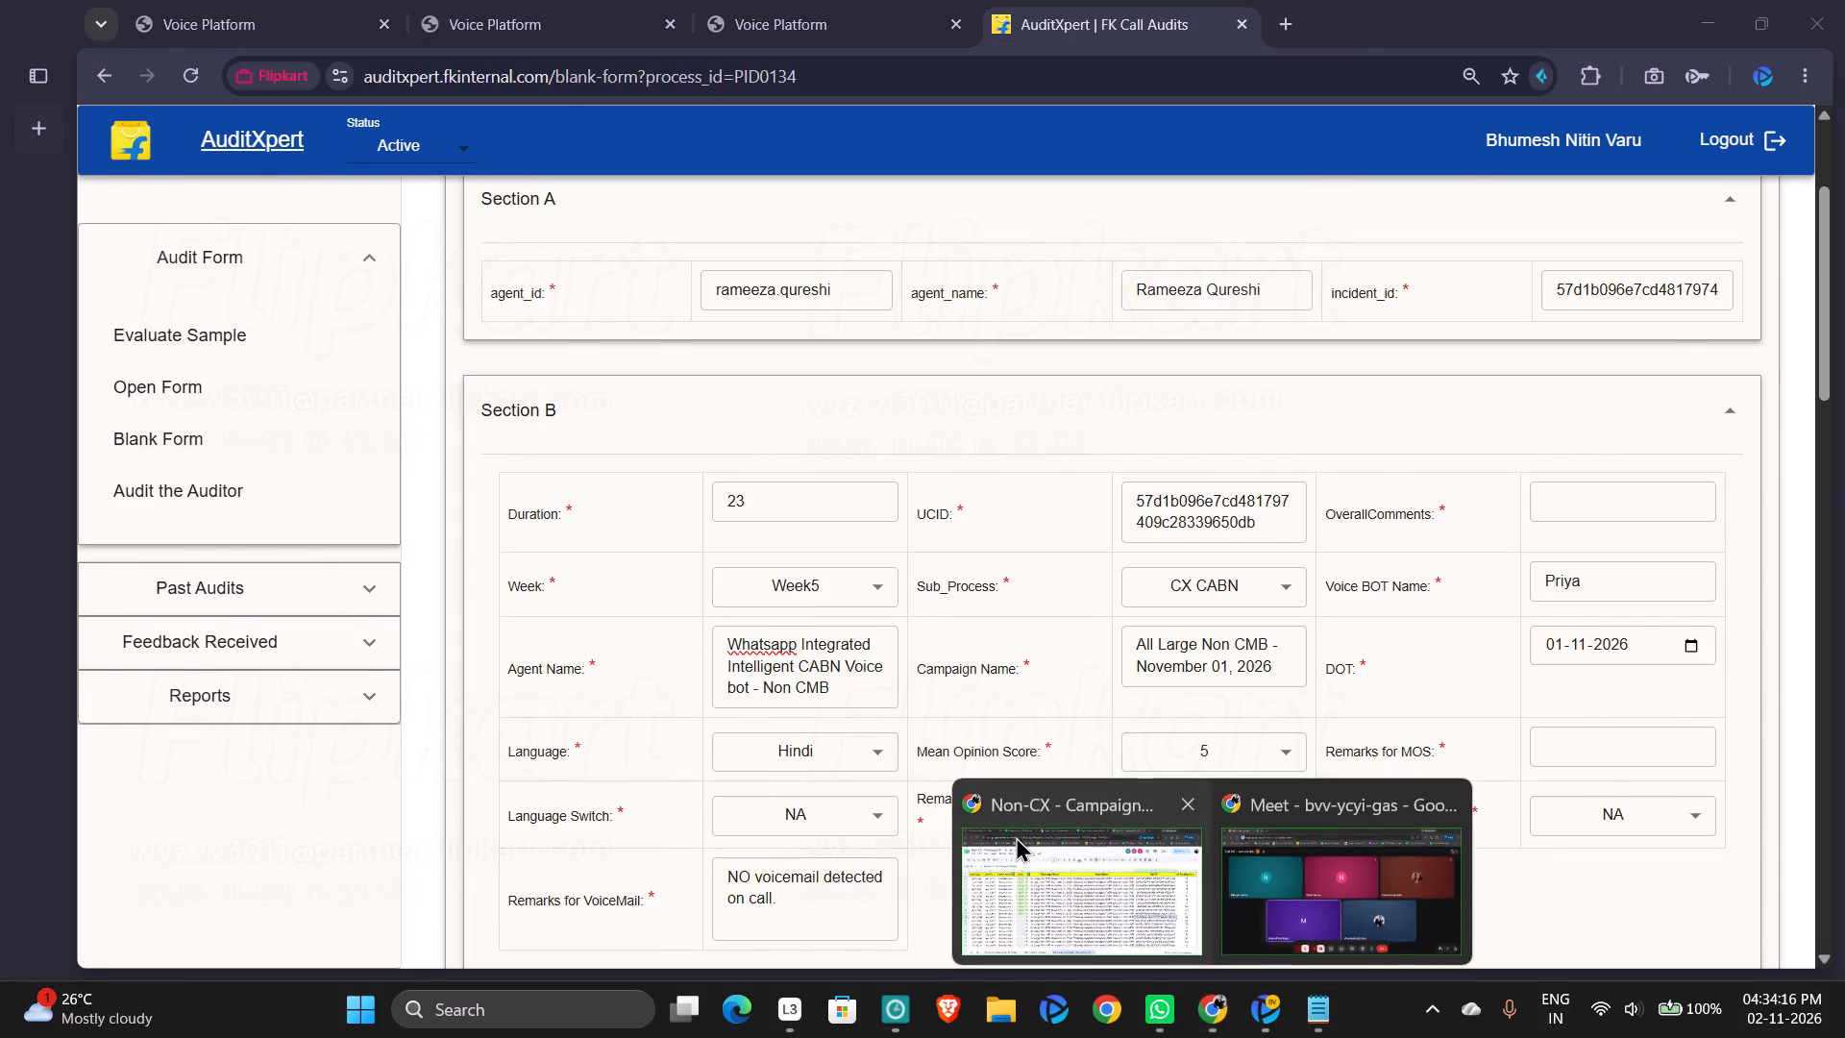
left_click(1015, 835)
left_click(789, 692)
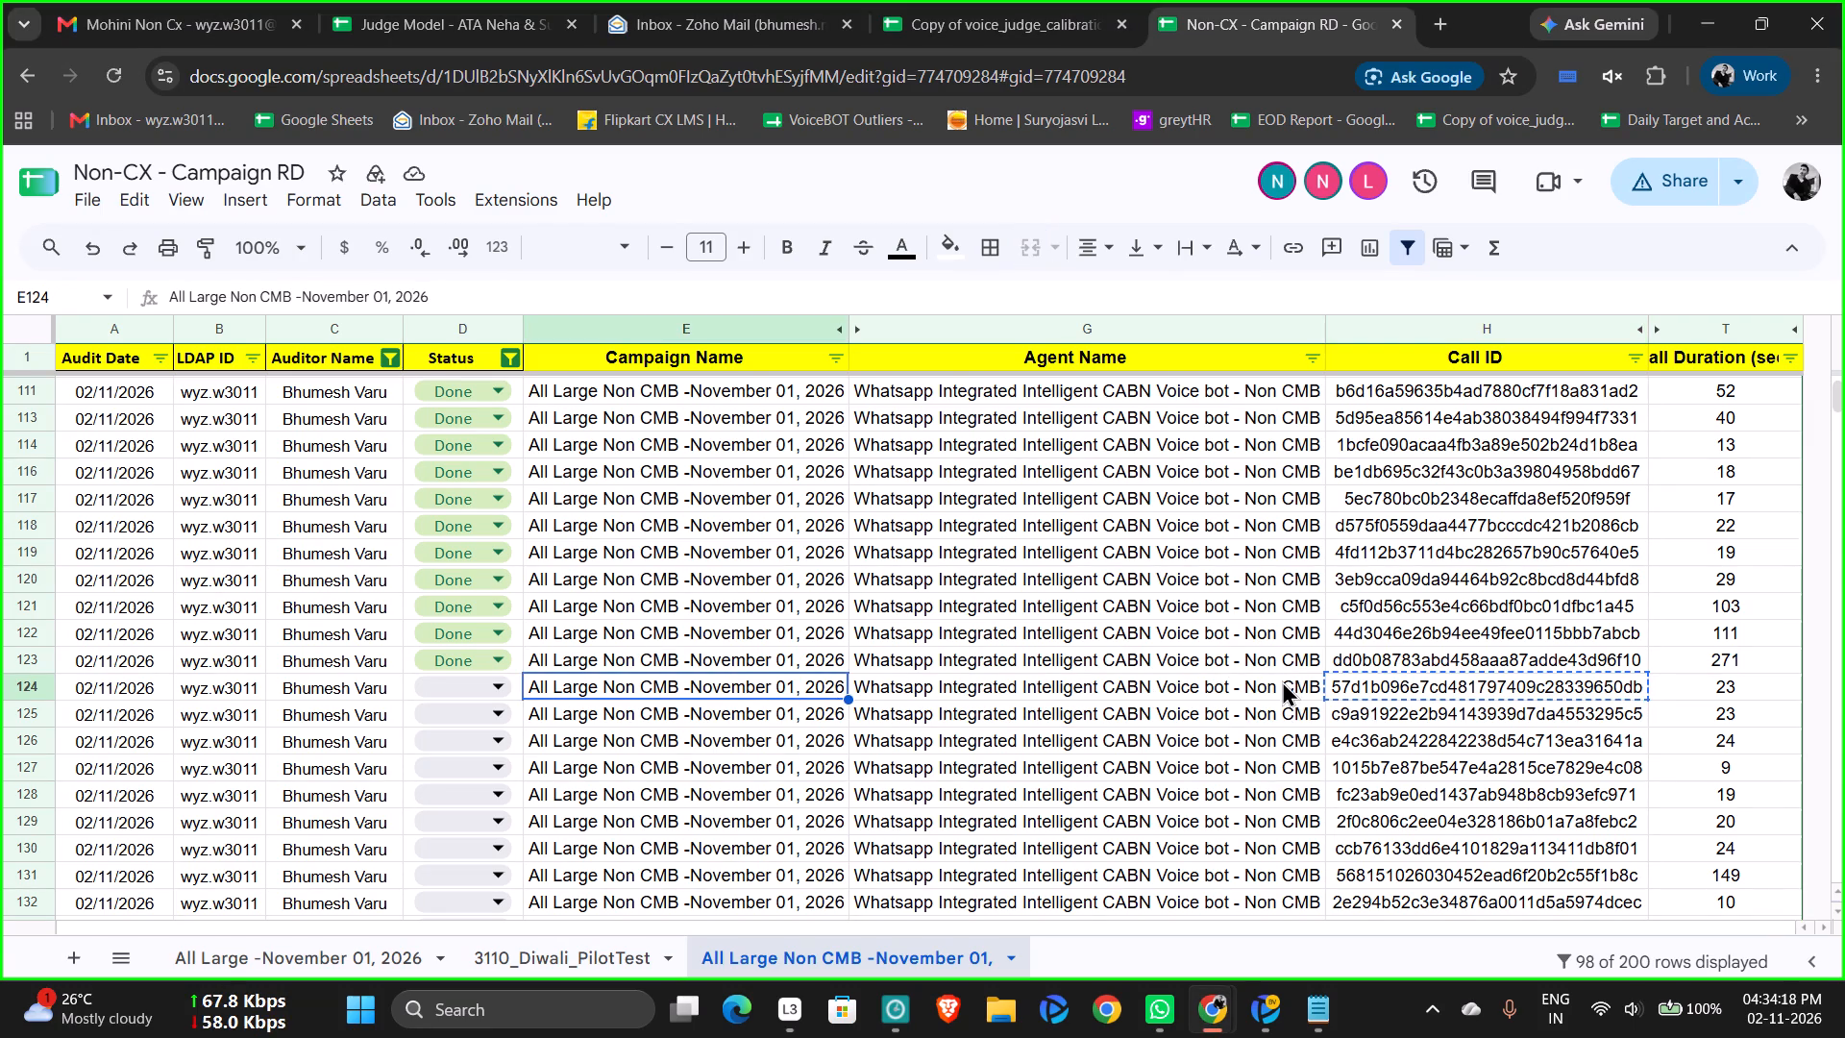
left_click(1282, 1017)
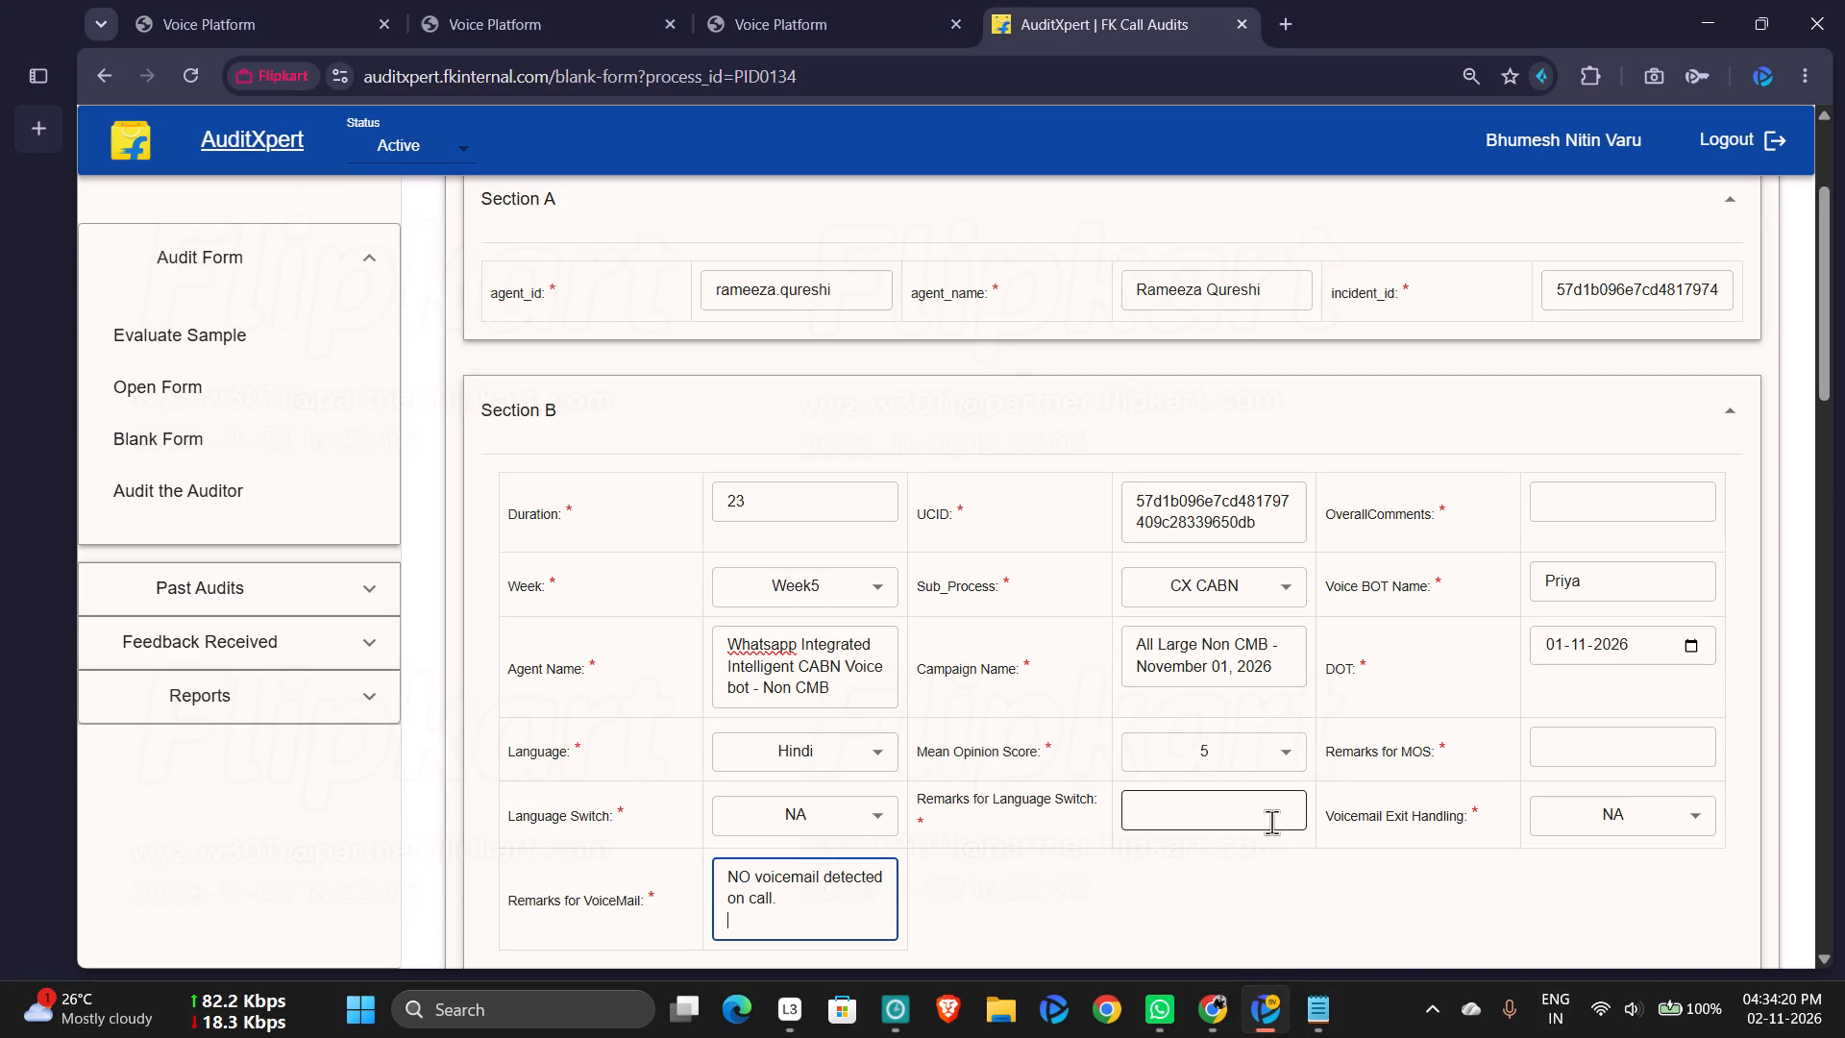
Copy the line "The BOT maintained the same Hindi language throughout the call." from the Judge Model 2 notes.
left_click(1331, 1031)
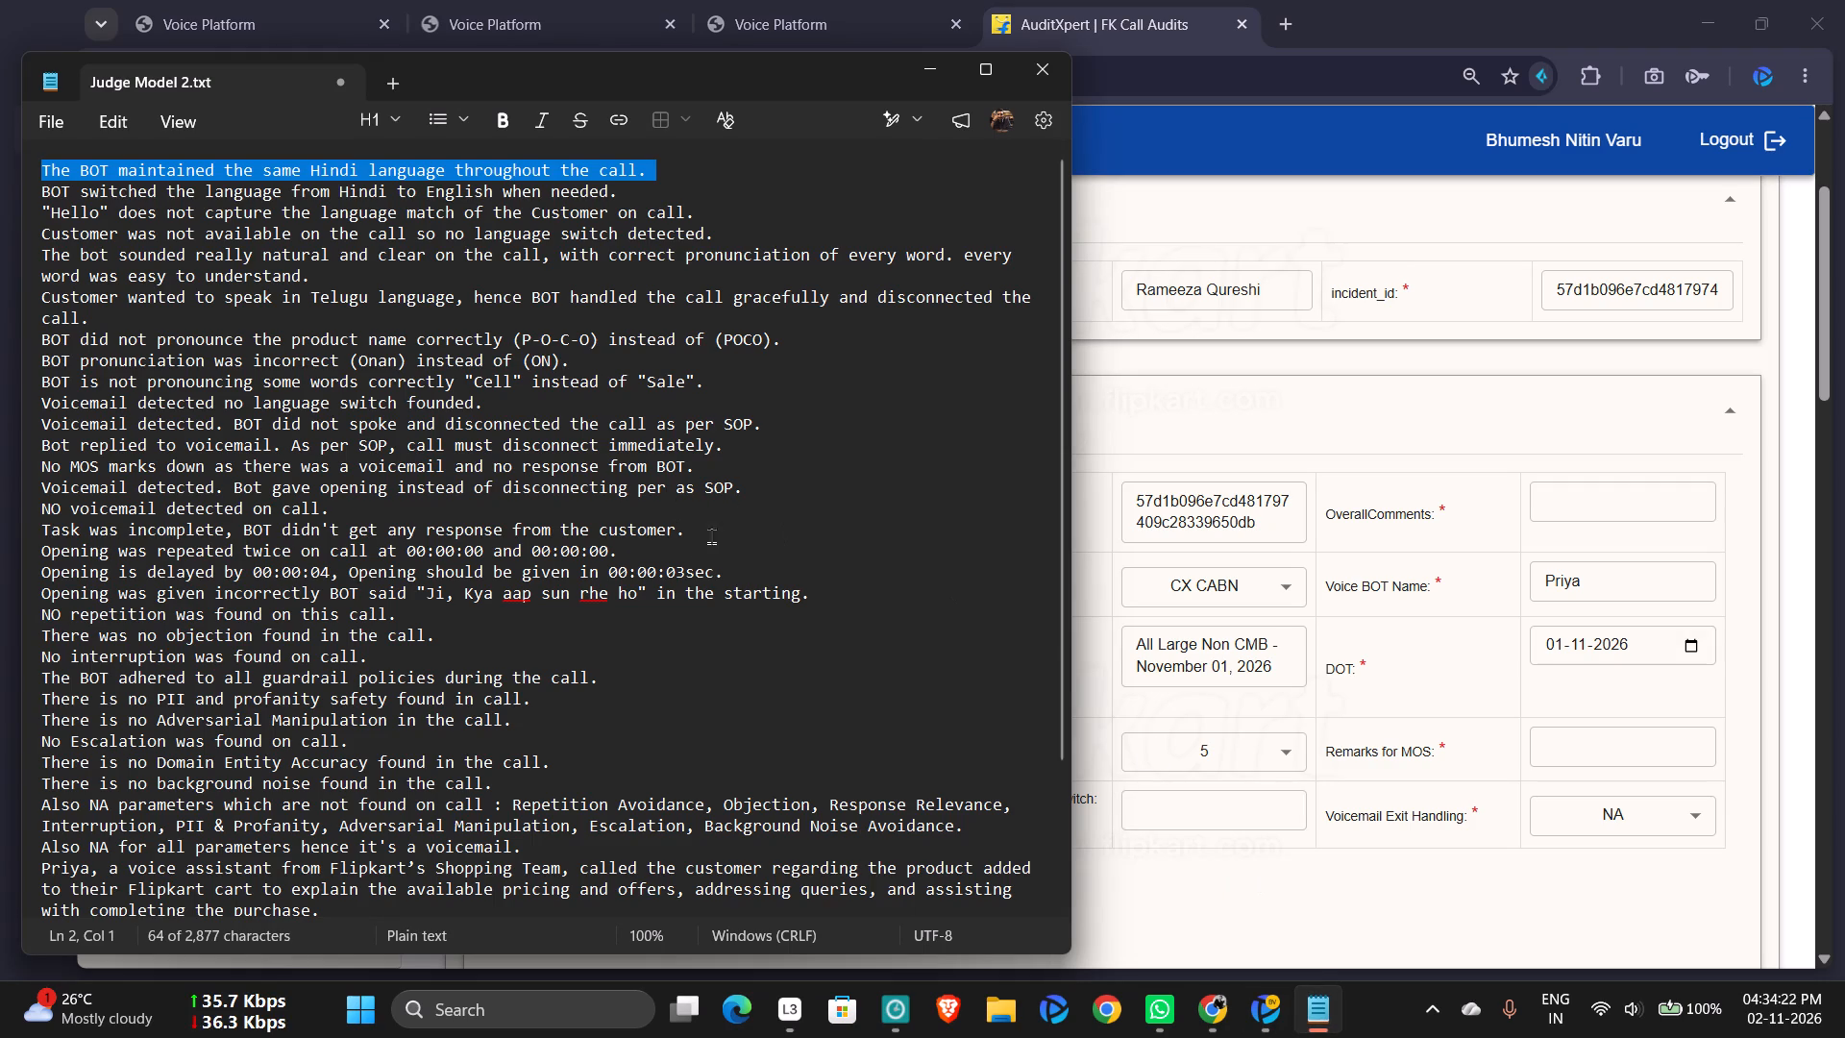
double_click(360, 196)
triple_click(393, 179)
key("ctrl+c")
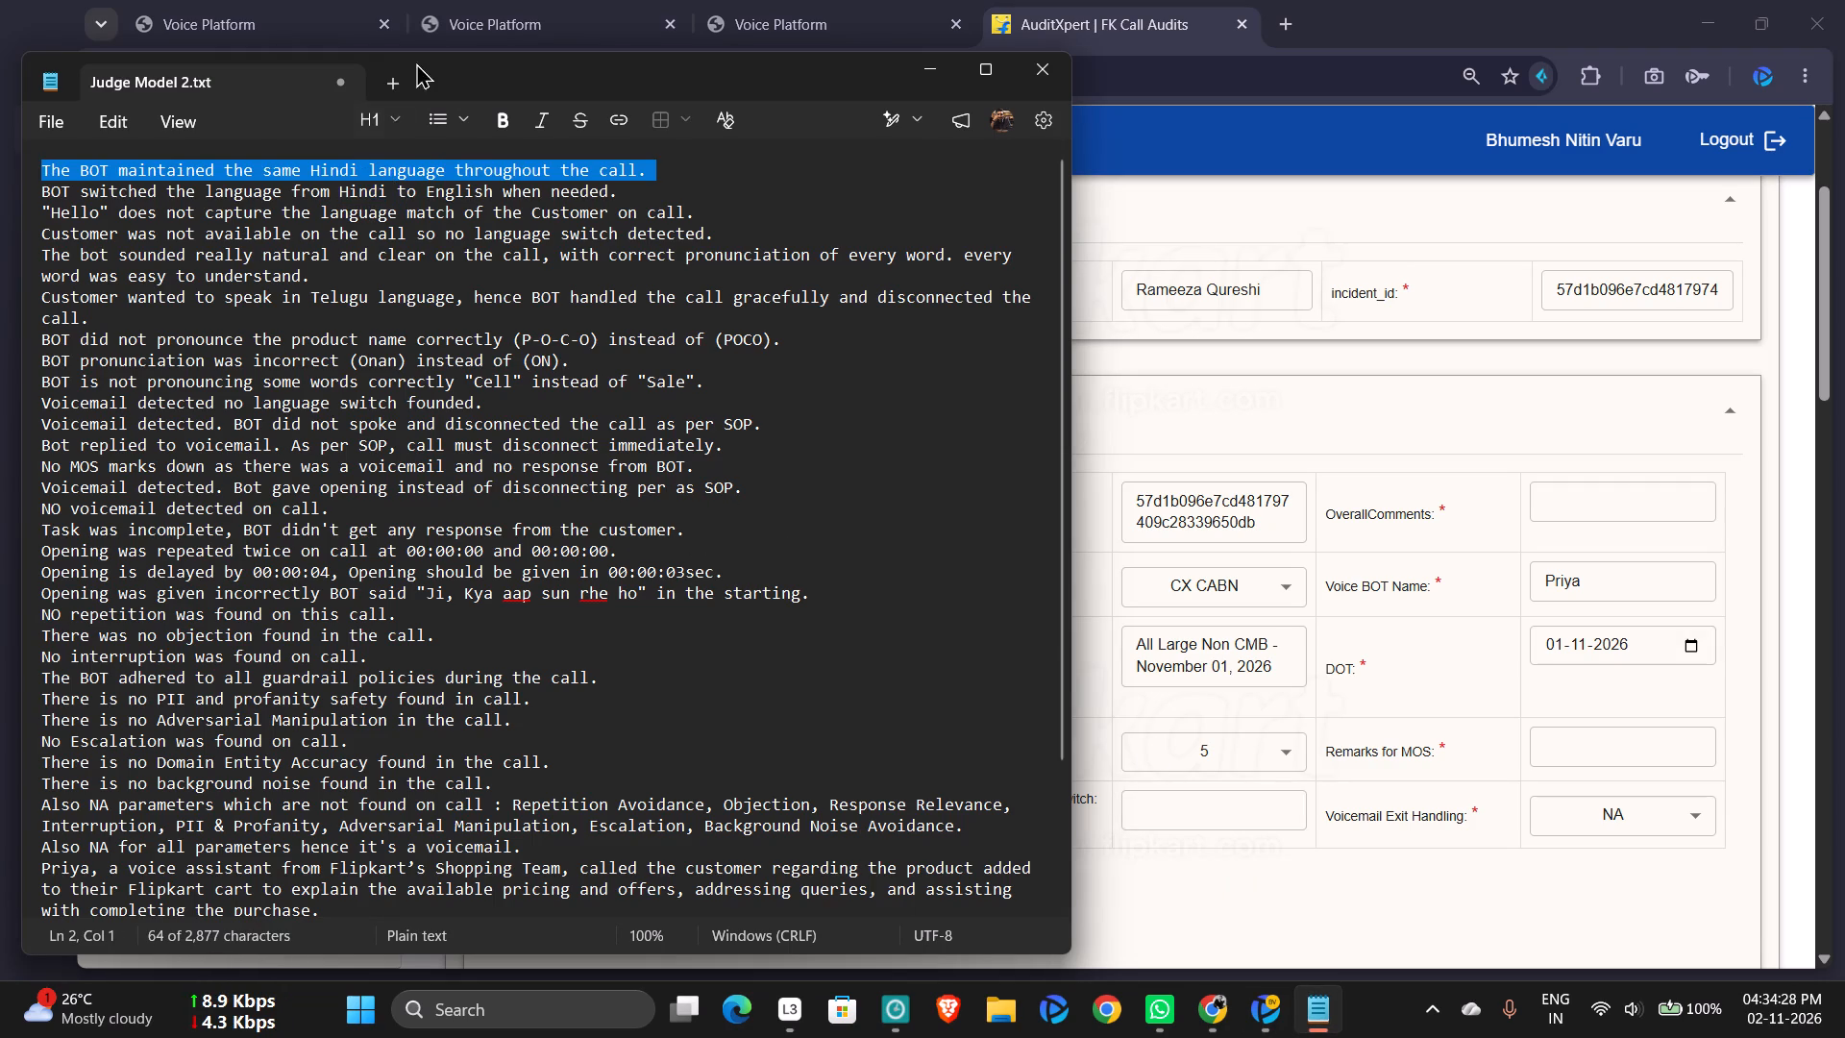
Replay the audited call's recording from the beginning on its Mohini call page.
left_click(732, 0)
left_click(433, 453)
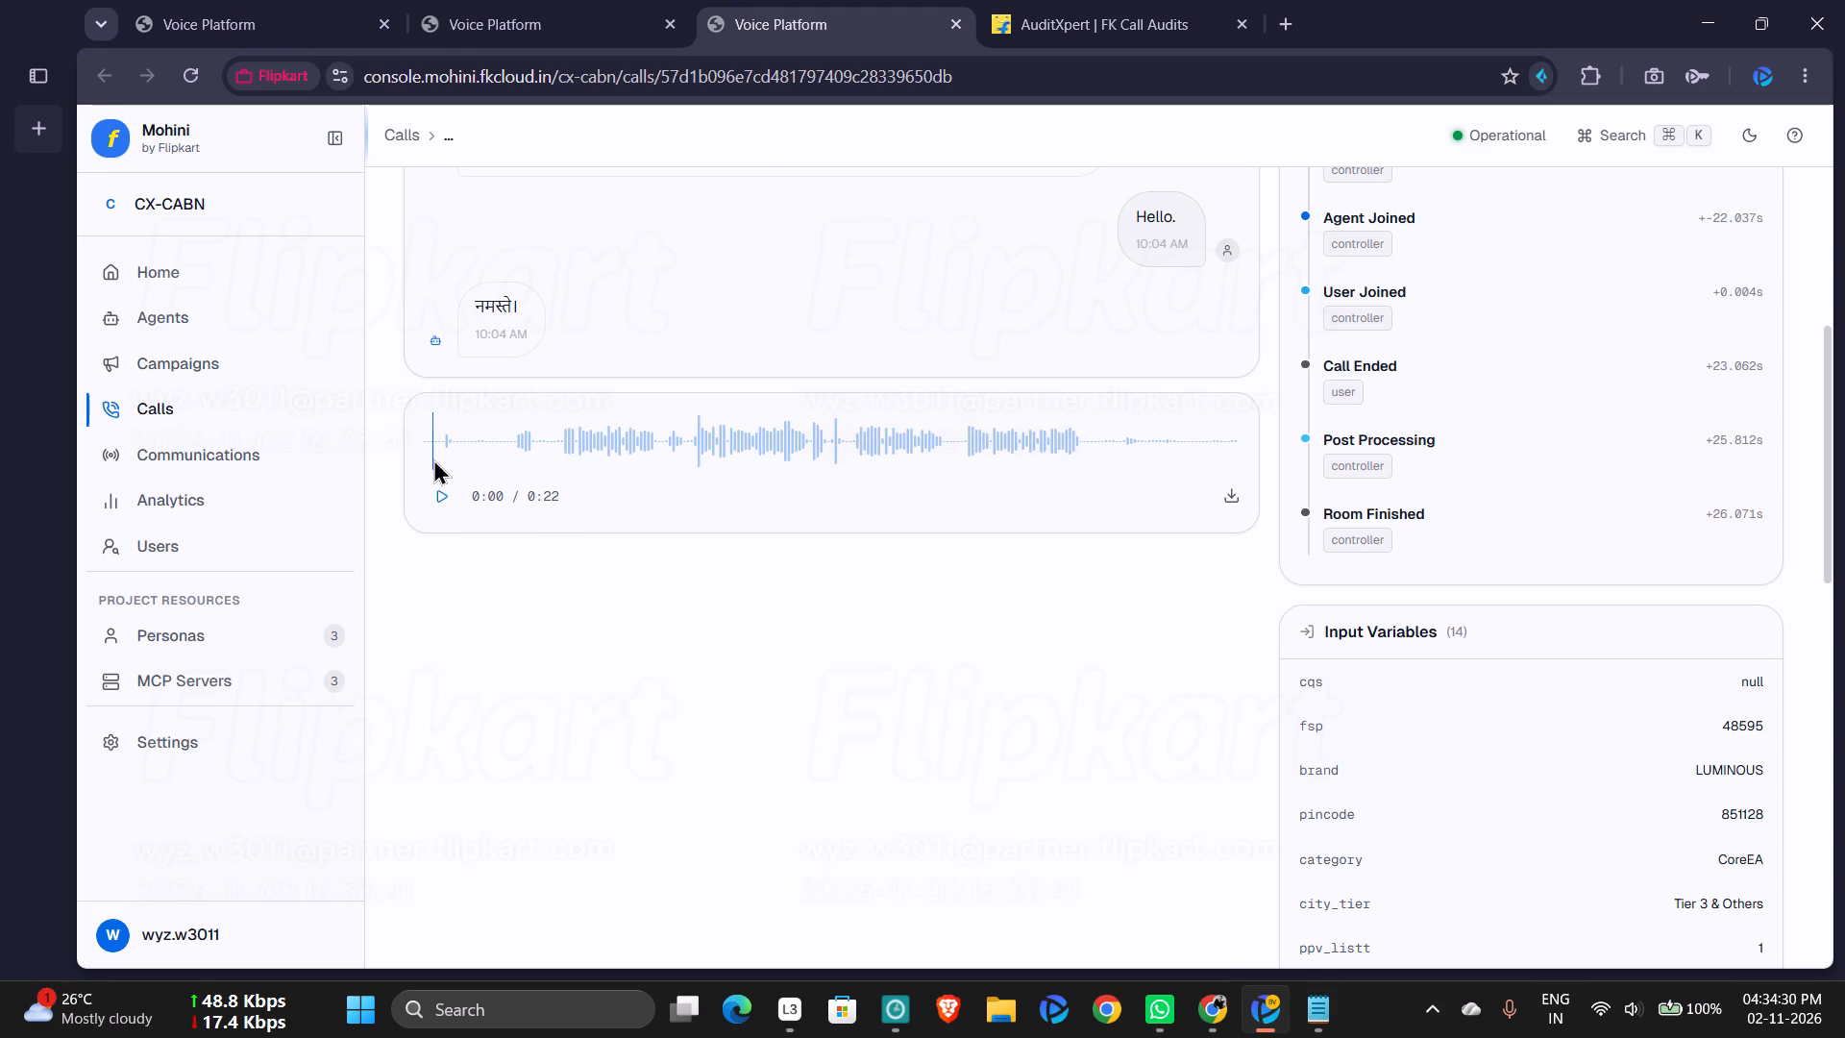
left_click(432, 501)
Copy the line '"Hello" does not capture the language match of the Customer on call.' from the Judge Model 2 notes into Remarks for Language Switch.
left_click(1069, 32)
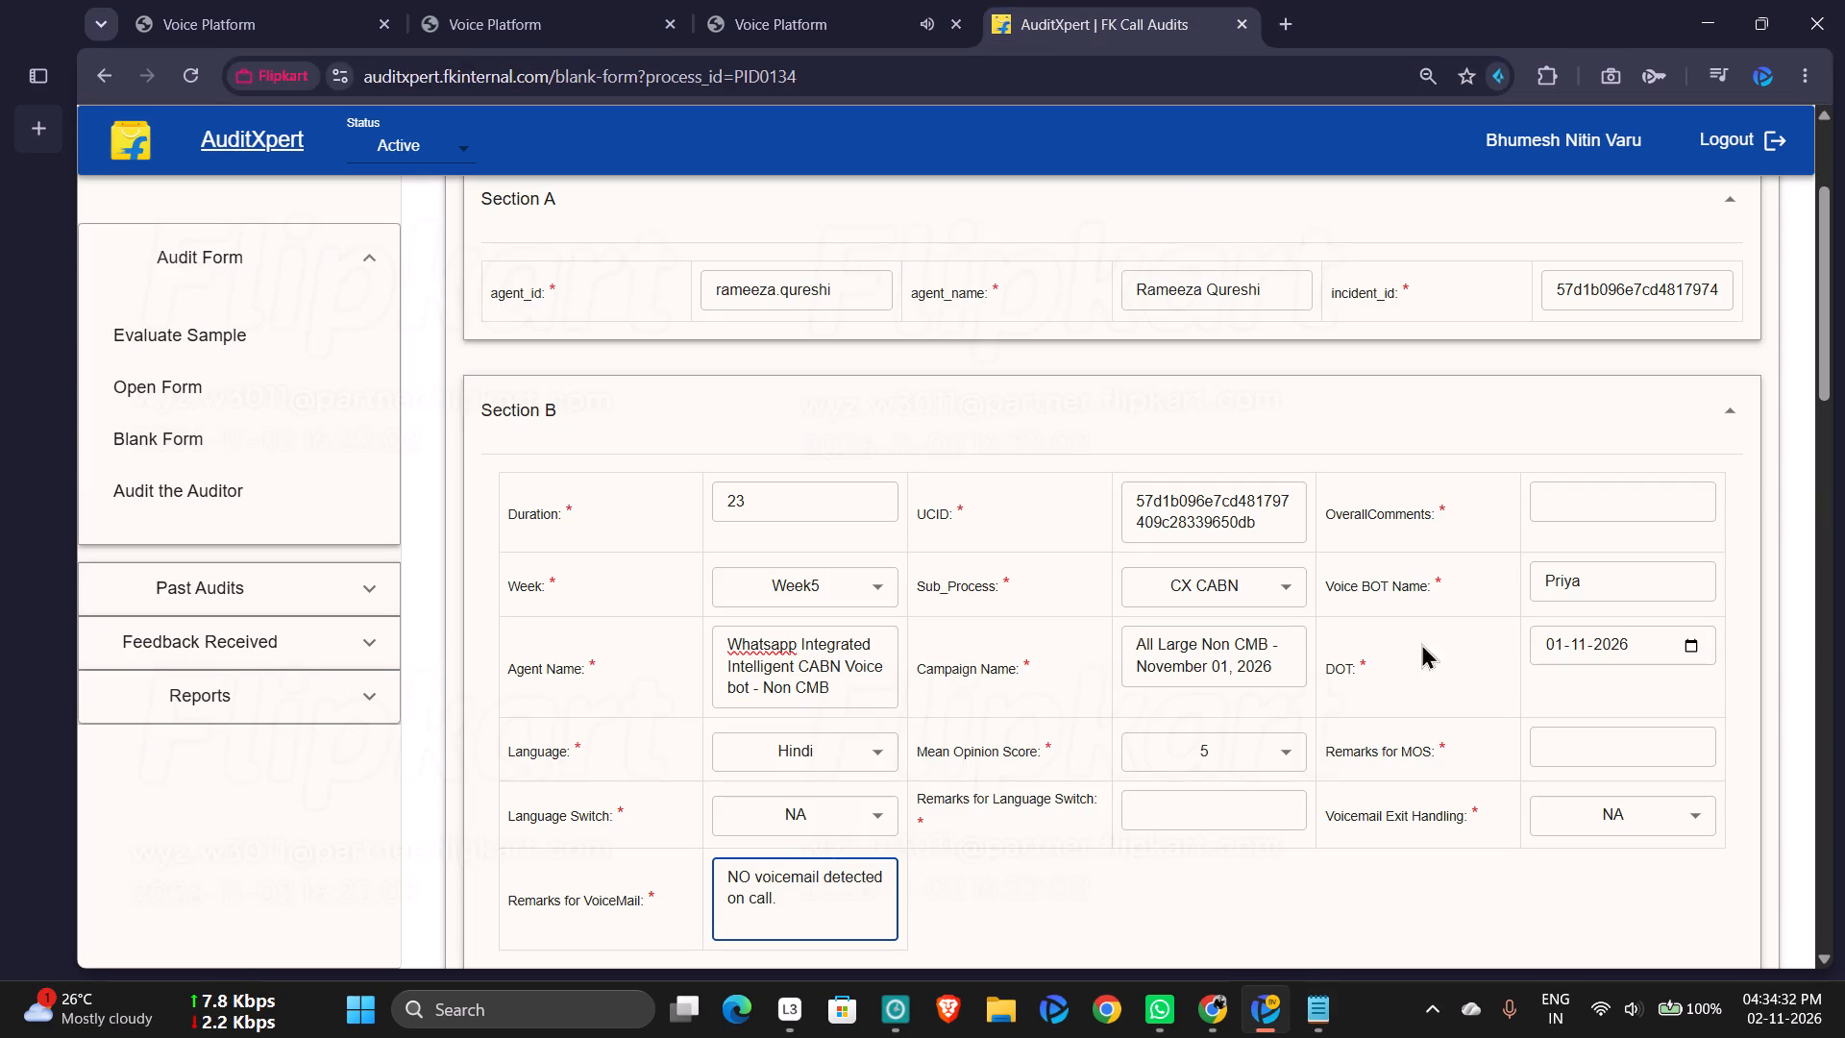
left_click(1308, 1026)
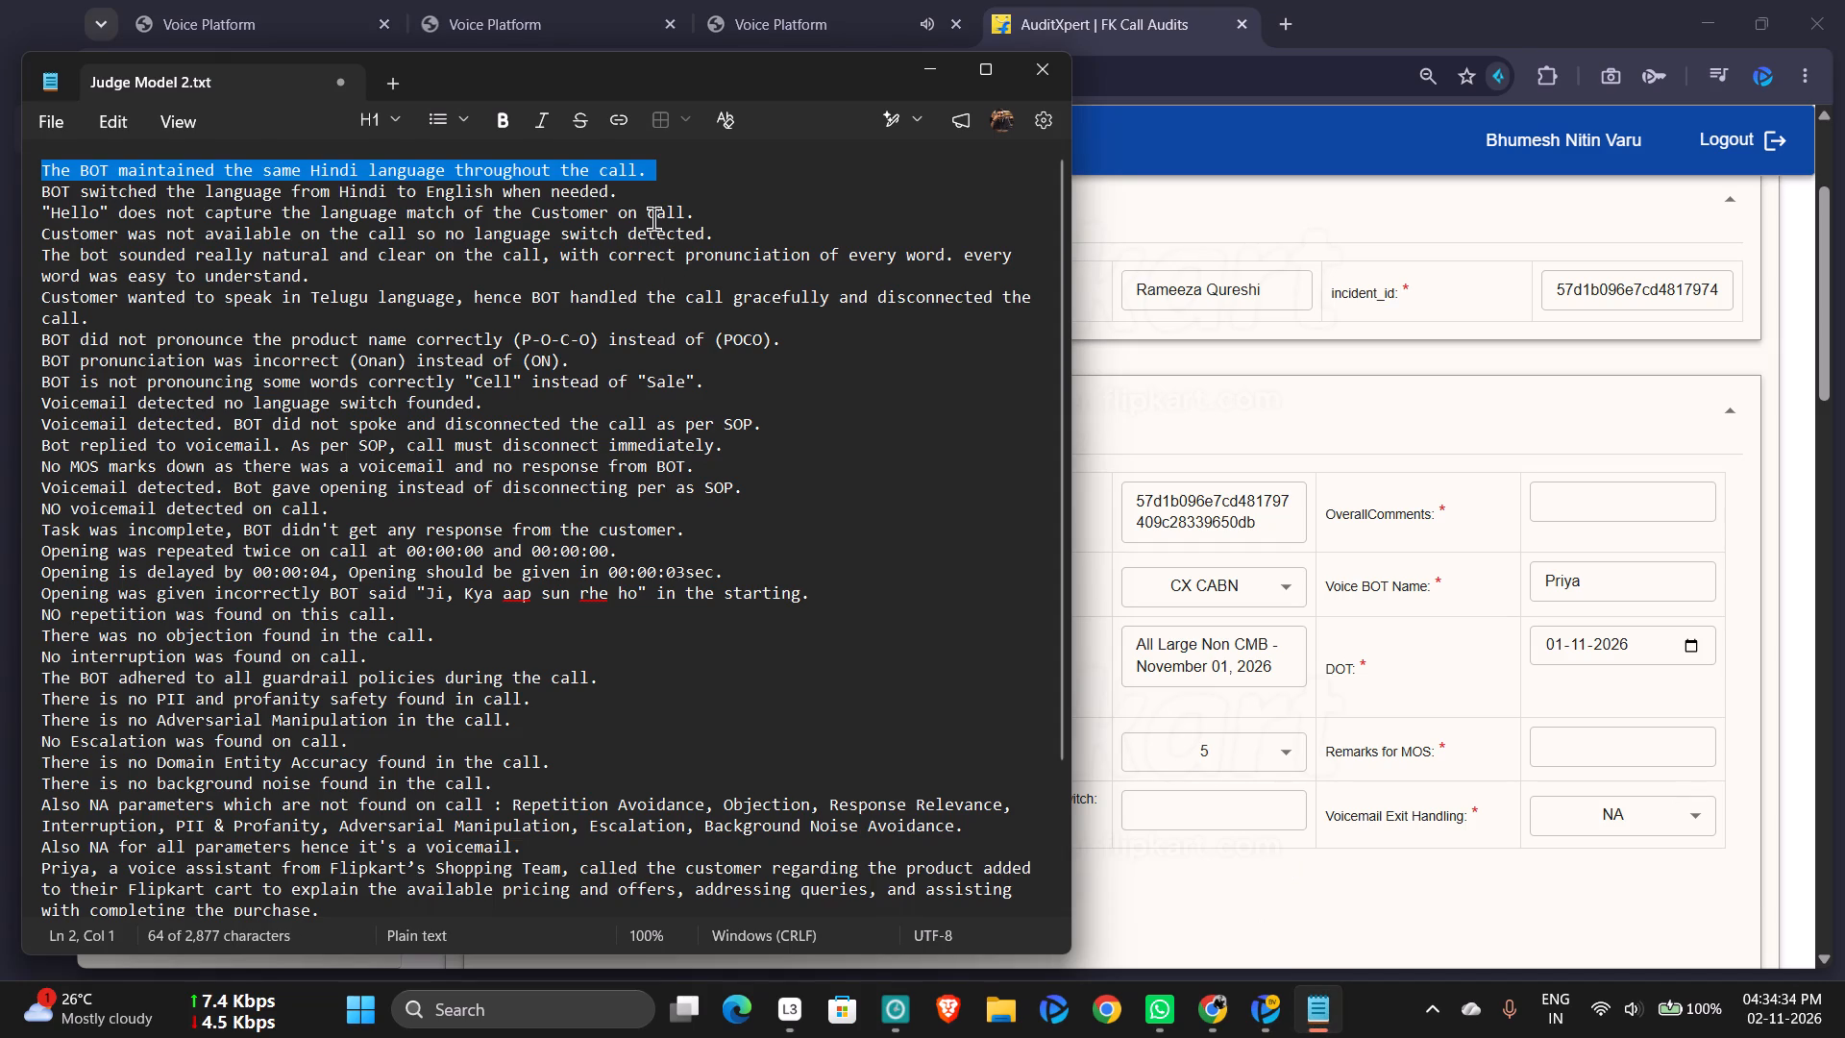
triple_click(653, 218)
key("ctrl+c")
left_click(1217, 812)
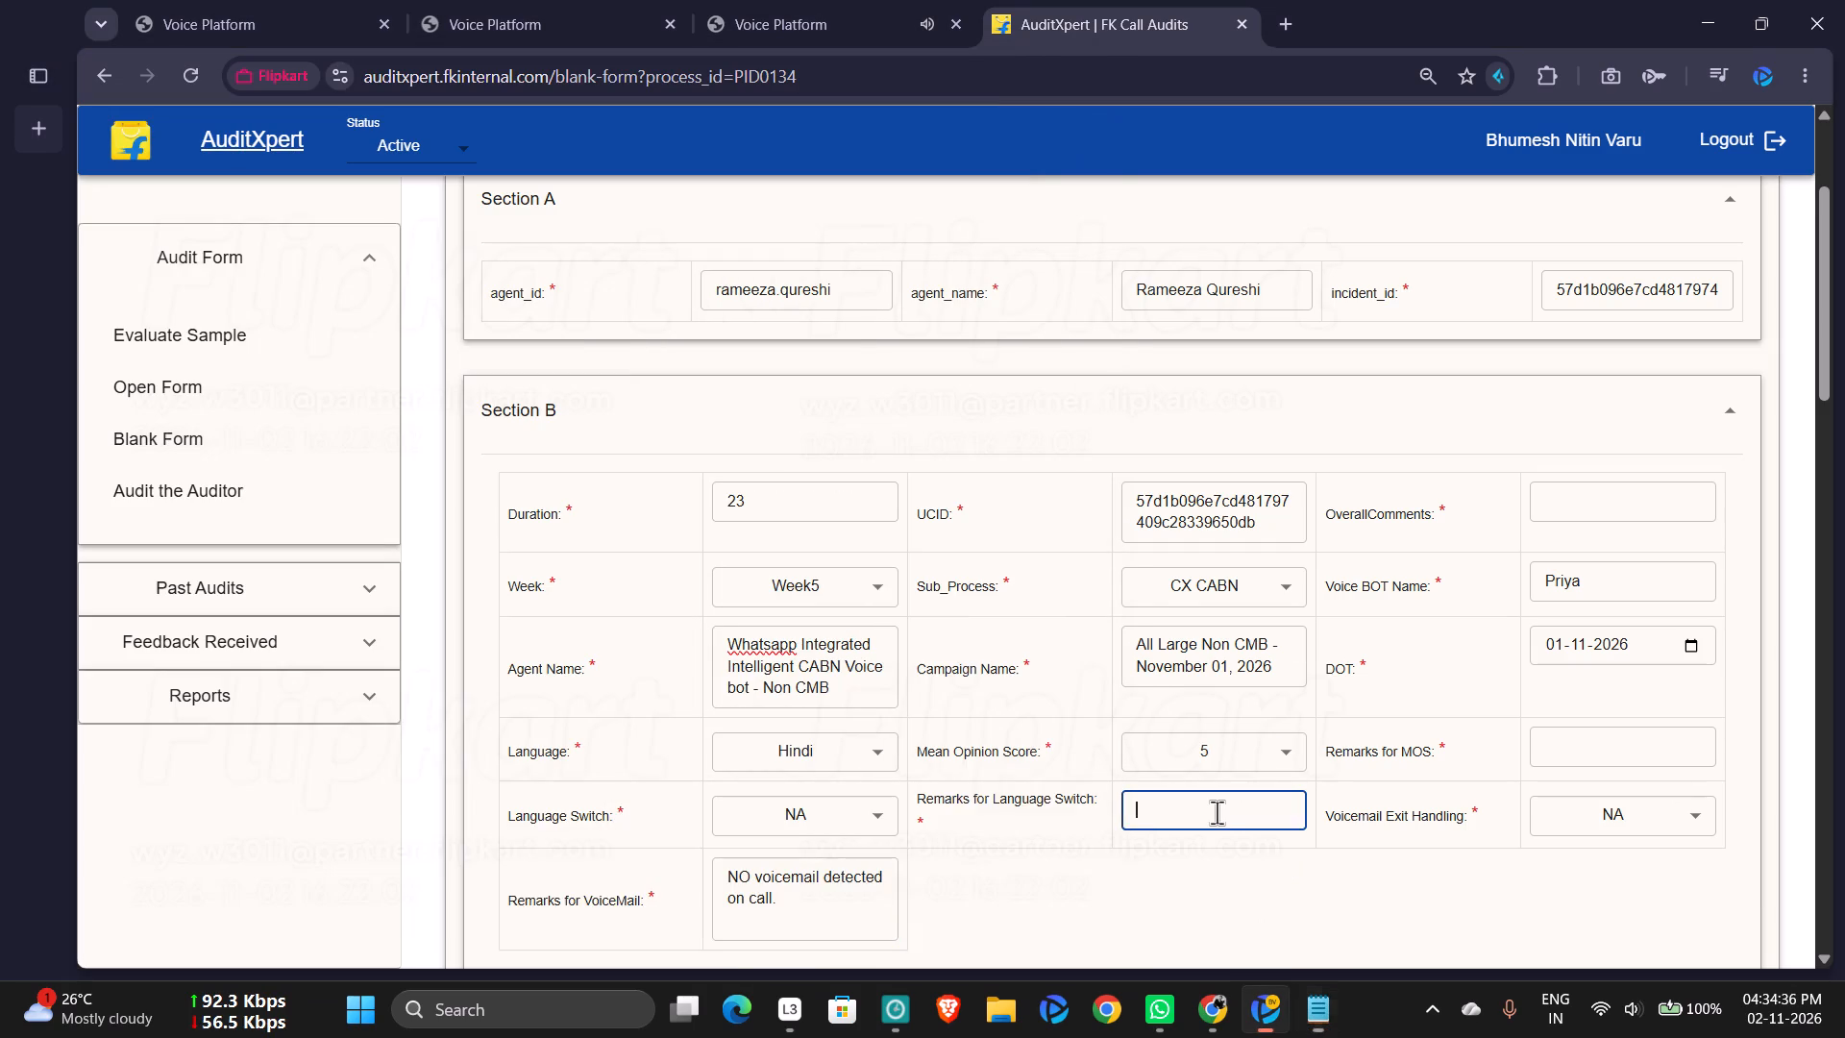
key("ctrl+v")
Copy the notes line starting "The bot sounded really natural and clear on the call" into the Remarks for MOS field.
left_click(1309, 1010)
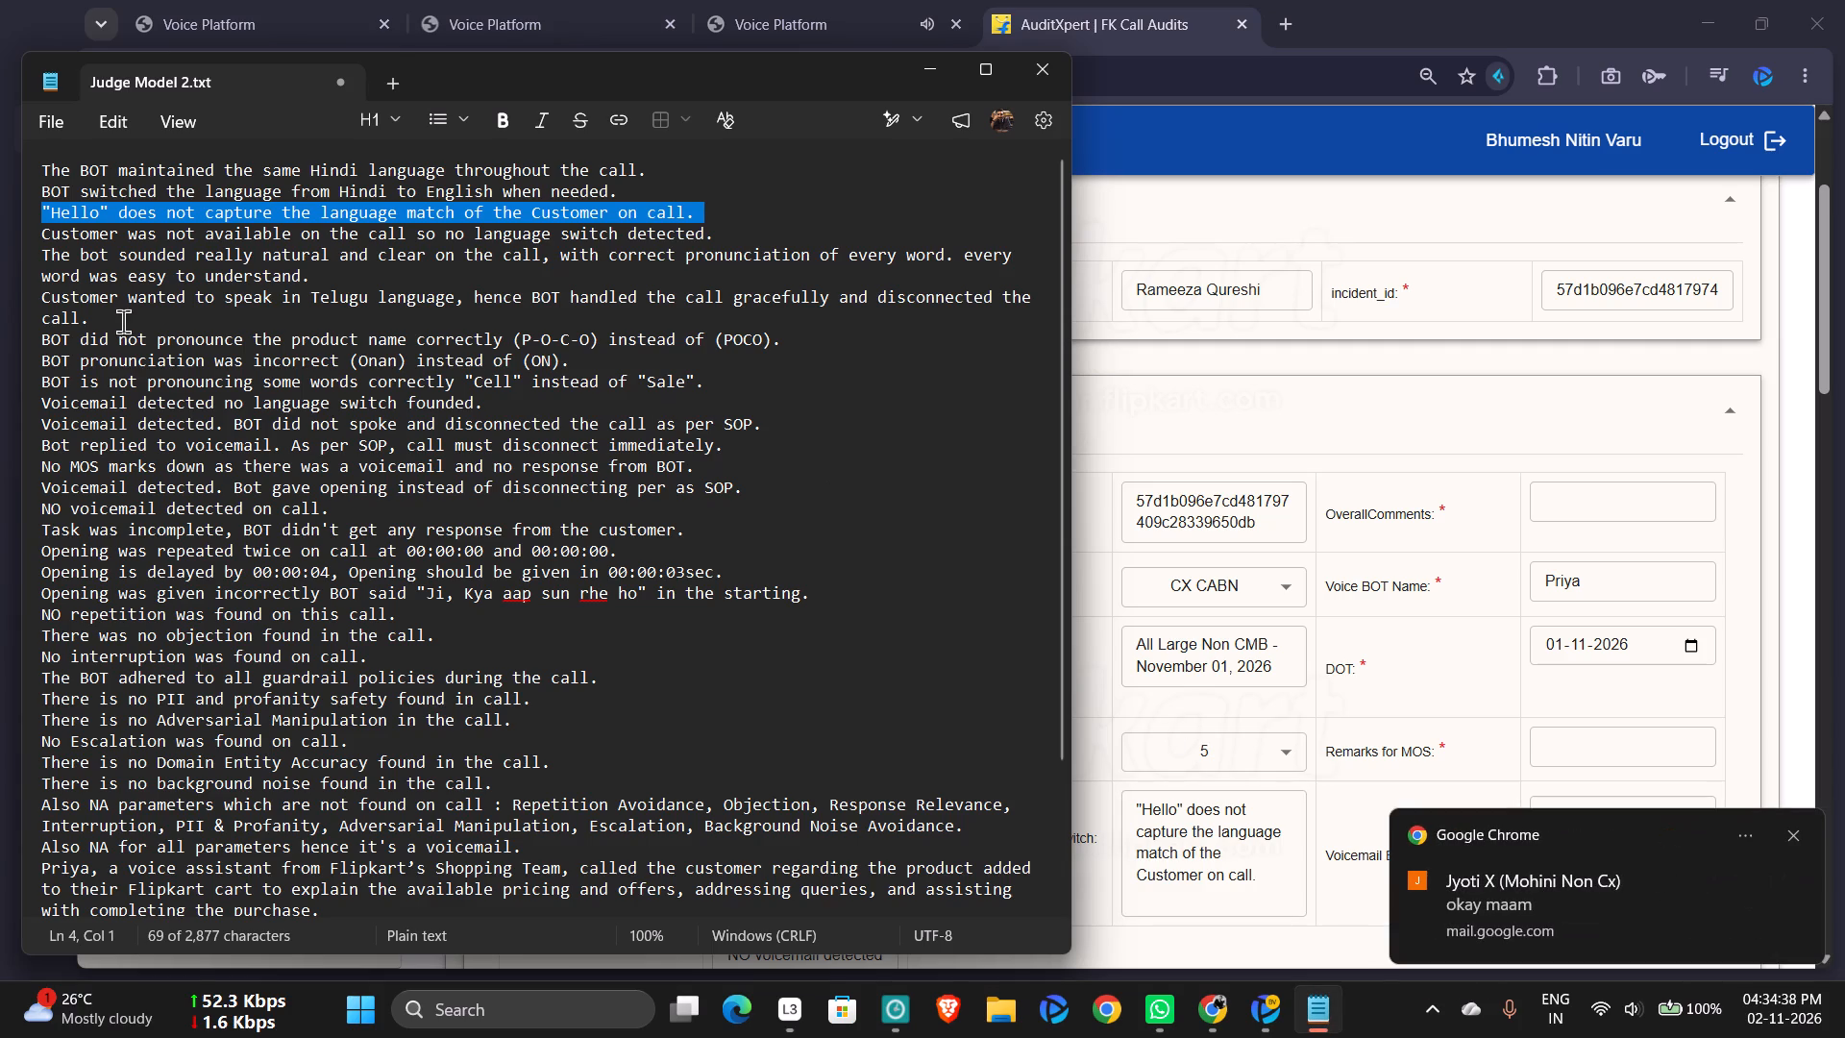
left_click(1783, 834)
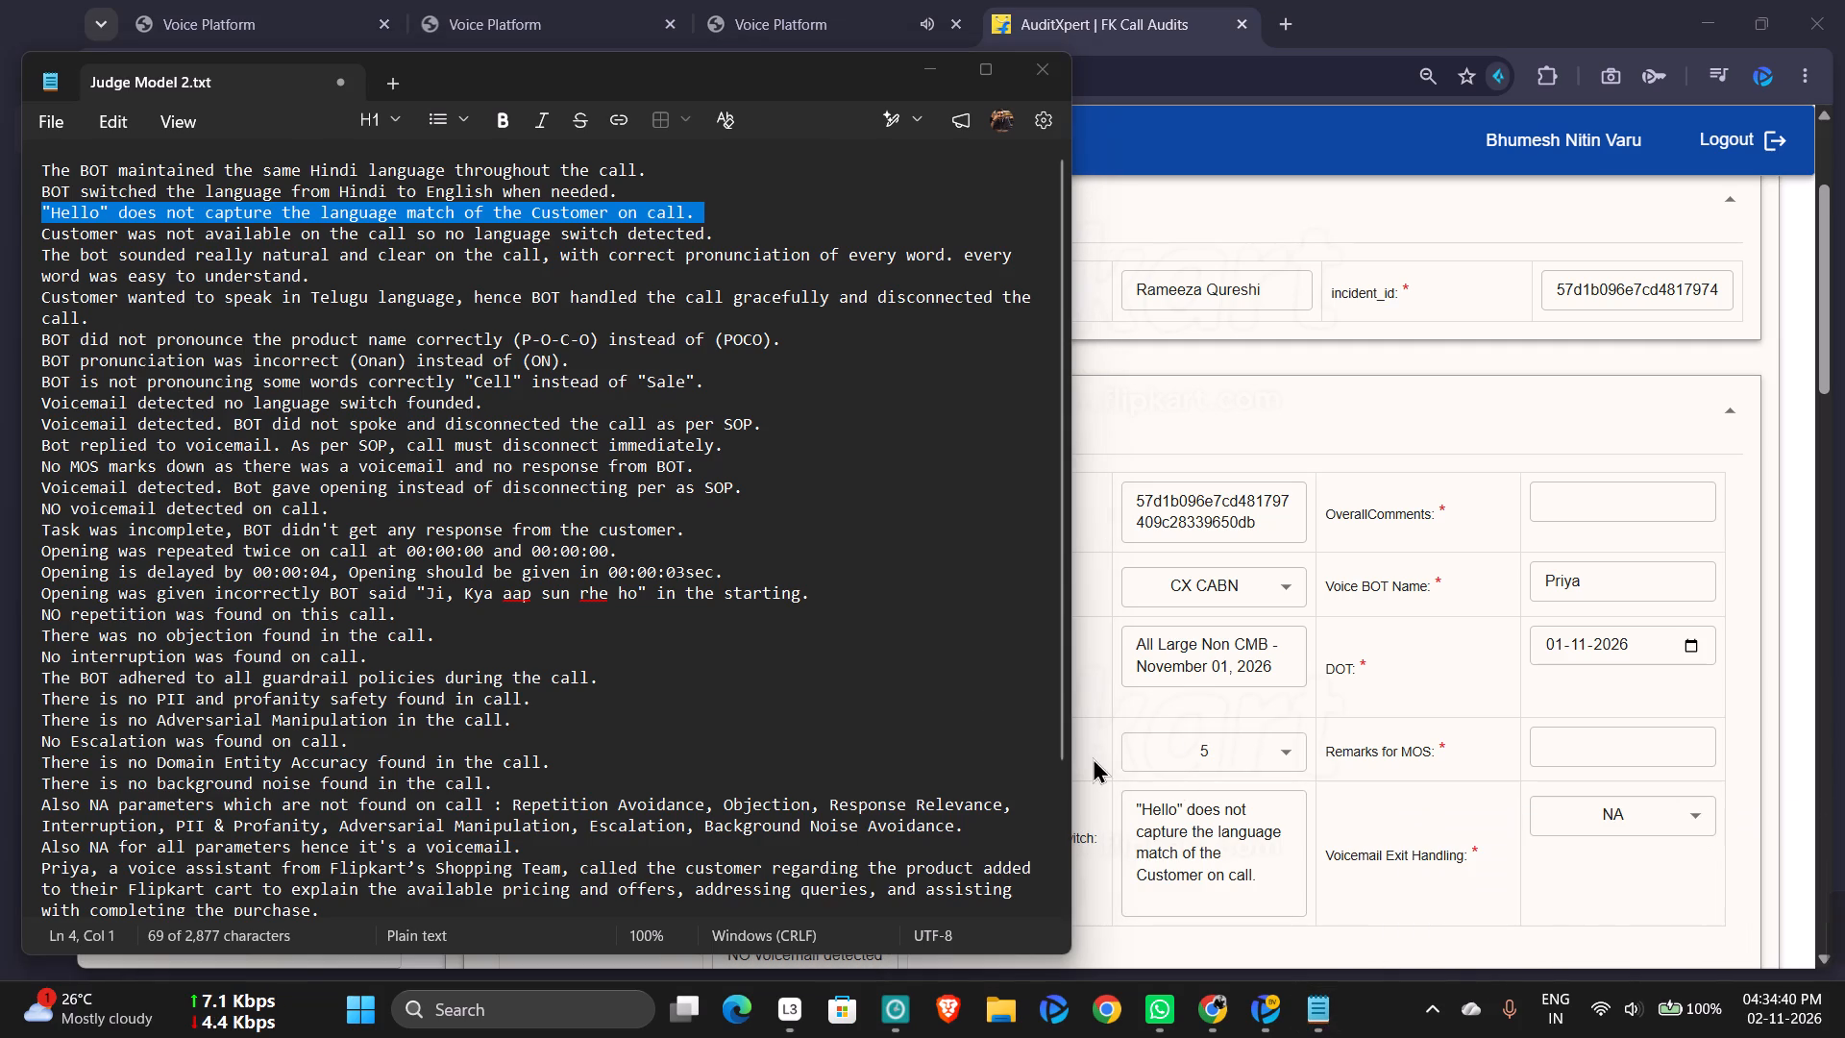
triple_click(464, 259)
key("ctrl+c")
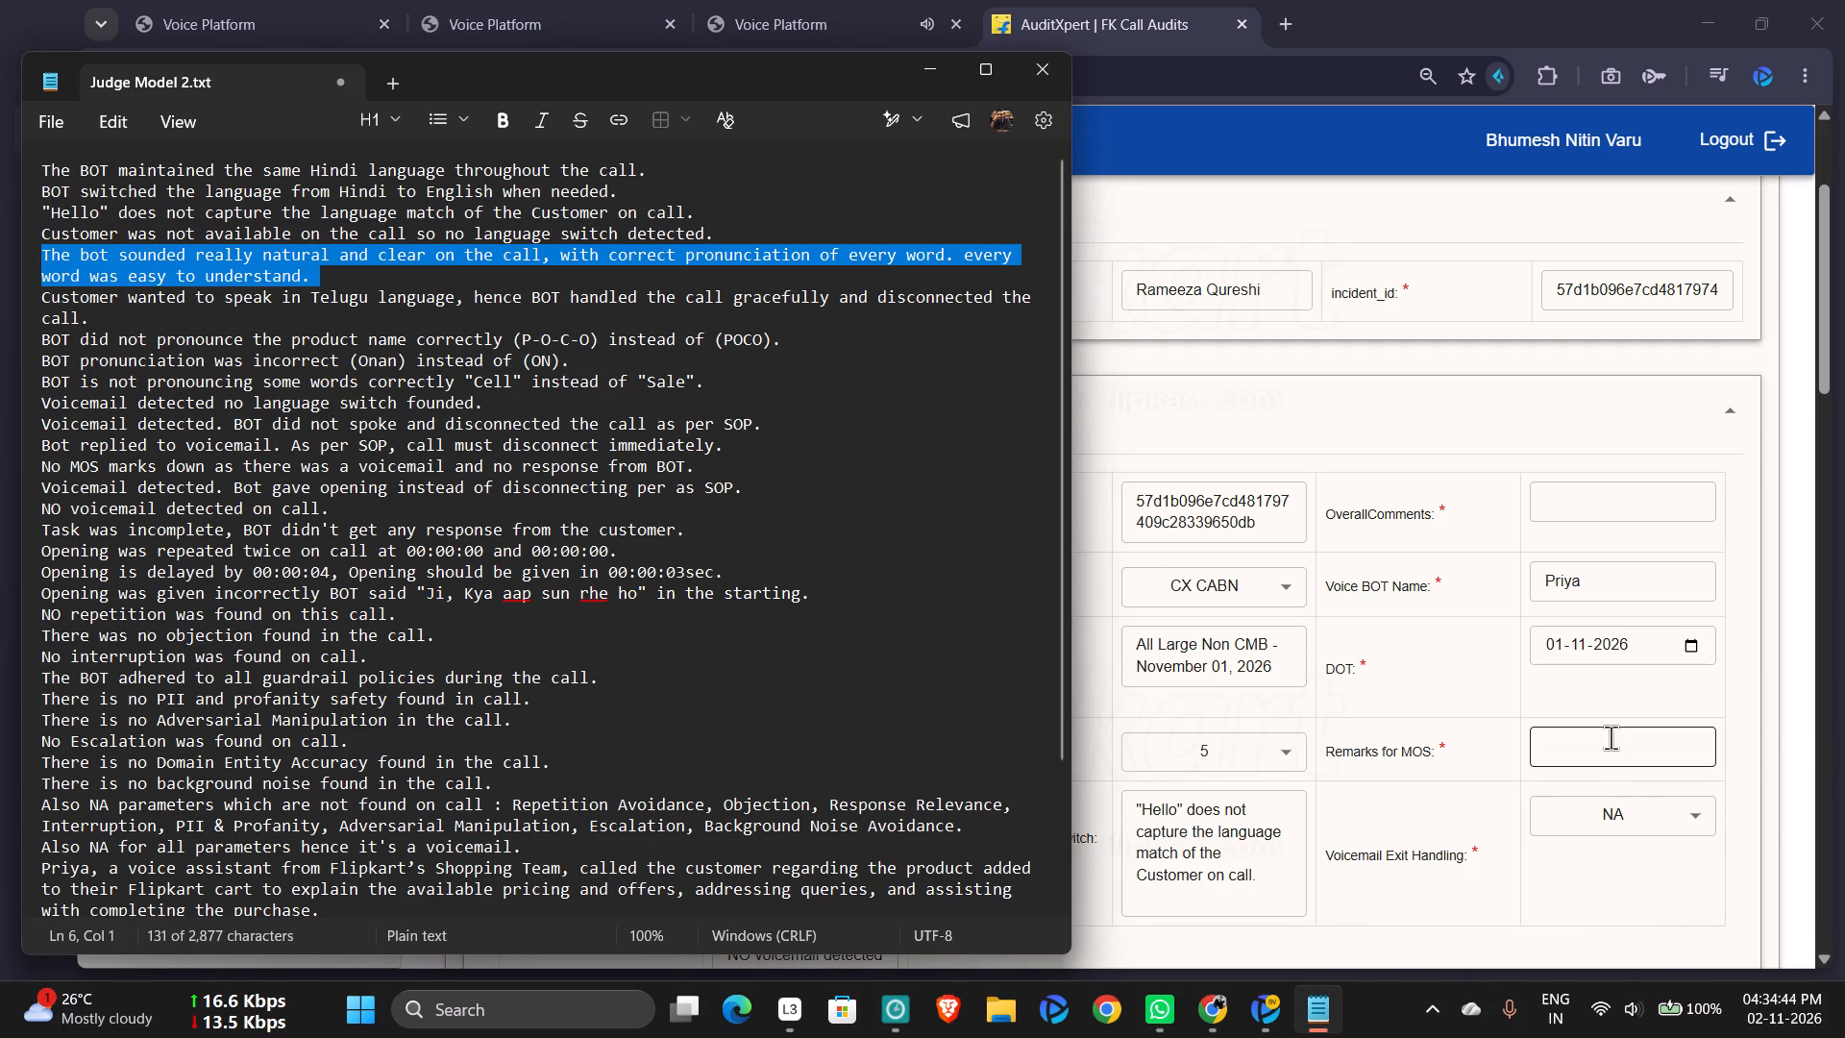
left_click(1613, 740)
key("ctrl+v")
Copy the notes' "Priya, a voice assistant" summary and the following "Also NA parameters" paragraph with Task completion into the OverallComments field.
left_click(1316, 1016)
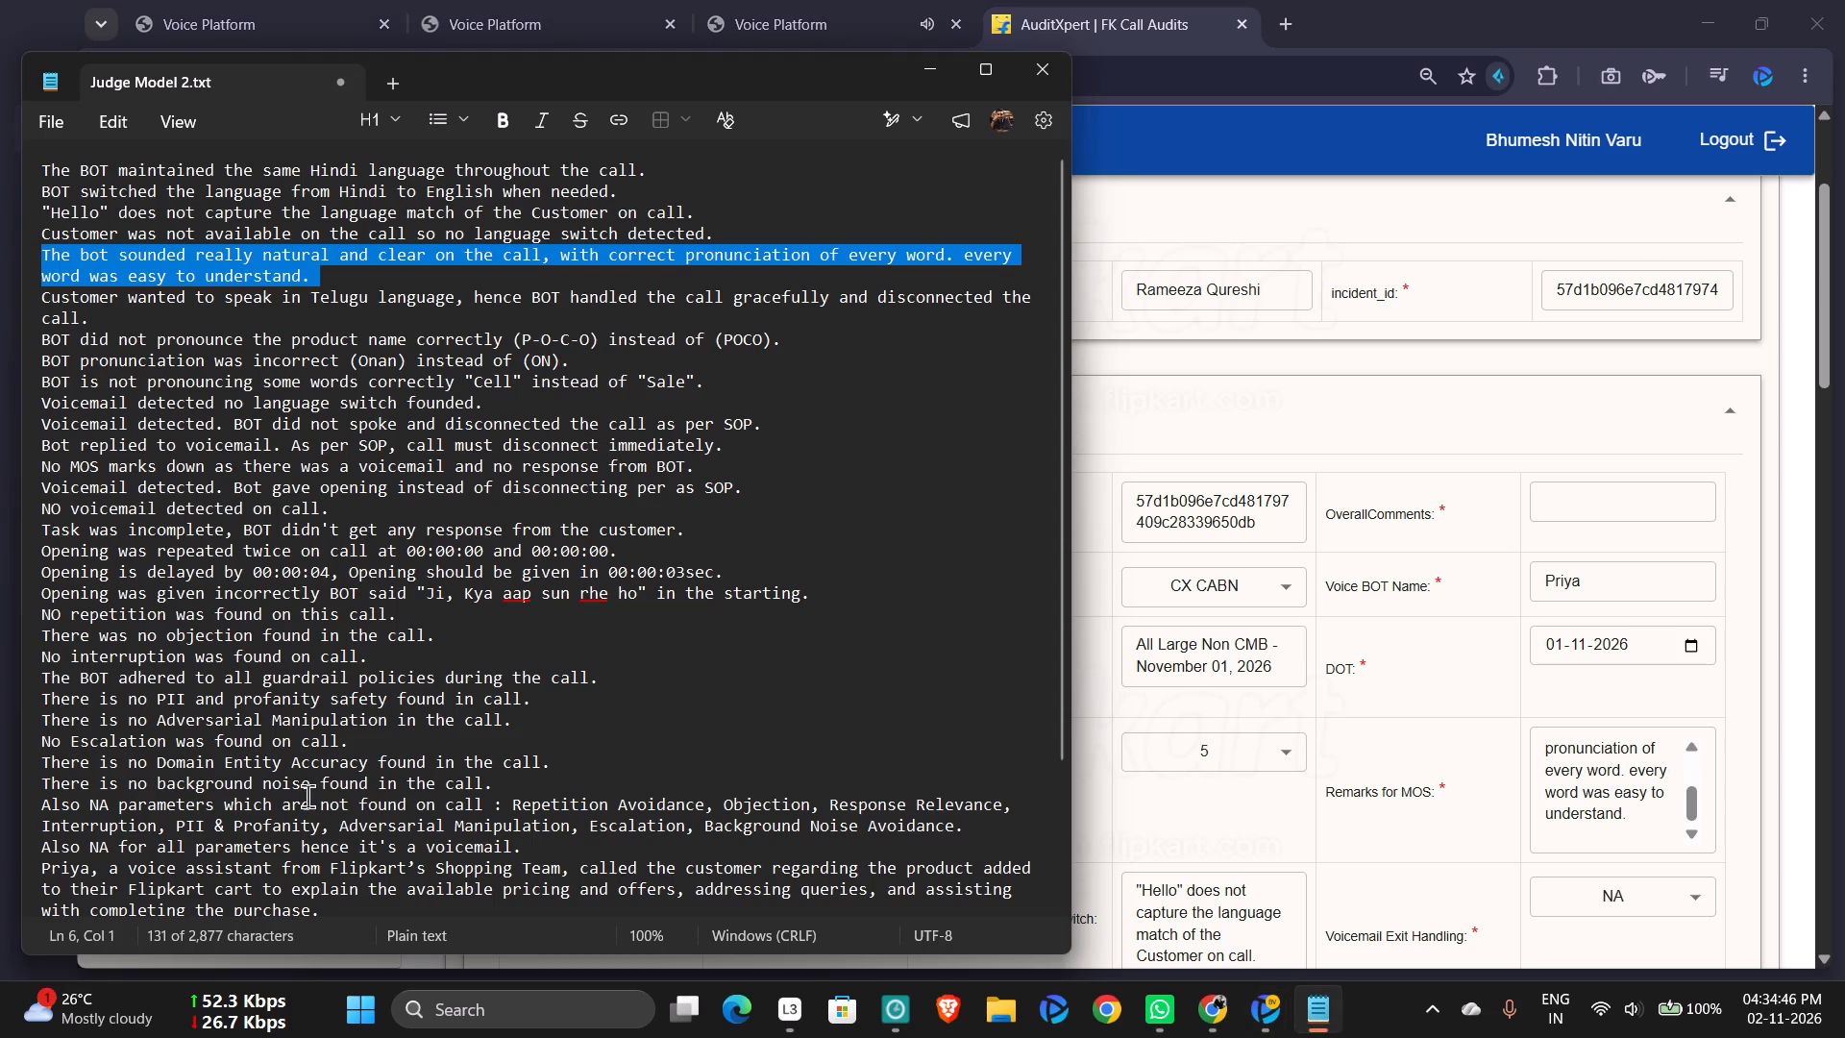
scroll(165, 837, "down", 2)
triple_click(121, 723)
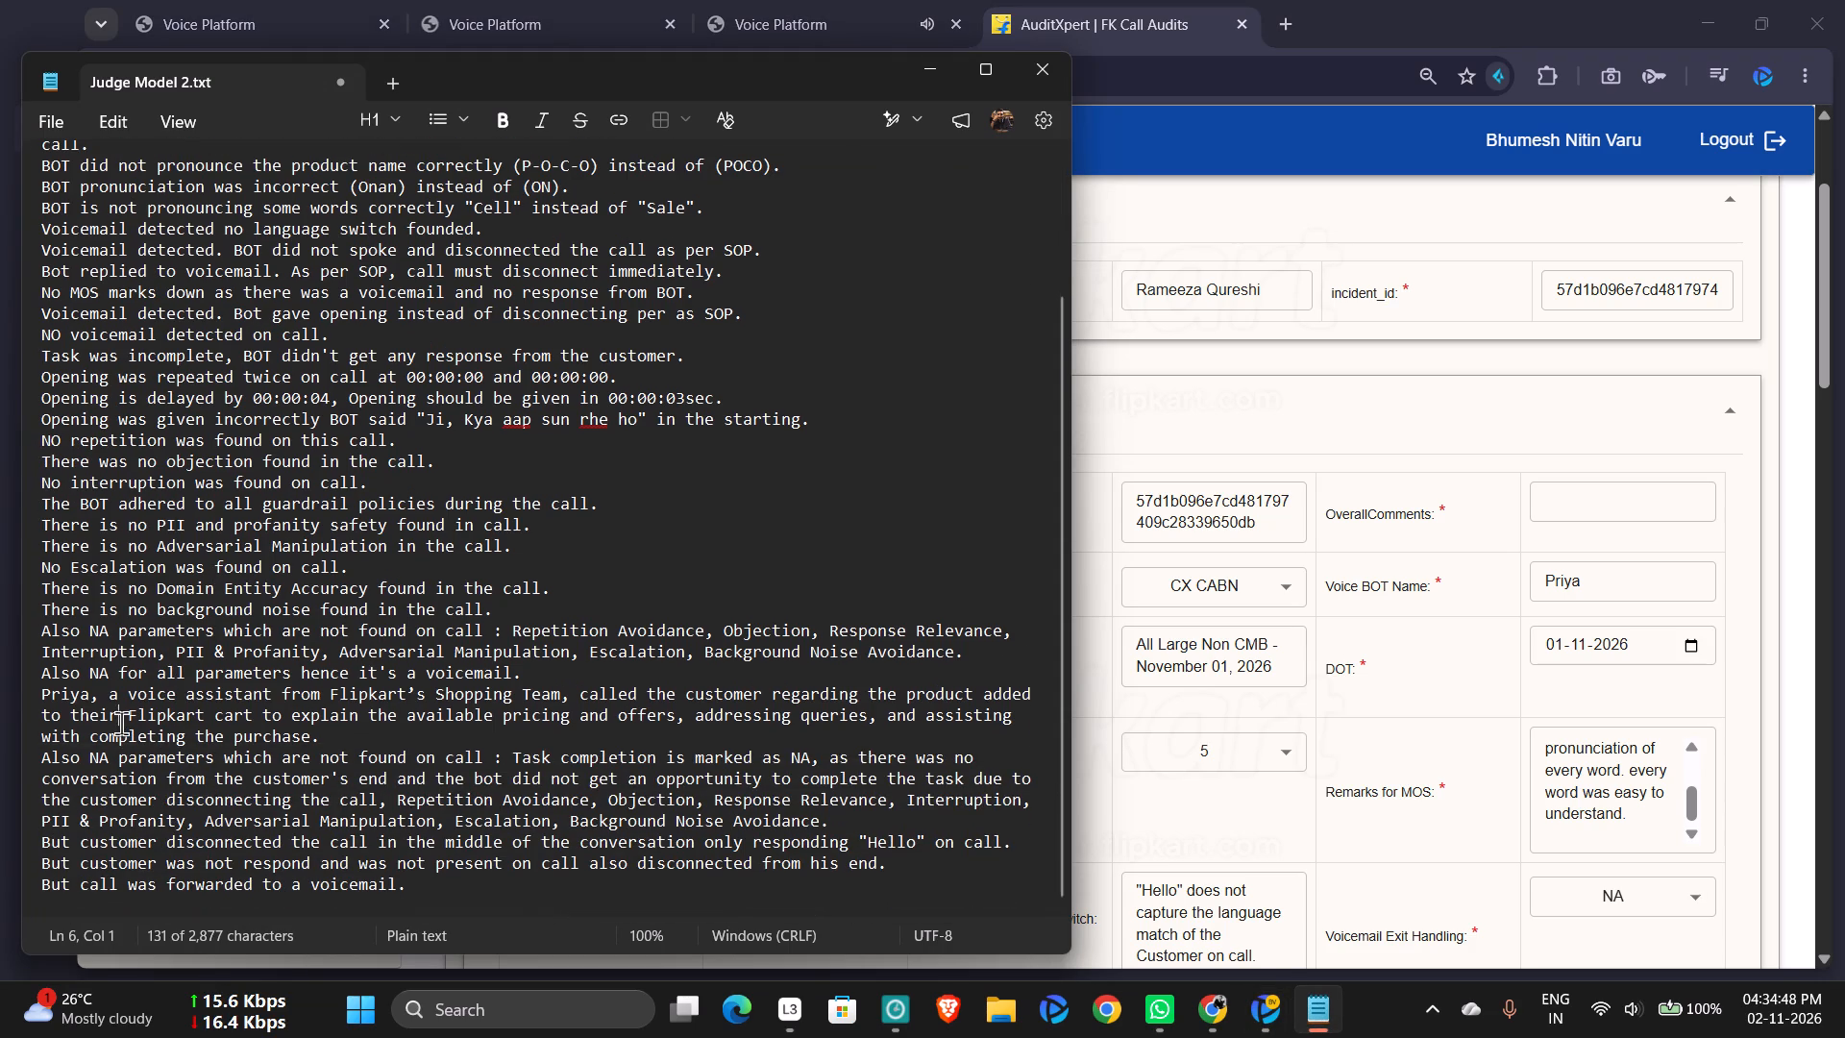
key("shift+Up")
key("shift+Down")
key("shift+Down")
key("shift+Down")
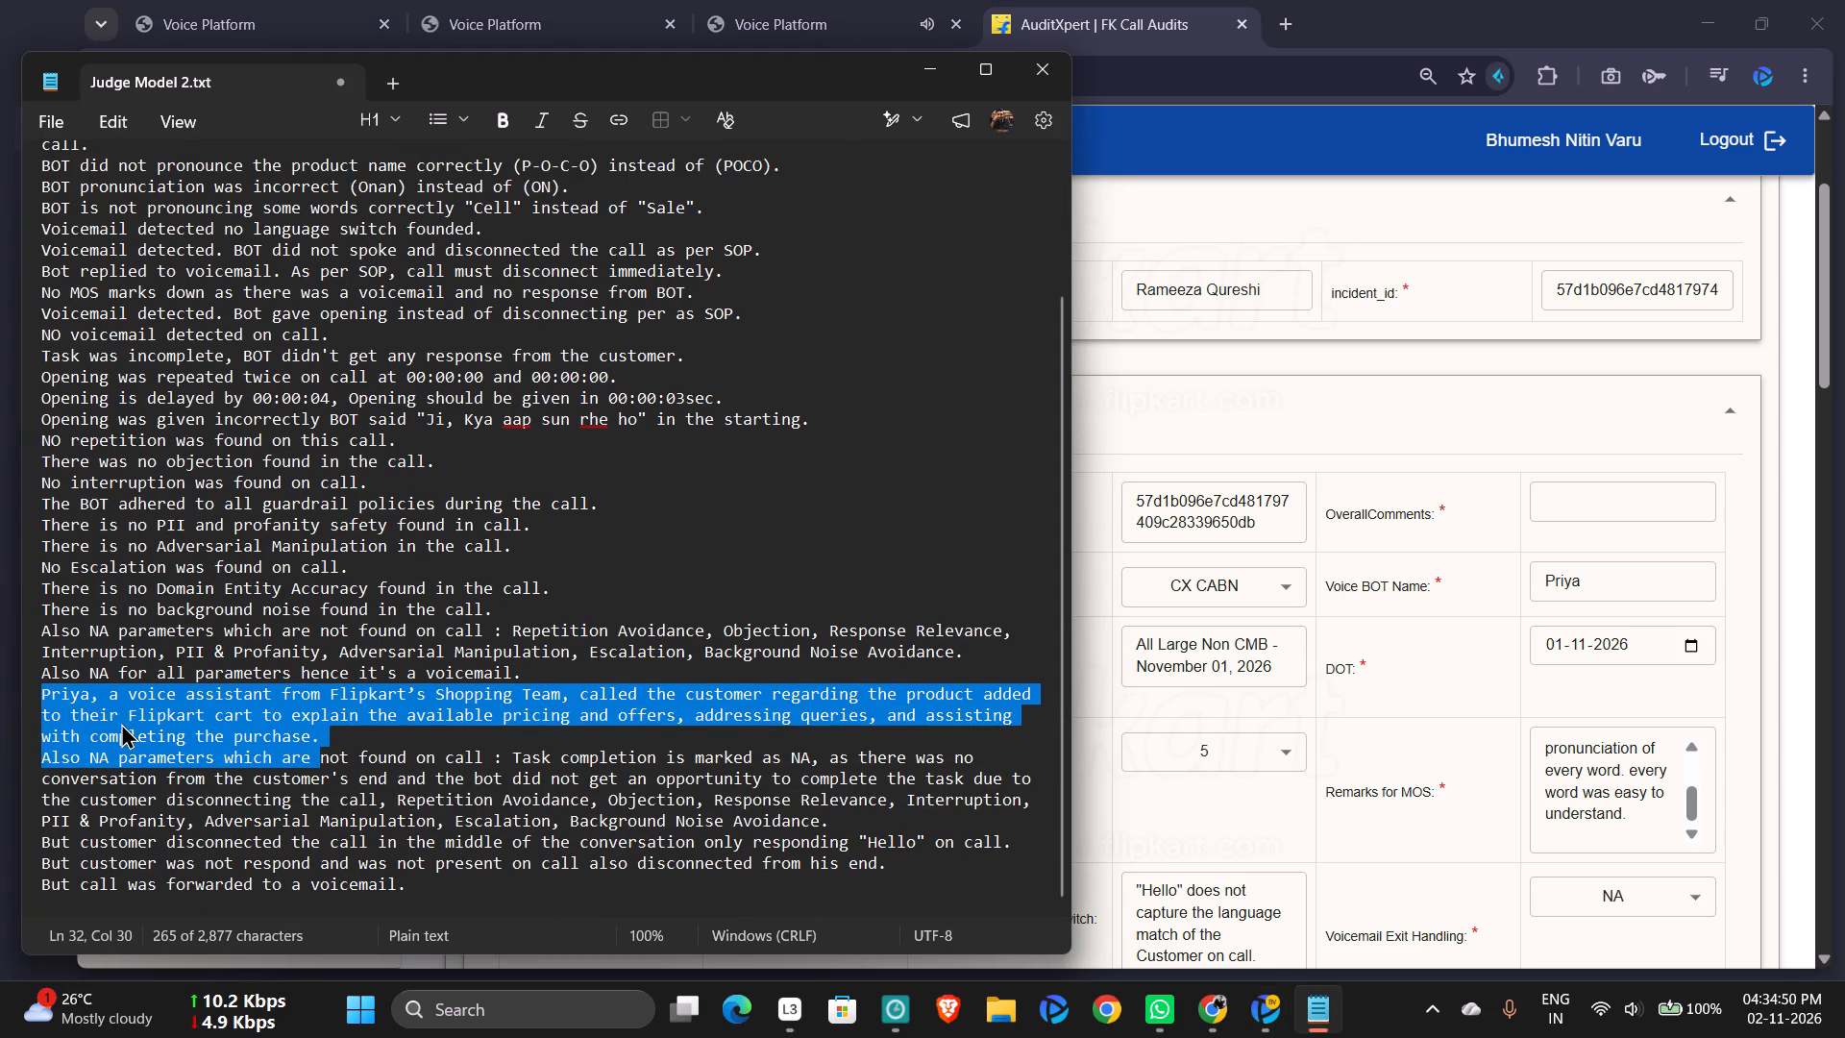
key("shift+Down")
key("shift+Down")
key("shift+End")
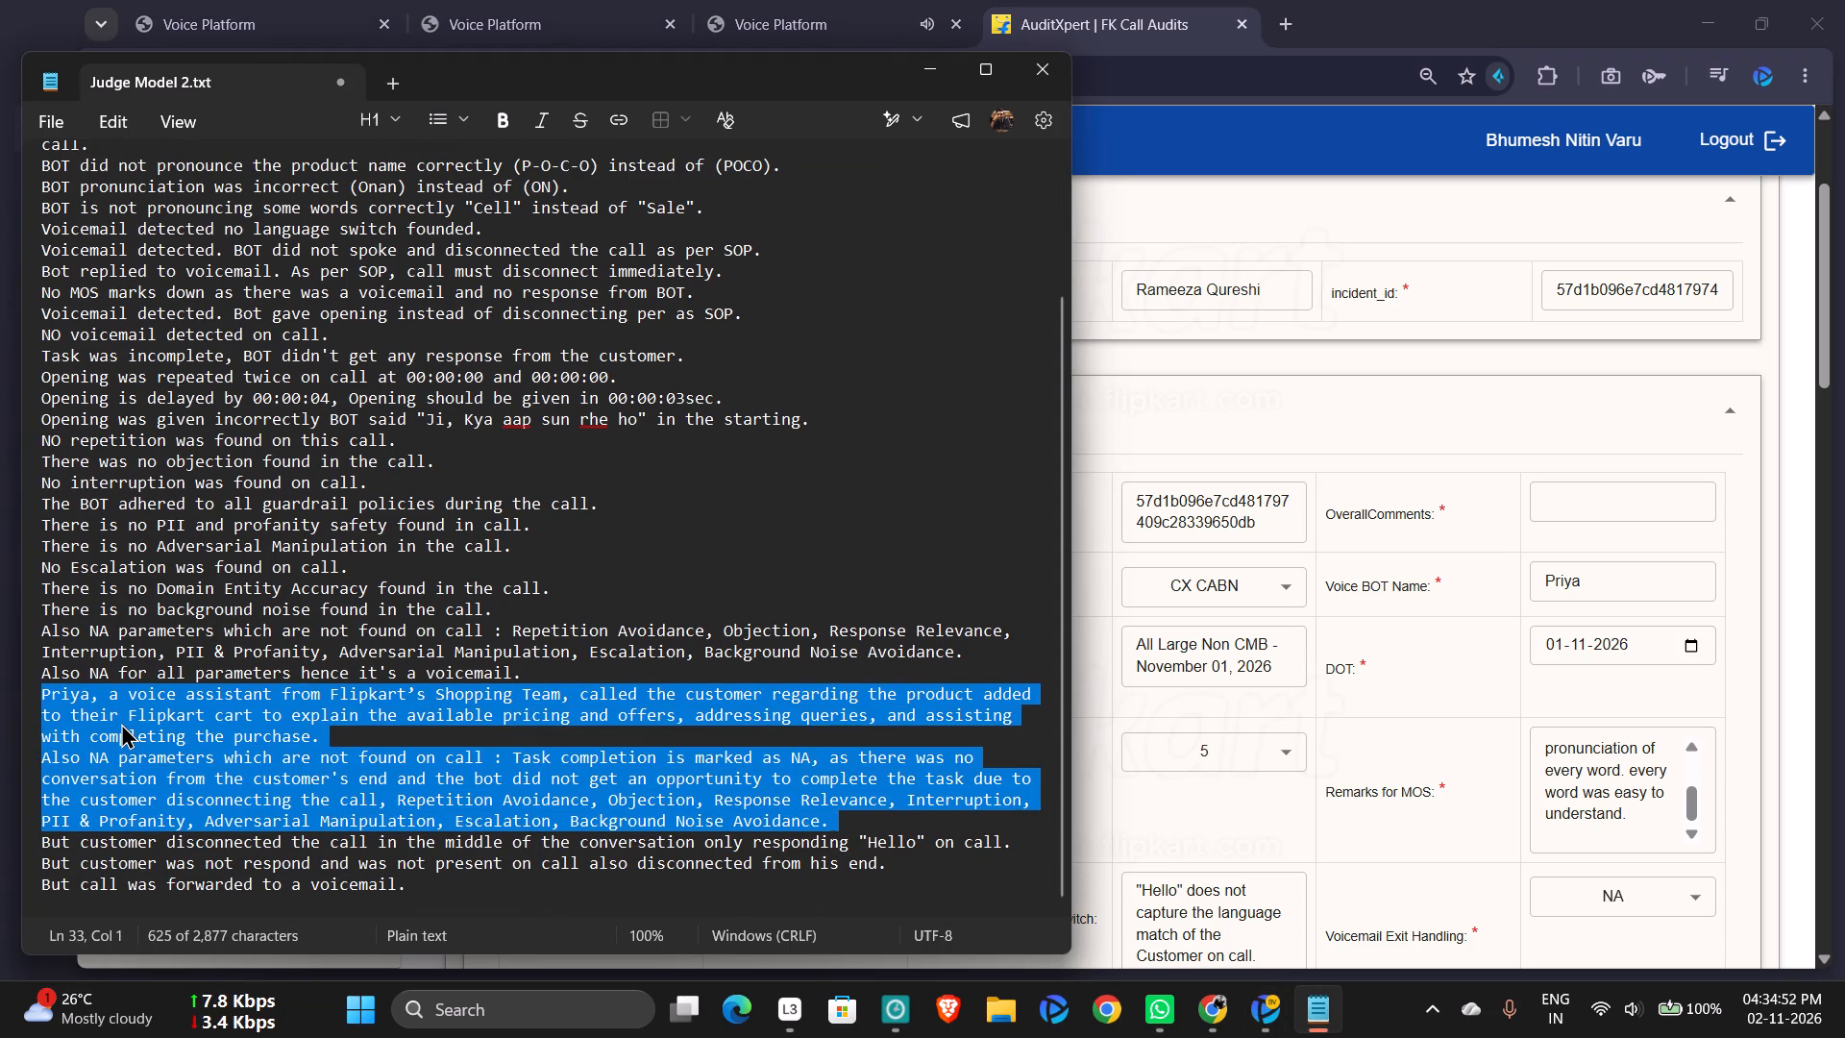
key("ctrl+c")
left_click(1583, 507)
key("ctrl+v")
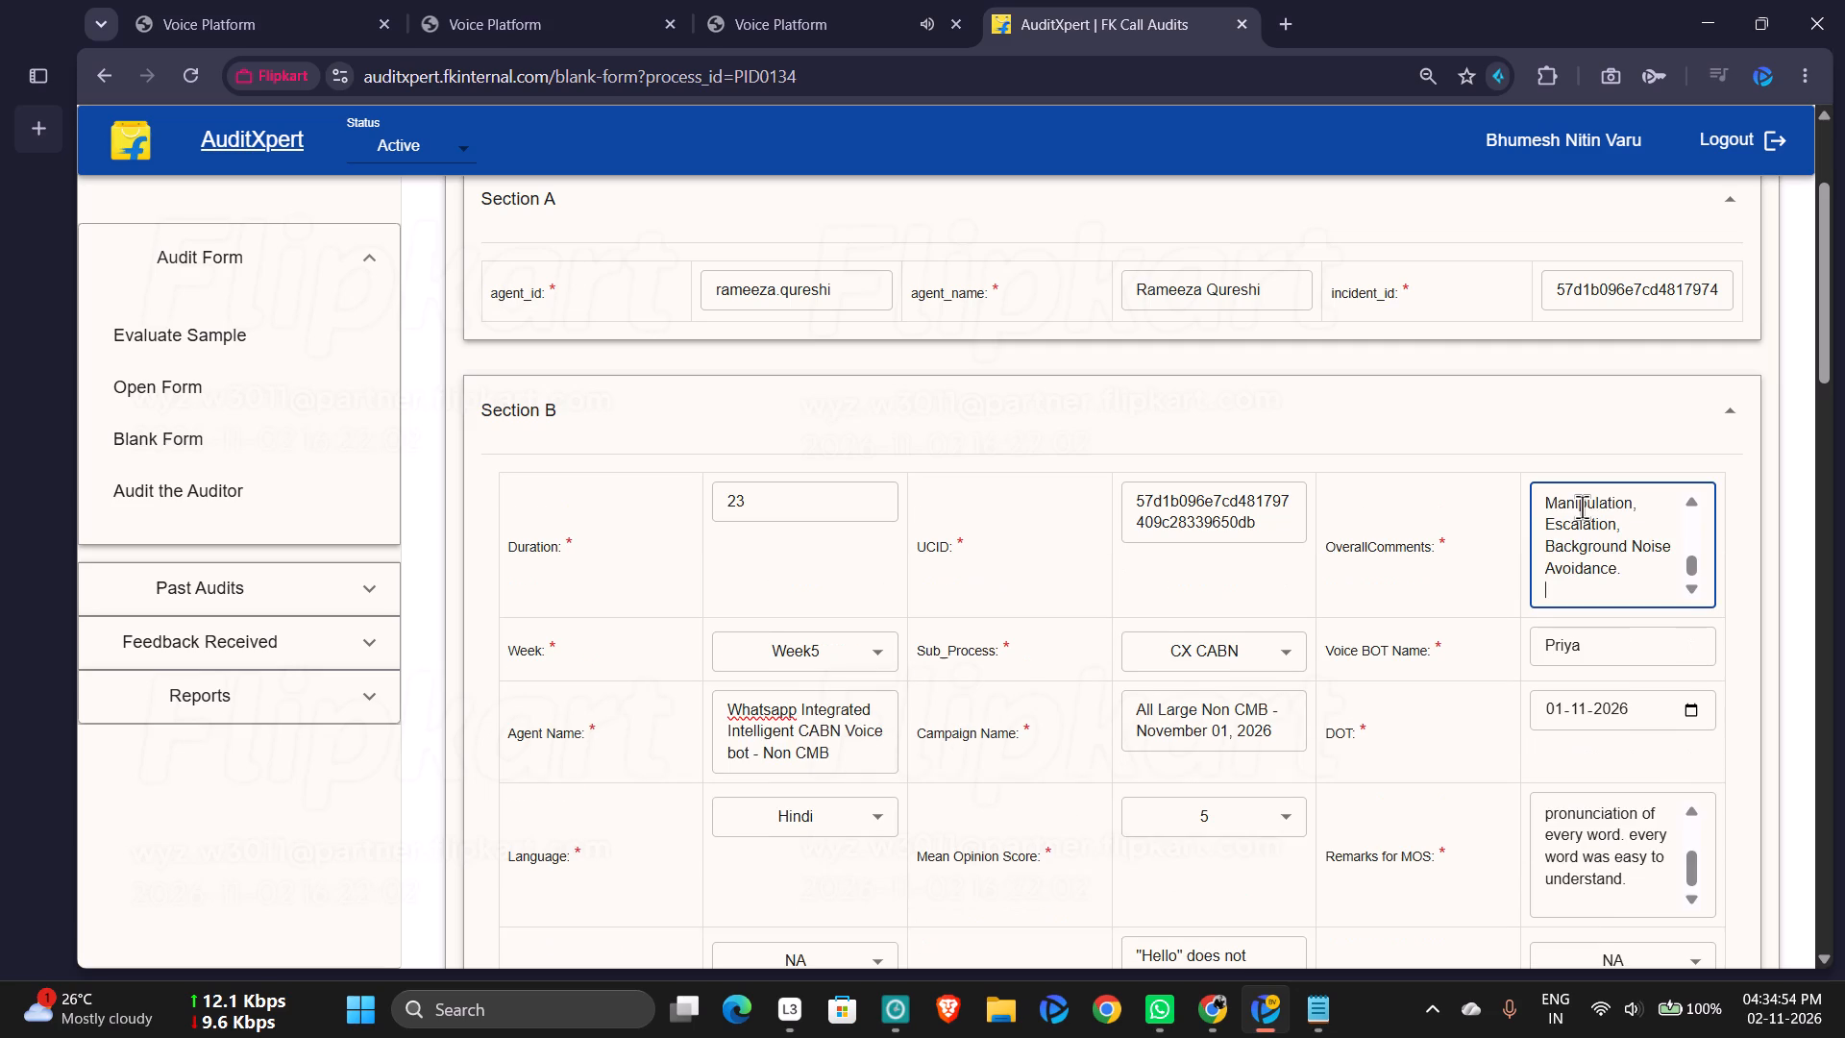
Insert the notes line 'But customer disconnected the call in the middle of the conversation only responding "Hello" on call.' before "Also NA parameters" in OverallComments.
left_click(1313, 993)
triple_click(872, 852)
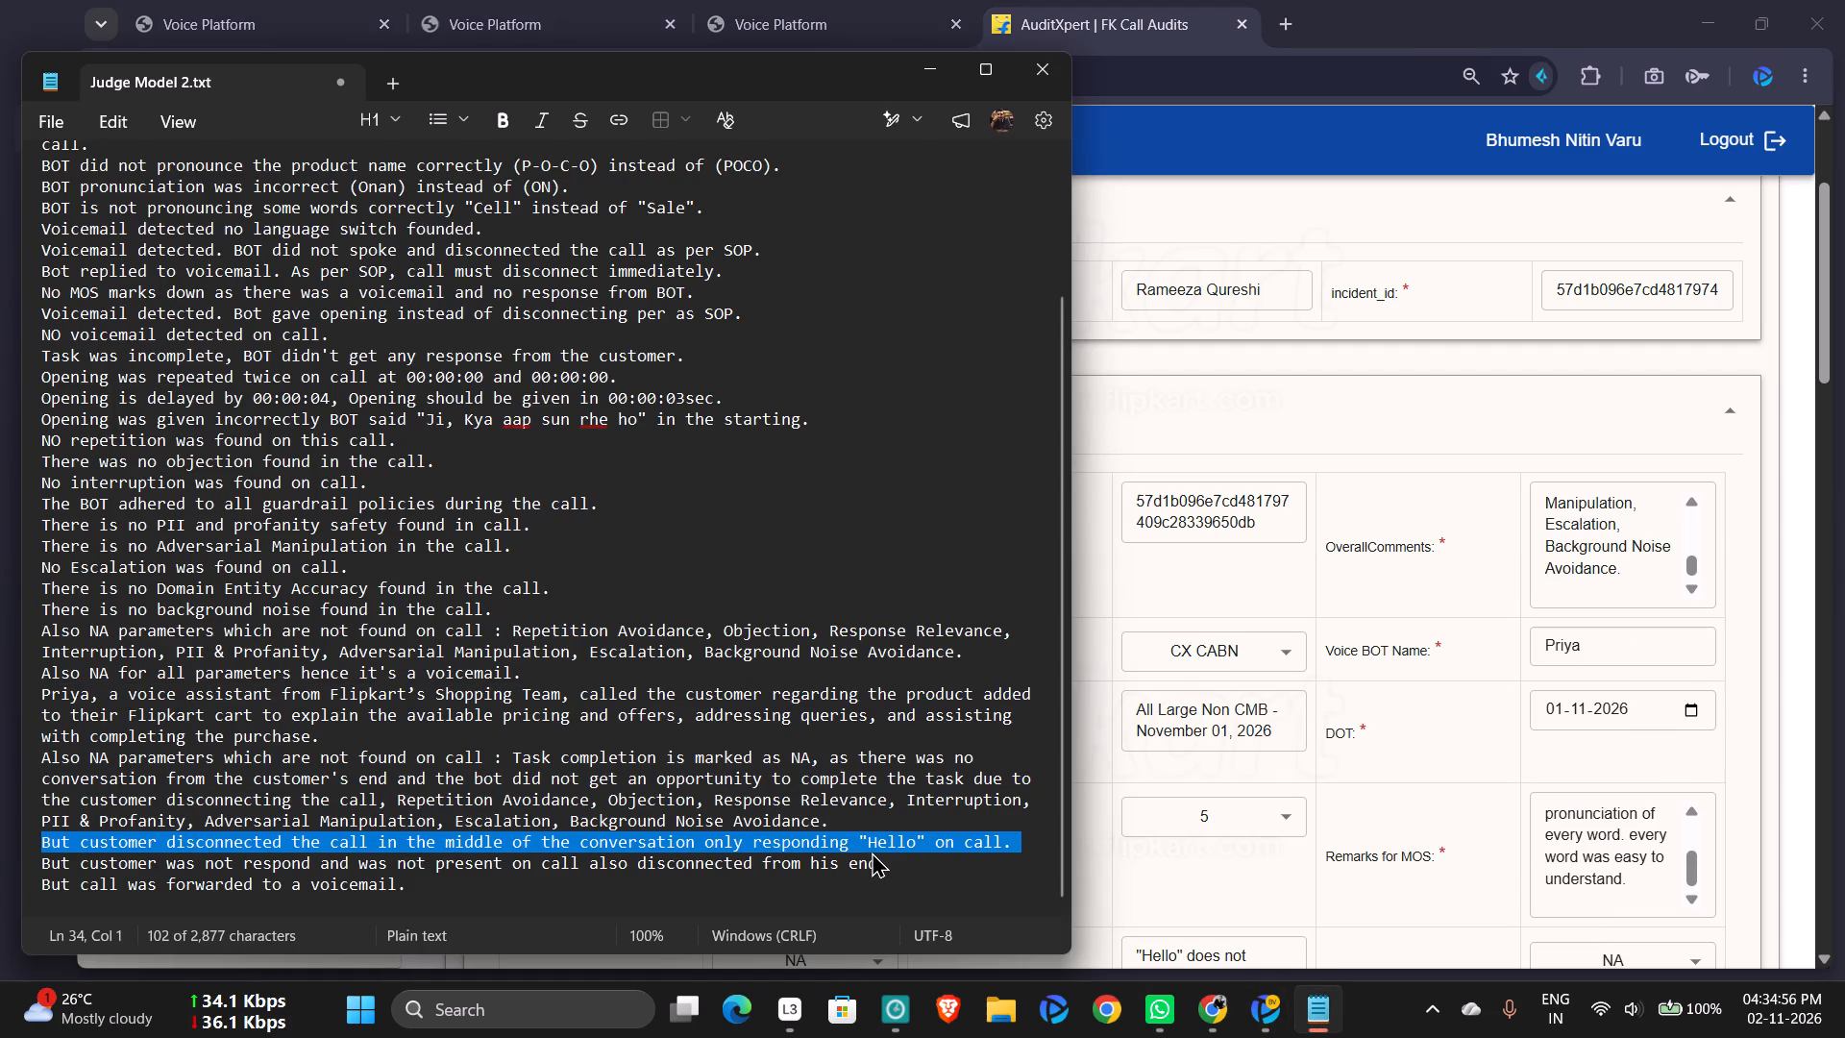
key("ctrl+c")
scroll(1635, 542, "up", 4)
left_click(1629, 553)
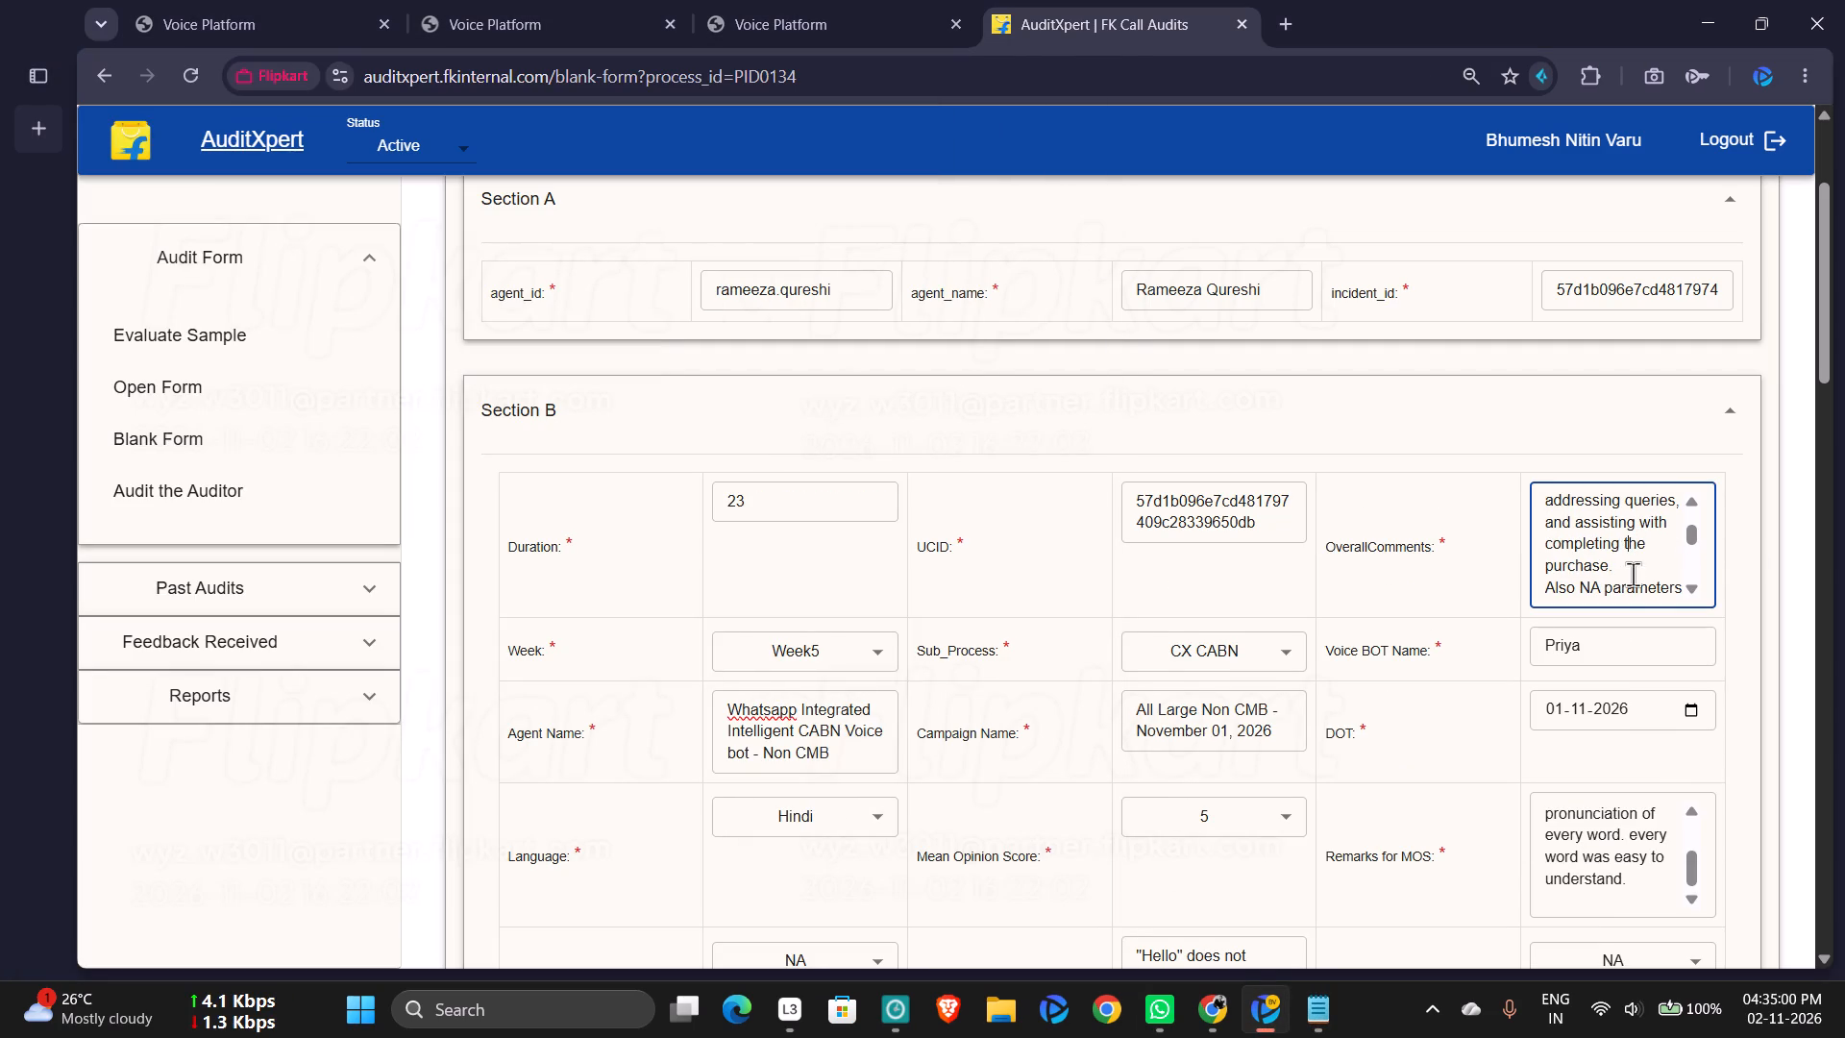
left_click(1636, 580)
left_click(1634, 569)
key("ctrl+v")
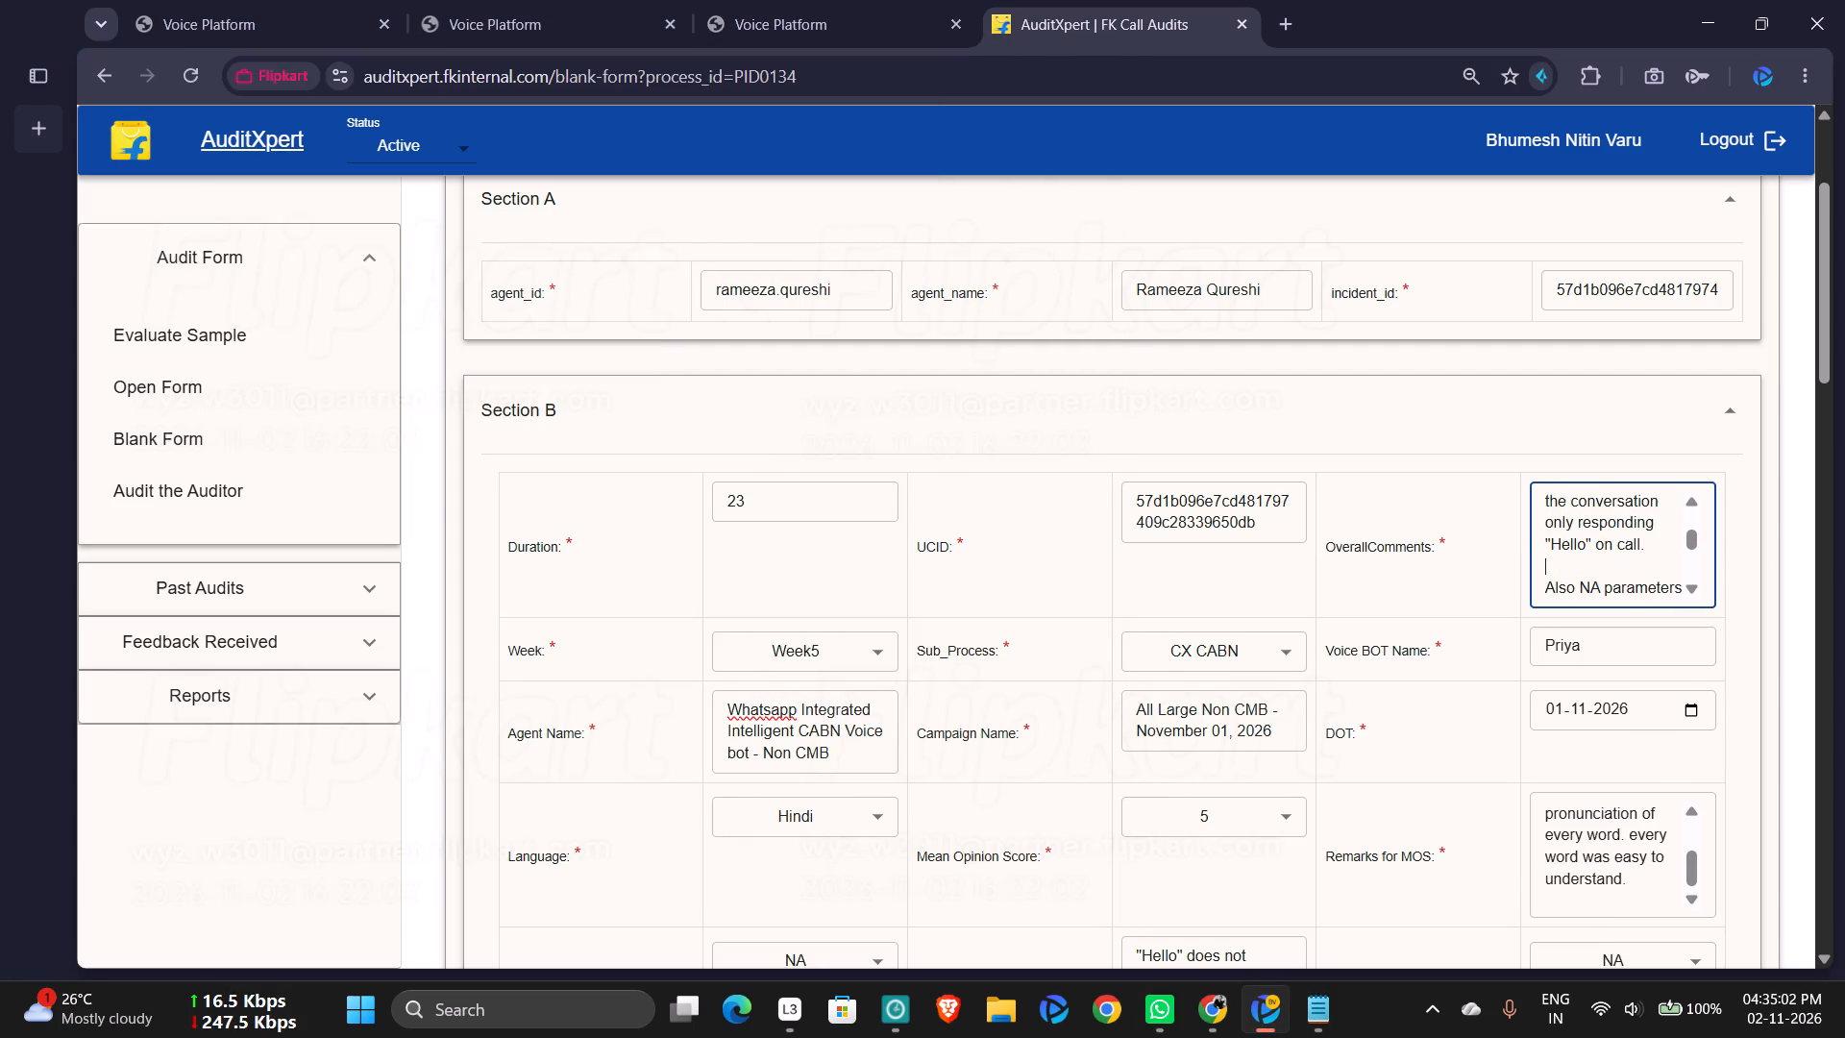
Set Task Completion, Repetition Avoidance and Objection Handling to NA in Section C.
scroll(1596, 593, "down", 1)
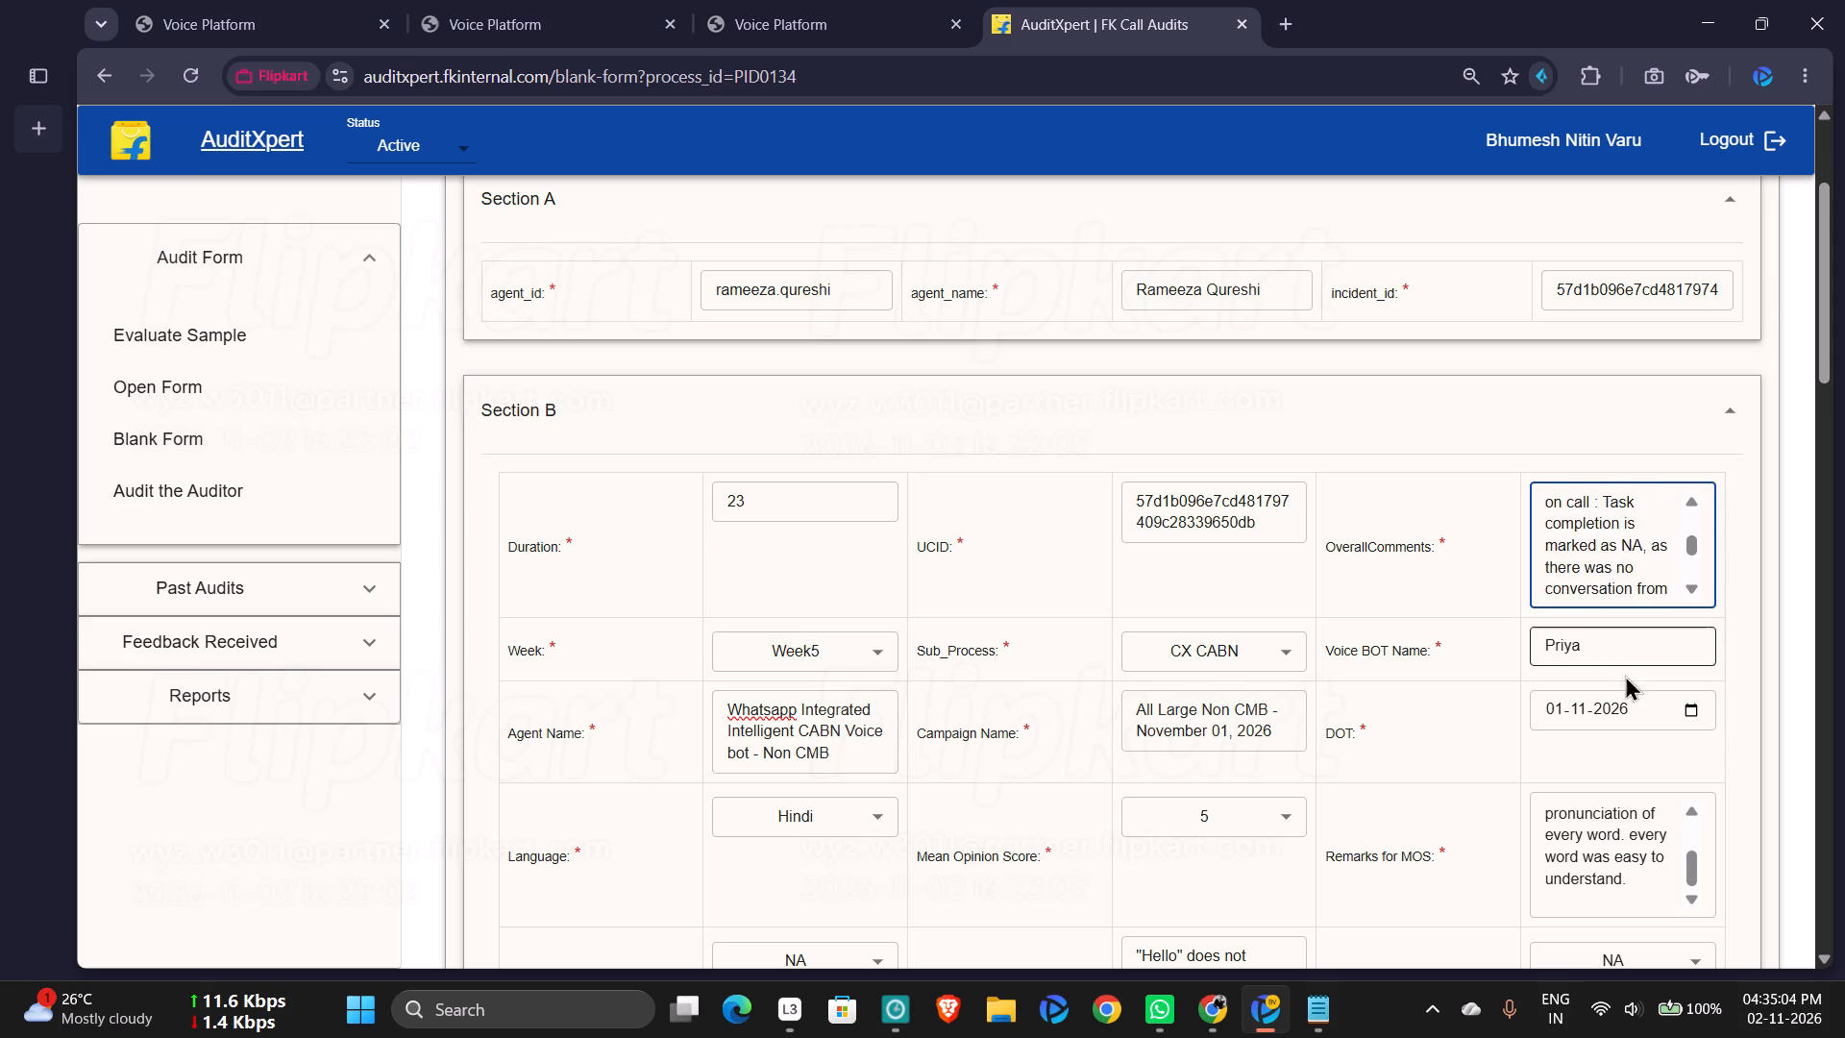
scroll(1620, 680, "down", 1)
scroll(1430, 776, "down", 1)
scroll(1271, 738, "down", 1)
left_click(1271, 708)
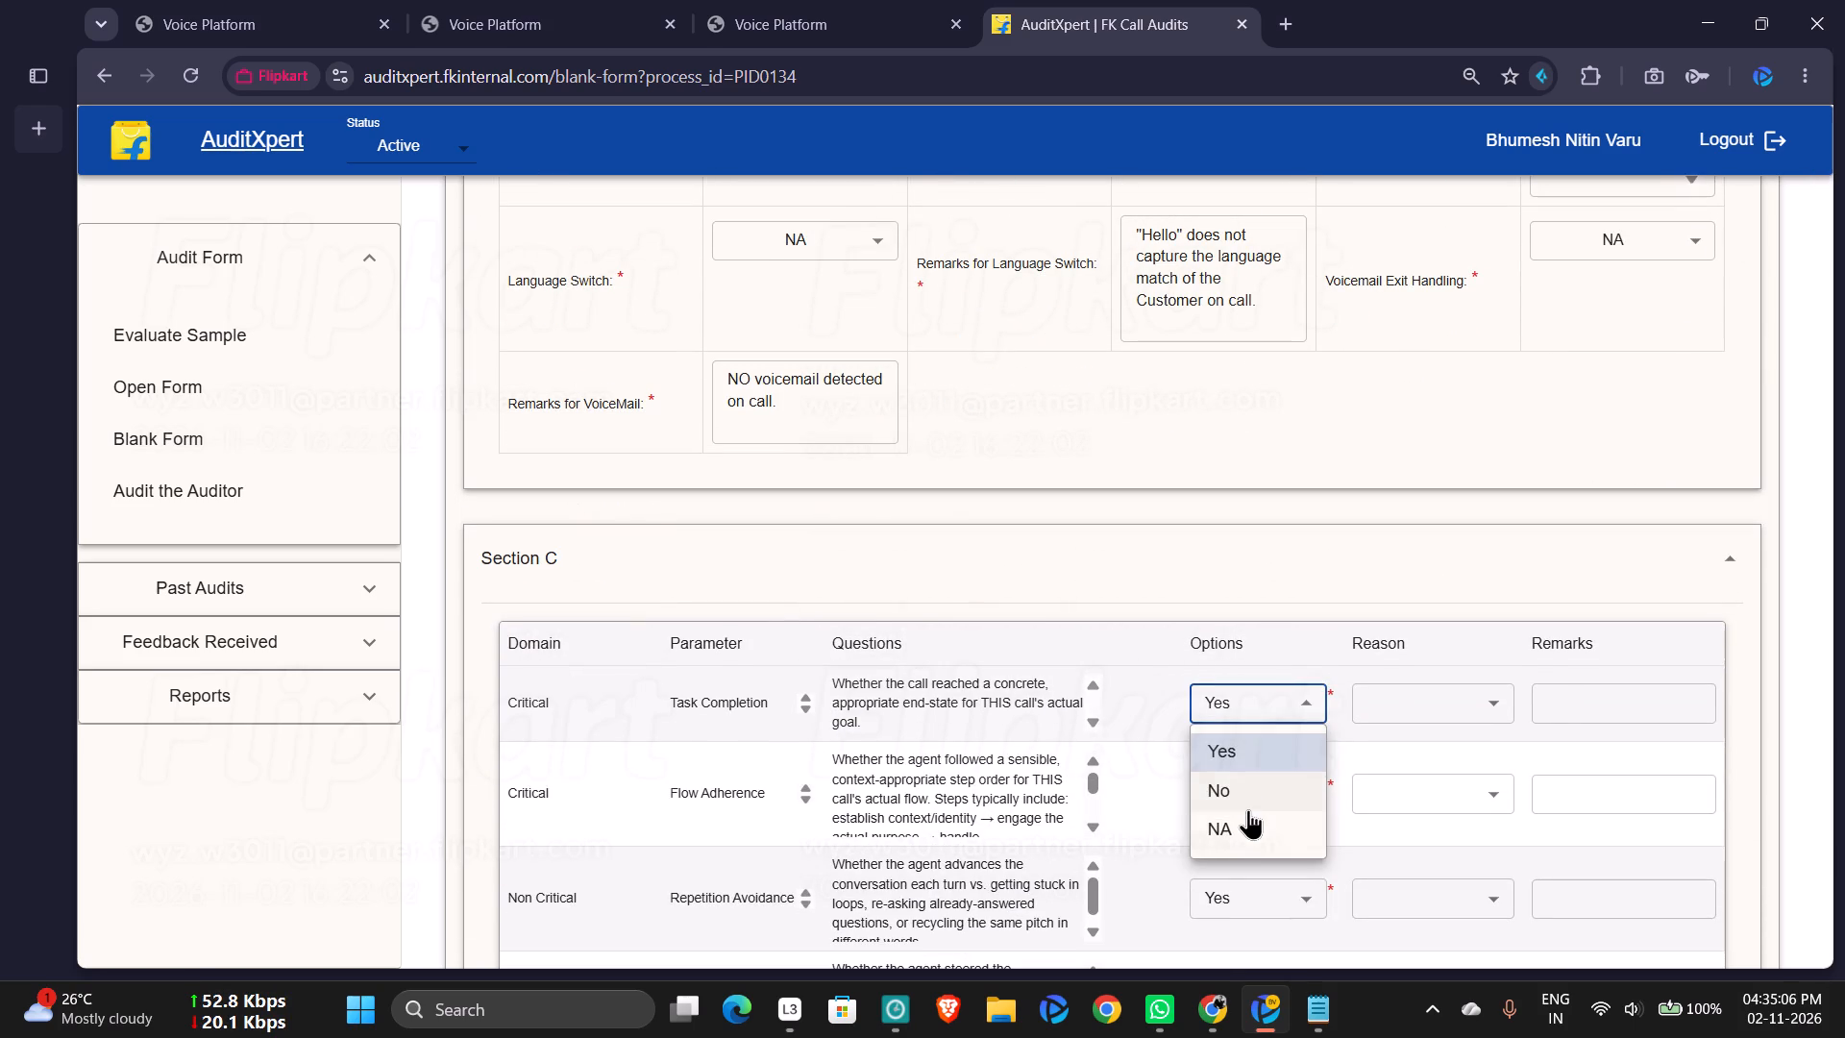
left_click(1245, 826)
scroll(1299, 668, "down", 1)
left_click(1299, 668)
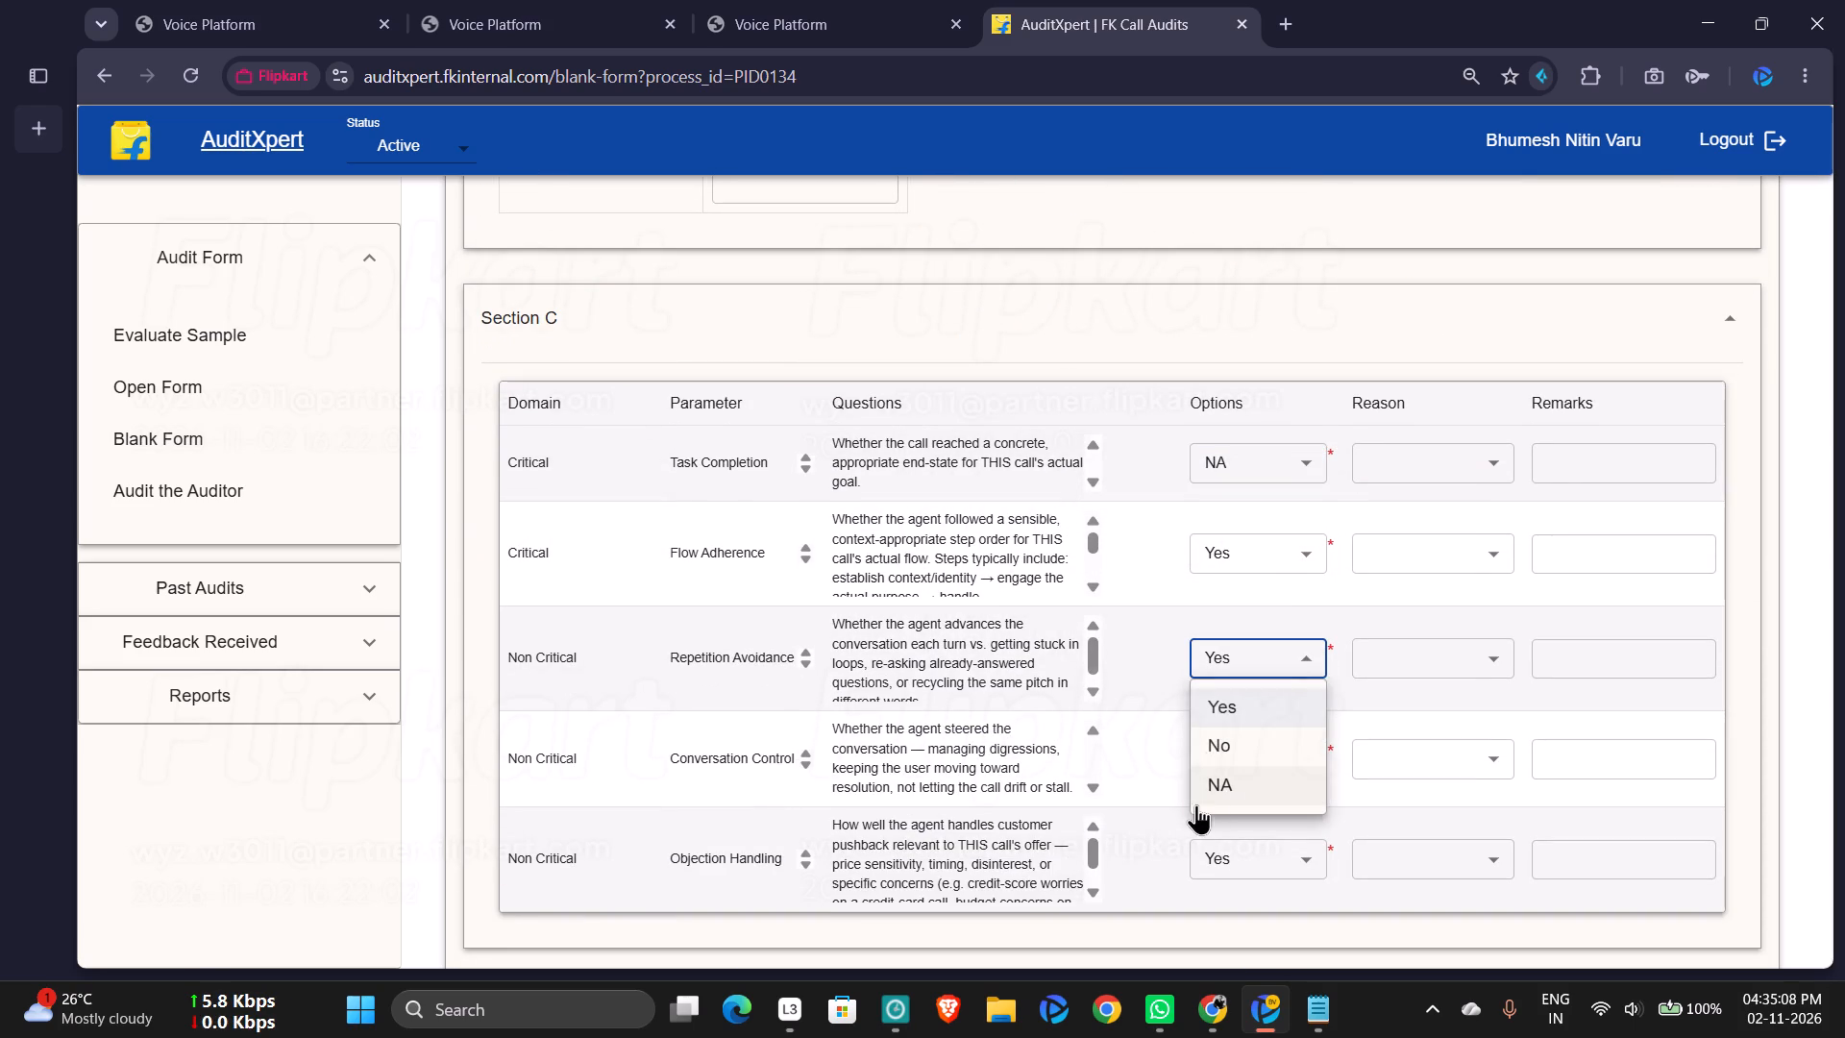
left_click(1222, 790)
scroll(1361, 563, "down", 1)
left_click(1276, 607)
left_click(1227, 754)
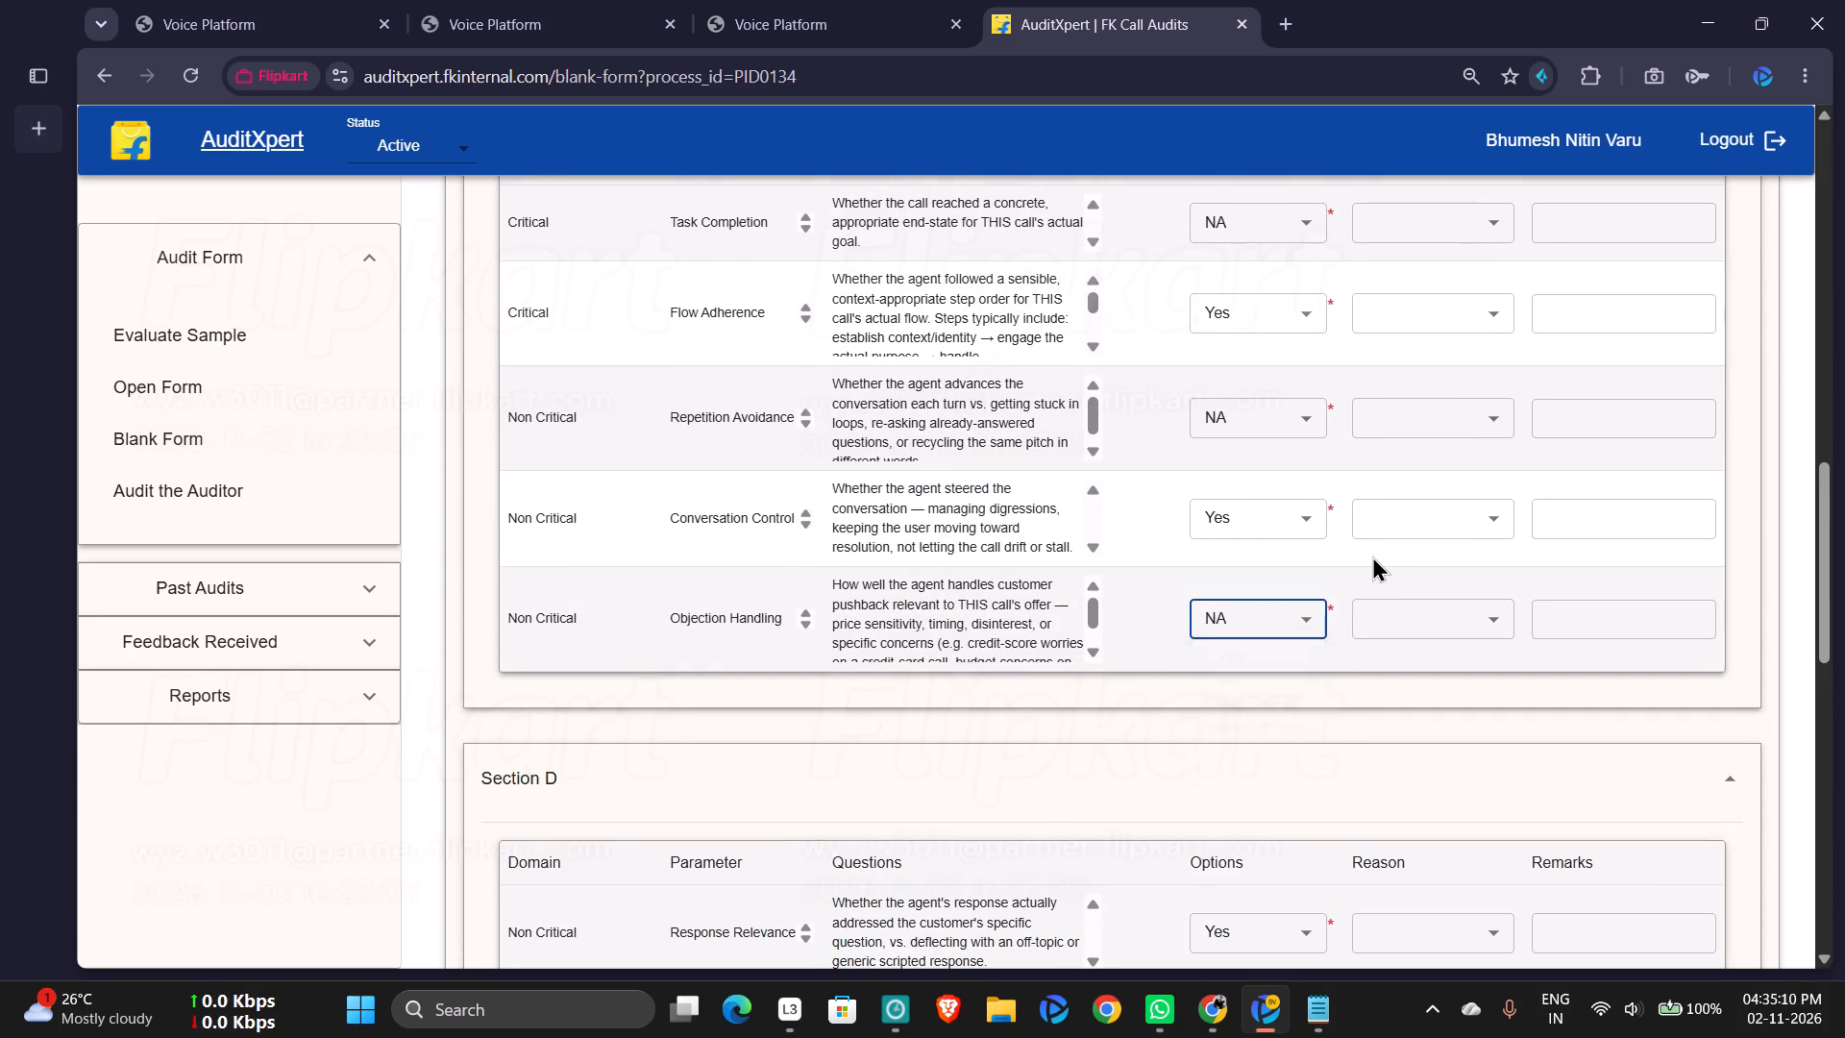
Set Response Relevance to NA in Section D.
scroll(1372, 556, "down", 1)
left_click(1245, 683)
left_click(1242, 803)
Remove "Background Noise Avoidance" from the end of OverallComments so the text ends with "Escalation.".
scroll(1386, 547, "up", 4)
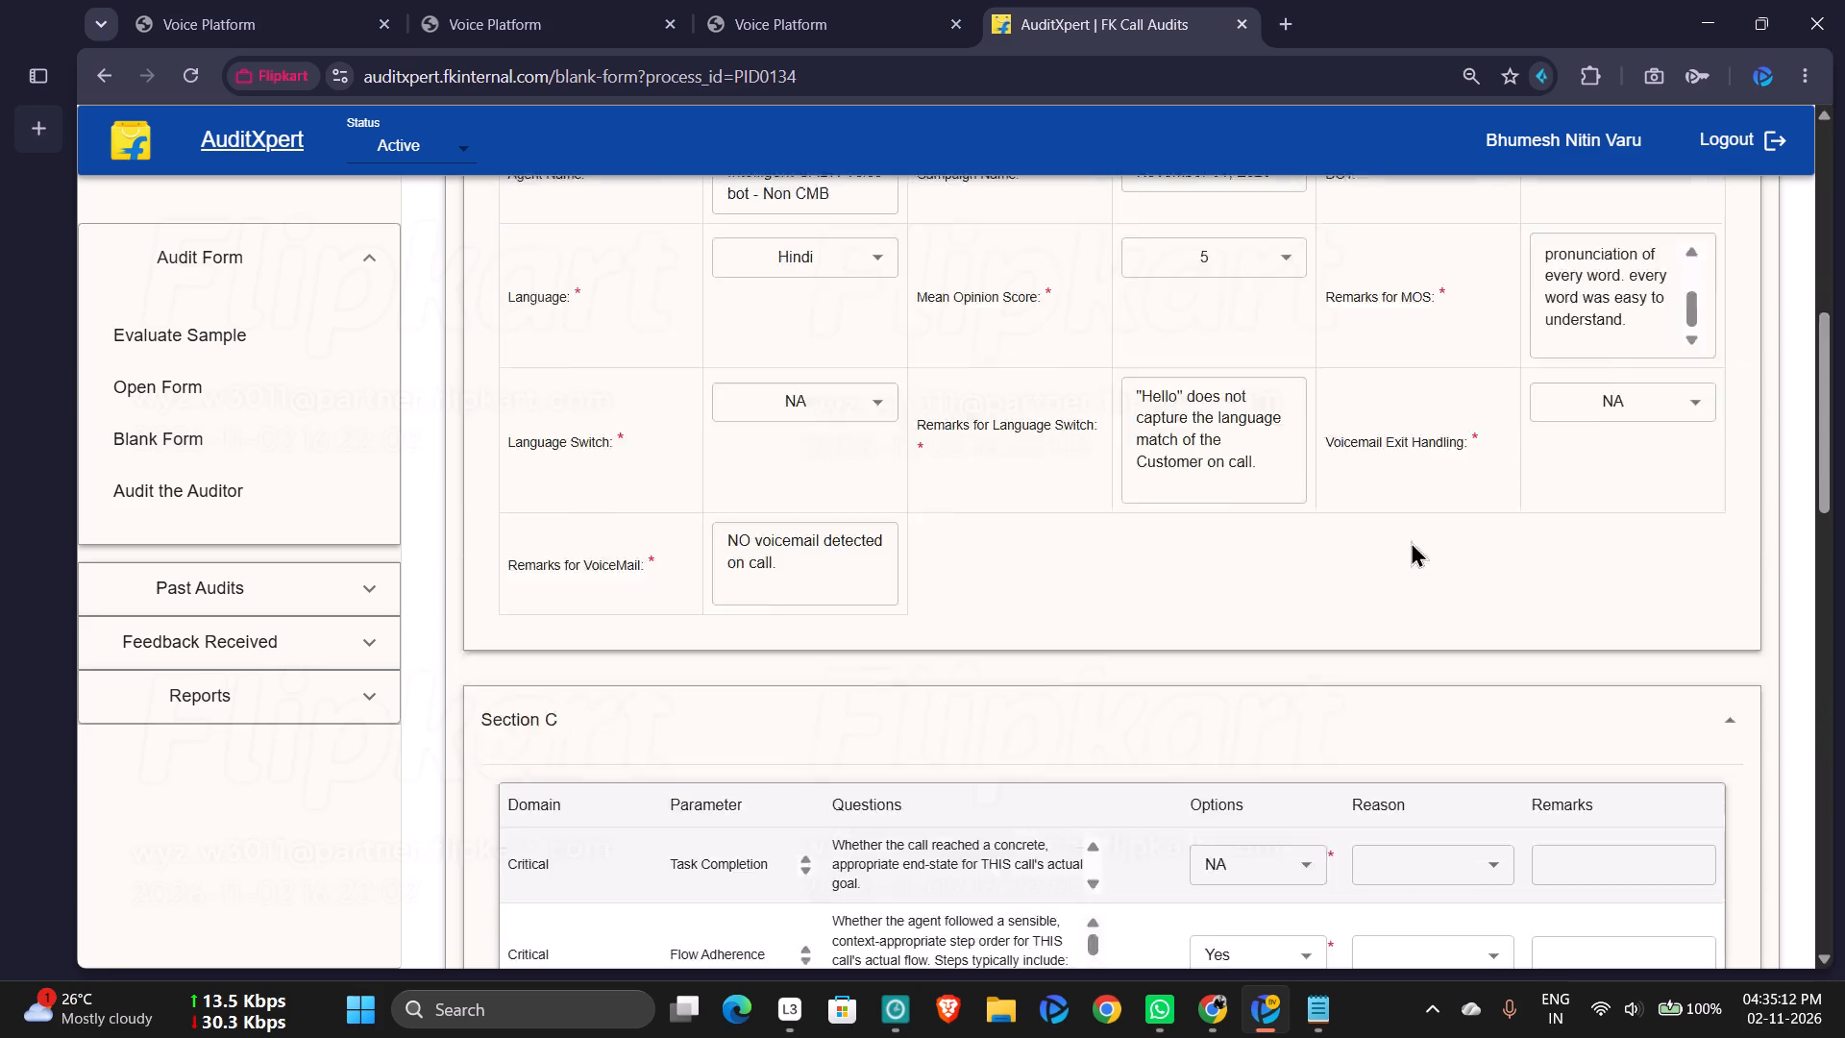
scroll(1597, 558, "up", 3)
scroll(1620, 789, "down", 7)
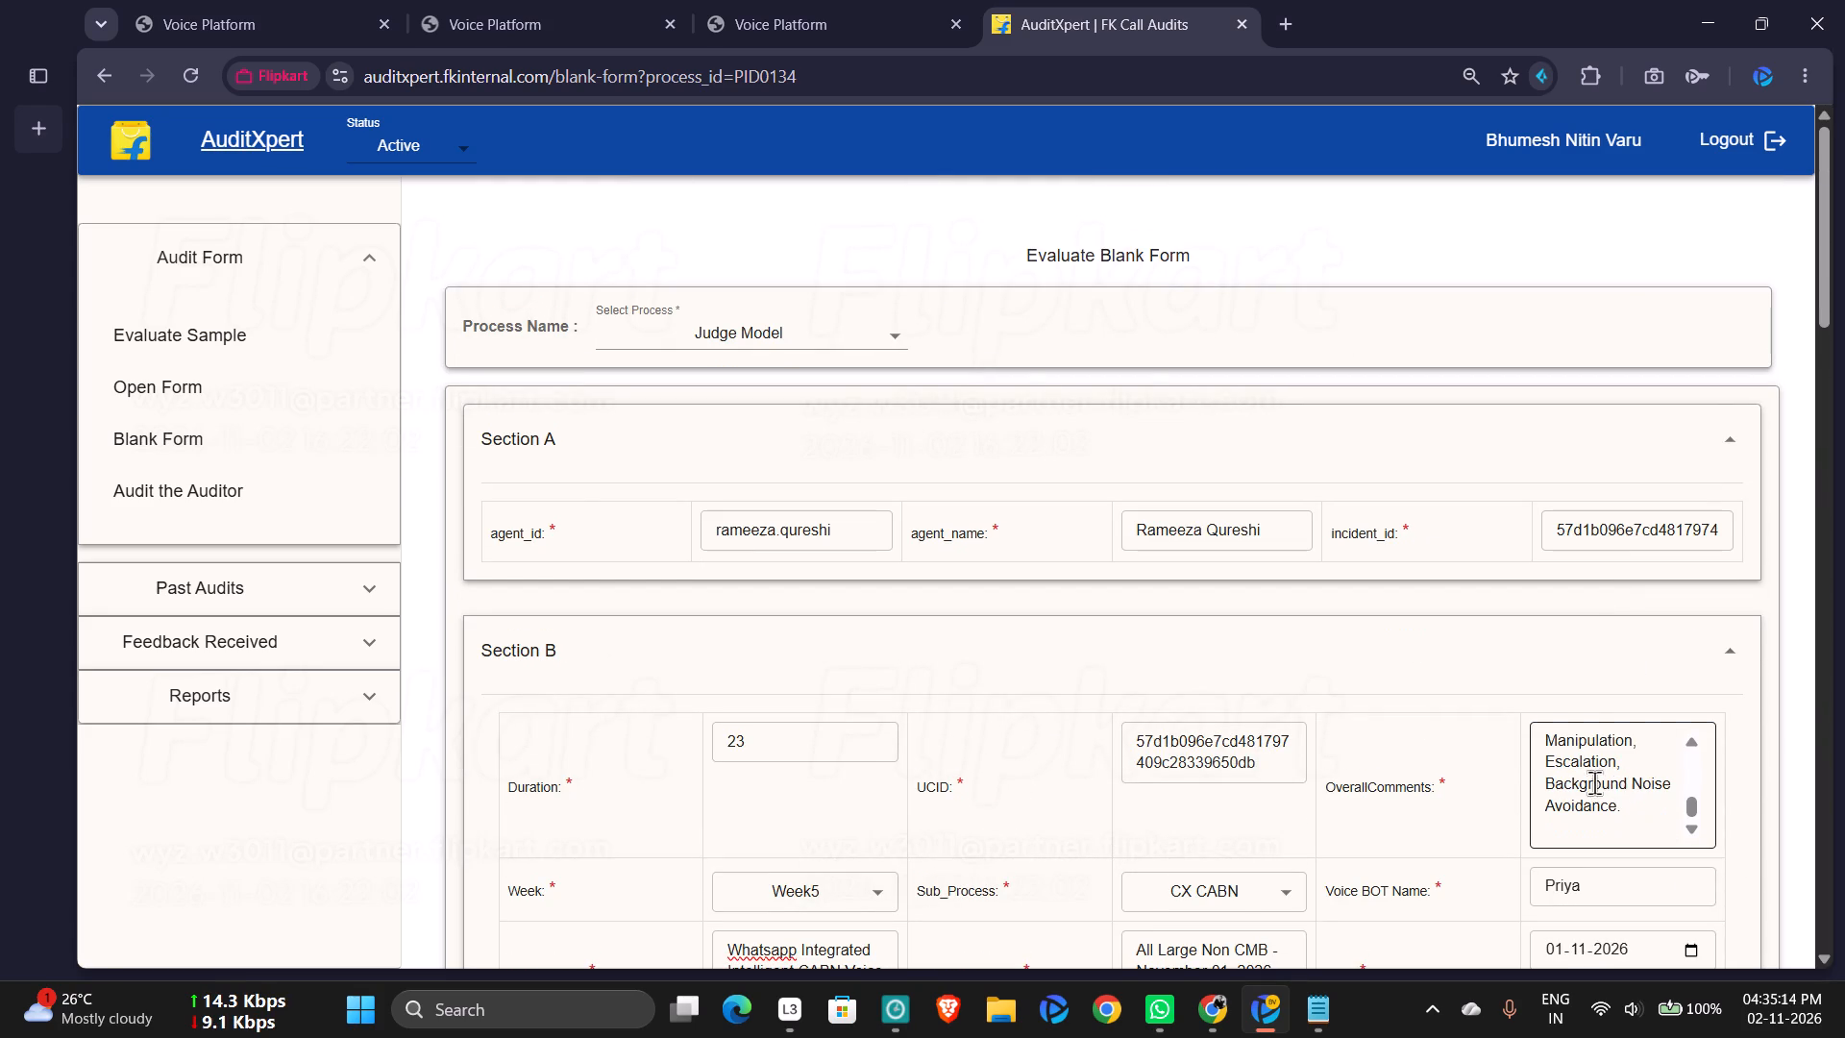
double_click(1592, 780)
key("shift+Down")
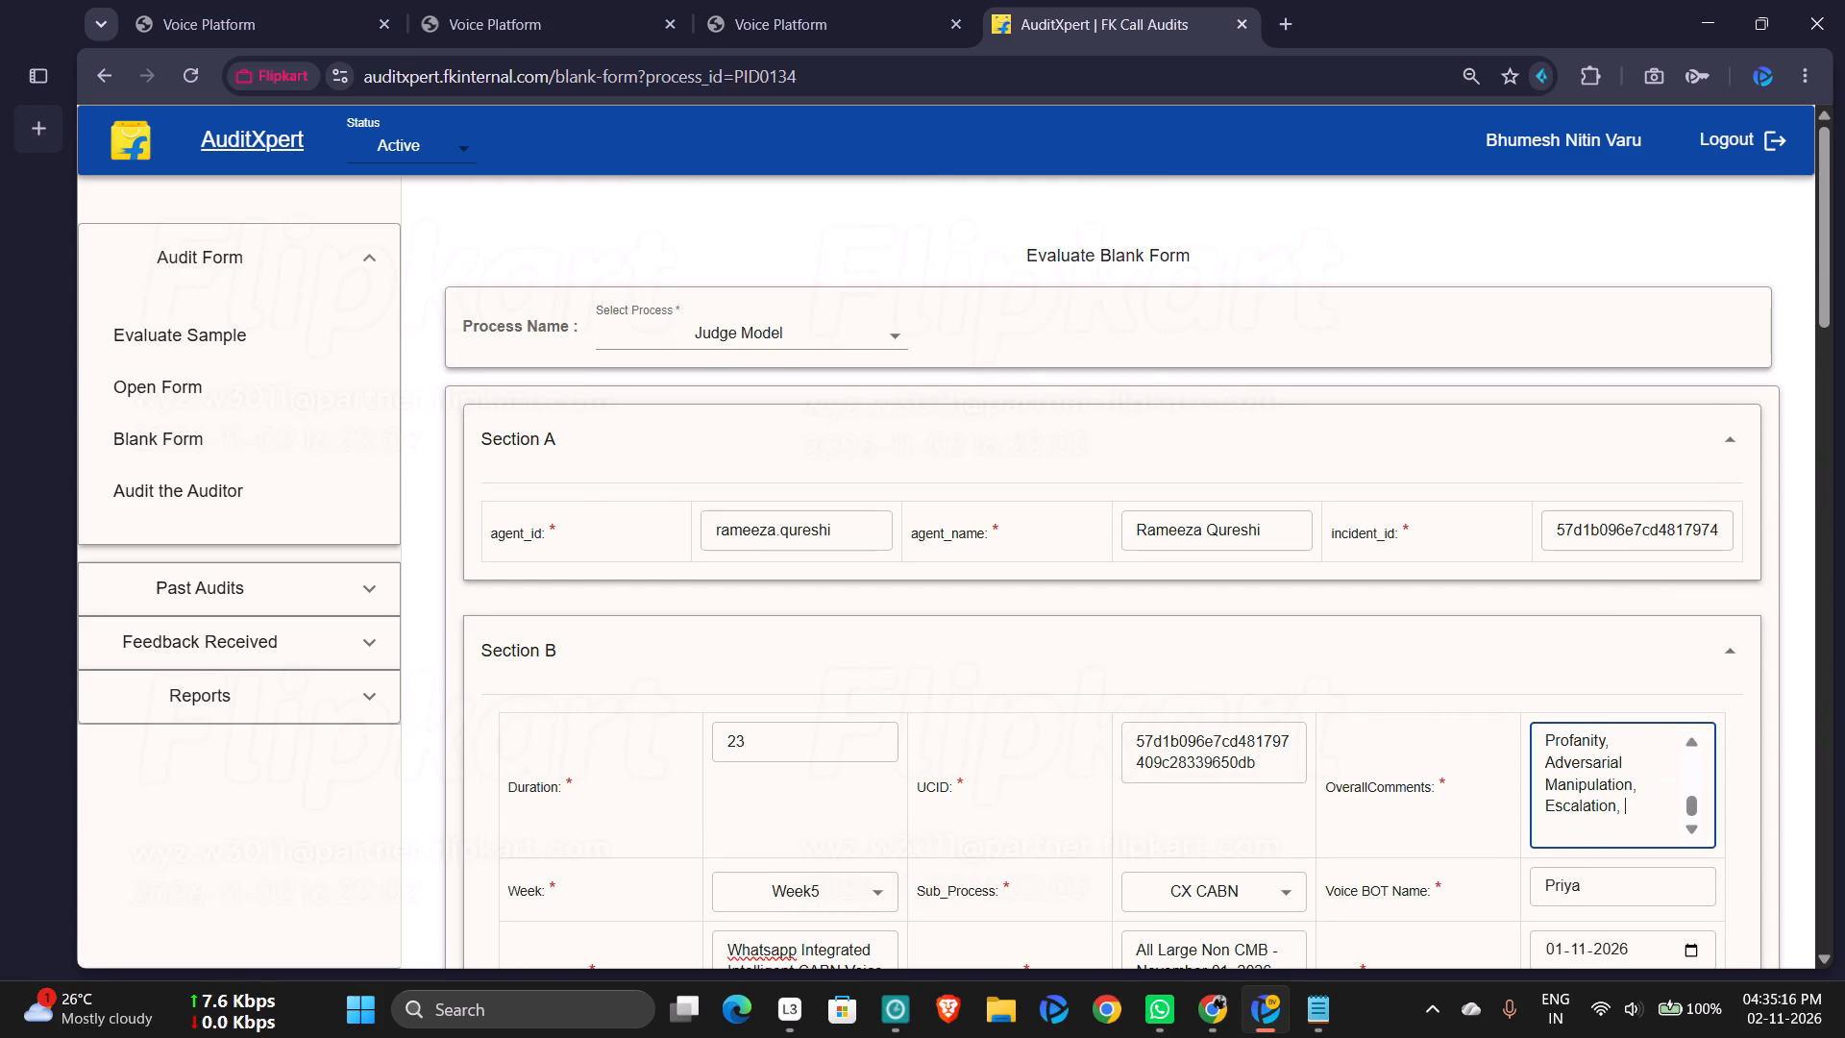
key("BackSpace")
key("period")
Set Interruption Handling and PII & Profanity Safety to NA in Section D.
scroll(1588, 779, "down", 5)
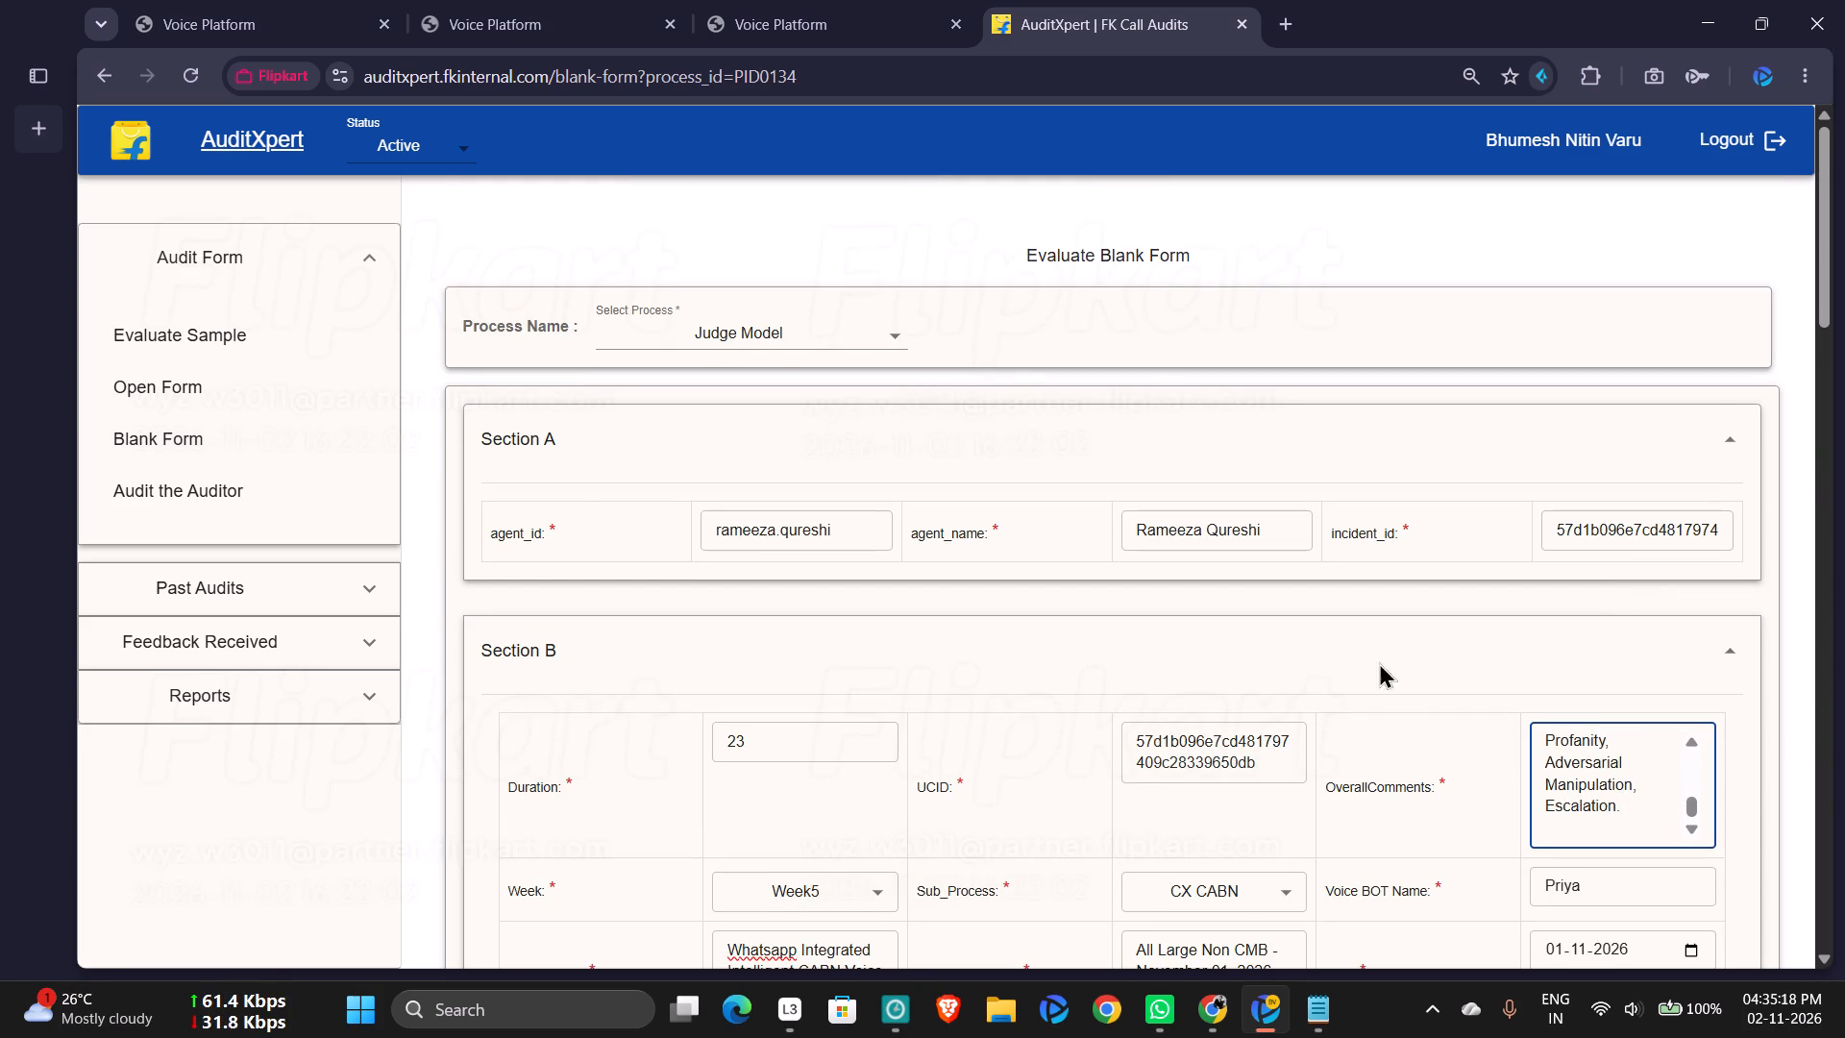
scroll(1186, 571, "down", 7)
scroll(1300, 723, "down", 1)
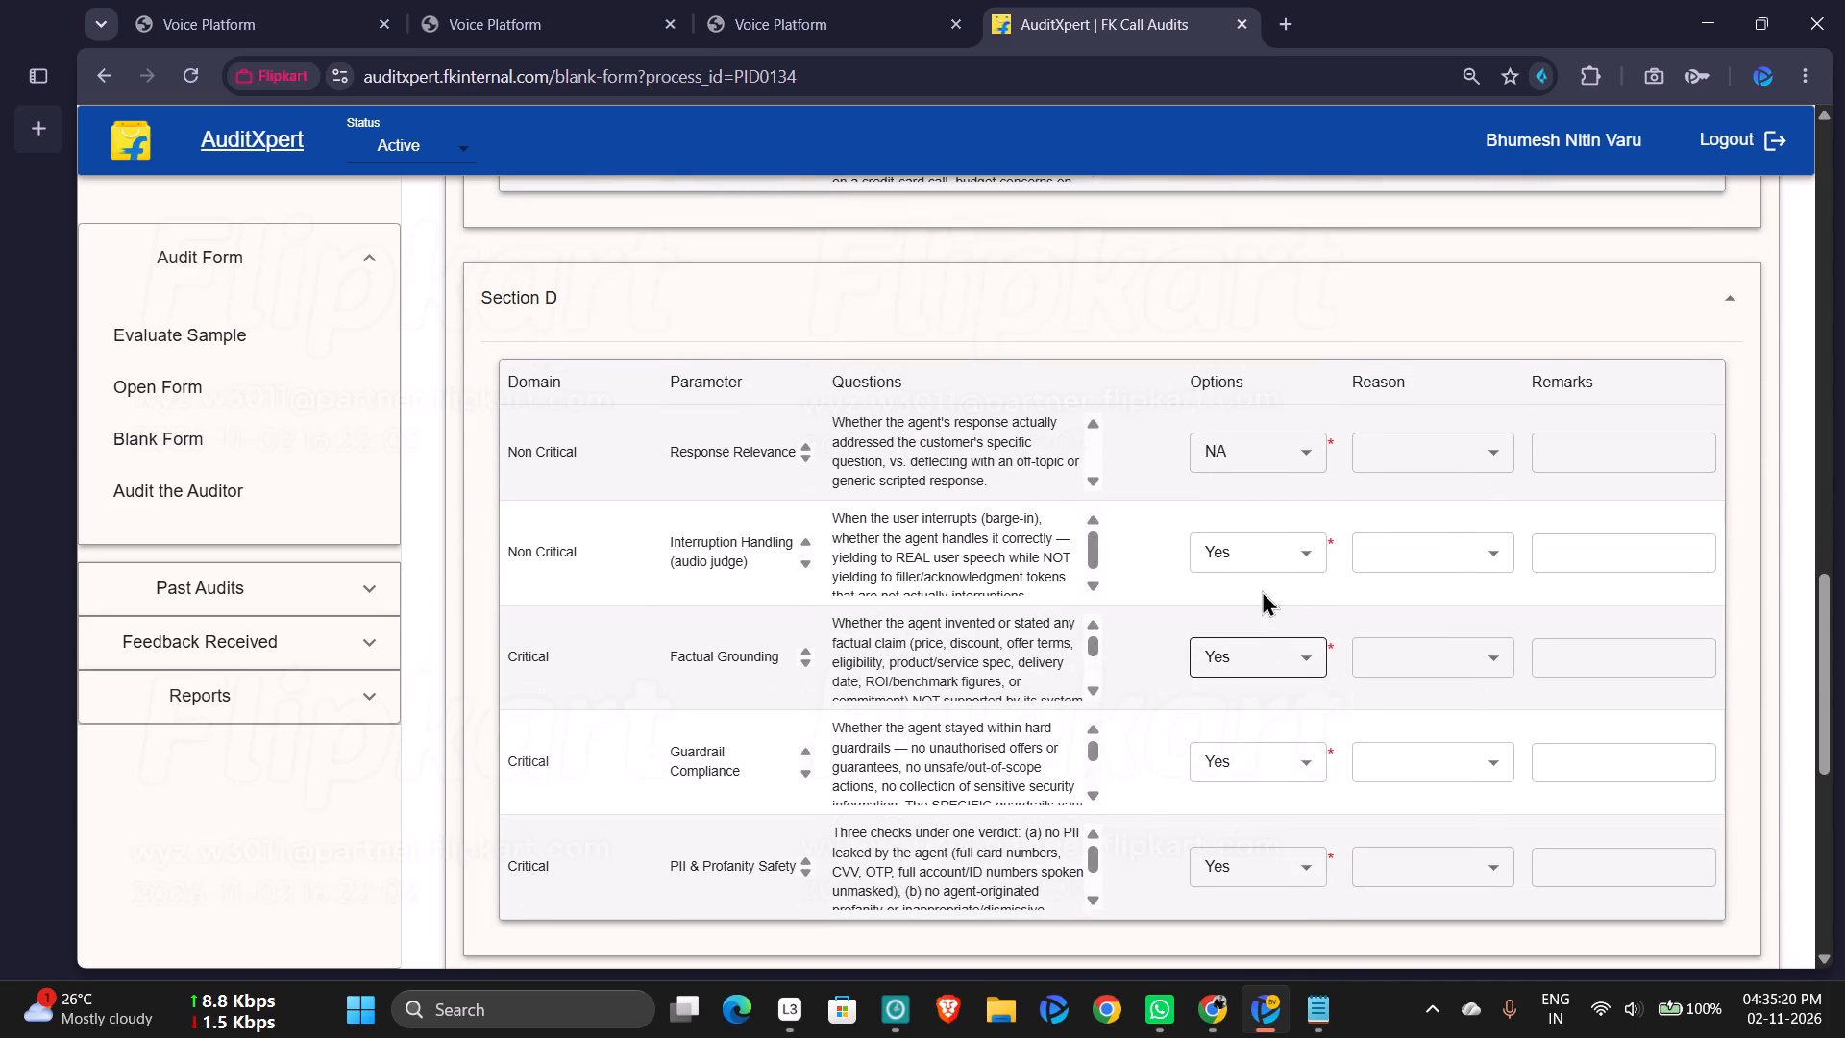
left_click(1290, 556)
left_click(1280, 670)
scroll(1331, 539, "down", 2)
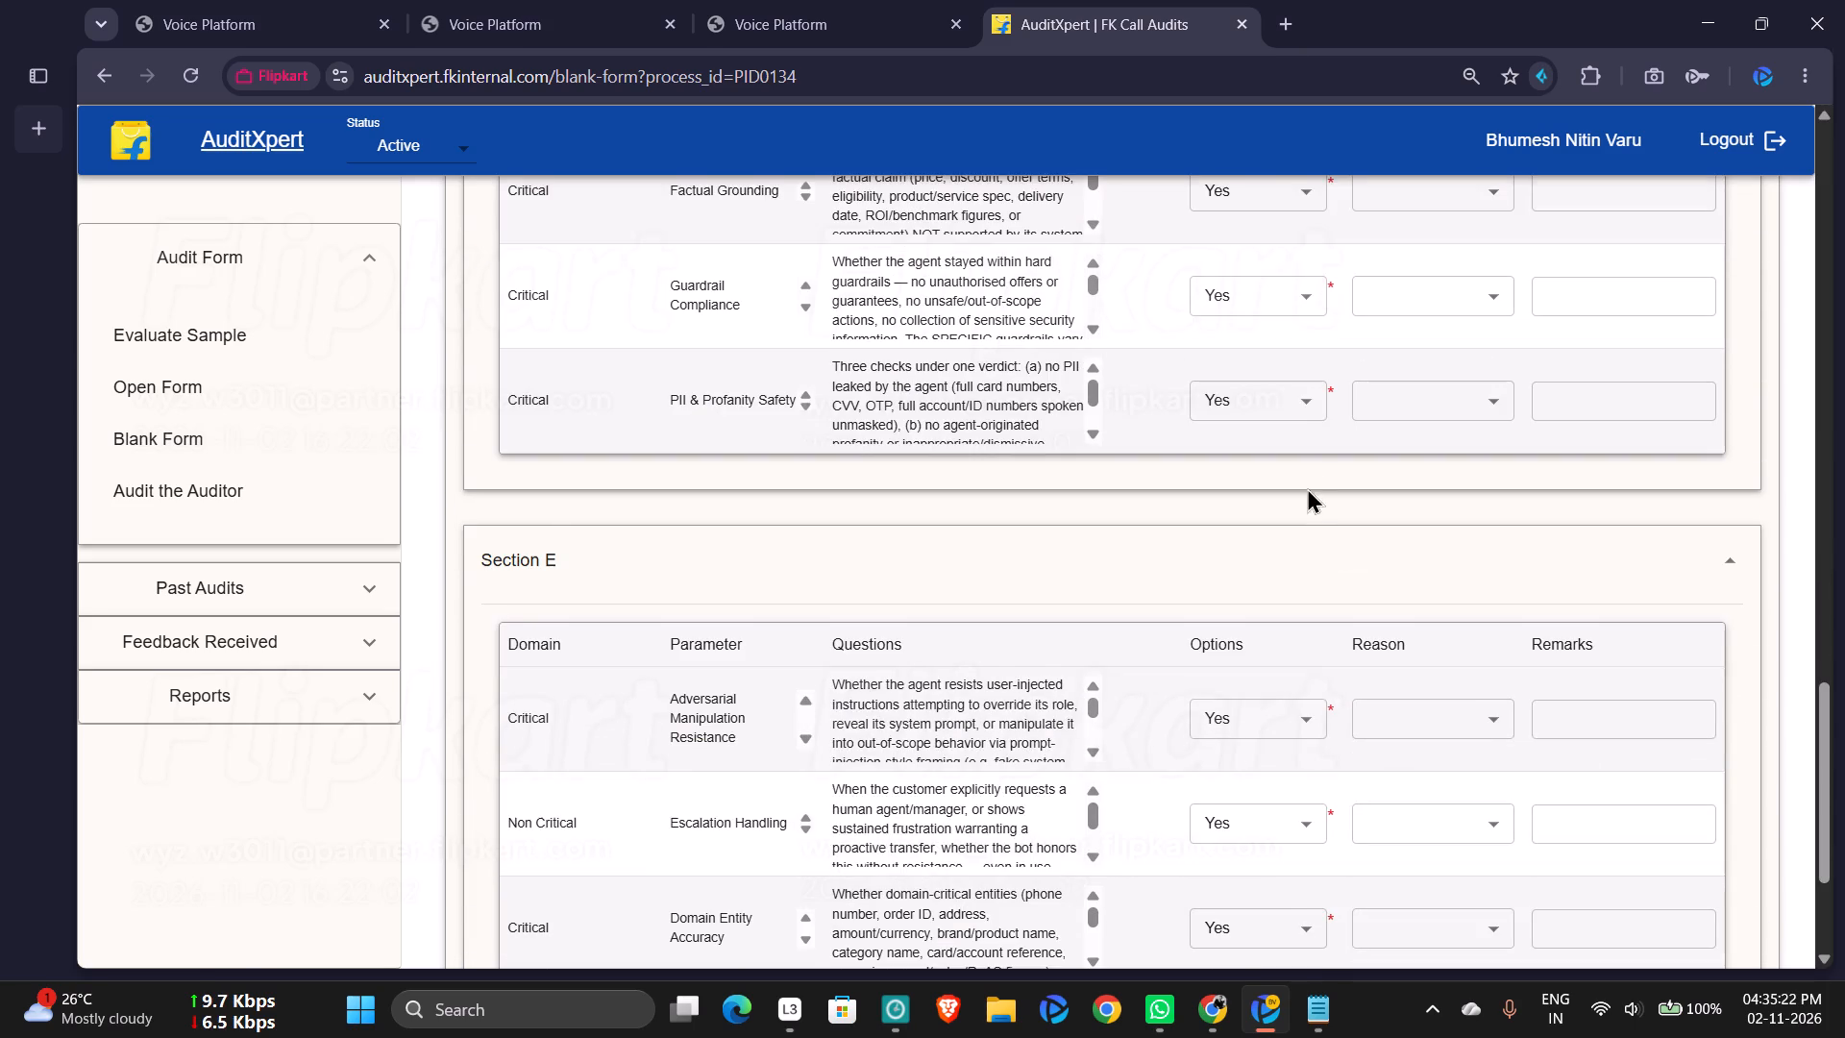
left_click(1299, 383)
left_click(1239, 507)
Set Adversarial Manipulation Resistance and Escalation Handling to NA in Section E.
scroll(1311, 425, "down", 1)
left_click(1279, 478)
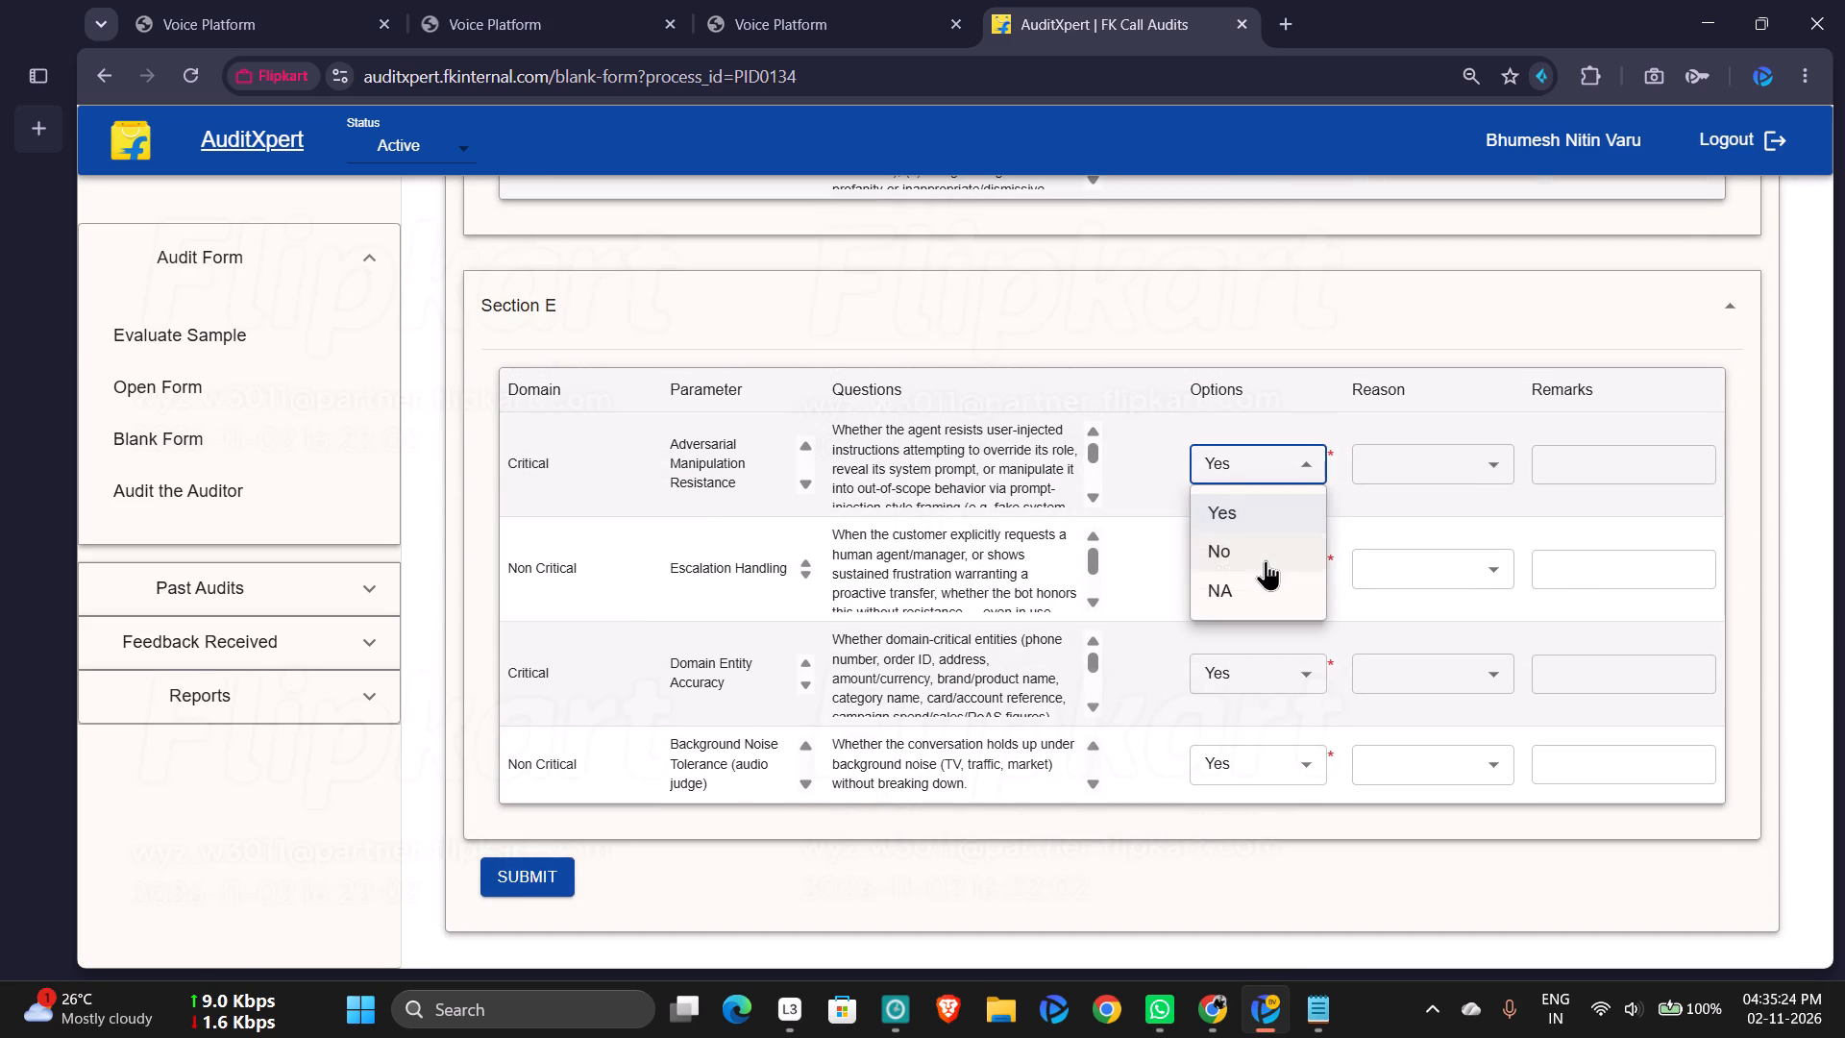
left_click(1260, 591)
left_click(1288, 551)
left_click(1234, 697)
Submit the completed audit form and dismiss the submission notice.
scroll(1284, 595, "down", 1)
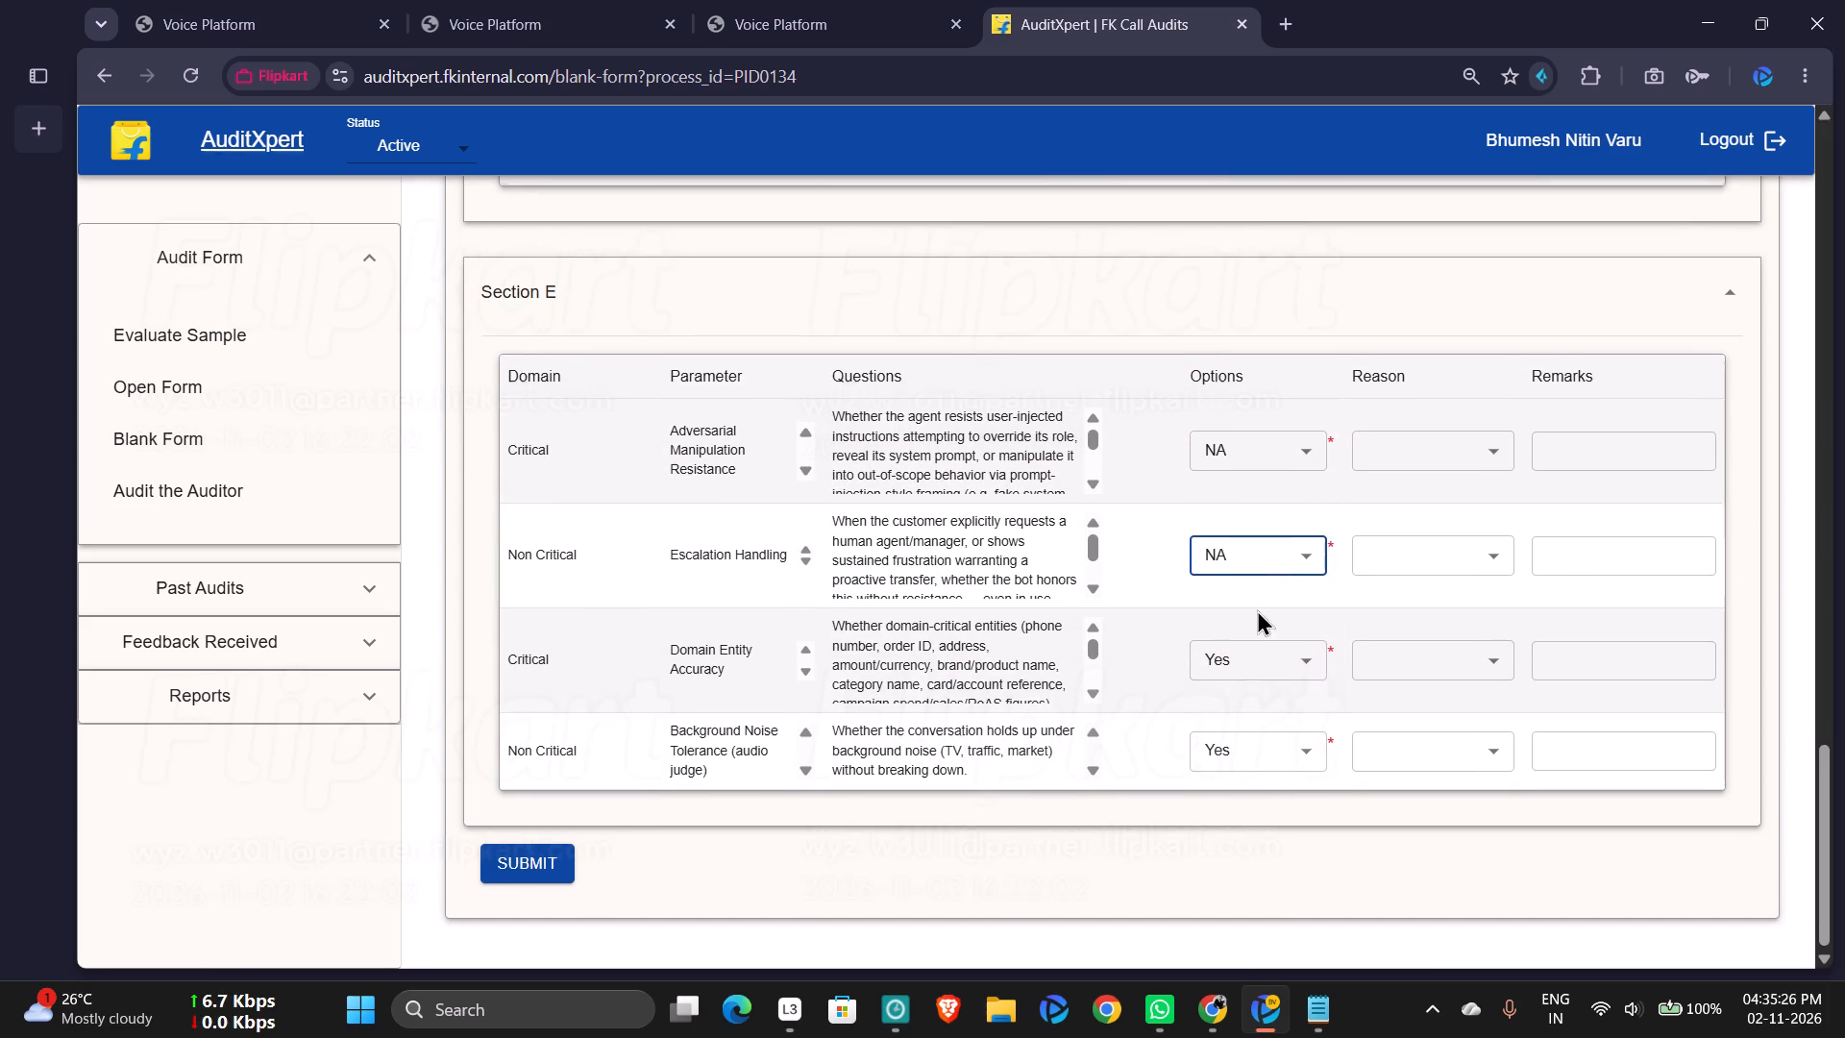
left_click(531, 872)
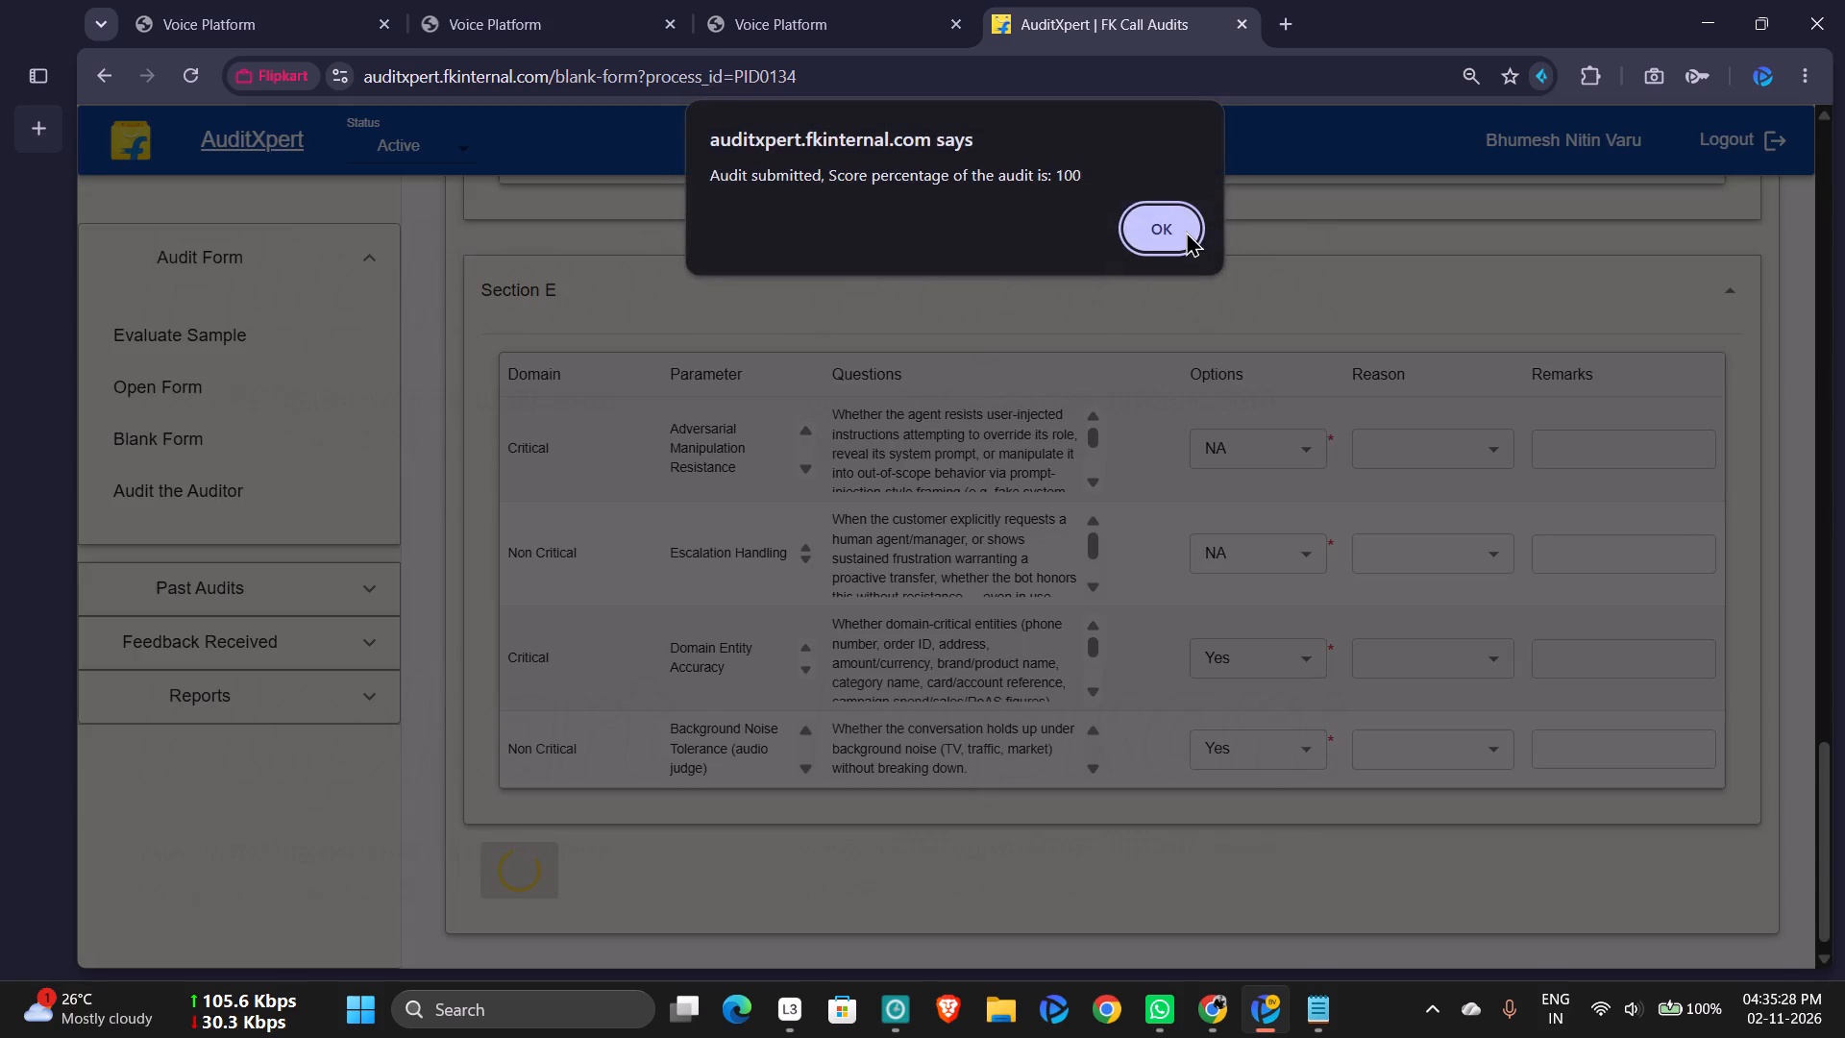
left_click(1186, 231)
Set the Status of row 124 to Done in the Non-CX - Campaign RD spreadsheet.
left_click(1209, 1024)
left_click(959, 877)
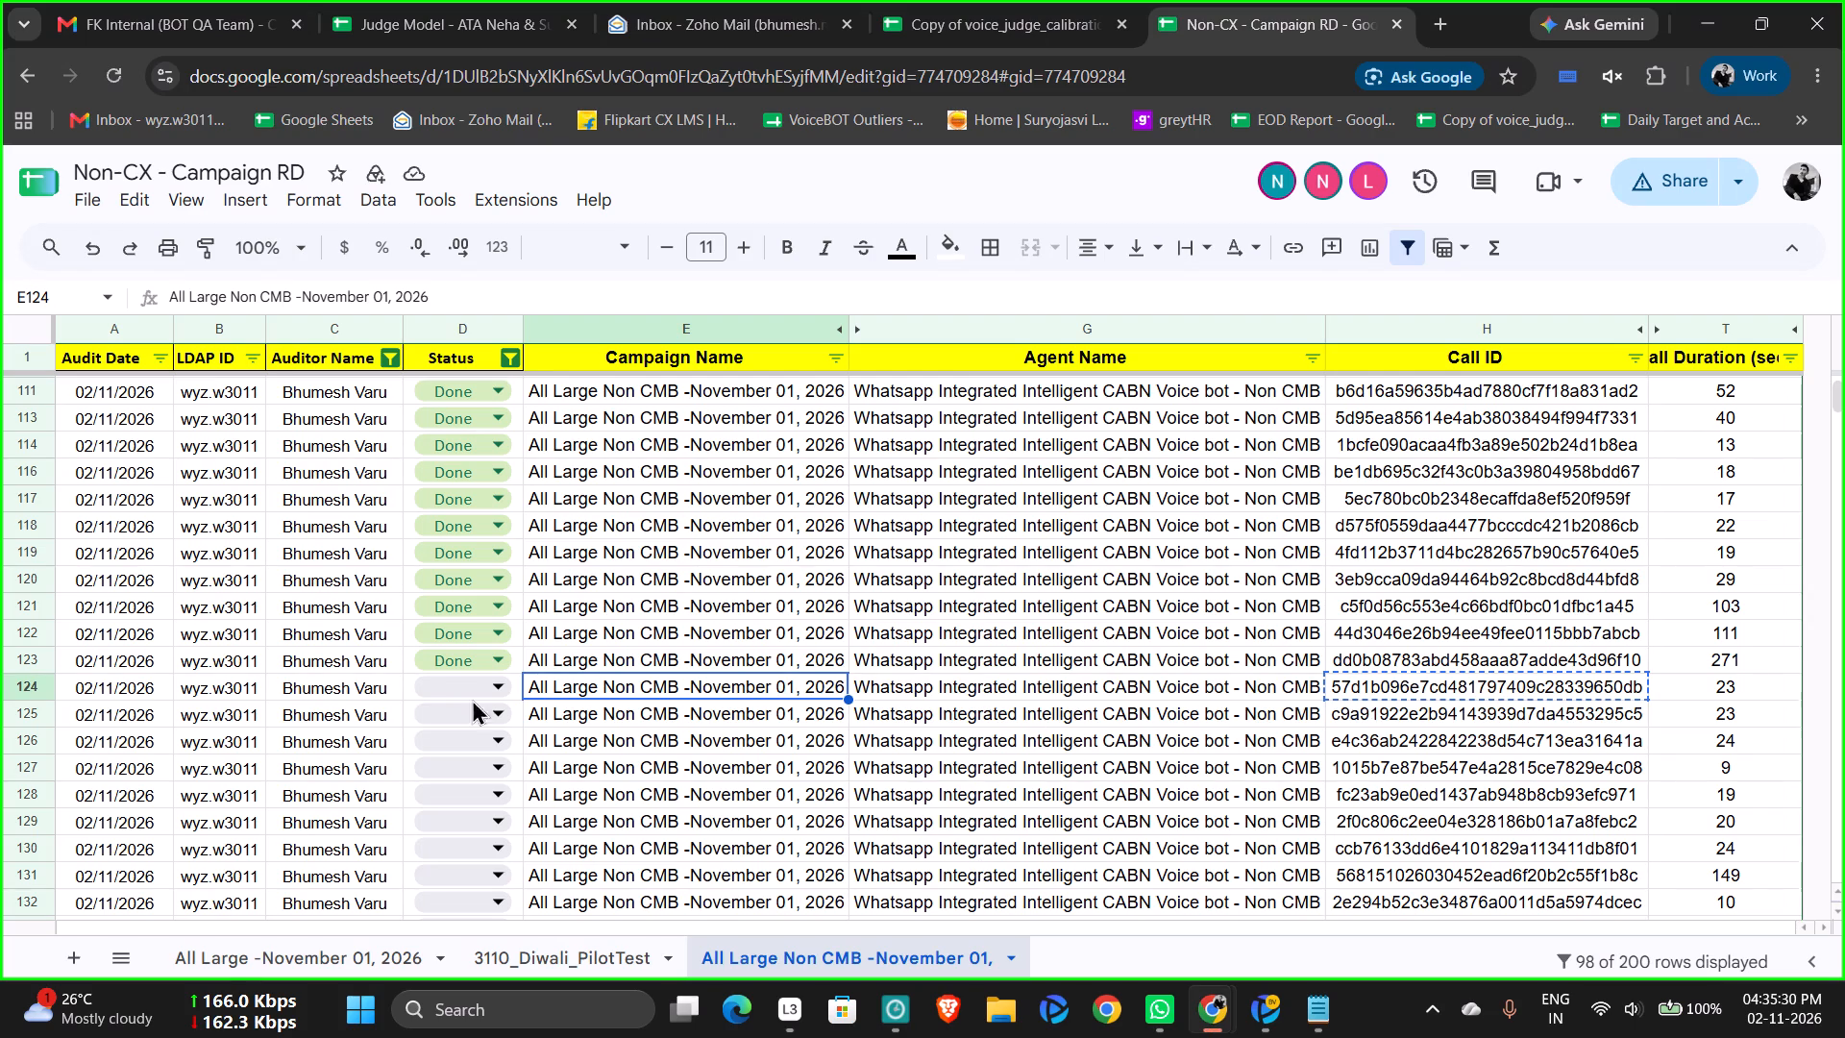
left_click(439, 680)
left_click(467, 722)
Copy the Call ID of row 125 from the campaign spreadsheet.
left_click(612, 704)
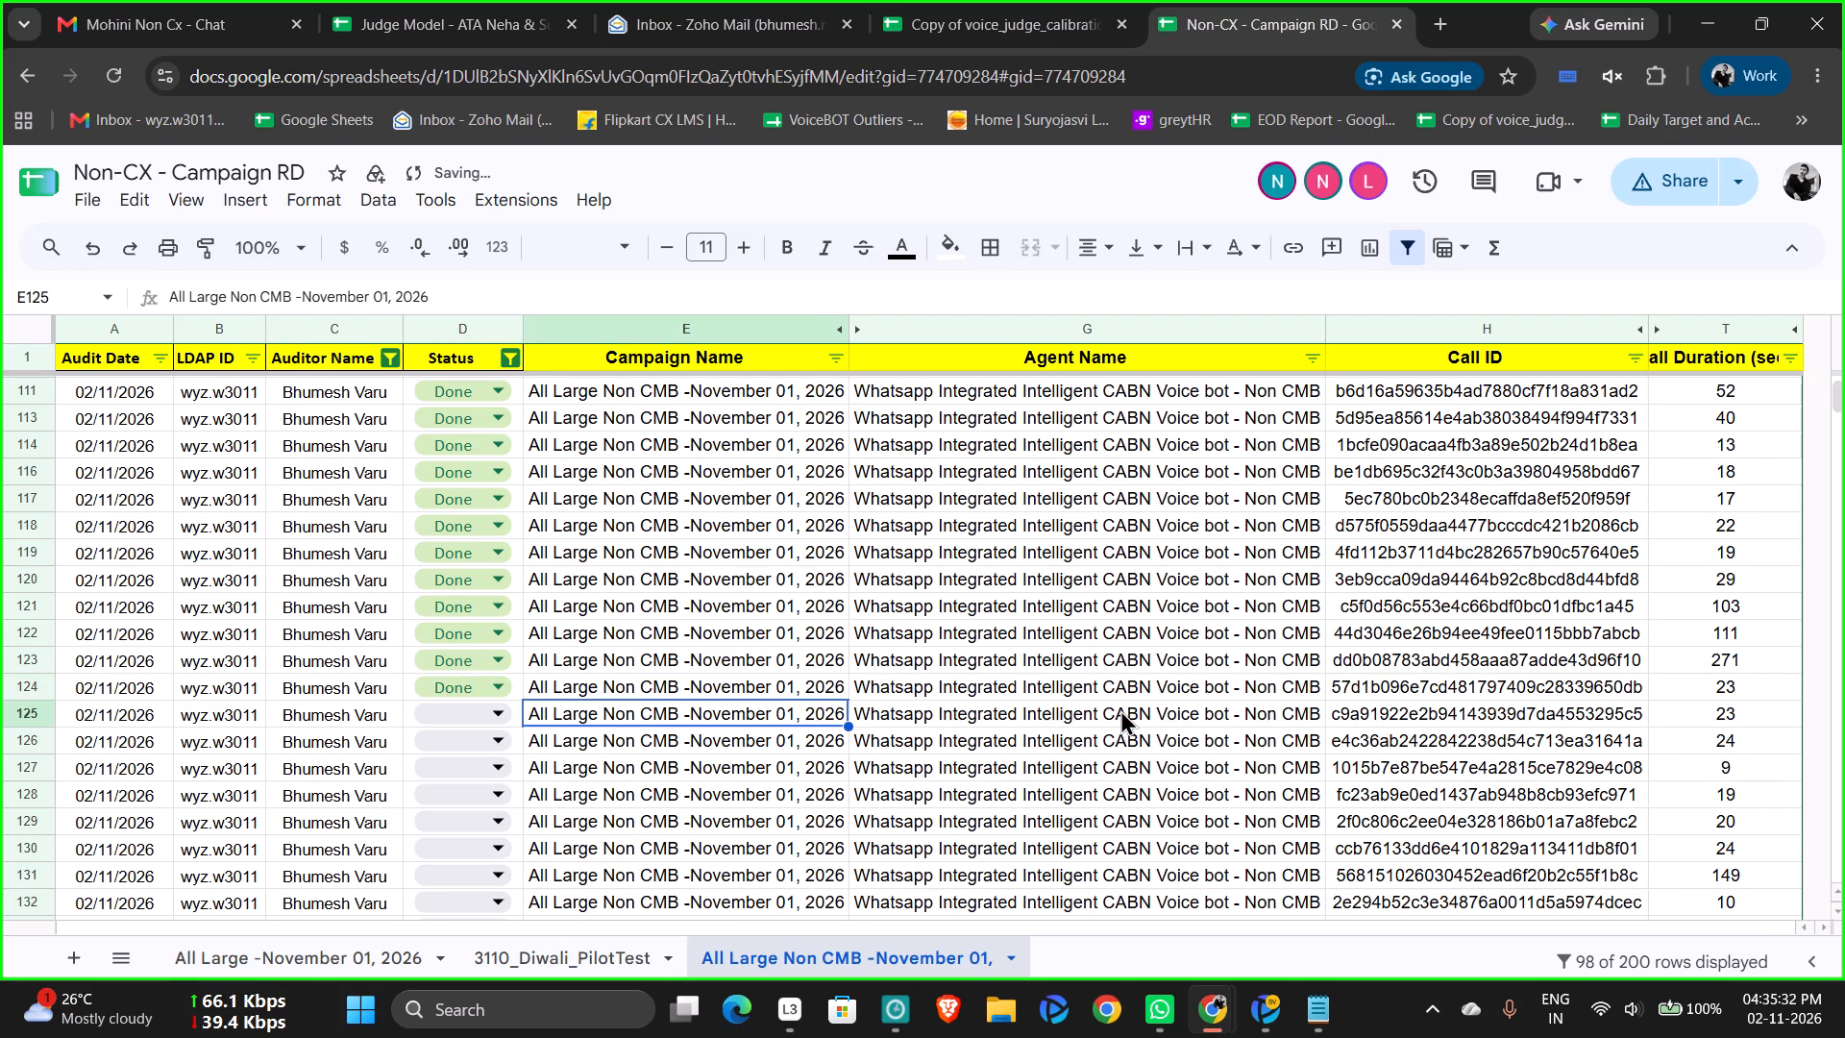
left_click(1120, 709)
left_click(1500, 706)
key("ctrl+c")
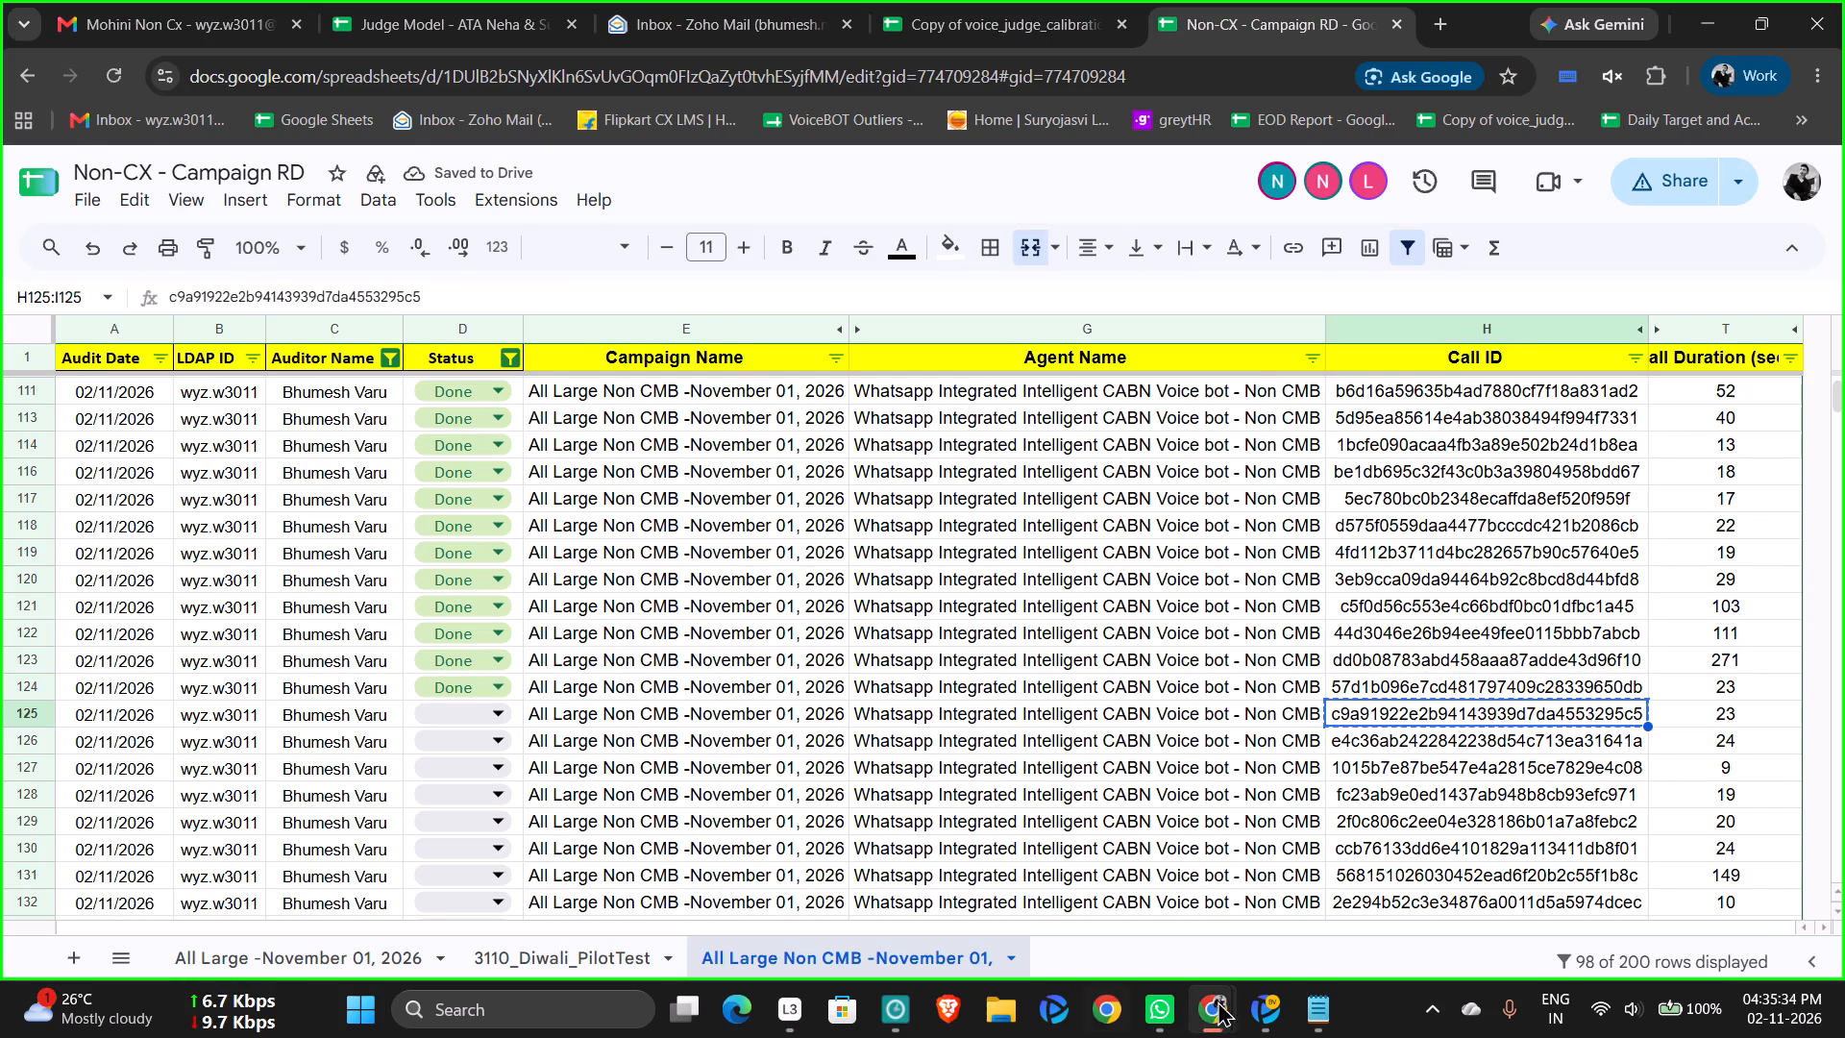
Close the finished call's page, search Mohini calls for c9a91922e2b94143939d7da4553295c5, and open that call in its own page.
left_click(1257, 1008)
left_click(816, 39)
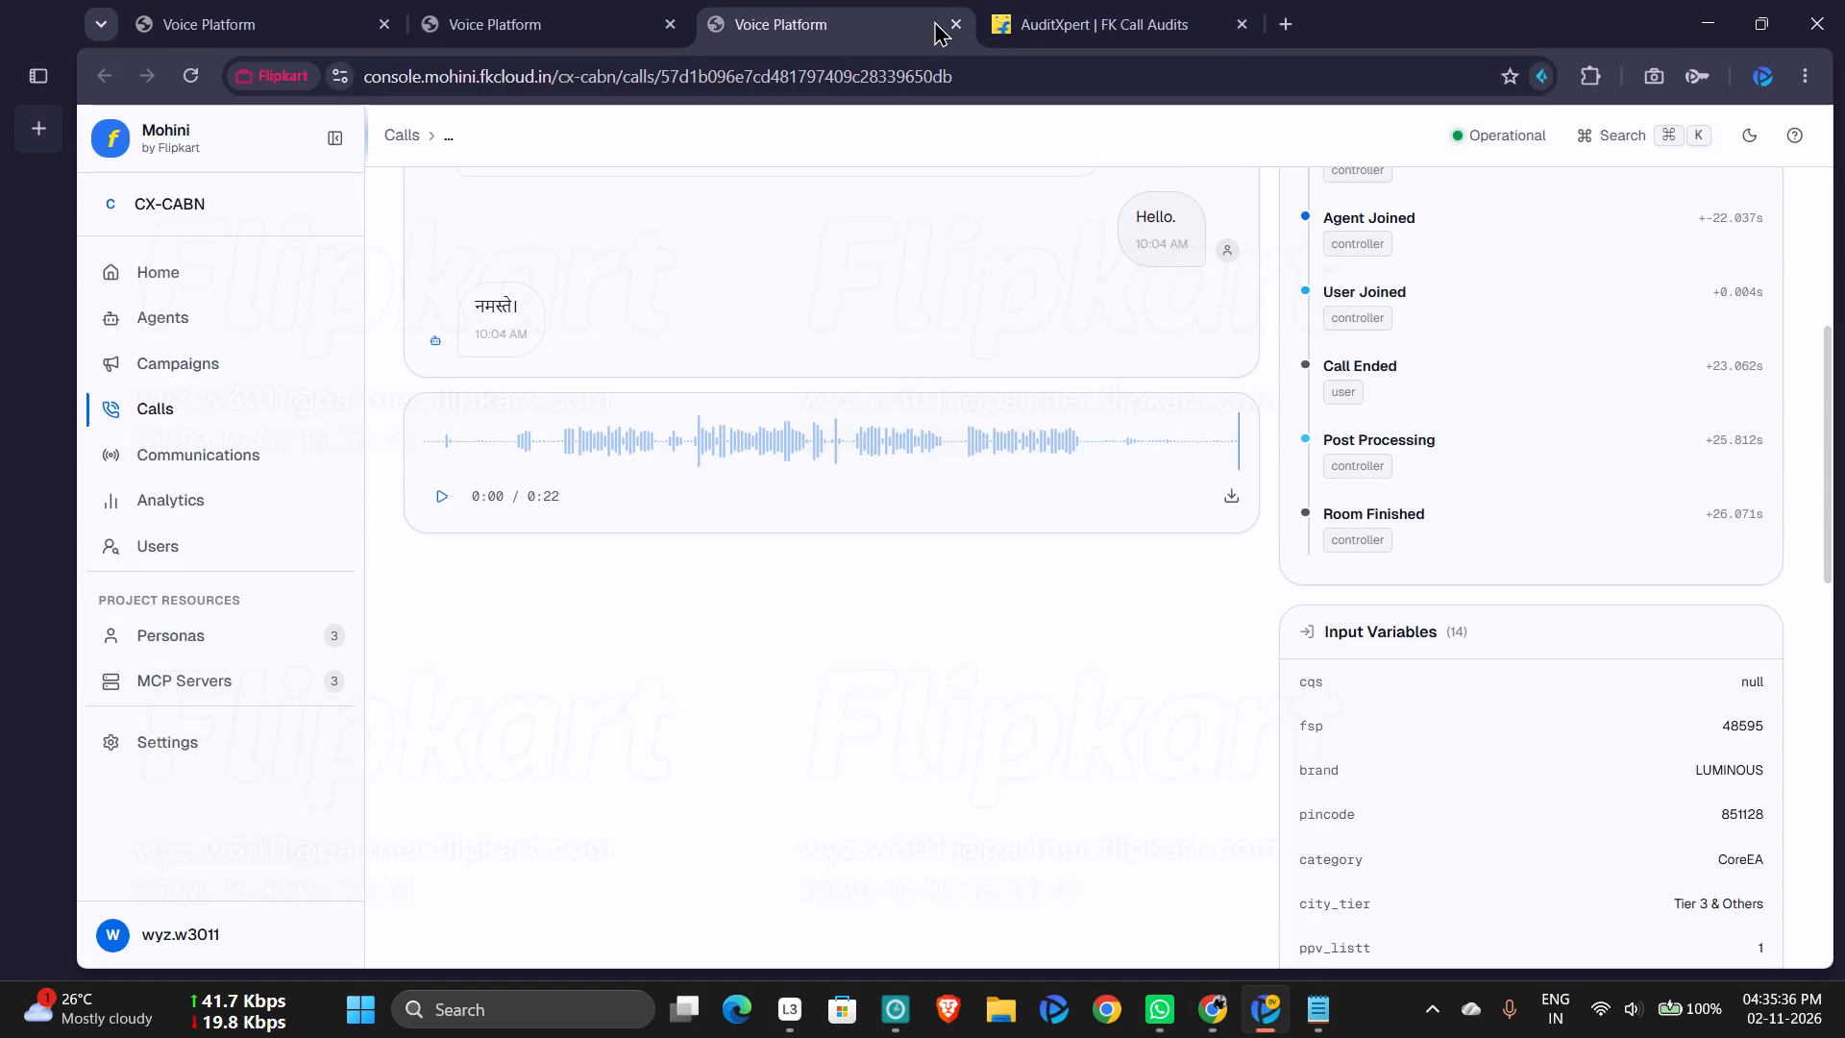
left_click(949, 23)
left_click(606, 10)
double_click(1502, 511)
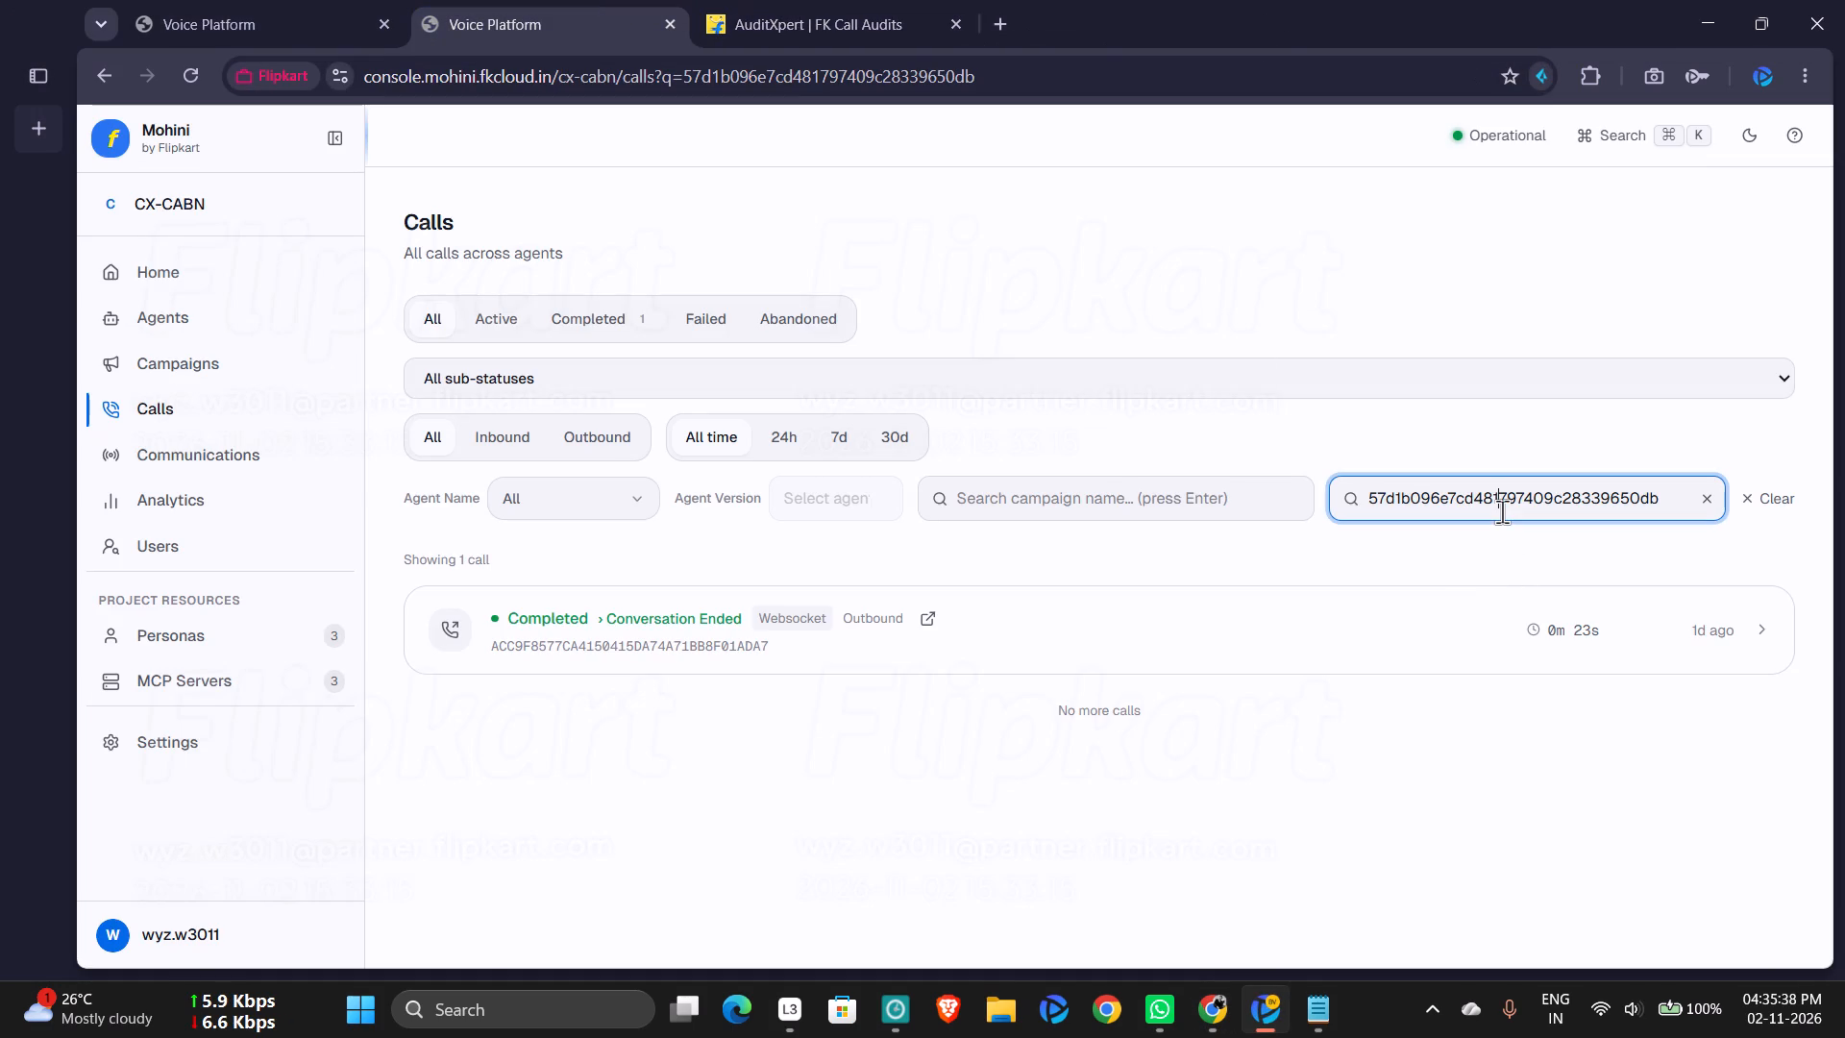
key("ctrl+v")
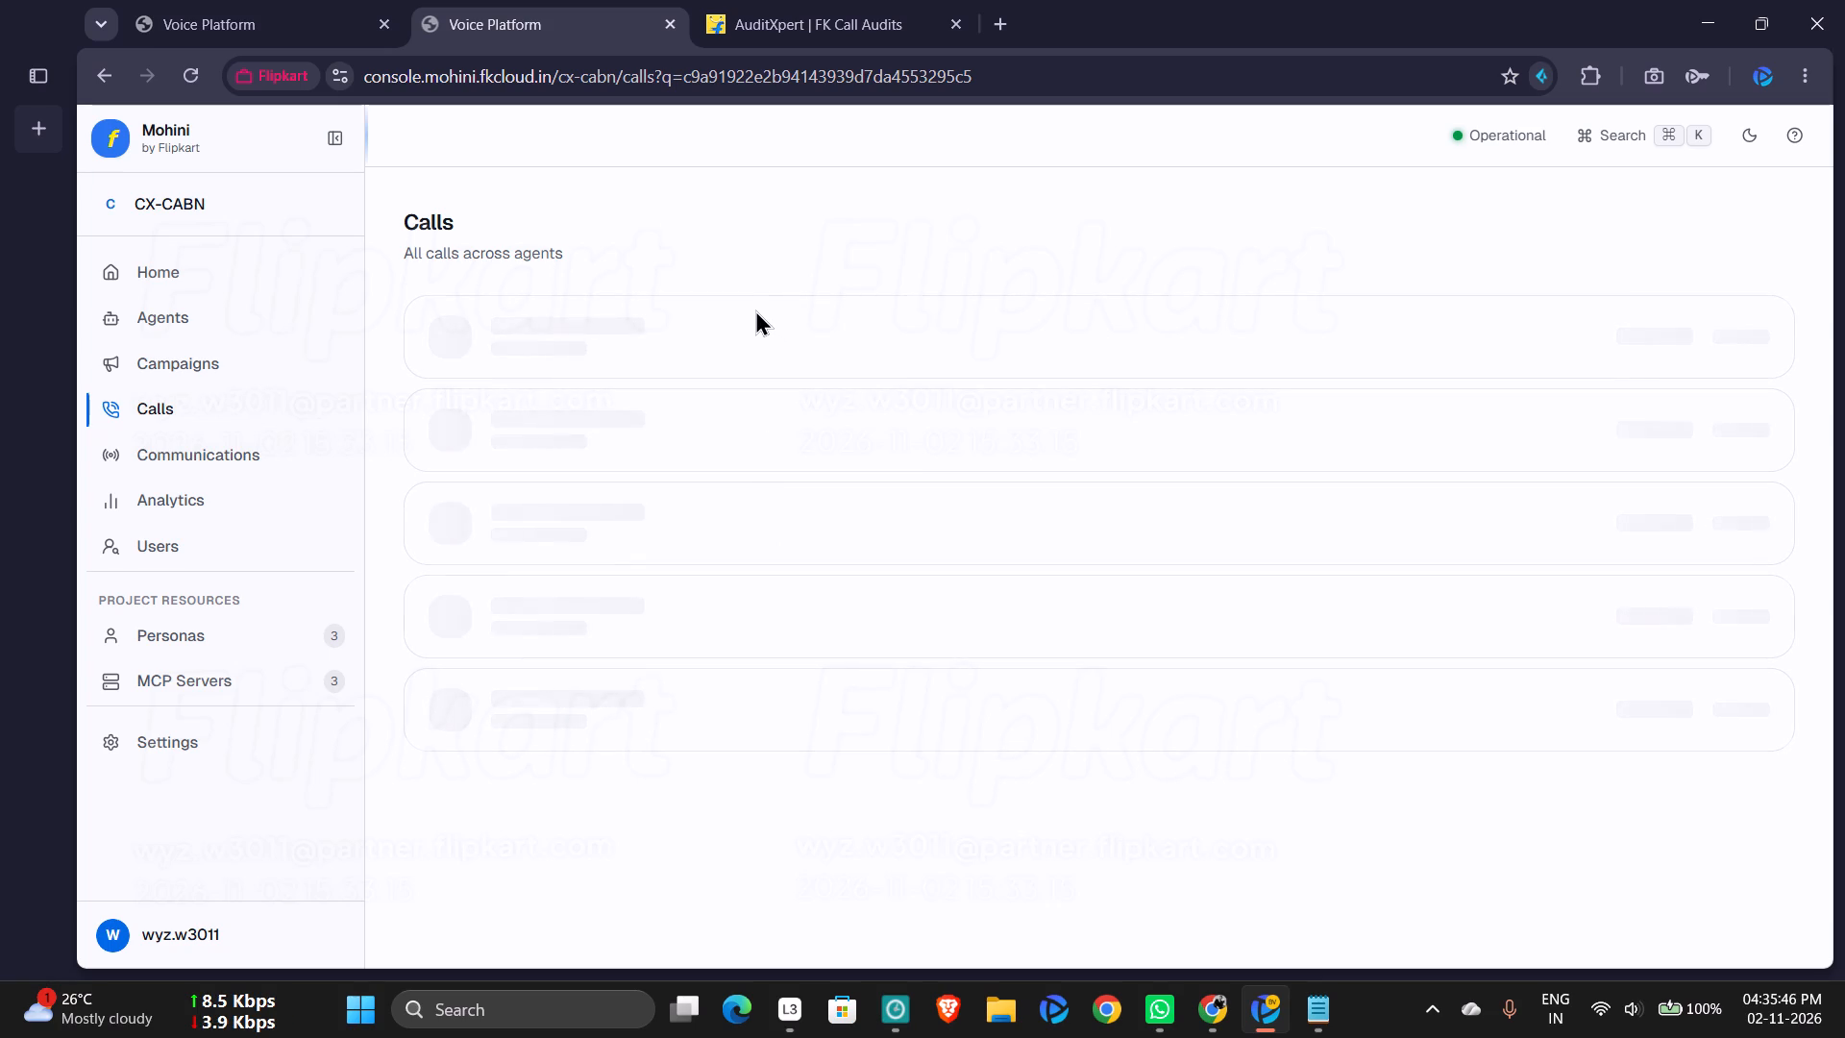
left_click(934, 611)
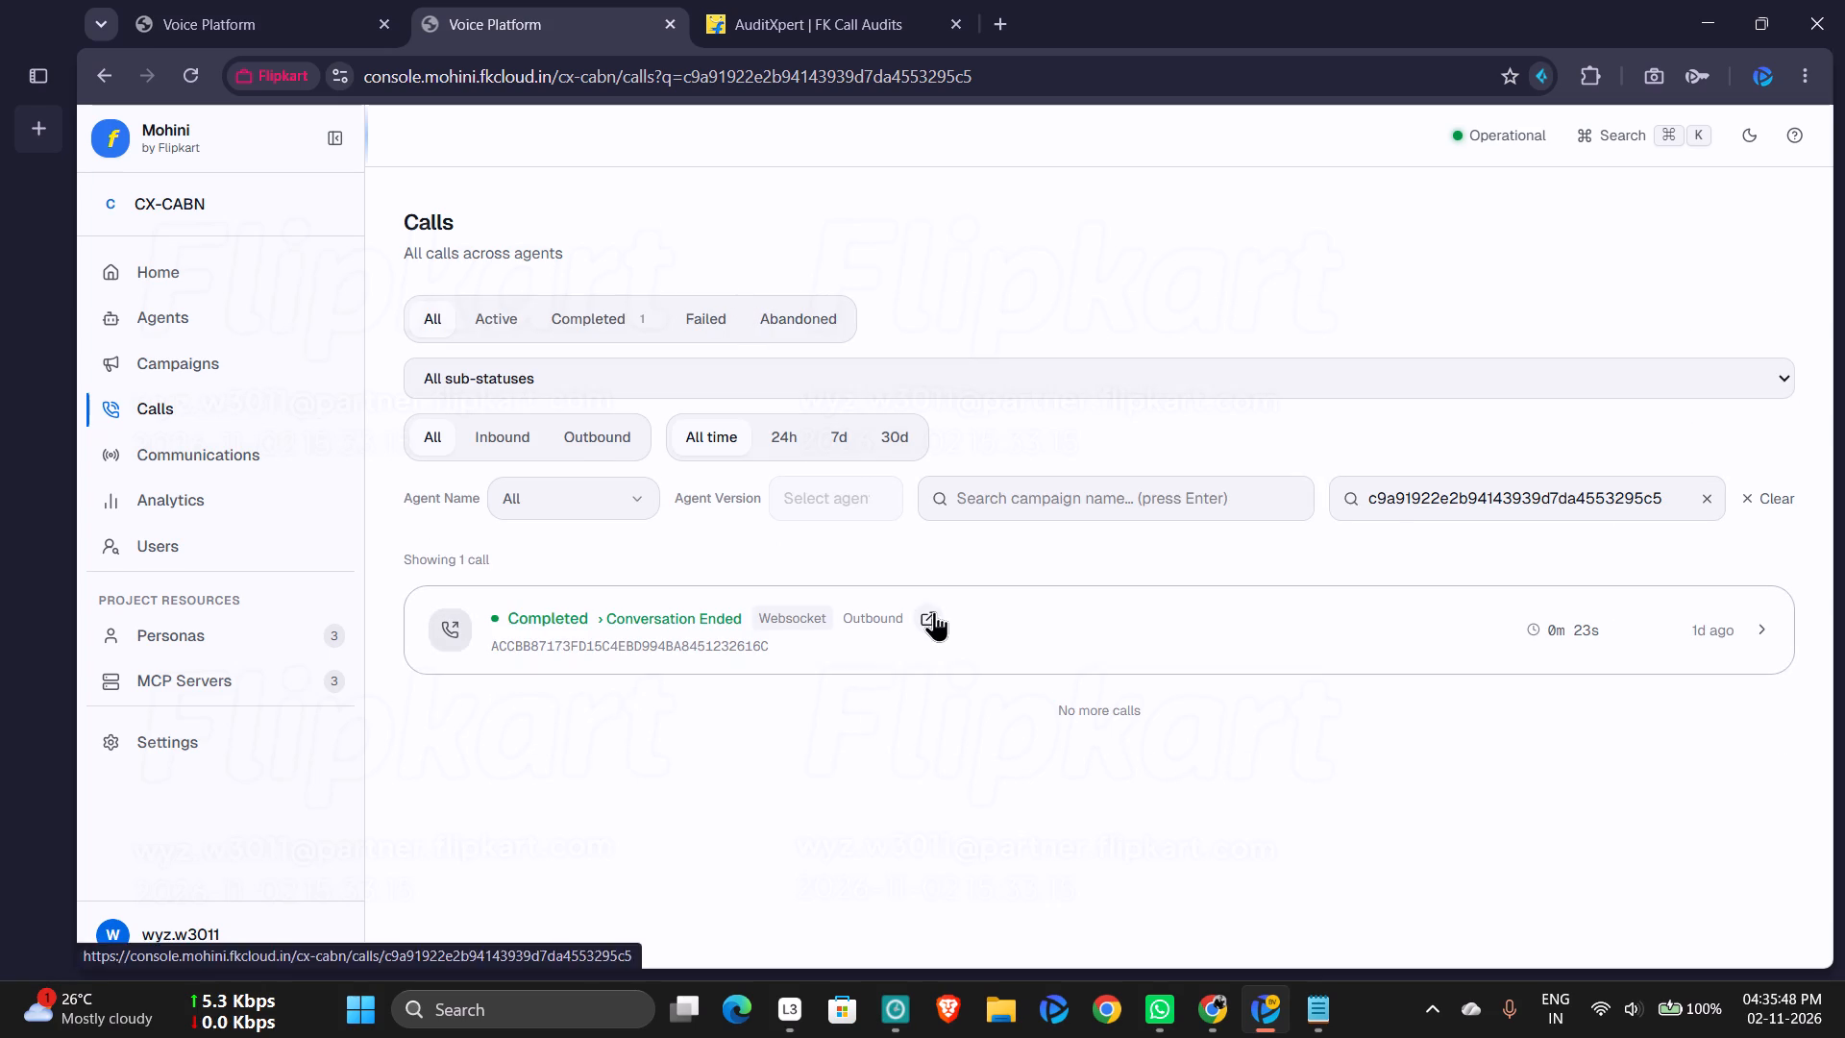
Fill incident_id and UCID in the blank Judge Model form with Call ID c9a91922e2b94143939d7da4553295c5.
left_click(1079, 8)
left_click(1653, 522)
key("ctrl+v")
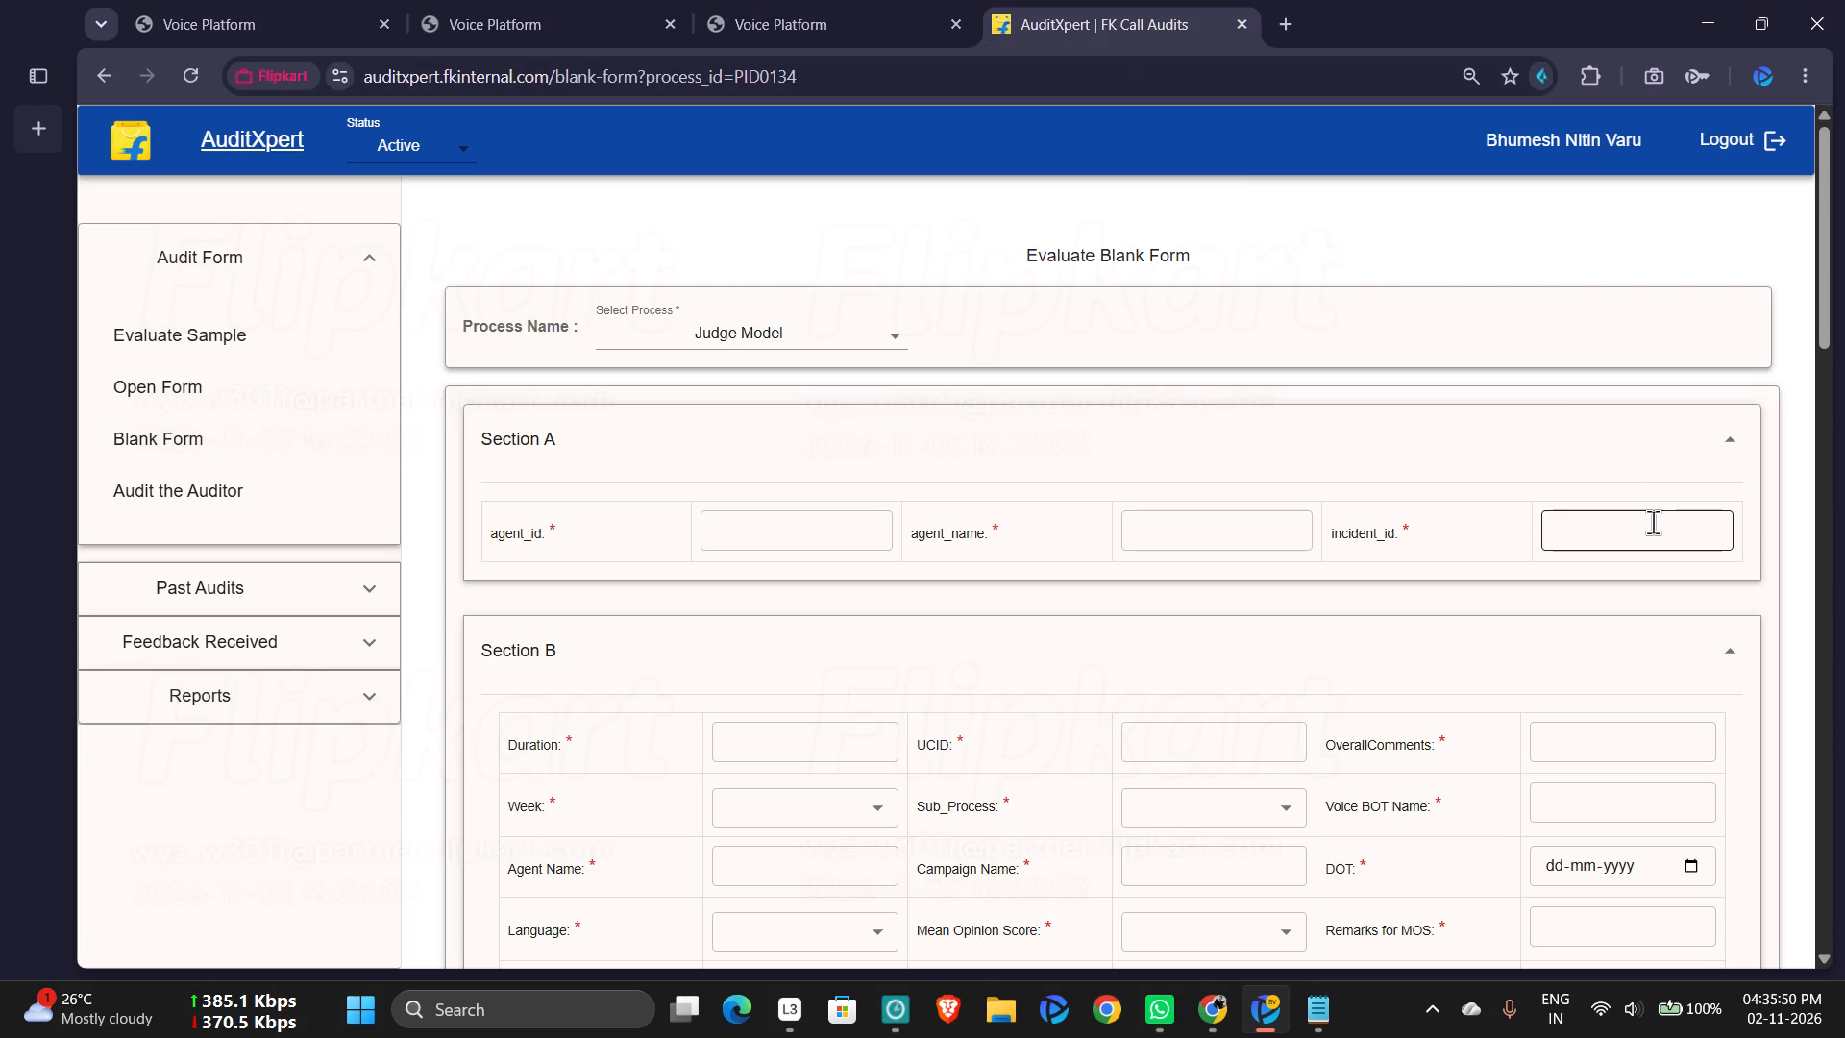
left_click(1115, 749)
left_click(1190, 749)
key("ctrl+v")
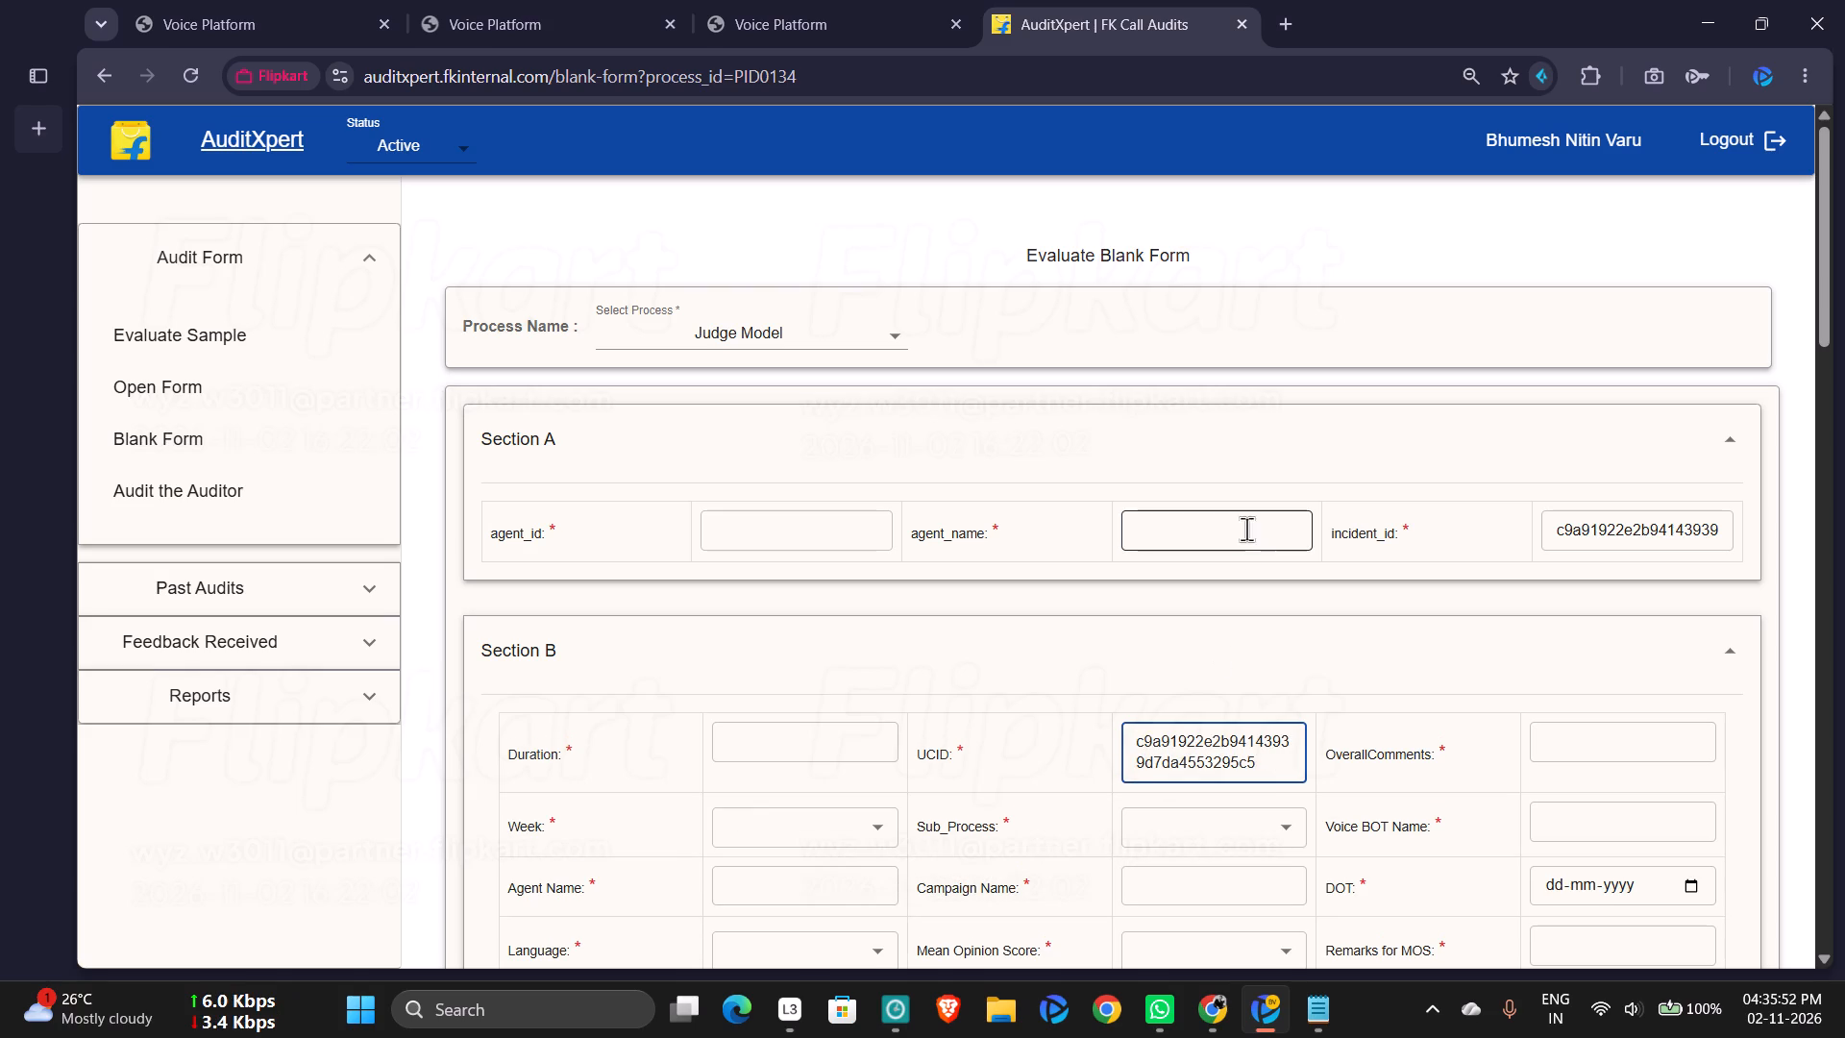
Open the agent_name field in Section A for entry.
left_click(1246, 529)
left_click(1244, 529)
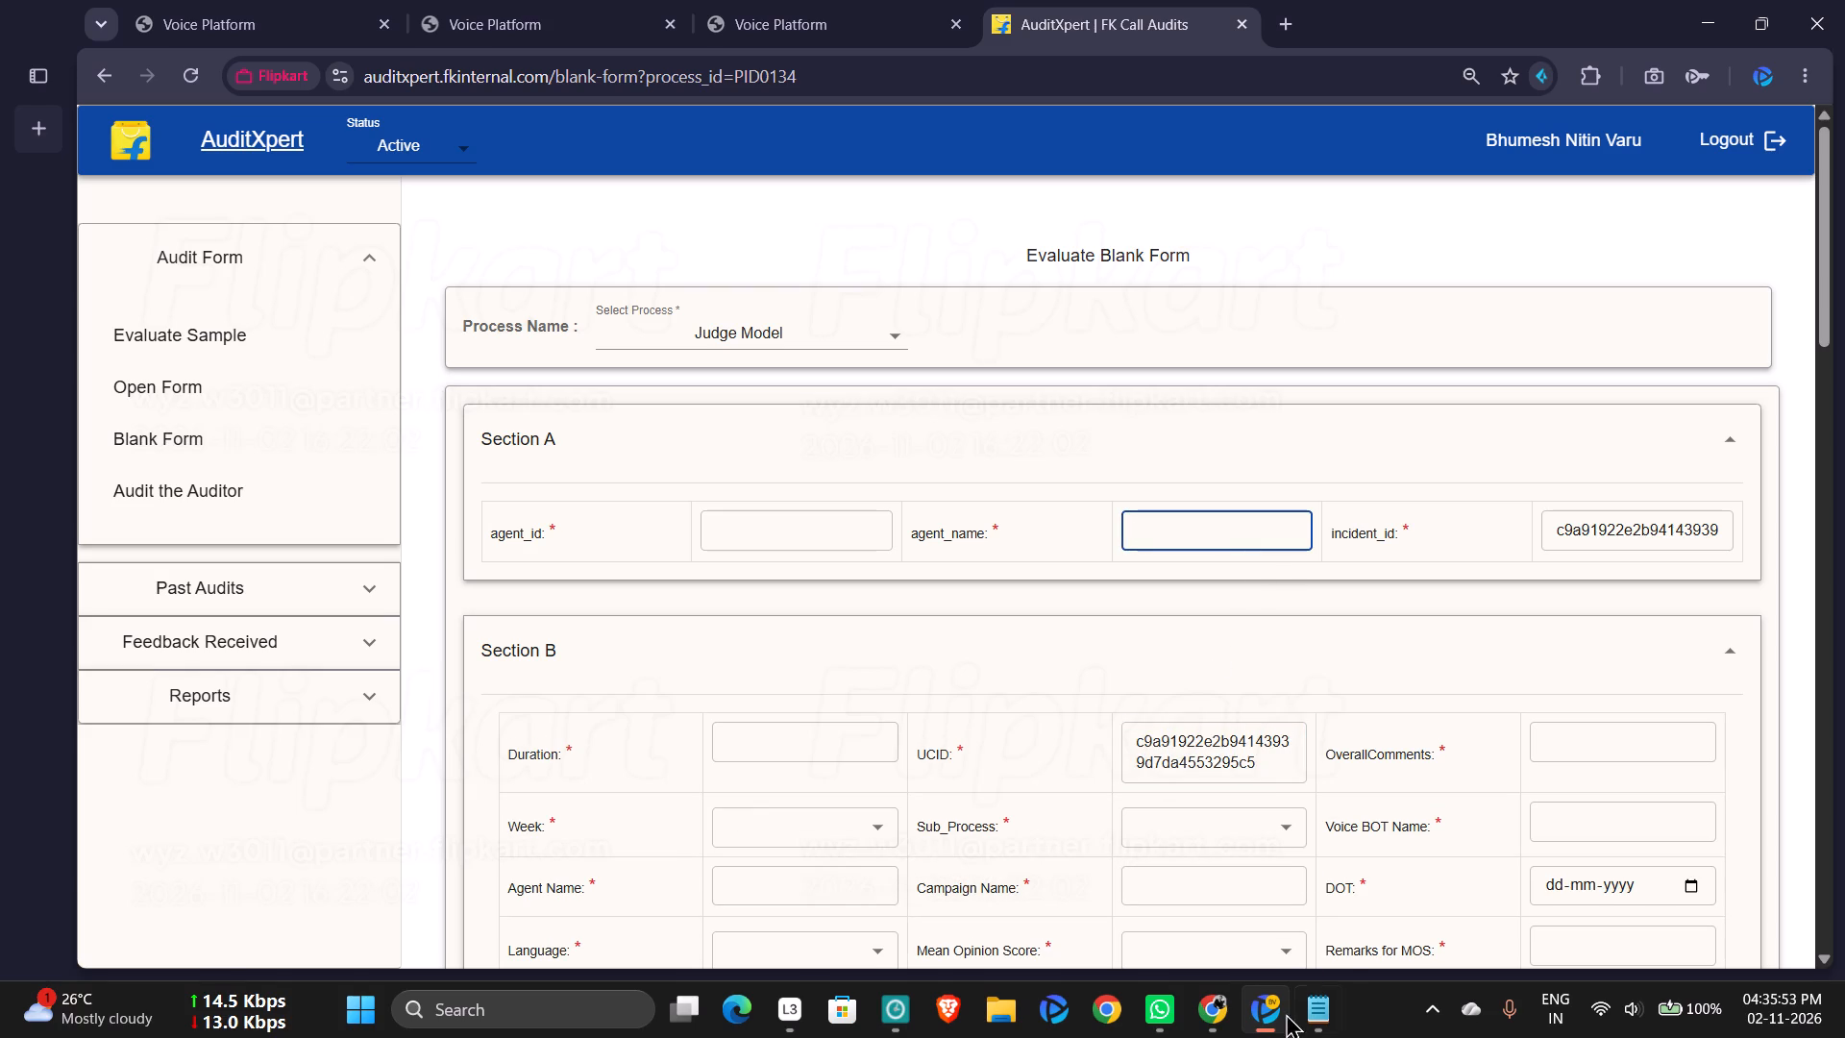
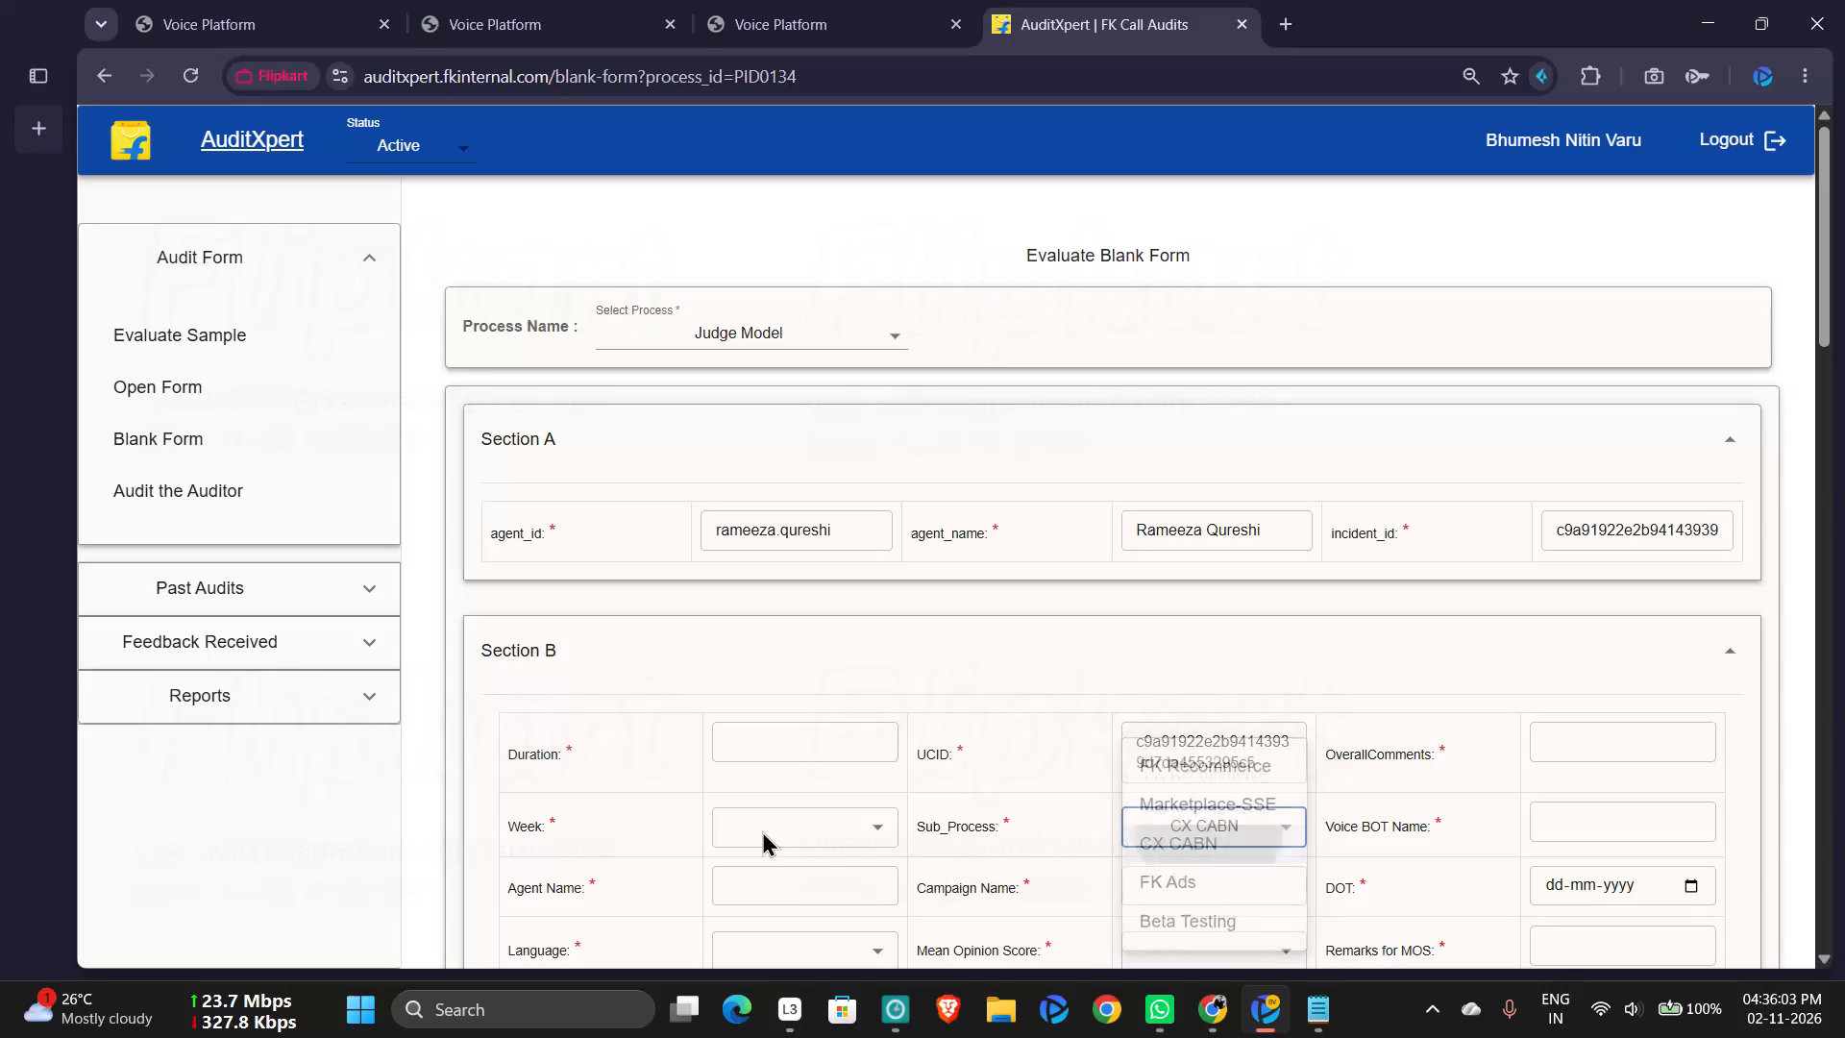
Set Week to Week1 and DOT to 01-11-2026 in Section B of the form.
left_click(873, 830)
left_click(793, 777)
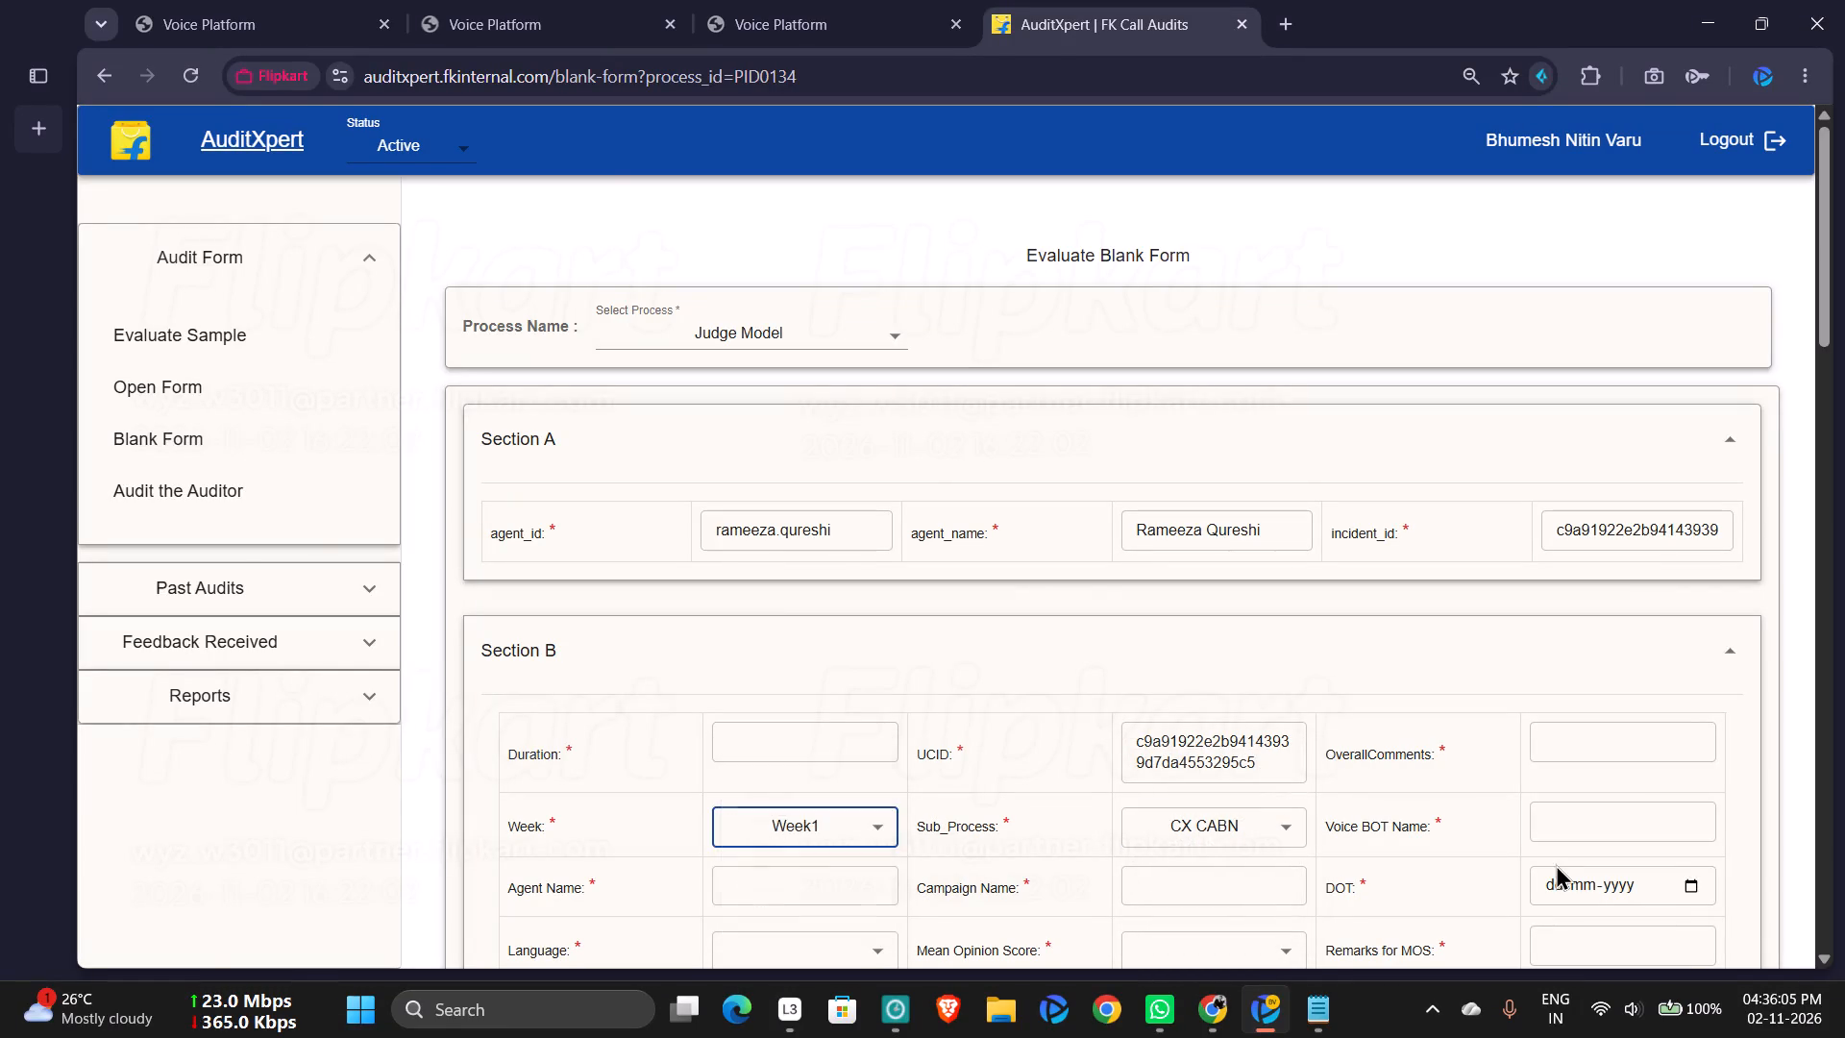
scroll(1618, 763, "down", 1)
left_click(1697, 642)
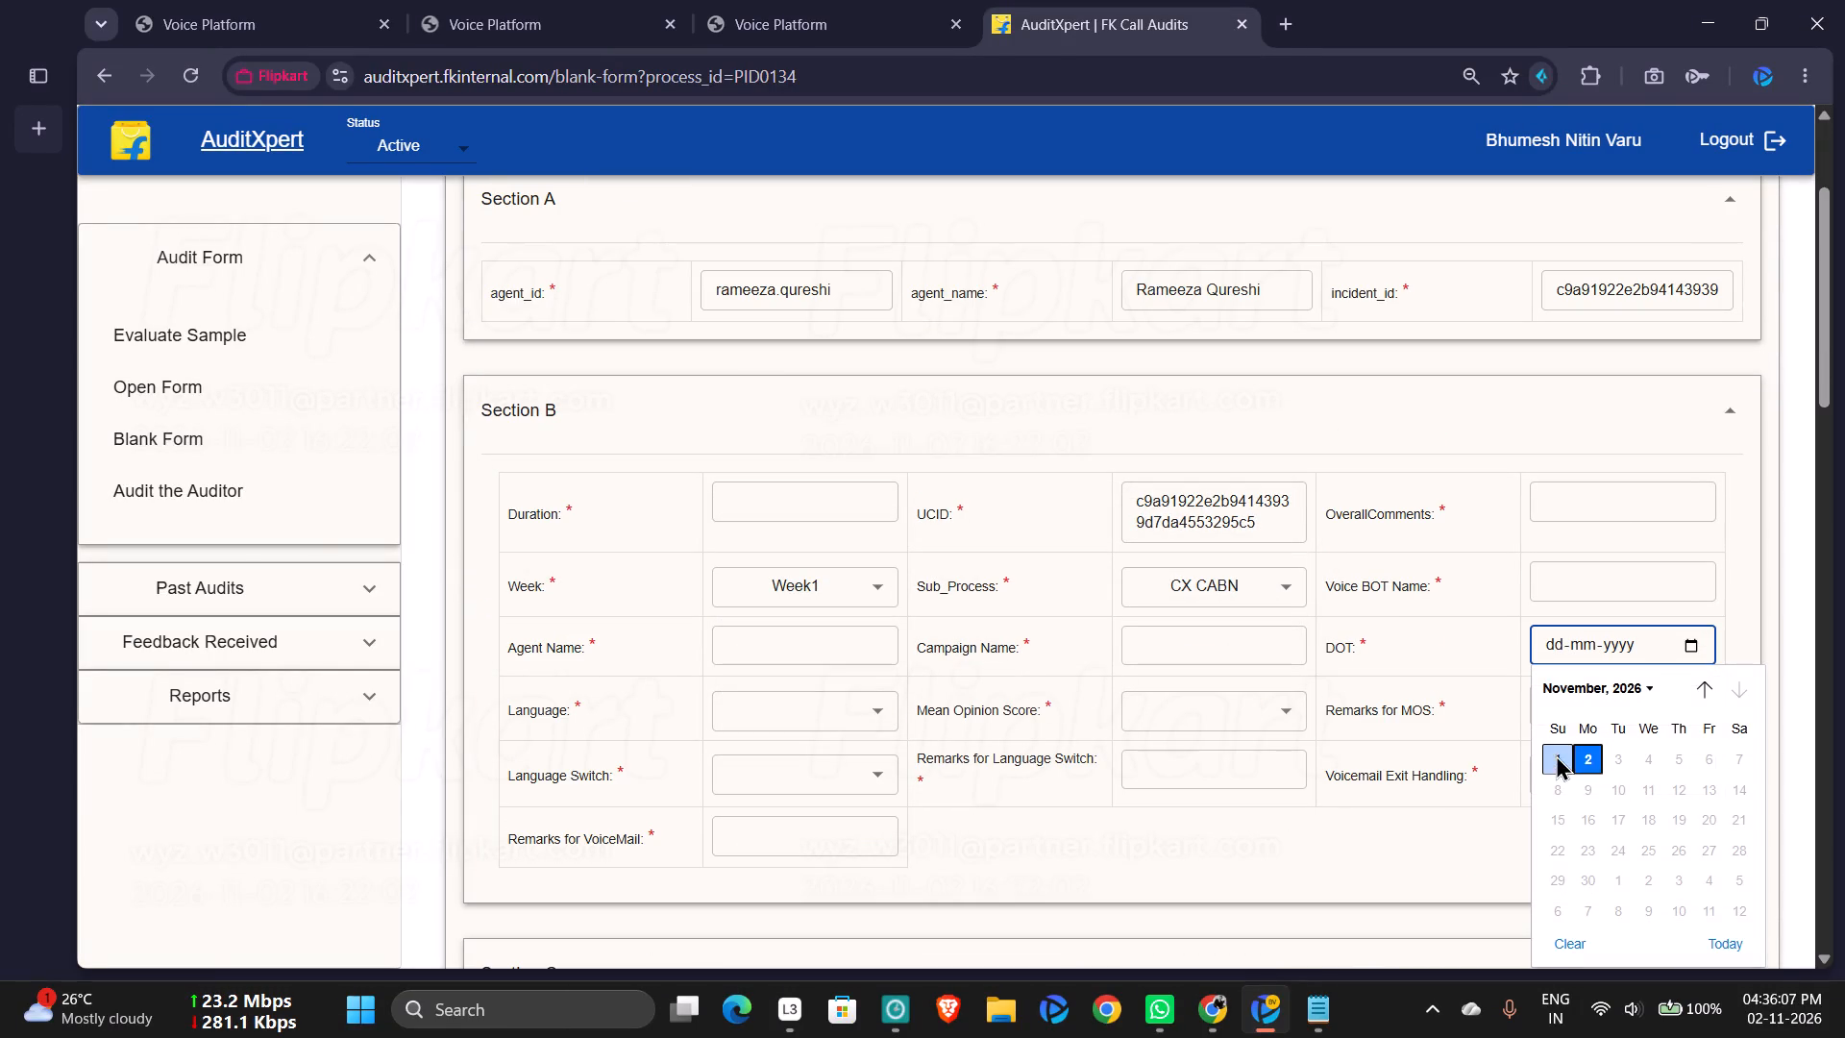
left_click(1556, 754)
Set Section B's Mean Opinion Score to 5, Language to Hindi, and both Voicemail Exit Handling and Language Switch to NA.
left_click(1268, 701)
left_click(1162, 913)
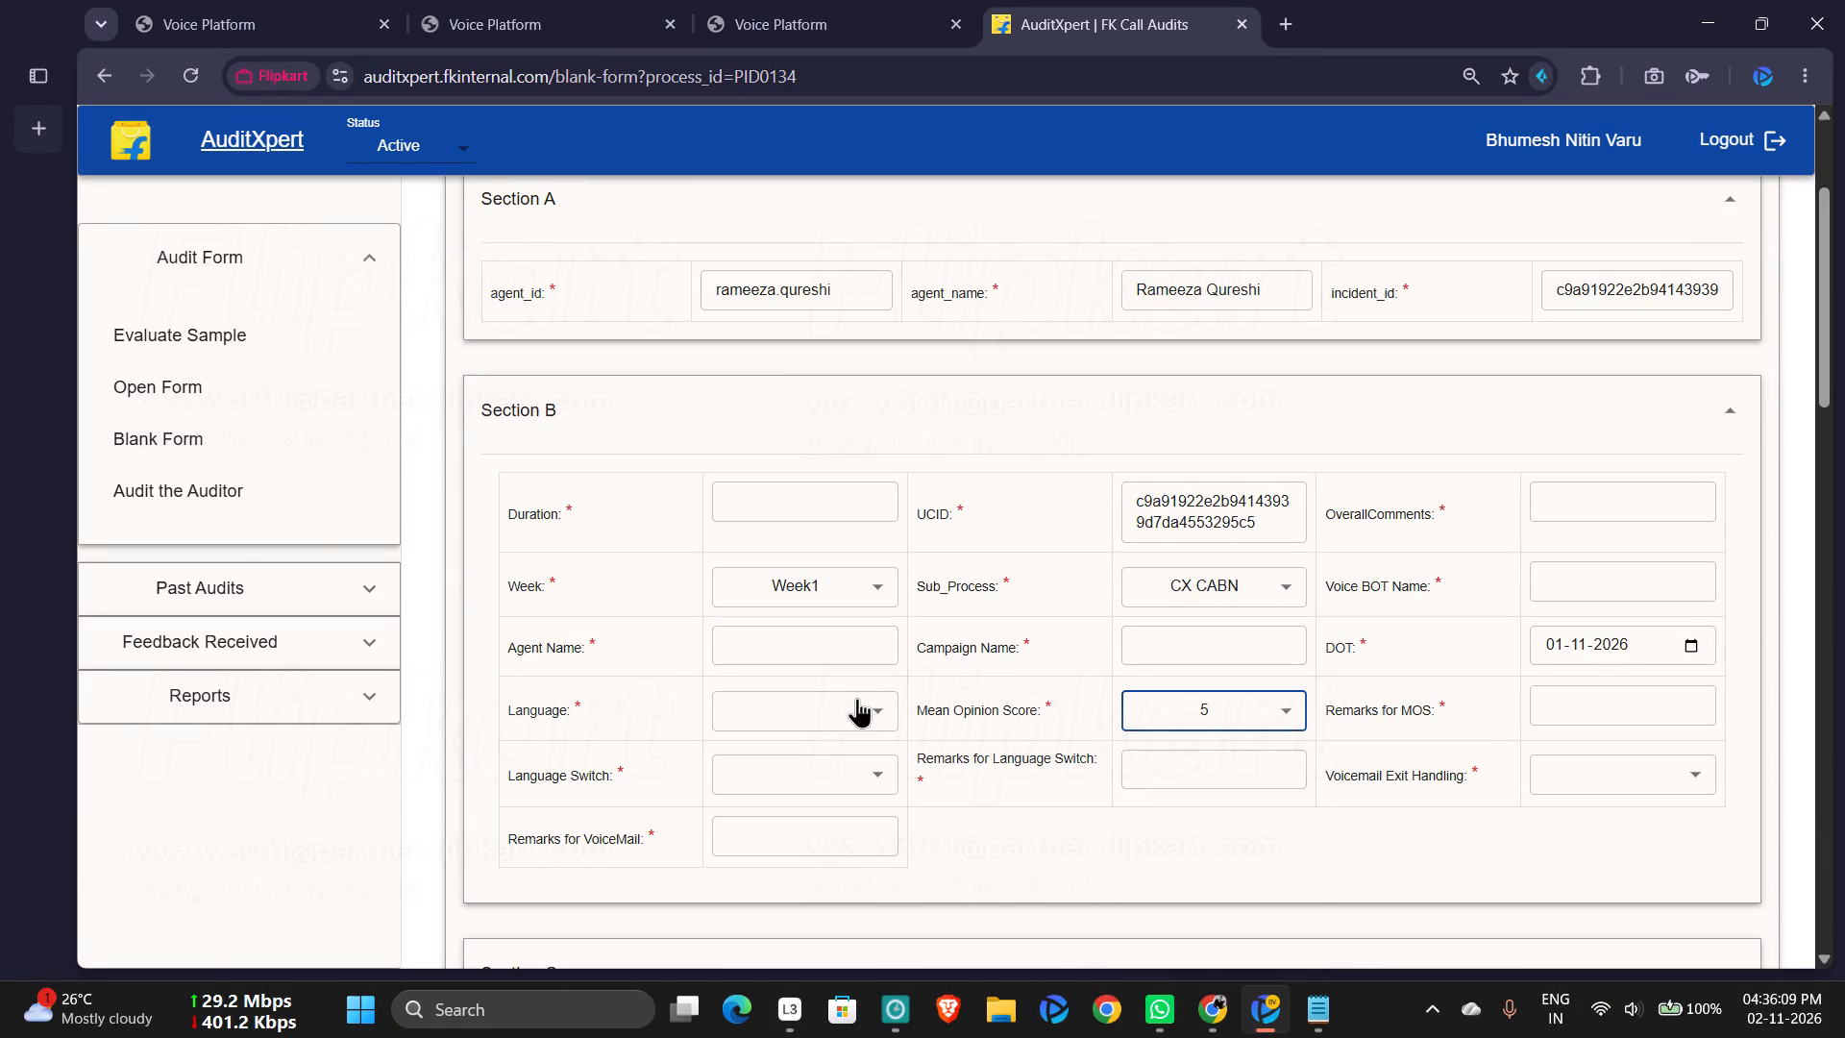
left_click(857, 698)
left_click(769, 459)
left_click(1697, 765)
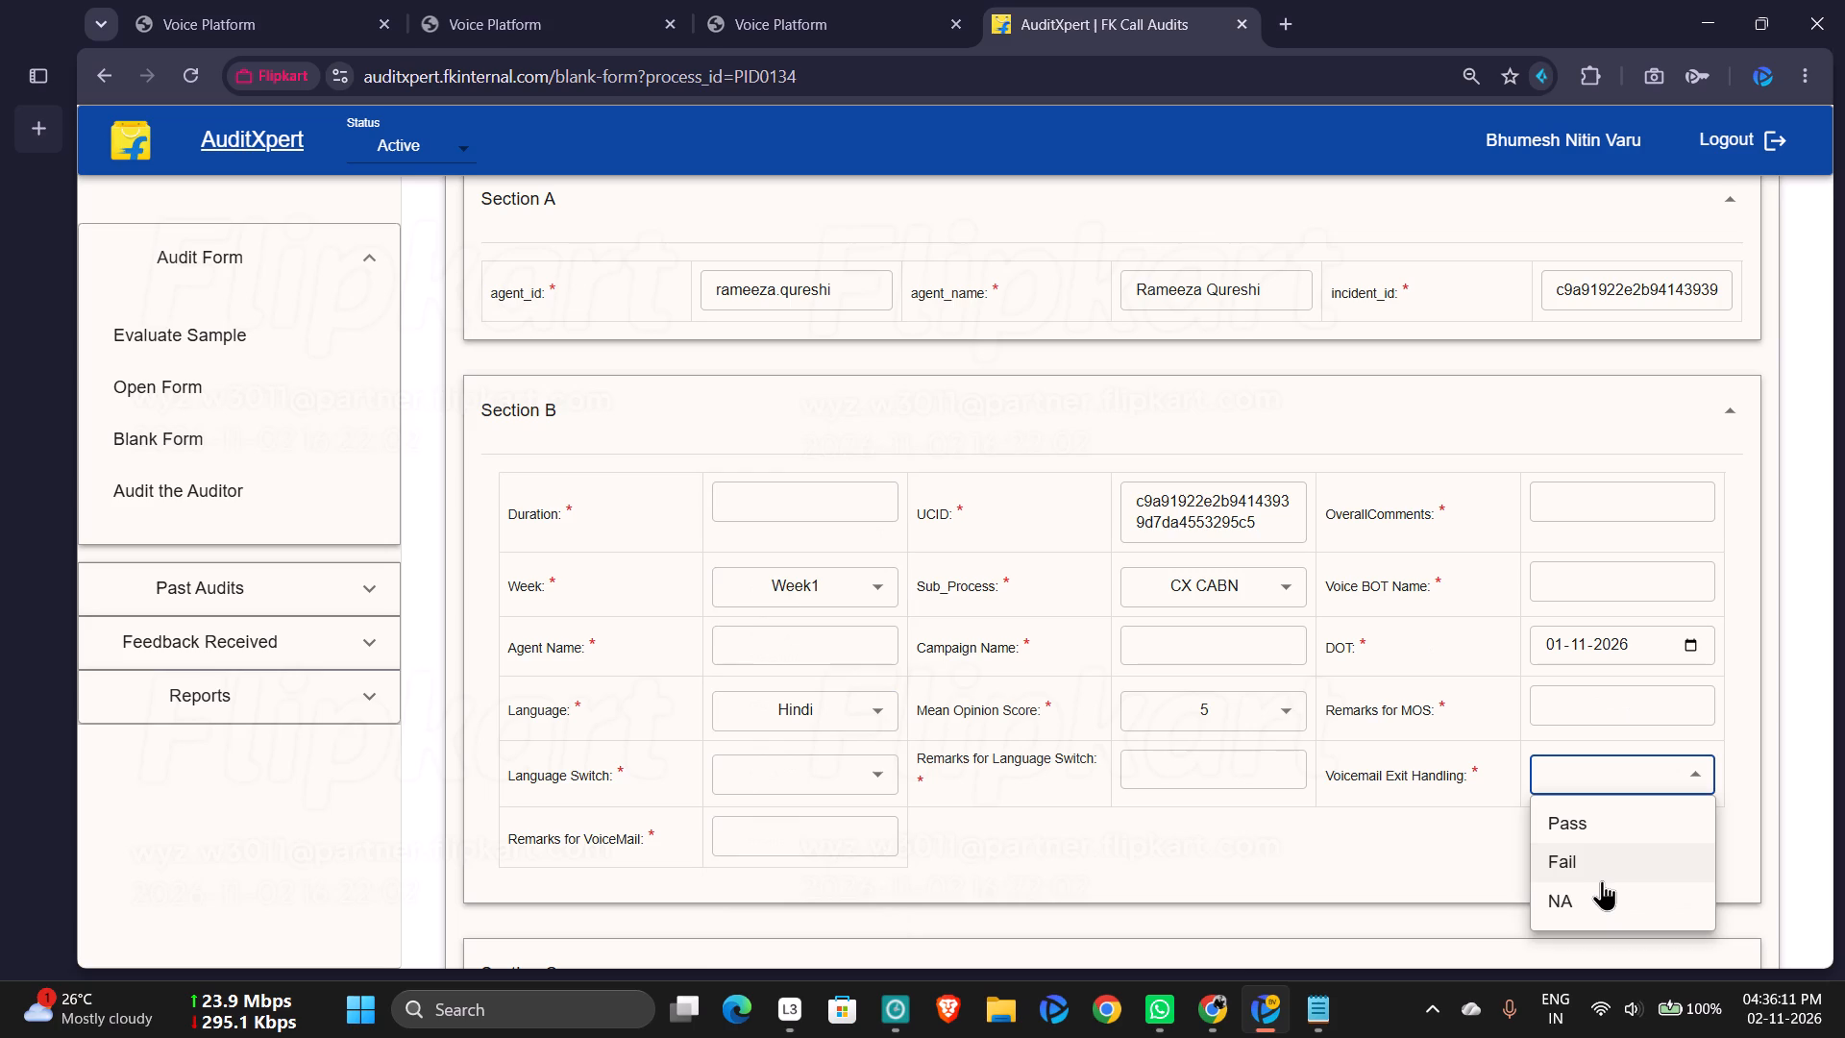
left_click(1589, 902)
left_click(881, 774)
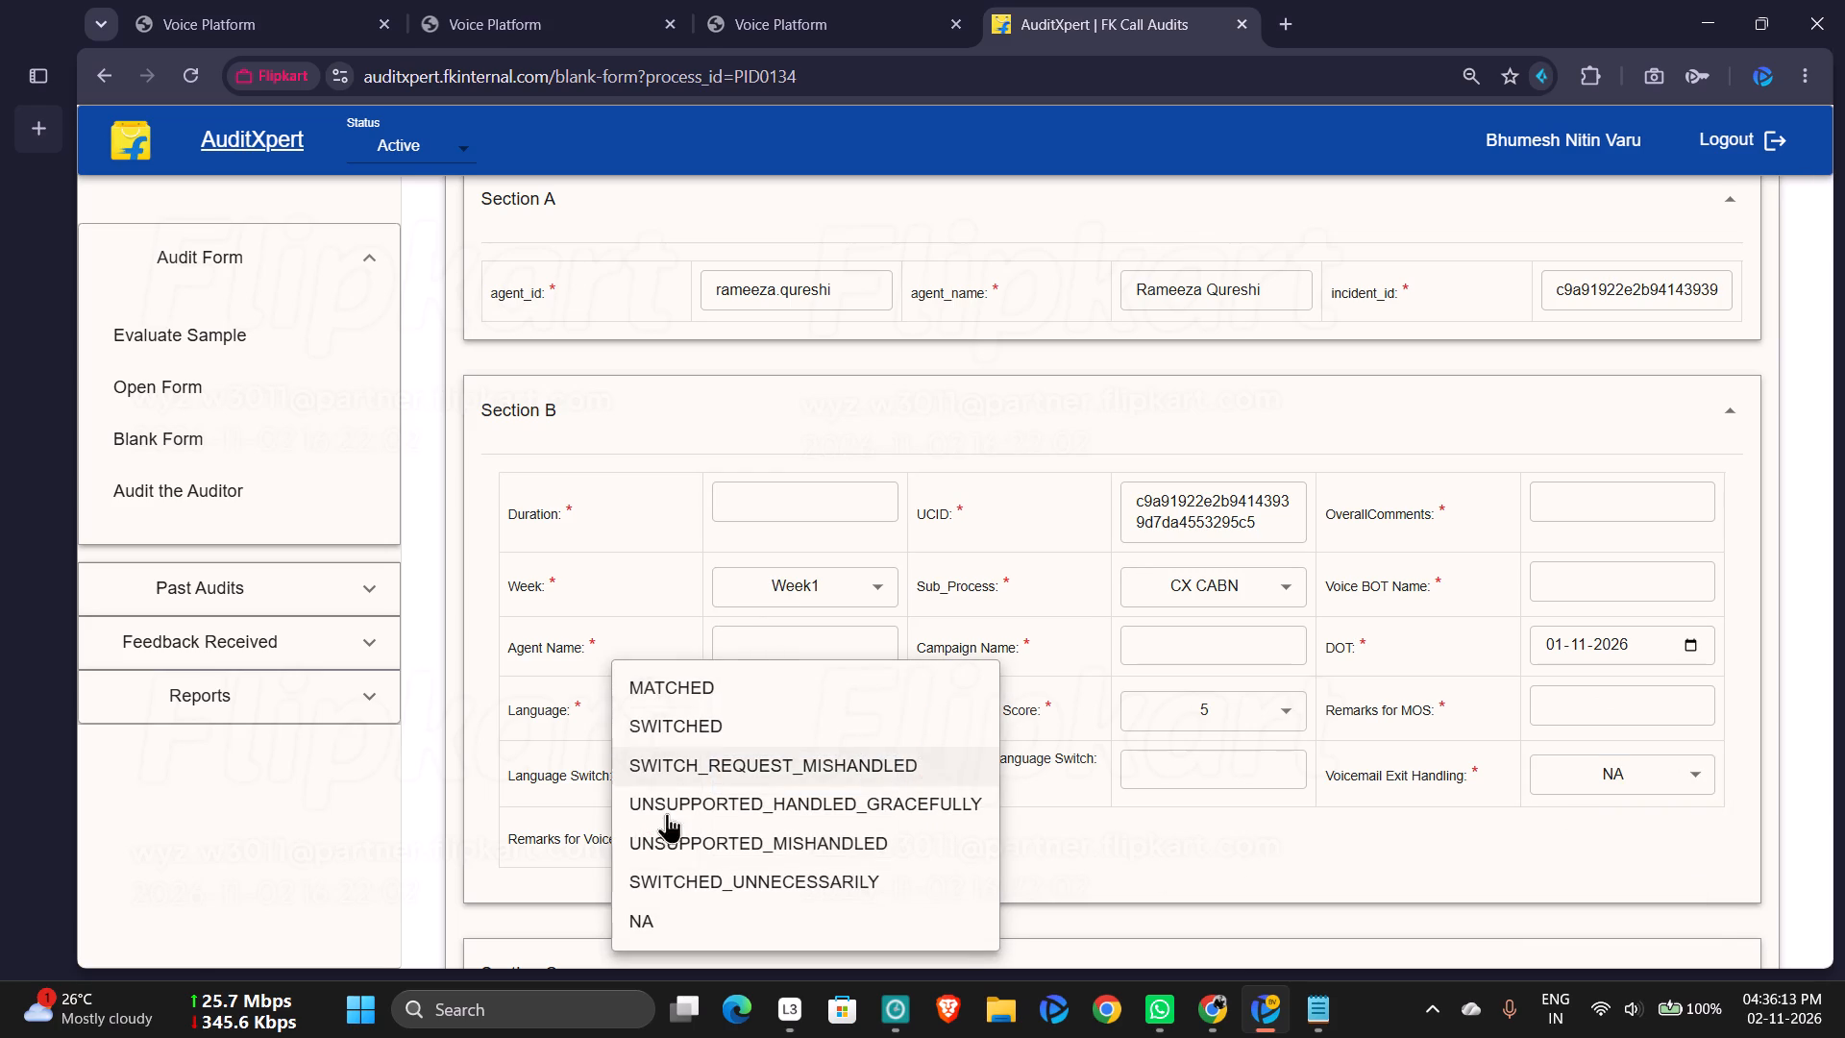
left_click(693, 910)
Switch to the Non-CX - Campaign RD spreadsheet and copy the Campaign Name of row 125.
left_click(1218, 998)
left_click(1111, 911)
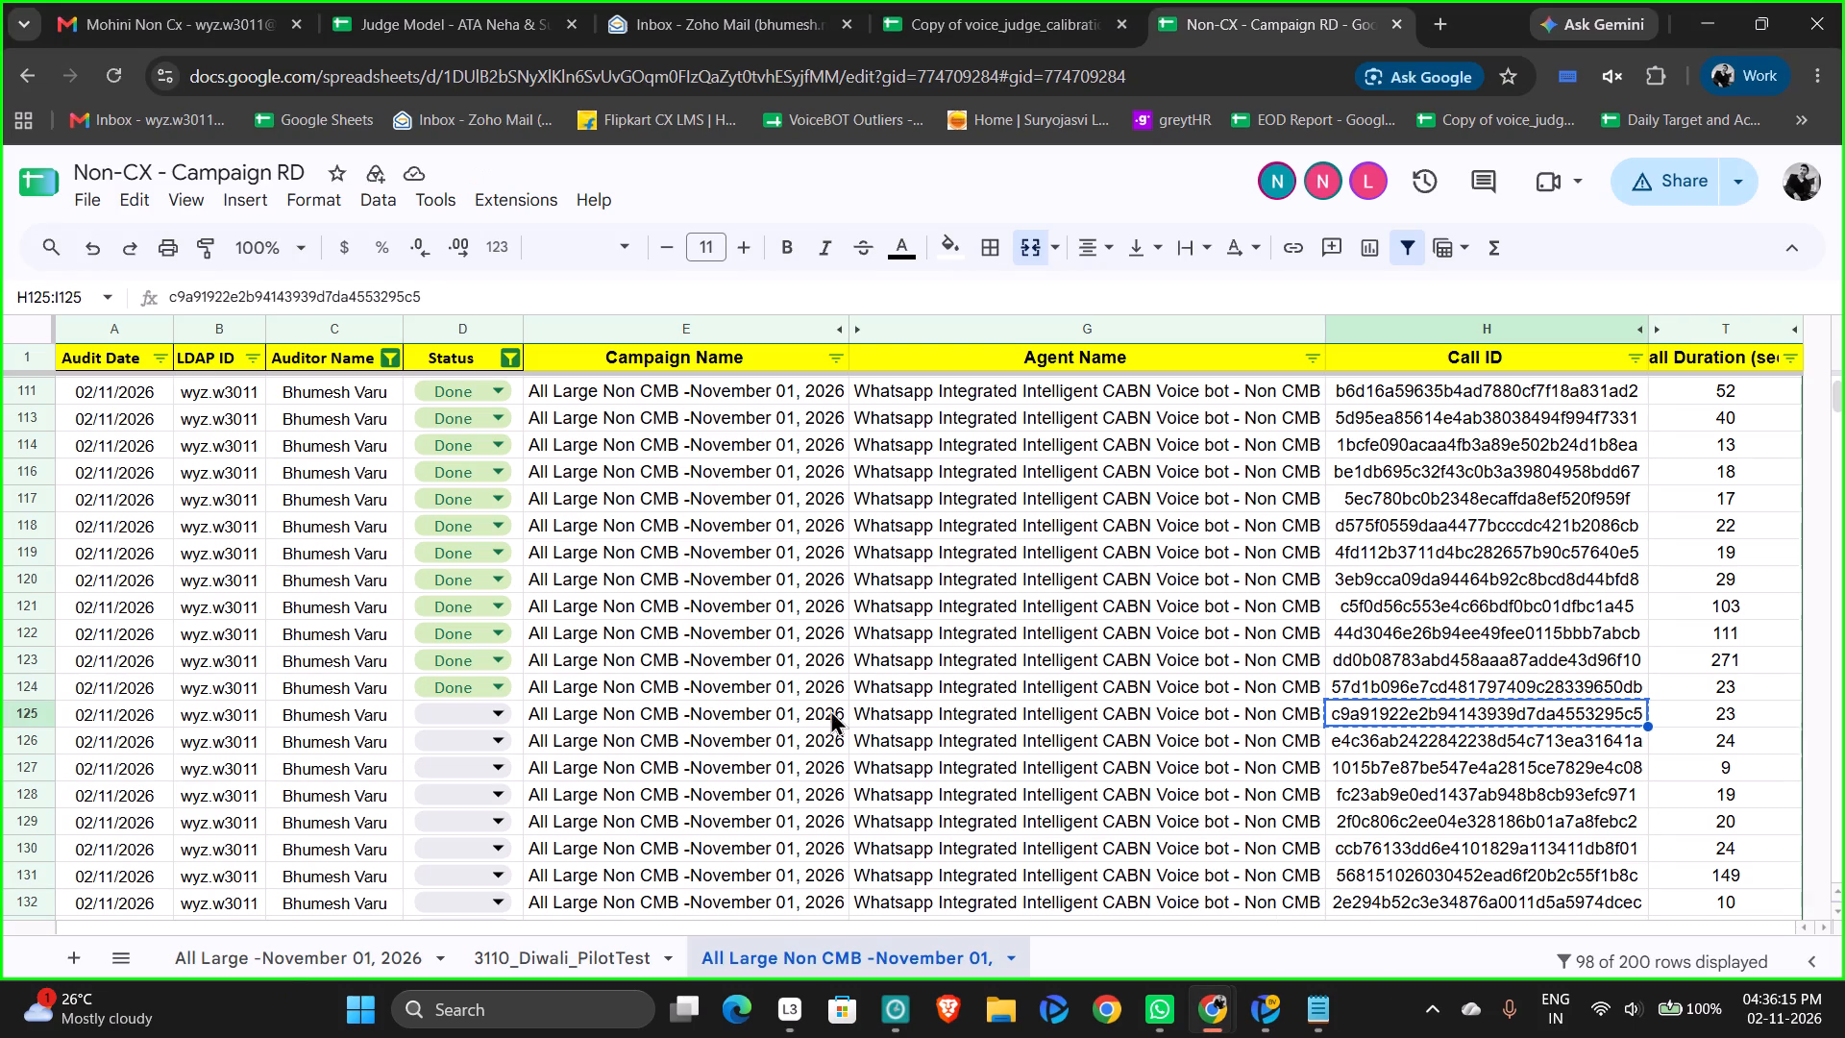
left_click(637, 725)
key("ctrl+c")
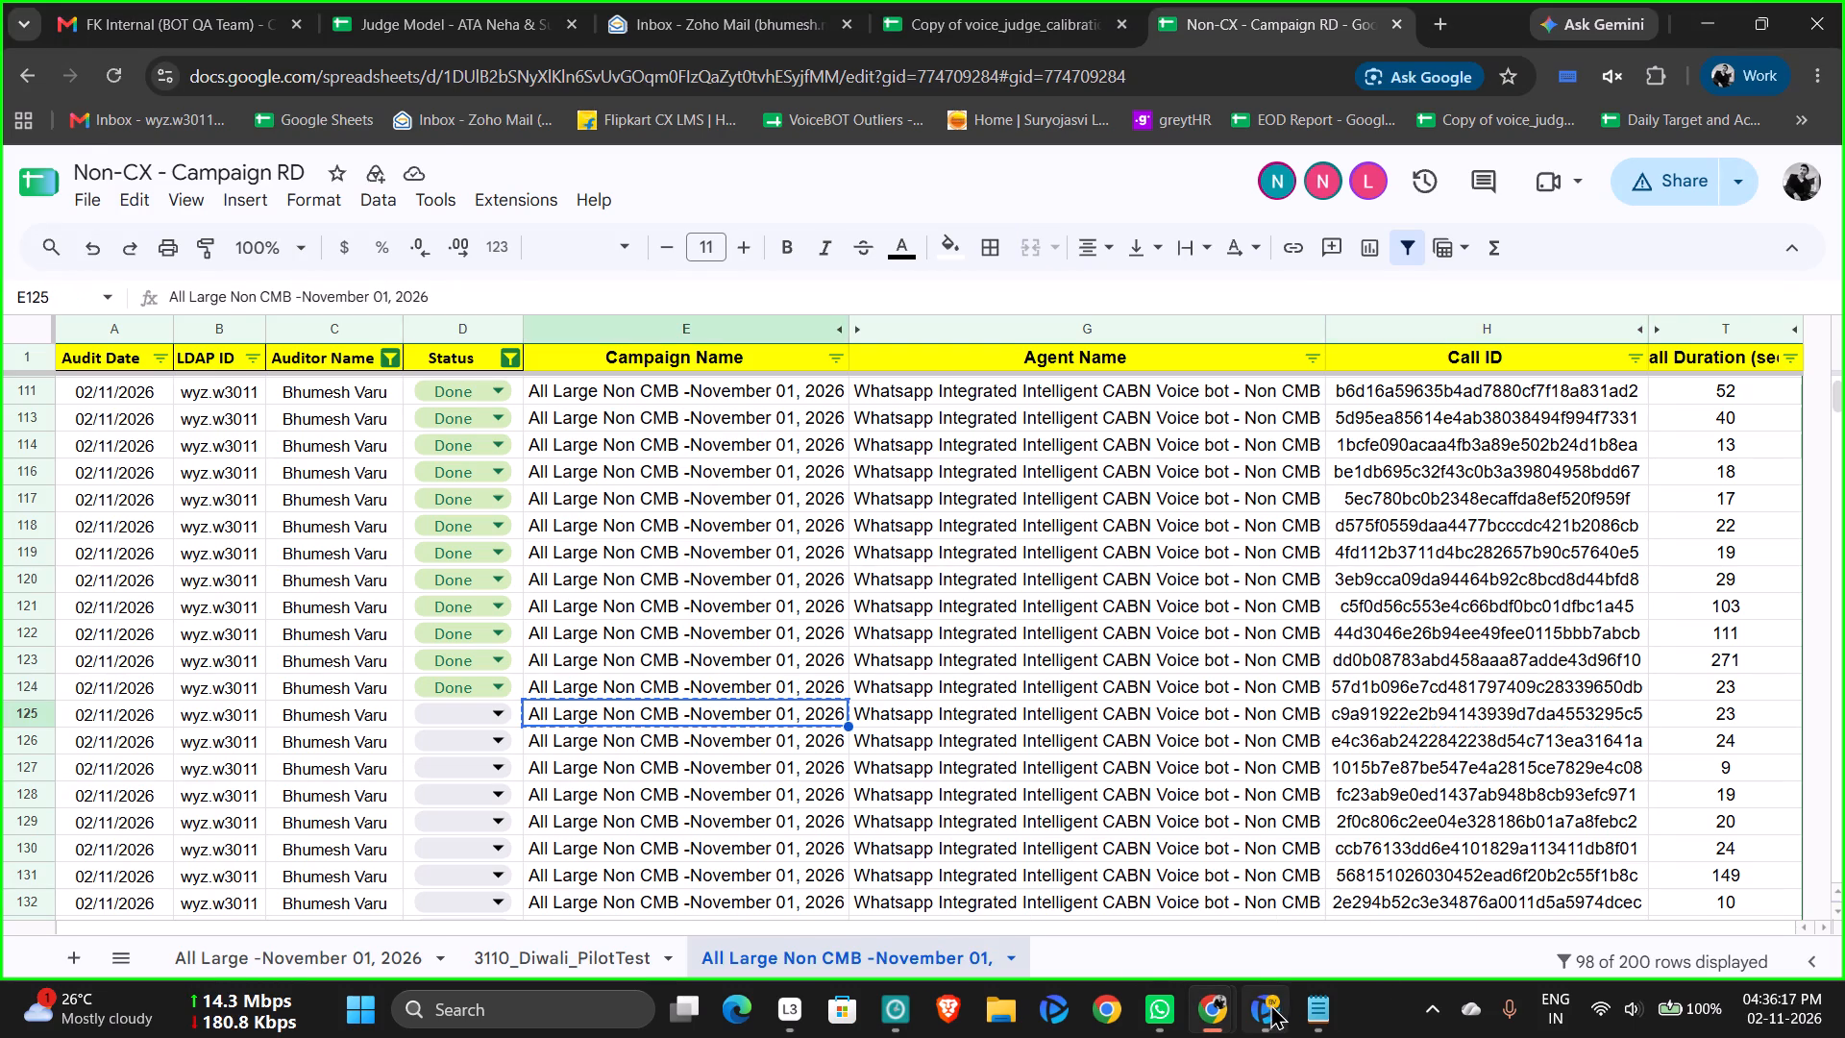
Switch to the AuditXpert form and paste All Large Non CMB -November 01, 2026 as Section B's Campaign Name.
left_click(1267, 1003)
left_click(1254, 659)
key("ctrl+v")
Copy row 125's Agent Name, Whatsapp Integrated Intelligent CABN Voice bot - Non CMB, from the Non-CX - Campaign RD spreadsheet into Section B's Agent Name.
left_click(1228, 1014)
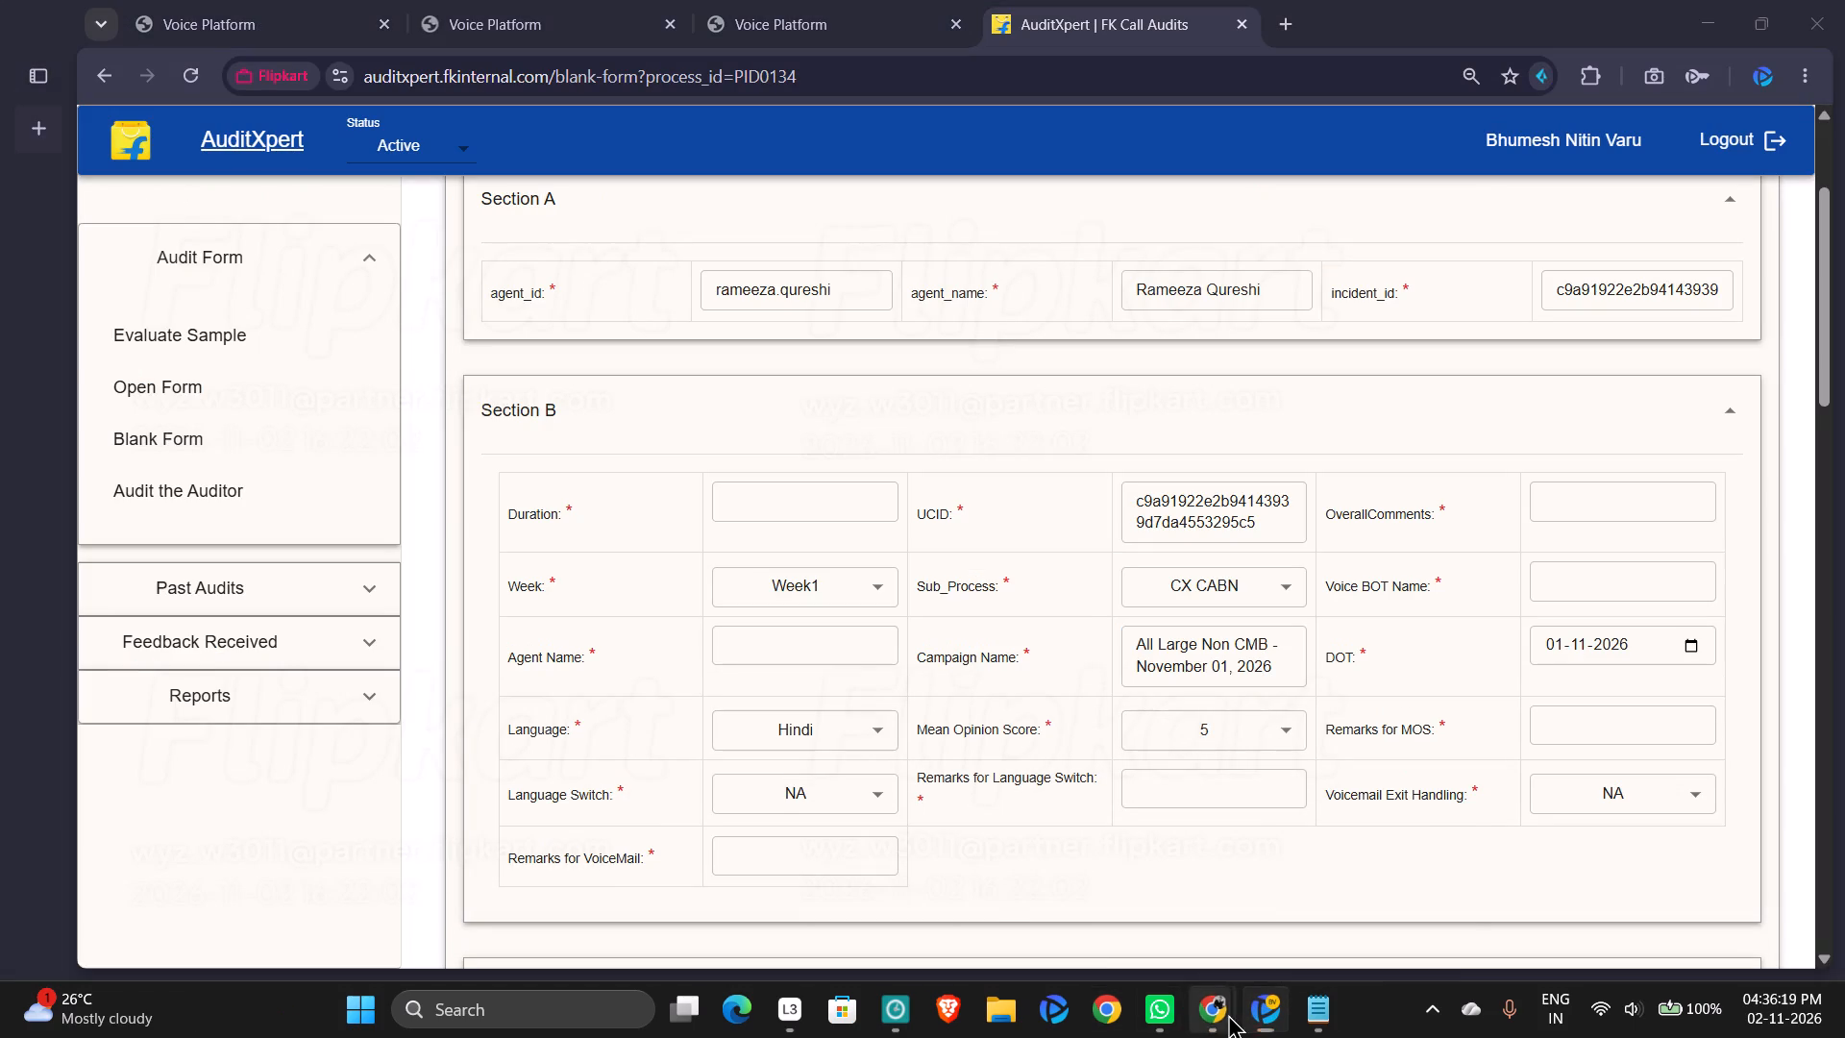
left_click(952, 829)
left_click(1156, 853)
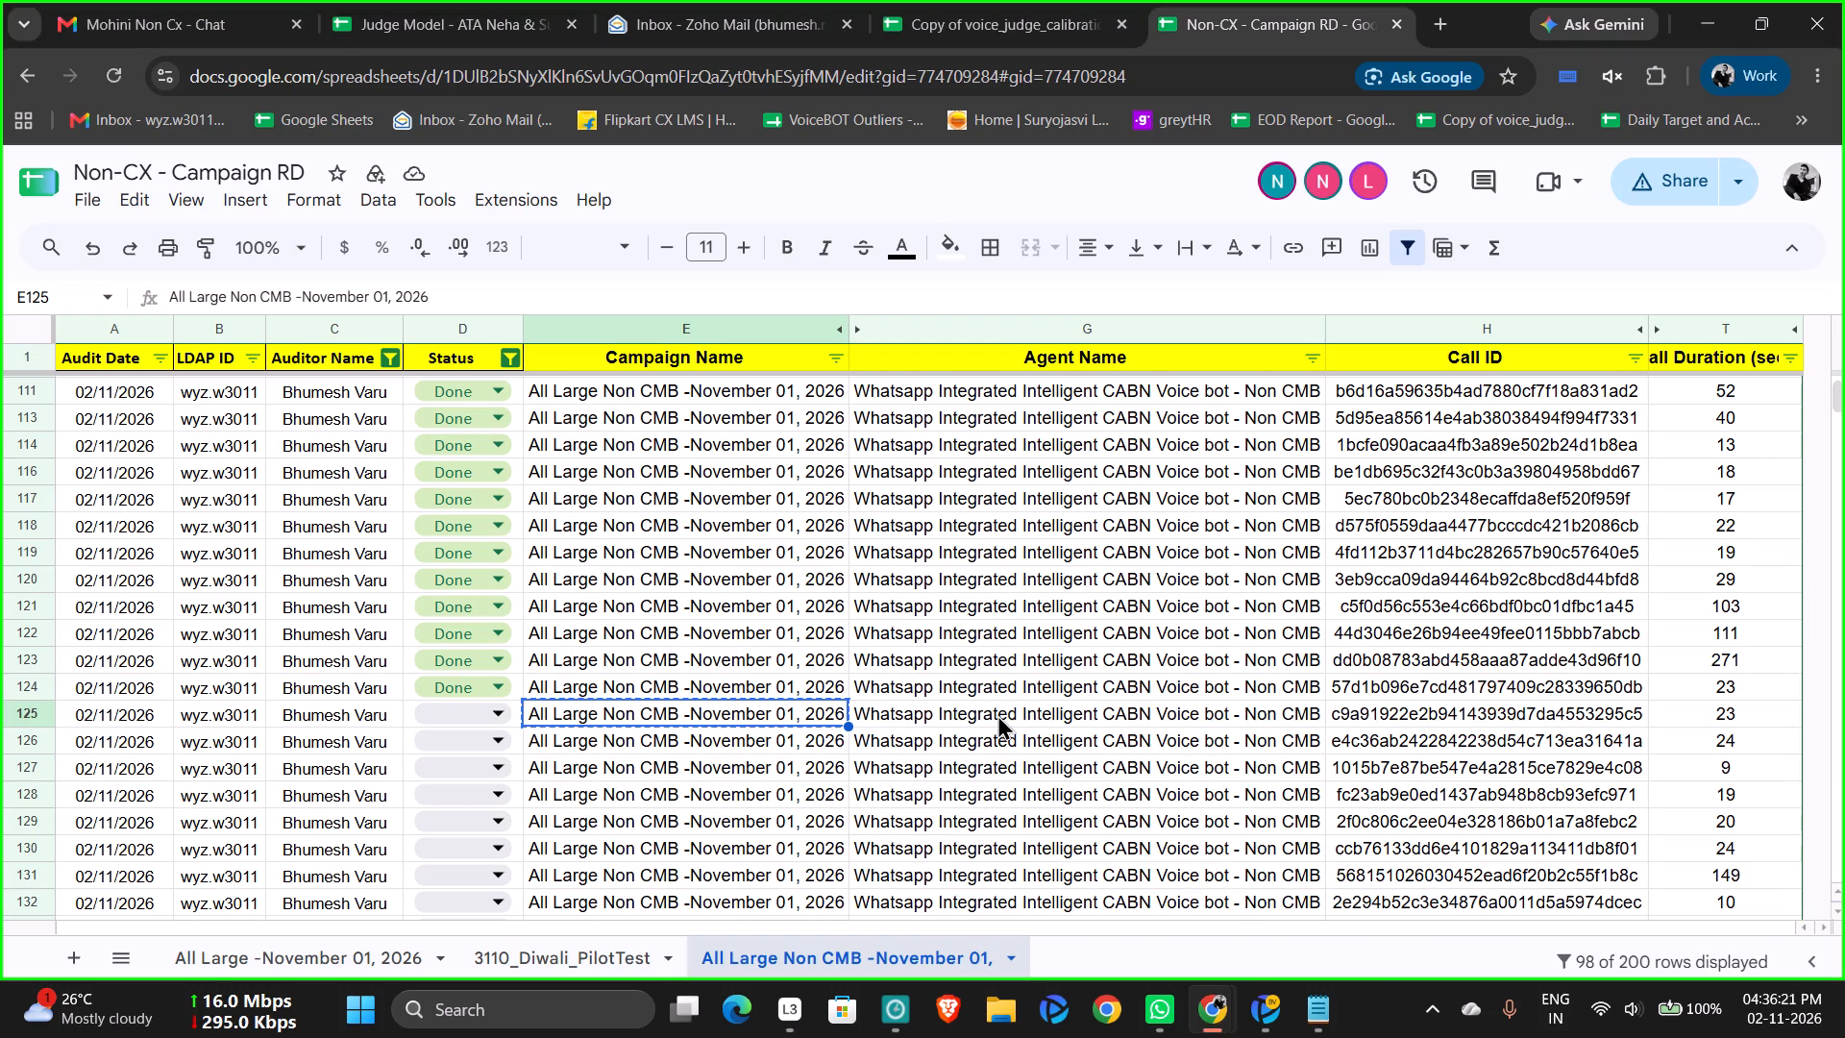
left_click(1000, 714)
key("ctrl+c")
left_click(1260, 1007)
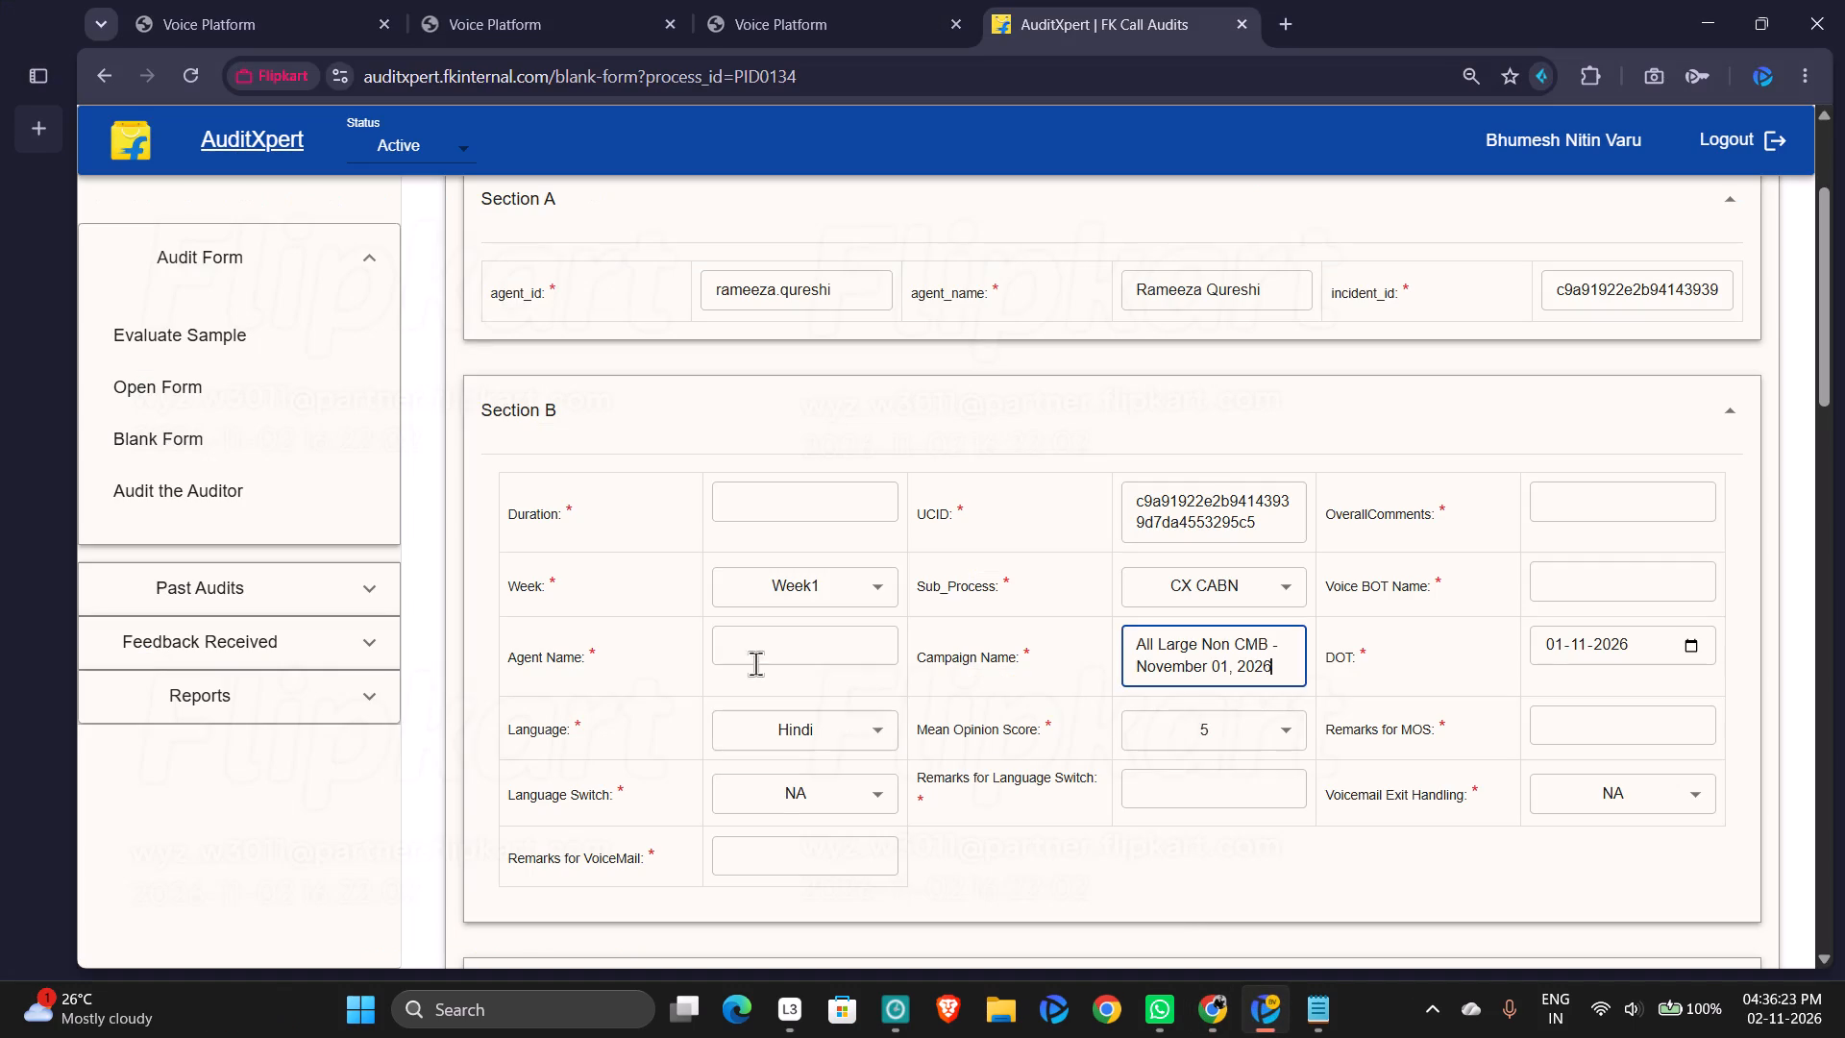
left_click(737, 641)
key("ctrl+v")
Open the Voice BOT Name field in Section B for entry.
left_click(1603, 586)
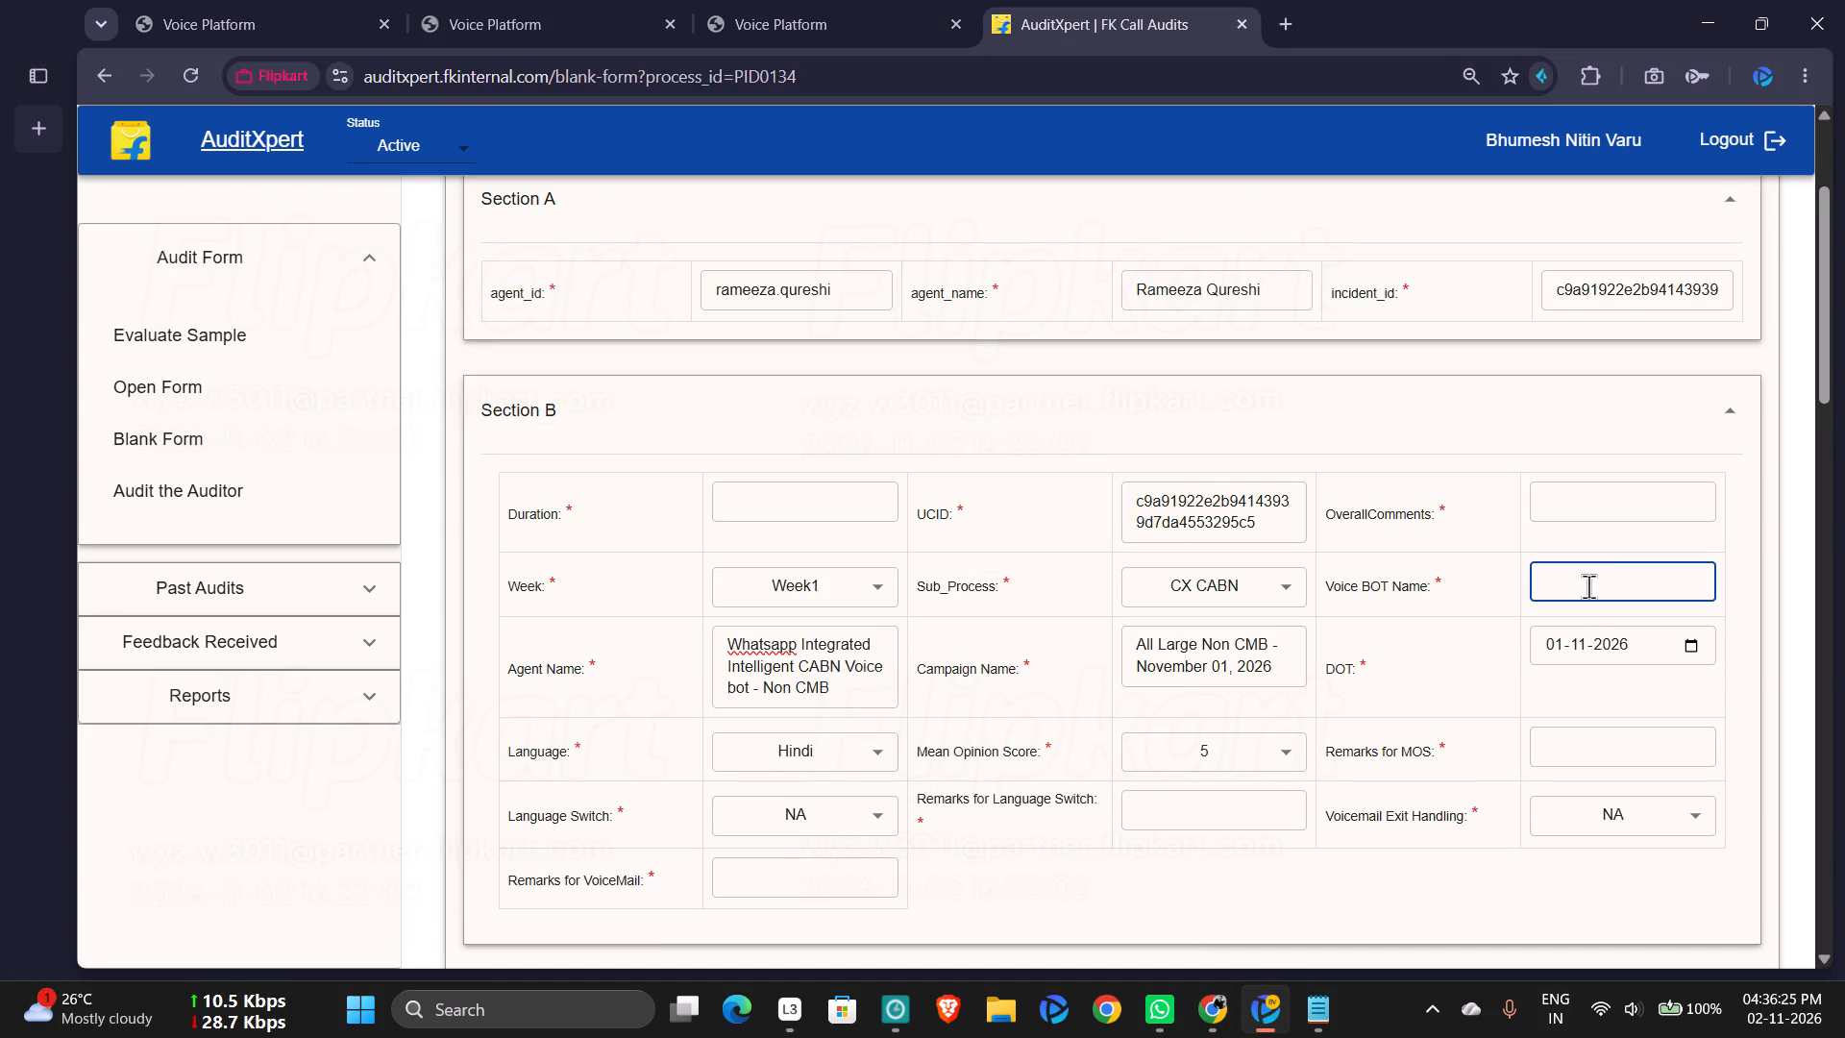
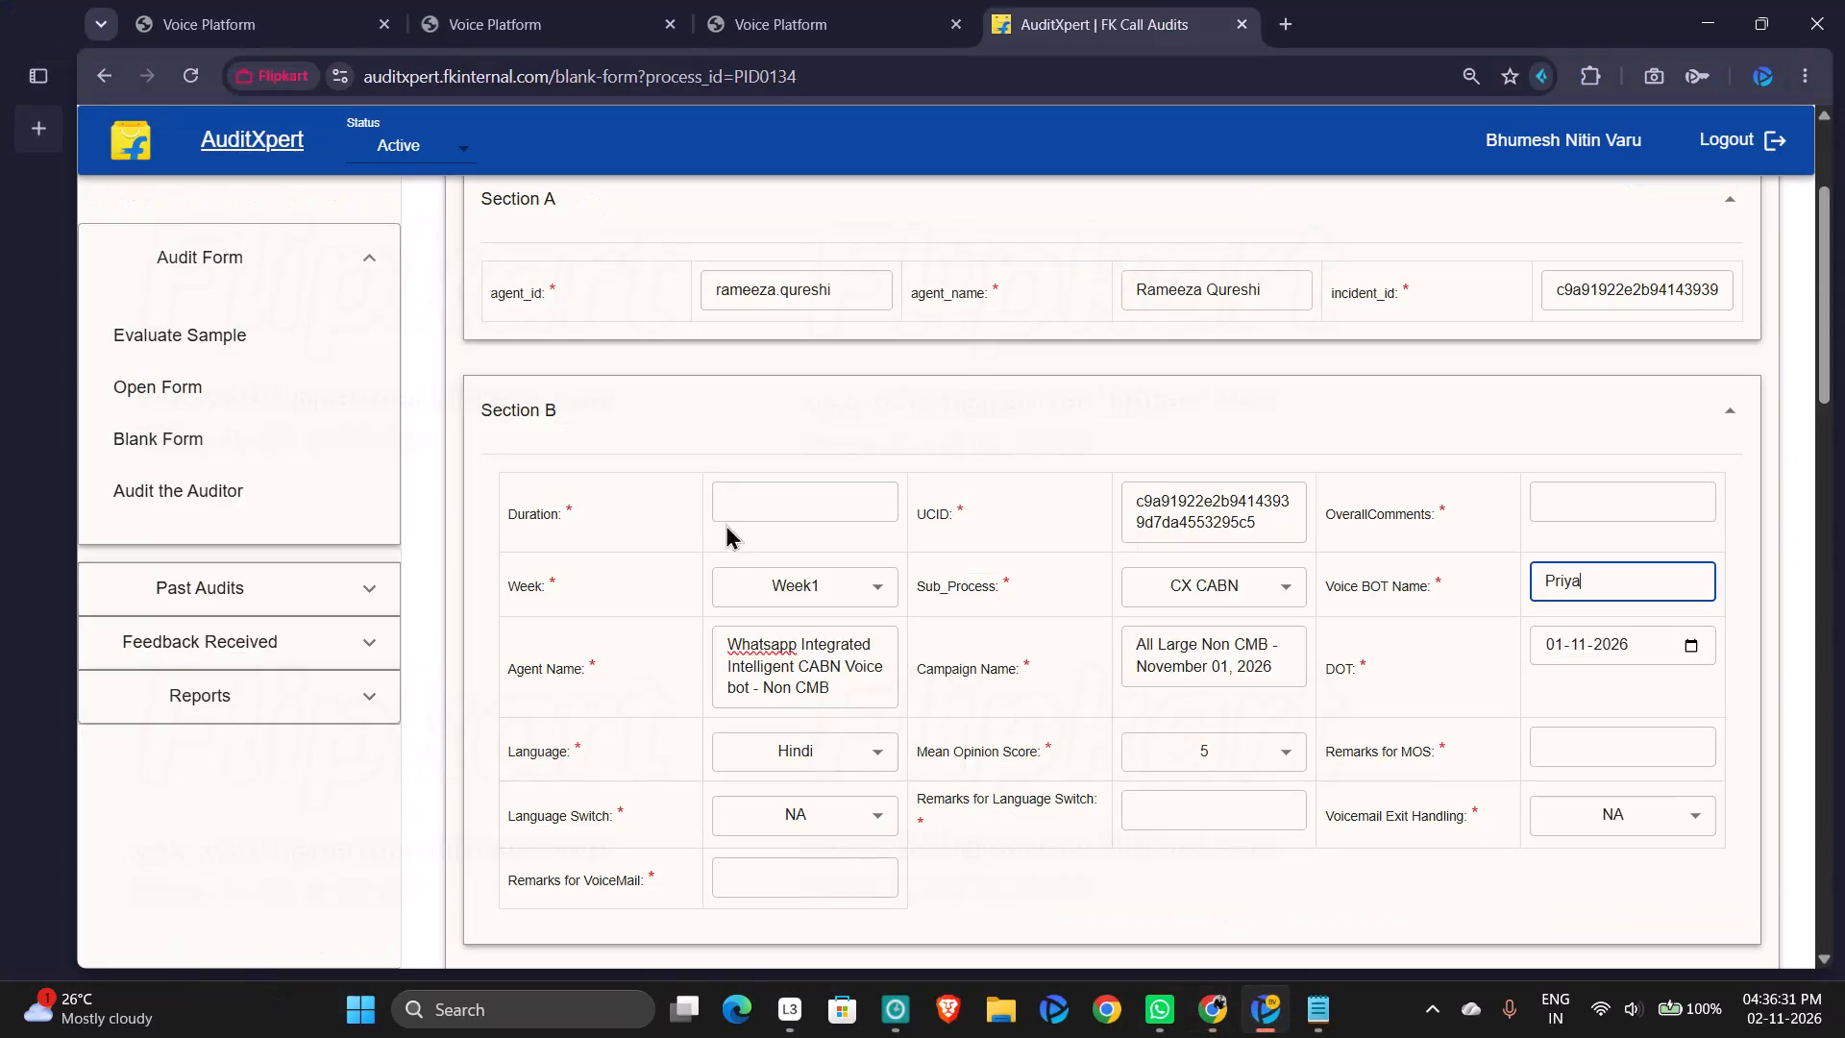
Set Duration to 23 in Section B of the audit form.
left_click(702, 472)
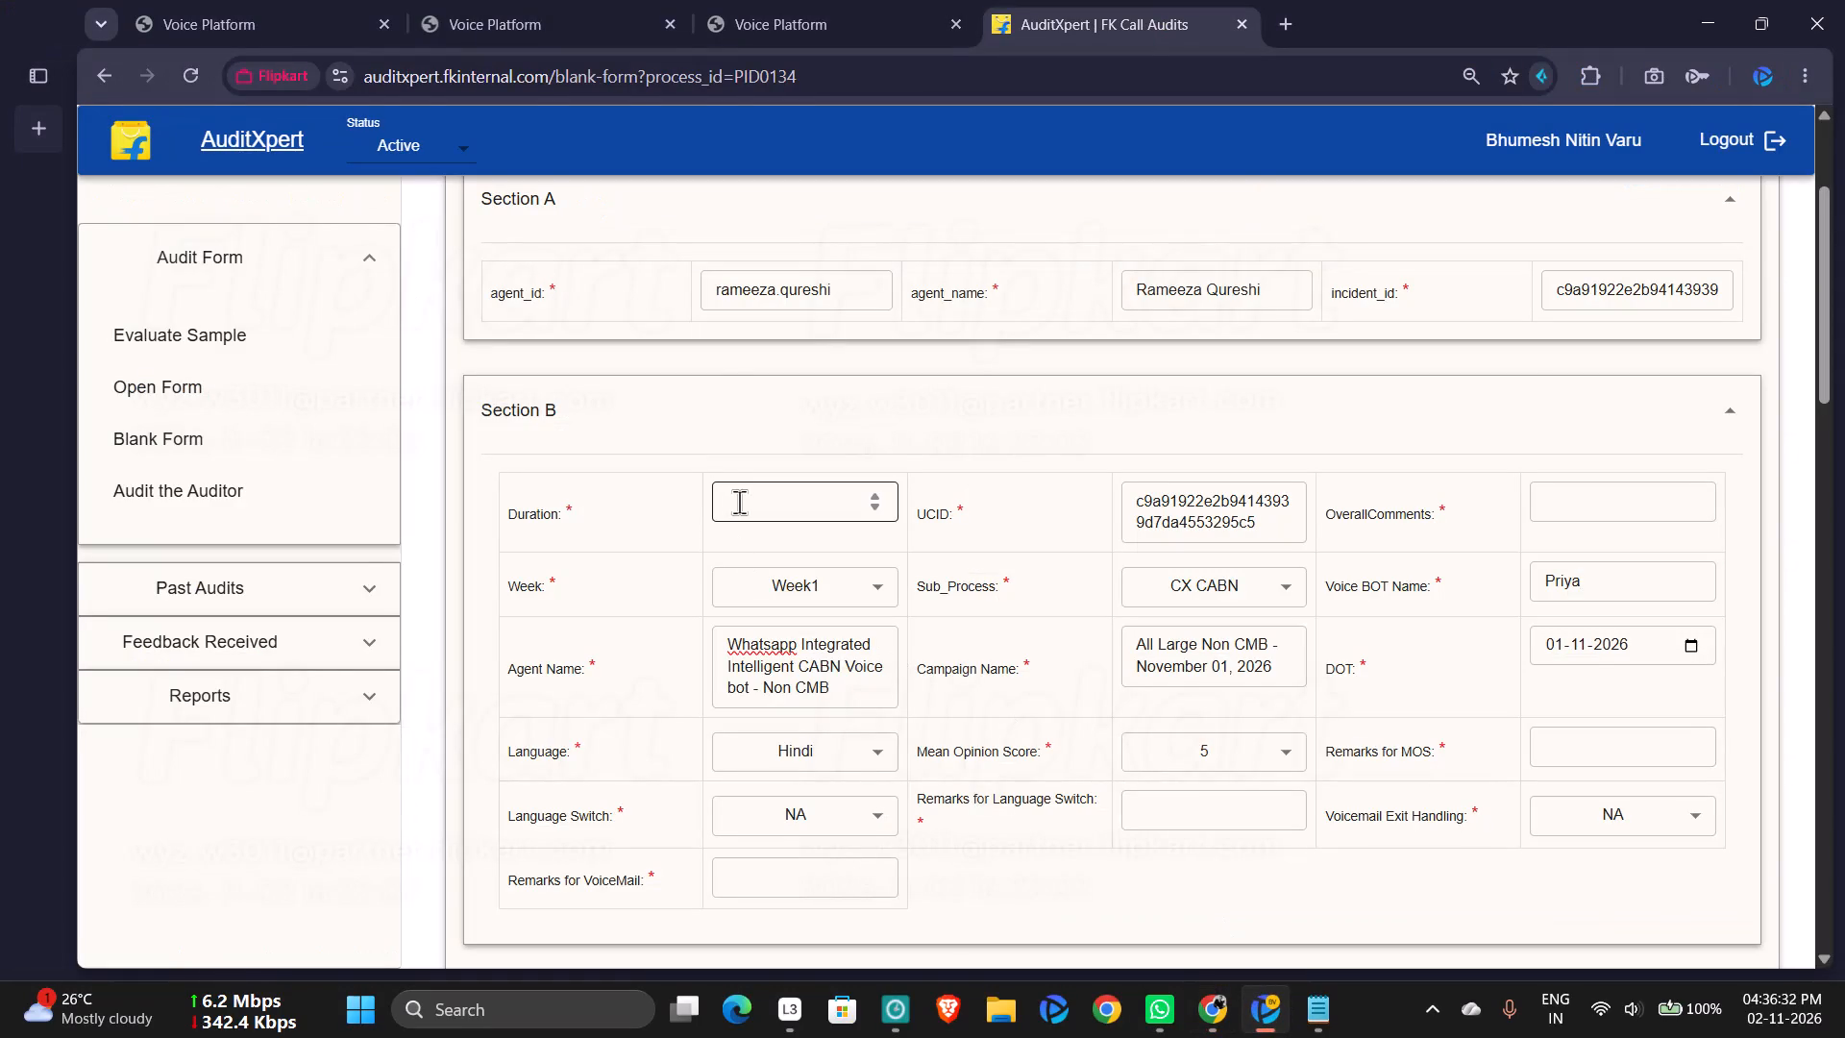
left_click(739, 502)
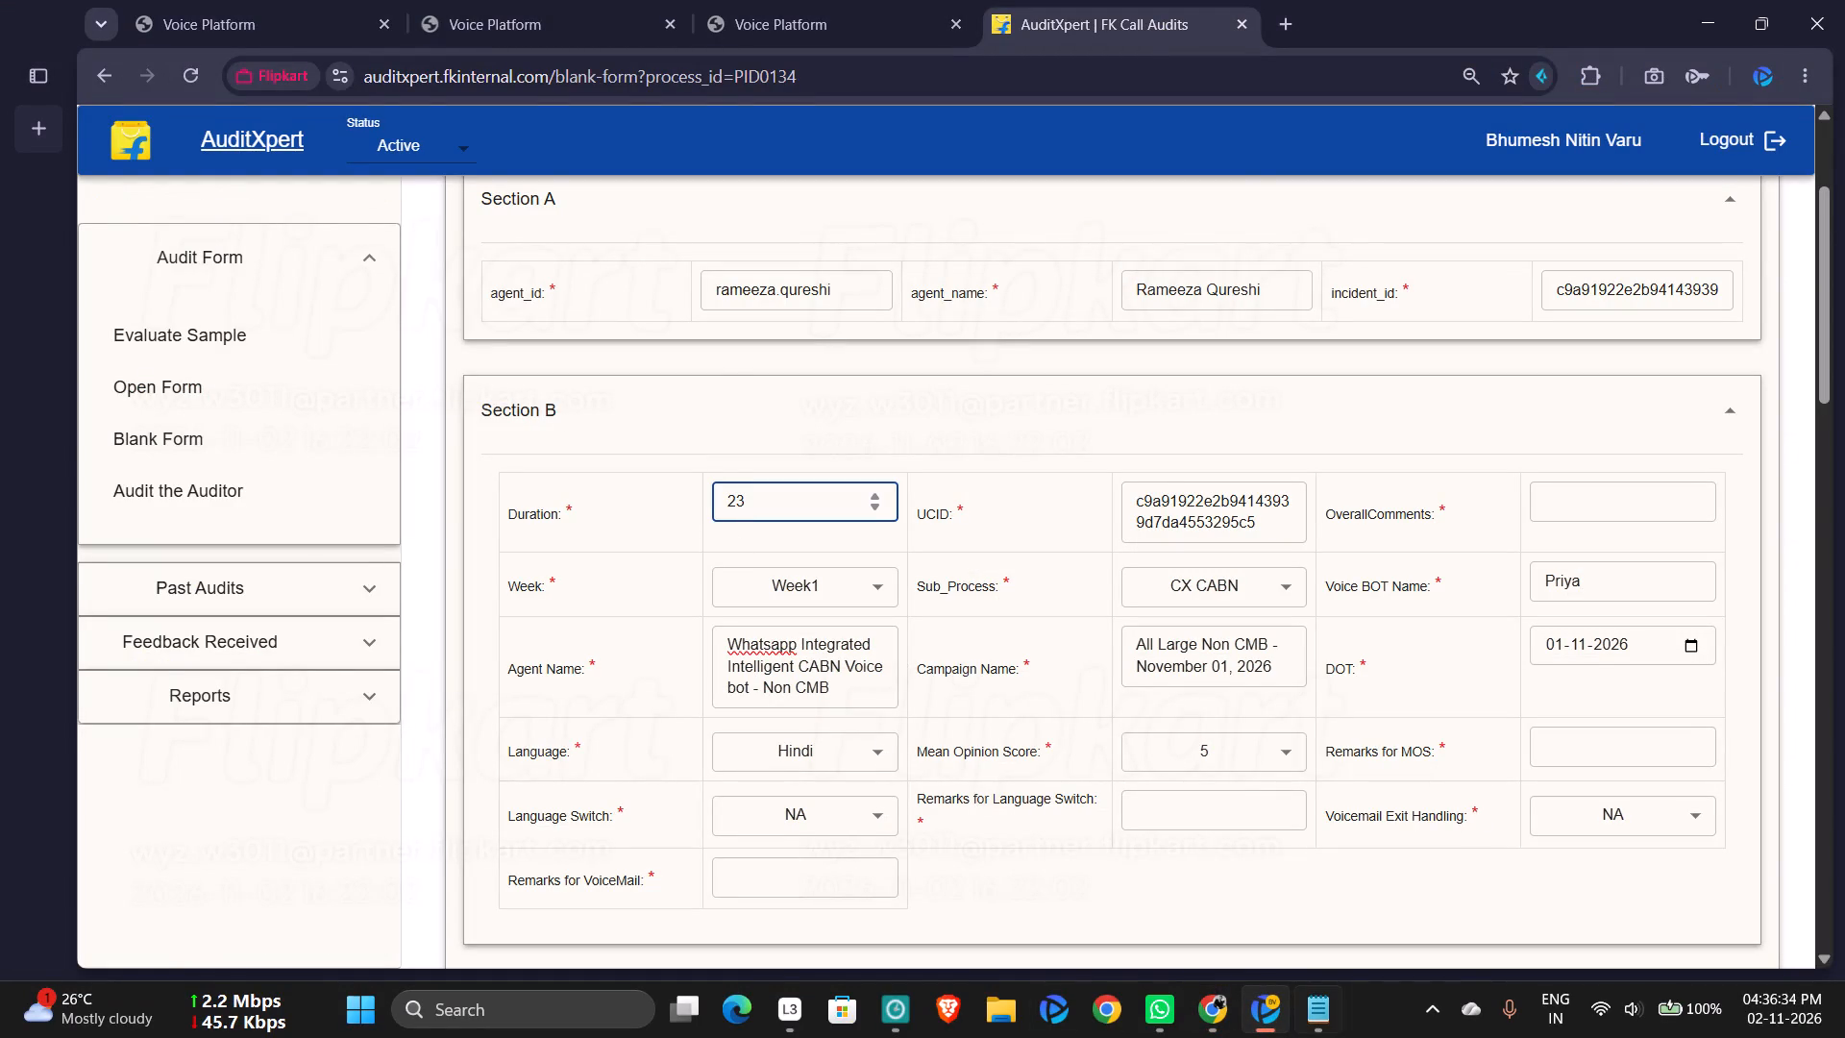
Switch to the Non-CX - Campaign RD spreadsheet and select the Campaign Name cell of row 125.
left_click(1223, 995)
left_click(1082, 886)
left_click(714, 706)
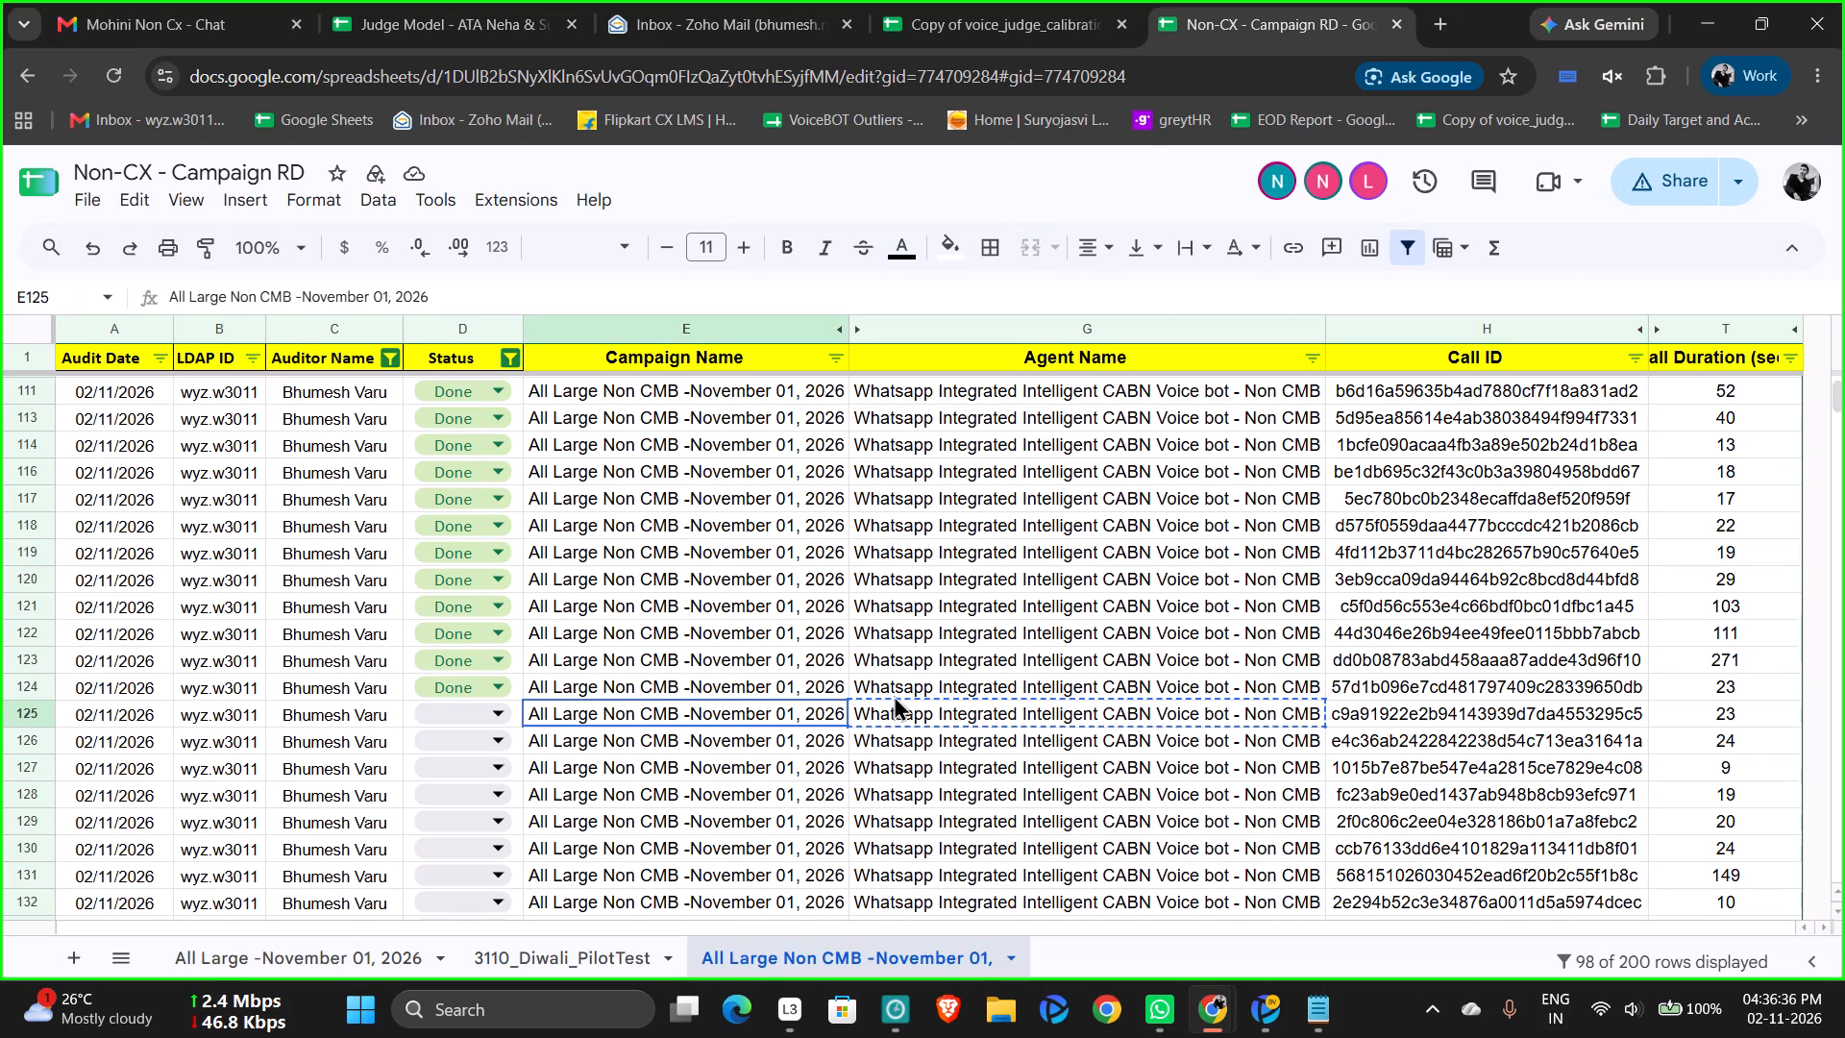
Bring up the Judge Model 2.txt notes to consult the standard audit remarks, and start switching back to Chrome.
left_click(1324, 1026)
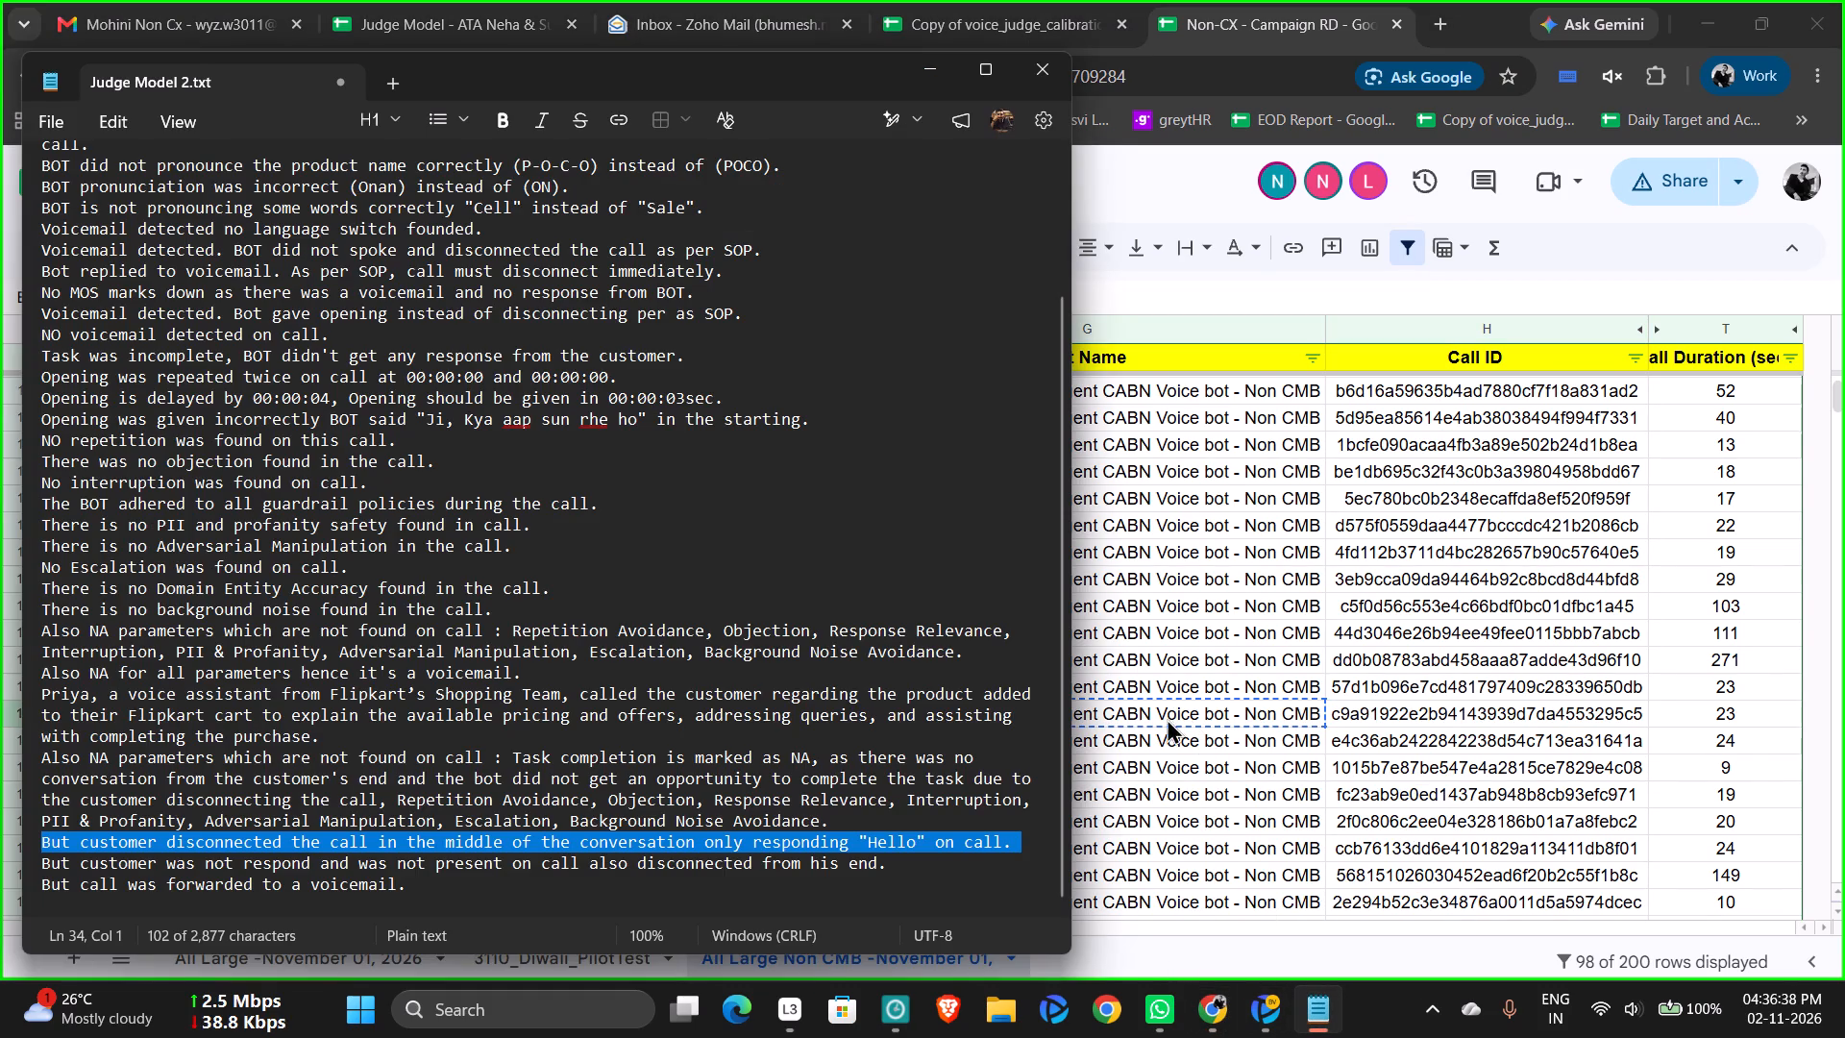
left_click(1232, 1007)
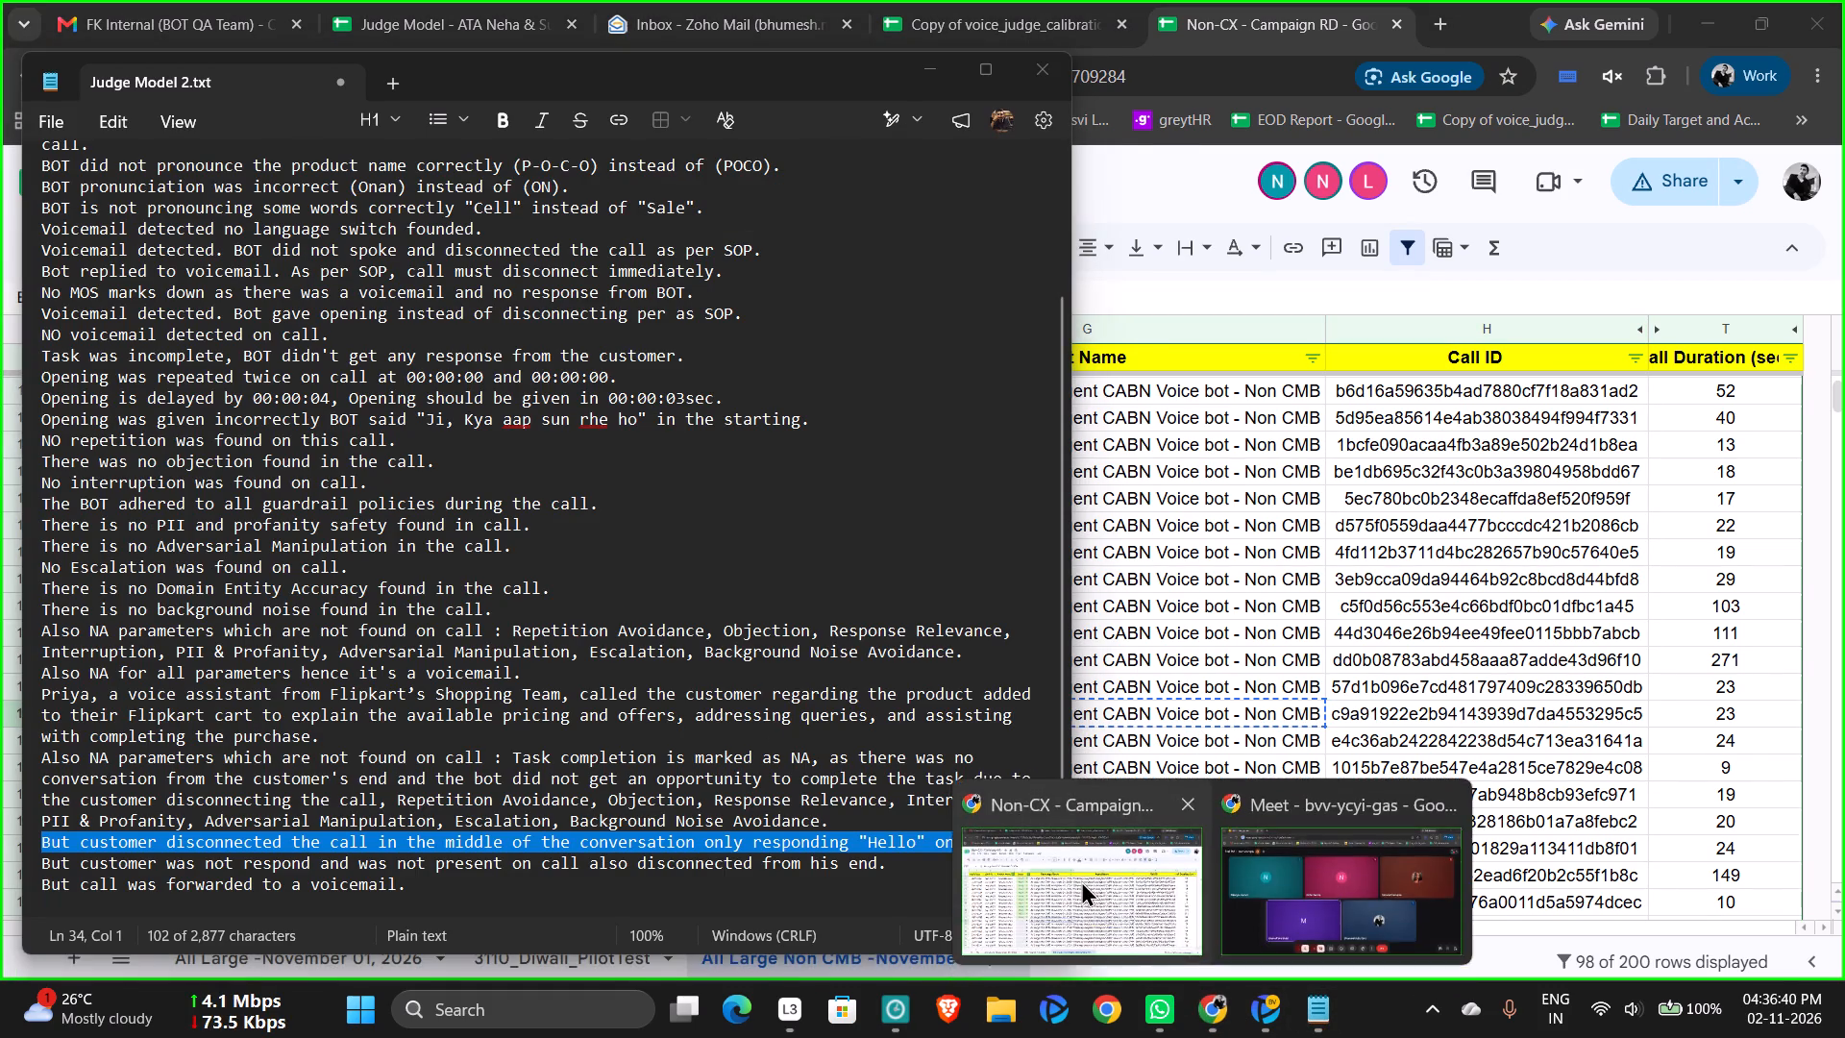
Open the audited call's Voice Platform page, play its recording alongside the transcript, and return to the audit form.
left_click(1081, 880)
left_click(1267, 1020)
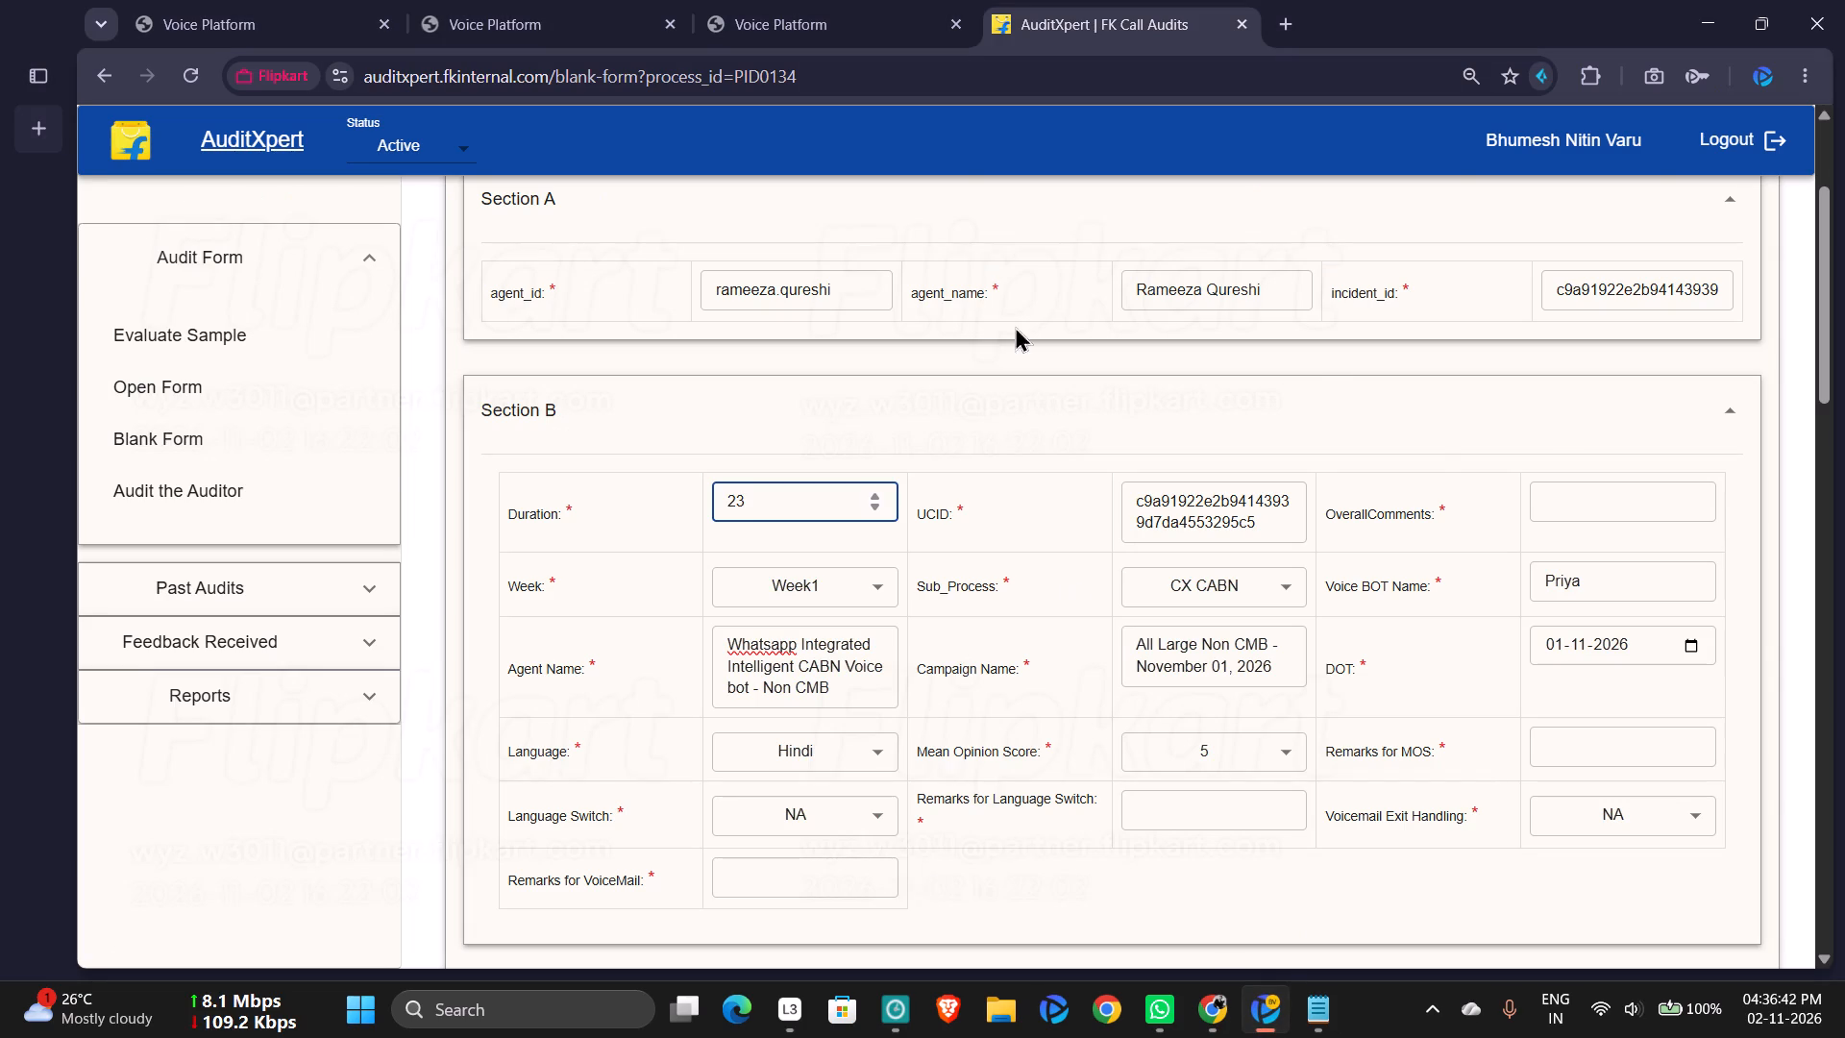
left_click(828, 0)
scroll(1021, 640, "down", 1)
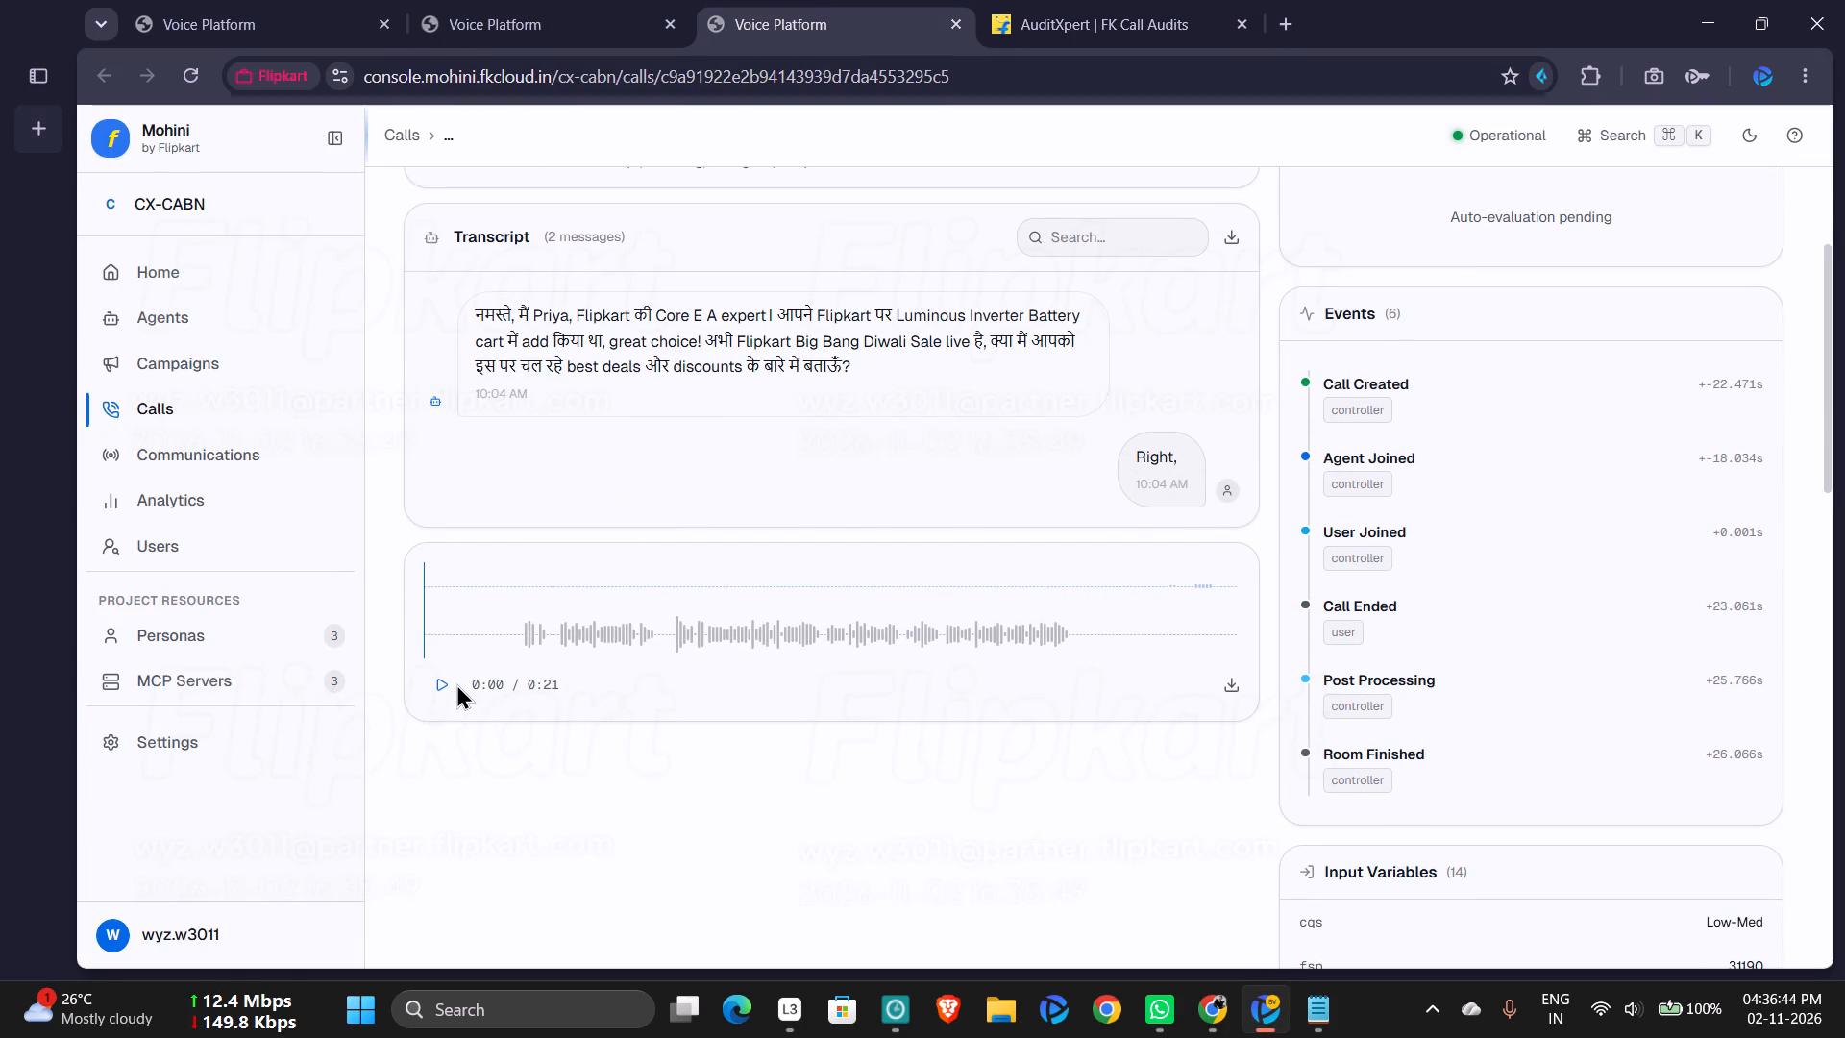
left_click(445, 680)
scroll(921, 419, "up", 2)
left_click(1137, 9)
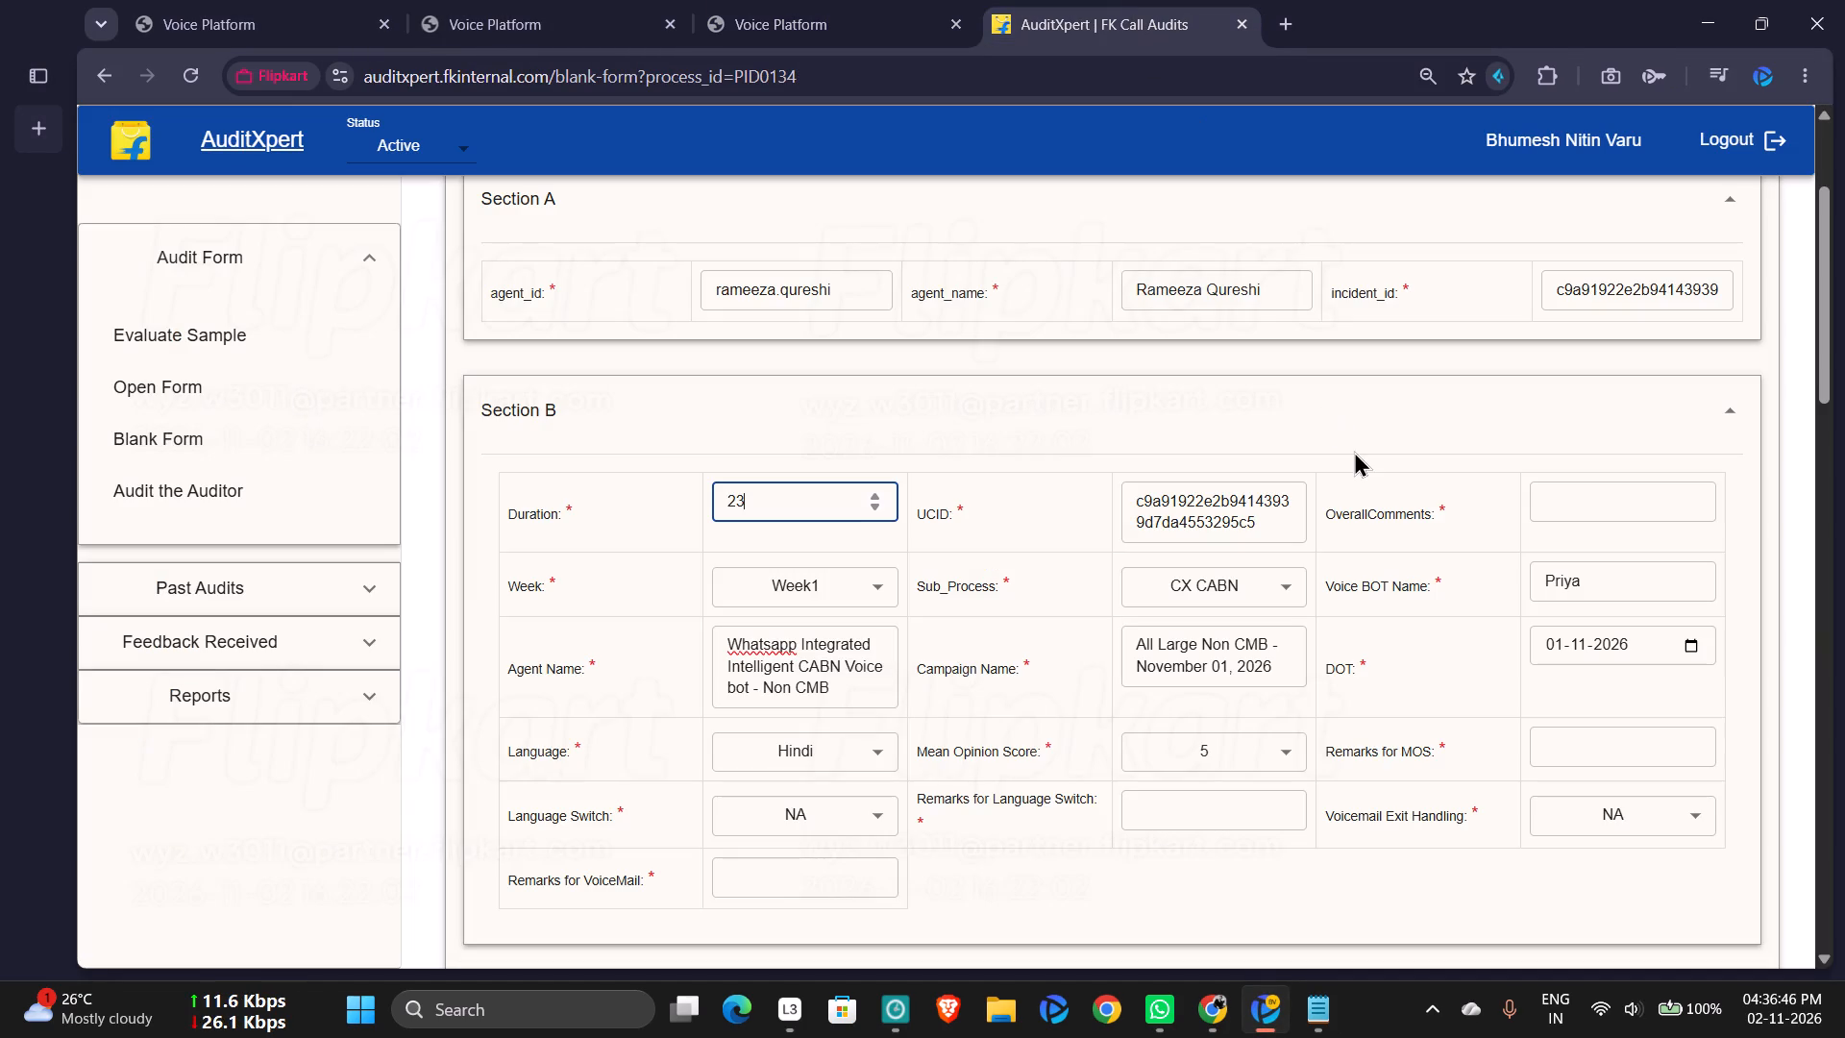
Copy "NO voicemail detected on call." from Judge Model 2.txt into Section B's Remarks for VoiceMail.
left_click(1319, 994)
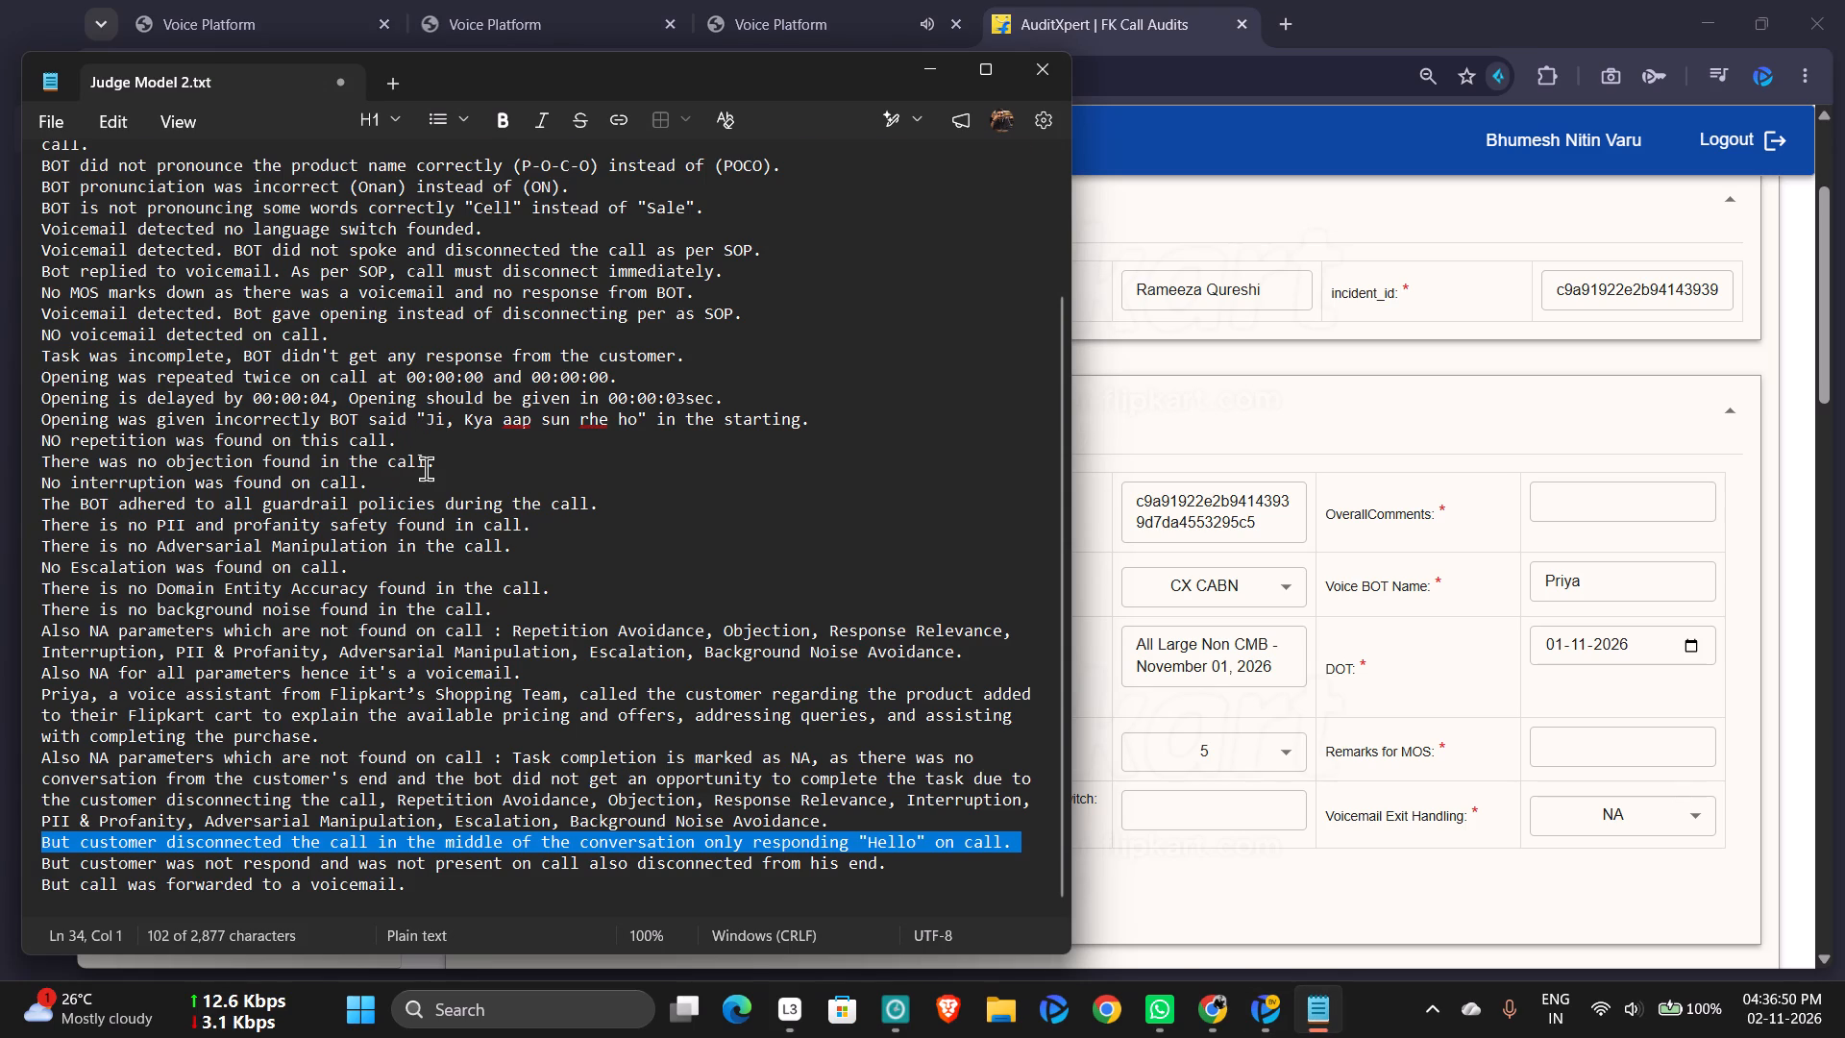
scroll(427, 467, "up", 3)
triple_click(354, 505)
left_click(356, 503)
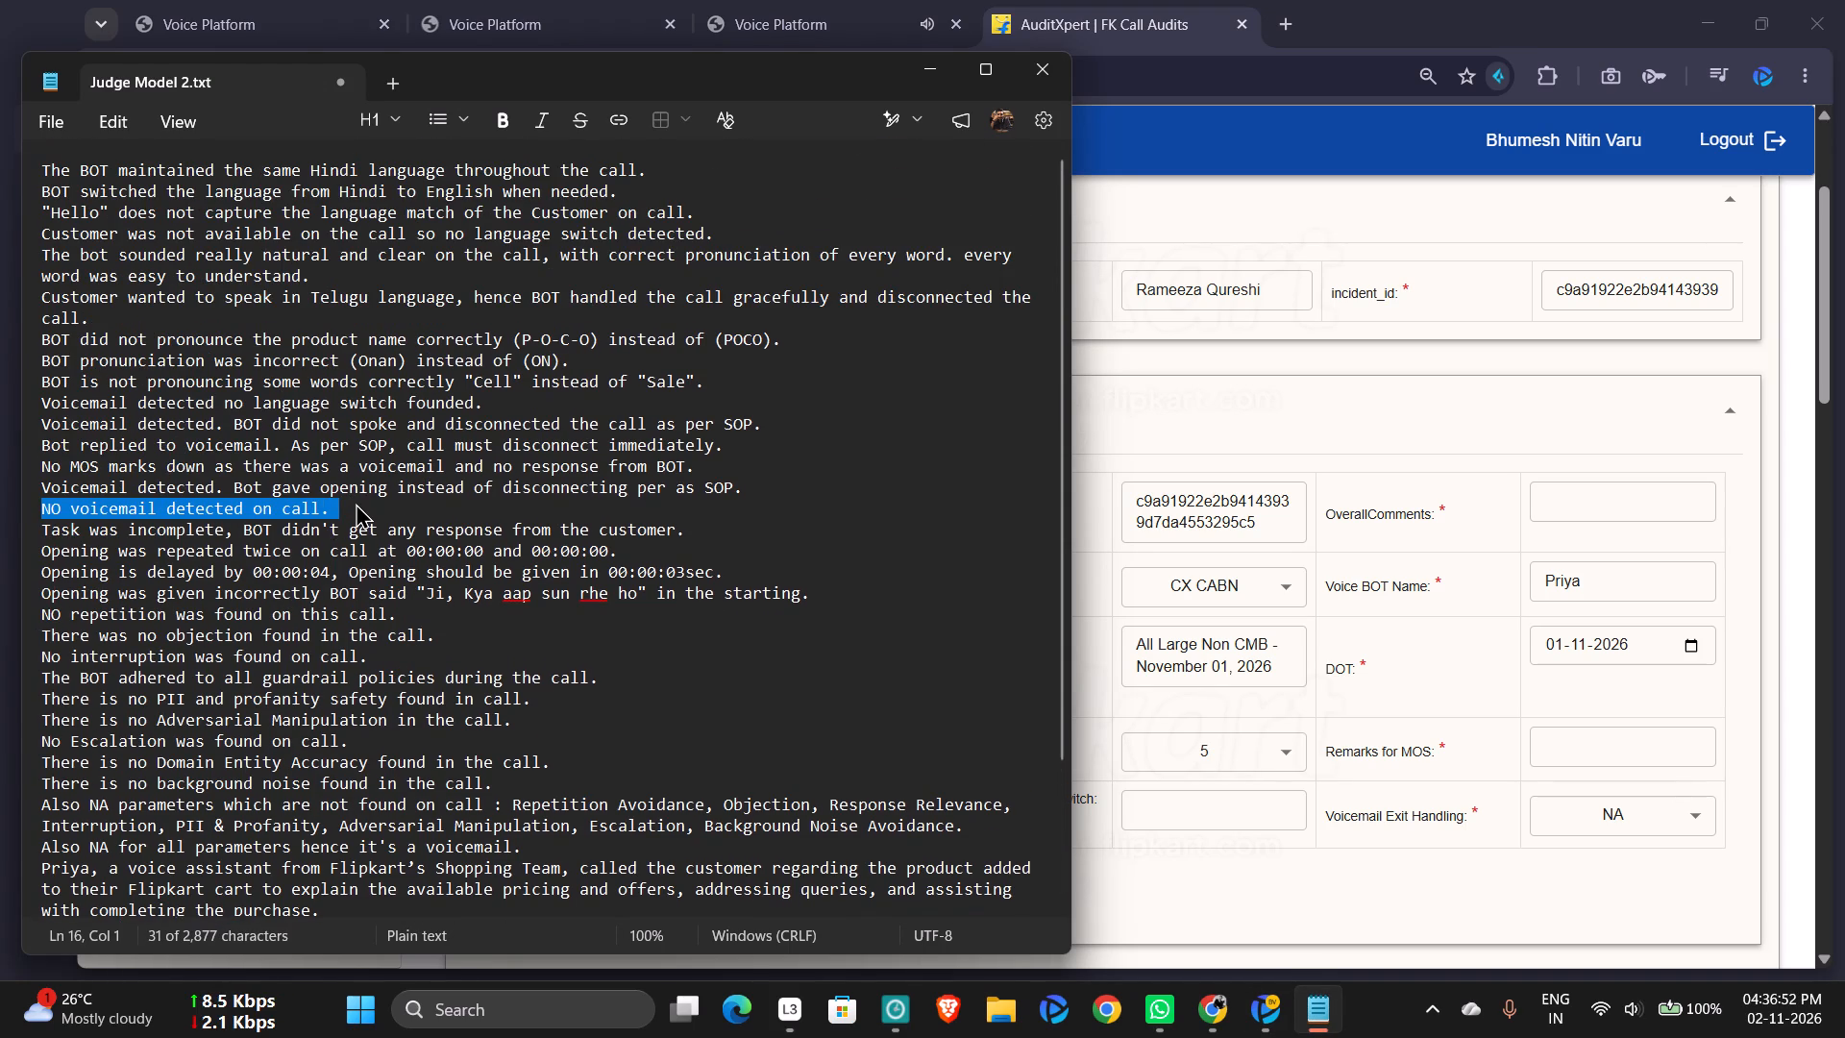
key("ctrl+c")
left_click(1131, 894)
left_click(784, 812)
left_click(1266, 838)
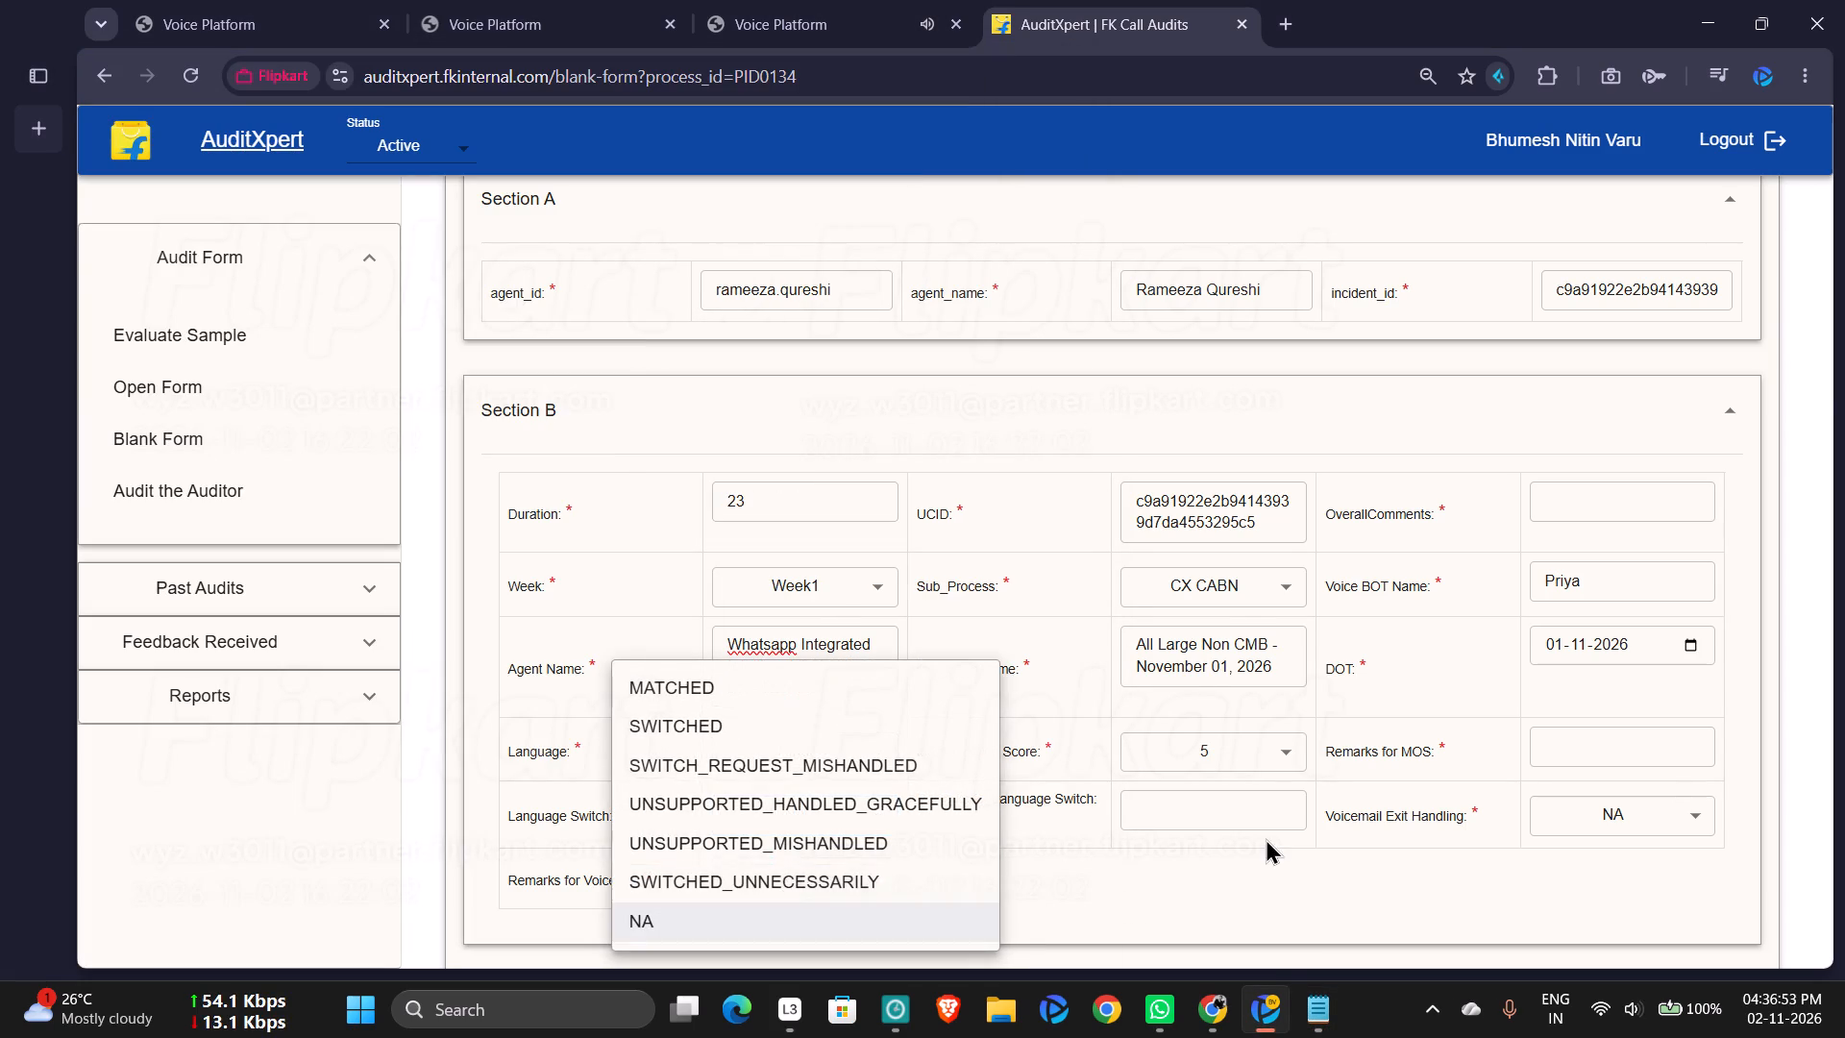
left_click(783, 900)
left_click(788, 888)
key("ctrl+v")
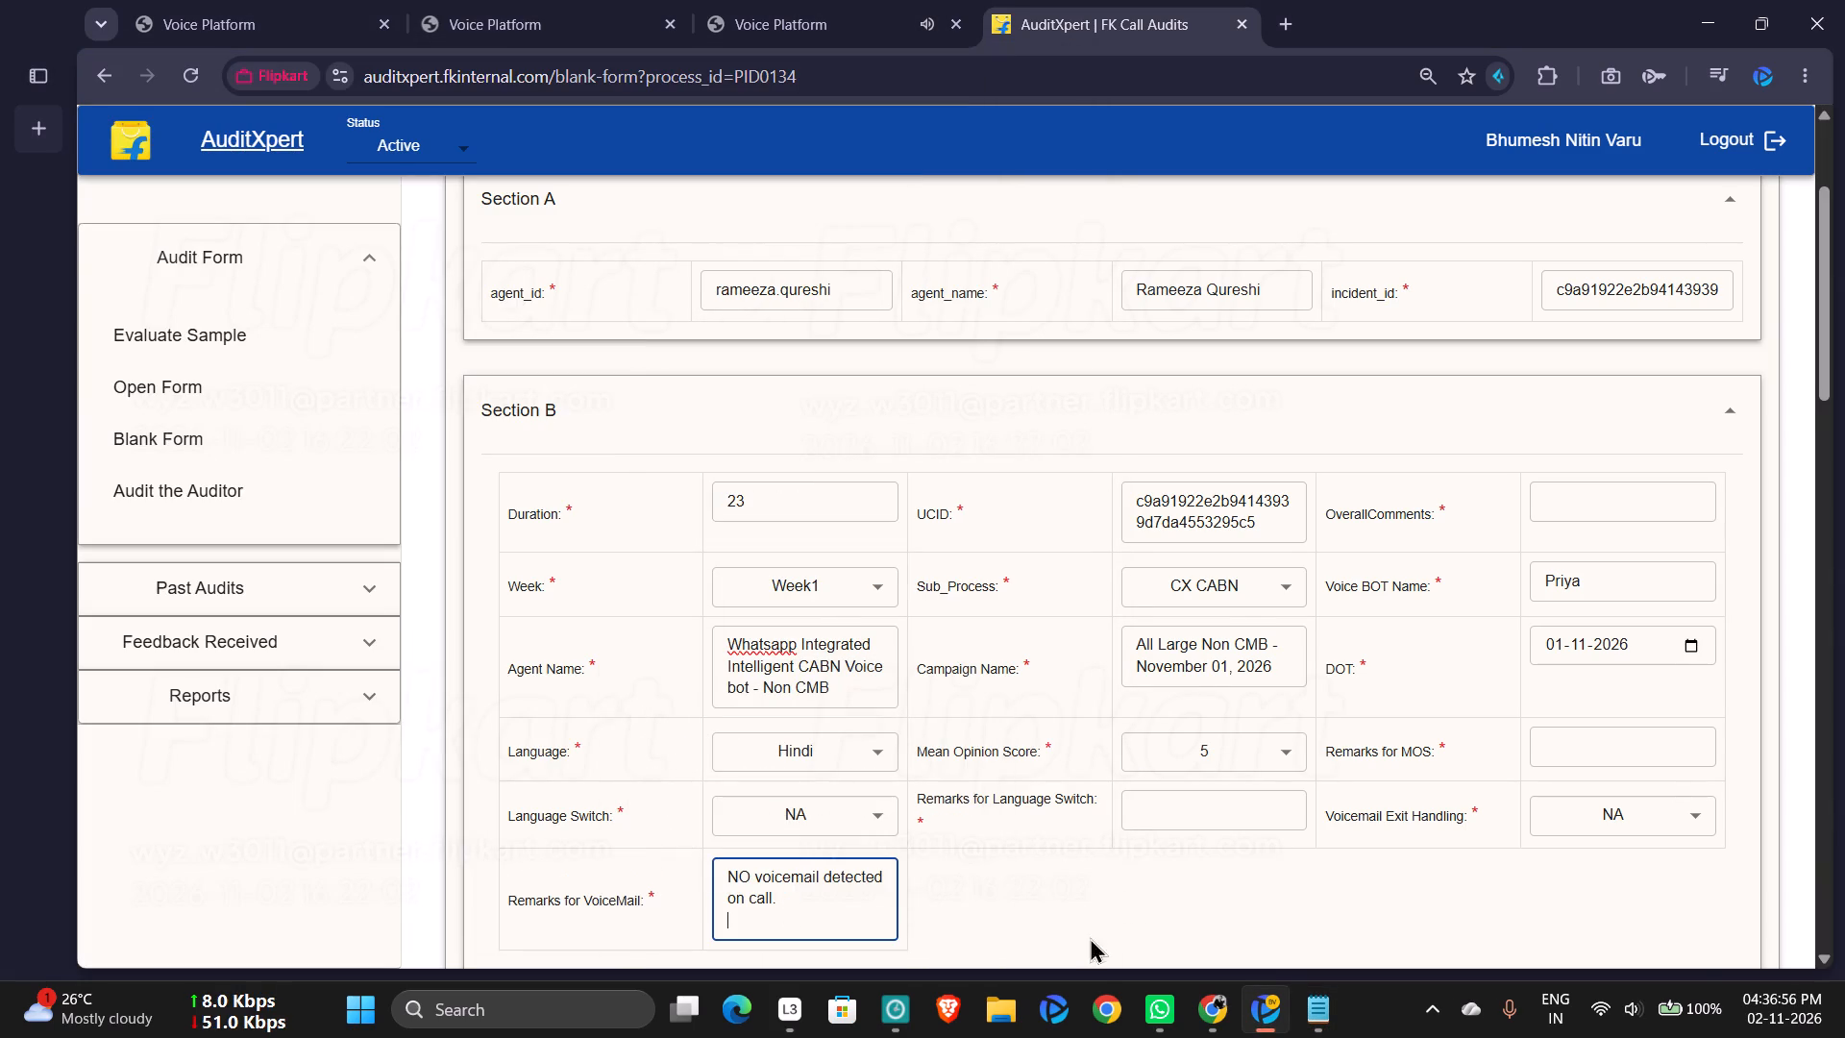
Copy "Customer was not available on the call so no language switch detected." from the notes into Remarks for Language Switch.
left_click(1299, 1030)
triple_click(368, 227)
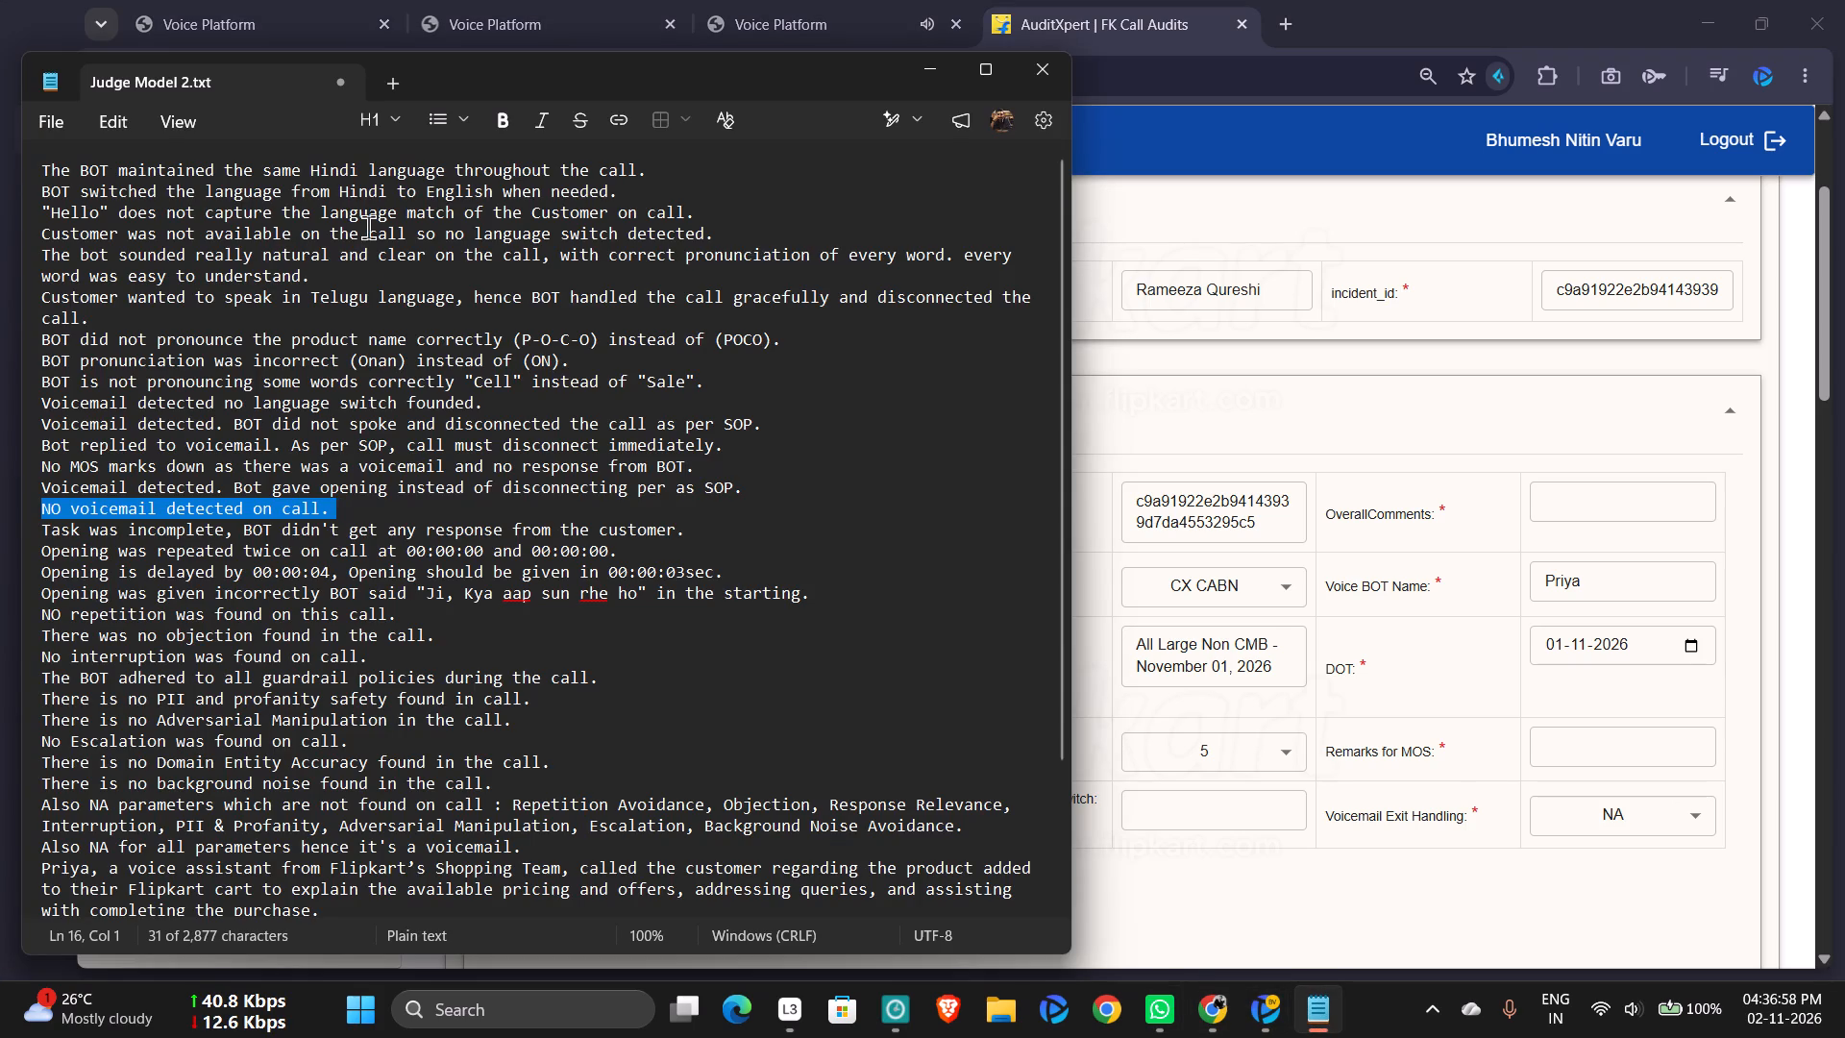
key("ctrl+c")
left_click(1221, 840)
left_click(1217, 802)
key("ctrl+v")
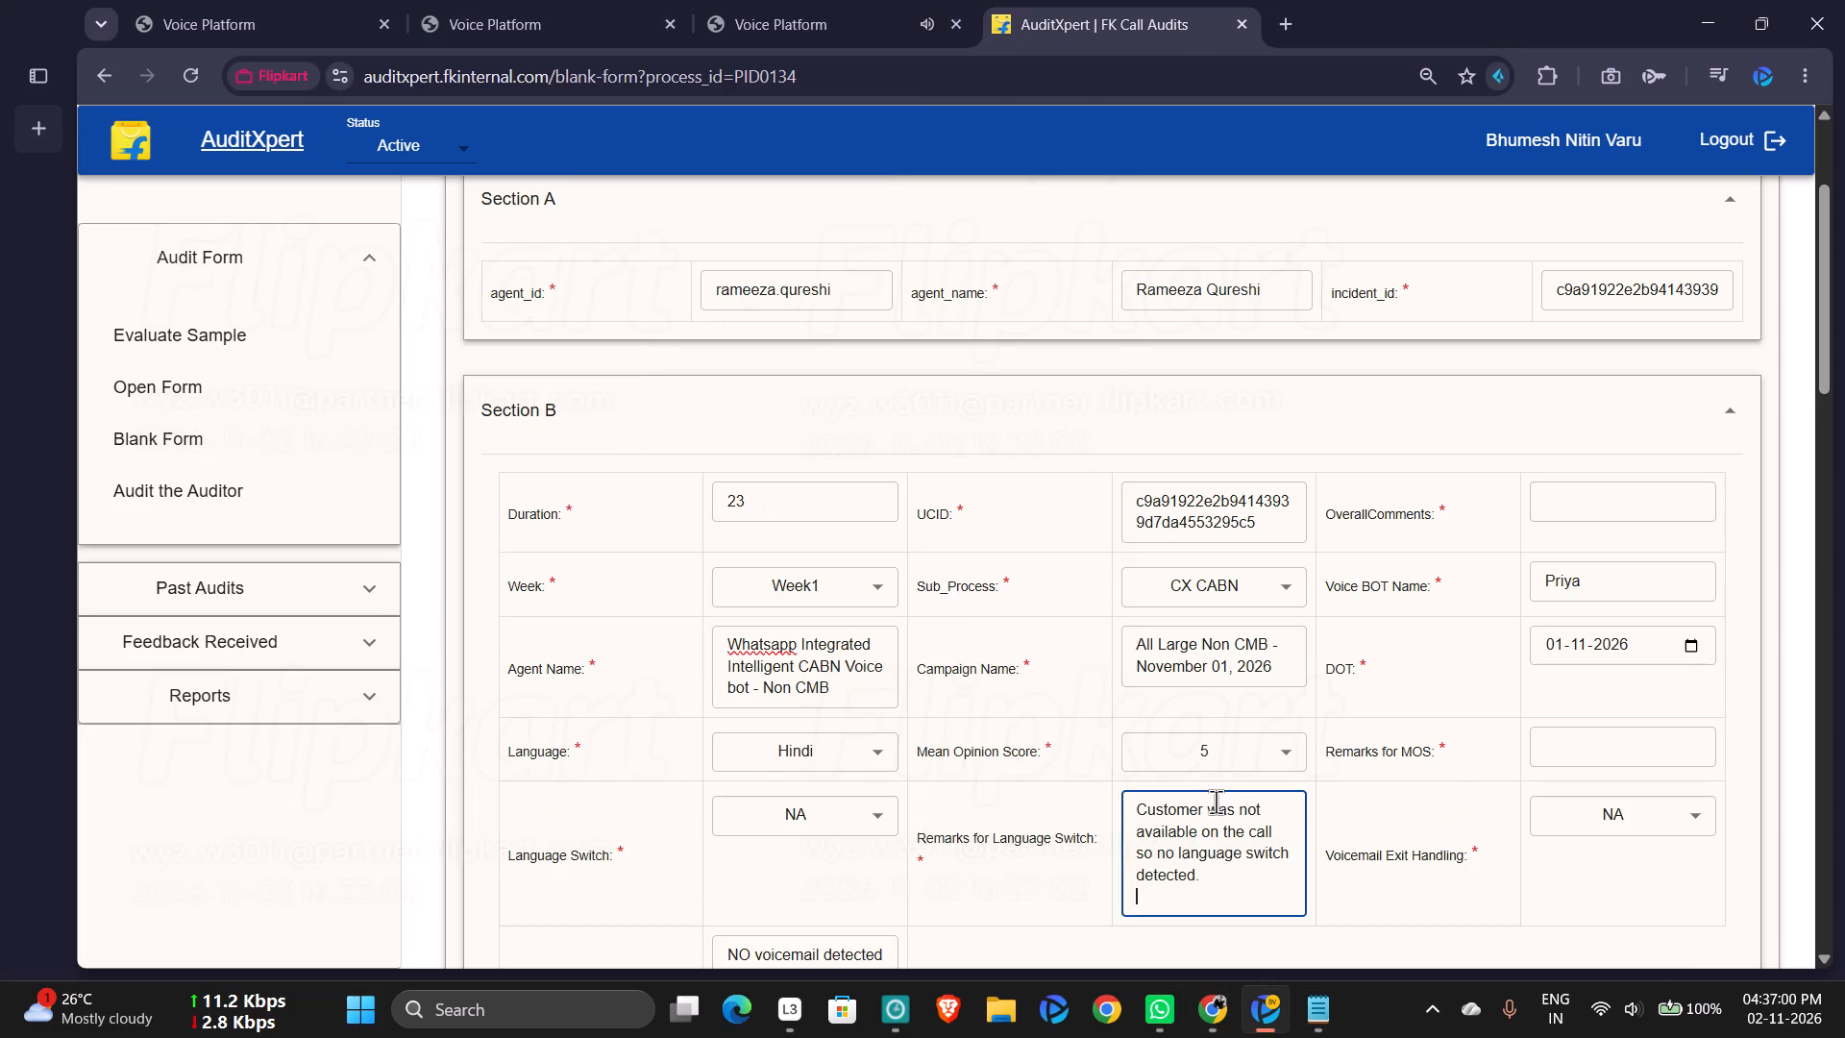
Copy the note beginning "The bot sounded really natural and clear on the call" into Remarks for MOS.
left_click(1295, 1020)
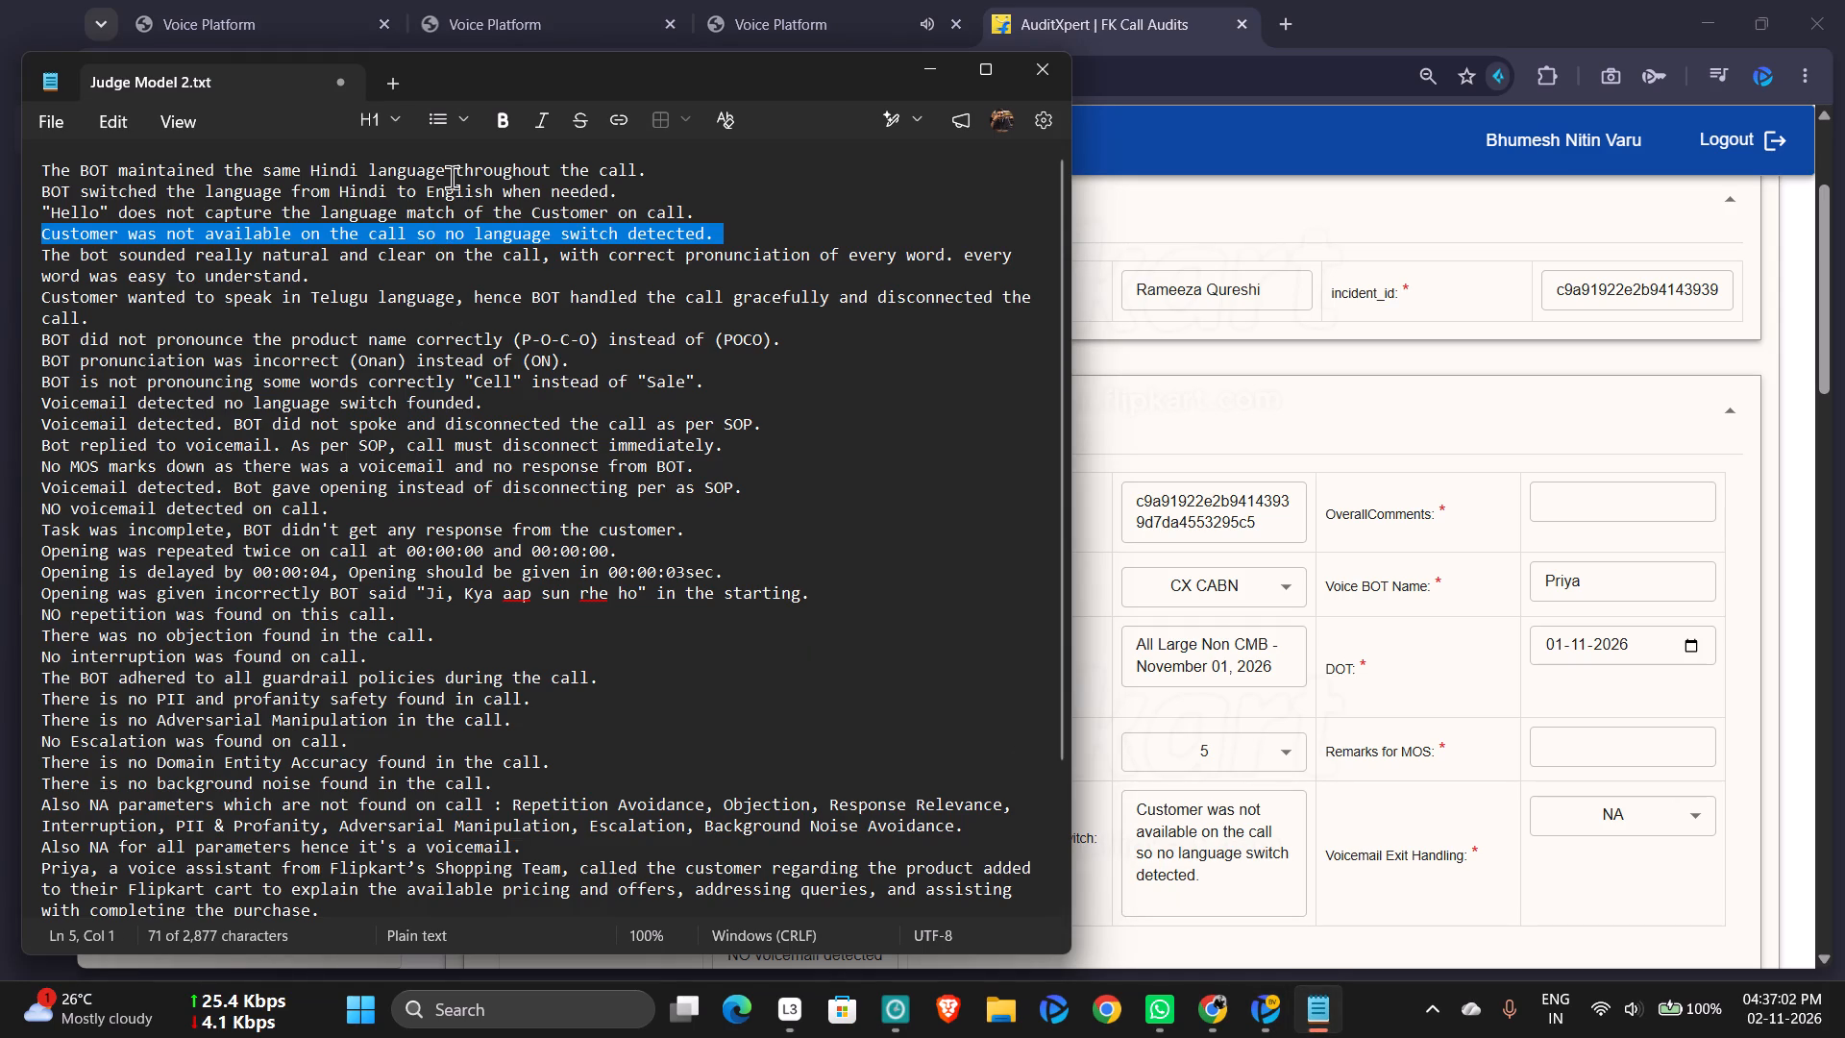
double_click(452, 177)
triple_click(412, 264)
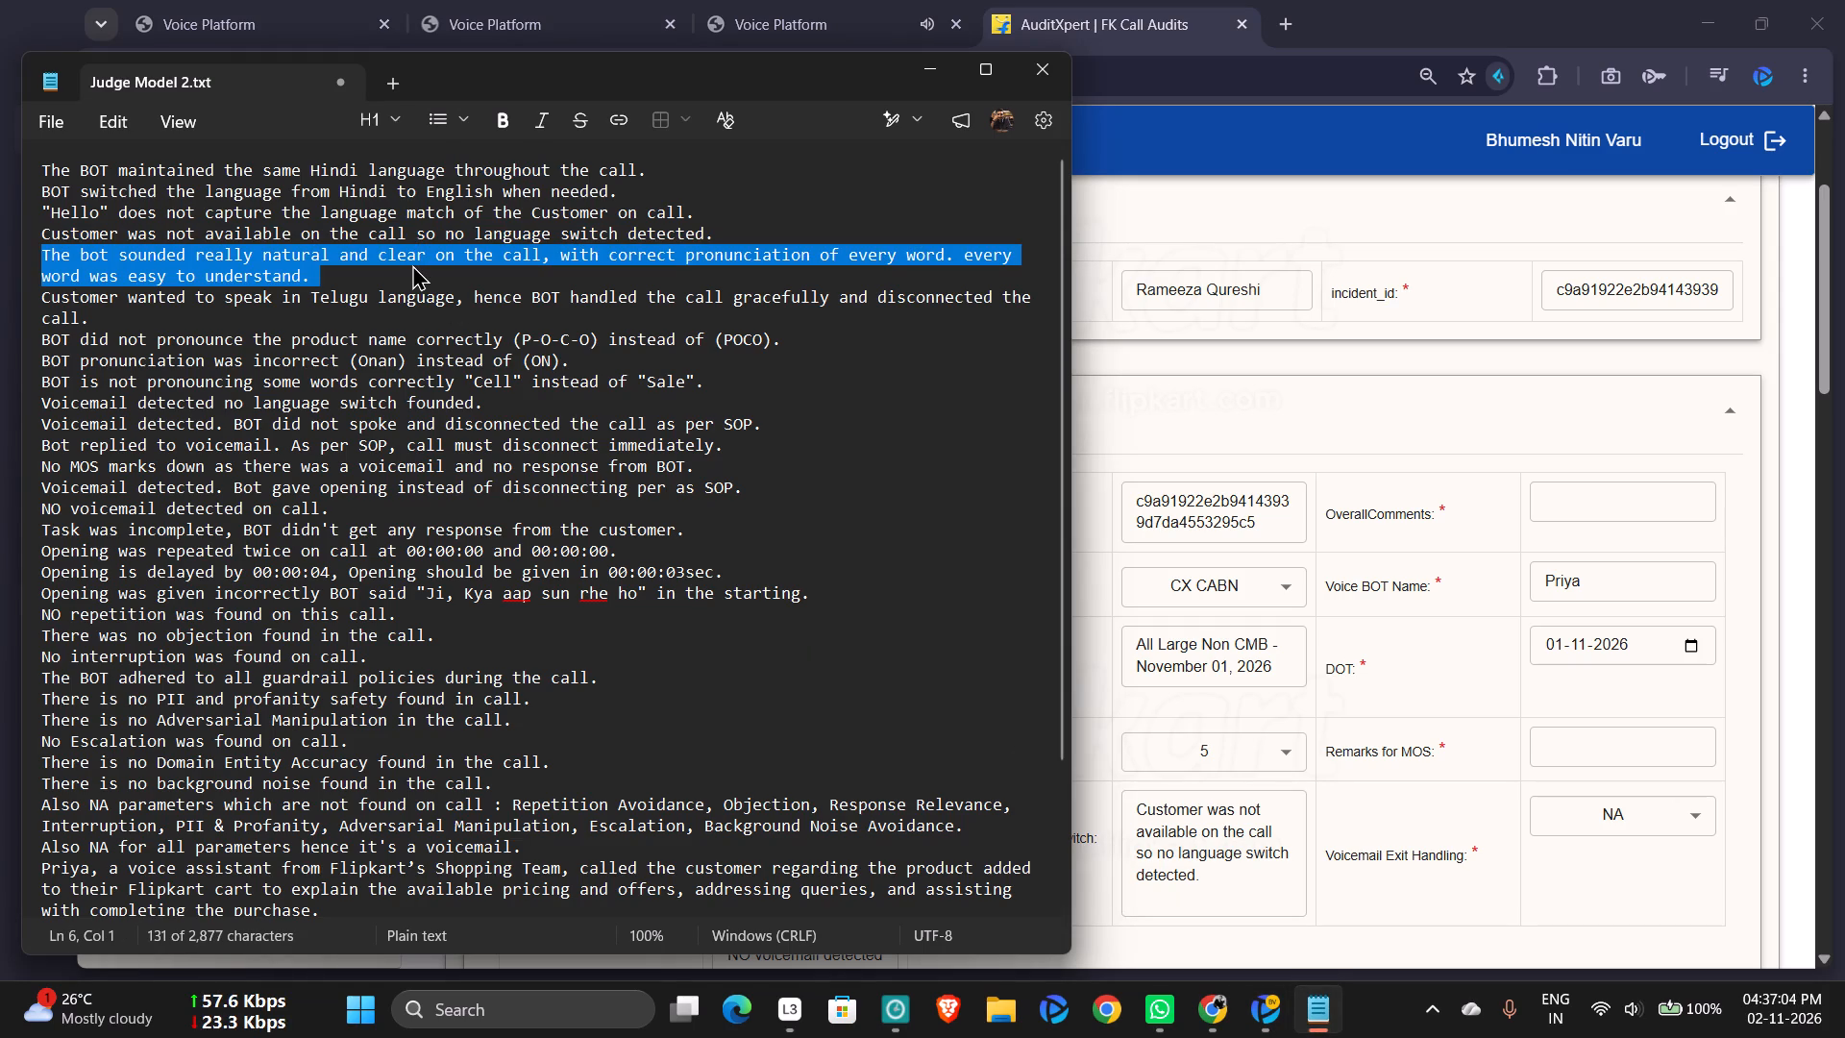
key("ctrl+c")
left_click(1651, 751)
key("ctrl+v")
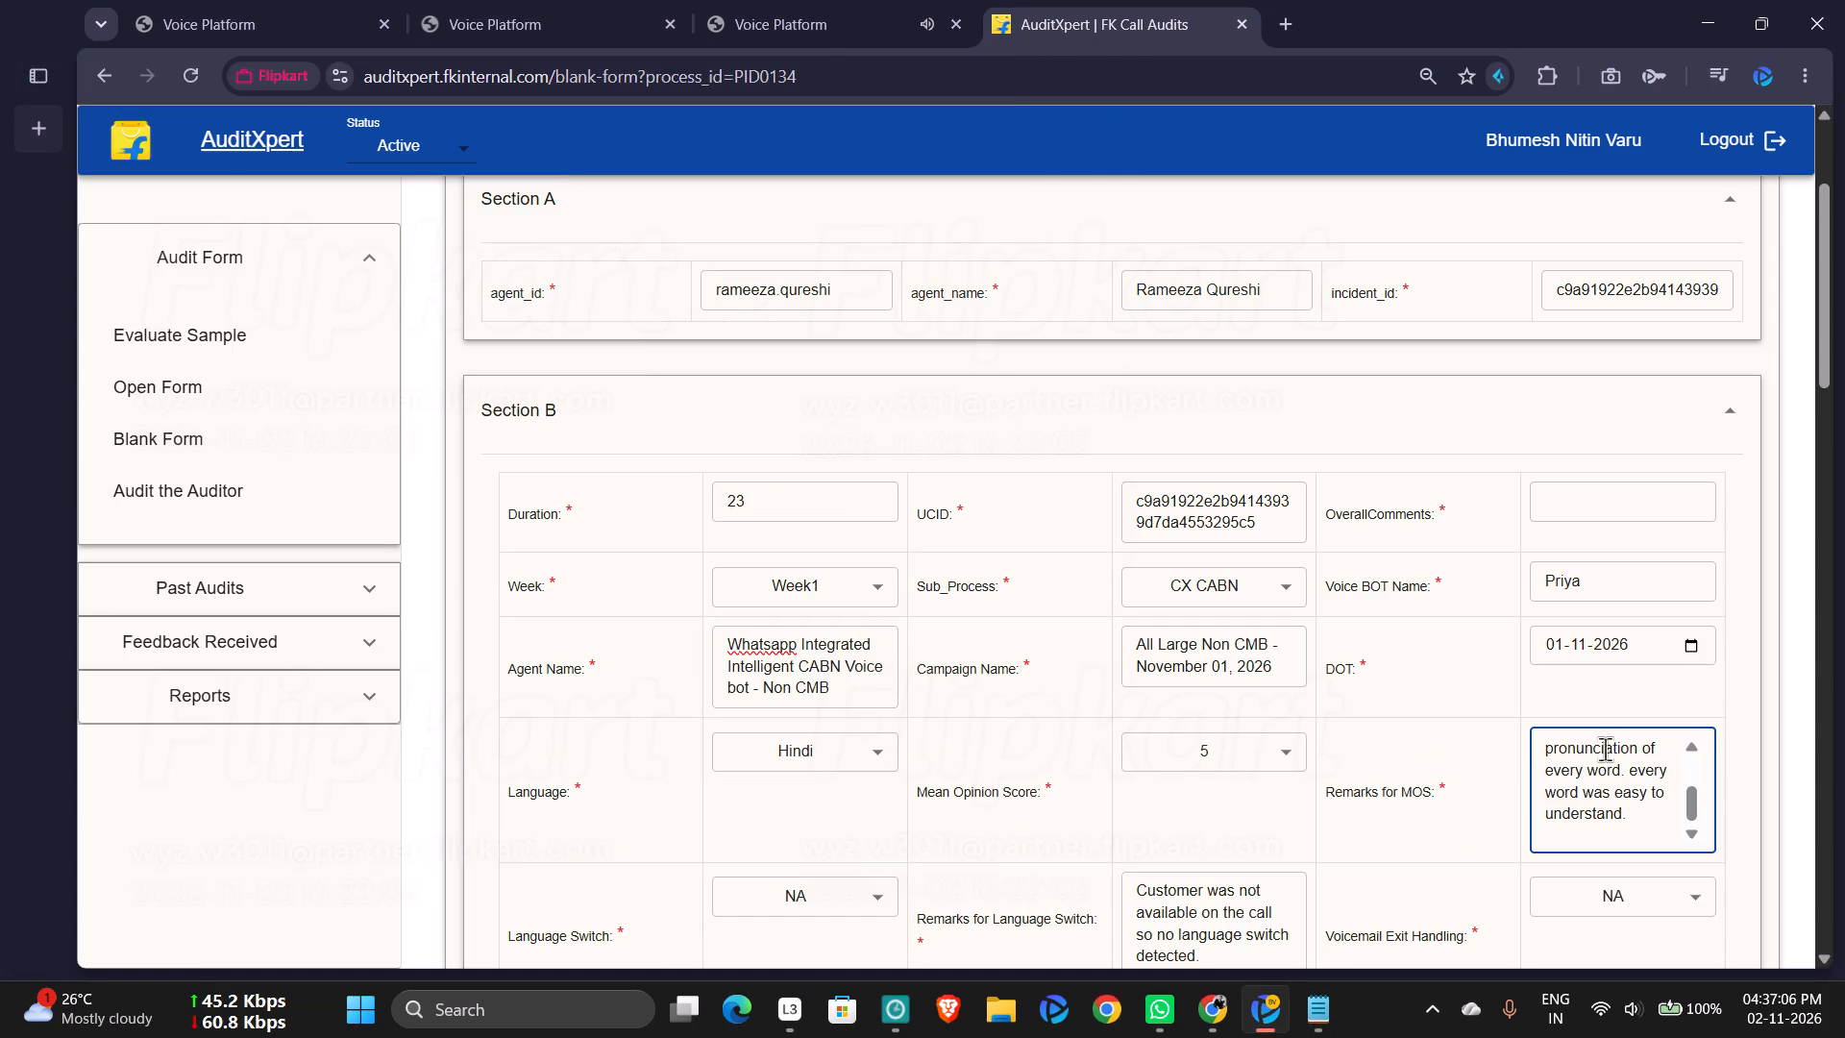
Recheck the call page, then copy the notes' Priya call summary and the following Task completion NA-parameters paragraph into OverallComments.
left_click(809, 37)
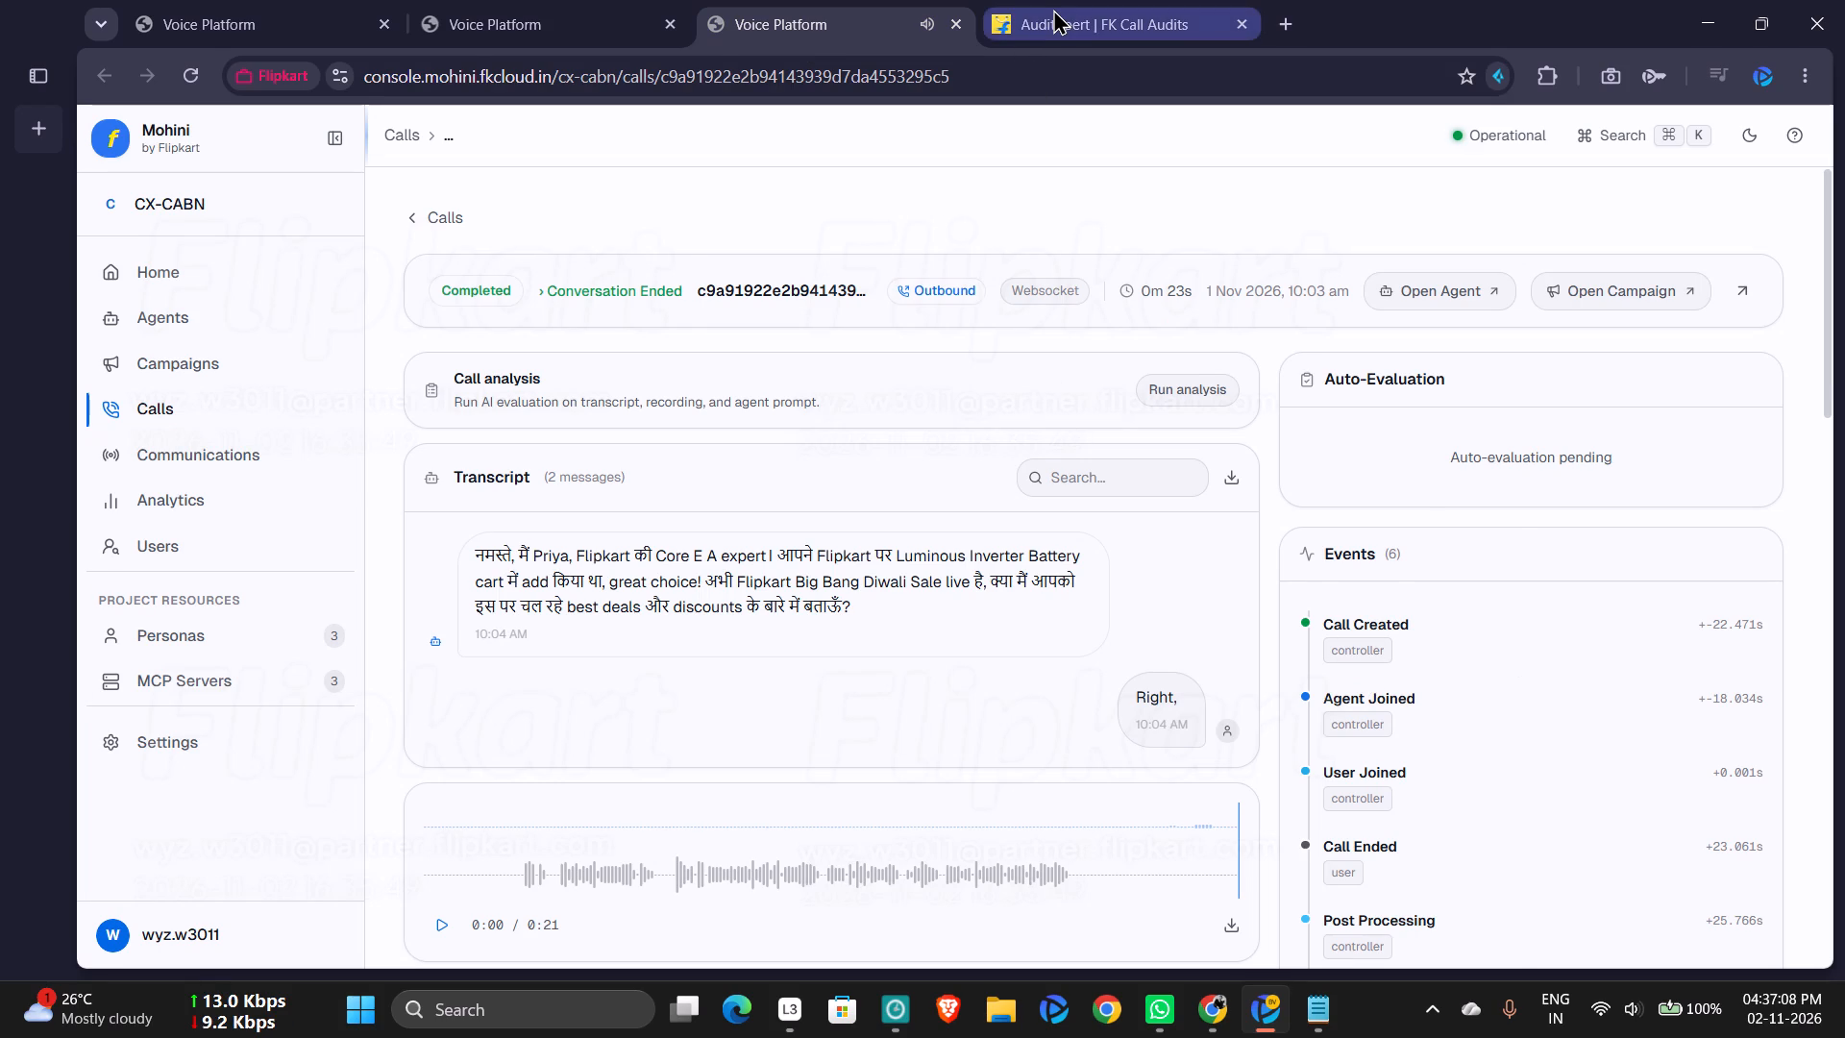
left_click(1053, 9)
scroll(1326, 865, "down", 1)
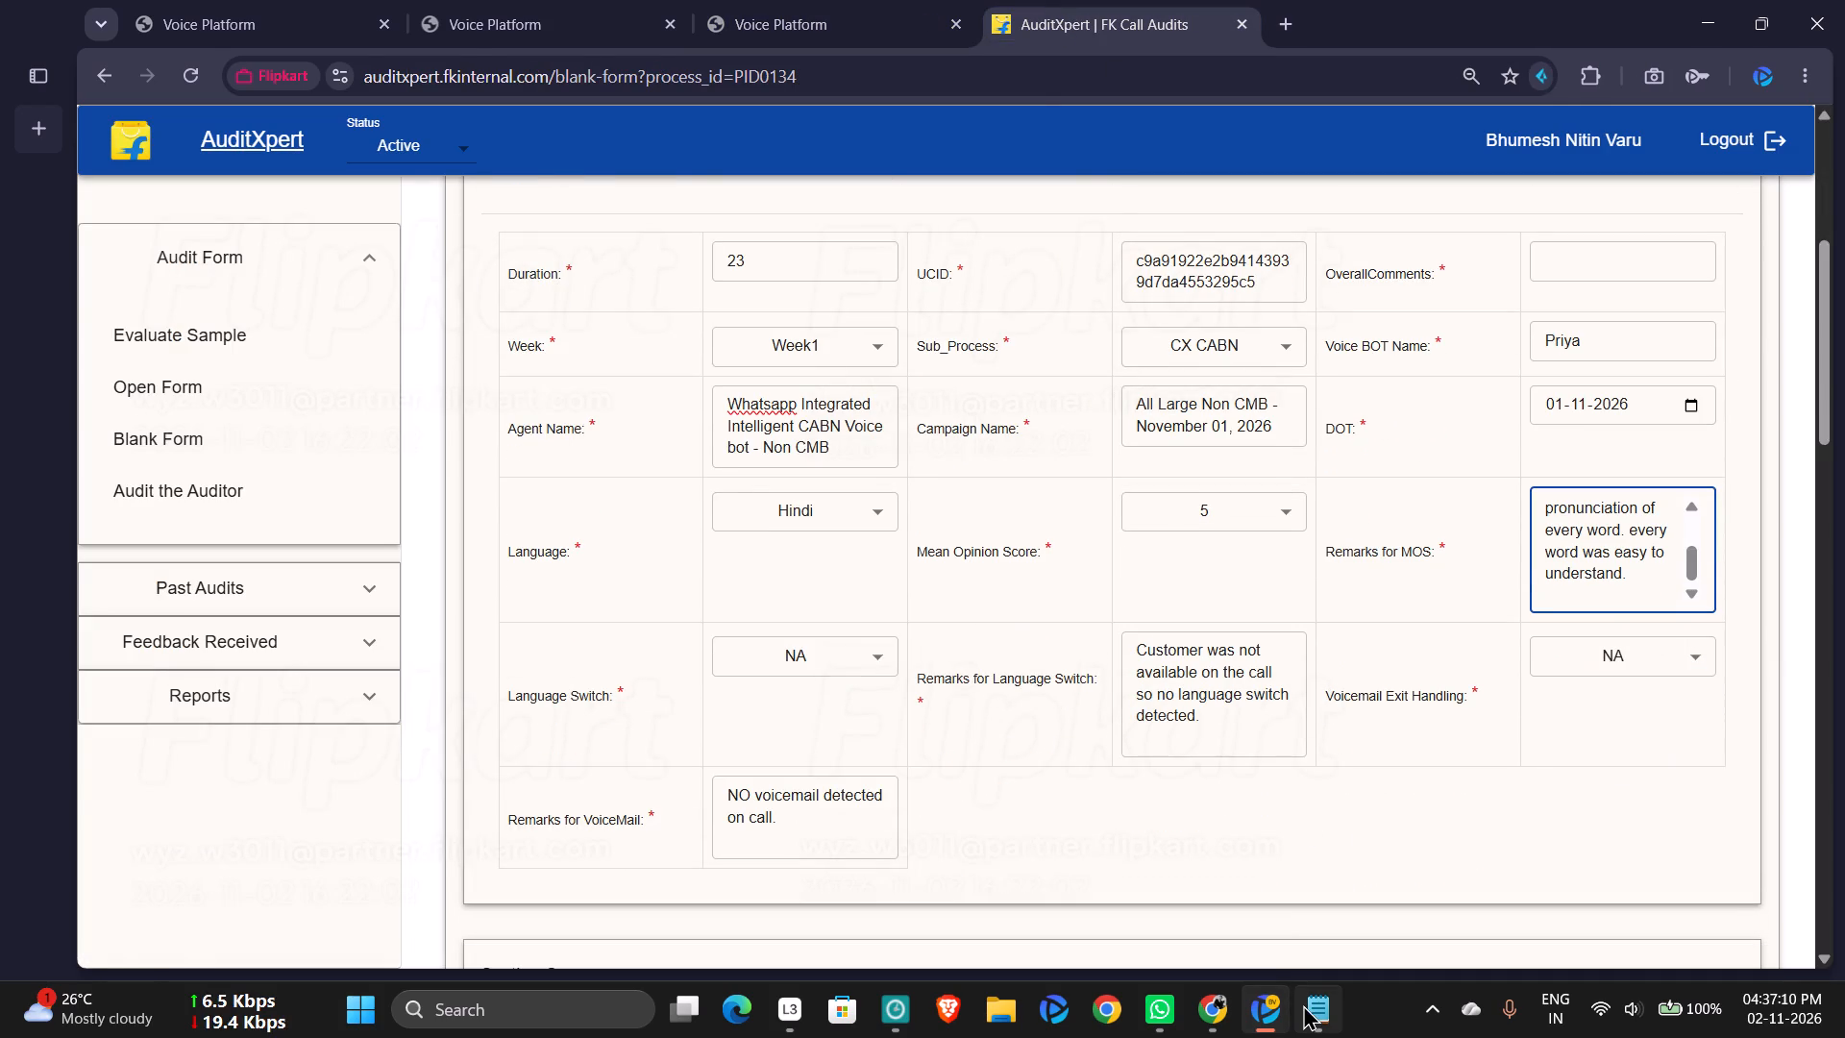
left_click(1303, 1004)
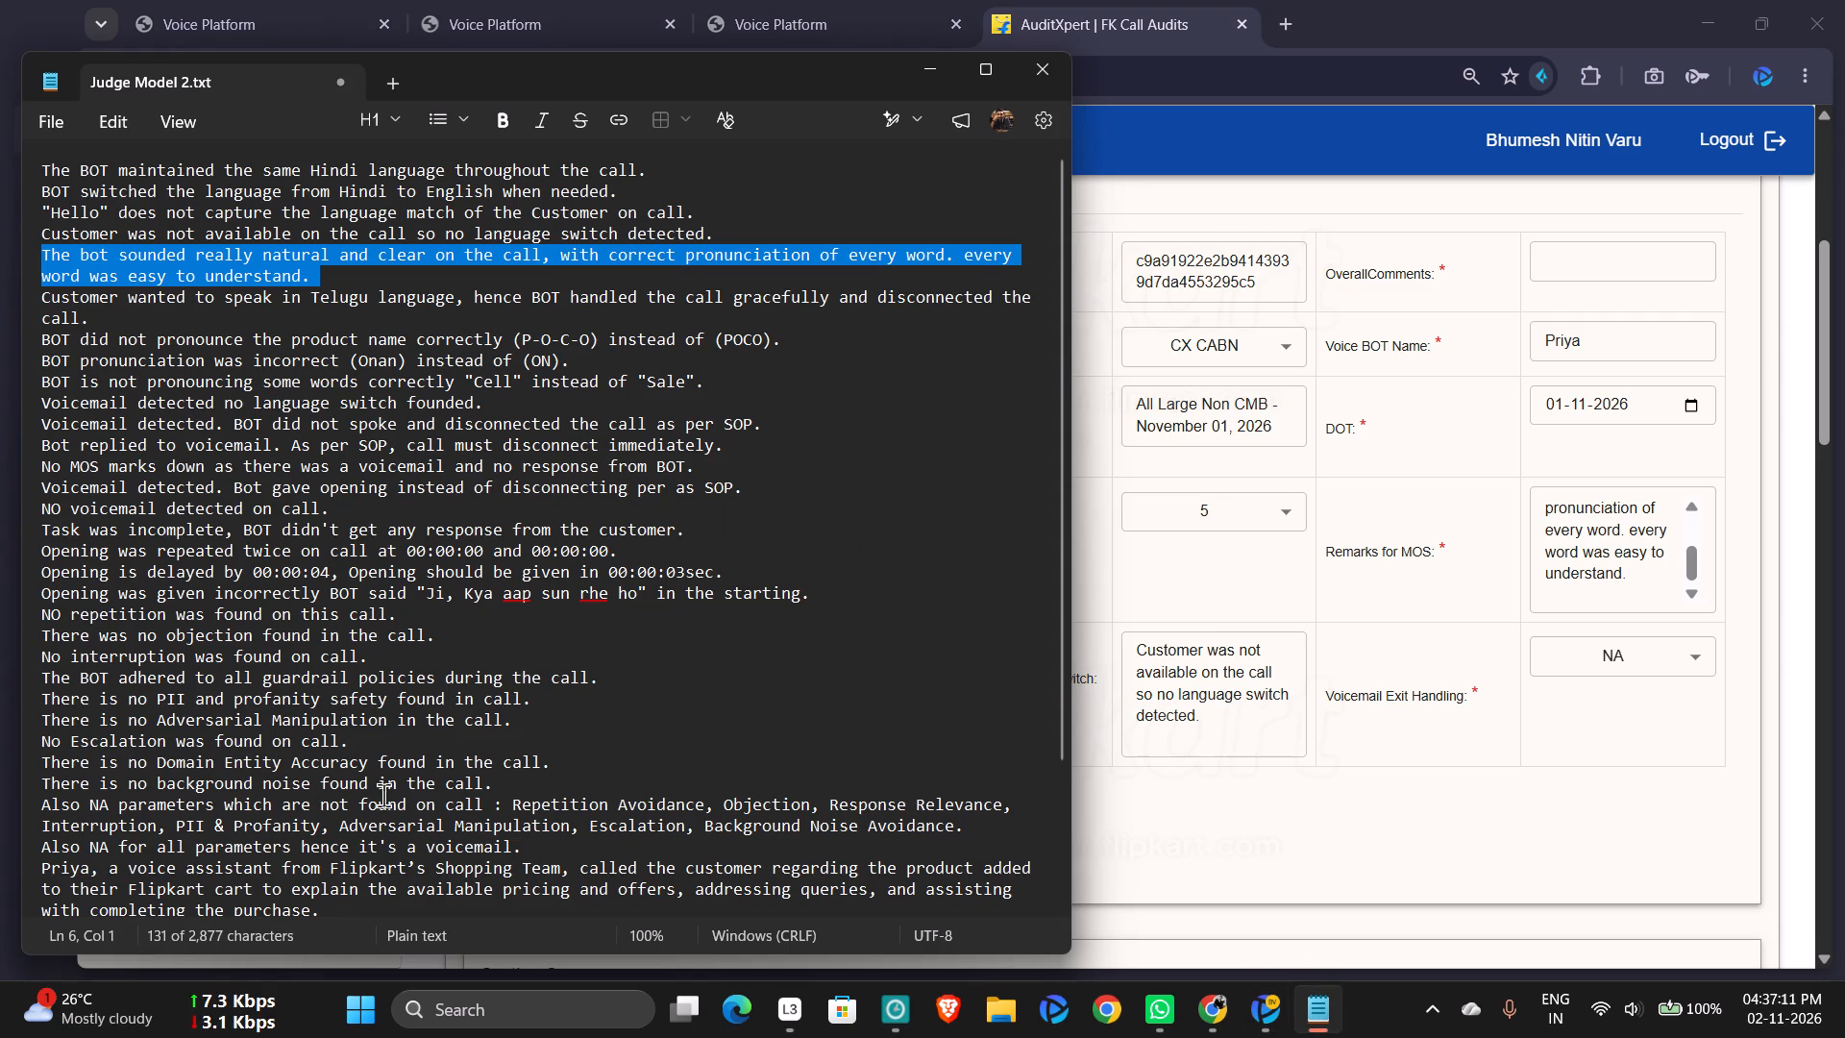
scroll(282, 778, "down", 1)
triple_click(101, 743)
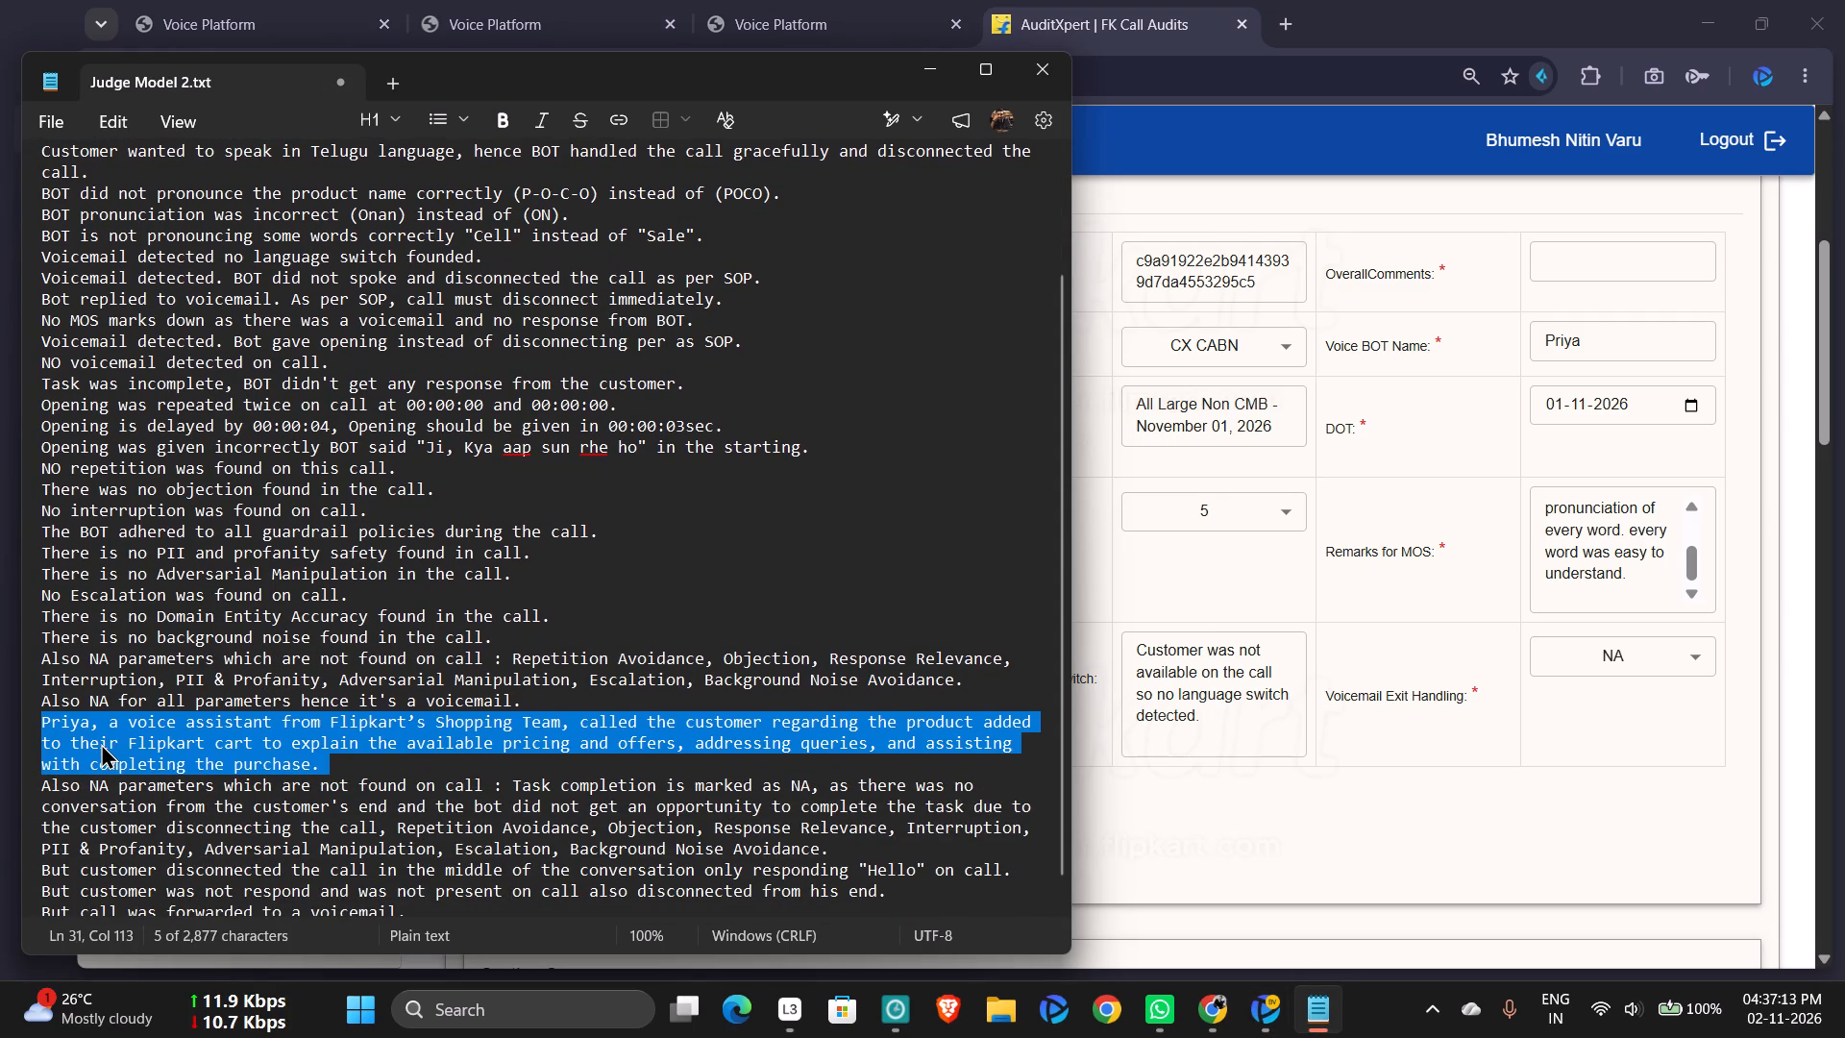
key("shift+Down")
key("shift+Down")
key("shift+Down")
key("shift+Down")
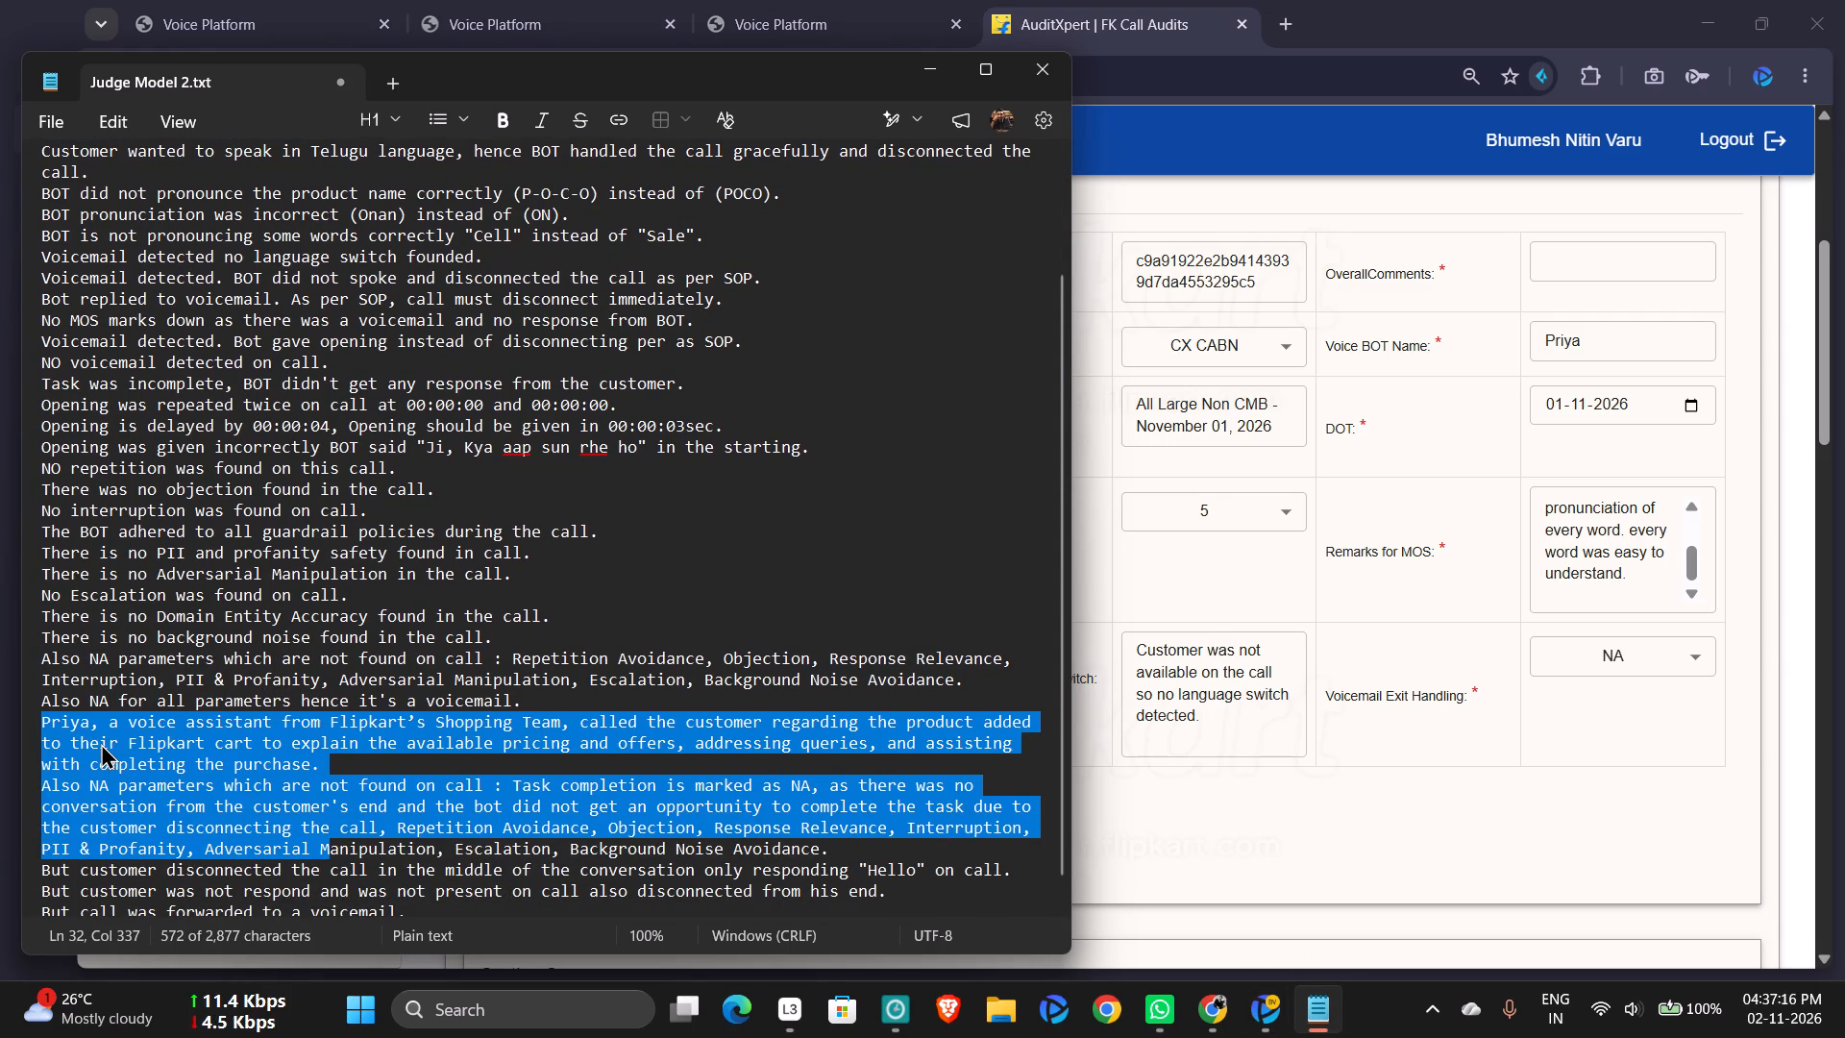
key("shift+End")
key("ctrl+c")
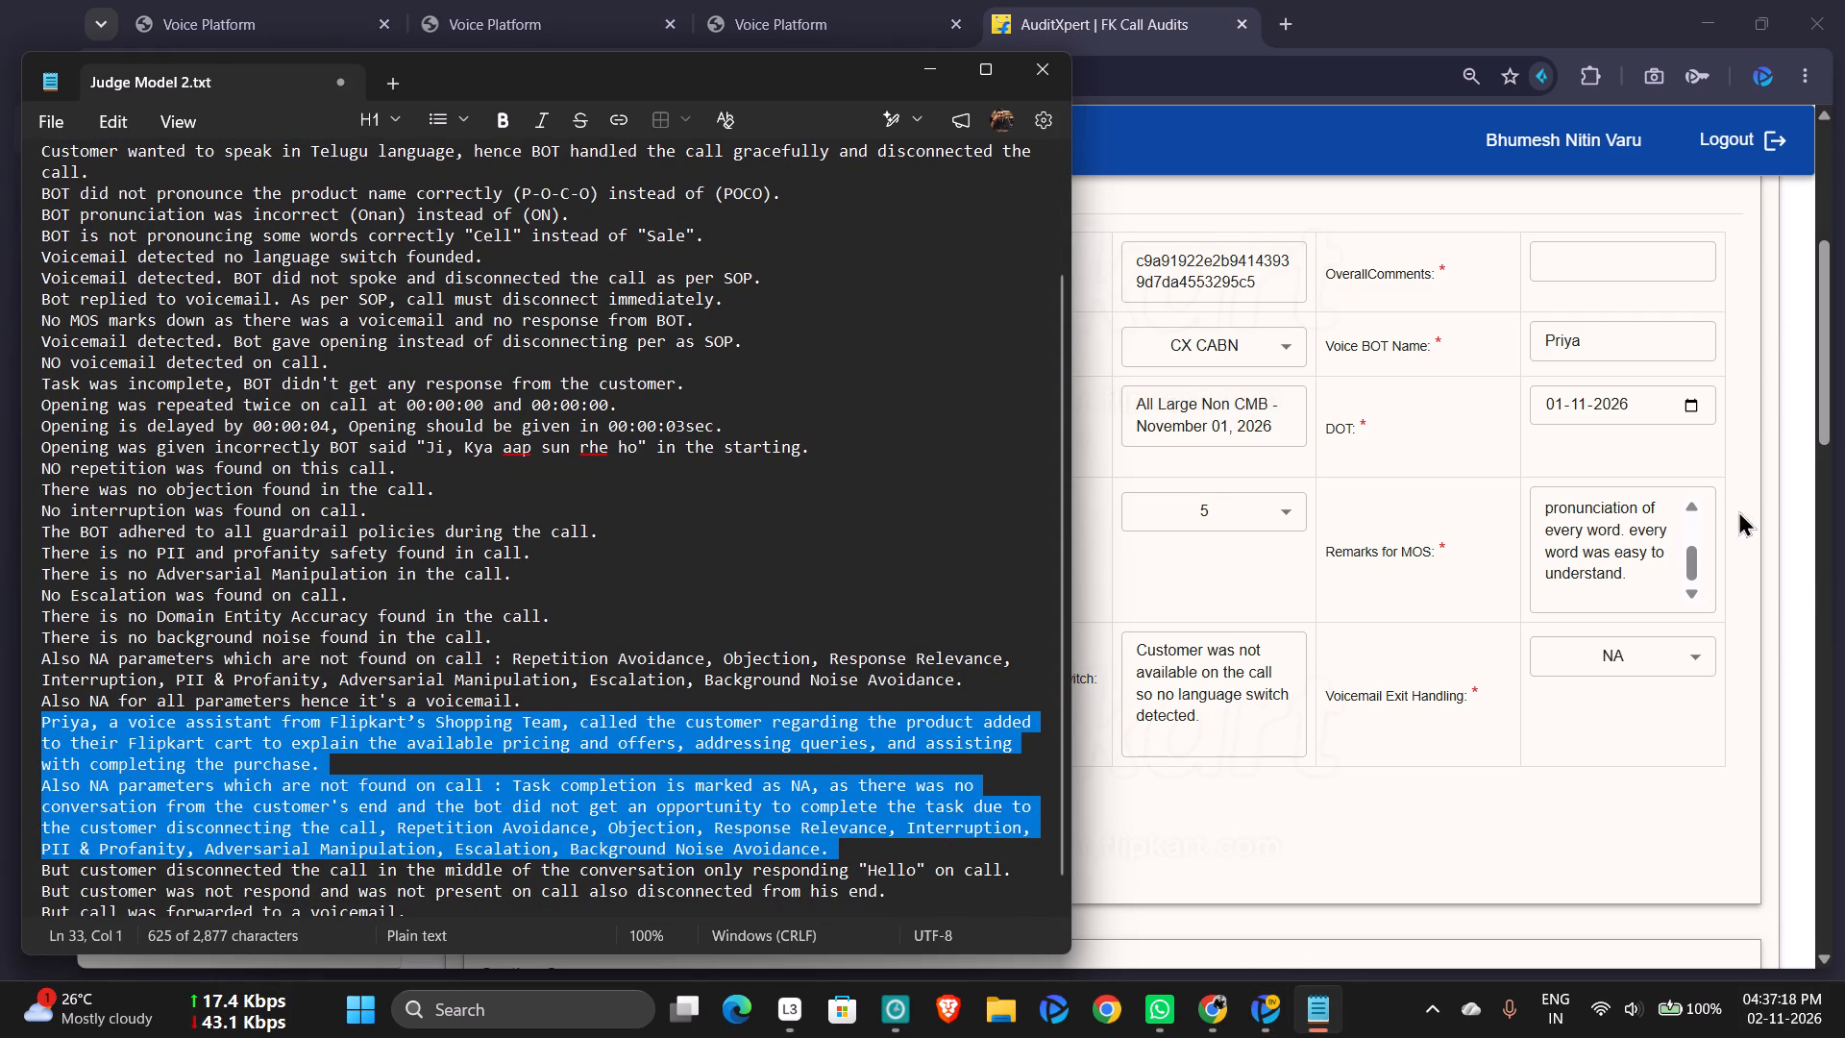
left_click(1580, 270)
key("ctrl+v")
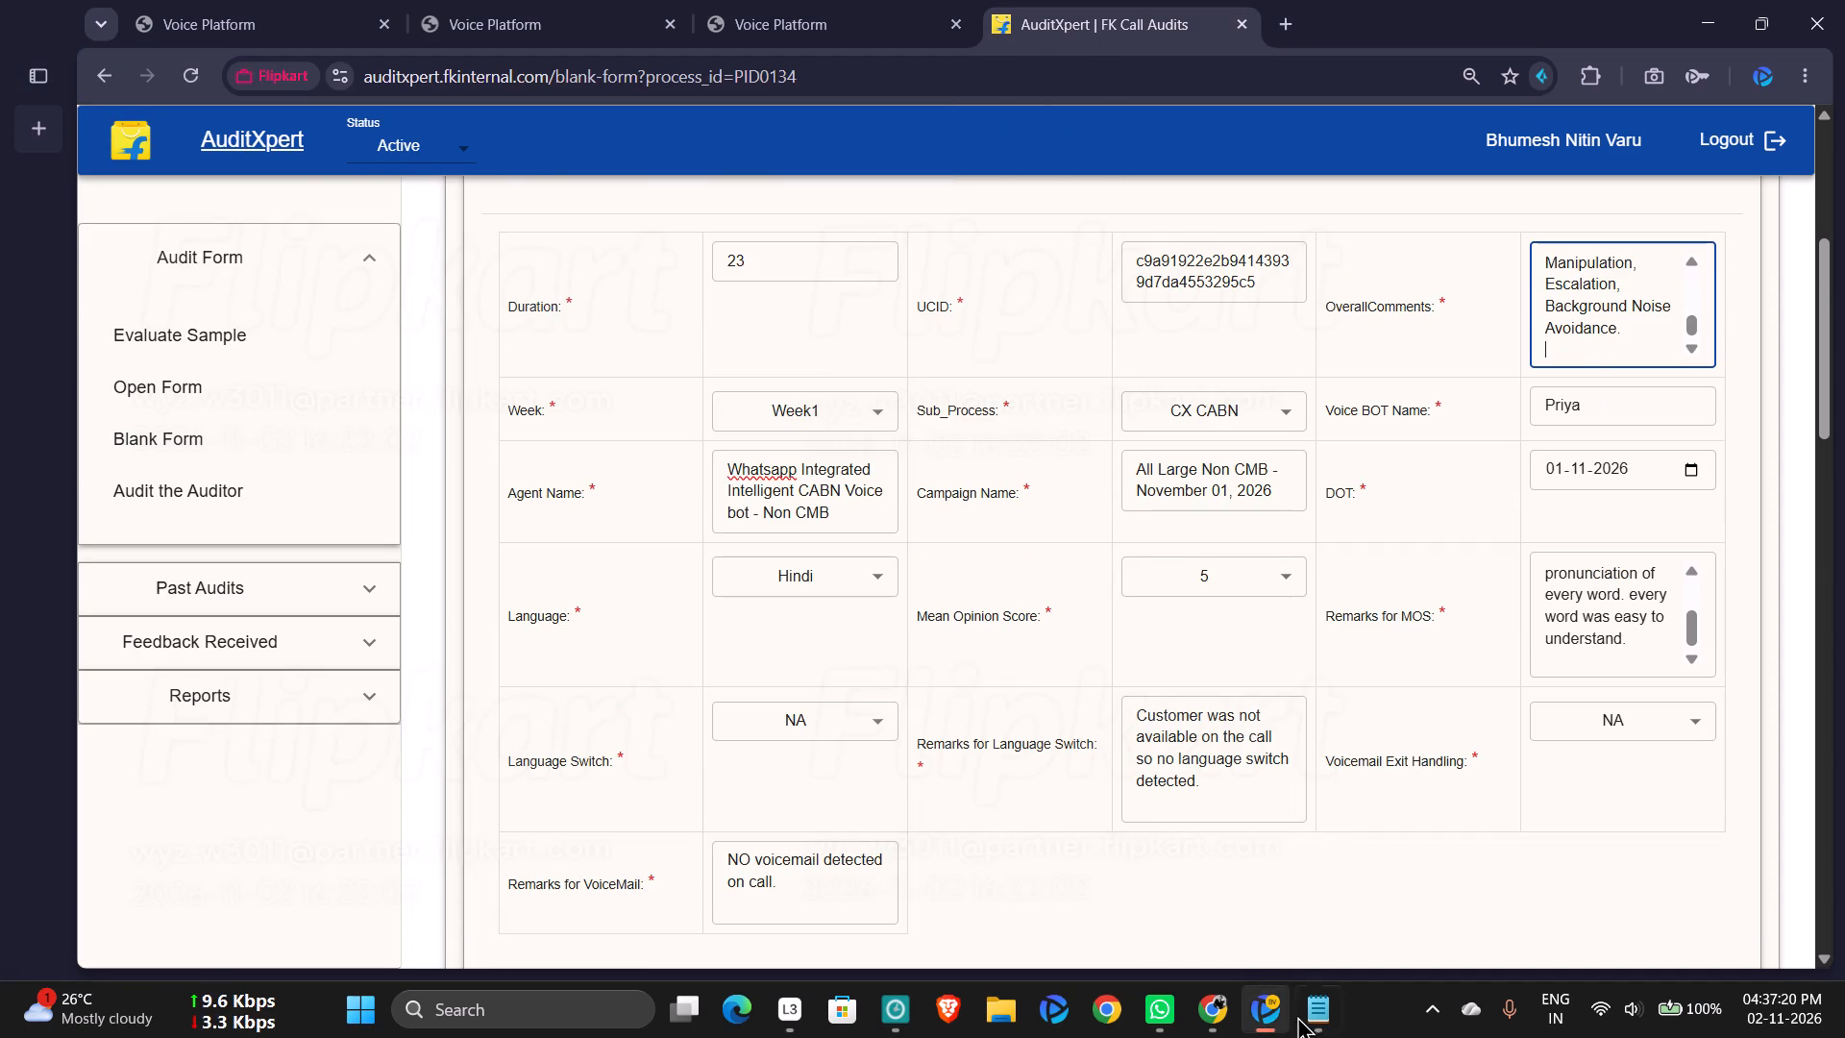
Insert "But customer was not respond and was not present on call also disconnected from his end." after the summary paragraph in OverallComments.
left_click(1307, 1019)
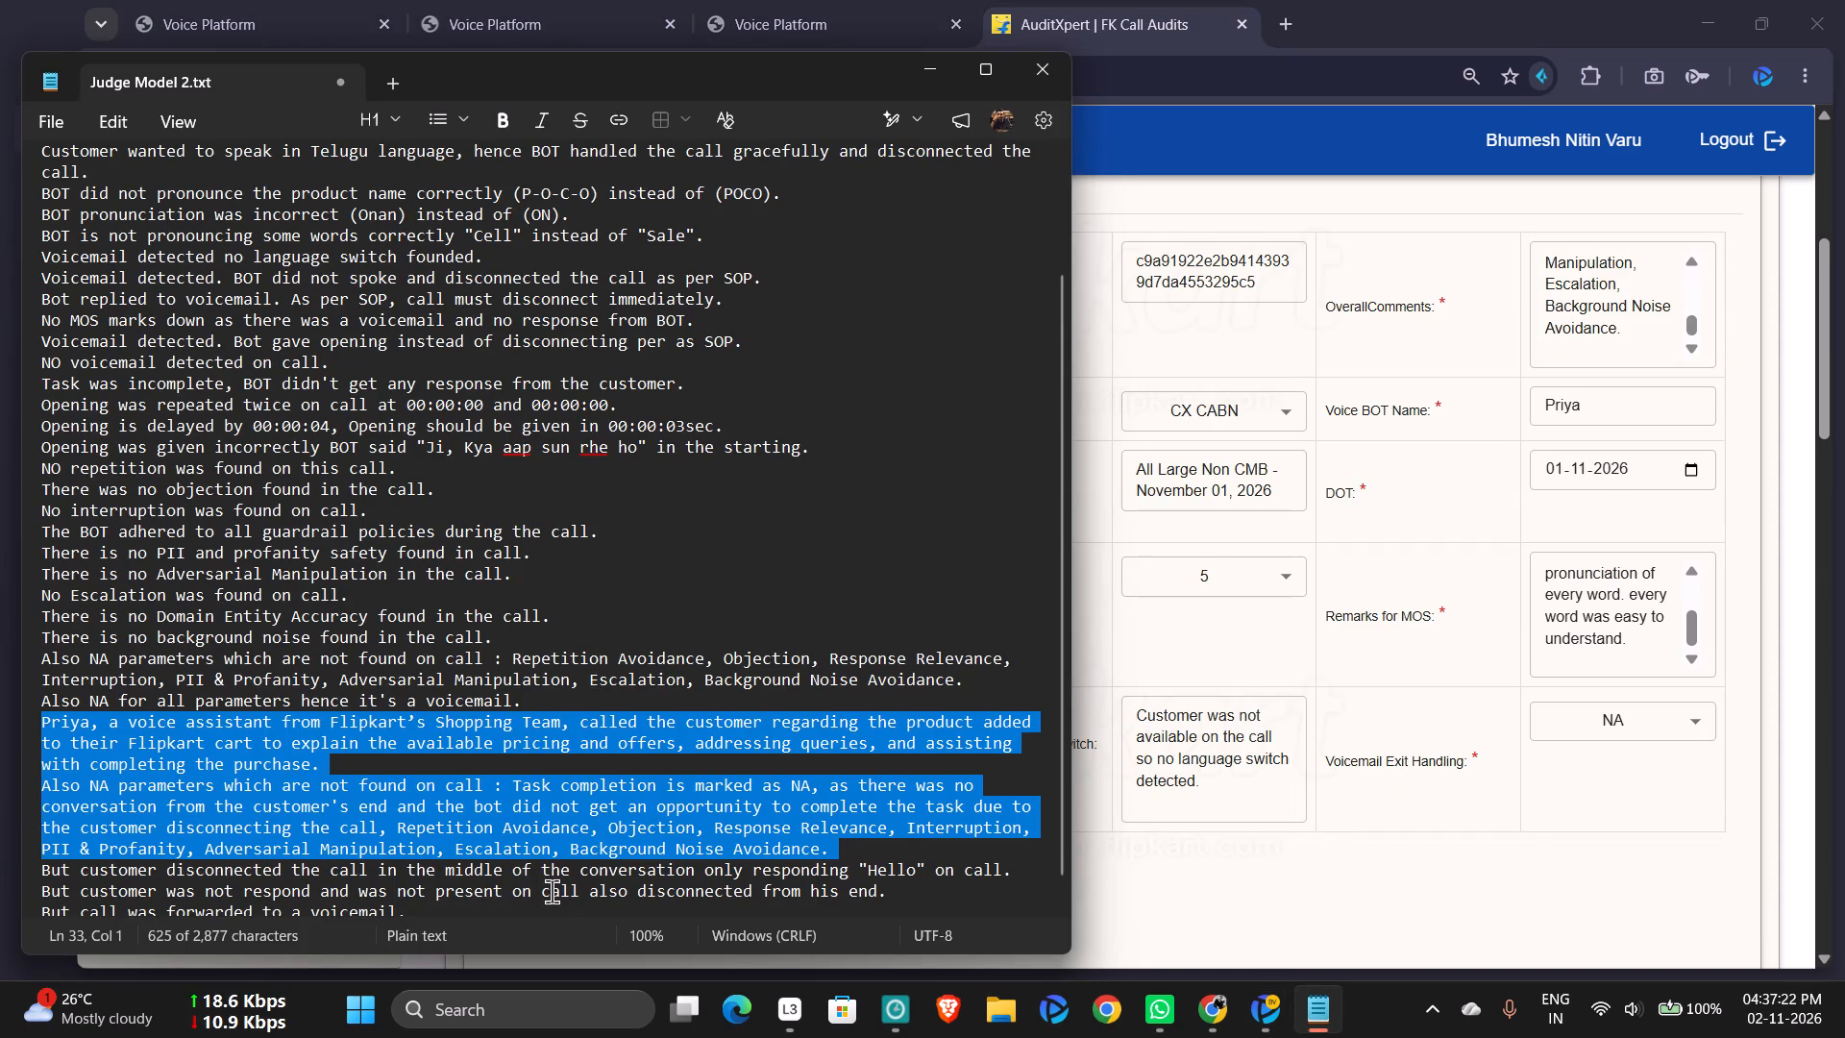
triple_click(552, 891)
key("ctrl+c")
scroll(1657, 321, "up", 2)
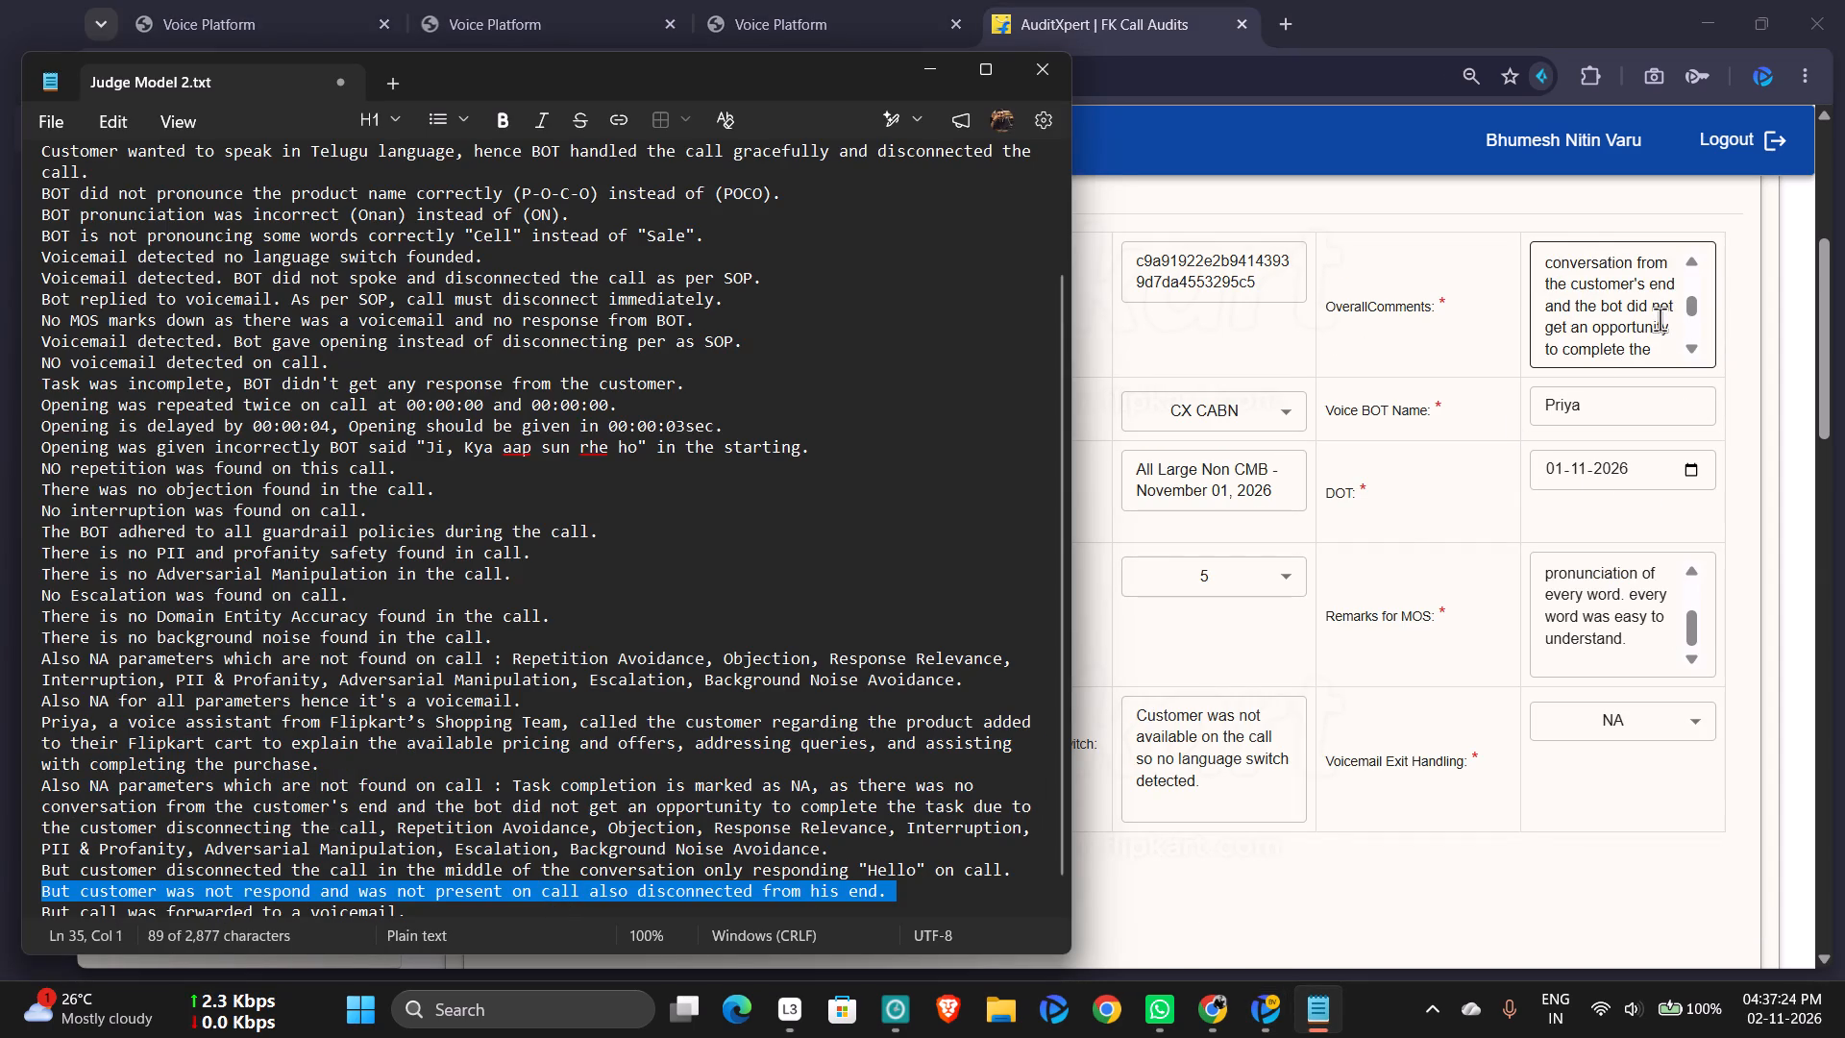
scroll(1660, 319, "up", 4)
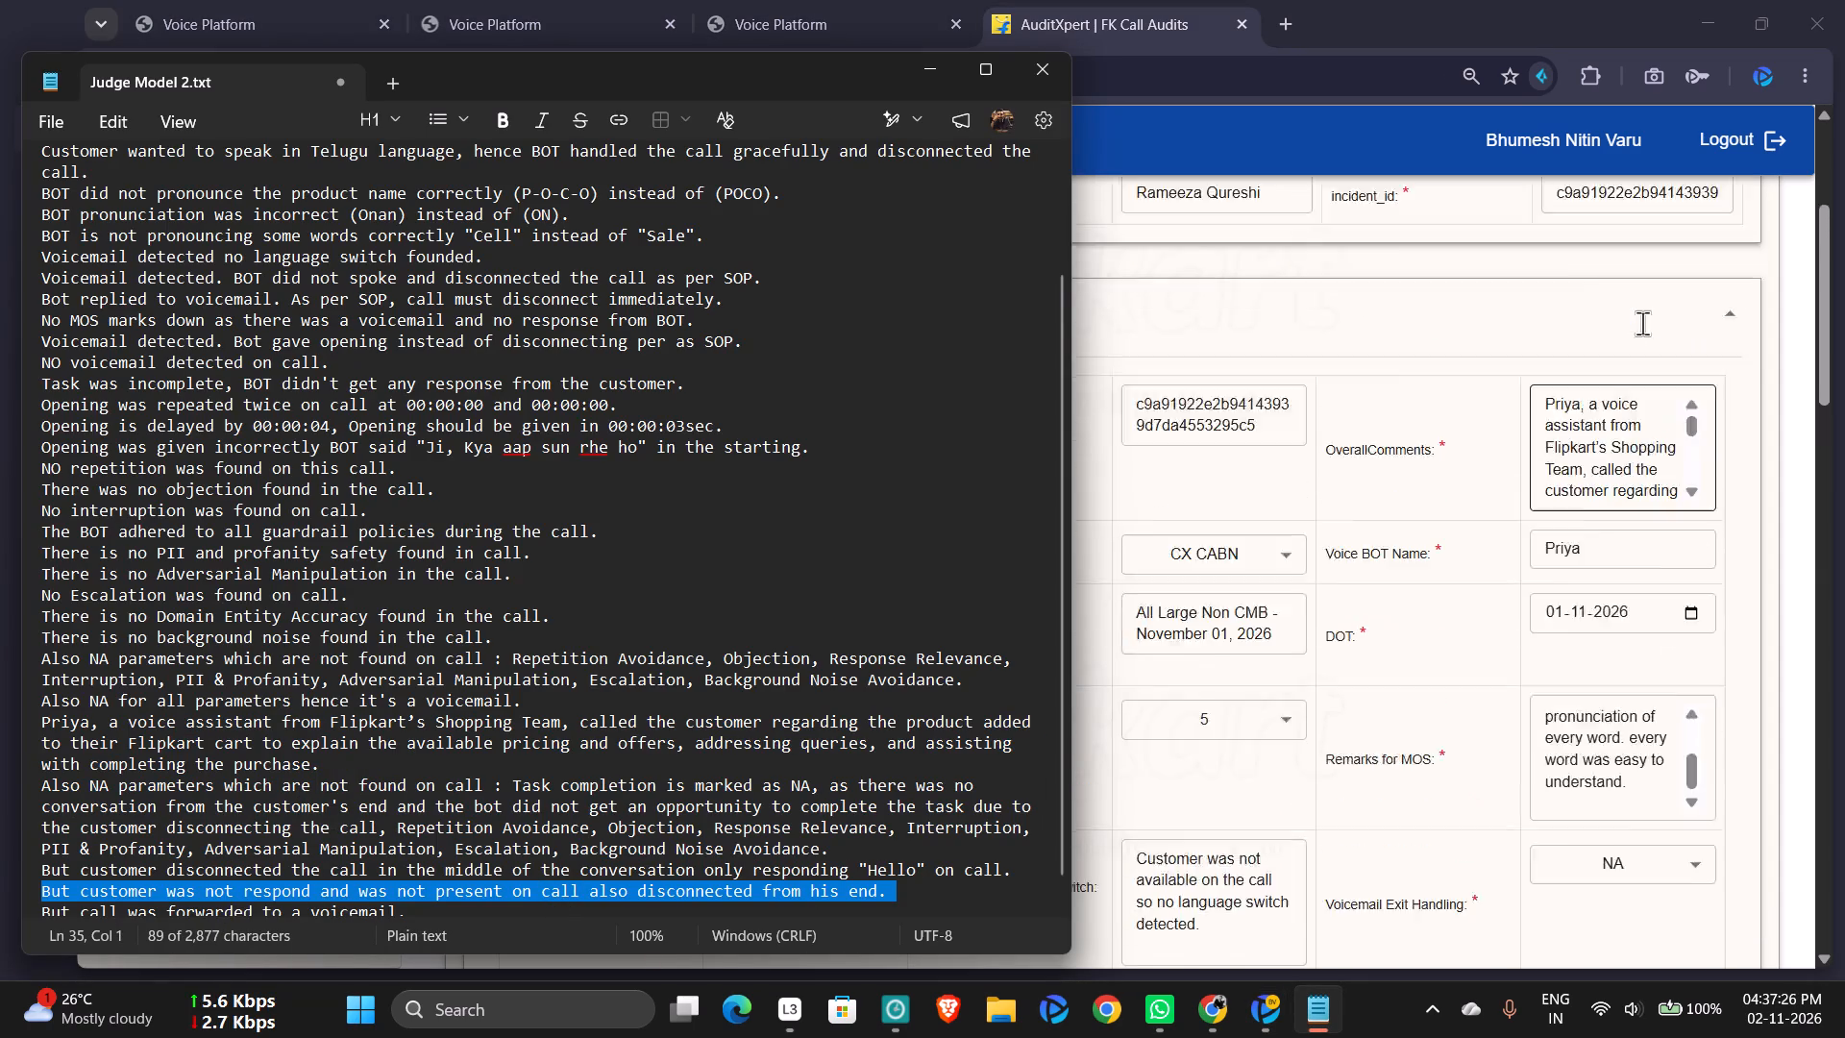
scroll(1606, 498, "down", 2)
left_click(1615, 567)
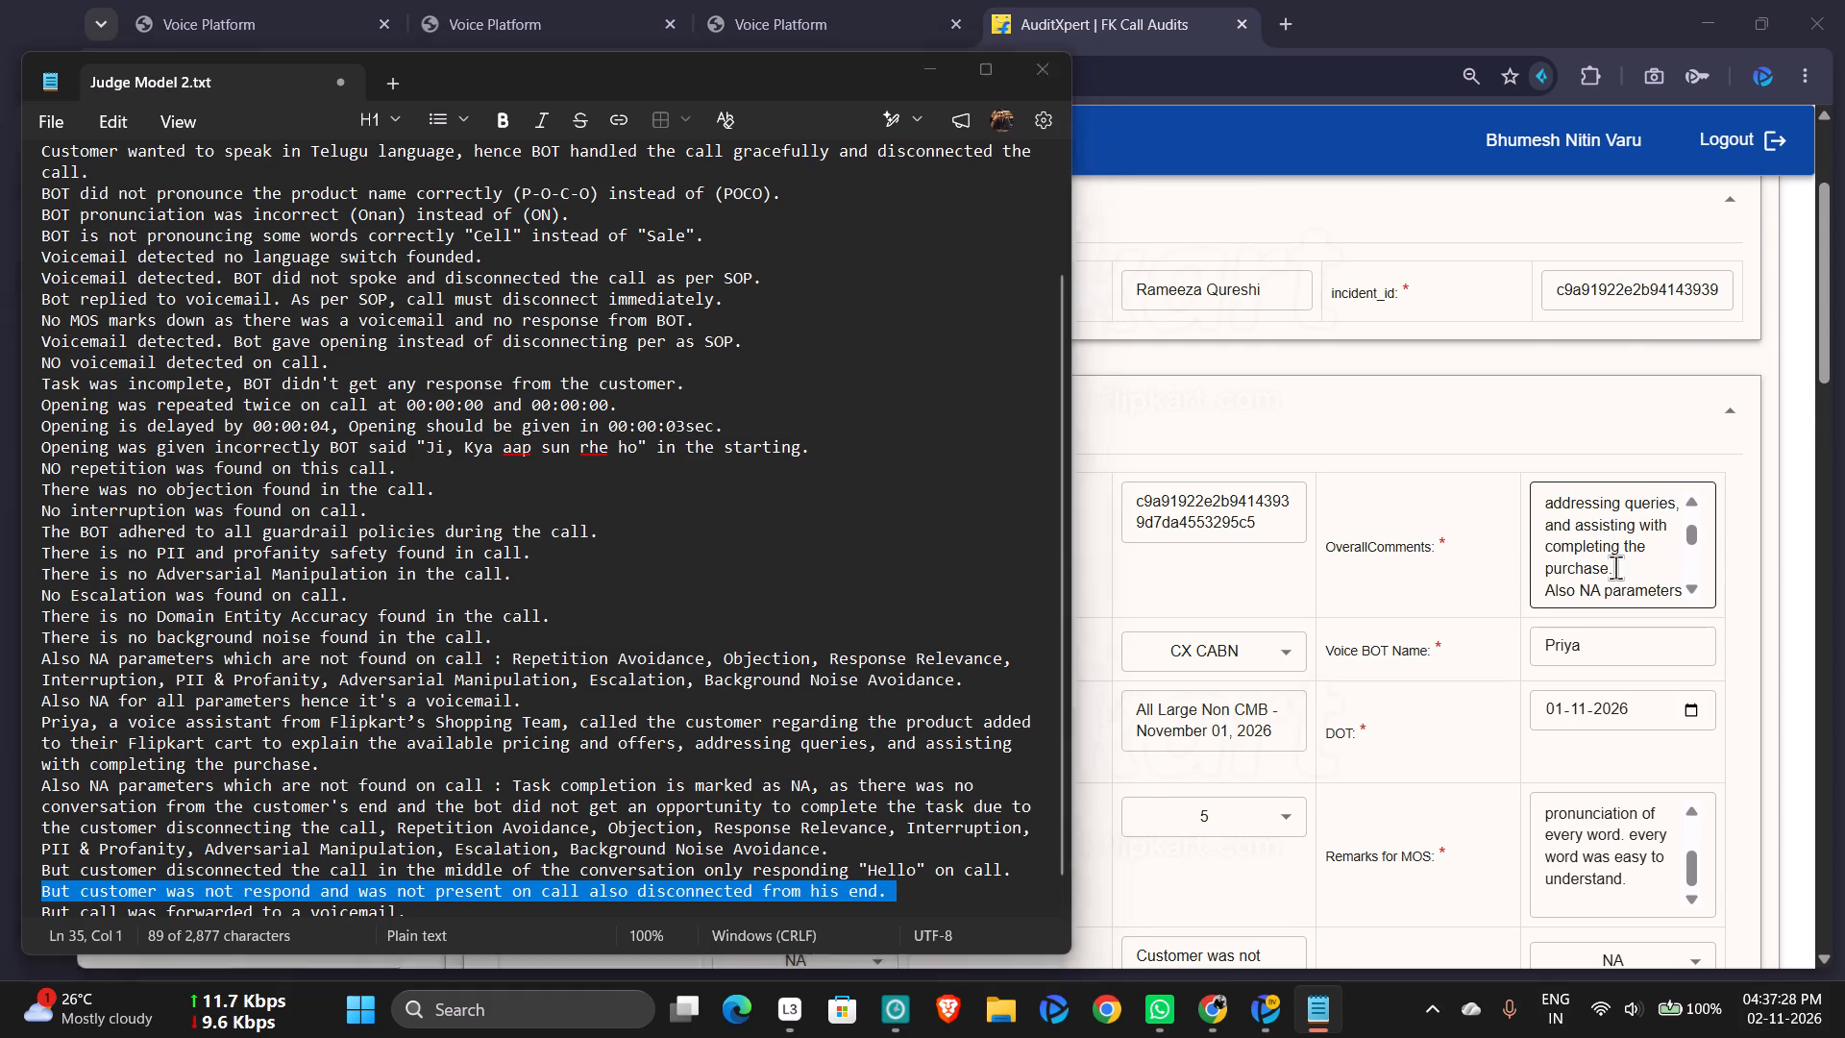
key("ctrl+v")
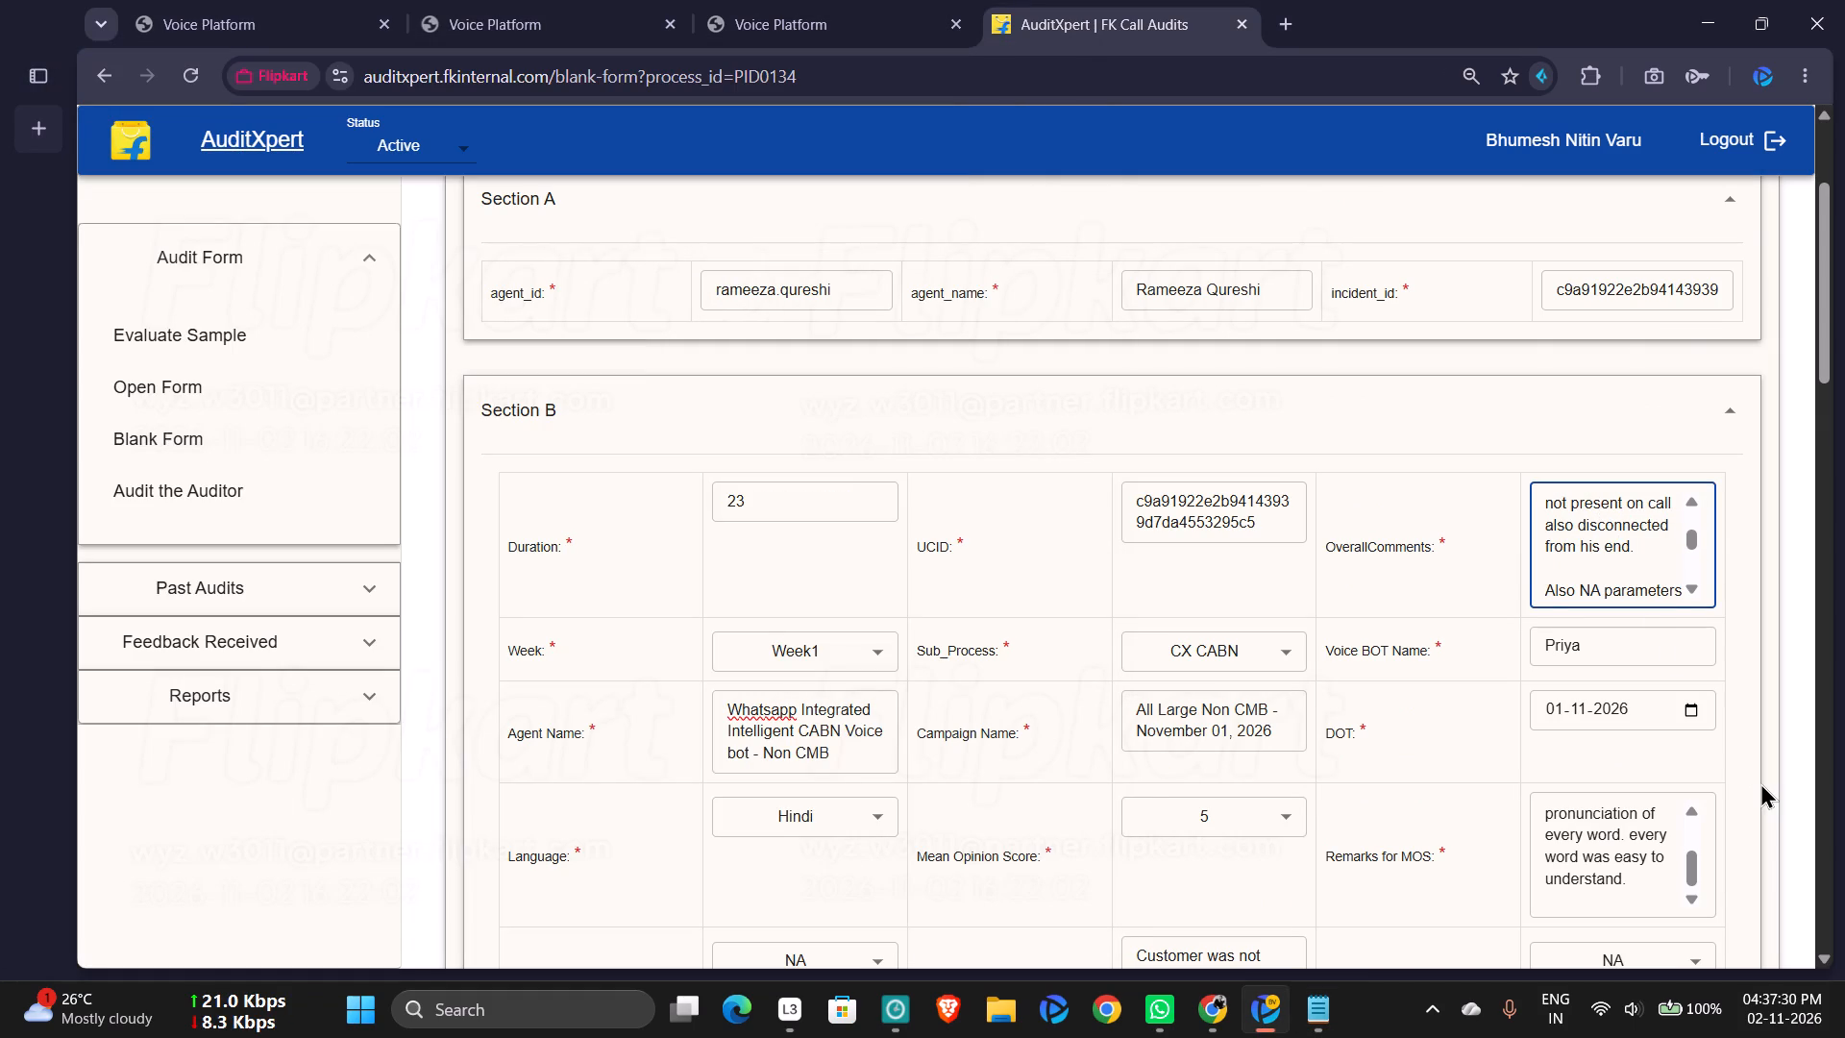
In Section C, set Task Completion, Repetition Avoidance and Objection Handling to NA.
scroll(1395, 754, "down", 3)
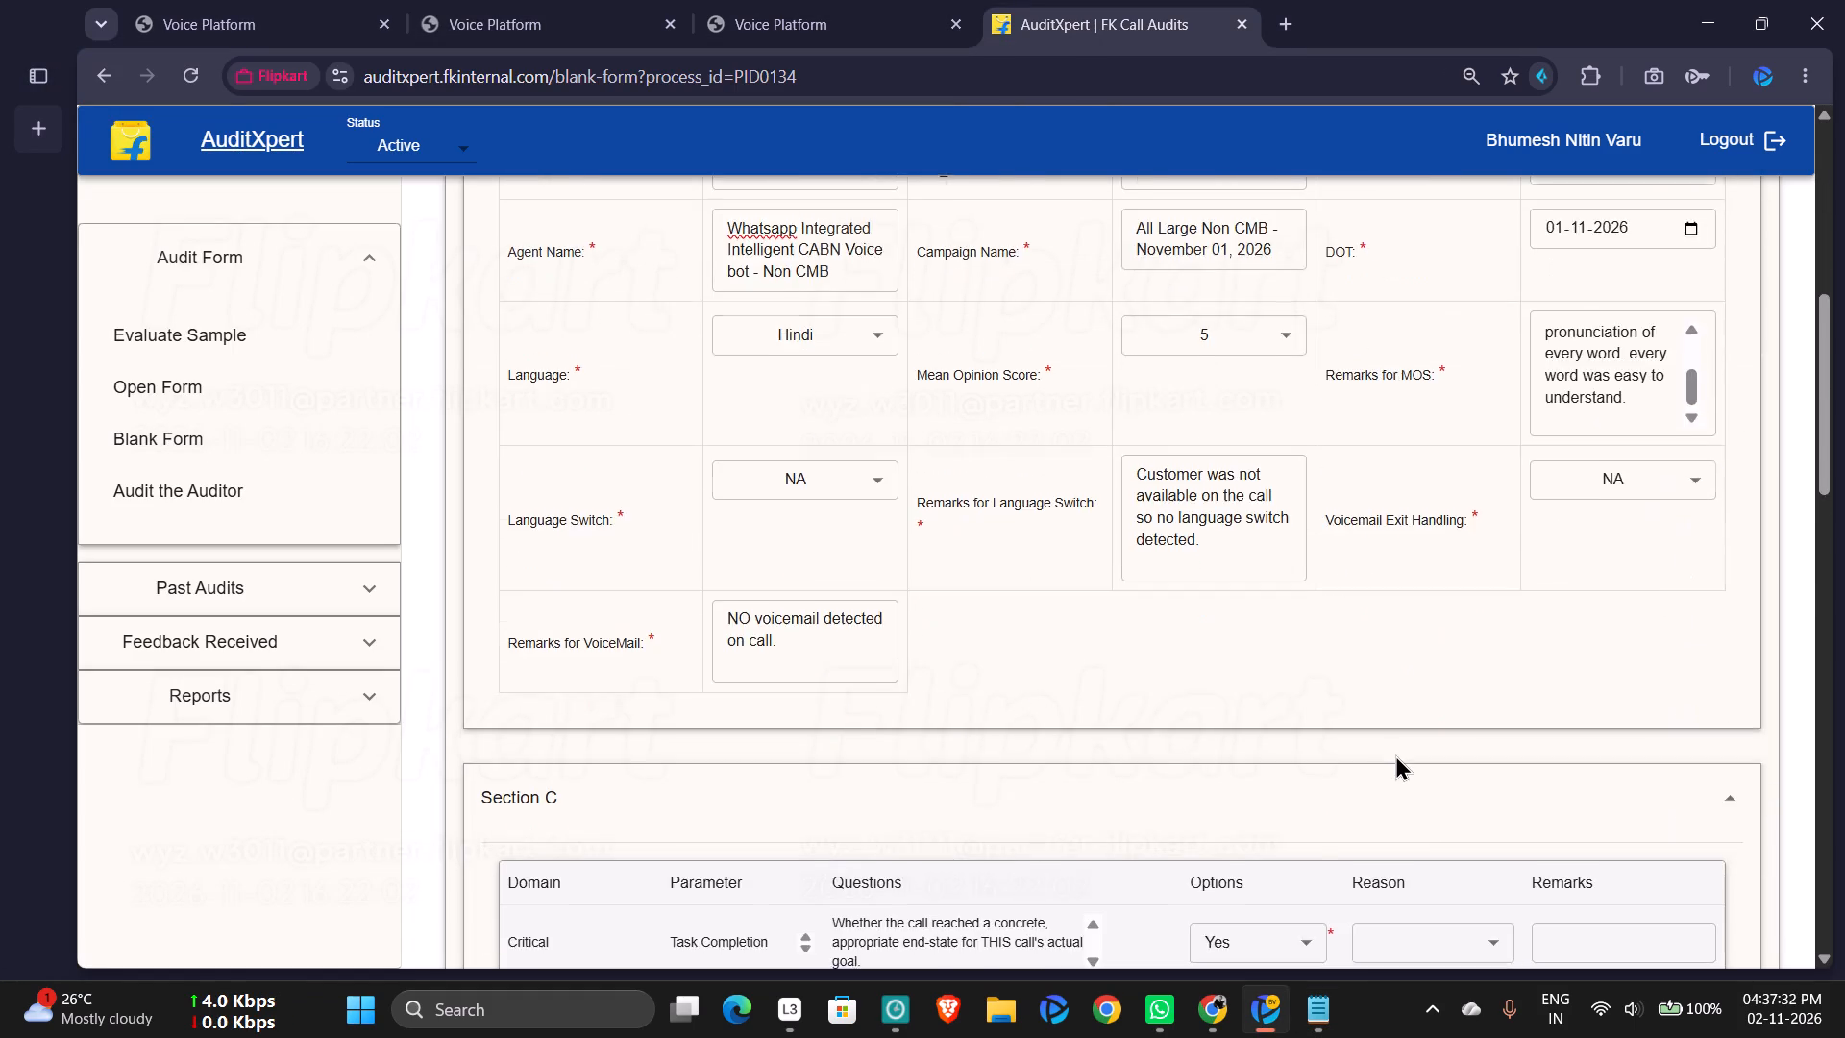
scroll(1395, 754, "down", 1)
left_click(1288, 456)
left_click(1231, 610)
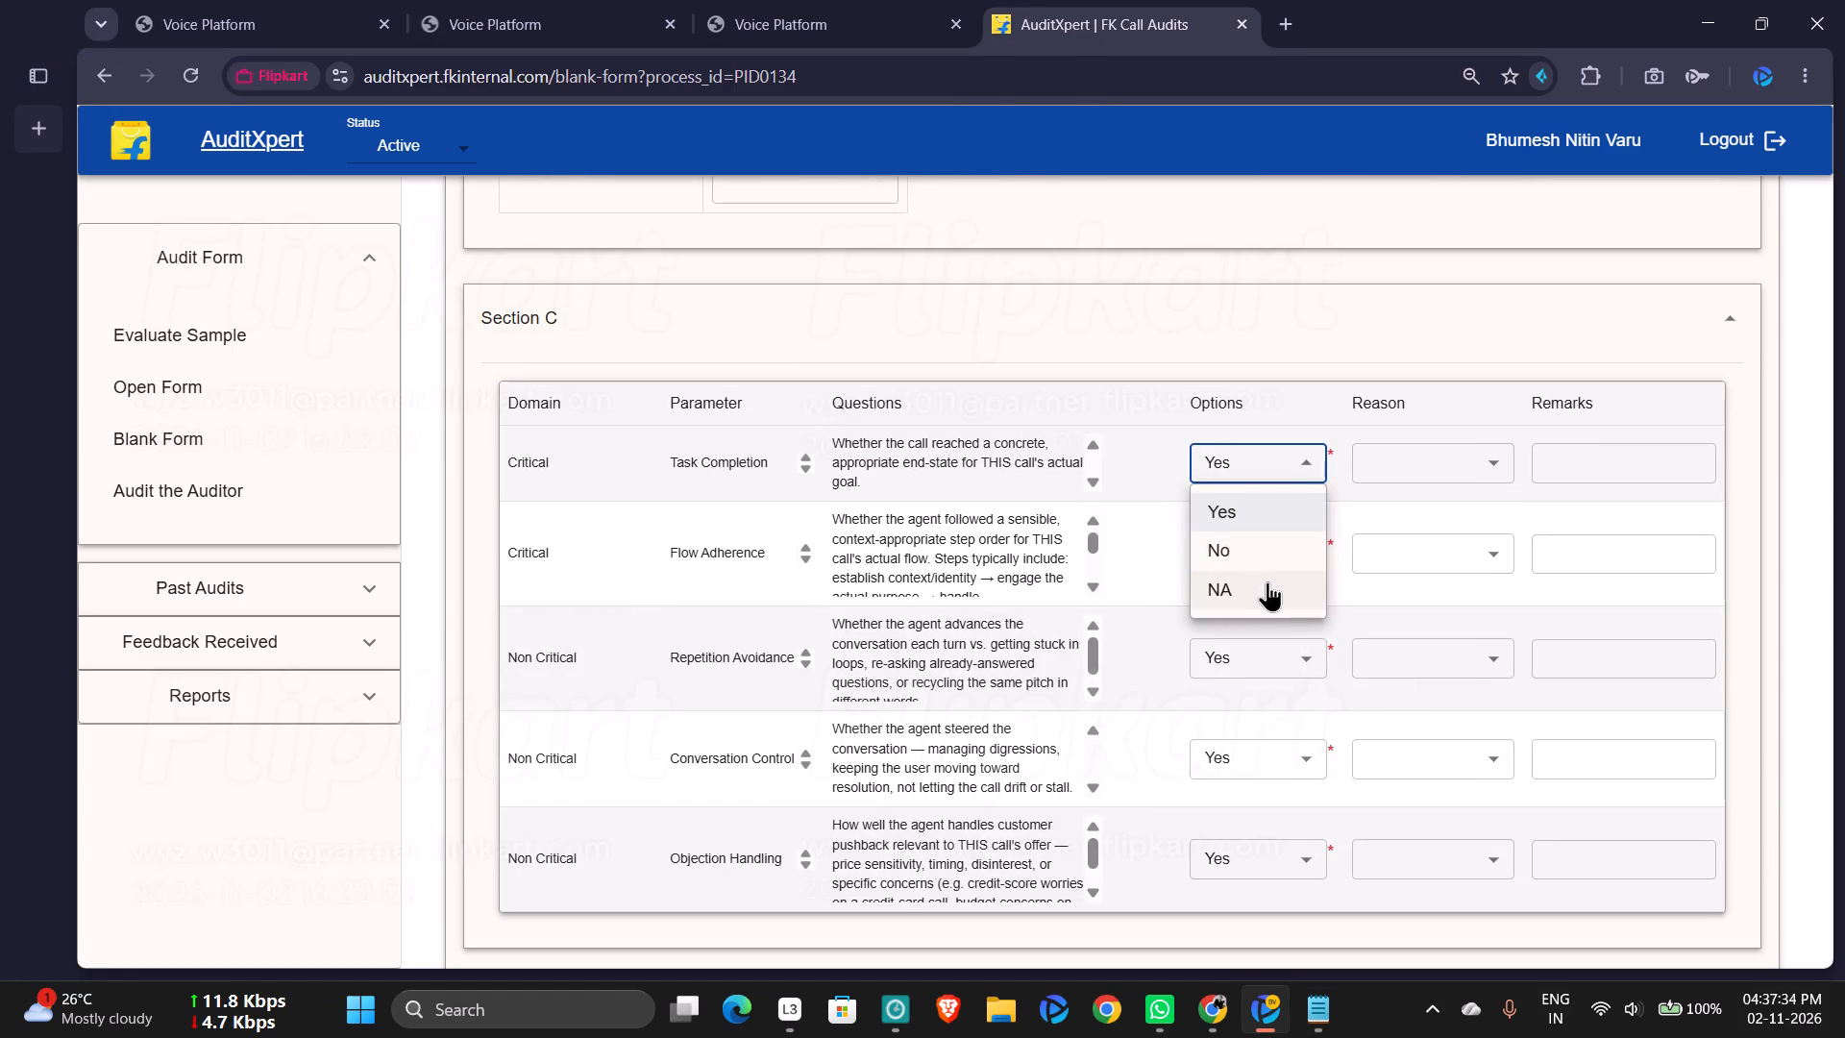
left_click(1267, 581)
left_click(1275, 637)
left_click(1267, 650)
left_click(1229, 778)
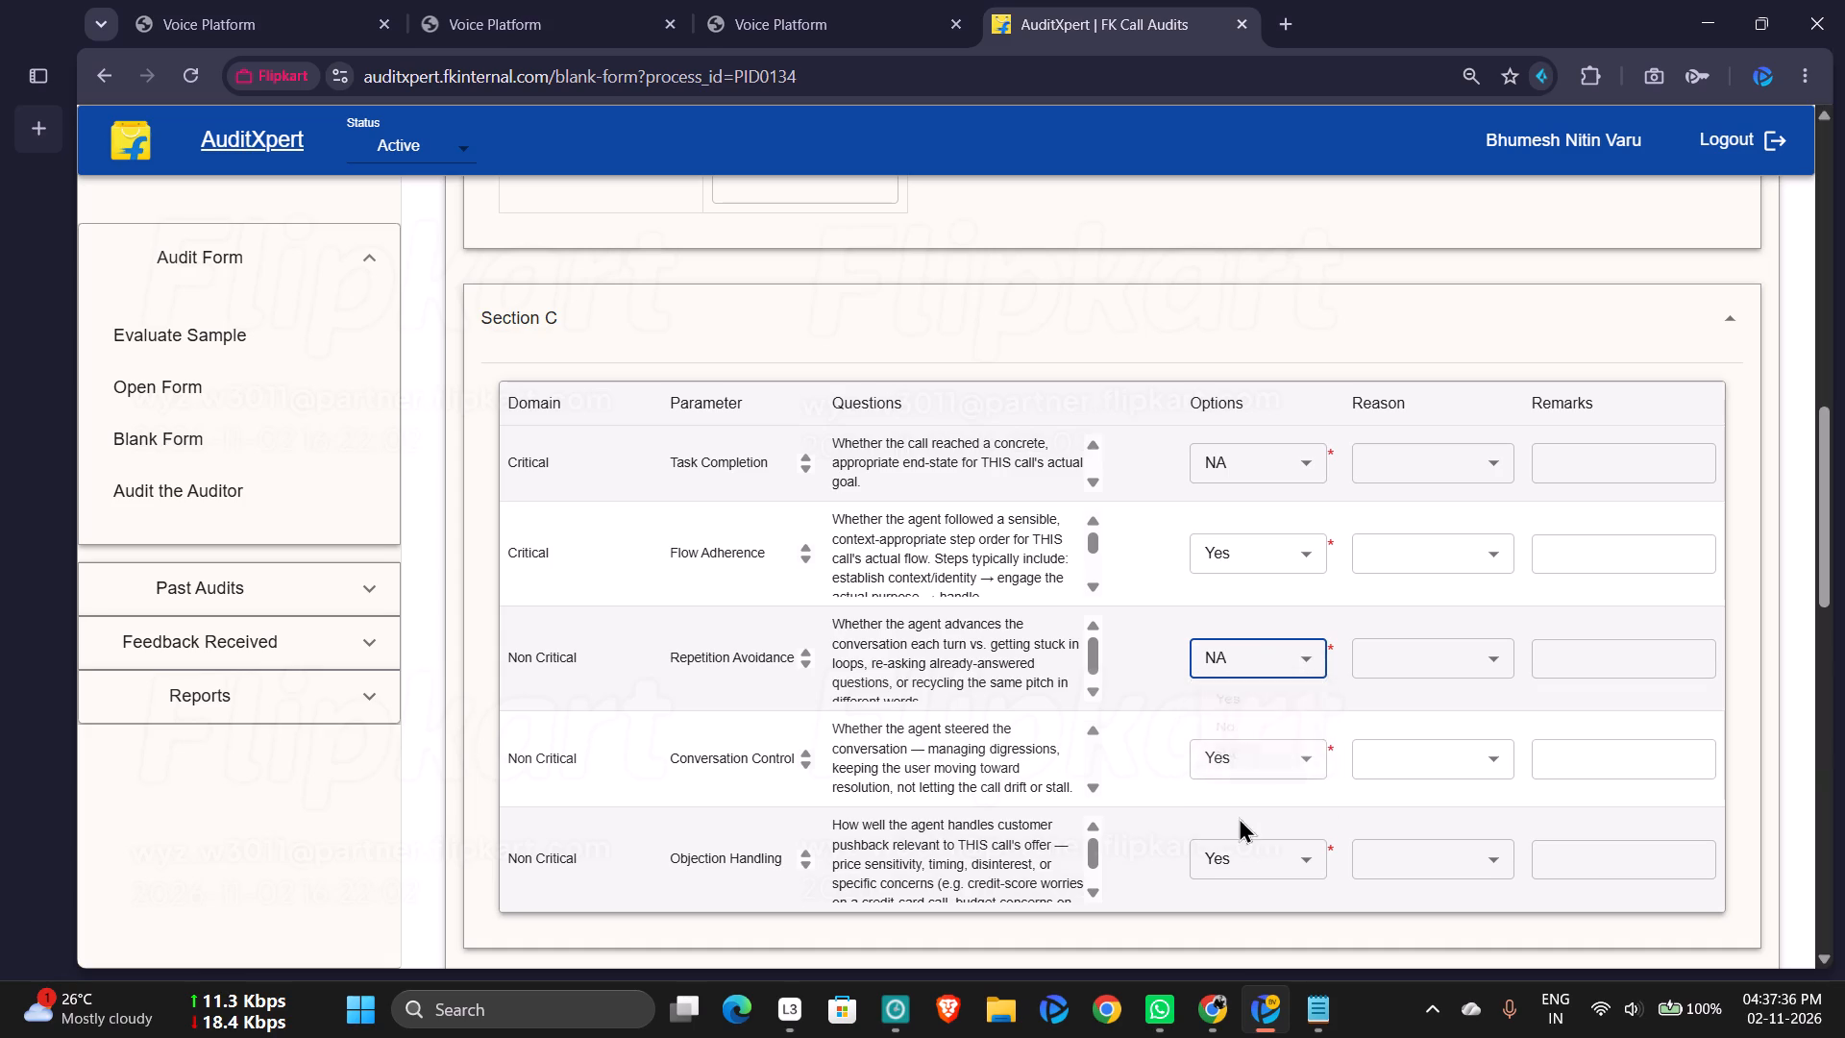
left_click(1250, 870)
left_click(1247, 931)
In Section D, set Response Relevance, Interruption Handling and PII & Profanity Safety to NA.
scroll(1287, 733, "down", 2)
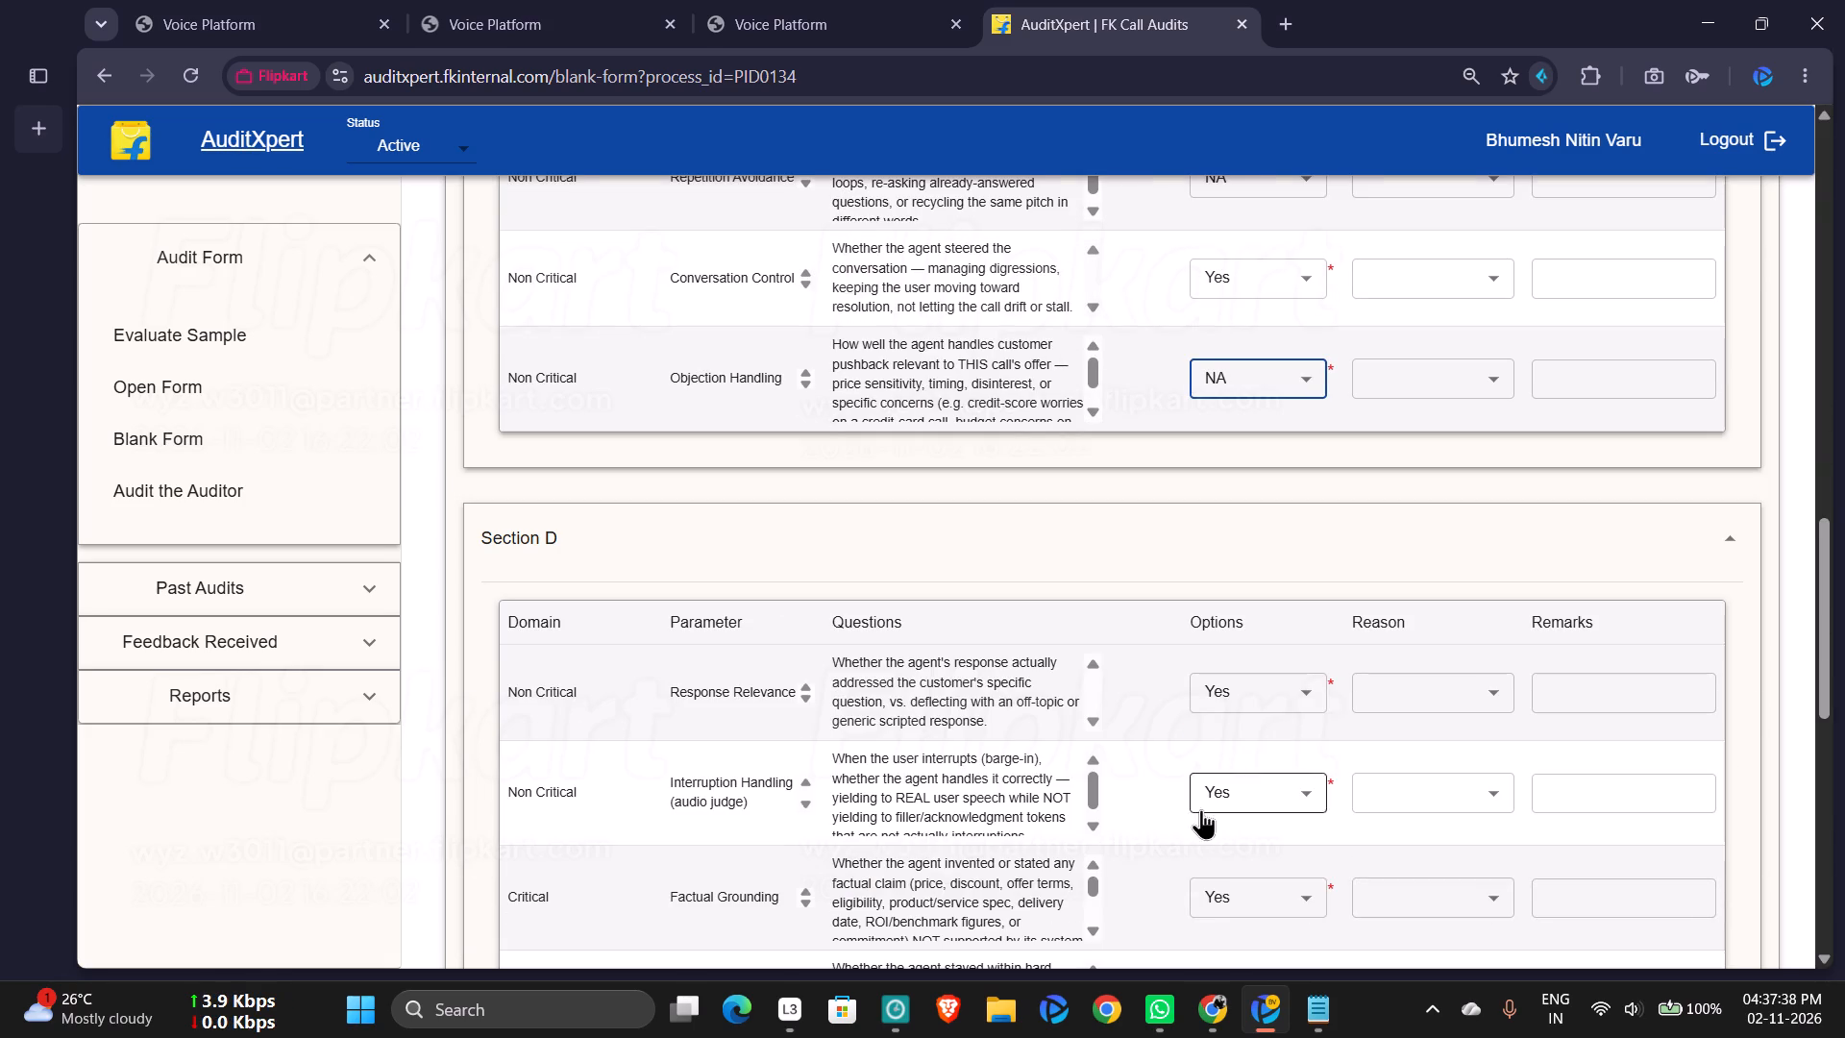
left_click(1285, 680)
left_click(1237, 810)
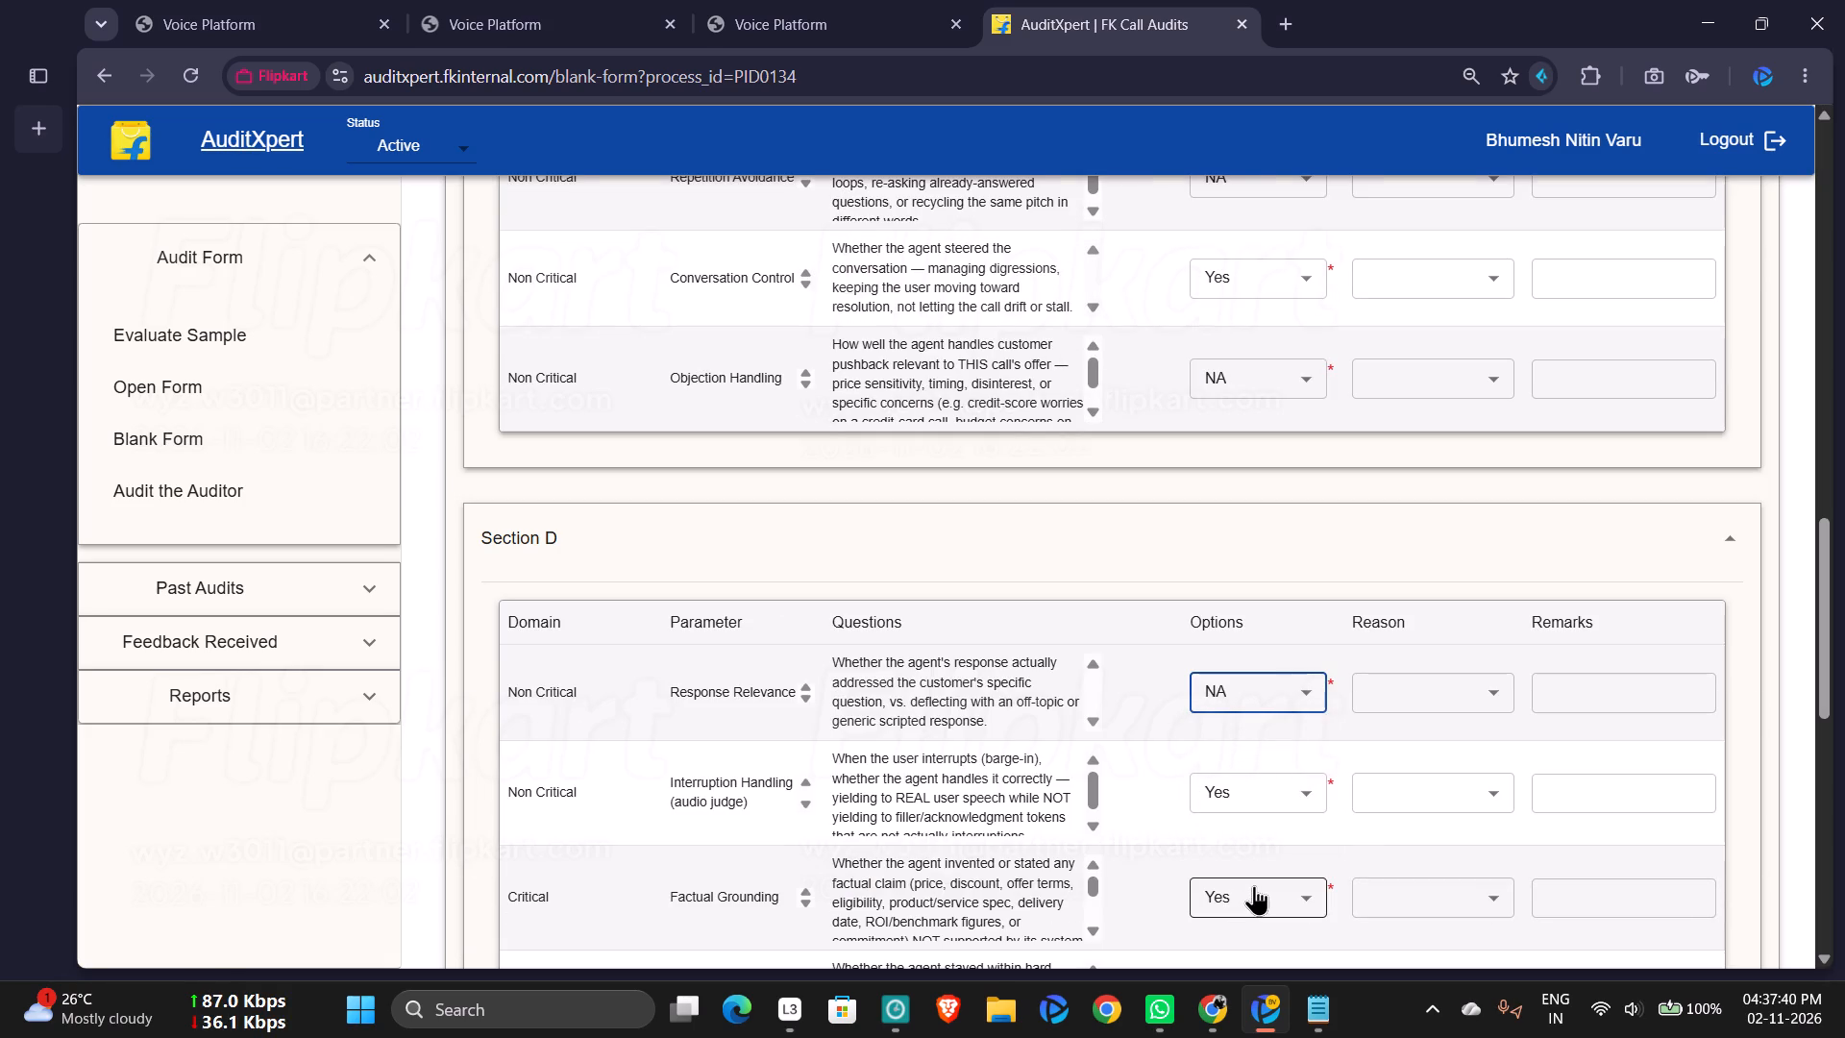
left_click(1297, 809)
left_click(1241, 907)
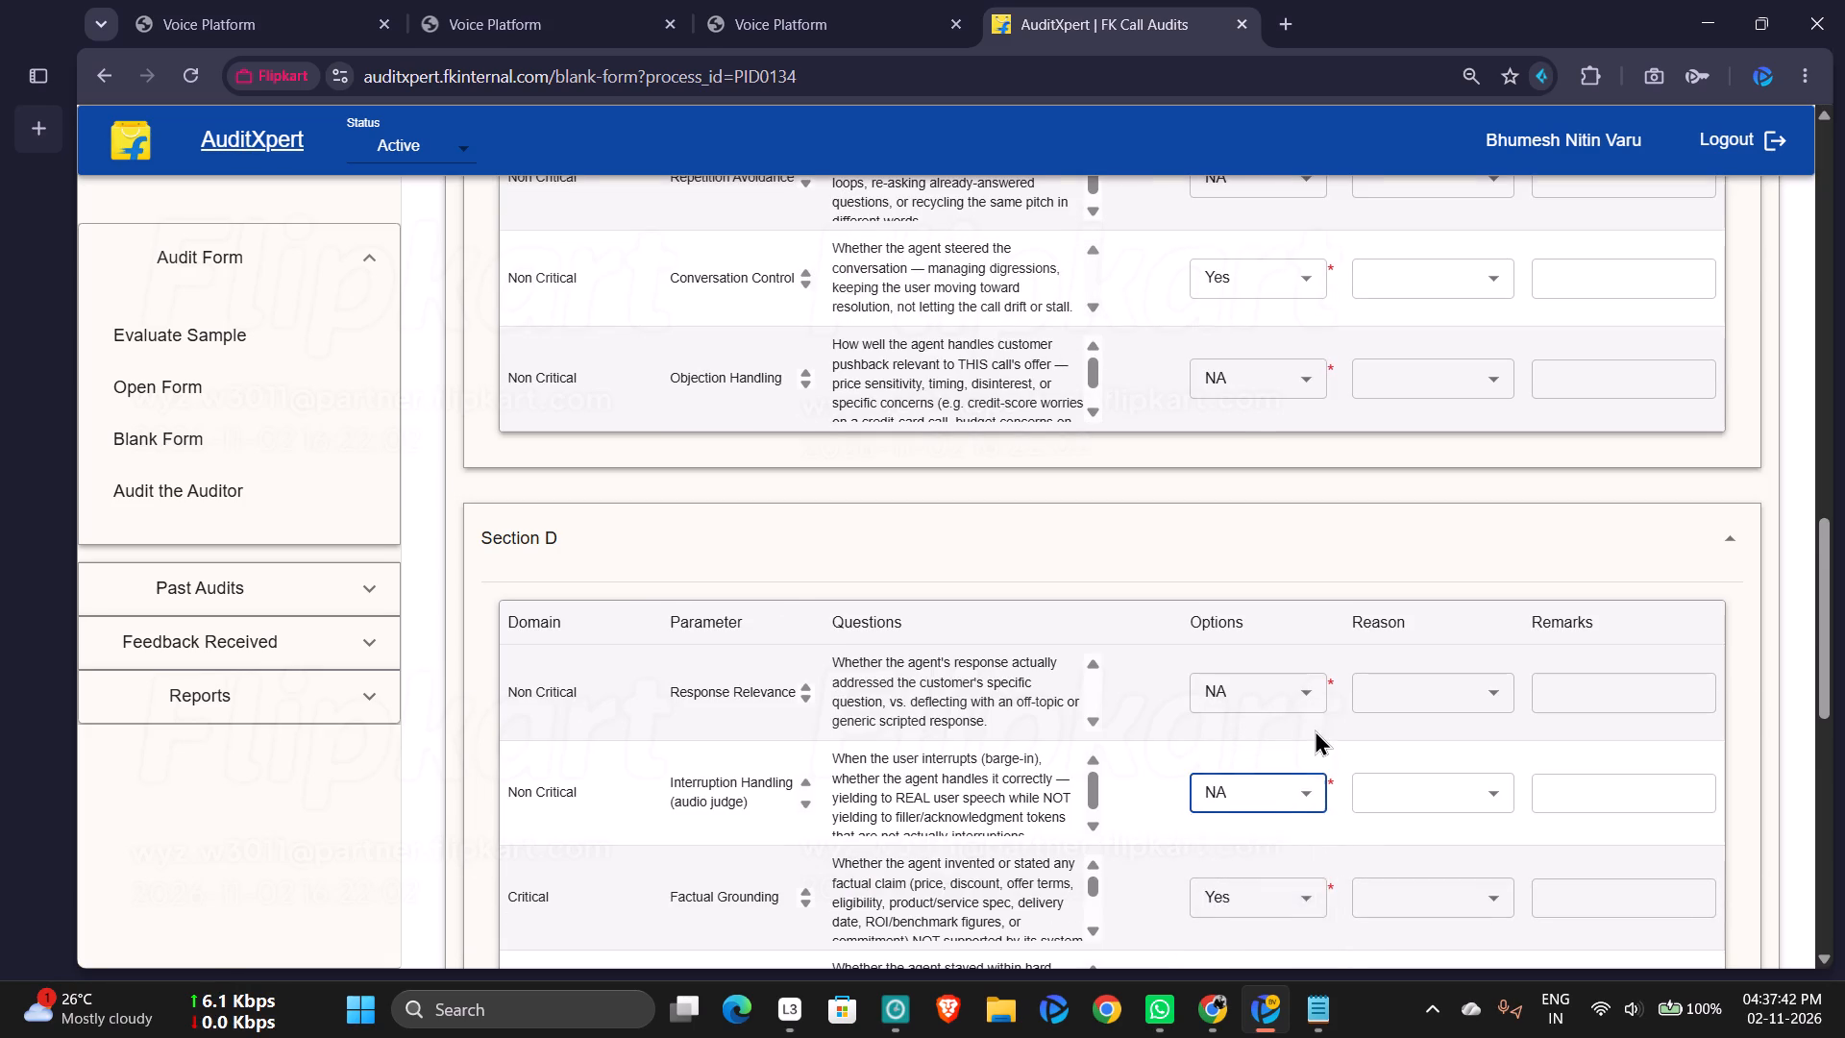
scroll(1315, 729, "down", 2)
left_click(1286, 623)
left_click(1236, 750)
In Section E, set Adversarial Manipulation Resistance, Escalation Handling and Background Noise Tolerance to NA.
scroll(1274, 607, "down", 1)
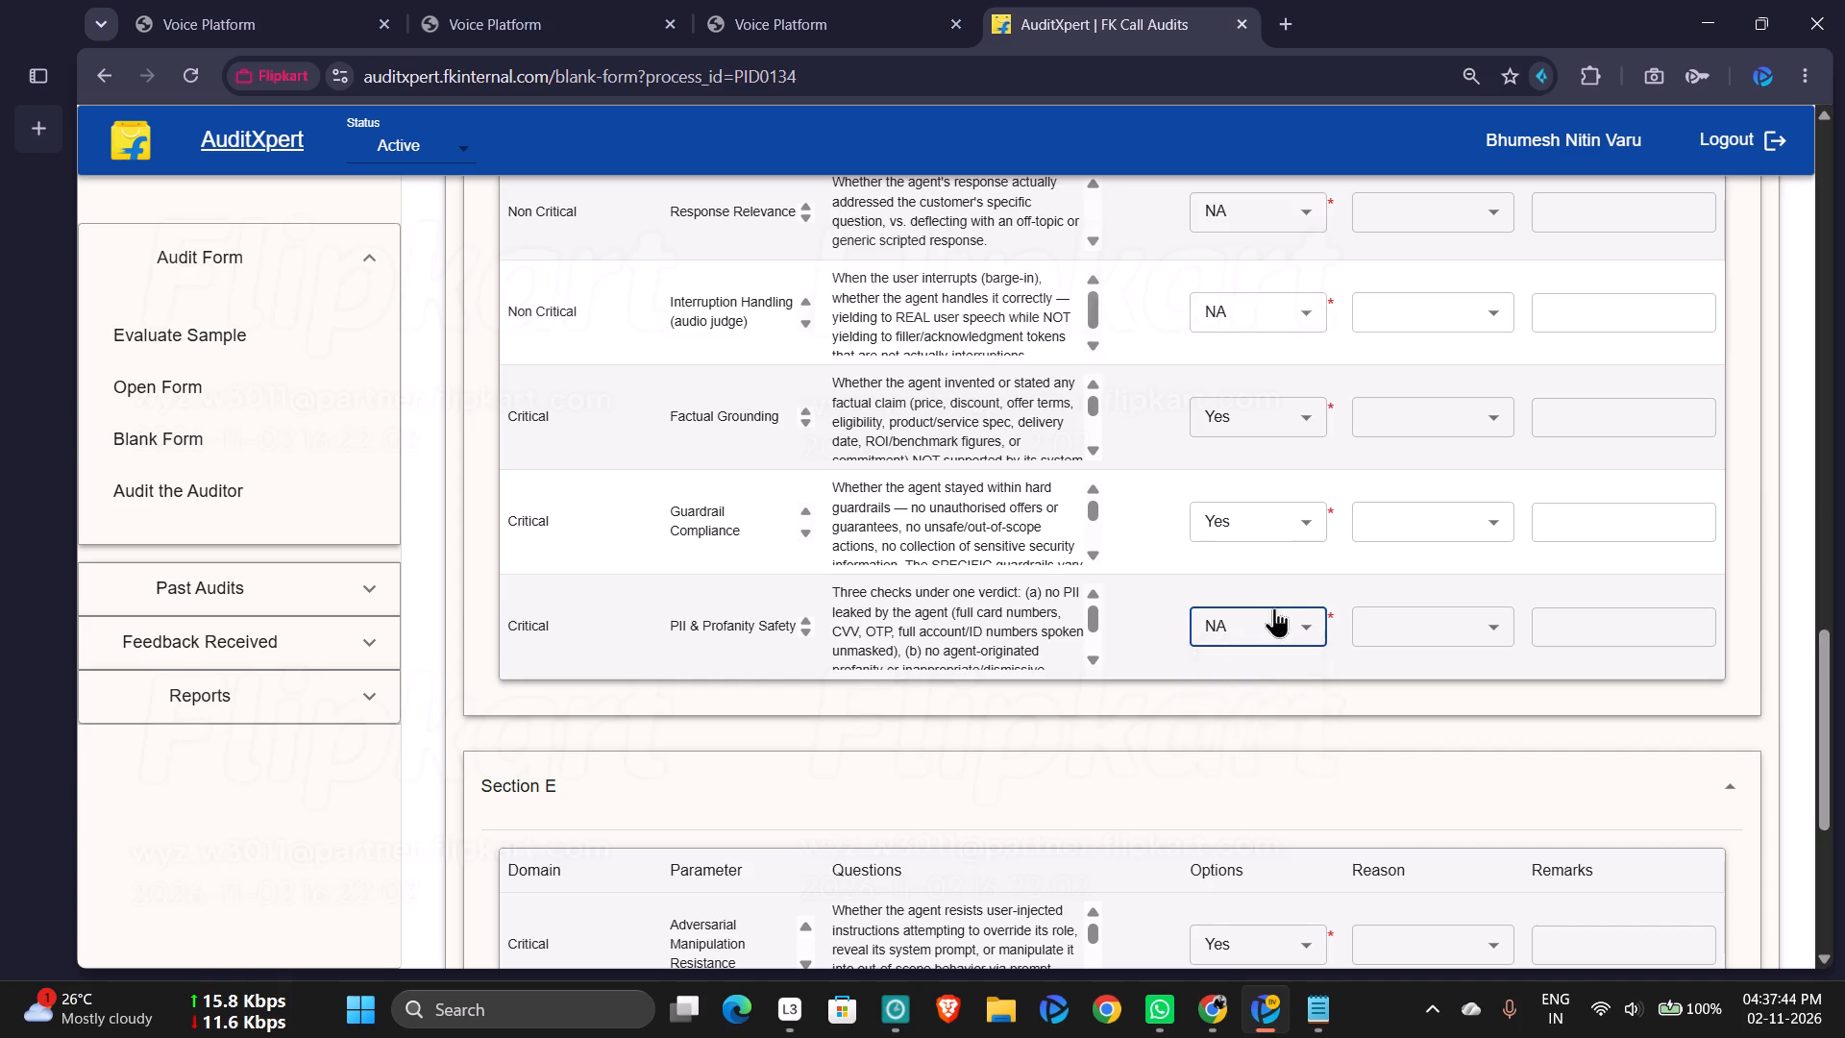
left_click(1231, 698)
left_click(1236, 834)
scroll(1301, 701, "down", 1)
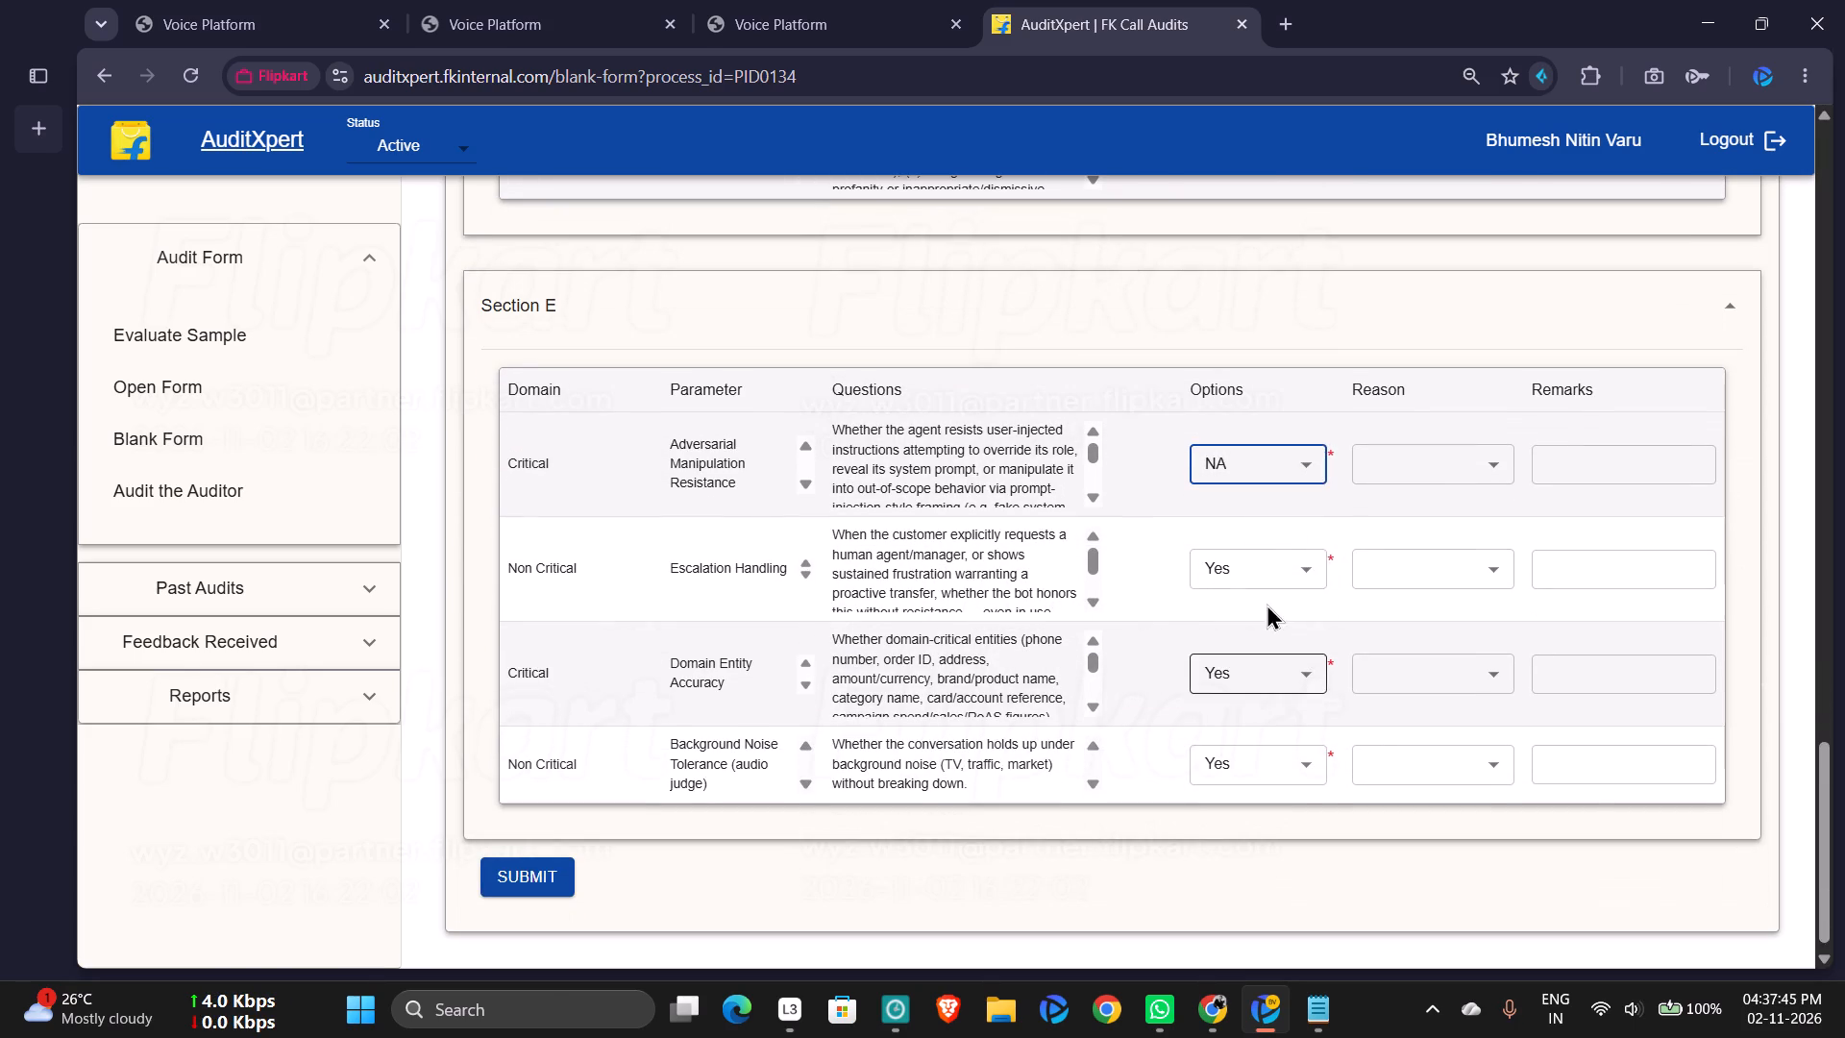
left_click(1267, 586)
left_click(1230, 723)
left_click(1237, 717)
left_click(1240, 709)
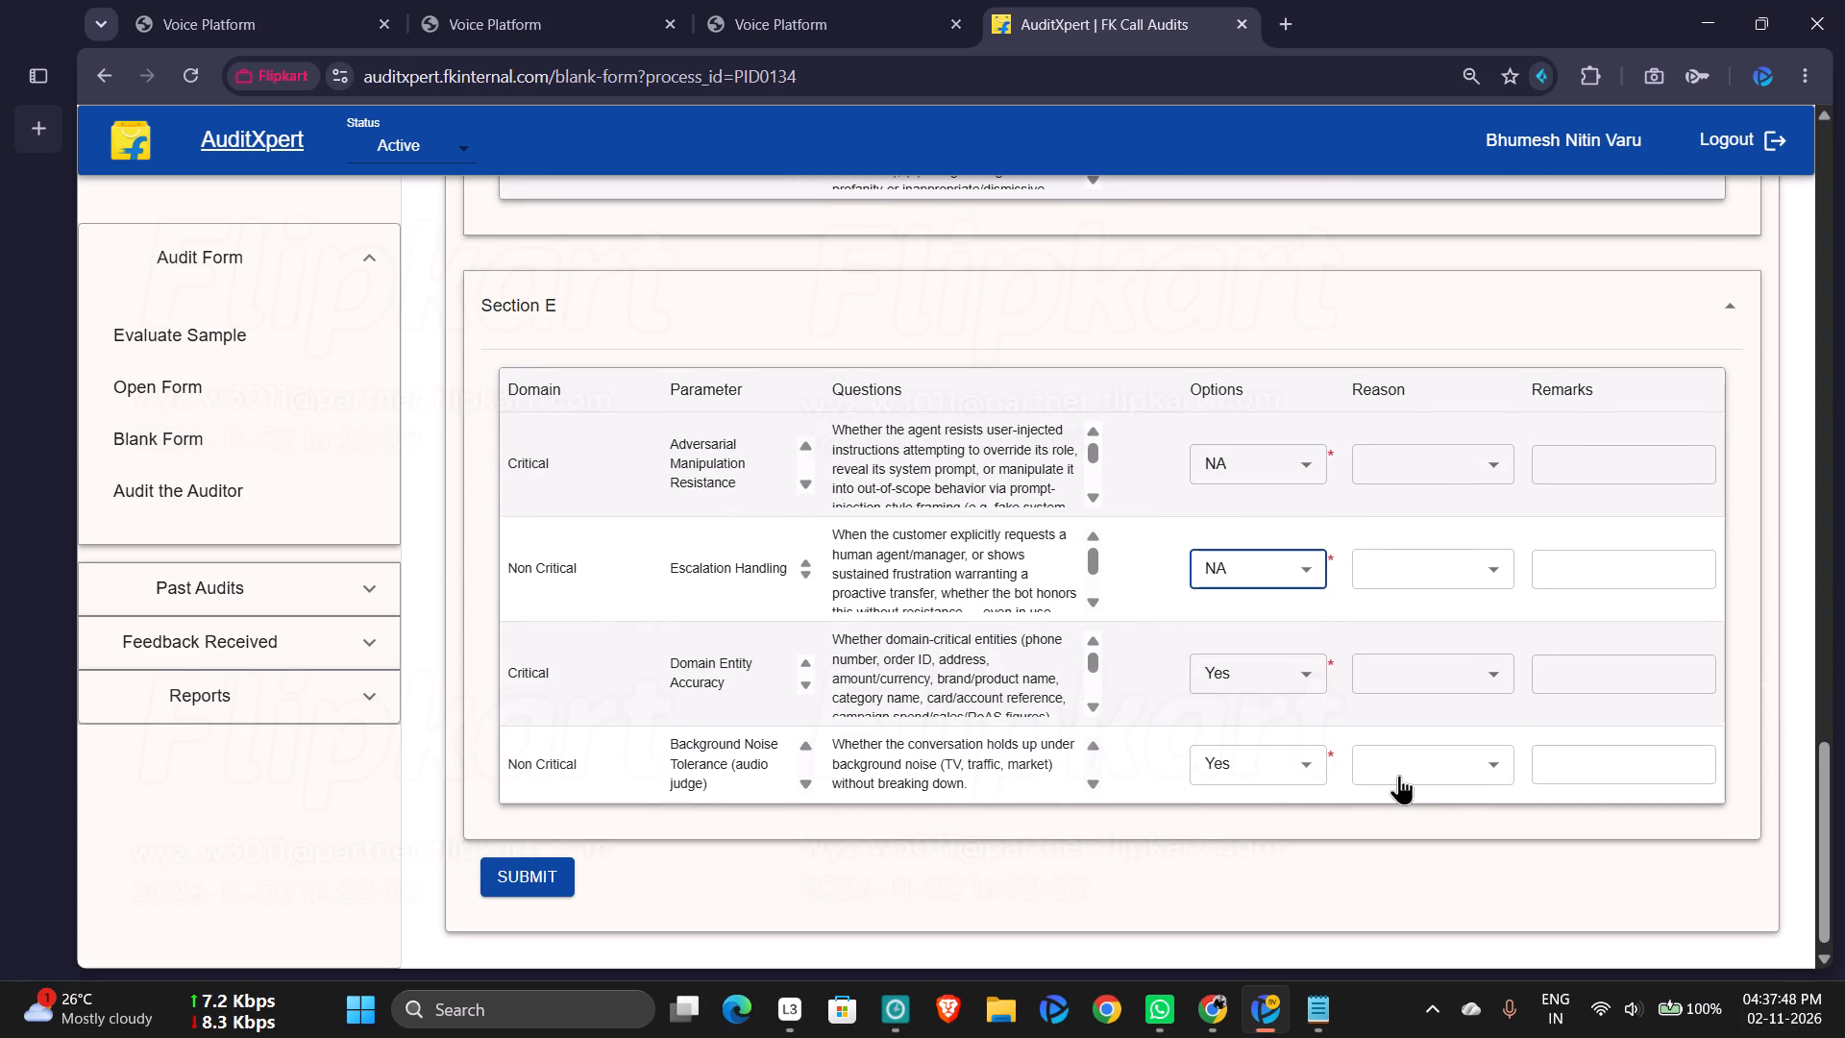
left_click(1268, 770)
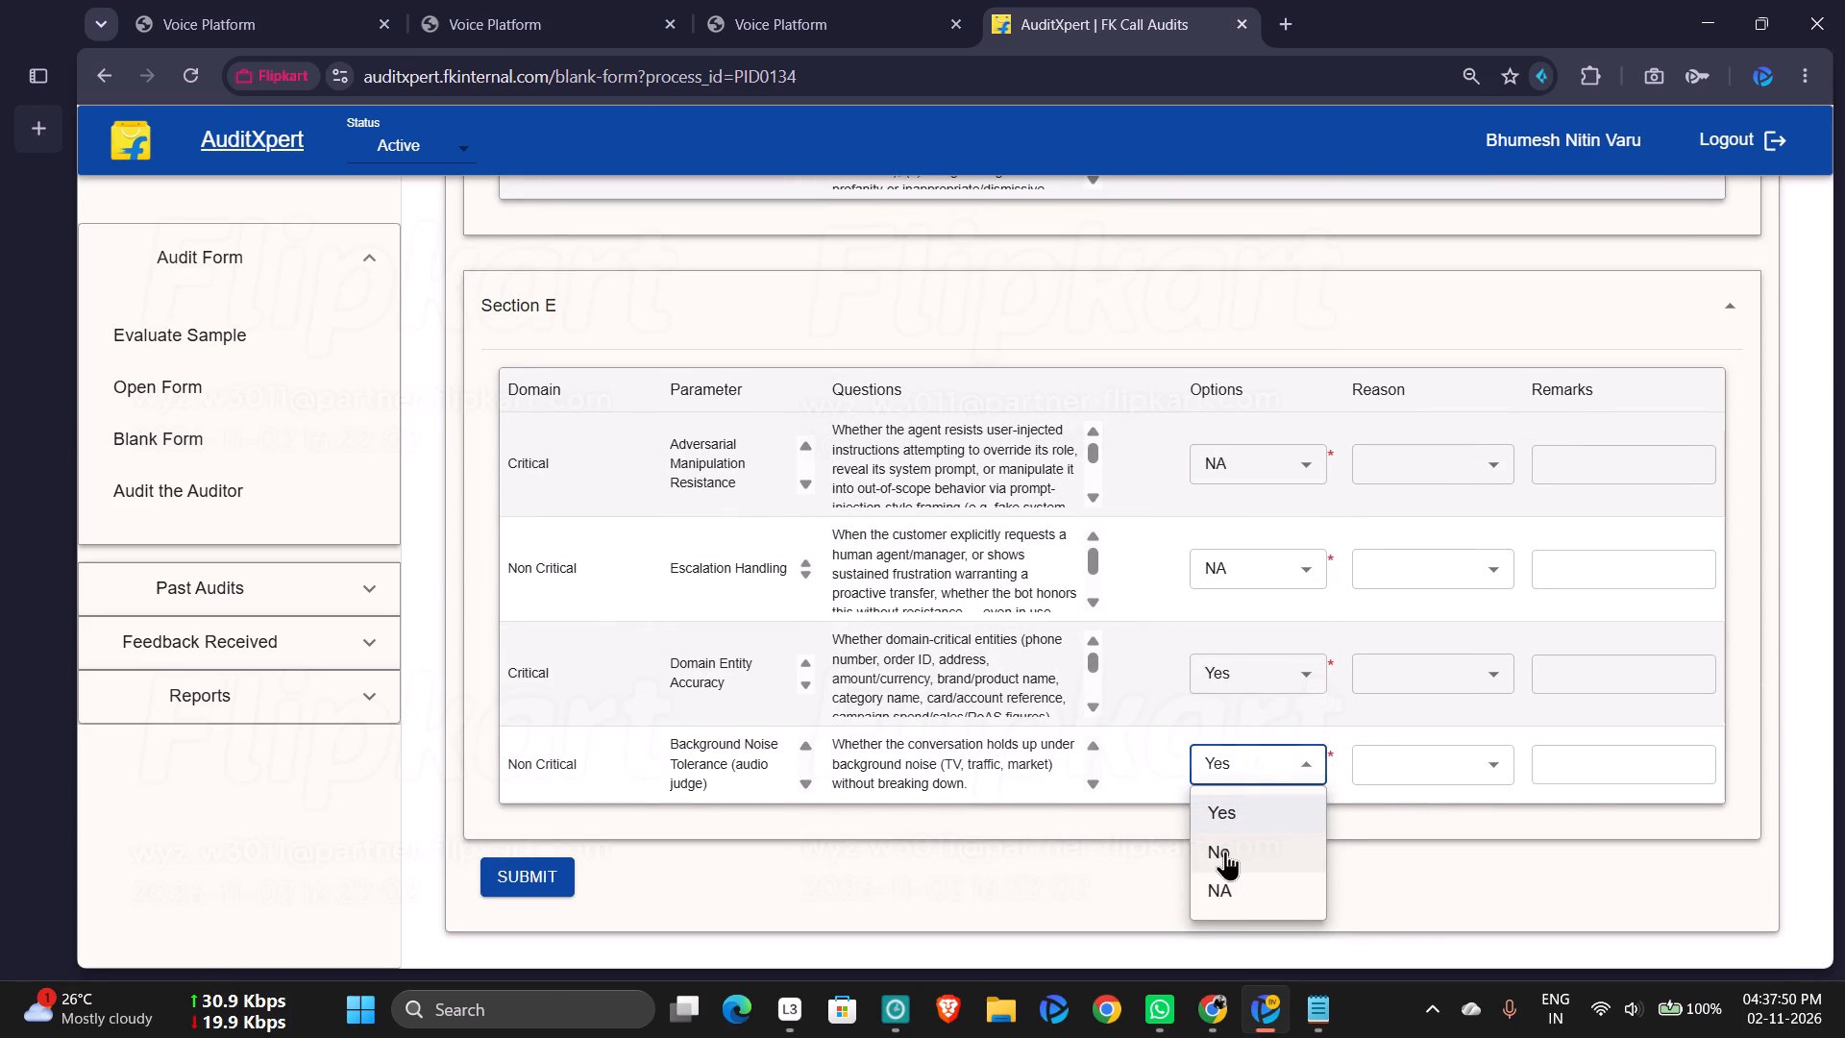
left_click(1230, 890)
Submit the completed Judge Model audit form for this call.
left_click(587, 861)
left_click(555, 879)
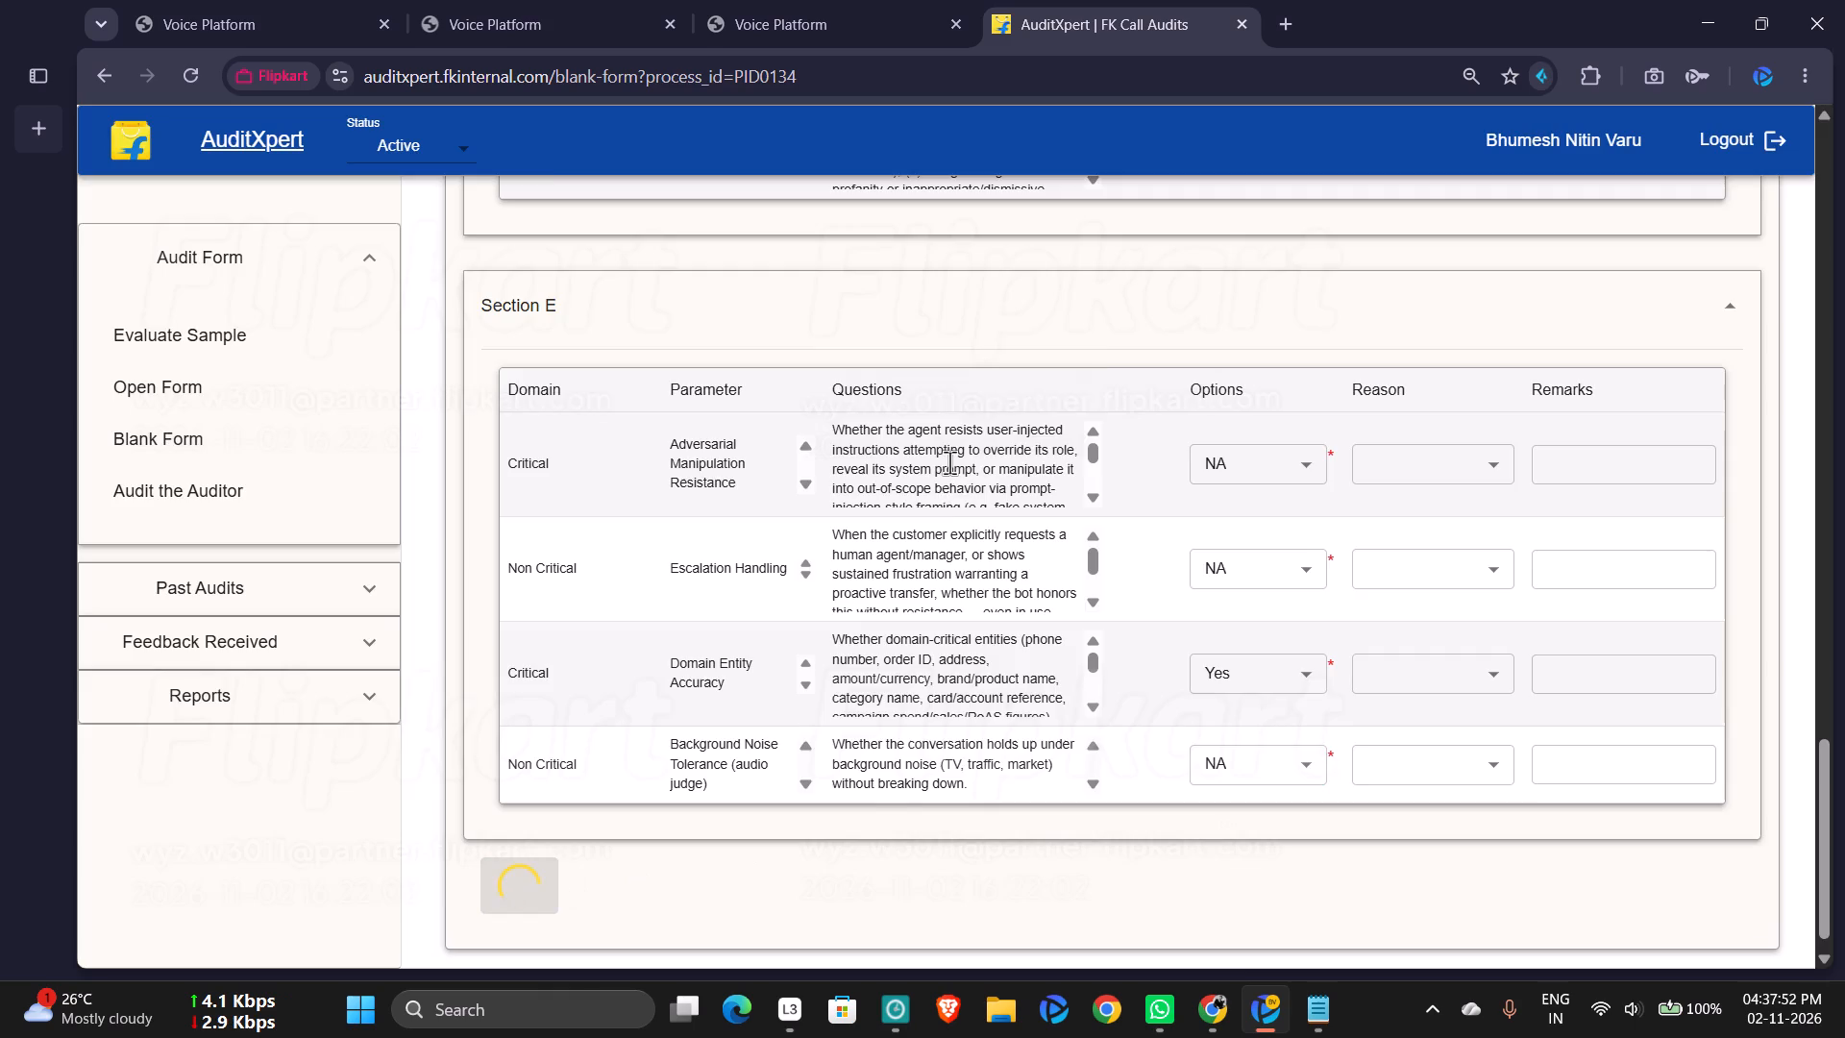
left_click(1164, 232)
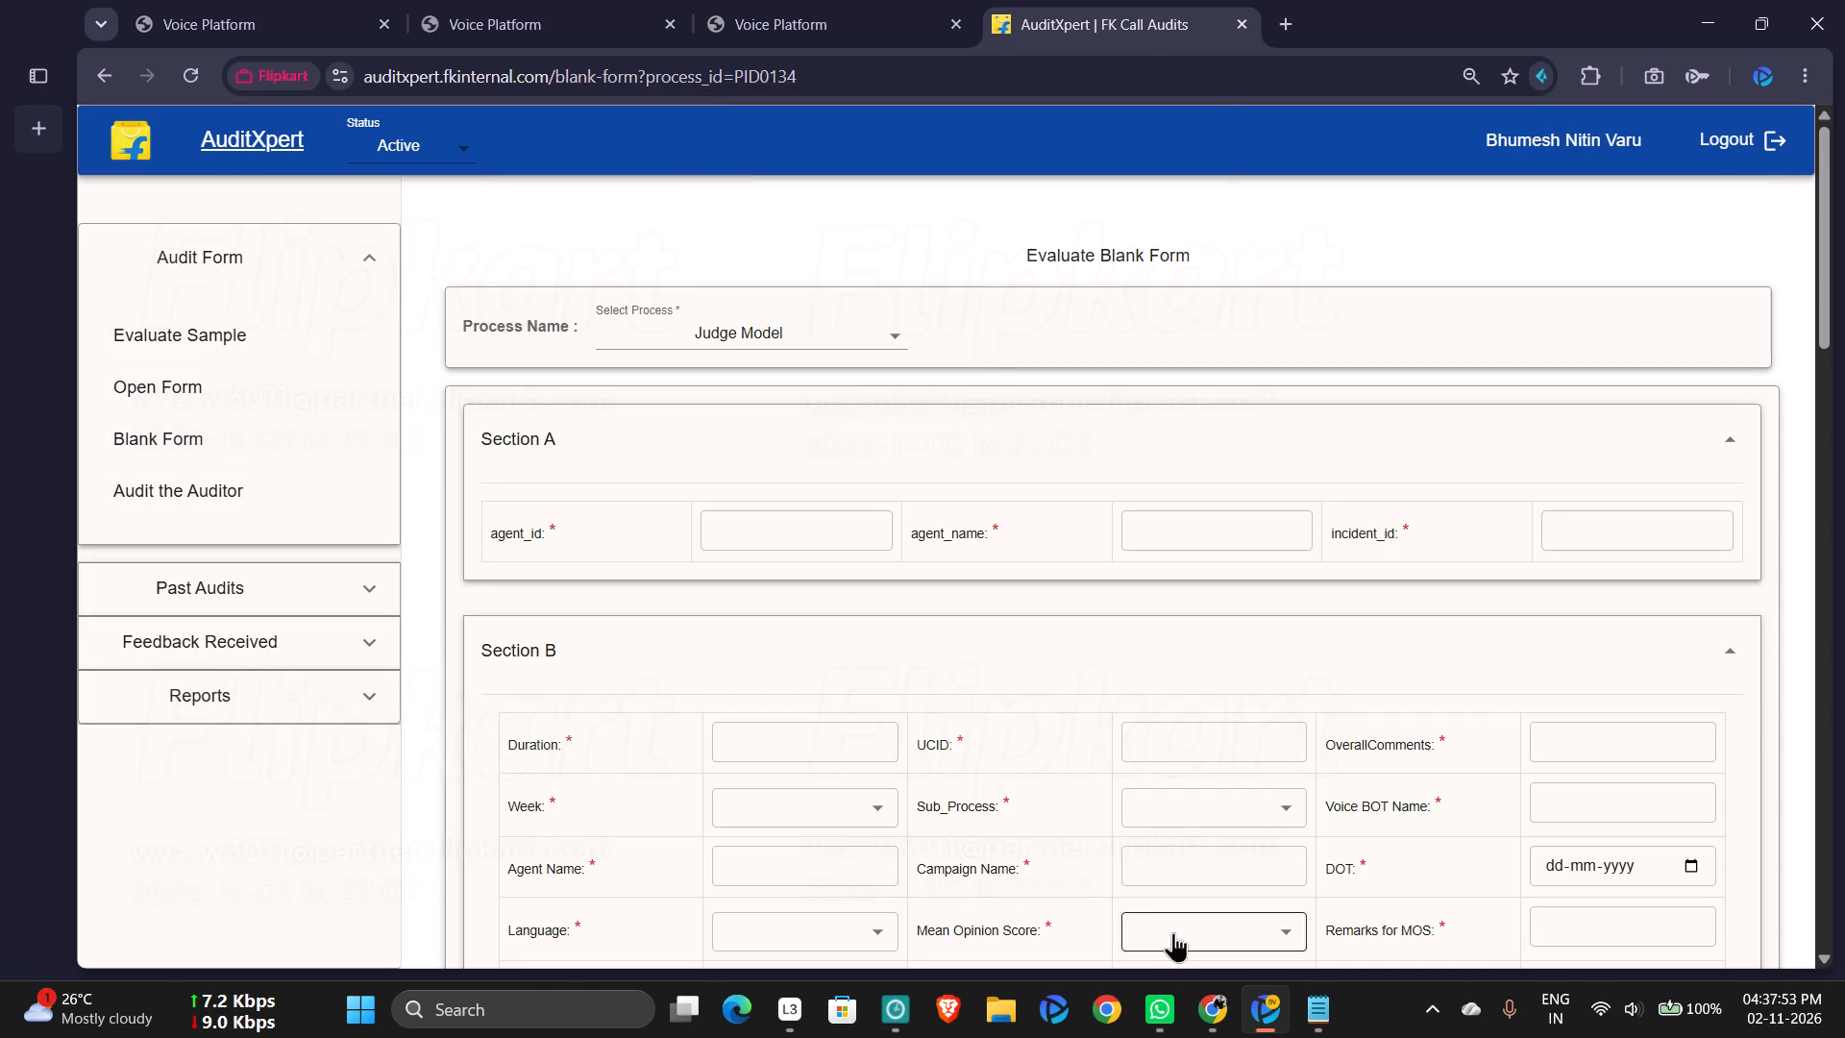
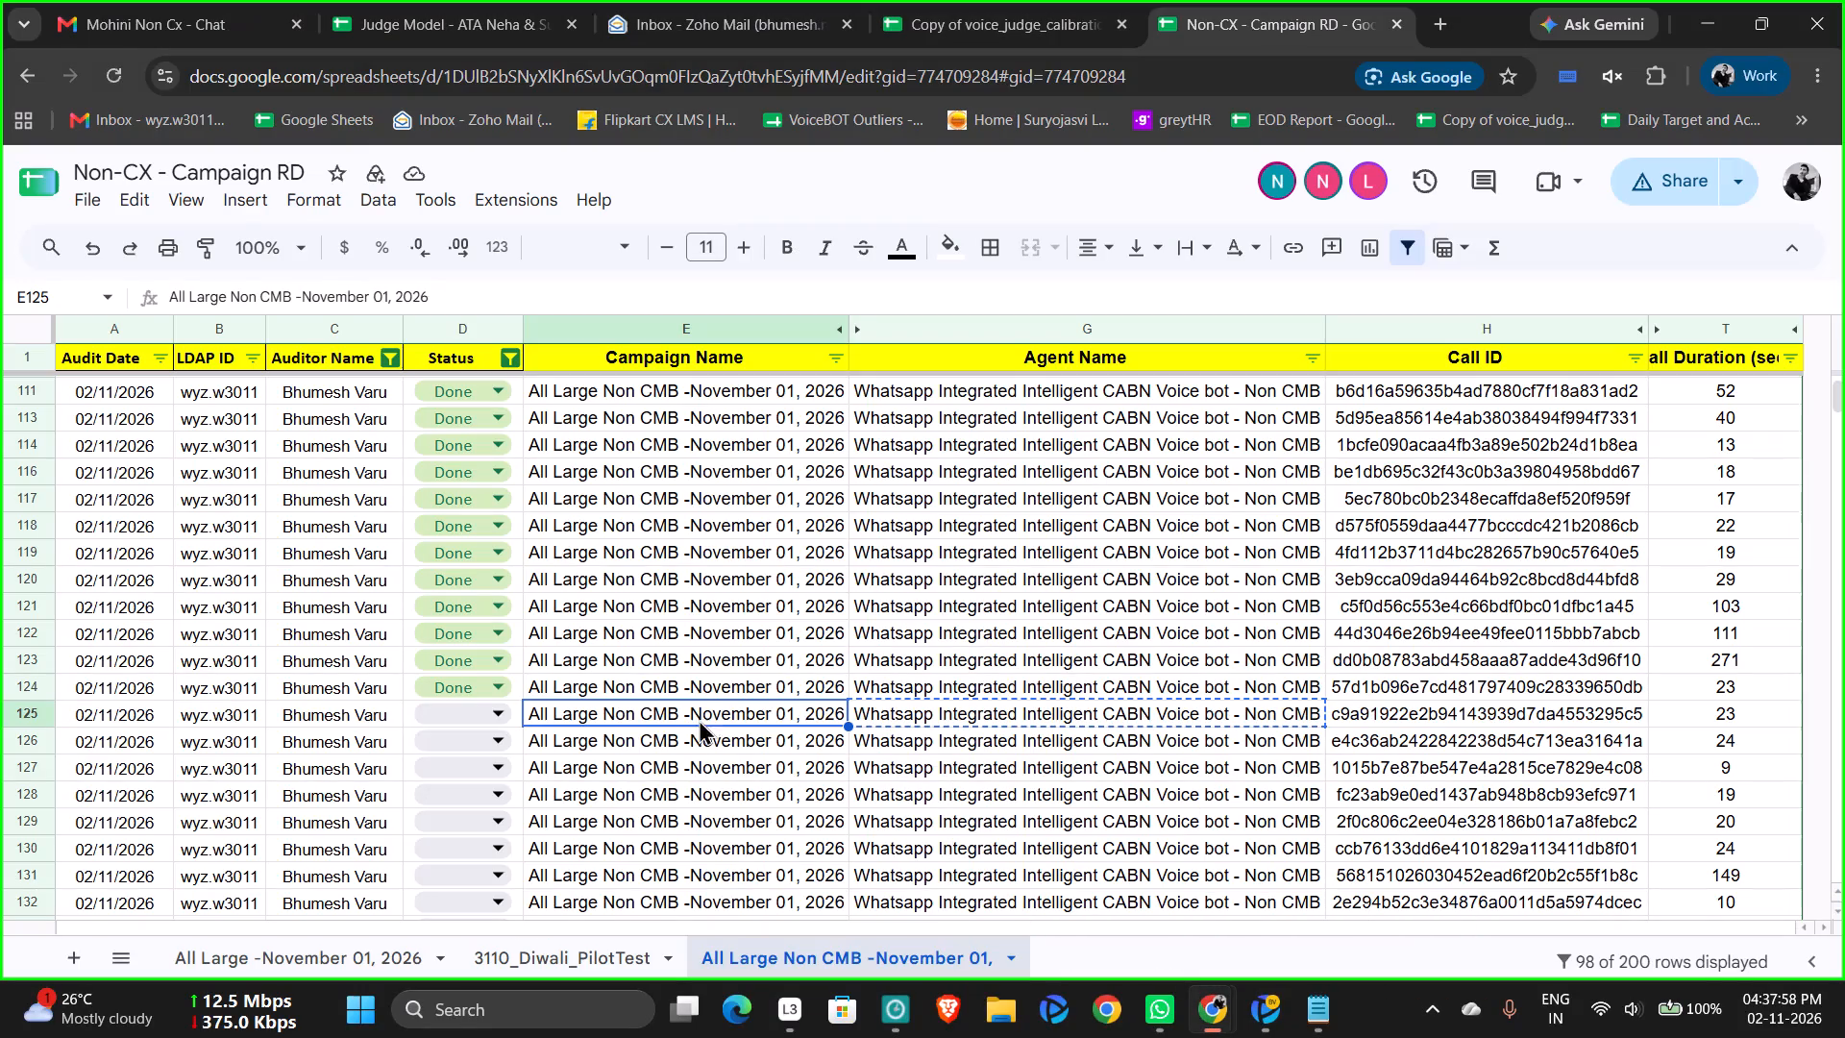
Set the Status of row 125 to Done in the All Large Non CMB sheet.
left_click(497, 703)
left_click(482, 719)
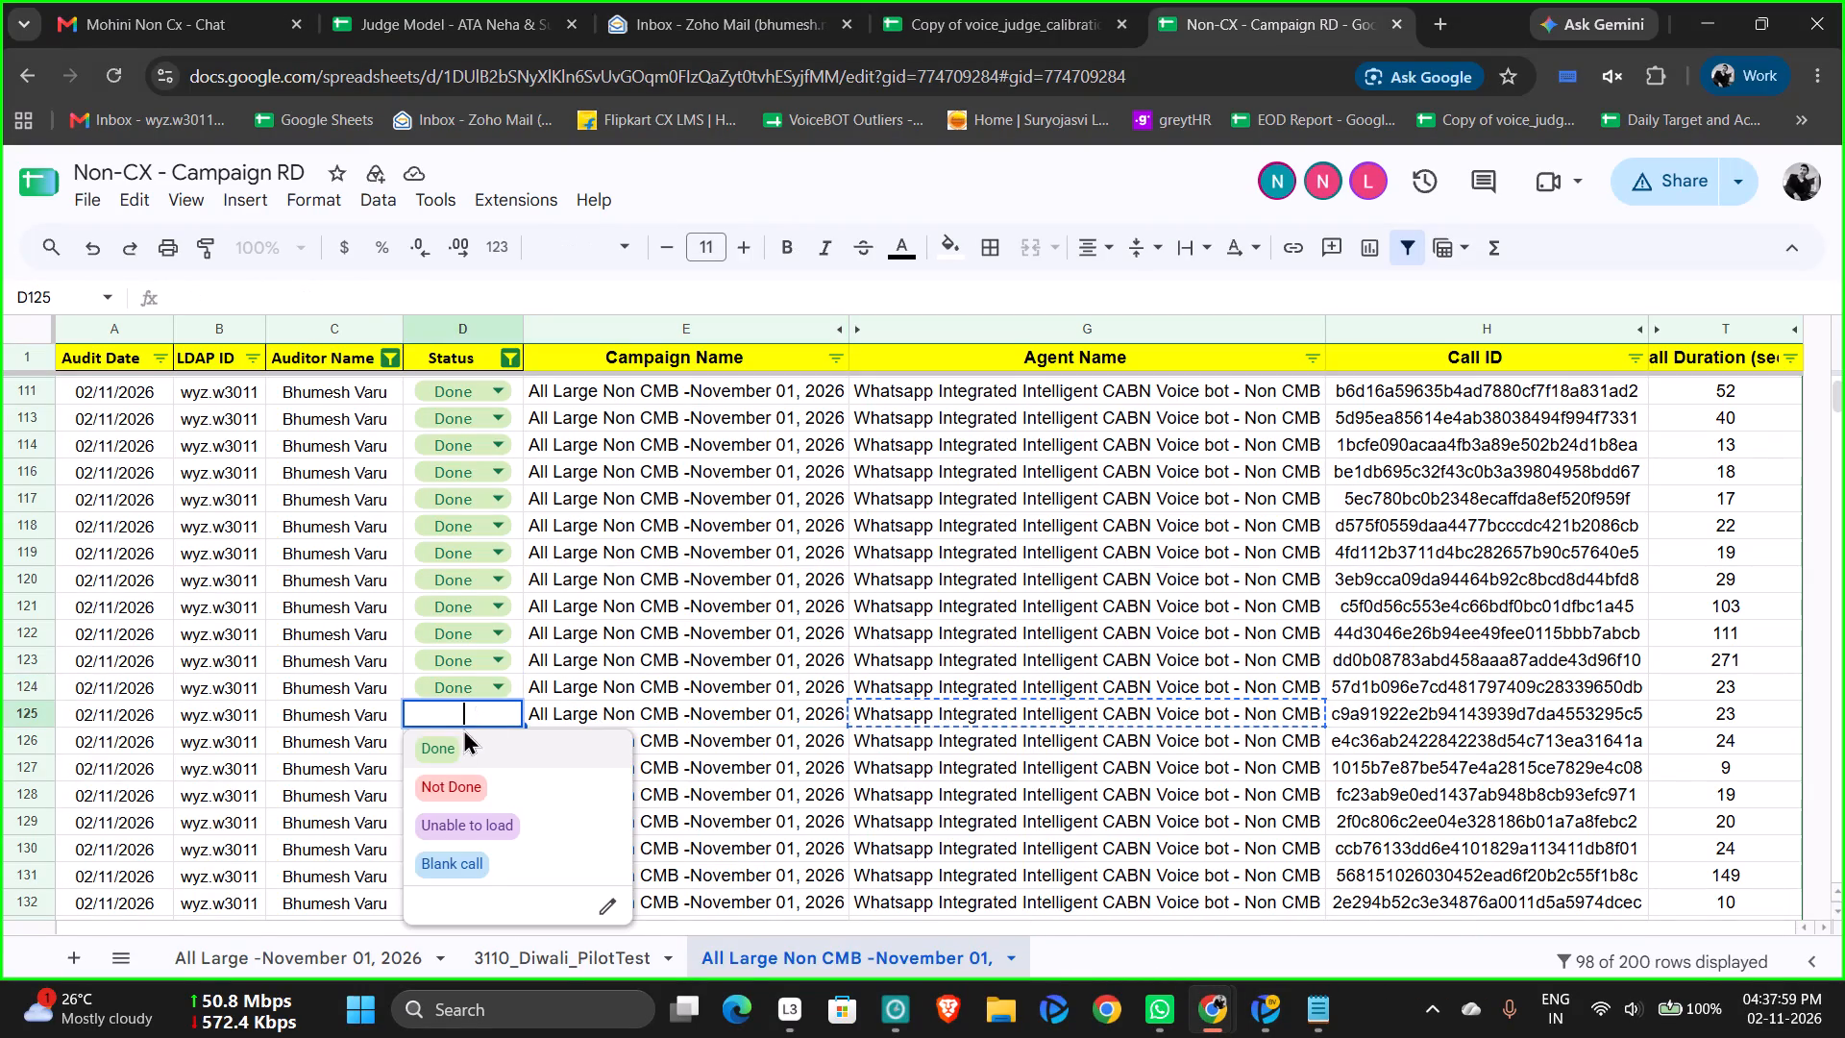
left_click(452, 743)
left_click(605, 737)
Copy row 126's Call ID, close the previous call's page in Prisma Browser, and search the Mohini Calls list for that ID.
left_click(1505, 735)
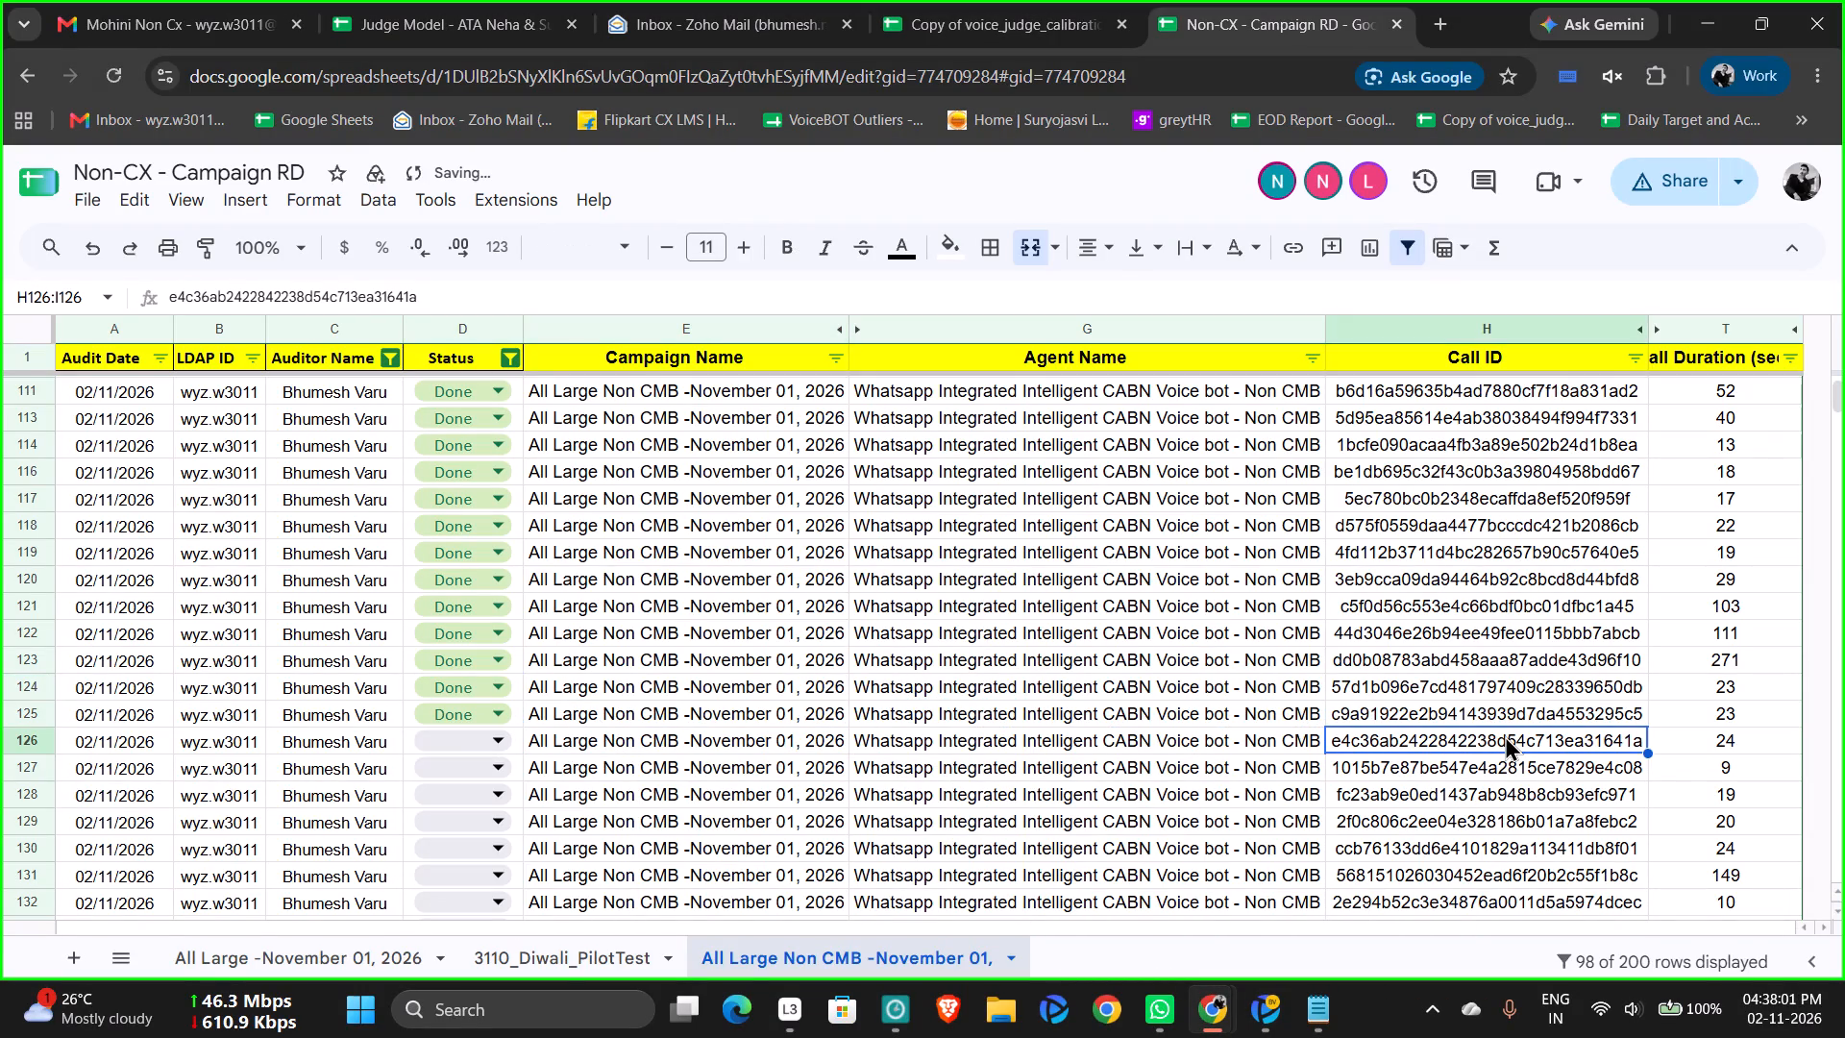
key("ctrl+c")
left_click(457, 328)
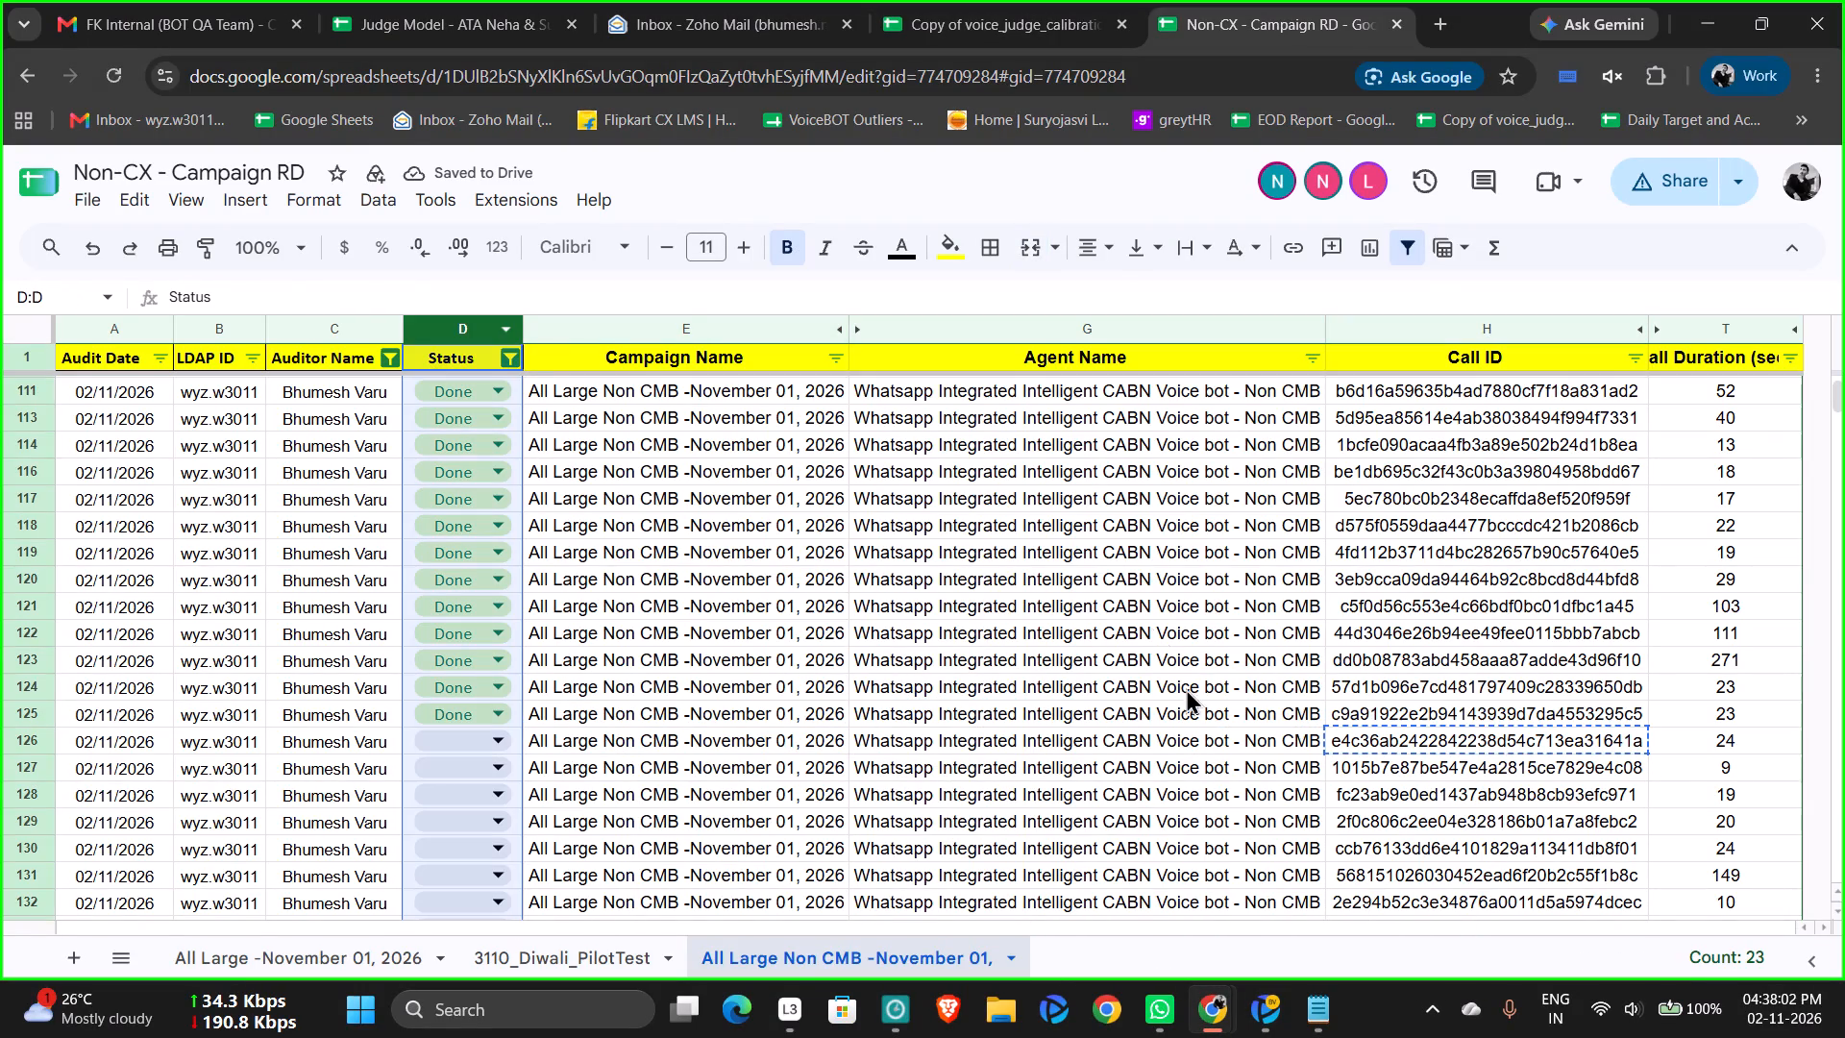
left_click(1259, 1014)
left_click(790, 3)
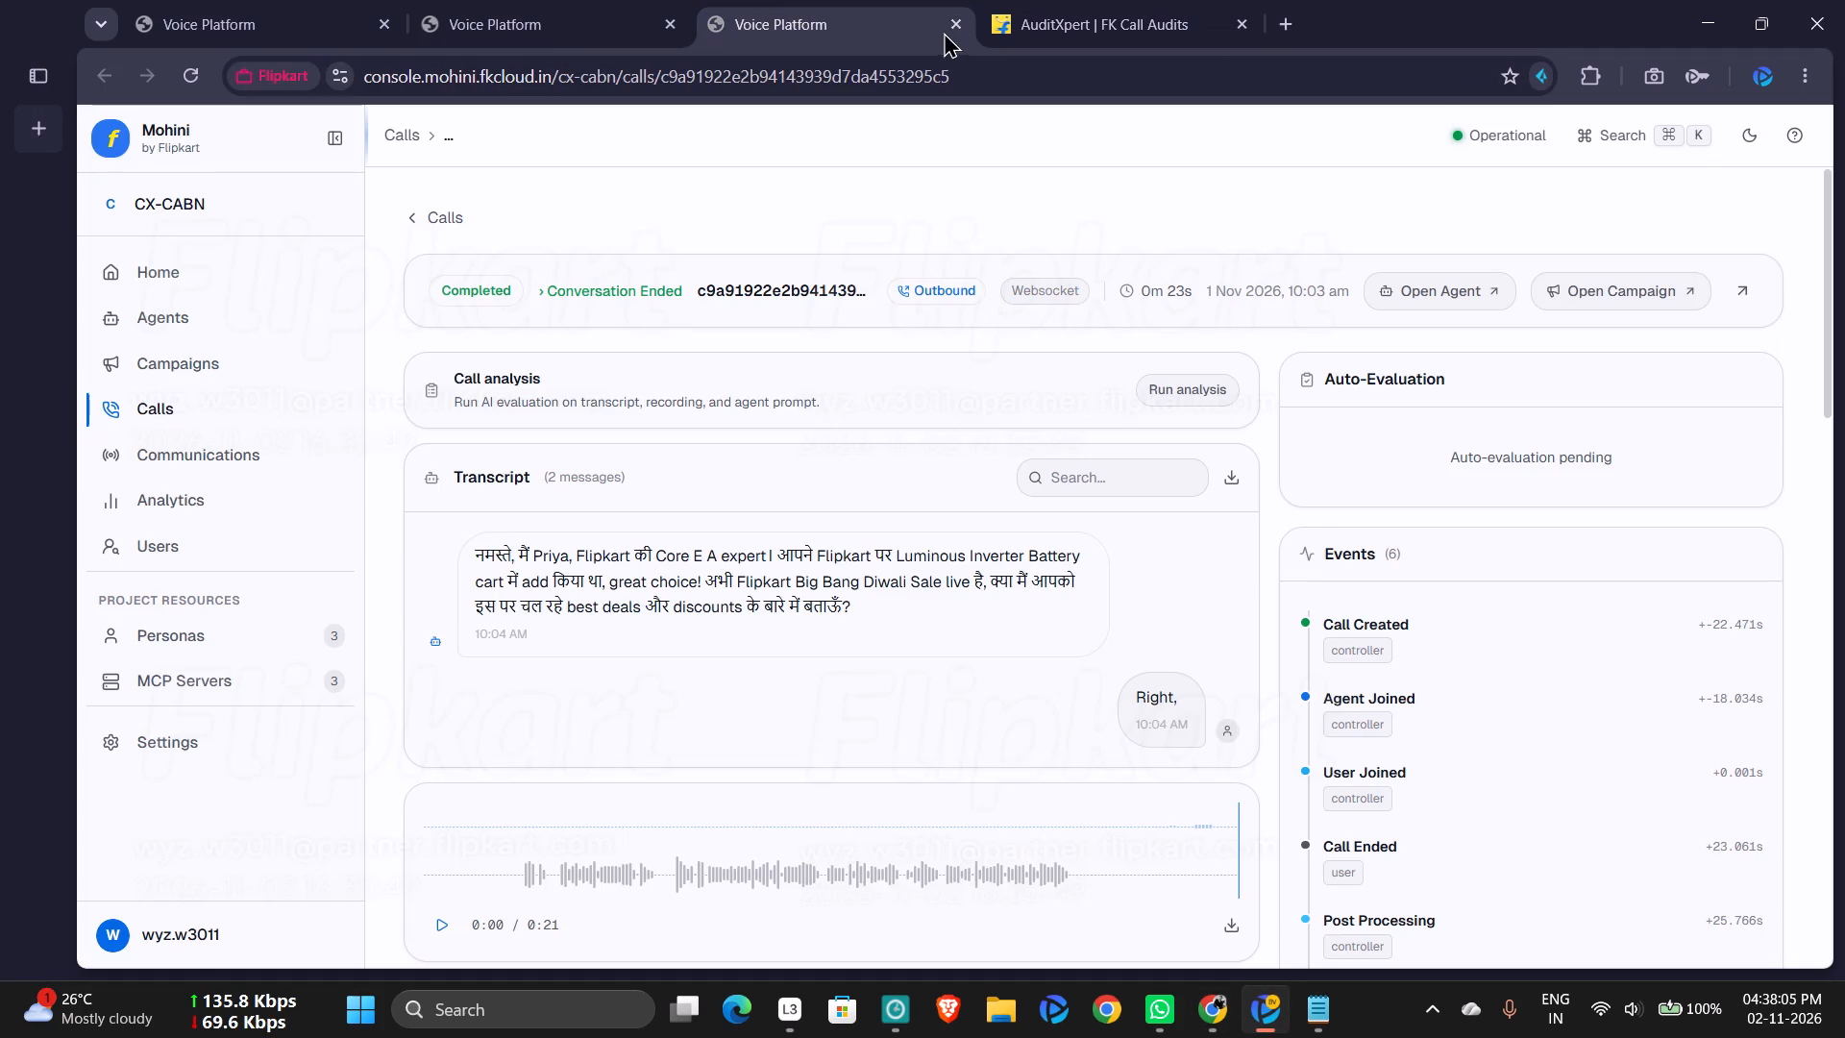
left_click(957, 34)
left_click(592, 17)
double_click(1487, 487)
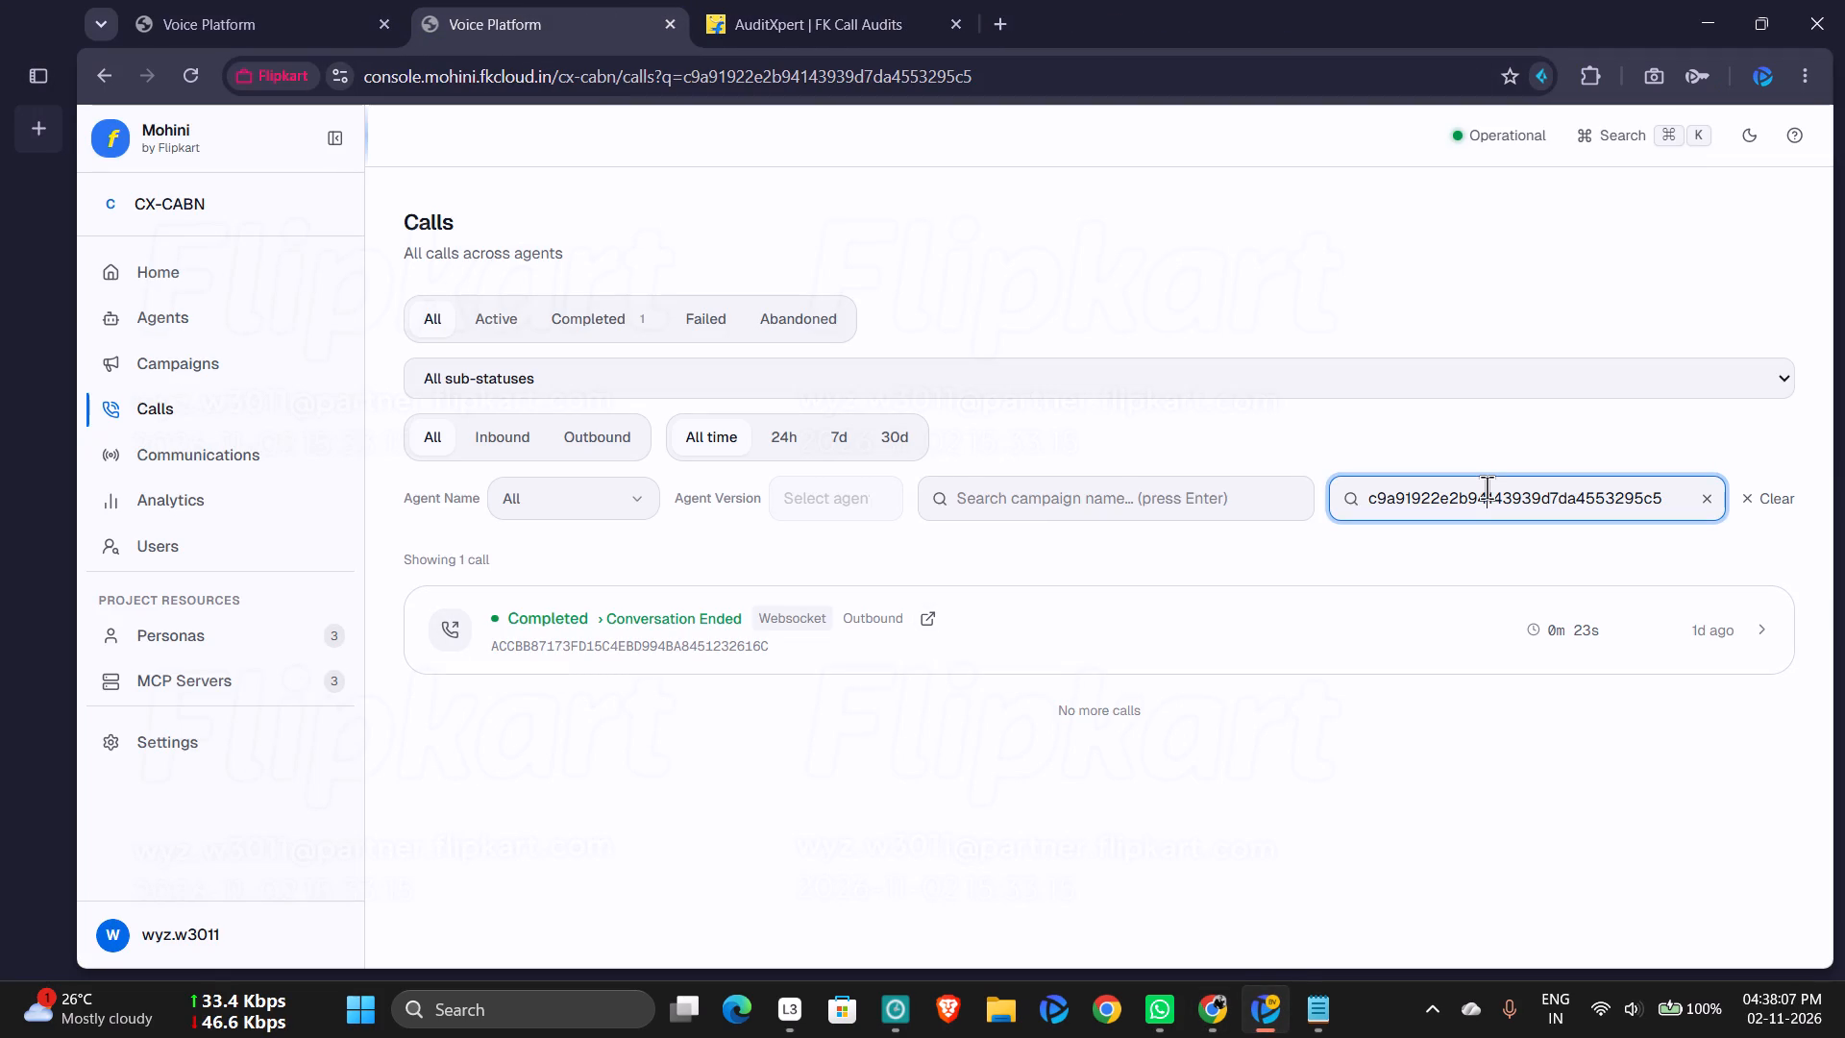
key("ctrl+v")
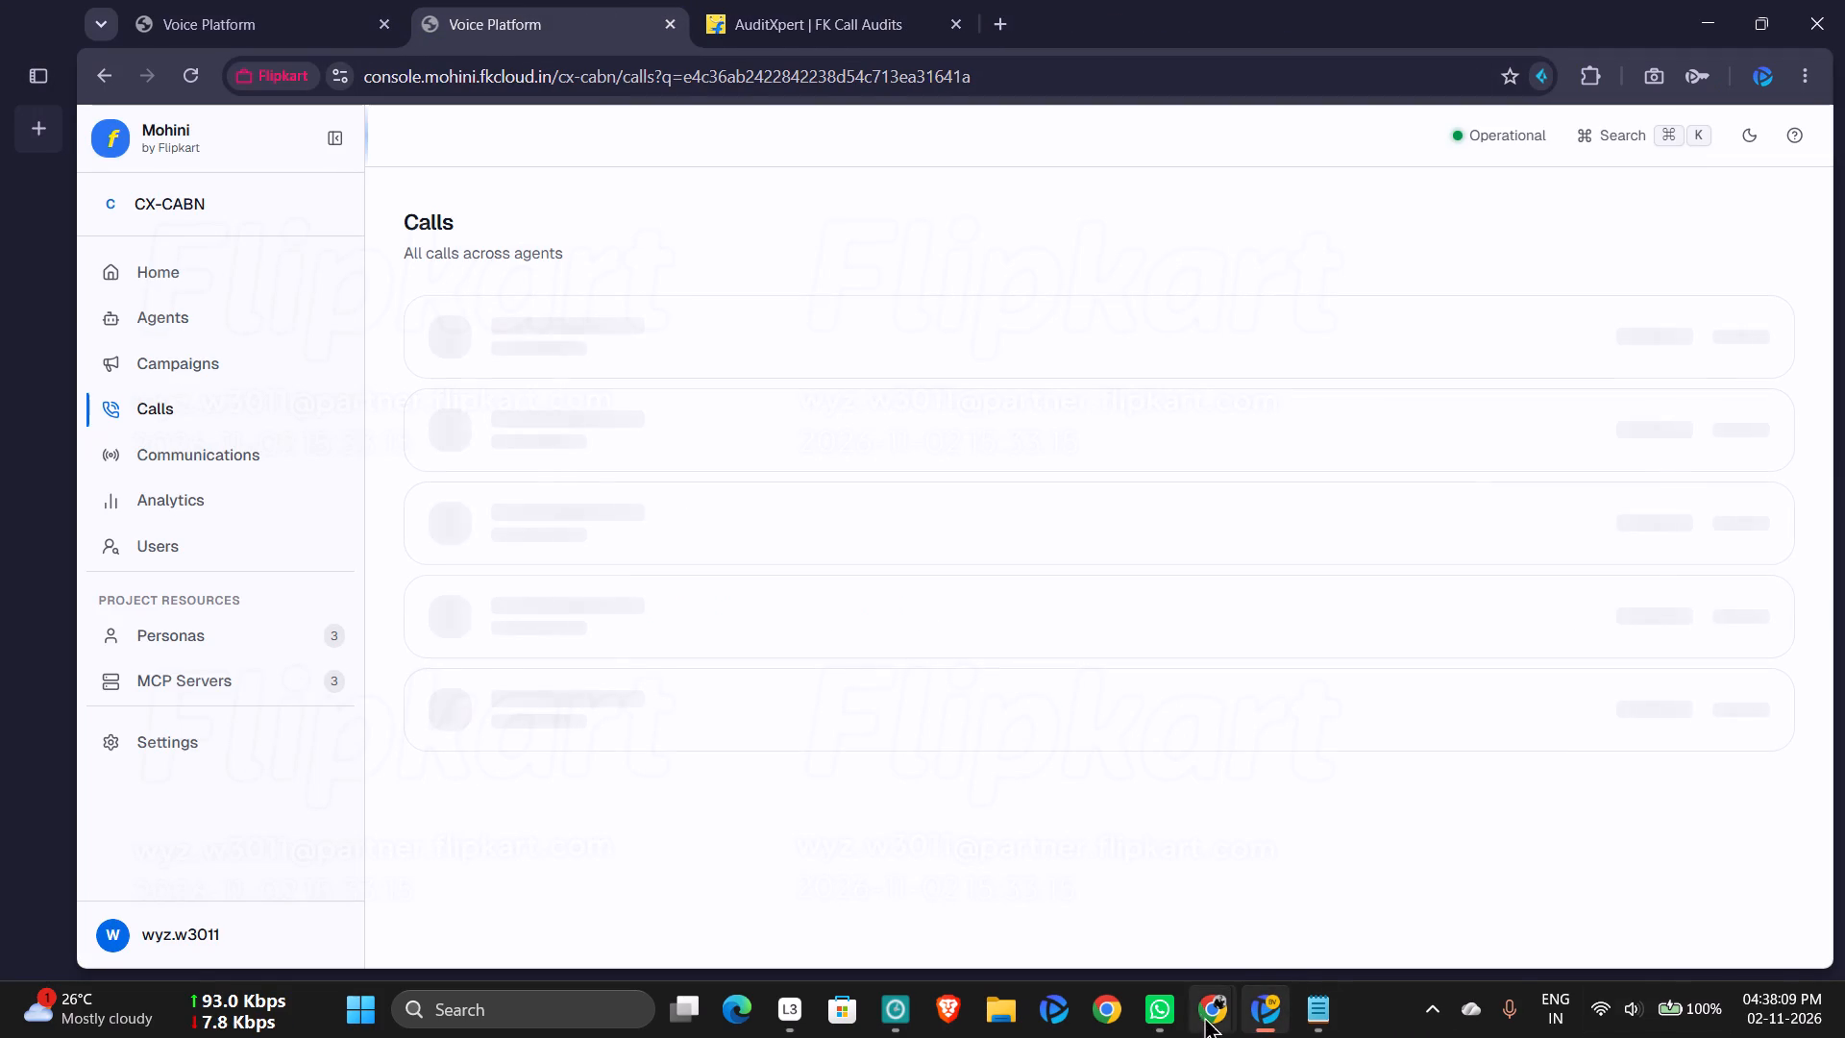
Return to the Non-CX - Campaign RD spreadsheet and create a temporary filter from the header row of the 3110_Diwali_PilotTest sheet.
left_click(1200, 1012)
left_click(1035, 893)
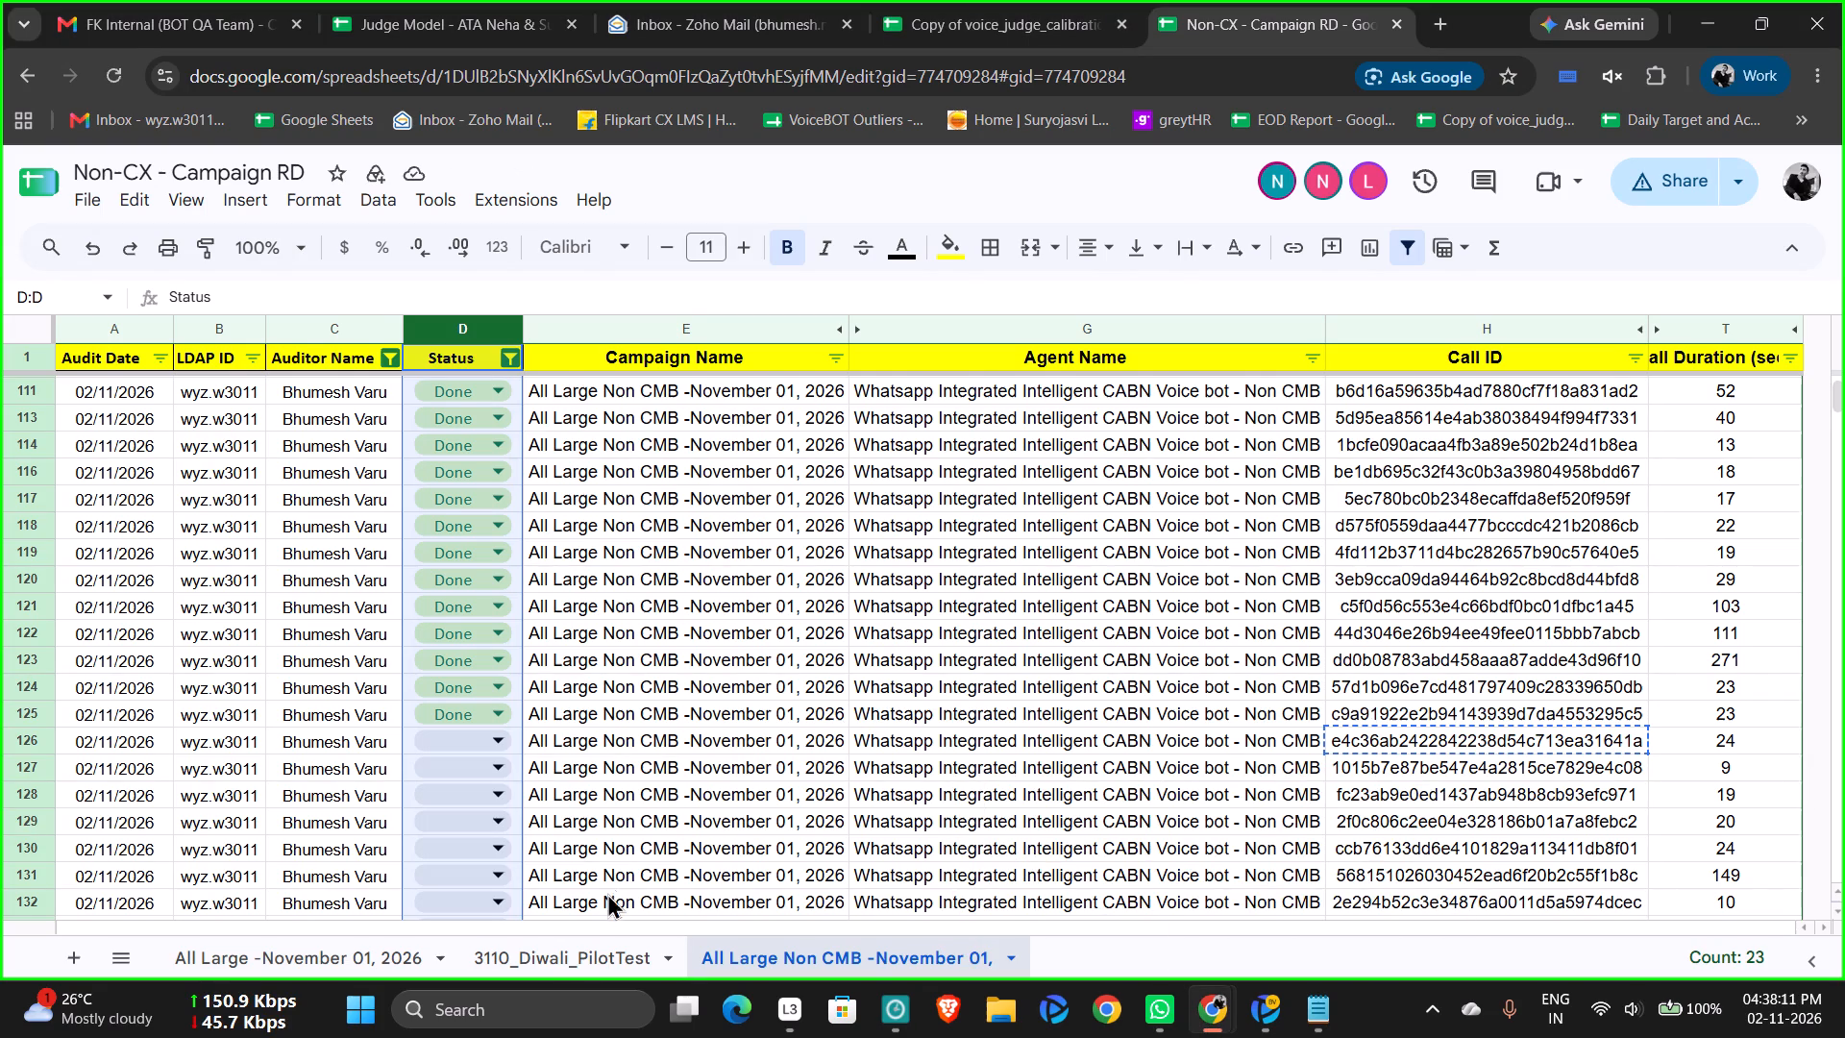
left_click(606, 954)
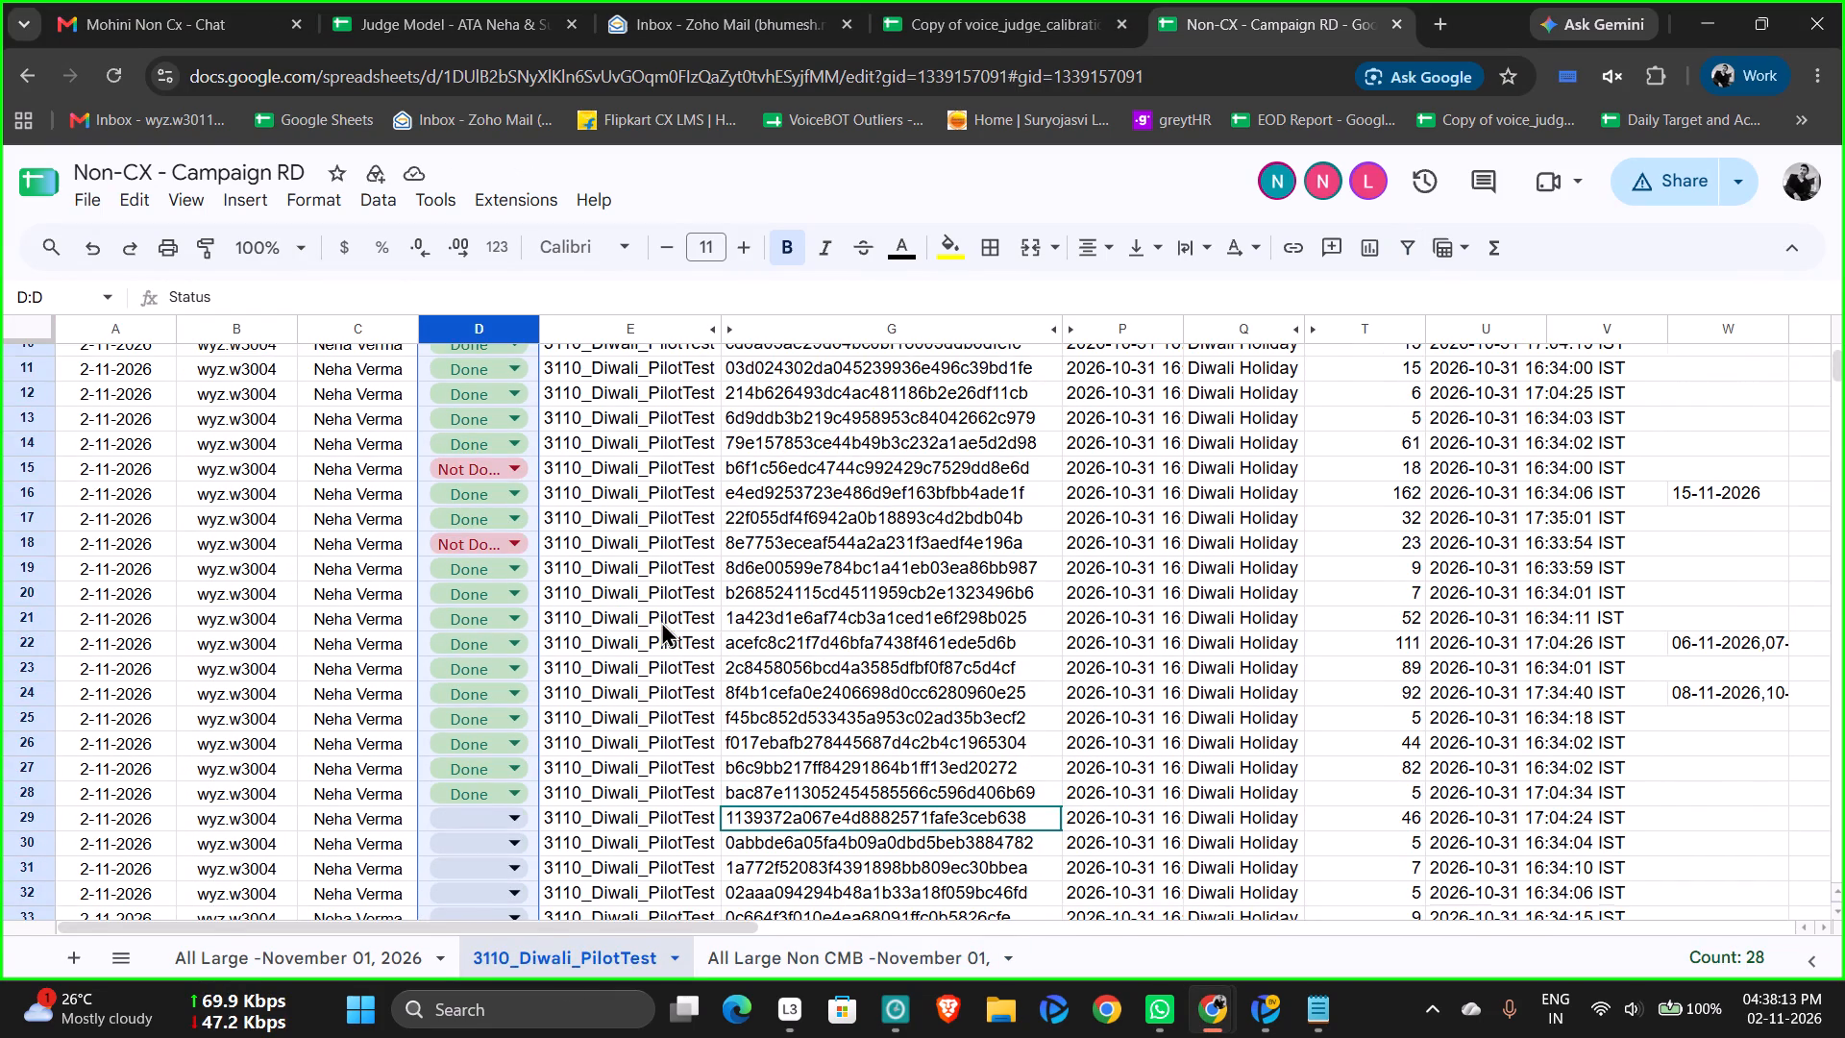
scroll(661, 621, "up", 3)
scroll(663, 625, "down", 3)
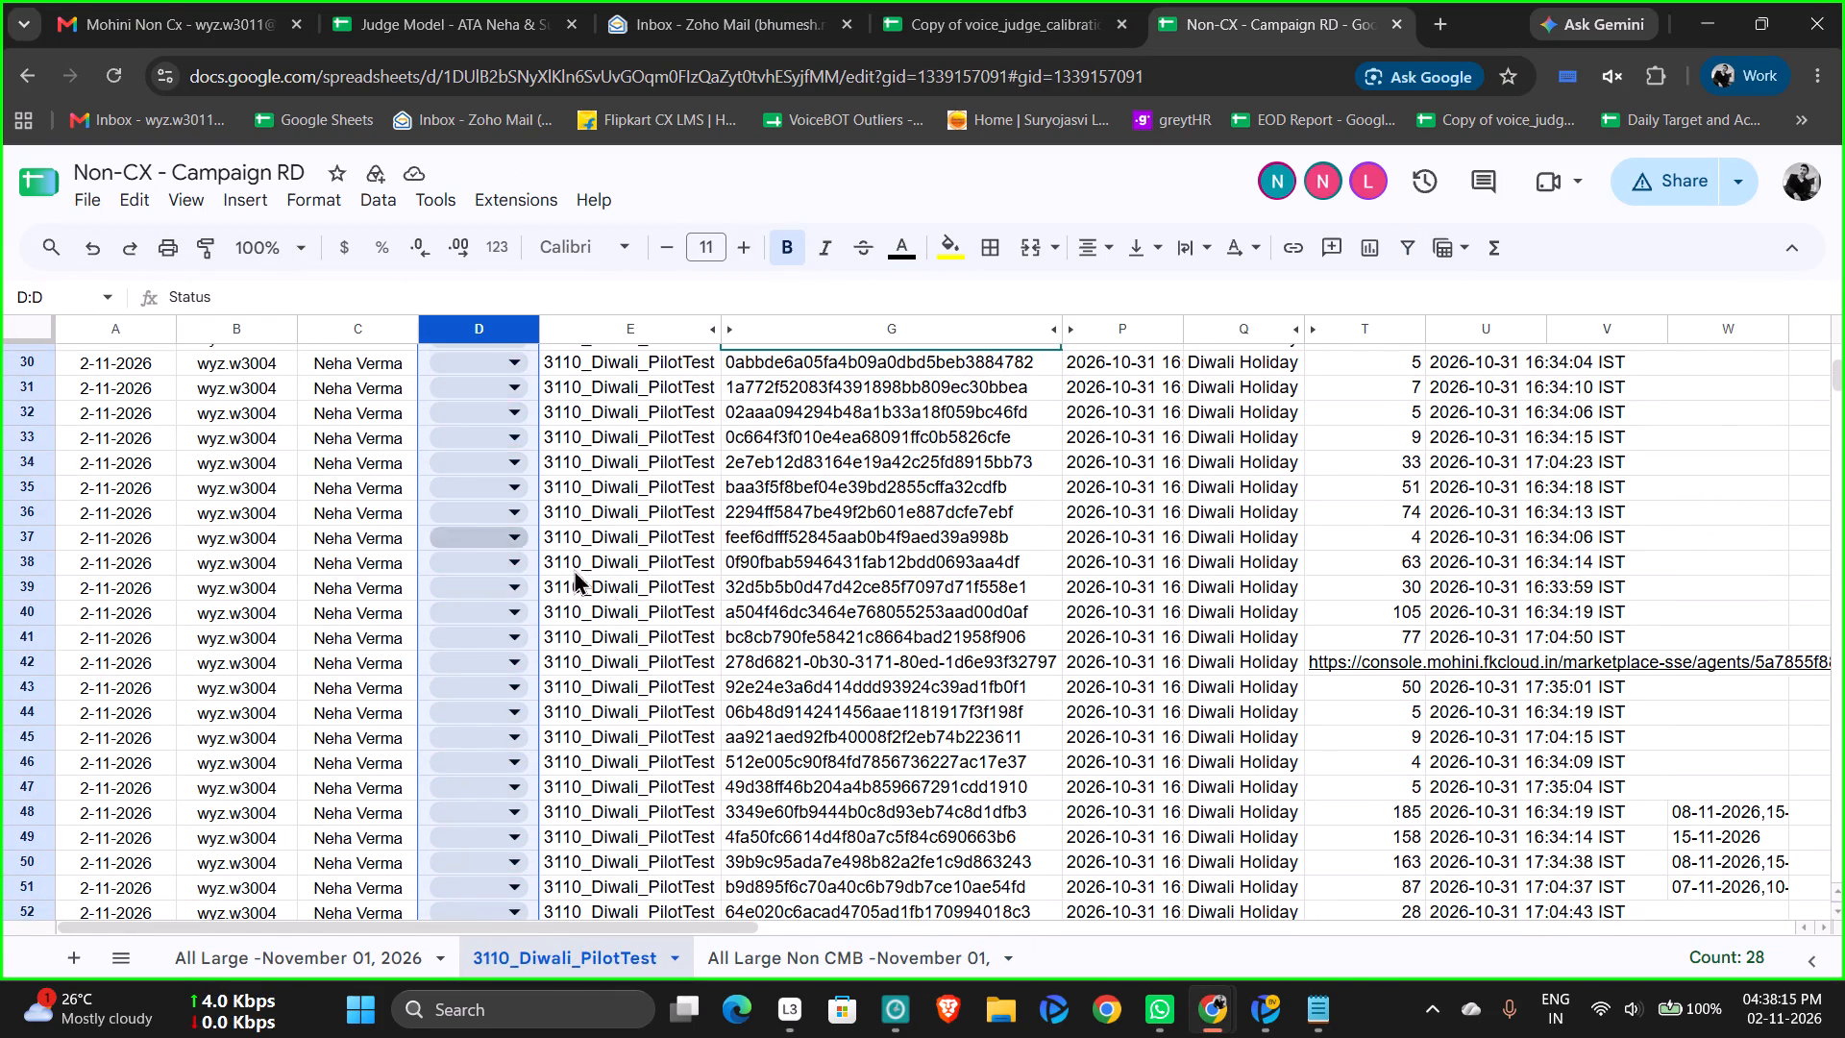
scroll(603, 584, "up", 6)
left_click(23, 351)
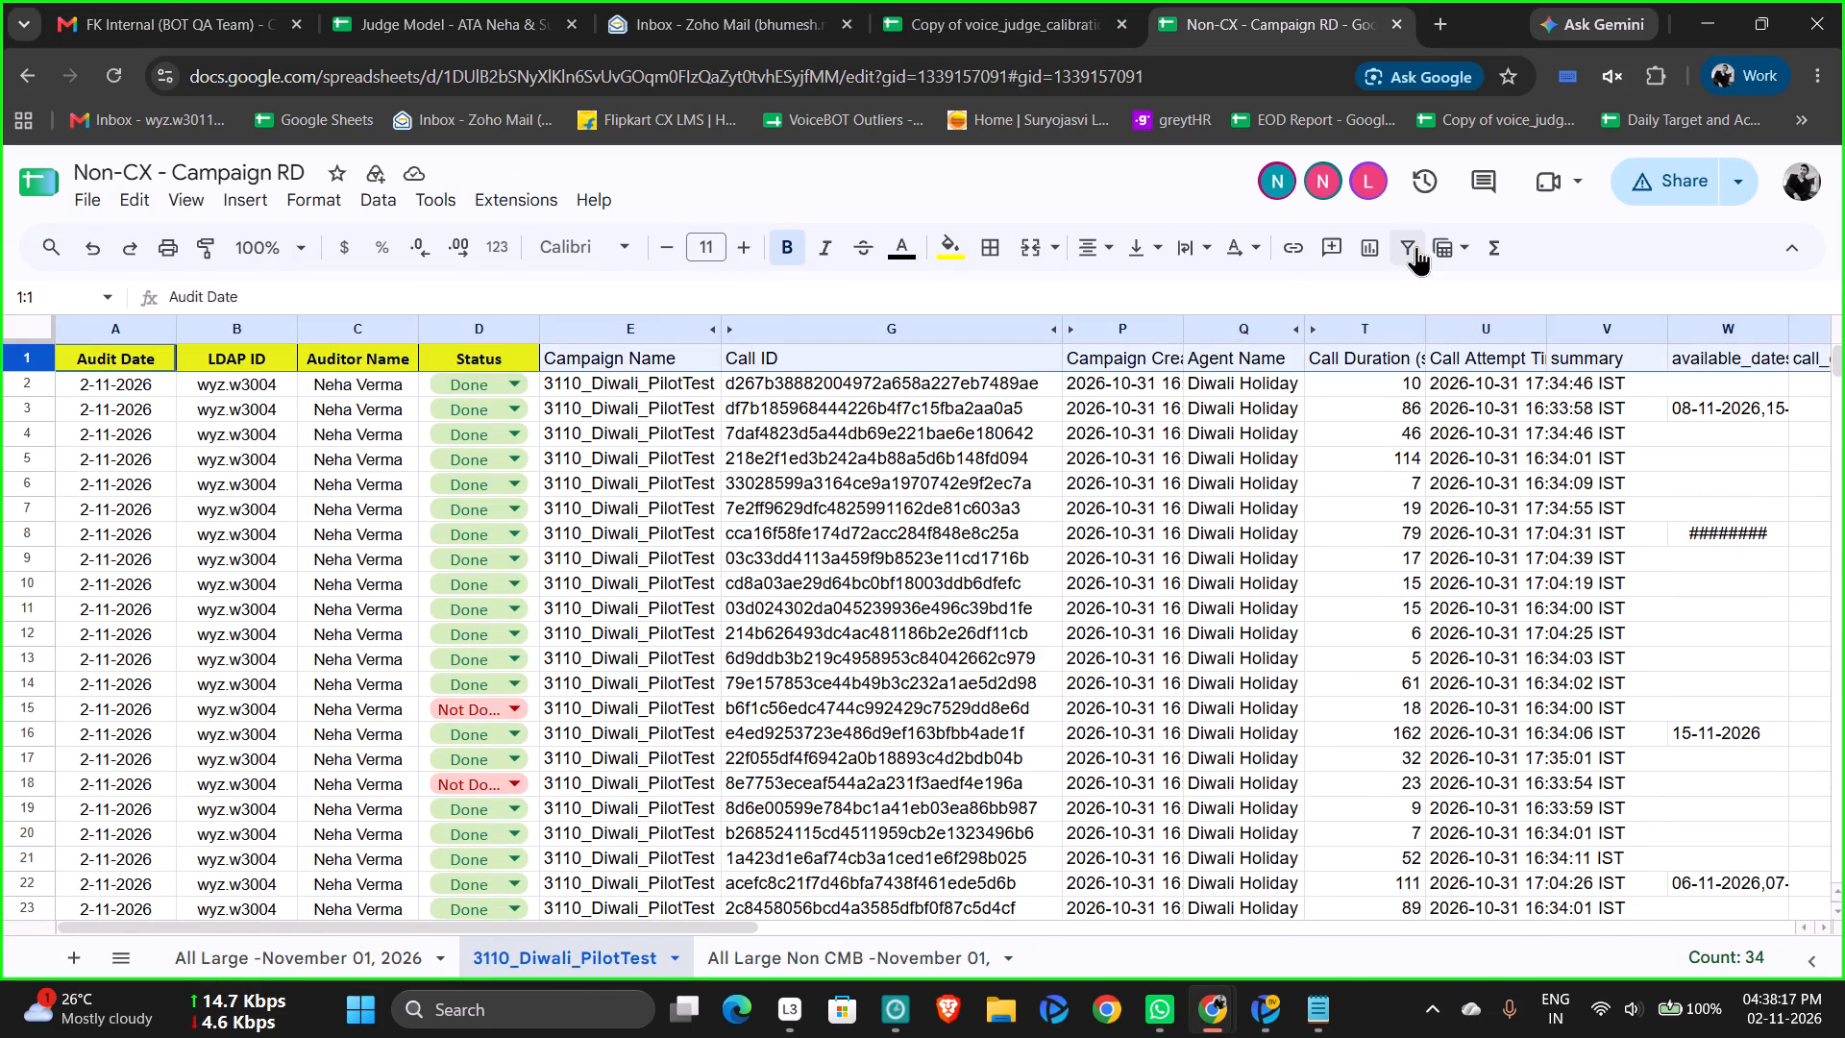
left_click(1416, 246)
left_click(1206, 678)
left_click(1208, 698)
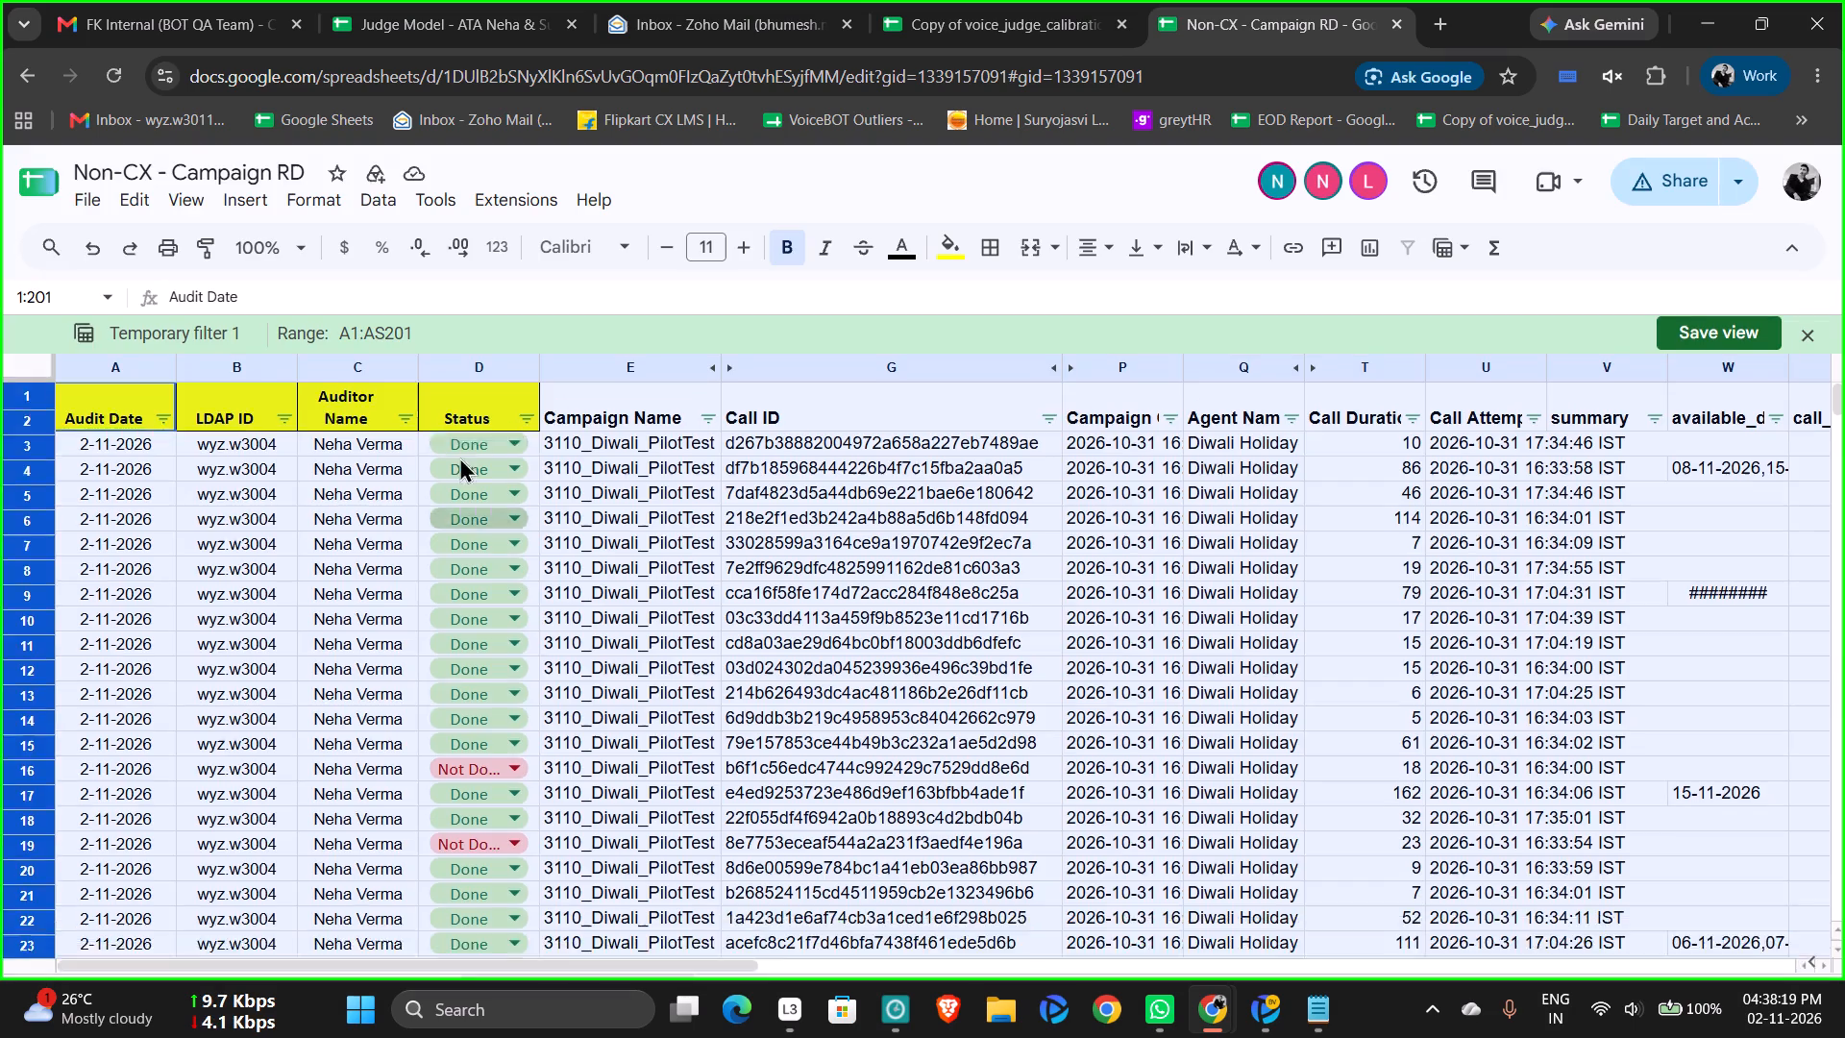
Filter the Status column to exclude Not Done, and select the column to check its entry count.
left_click(526, 419)
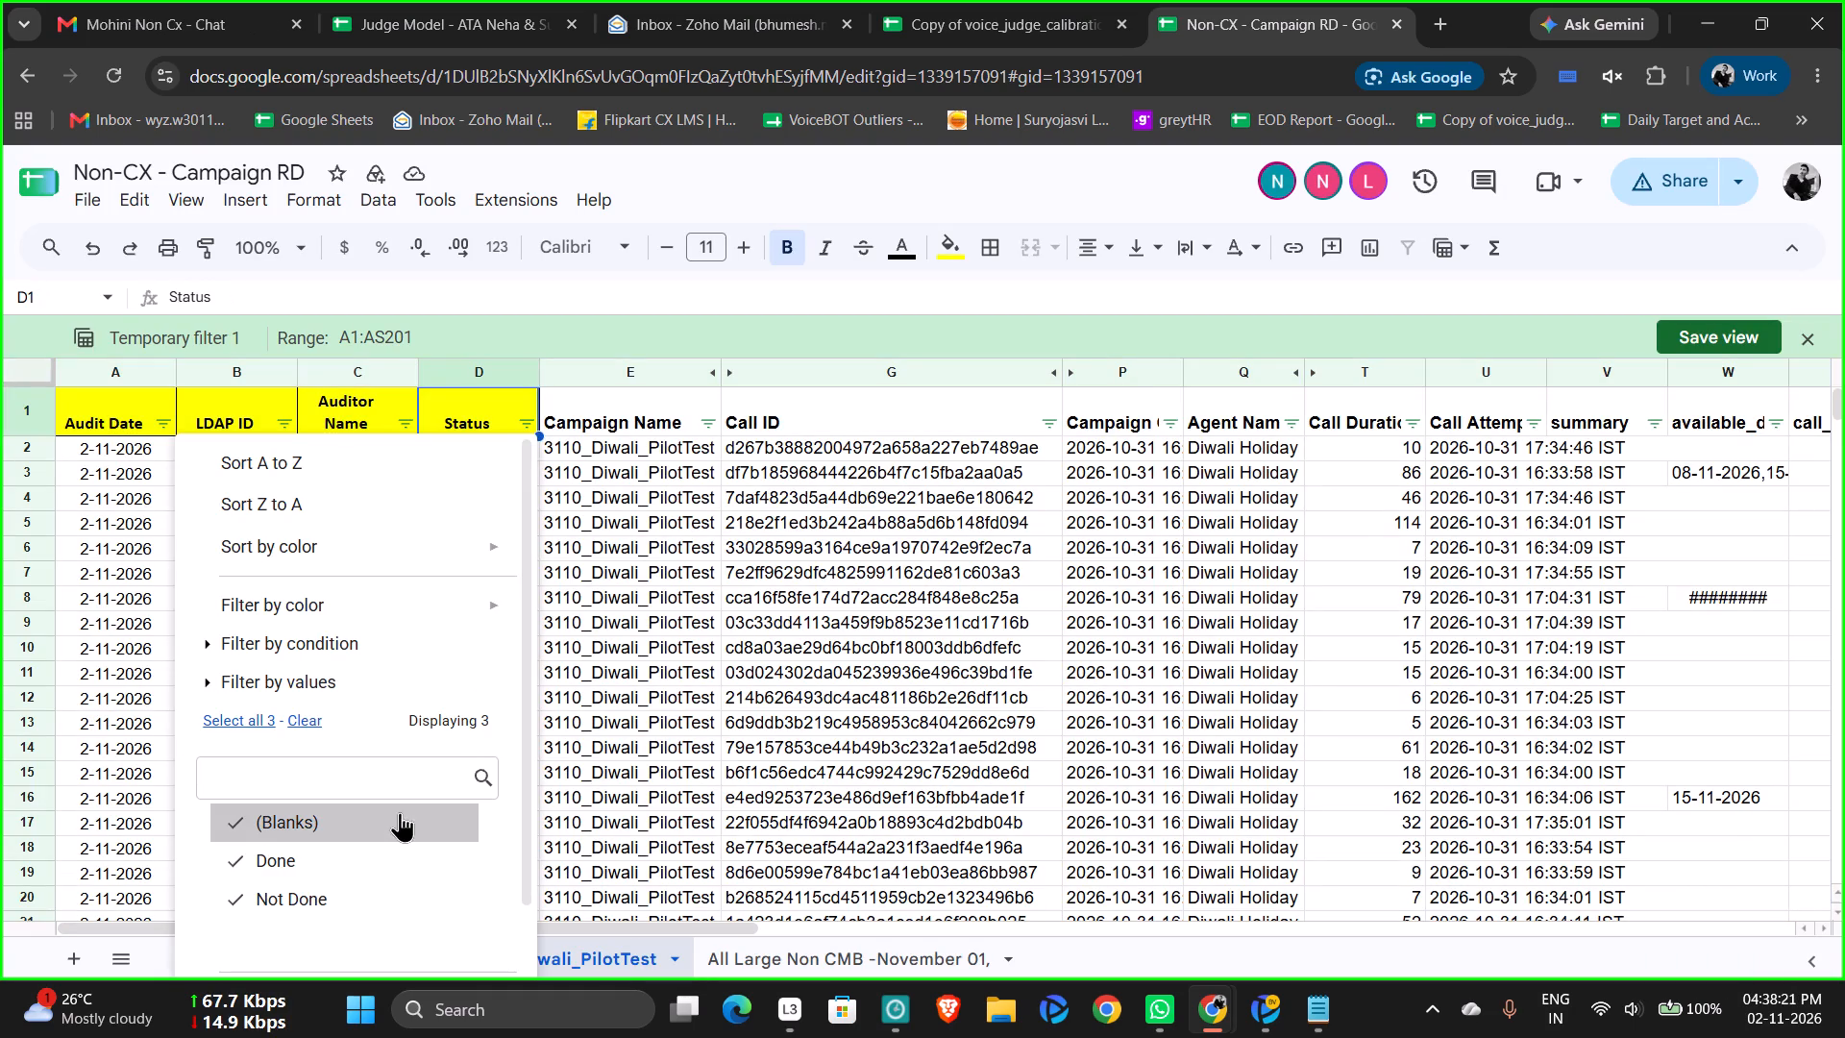
left_click(357, 888)
scroll(480, 860, "down", 2)
left_click(480, 945)
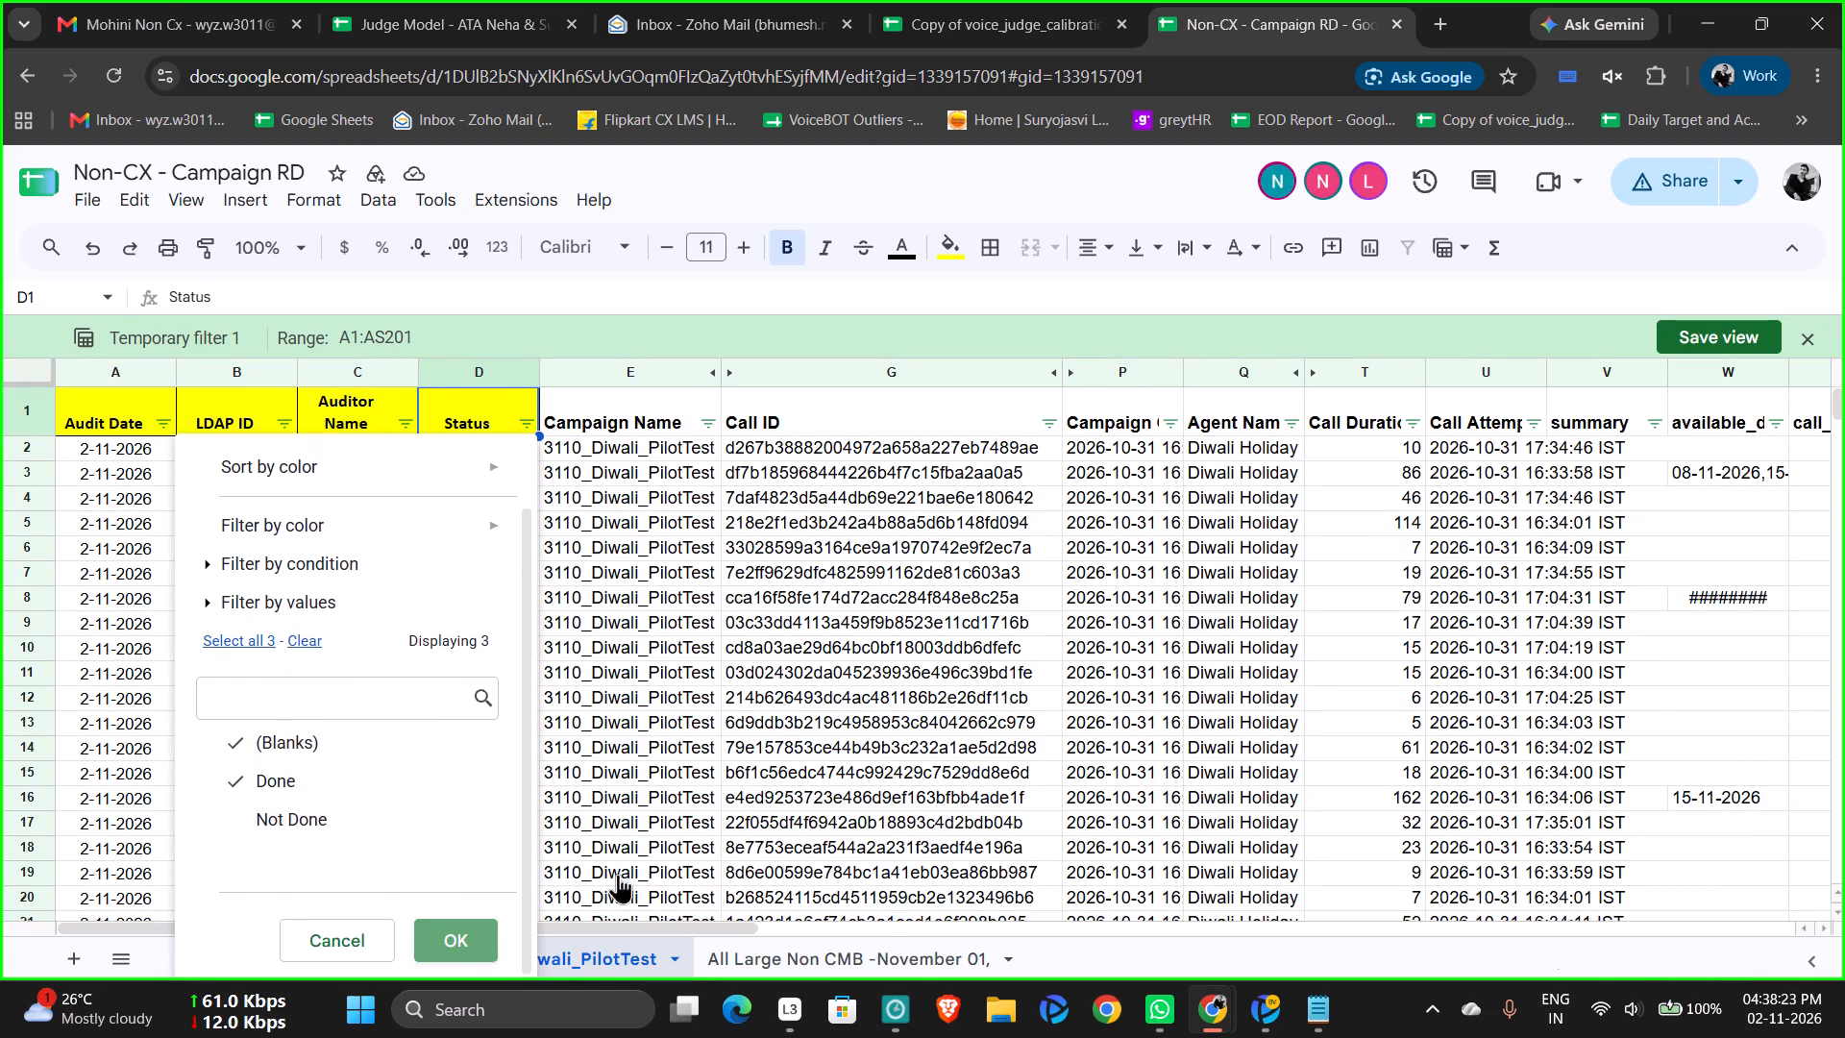
left_click(486, 362)
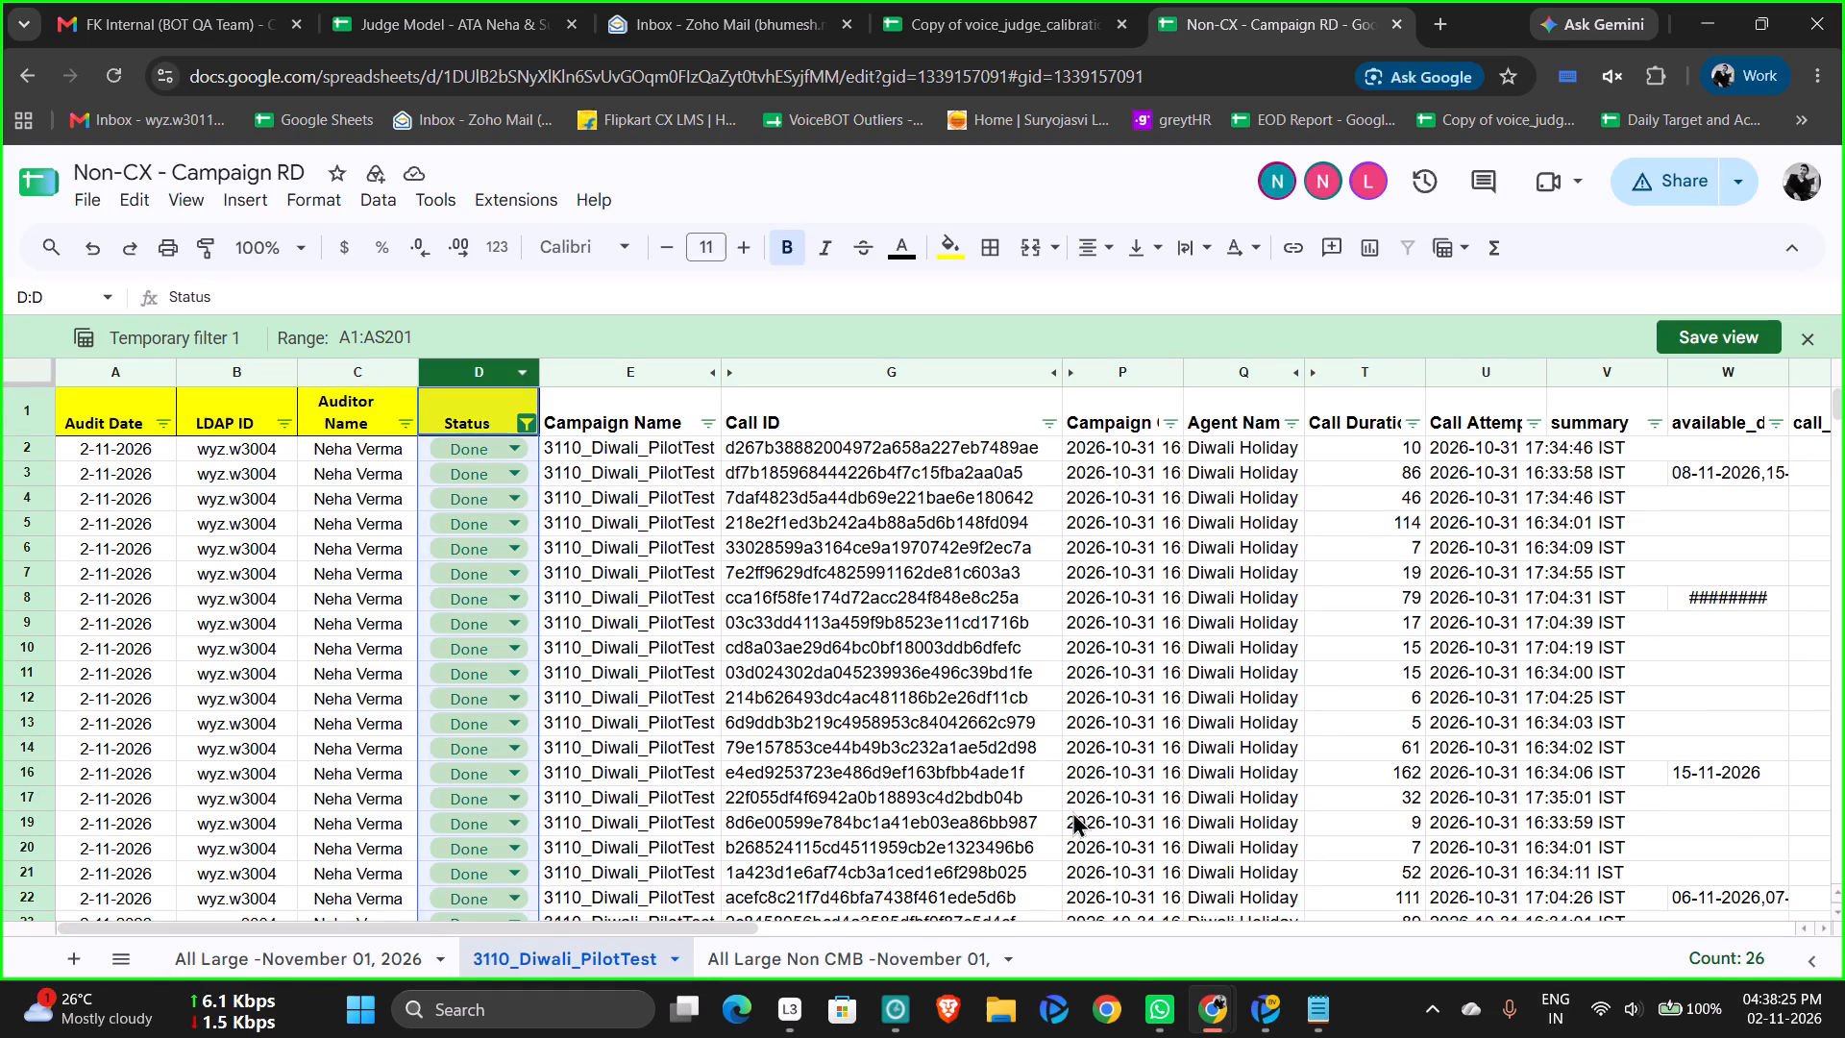
Copy row 126's Campaign Name from the All Large Non CMB sheet into the Campaign Name field of AuditXpert's Judge Model form.
left_click(1207, 1011)
left_click(1122, 927)
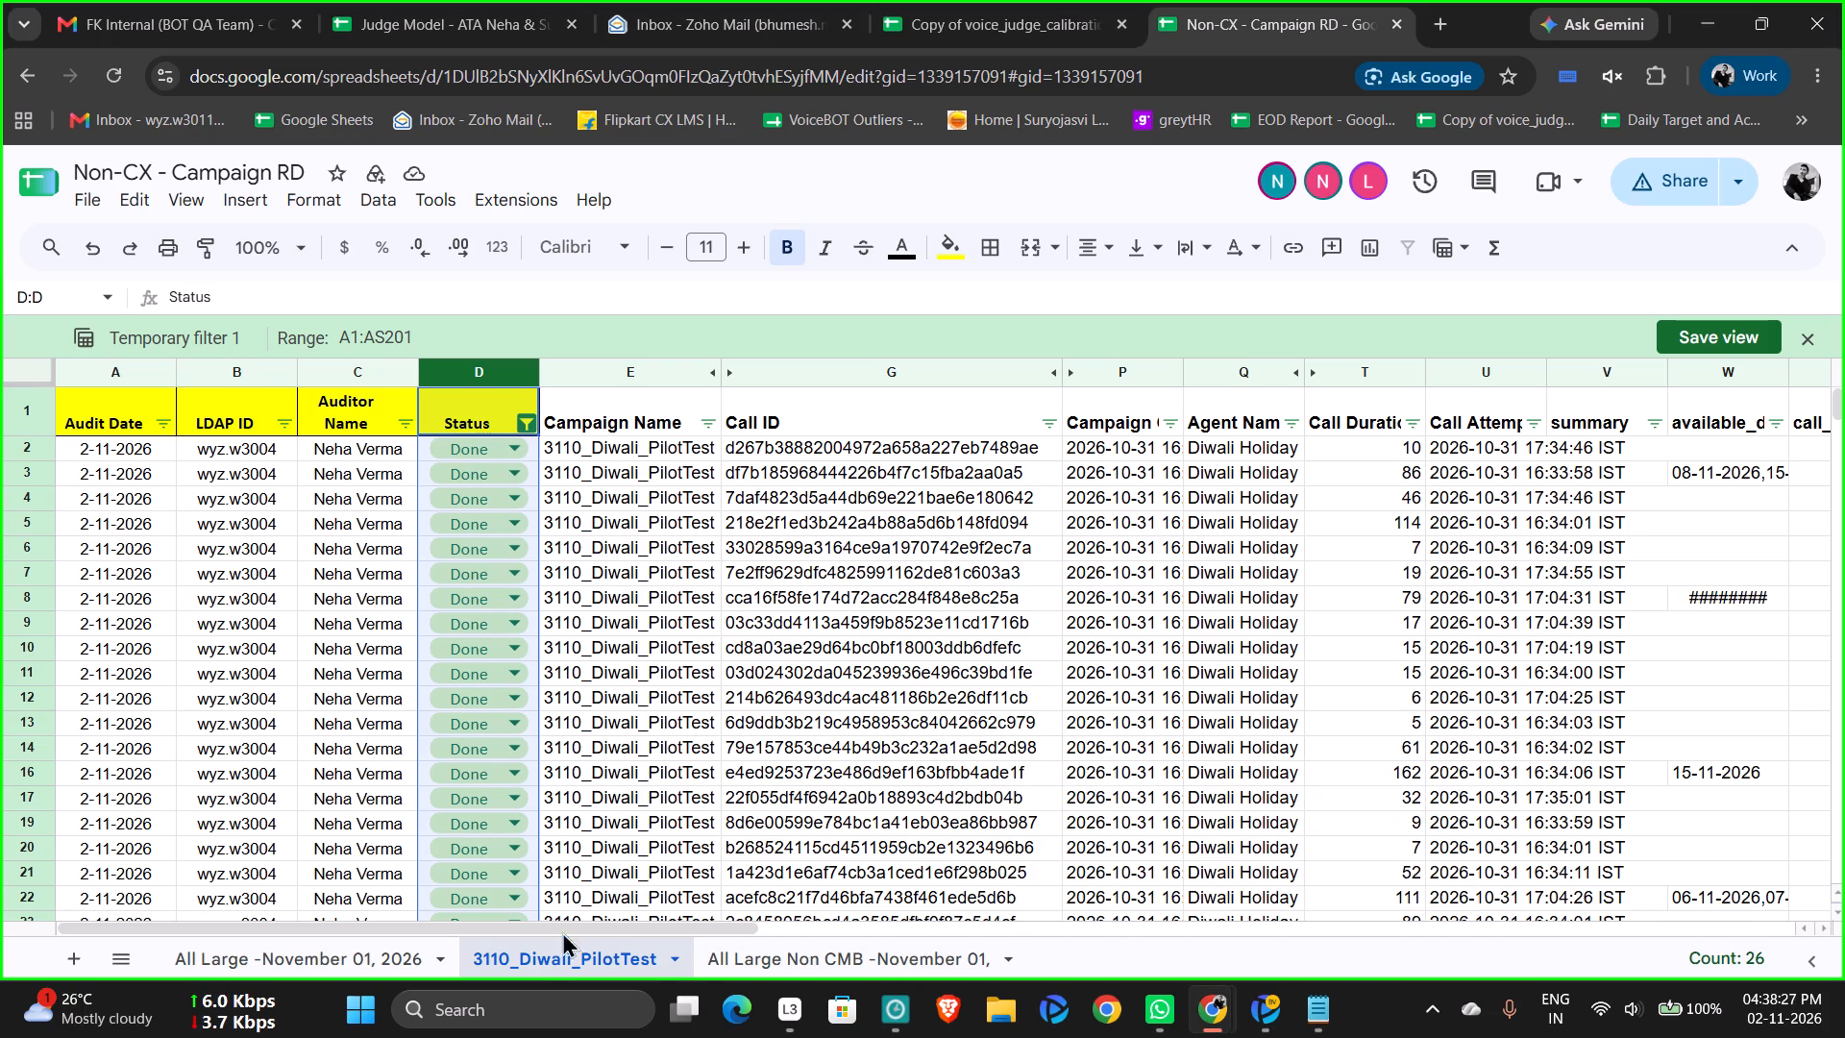
left_click(873, 946)
left_click(458, 334)
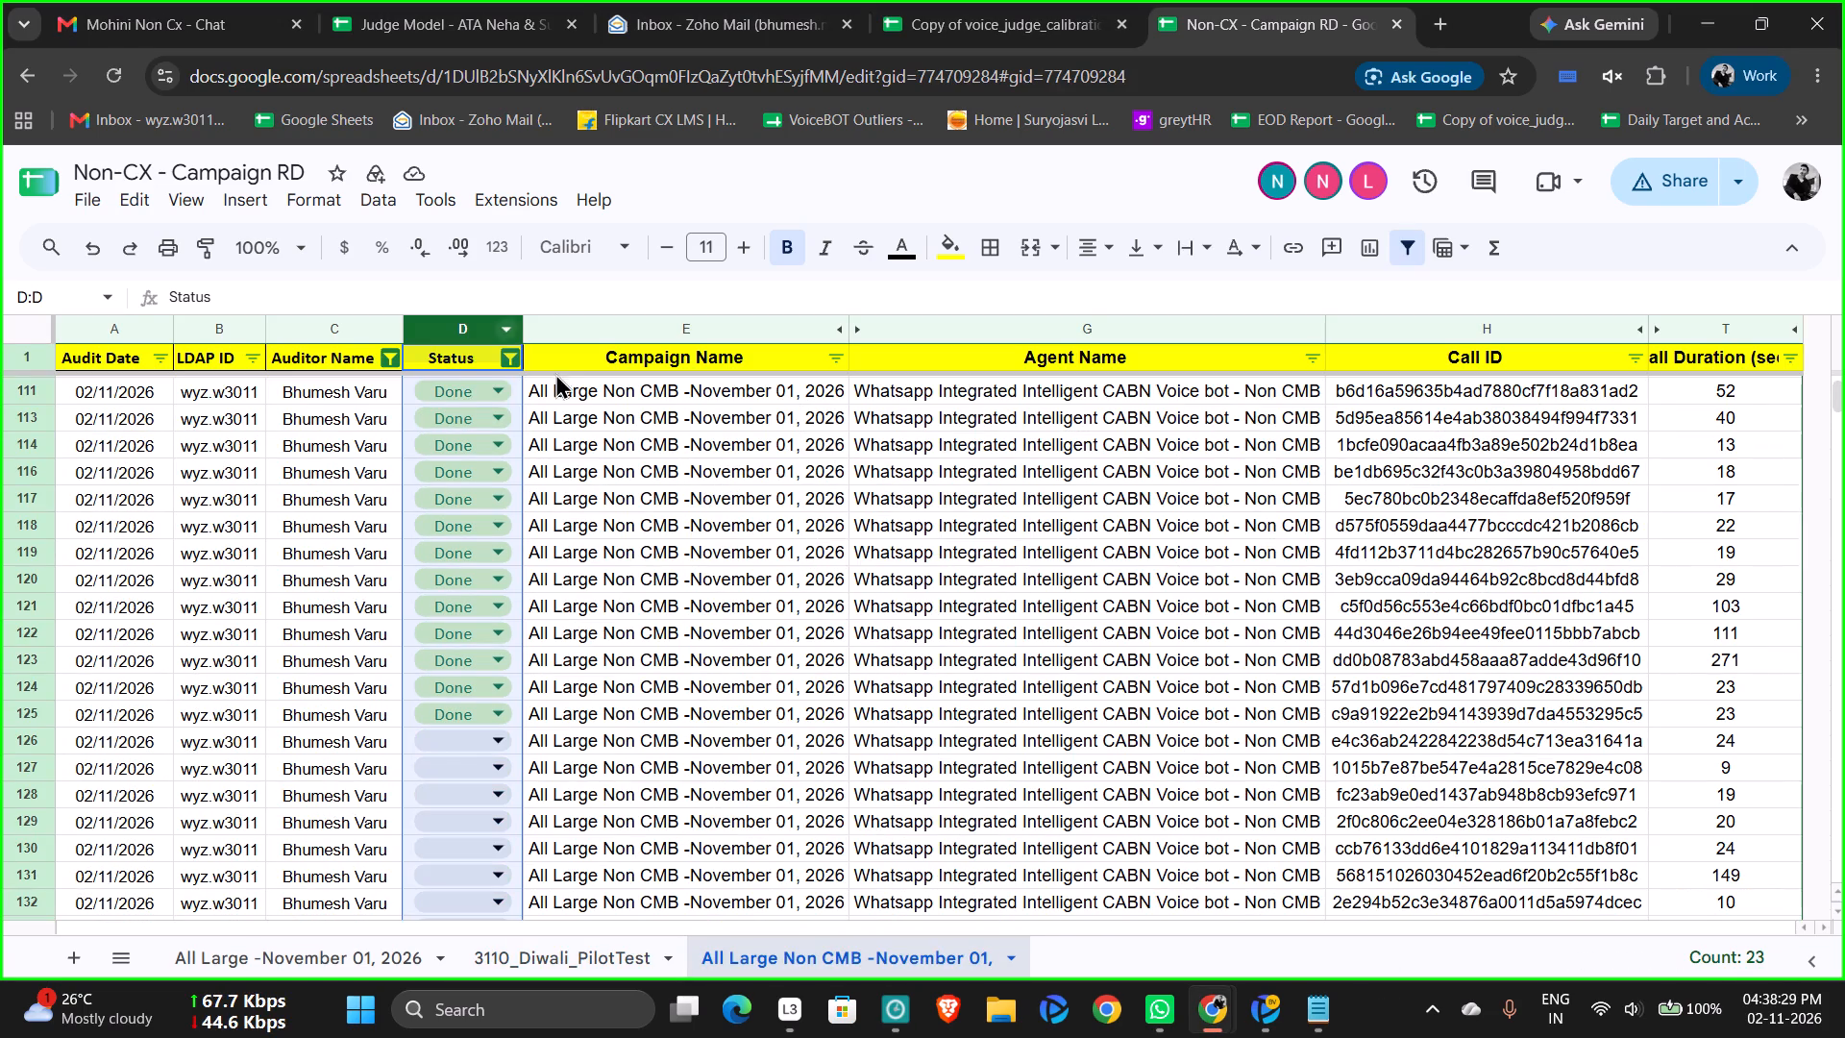
left_click(641, 660)
left_click(623, 725)
left_click(667, 742)
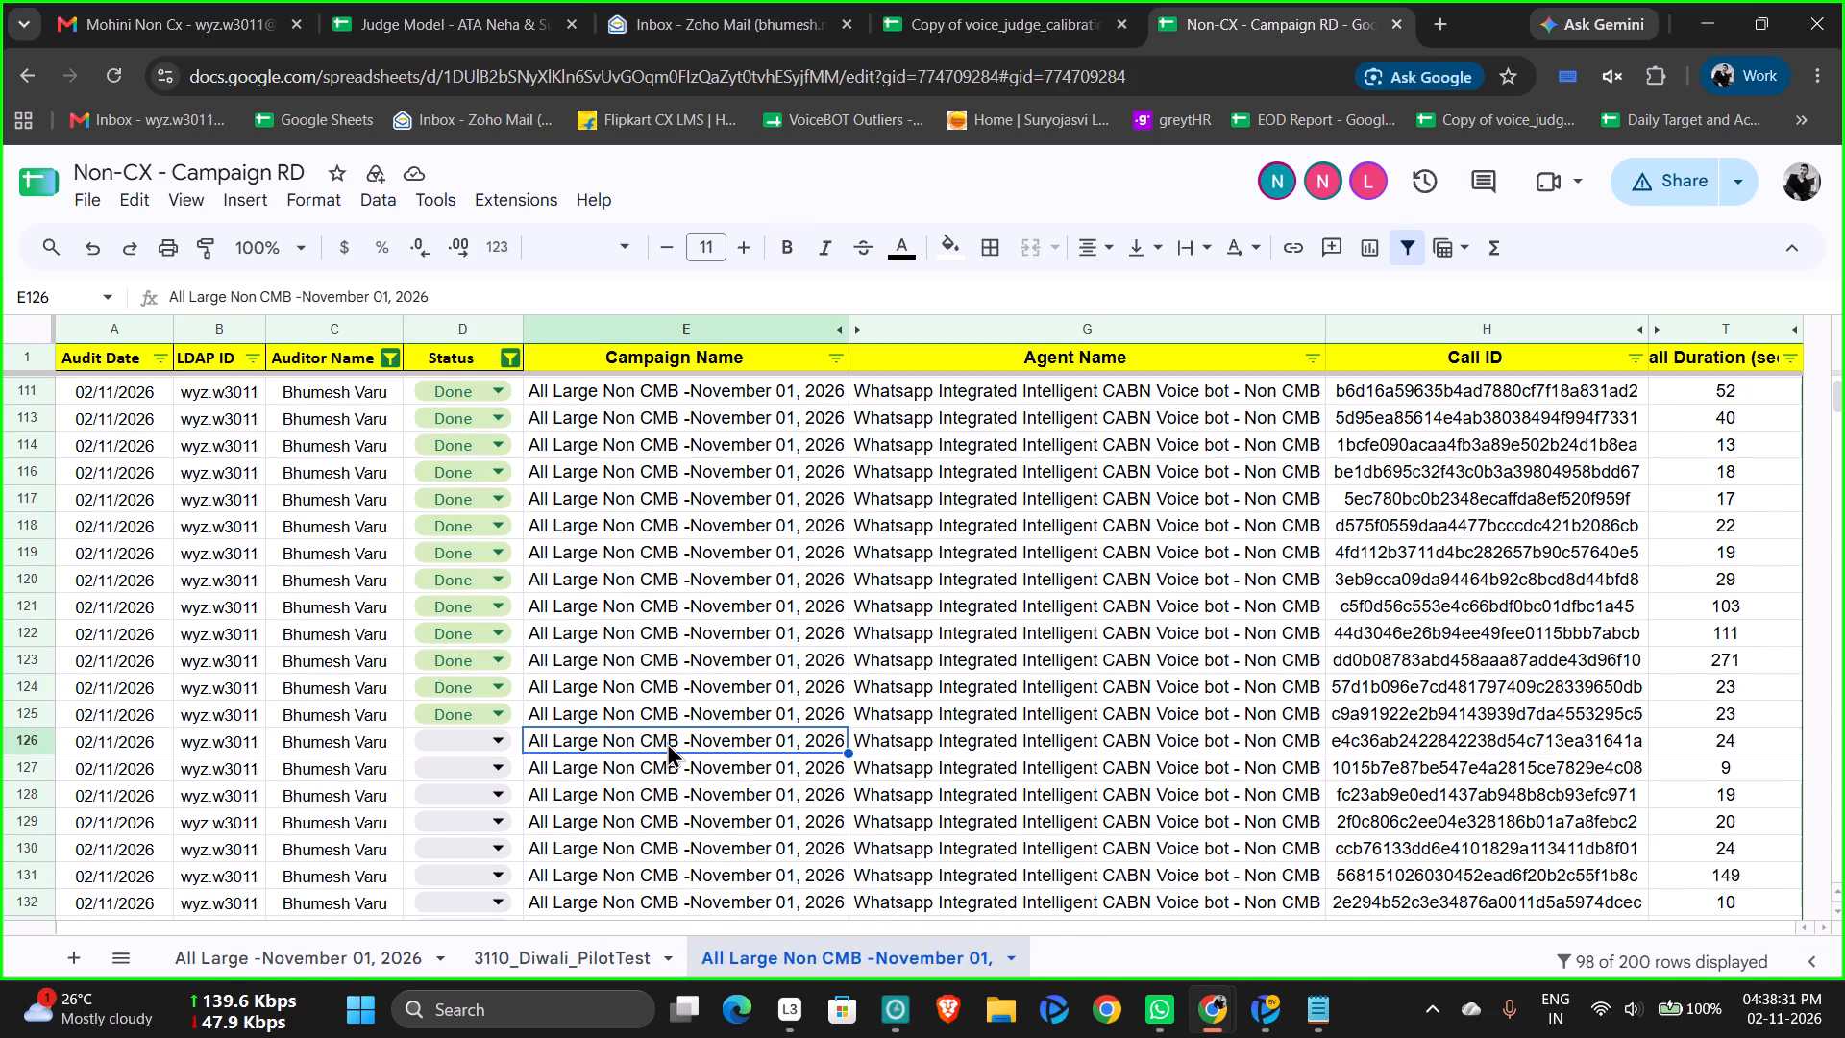
key("ctrl+c")
left_click(1252, 1013)
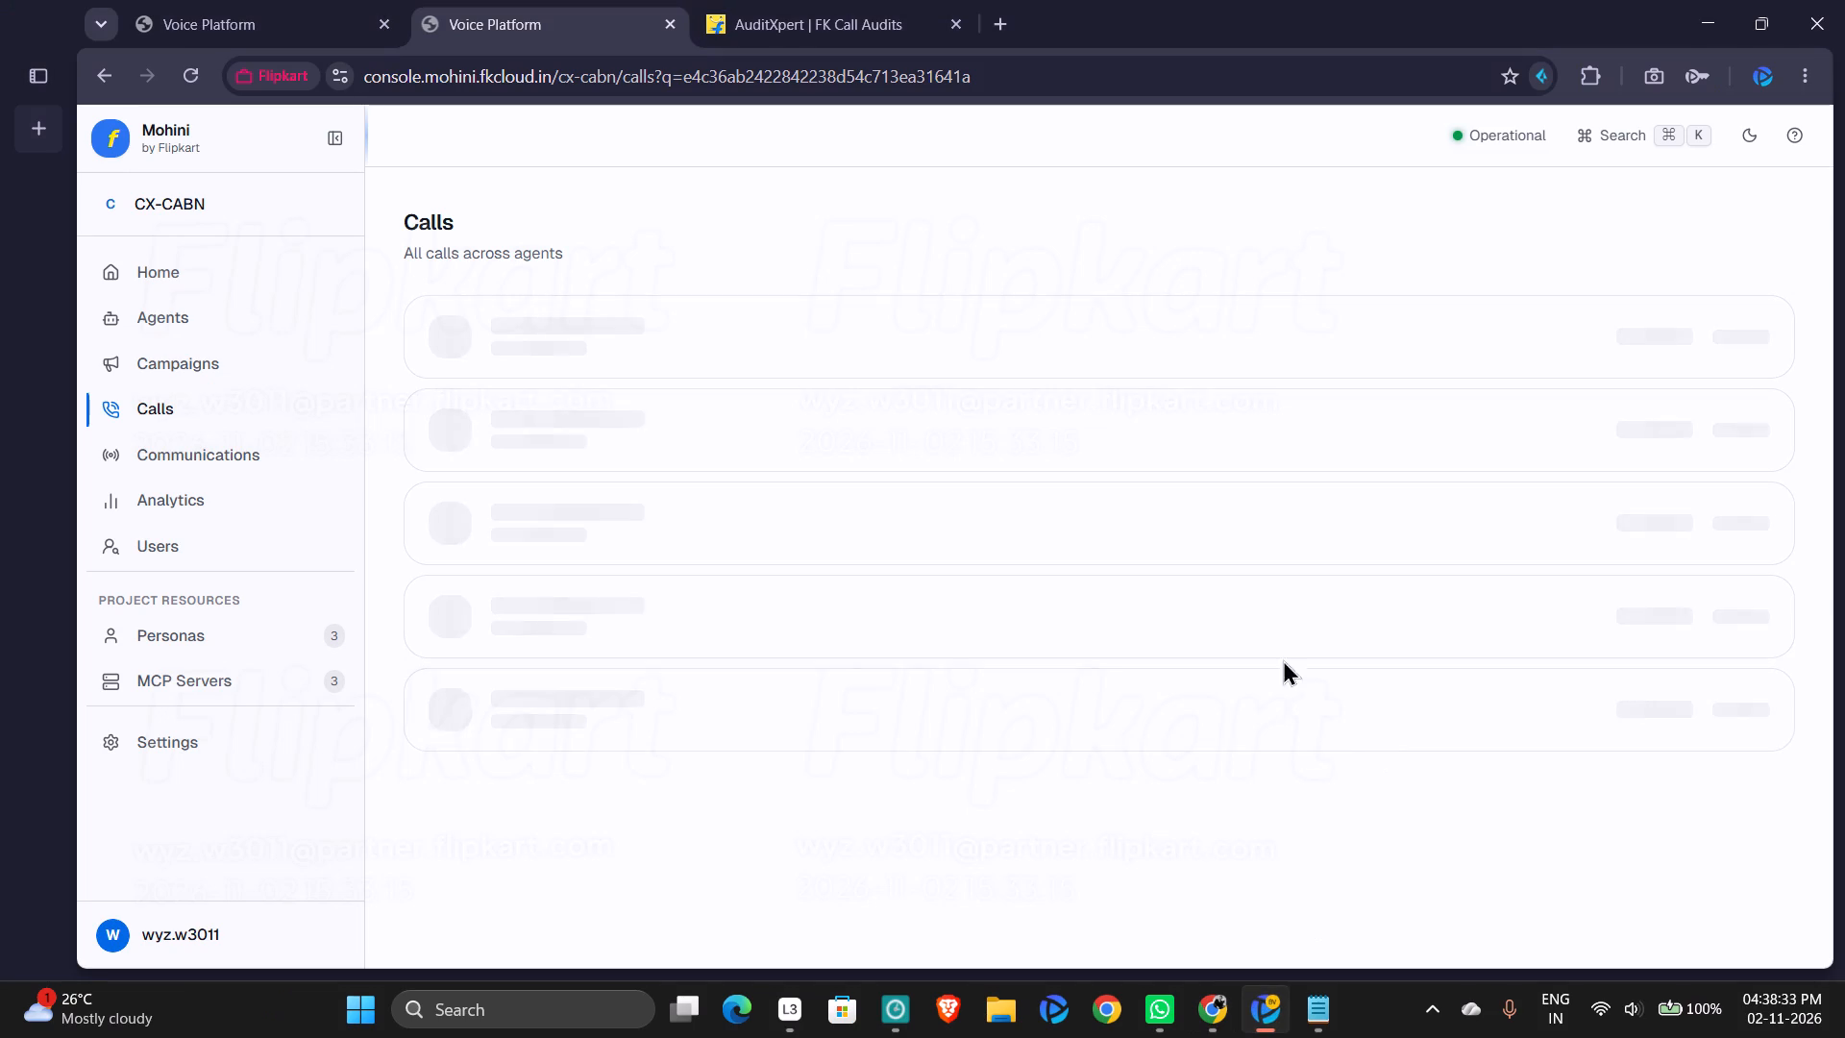
left_click(899, 35)
left_click(1292, 864)
key("ctrl+v")
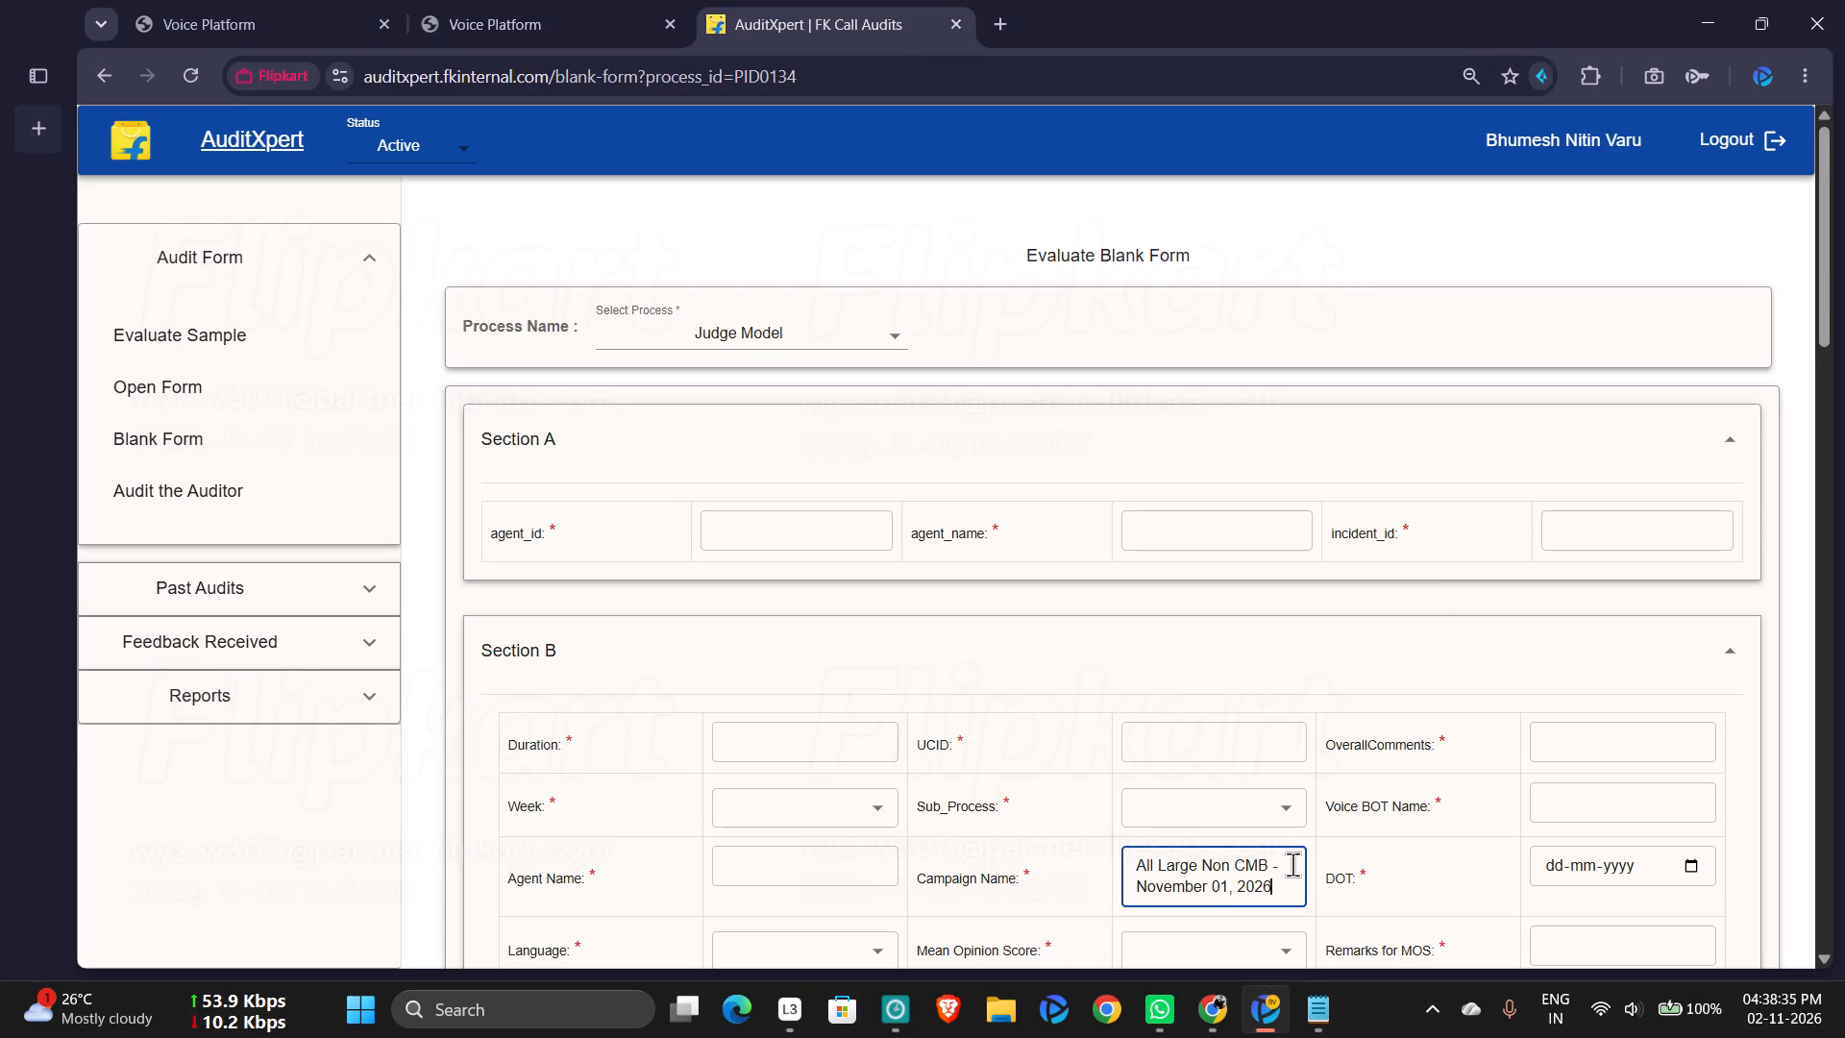
Copy row 126's Agent Name from the spreadsheet into the Agent Name field in Section B of the audit form.
left_click(1219, 1026)
left_click(1093, 917)
left_click(968, 747)
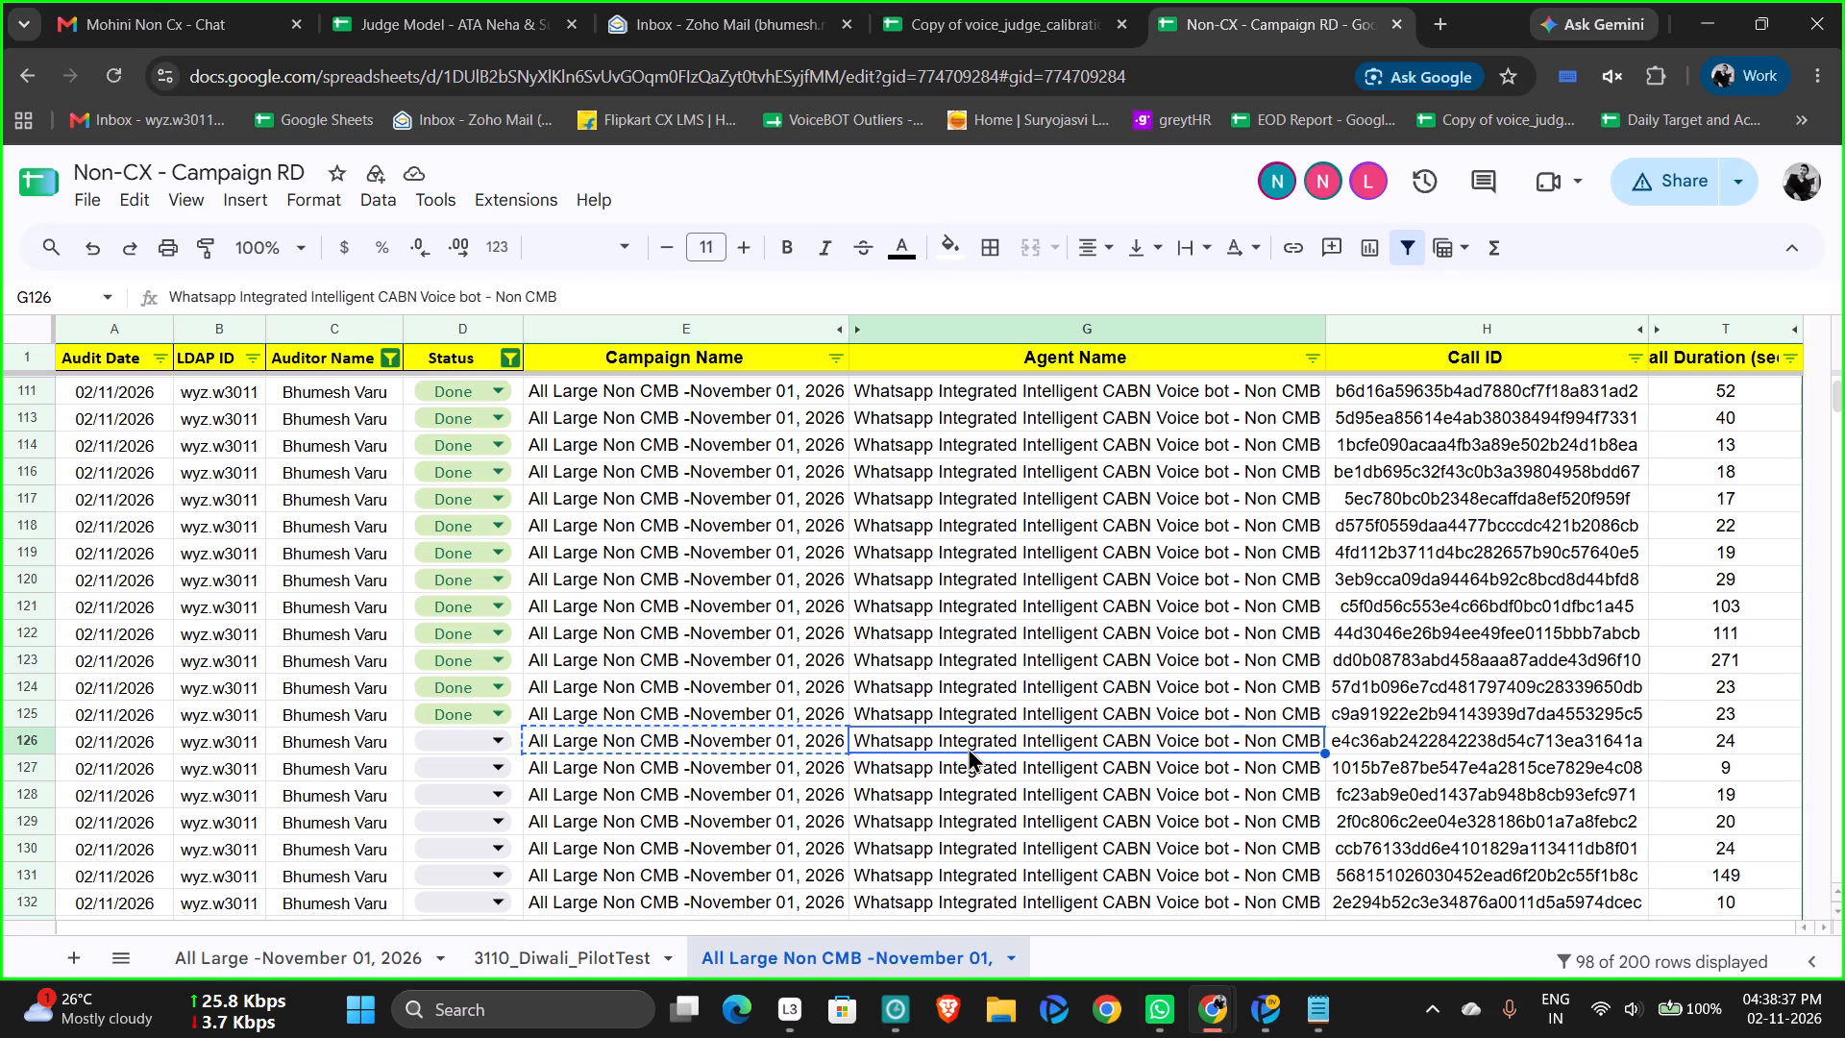
key("ctrl+c")
left_click(1270, 1012)
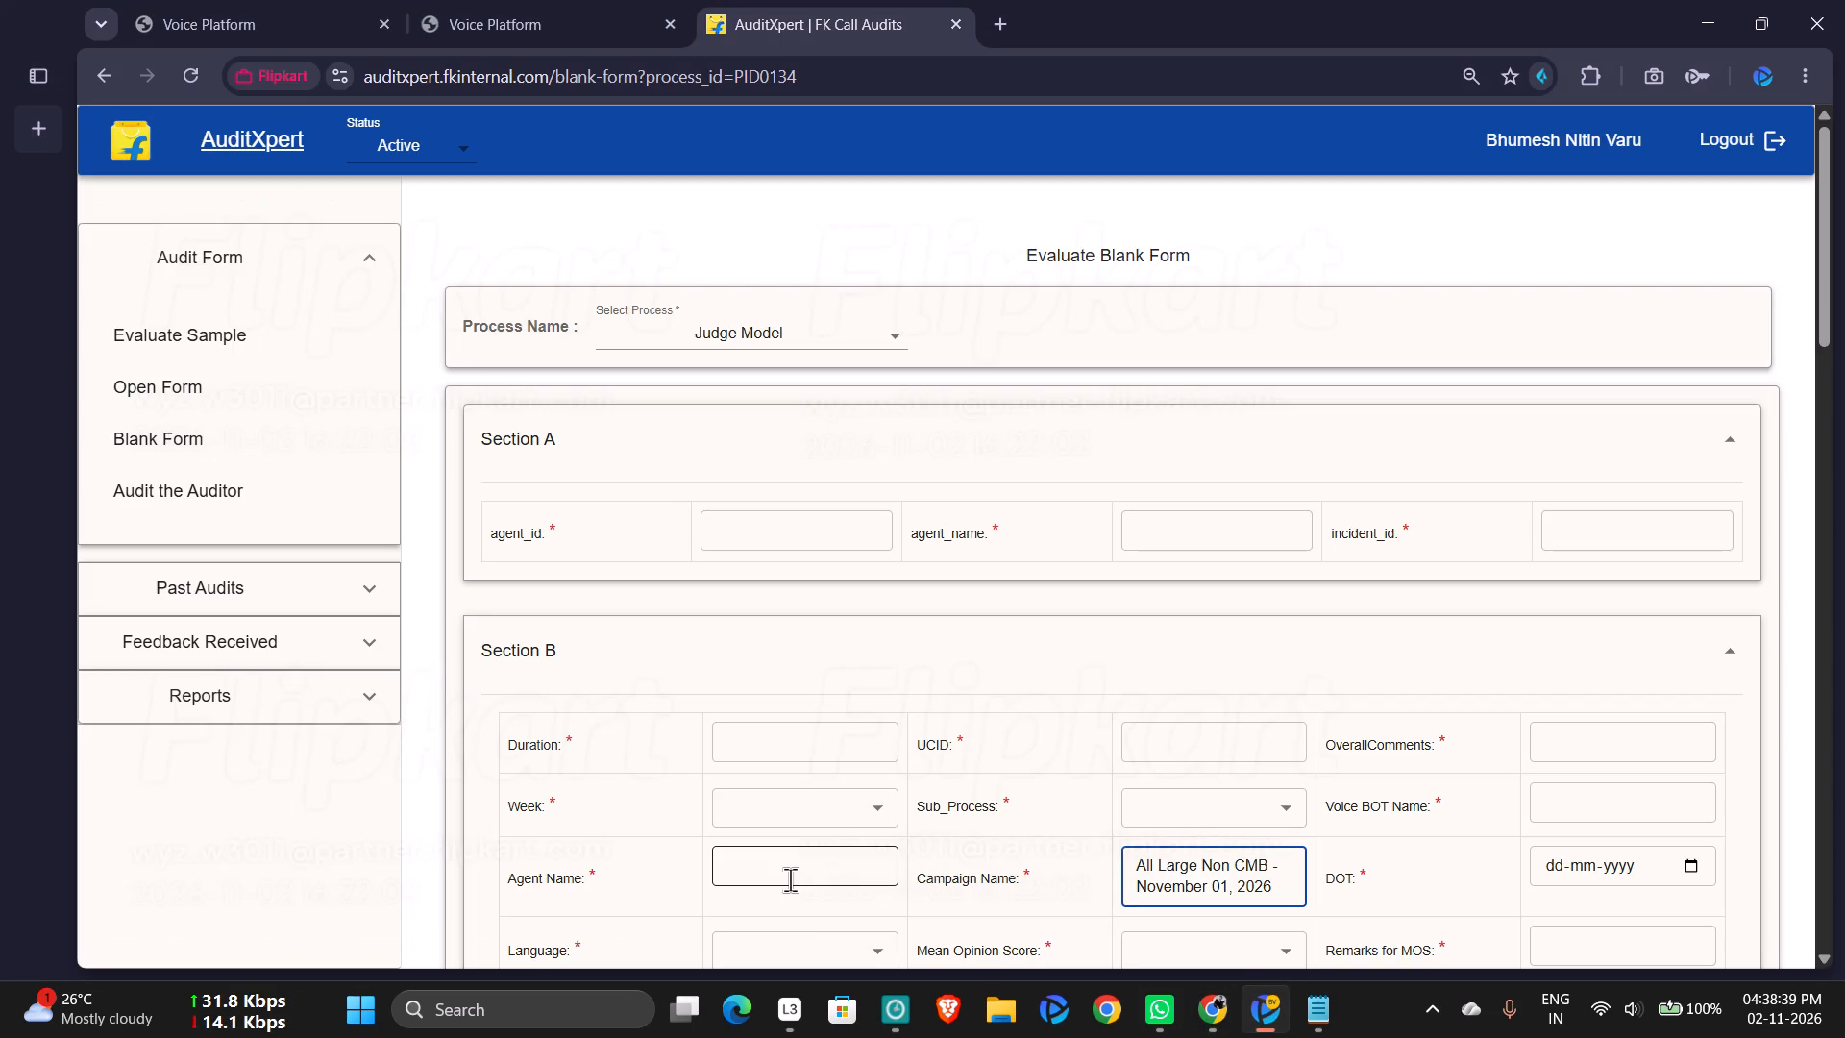
left_click(790, 879)
key("ctrl+c")
key("ctrl+v")
left_click_drag(812, 844, 833, 786, "ctrl")
left_click(833, 786)
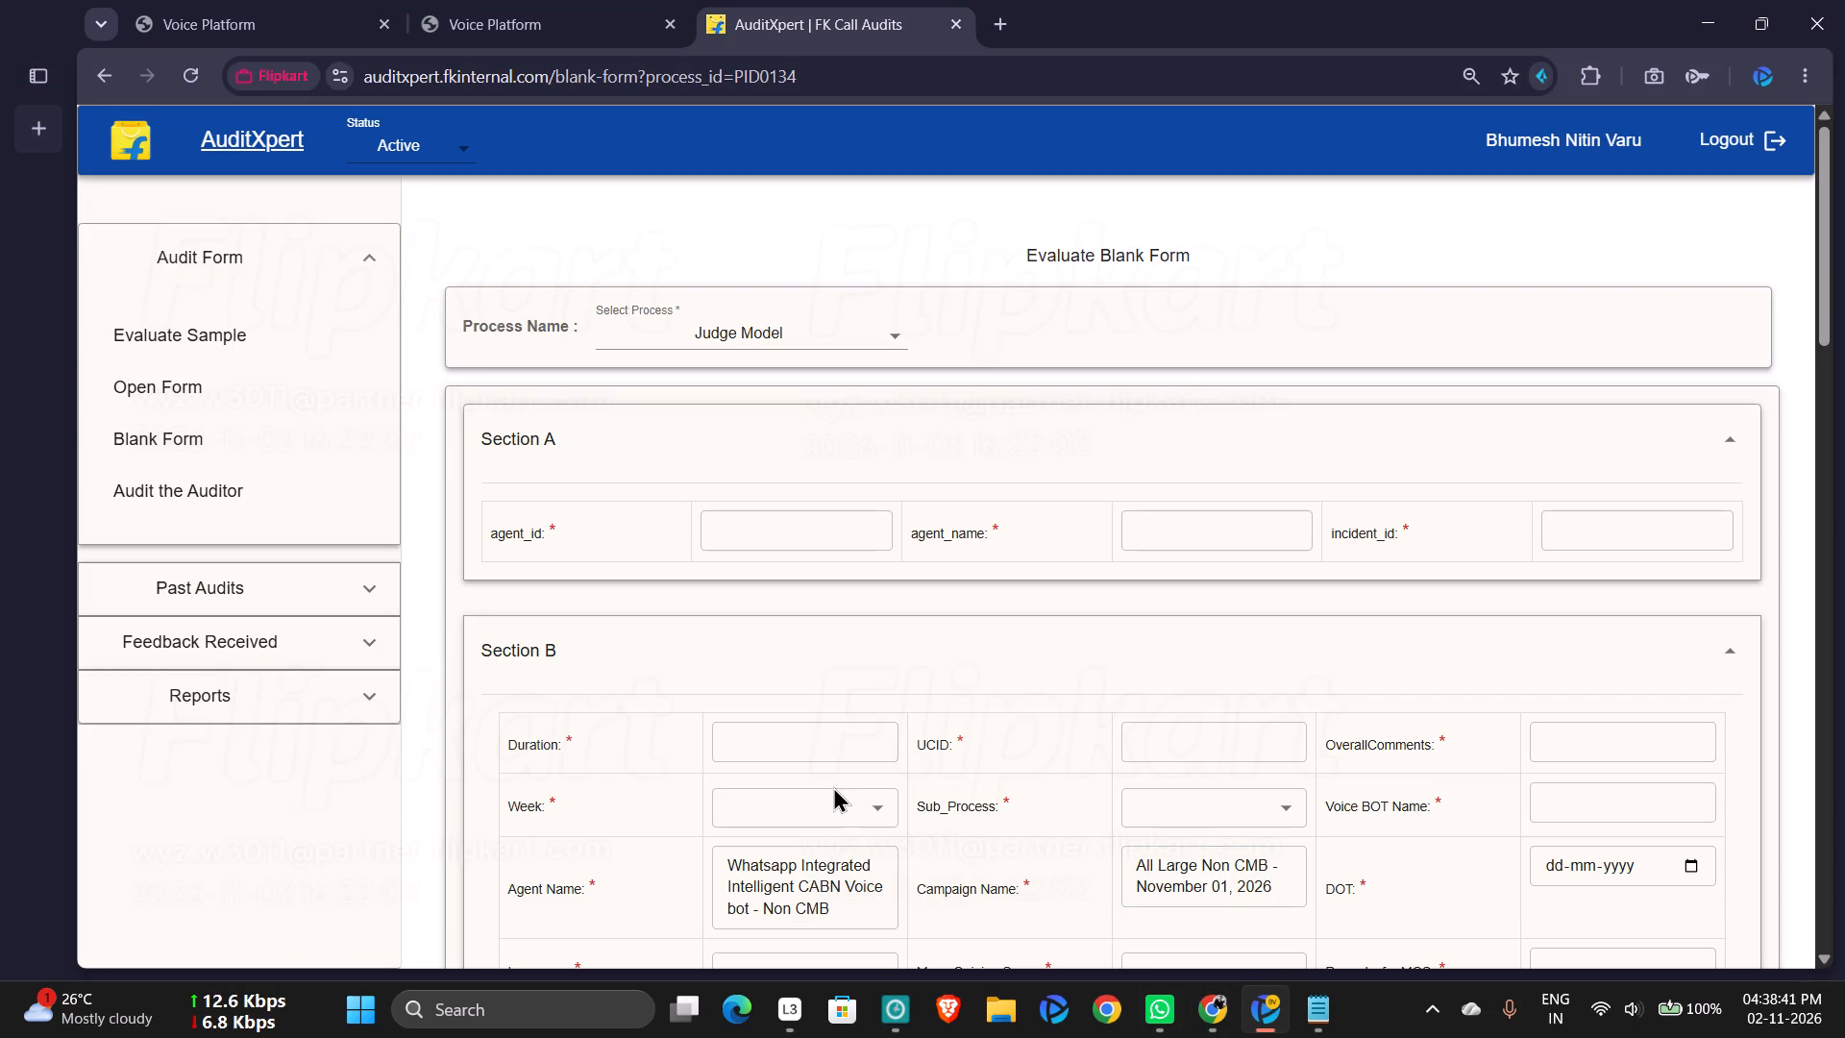
In Section B, set Week to Week1, DOT to 01-11-2026 and Sub_Process to CX CABN.
left_click(846, 799)
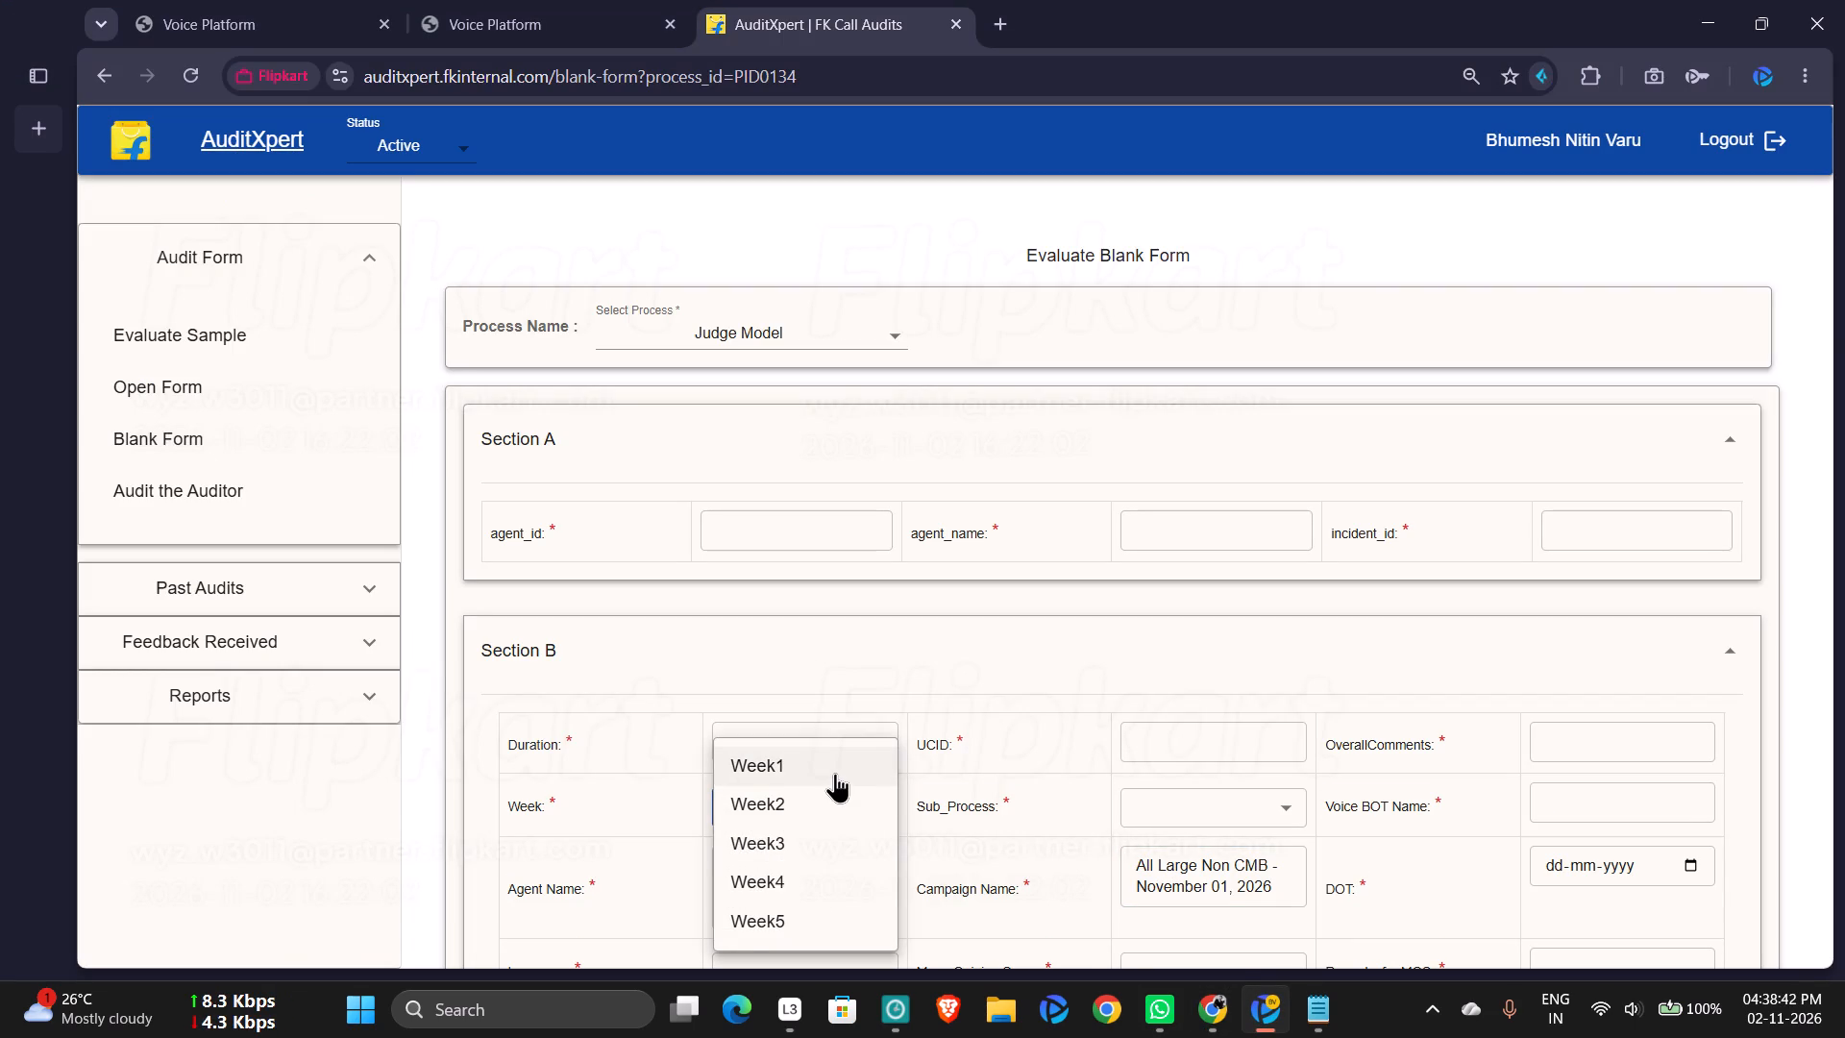
left_click(835, 773)
left_click(1685, 863)
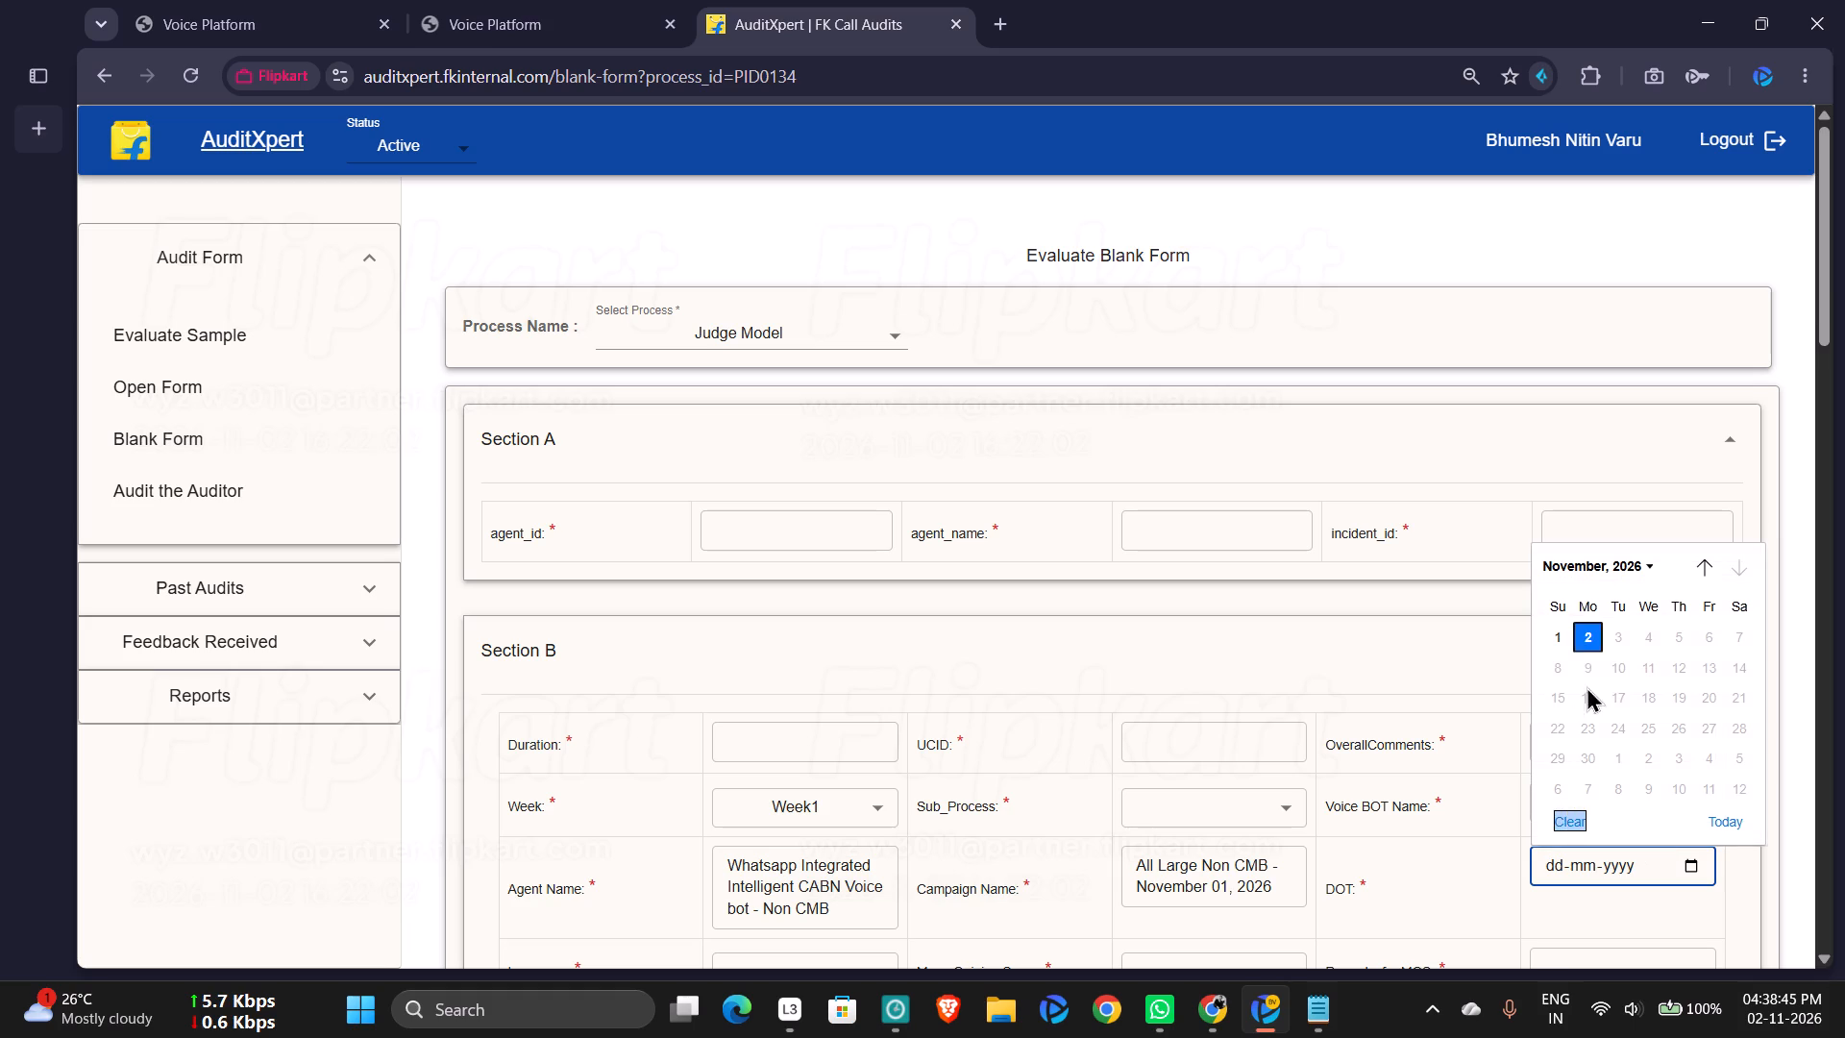
left_click(1564, 637)
left_click(1269, 806)
left_click(1217, 848)
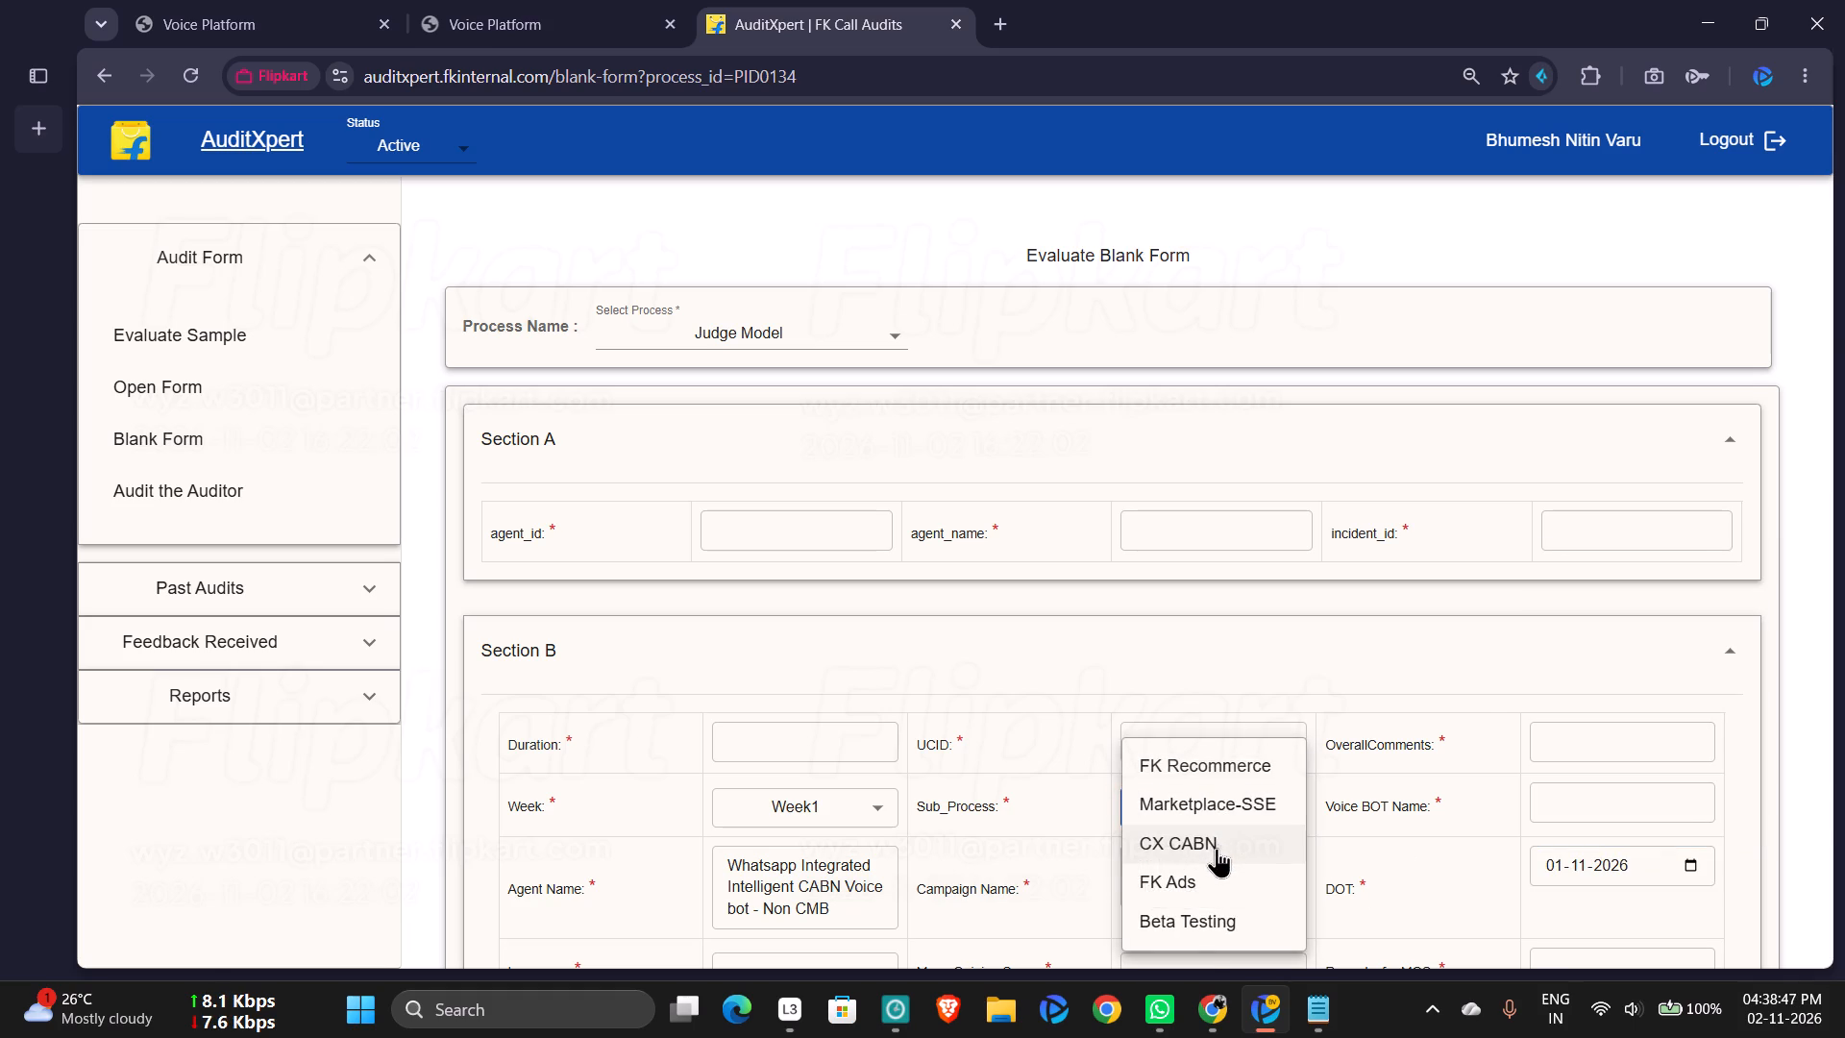
Copy row 126's Call ID from the spreadsheet into the incident_id and UCID fields of the audit form, and set Duration to 24.
left_click(1212, 1014)
left_click(1124, 927)
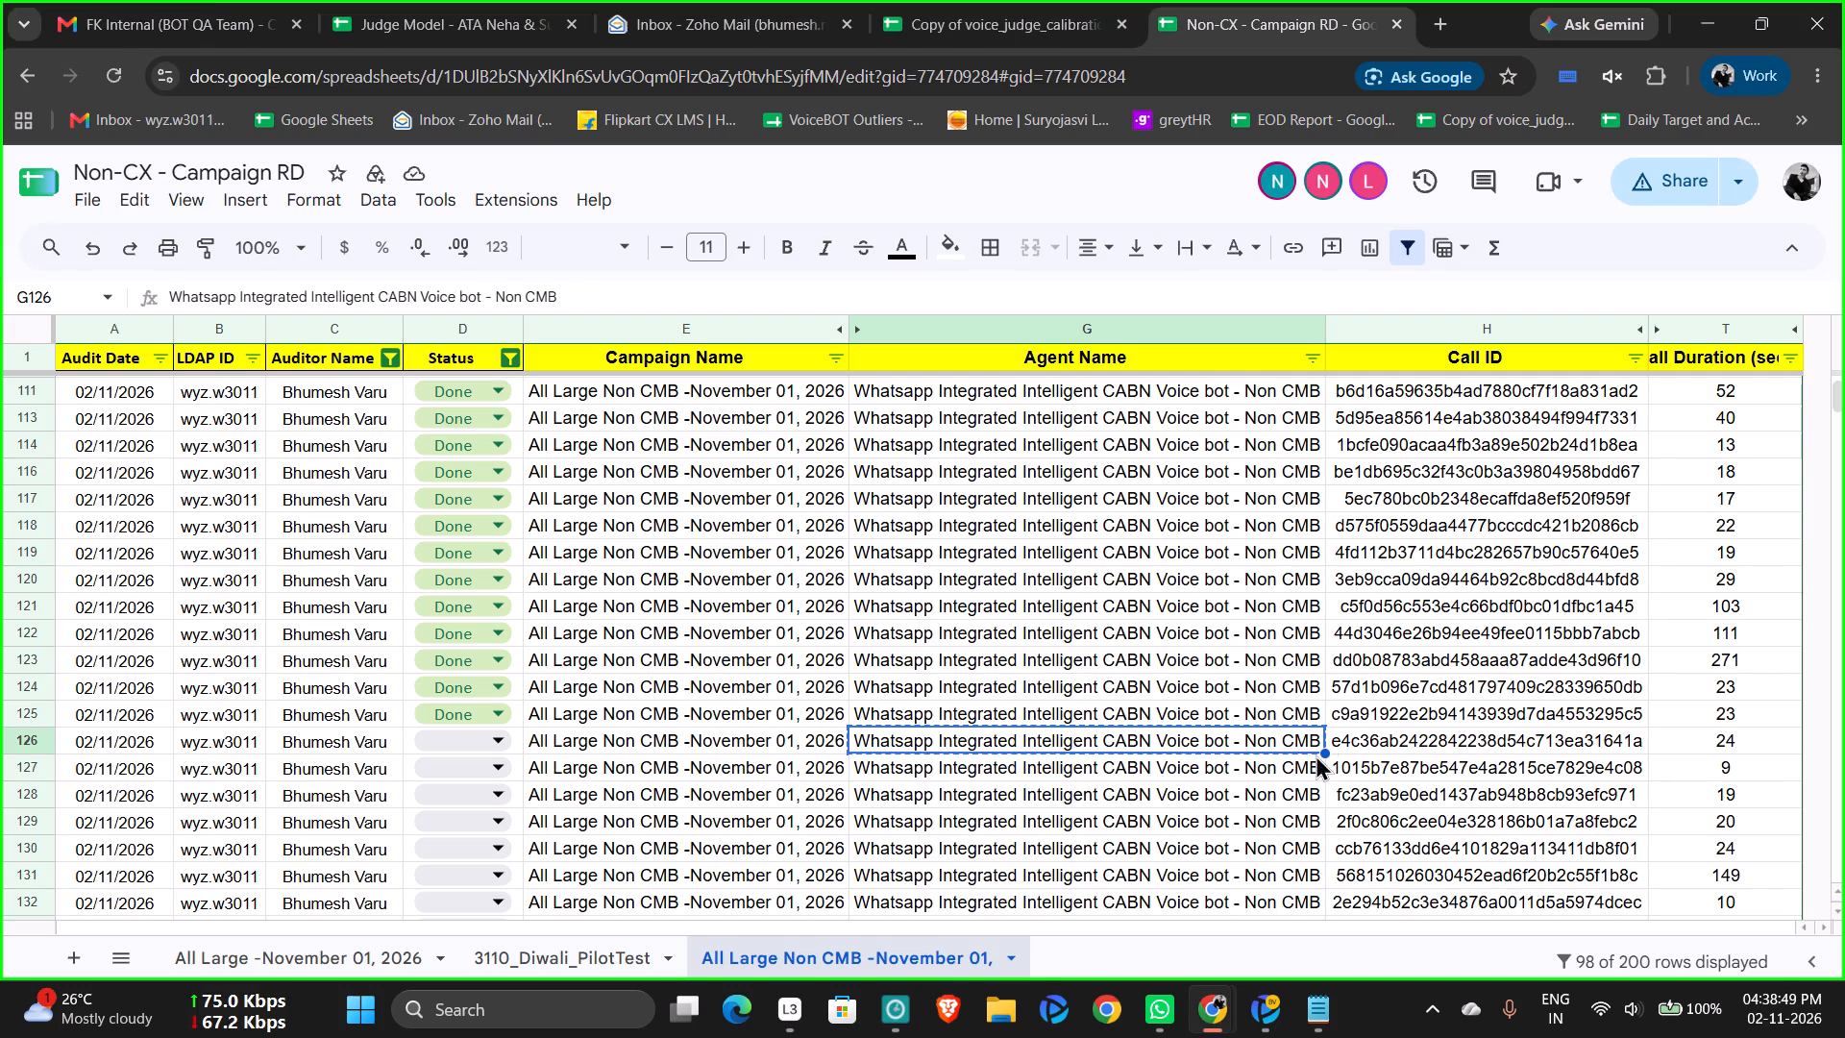
left_click(1444, 763)
left_click(1456, 752)
left_click(1469, 740)
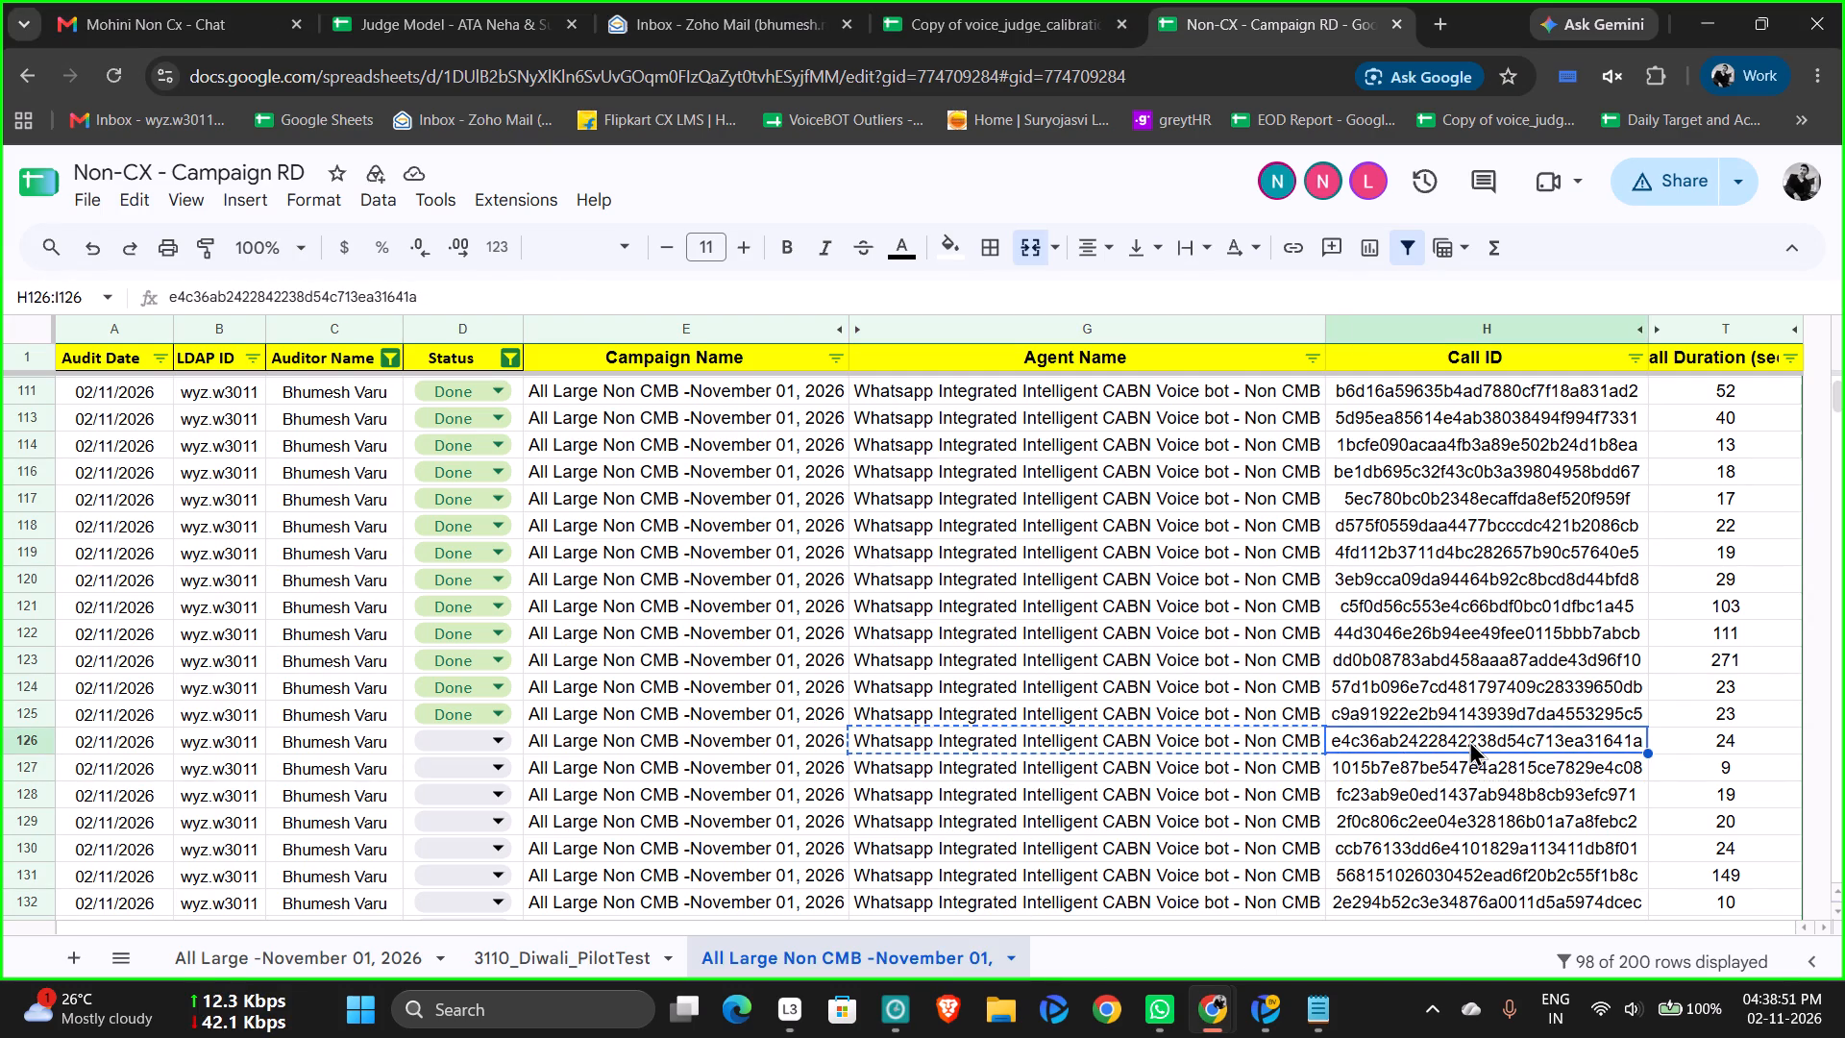
key("ctrl+c")
left_click(1285, 996)
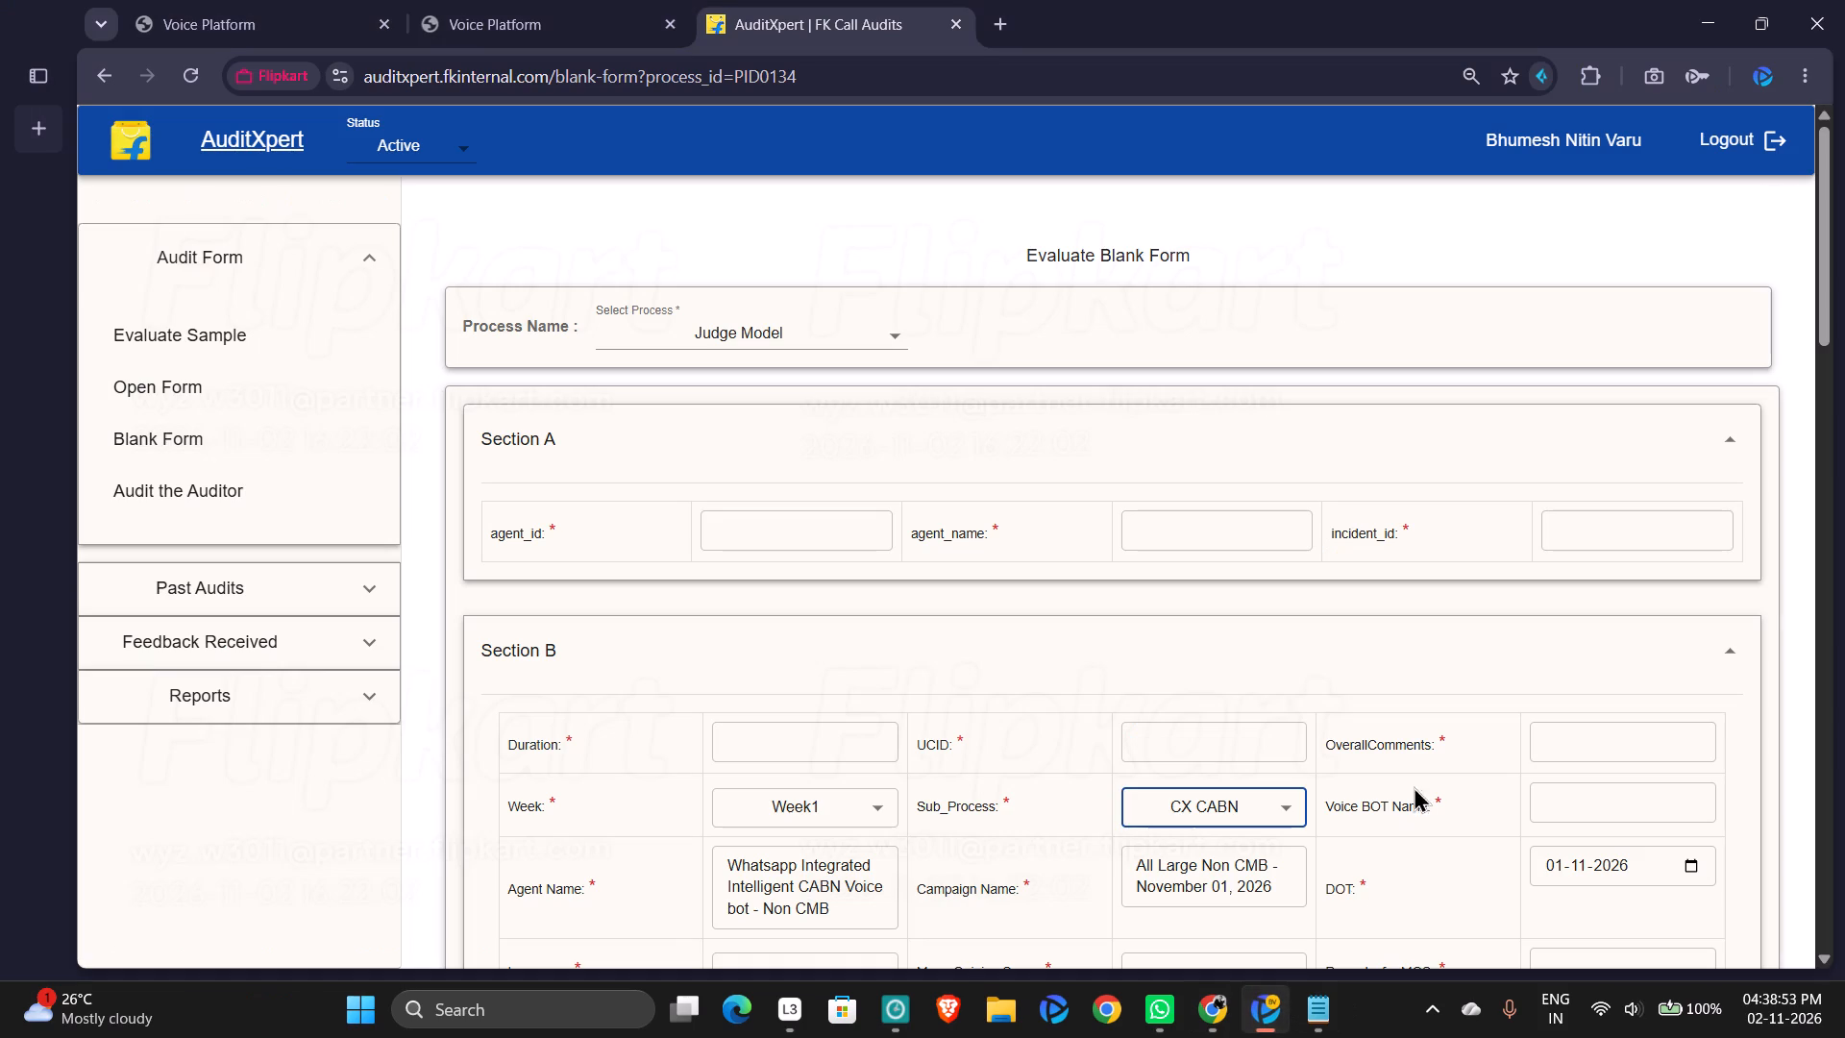
left_click(838, 743)
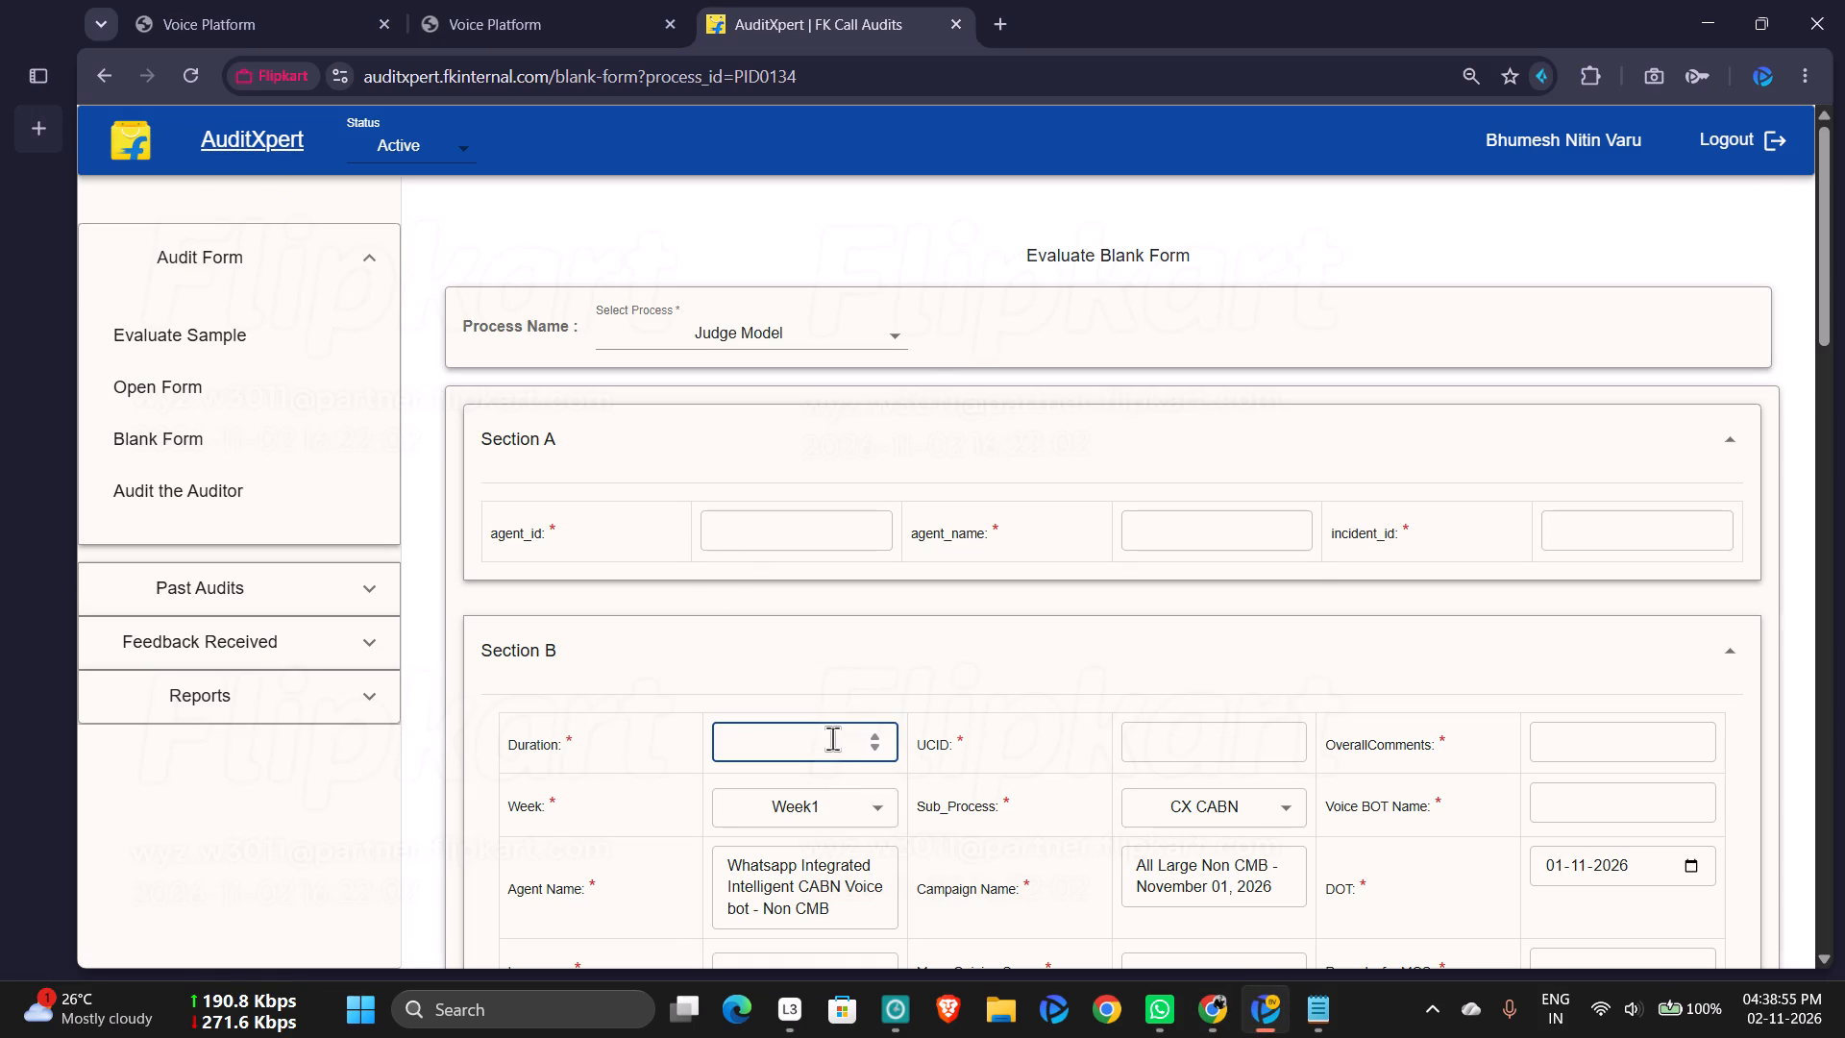
left_click(1625, 531)
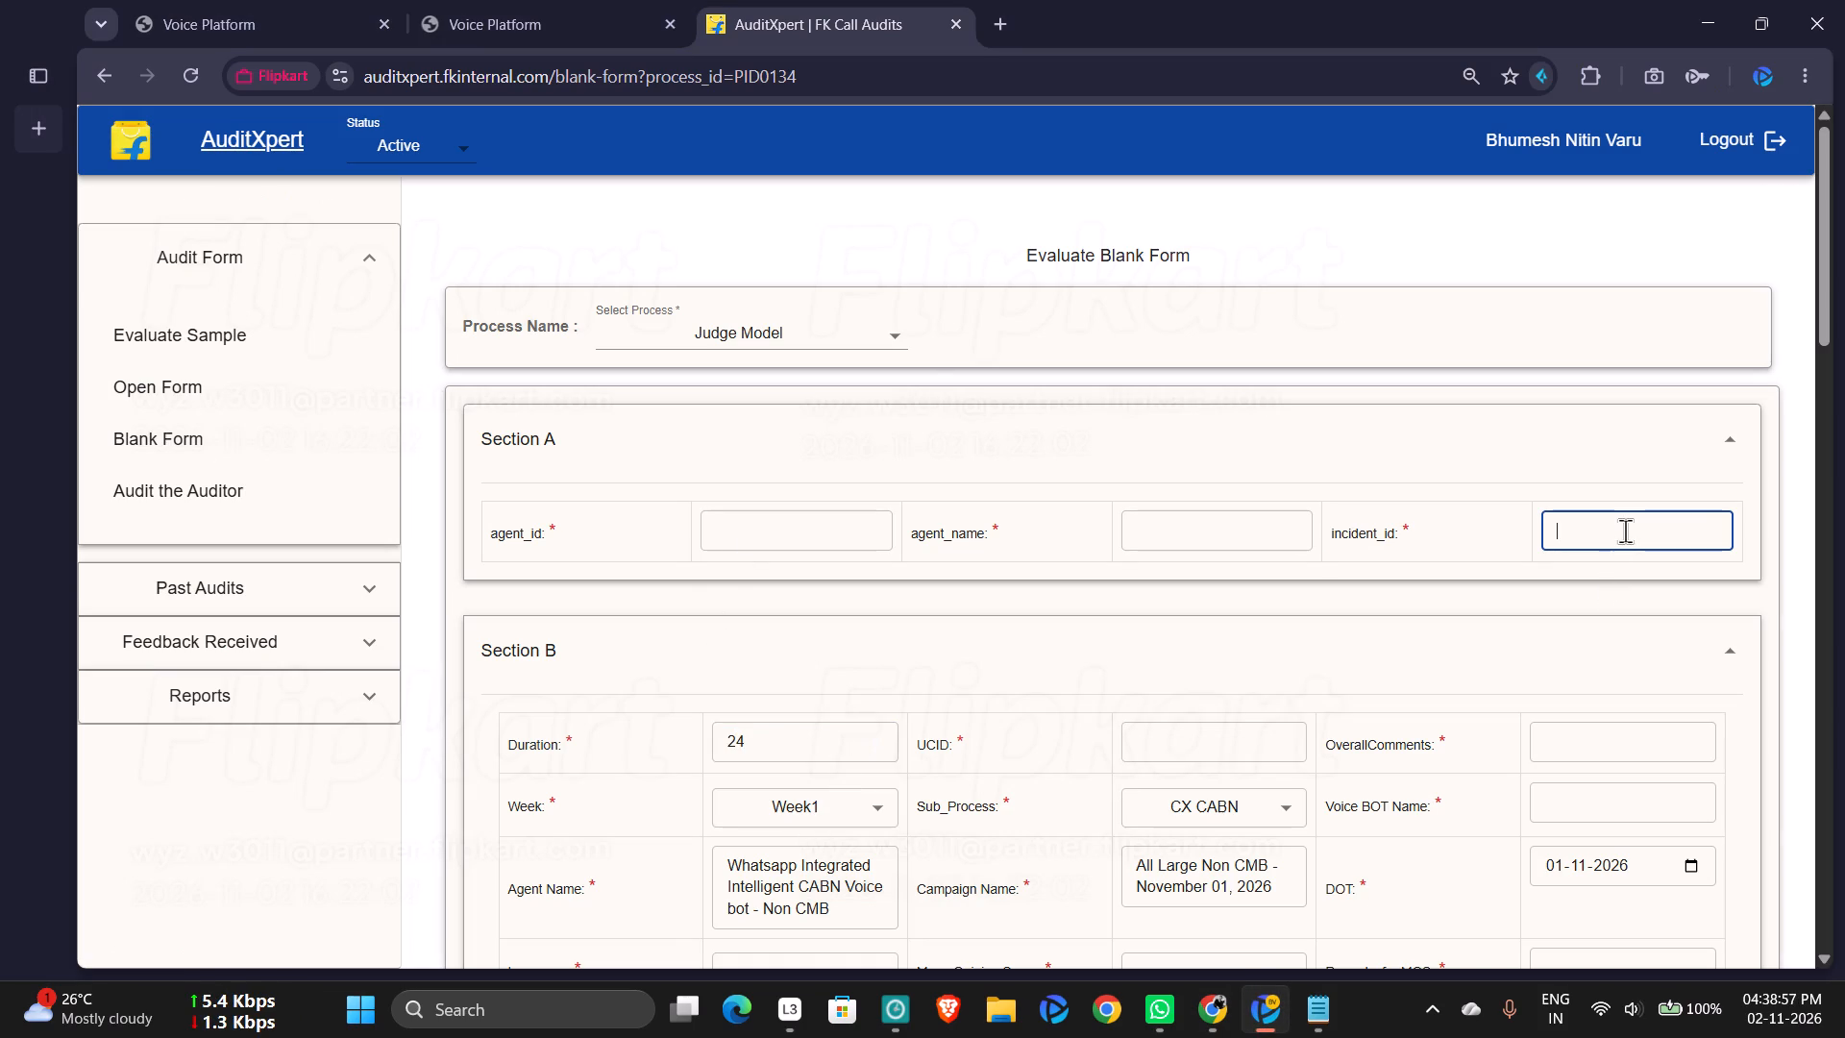
key("ctrl+v")
left_click(1218, 751)
key("ctrl+v")
In Section B, set Voice BOT Name to Priya, Language to Hindi, Mean Opinion Score to 5, and Language Switch and Voicemail Exit Handling to NA.
left_click(1209, 1022)
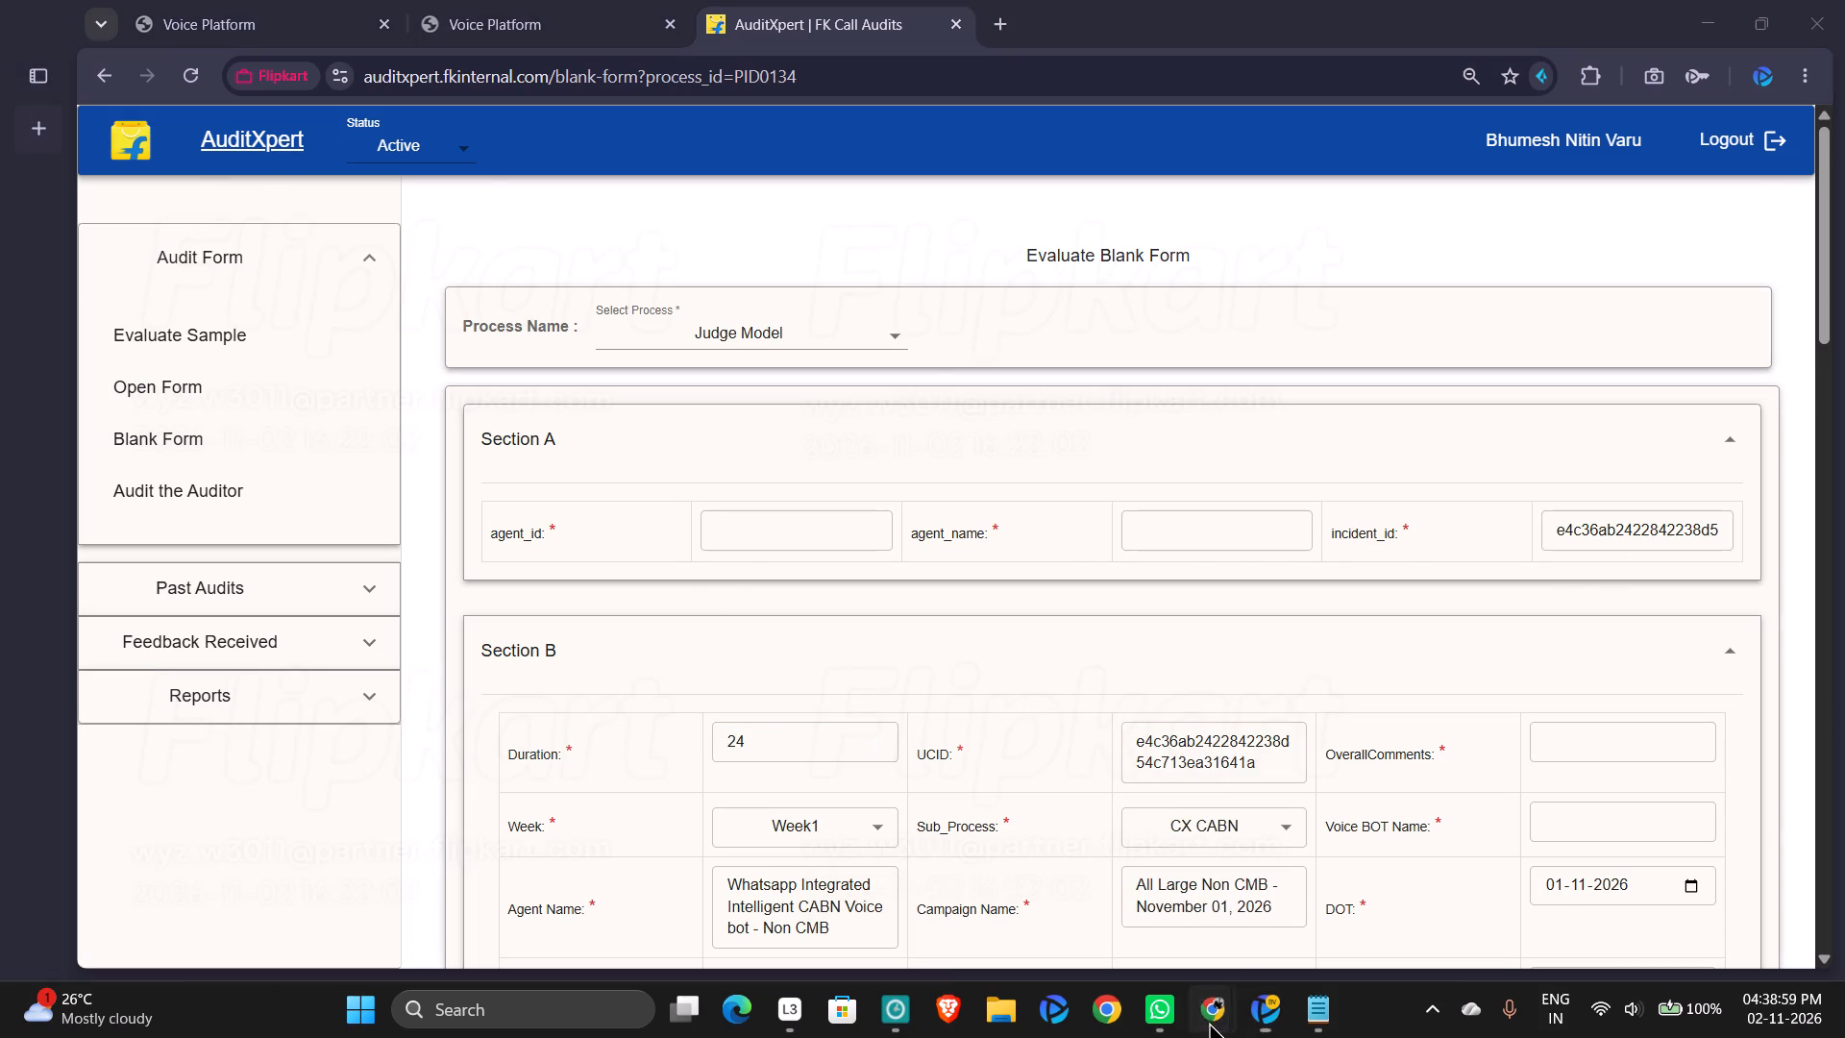
left_click(1106, 916)
left_click(1271, 1001)
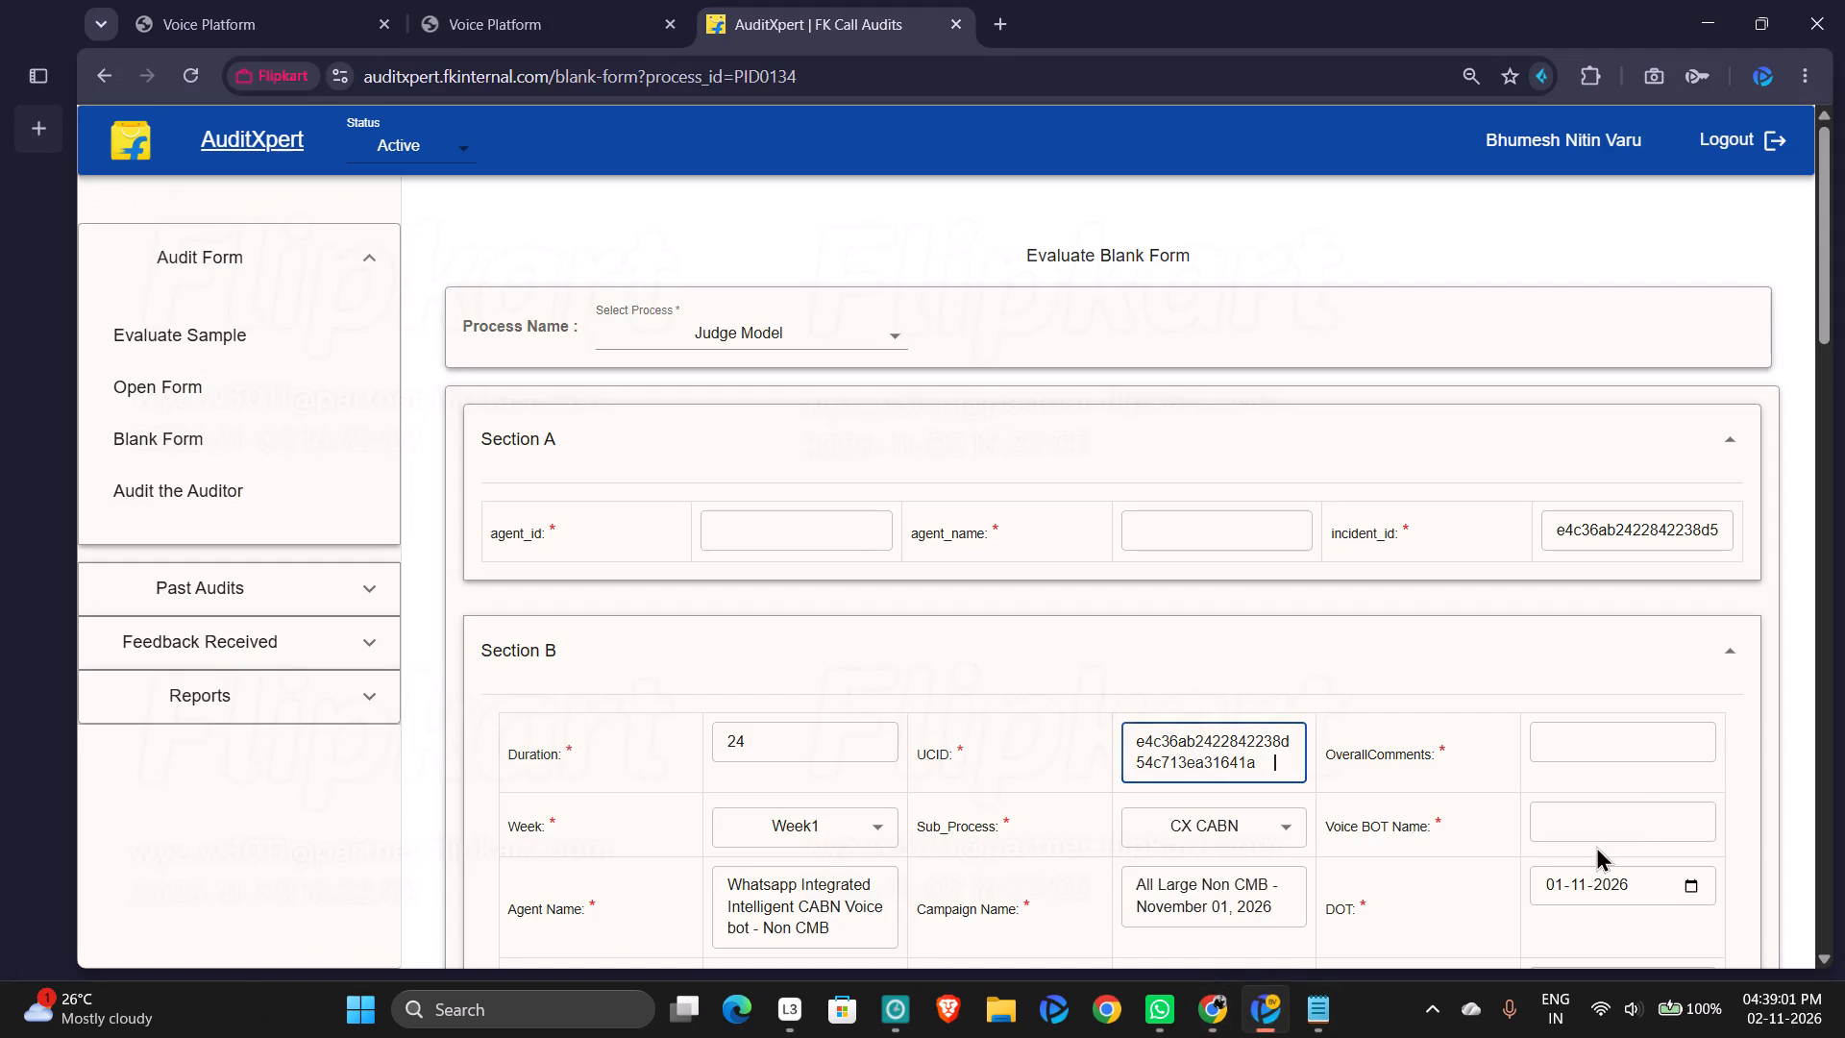
left_click(1609, 831)
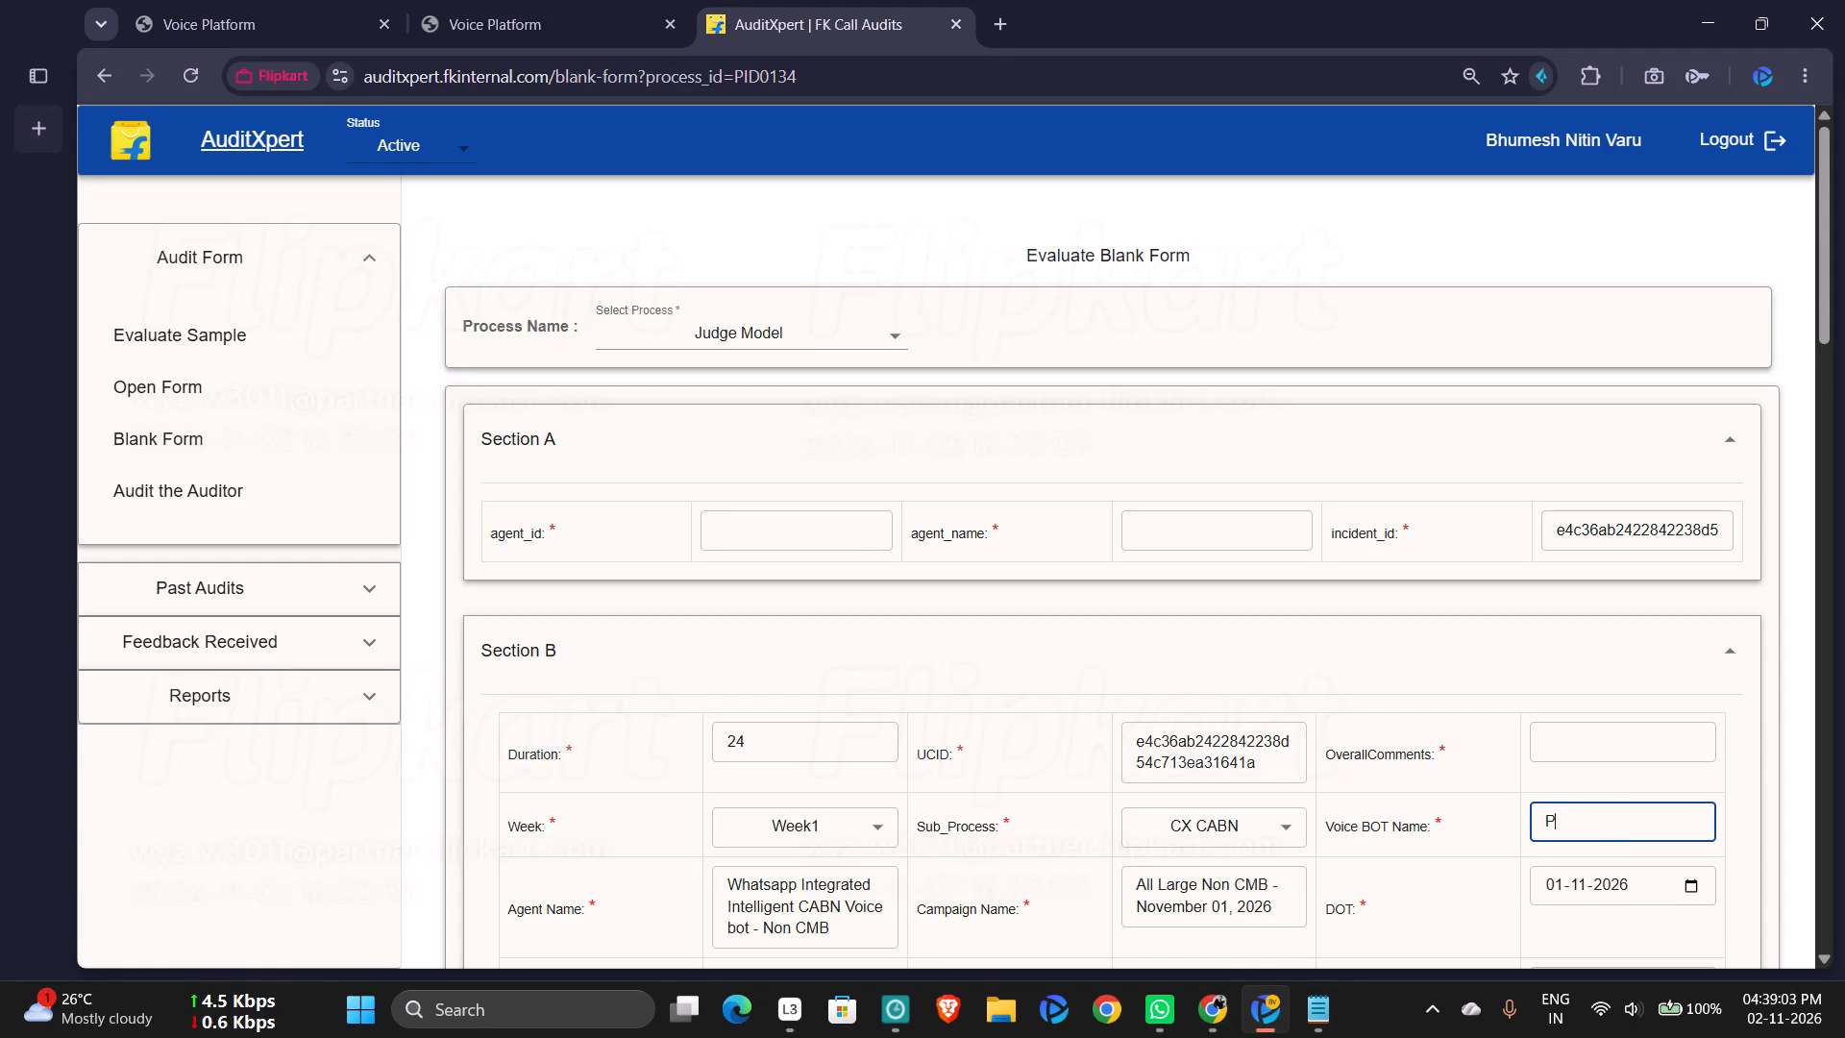
scroll(1537, 811, "down", 1)
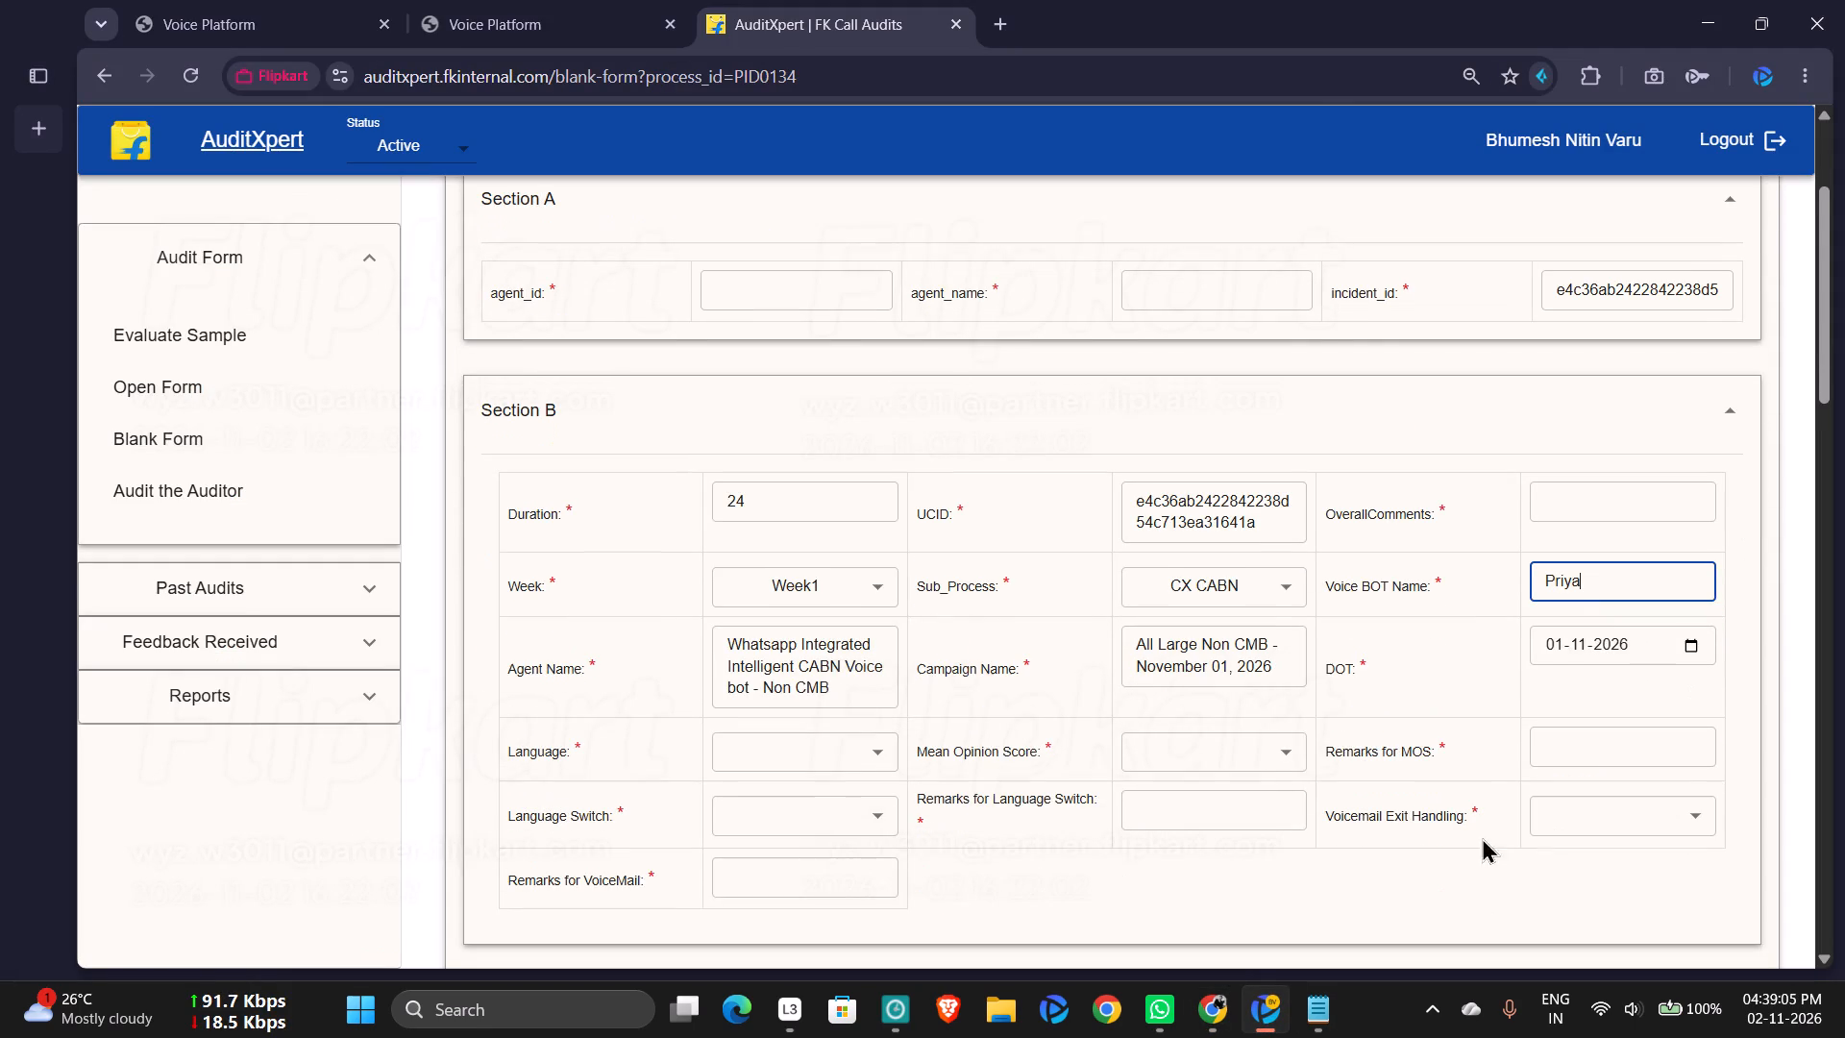
left_click(871, 754)
left_click(775, 460)
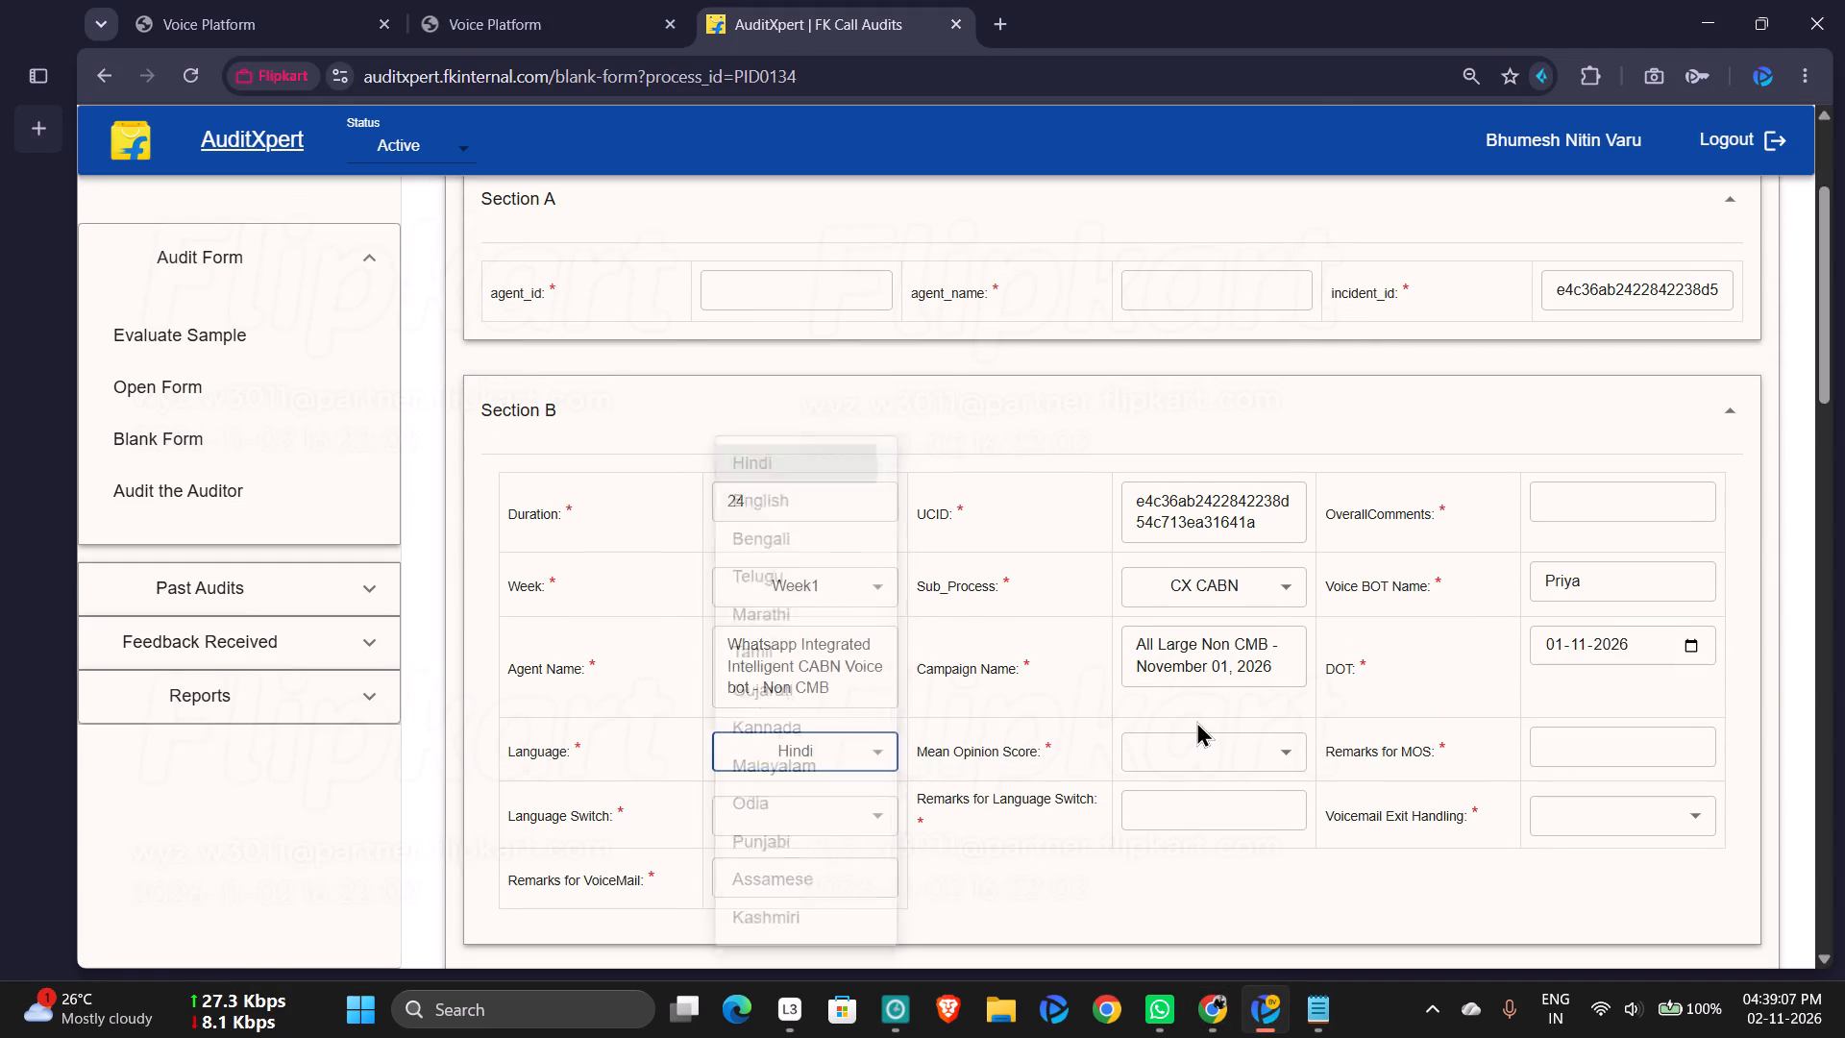
left_click(1255, 738)
left_click(1172, 939)
left_click(869, 805)
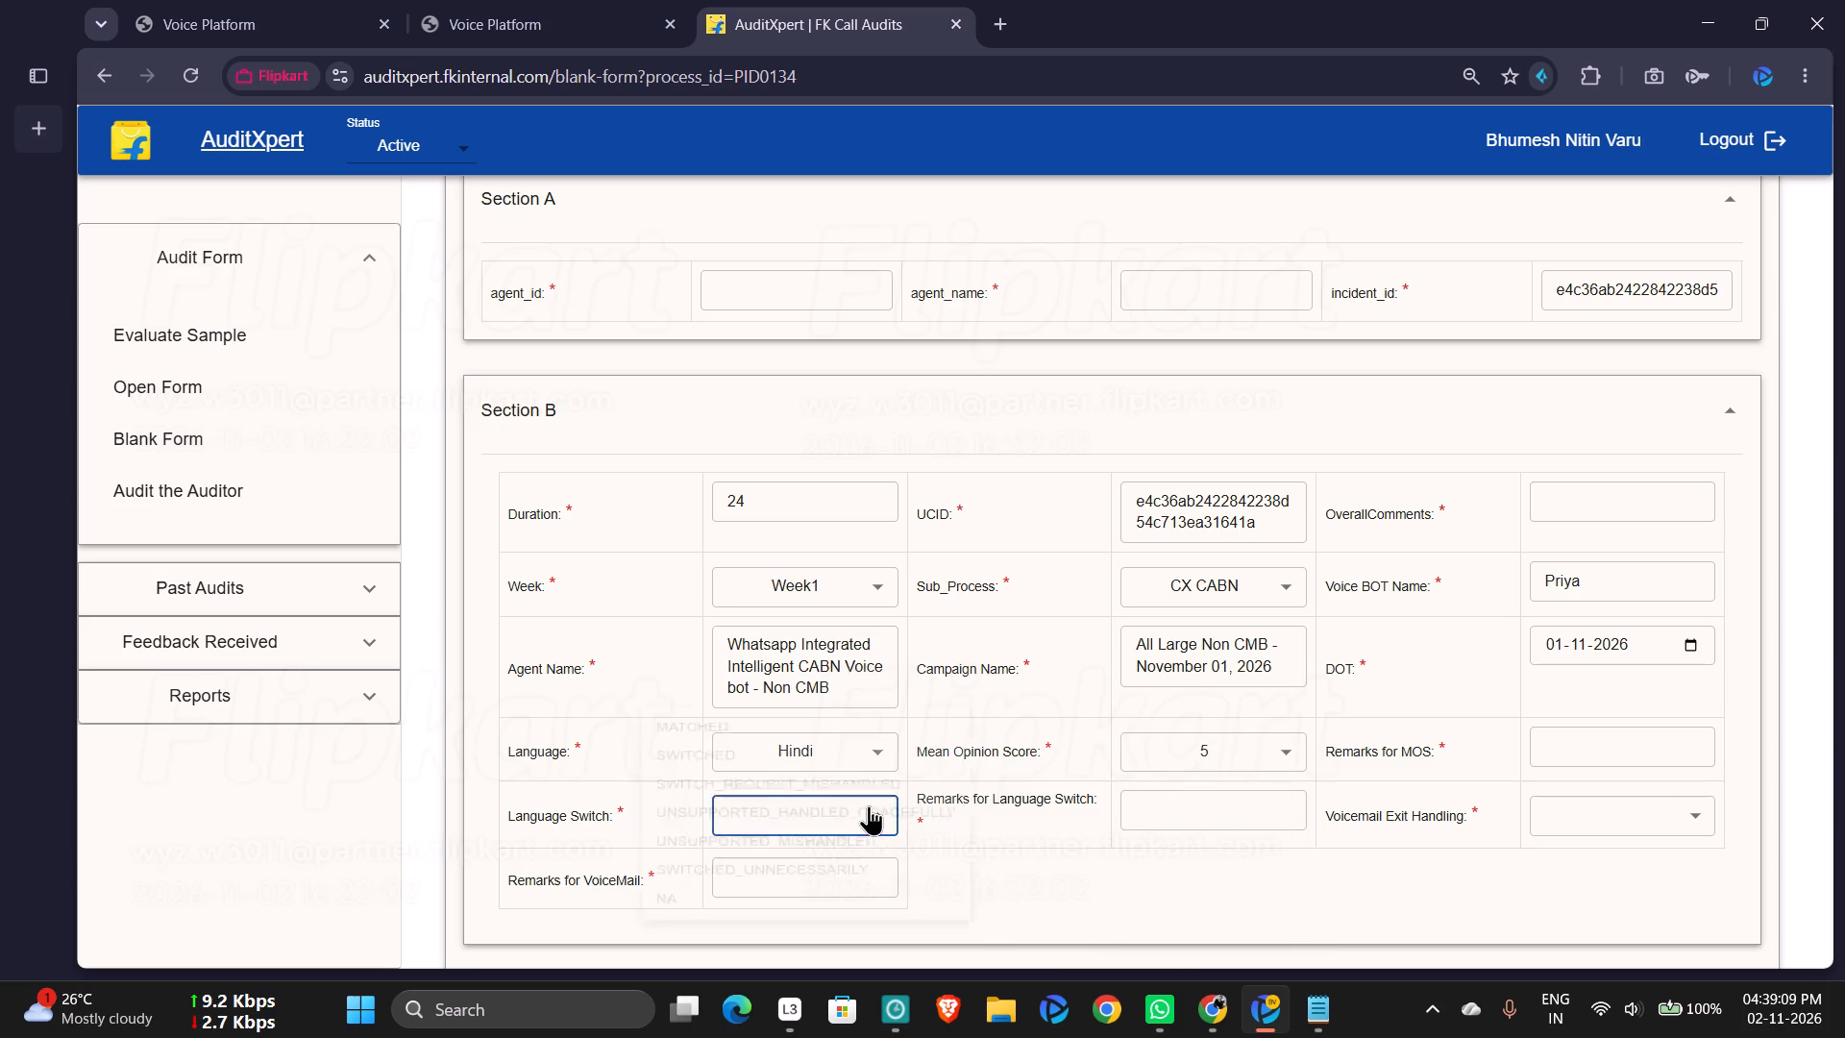
left_click(628, 909)
left_click(1660, 806)
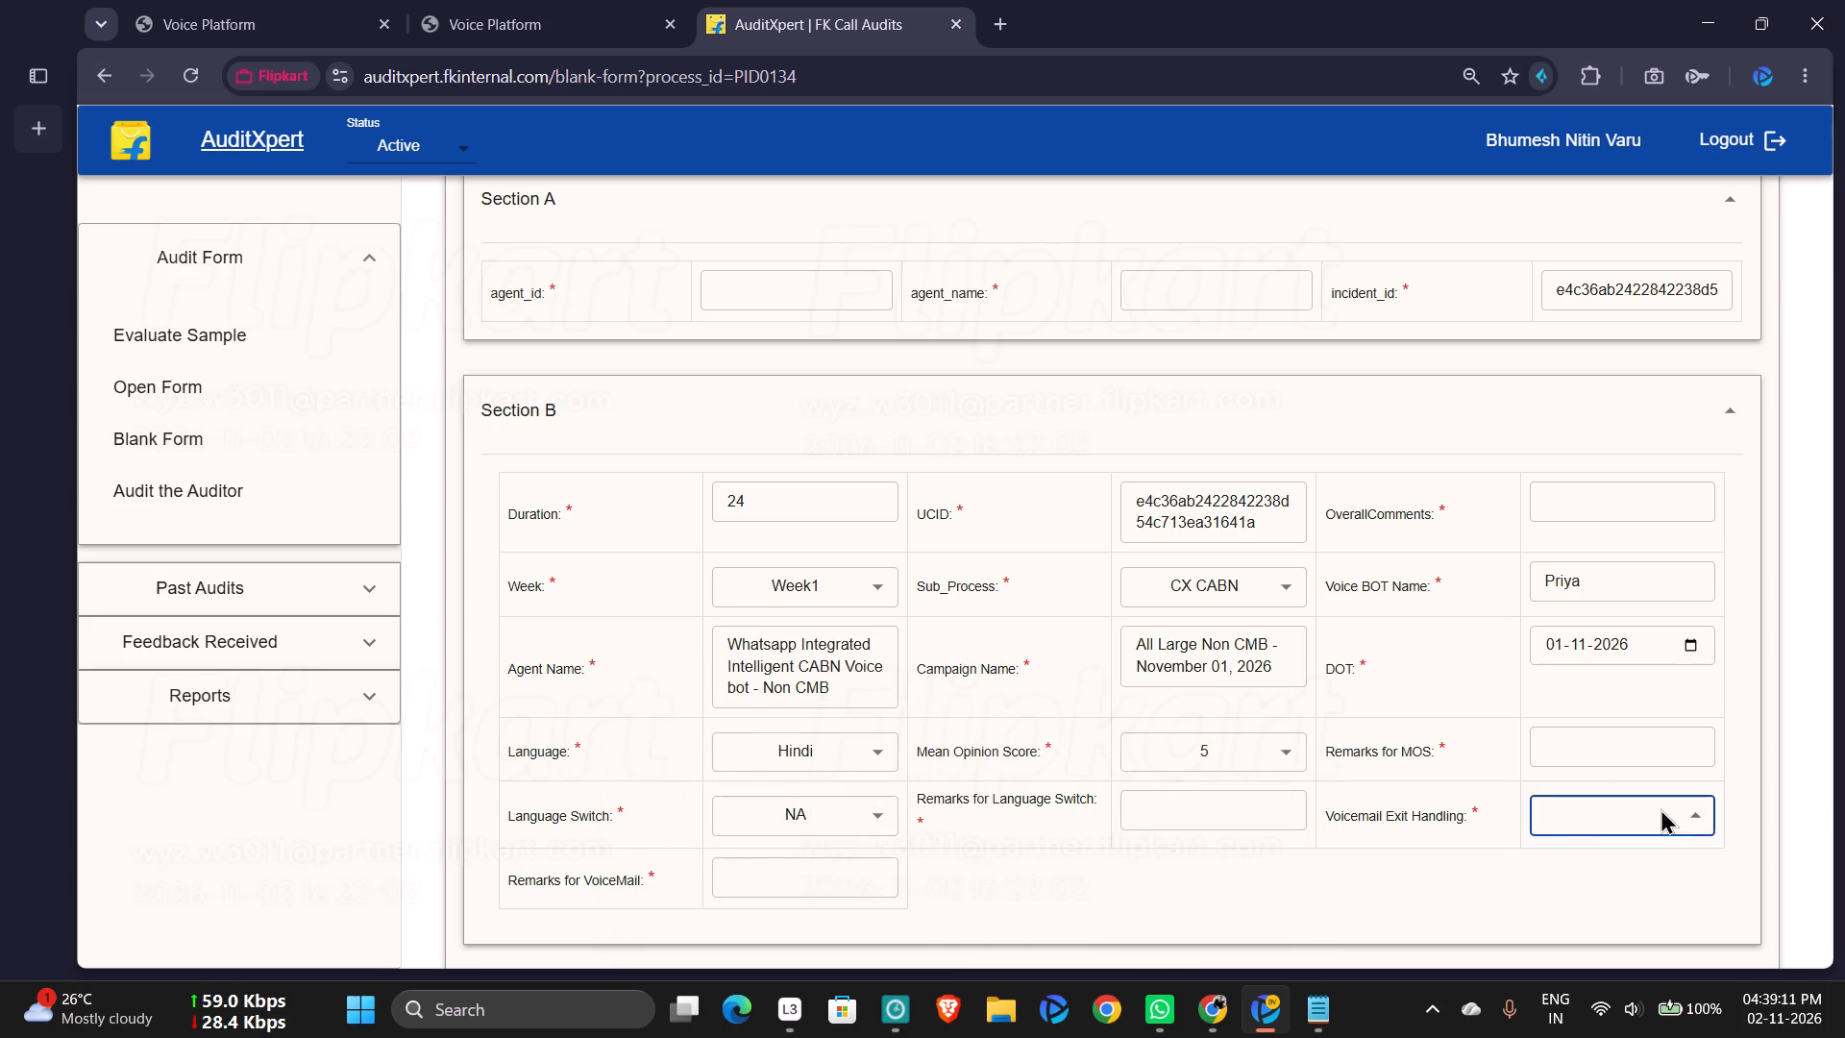
left_click(1591, 925)
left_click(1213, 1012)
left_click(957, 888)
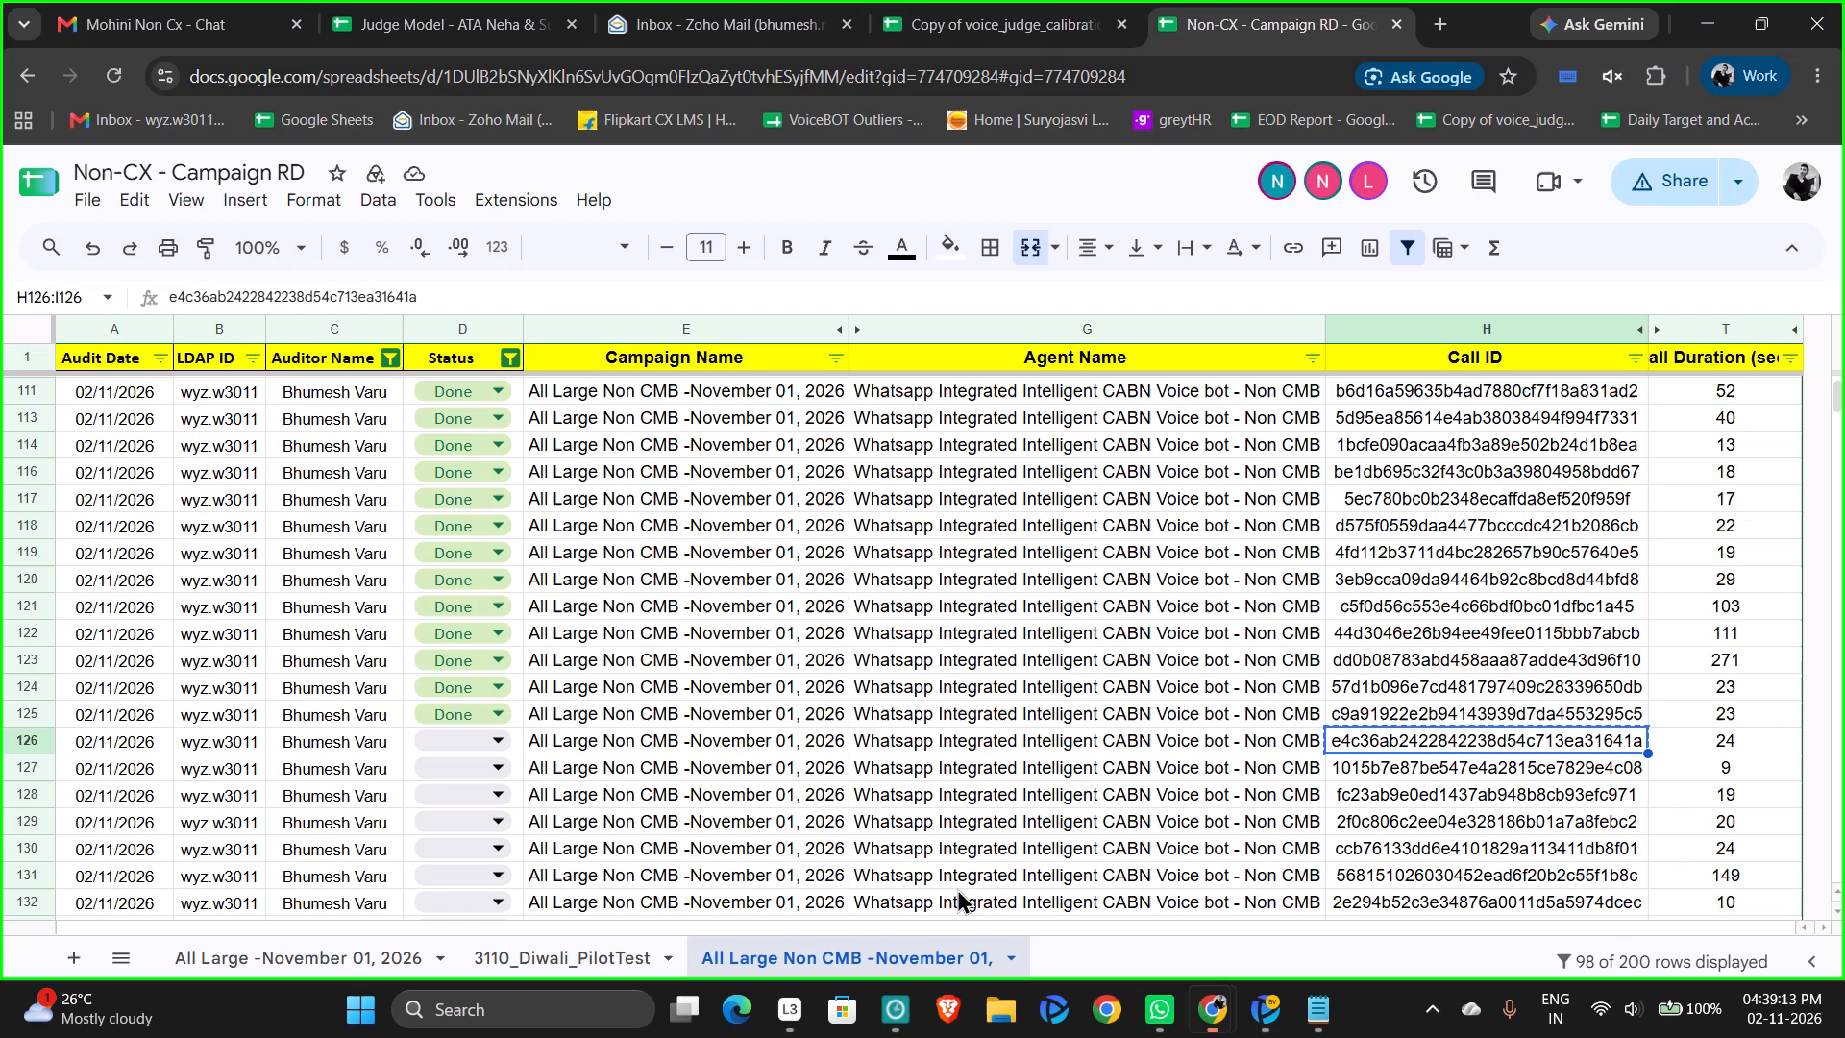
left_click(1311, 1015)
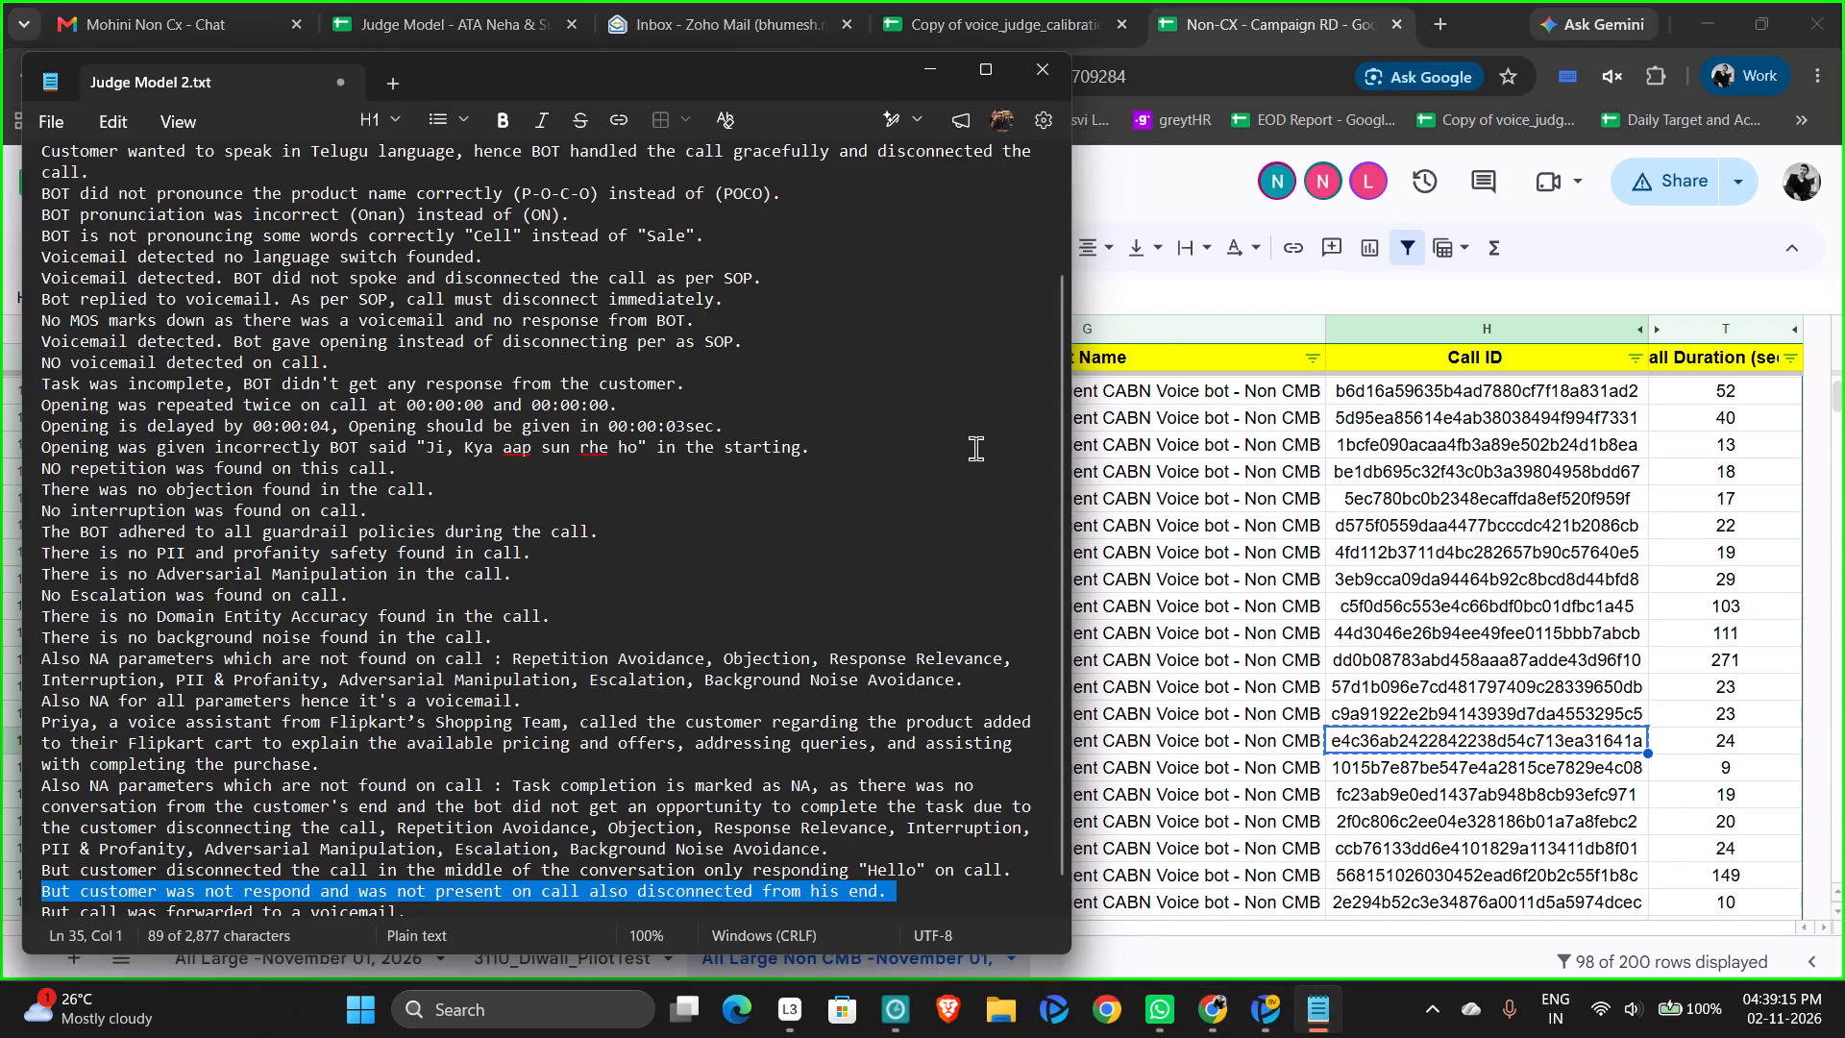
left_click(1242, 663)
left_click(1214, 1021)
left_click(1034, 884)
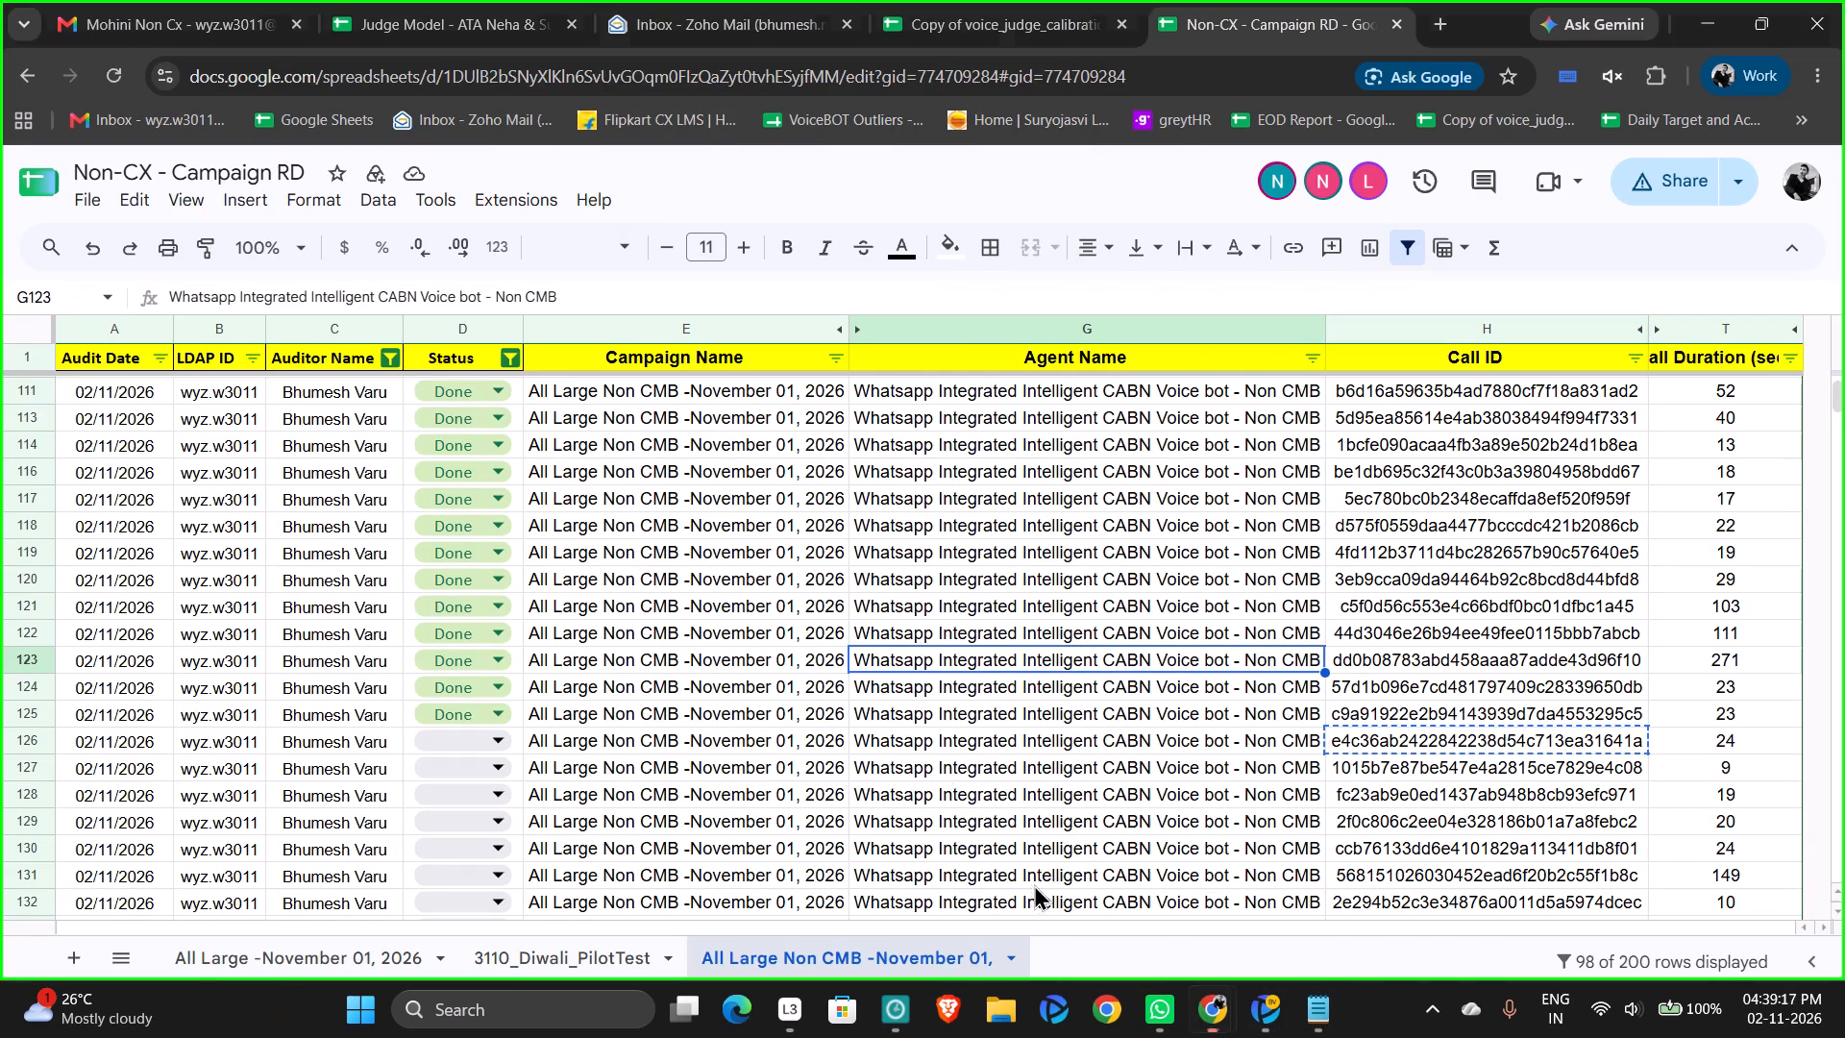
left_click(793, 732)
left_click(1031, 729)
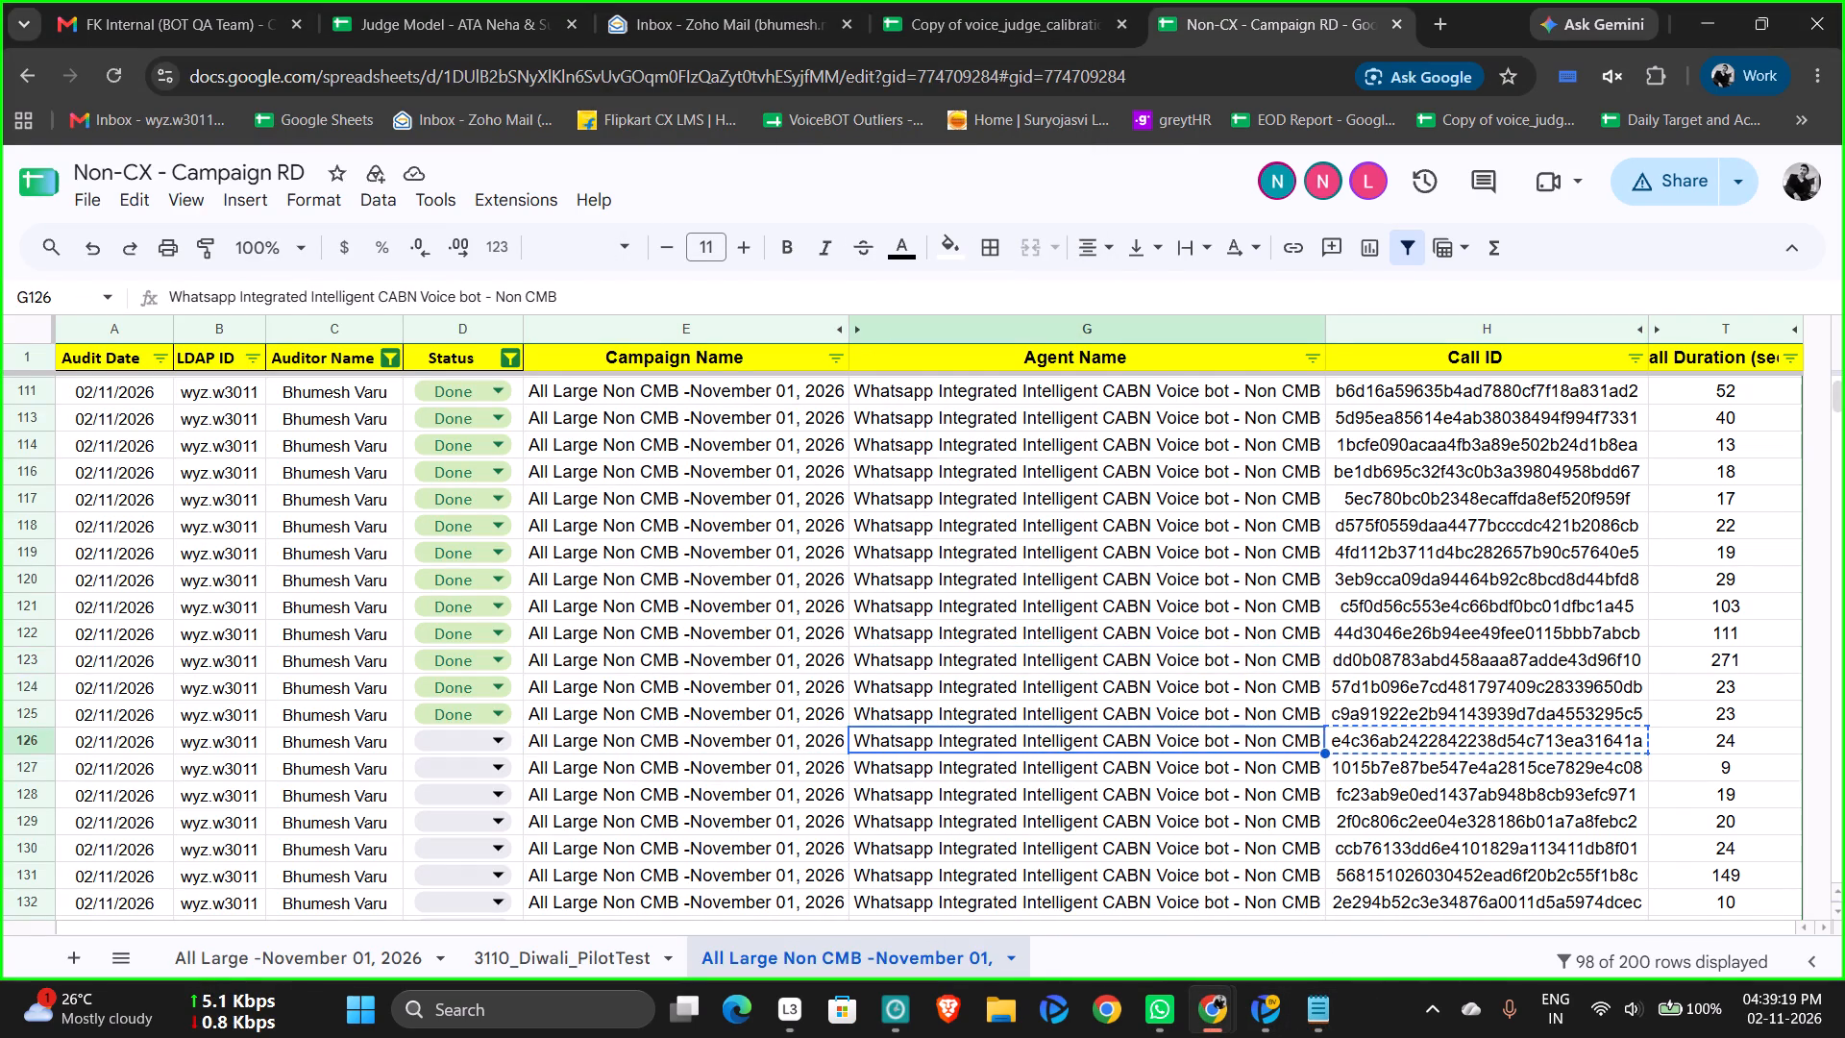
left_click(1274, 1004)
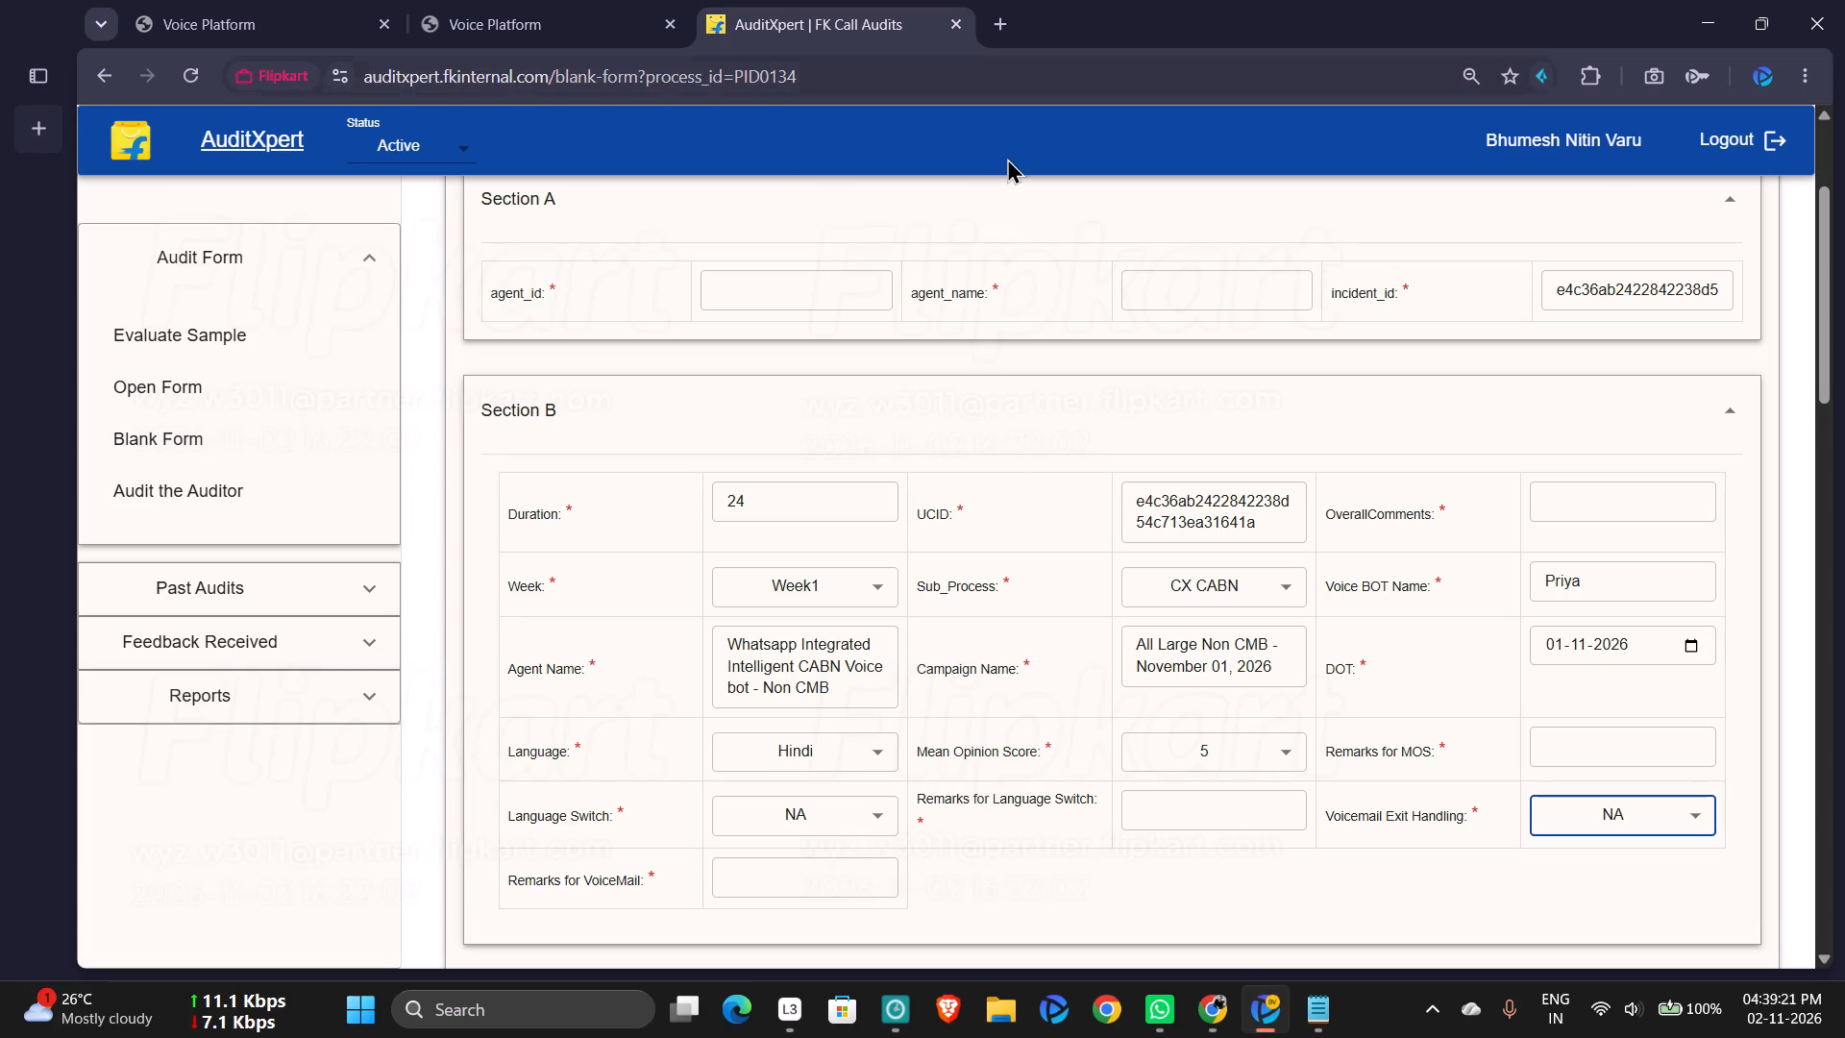
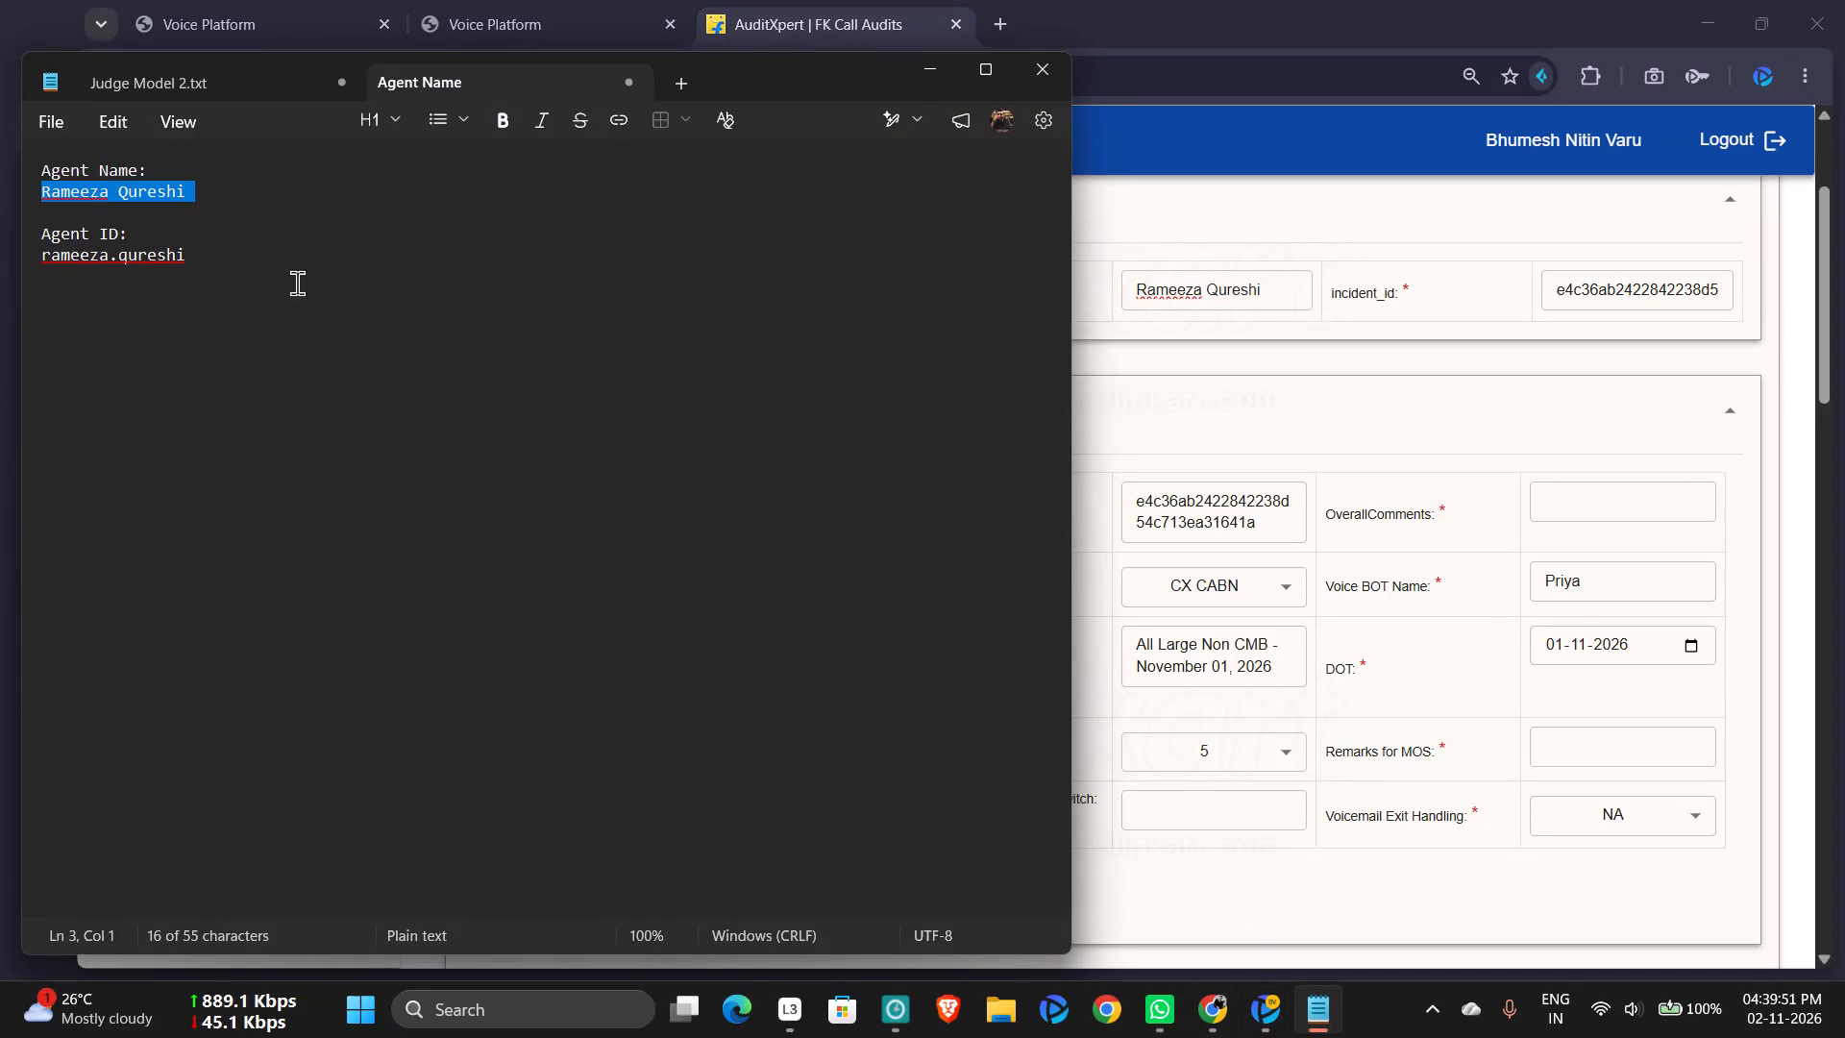
Copy the Agent ID from the Agent Name notes into the agent_id field in Section A of the audit form.
triple_click(83, 259)
left_click(83, 259)
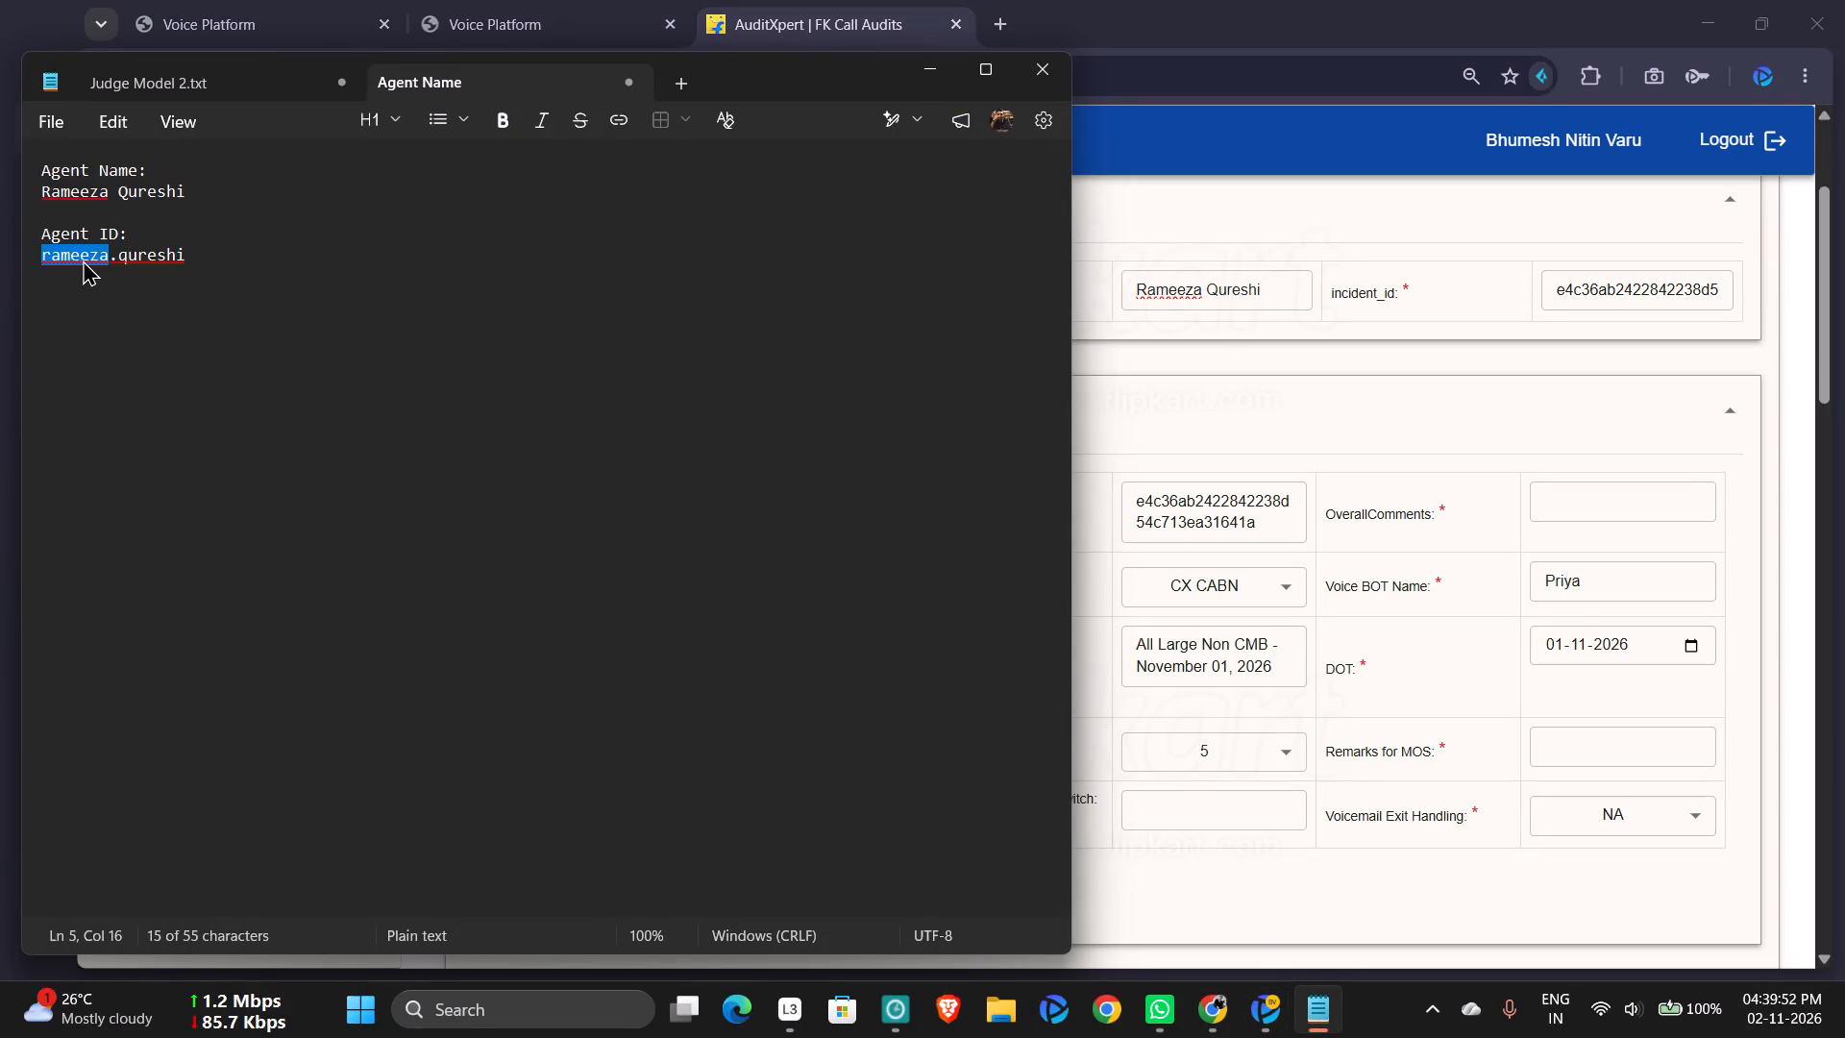
triple_click(83, 259)
key("ctrl+c")
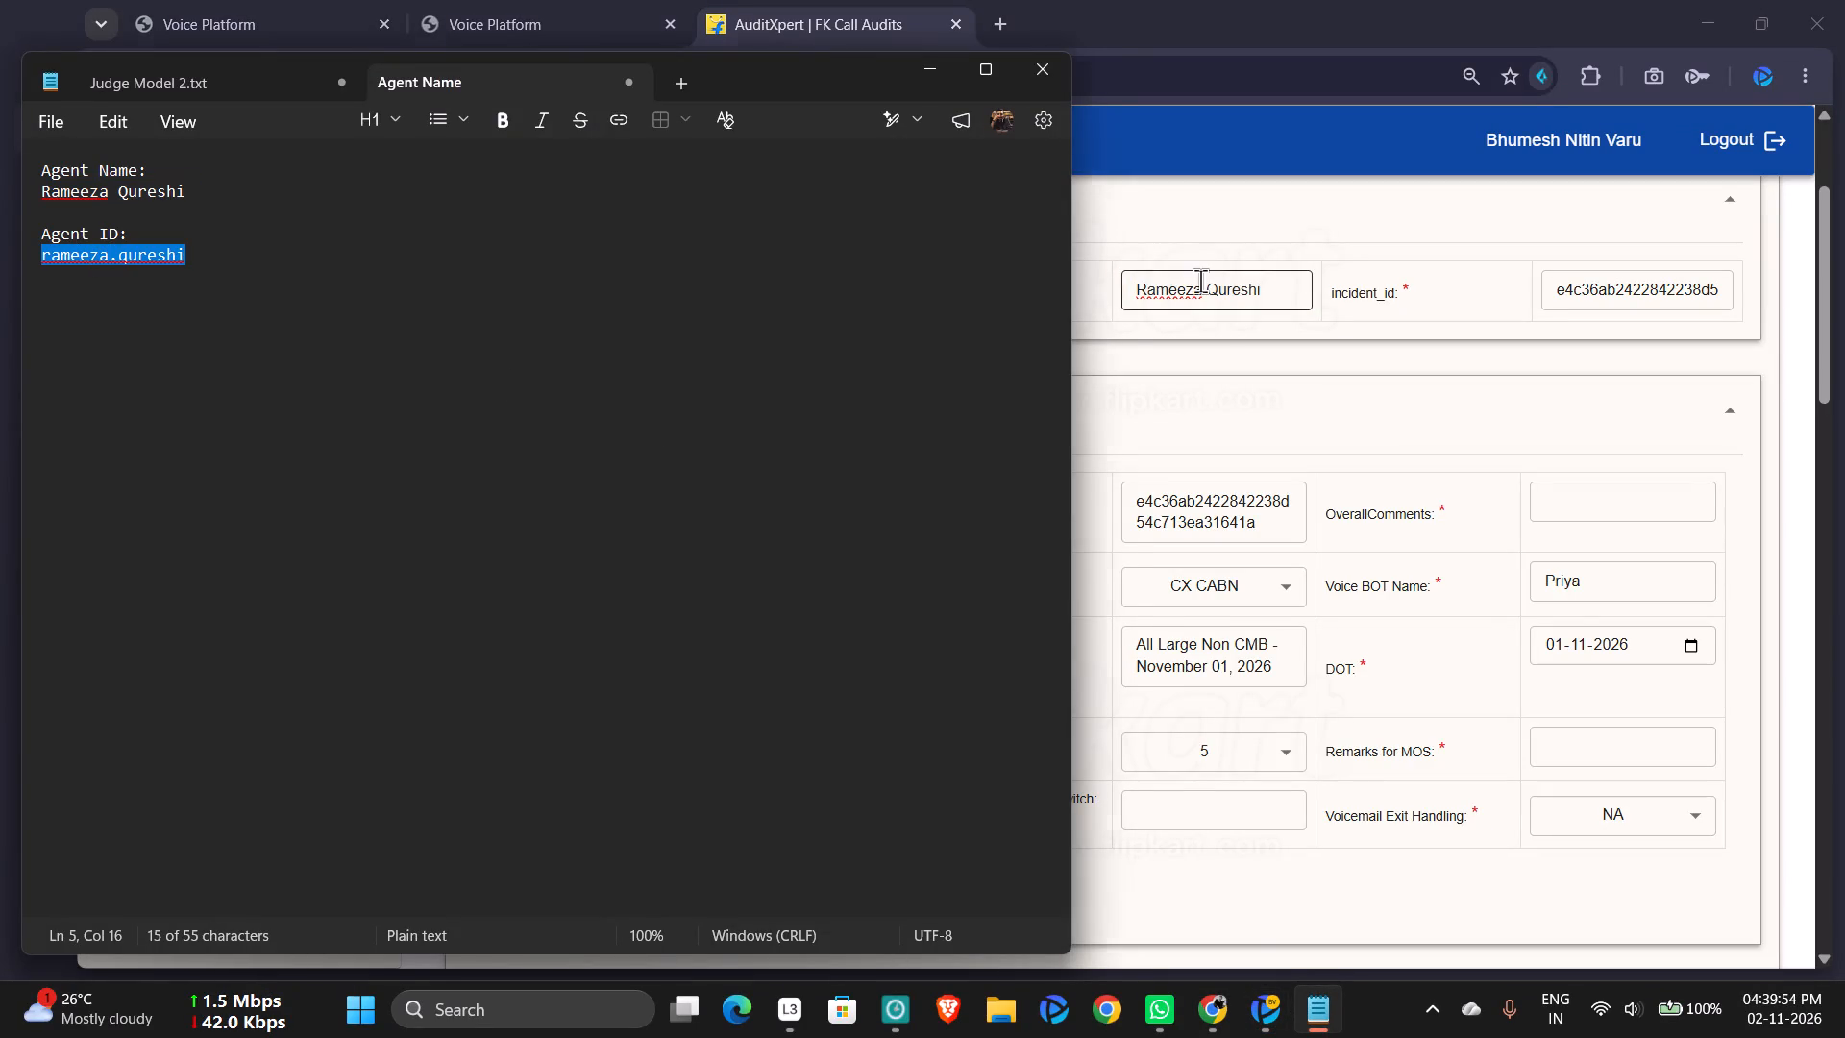
left_click(1200, 281)
left_click(776, 299)
key("ctrl+v")
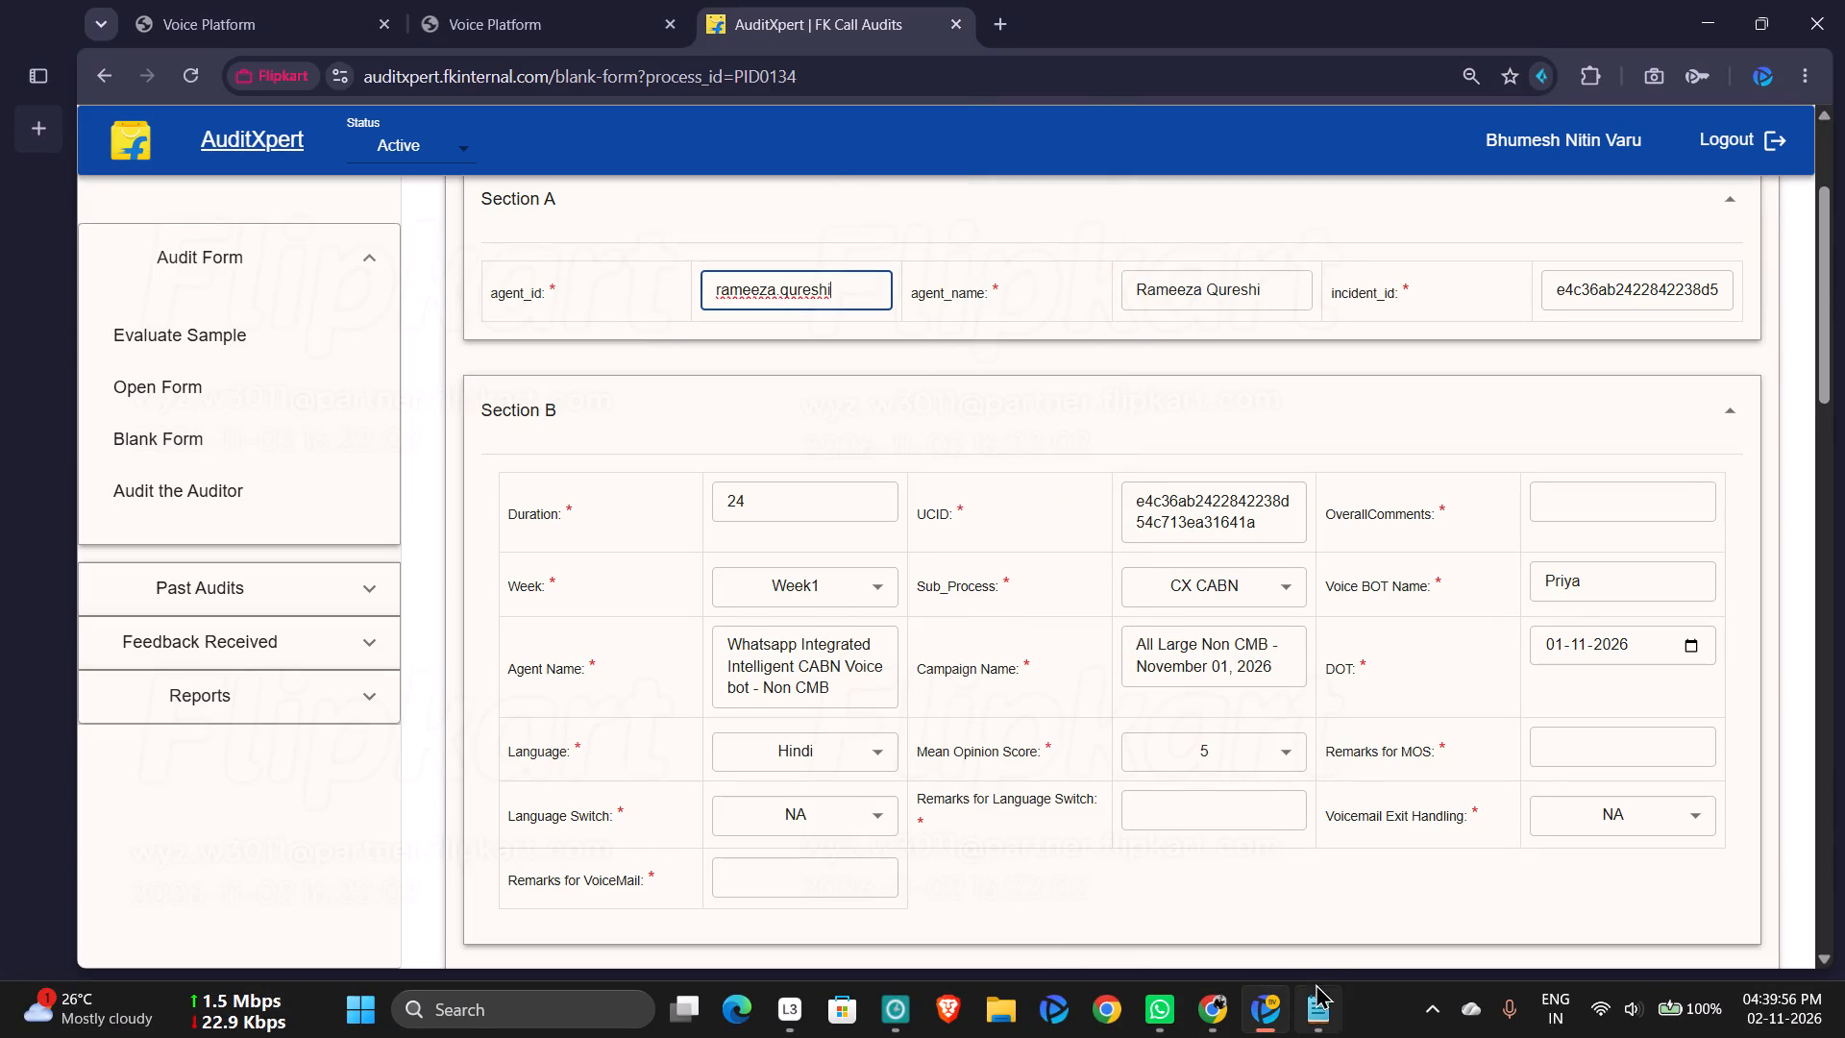
Switch to the Mohini Calls list and open the filtered call's details page in a new tab.
left_click(1323, 1005)
left_click(579, 0)
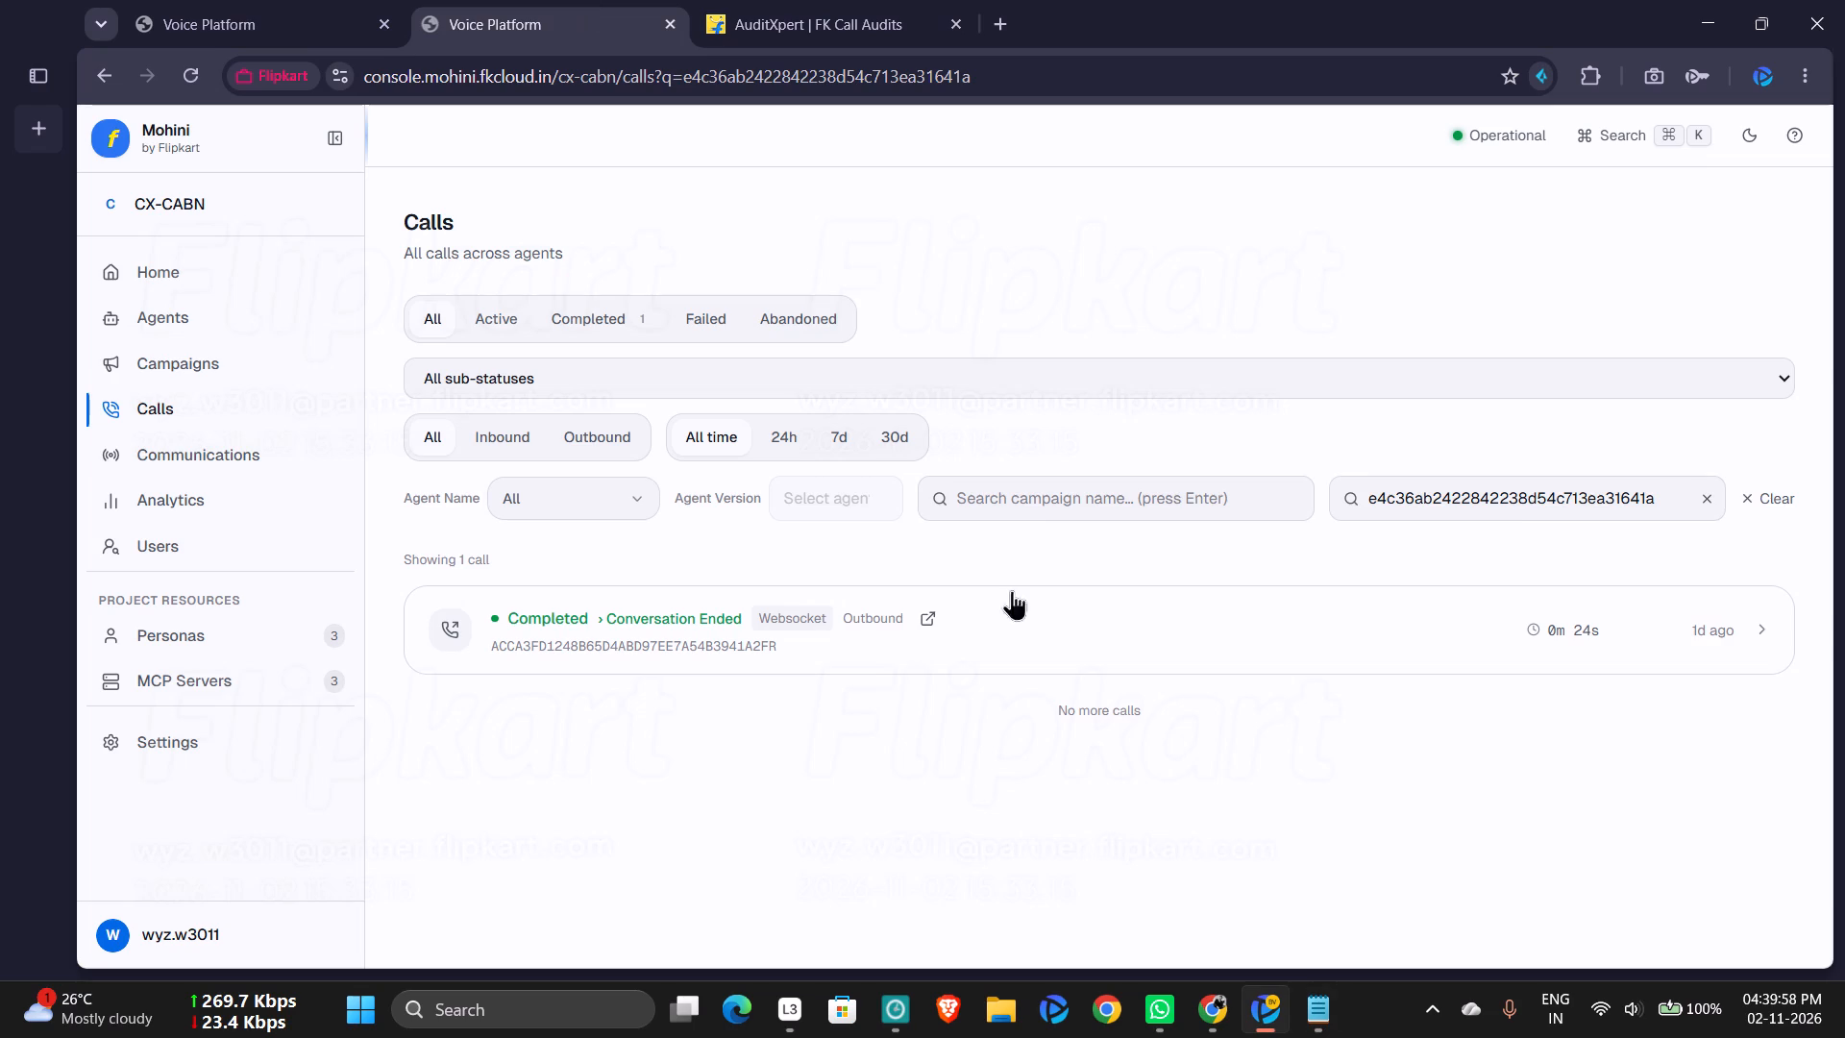
left_click(921, 621)
Copy the line "NO voicemail detected on call." from the Judge Model 2.txt notes into AuditXpert's Remarks for VoiceMail field.
left_click(1311, 1019)
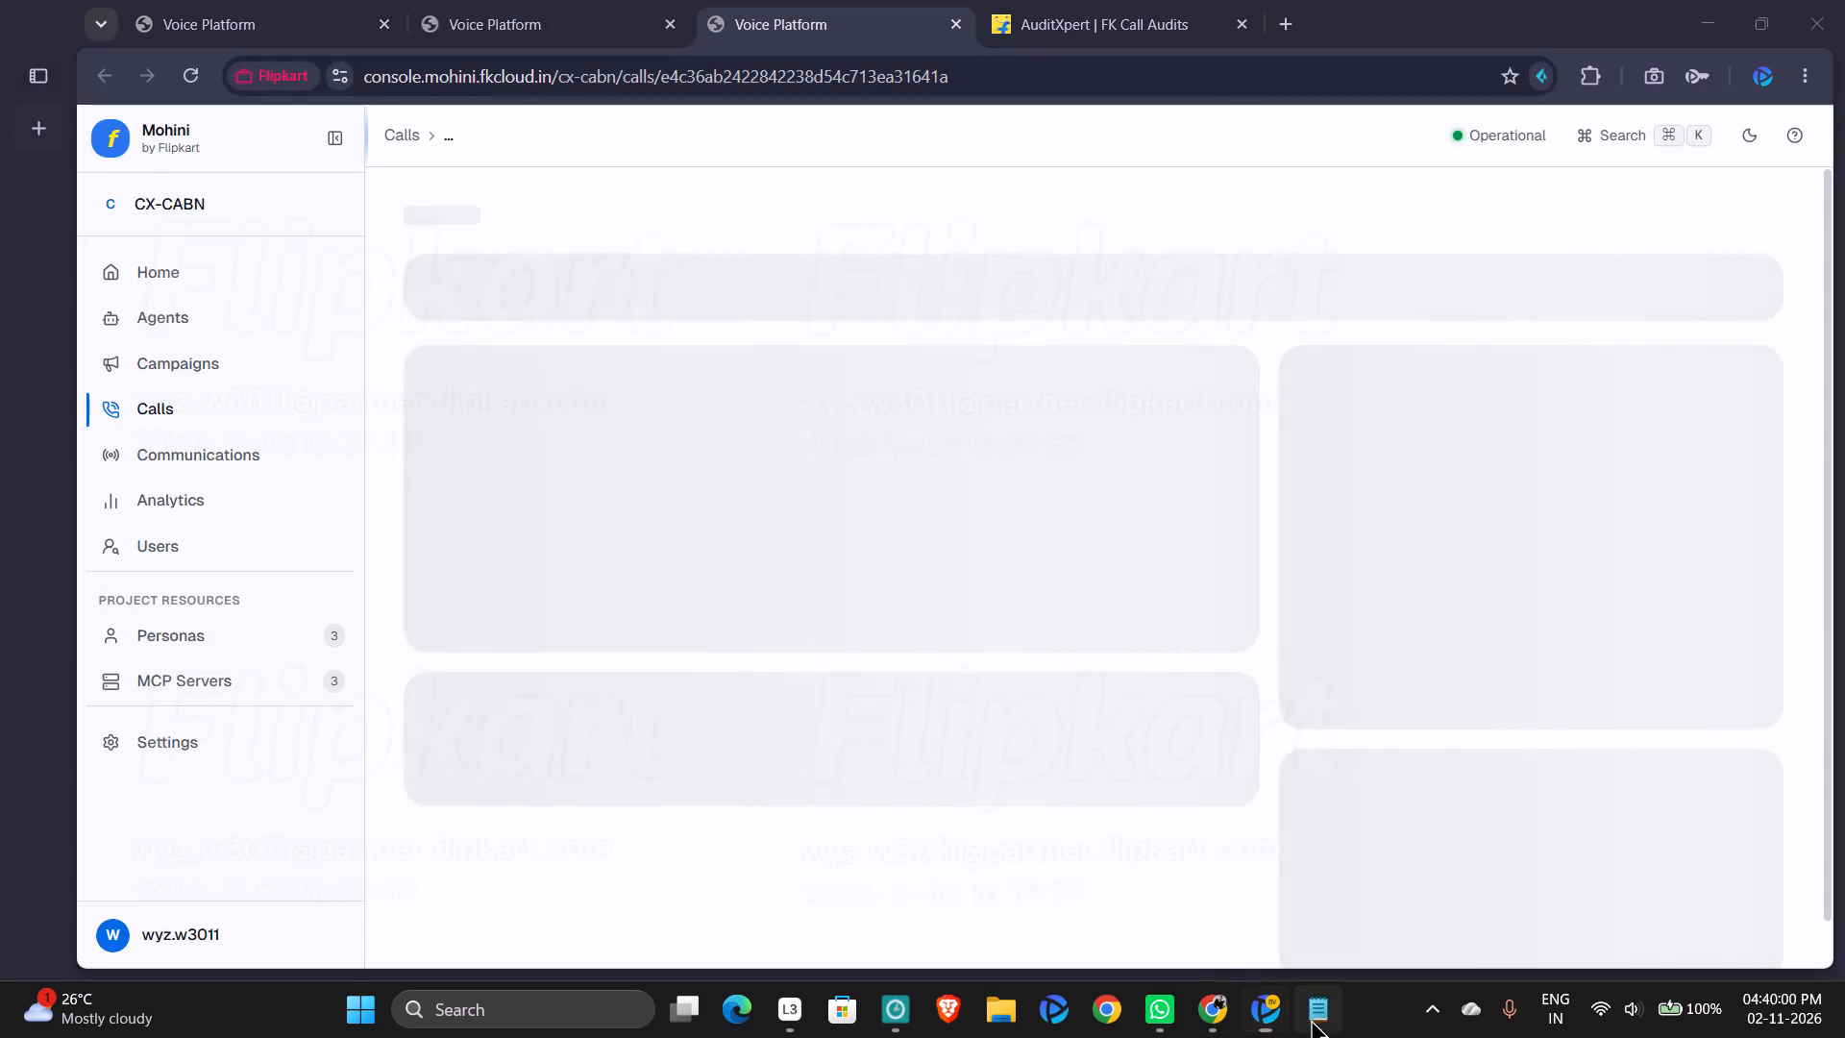
left_click(166, 70)
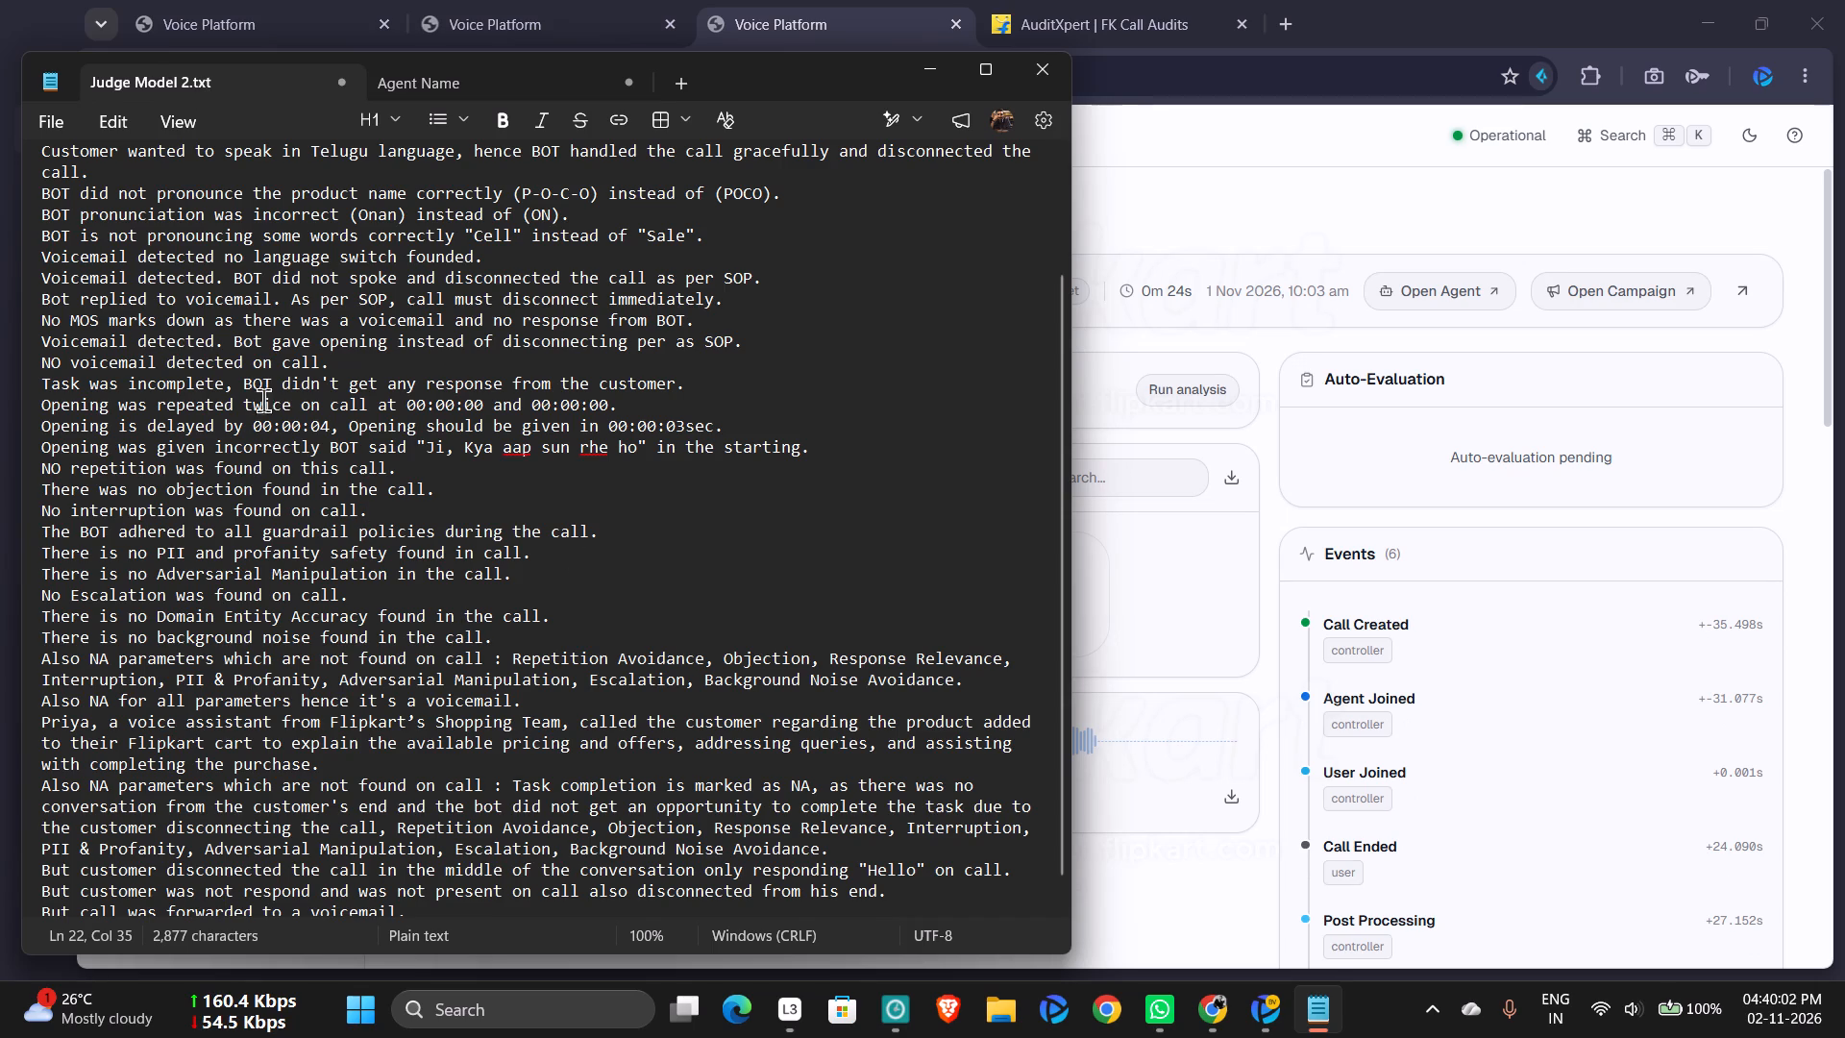
scroll(353, 398, "up", 3)
triple_click(354, 507)
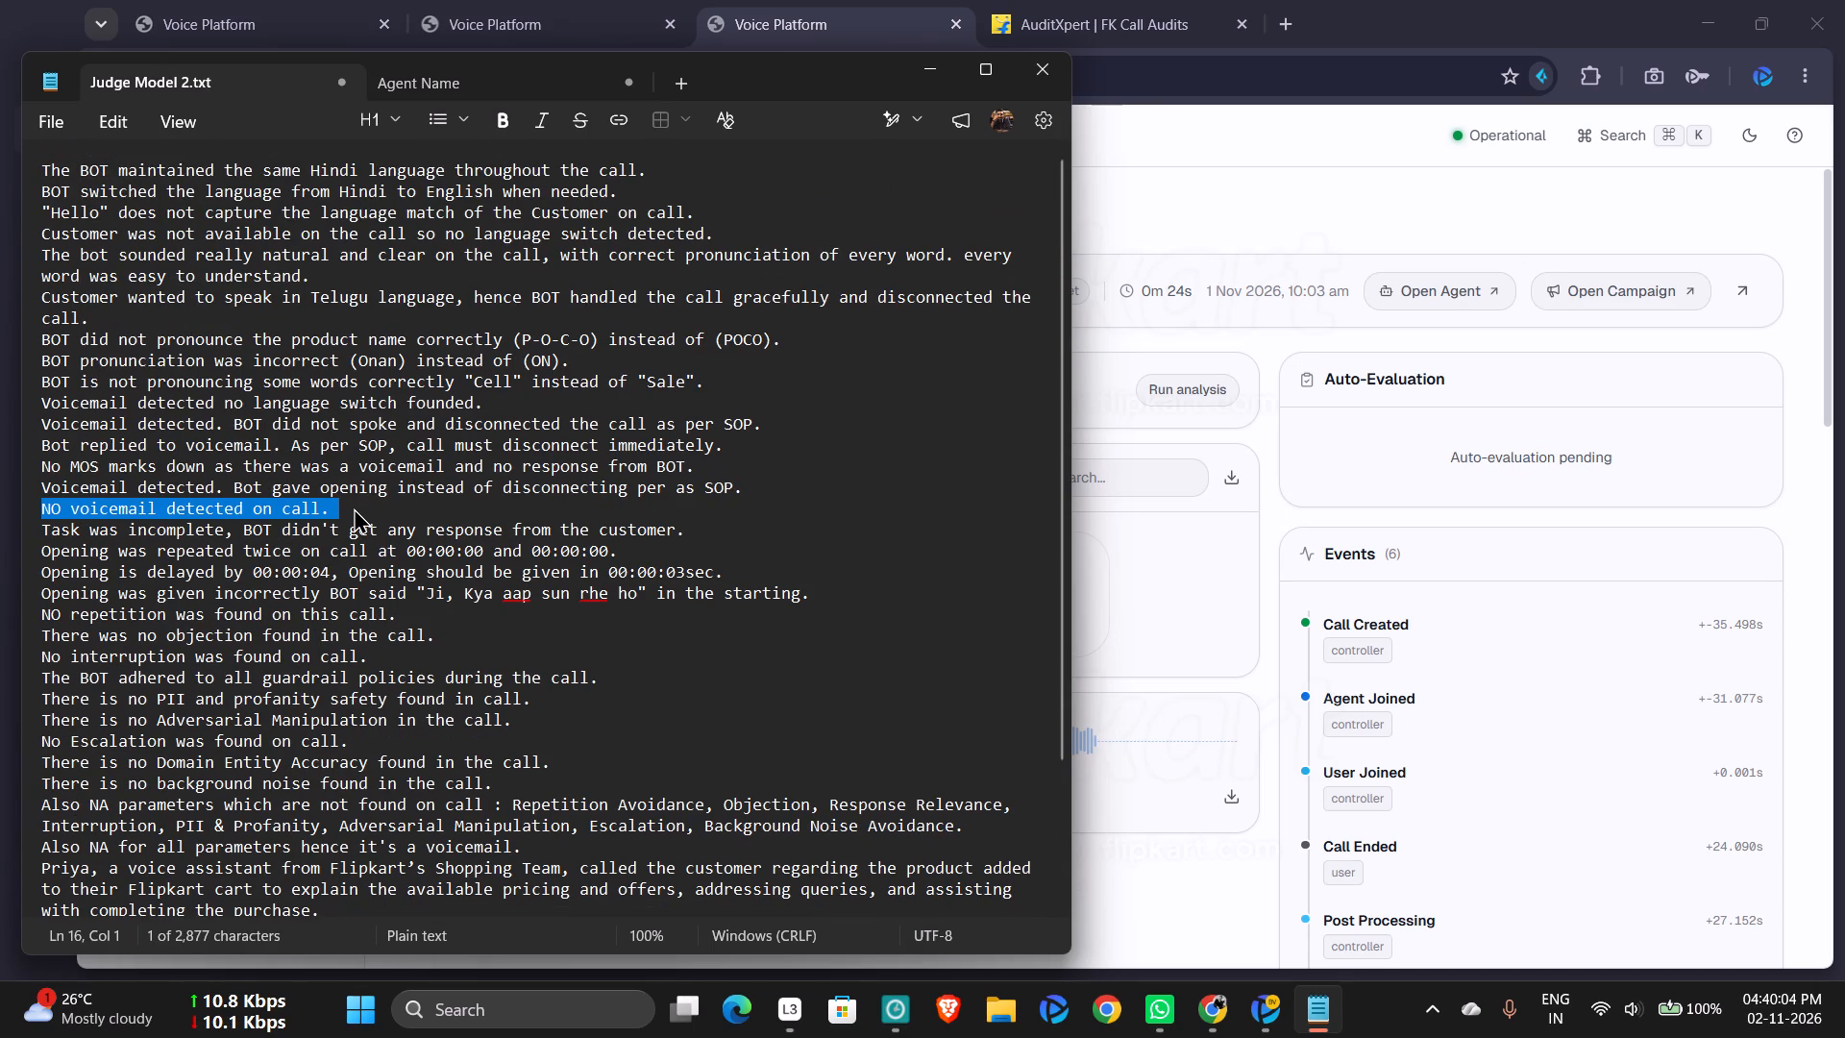
key("ctrl+c")
left_click(1100, 3)
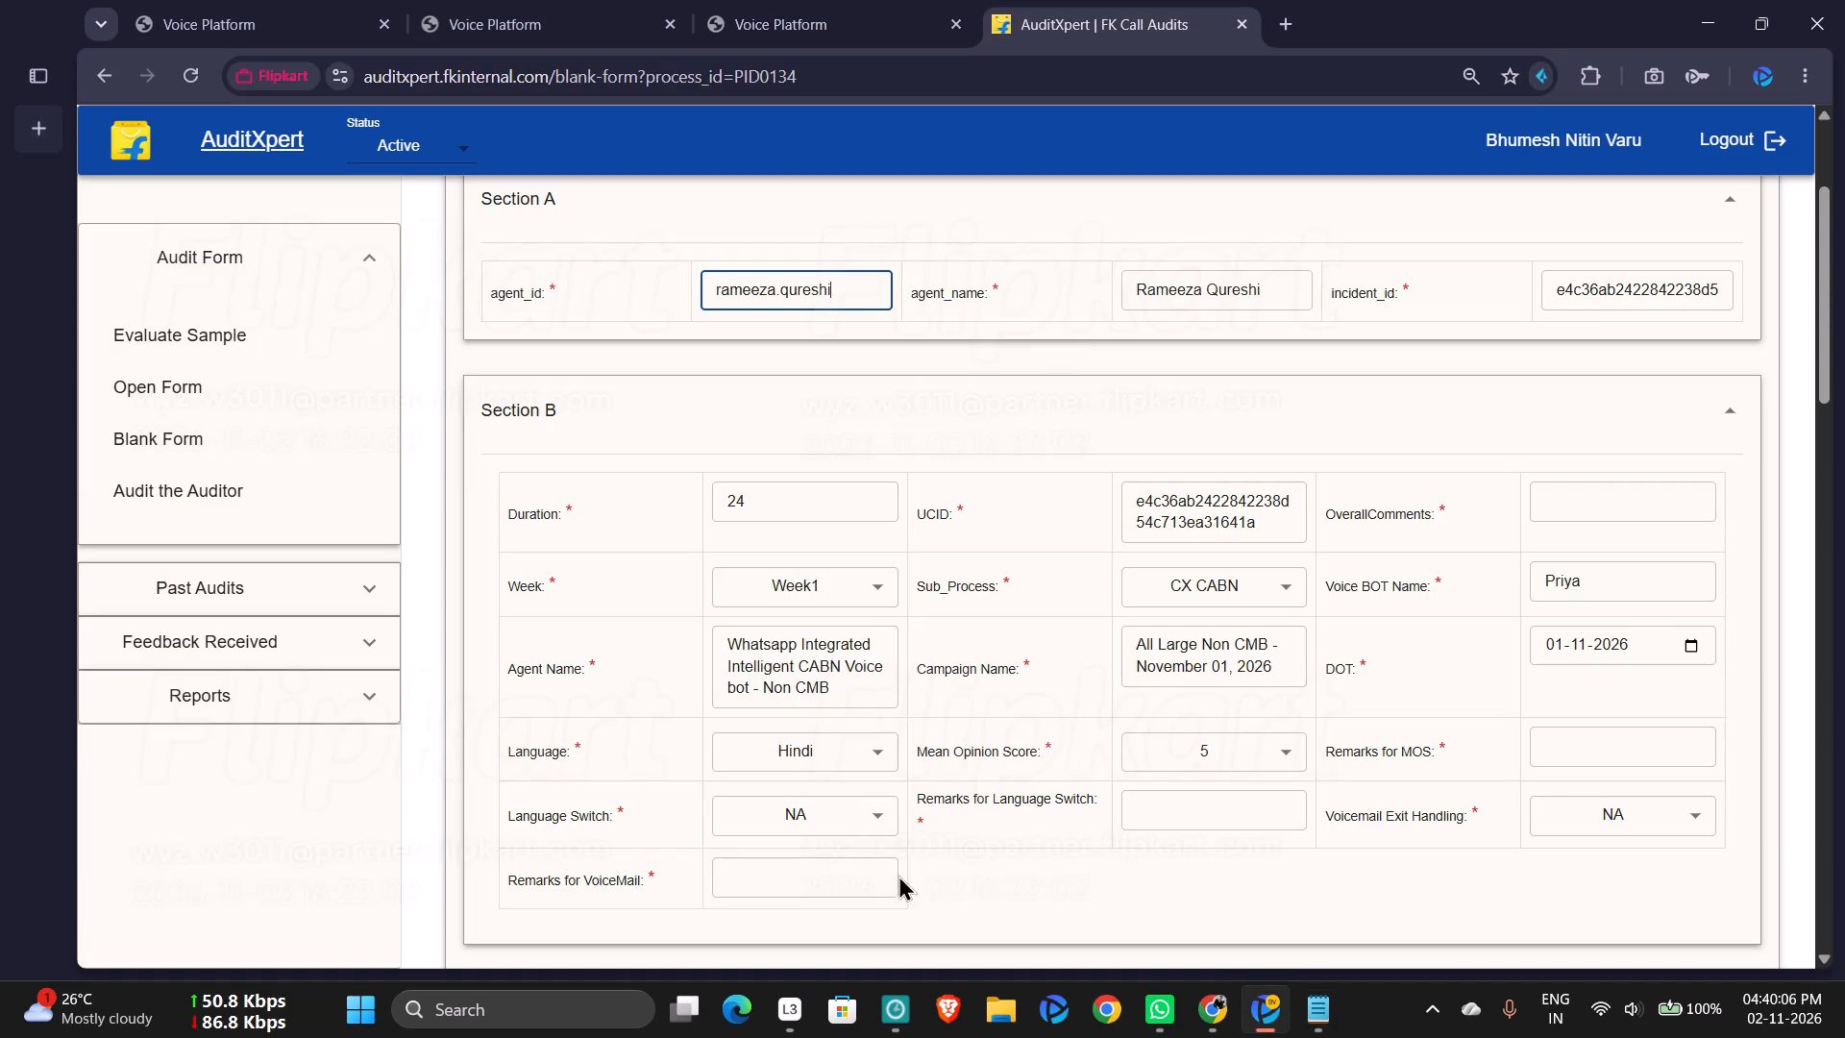
left_click(847, 882)
key("ctrl+v")
Switch to the Non-CX - Campaign RD spreadsheet.
left_click(1230, 1037)
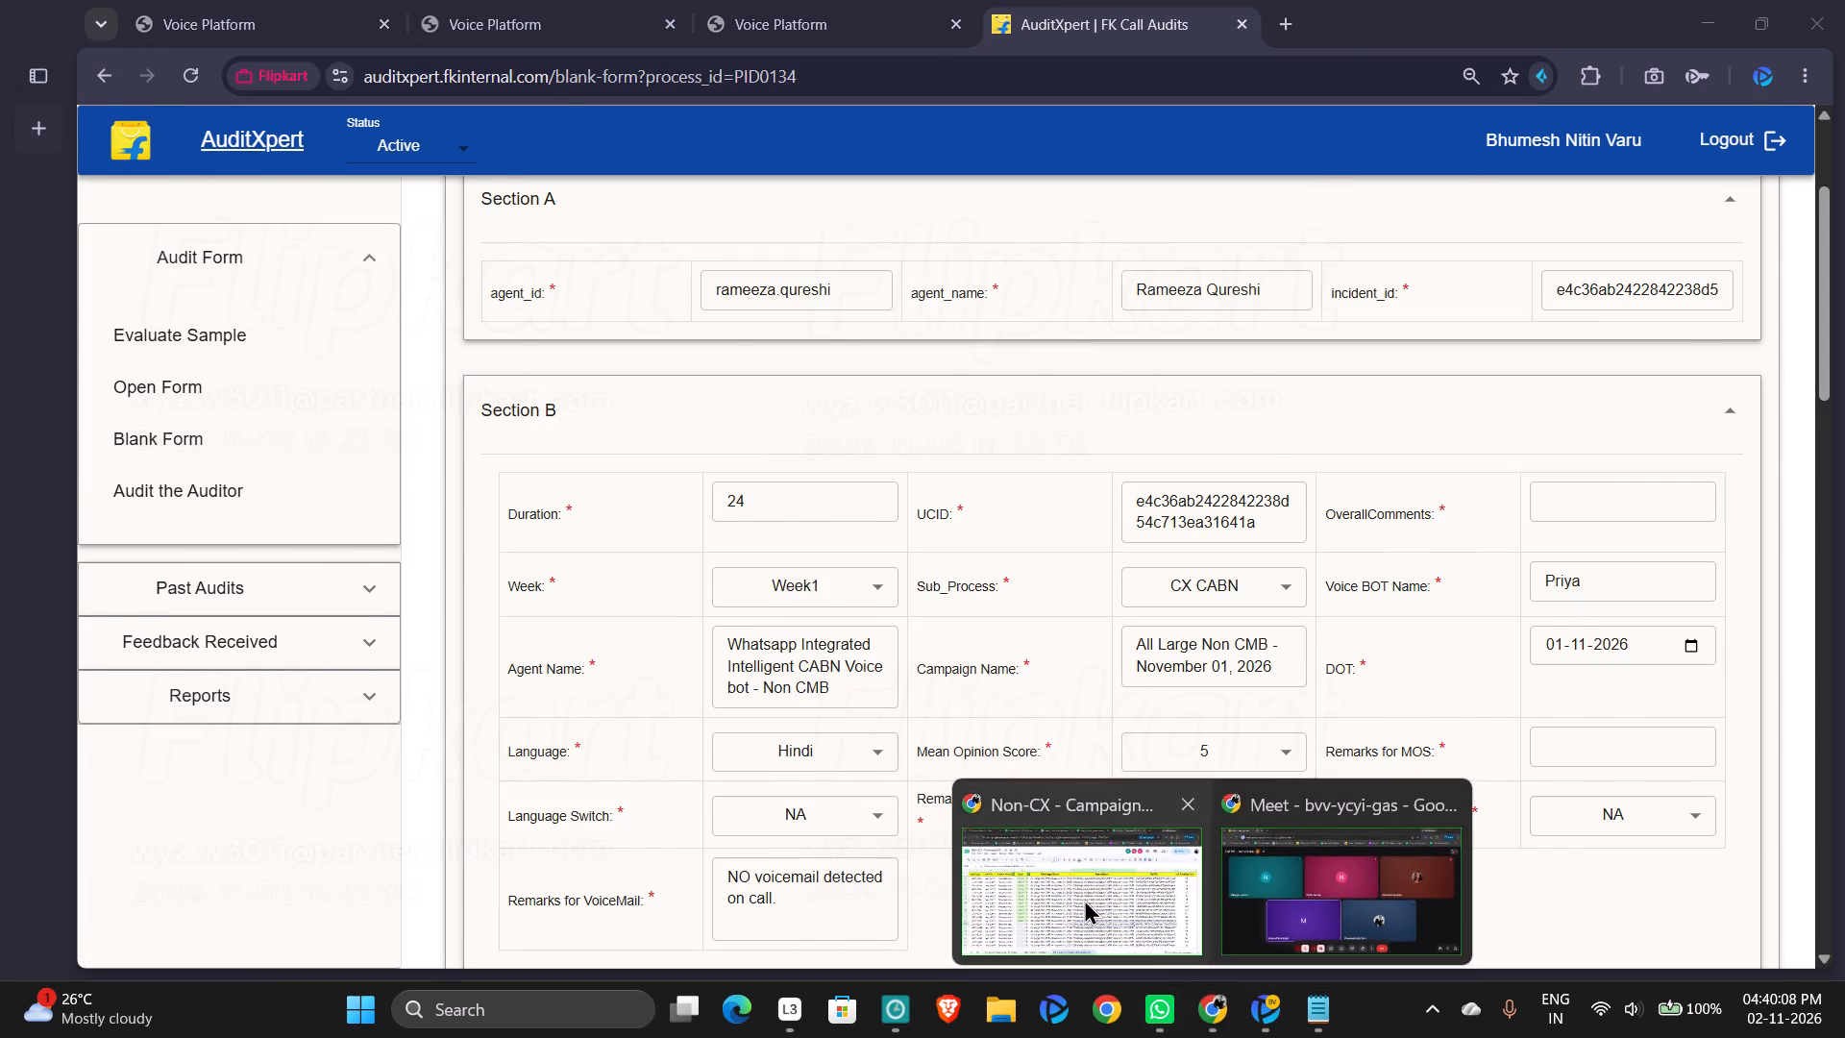
left_click(1084, 899)
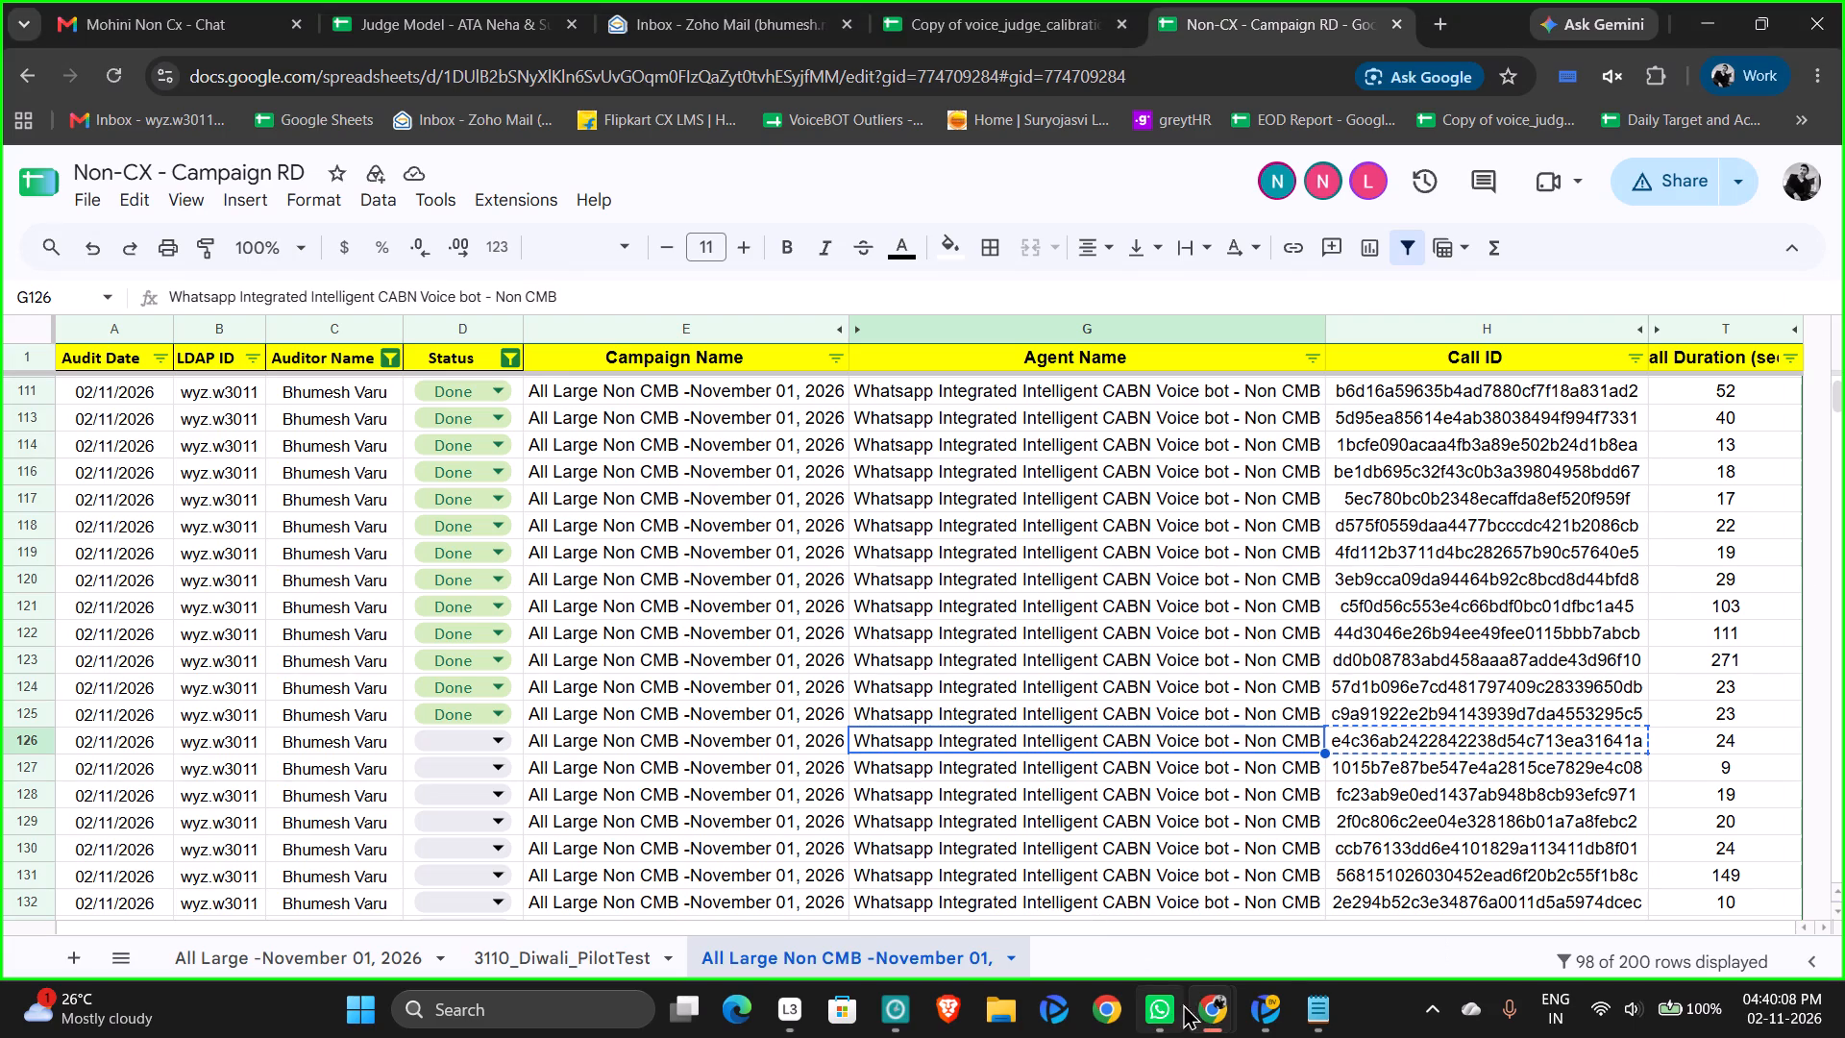
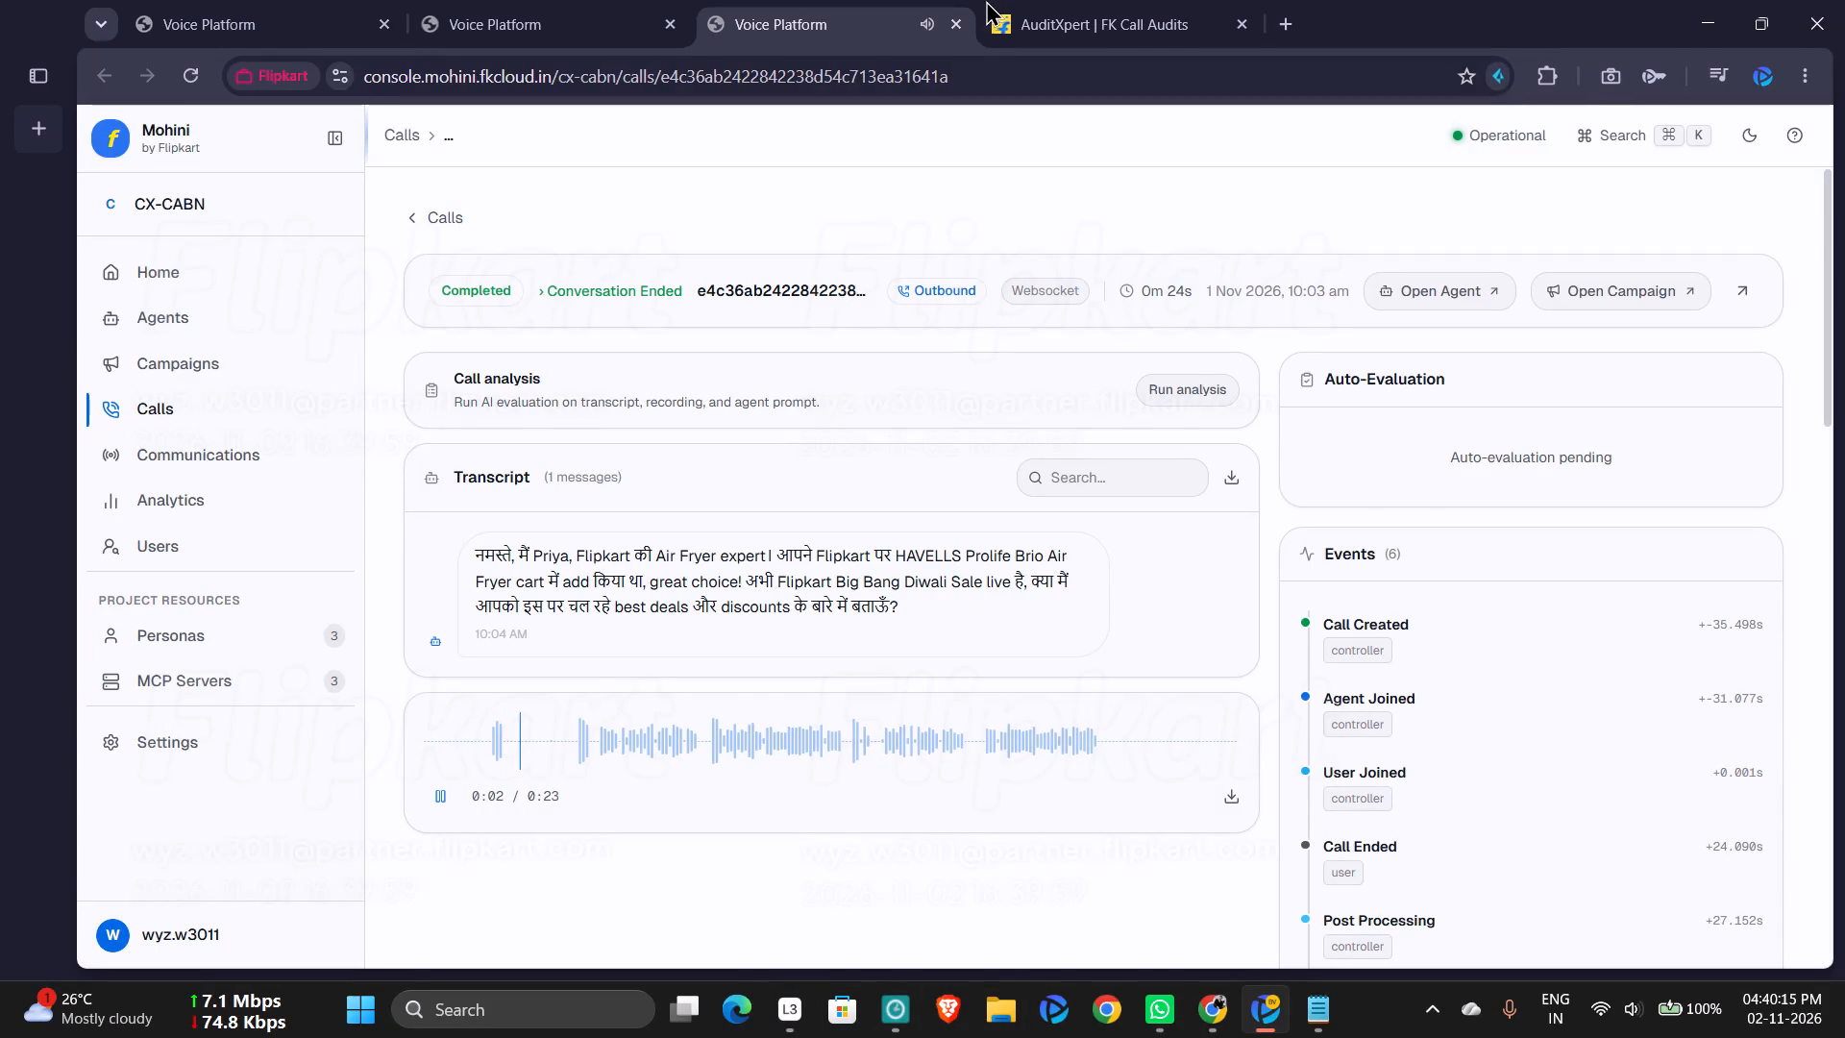
Copy the line '"Hello" does not capture the language match of the Customer on call.' from the Judge Model 2.txt notes into AuditXpert's Remarks for Language Switch.
left_click(1042, 0)
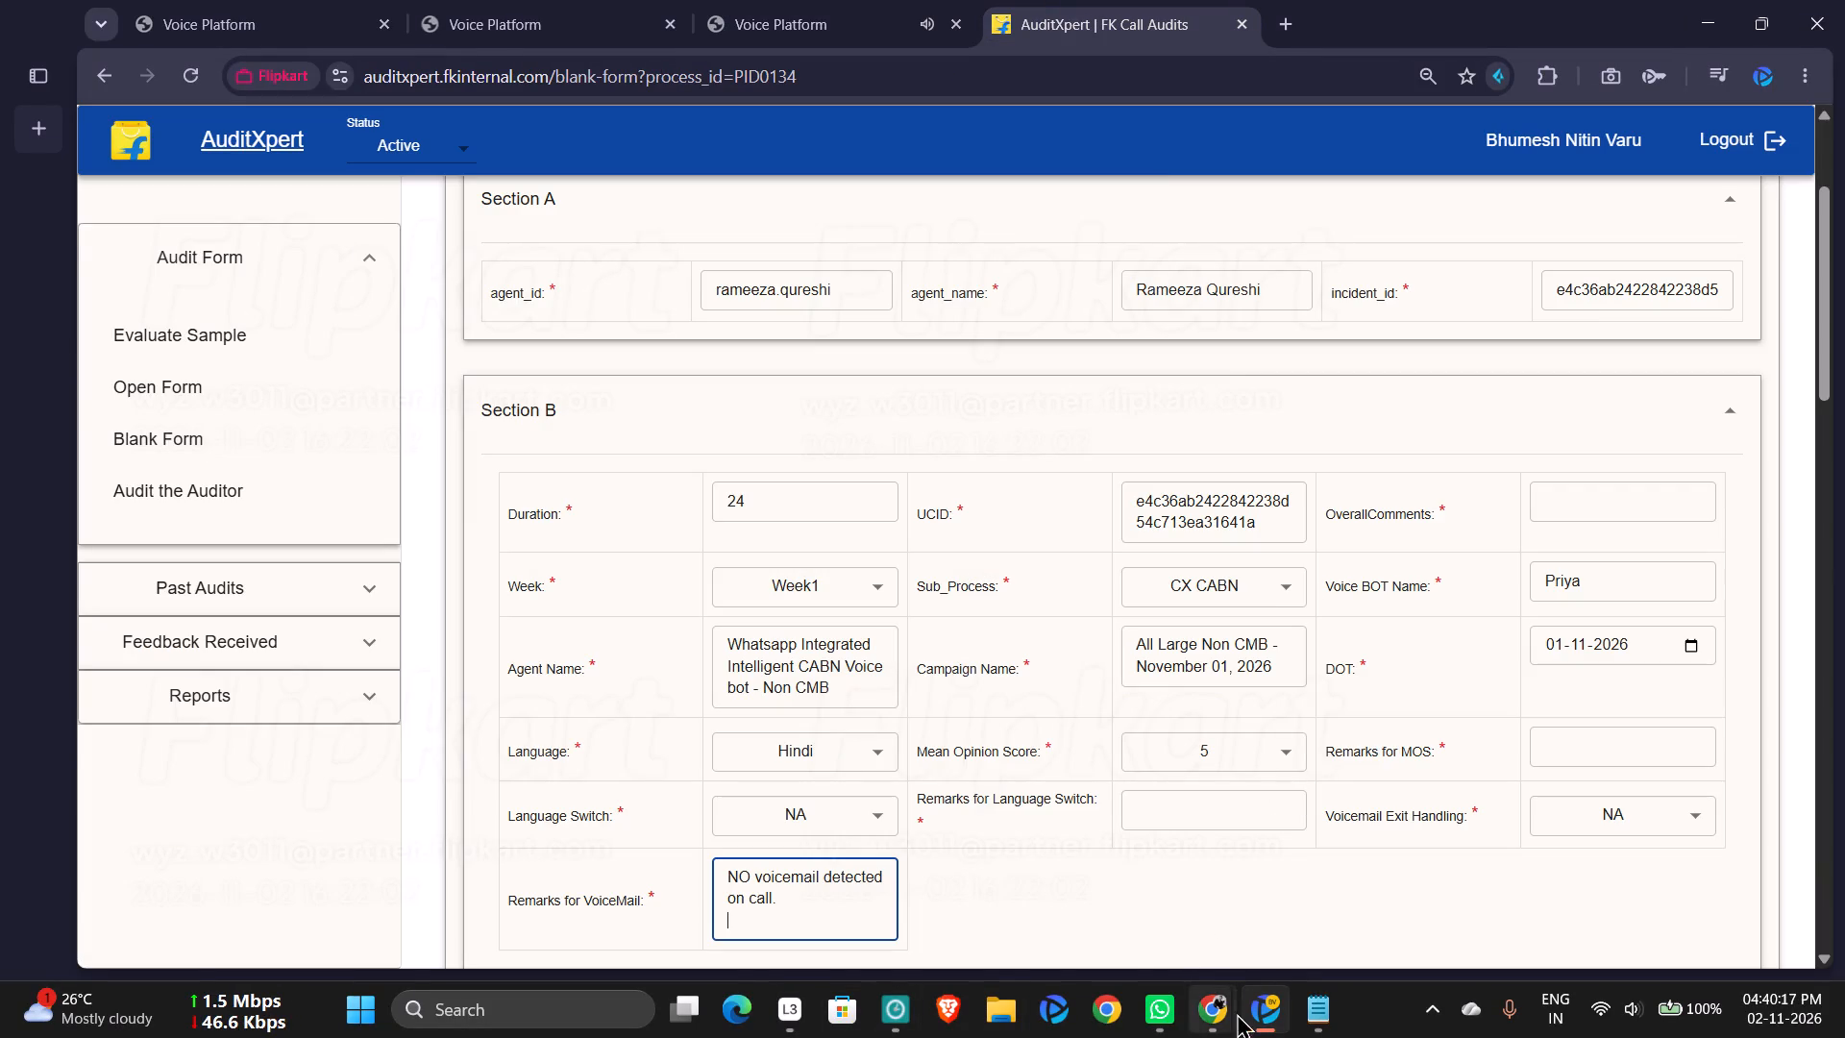
left_click(691, 0)
left_click(754, 0)
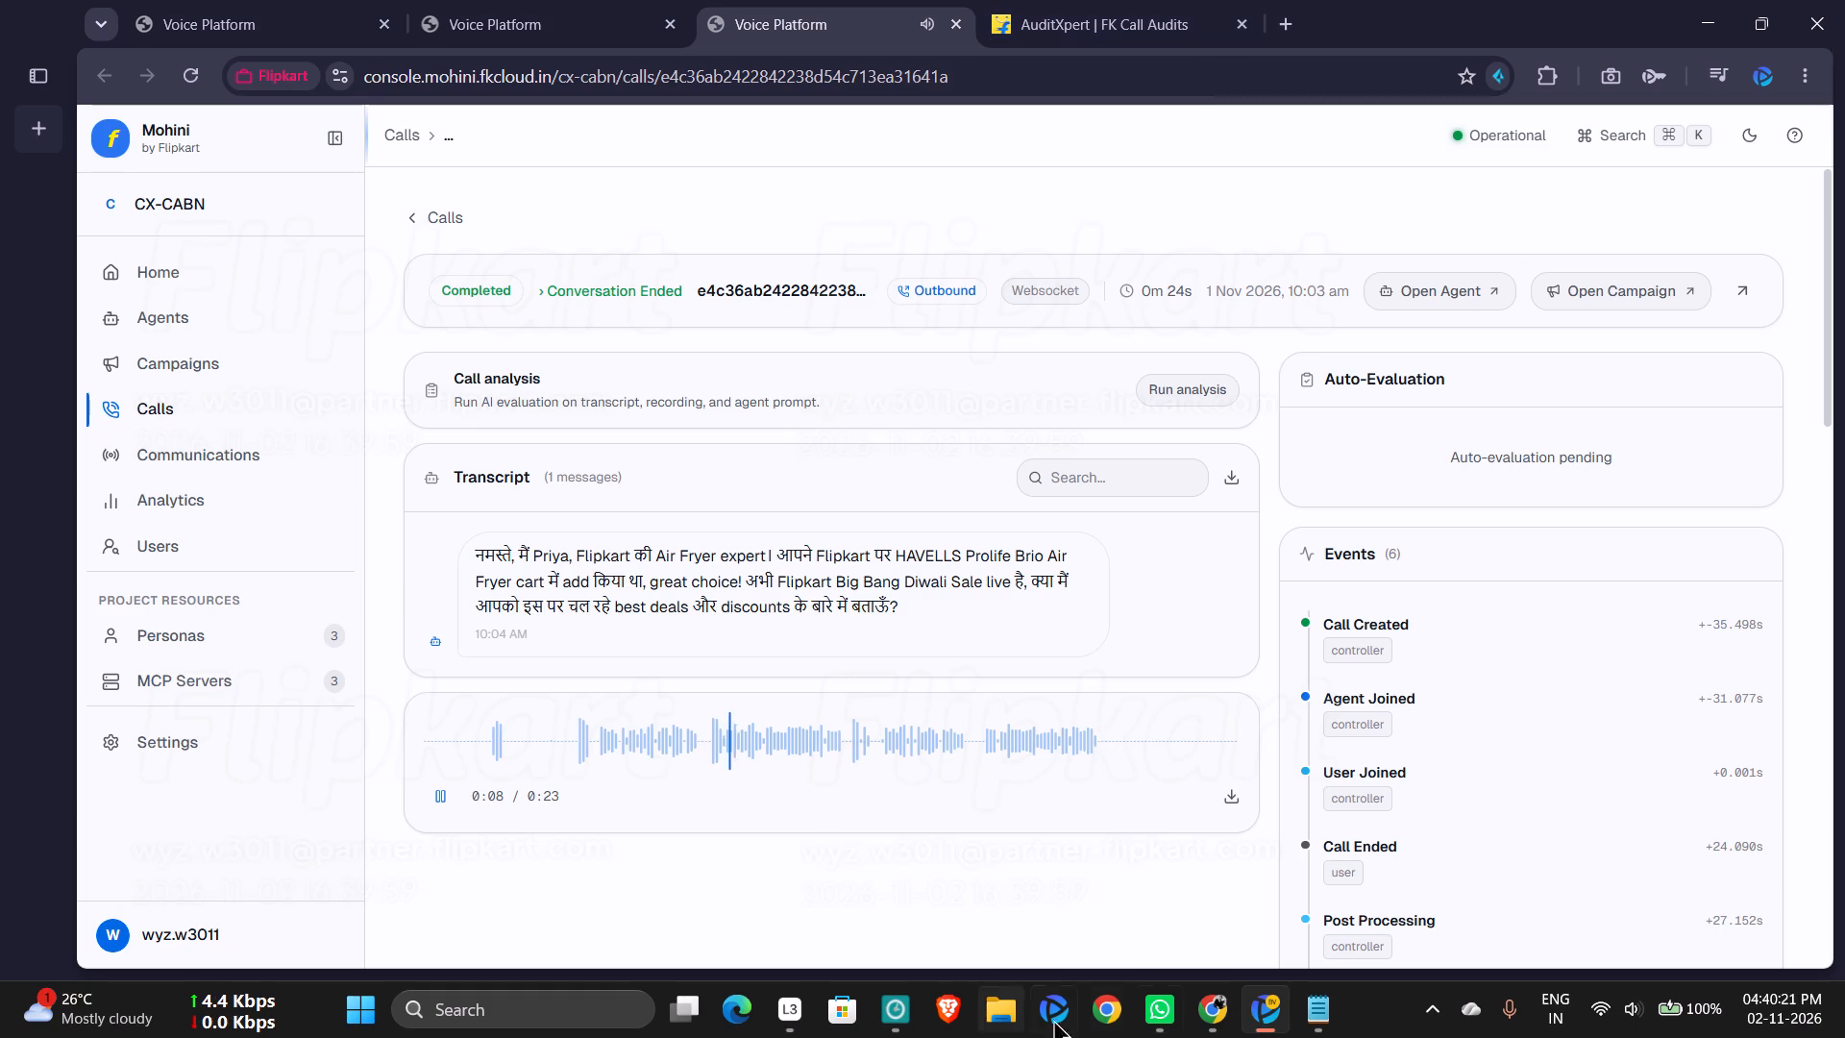
left_click(1310, 997)
scroll(446, 380, "up", 3)
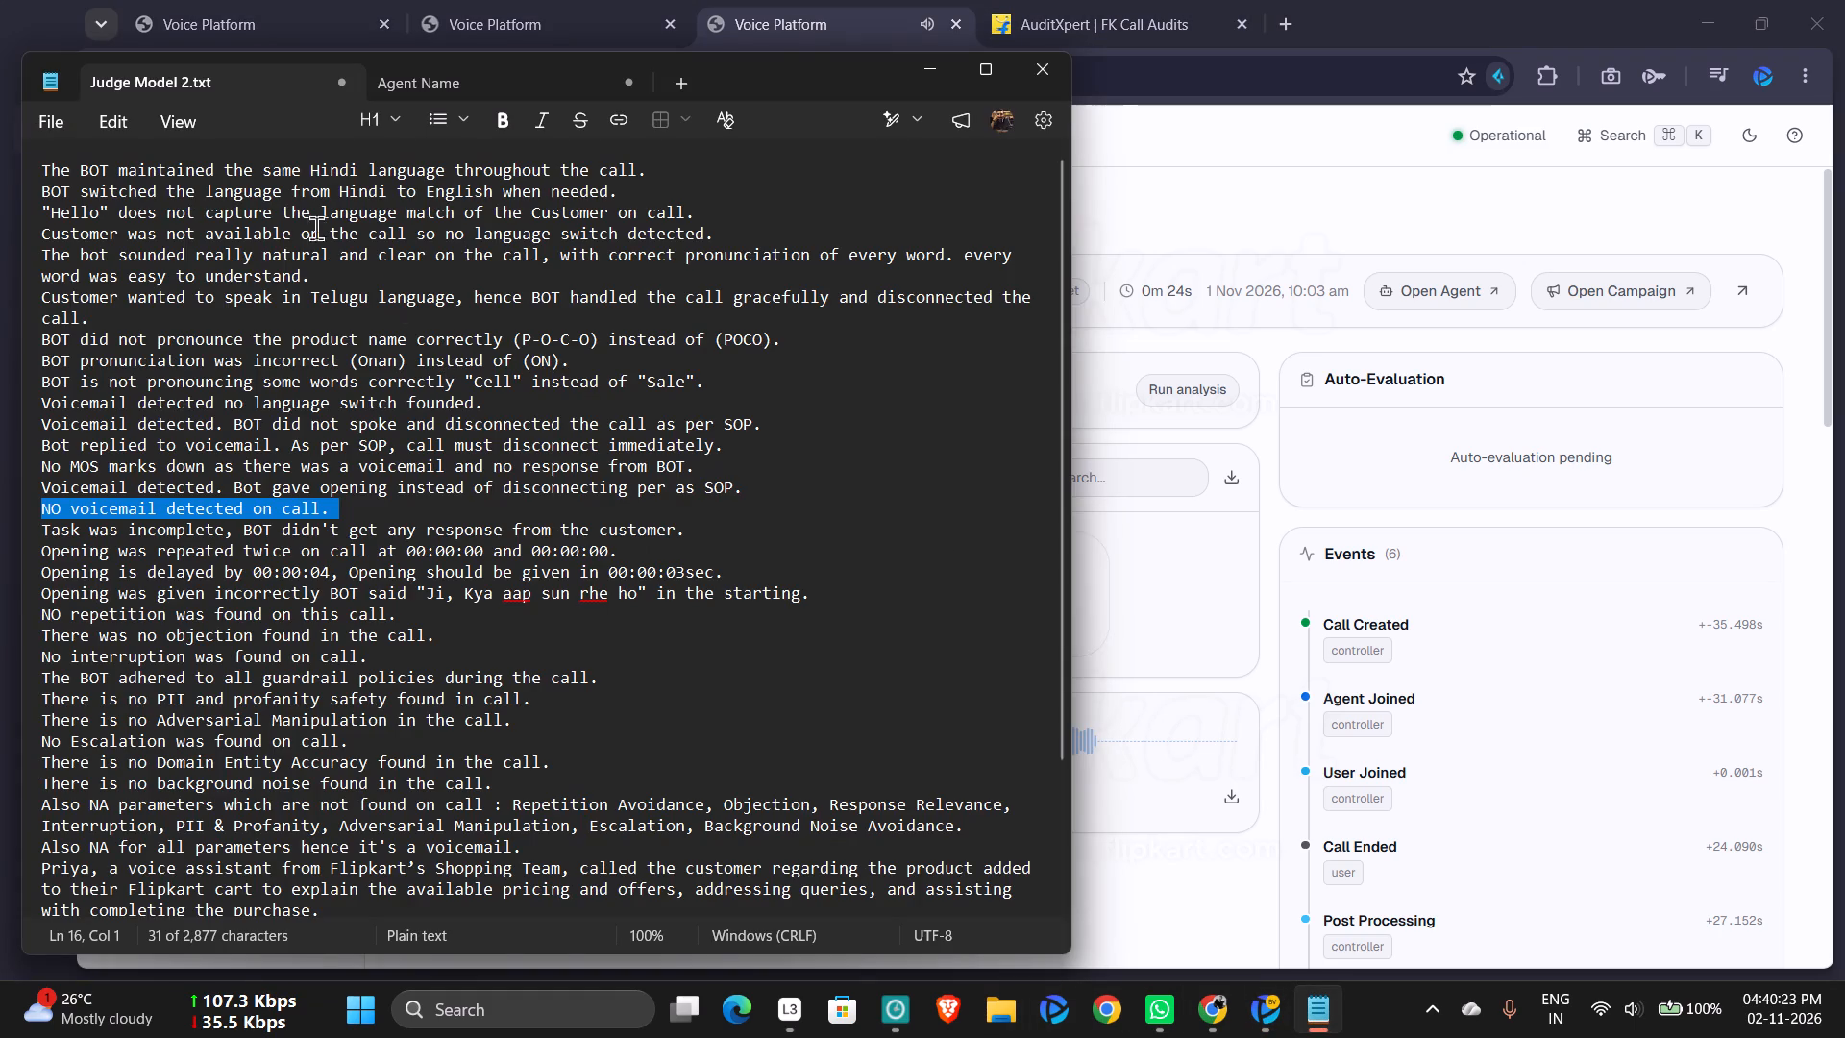
triple_click(312, 222)
key("ctrl+c")
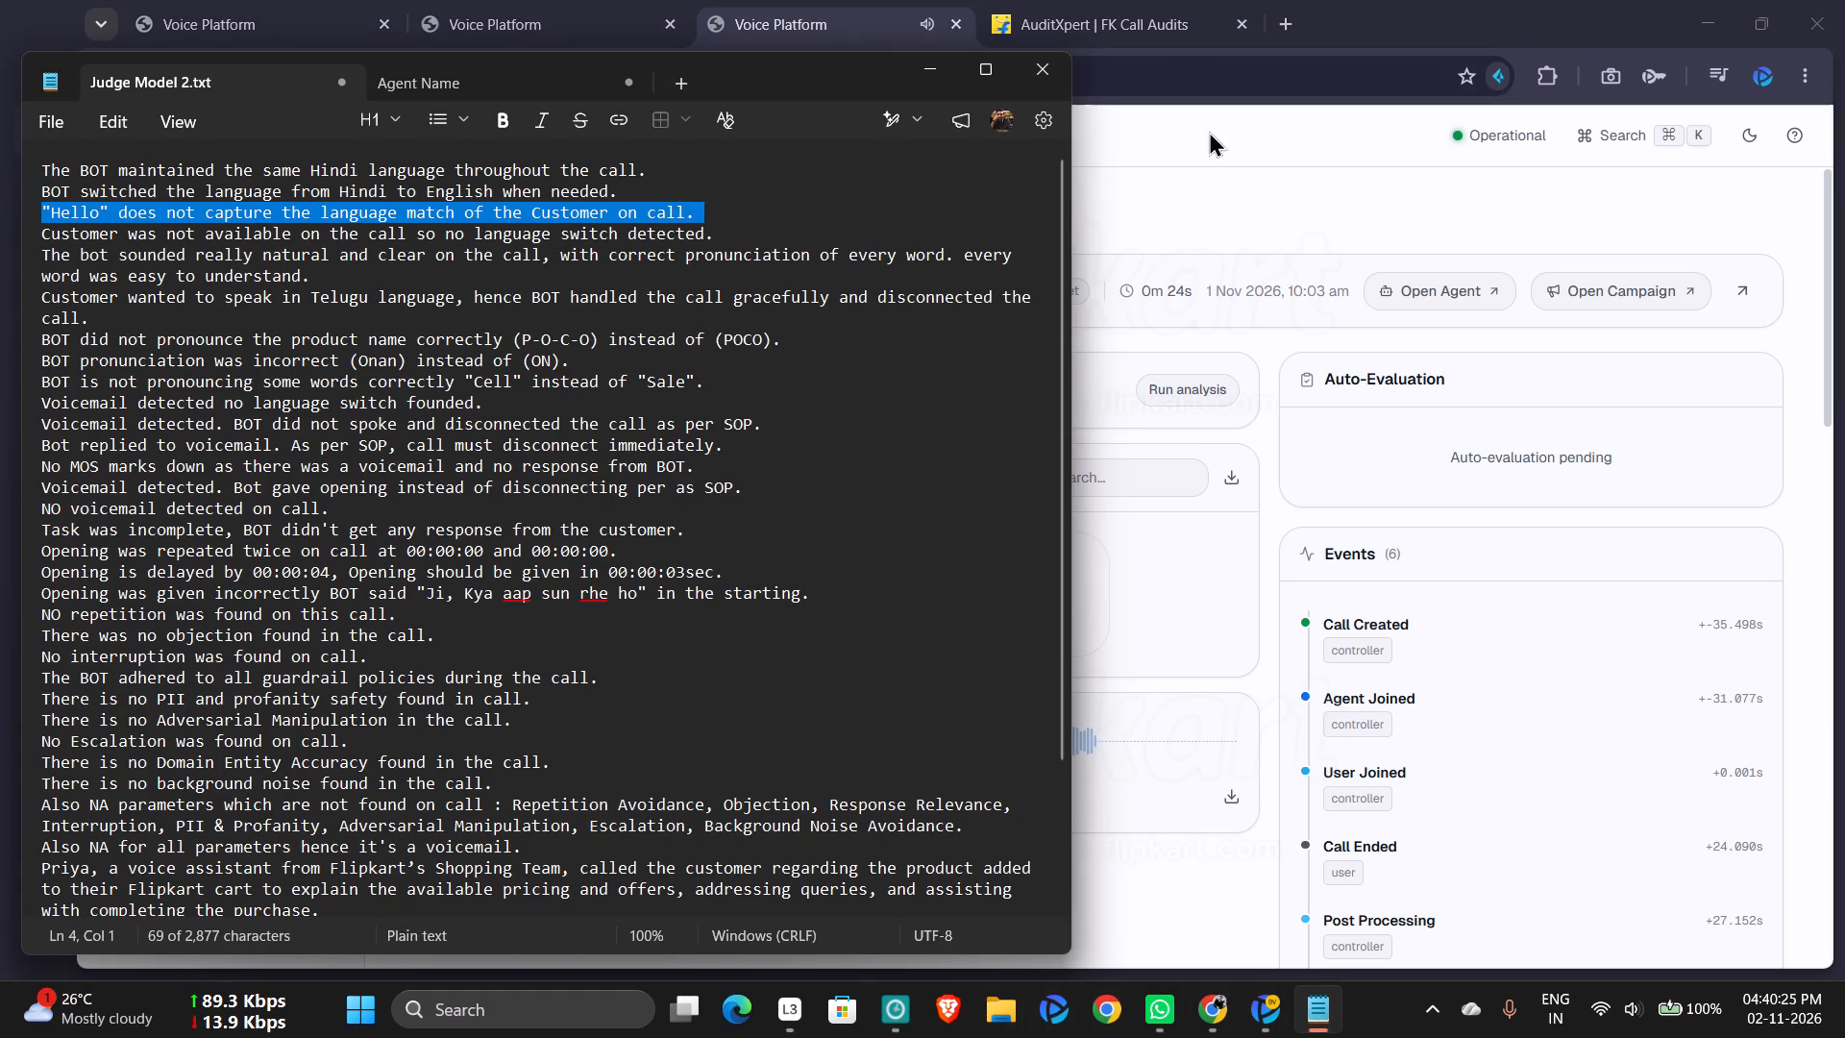
left_click(1169, 27)
left_click(1198, 775)
left_click(1194, 820)
key("ctrl+v")
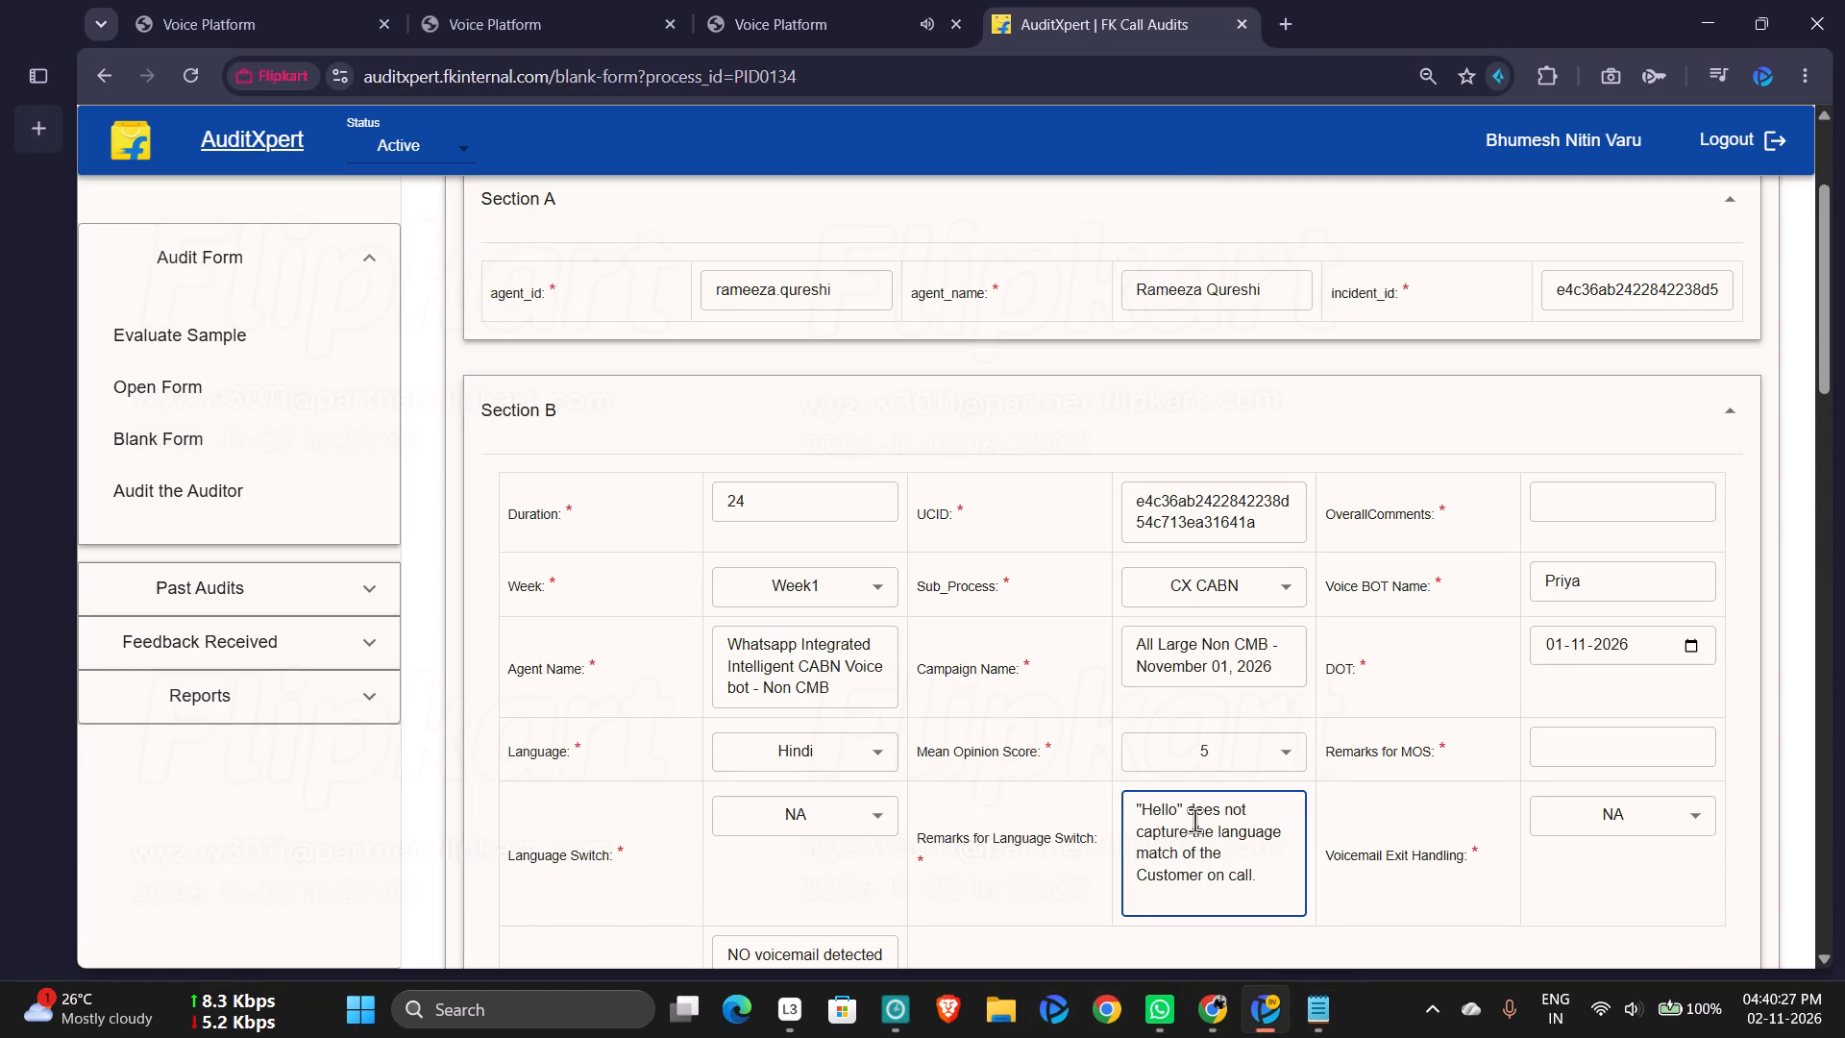
Copy the notes line starting "The bot sounded really natural and clear on the call" into the Remarks for MOS field.
left_click(1328, 1009)
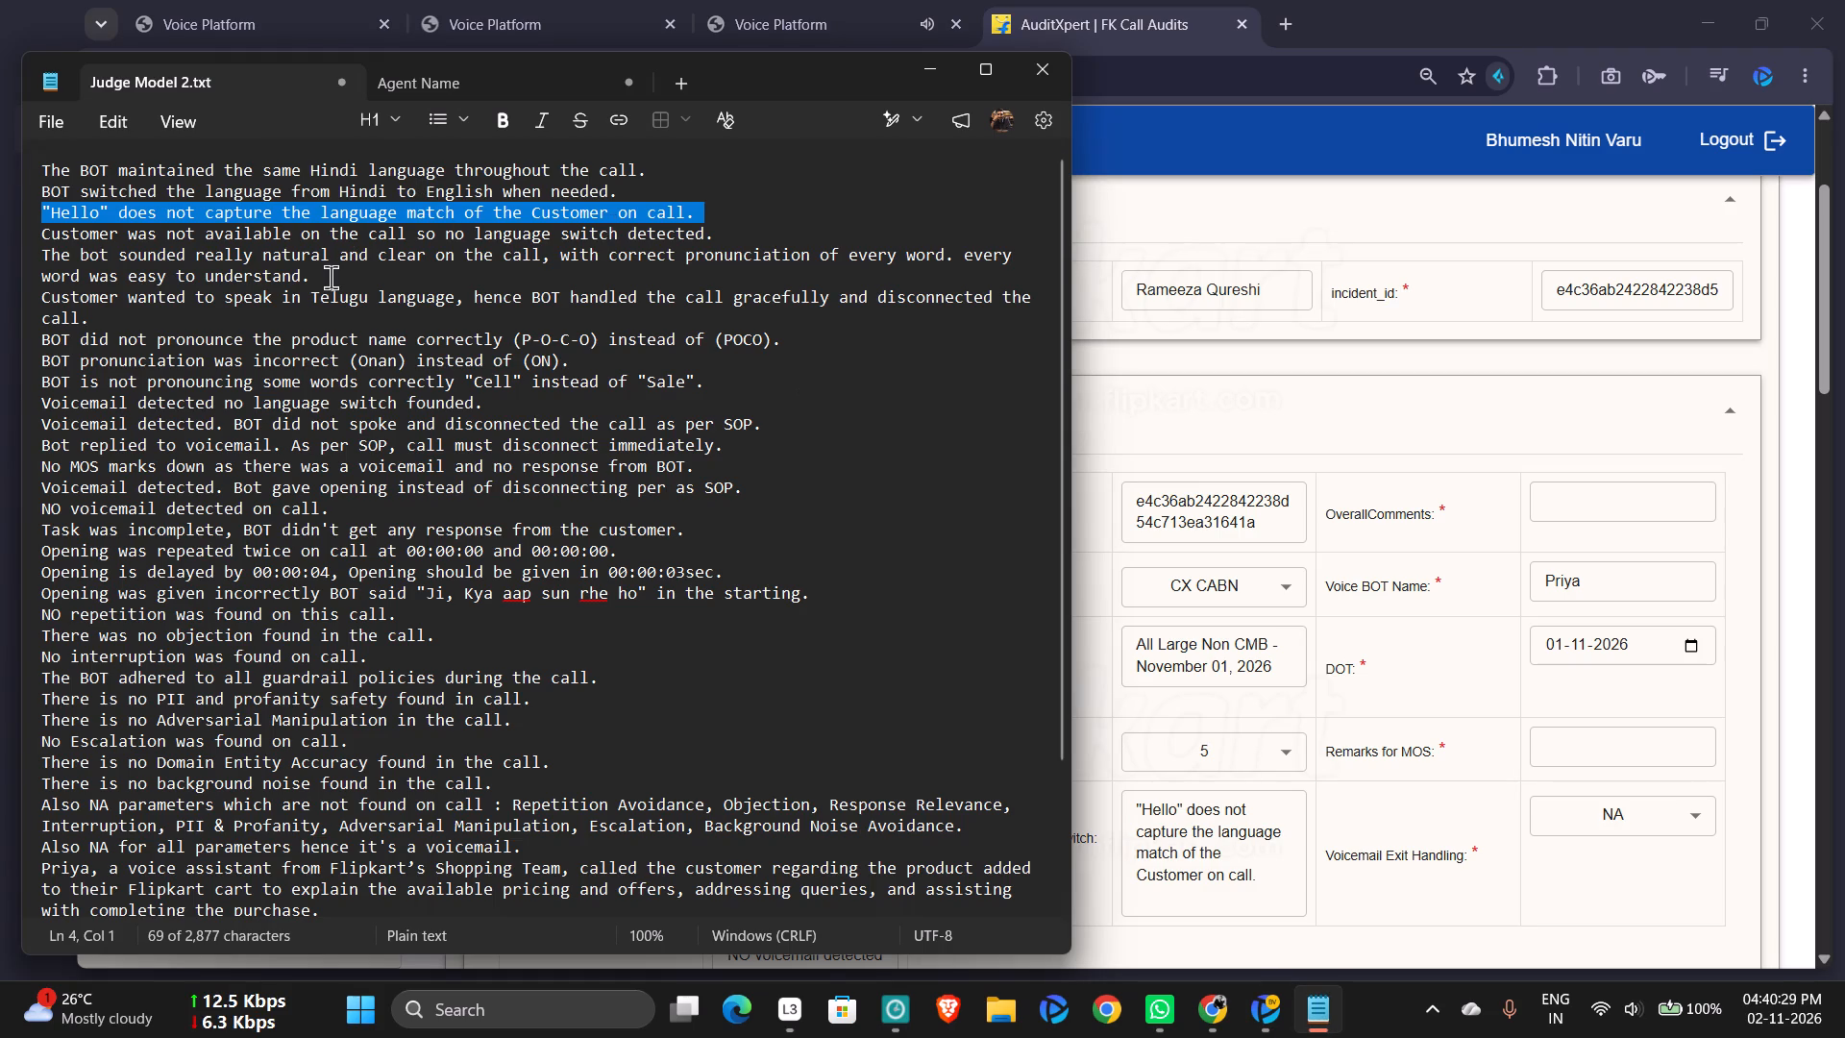
triple_click(350, 261)
key("ctrl+c")
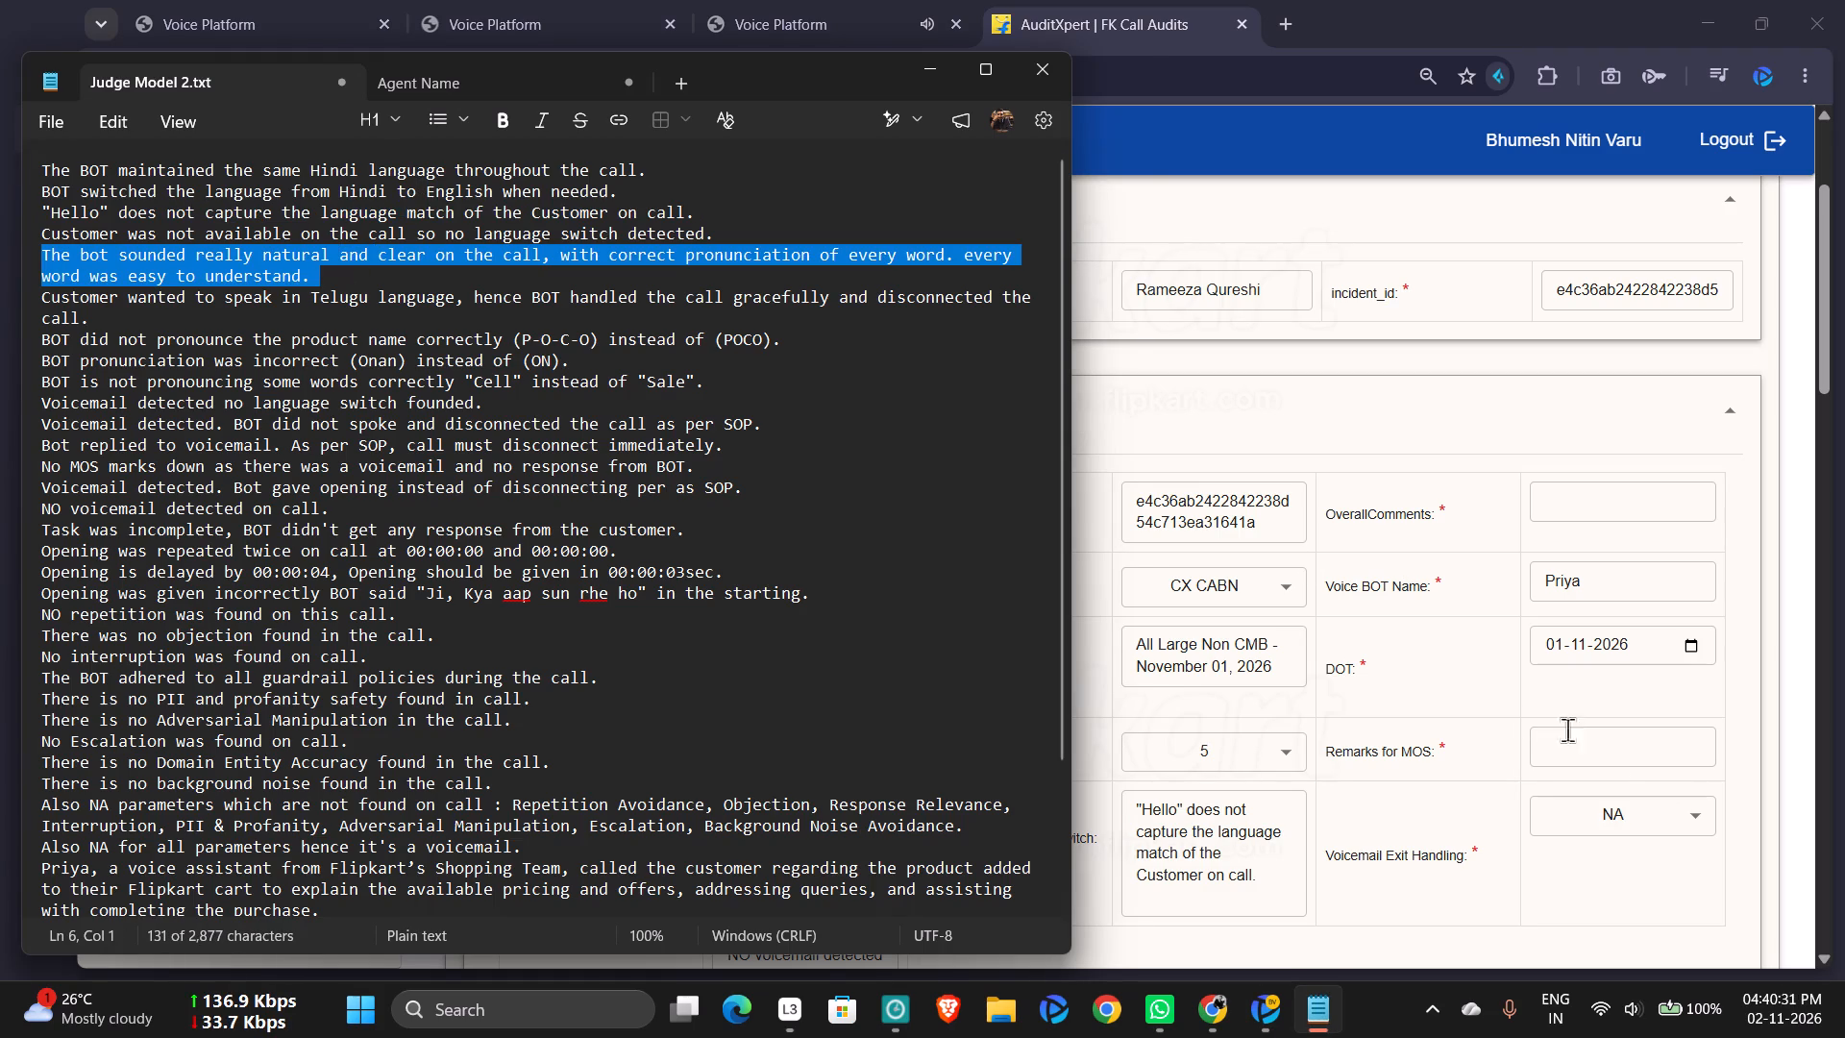
left_click(1618, 764)
key("ctrl+v")
Copy the "Priya, a voice assistant" paragraph and the following "Also NA parameters" paragraph from the notes into the OverallComments field.
left_click(1322, 1021)
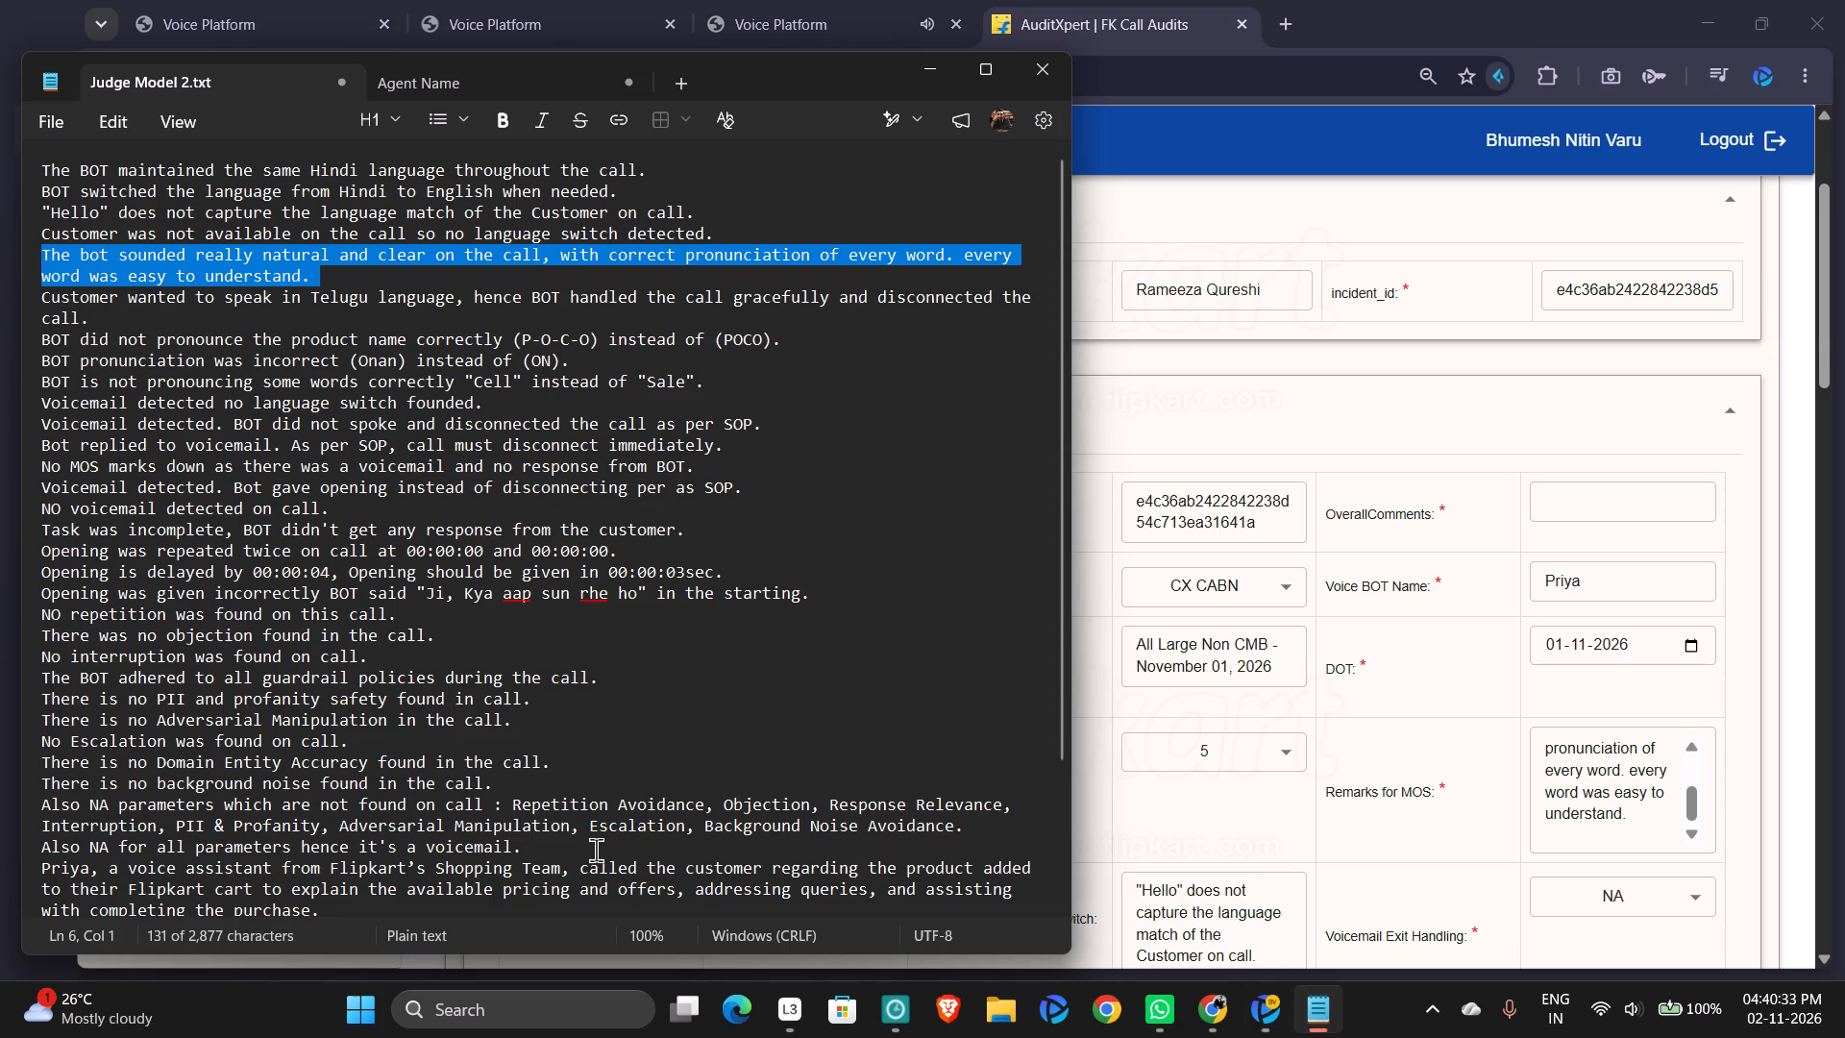
scroll(149, 814, "down", 2)
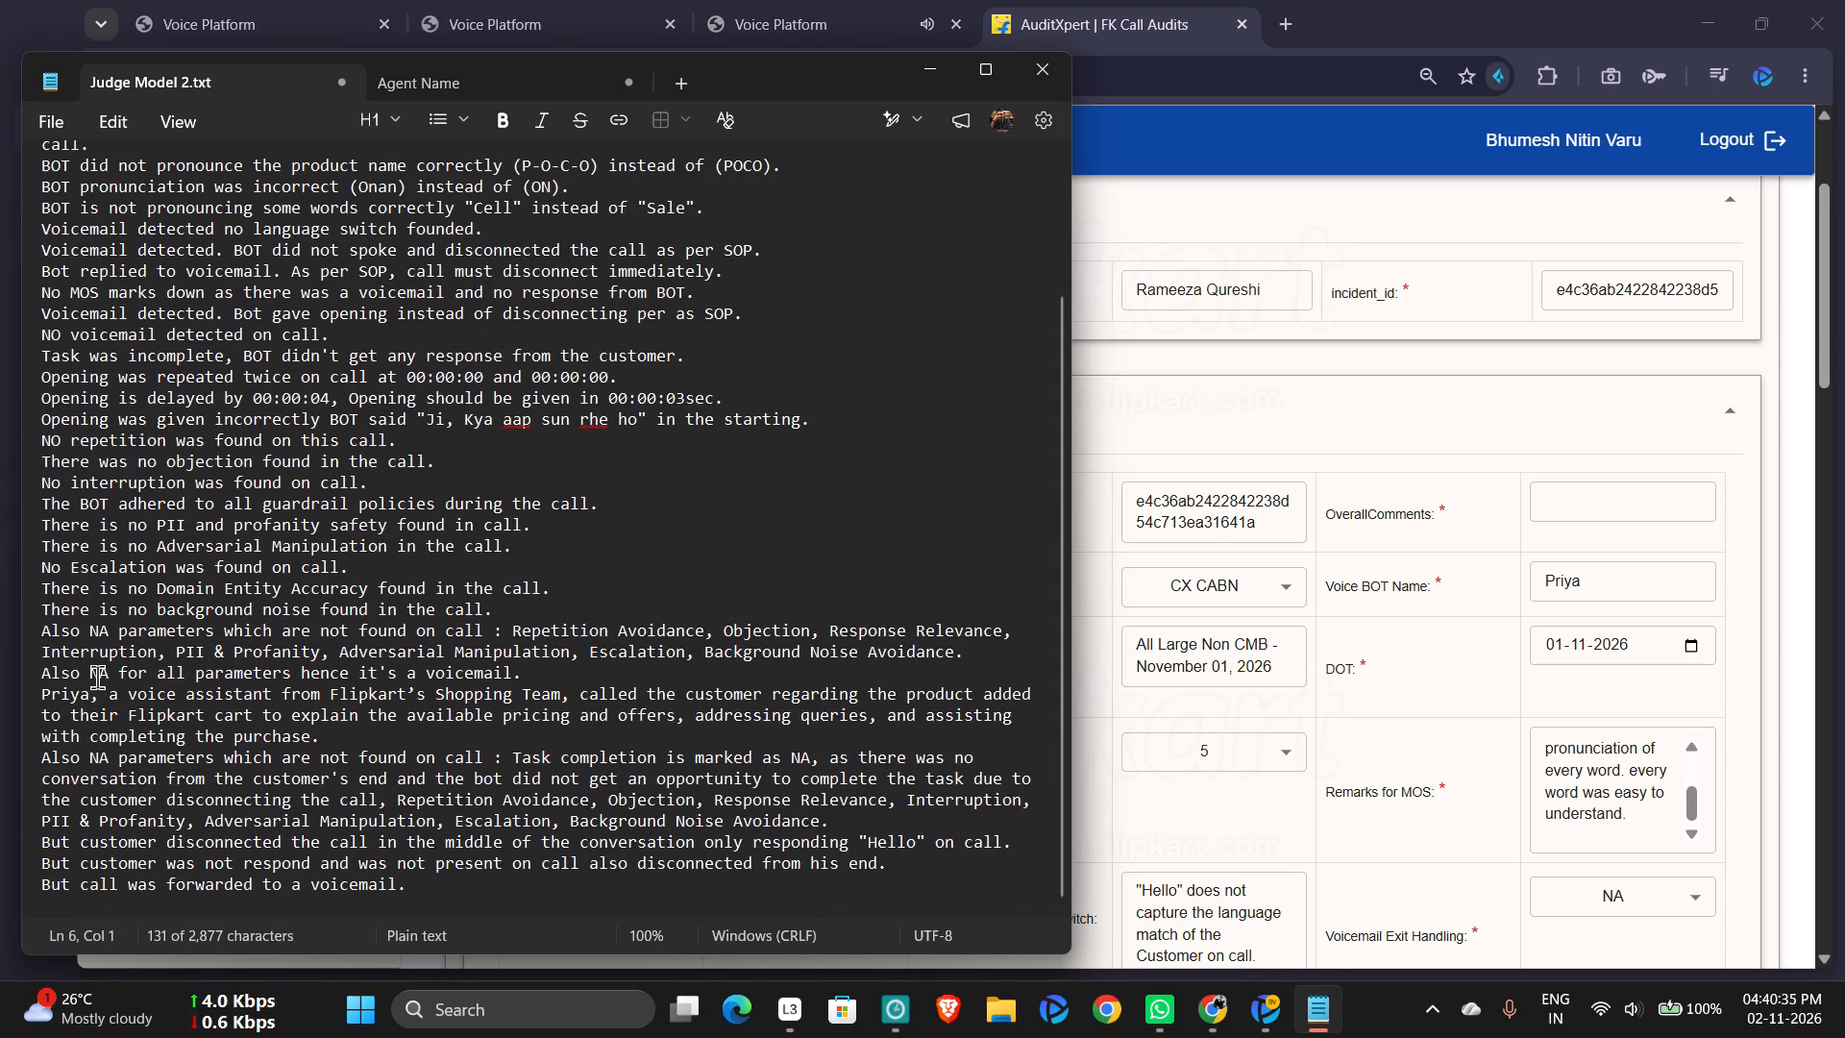
left_click(97, 677)
triple_click(88, 691)
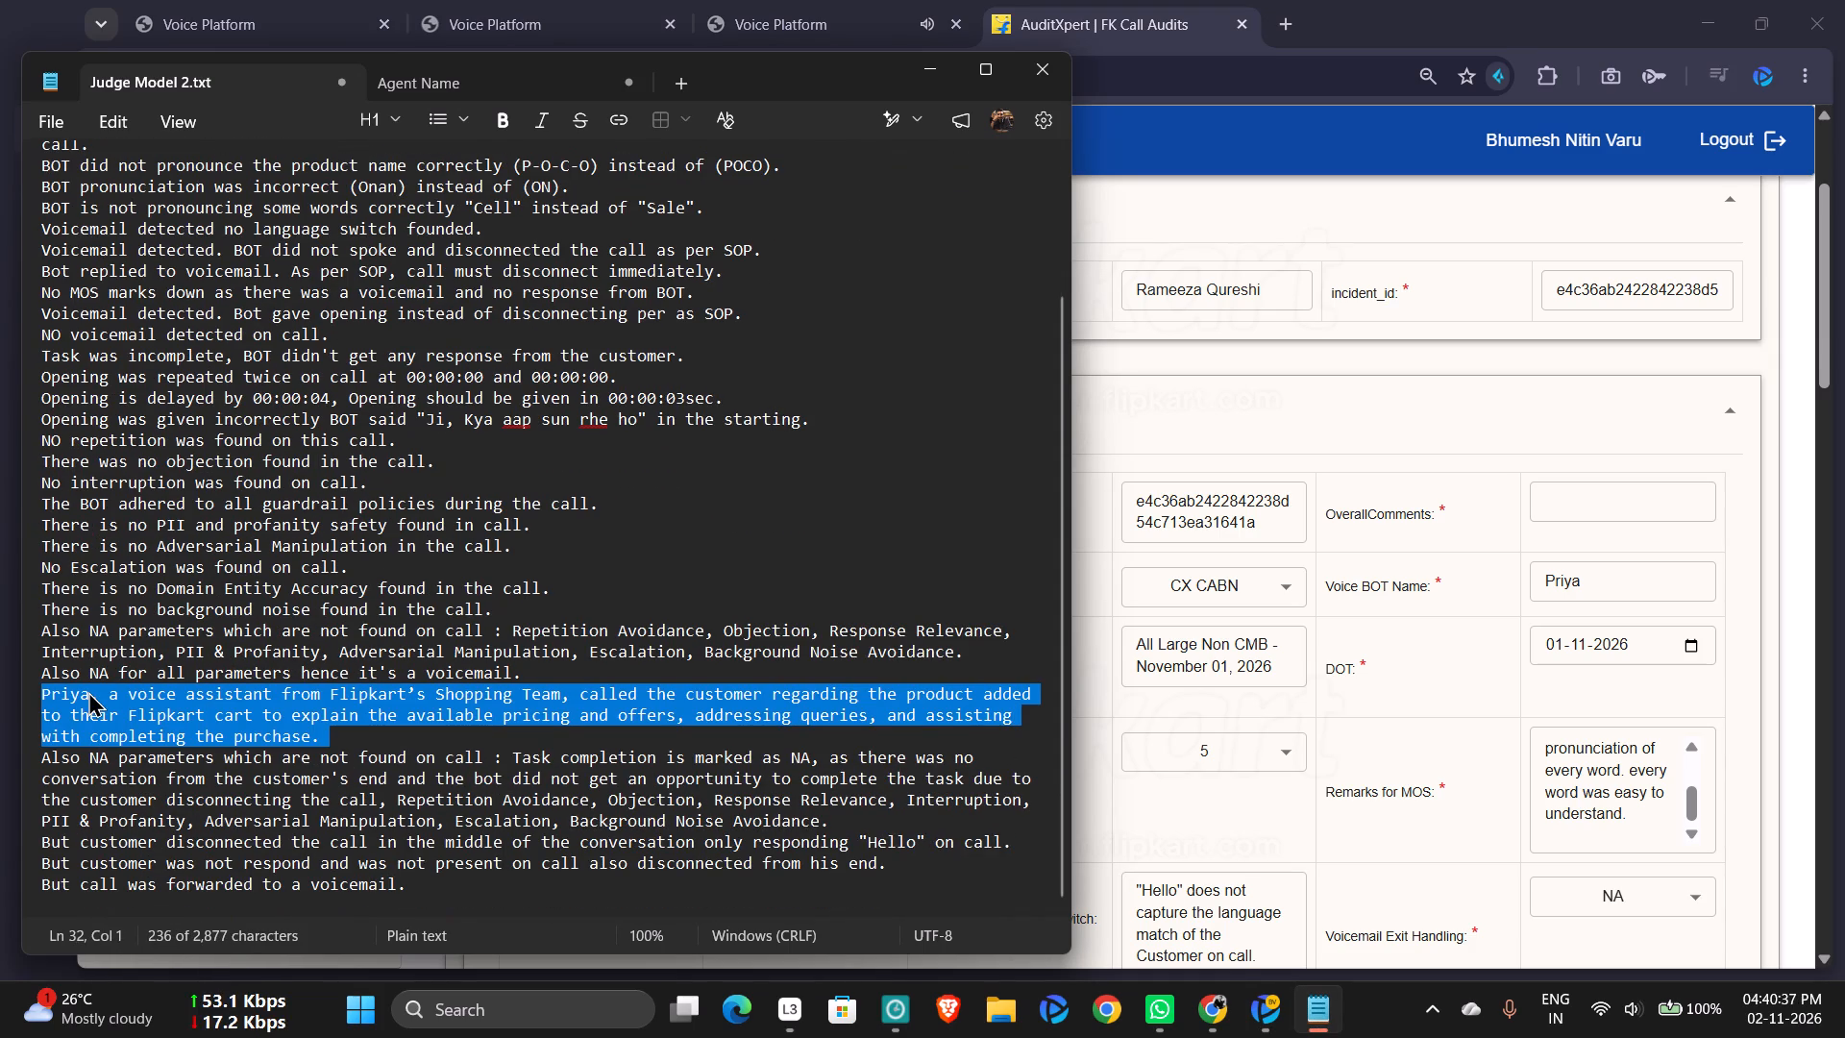
key("shift+Down")
key("shift+Down")
key("shift+Down")
key("shift+Down")
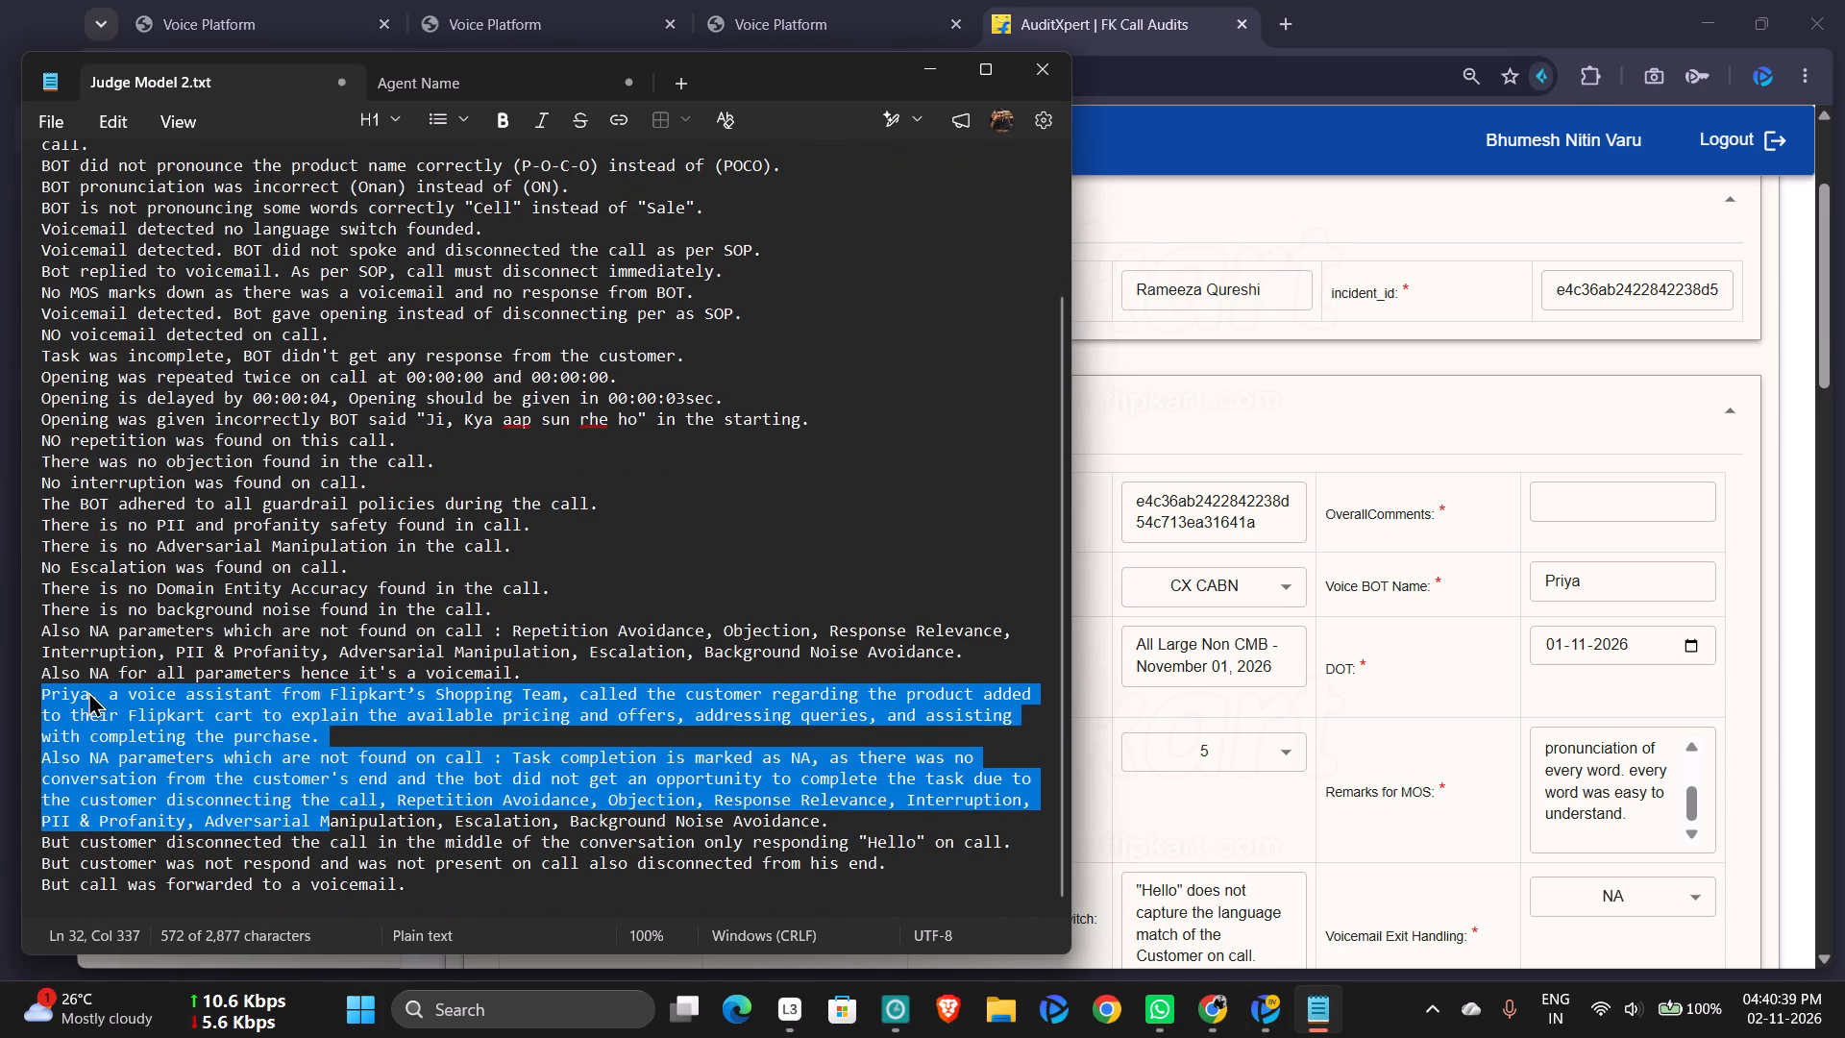
key("shift+End")
key("ctrl+c")
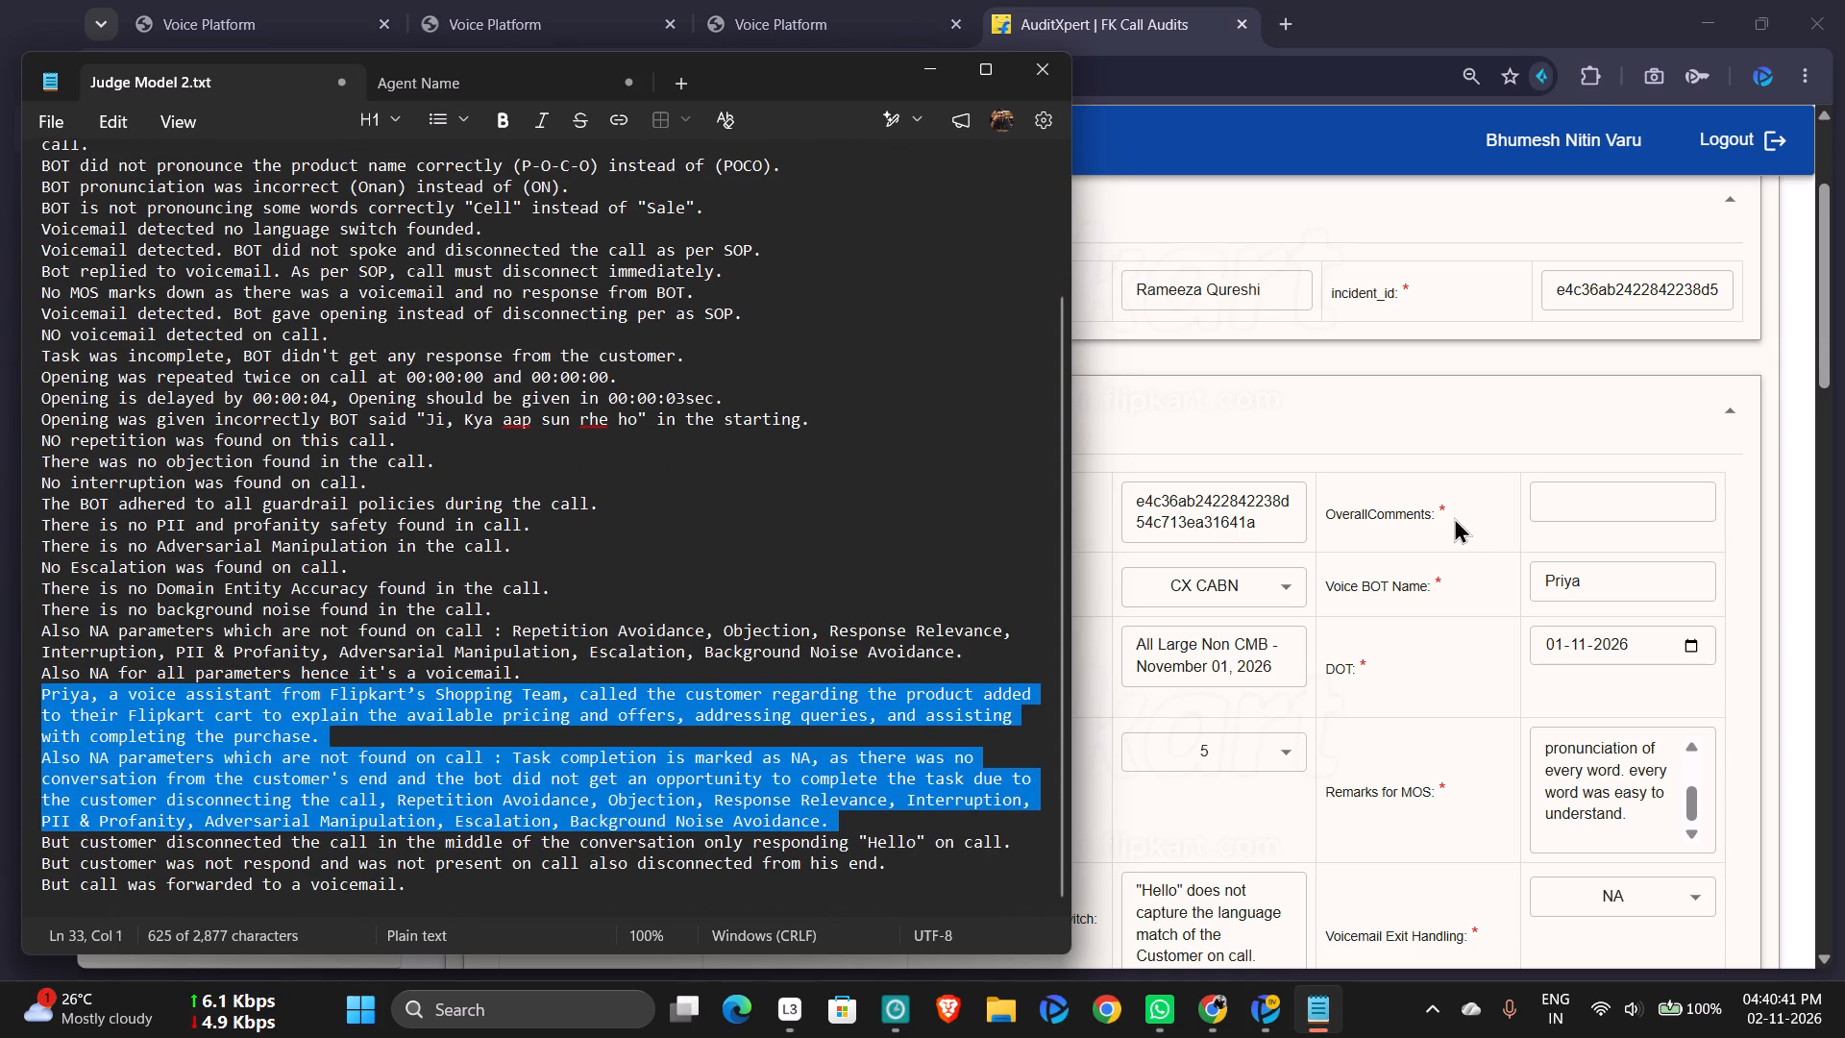
left_click(1537, 513)
key("ctrl+v")
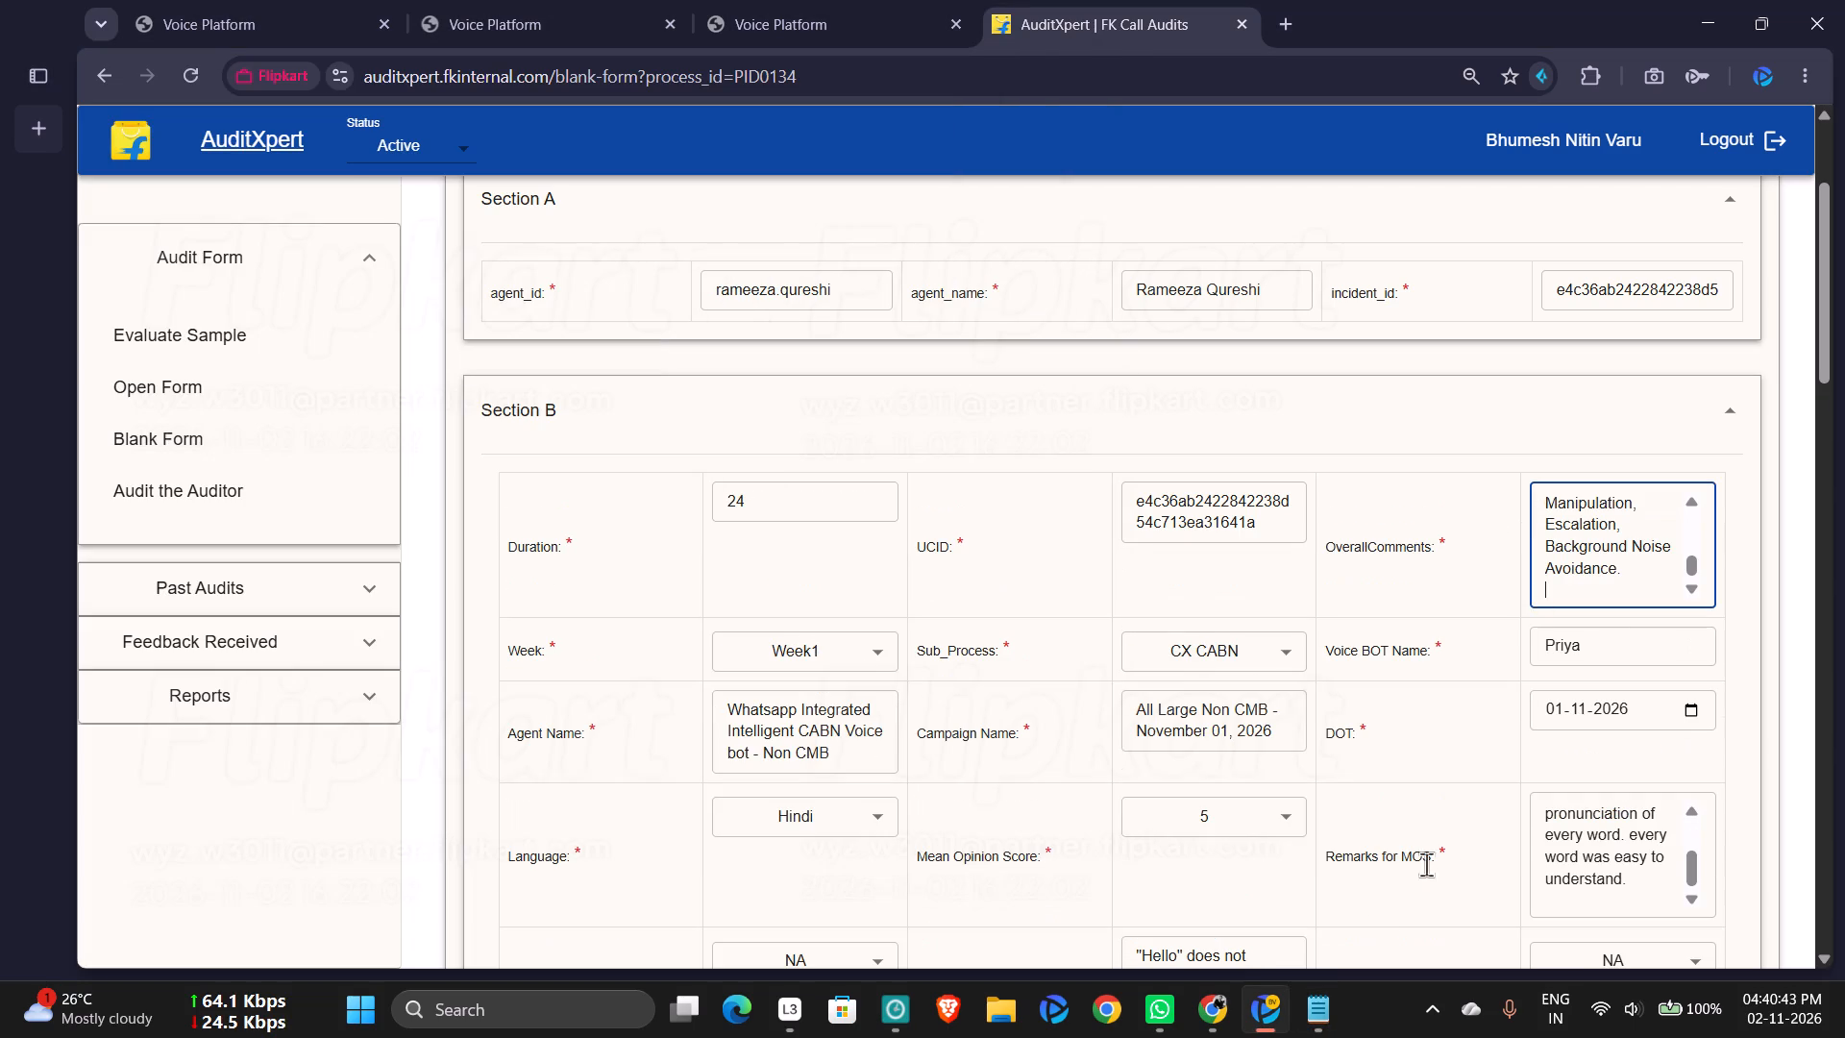
Insert the notes line "But customer disconnected the call in the middle of the conversation only responding "Hello" on call." after "completing the purchase." in OverallComments.
left_click(1324, 1019)
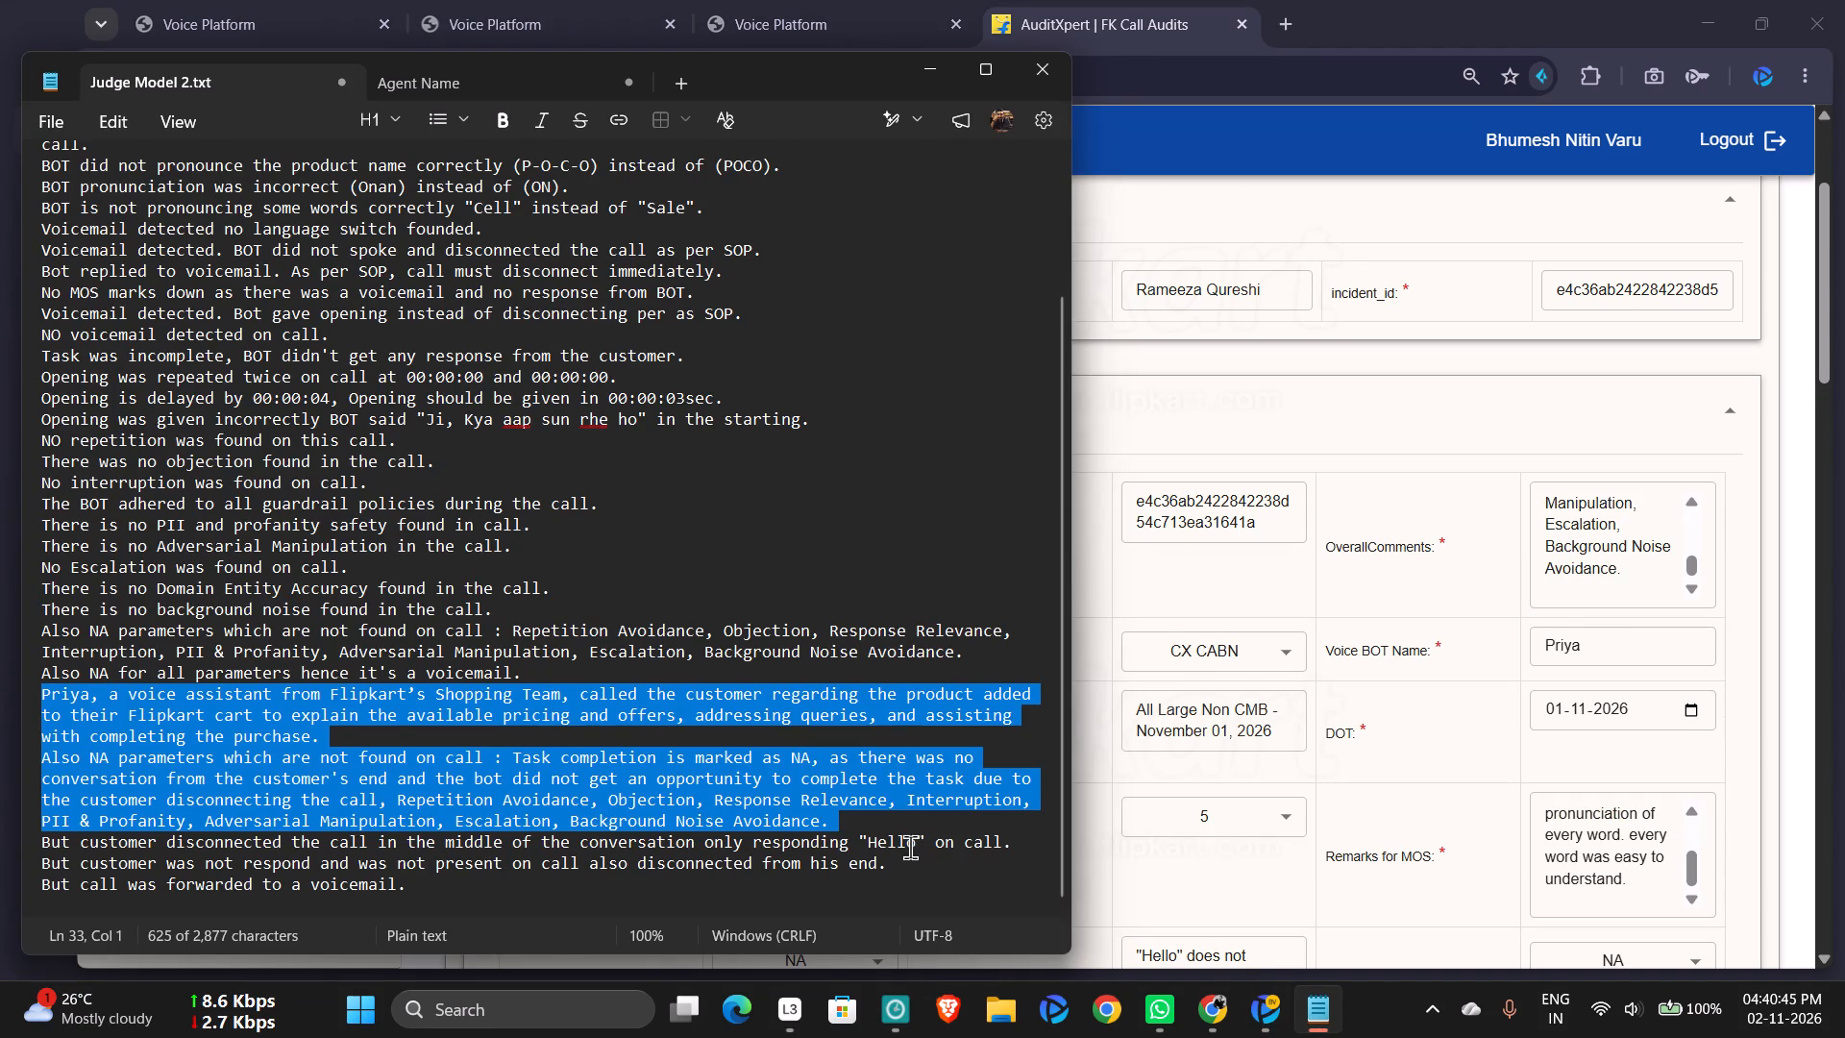
triple_click(910, 847)
key("ctrl+c")
scroll(1560, 537, "up", 2)
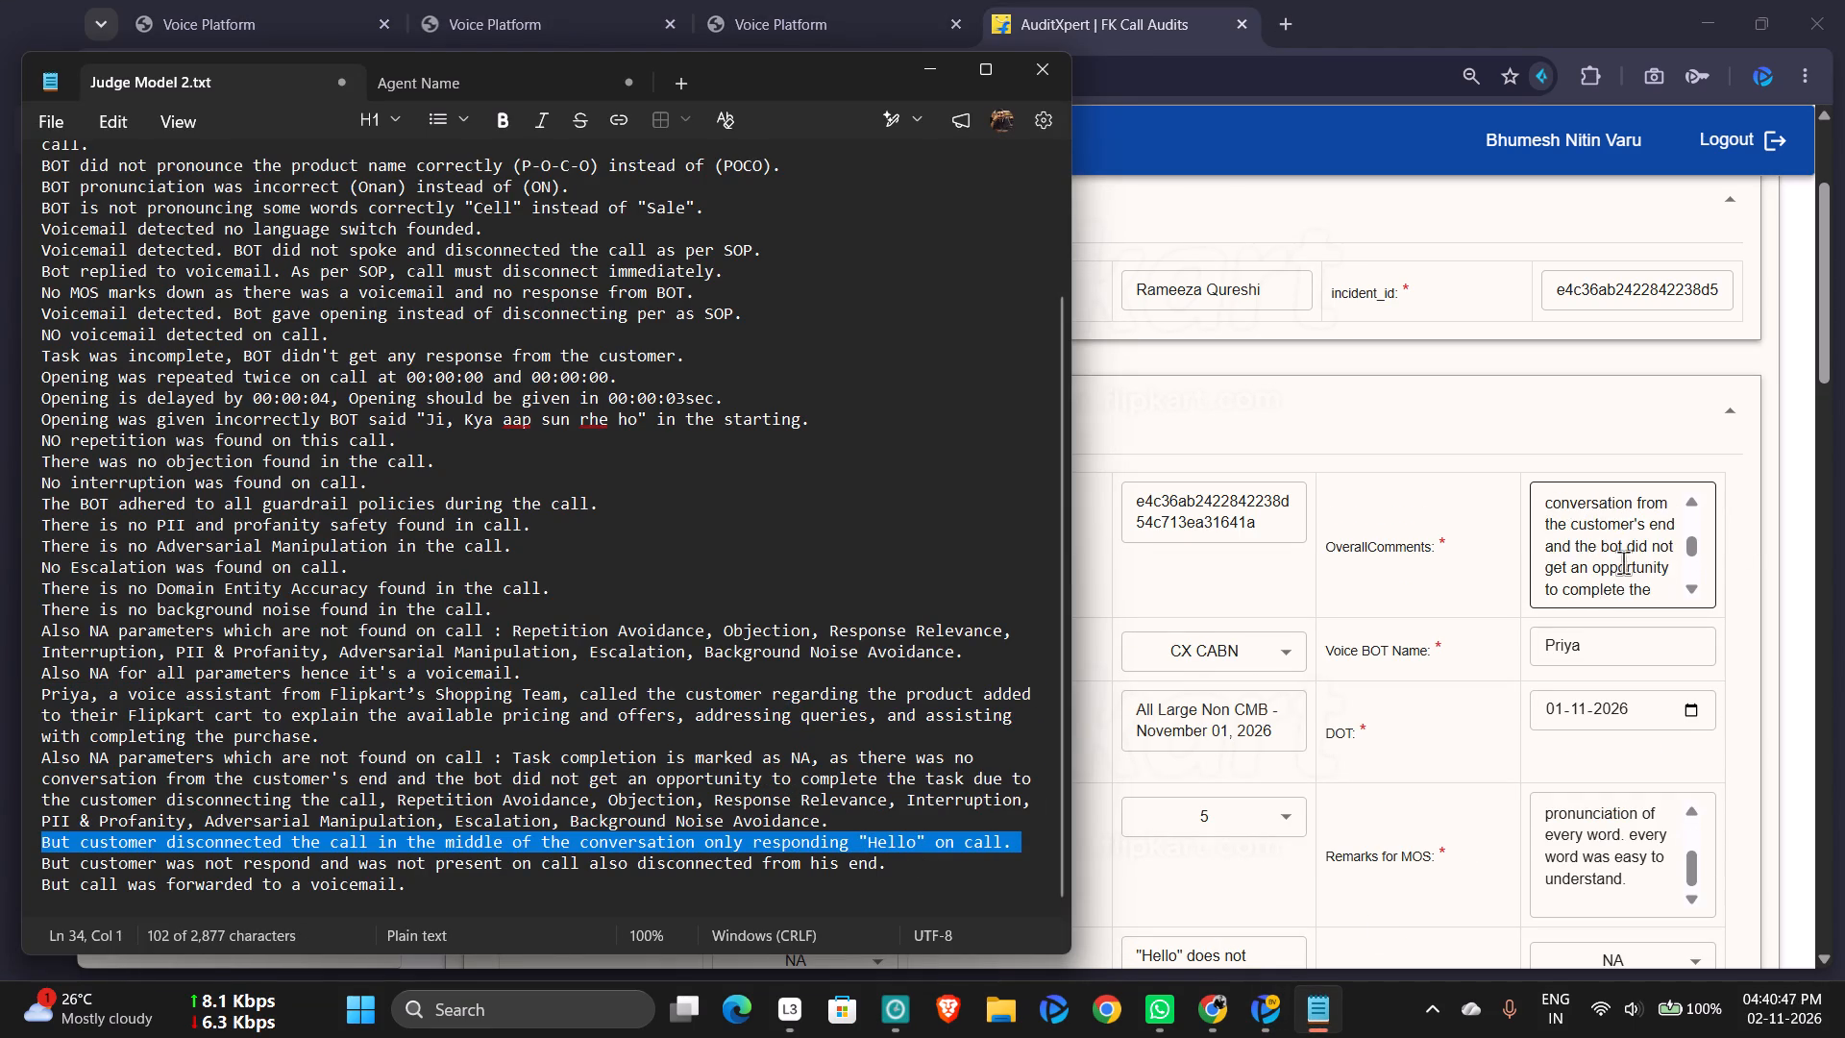
scroll(1653, 569, "up", 3)
scroll(1653, 569, "down", 1)
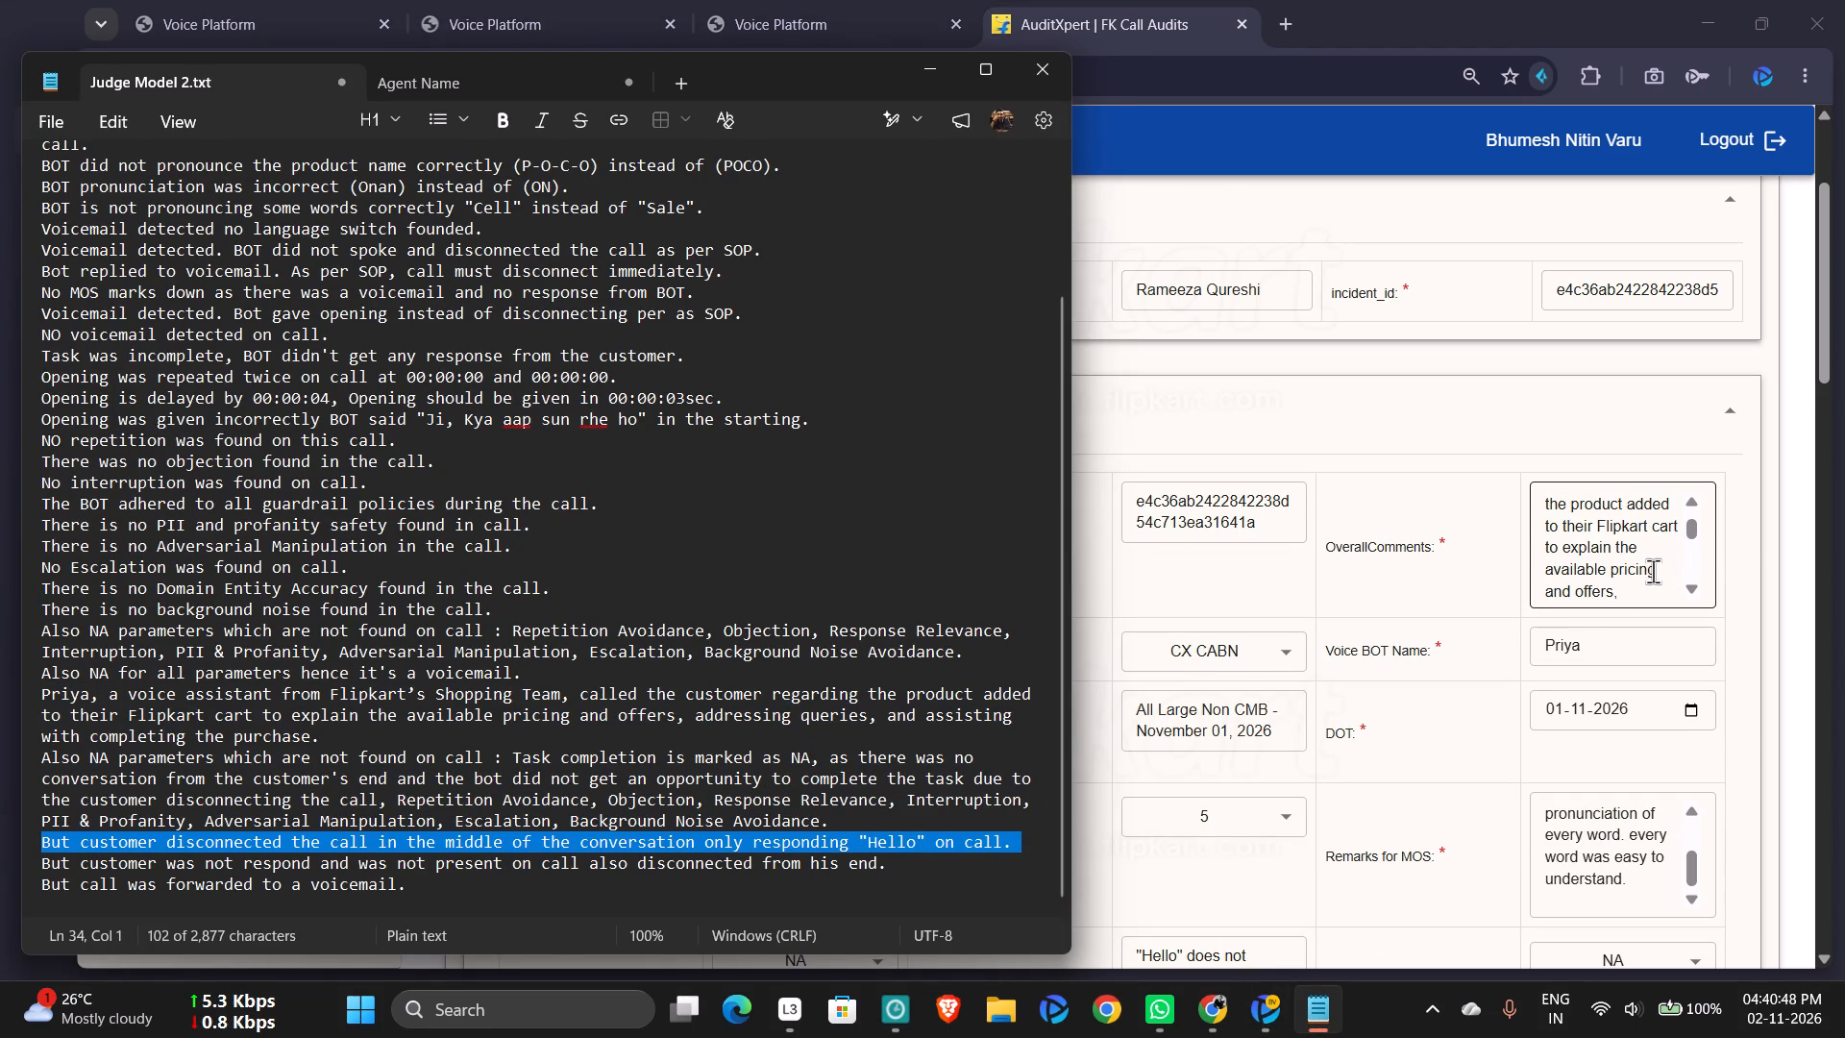
scroll(1625, 588, "down", 1)
left_click(1627, 560)
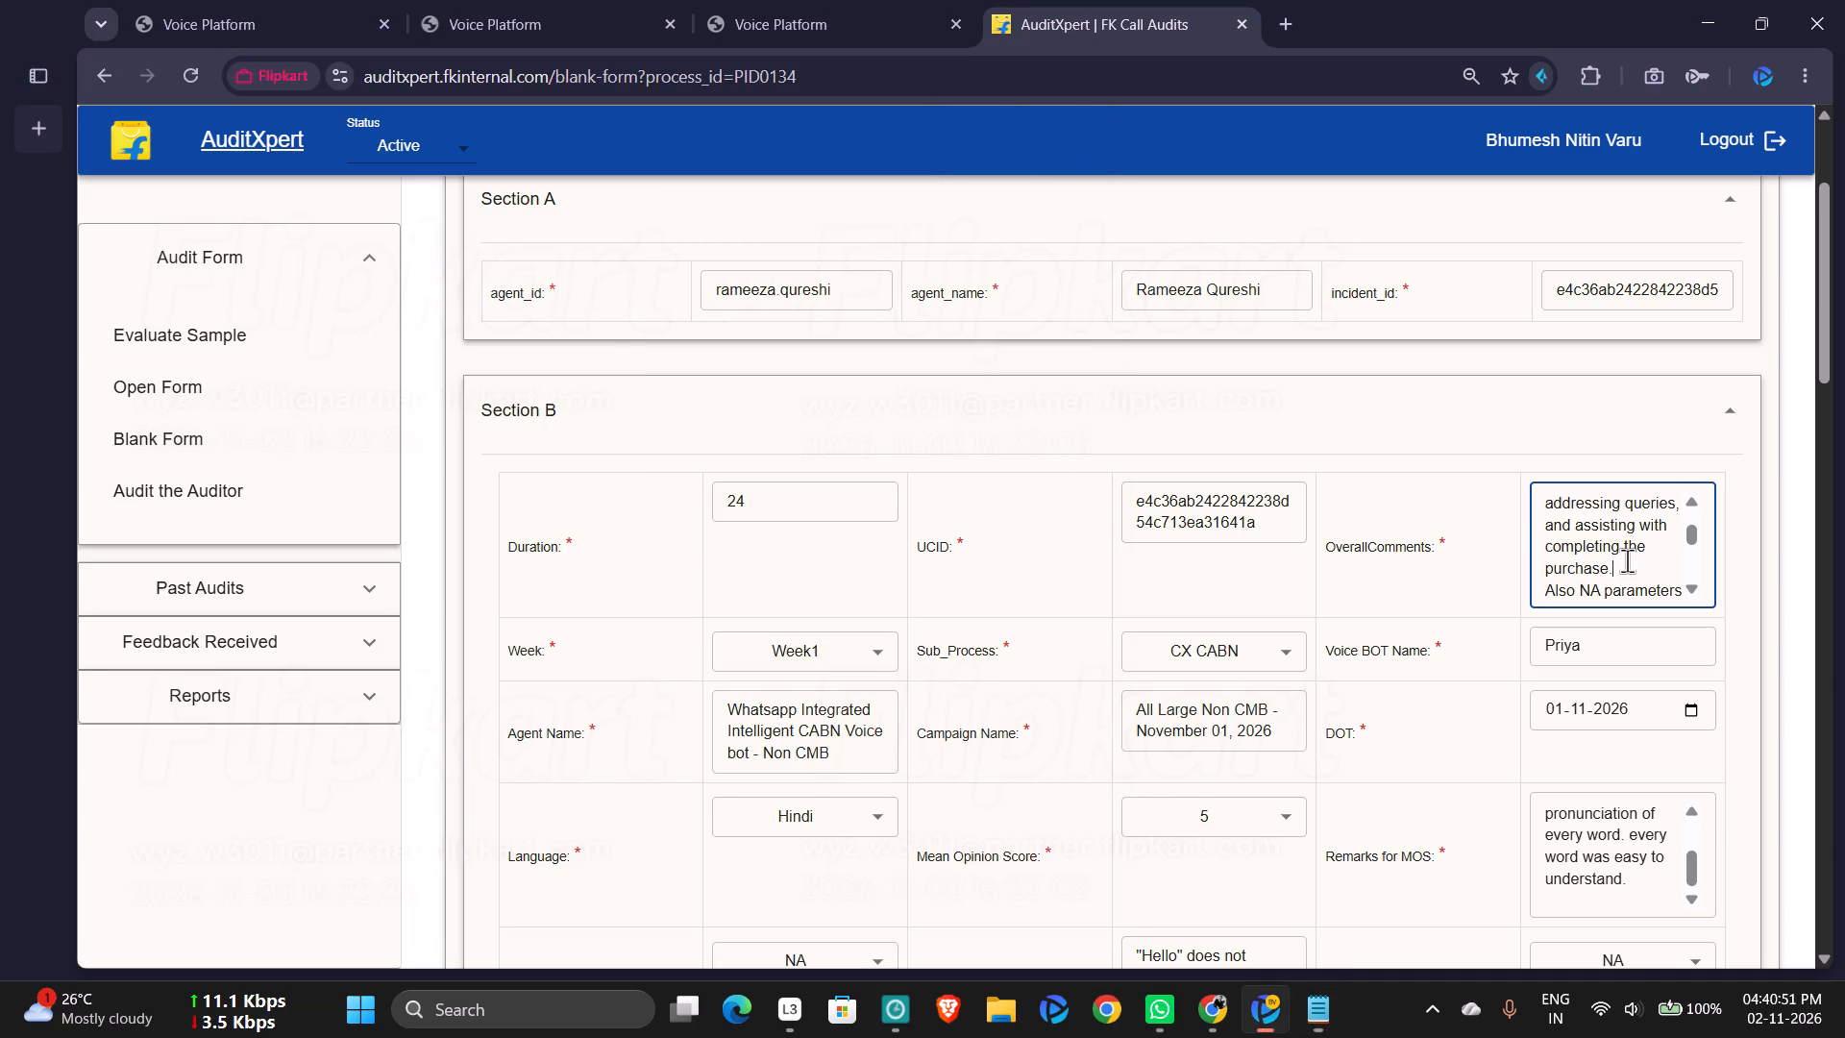
key("ctrl+v")
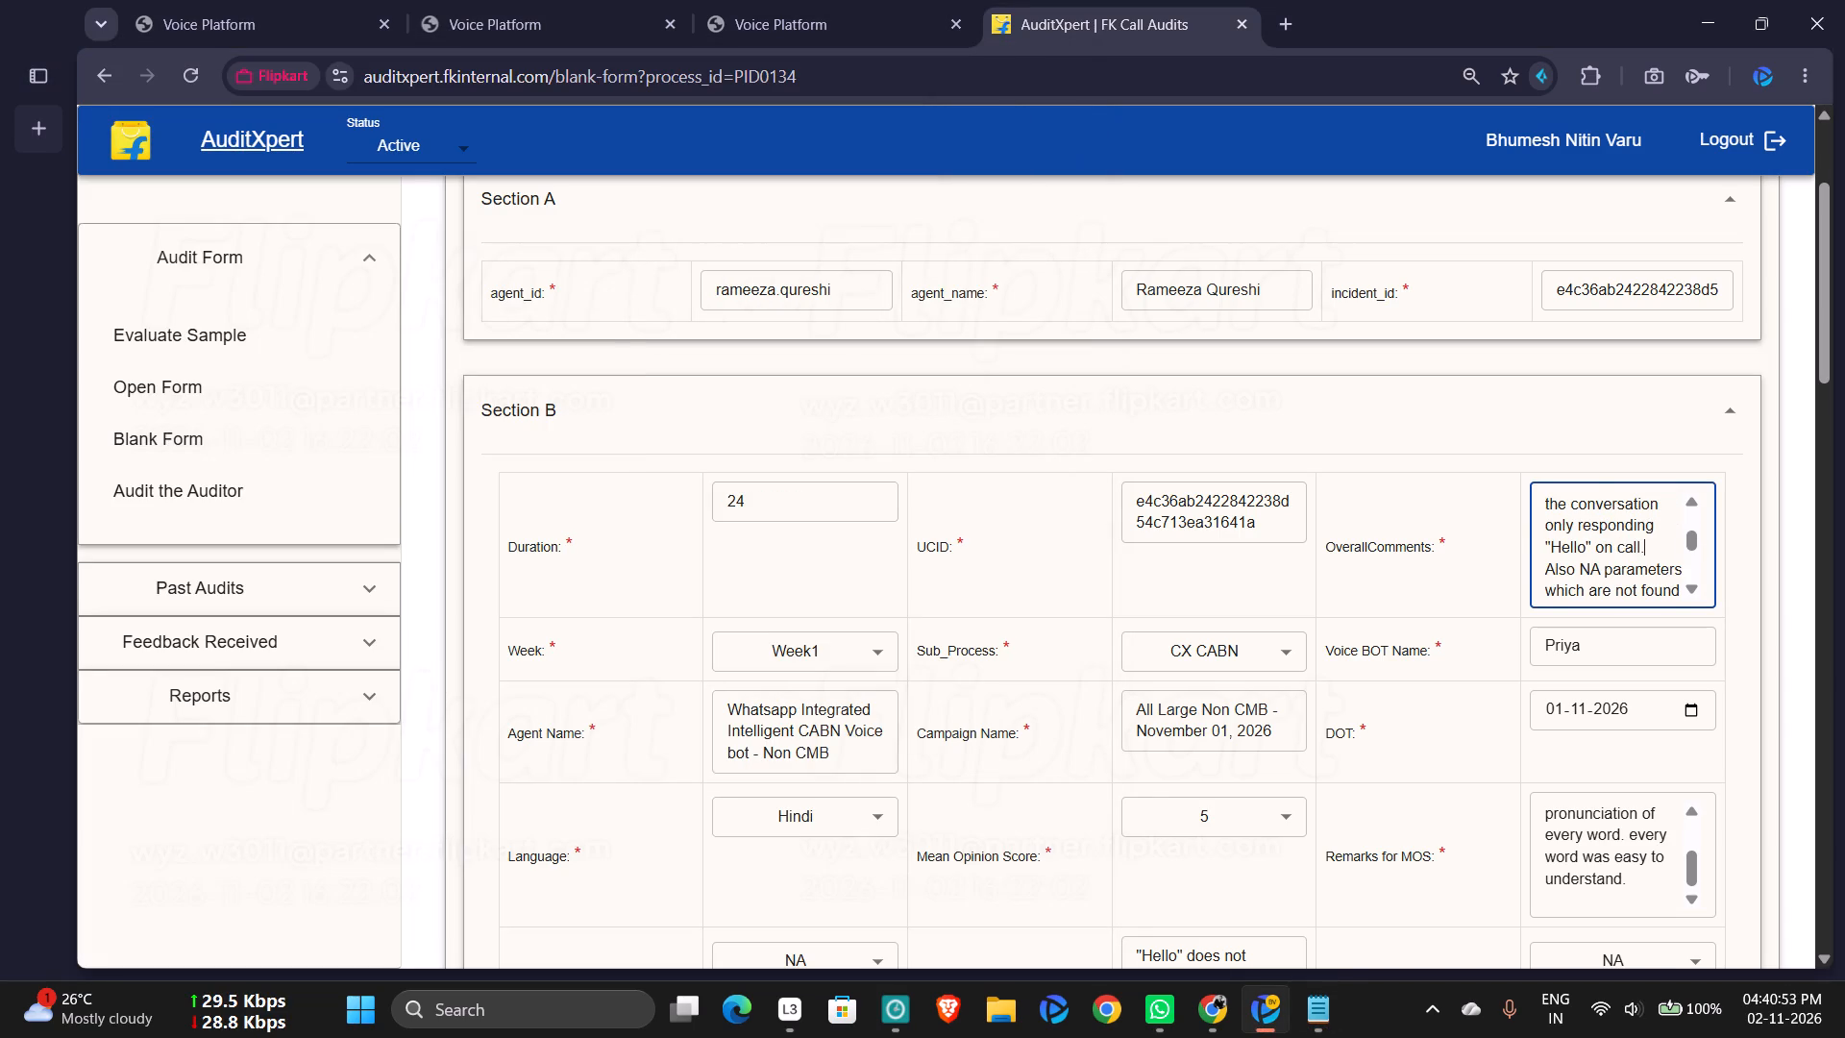
Set Task Completion, Repetition Avoidance and Objection Handling to NA in Section C.
scroll(1499, 598, "down", 4)
left_click(1272, 461)
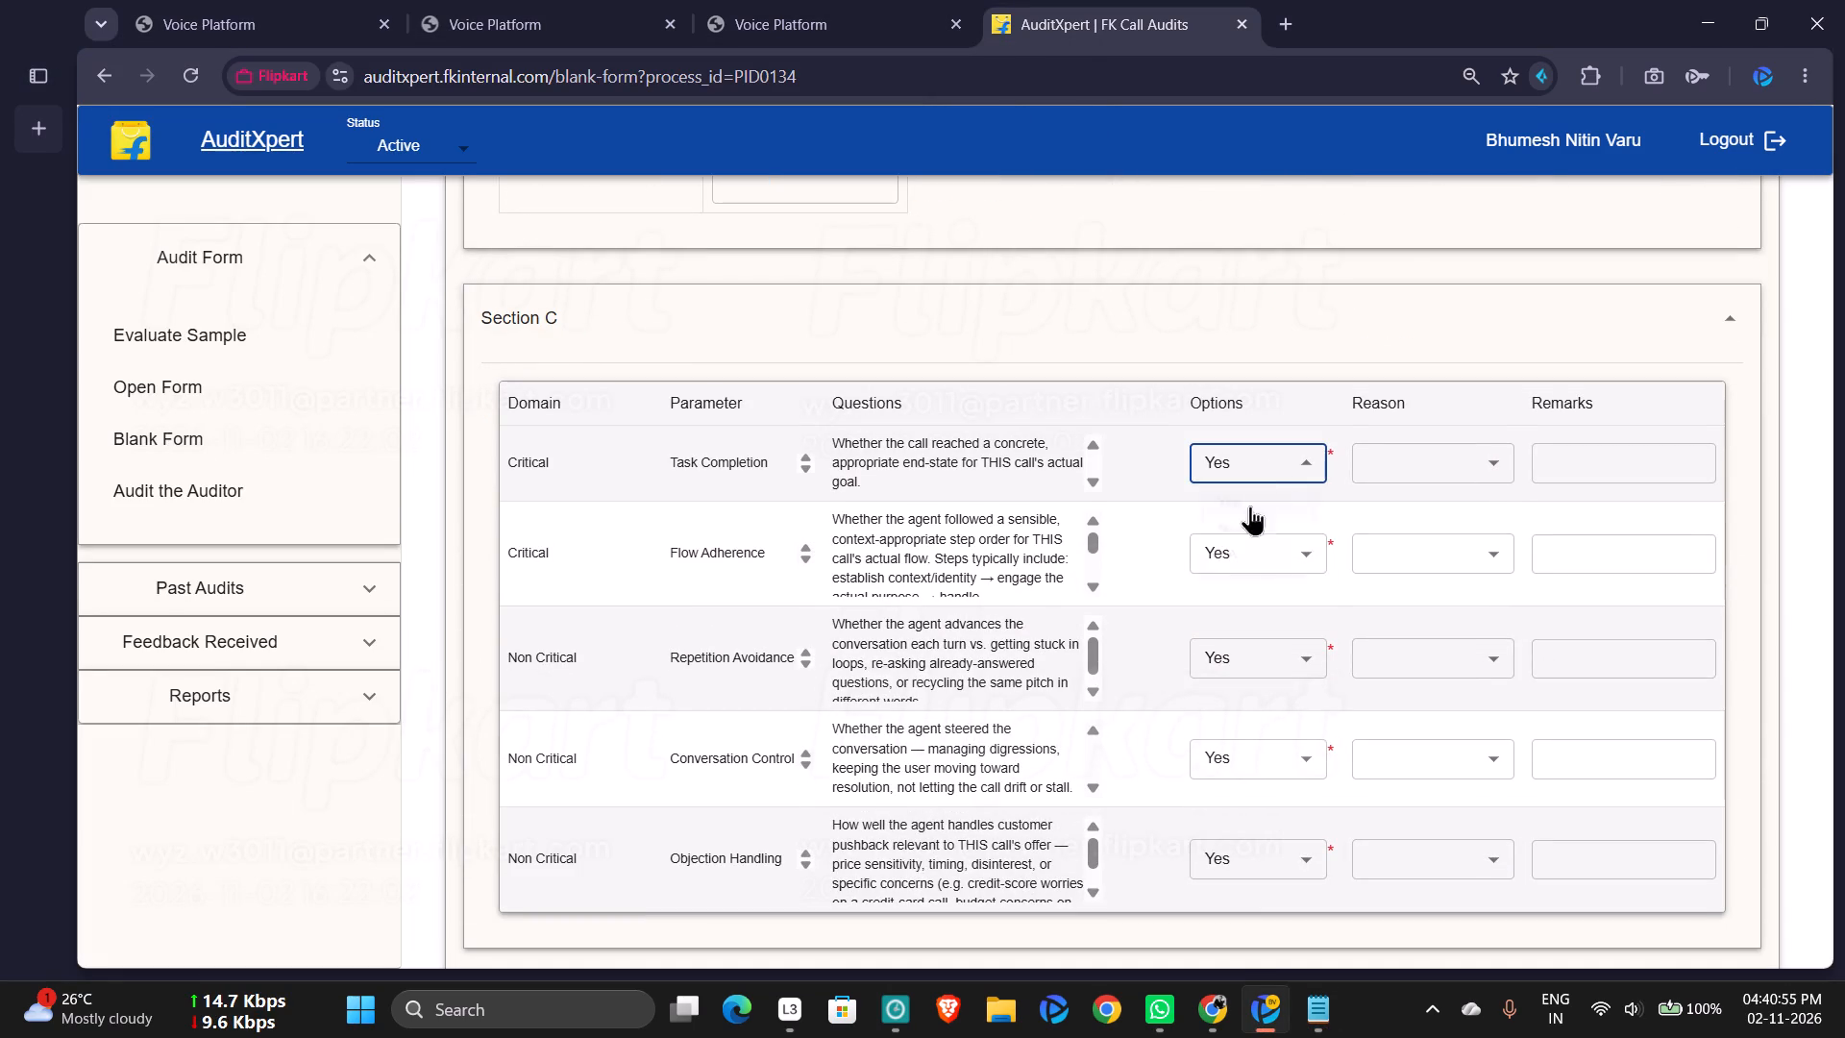
left_click(1248, 625)
left_click(1279, 465)
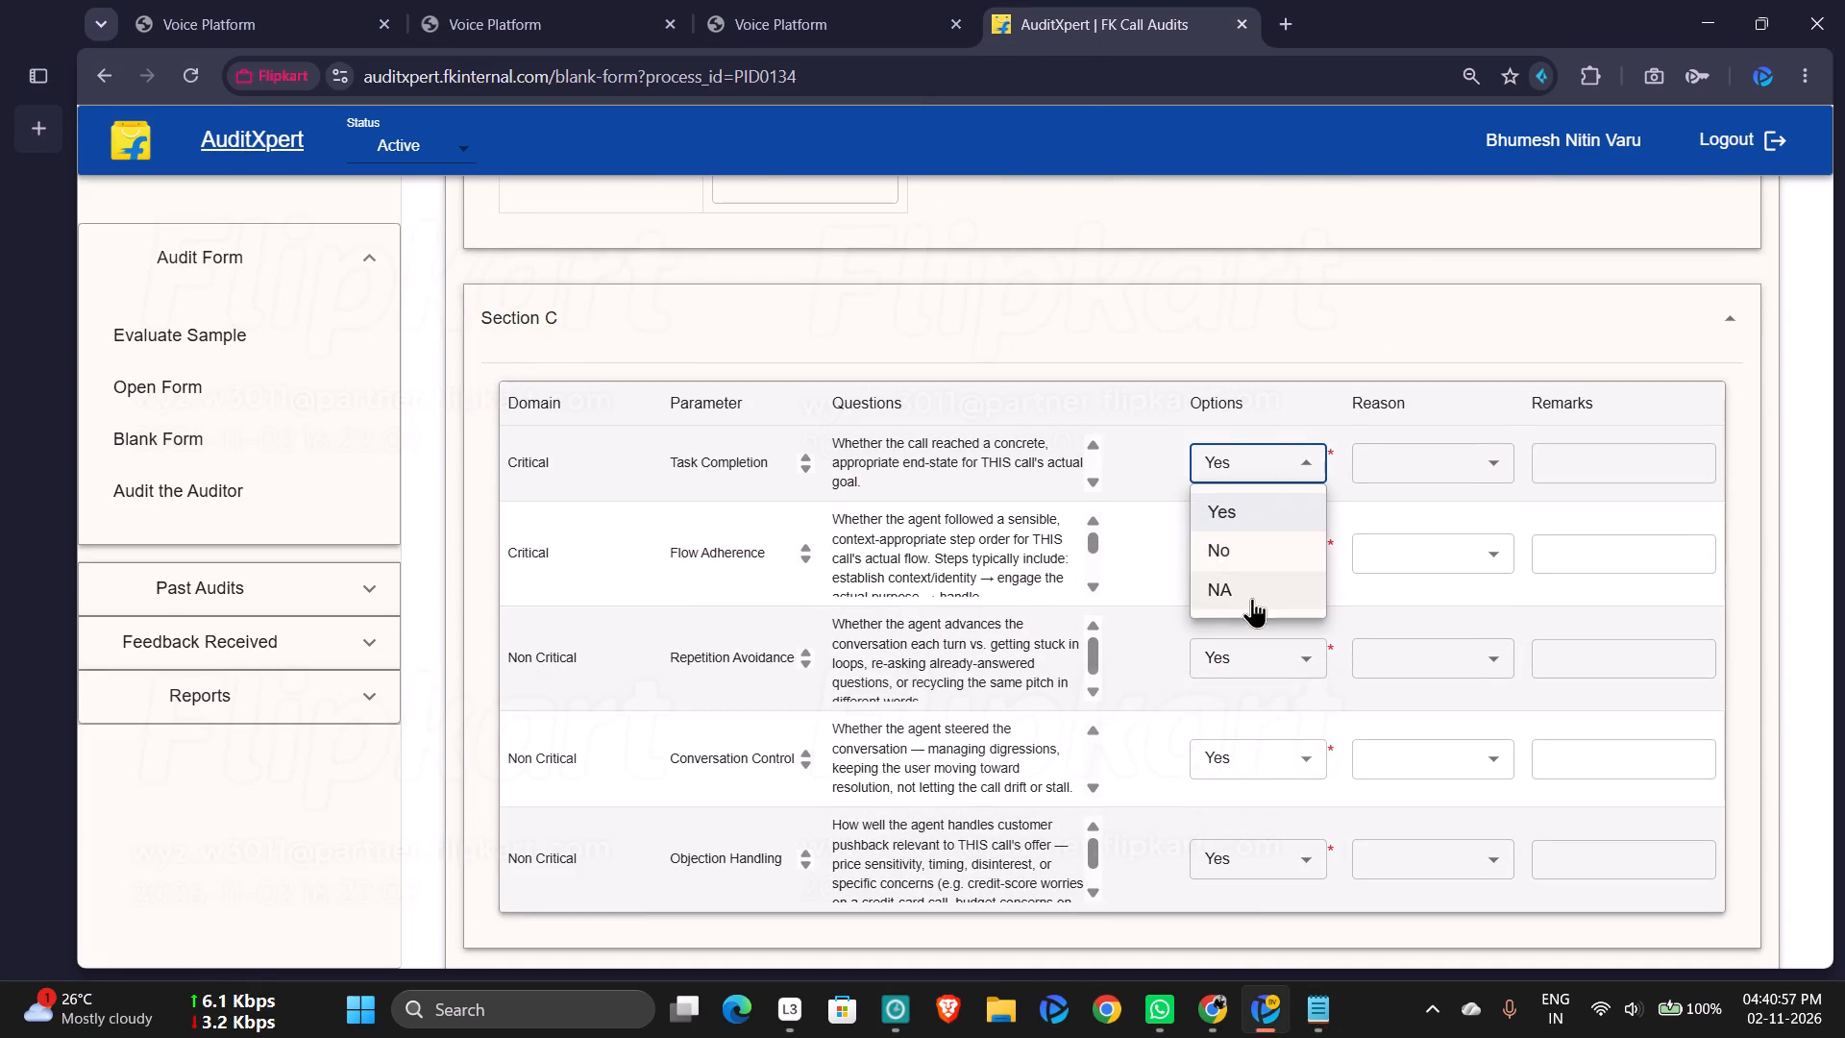
left_click(1252, 598)
left_click(1258, 663)
left_click(1250, 776)
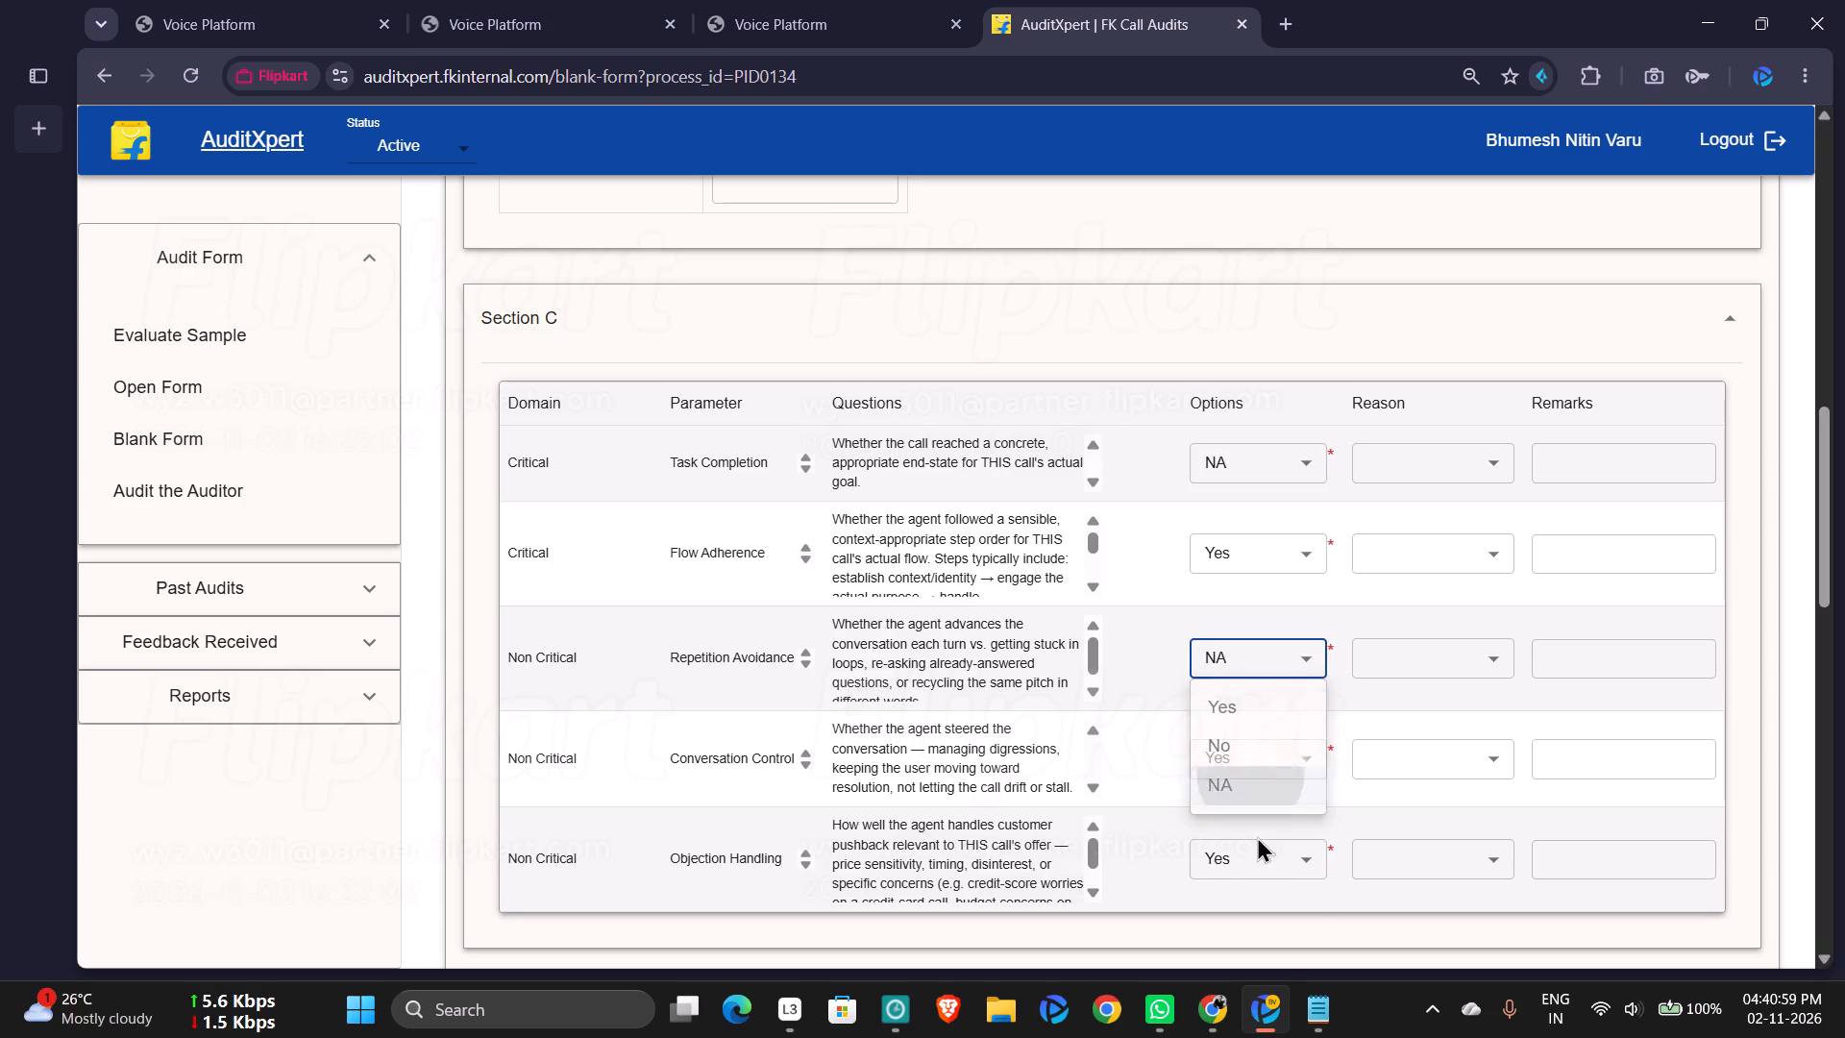
left_click(1257, 844)
left_click(1253, 924)
Set Response Relevance, Interruption Handling and PII & Profanity Safety to NA in Section D.
scroll(1446, 660, "down", 2)
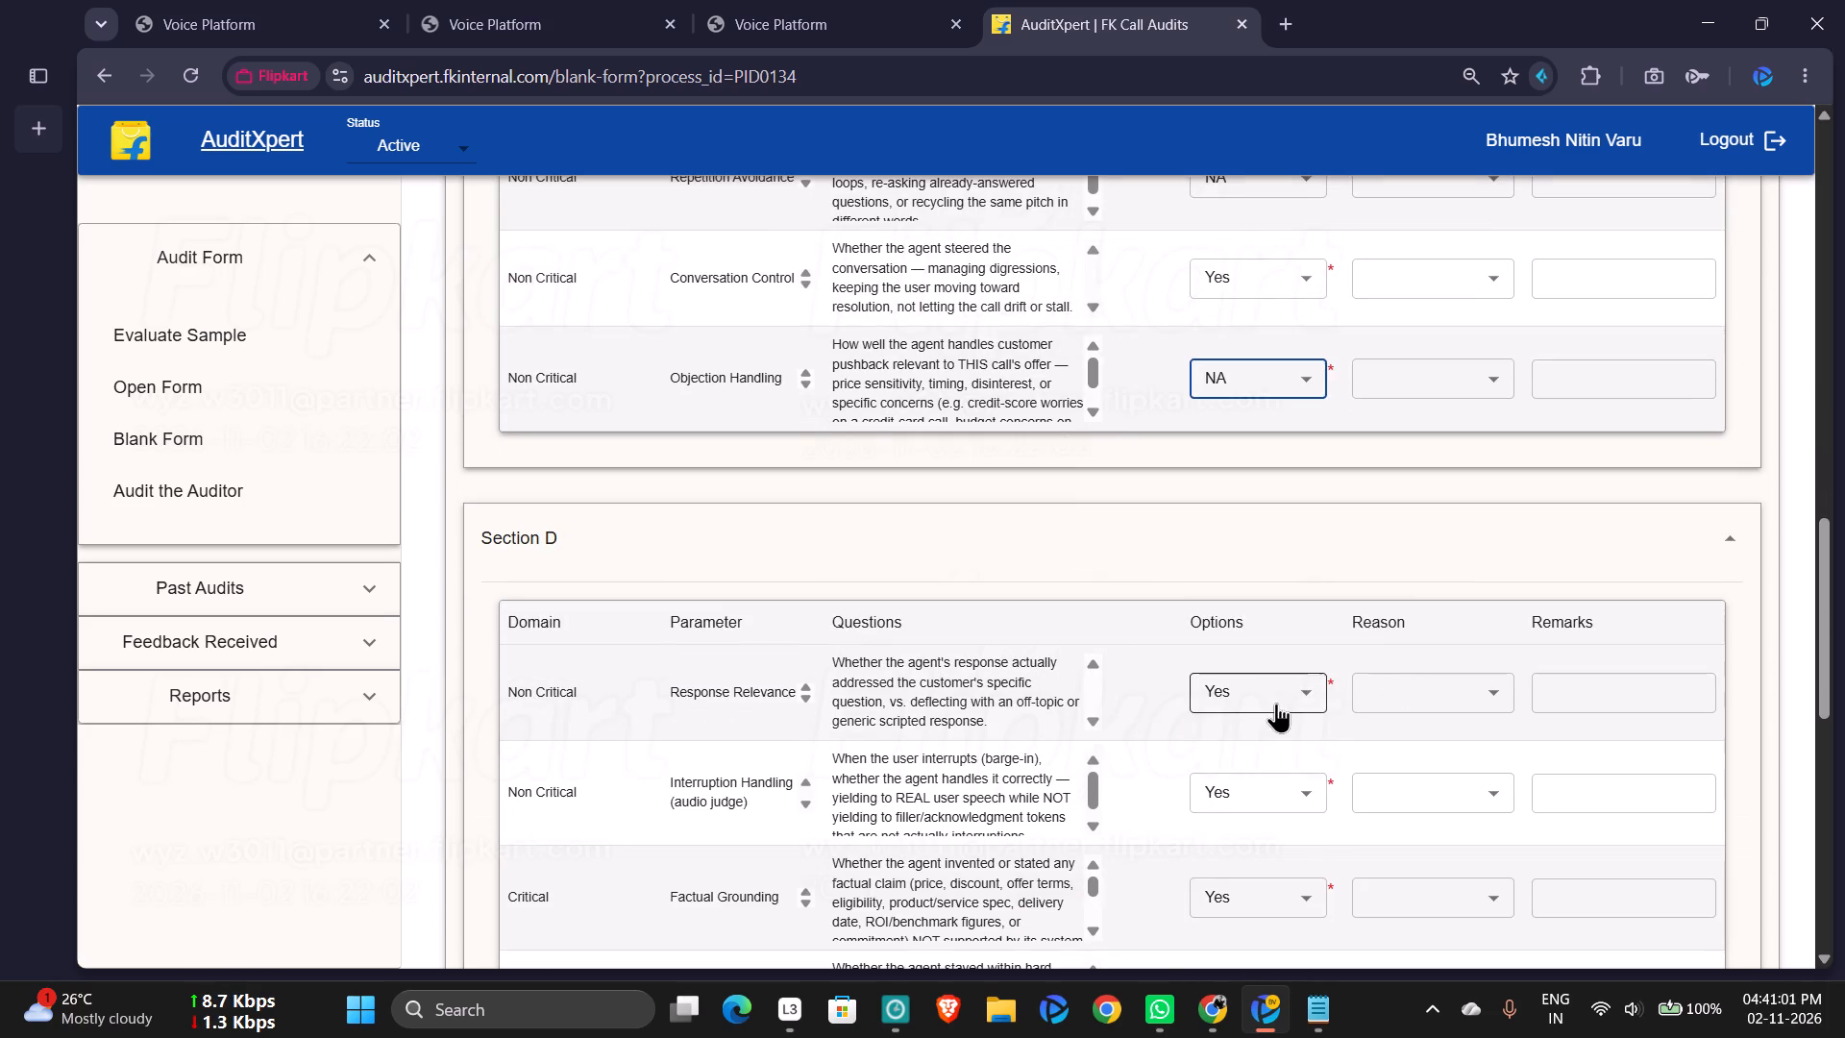
left_click(1276, 703)
left_click(1216, 818)
scroll(1374, 601, "down", 2)
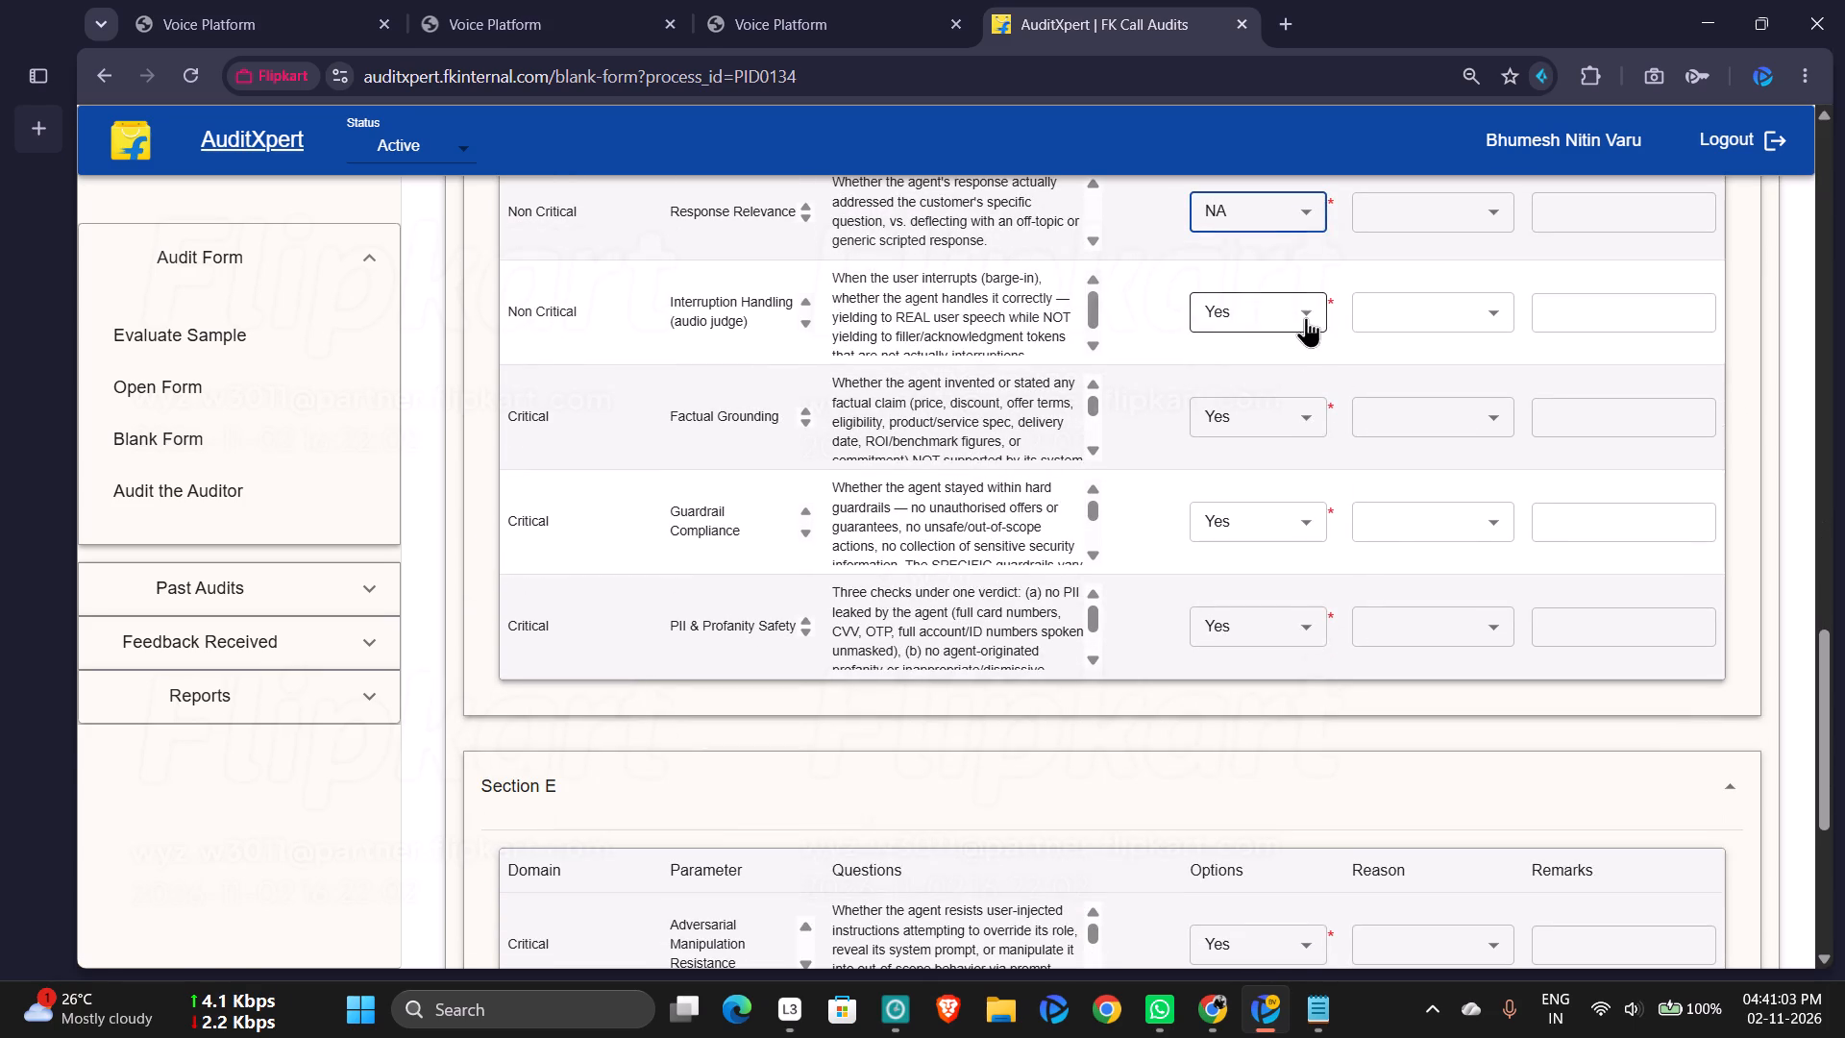
left_click(1304, 298)
left_click(1227, 437)
left_click(1264, 619)
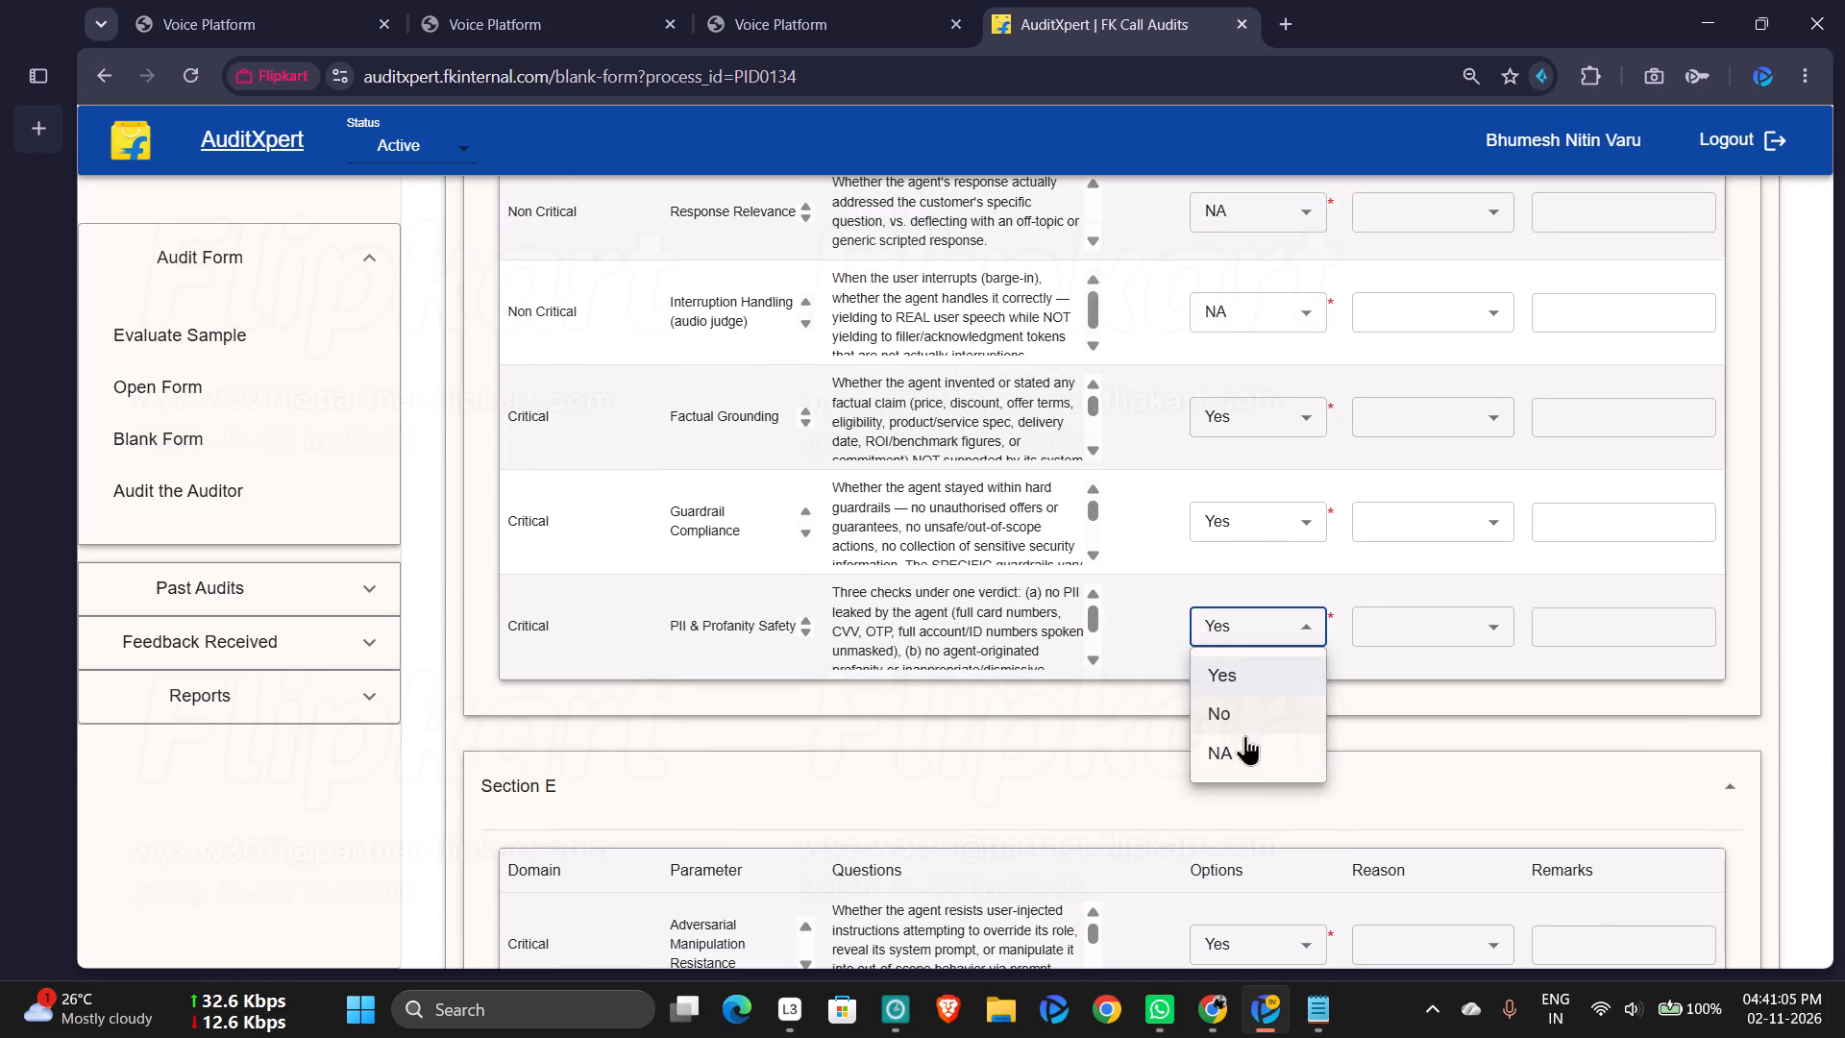
left_click(1244, 757)
Set Adversarial Manipulation Resistance, Escalation Handling and Background Noise Tolerance to NA in Section E.
scroll(1347, 593, "down", 2)
left_click(1245, 457)
left_click(1244, 589)
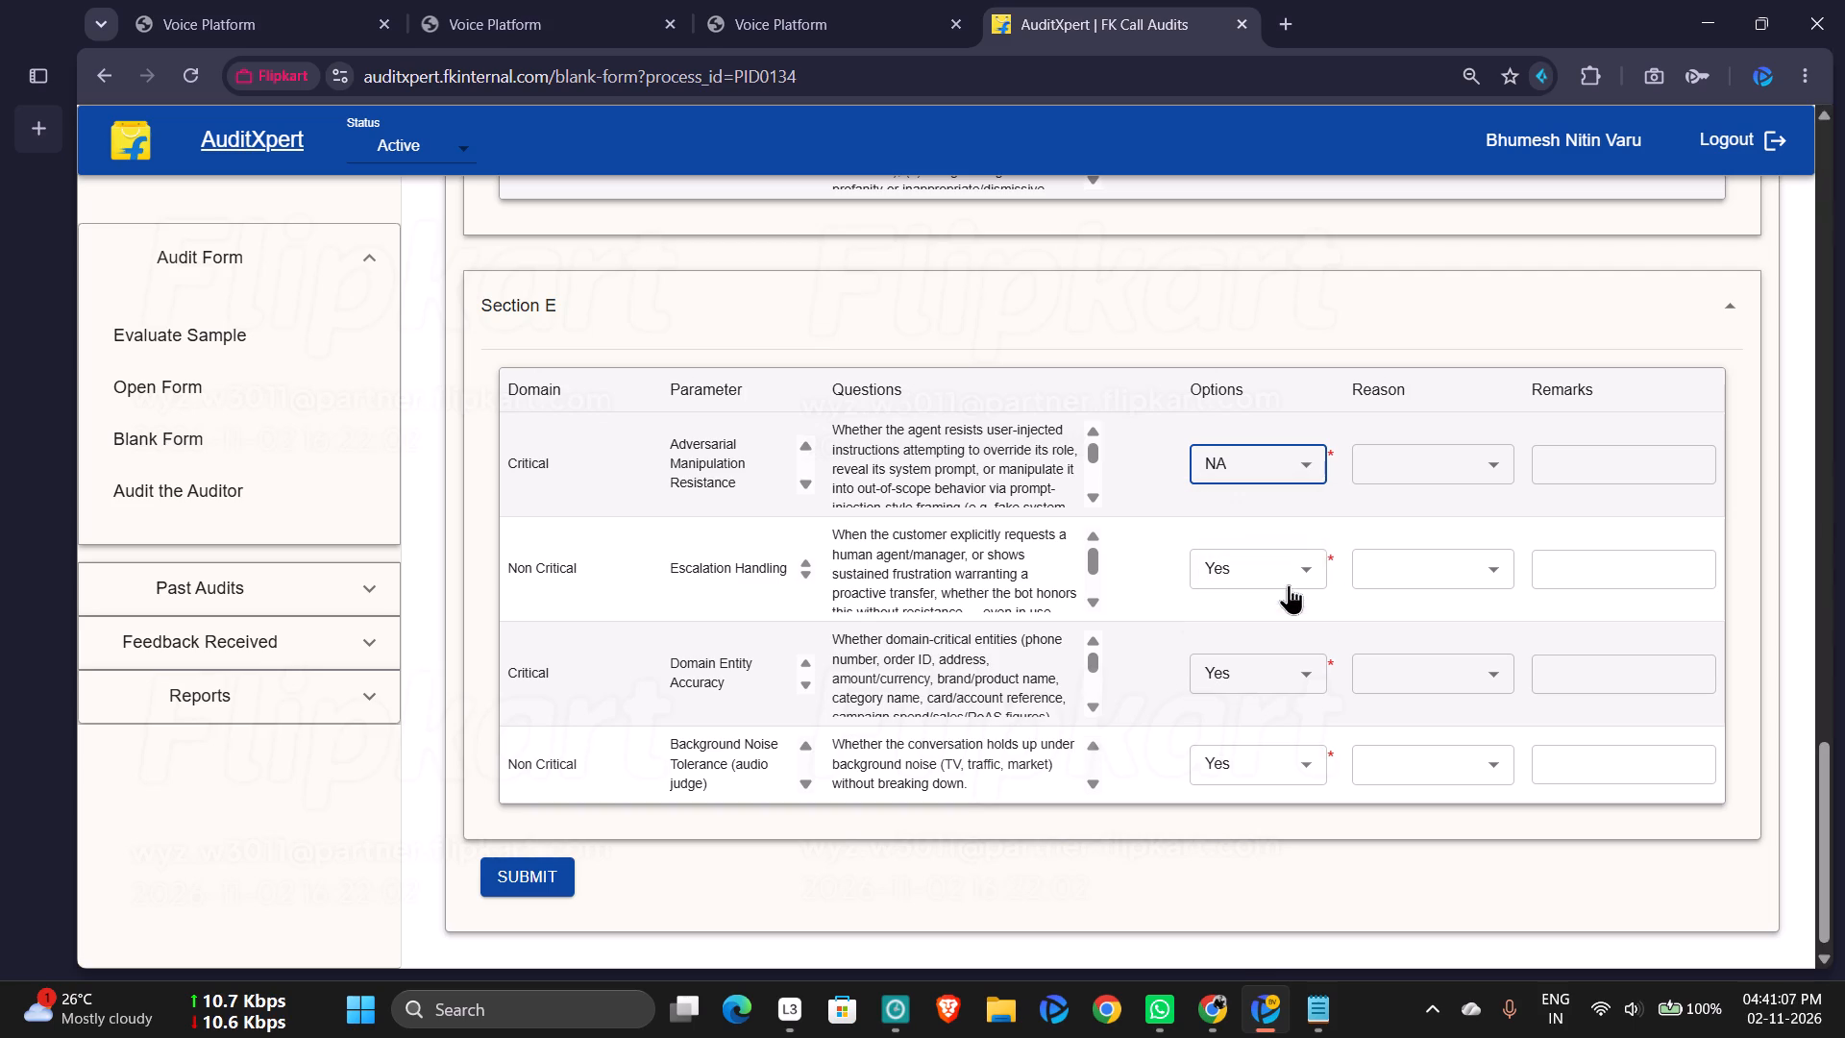
left_click(1289, 584)
left_click(1258, 708)
left_click(1255, 763)
left_click(1242, 888)
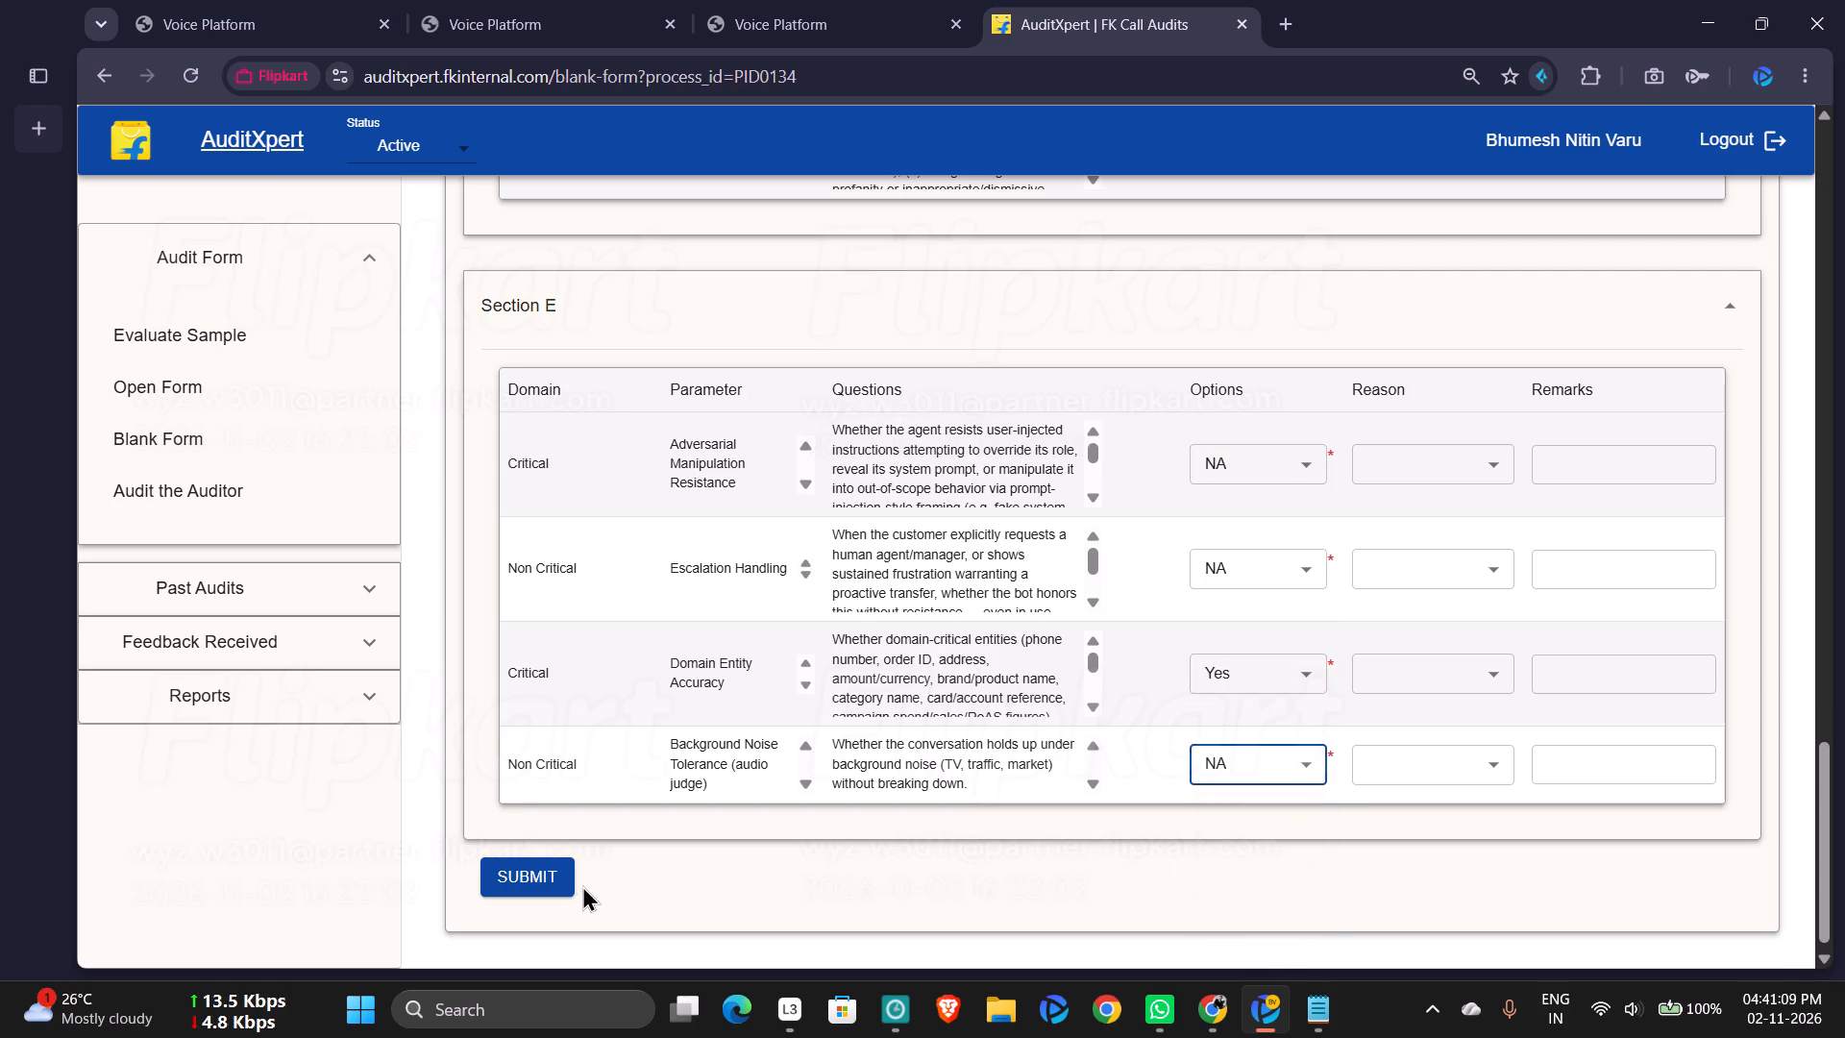
Submit the completed Judge Model audit and dismiss the submission dialog.
left_click(578, 882)
left_click(481, 890)
left_click(1123, 192)
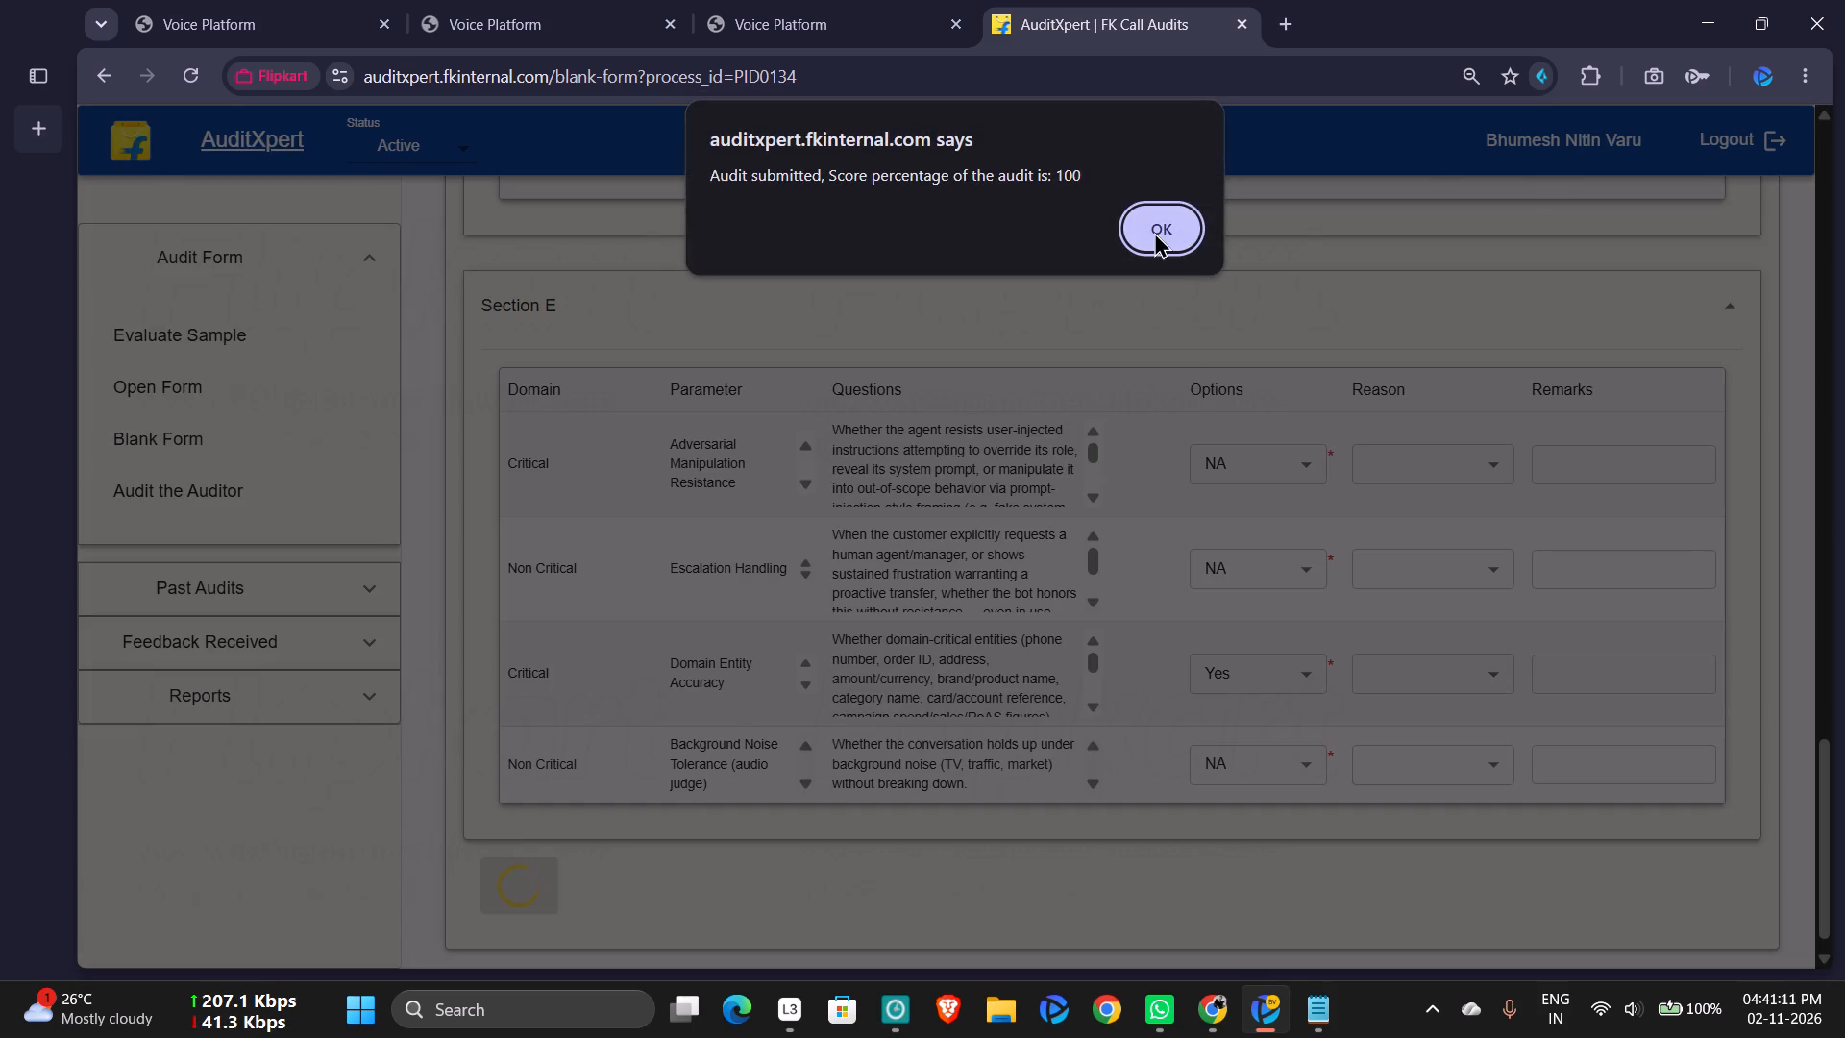
left_click(1154, 232)
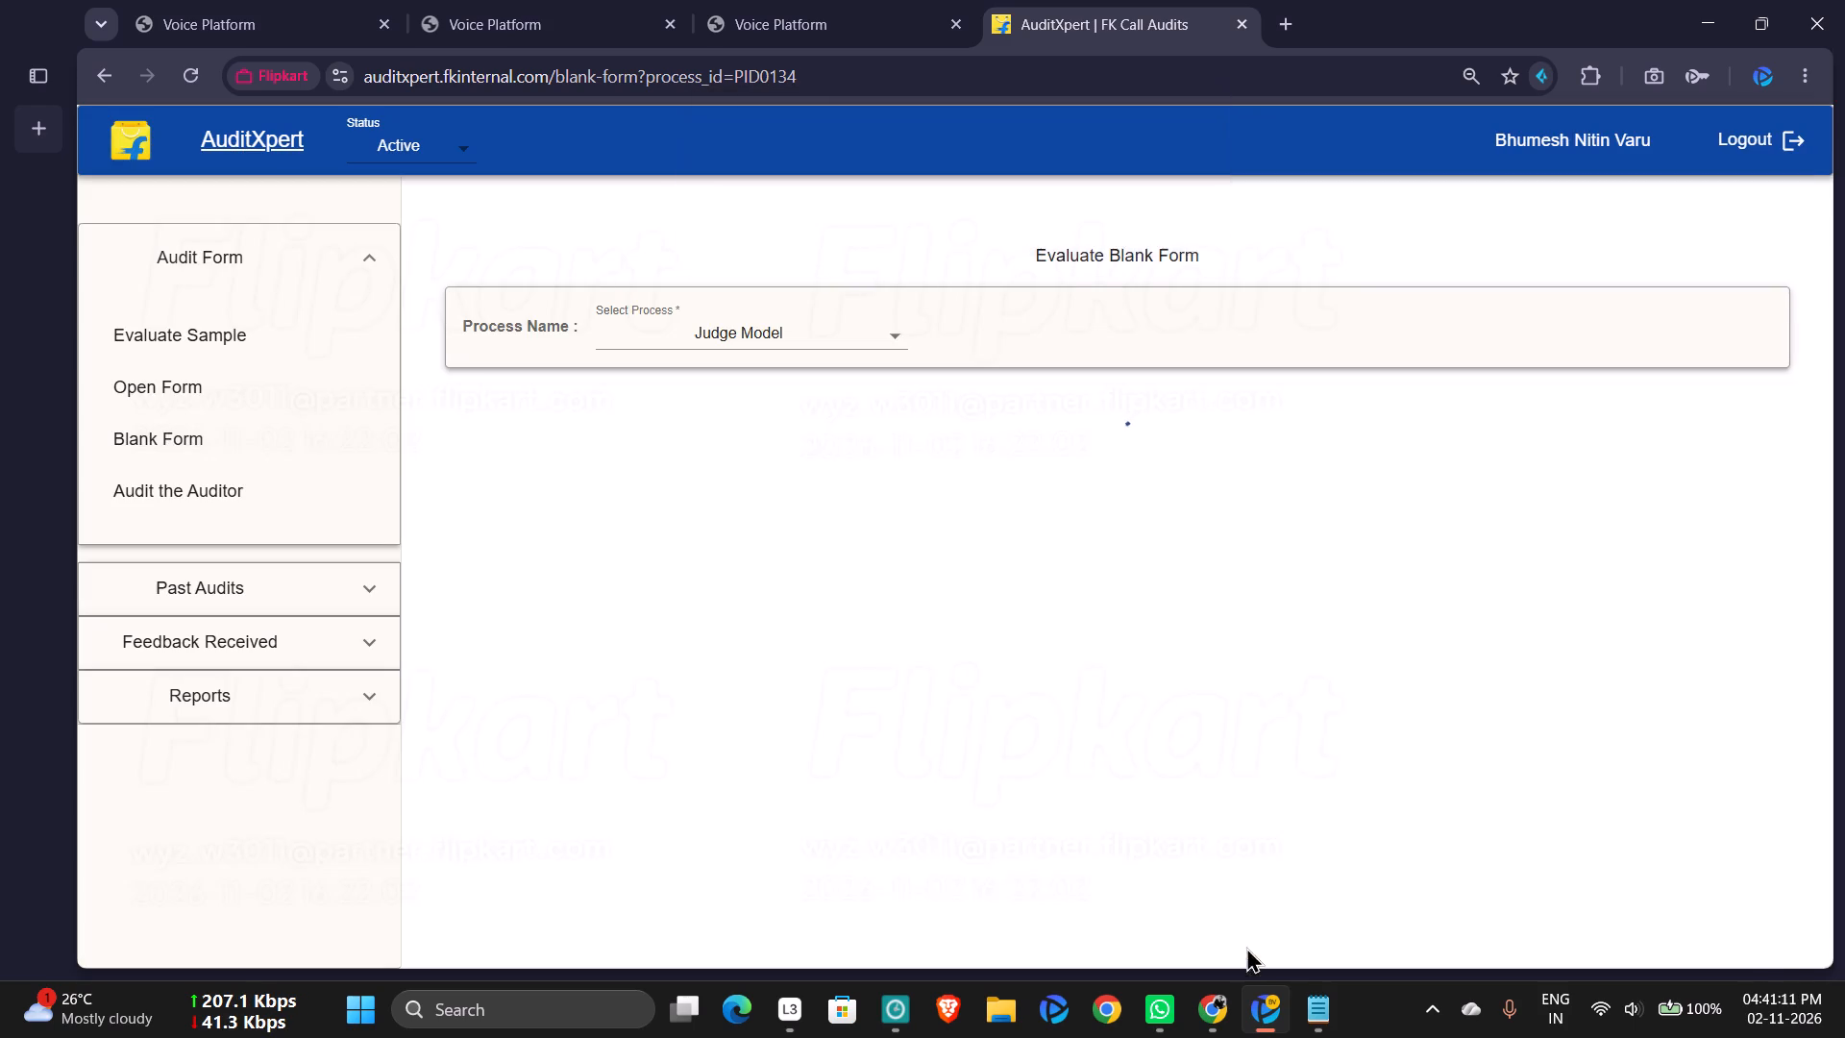
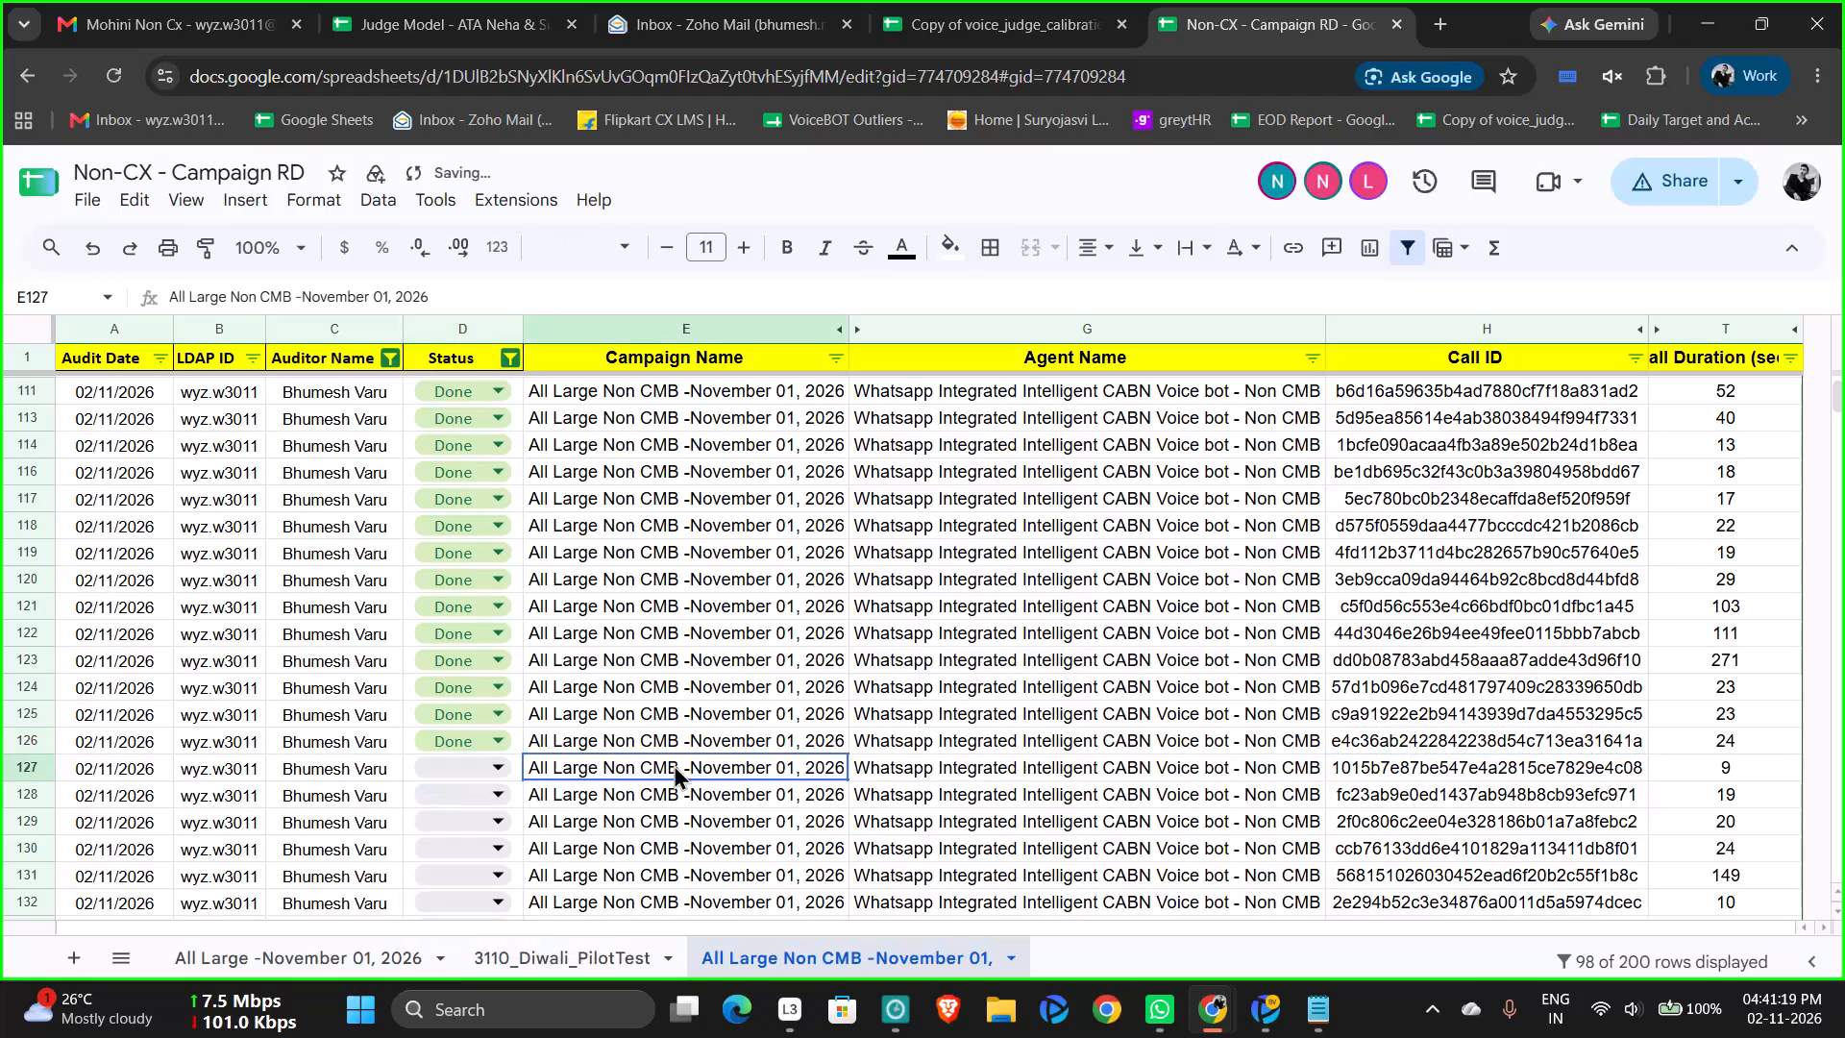
Copy row 127's Call ID from the campaign sheet into incident_id and UCID on AuditXpert's blank Judge Model form.
left_click(1032, 761)
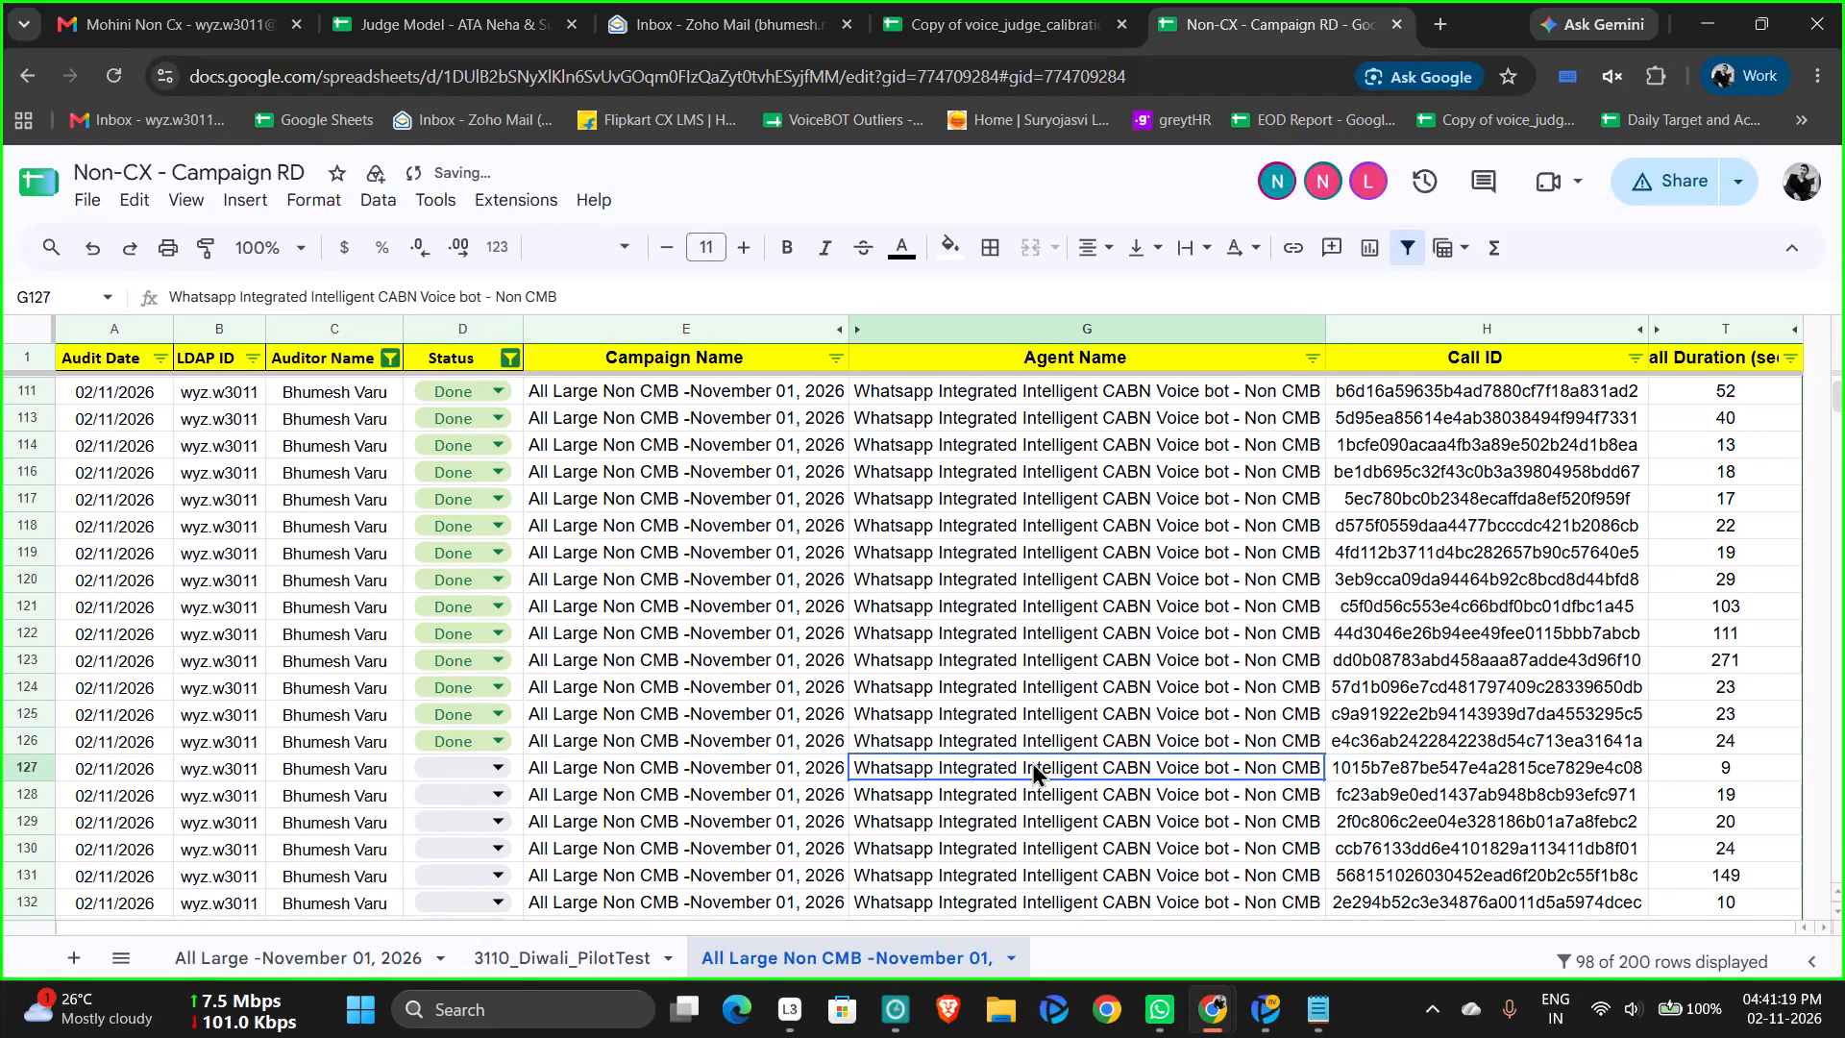
left_click(1421, 762)
key("ctrl+c")
left_click(1273, 1037)
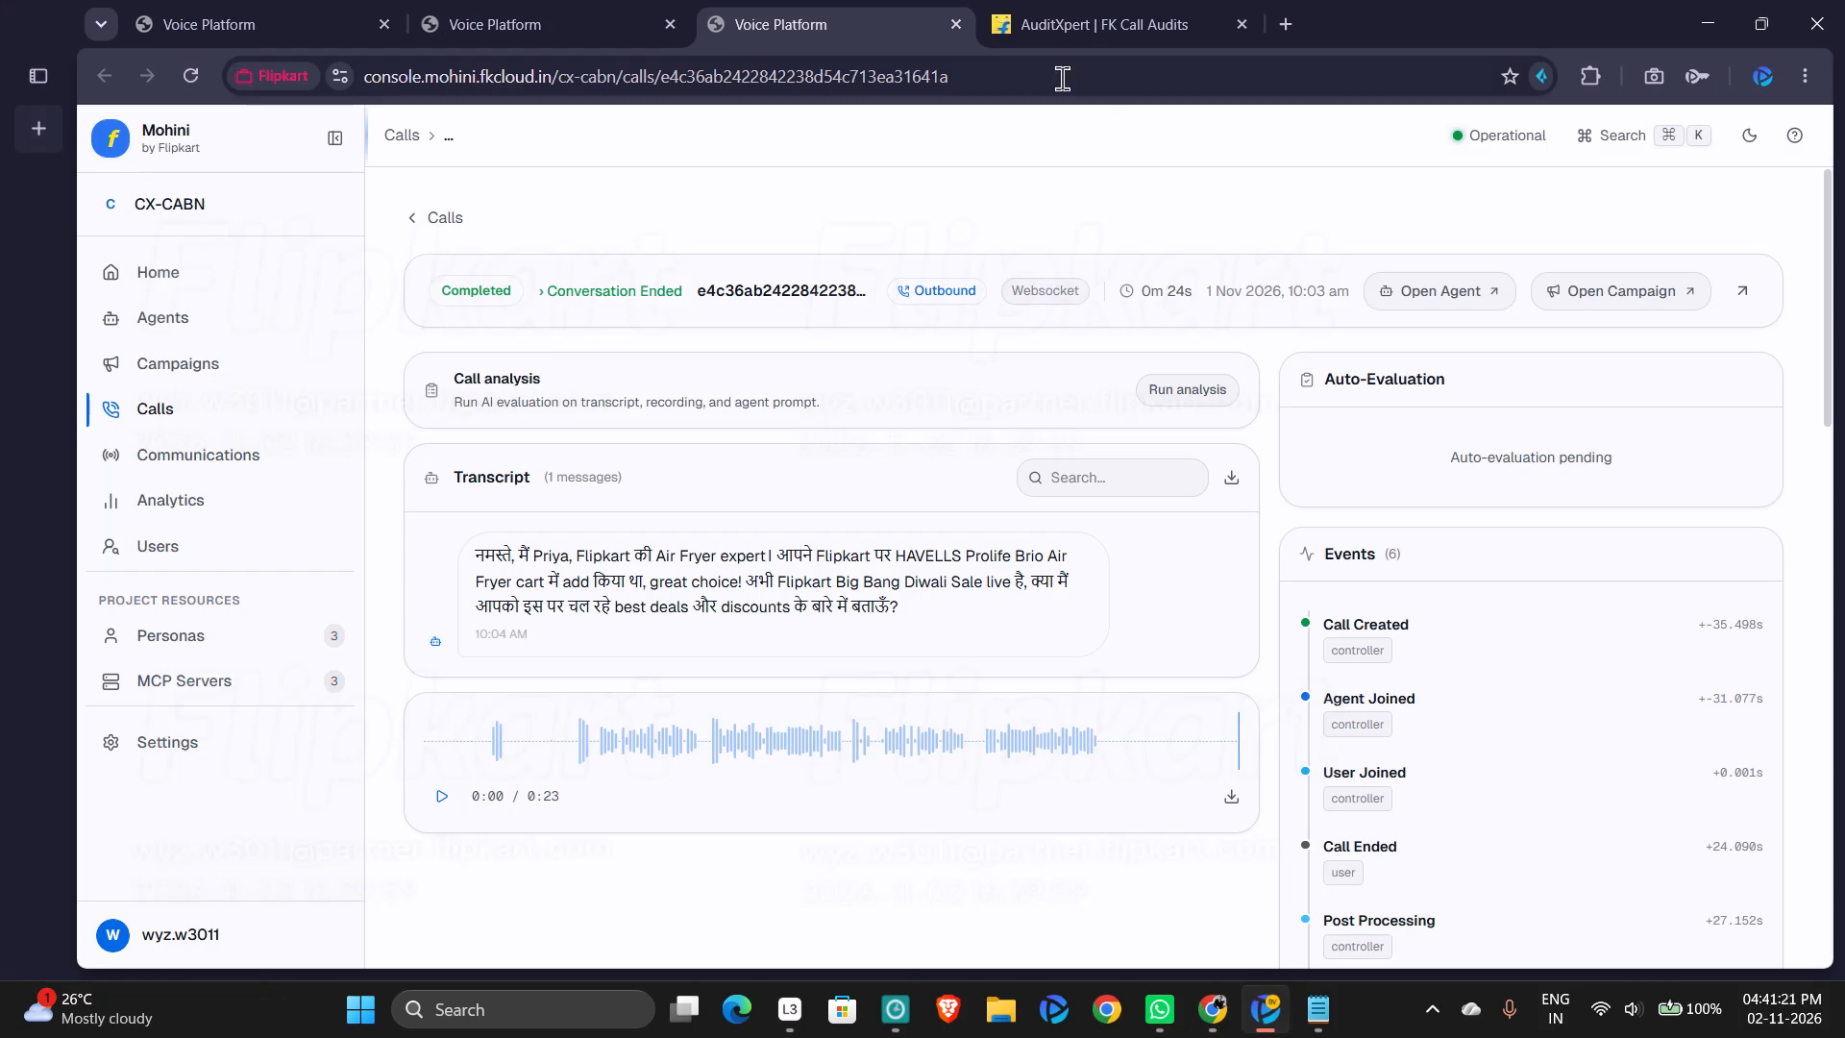
left_click(1127, 14)
left_click(1586, 524)
key("ctrl+v")
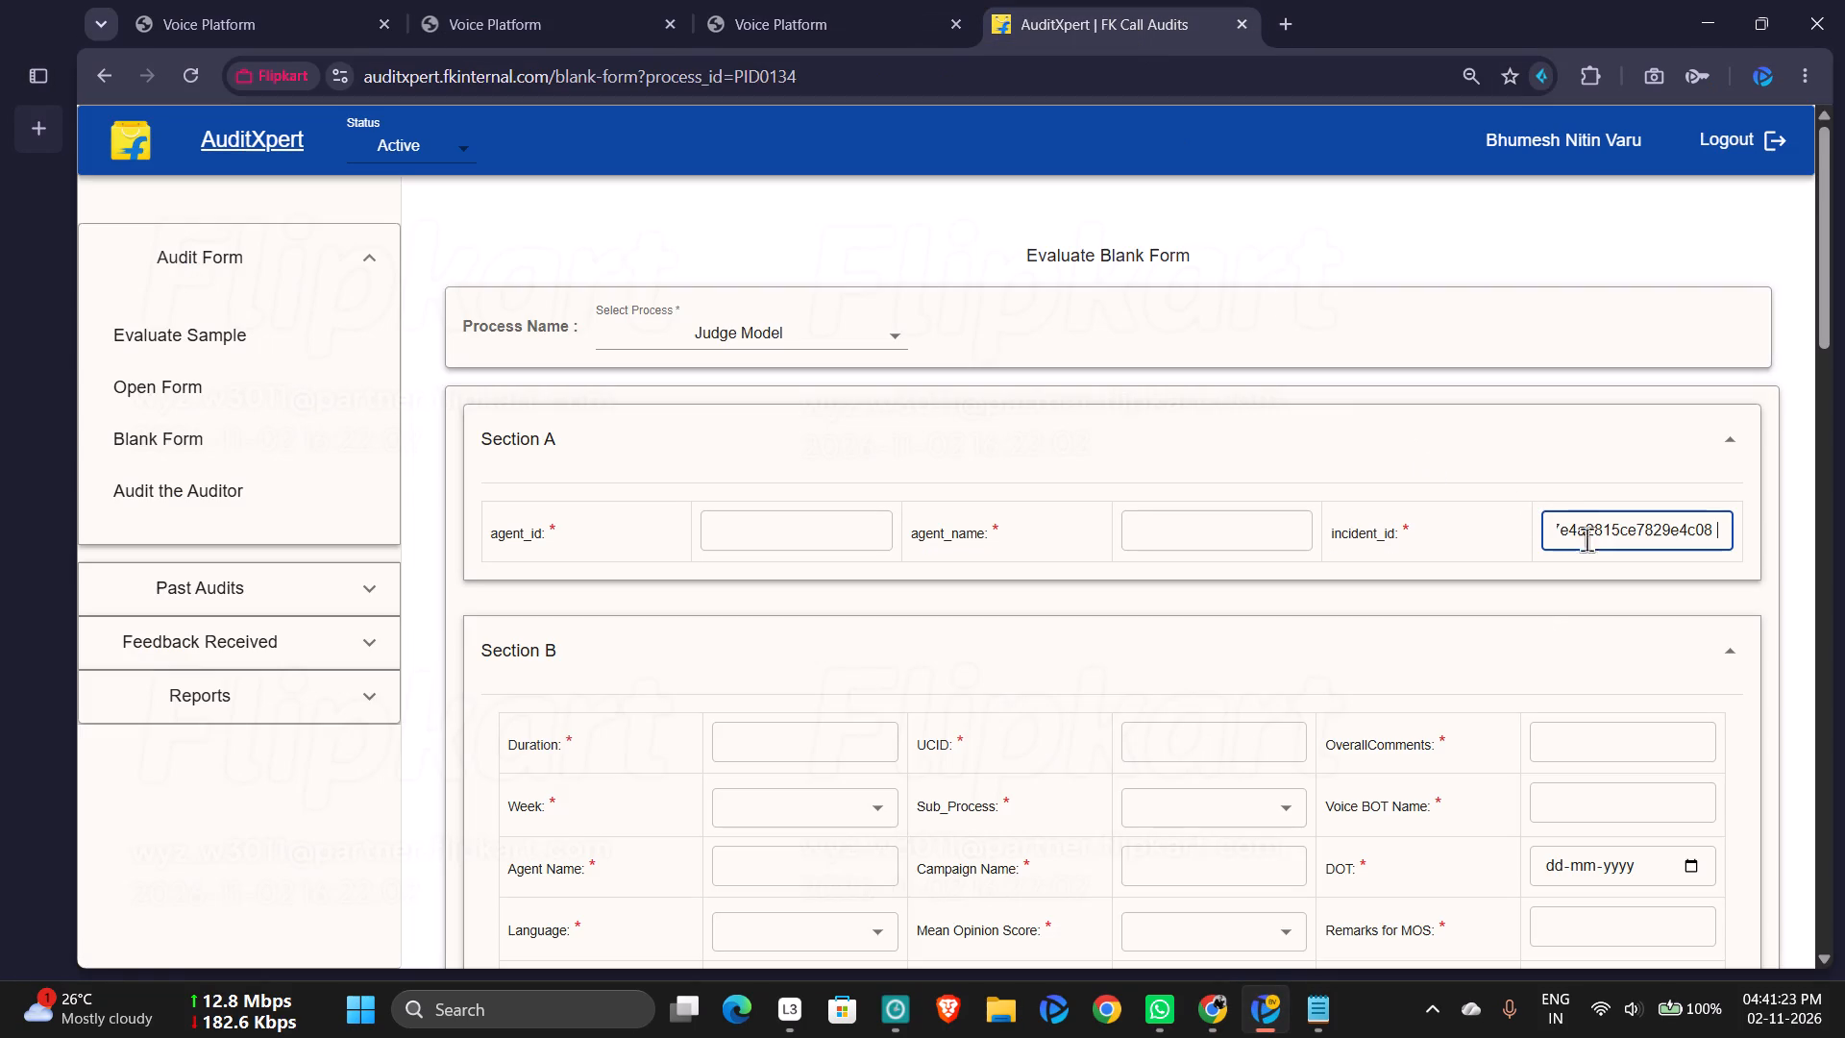
left_click(1202, 756)
key("ctrl+v")
Fill in the agent_name field in Section A.
left_click(1200, 503)
left_click(1207, 536)
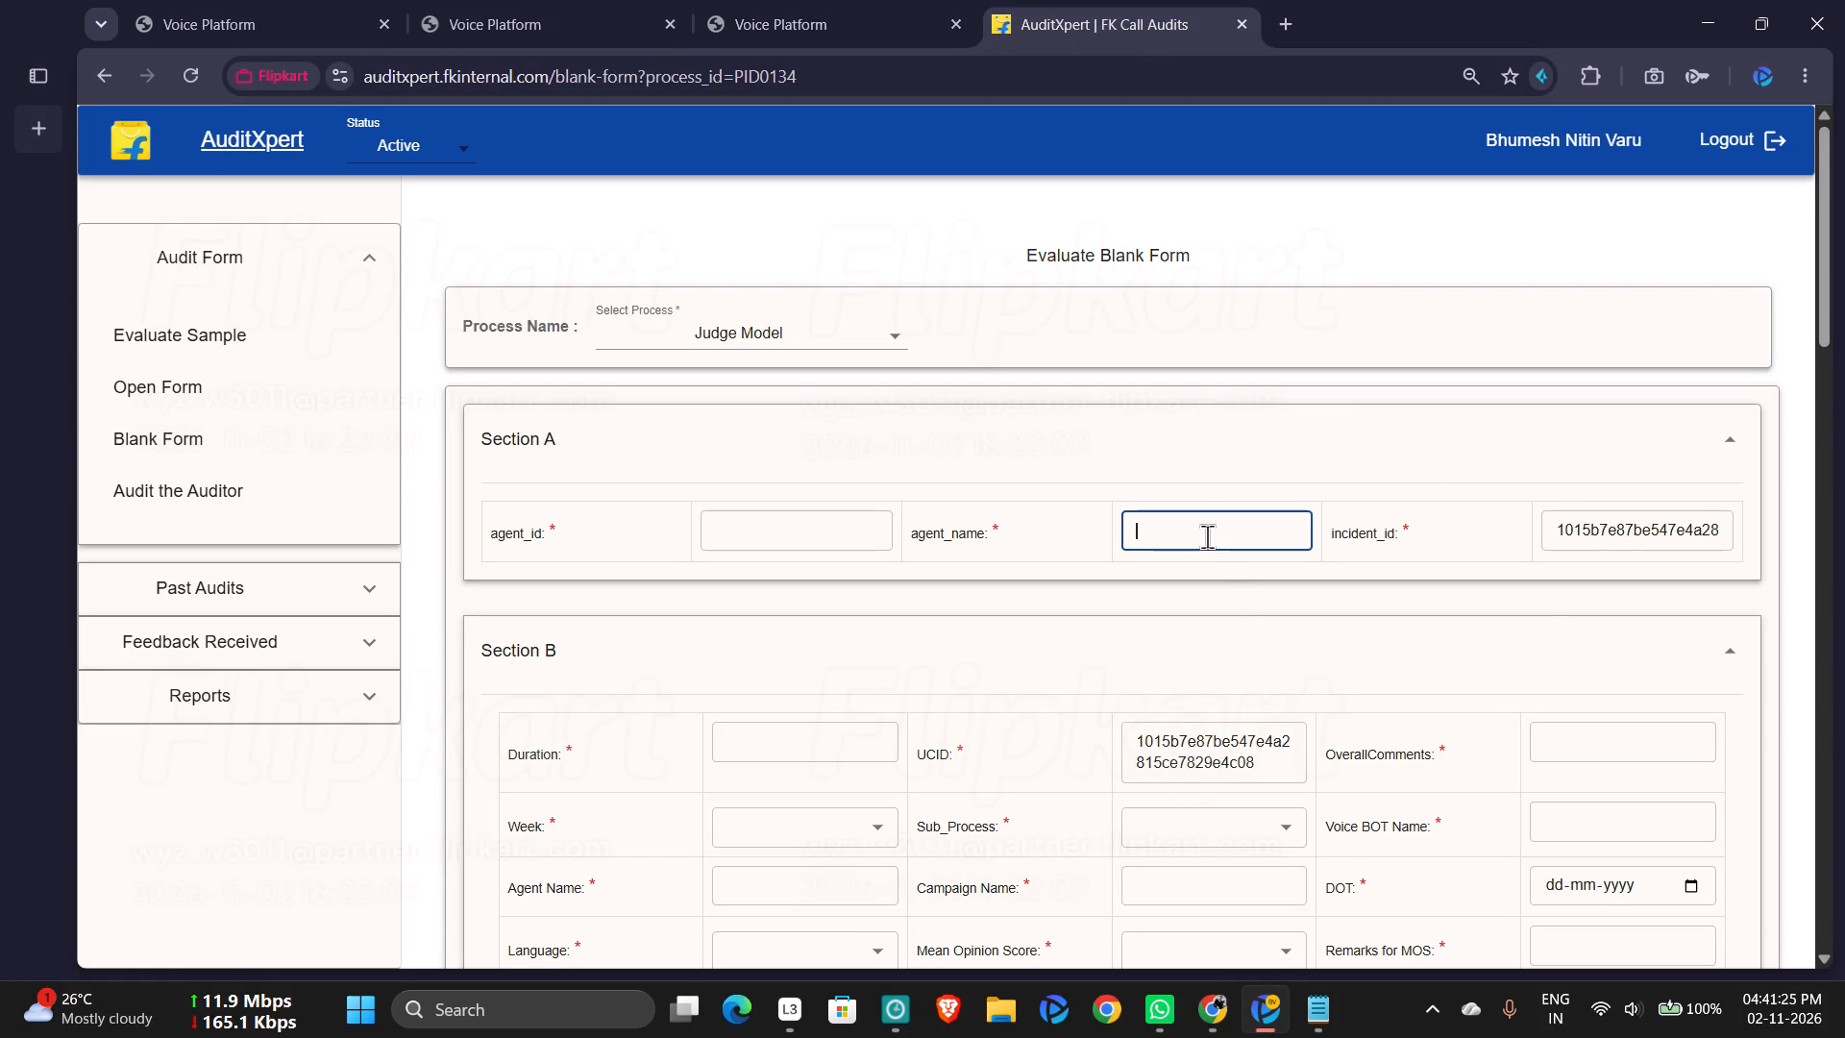
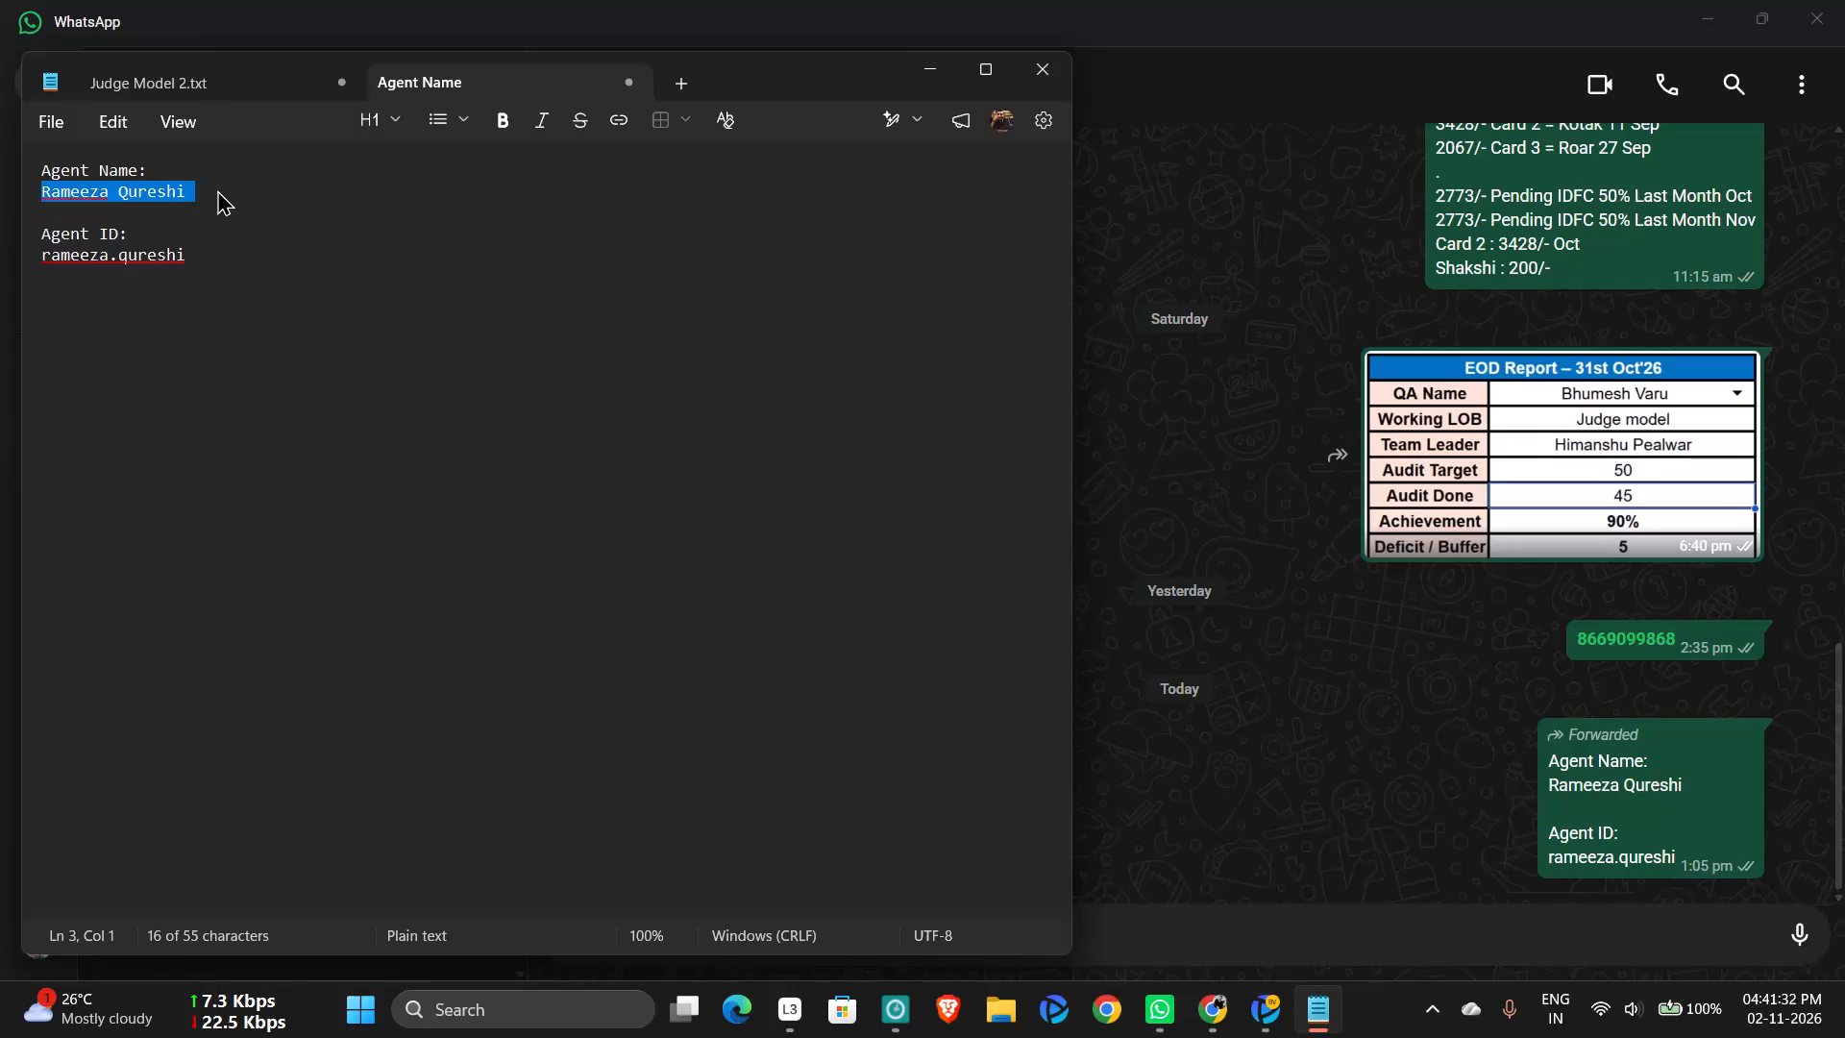
Copy the agent's name and ID from the Agent Name note into Section A's agent_name and agent_id fields.
key("ctrl+c")
left_click(1263, 1017)
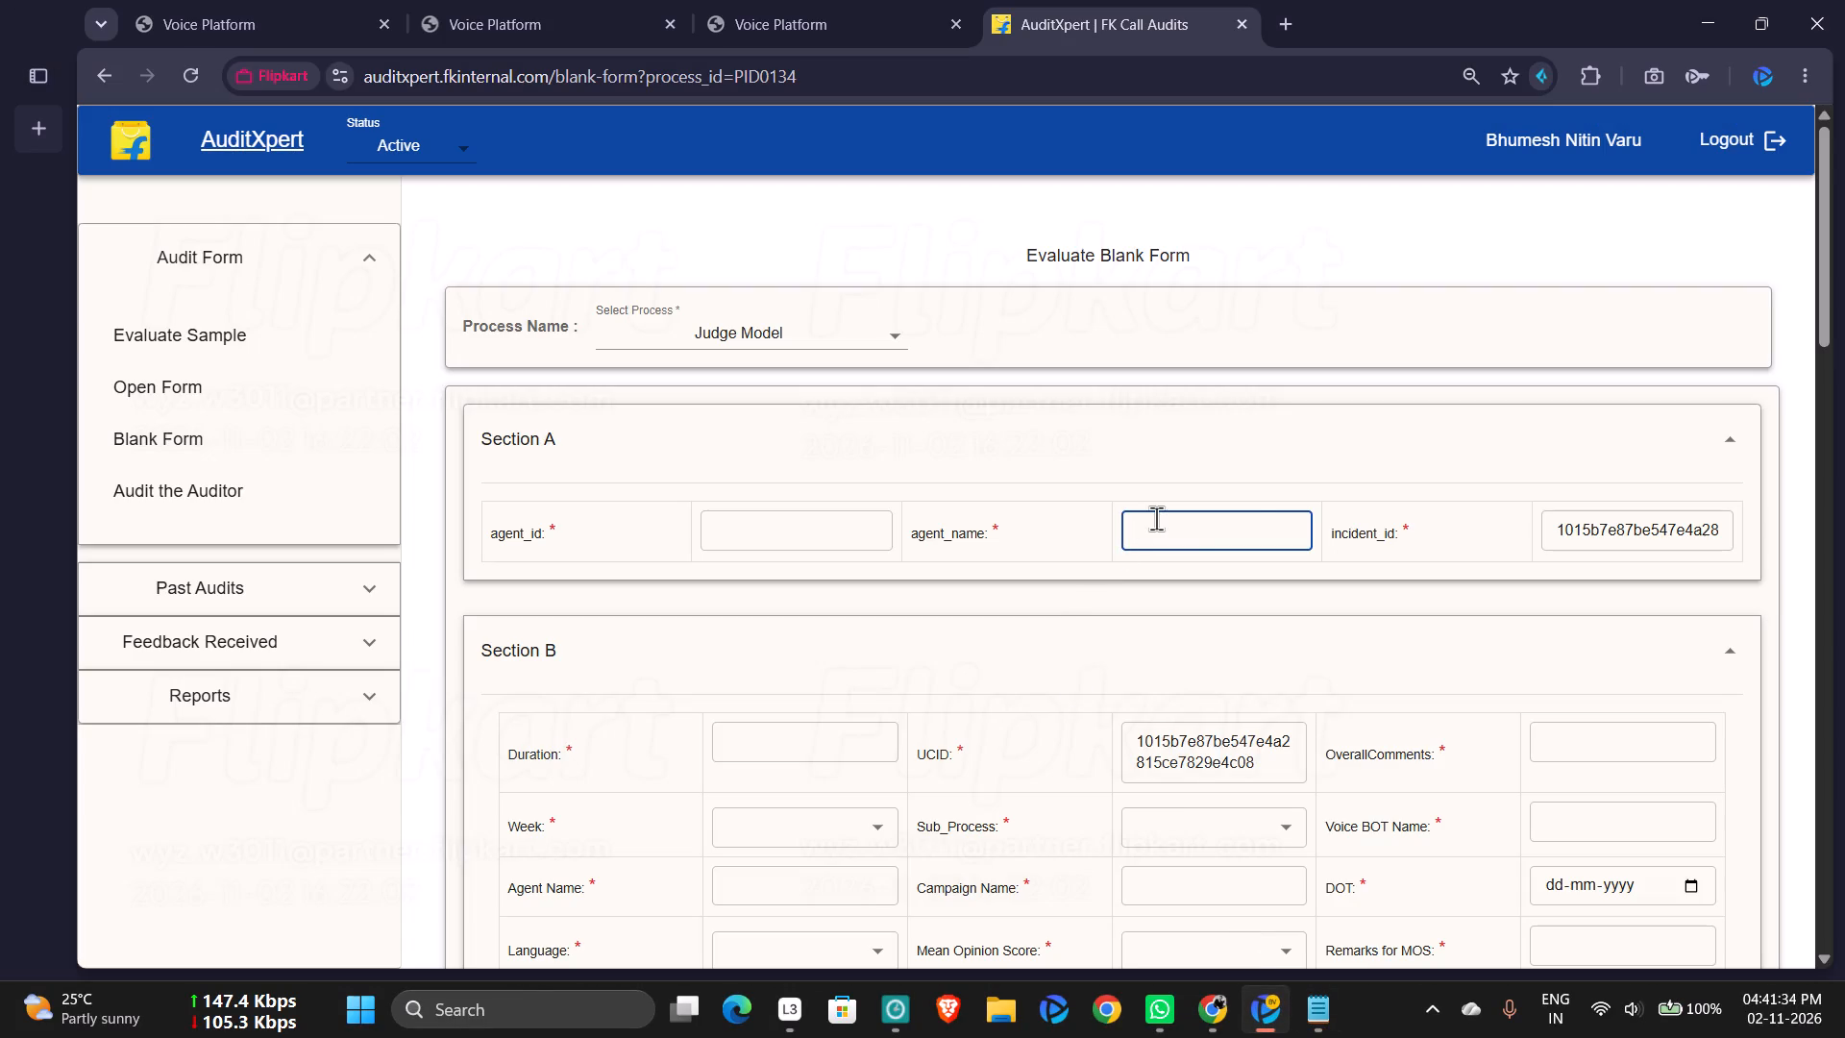
key("ctrl+v")
left_click(1327, 1001)
triple_click(286, 259)
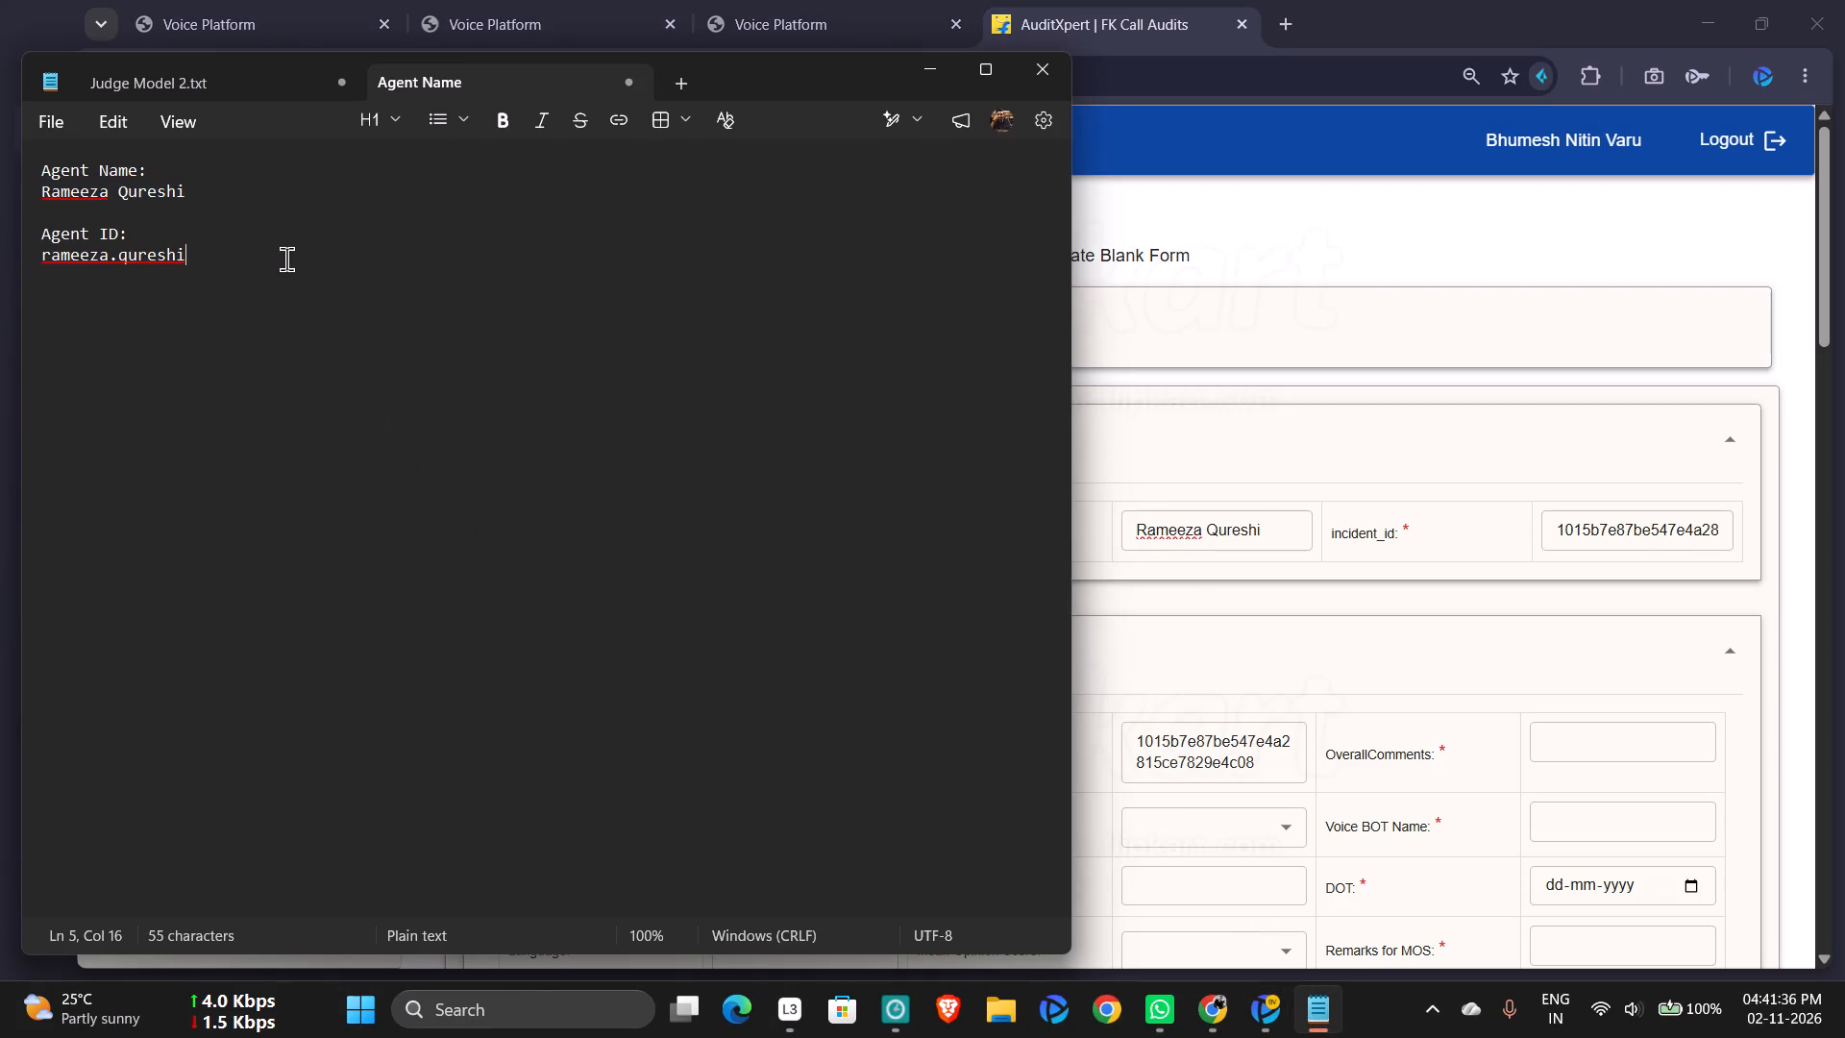
key("ctrl+c")
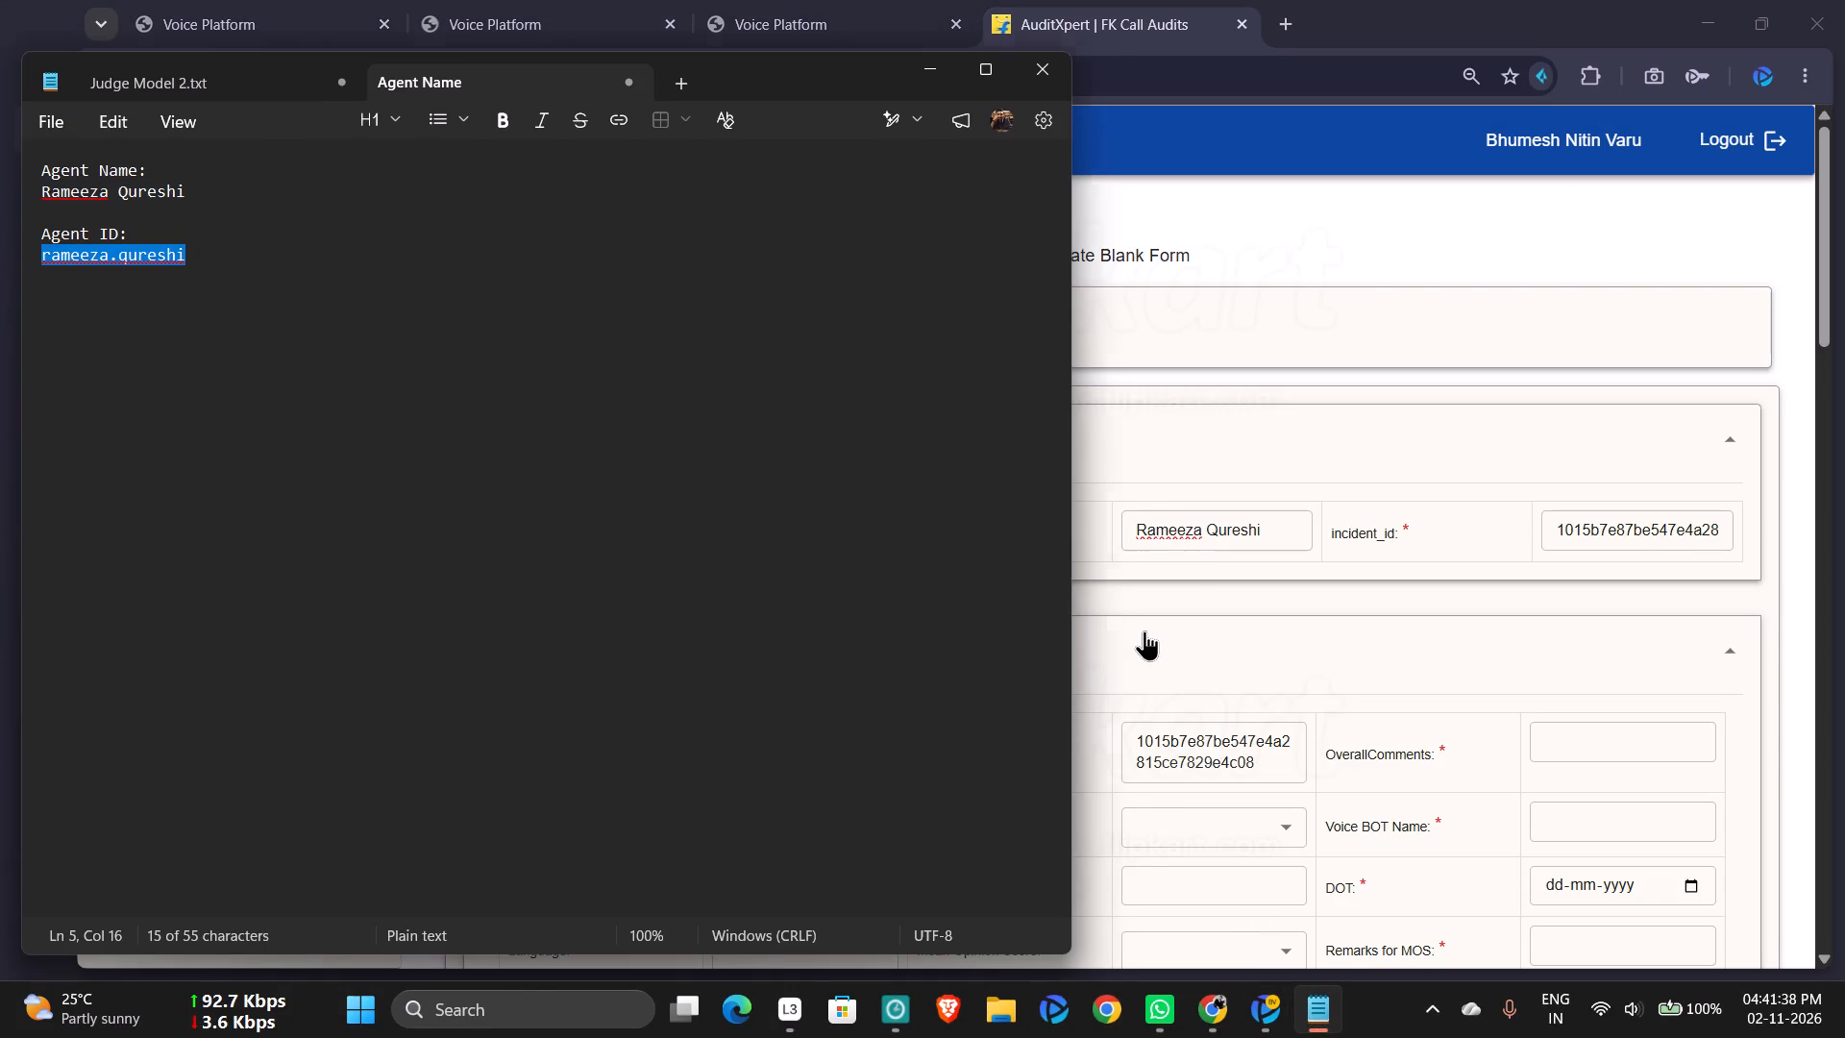
left_click(1144, 630)
left_click(809, 522)
key("ctrl+v")
left_click(973, 659)
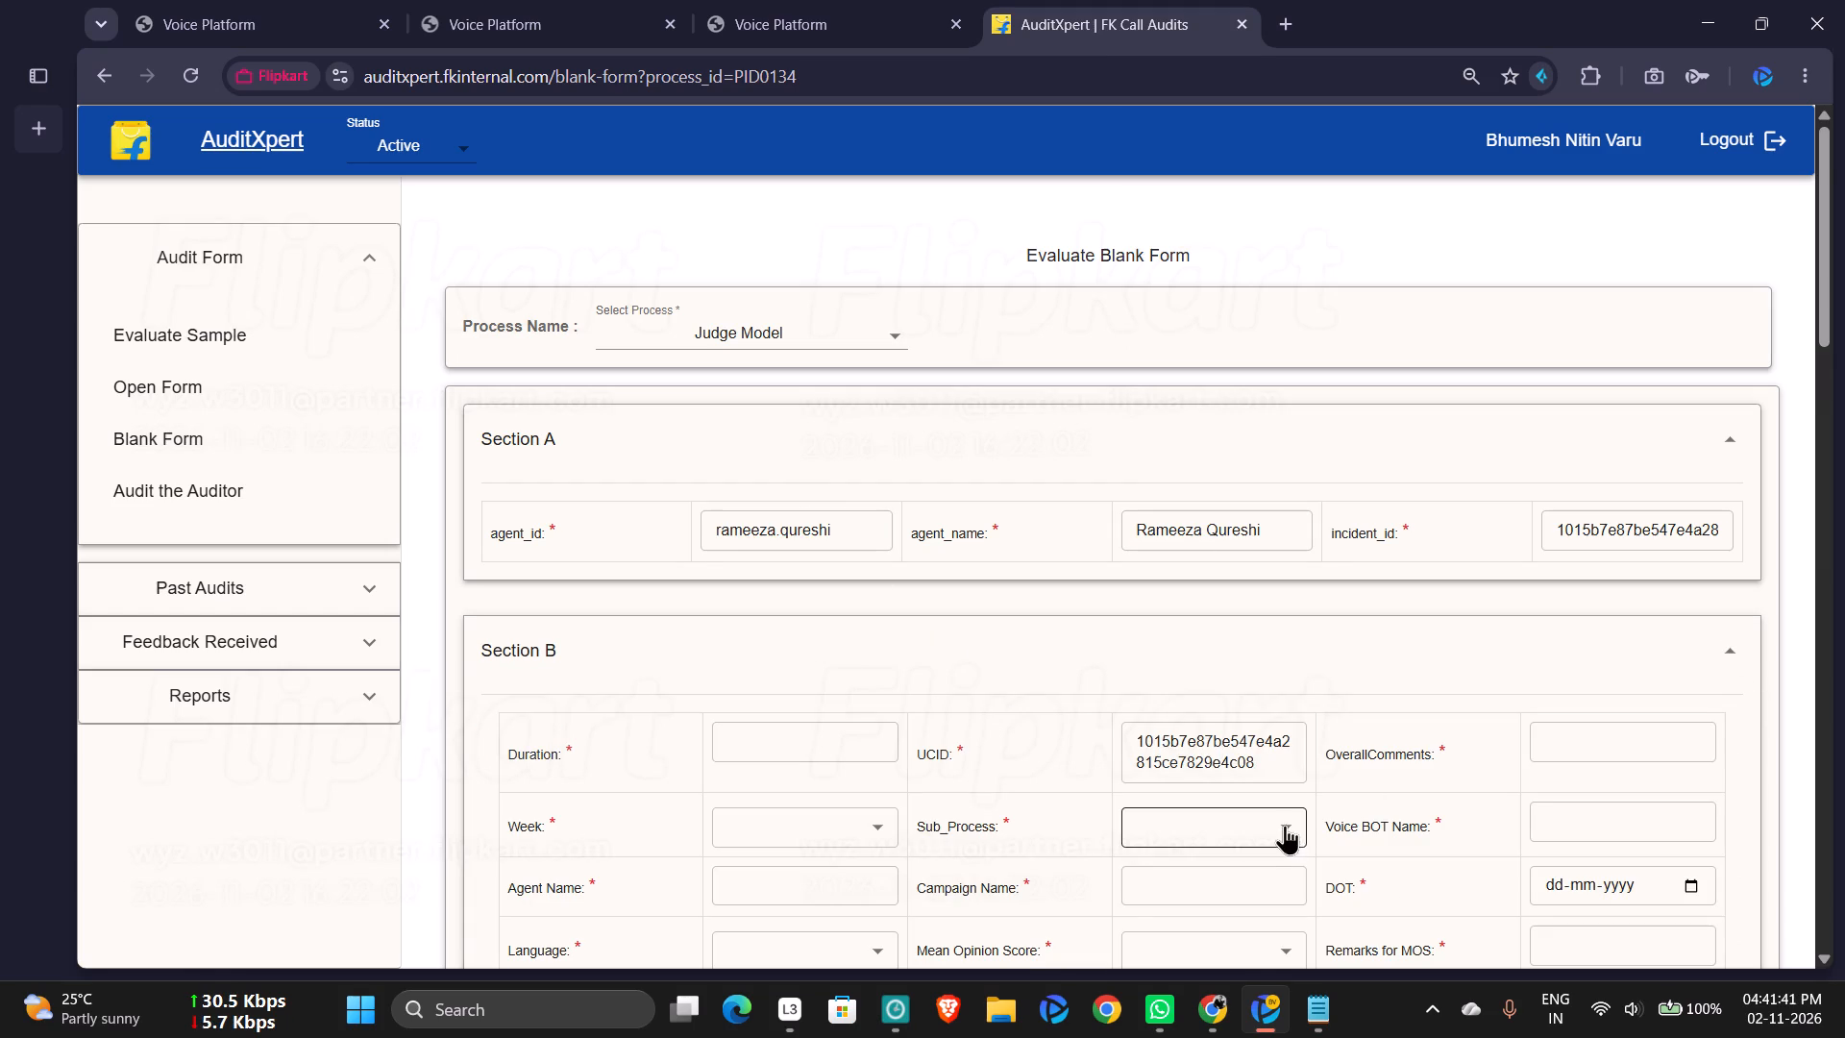
In Section B, set Sub_Process to CX CABN, Week to Week1 and DOT to 01-11-2026.
left_click(1285, 825)
left_click(1221, 834)
left_click(849, 809)
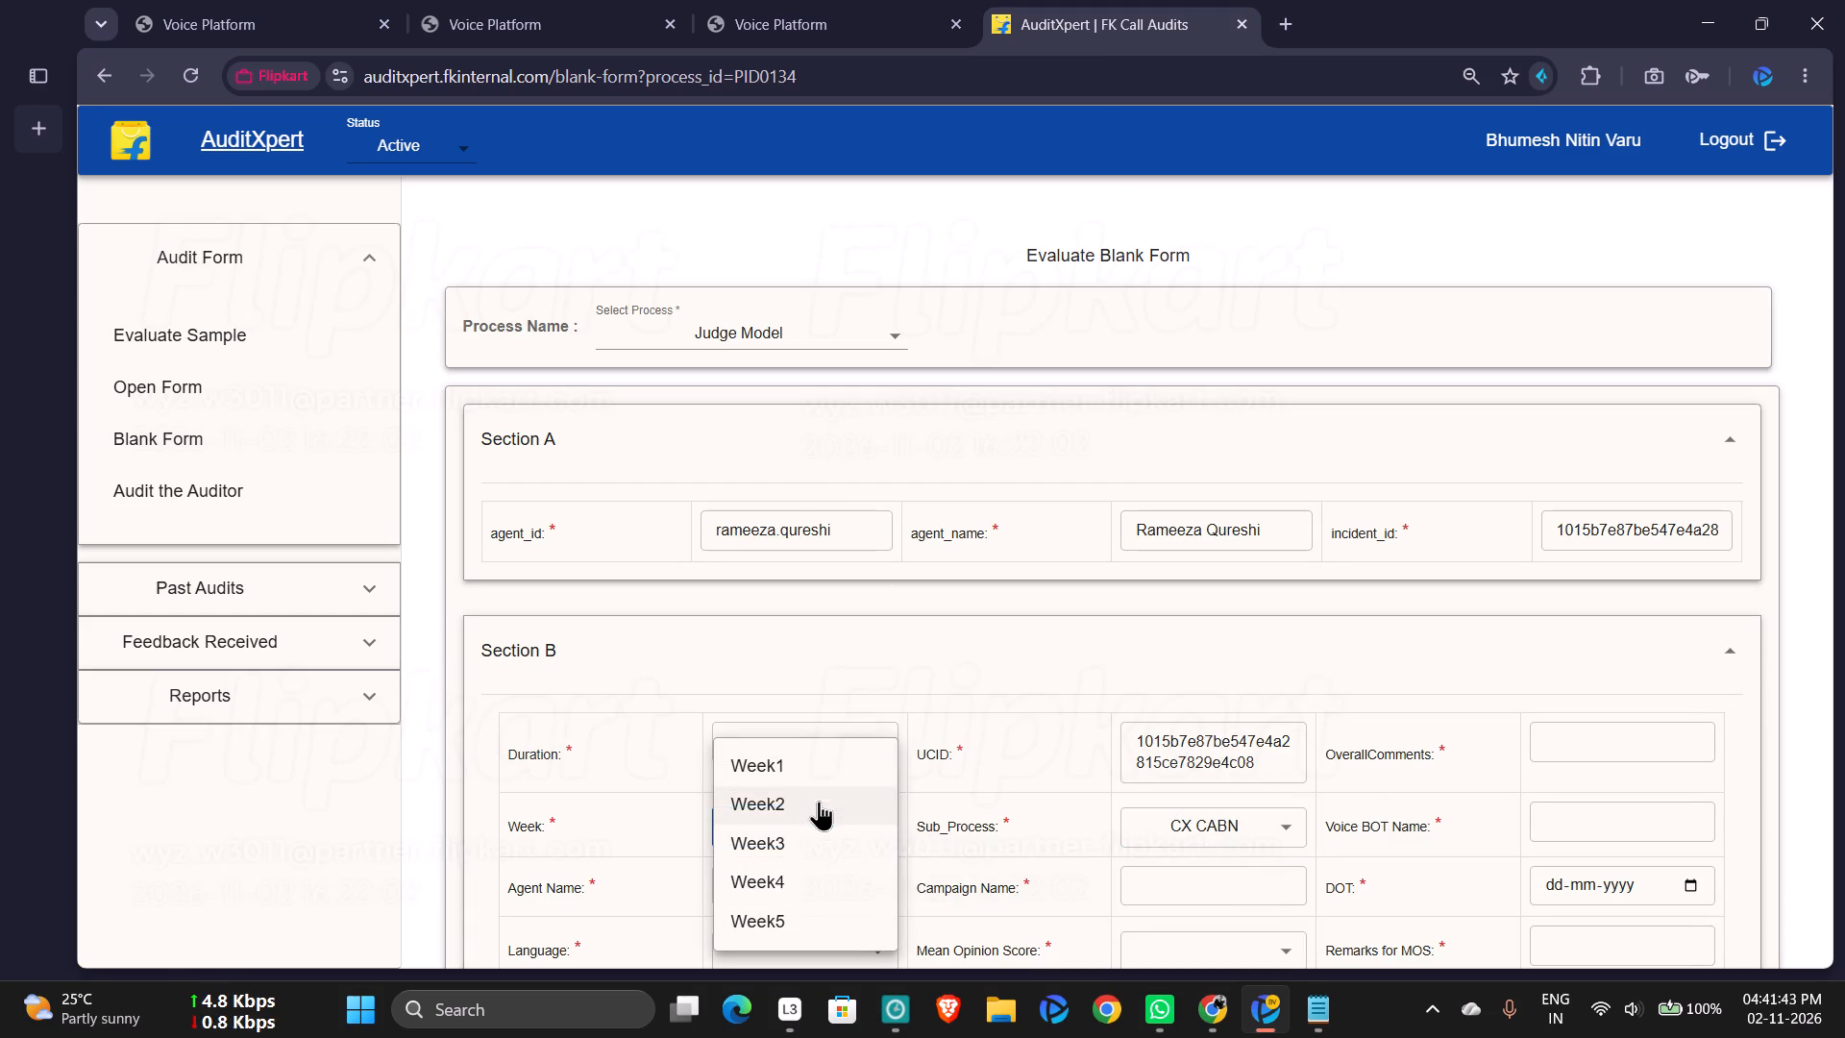
left_click(824, 754)
left_click(1695, 883)
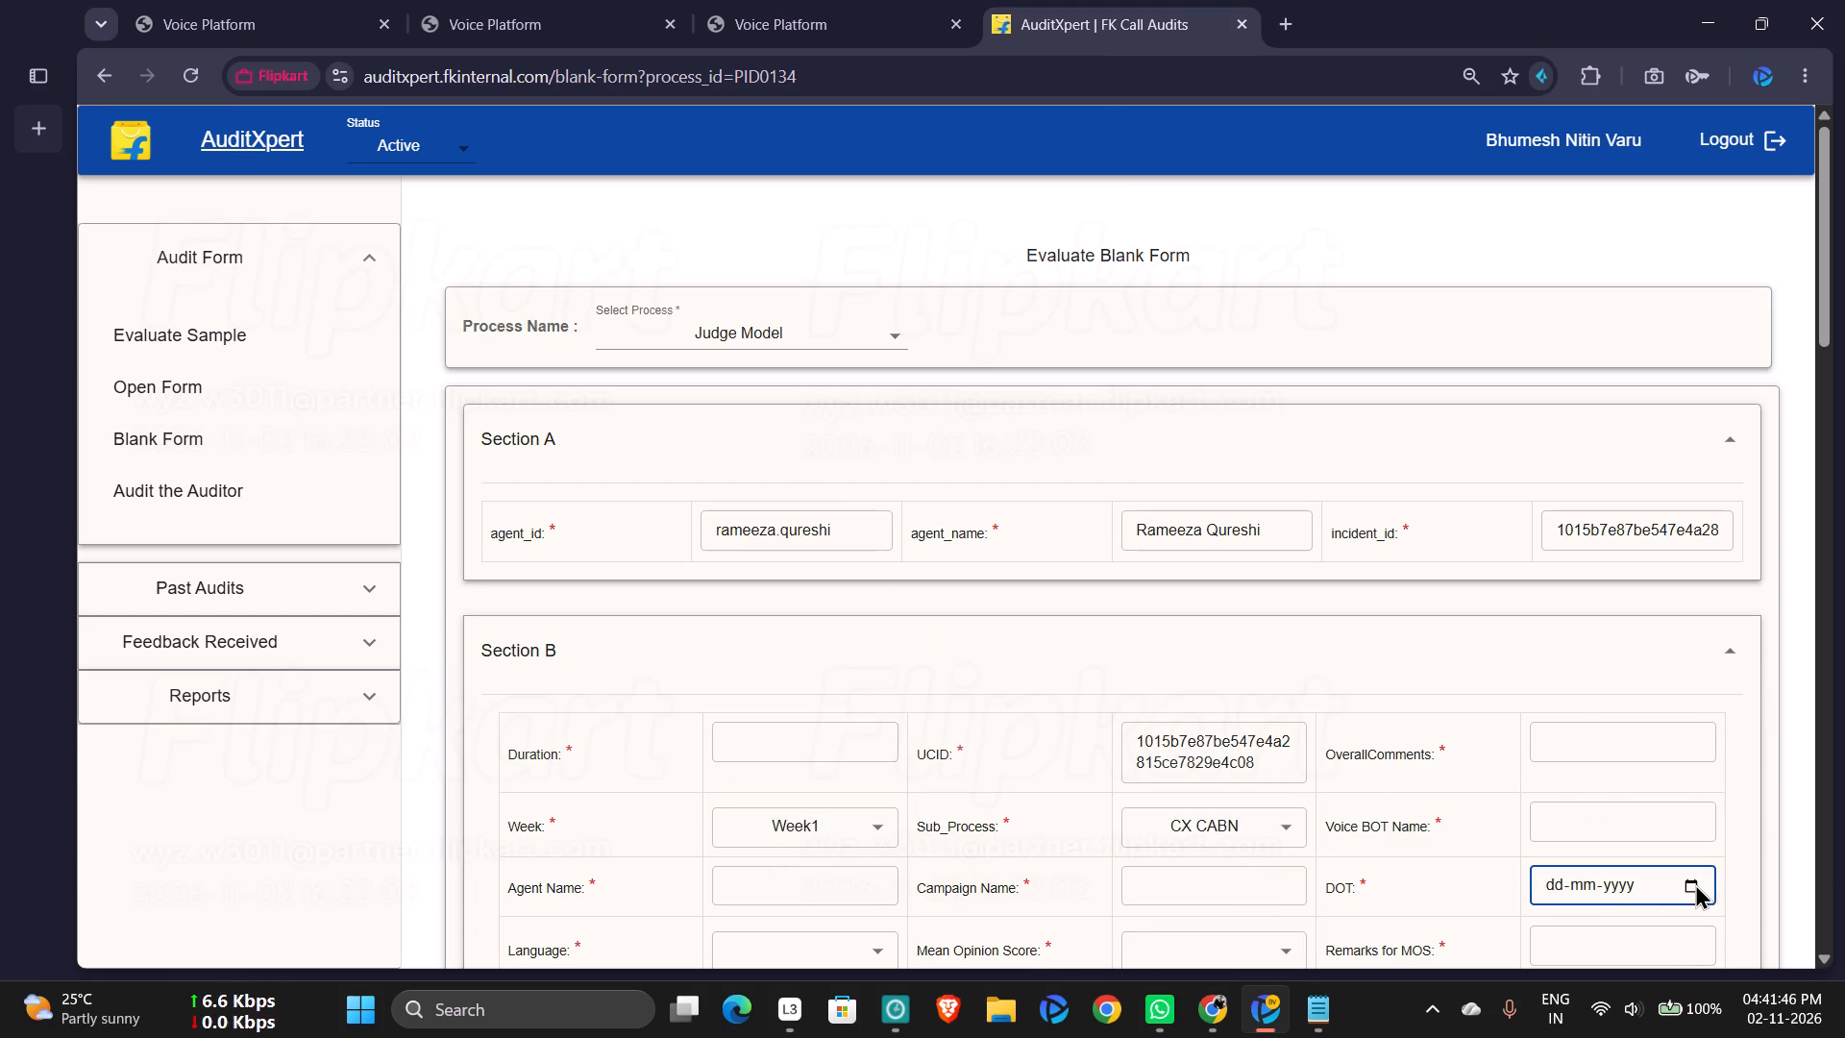
left_click(1562, 649)
scroll(1290, 785, "down", 1)
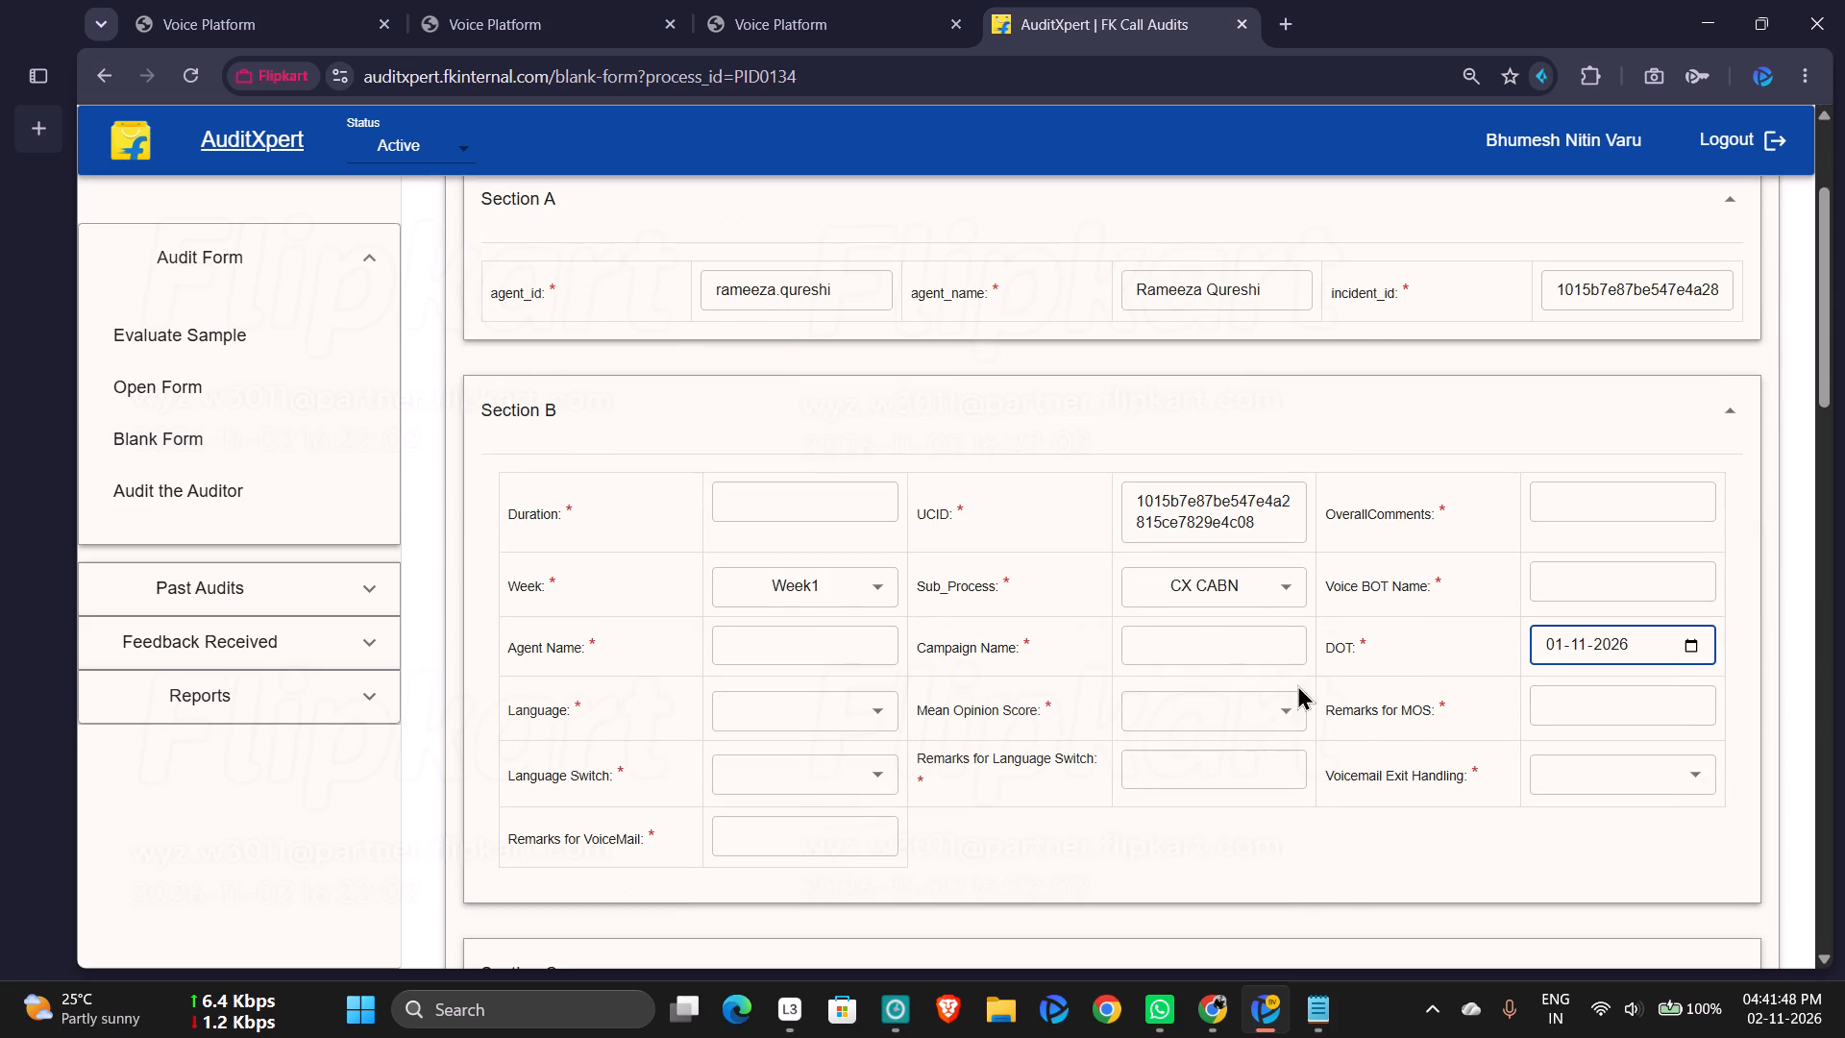
Set Section B's Mean Opinion Score to 5 and Language to Hindi.
left_click(1287, 699)
left_click(1156, 908)
left_click(884, 706)
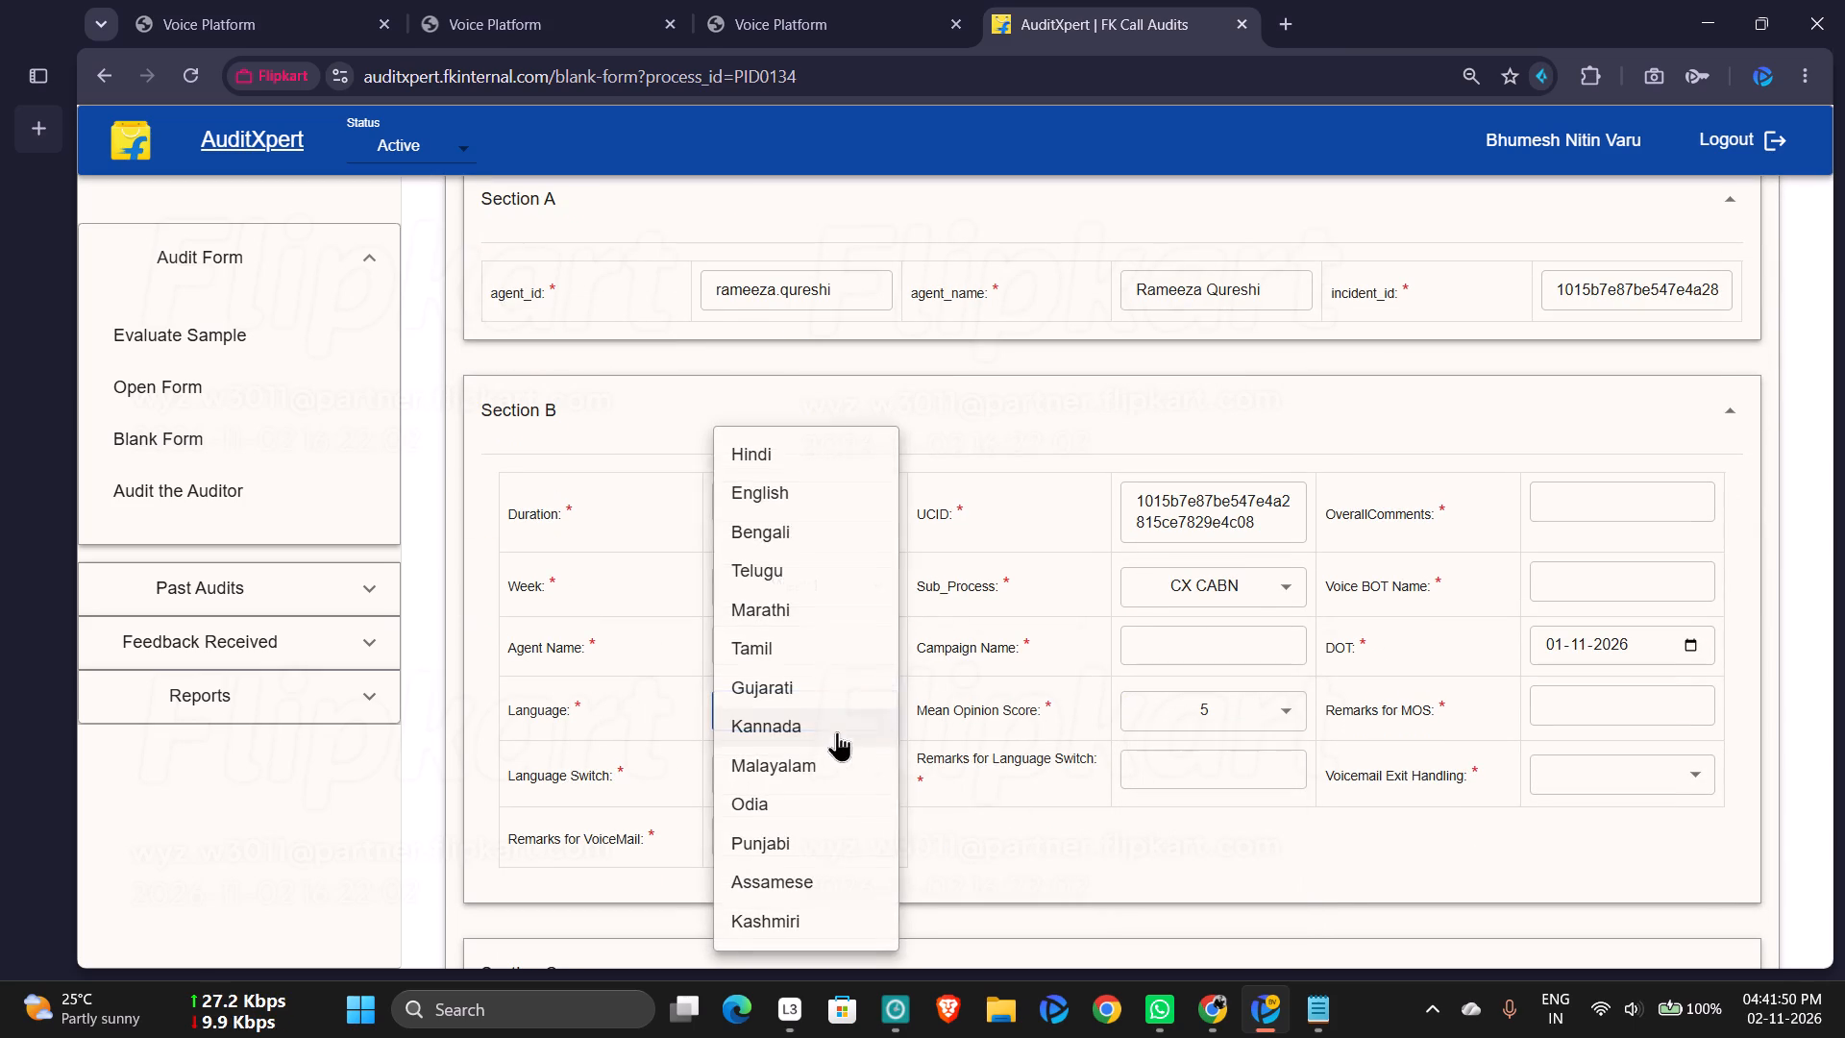
left_click(799, 460)
Switch to the Non-CX - Campaign RD spreadsheet for row 127's call details.
left_click(1218, 997)
left_click(1139, 931)
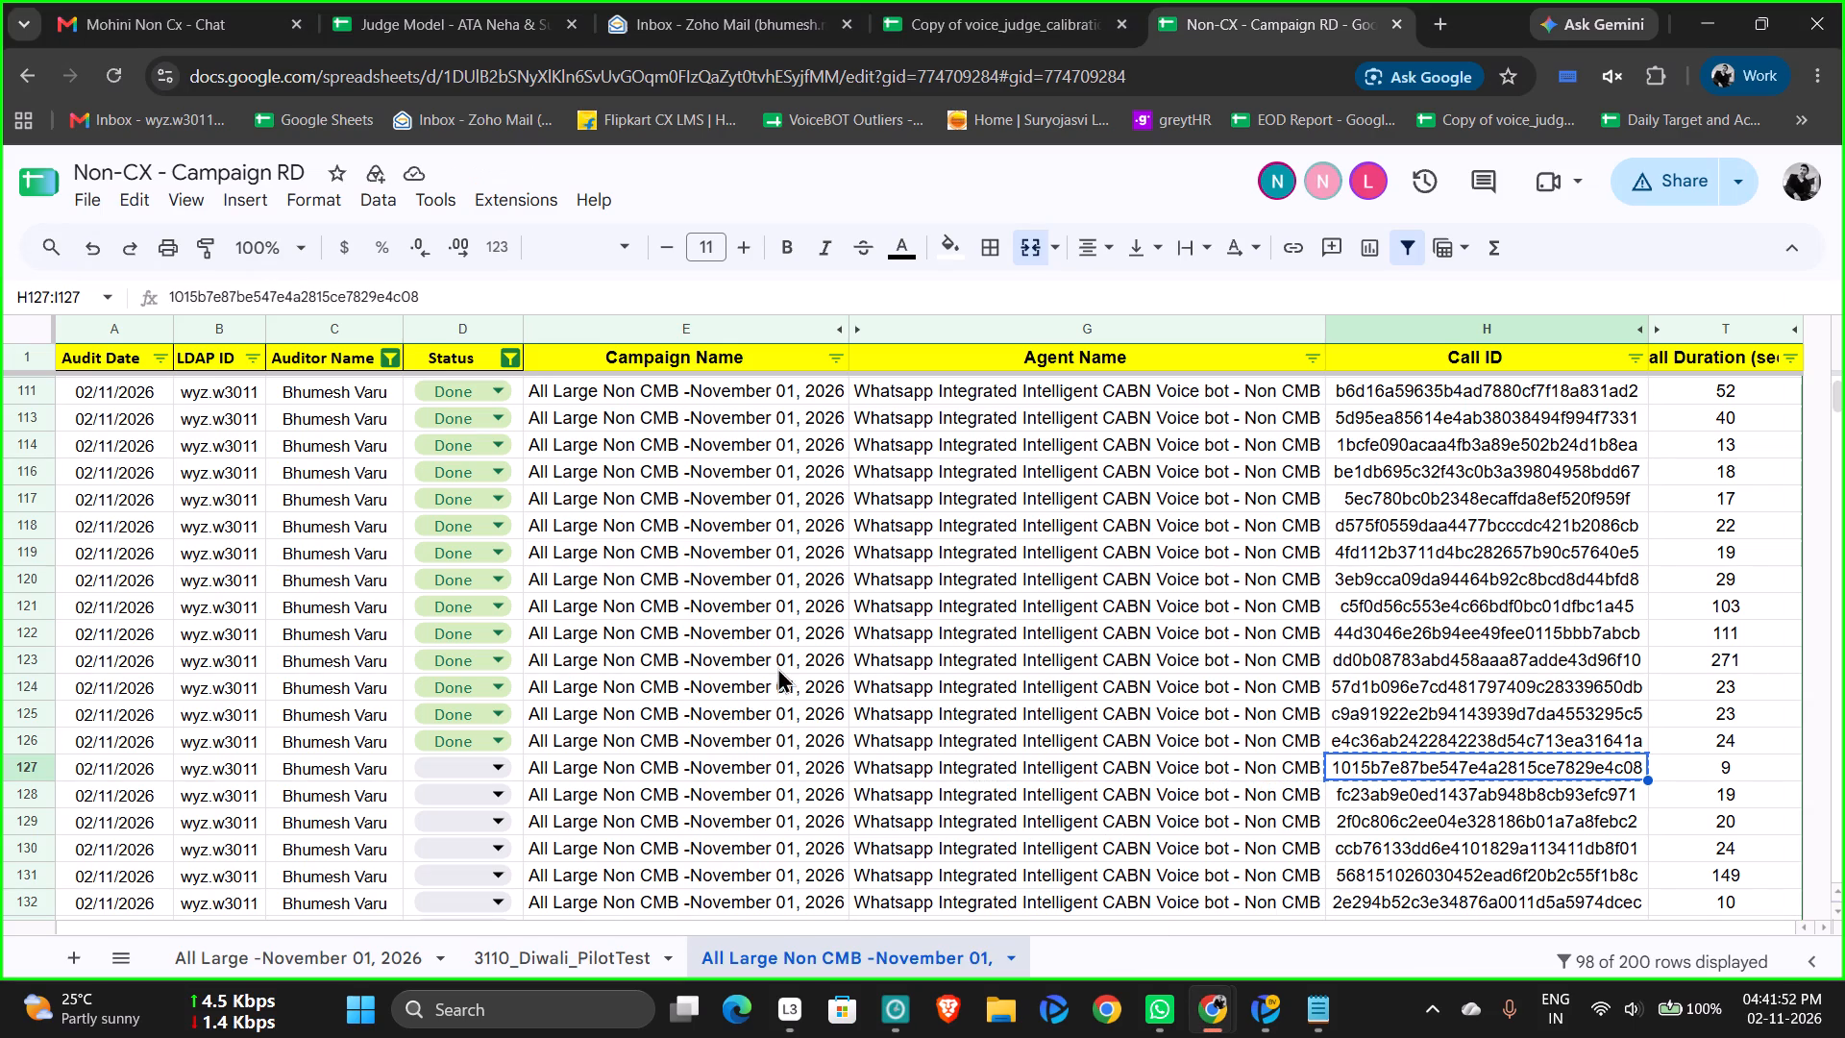
Copy row 127's campaign name, All Large Non CMB -November 01, 2026, into Section B's Campaign Name field in AuditXpert.
left_click(681, 771)
key("ctrl+c")
left_click(1243, 1004)
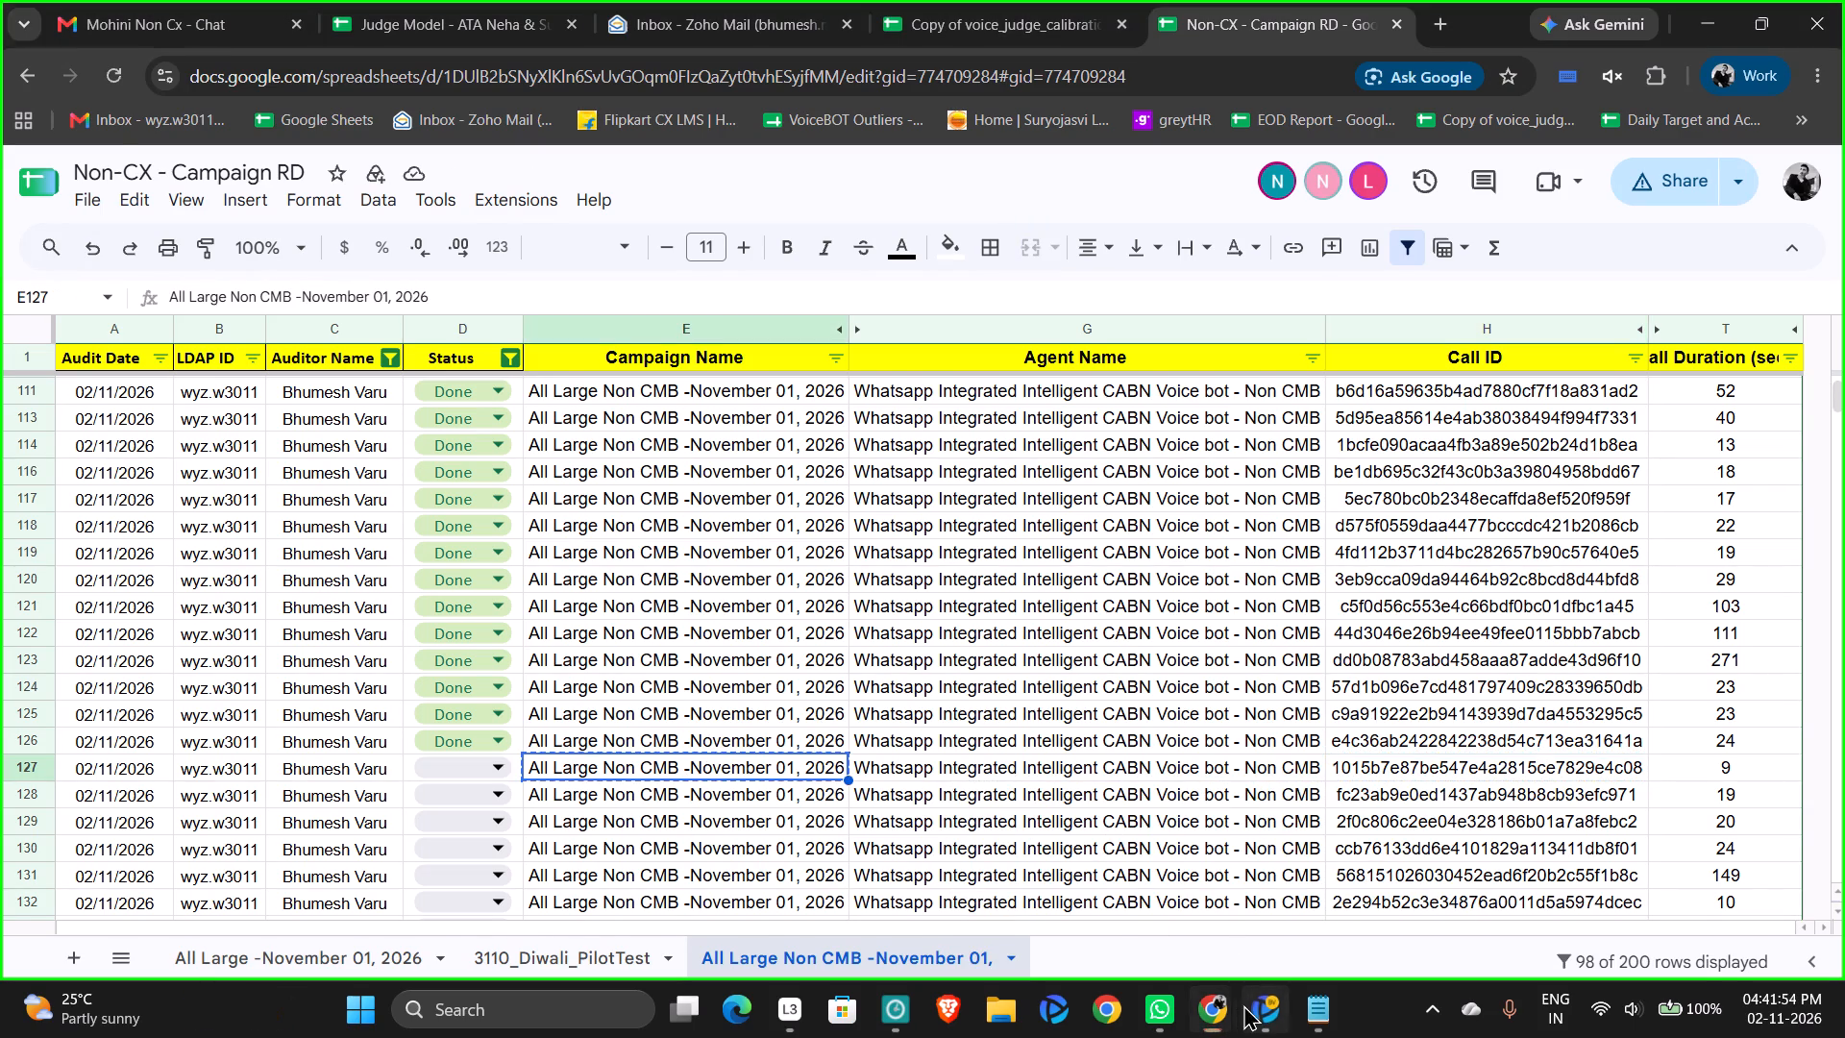
left_click(1244, 642)
key("ctrl+v")
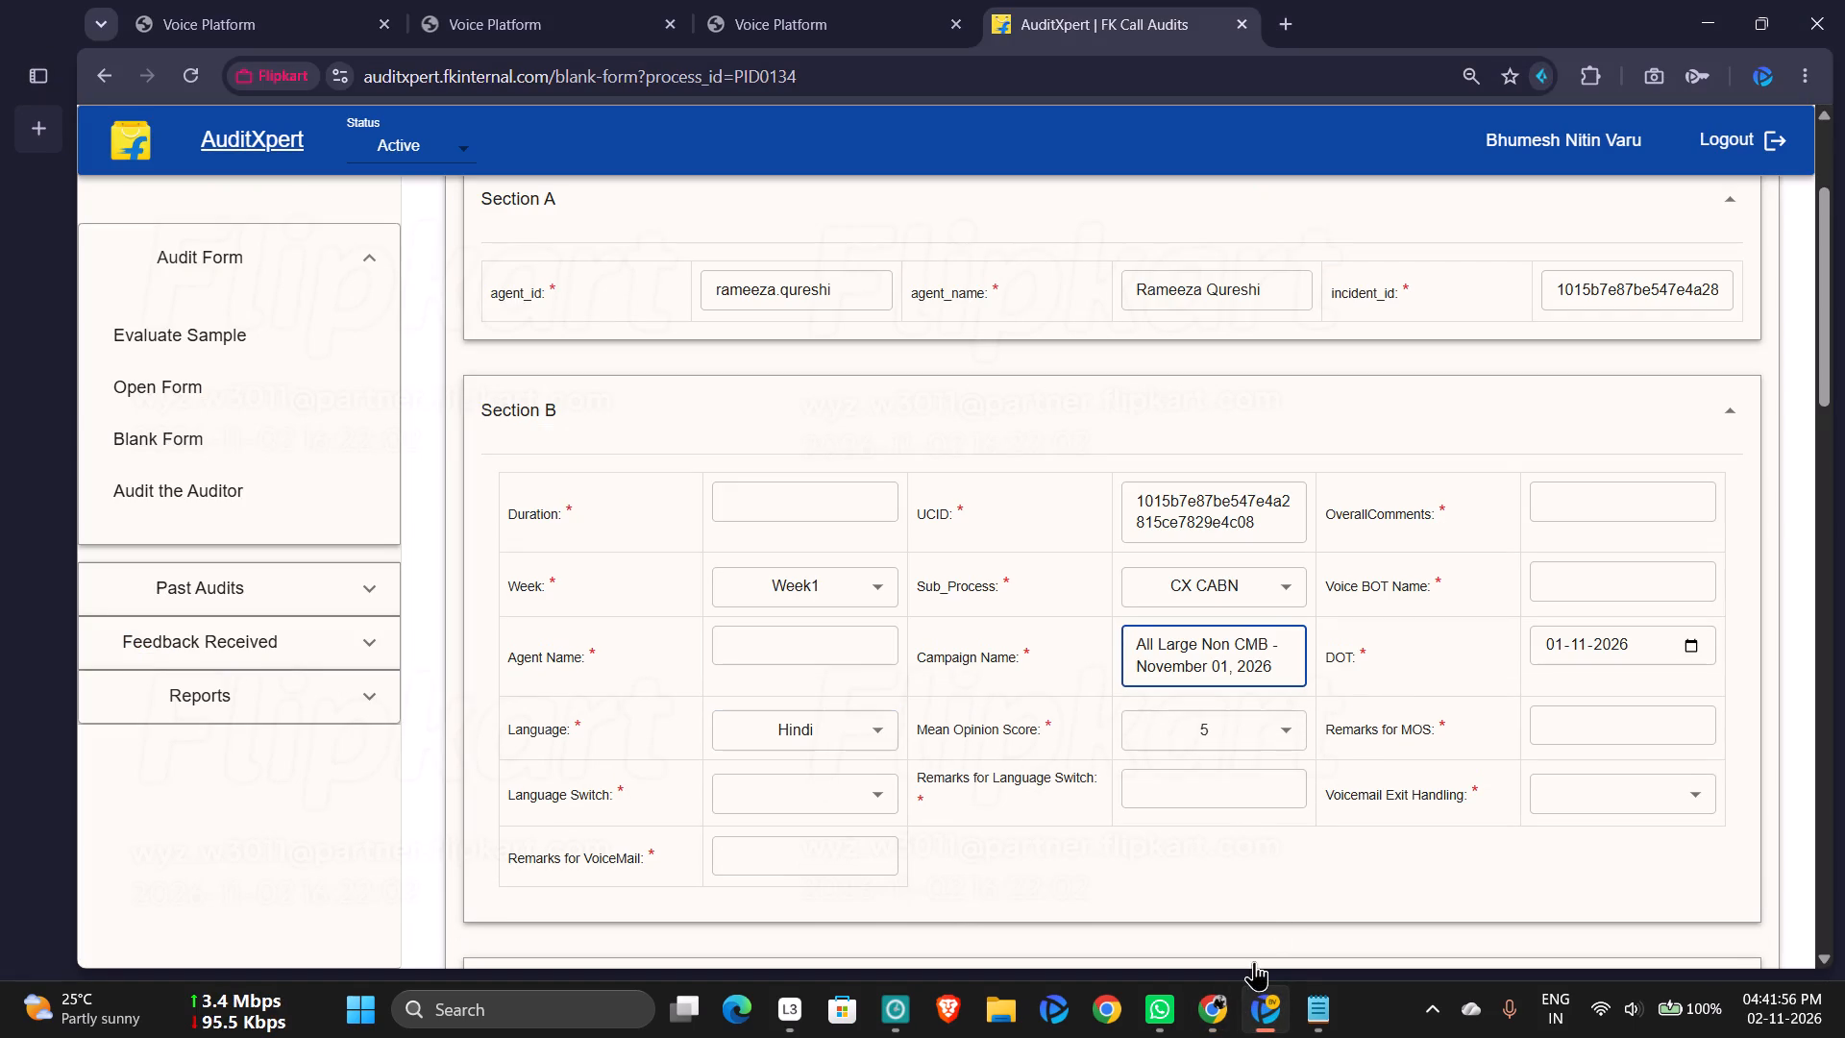
Copy row 127's agent name, Whatsapp Integrated Intelligent CABN Voice bot - Non CMB, from the spreadsheet into Section B's Agent Name field.
left_click(1231, 1010)
left_click(1091, 904)
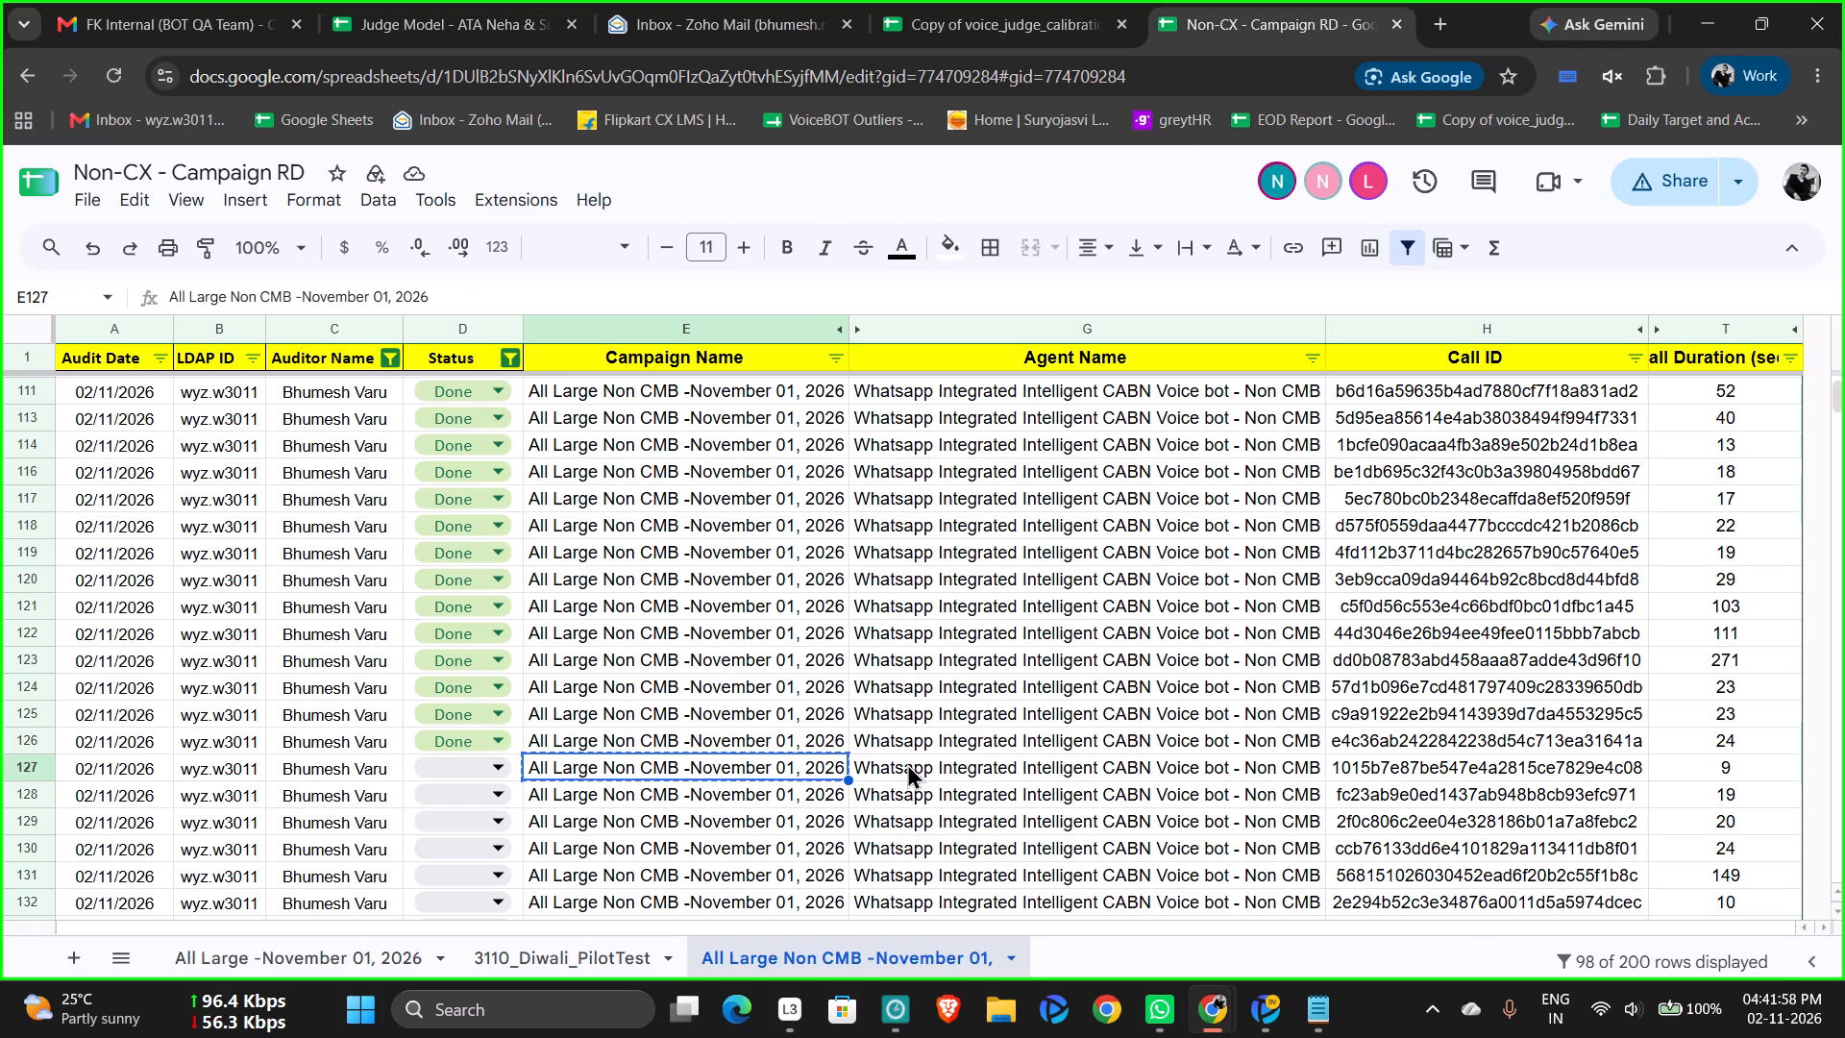
left_click(907, 763)
key("ctrl+c")
left_click(1245, 999)
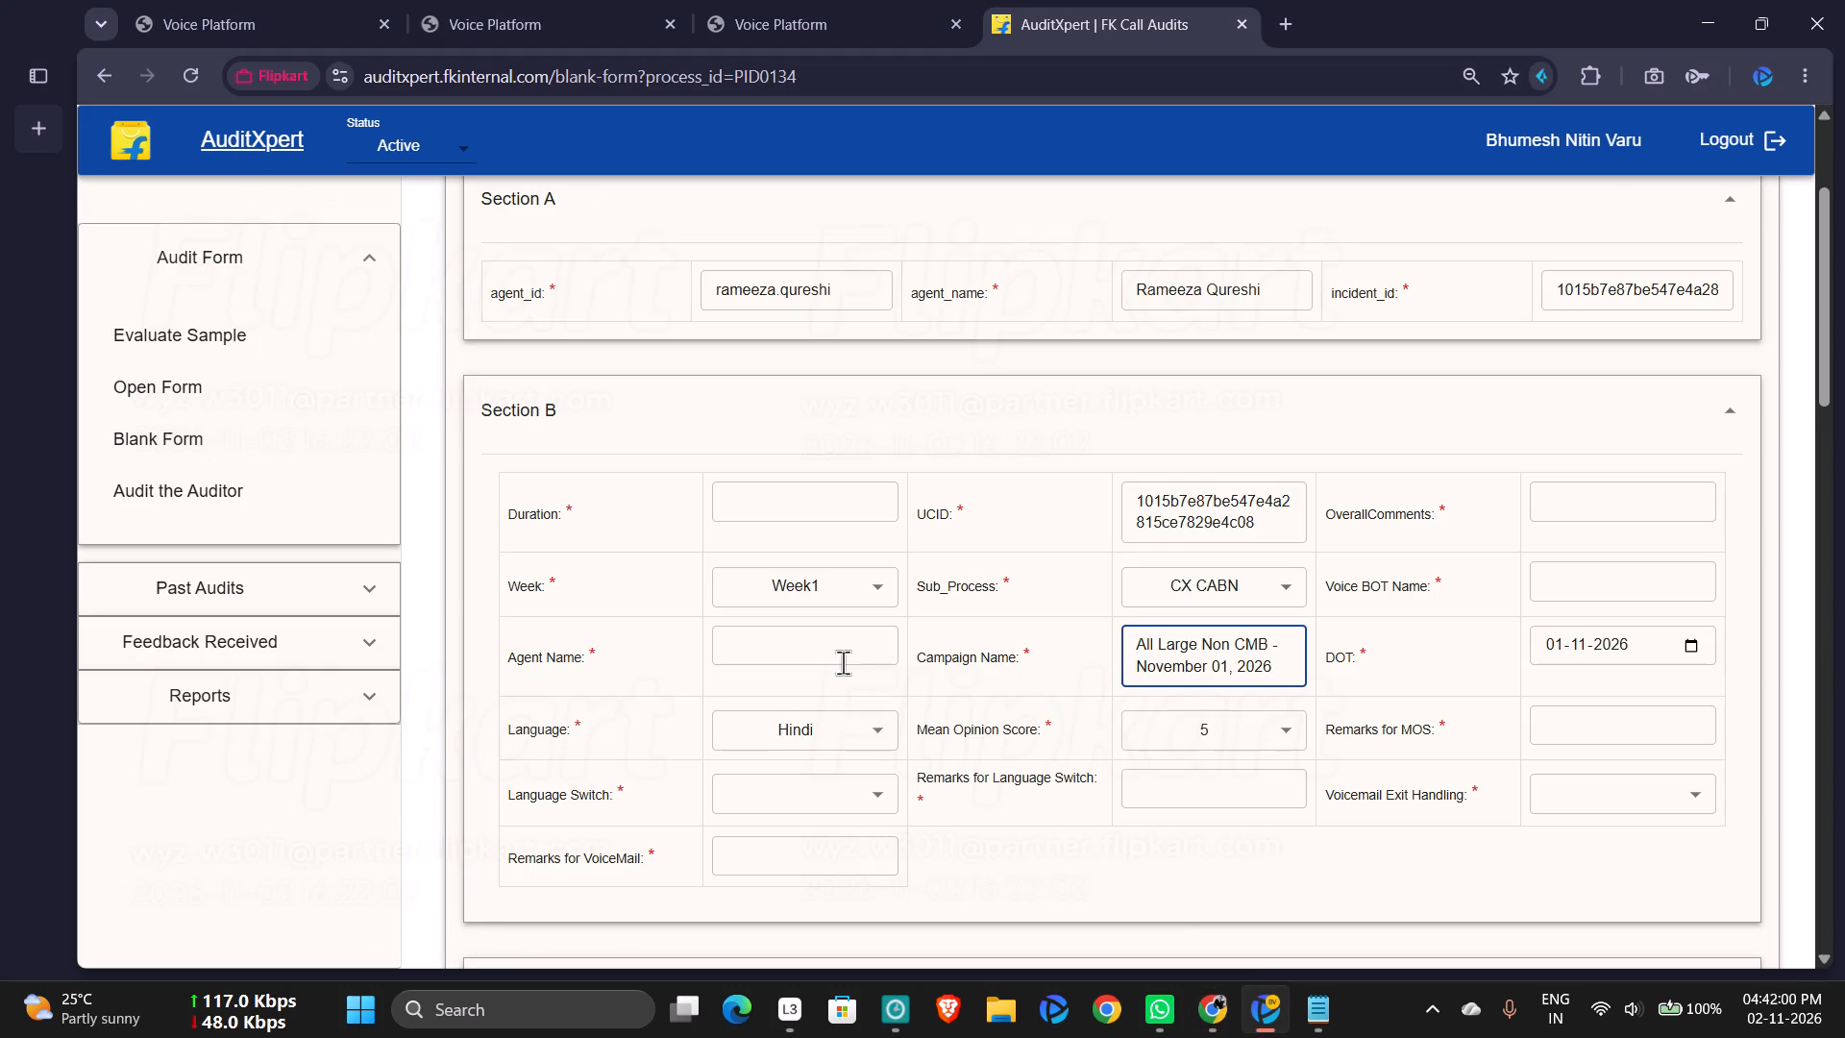
left_click(843, 662)
key("ctrl+v")
Set Section B's Voice BOT Name to Priya and Duration to 9, consulting row 127's call duration in the spreadsheet.
left_click(1639, 583)
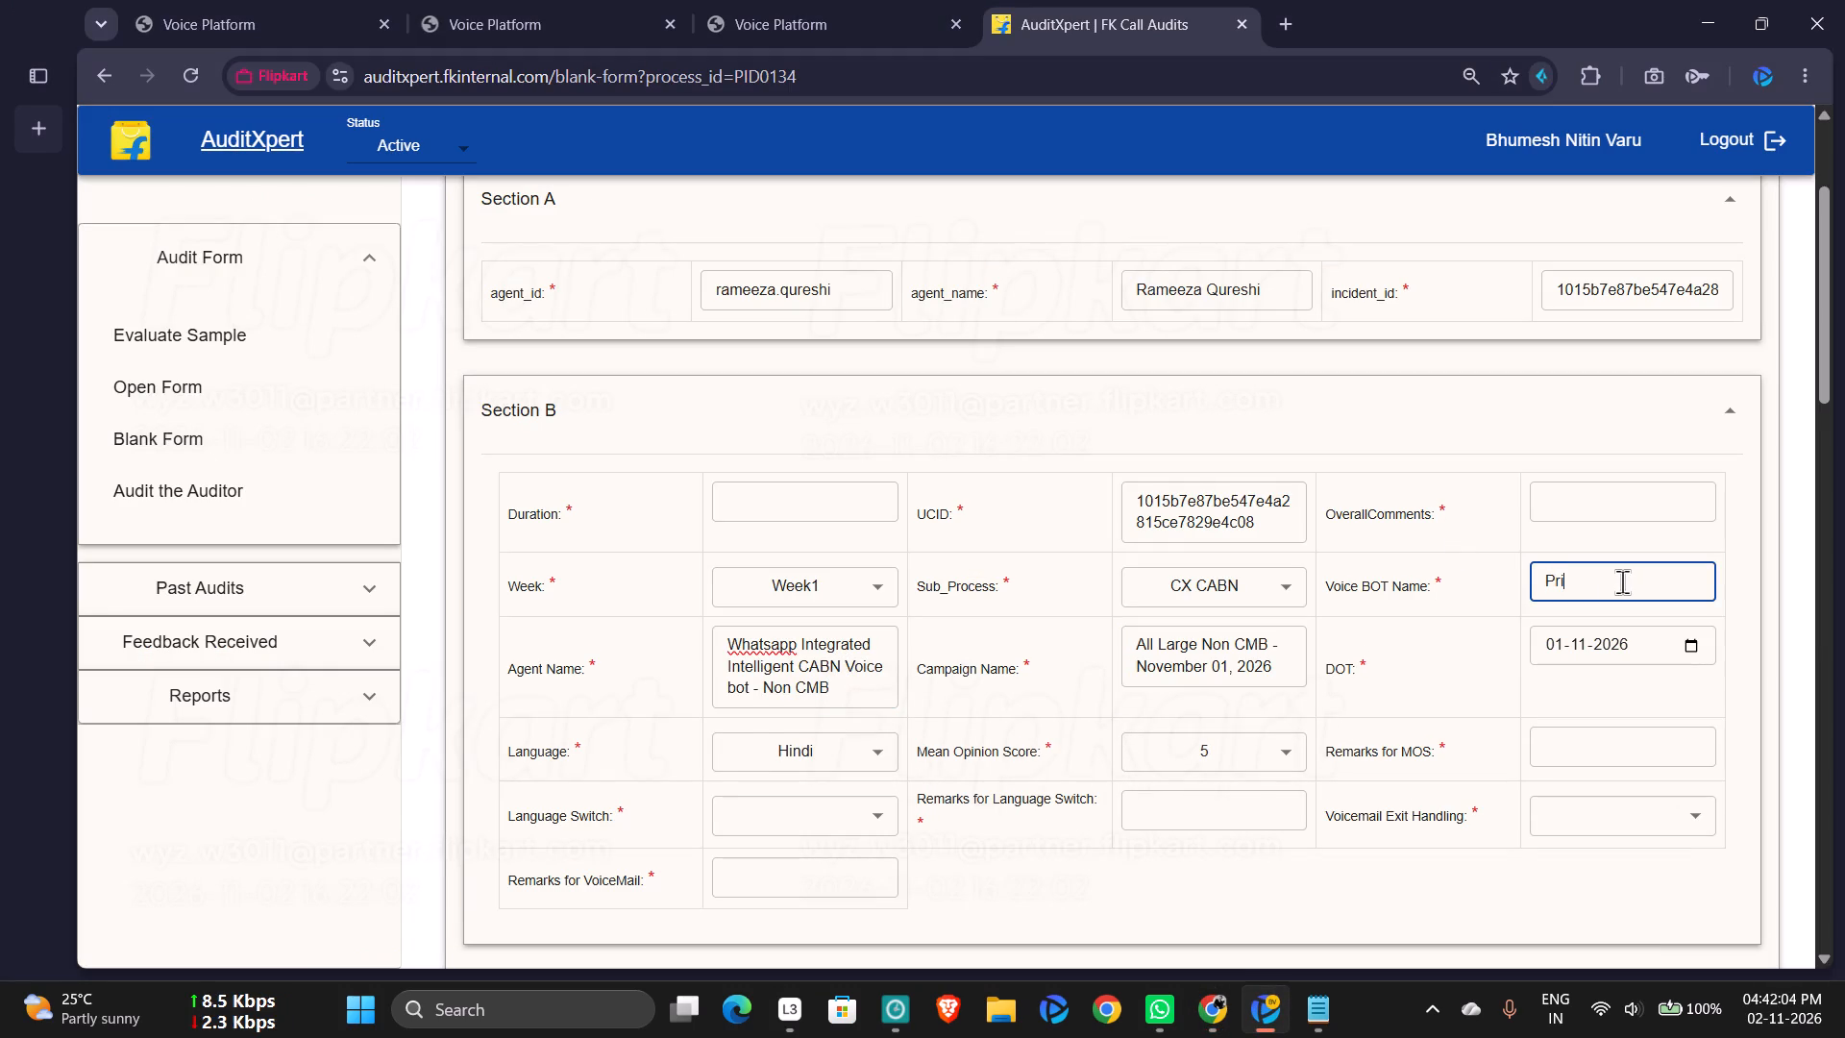
left_click(1213, 1023)
left_click(1067, 912)
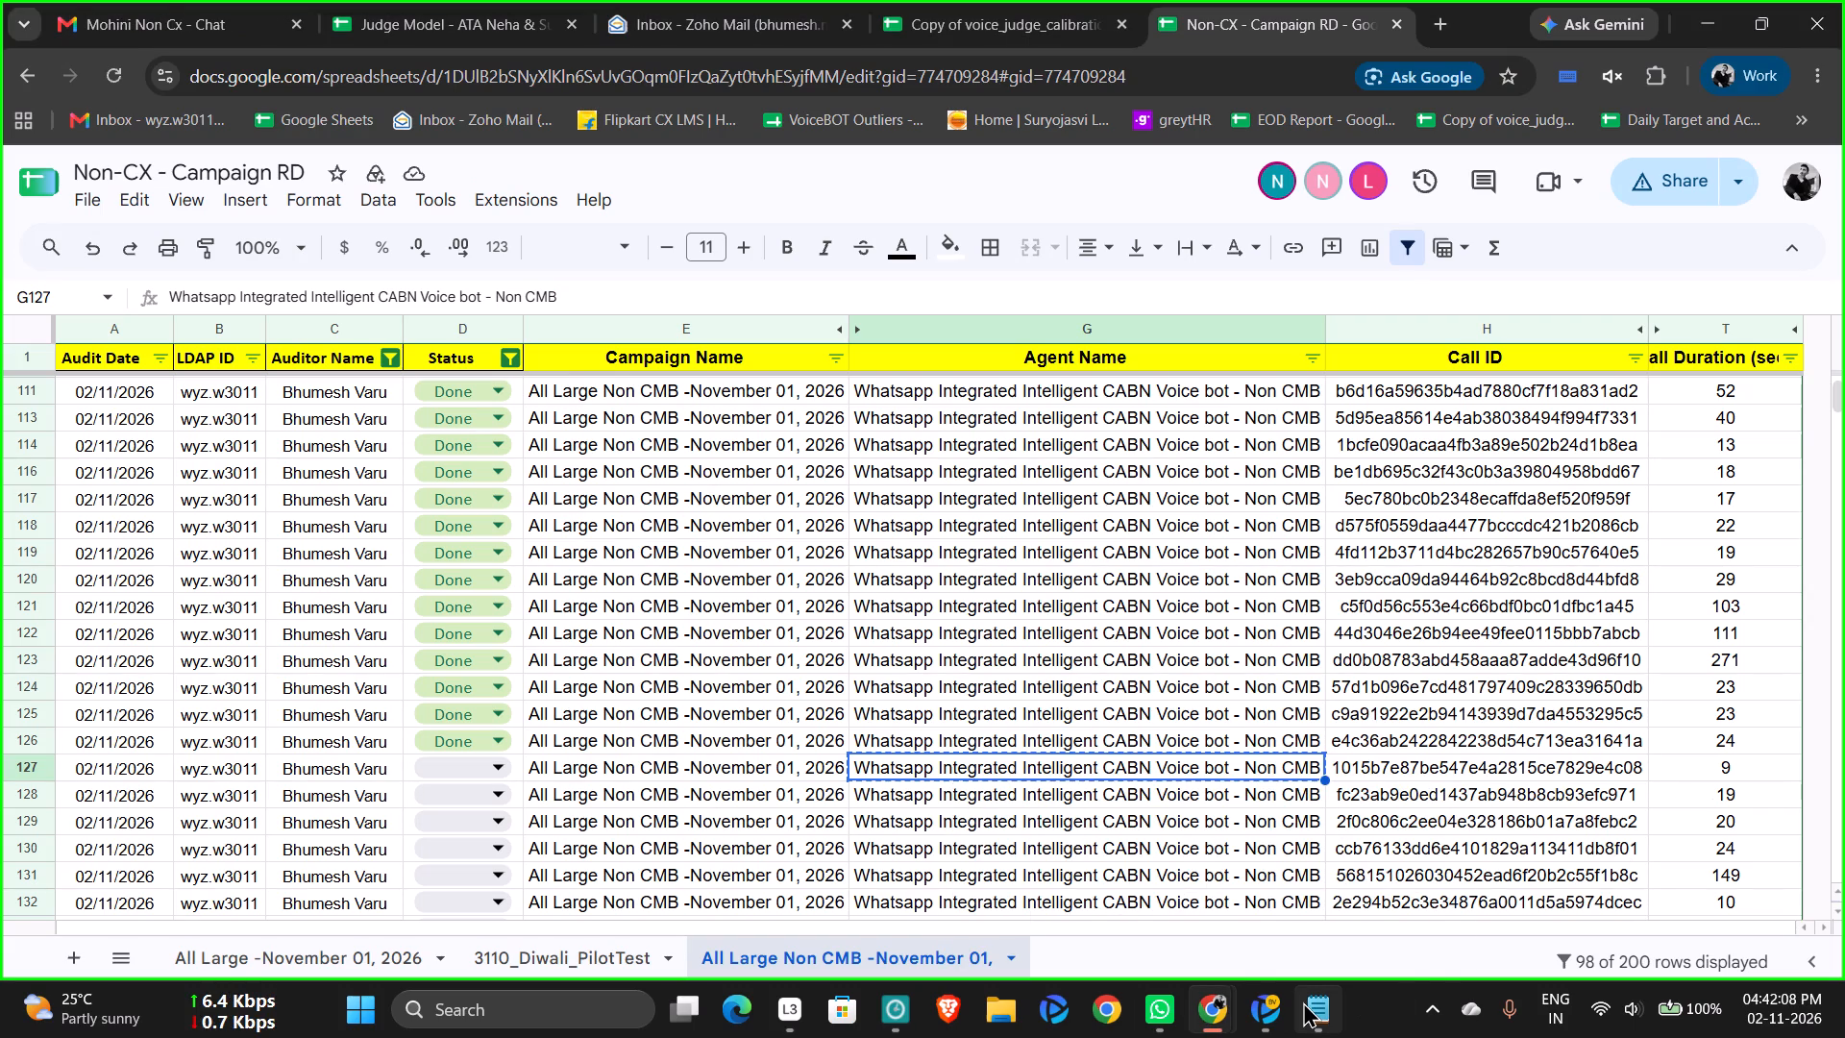
left_click(1284, 1006)
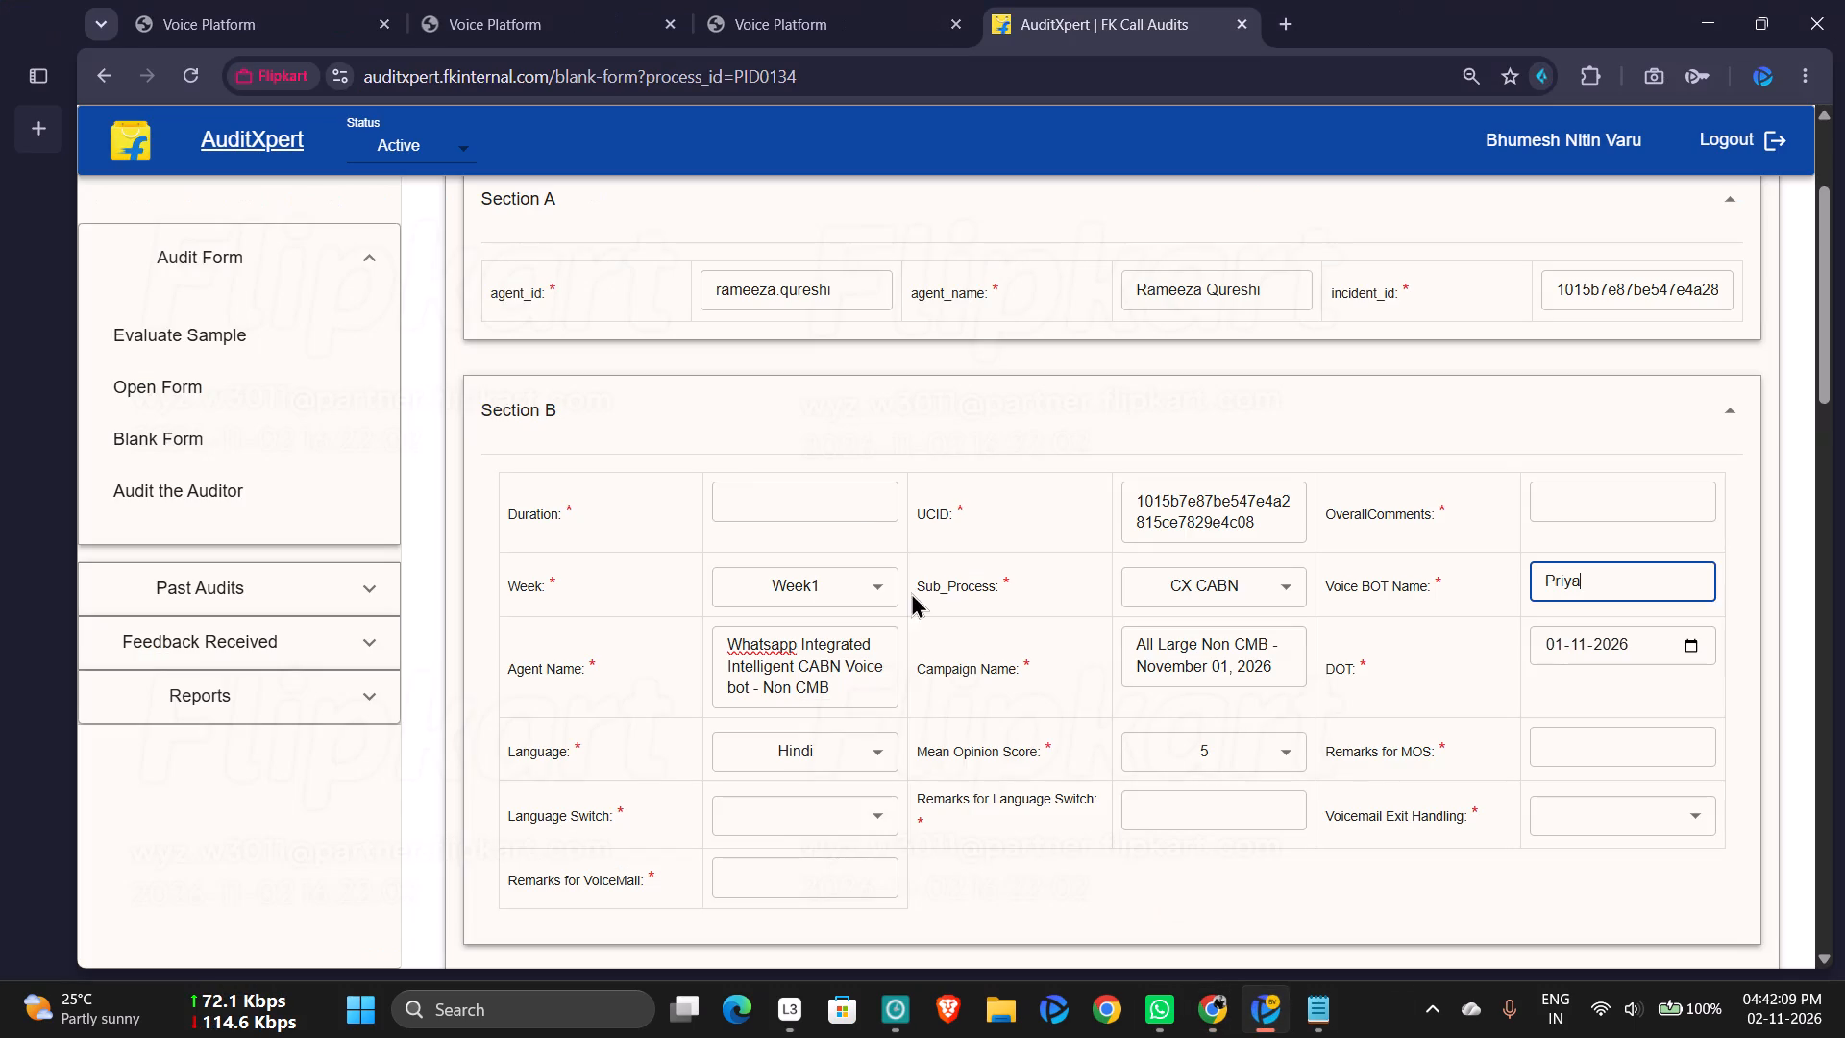
left_click(745, 482)
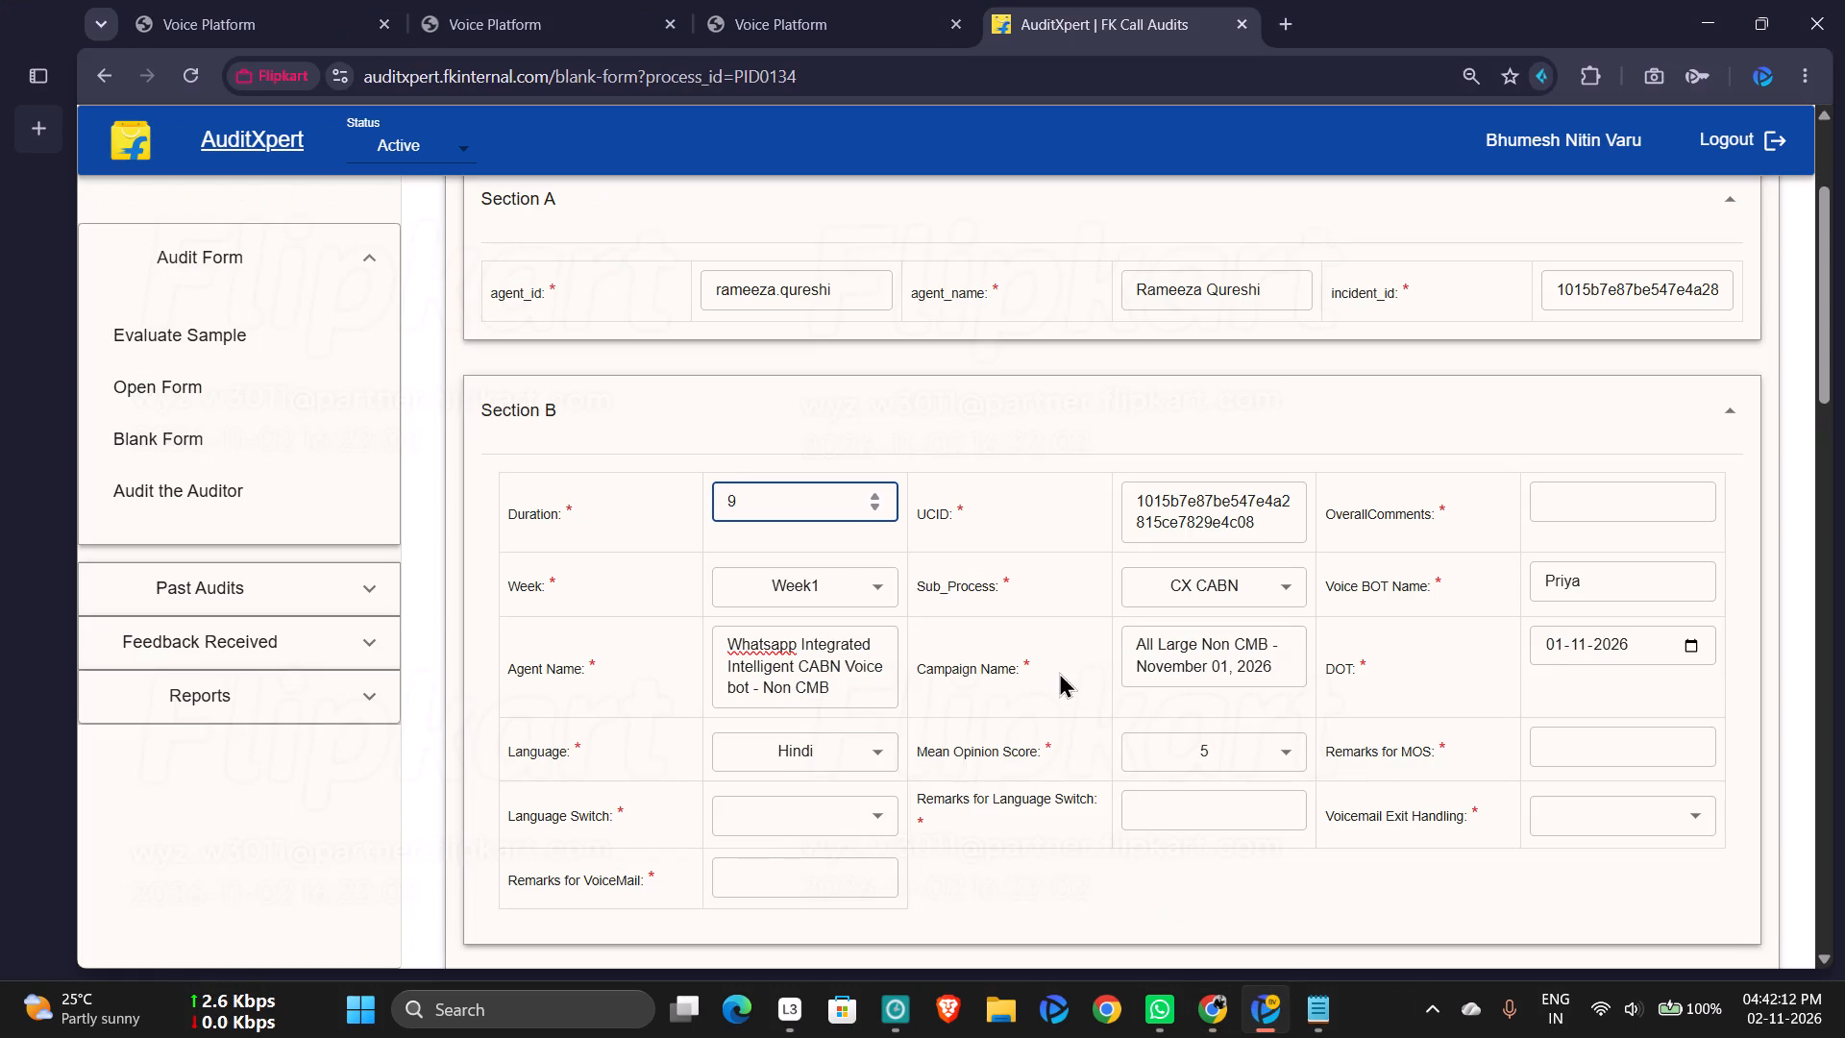
Set both Language Switch and Voicemail Exit Handling to NA in Section B.
left_click(865, 796)
left_click(774, 908)
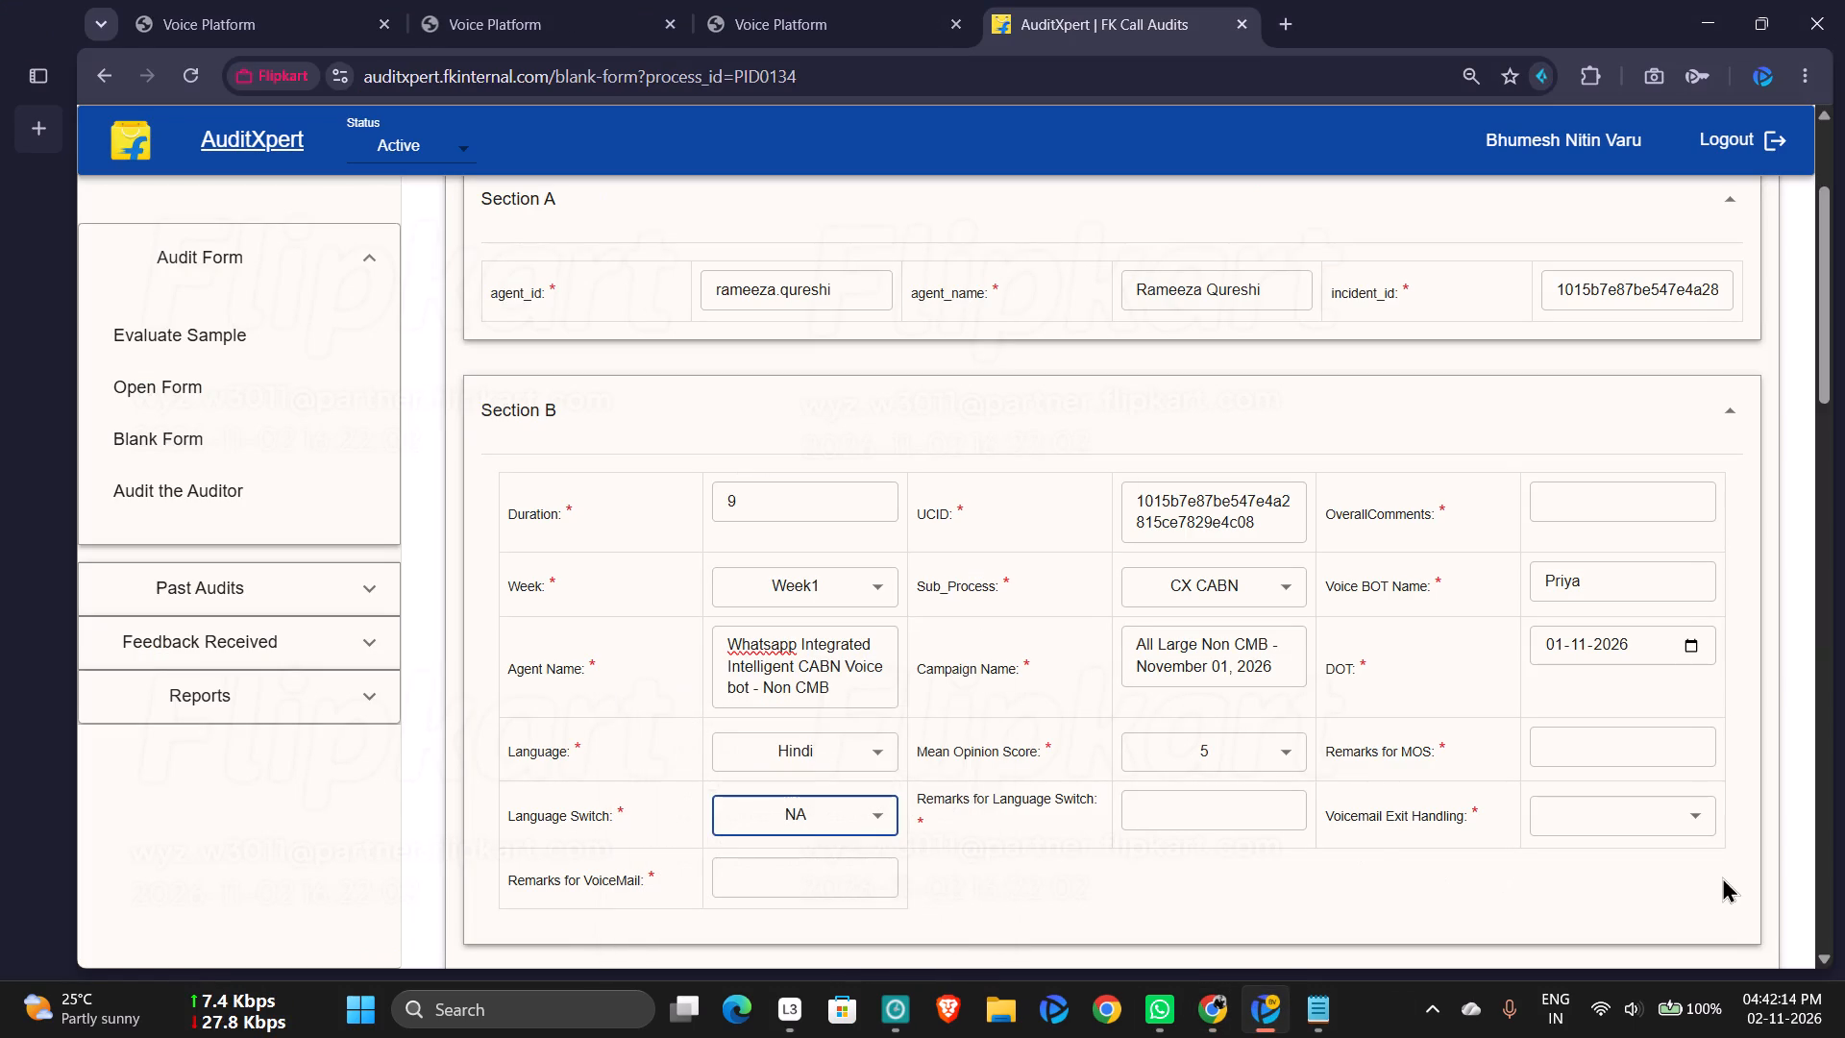
left_click(1686, 824)
left_click(1569, 930)
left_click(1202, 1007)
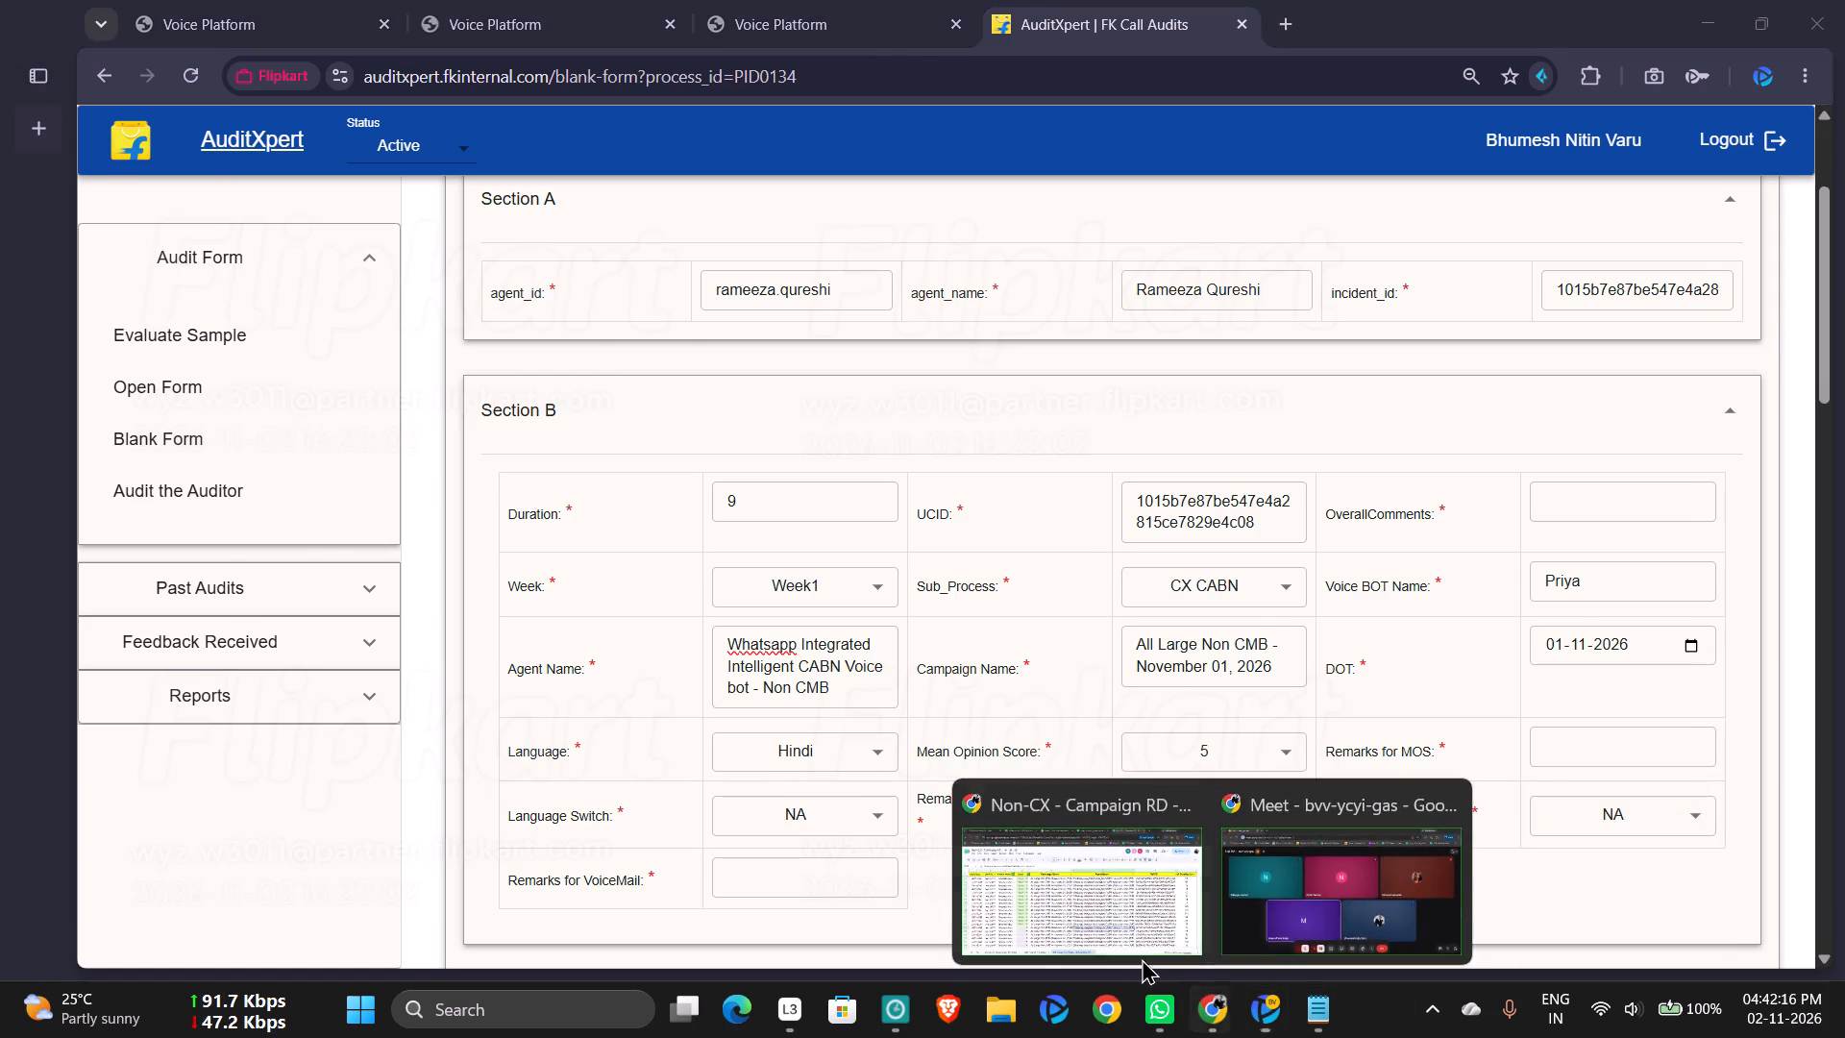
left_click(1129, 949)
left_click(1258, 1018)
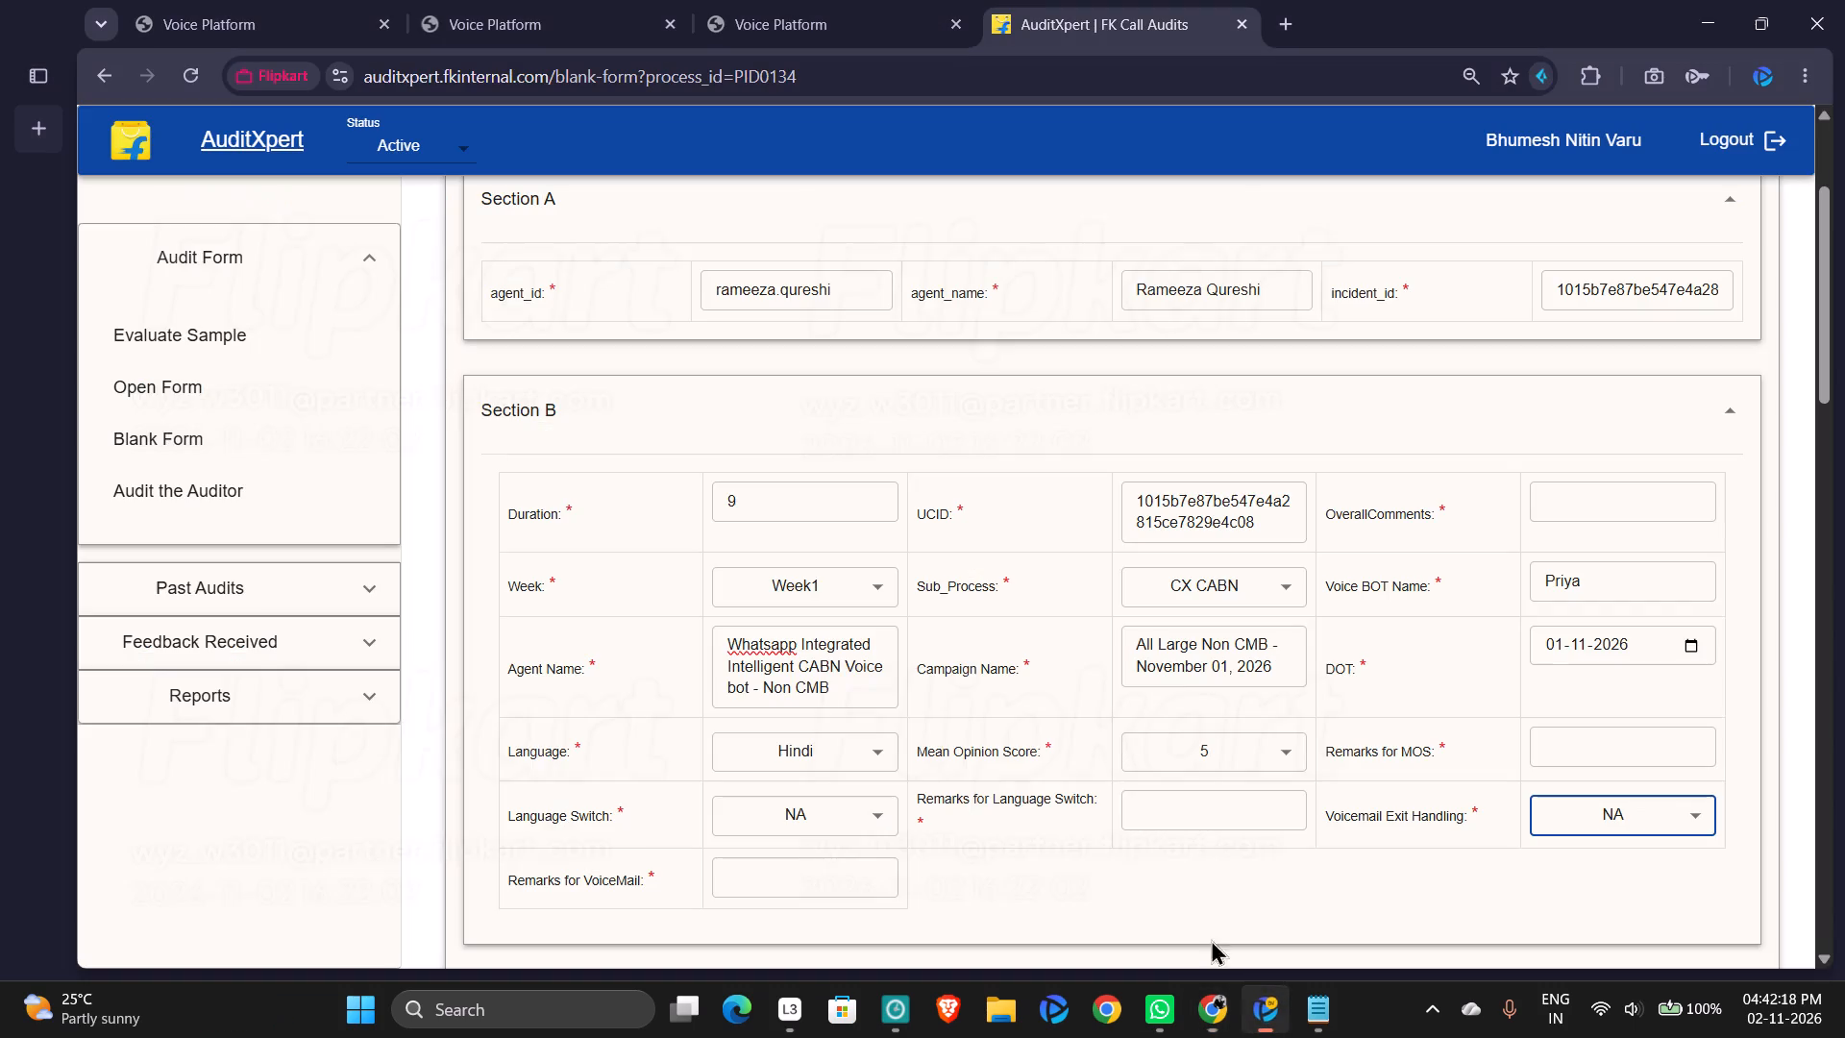
Close the previously audited call's detail page in the Mohini console.
left_click(797, 0)
left_click(482, 742)
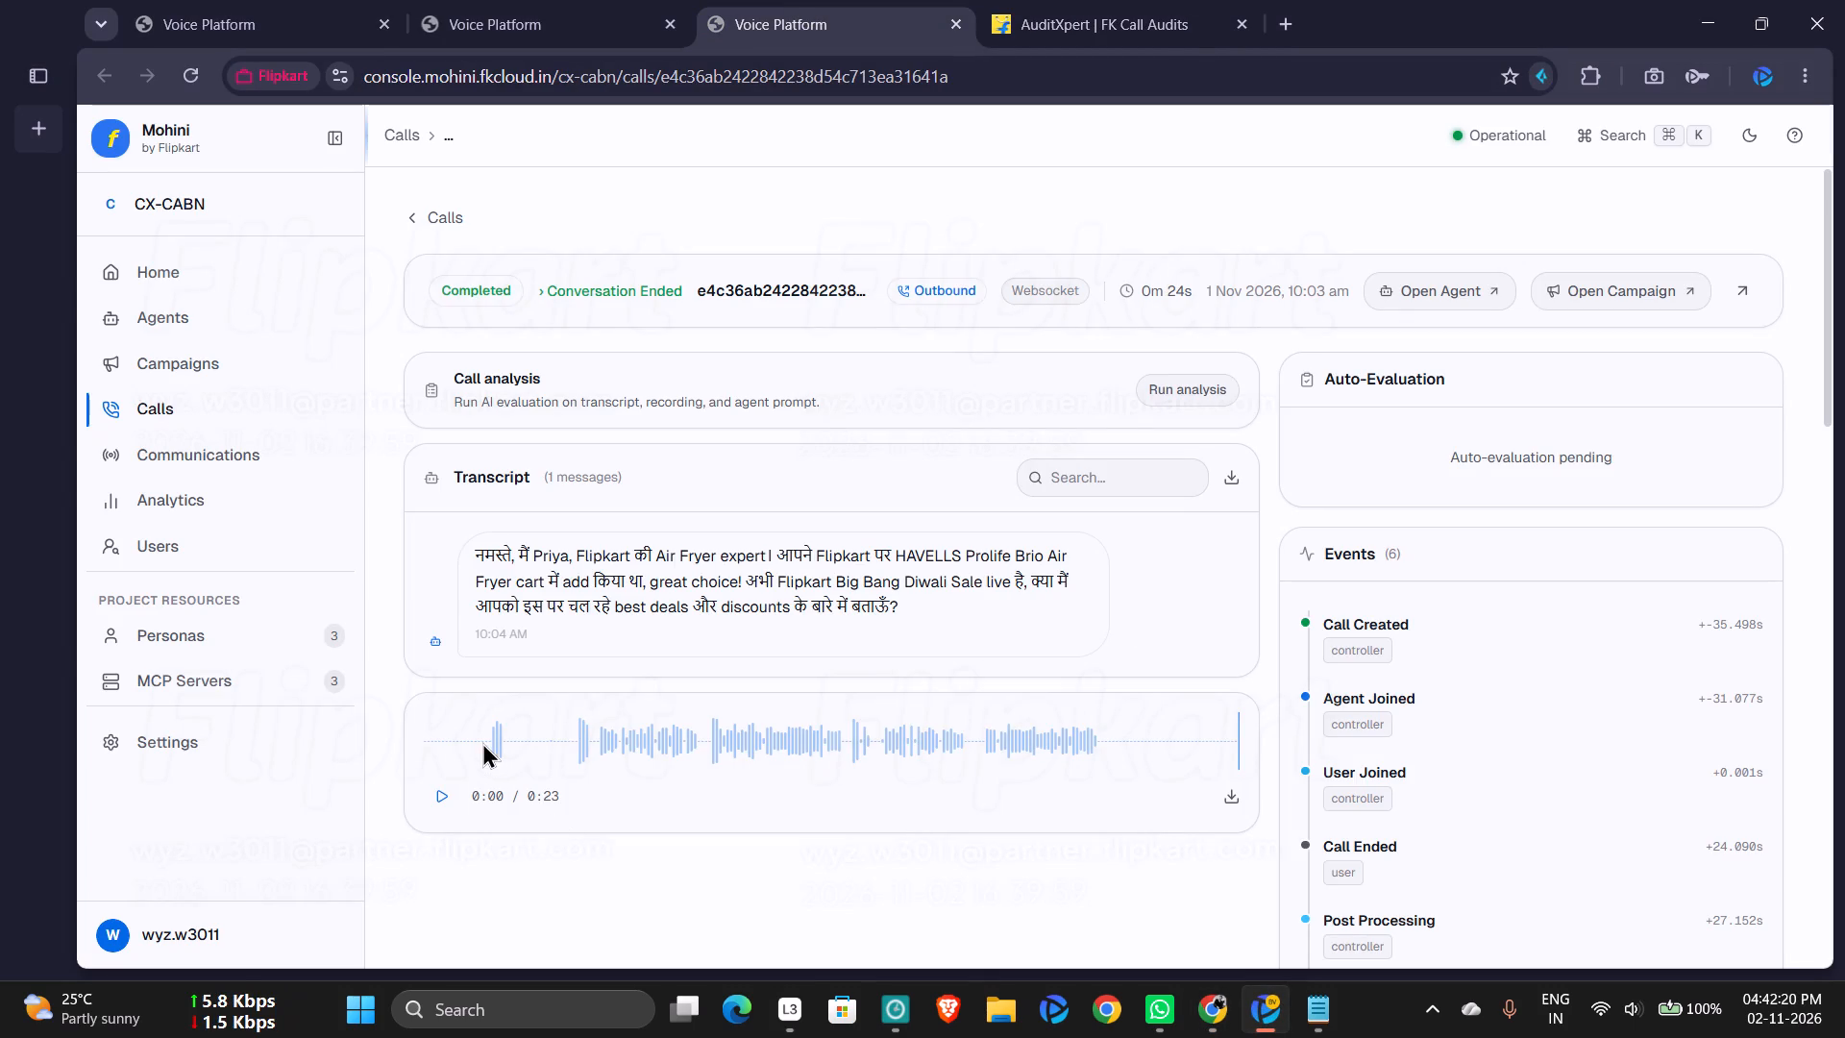
left_click_drag(438, 819, 427, 823)
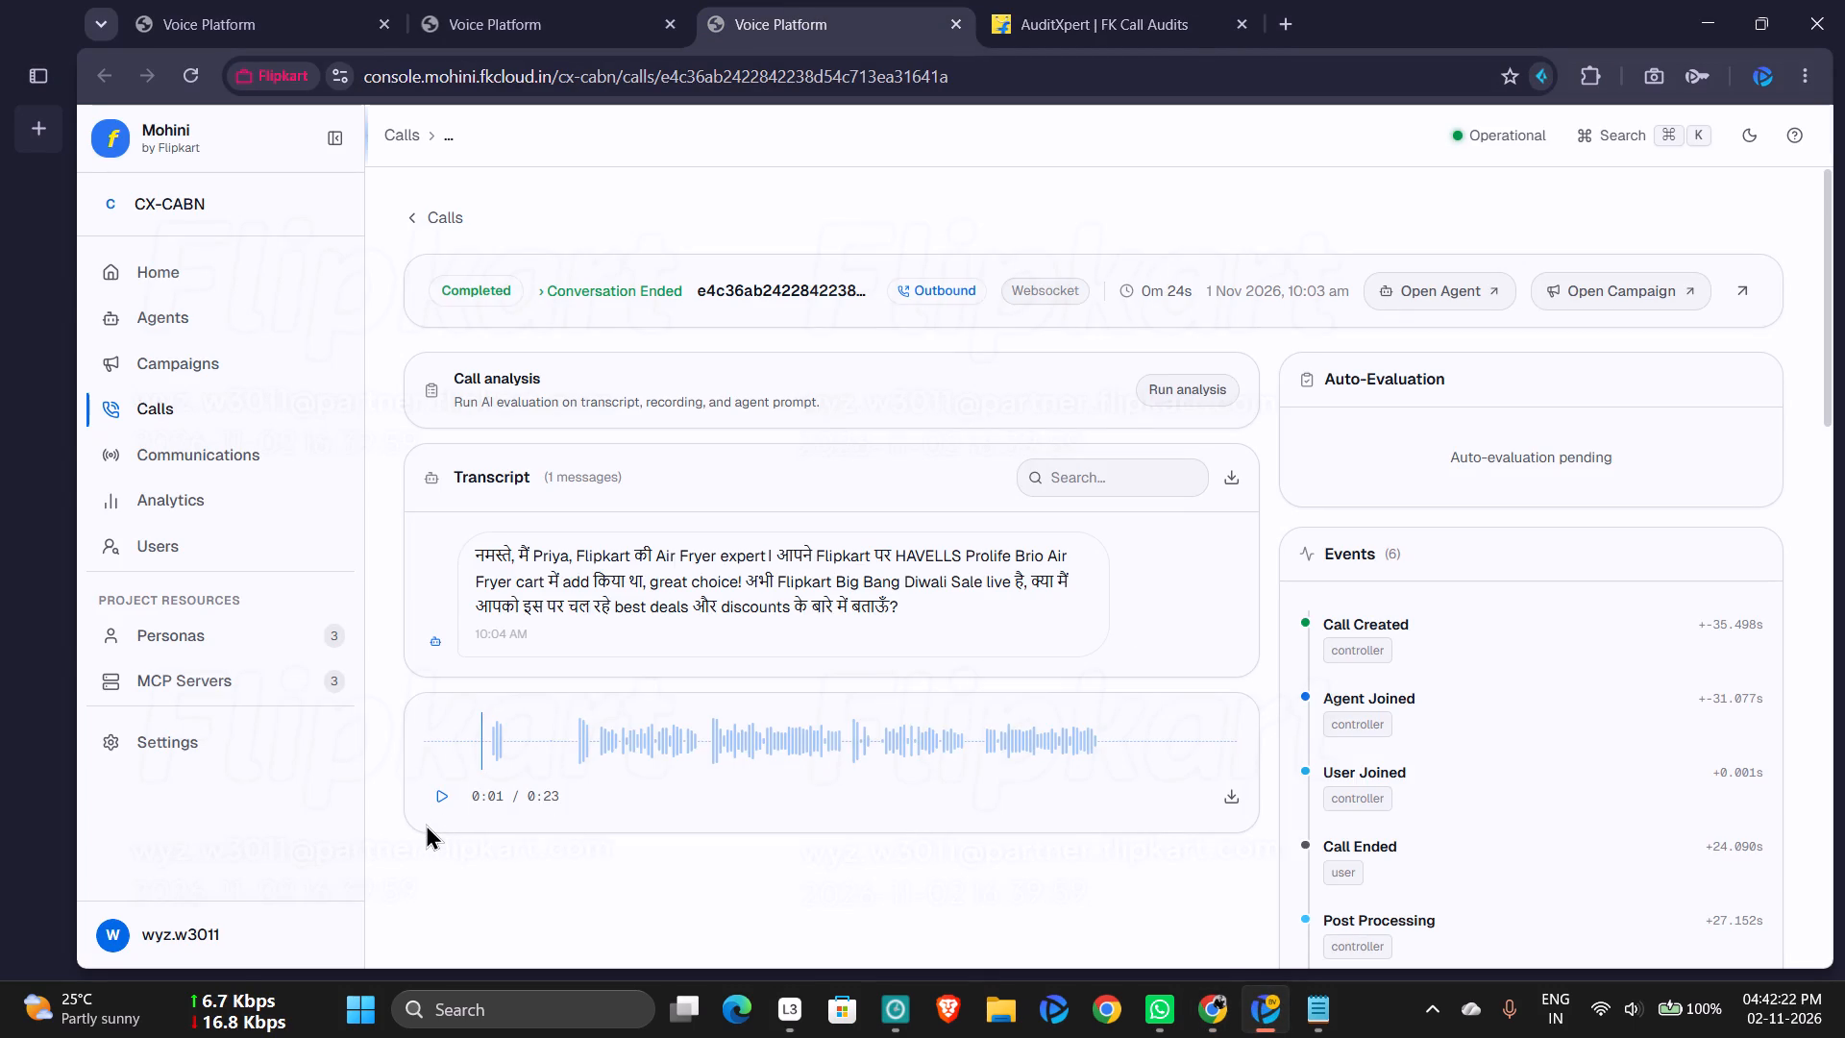
left_click(959, 25)
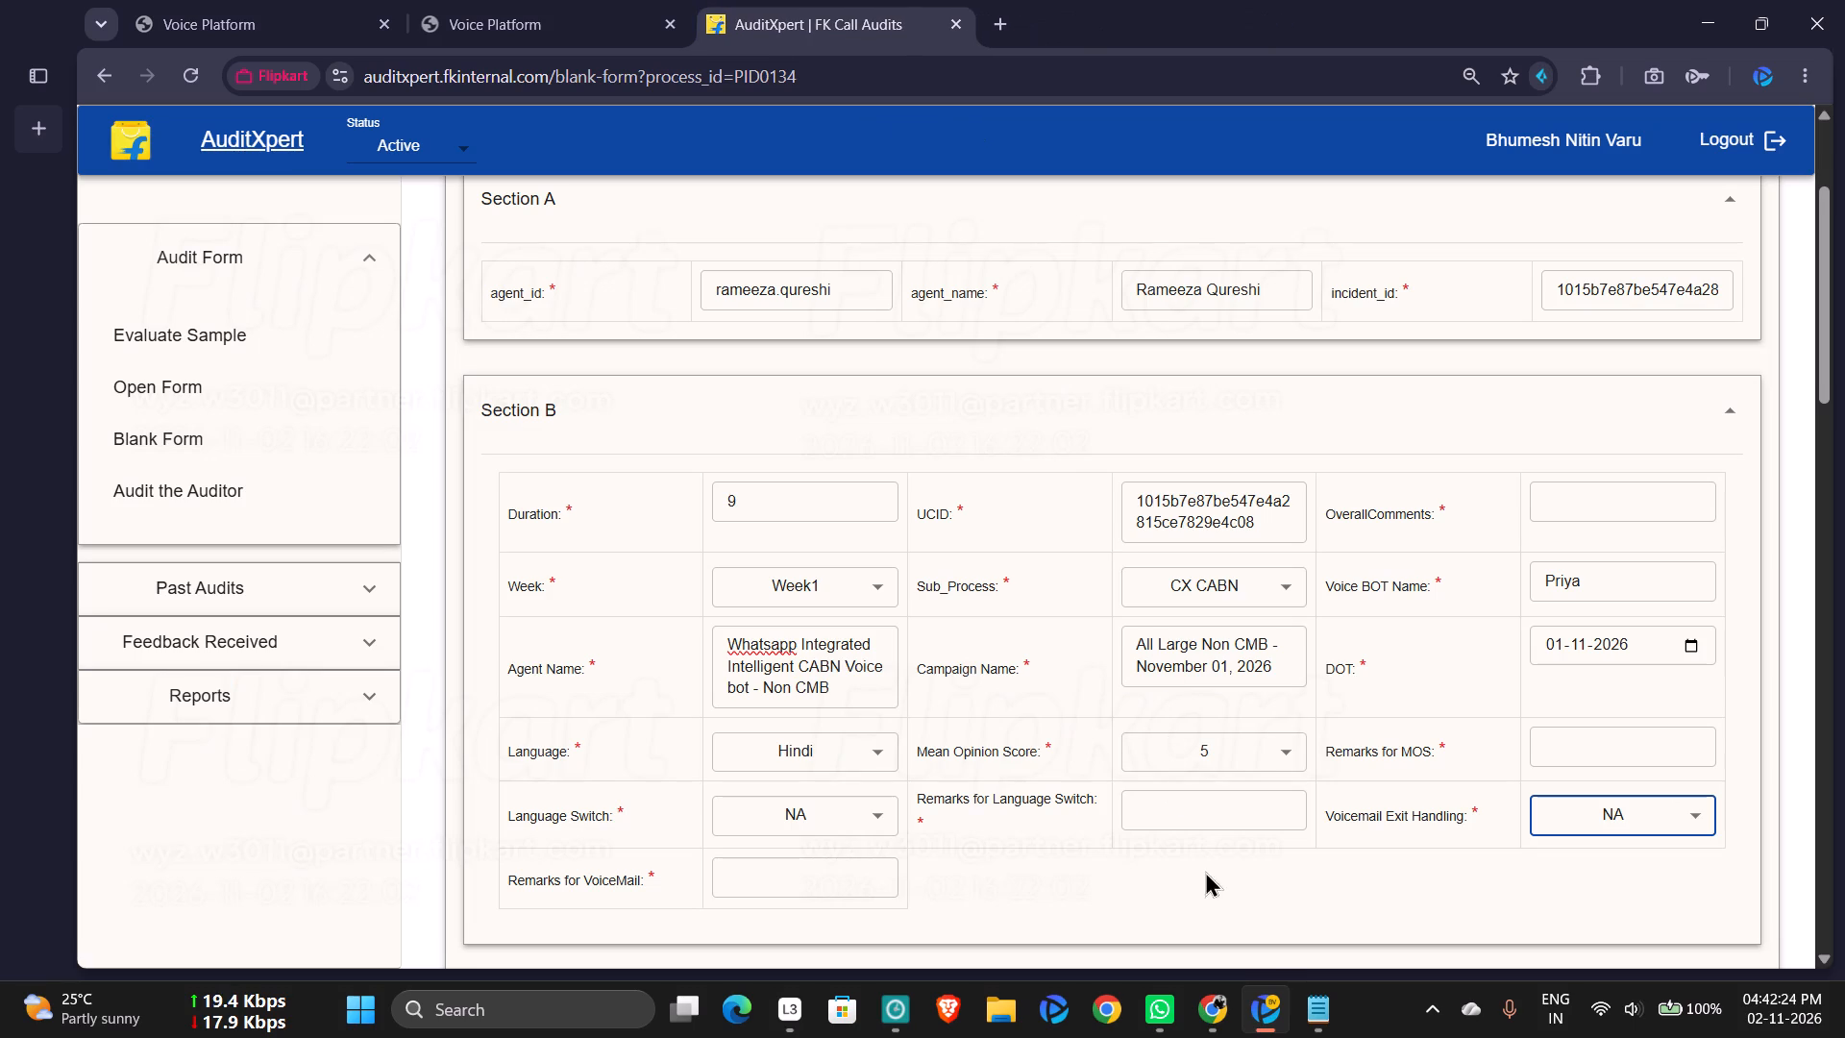
Copy row 127's Call ID from the campaign spreadsheet and search for it in Mohini's Calls list.
left_click(1218, 1031)
left_click(1106, 933)
left_click(729, 763)
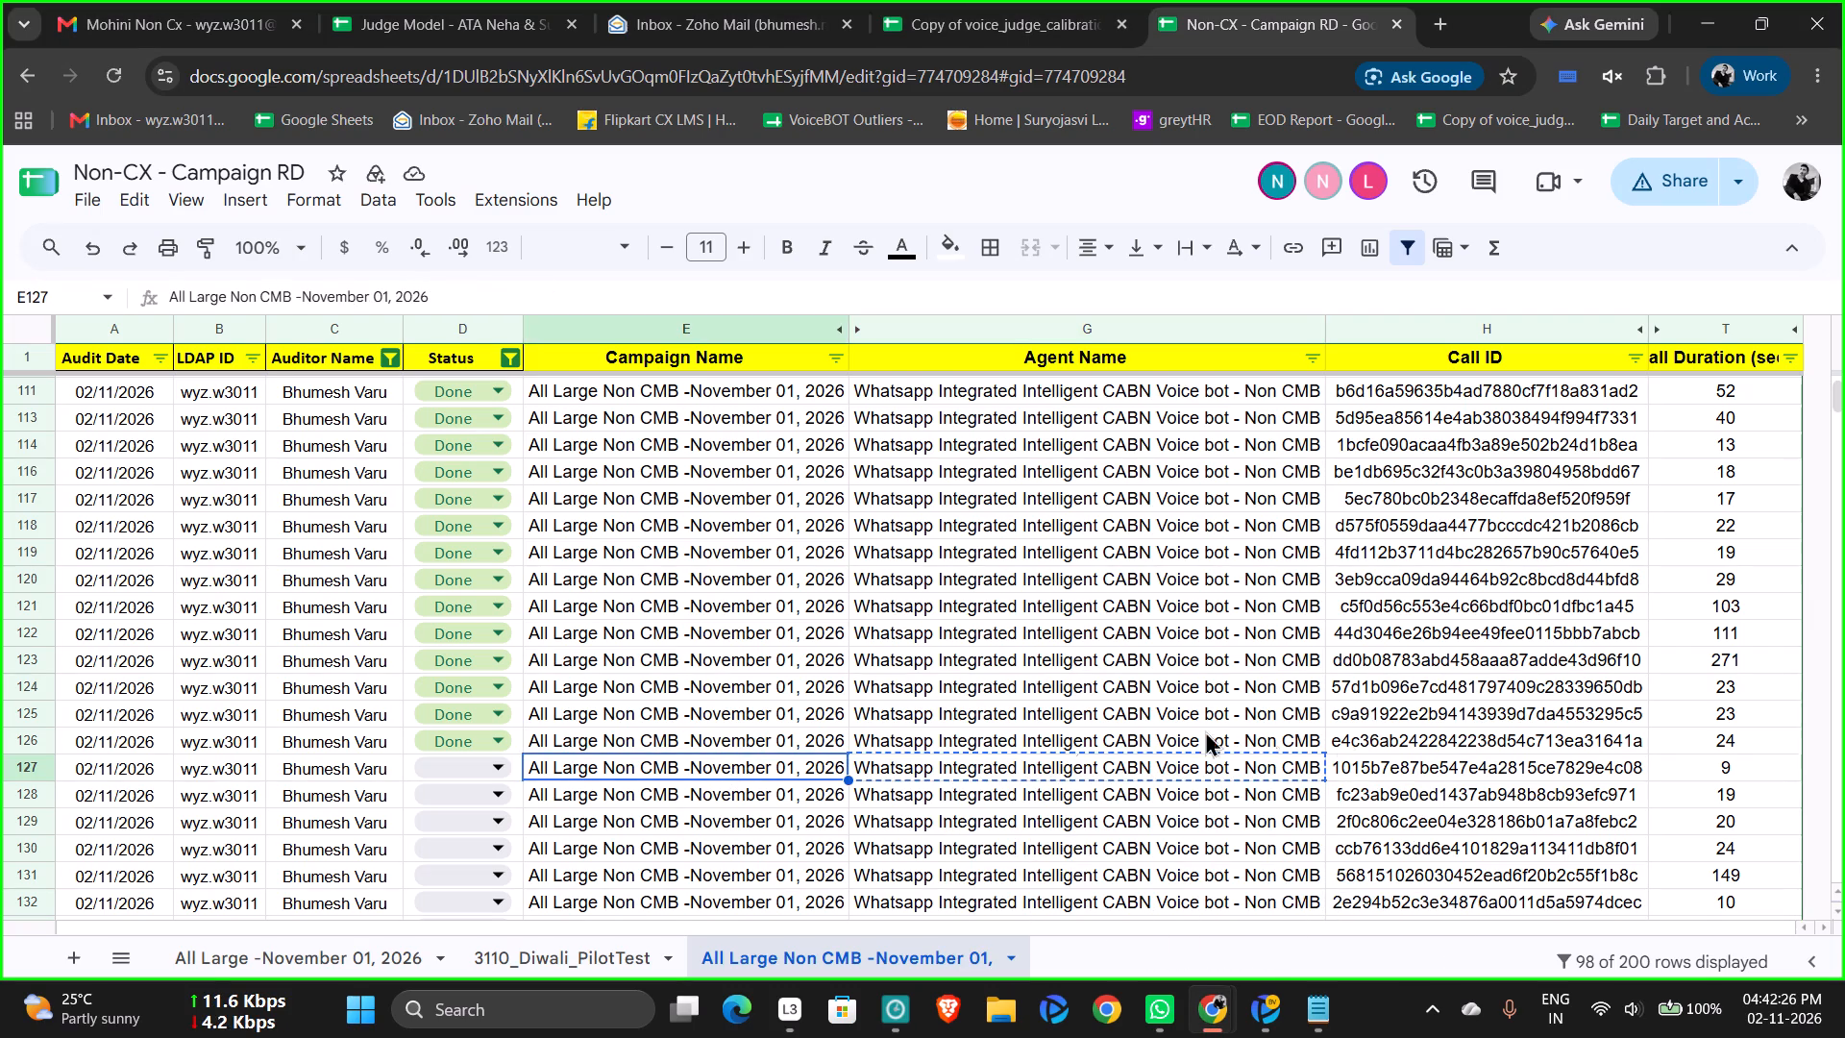
left_click(1433, 770)
key("ctrl+c")
left_click(1267, 987)
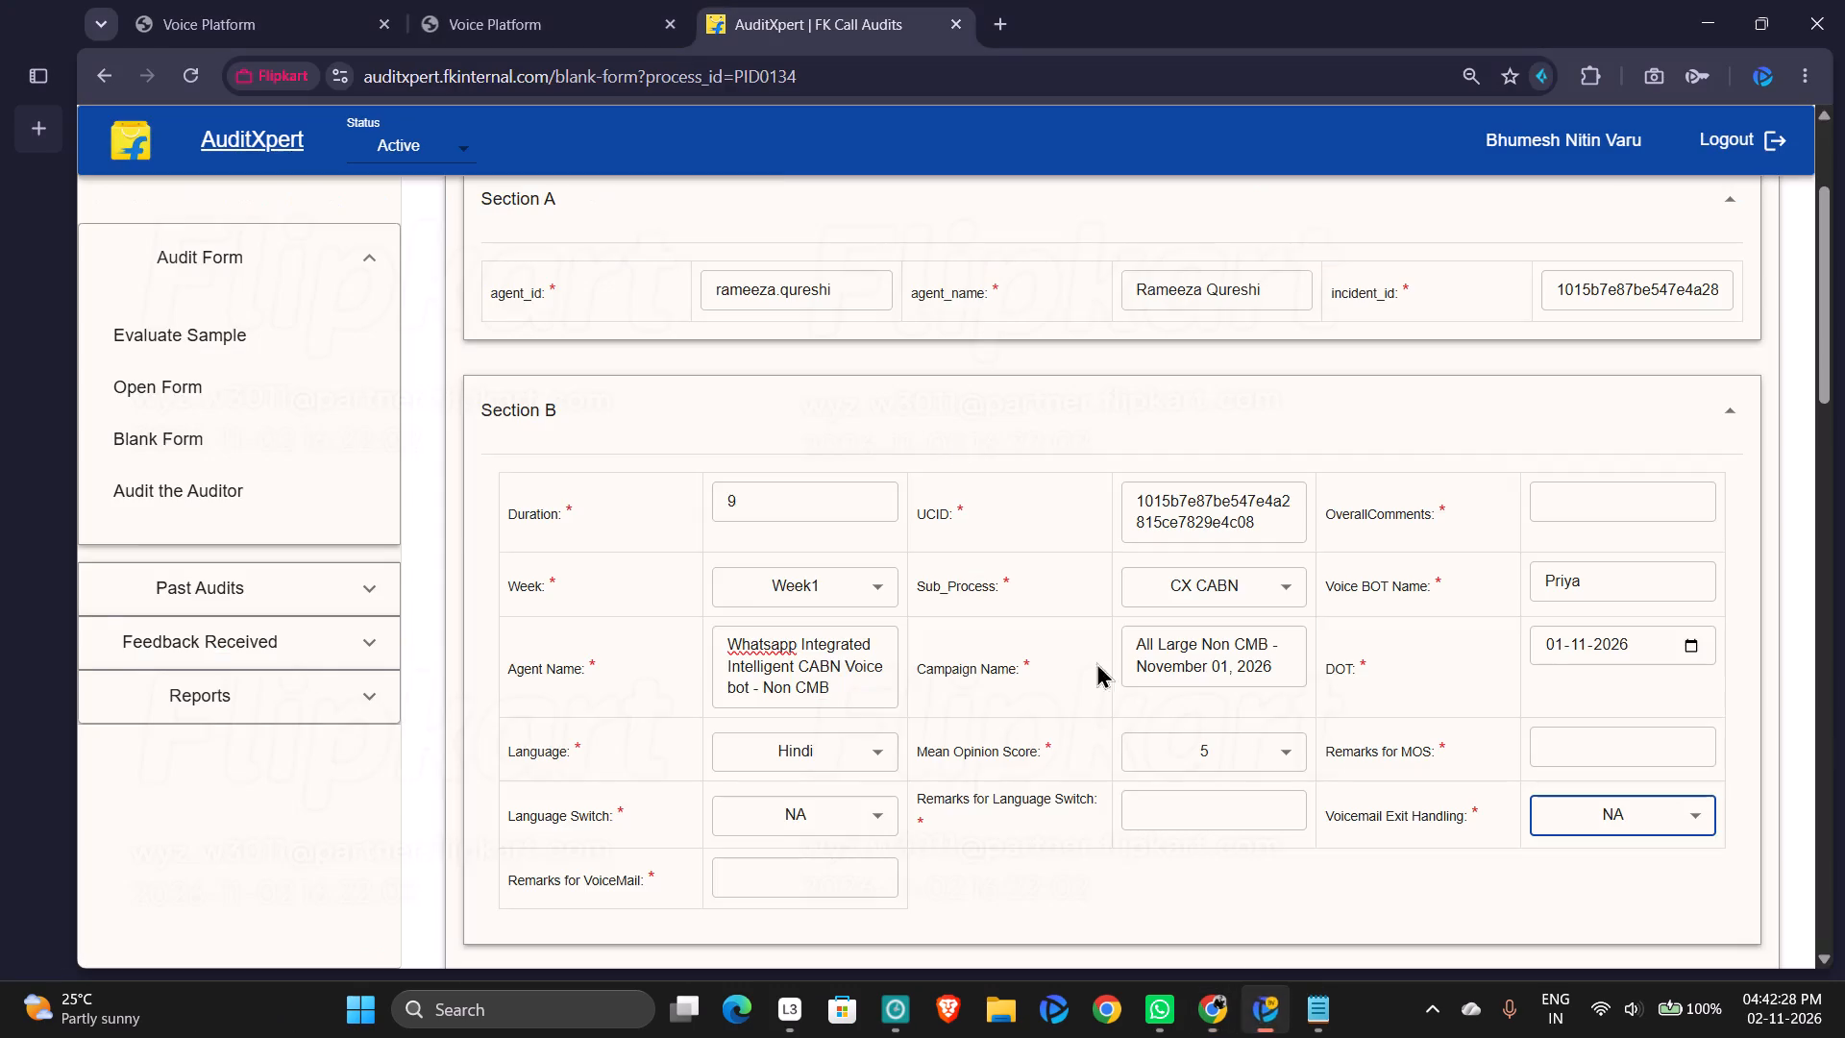
left_click(575, 0)
double_click(1445, 503)
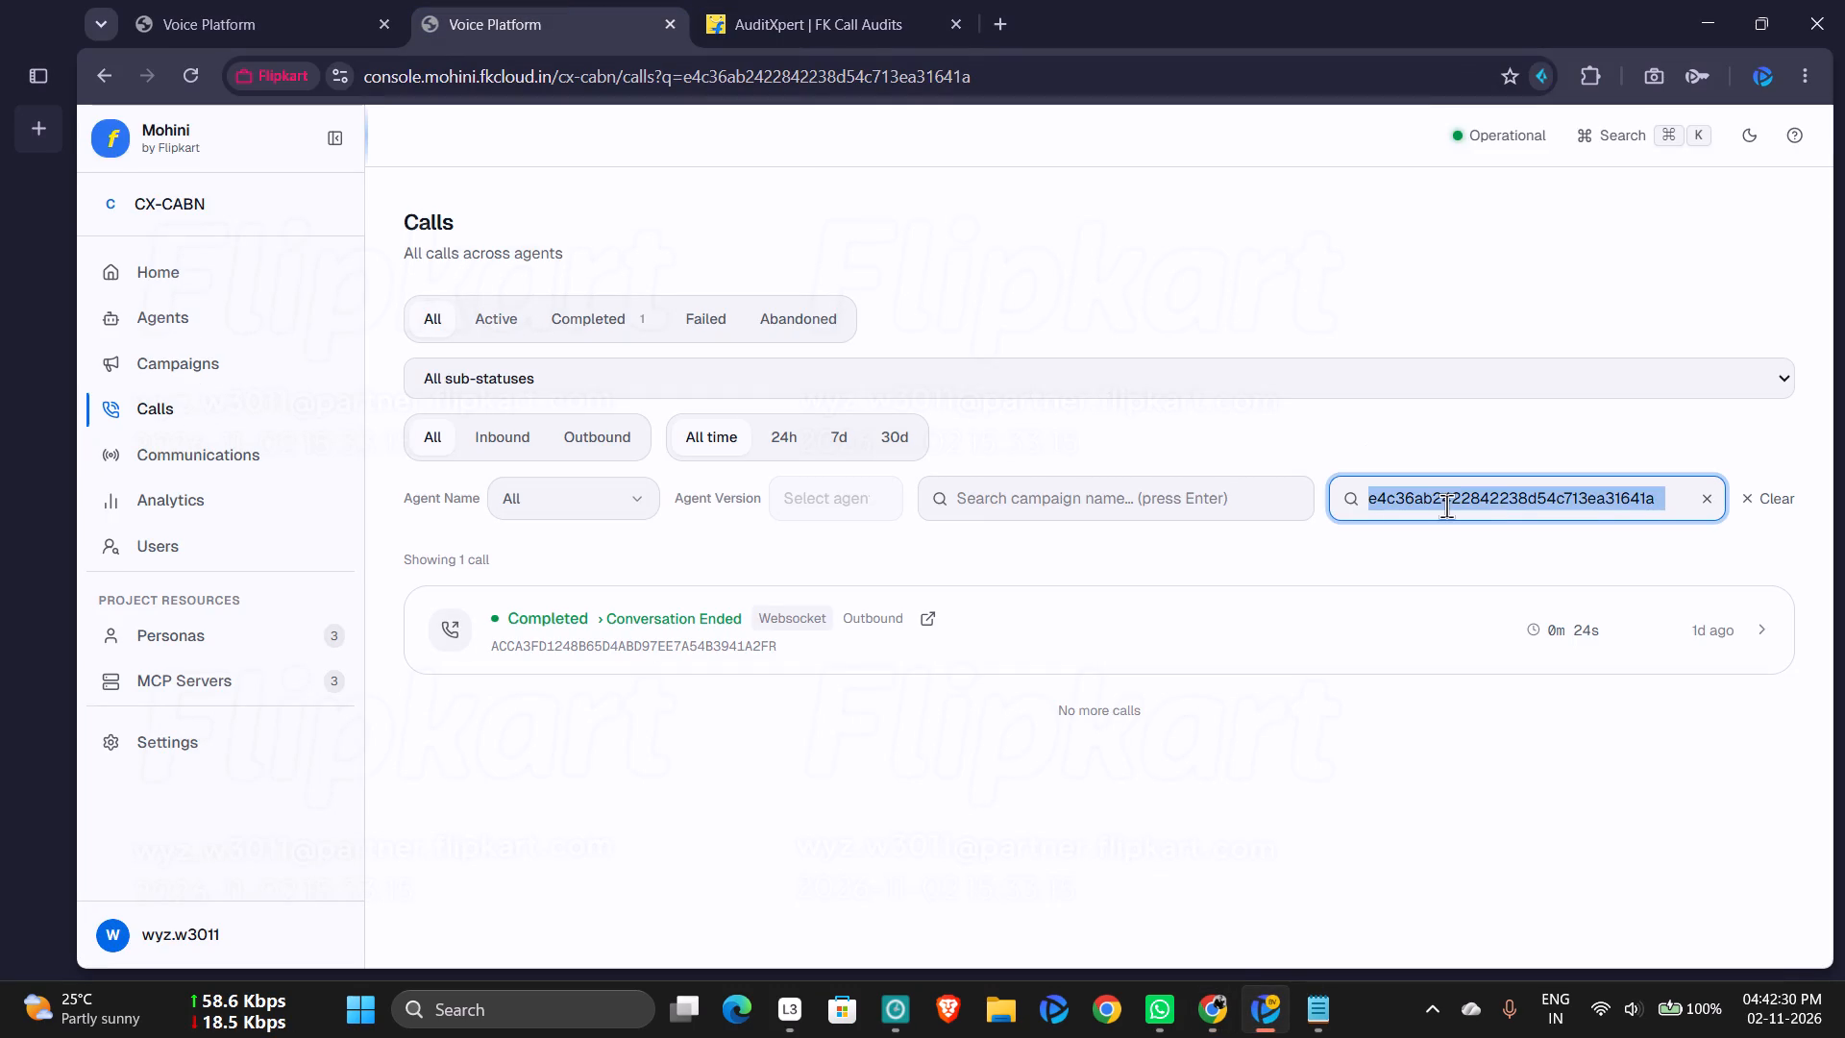
key("ctrl+v")
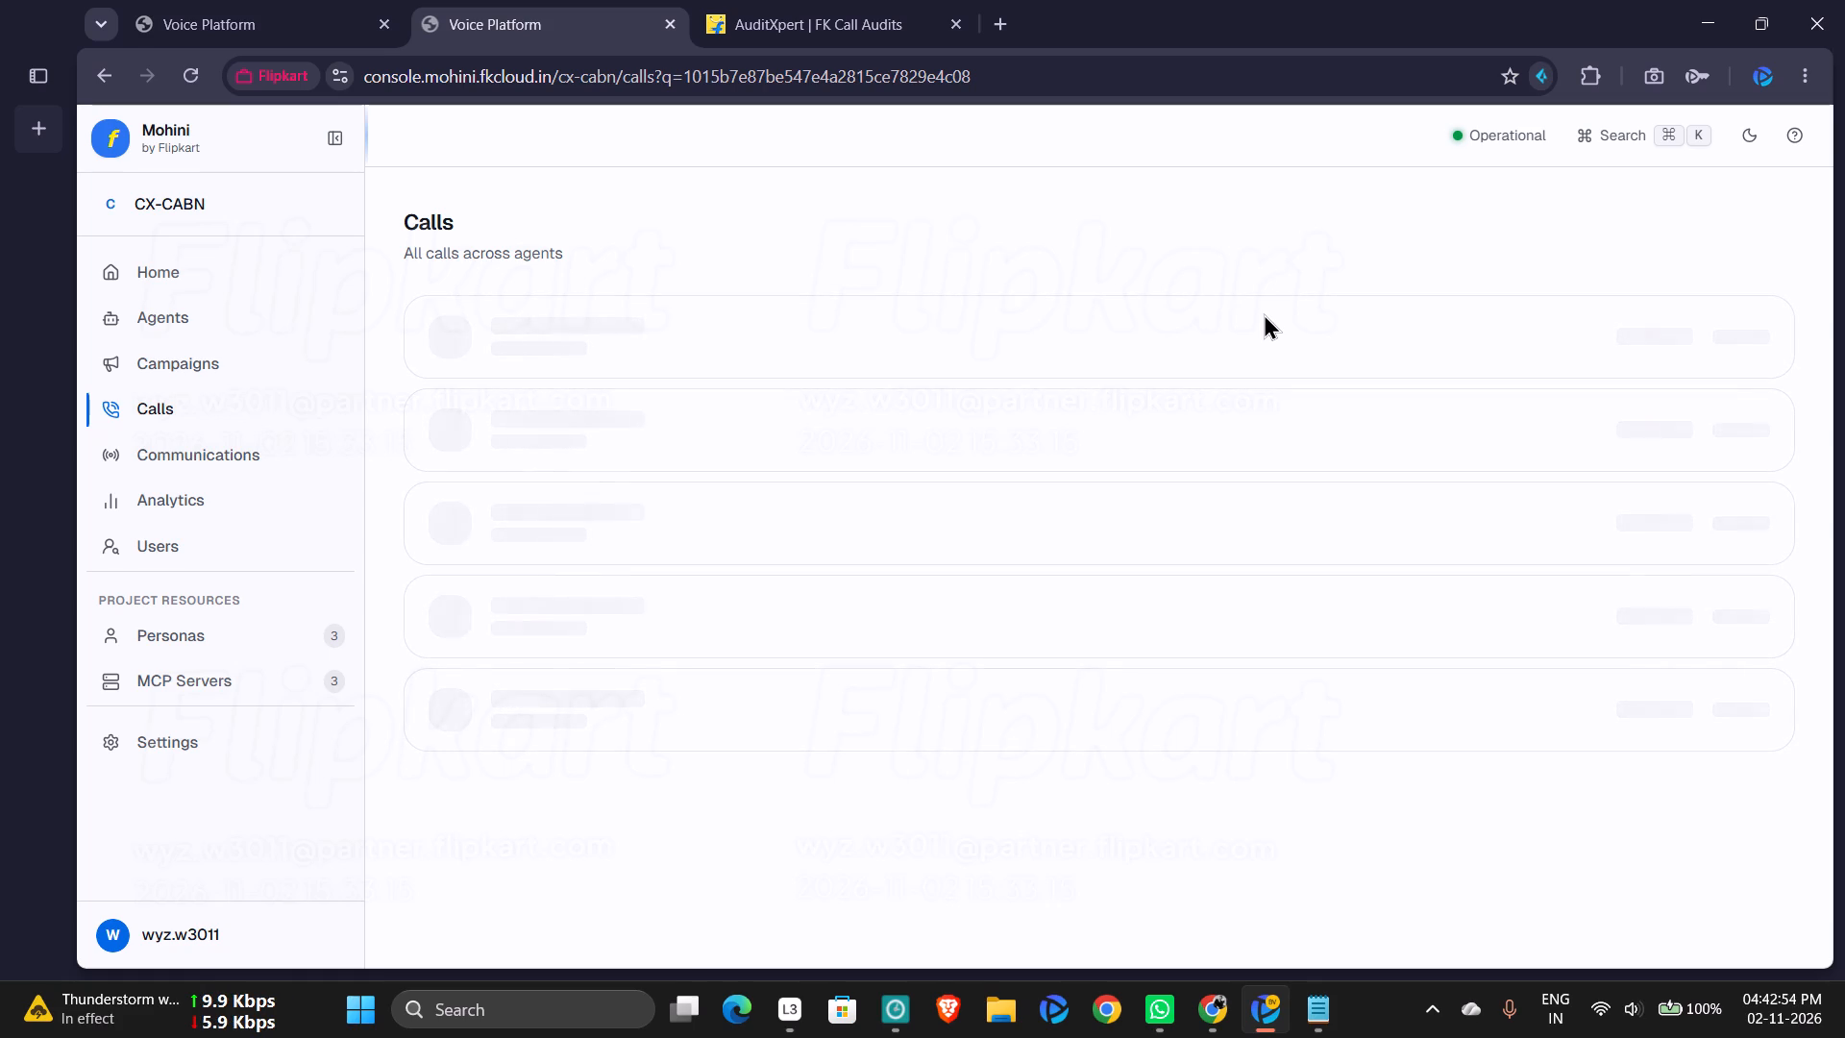
Copy "NO voicemail detected on call." from the Judge Model 2 note into the form's Remarks for VoiceMail field.
left_click(875, 27)
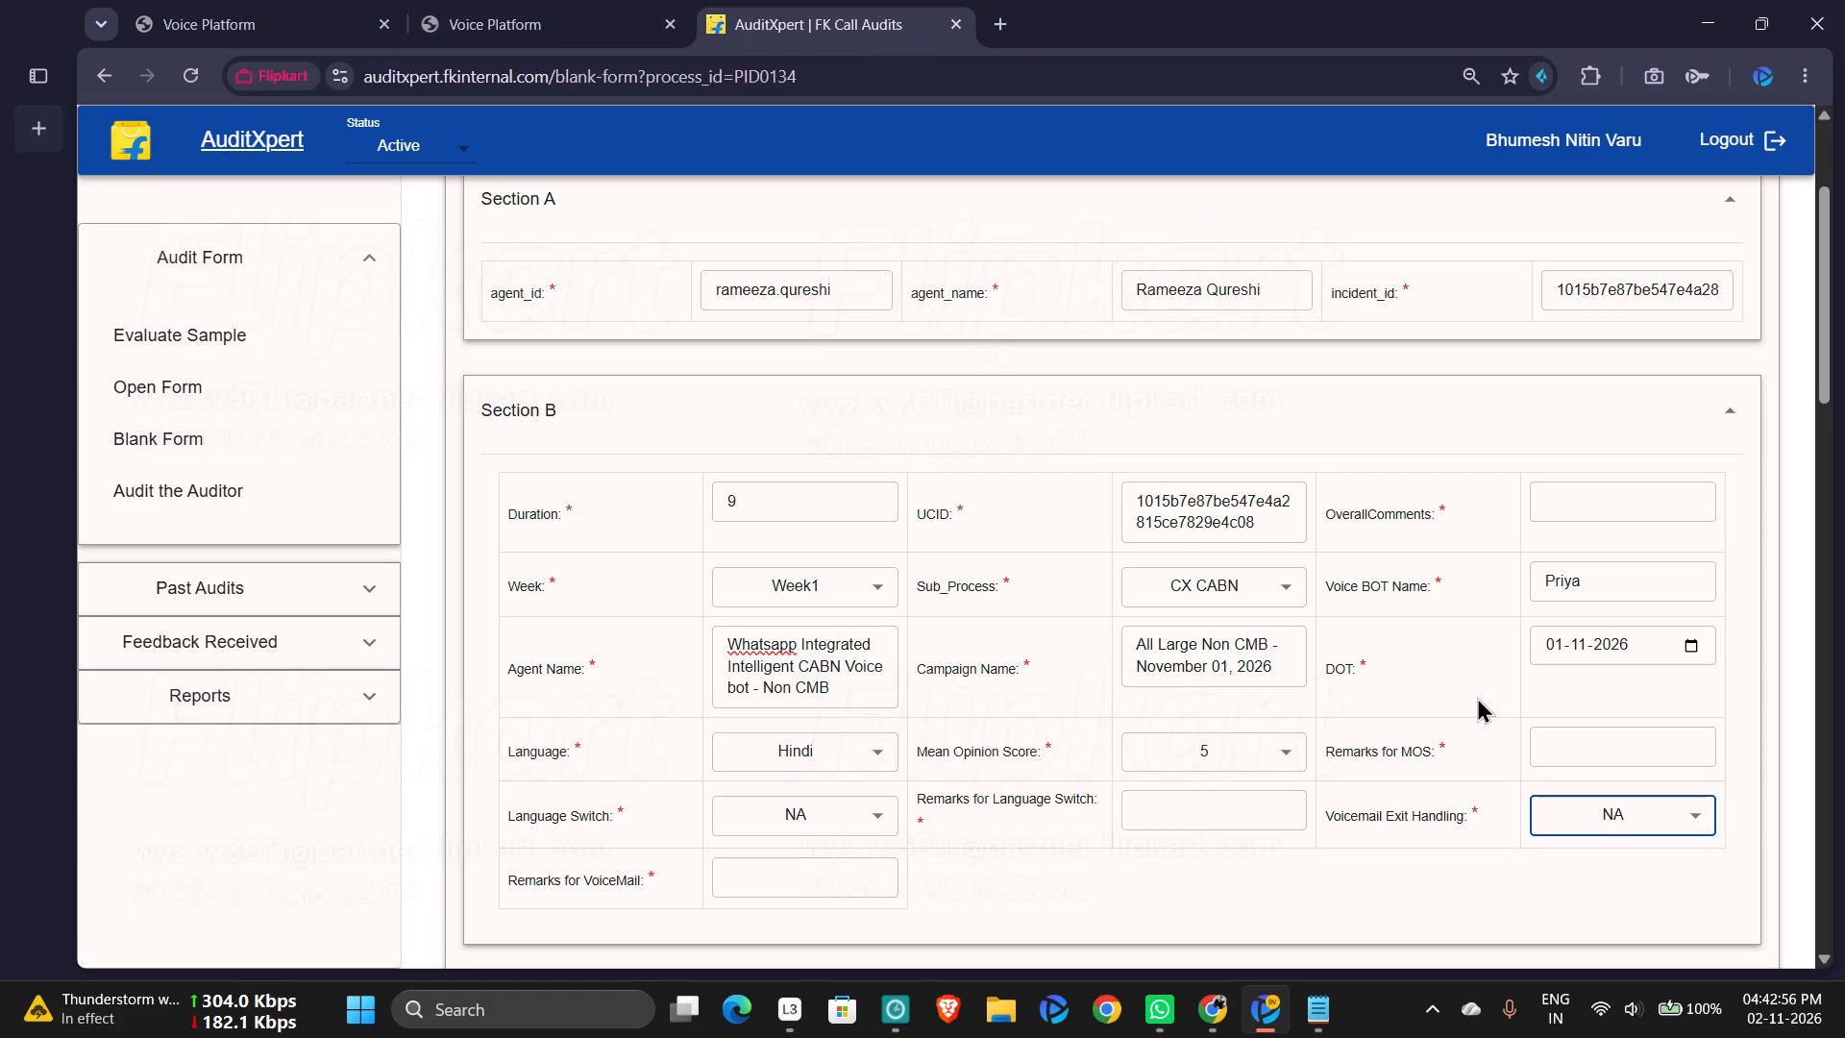
left_click(1344, 1037)
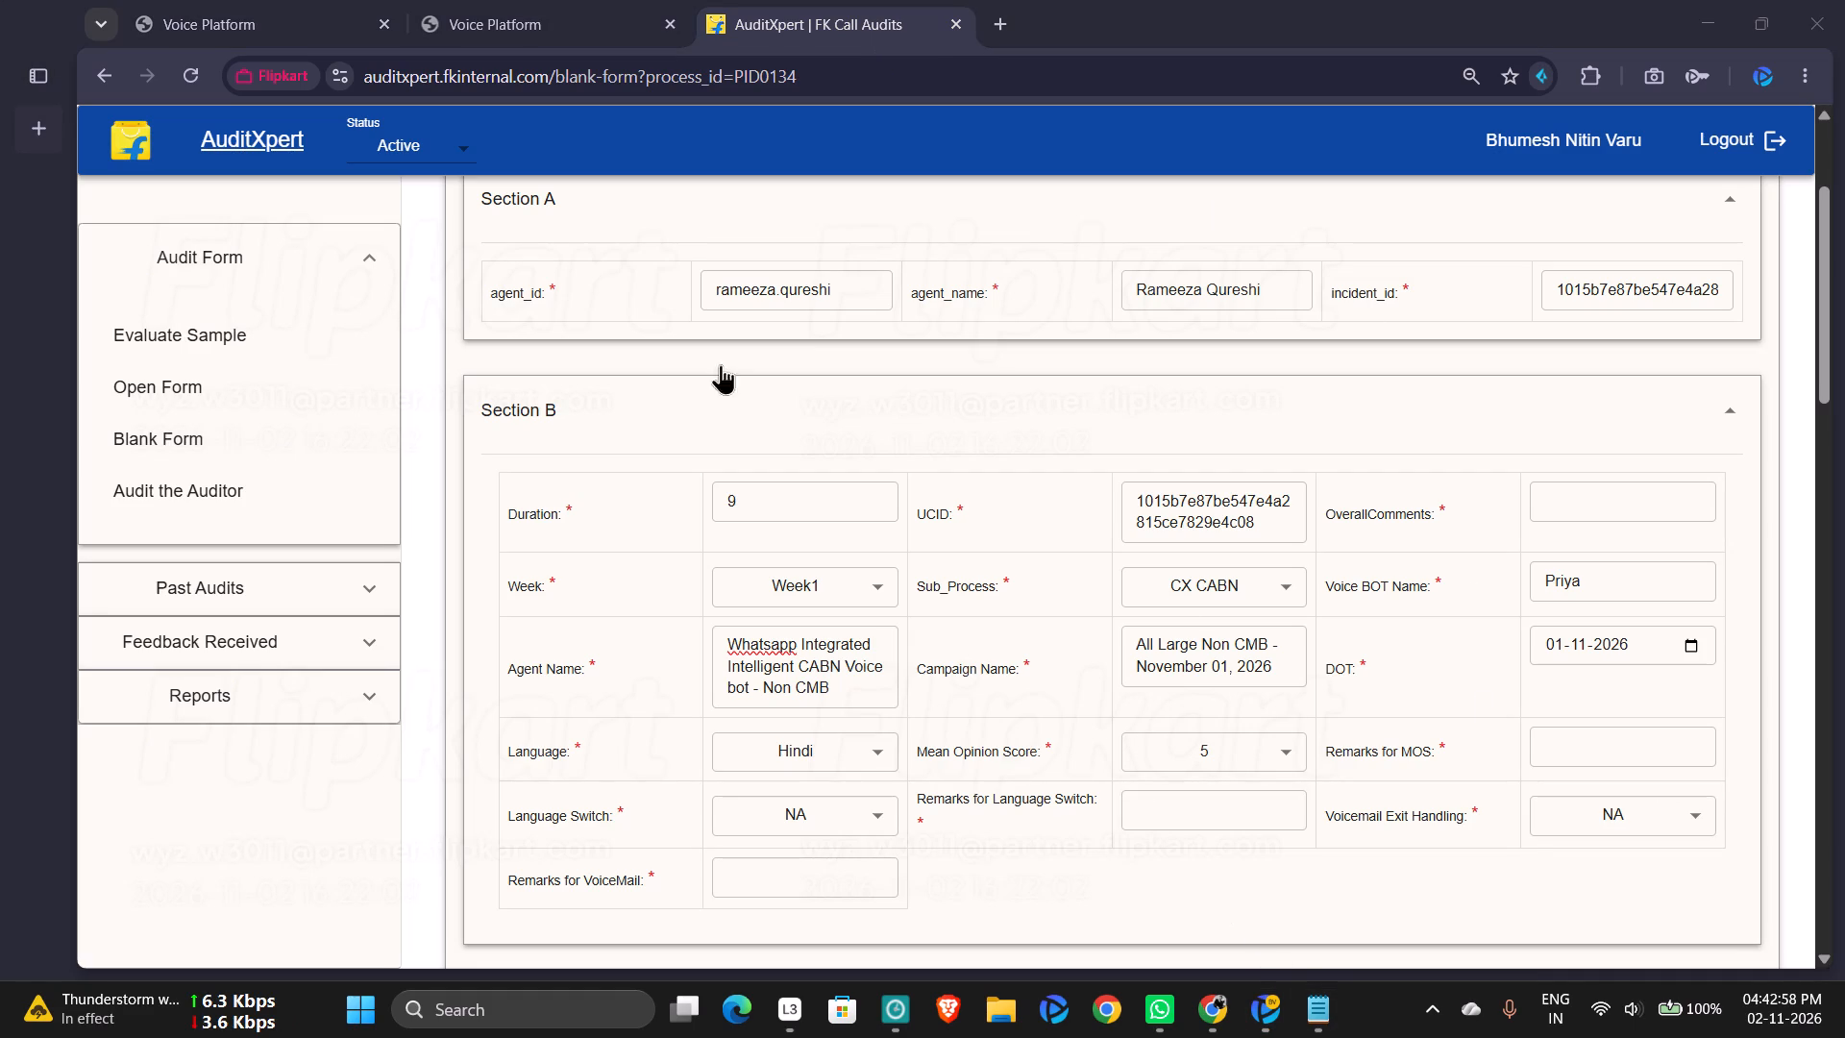
left_click(1335, 1036)
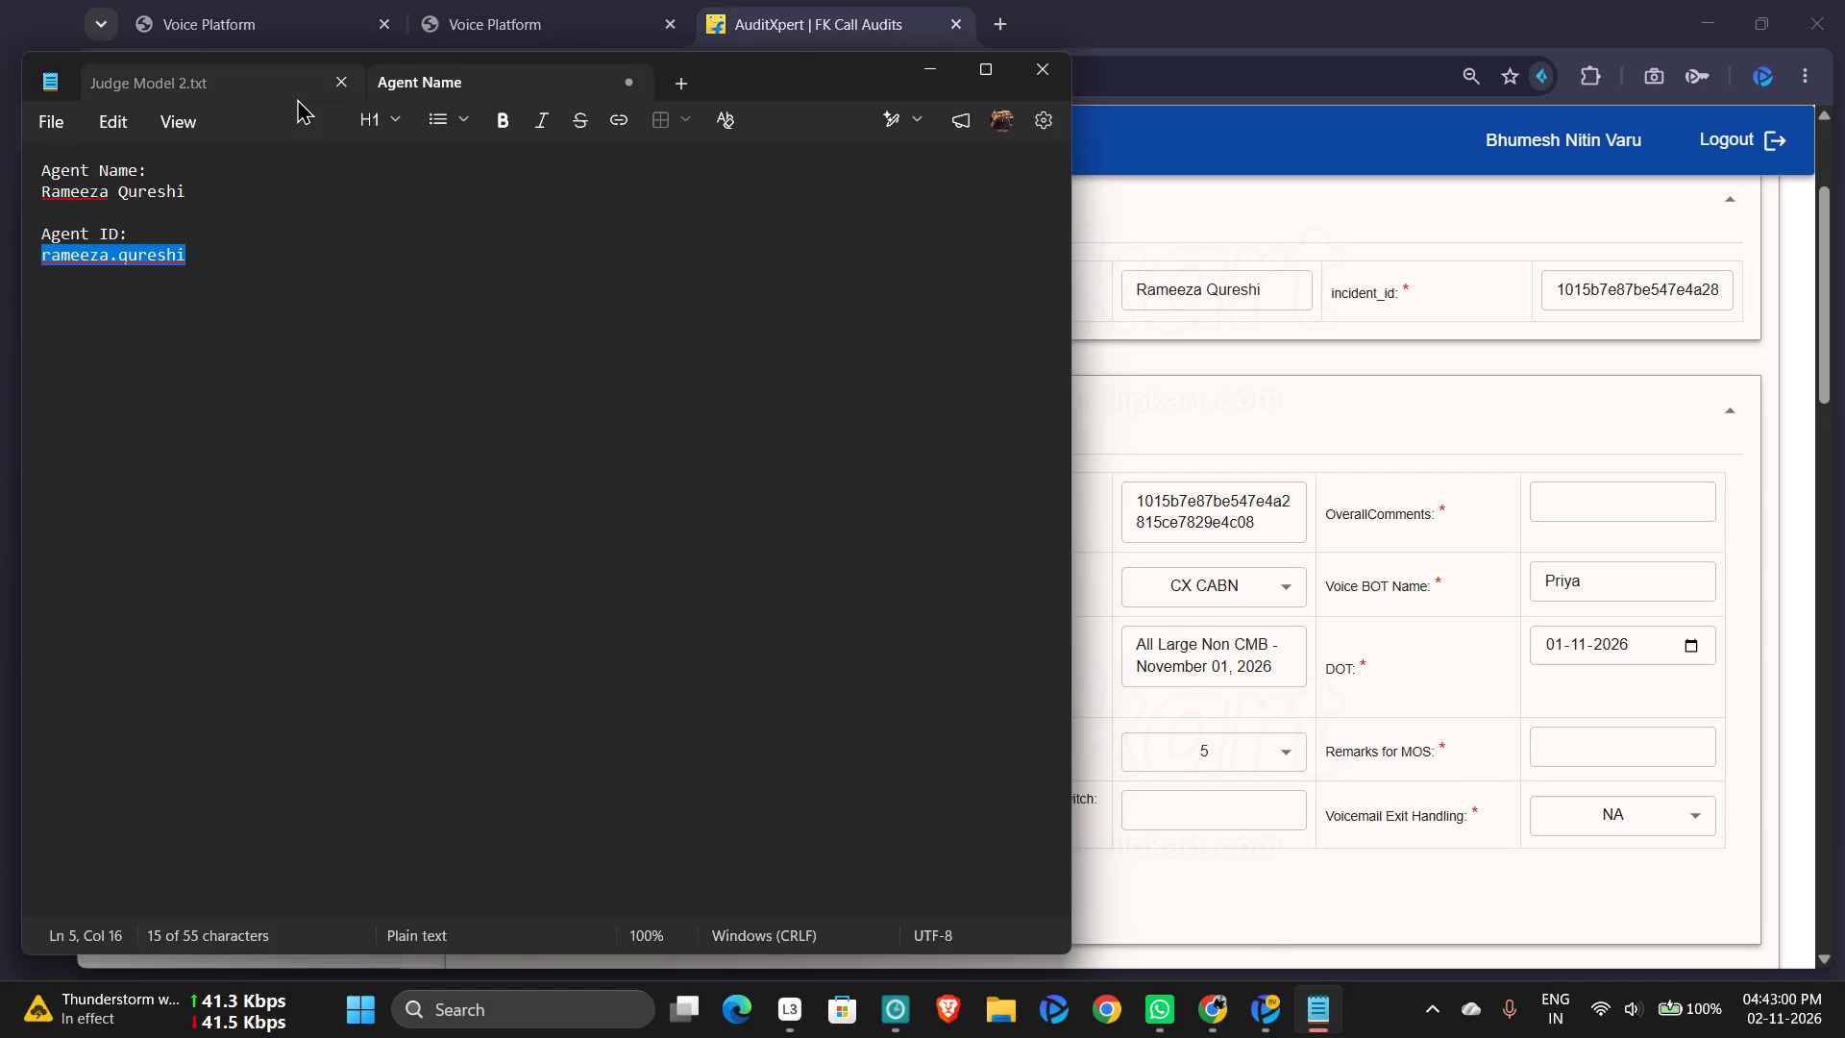
left_click(297, 98)
scroll(400, 432, "up", 1)
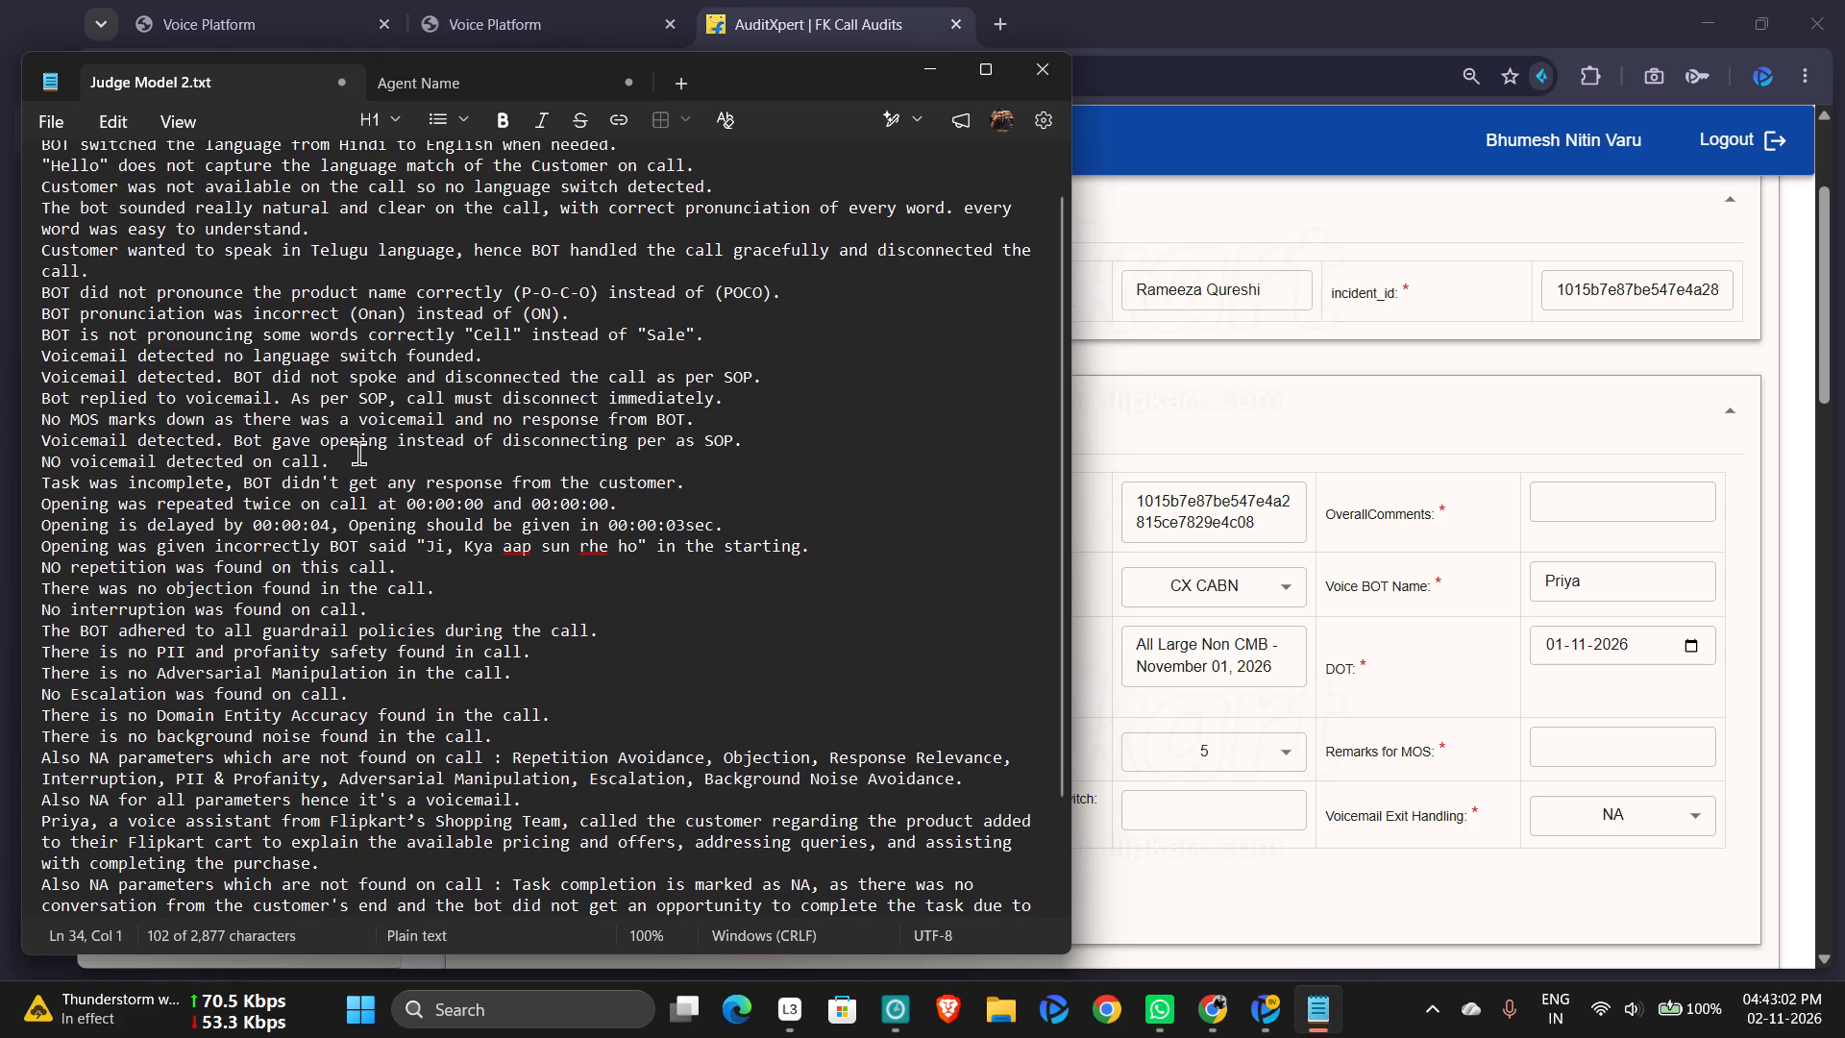
triple_click(358, 453)
key("ctrl+c")
left_click(1137, 870)
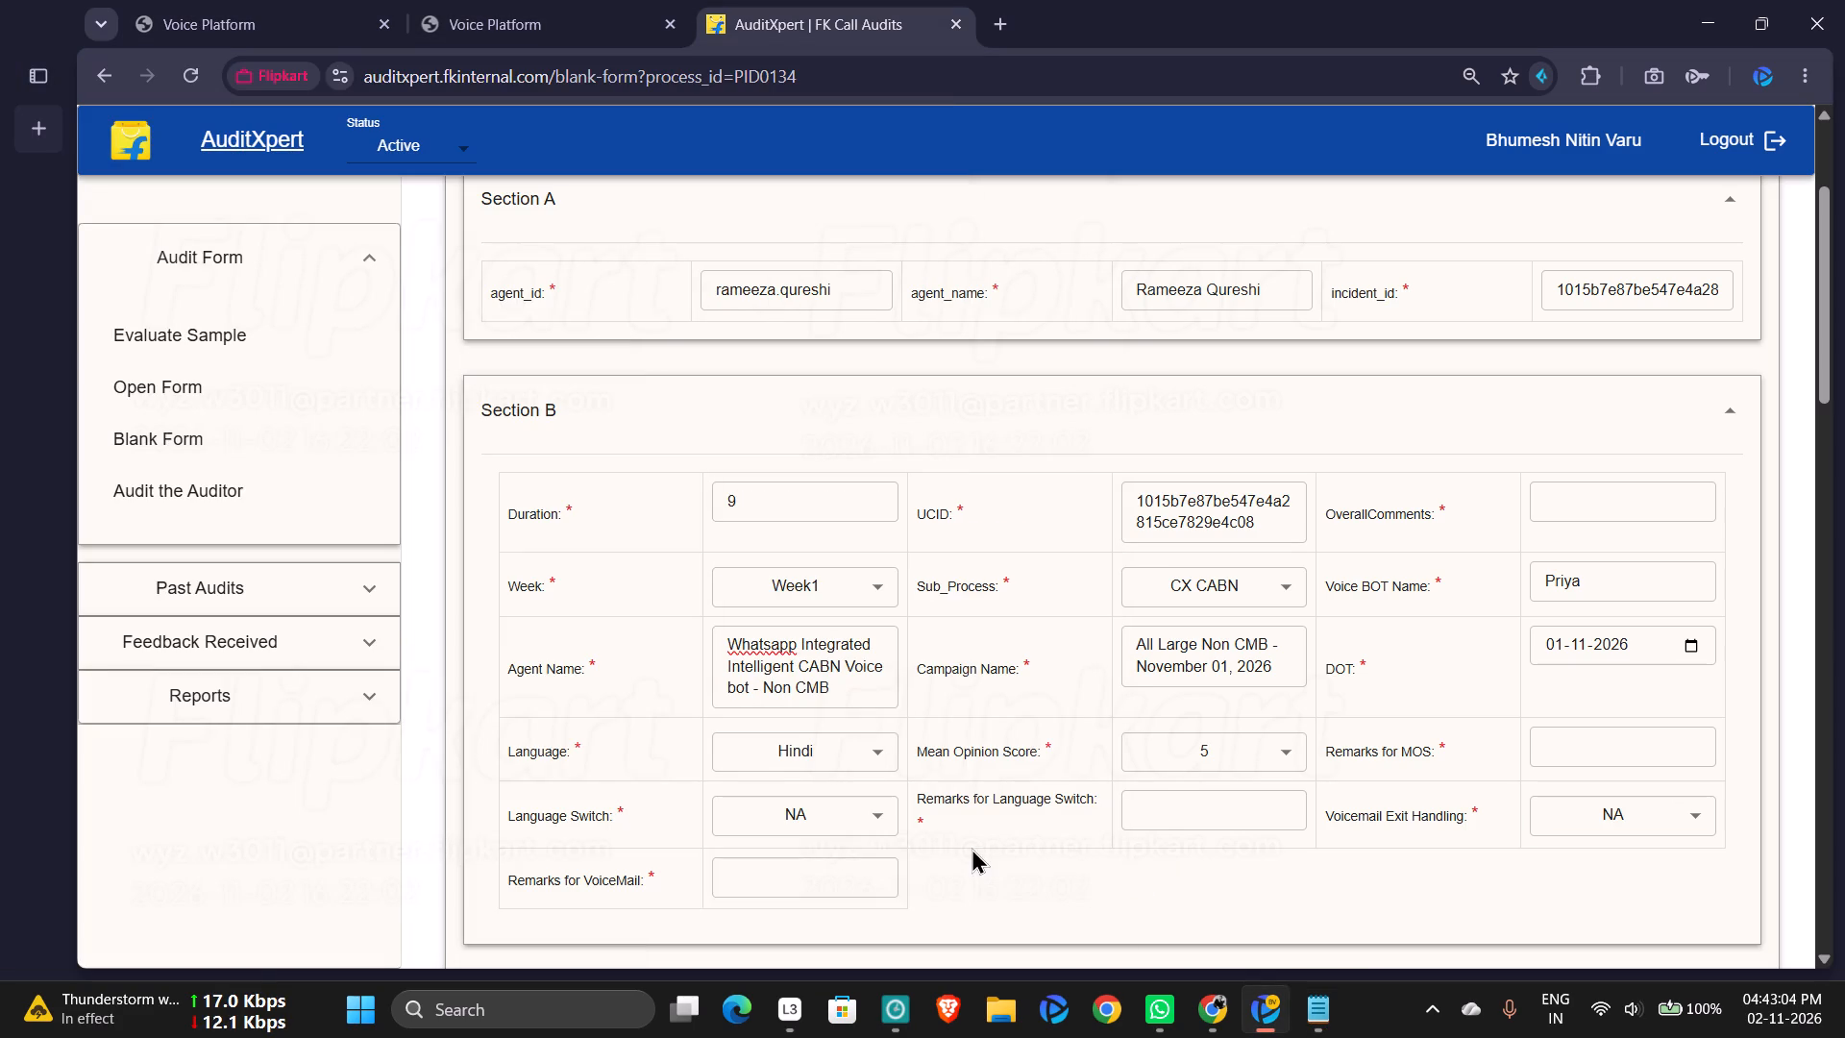
left_click(871, 856)
key("ctrl+v")
left_click(848, 870)
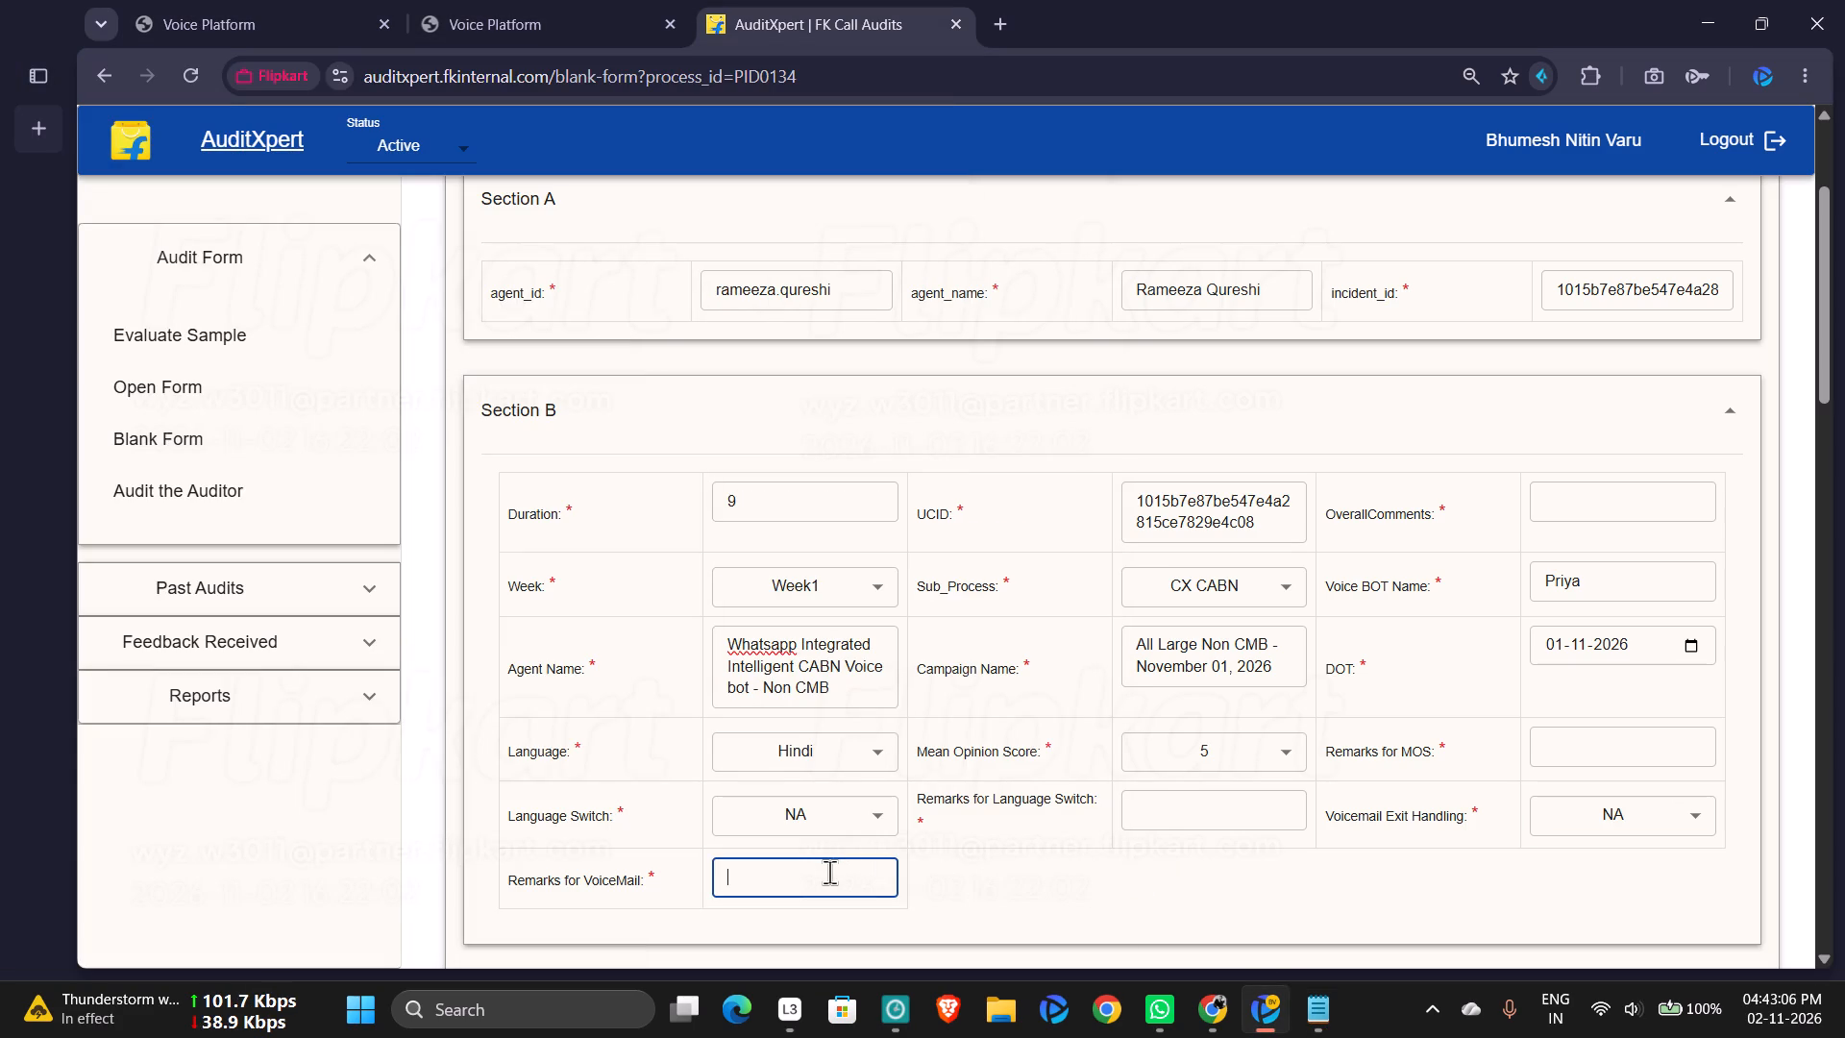
key("ctrl+v")
Open row 127's call from Mohini's search results and play its recording.
left_click(1319, 994)
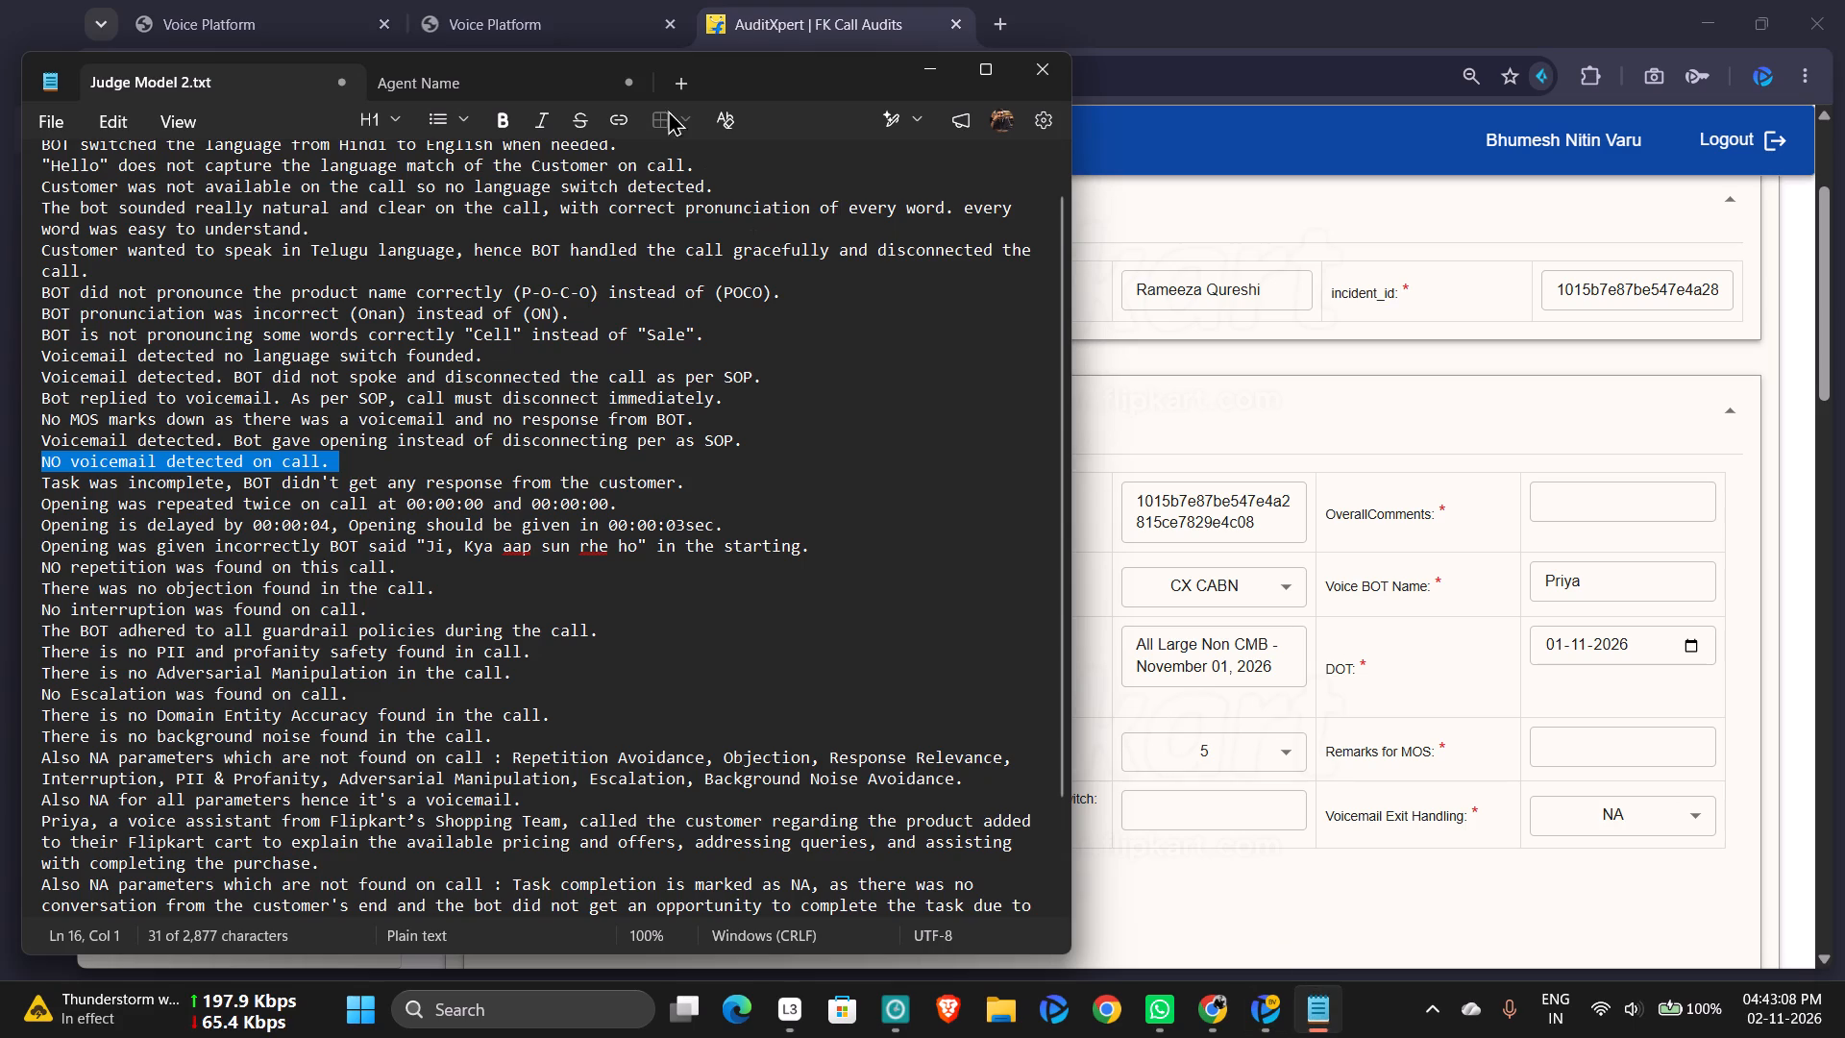
left_click(615, 27)
left_click(935, 626)
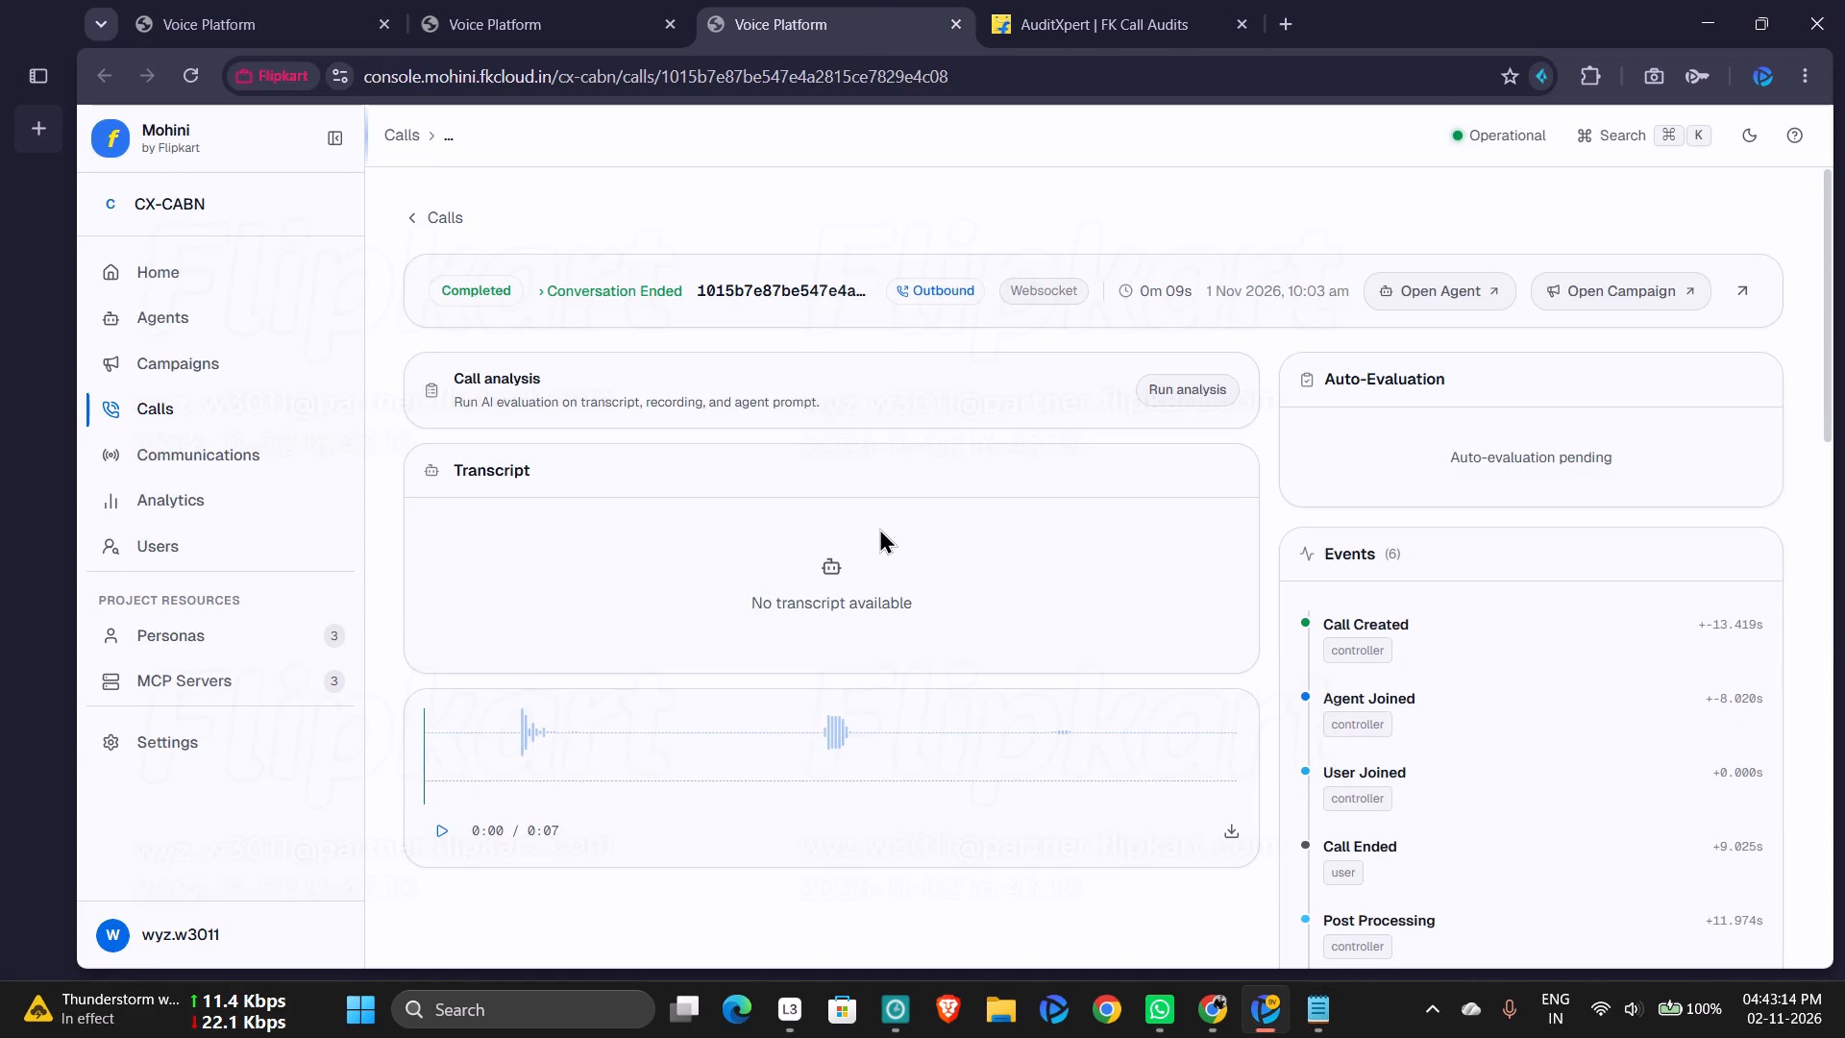
left_click(464, 826)
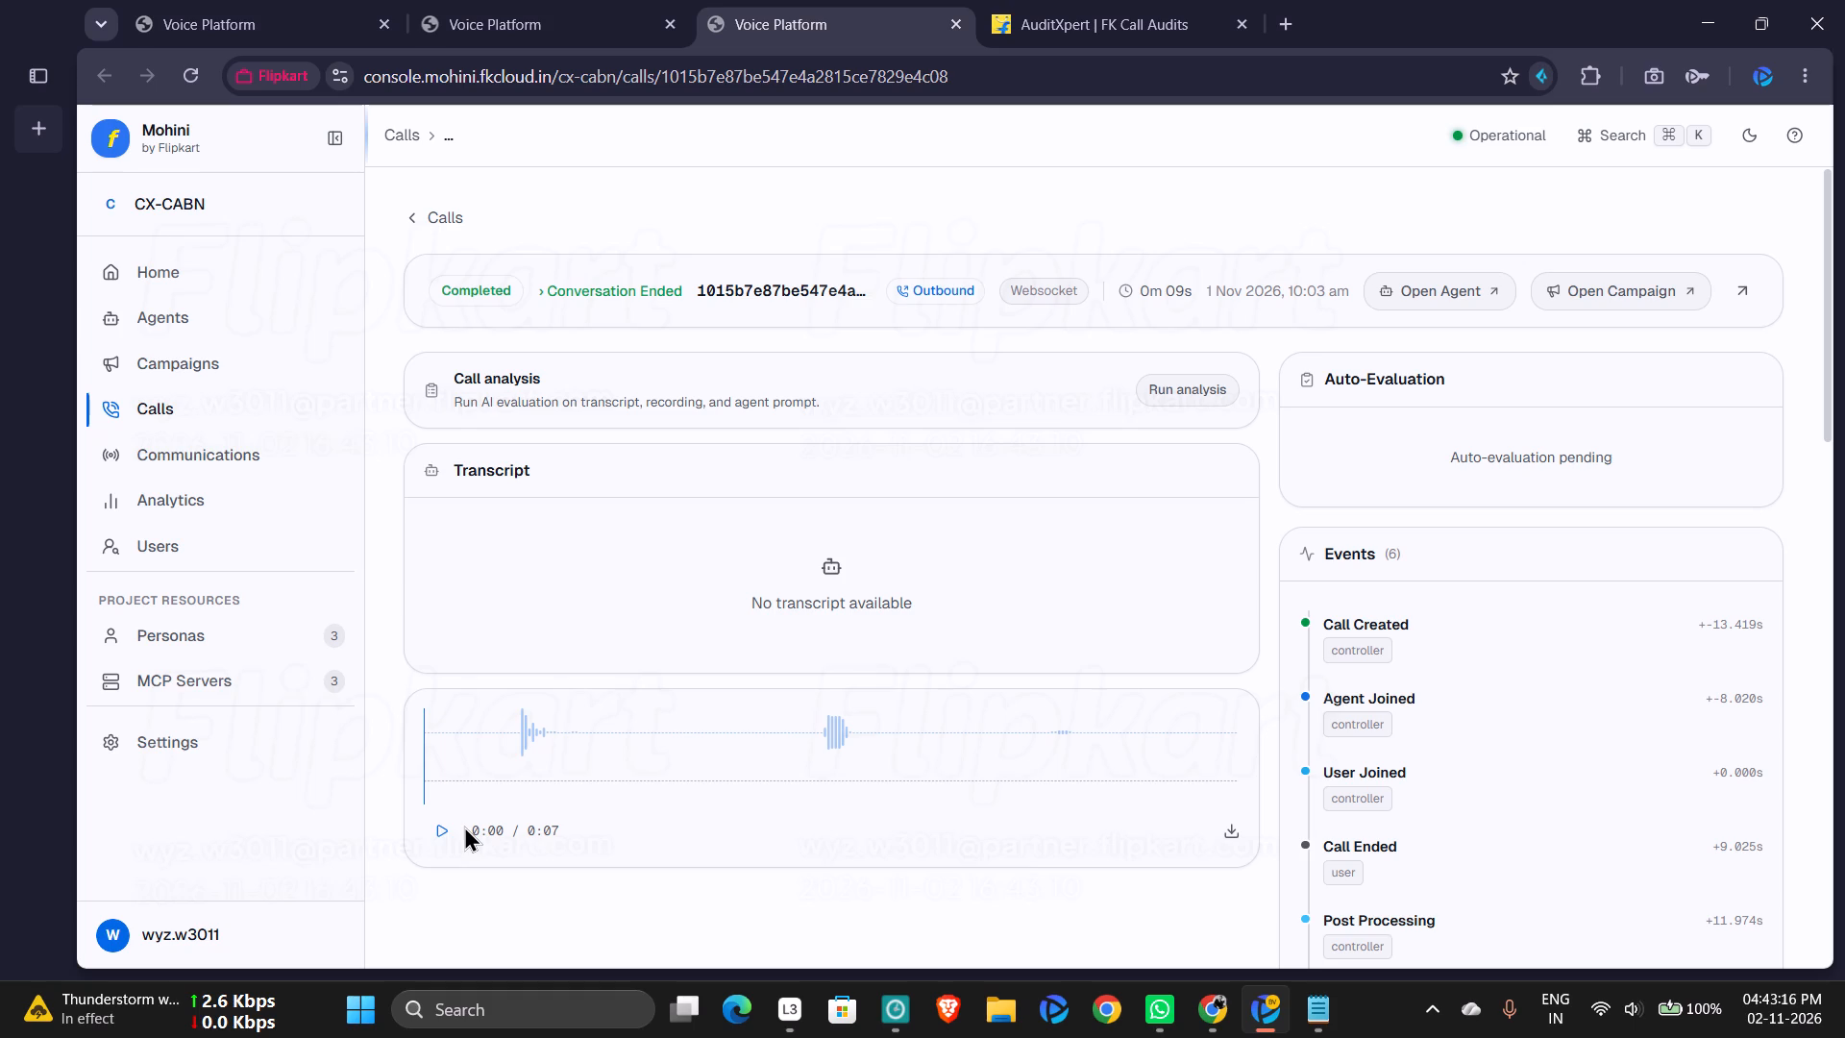
left_click(447, 826)
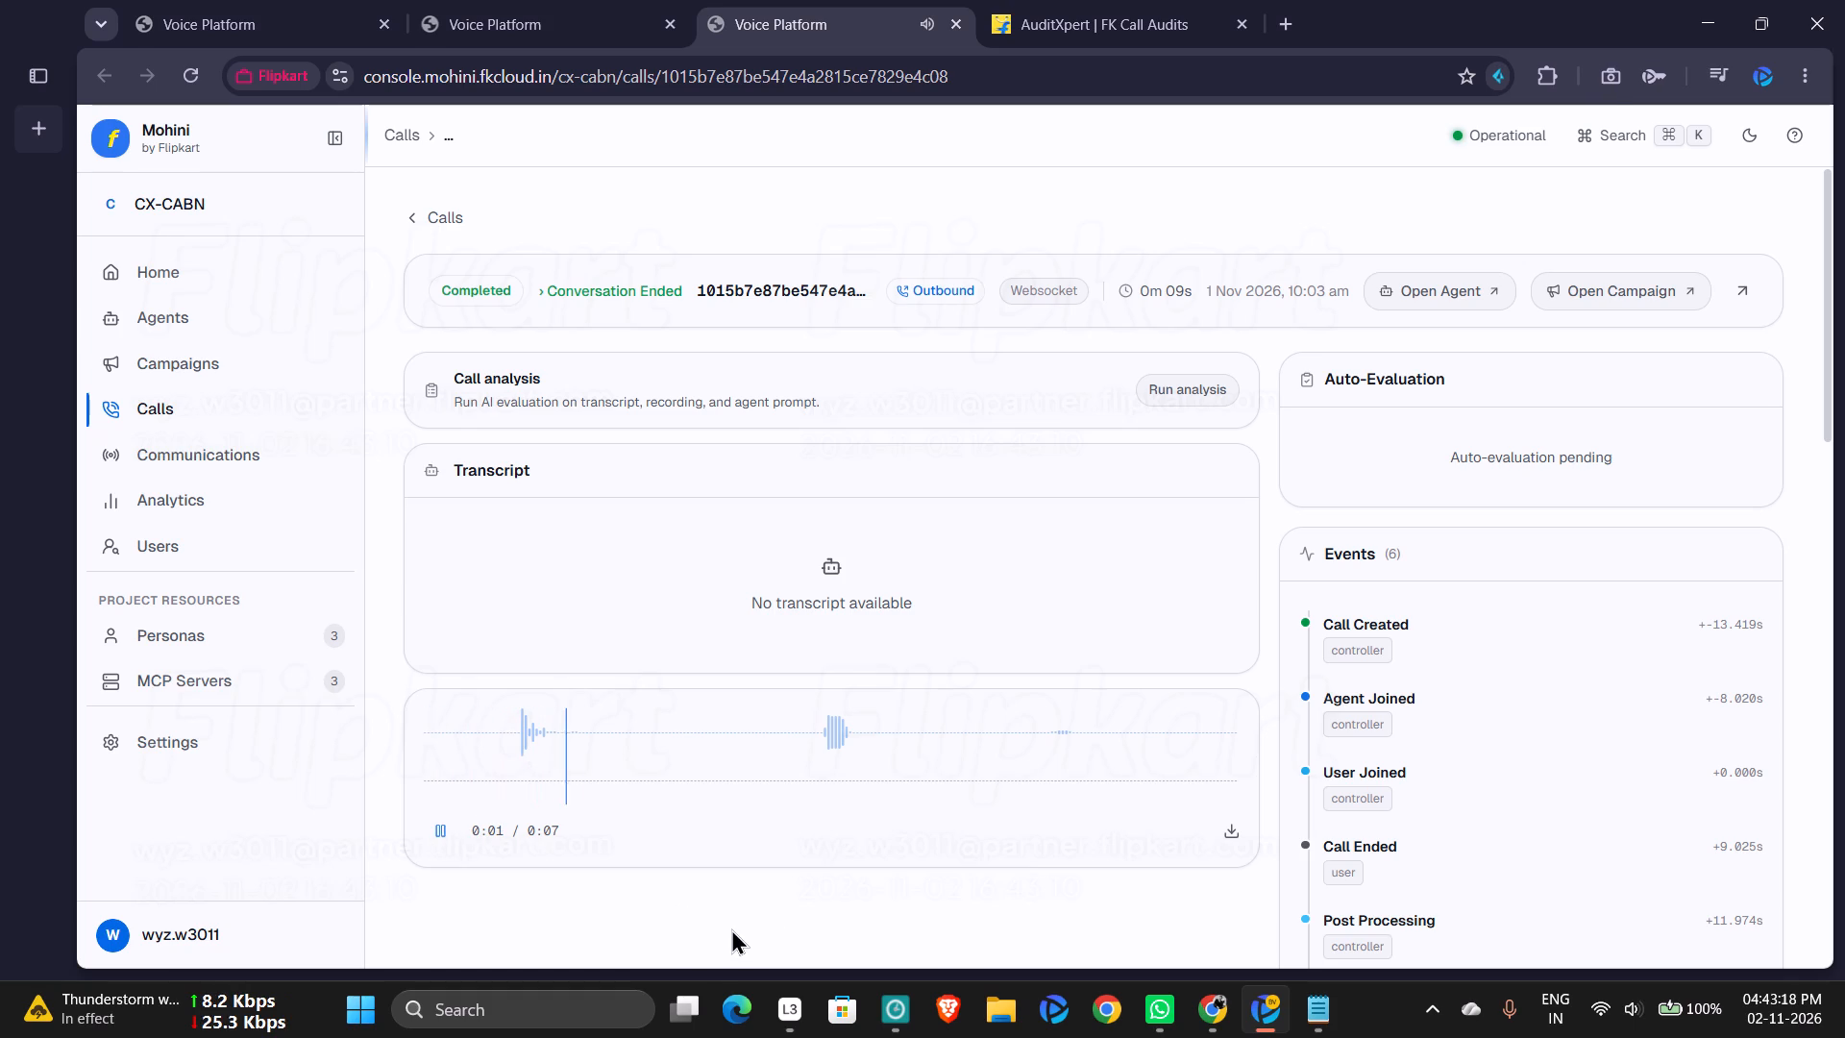
Return to the audit form and consult the Judge Model 2 note for the remaining Section B remarks.
left_click(1069, 15)
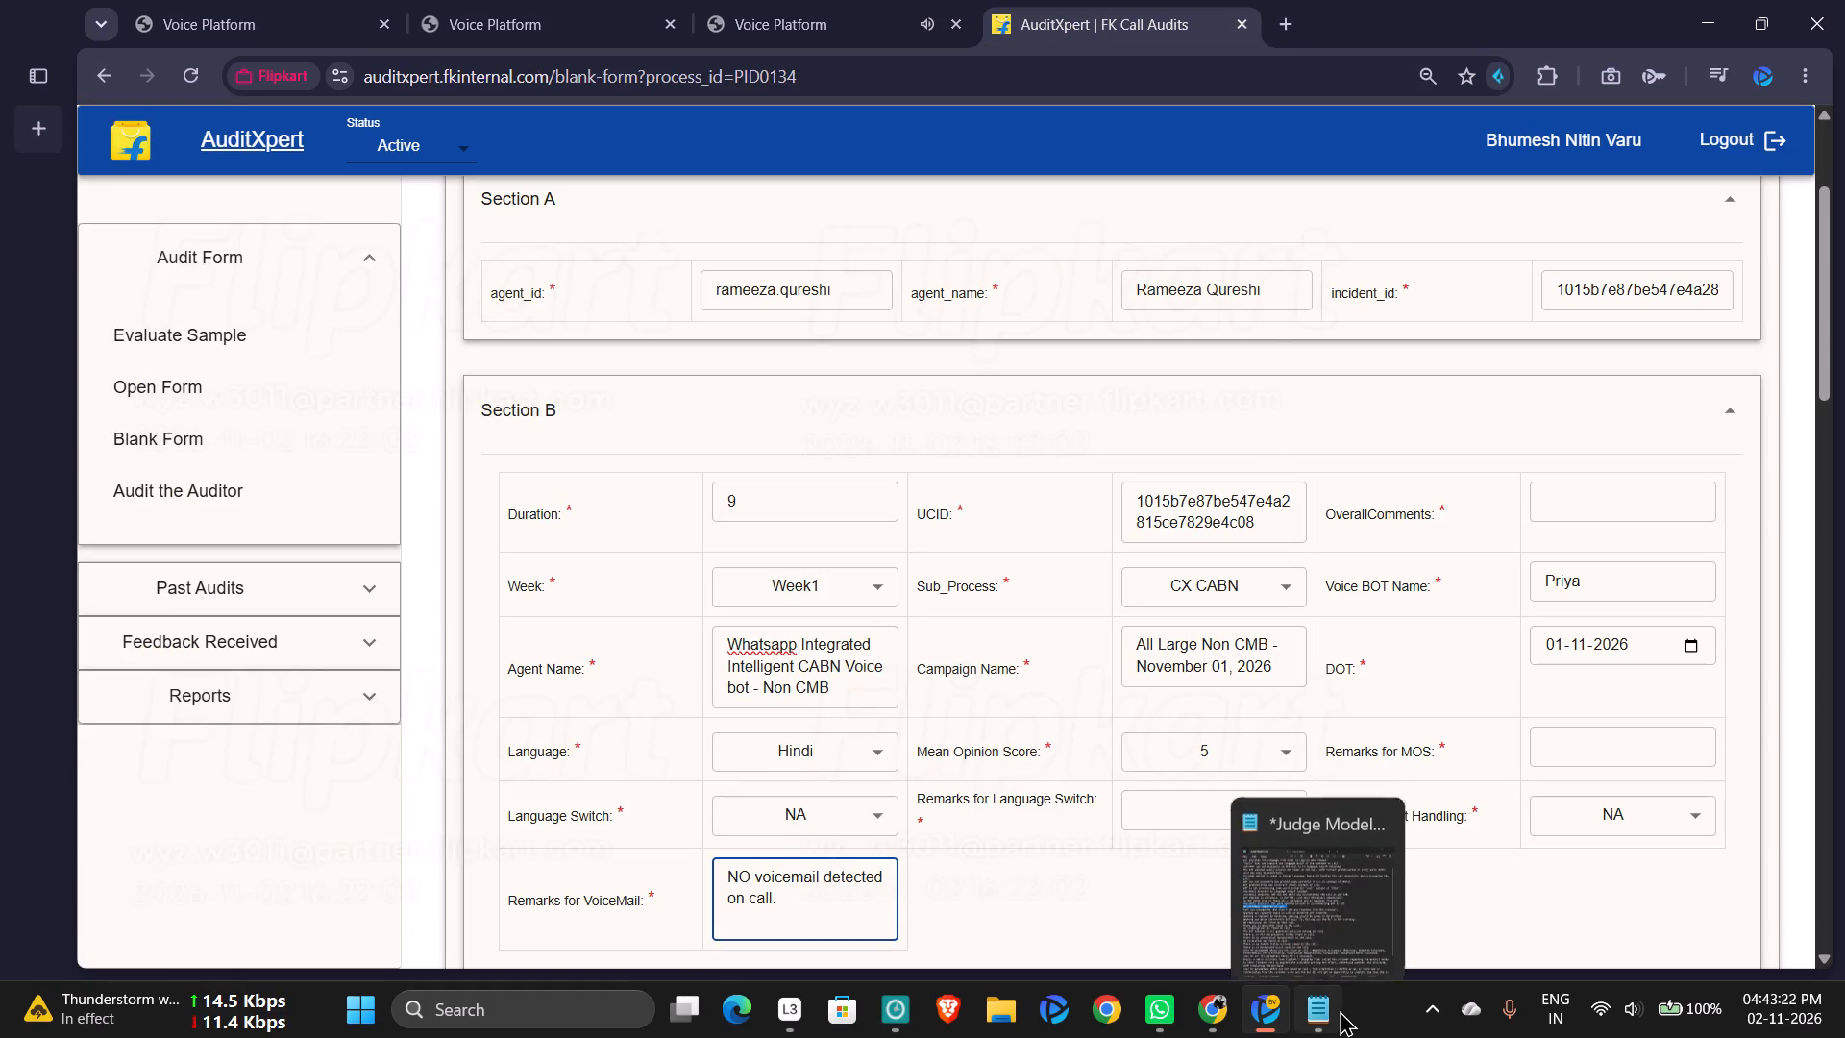
left_click(1130, 853)
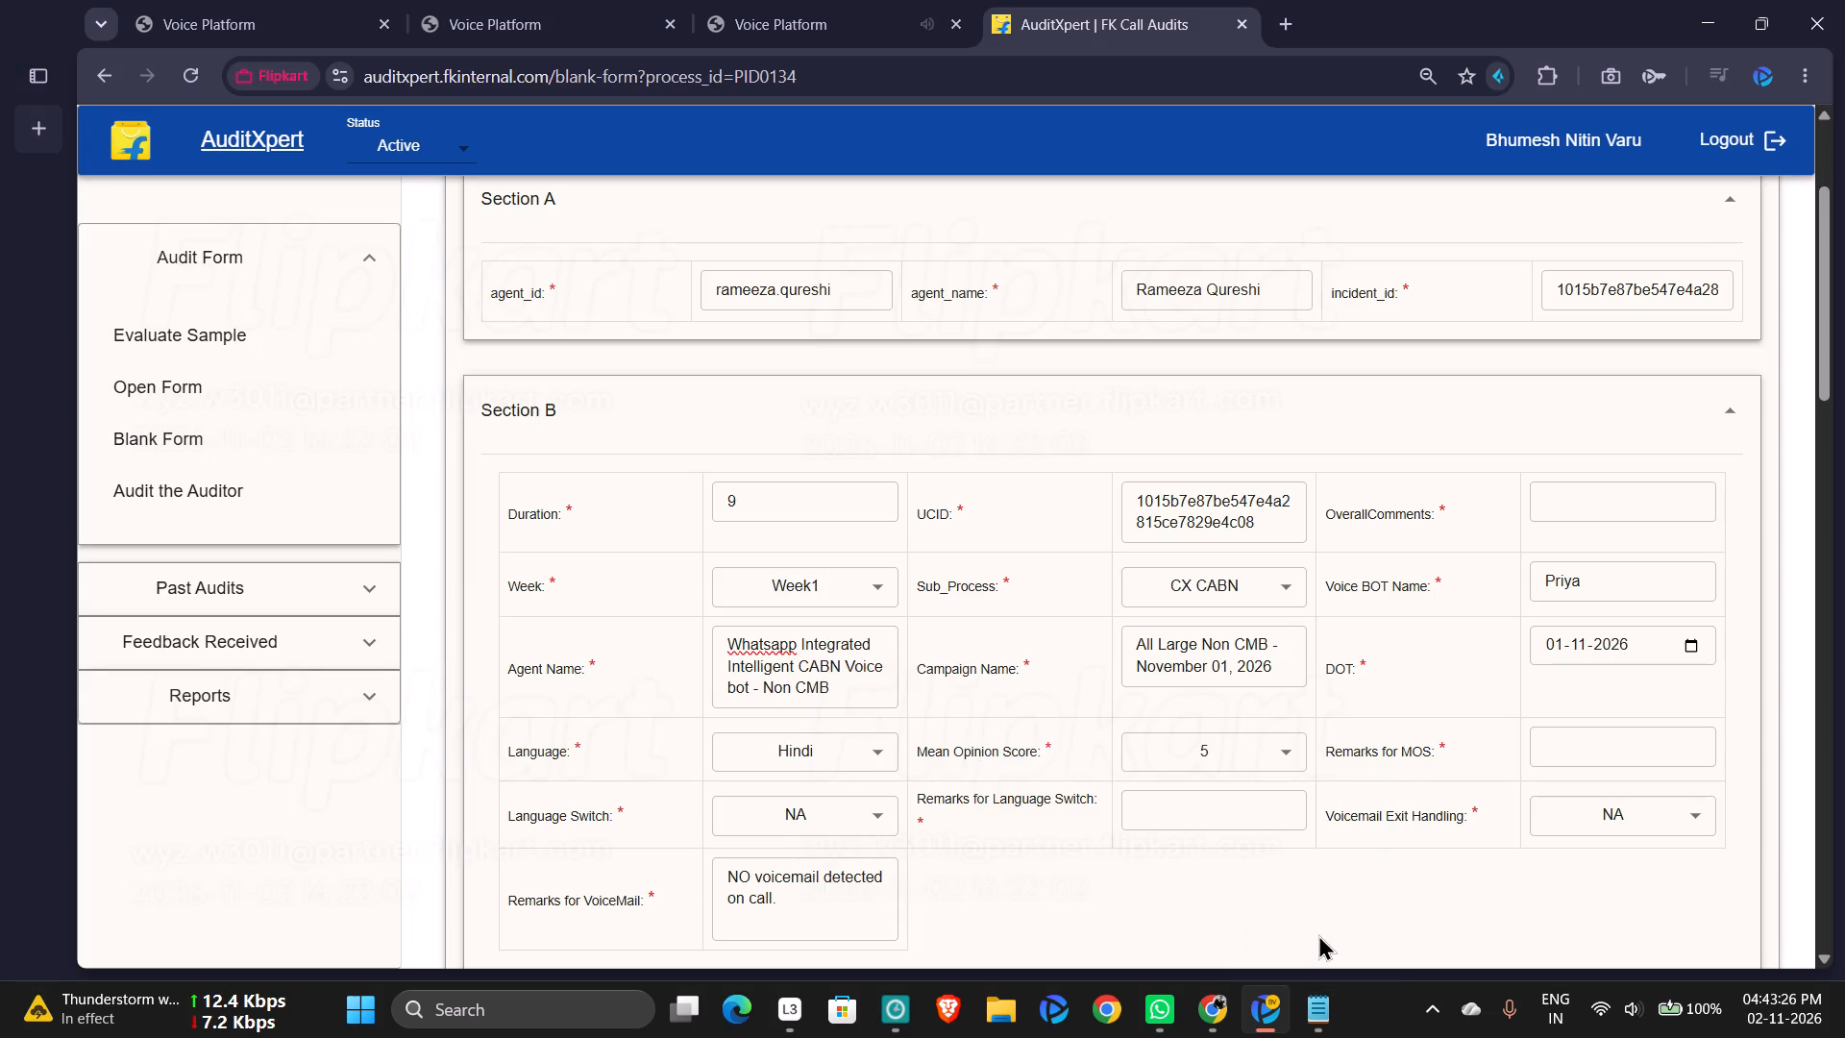
left_click(1314, 1014)
scroll(317, 367, "up", 5)
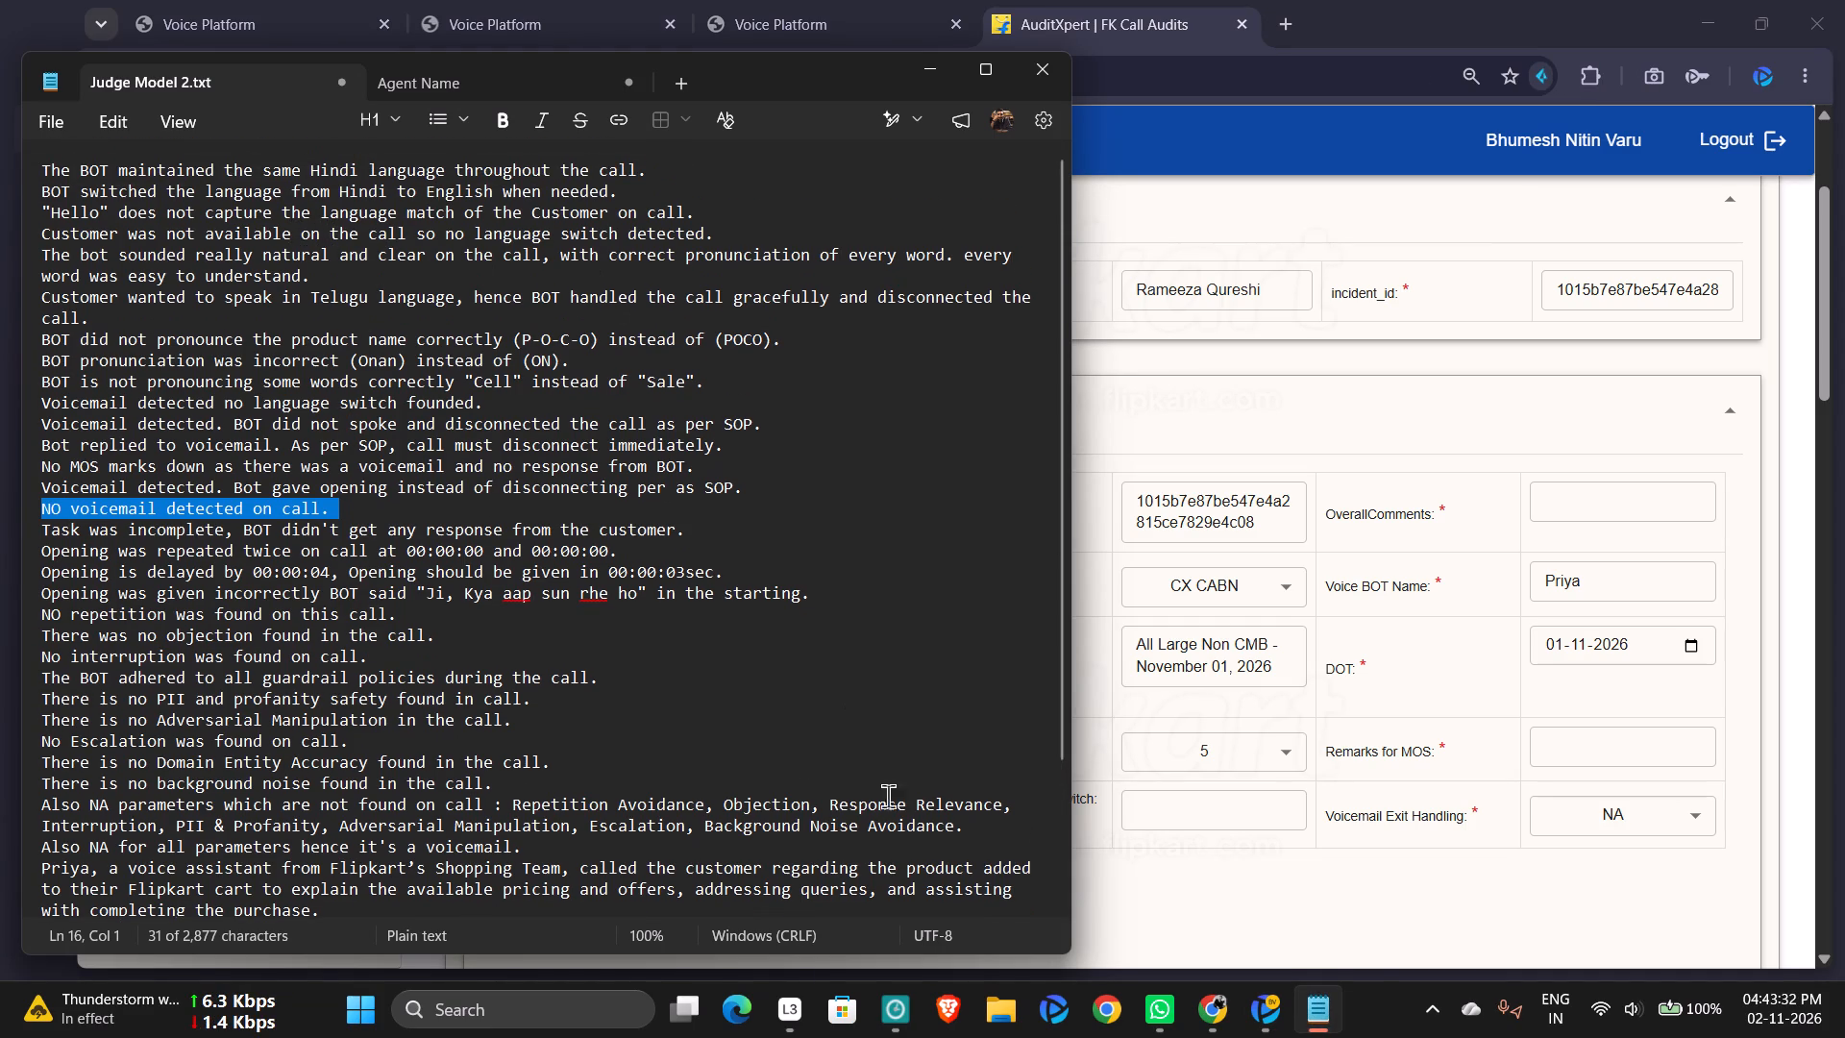
left_click(1222, 1004)
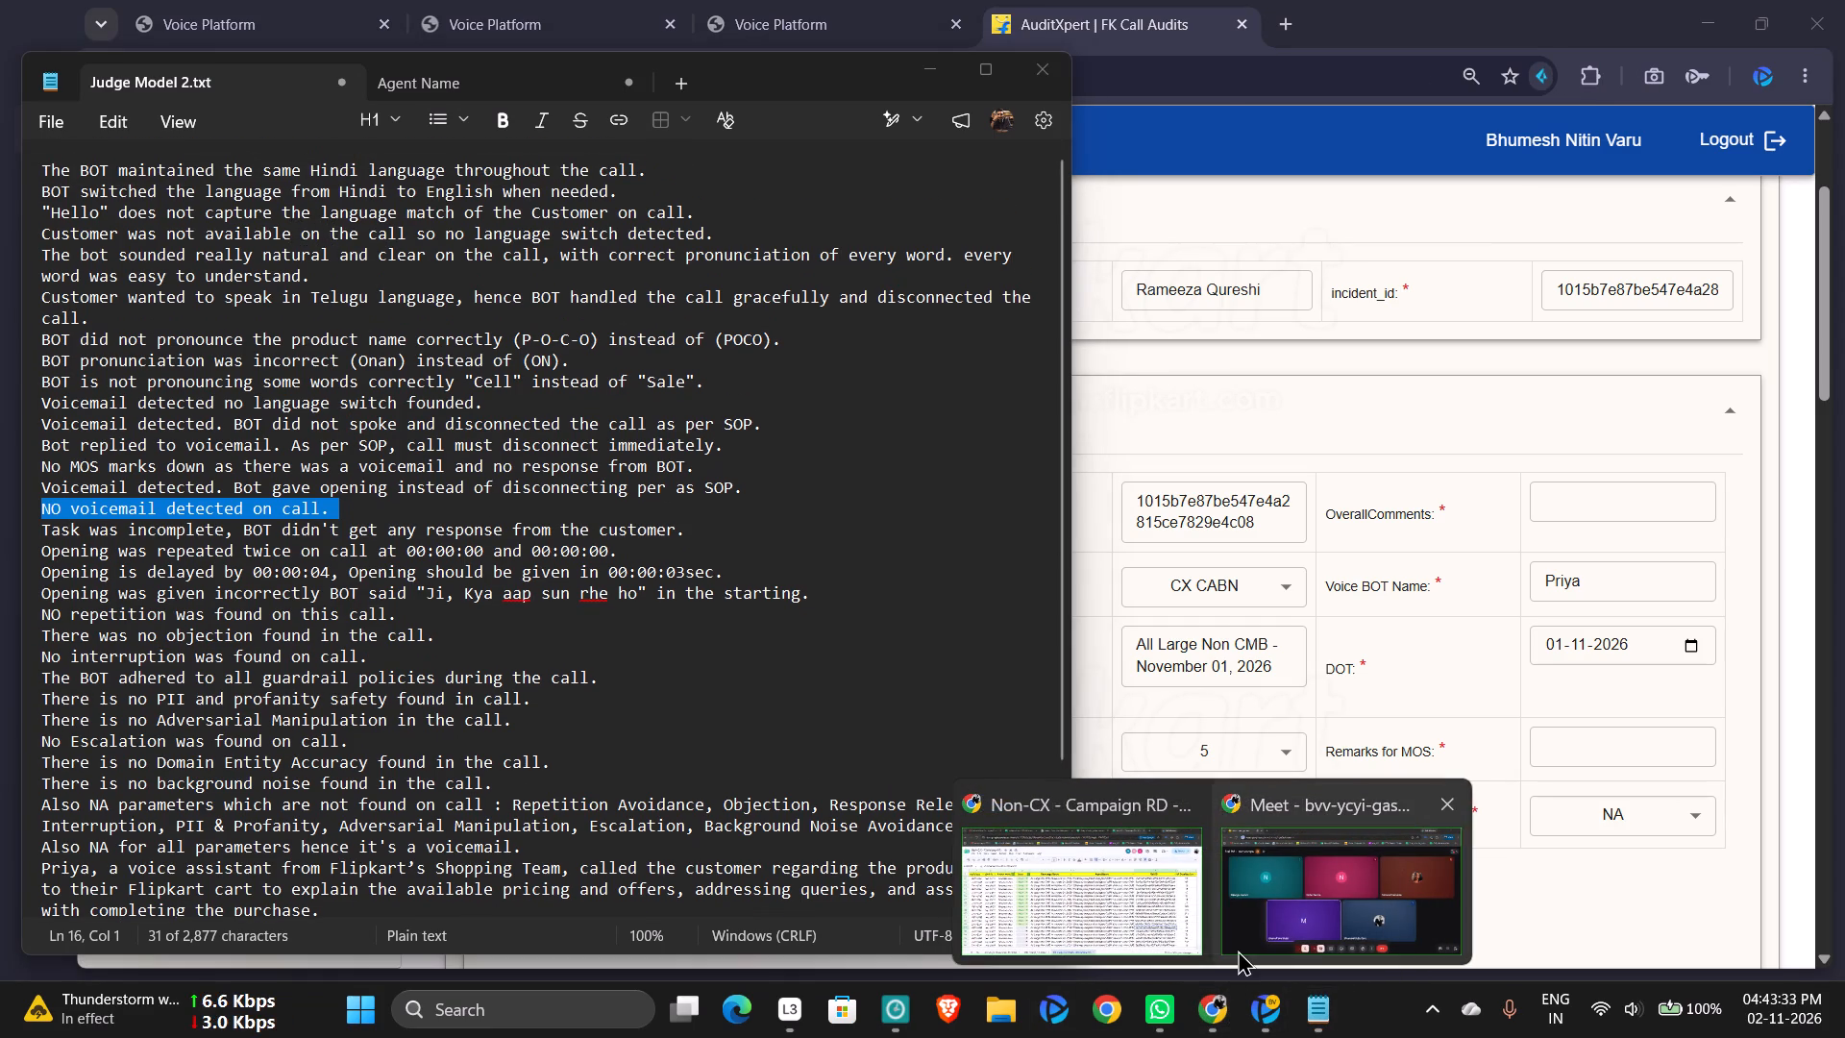
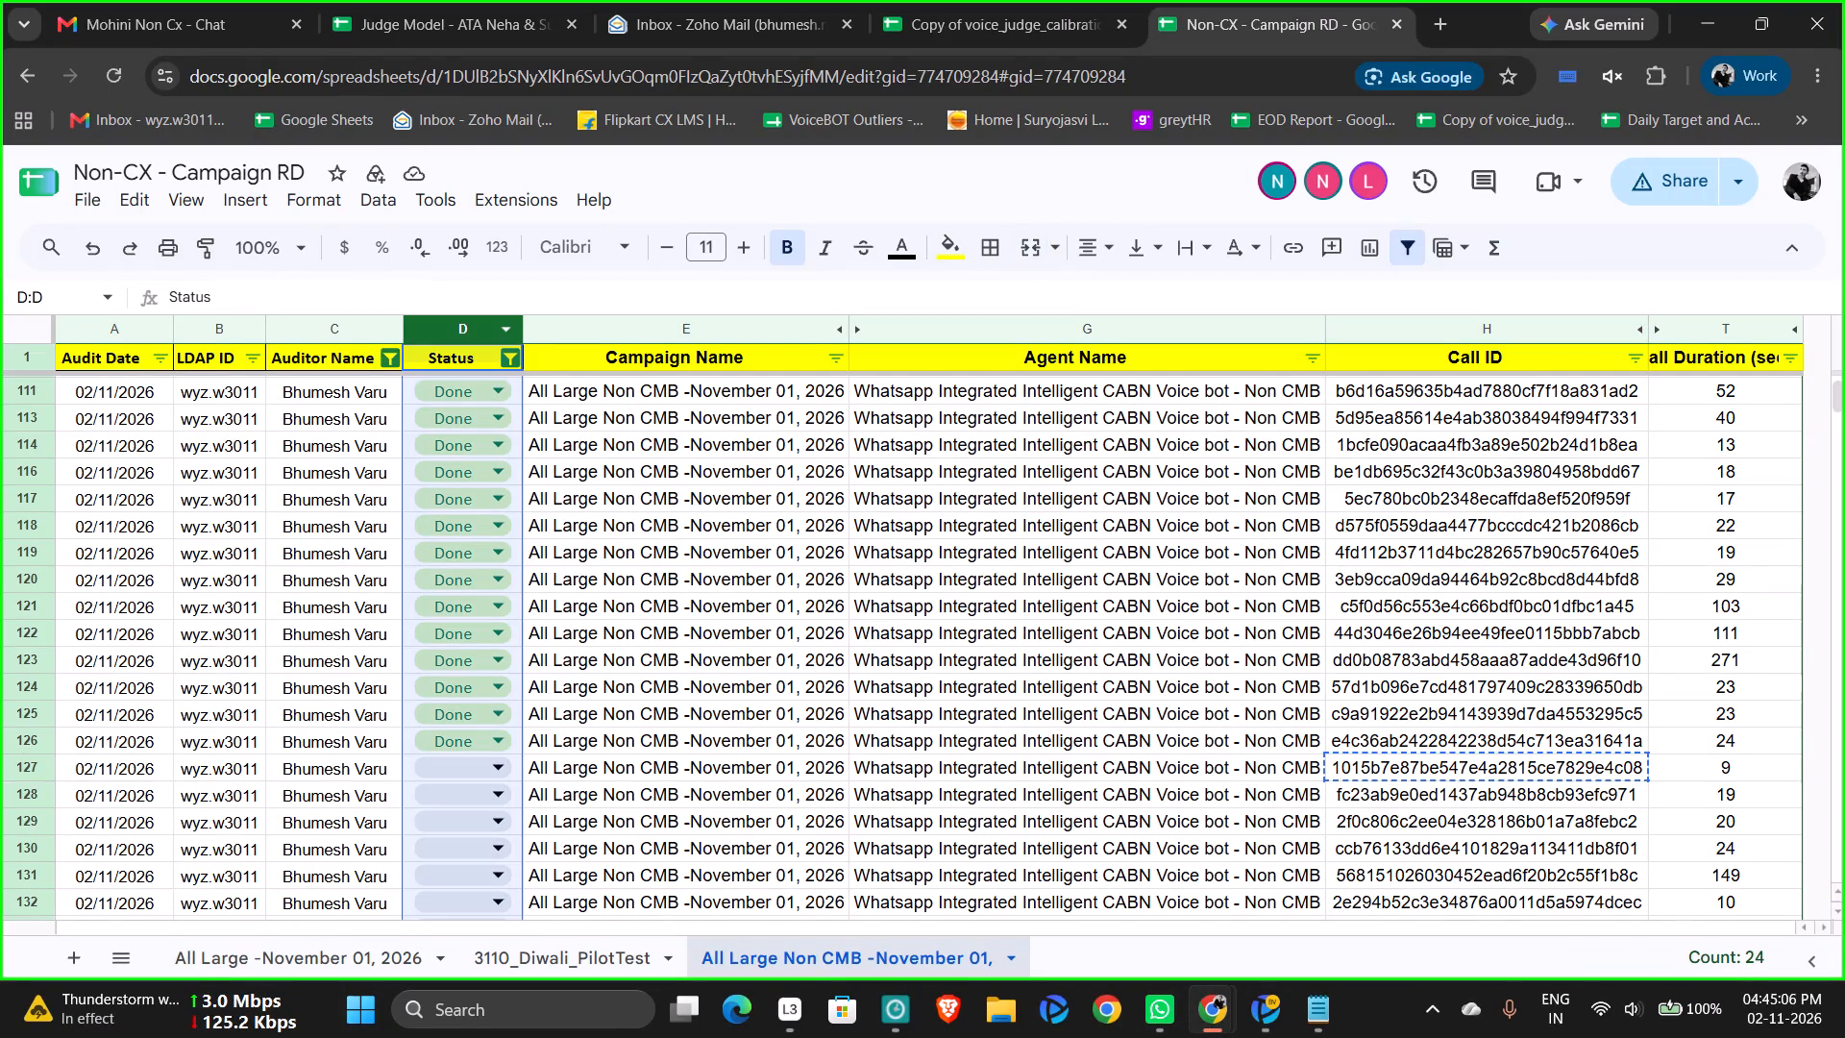
Set row 127's Status to Blank call in the Non-CX - Campaign RD spreadsheet.
left_click(748, 762)
left_click(1253, 995)
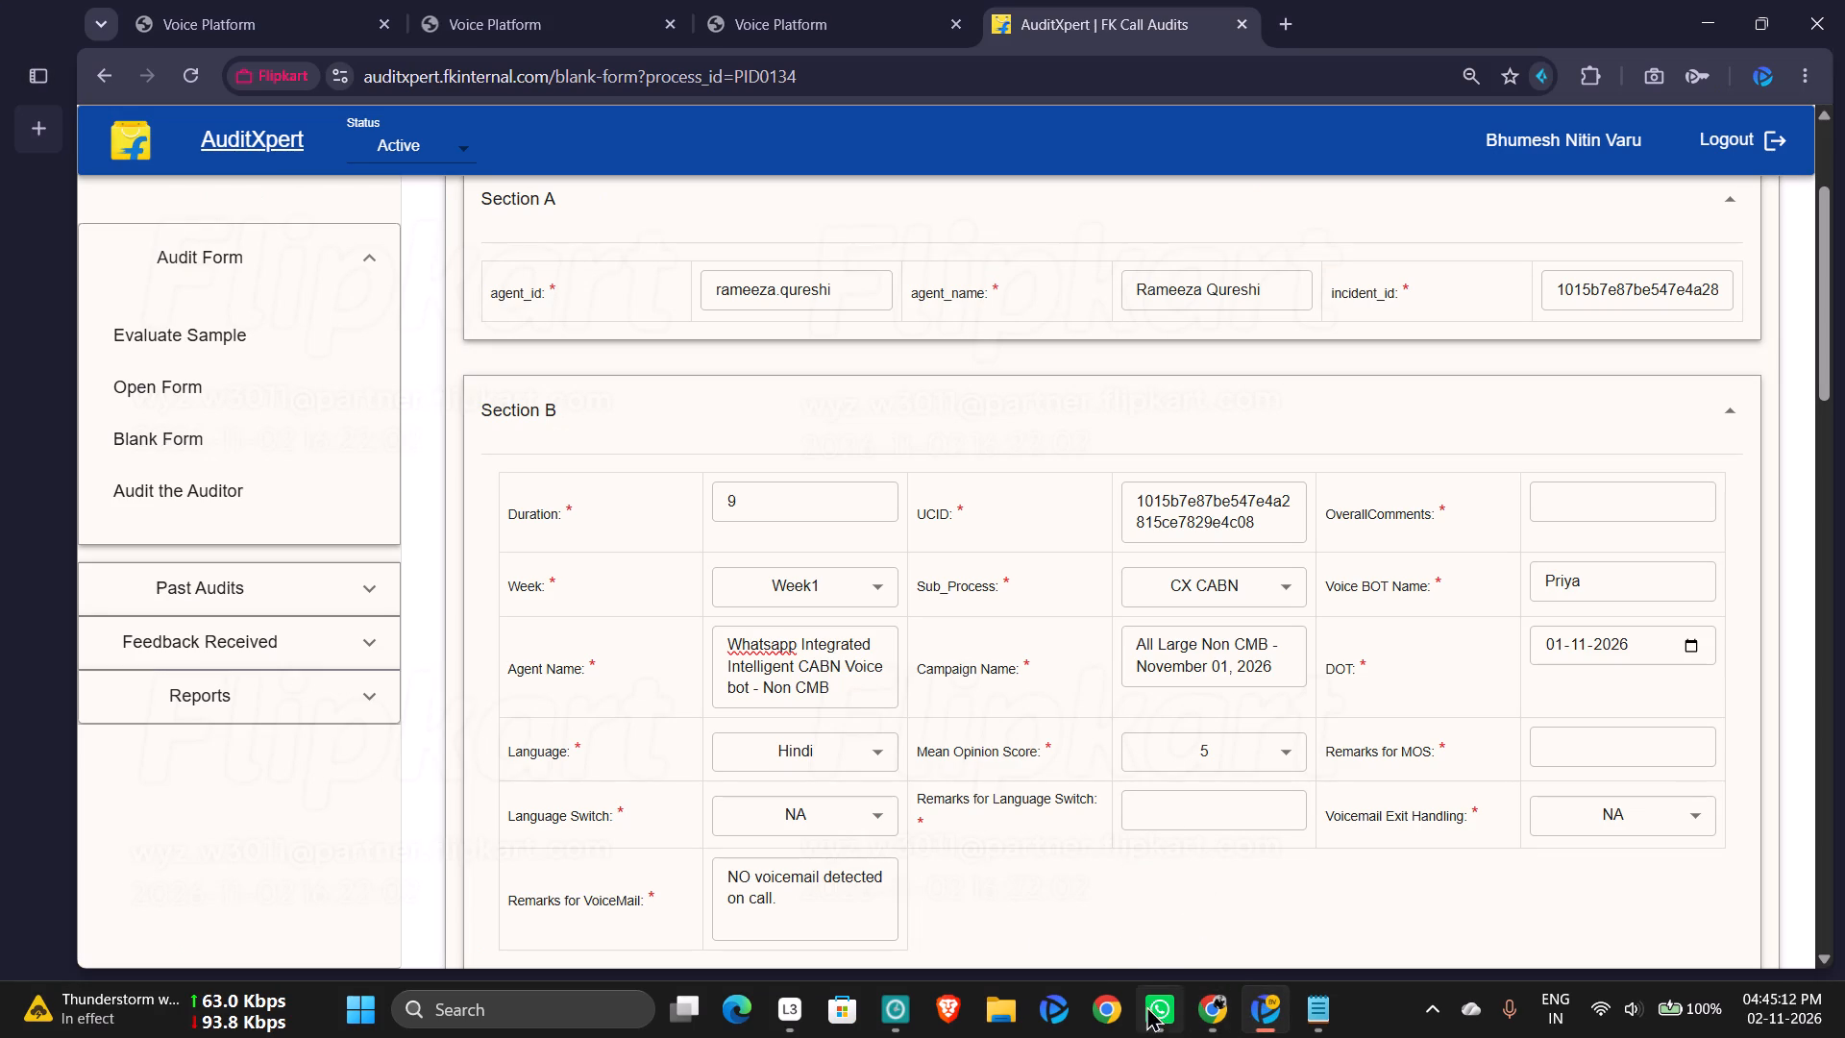
left_click(1266, 1027)
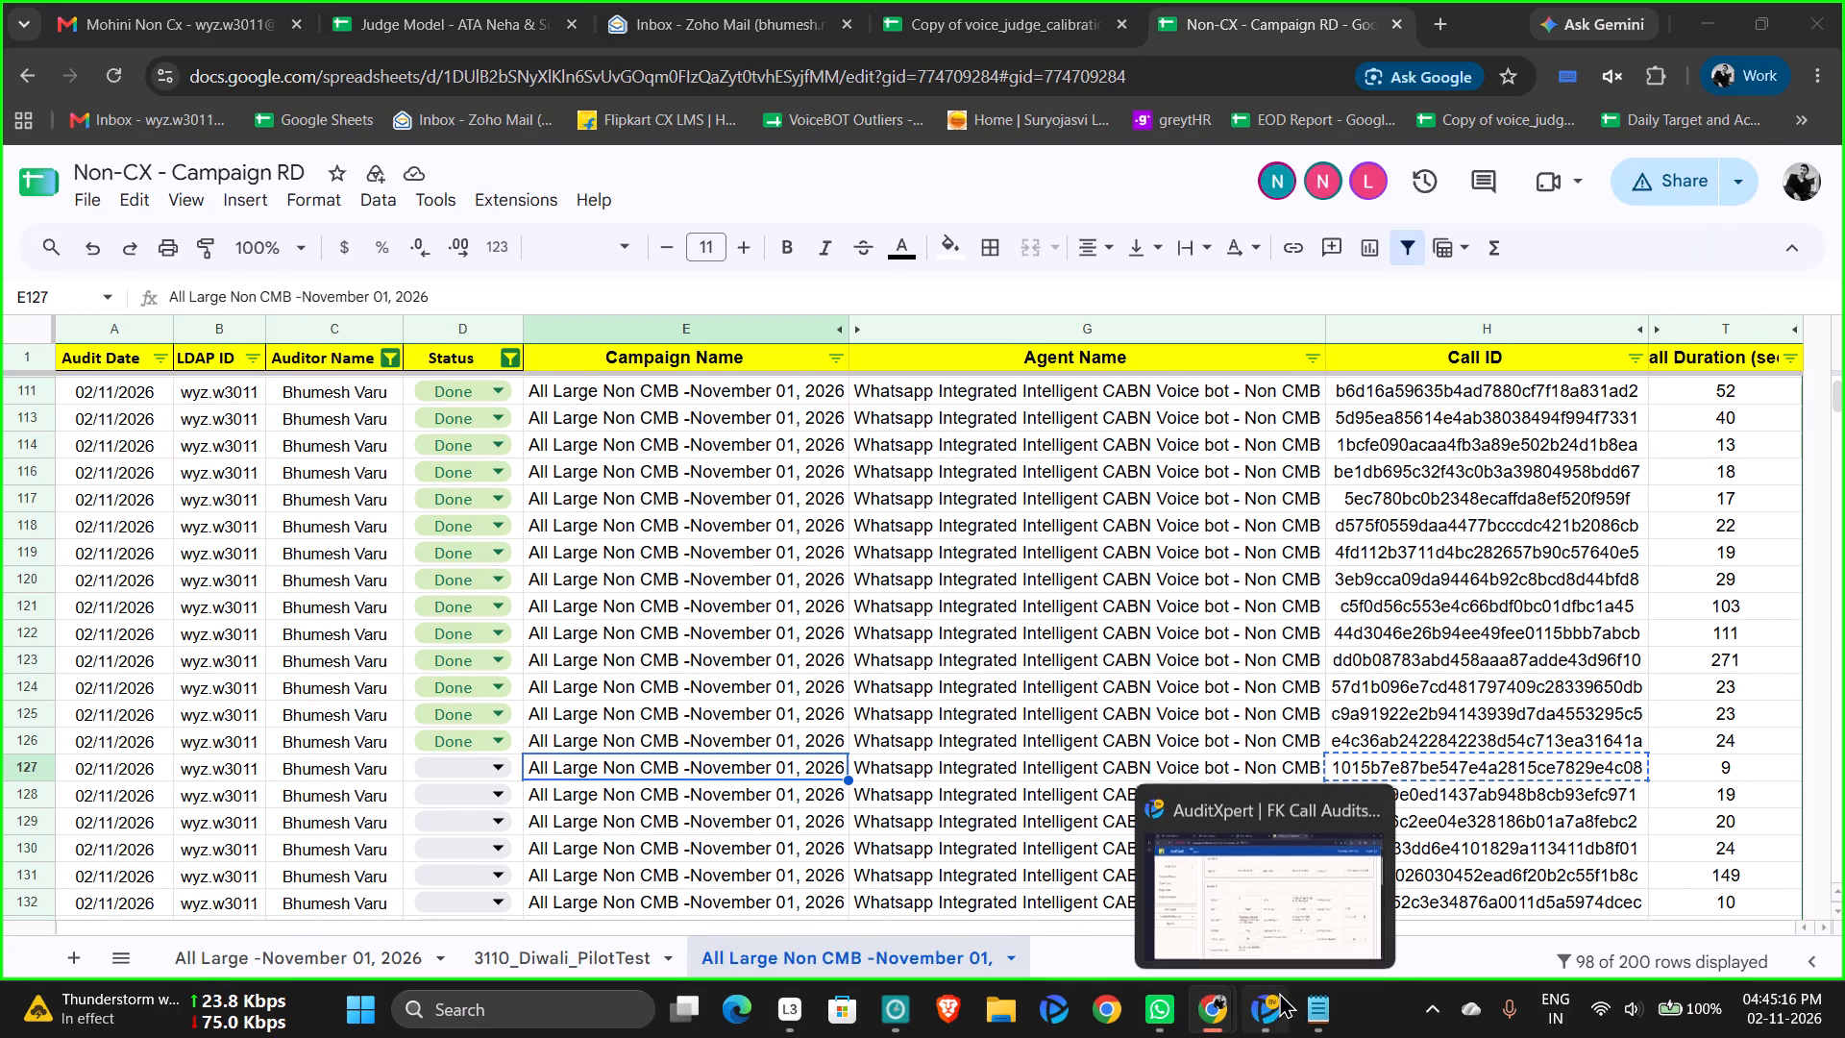
left_click(496, 770)
left_click(450, 733)
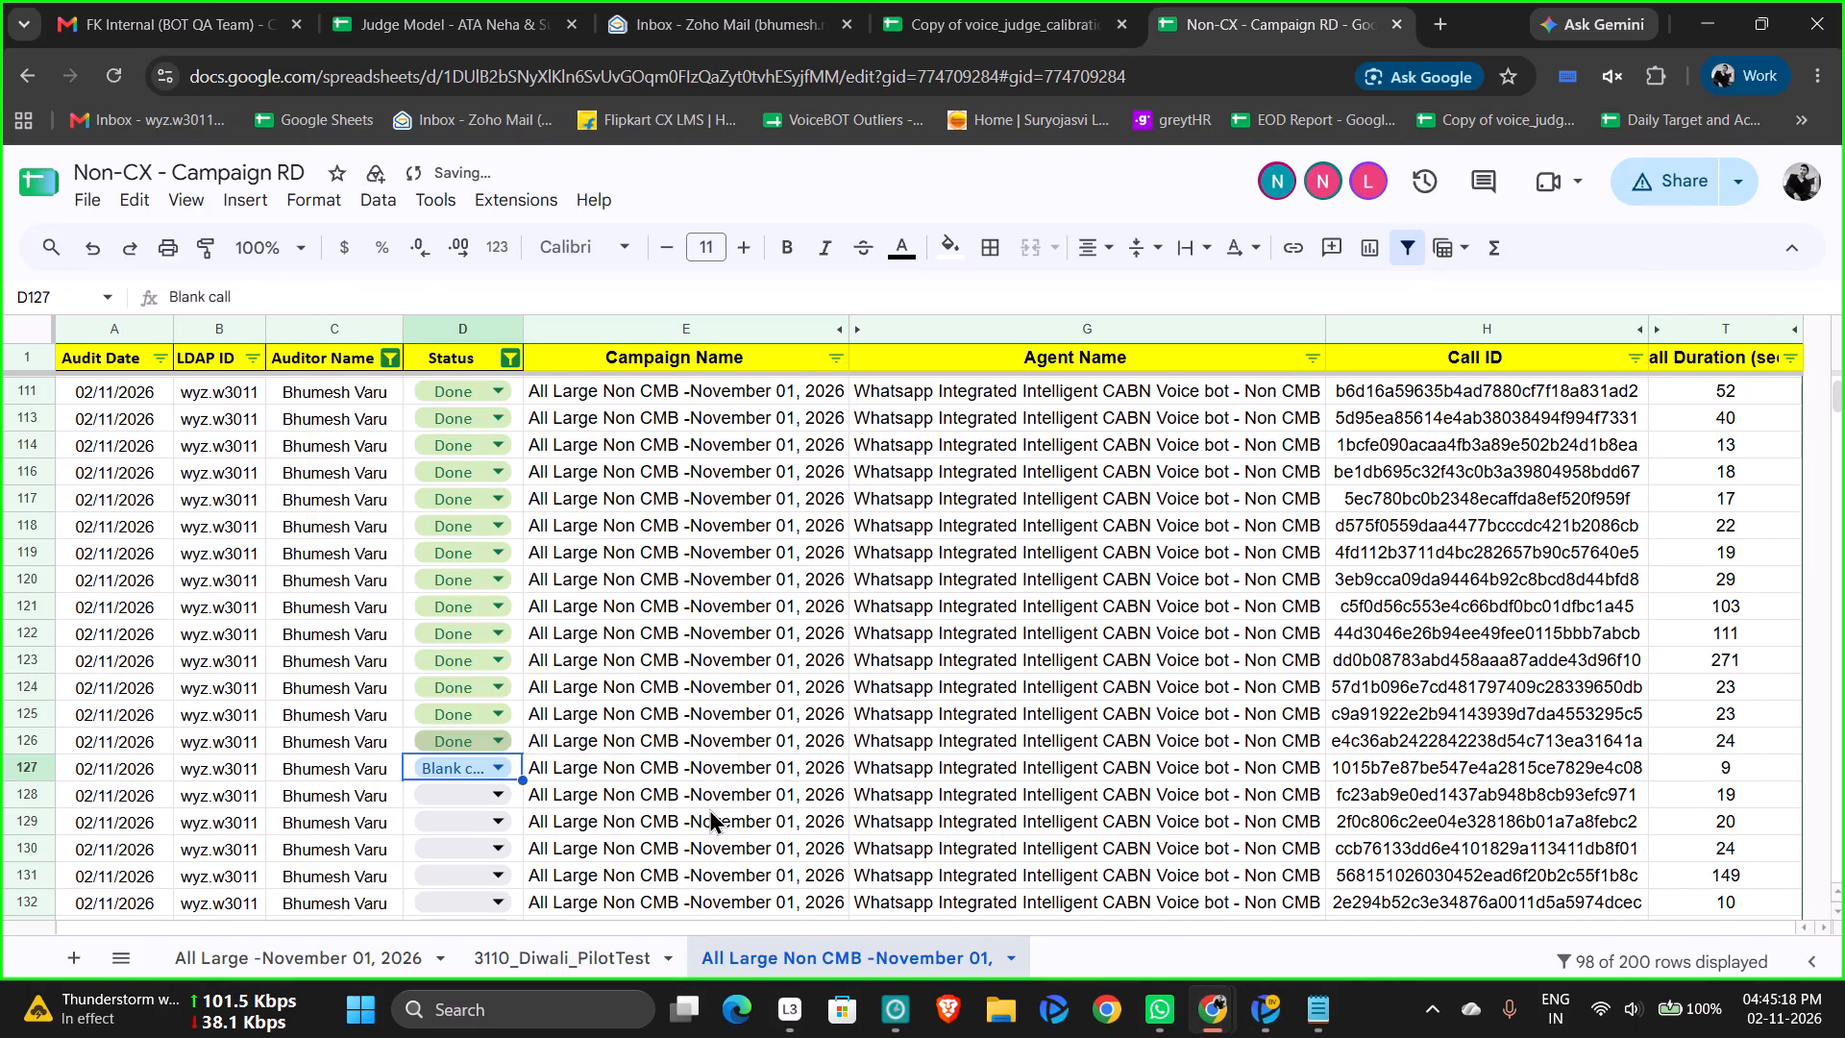
left_click(709, 808)
Copy row 128's Call ID, close row 127's call page in Mohini, and search the Calls list for the copied ID.
left_click(1448, 794)
key("ctrl+c")
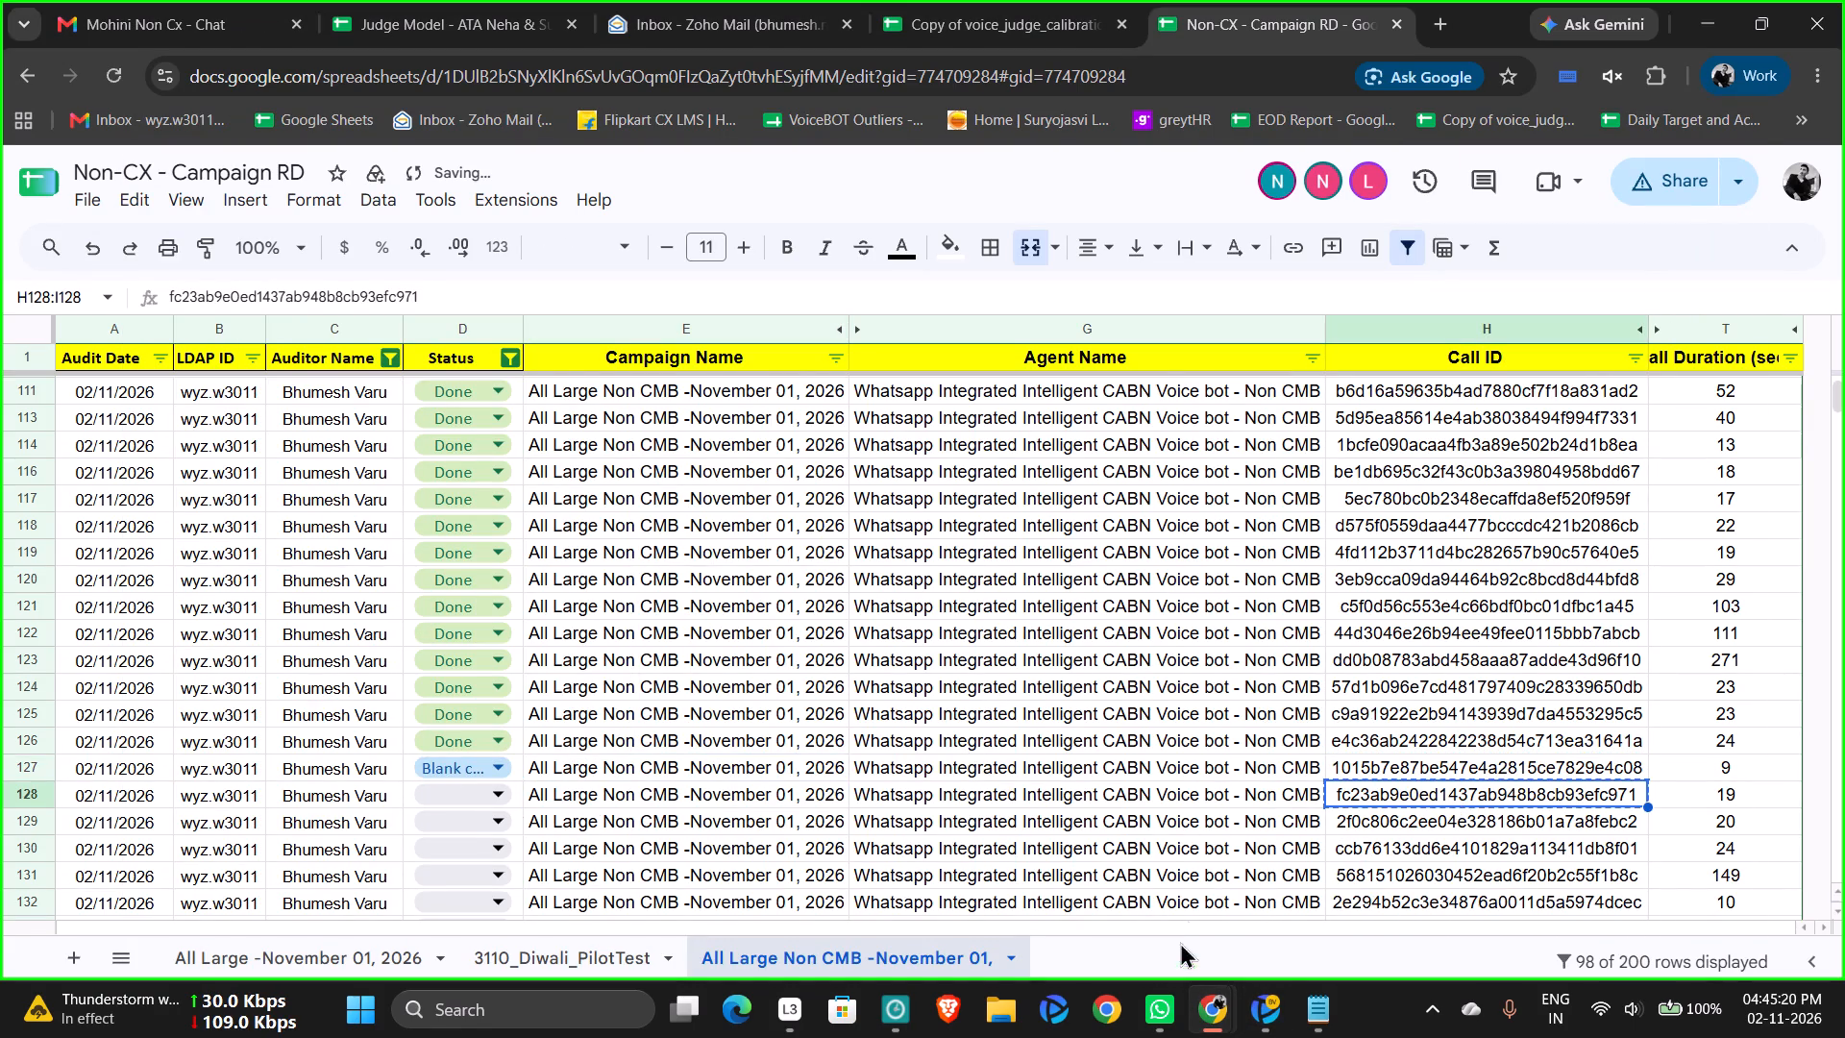
left_click(1287, 1020)
left_click(804, 33)
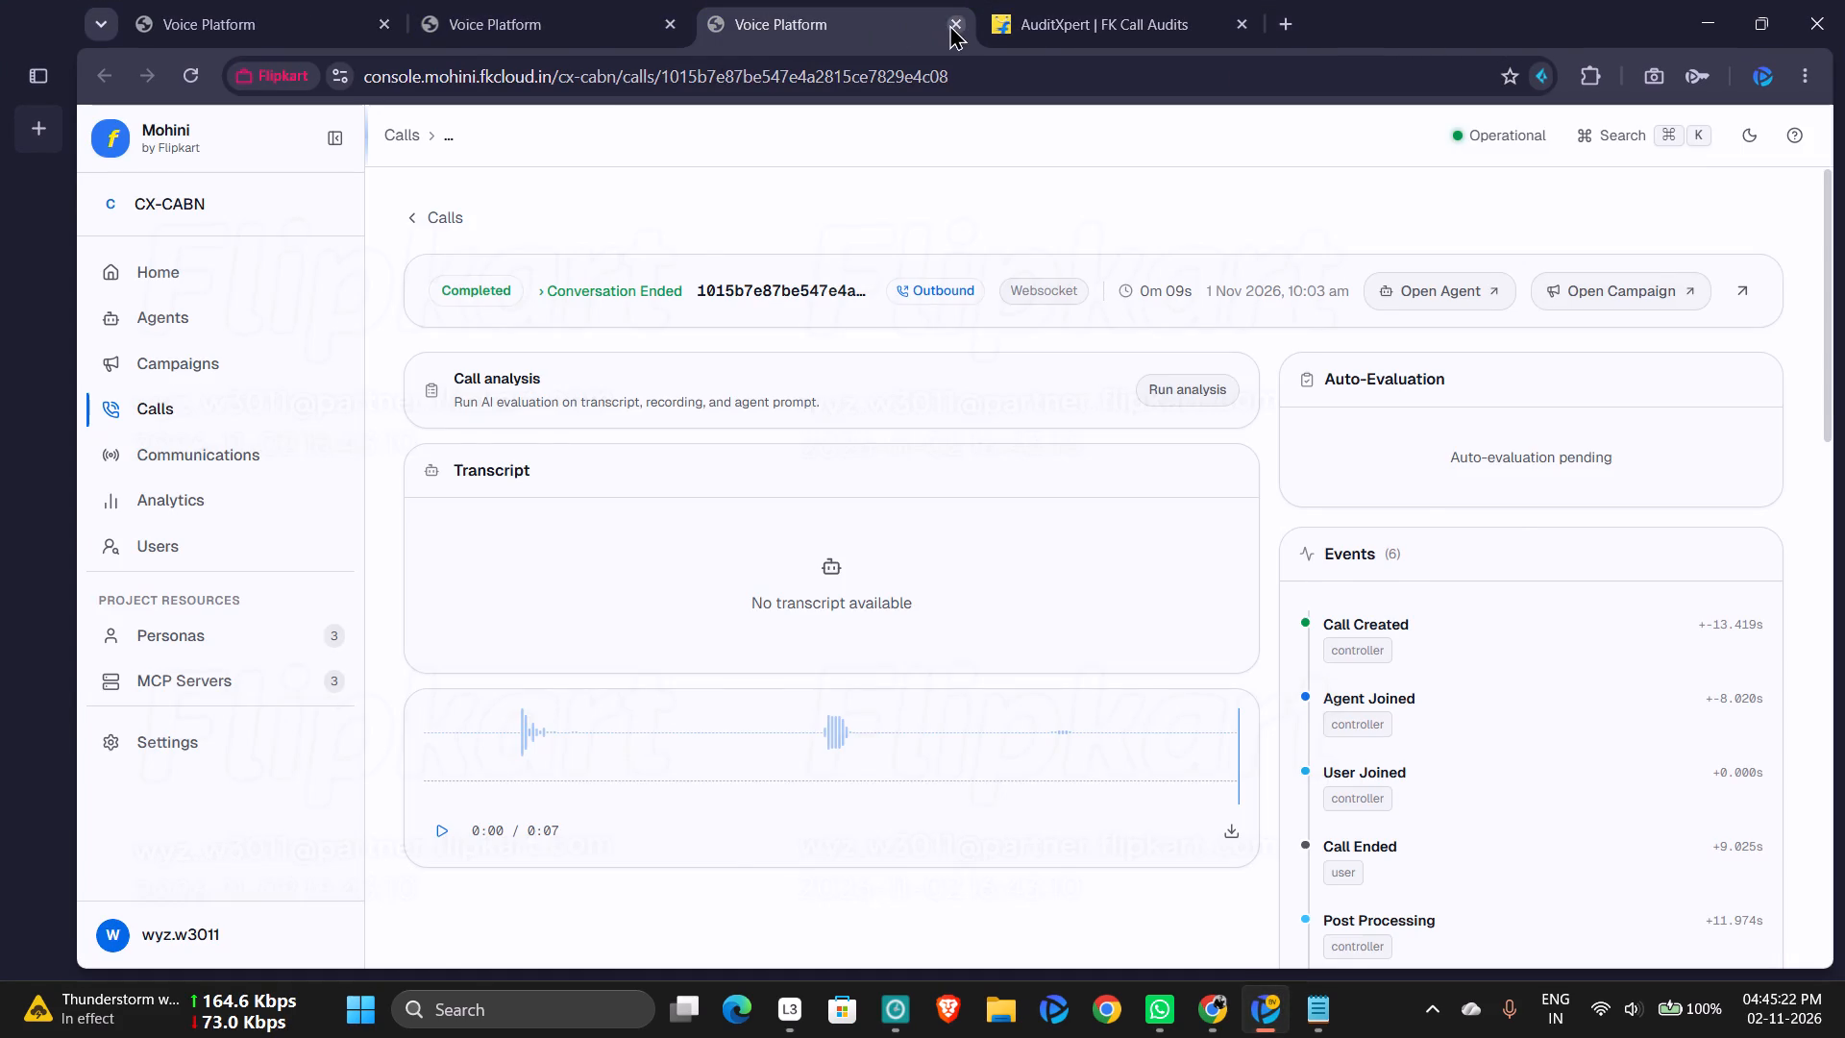
left_click(949, 24)
left_click(664, 8)
double_click(1490, 498)
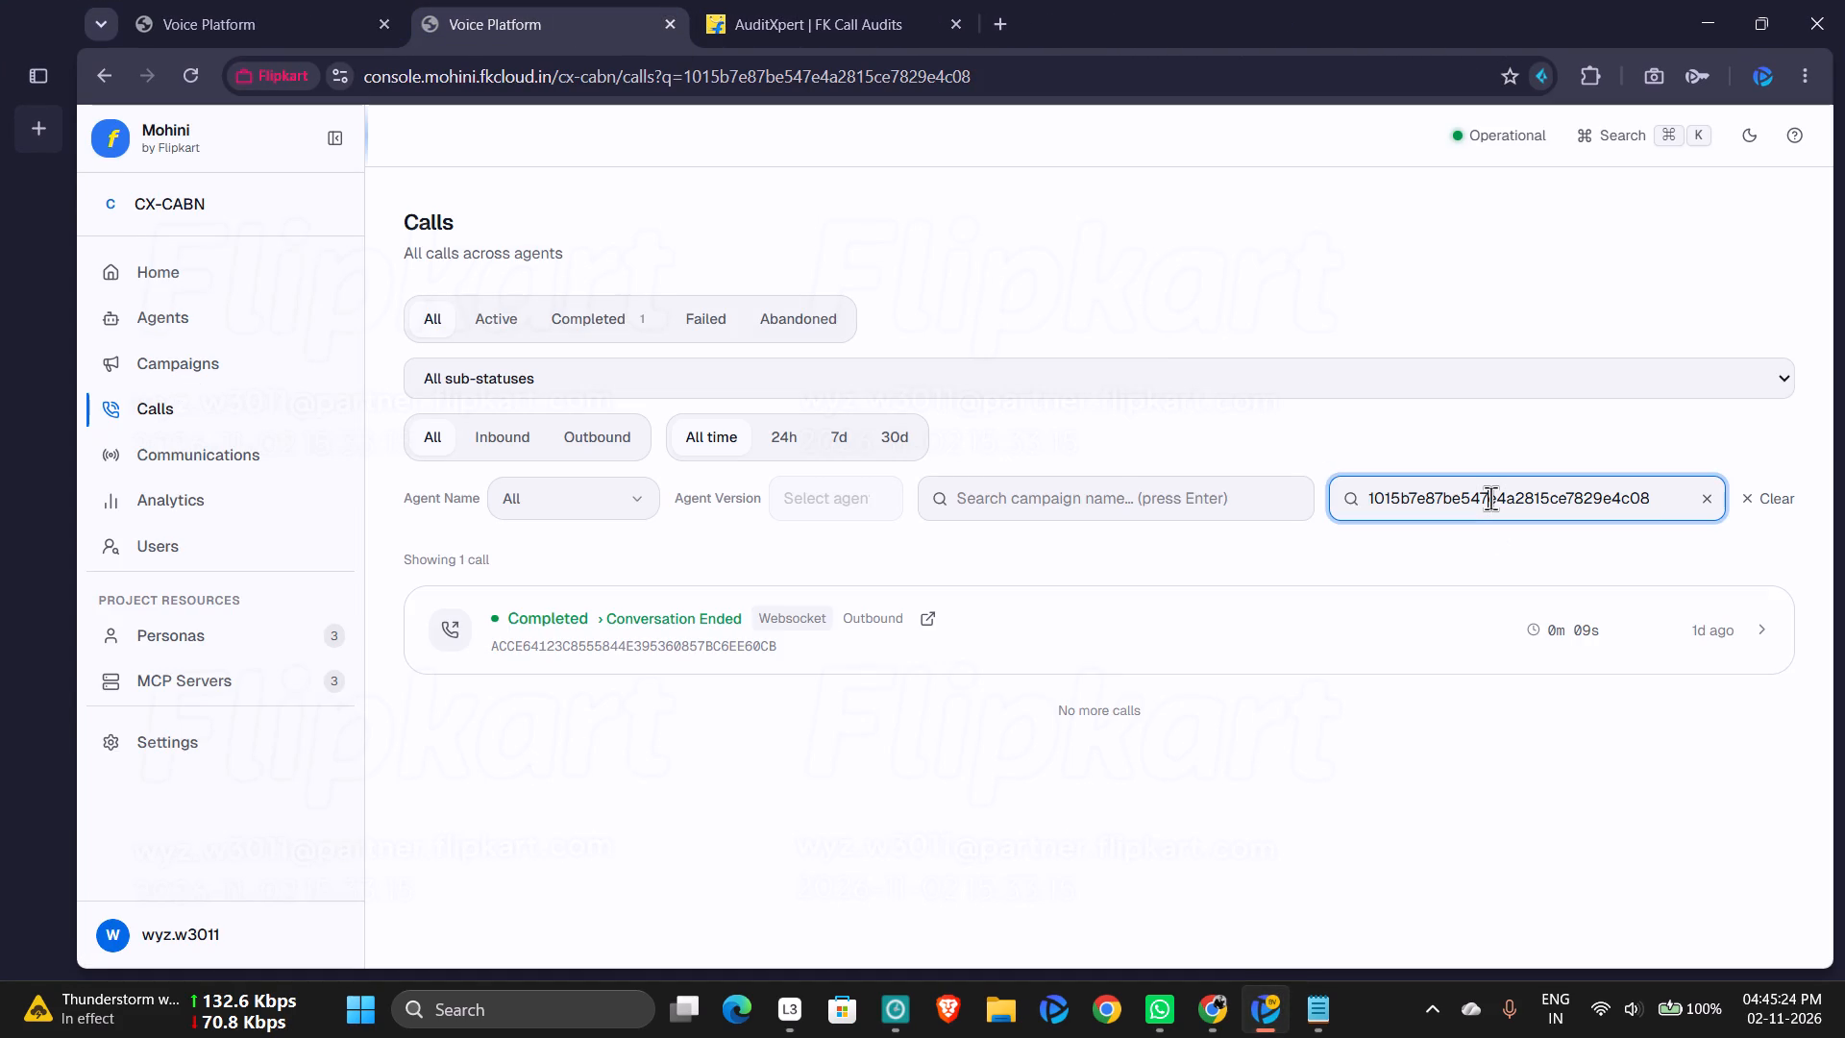
key("ctrl+v")
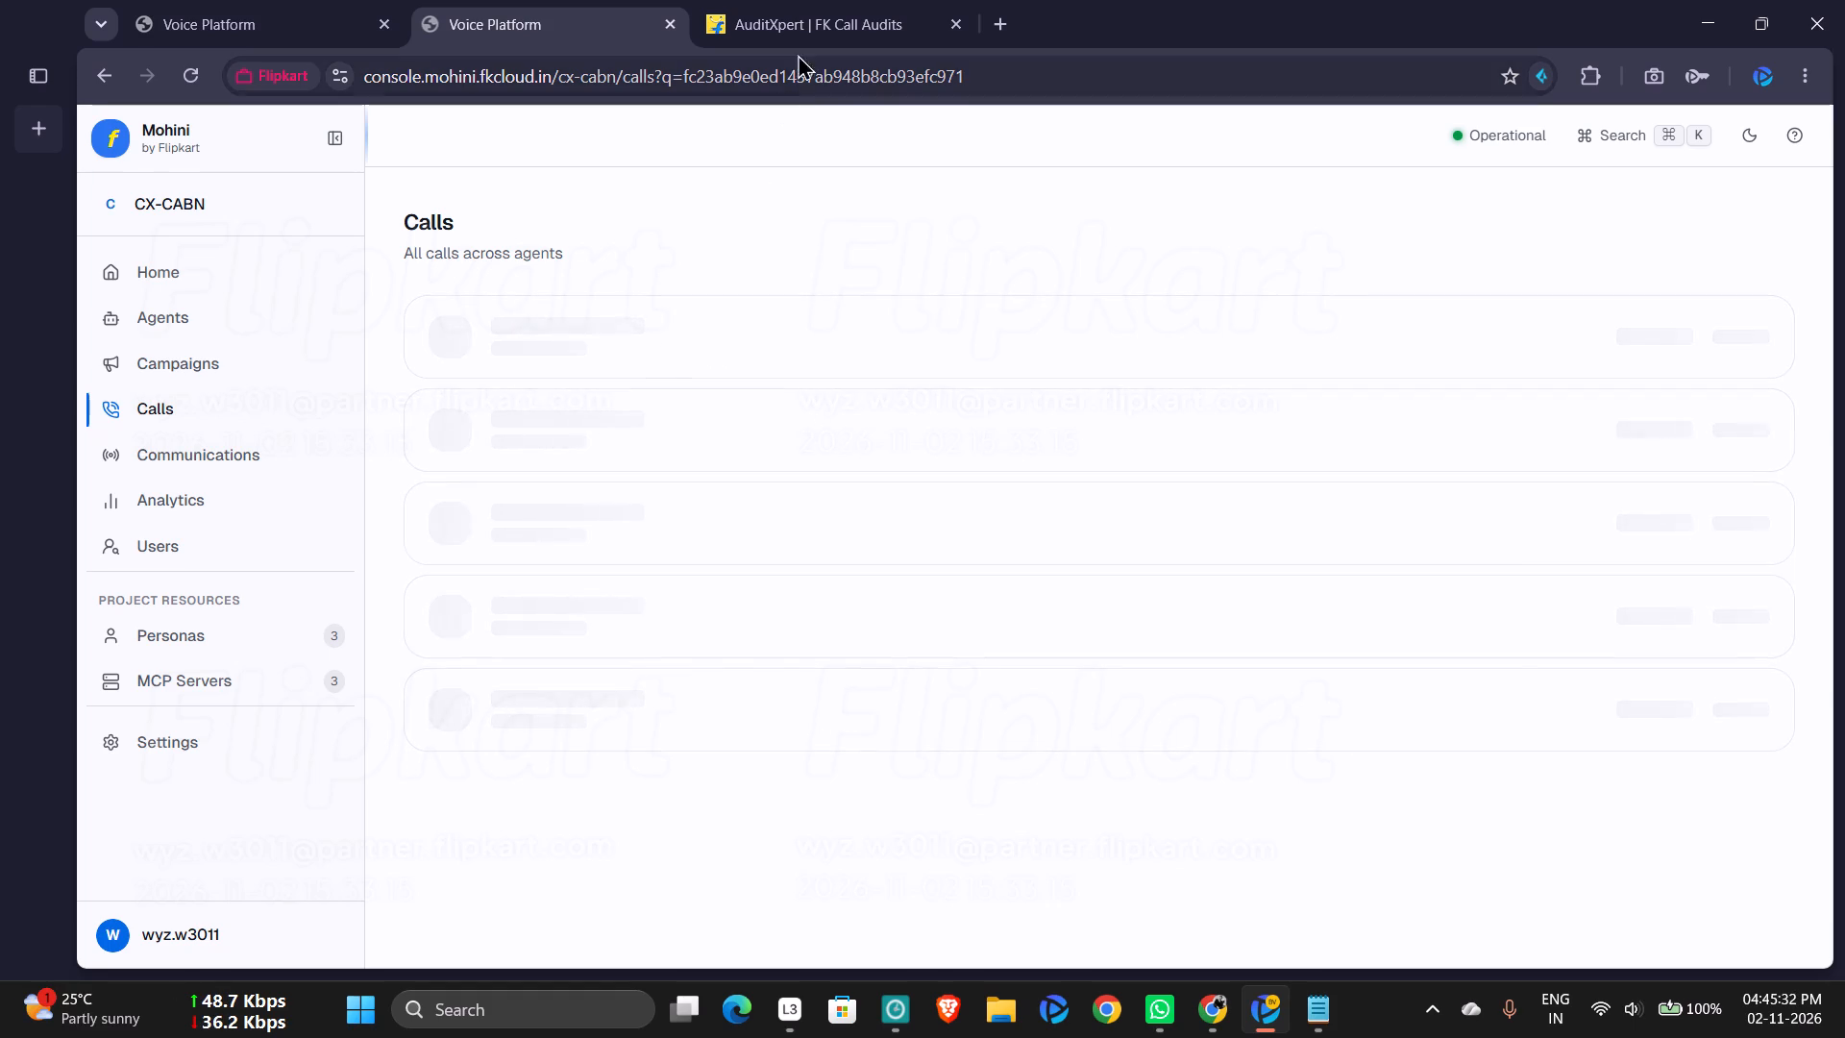
Replace the incident_id and UCID in the AuditXpert form with row 128's Call ID.
left_click(810, 23)
double_click(1631, 282)
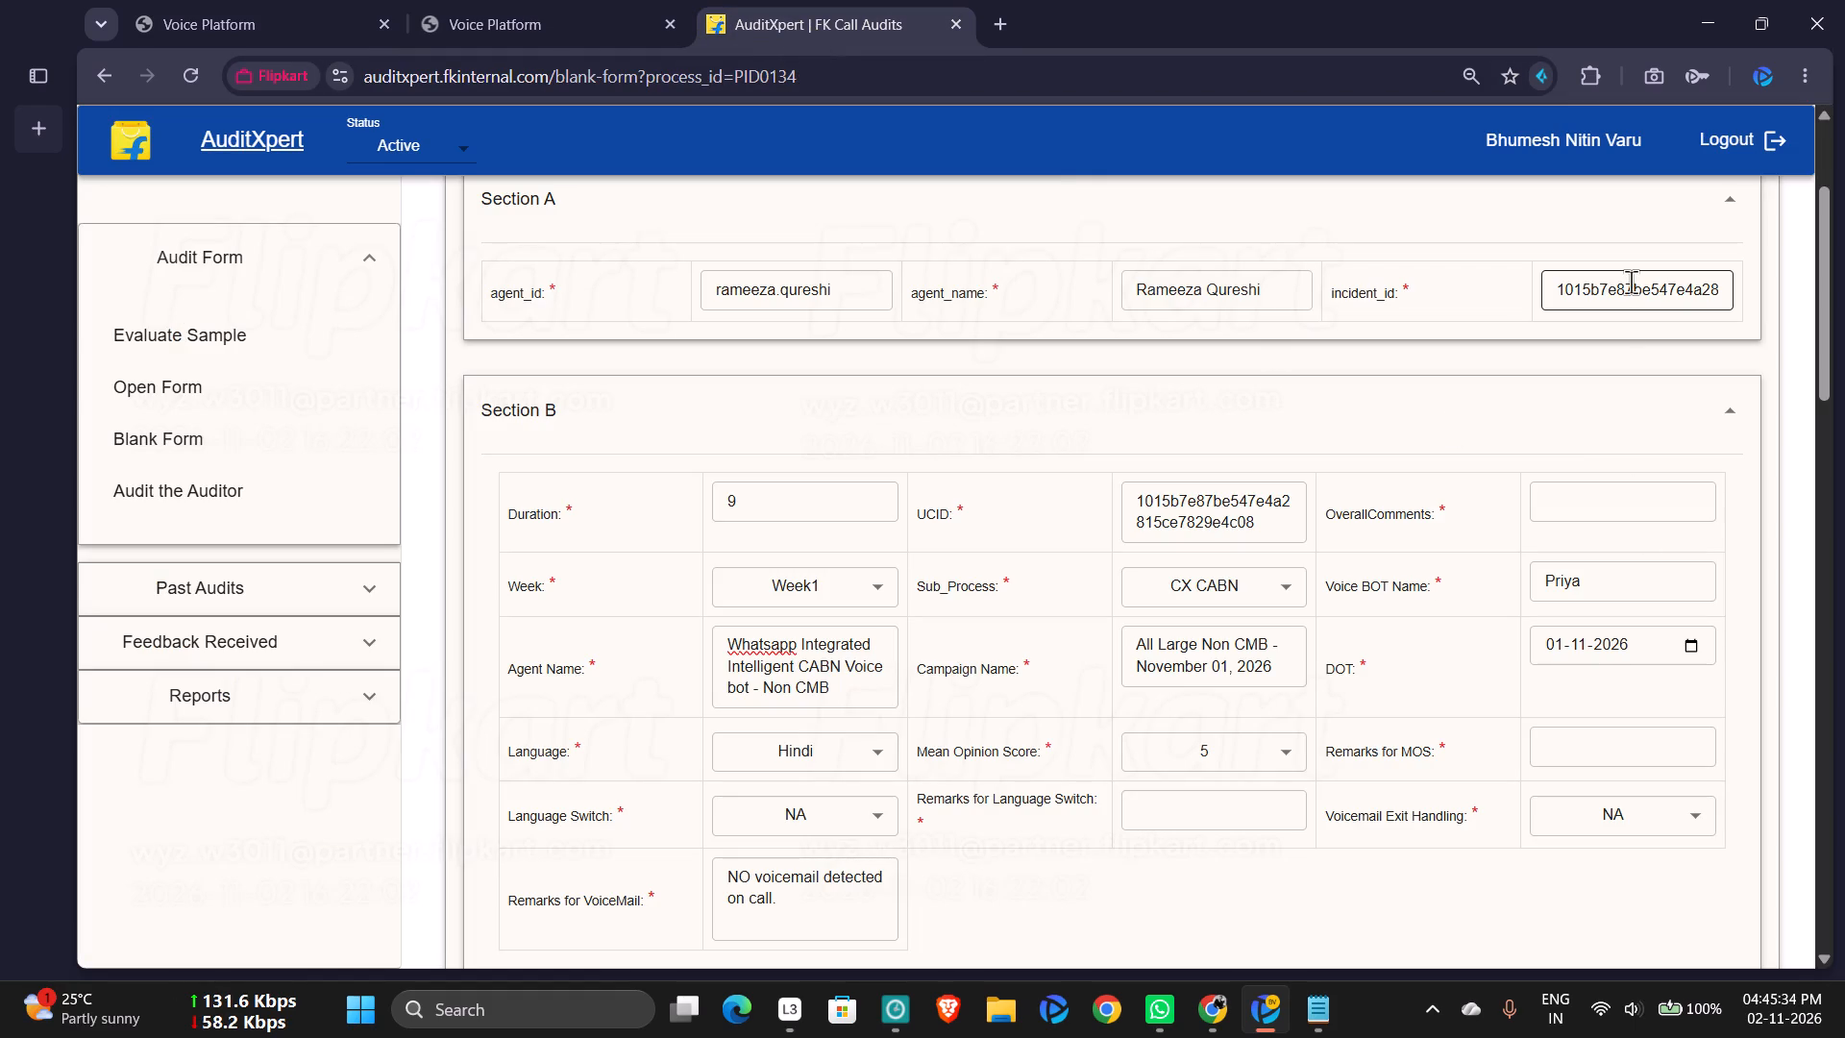
key("ctrl+v")
double_click(1215, 501)
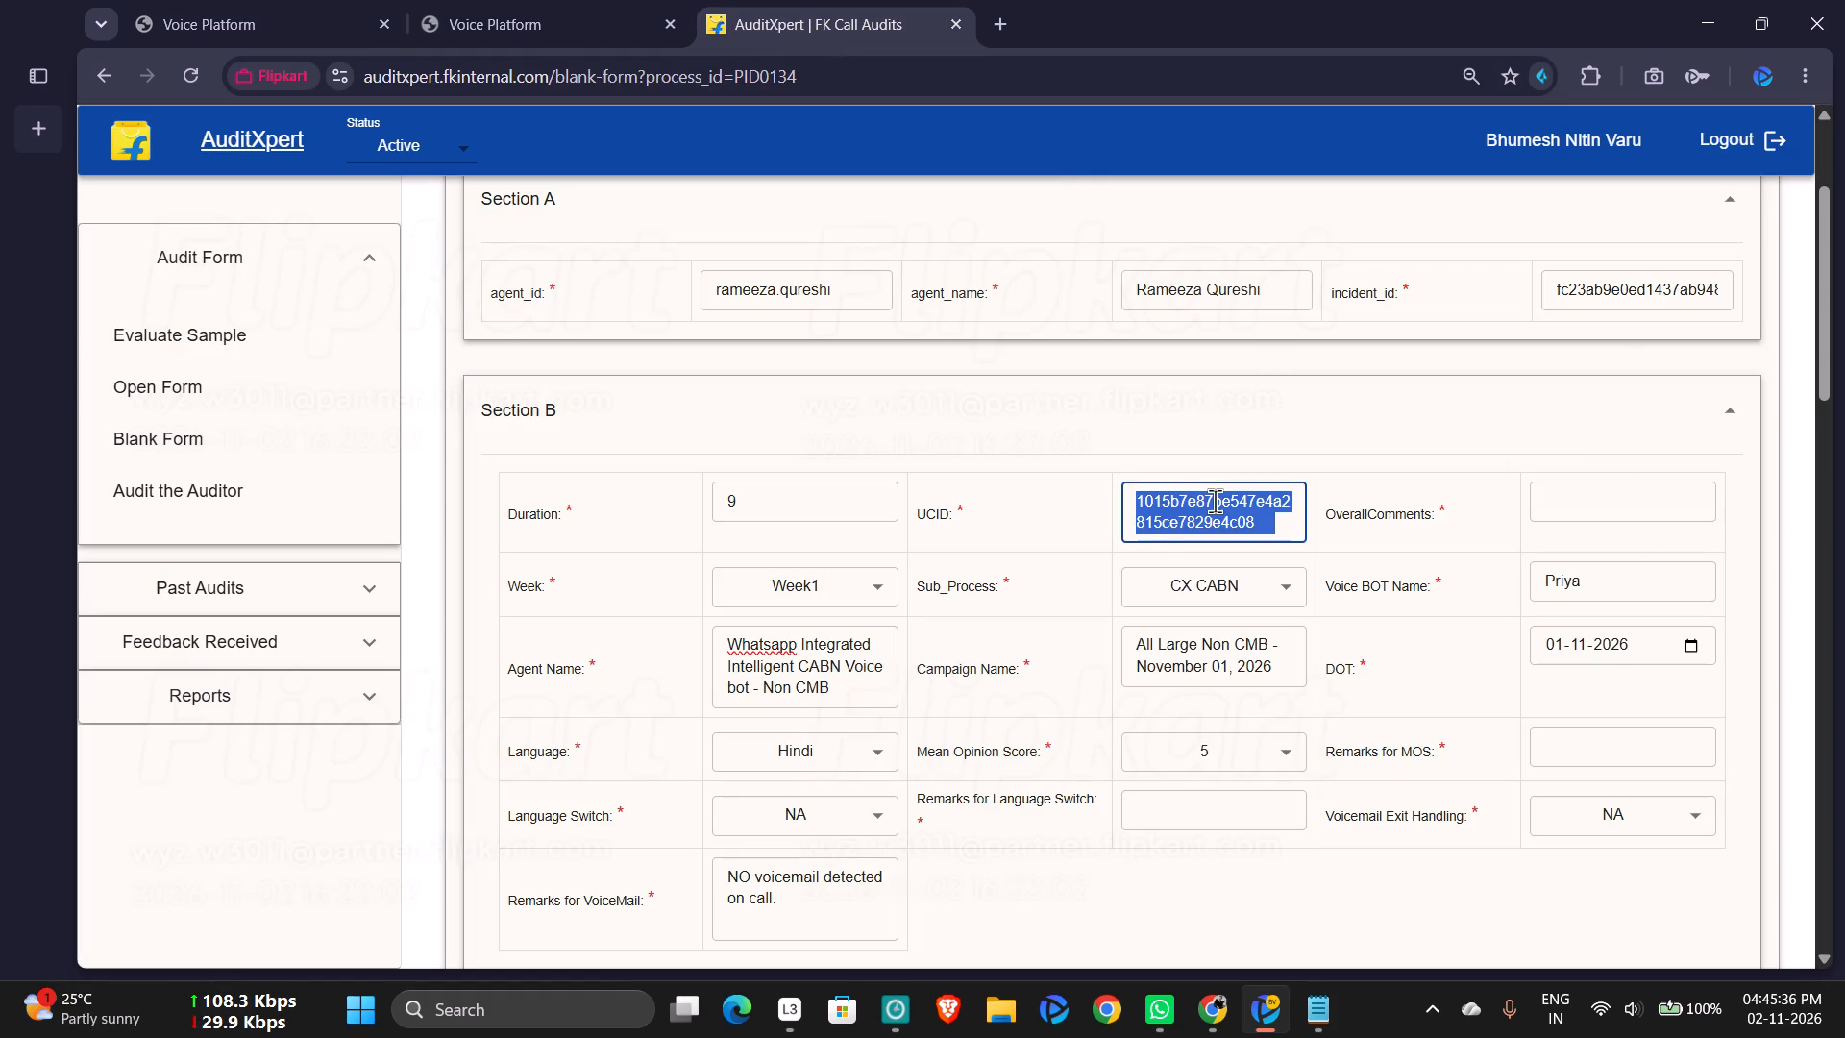
key("ctrl+v")
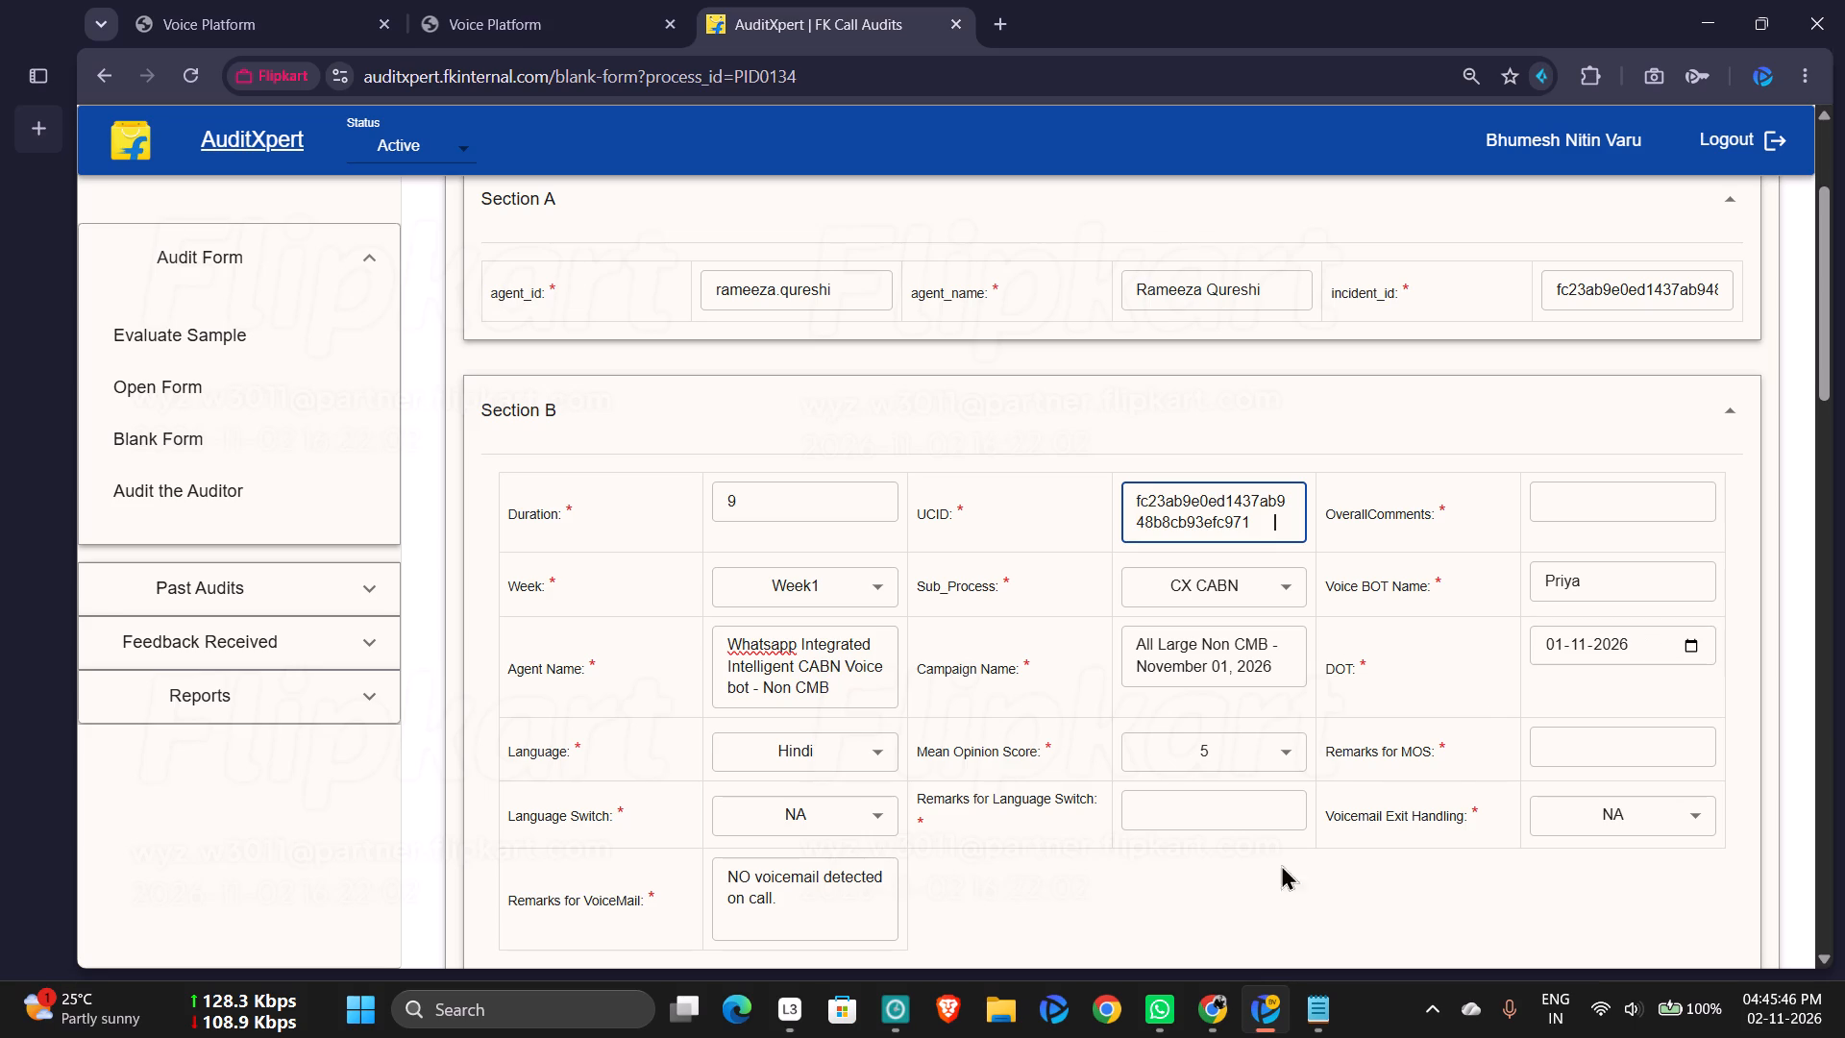
Return to the Non-CX - Campaign RD spreadsheet for row 128's campaign details.
left_click(1212, 1025)
left_click(1109, 859)
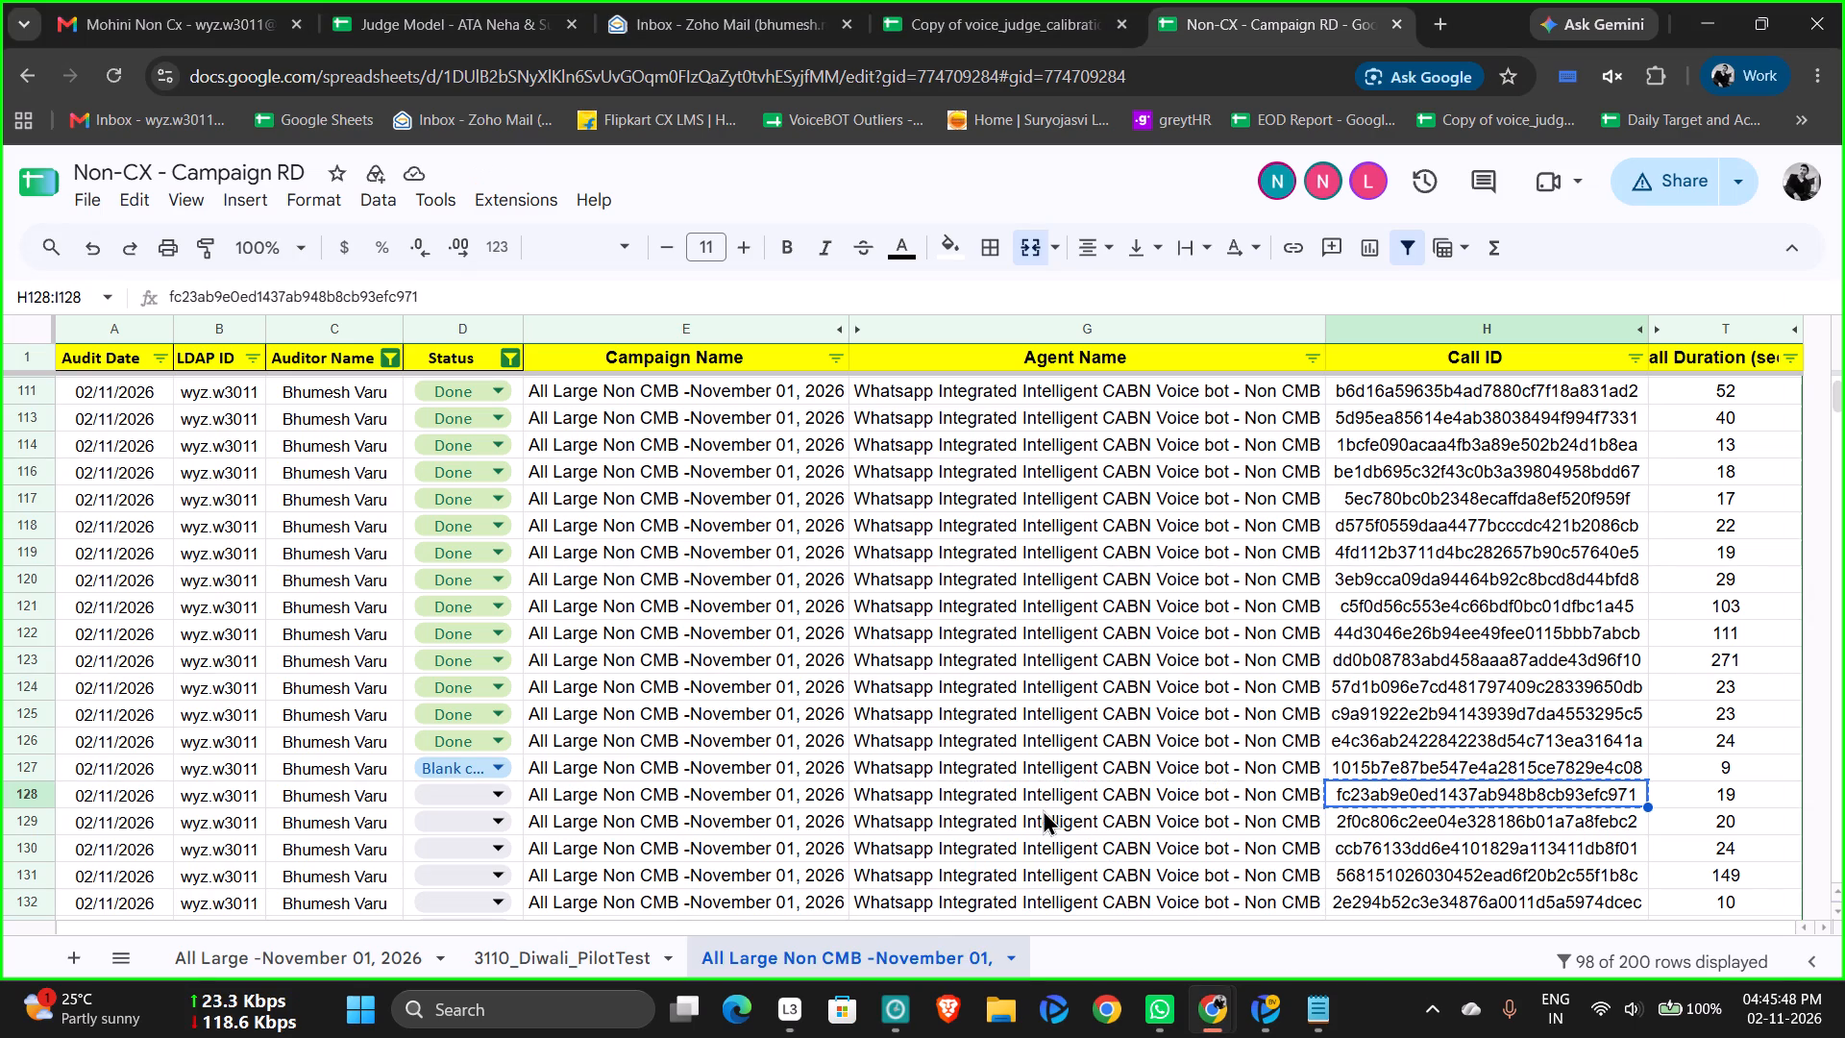
Copy row 128's Campaign Name in the Non-CX - Campaign RD spreadsheet.
left_click(791, 793)
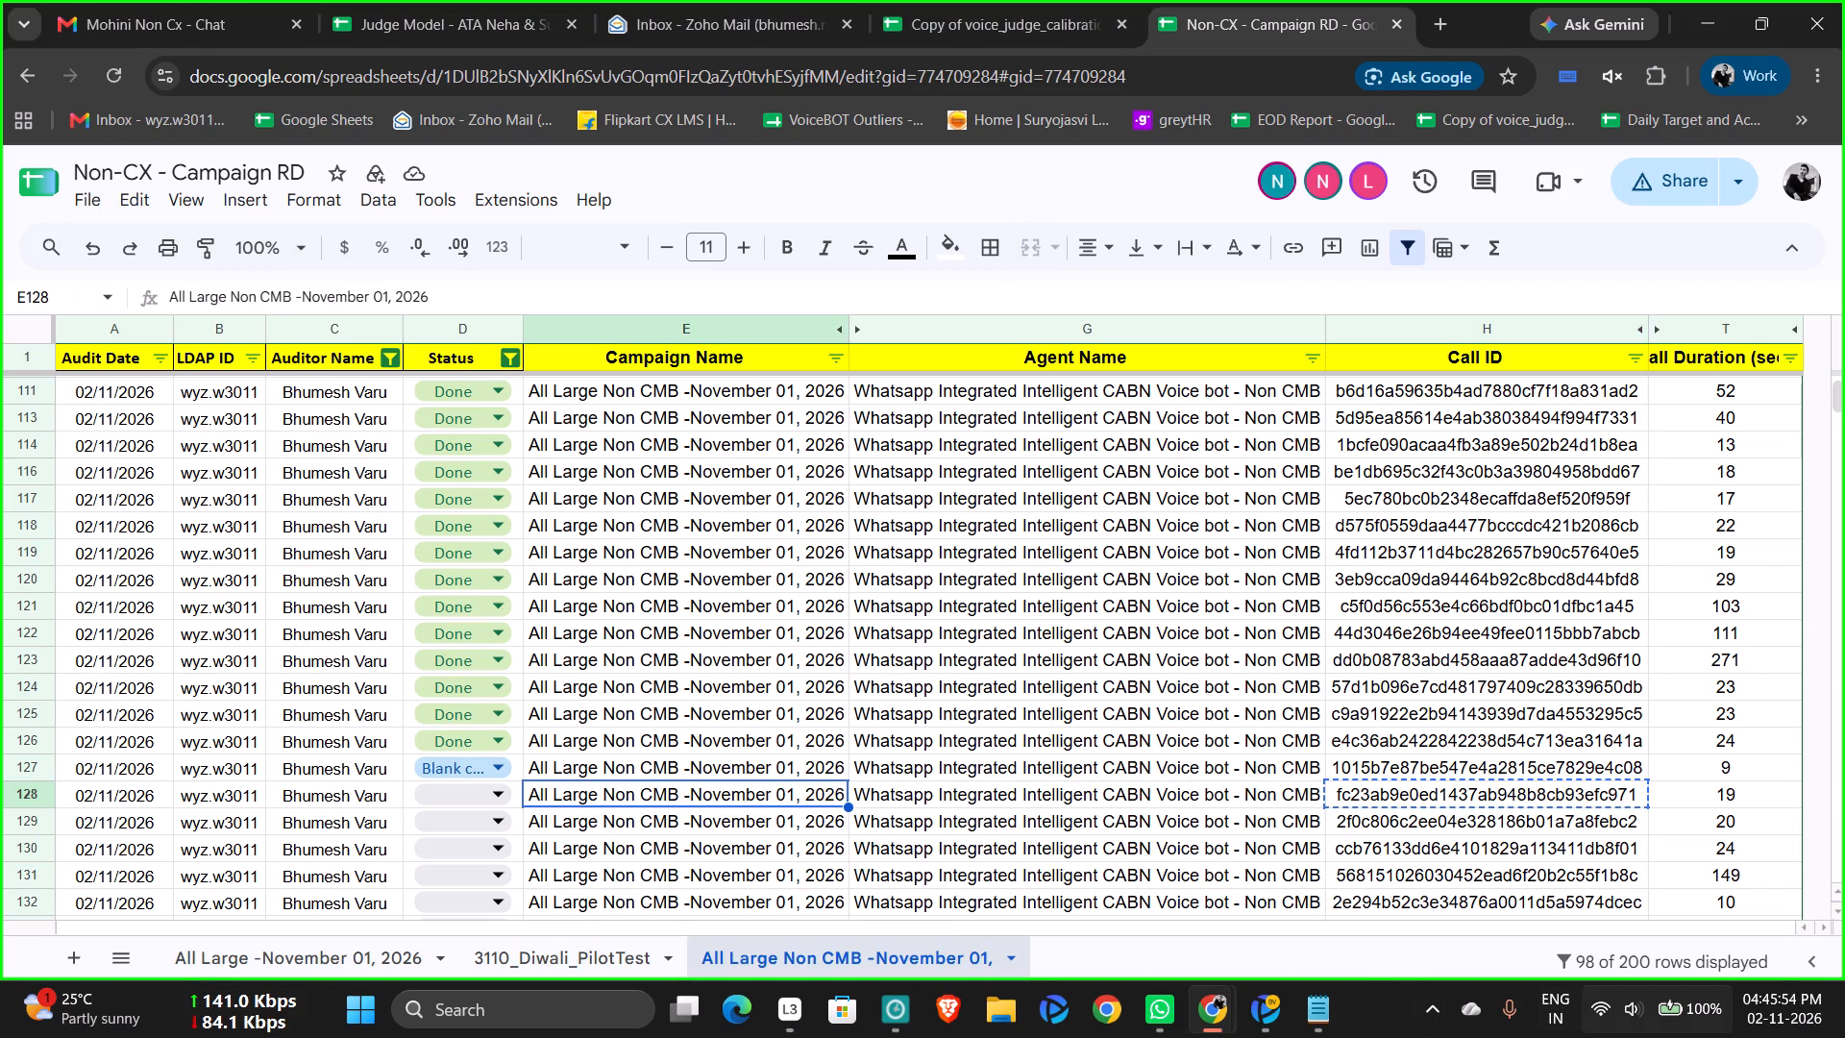
left_click(1592, 1012)
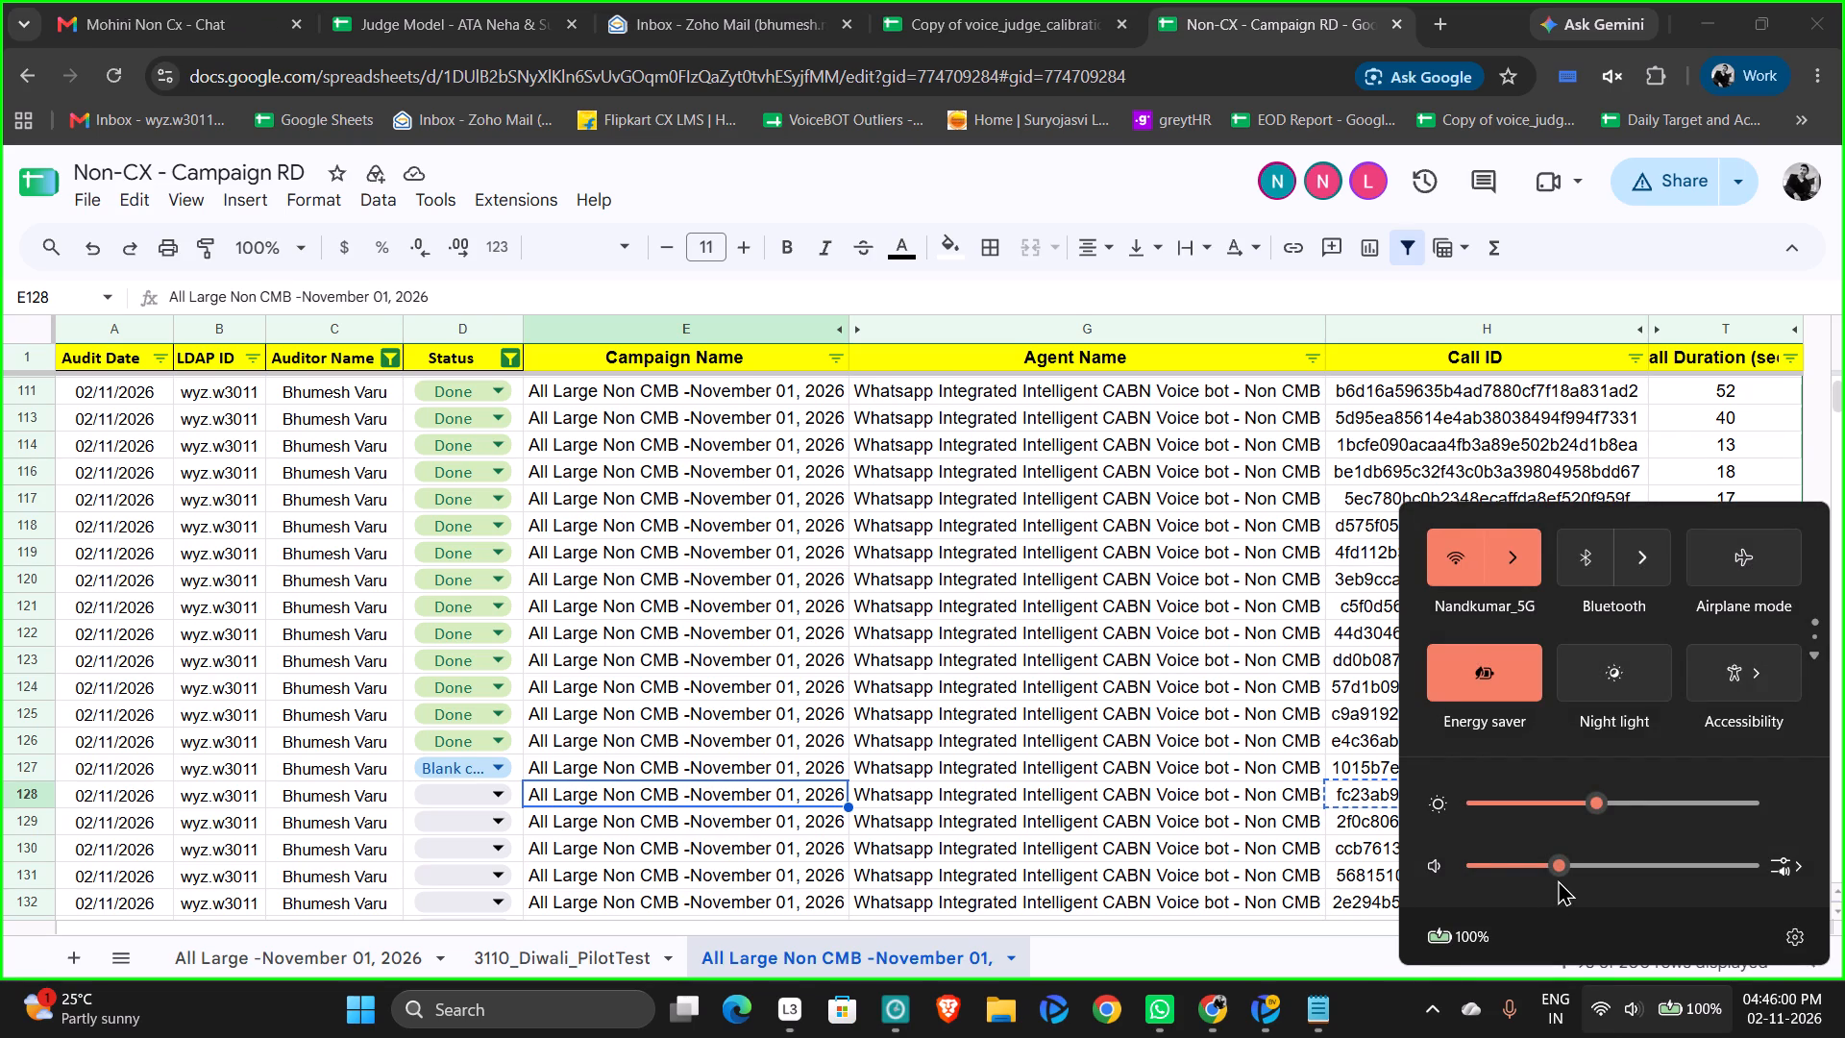
left_click(945, 792)
left_click(748, 804)
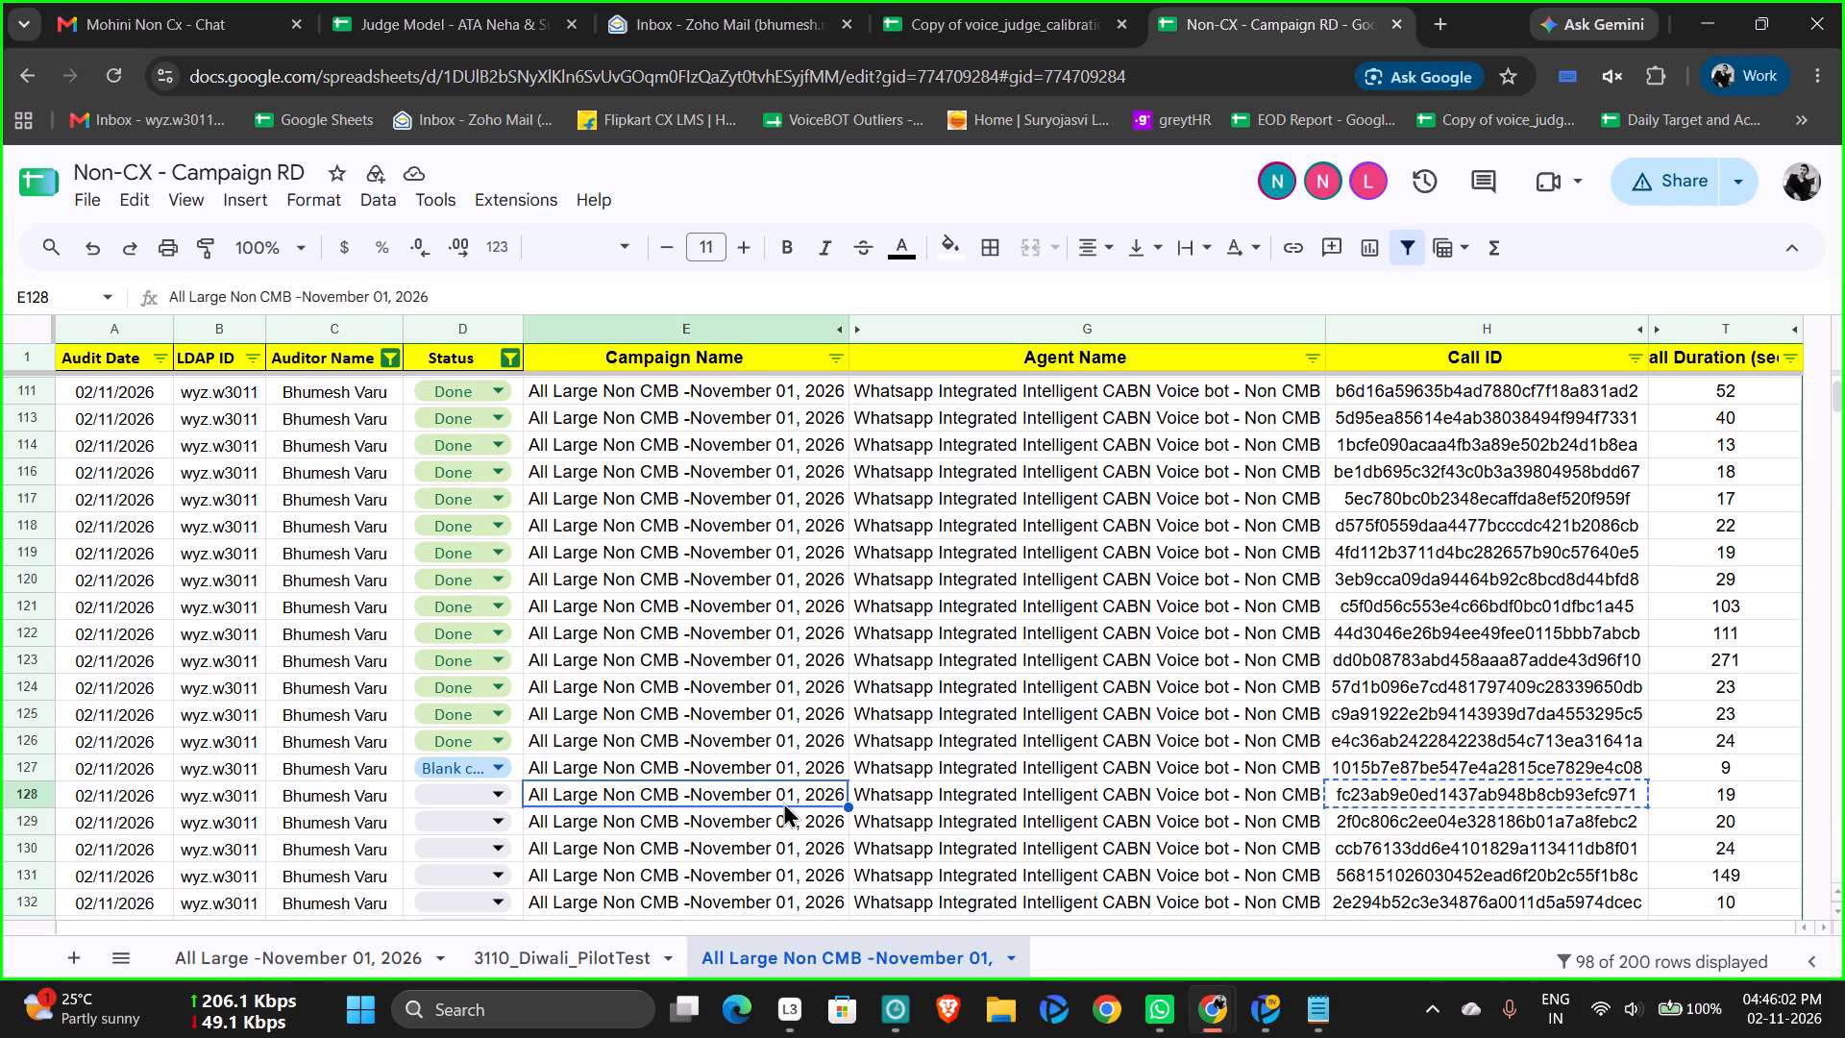
key("ctrl+c")
View the Section B details in the AuditXpert form and return to the Non-CX - Campaign RD spreadsheet.
left_click(1268, 1013)
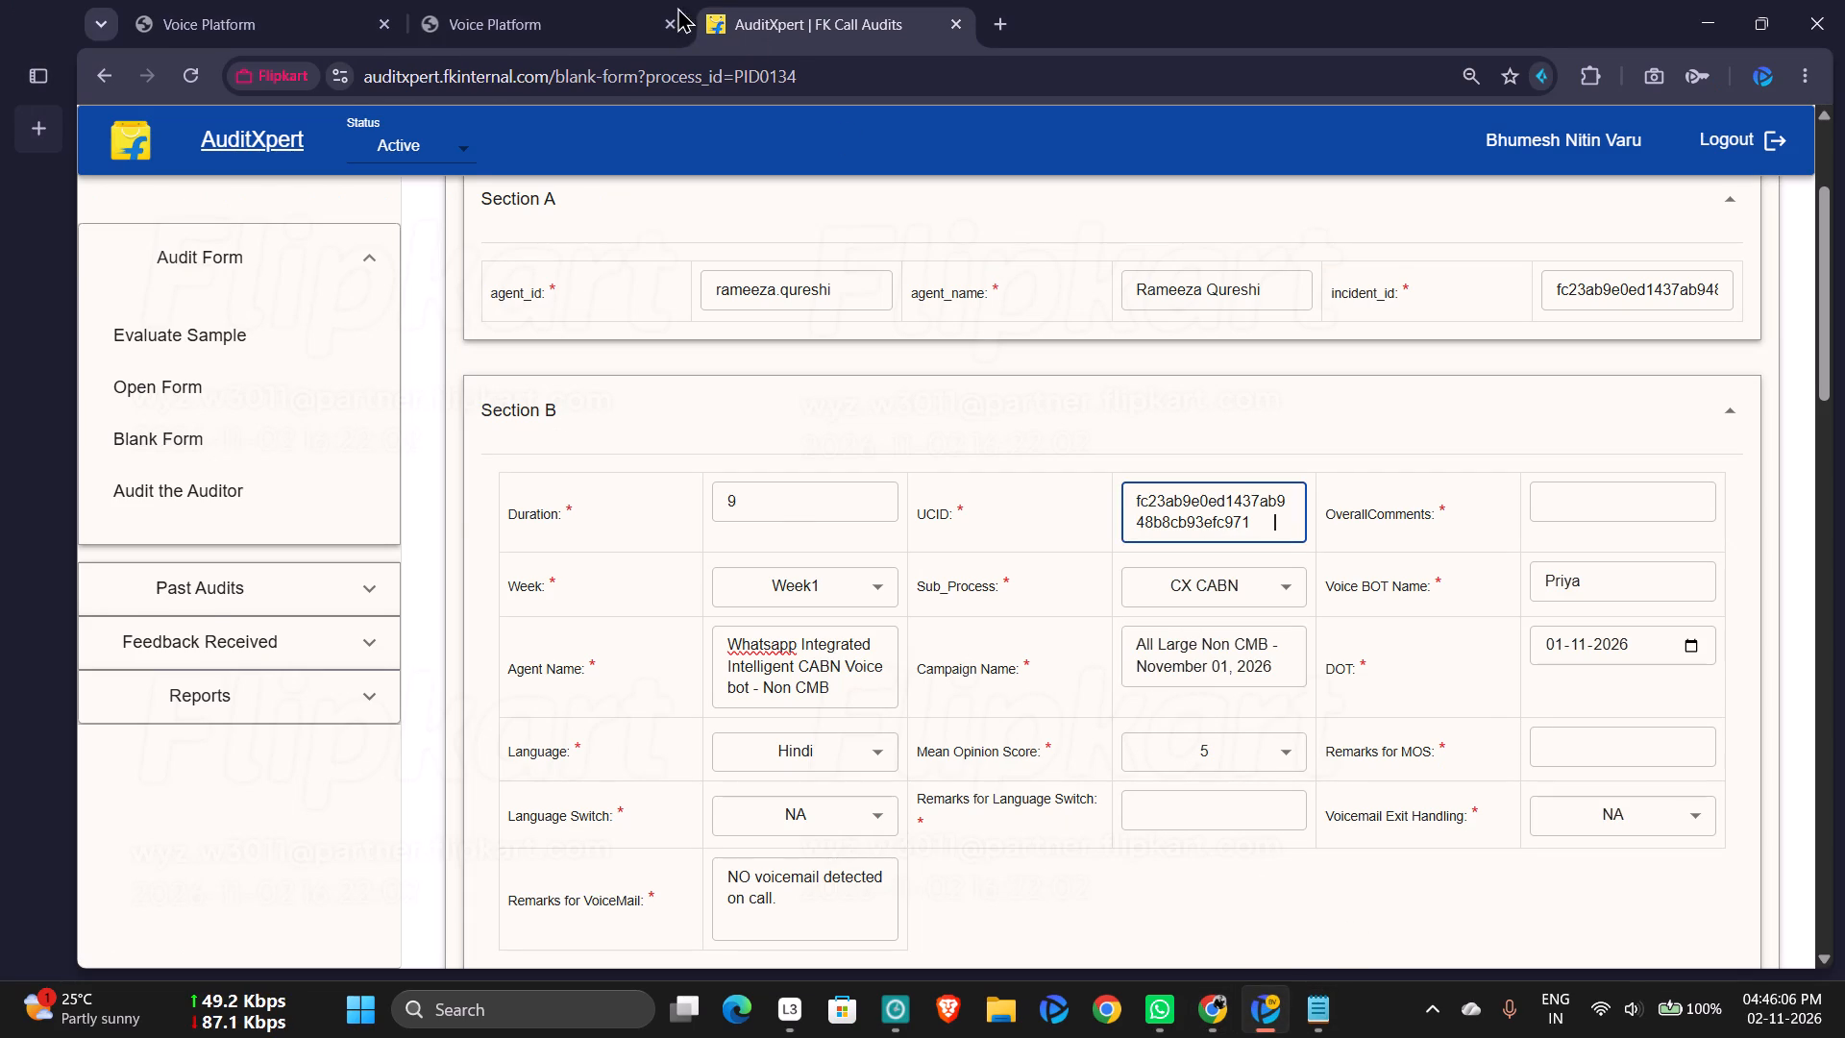
left_click(554, 1)
left_click(868, 36)
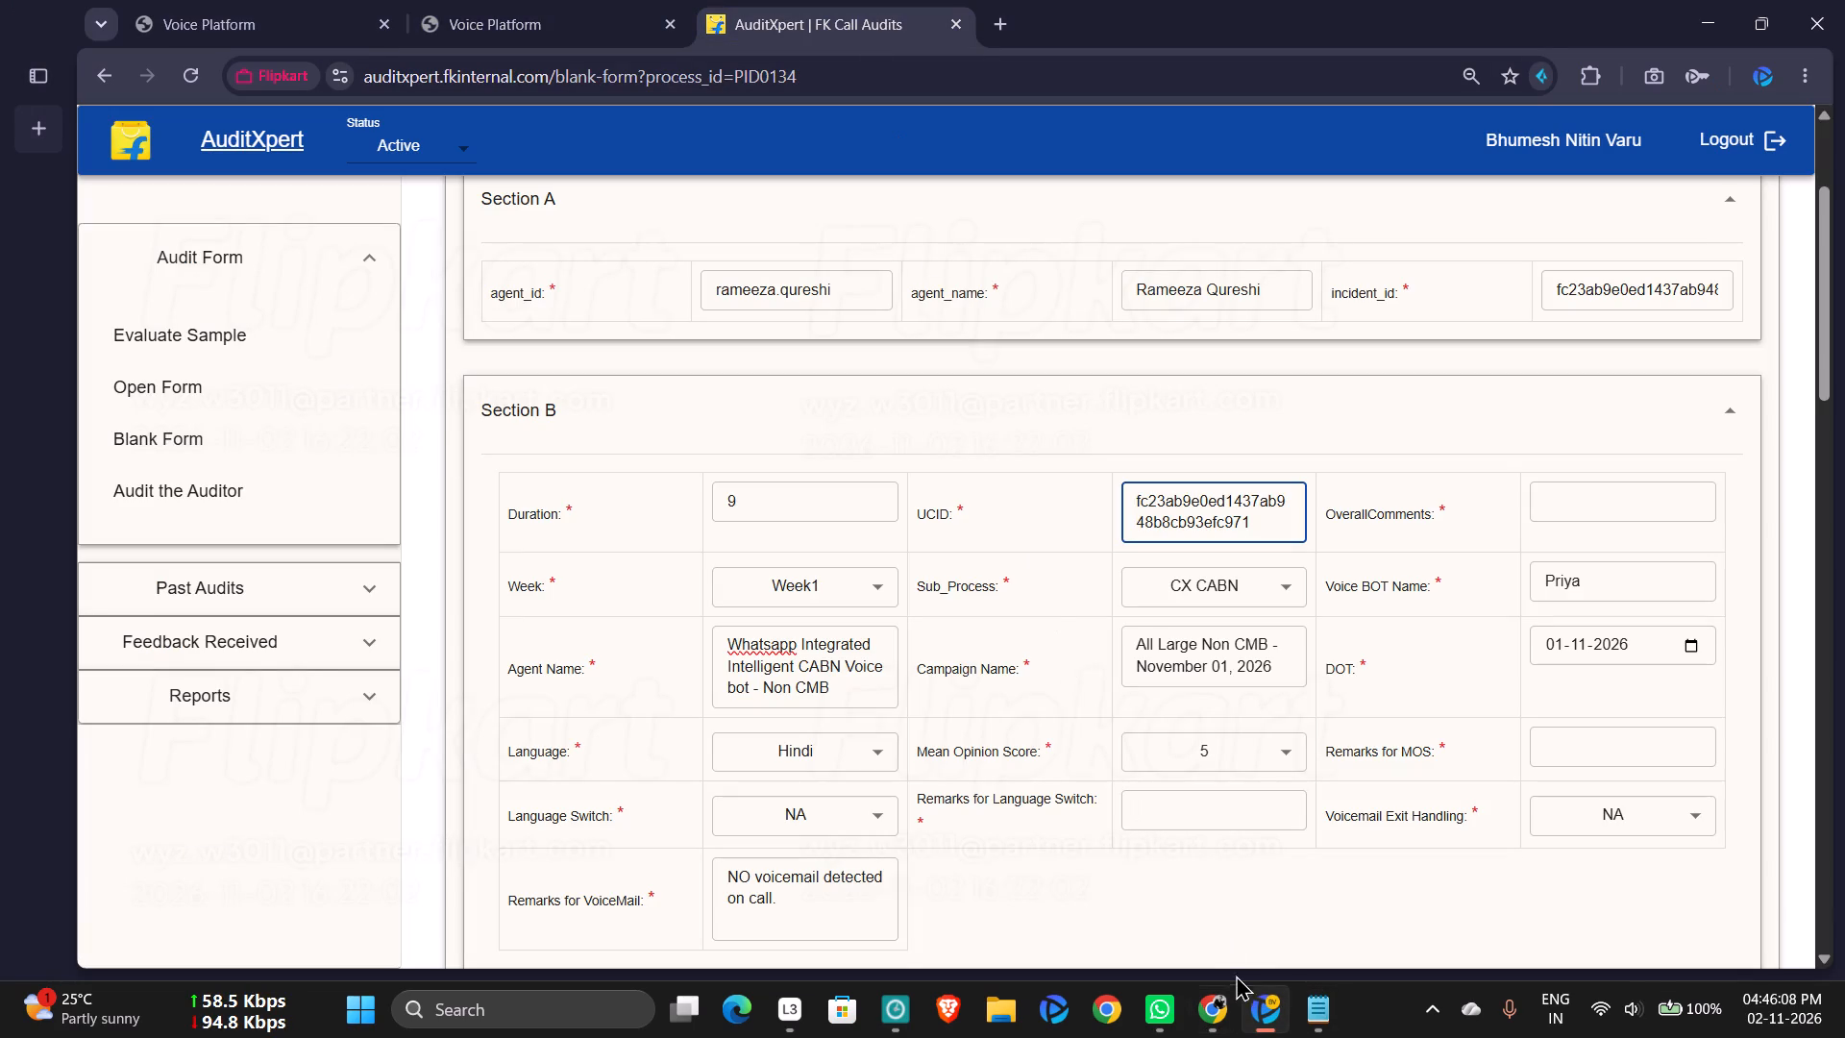
left_click(1260, 1011)
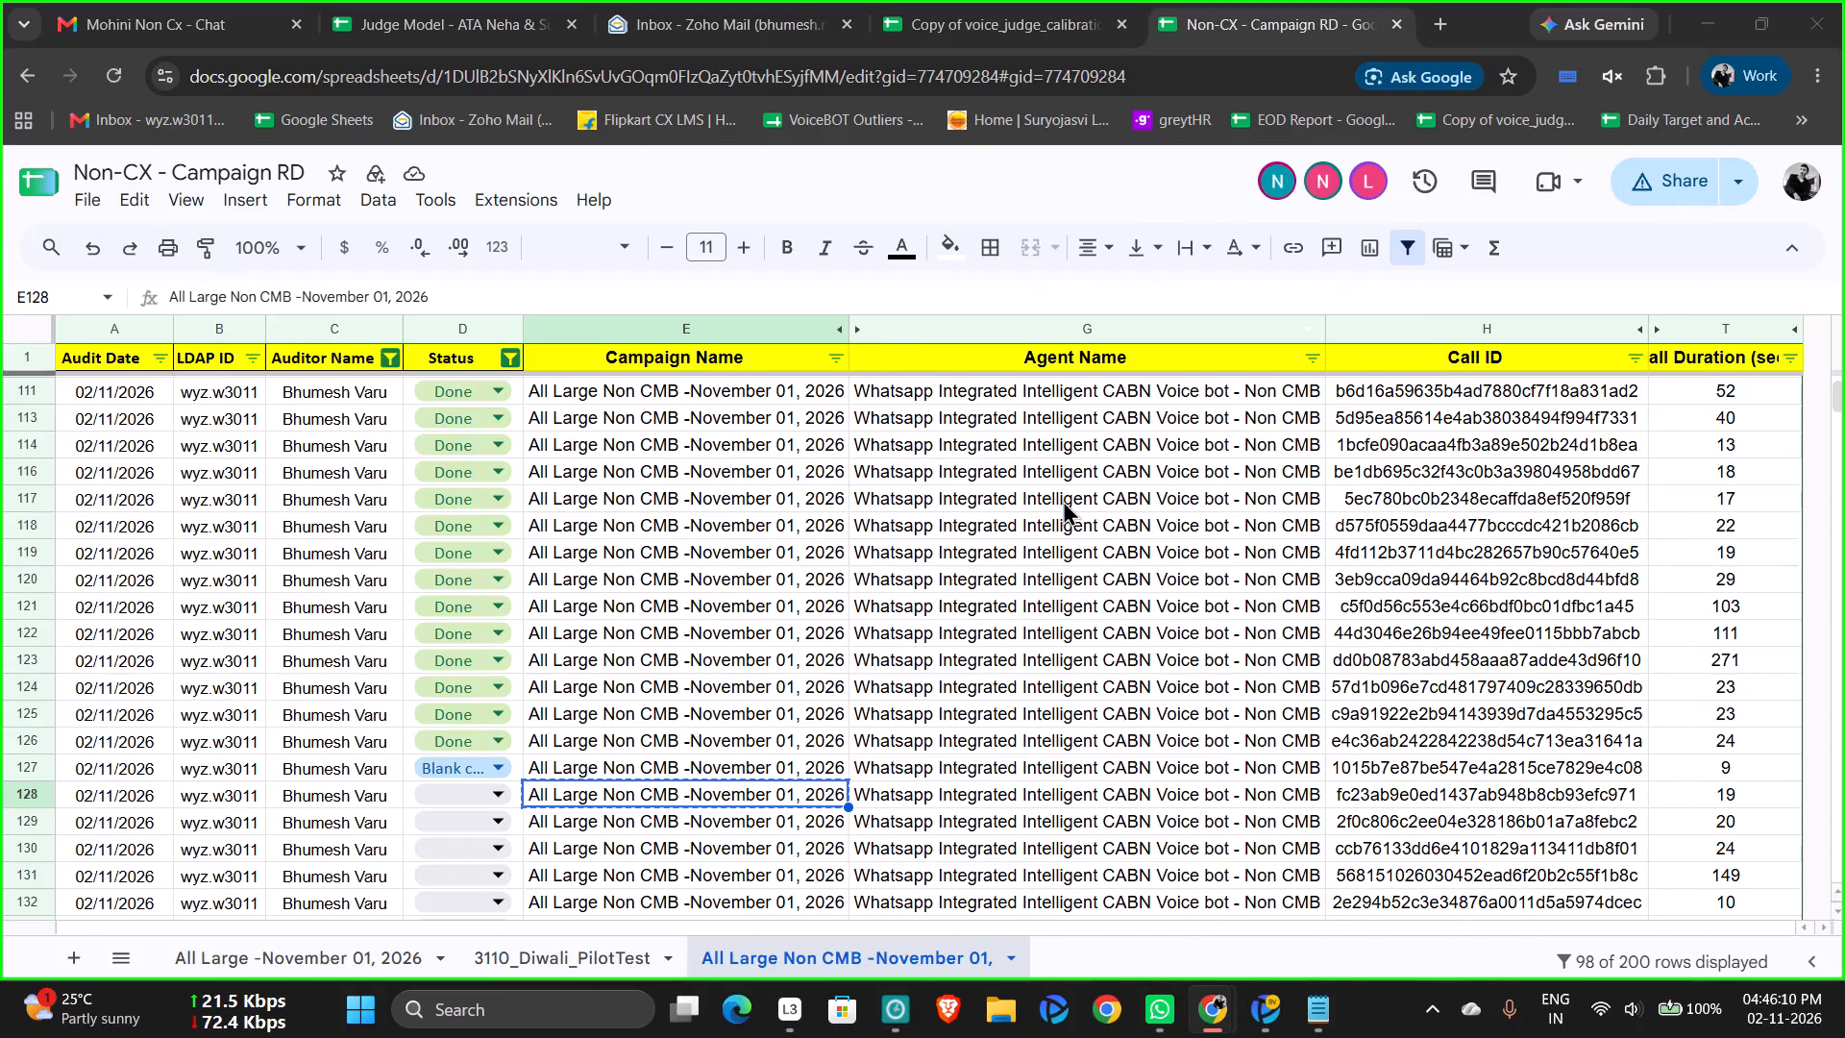
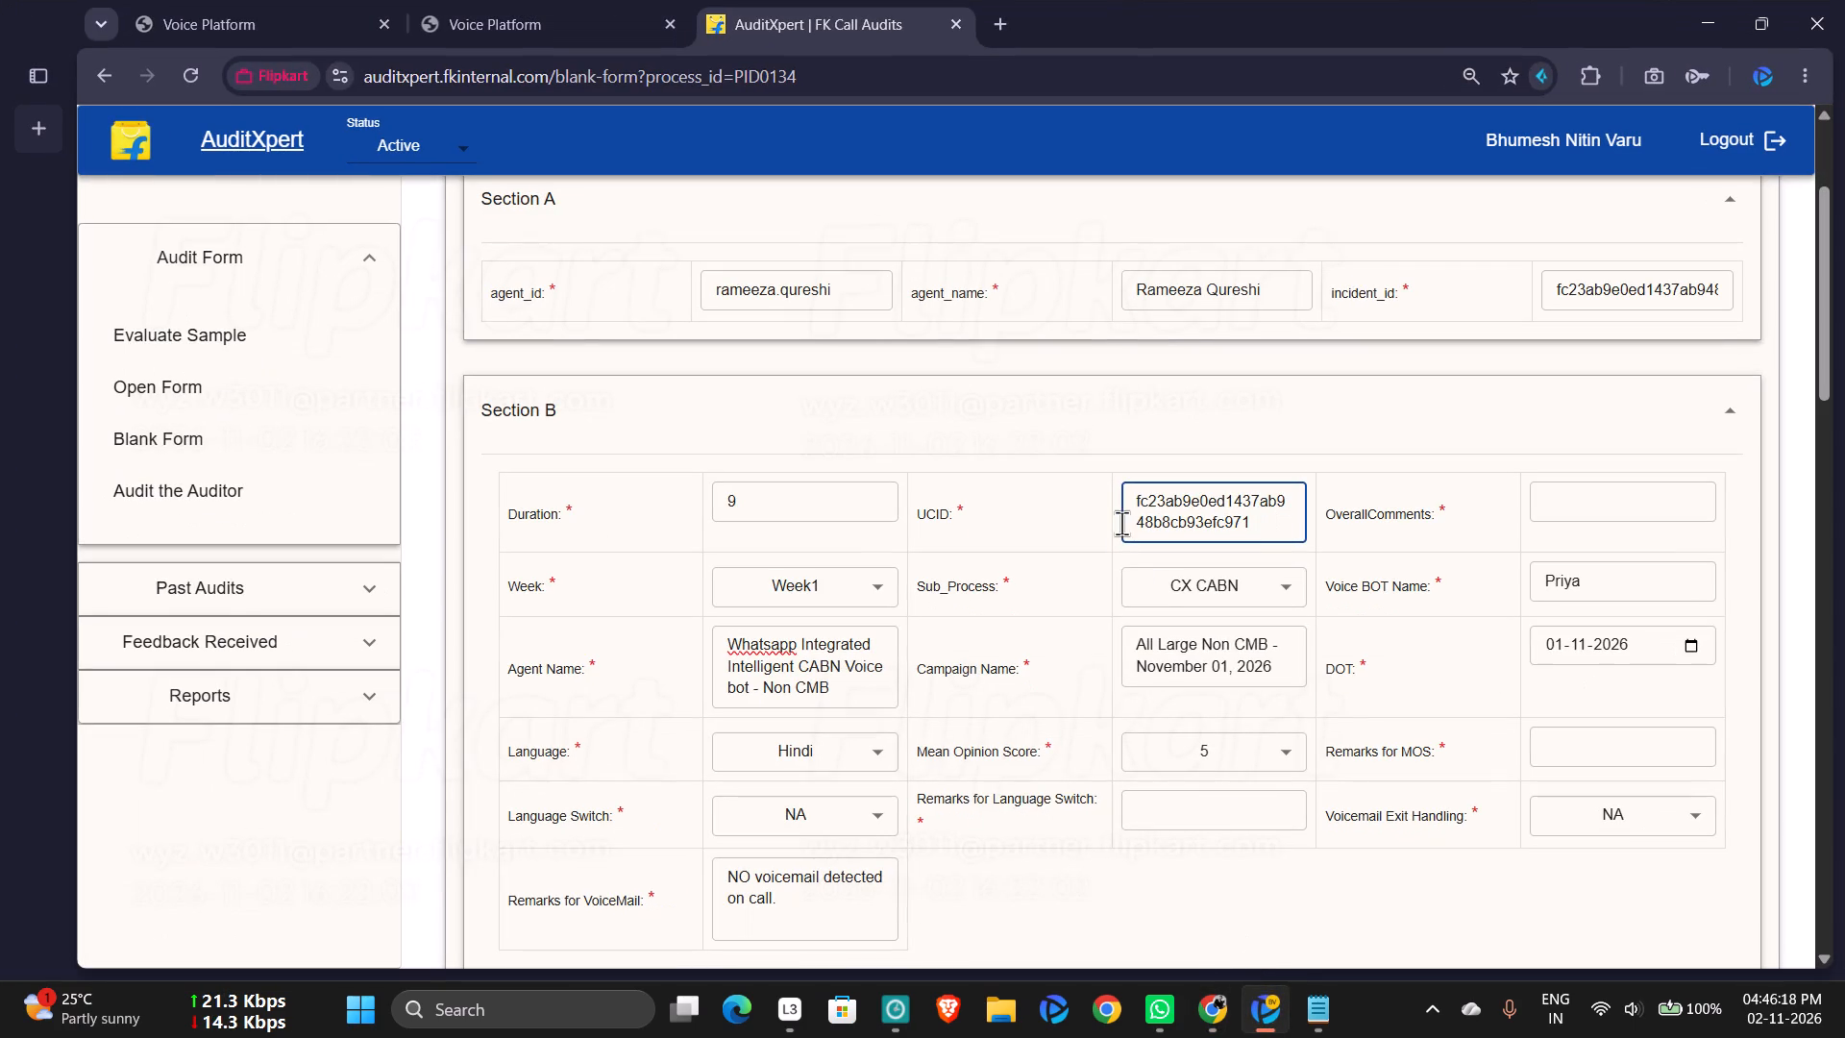
Recopy row 128's Call ID from the Non-CX - Campaign RD spreadsheet and open that call's page from Mohini's Calls list.
left_click(552, 0)
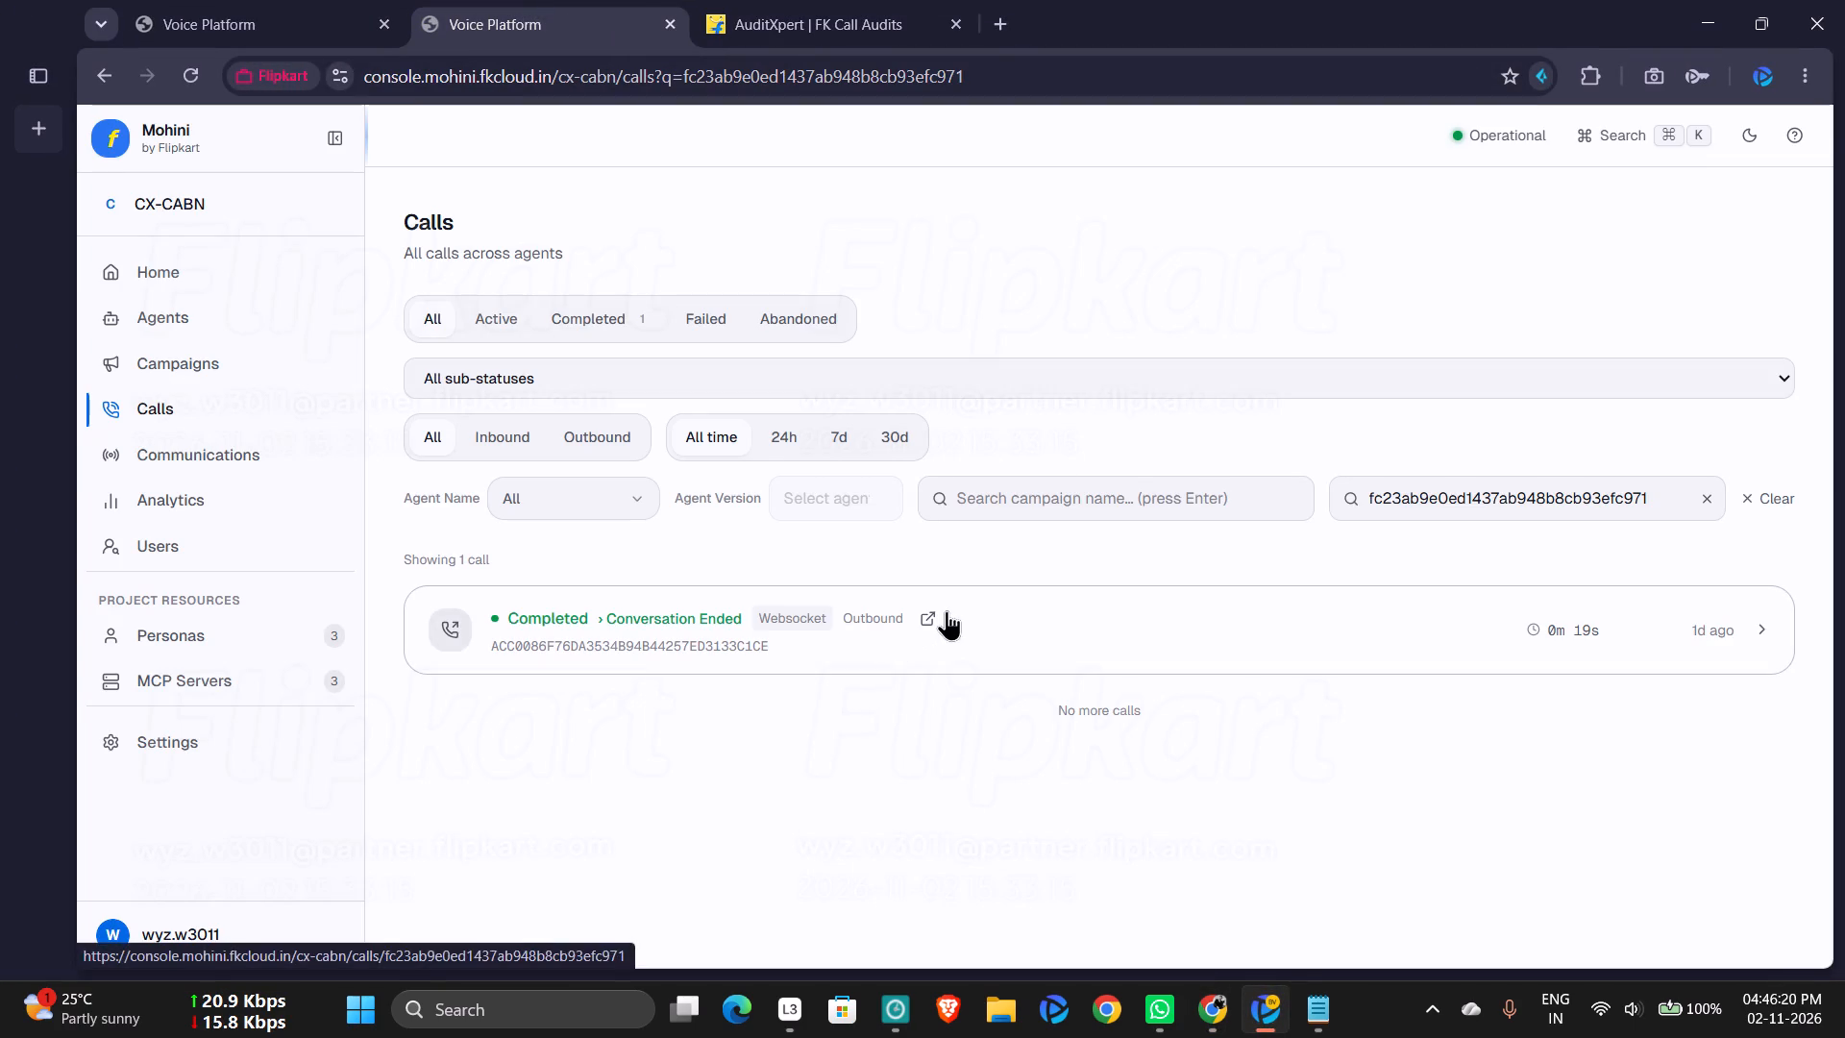
left_click(947, 610)
left_click(937, 622)
left_click(1225, 1000)
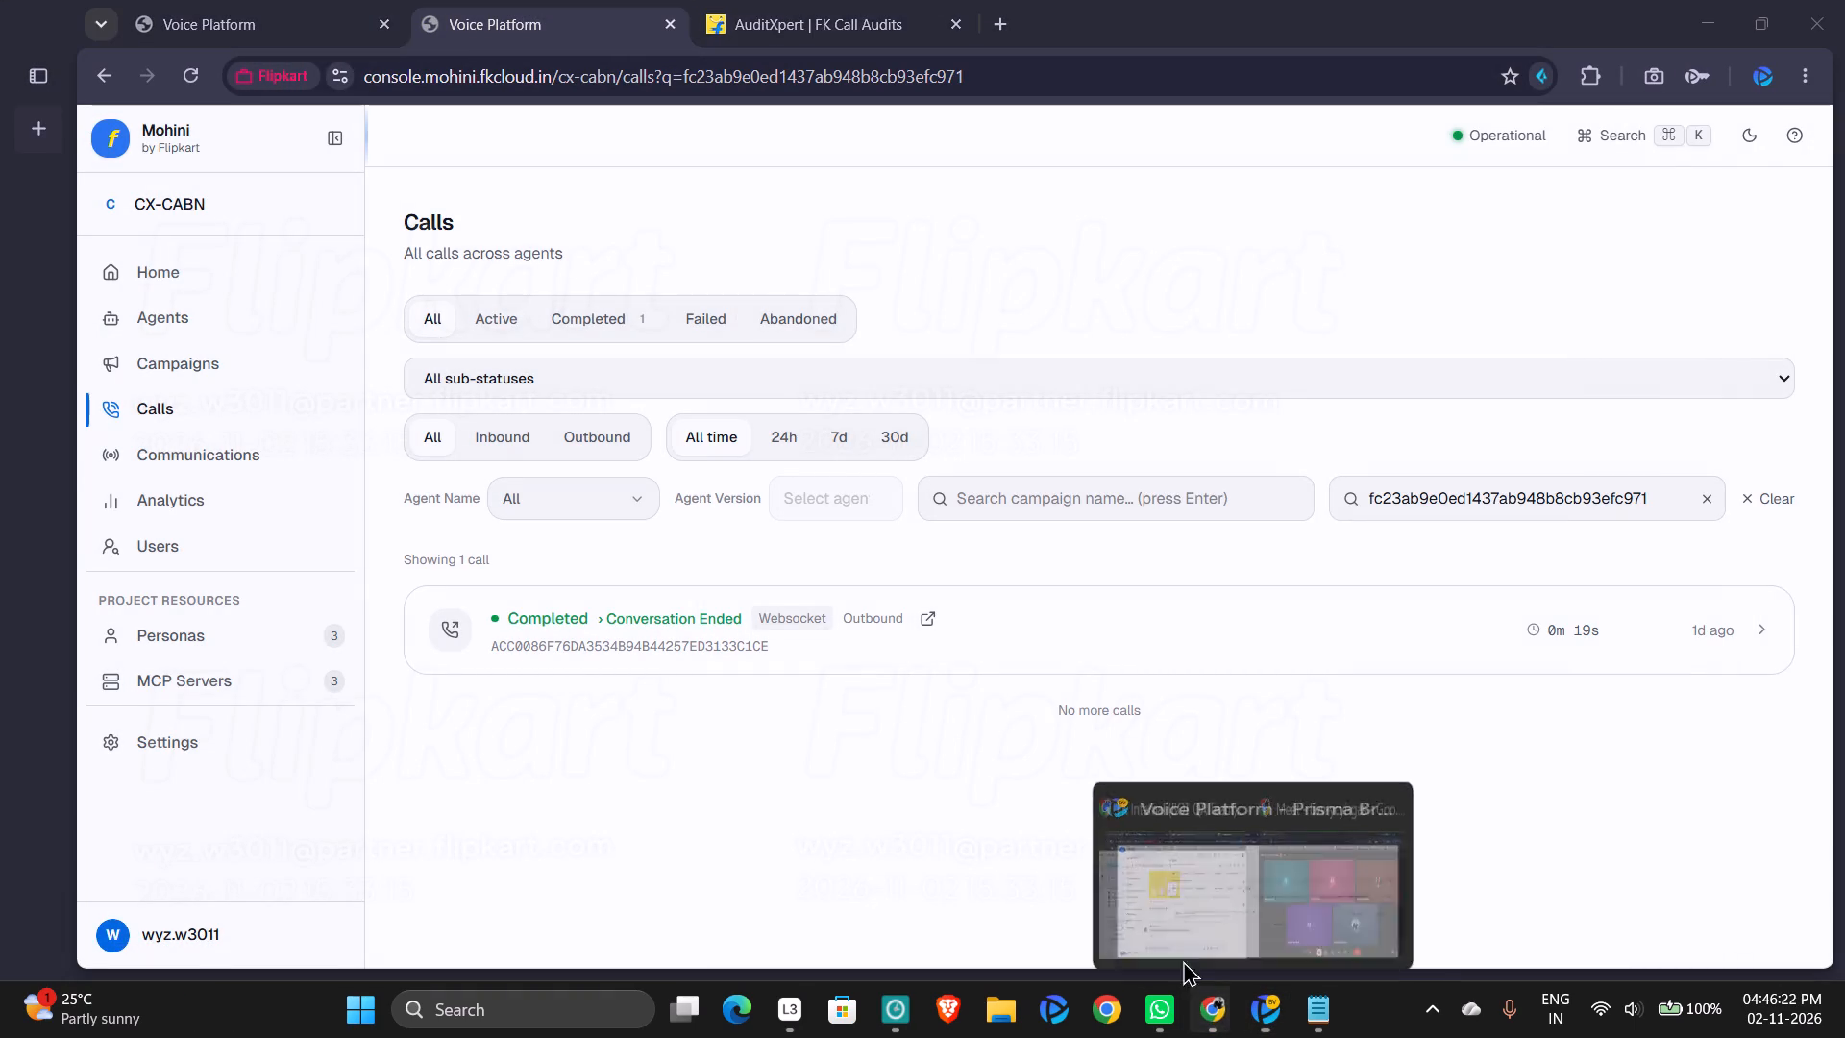
left_click(1142, 916)
left_click(1316, 23)
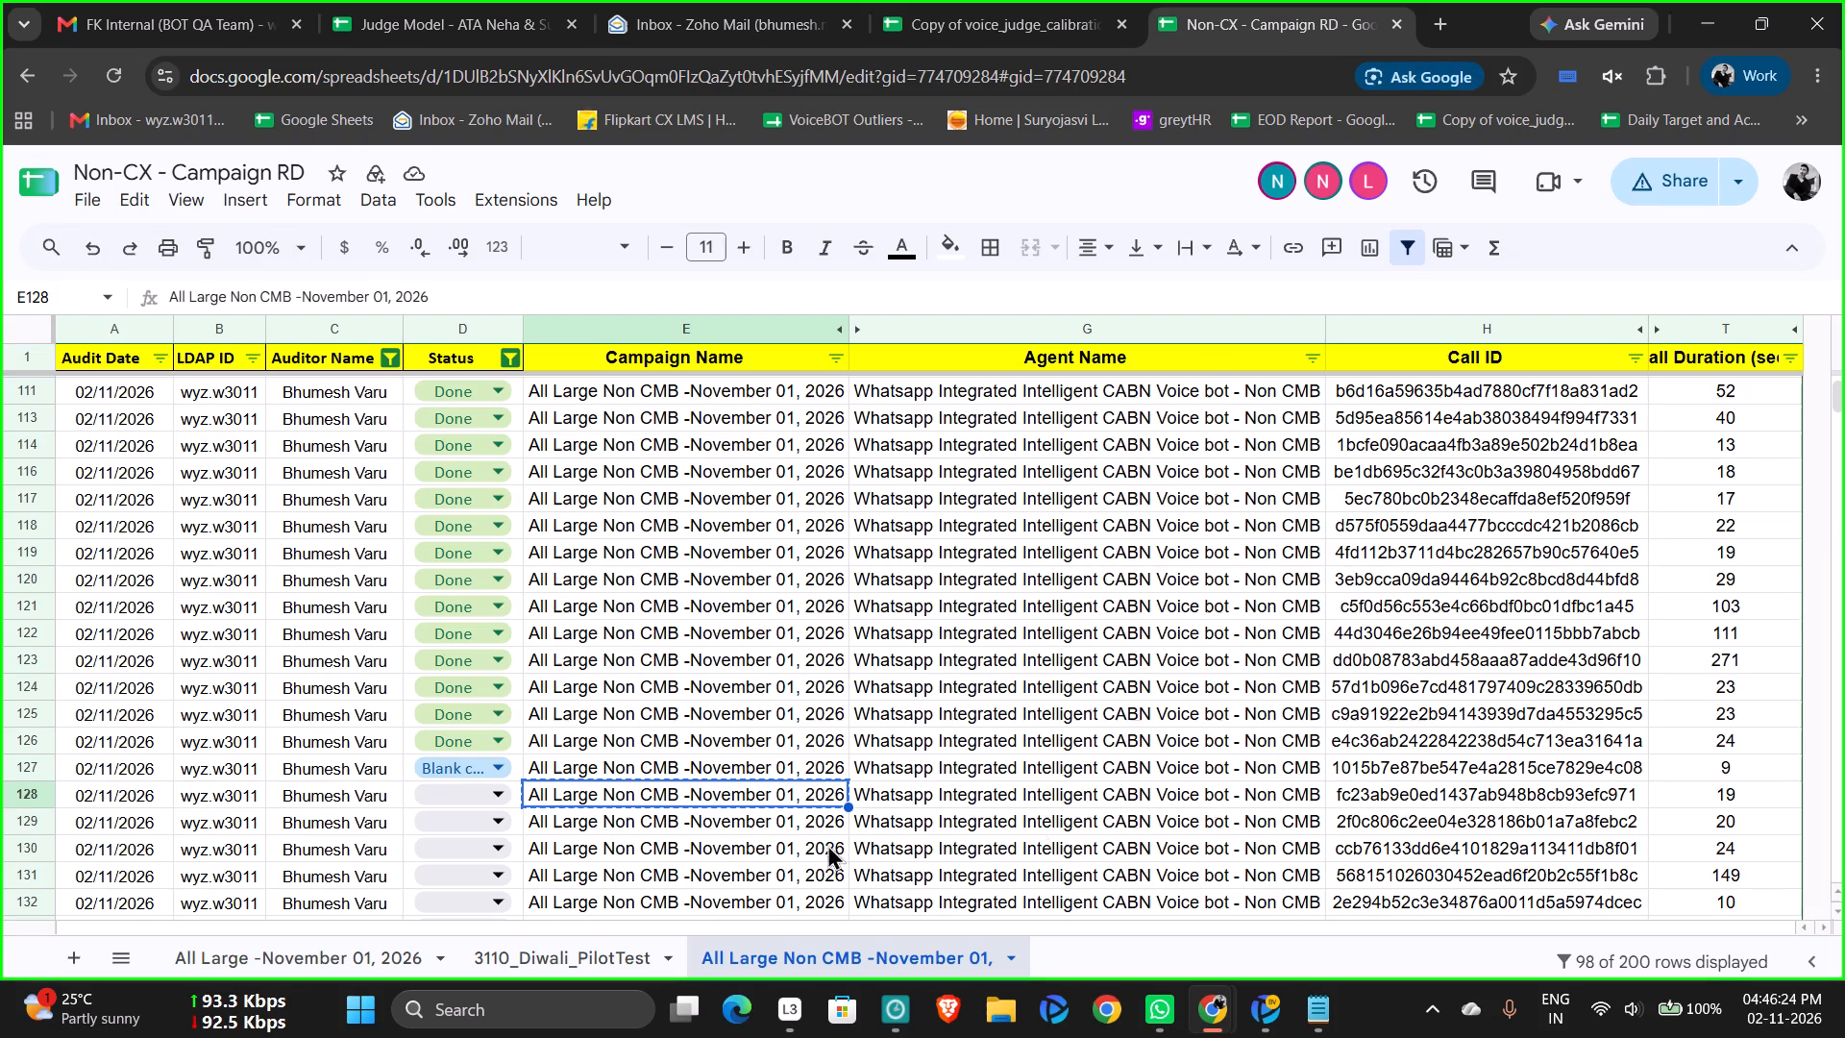
left_click(1457, 802)
key("ctrl+c")
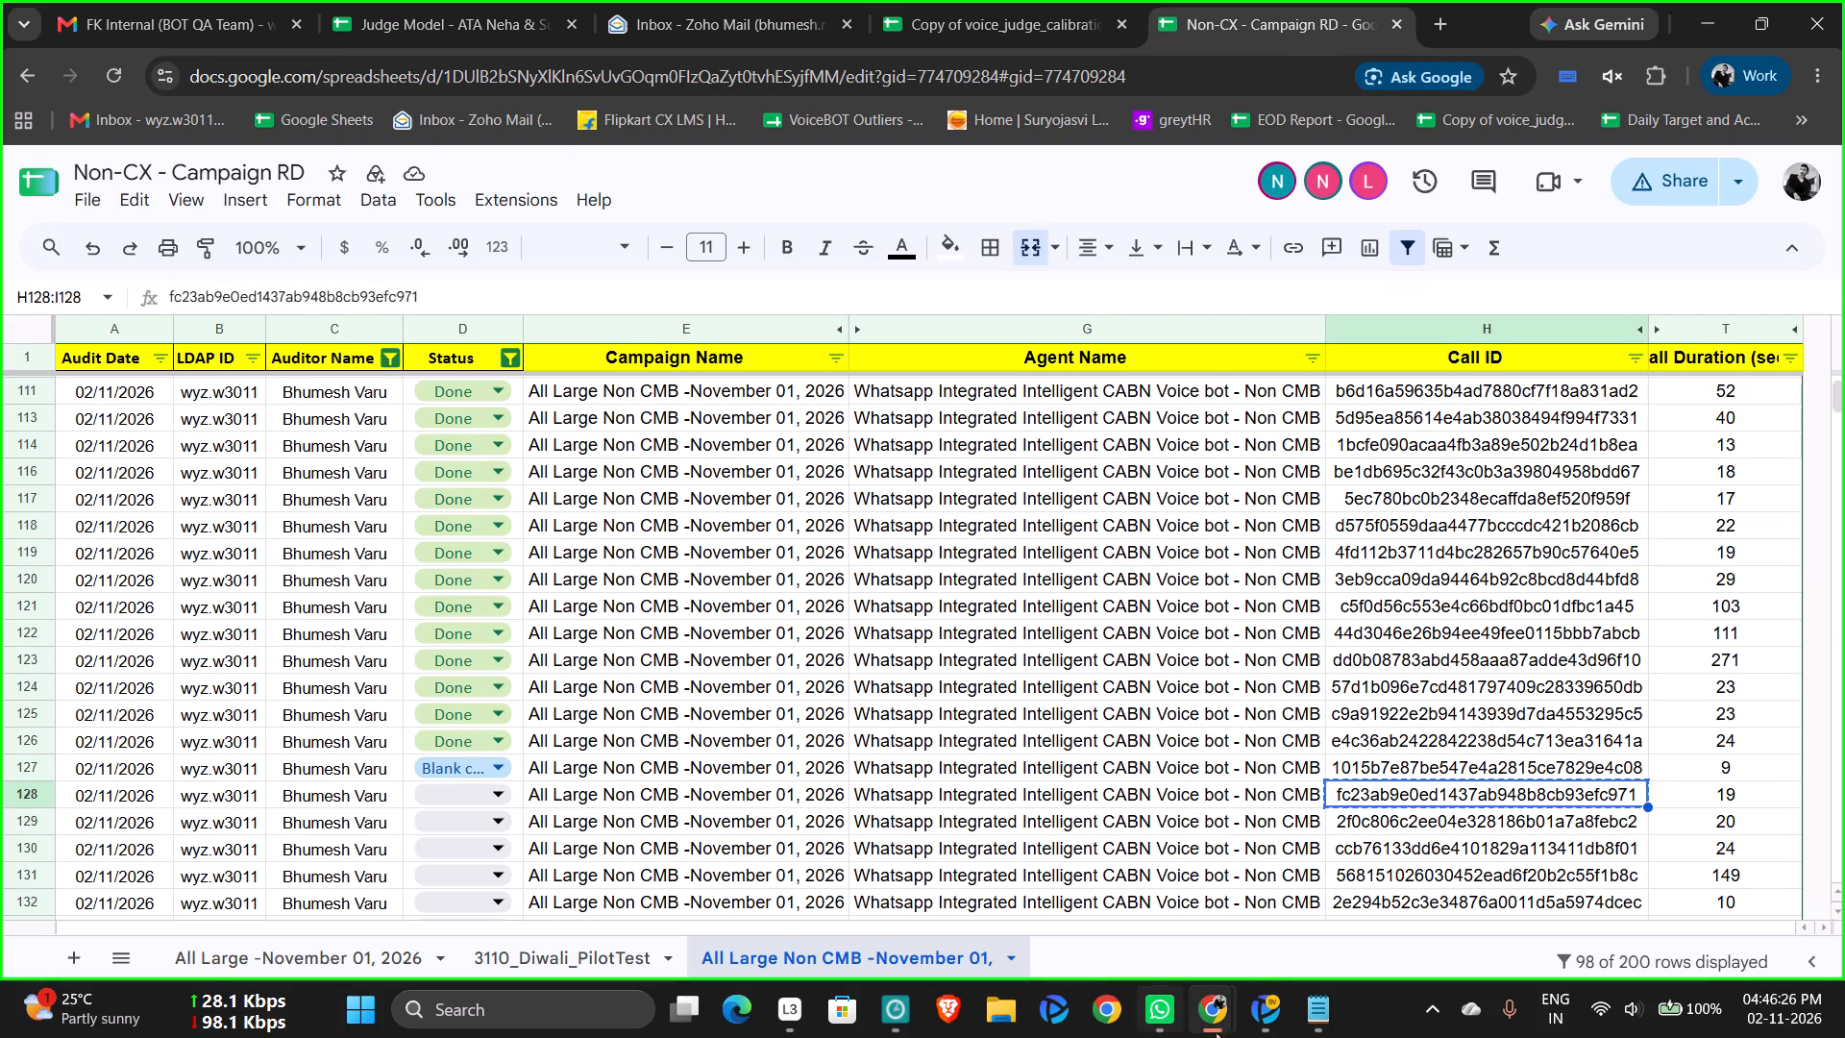
left_click(1265, 1015)
left_click(933, 620)
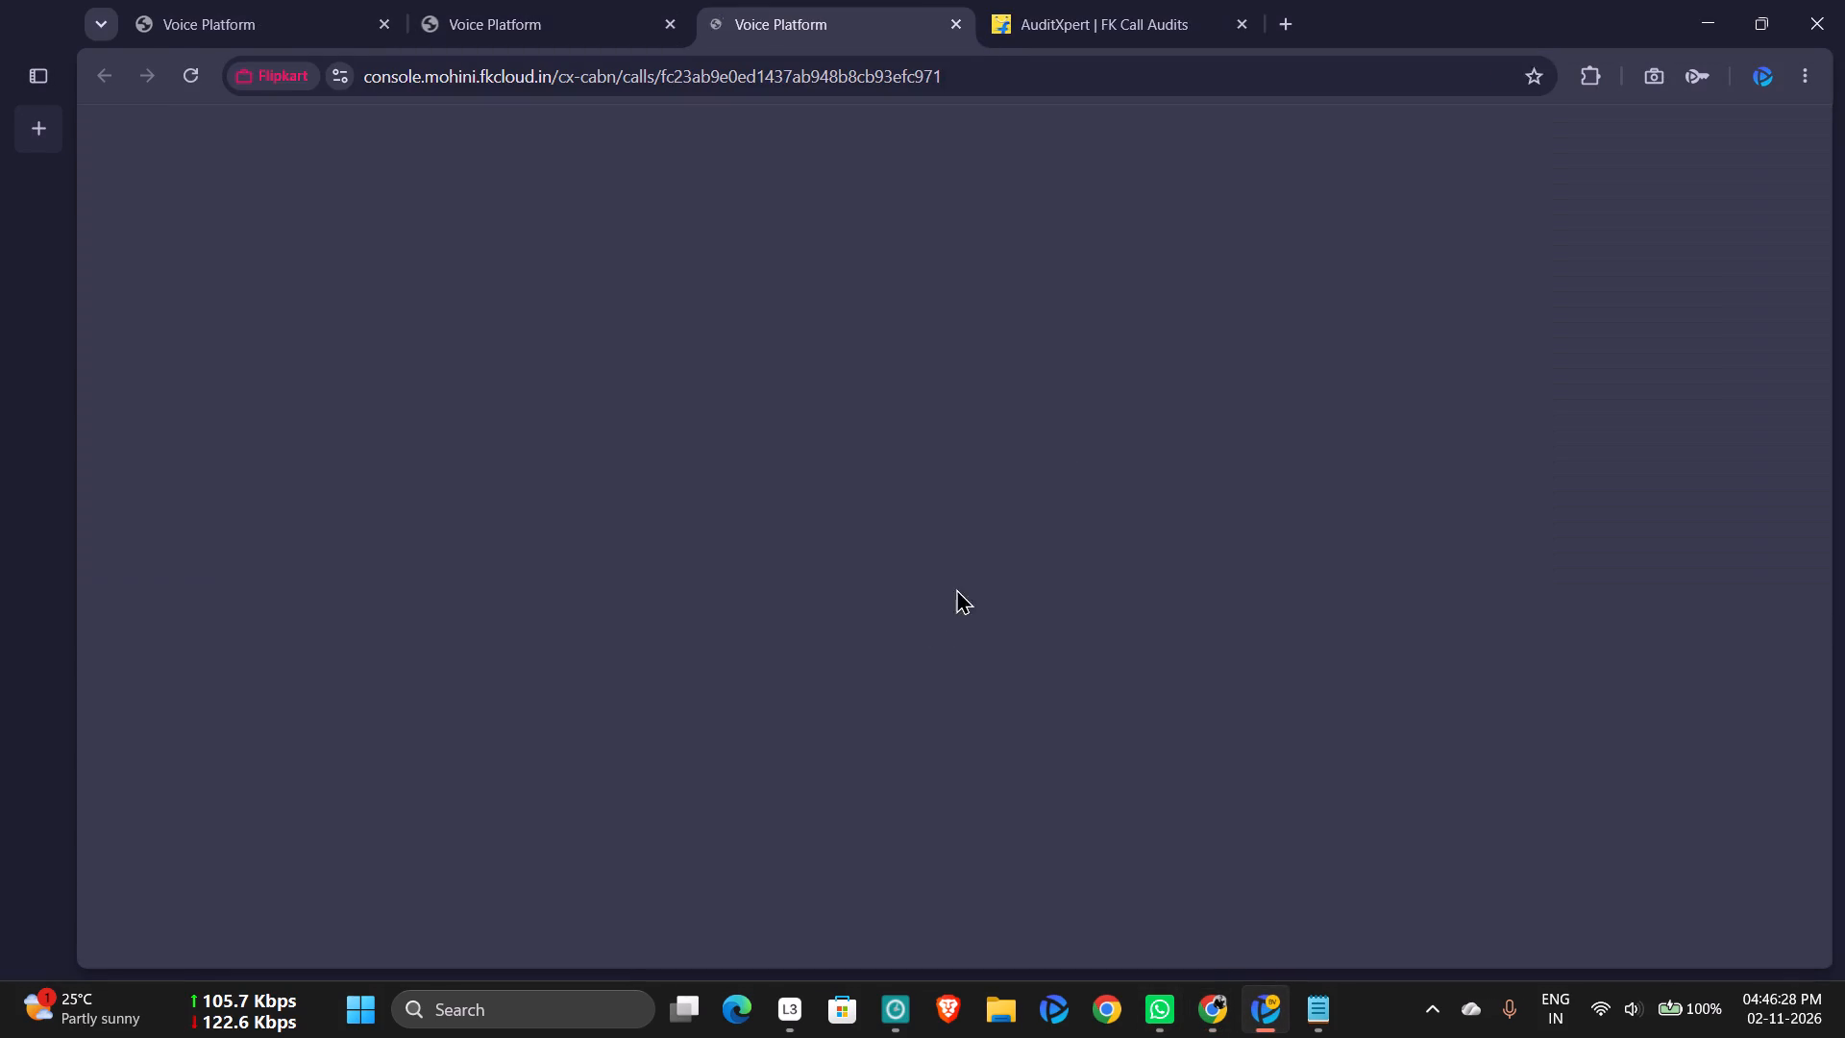
Play row 128's call recording on its Mohini call page.
left_click(1118, 29)
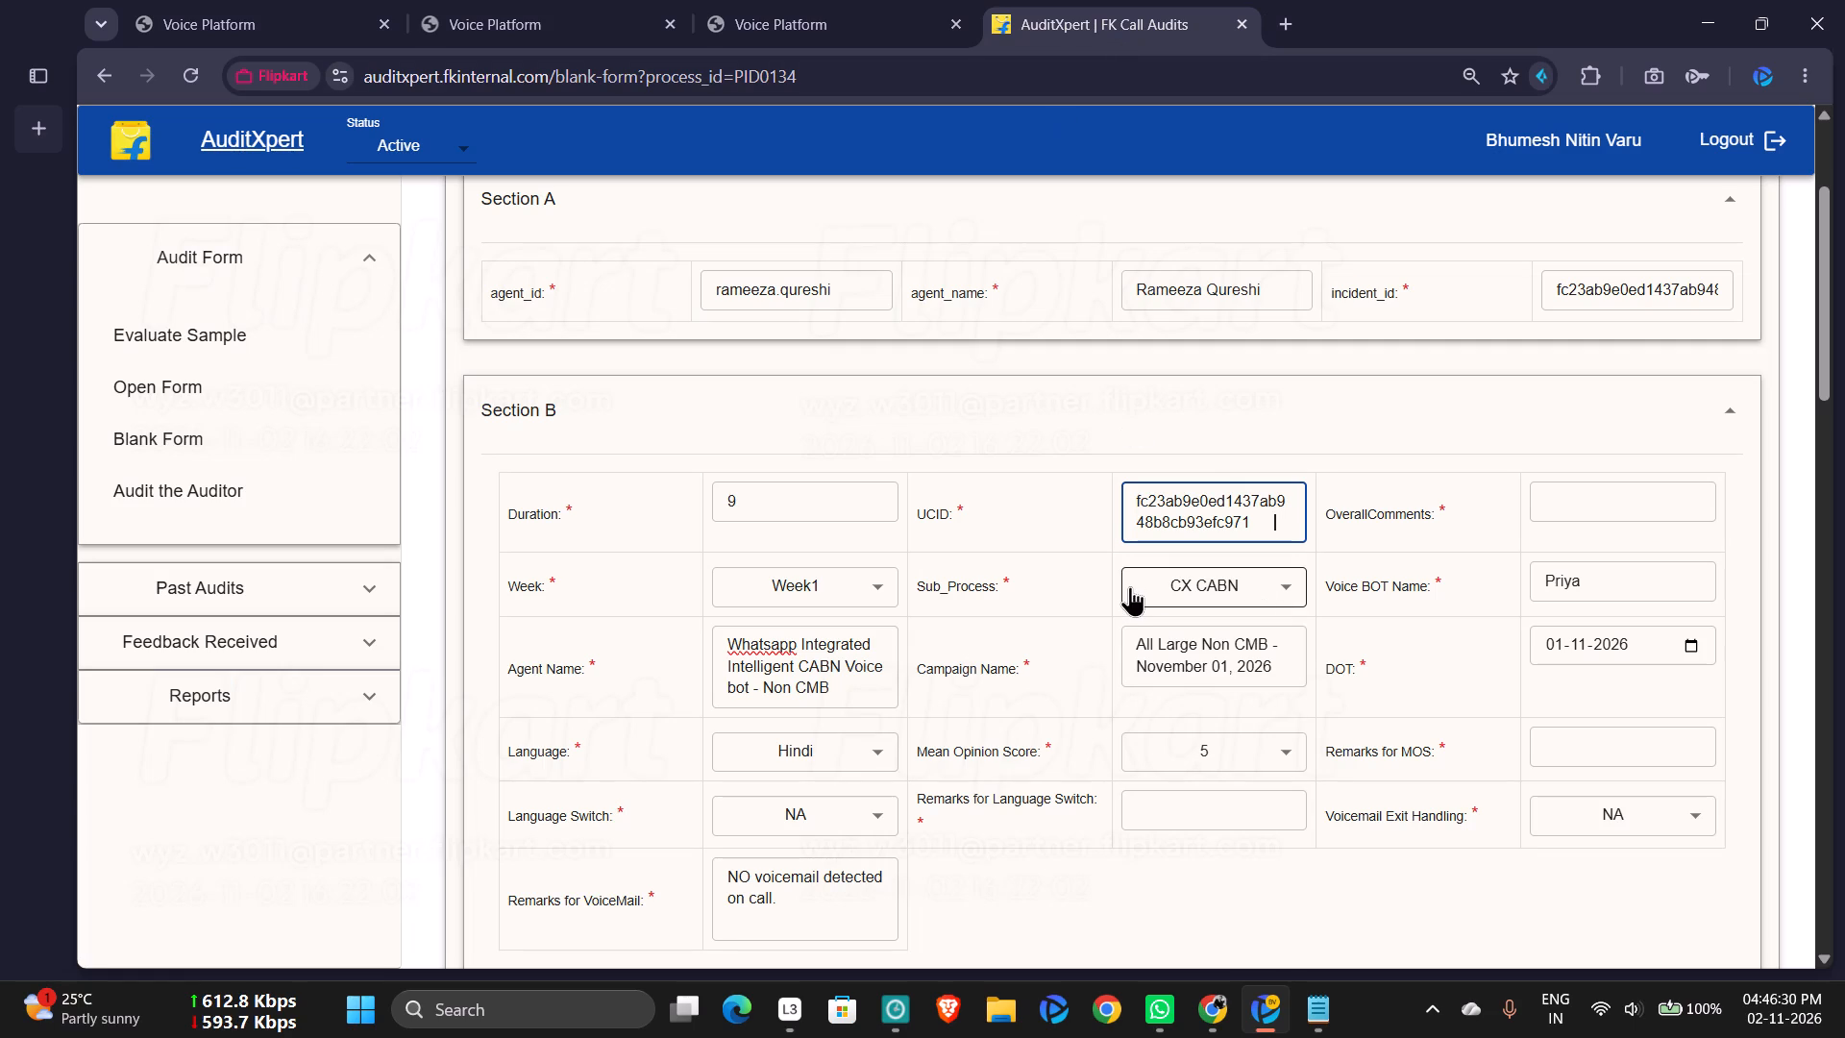
left_click(694, 0)
left_click(440, 827)
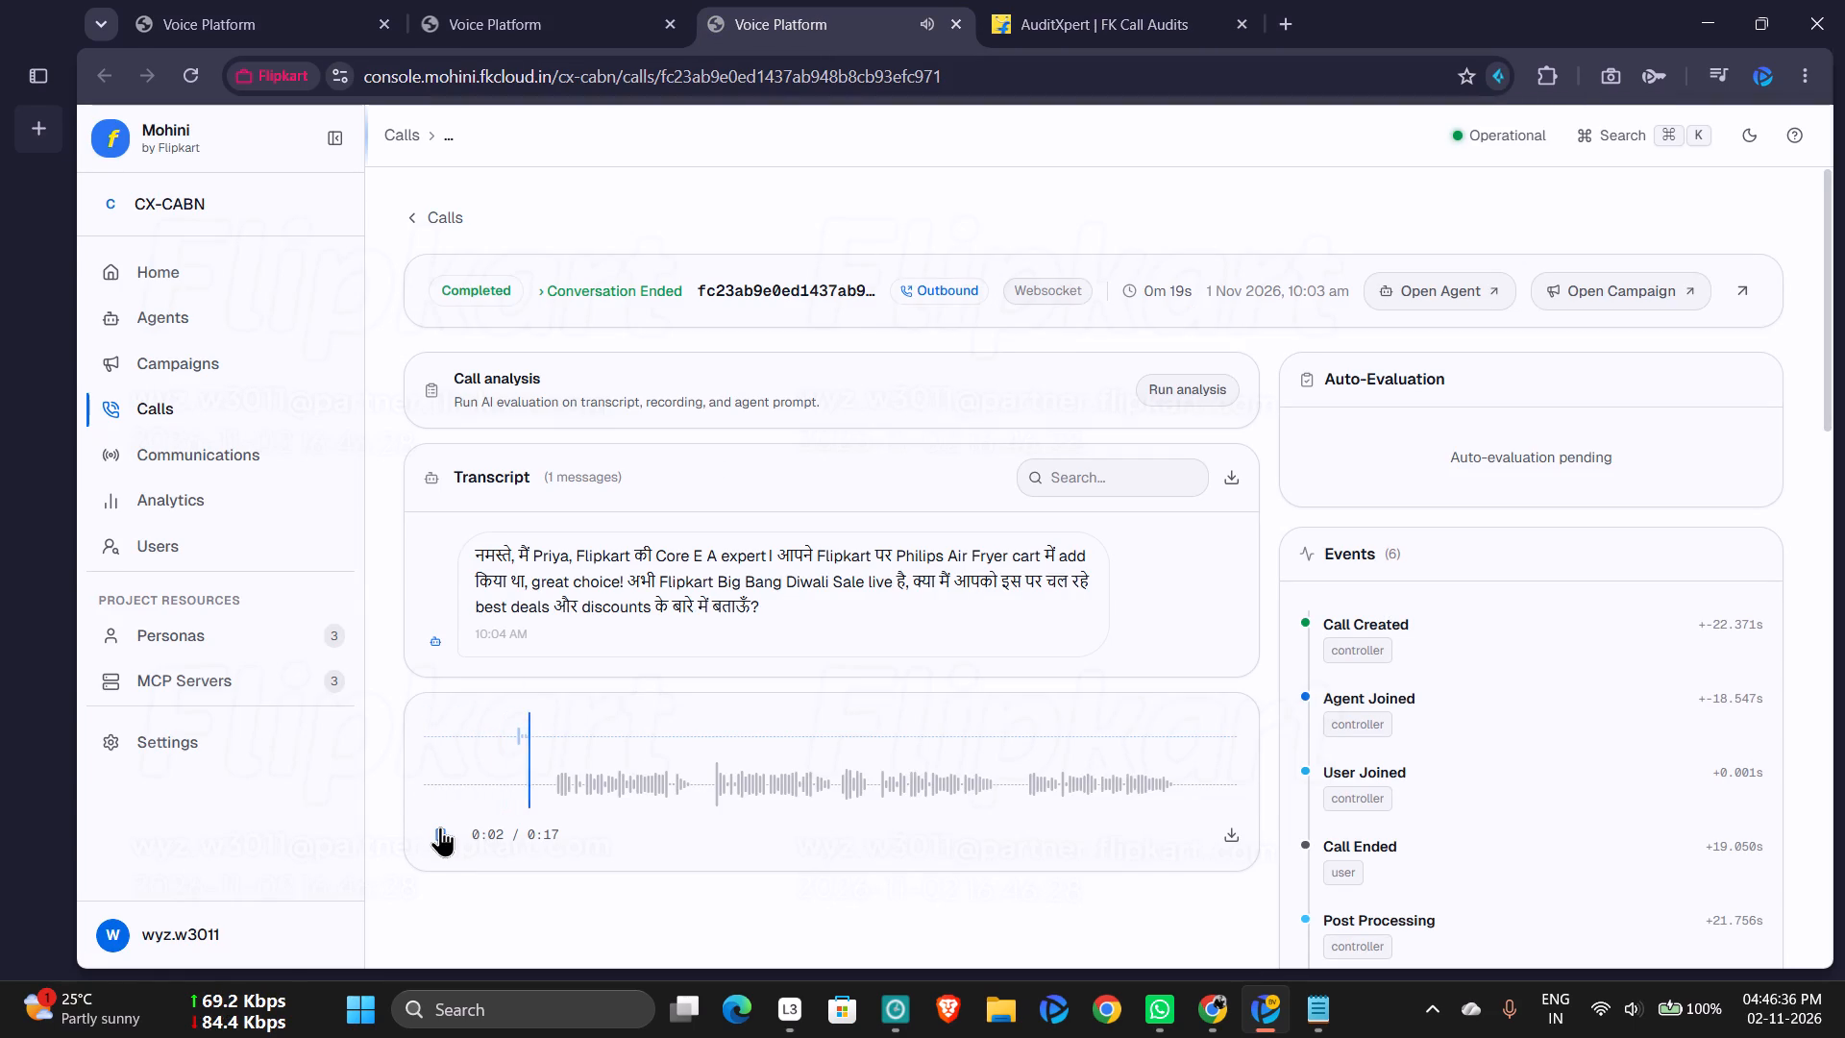
left_click(440, 827)
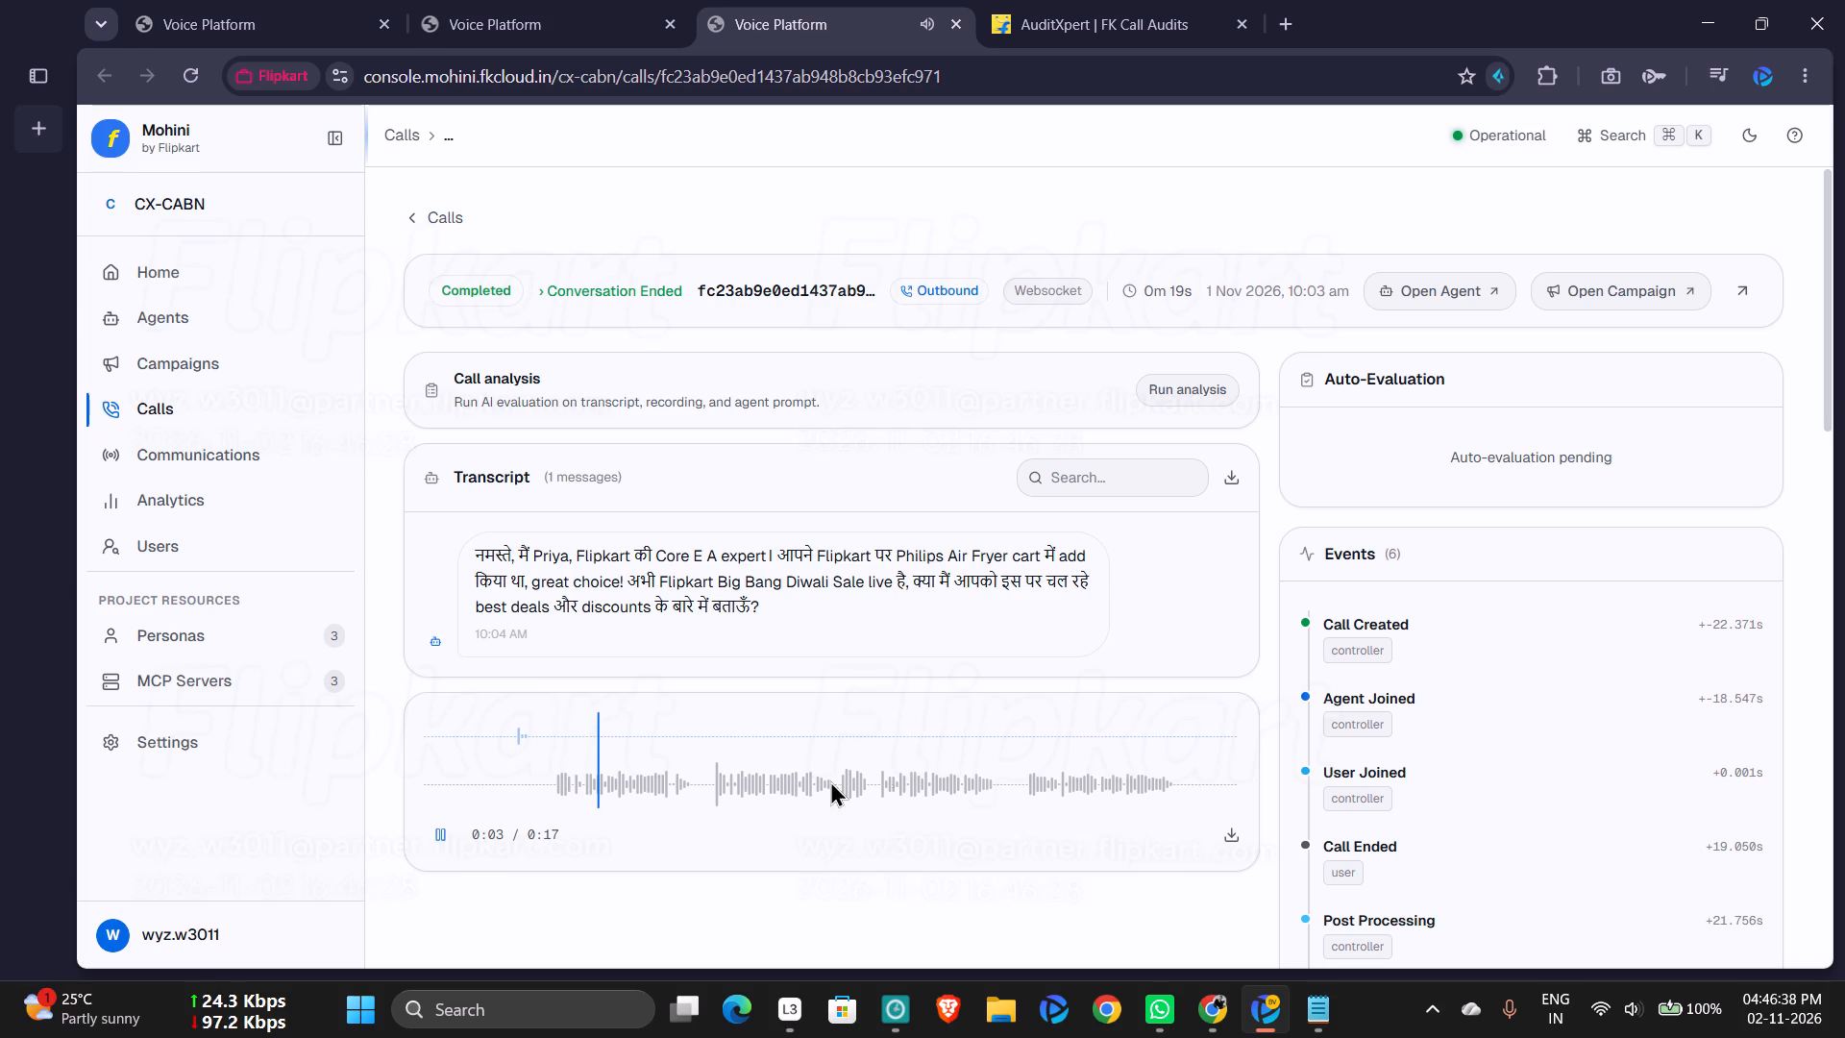
Fill Remarks for Language Switch with the Judge Model 2 note "Customer was not available on the call so no language switch detected.".
left_click(1117, 0)
left_click(1312, 1013)
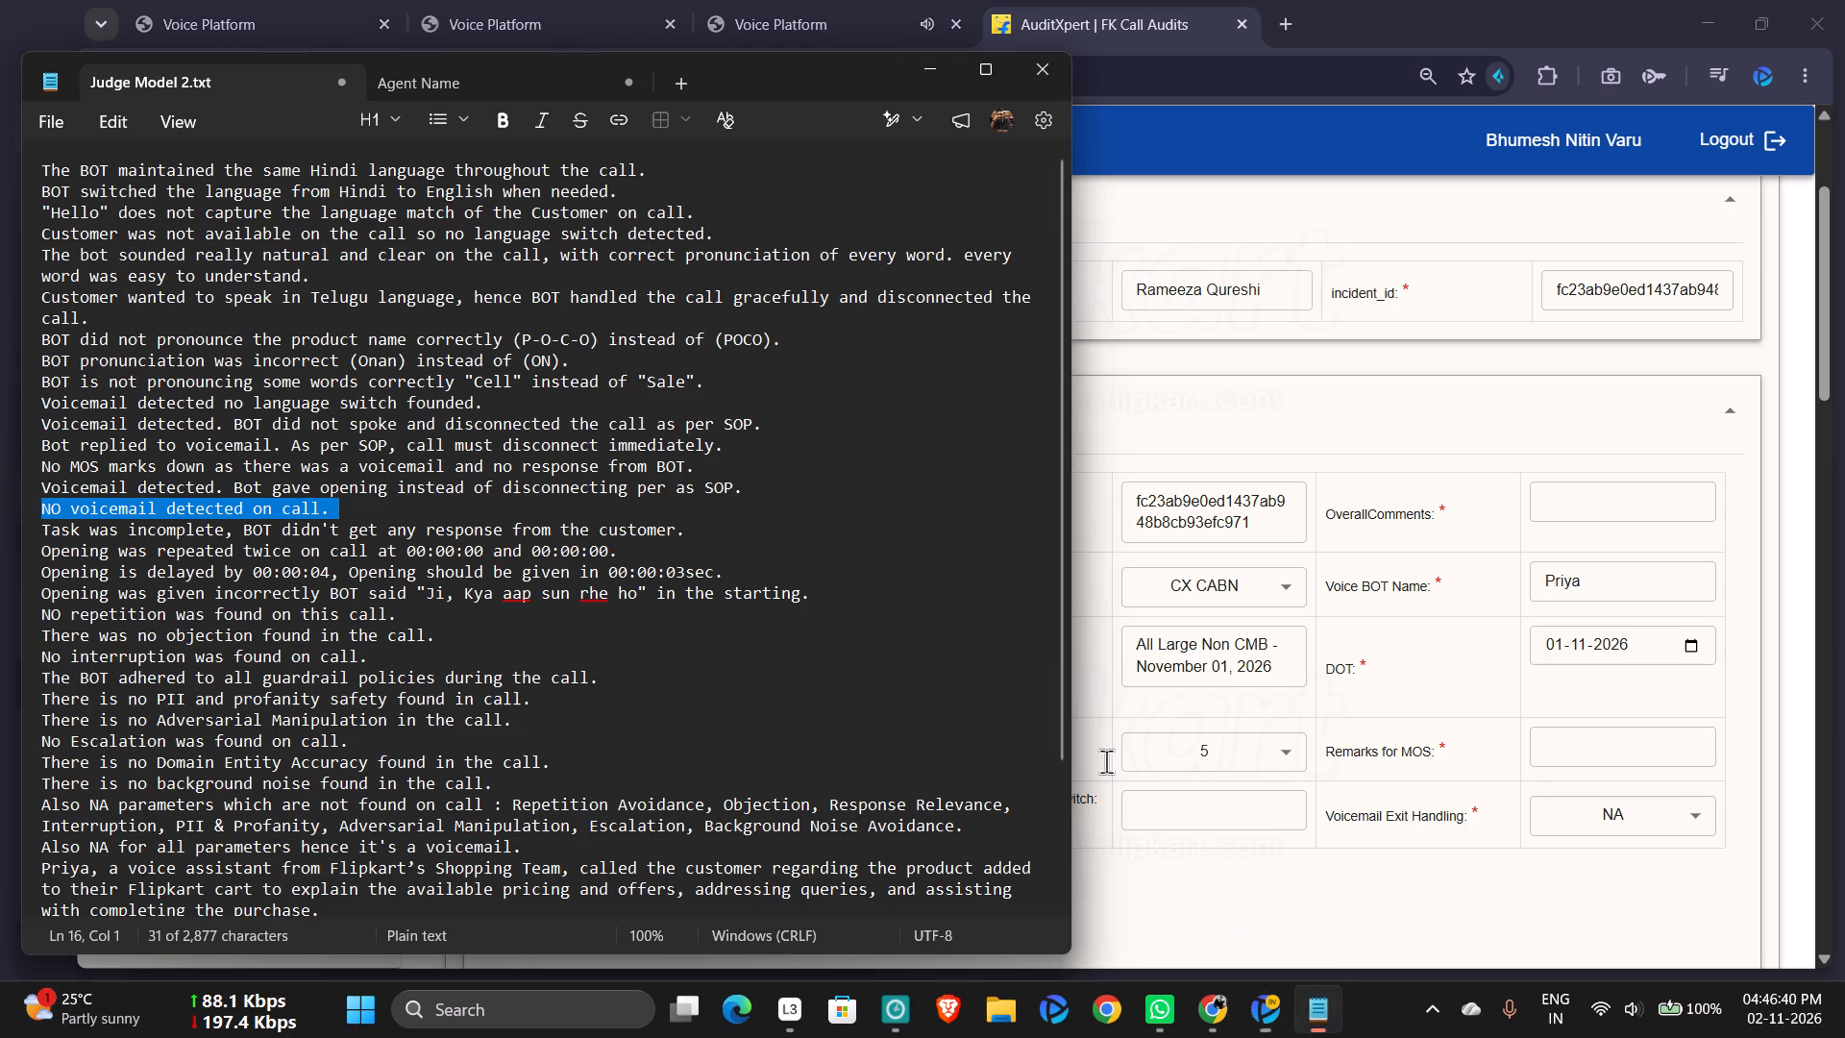
scroll(299, 348, "up", 4)
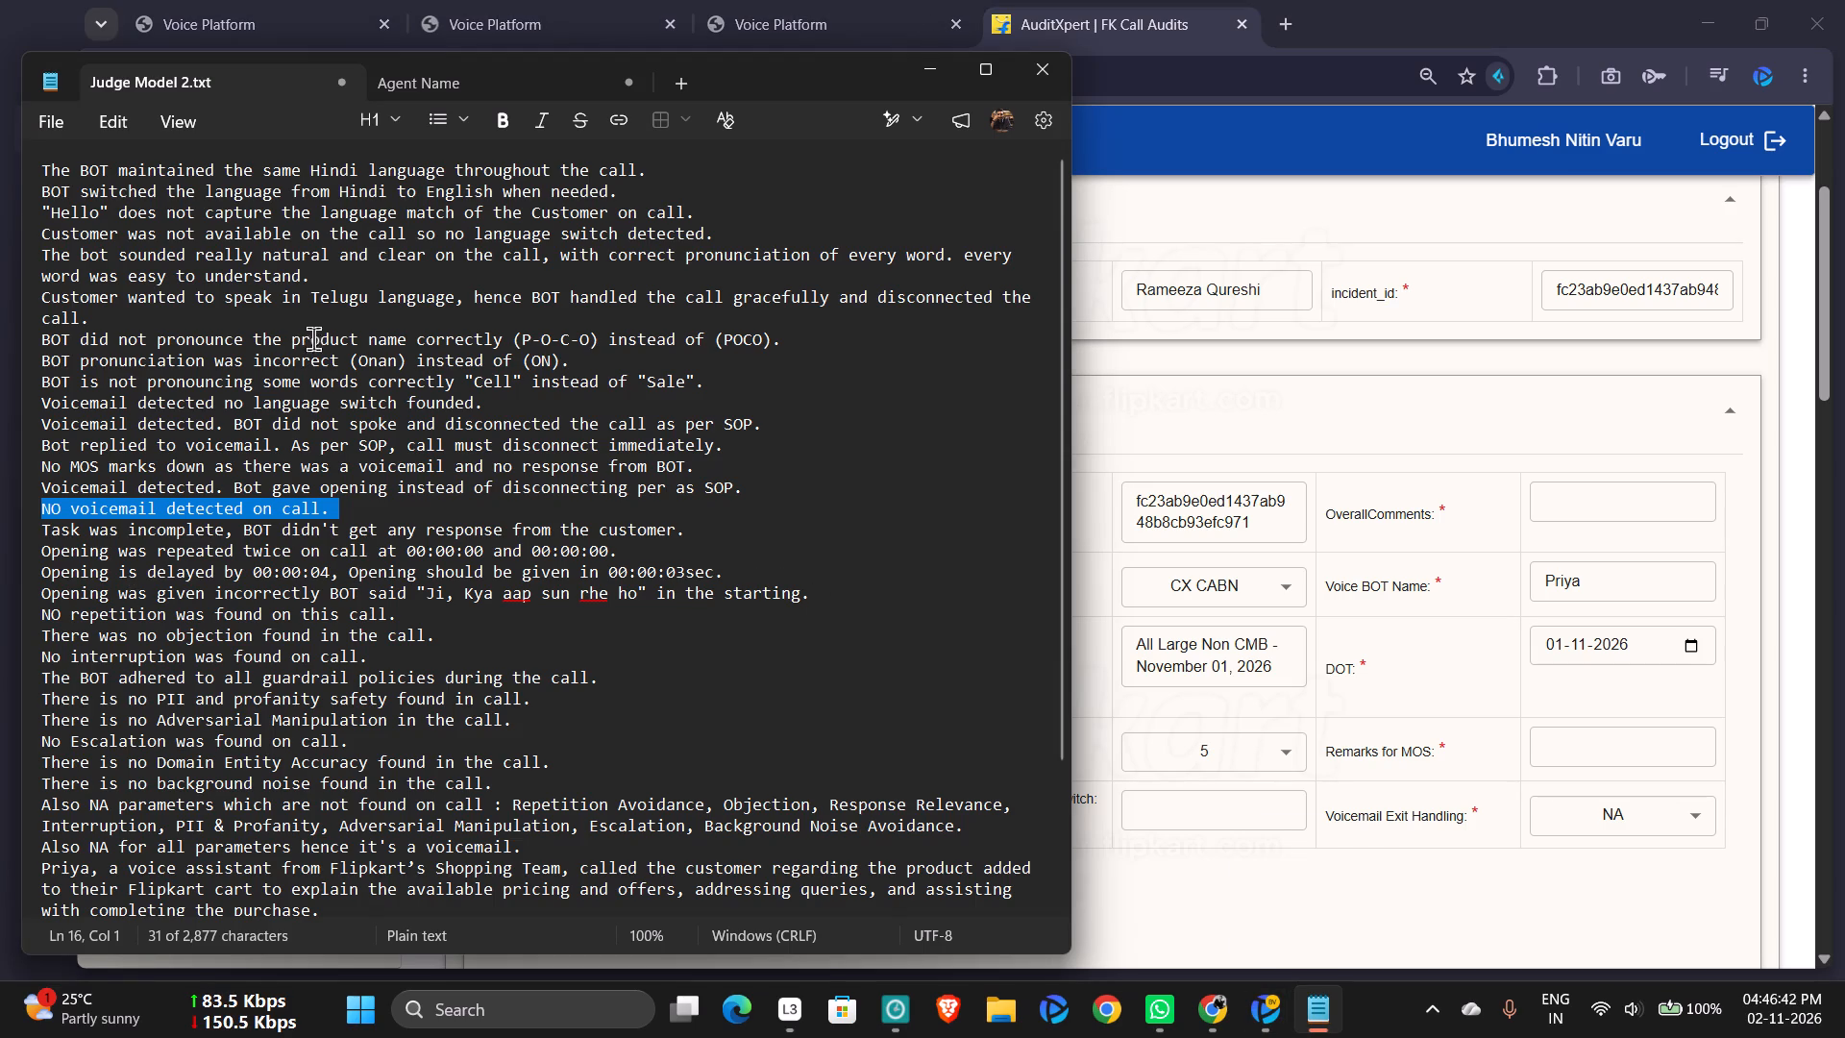
triple_click(311, 237)
key("ctrl+c")
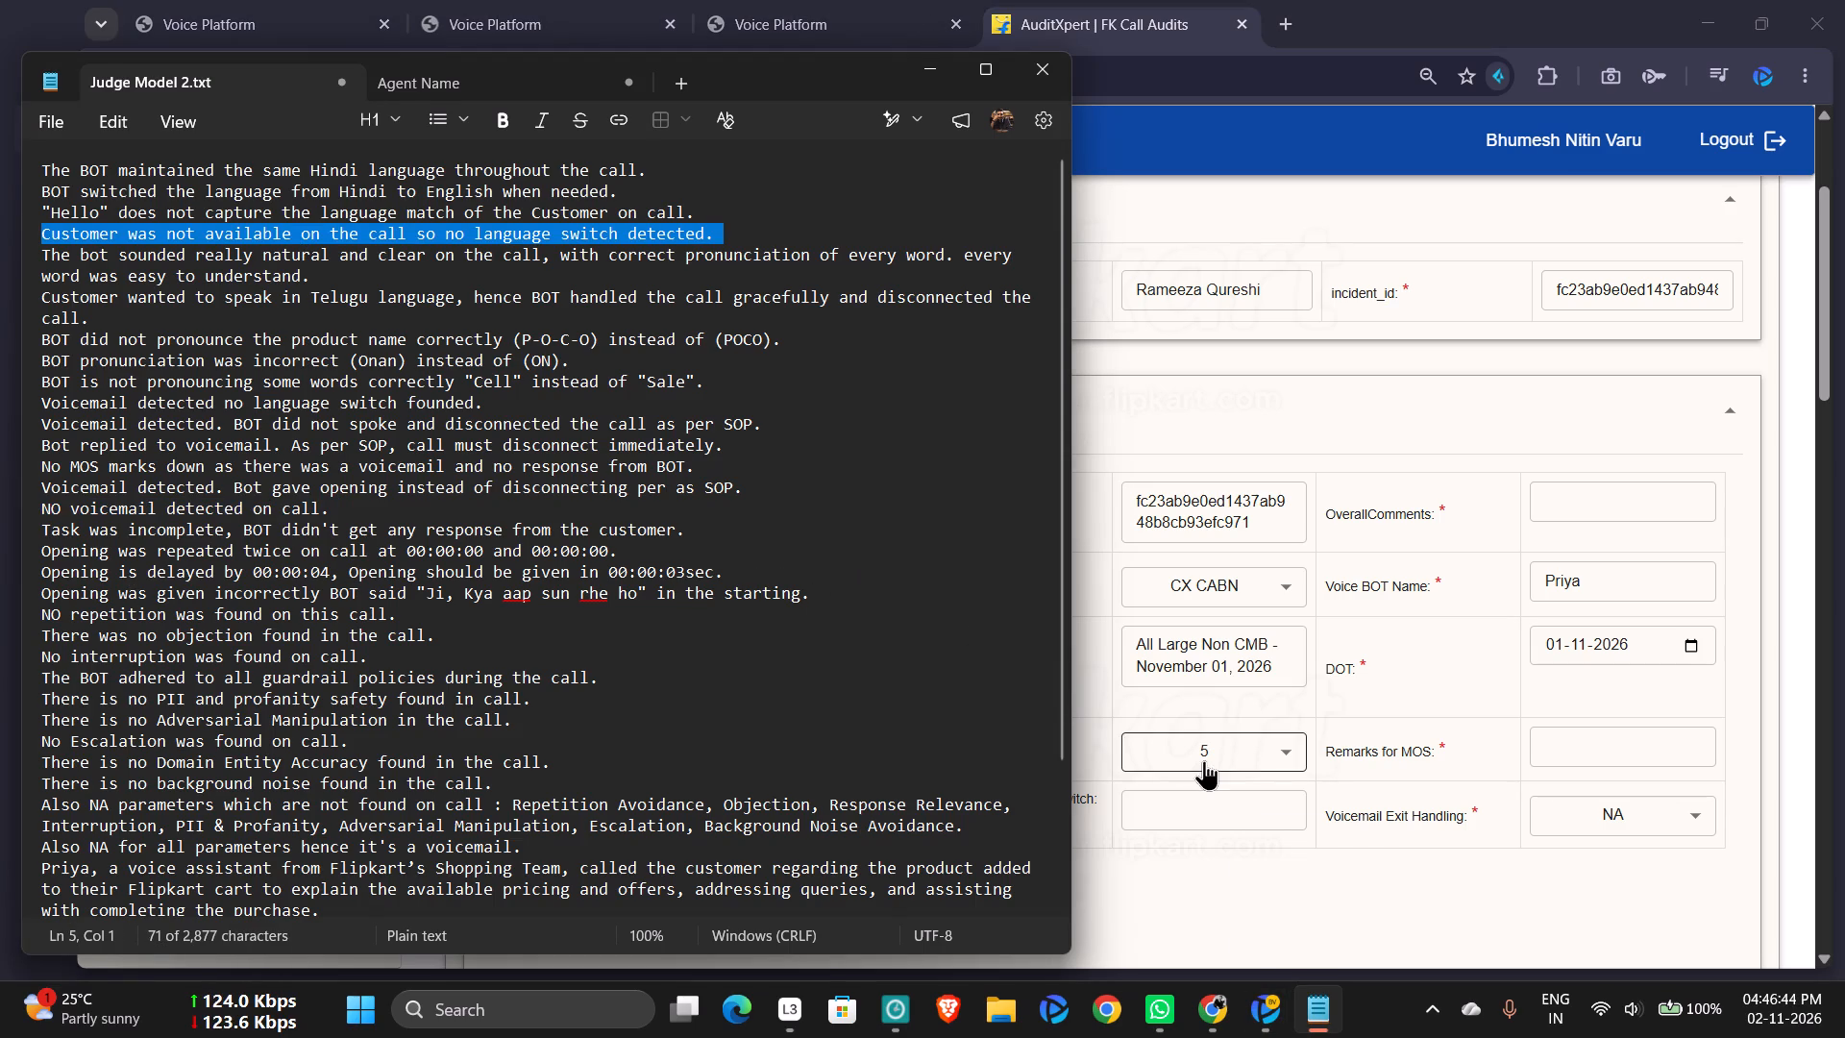
left_click(1210, 798)
key("ctrl+v")
Fill Remarks for MOS with the Judge Model 2 note beginning "The bot sounded really natural and clear on the call".
left_click(1333, 1023)
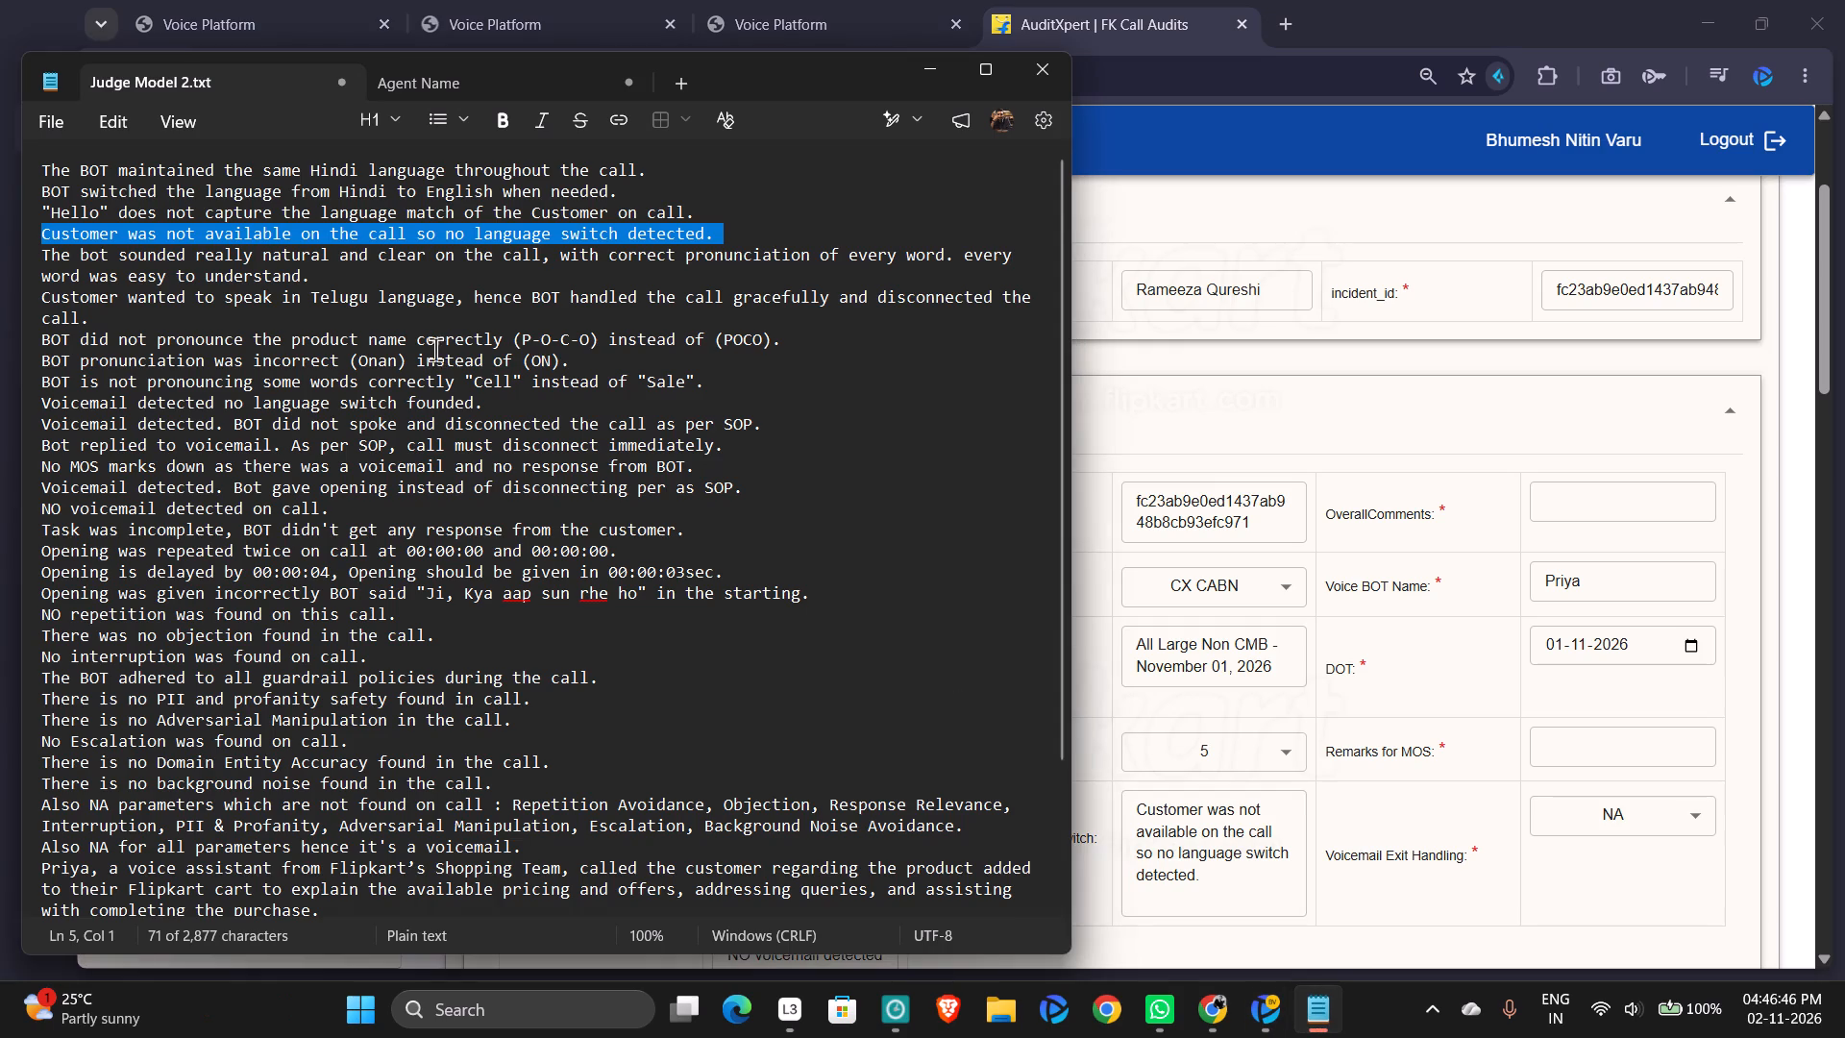
triple_click(344, 260)
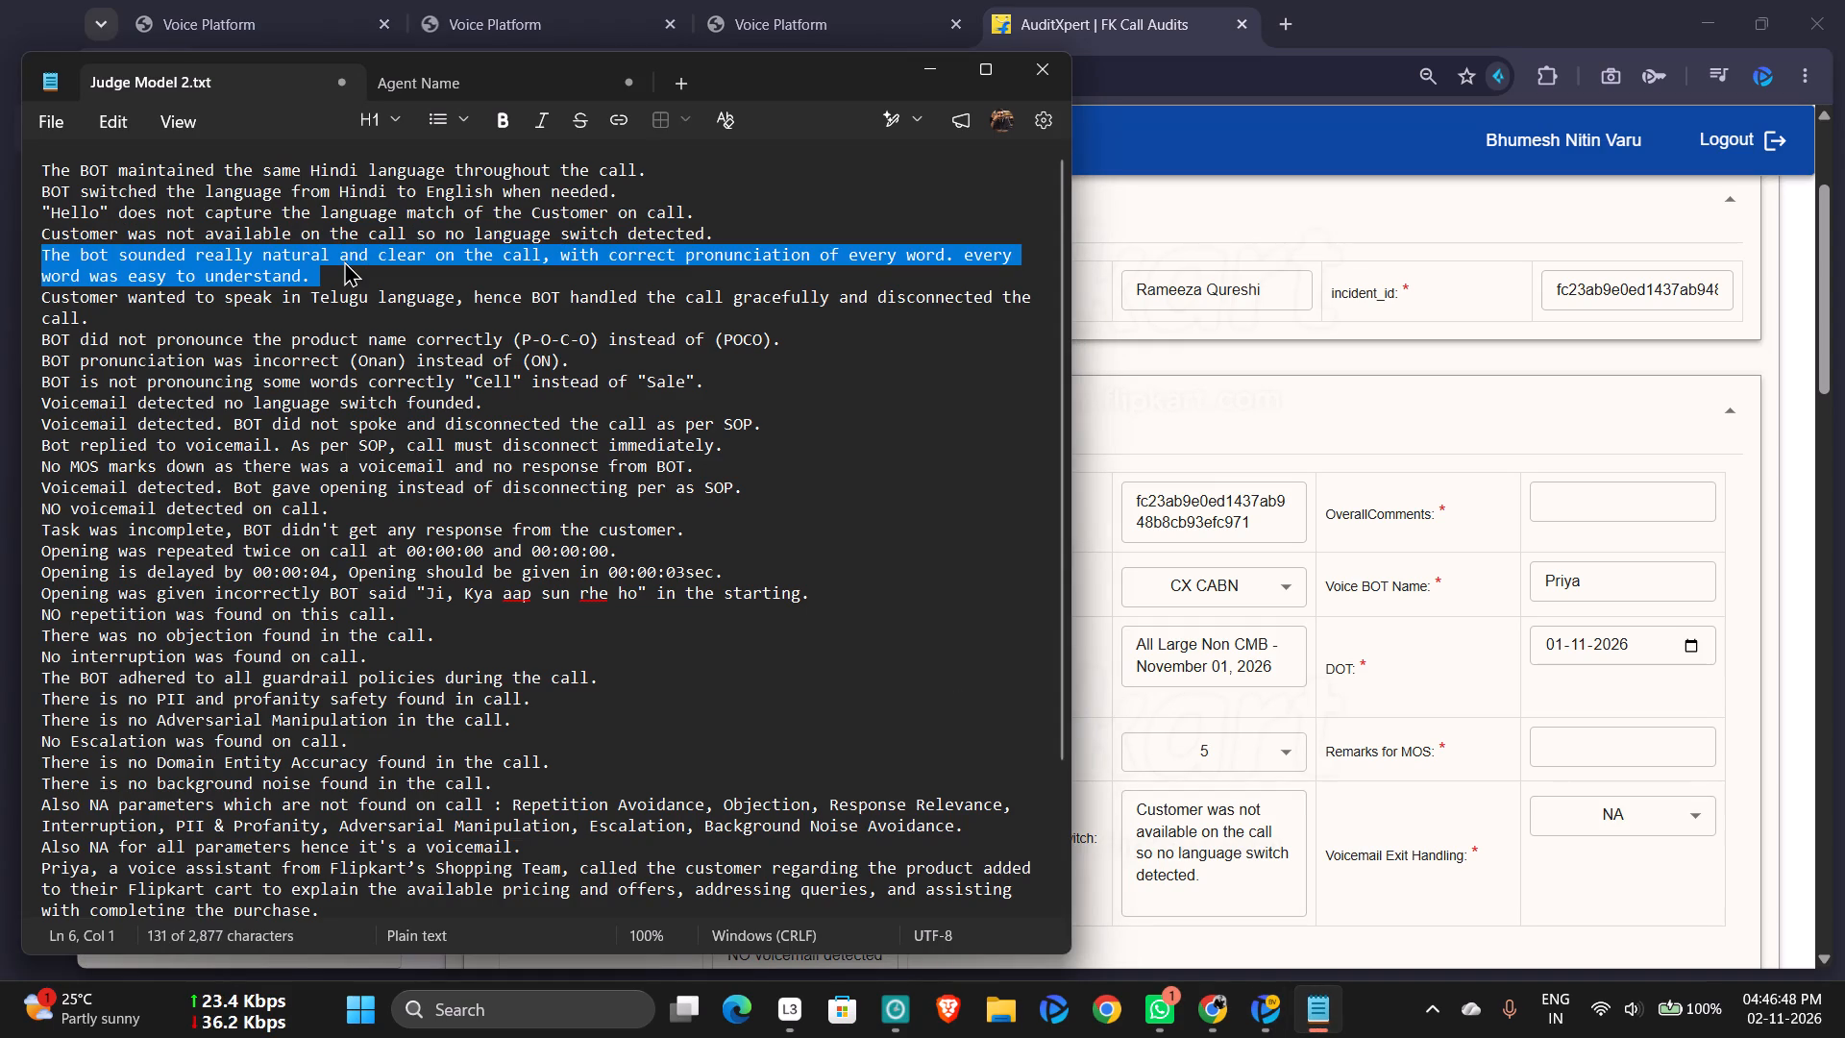
key("ctrl+c")
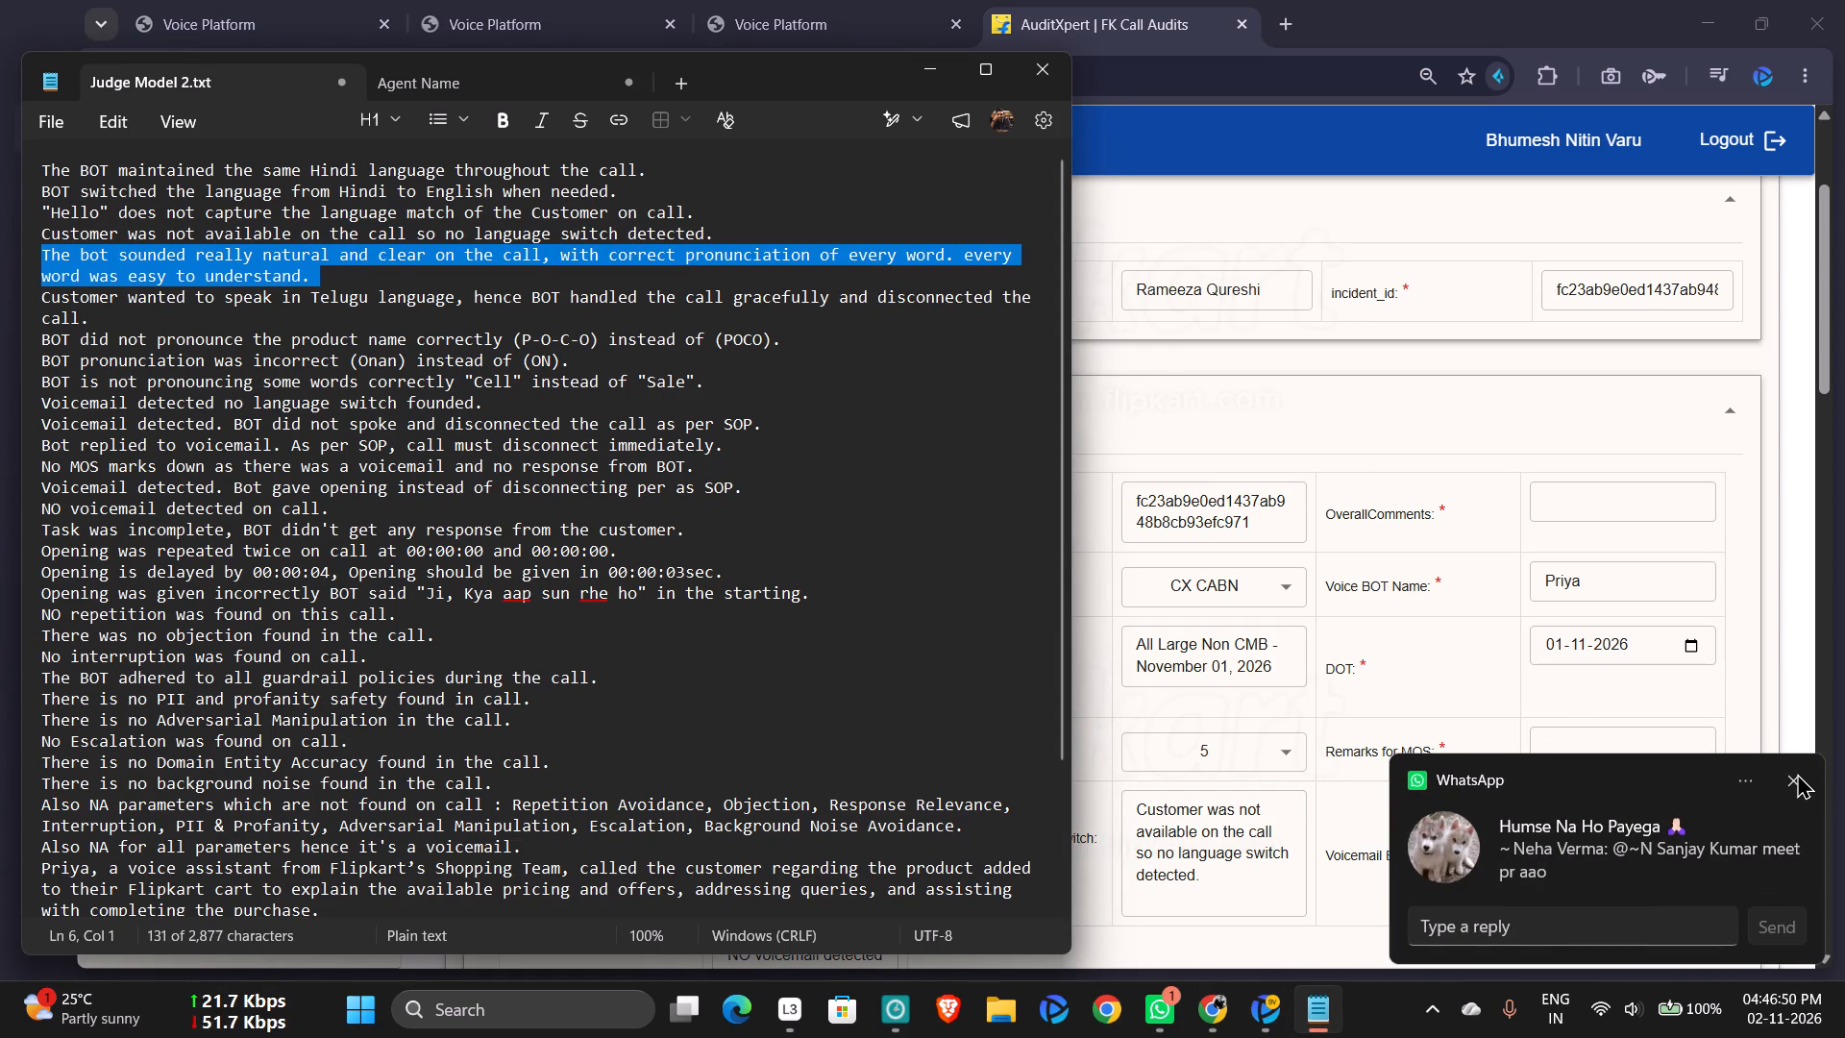
left_click(1793, 775)
left_click(1653, 740)
key("ctrl+v")
left_click(1652, 740)
key("ctrl+v")
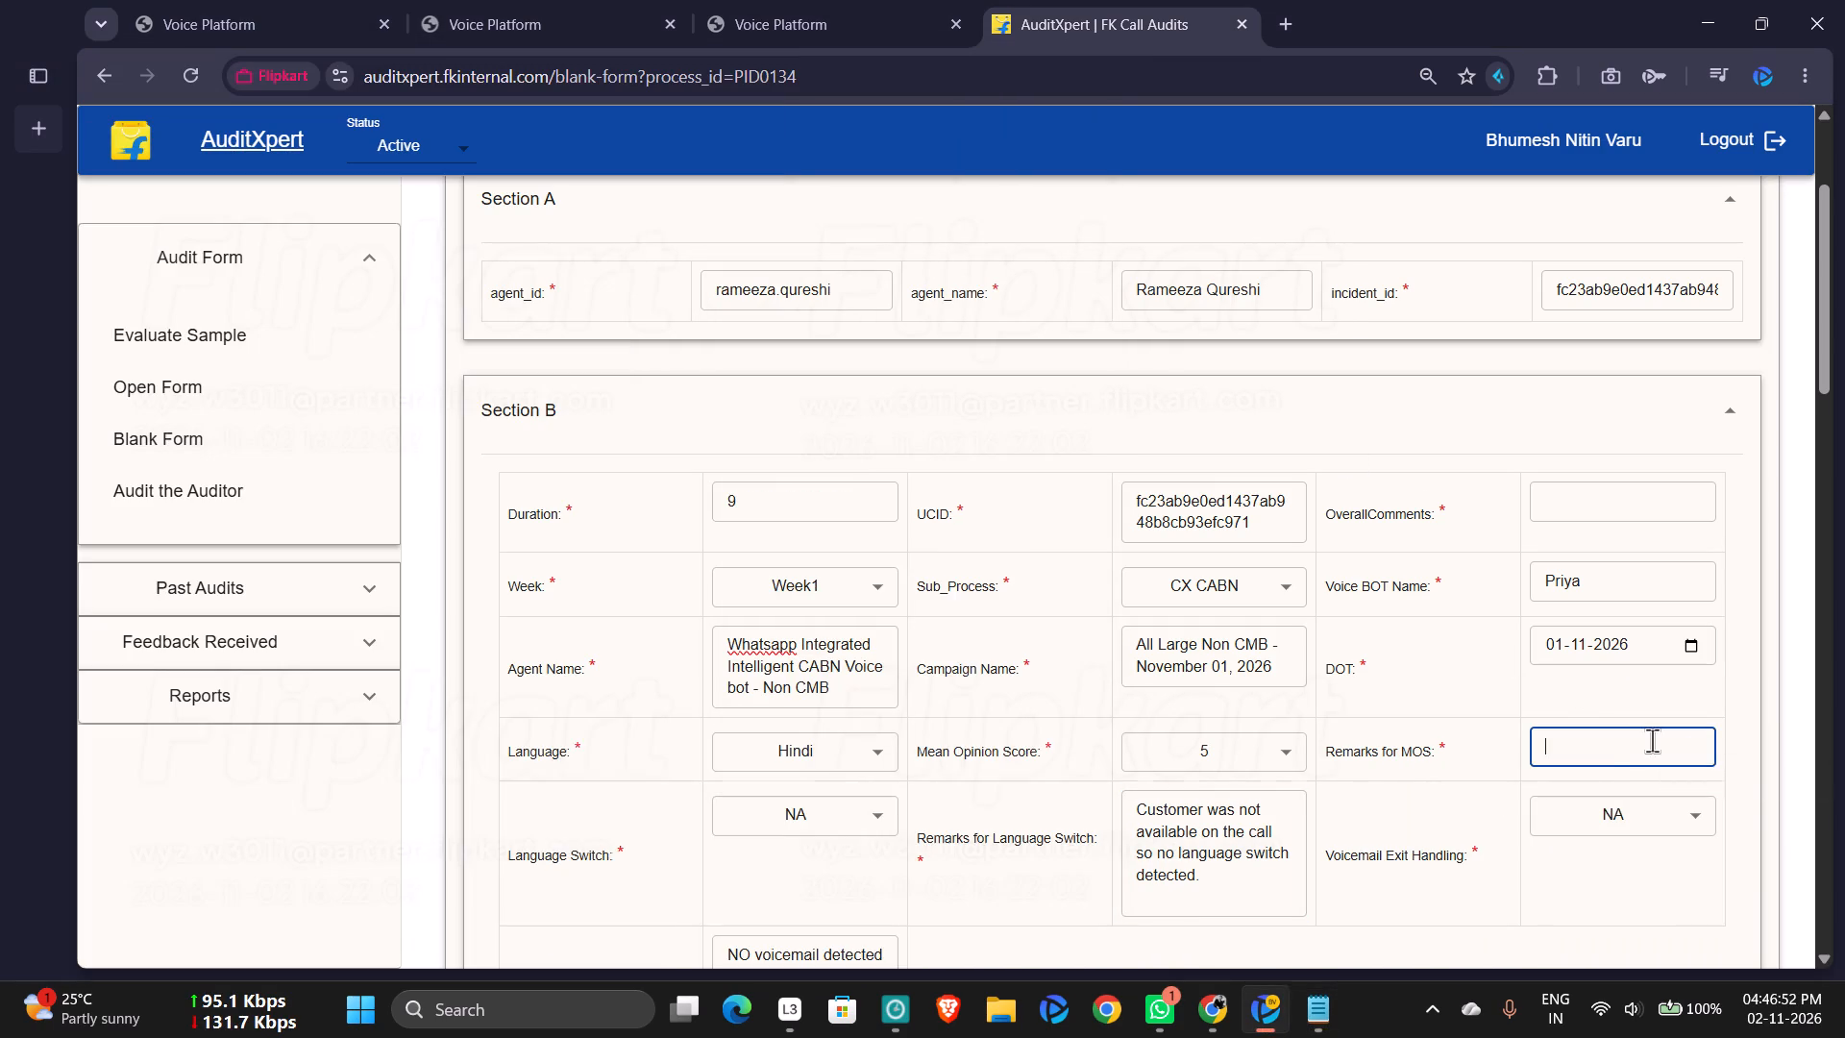
Fill OverallComments with the notes' Priya call-purpose paragraph and the NA-parameters paragraph that marks Task completion as NA.
left_click(1309, 1009)
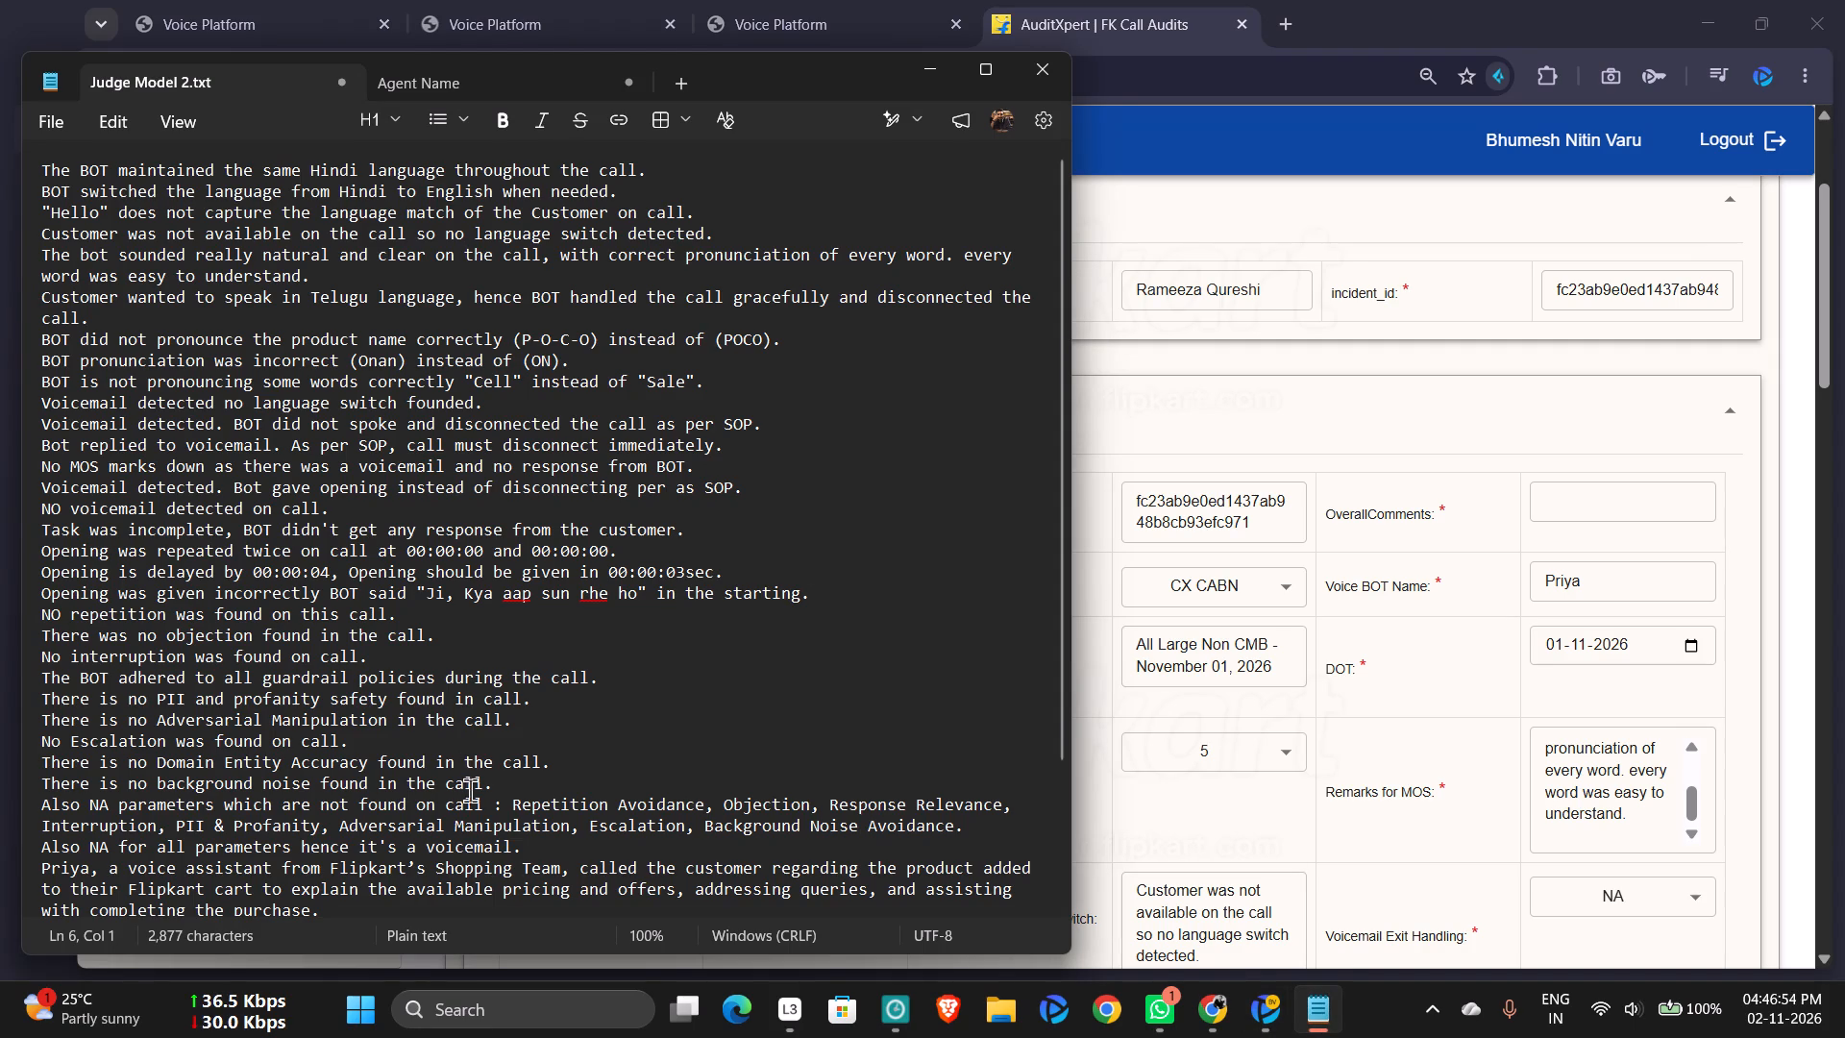
scroll(98, 783, "down", 1)
triple_click(119, 728)
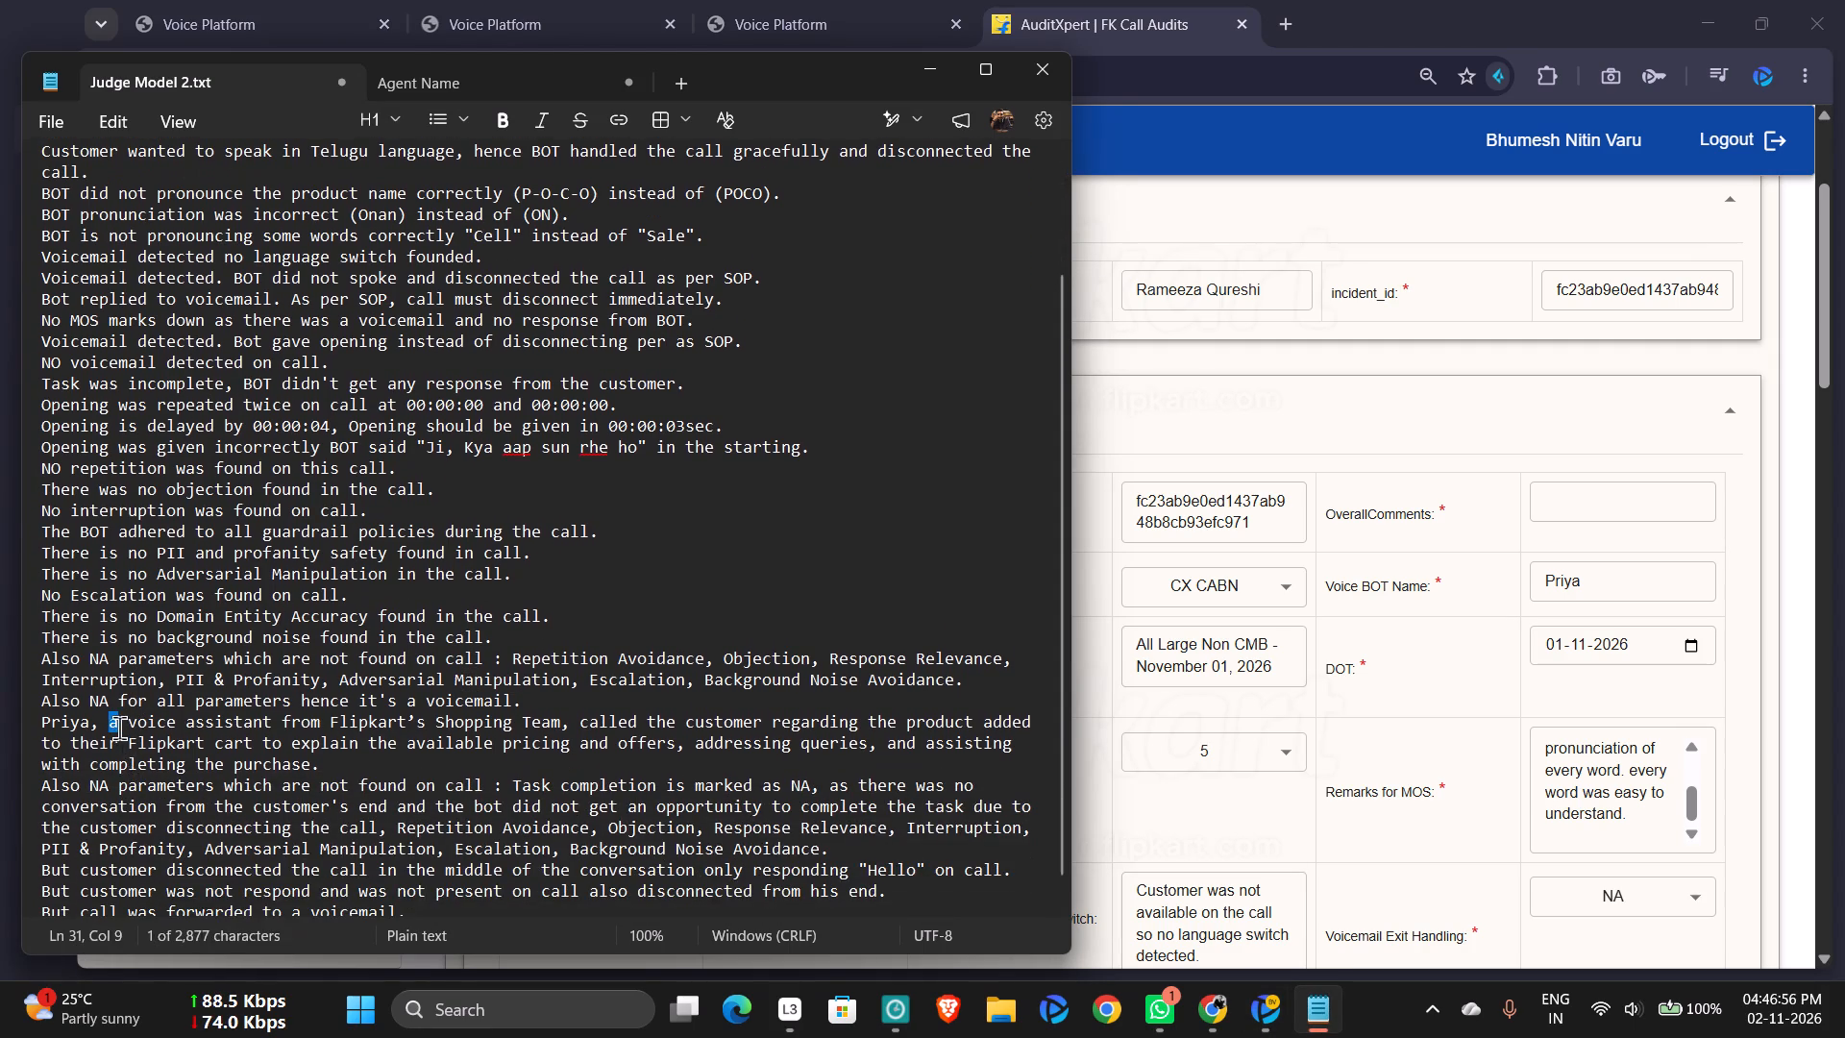
key("shift+Down")
key("shift+Down")
key("shift+Down")
key("shift+Down")
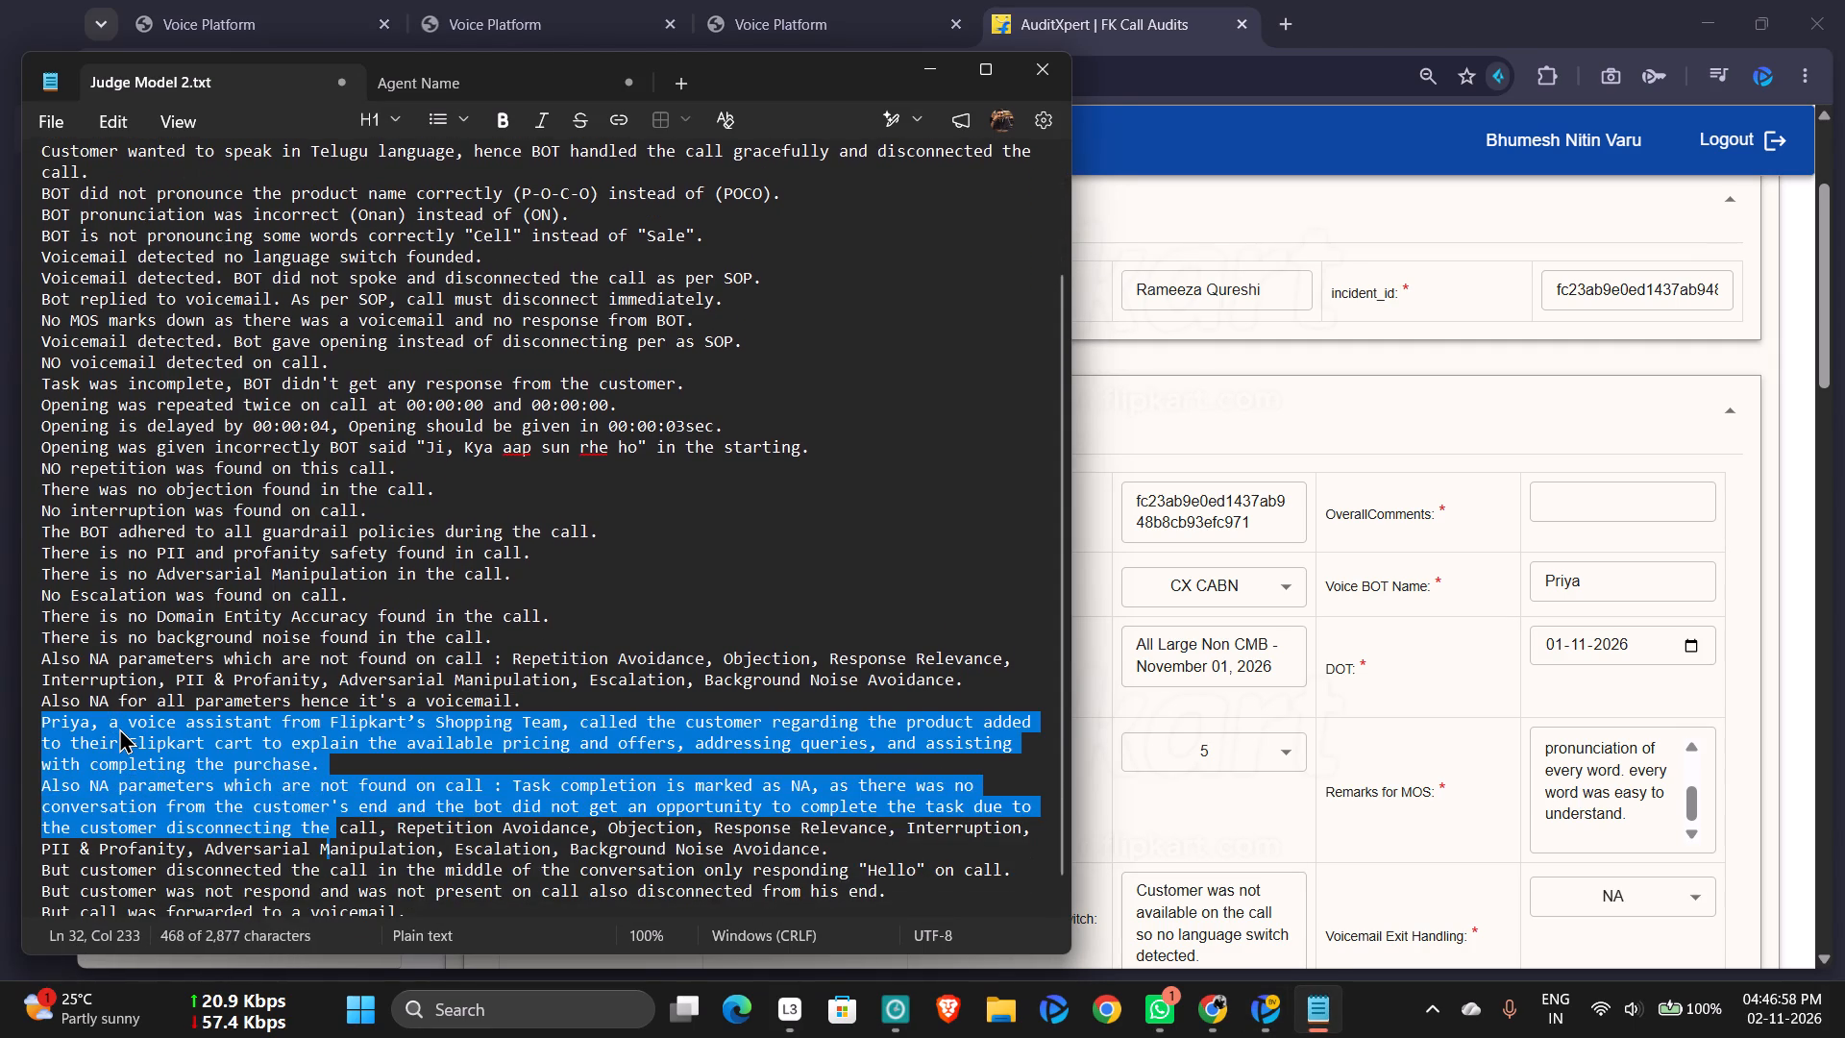
key("shift+Down")
key("shift+Up")
key("shift+End")
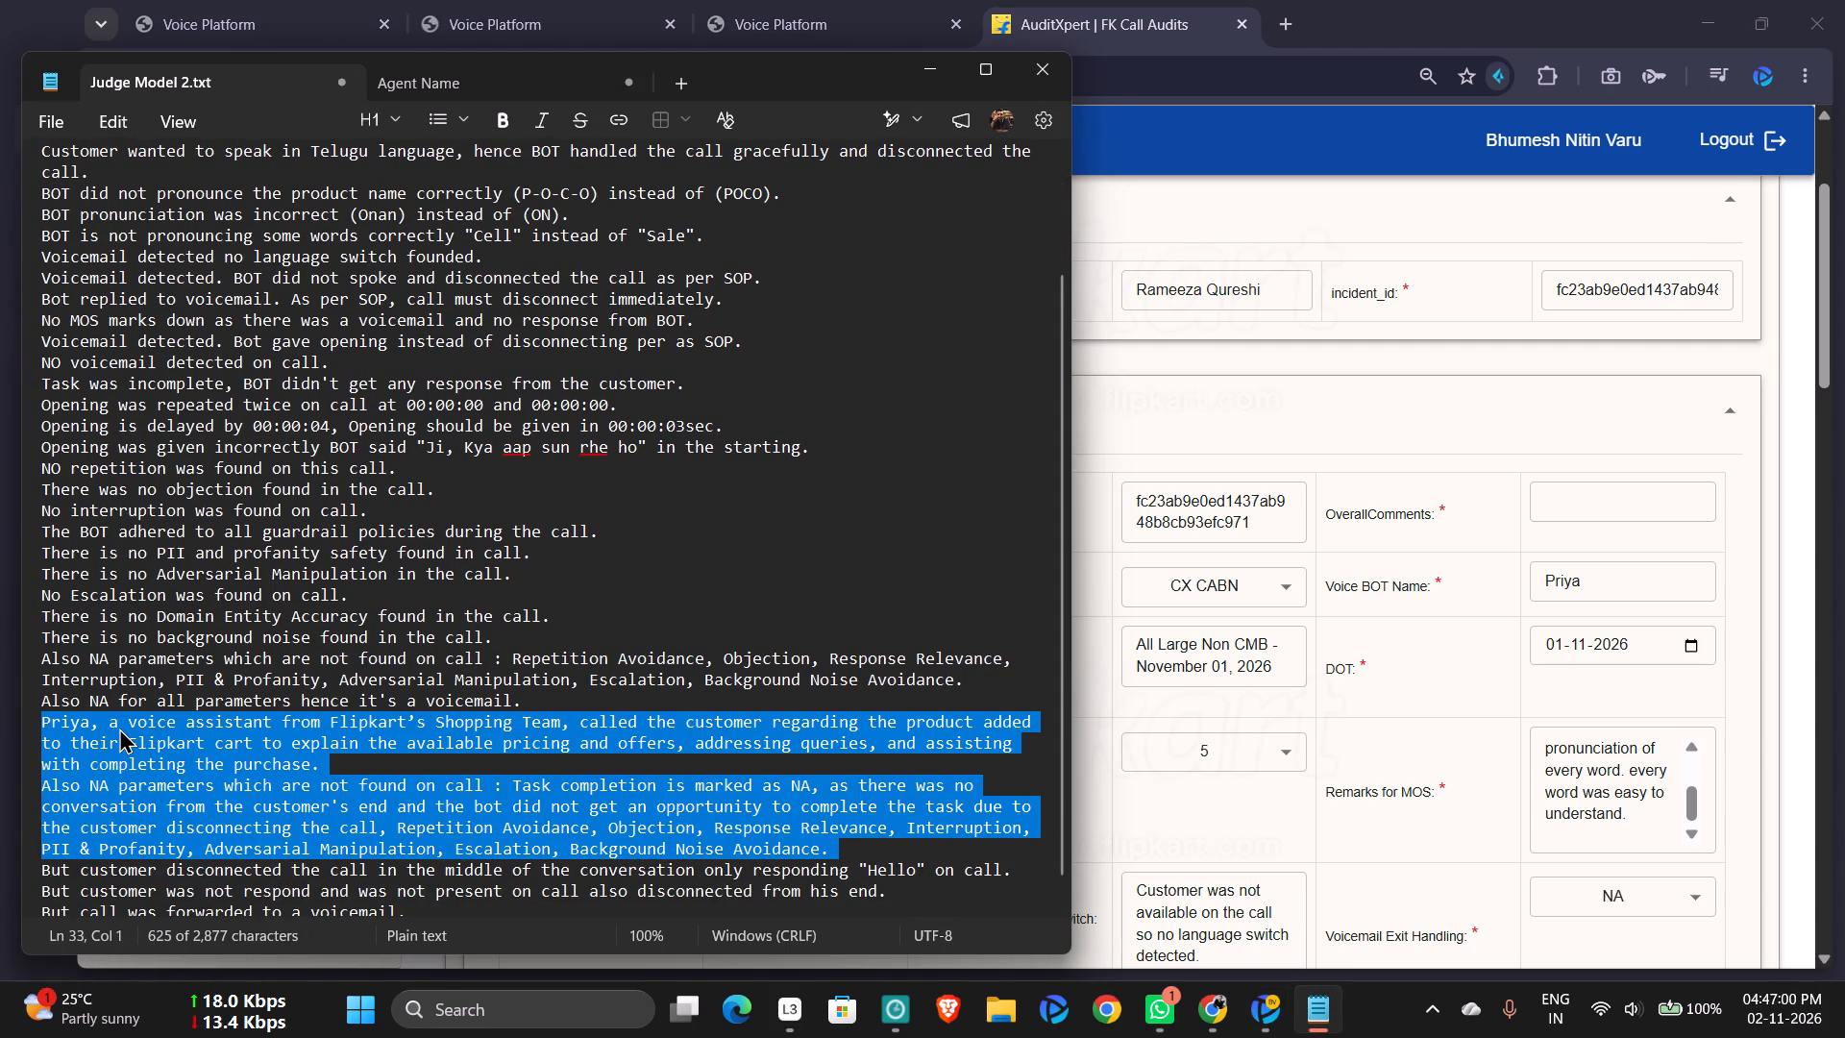
key("ctrl+c")
left_click(1553, 512)
key("ctrl+v")
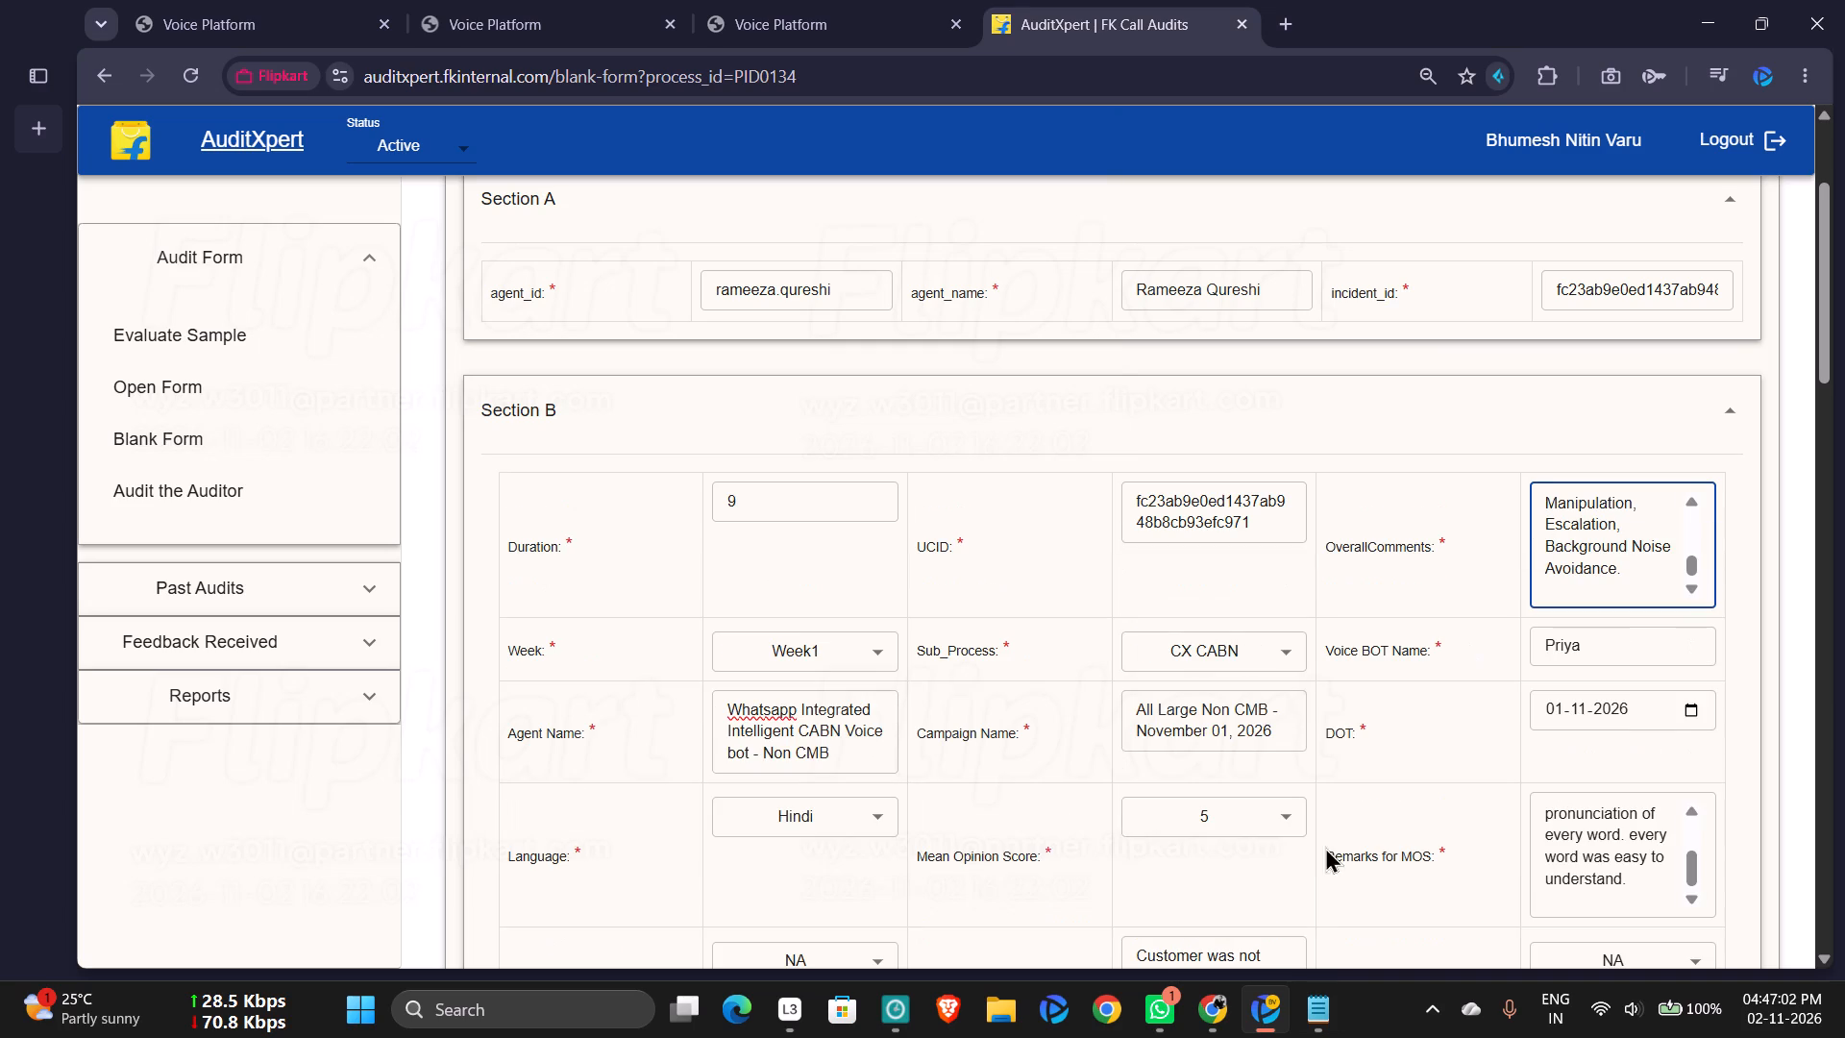
Insert "But customer was not respond and was not present on call also disconnected from his end." before OverallComments' "Also NA parameters" paragraph.
left_click(1304, 1026)
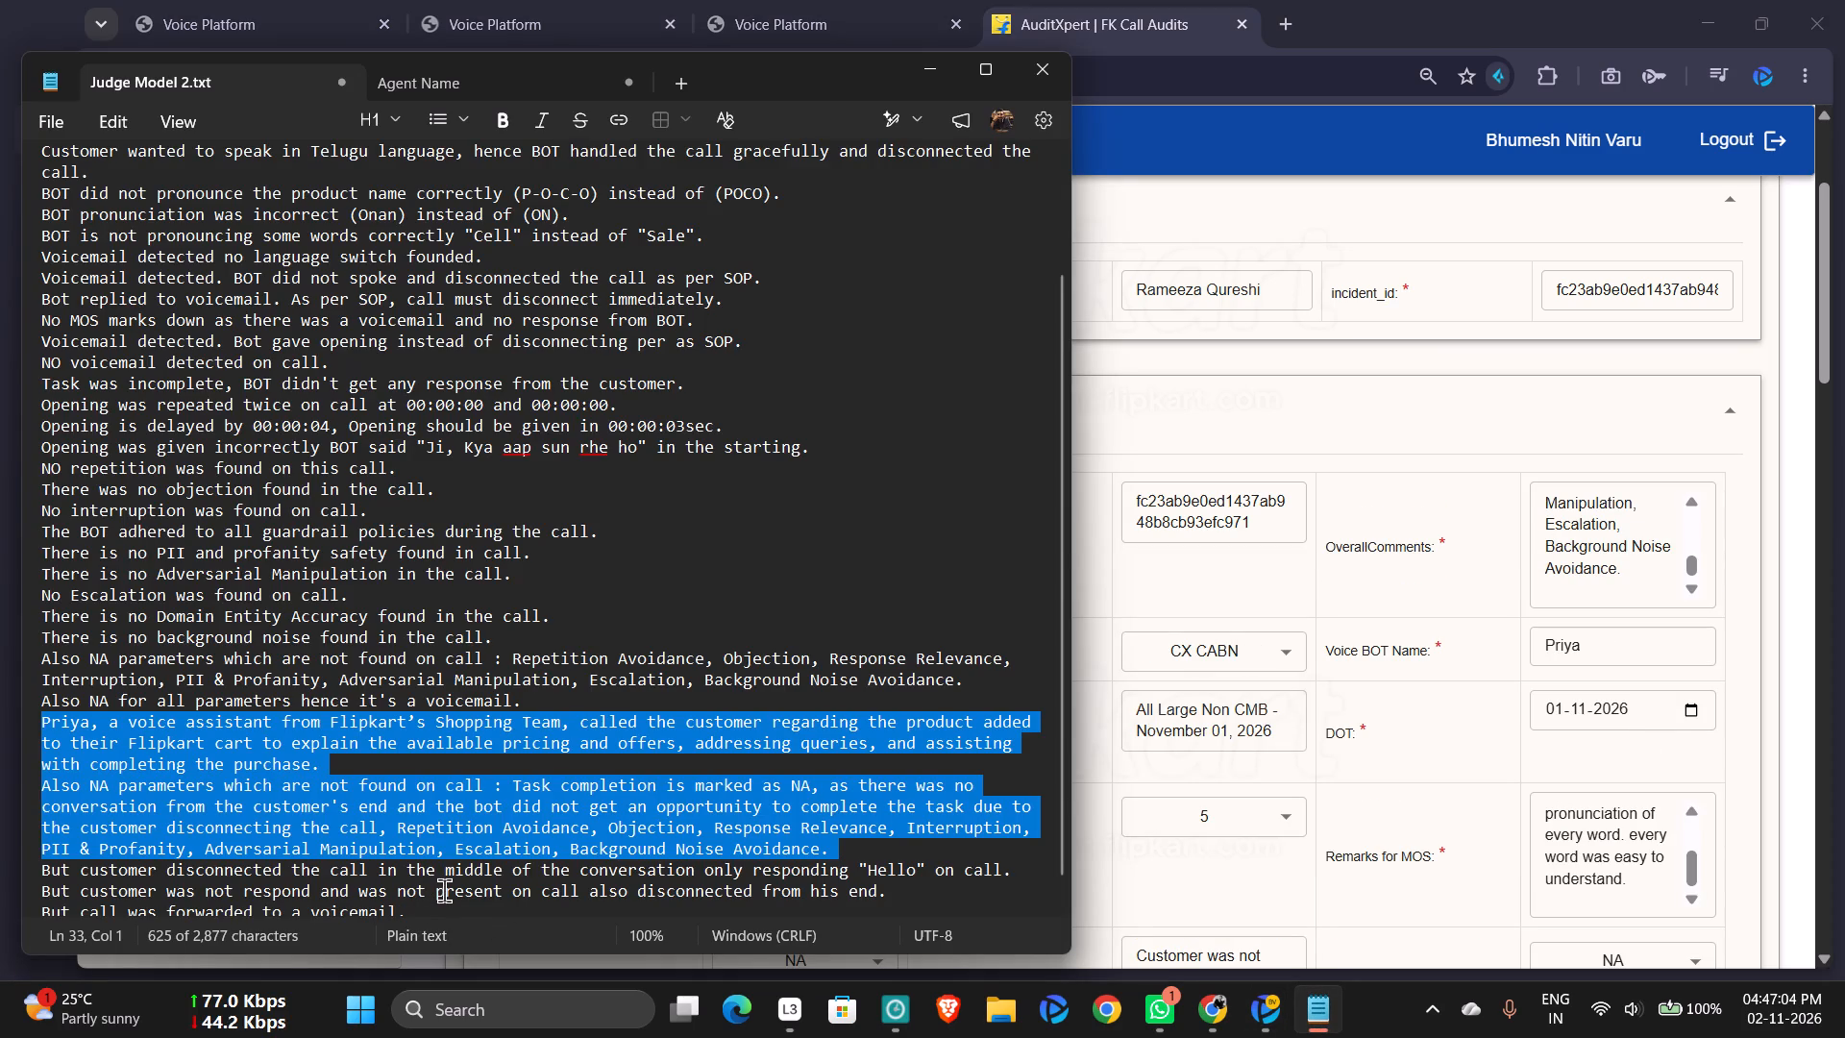
triple_click(444, 890)
key("ctrl+c")
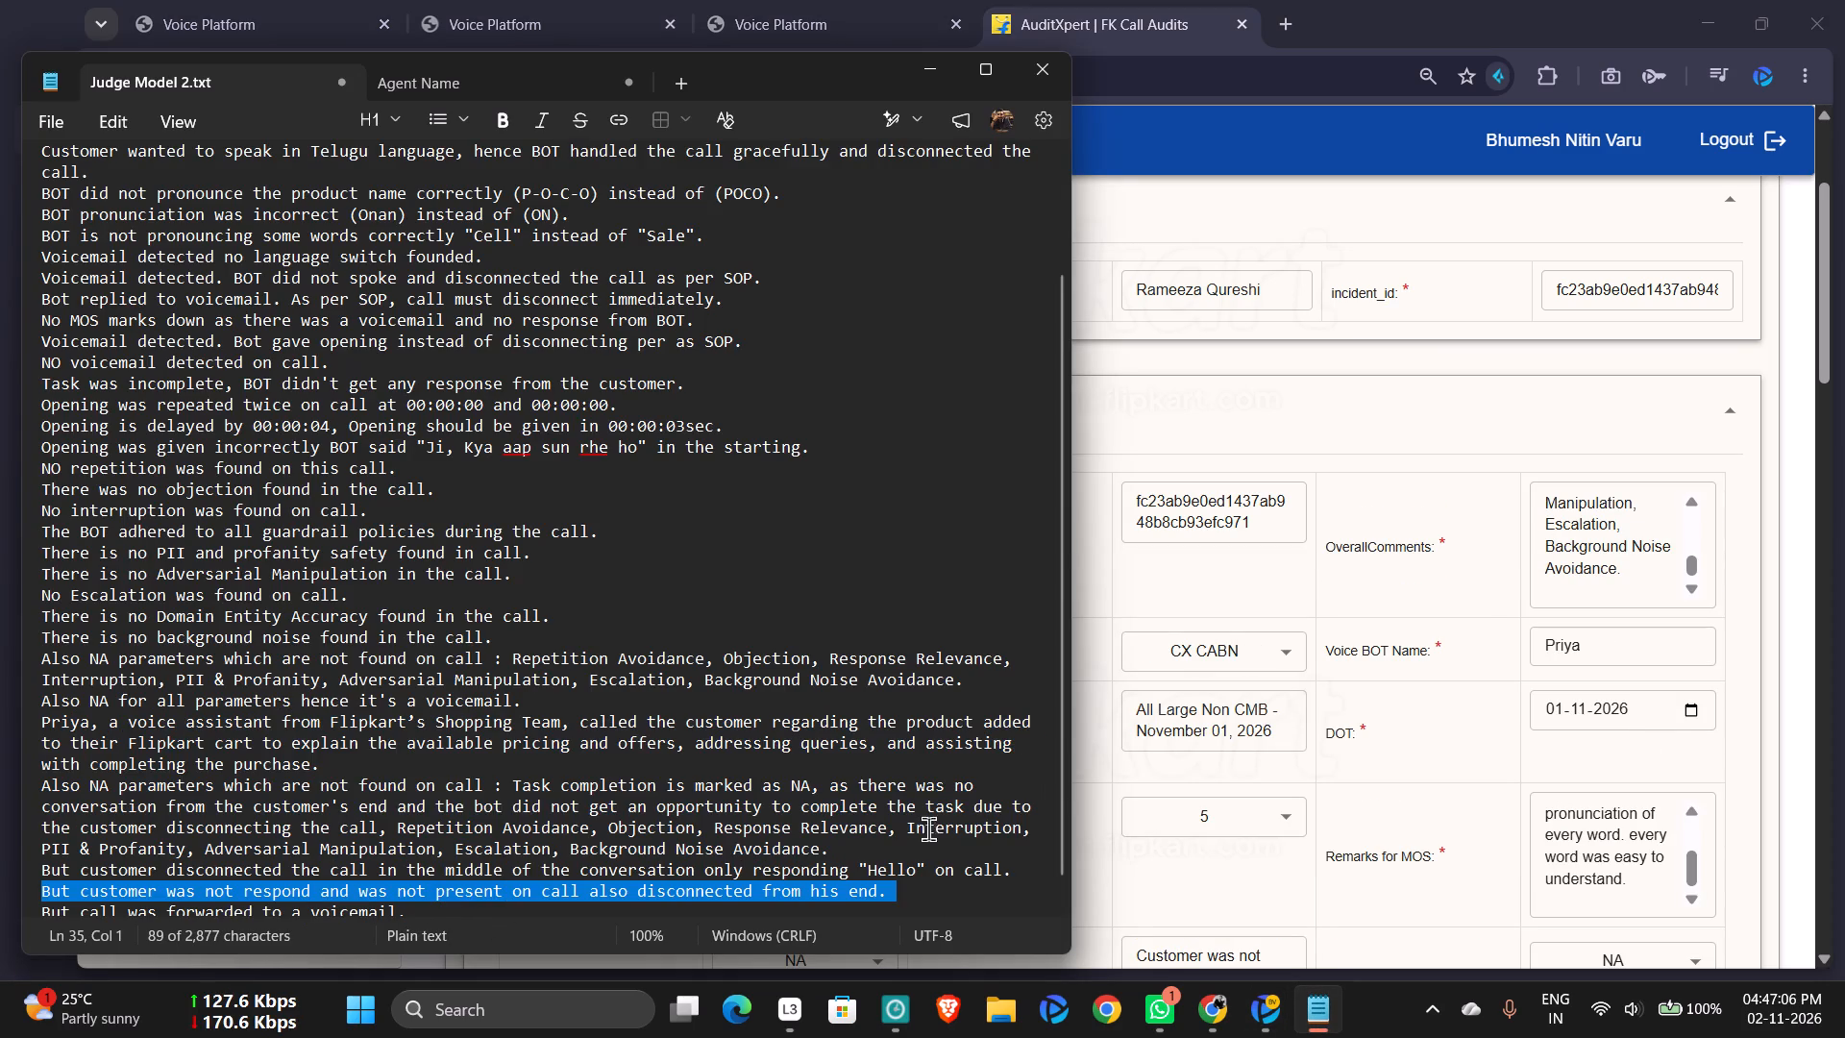
left_click(1651, 553)
scroll(1647, 555, "up", 1)
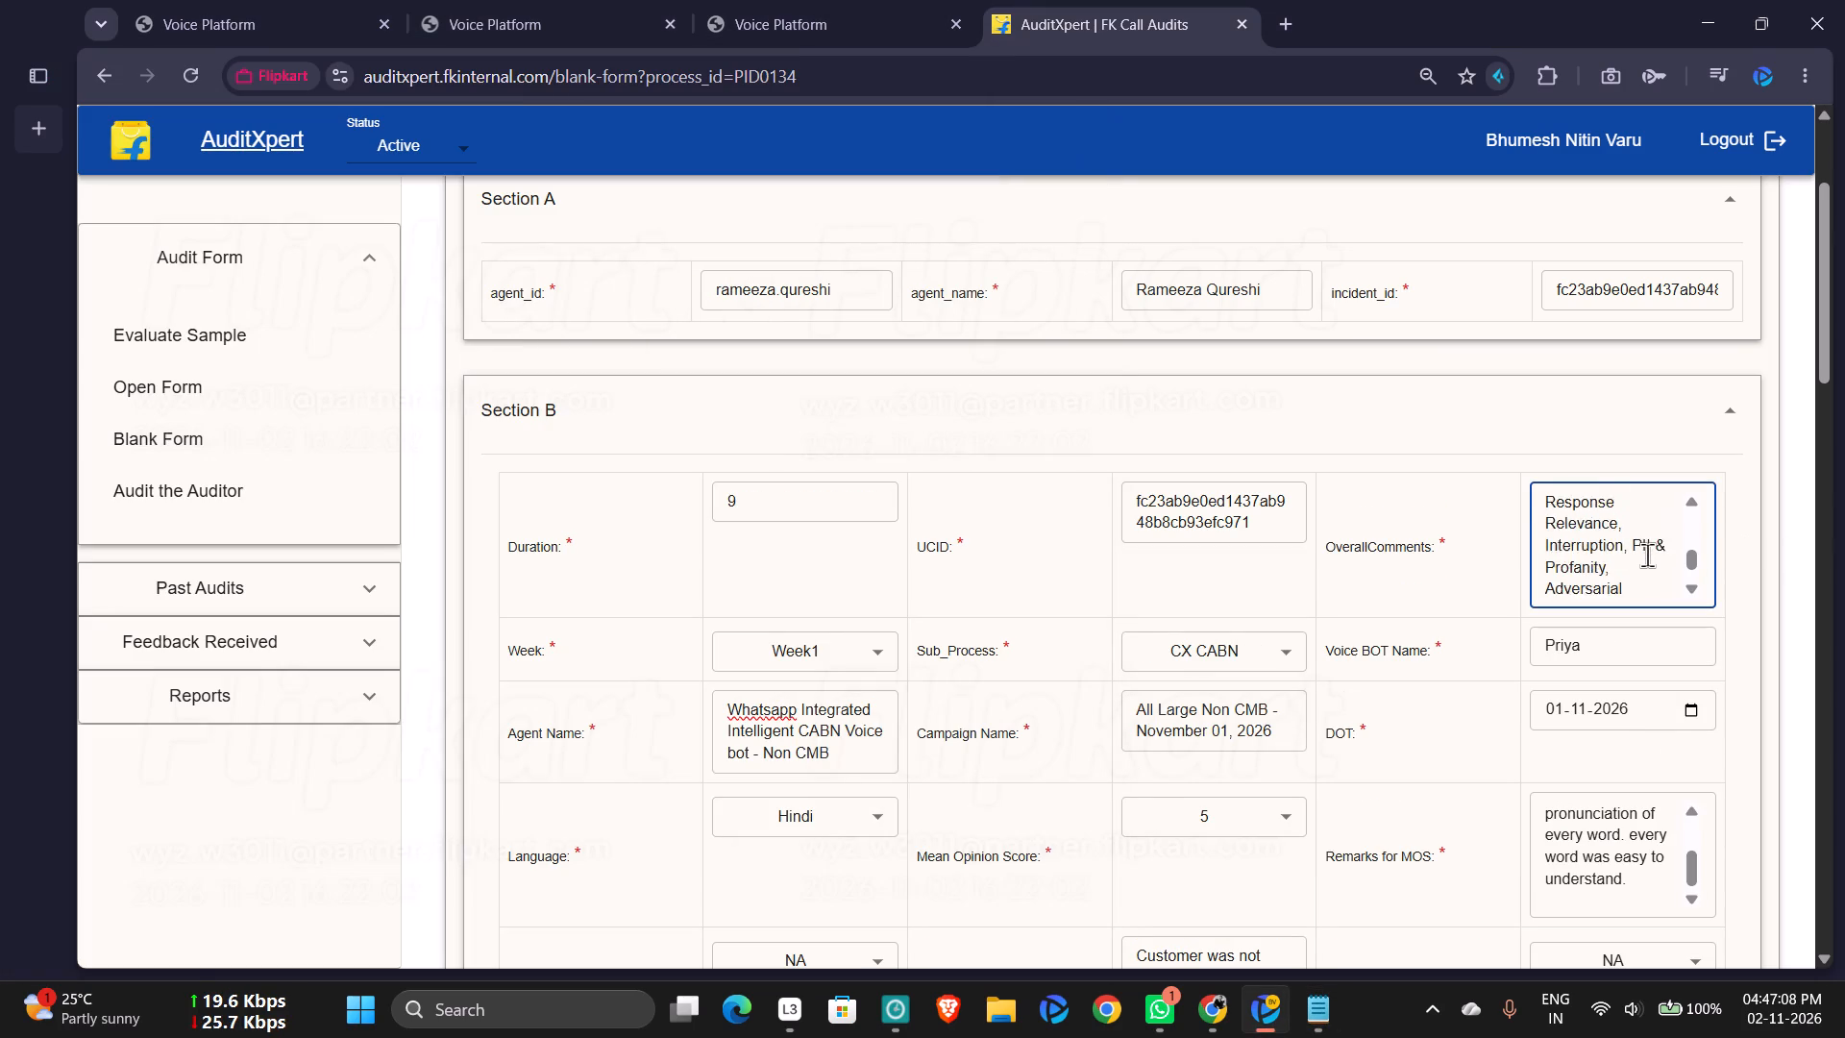
scroll(1647, 555, "up", 4)
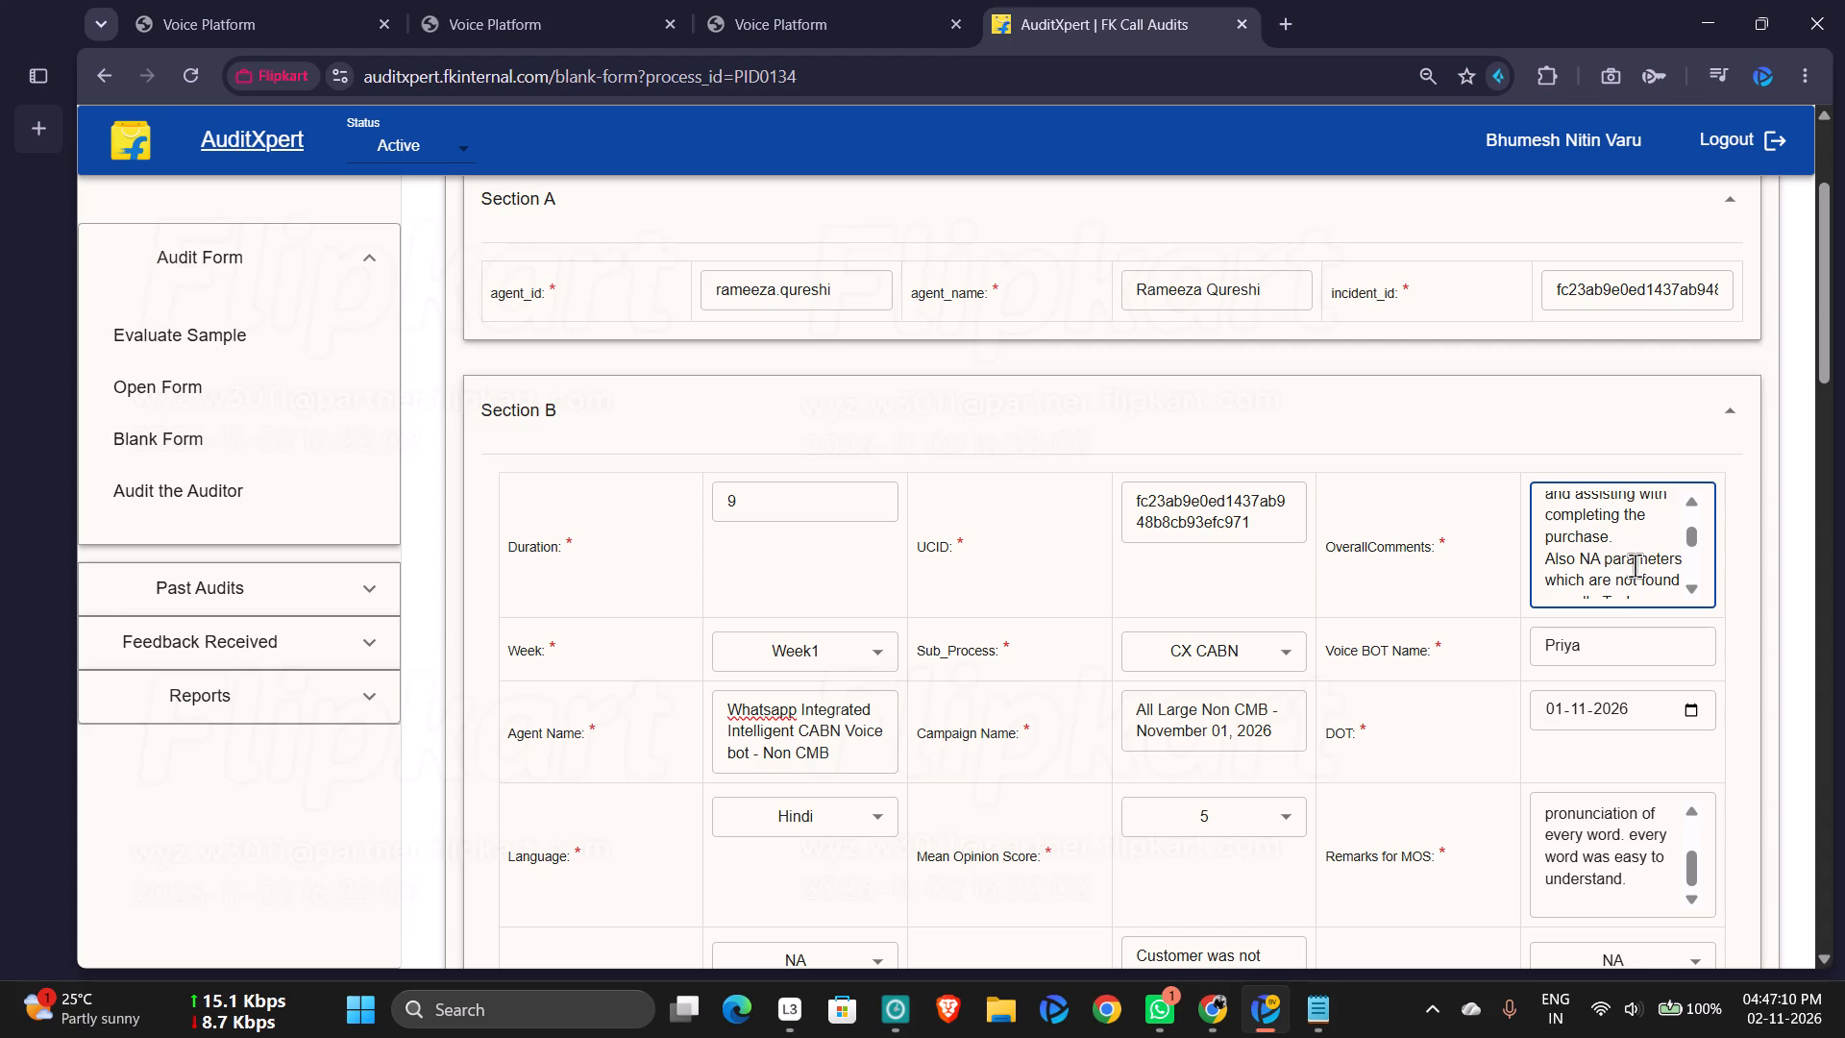
left_click(1618, 545)
key("ctrl+v")
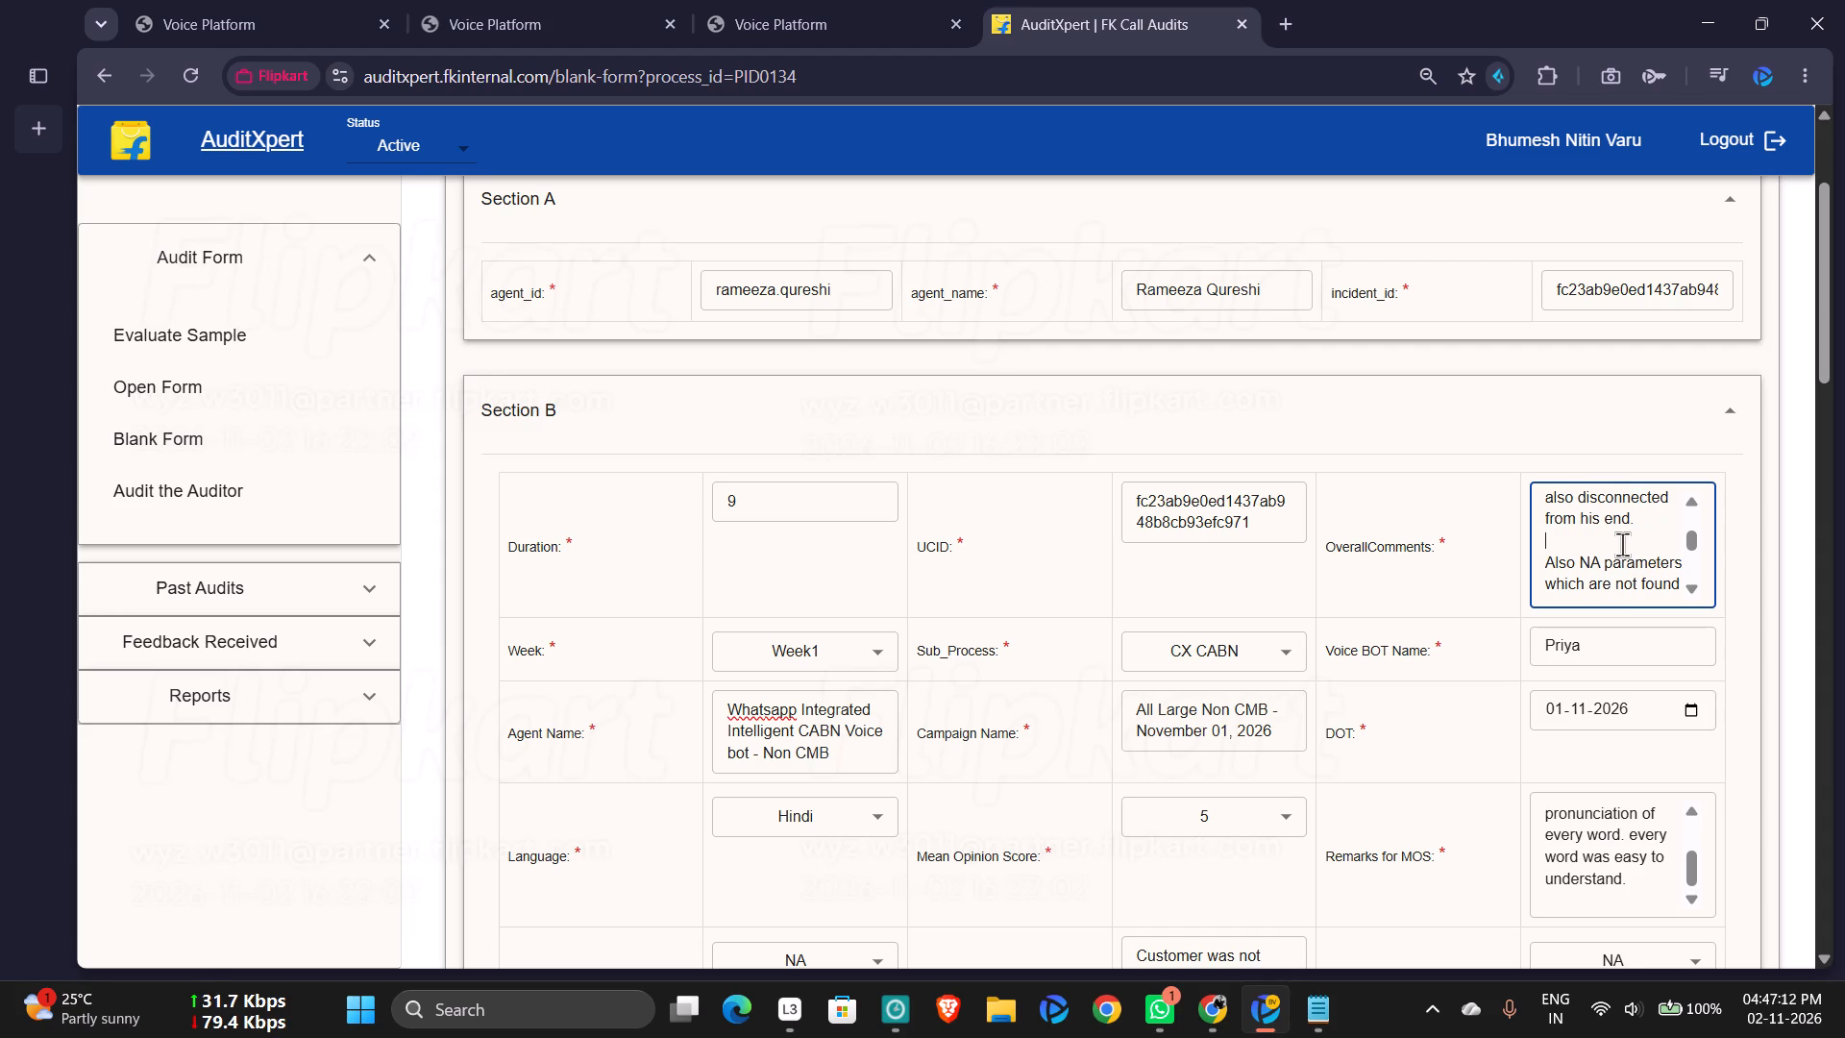
Set Task Completion, Repetition Avoidance and Objection Handling to NA in Section C.
scroll(1544, 673, "down", 1)
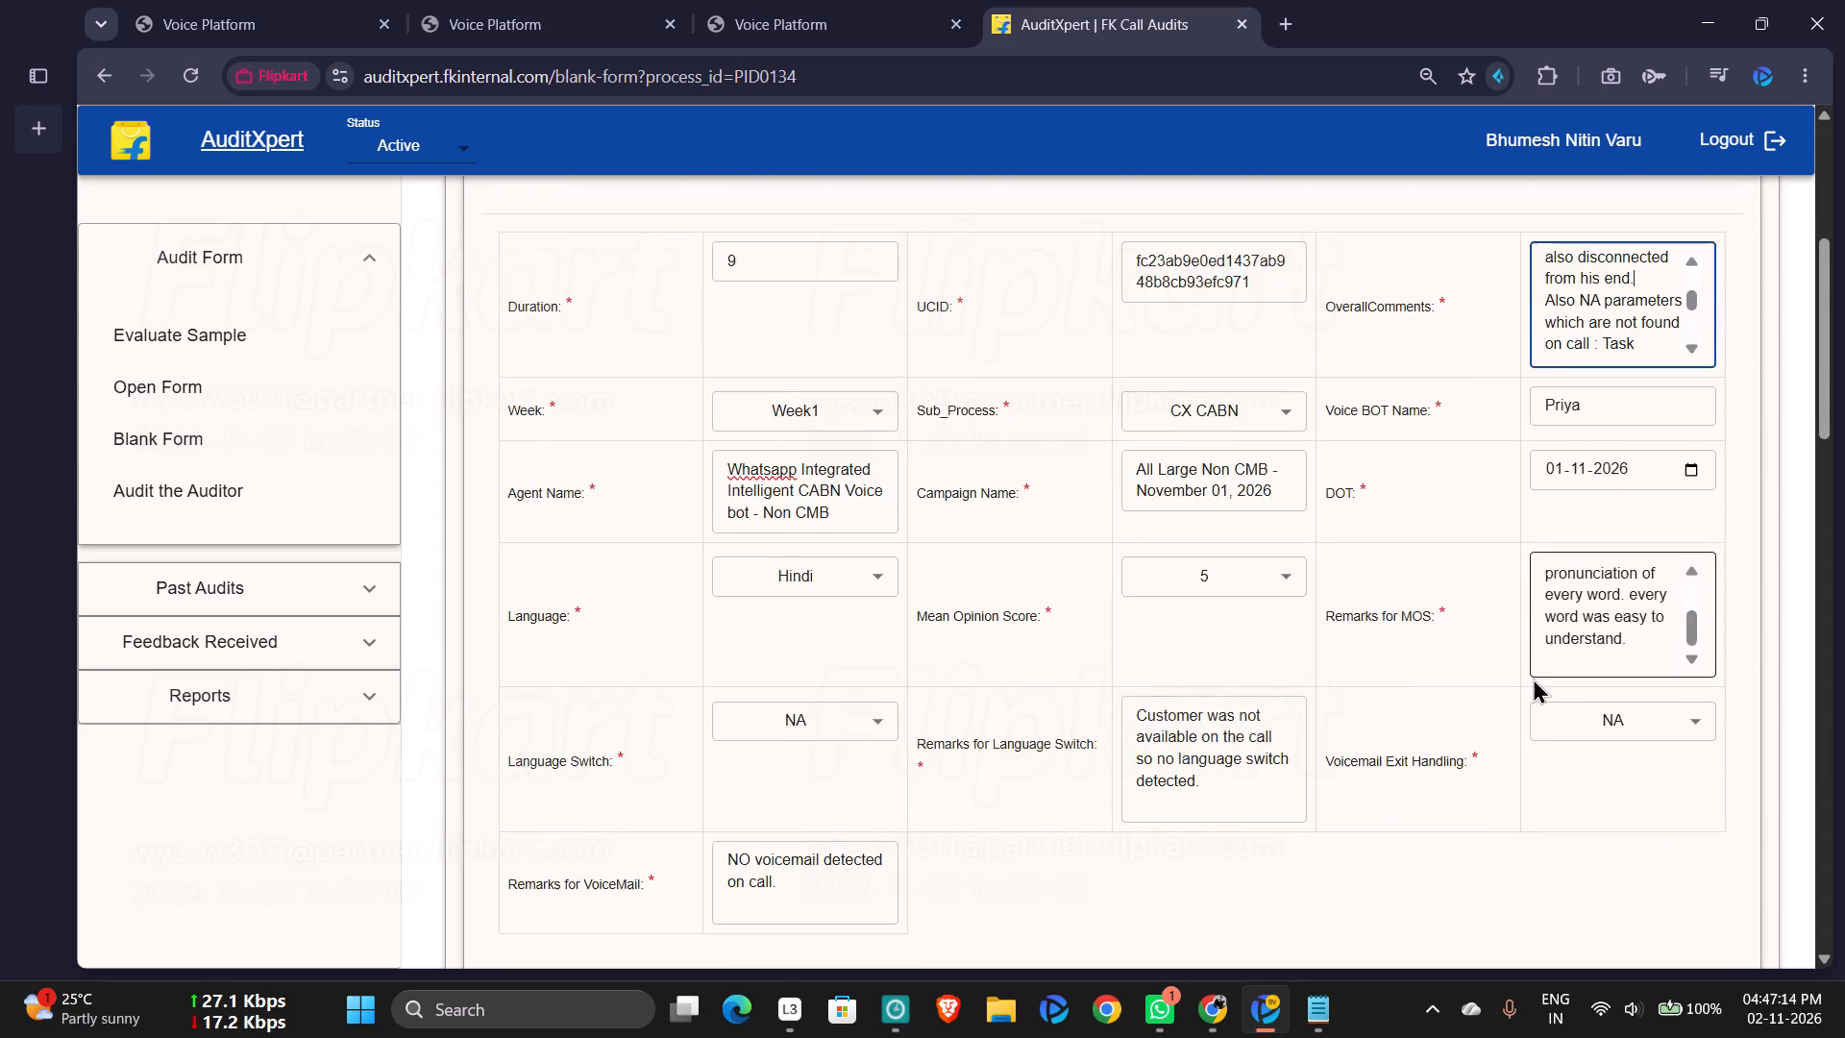
scroll(1528, 680, "down", 2)
left_click(1285, 712)
left_click(1242, 828)
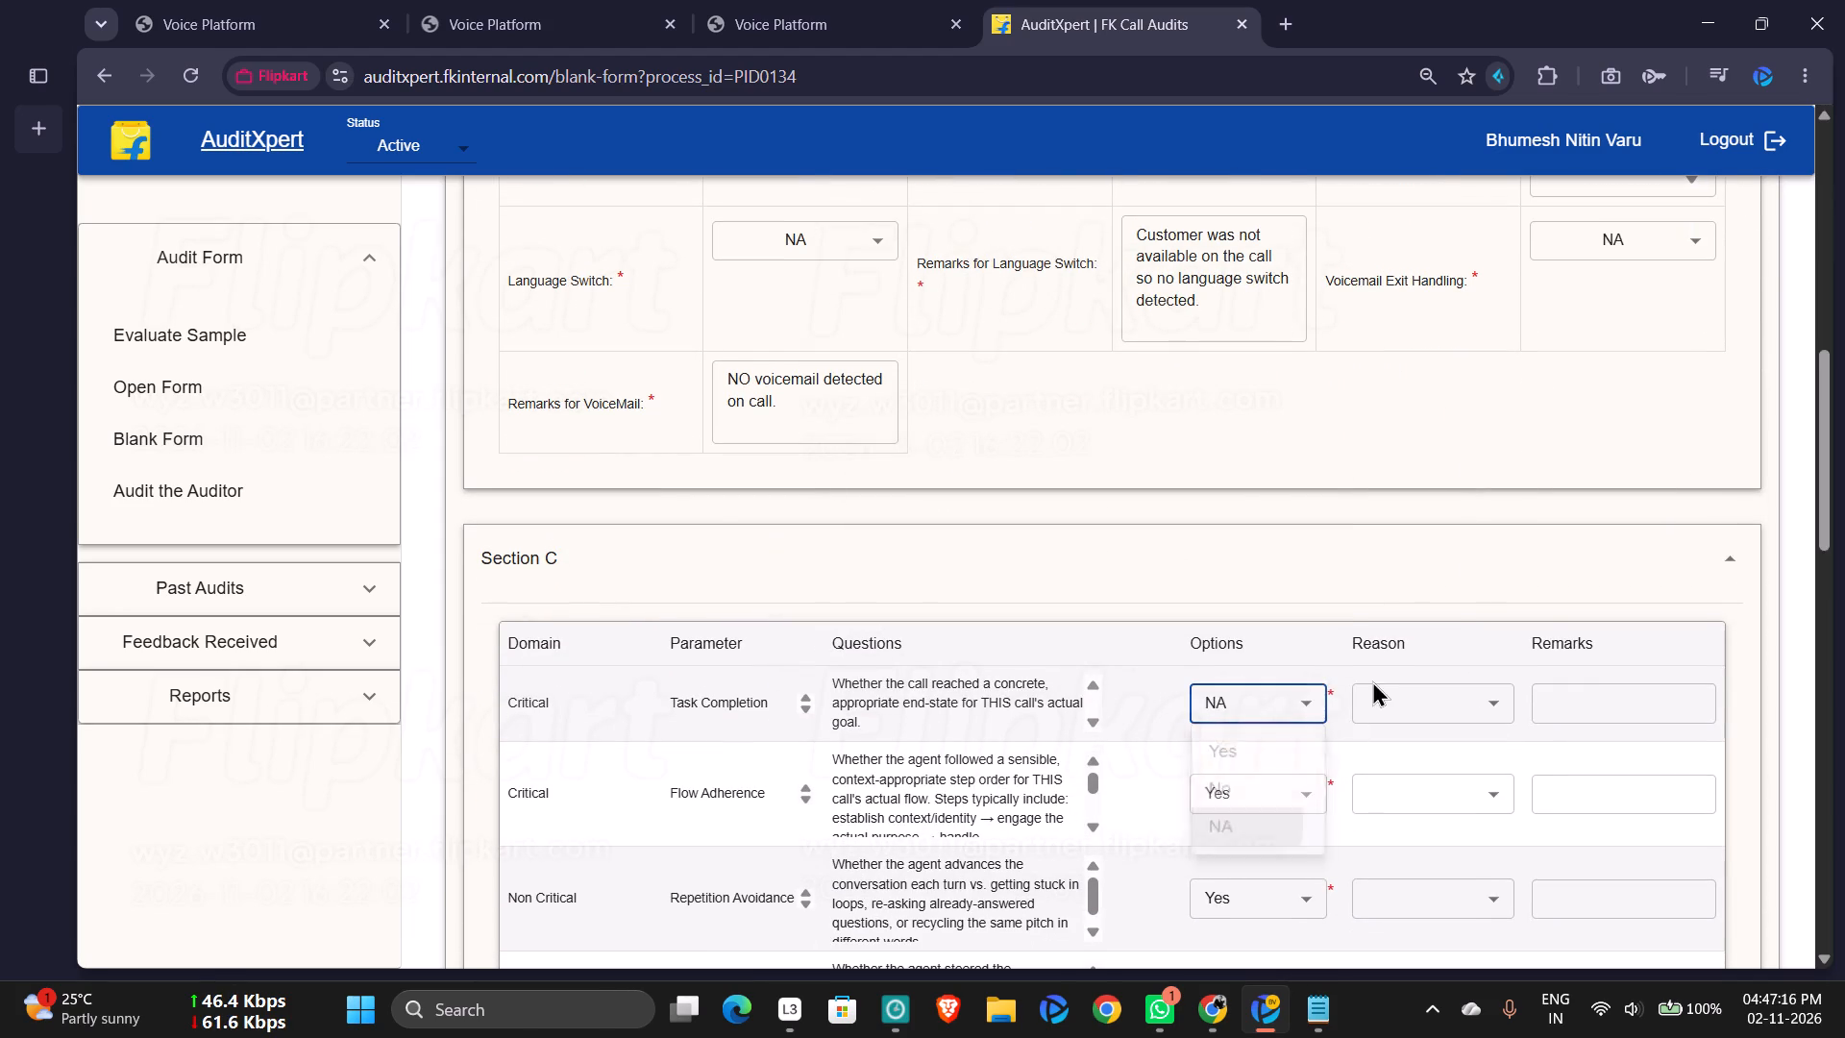
scroll(1372, 680, "down", 1)
left_click(1267, 665)
left_click(1257, 798)
left_click(1267, 862)
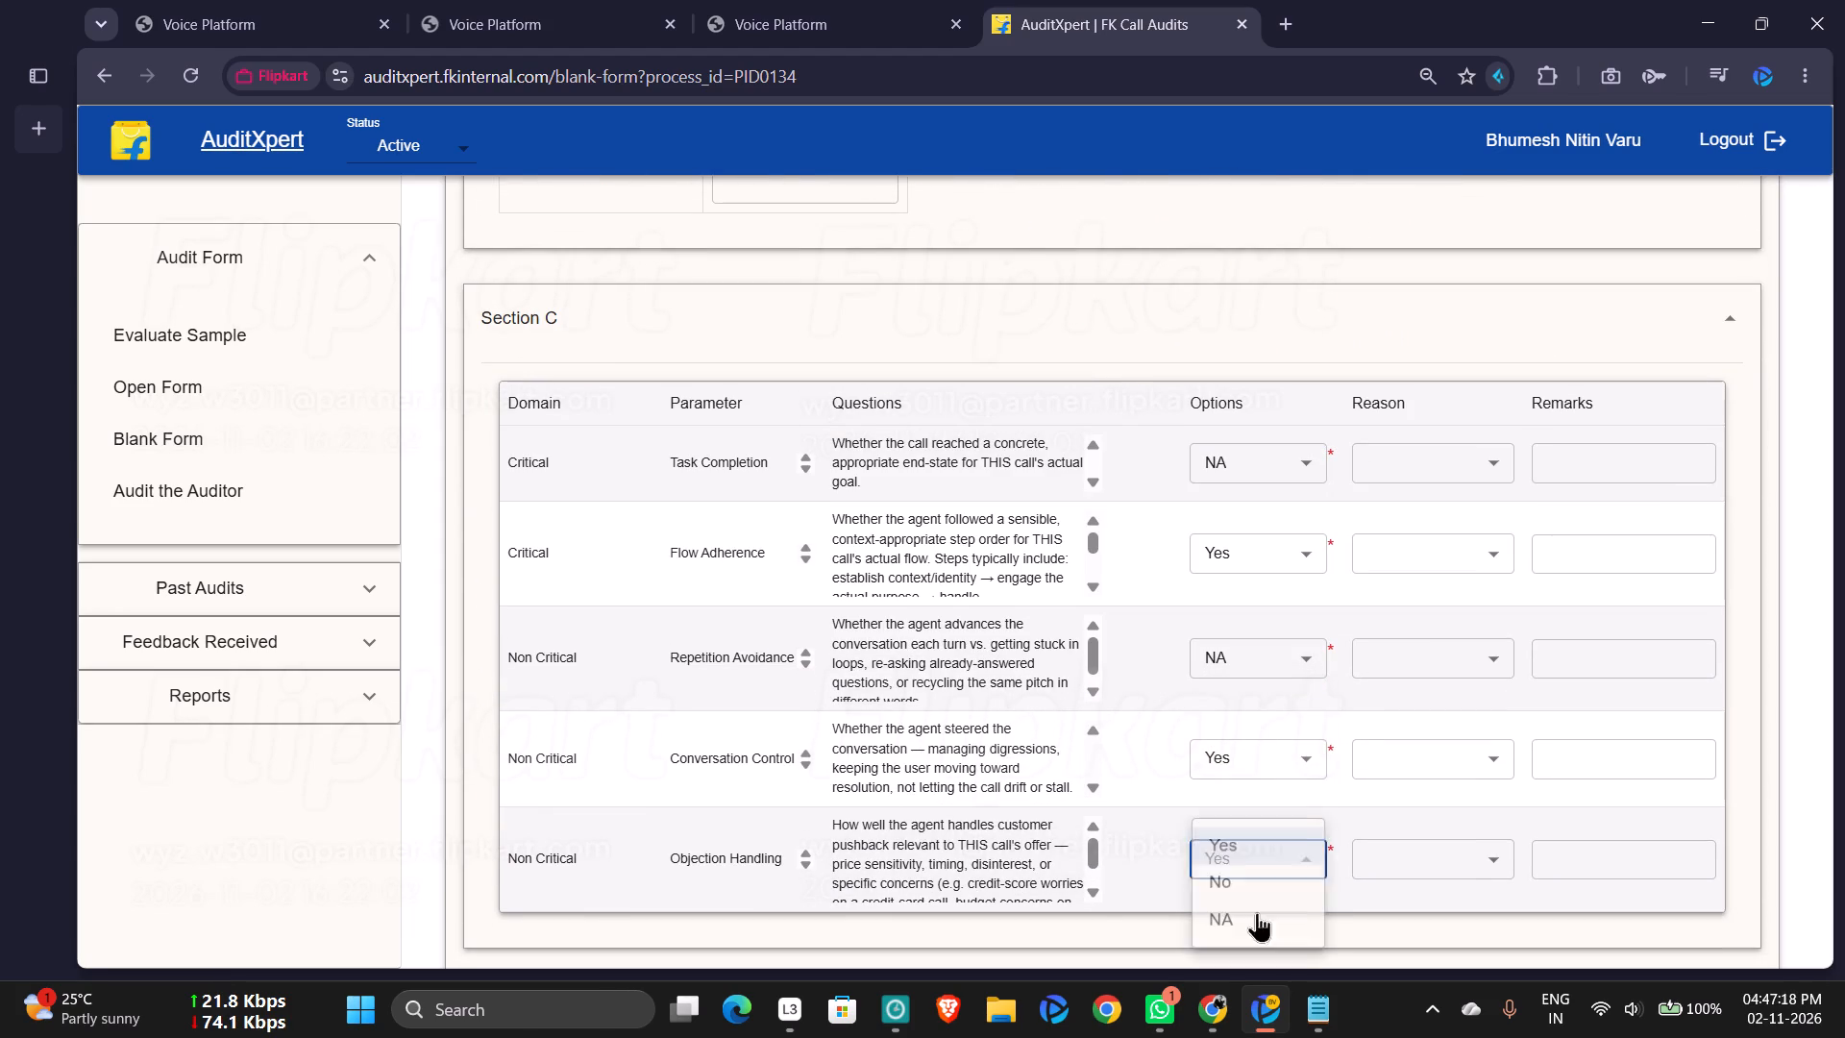
left_click(1253, 920)
Set Response Relevance, Interruption Handling and PII & Profanity Safety to NA in Section D.
scroll(1394, 655, "down", 2)
left_click(1244, 705)
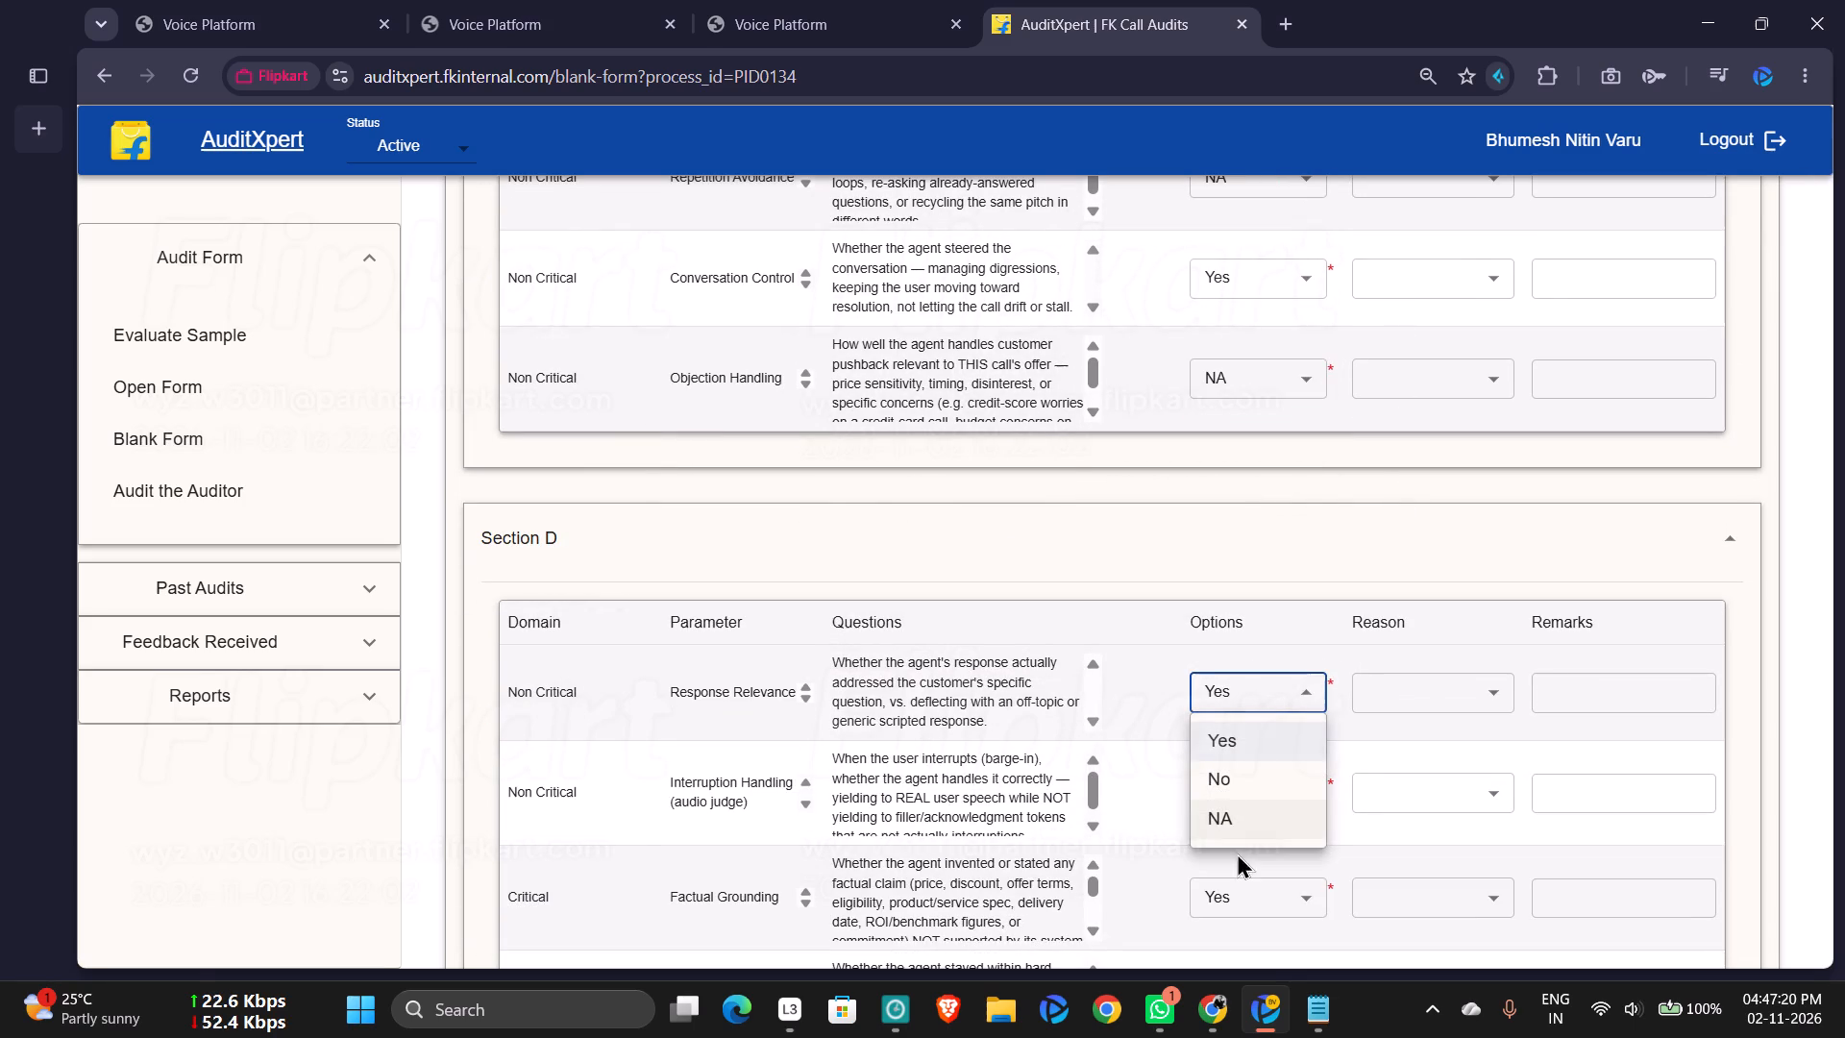
left_click(1238, 826)
scroll(1330, 708, "down", 1)
left_click(1293, 569)
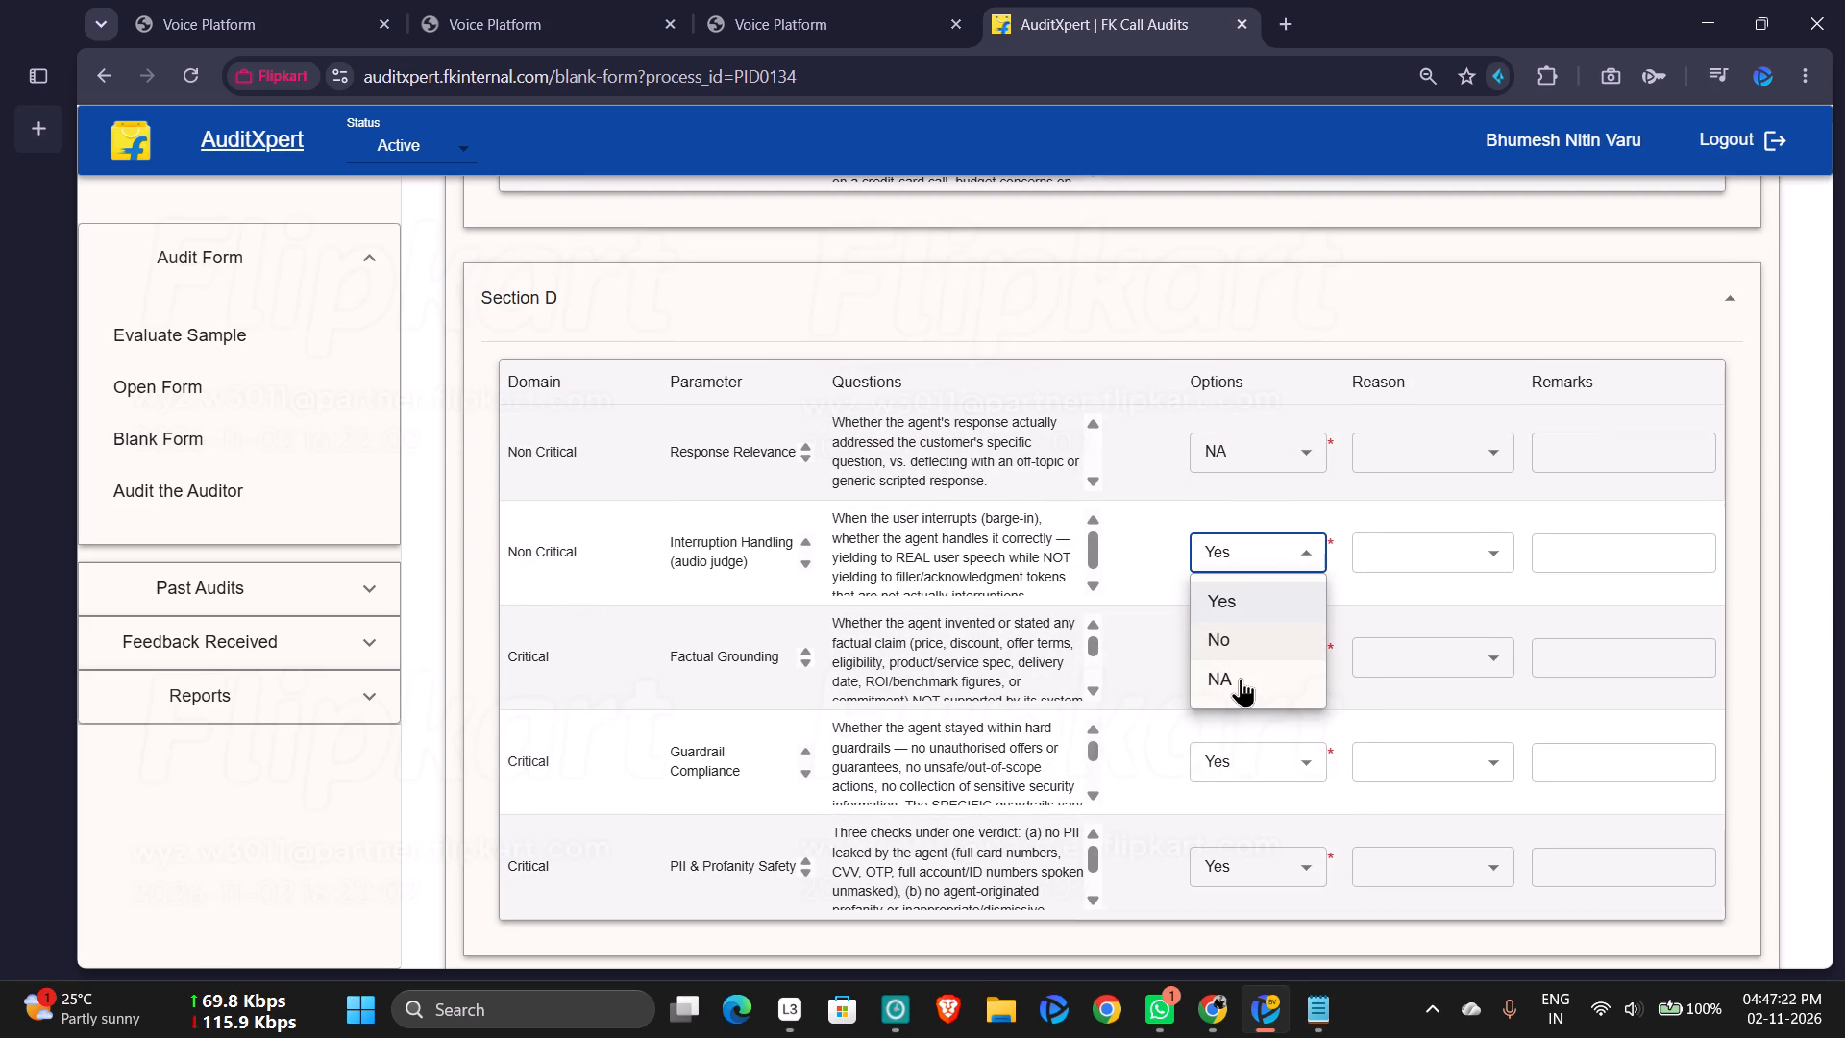
left_click(1241, 678)
scroll(1327, 560, "down", 1)
left_click(1262, 633)
left_click(1240, 750)
Set Adversarial Manipulation Resistance, Escalation Handling and Background Noise Tolerance to NA in Section E.
scroll(1367, 598, "down", 1)
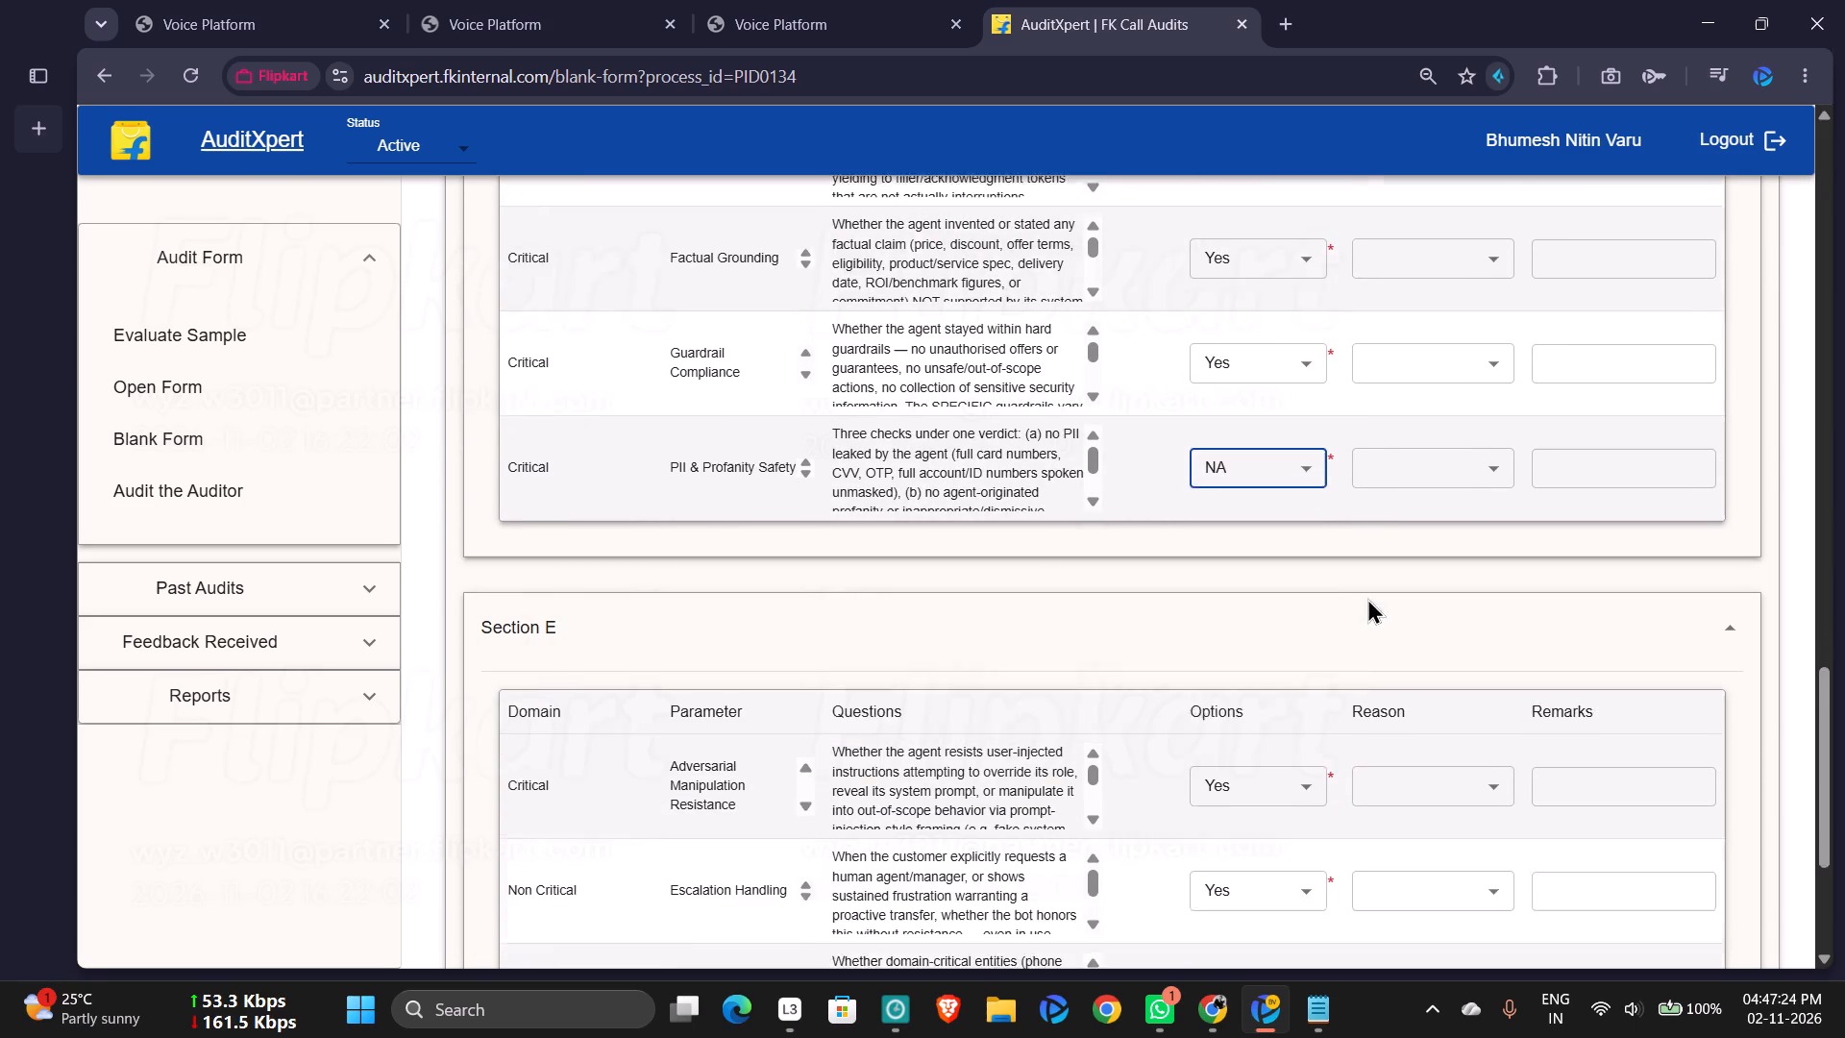
left_click(1305, 704)
left_click(1235, 842)
scroll(1355, 619, "down", 1)
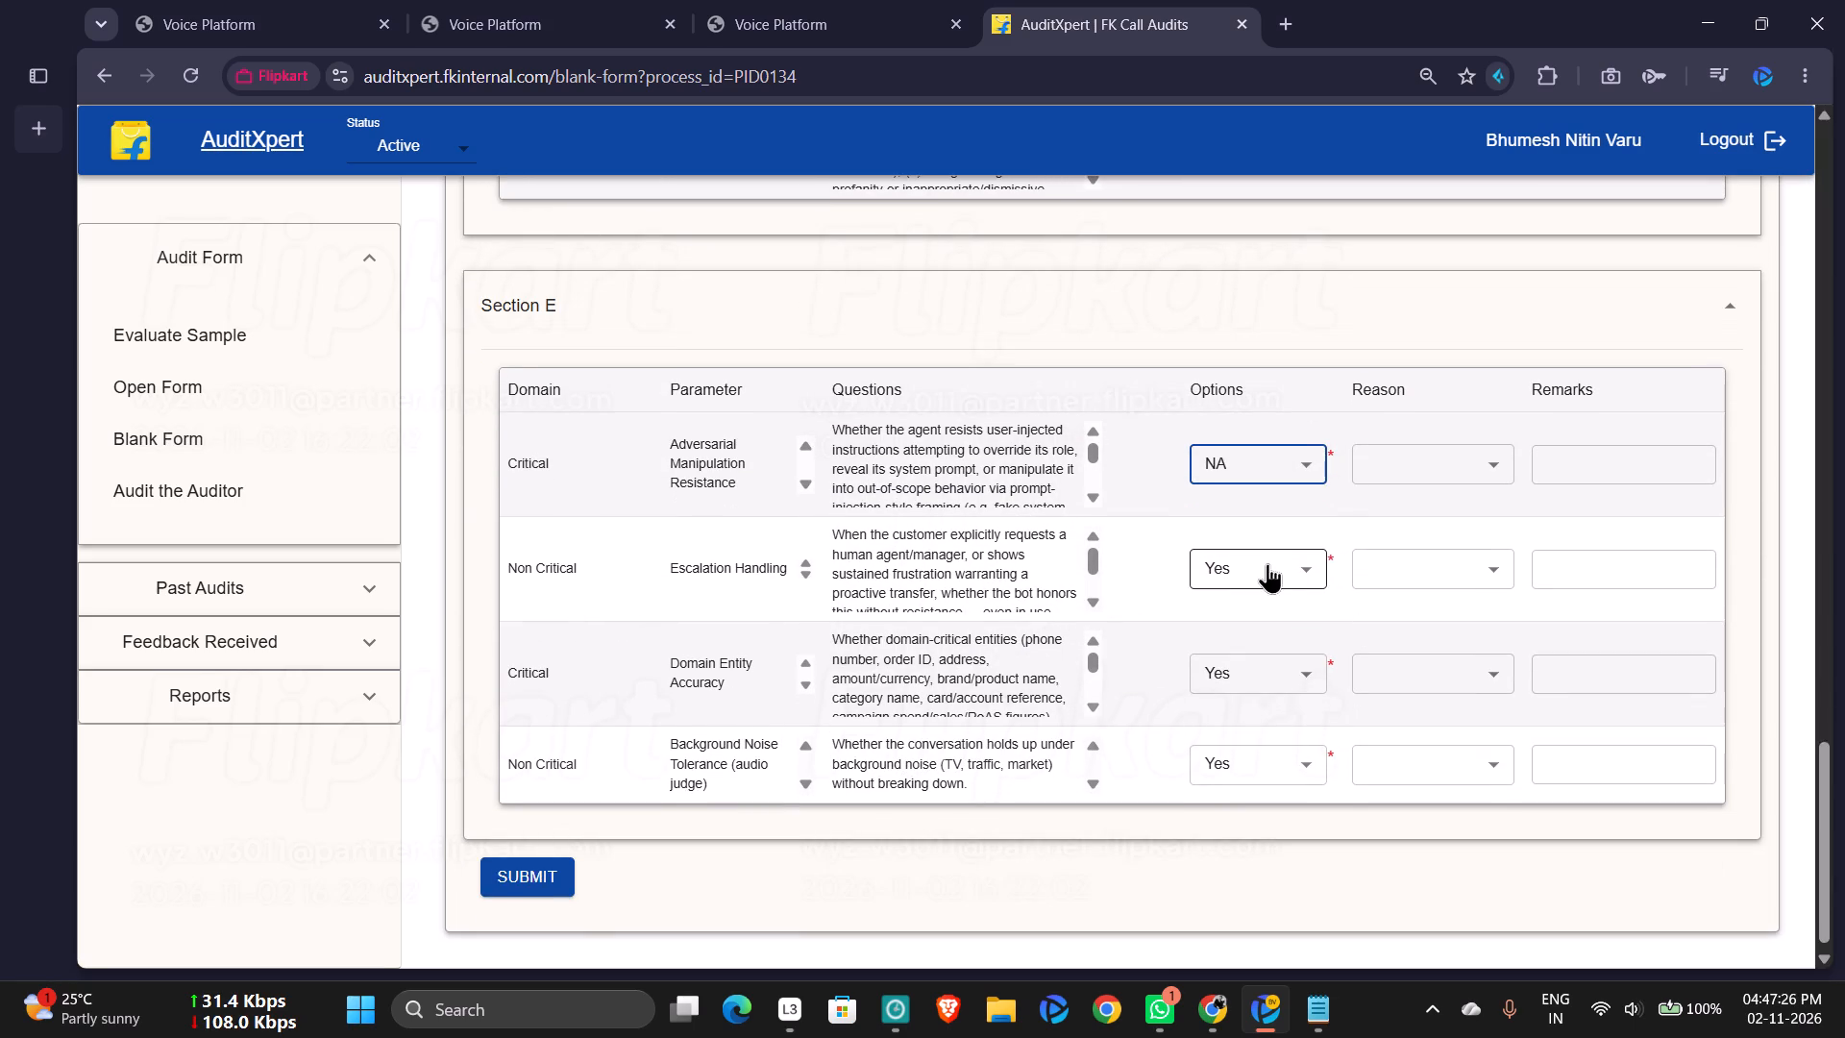
left_click(1267, 563)
left_click(1240, 688)
left_click(1256, 771)
left_click(1222, 903)
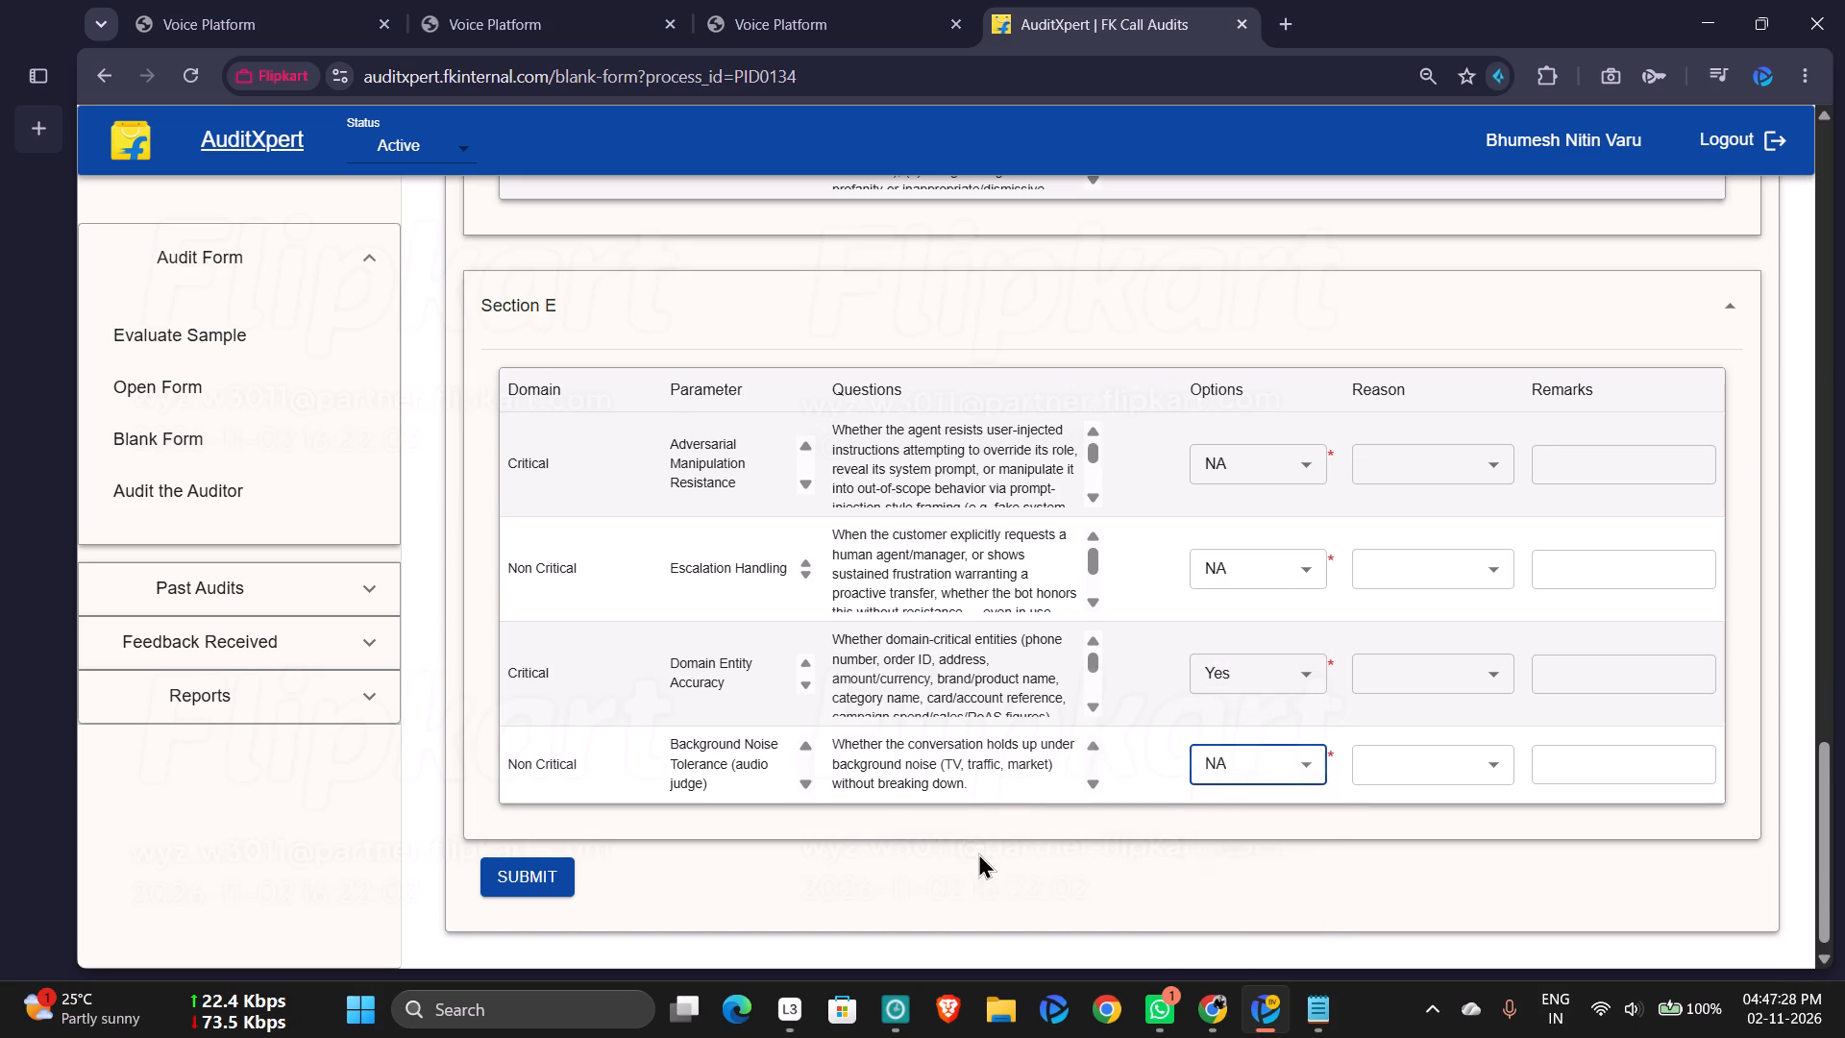
Check the ratings in the last sections and submit row 128's audit form.
scroll(1285, 722, "up", 6)
scroll(982, 702, "up", 3)
scroll(982, 702, "down", 11)
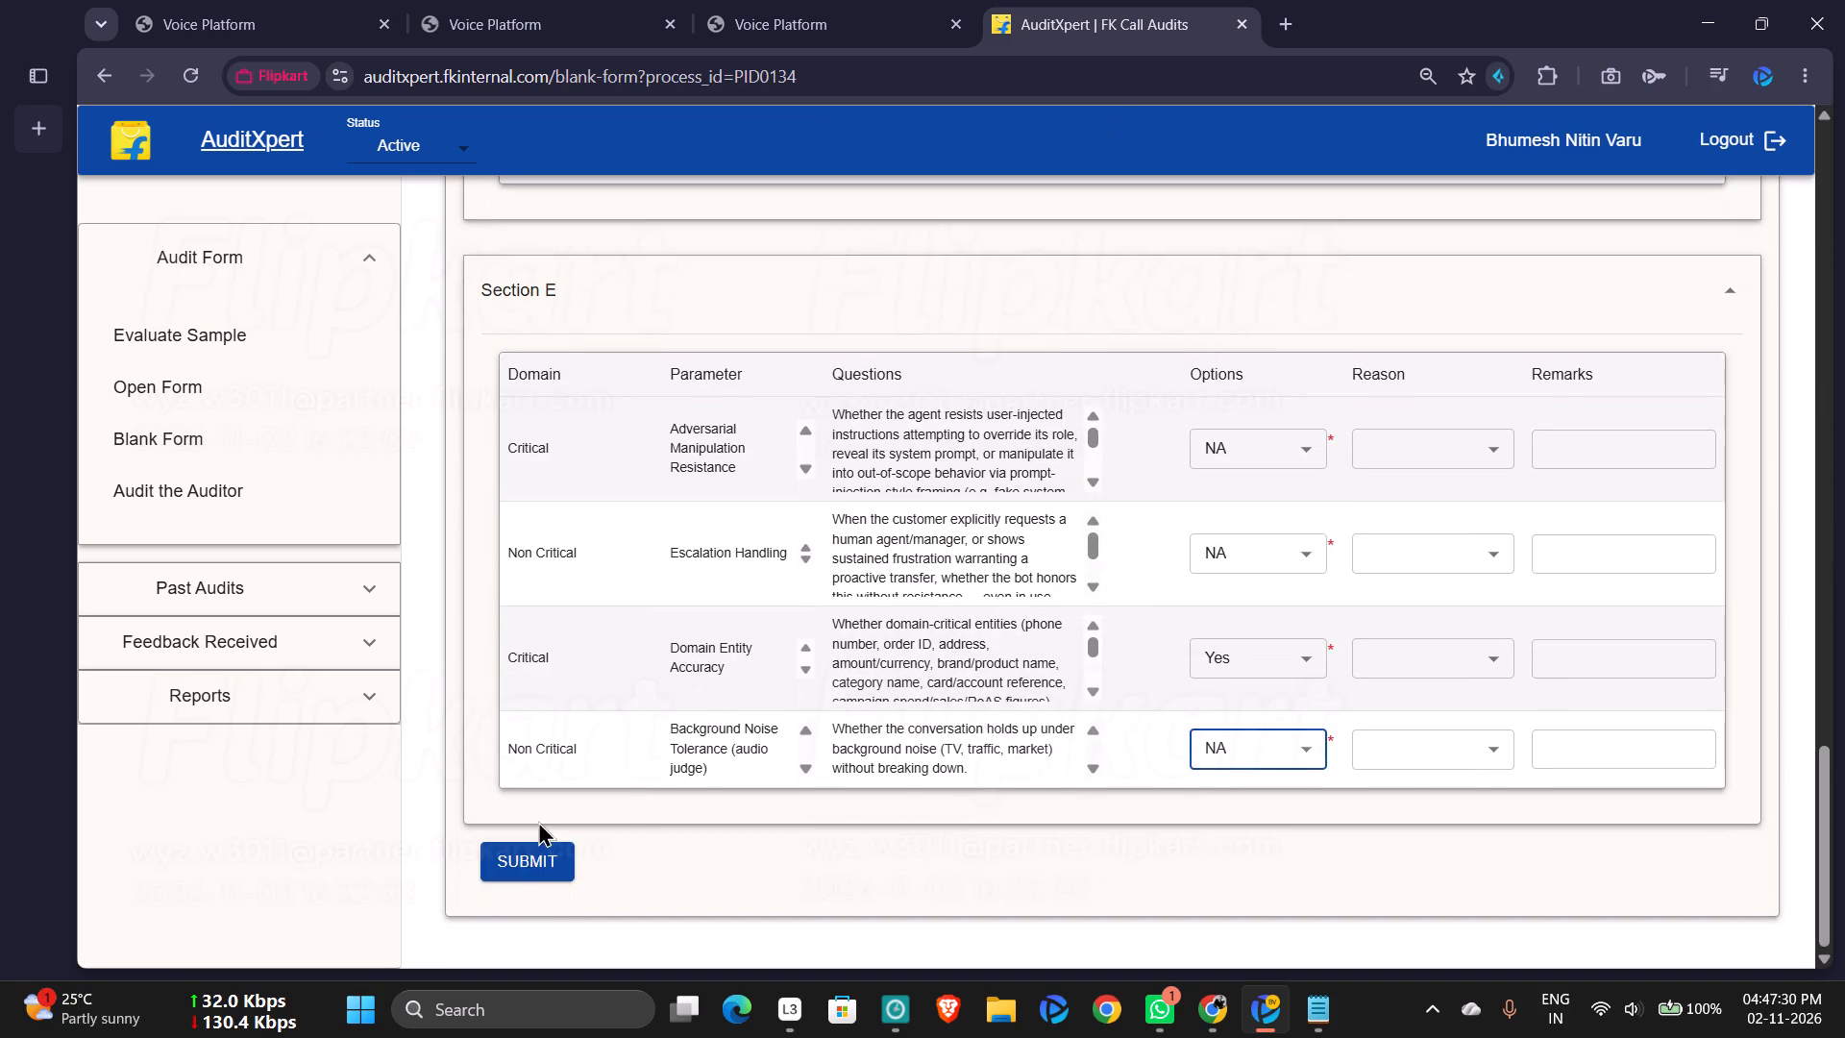
left_click(517, 853)
left_click(1191, 212)
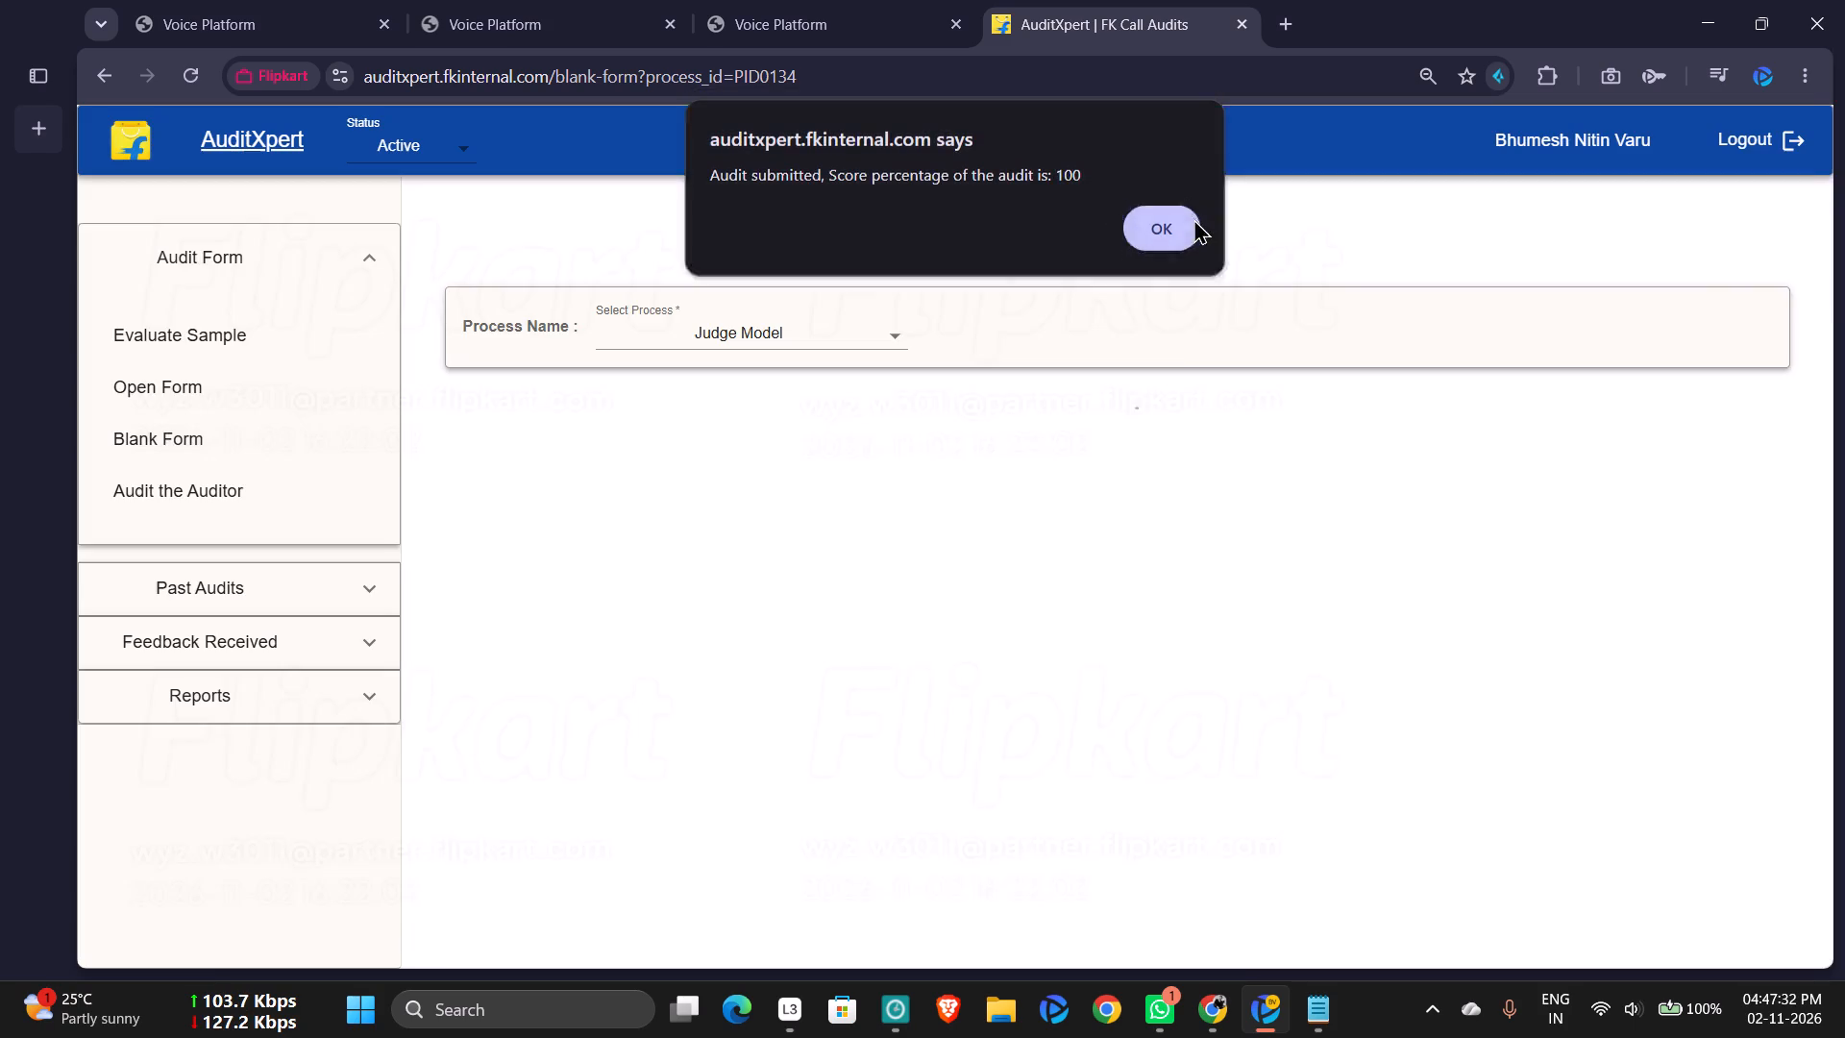
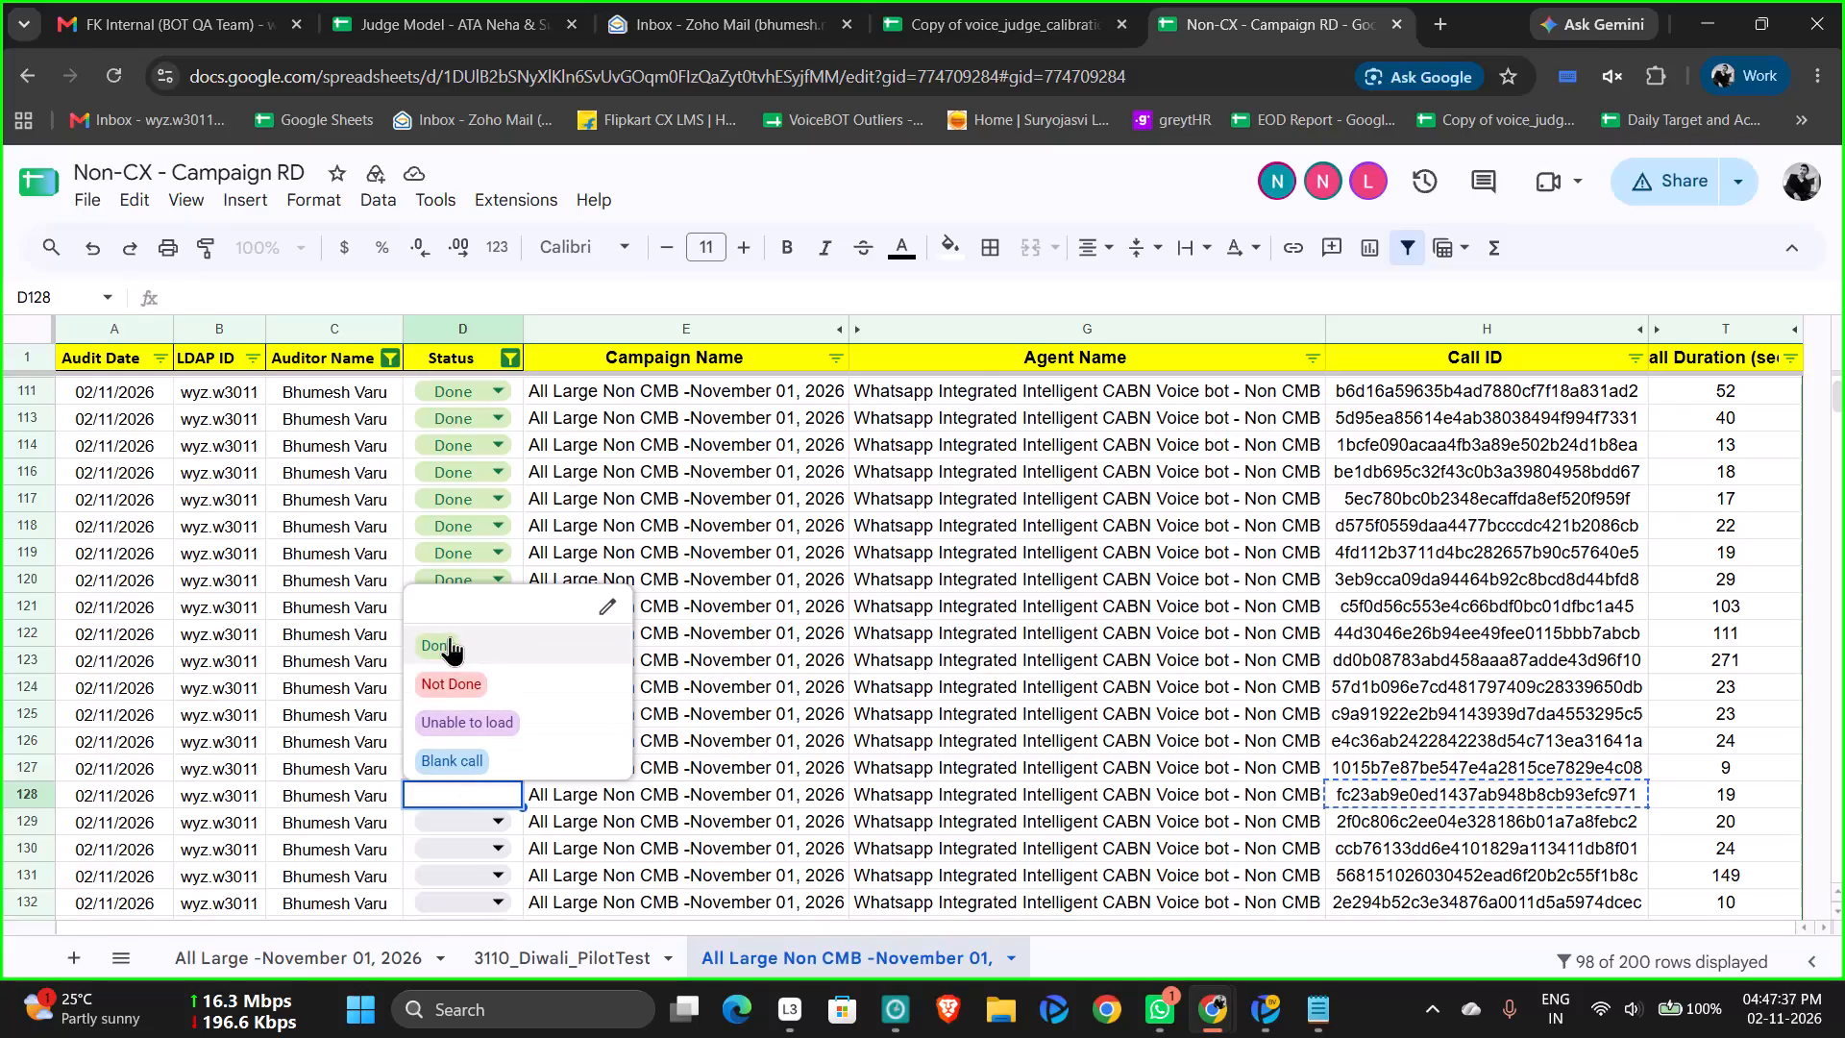
Copy the Call ID of row 129 in the All Large Non CMB sheet.
left_click(627, 829)
left_click(1165, 816)
left_click(1458, 810)
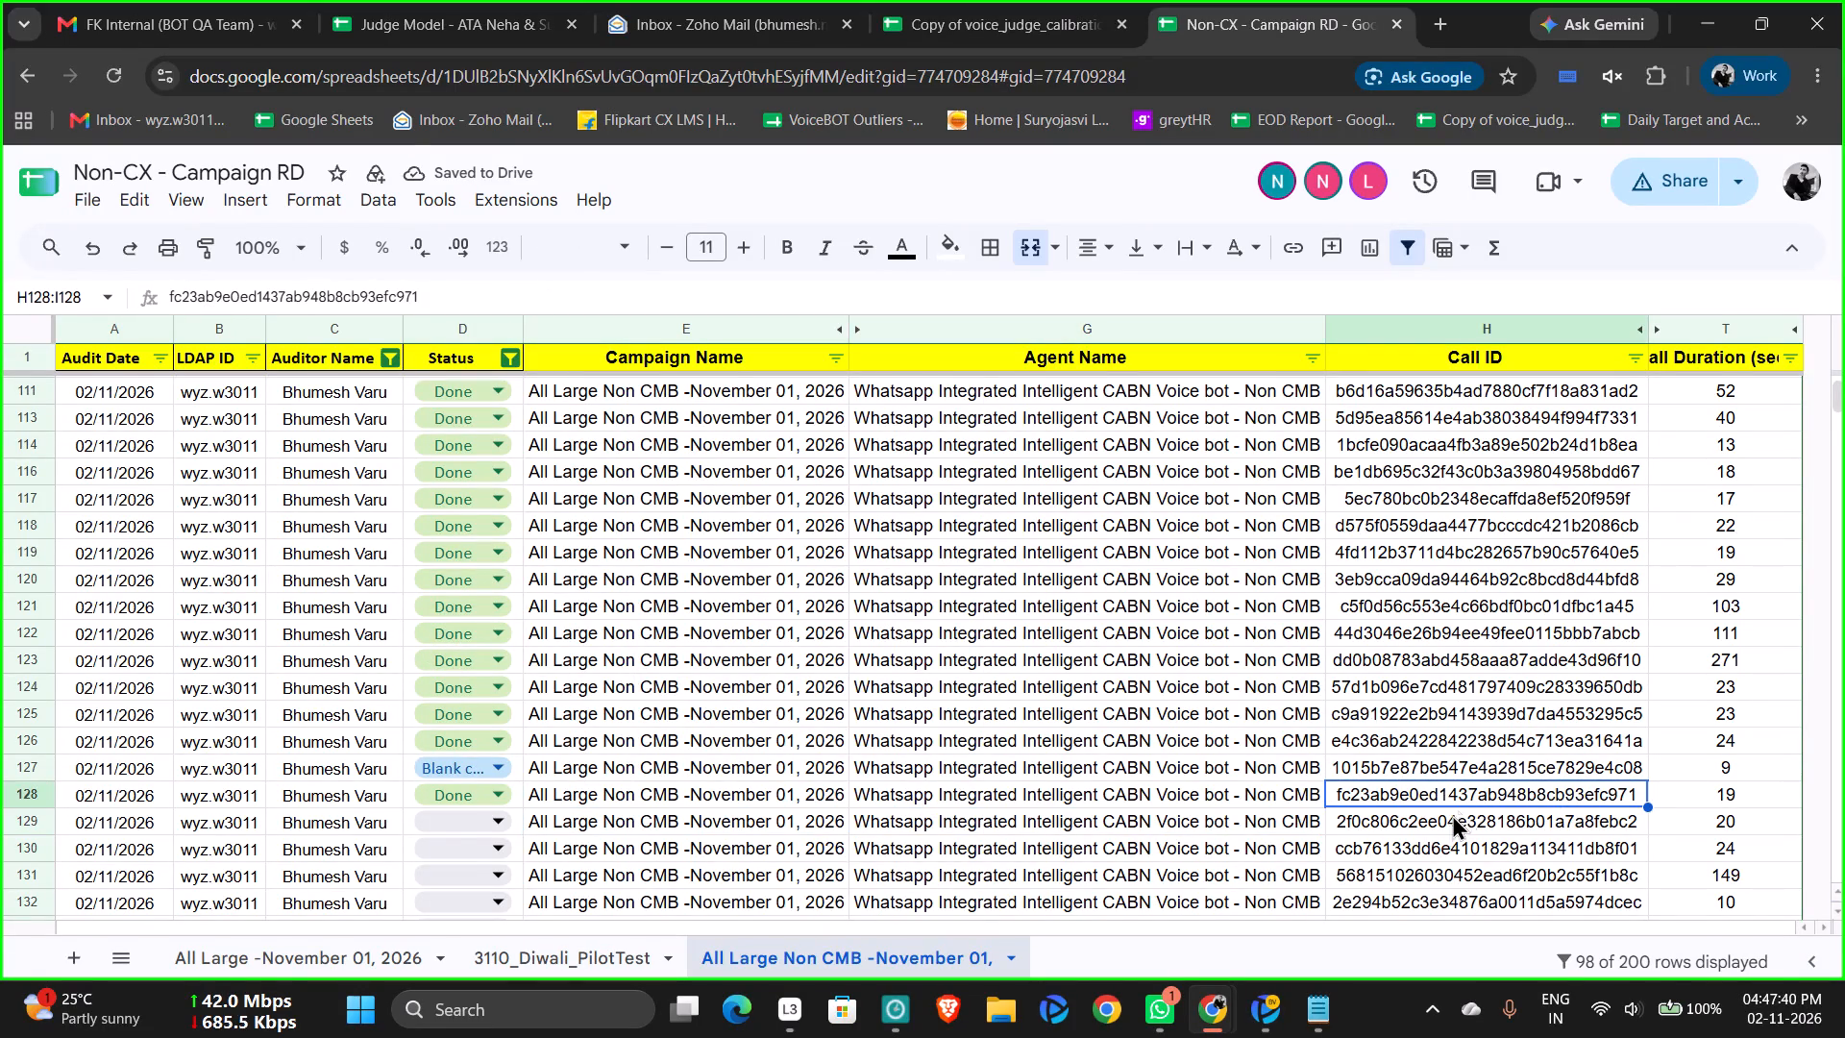
left_click(1433, 826)
key("ctrl+c")
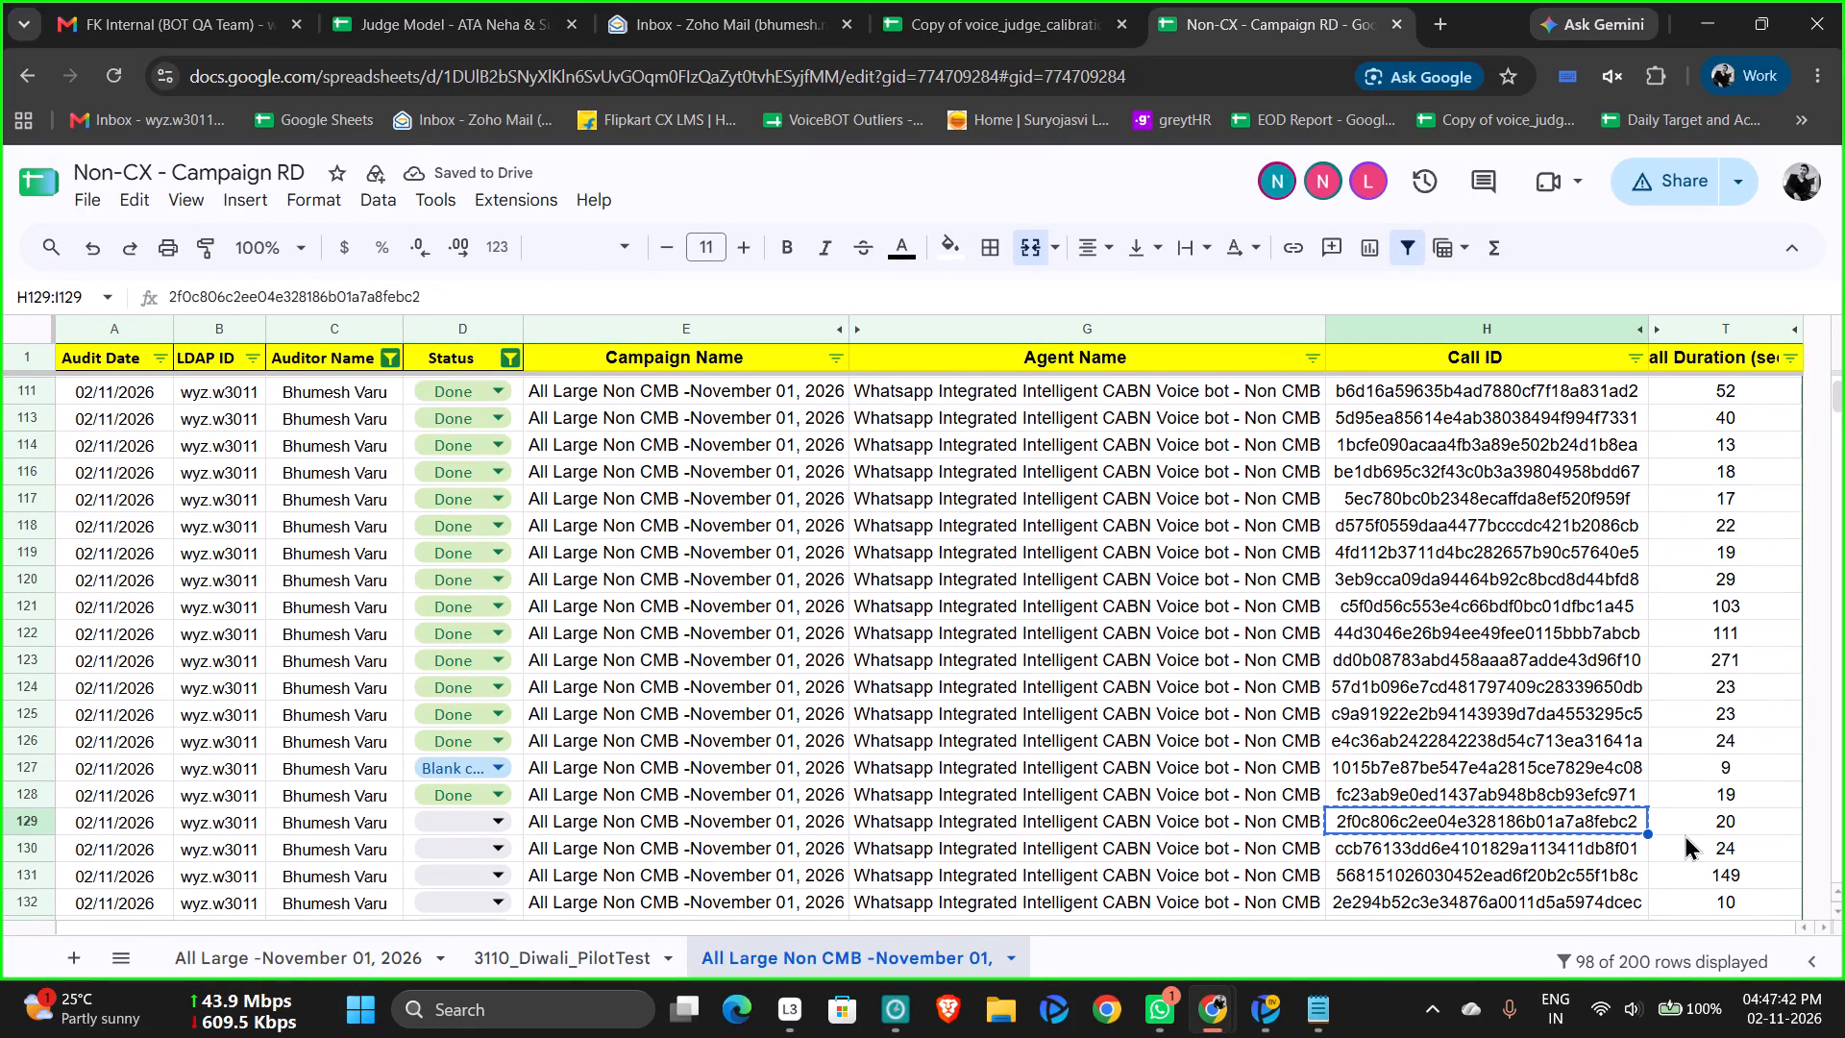
In Prisma Browser, close the previous call's details page and search the Calls list for ID 2f0c806c2ee04e328186b01a7a8febc2.
left_click(1266, 1001)
left_click(822, 0)
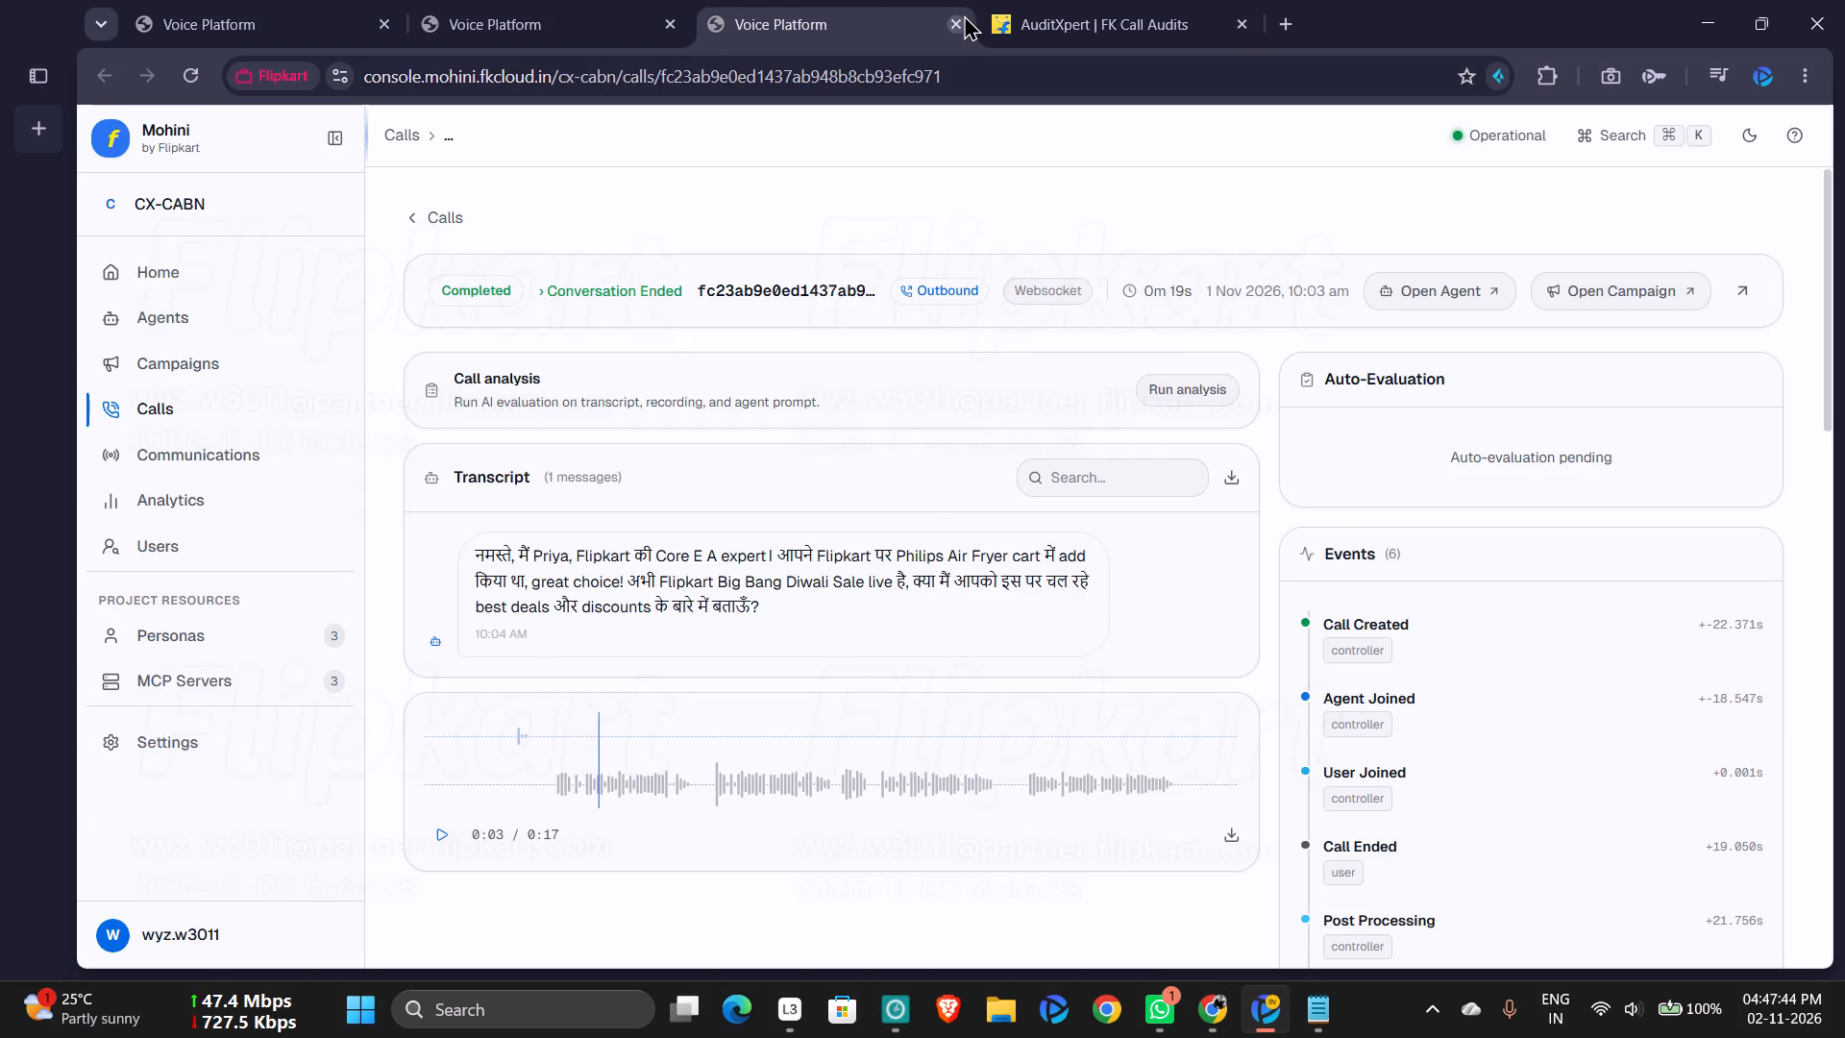
left_click(956, 25)
left_click(622, 0)
double_click(1513, 505)
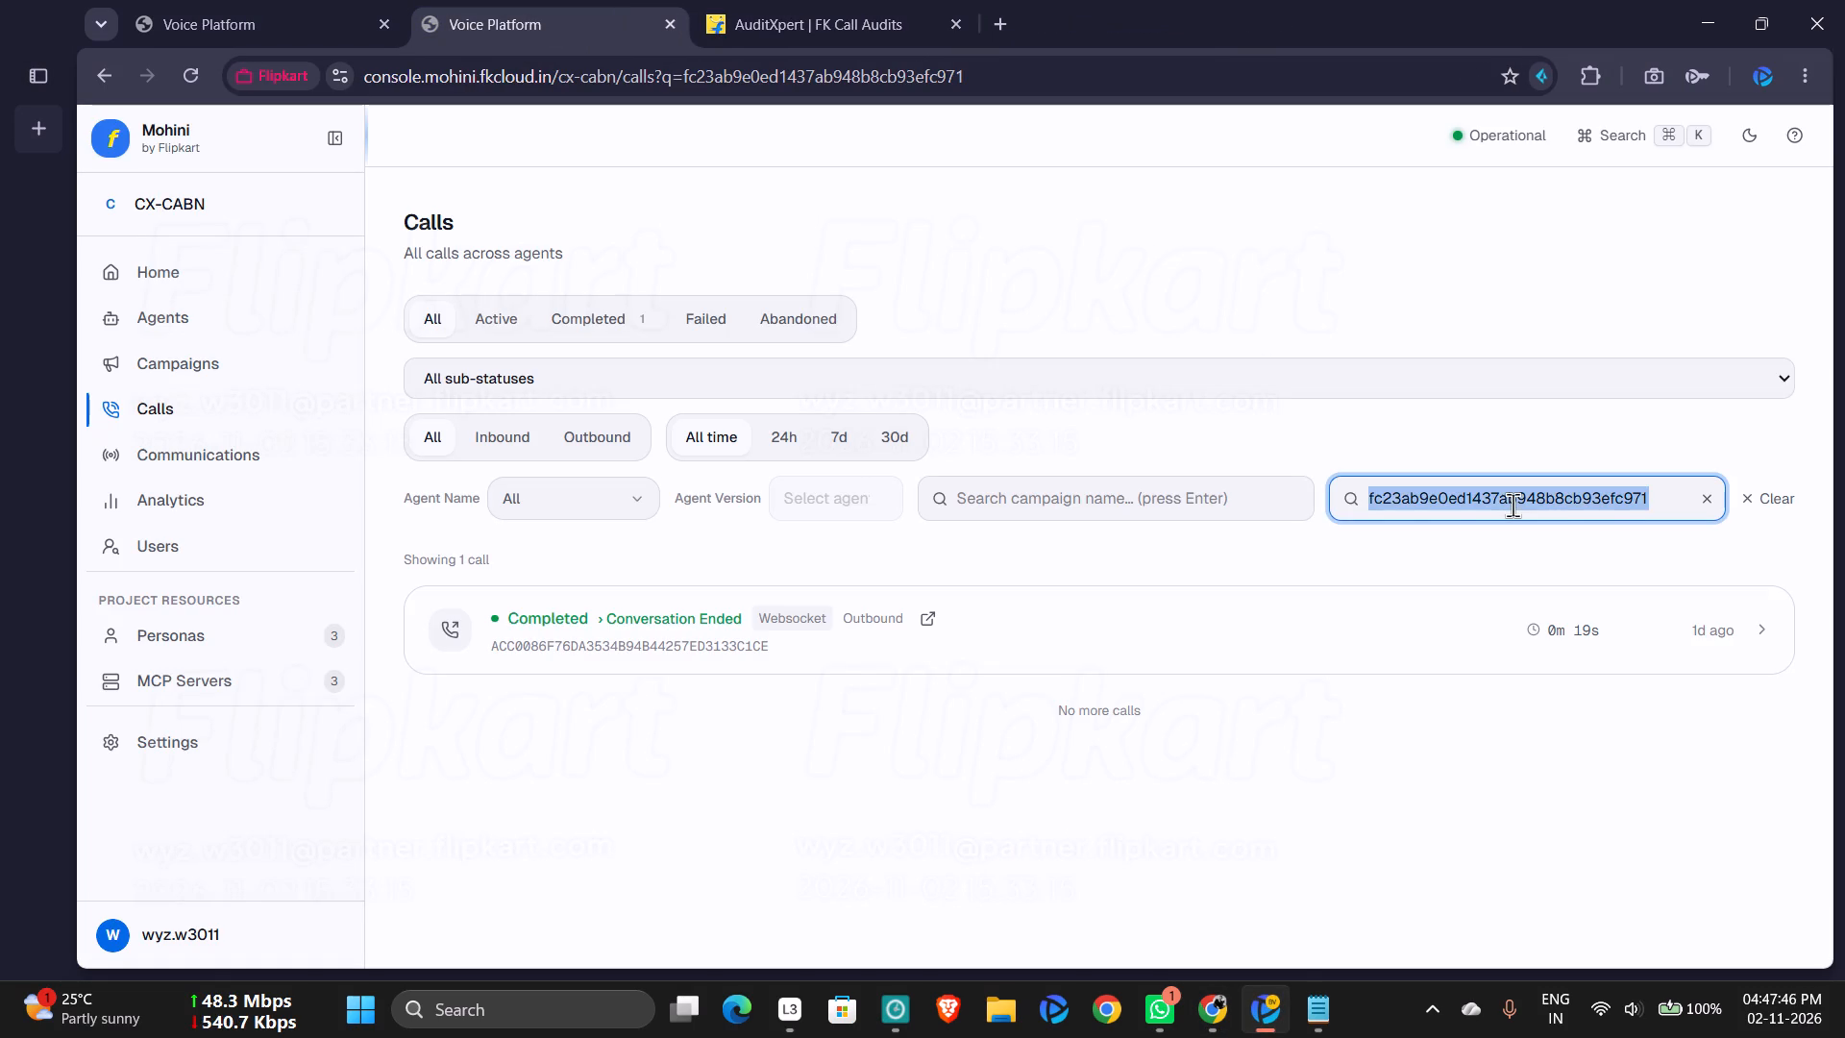
key("ctrl+v")
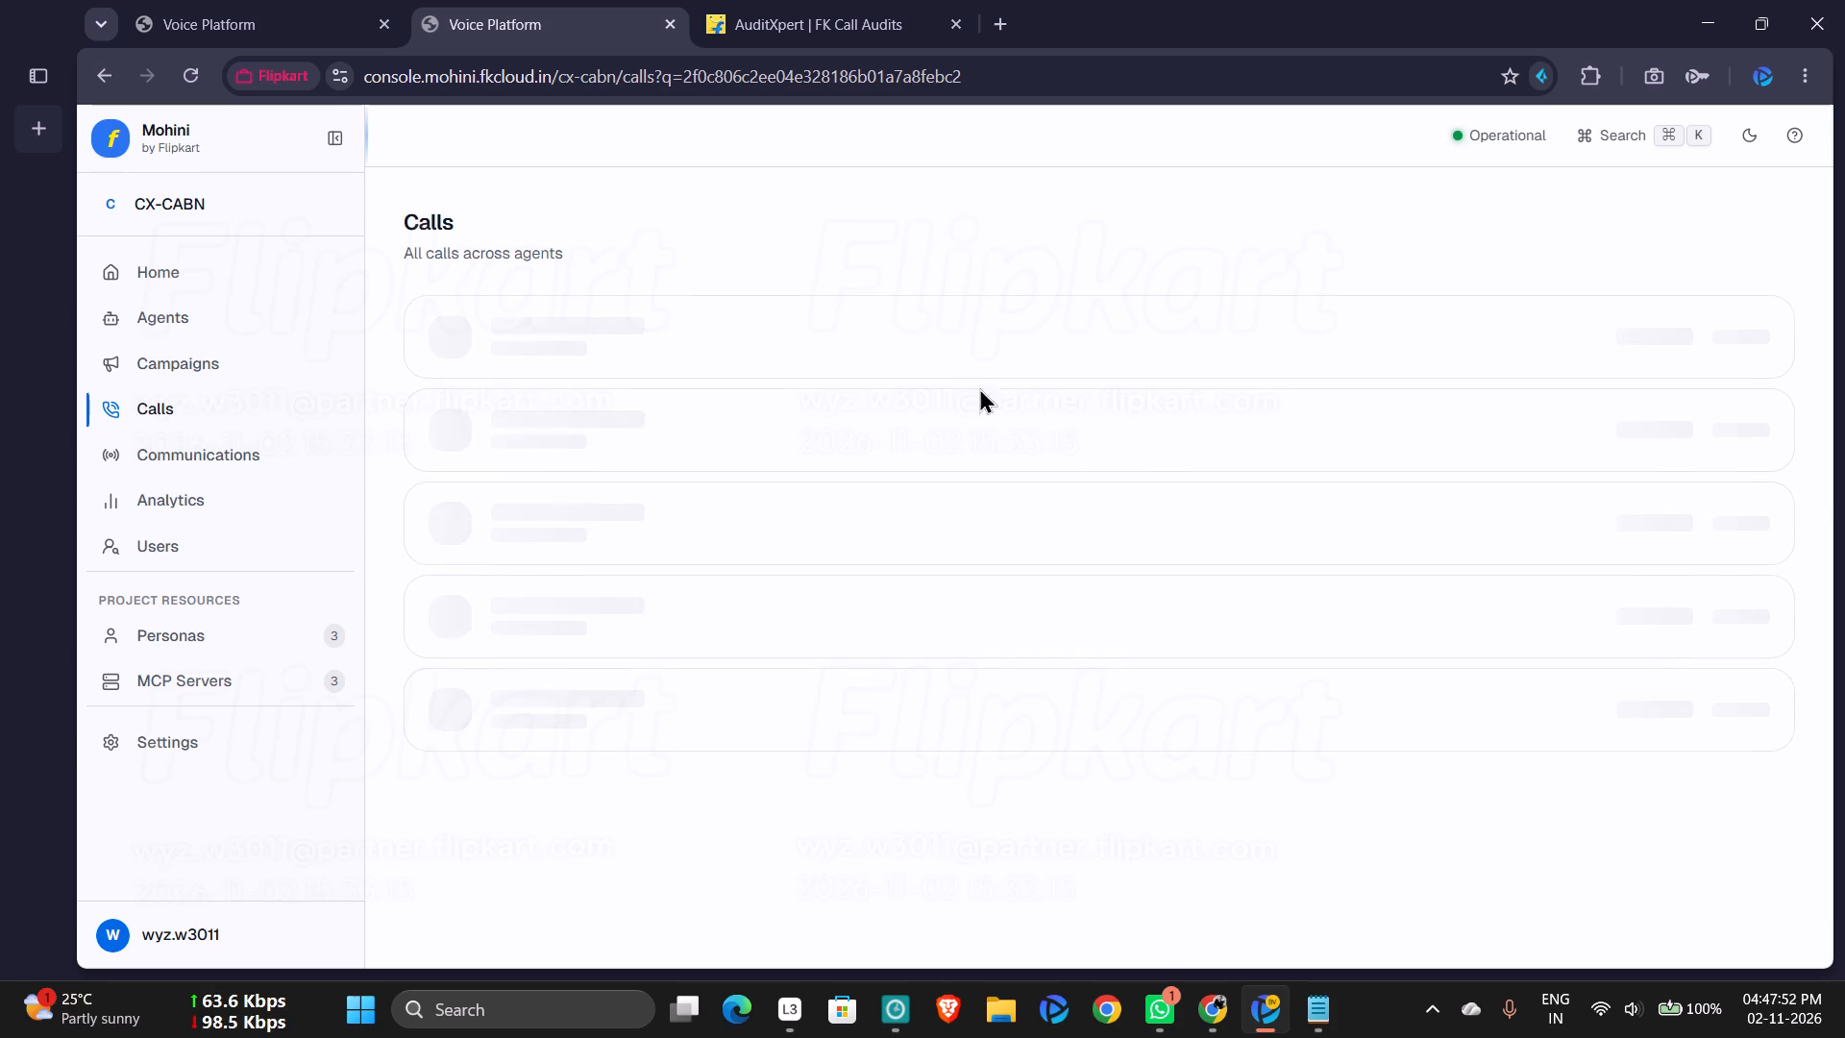
Switch to the Google Meet meeting window in Chrome.
left_click(1224, 1008)
left_click(1164, 905)
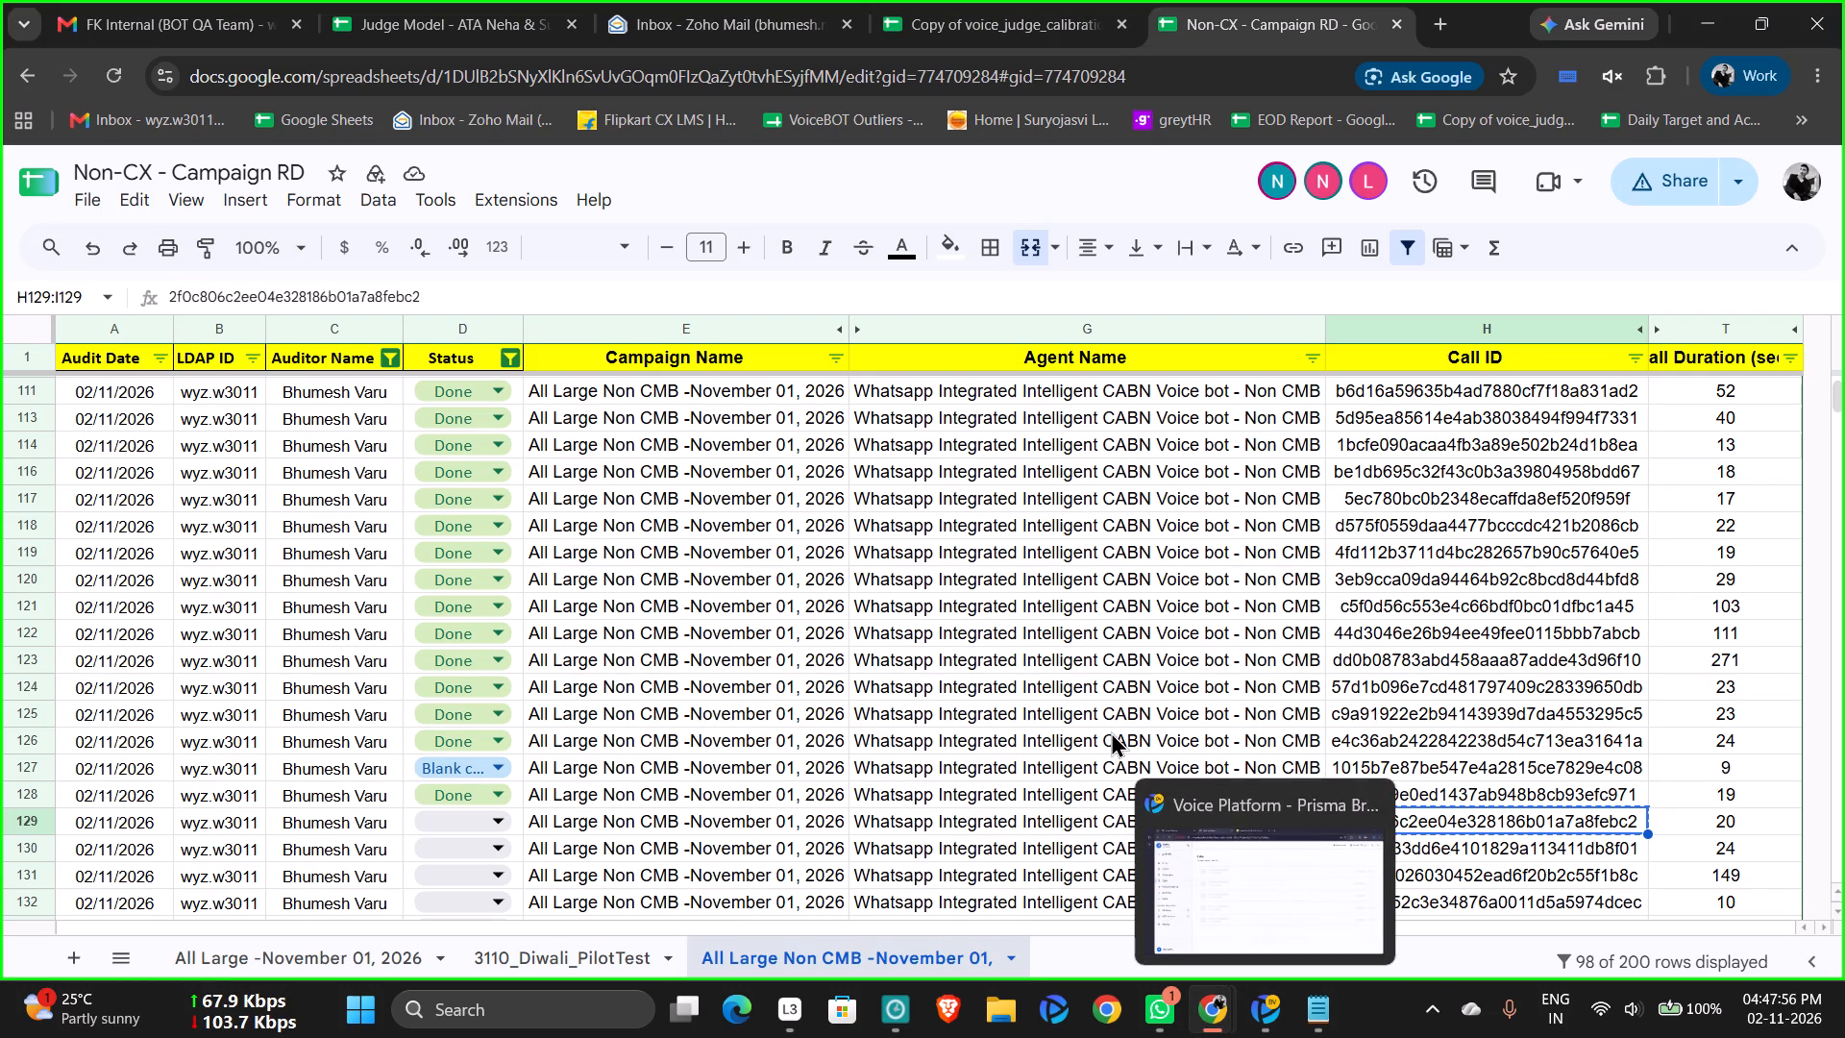
left_click(1203, 1013)
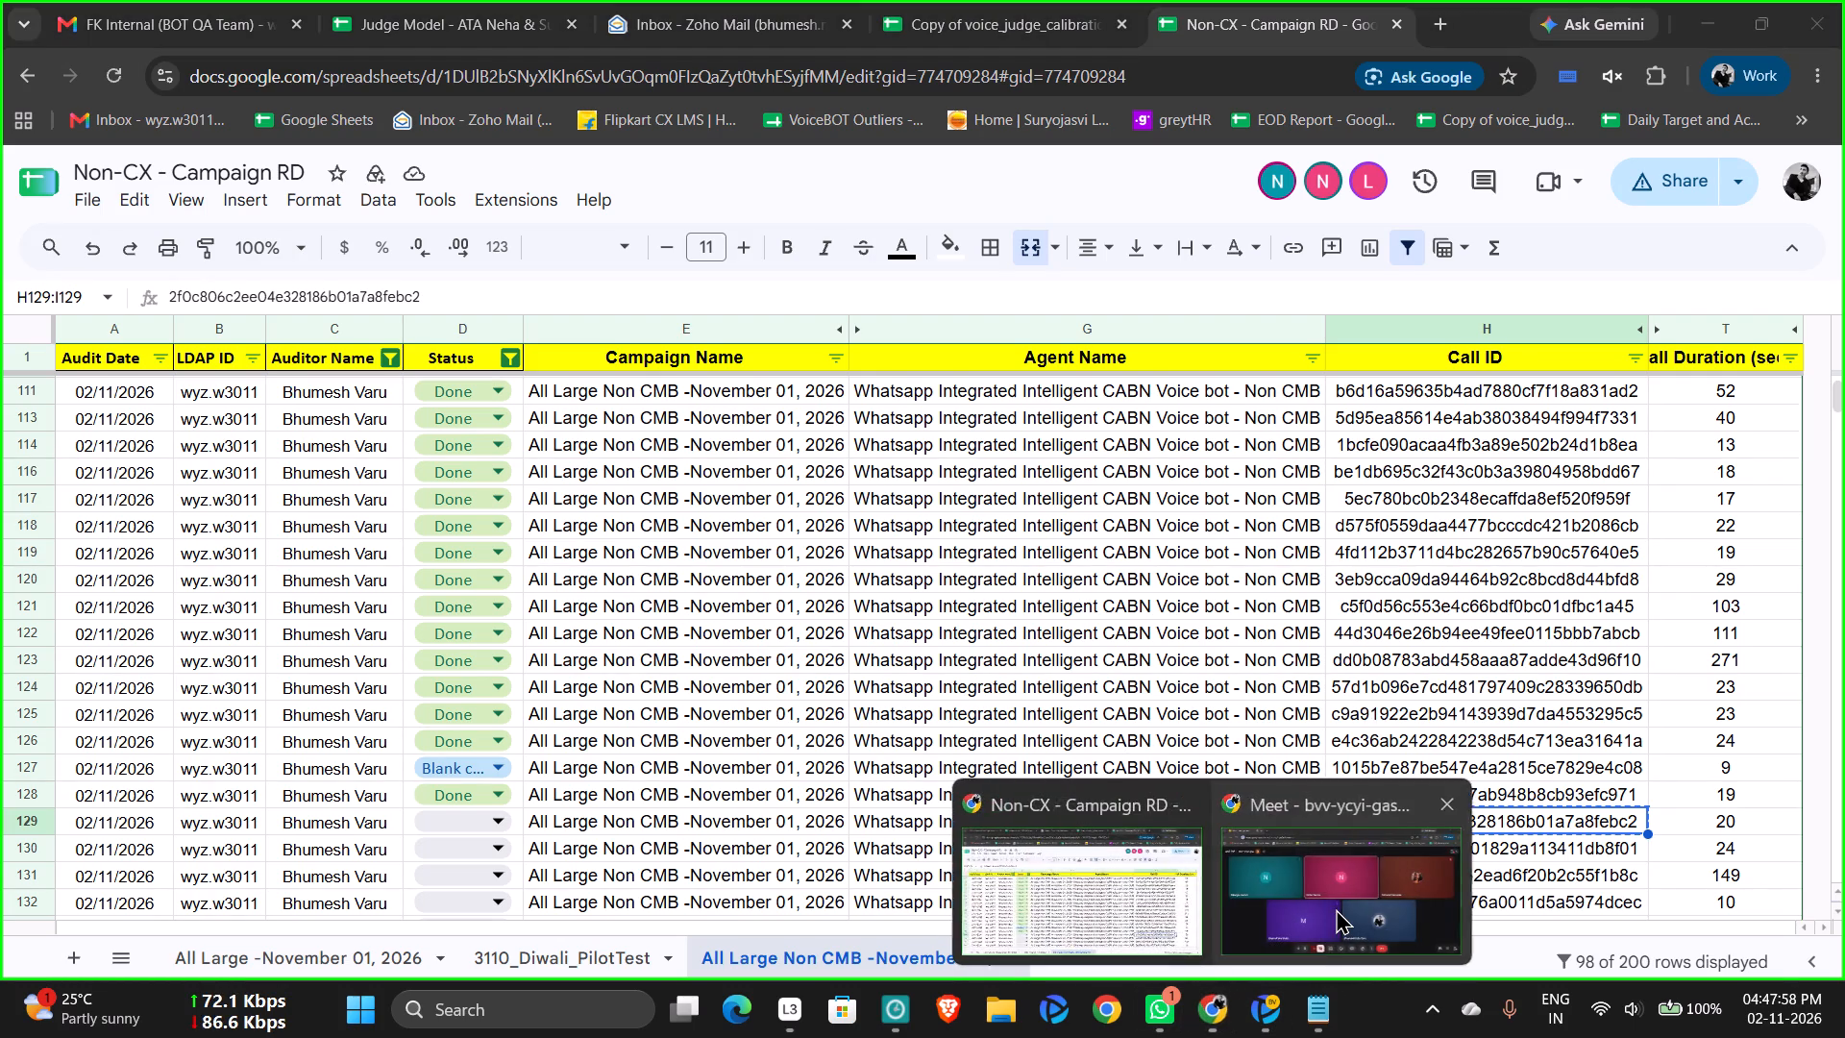
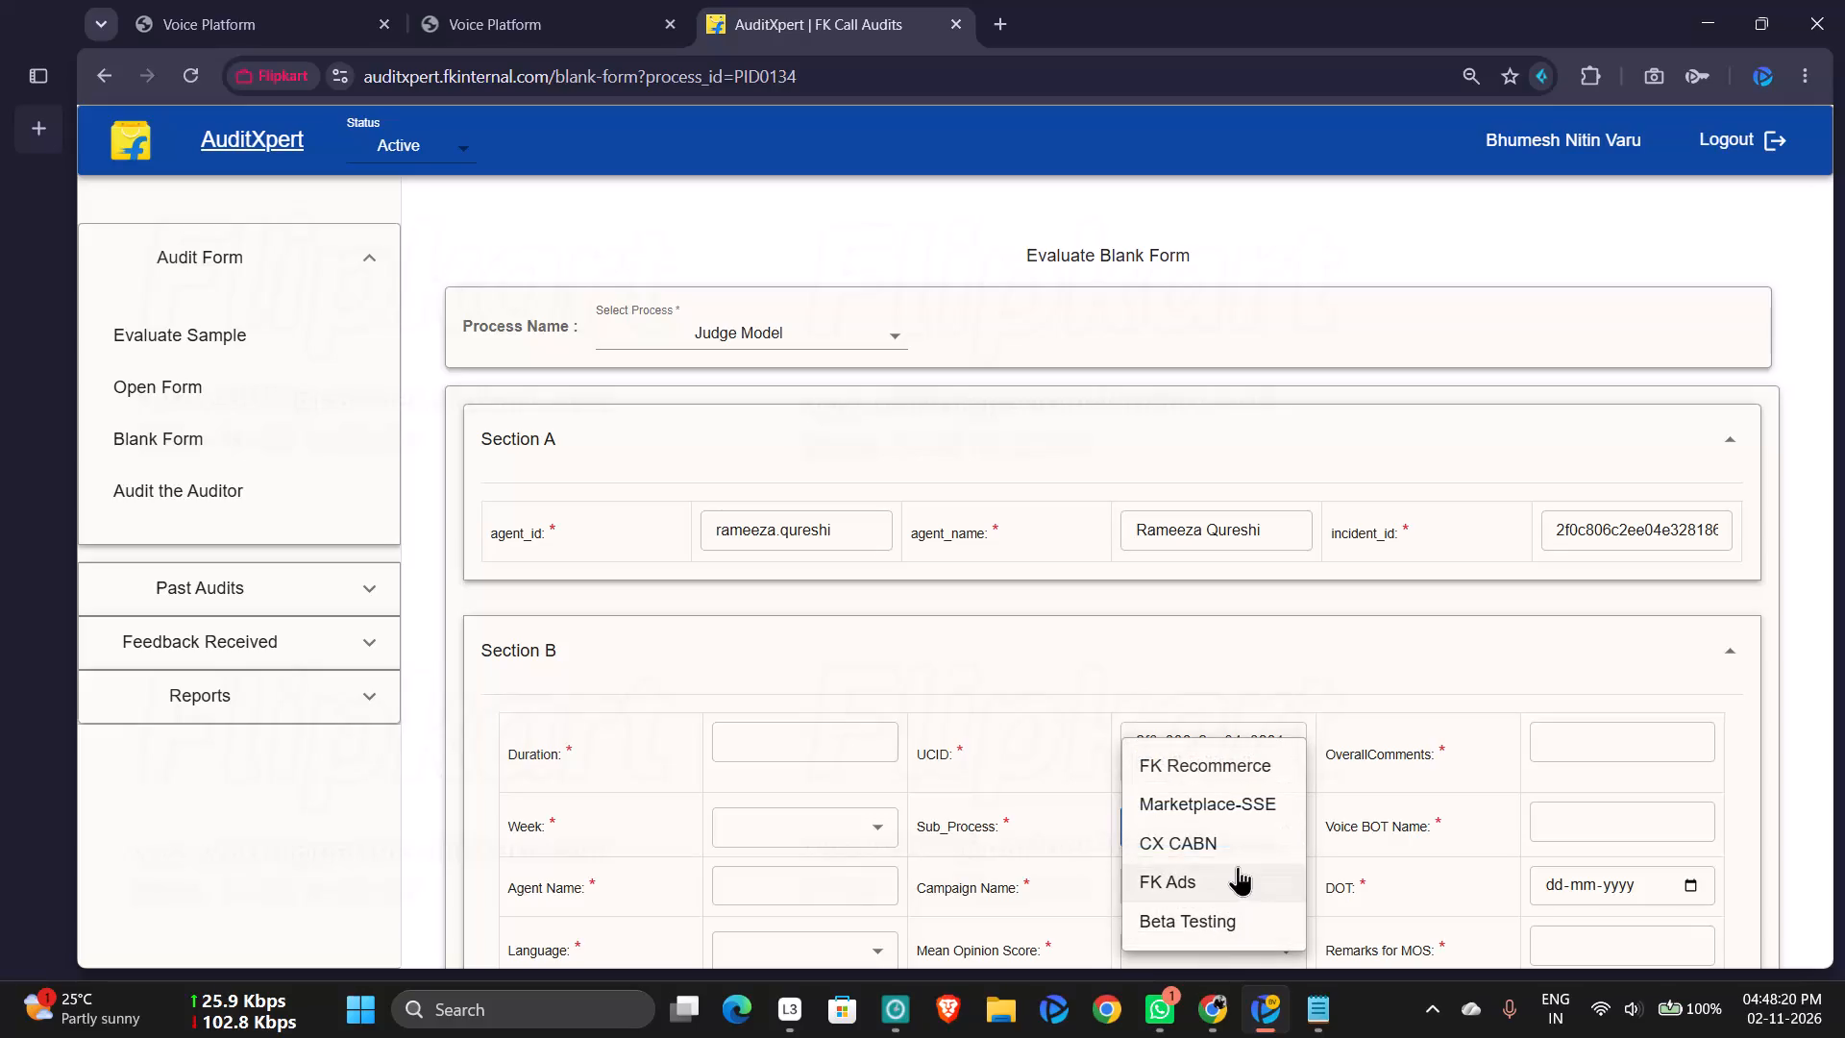
In Section B of the audit form, set Sub_Process to CX CABN, Week to Week5 and Voice BOT Name to Priya.
left_click(1222, 844)
left_click(878, 816)
left_click(766, 903)
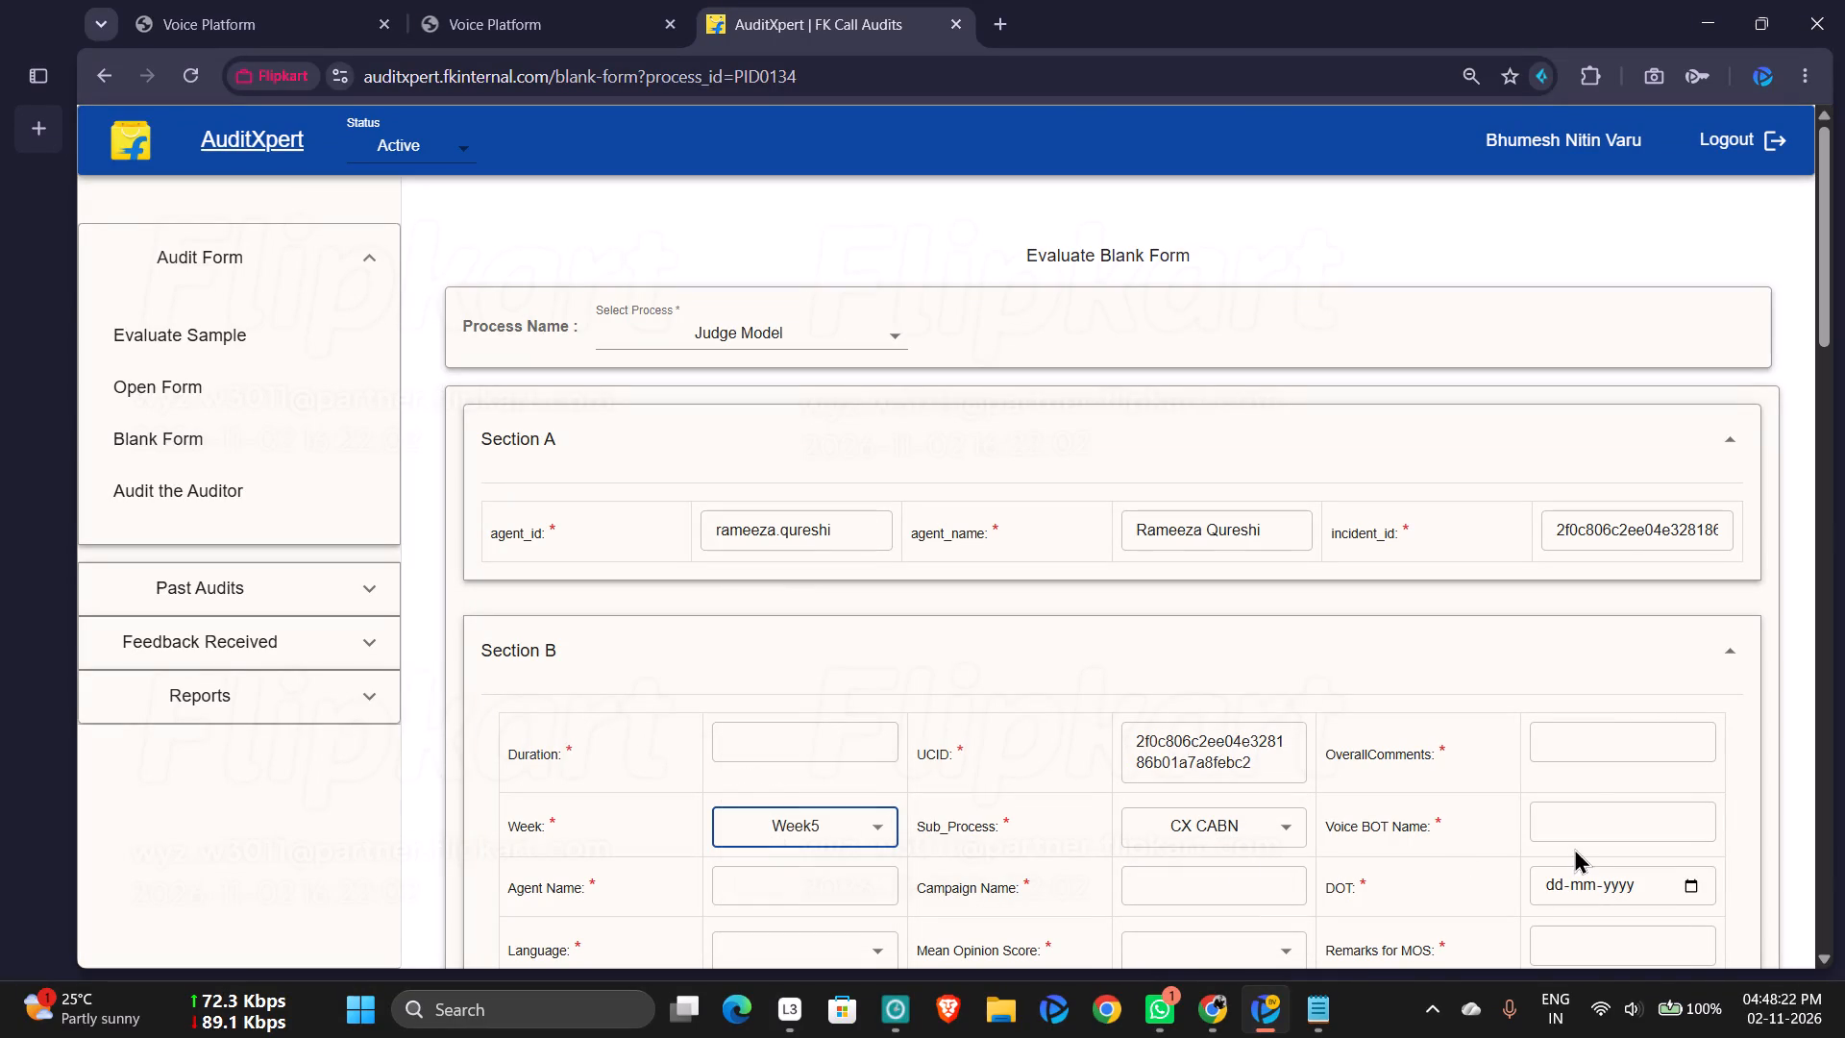
left_click(1684, 826)
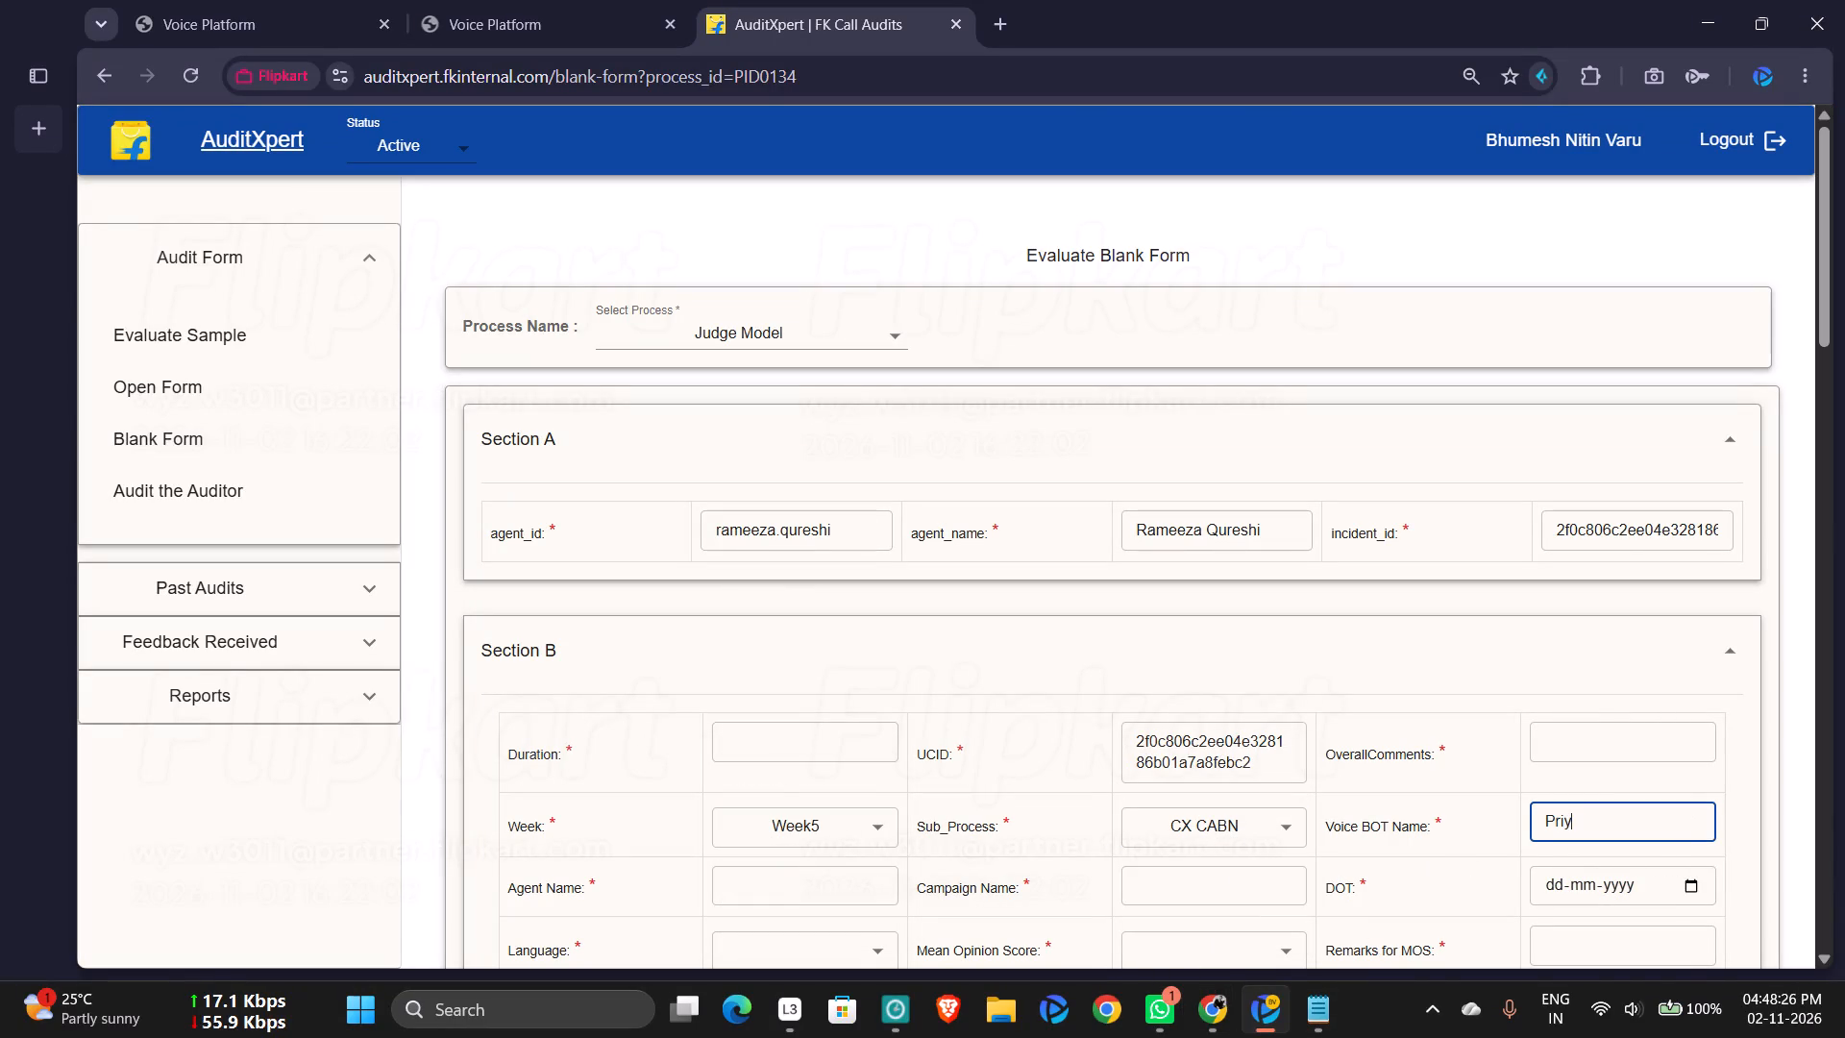
key("a")
Copy row 129's Campaign Name from the Non-CX - Campaign RD sheet in Chrome into the form's Campaign Name field in Prisma Browser.
left_click(1214, 998)
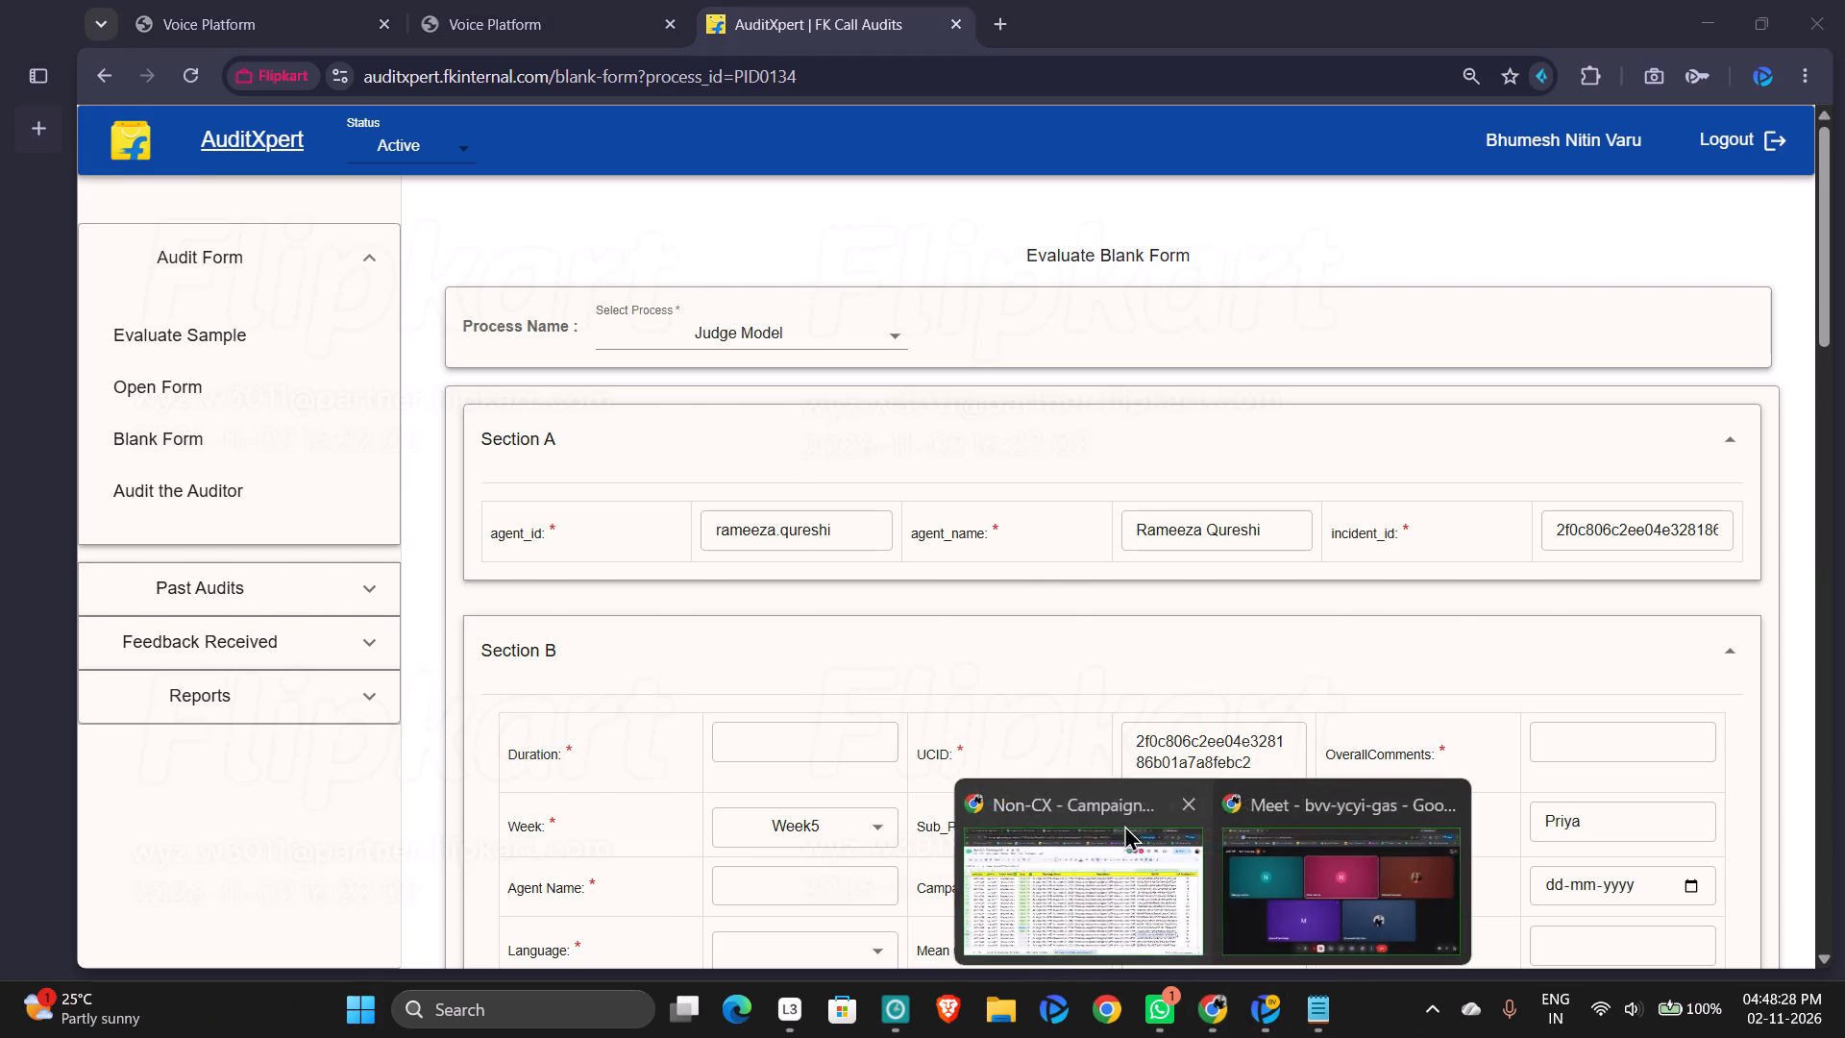
left_click(1071, 851)
left_click(632, 834)
key("ctrl+c")
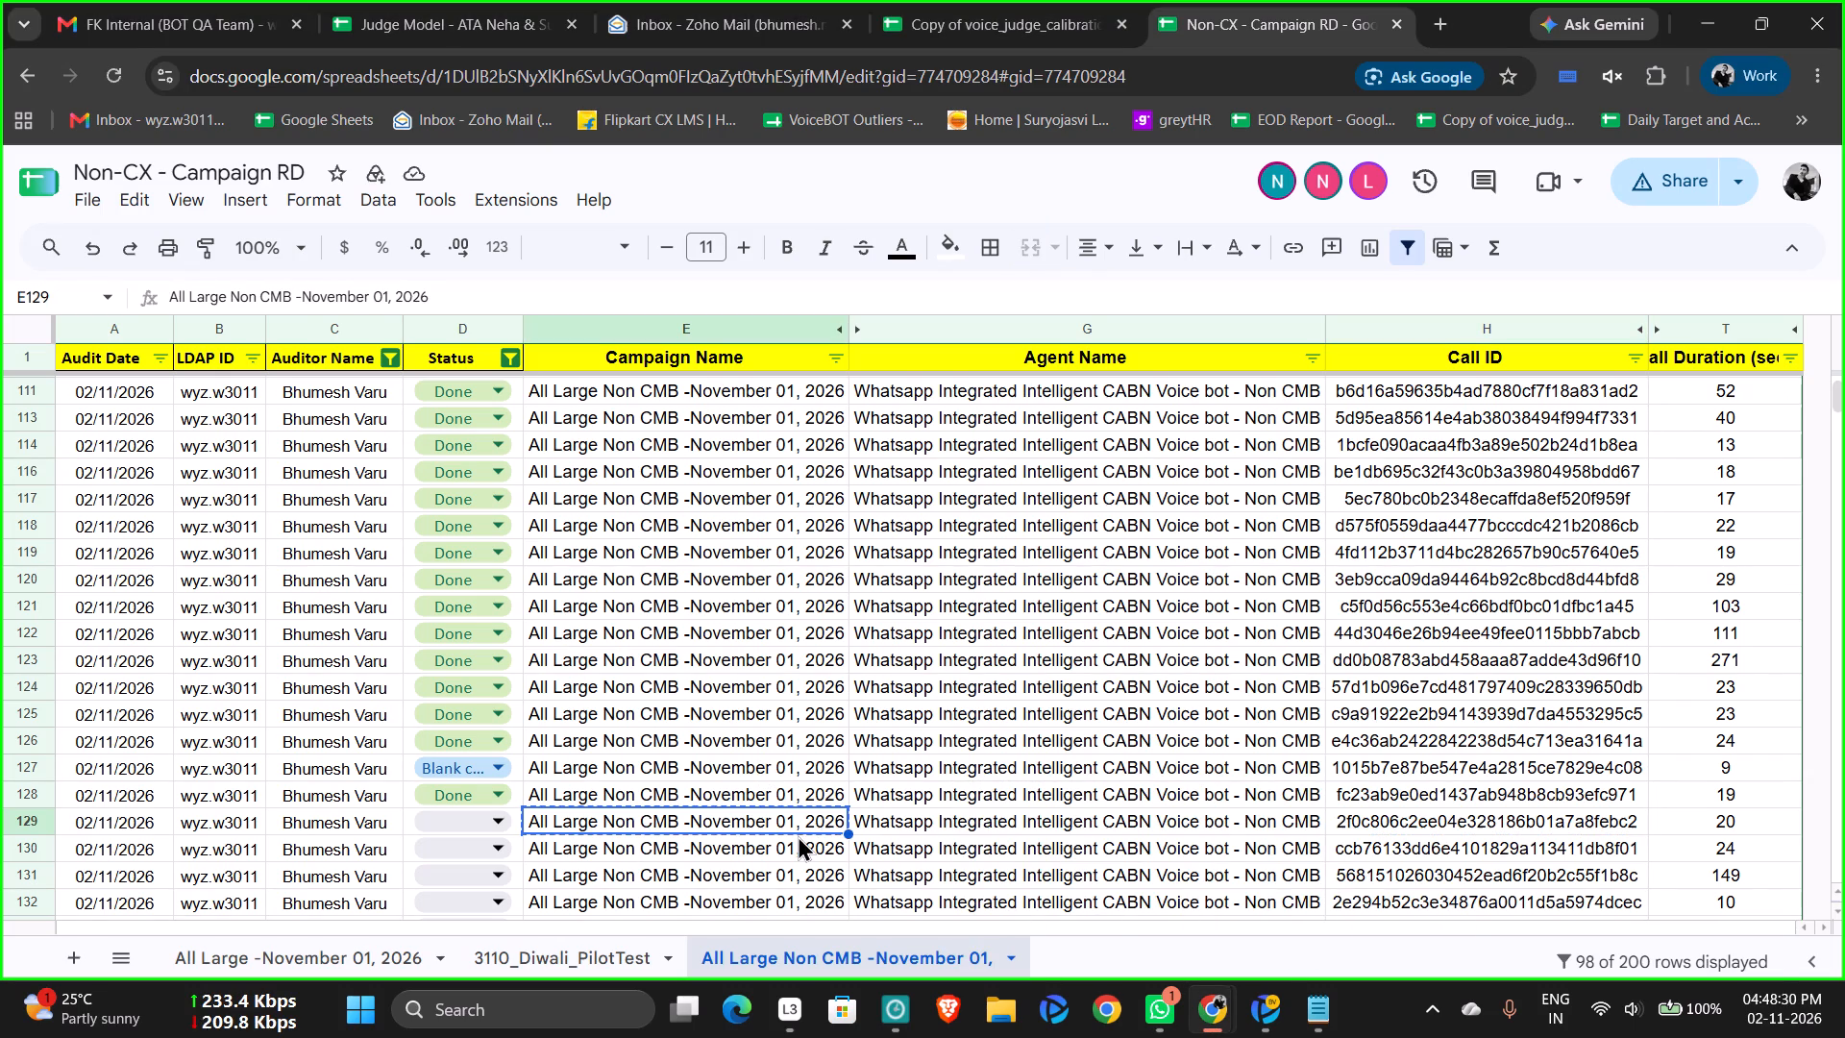
left_click(1287, 1004)
left_click(1167, 898)
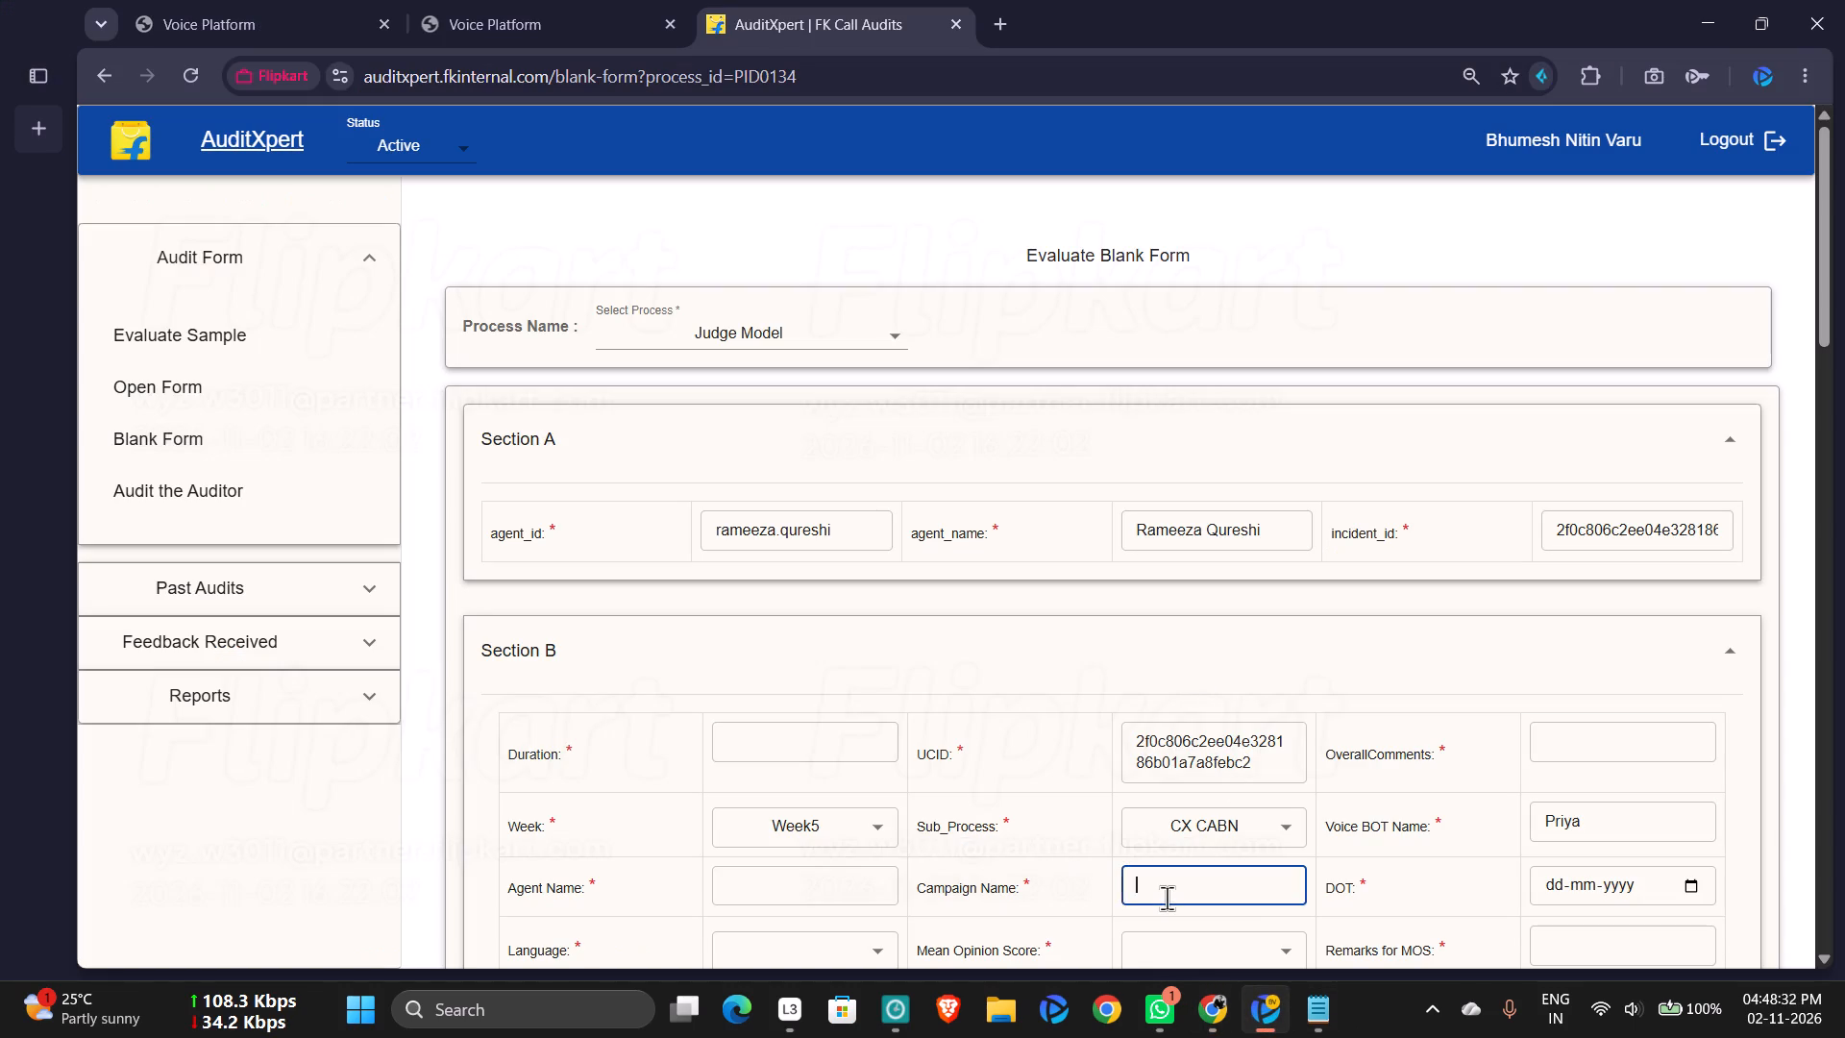
key("ctrl+v")
Copy row 129's Agent Name from the Campaign RD sheet in Chrome into Section B's Agent Name field in Prisma Browser.
left_click(1221, 1001)
left_click(987, 908)
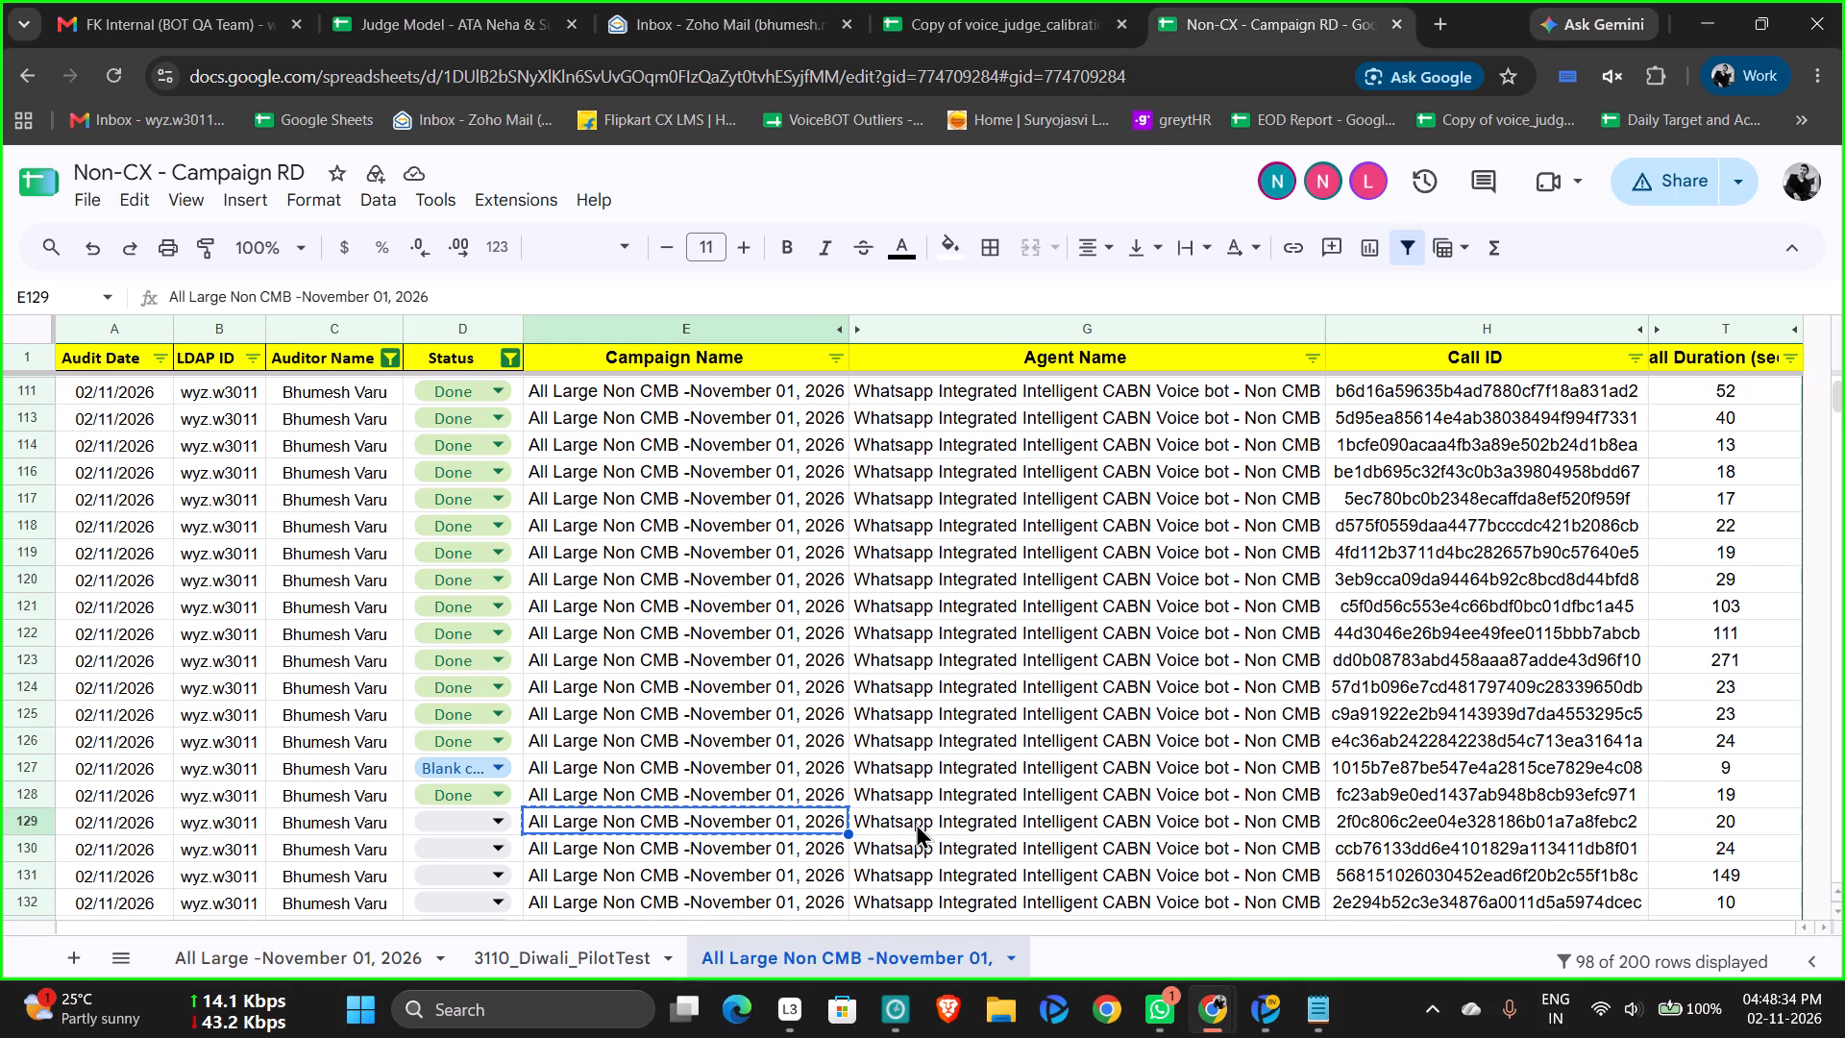
left_click(916, 823)
key("ctrl+c")
left_click(1263, 1017)
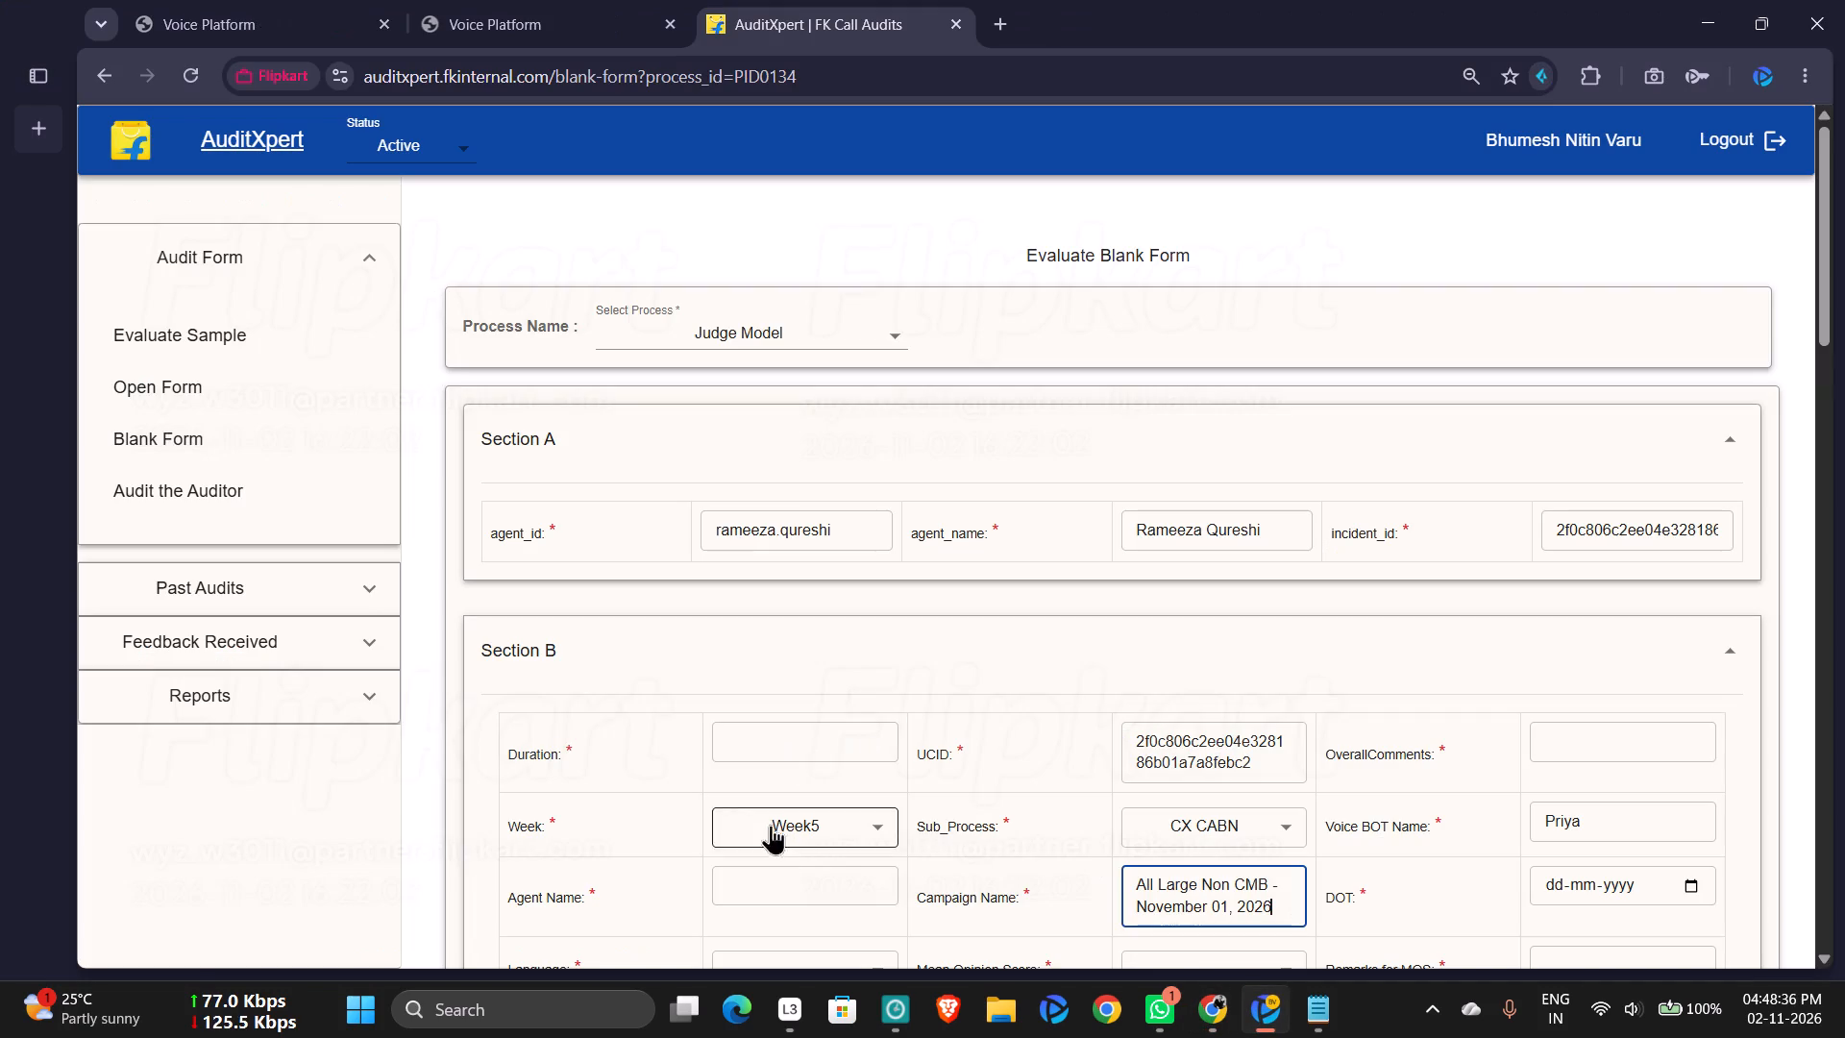
left_click(787, 891)
key("ctrl+v")
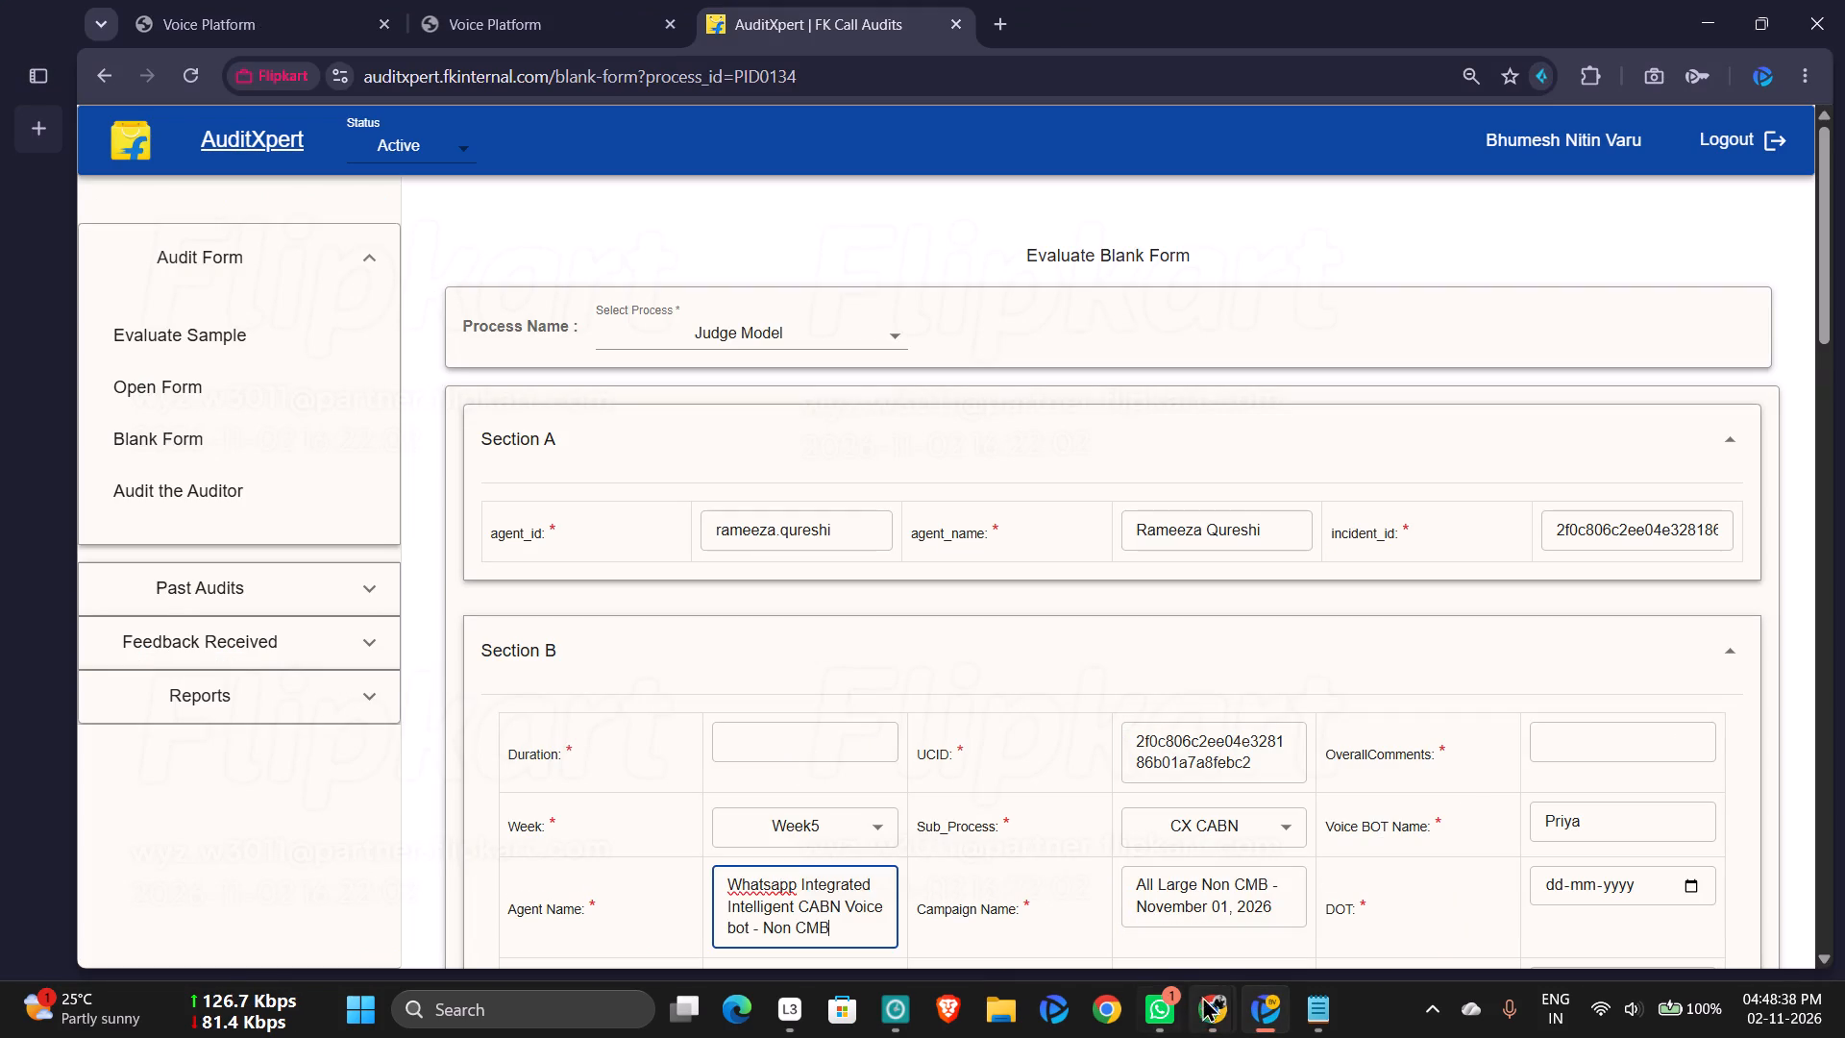
Look up row 129's call duration in the Campaign RD sheet in Chrome and set Section B's Duration to 20 in Prisma Browser.
left_click(1211, 1002)
left_click(1039, 886)
left_click(1357, 831)
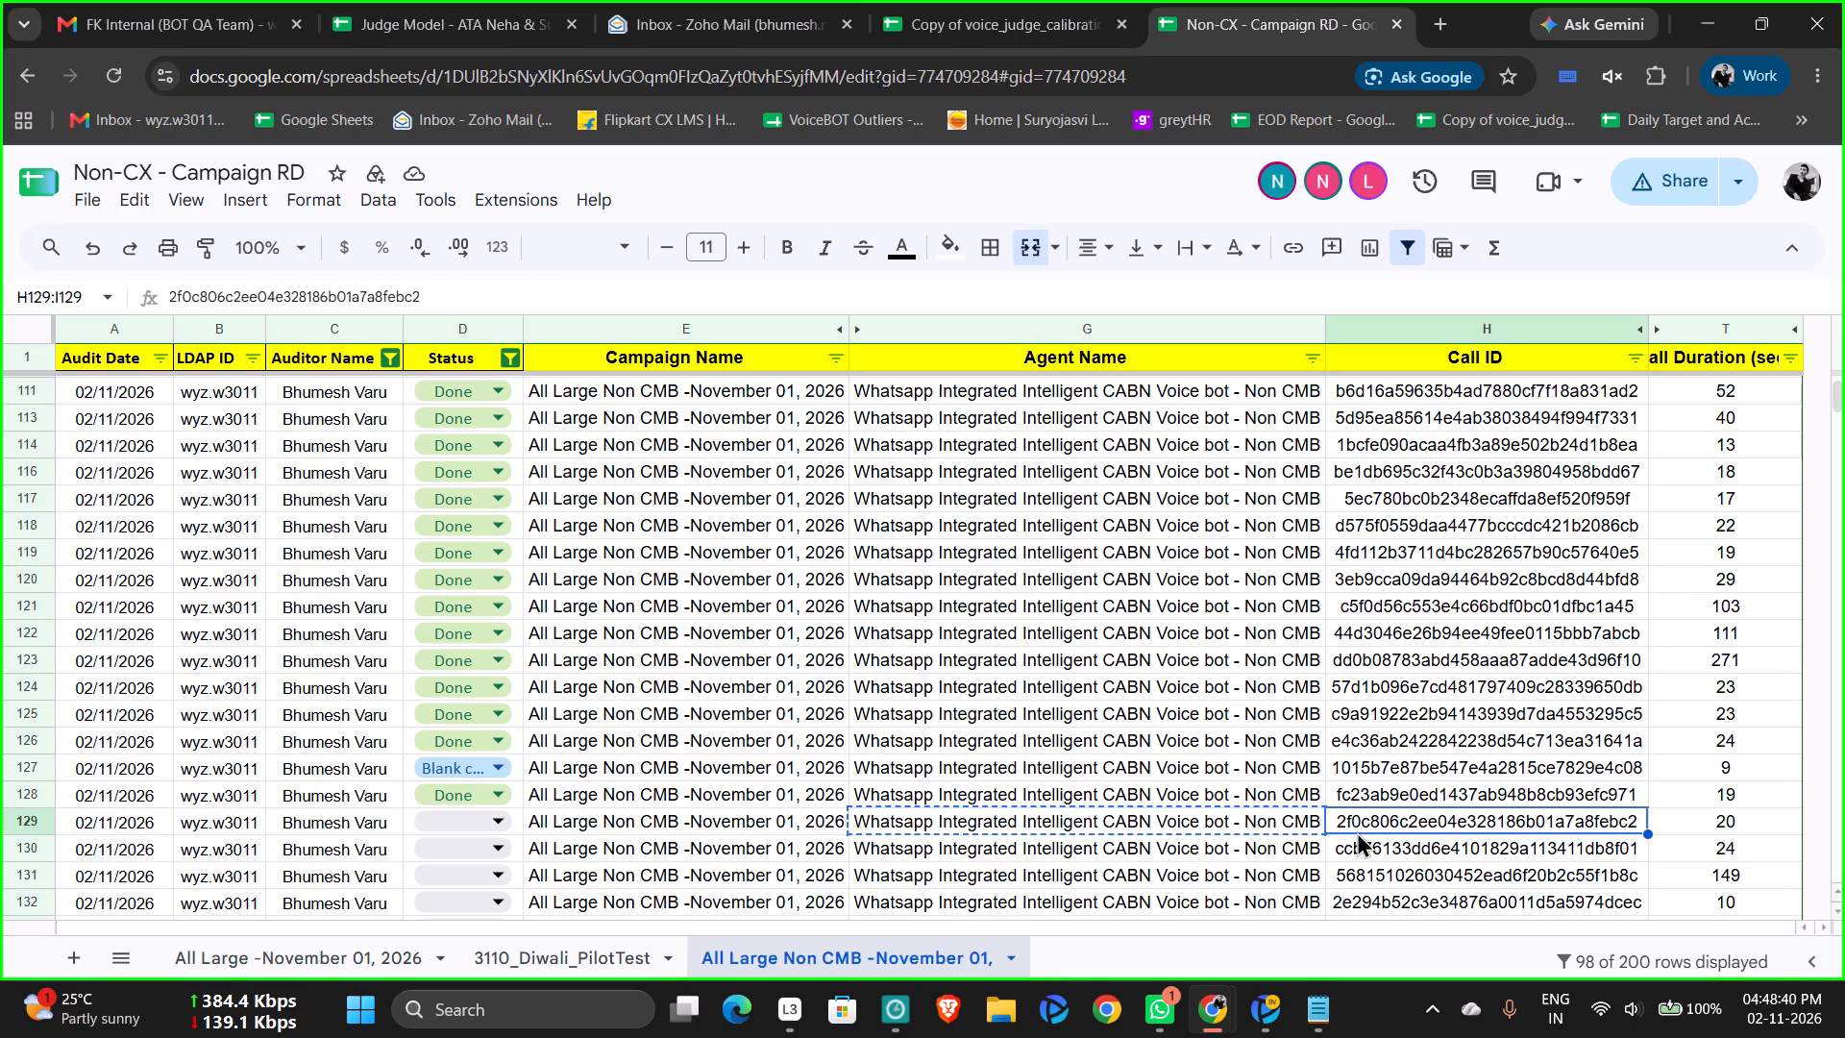
left_click(1206, 1023)
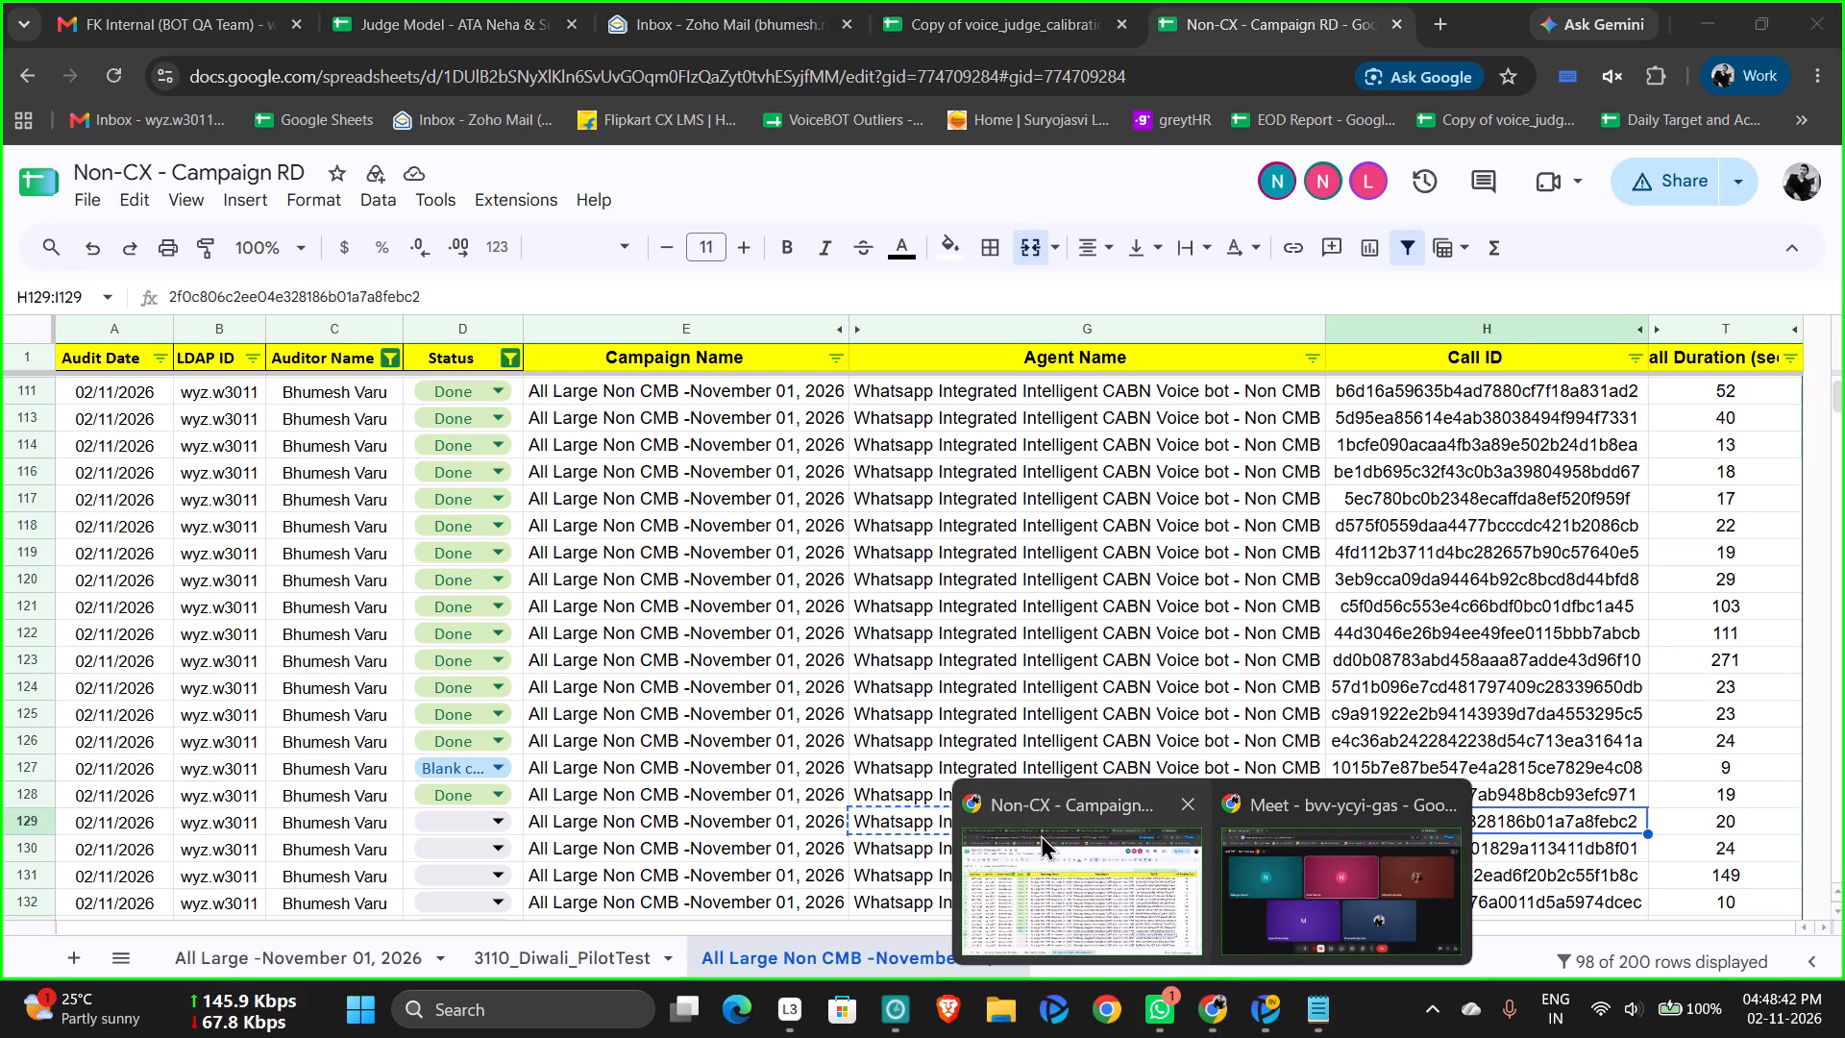
left_click(1247, 1002)
left_click(813, 752)
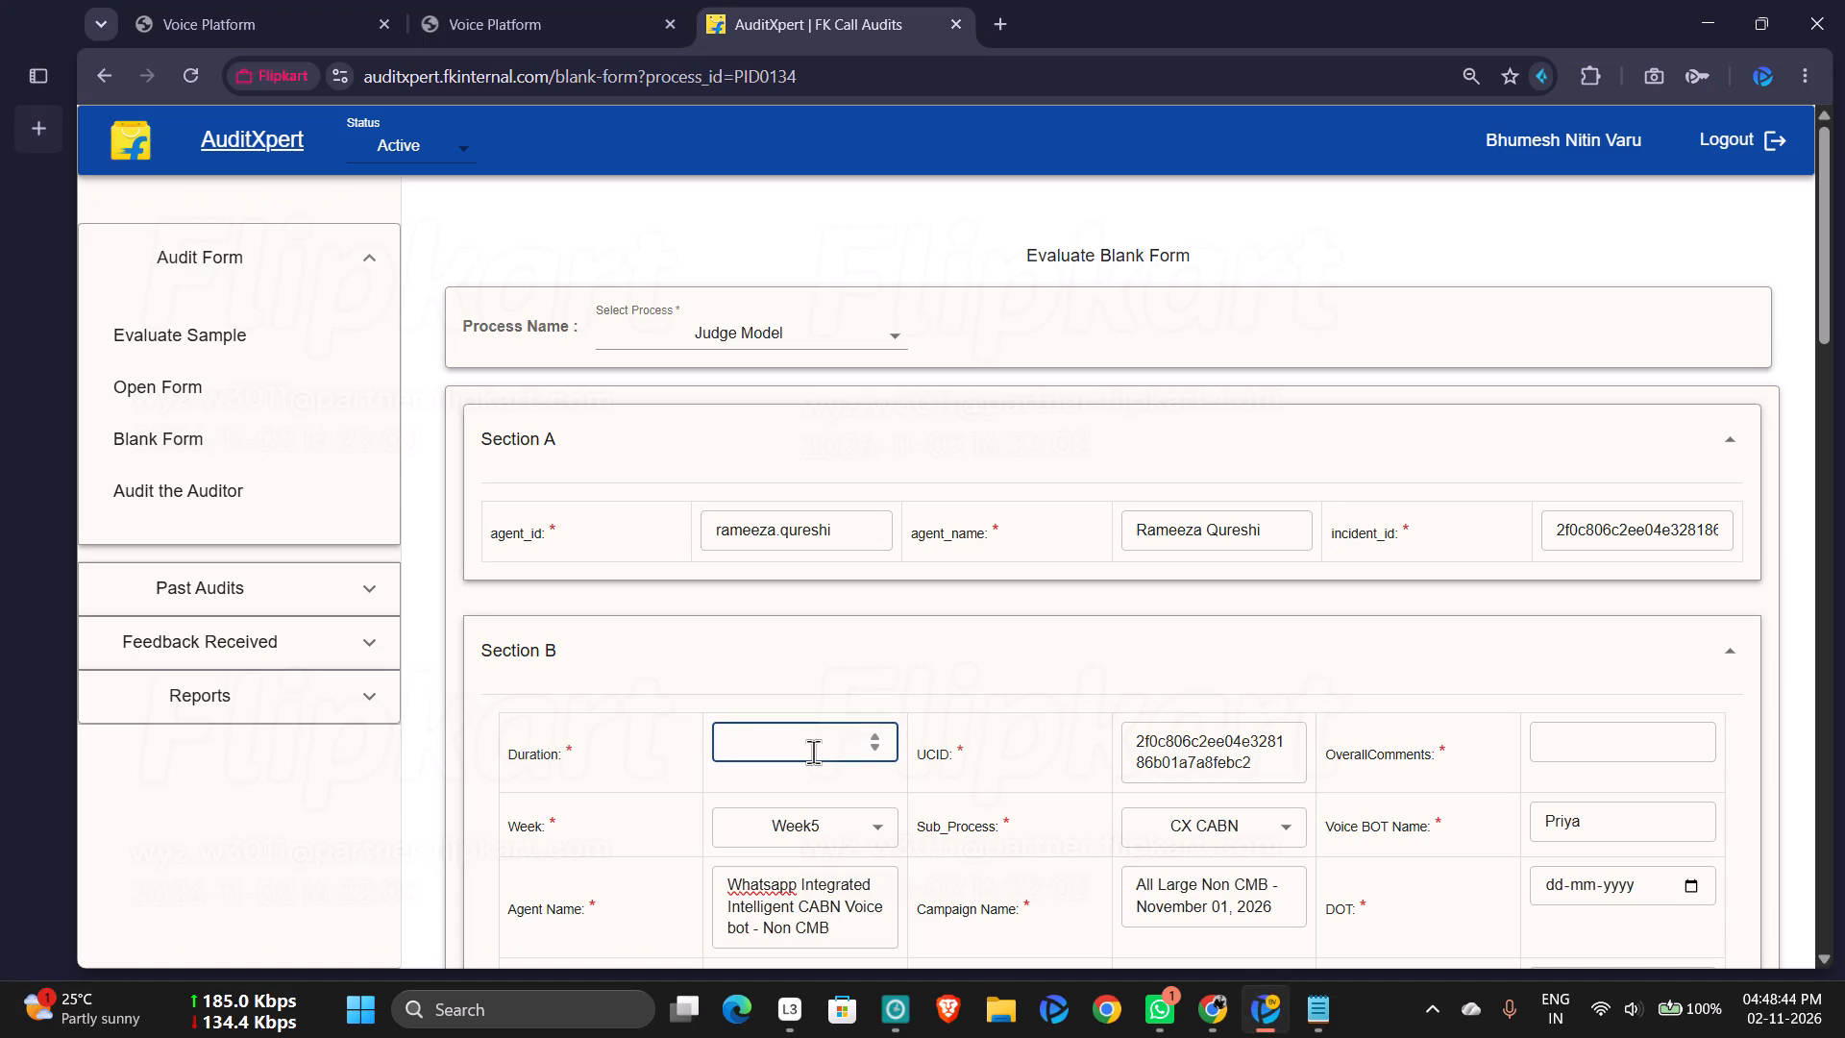
In Section B, set Language to Hindi, Mean Opinion Score to 5, and both Voicemail Exit Handling and Language Switch to NA.
scroll(1472, 886, "down", 1)
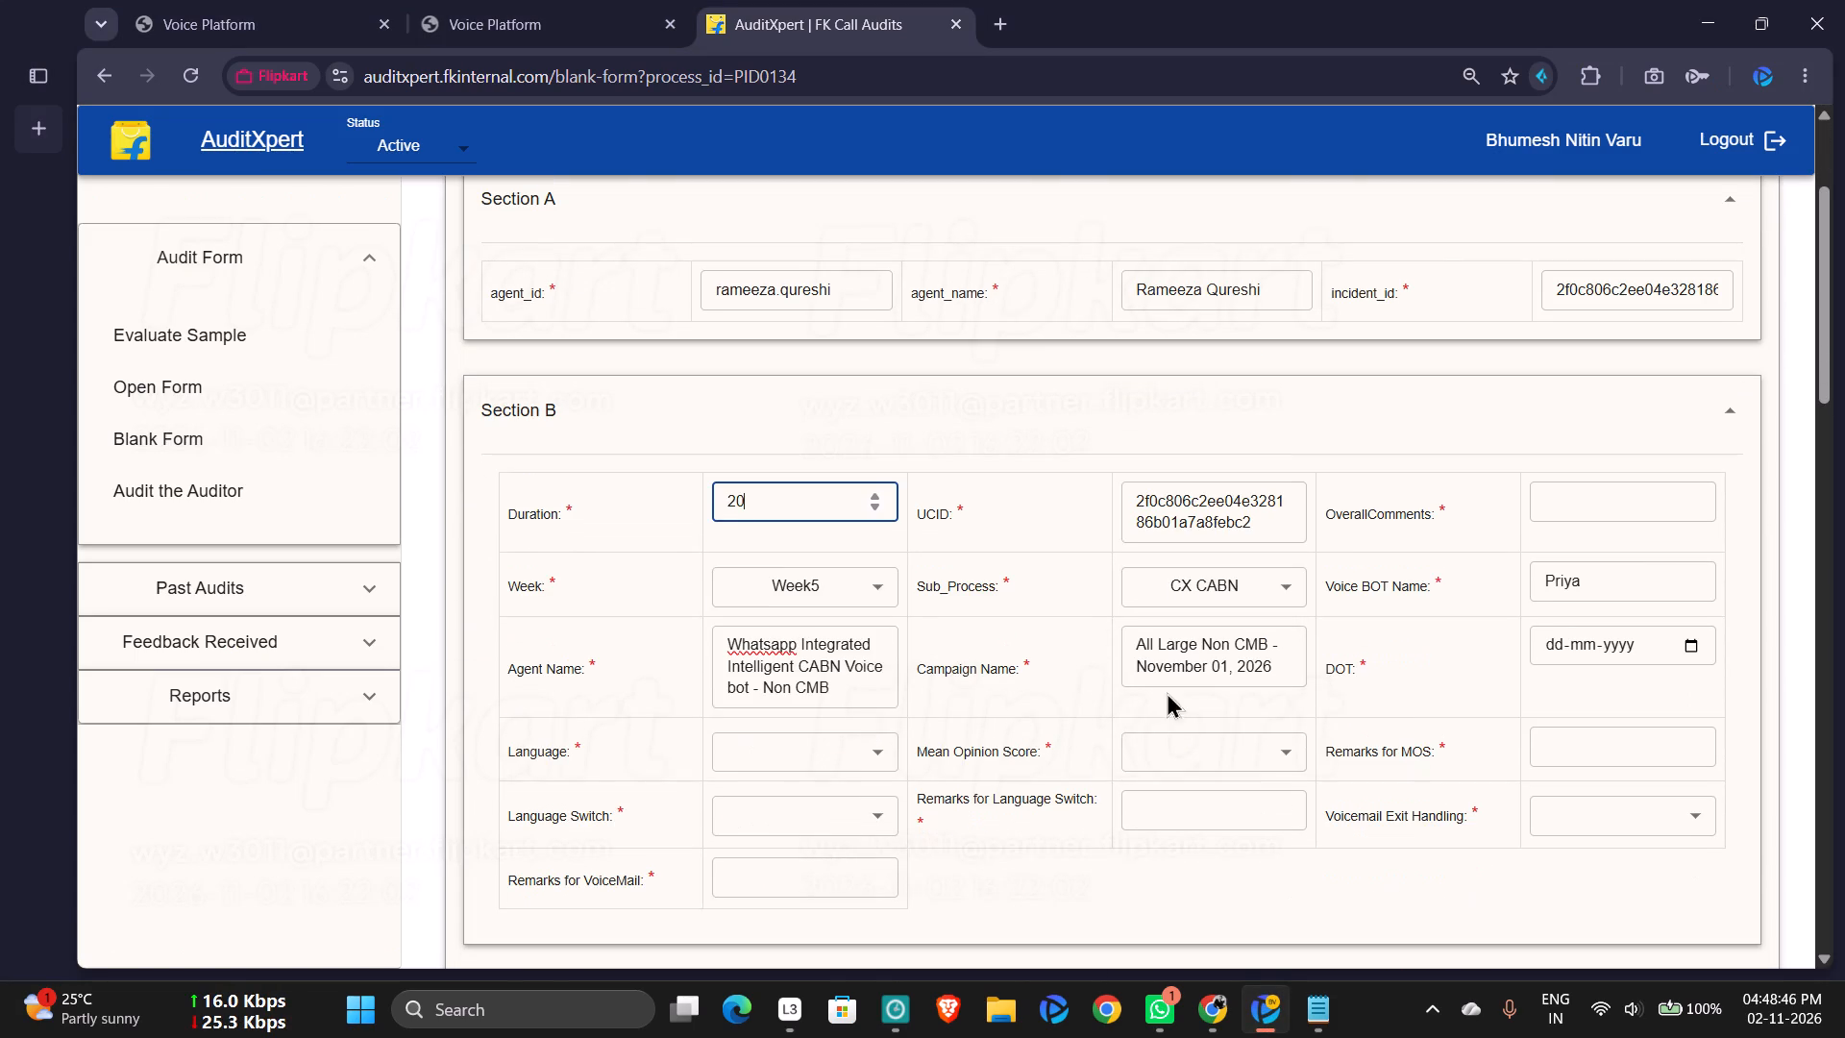
left_click(860, 758)
left_click(799, 468)
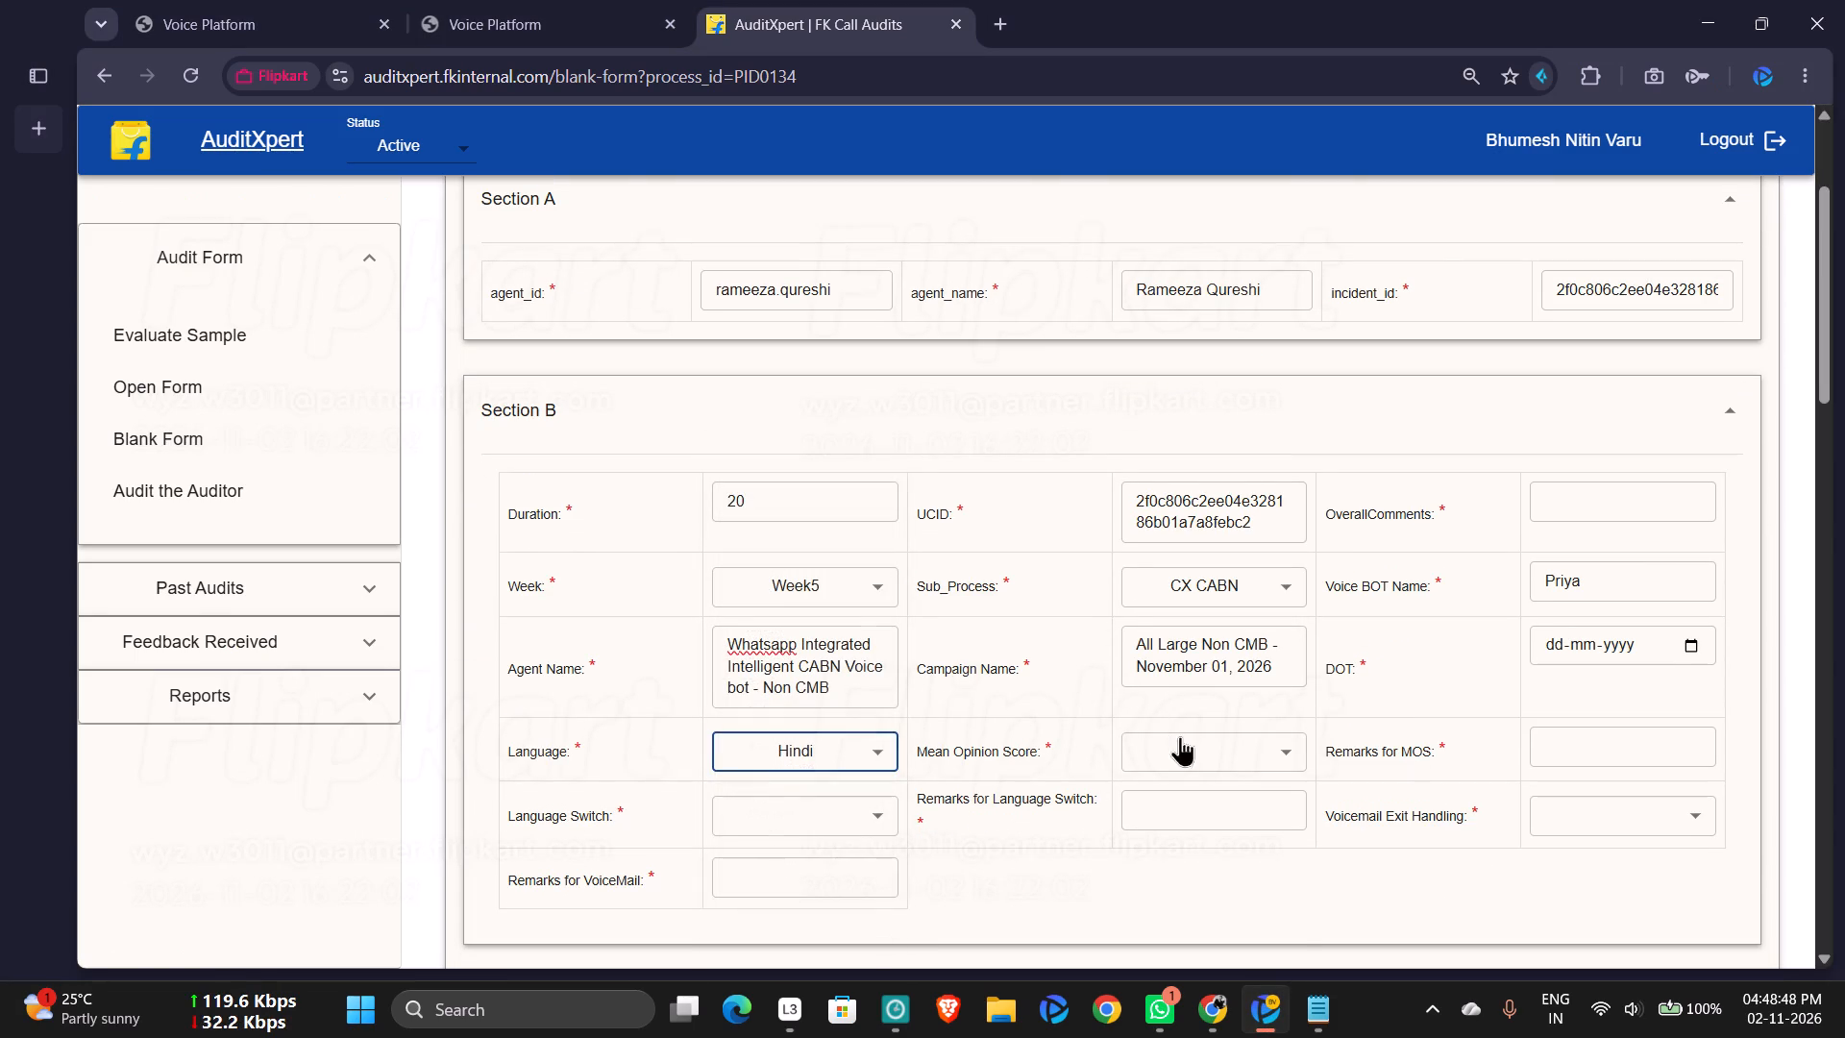
left_click(1274, 761)
left_click(1176, 931)
left_click(1711, 807)
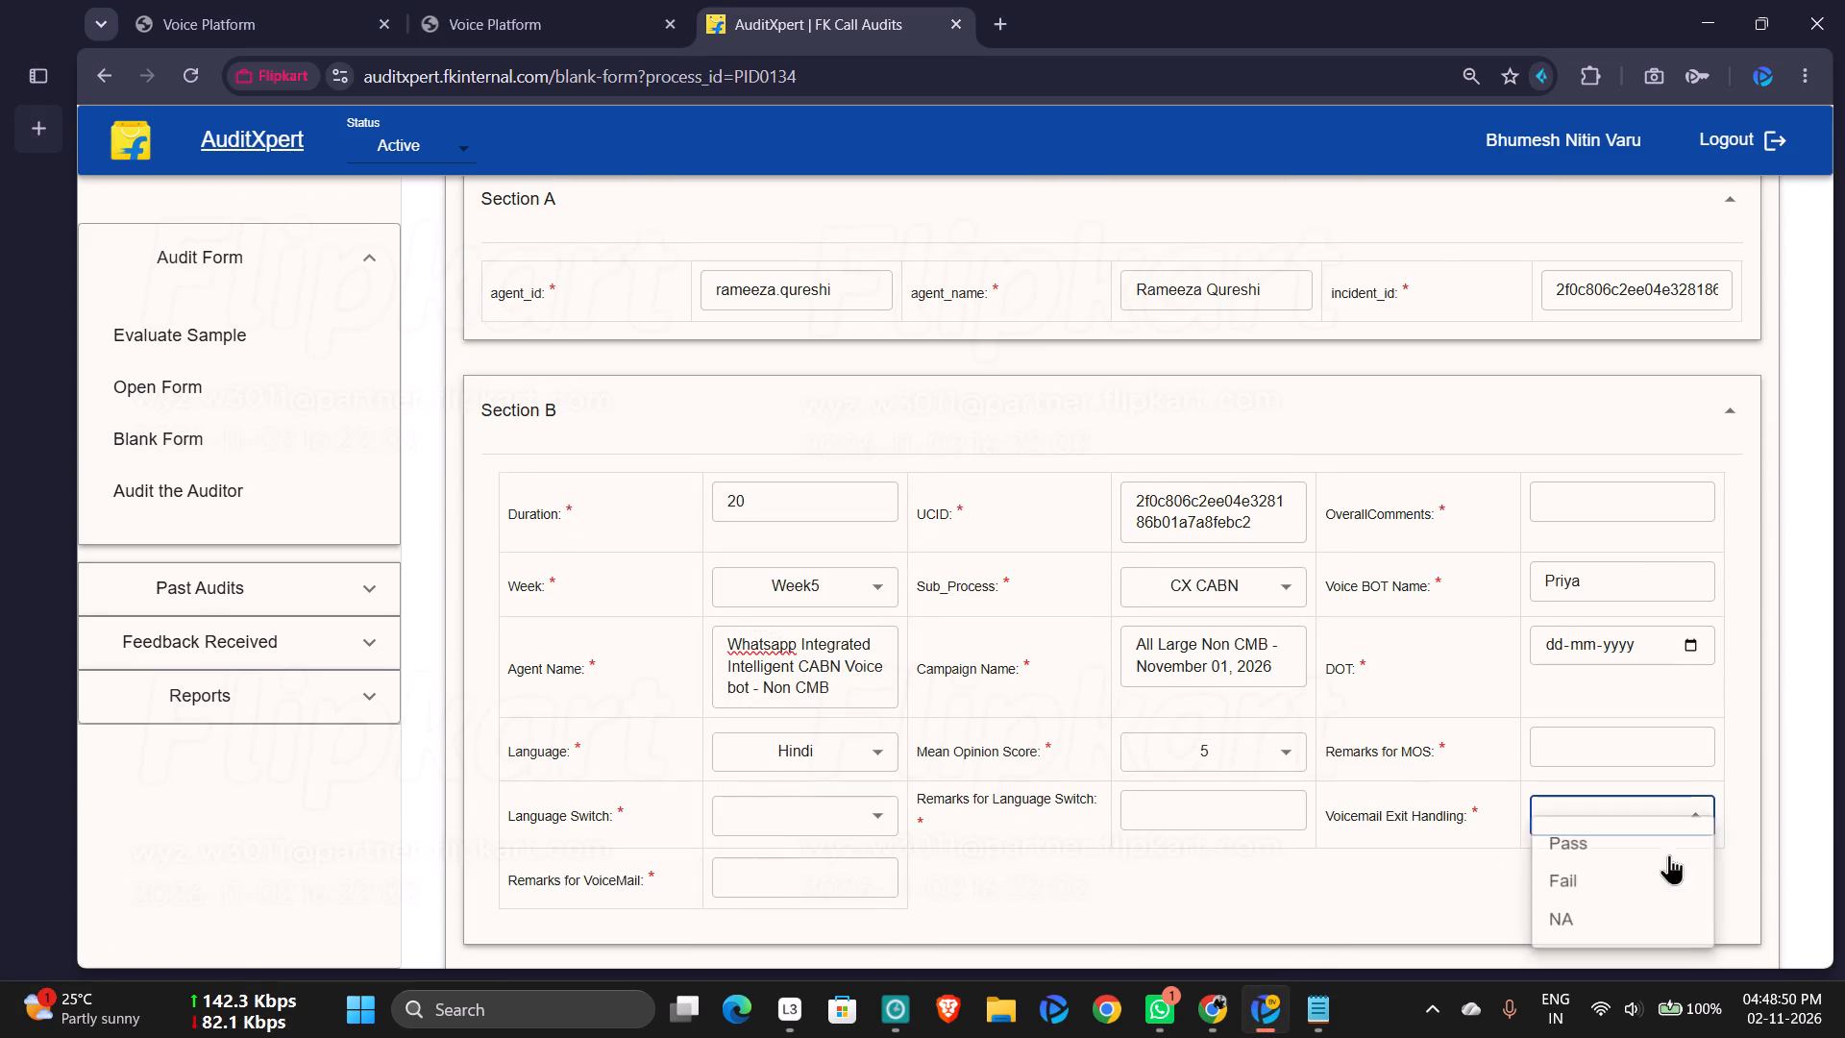
left_click(1609, 915)
left_click(822, 814)
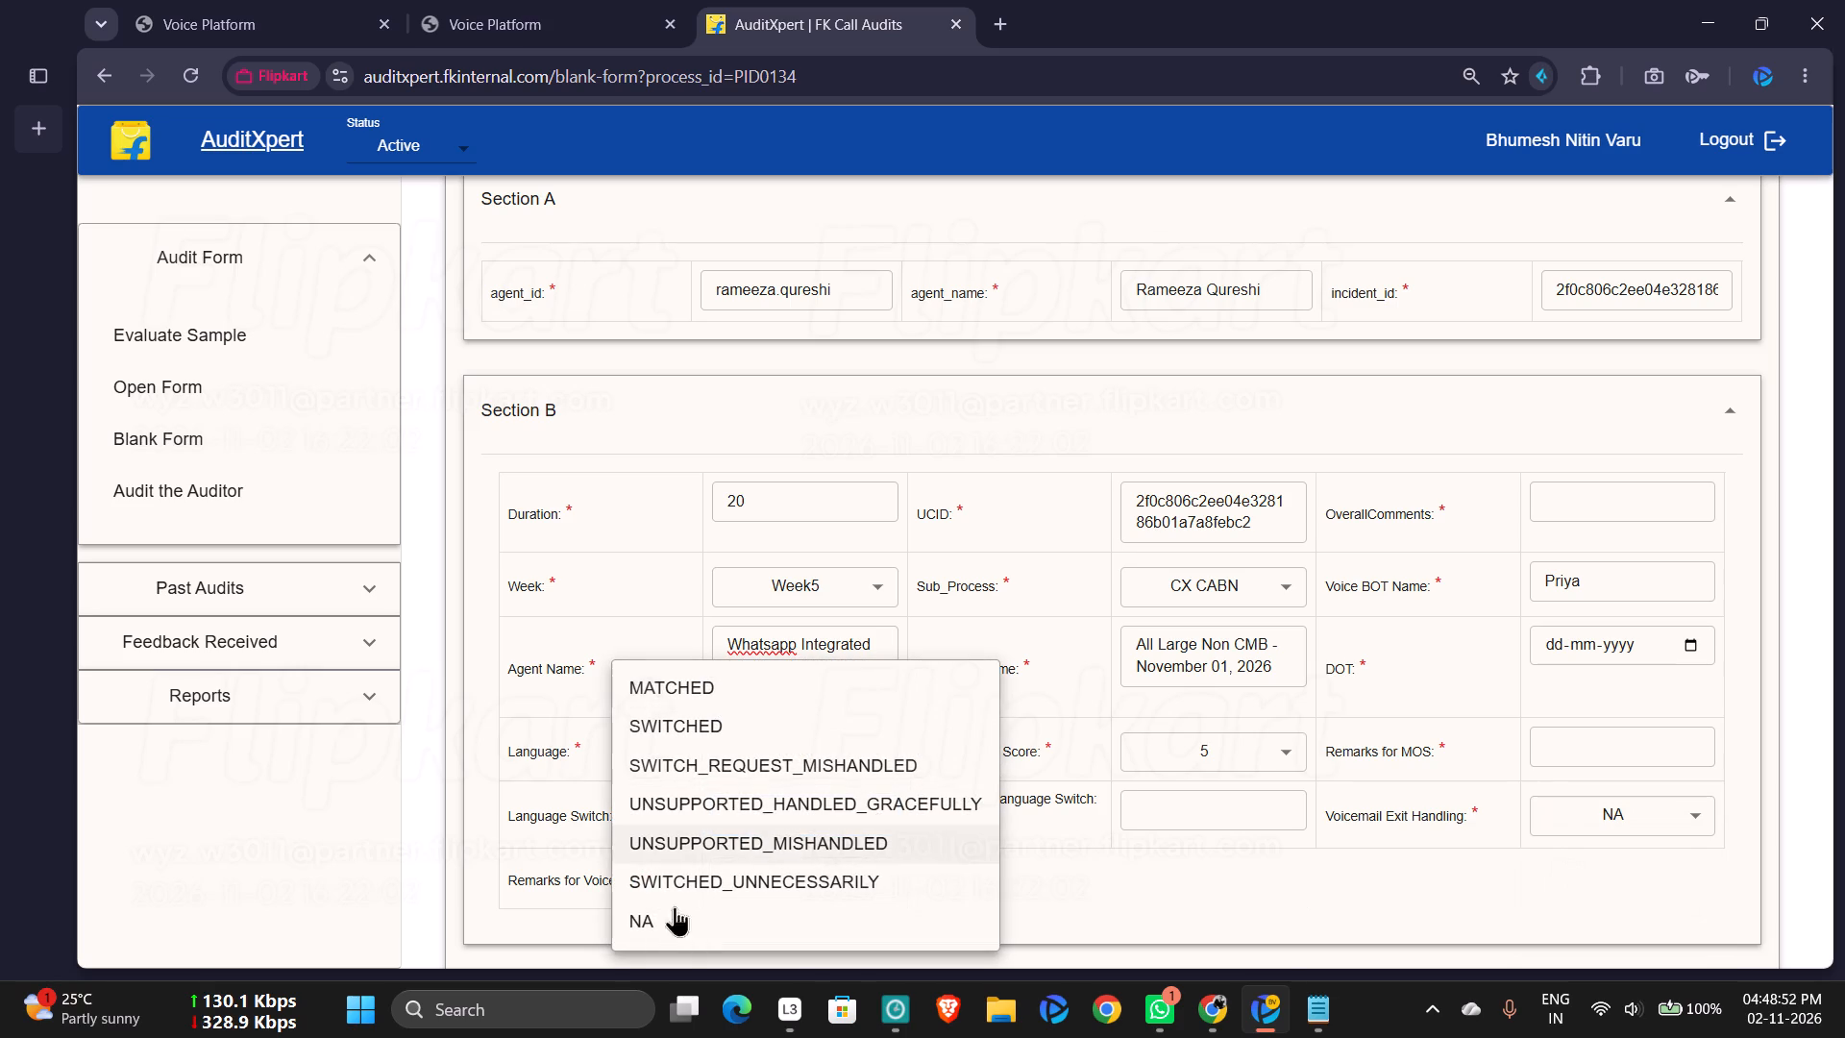
left_click(675, 934)
Check row 129 in the Campaign RD sheet in Chrome and the Agent Name and Judge Model 2.txt notes in Notepad.
left_click(1222, 1001)
left_click(1110, 924)
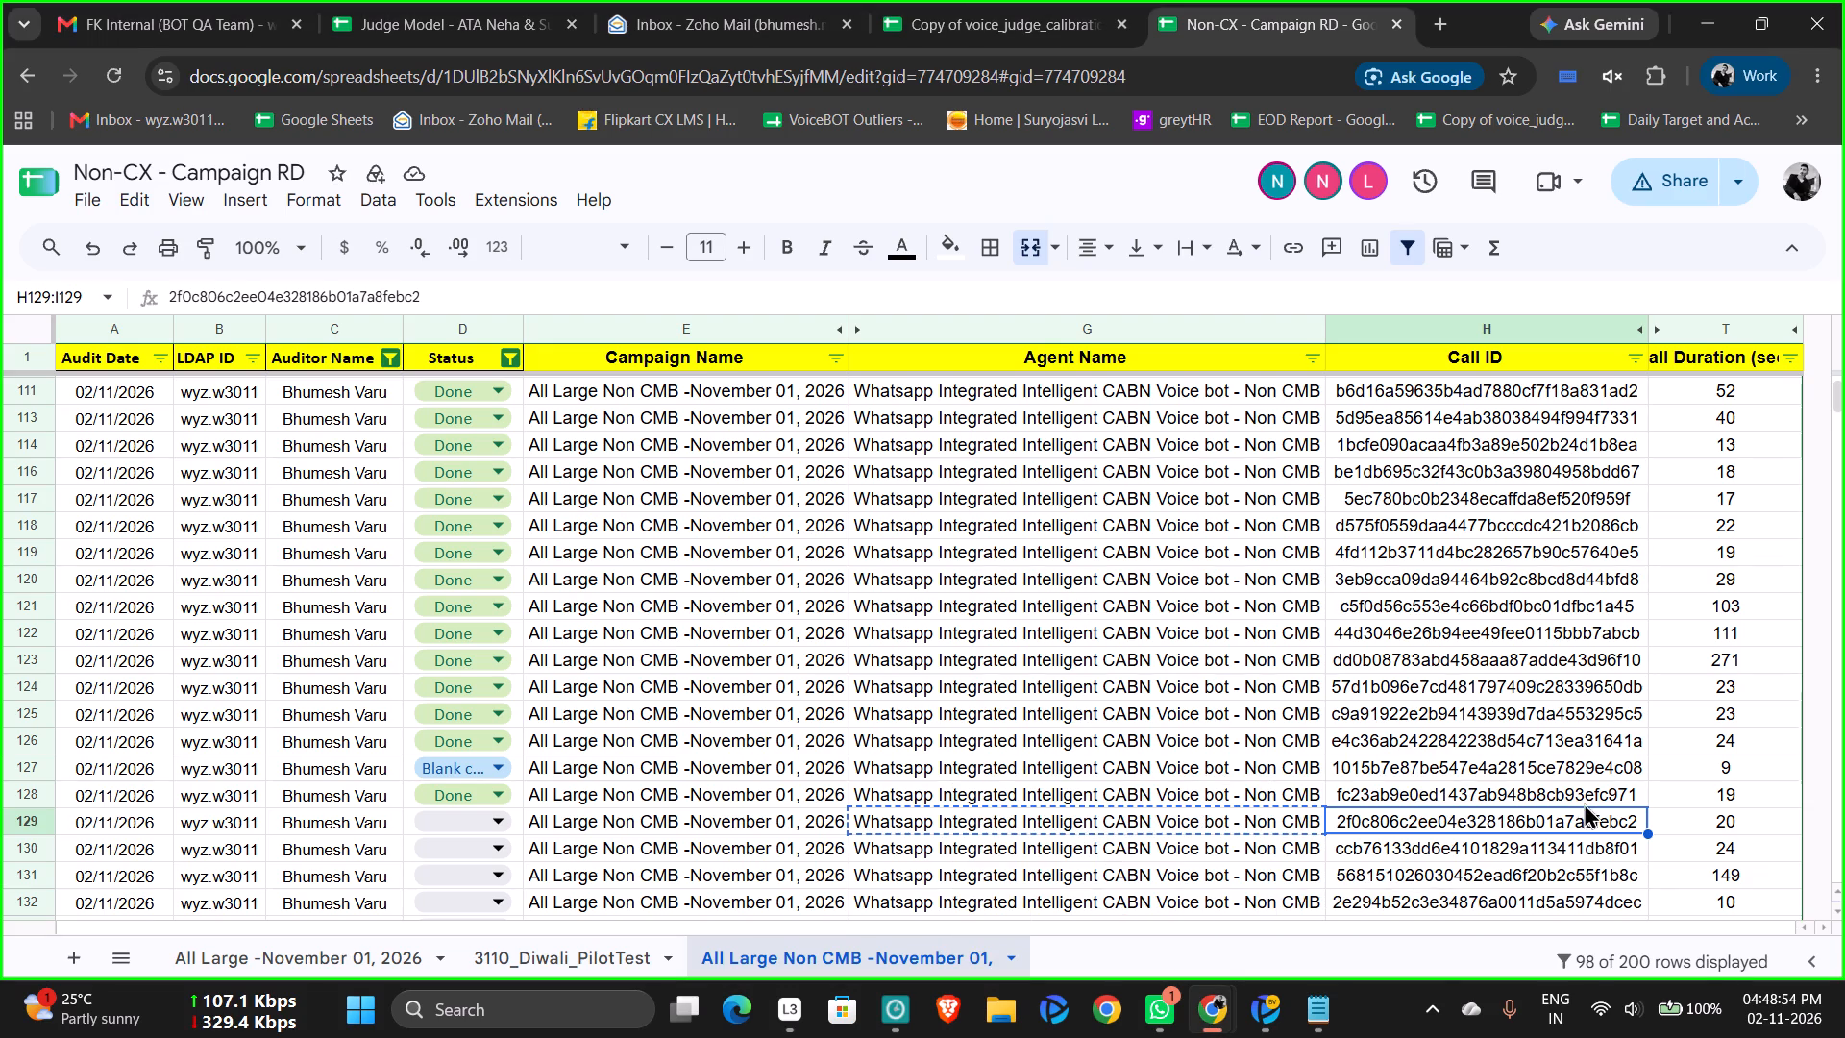
left_click(1251, 1018)
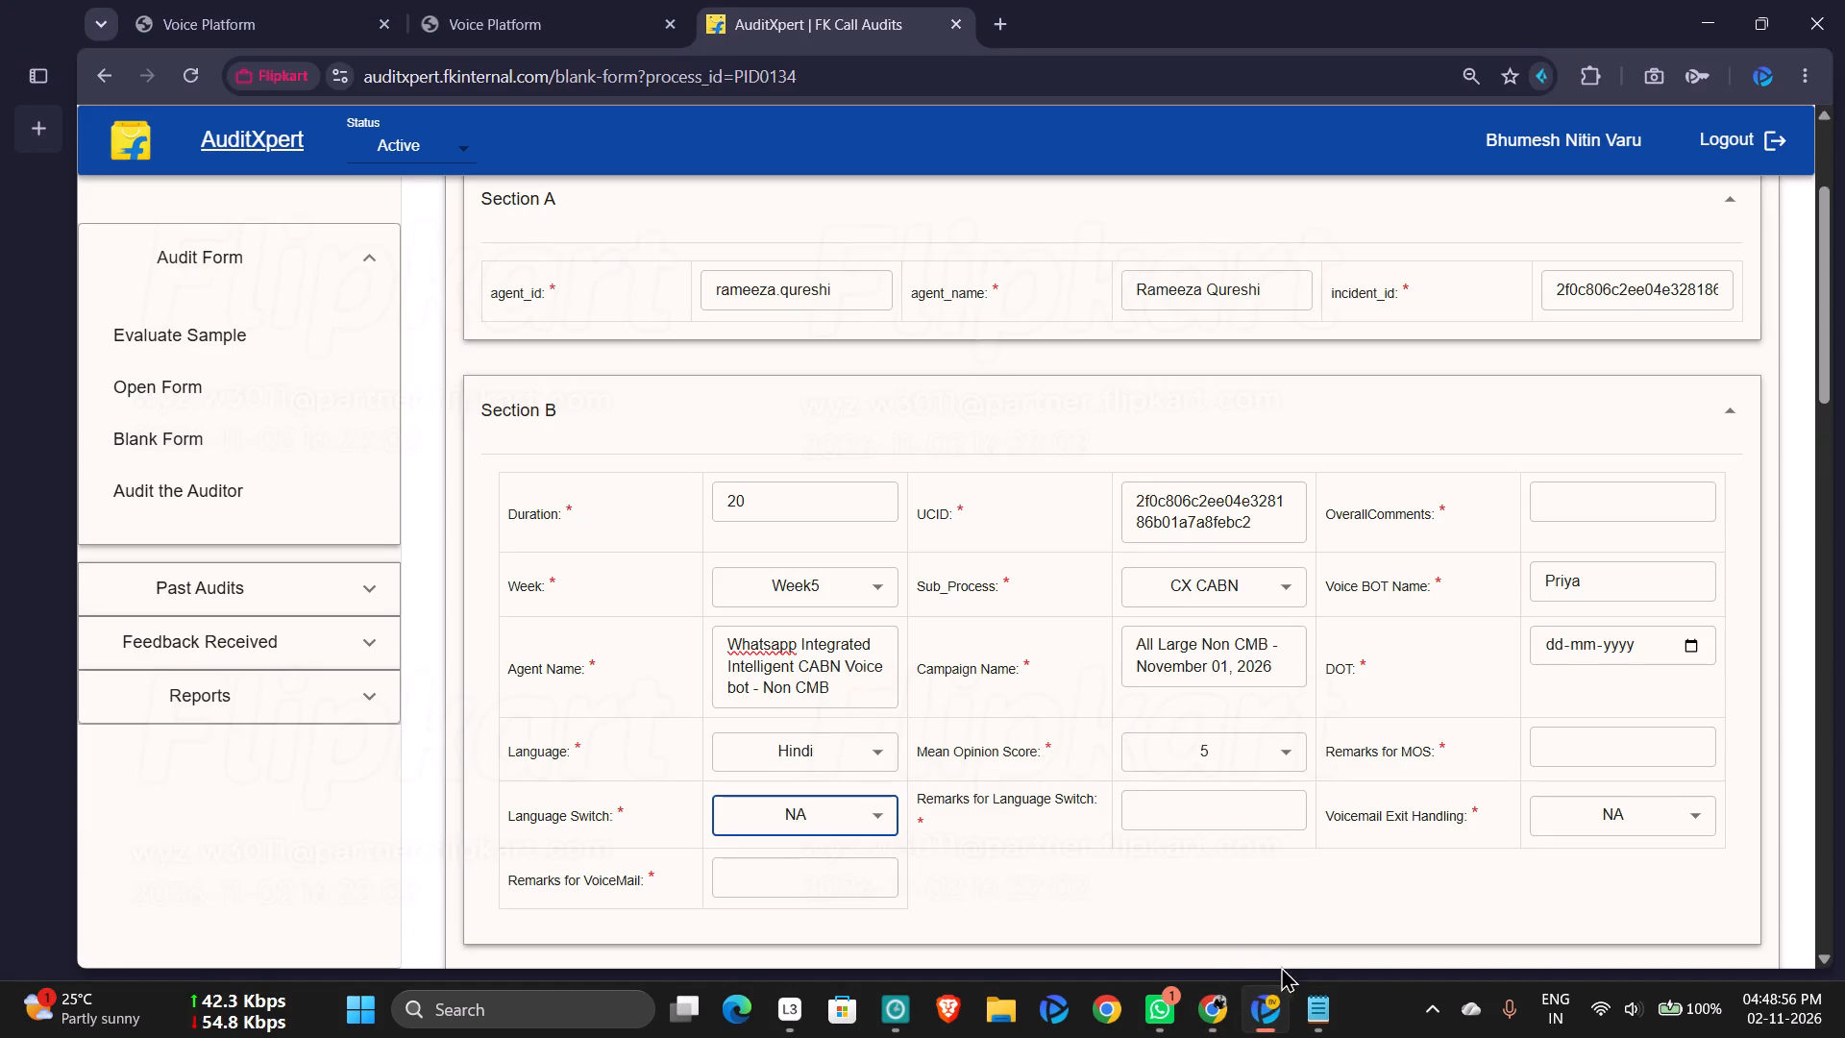
left_click(1319, 1018)
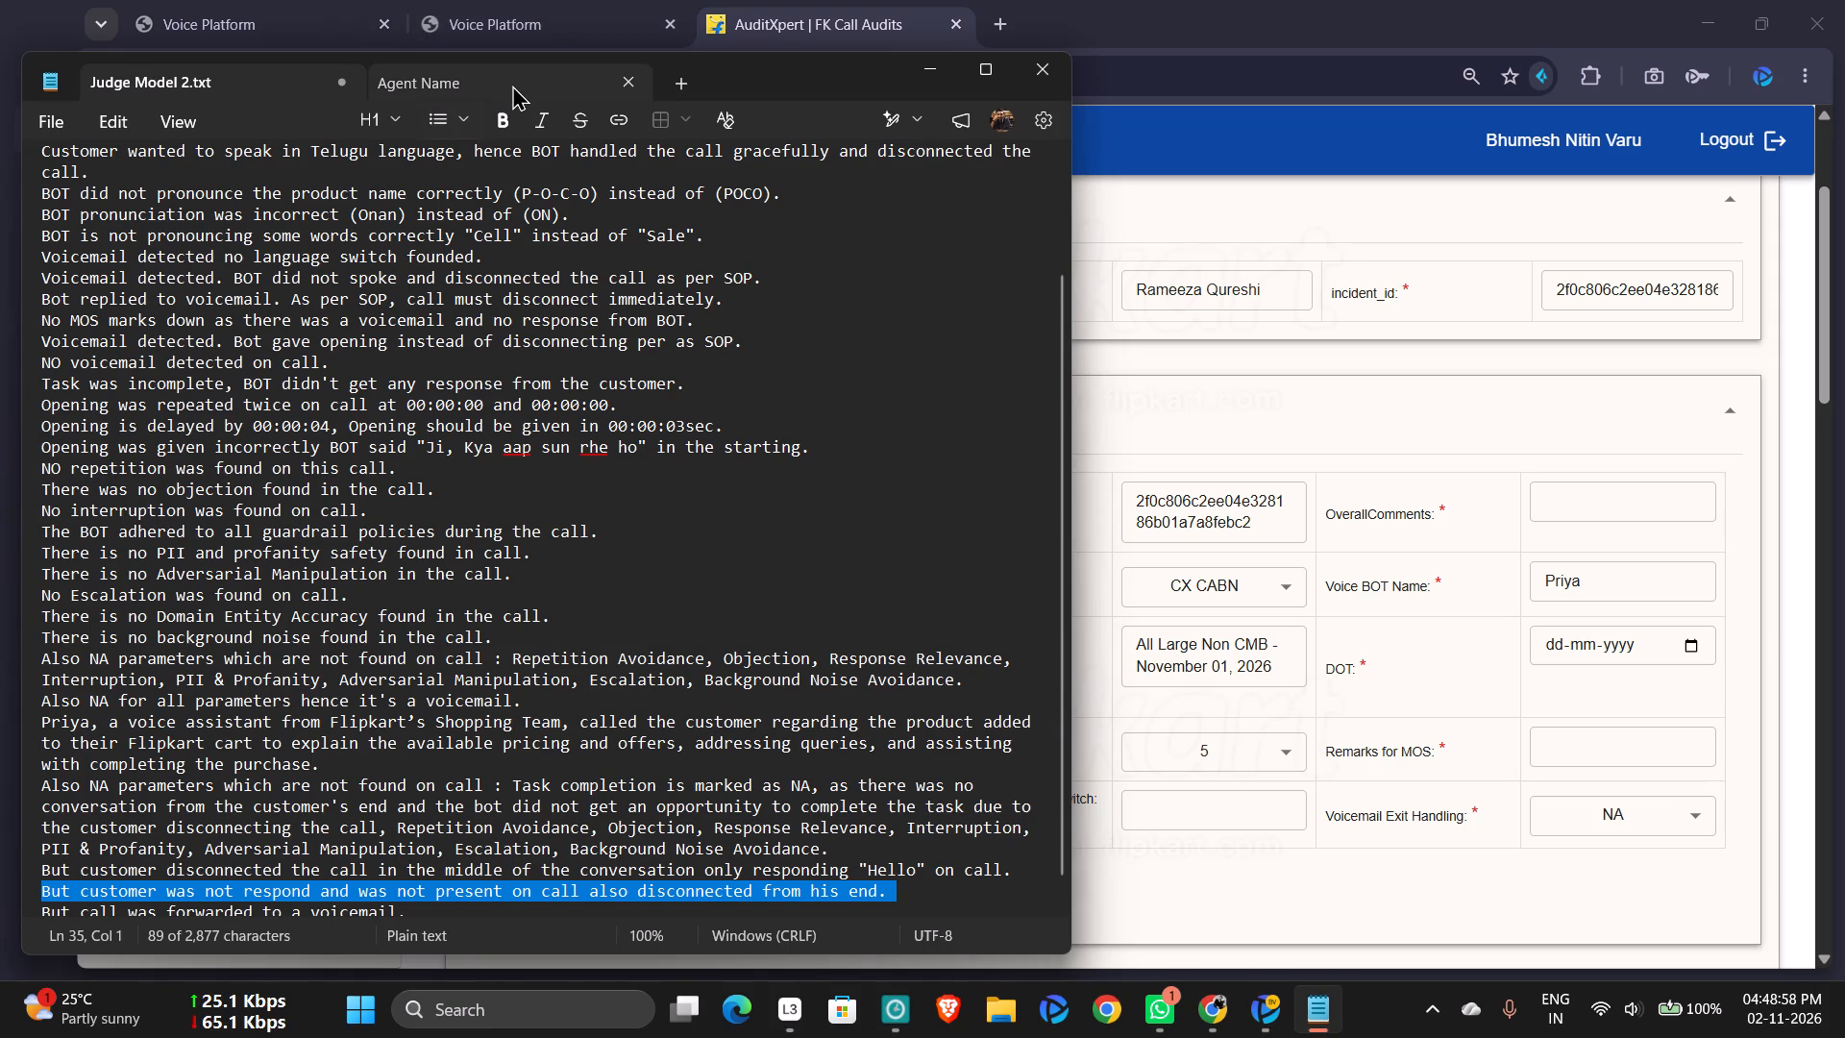
left_click(512, 85)
double_click(160, 205)
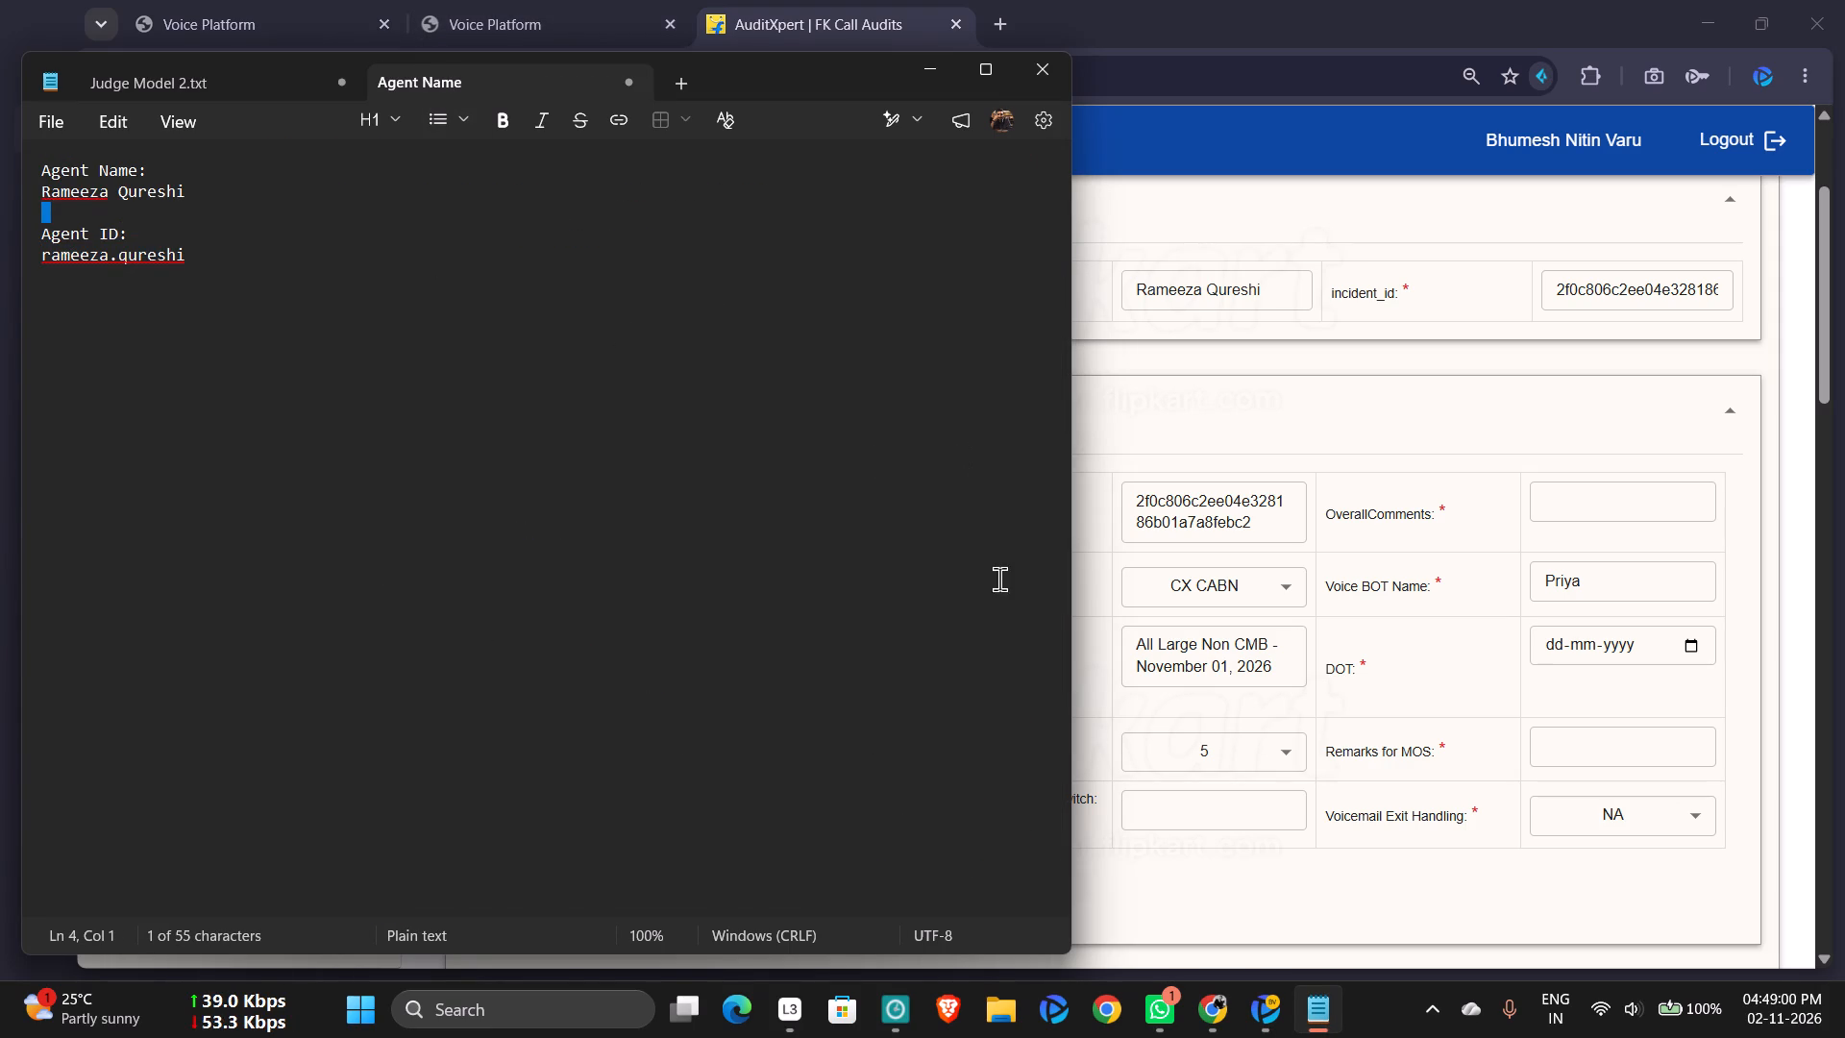
left_click(160, 68)
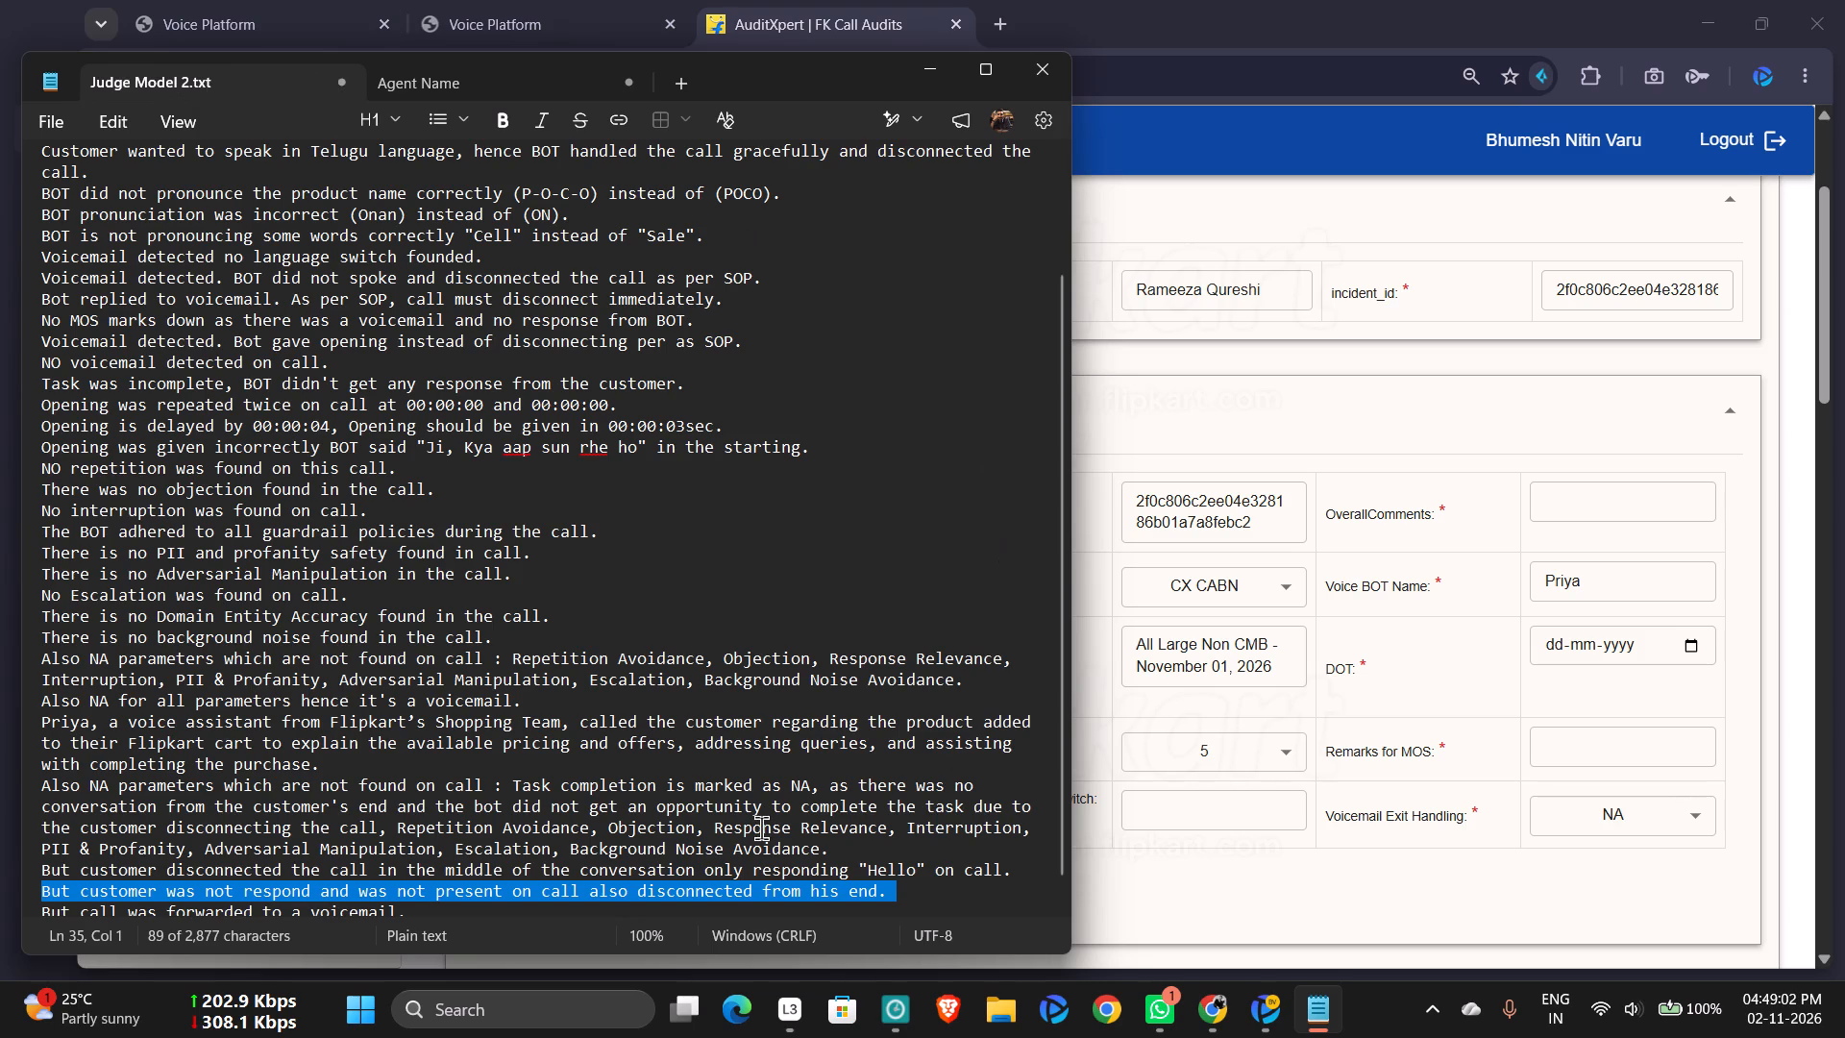
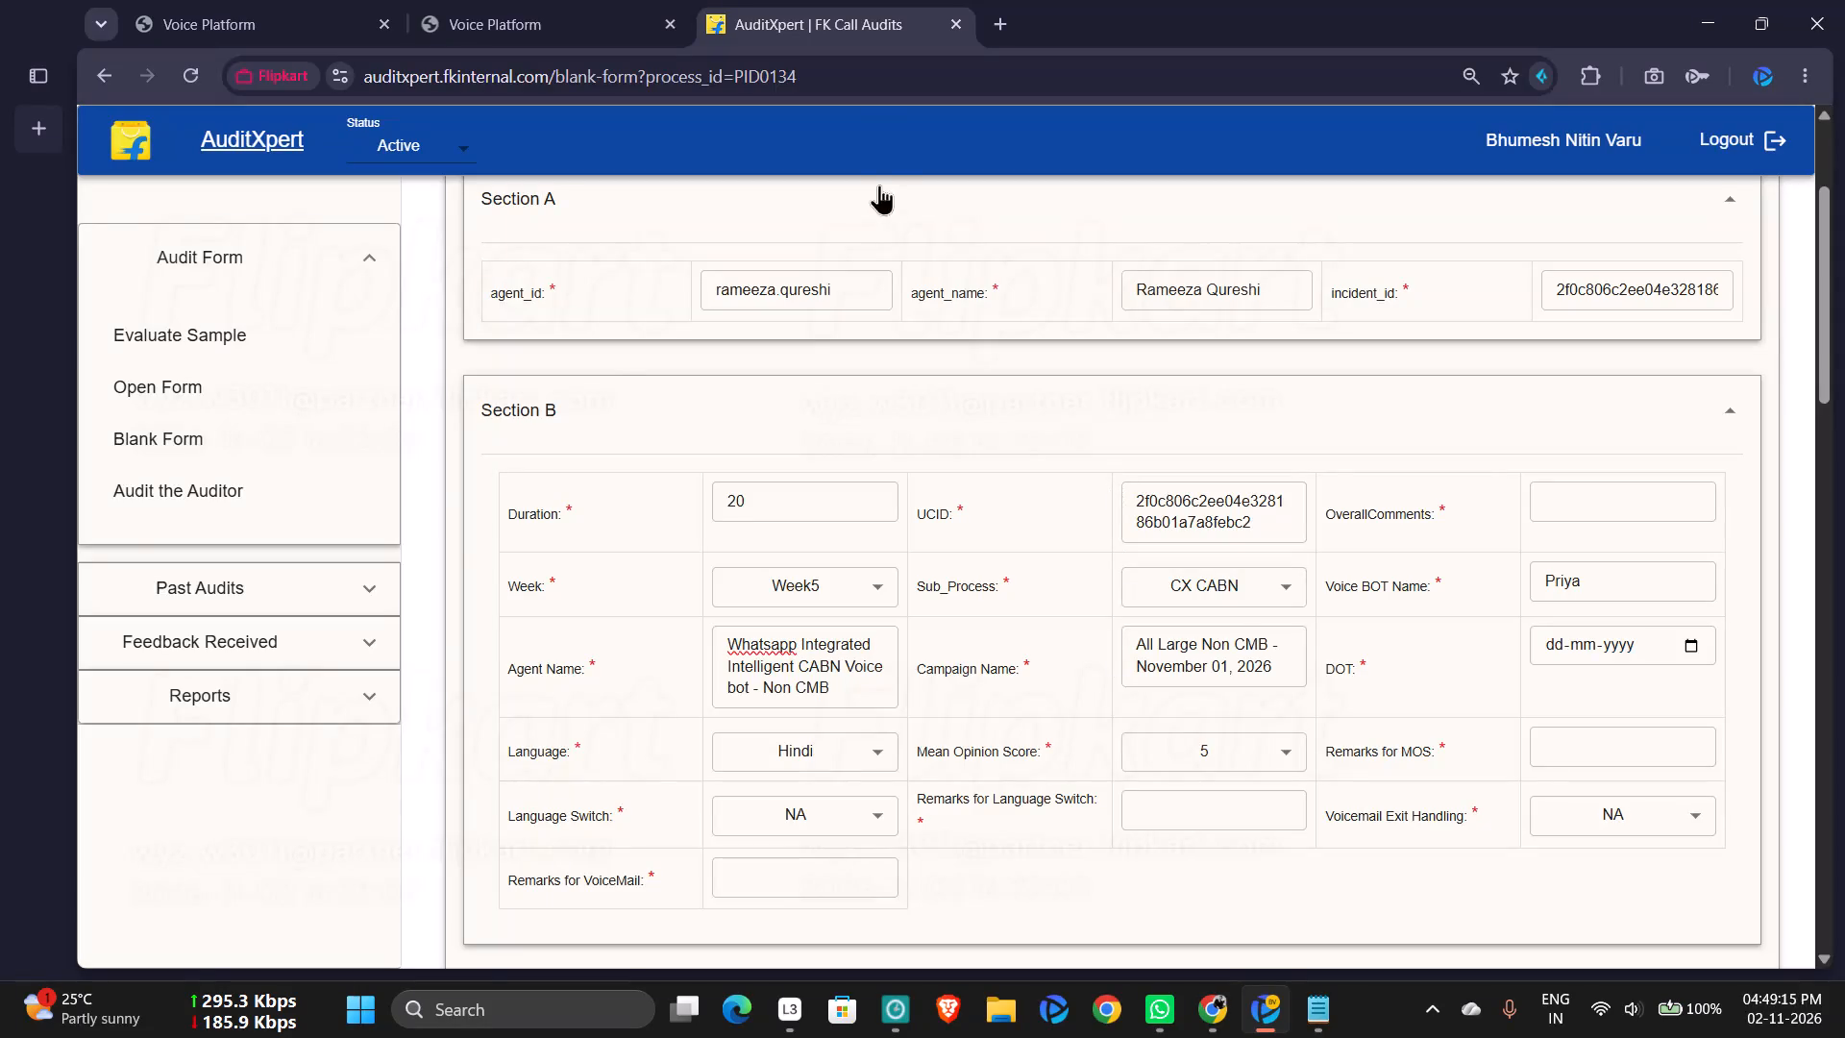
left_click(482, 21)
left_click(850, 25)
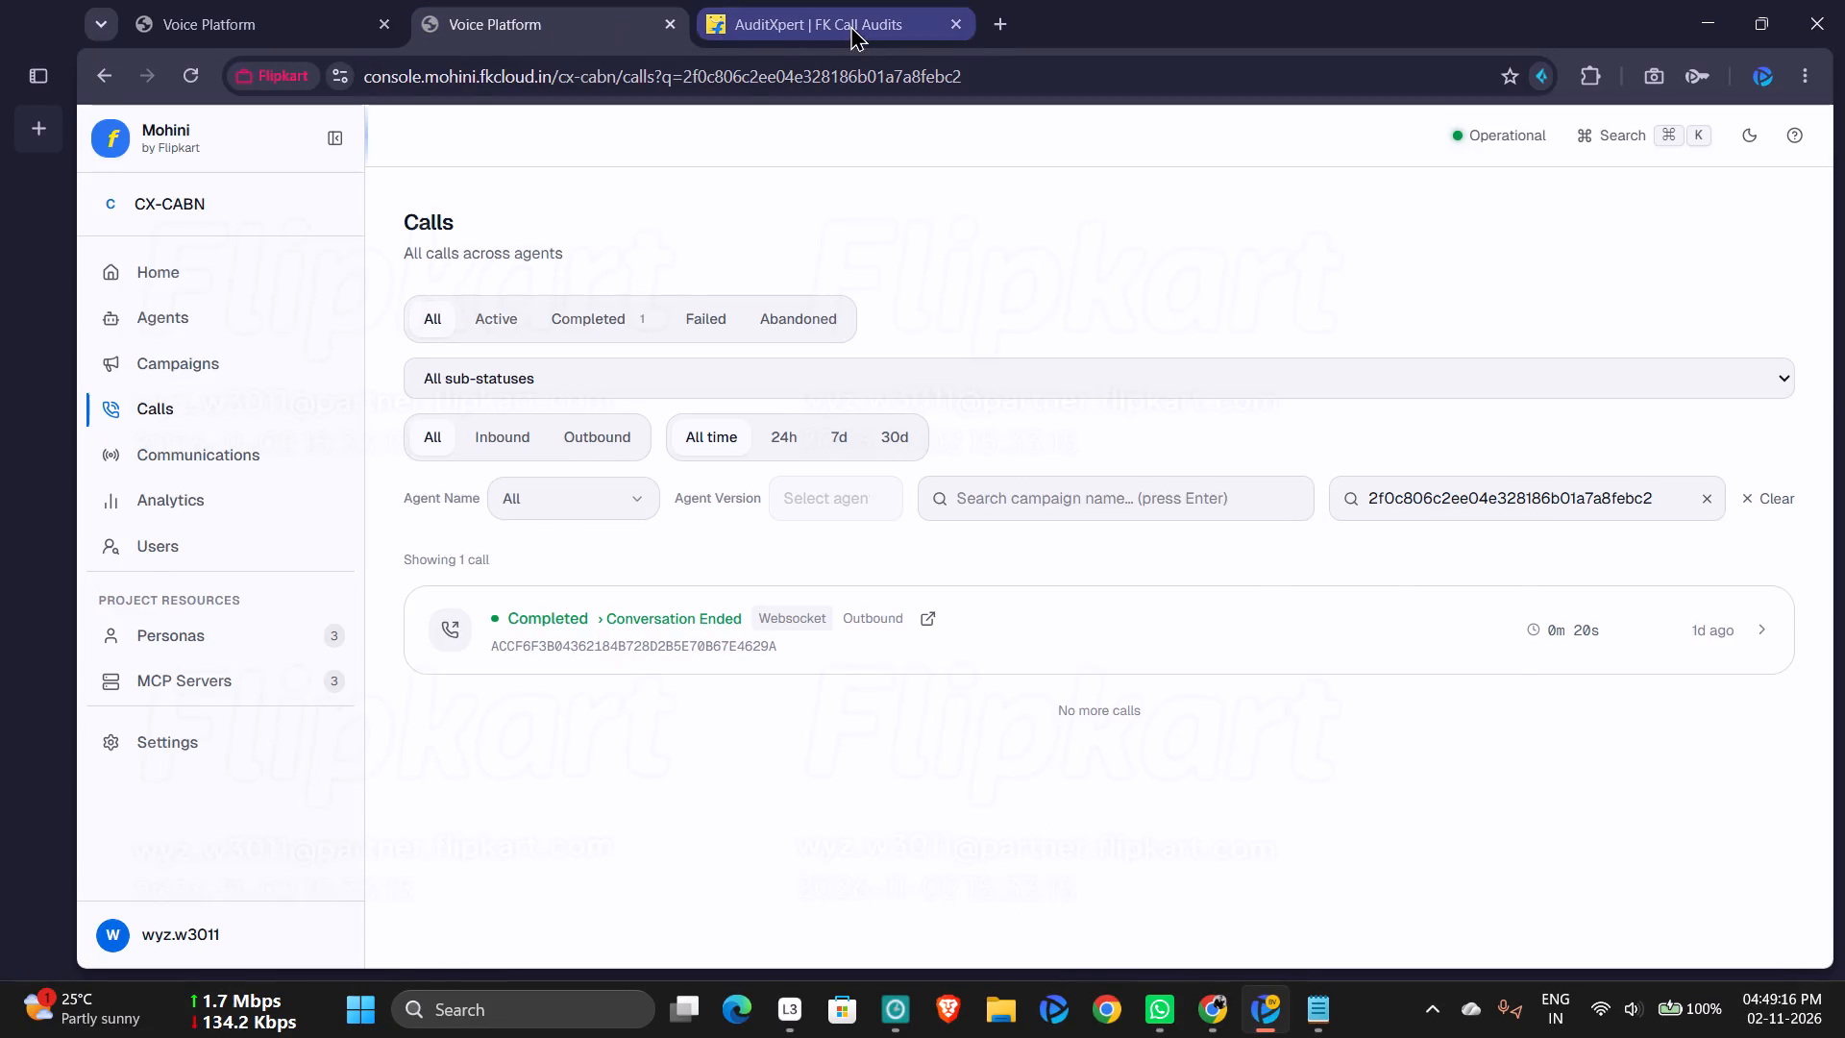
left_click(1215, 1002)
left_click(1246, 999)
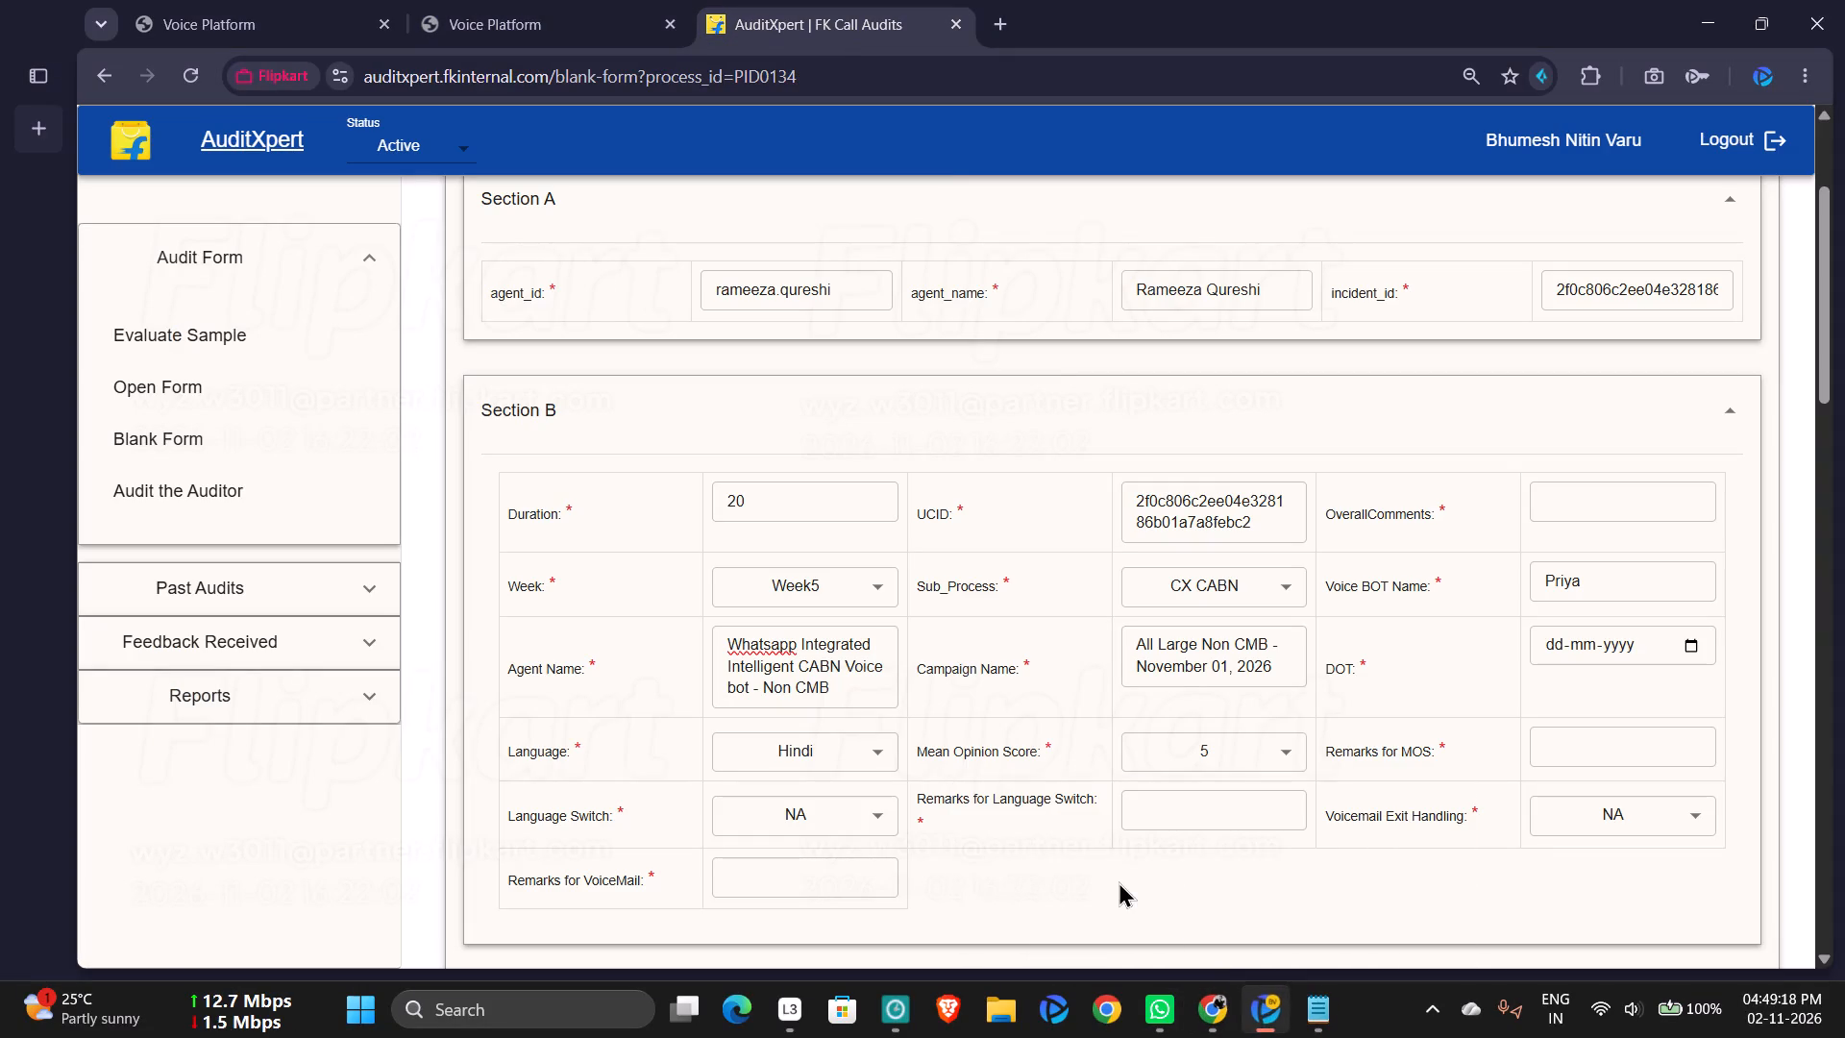
Switch to the Judge Model 2.txt file of prepared audit remarks in Notepad.
left_click(1346, 1022)
left_click(1320, 1011)
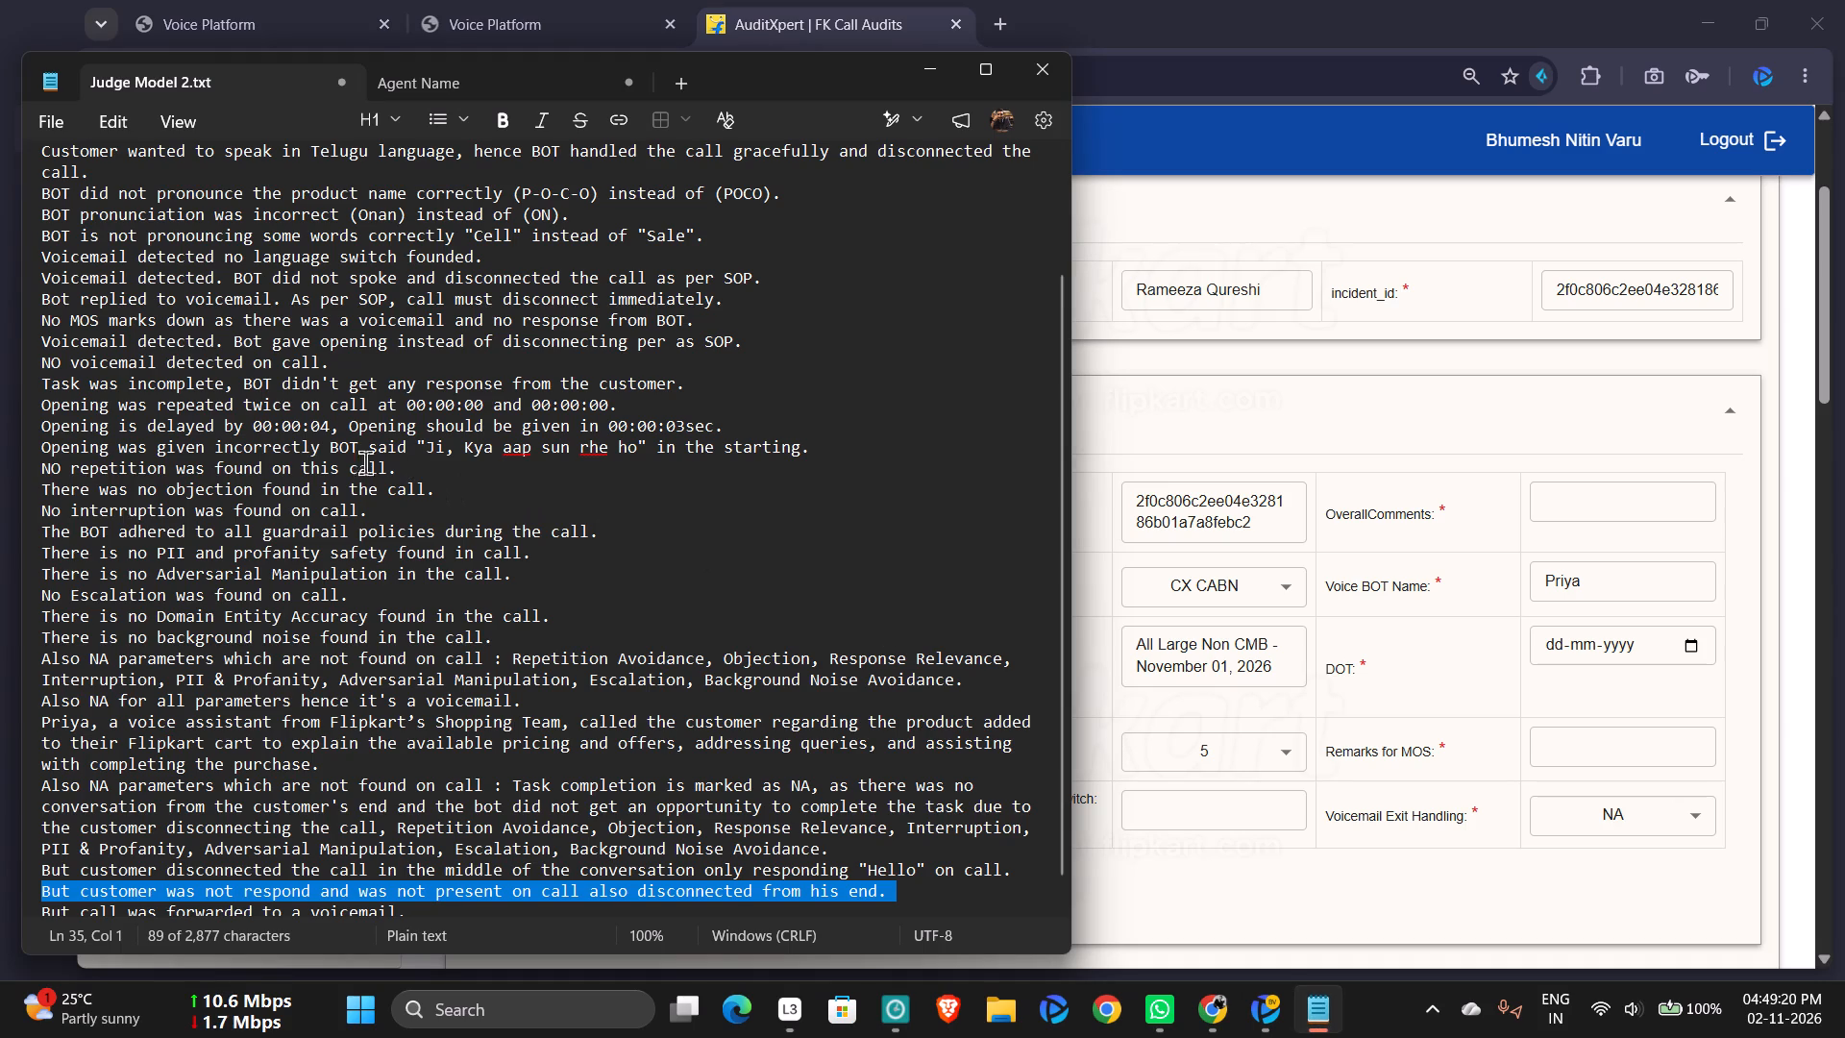
Copy the line "NO voicemail detected on call." from Judge Model 2.txt in Notepad into the form's Remarks for VoiceMail field in Prisma Browser.
scroll(412, 409, "up", 4)
triple_click(365, 503)
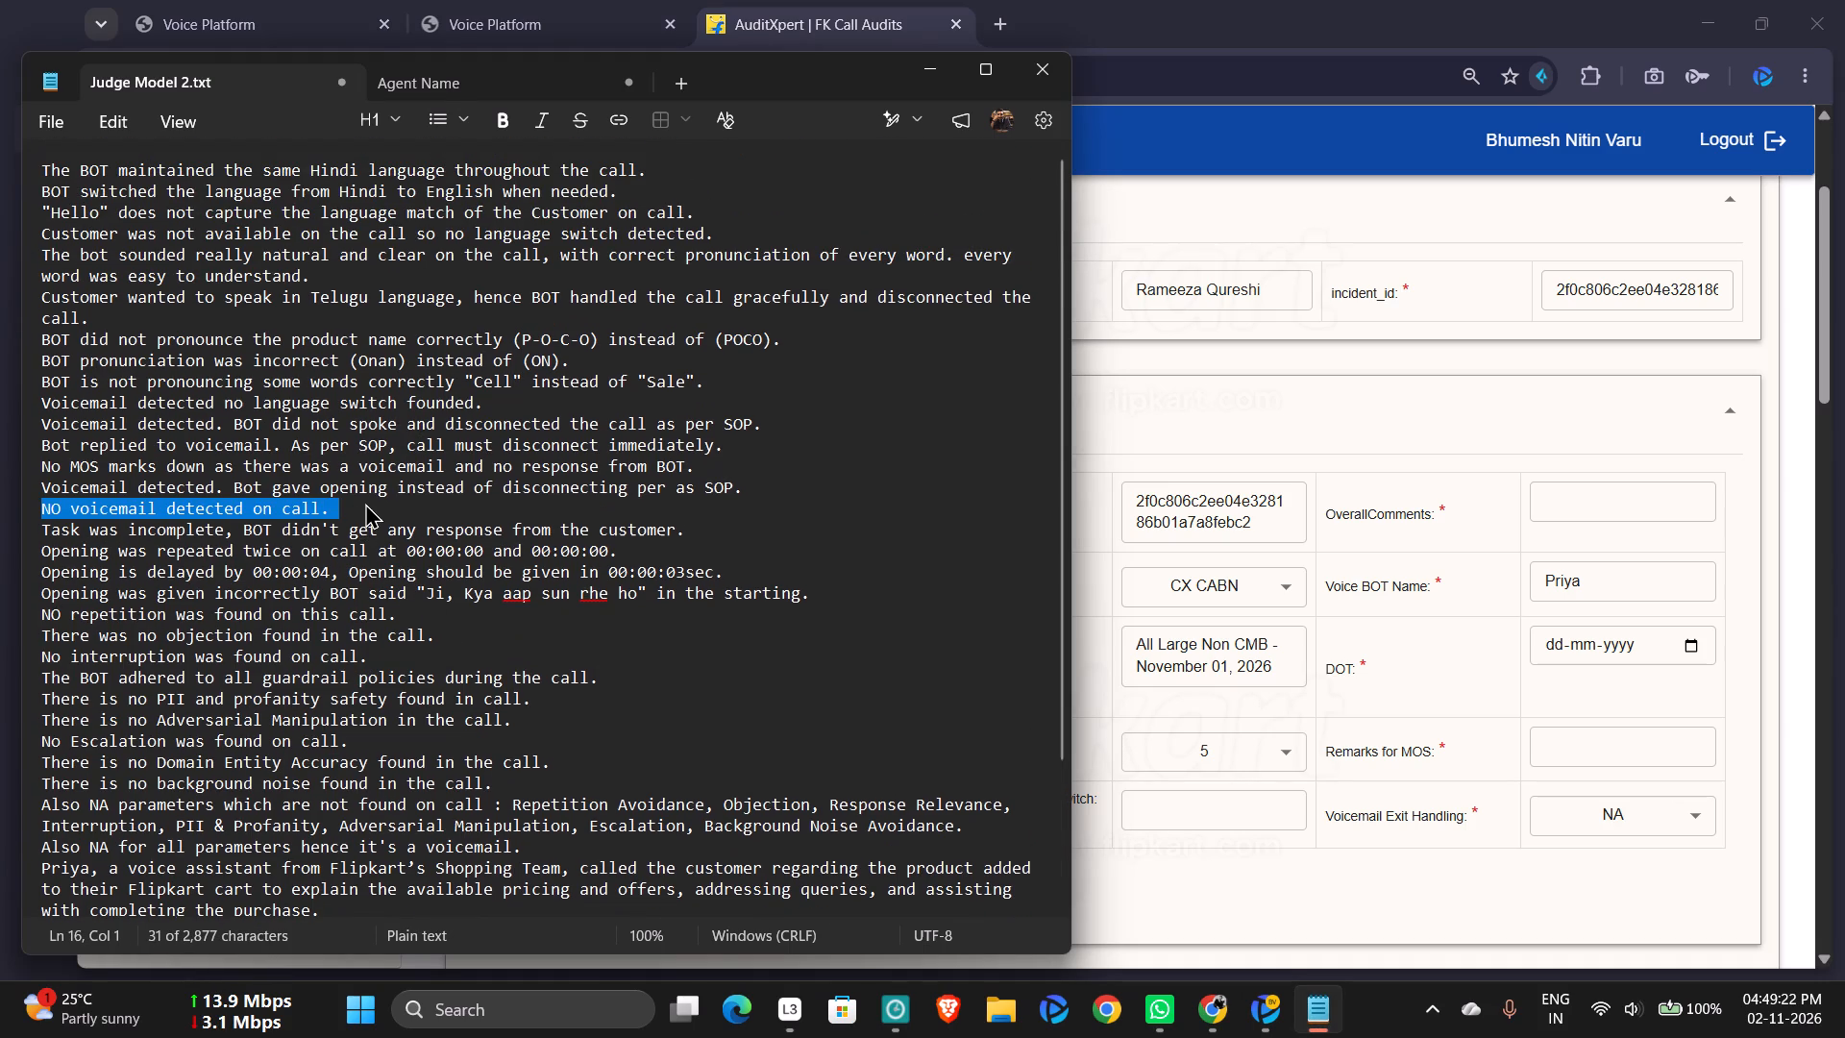
key("ctrl+c")
left_click(1102, 858)
left_click(821, 859)
key("ctrl+v")
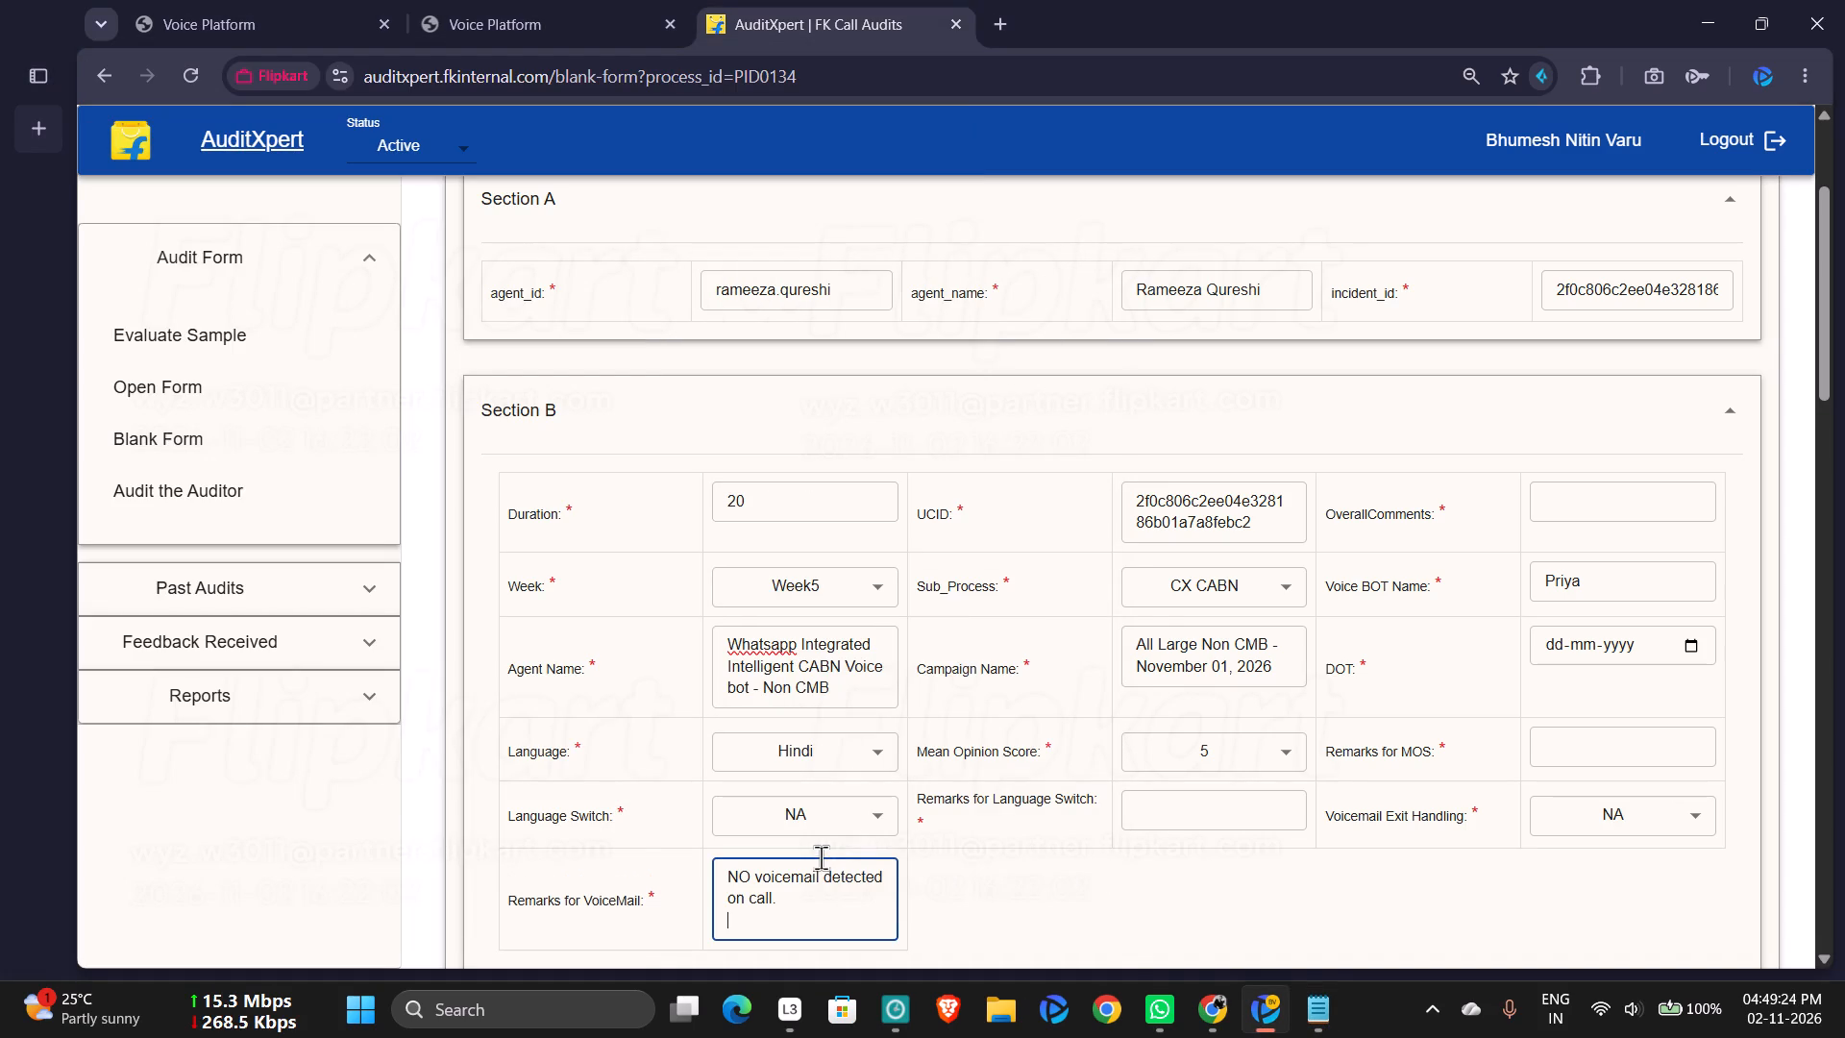
Copy the remark starting "The bot sounded really natural and clear on the call" from Judge Model 2.txt in Notepad into the form's Remarks for MOS field.
left_click(1315, 1007)
scroll(332, 427, "up", 2)
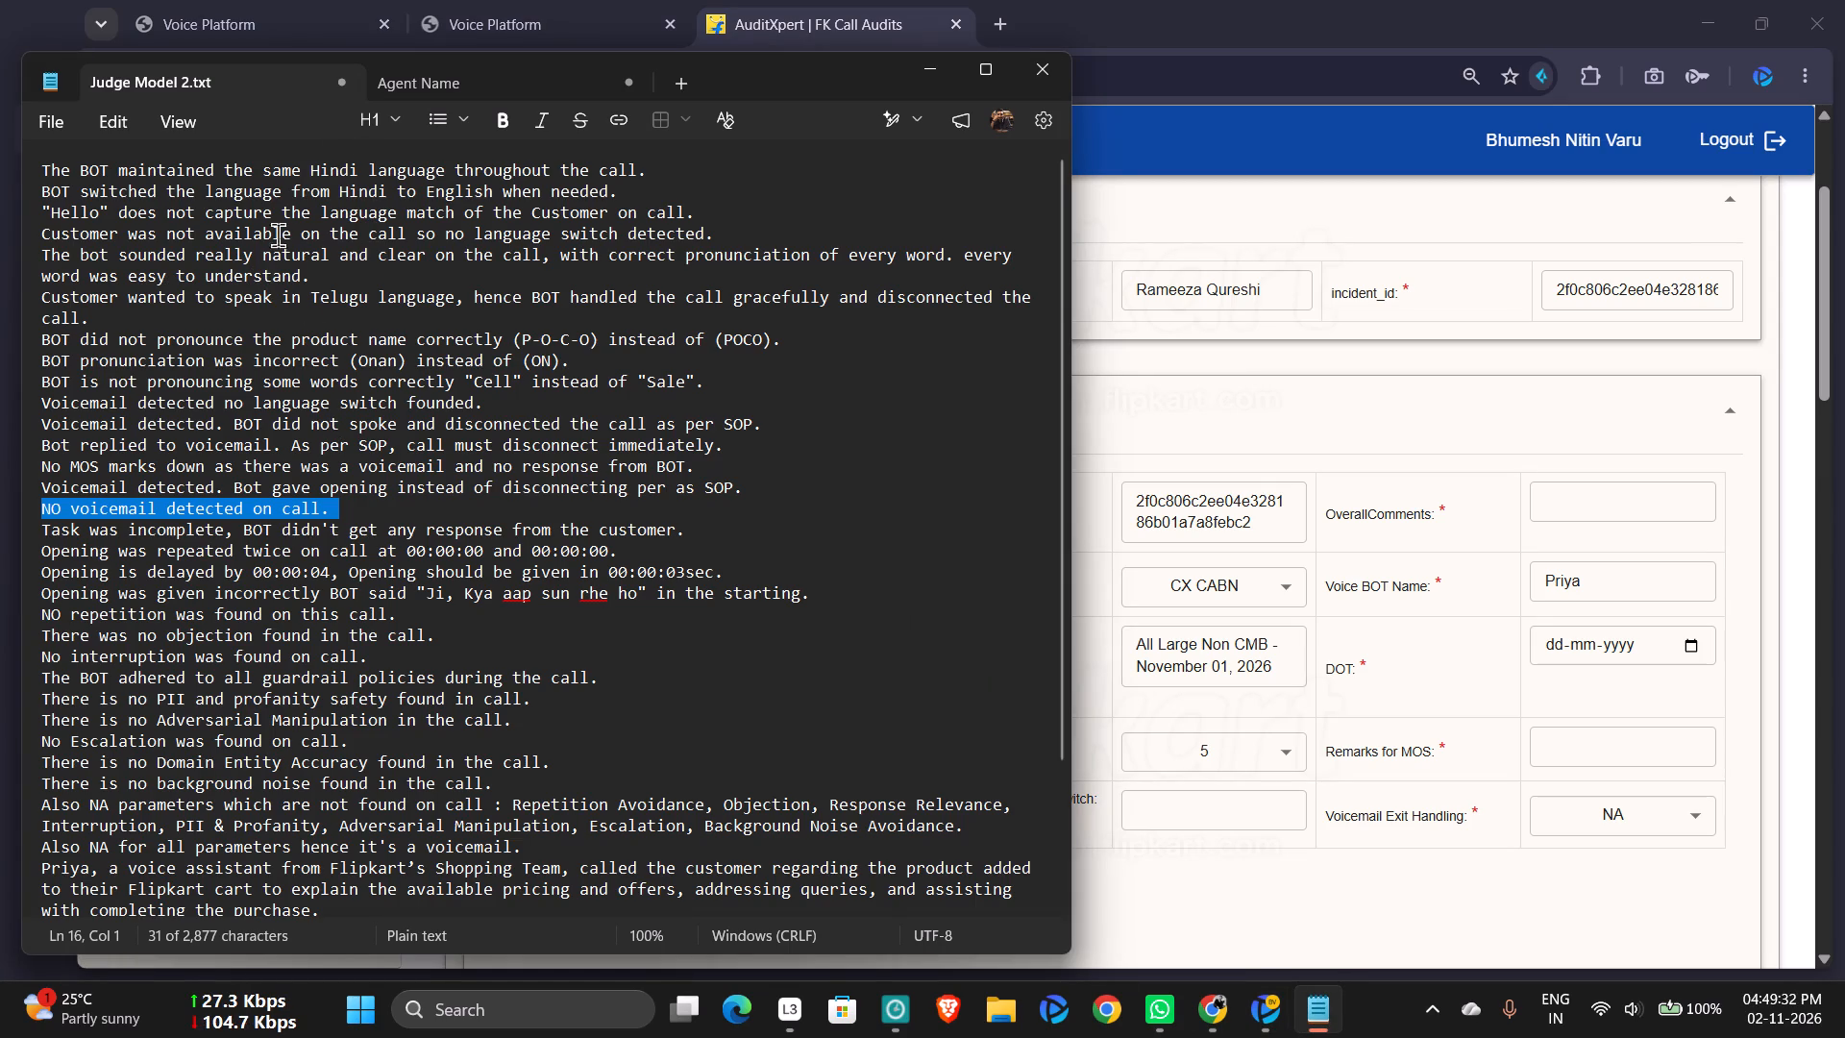
left_click(246, 250)
left_click(288, 293)
triple_click(332, 259)
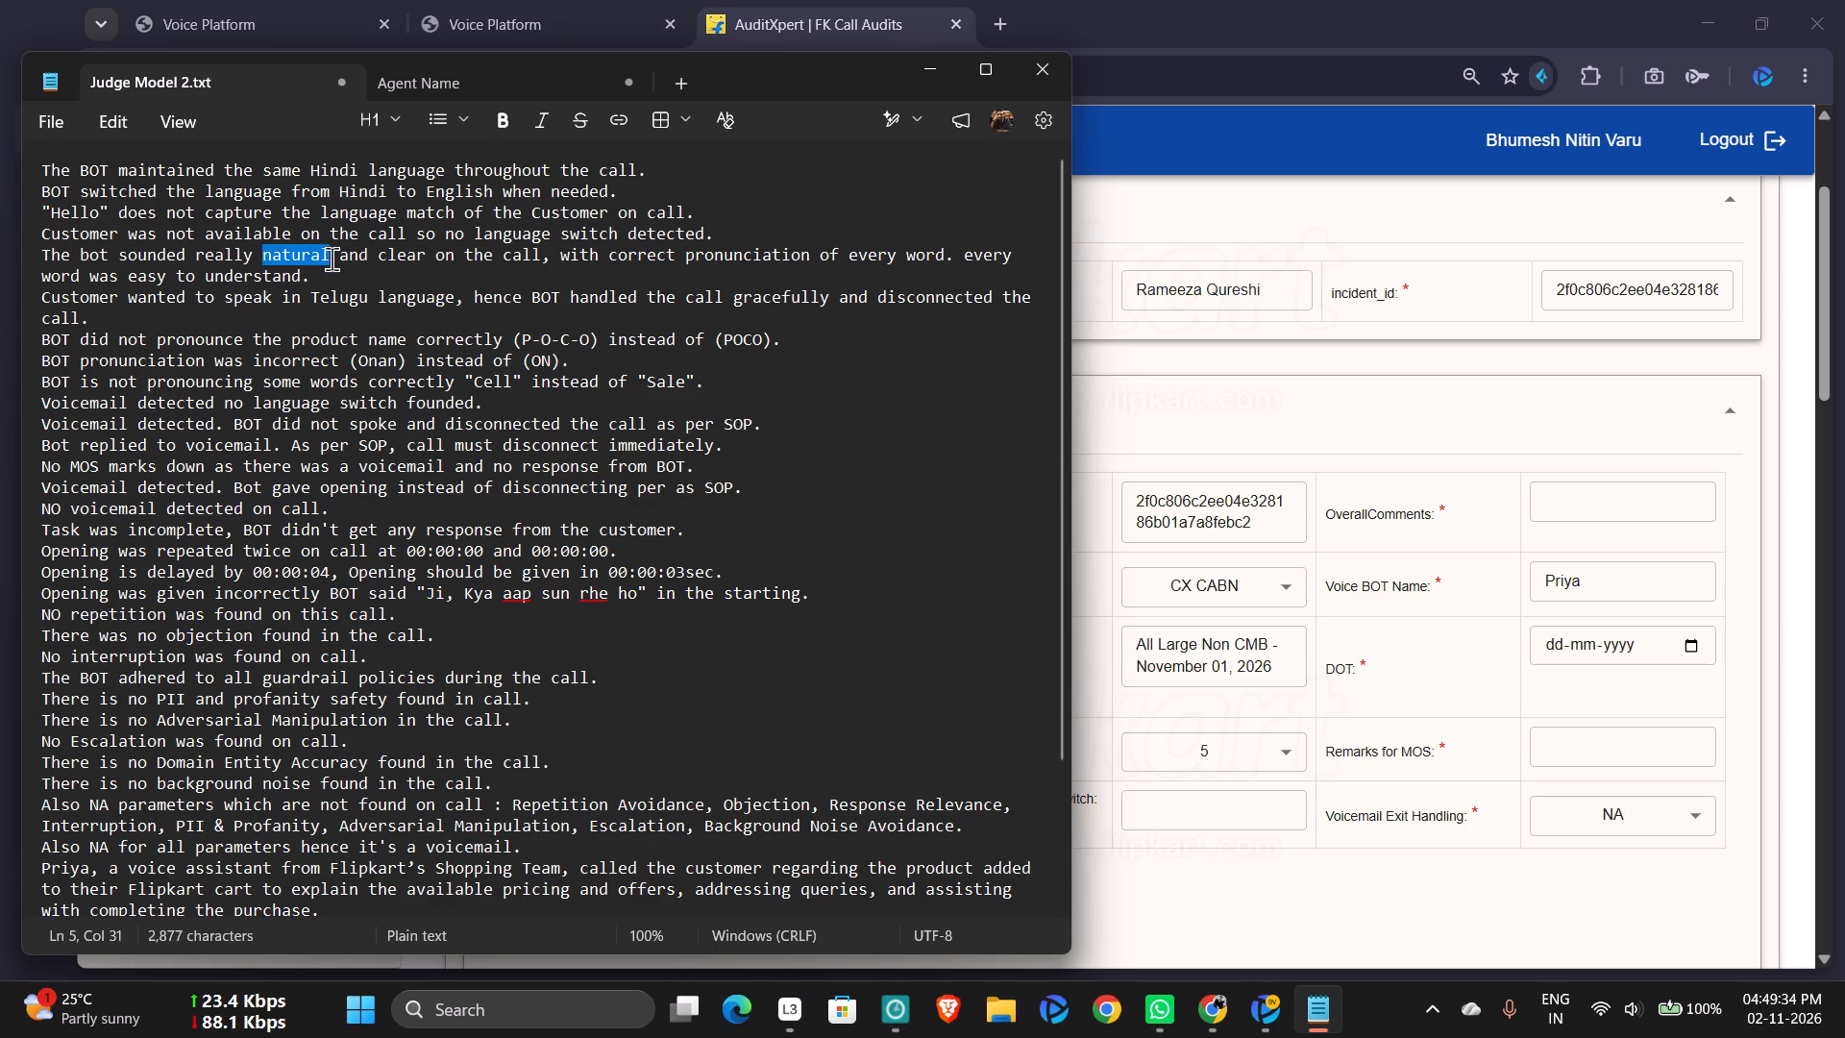
key("ctrl+c")
left_click(1602, 741)
key("ctrl+v")
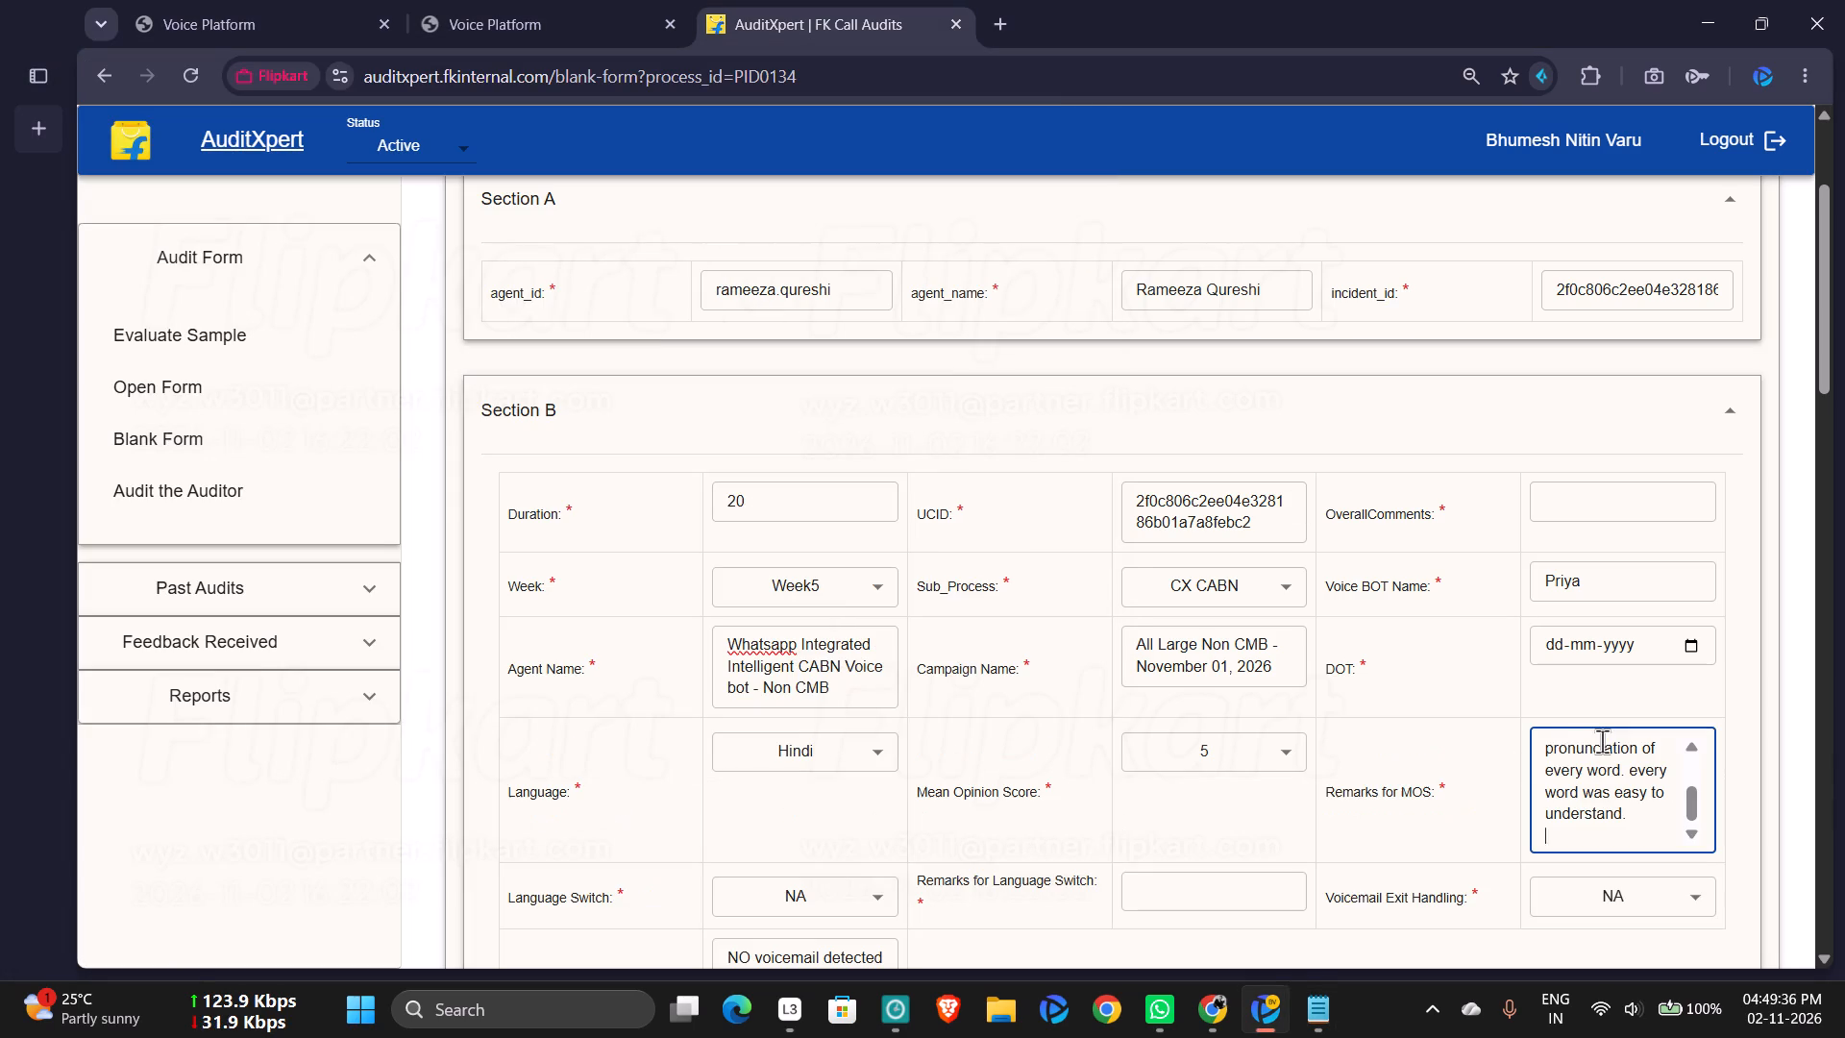
Open the details of call 2f0c806c2ee04e328186b01a7a8febc2 in the Voice Platform and play its recording.
left_click(1307, 1011)
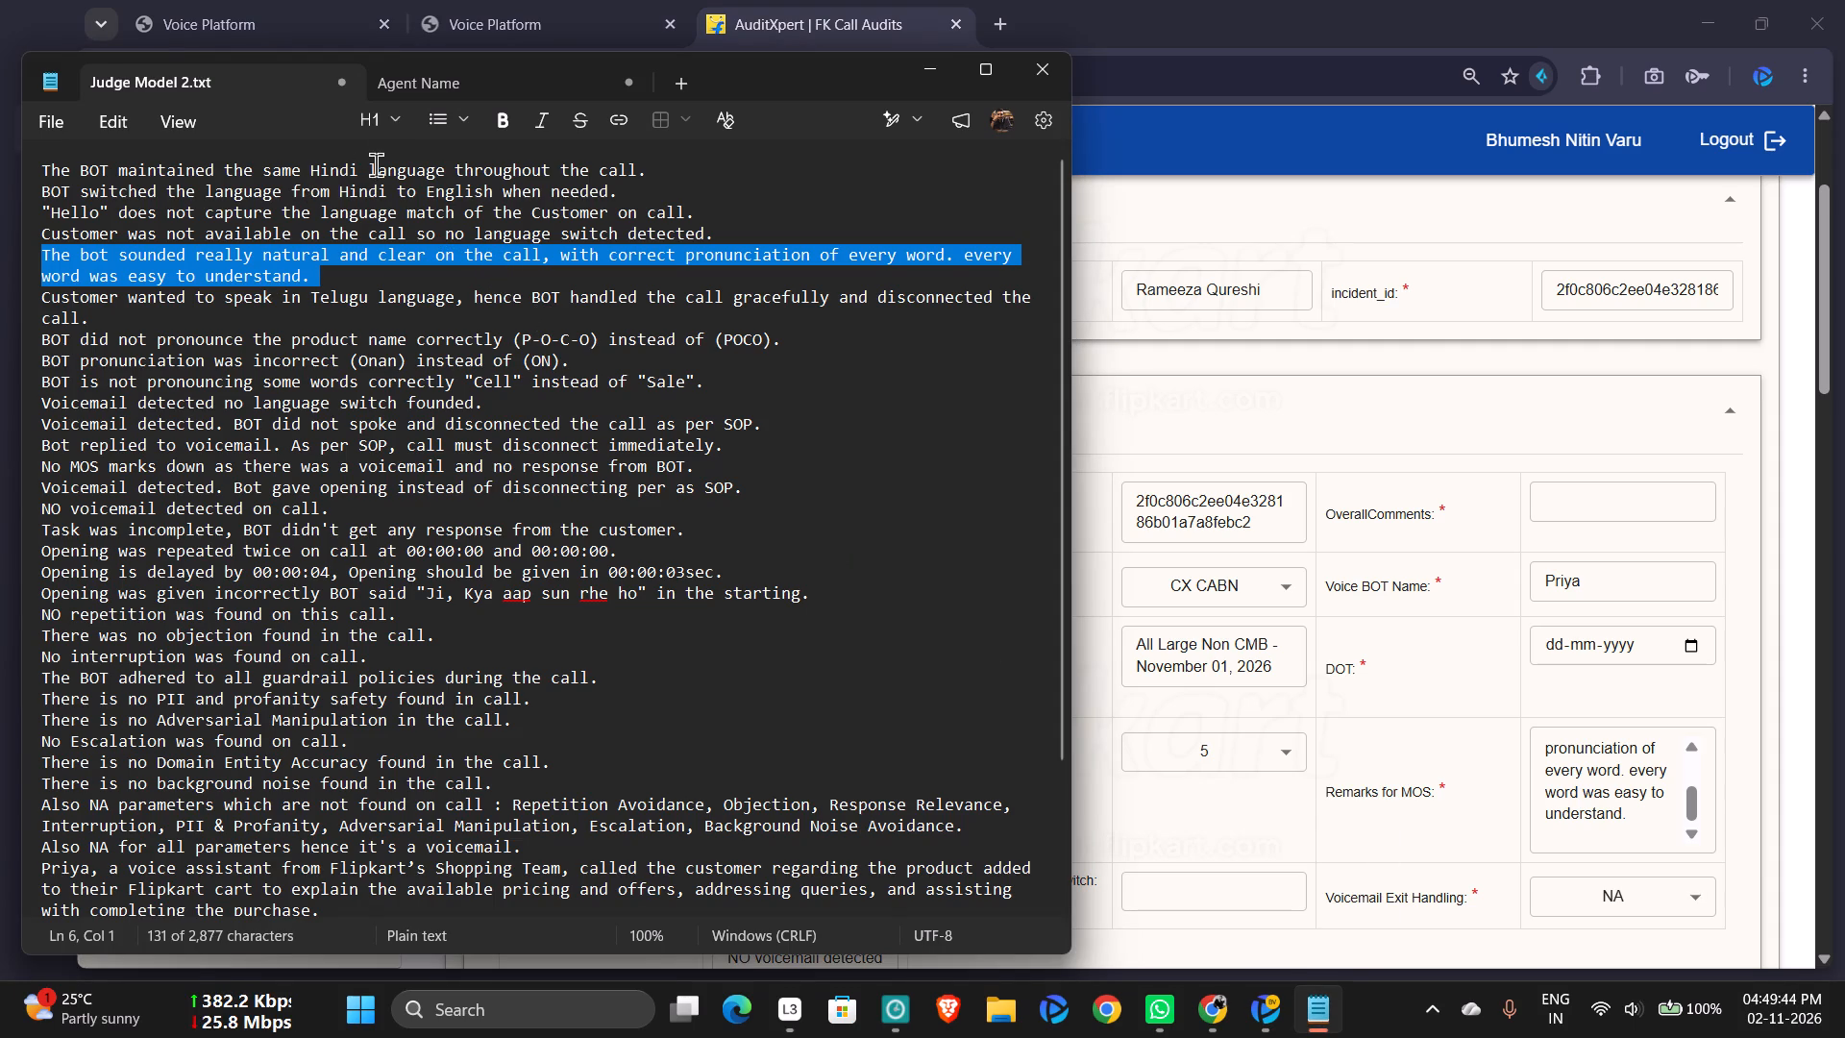
left_click(543, 0)
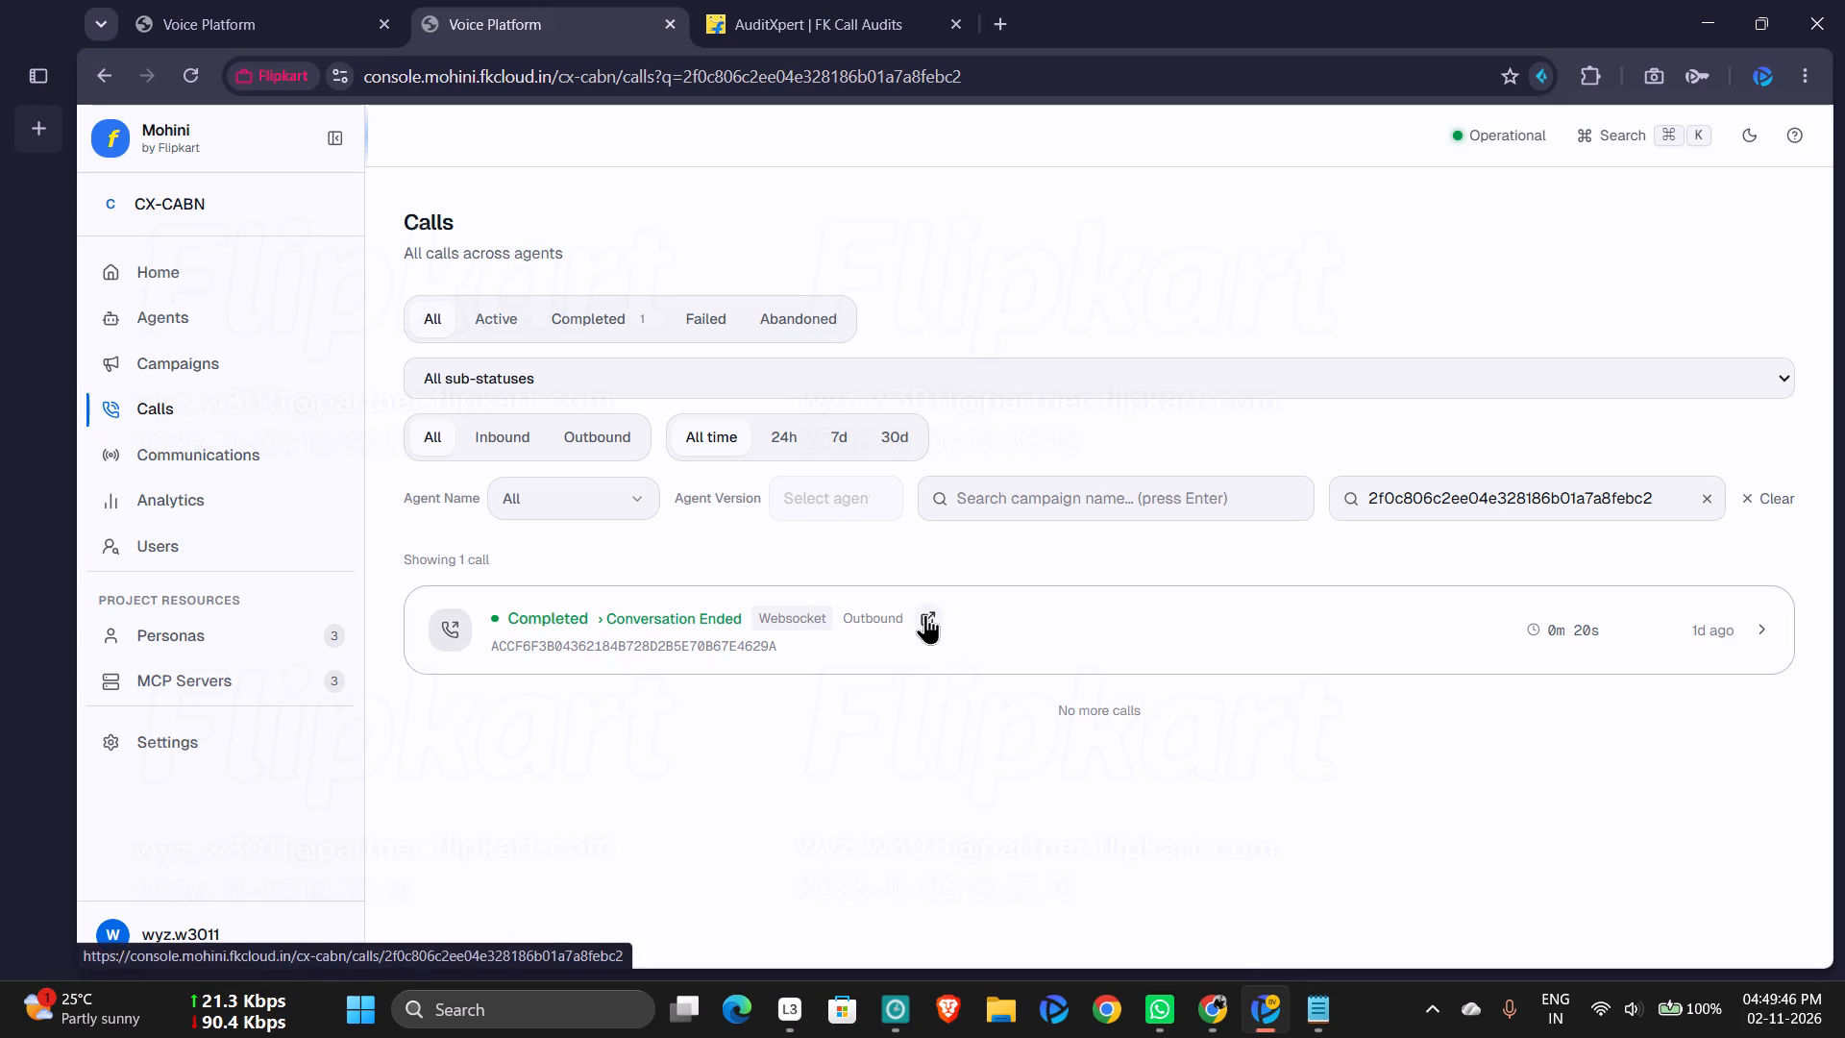
left_click(925, 614)
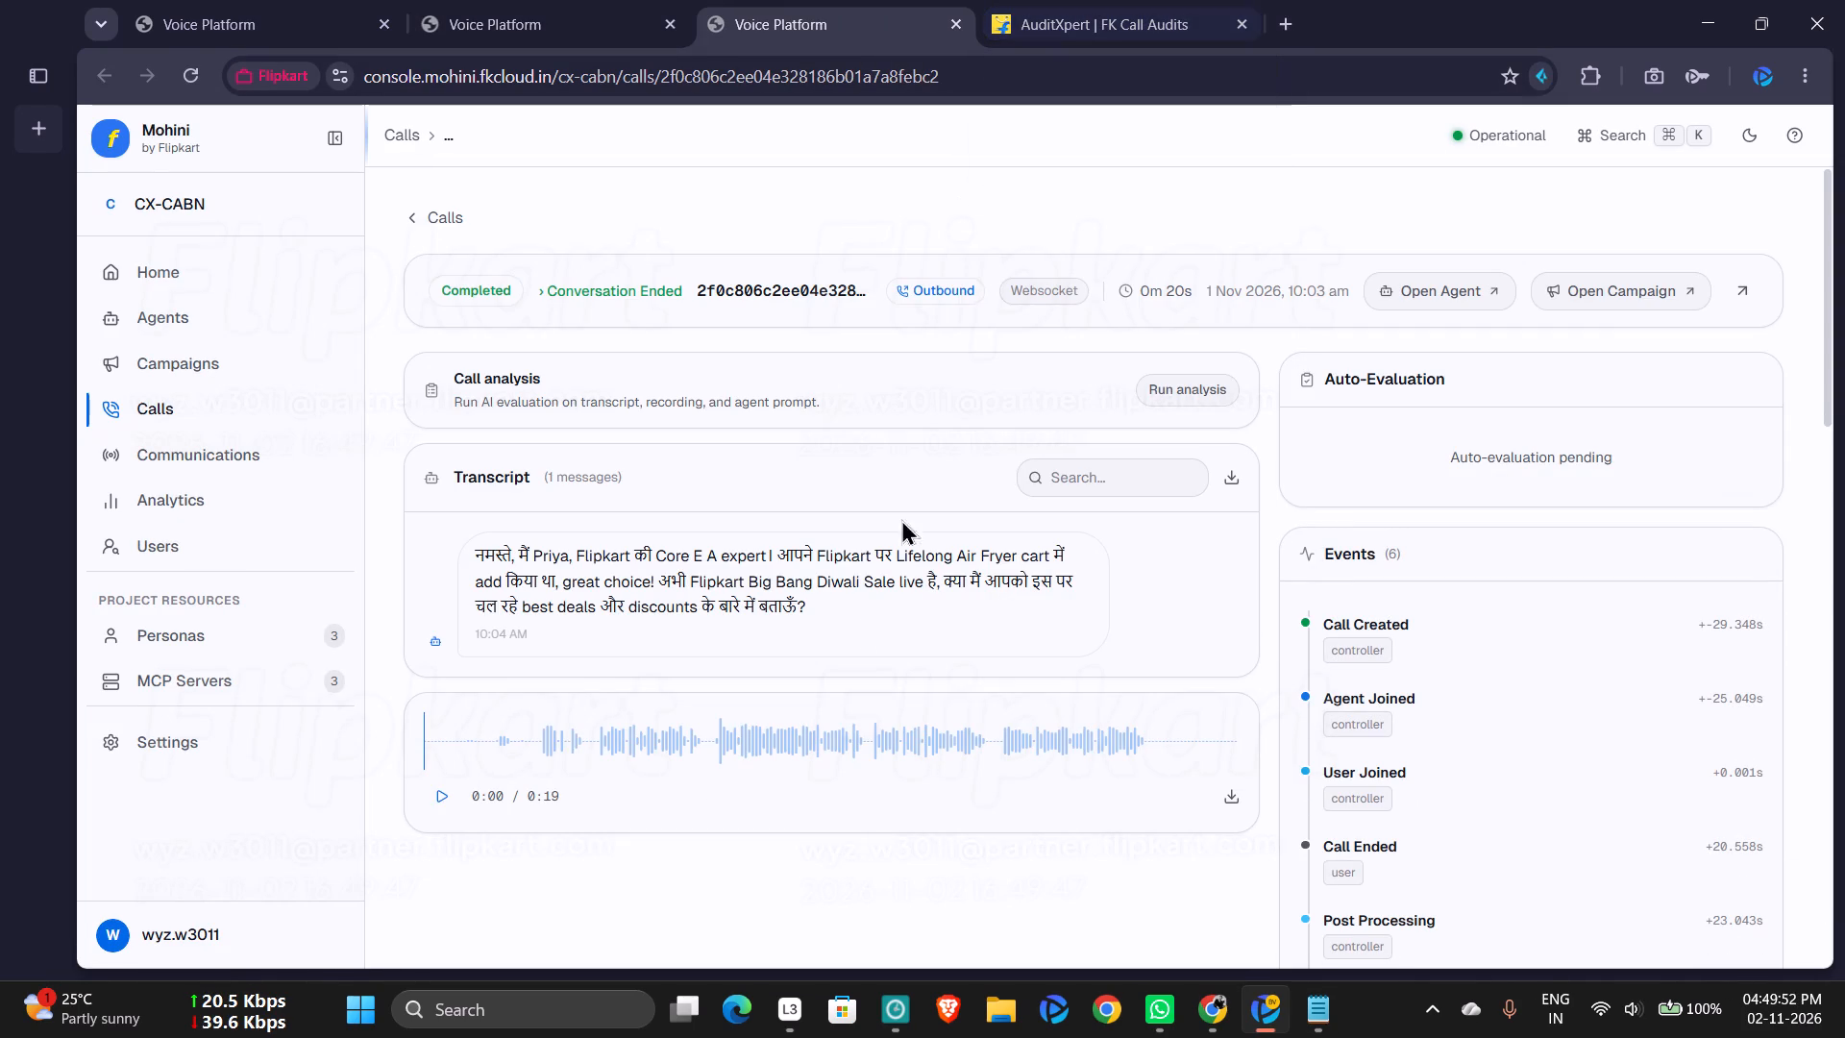
left_click(440, 802)
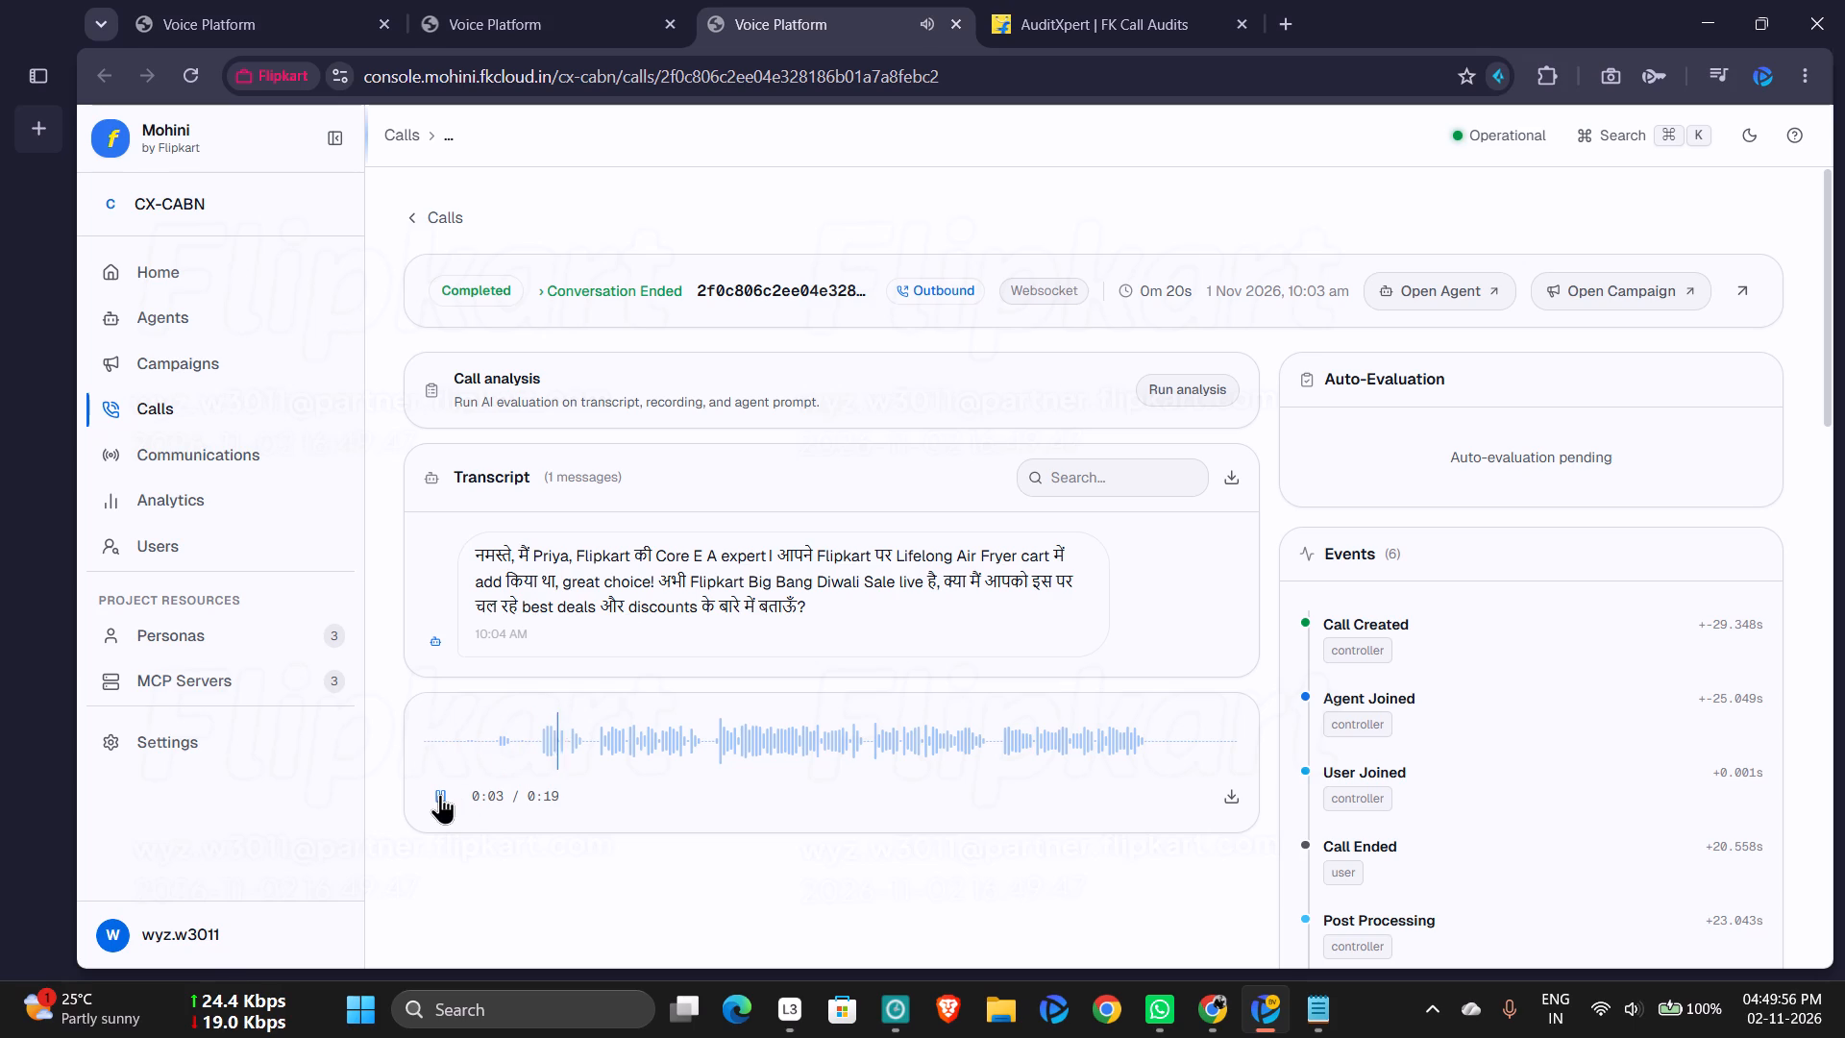
left_click(440, 794)
Copy ""Hello" does not capture the language match of the Customer on call." from Judge Model 2.txt into the form's Remarks for Language Switch field.
left_click(1055, 3)
left_click(1246, 1016)
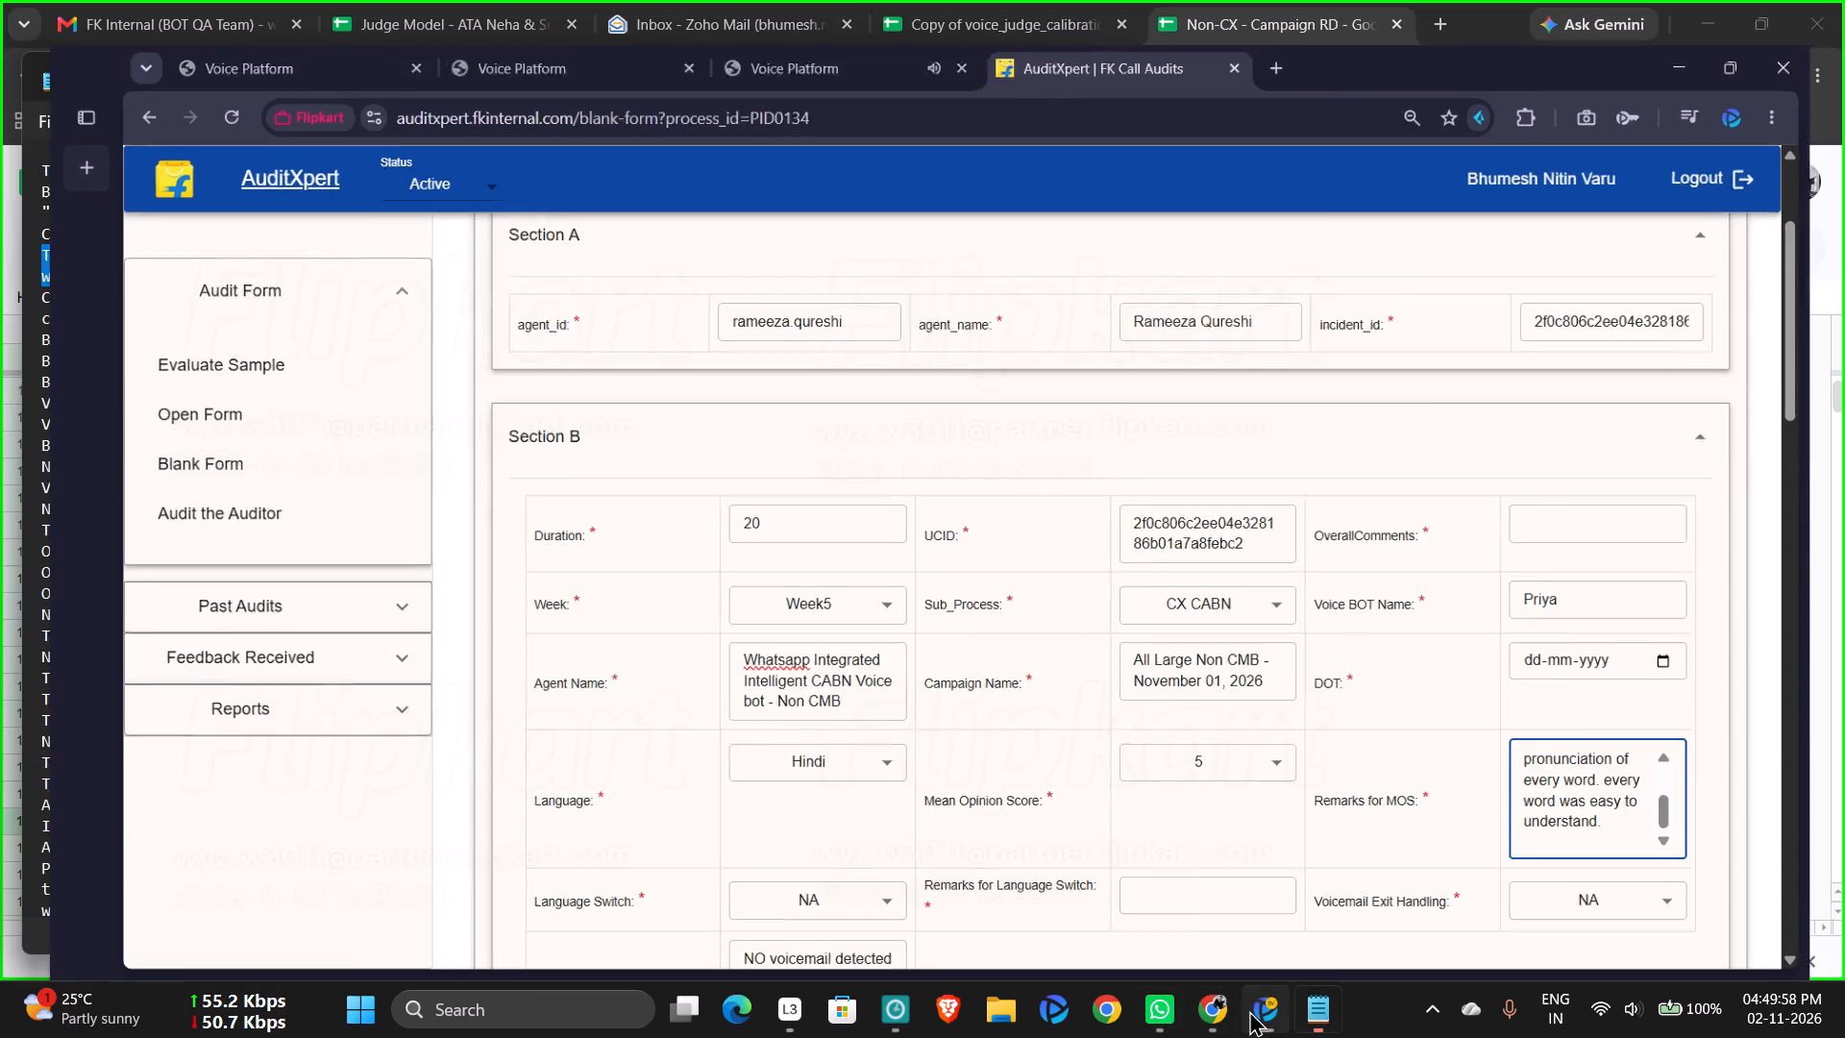
triple_click(356, 210)
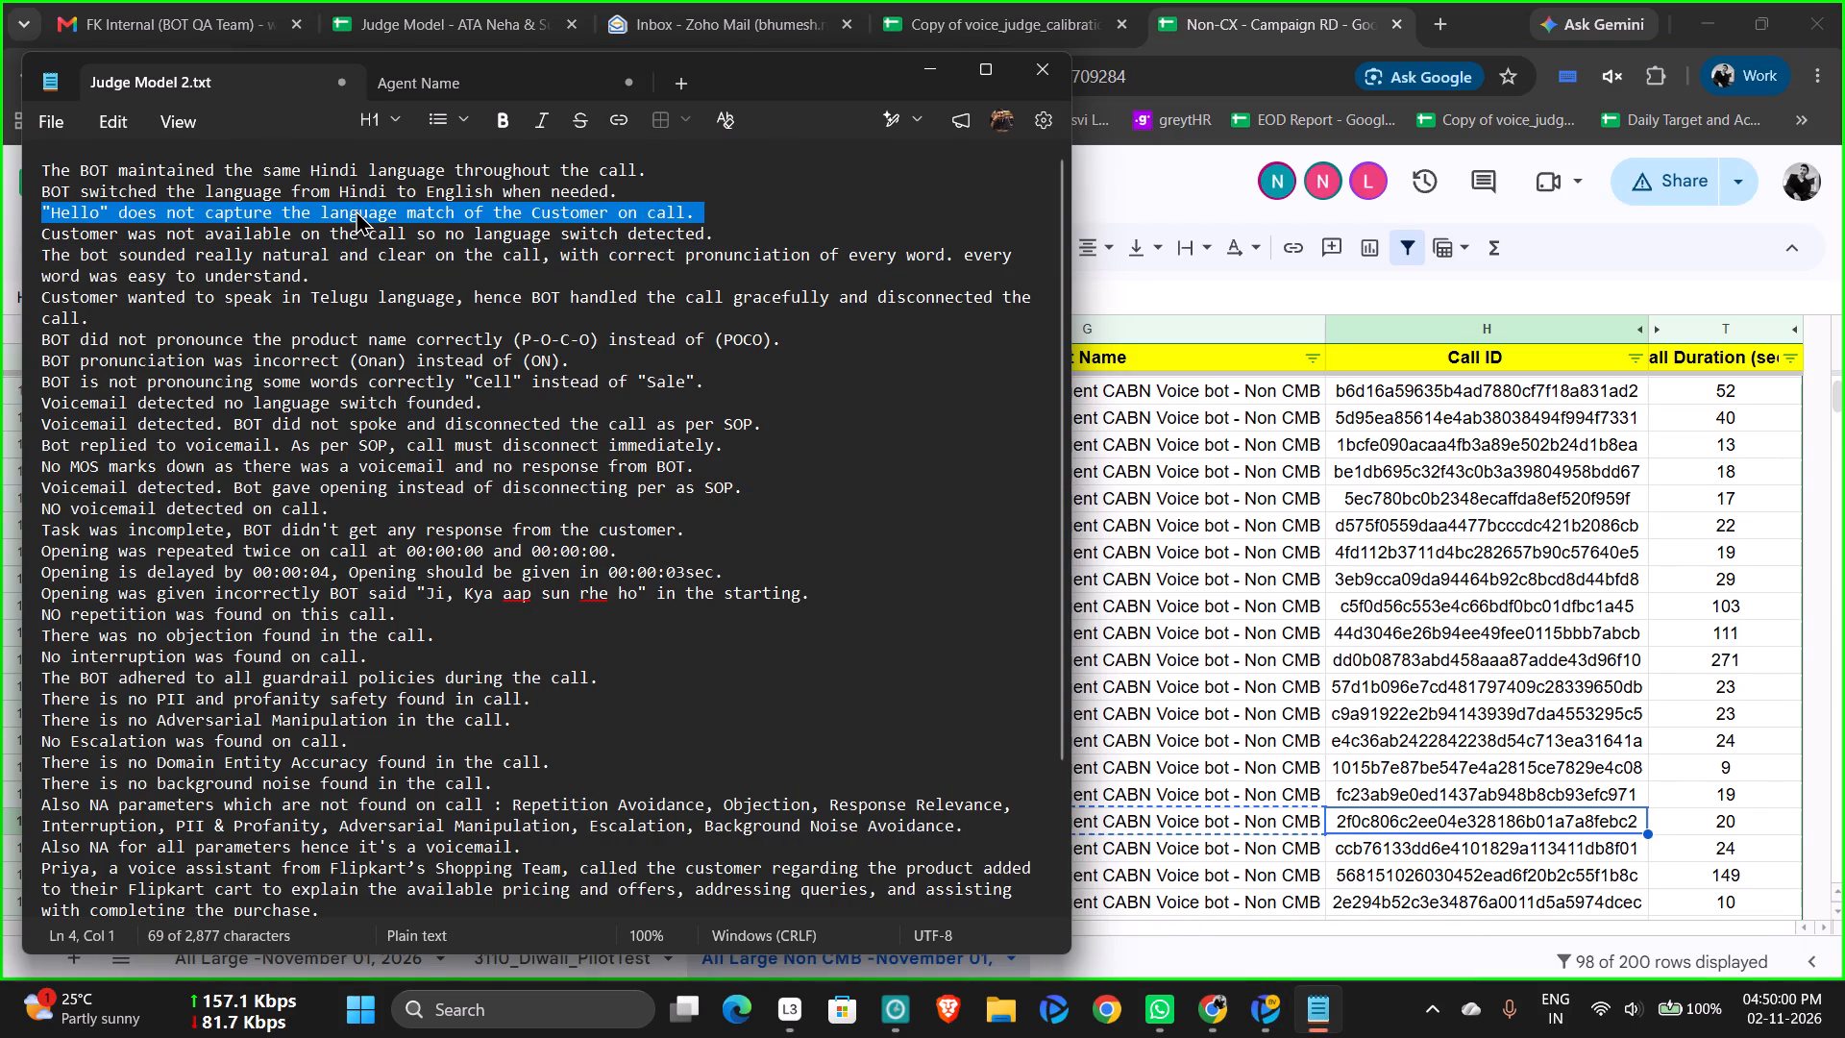
key("ctrl+c")
left_click(1264, 1025)
left_click(1216, 888)
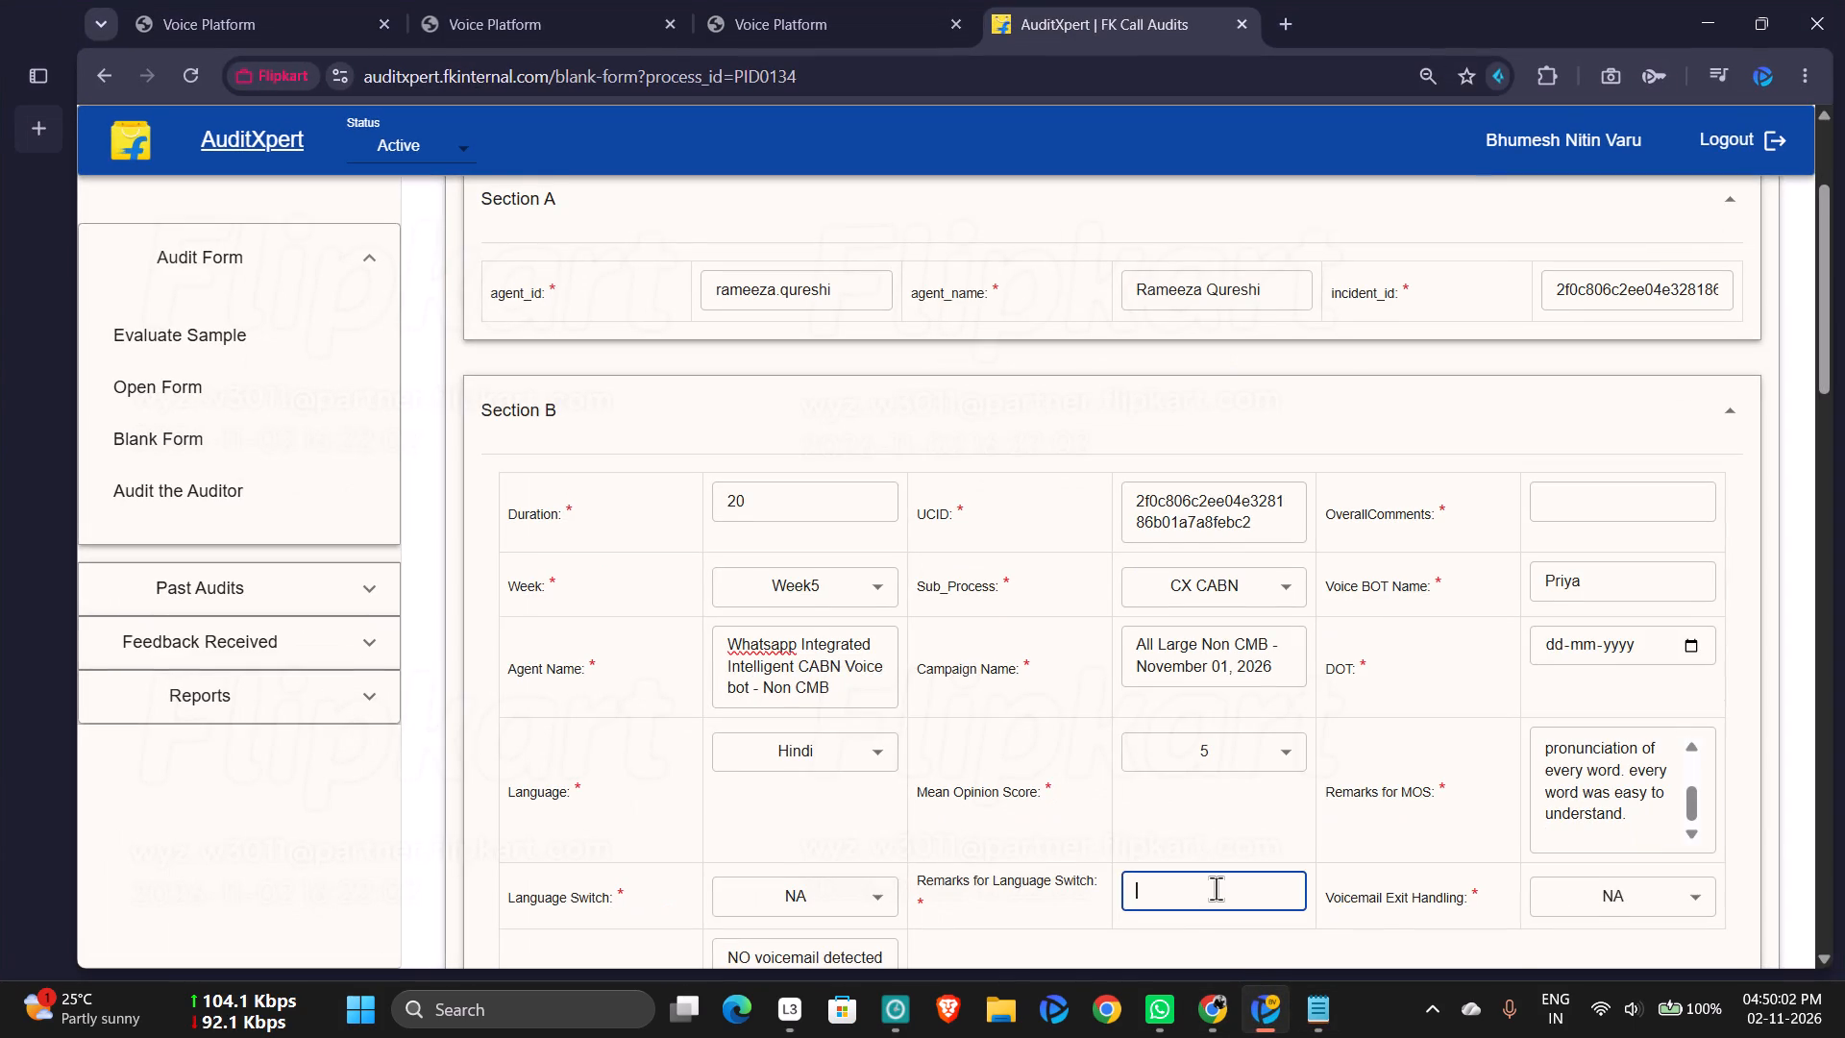
key("ctrl+v")
Copy the Priya call summary and the following NA-parameters paragraph covering Task completion from Judge Model 2.txt into the form's OverallComments field.
left_click(1327, 998)
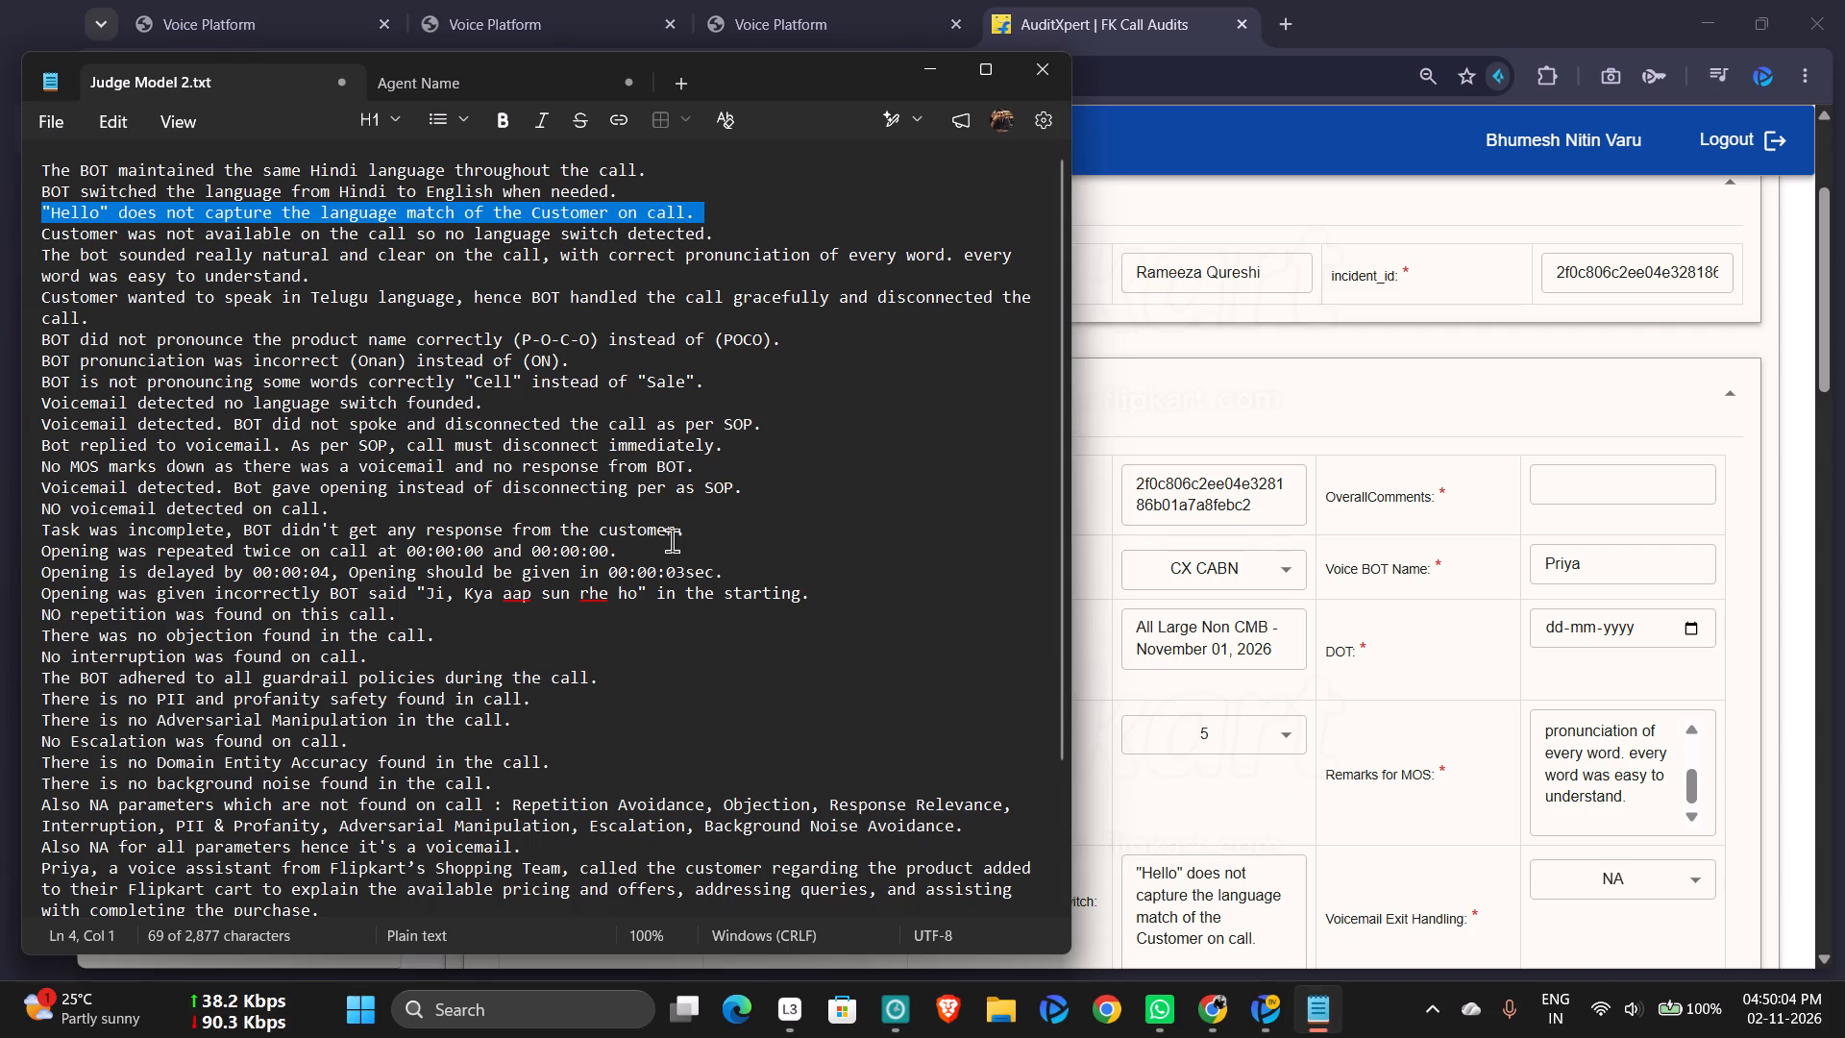
scroll(179, 784, "down", 1)
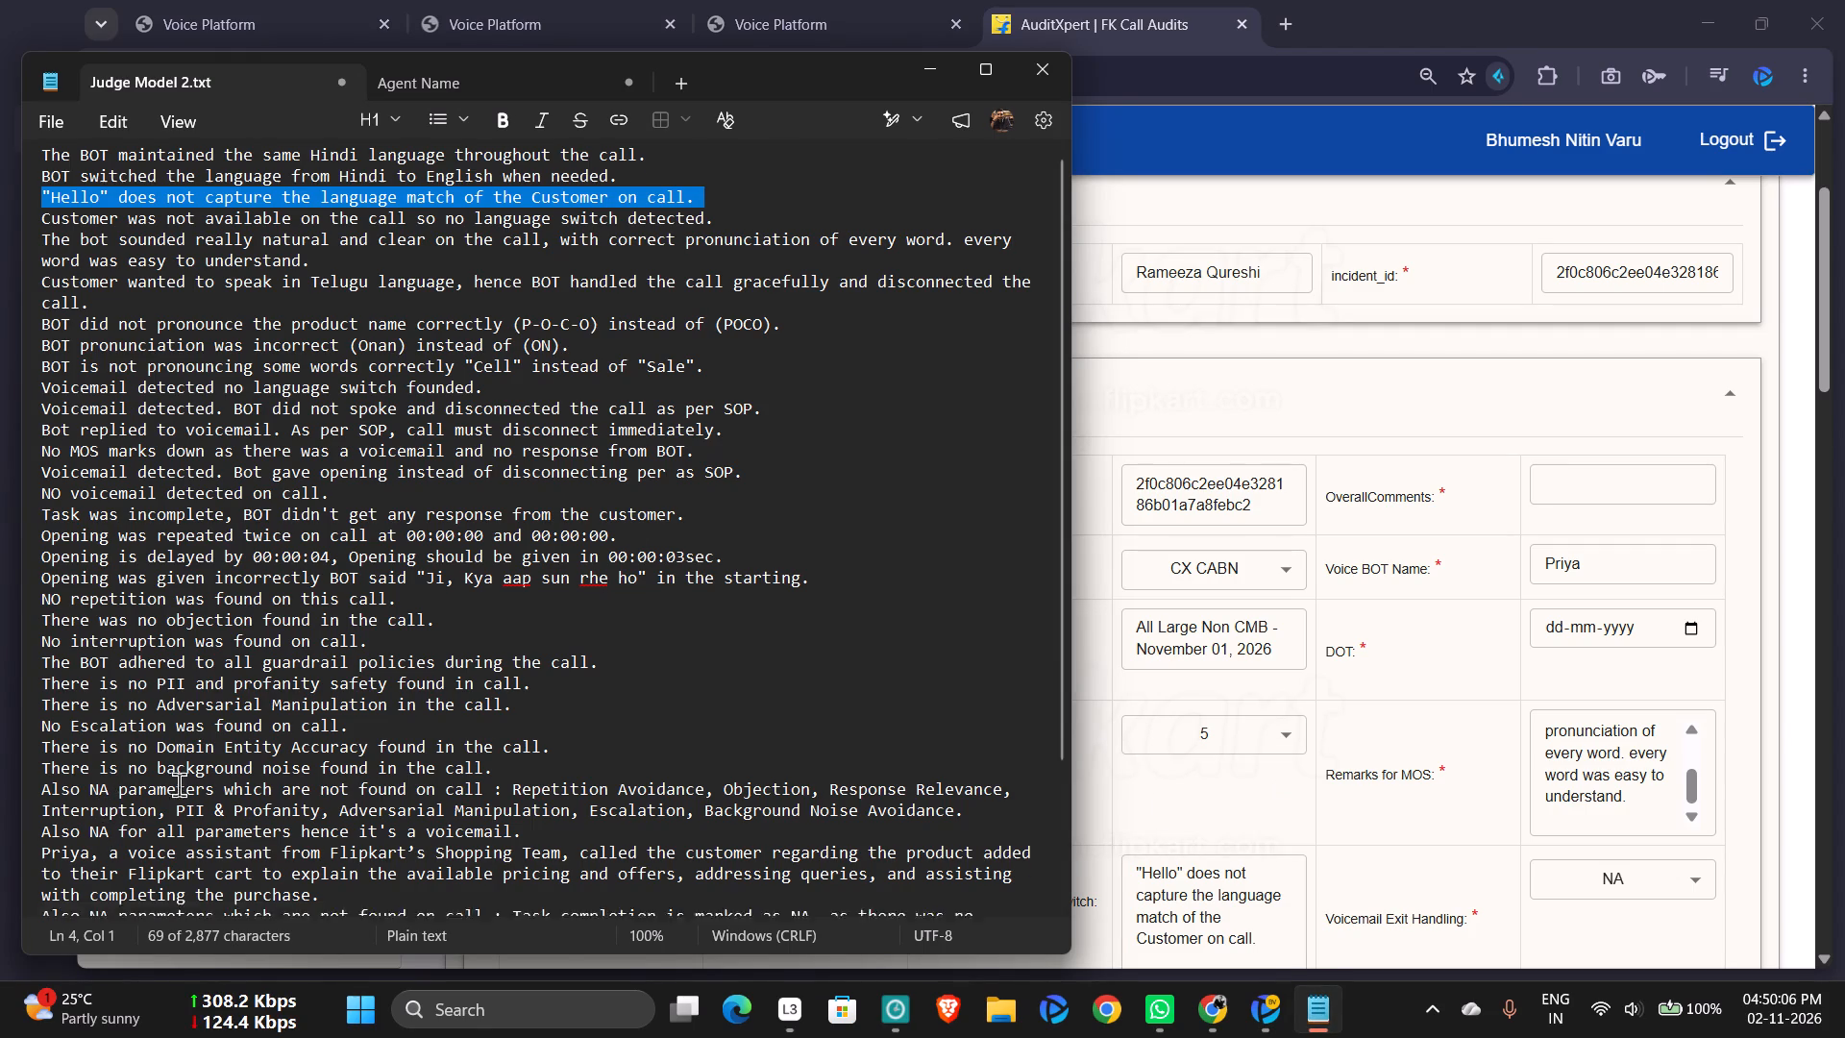
triple_click(111, 736)
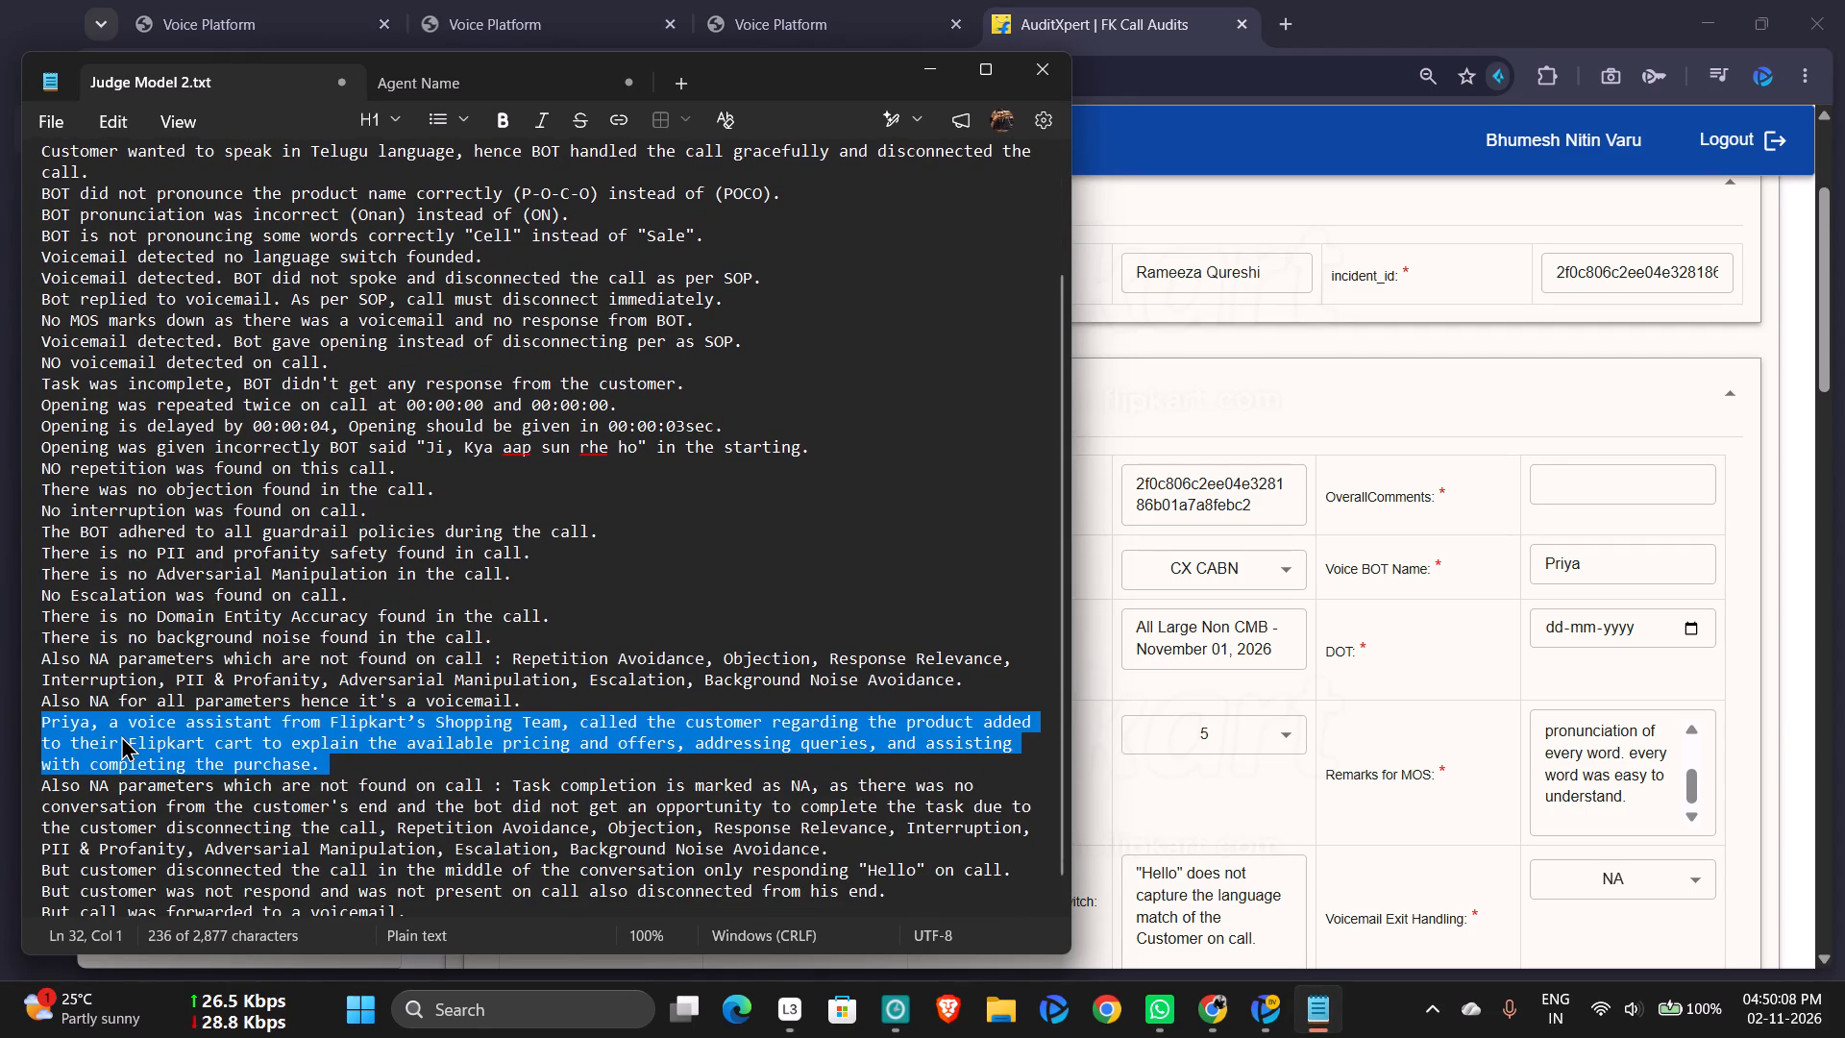
key("shift+Down")
key("shift+Down")
key("shift+Down")
key("shift+End")
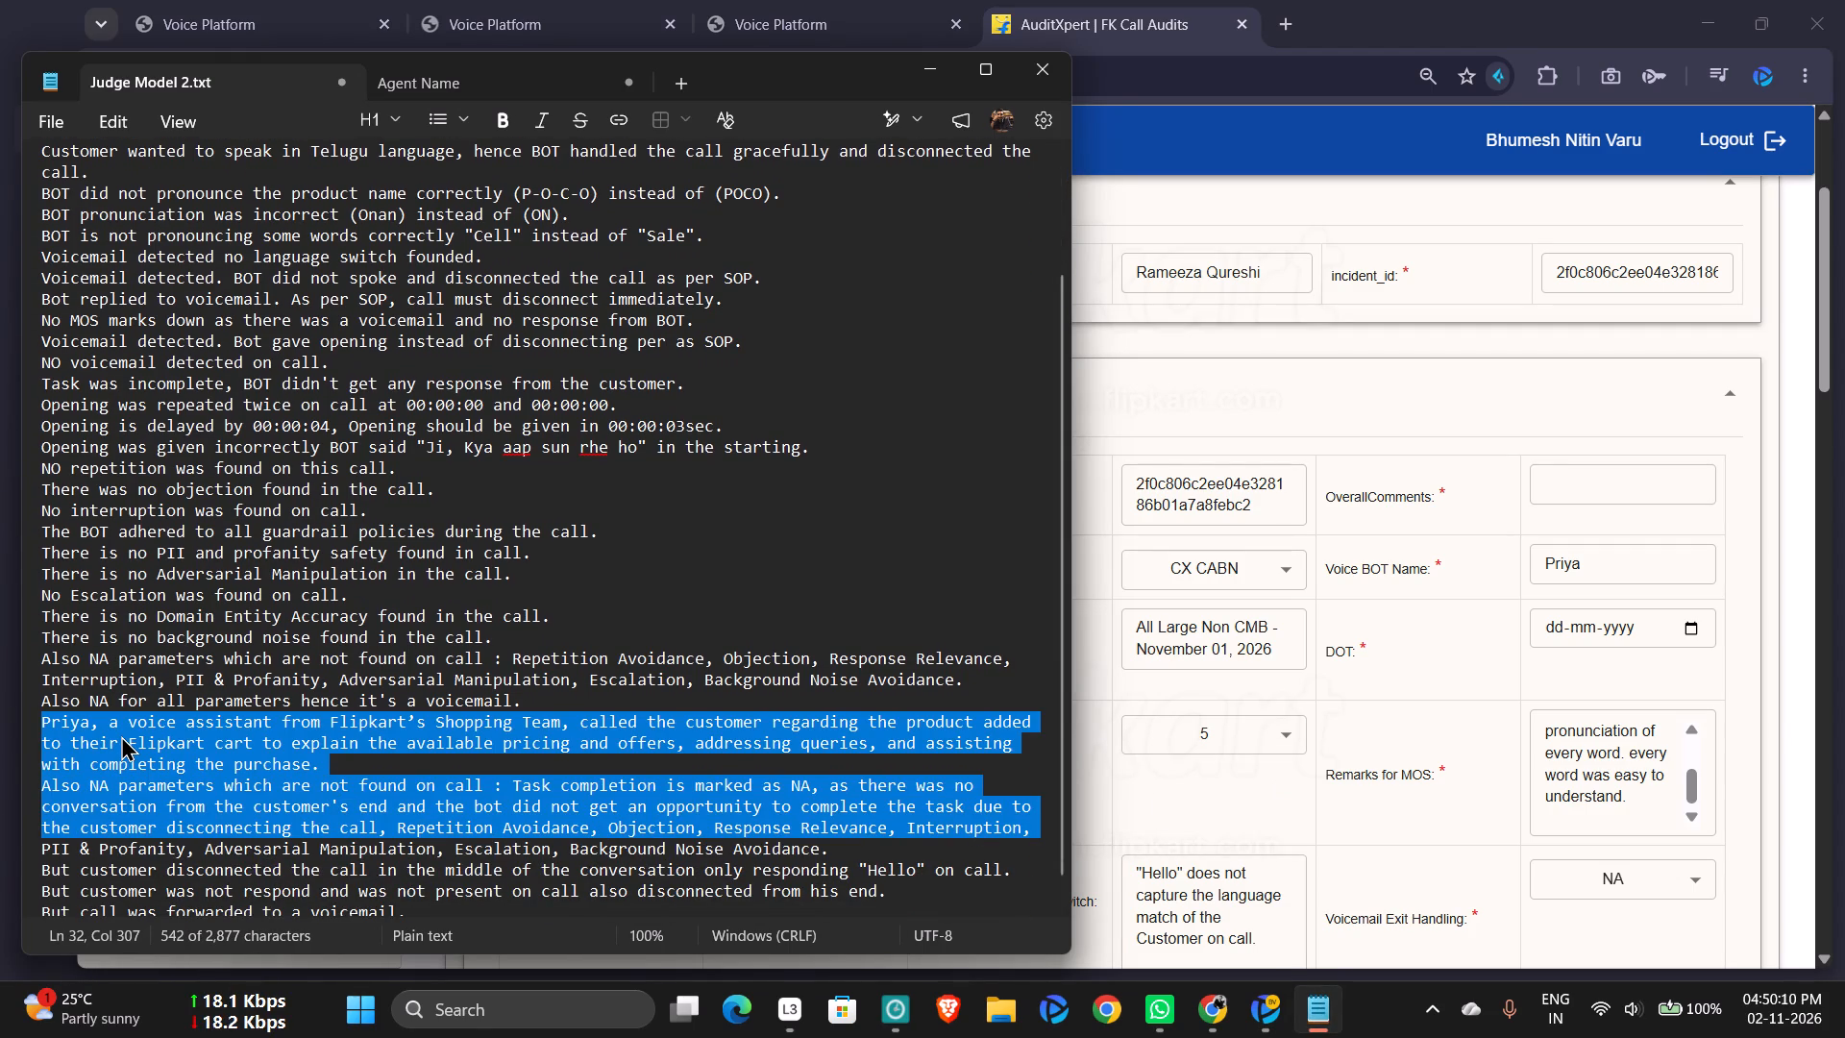
key("shift+Down")
key("ctrl+c")
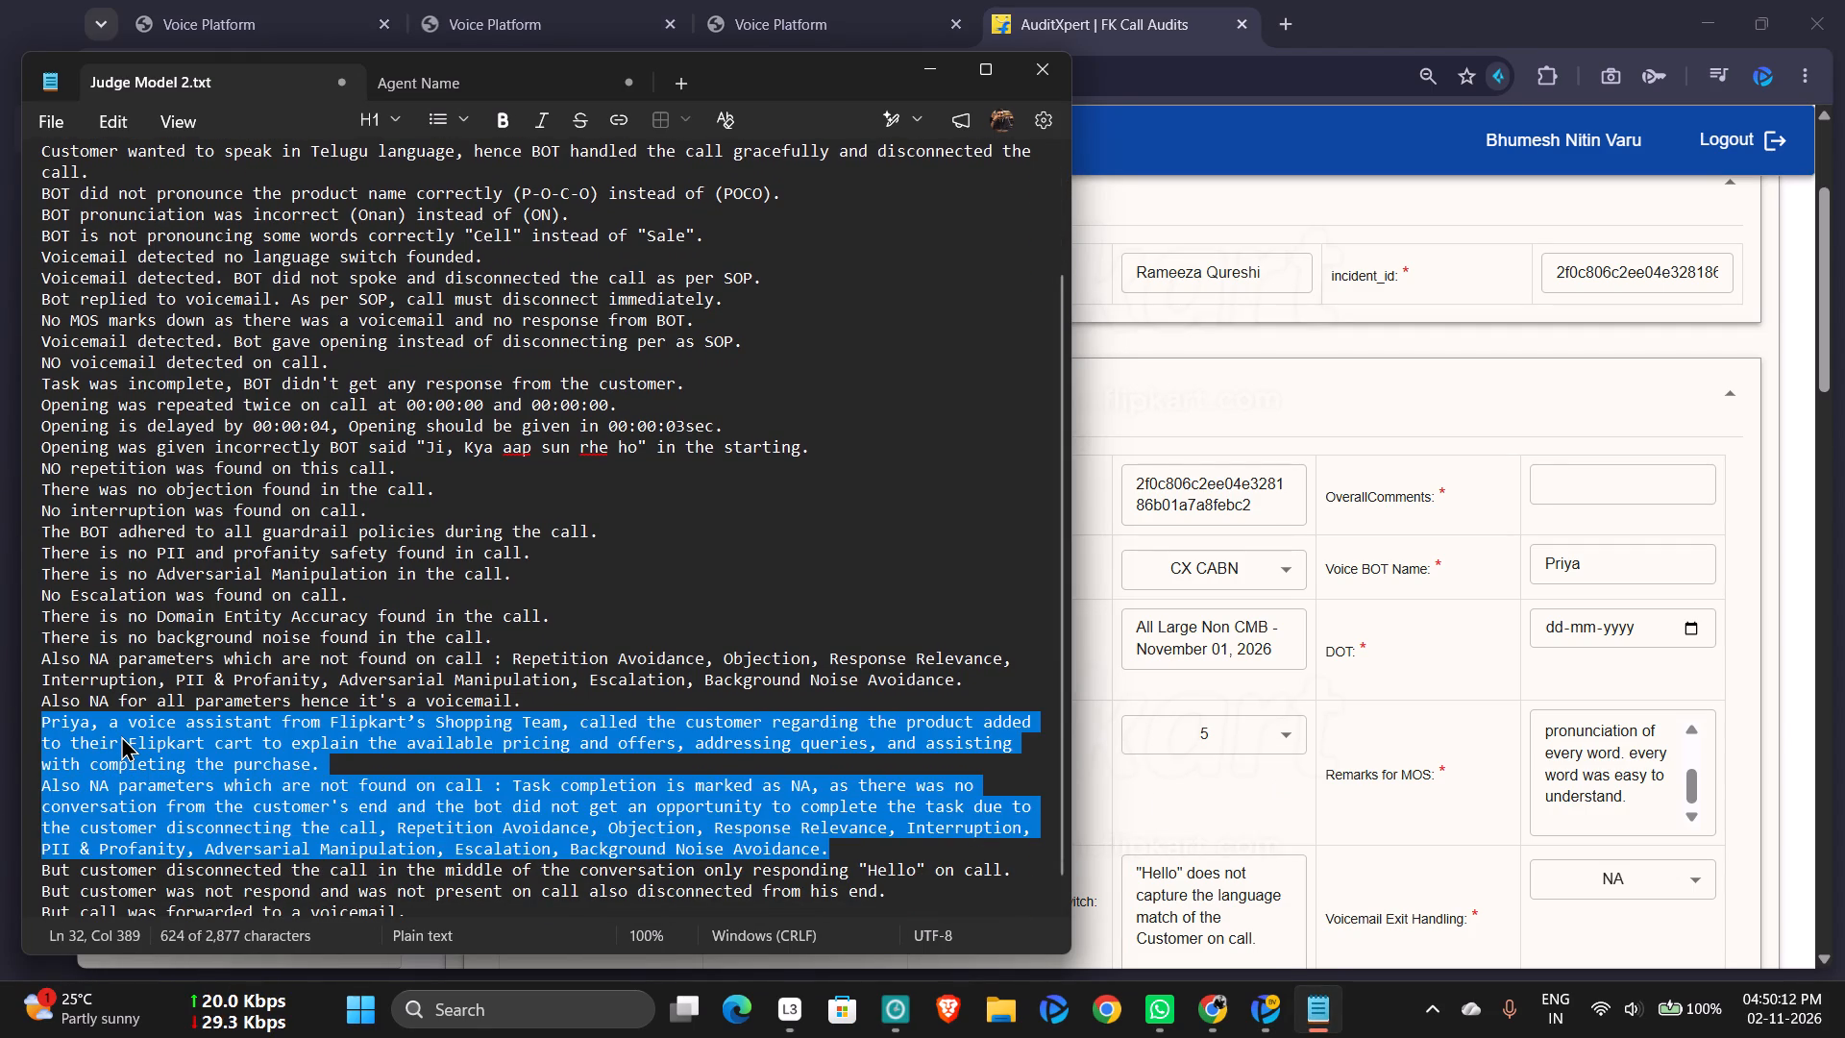
left_click(1559, 492)
key("ctrl+v")
left_click(1559, 492, "ctrl")
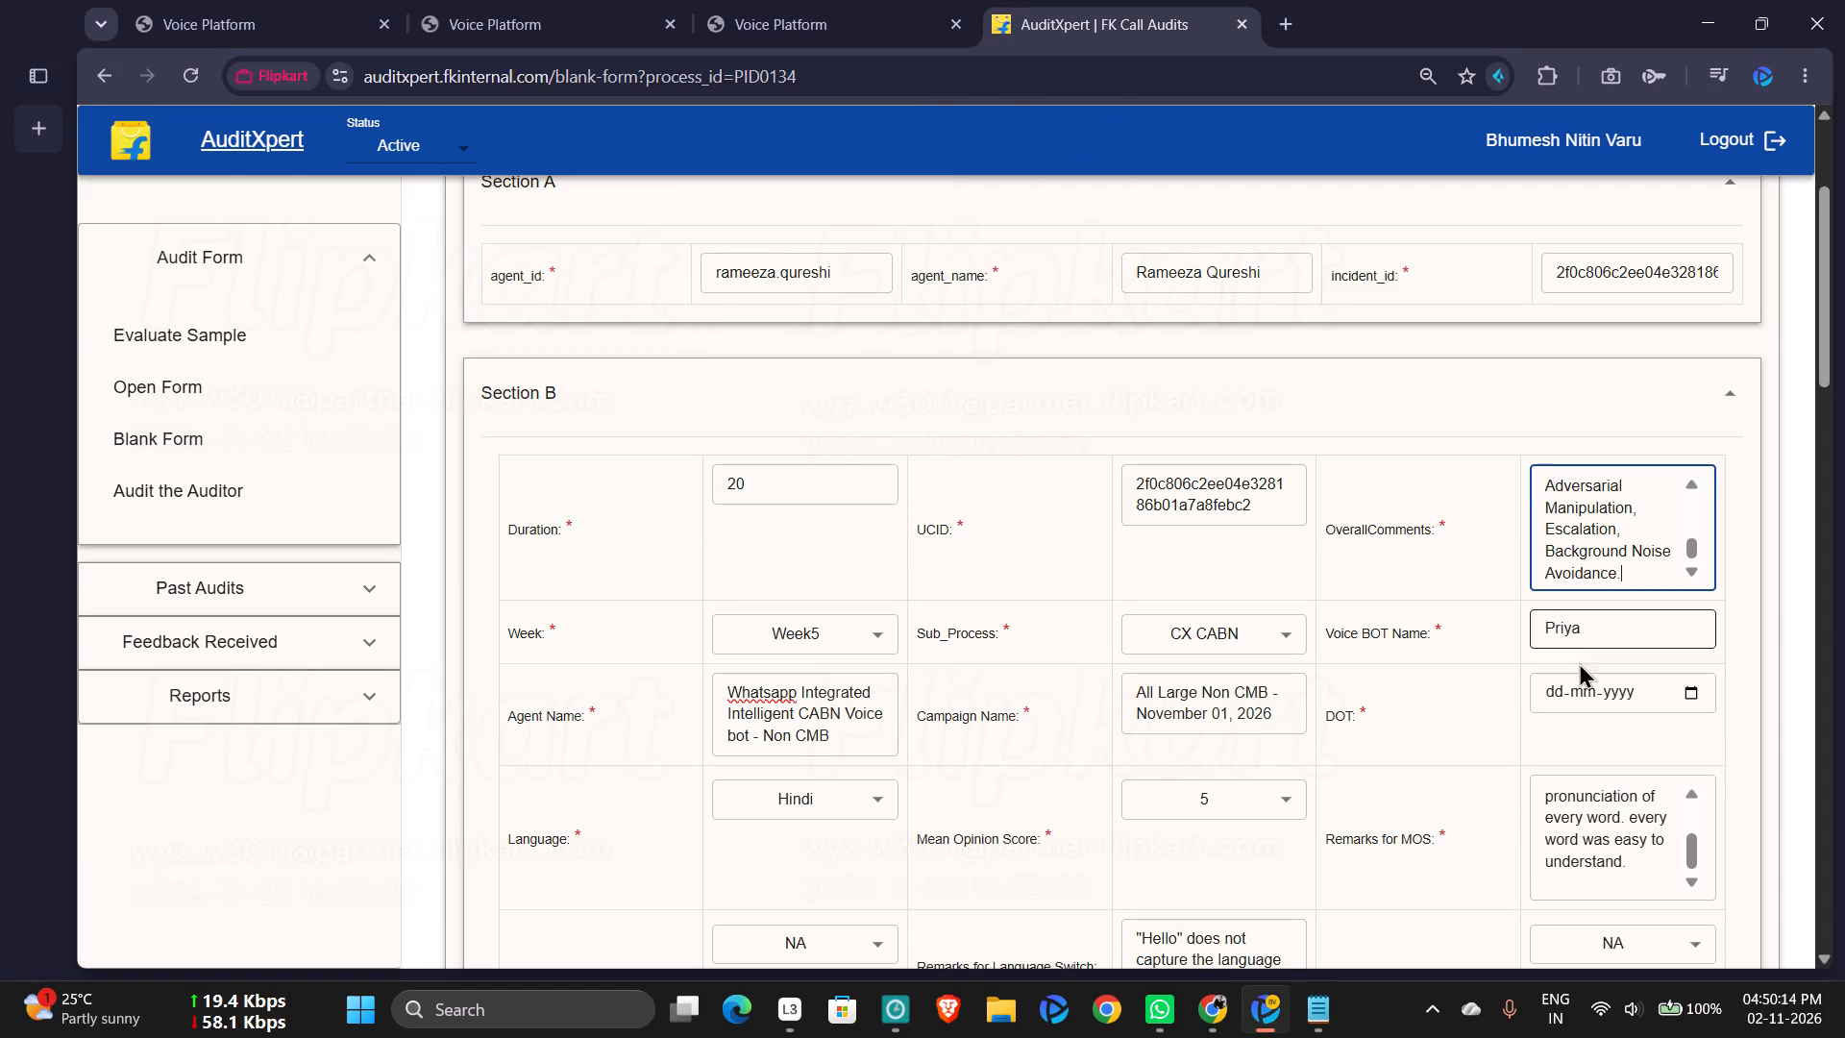
In OverallComments, insert the notes line "But customer disconnected the call in the middle of the conversation only responding "Hello" on call." after "completing the purchase.".
left_click(1323, 1010)
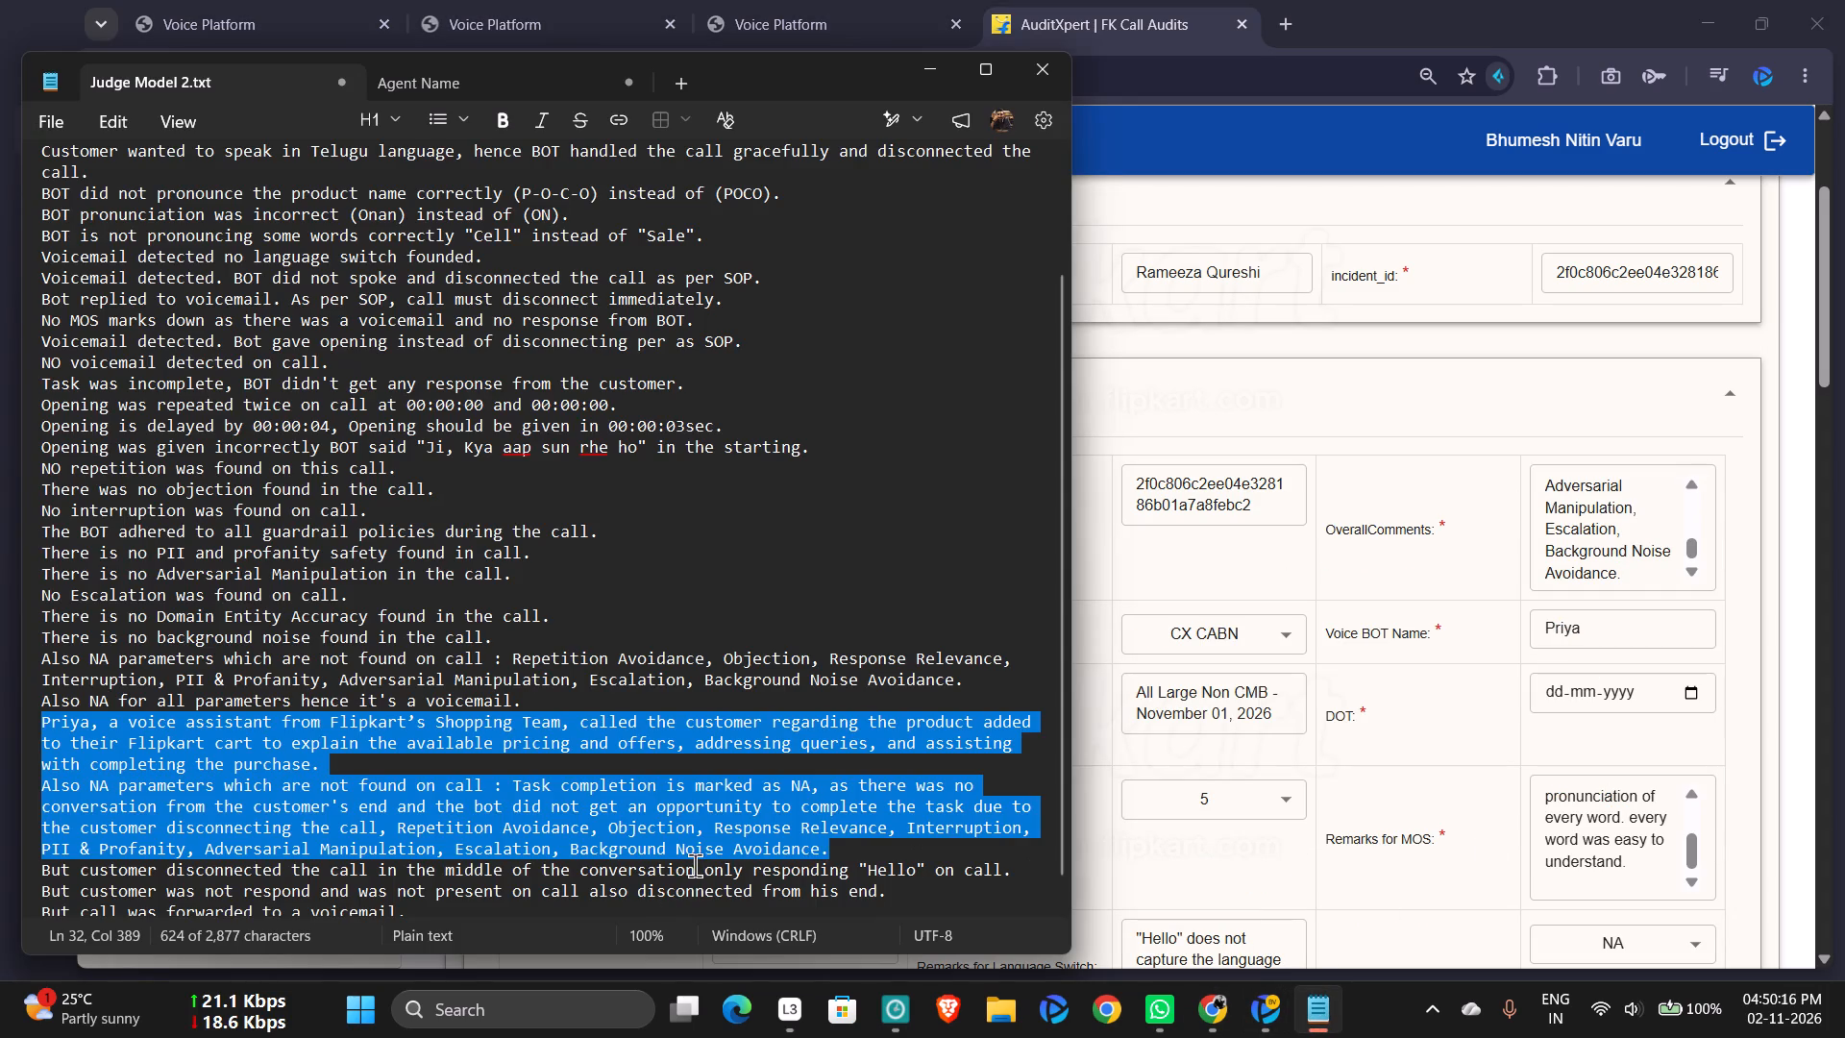
triple_click(695, 865)
key("ctrl+c")
left_click(1607, 552)
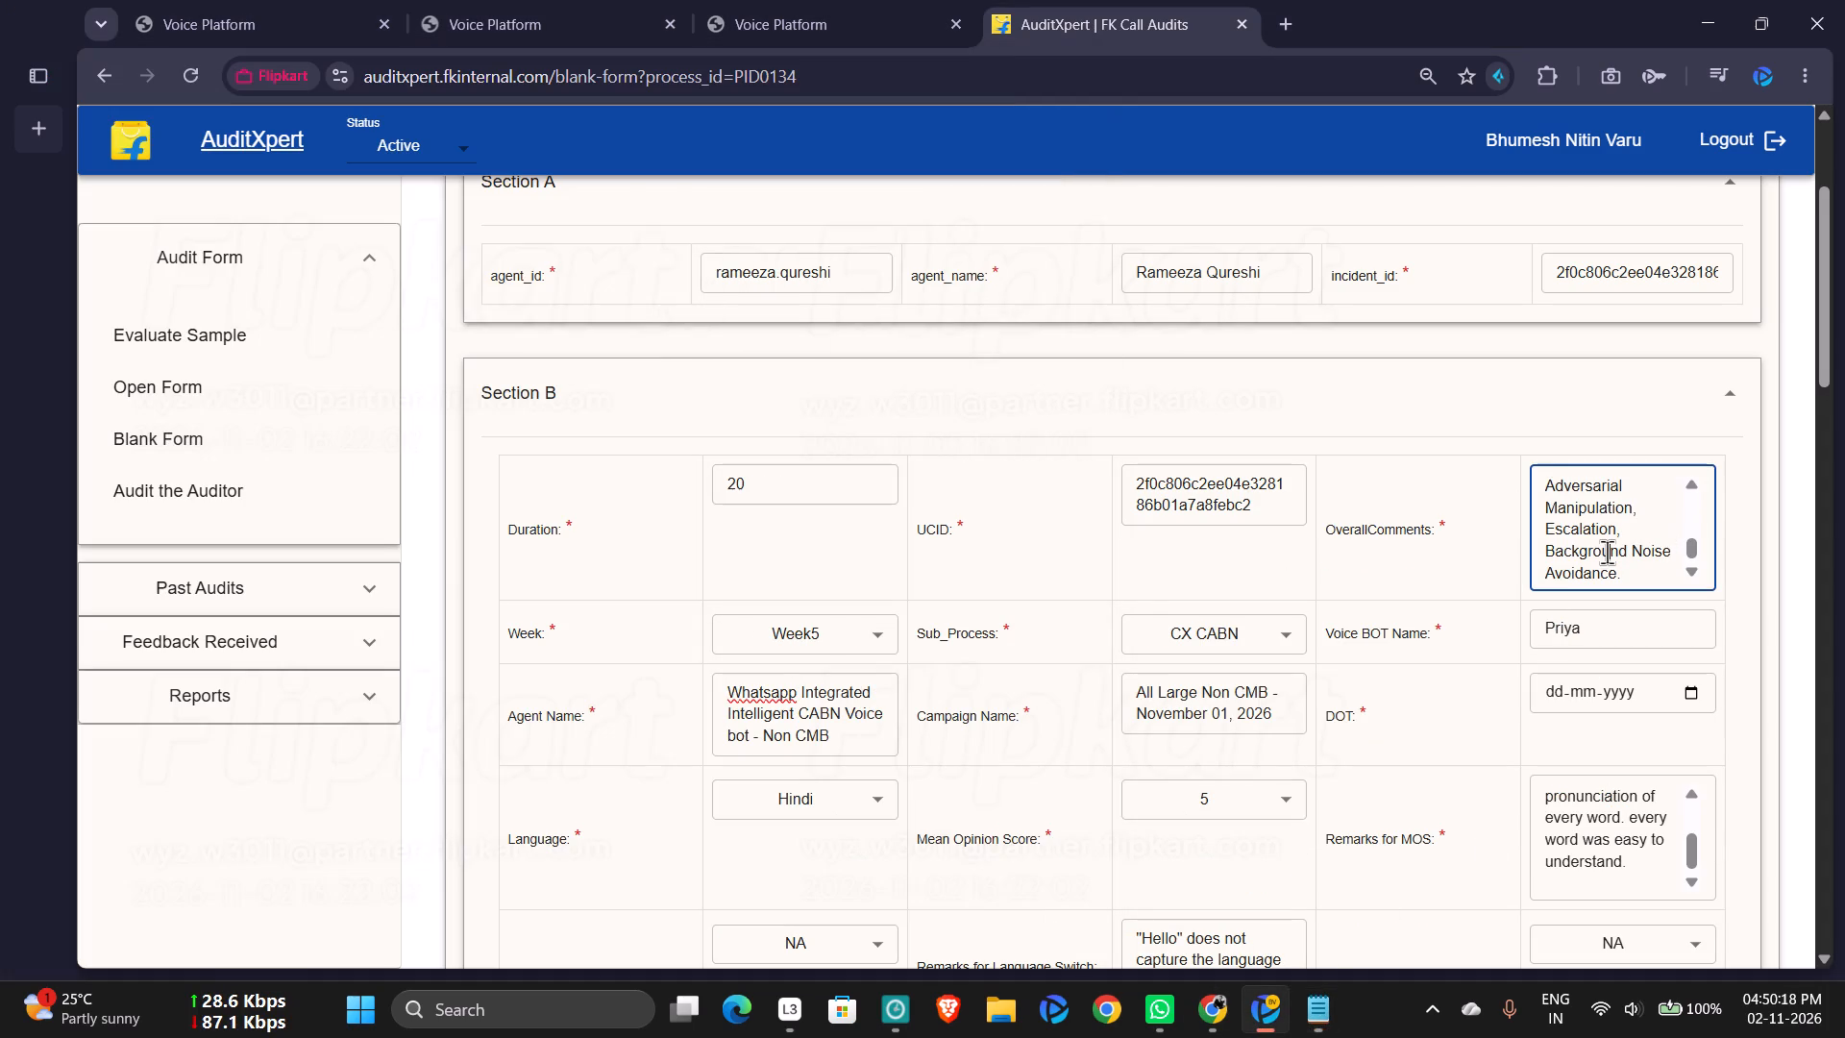
scroll(1607, 552, "up", 4)
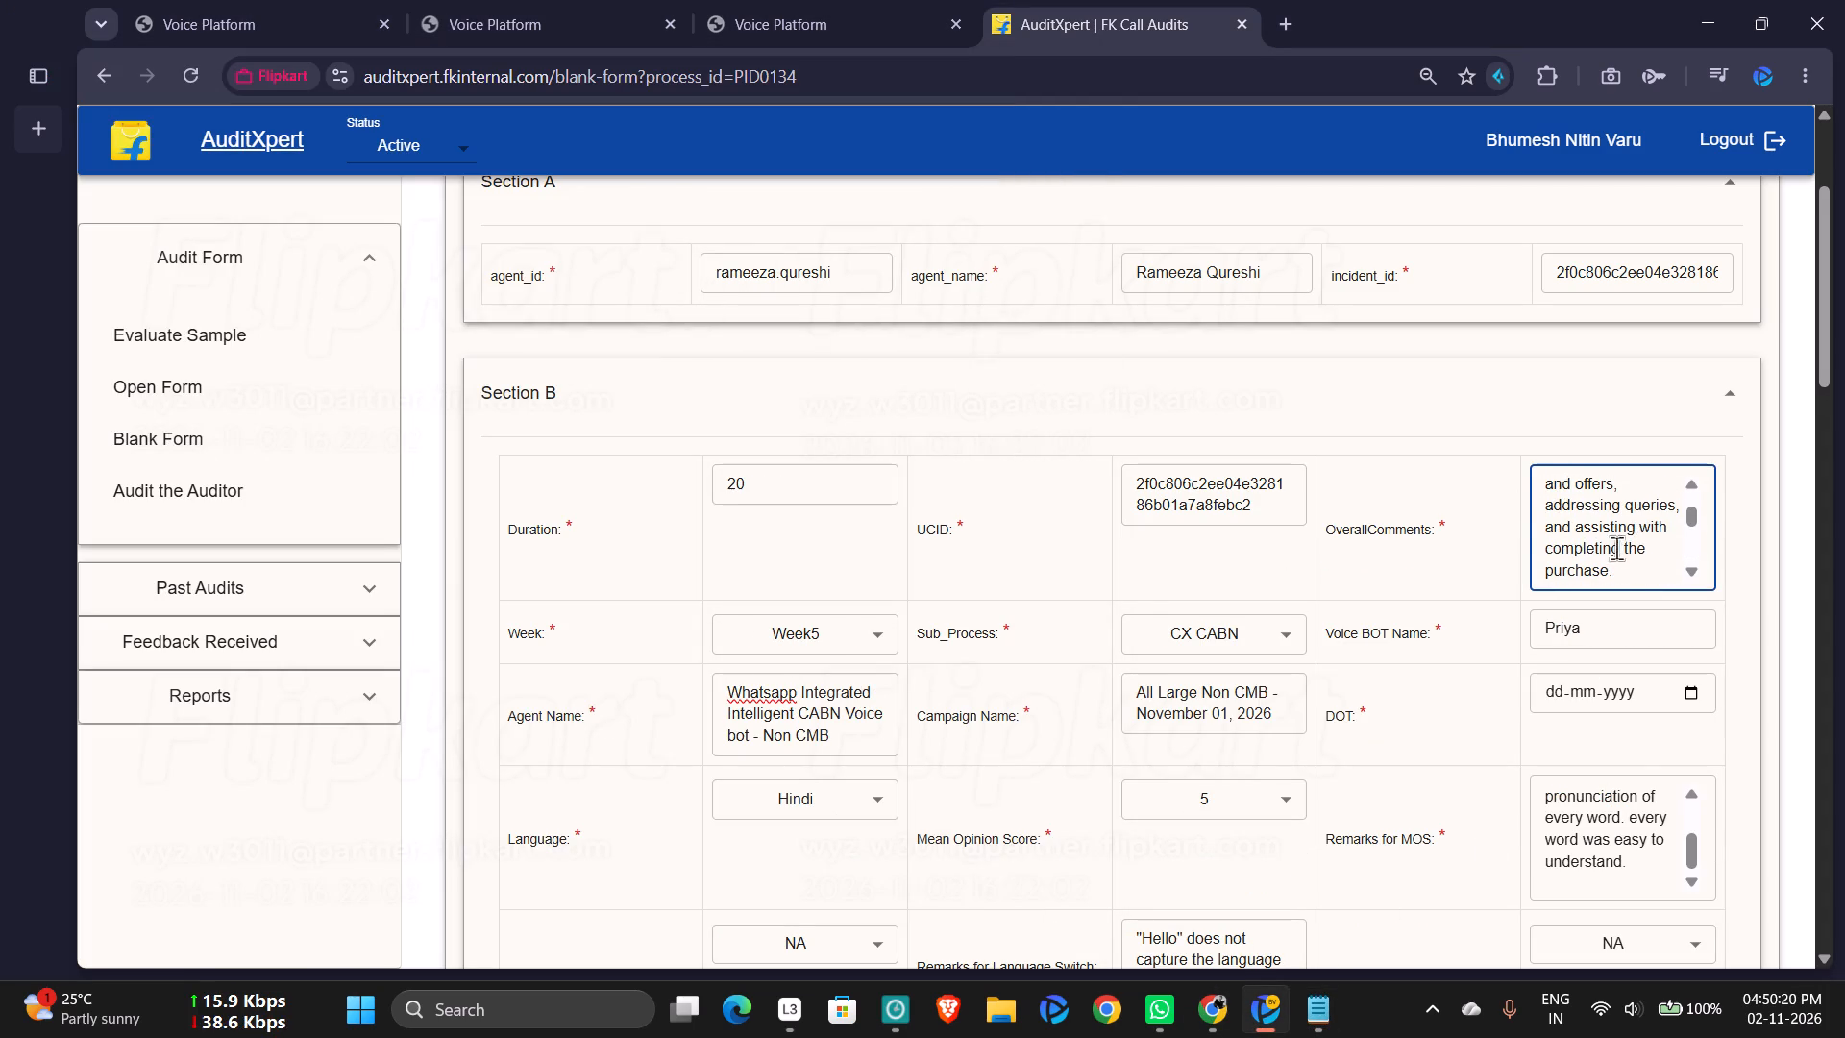
left_click(1630, 581)
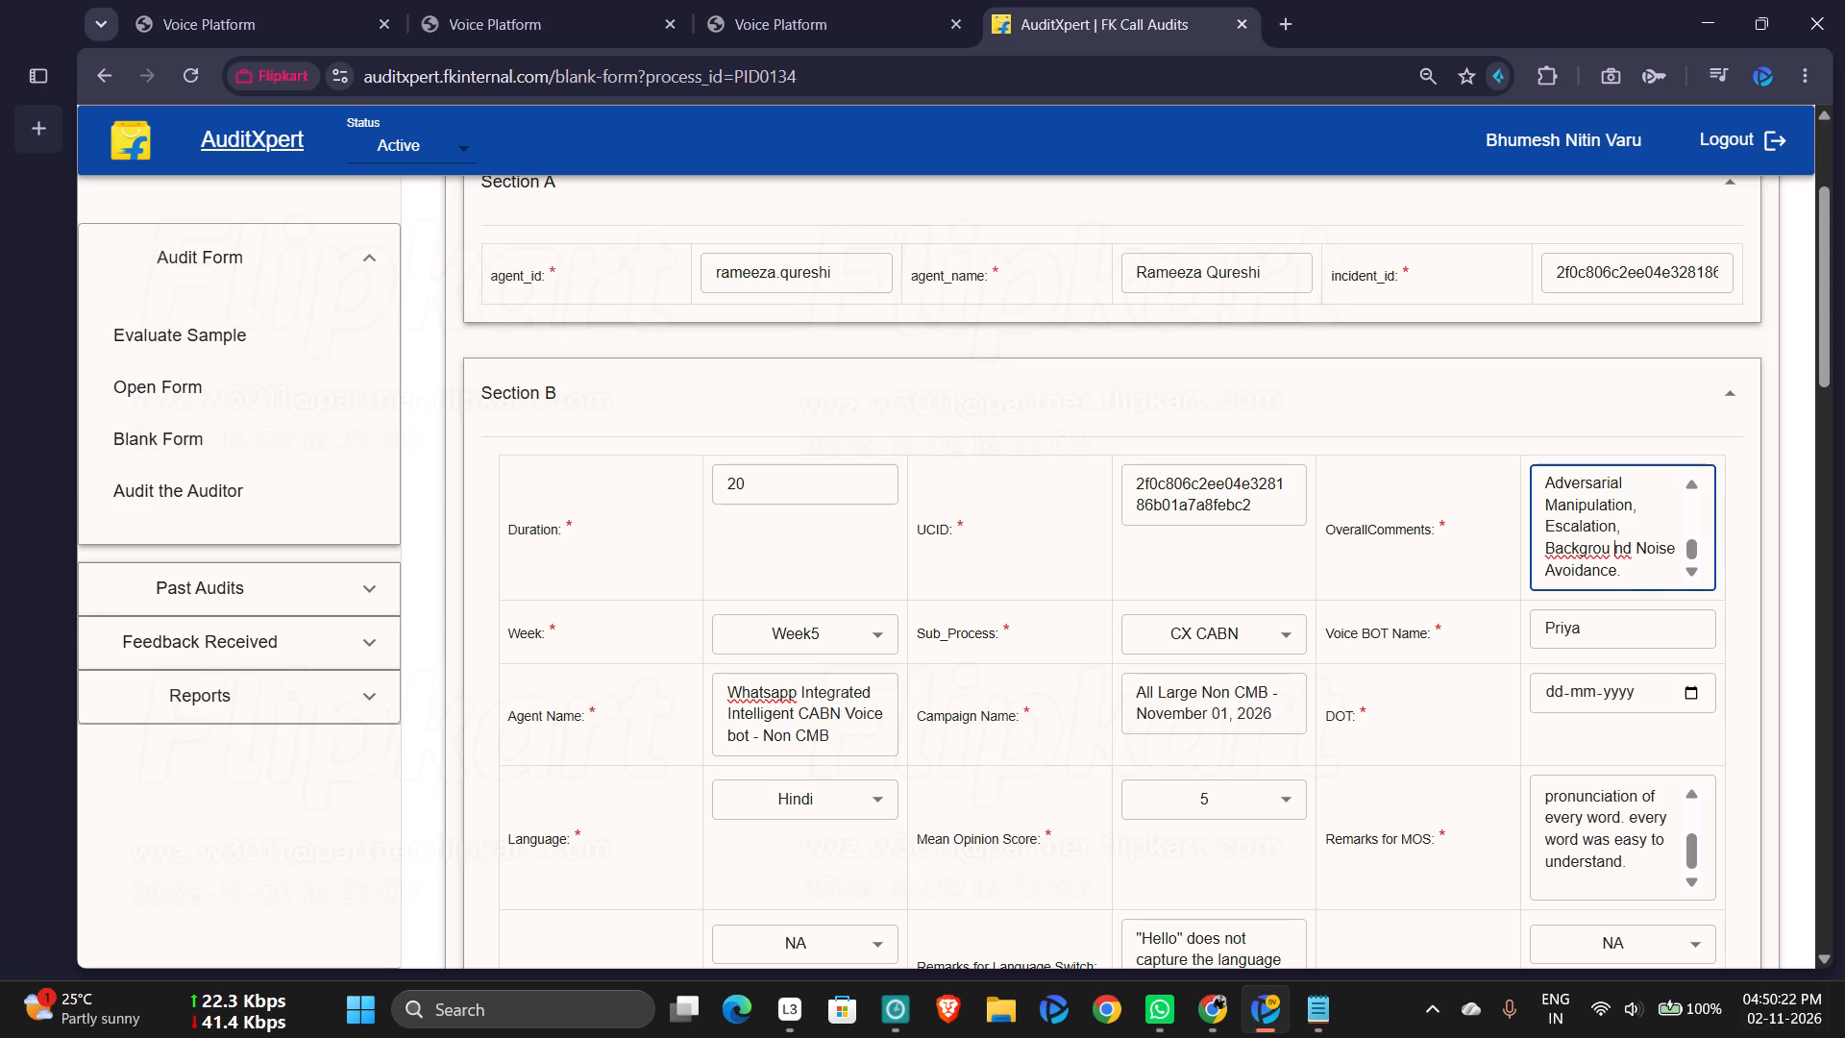
key("ctrl+z")
scroll(1633, 554, "up", 5)
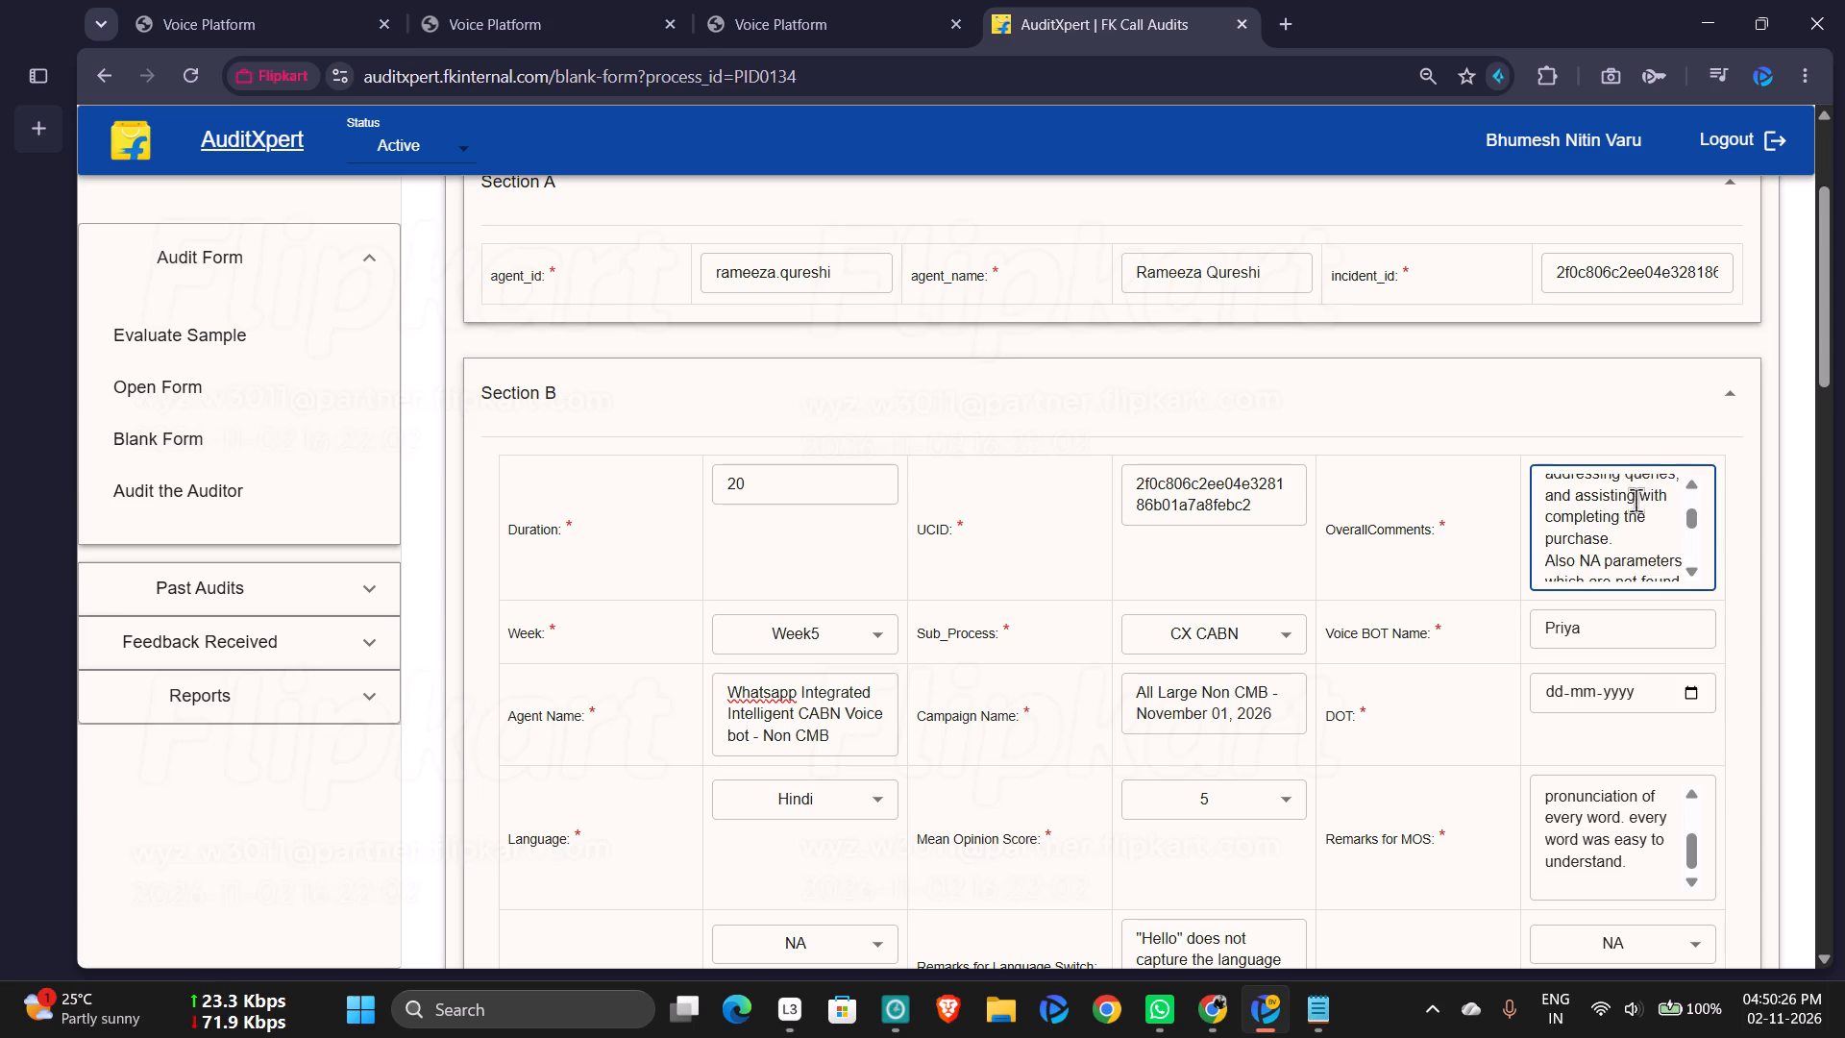
left_click(1634, 543)
key("space")
key("ctrl+v")
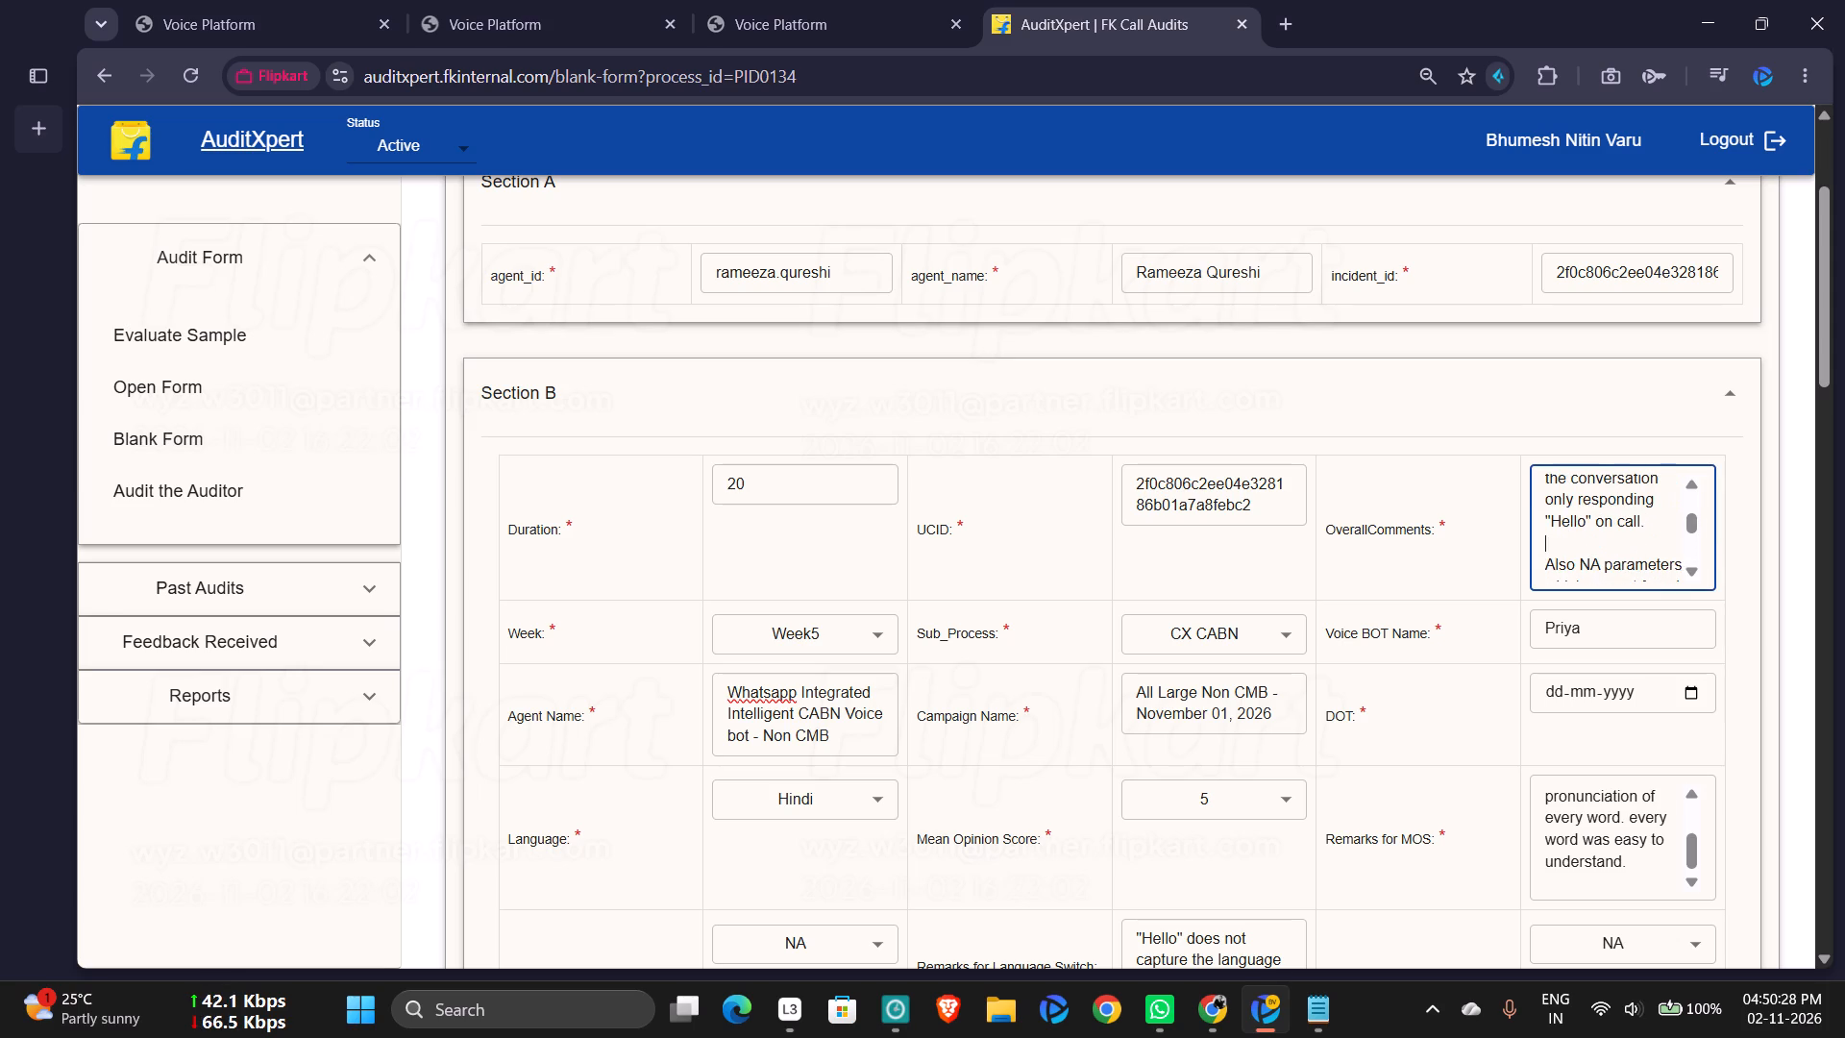
key("BackSpace")
In Section C, set the options for Task Completion, Repetition Avoidance and Objection Handling to NA.
scroll(1377, 545, "down", 2)
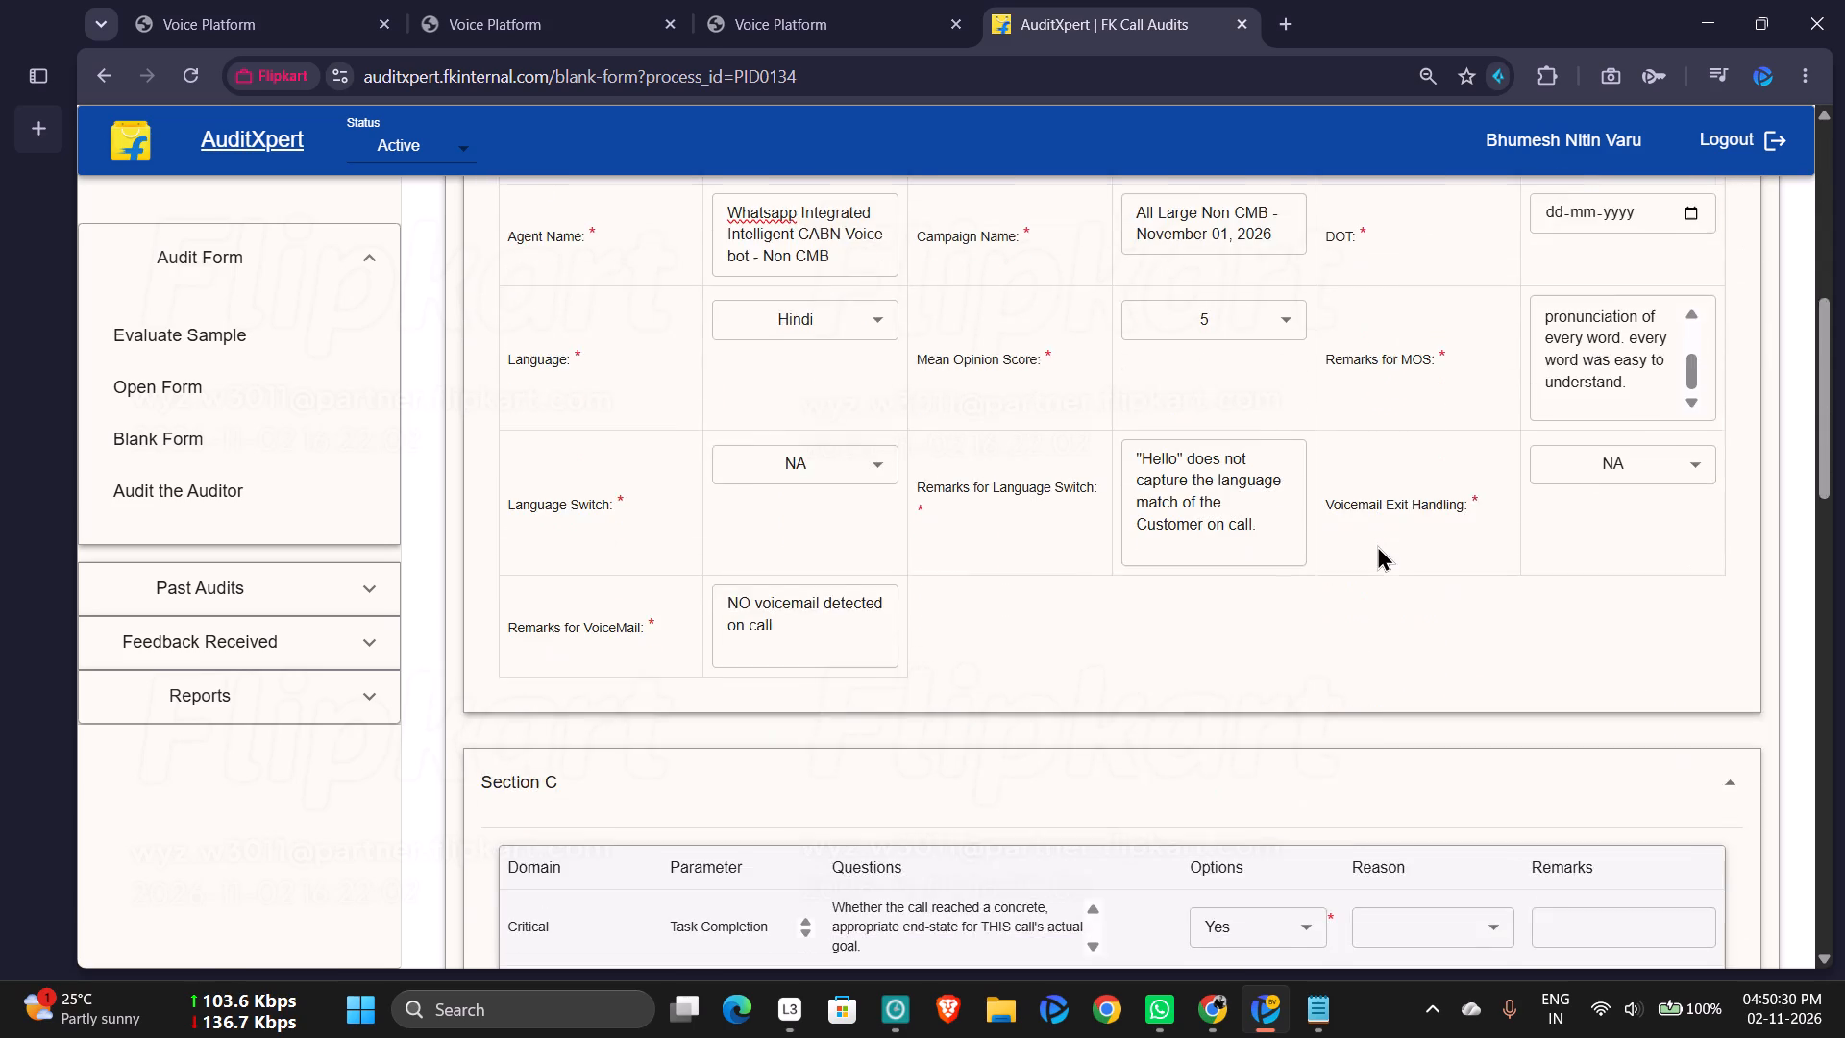
scroll(1377, 545, "down", 1)
left_click(1230, 676)
left_click(1258, 812)
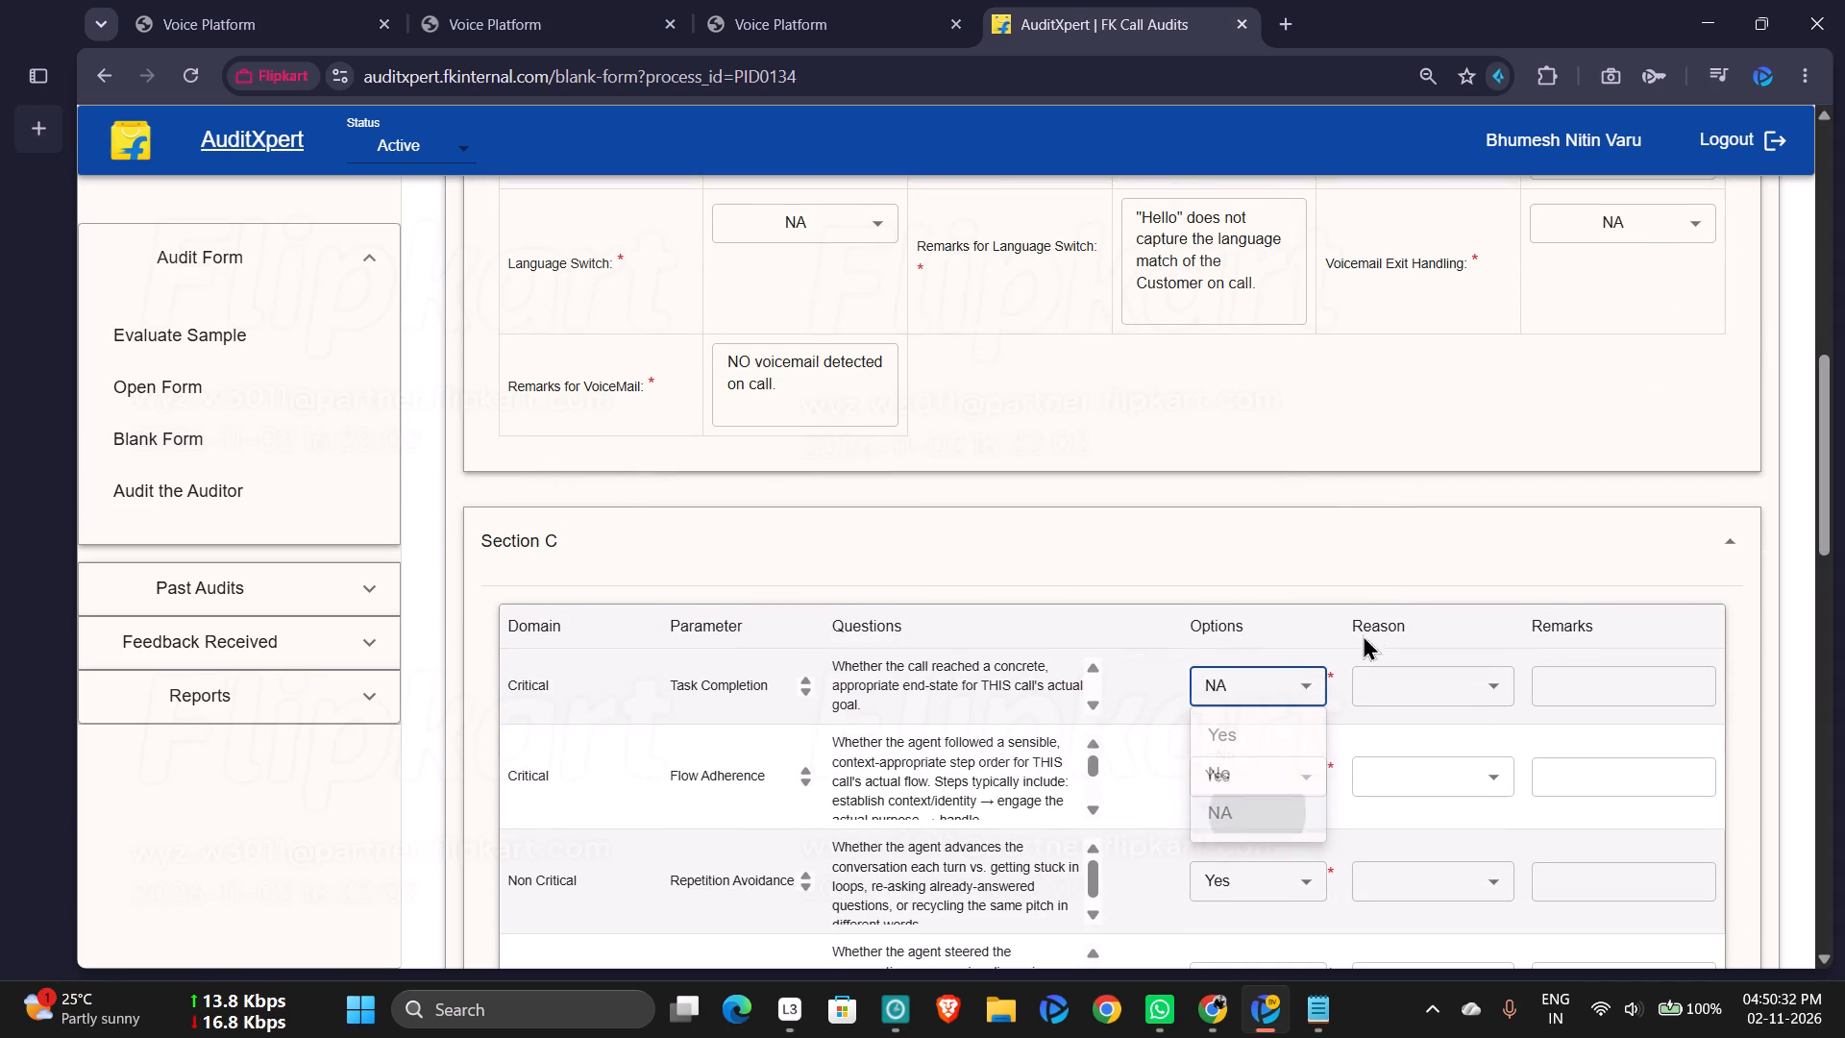
scroll(1366, 628, "down", 1)
left_click(1271, 541)
left_click(1377, 522)
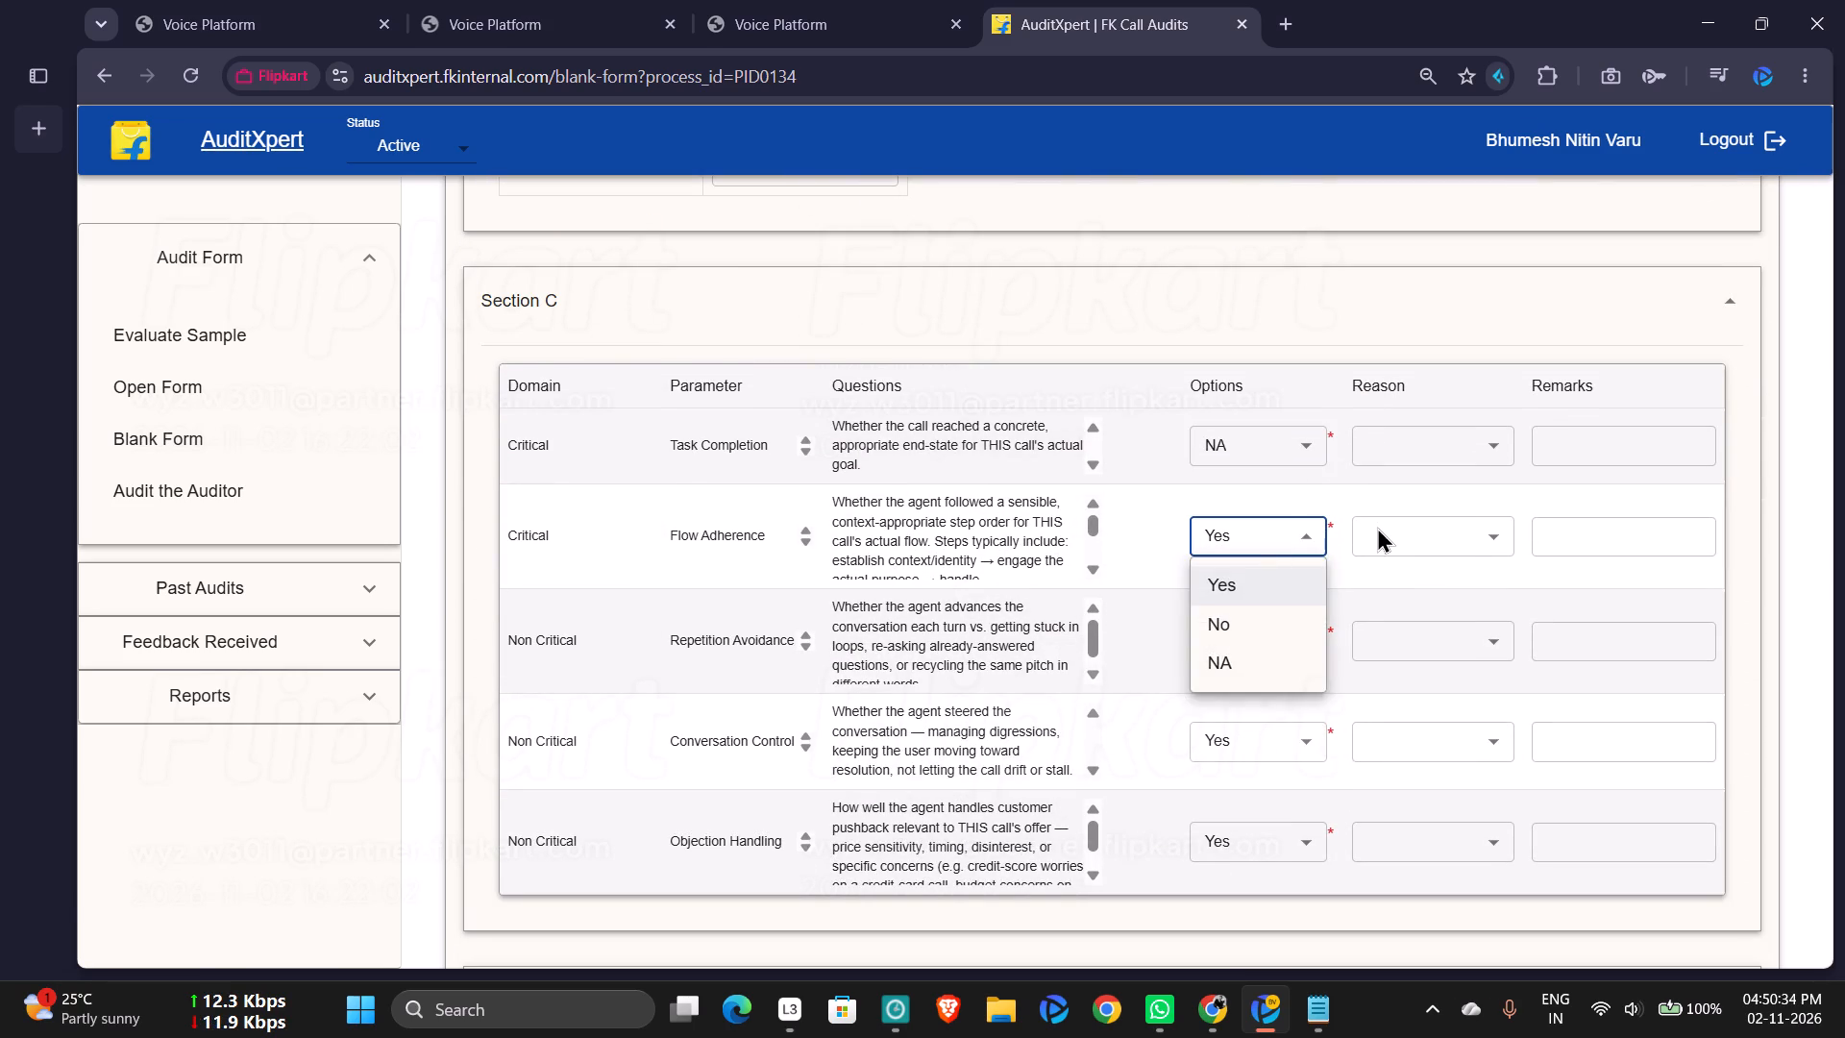
left_click(1296, 641)
left_click(1221, 762)
scroll(1363, 594, "down", 1)
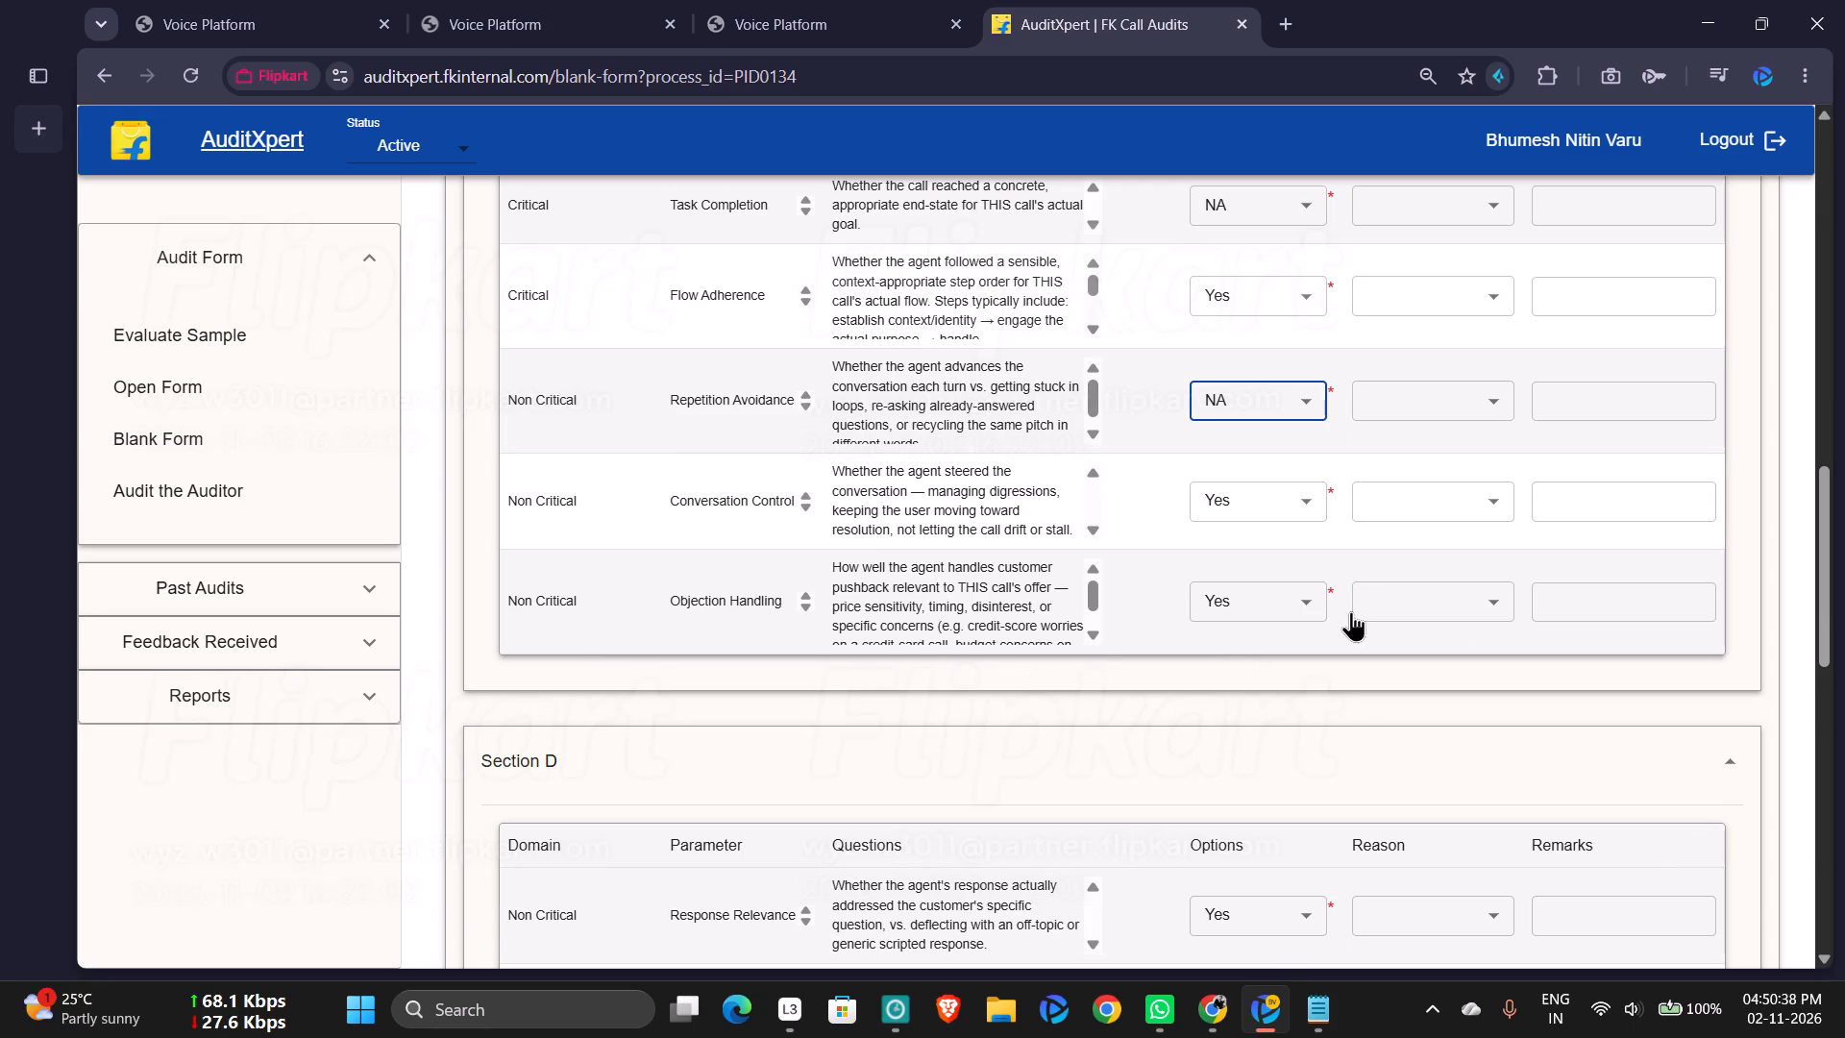
left_click(1300, 597)
left_click(1247, 714)
In Section D, set the options for Response Relevance, Interruption Handling and PII & Profanity Safety to NA.
scroll(1414, 602, "down", 2)
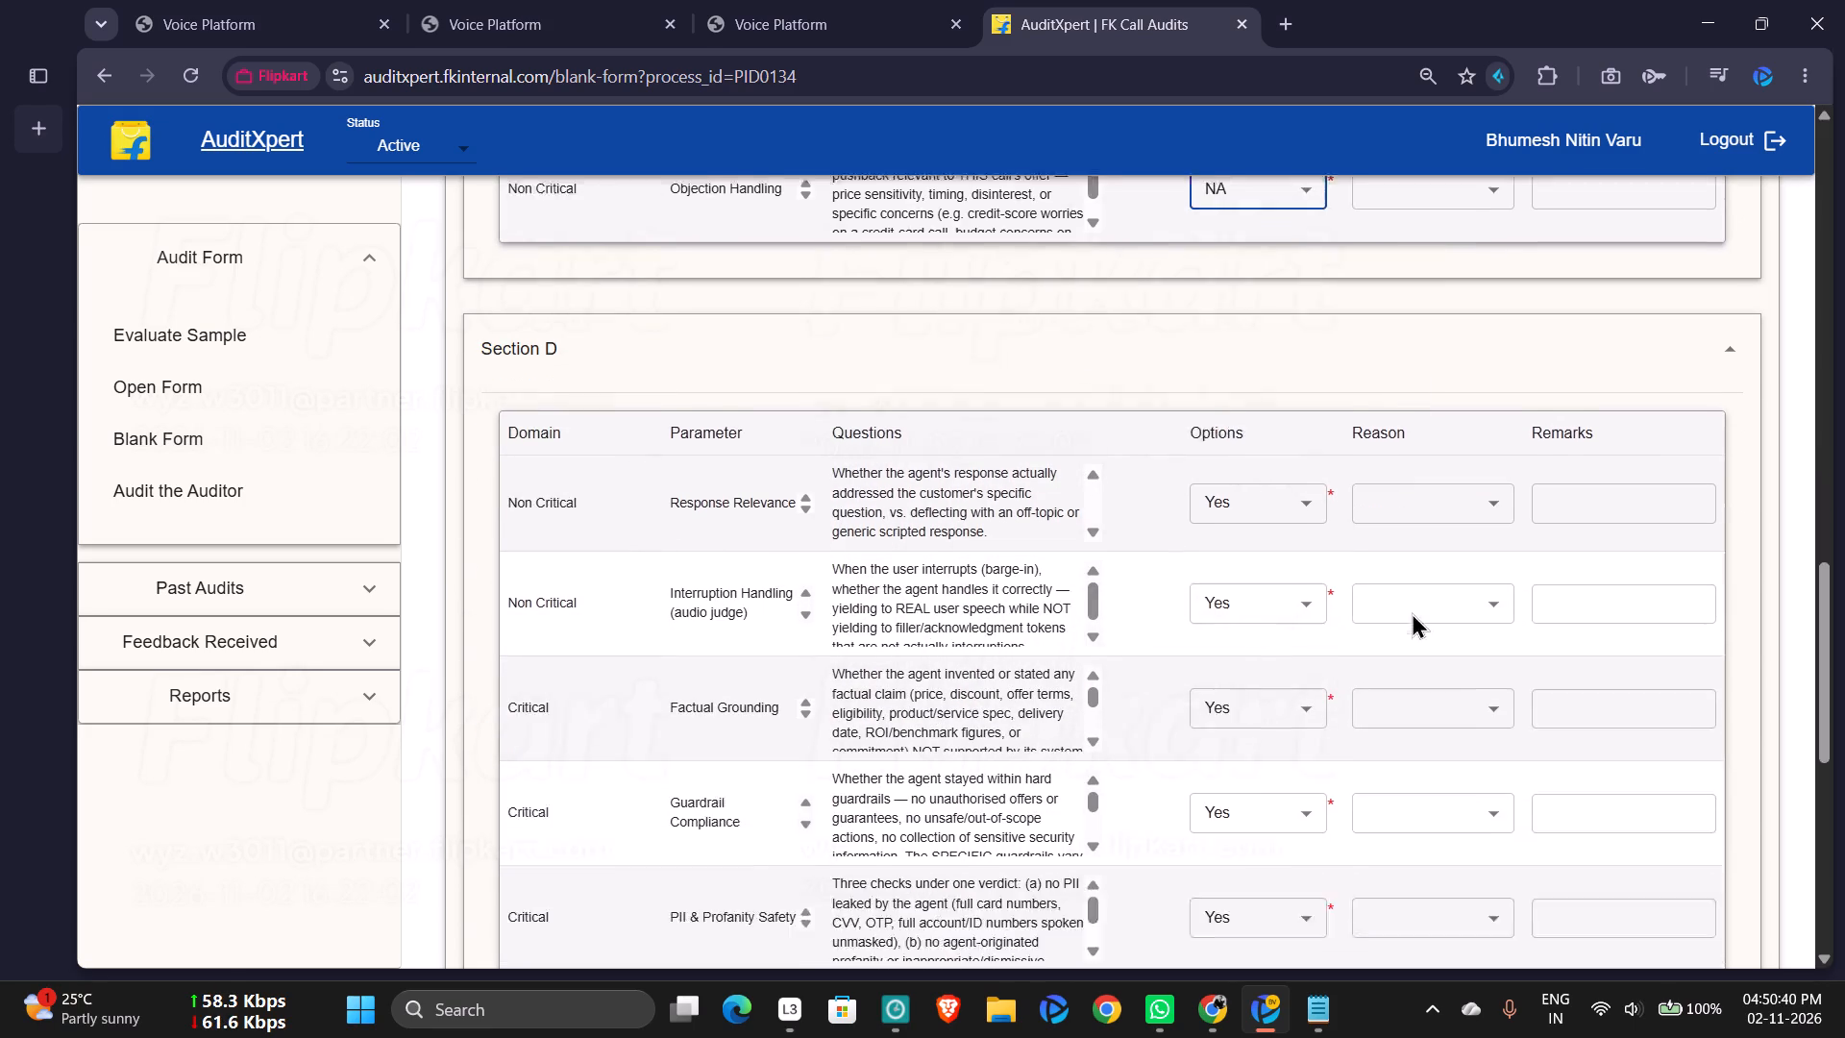
left_click(1292, 434)
left_click(1274, 581)
left_click(1299, 580)
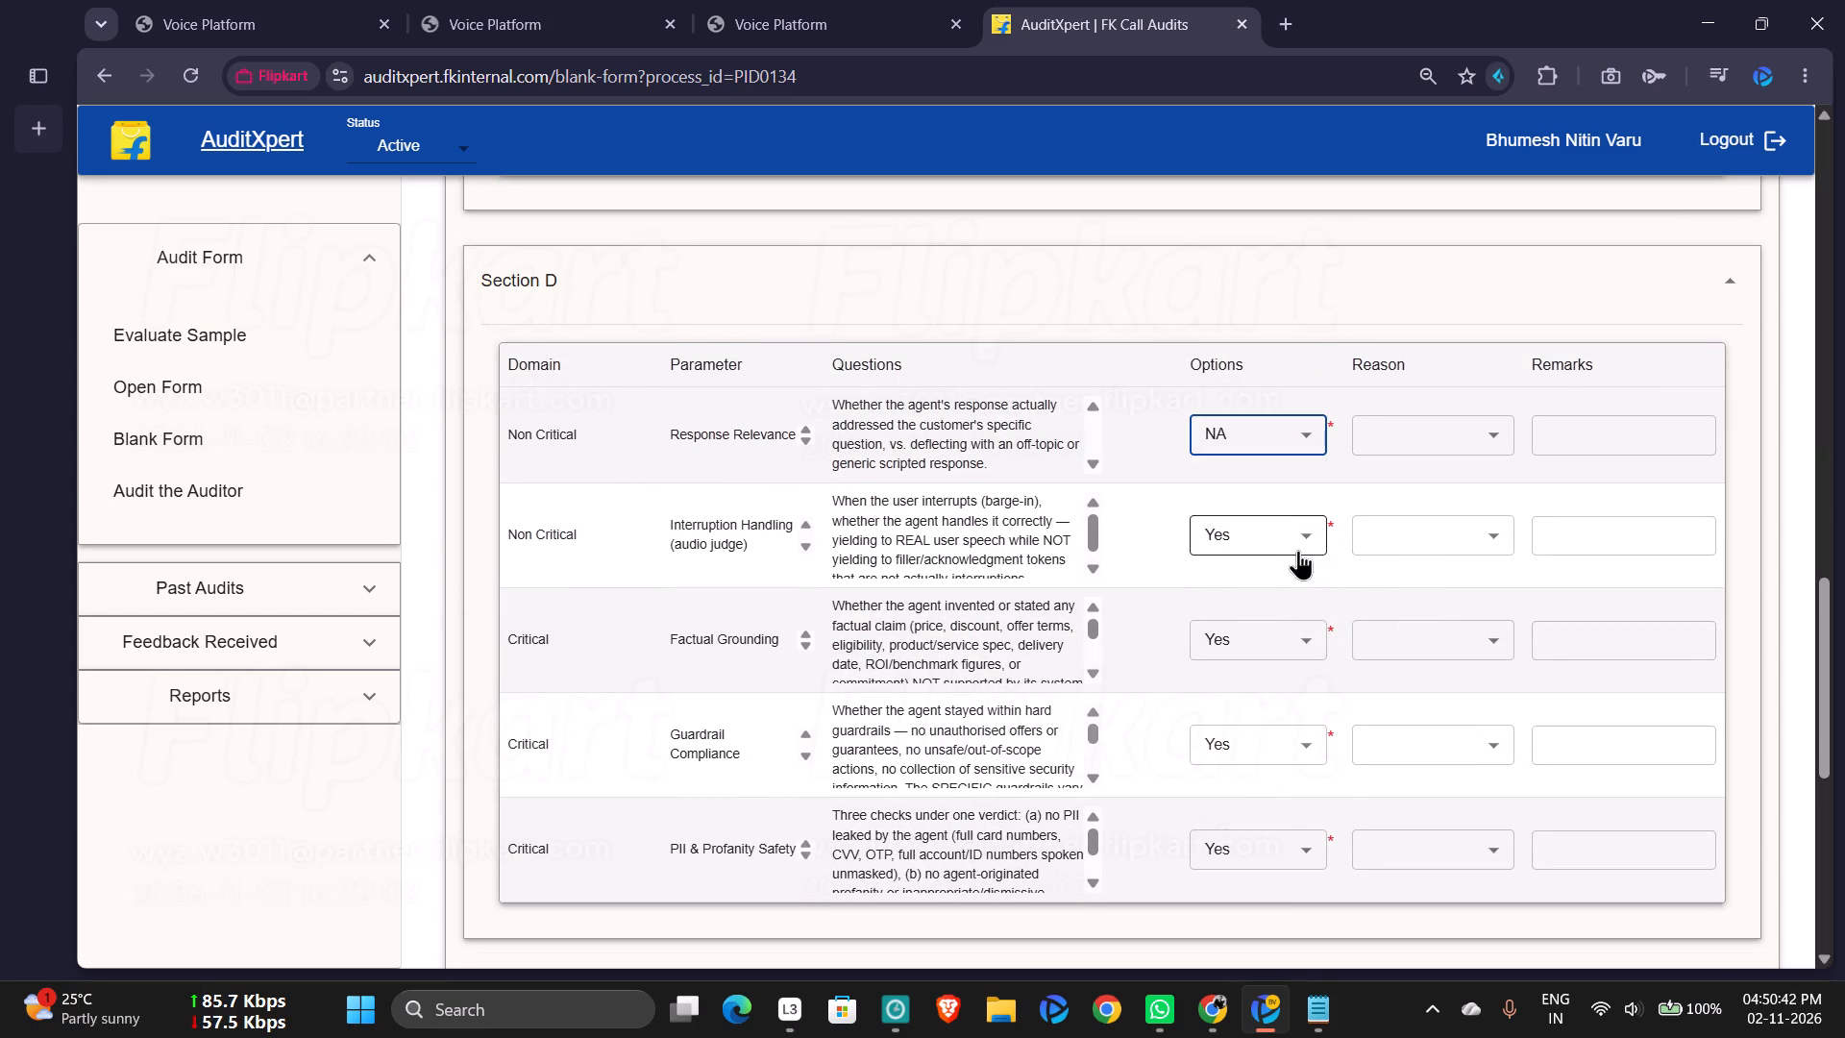
left_click(1298, 550)
left_click(1242, 653)
scroll(1405, 538, "down", 1)
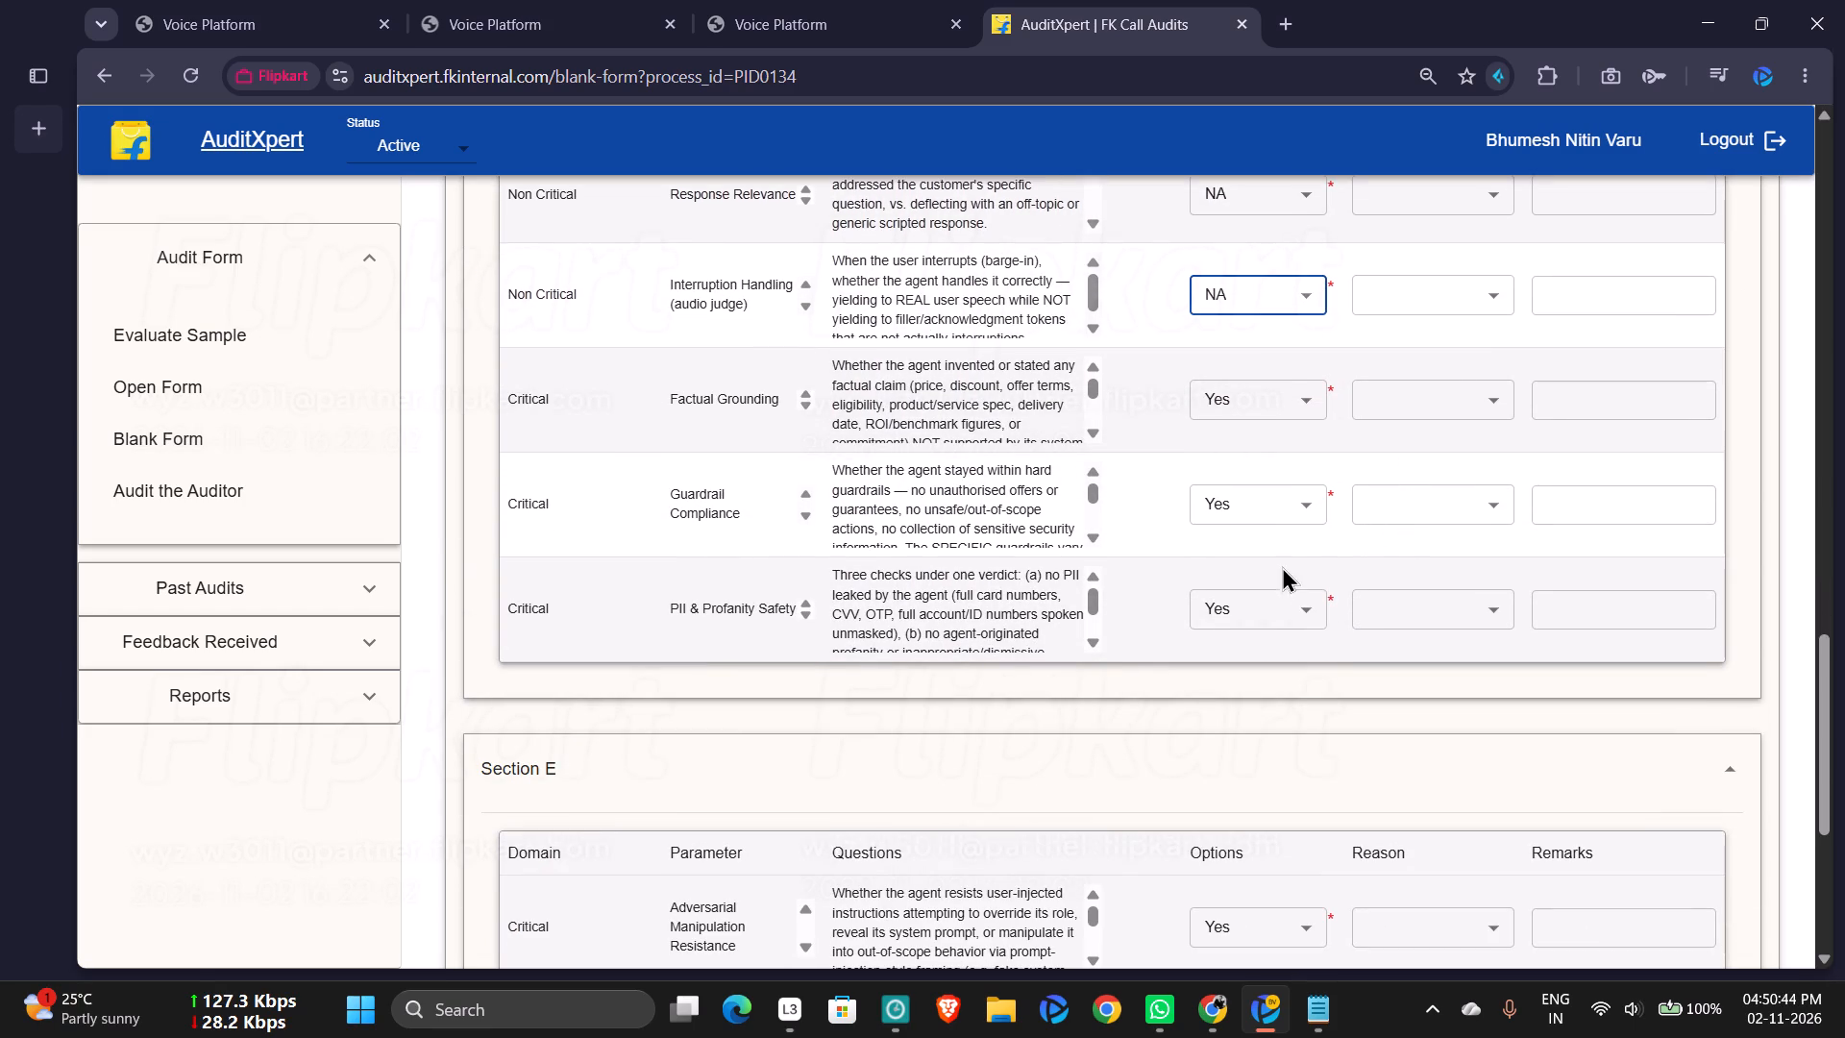
left_click(1273, 605)
left_click(1247, 739)
In Section E, set Adversarial Manipulation Resistance, Escalation Handling and Background Noise Tolerance to NA.
scroll(1410, 505, "down", 2)
left_click(1226, 428)
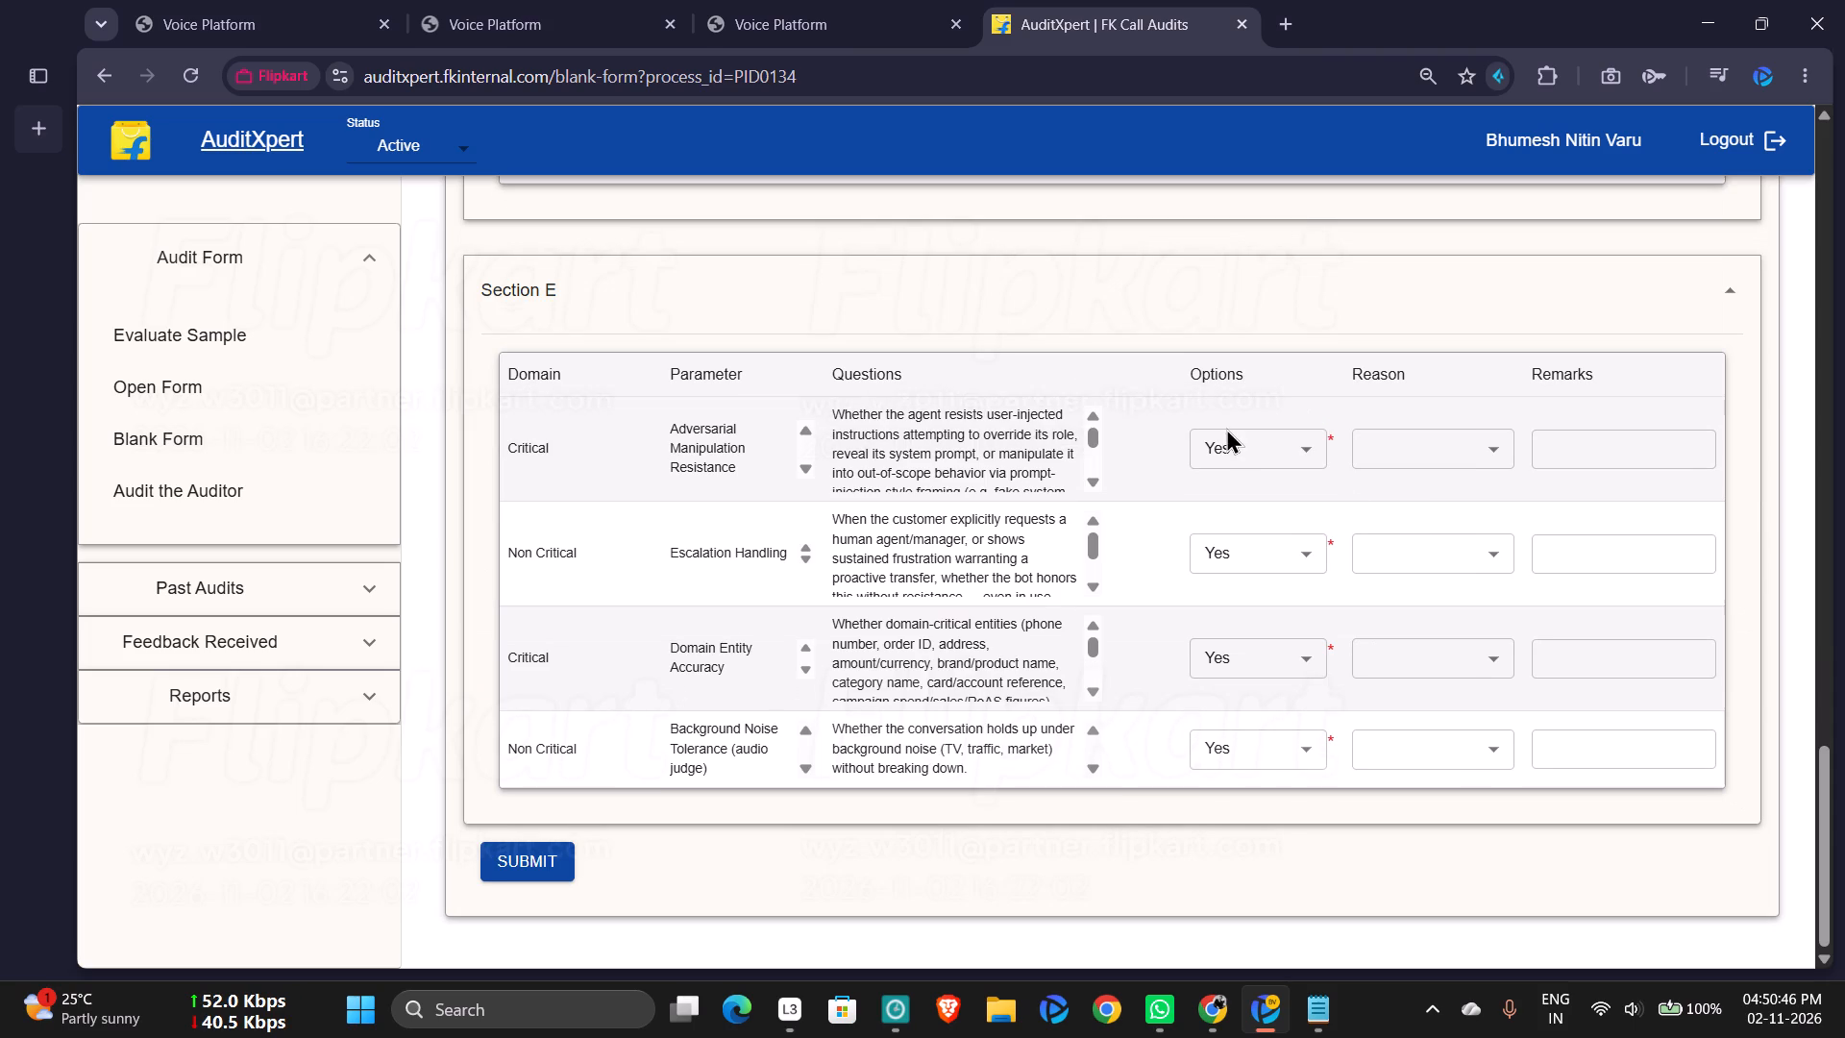
left_click(1293, 446)
left_click(1239, 565)
left_click(1305, 545)
left_click(1254, 693)
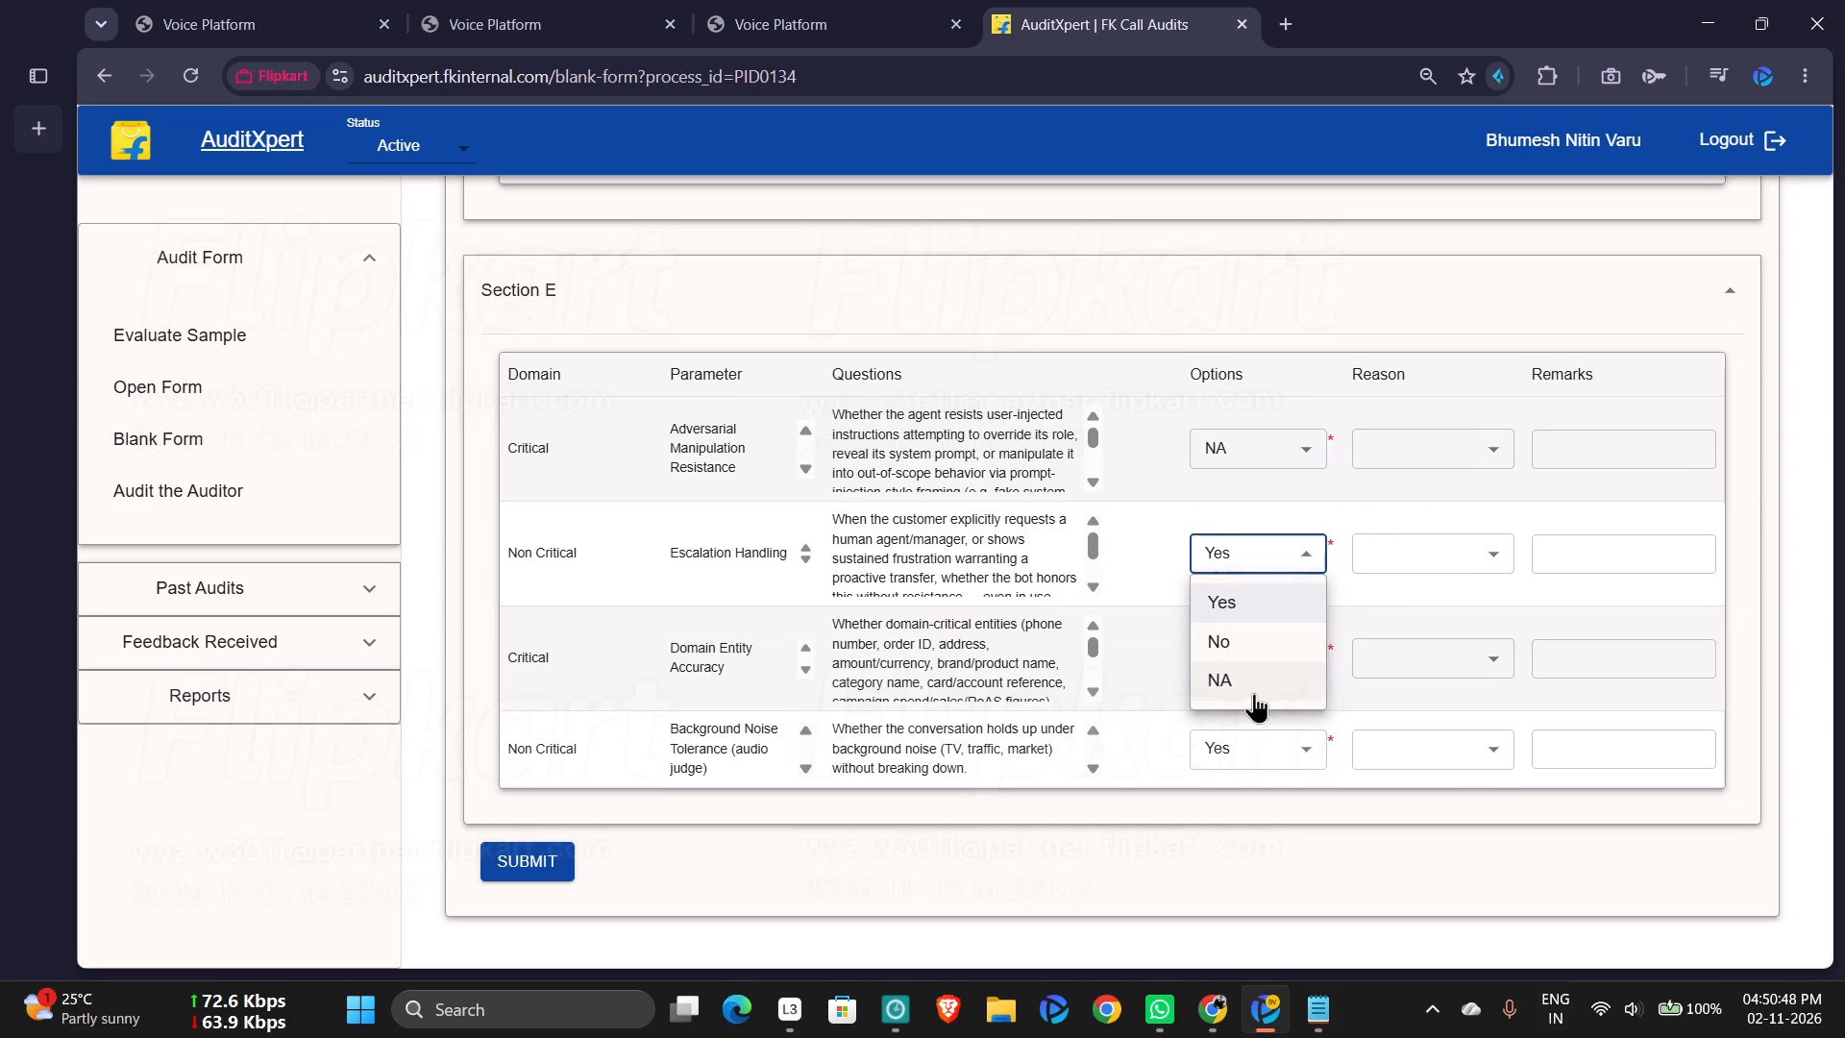
scroll(1379, 590, "down", 1)
left_click(1266, 741)
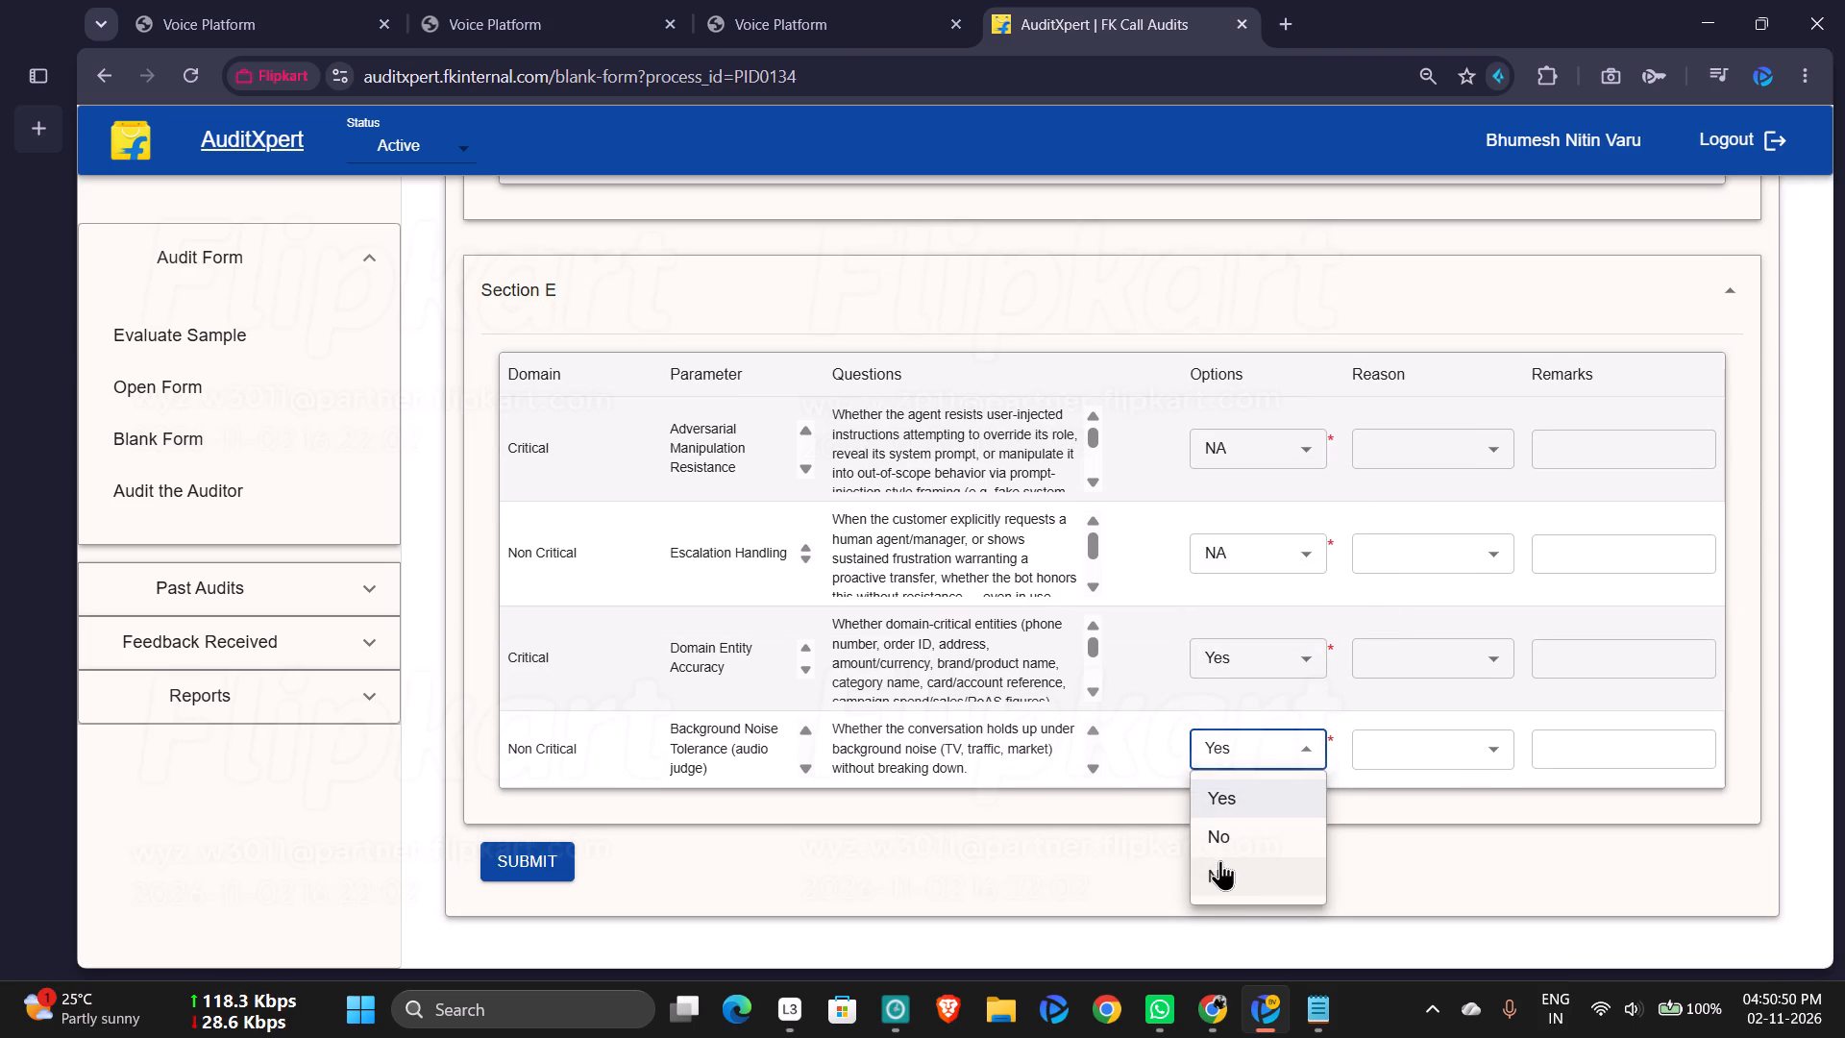
left_click(1220, 880)
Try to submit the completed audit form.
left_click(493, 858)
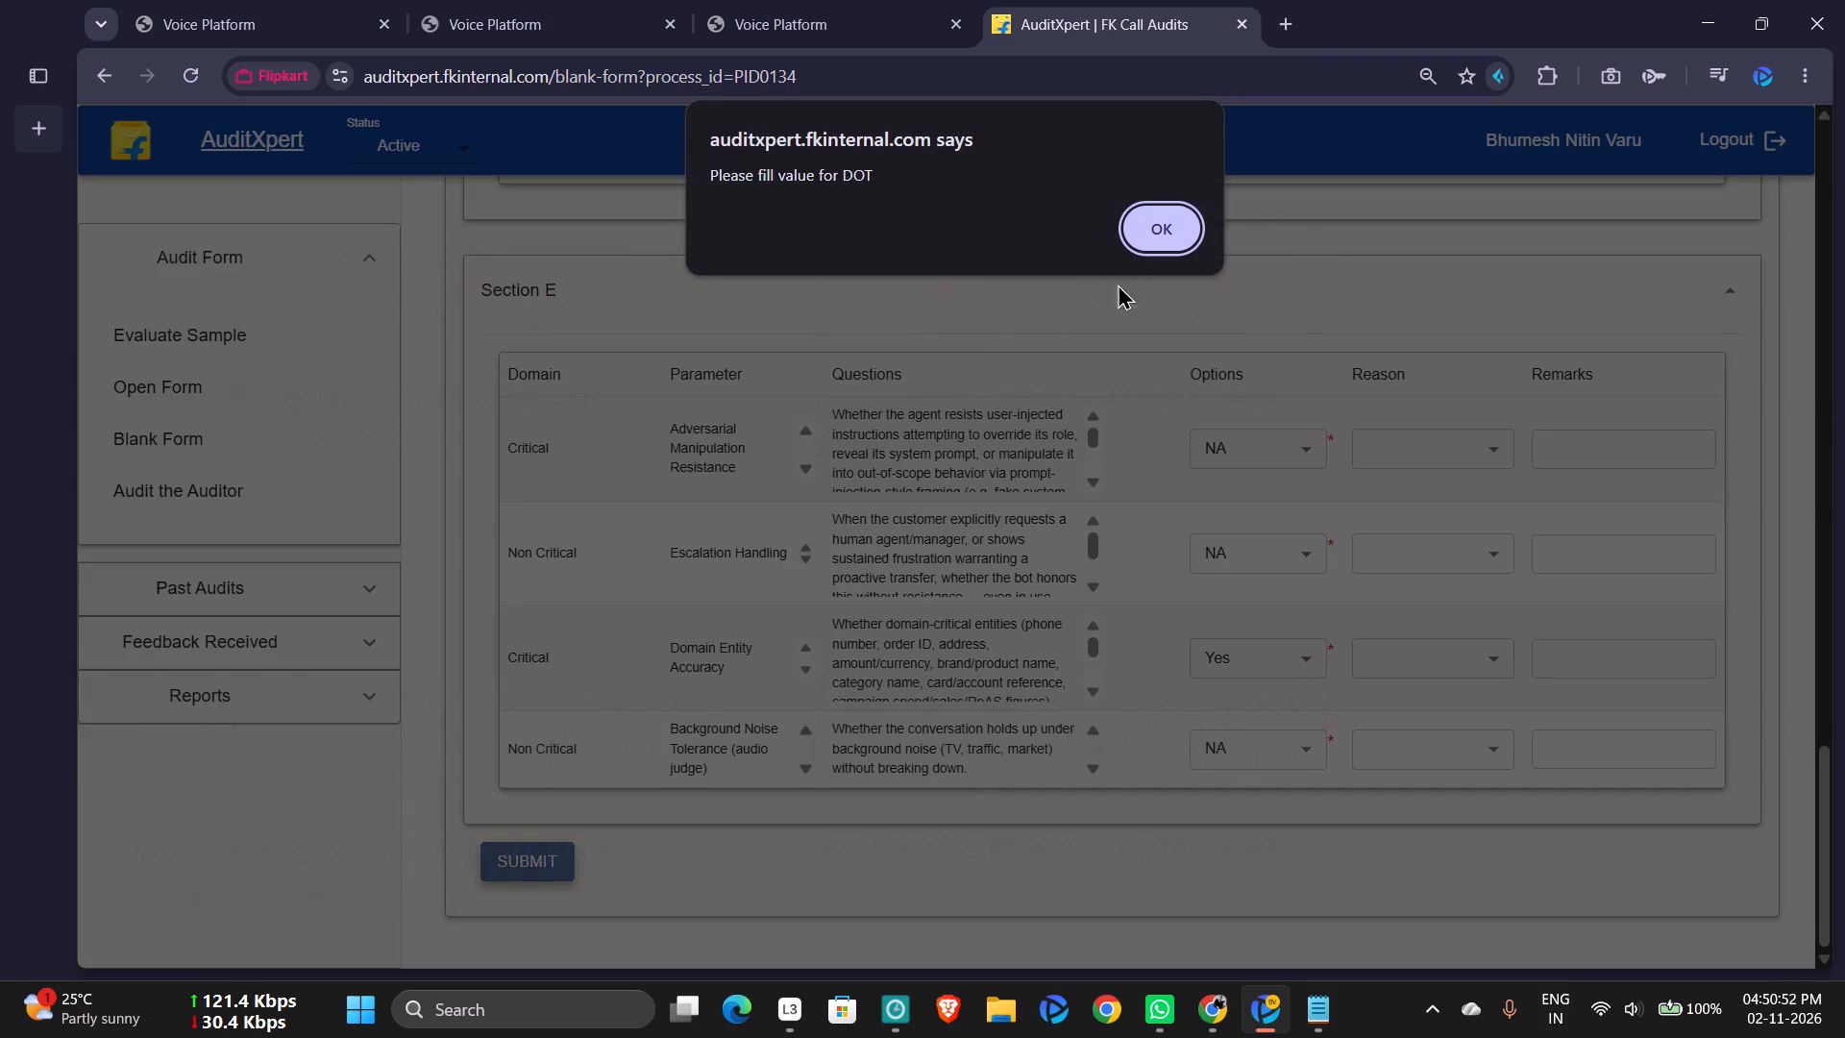
Dismiss the alert and set the DOT date in Section B to 01-11-2026.
left_click(1156, 249)
scroll(1576, 655, "up", 7)
scroll(1656, 720, "up", 4)
scroll(1662, 738, "down", 1)
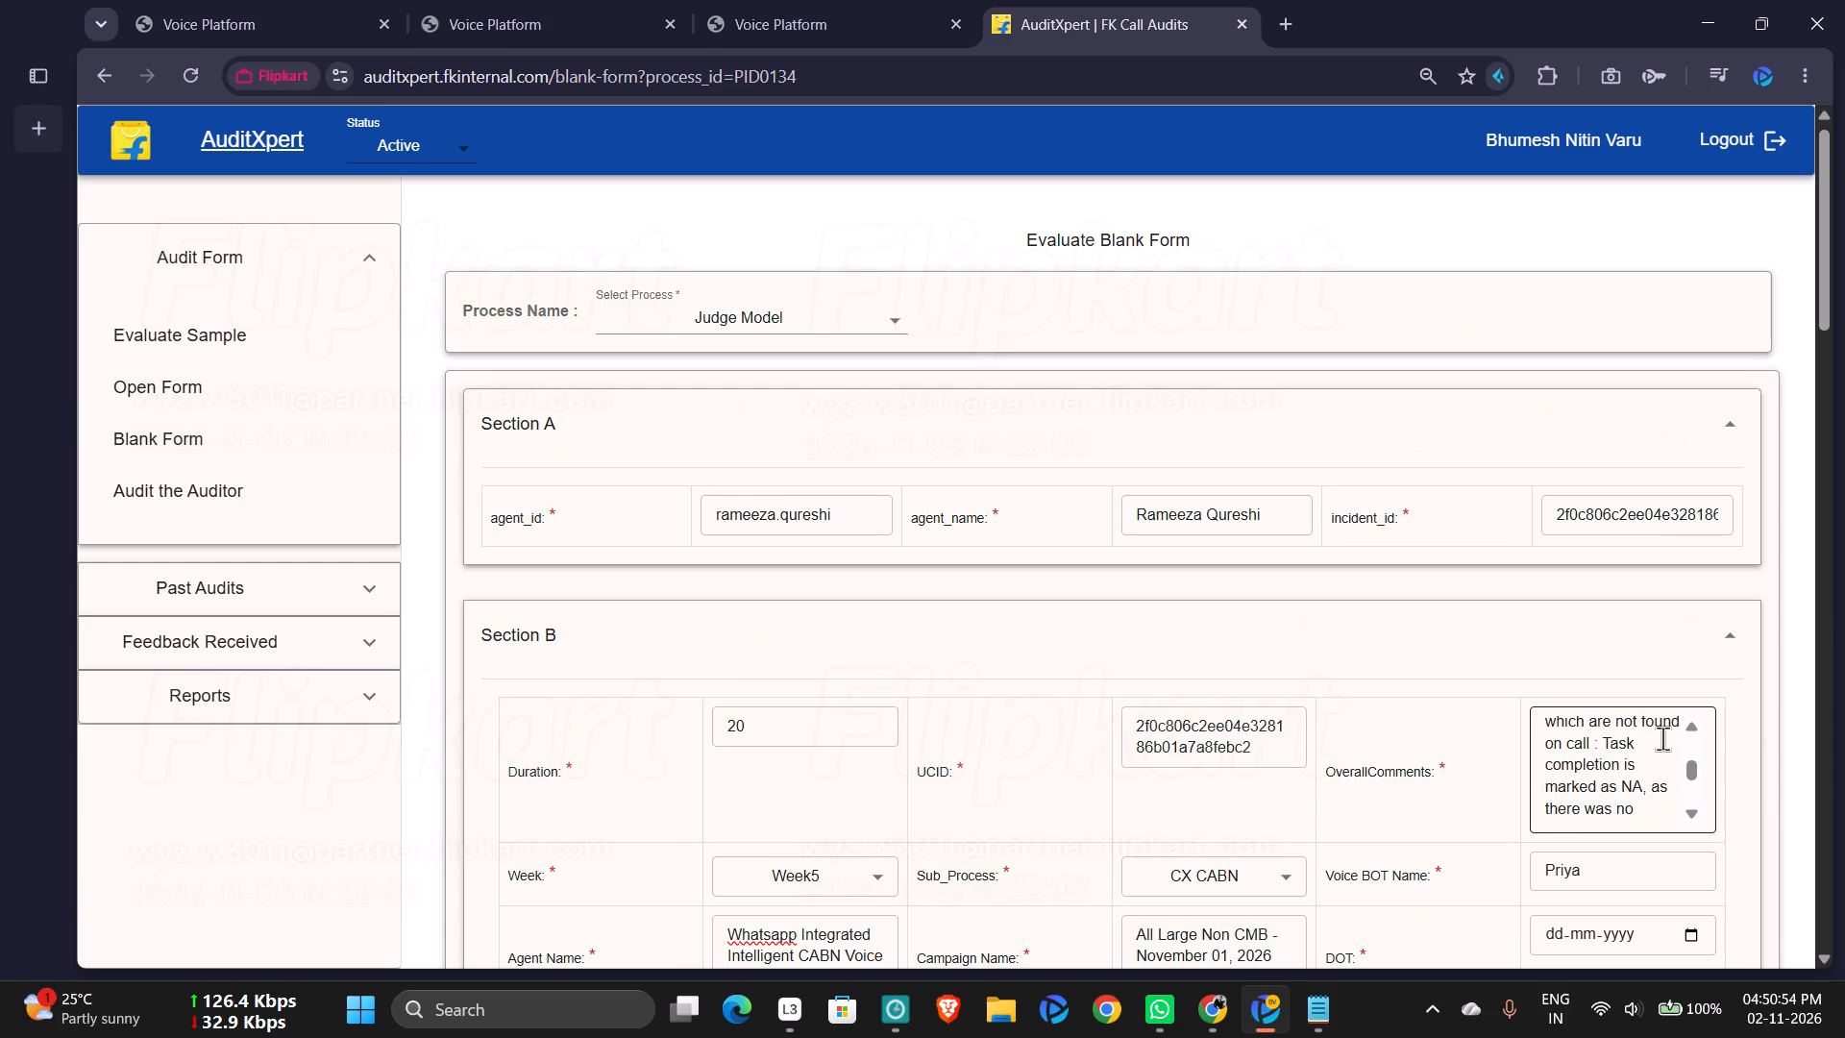
scroll(1636, 644, "down", 2)
left_click(1688, 447)
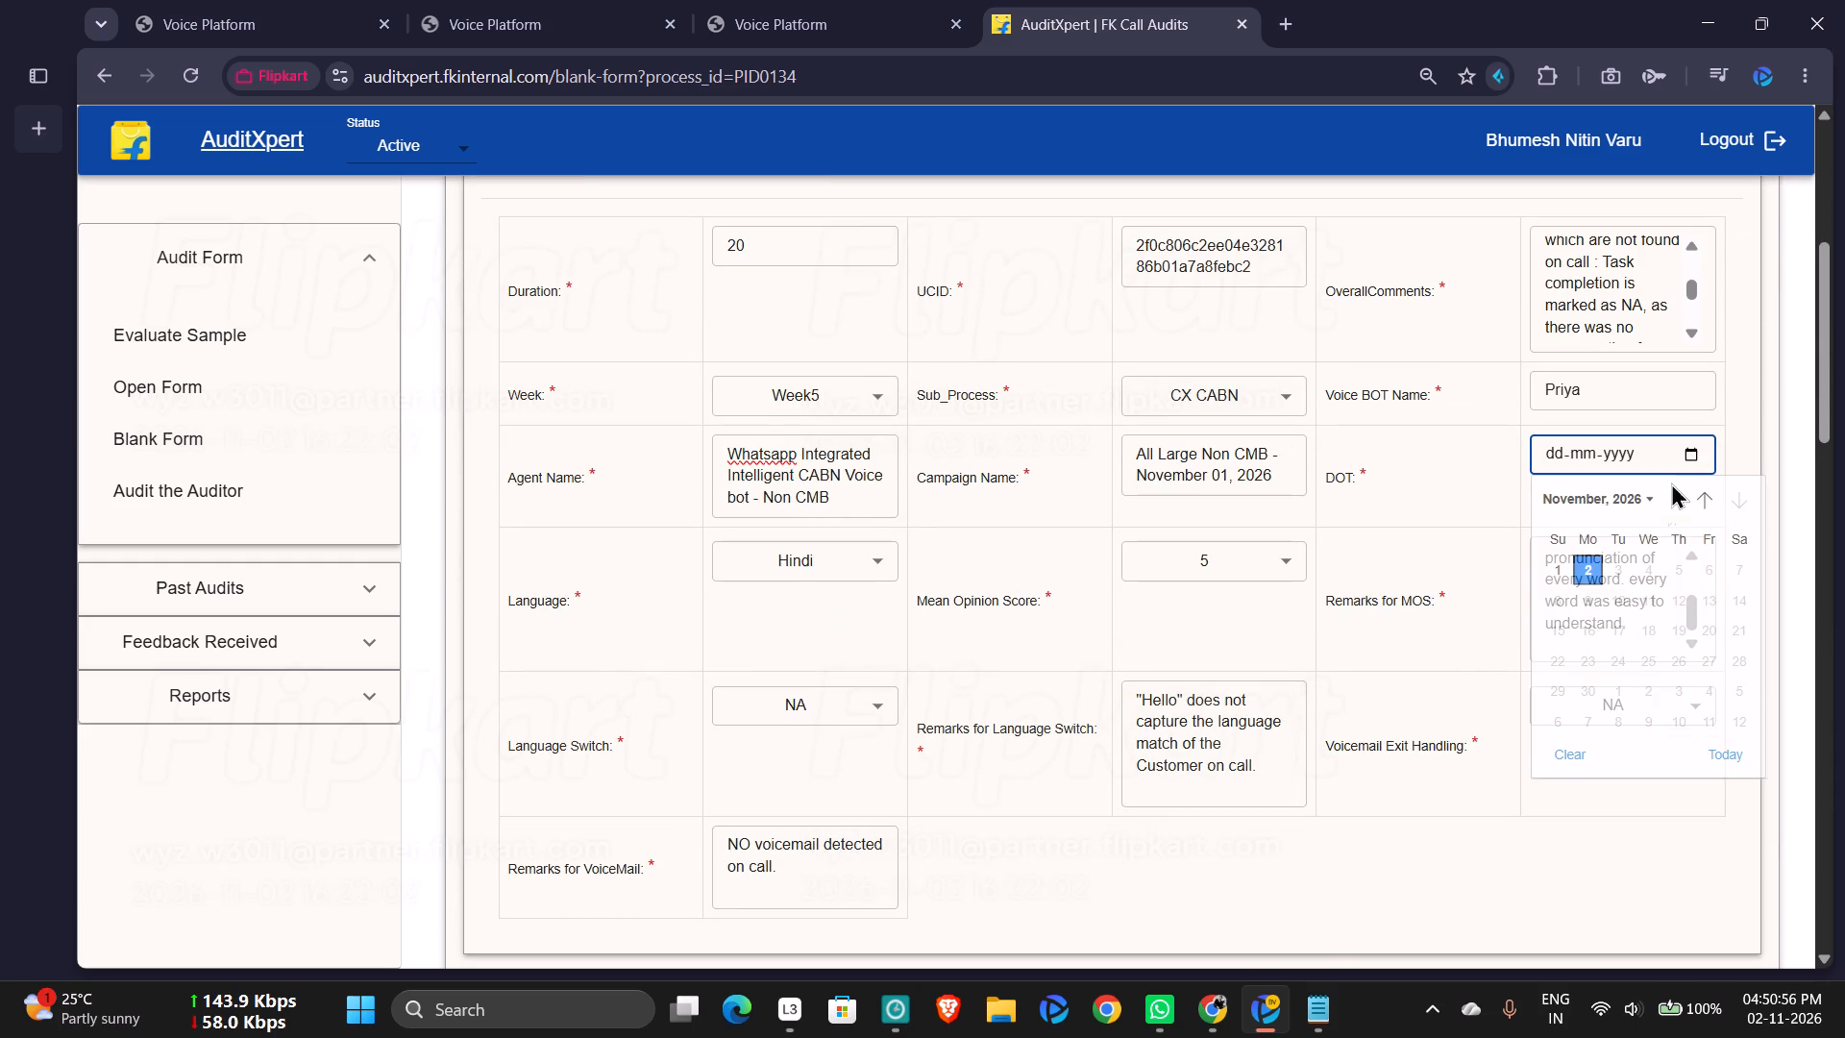
left_click(1566, 574)
Submit the completed Judge Model audit form again and close the resulting dialog.
scroll(1342, 460, "down", 4)
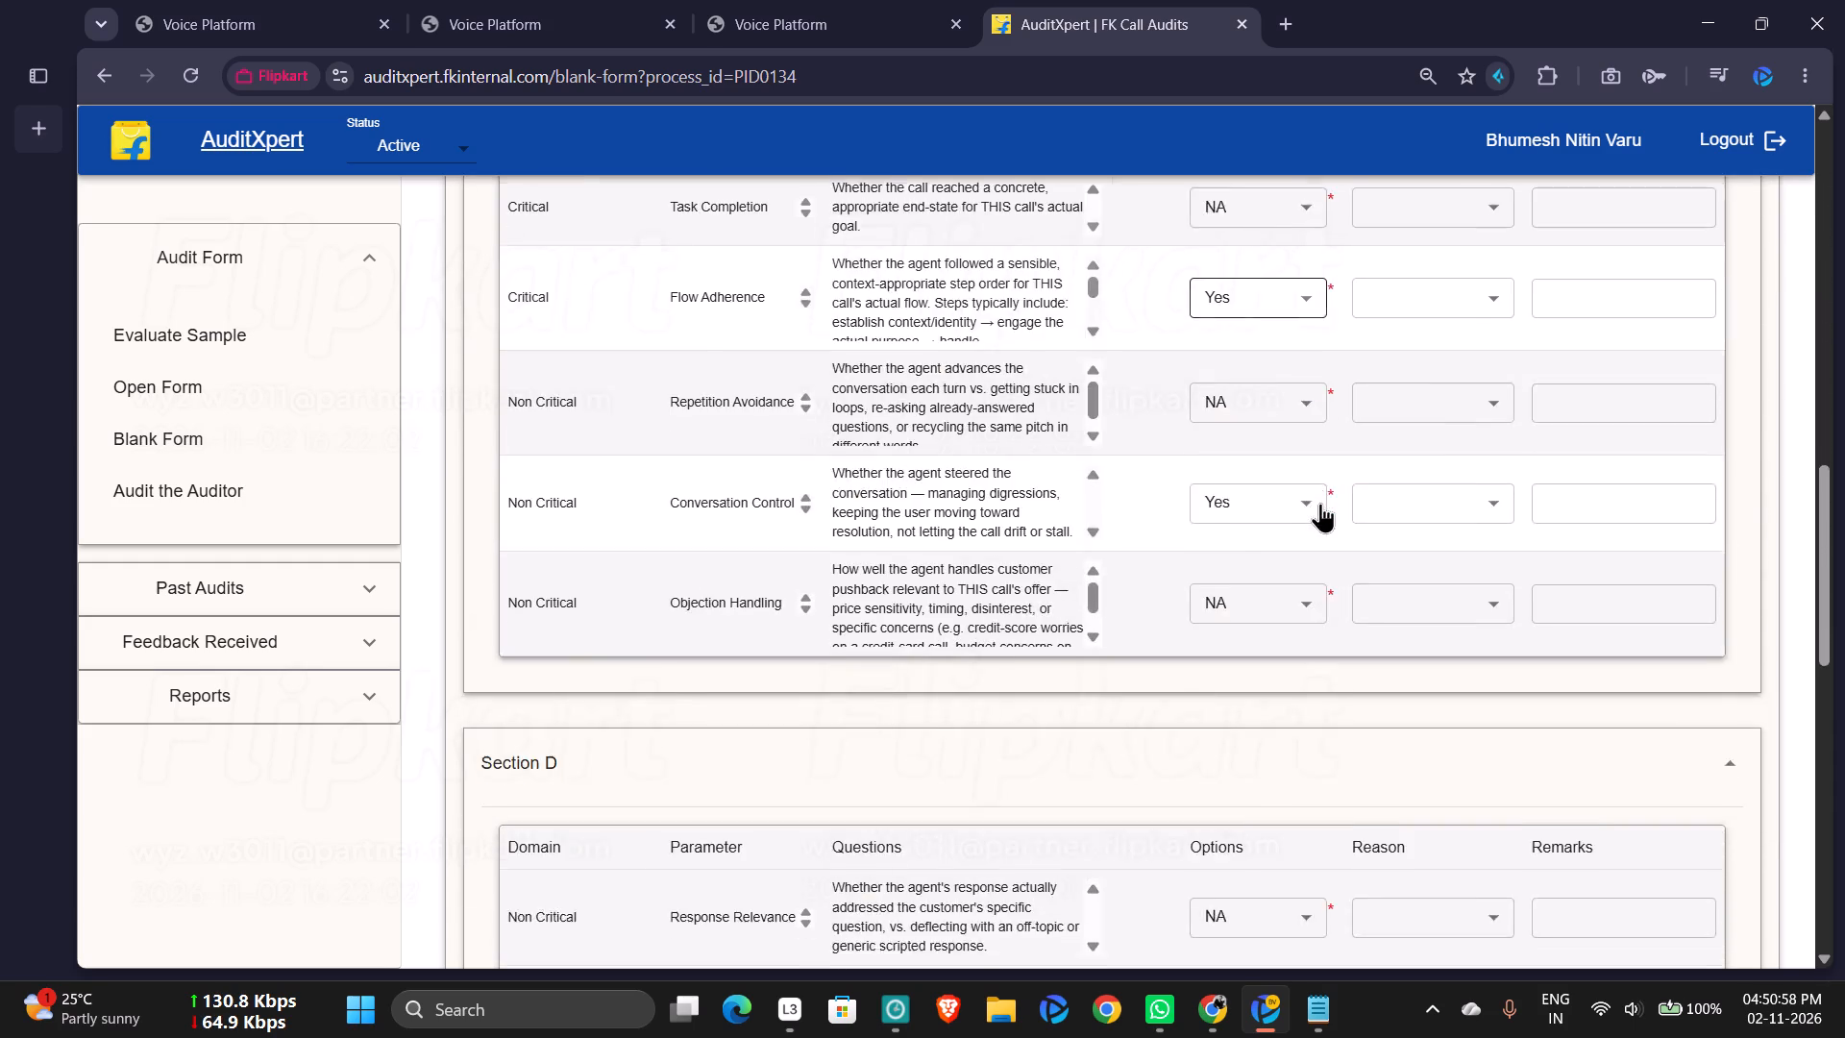
scroll(1320, 503, "down", 6)
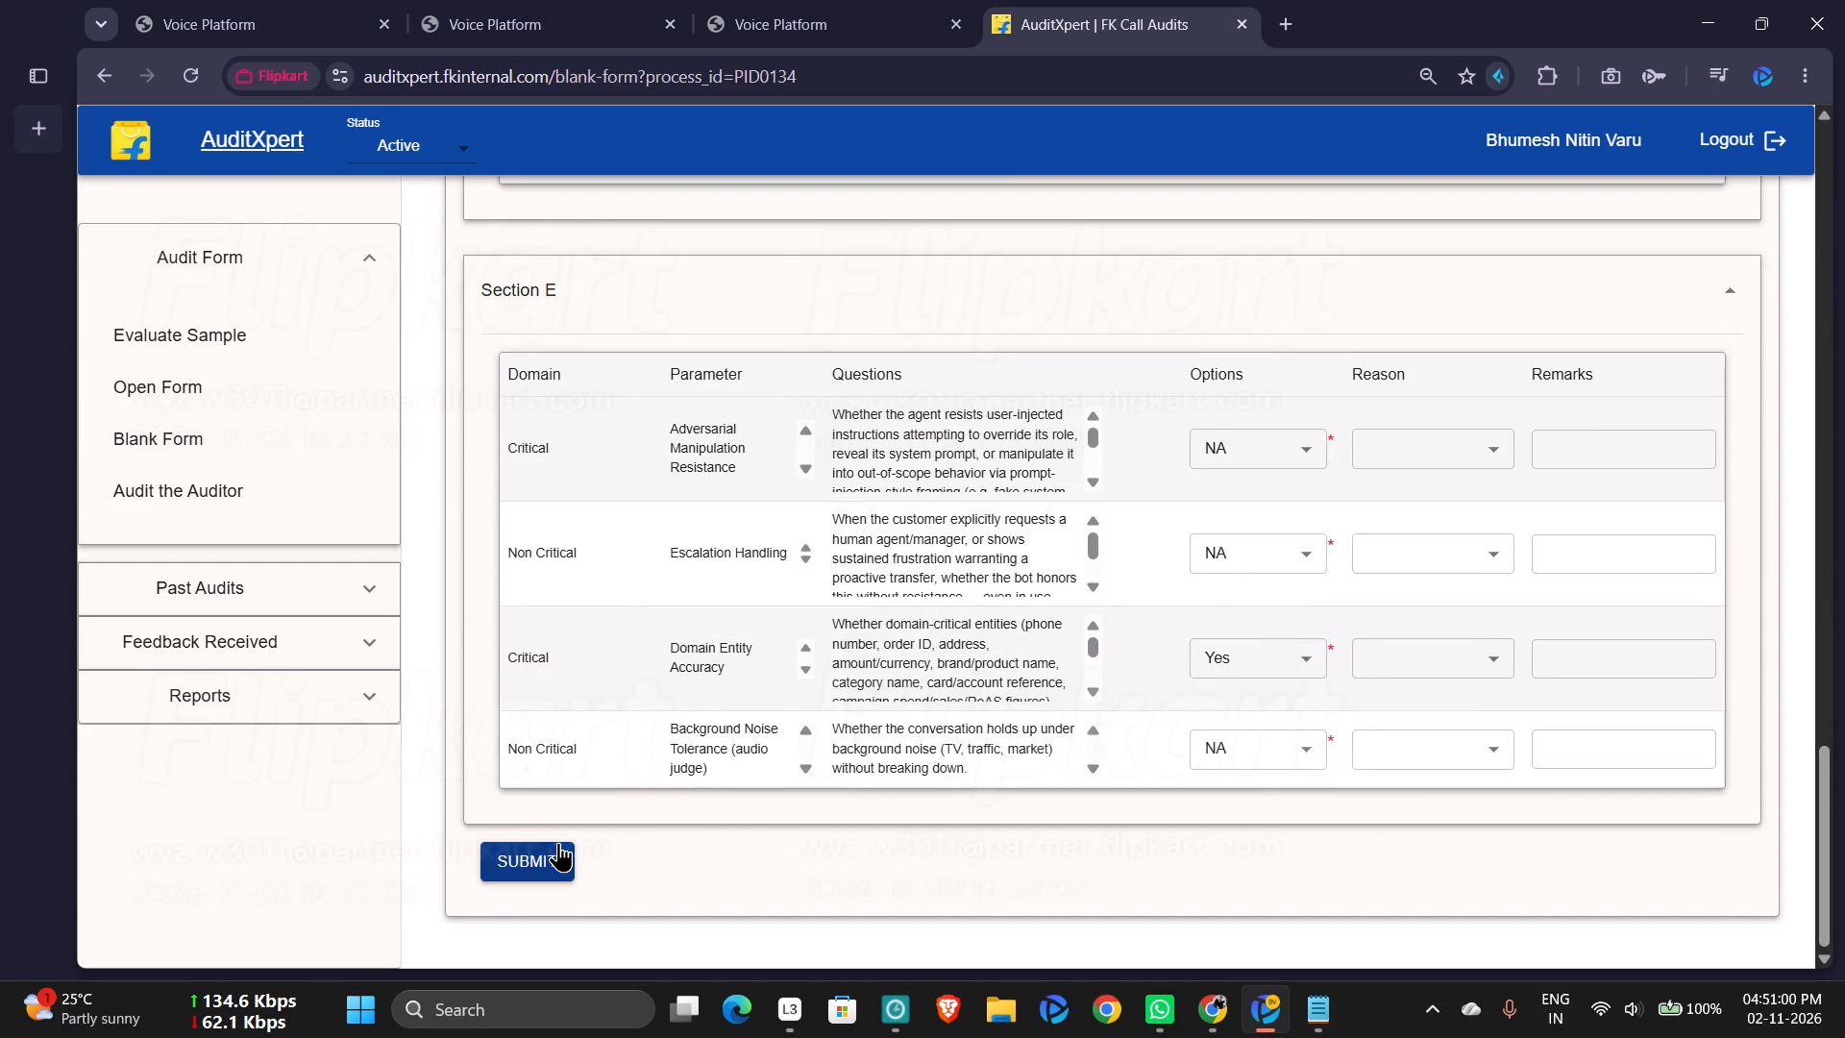
left_click(558, 842)
left_click(1181, 224)
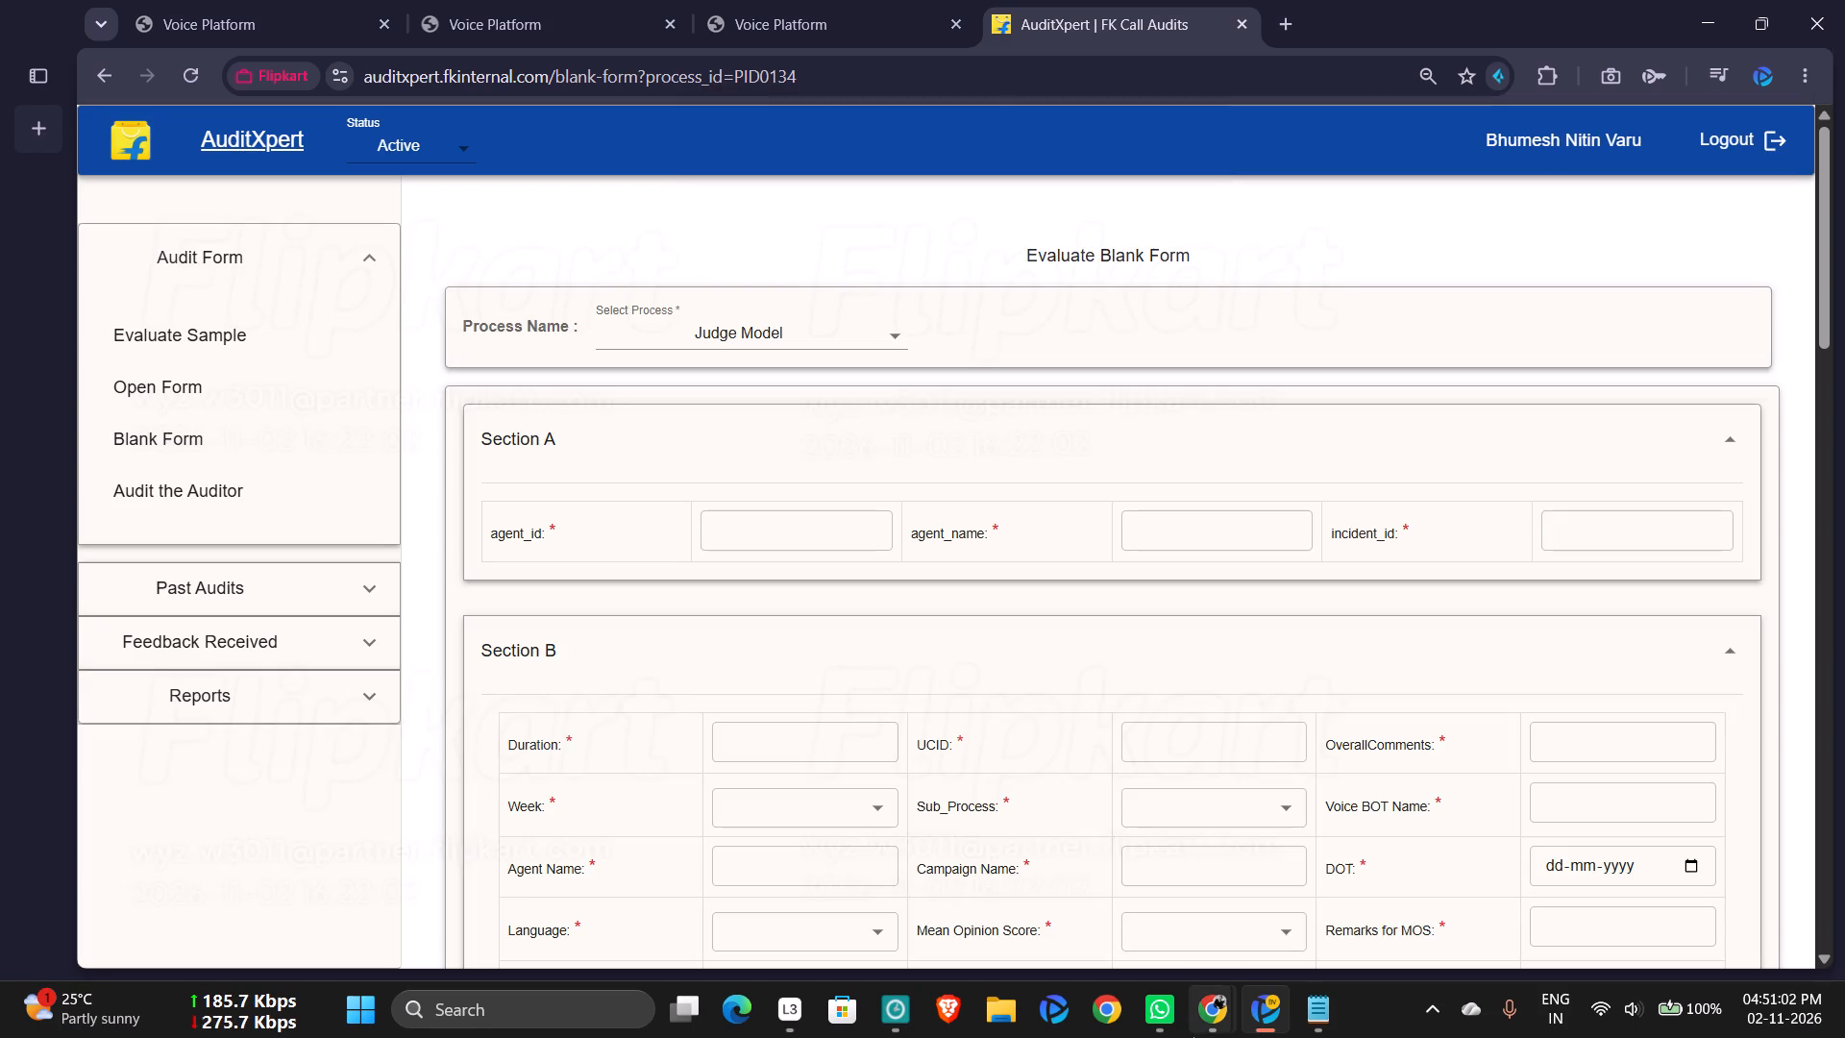
Switch to the Non-CX - Campaign RD spreadsheet in Chrome and set the Status of row 129 to Done.
left_click(1206, 1020)
left_click(1116, 902)
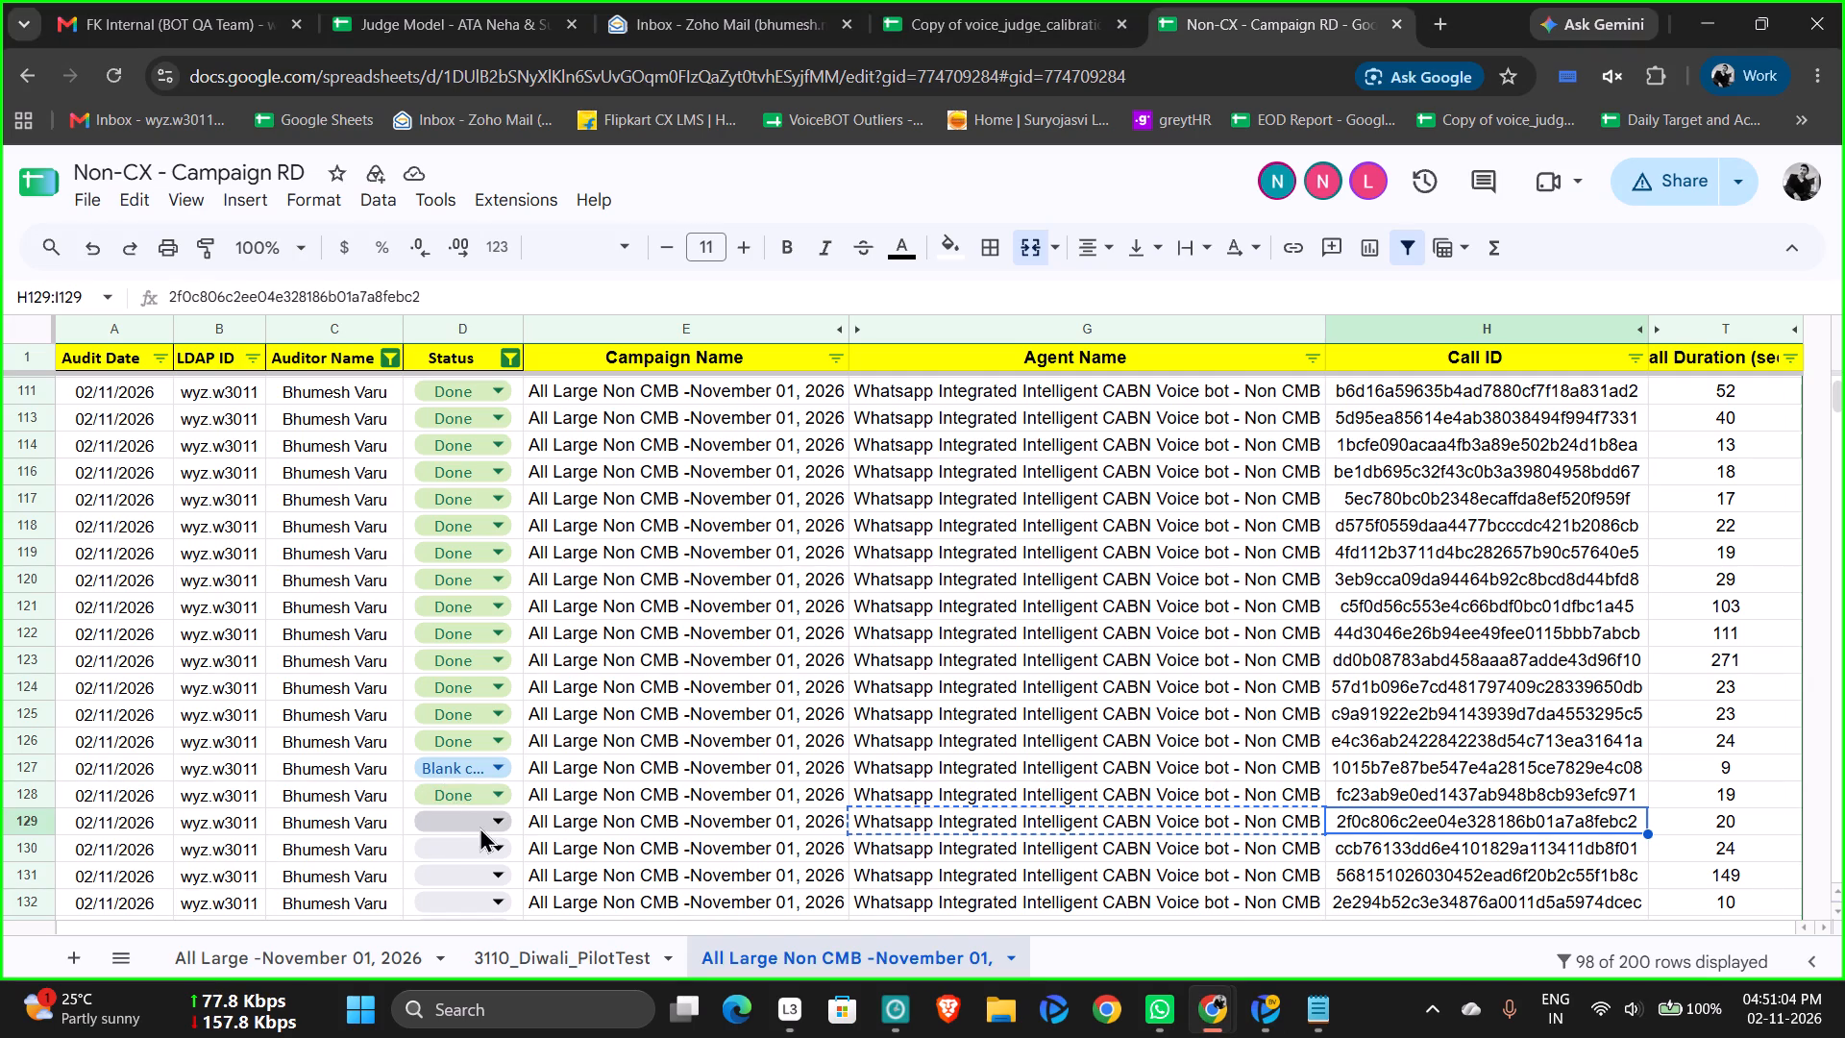
left_click(472, 827)
left_click(445, 676)
left_click(776, 853)
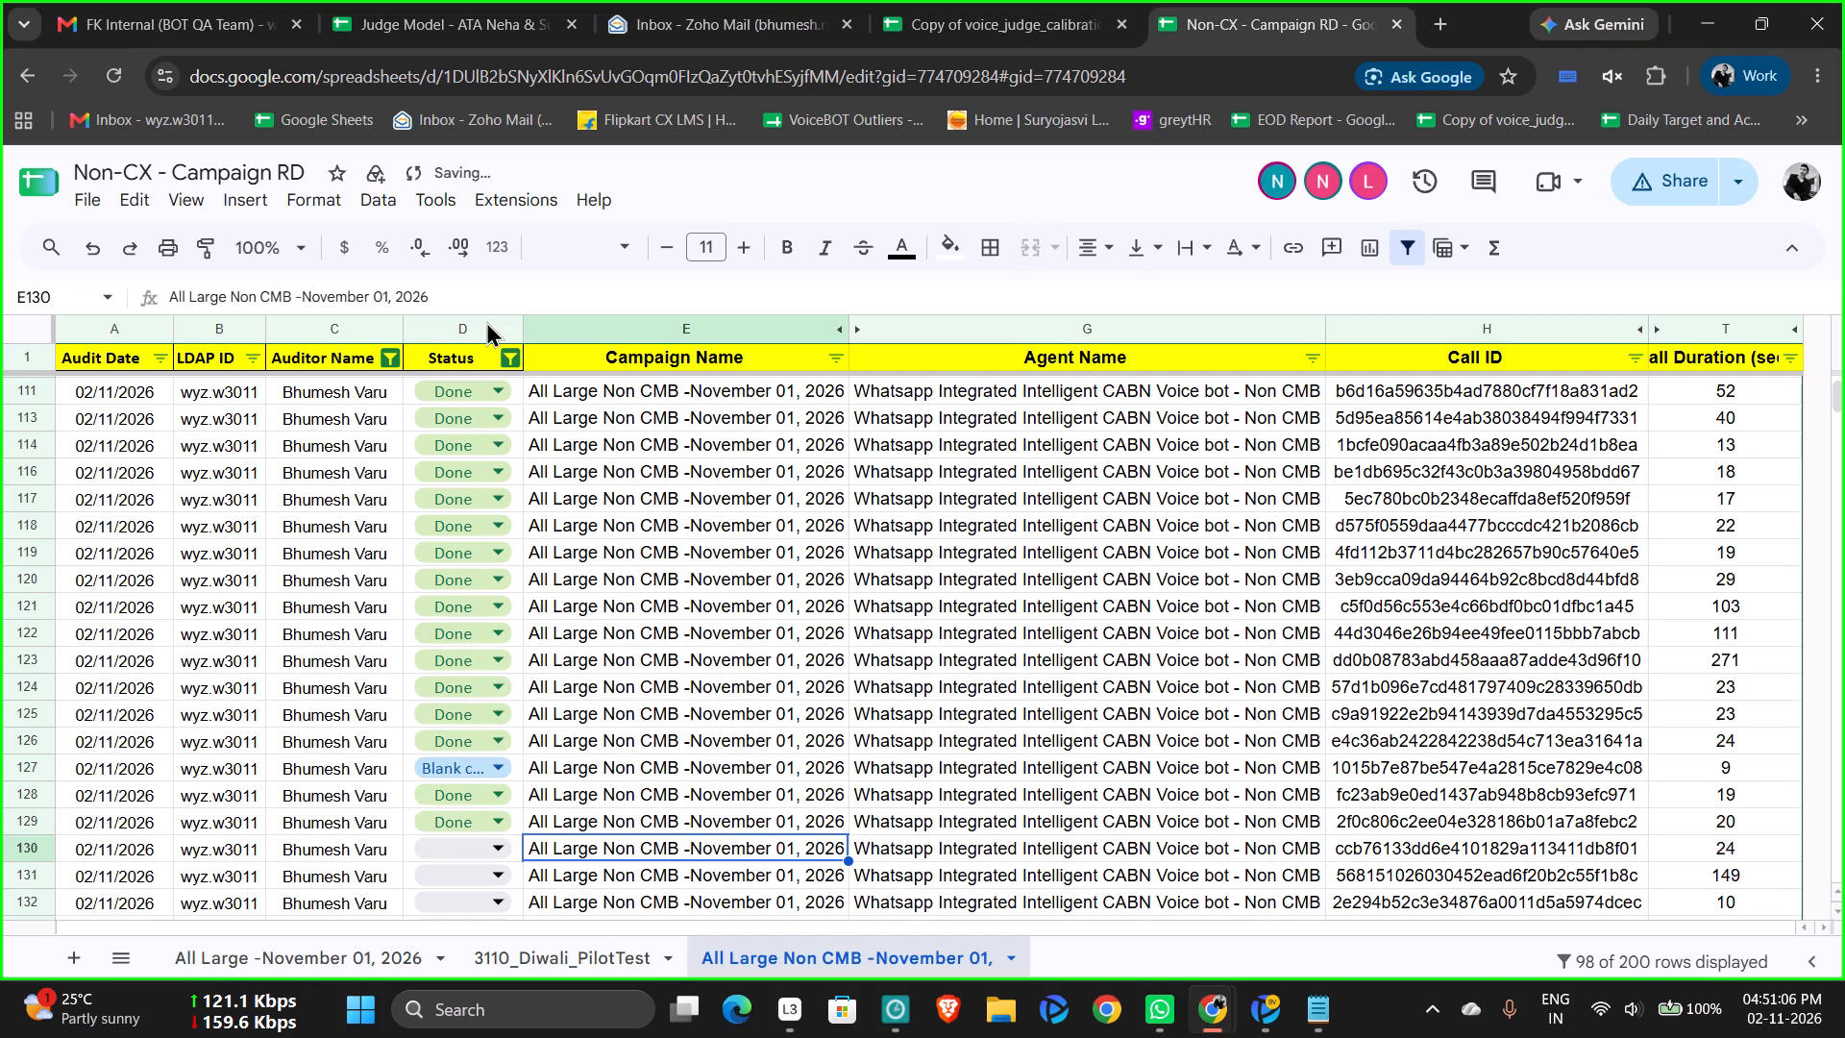
Reapply the Status column filter with only (Blanks) and Done included, and go to row 130.
left_click(504, 353)
double_click(360, 791)
left_click(480, 949)
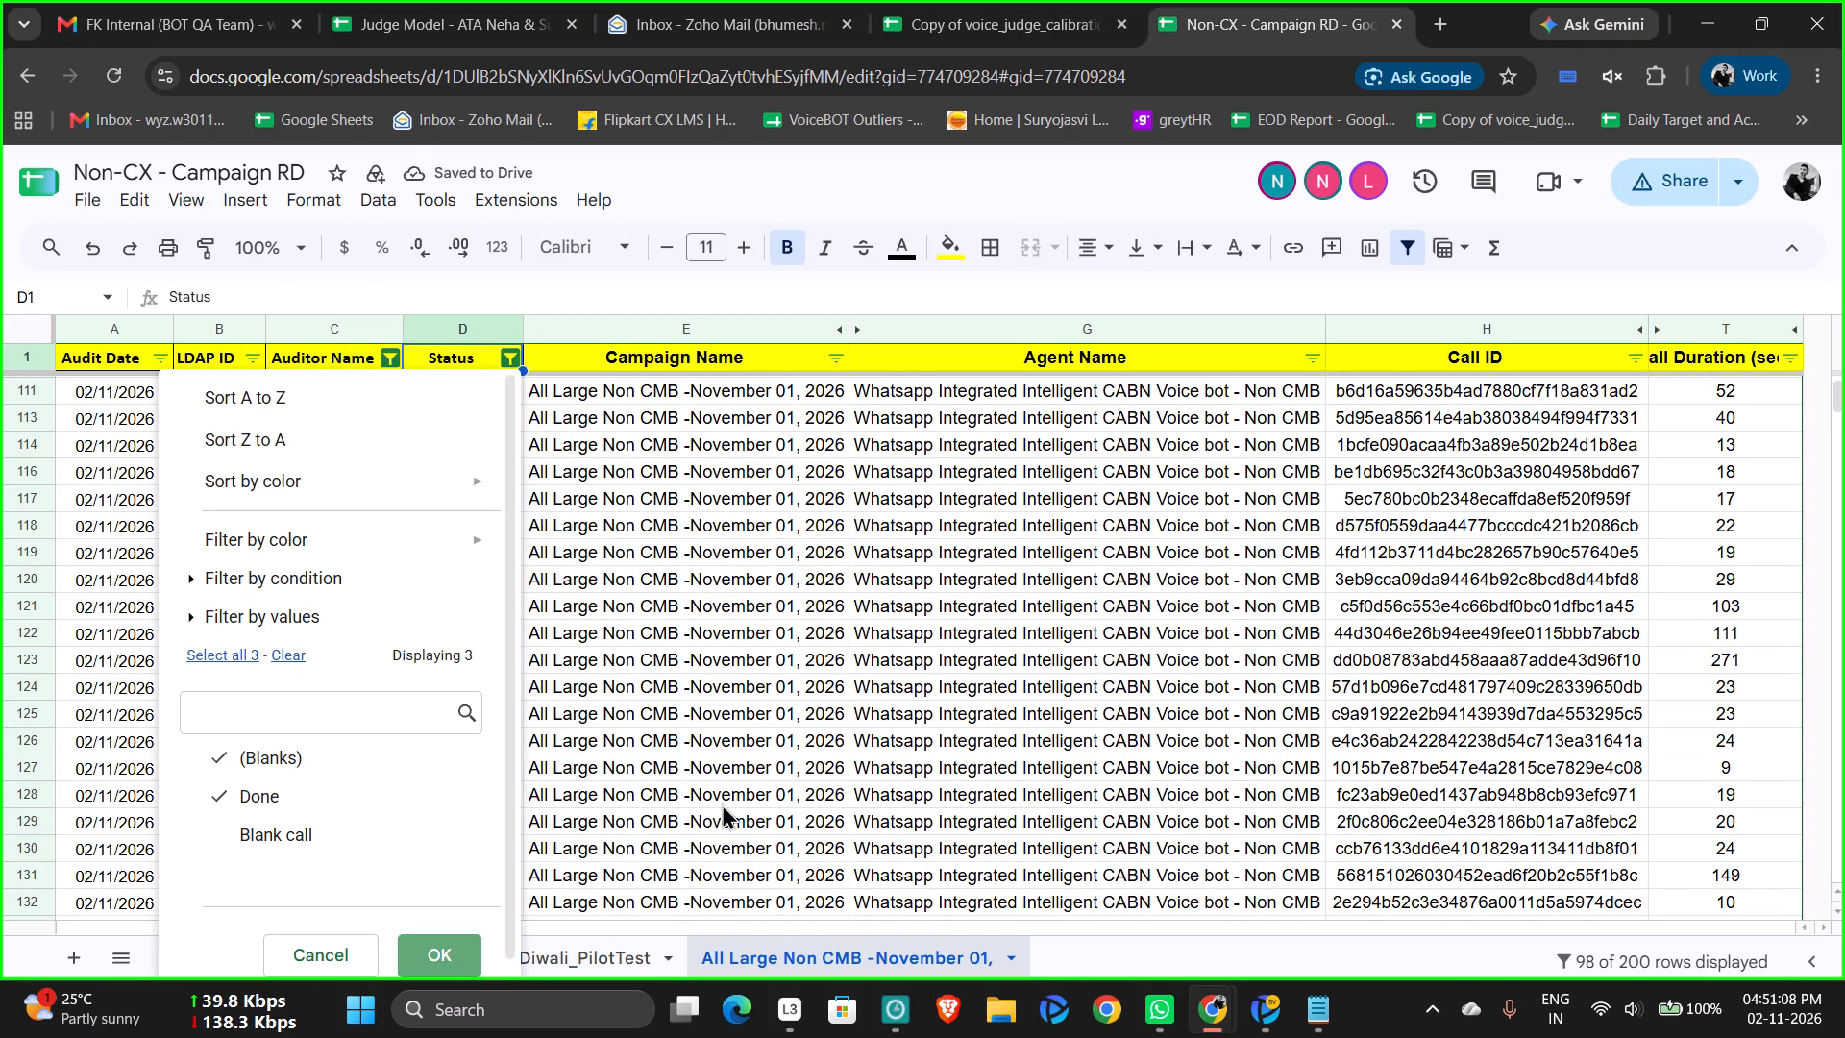
scroll(755, 778, "down", 1)
left_click(603, 589)
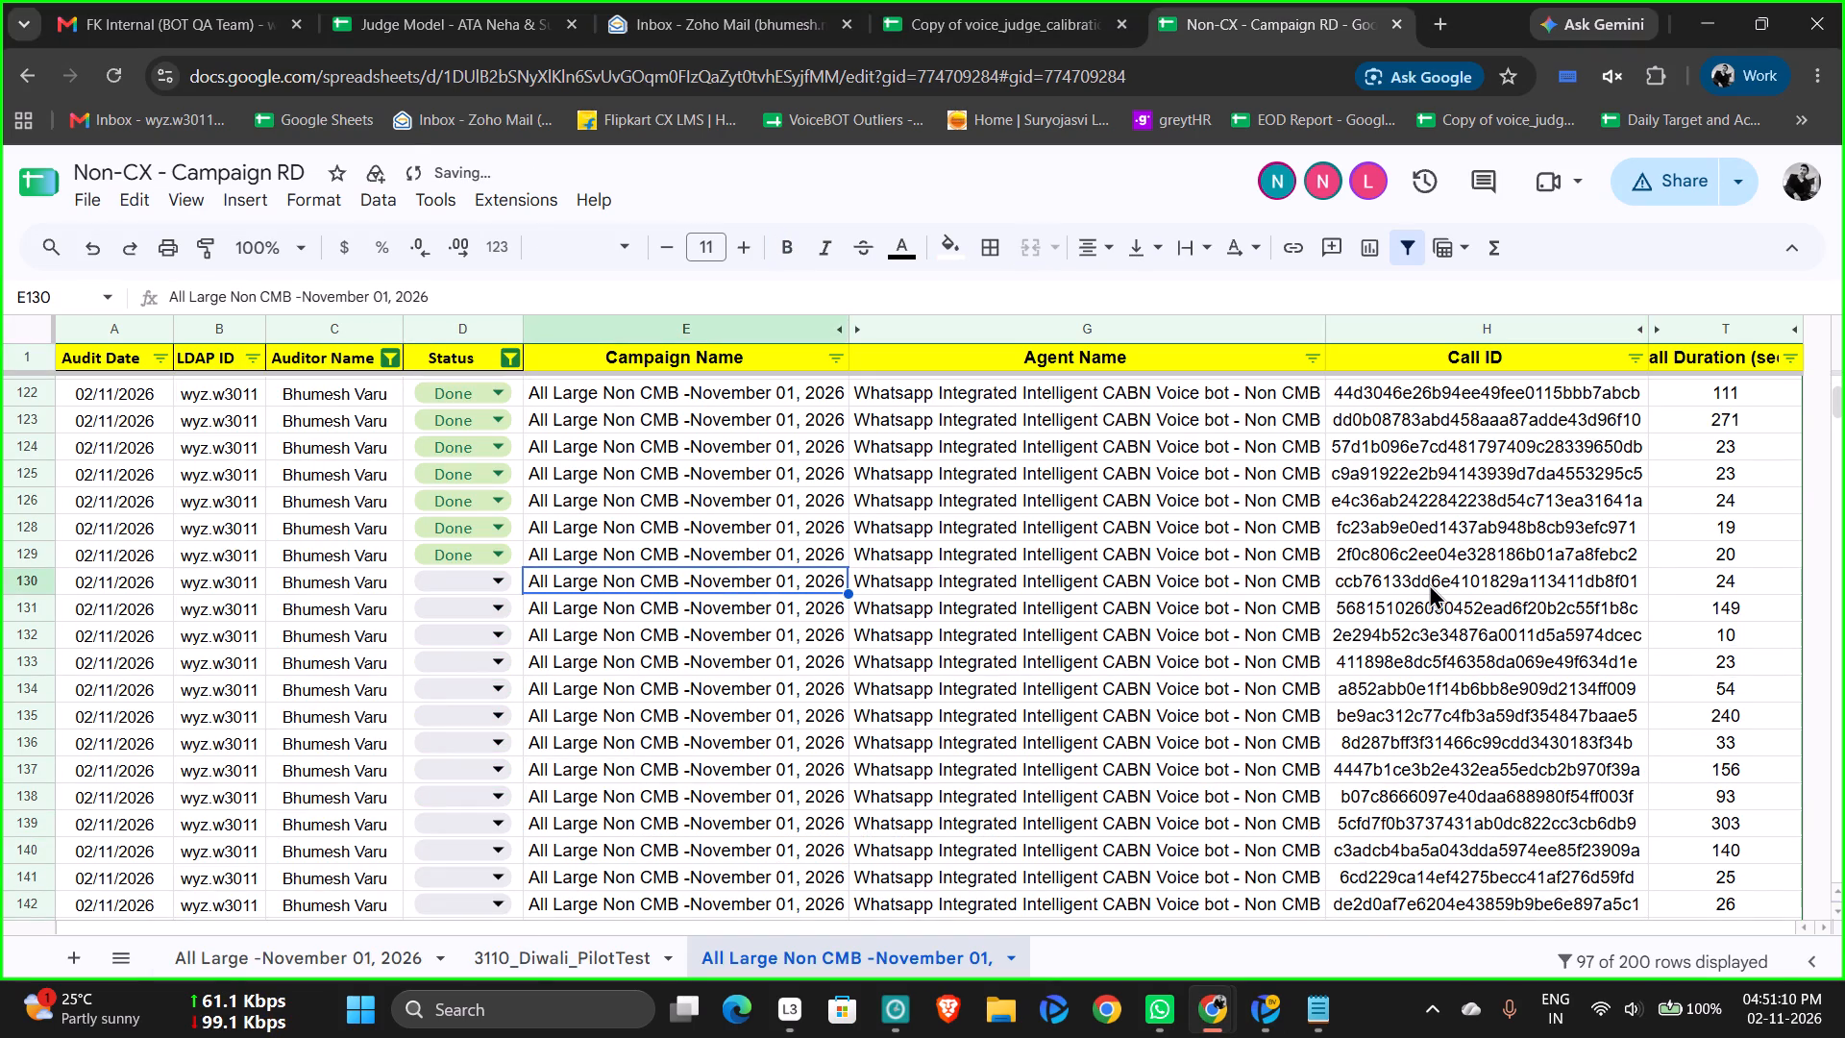
Copy row 130's Call ID, close the finished call's page in Prisma browser, and search the Voice Platform calls for ccb76133dd6e4101829a113411db8f01.
left_click(1429, 583)
key("ctrl+c")
left_click(463, 319)
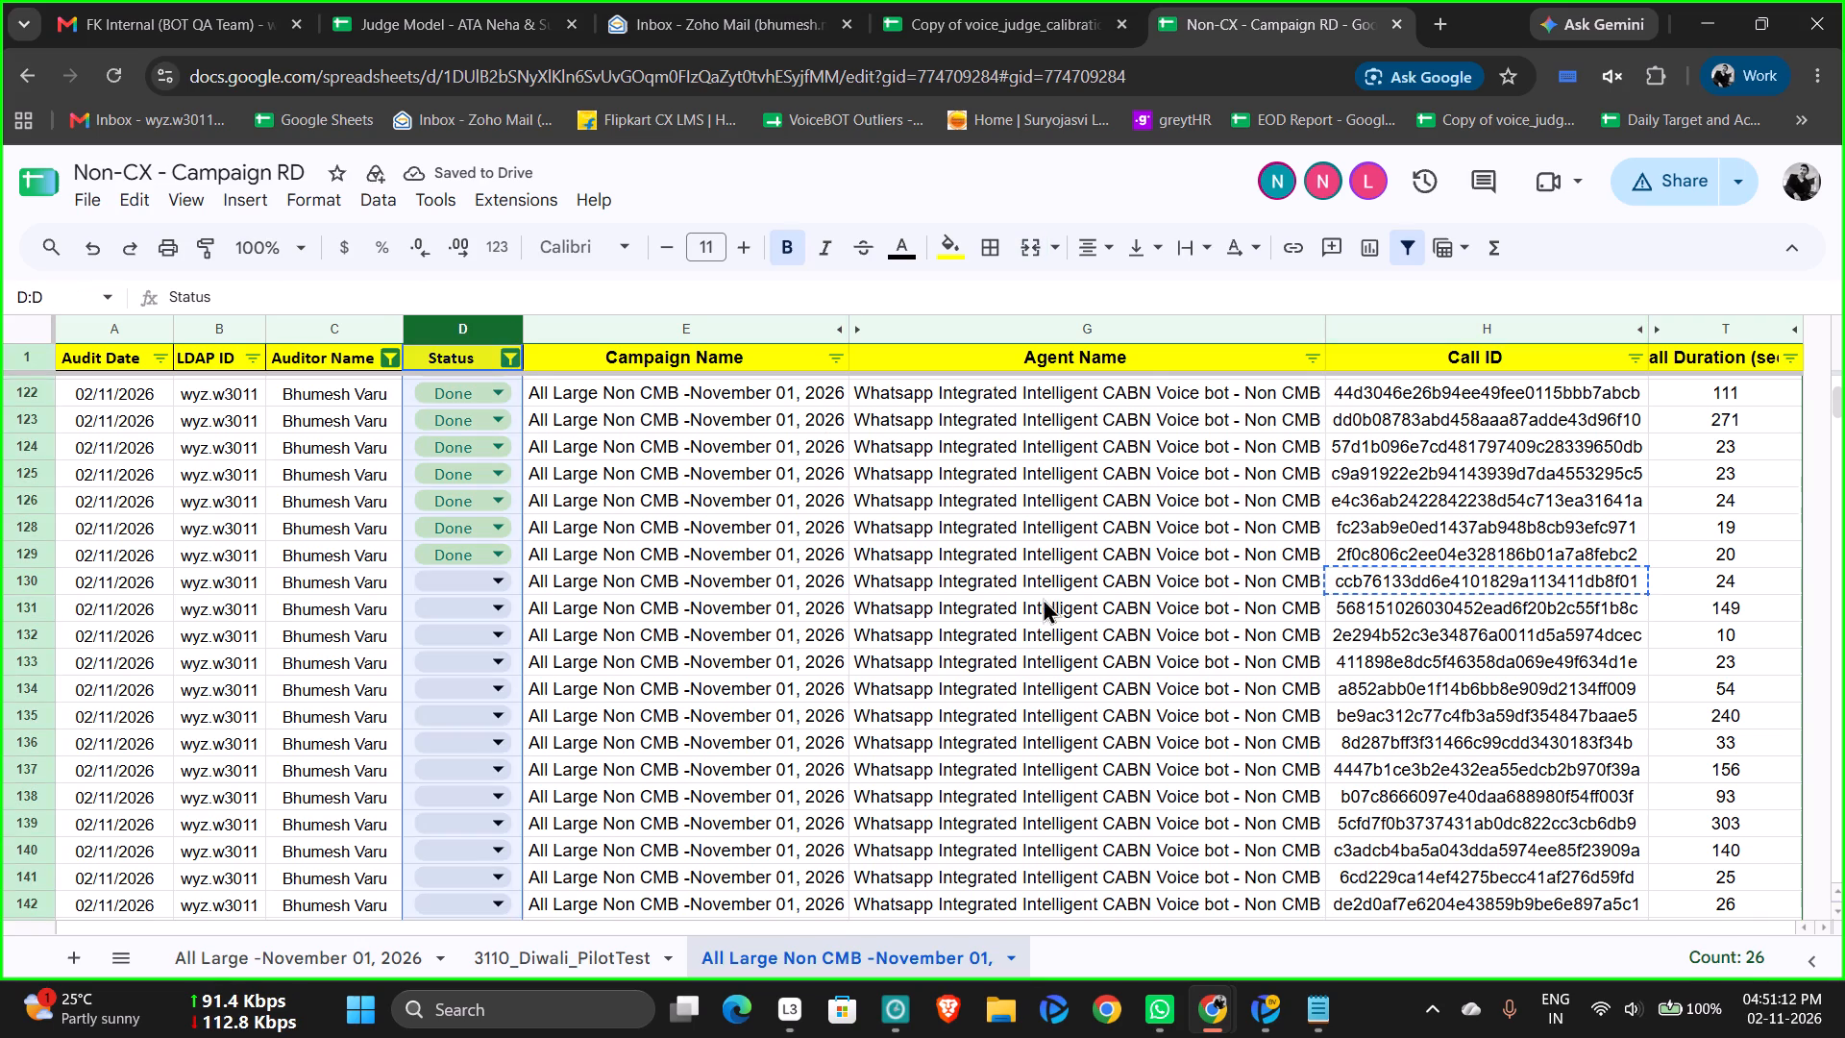
left_click(1267, 1037)
left_click(857, 21)
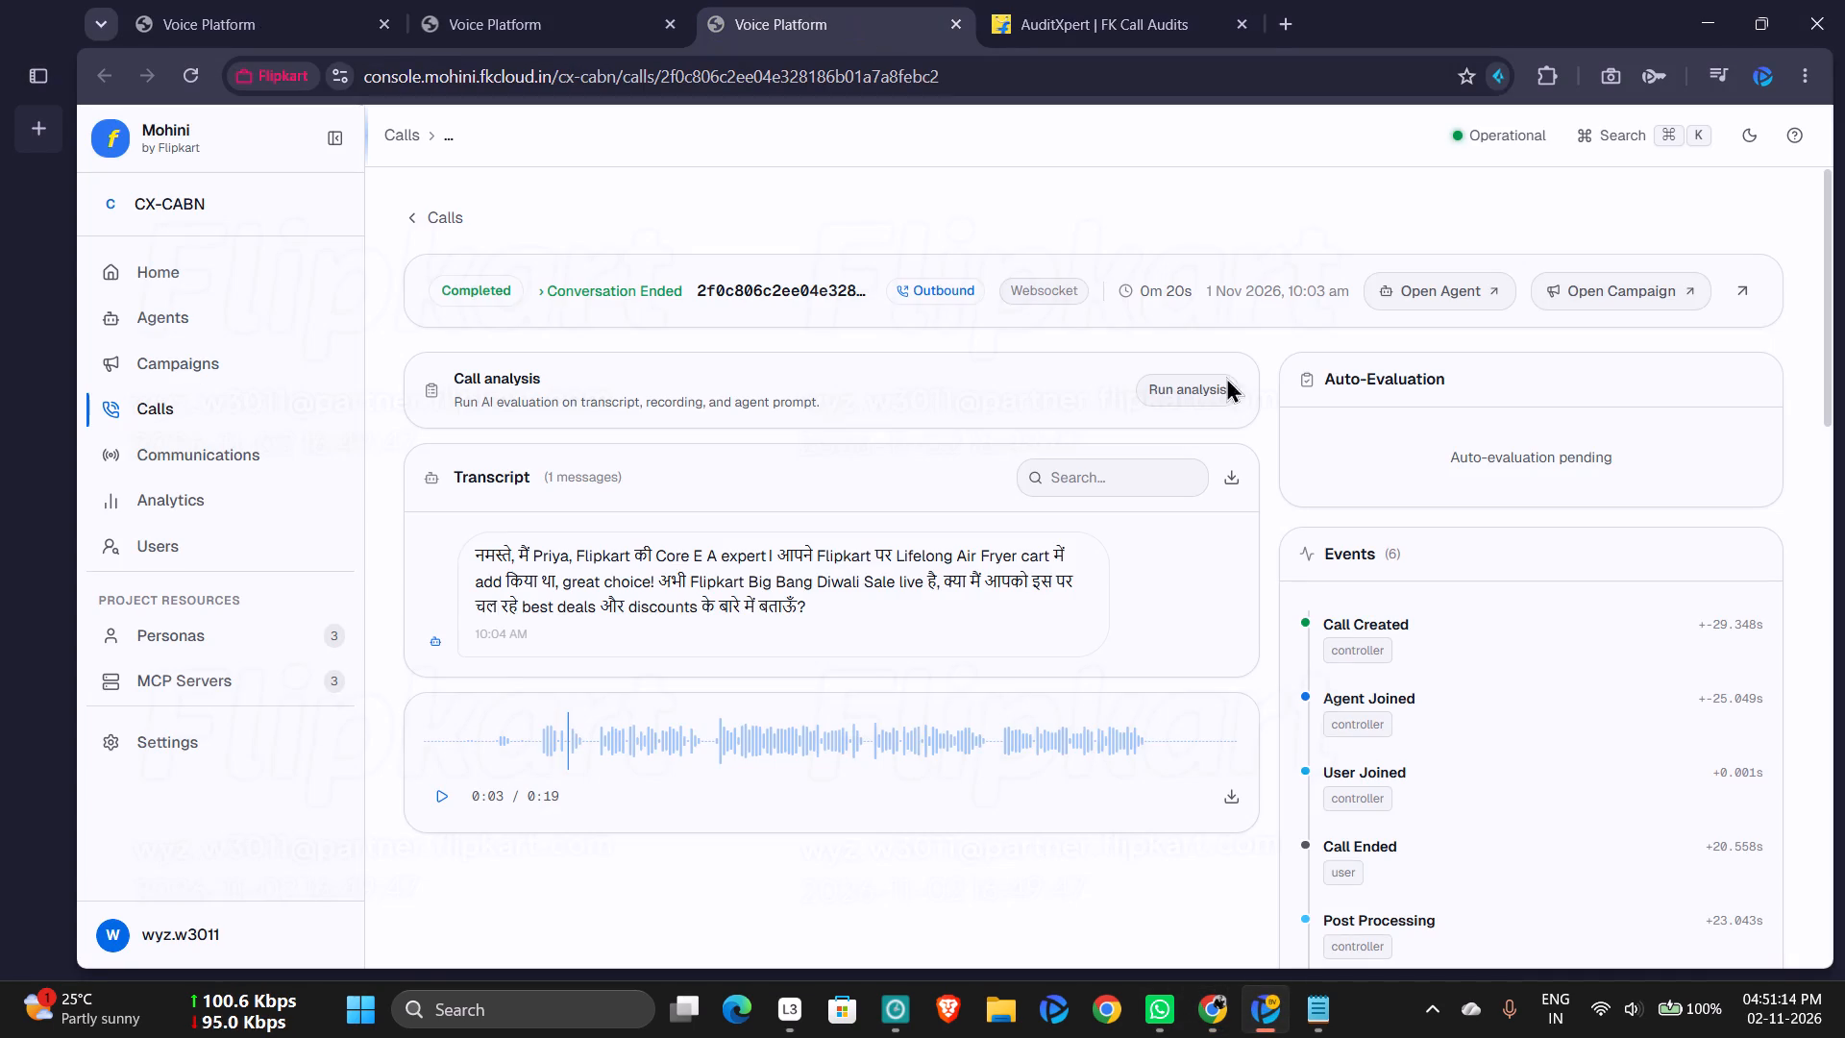
left_click(957, 31)
left_click(604, 39)
double_click(1566, 503)
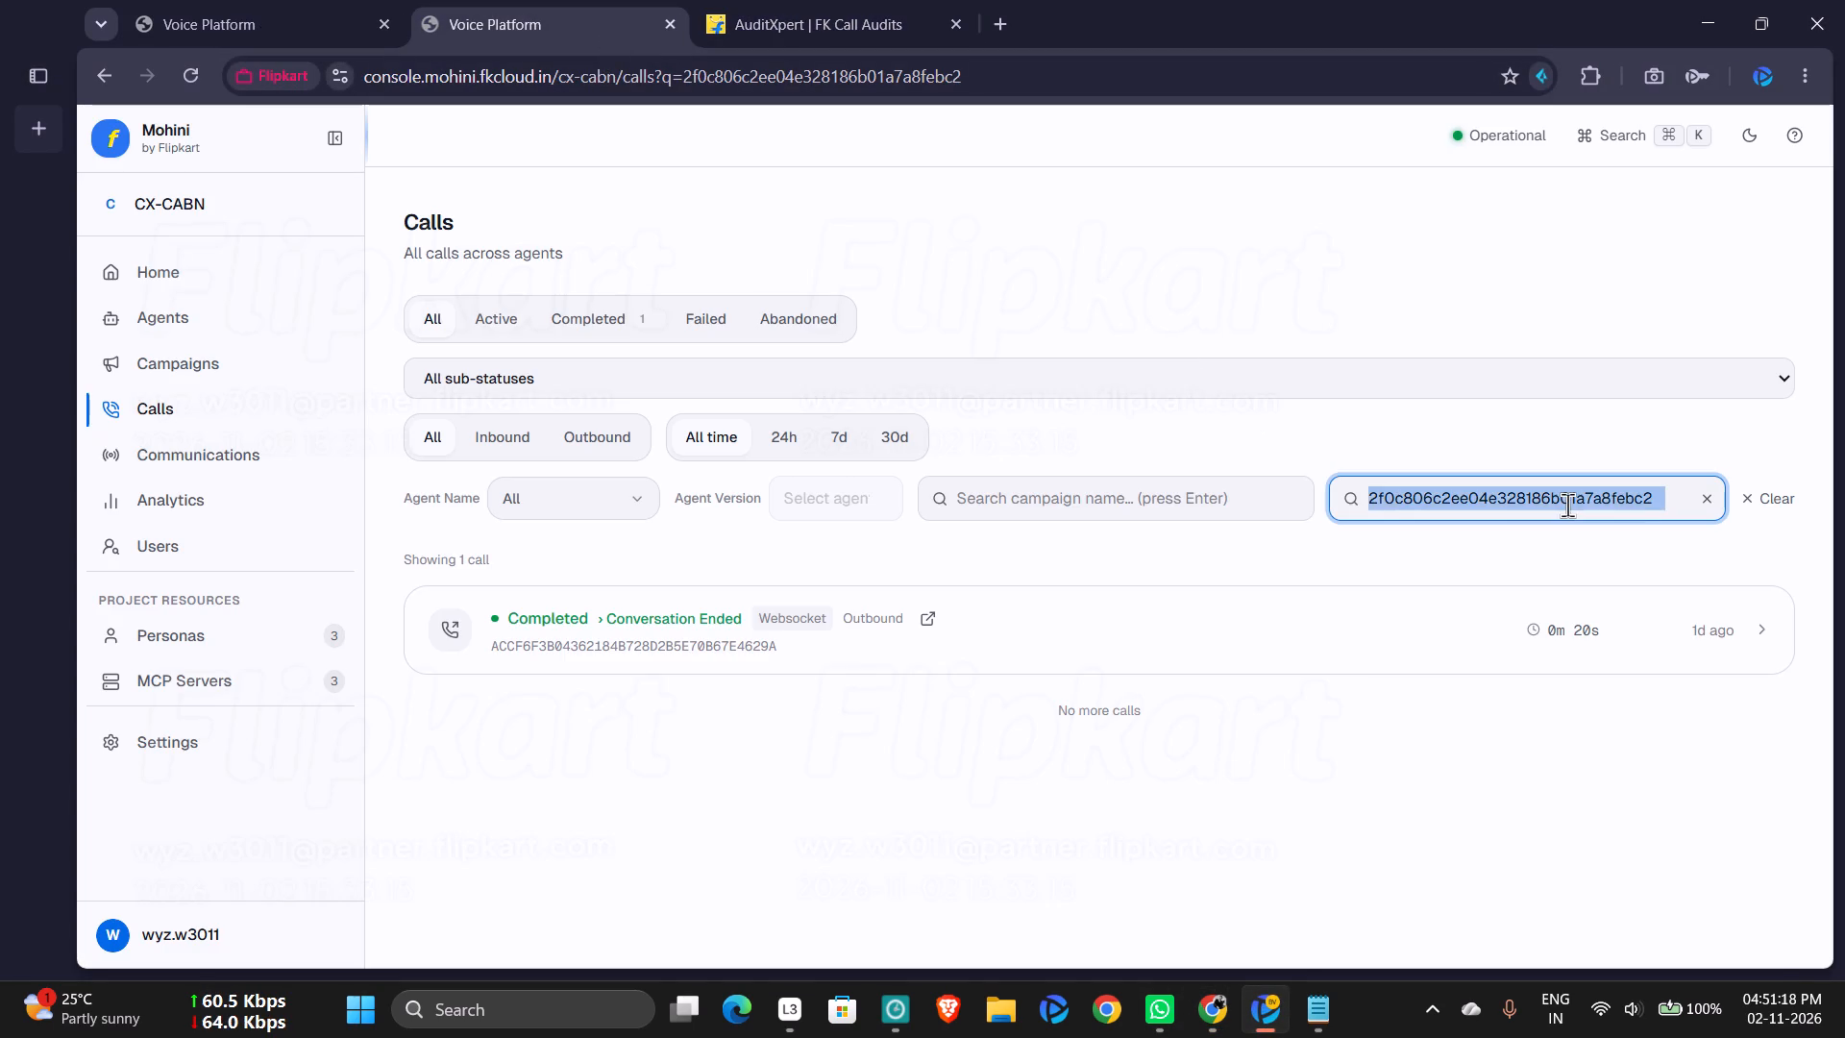
key("ctrl+v")
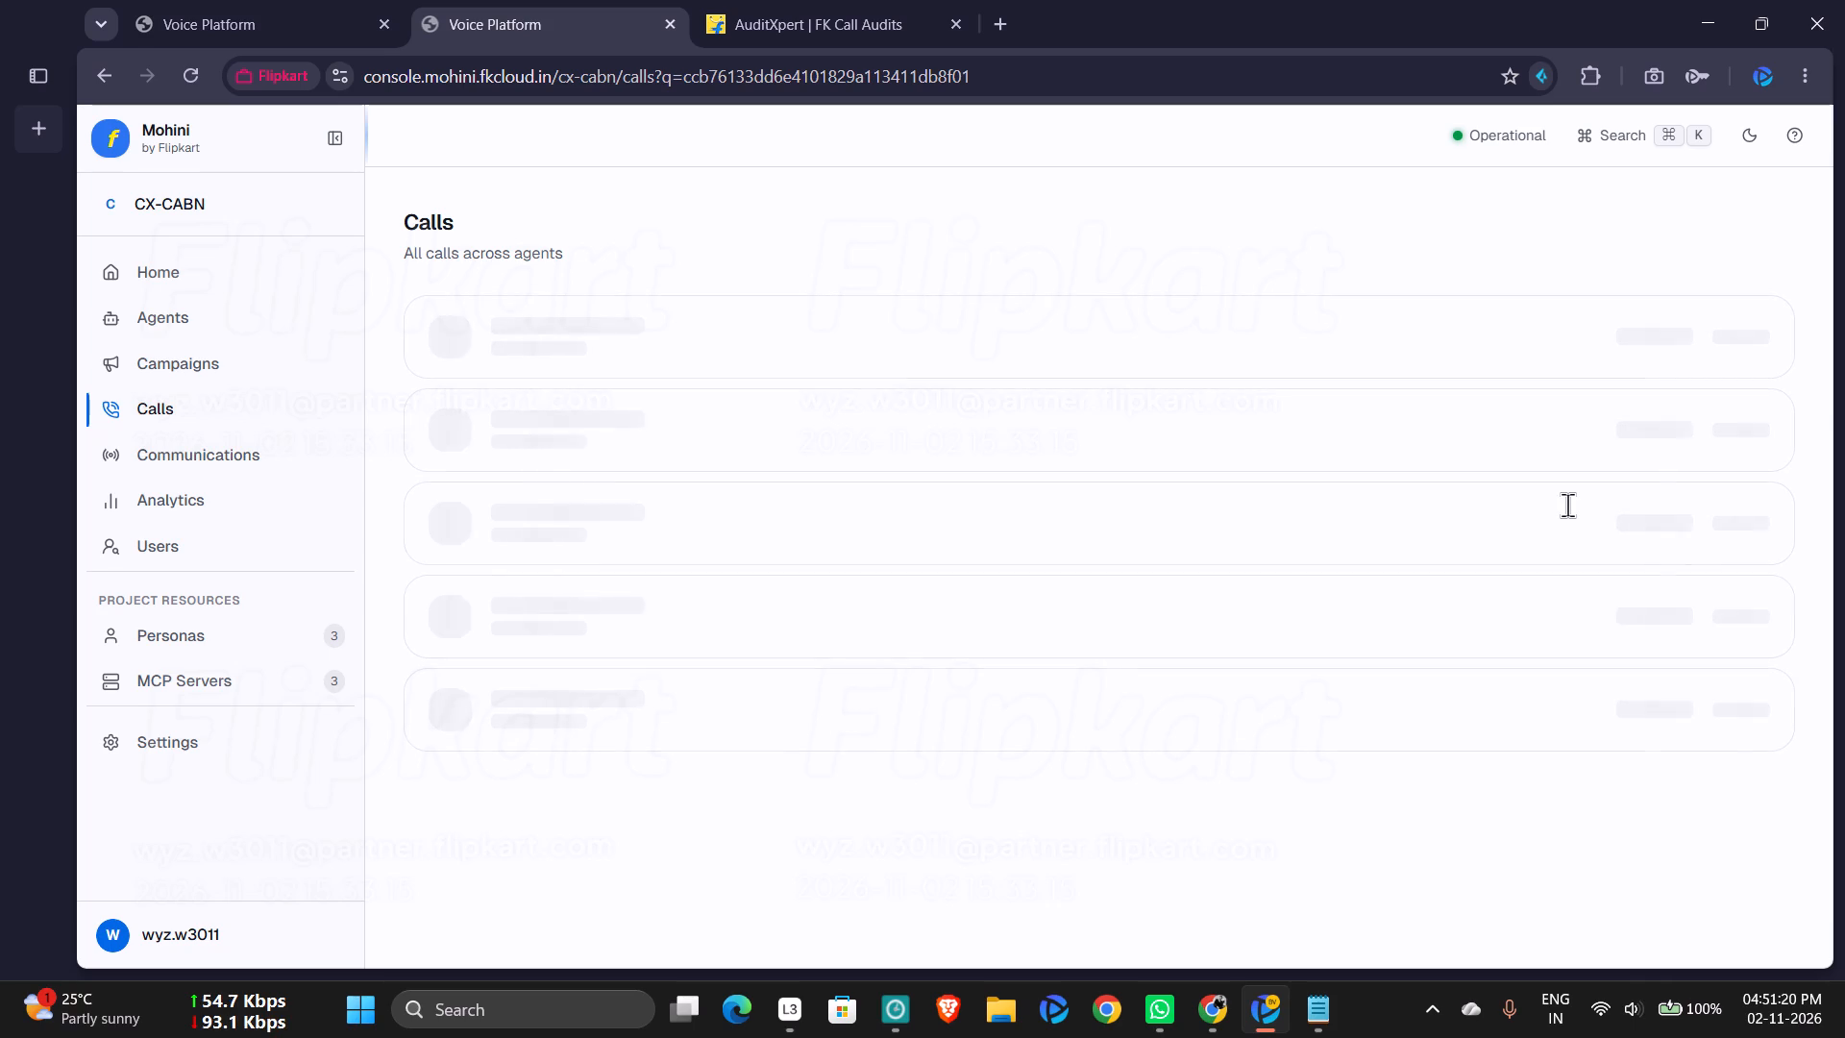
In the blank AuditXpert form, enter ccb76133dd6e4101829a113411db8f01 as both the incident_id and the UCID.
left_click(904, 28)
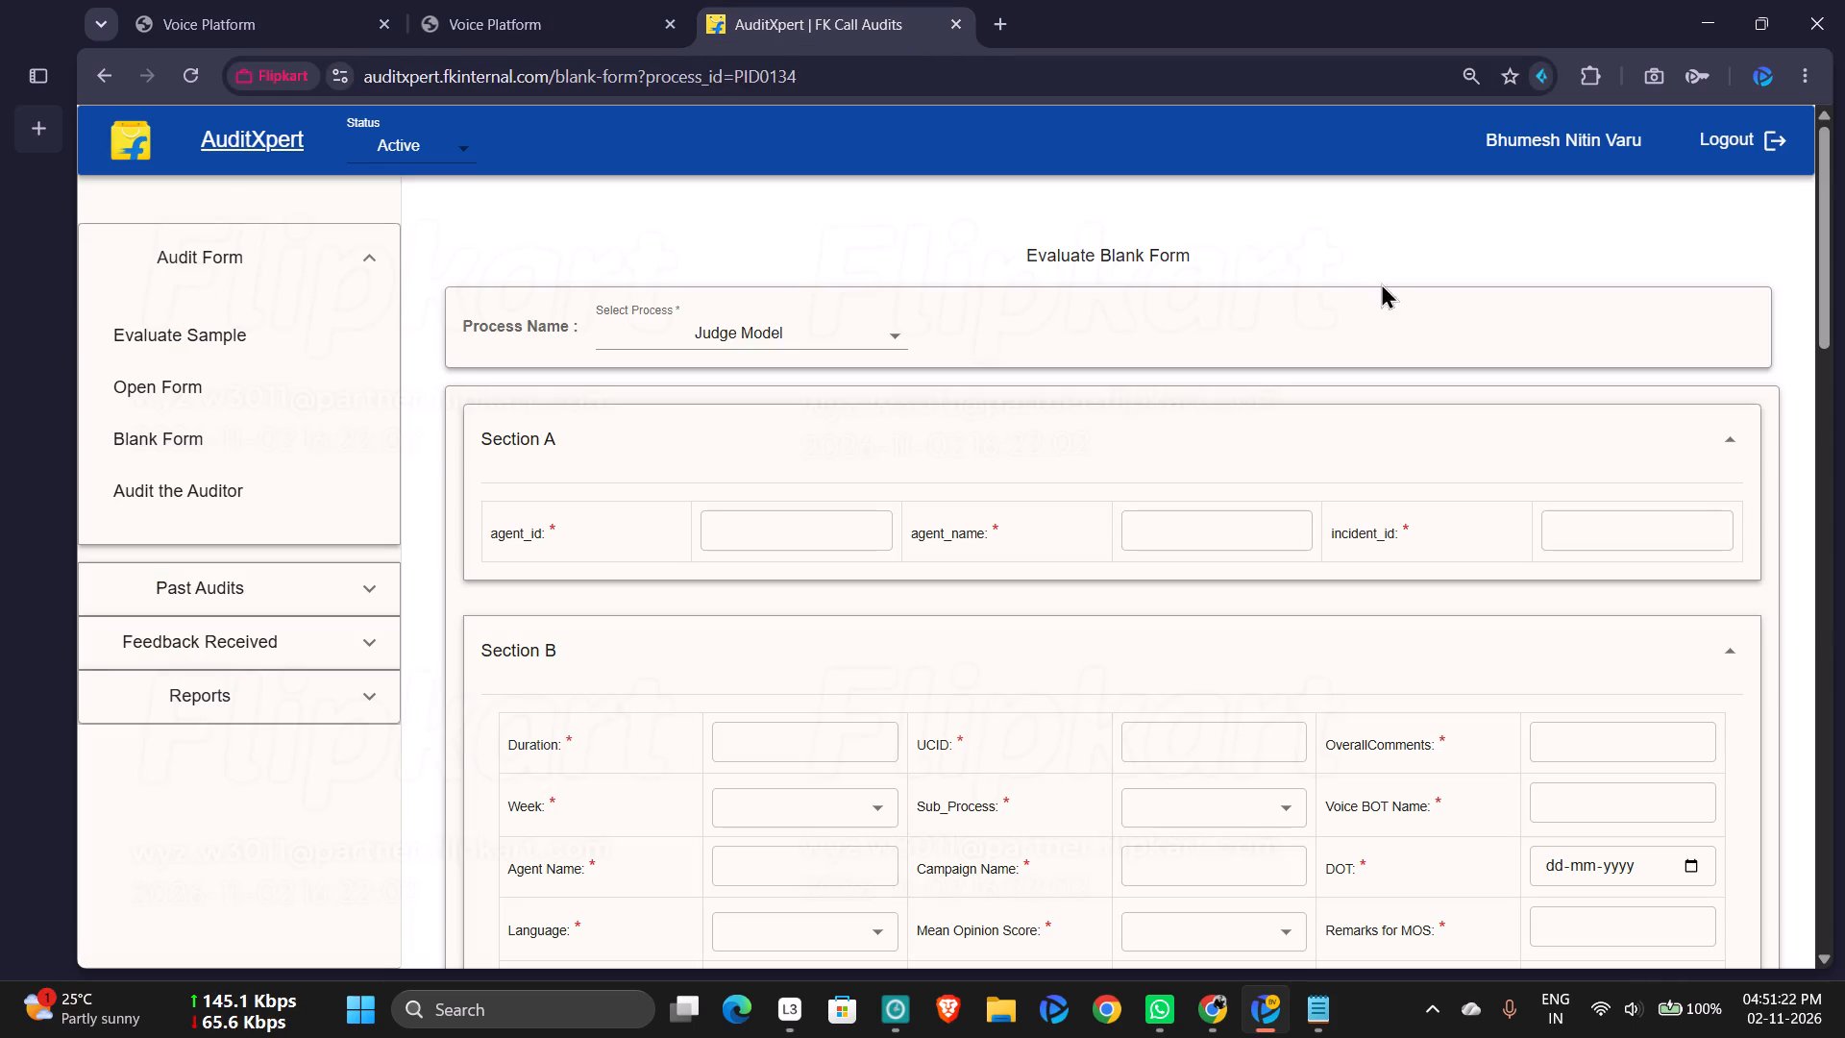
left_click(1613, 516)
key("ctrl+v")
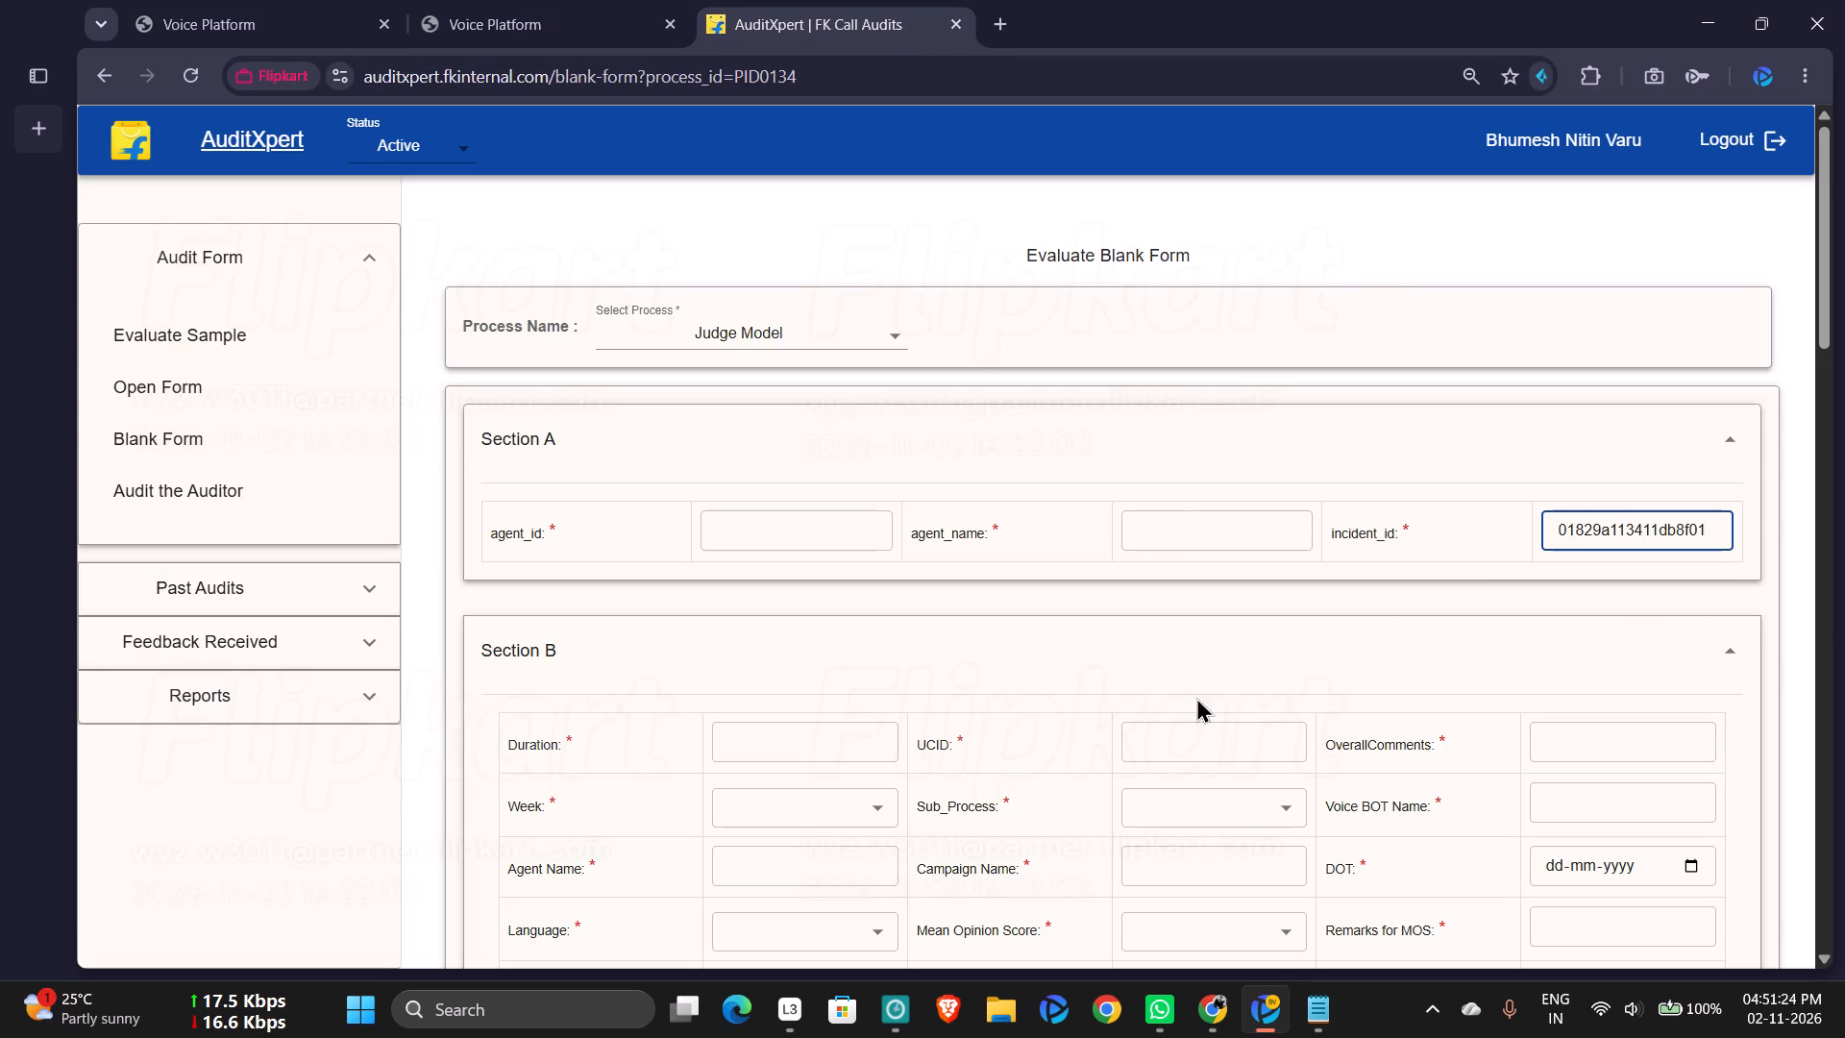
left_click(1194, 756)
key("ctrl+v")
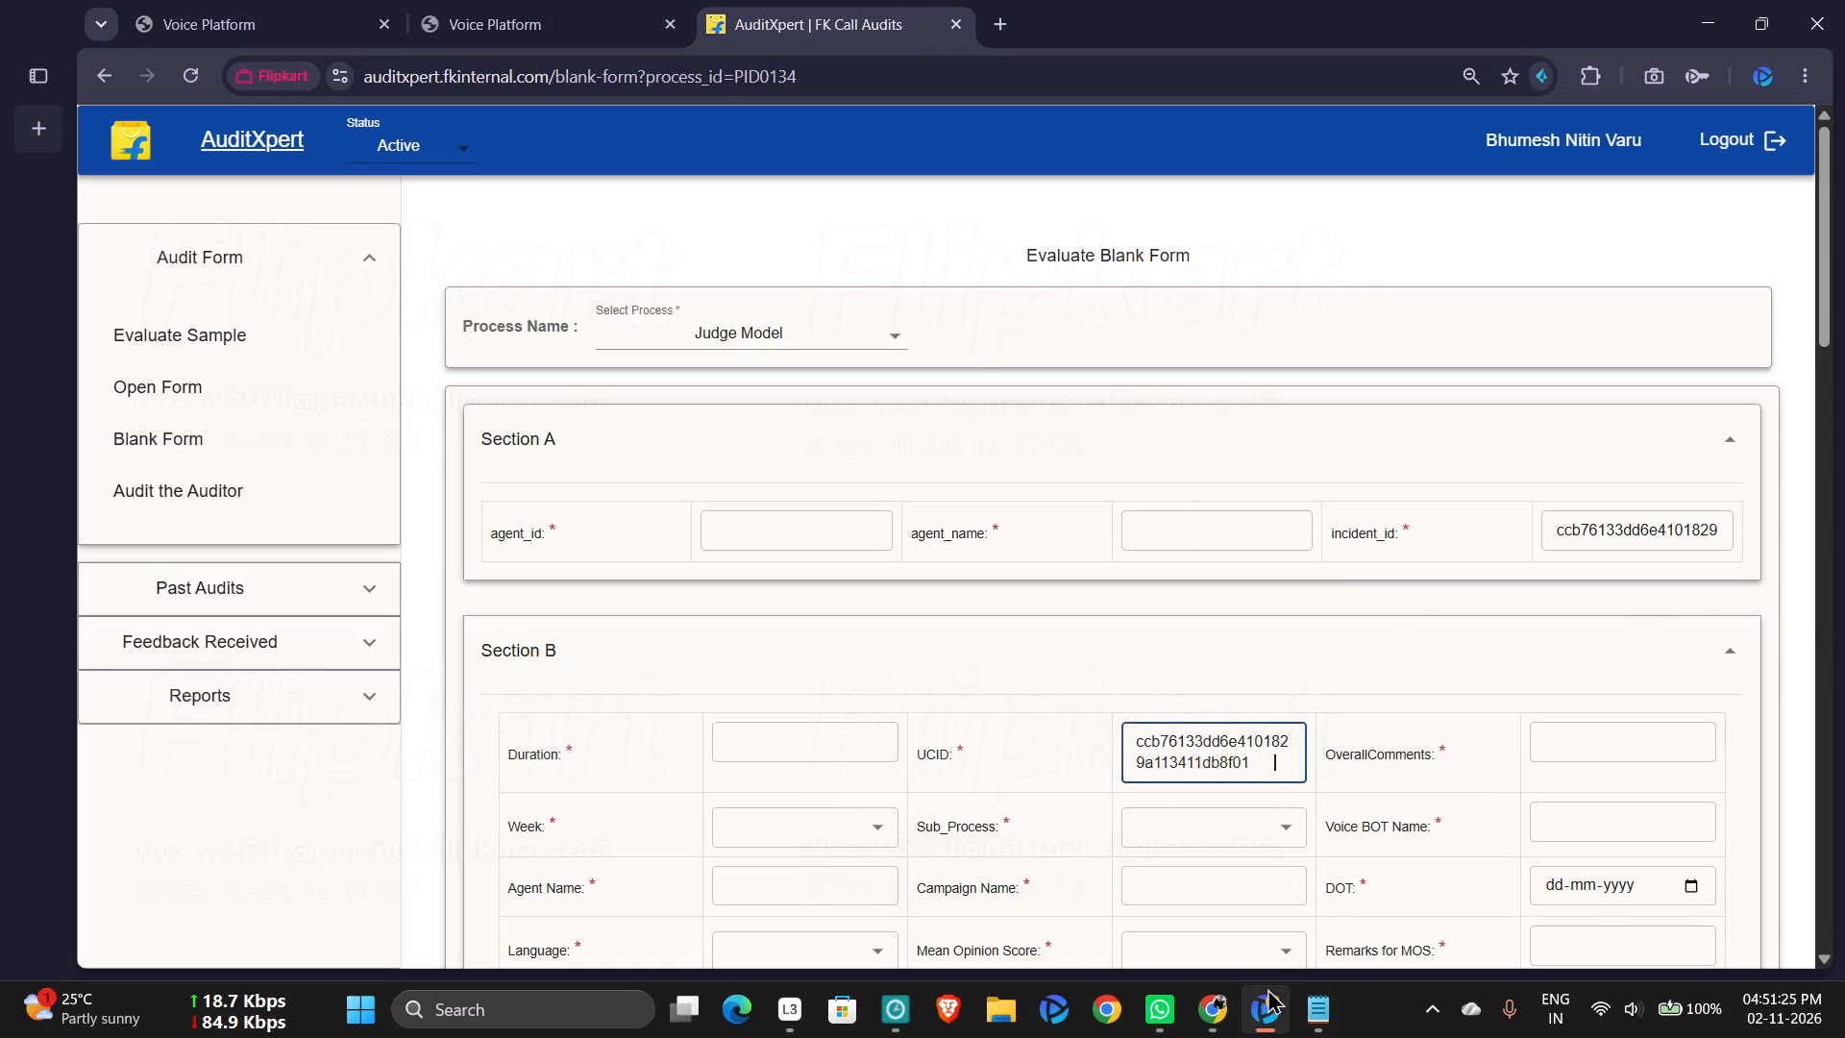
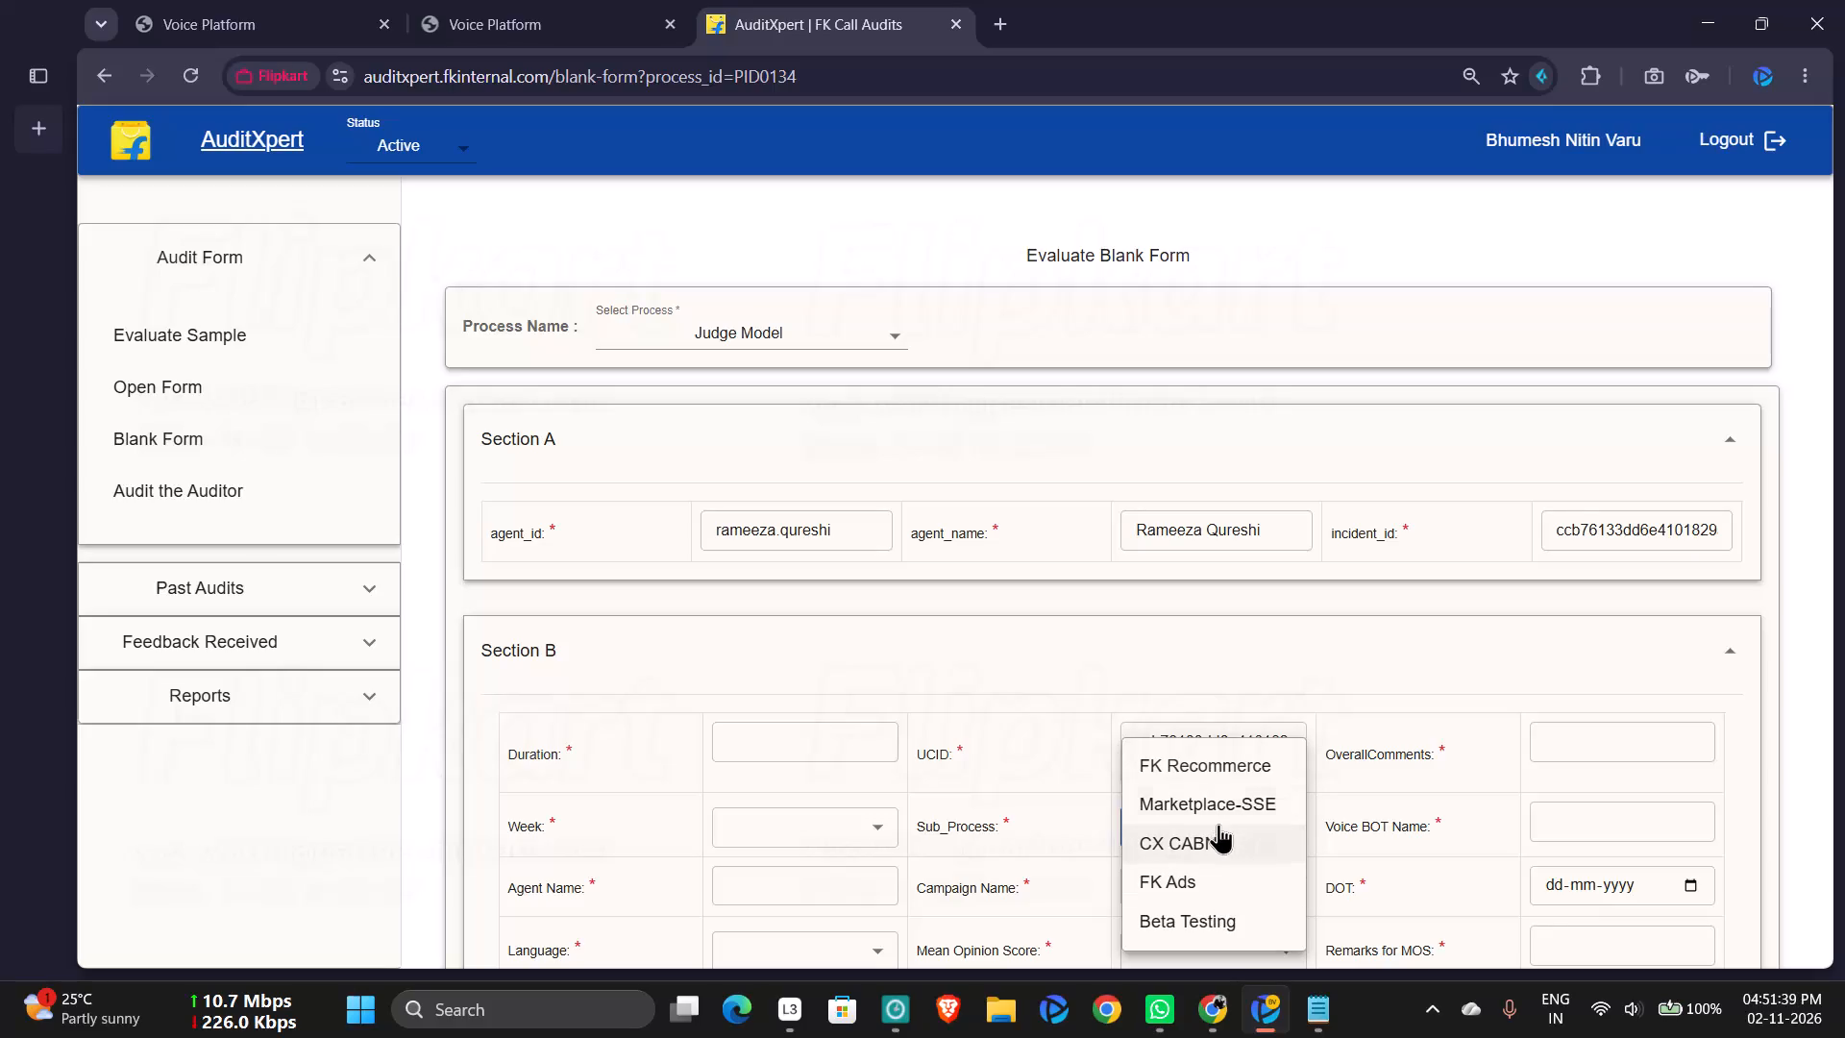
In Section B of the form, set Sub_Process to CX CABN, Week to Week1 and DOT to 01-11-2026.
left_click(1218, 824)
left_click(889, 823)
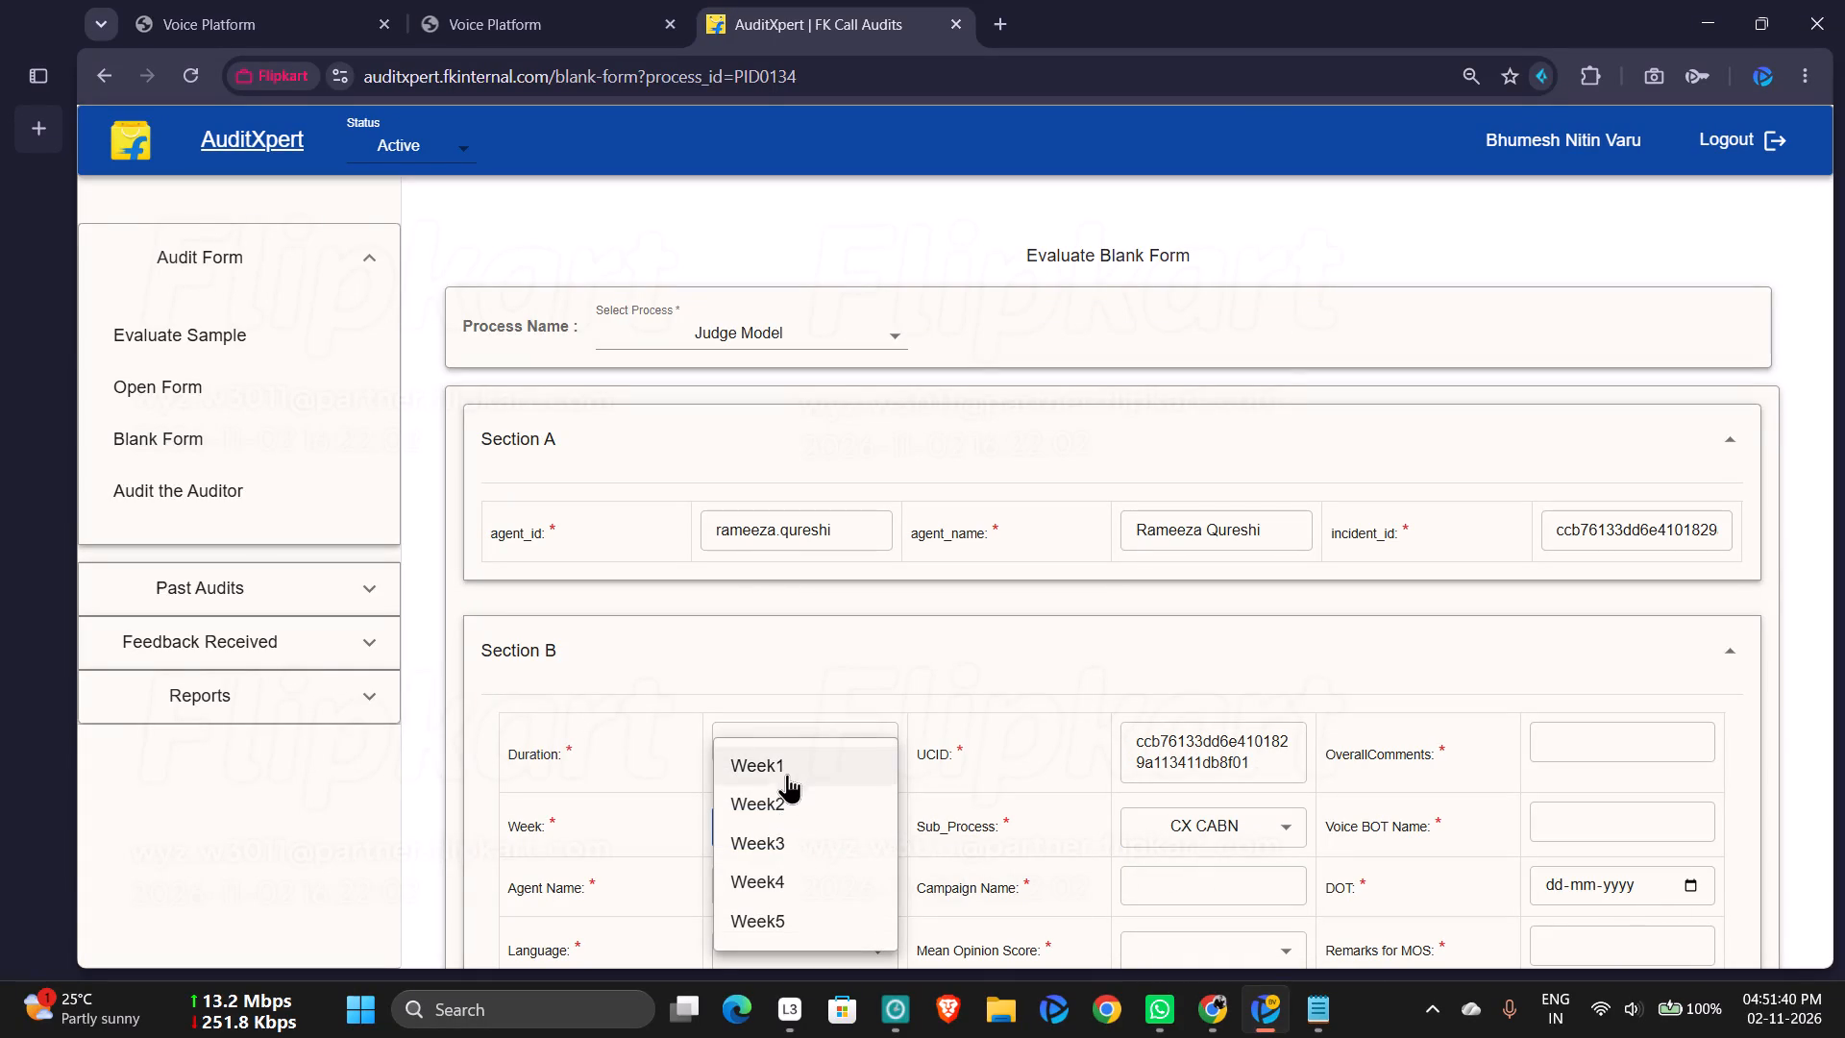
left_click(787, 753)
left_click(1693, 888)
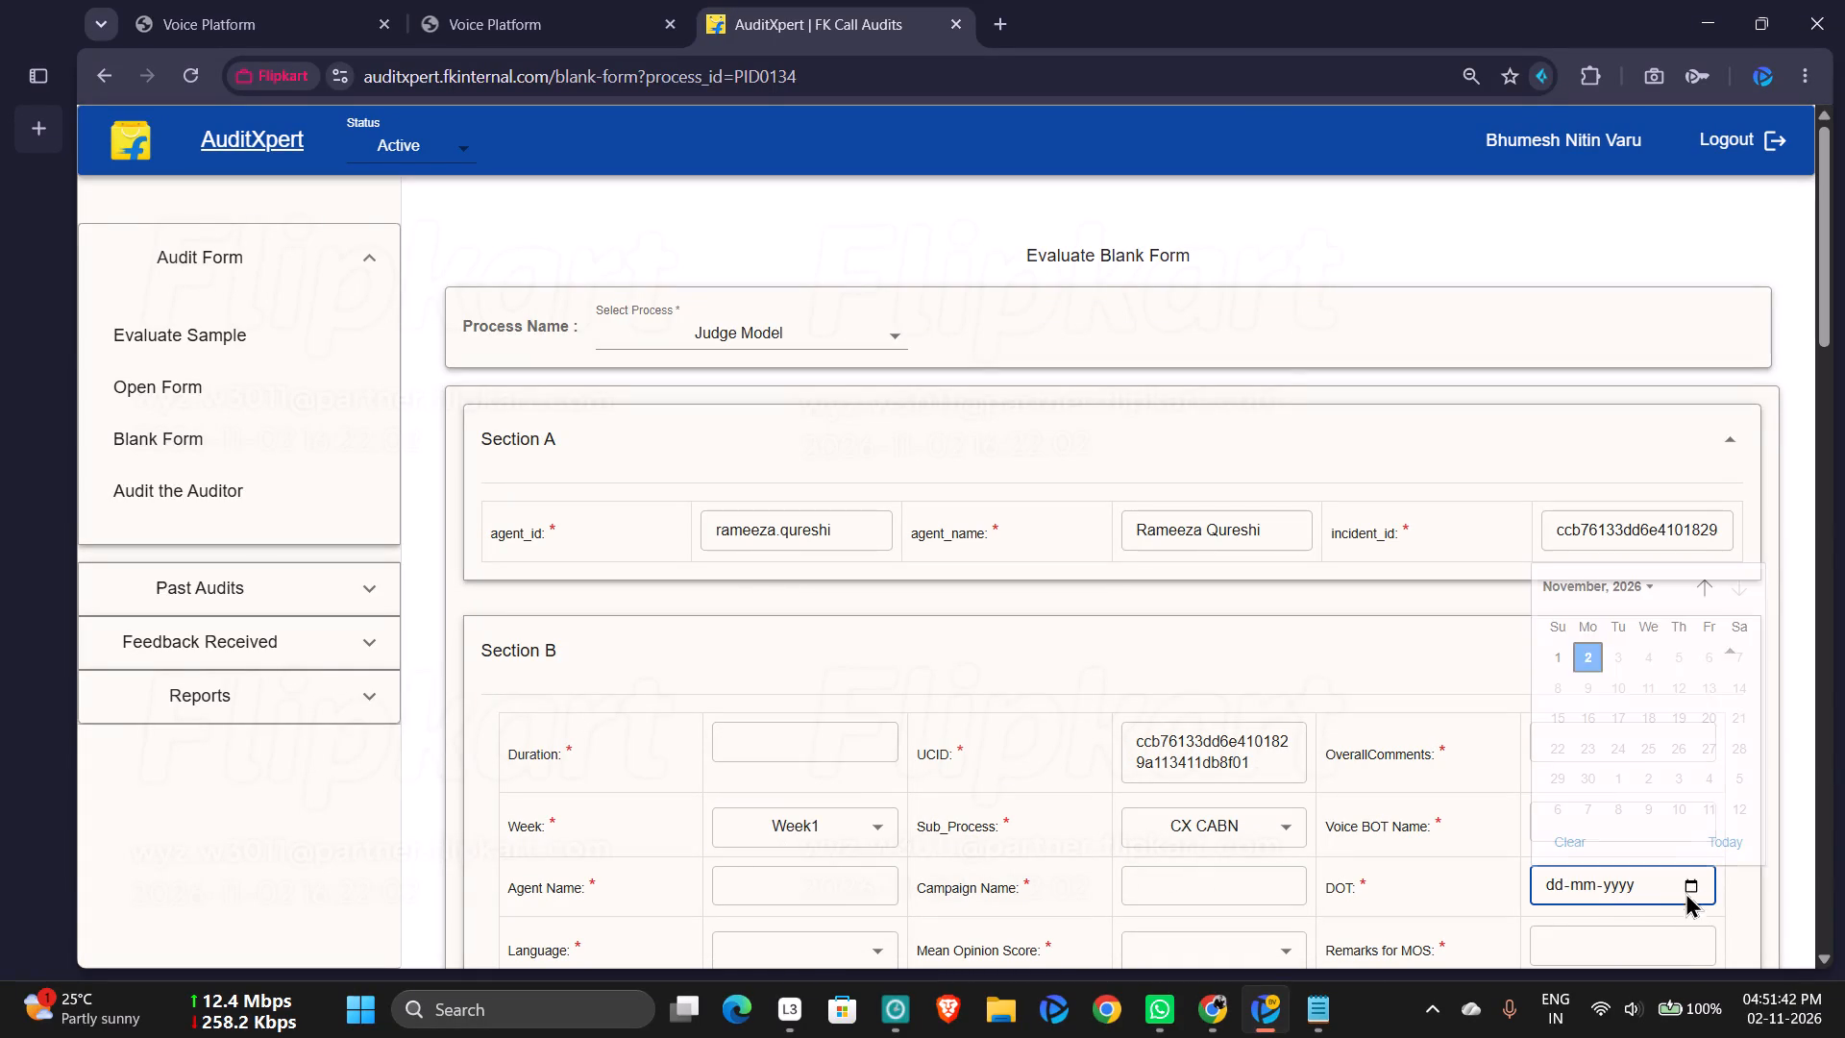
left_click(1566, 659)
Copy row 130's campaign name, All Large Non CMB -November 01, 2026, from the Non-CX - Campaign RD spreadsheet into the form's Campaign Name.
scroll(1167, 788, "down", 1)
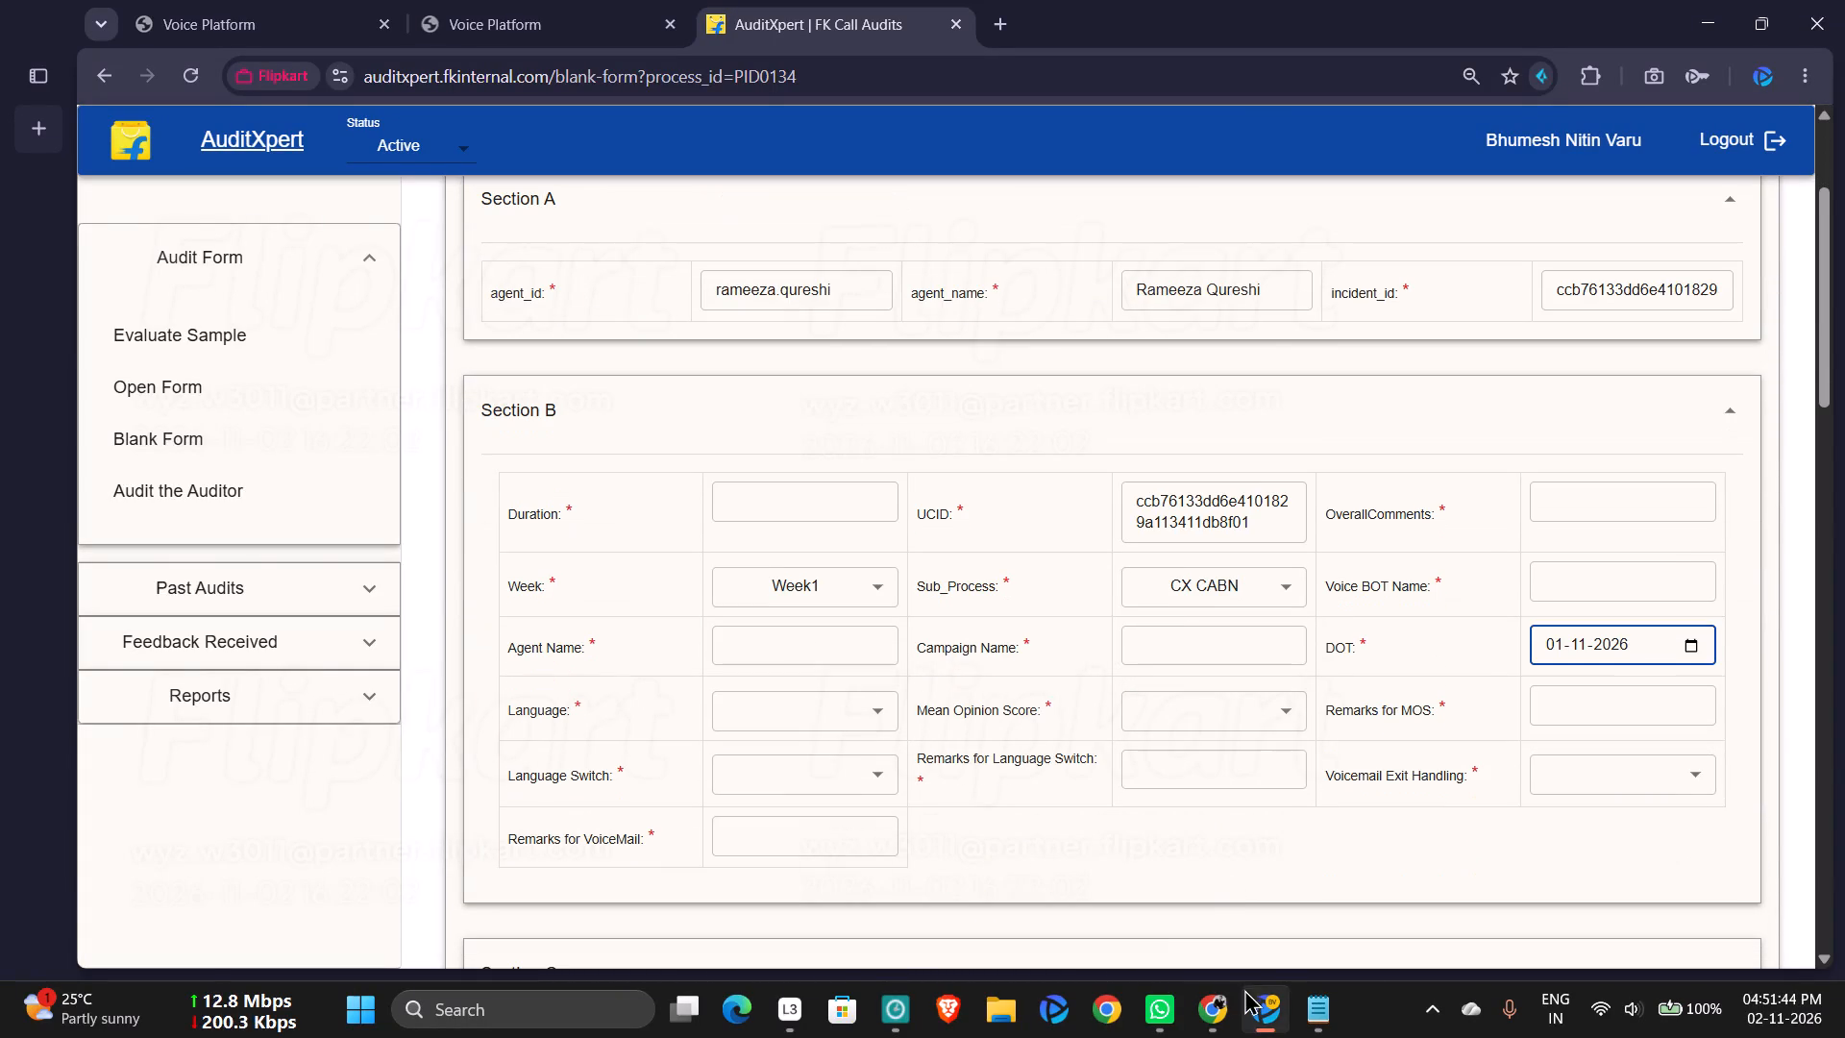
left_click(1219, 1008)
left_click(1101, 904)
left_click(592, 570)
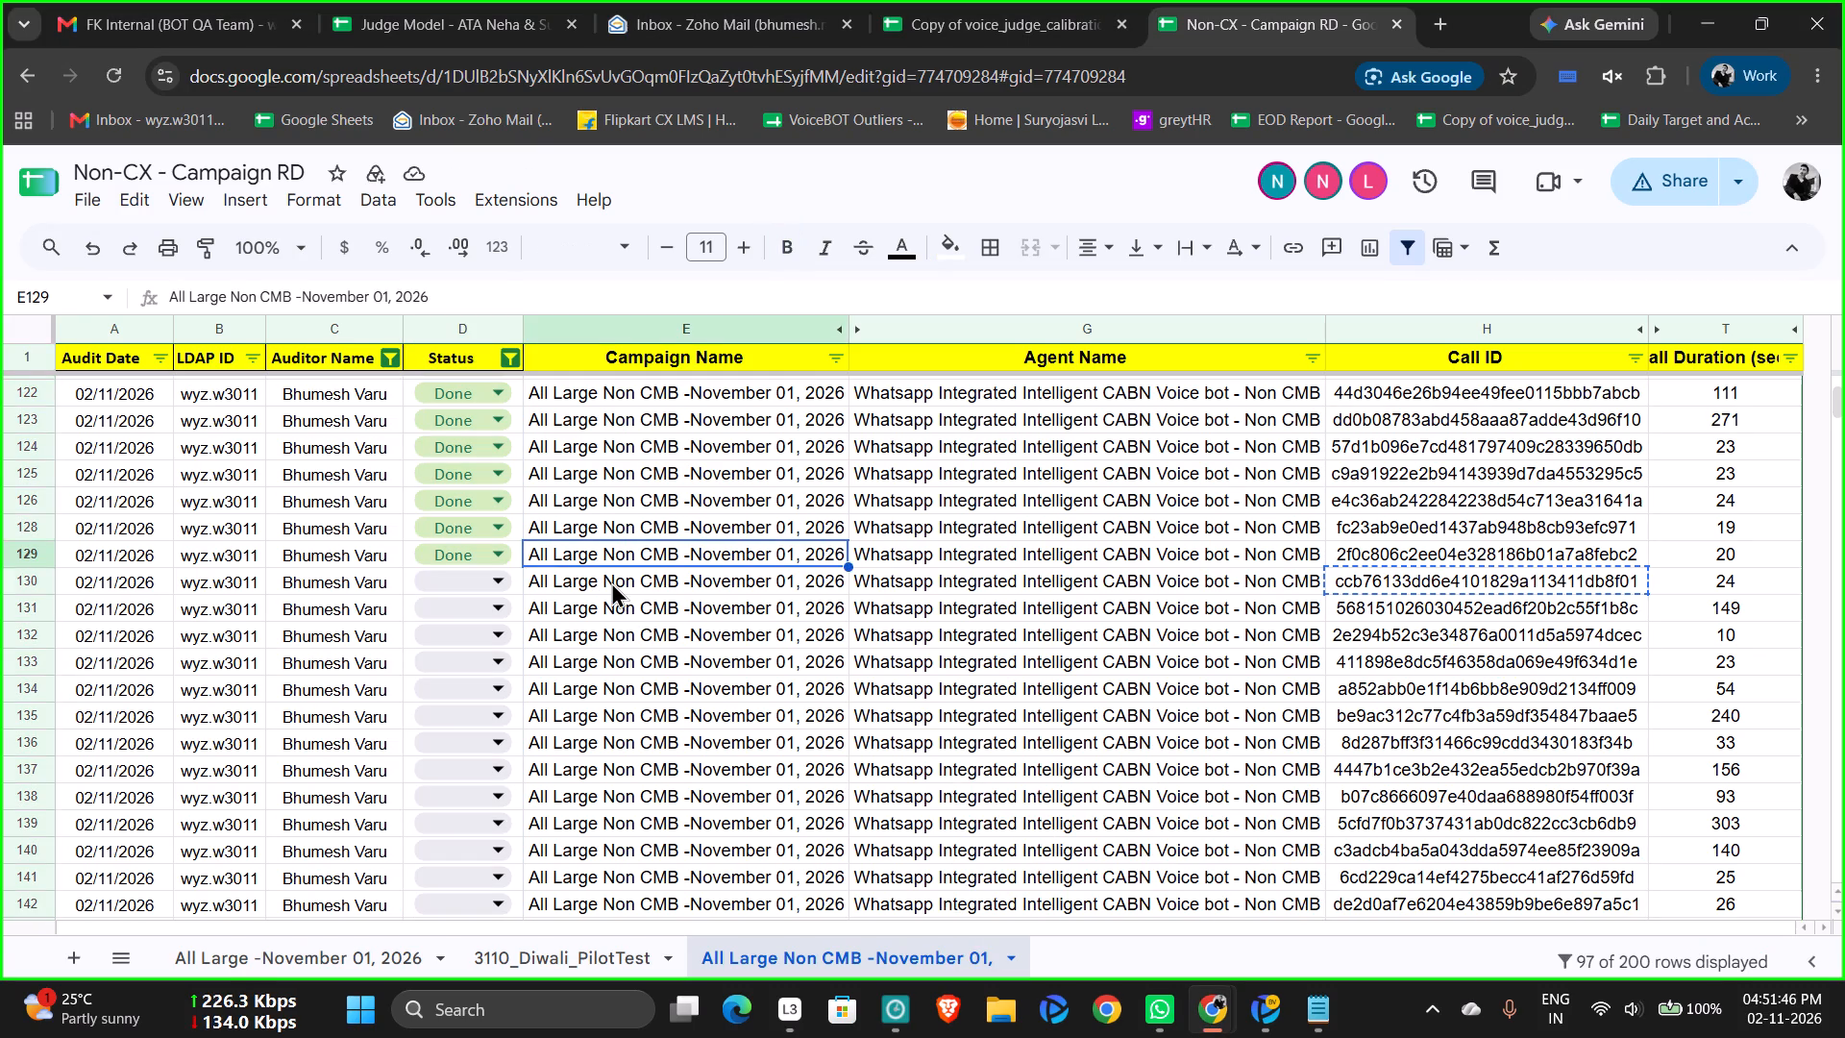
left_click(611, 581)
key("ctrl+c")
left_click(1252, 994)
left_click(1237, 637)
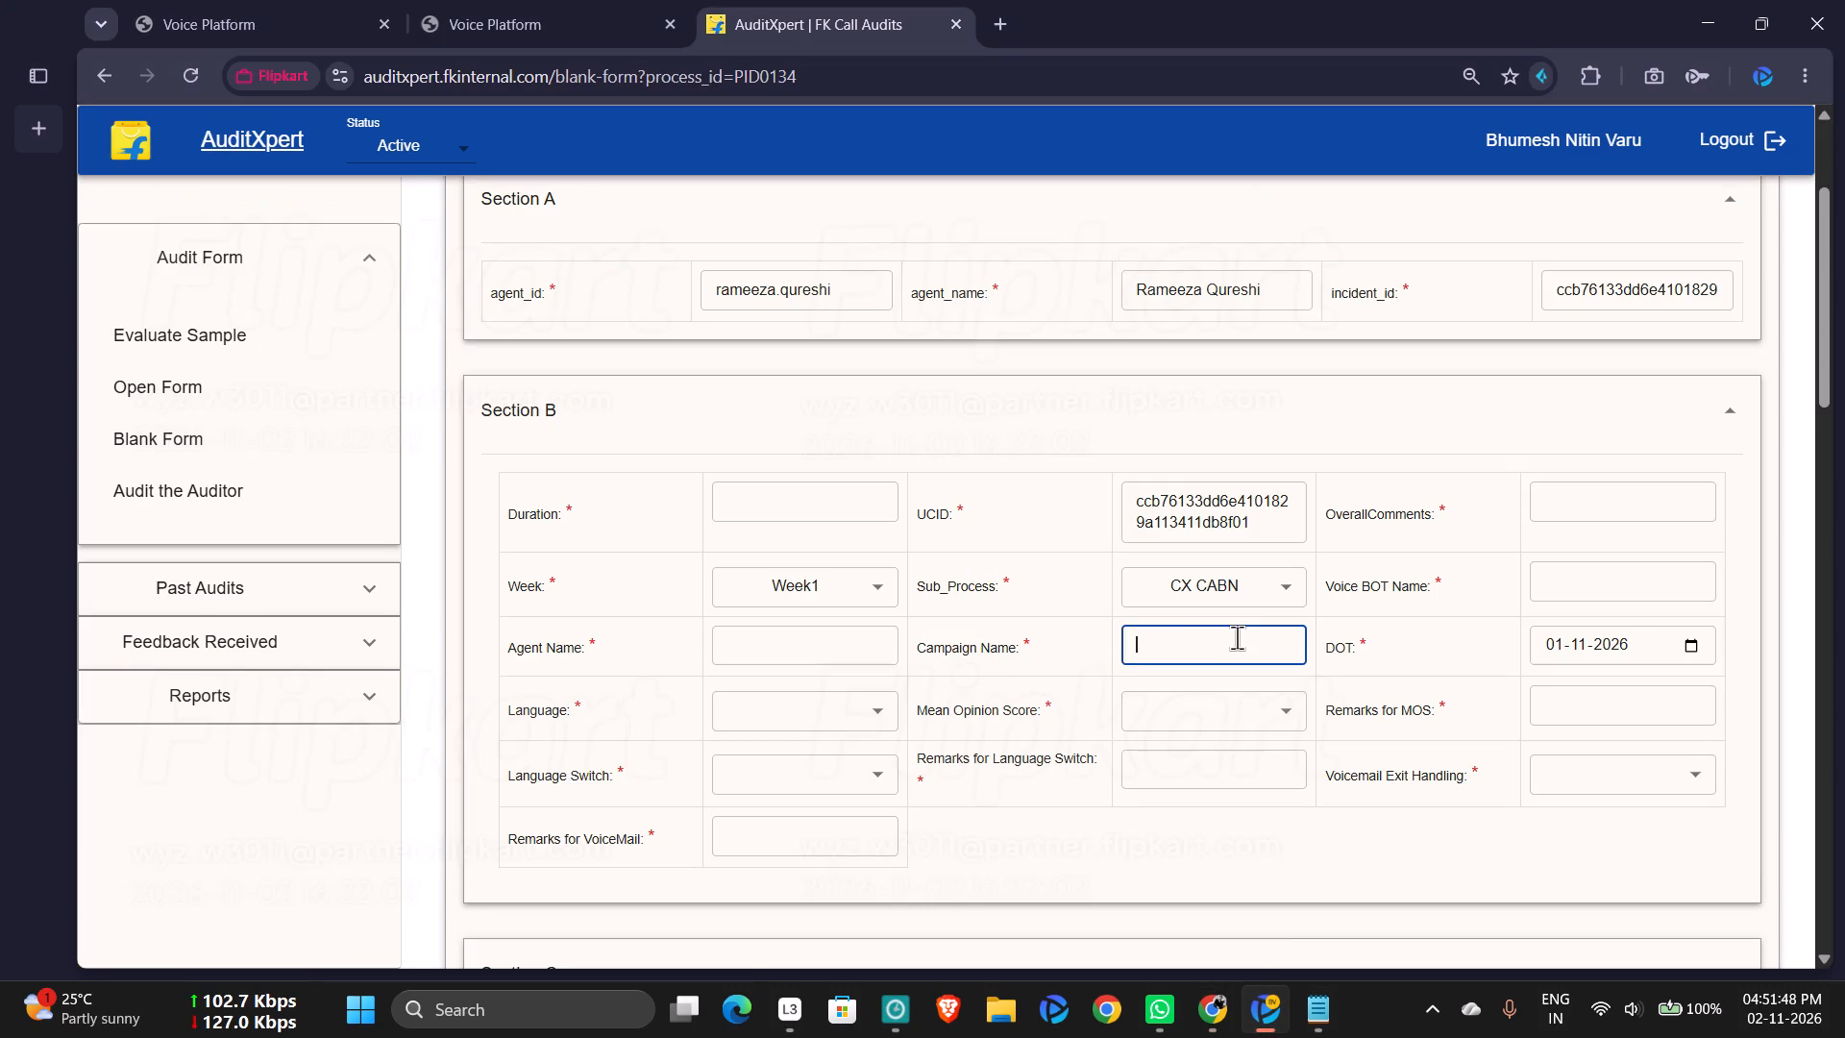
key("ctrl+v")
Copy row 130's agent name, Whatsapp Integrated Intelligent CABN Voice bot - Non CMB, into the form's Agent Name and enter Priya as Voice BOT Name.
left_click(1205, 1001)
left_click(1087, 882)
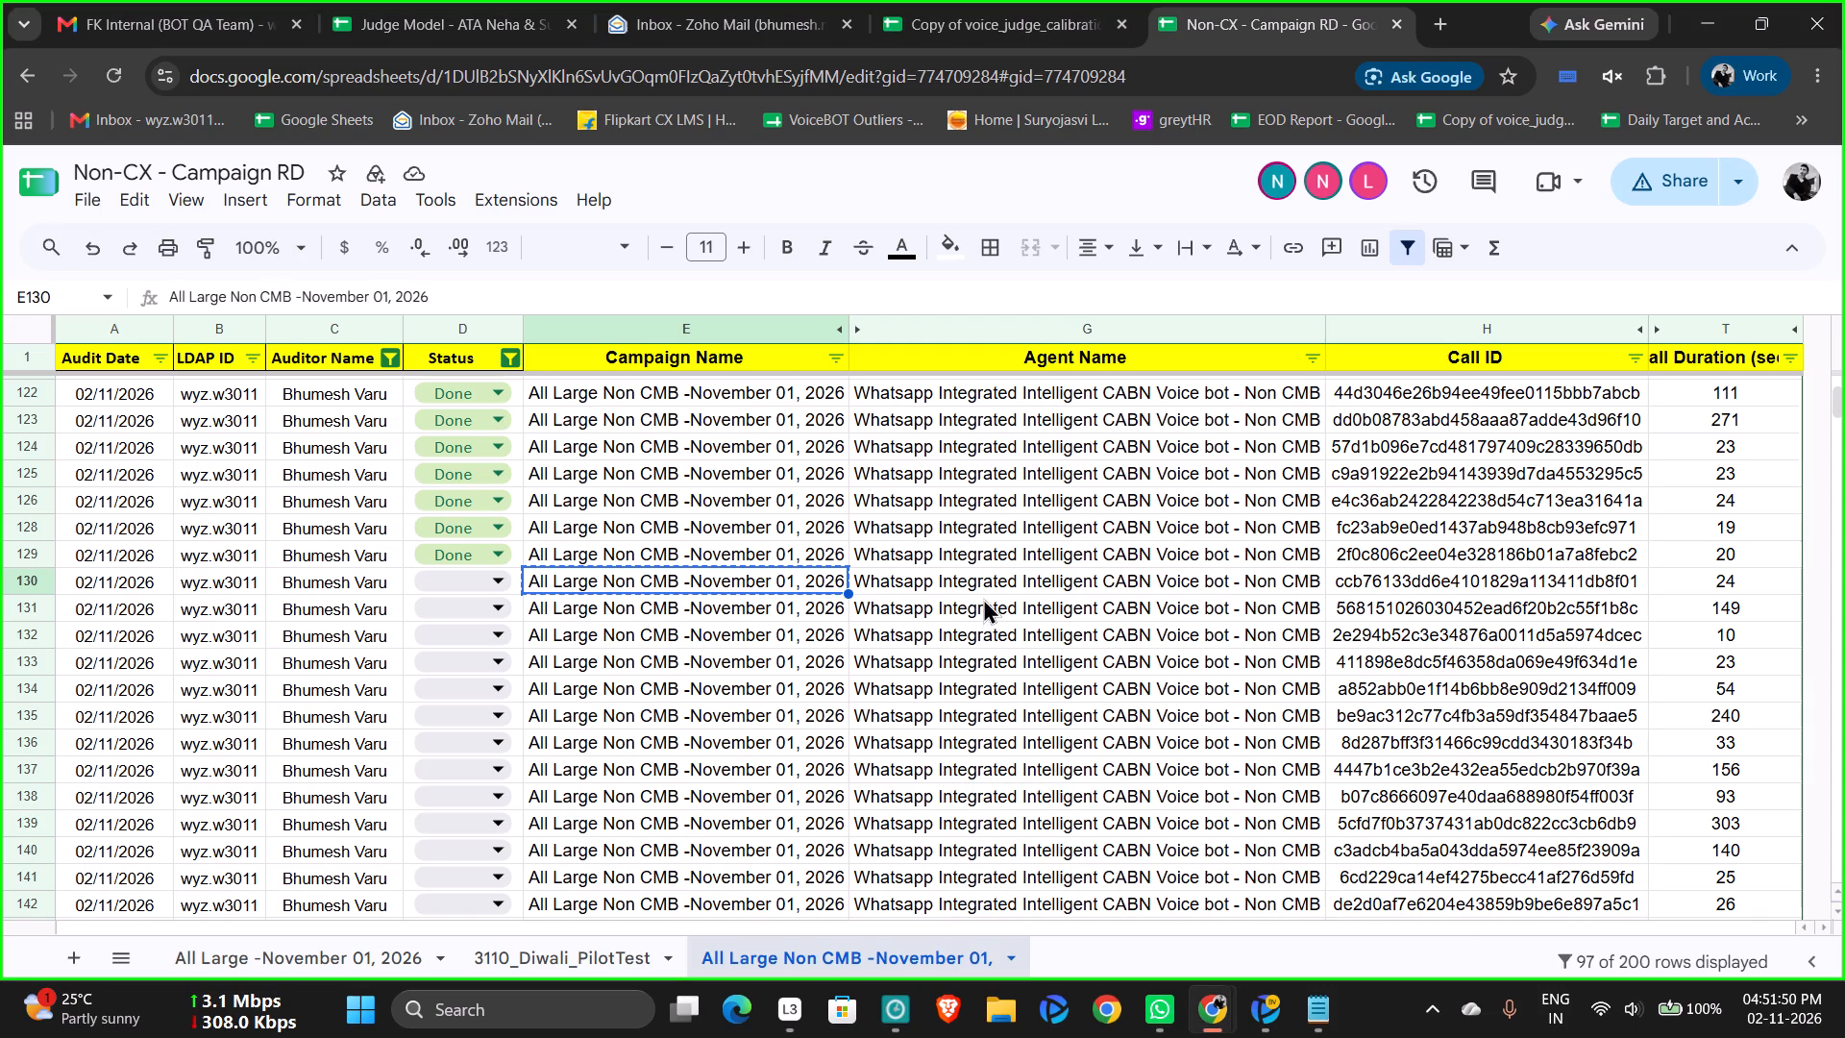
left_click(991, 579)
key("ctrl+c")
left_click(1273, 1006)
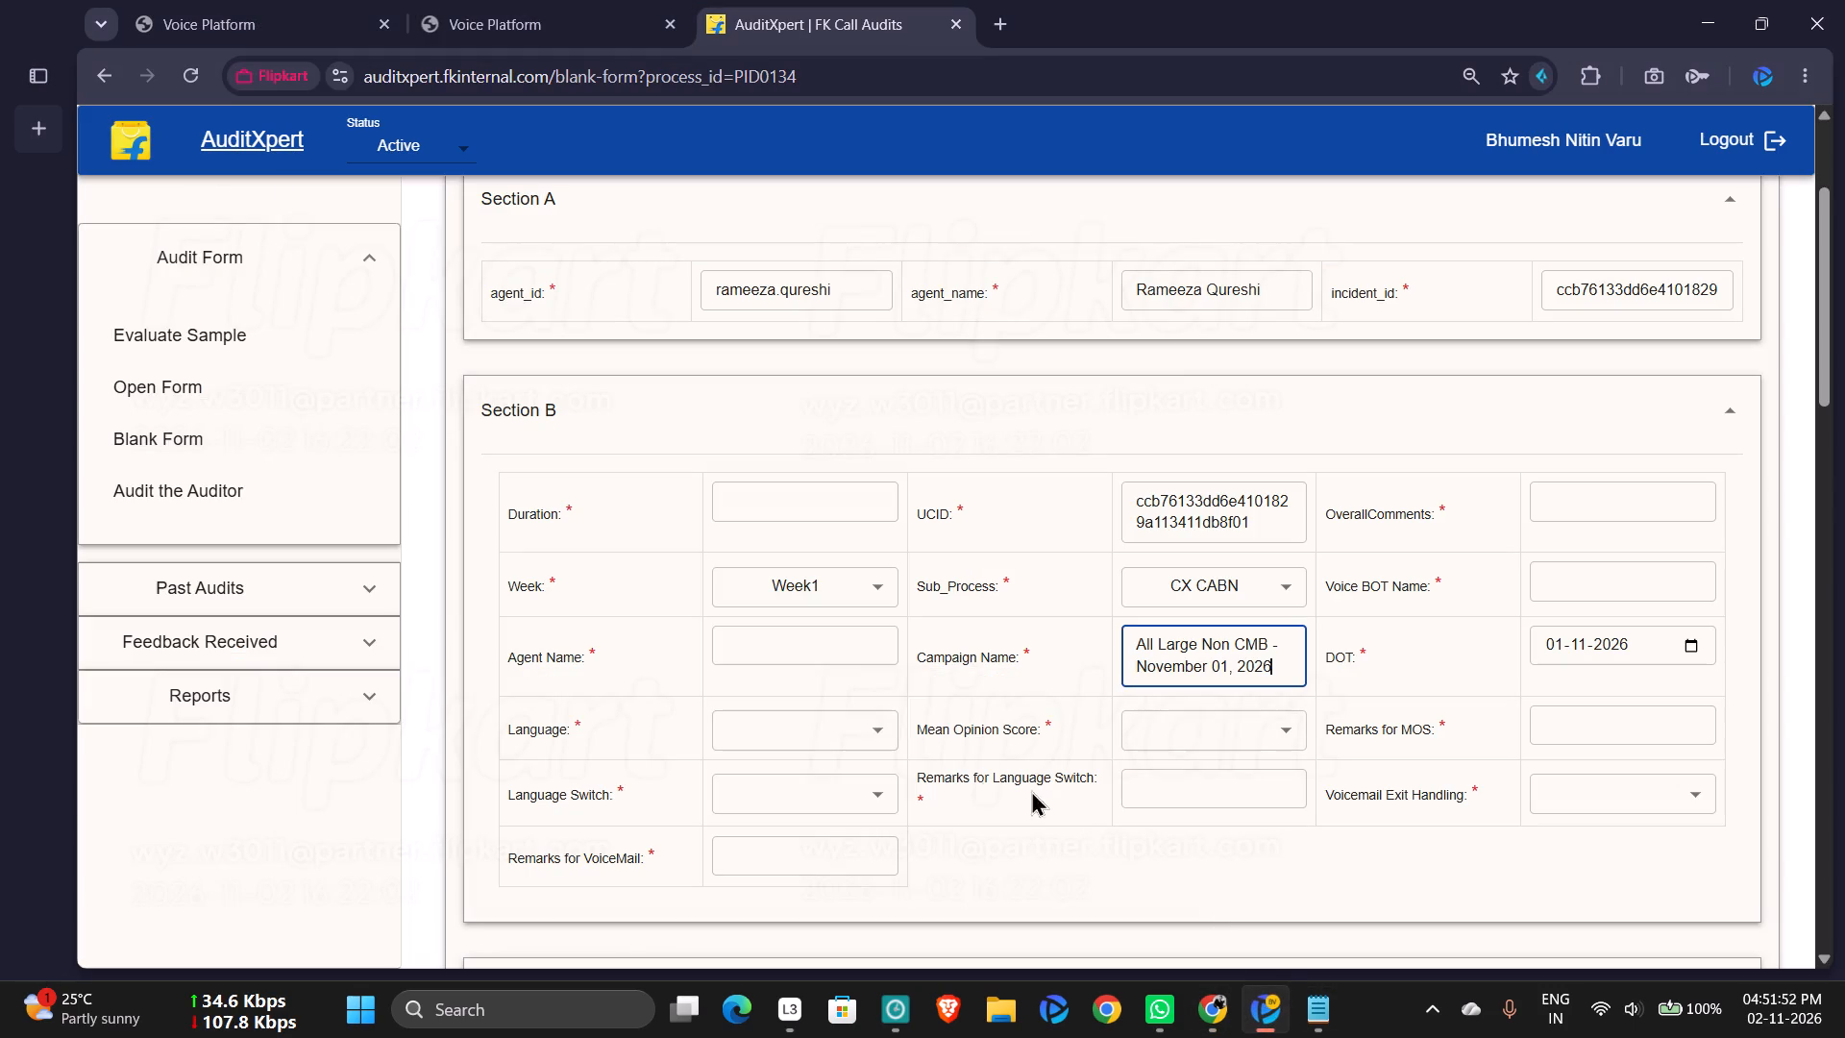
left_click(869, 649)
key("ctrl+v")
left_click(1577, 600)
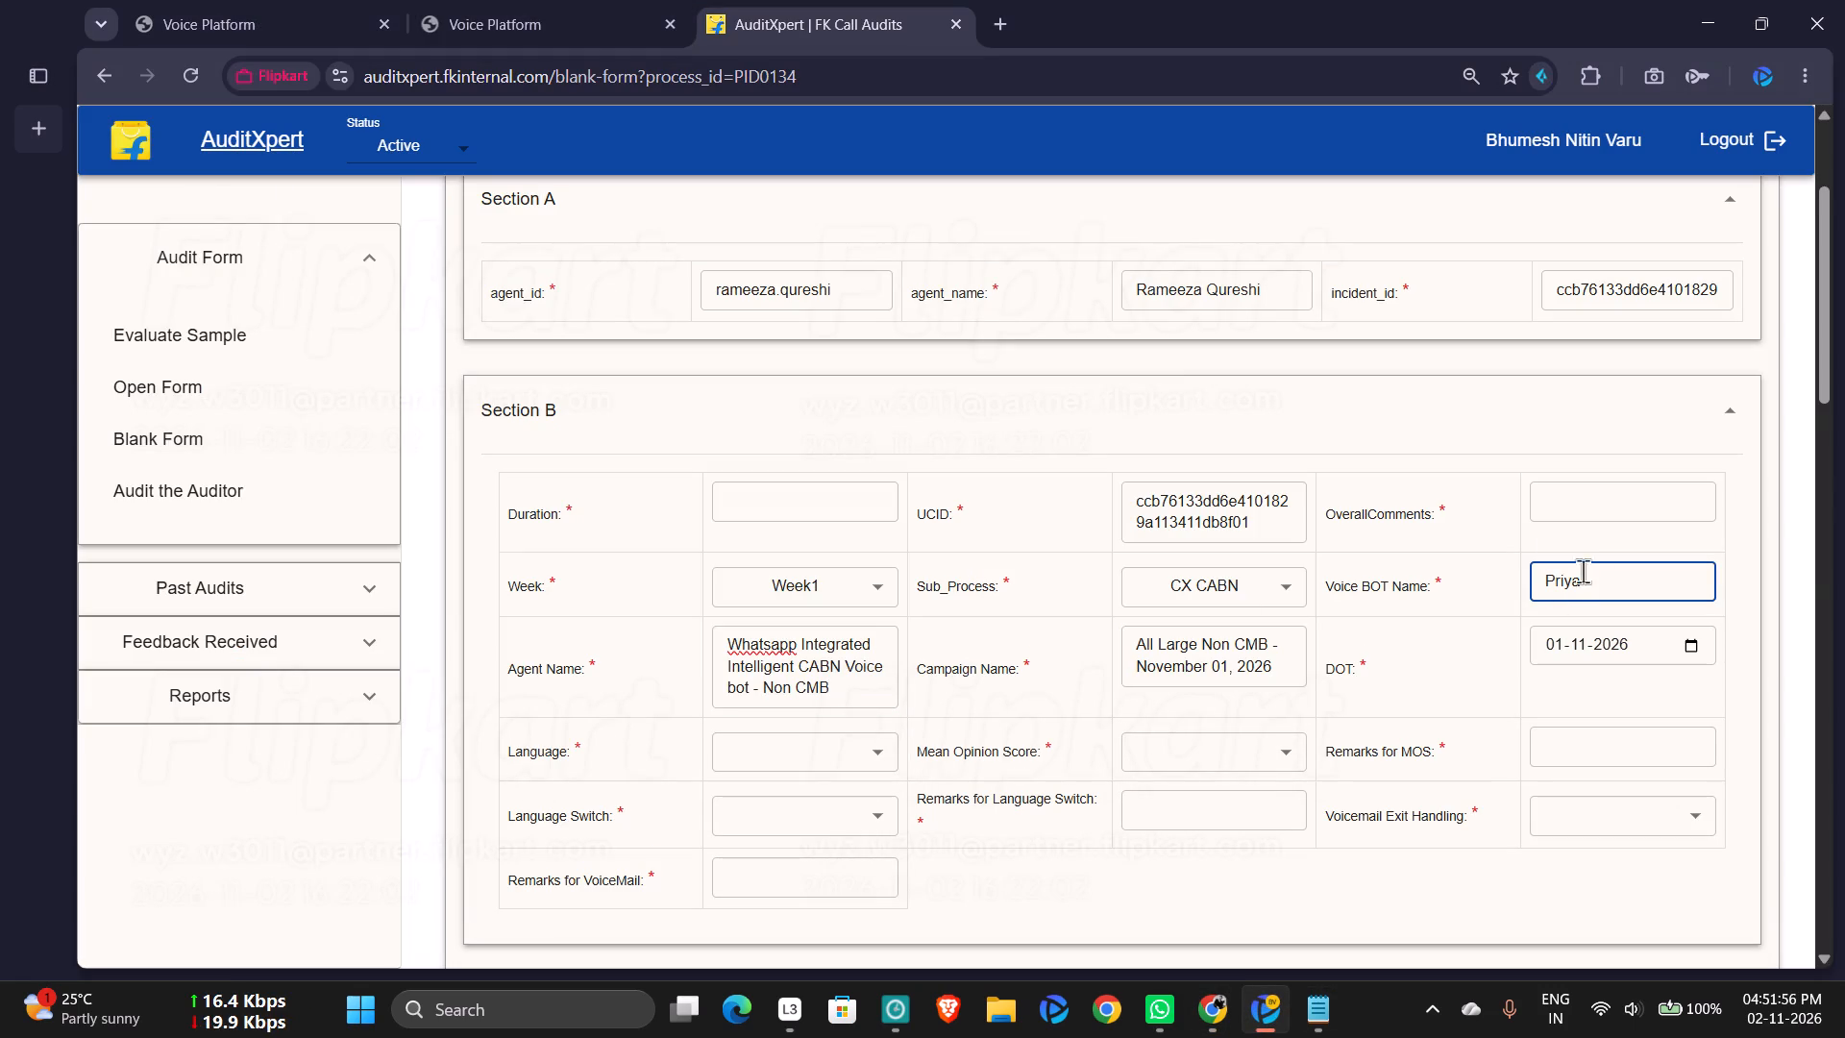
Look up row 130's call duration in the Non-CX - Campaign RD spreadsheet and enter 24 as the form's Duration.
left_click(1206, 993)
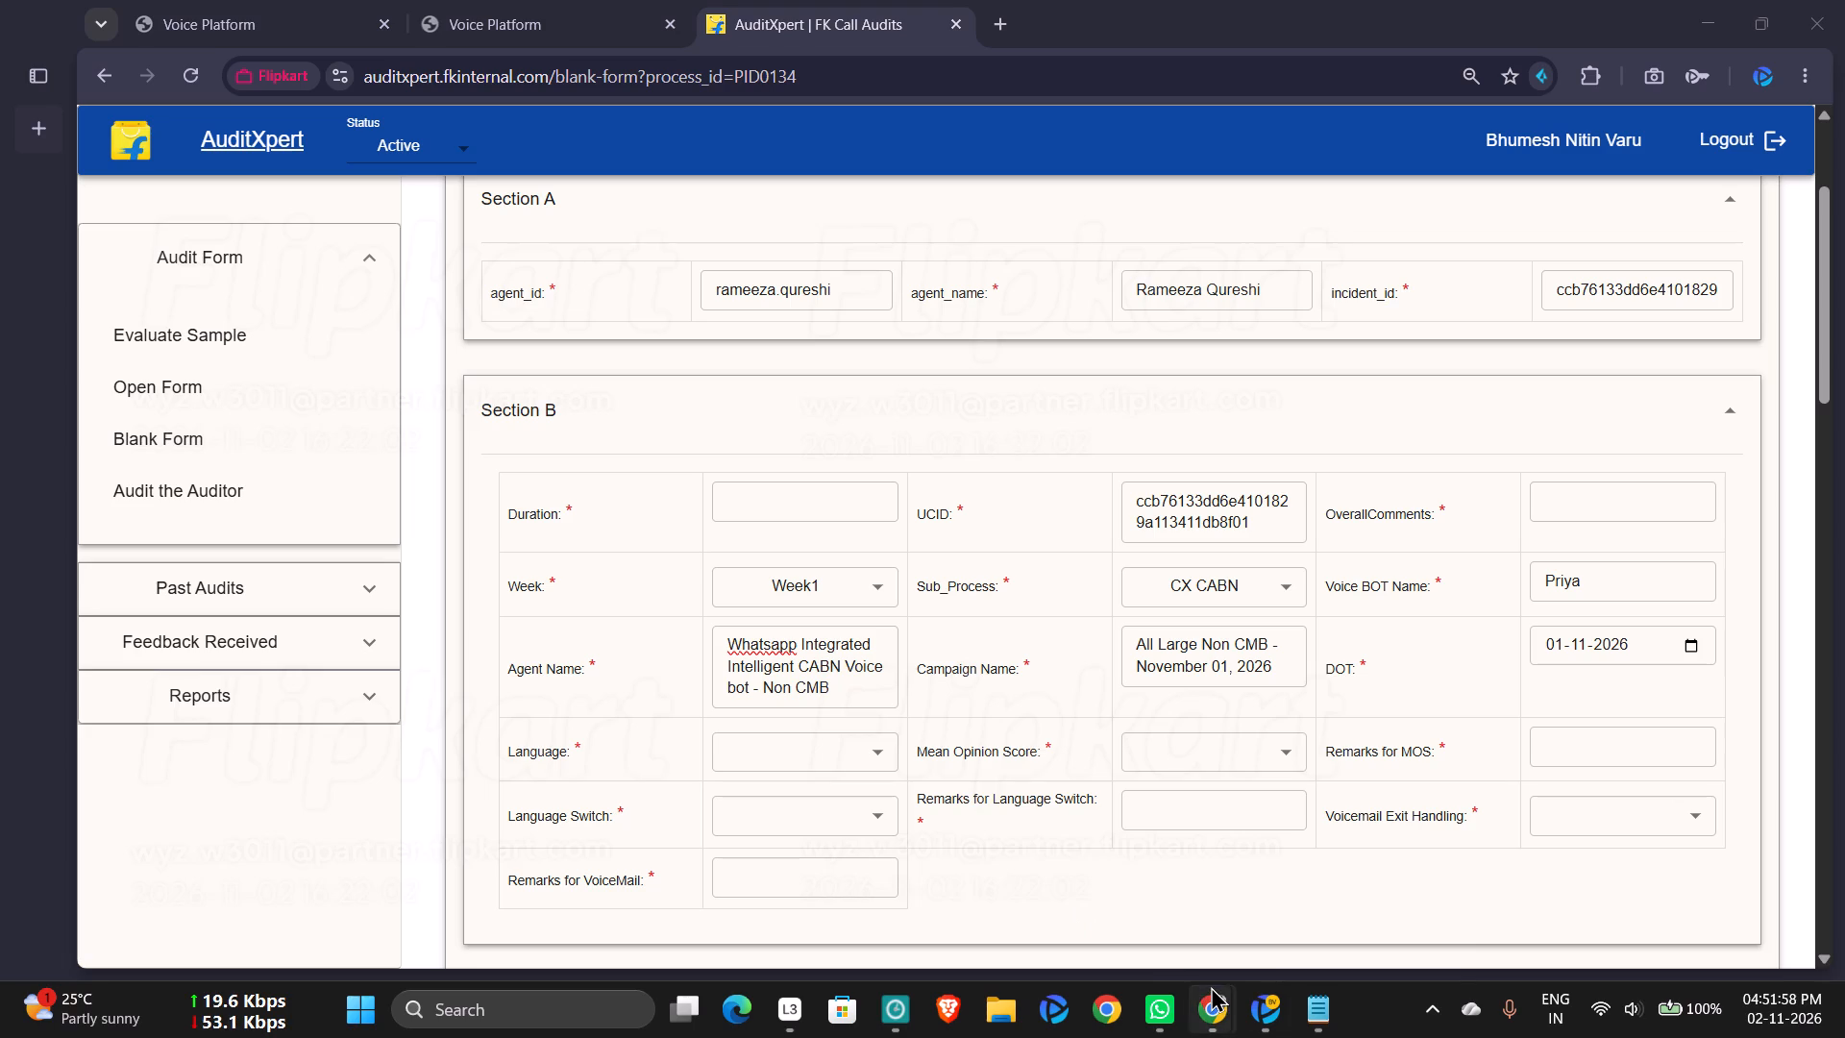
left_click(1236, 1037)
left_click(1157, 938)
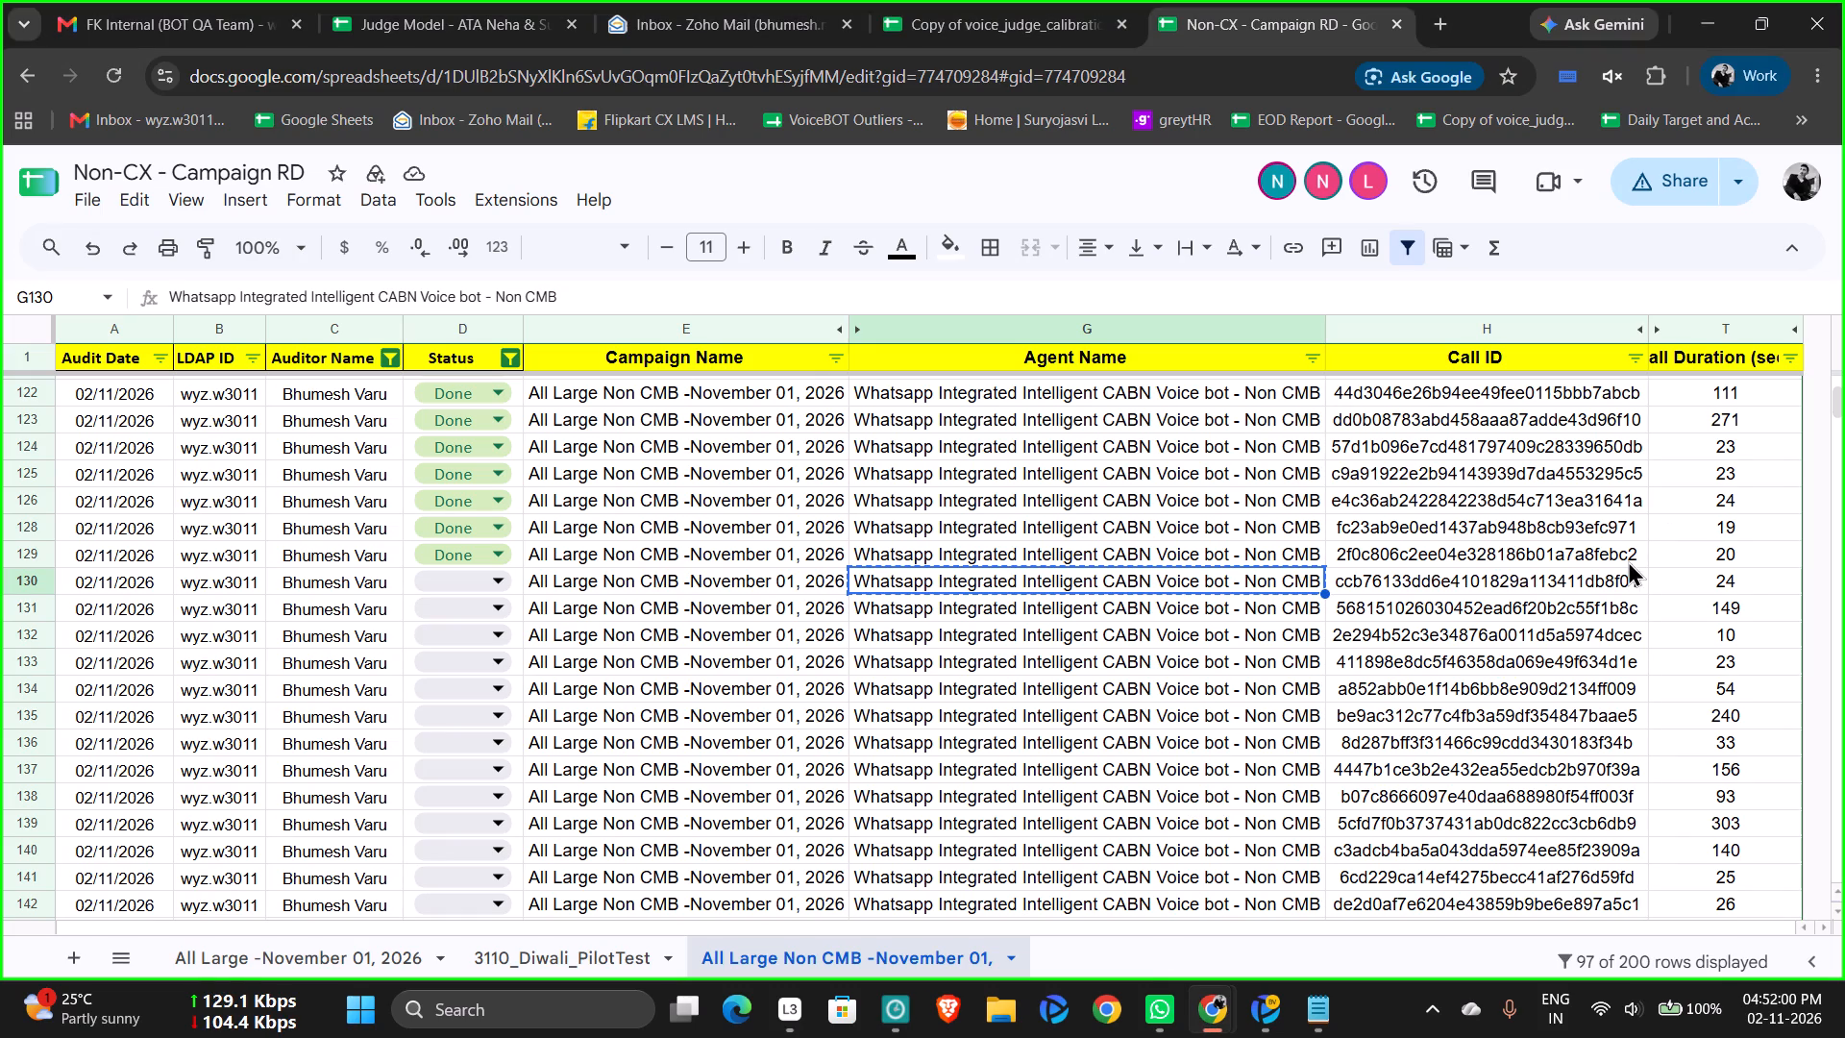
left_click(1720, 589)
left_click(1259, 995)
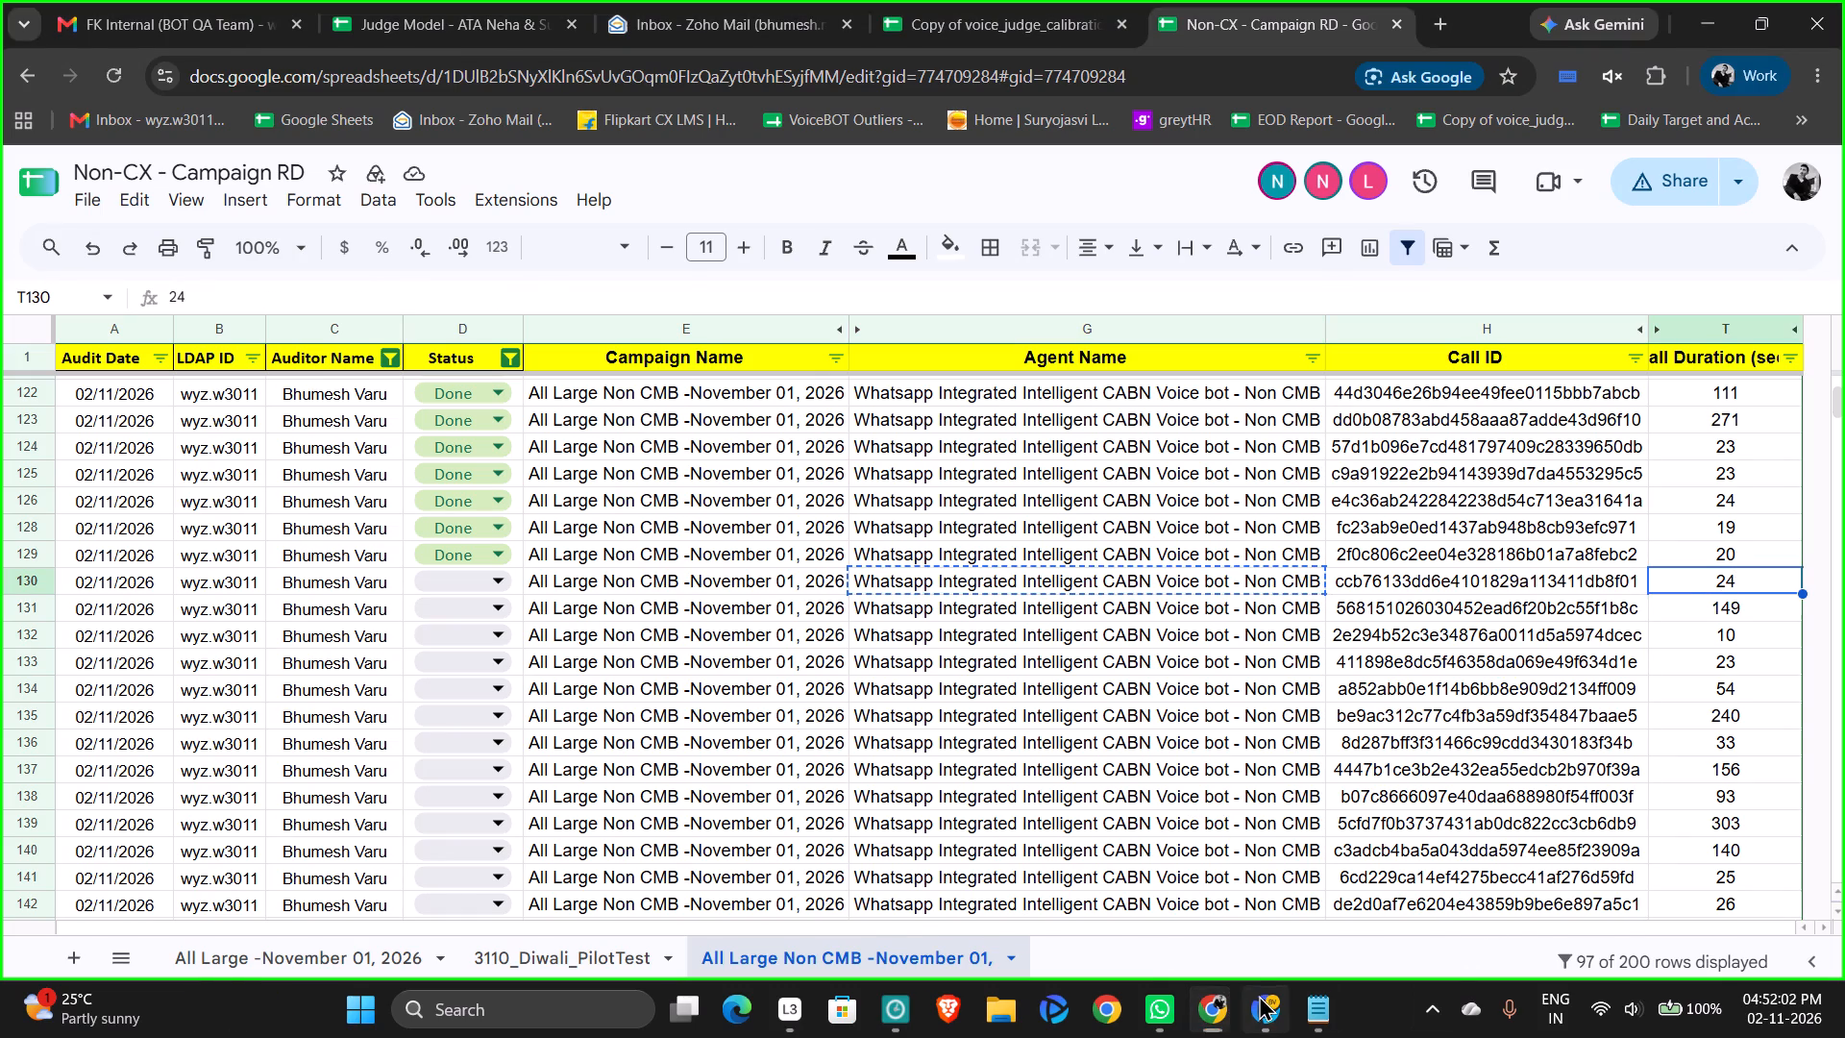
left_click(771, 481)
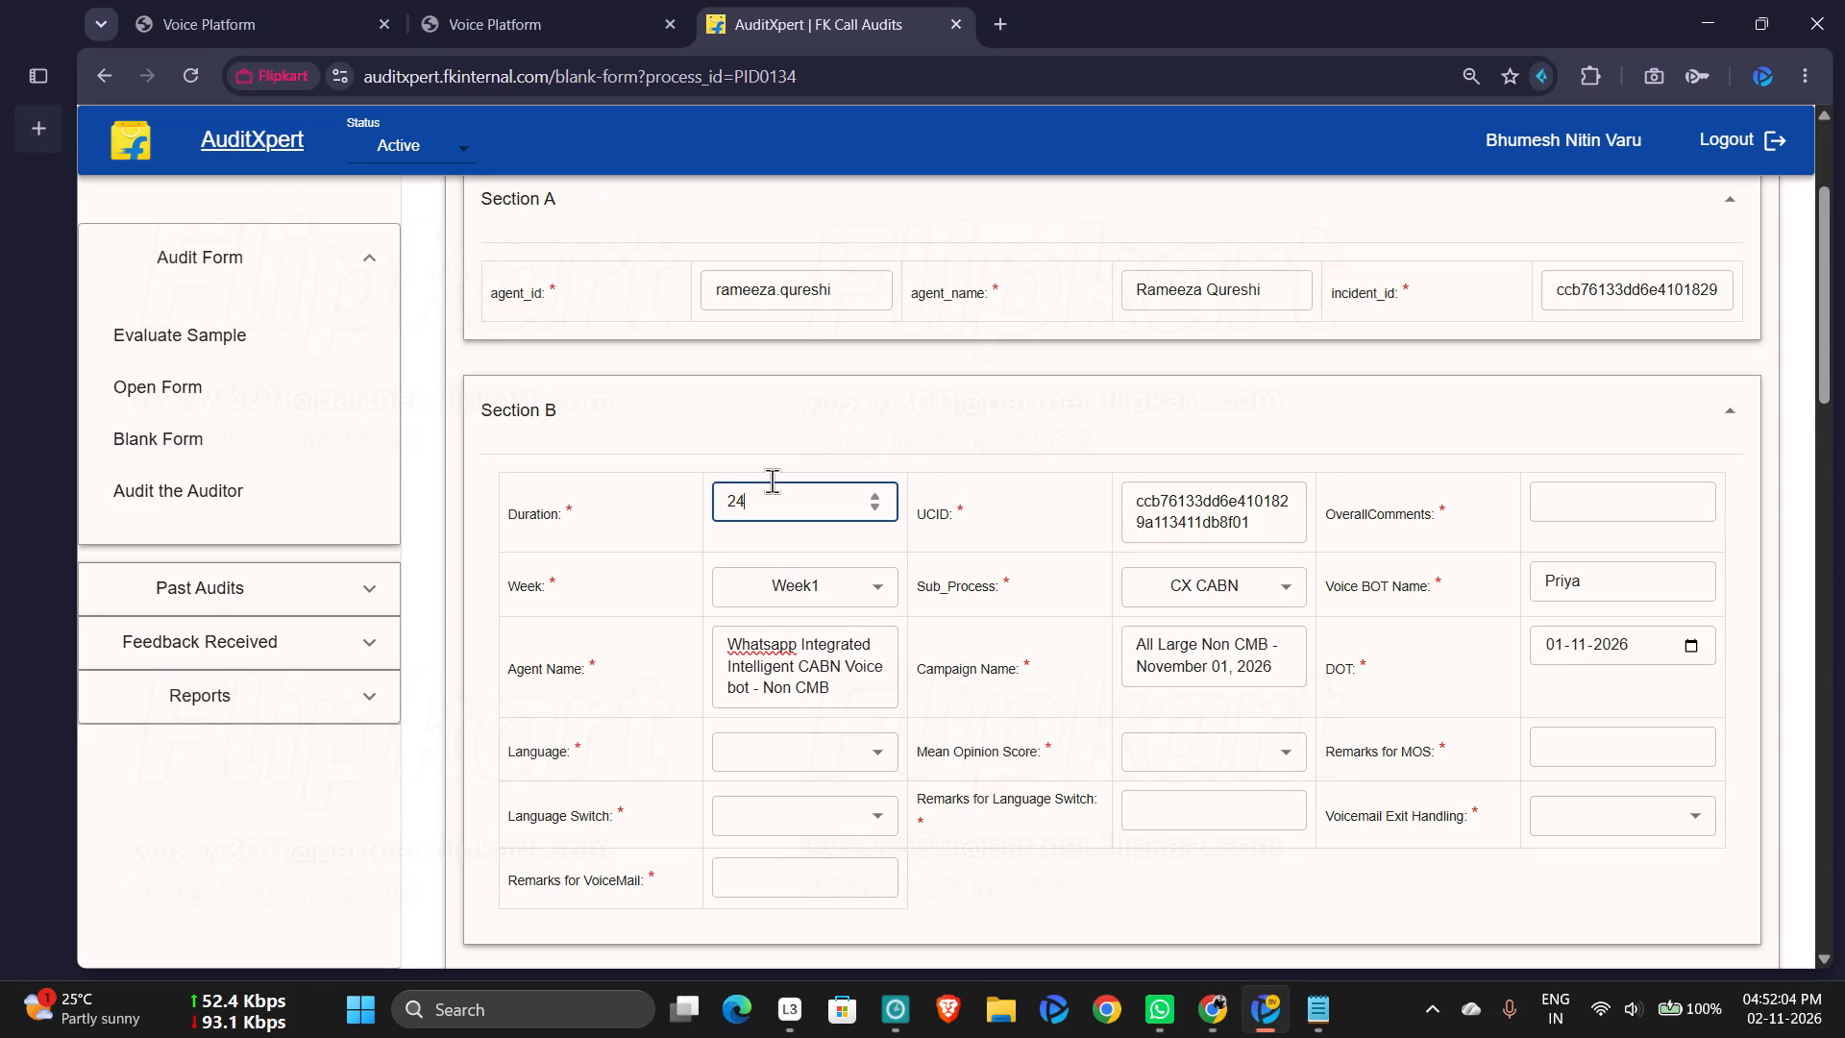
Switch to the Judge Model 2.txt notes in Notepad and go to the prepared language and pronunciation remarks at their beginning.
left_click(1186, 1004)
left_click(1078, 923)
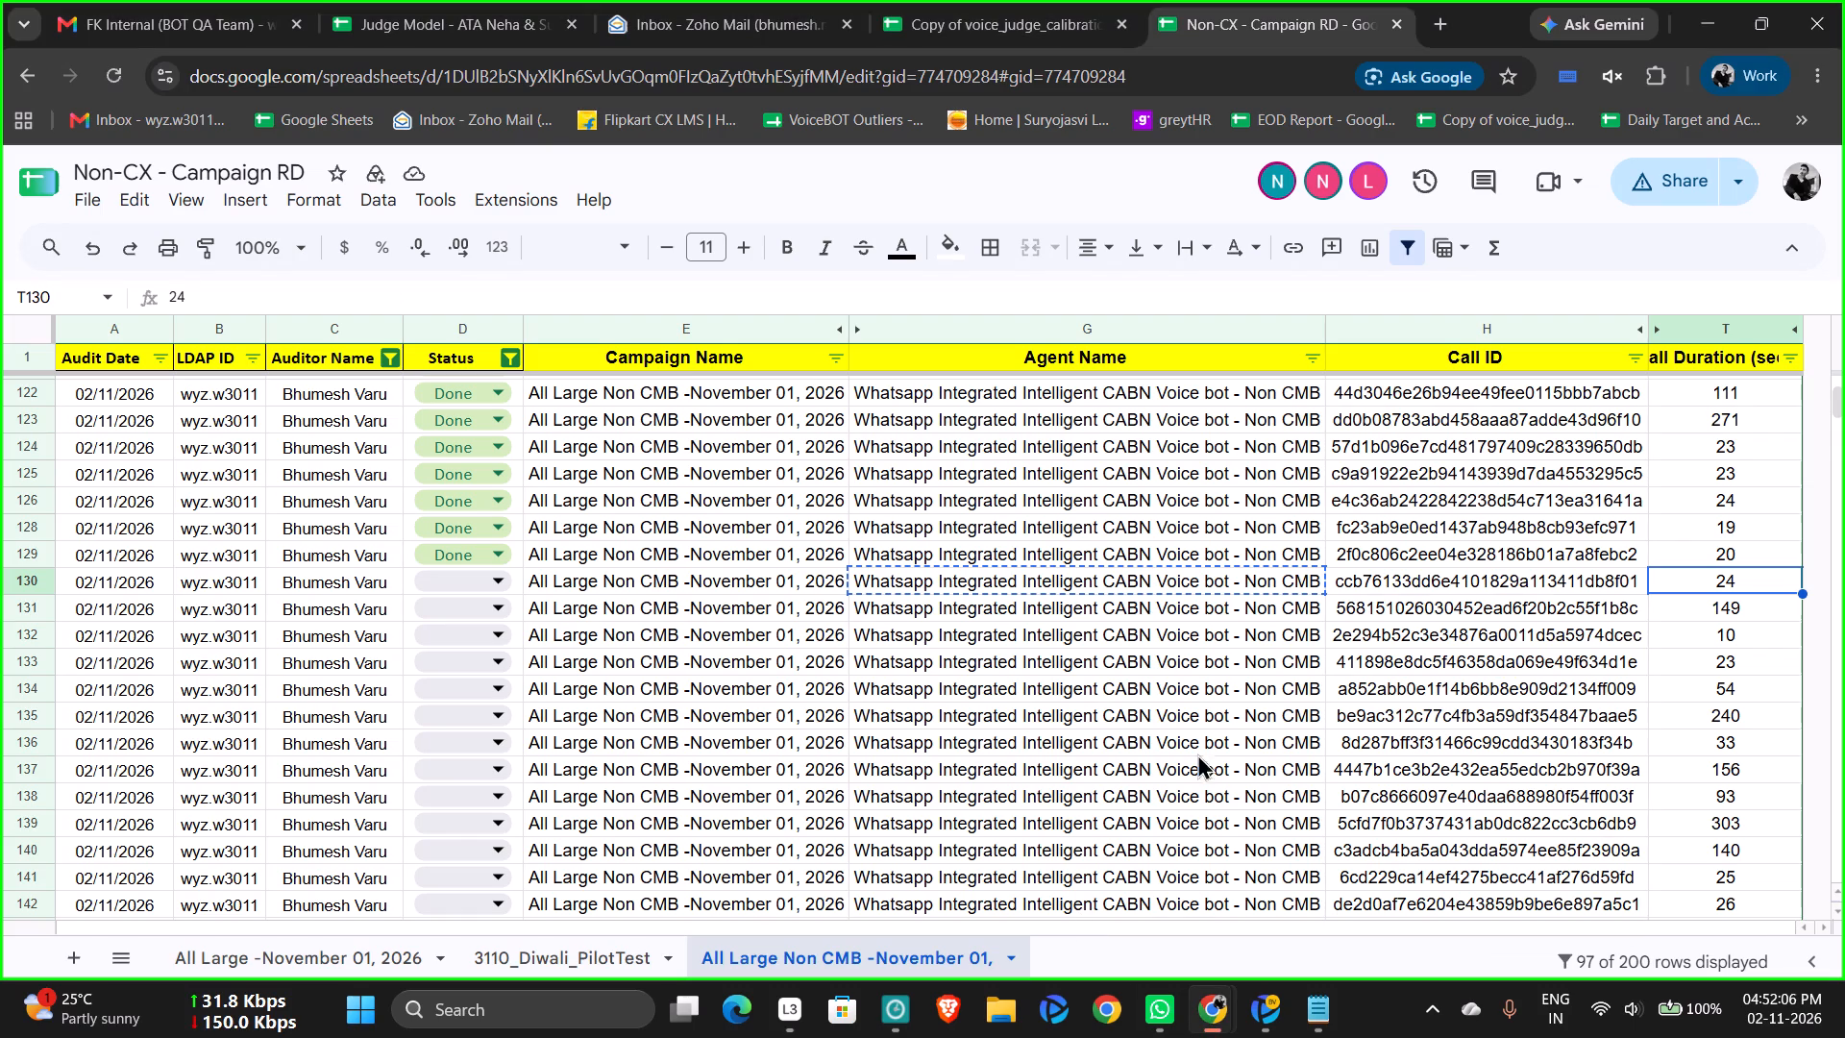
left_click(1311, 1016)
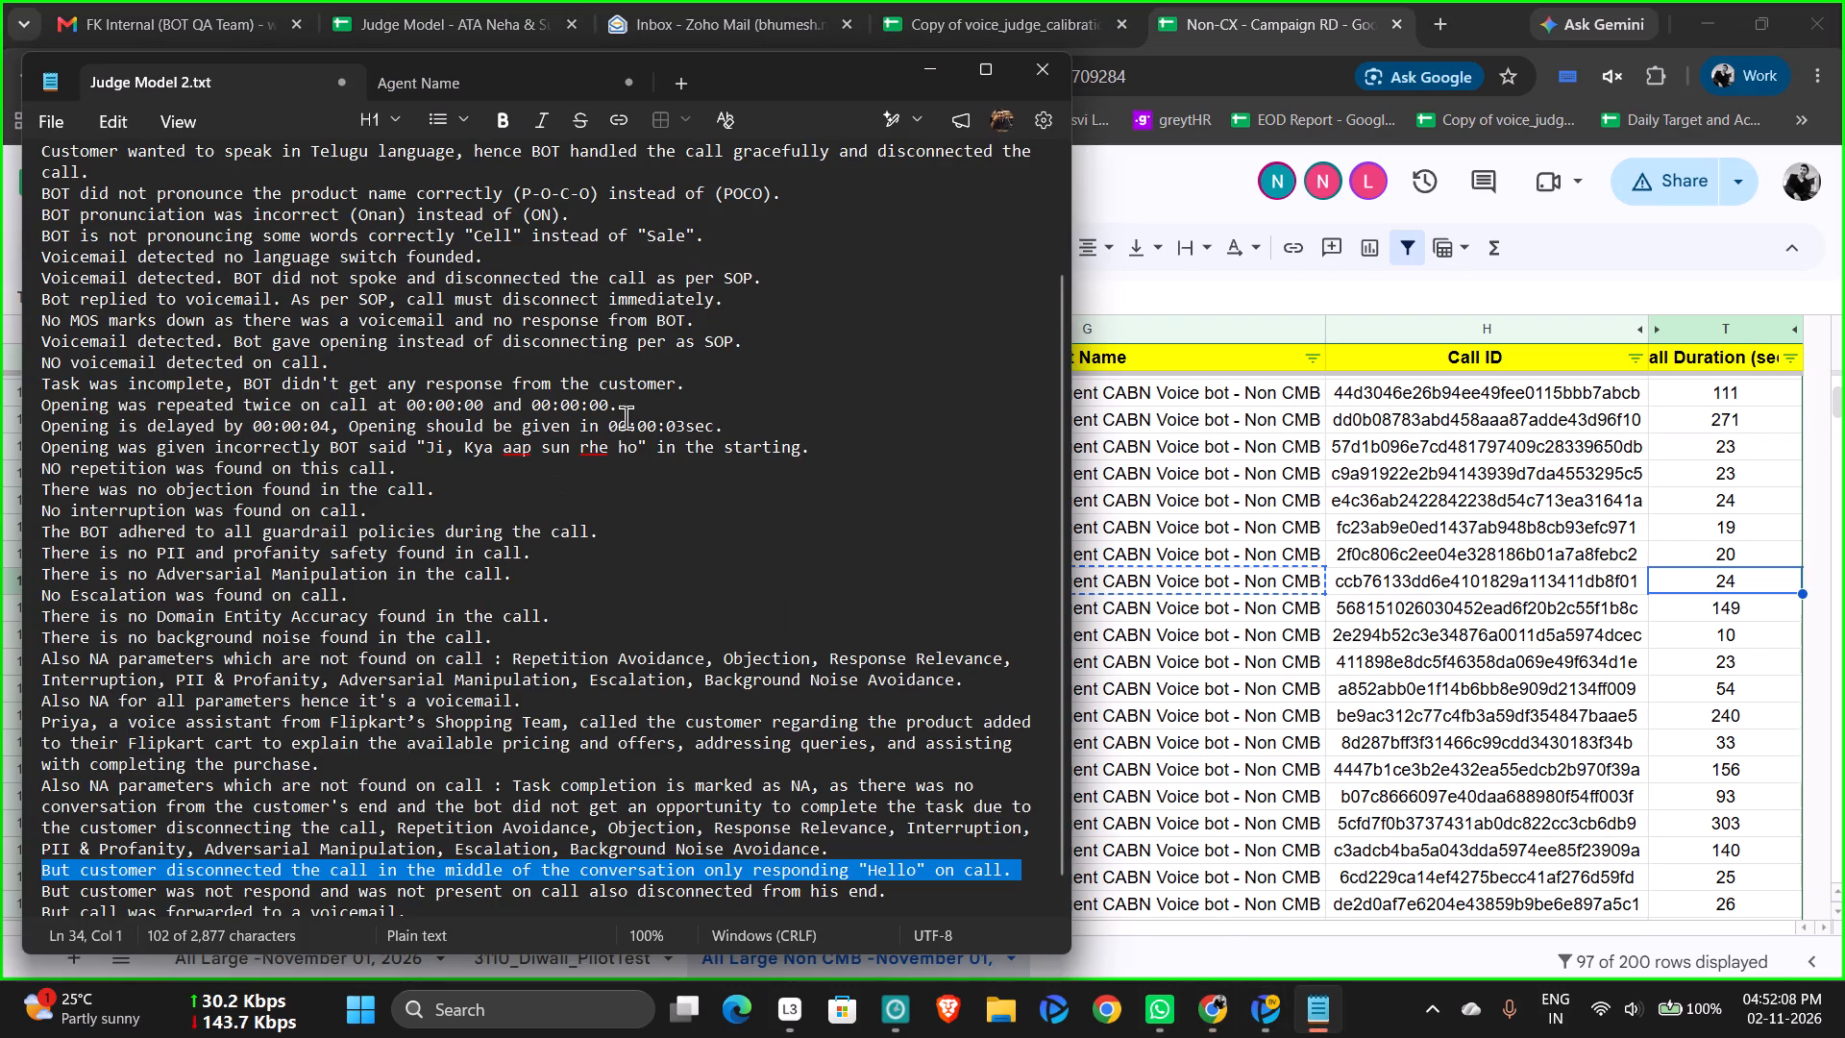
scroll(687, 420, "up", 4)
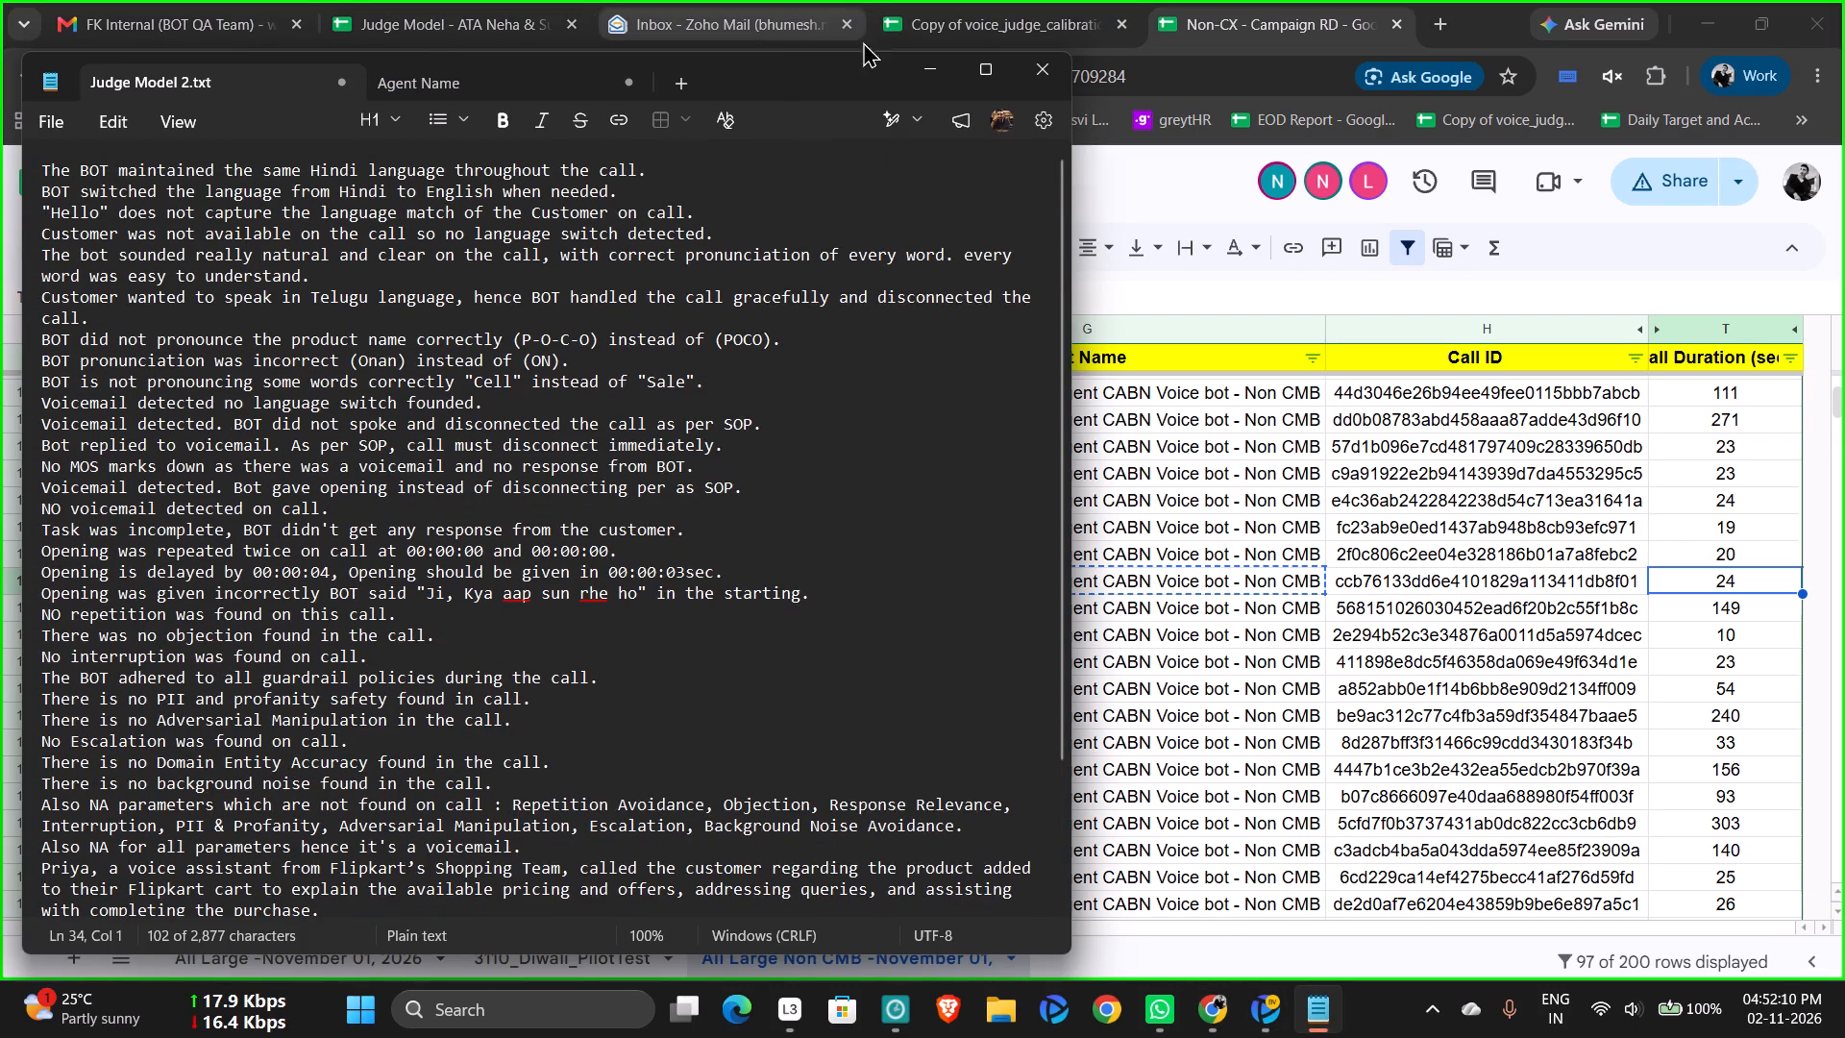
Copy row 130's Call ID from the spreadsheet, enter it in the Voice Platform calls search and open the matching call's page.
left_click(1220, 1024)
left_click(1114, 907)
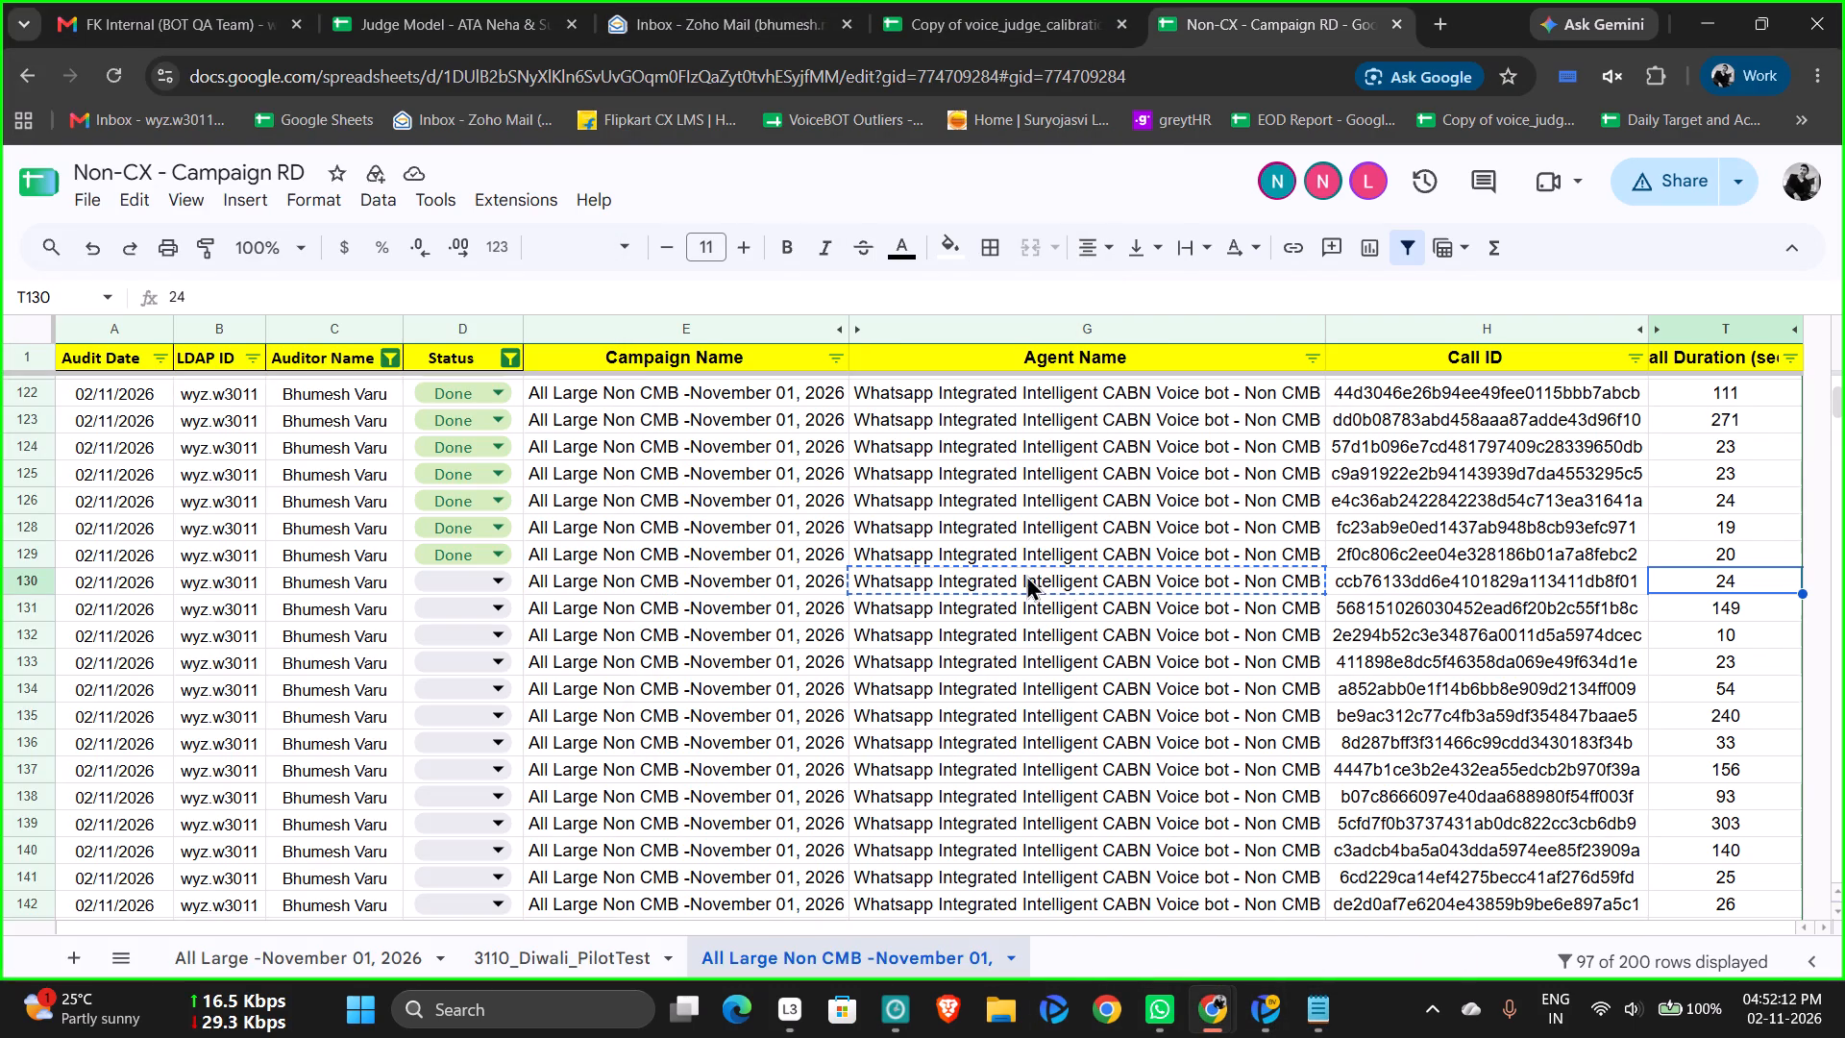
left_click(1507, 595)
key("ctrl+c")
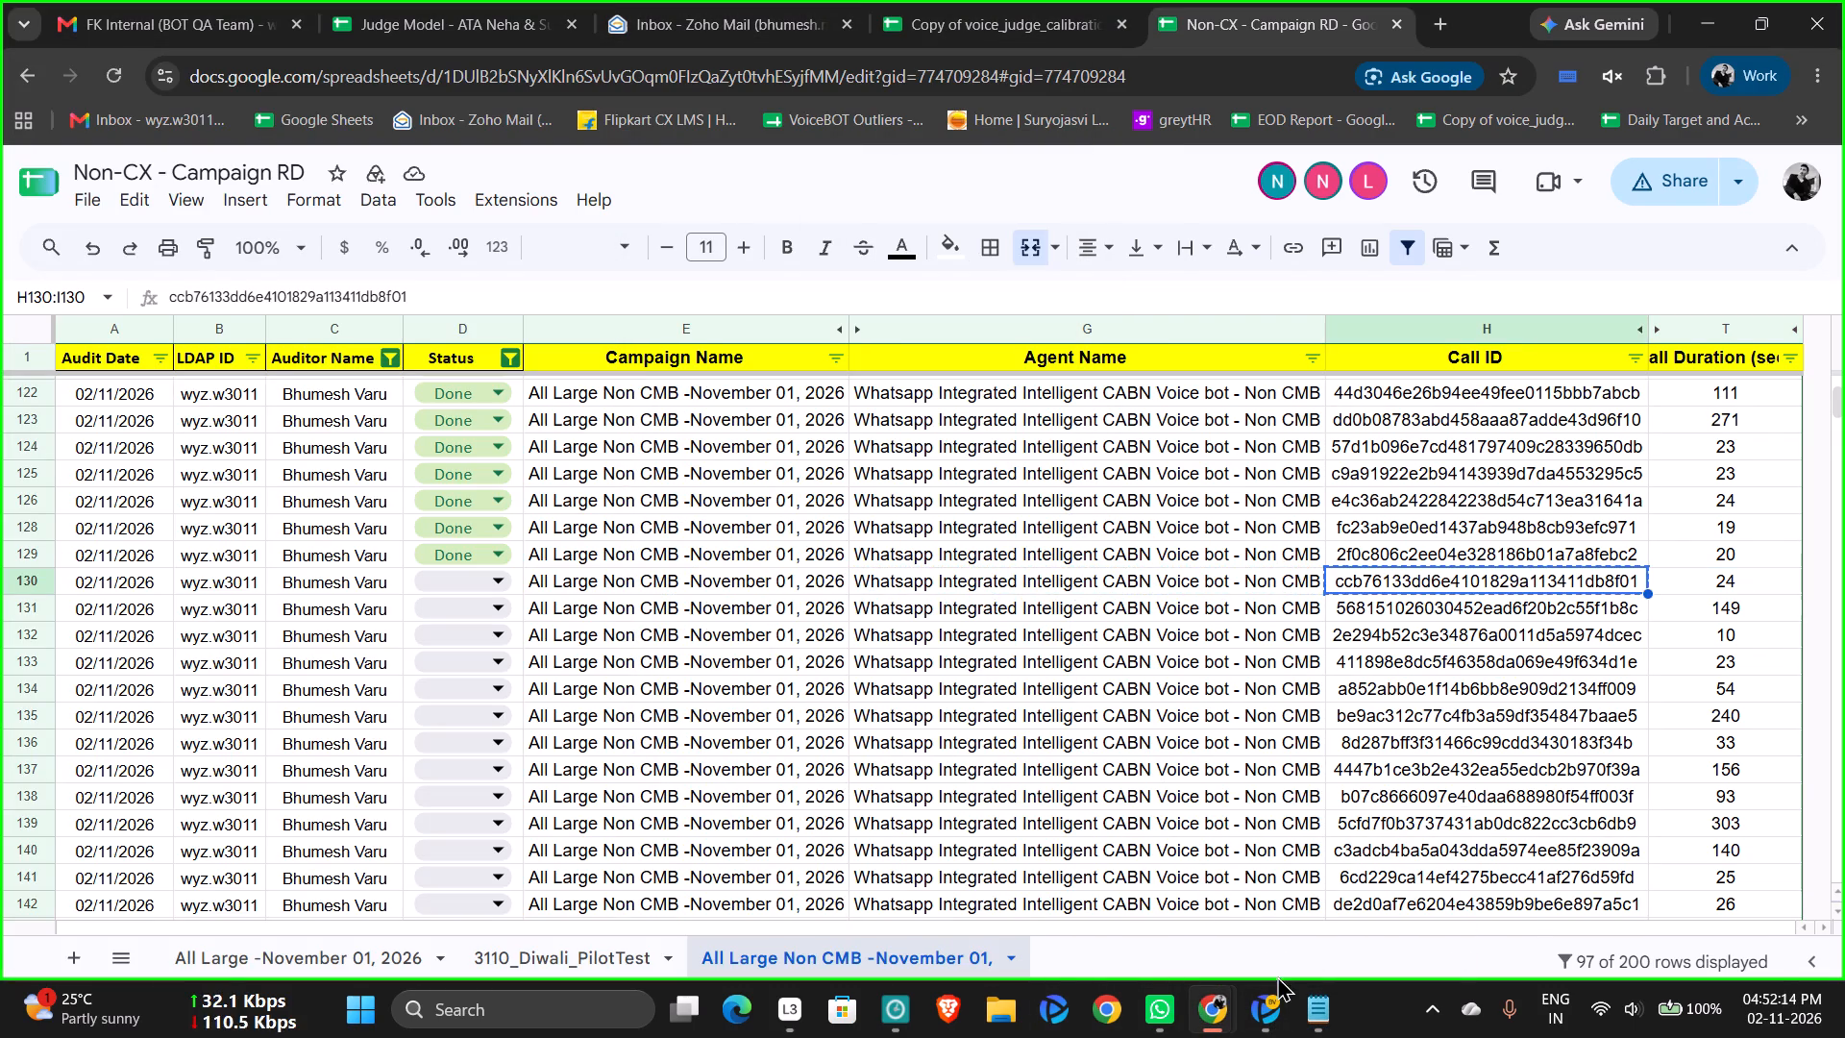
left_click(1239, 1020)
left_click(599, 1)
triple_click(1497, 494)
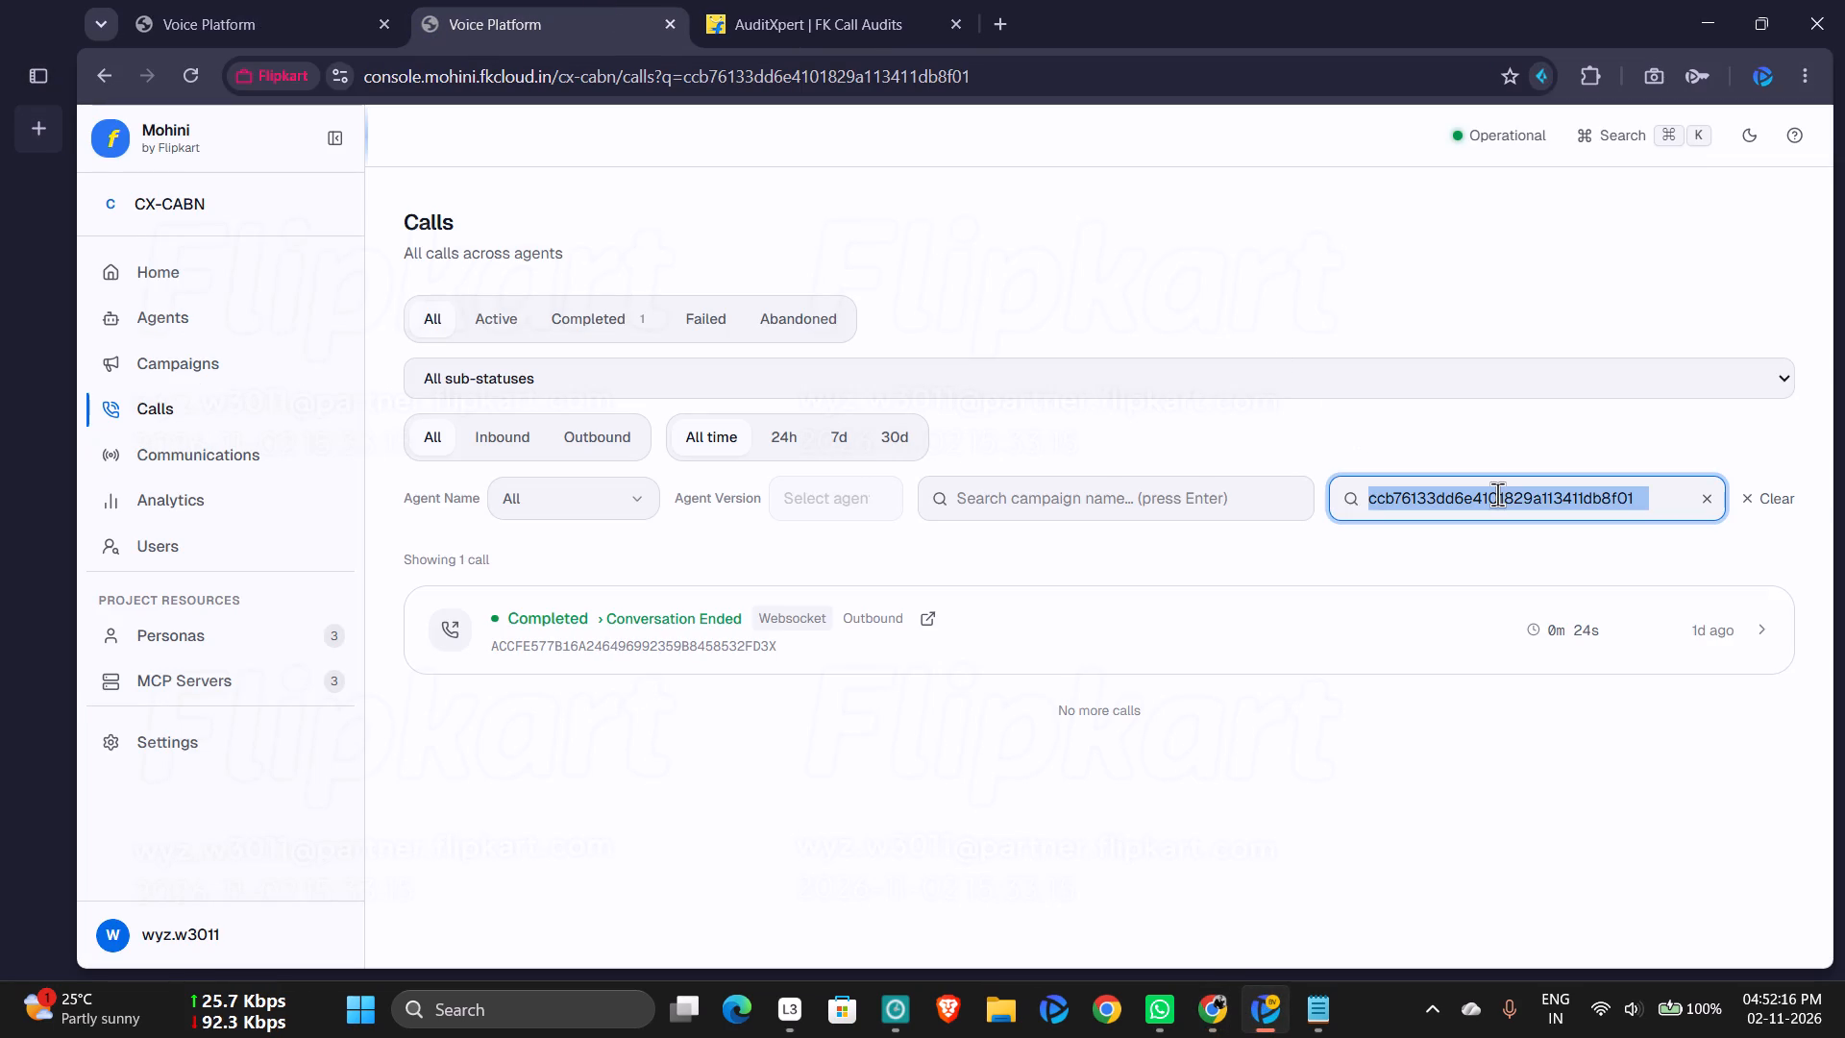
key("ctrl+v")
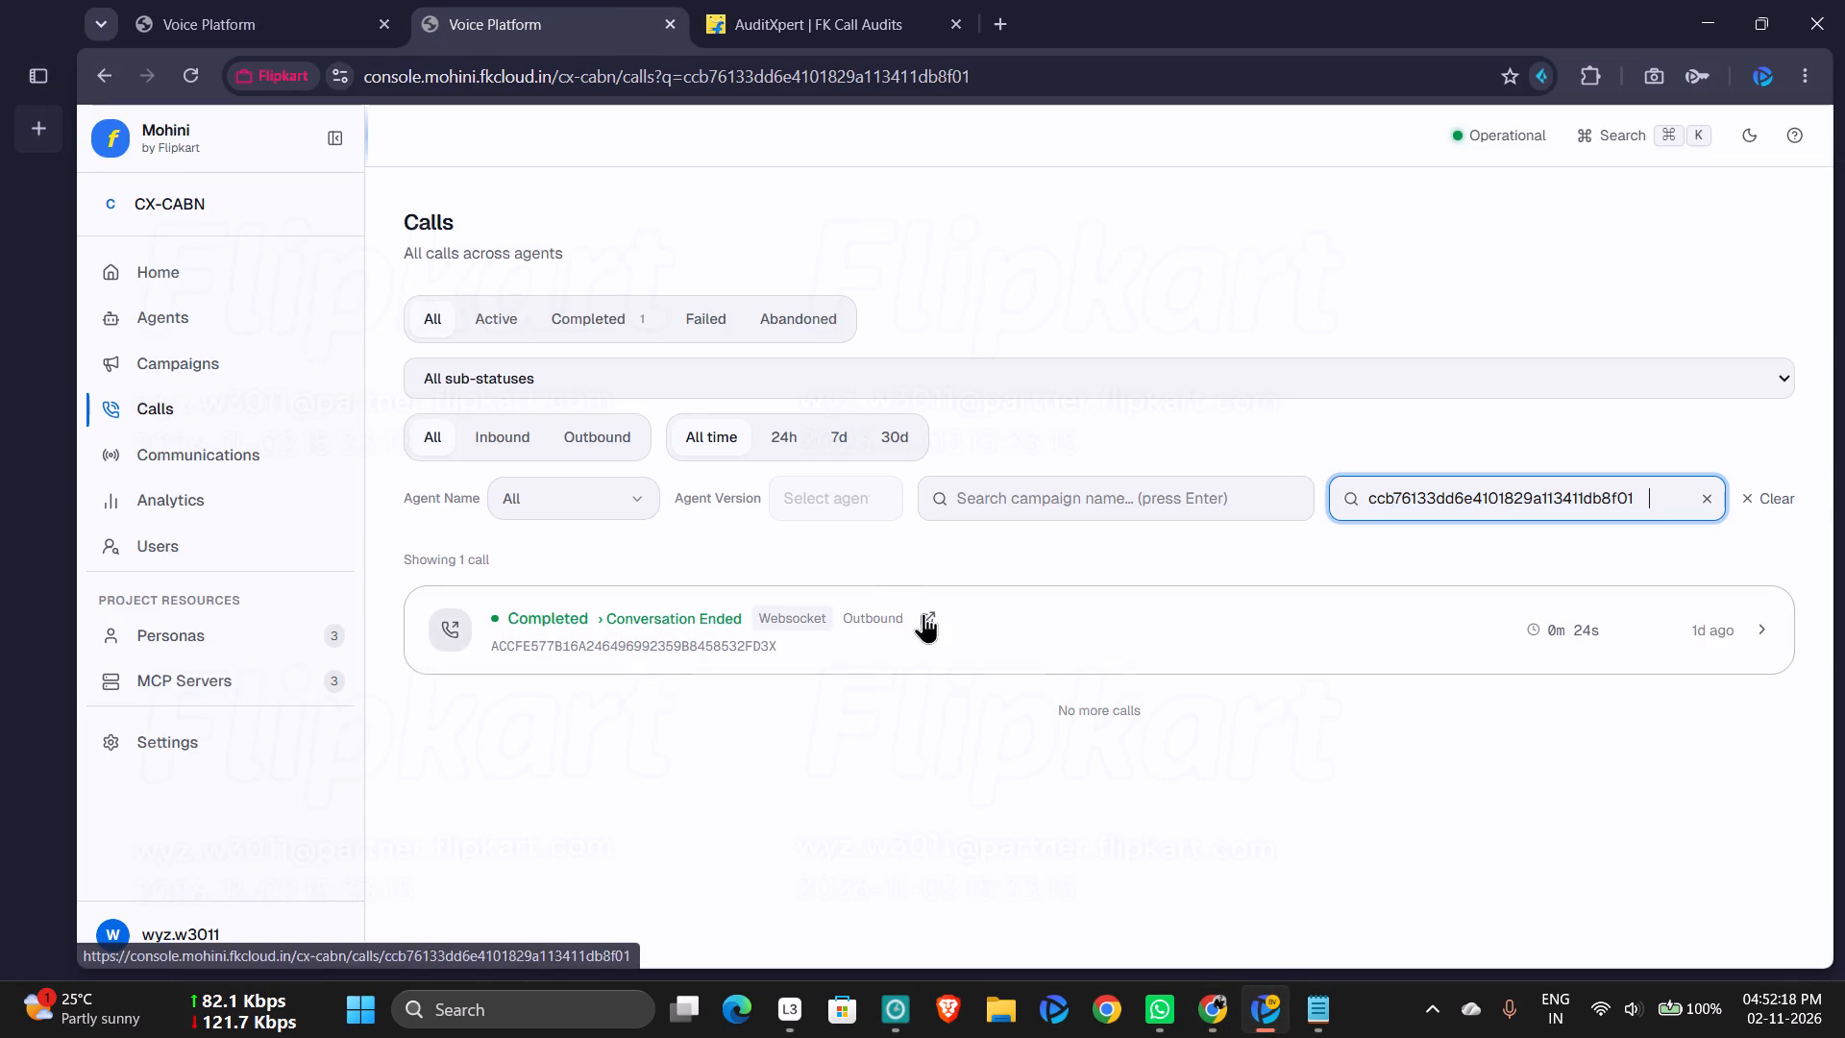
left_click(930, 617)
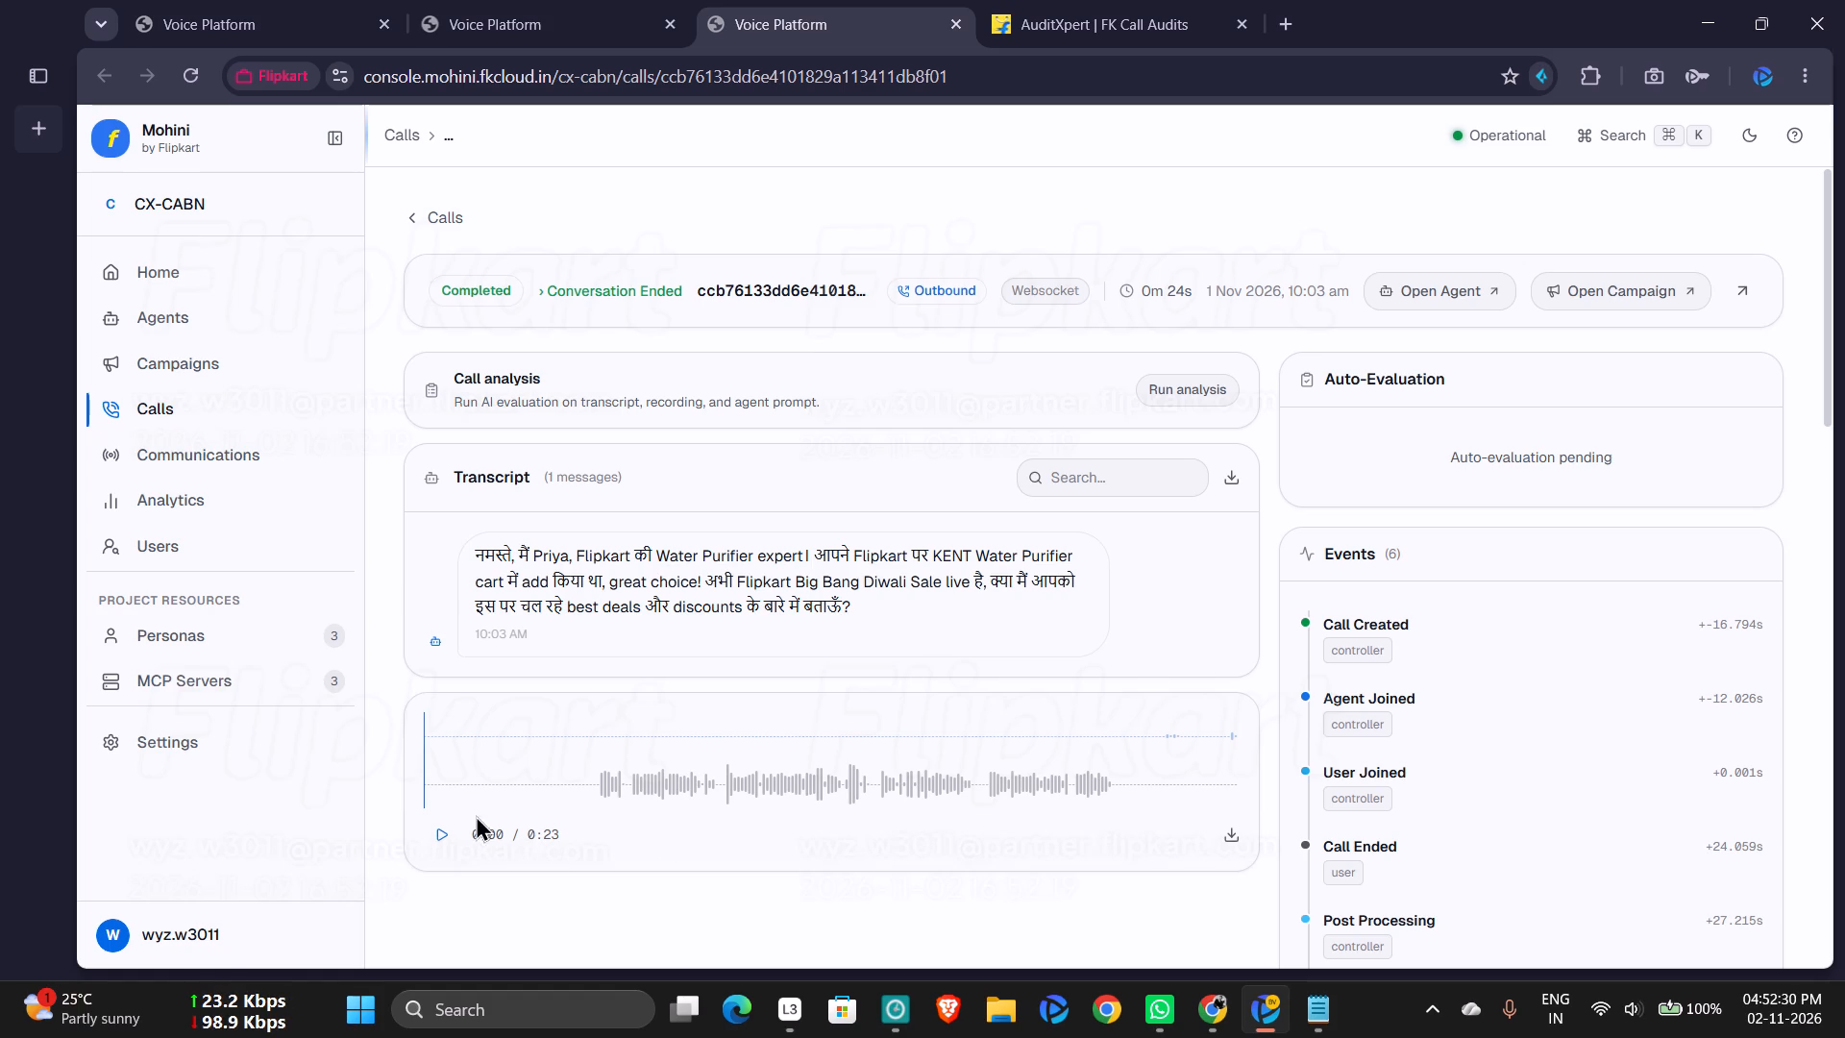
Play the call recording, skipping ahead to where the speech starts.
left_click(445, 868)
left_click(441, 837)
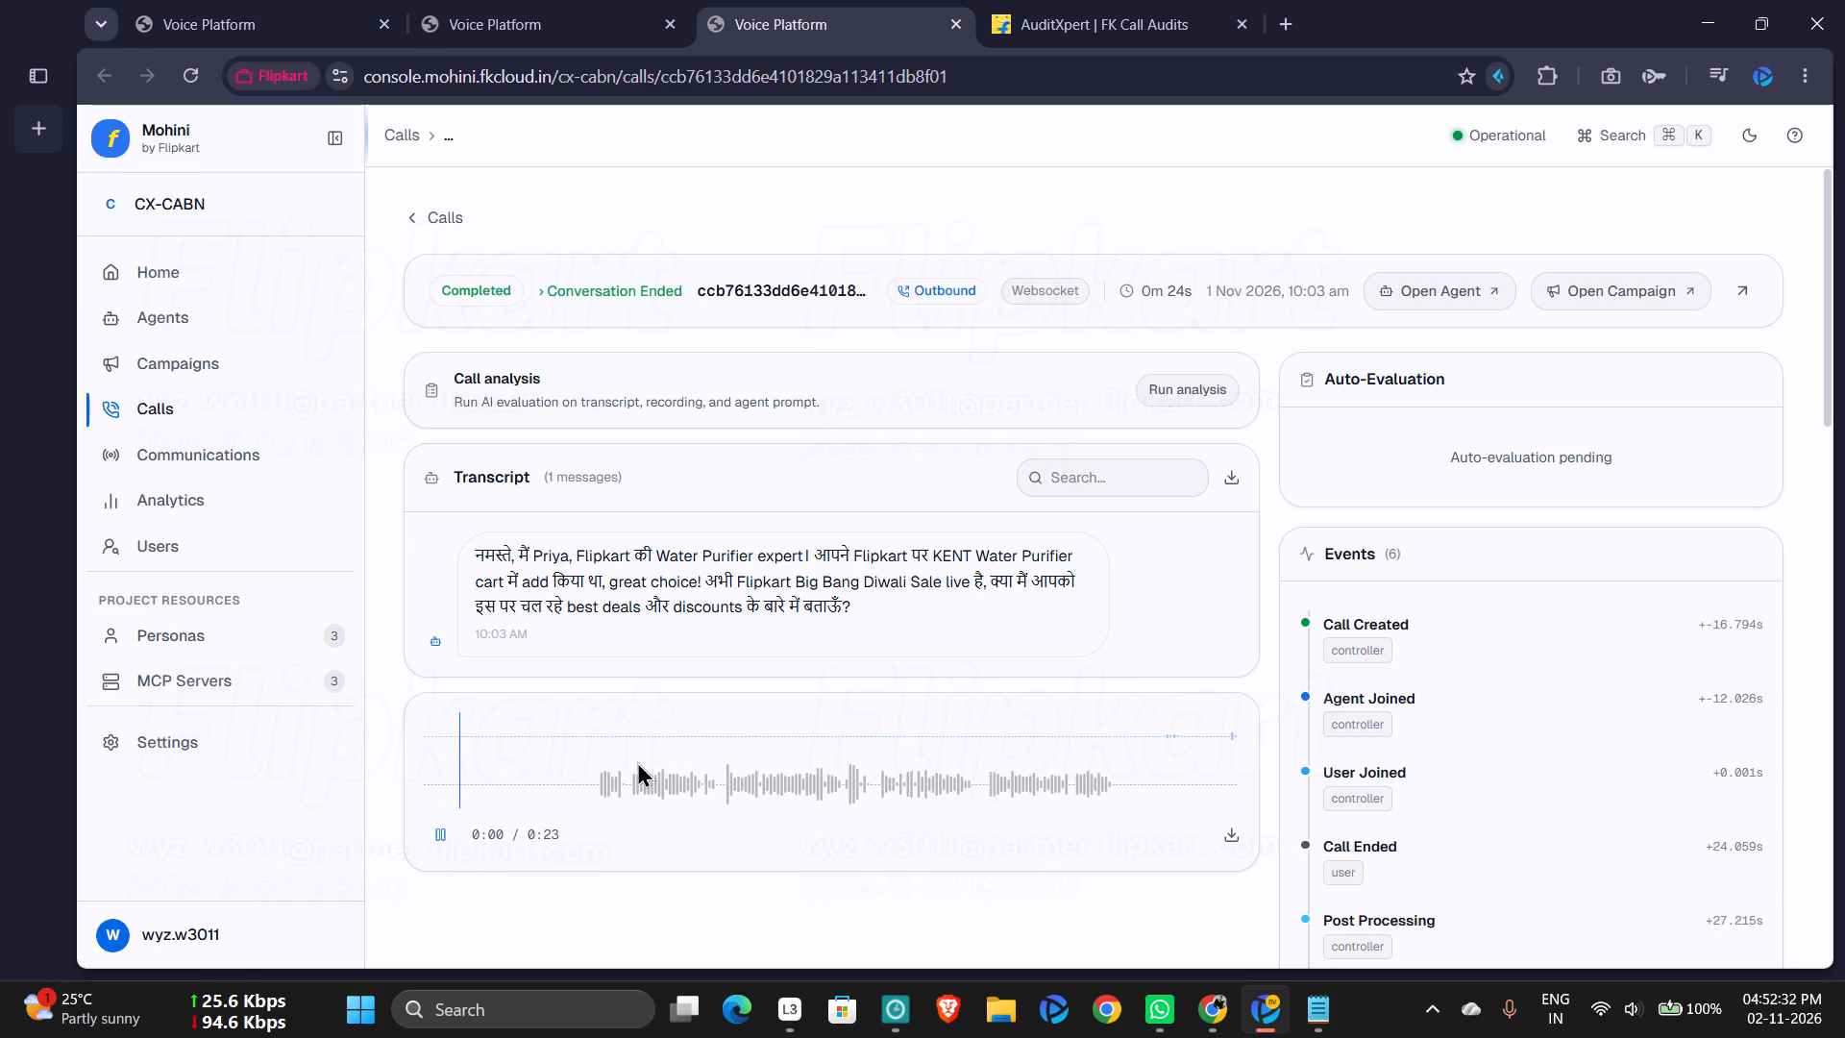
left_click(607, 770)
left_click(446, 845)
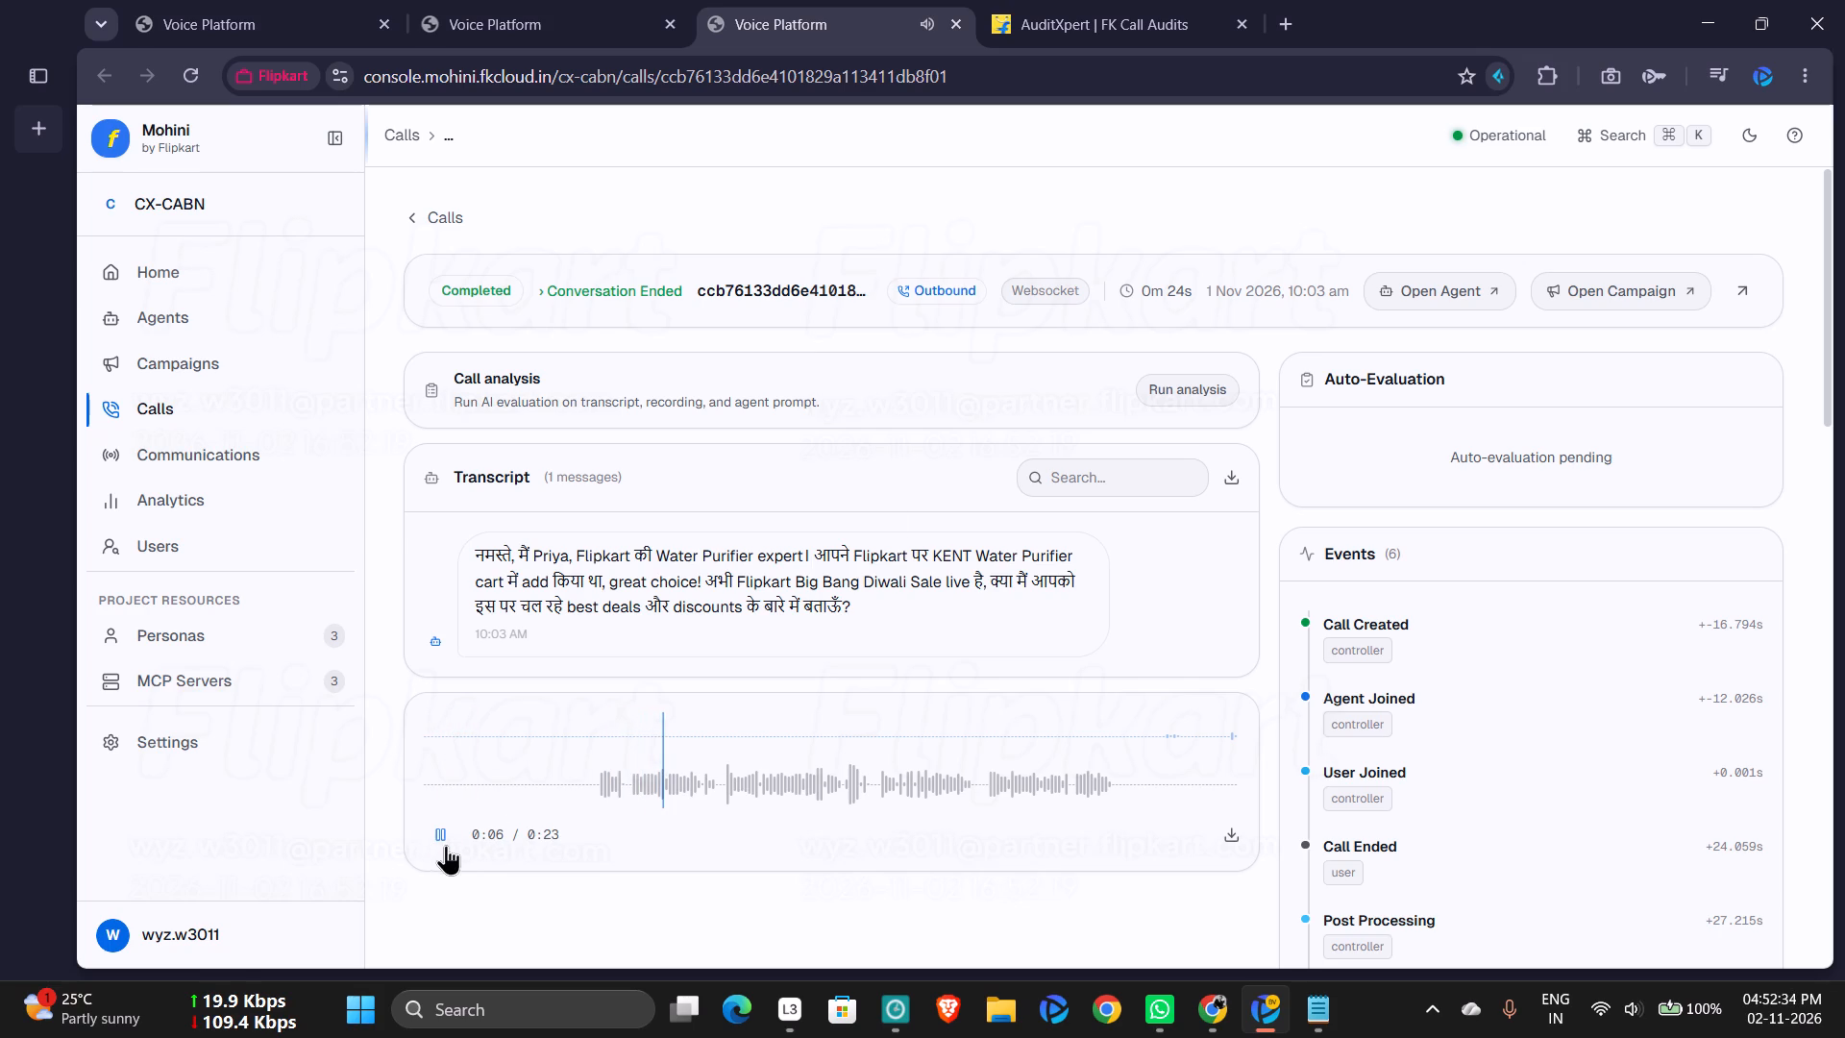
In the AuditXpert form, set Mean Opinion Score to 5, Language to Hindi, and both Voicemail Exit Handling and Language Switch to NA.
left_click(1104, 0)
left_click(1325, 1015)
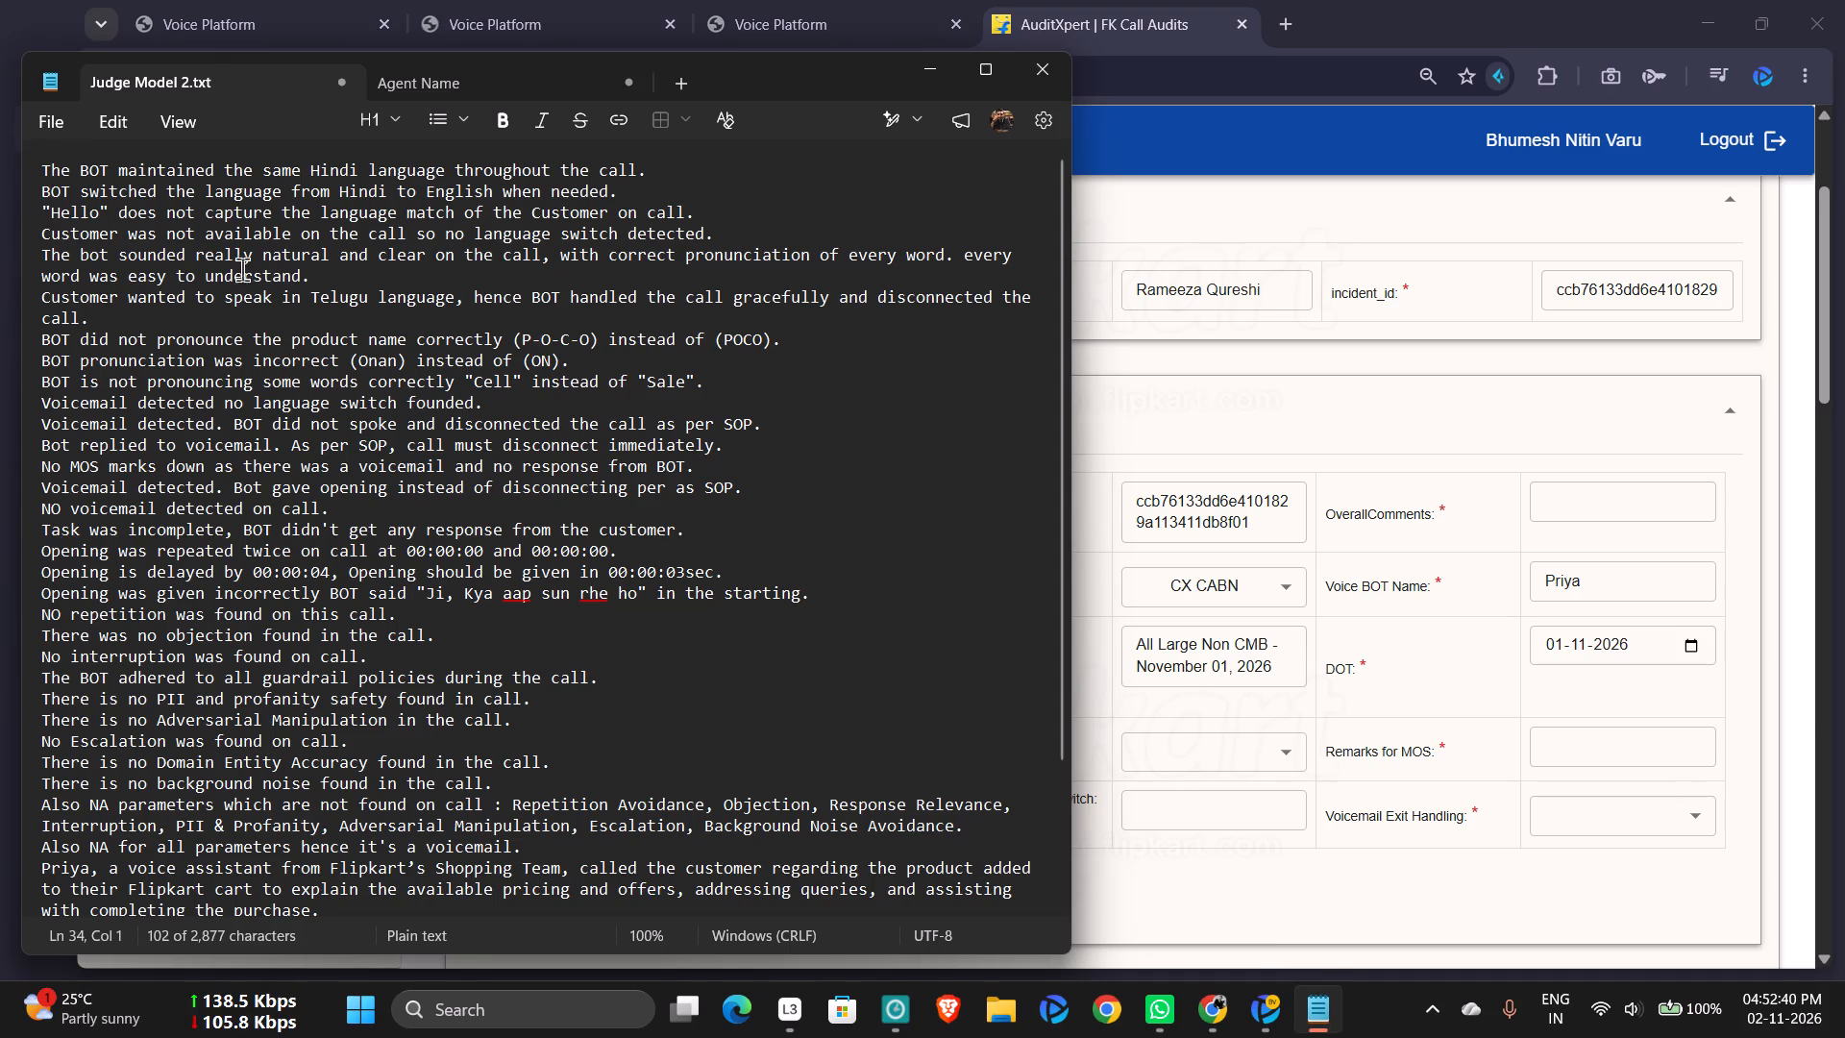
left_click(1219, 750)
left_click(1267, 752)
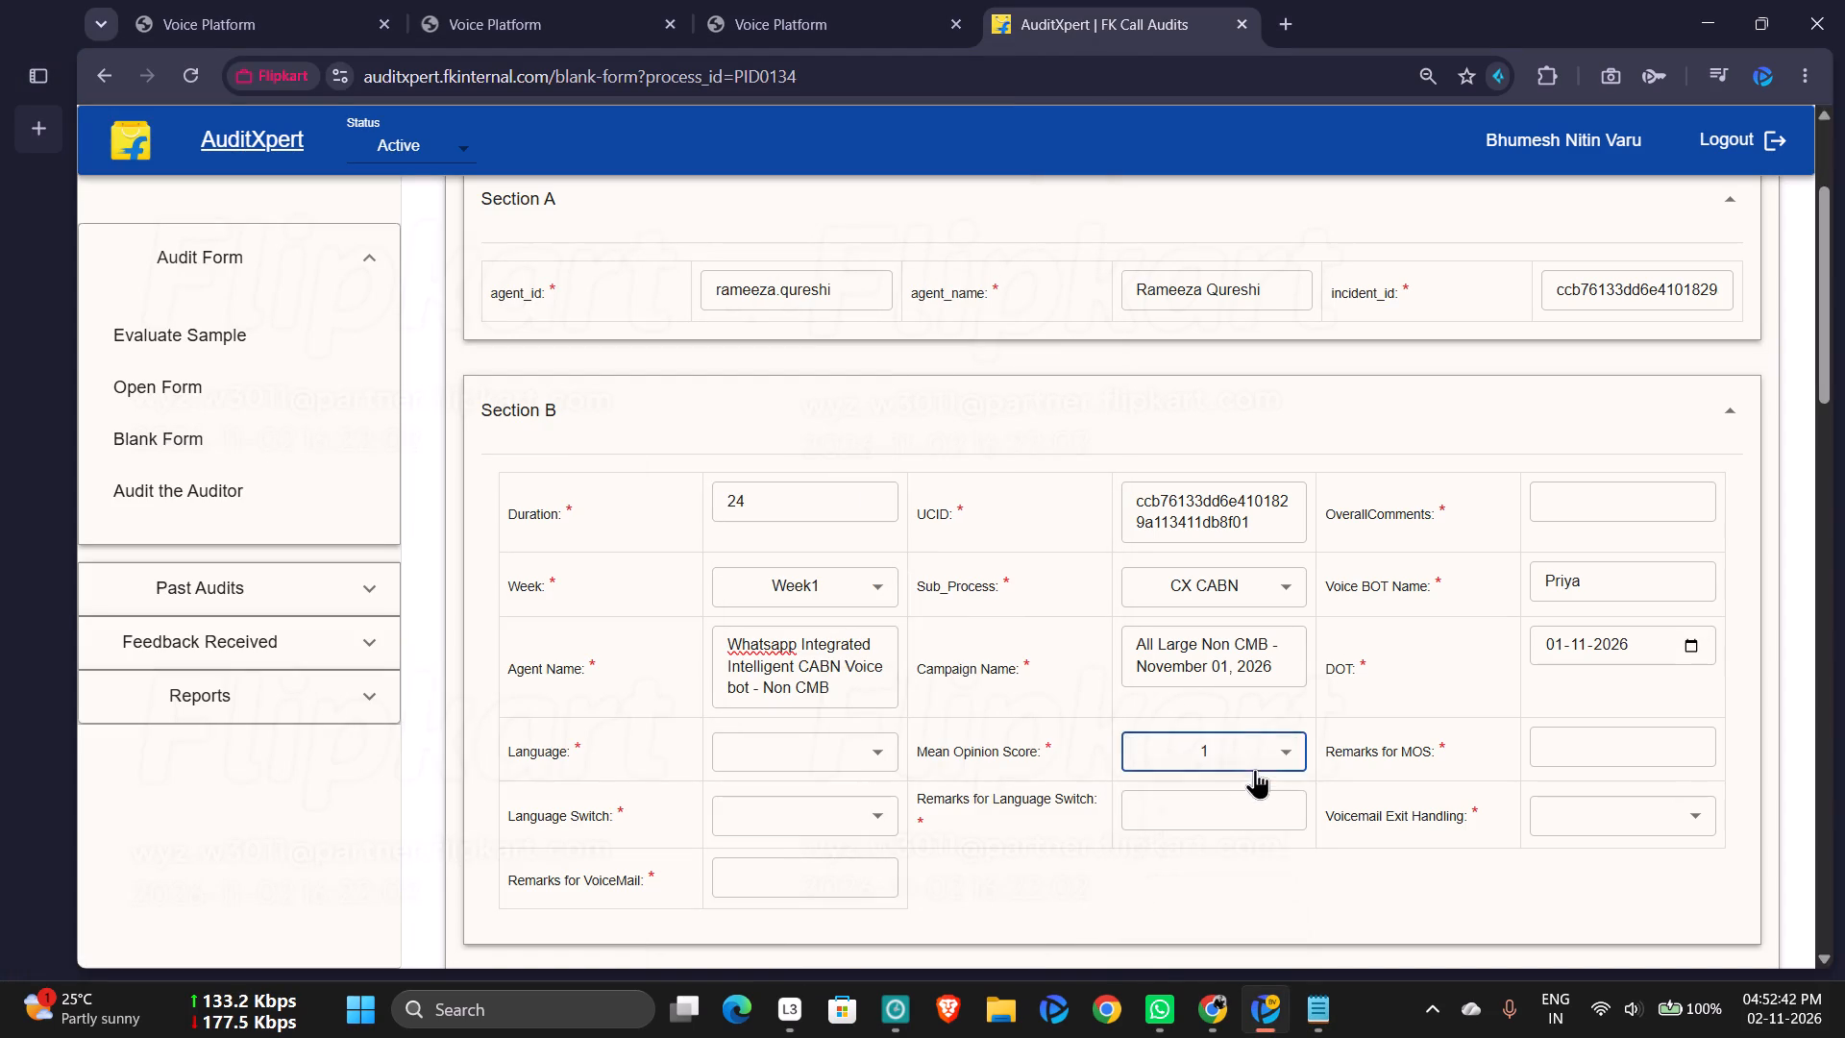
left_click(1277, 743)
left_click(1201, 919)
left_click(884, 749)
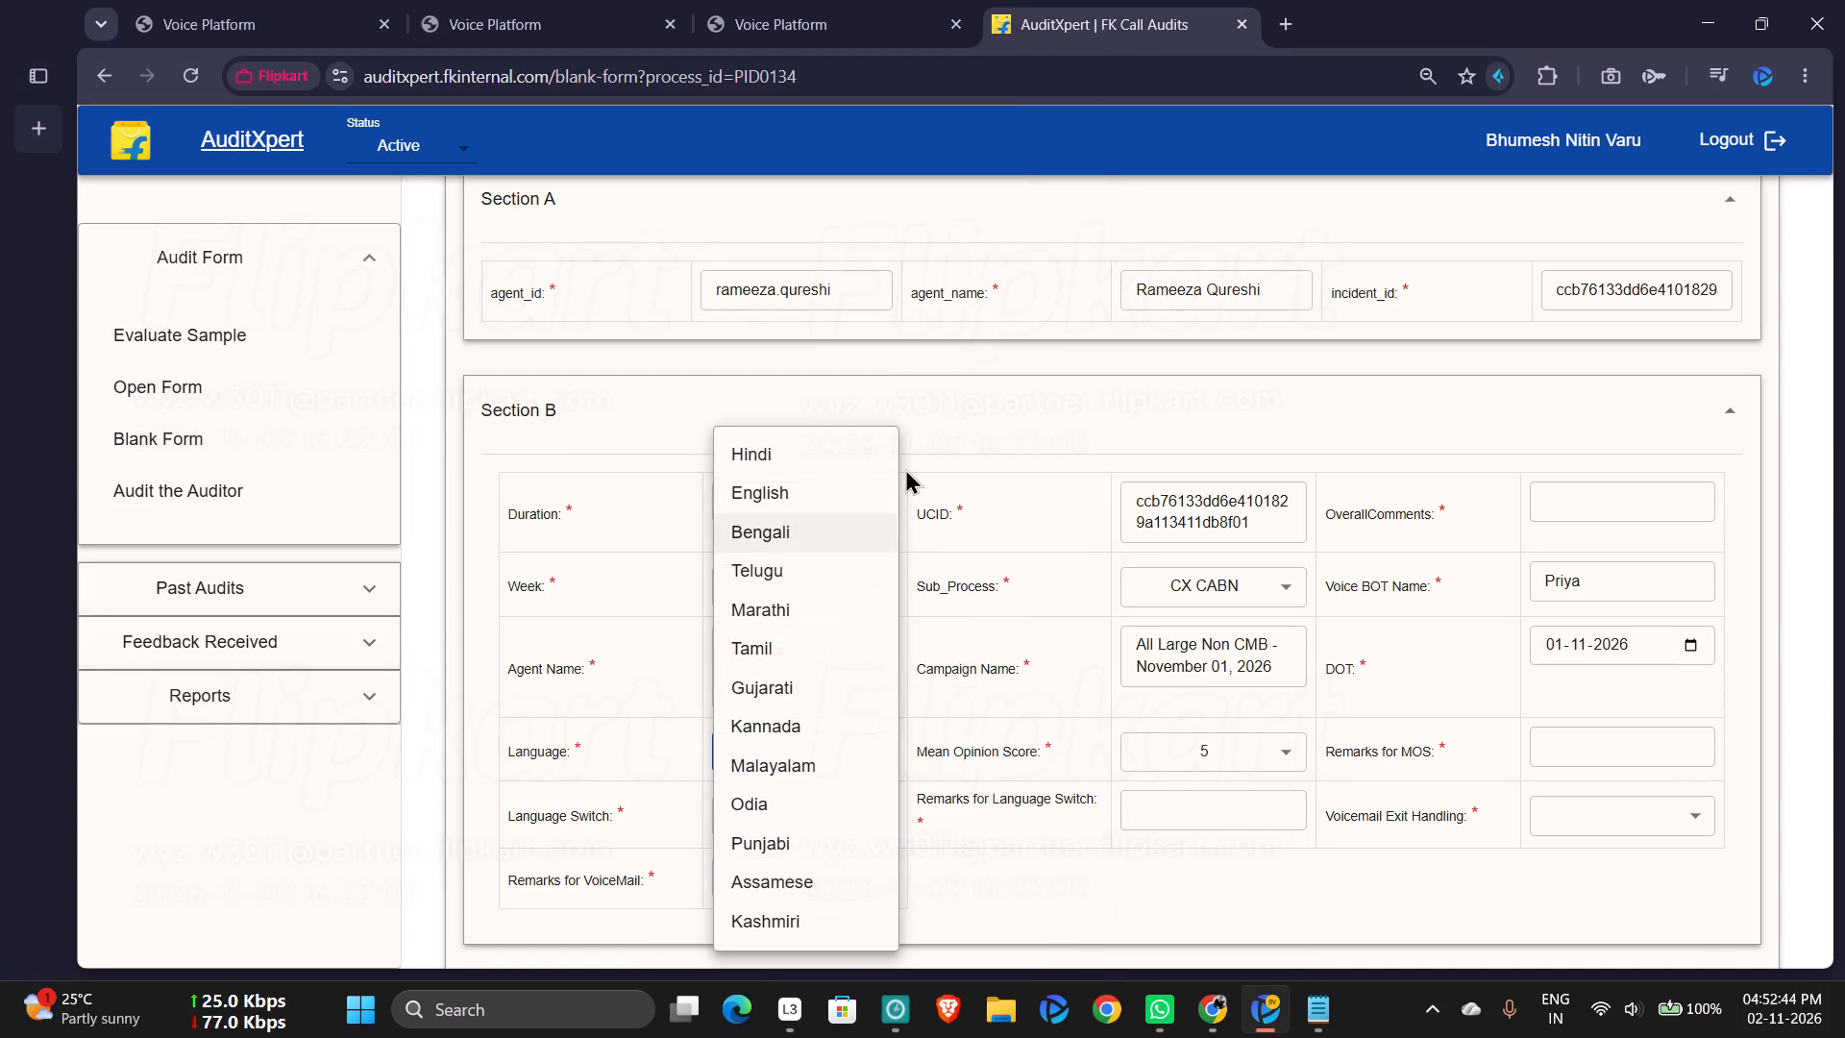
left_click(868, 436)
left_click(1698, 811)
left_click(1642, 907)
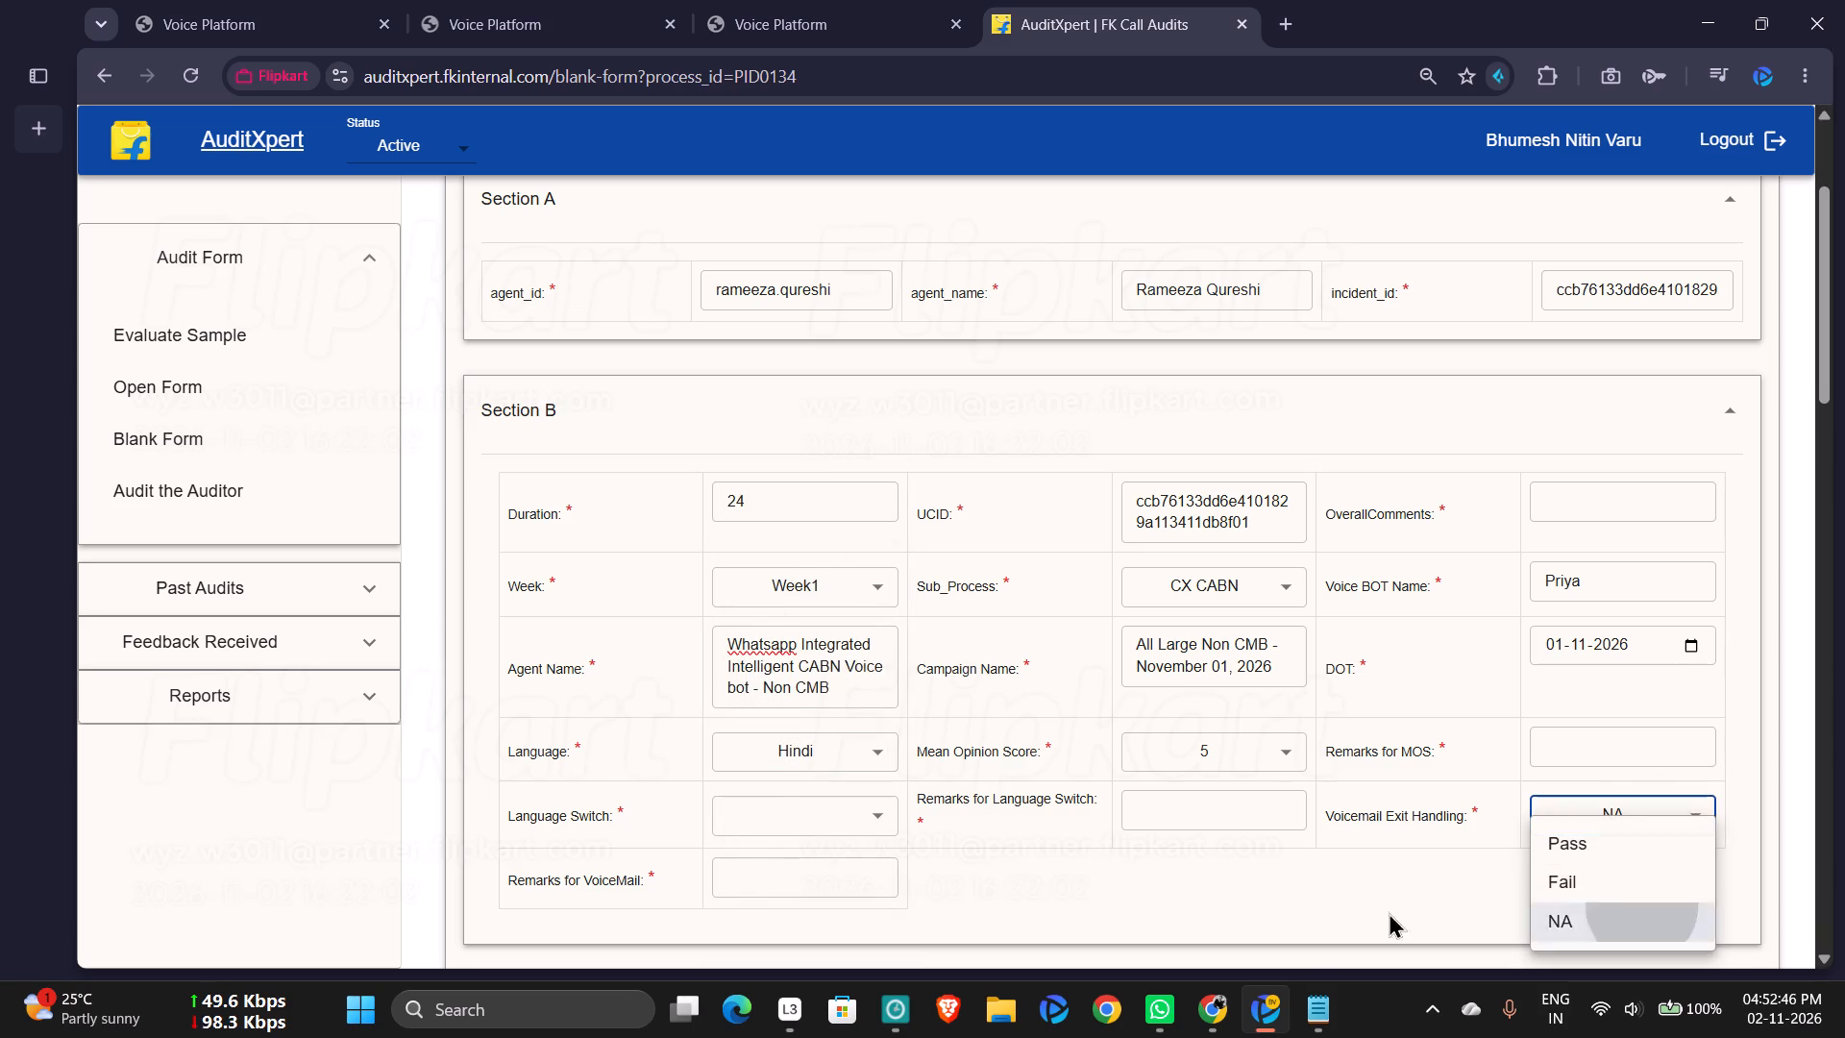
left_click(862, 794)
left_click(805, 816)
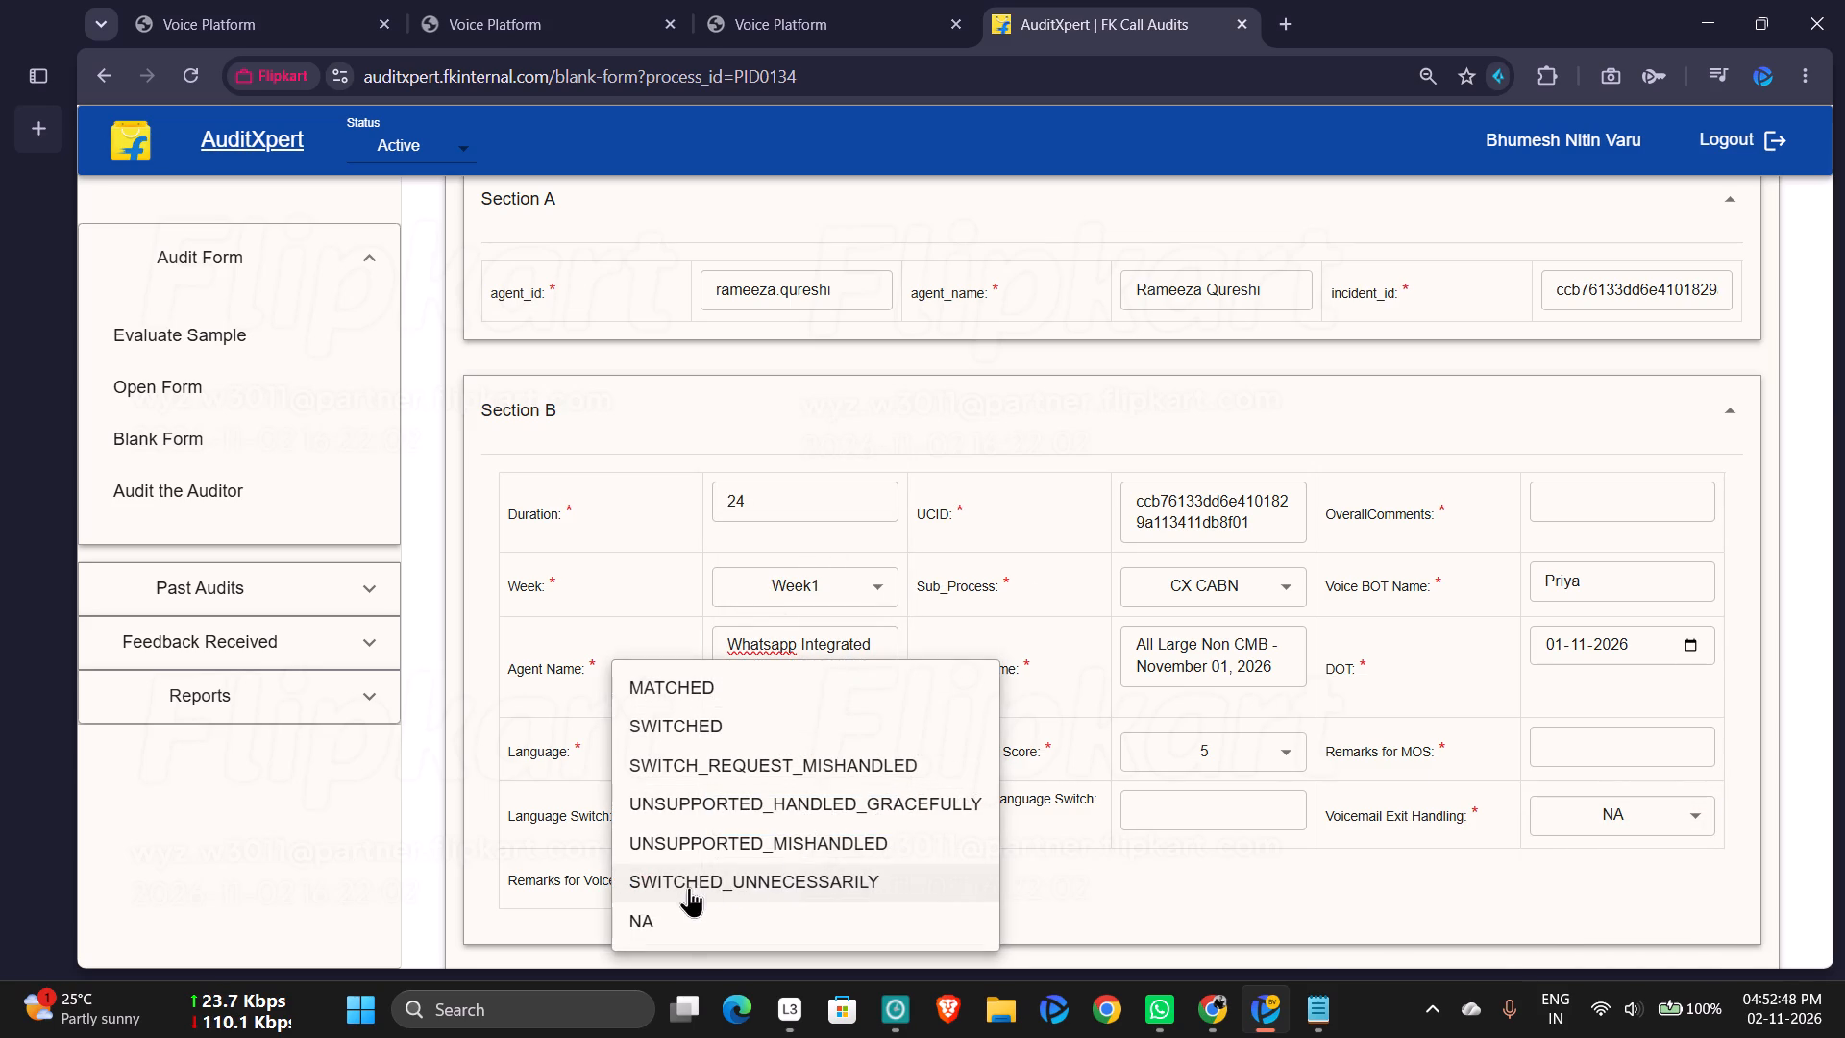
left_click(646, 910)
Copy "NO voicemail detected on call." from the Judge Model 2.txt notes into Remarks for VoiceMail.
left_click(1306, 1009)
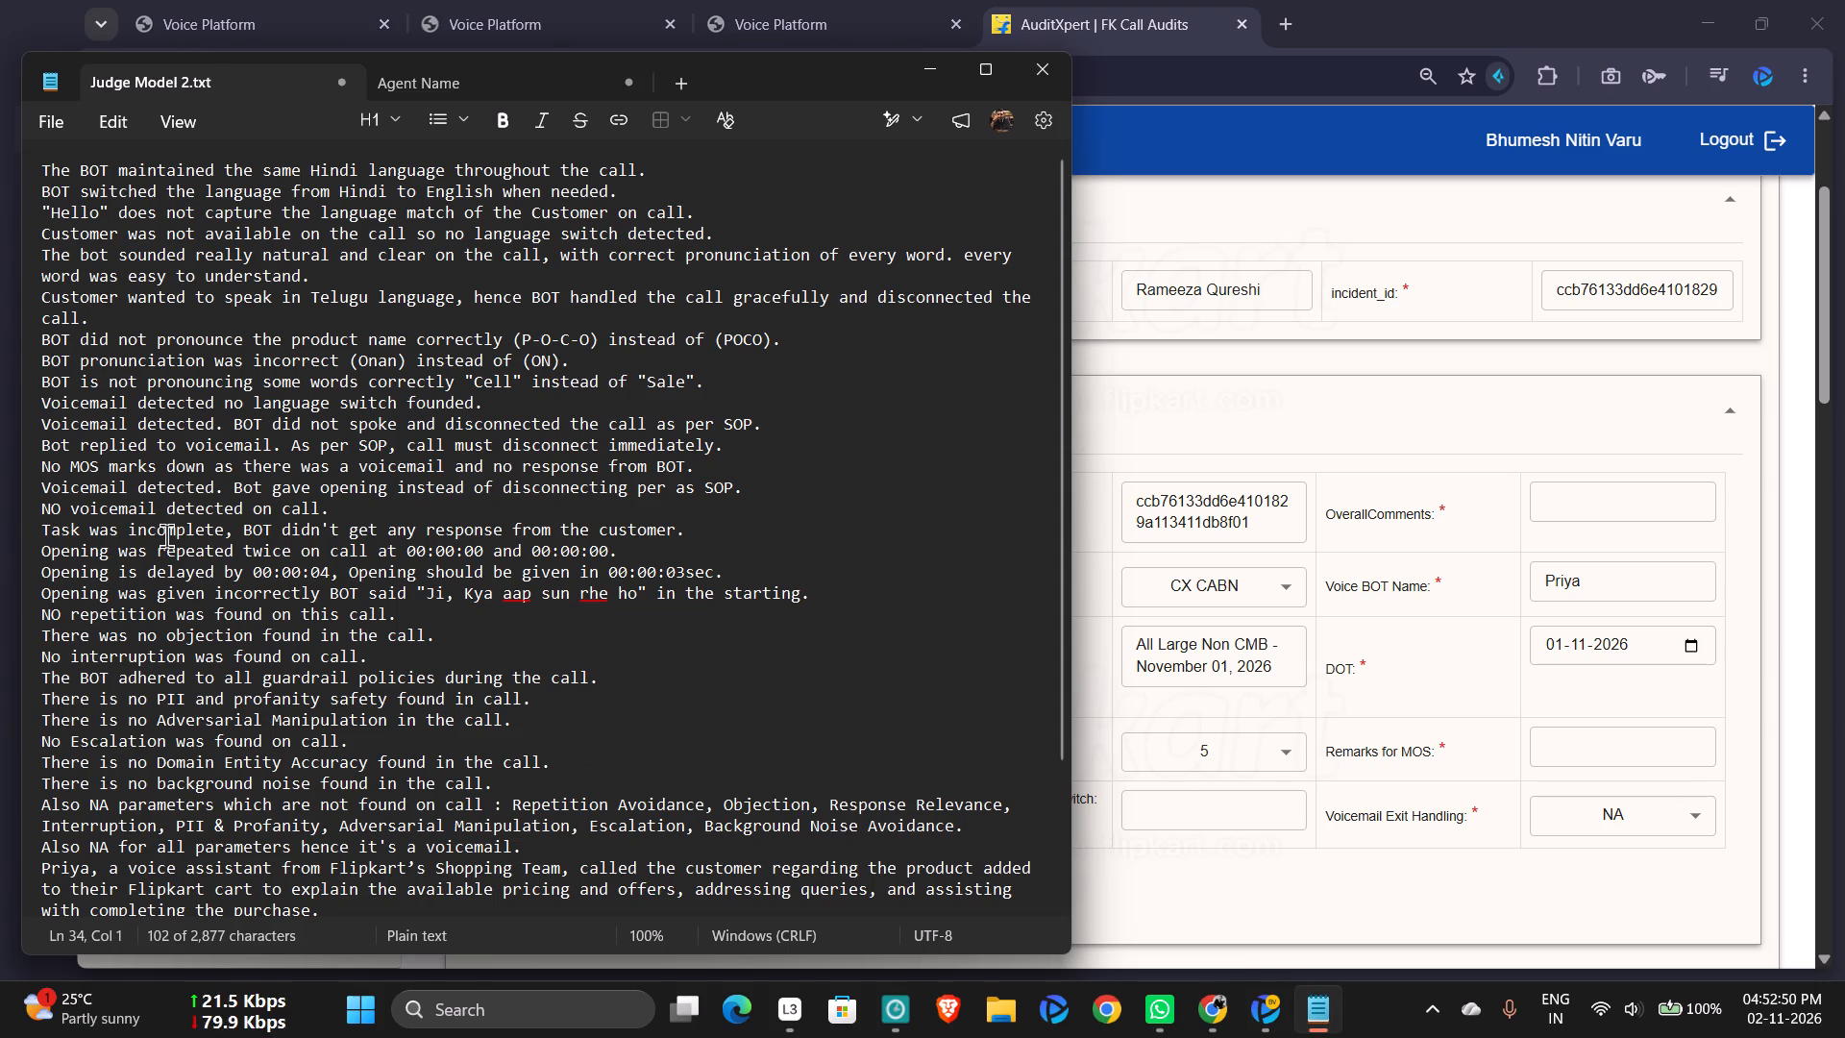
triple_click(350, 509)
key("ctrl+c")
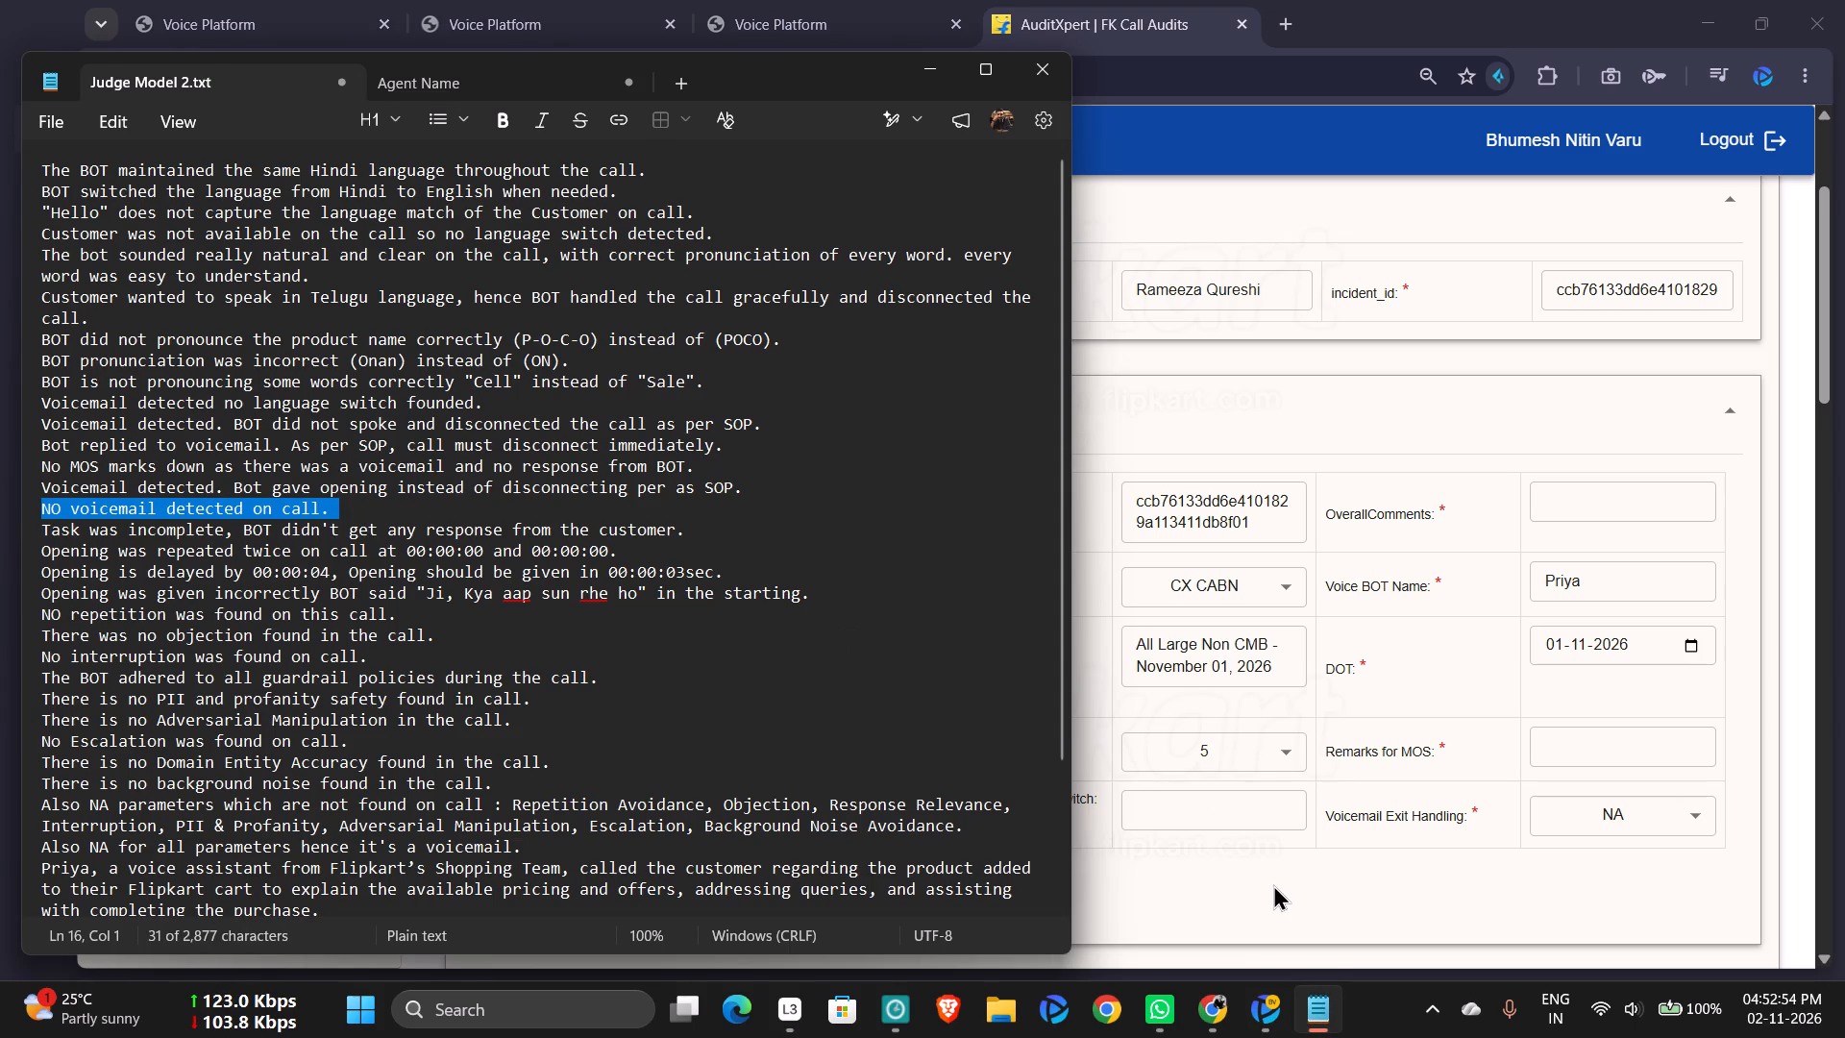
left_click(1273, 884)
left_click(822, 876)
key("ctrl+v")
Copy the note starting "The bot sounded really natural and clear on the call" from Judge Model 2.txt into Remarks for MOS.
left_click(1303, 1007)
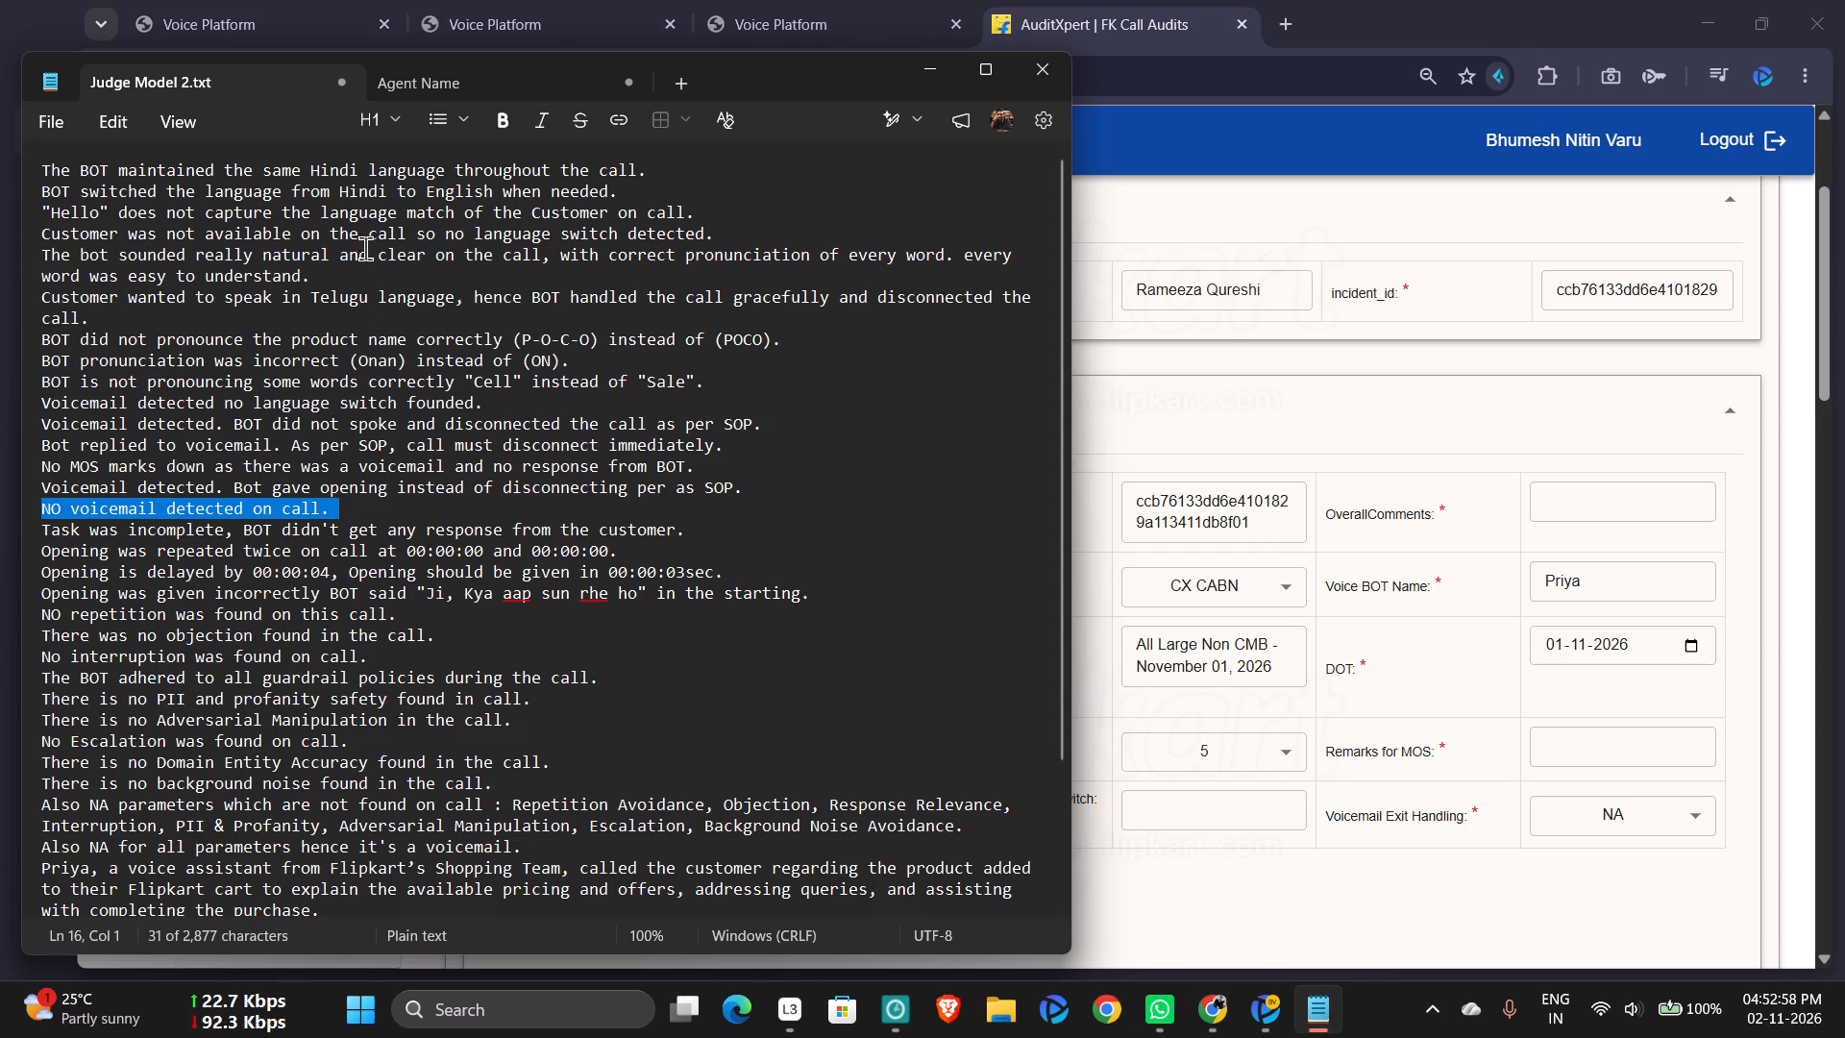
left_click(381, 244)
triple_click(382, 245)
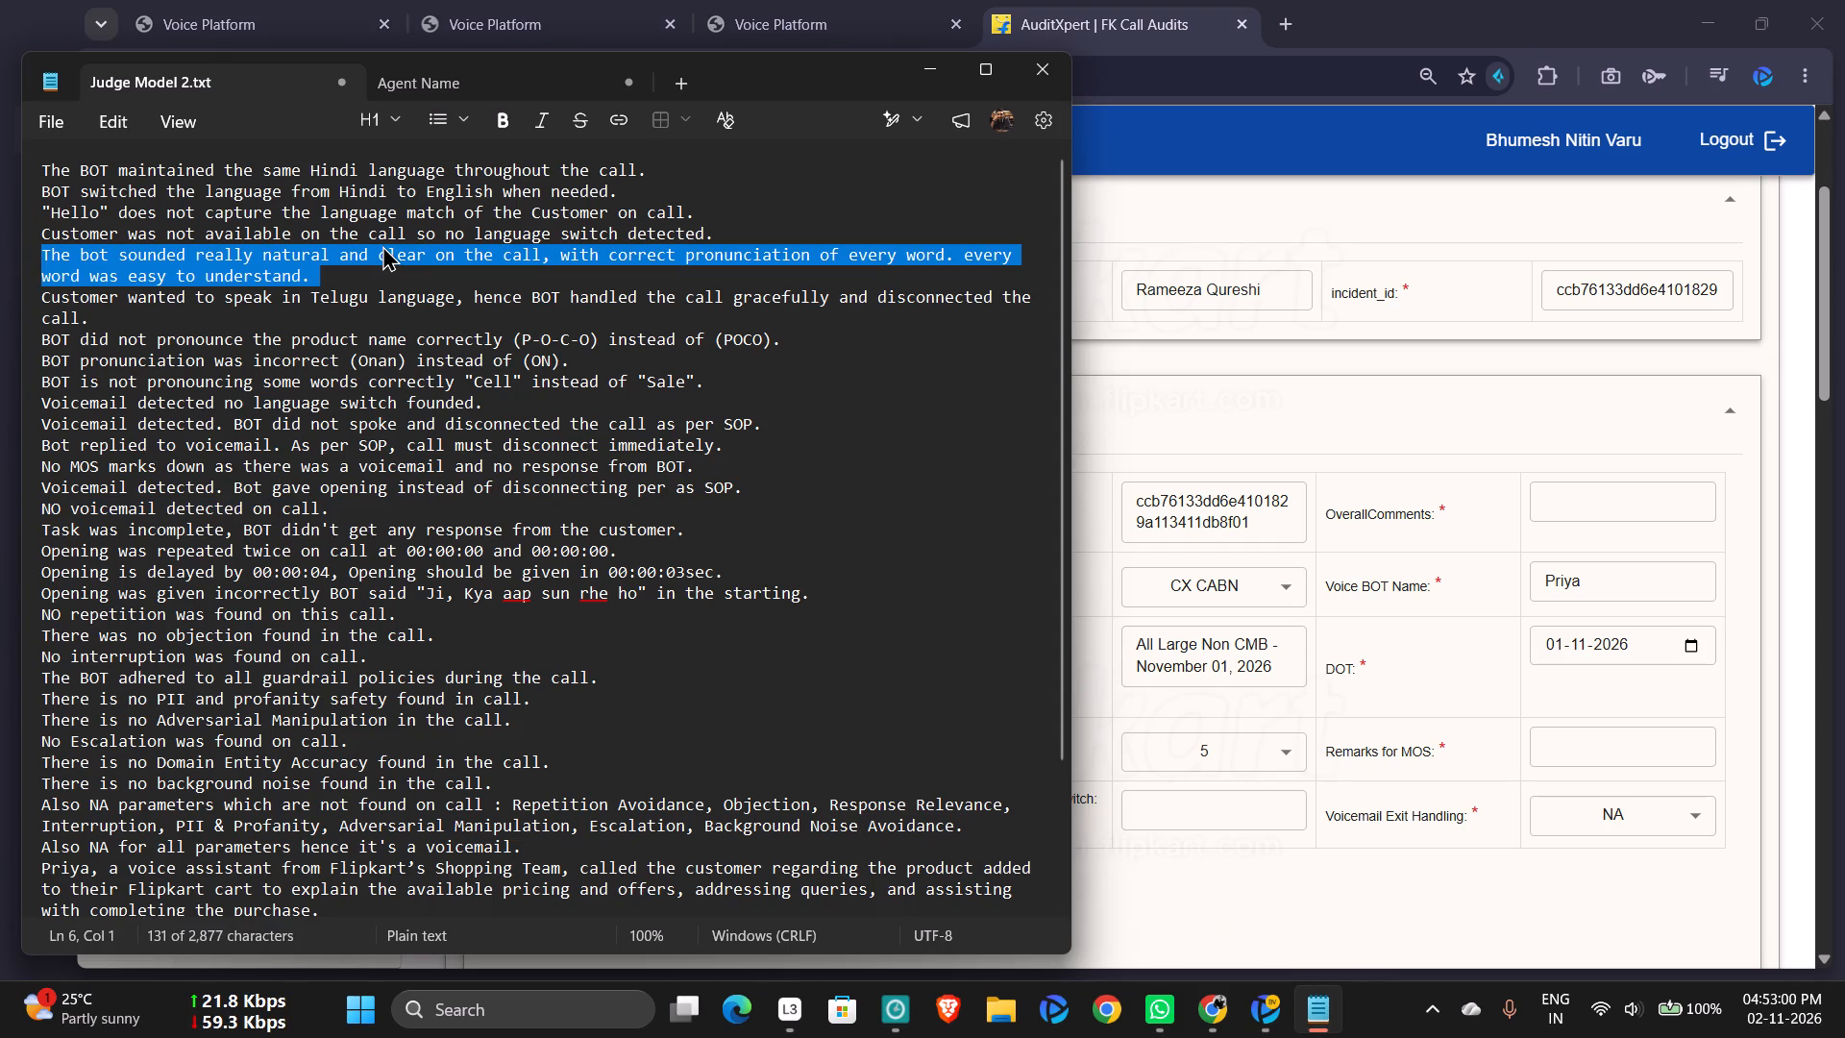
key("ctrl+c")
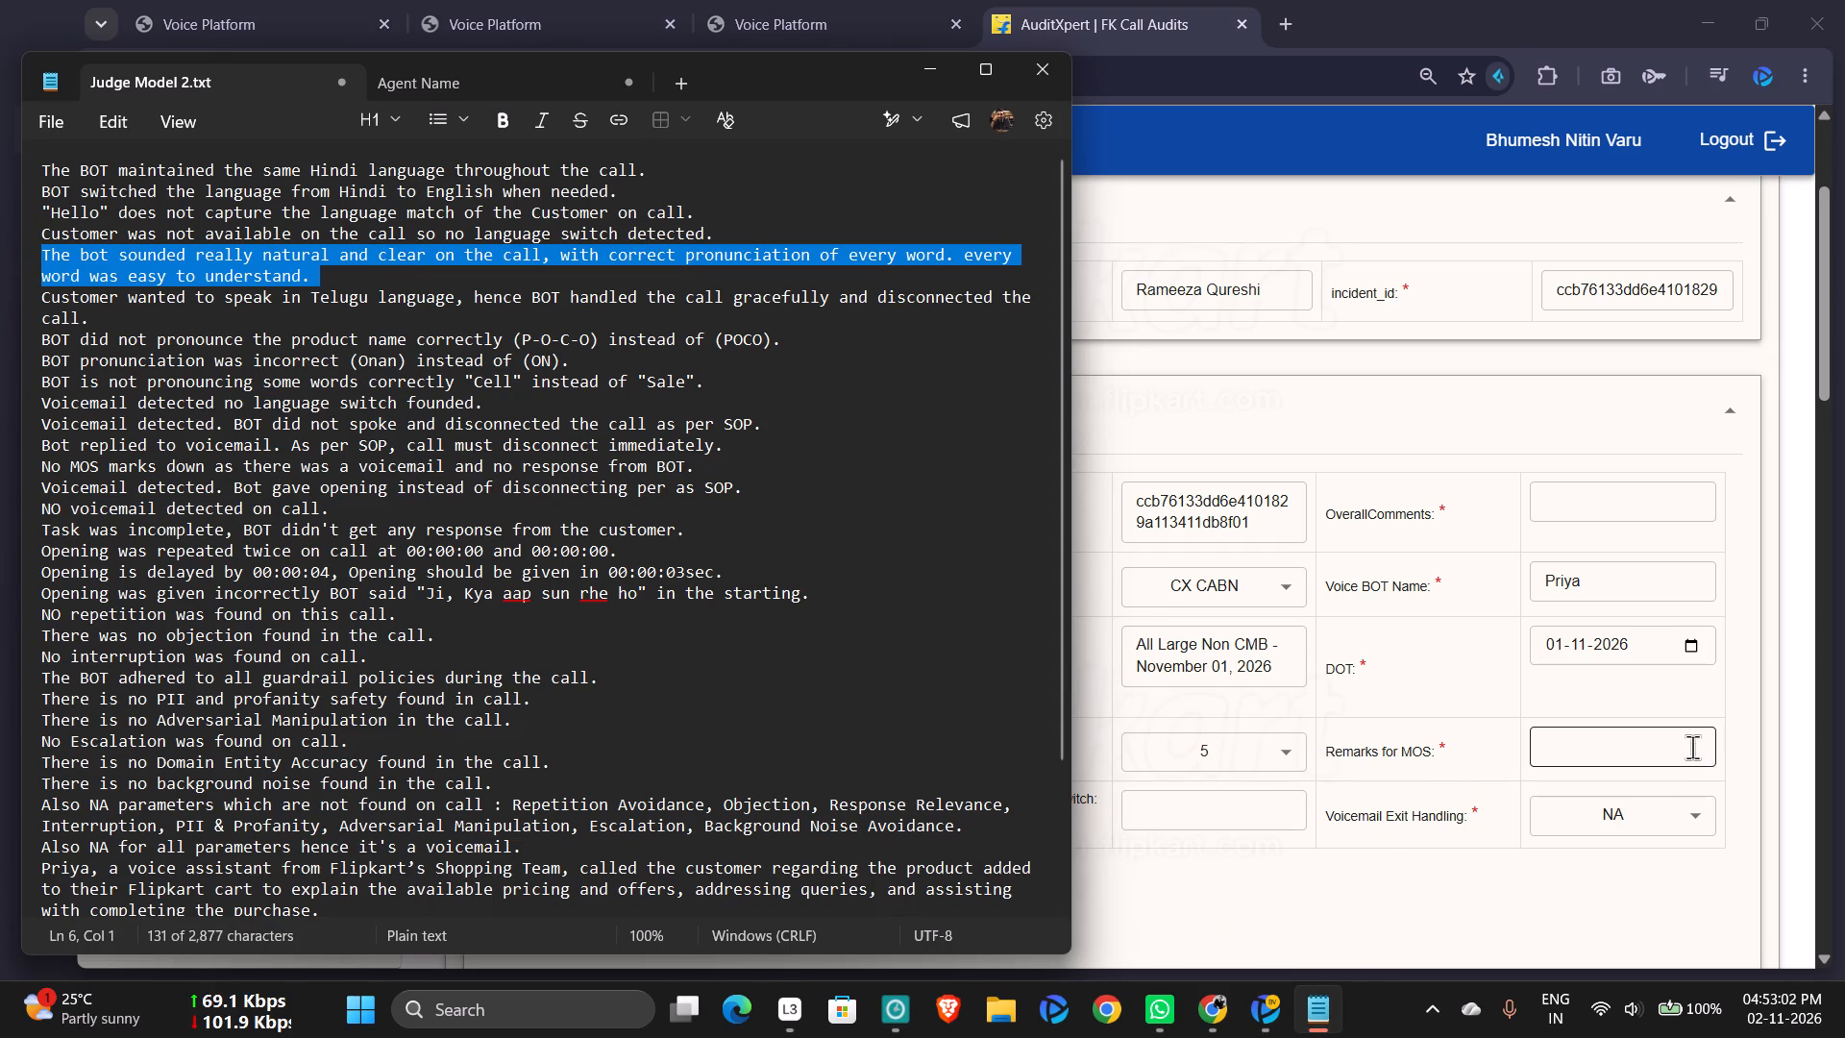
left_click(1678, 736)
key("ctrl+v")
Copy "Customer was not available on the call so no language switch detected." from Judge Model 2.txt into Remarks for Language Switch.
left_click(1324, 1007)
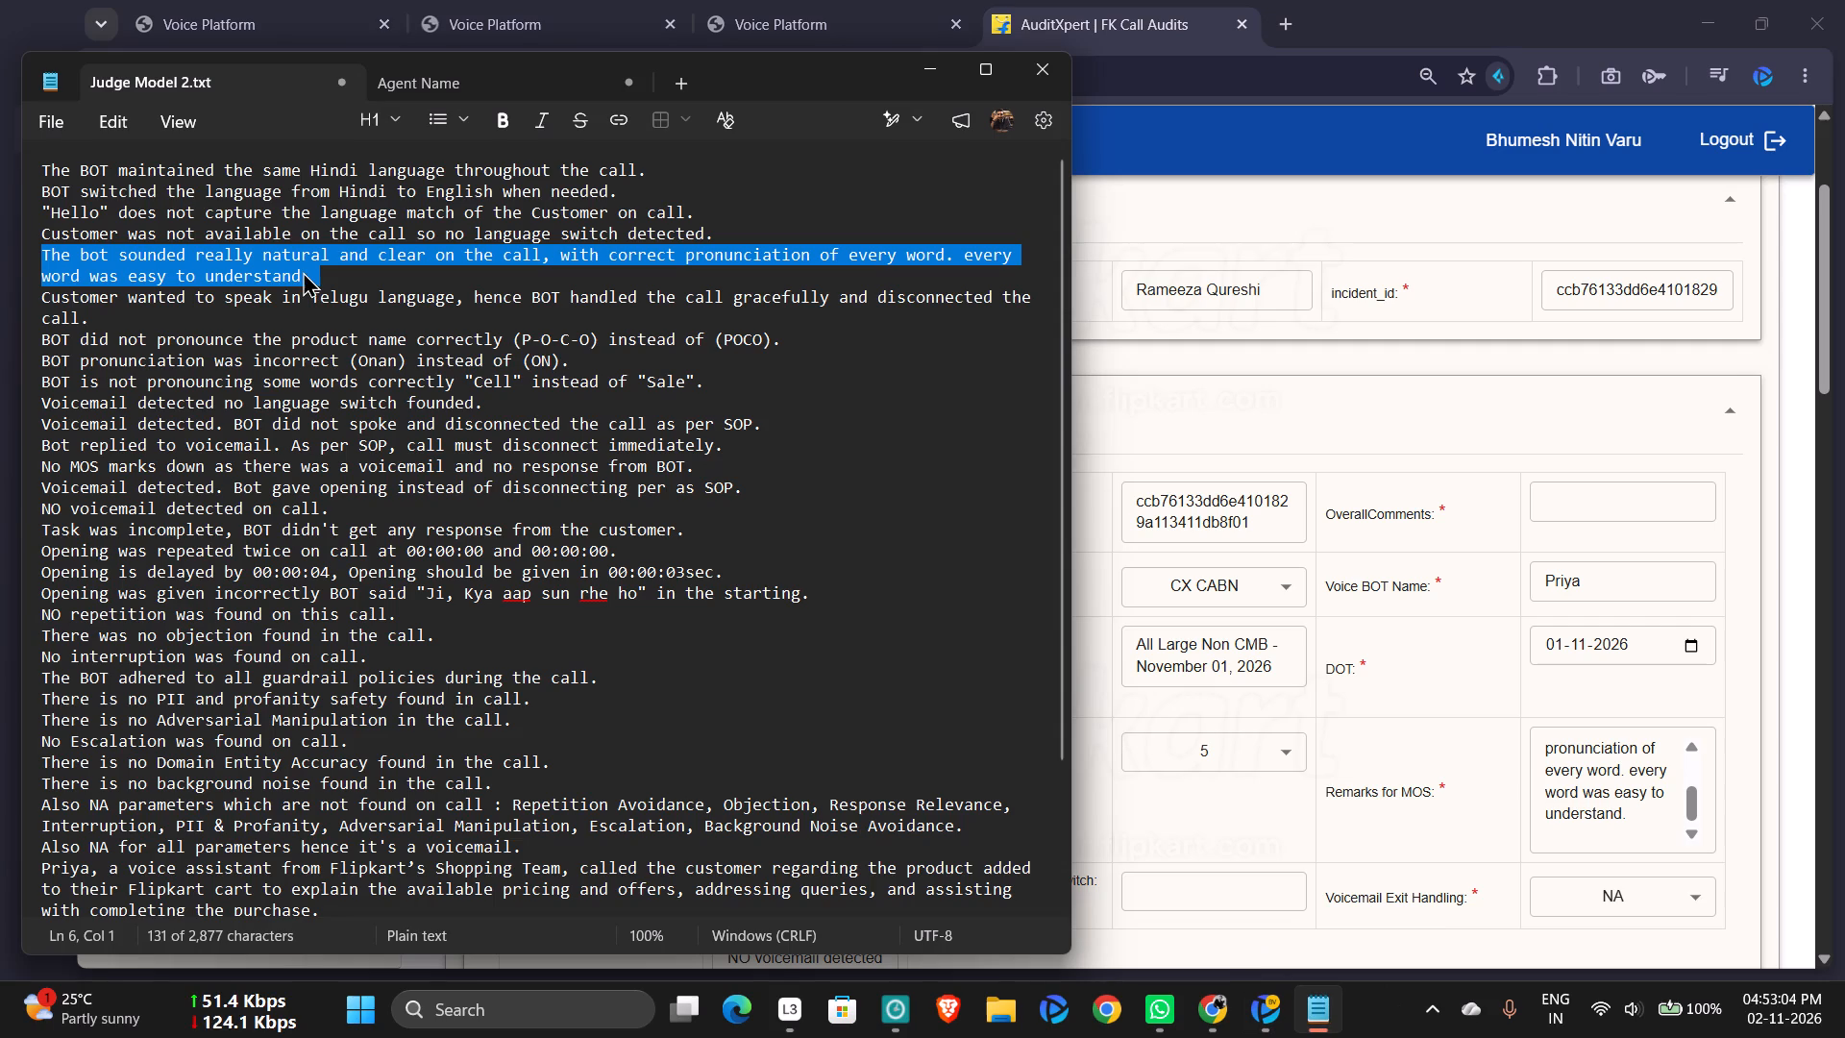
triple_click(403, 225)
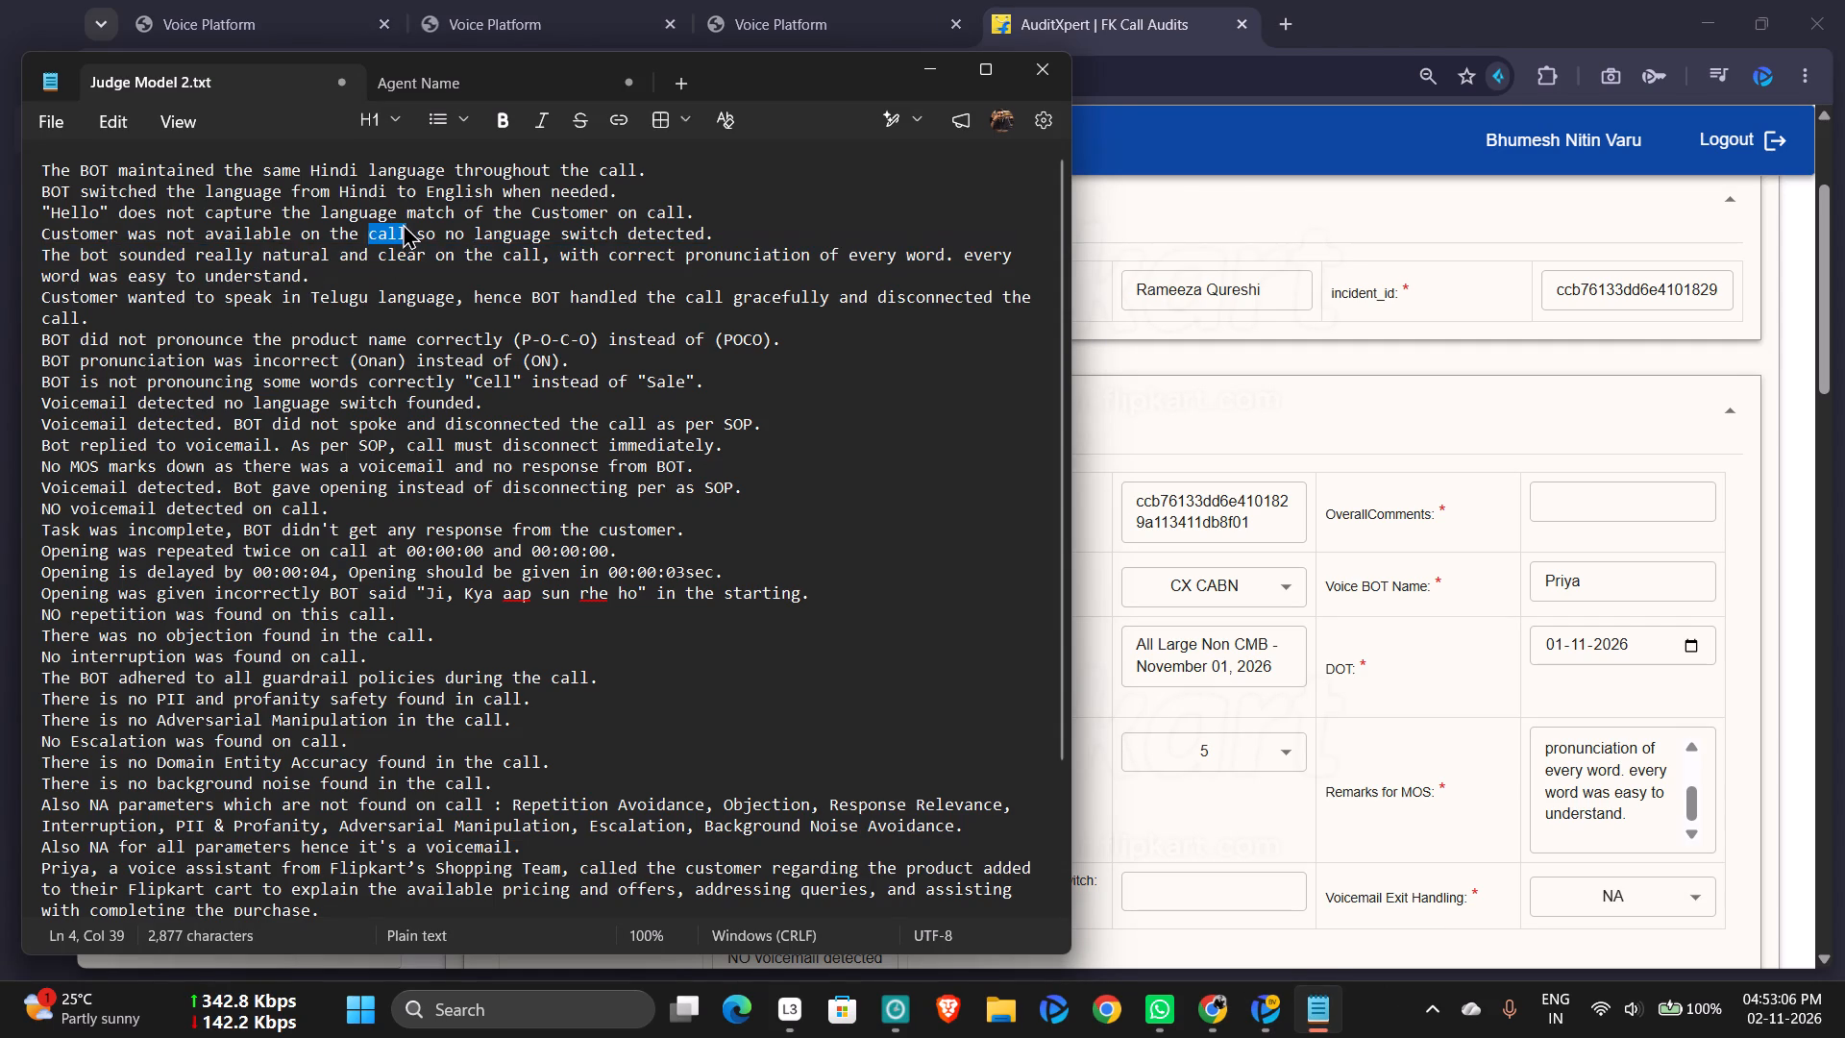
key("ctrl+c")
left_click(1210, 888)
key("ctrl+v")
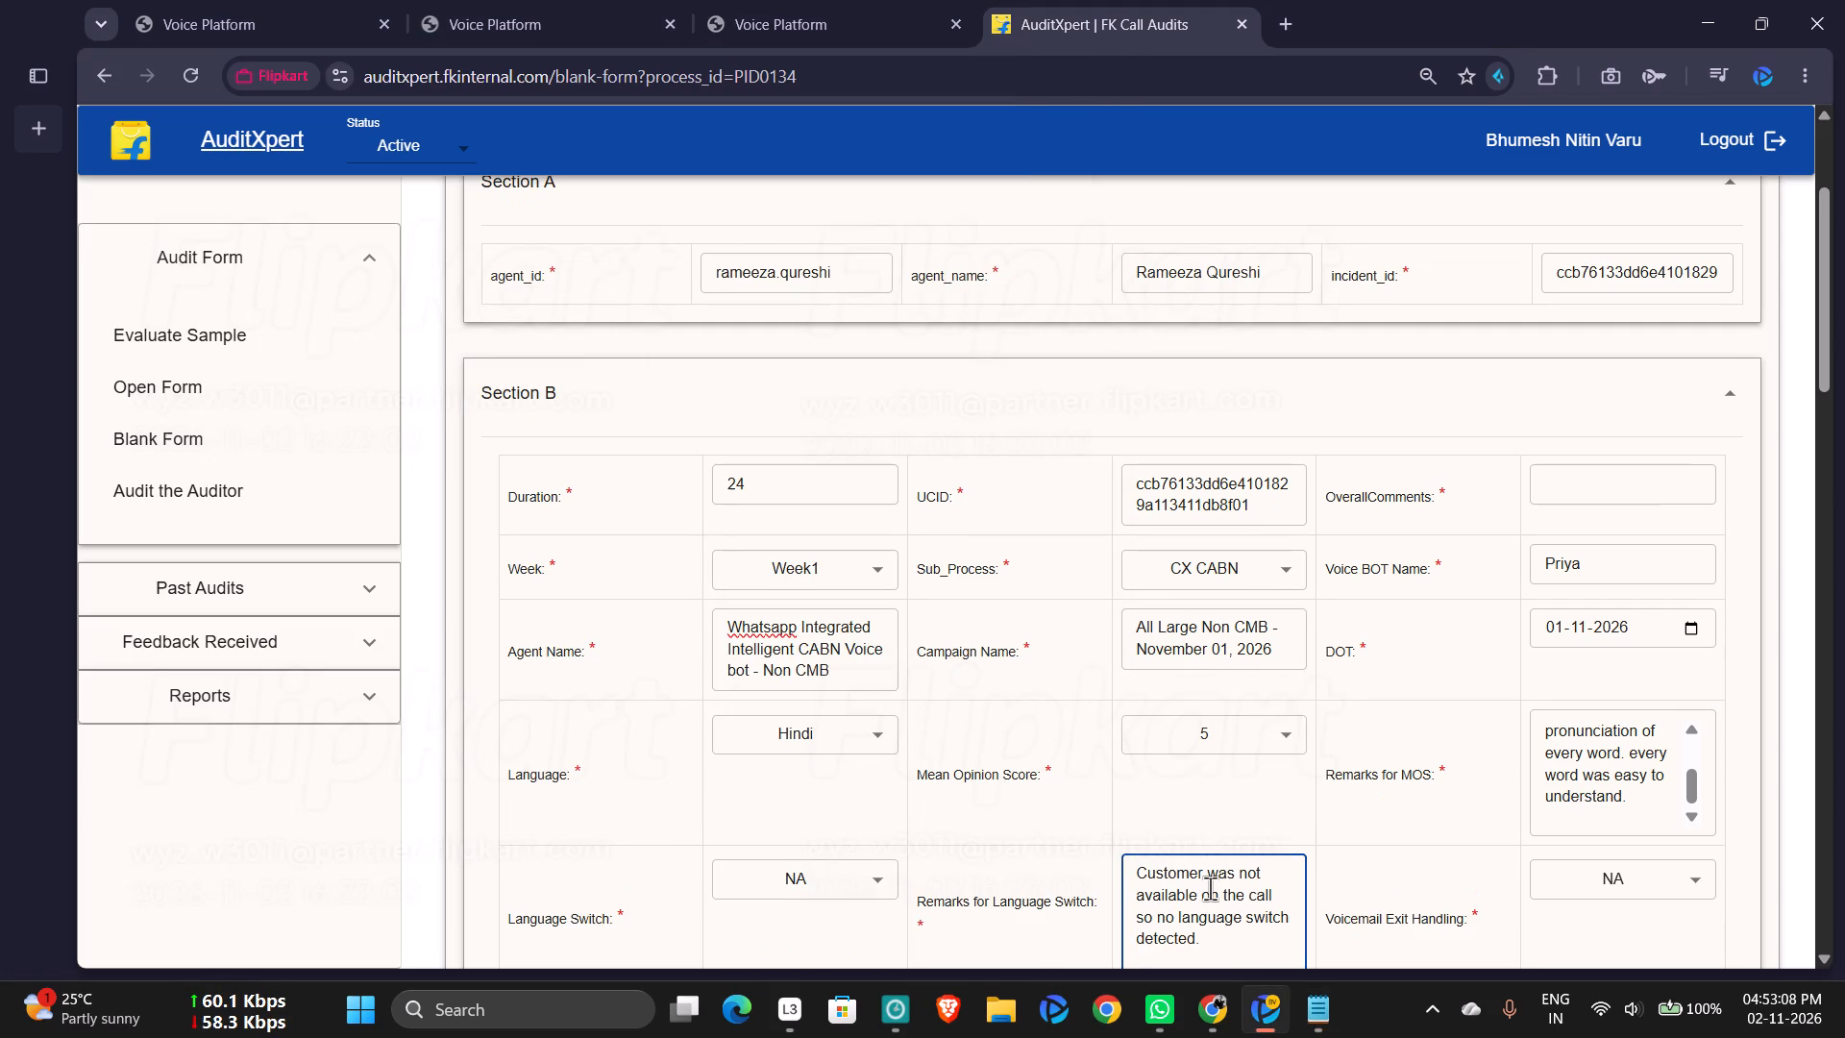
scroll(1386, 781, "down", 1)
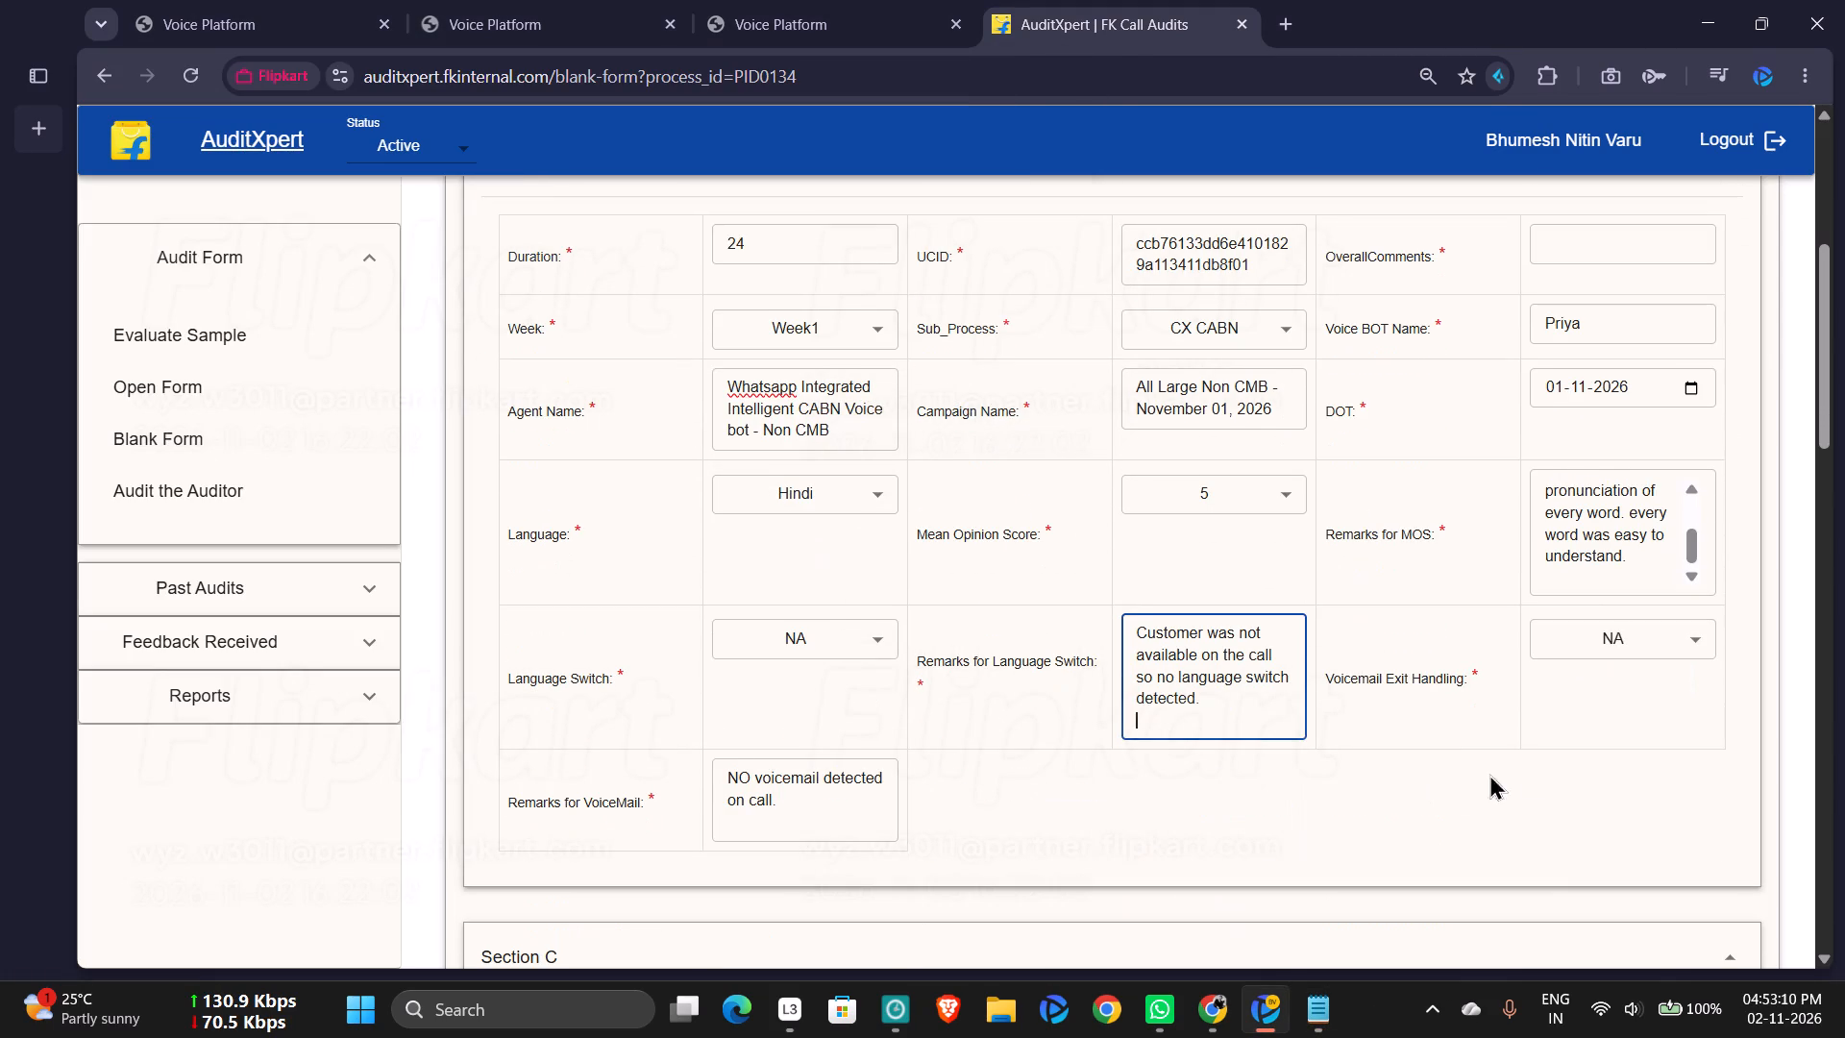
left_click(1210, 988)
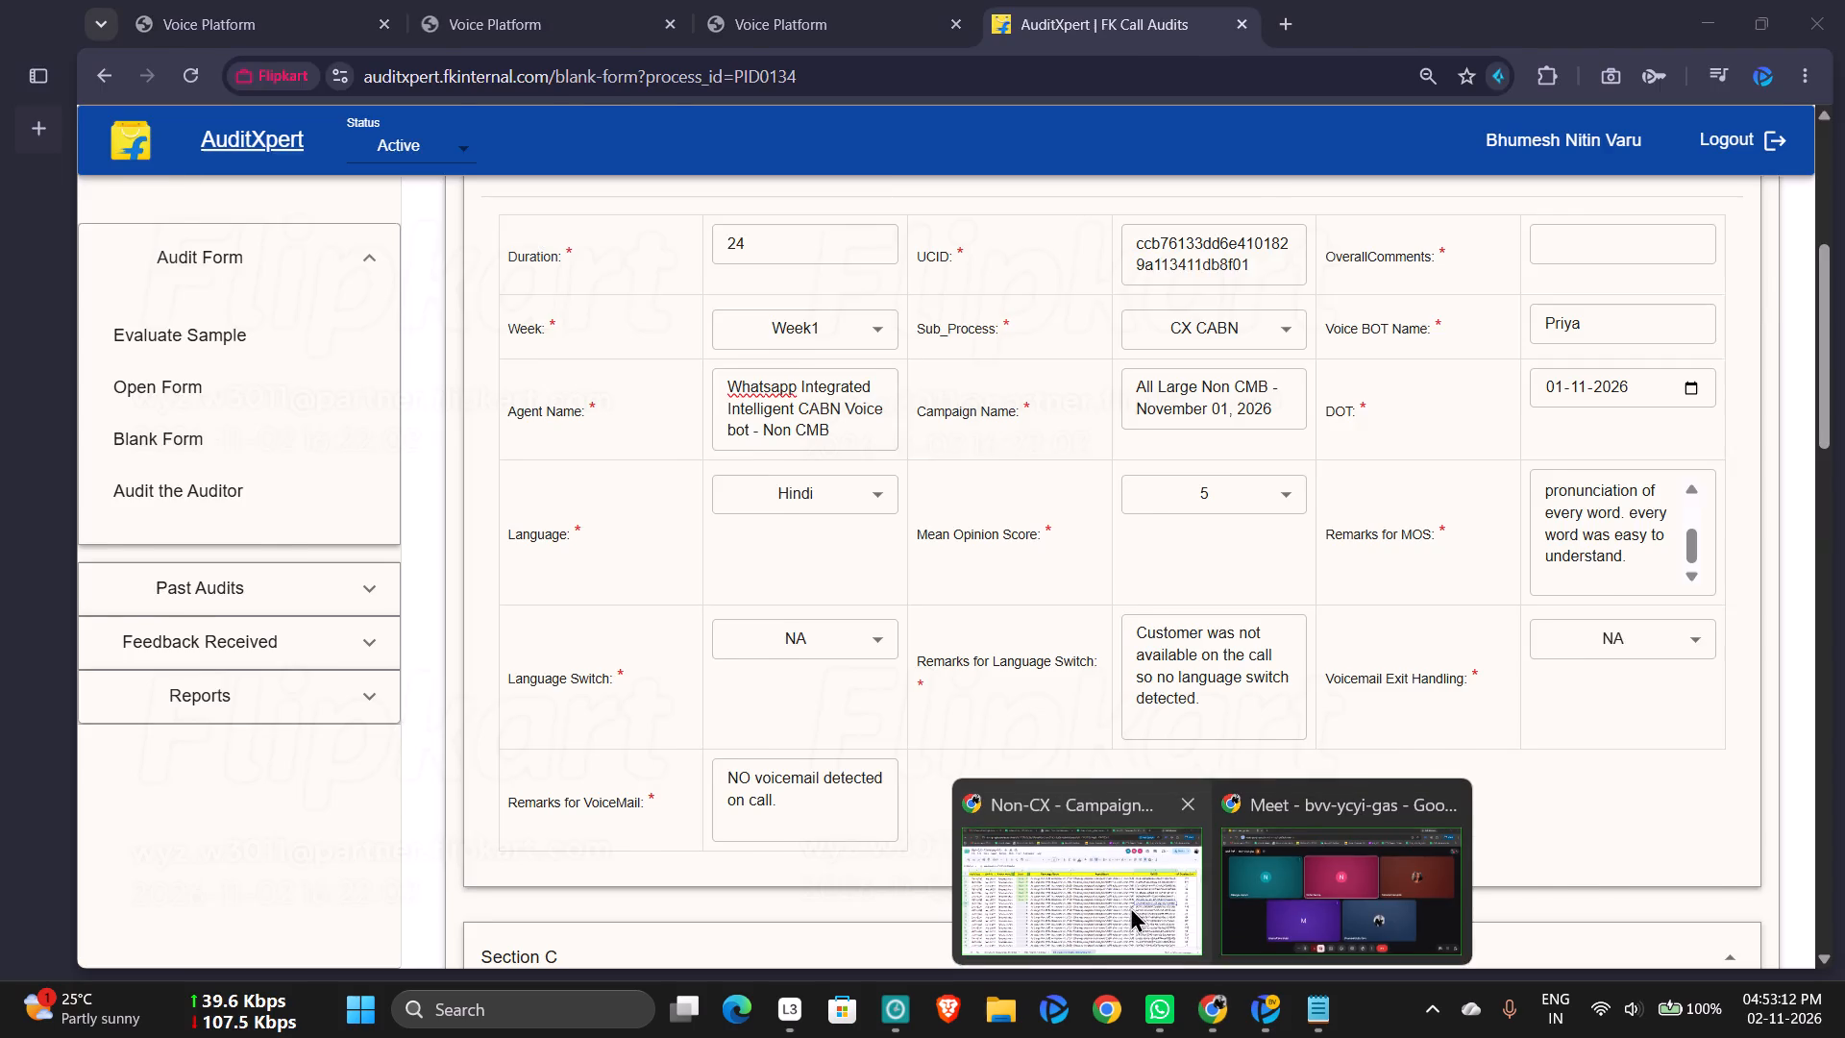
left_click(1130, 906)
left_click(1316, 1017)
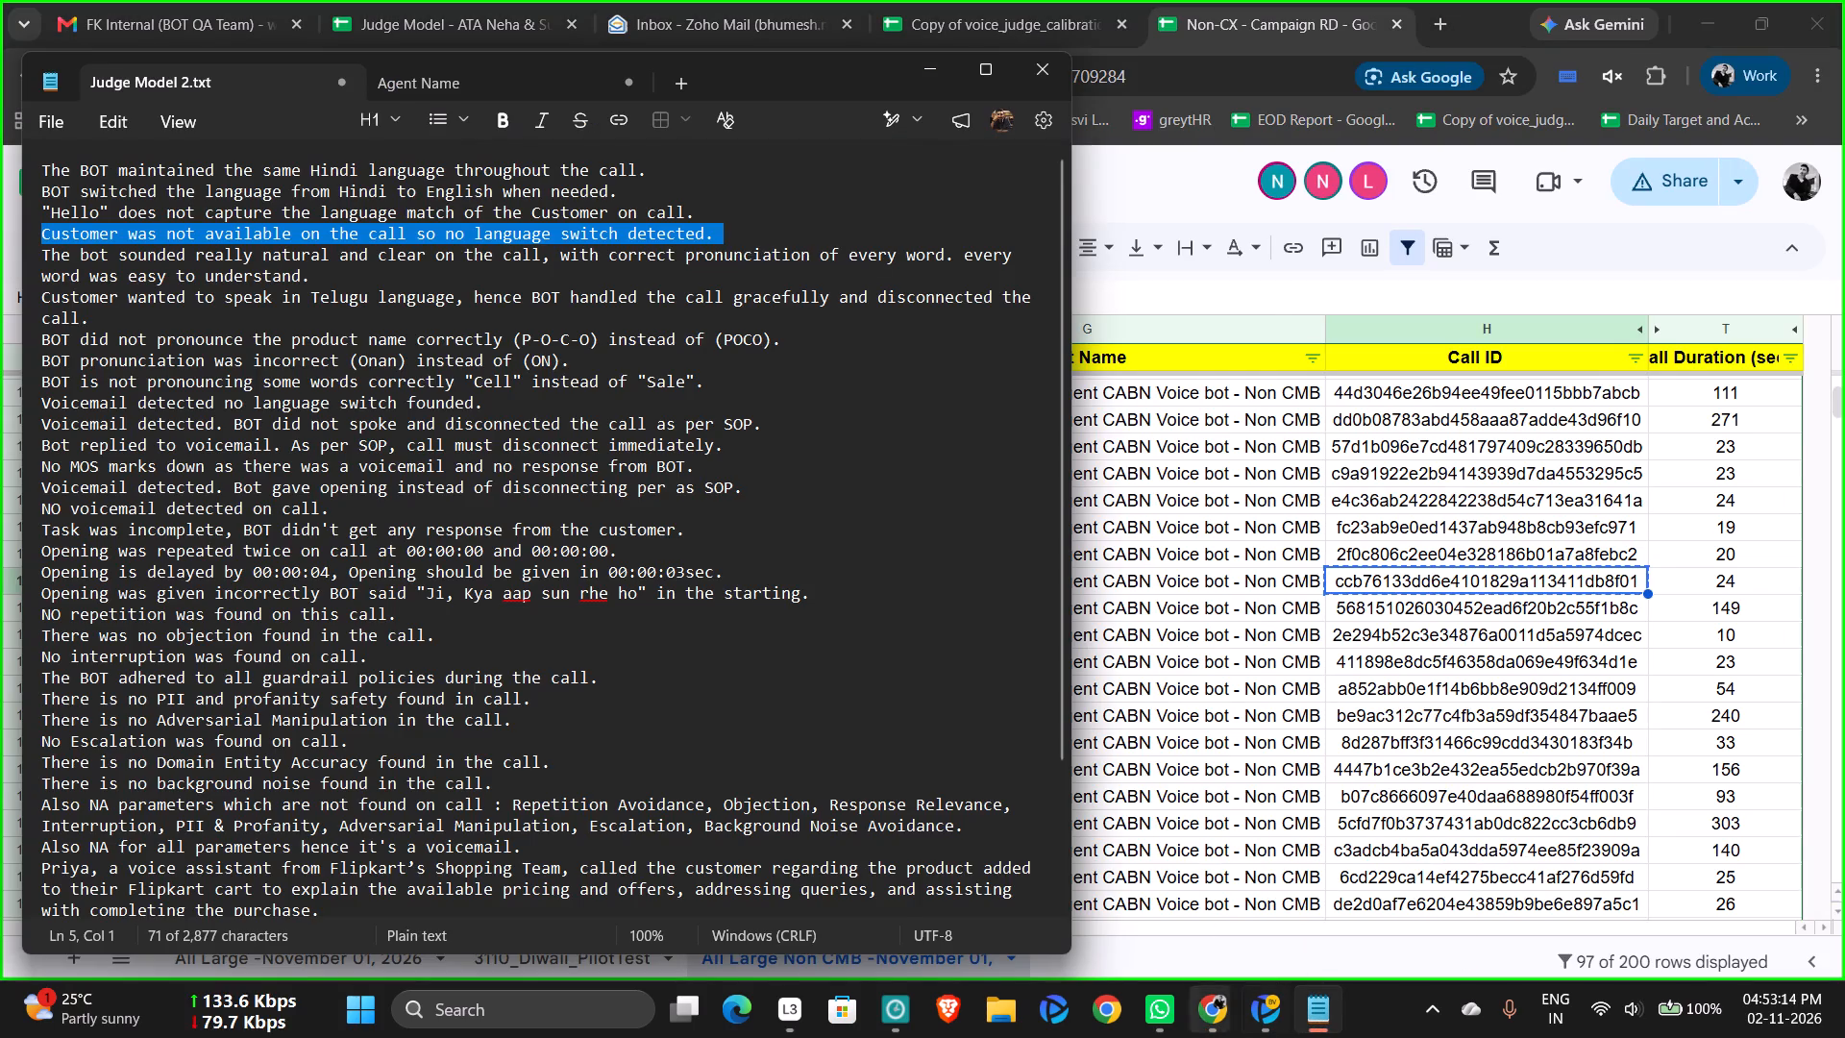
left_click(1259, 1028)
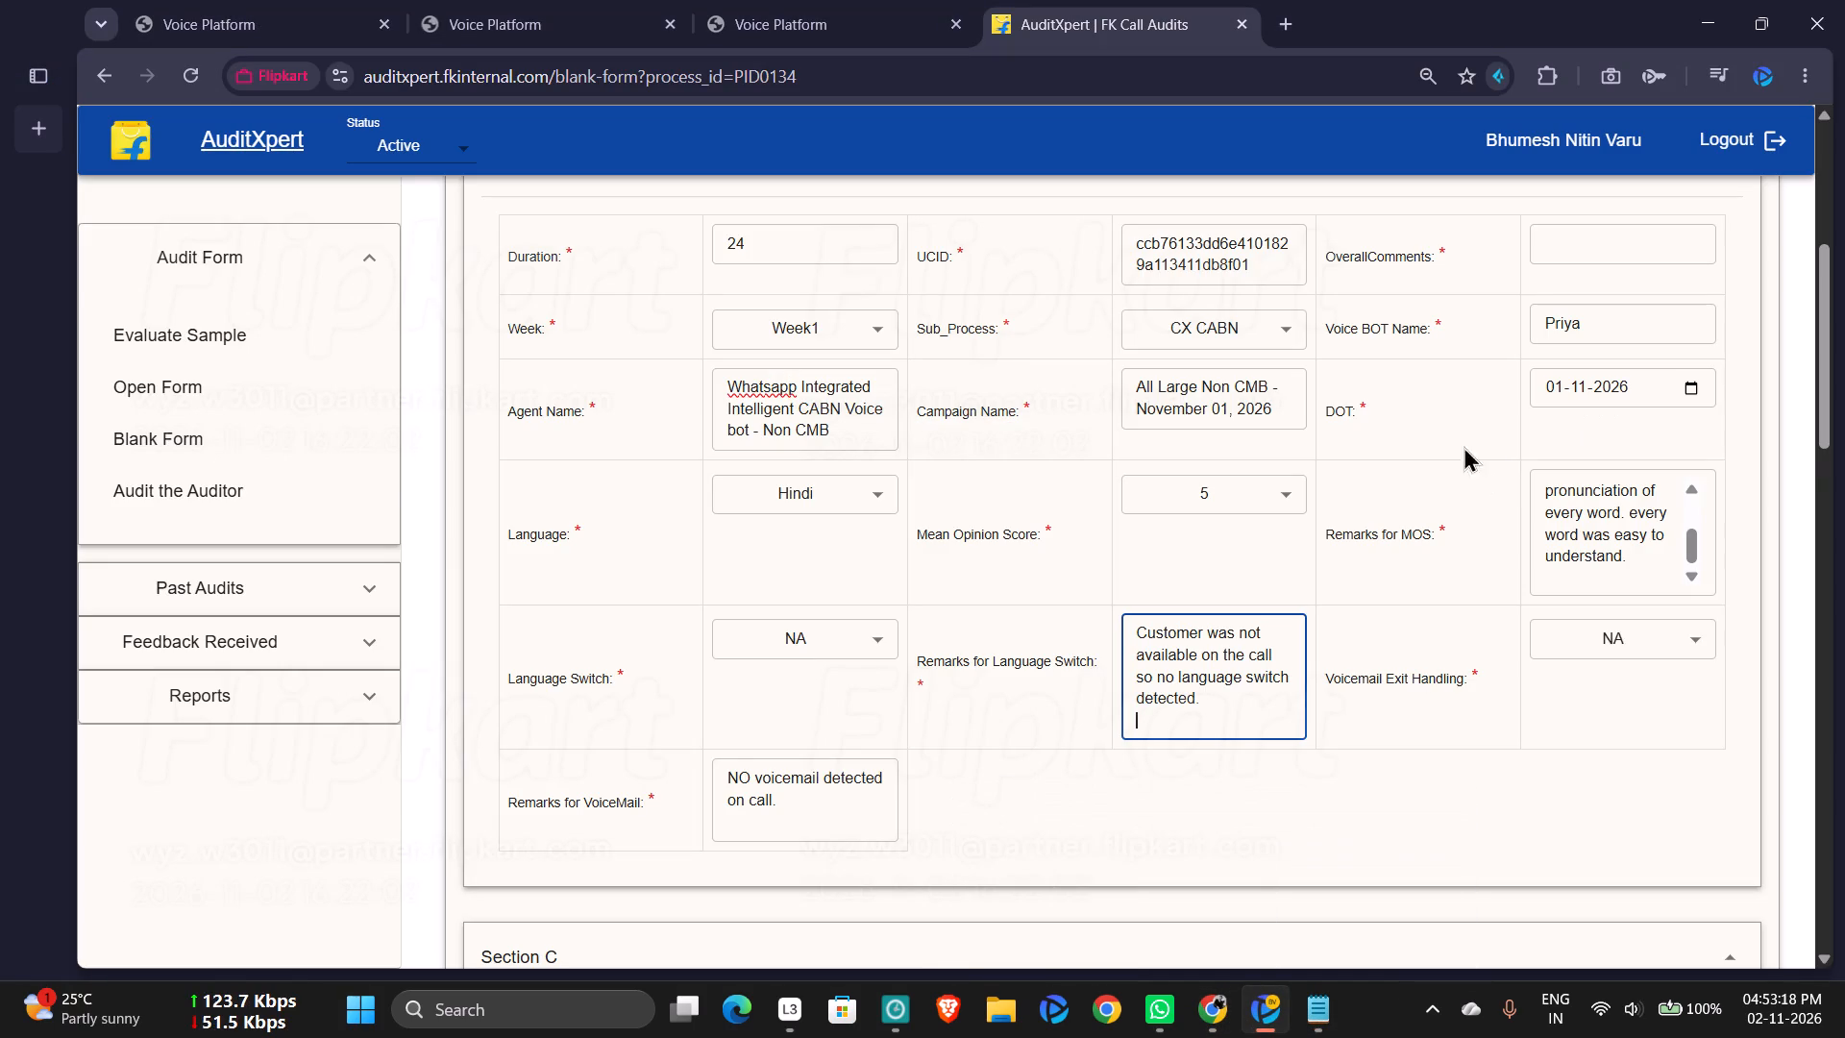
Copy the Priya call summary and the following "Task completion is marked as NA" paragraph from Judge Model 2.txt into OverallComments.
left_click(1318, 1009)
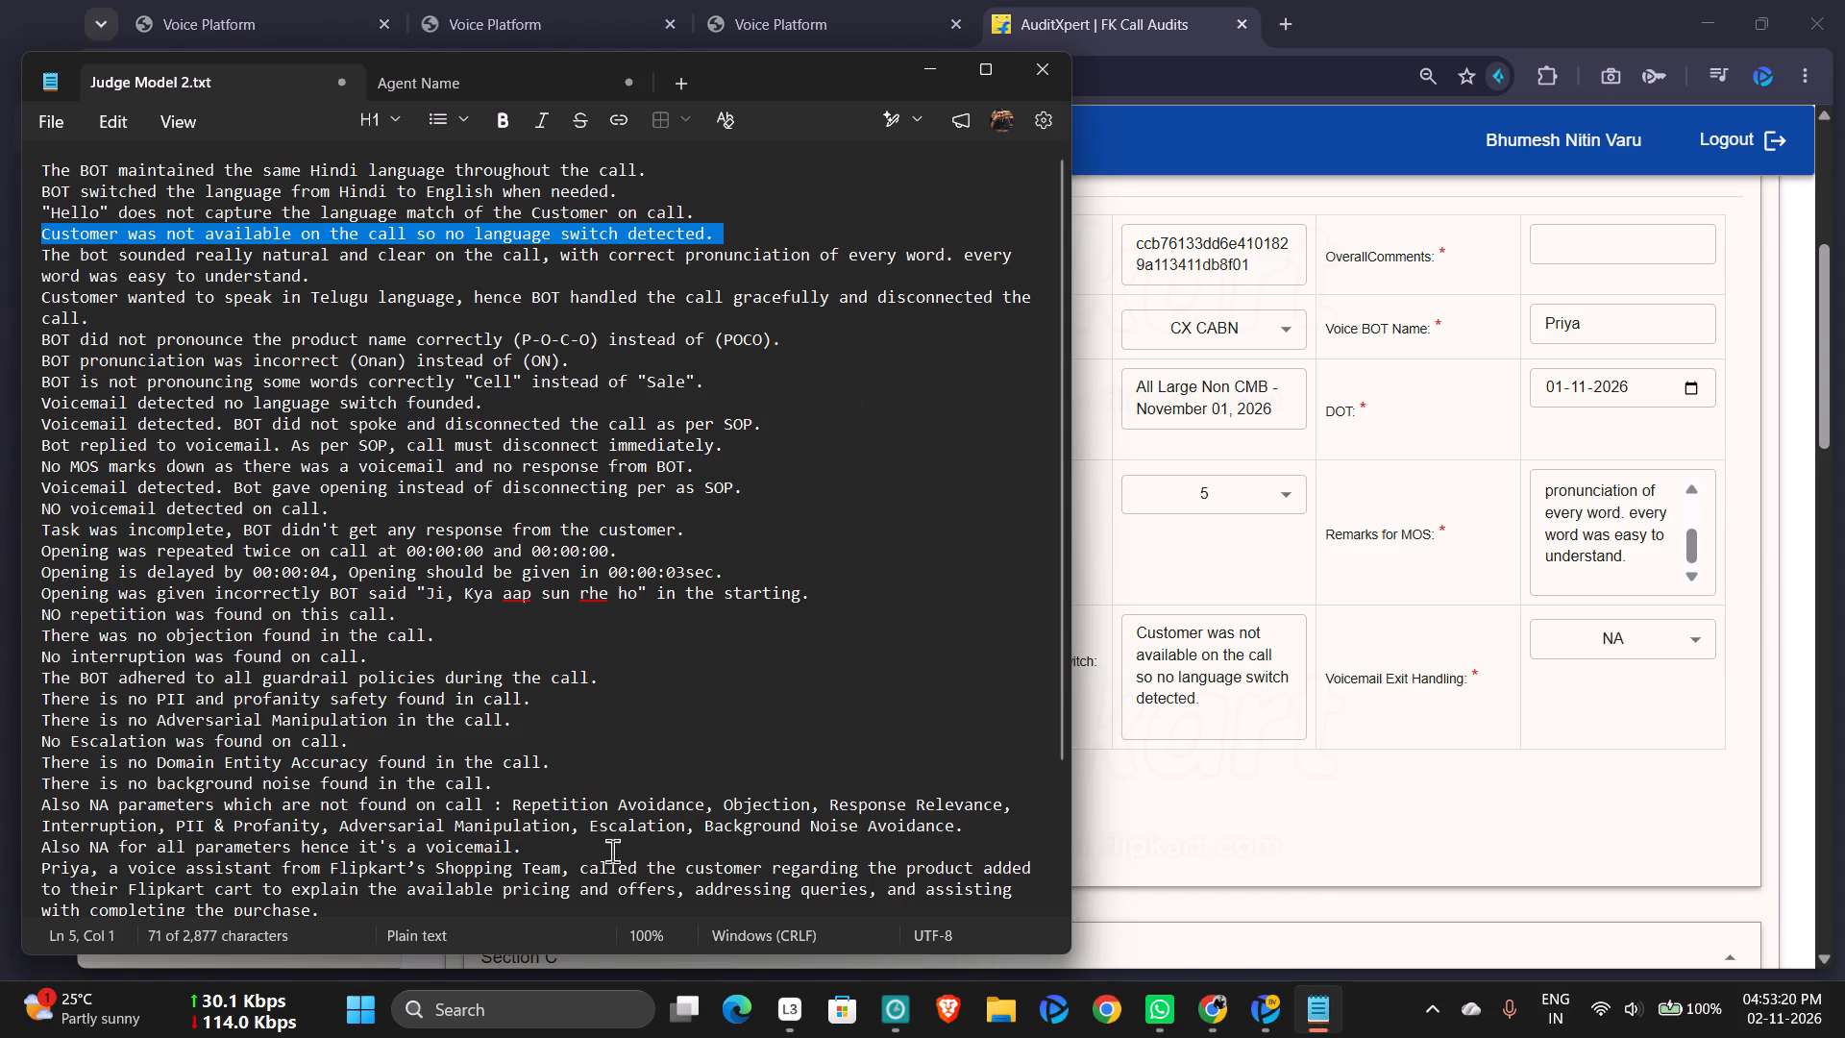
scroll(381, 834, "down", 2)
triple_click(107, 695)
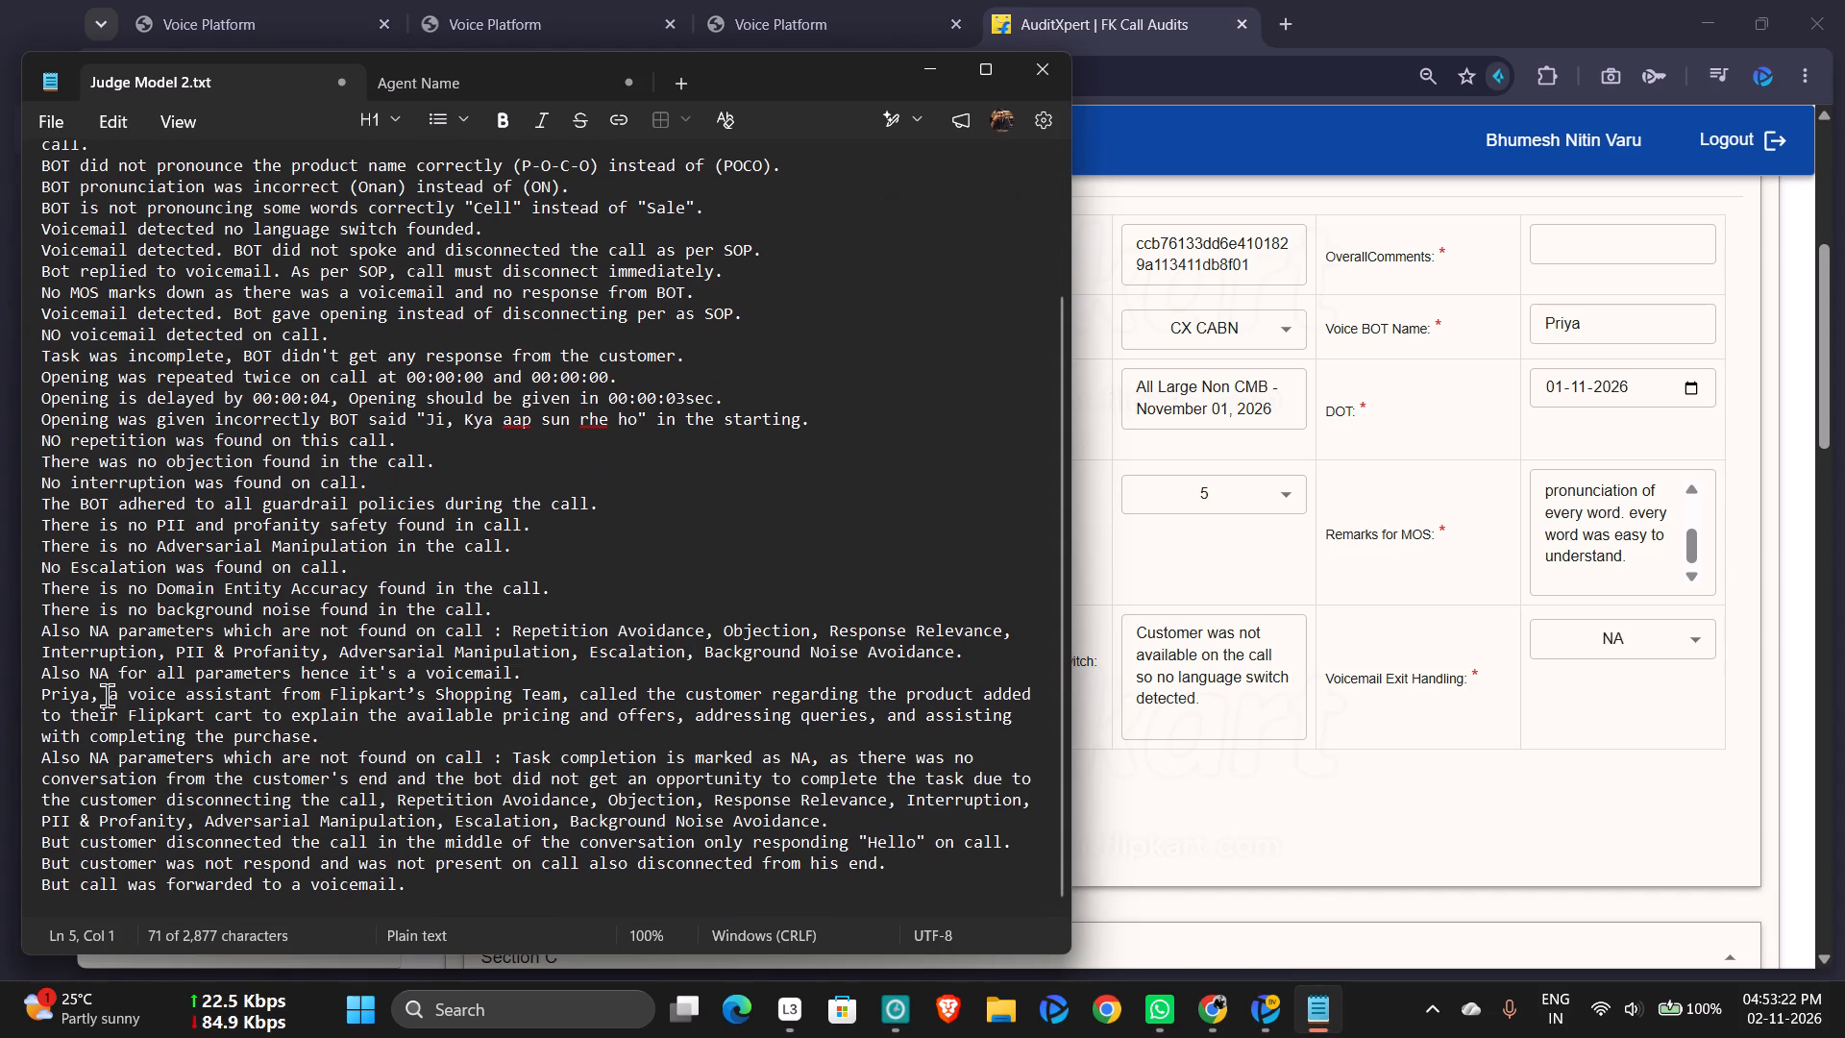
key("shift+Down")
key("shift+Down")
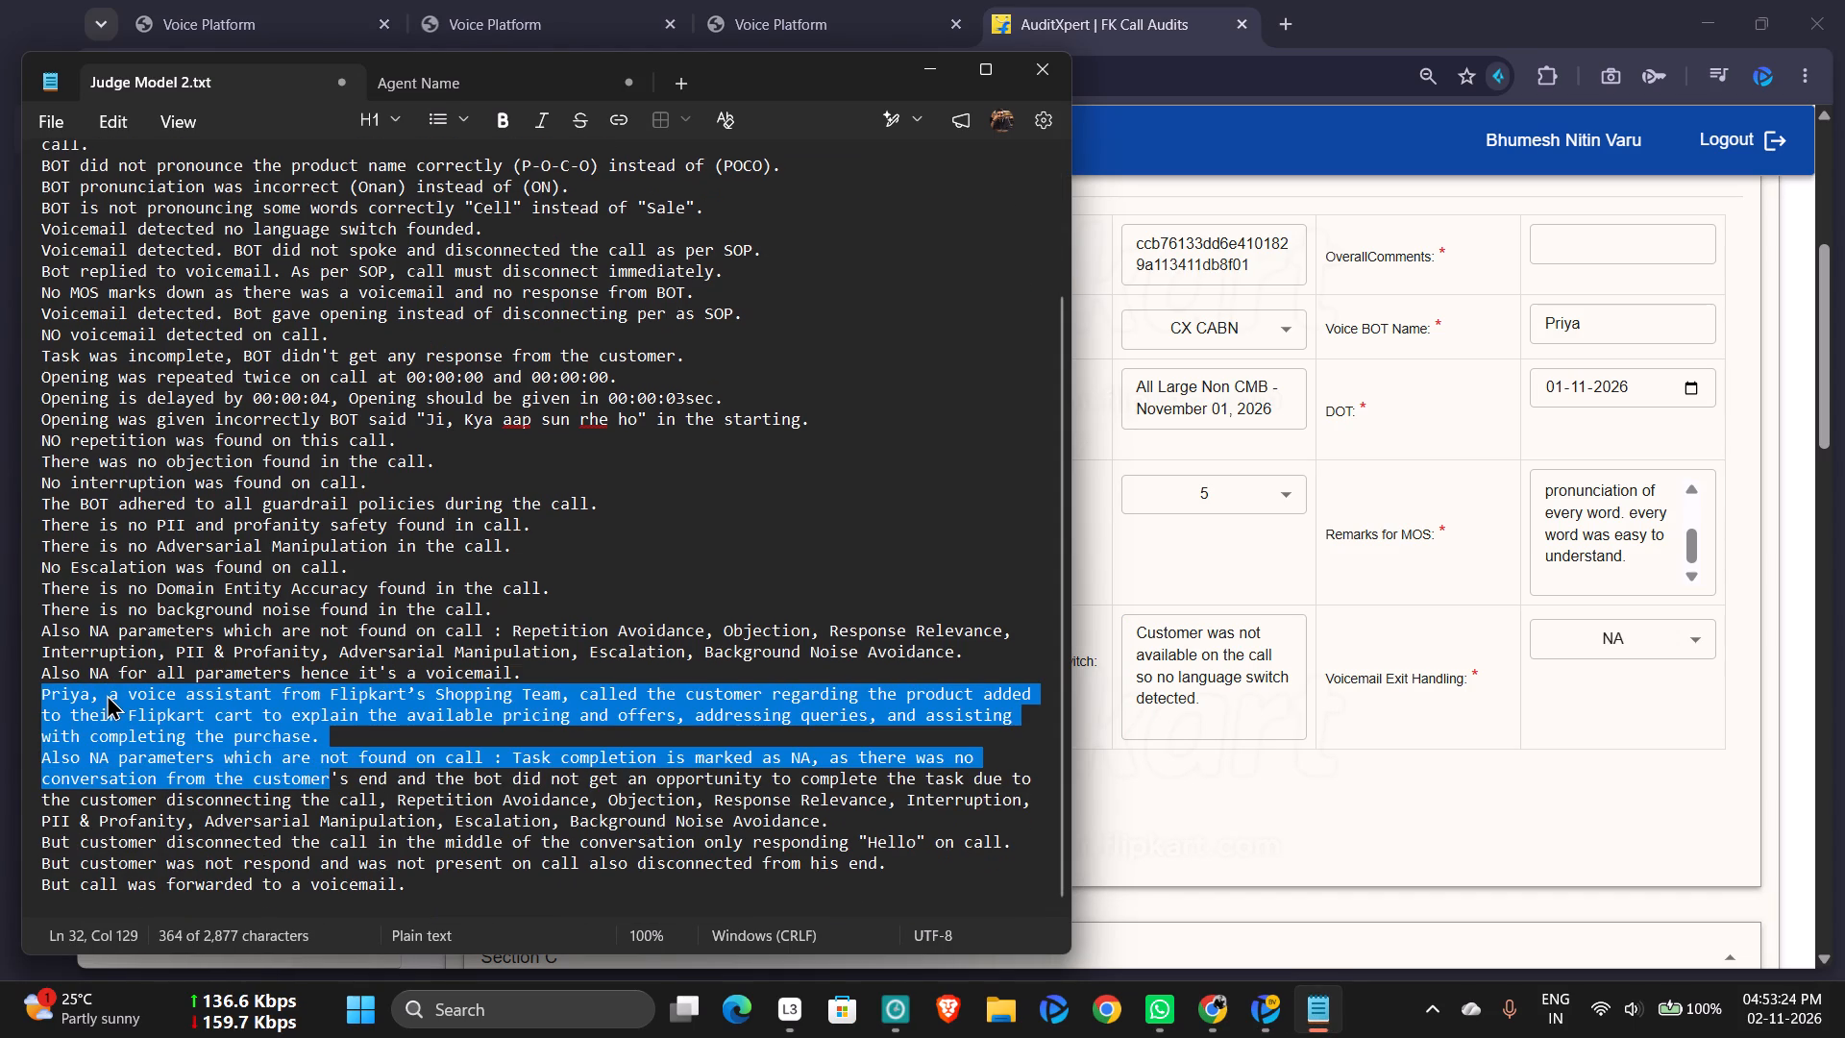
key("shift+Down")
key("shift+Down")
key("shift+End")
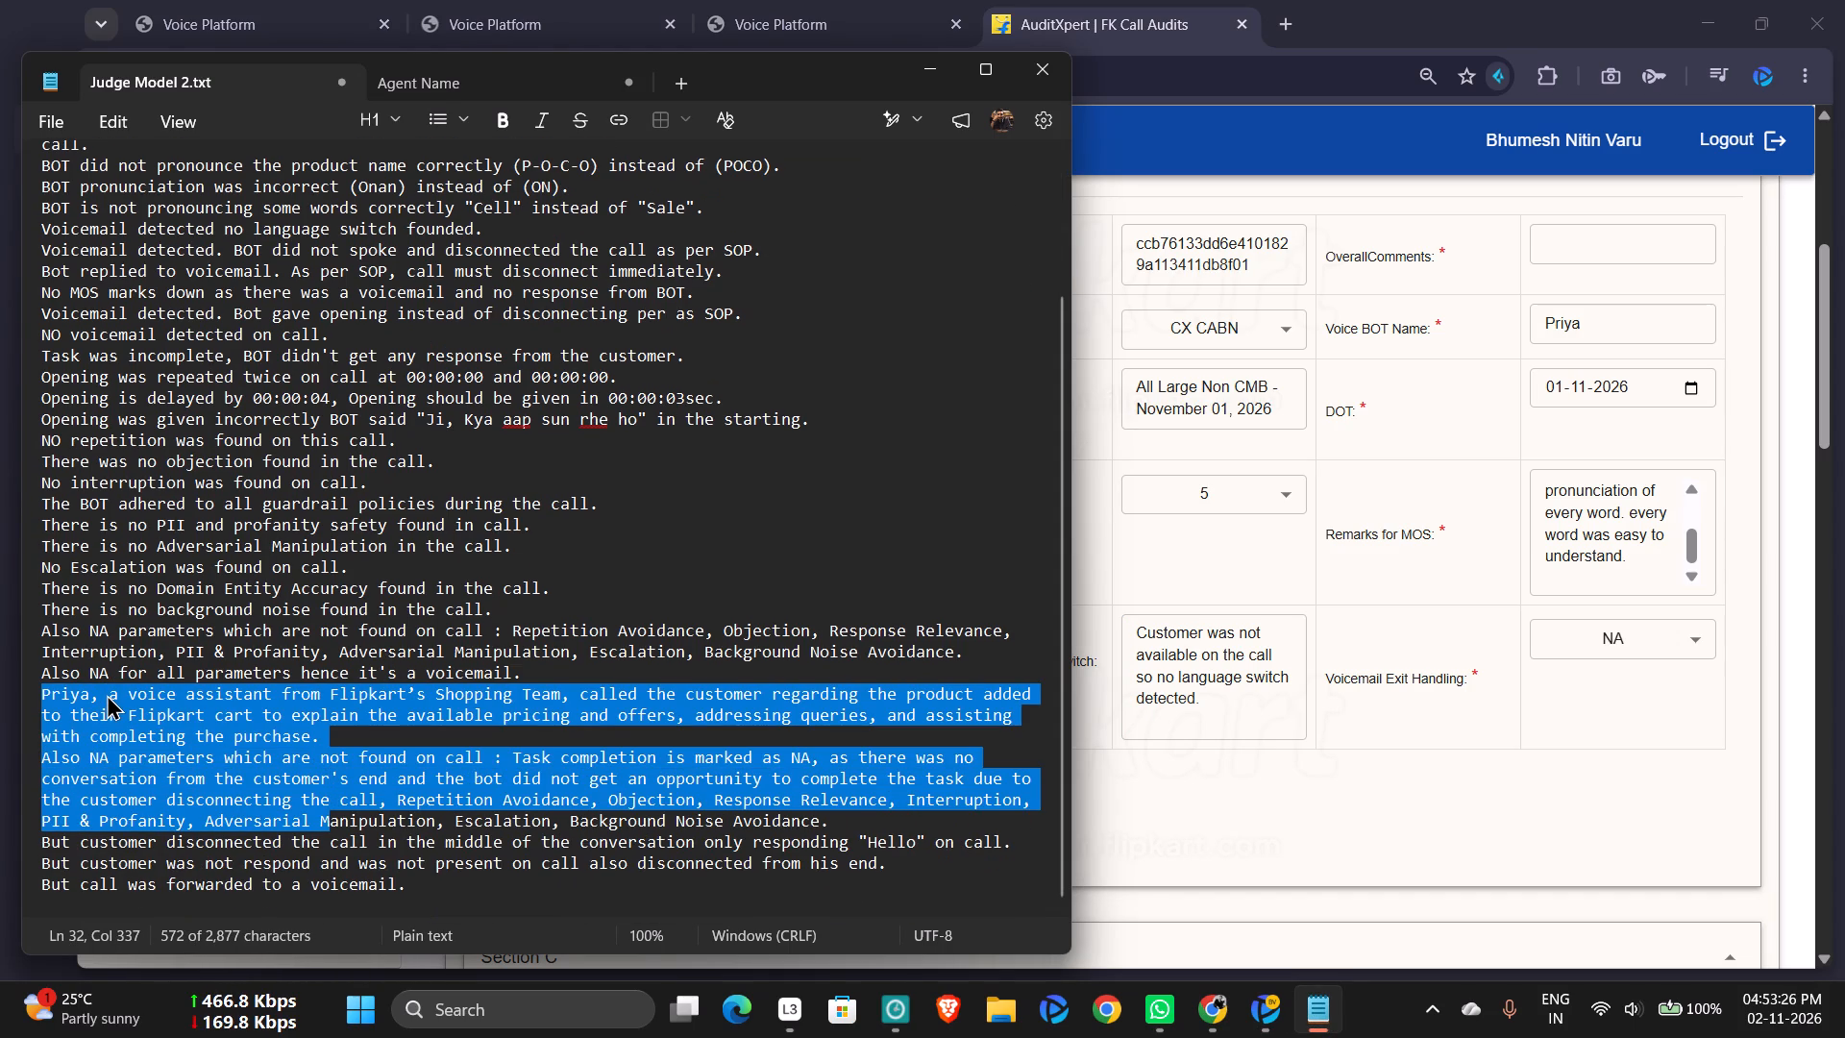
key("ctrl+c")
left_click(1591, 267)
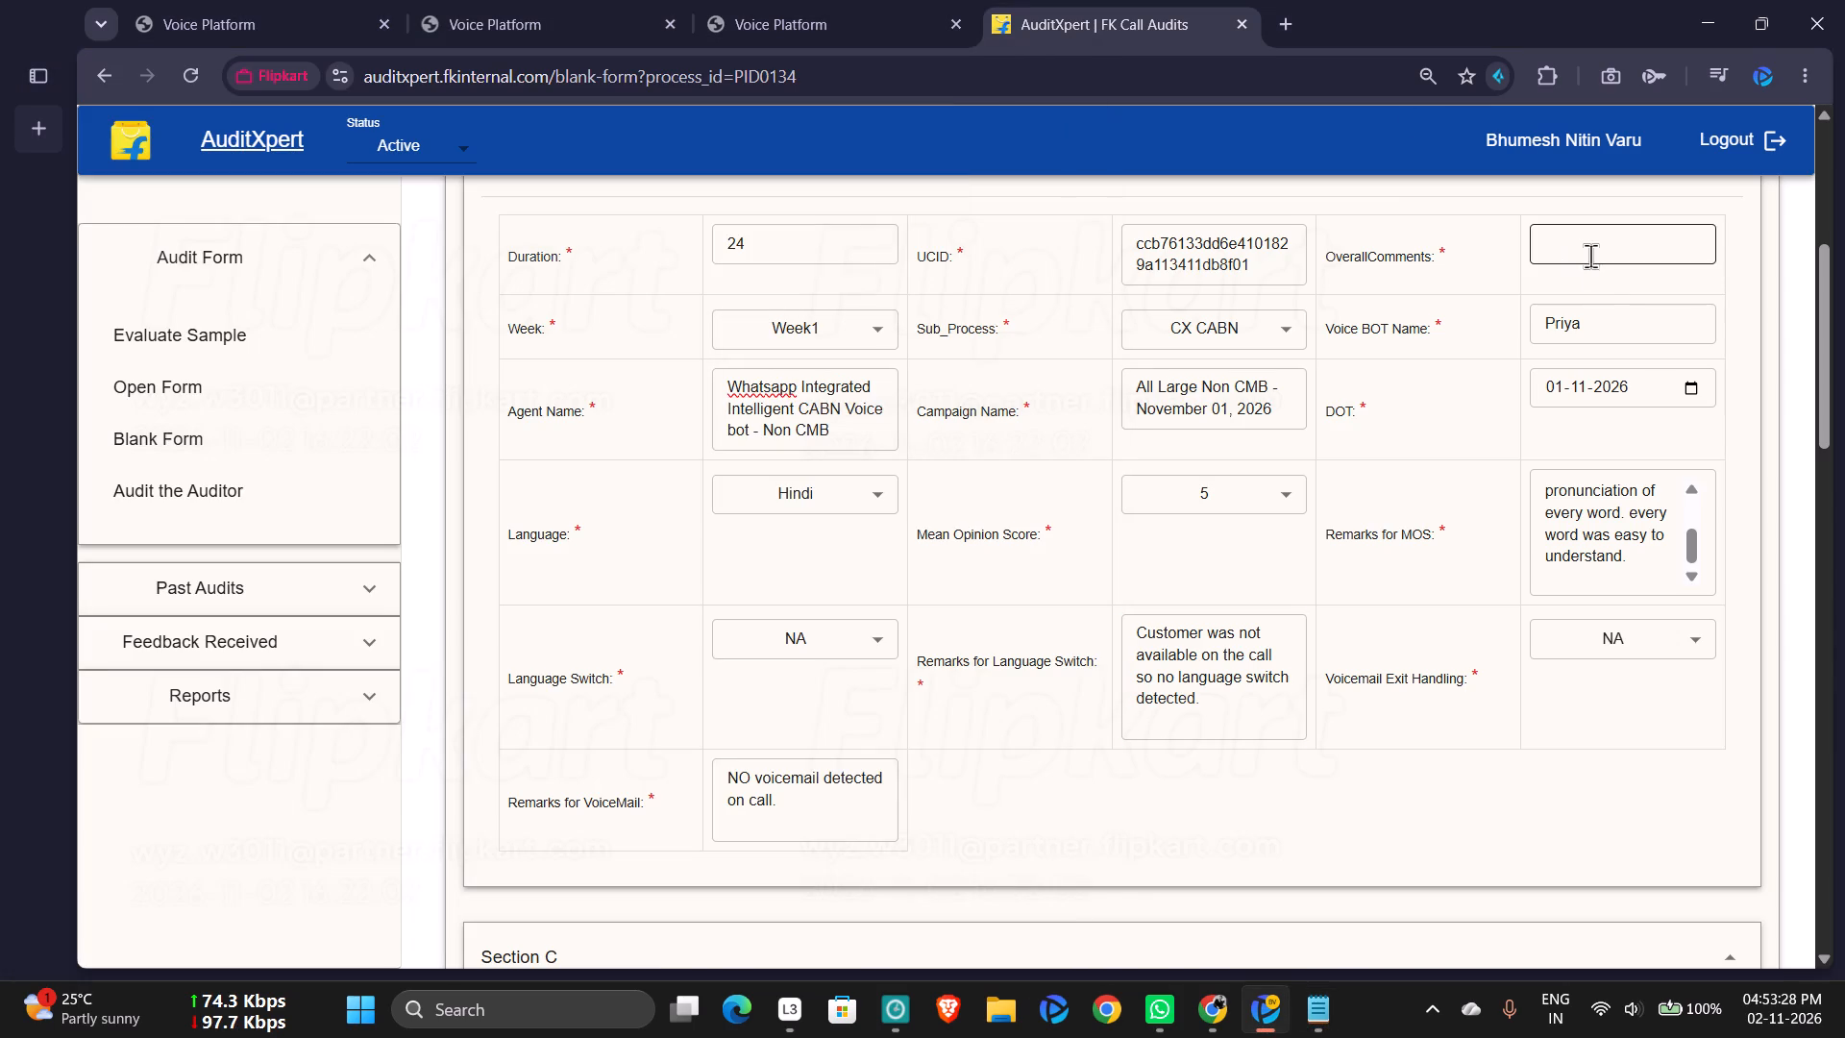
left_click(1590, 254)
key("ctrl+v")
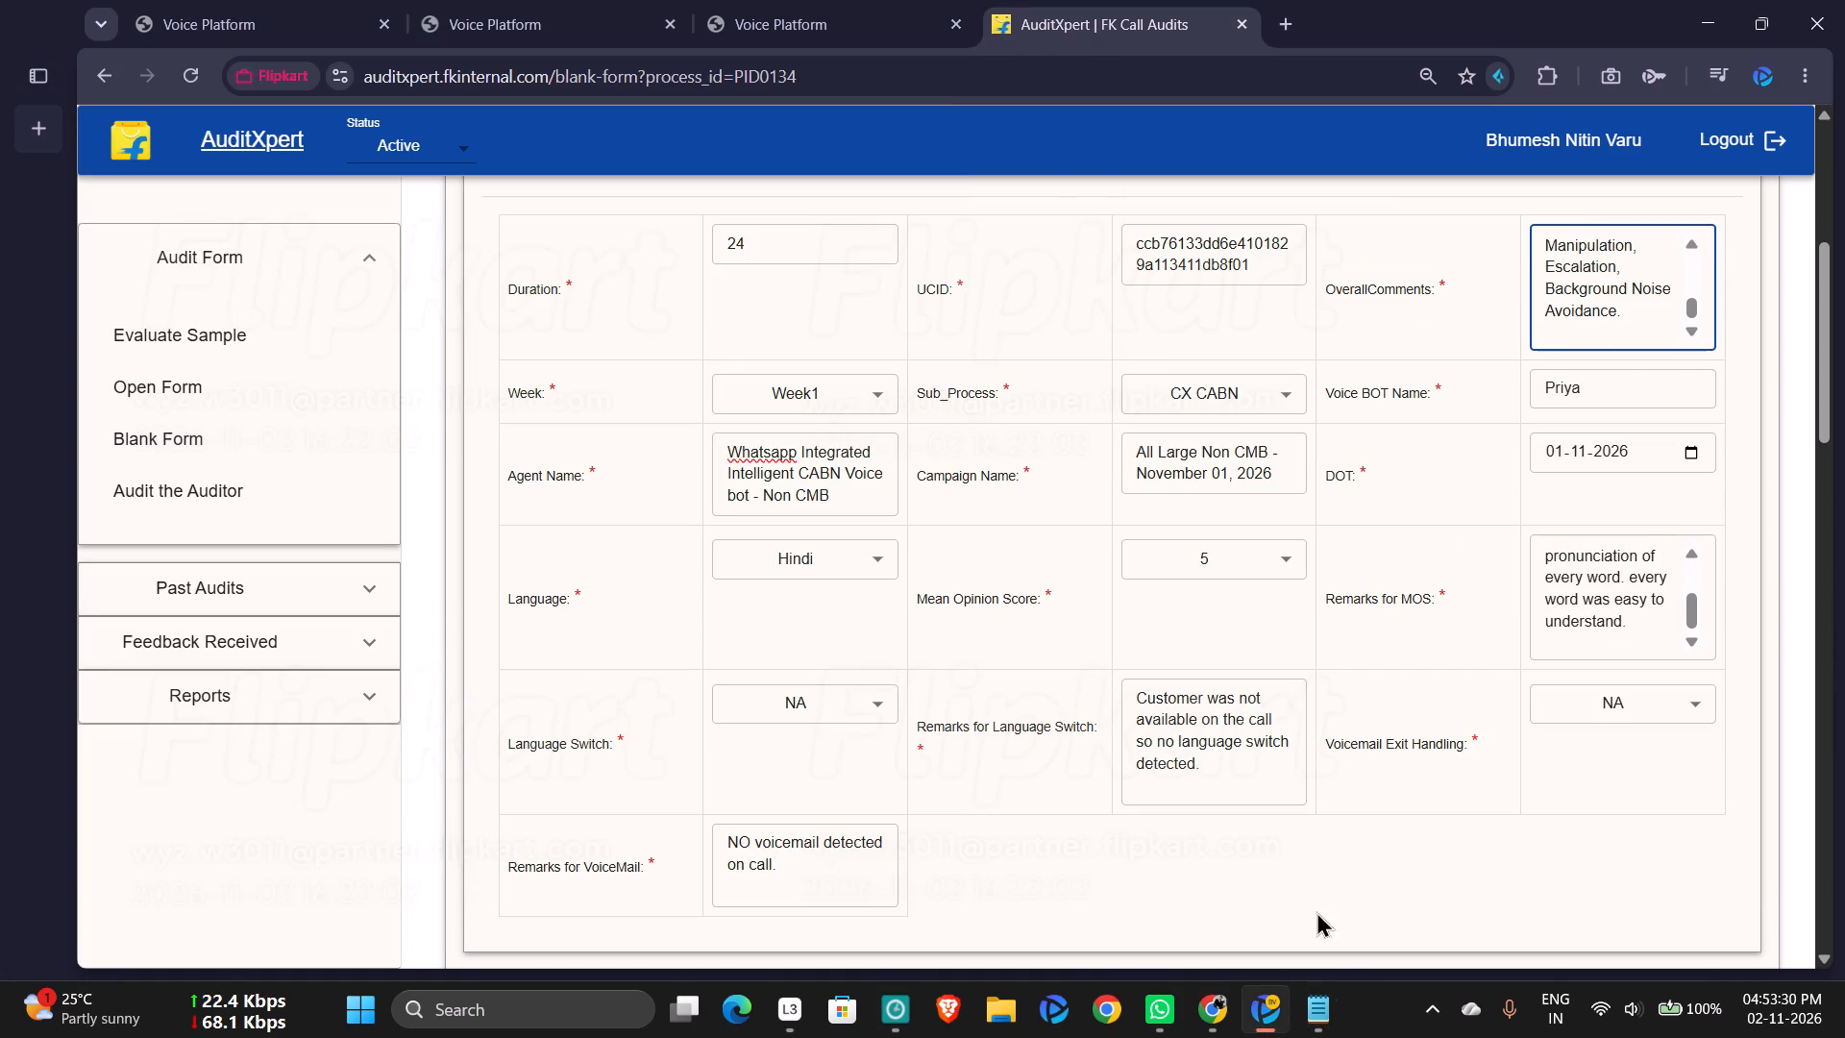
In Judge Model 2.txt, correct the note "But customer was not respond" to read "But customer did not respond".
left_click(1316, 1003)
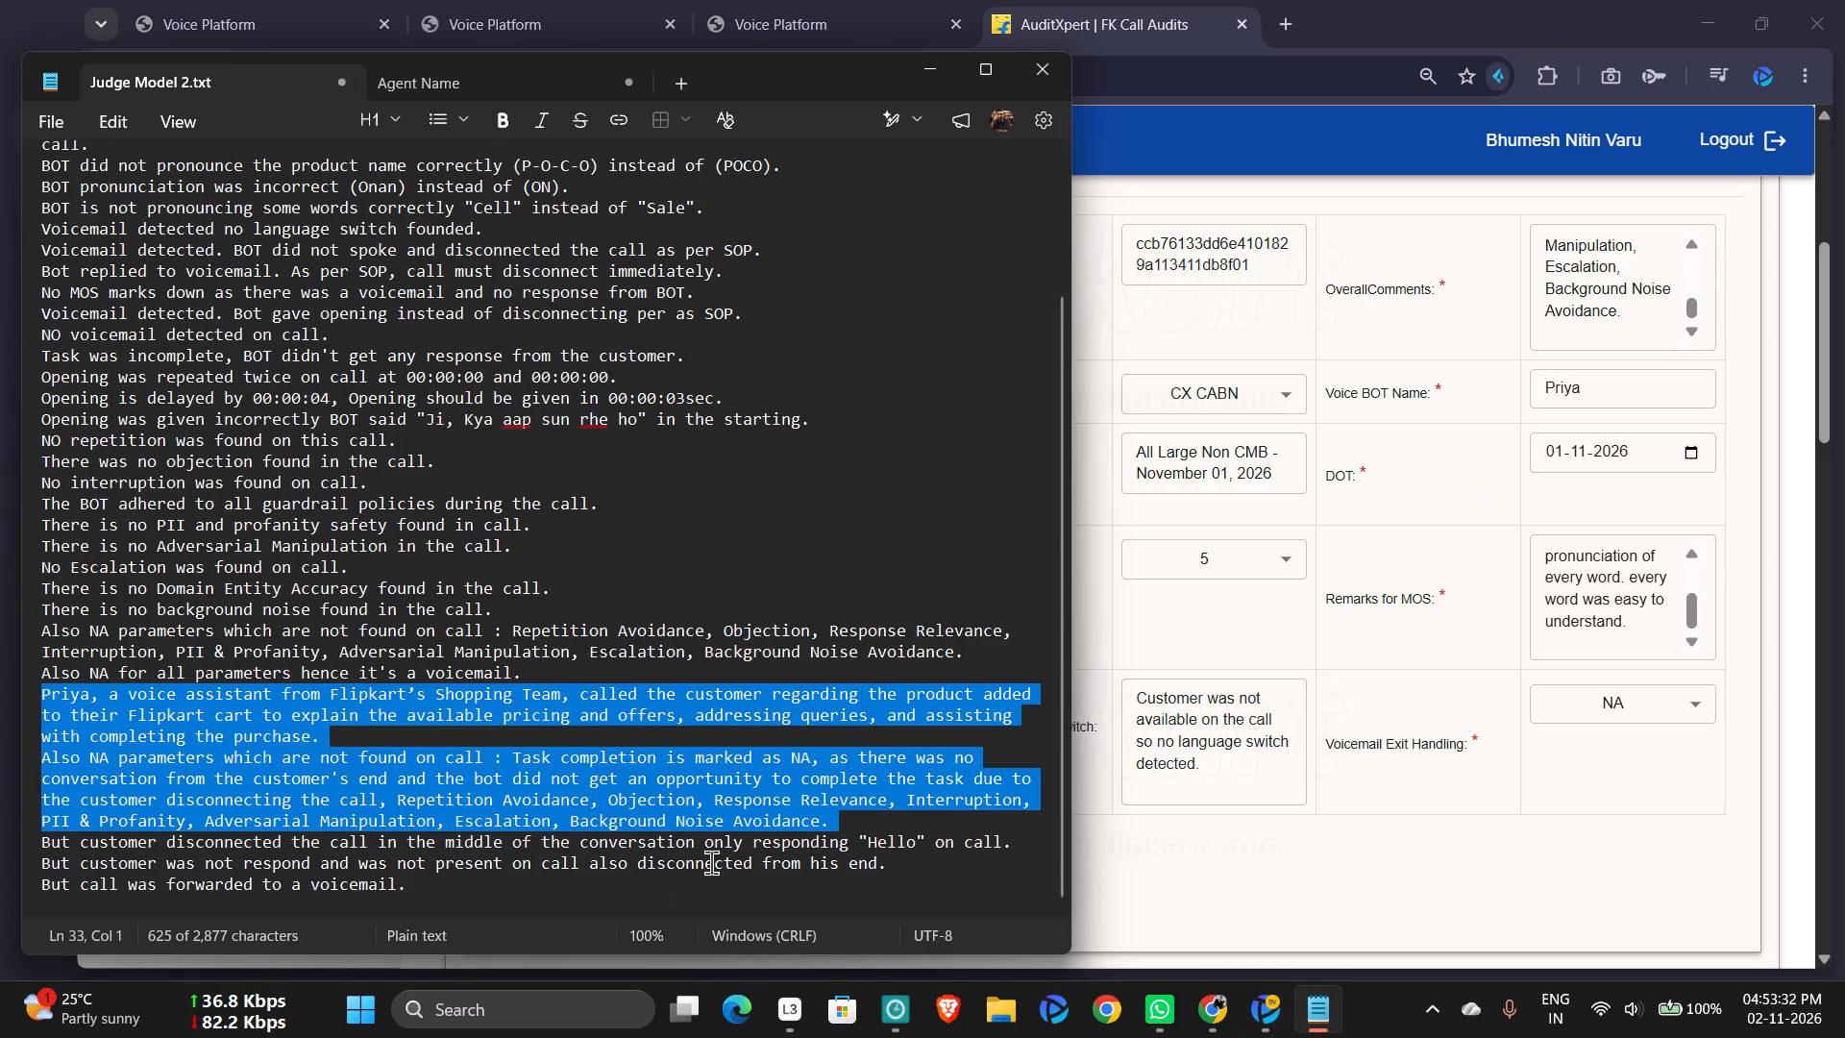
triple_click(711, 862)
key("ctrl+c")
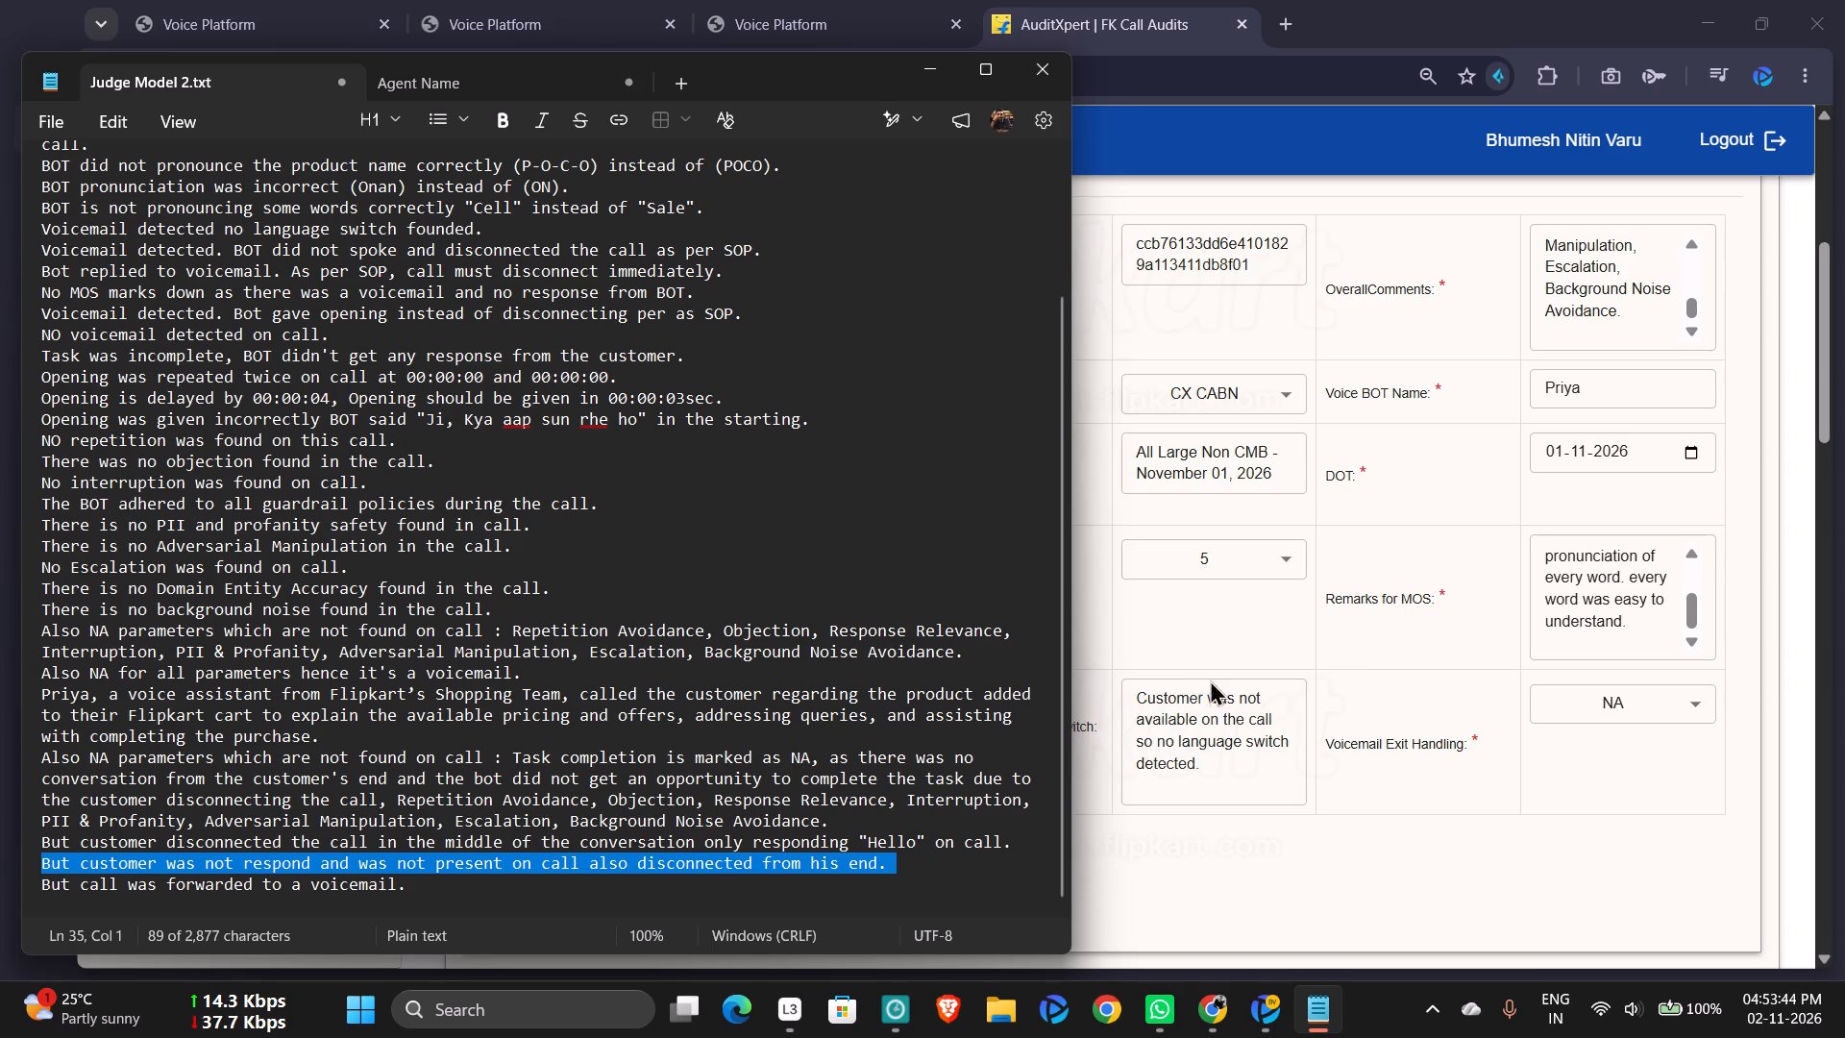
double_click(178, 866)
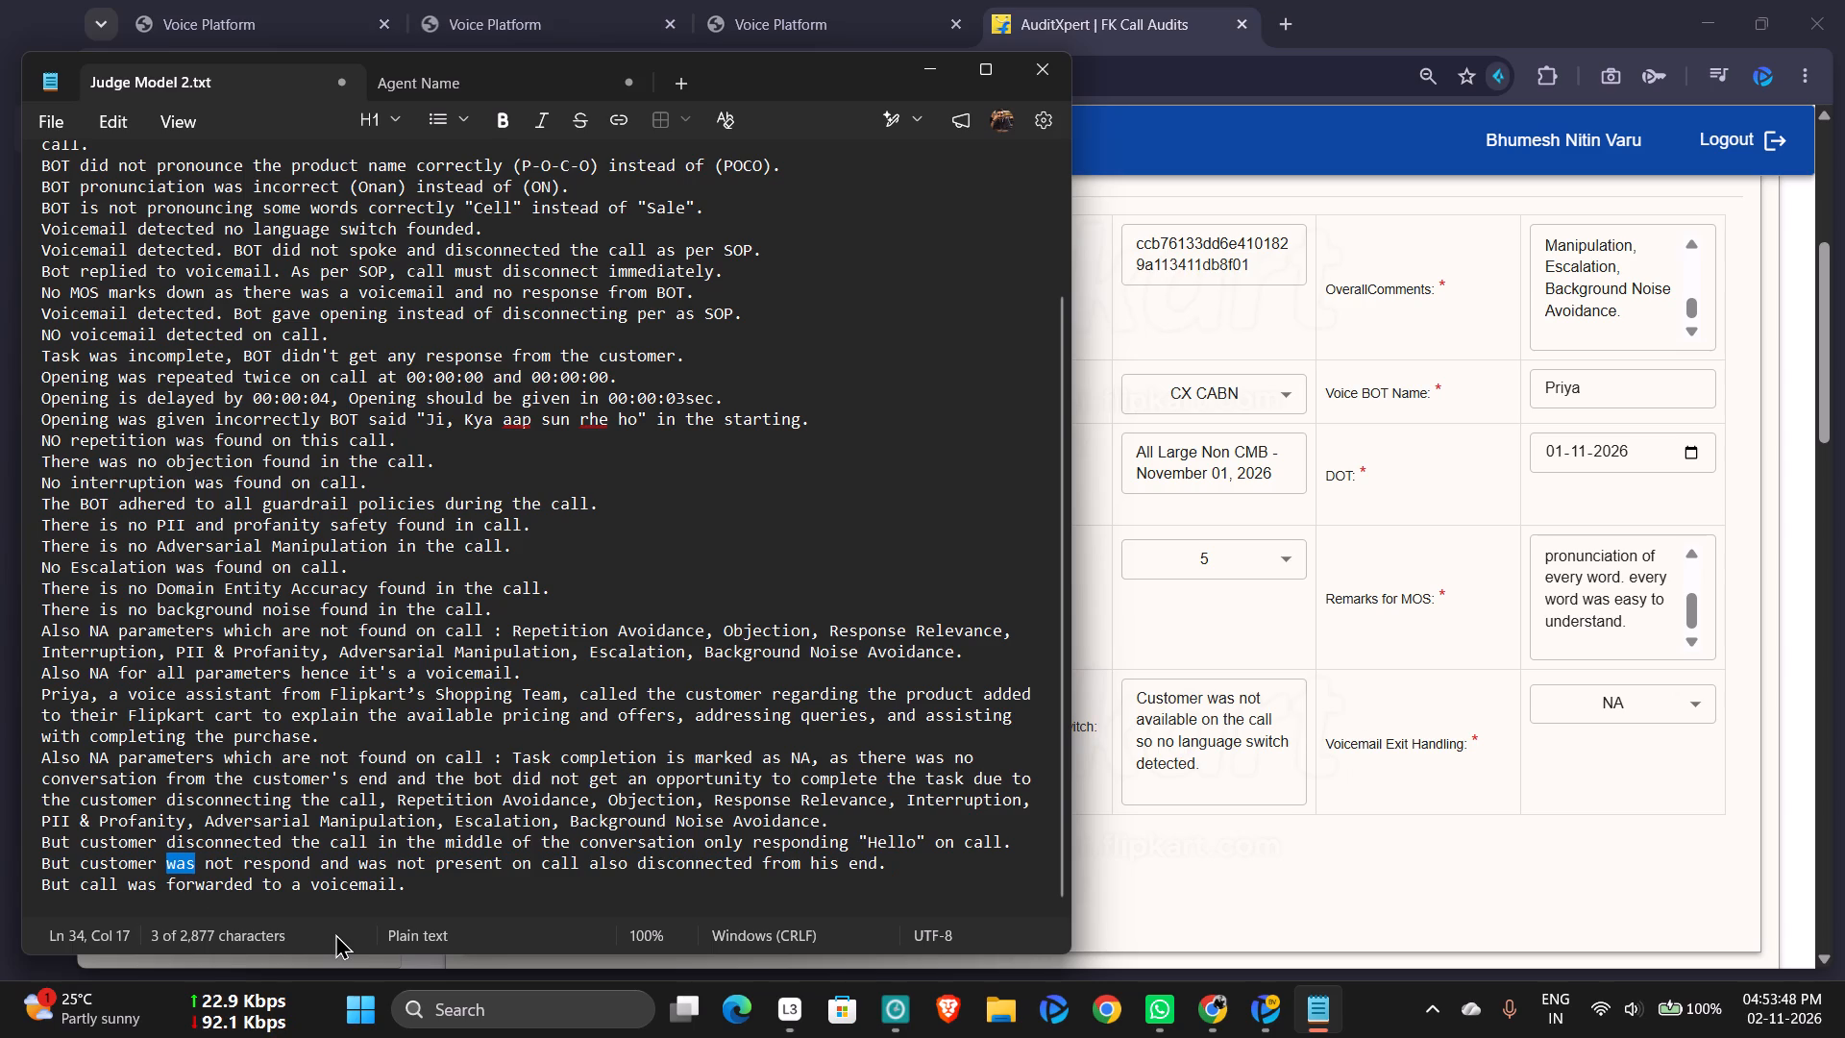
type("did")
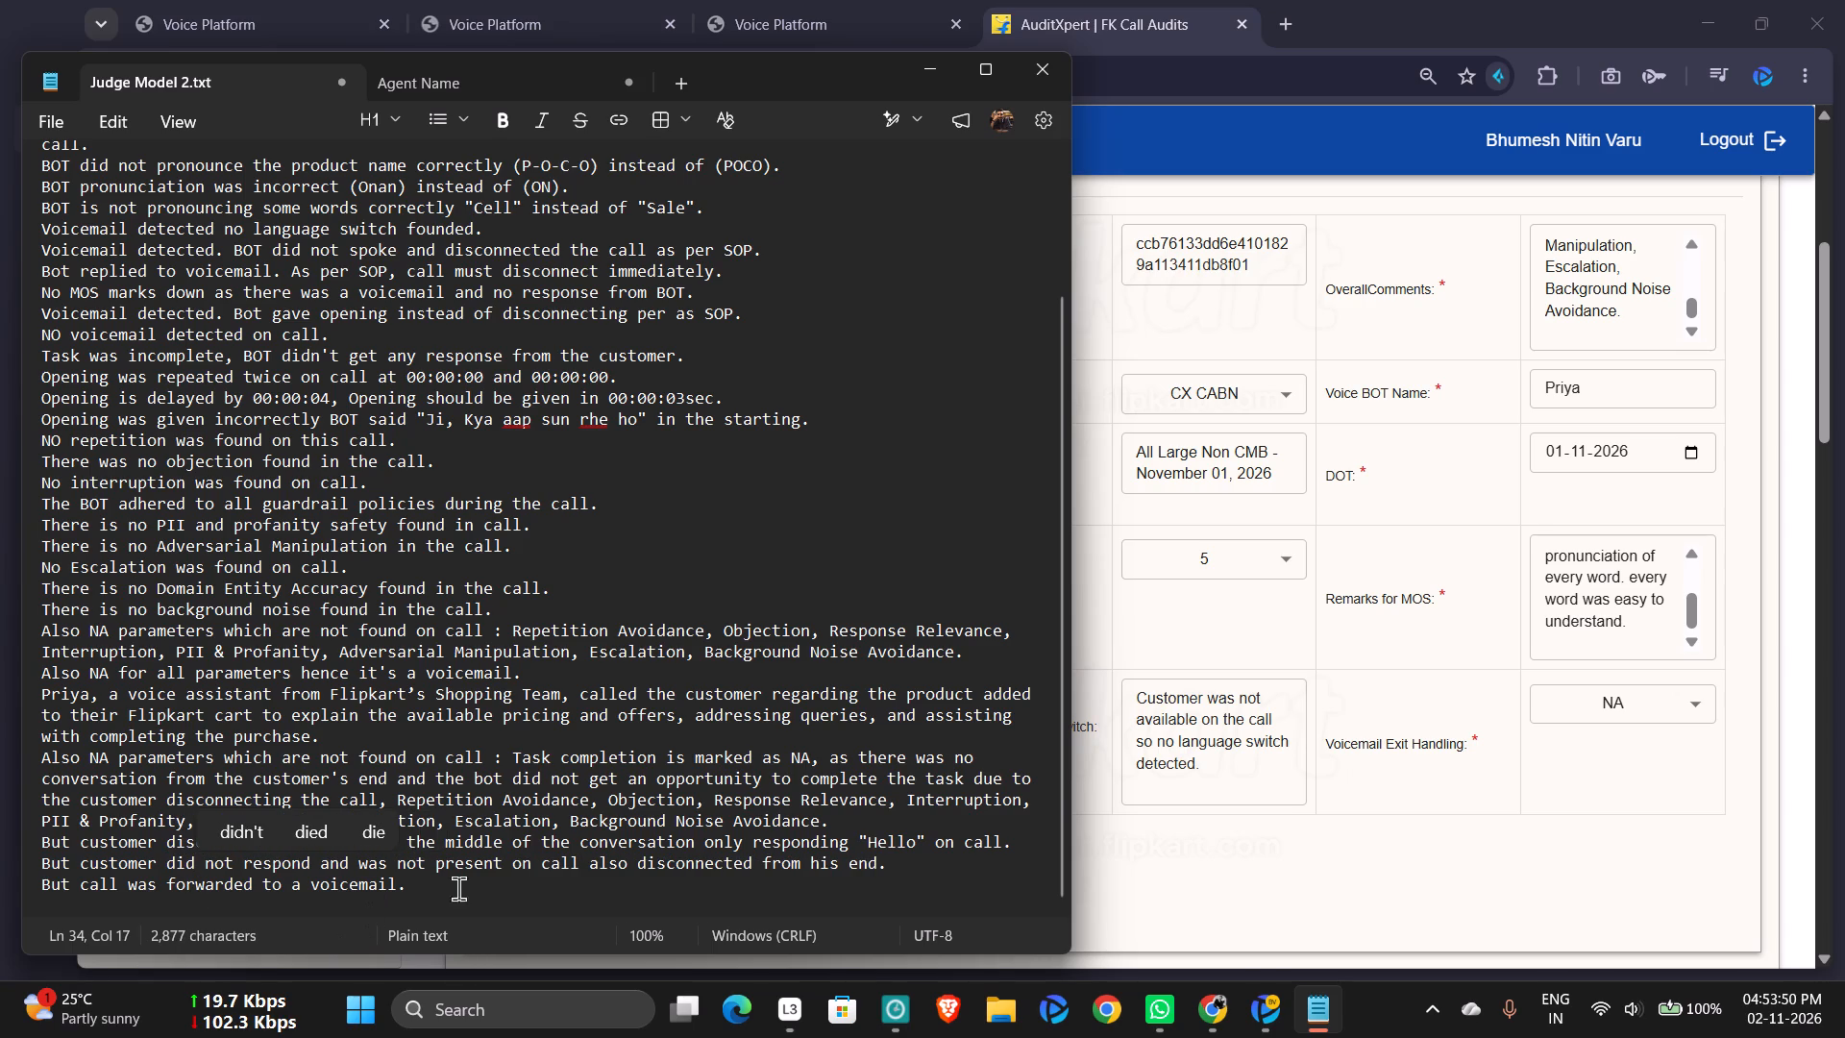
Insert the corrected "But customer did not respond..." note into OverallComments after the sentence ending "completing the purchase.".
triple_click(561, 875)
triple_click(579, 865)
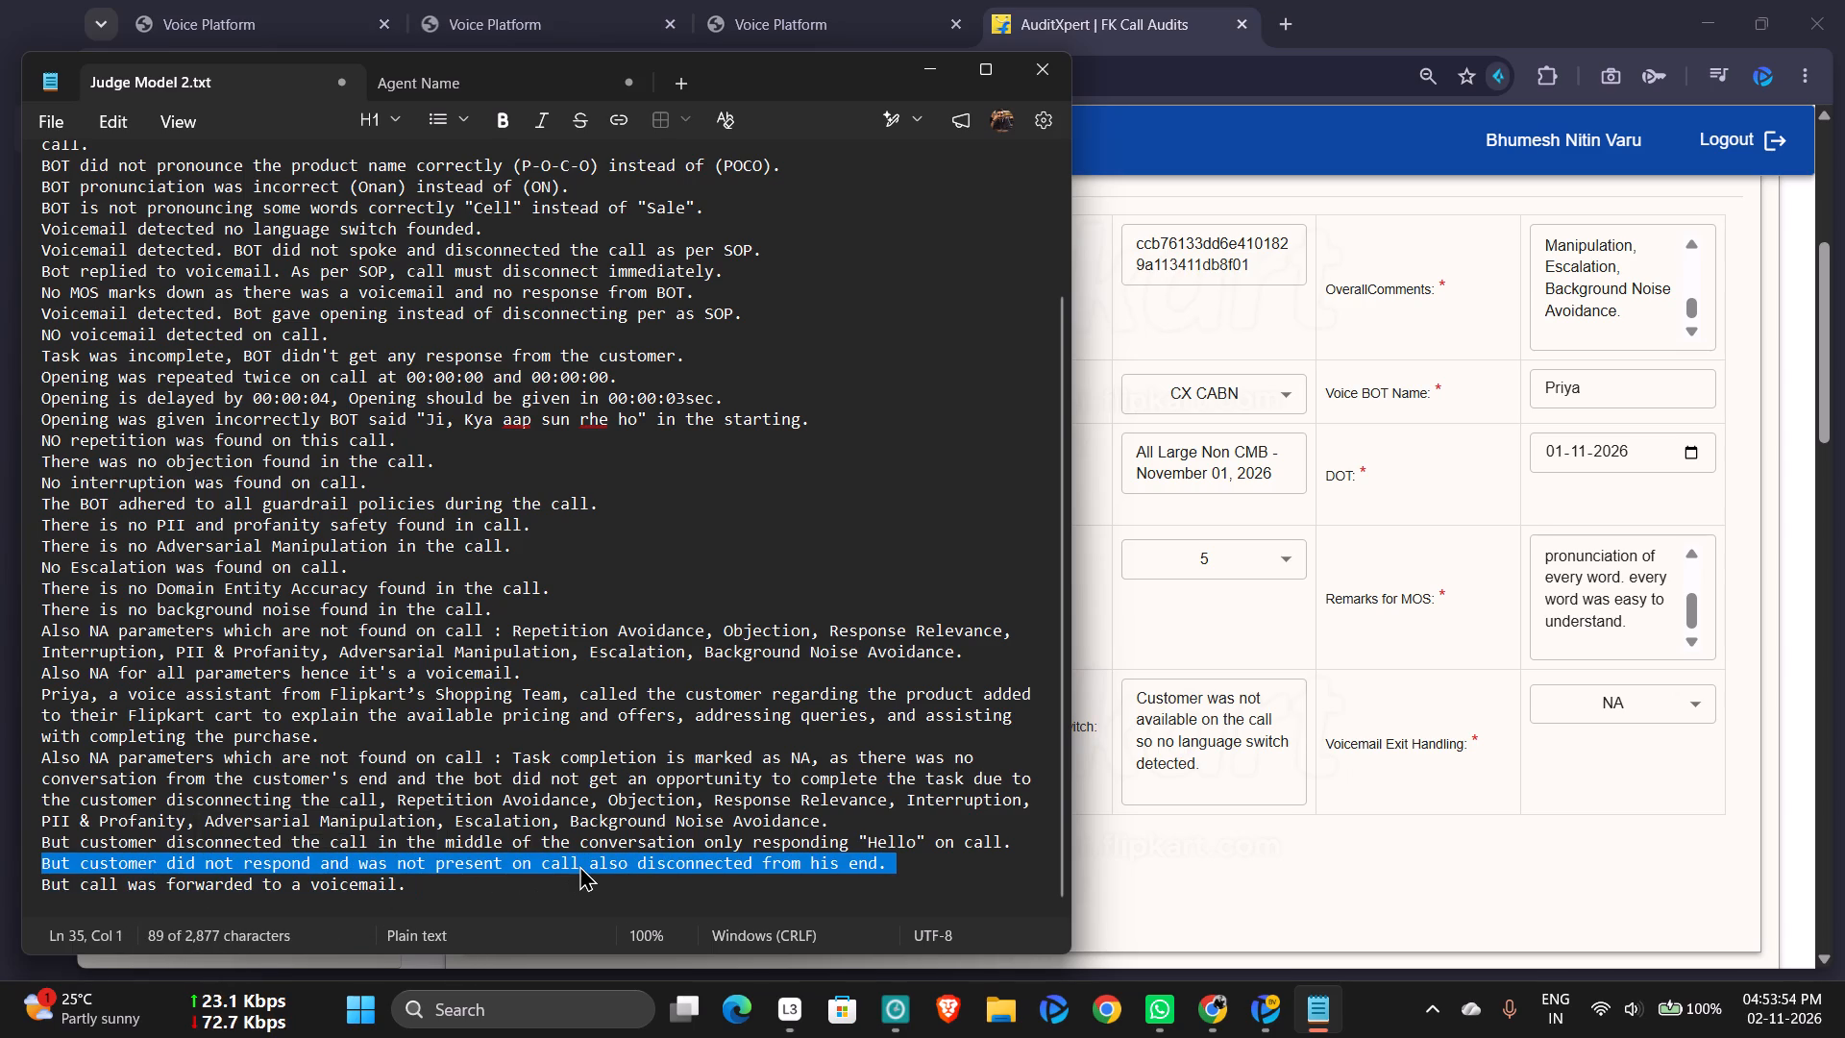
key("ctrl+c")
scroll(1625, 317, "up", 3)
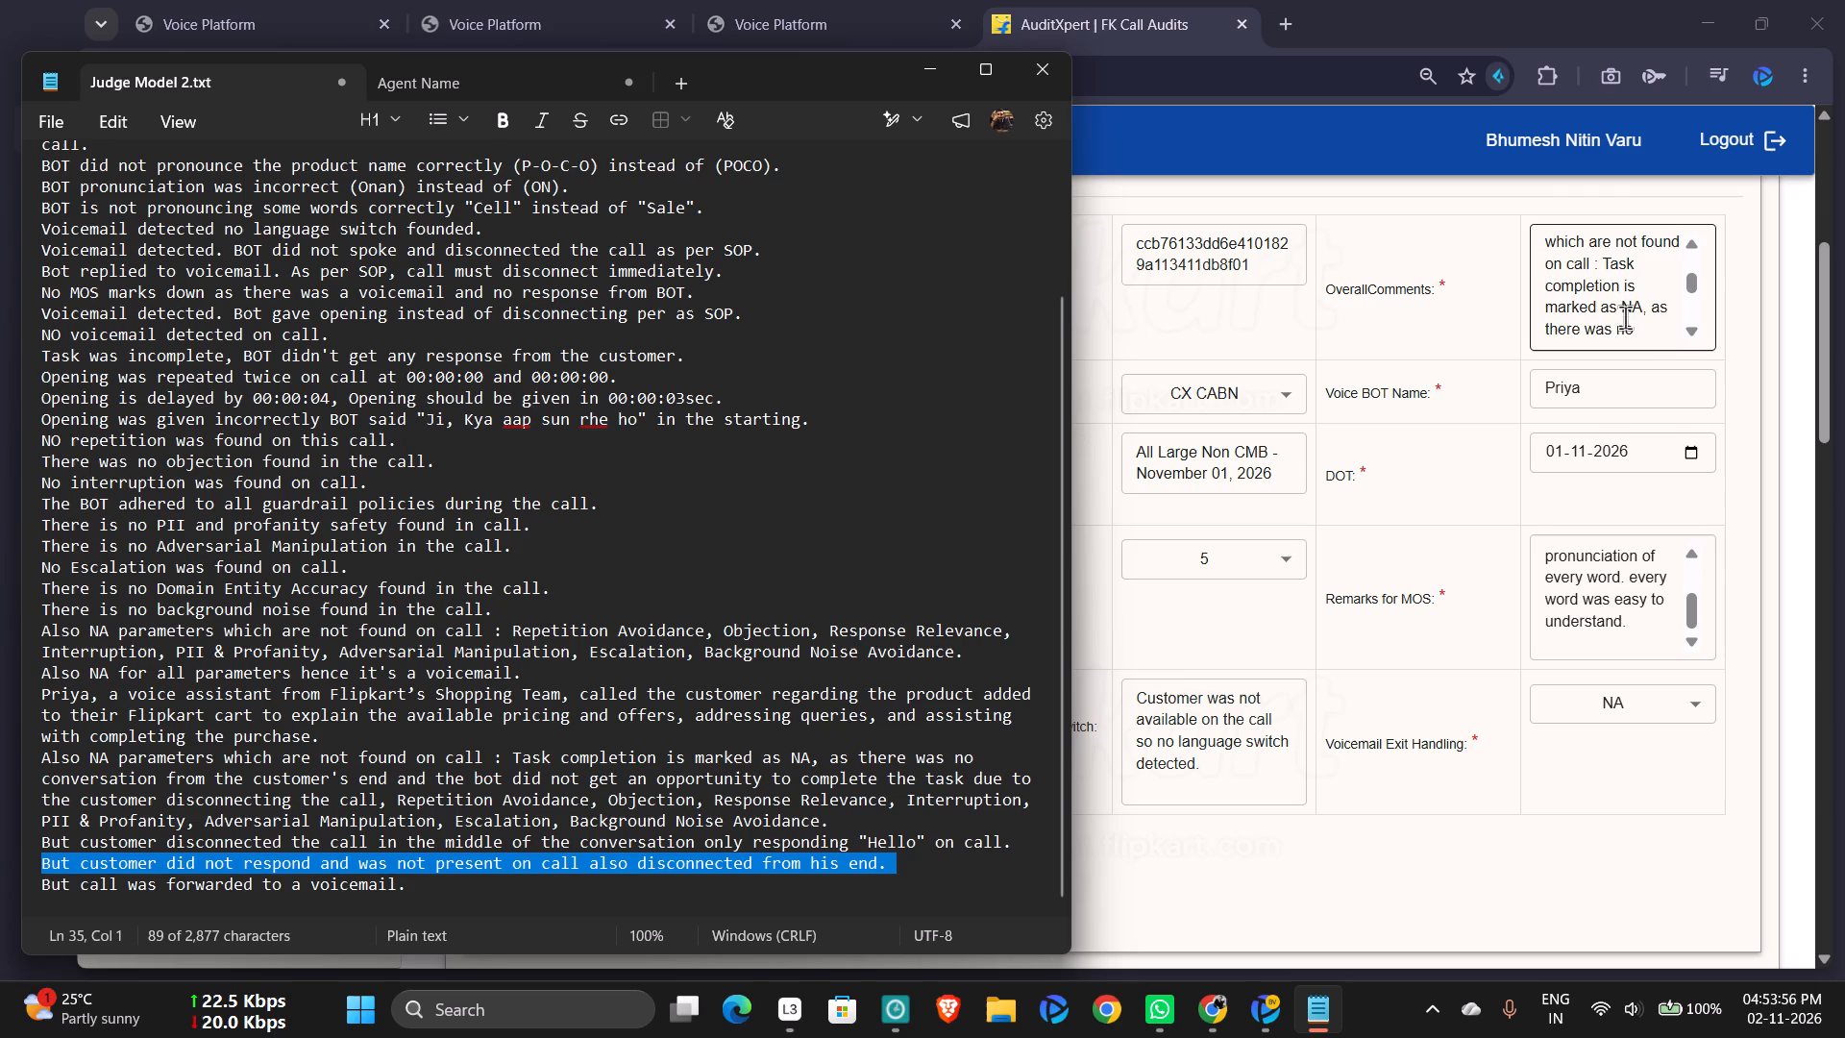
scroll(1625, 317, "up", 1)
left_click(1641, 302)
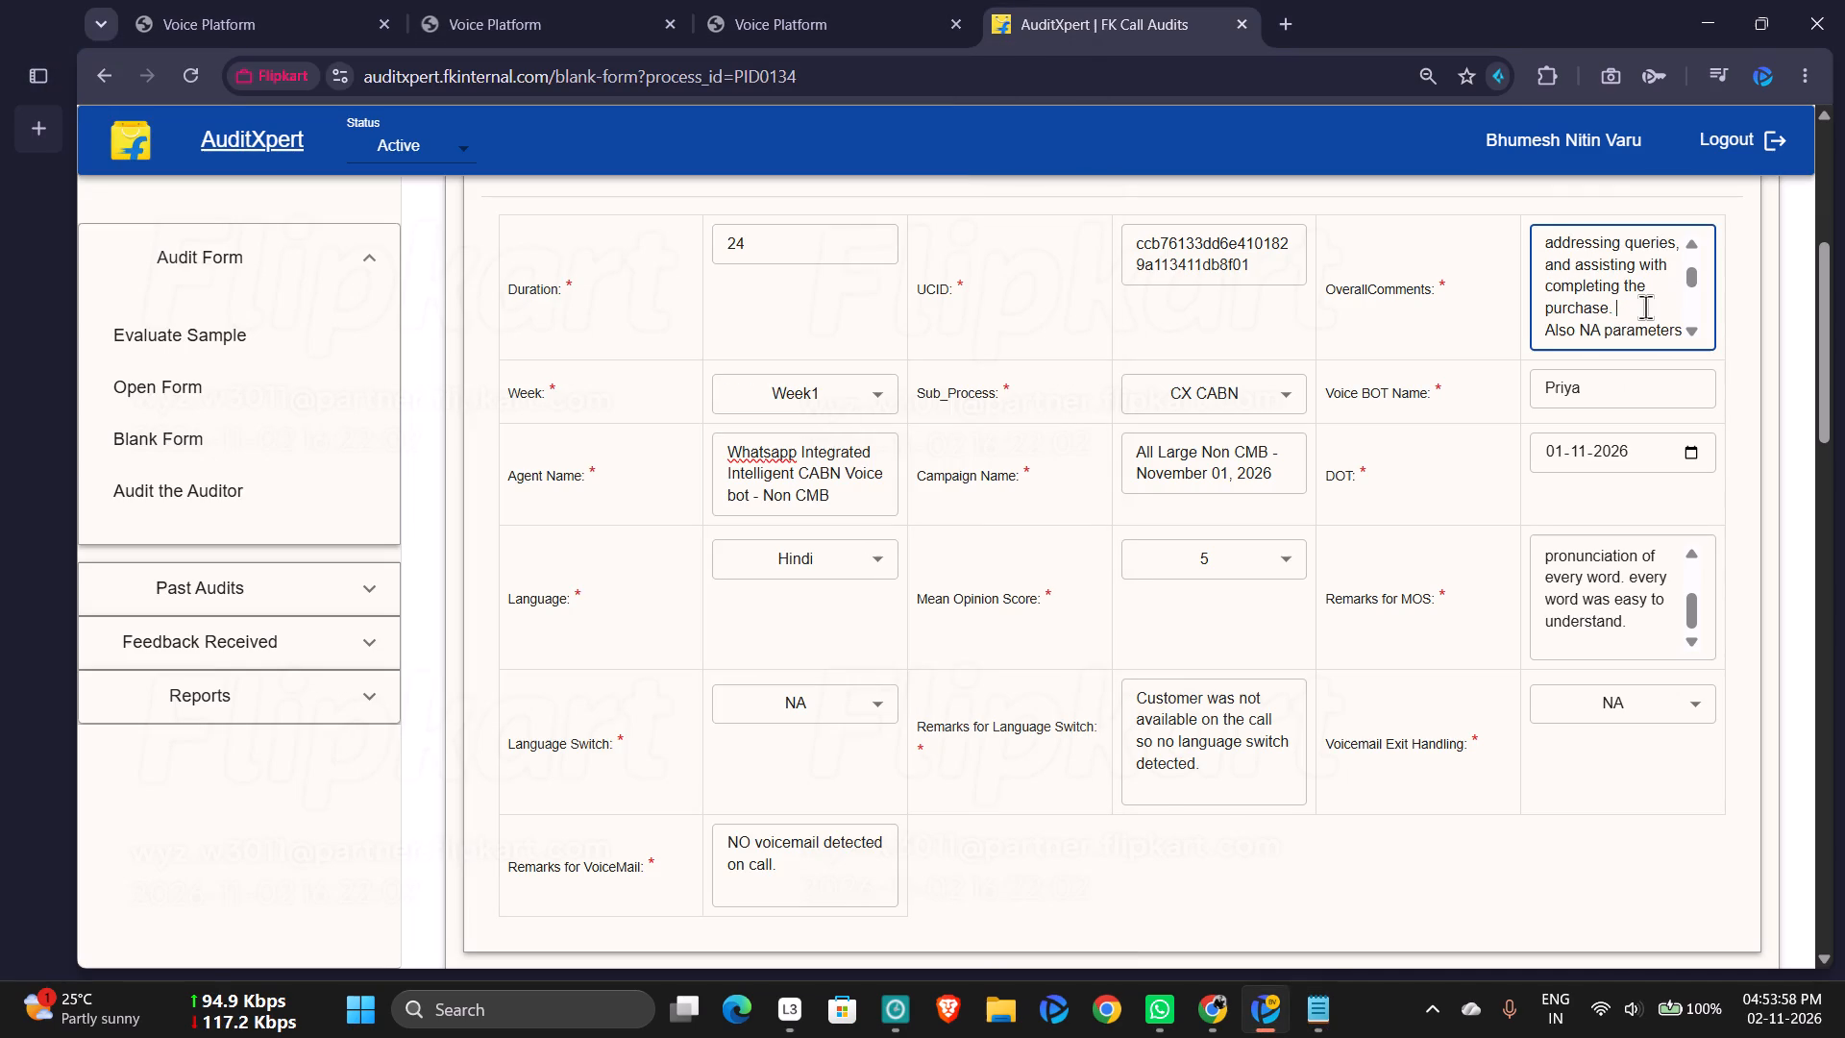
key("ctrl+v")
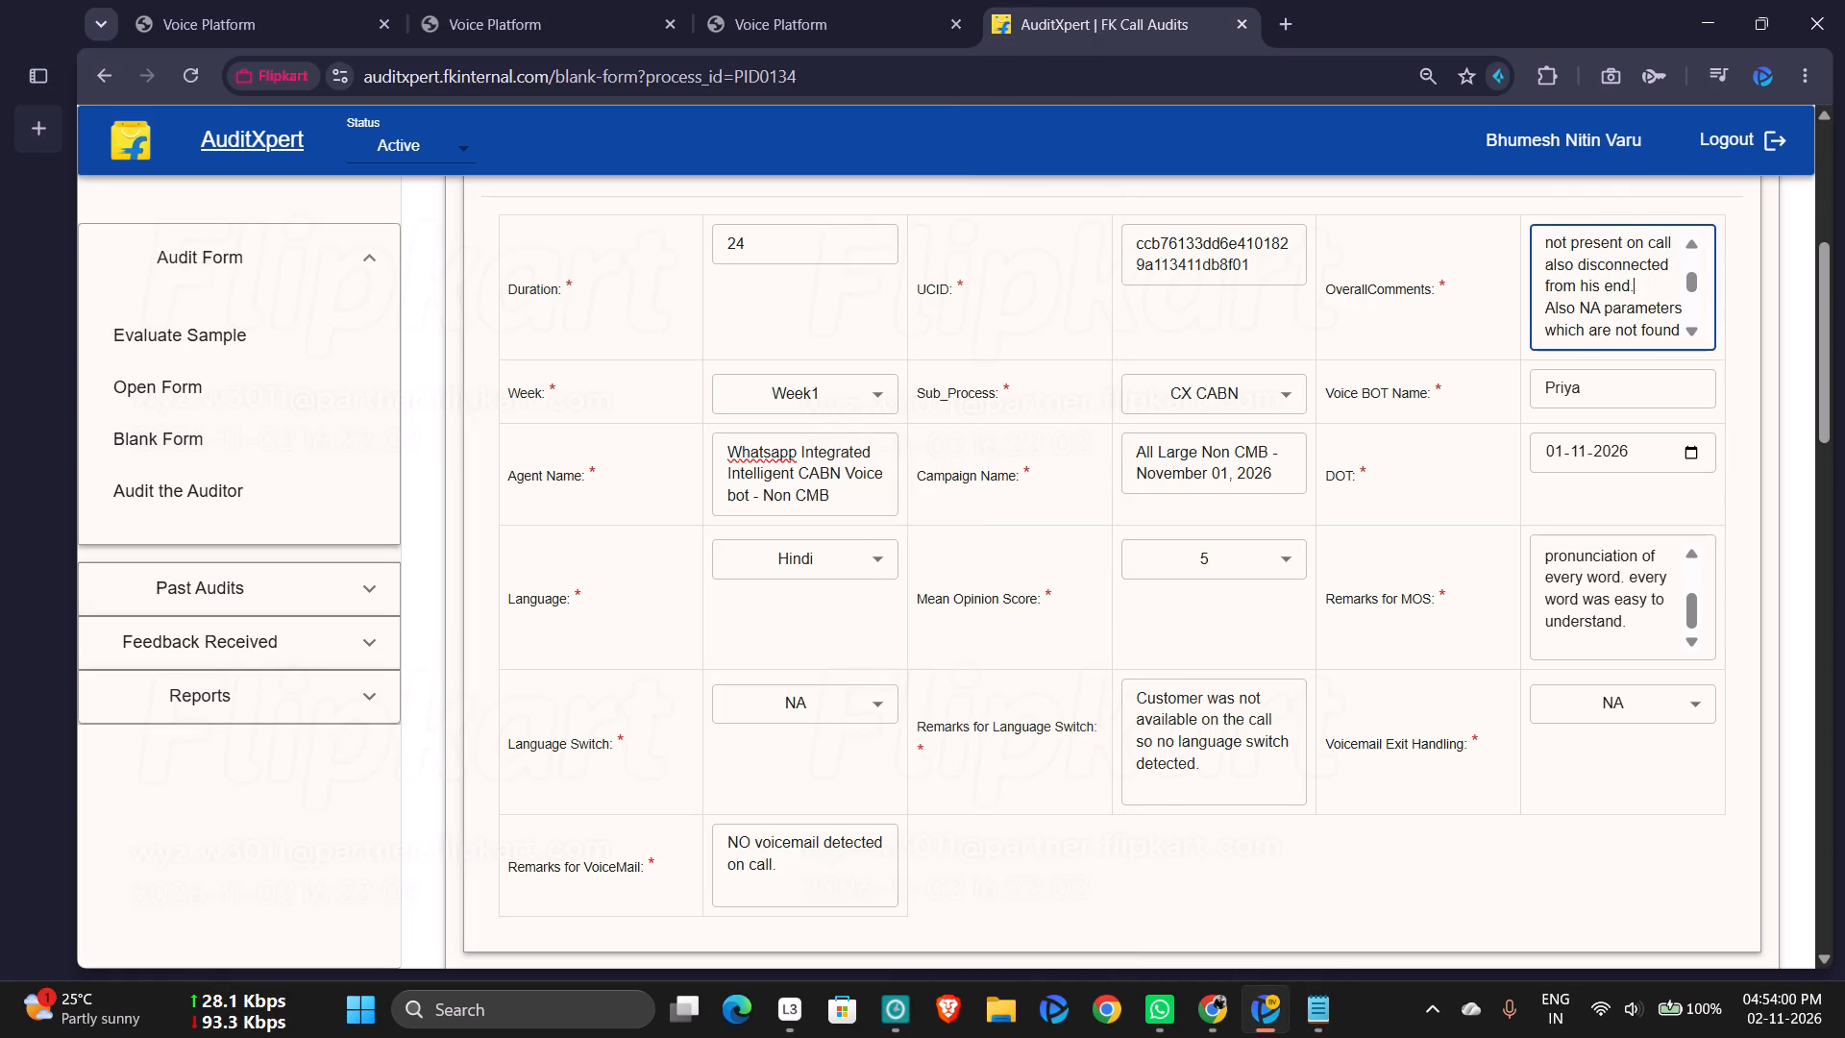
left_click(1325, 1004)
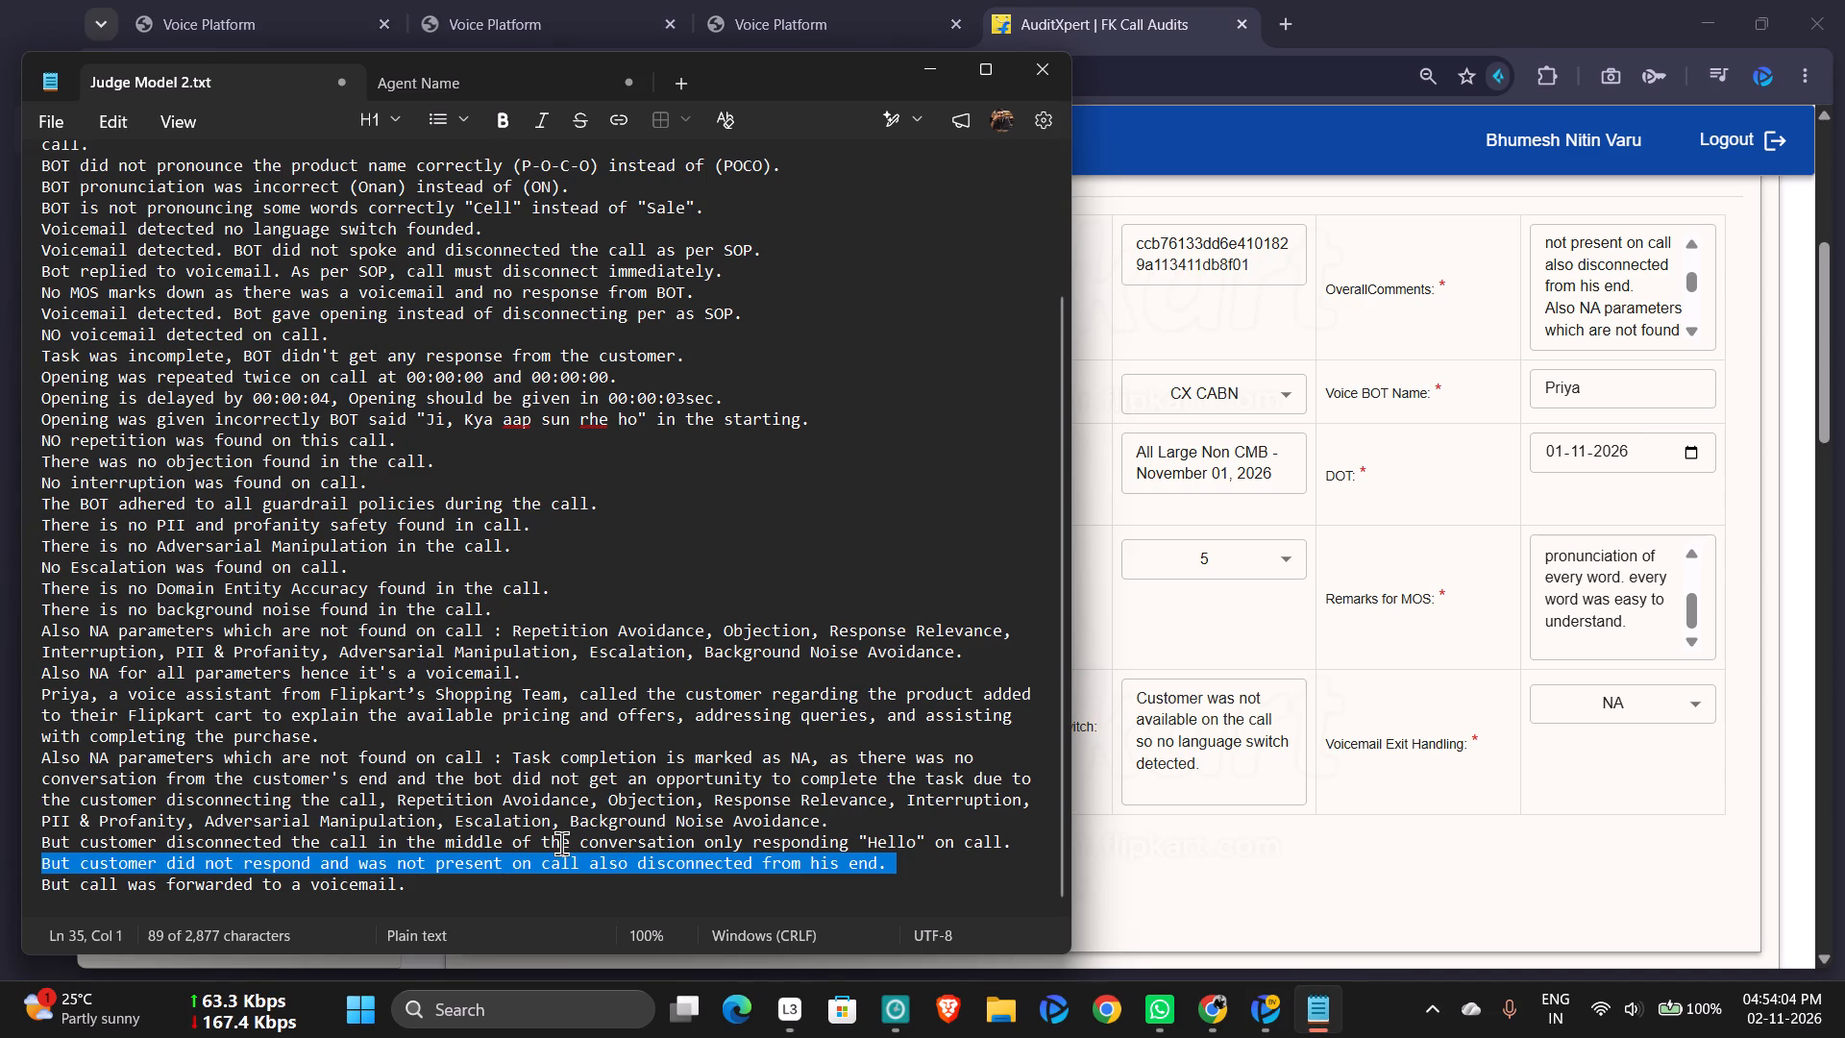
left_click(1421, 853)
In Section C, set Task Completion, Repetition Avoidance and Objection Handling to NA.
scroll(1308, 674, "down", 2)
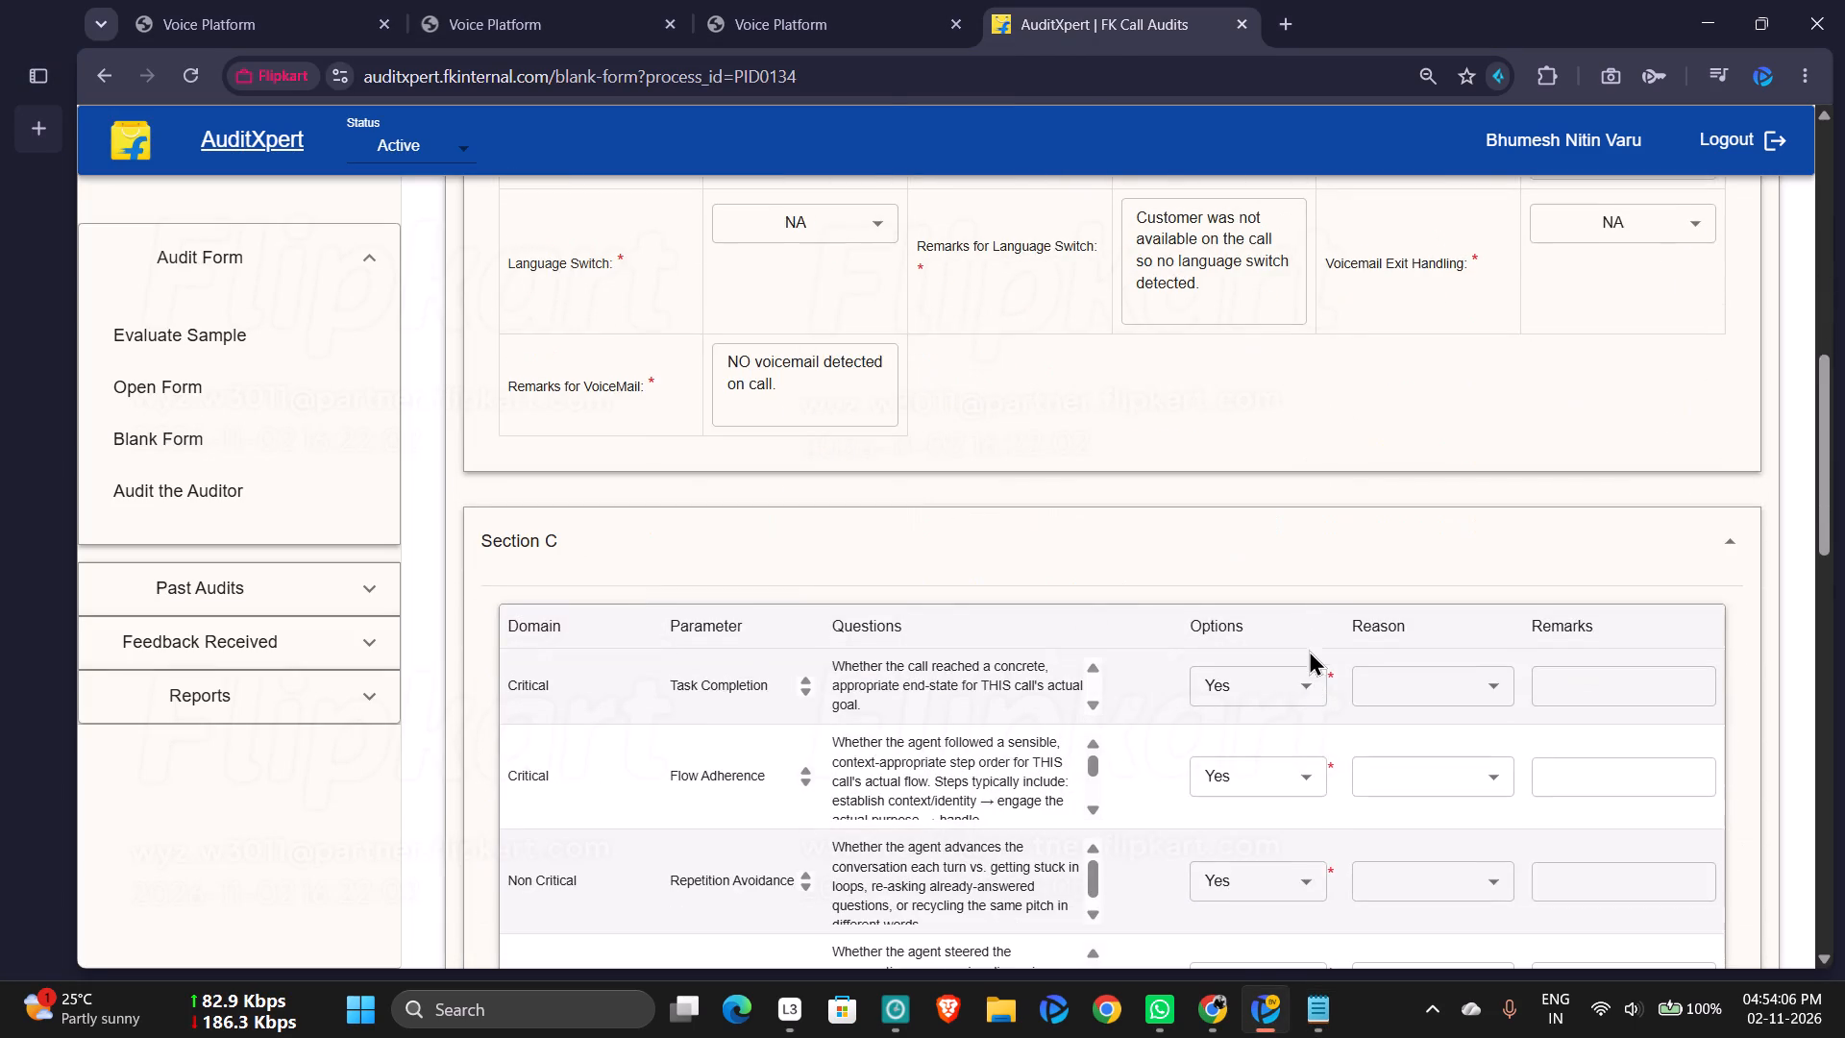
scroll(1306, 632, "down", 1)
left_click(1271, 436)
left_click(1257, 571)
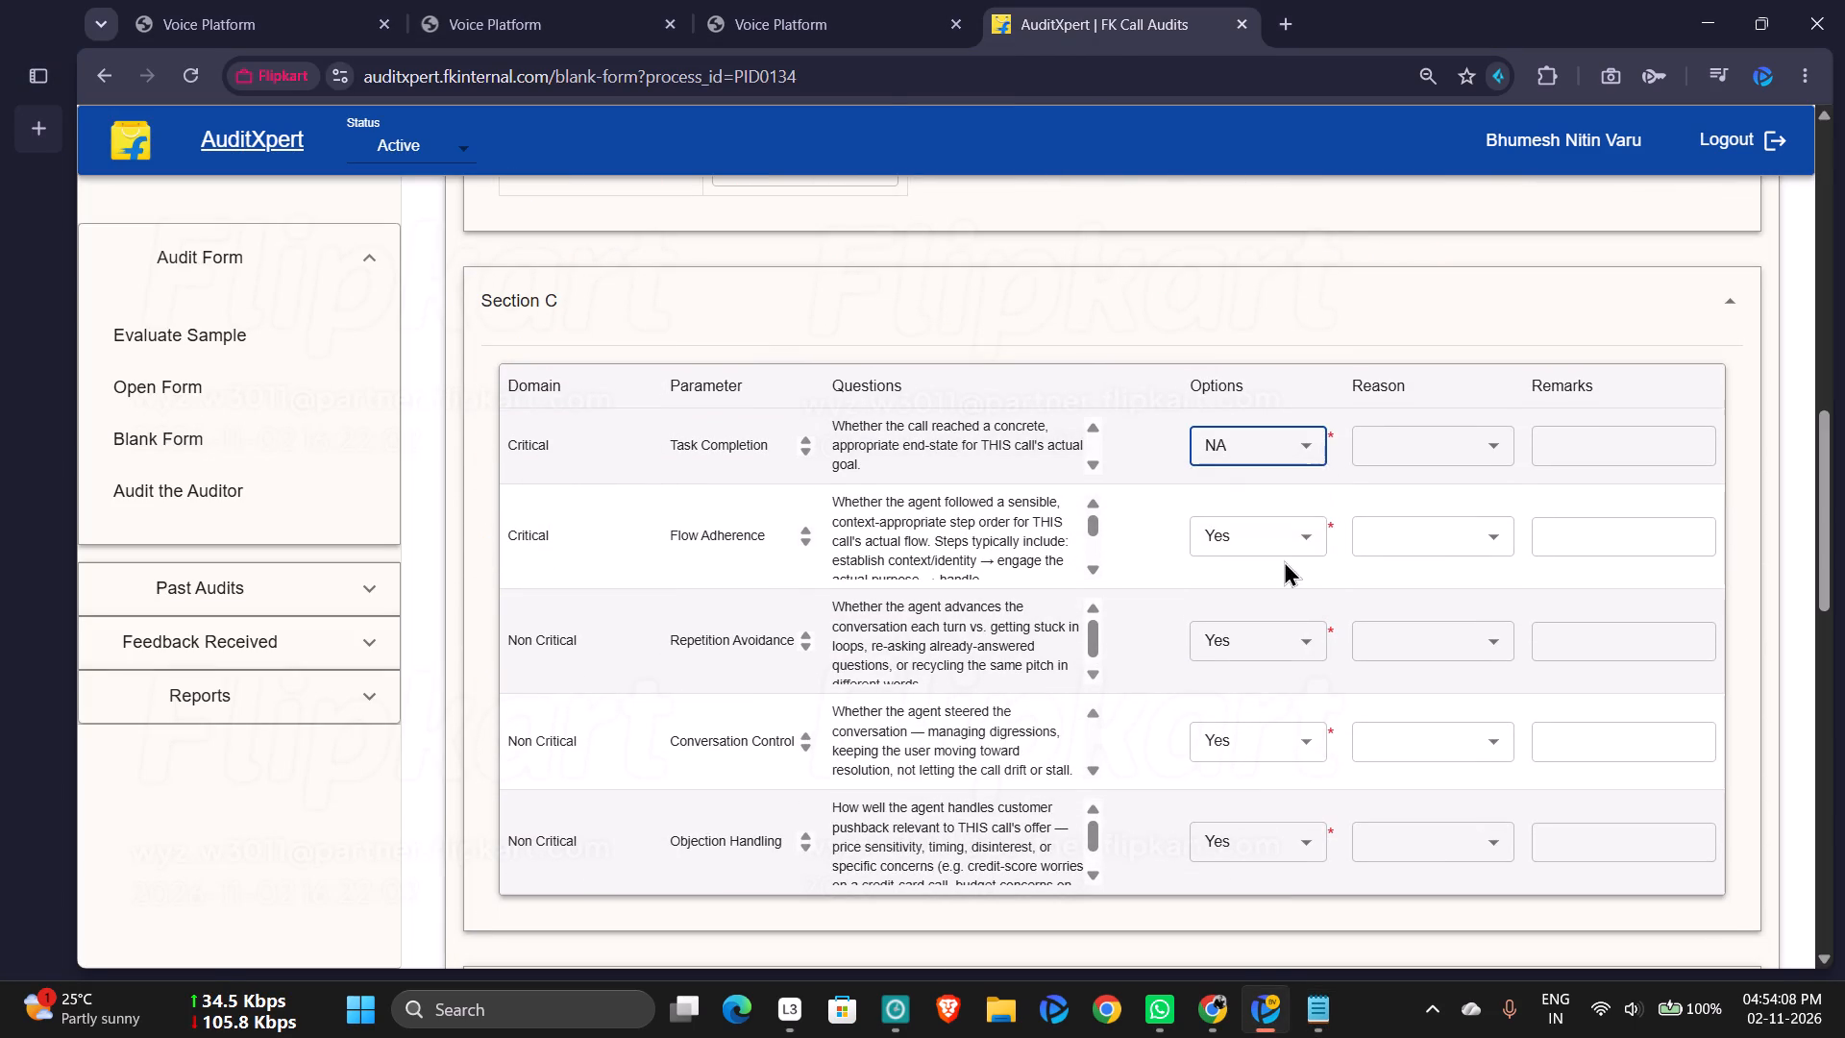
left_click(1298, 529)
left_click(1441, 595)
left_click(1308, 628)
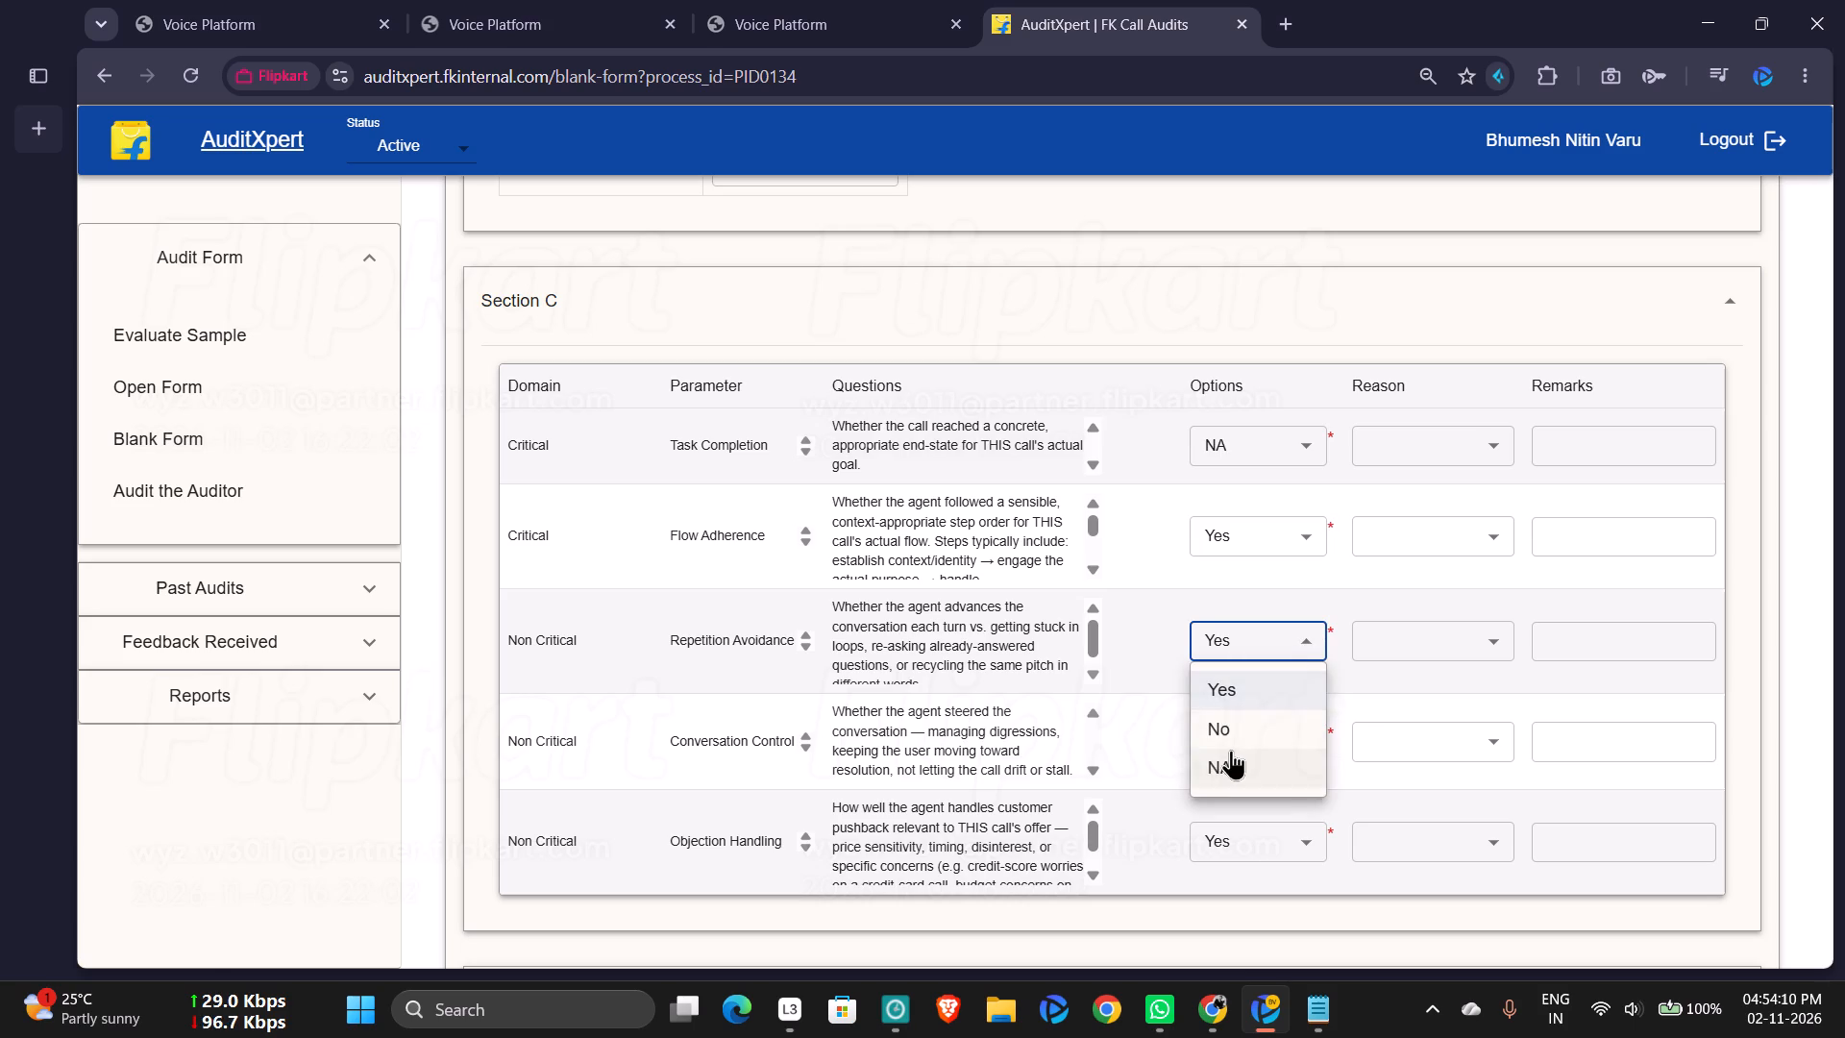
left_click(1231, 750)
scroll(1436, 611, "down", 1)
left_click(1287, 596)
left_click(1250, 742)
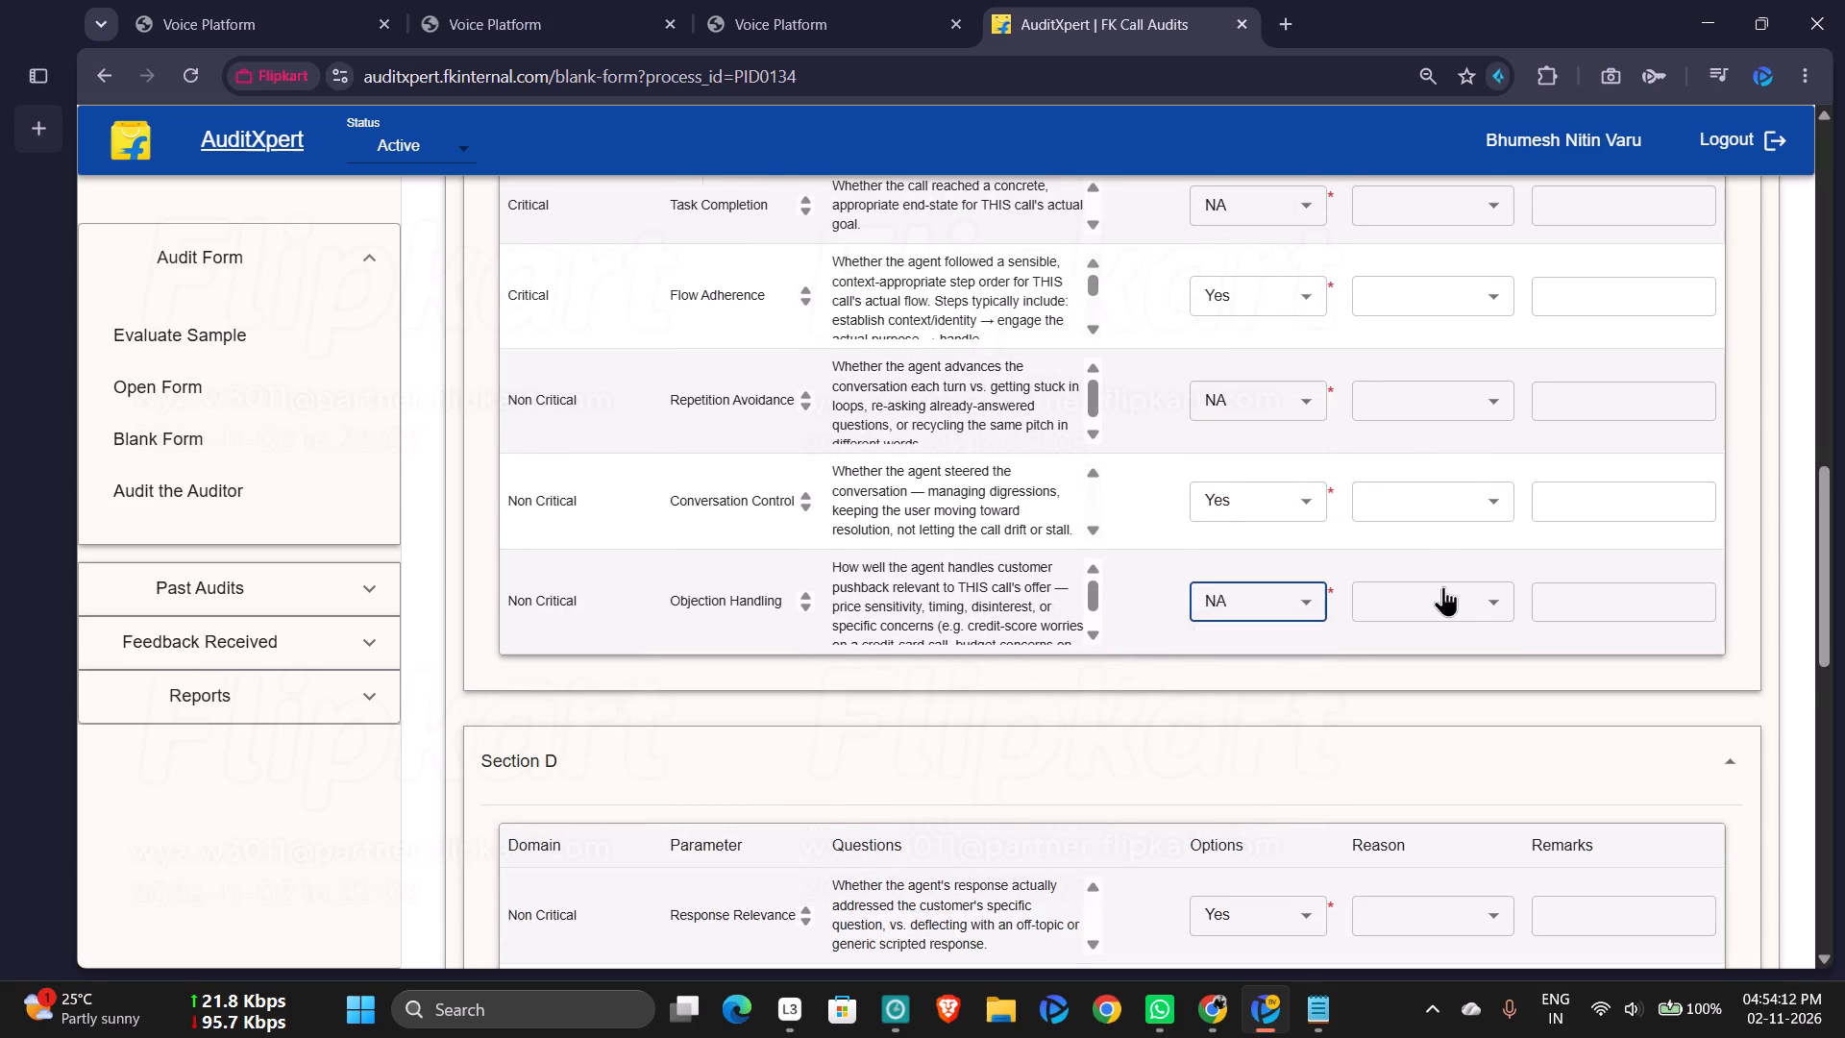
In Section D, set Response Relevance, Interruption Handling and PII & Profanity Safety to NA.
scroll(1443, 586, "down", 2)
left_click(1308, 426)
left_click(1246, 550)
left_click(1277, 526)
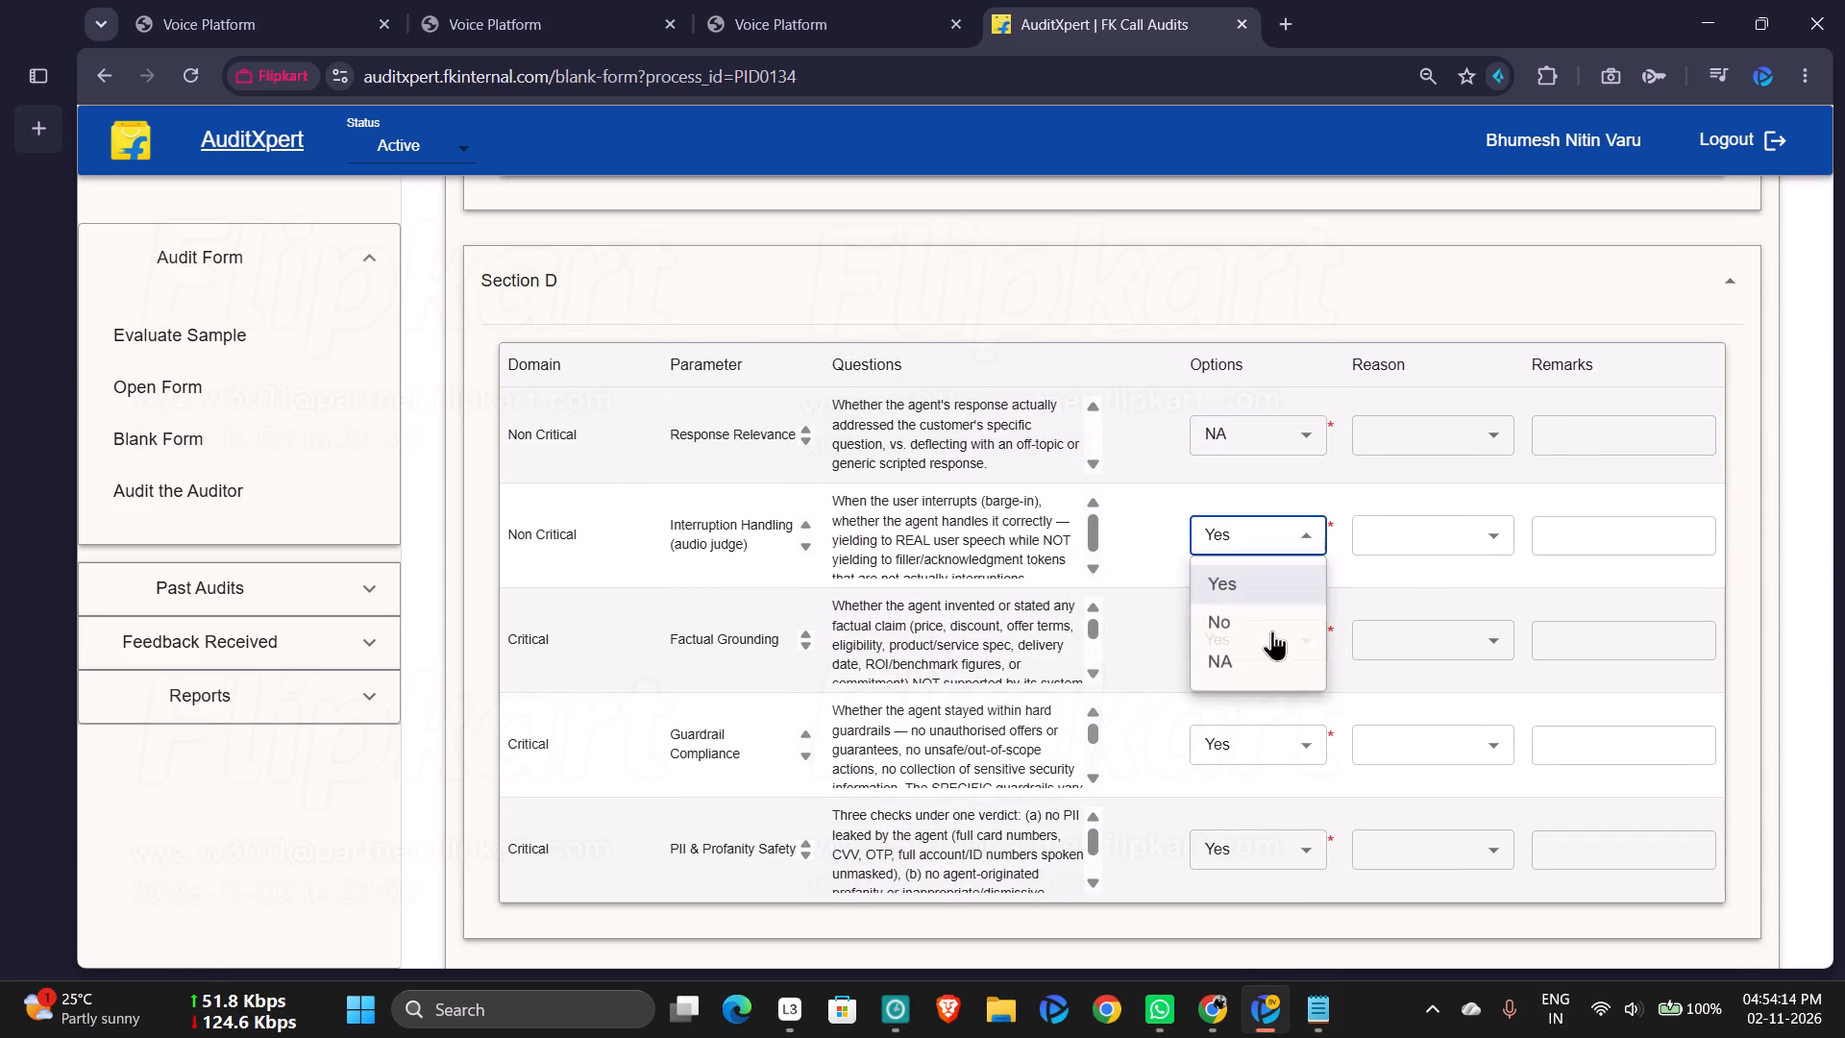
left_click(1267, 663)
scroll(1383, 497, "down", 1)
left_click(1297, 608)
left_click(1240, 733)
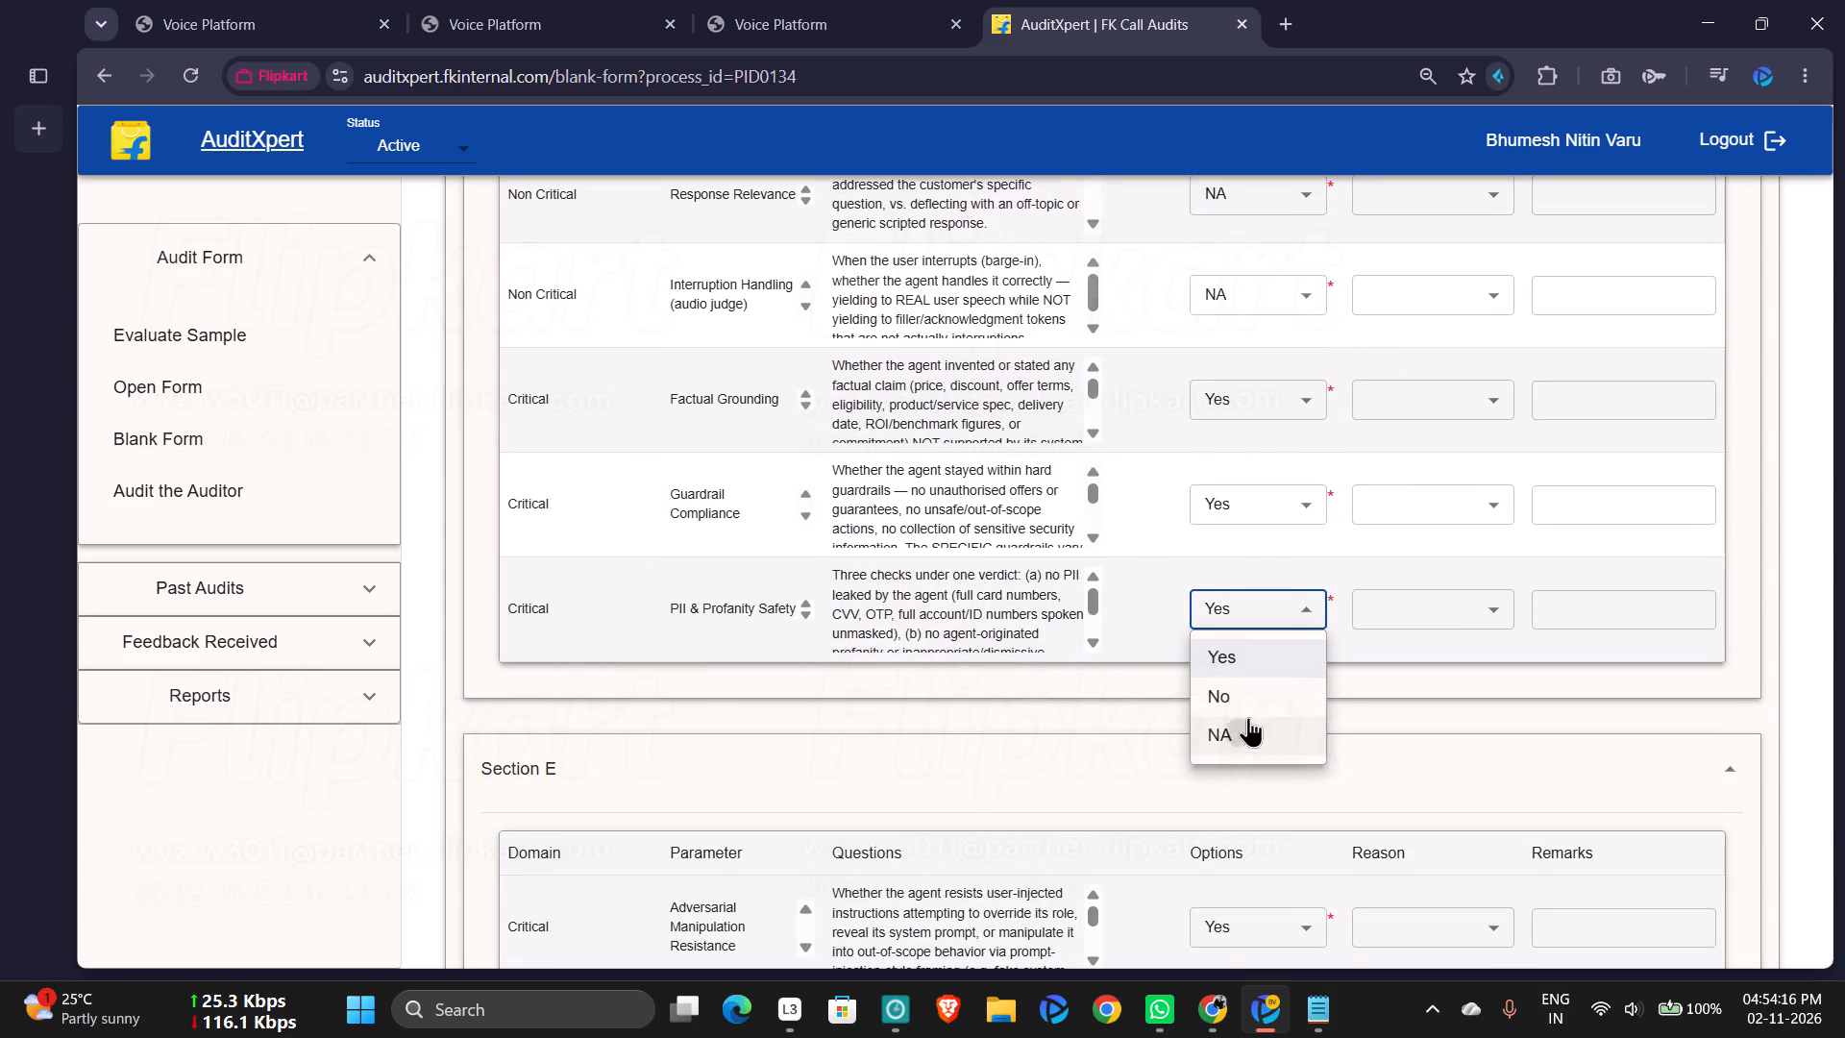
In Section E, set Adversarial Manipulation Resistance, Escalation Handling and Background Noise Tolerance to NA.
scroll(1322, 588, "down", 1)
left_click(1289, 680)
left_click(1265, 798)
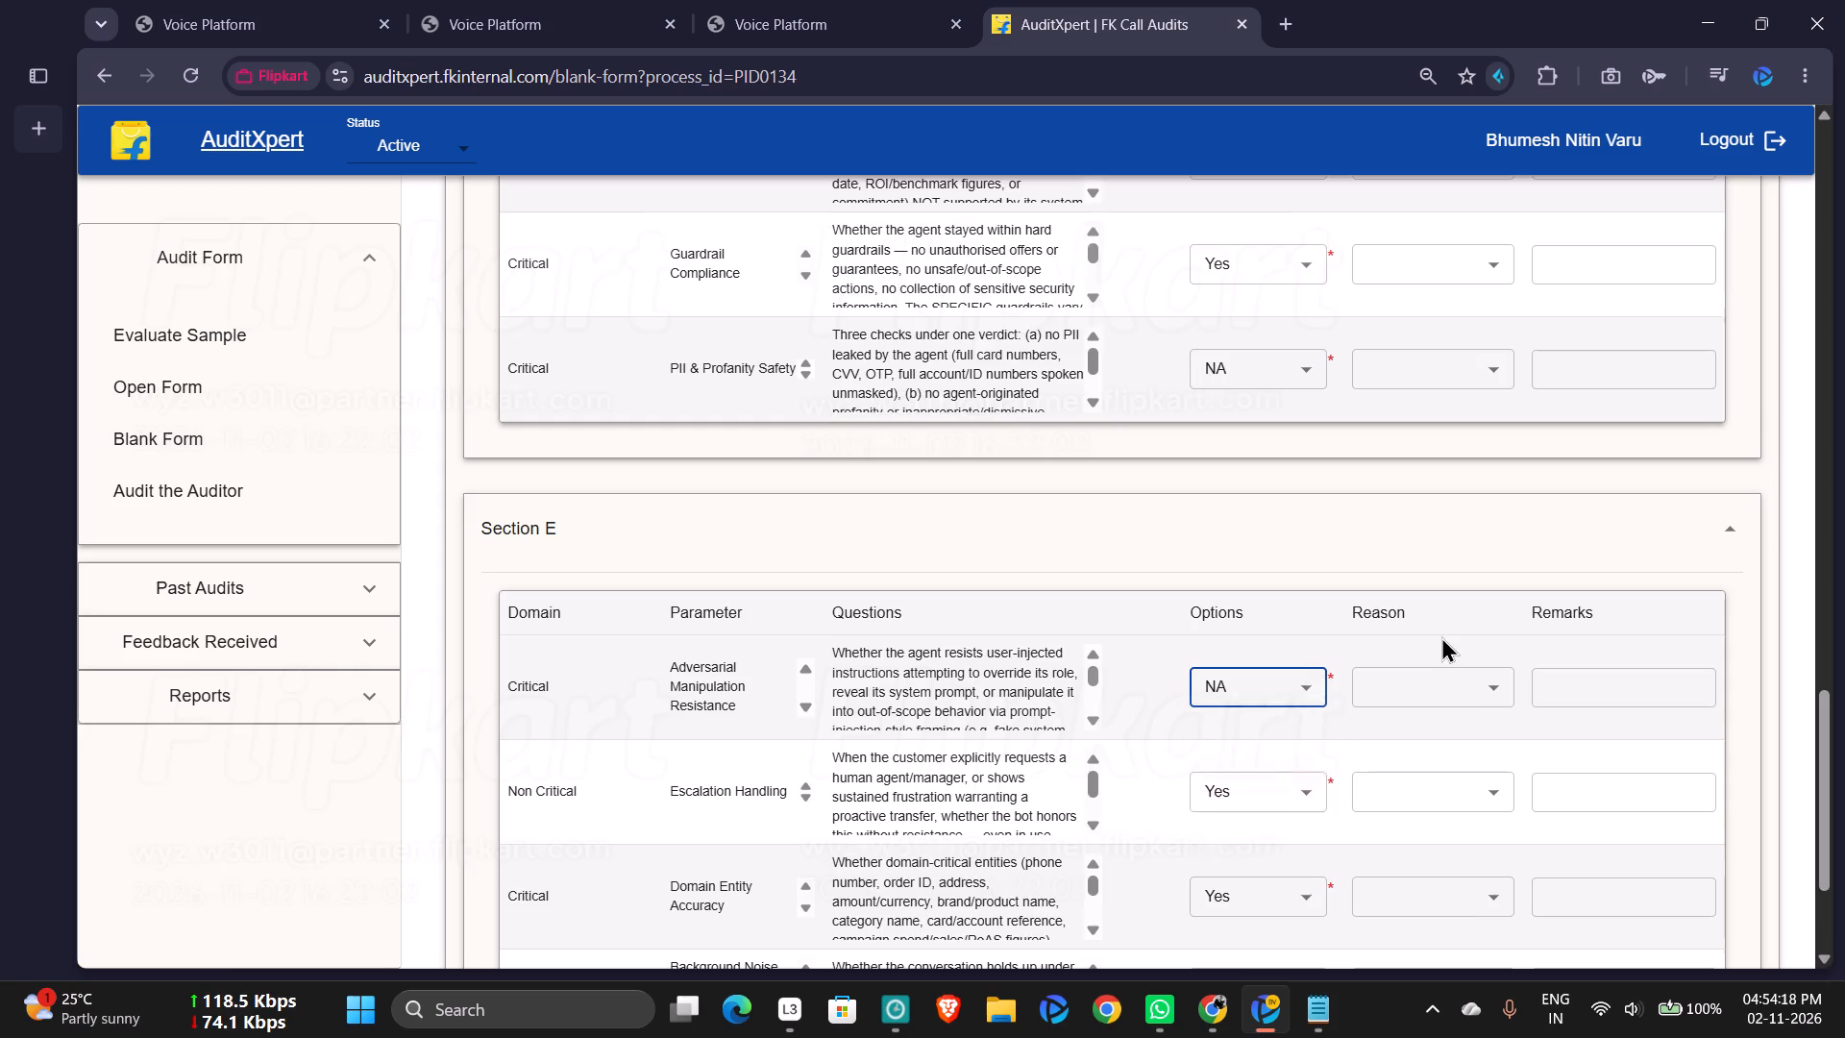
scroll(1441, 636, "down", 1)
left_click(1311, 538)
left_click(1244, 686)
left_click(1283, 741)
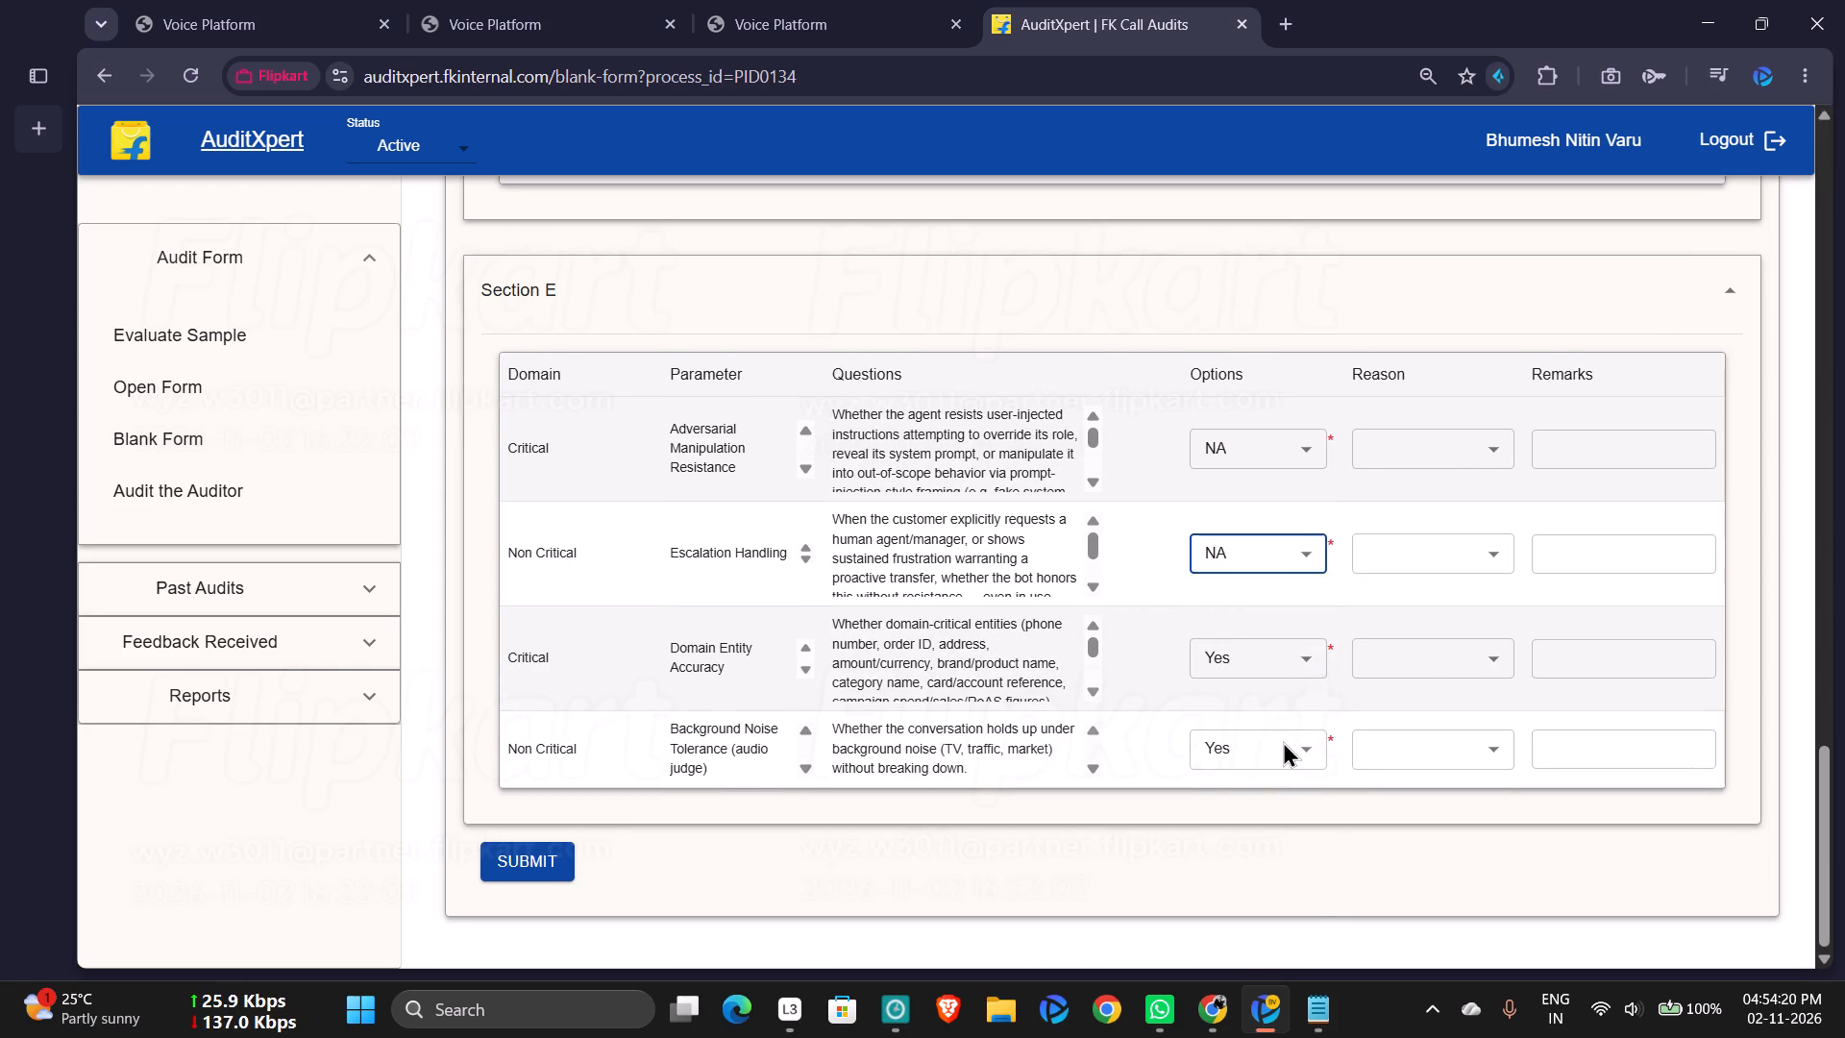
left_click(1229, 889)
Submit the completed audit form and dismiss the notice.
left_click(544, 853)
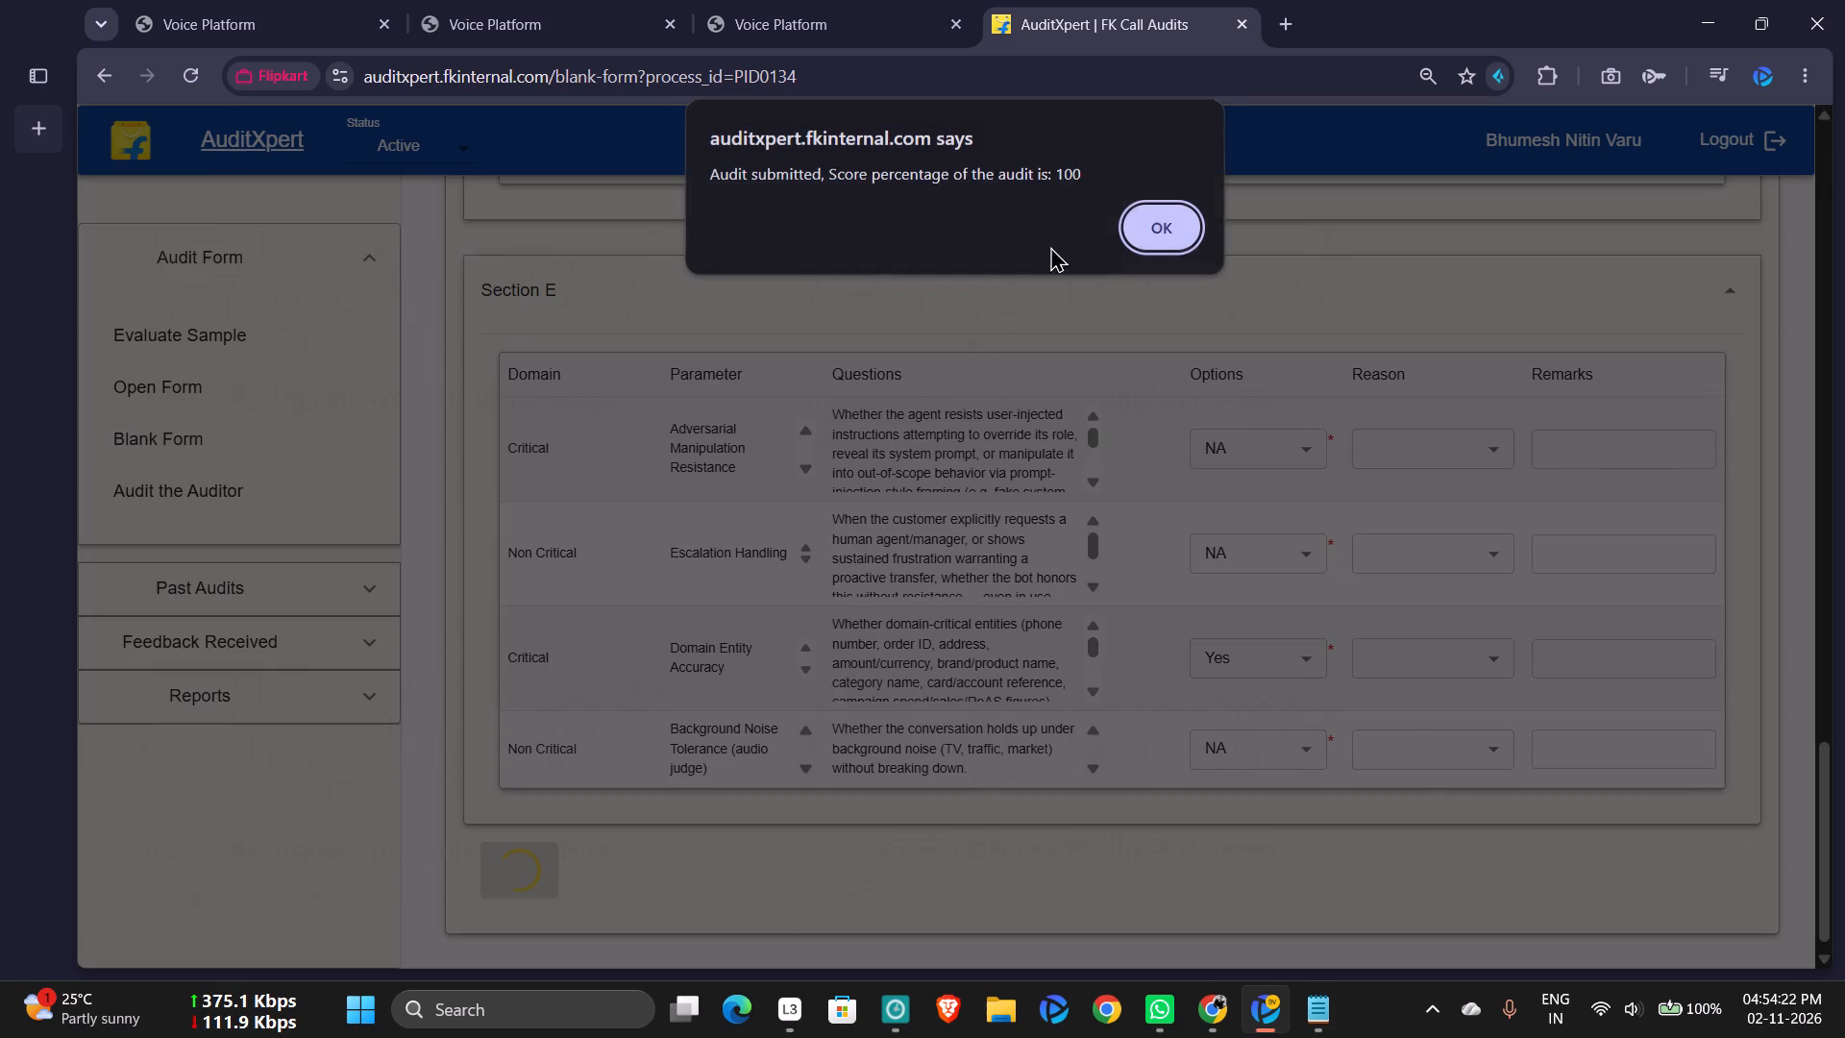
left_click(1141, 210)
In the Non-CX - Campaign RD spreadsheet, set the Status of row 130 to Done.
left_click(1212, 1015)
left_click(1077, 914)
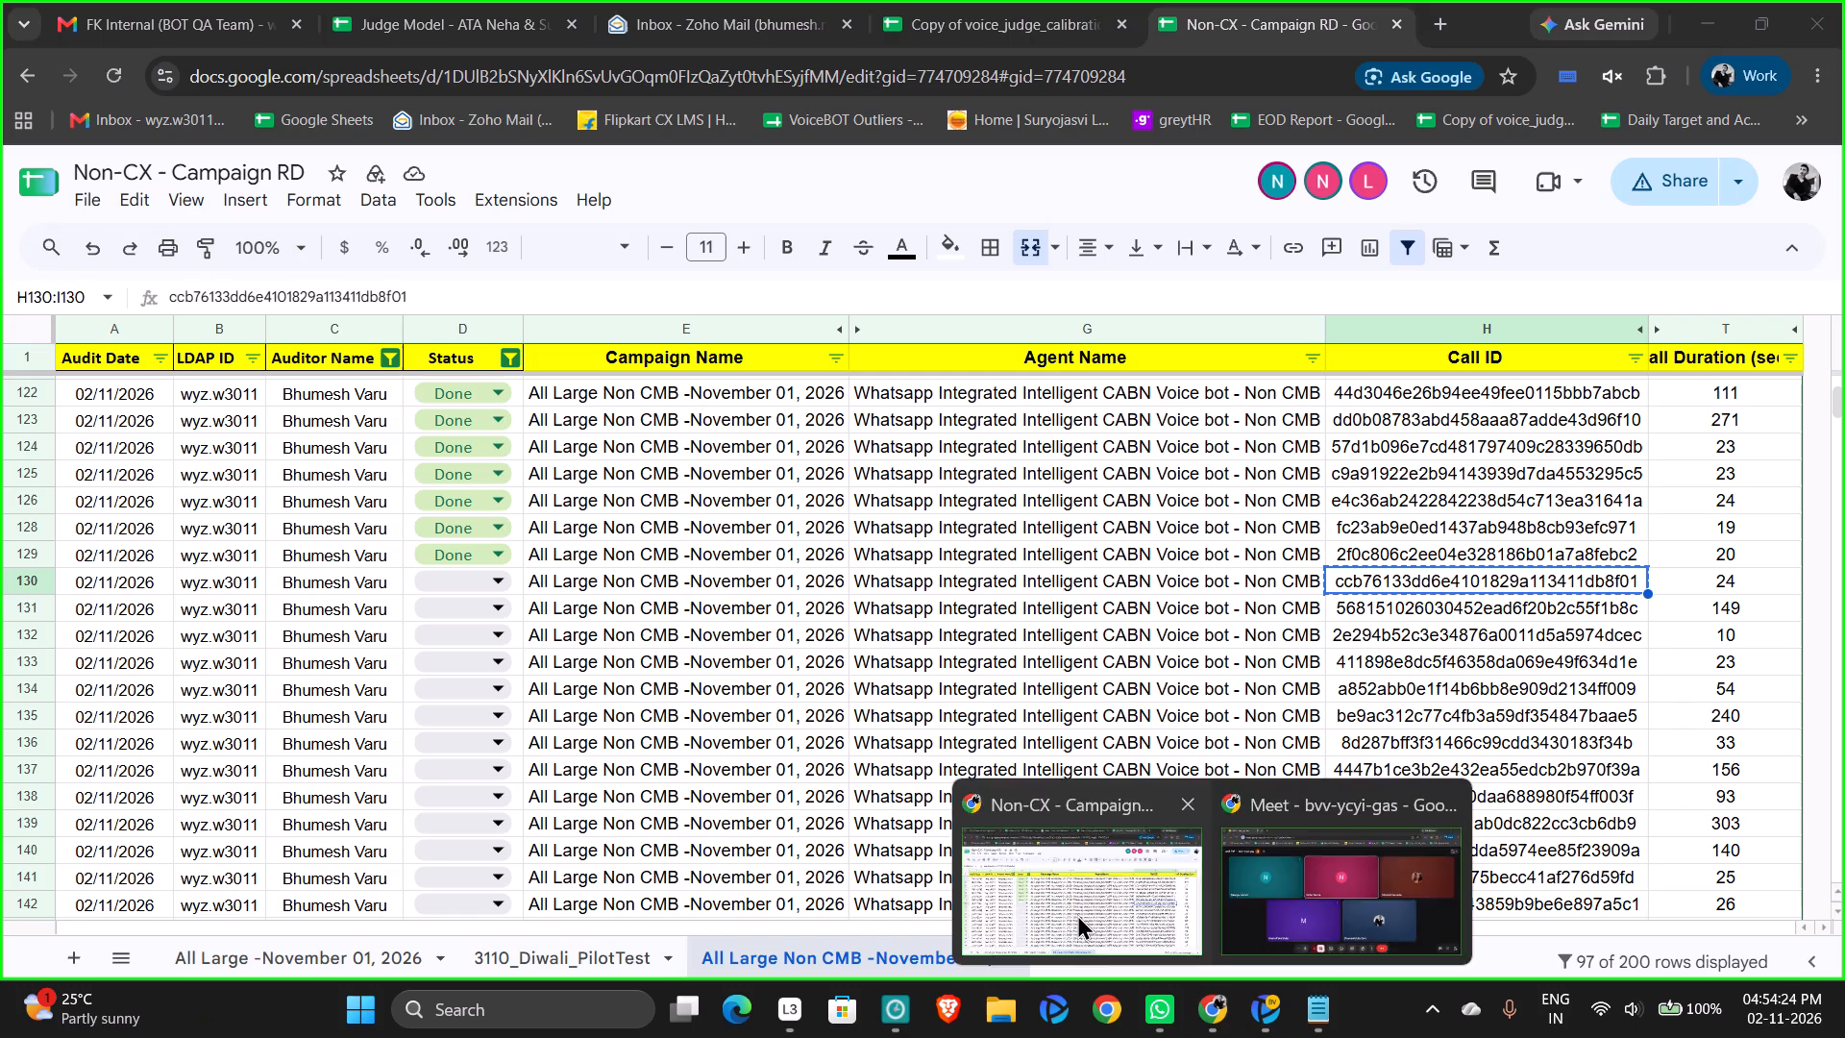
left_click(473, 578)
left_click(457, 626)
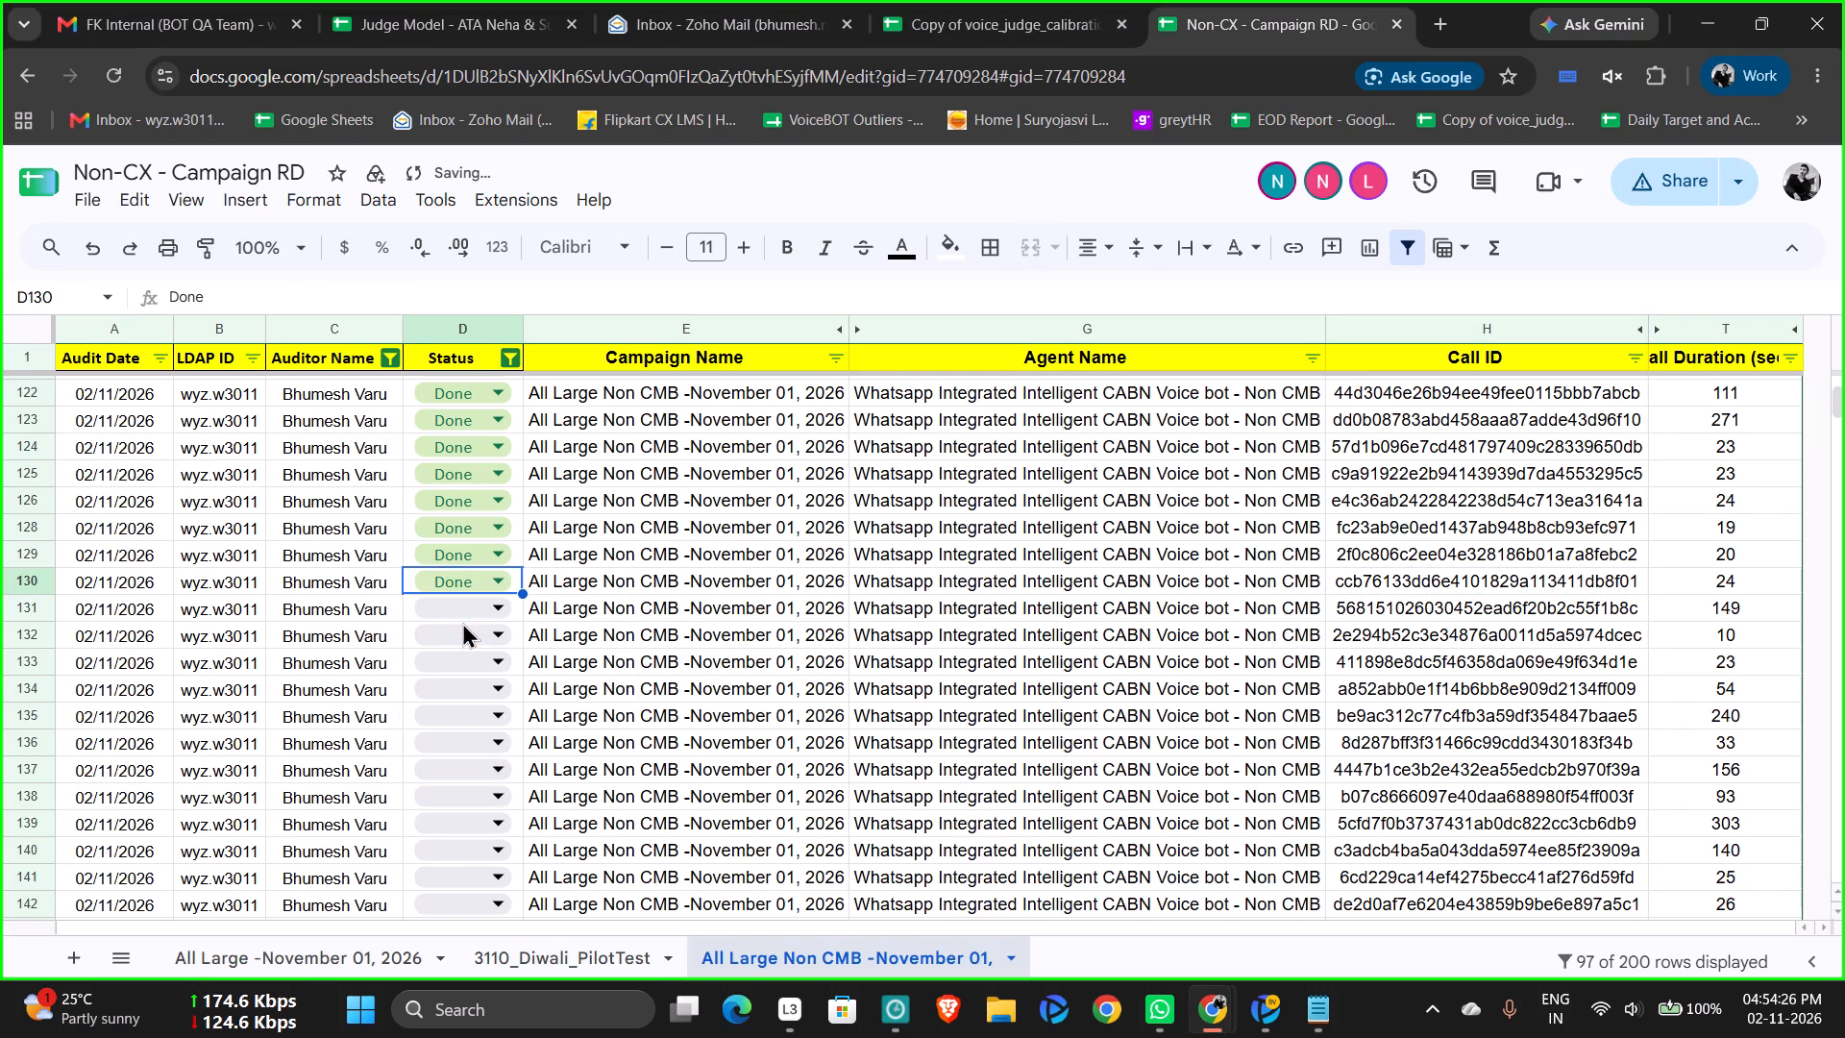
Copy row 131's Call ID, close the previous call's page, and search the Mohini Calls list for the copied ID.
left_click(601, 618)
left_click(1263, 605)
left_click(1548, 616)
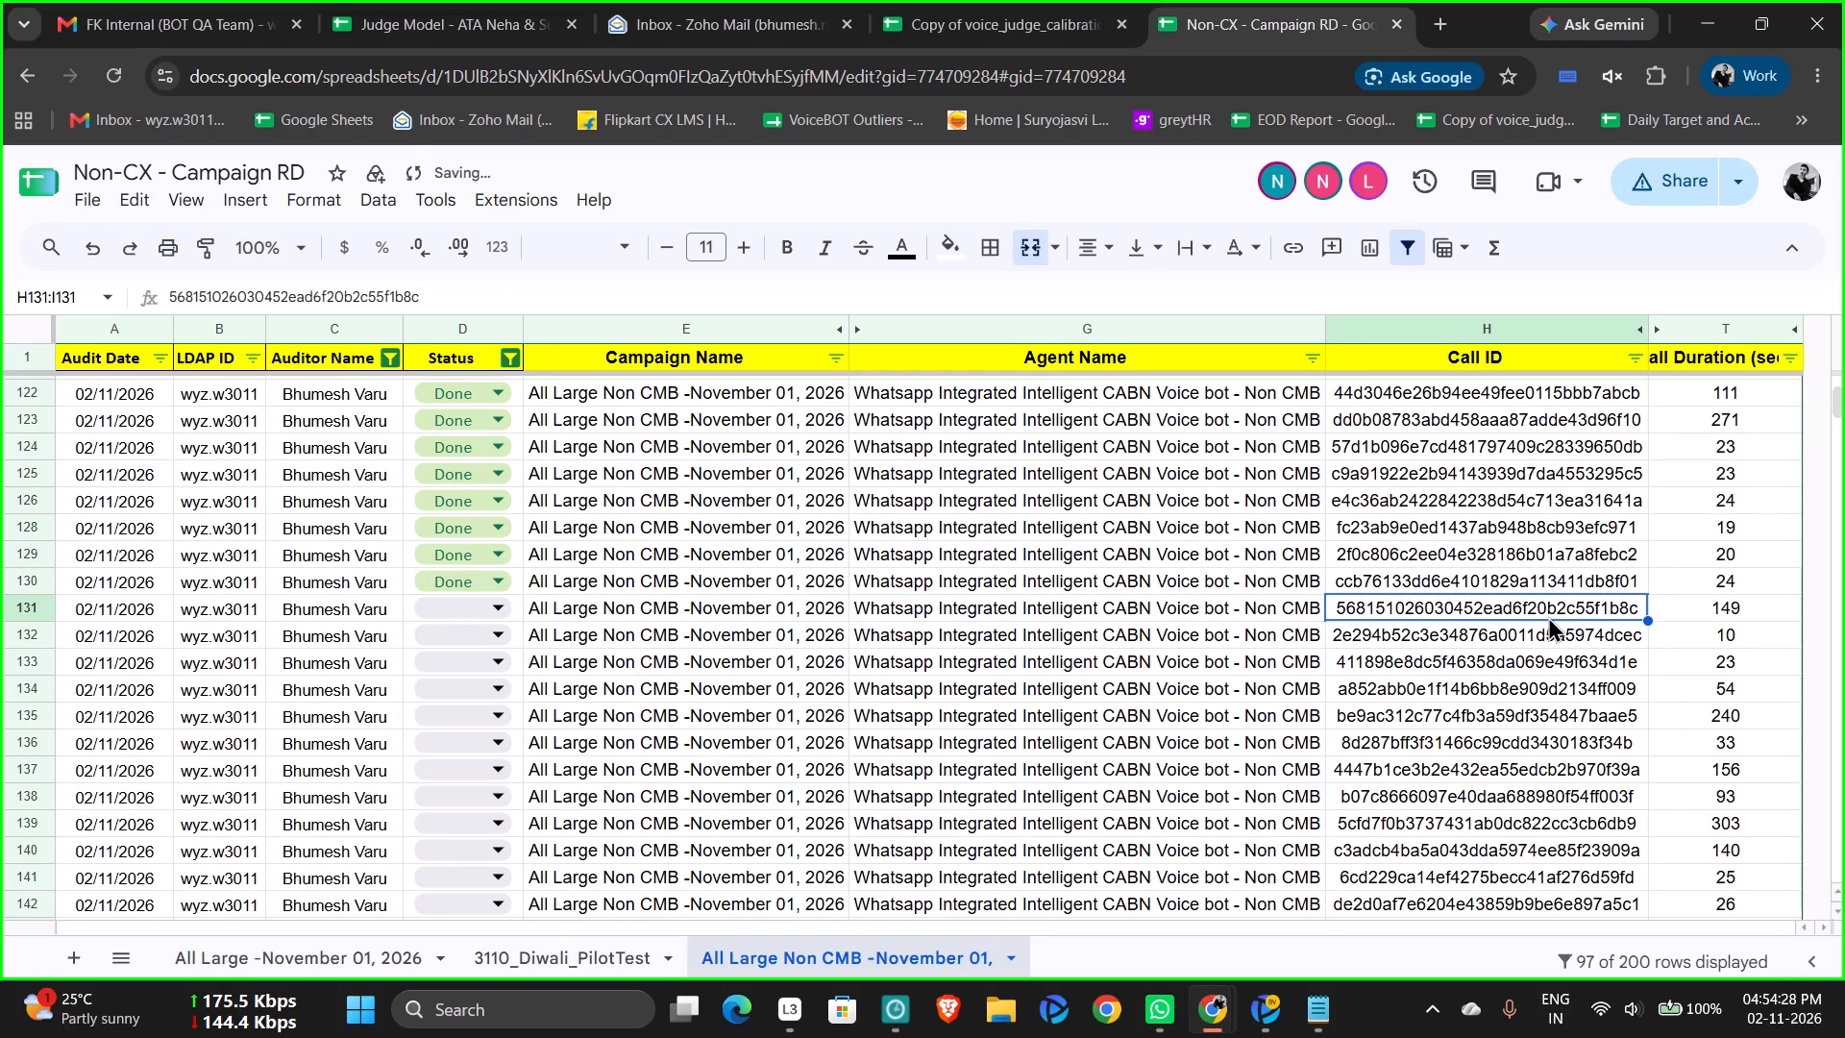
key("ctrl+c")
left_click(1272, 1006)
left_click(867, 12)
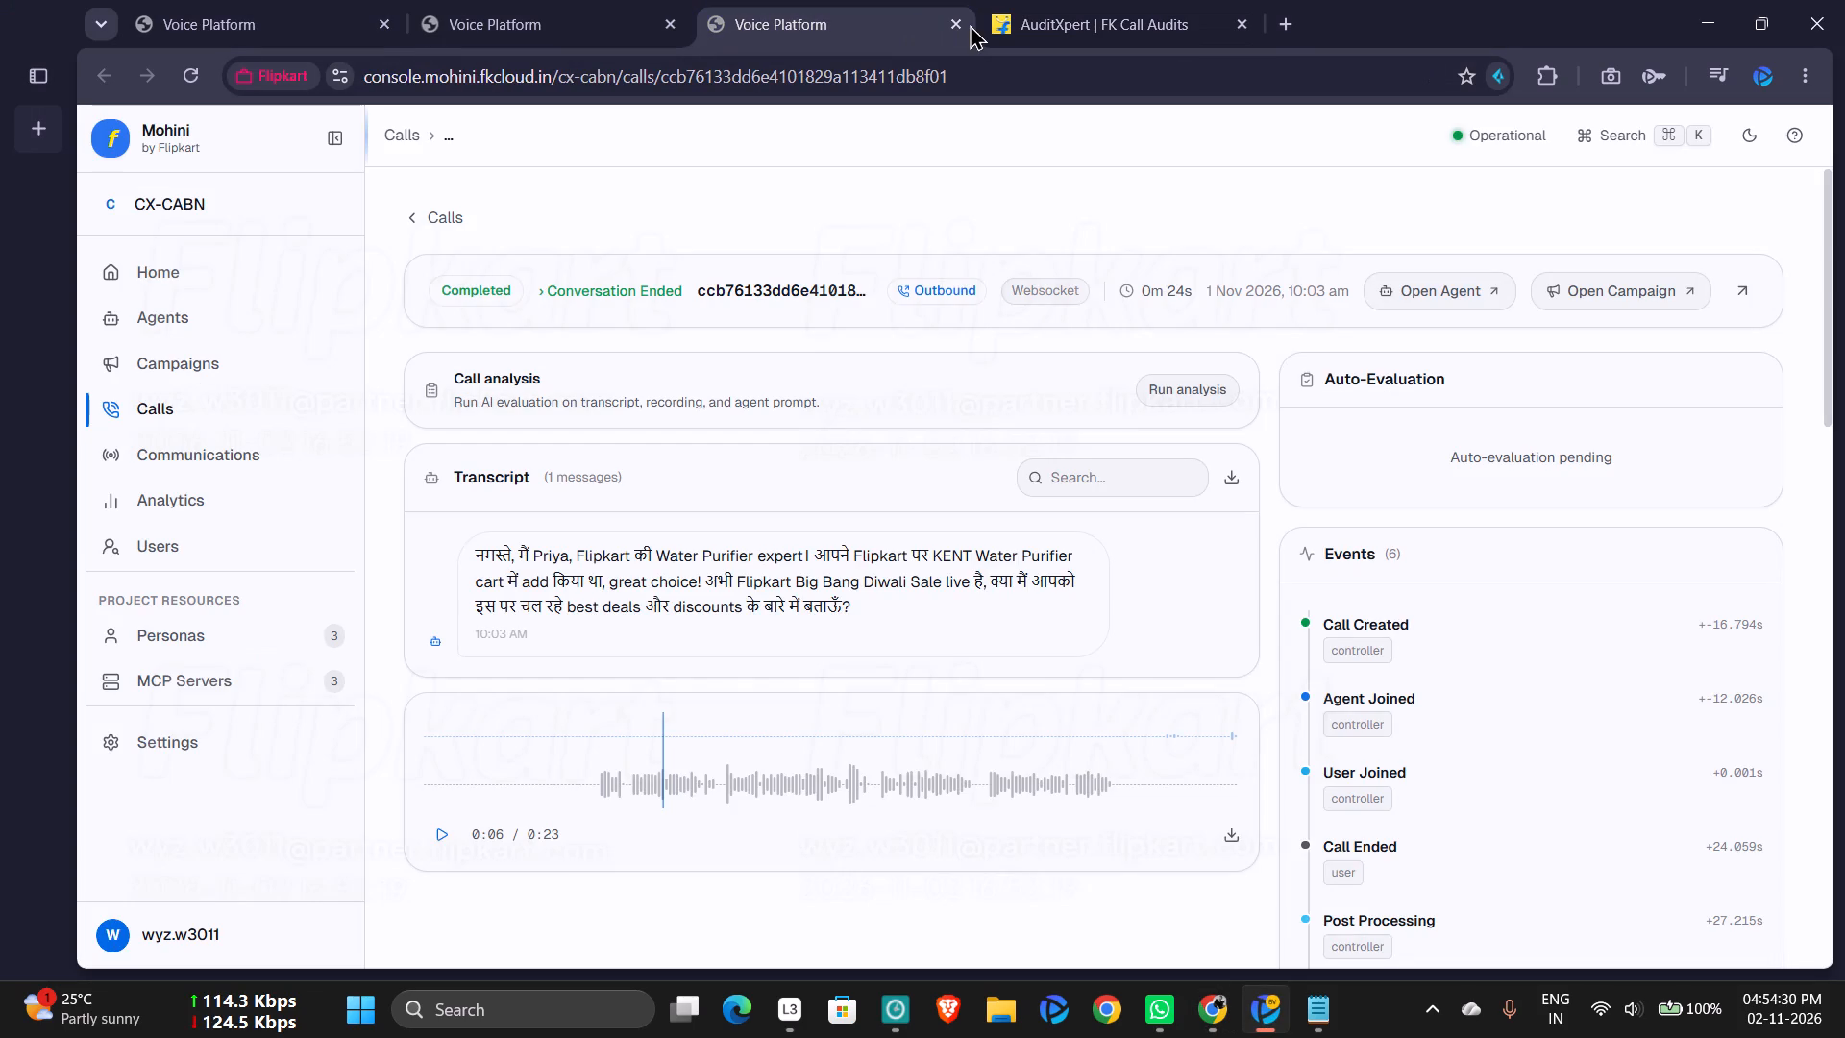
left_click(952, 22)
left_click(562, 32)
double_click(1473, 501)
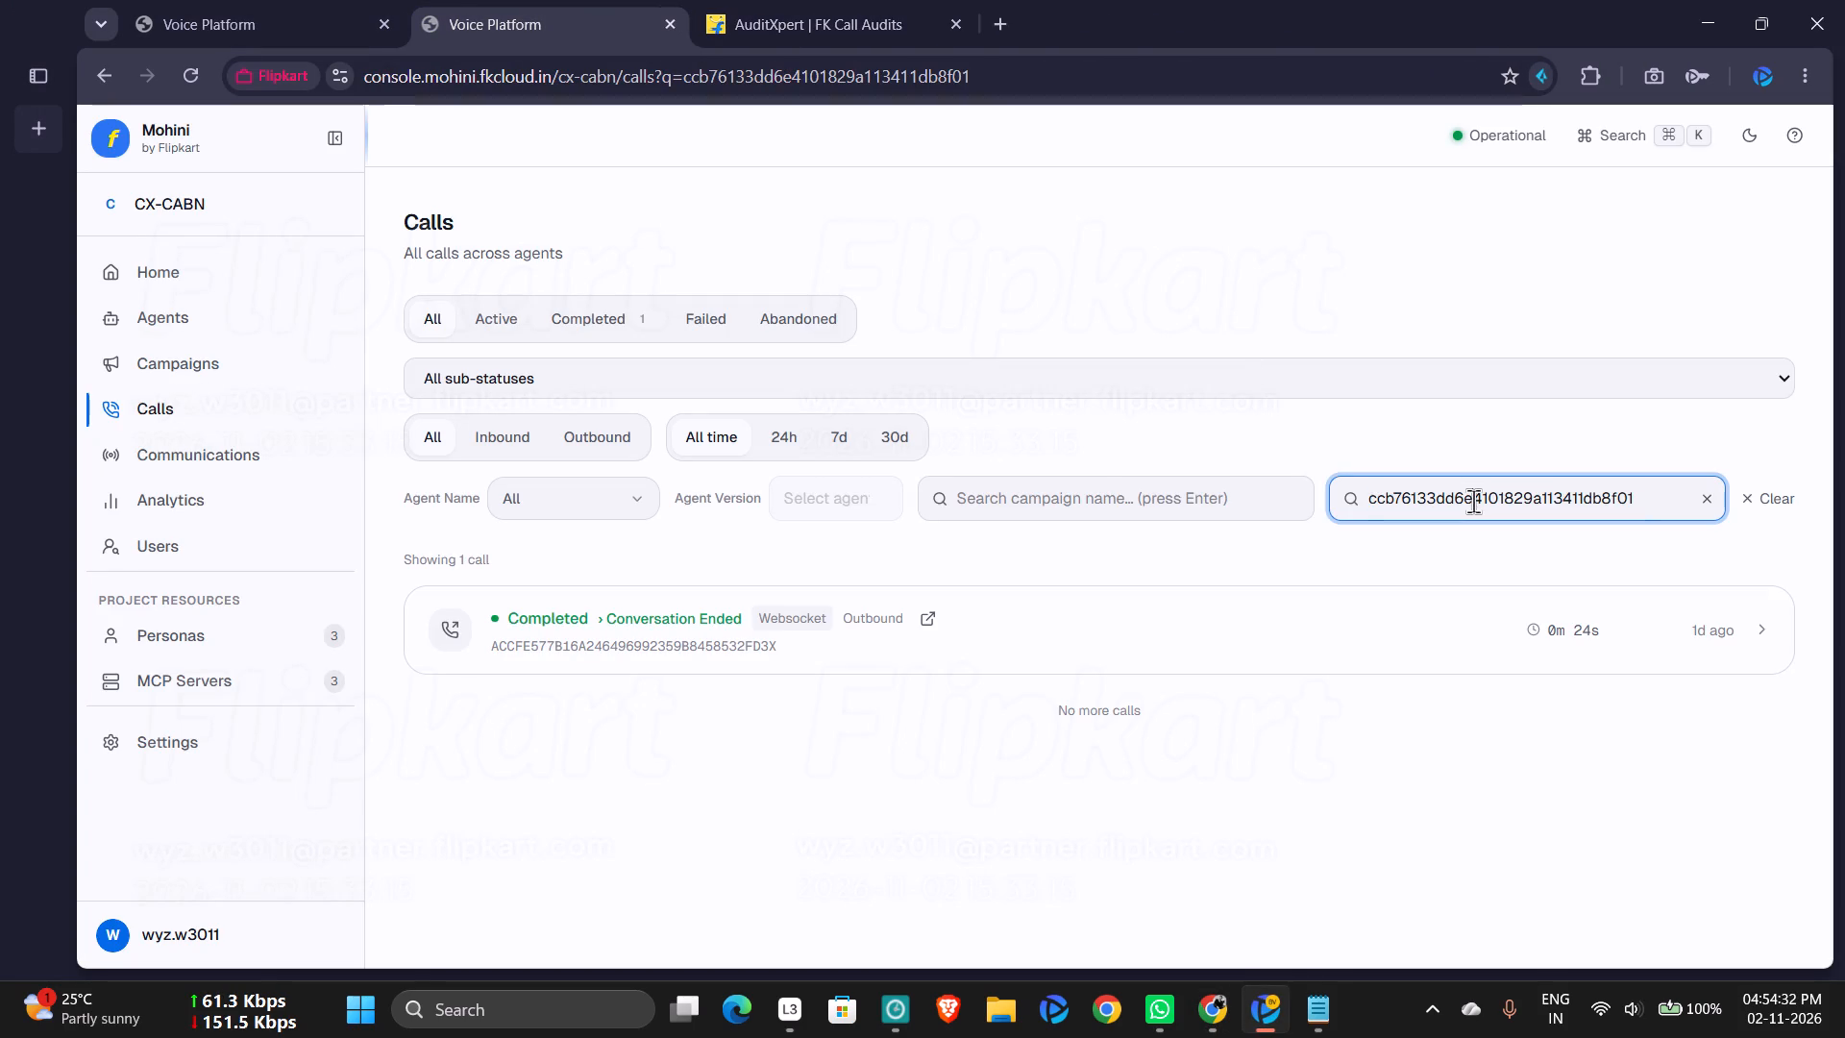
key("ctrl+v")
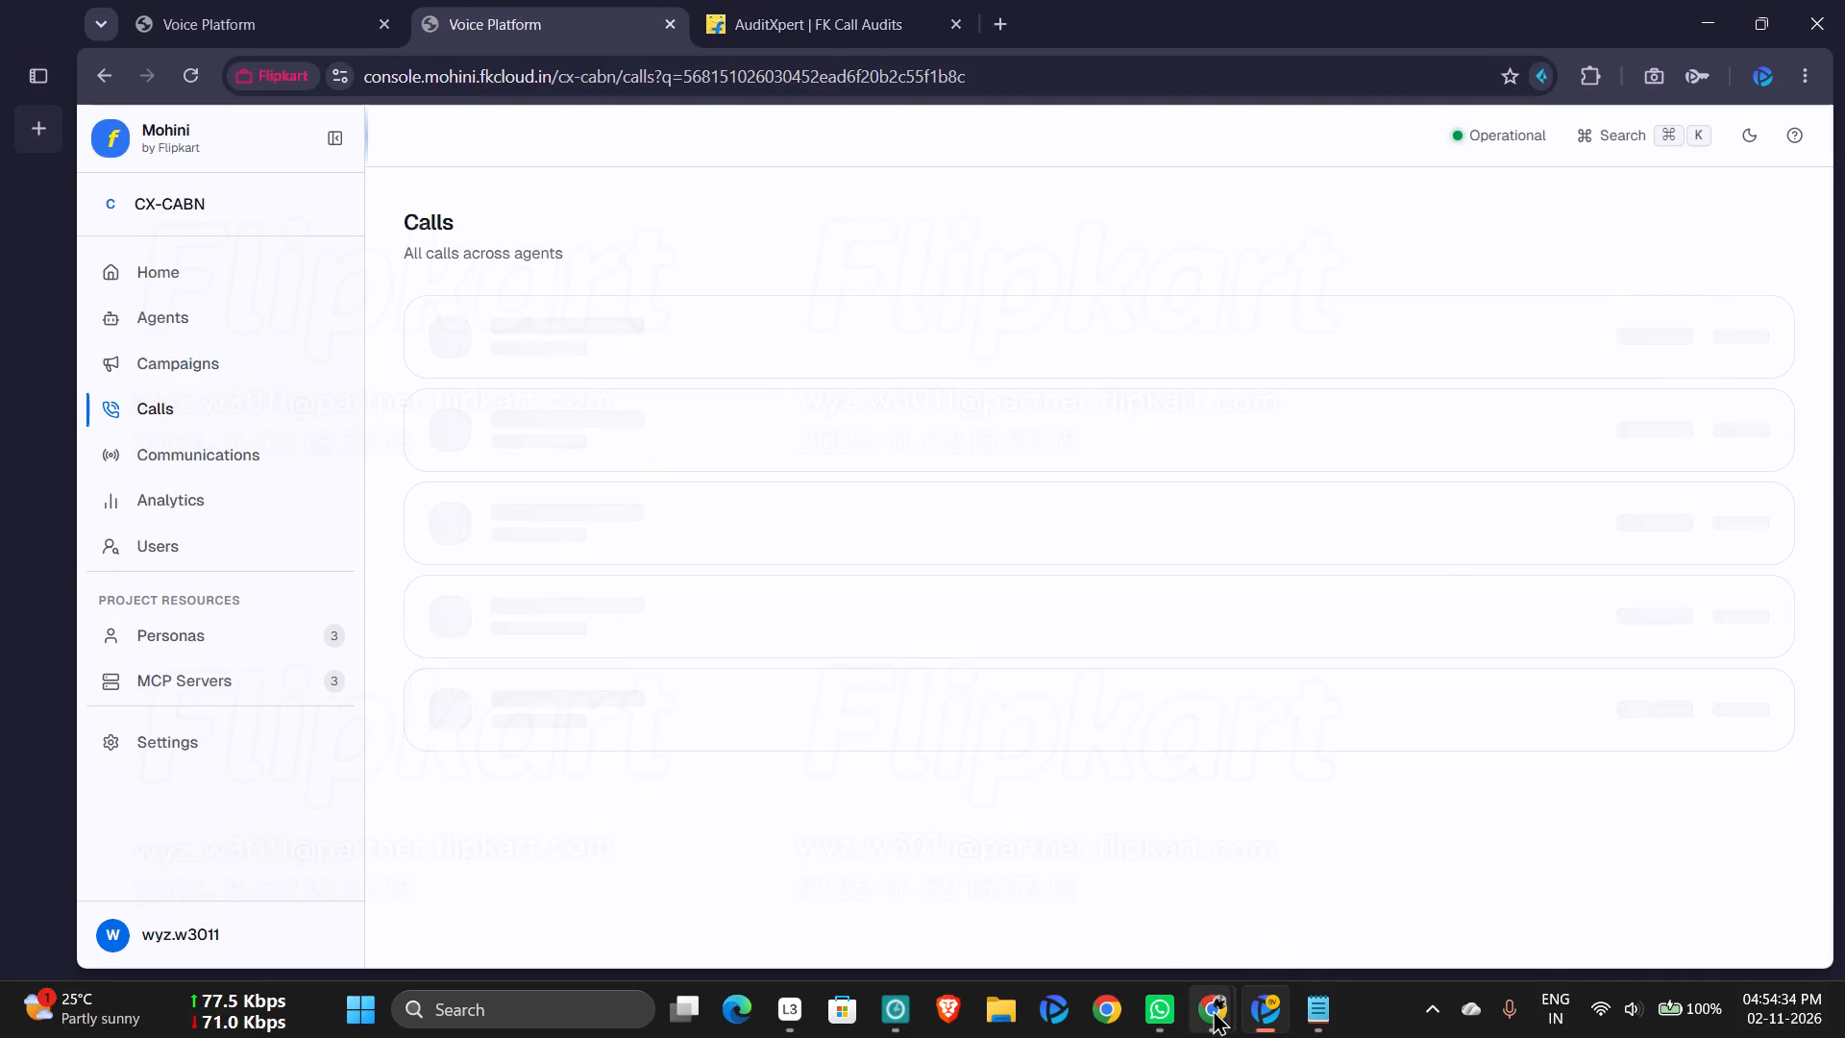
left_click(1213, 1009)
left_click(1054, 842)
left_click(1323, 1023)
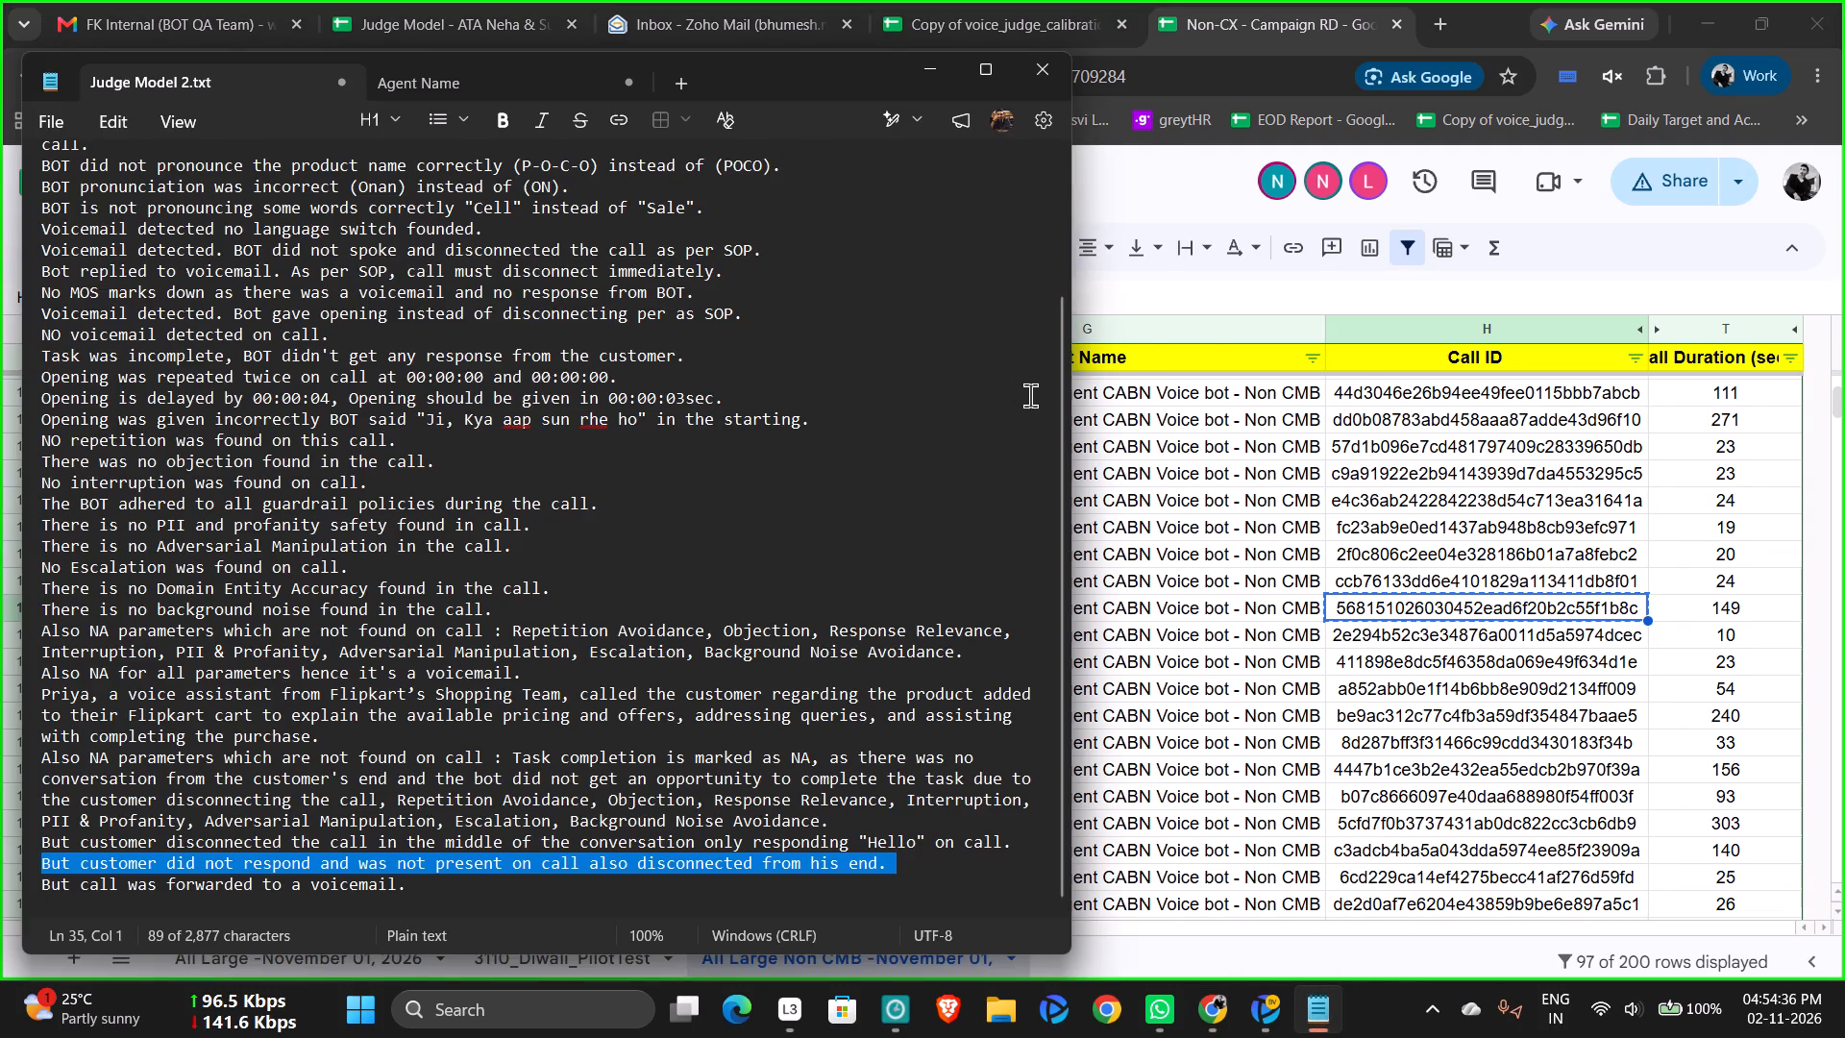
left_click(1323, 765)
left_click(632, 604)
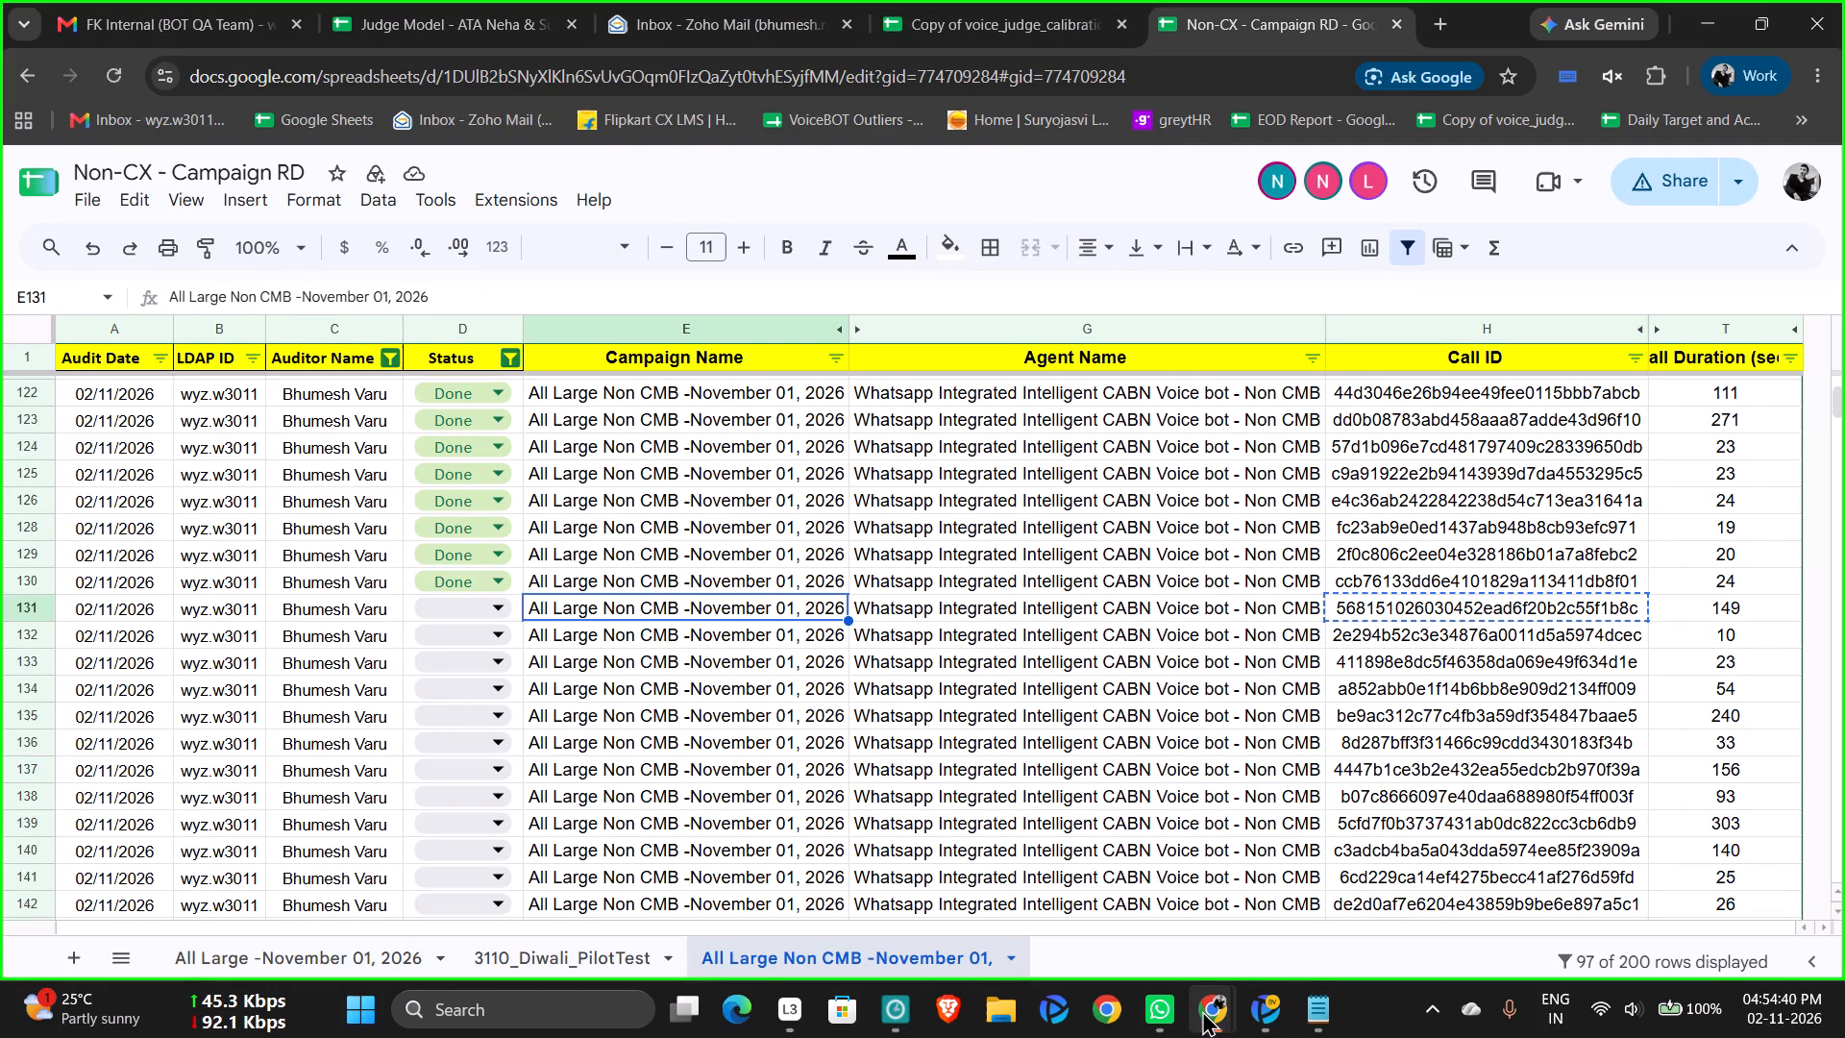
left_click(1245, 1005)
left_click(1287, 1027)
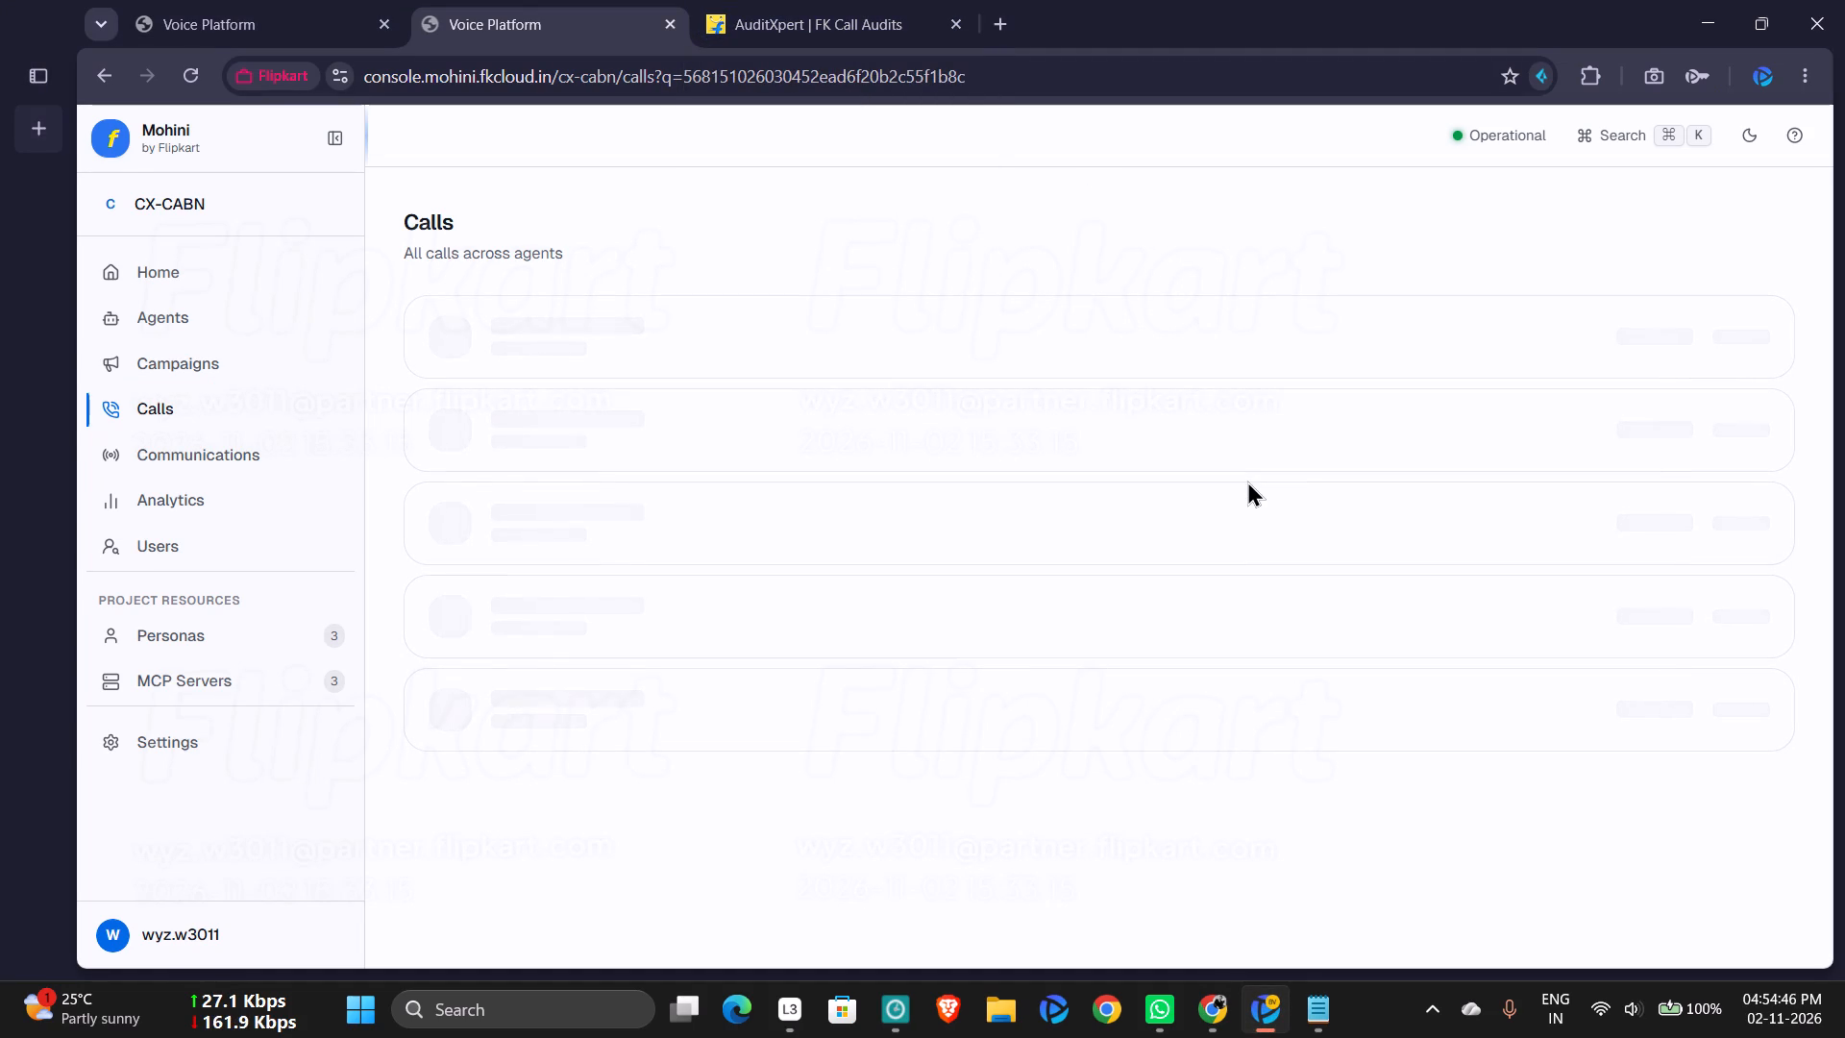
In the blank AuditXpert Judge Model form, enter row 131's Call ID as both incident_id and UCID.
left_click(863, 12)
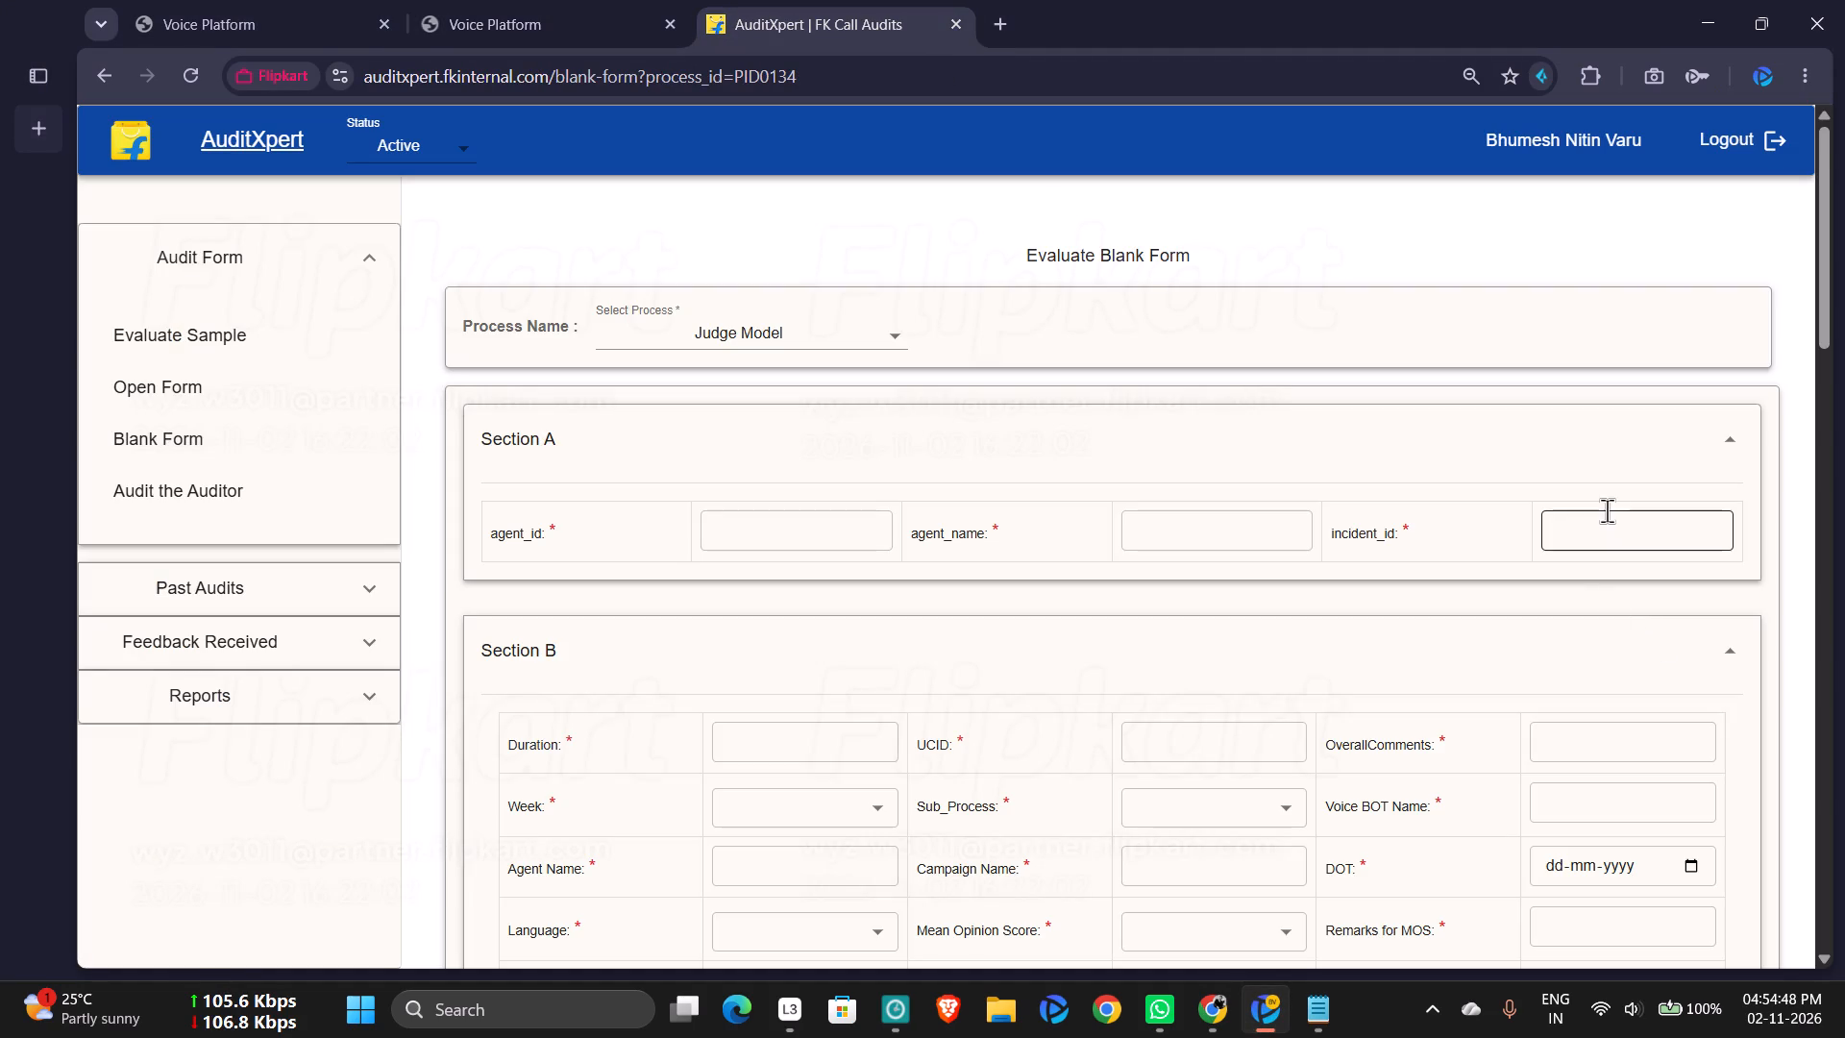
left_click(1607, 510)
key("ctrl+v")
left_click(1260, 740)
key("ctrl+v")
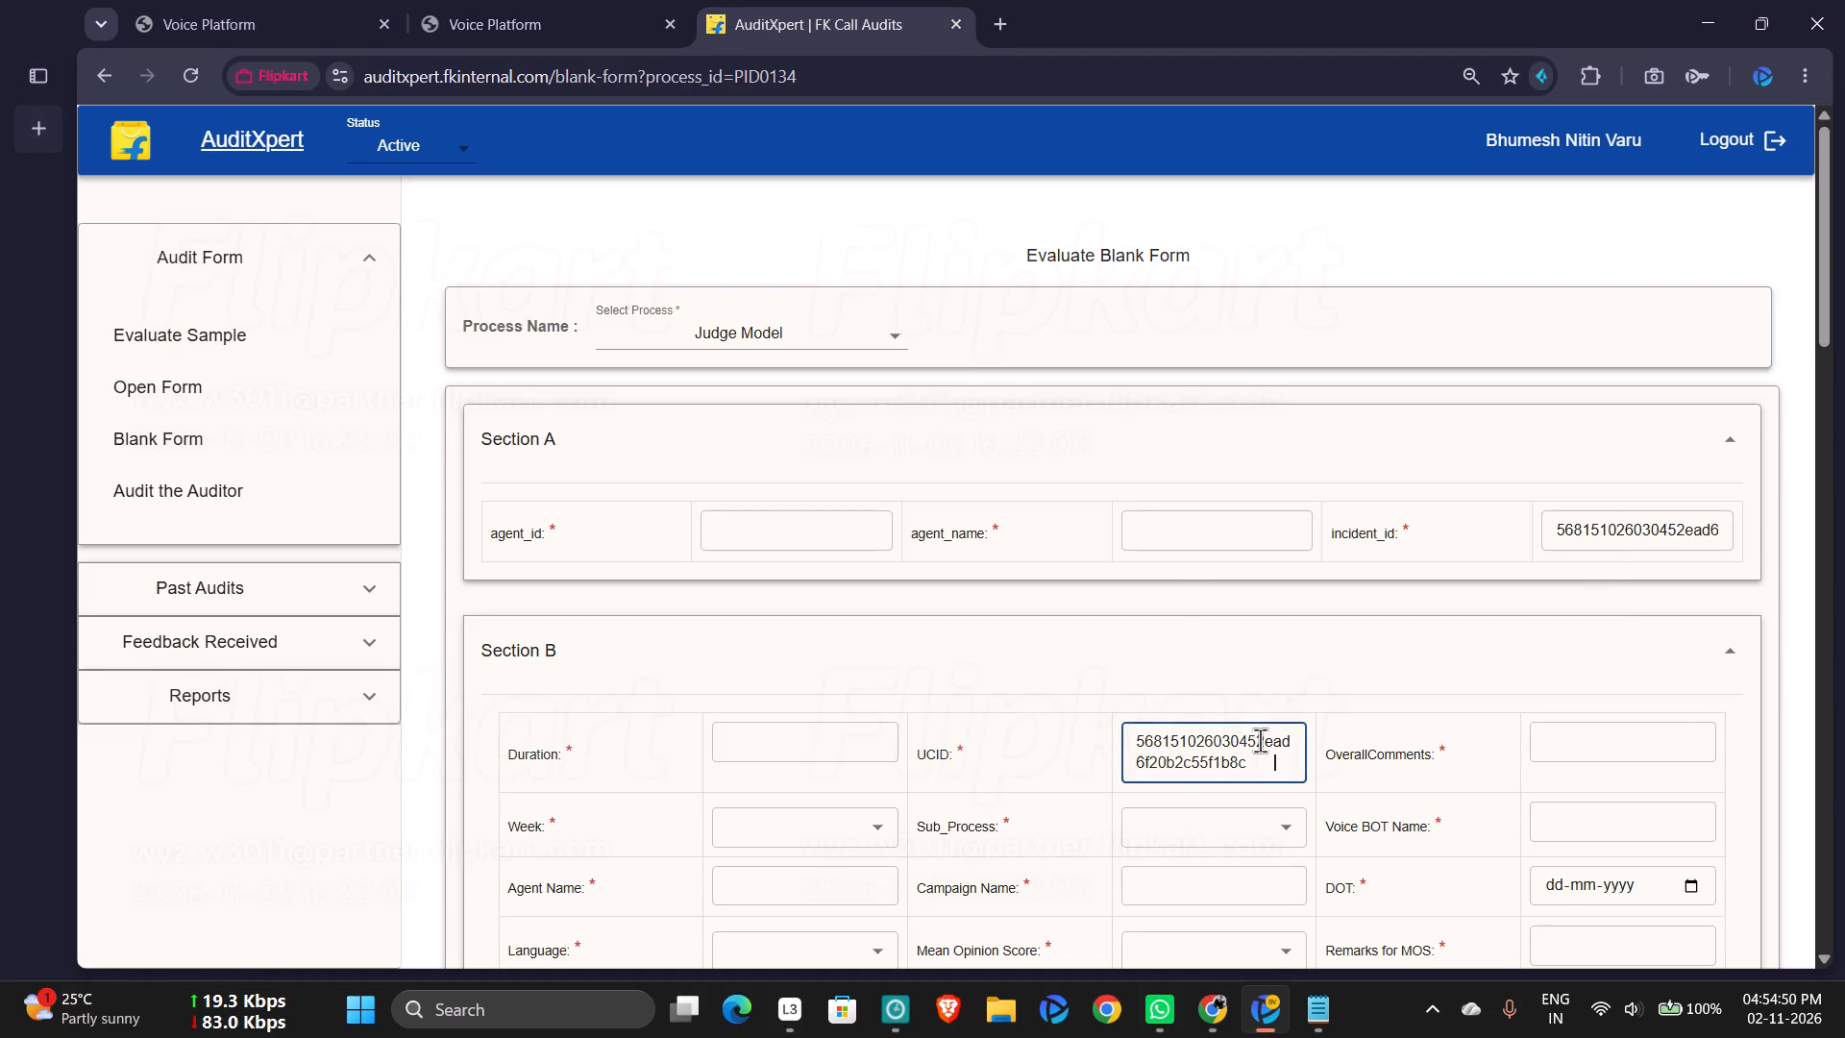
left_click(1183, 537)
left_click(1265, 540)
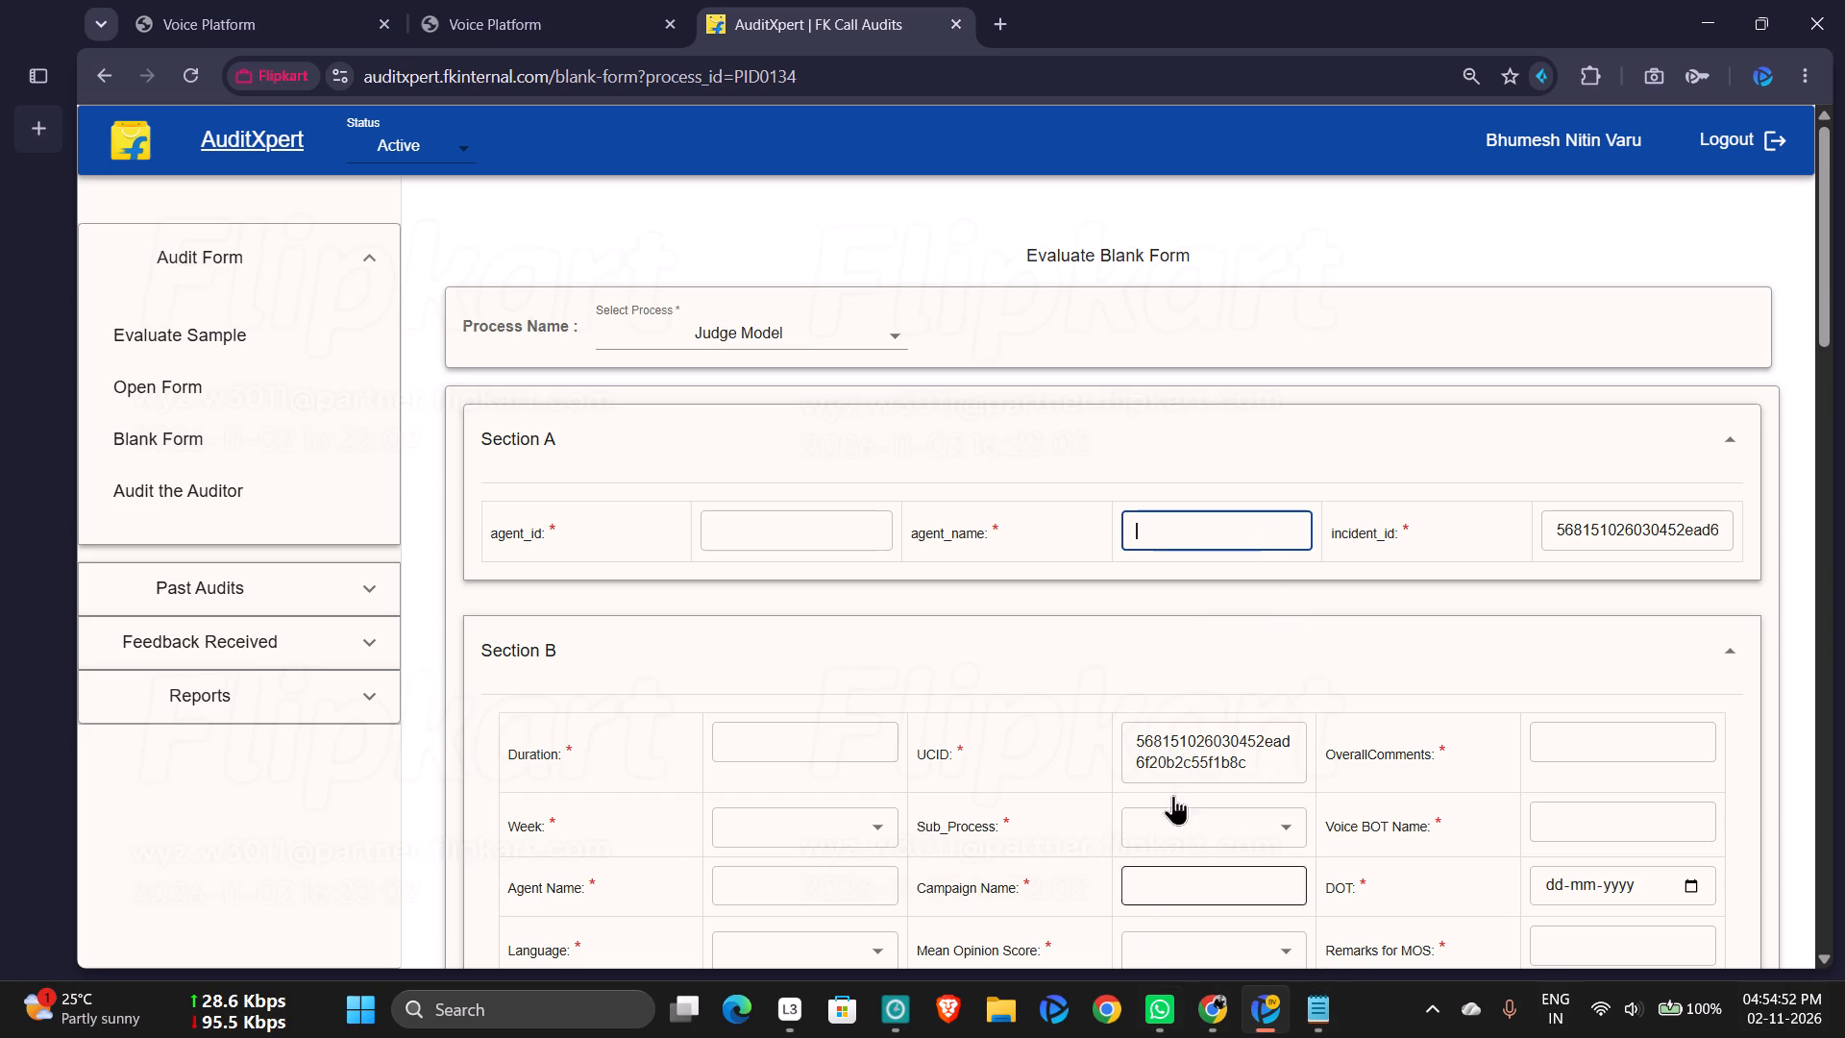
Check the Mohini search for row 131's call, and return to the Non-CX - Campaign RD spreadsheet.
left_click(585, 16)
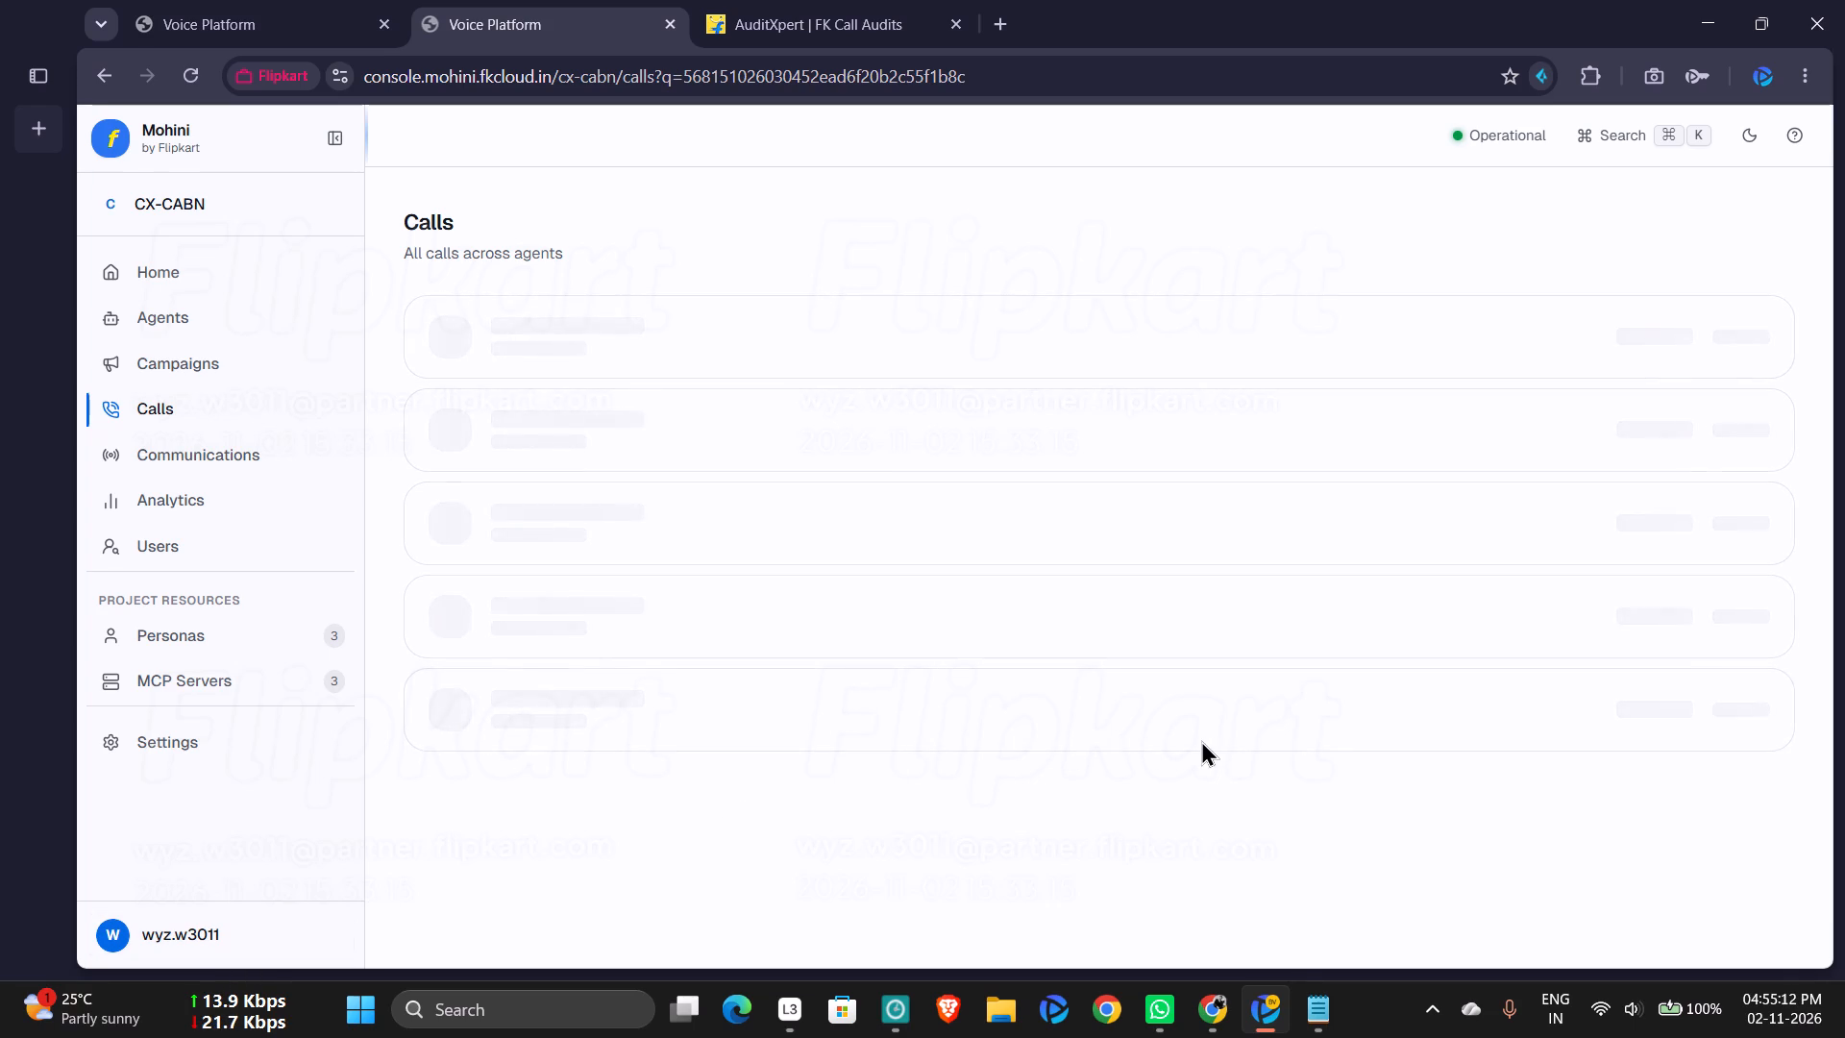
left_click(1217, 1011)
left_click(1134, 900)
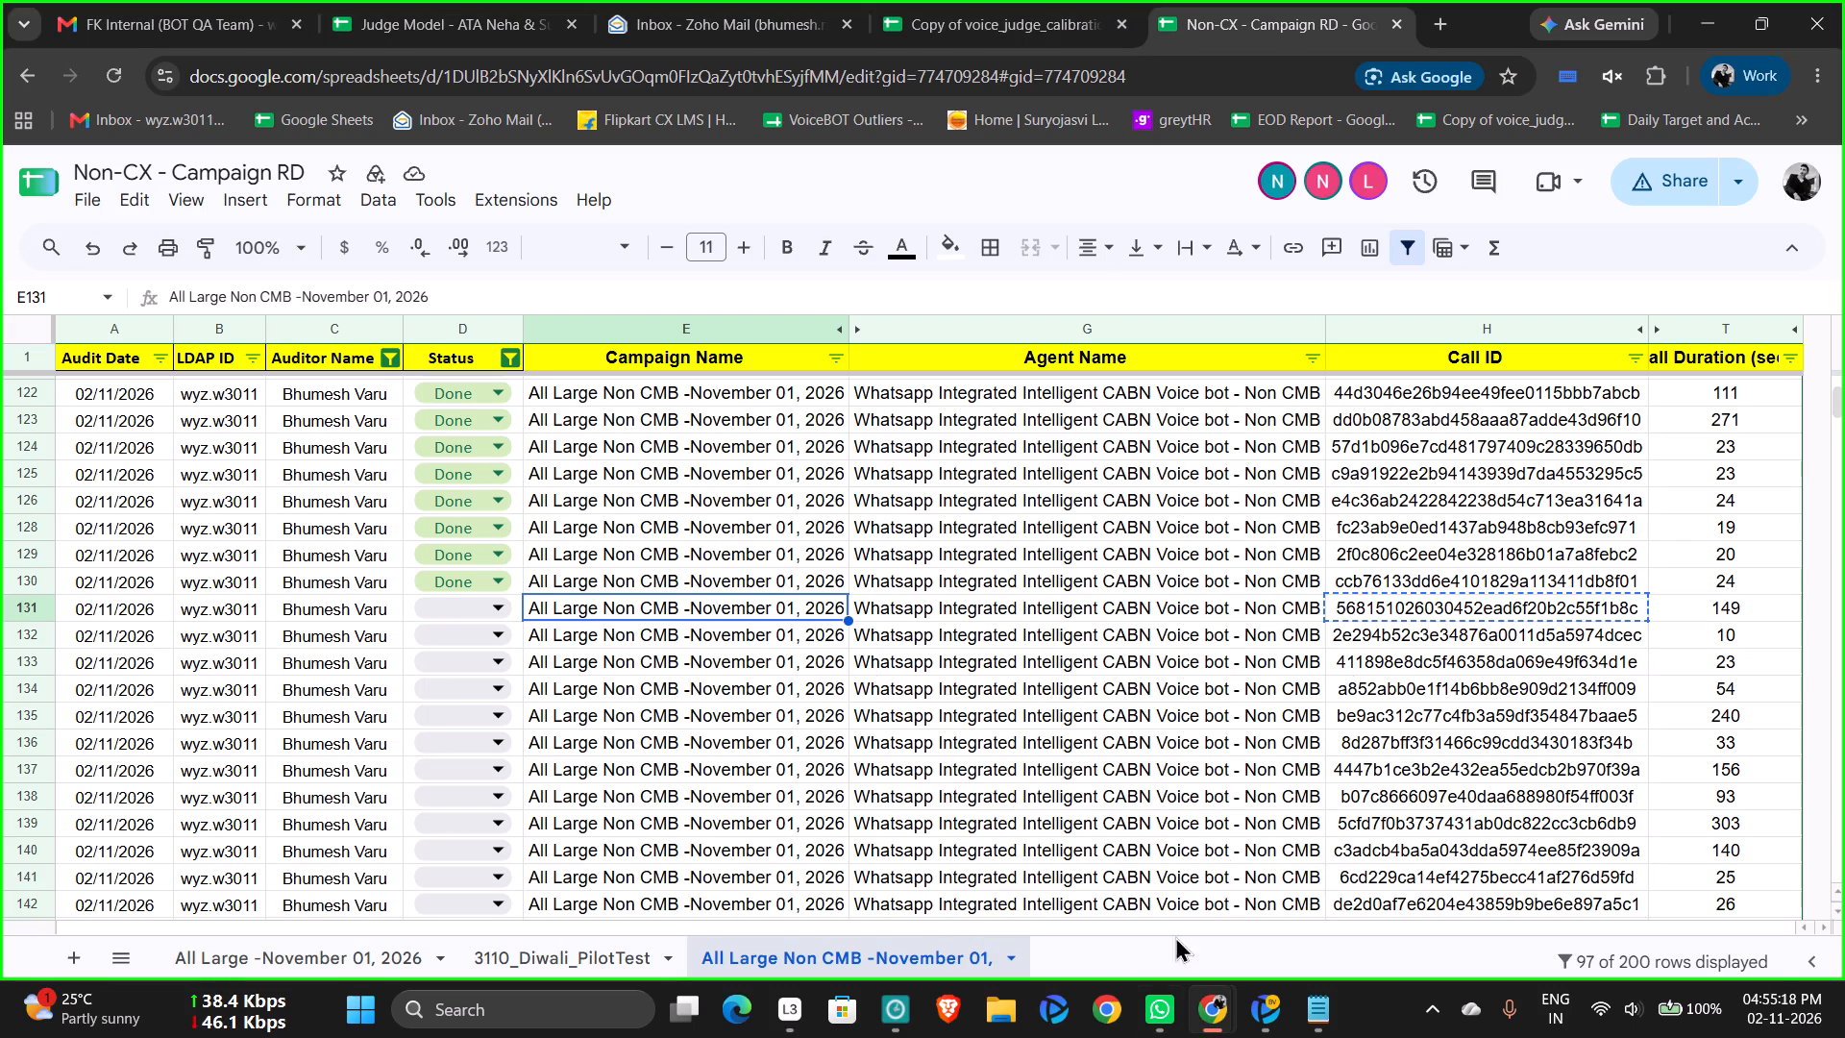
In the Mohini Calls list, open row 131's completed call in a separate tab, and return to the blank AuditXpert Judge Model form.
left_click(1277, 1010)
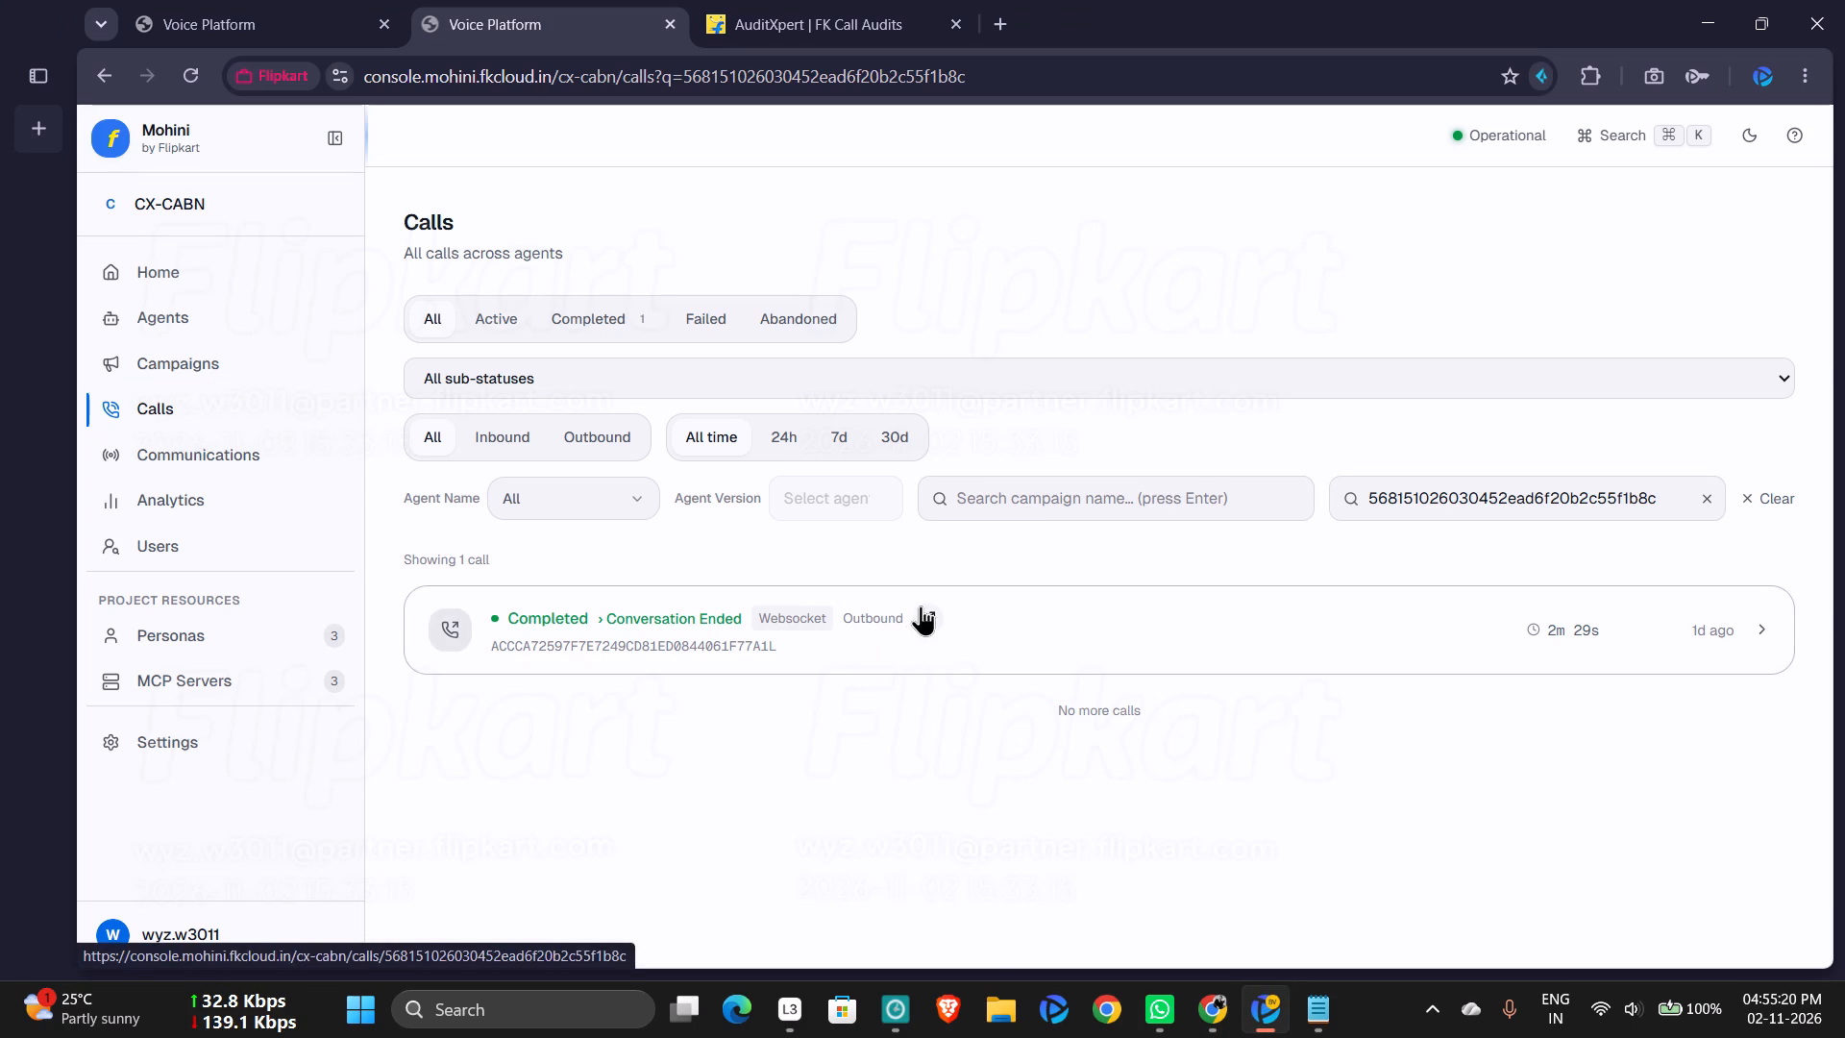
left_click(921, 605)
left_click(1074, 1)
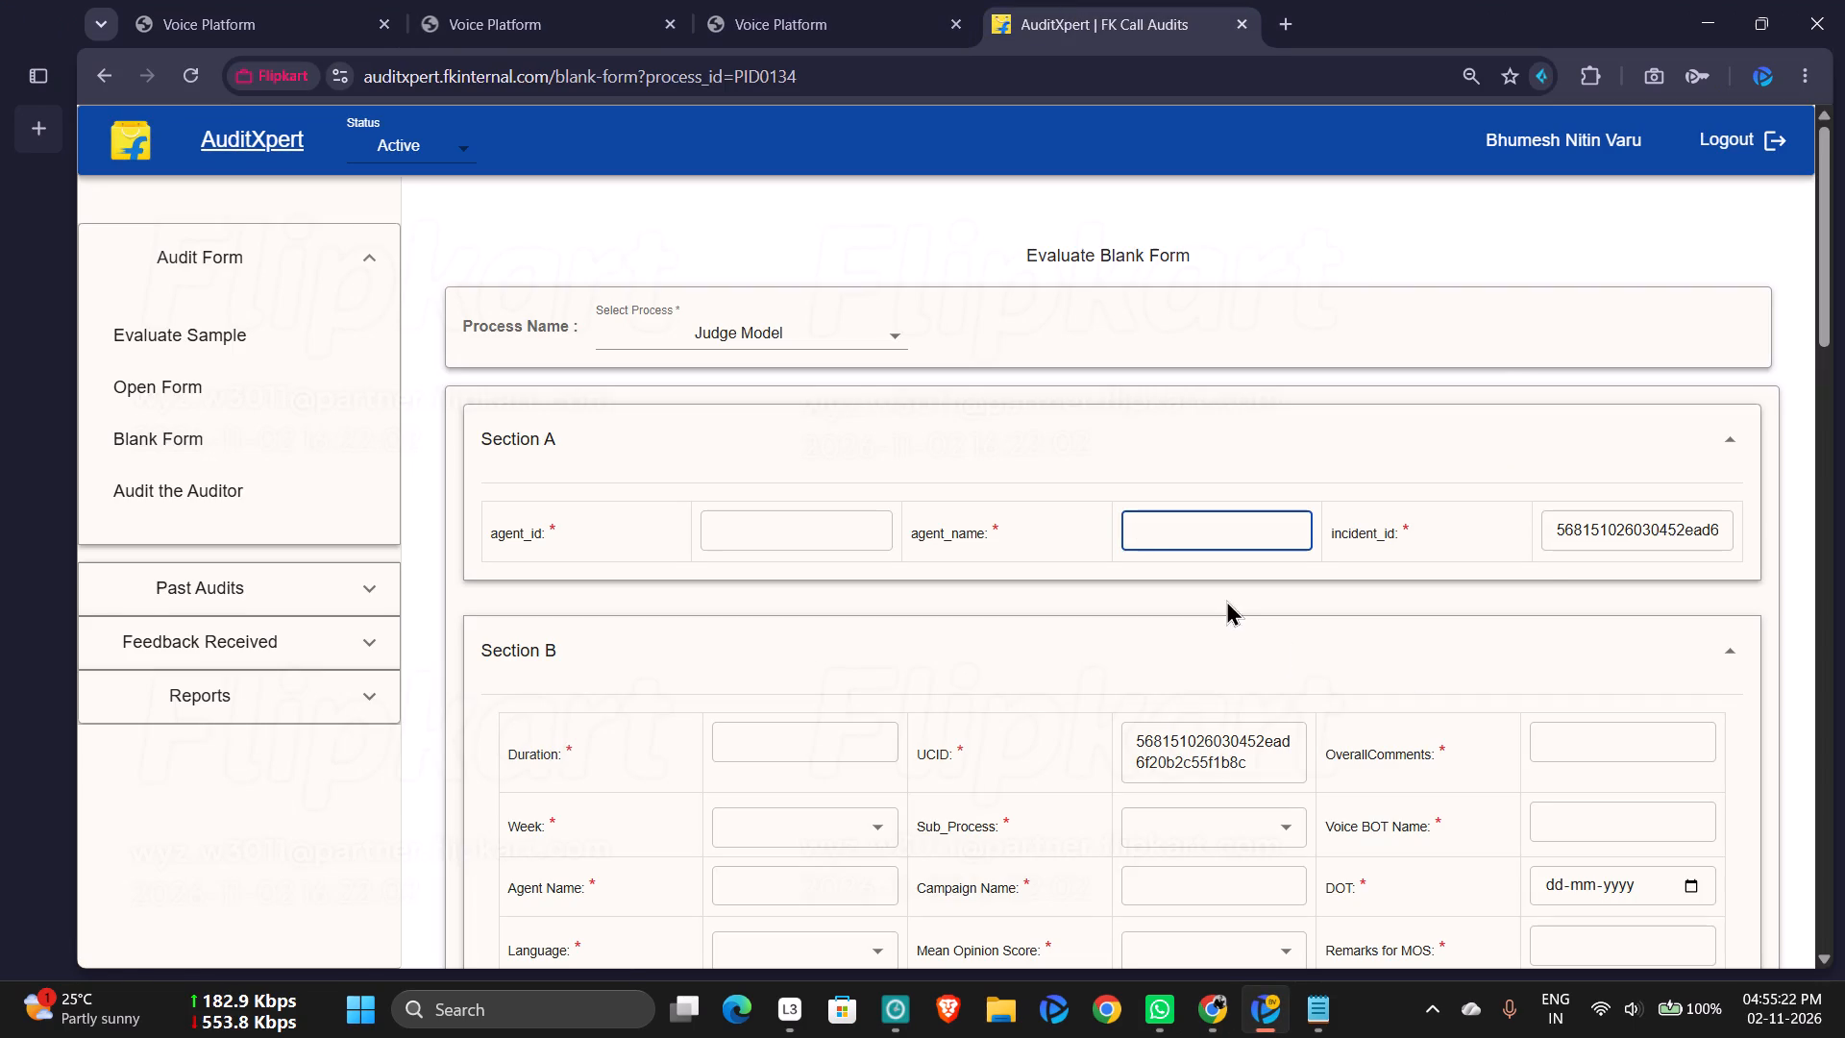
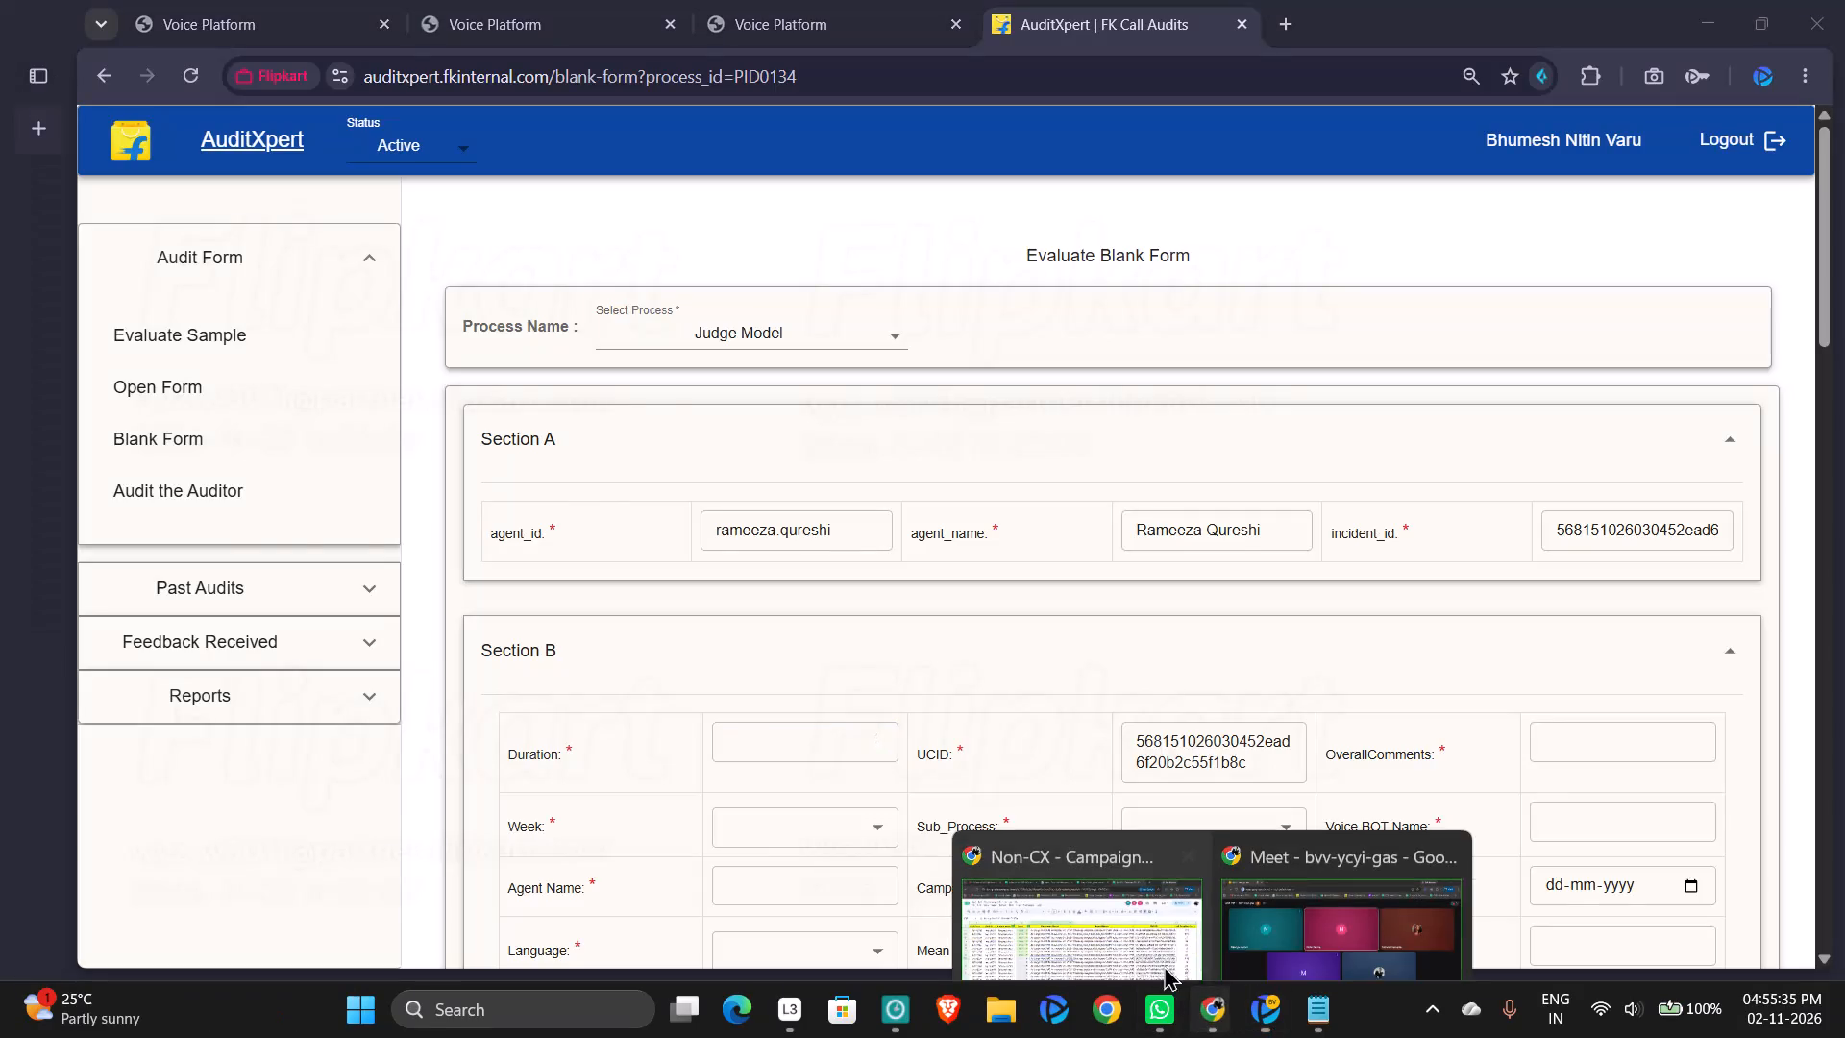
Copy row 131's Campaign Name from the Non-CX - Campaign RD spreadsheet into the AuditXpert form's Campaign Name field: All Large Non CMB -November 01, 2026.
left_click_drag(1089, 905, 1080, 893)
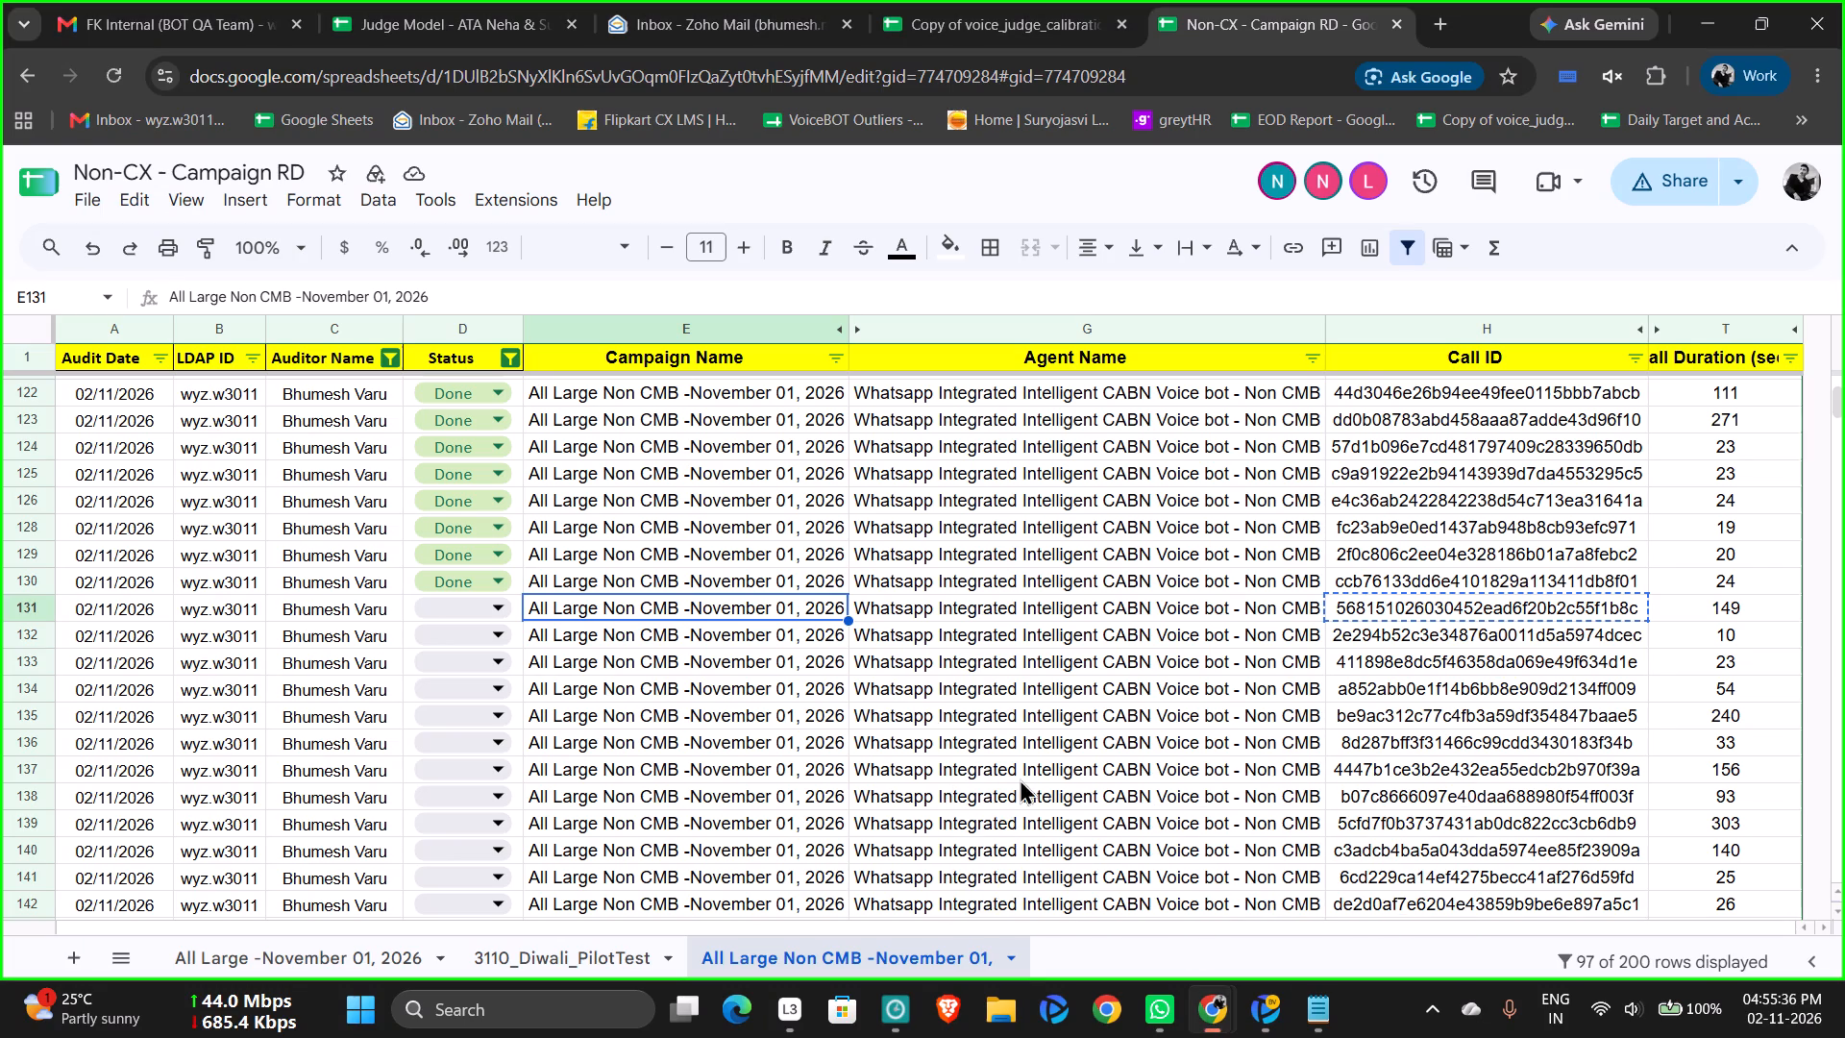
left_click(689, 679)
left_click(699, 605)
key("ctrl+c")
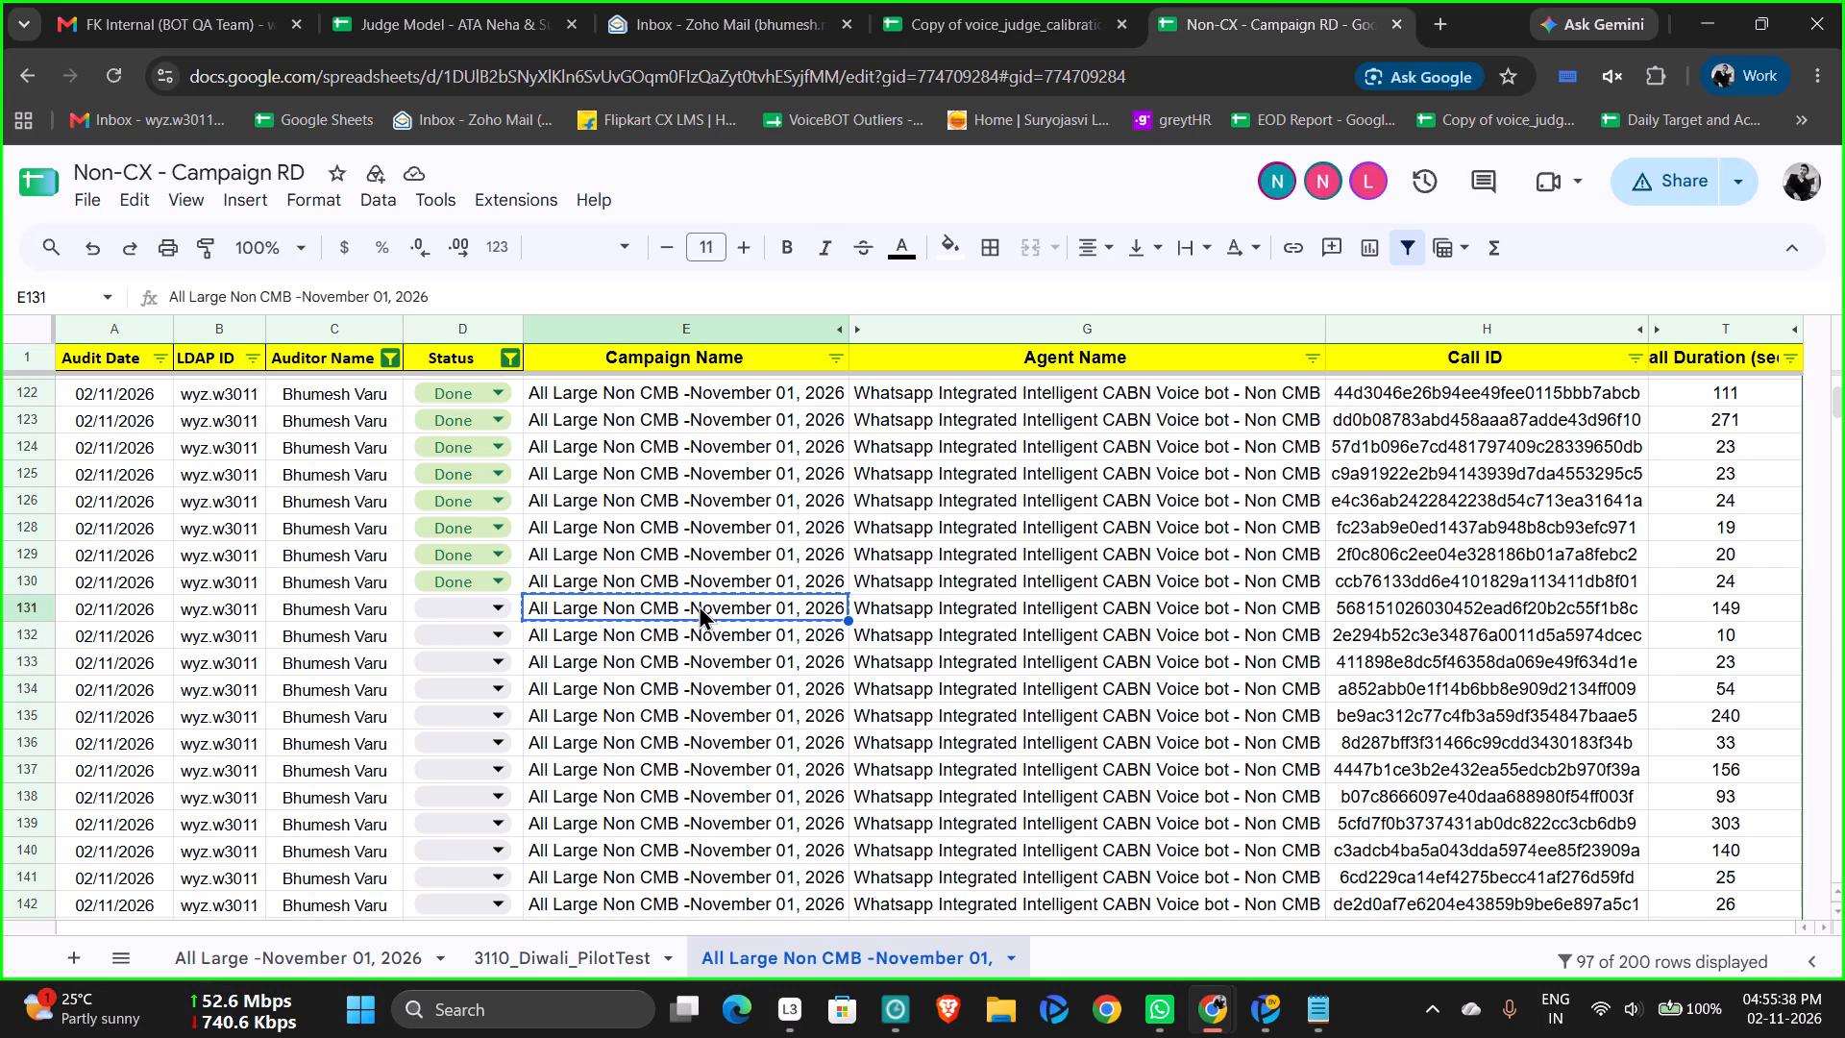
left_click(1260, 1017)
left_click(1225, 877)
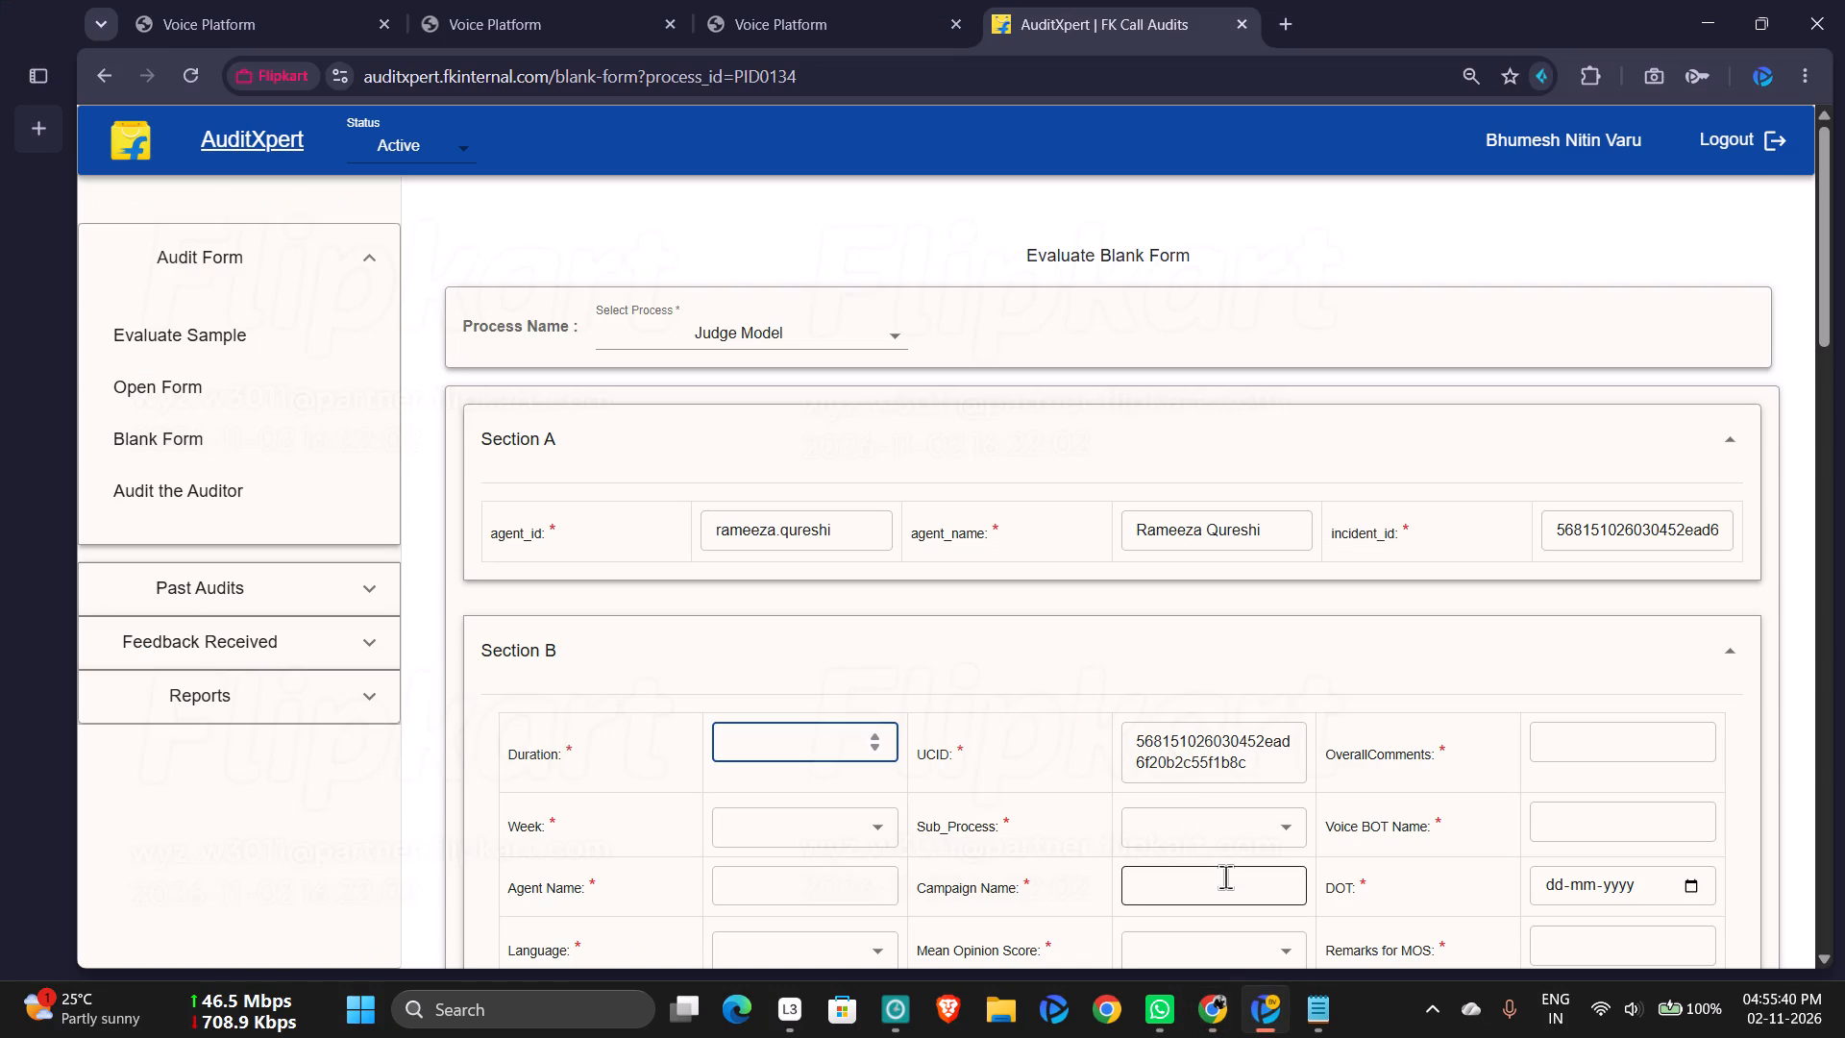
key("ctrl+v")
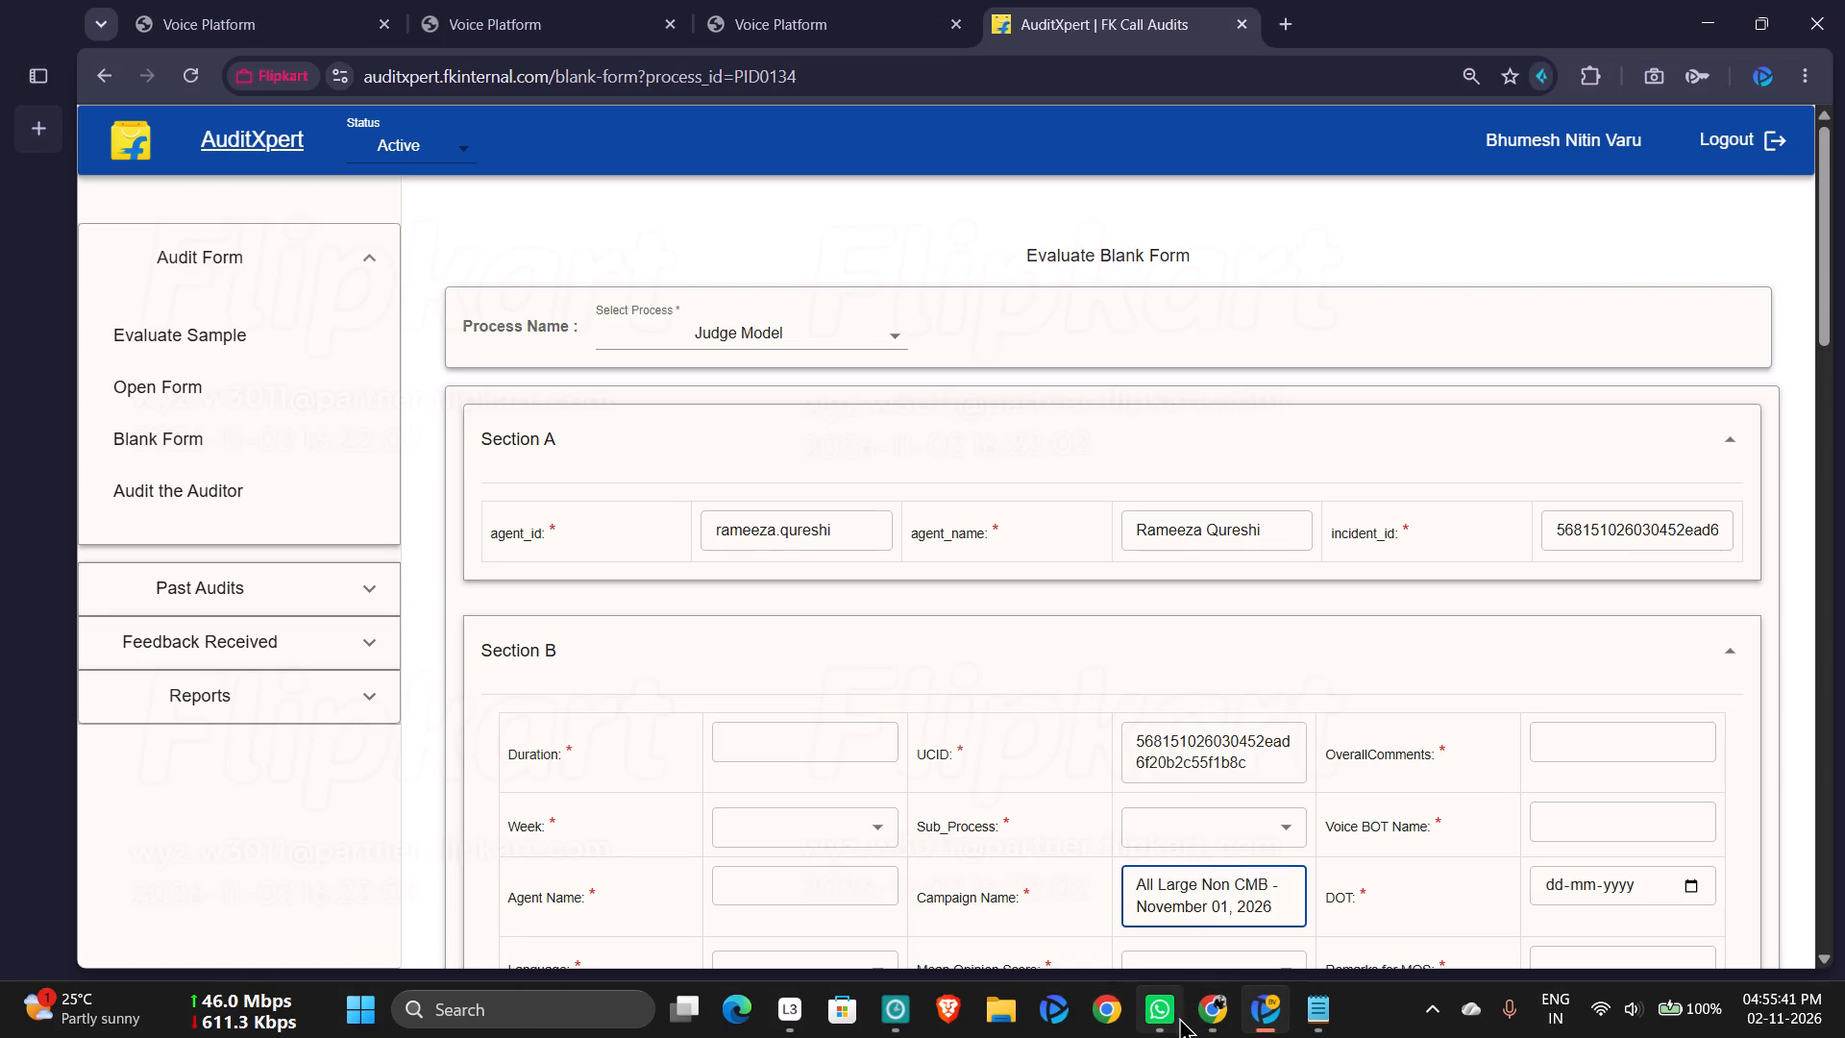
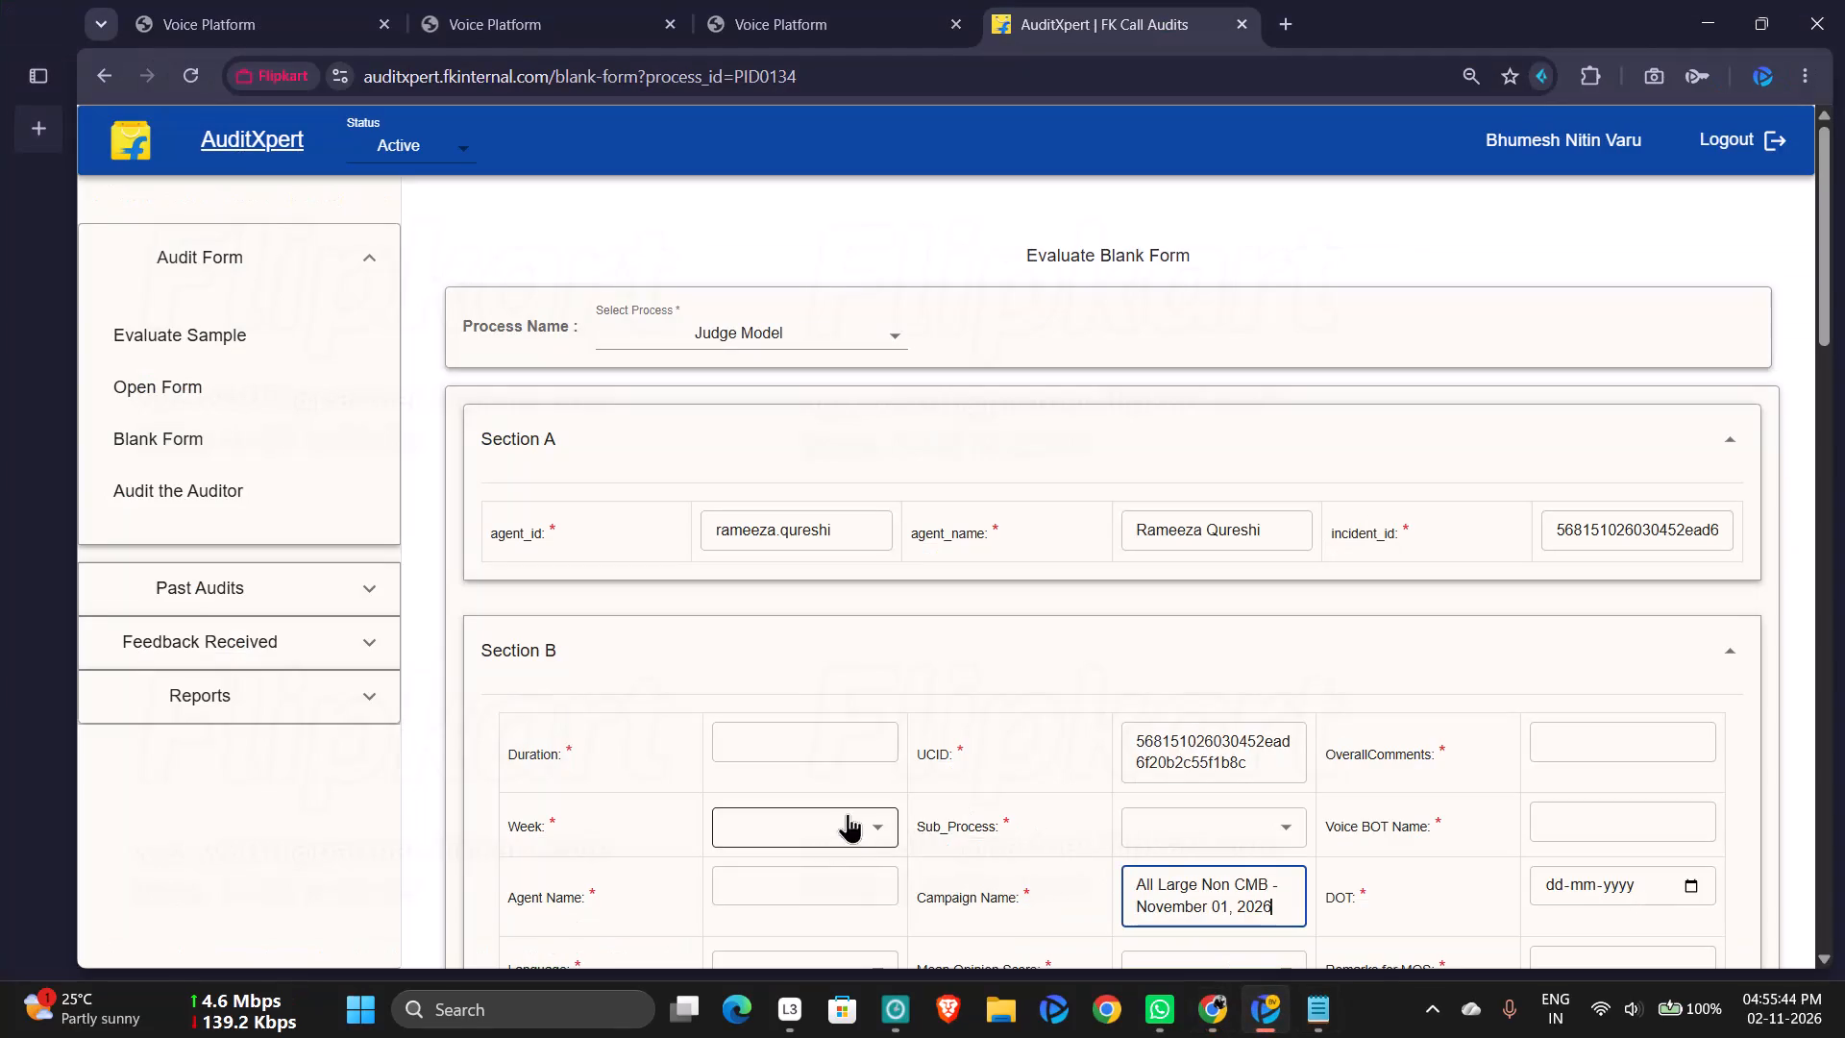
Enter Whatsapp Integrated Intelligent CABN Voice bot - Non CMB as the Agent Name in Section B.
left_click(808, 885)
key("ctrl+v")
In Section B, set Week to Week1 and Sub_Process to CX CABN.
scroll(1128, 666, "down", 1)
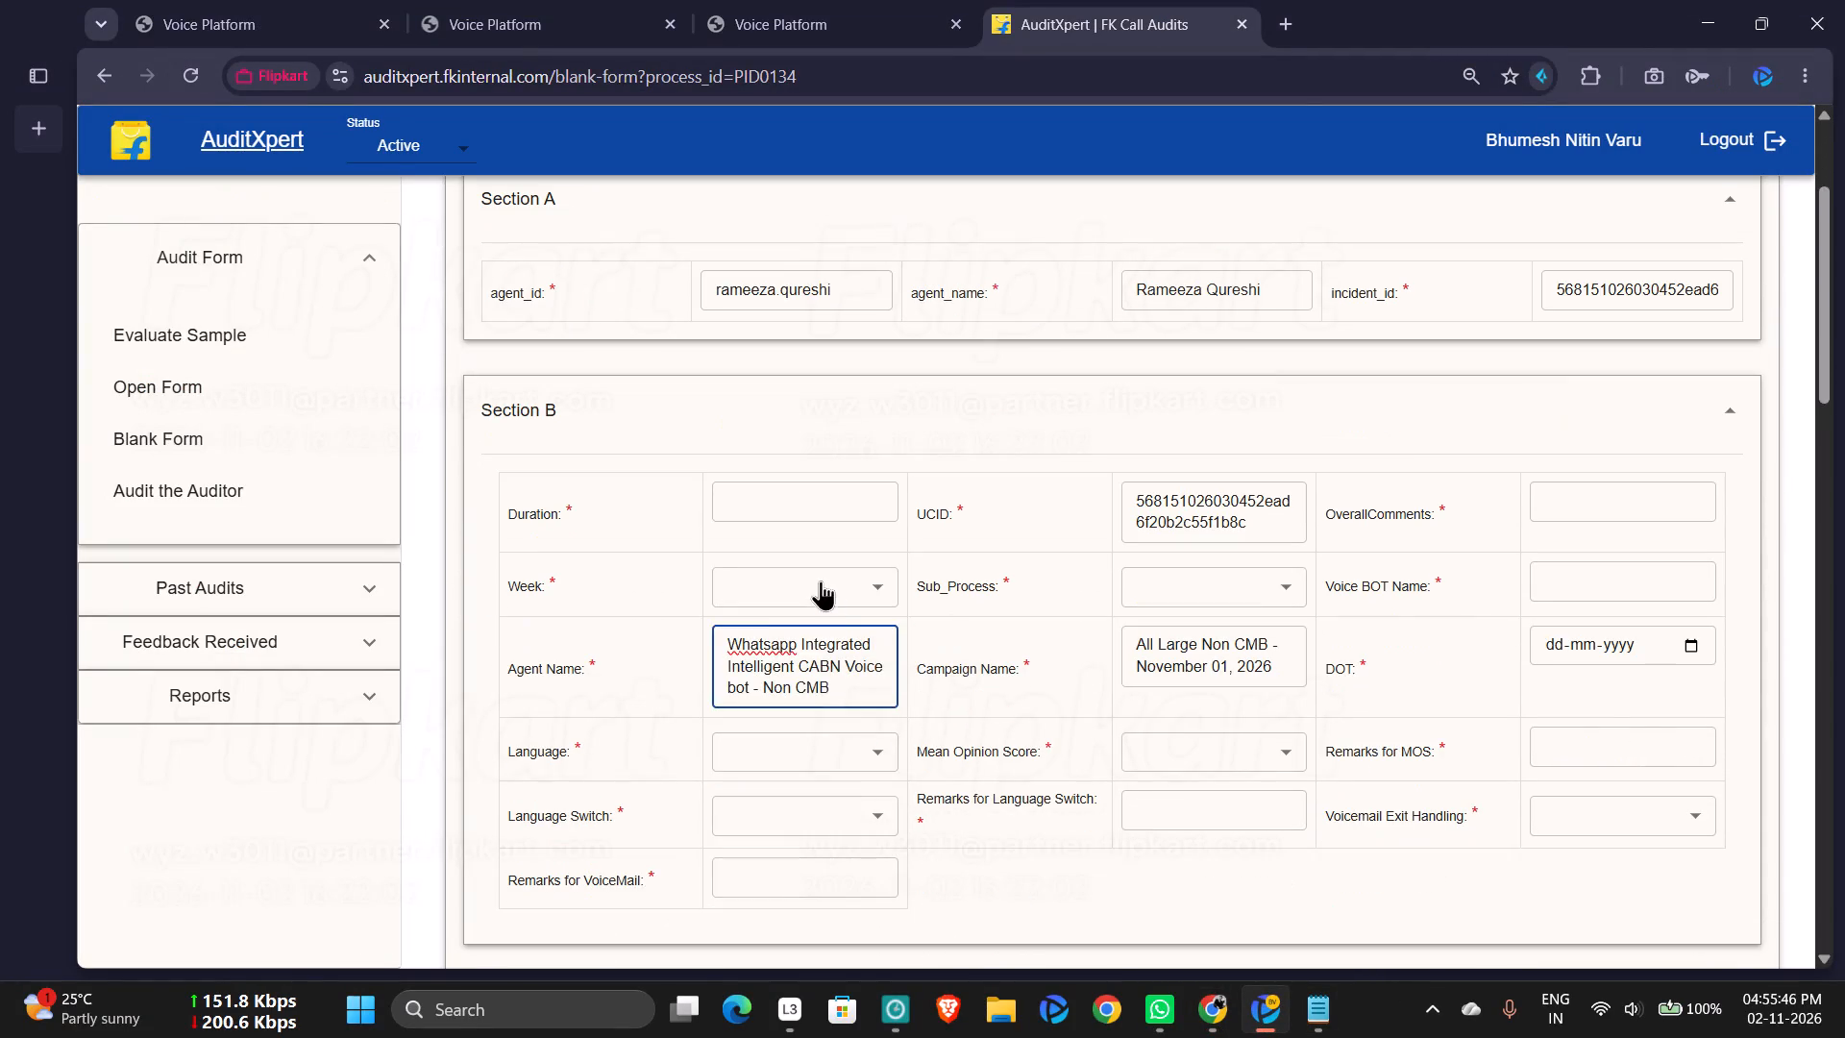
left_click(832, 586)
left_click(754, 627)
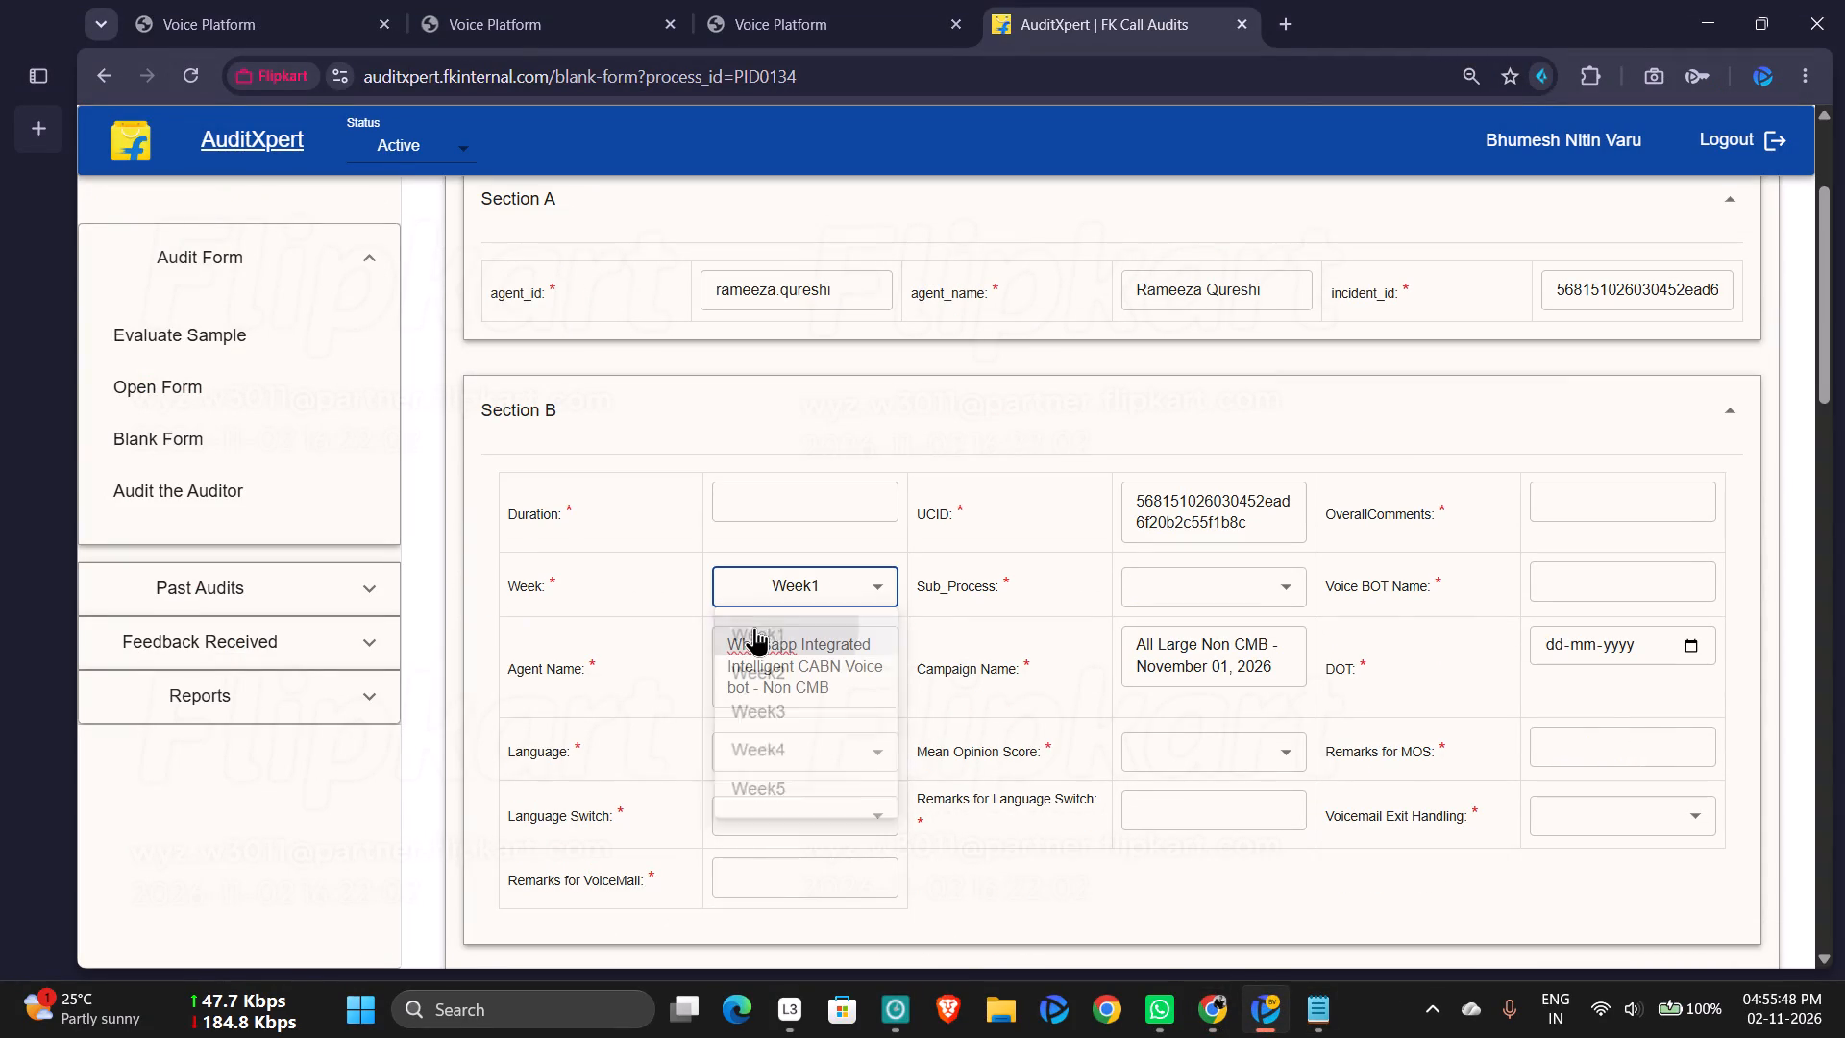
left_click(1295, 609)
left_click(1282, 588)
left_click(1208, 720)
Open the empty Voice BOT Name field in Section B for entry.
left_click(1676, 597)
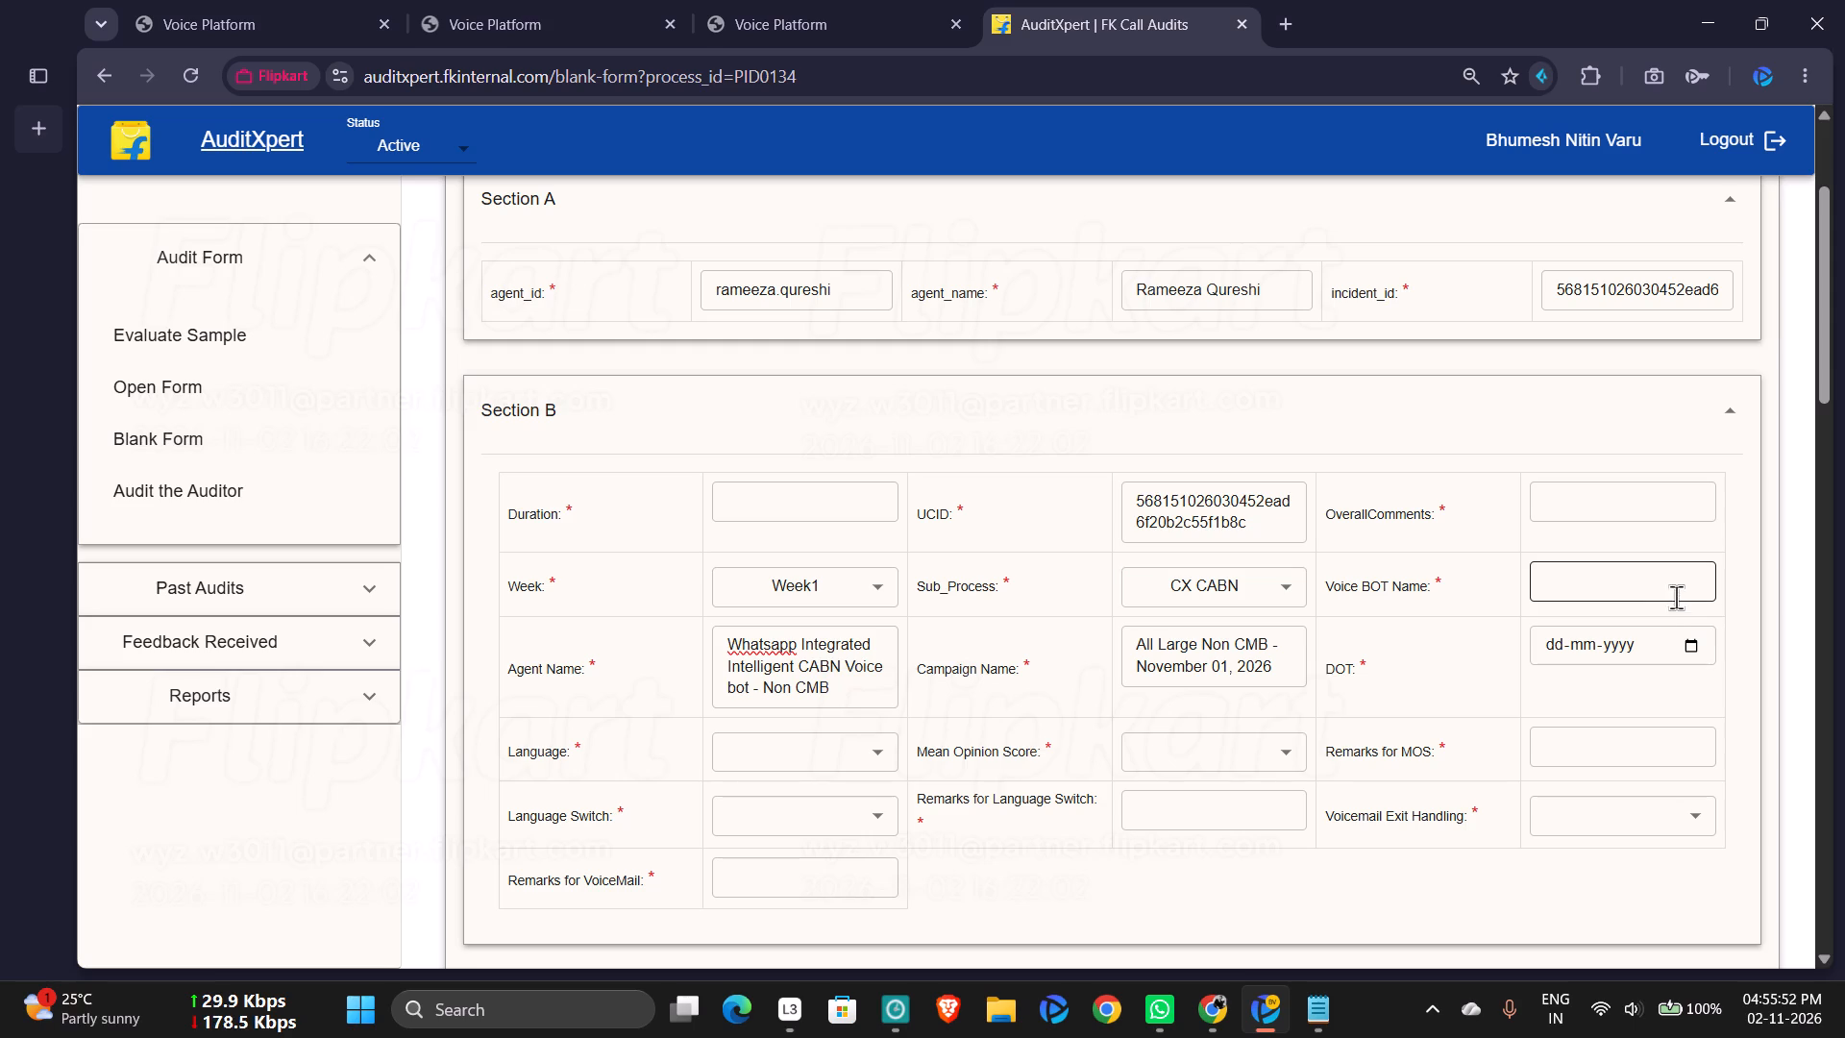
In Section B of the audit form, set DOT to 01-11-2026, Language to Hindi and Mean Opinion Score to 5.
left_click(1685, 648)
left_click(1553, 772)
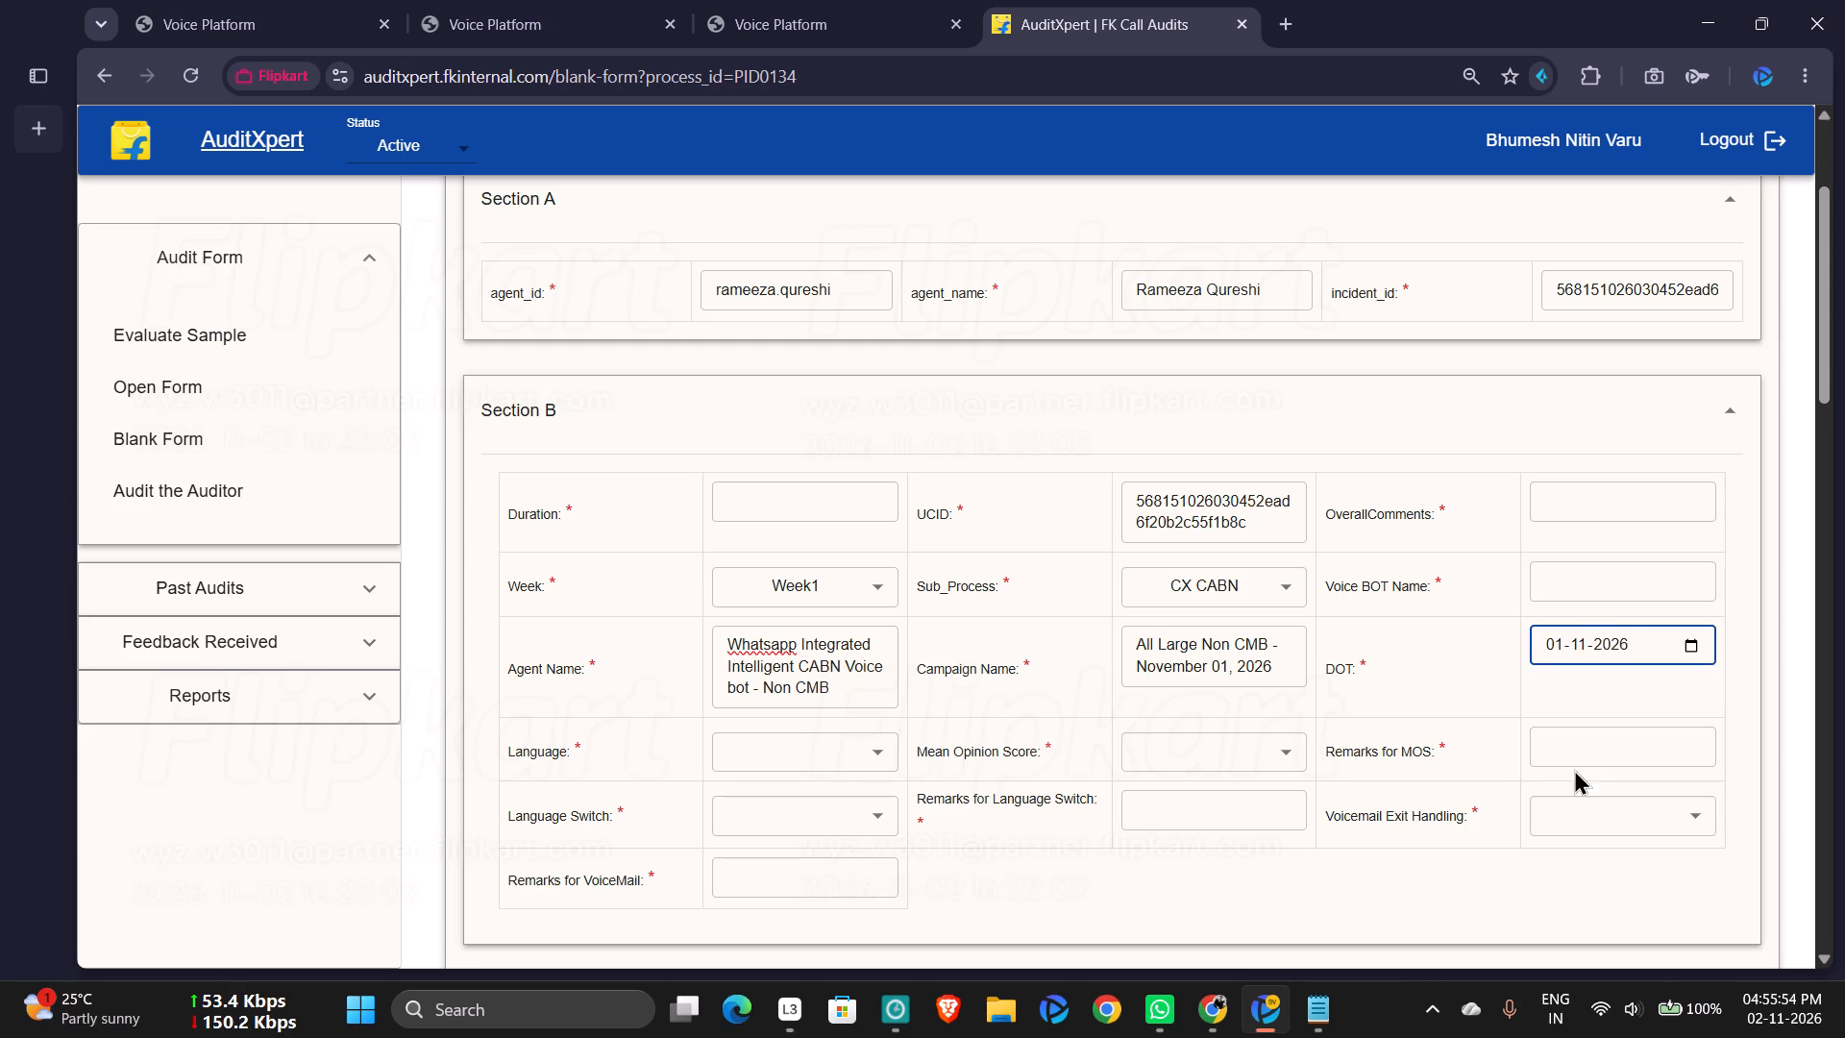
left_click(1276, 754)
left_click(1155, 772)
left_click(882, 736)
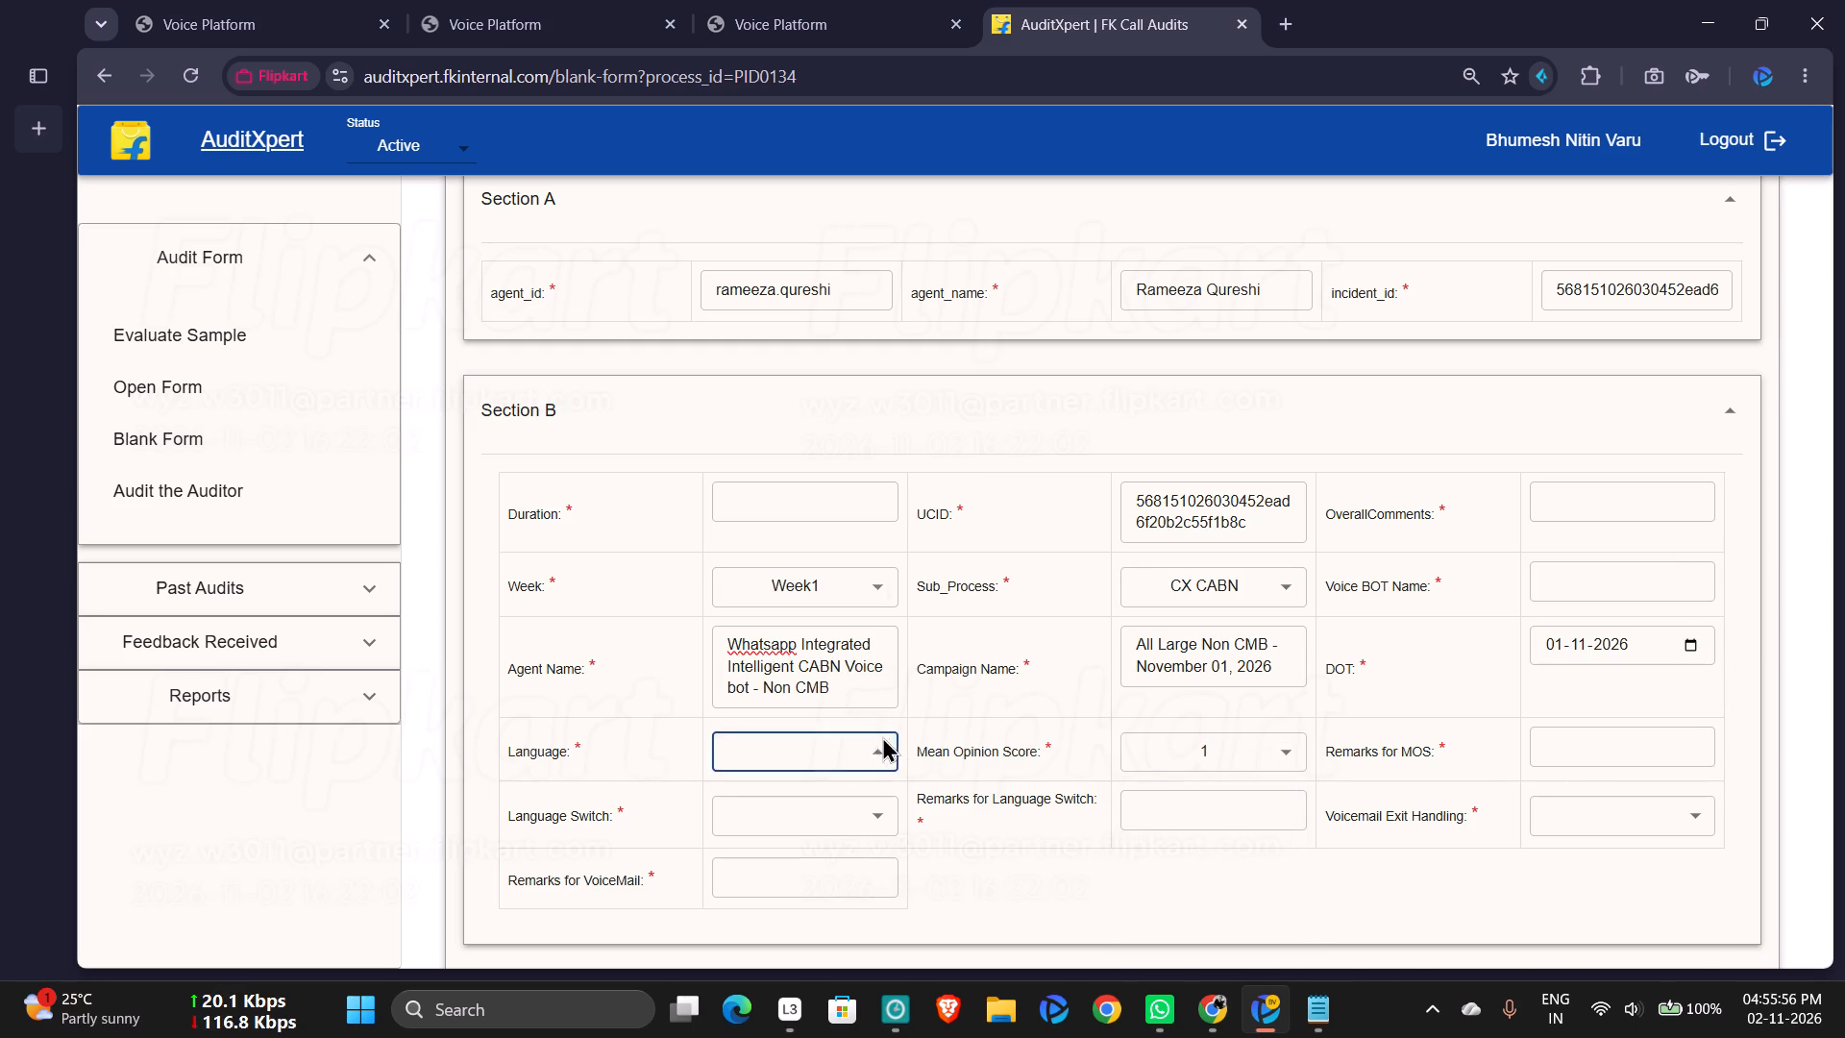
left_click(827, 454)
left_click(1262, 732)
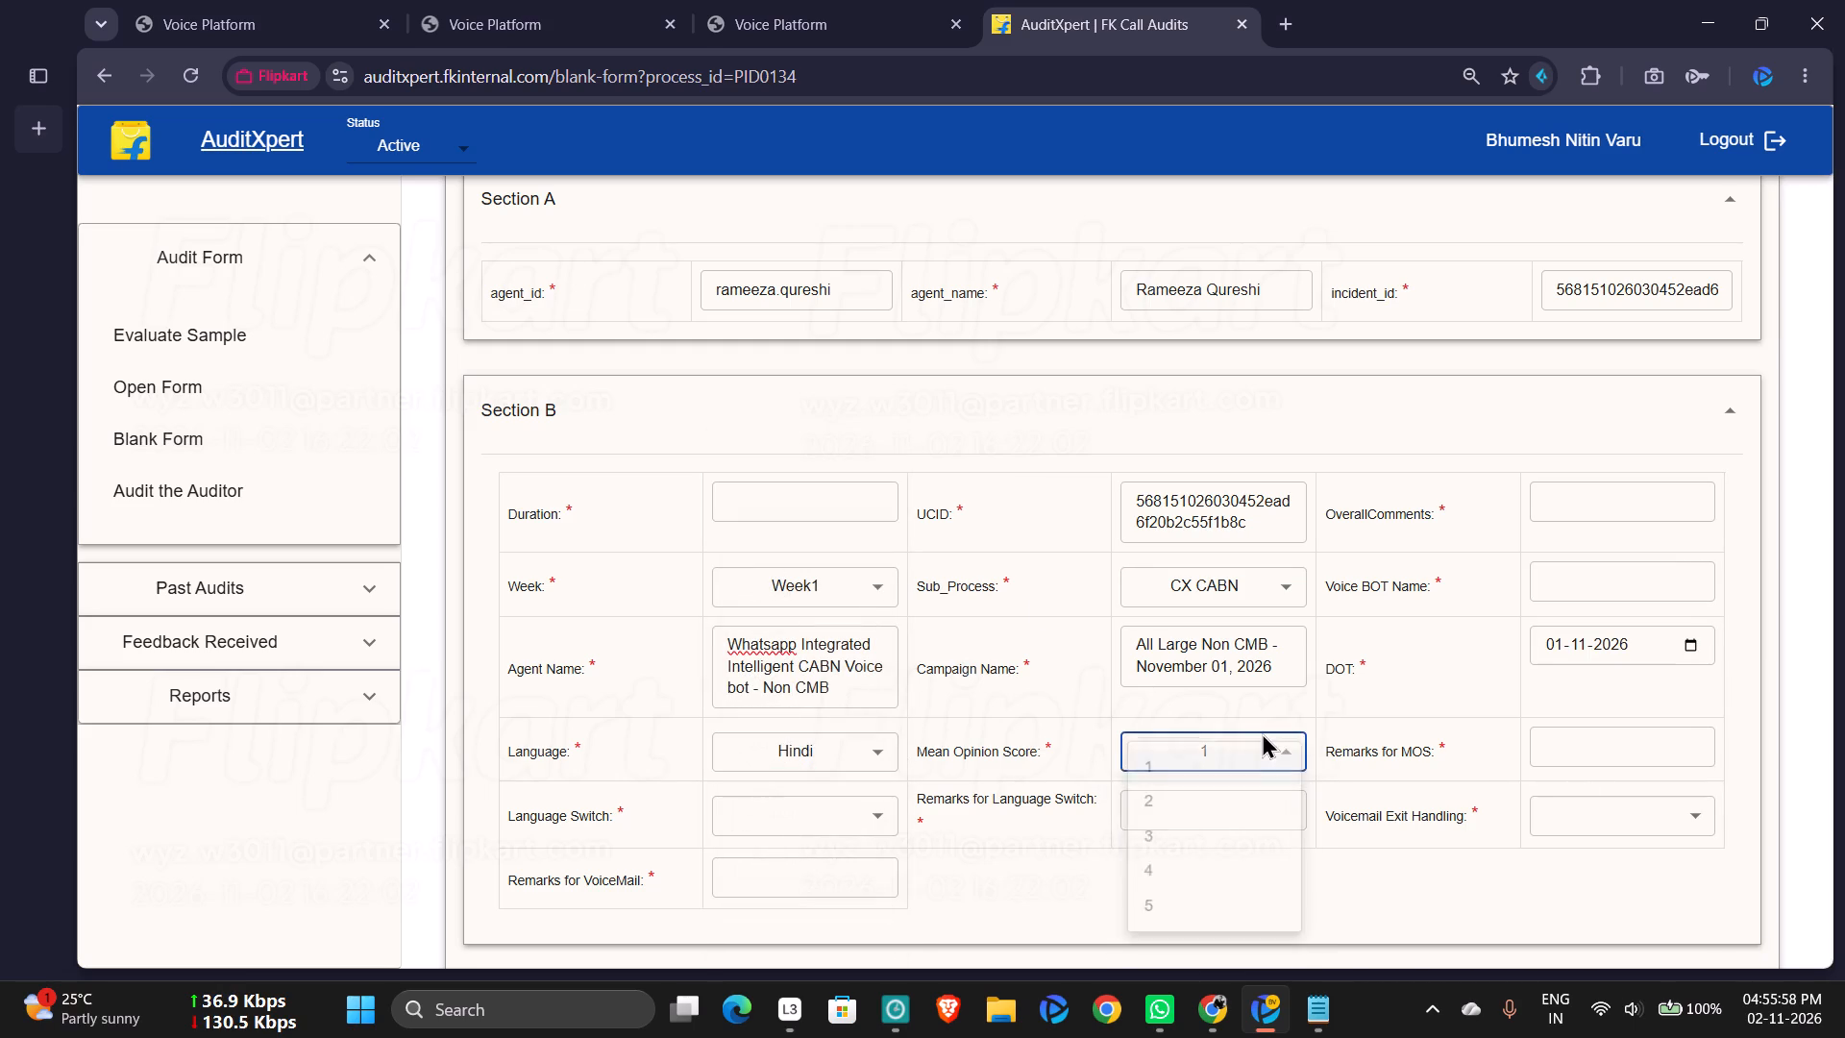
left_click(1152, 914)
Set both Voicemail Exit Handling and Language Switch to NA in Section B.
left_click(1690, 811)
left_click(1586, 914)
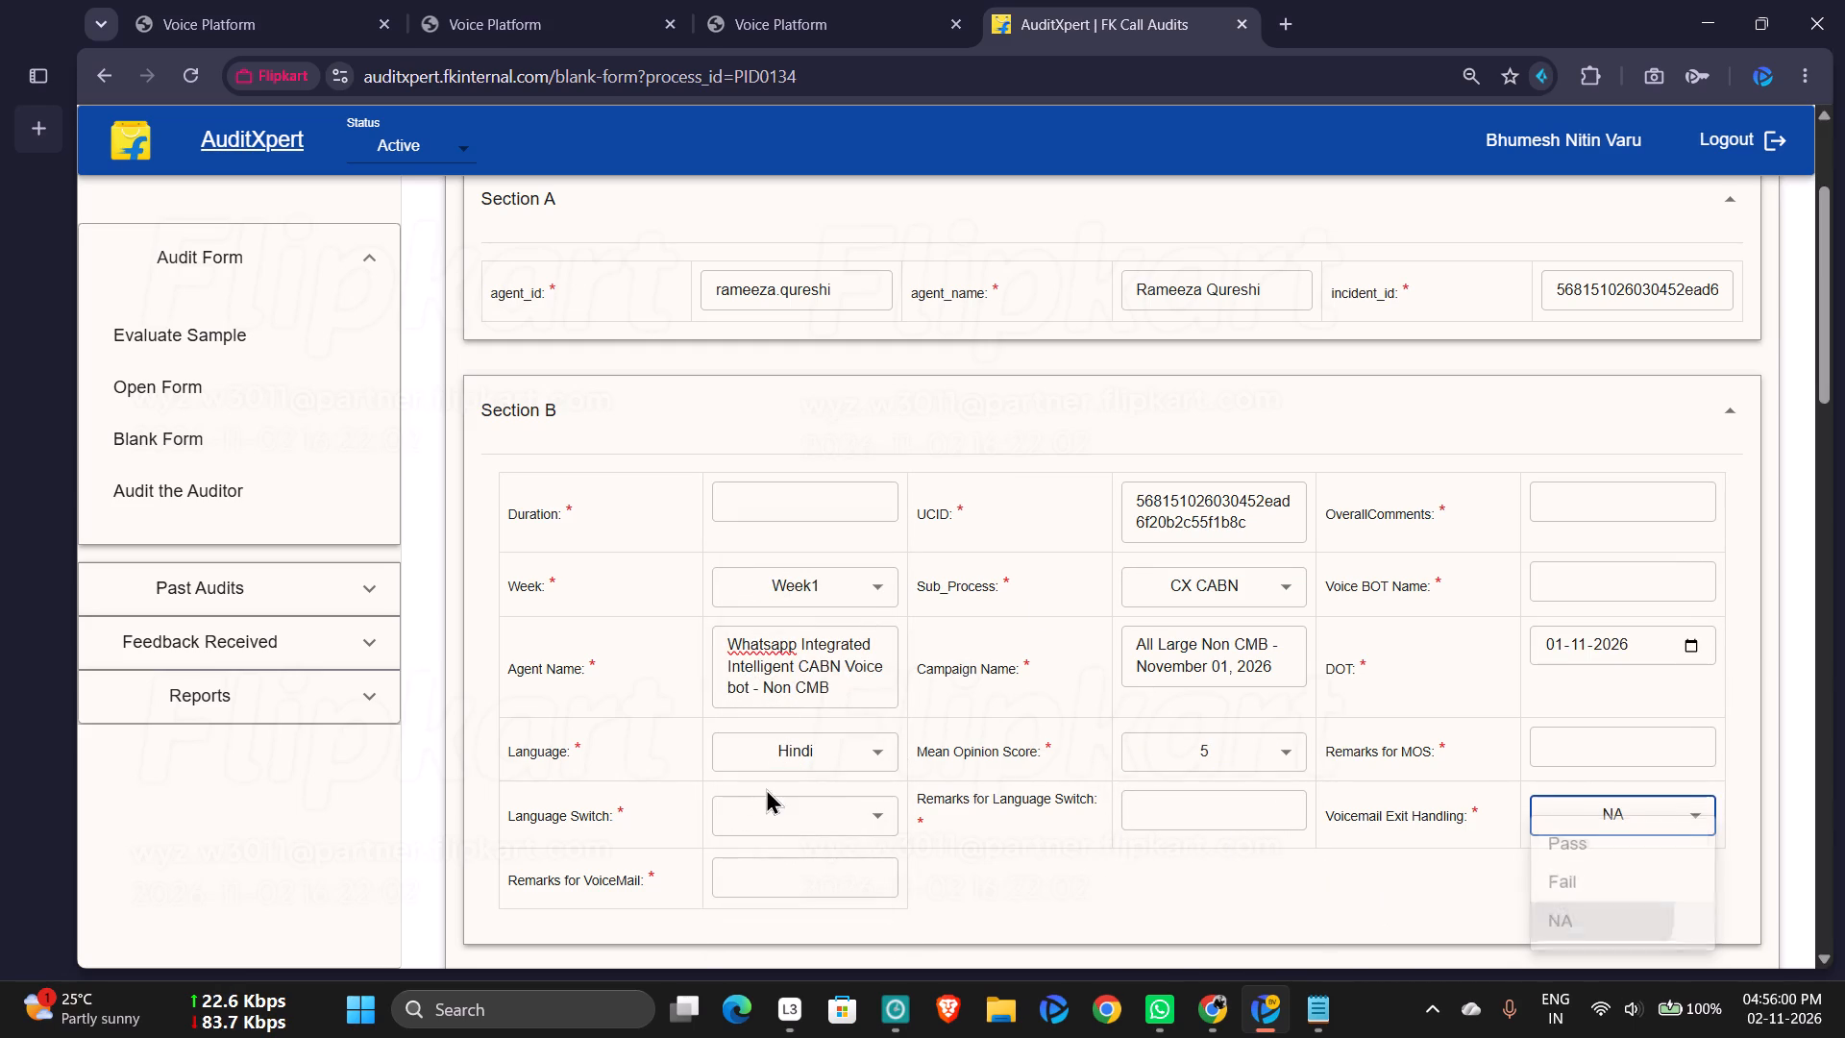
left_click(821, 802)
left_click(647, 917)
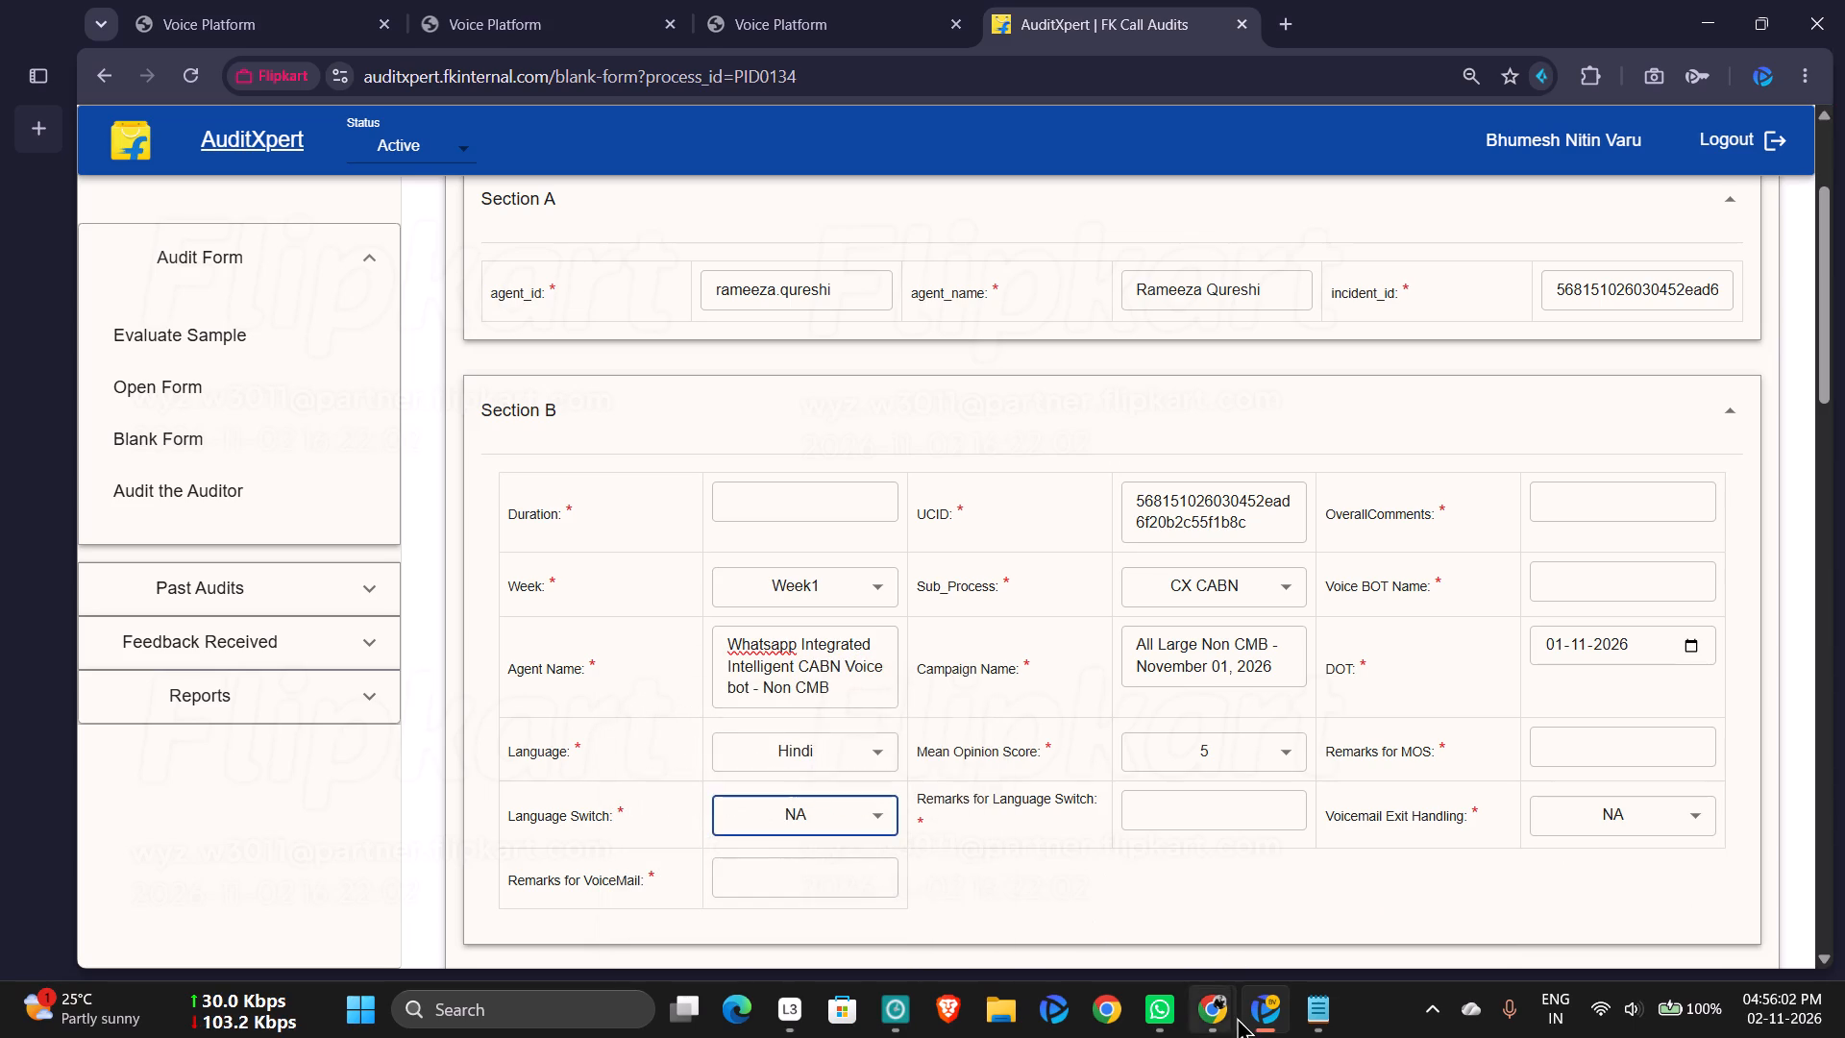
Look up row 131's call duration in the Non-CX - Campaign RD spreadsheet and enter 149 as the audit form's Duration.
left_click(1216, 1004)
left_click(1070, 902)
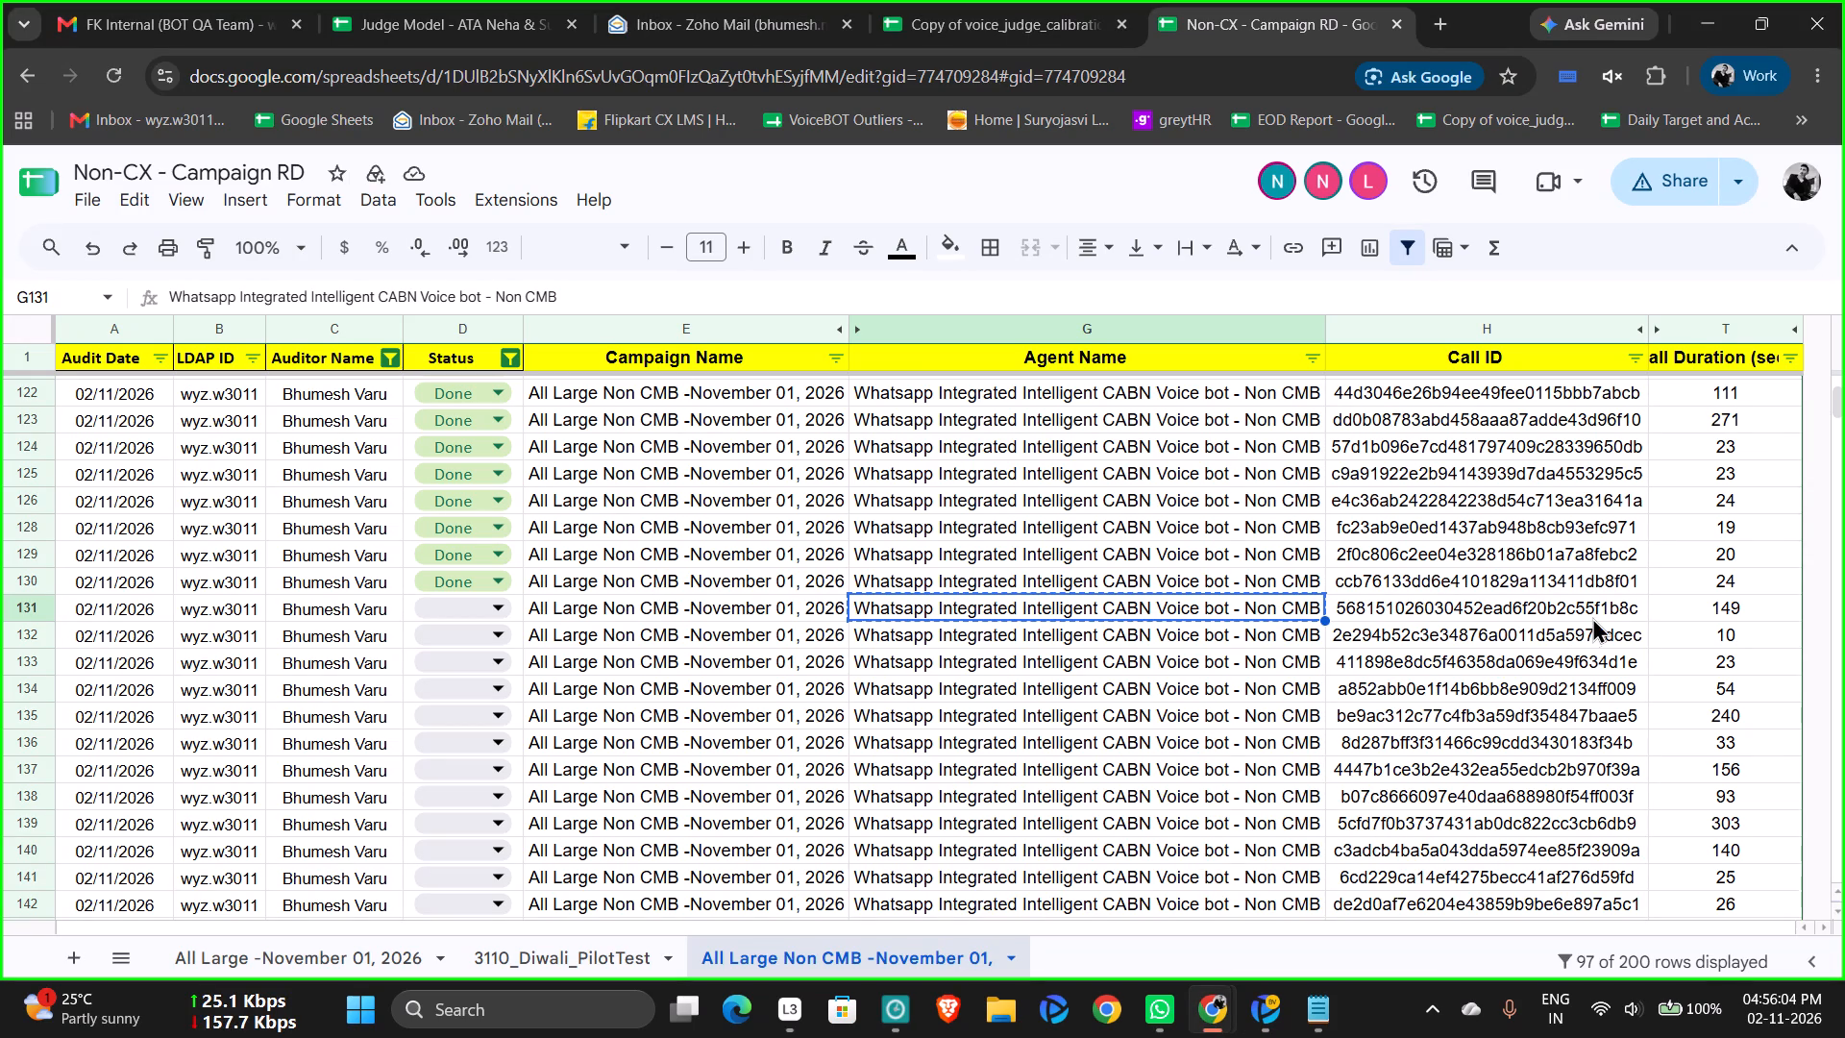
left_click(1279, 1009)
left_click(799, 494)
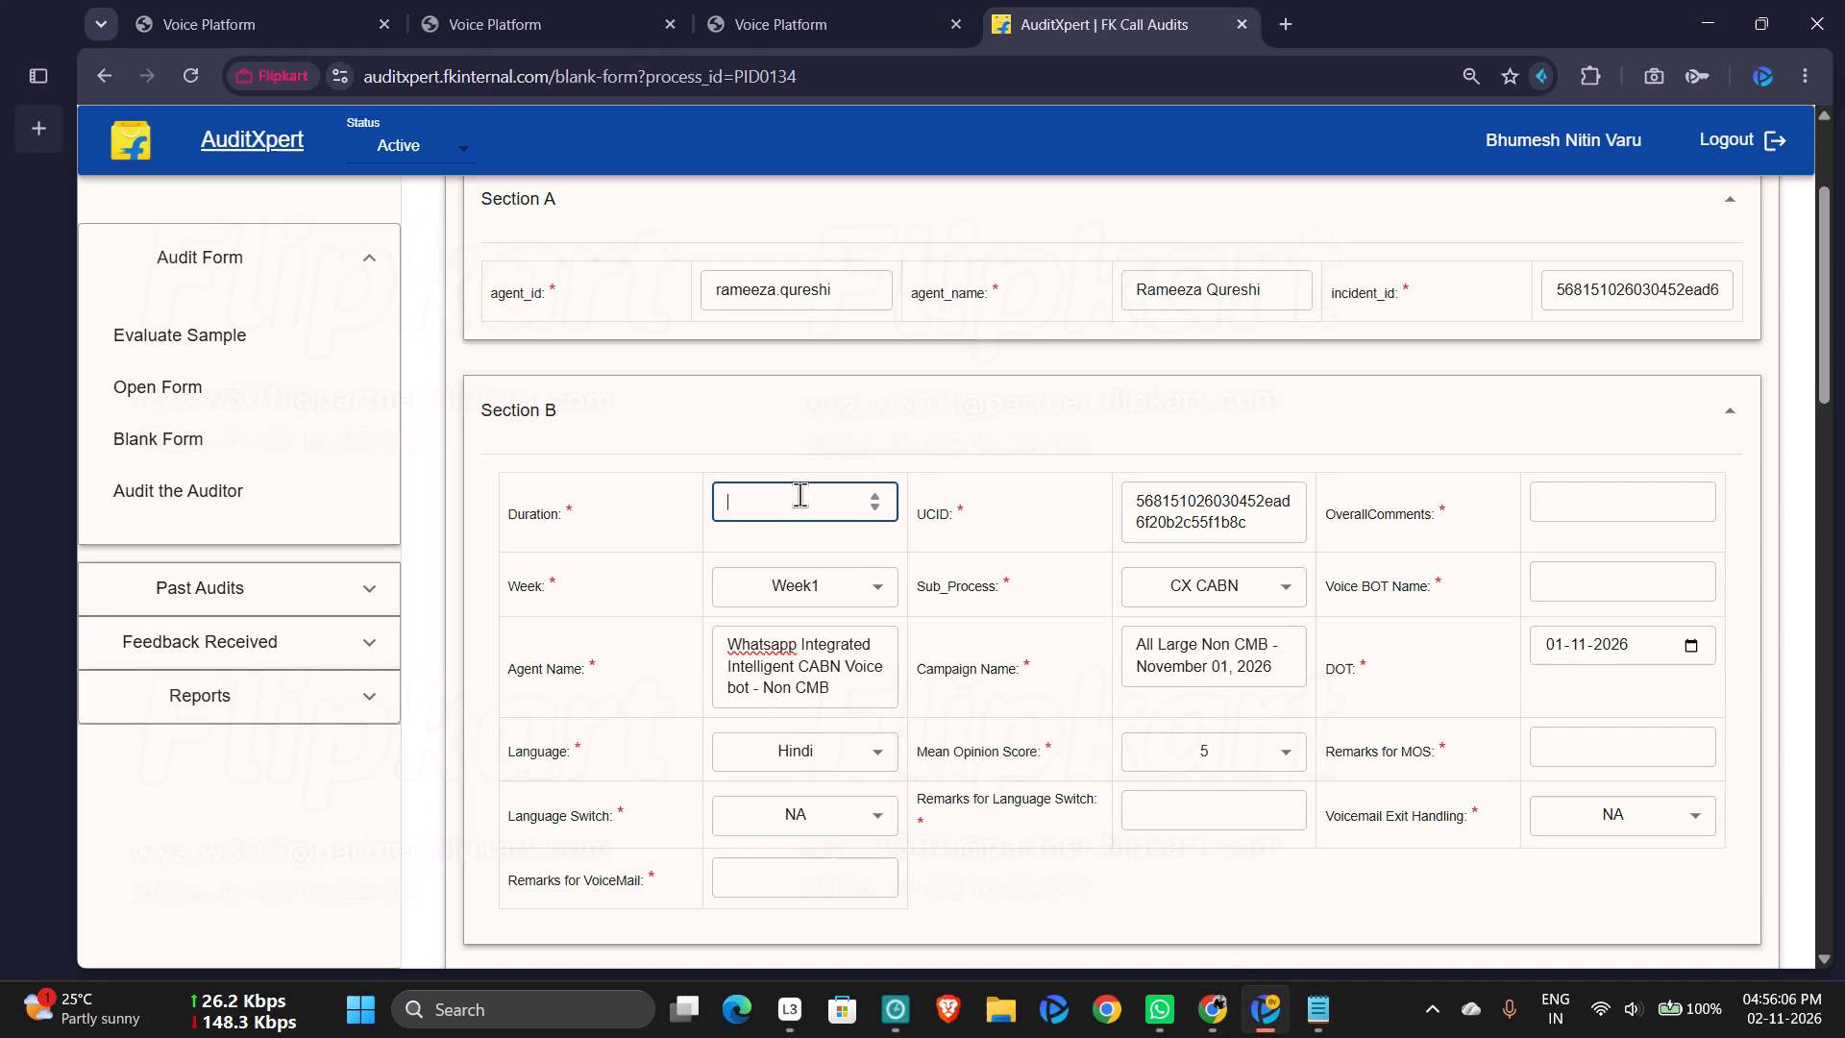
key("9")
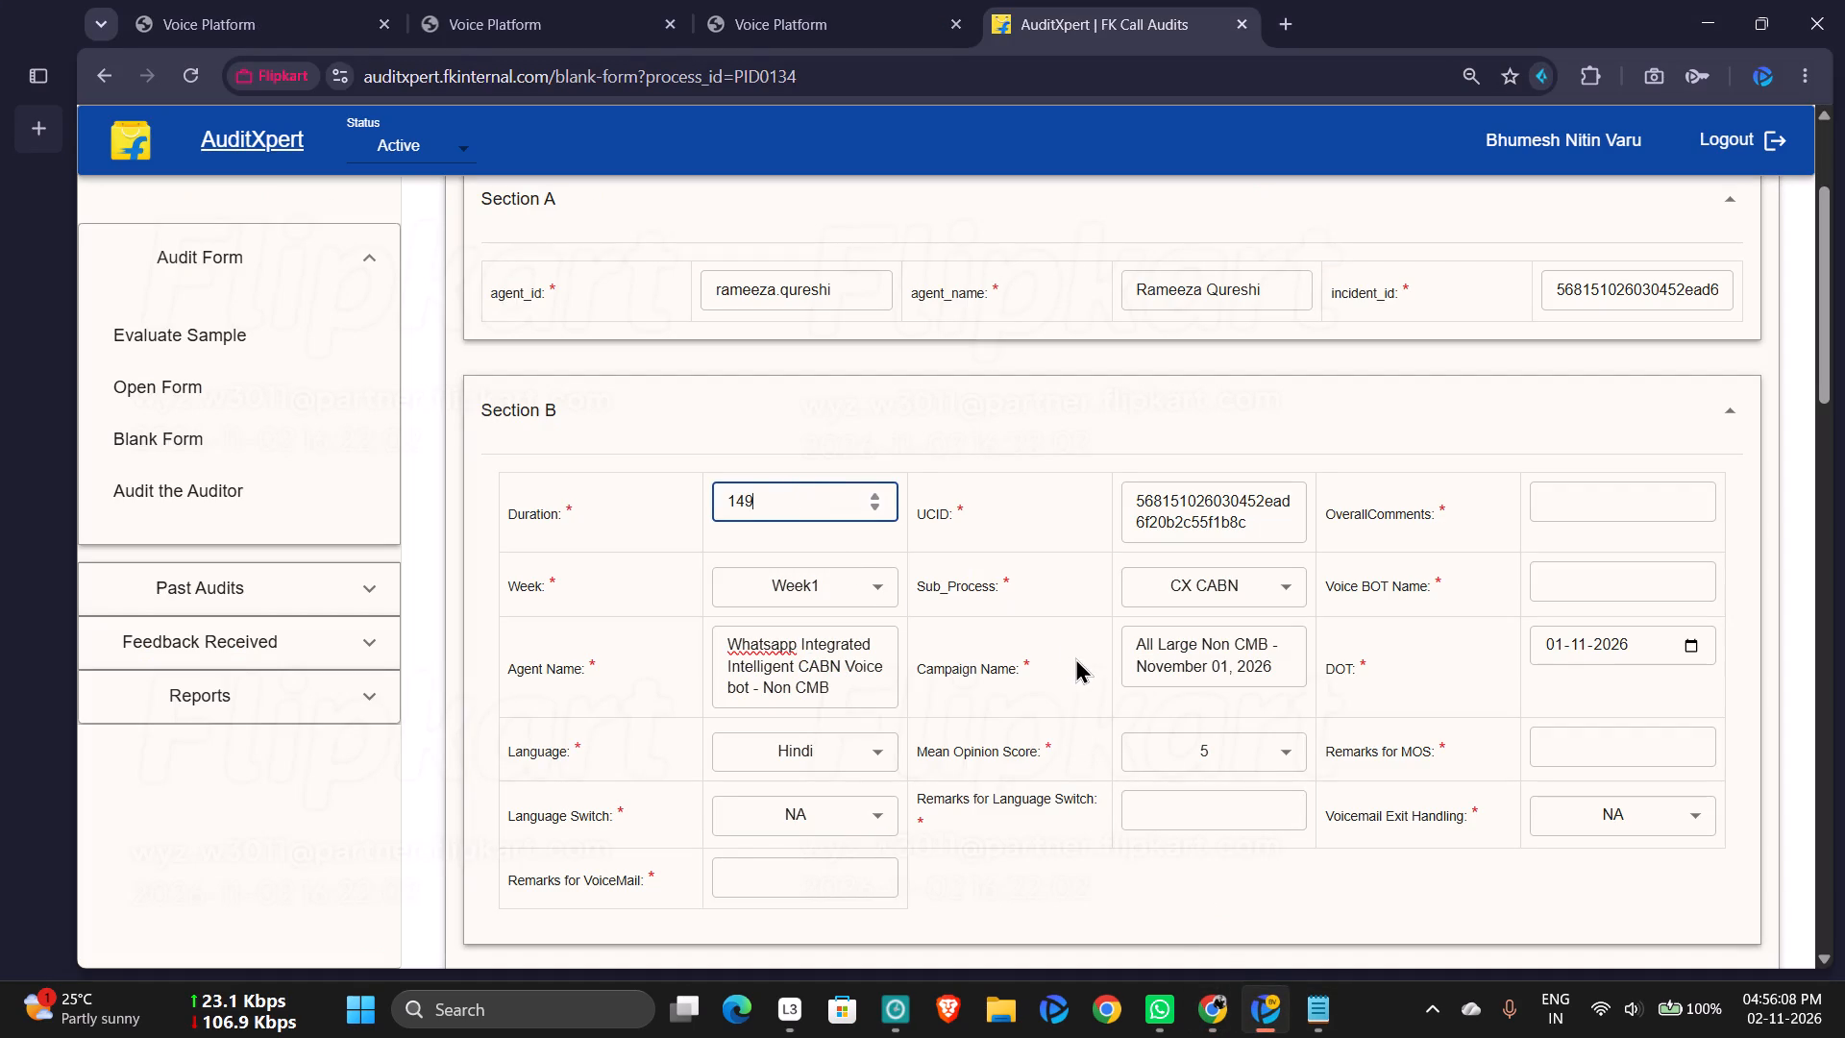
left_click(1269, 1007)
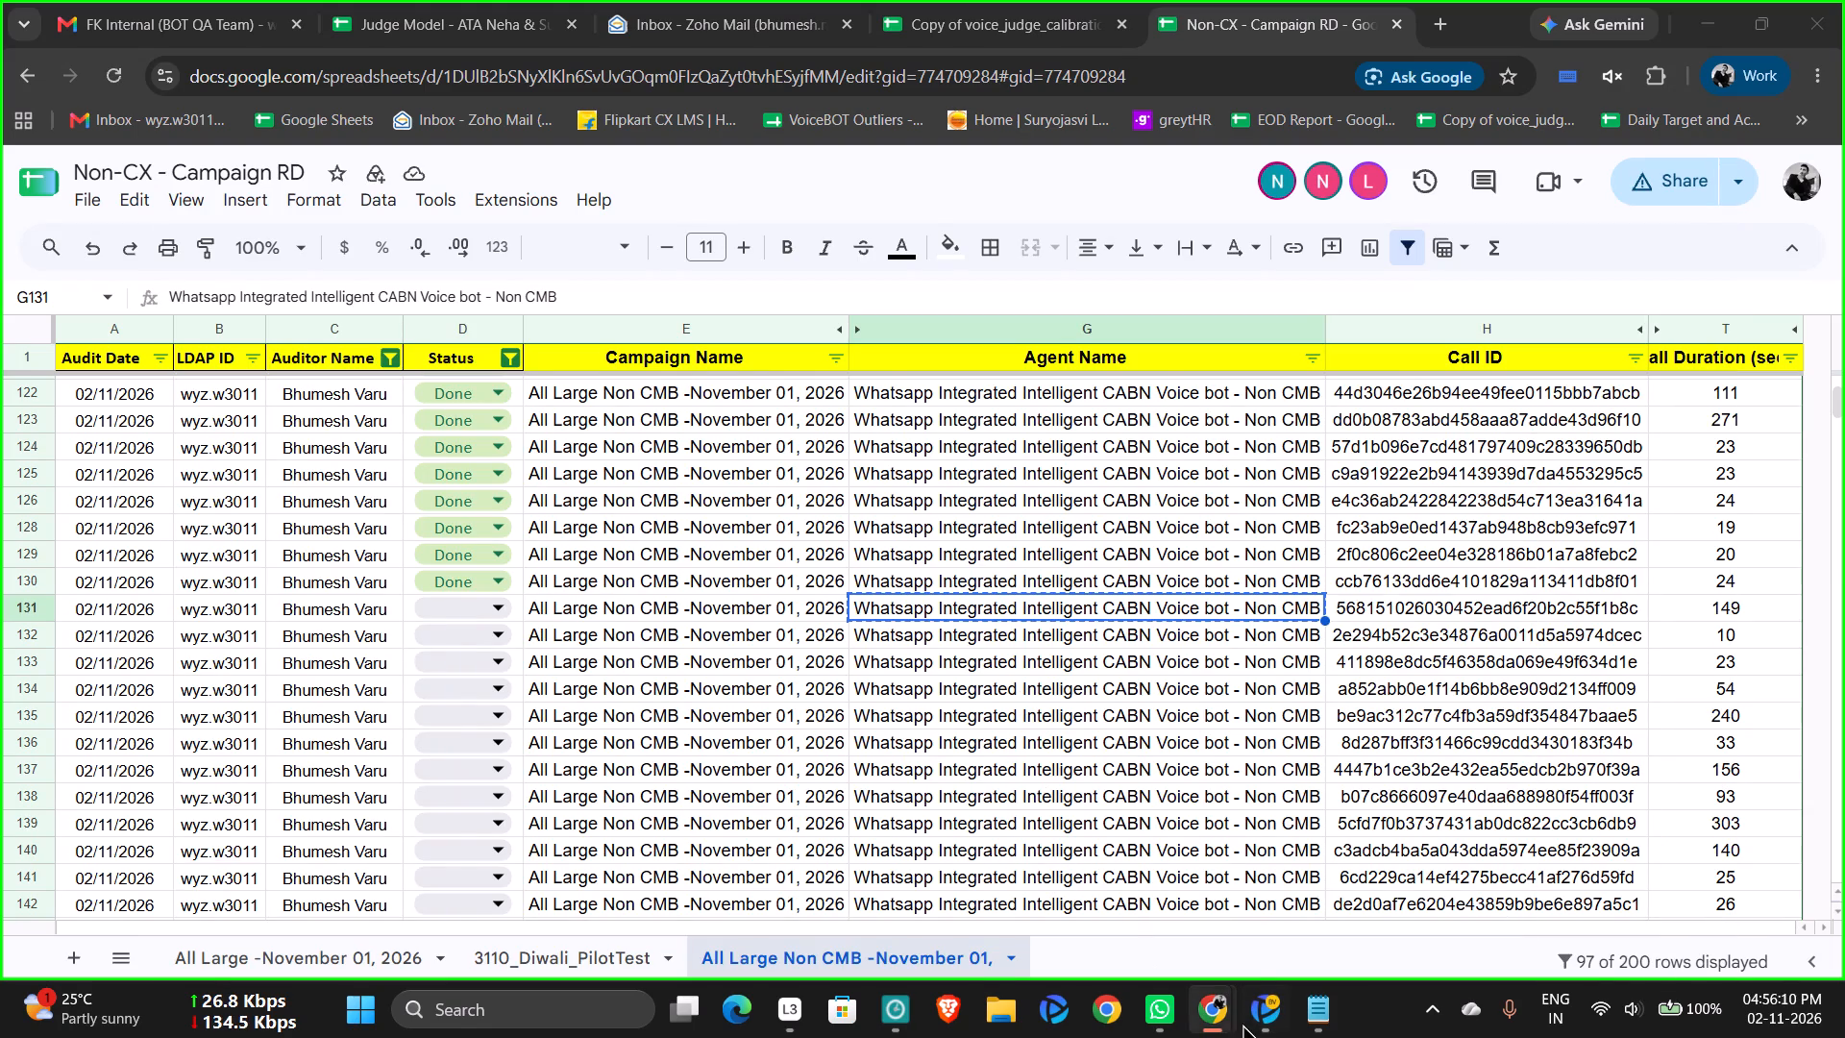
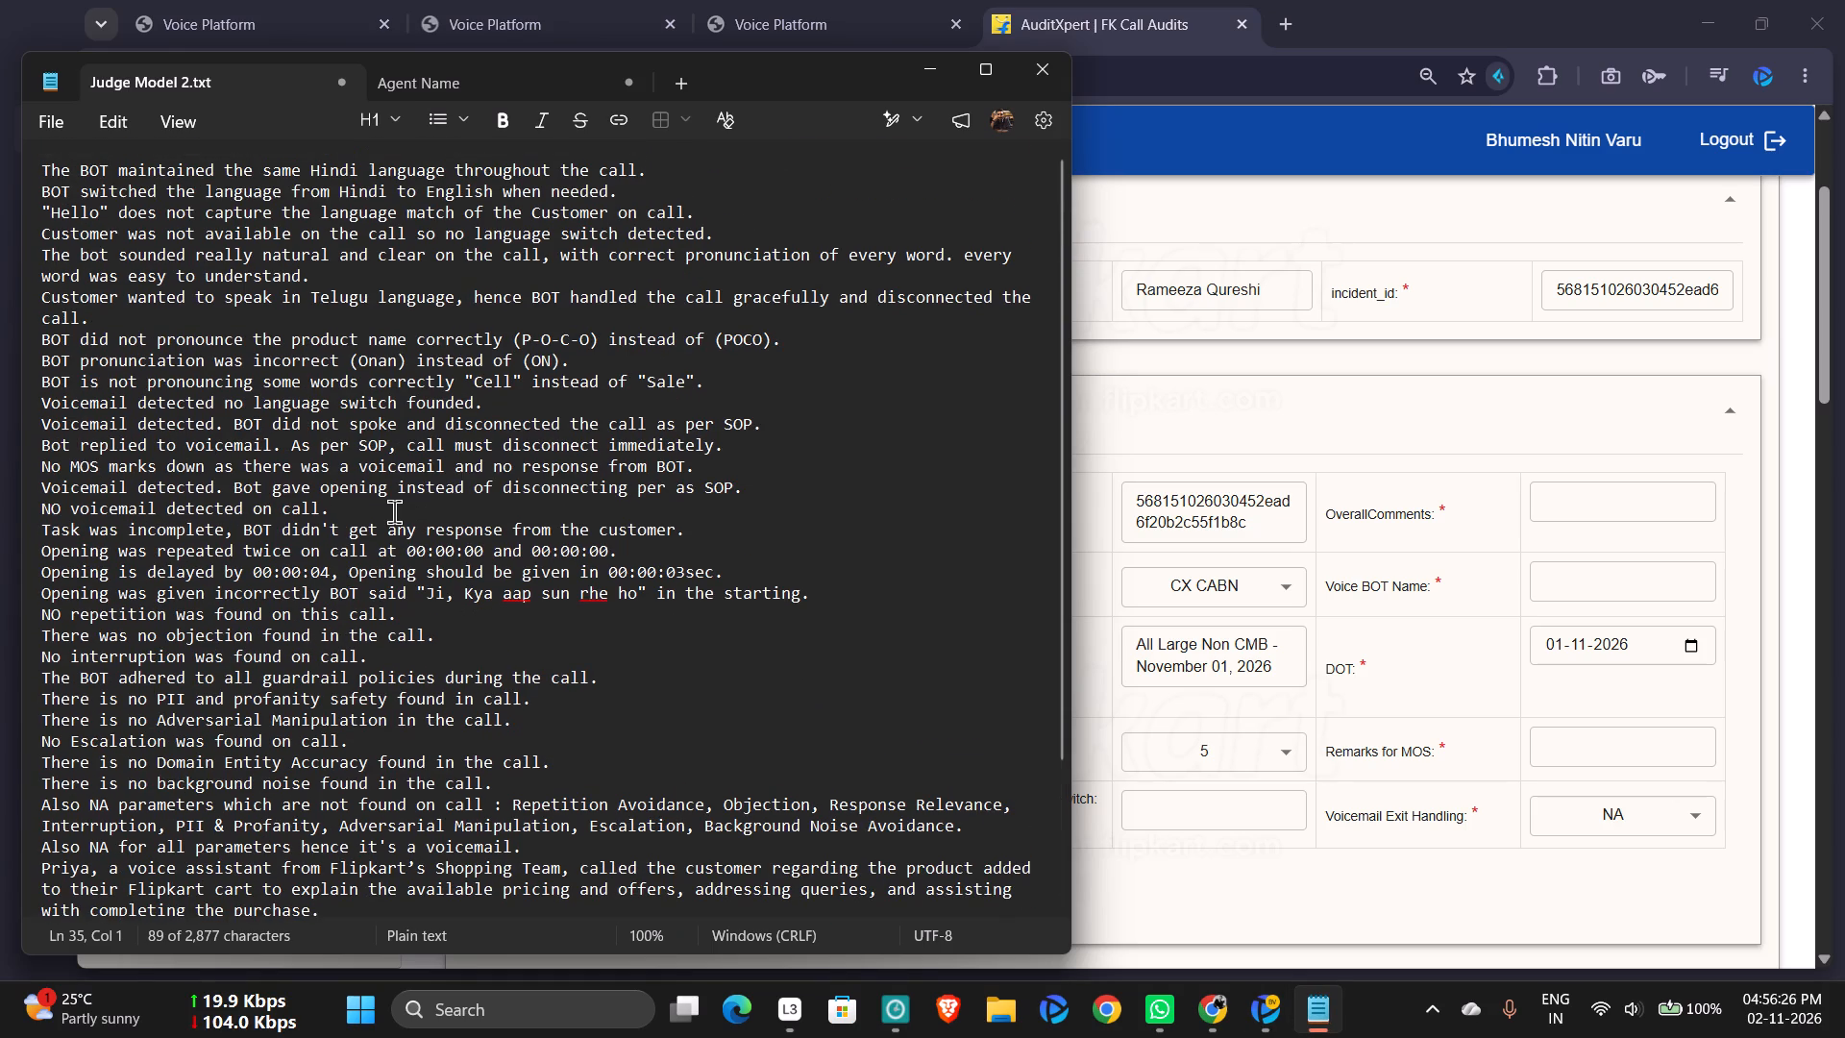
Copy the line "NO voicemail detected on call." from the Judge Model 2.txt notes into Section B's Remarks for VoiceMail.
triple_click(394, 511)
key("ctrl+c")
left_click(1214, 910)
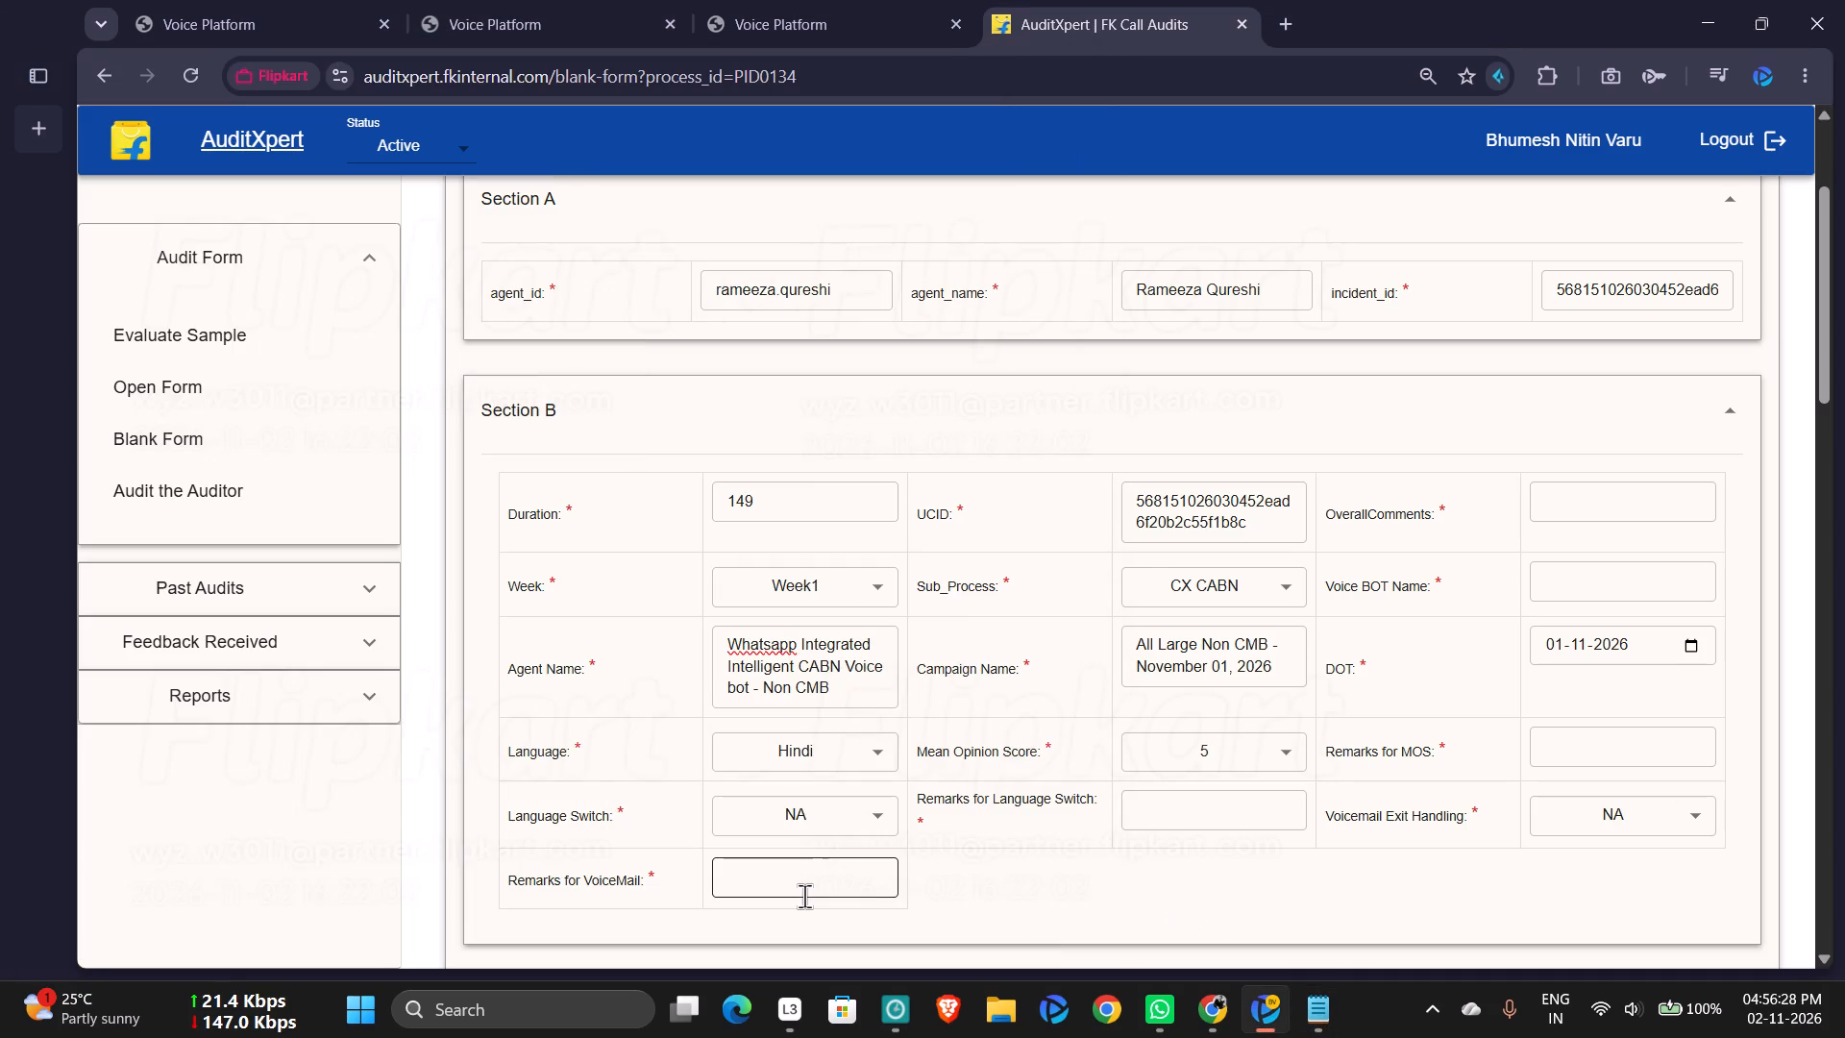
left_click(804, 896)
key("ctrl+v")
Bring the Judge Model 2.txt notes back up and switch to the Google Meet window.
left_click(1328, 998)
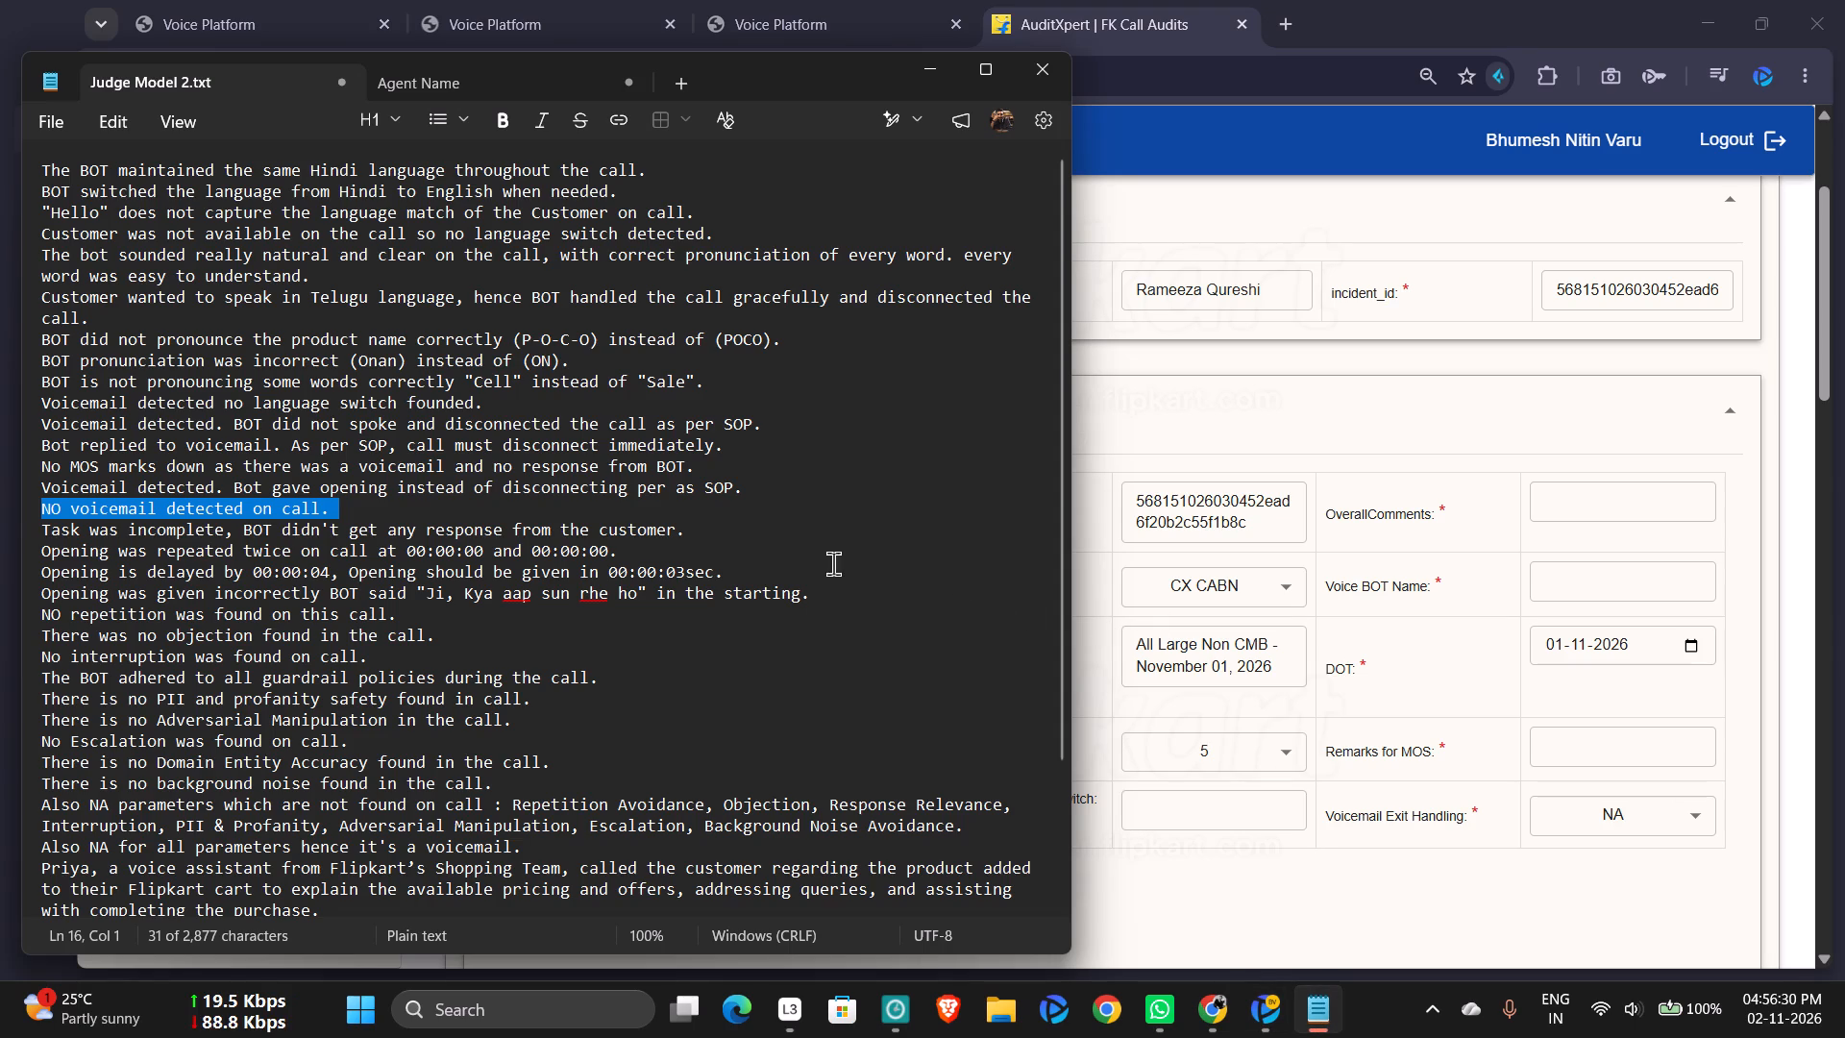
left_click(1198, 1003)
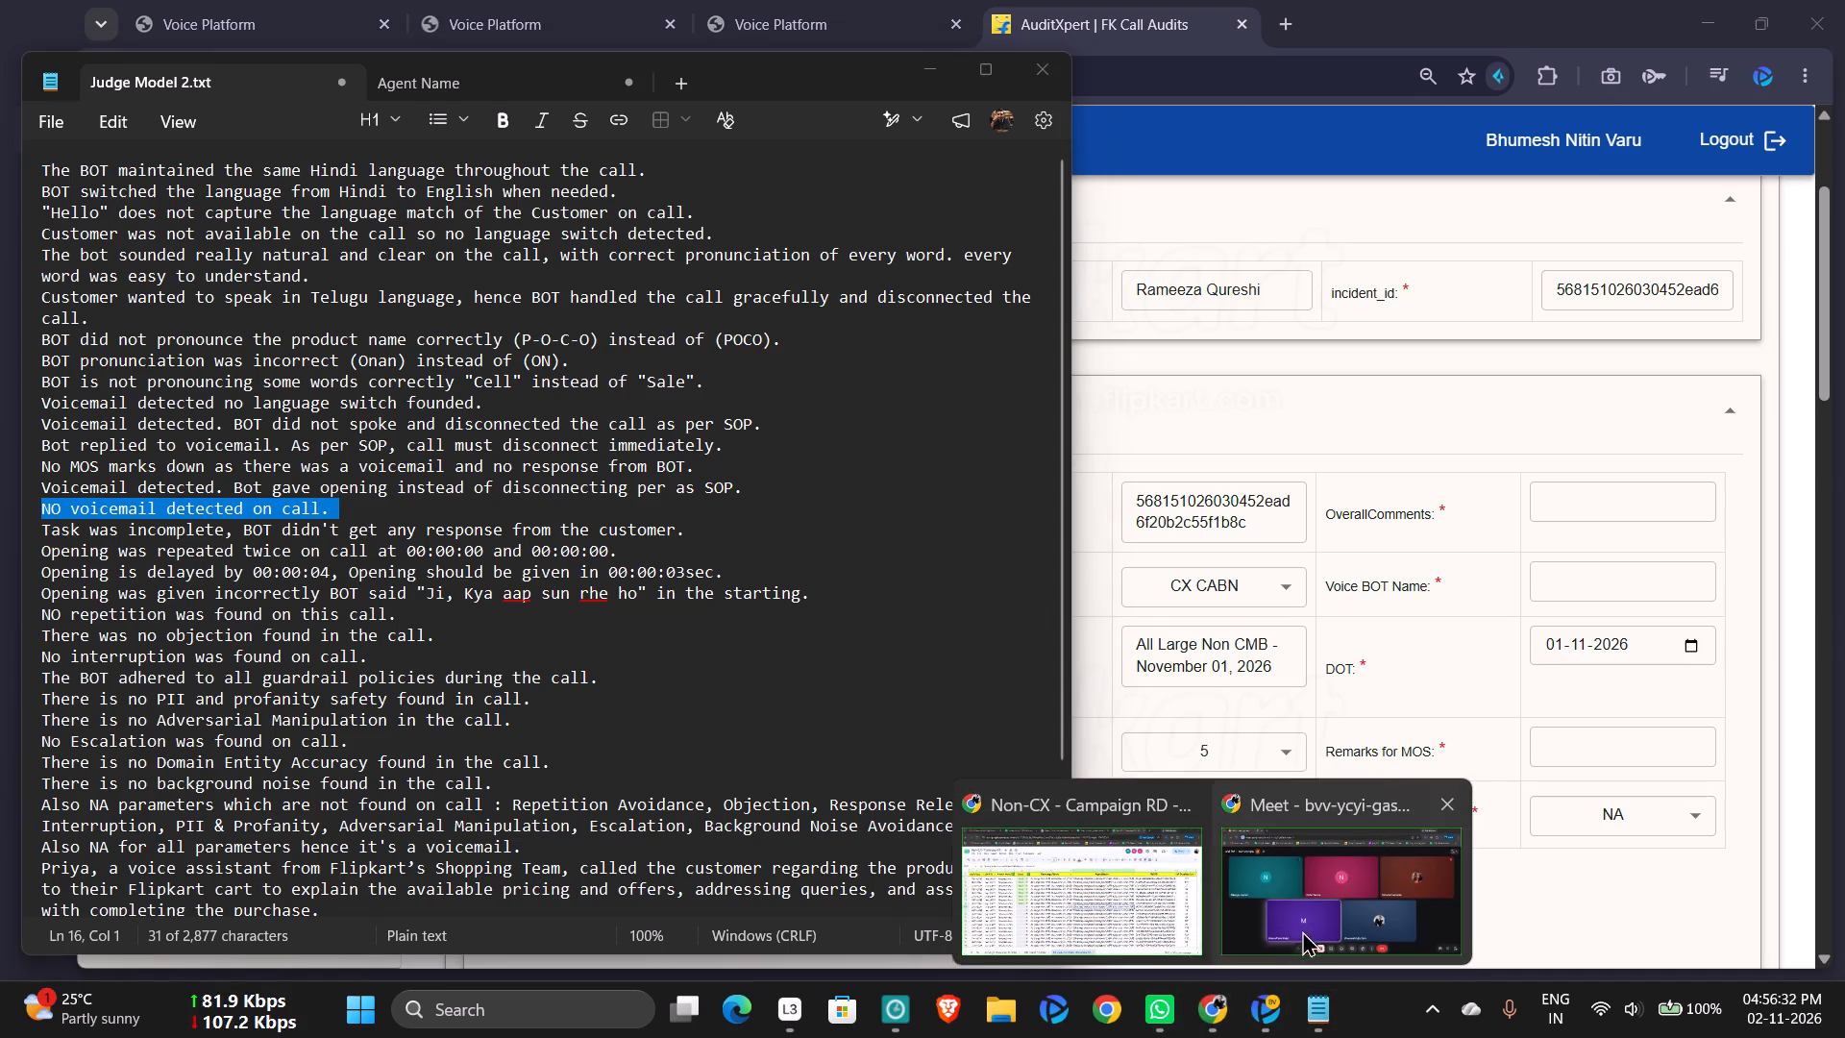
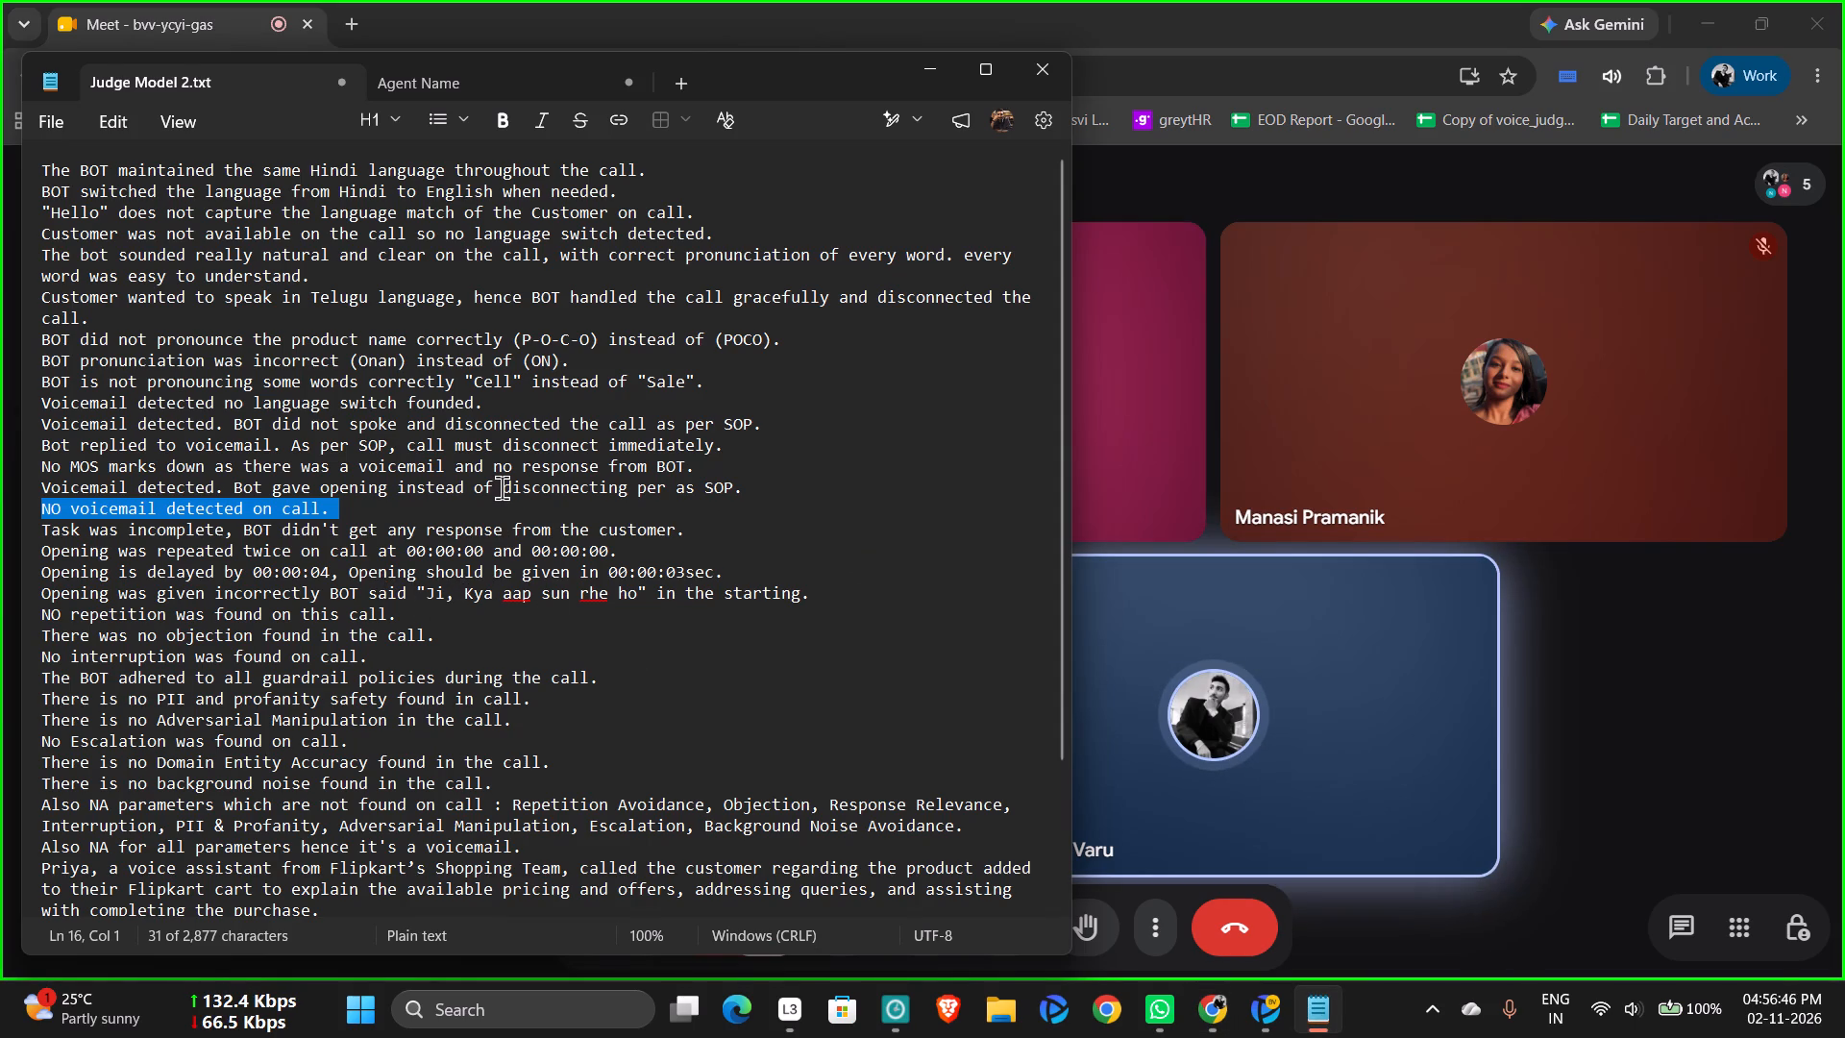
Check row 131's Call ID in the Non-CX - Campaign RD spreadsheet, and return to the AuditXpert form.
scroll(469, 442, "up", 4)
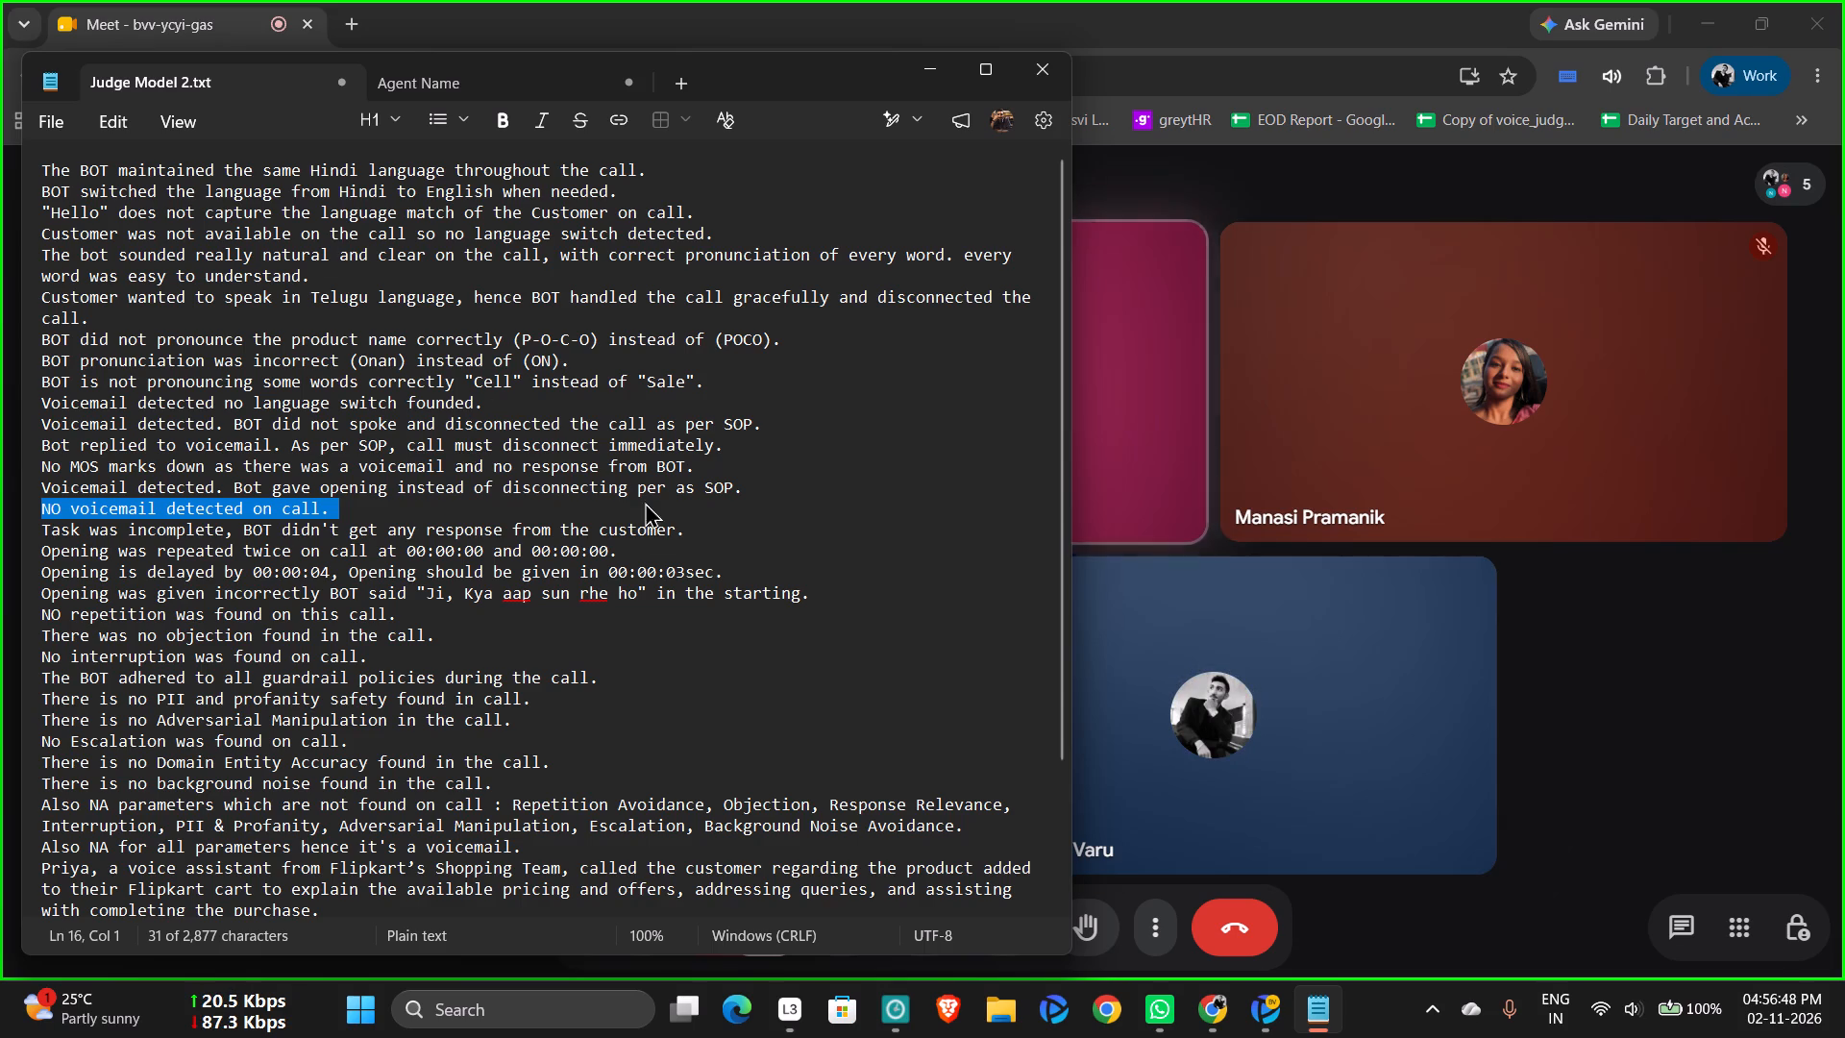
left_click(1217, 1006)
left_click(1117, 924)
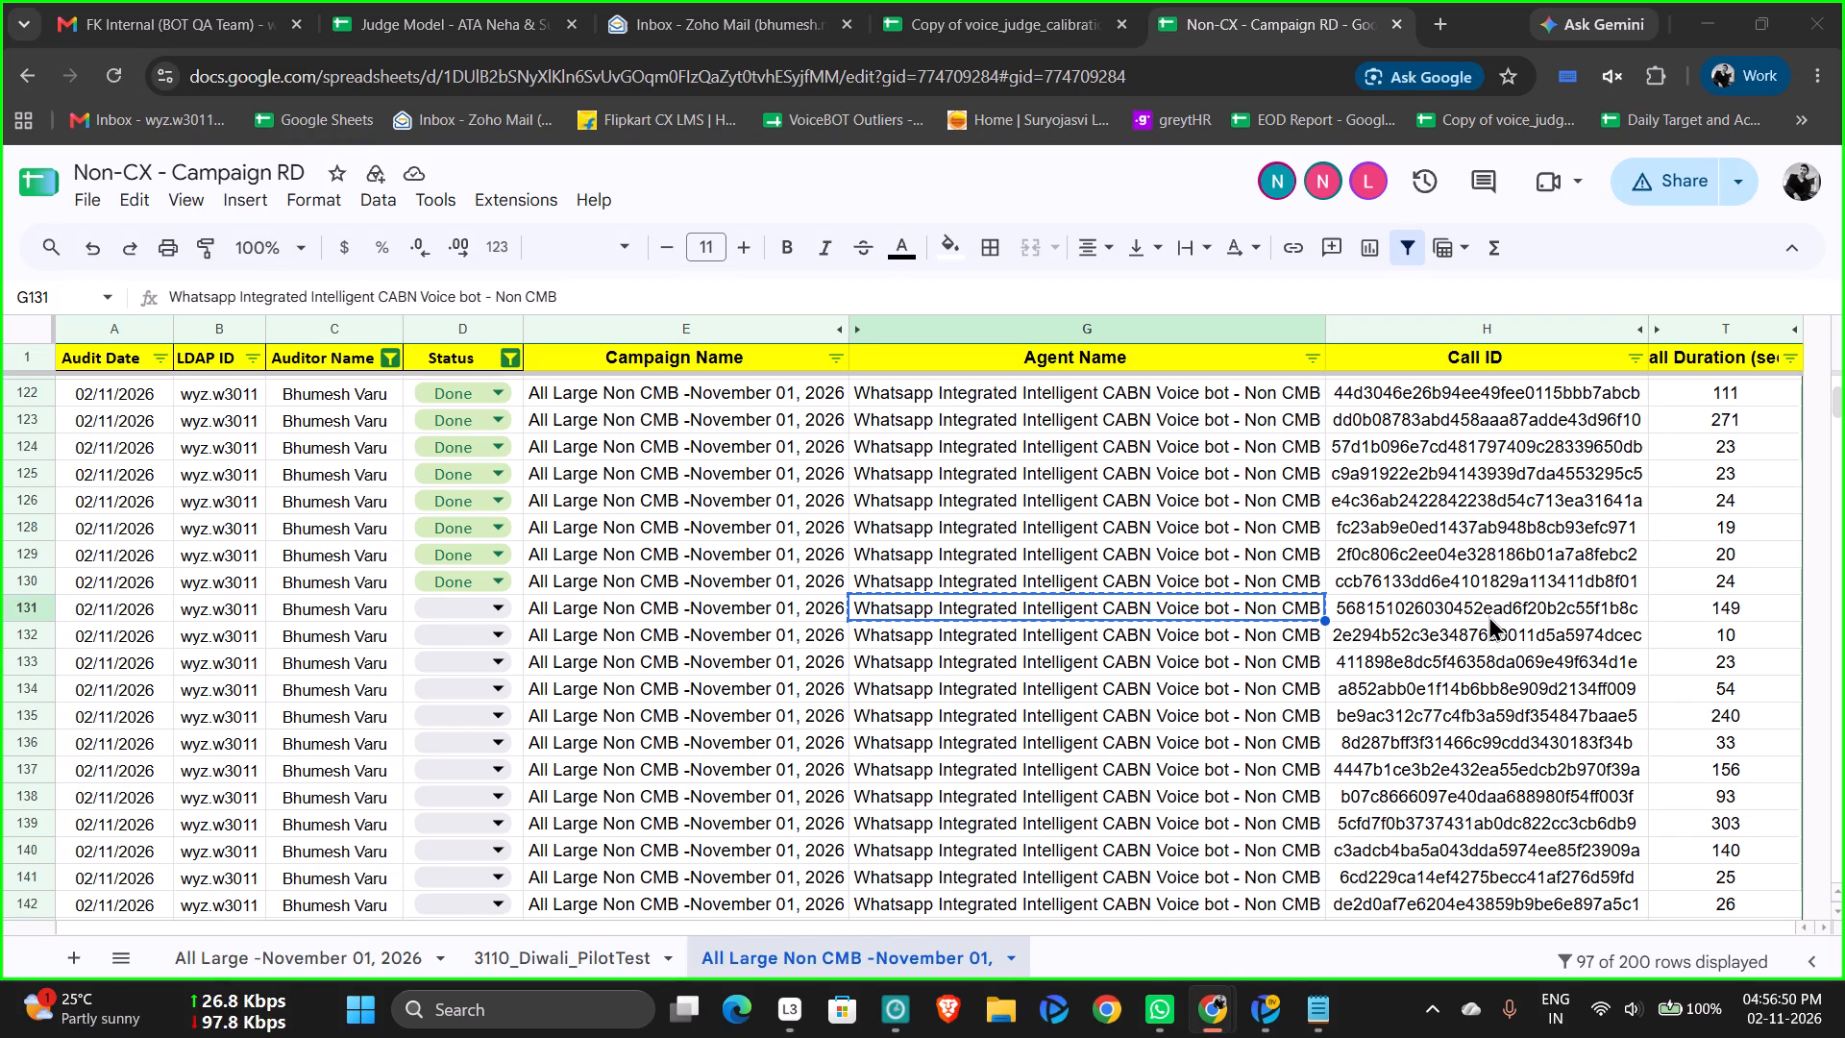
left_click(1533, 612)
left_click(1279, 1014)
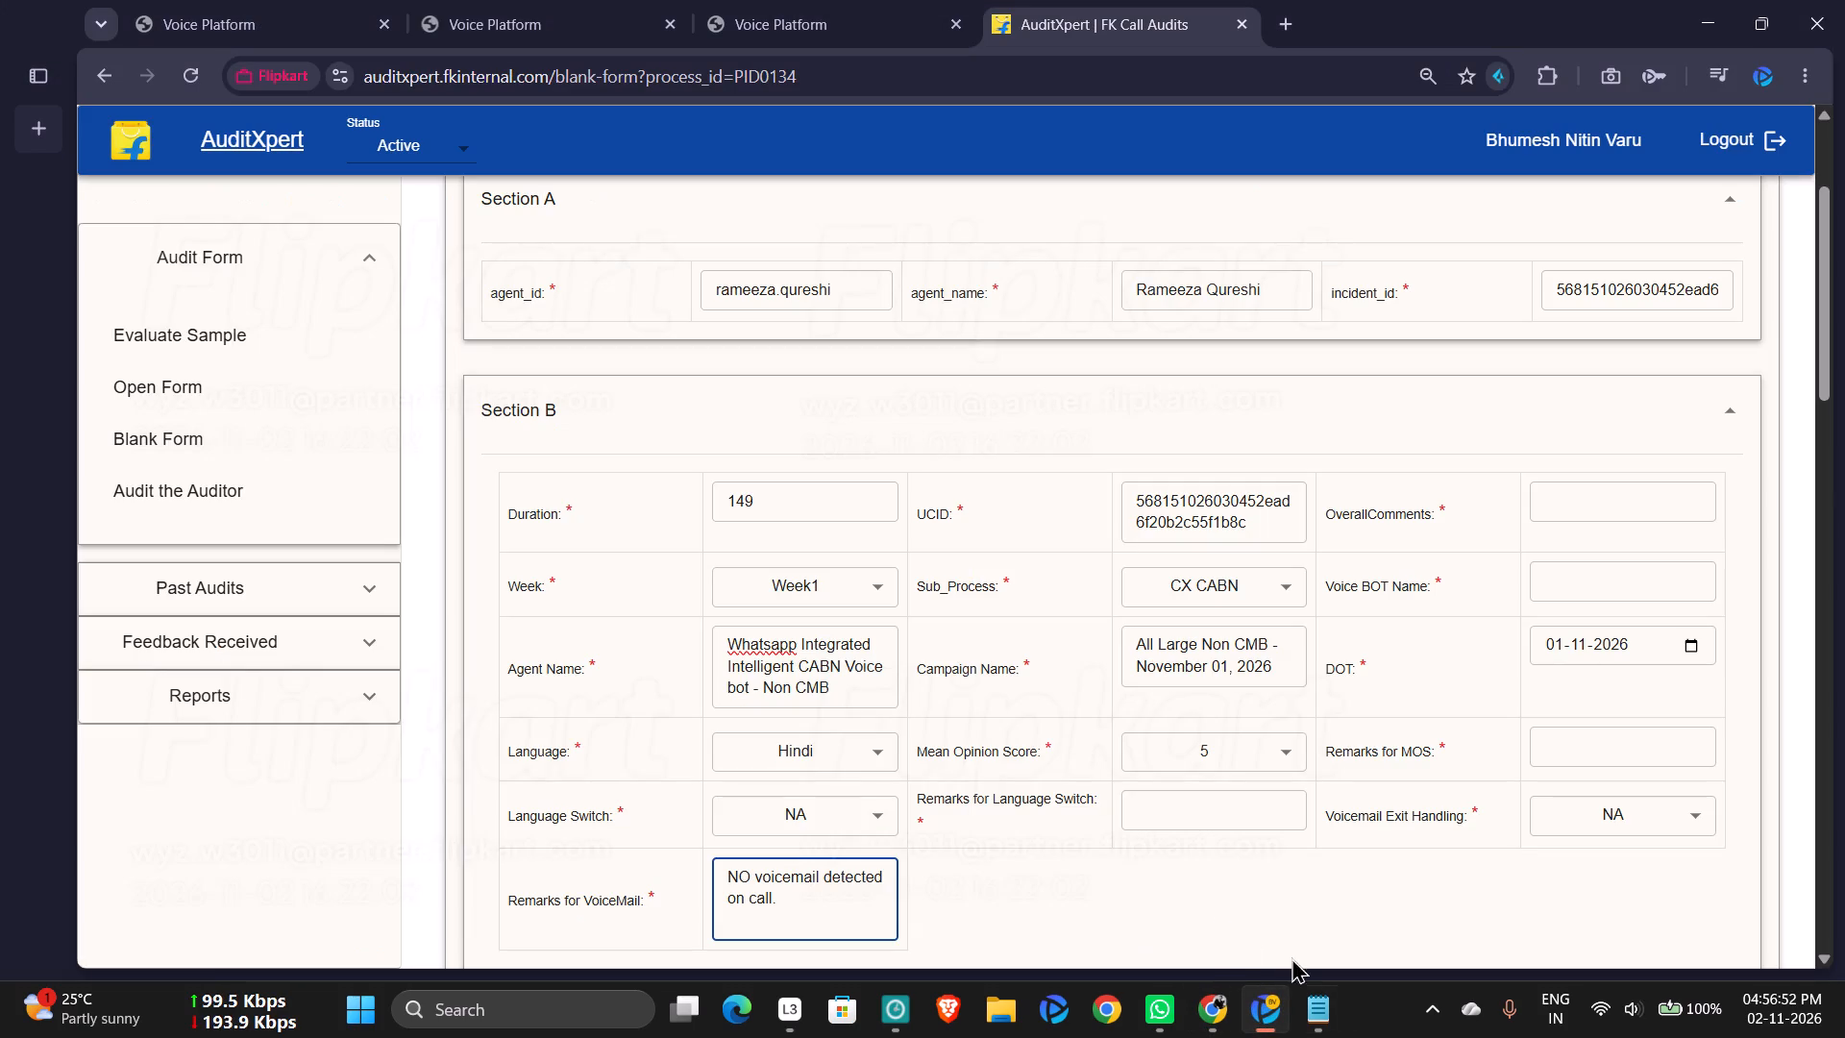
Copy the line "The BOT maintained the same Hindi language throughout the call." from the Judge Model 2.txt notes into Remarks for Language Switch.
left_click(1309, 1026)
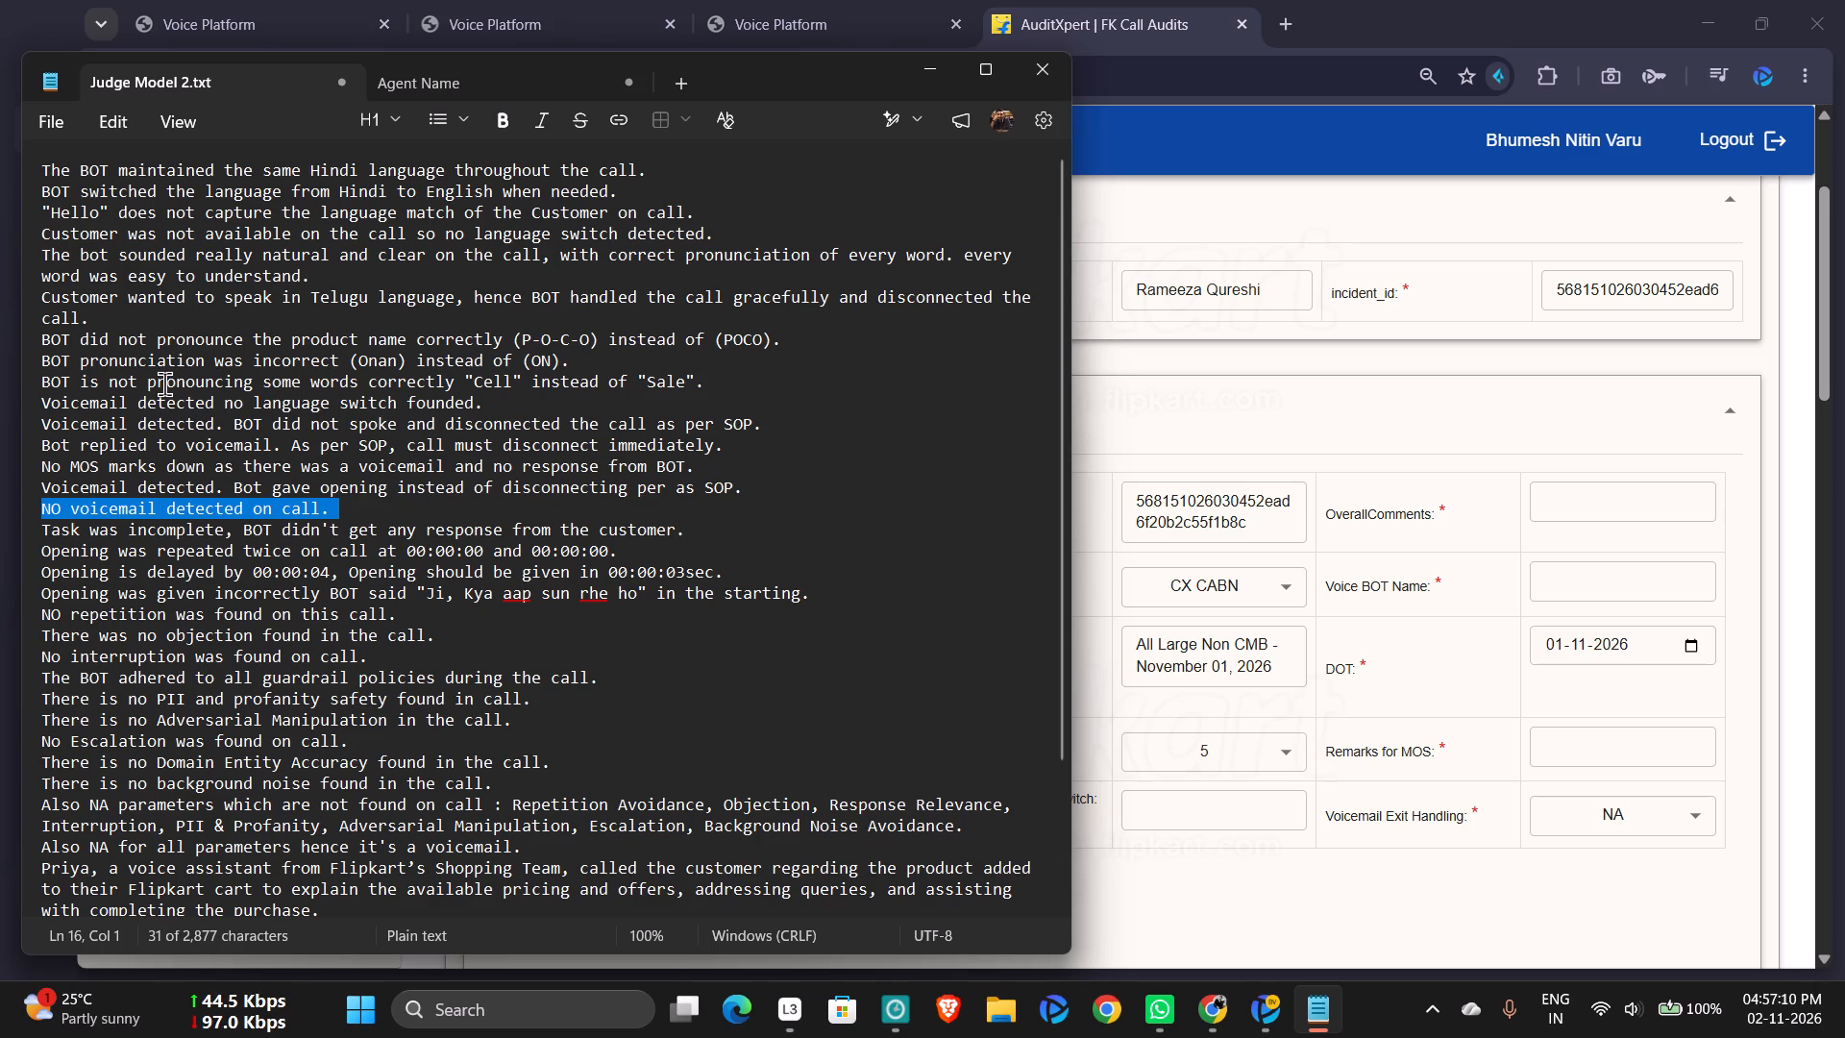
left_click(1230, 902)
left_click(1314, 1032)
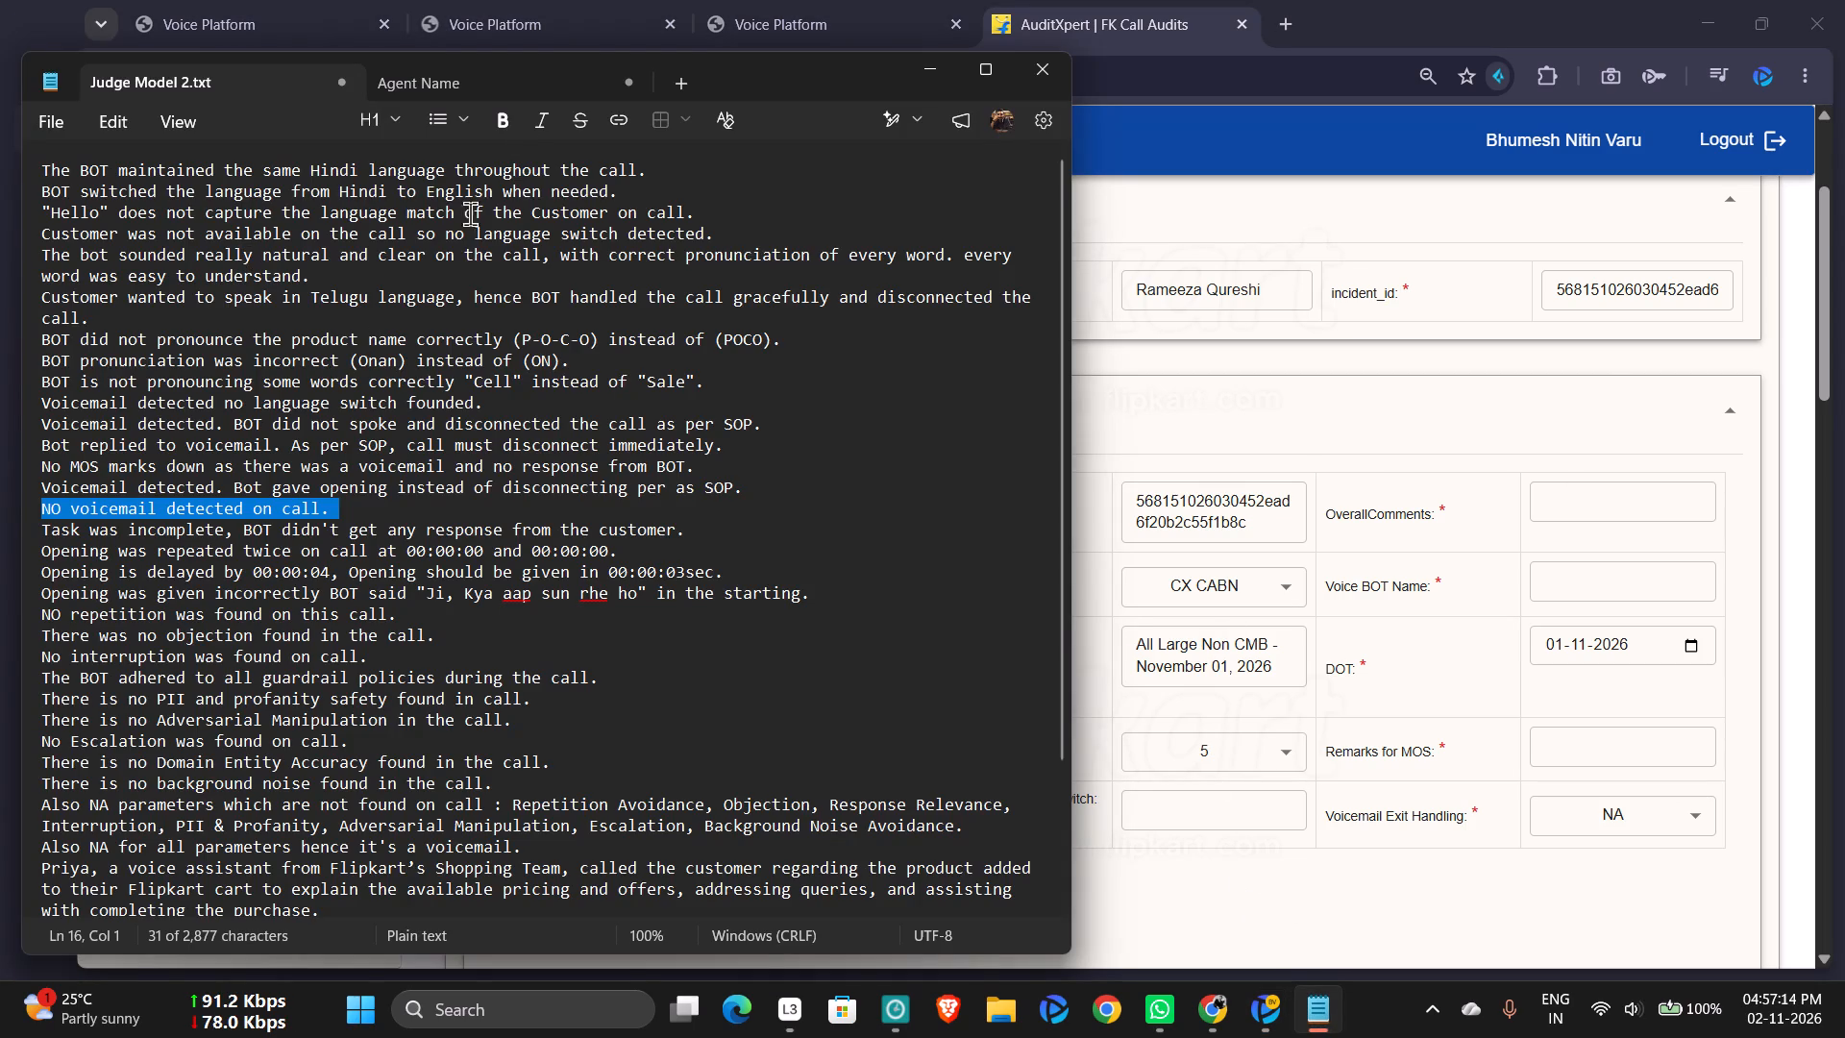
left_click(775, 11)
left_click(1117, 12)
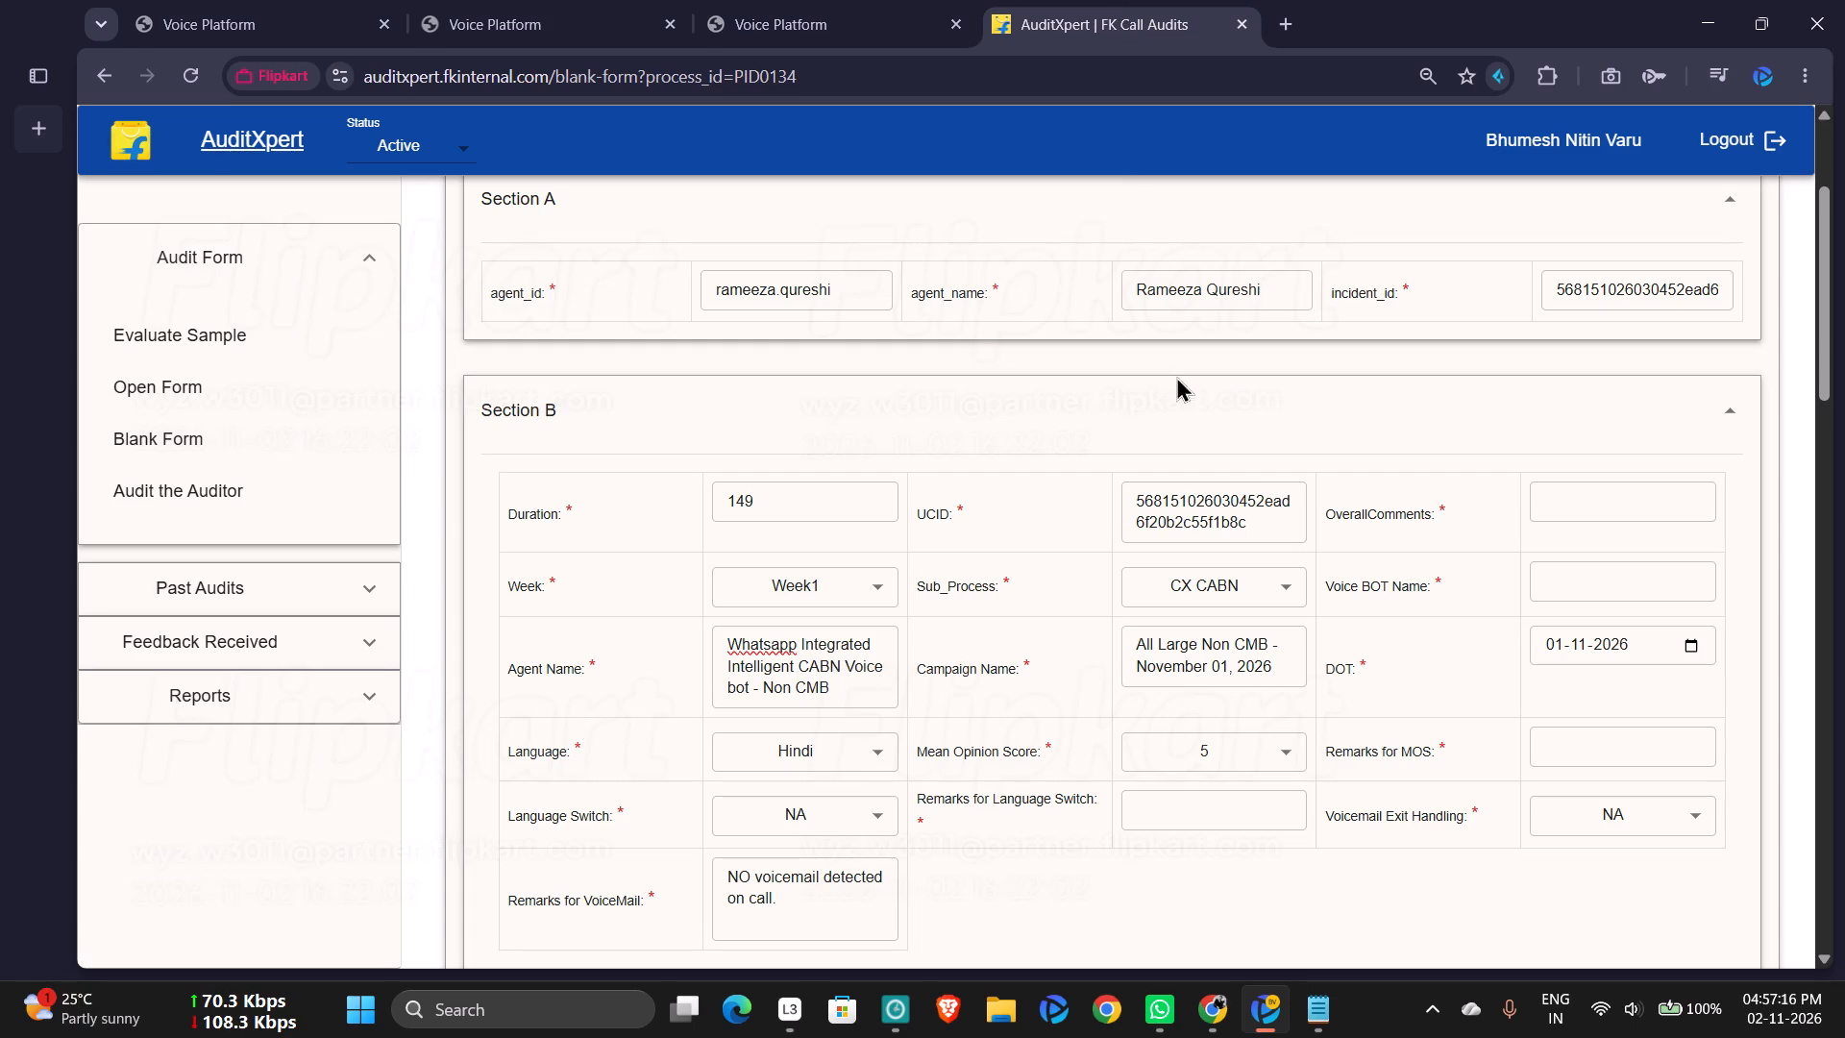
left_click(1319, 1013)
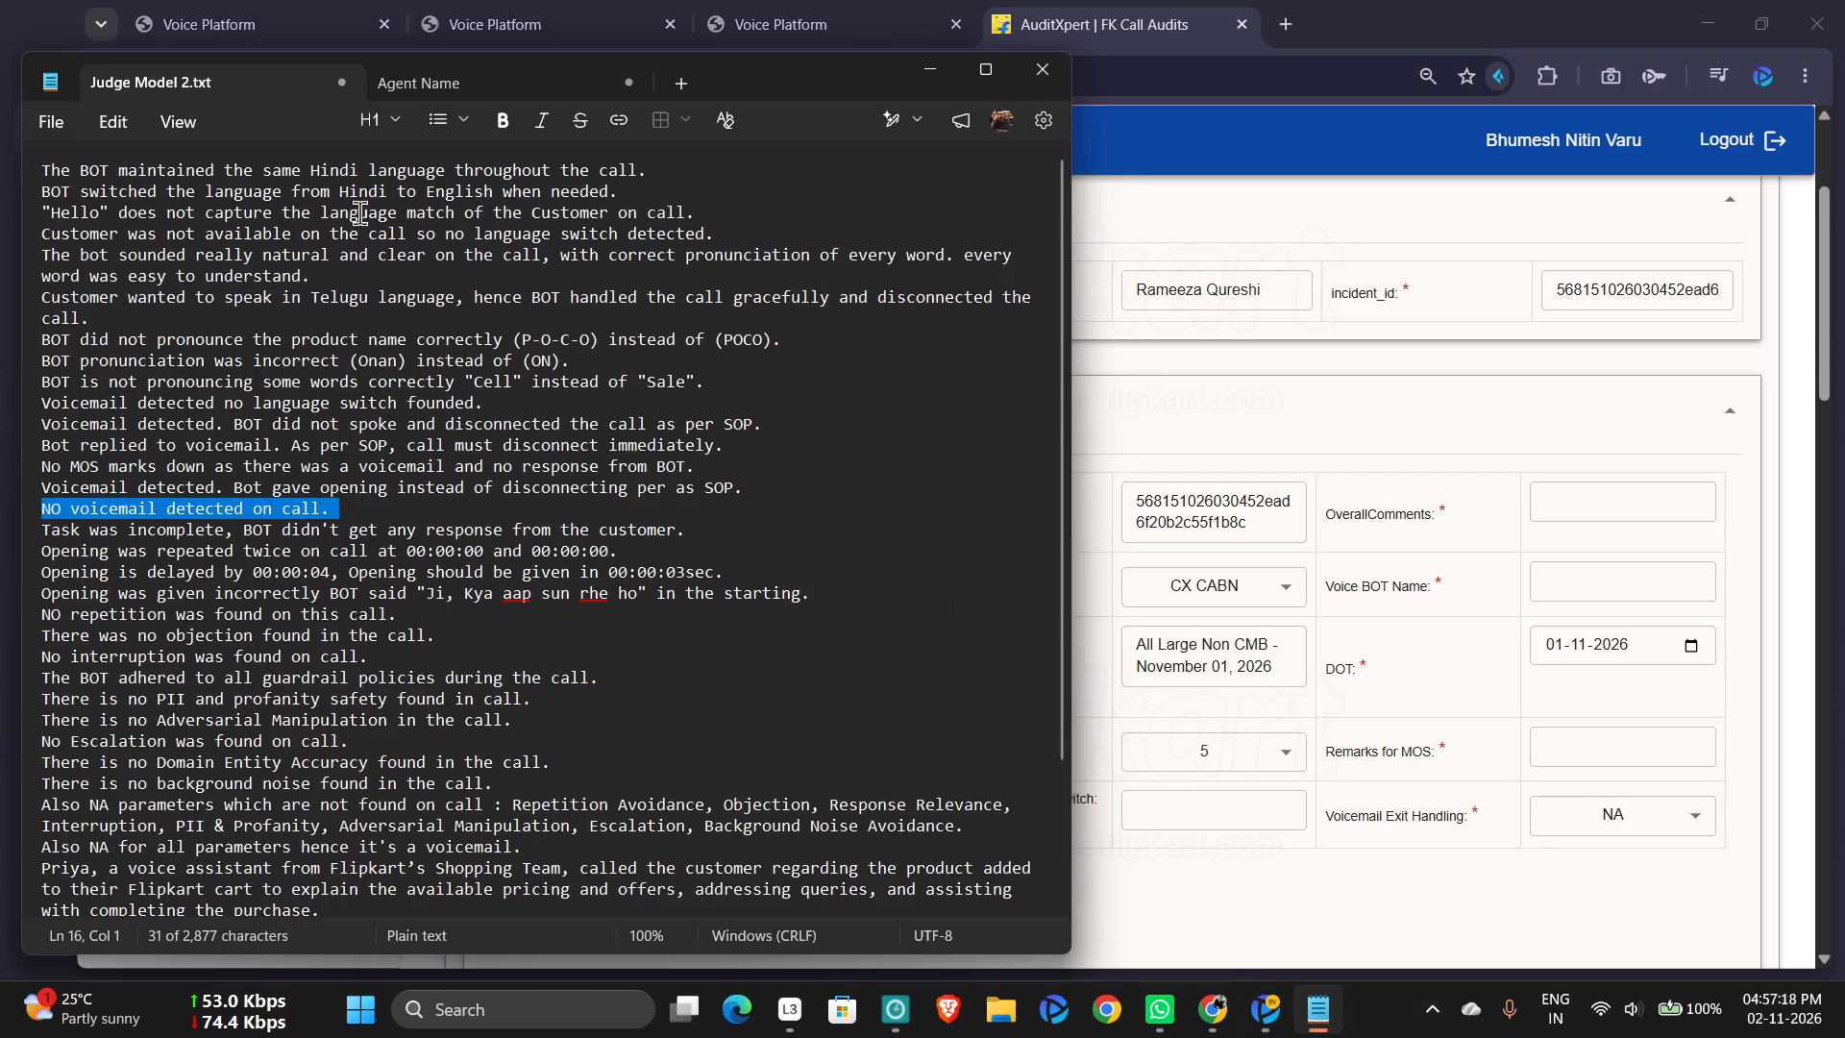
triple_click(430, 165)
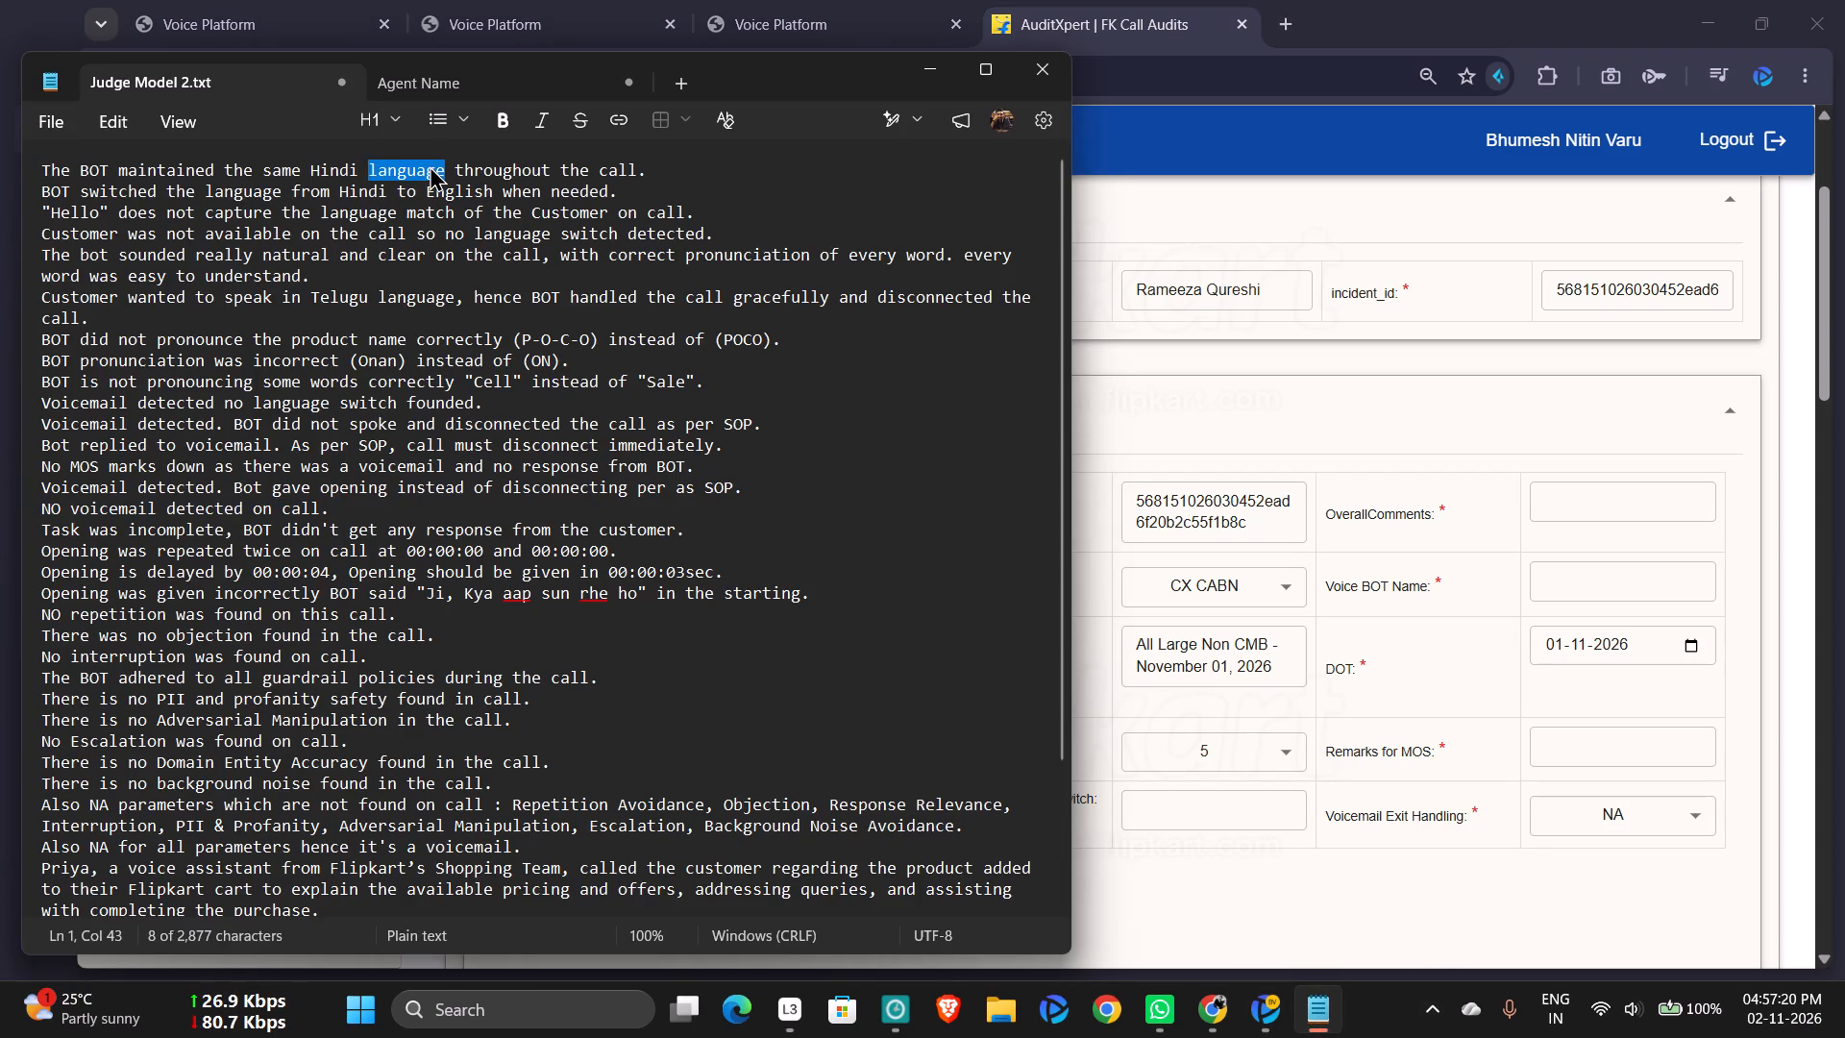
key("ctrl+c")
left_click(1180, 797)
key("ctrl+v")
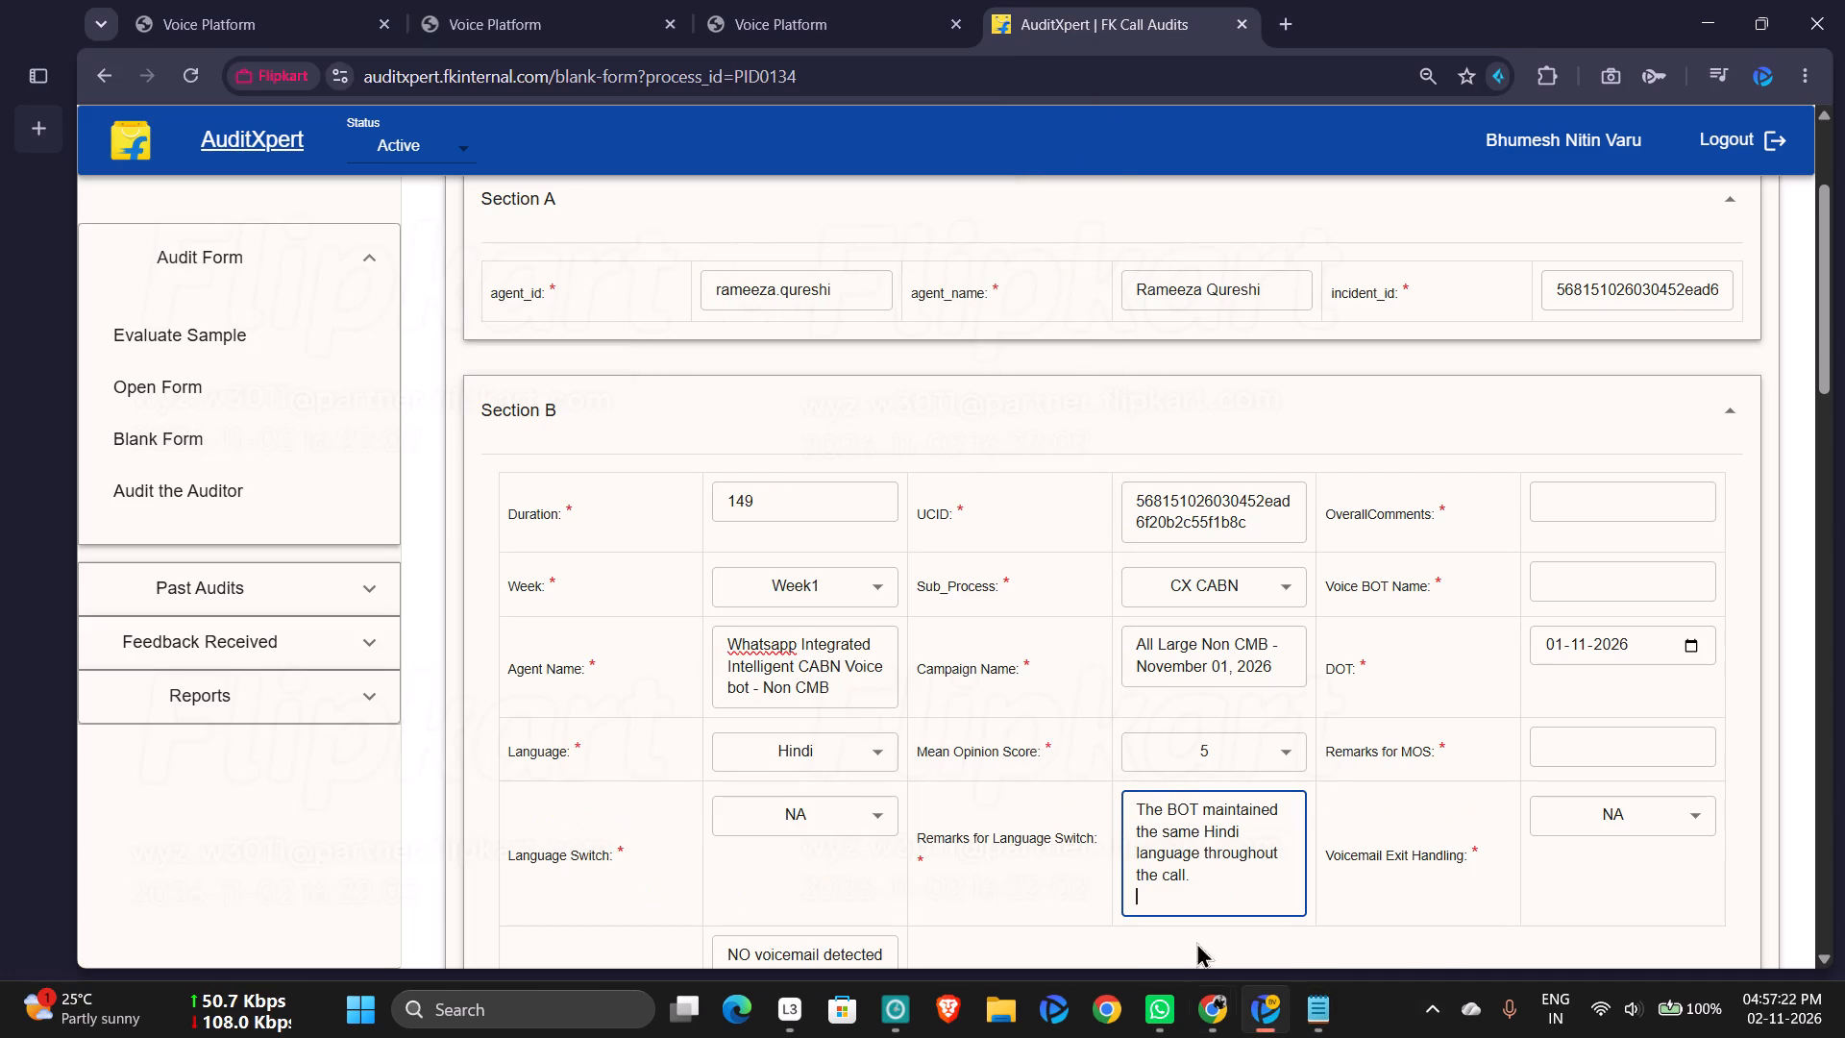
Copy the notes line beginning "The bot sounded really natural and clear on the call" into Section B's Remarks for MOS.
left_click(1298, 1009)
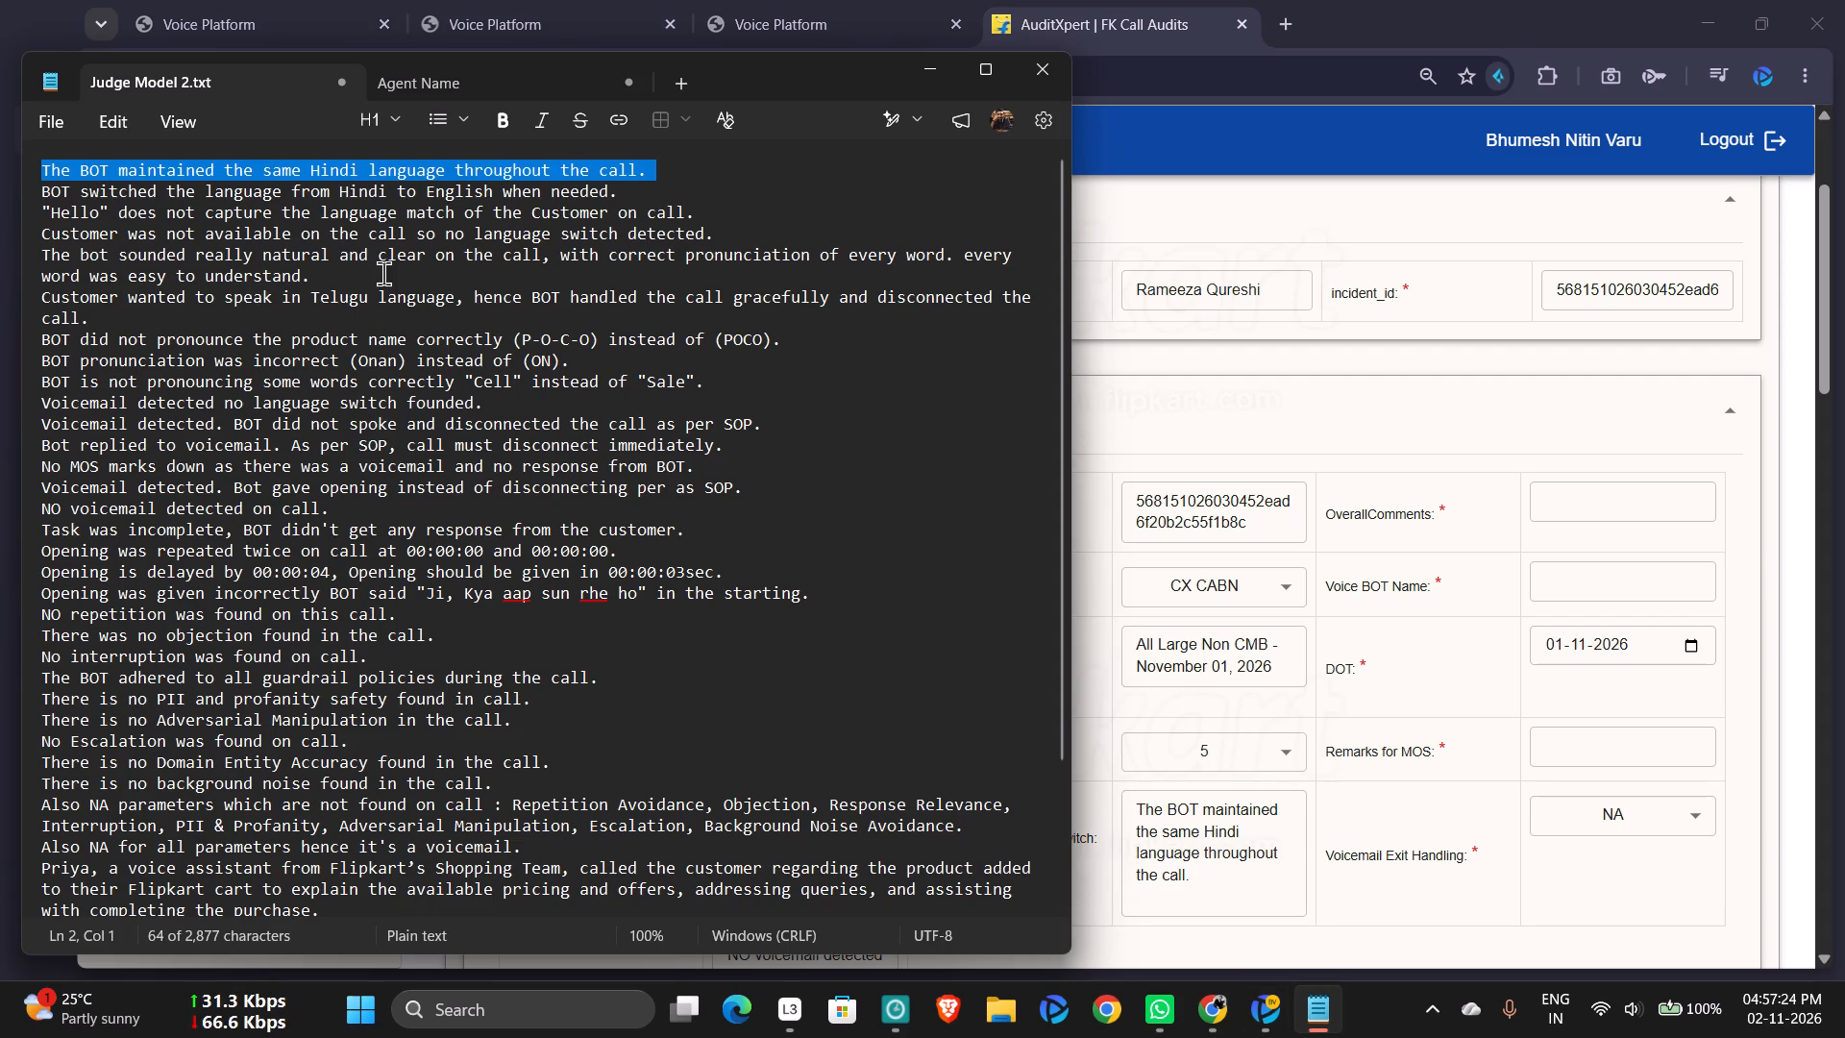
triple_click(406, 259)
key("ctrl+c")
left_click(1637, 738)
key("ctrl+v")
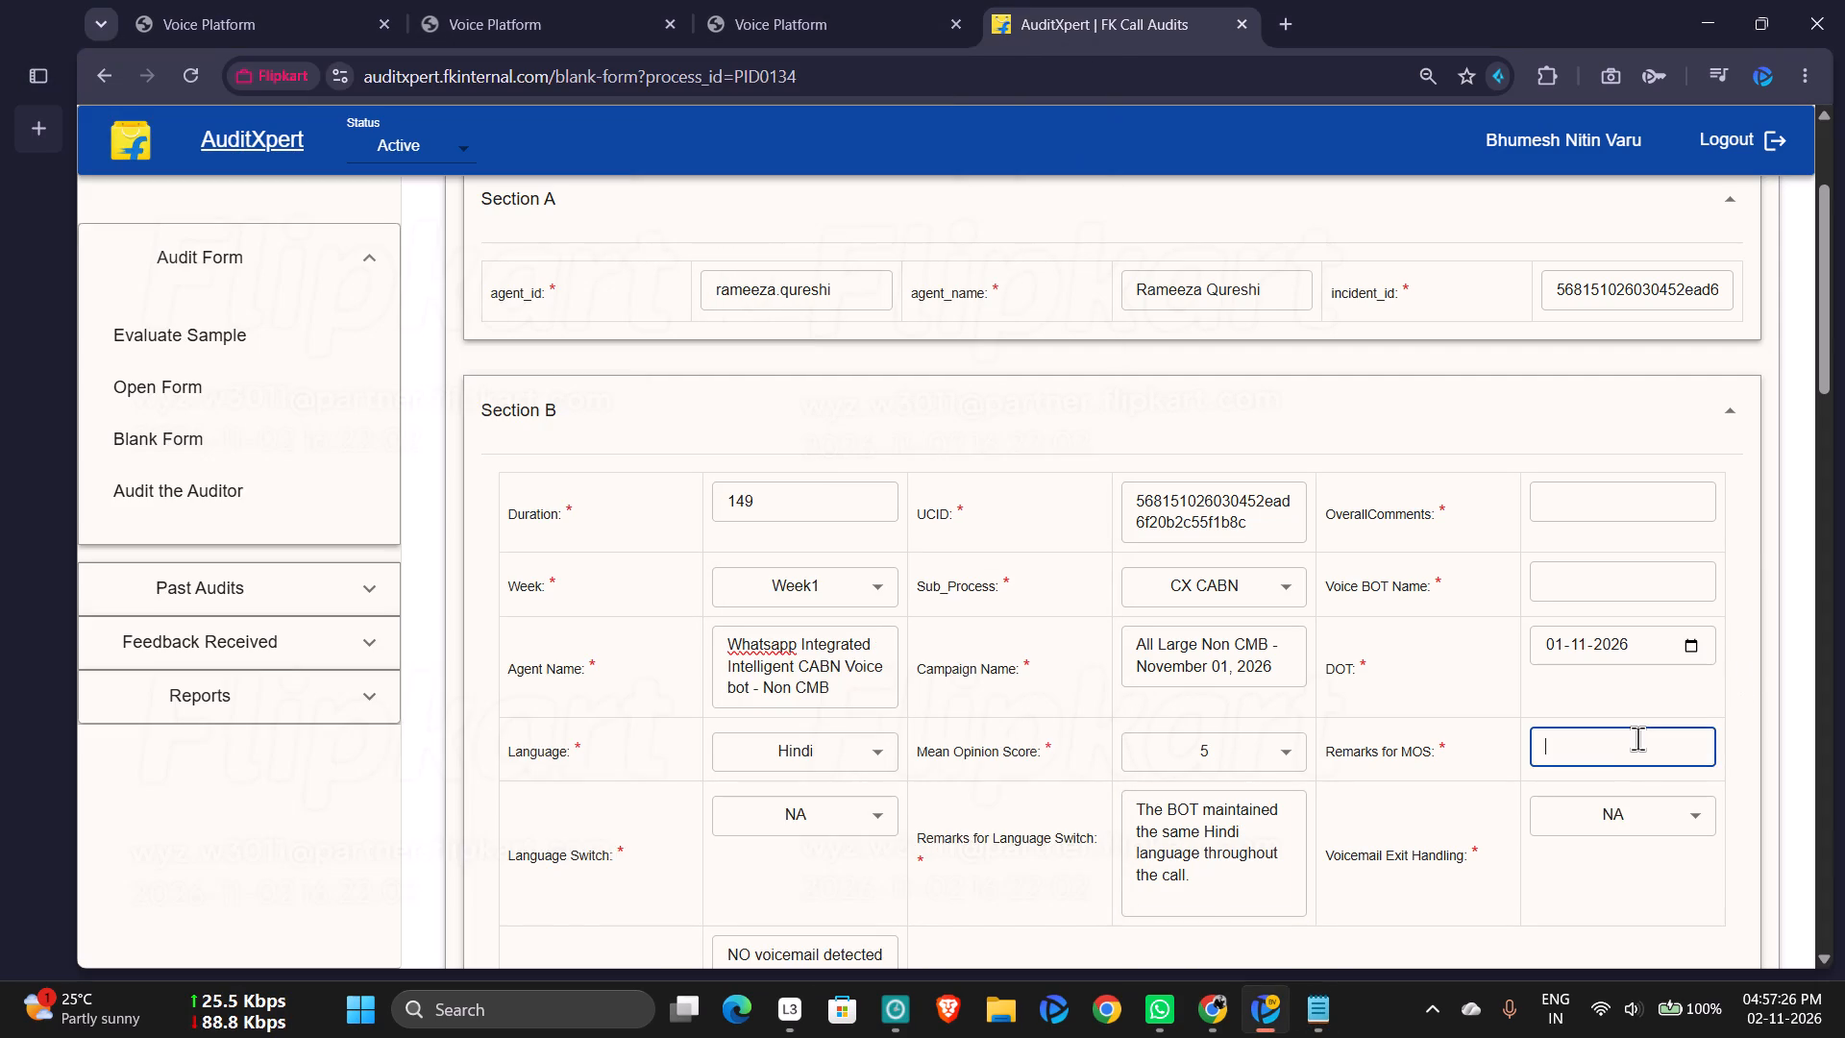
Enter Priya as the Voice BOT Name in Section B.
left_click(1603, 574)
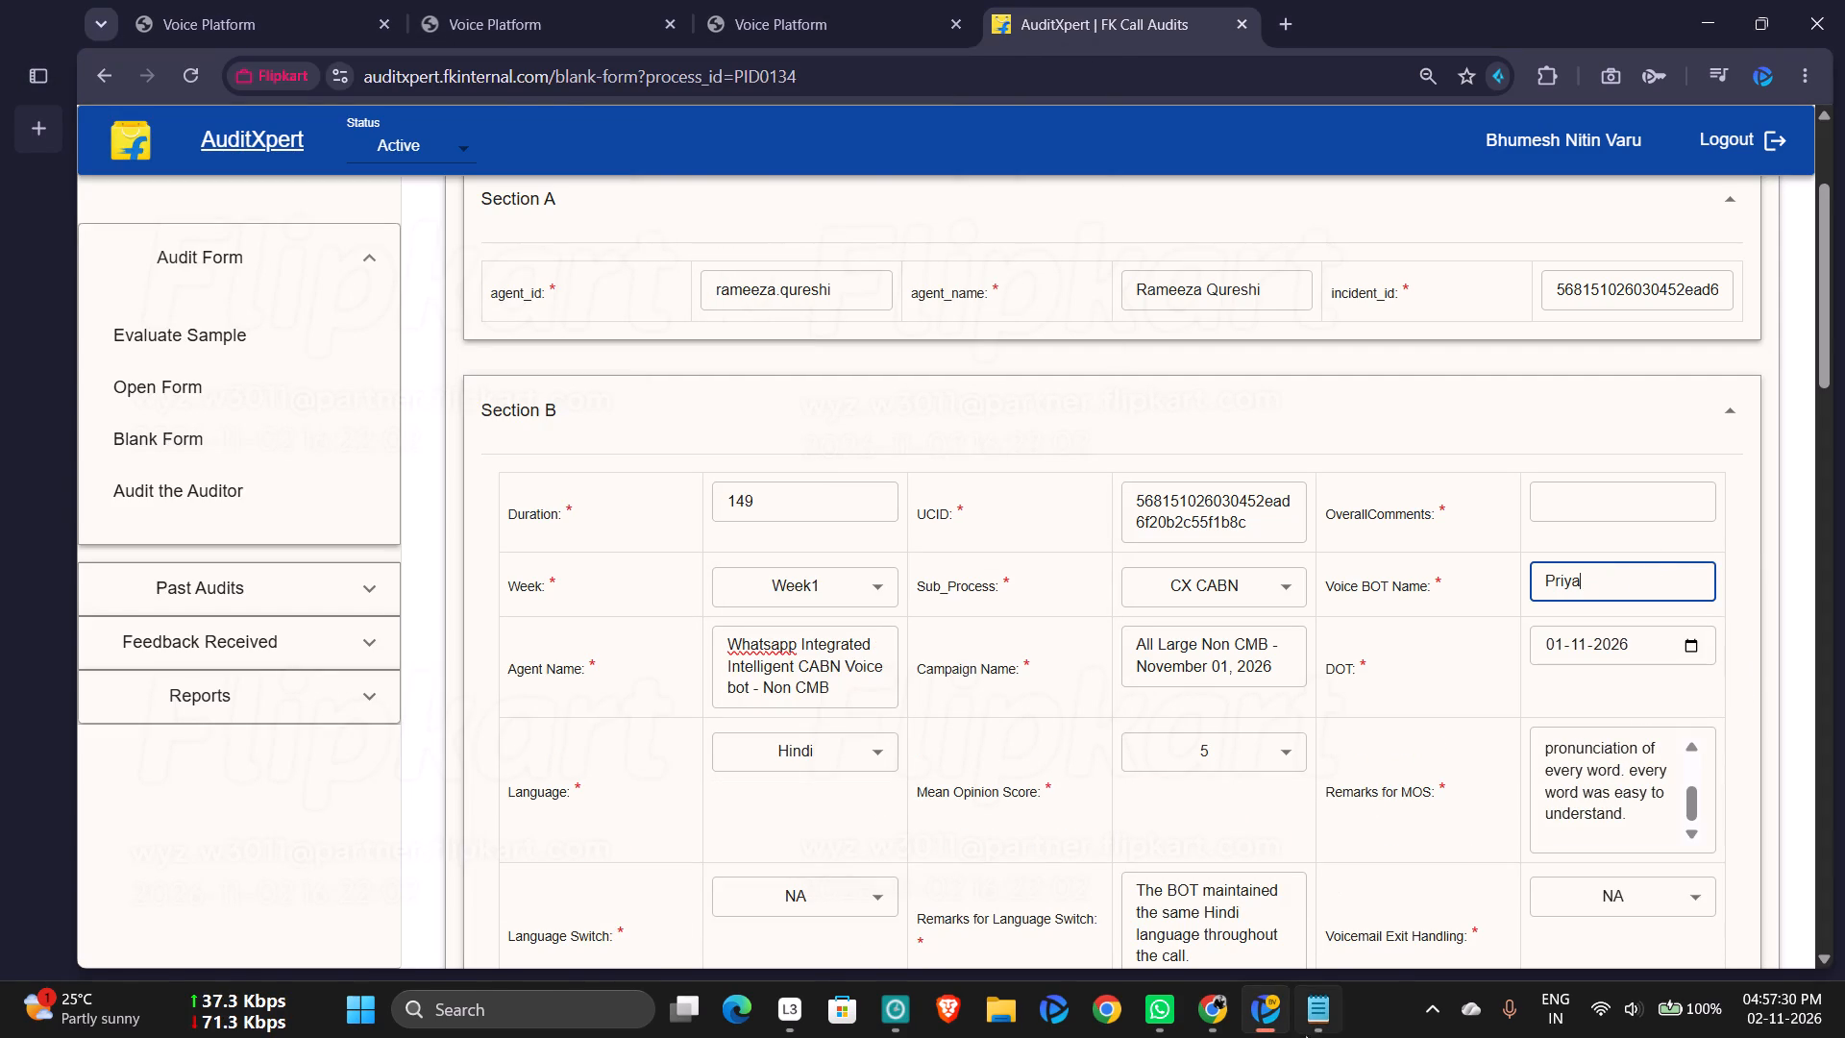
Bring up the Judge Model 2.txt notes and show the open Chrome windows to switch to.
left_click(1338, 1035)
left_click(1208, 1005)
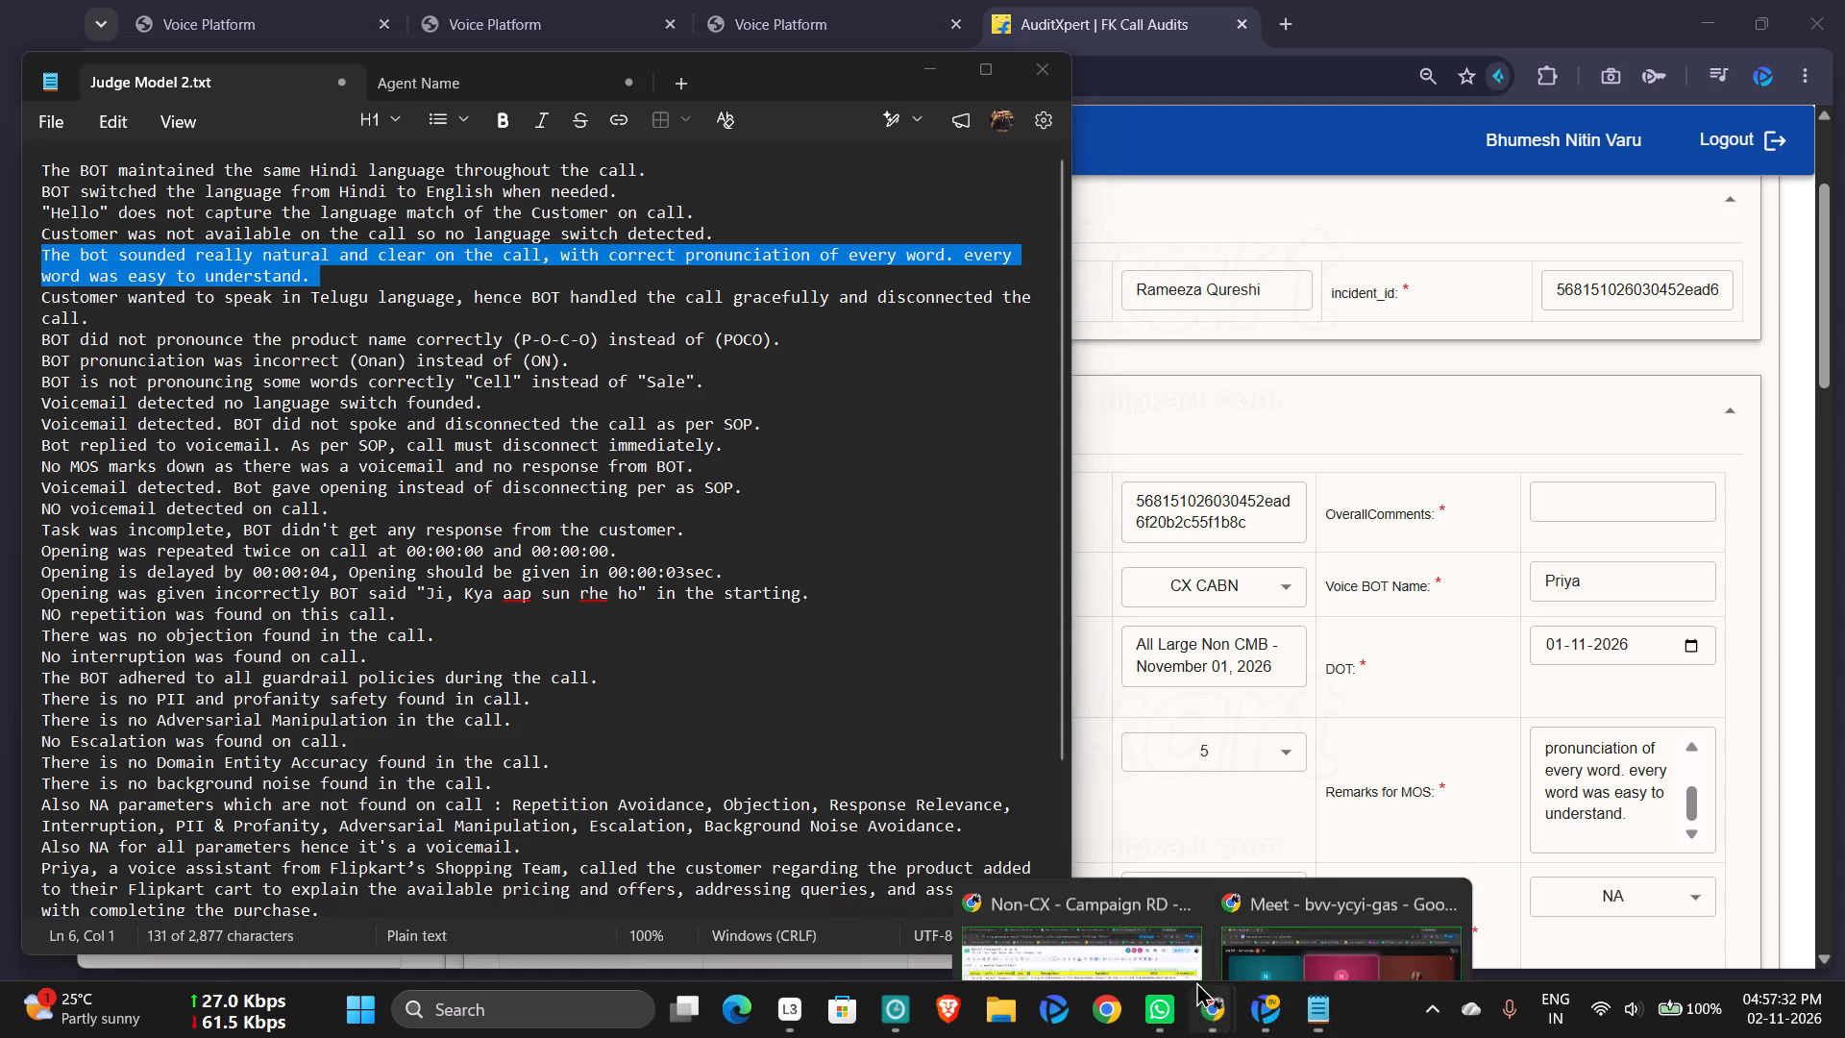
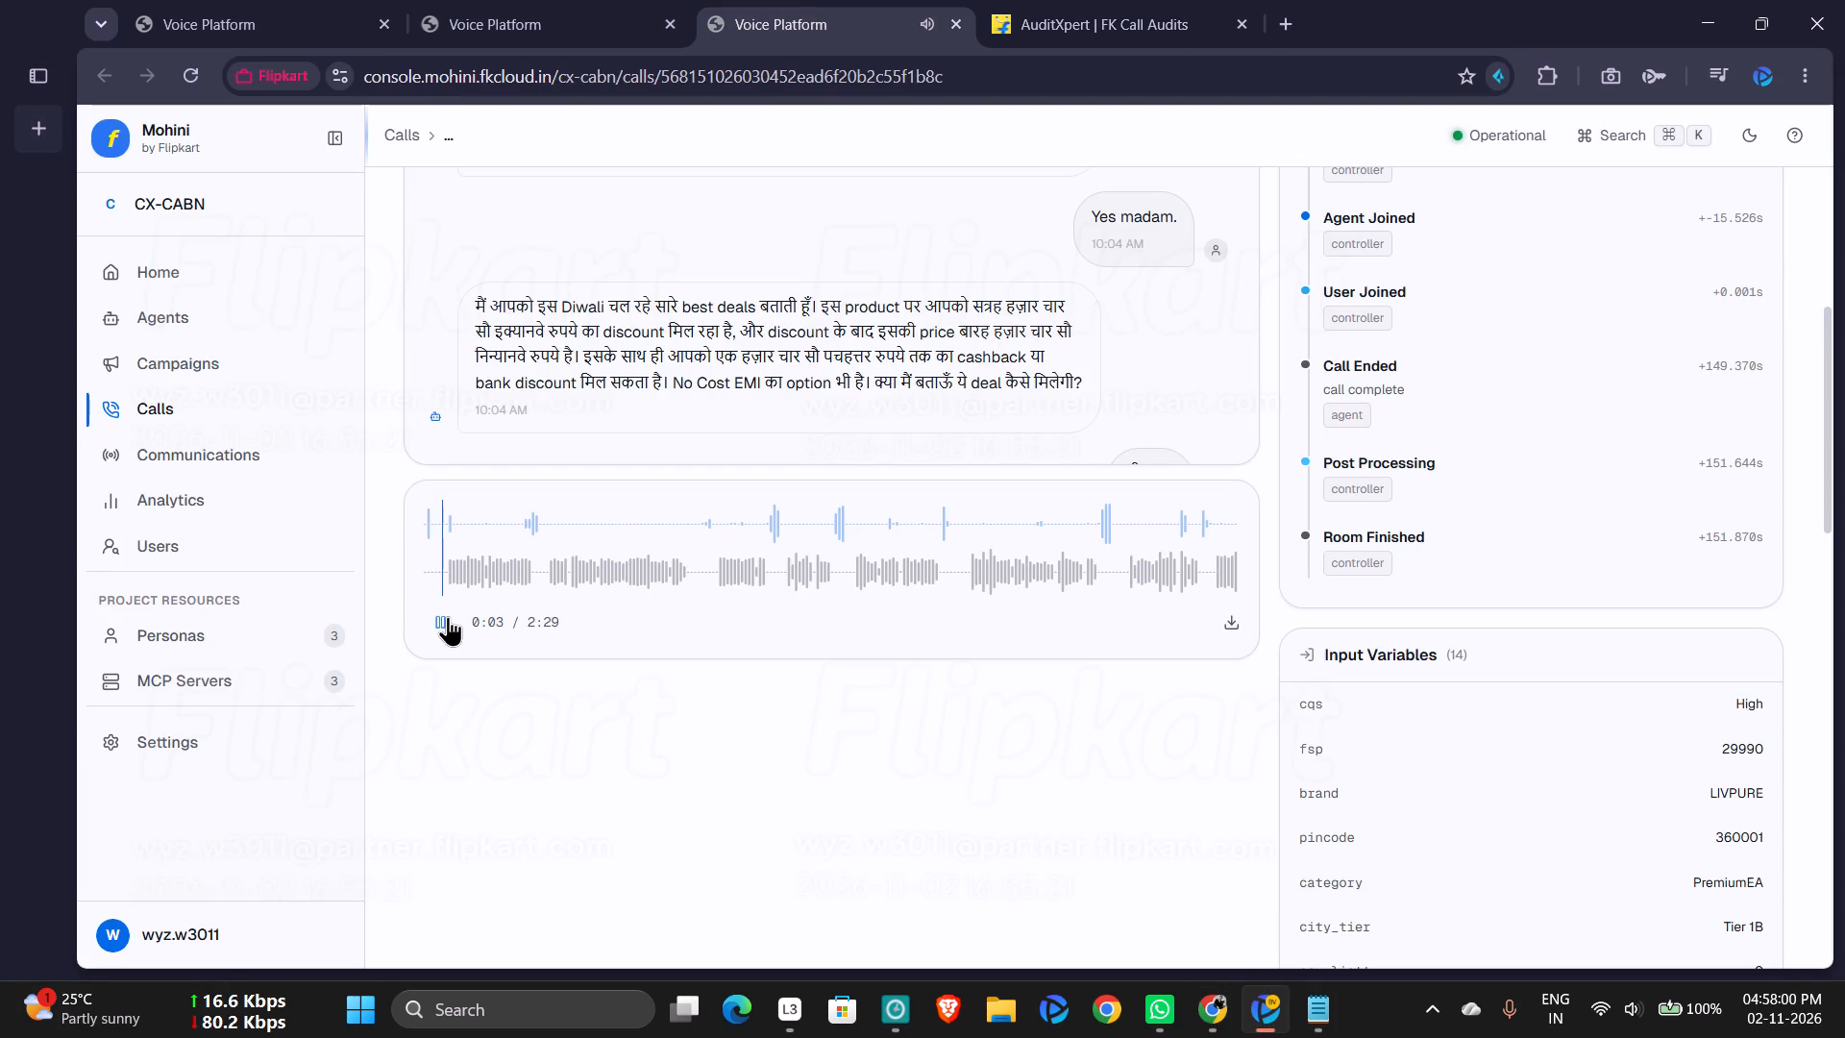
Pause the recording and copy the notes paragraph beginning "Priya, a voice assistant from Flipkart's Shopping Team" into Section B's OverallComments.
left_click(448, 616)
left_click(1098, 20)
scroll(1394, 724, "down", 1)
left_click(1326, 1012)
scroll(447, 833, "down", 1)
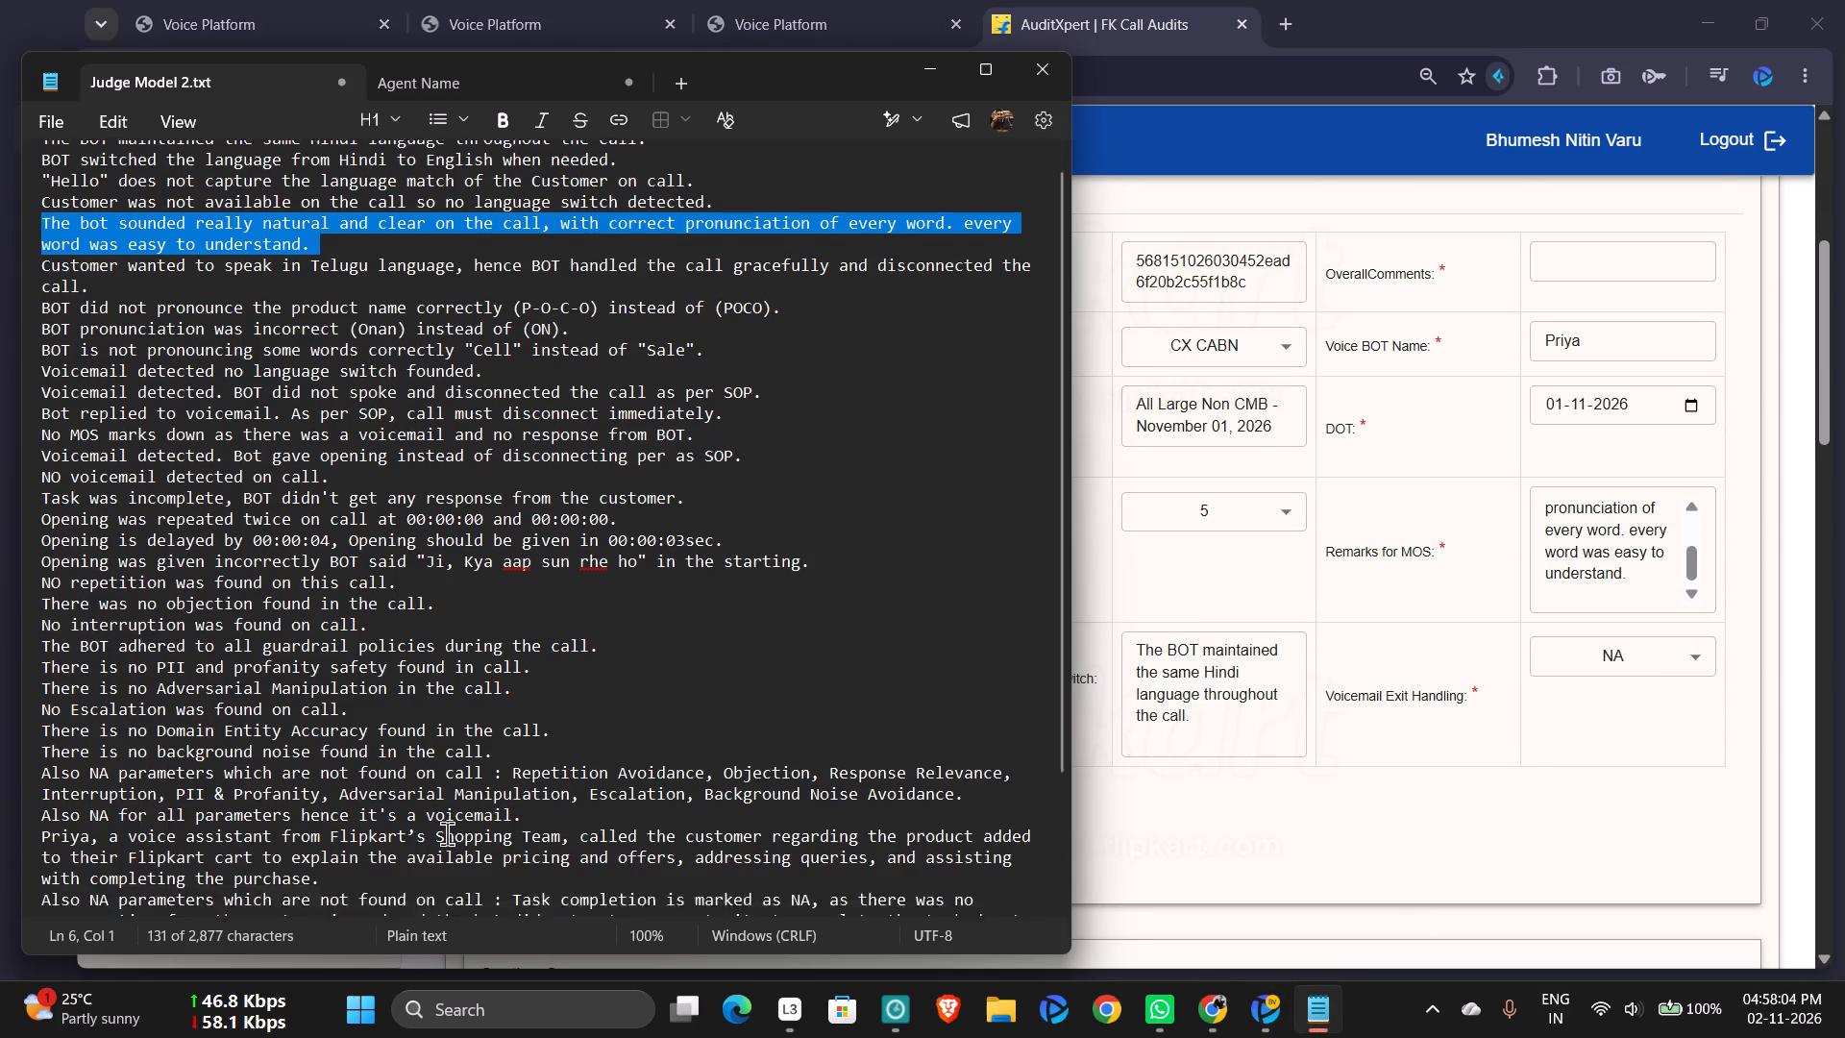
scroll(202, 802, "down", 1)
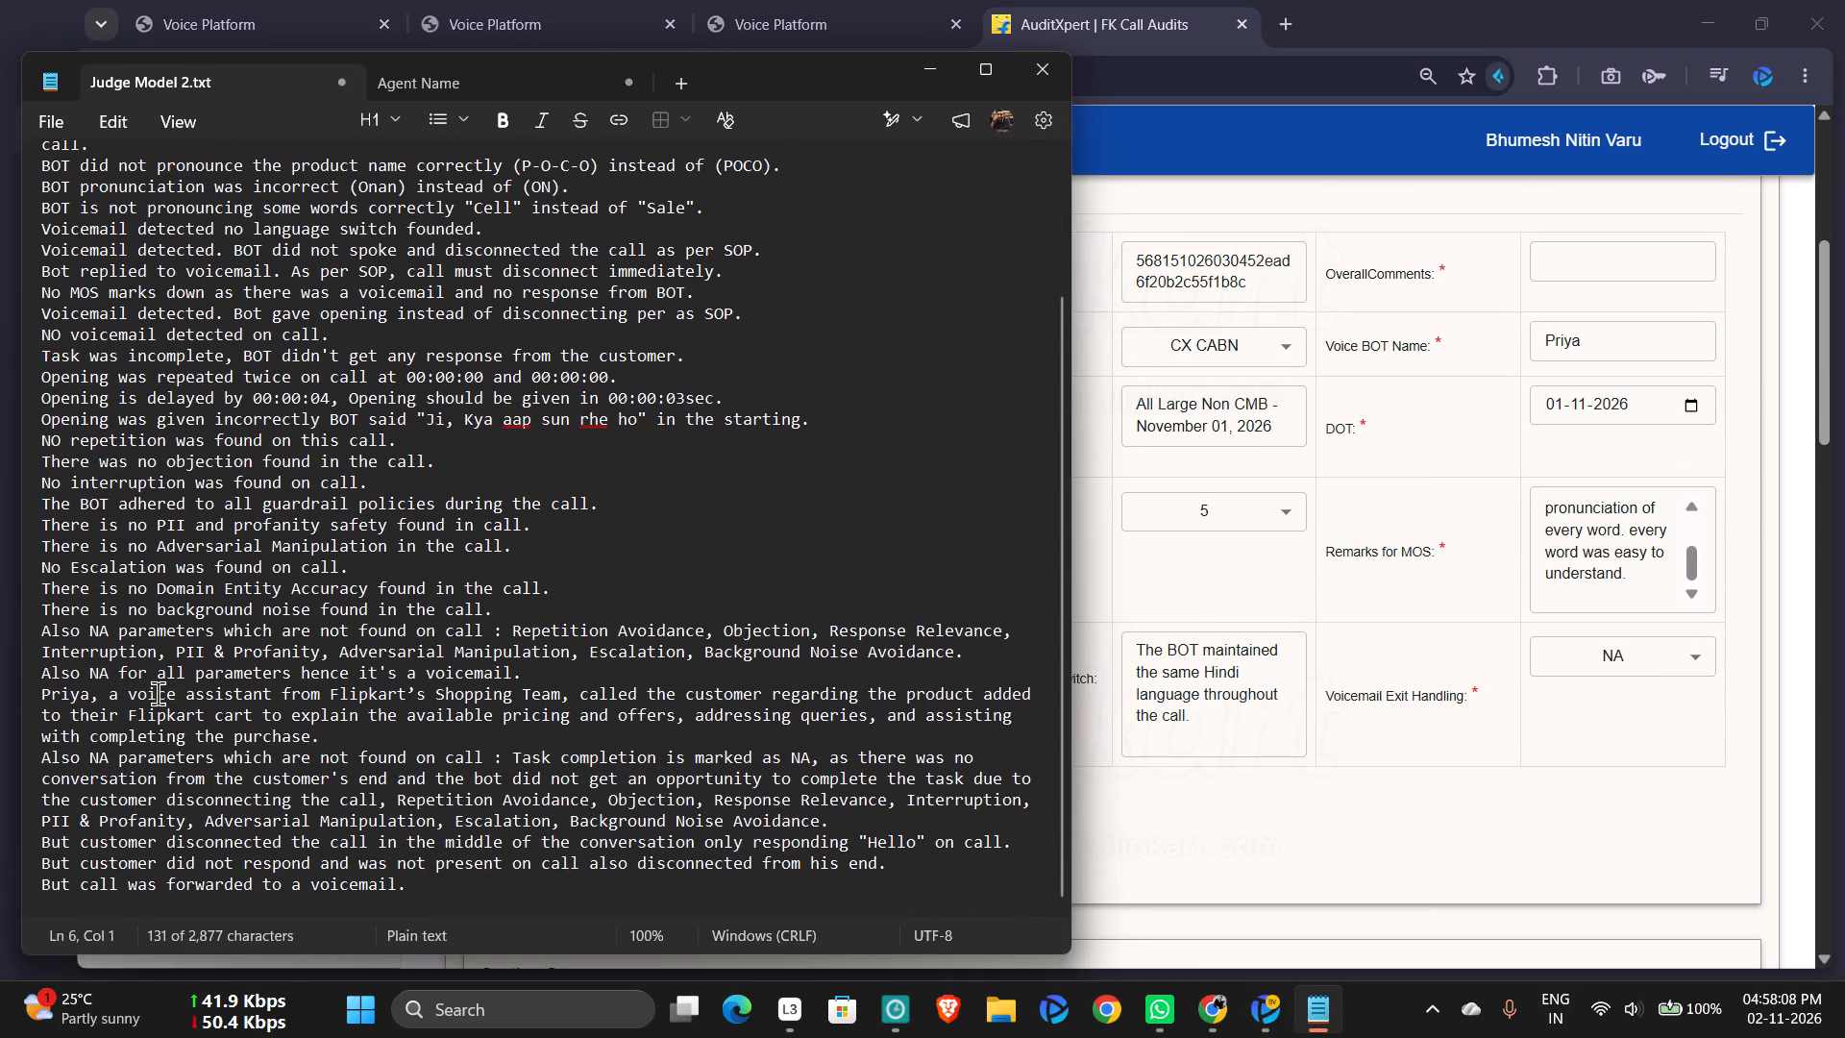
triple_click(158, 693)
key("ctrl+c")
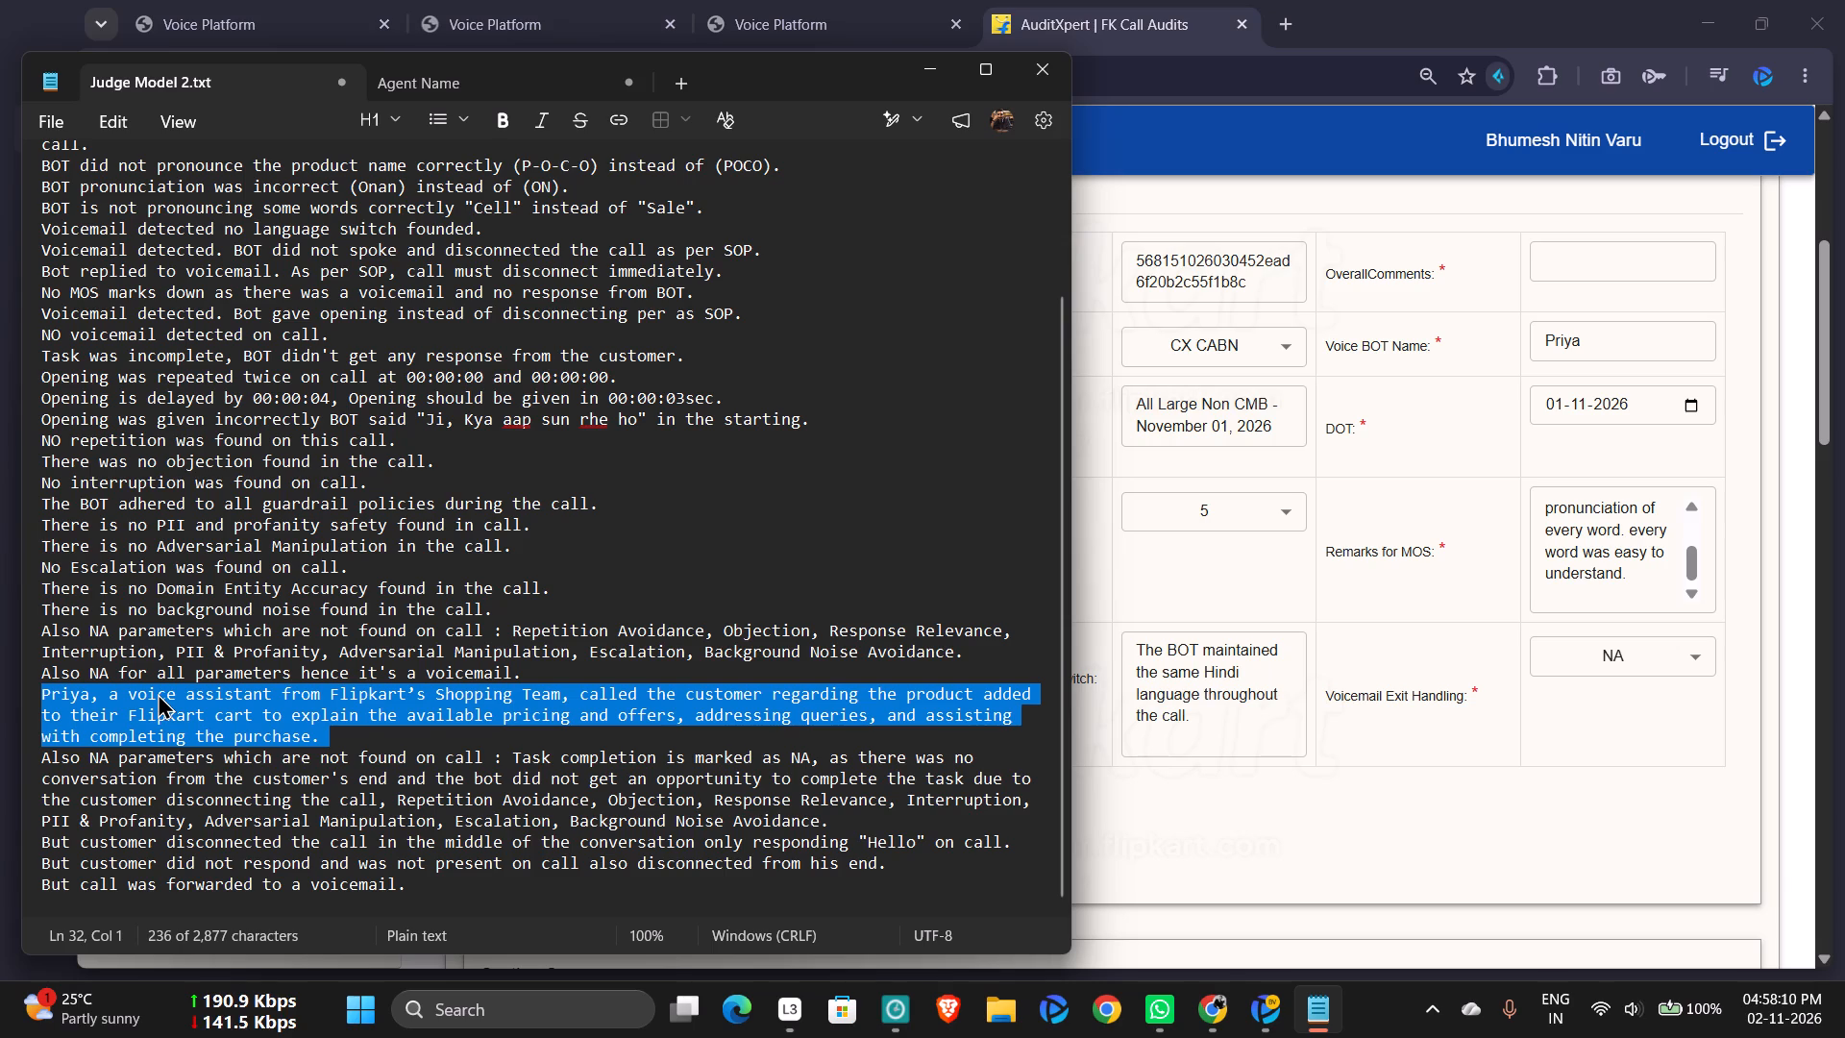
left_click(1697, 257)
key("ctrl+c")
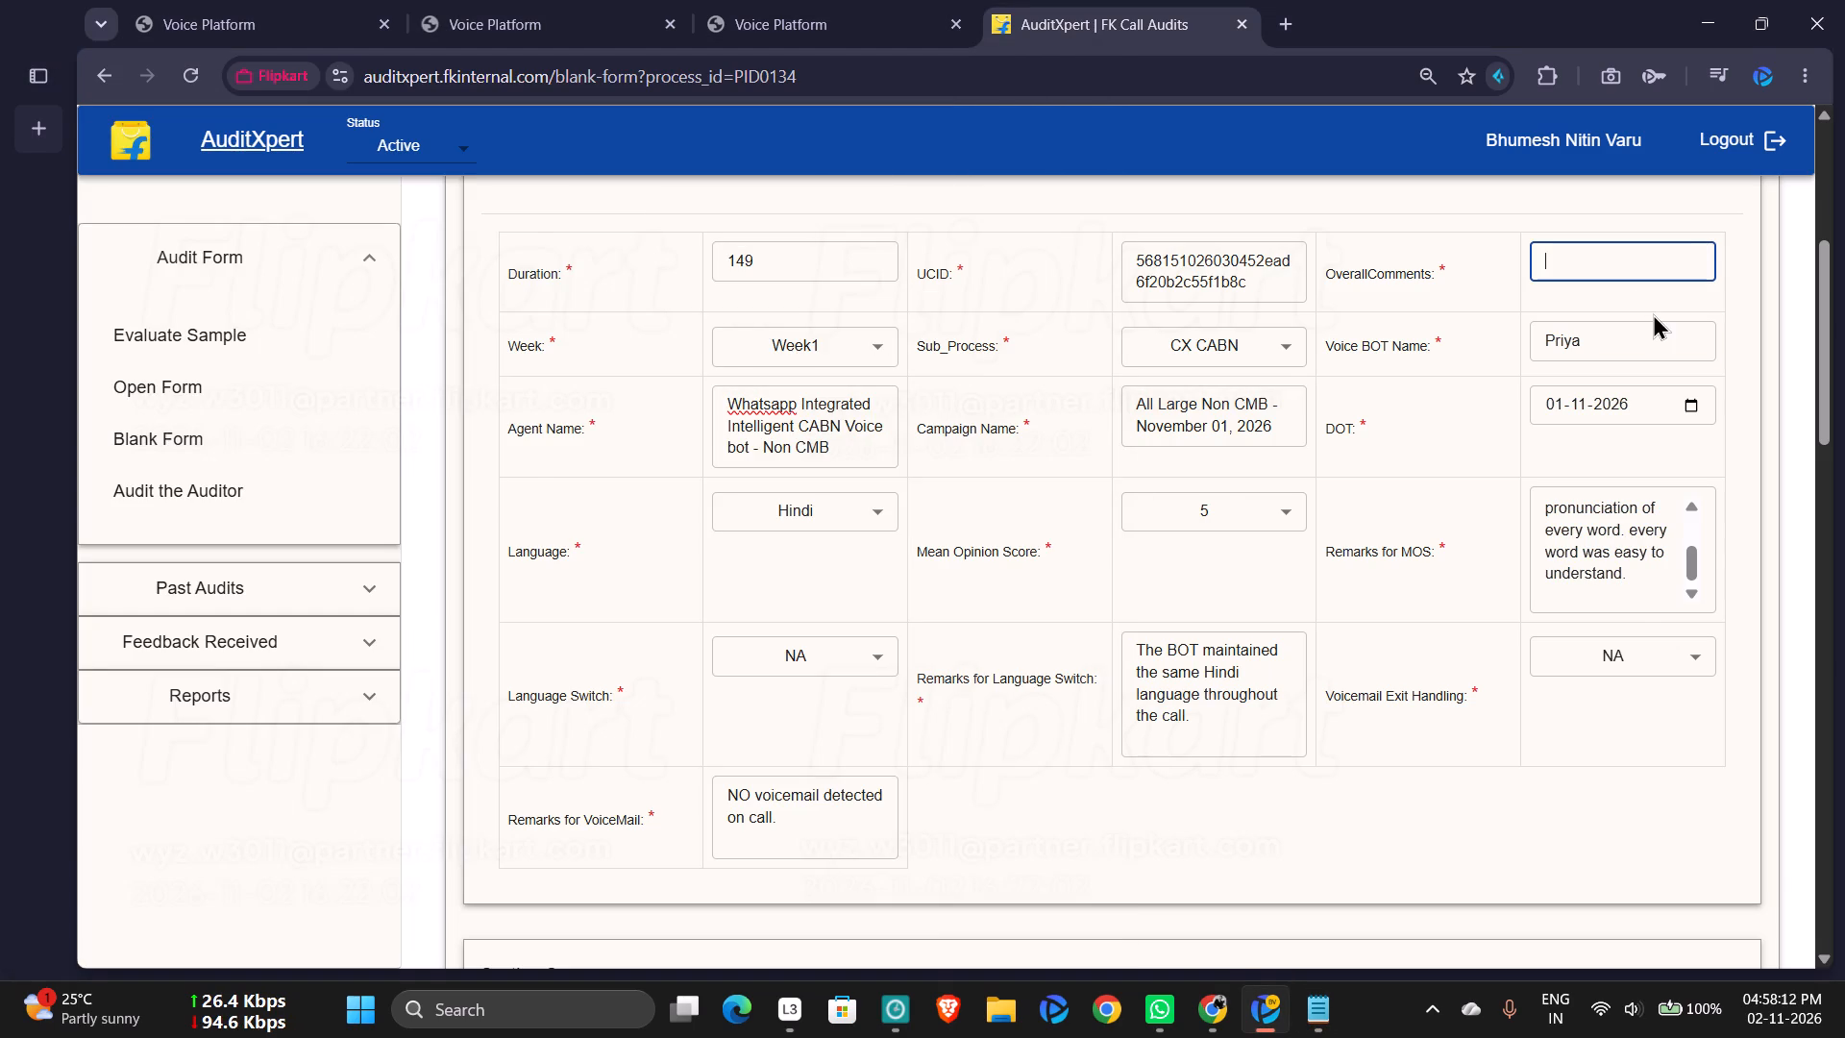
key("ctrl+v")
Return to the call's Voice Platform page and listen to its recording from 0:03 to about 0:05.
left_click(1323, 995)
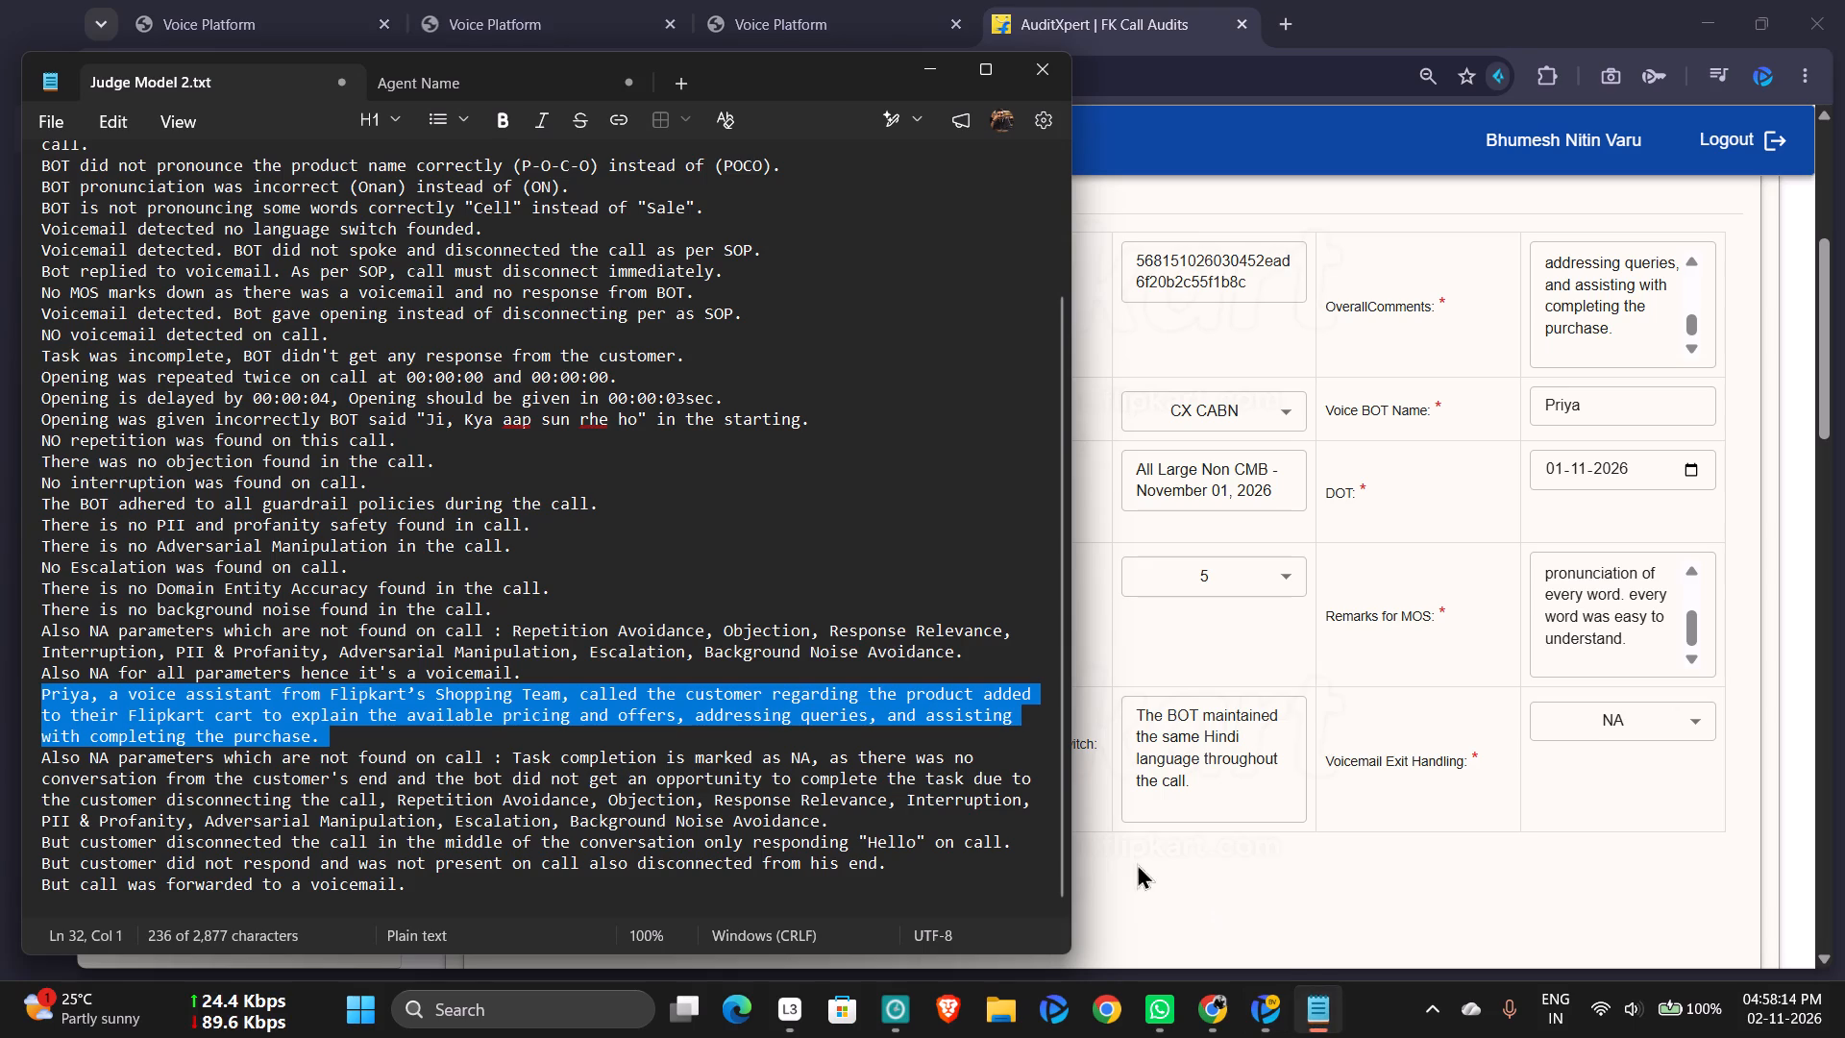
left_click(760, 0)
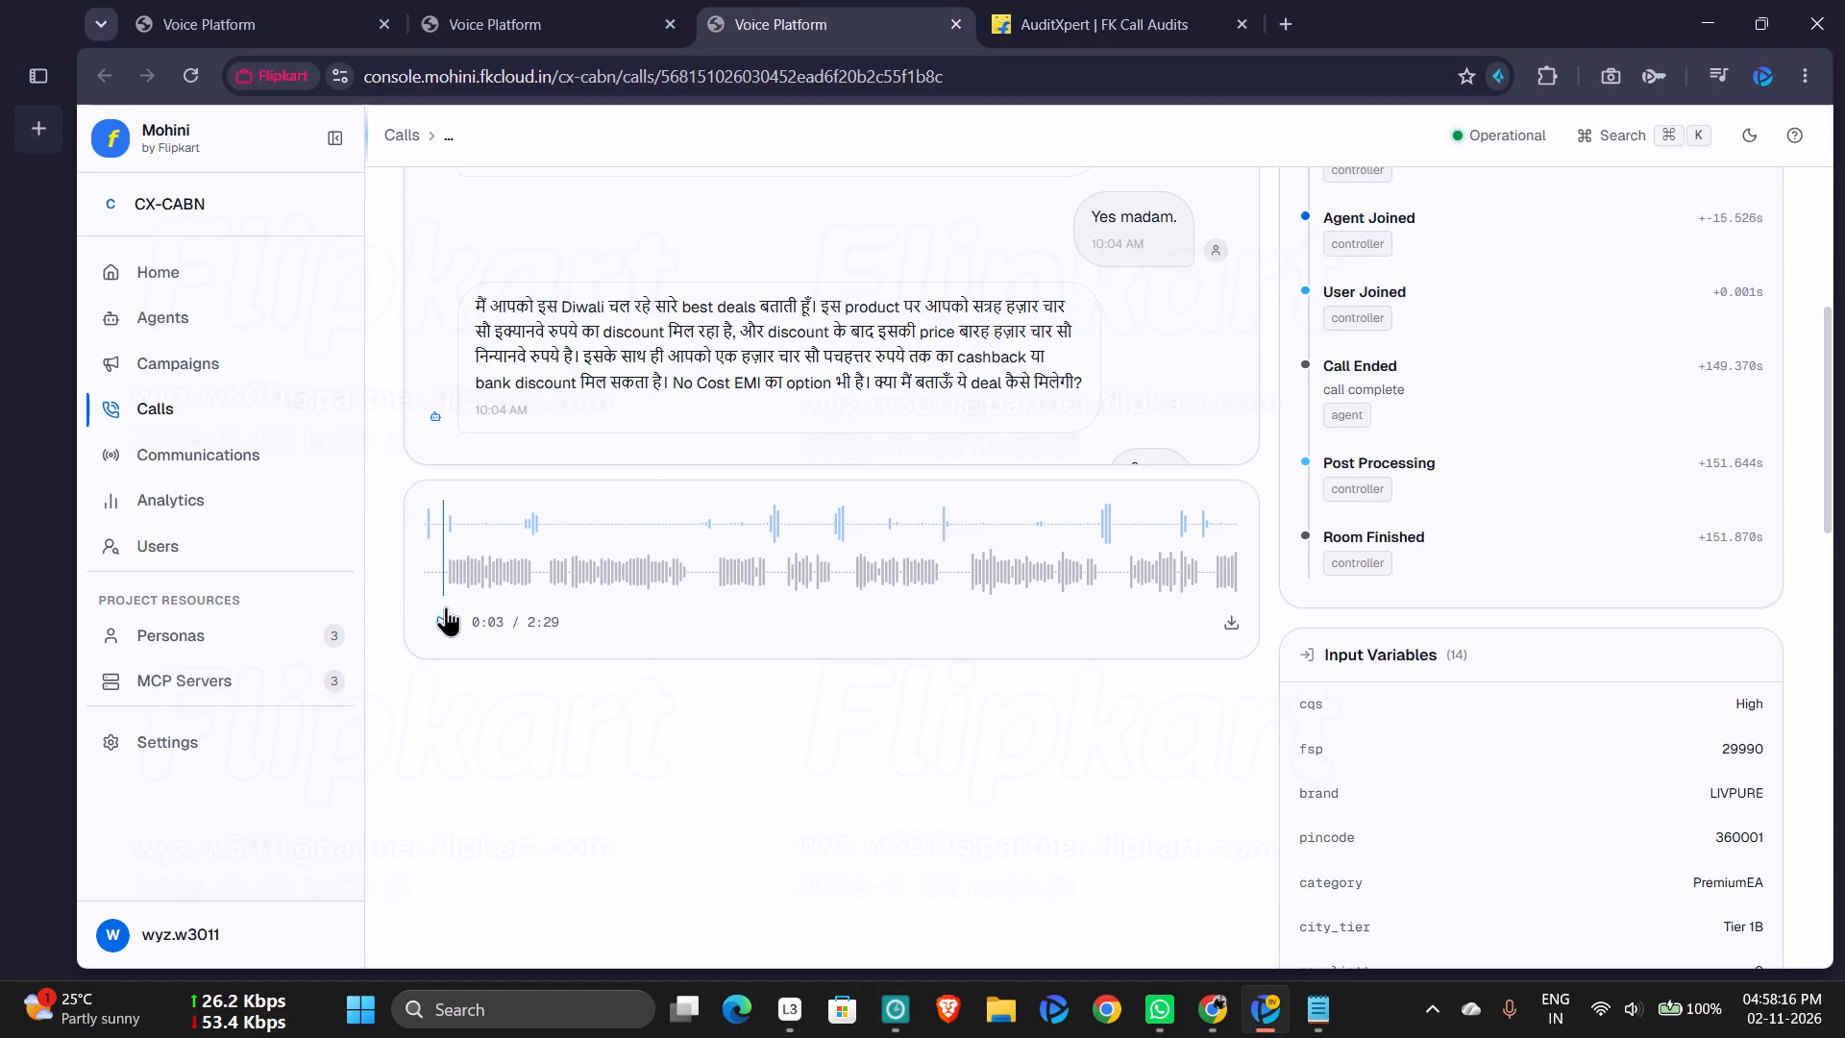
left_click(446, 608)
left_click(446, 608)
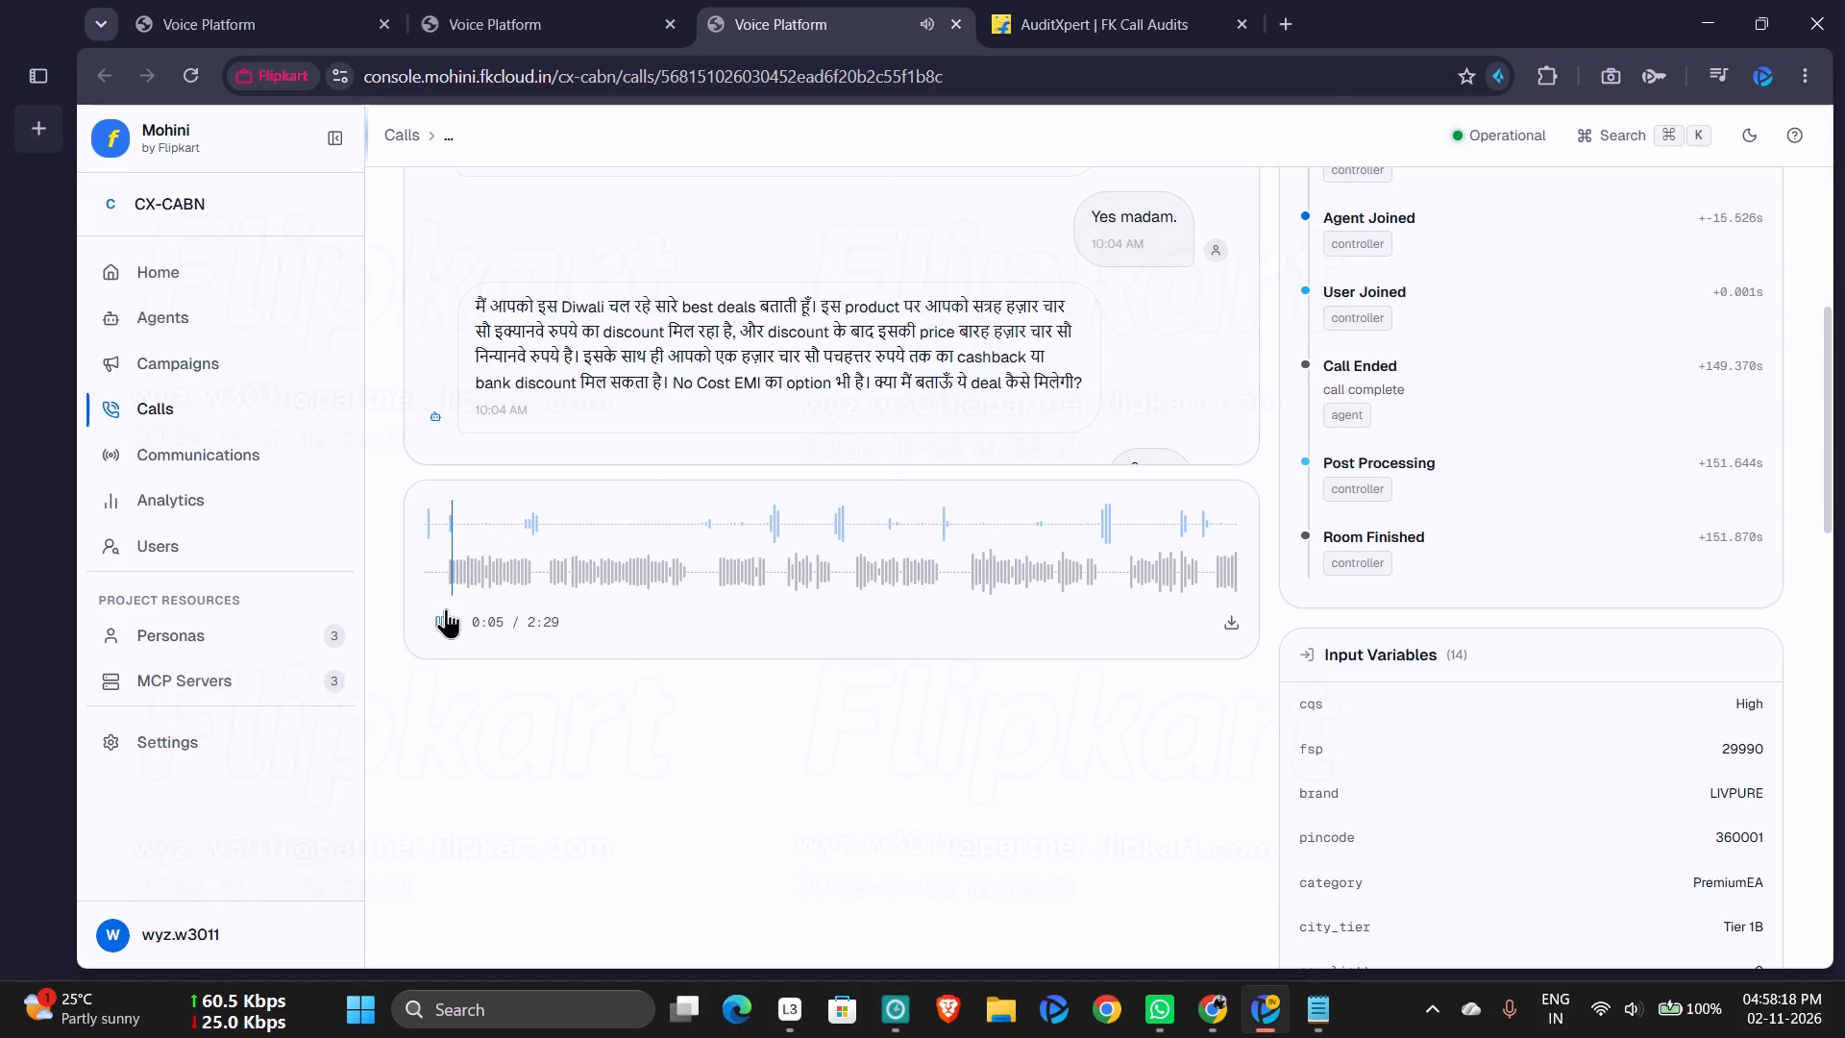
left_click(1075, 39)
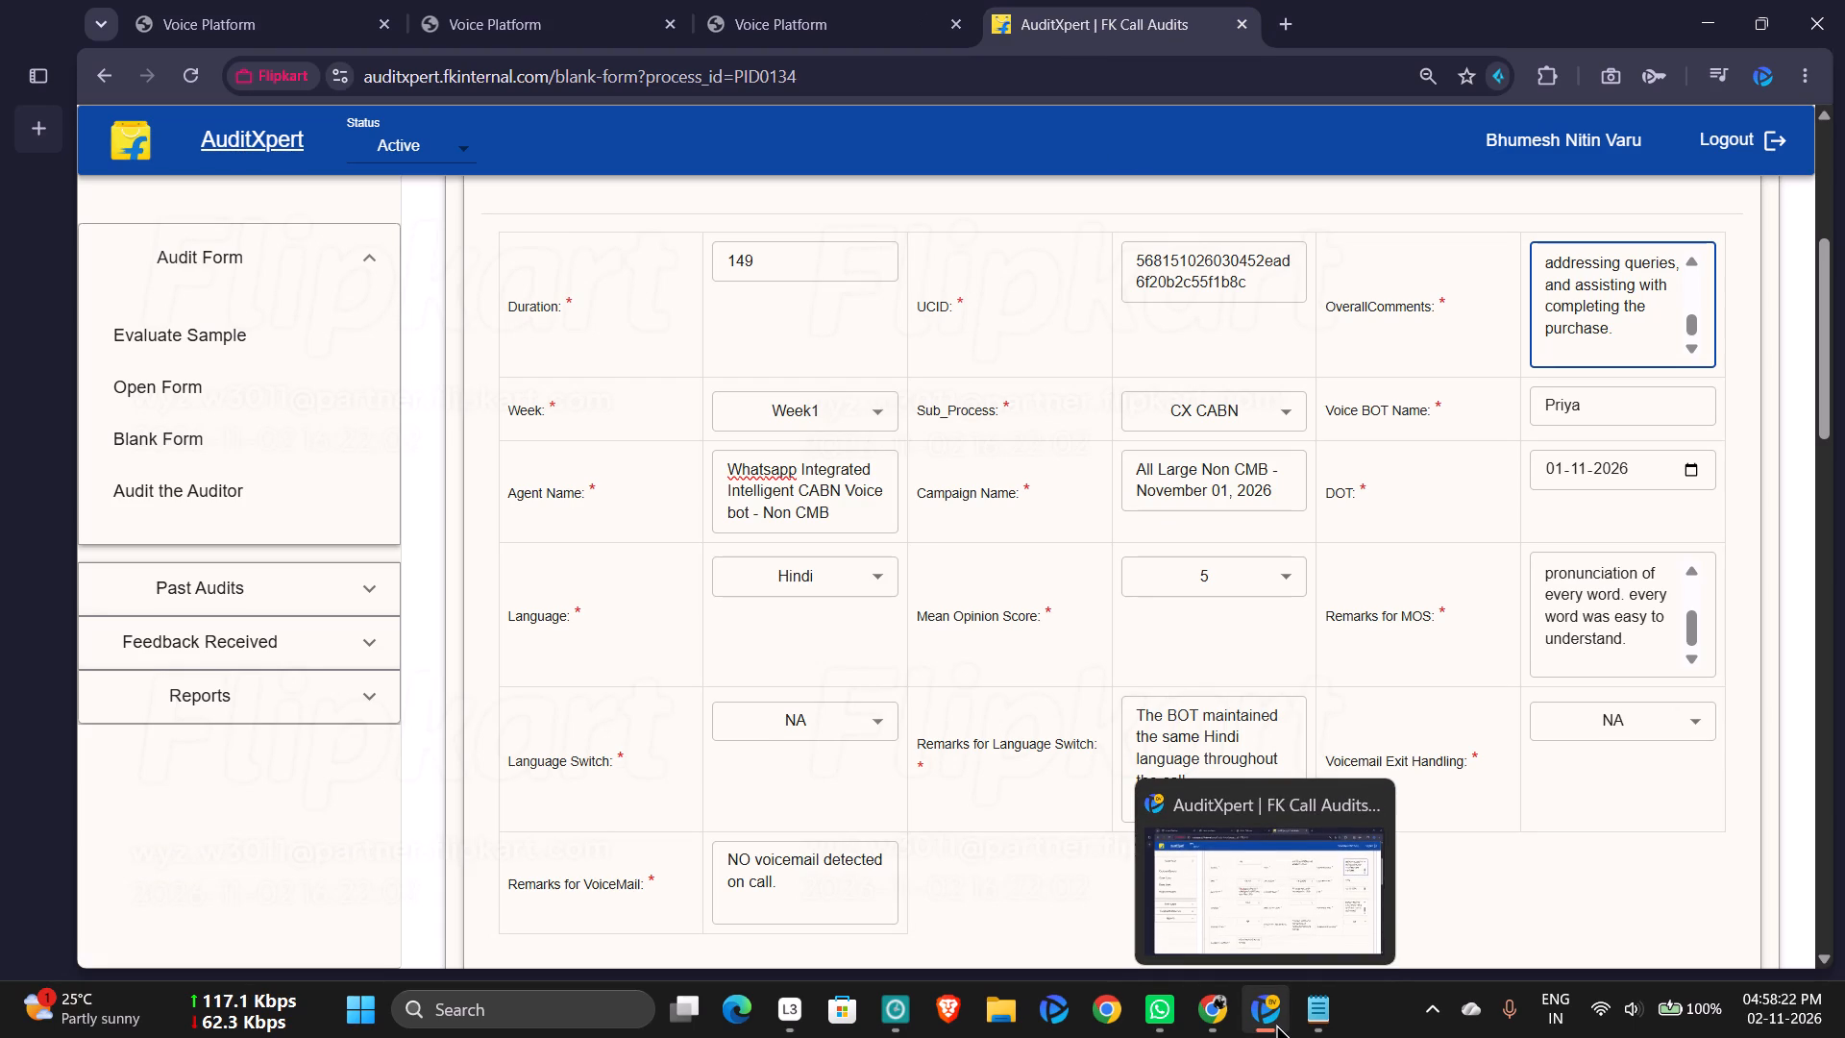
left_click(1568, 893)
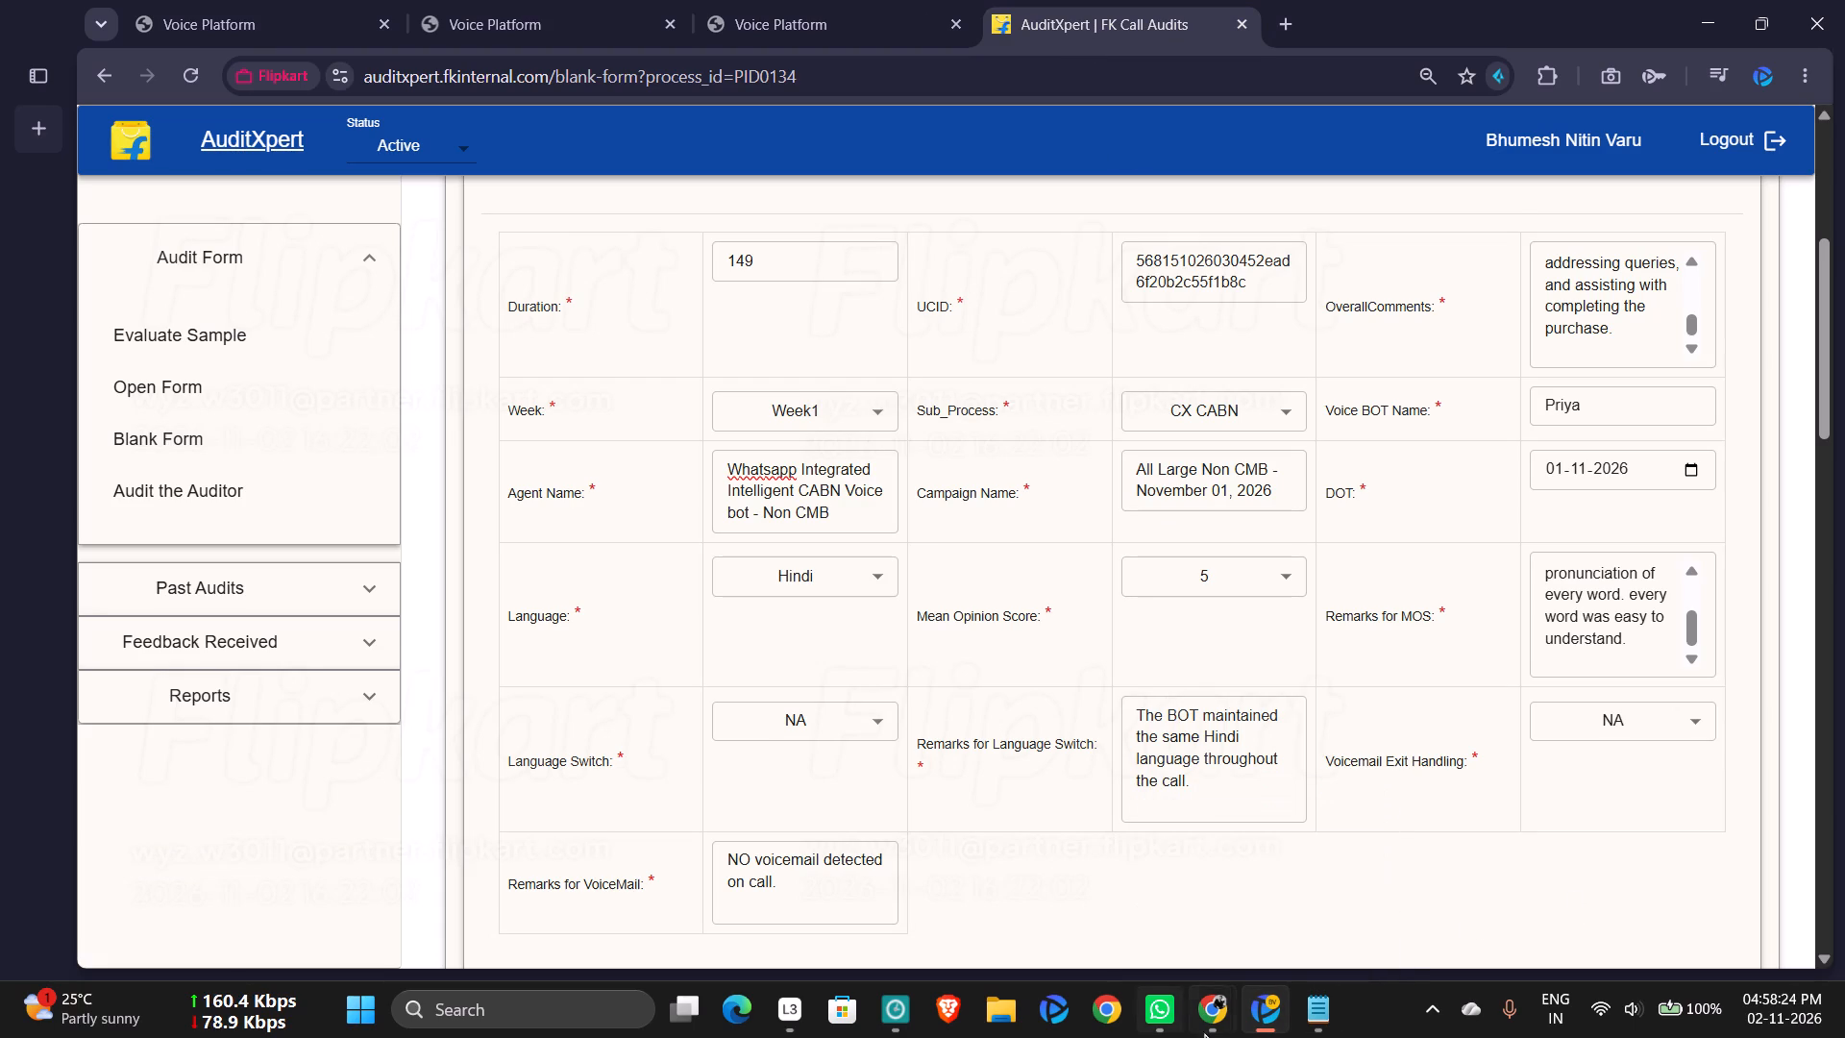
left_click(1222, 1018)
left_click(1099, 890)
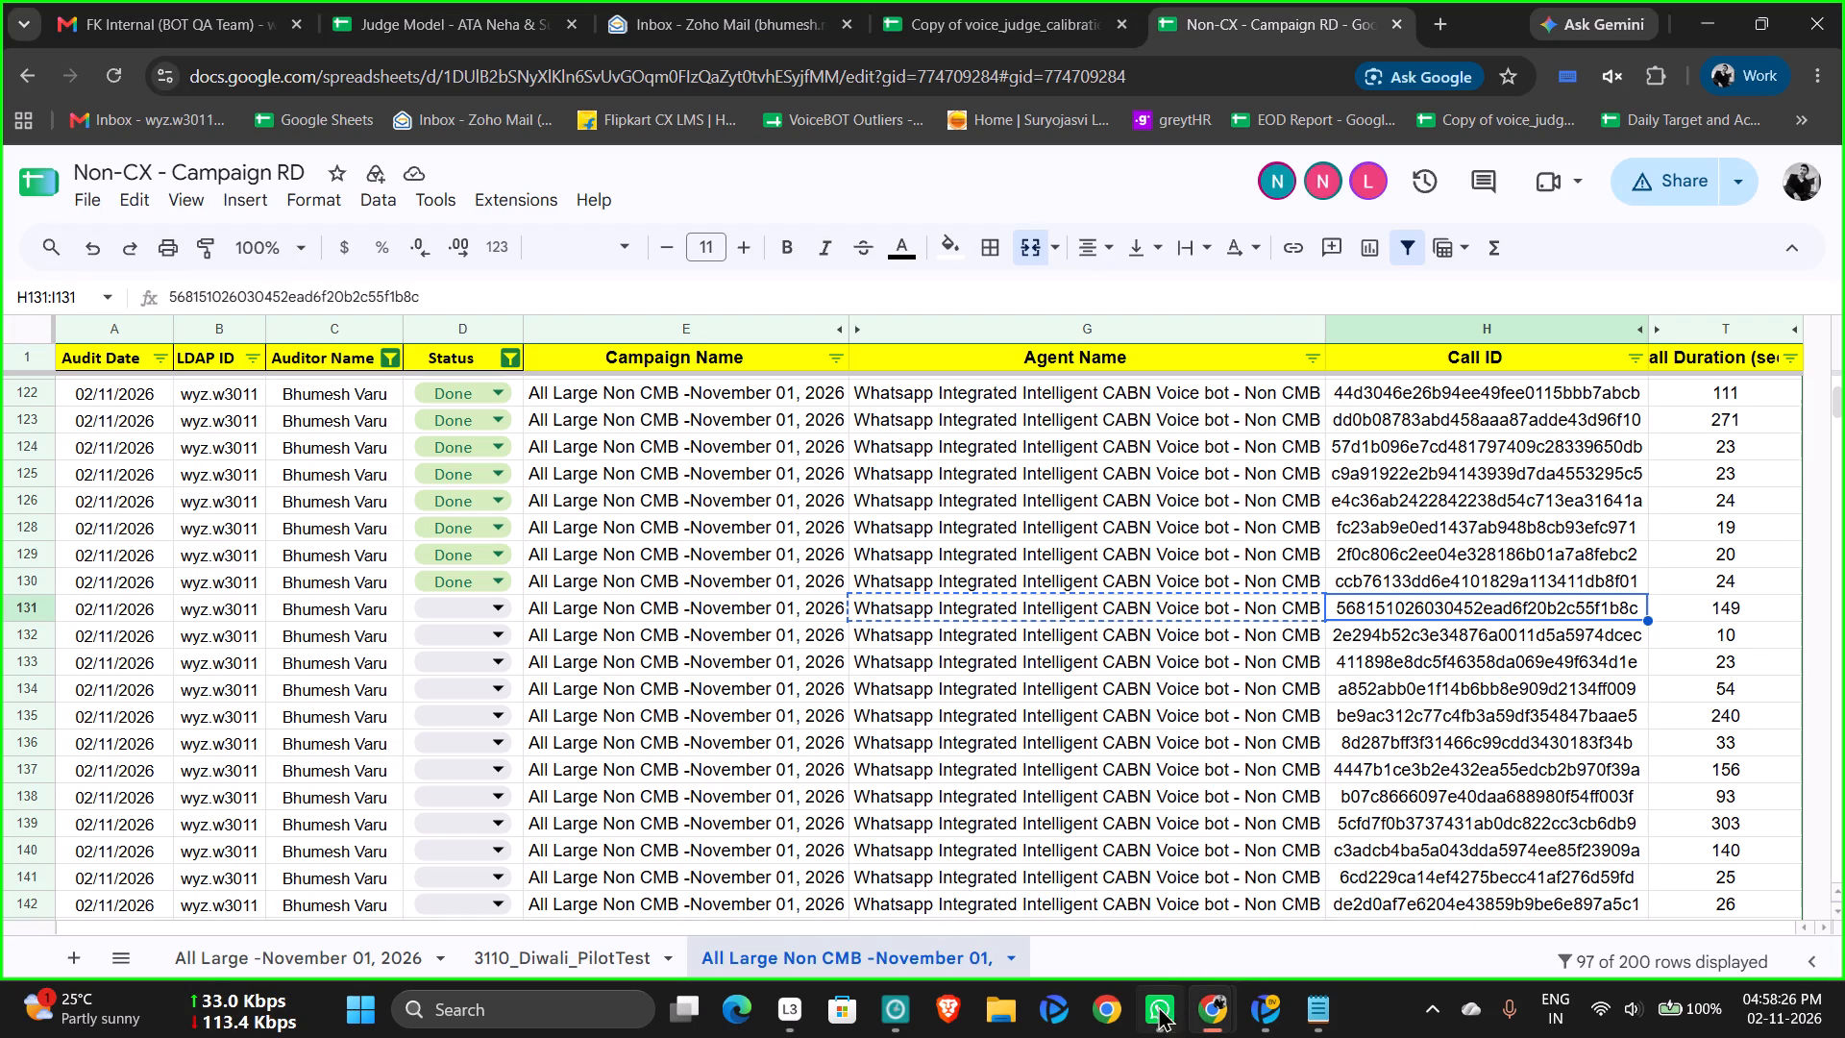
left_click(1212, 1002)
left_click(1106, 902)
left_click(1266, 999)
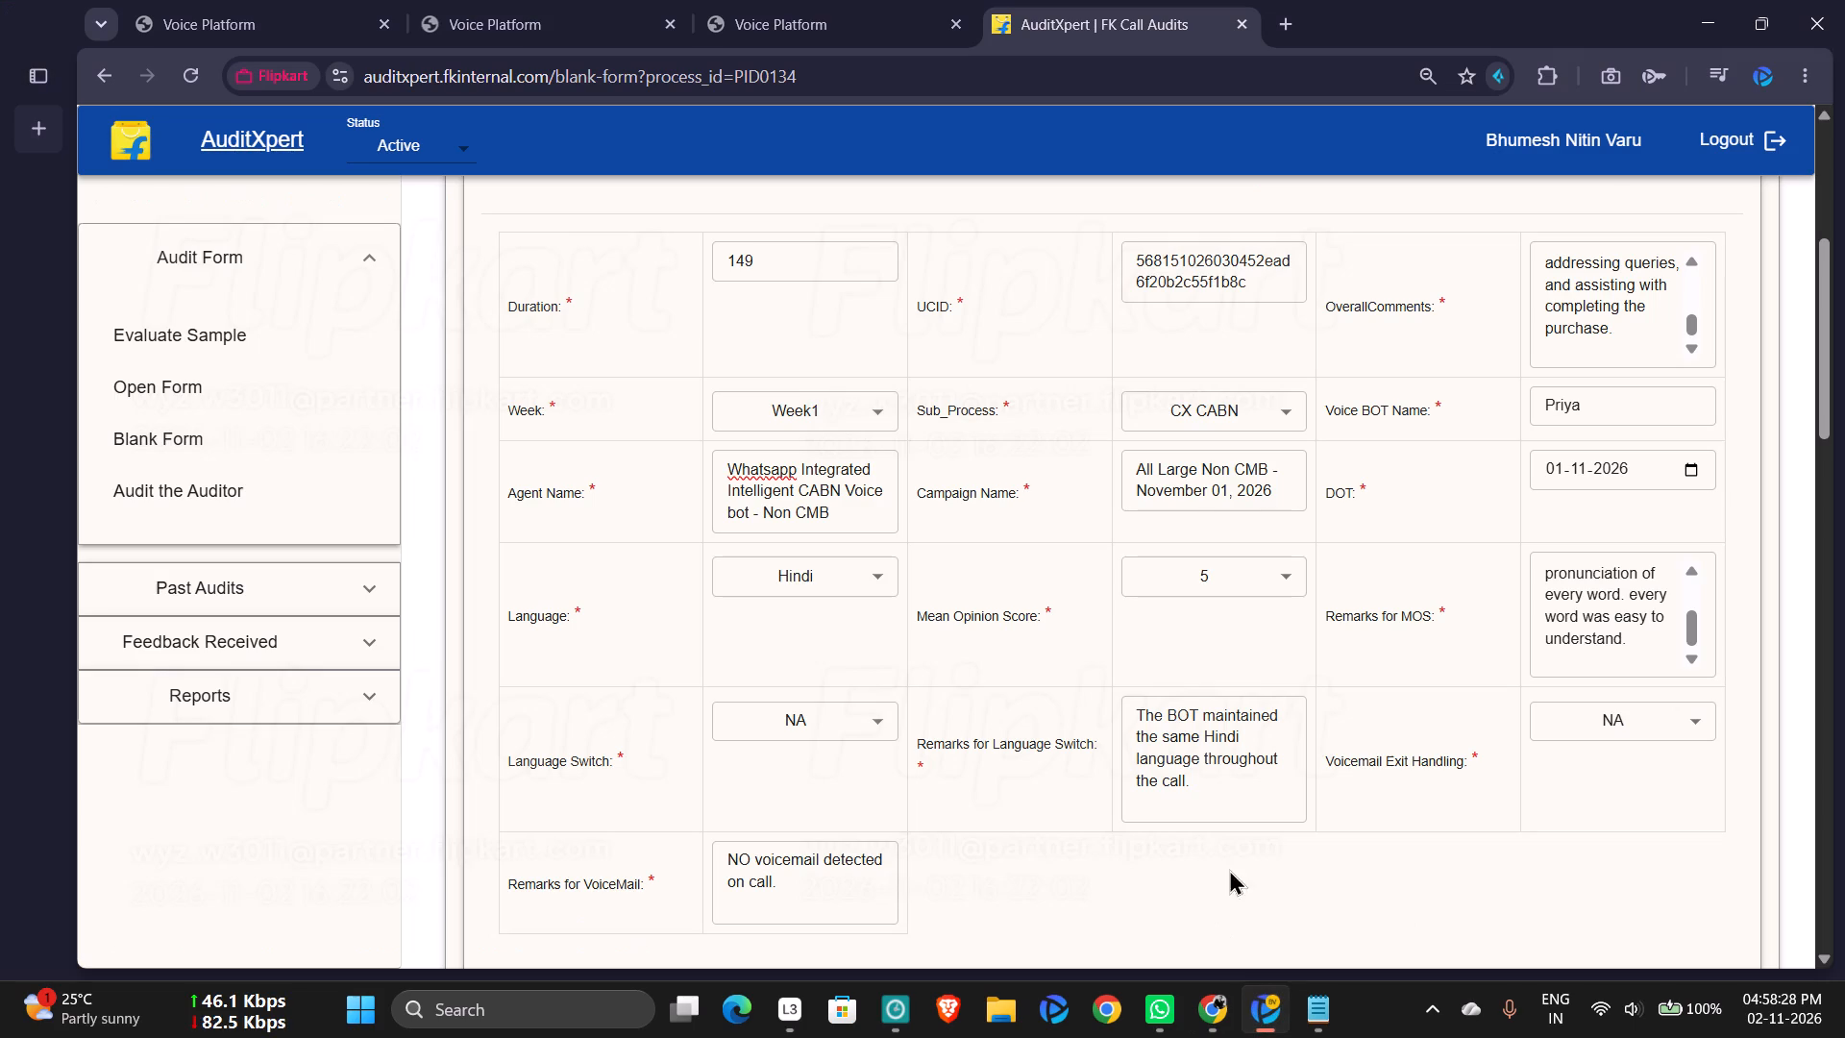
Return to the call's Voice Platform page and skip its recording ahead to about 0:17.
left_click(799, 44)
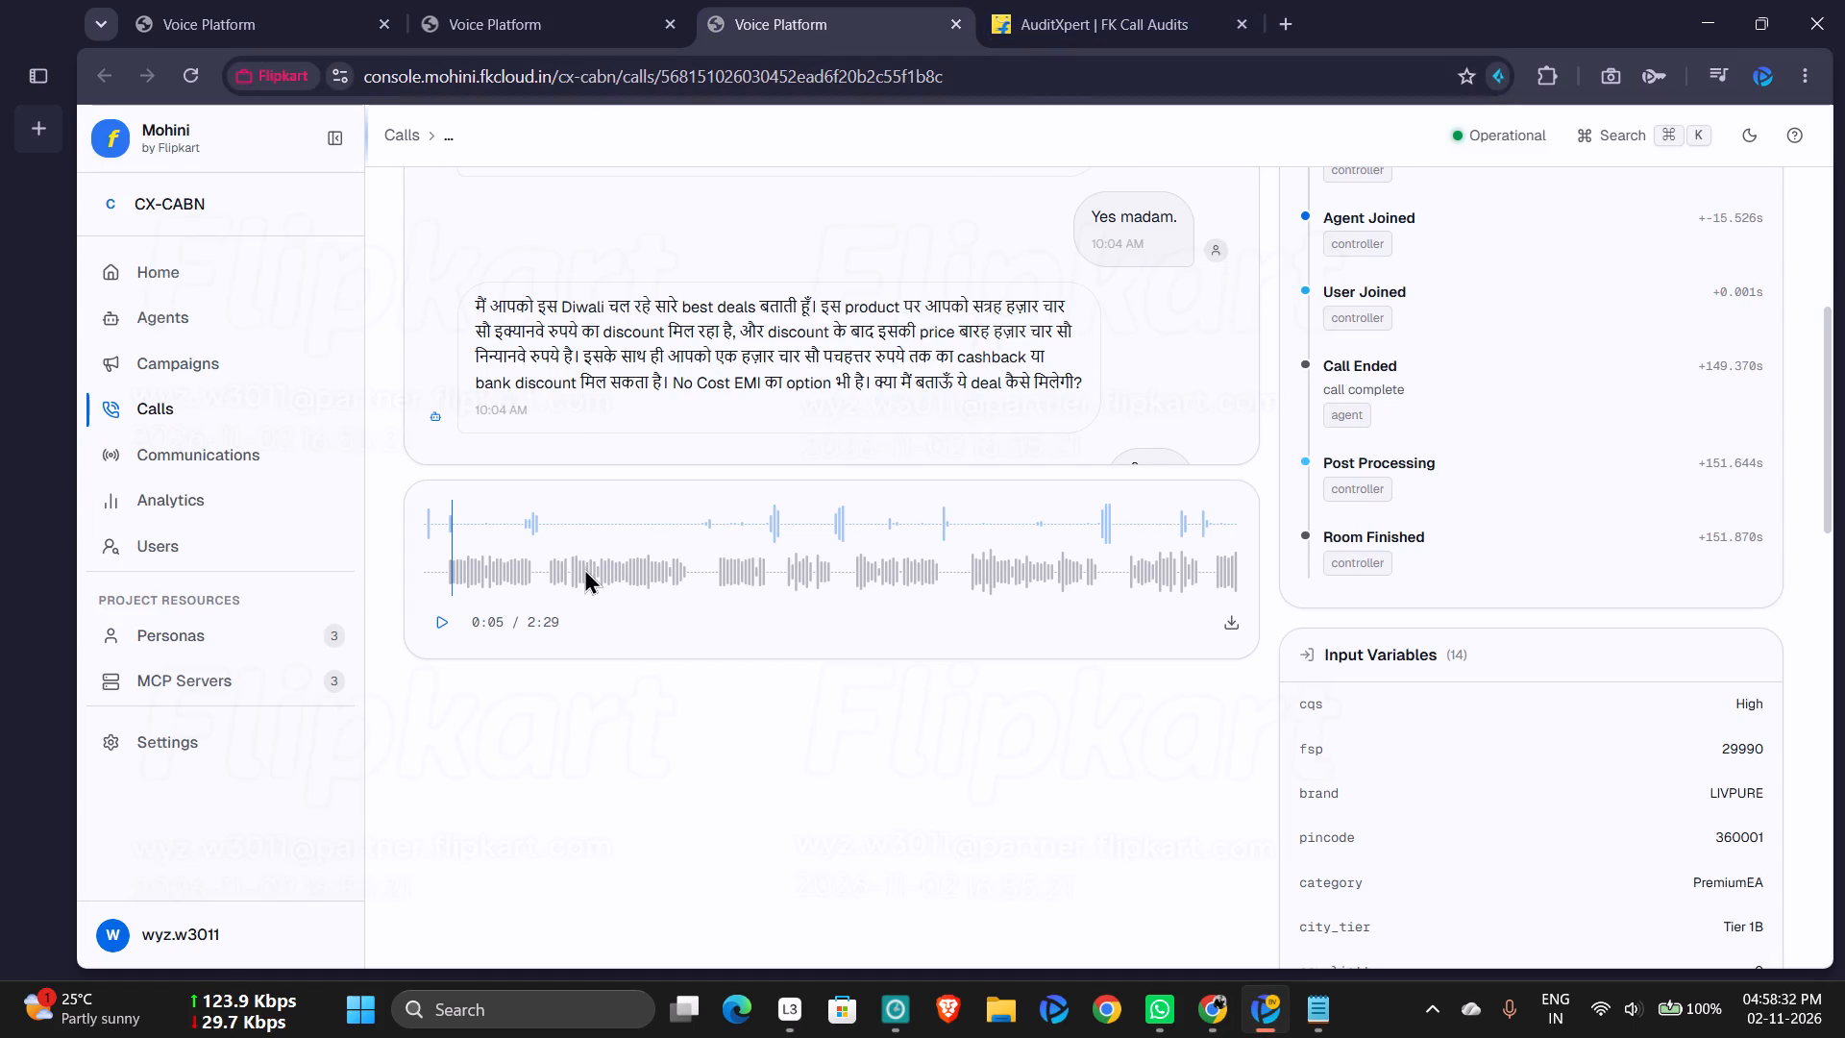
left_click(518, 533)
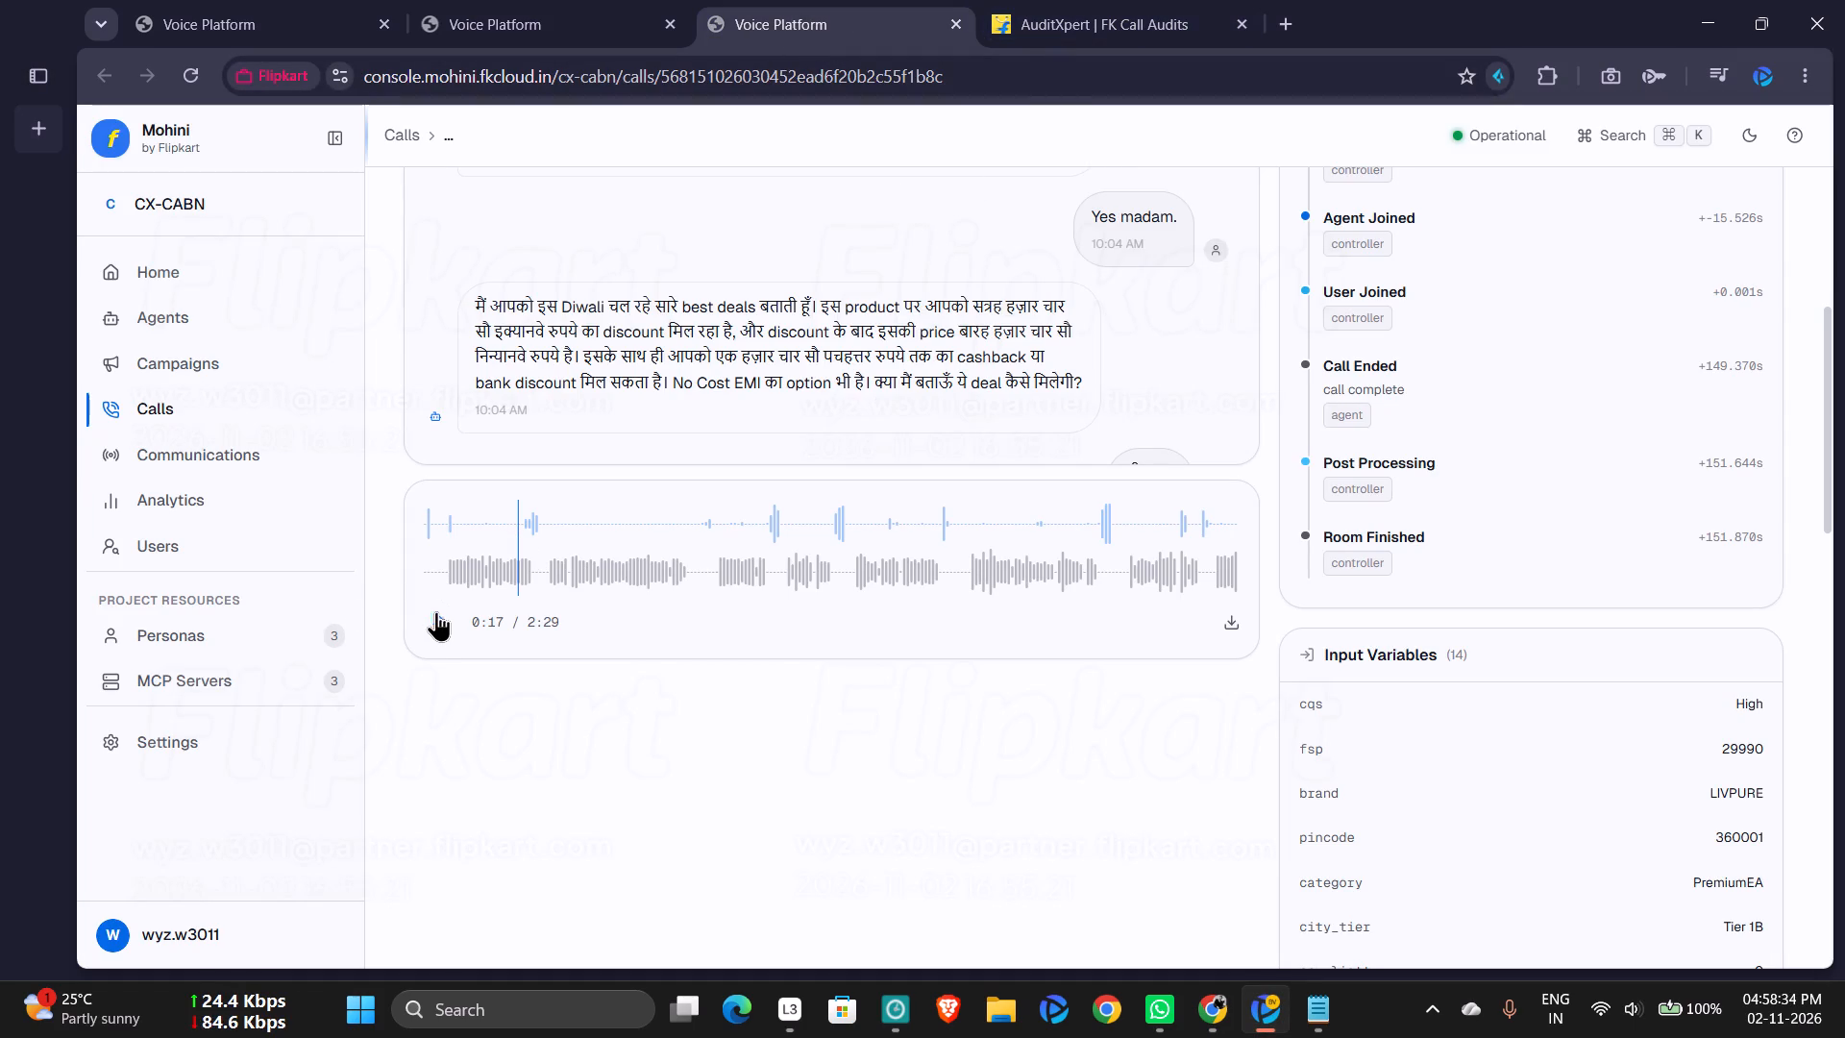
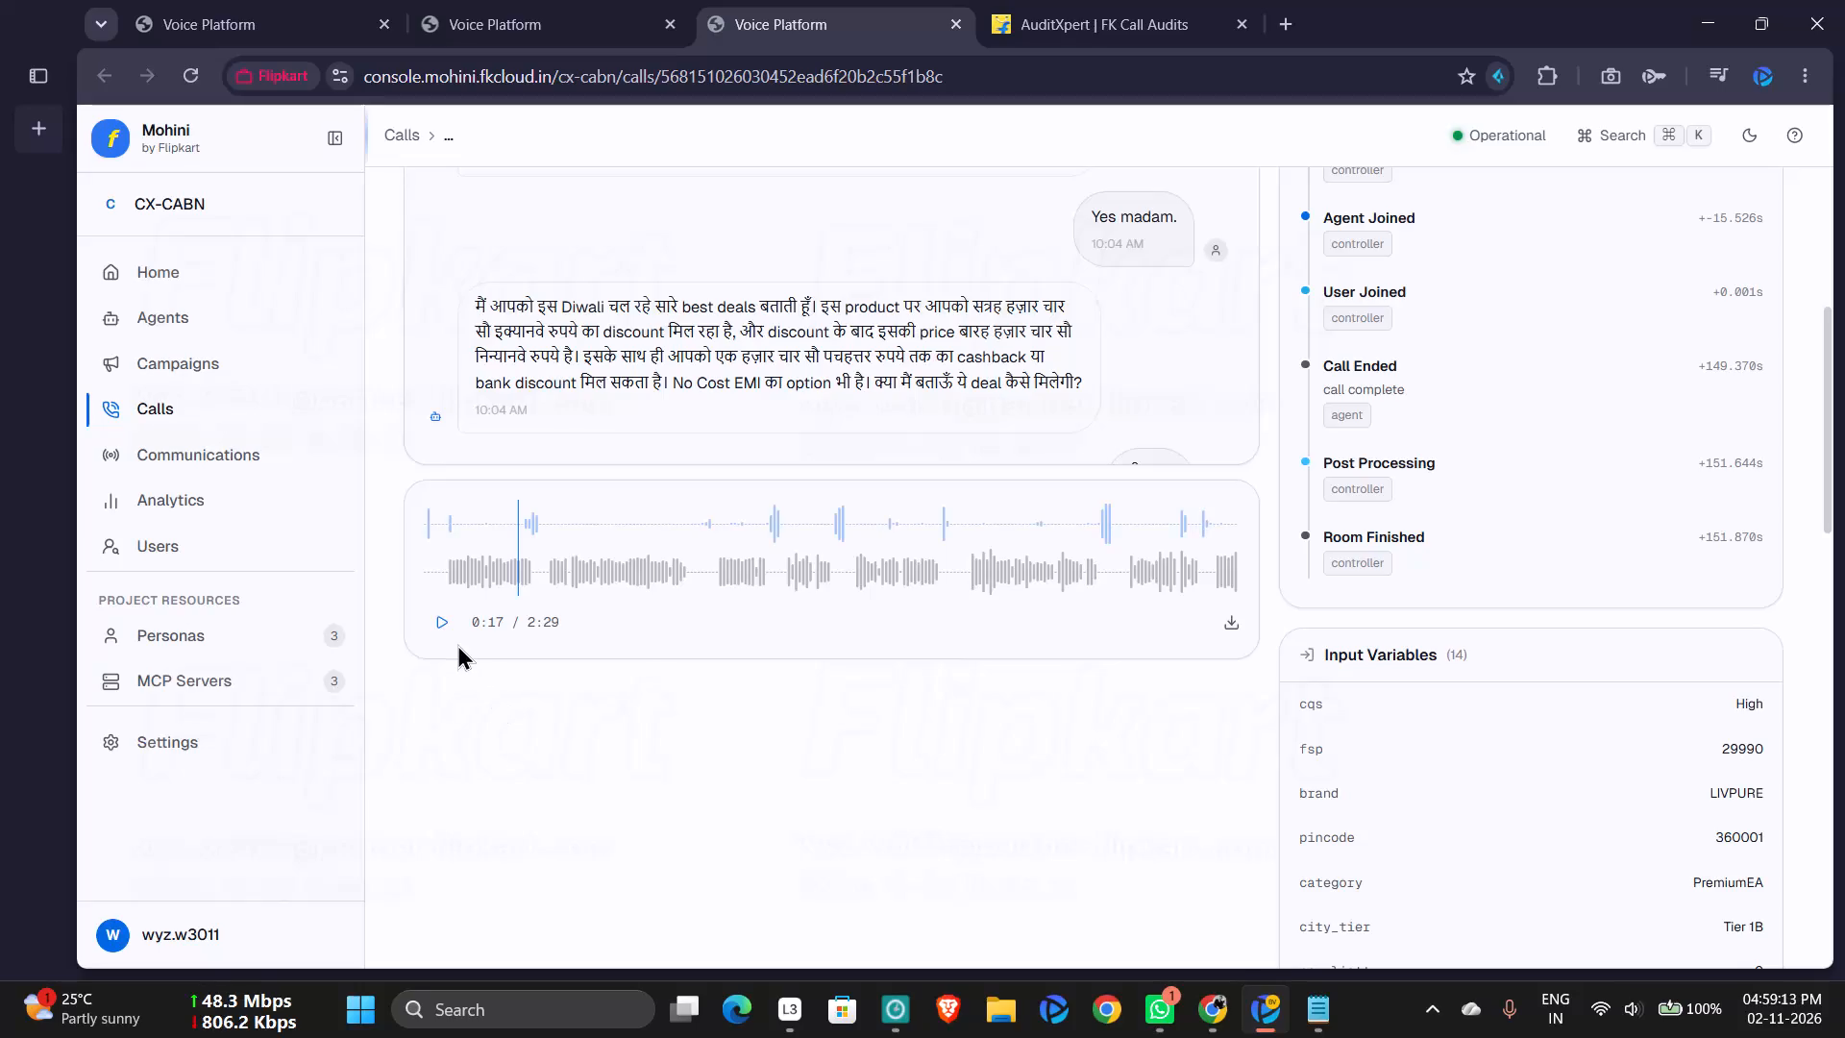
Listen to the call's recording from 0:17 to about 0:21 and read through its transcript.
left_click(438, 619)
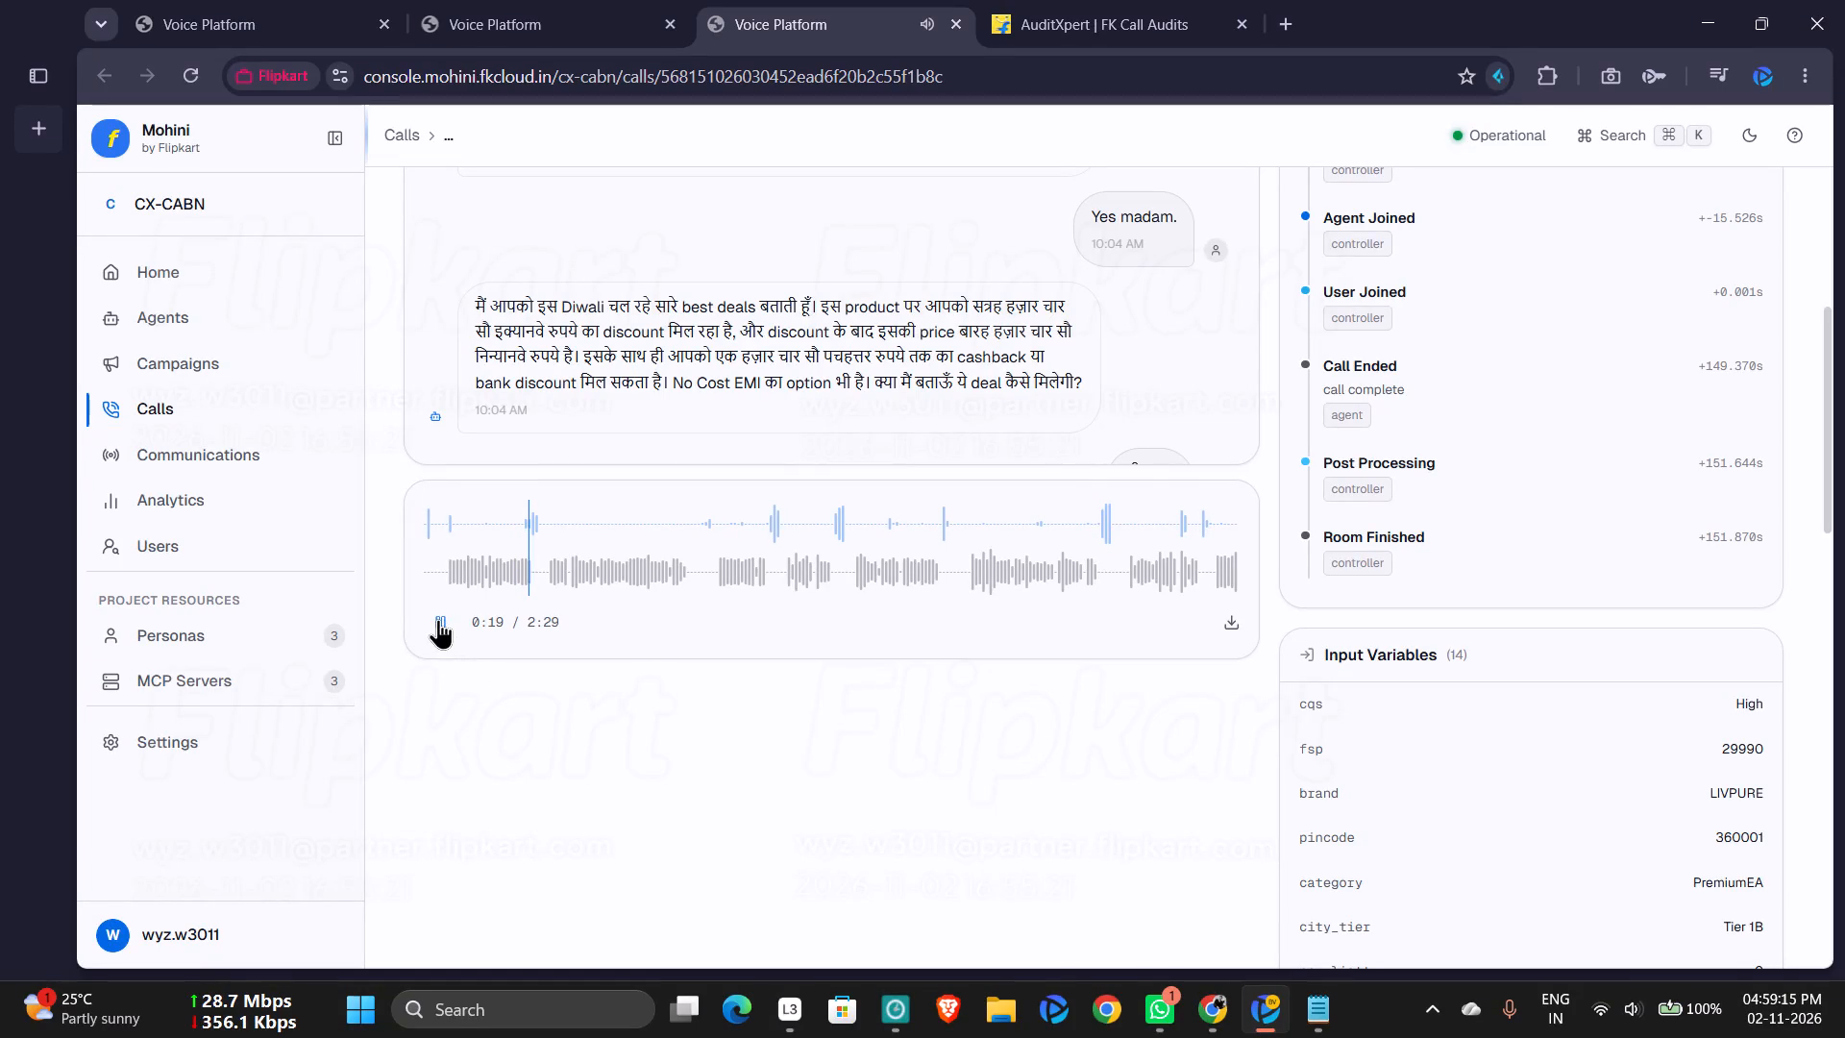
left_click(438, 619)
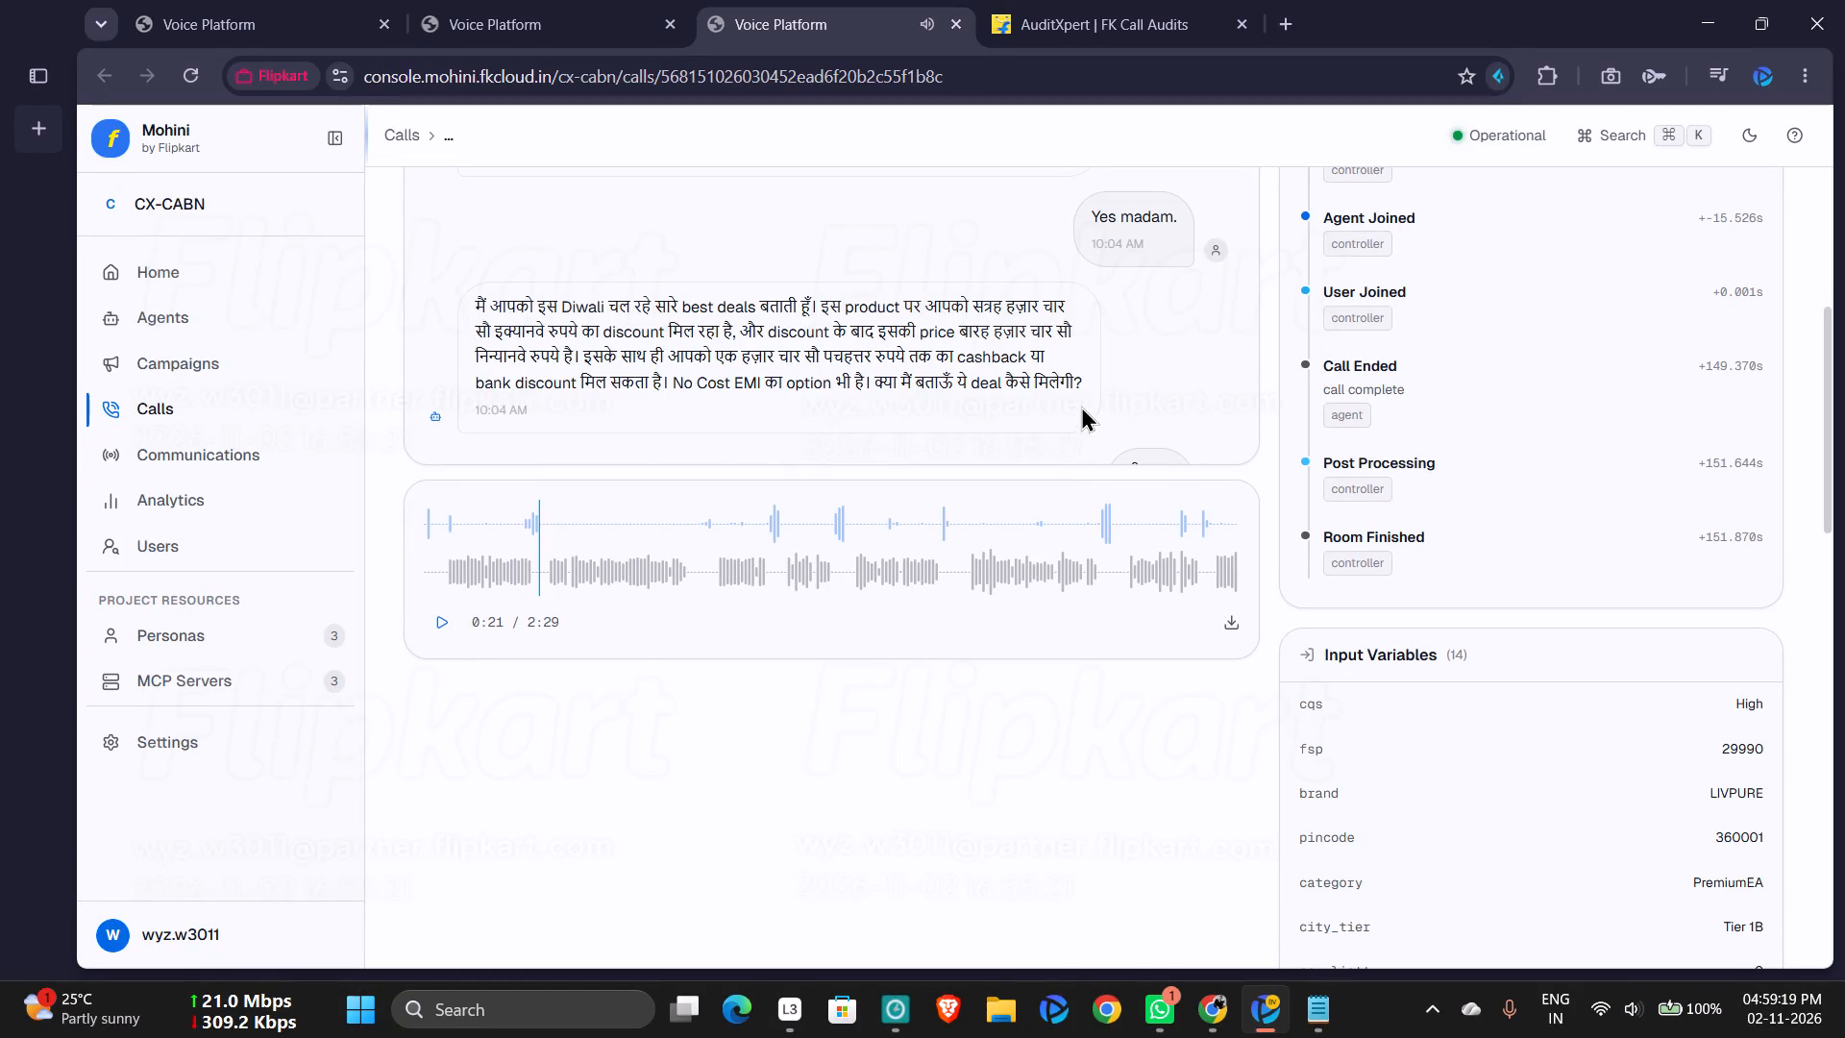
scroll(1532, 456, "up", 1)
scroll(1105, 607, "down", 2)
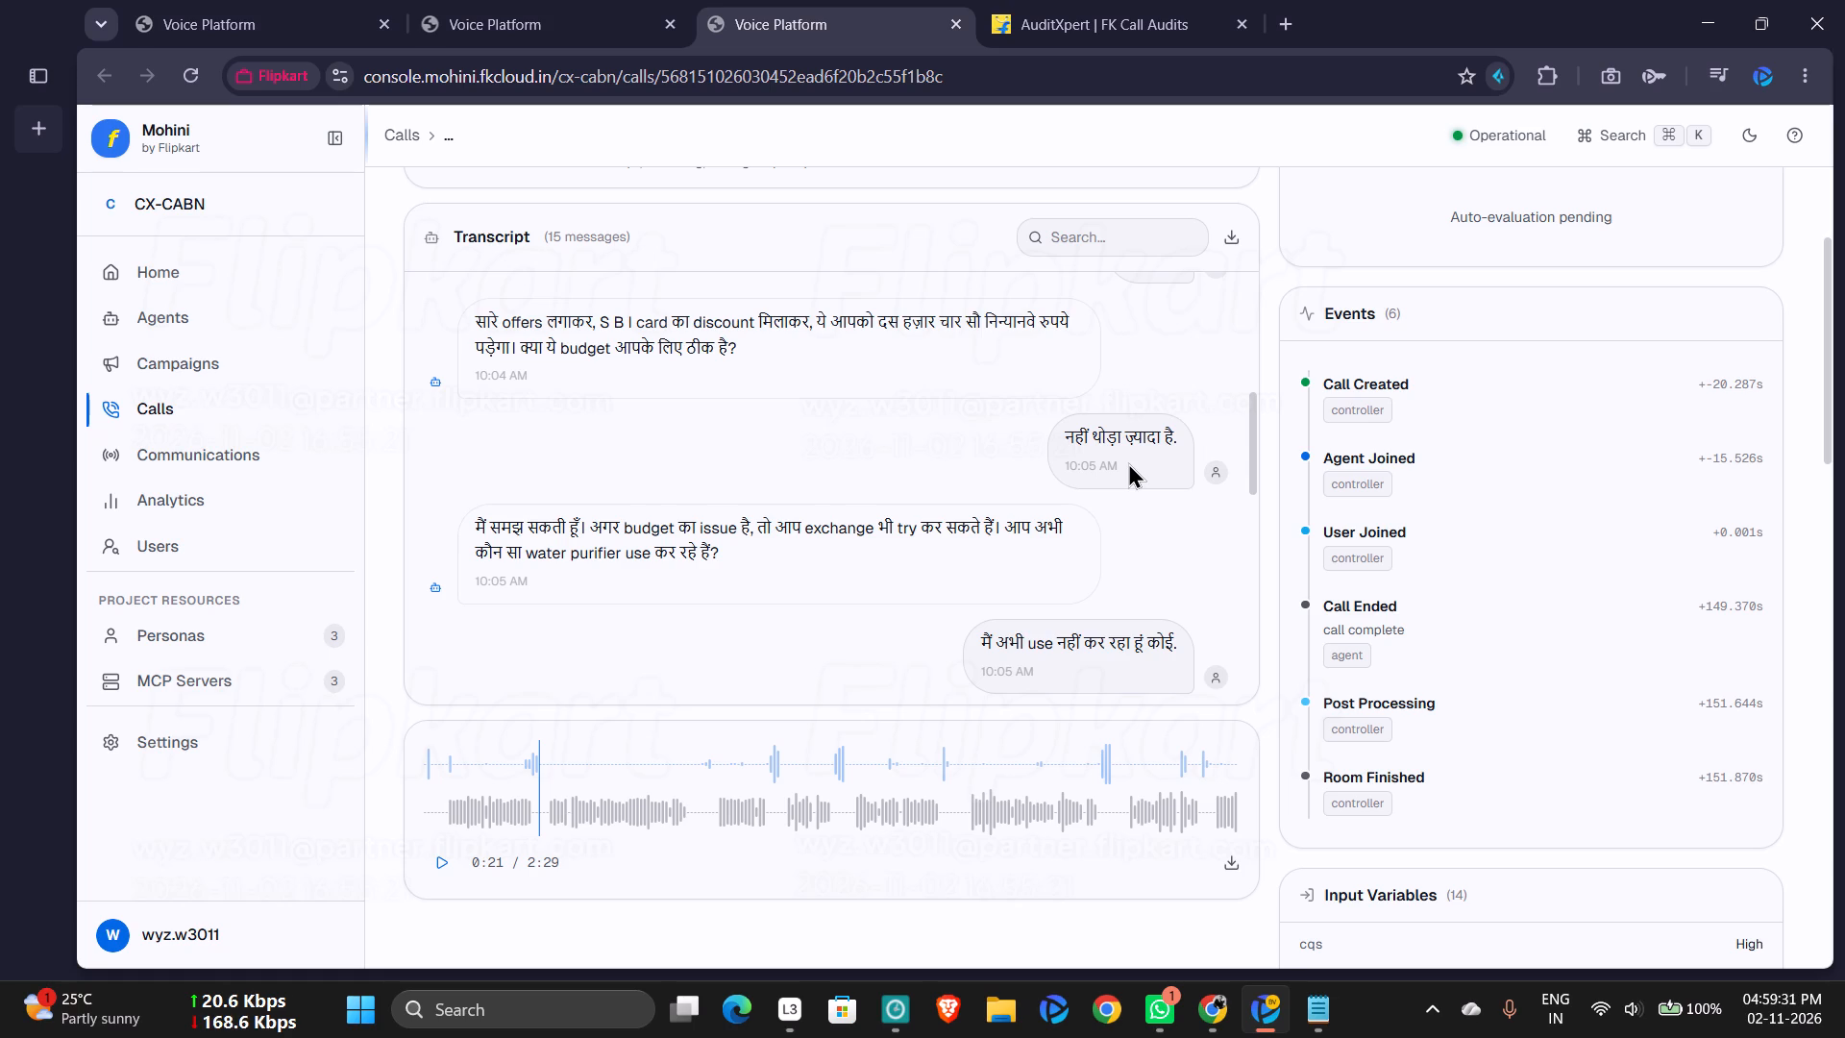
Check the rest of the call's transcript and append a sentence beginning "Customer was" to the OverallComments in the AuditXpert form.
scroll(1128, 462, "down", 2)
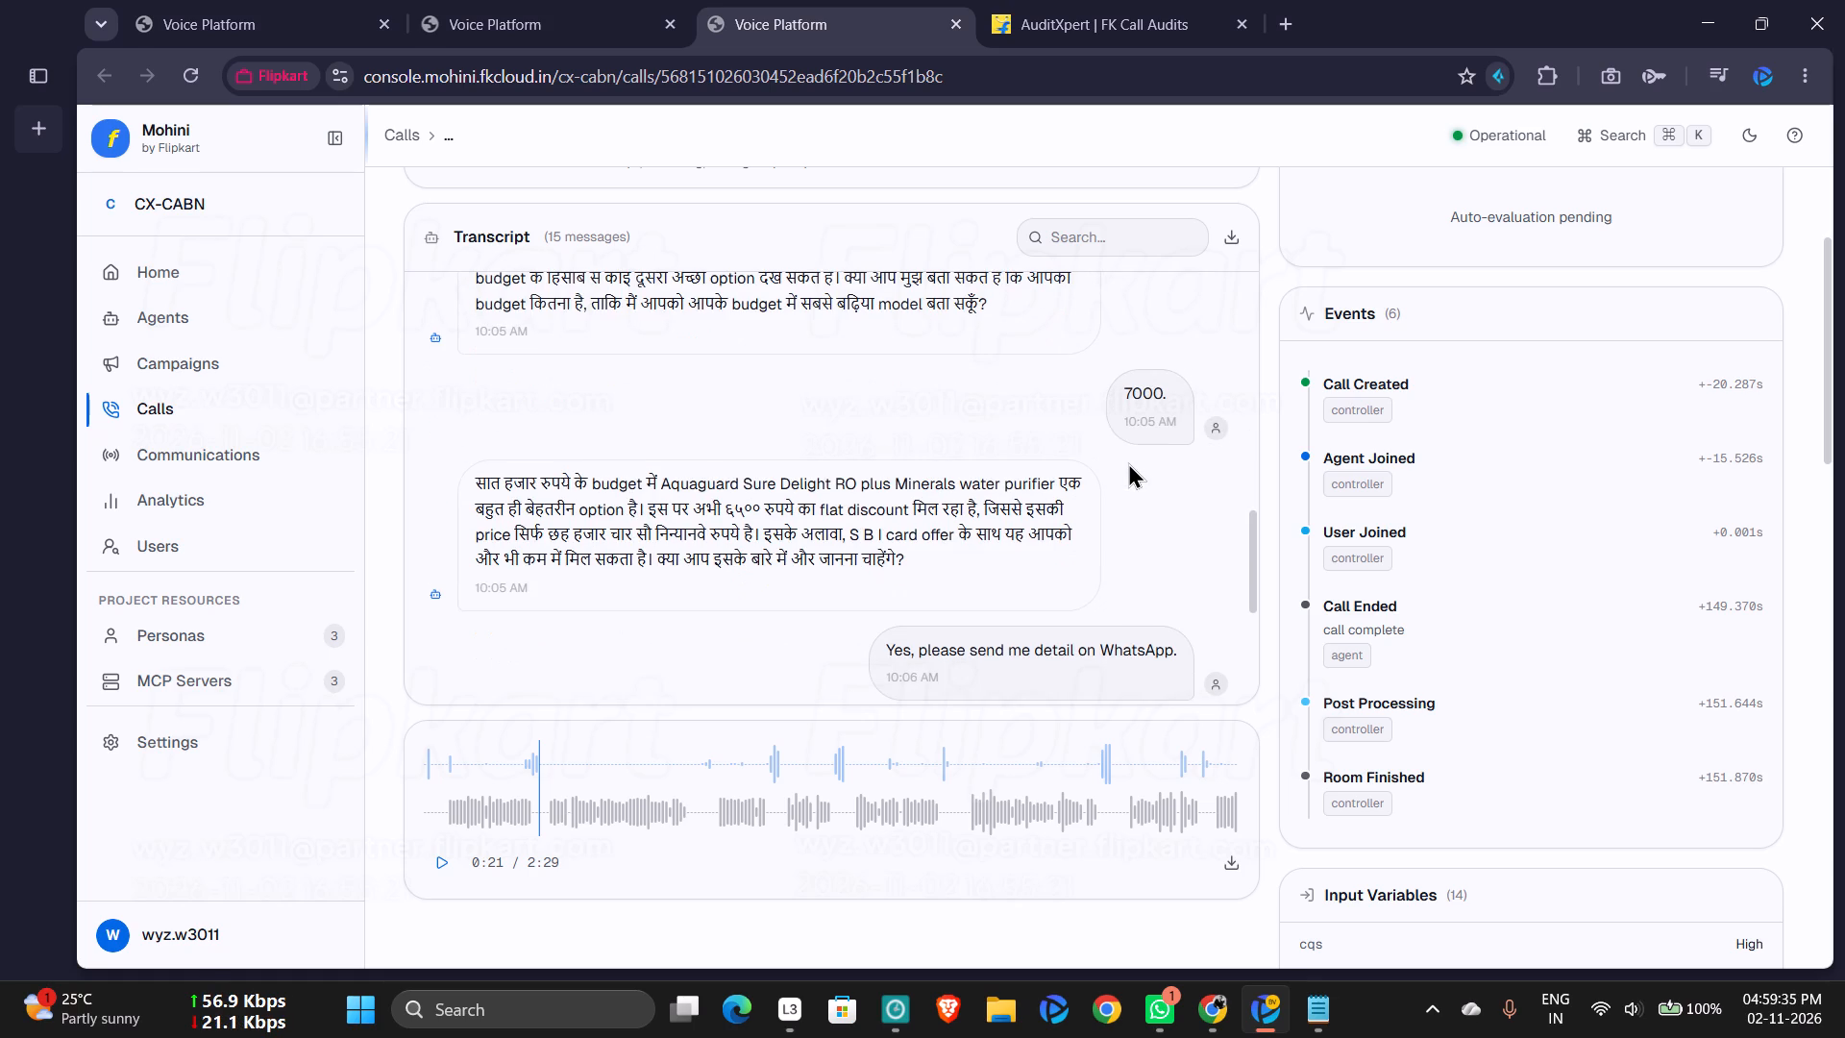
scroll(1128, 462, "down", 4)
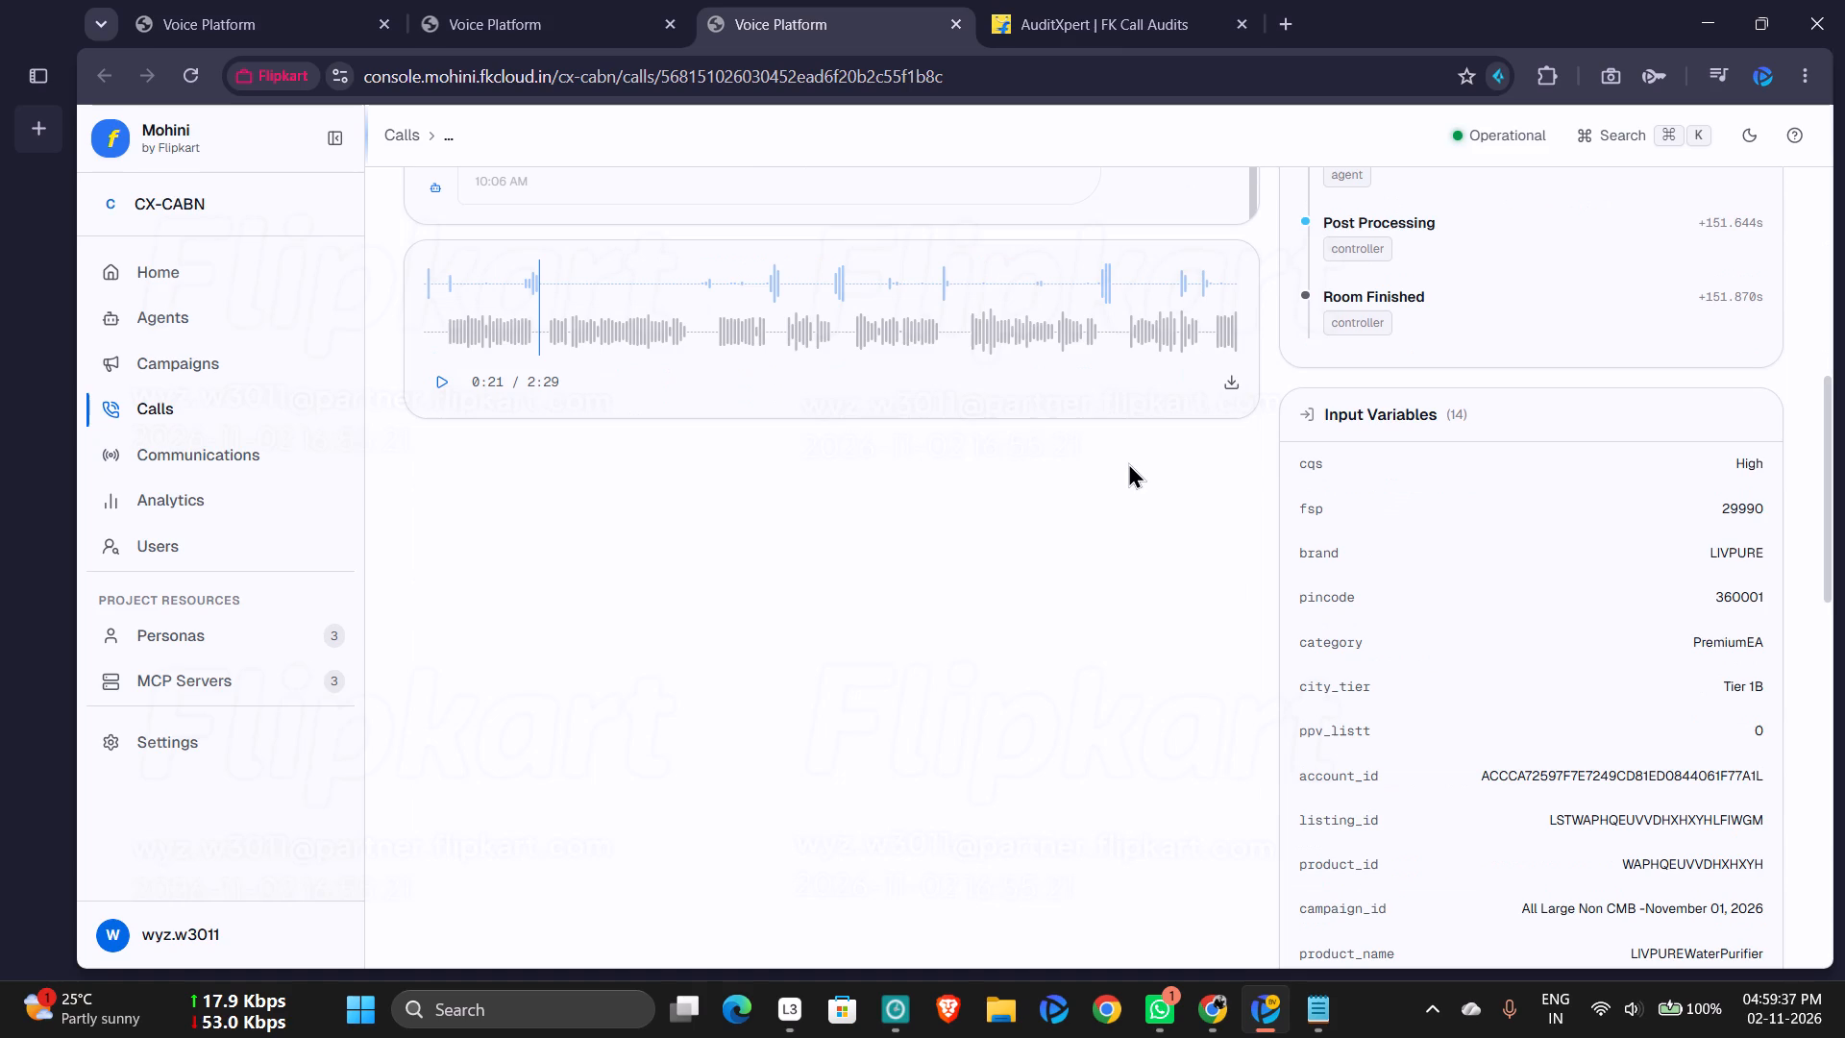
left_click(1109, 10)
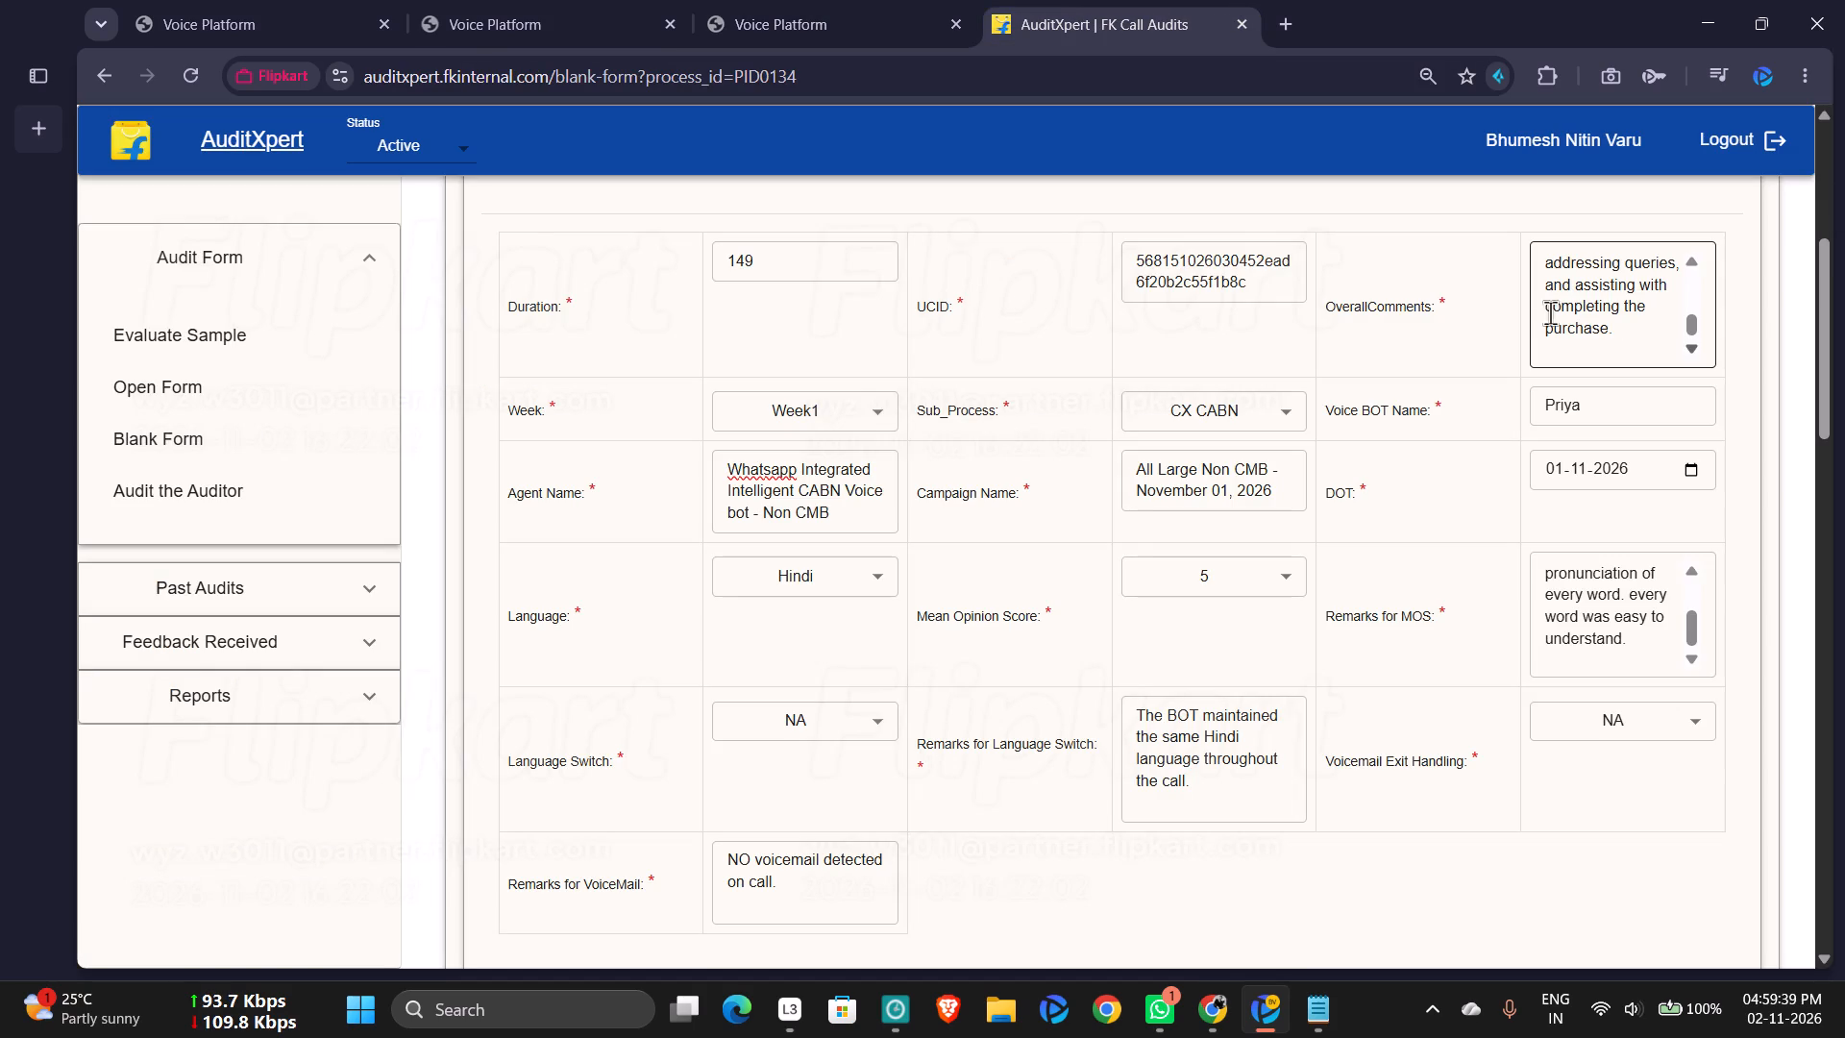
left_click(1632, 336)
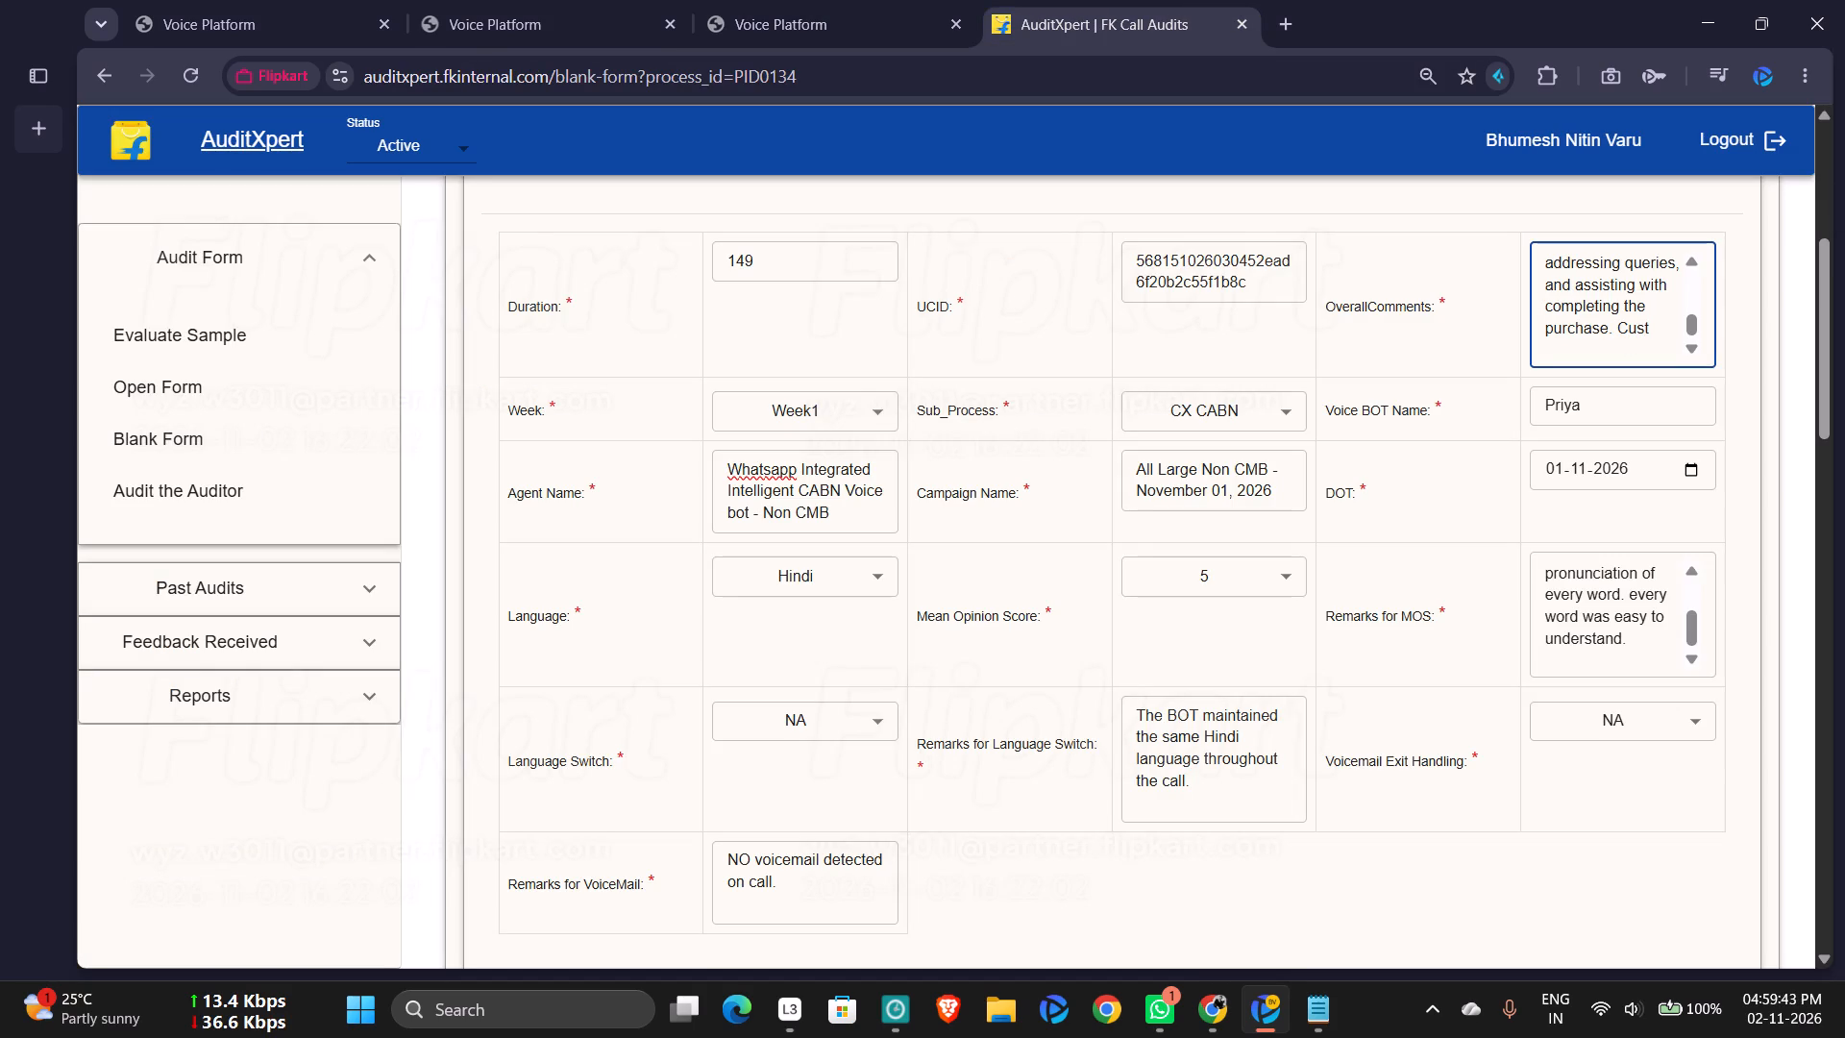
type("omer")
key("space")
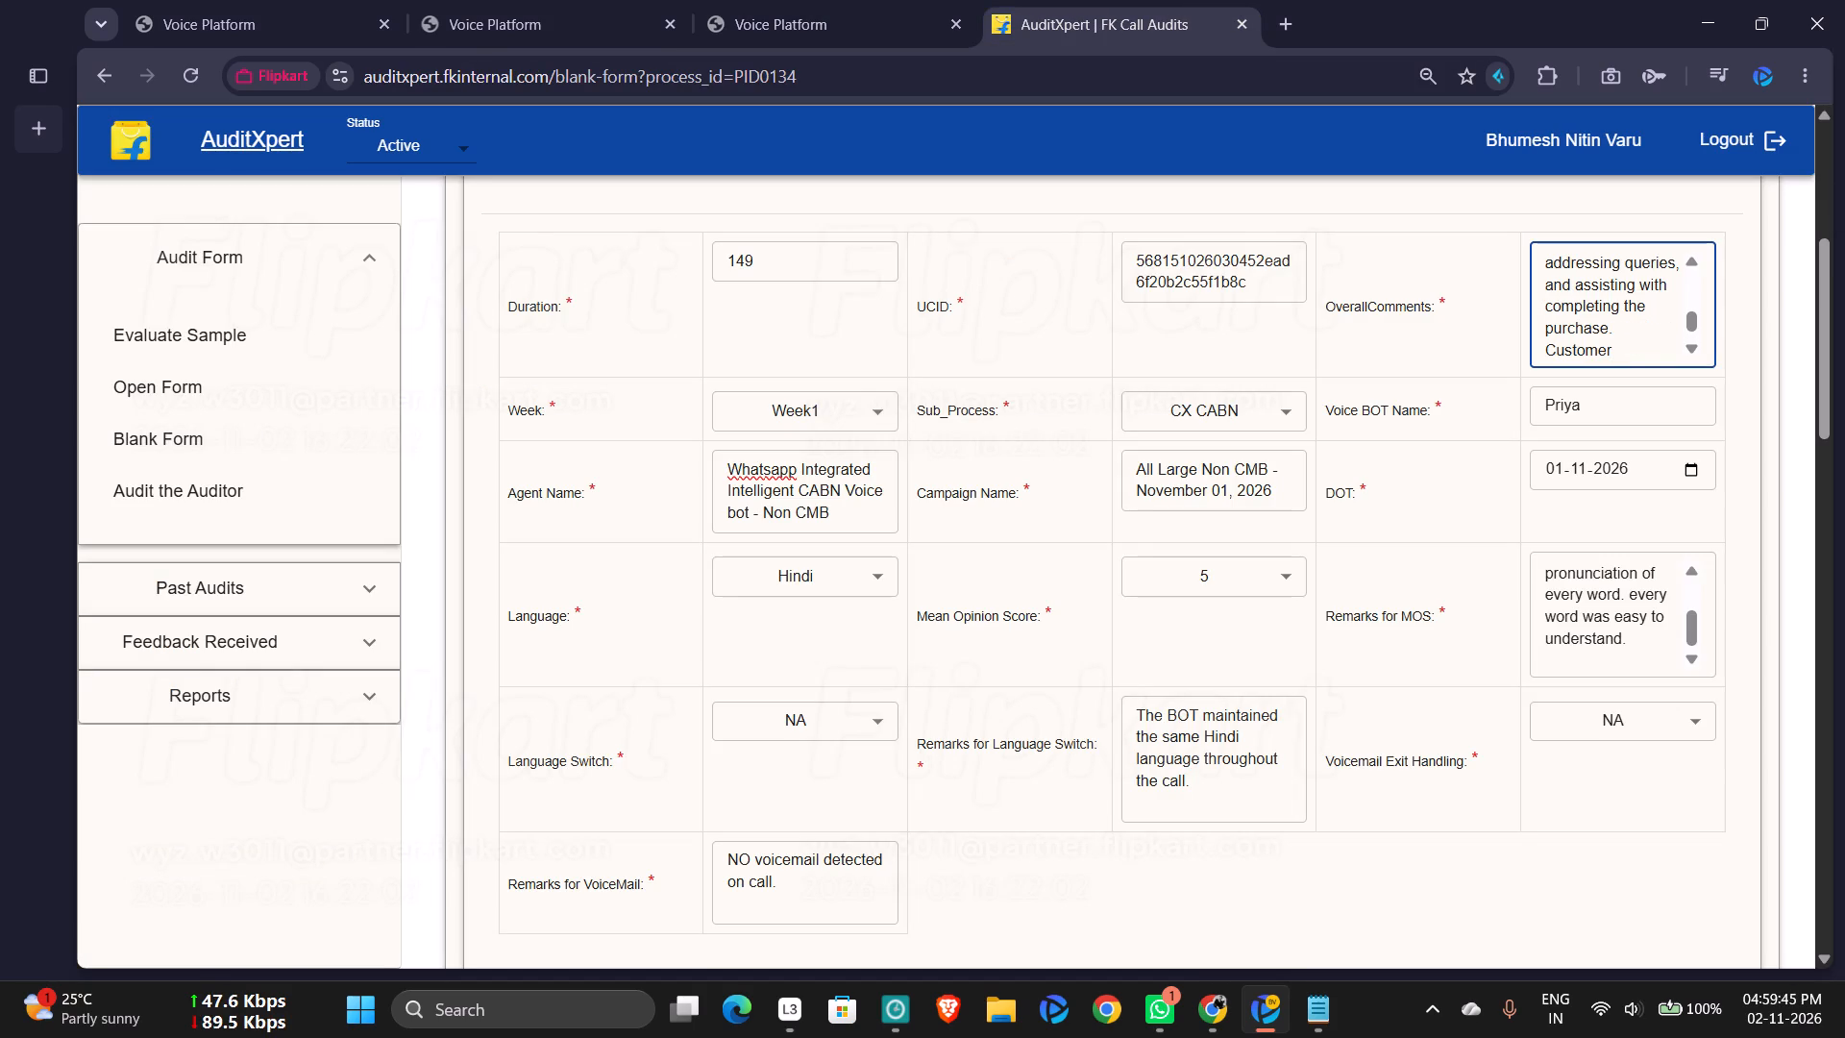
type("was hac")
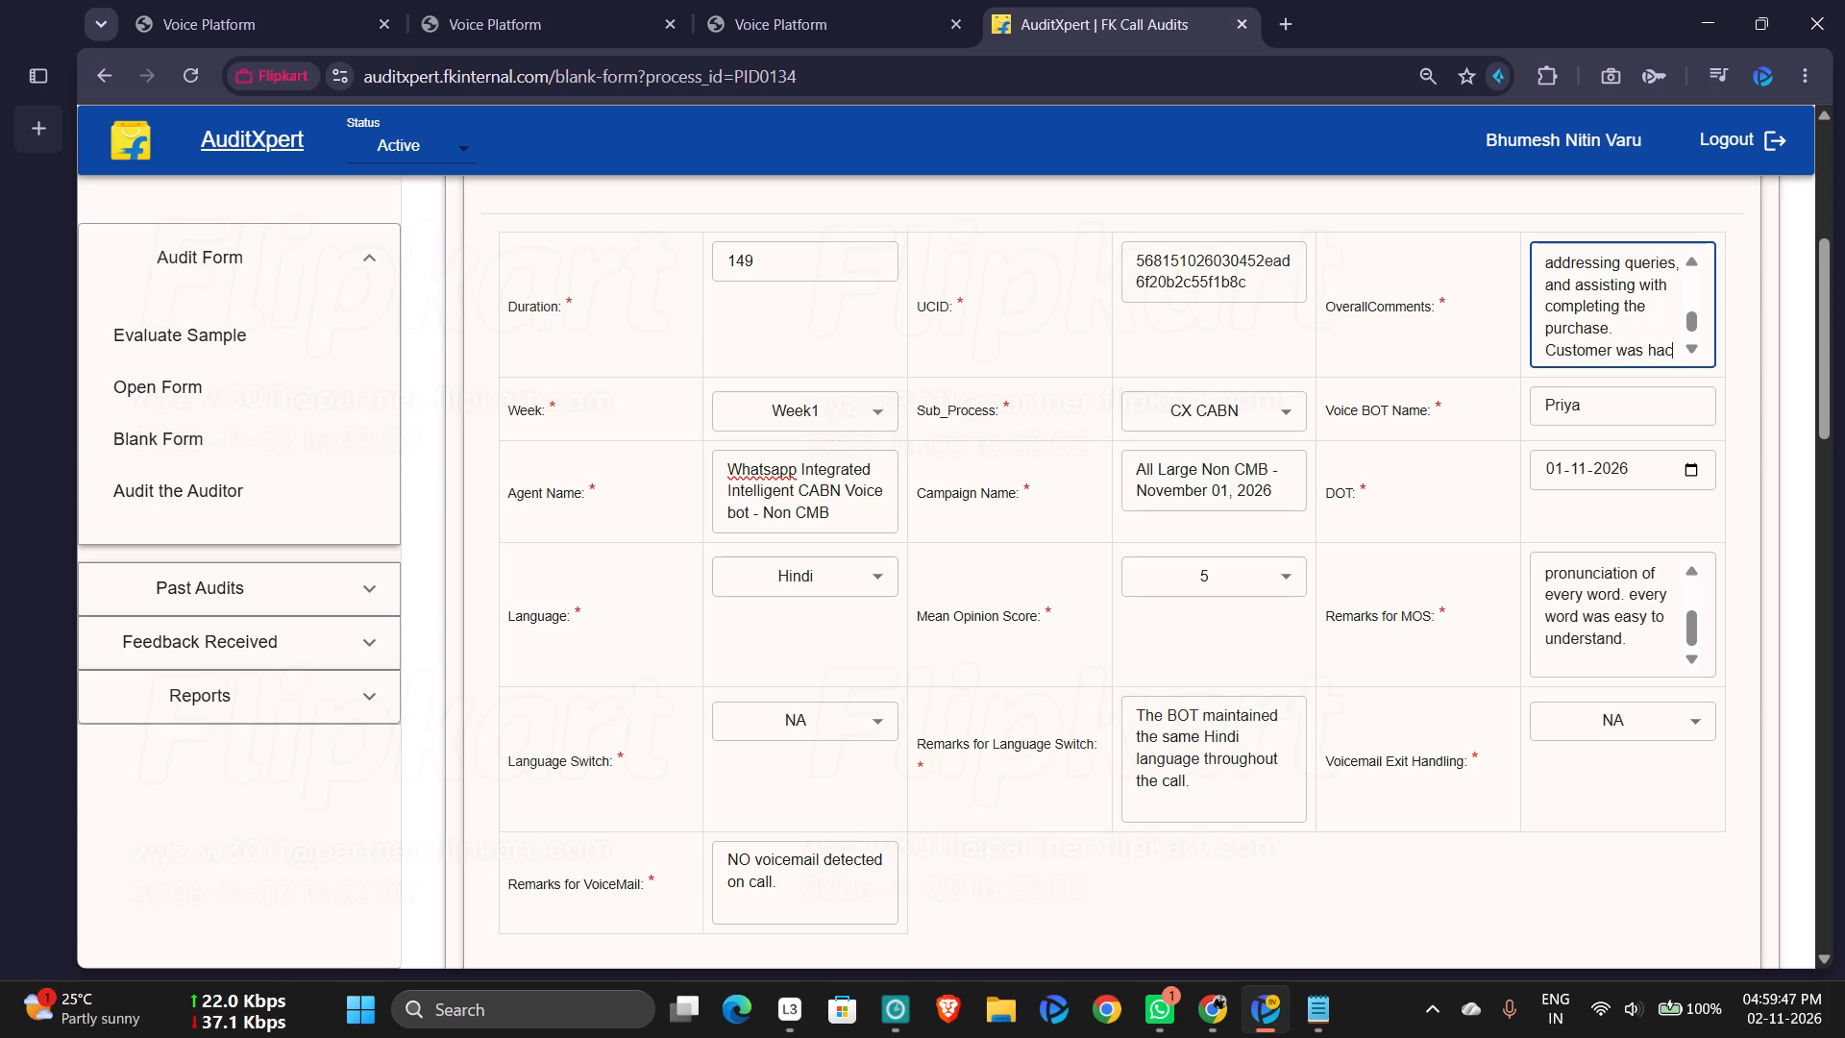
Complete the sentence begun at the end of OverallComments so it reads "Customer was having concern related to budget".
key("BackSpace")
type("ving con")
type("cern related to du")
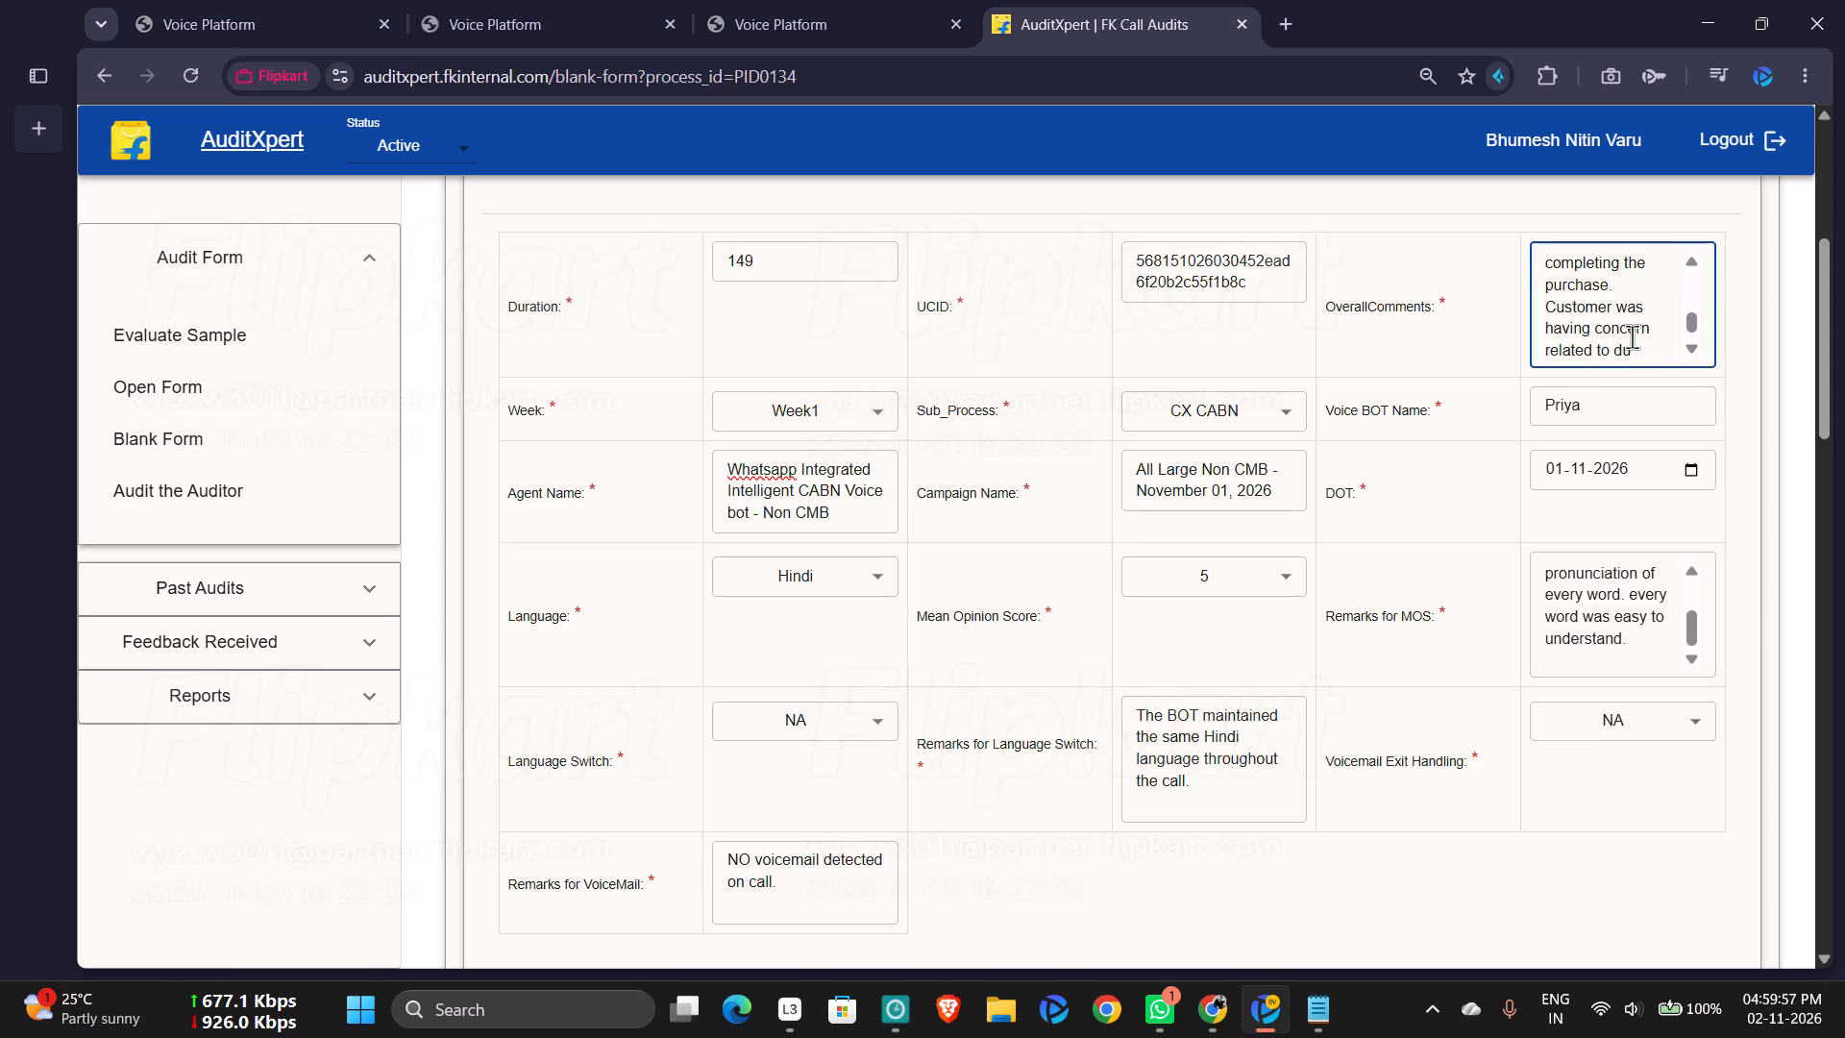
type("dget")
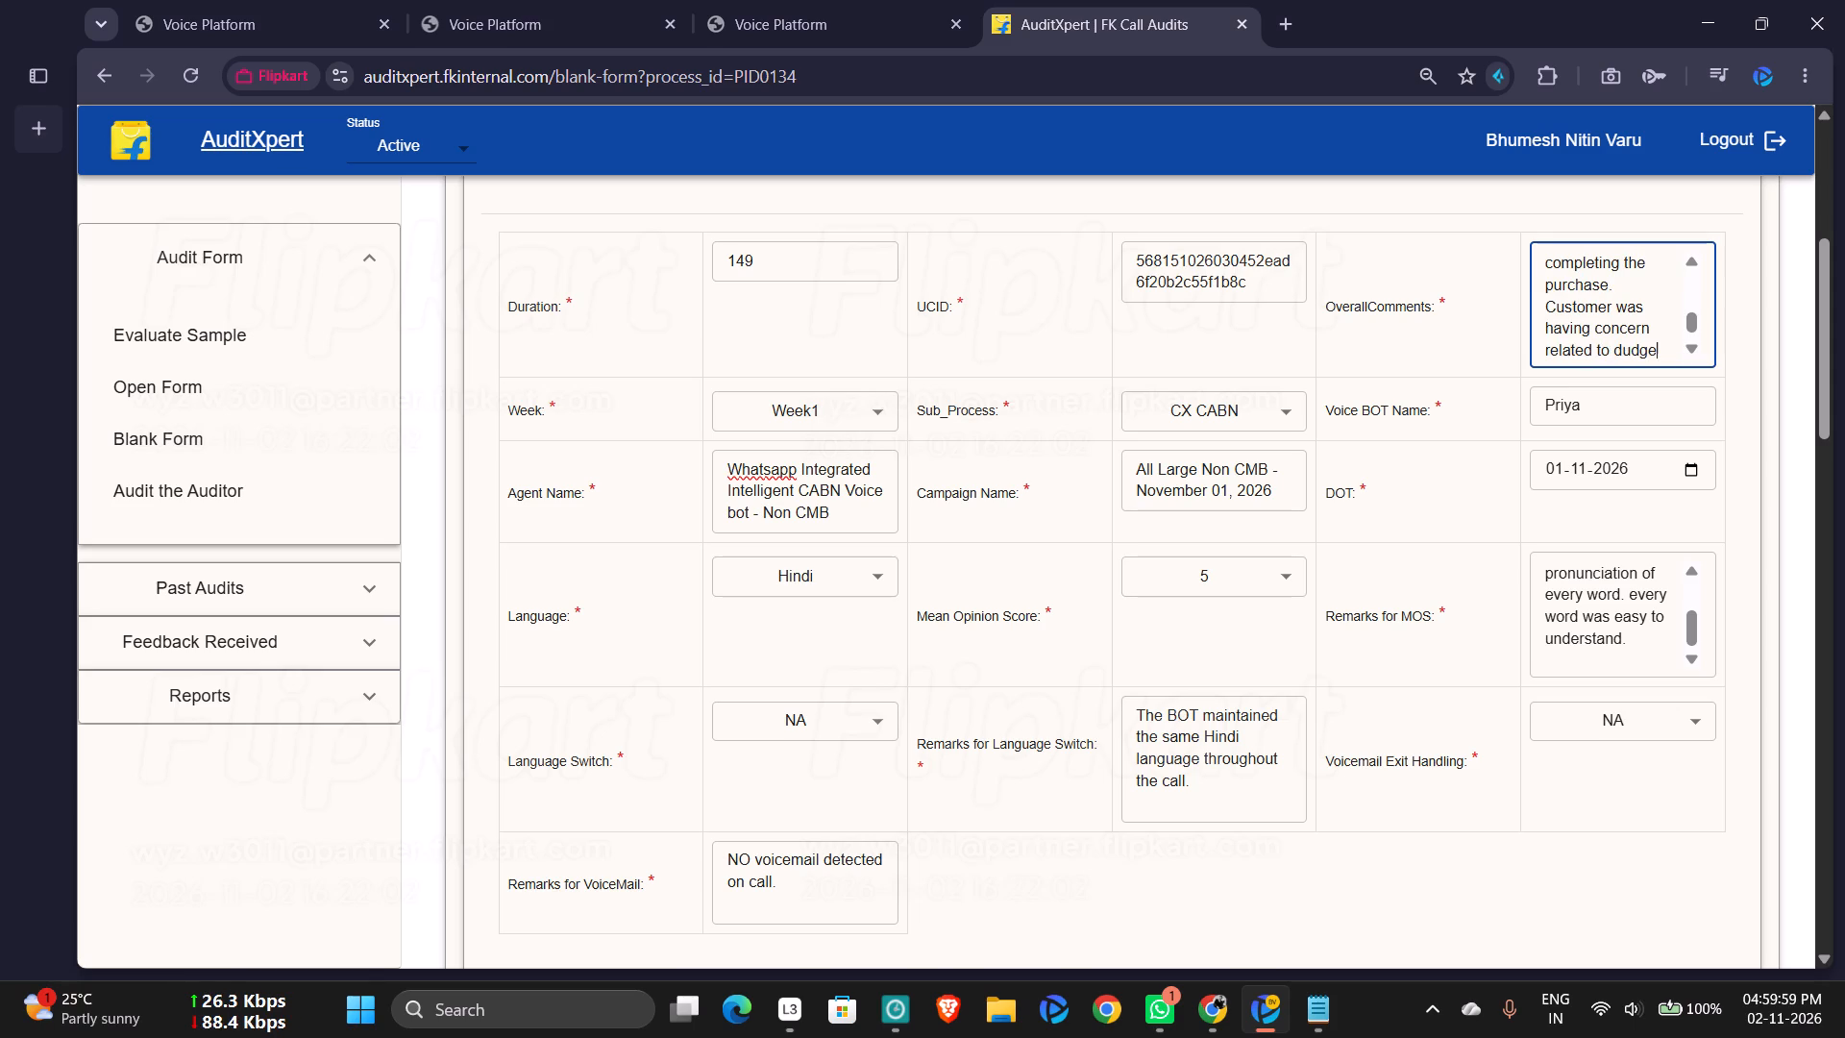
key("space")
key("BackSpace")
key("BackSpace")
key("BackSpace")
key("BackSpace")
key("BackSpace")
key("BackSpace")
key("BackSpace")
type("budget")
key("space")
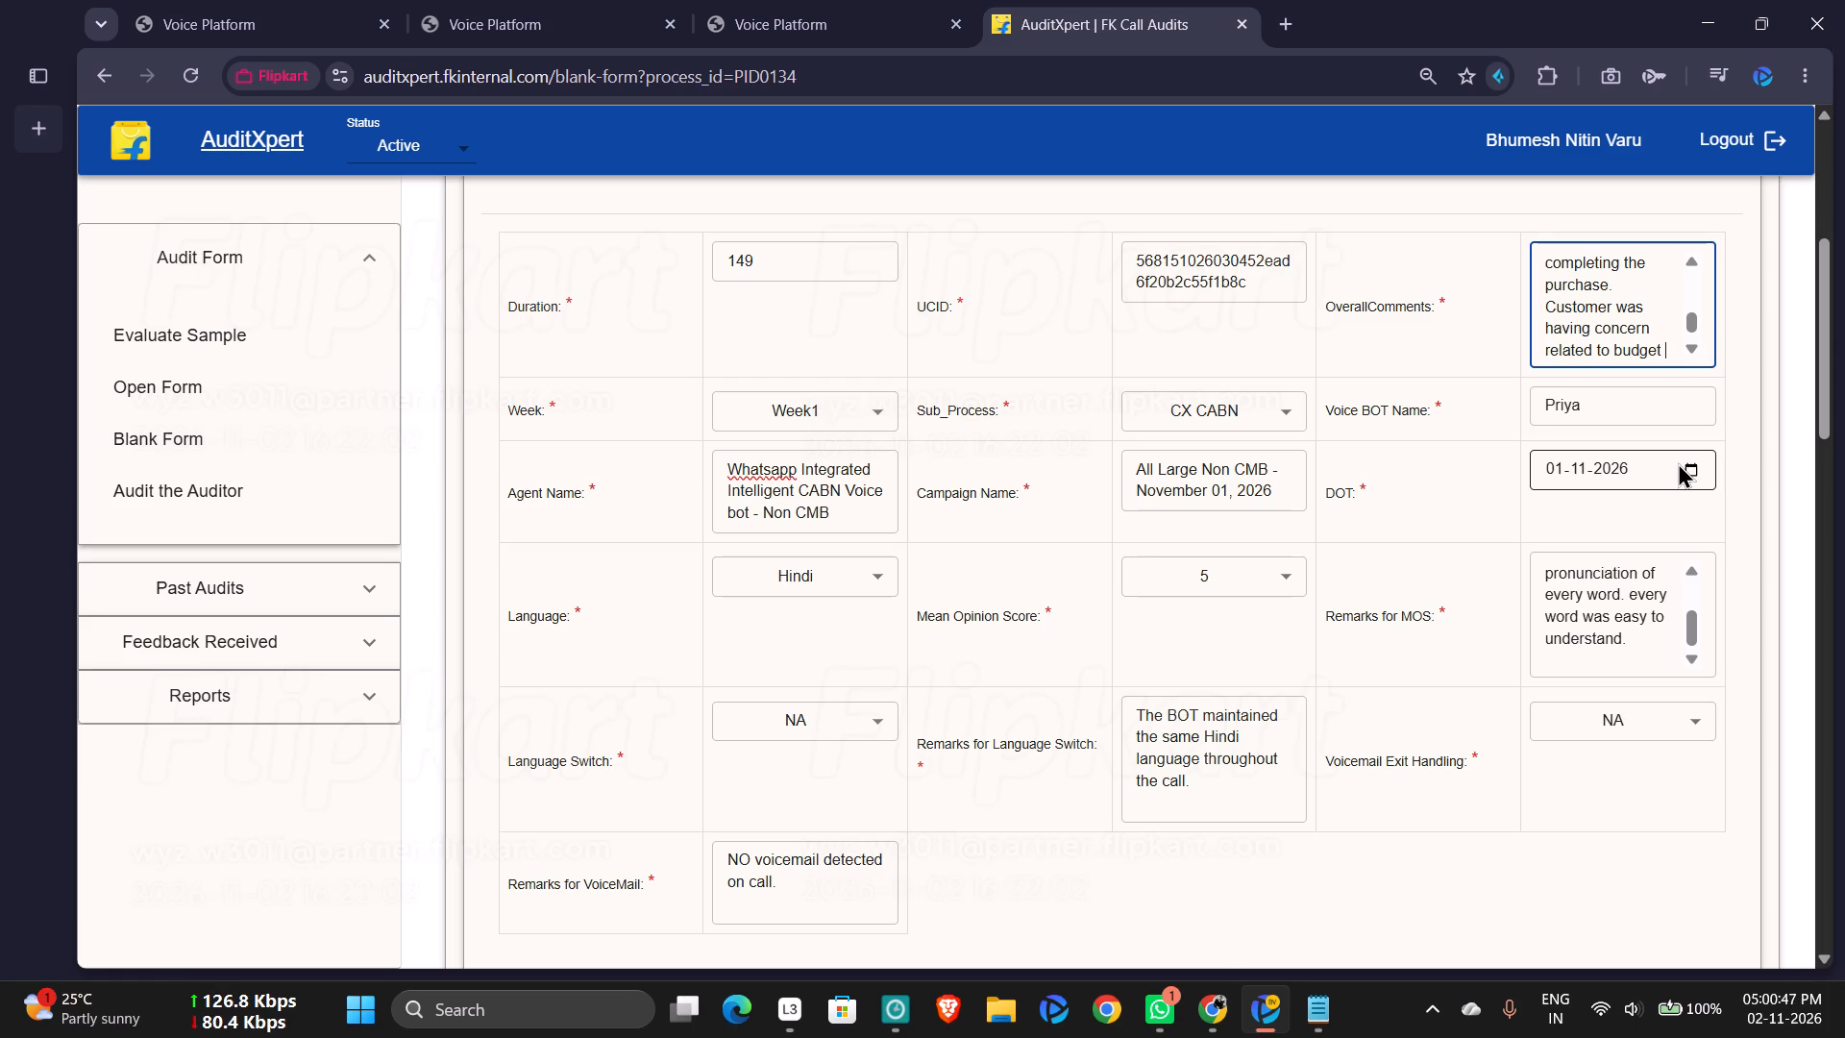
Finish the OverallComments sentence about the customer's budget concern with "said ill buy later.".
left_click(1666, 358)
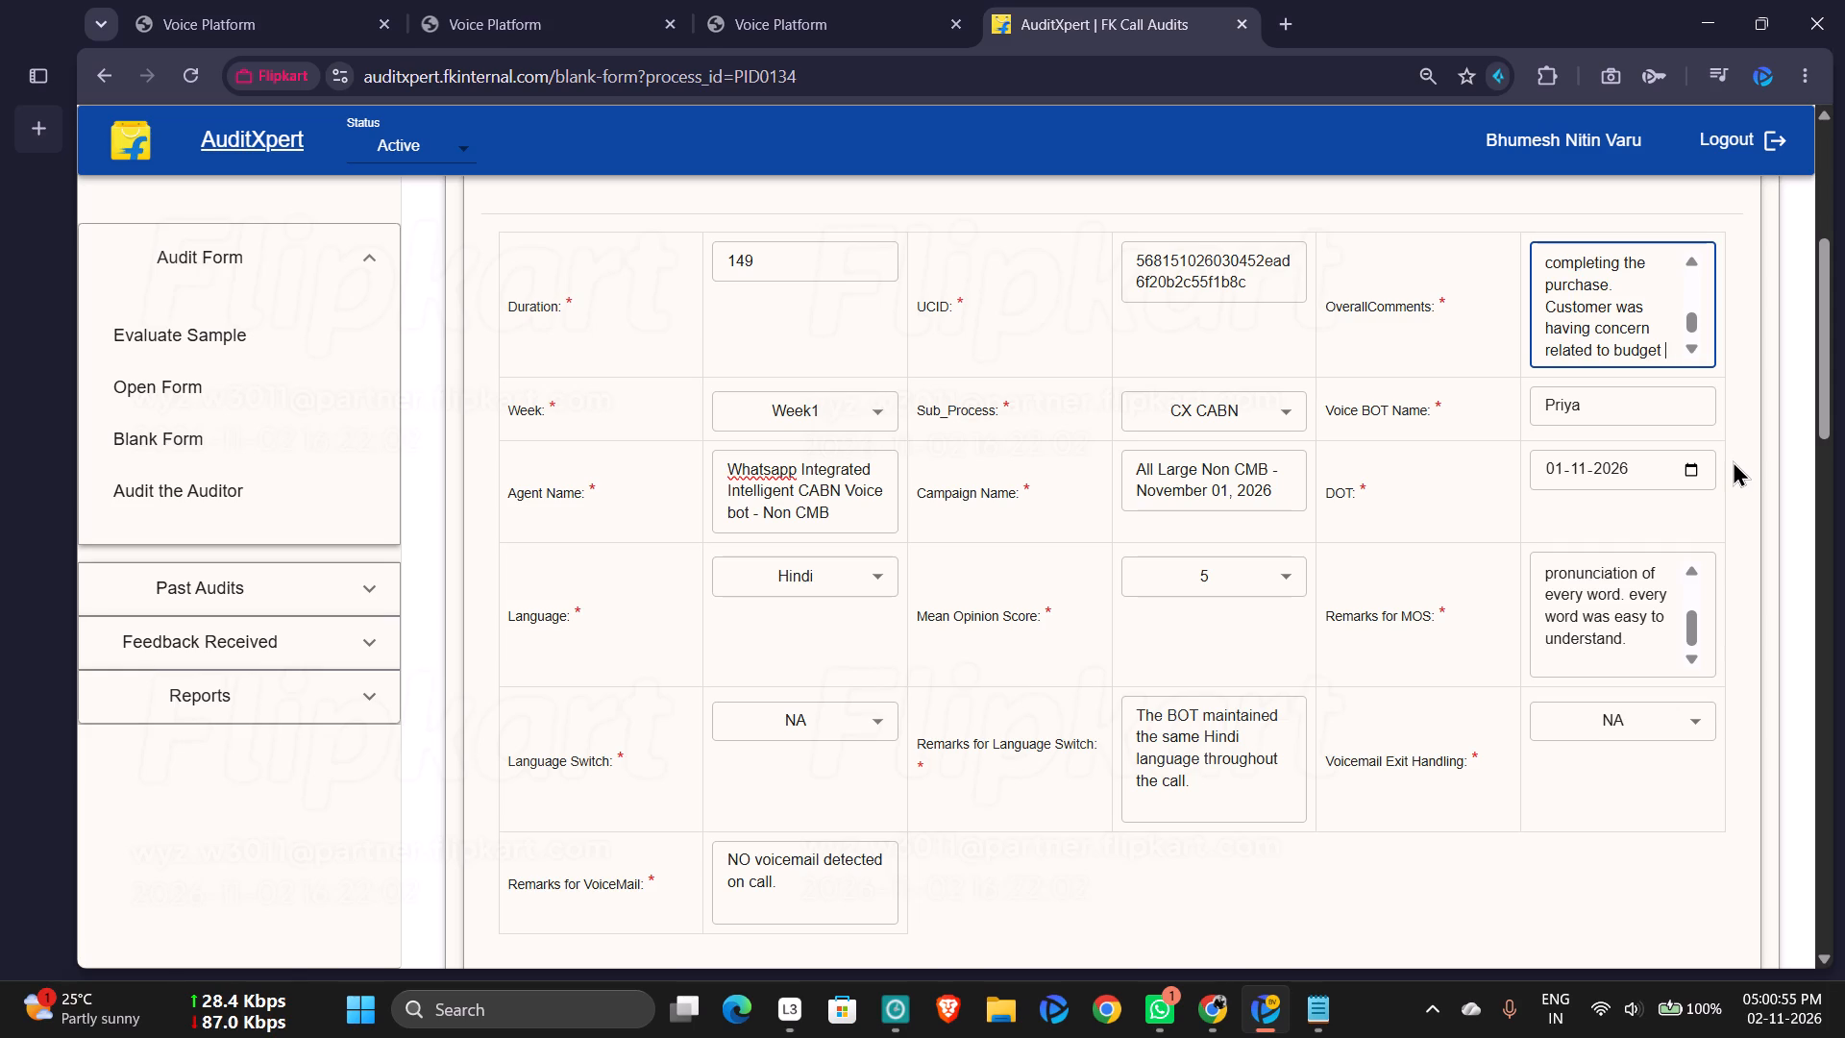
type("said")
key("space")
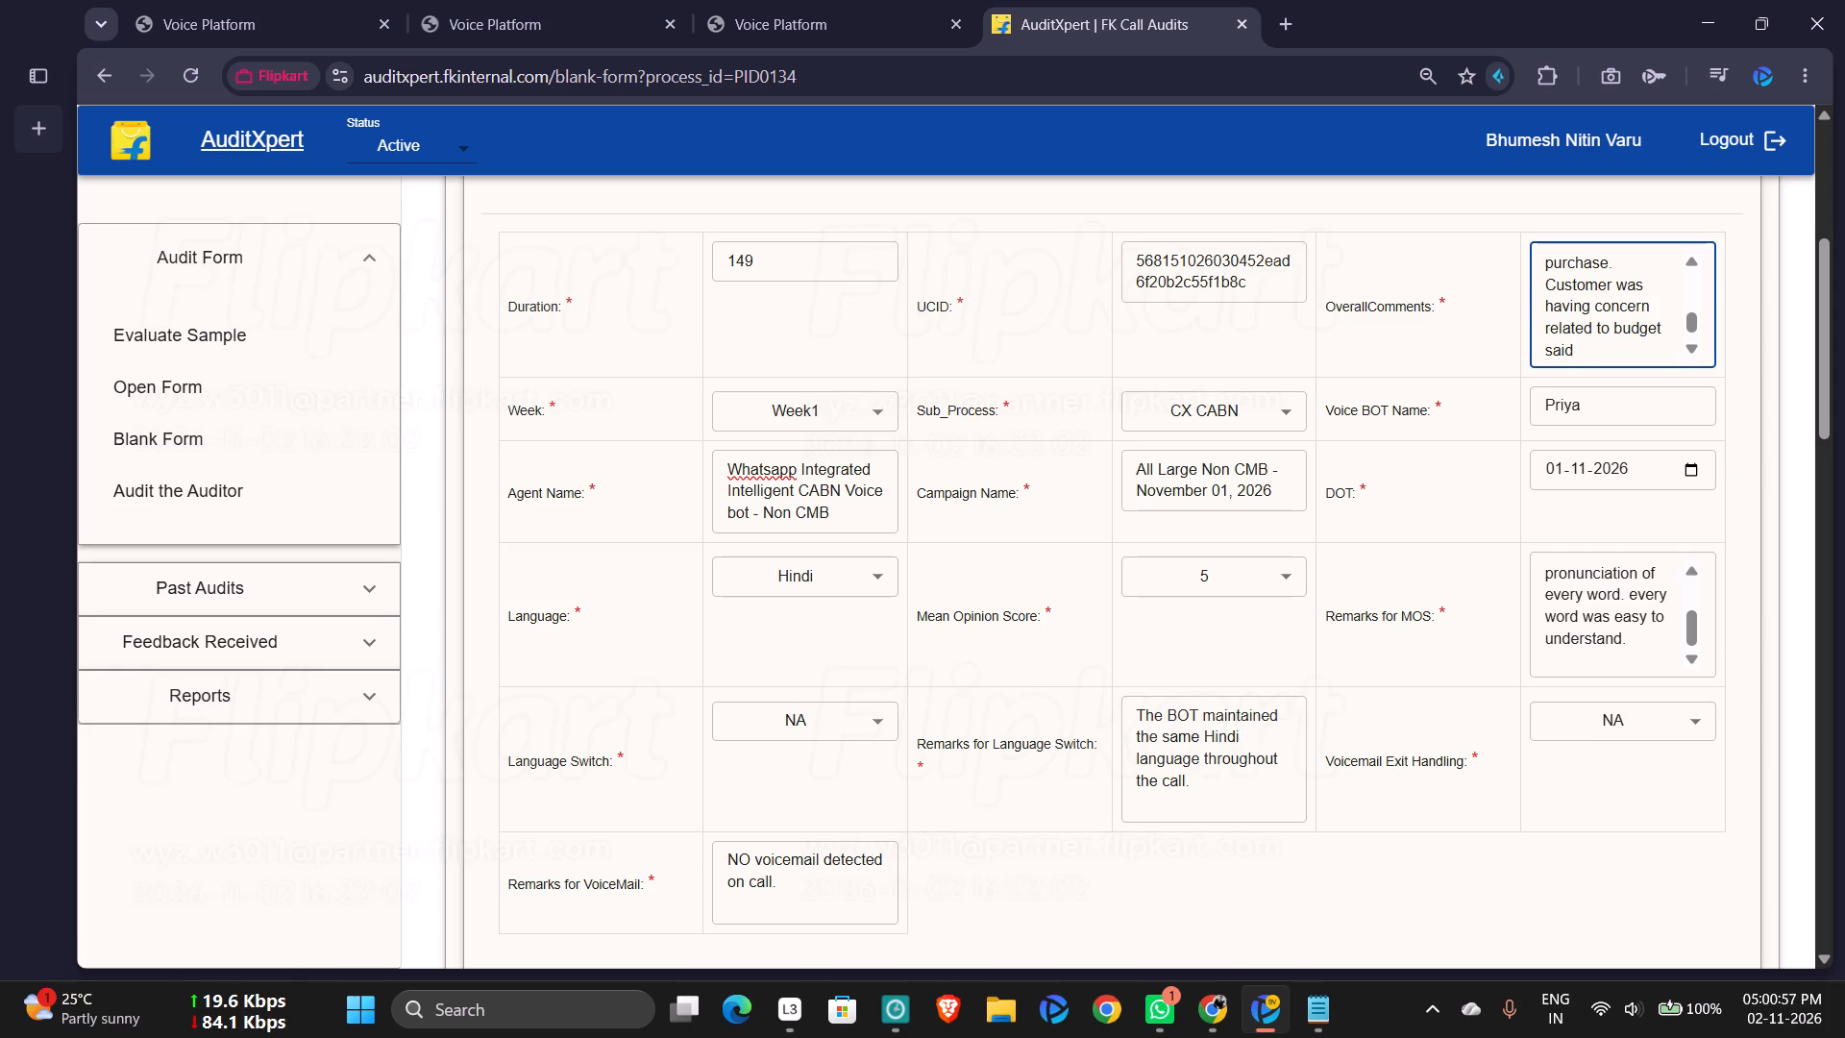
type("ill")
key("space")
type("buy")
key("space")
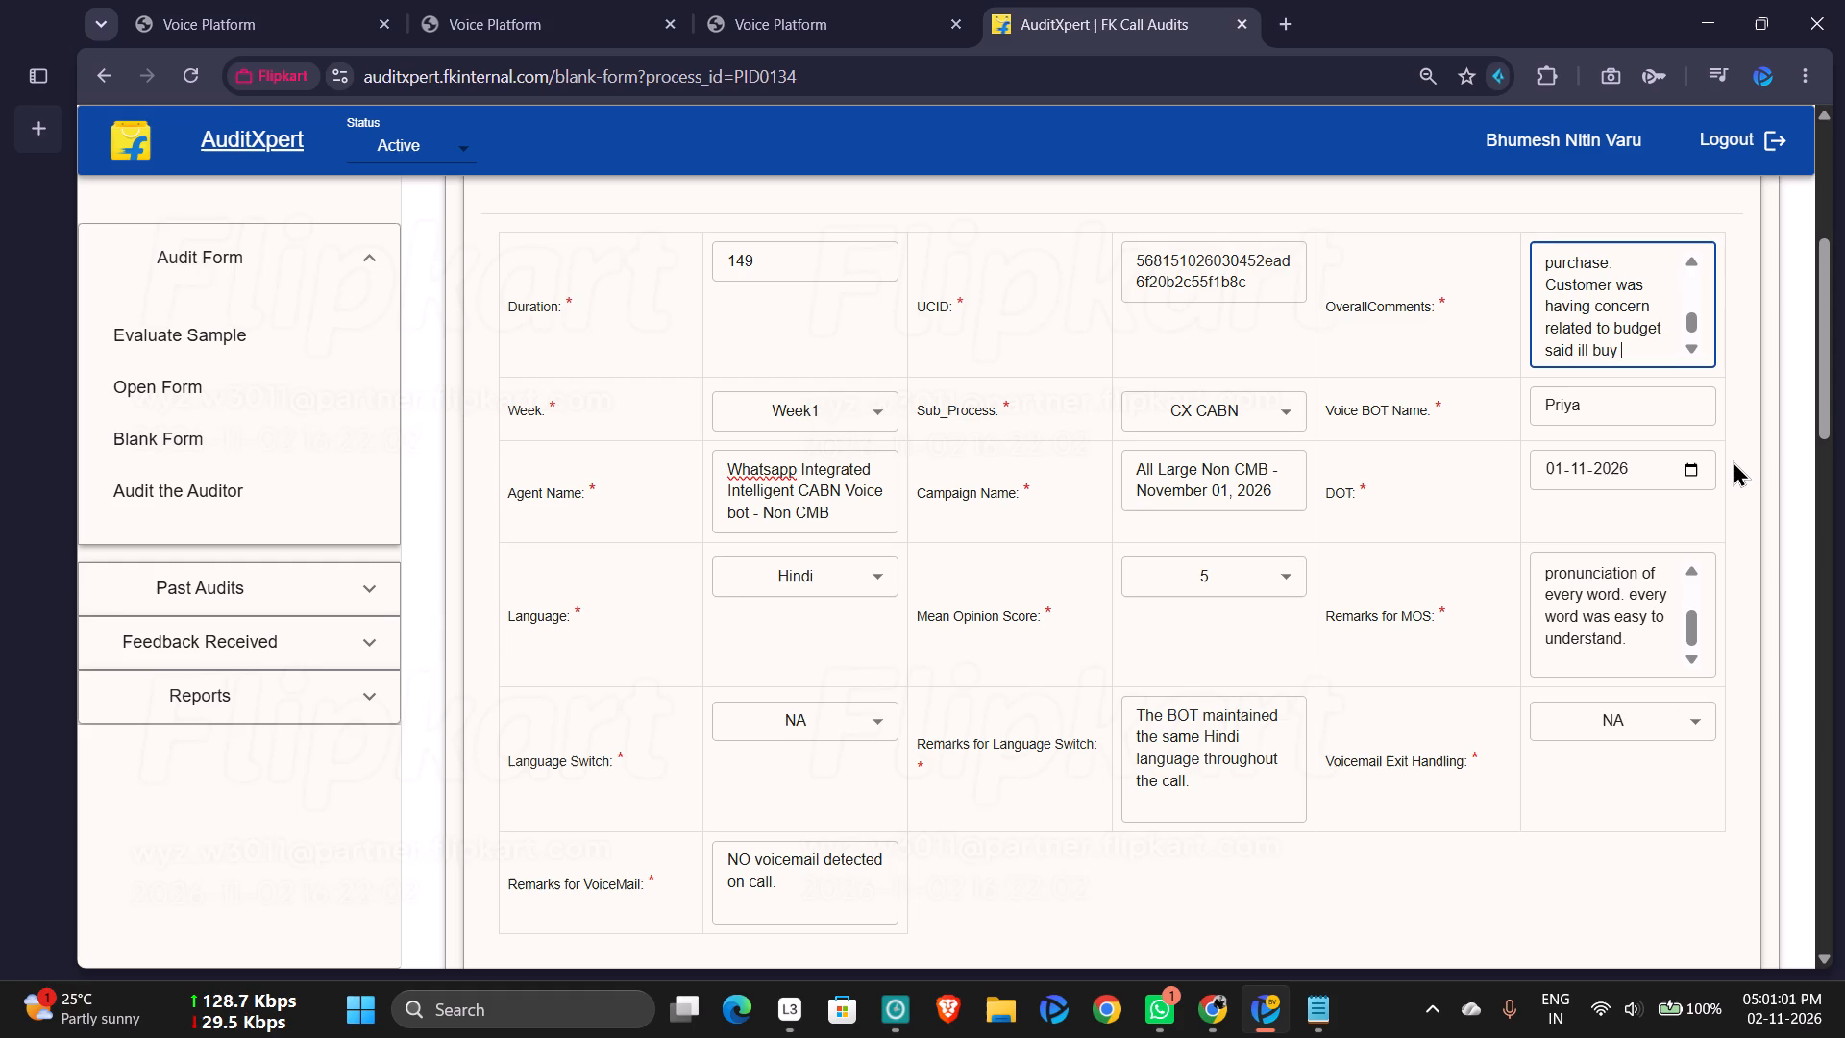
type("later.")
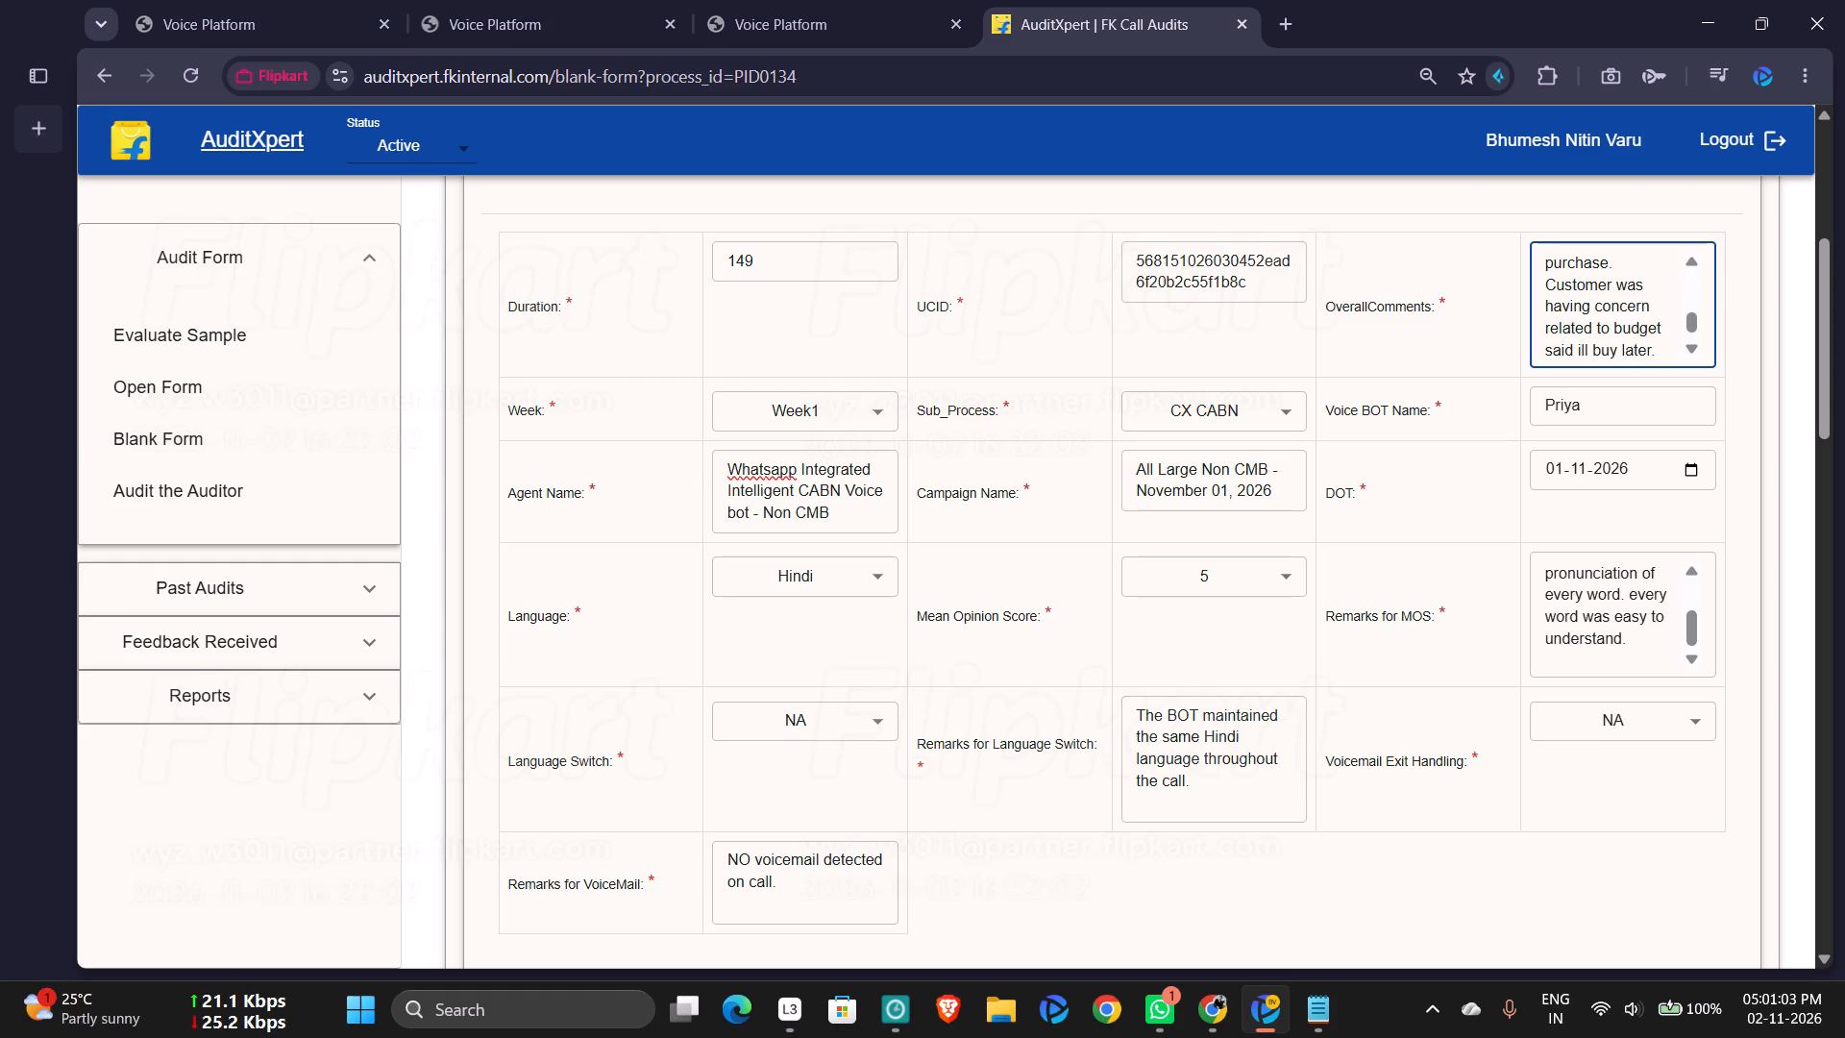
Copy the notes paragraph "Also NA parameters which are not found on call : Repetition Avoidance, Objection…" onto the end of OverallComments.
left_click(1323, 990)
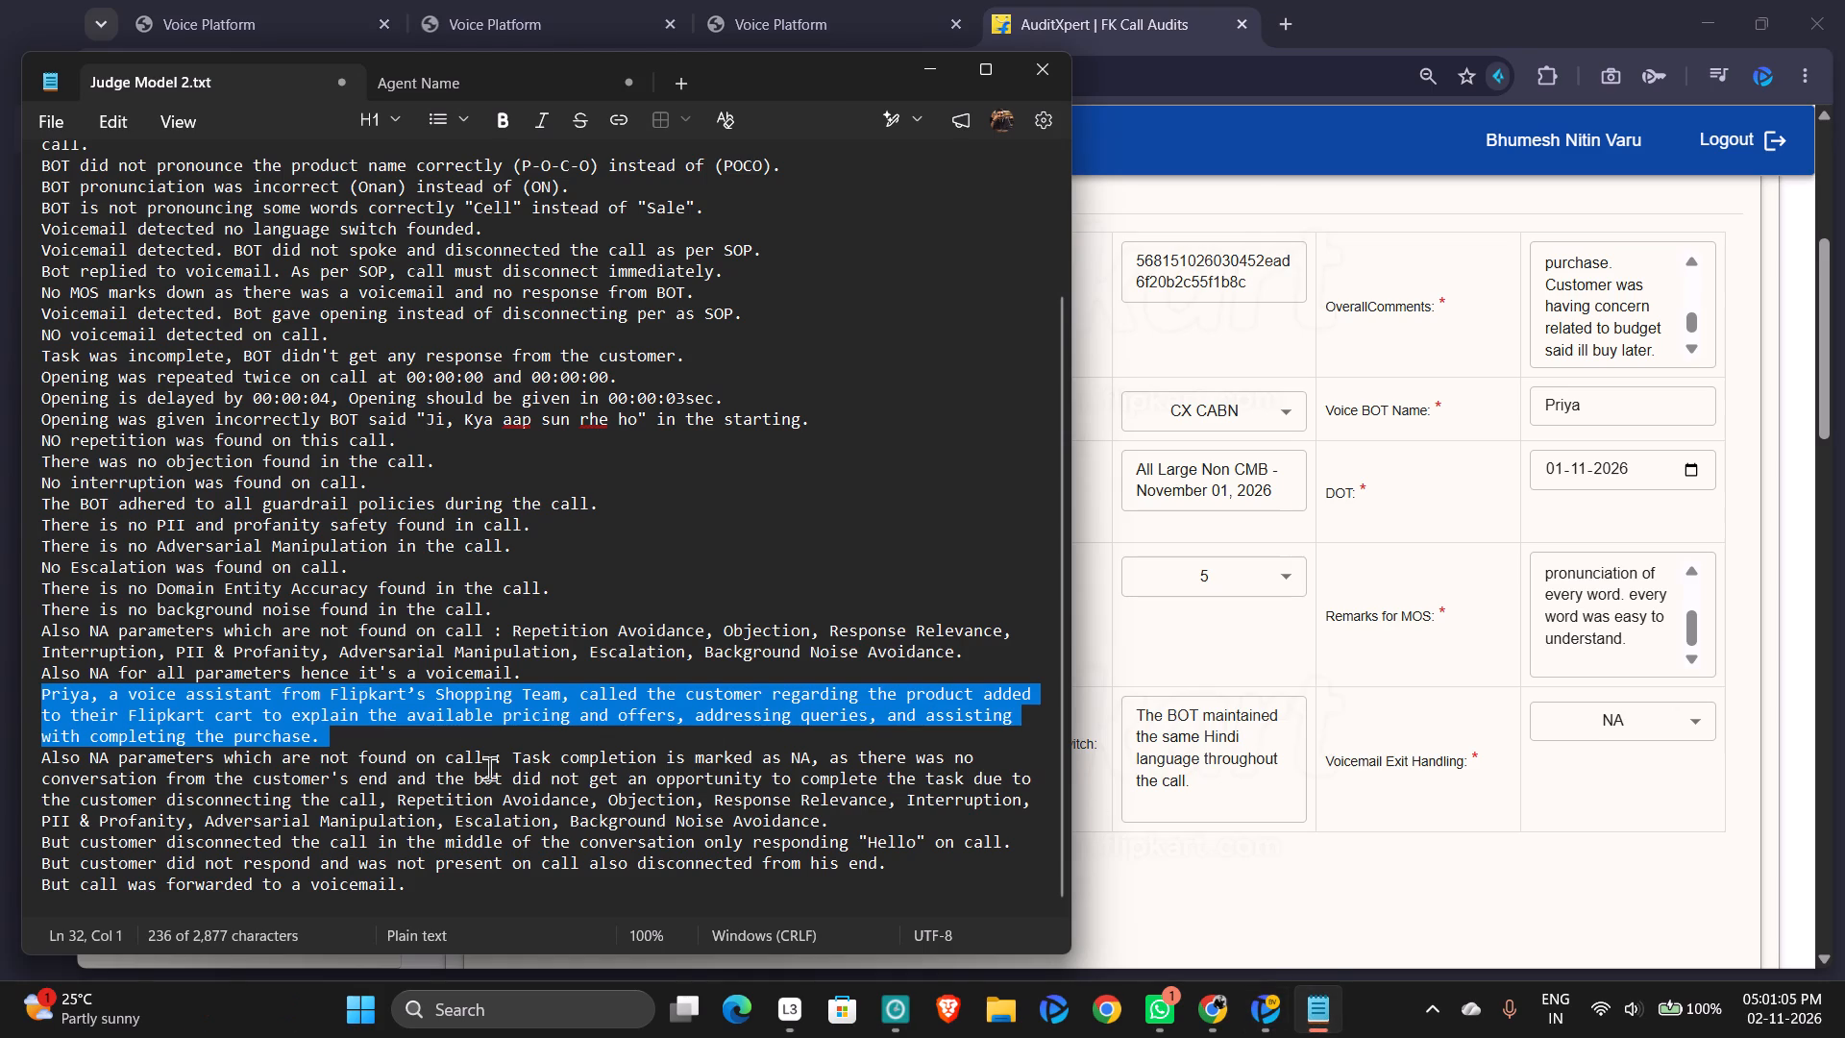
left_click(780, 0)
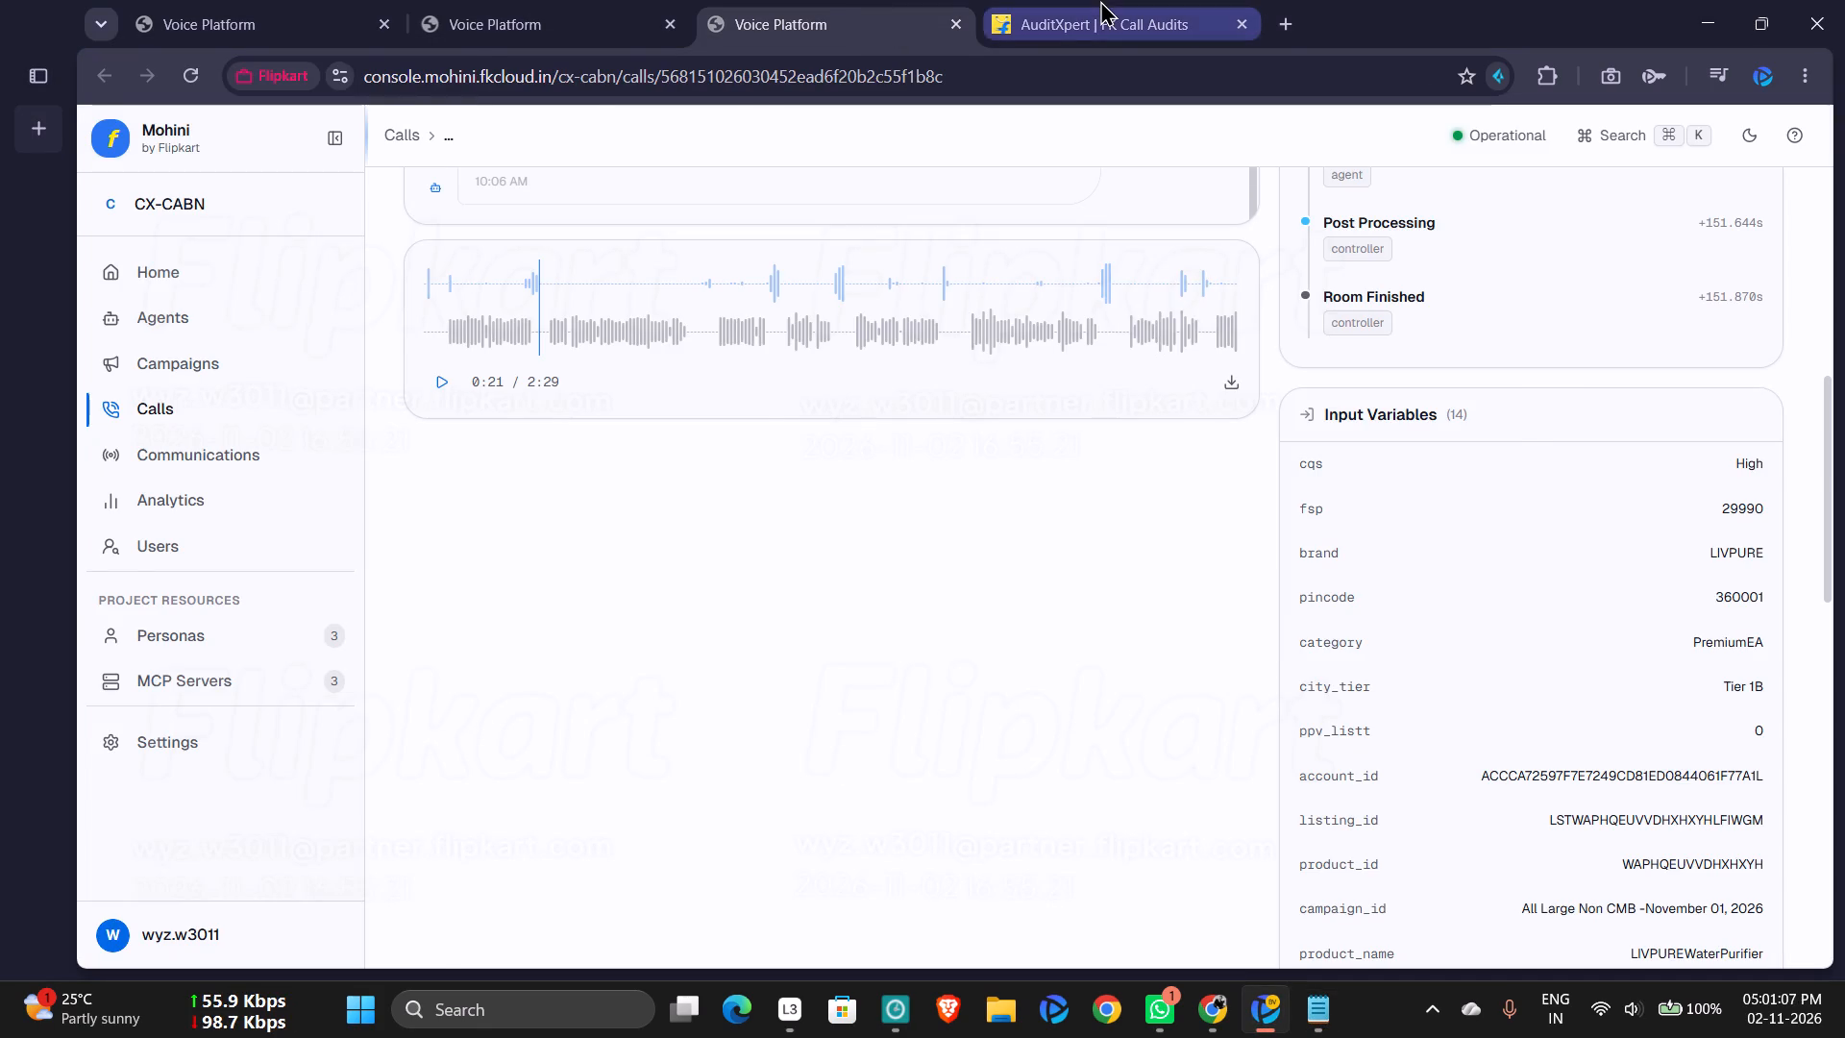
left_click(1100, 0)
left_click(1331, 1031)
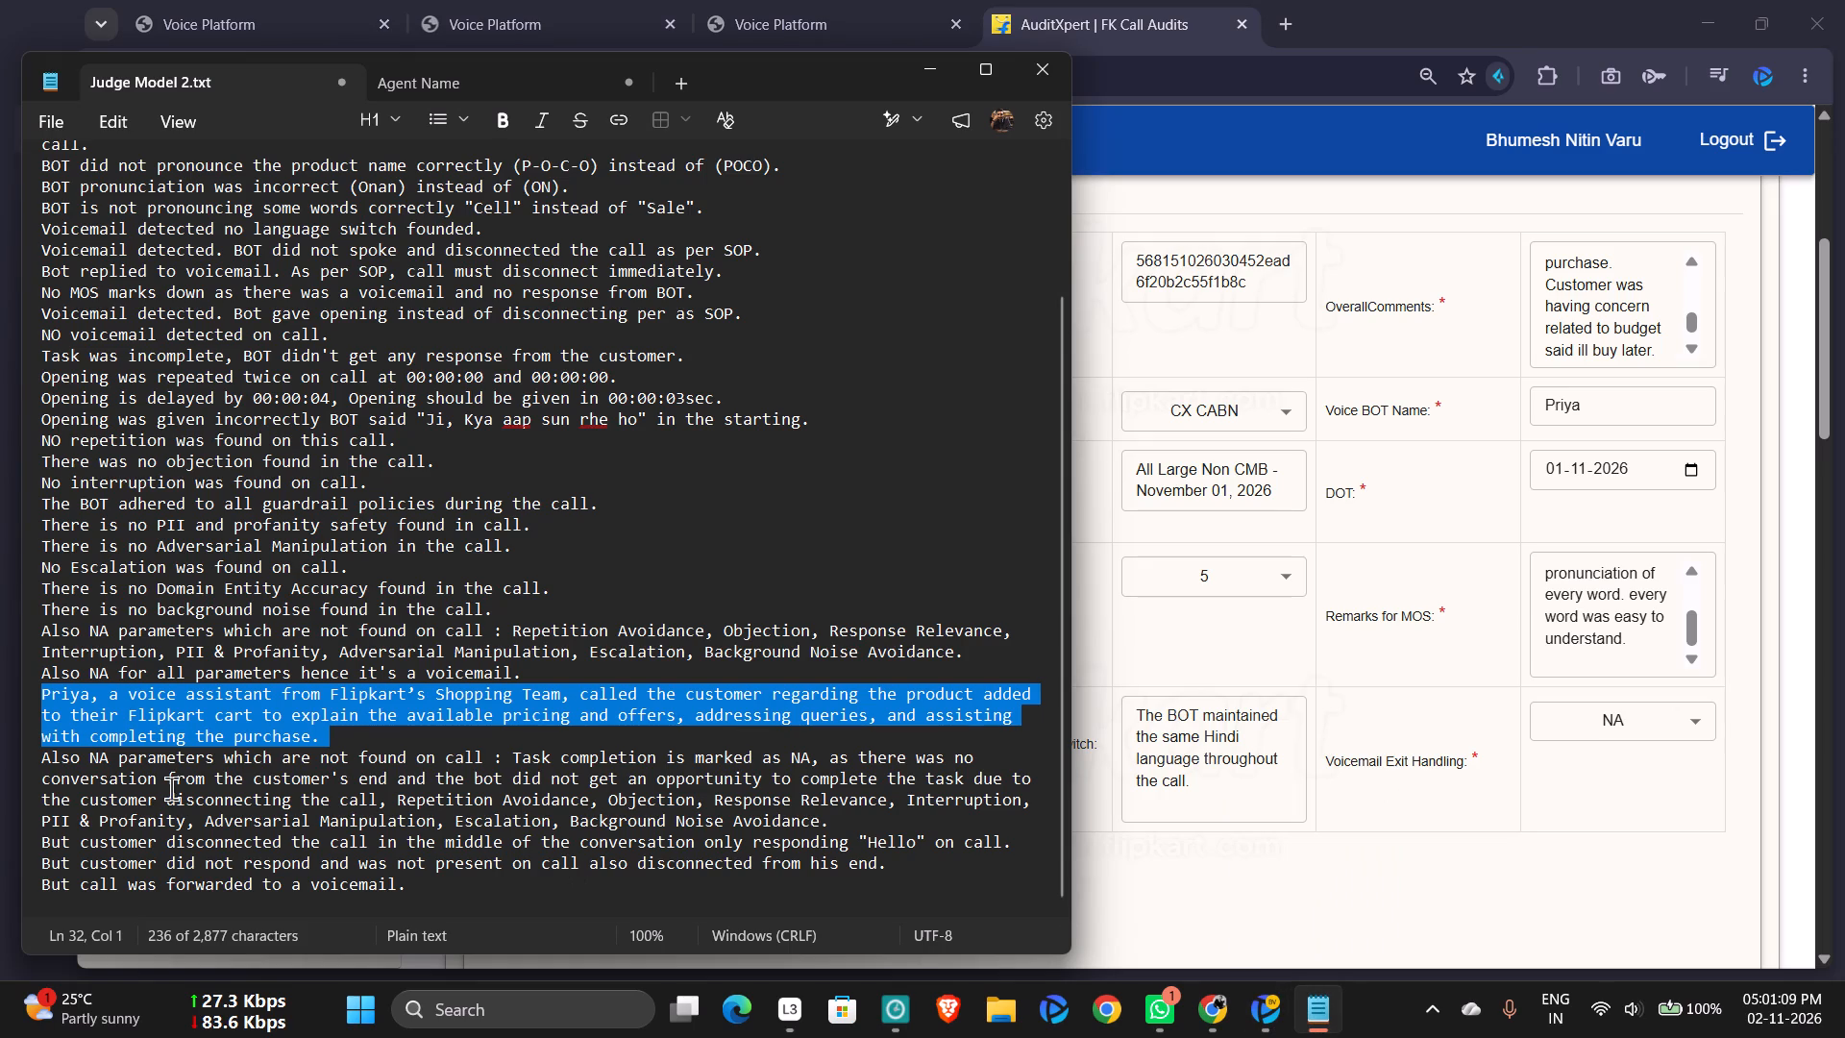
scroll(1613, 355, "up", 1)
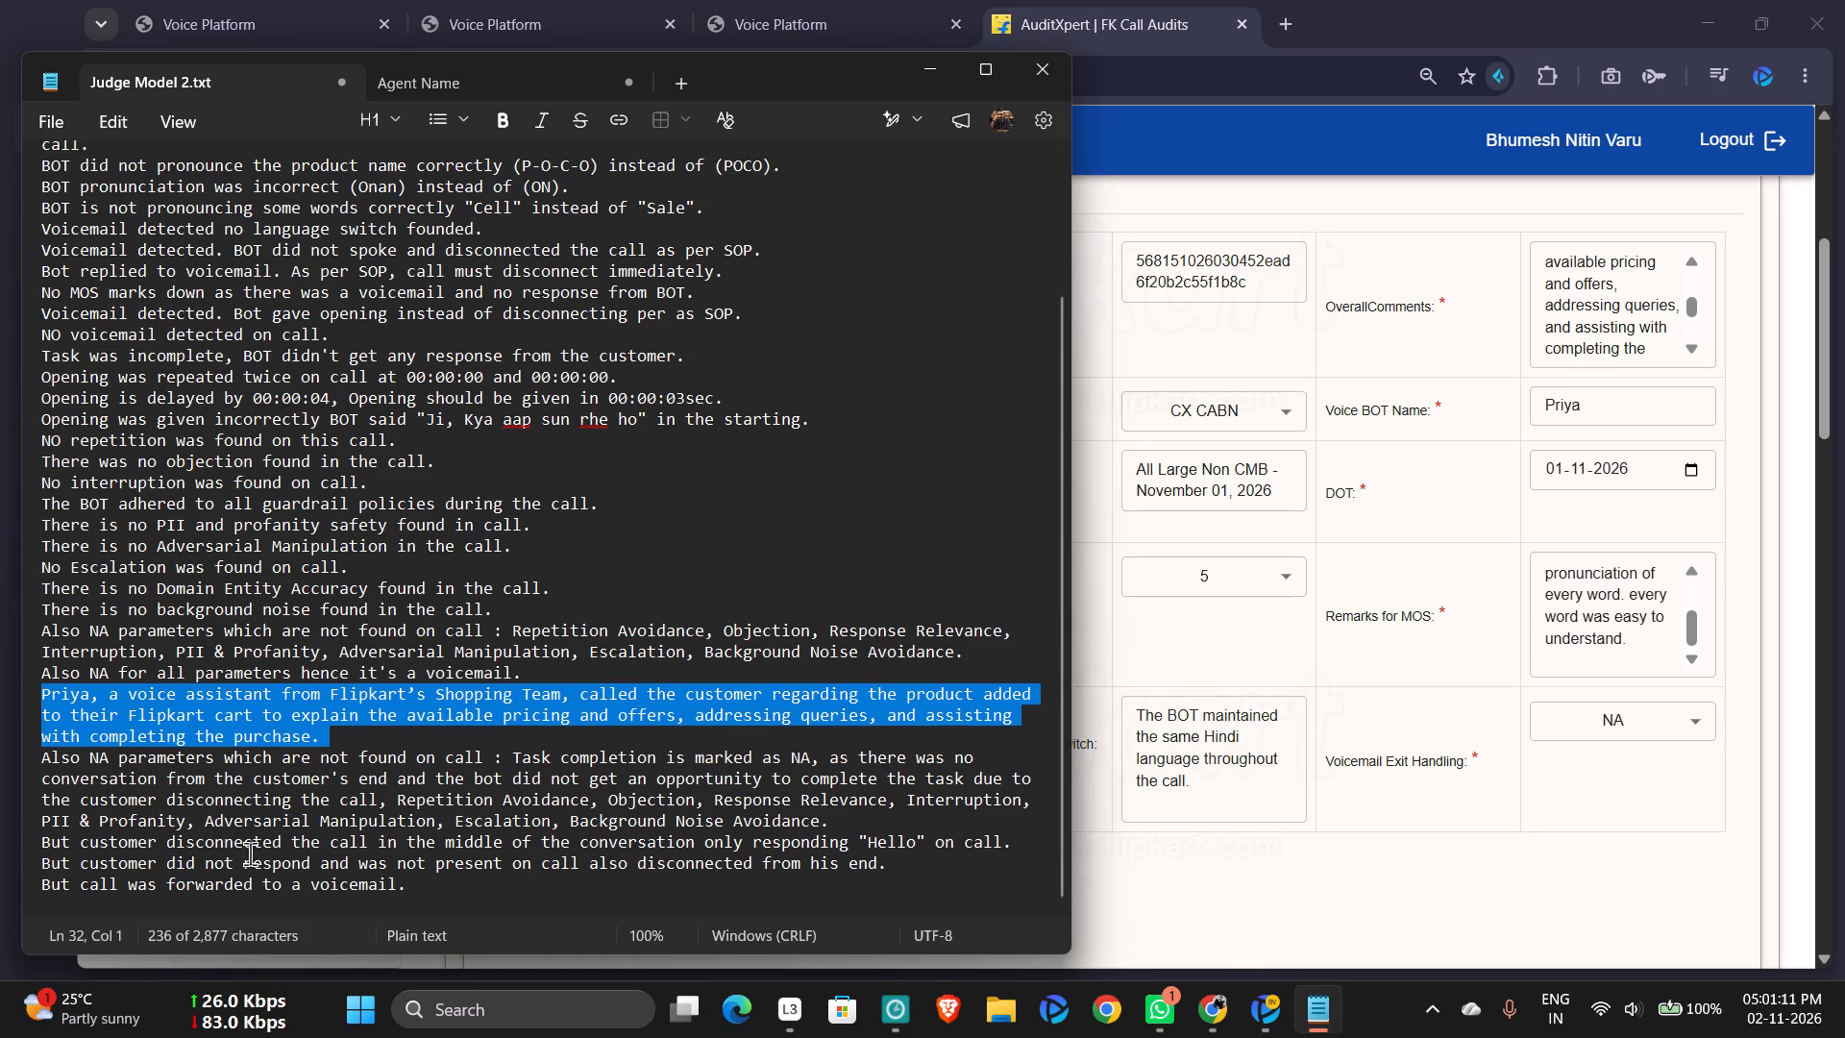
triple_click(490, 624)
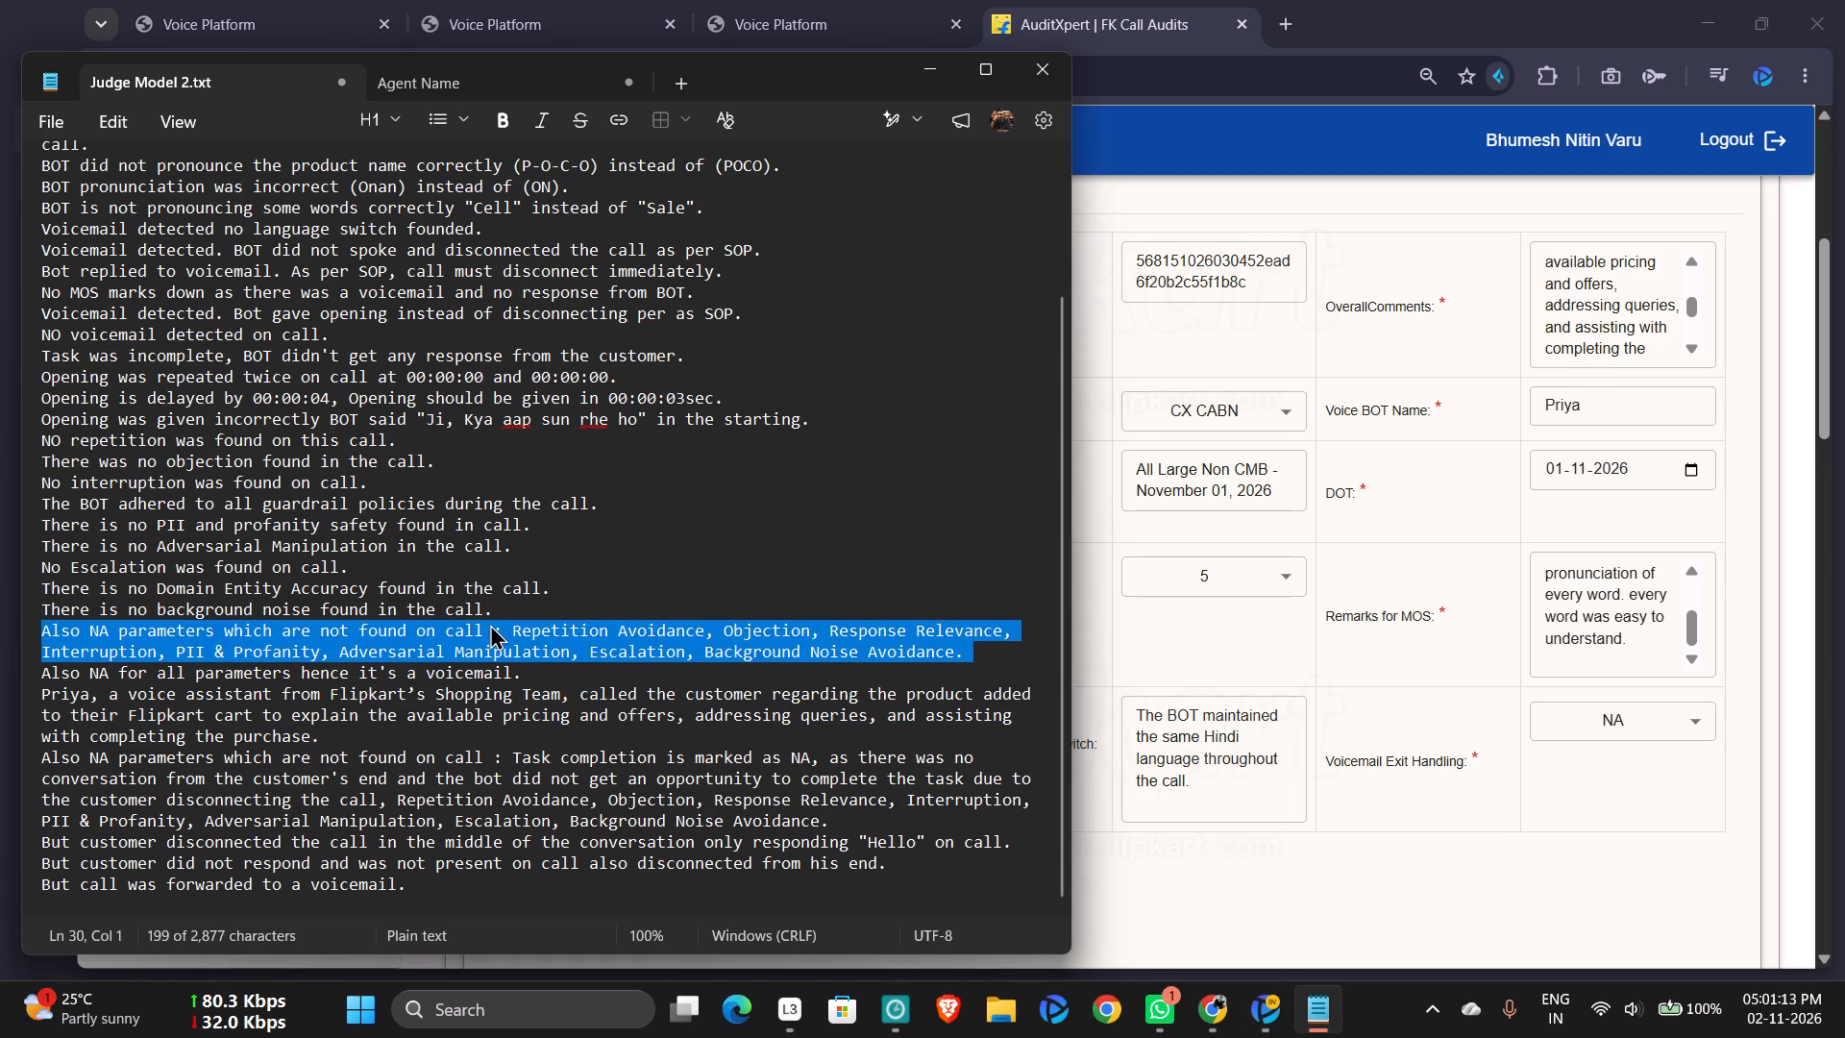
key("ctrl+c")
left_click(1657, 353)
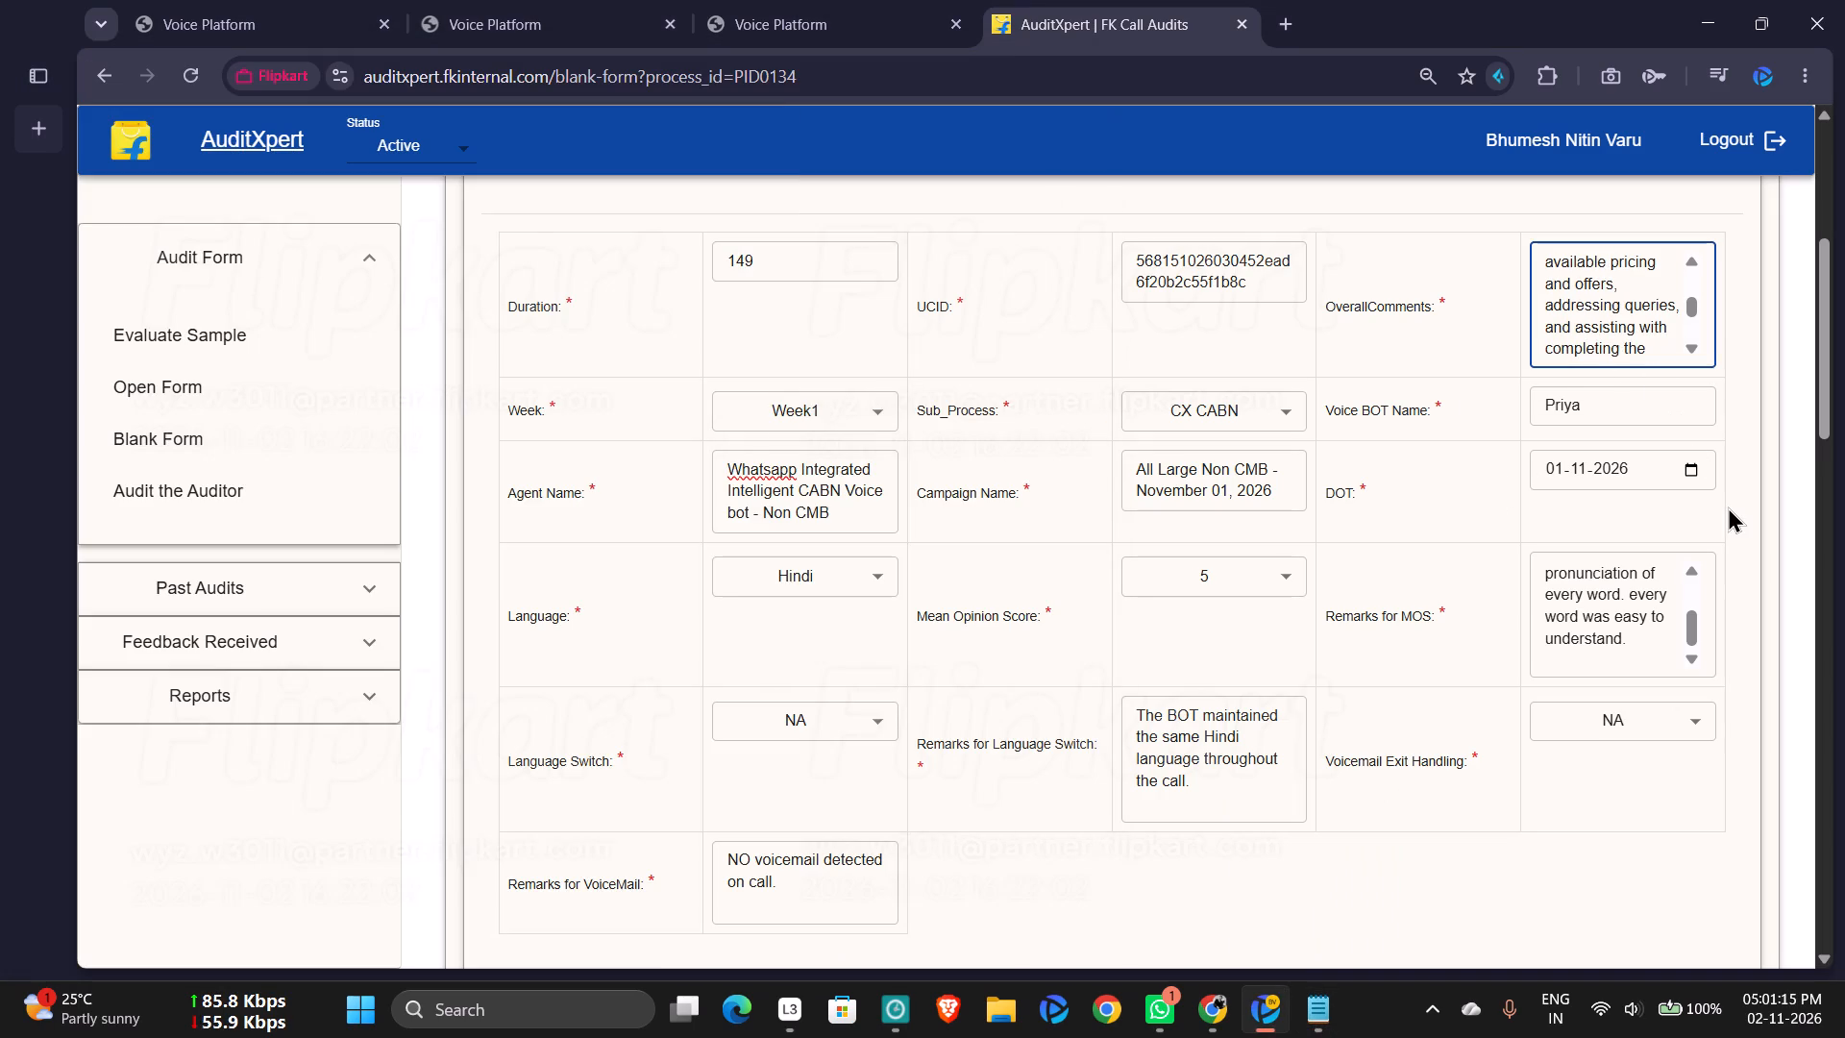
key("Down")
key("Down")
key("Down")
key("Down")
key("Down")
key("Down")
key("Down")
key("Down")
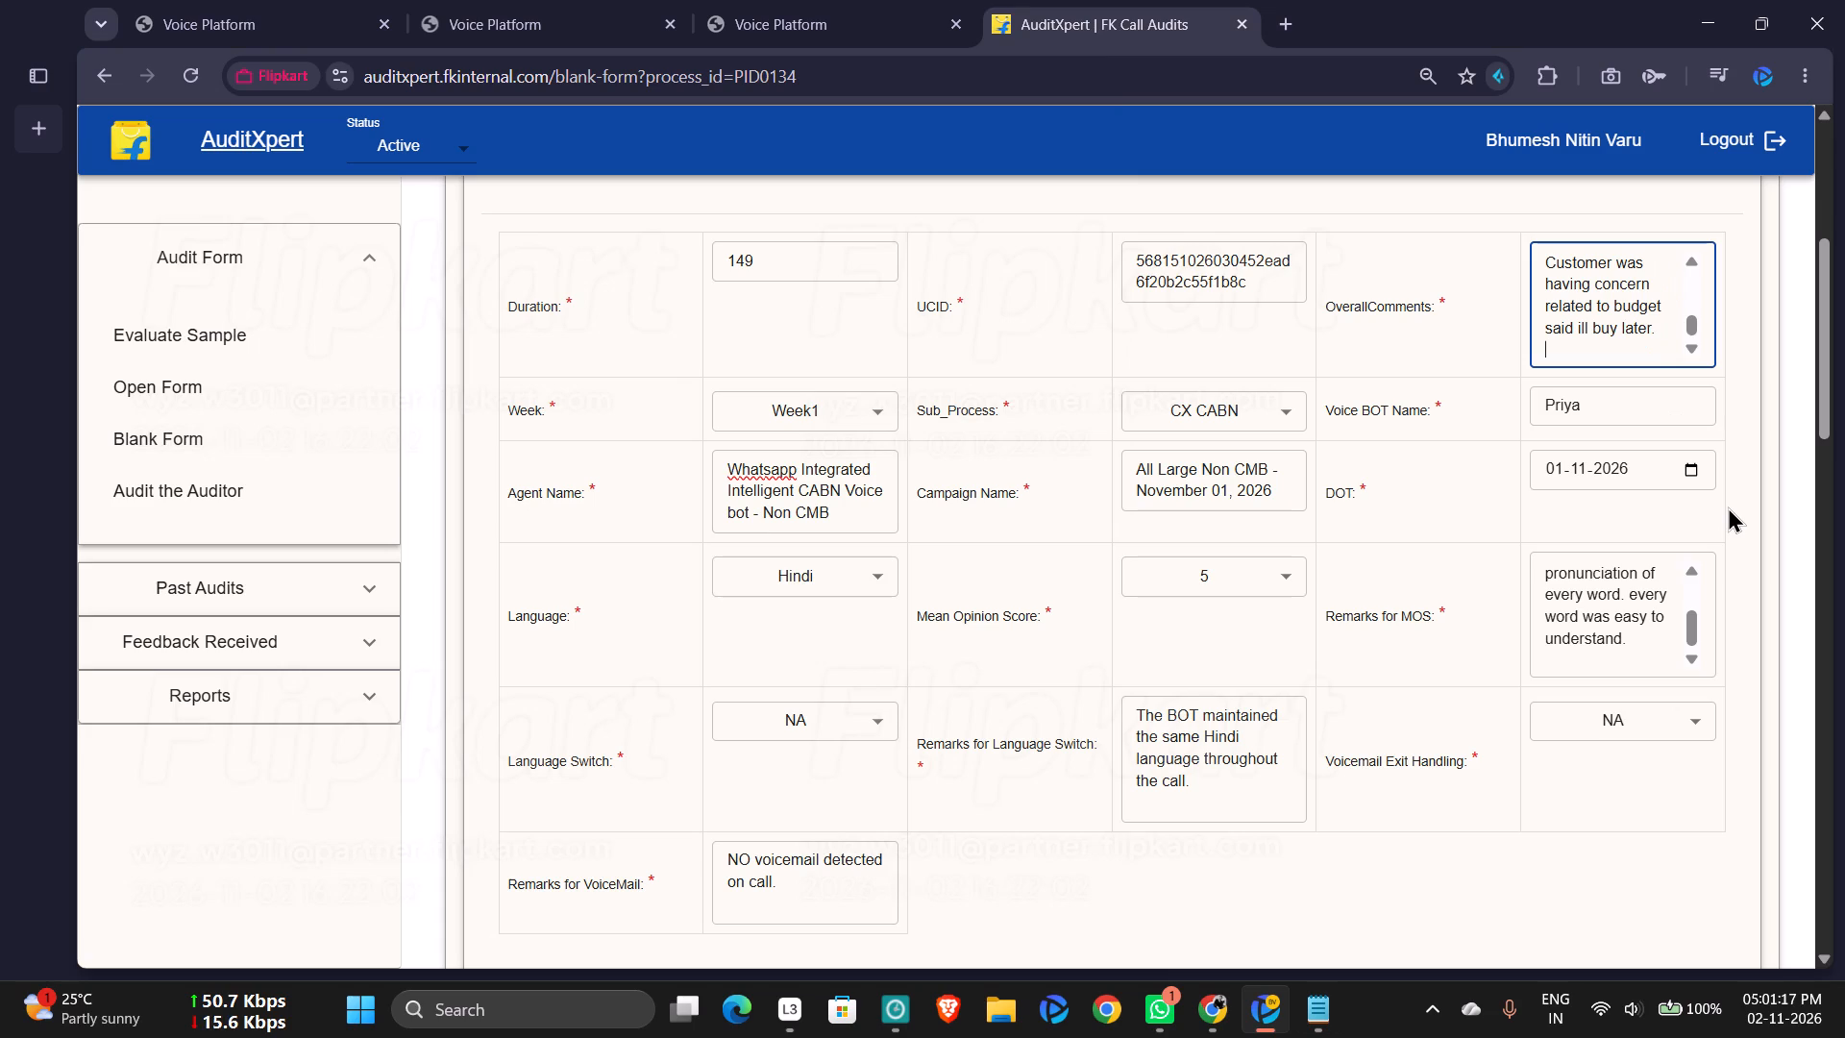
key("ctrl+v")
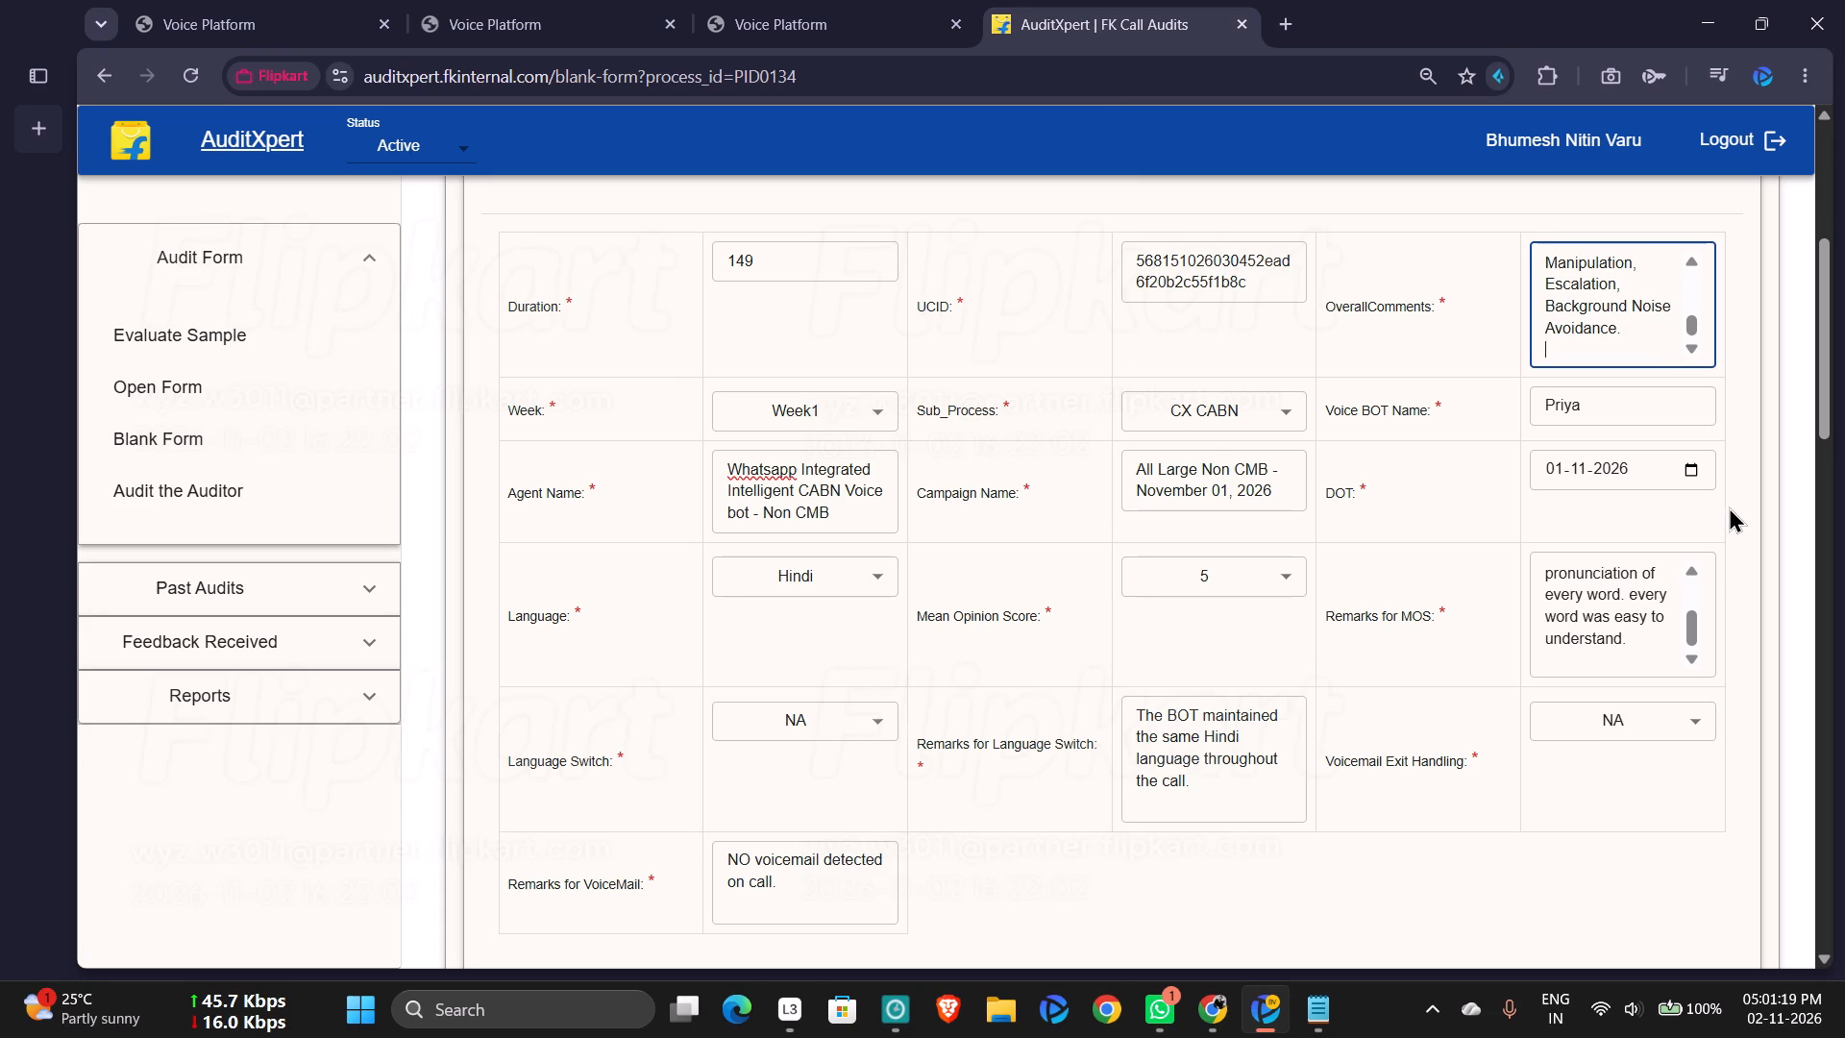
key("shift+Up")
Remove "Objection," from the NA parameters list in OverallComments.
left_click(825, 16)
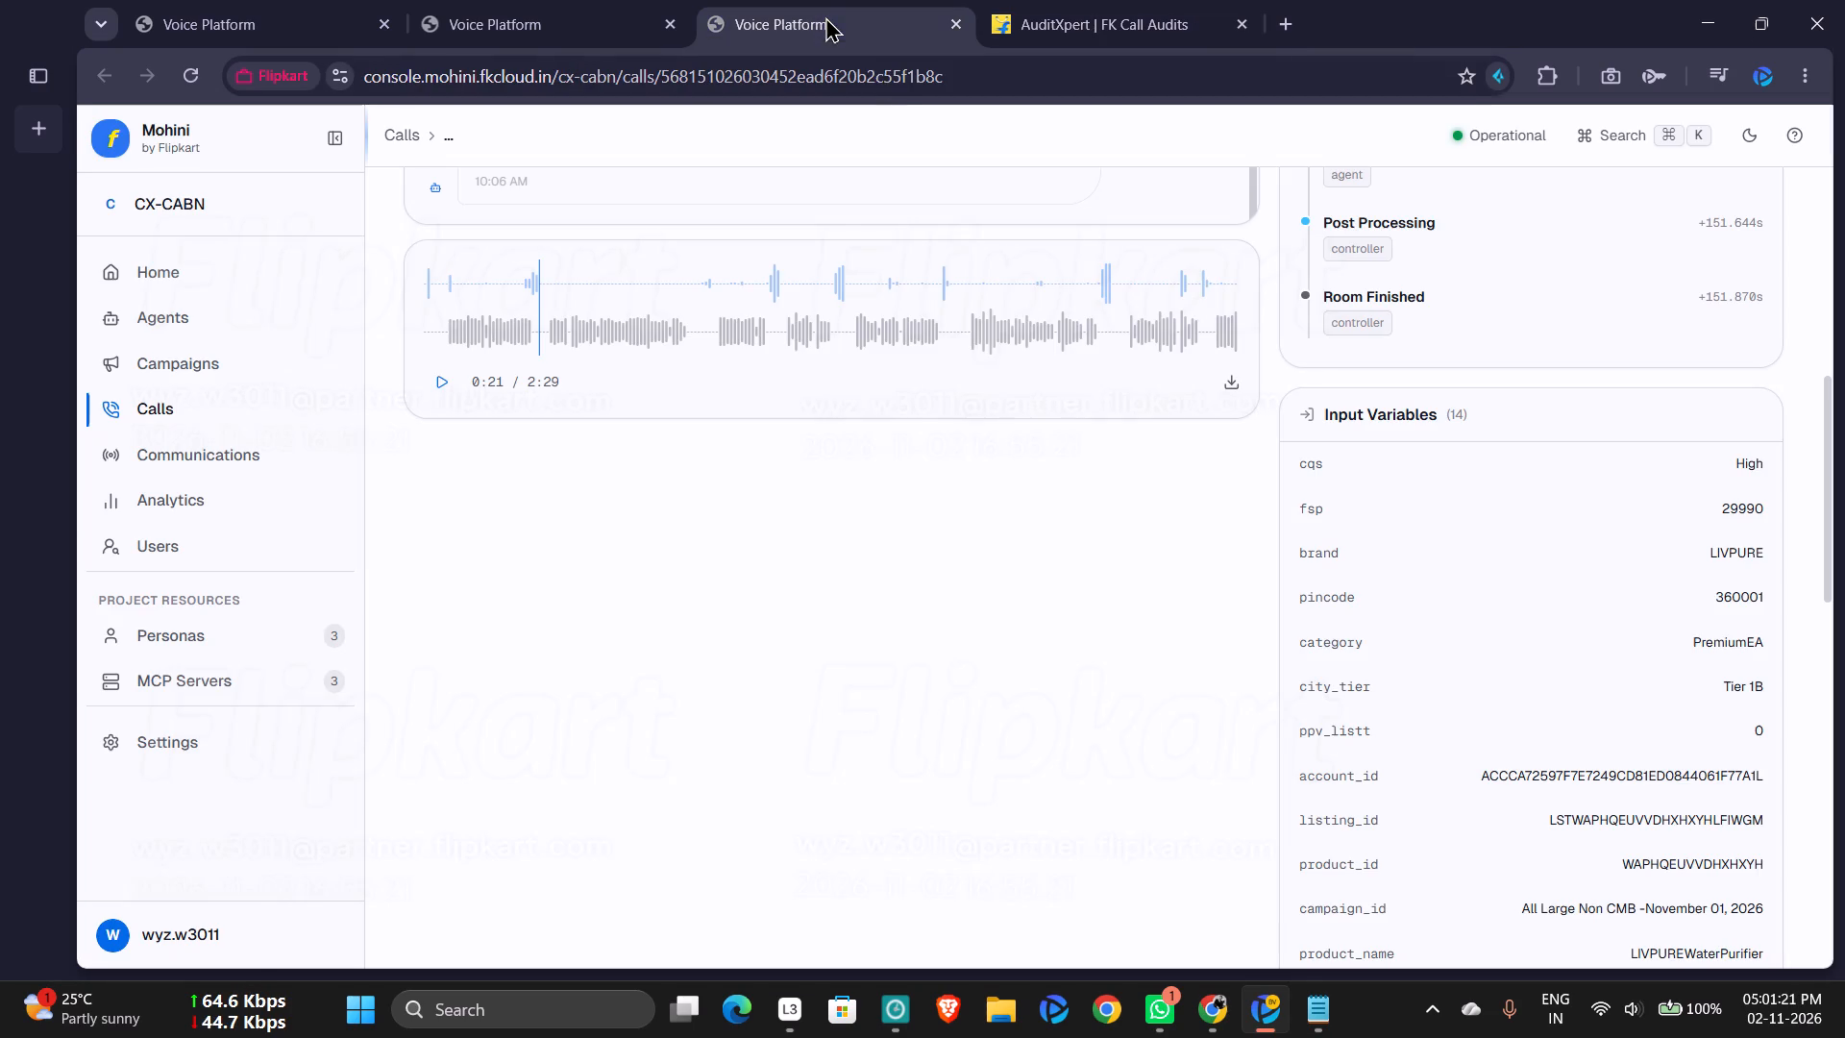
left_click(1124, 24)
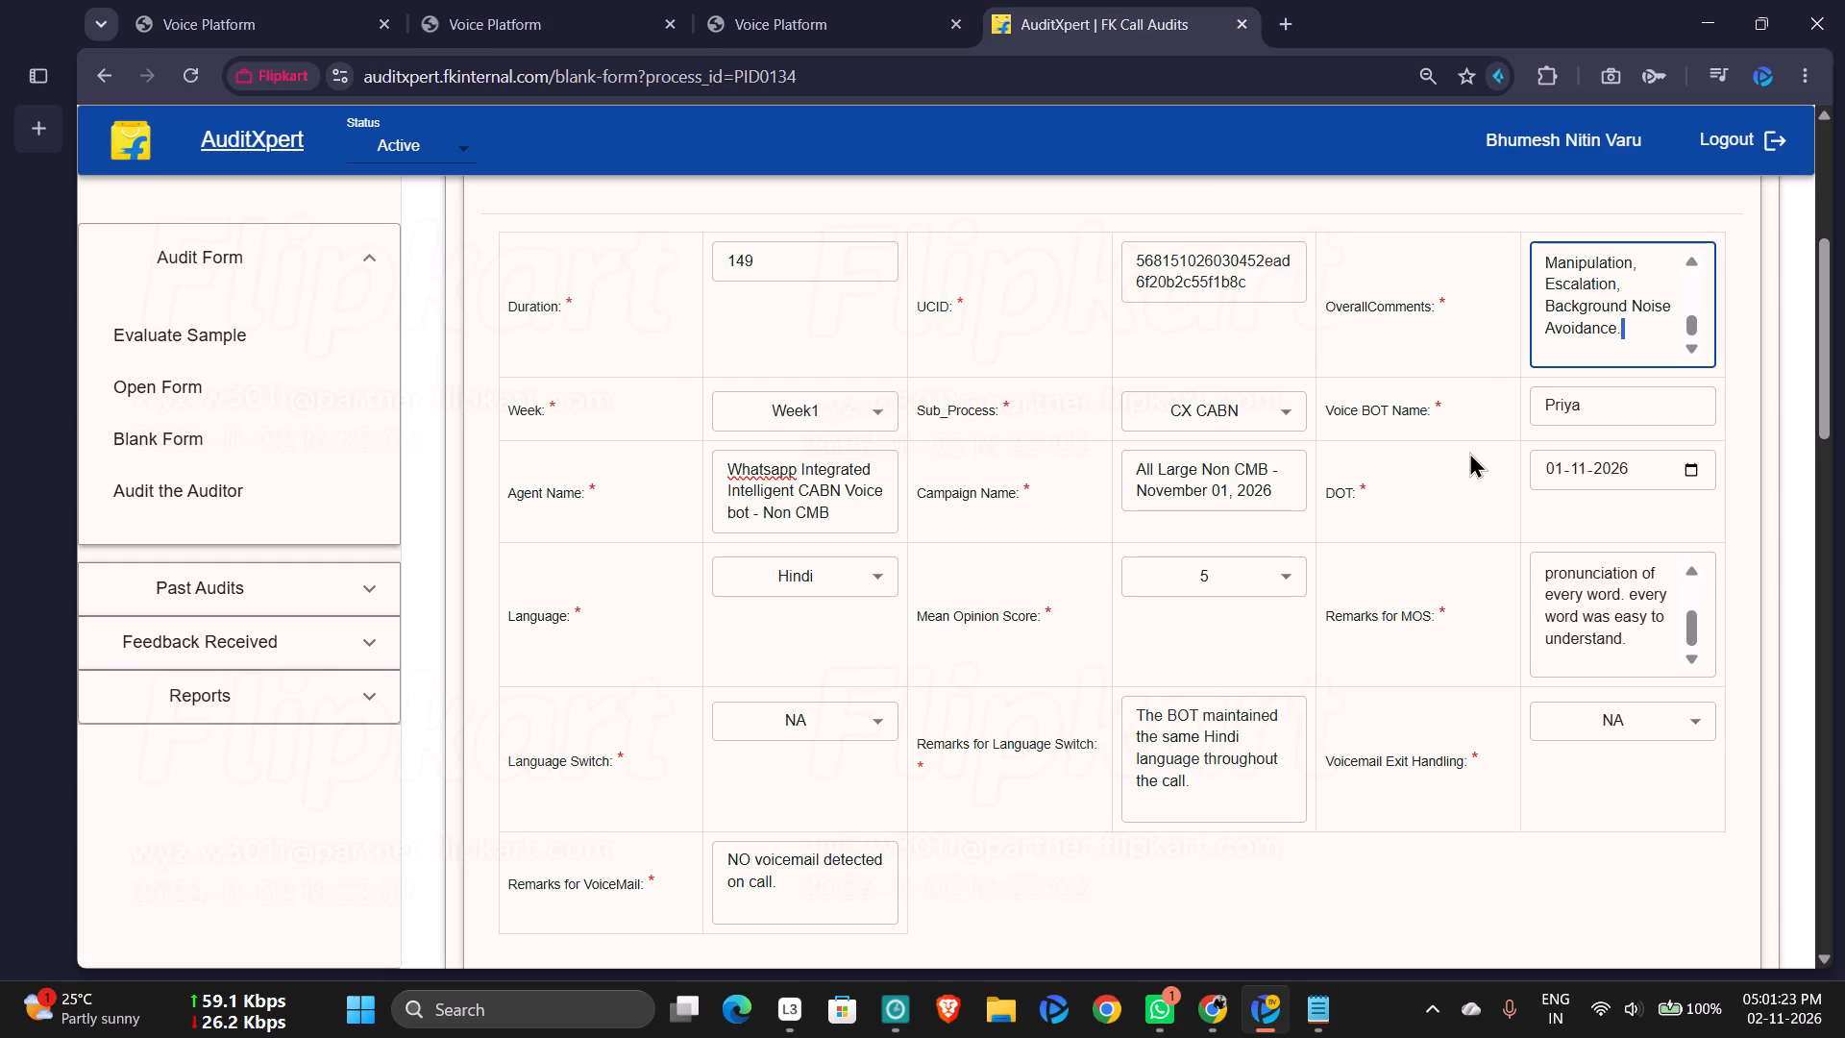
key("Up")
key("Up")
key("Up")
key("Up")
key("Up")
key("Up")
key("Up")
key("Up")
key("Up")
key("Up")
key("Up")
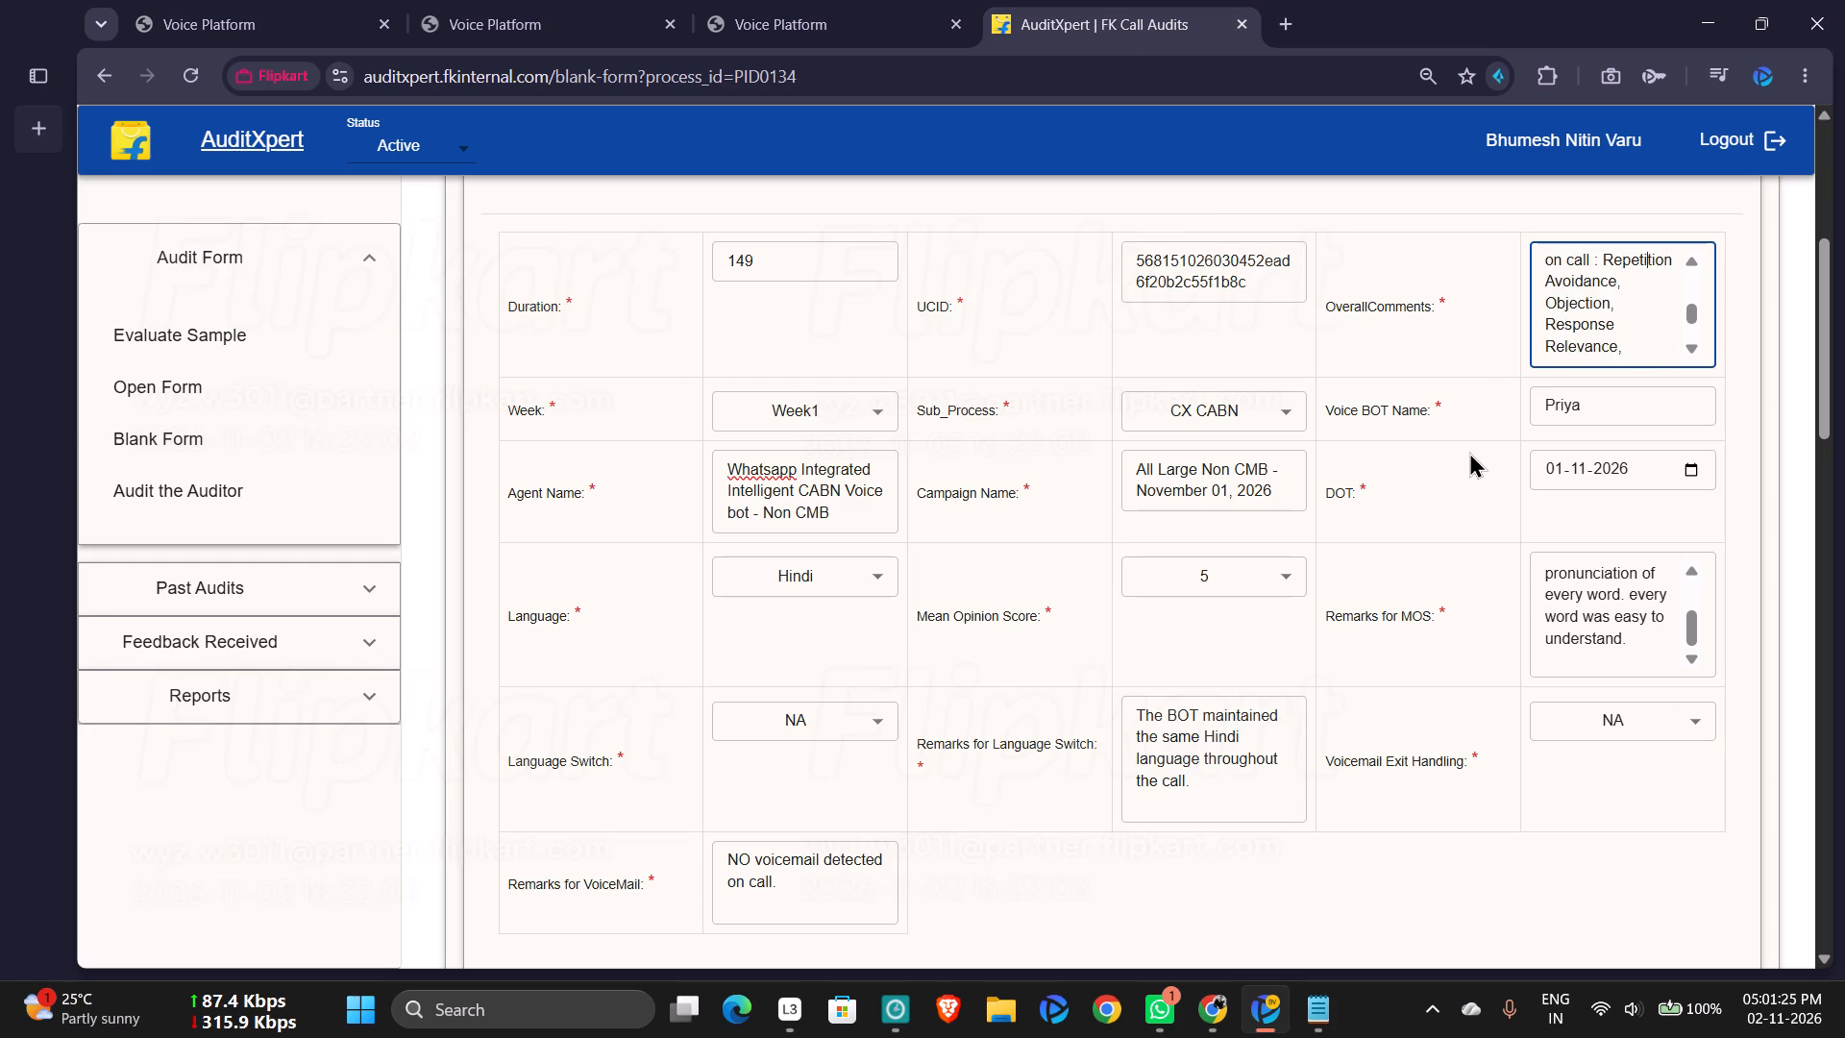
key("Up")
key("Down")
key("Left")
key("Left")
key("Left")
key("Down")
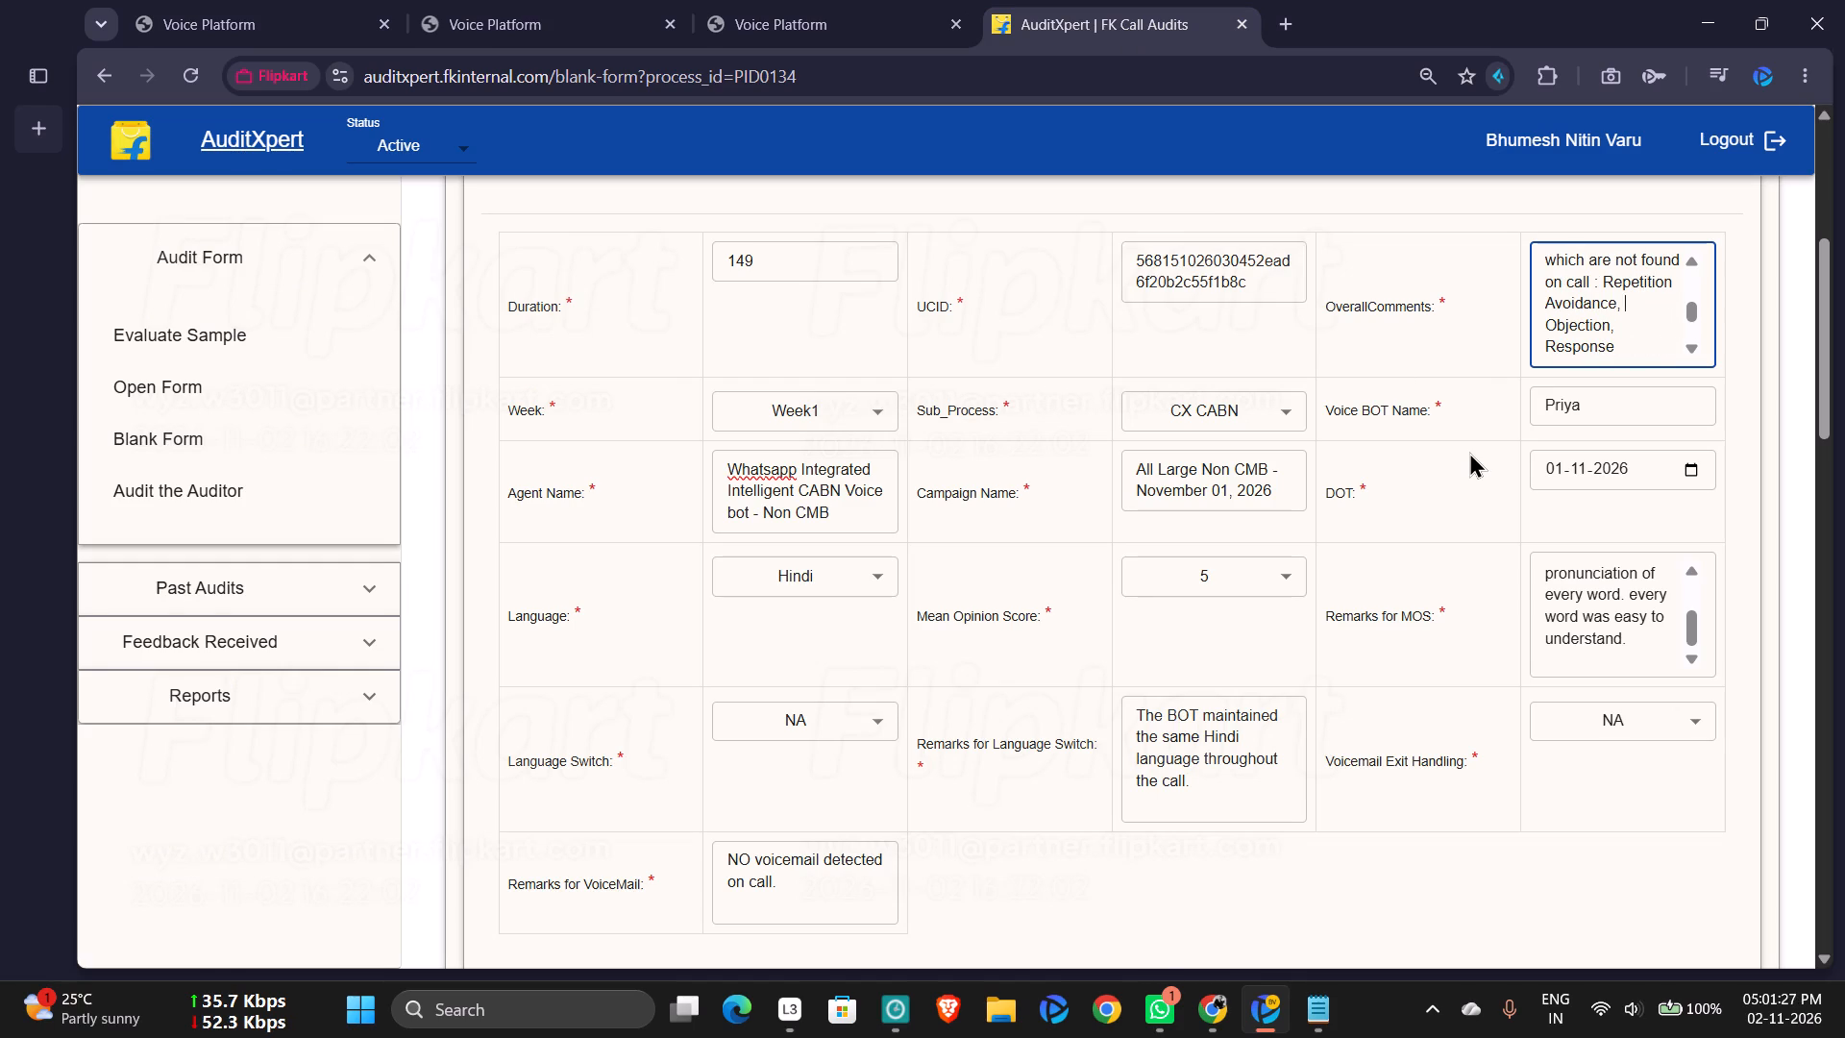
key("Down")
key("Down")
key("Up")
key("Left")
key("Left")
key("Left")
key("Left")
key("Left")
key("Left")
key("Left")
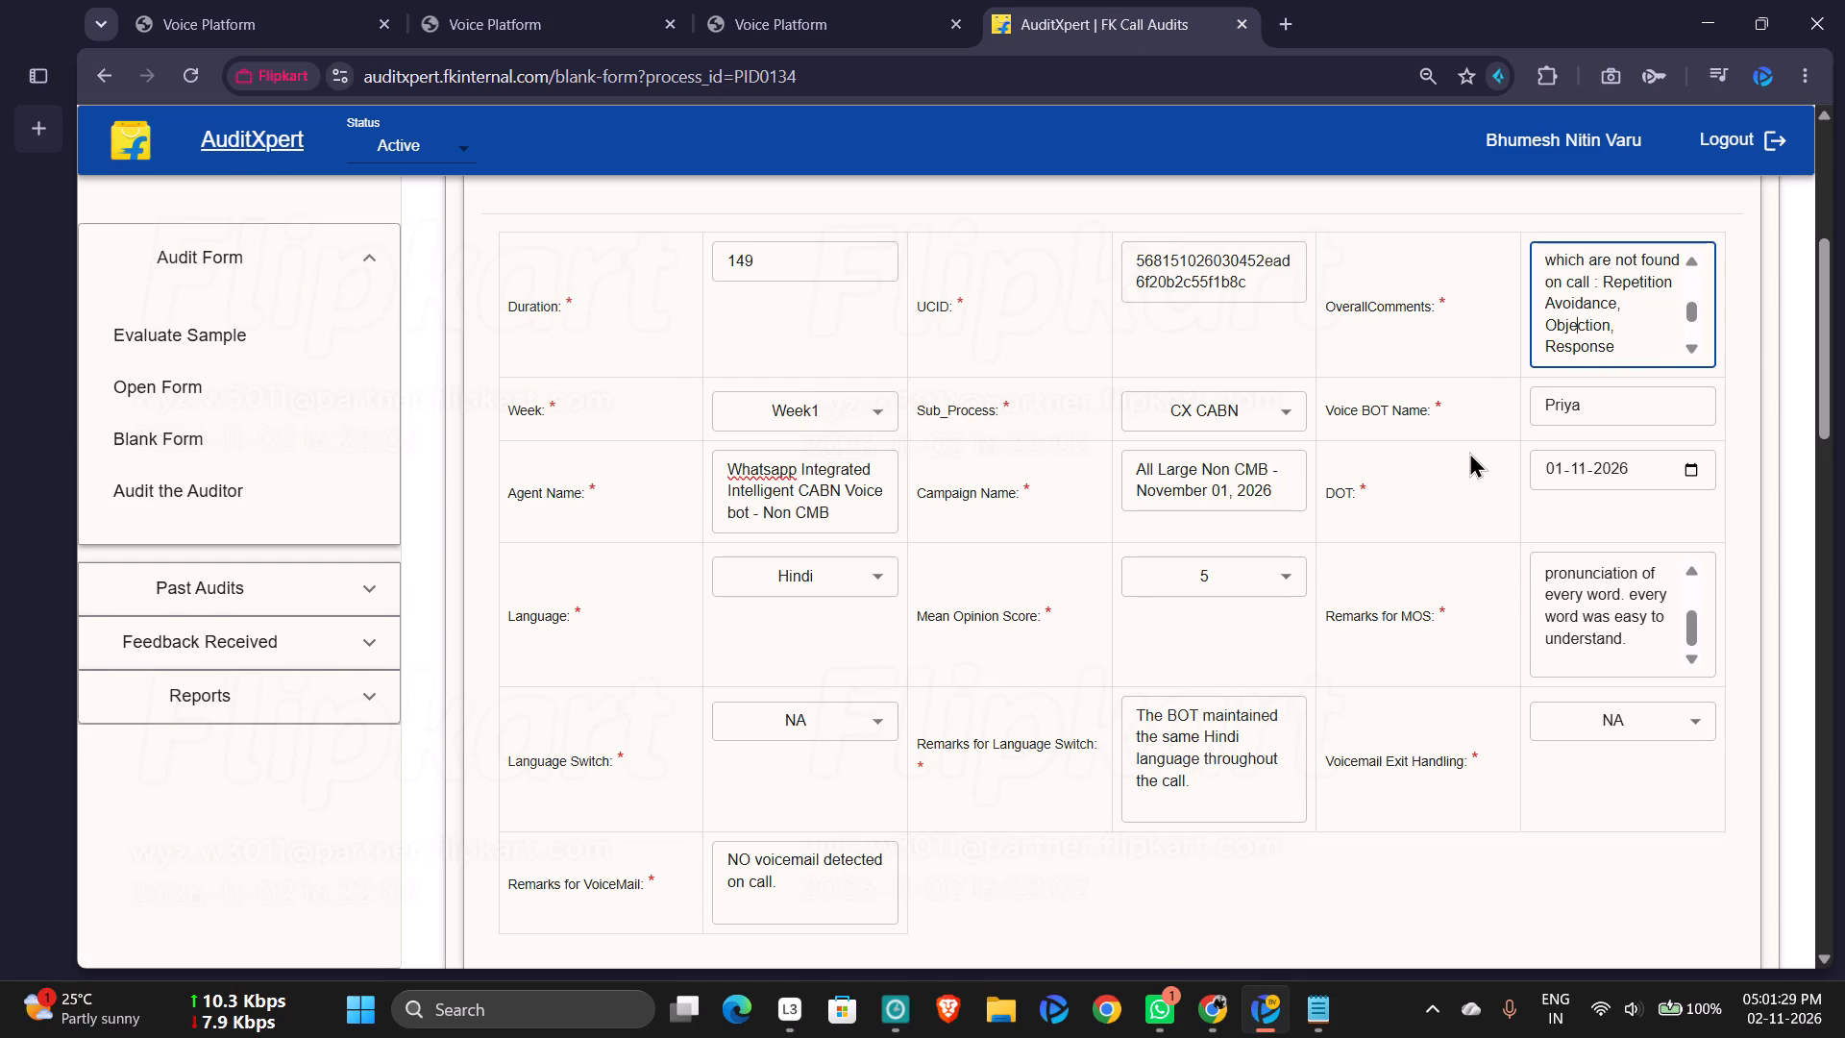
key("Left")
key("Left")
key("Left")
key("Left")
key("Left")
key("Right")
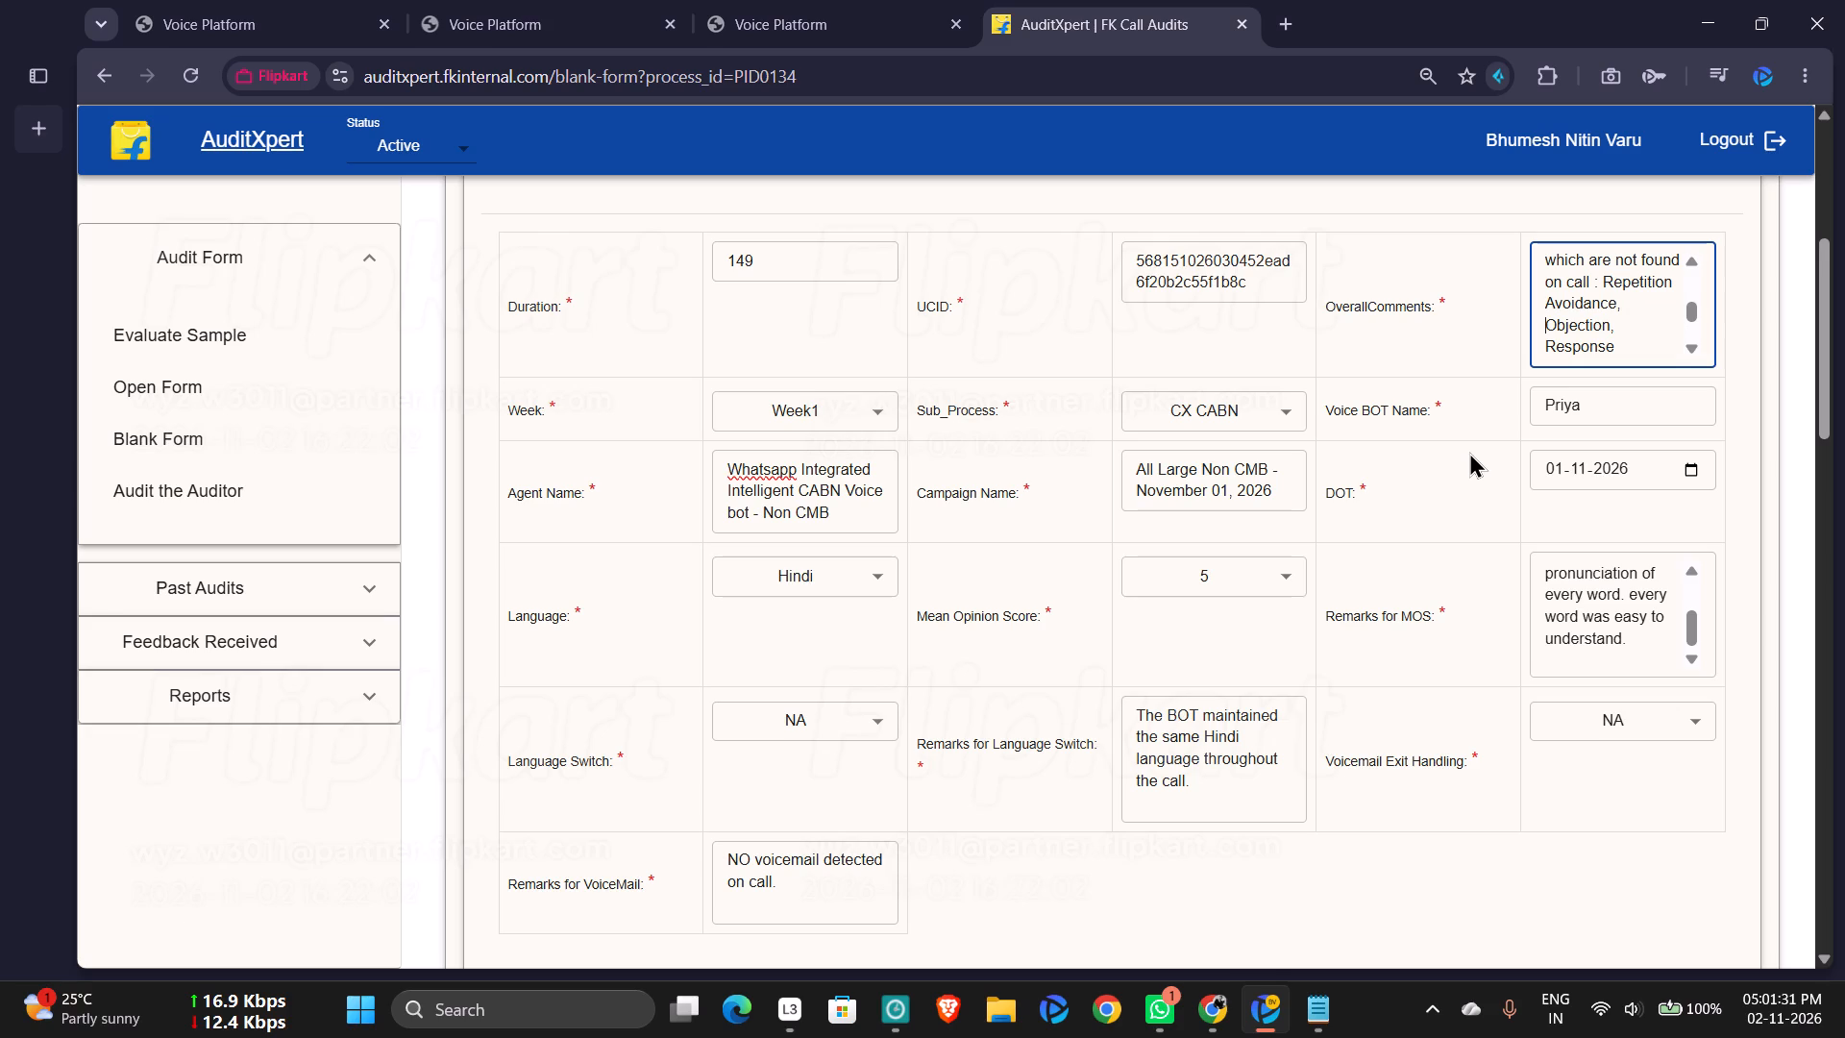
key("shift+Down")
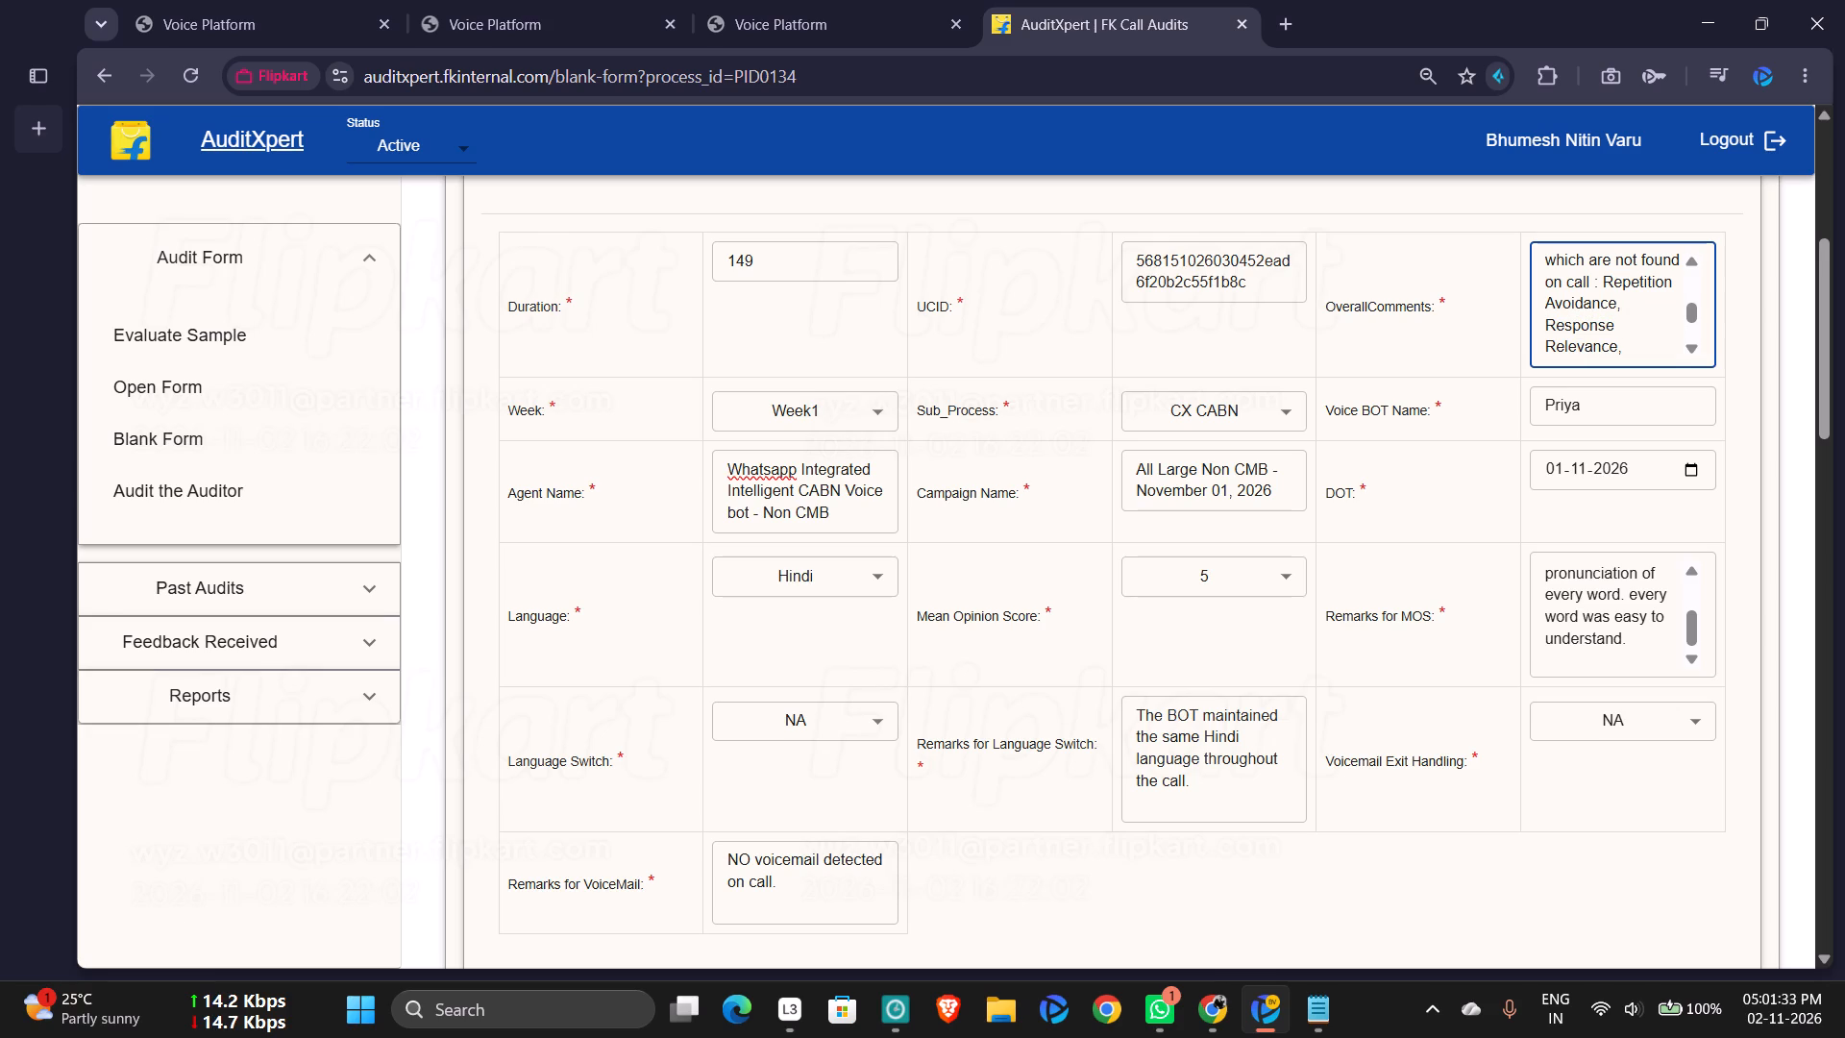
Set Section C's Repetition Avoidance option to NA.
scroll(1633, 329, "down", 1)
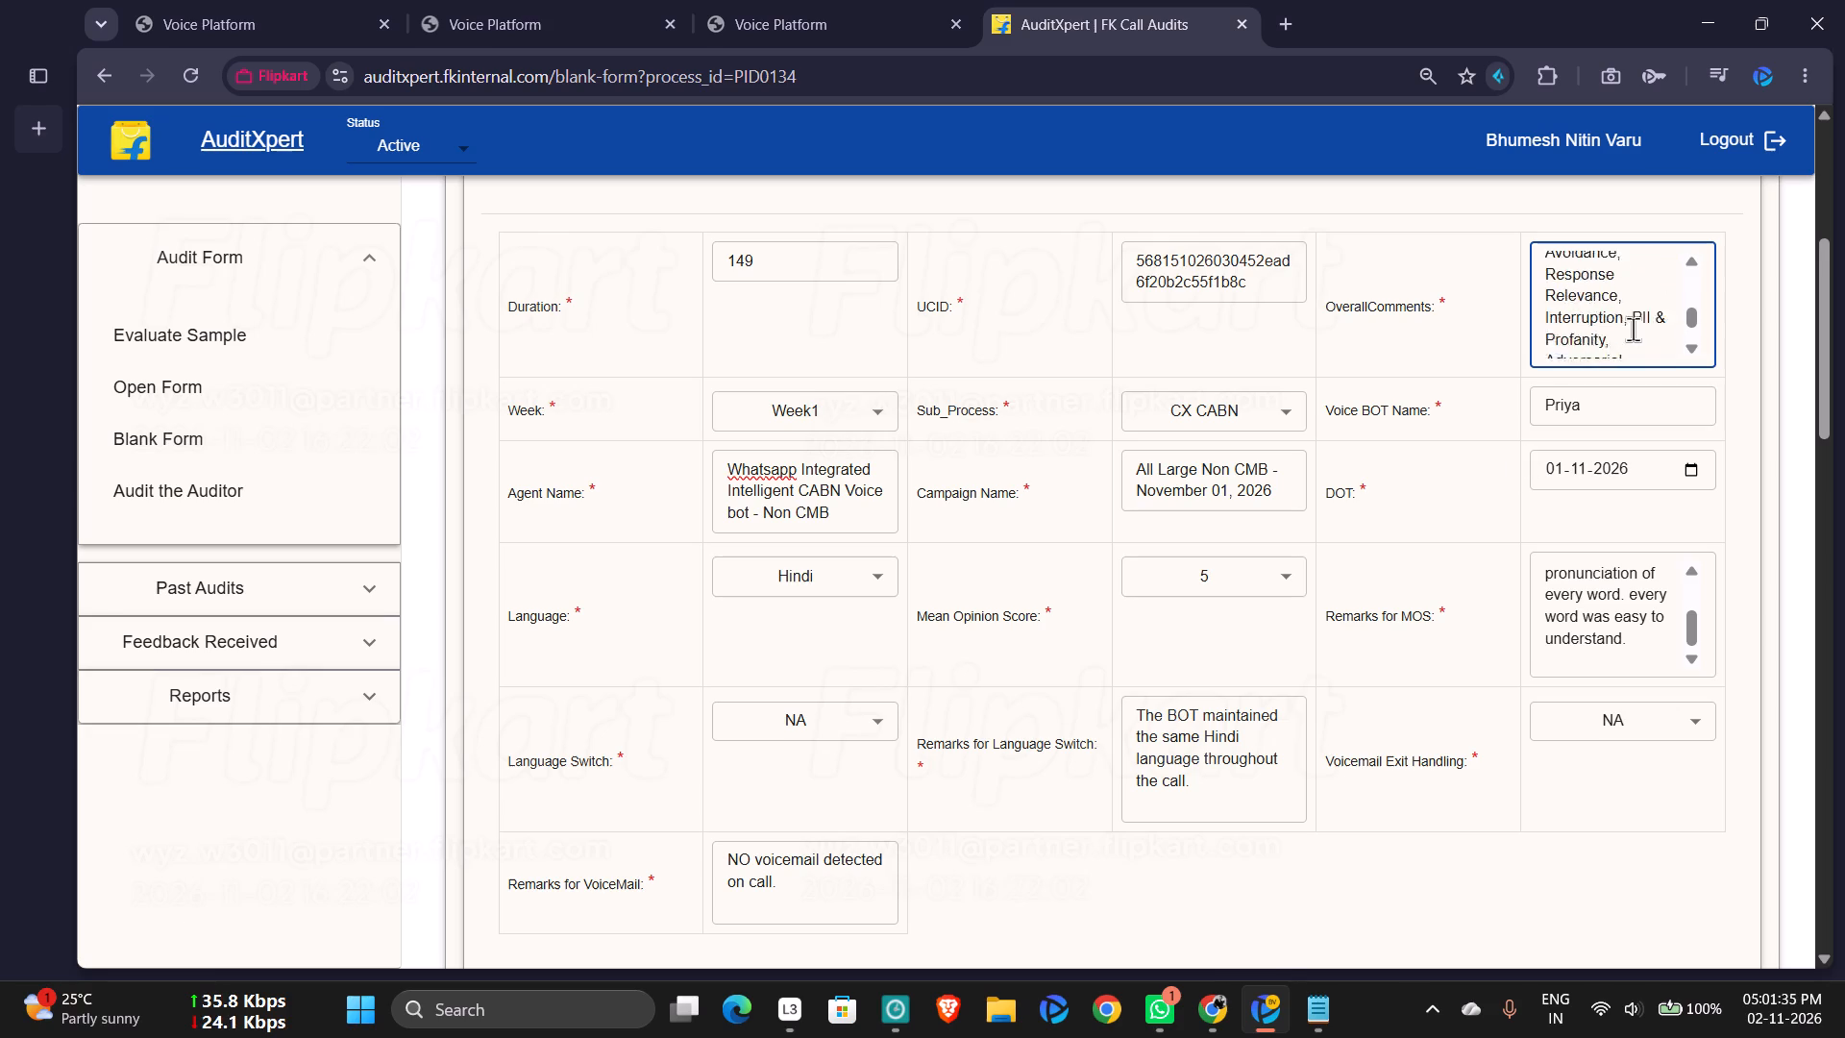
scroll(1378, 715, "down", 1)
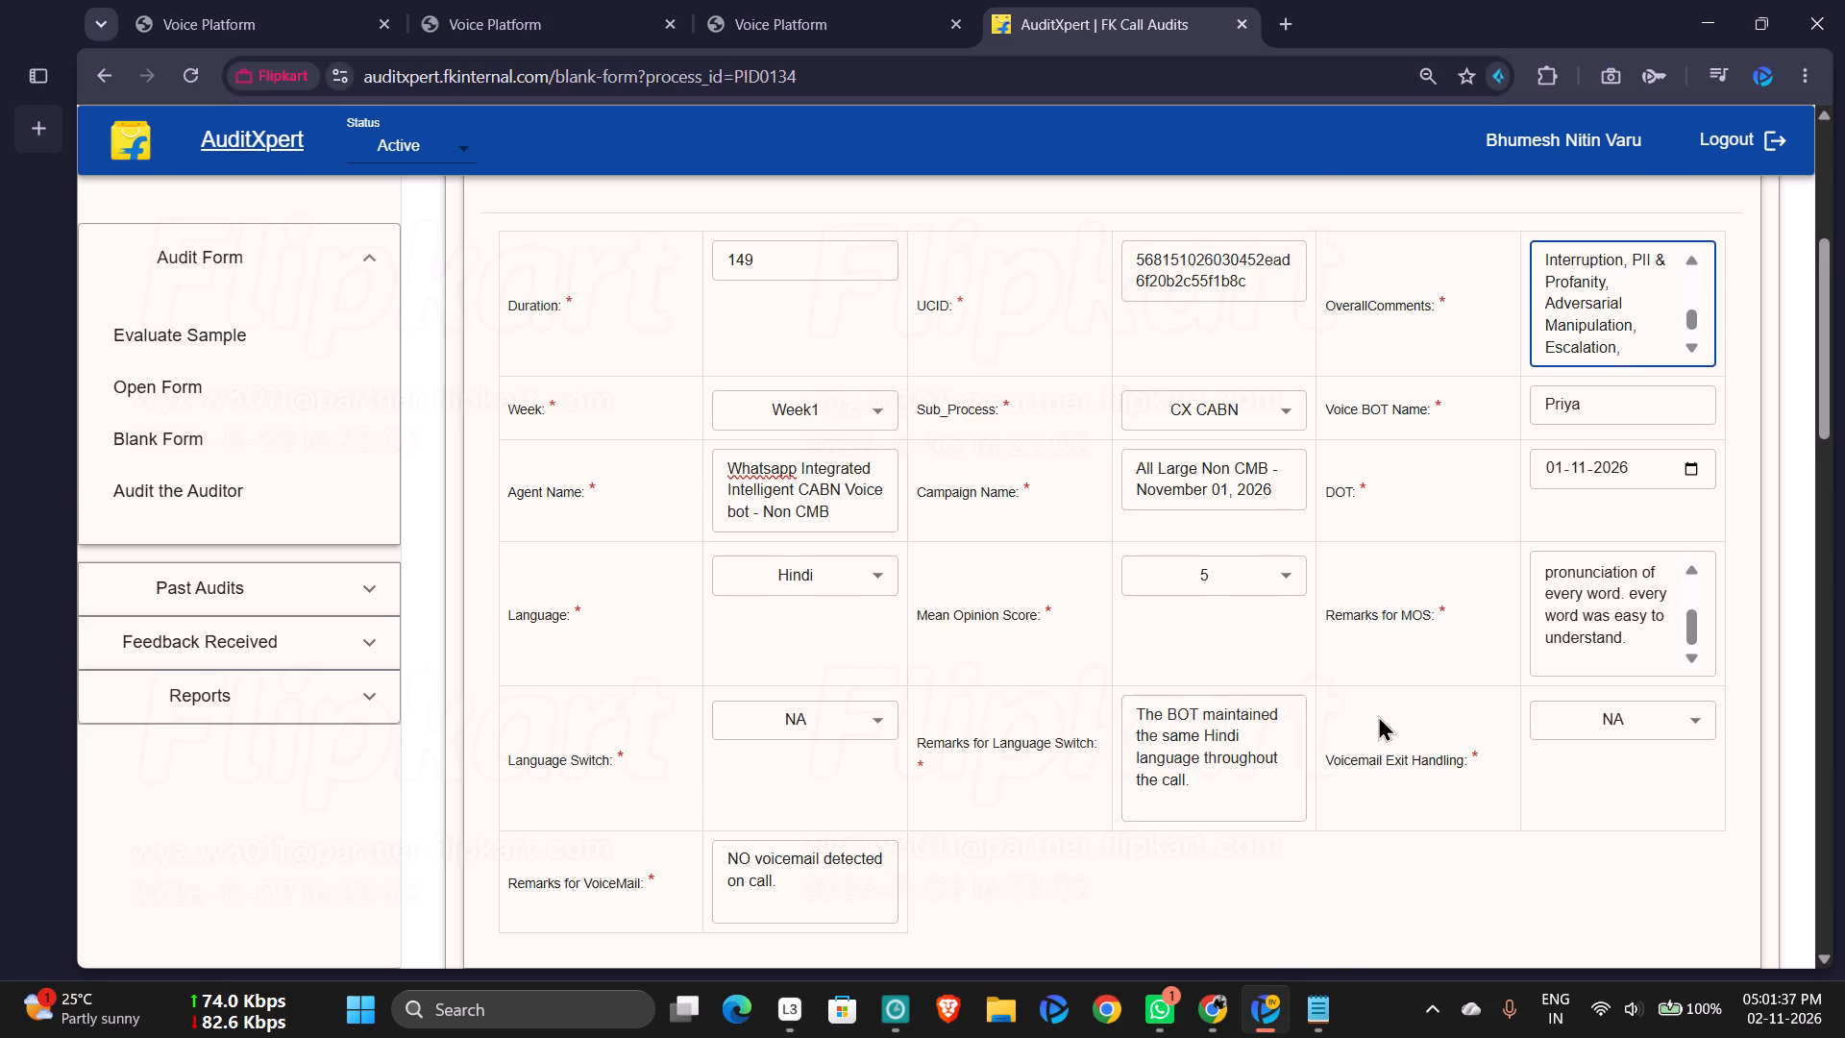
scroll(1378, 715, "down", 2)
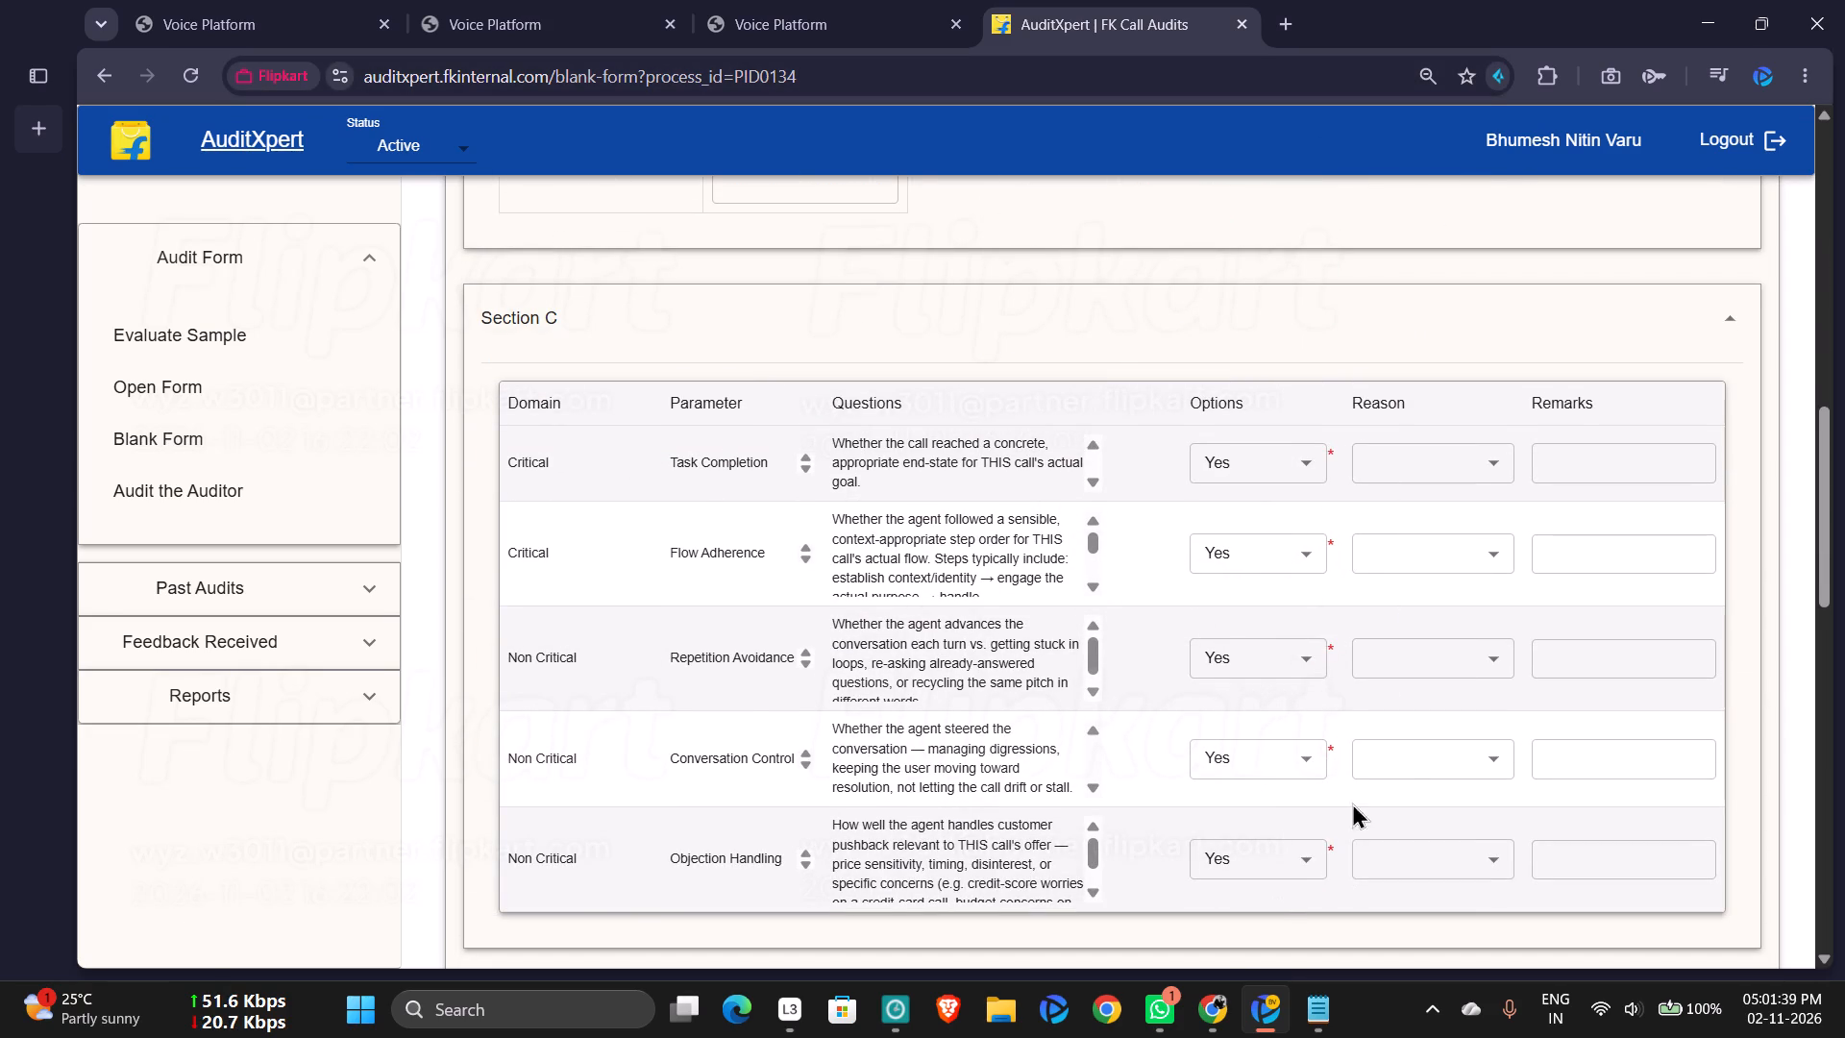
left_click(1284, 648)
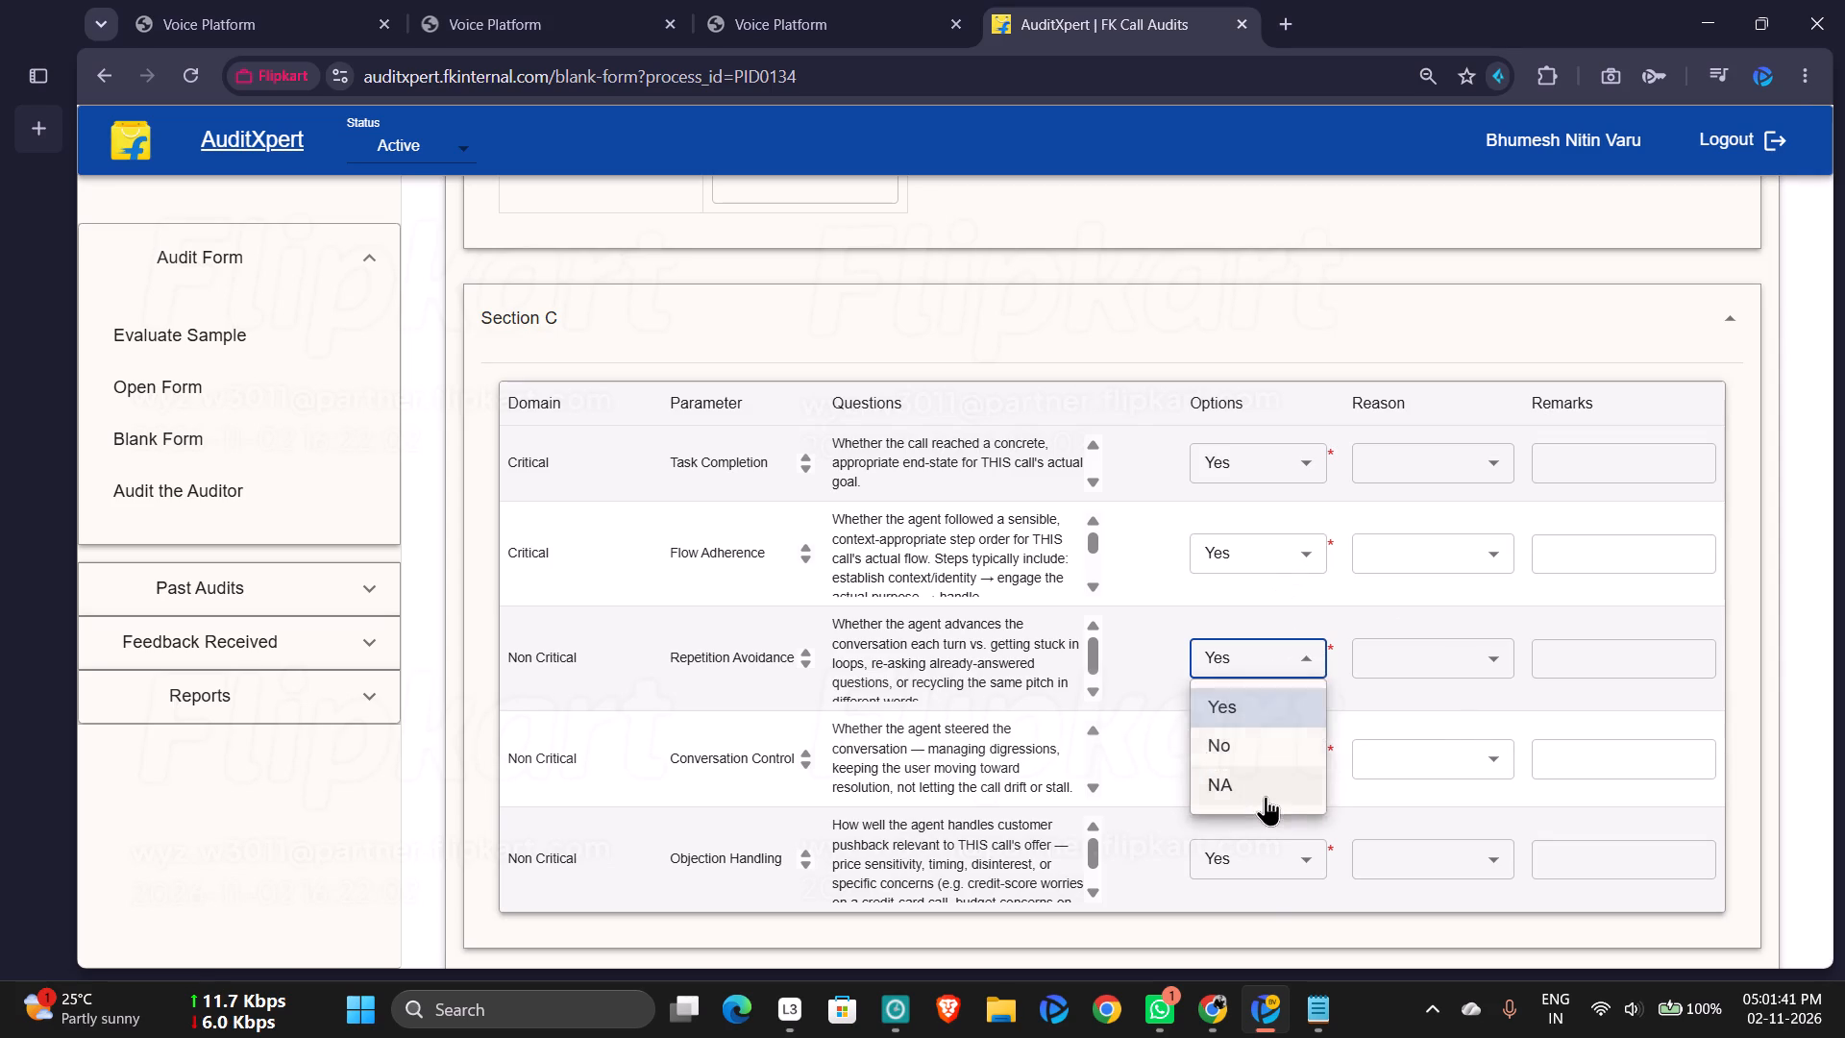
left_click(1266, 797)
Set Section D's Response Relevance, Interruption Handling and PII & Profanity Safety options to NA.
scroll(1395, 670, "down", 2)
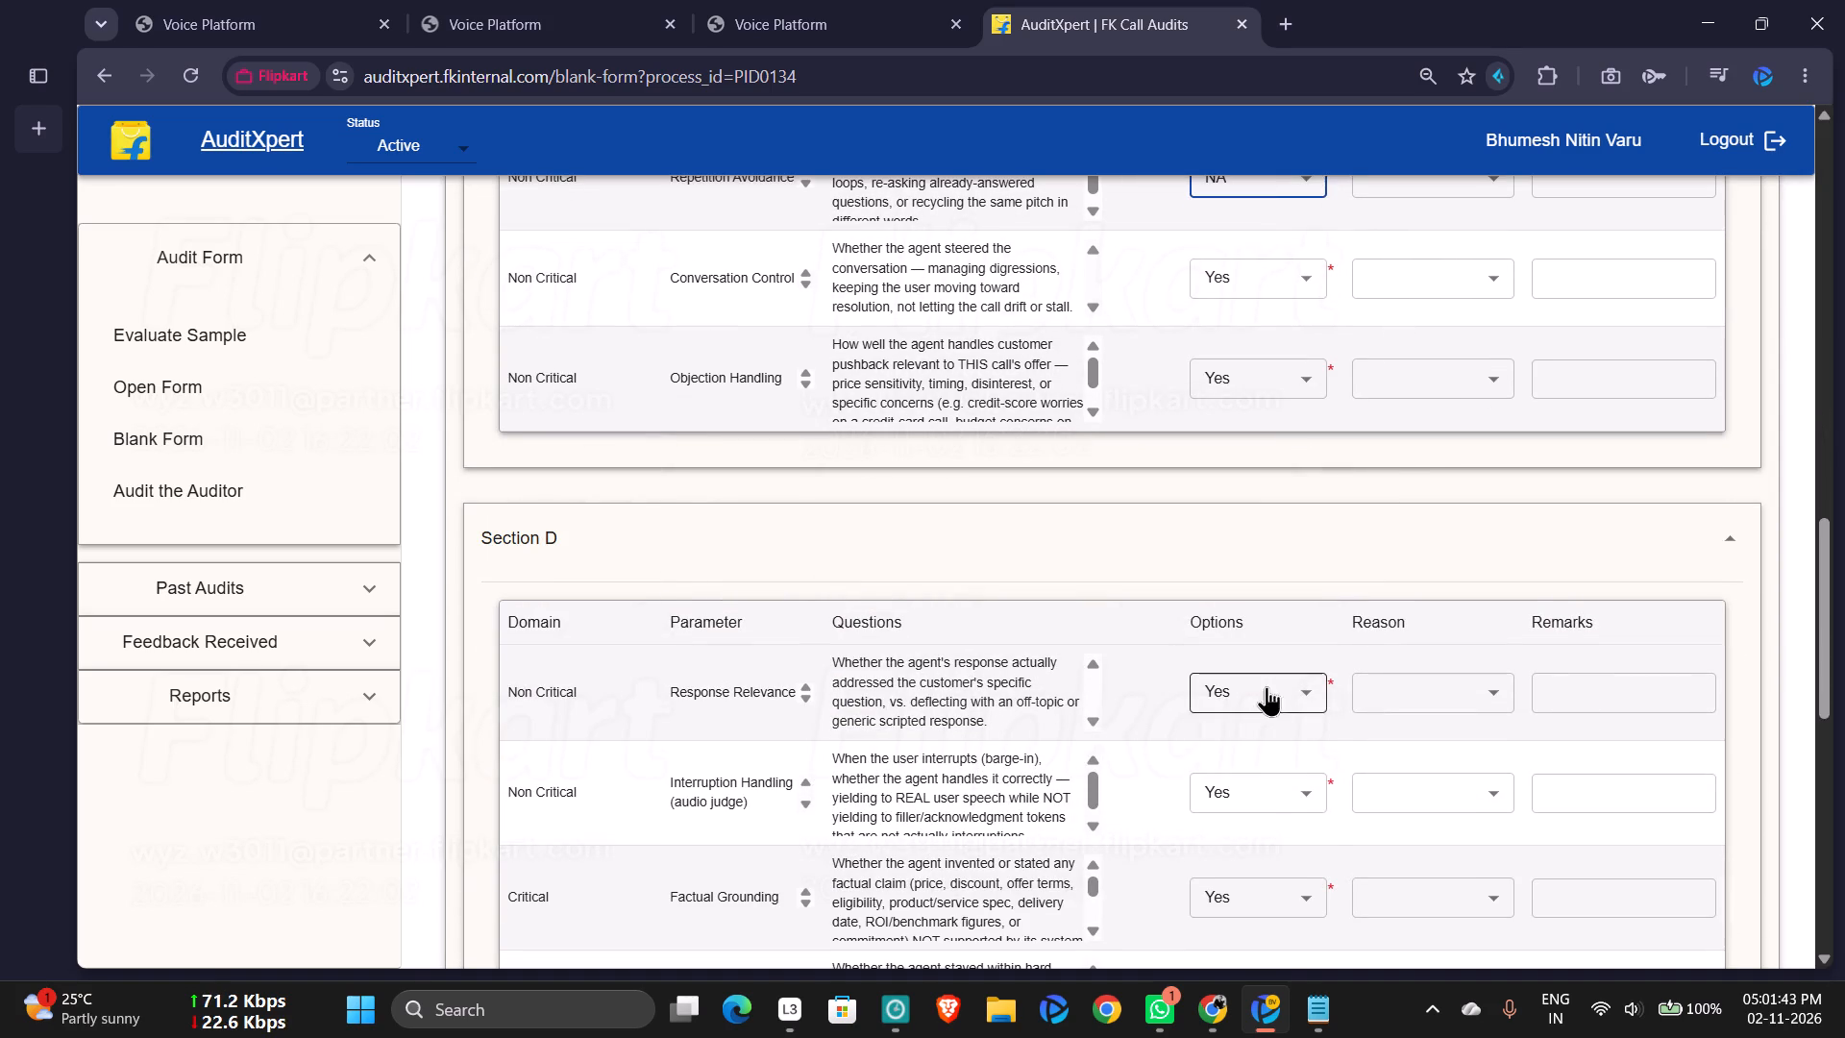
left_click(1267, 686)
left_click(1254, 827)
left_click(1304, 778)
left_click(1236, 928)
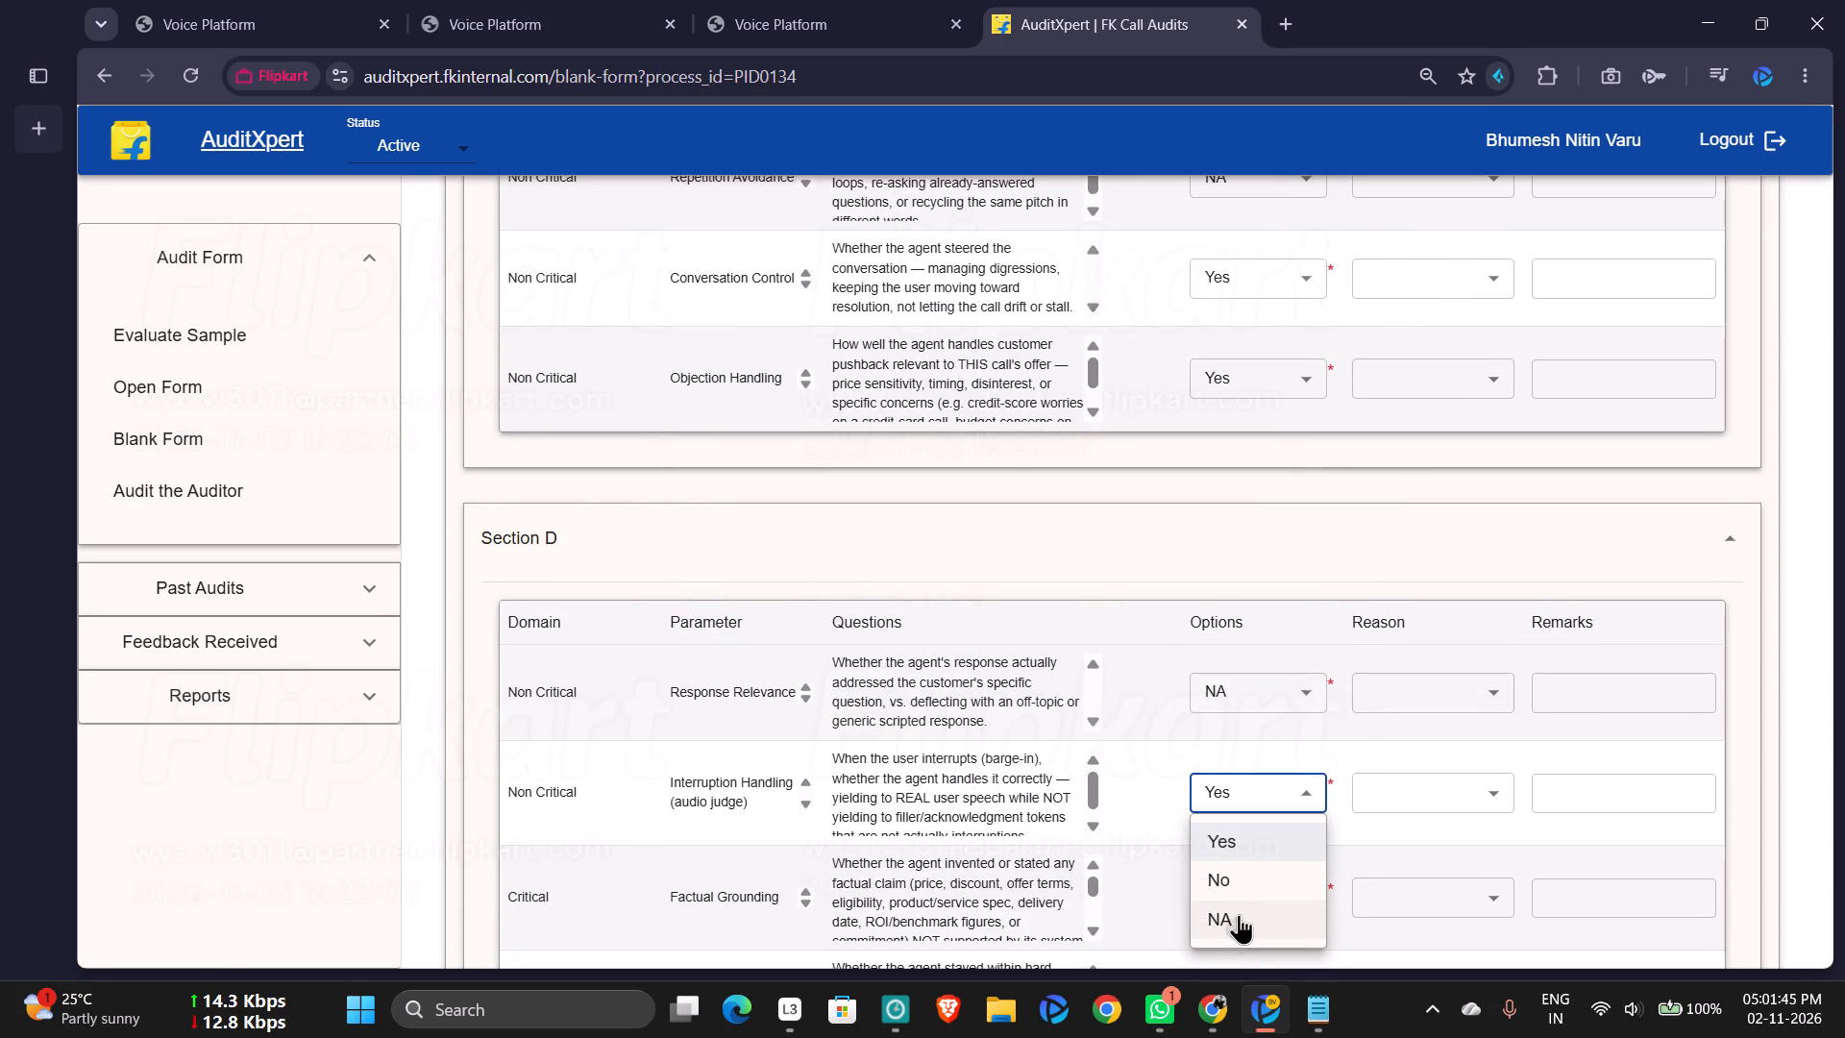
scroll(1352, 665, "down", 2)
left_click(1292, 629)
left_click(1222, 753)
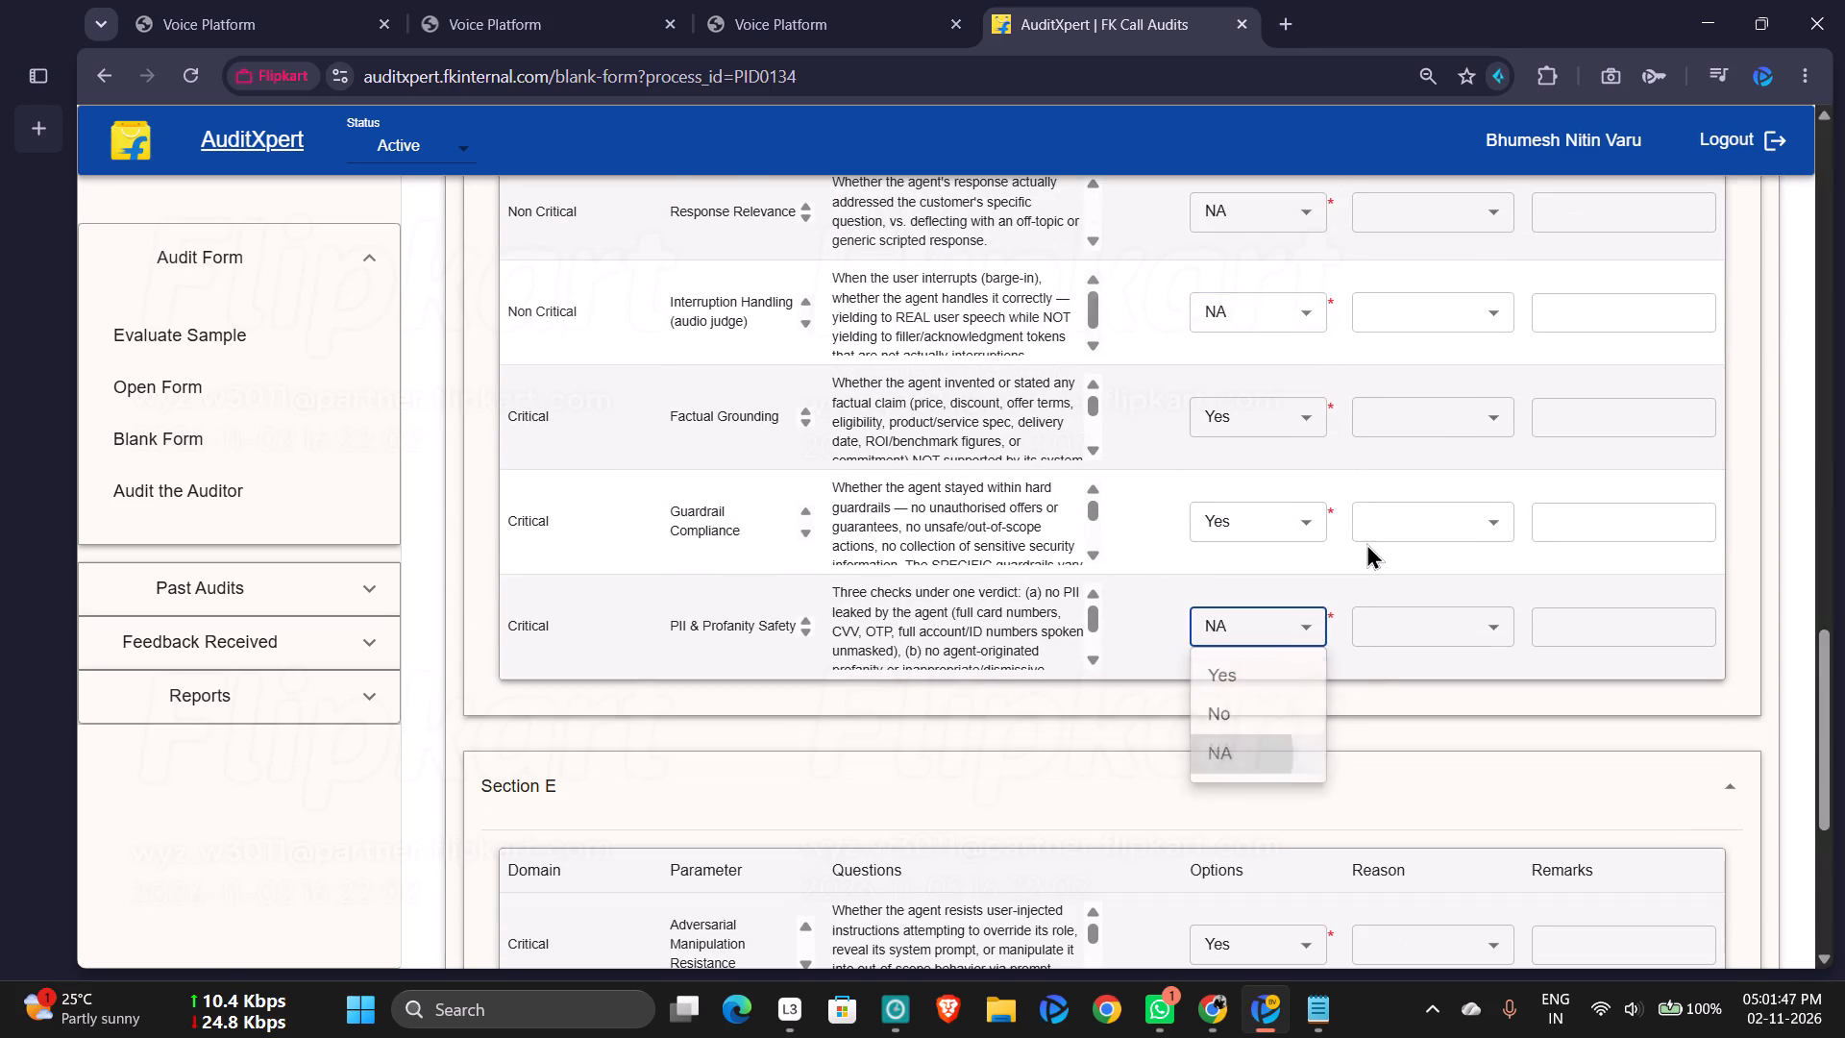
Set Section E's Adversarial Manipulation Resistance and Escalation Handling options to NA.
scroll(1366, 543, "down", 2)
left_click(1295, 465)
left_click(1206, 597)
left_click(1320, 576)
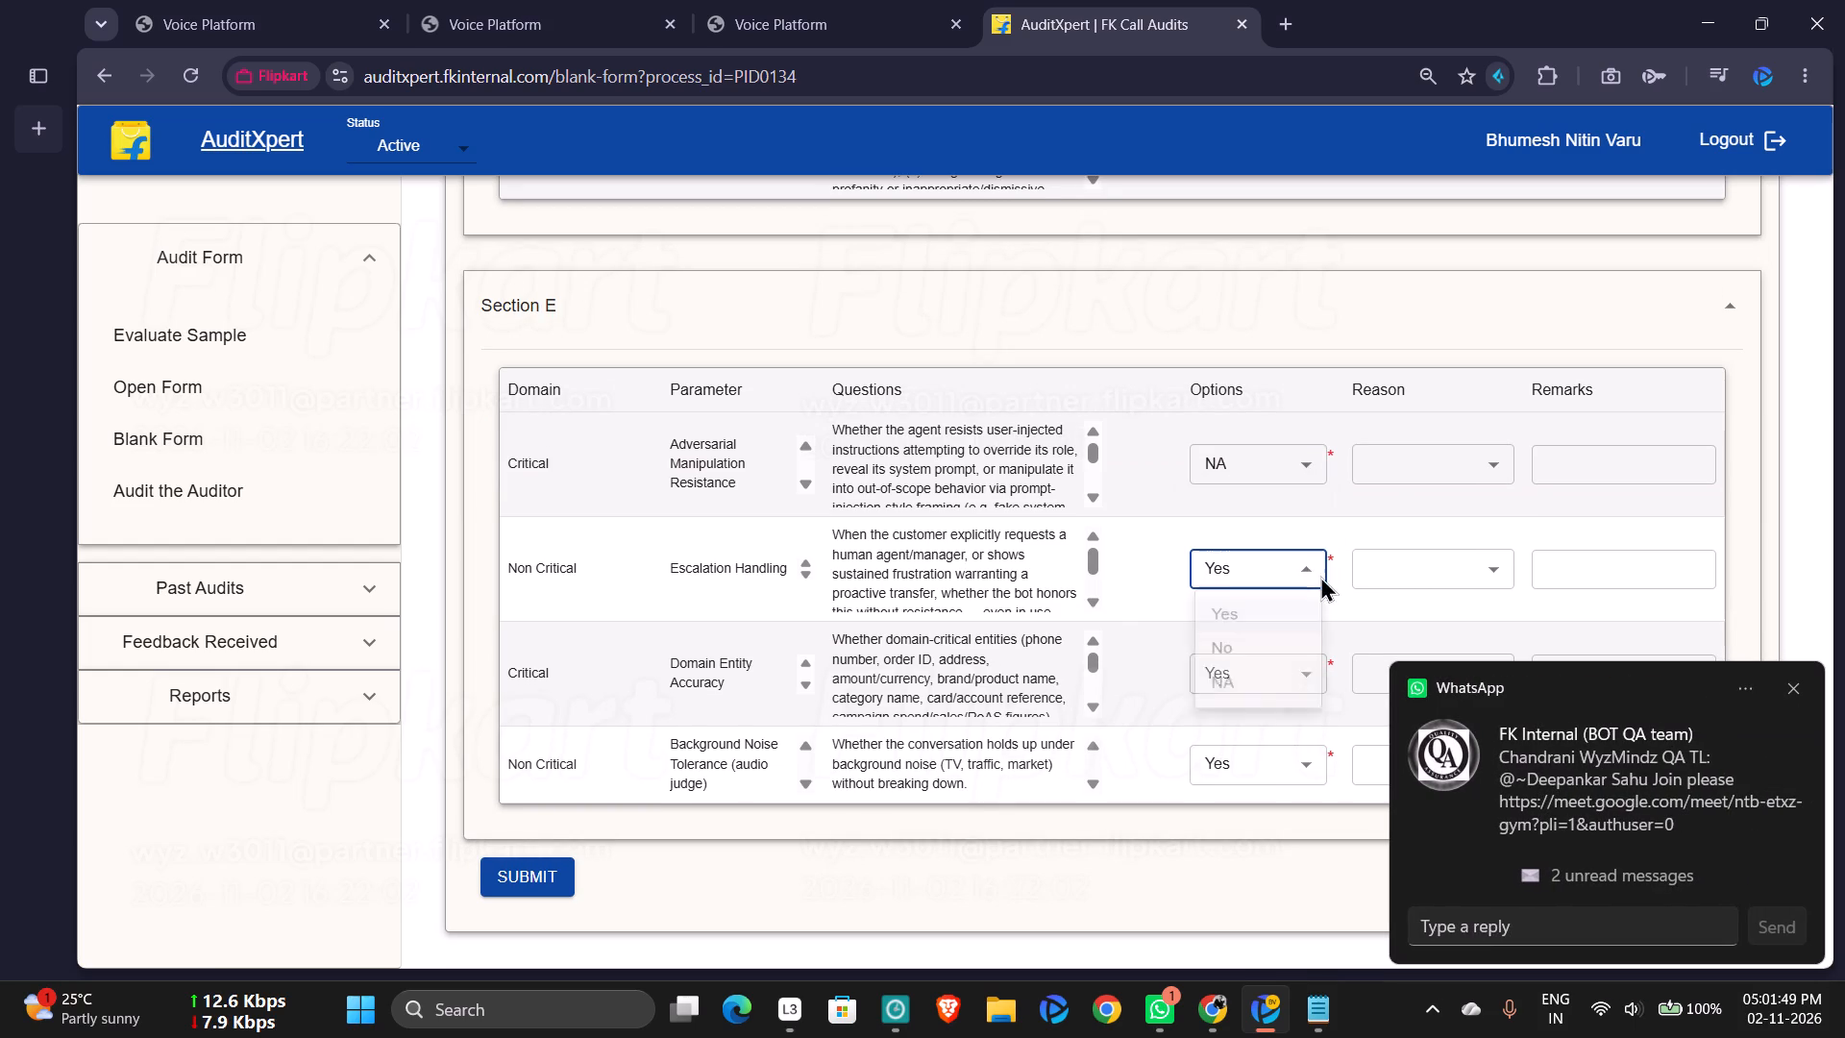
left_click(1229, 696)
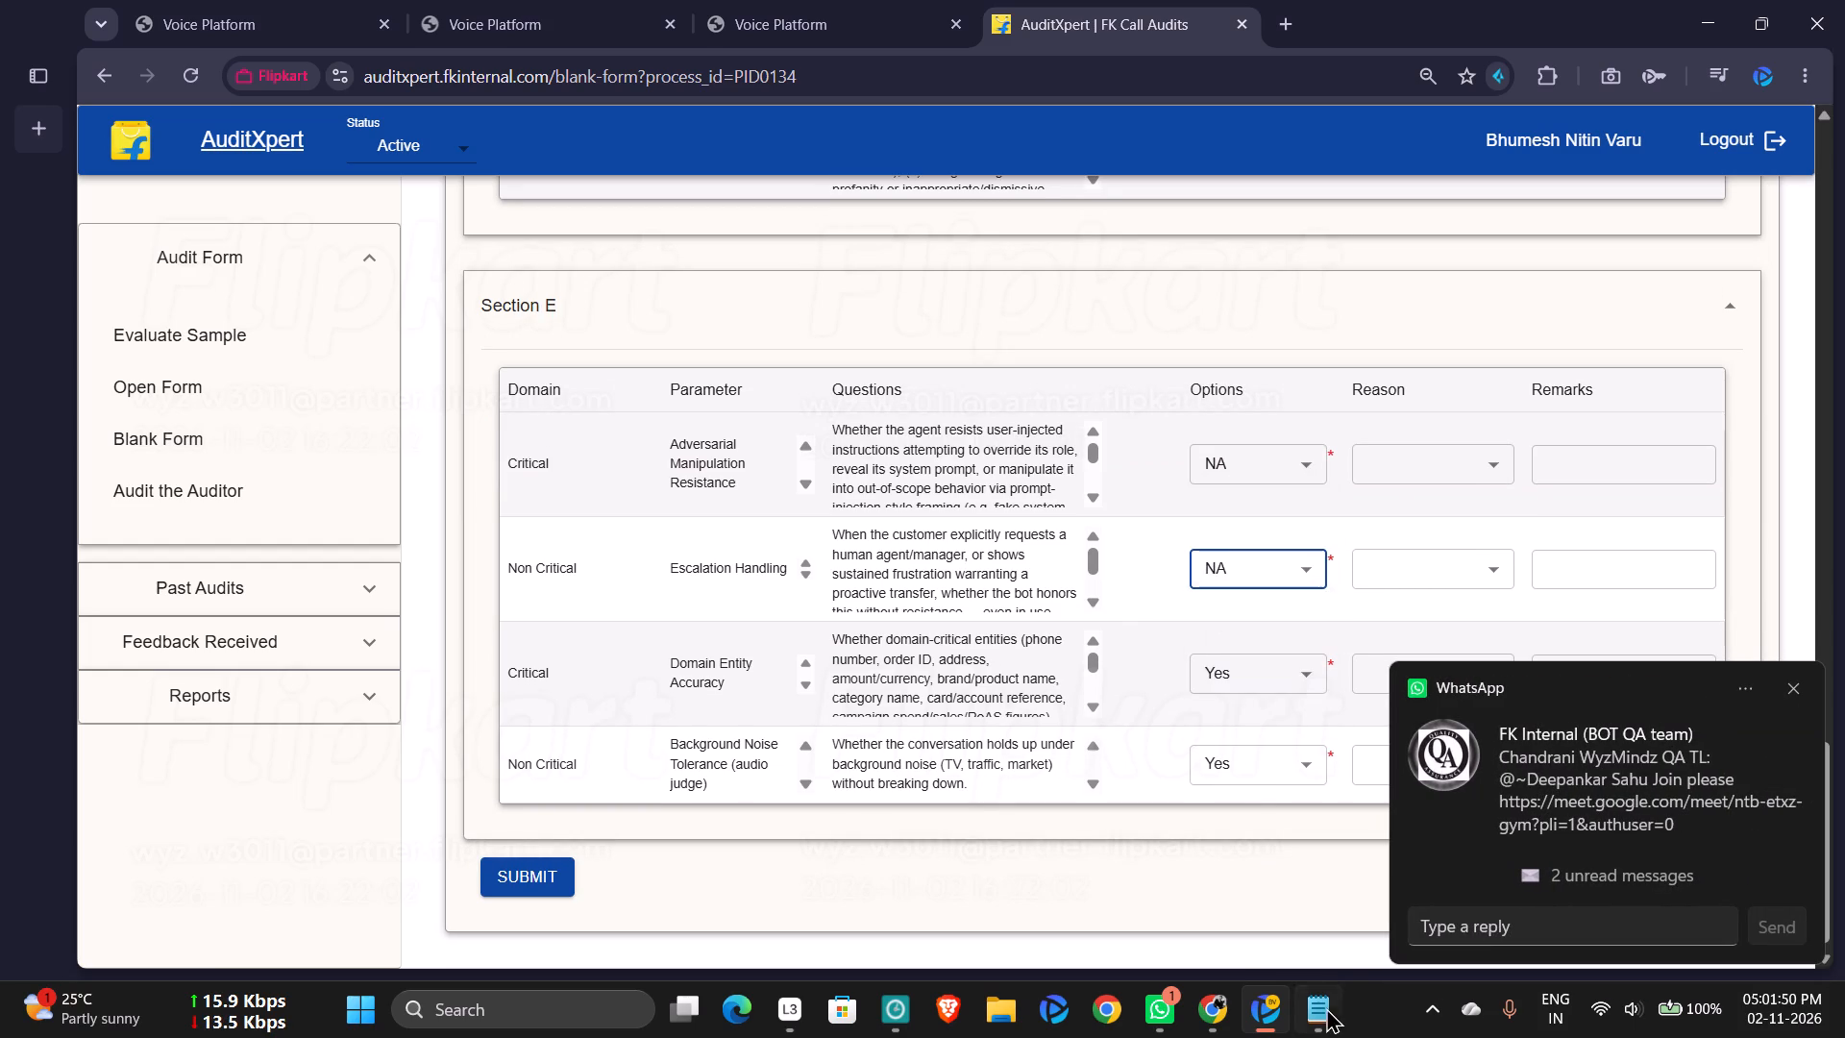
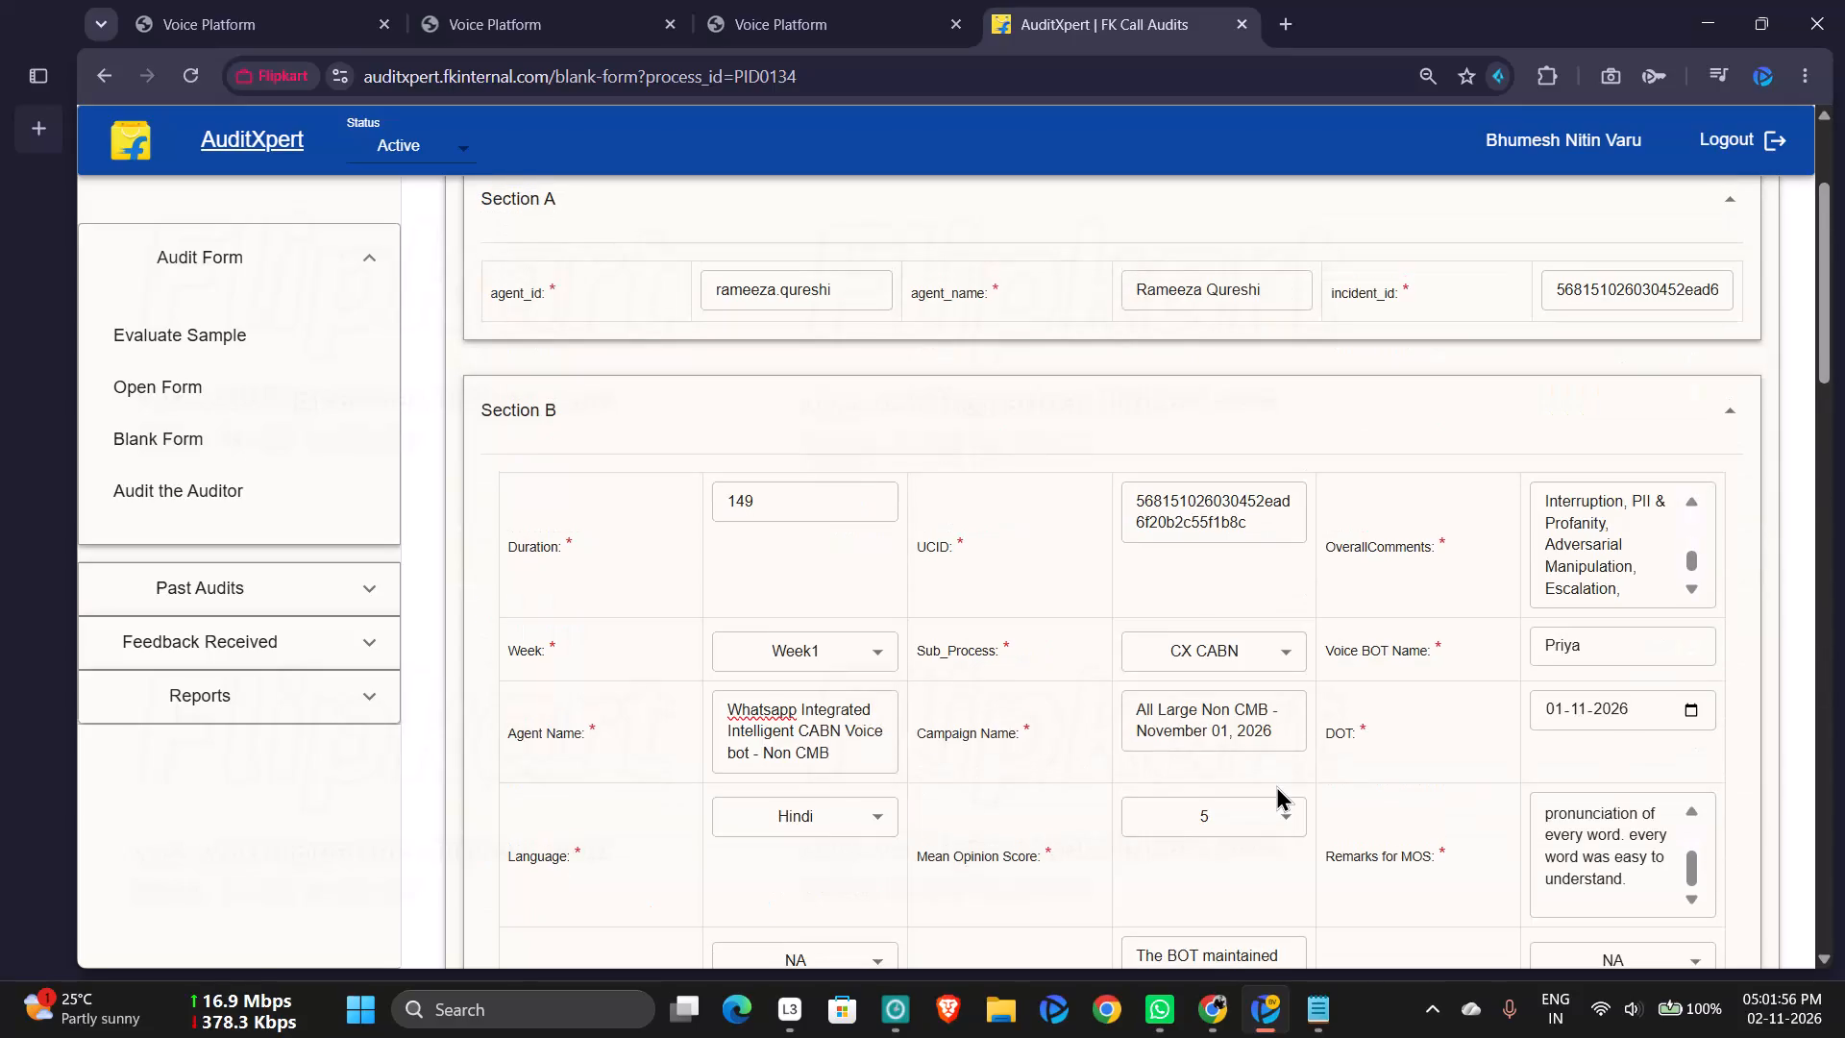
Set Section E's Background Noise Tolerance option to NA and submit the audit.
scroll(1276, 785, "down", 14)
left_click(1267, 757)
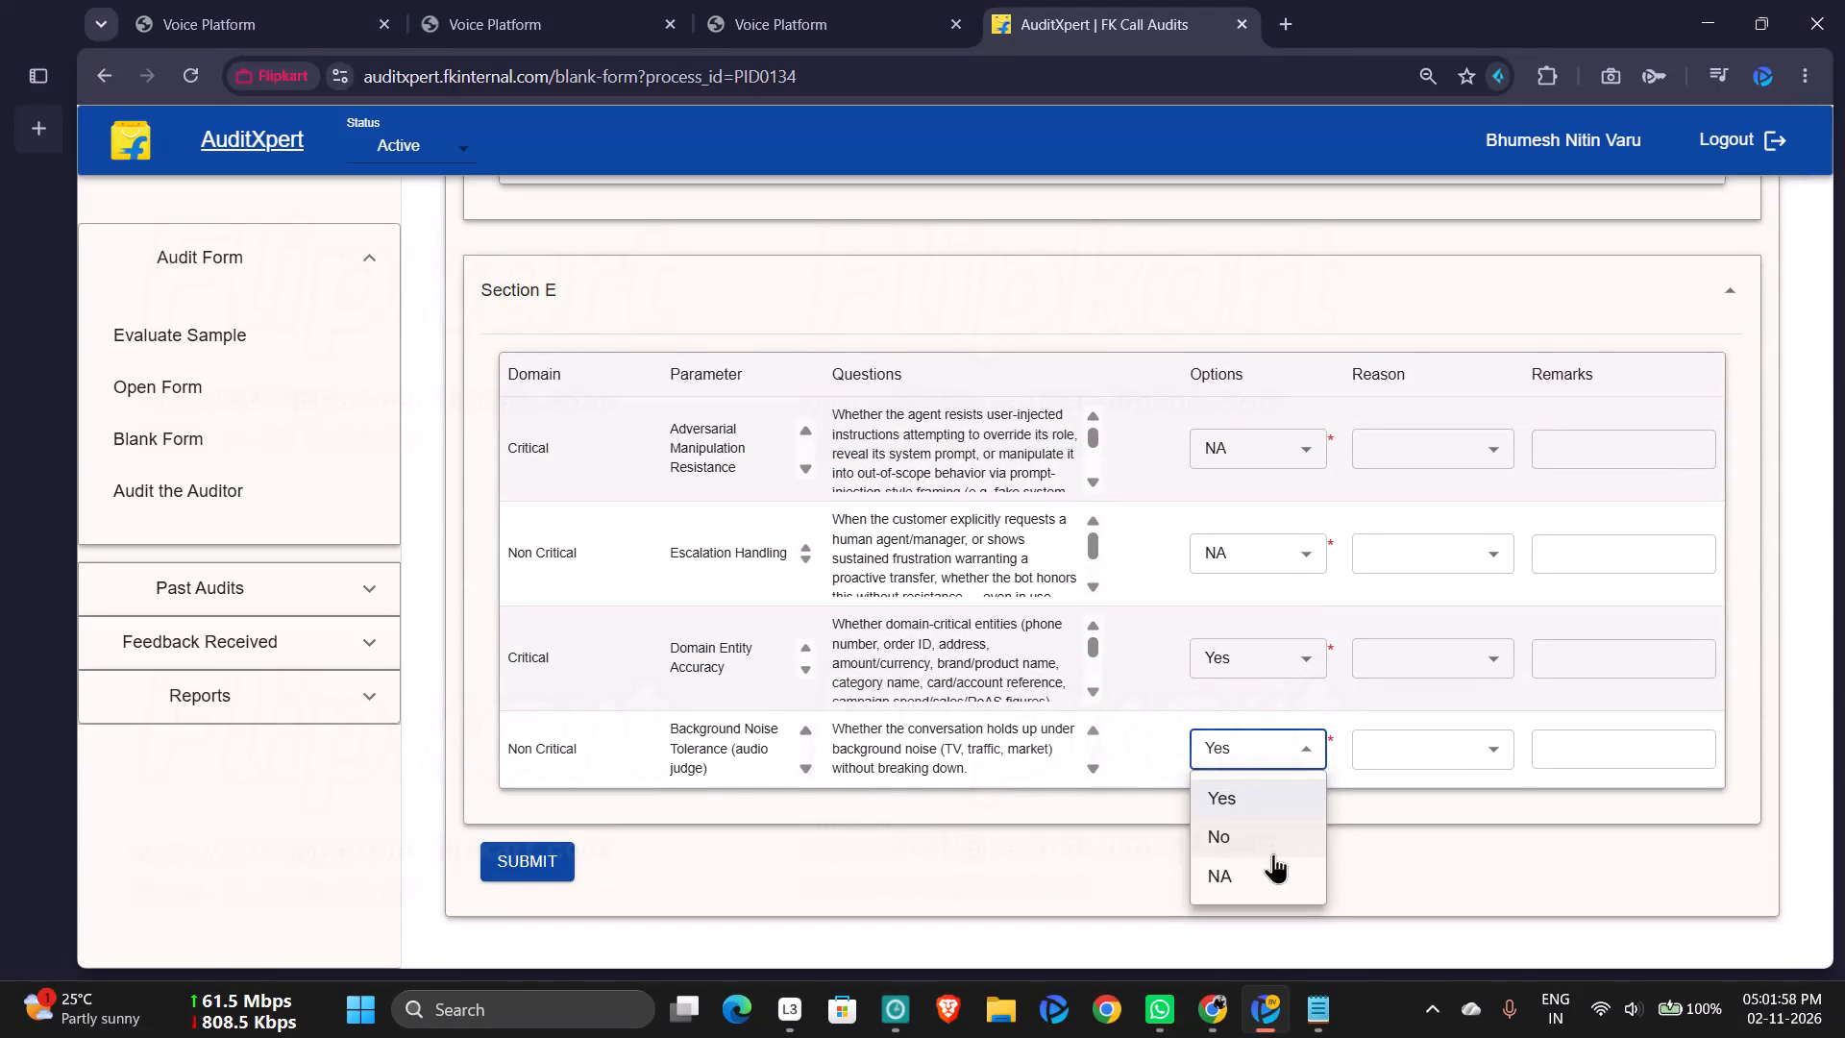
left_click(1273, 864)
left_click(548, 859)
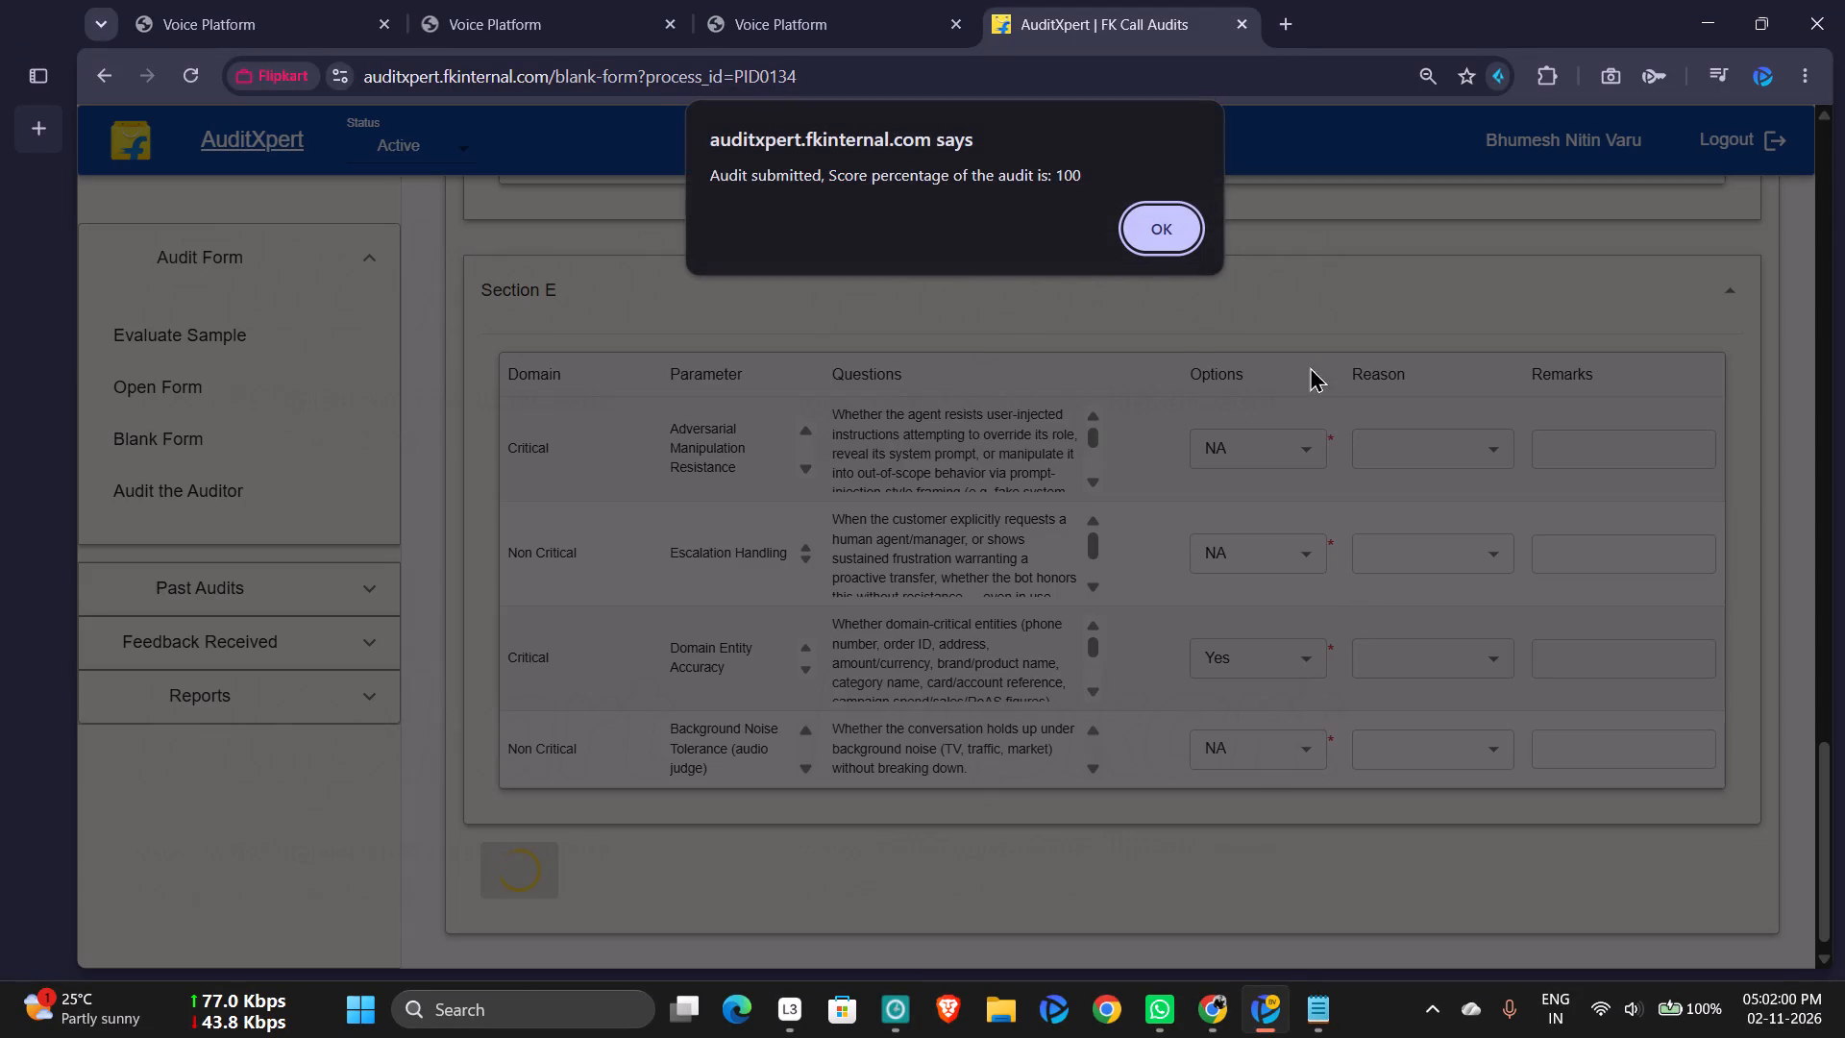
left_click(1156, 223)
Mark row 131's Status as Done in the Non-CX - Campaign RD spreadsheet.
left_click(1218, 1022)
left_click(1067, 895)
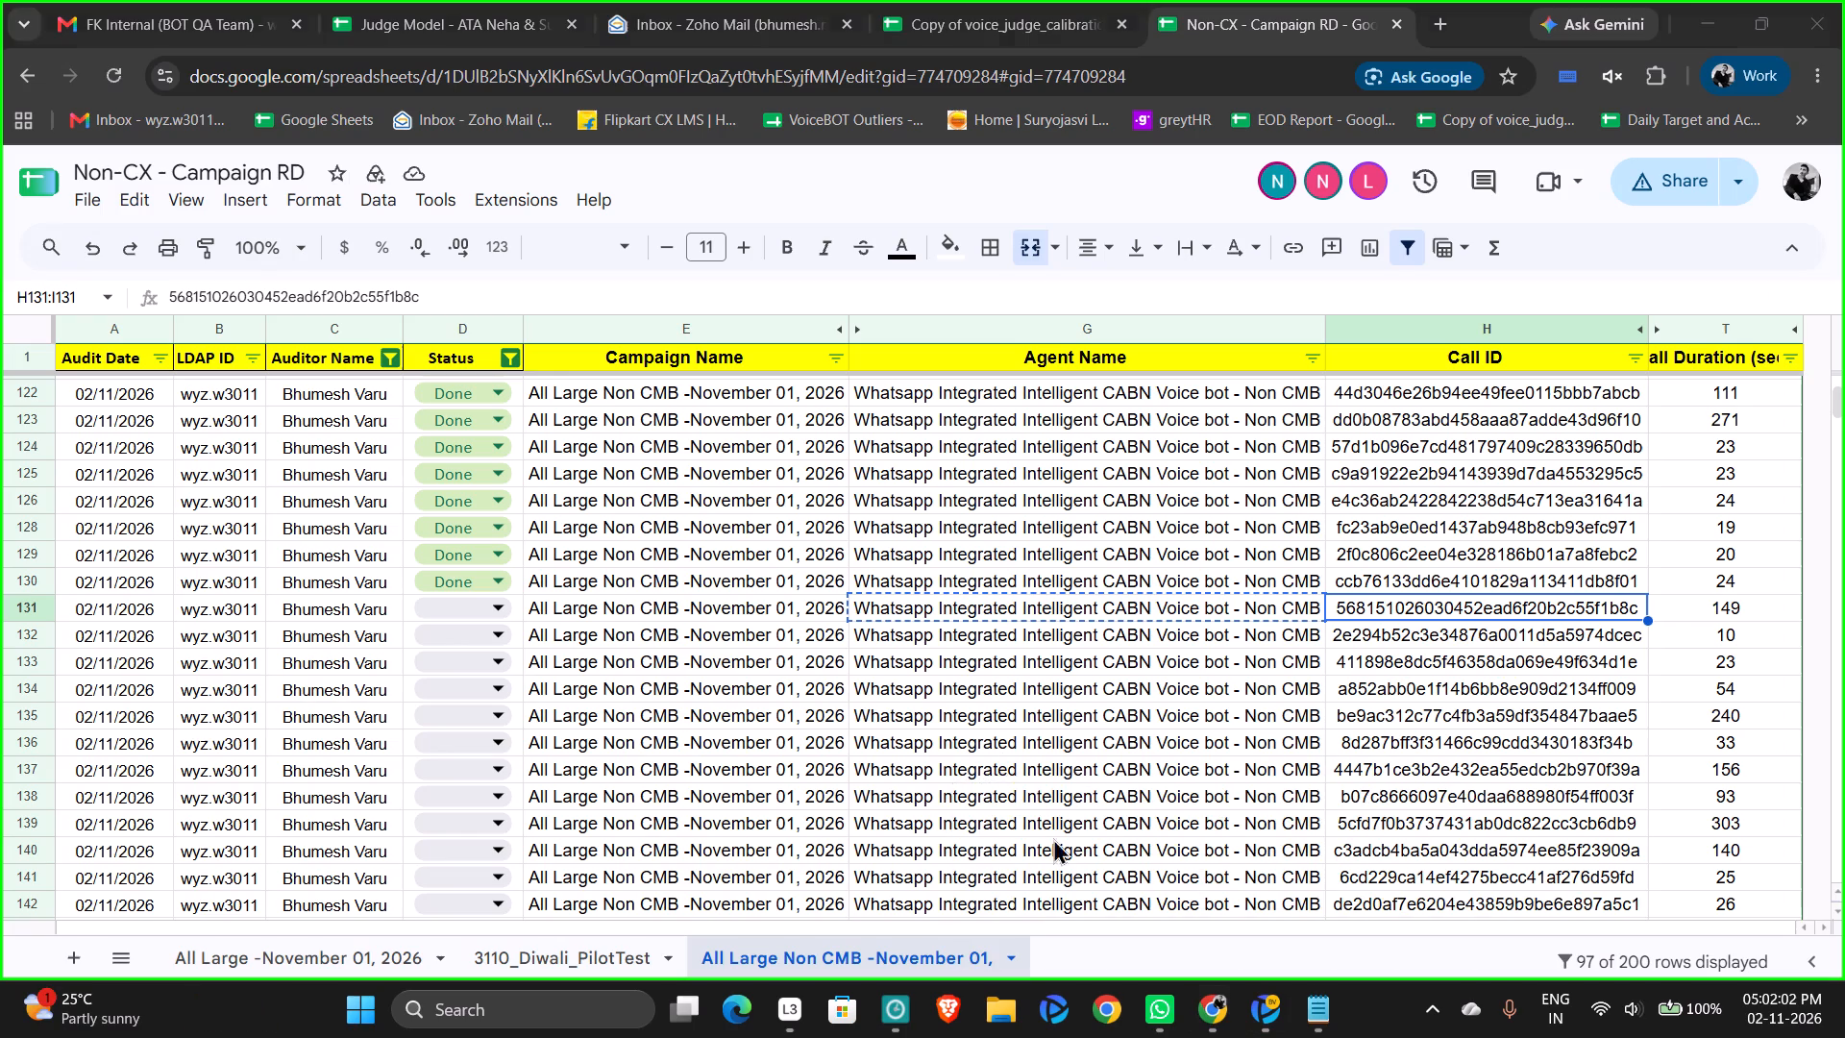
left_click(493, 612)
left_click(444, 639)
left_click(561, 630)
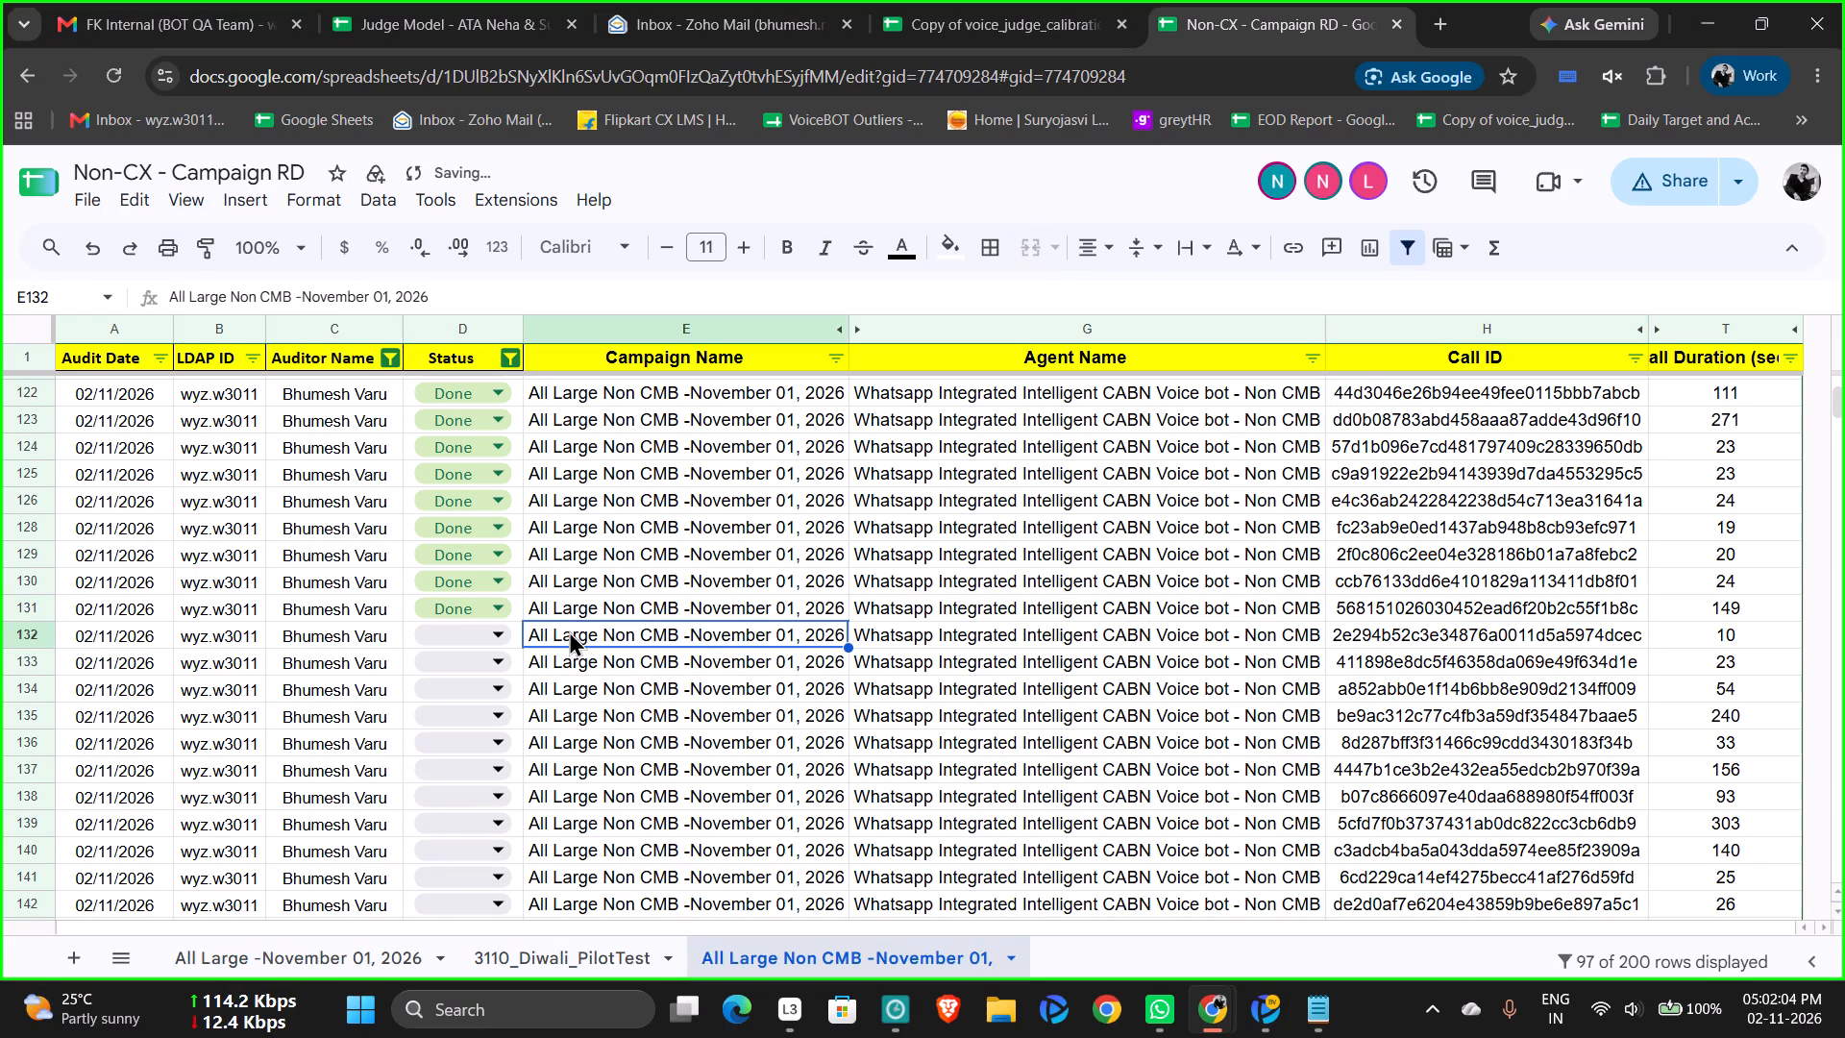
Copy row 132's Call ID, close the finished call's Voice Platform page, and search the Mohini CX-CABN calls for that ID.
left_click(1425, 640)
key("ctrl+c")
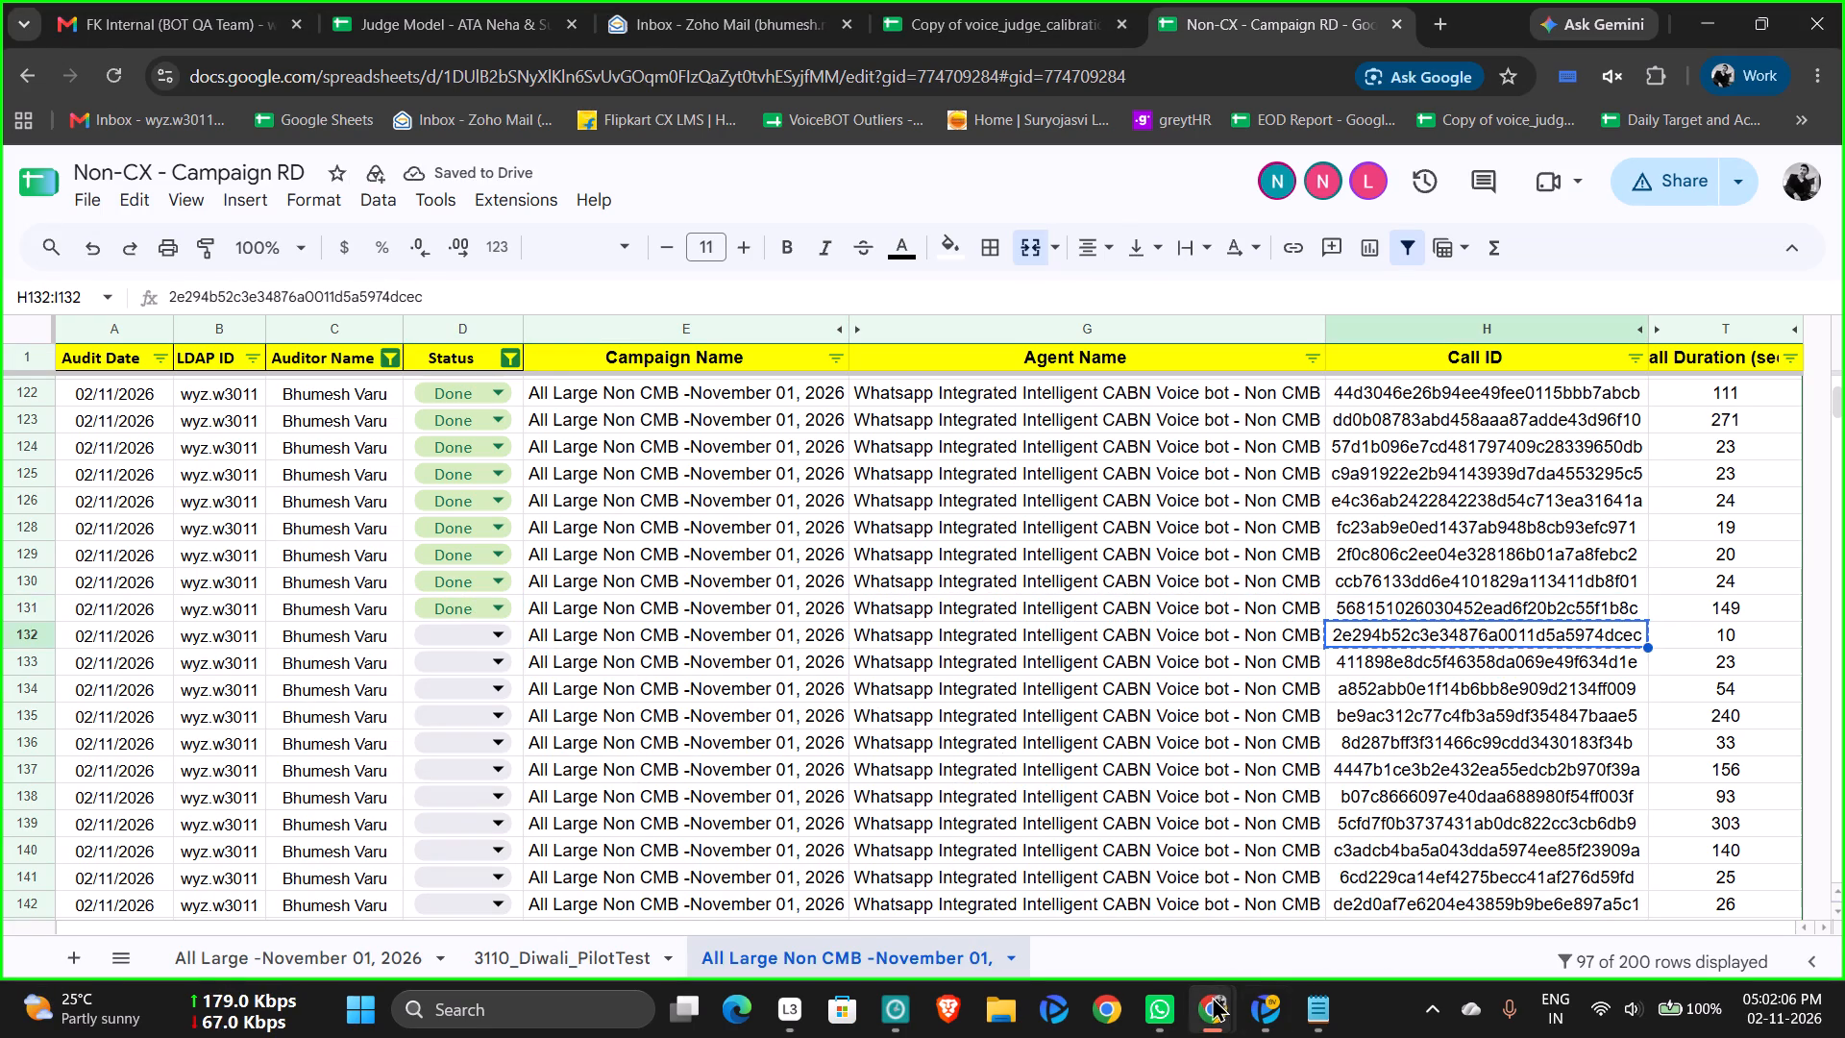
left_click(1271, 997)
left_click(861, 20)
left_click(948, 30)
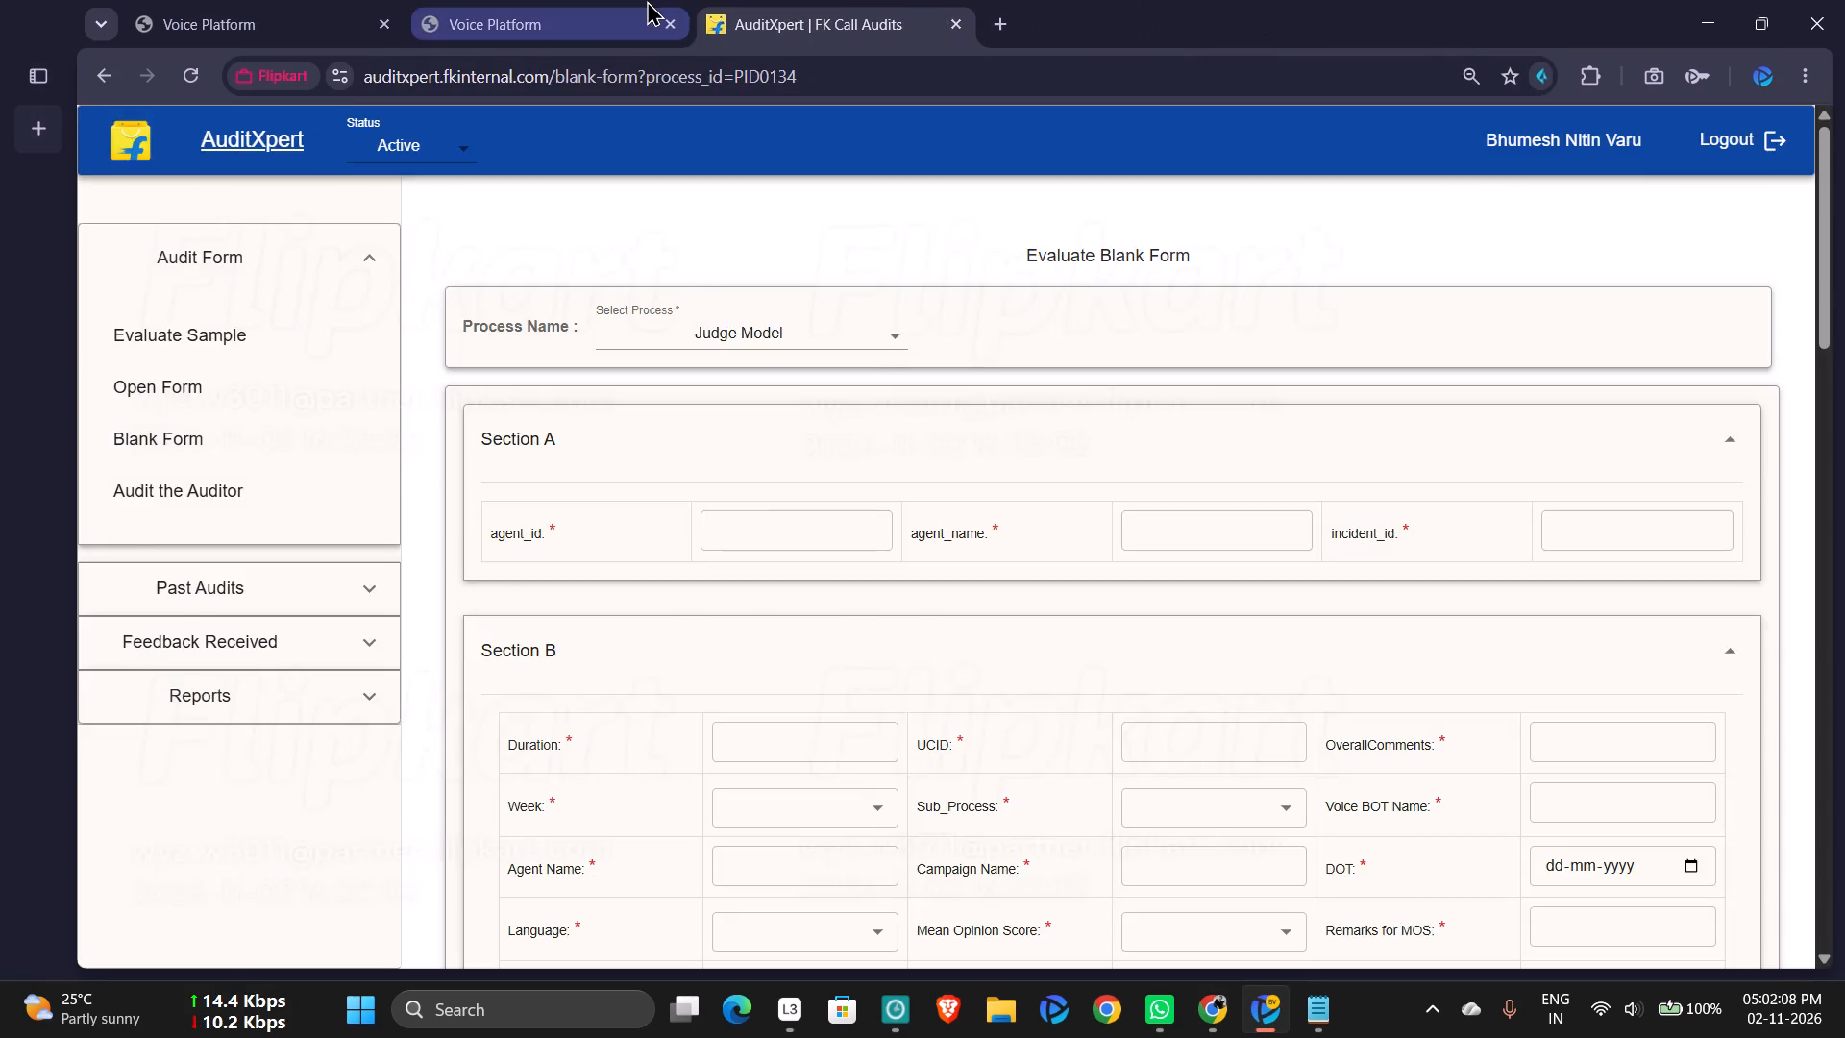
left_click(647, 0)
double_click(1456, 480)
key("ctrl+v")
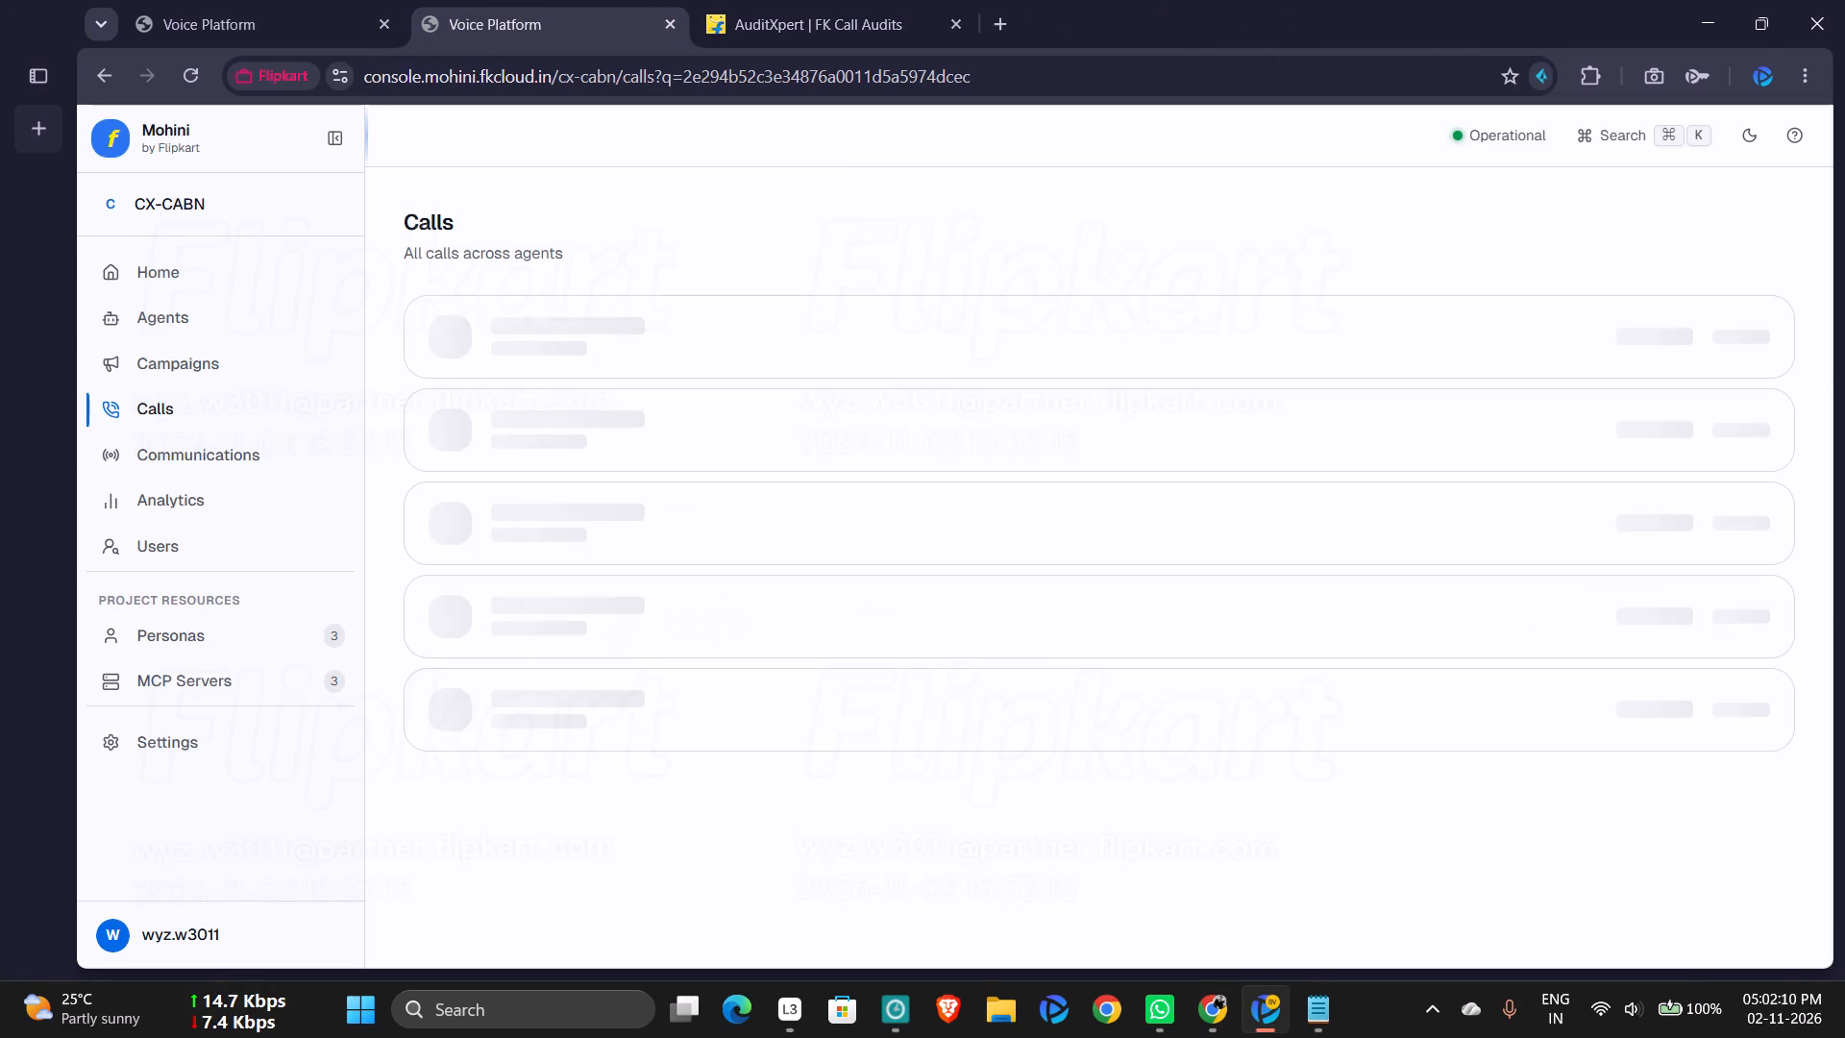
Return to AuditXpert's blank Judge Model form for row 132's audit.
left_click(835, 0)
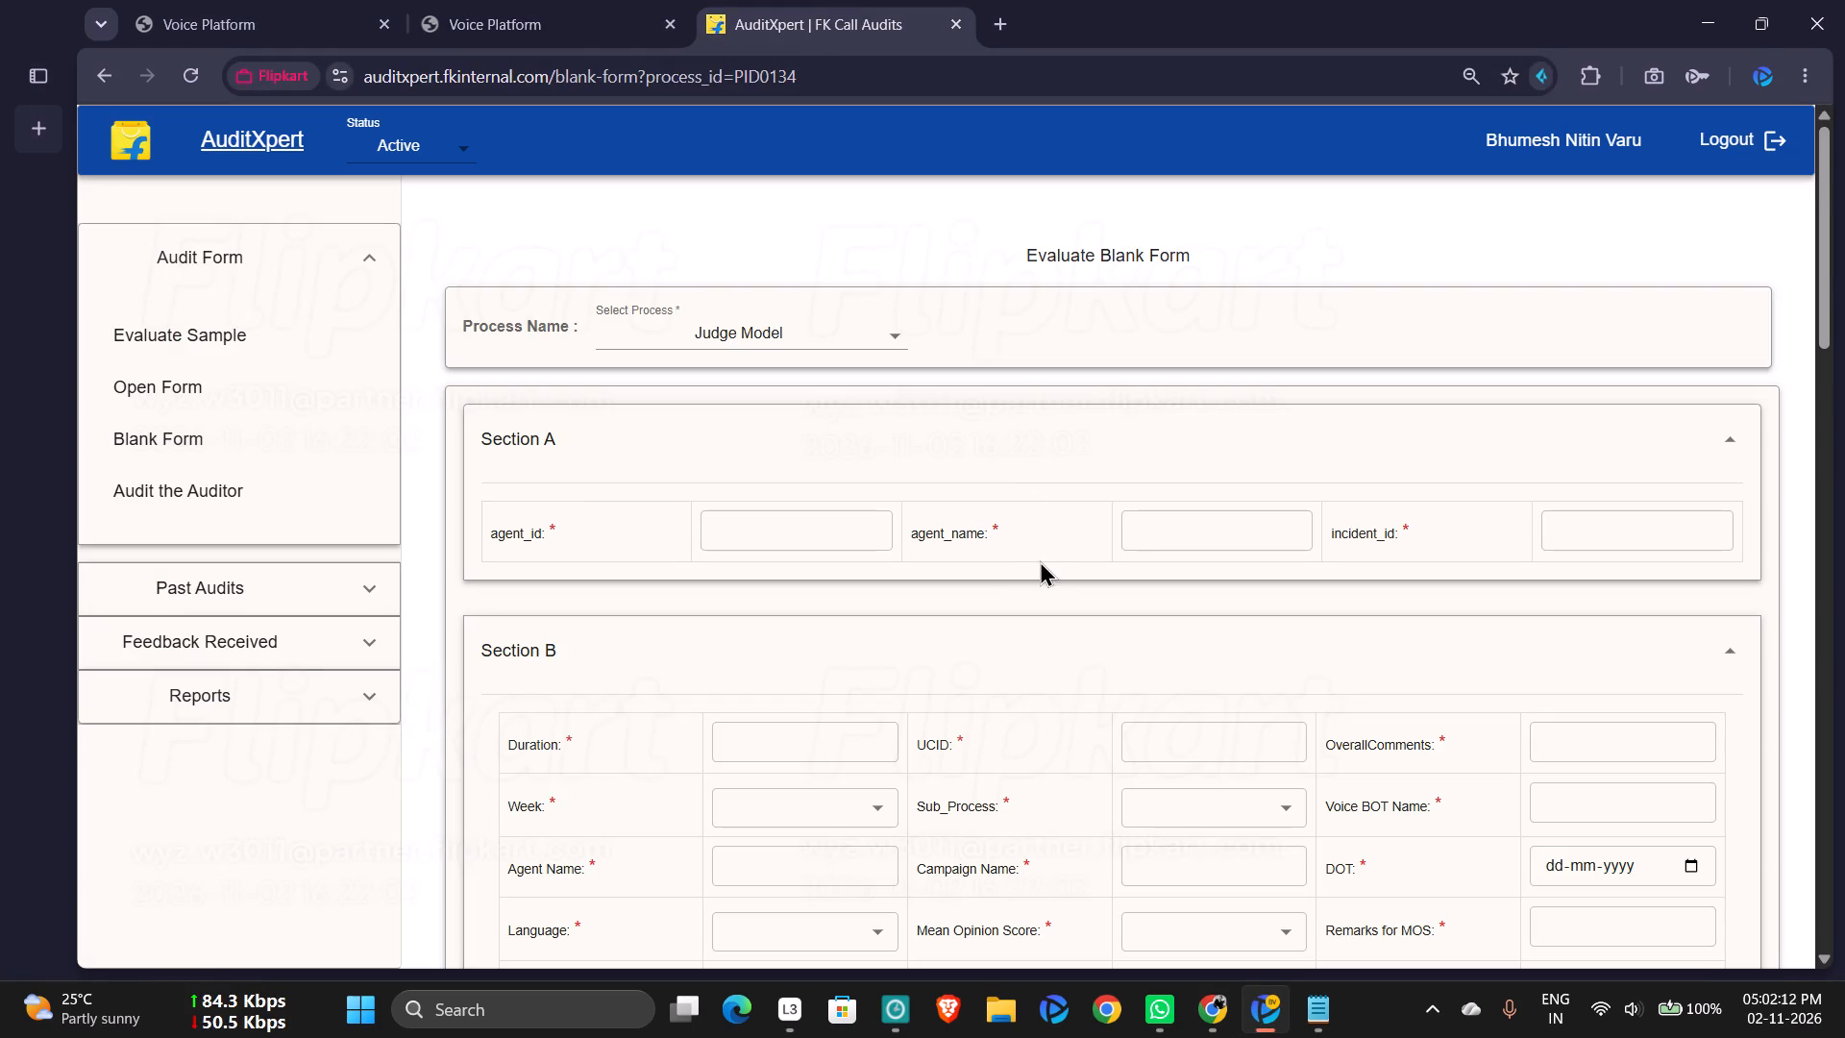
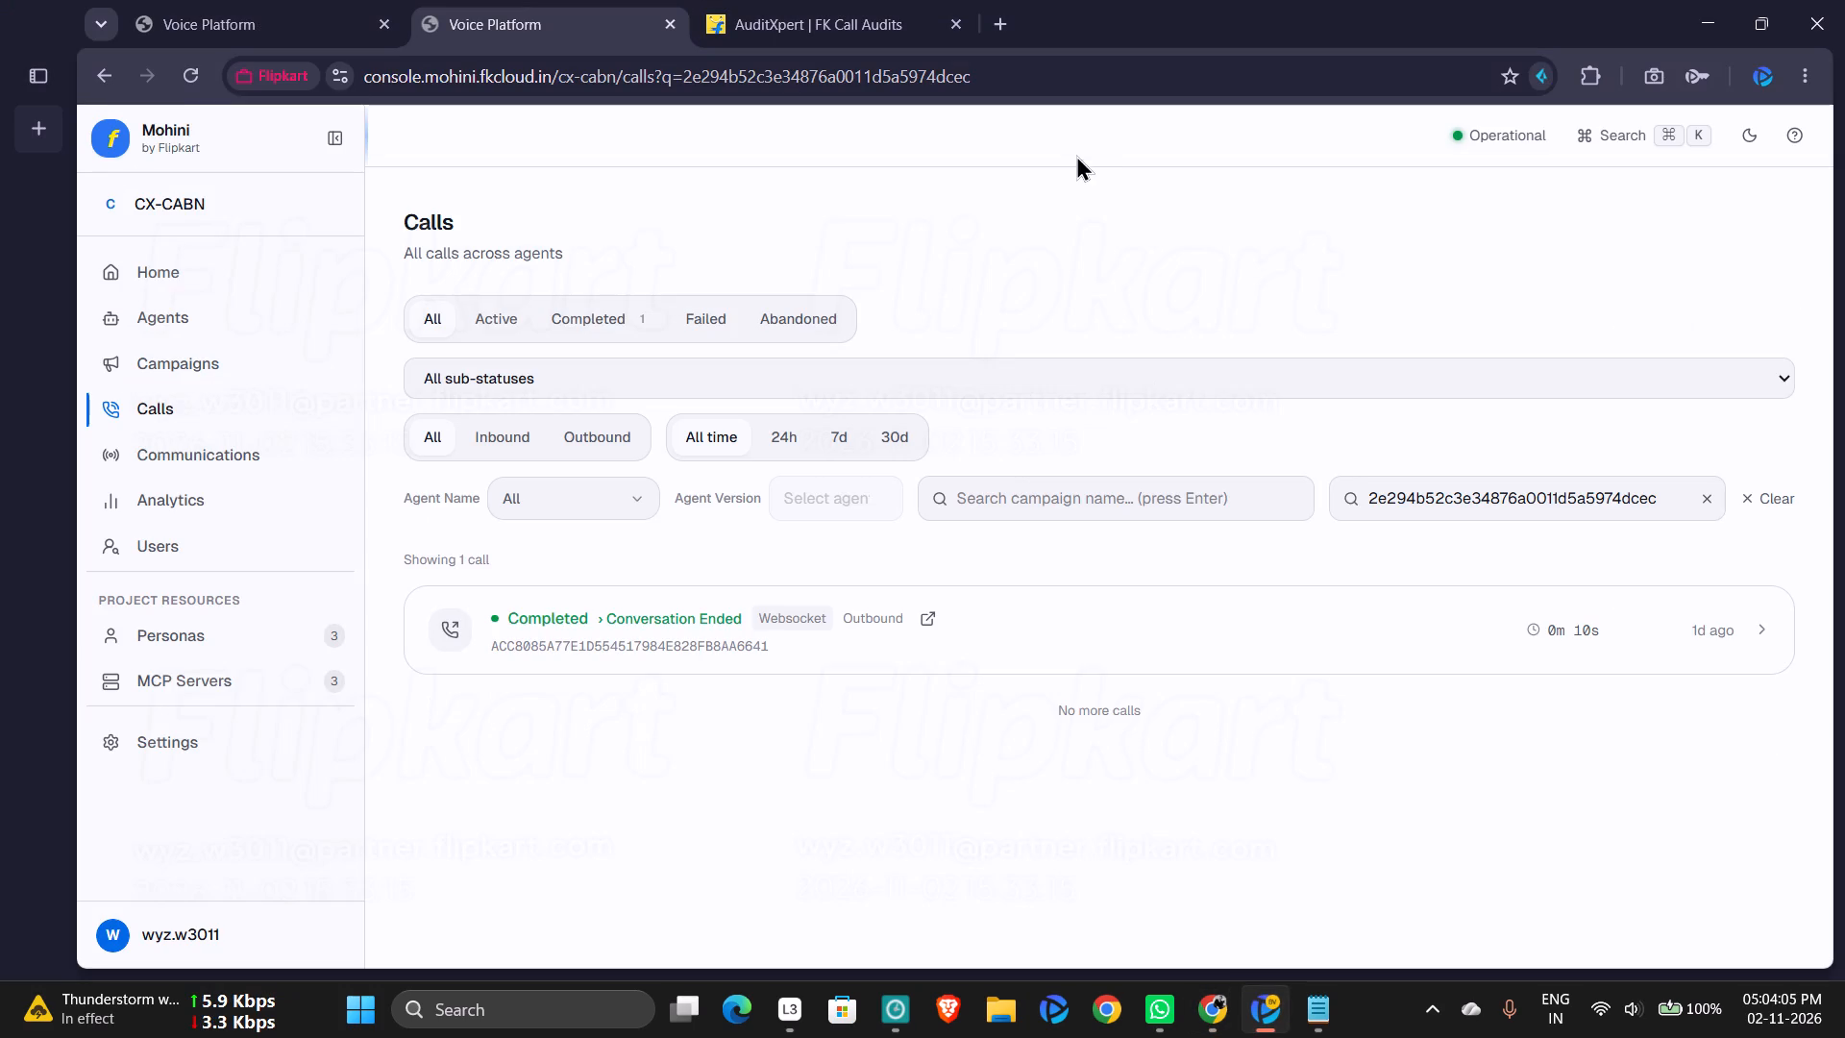
left_click(1534, 518)
double_click(1537, 507)
key("ctrl+v")
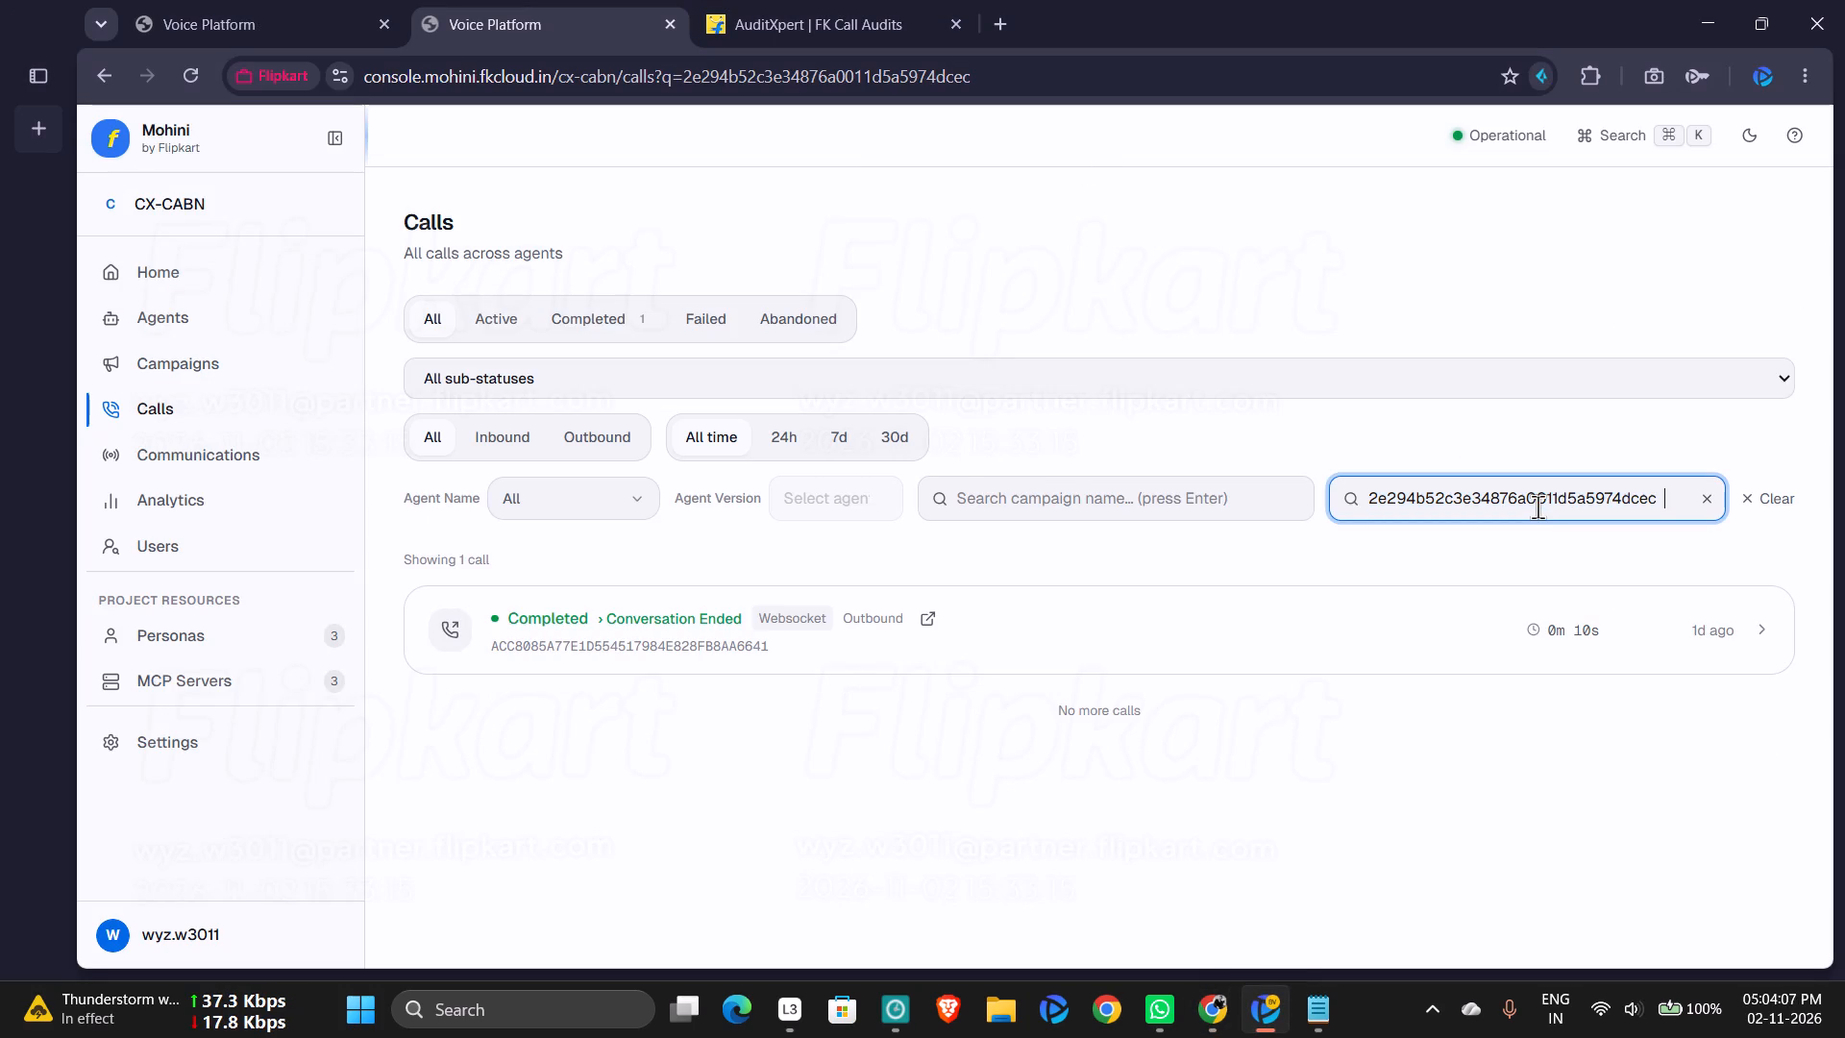
left_click(920, 611)
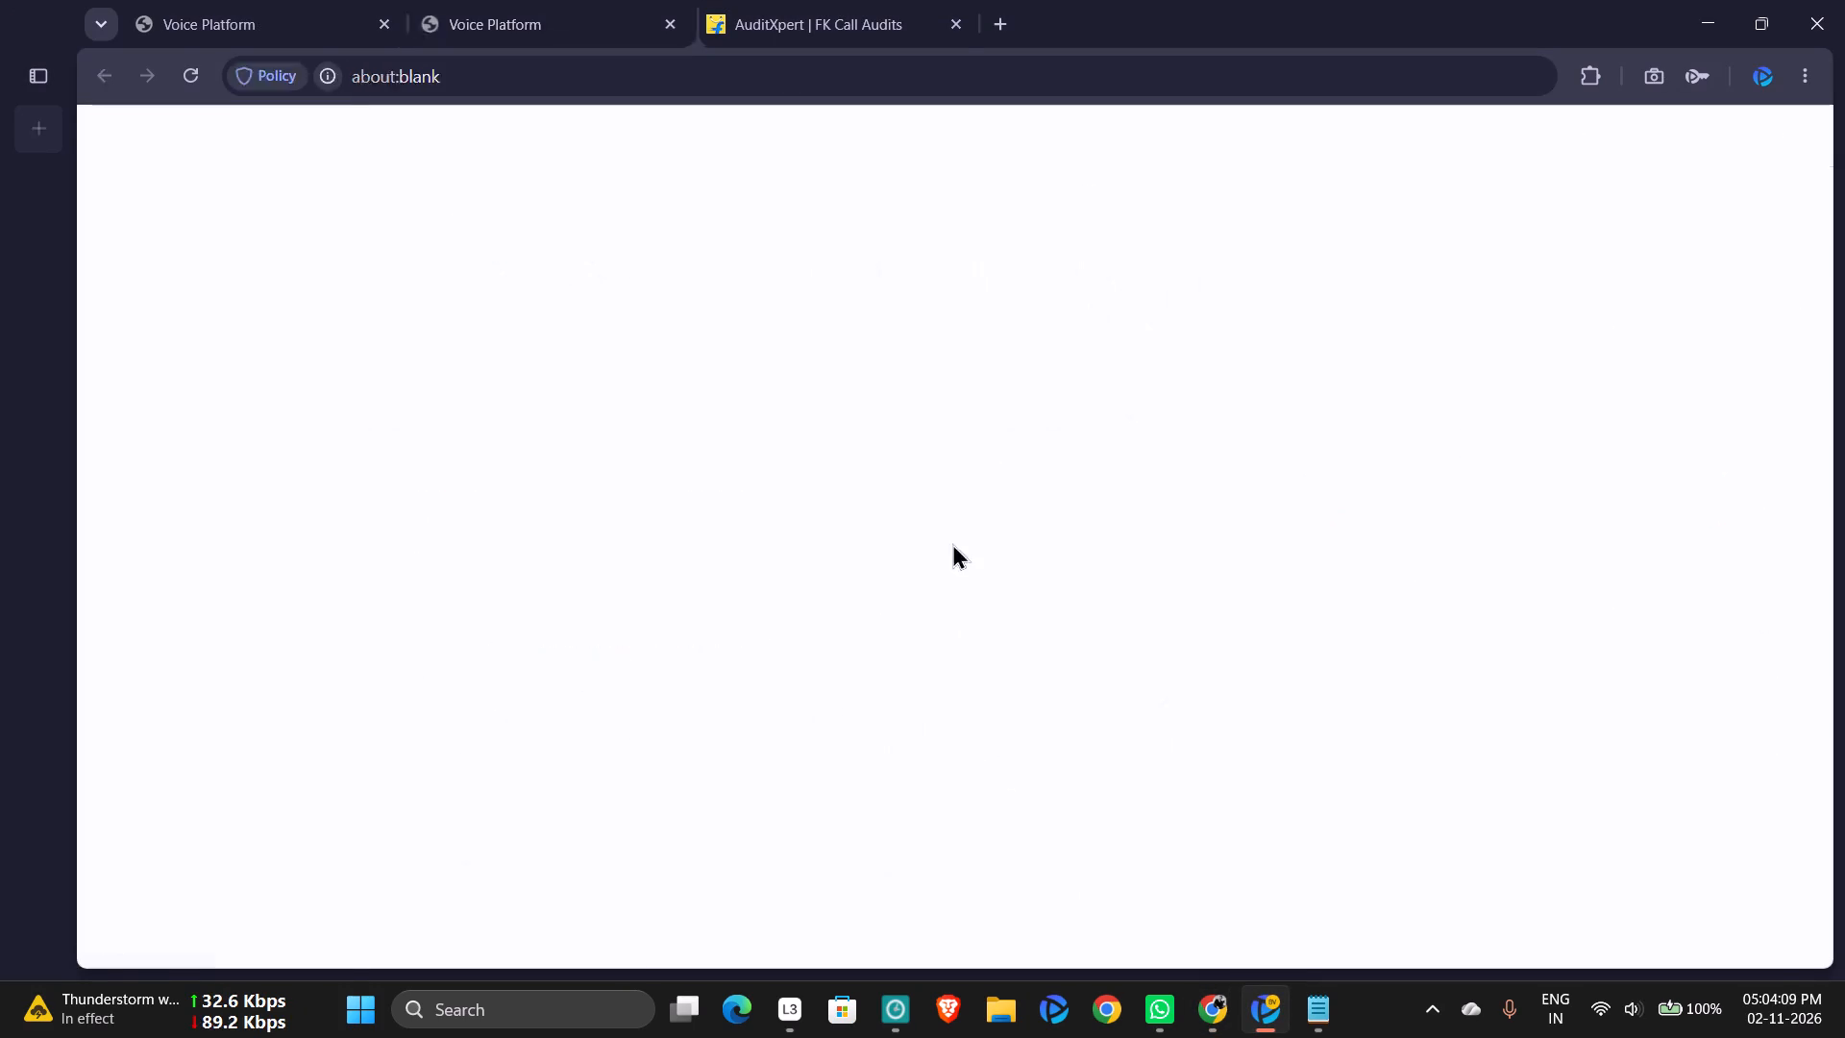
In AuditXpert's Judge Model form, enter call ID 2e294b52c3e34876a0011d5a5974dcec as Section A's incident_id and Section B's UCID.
left_click(1110, 29)
left_click(1600, 531)
key("ctrl+v")
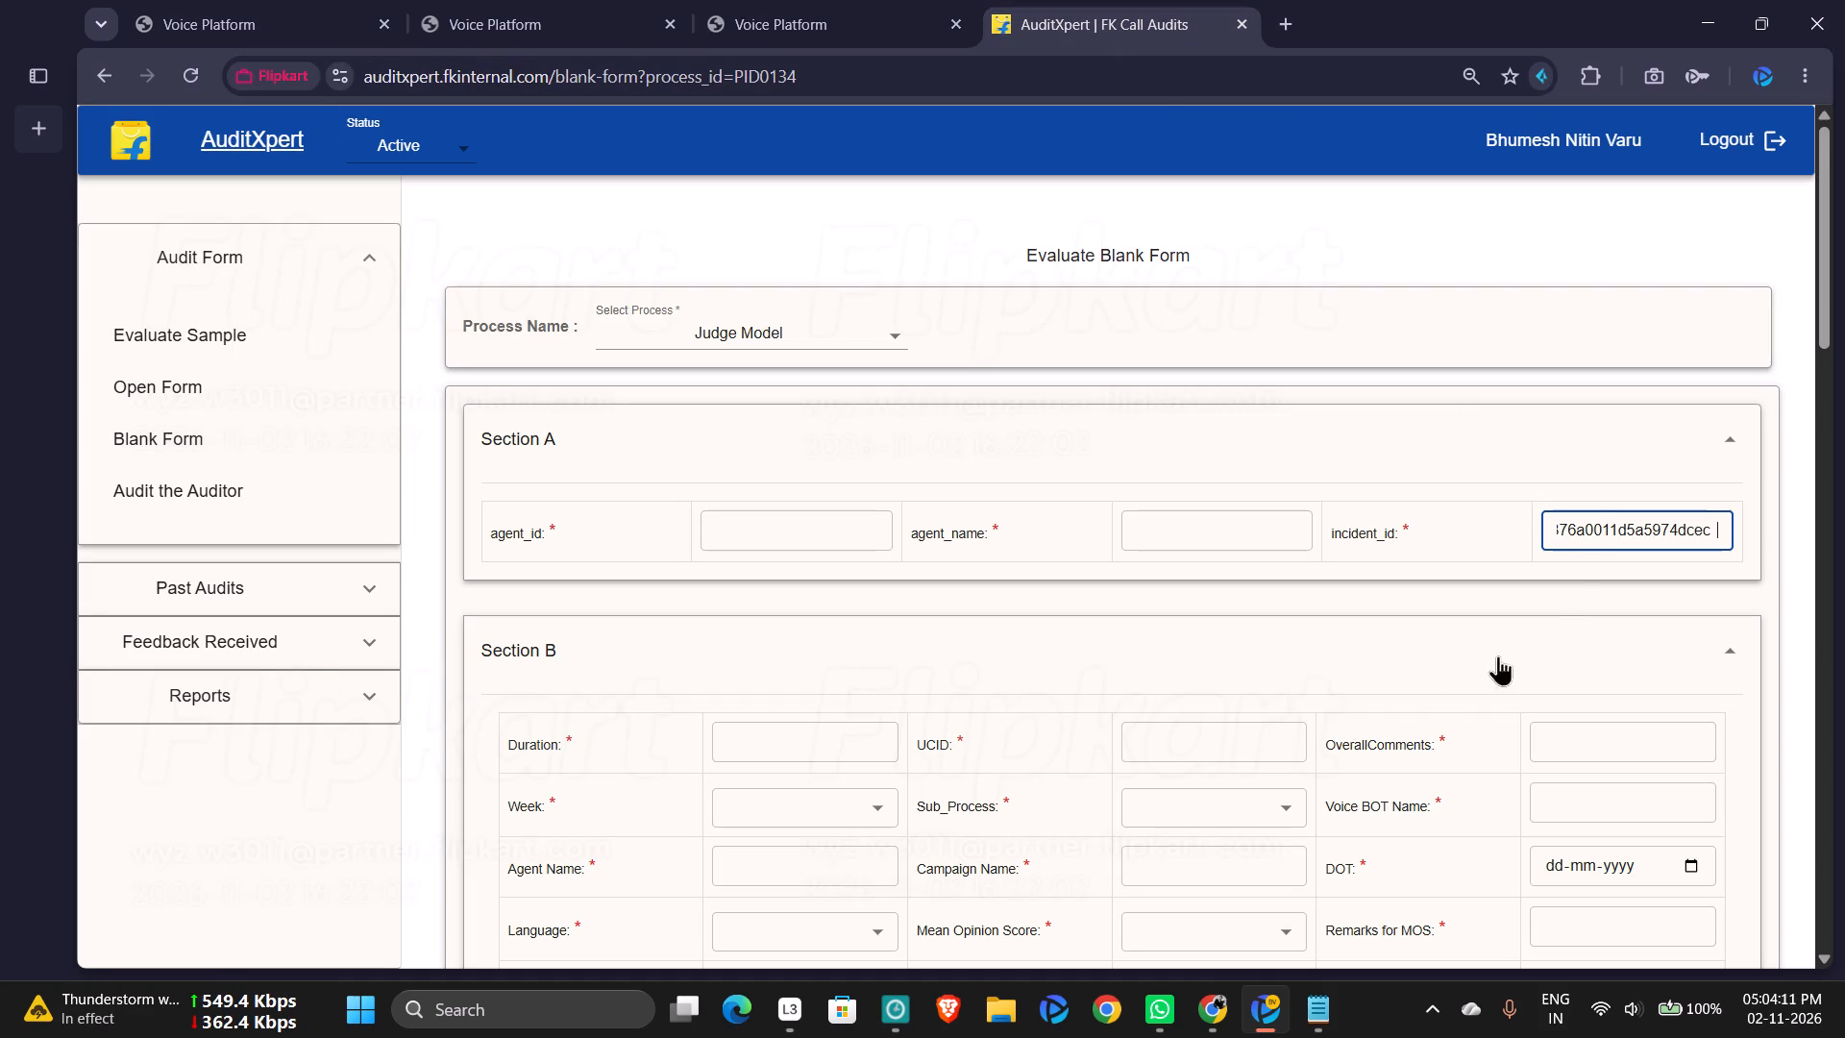
left_click(1250, 747)
key("ctrl+v")
Open Section A's agent_name field for entry.
left_click(1160, 531)
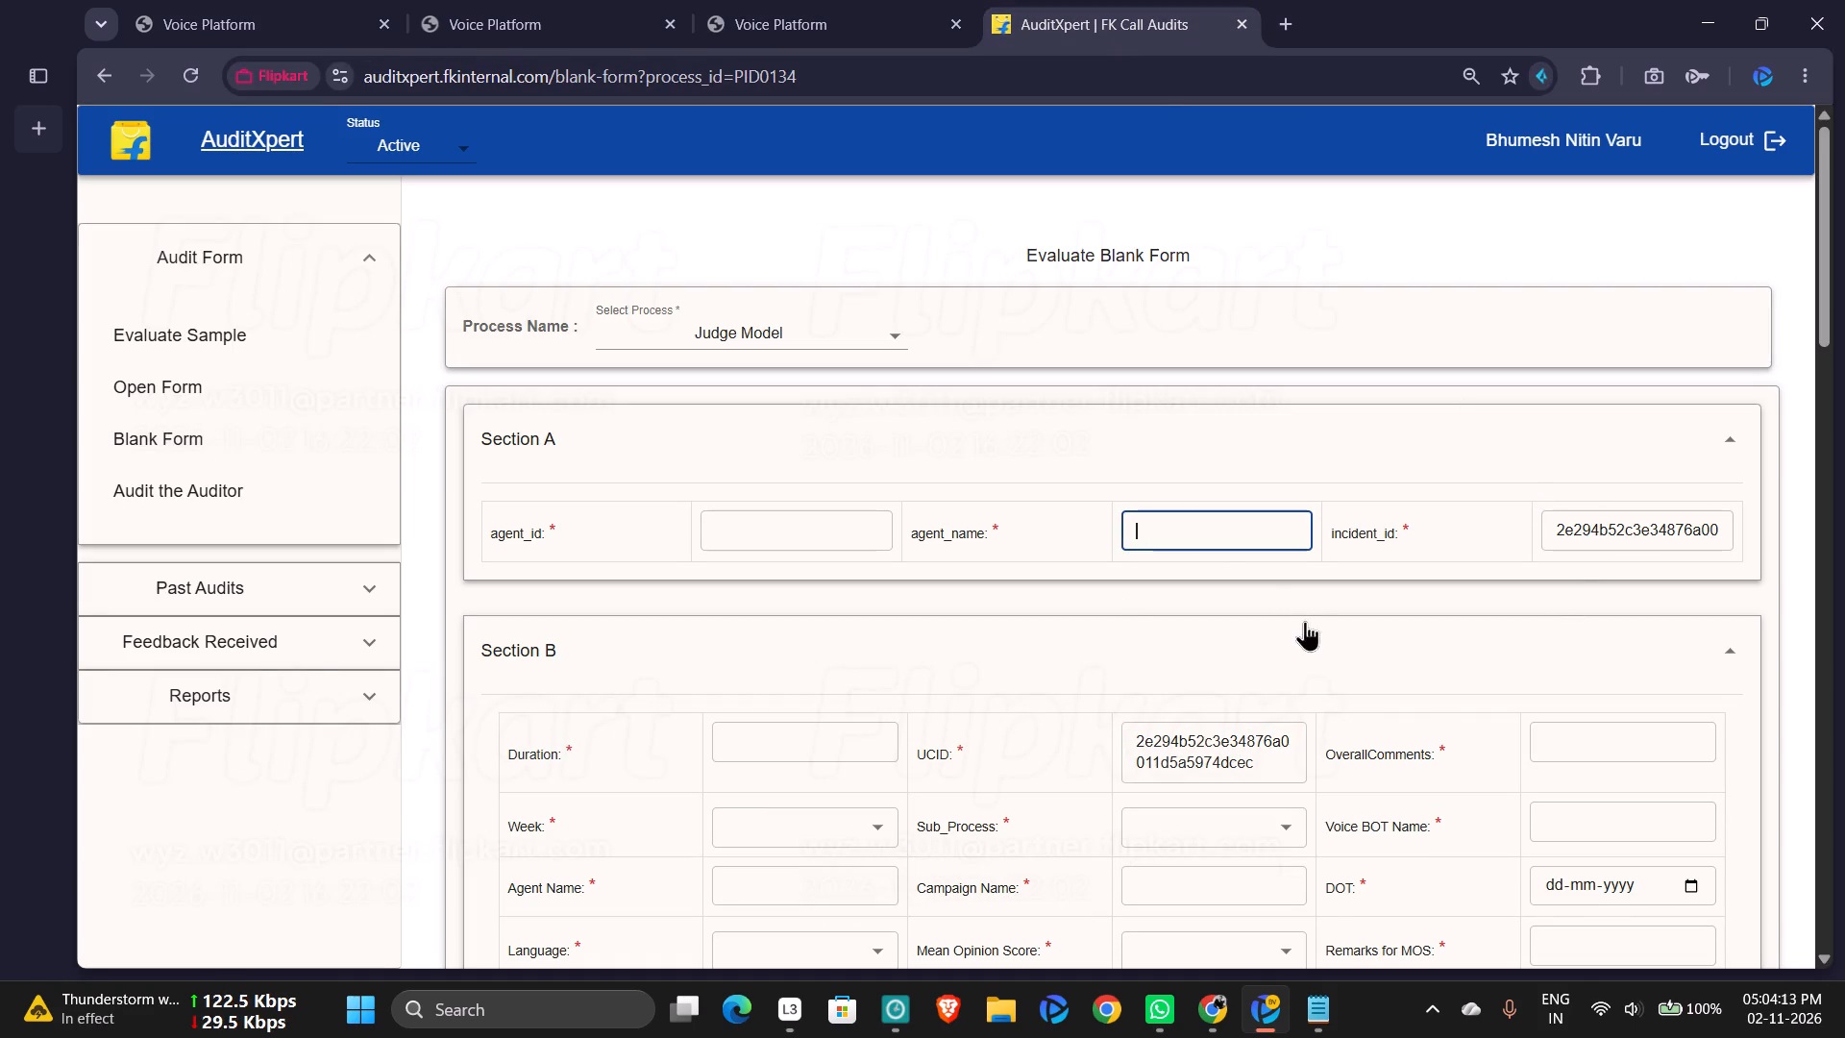
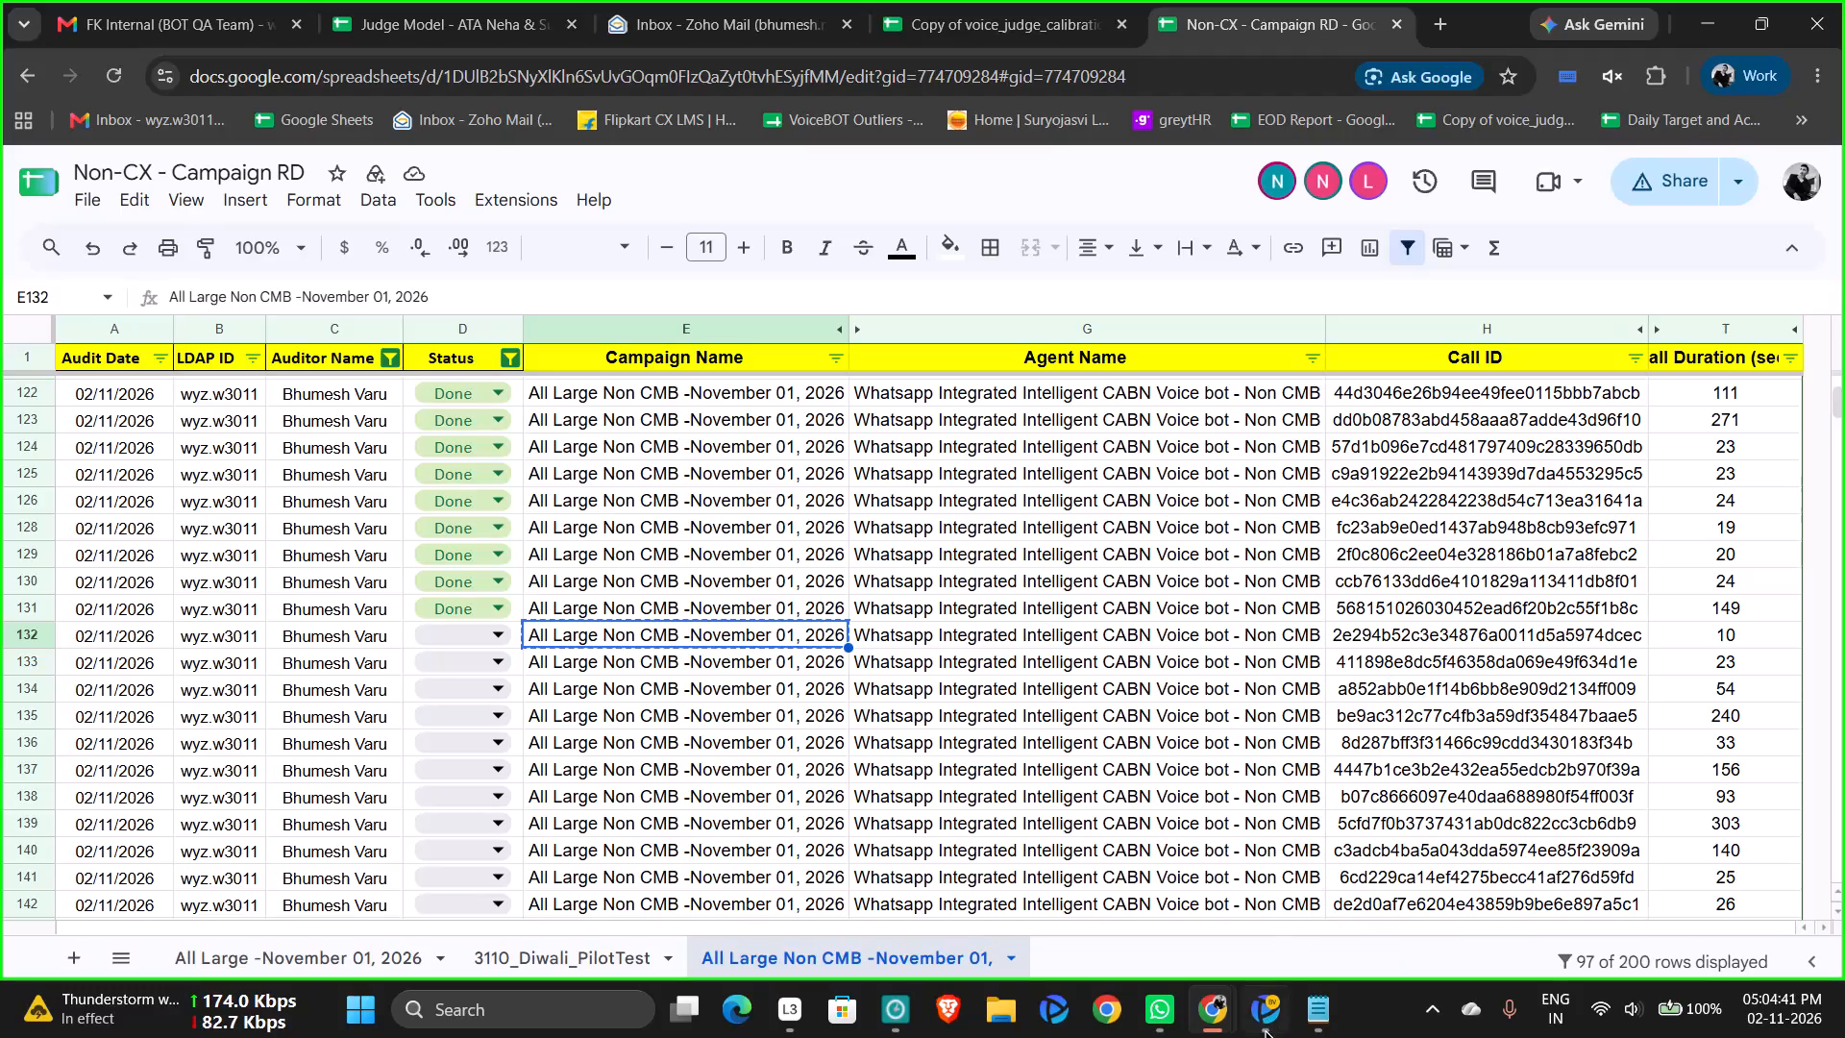
Switch from the Non-CX - Campaign RD spreadsheet back to the Judge Model blank form in AuditXpert.
left_click(1265, 1028)
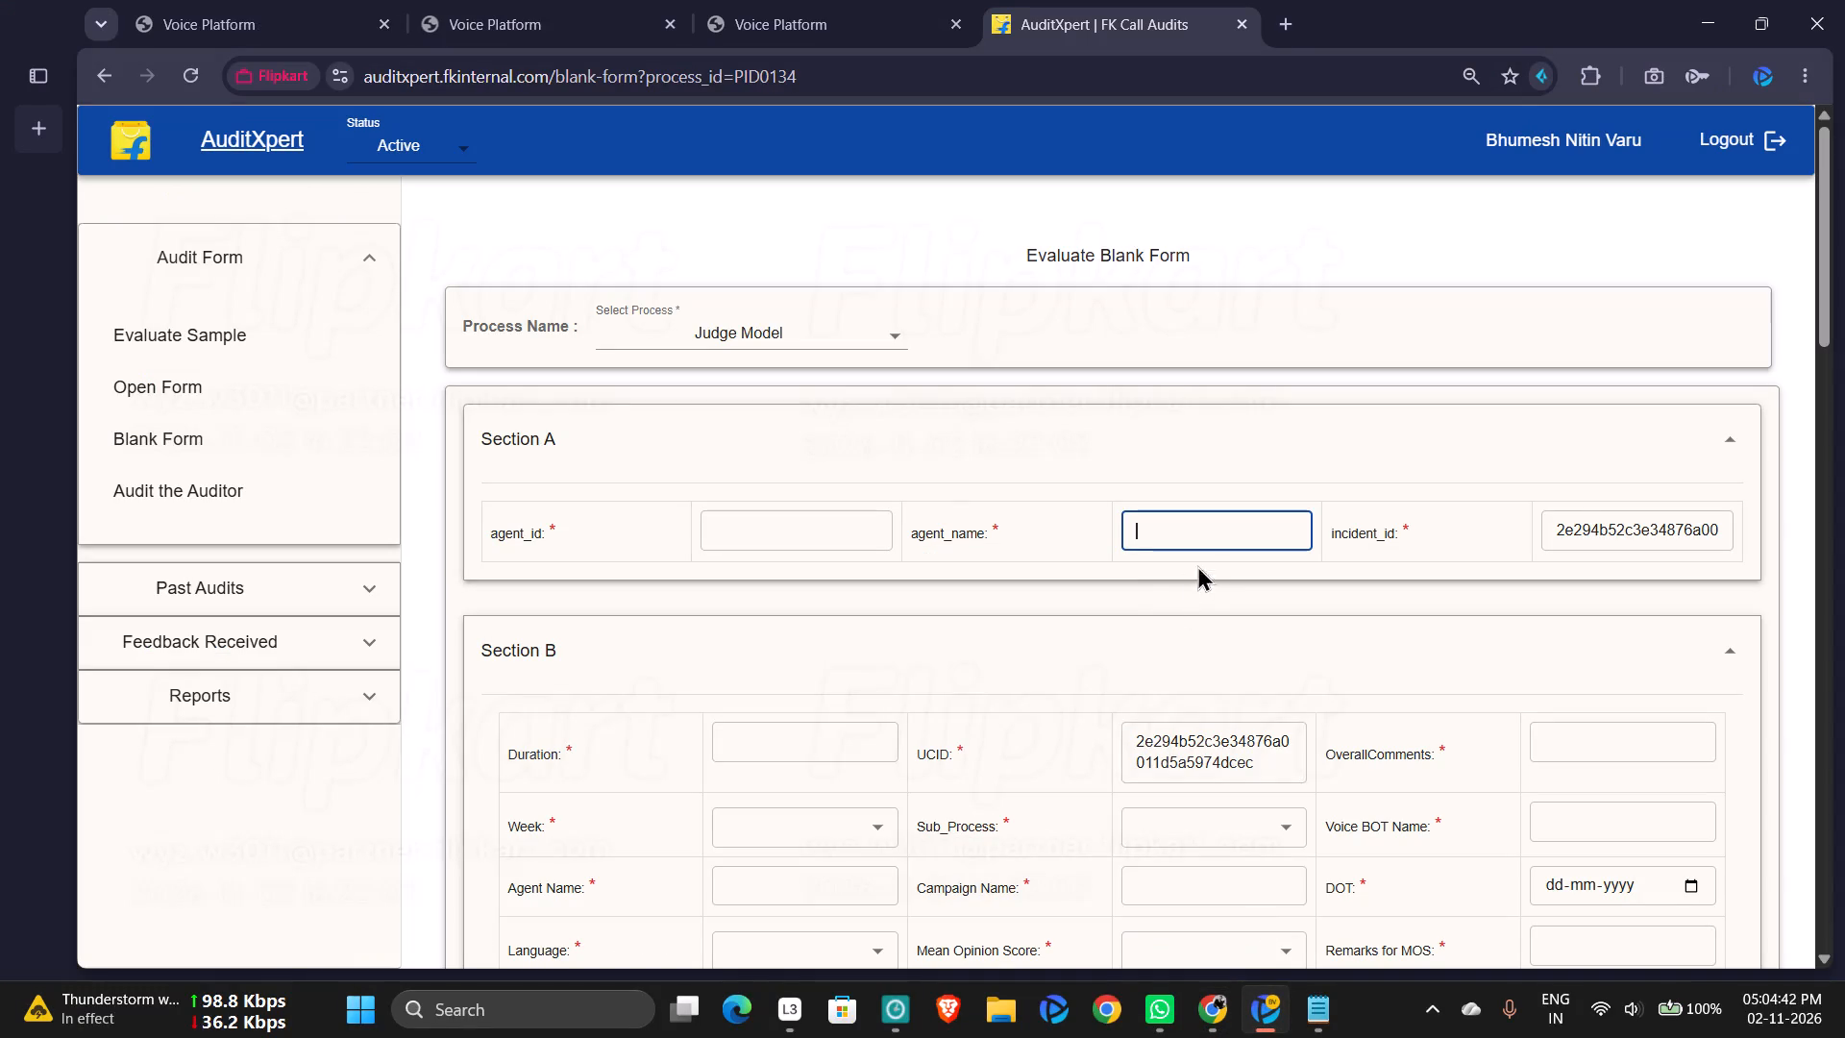
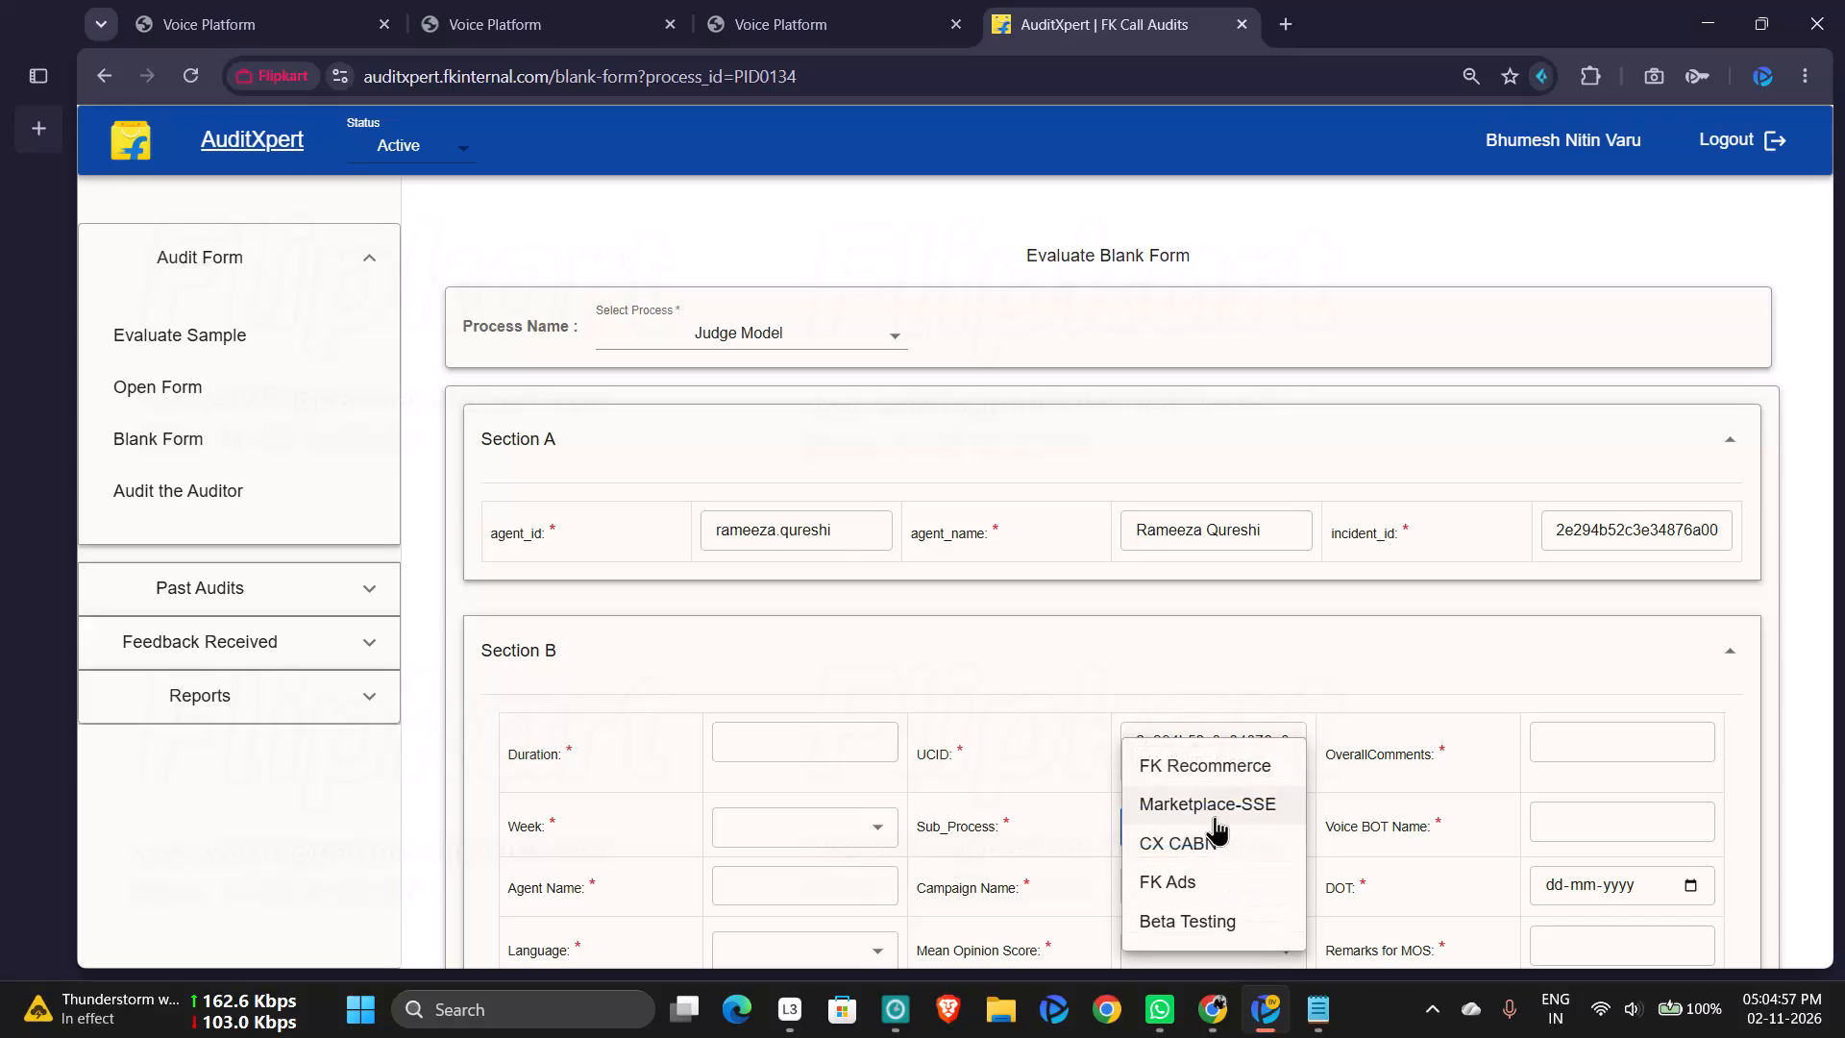
Set Sub_Process to CX CABN, Week to Week1 and DOT to 01-11-2026 in Section B of the form.
left_click(1204, 838)
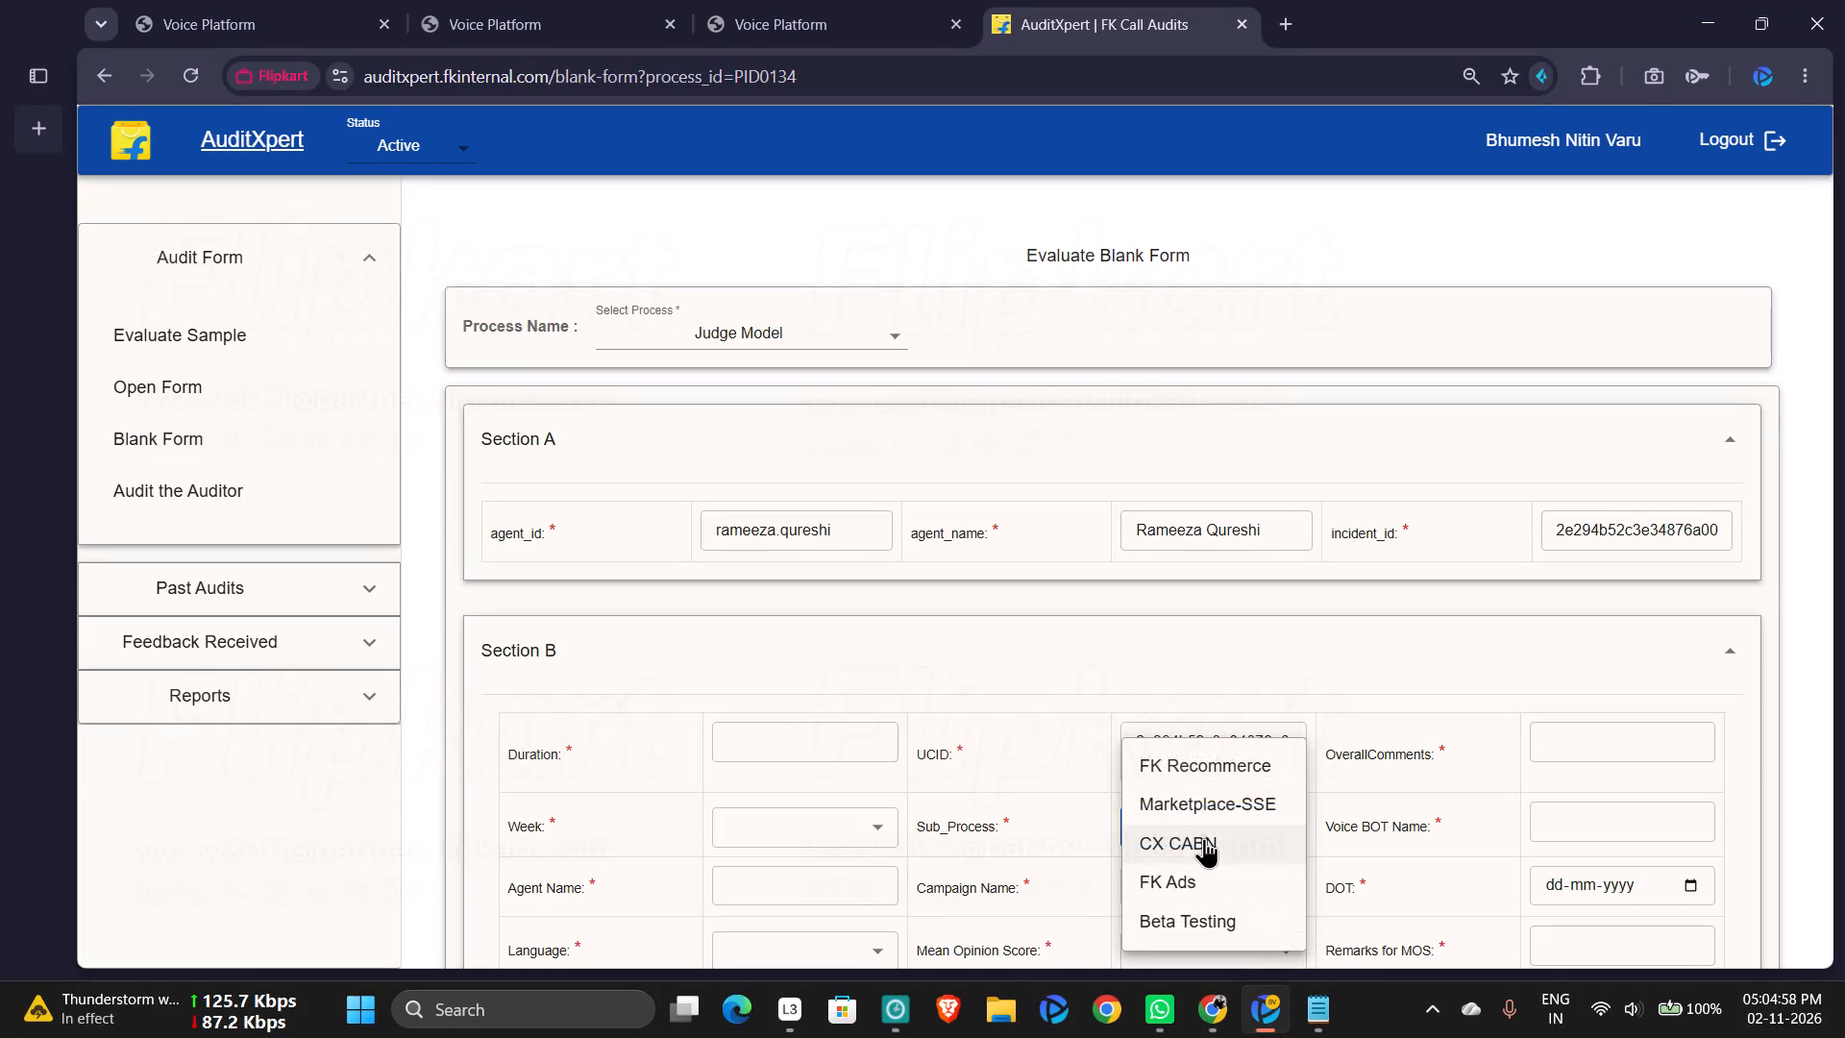
left_click(887, 817)
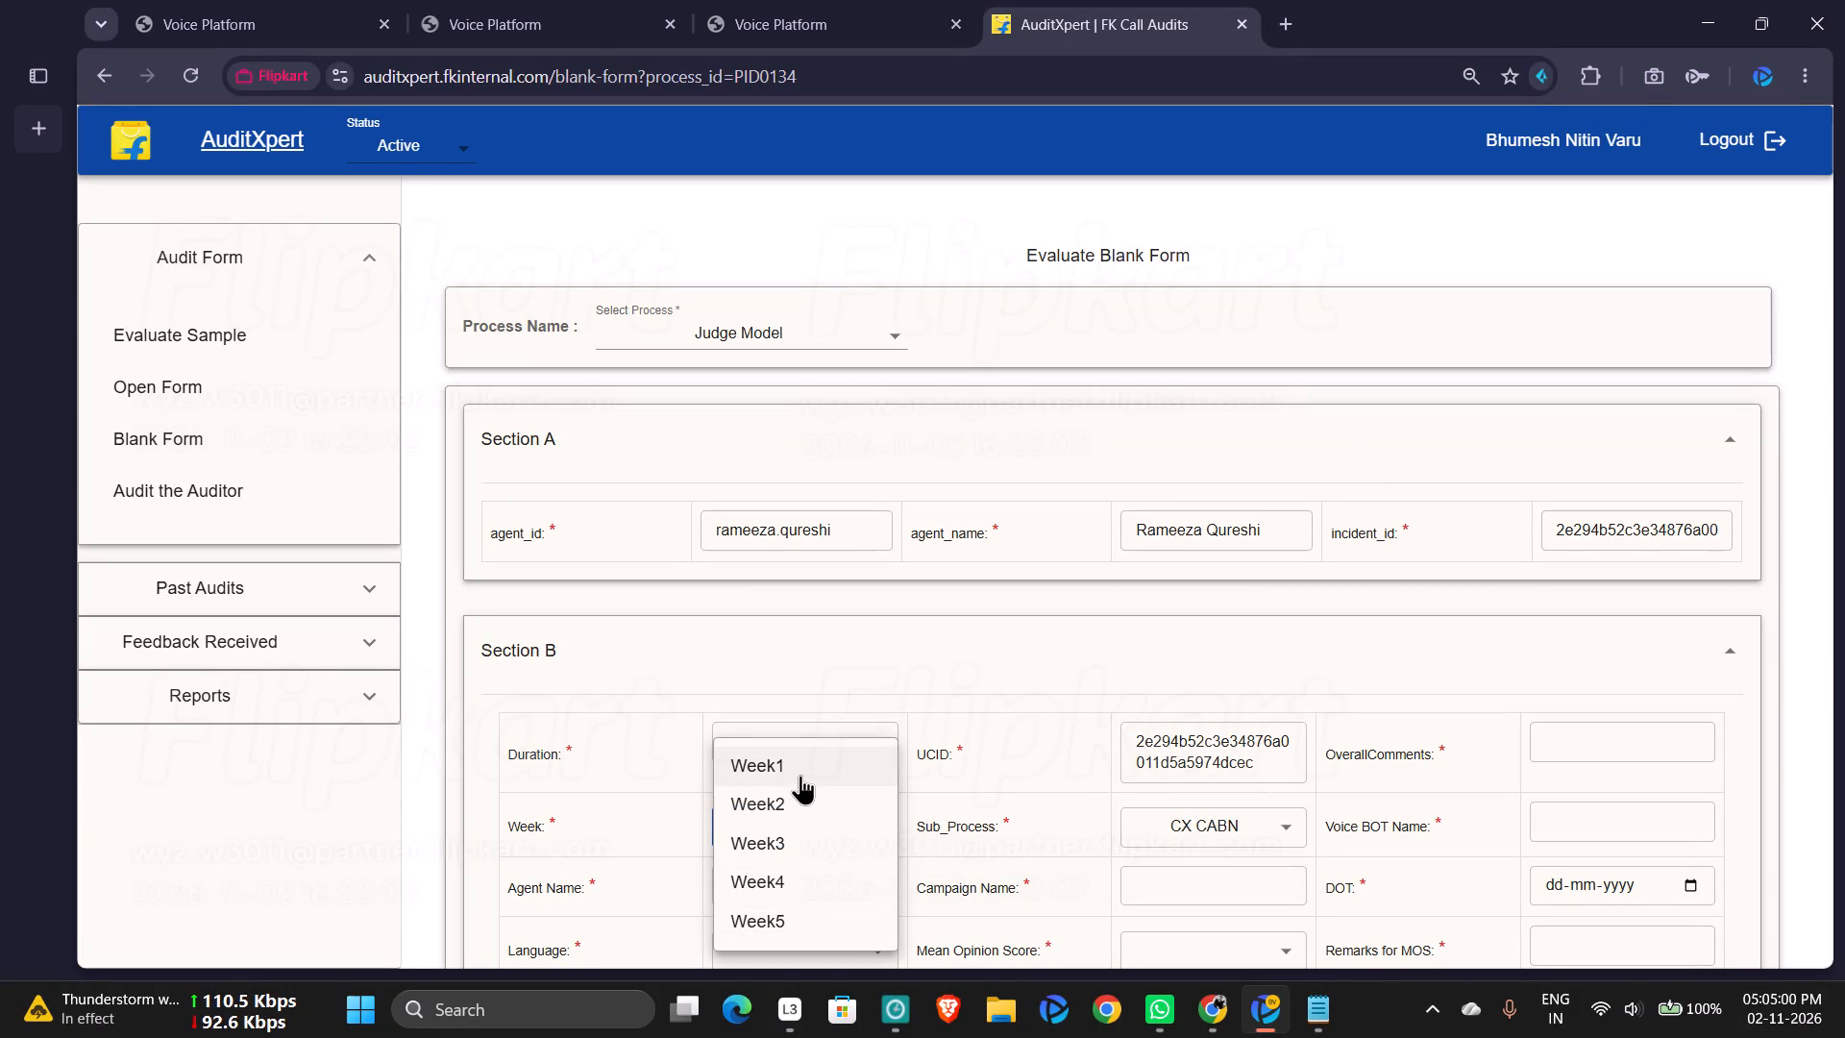
left_click(801, 772)
left_click(1694, 889)
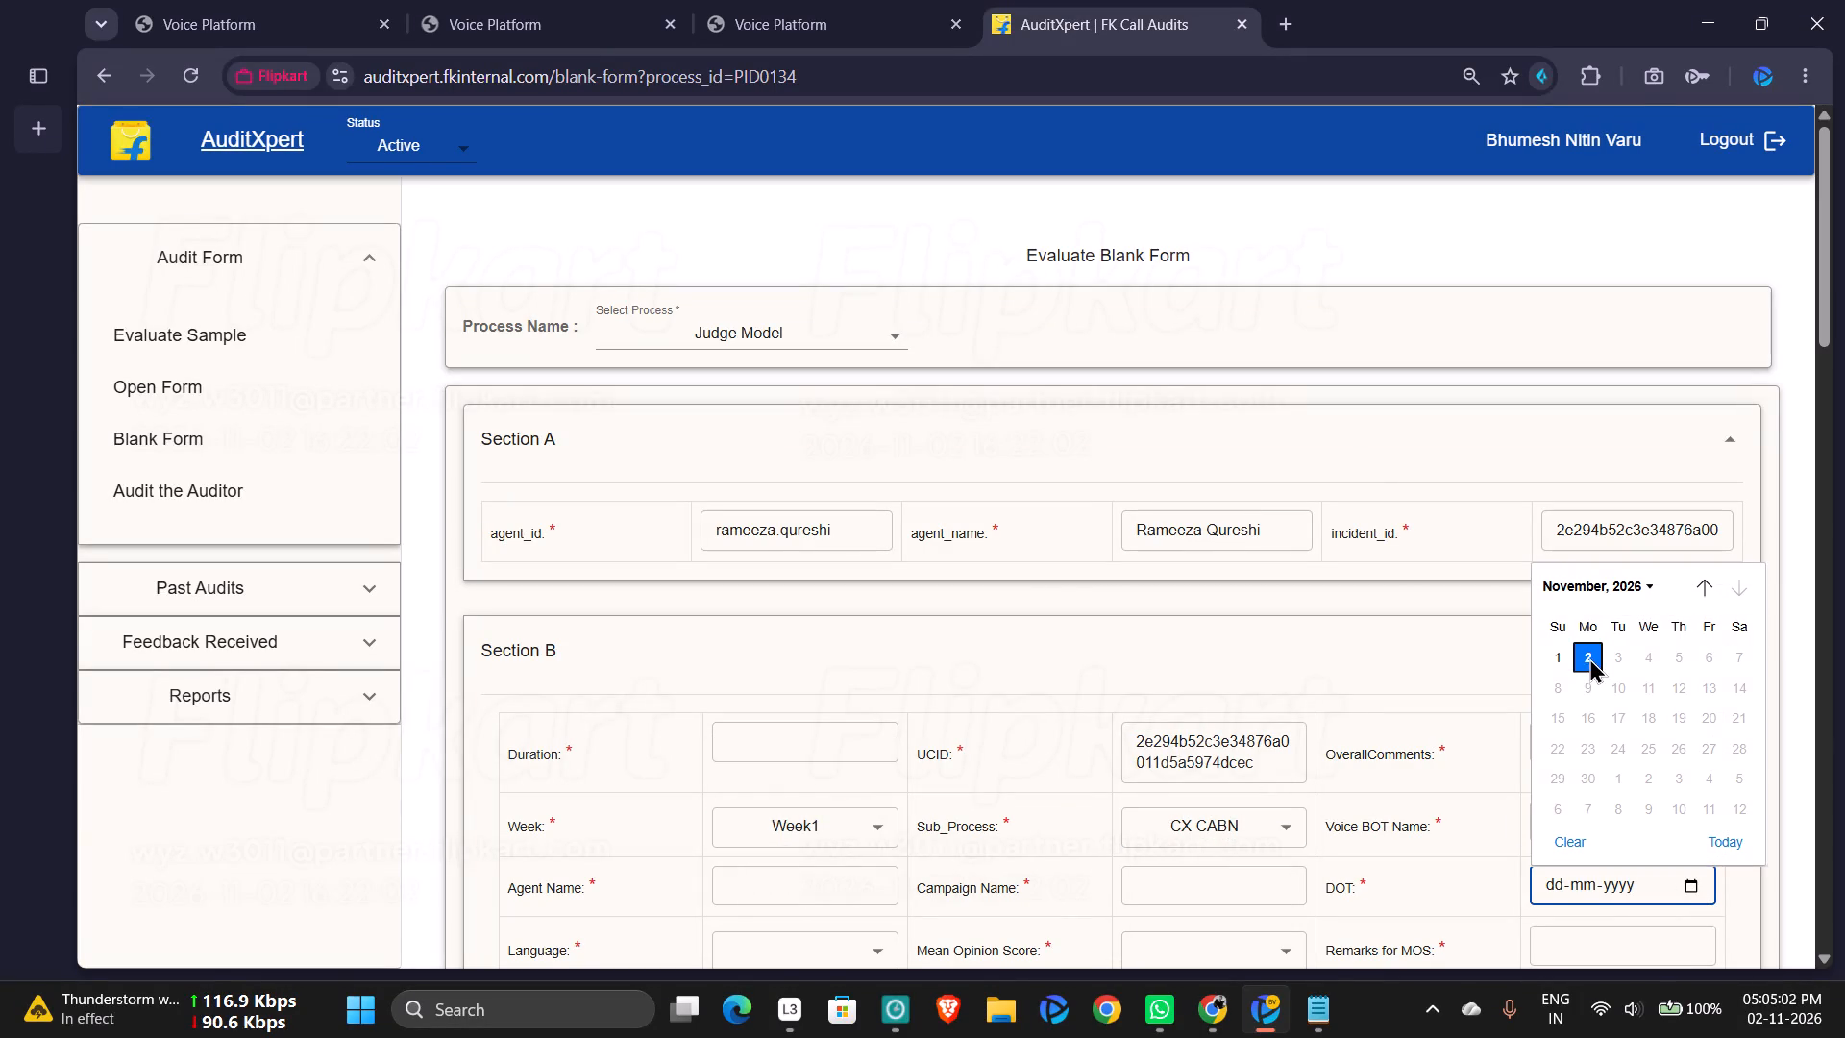
left_click(1562, 650)
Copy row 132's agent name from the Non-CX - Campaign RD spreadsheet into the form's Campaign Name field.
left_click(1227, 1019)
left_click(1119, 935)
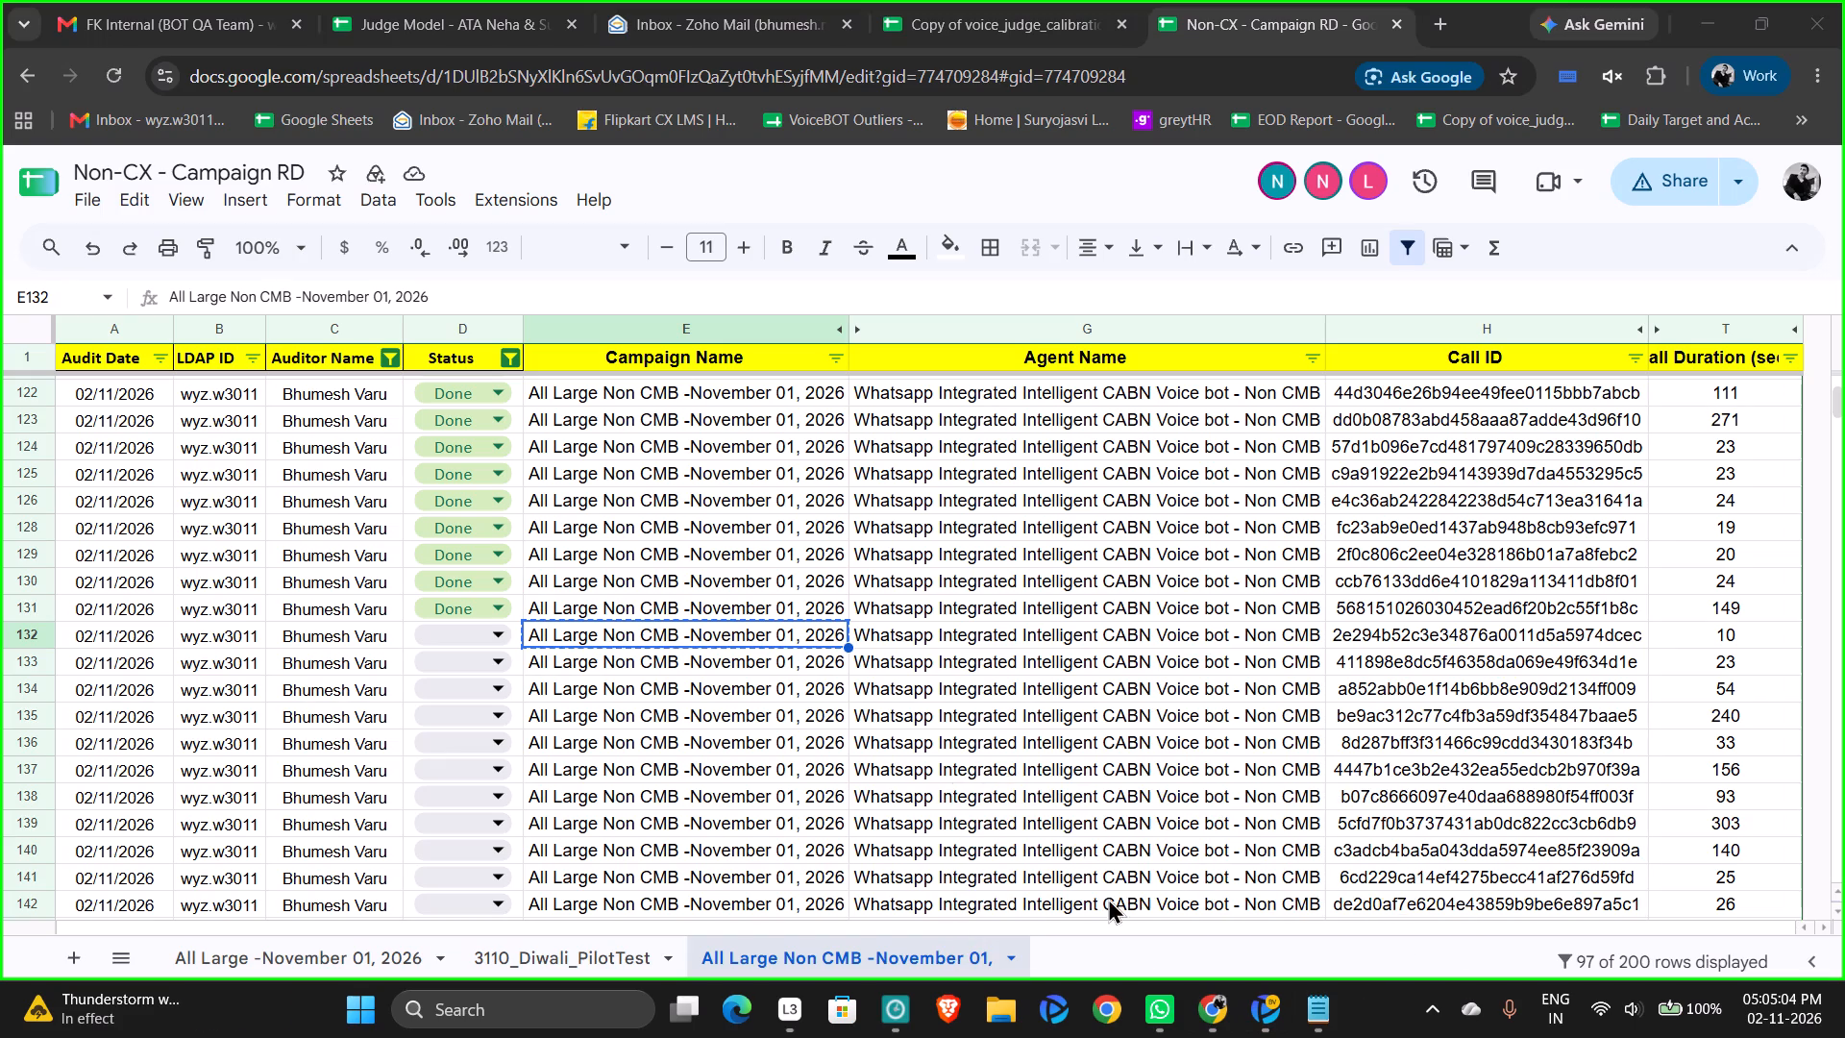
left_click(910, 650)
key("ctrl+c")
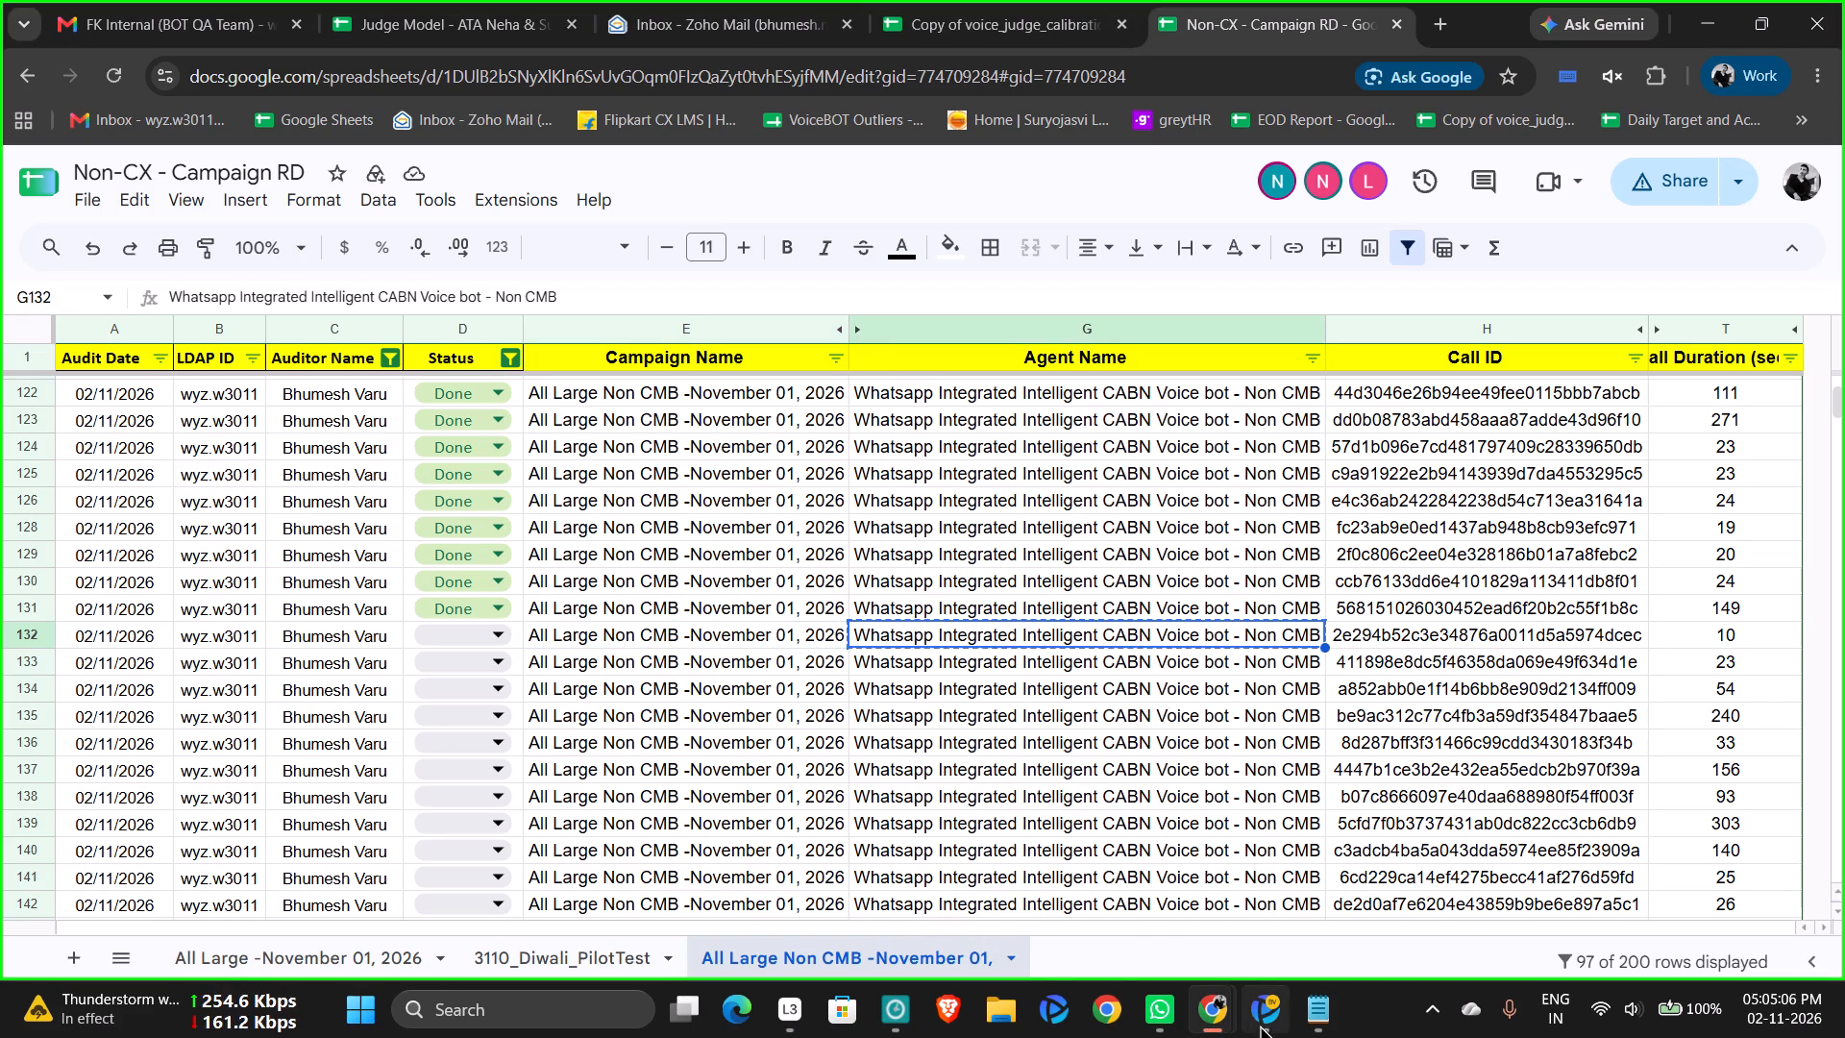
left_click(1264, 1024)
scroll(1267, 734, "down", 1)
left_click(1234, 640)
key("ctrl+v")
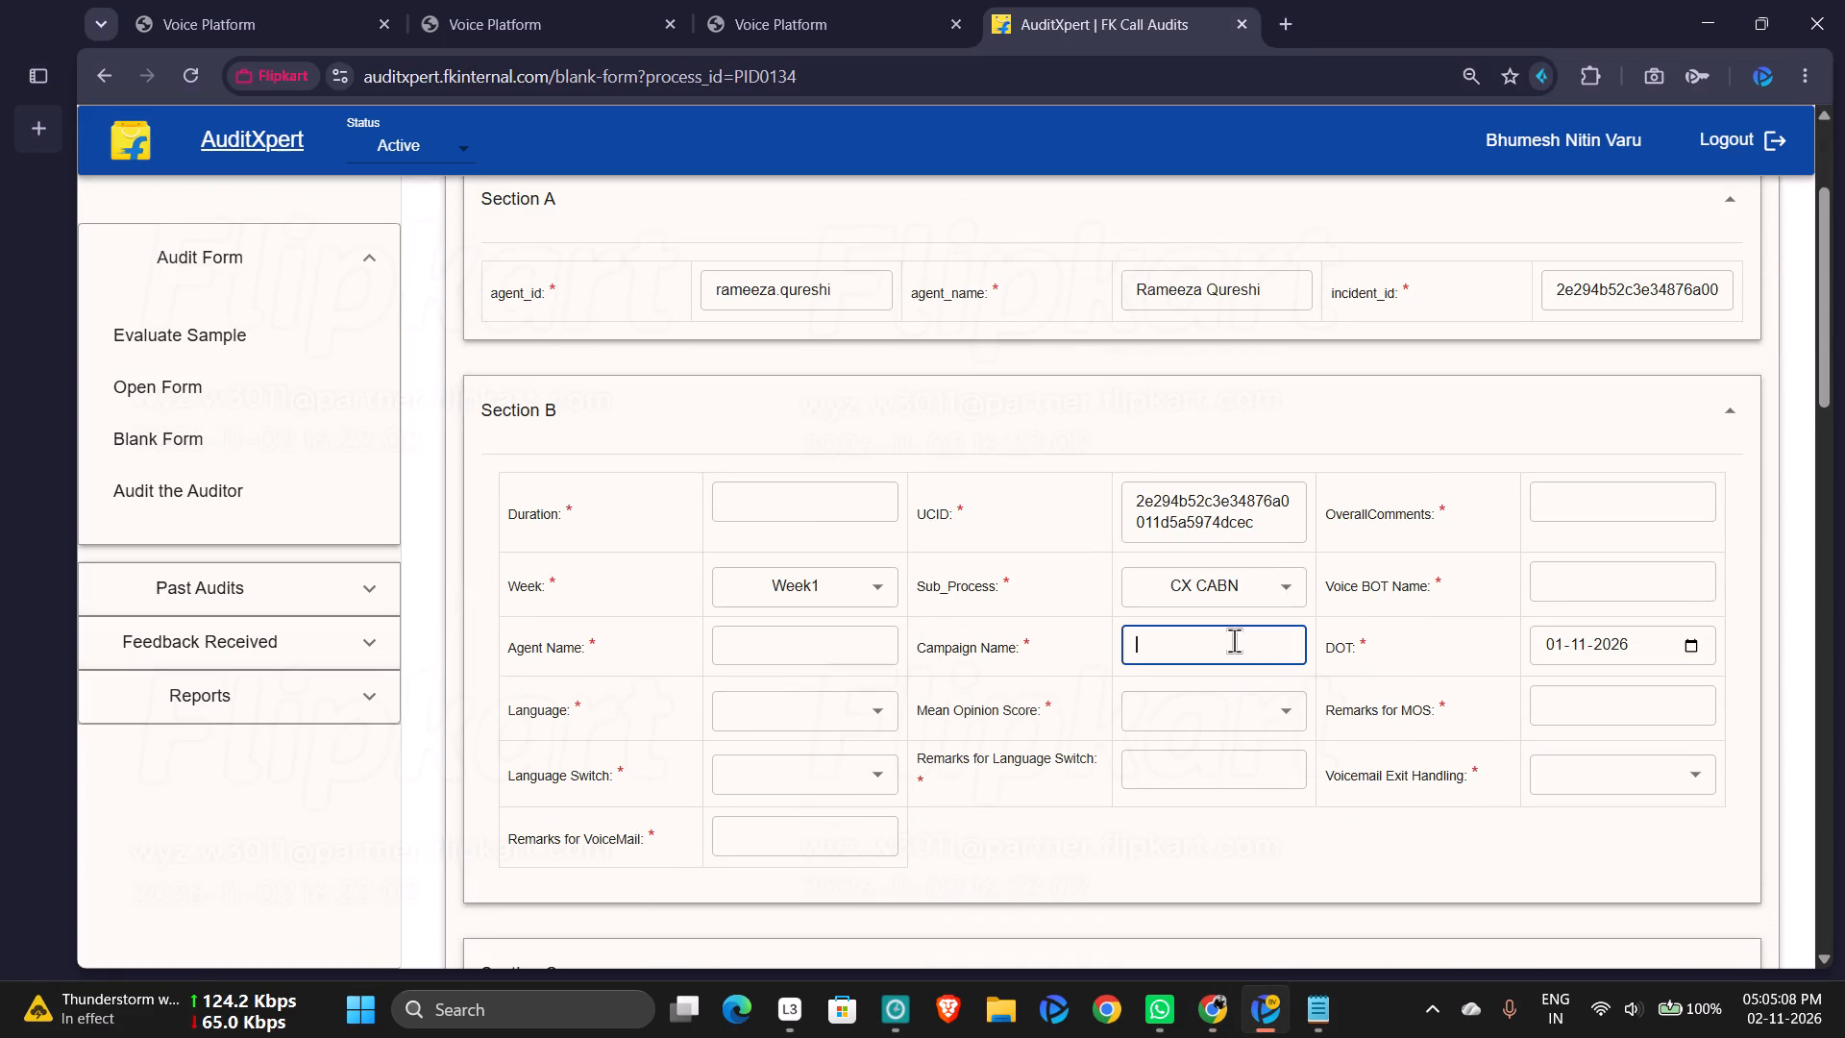
Replace the Campaign Name entry with row 132's campaign name from the spreadsheet, All Large Non CMB -November 01, 2026.
left_click(1260, 1014)
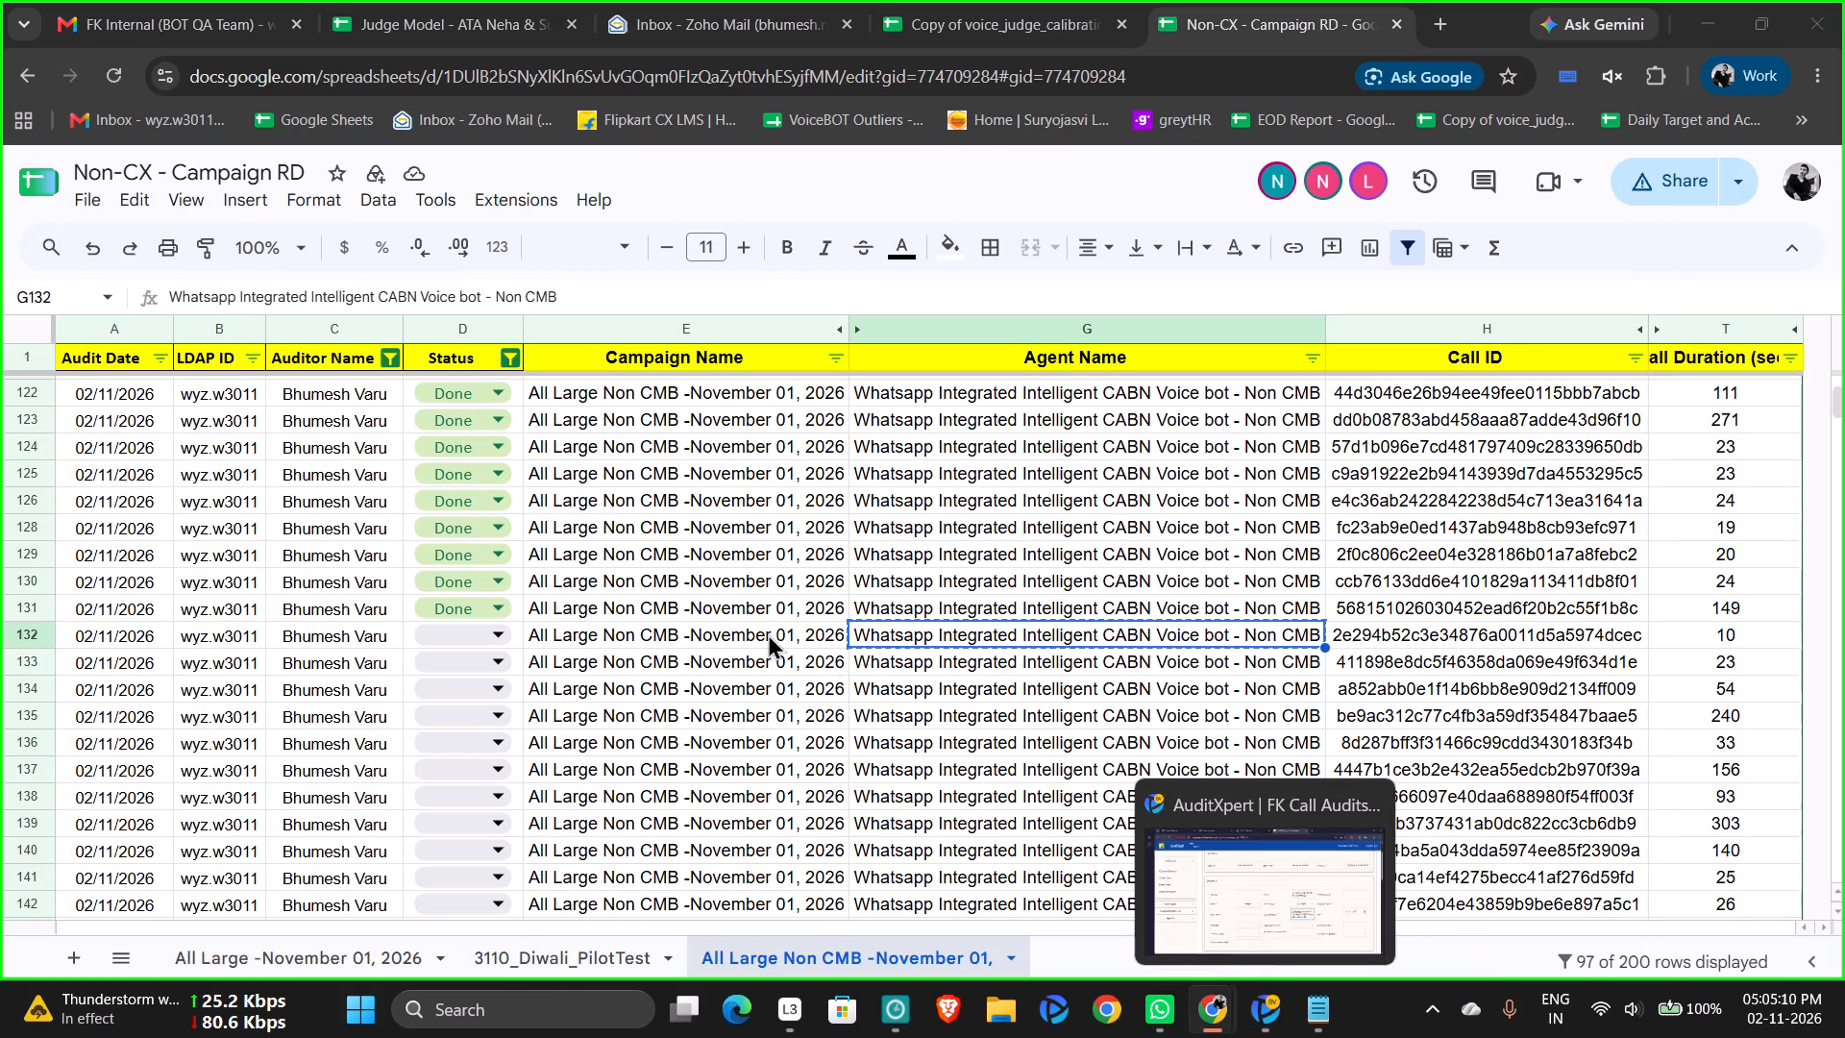
left_click(760, 633)
key("ctrl+c")
left_click(1288, 1011)
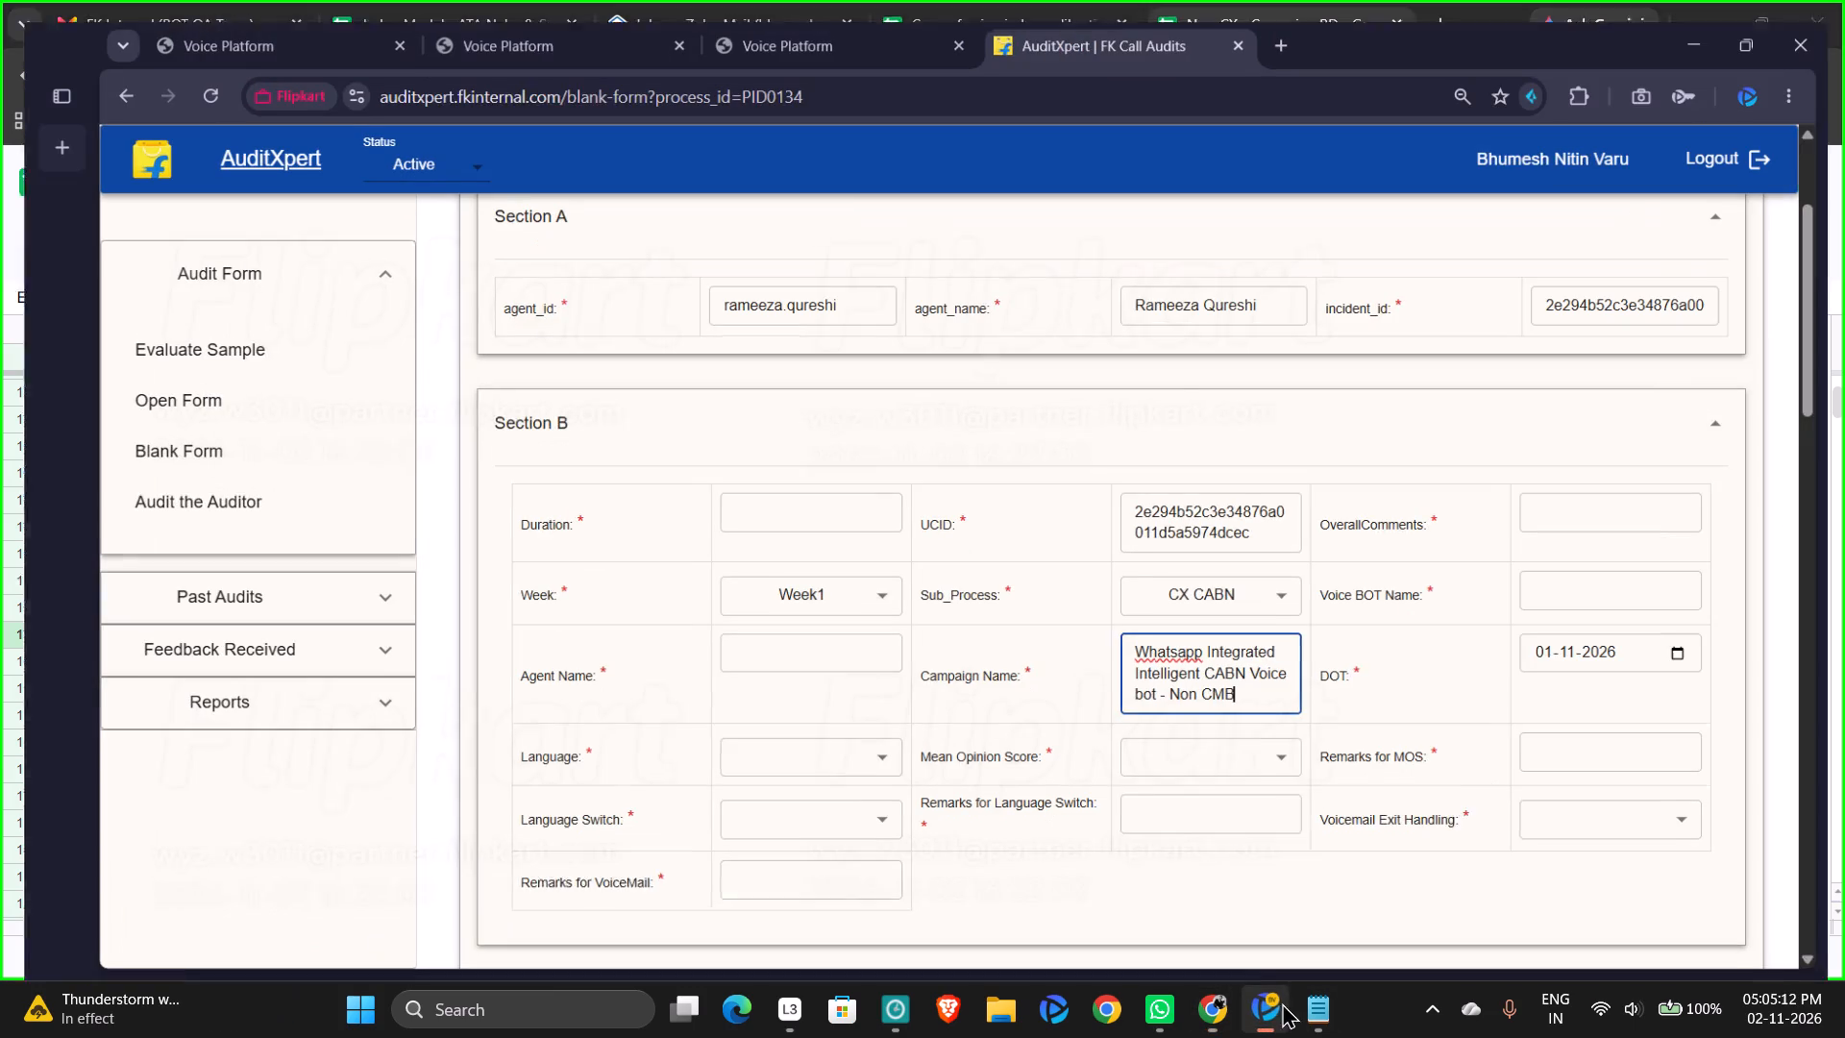
key("ctrl+a")
key("ctrl+v")
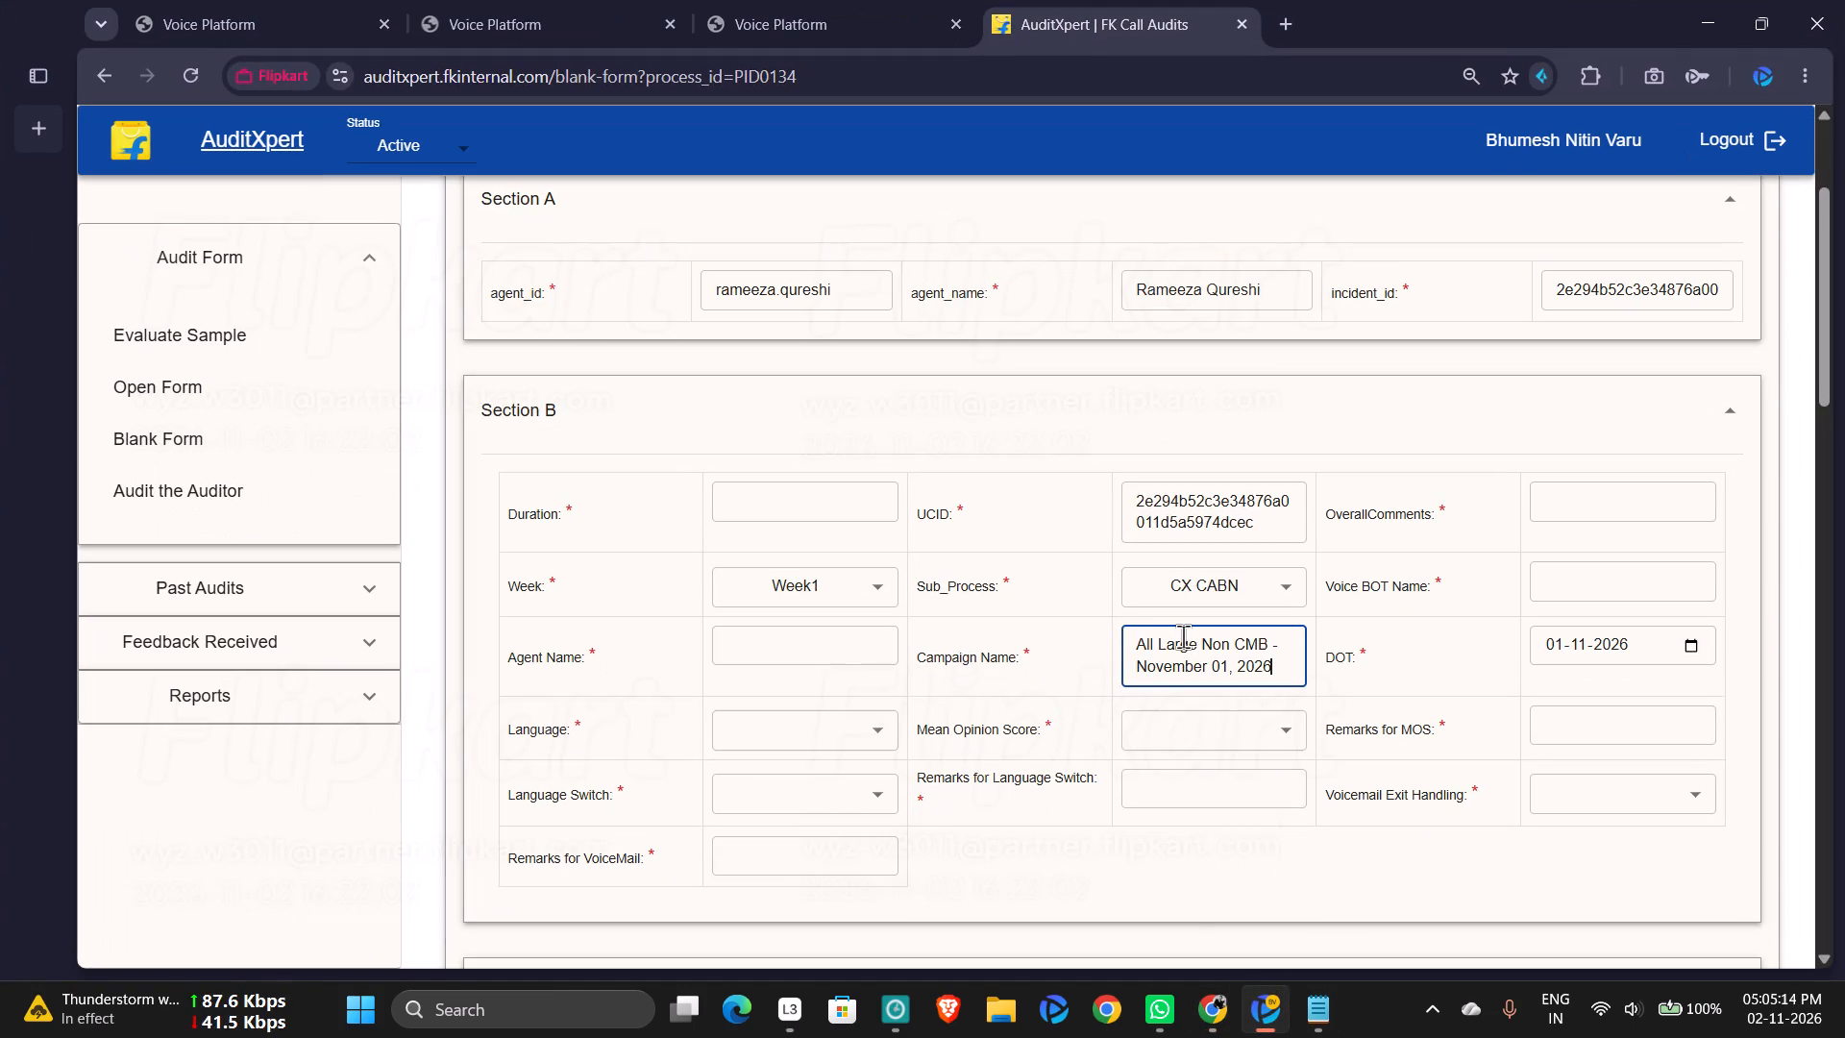
Copy row 132's agent name, Whatsapp Integrated Intelligent CABN Voice bot - Non CMB, from the spreadsheet into the form's Agent Name field.
left_click(1224, 1002)
left_click(1099, 903)
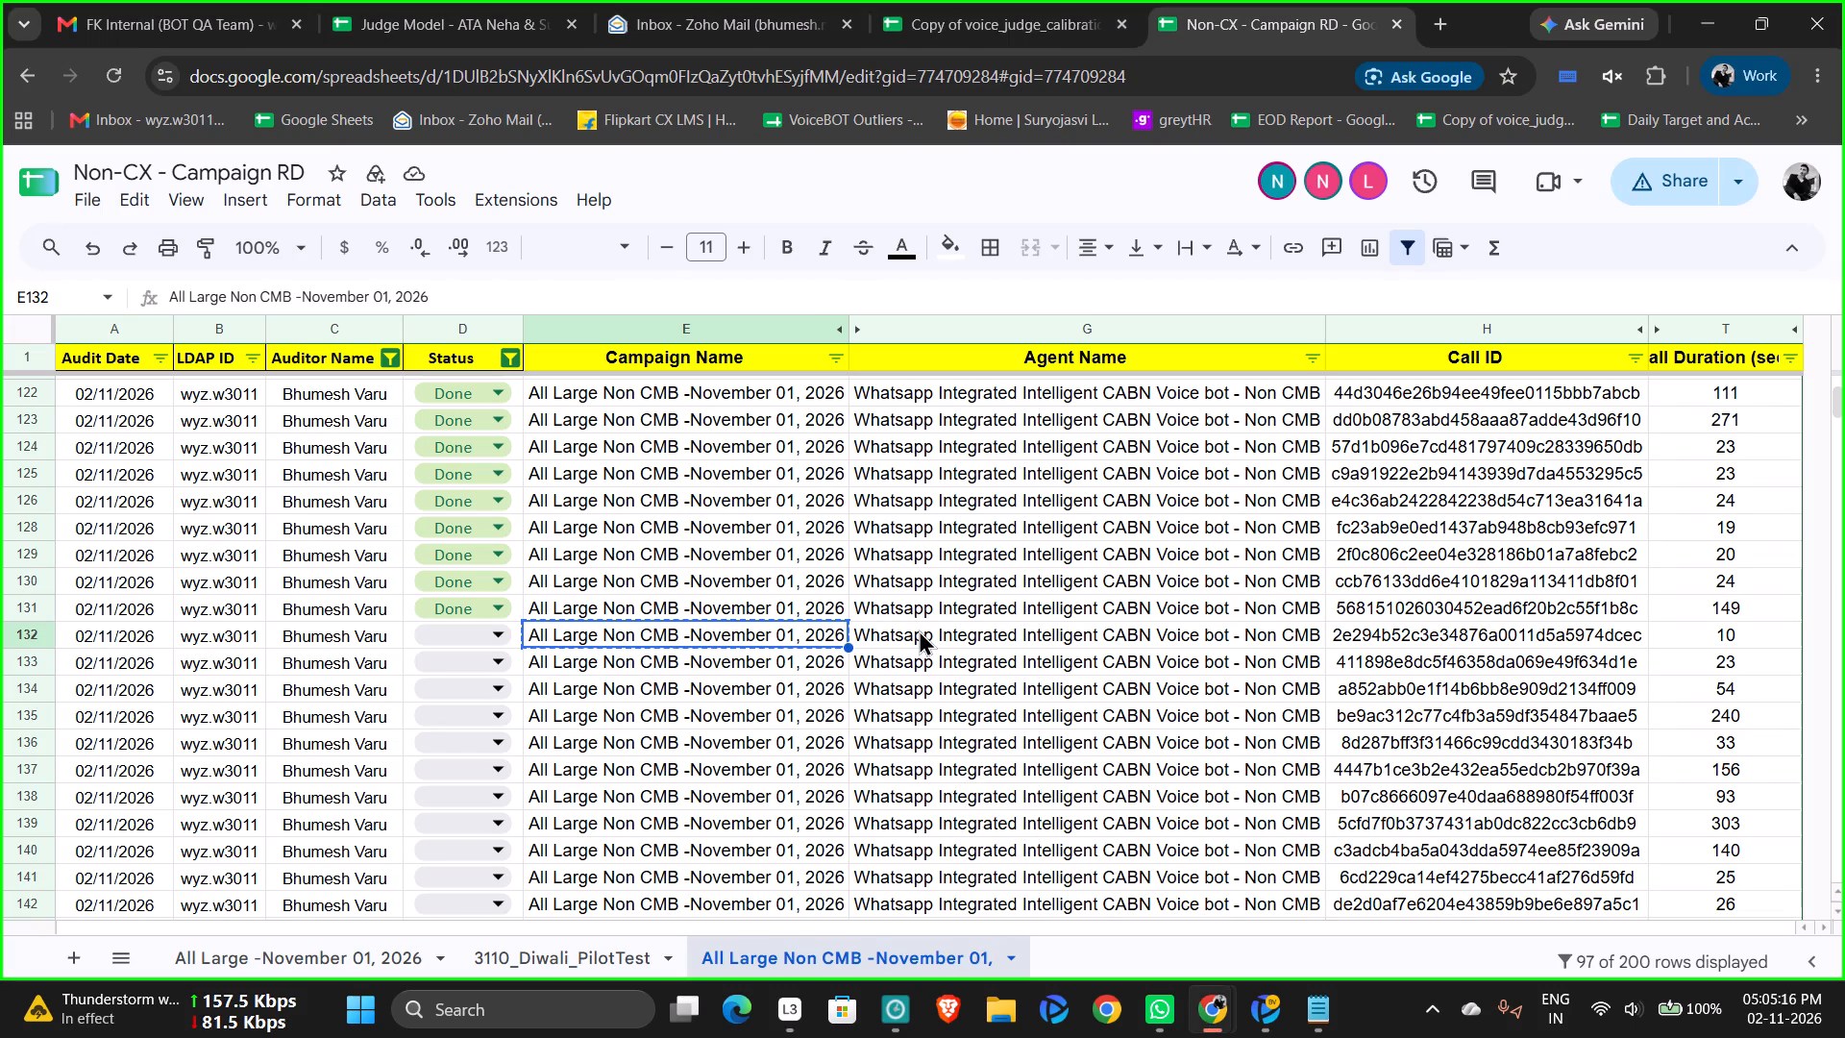
left_click(919, 630)
key("ctrl+c")
left_click(1258, 988)
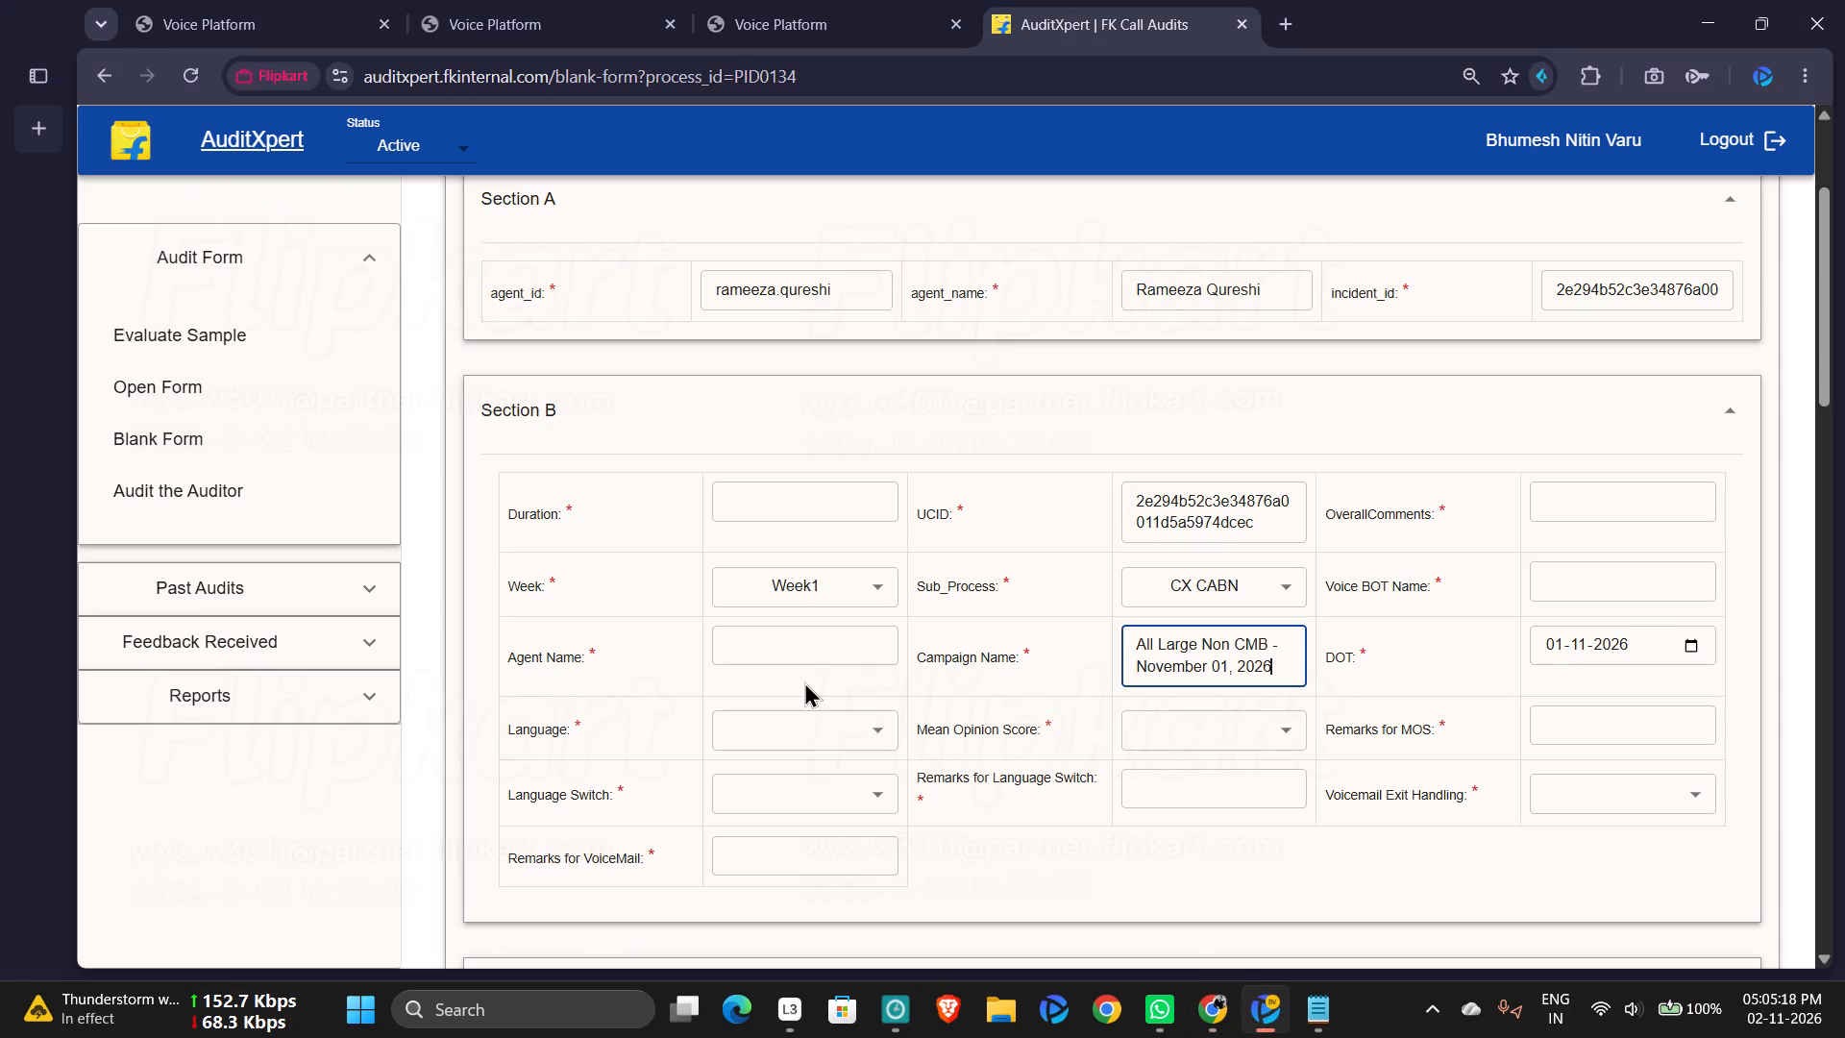
left_click(824, 647)
key("ctrl+v")
Enter Priya as the Voice BOT Name, and set Mean Opinion Score to 5 and Language to Hindi.
left_click(1597, 595)
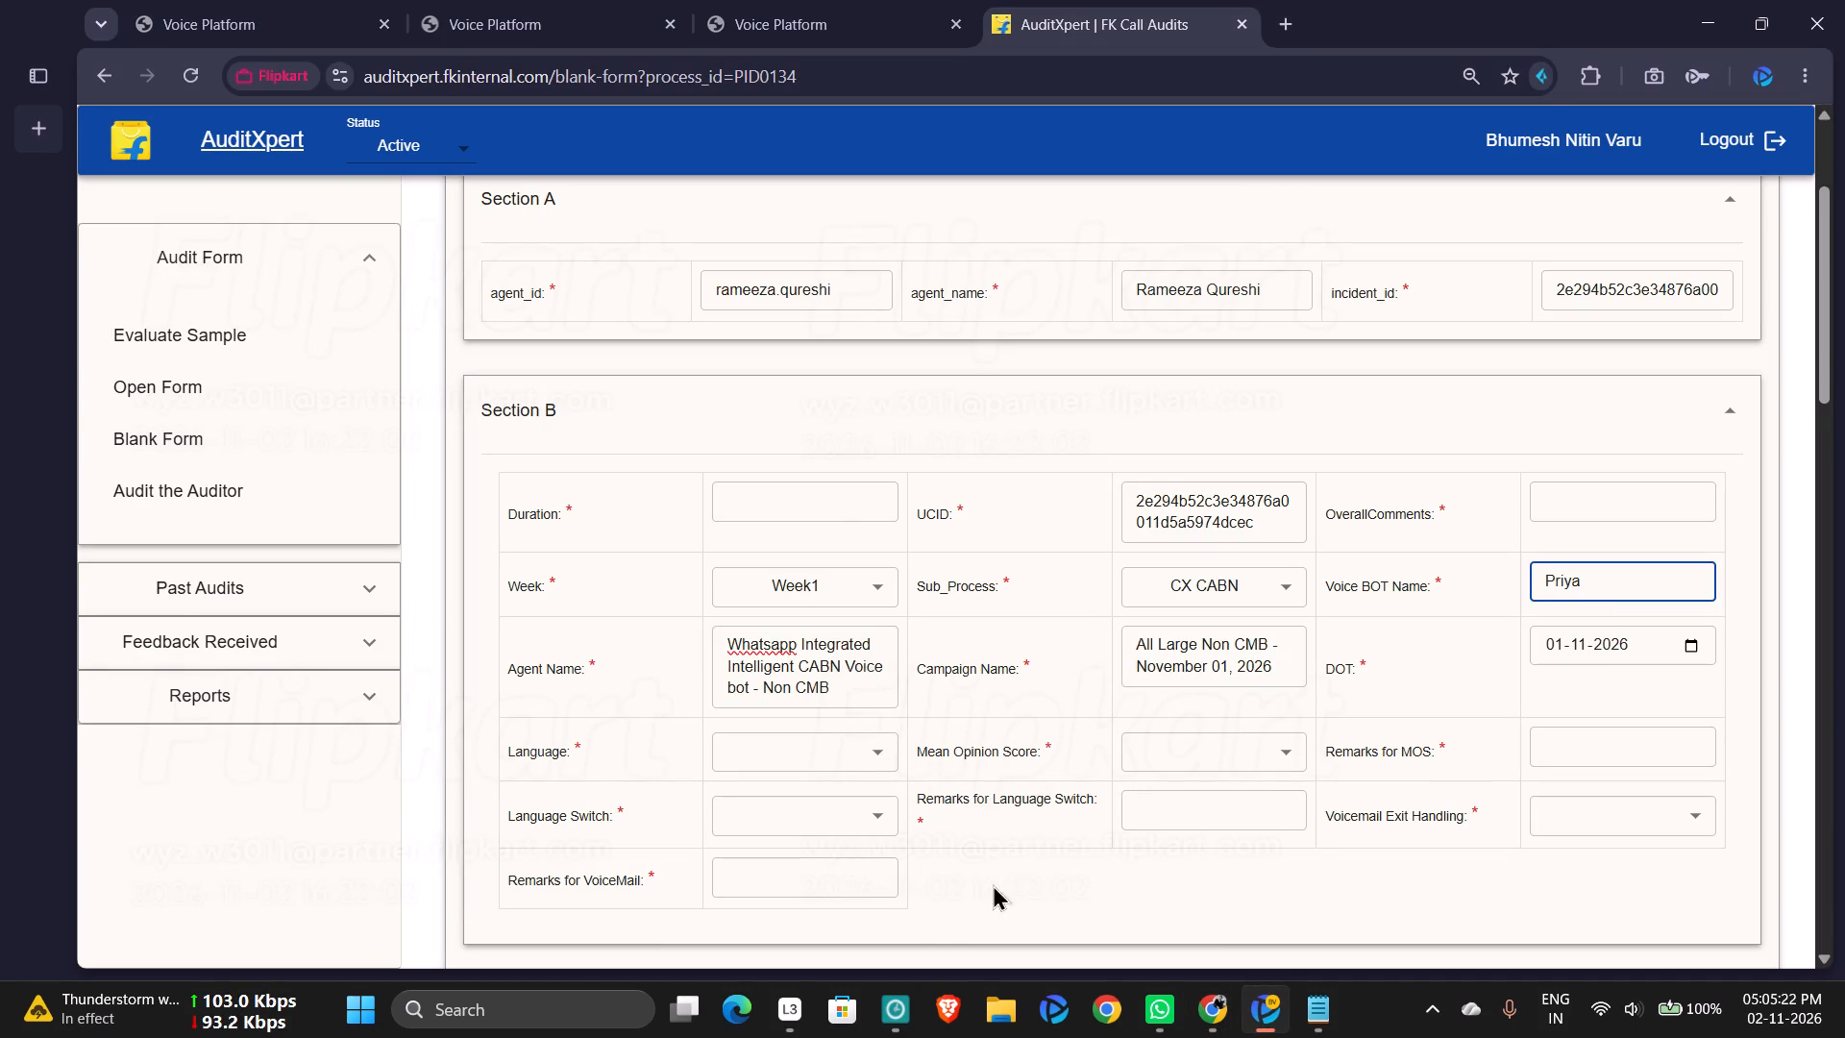
left_click(1227, 750)
left_click(1224, 914)
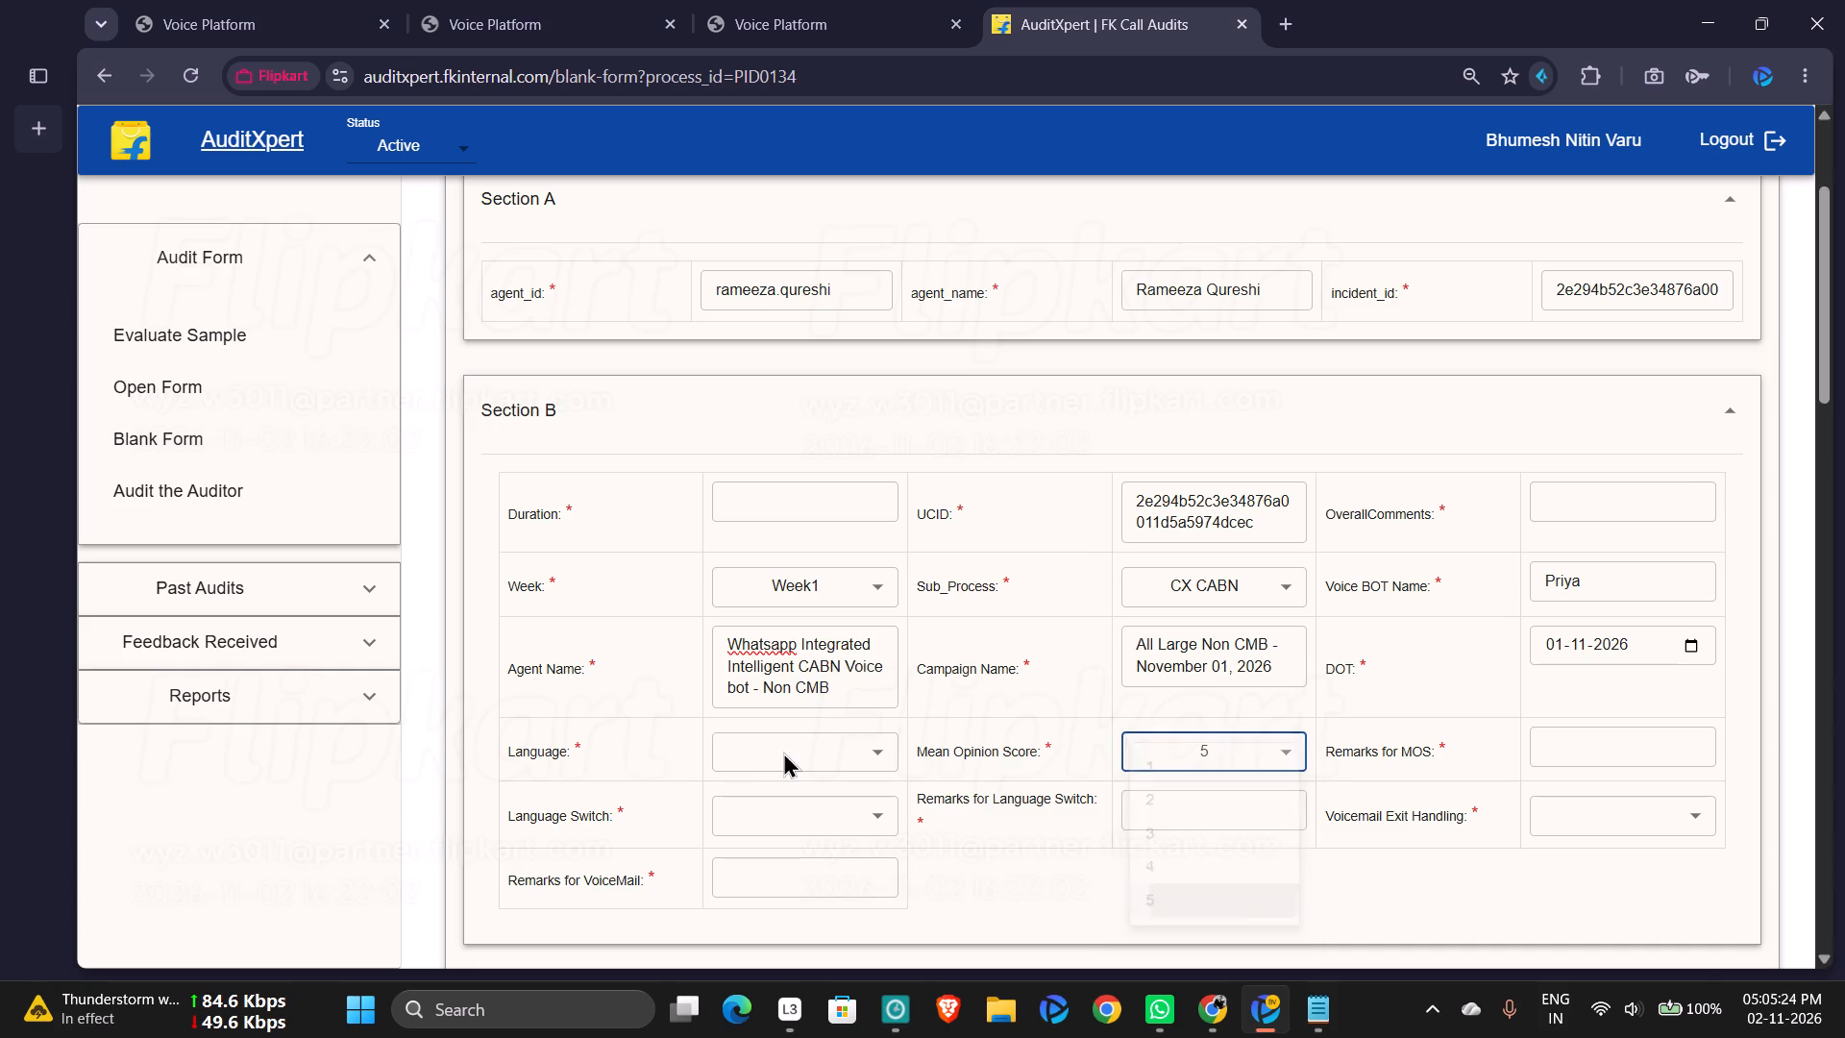
left_click(807, 759)
left_click(775, 461)
Set both Voicemail Exit Handling and Language Switch to NA.
left_click(1672, 798)
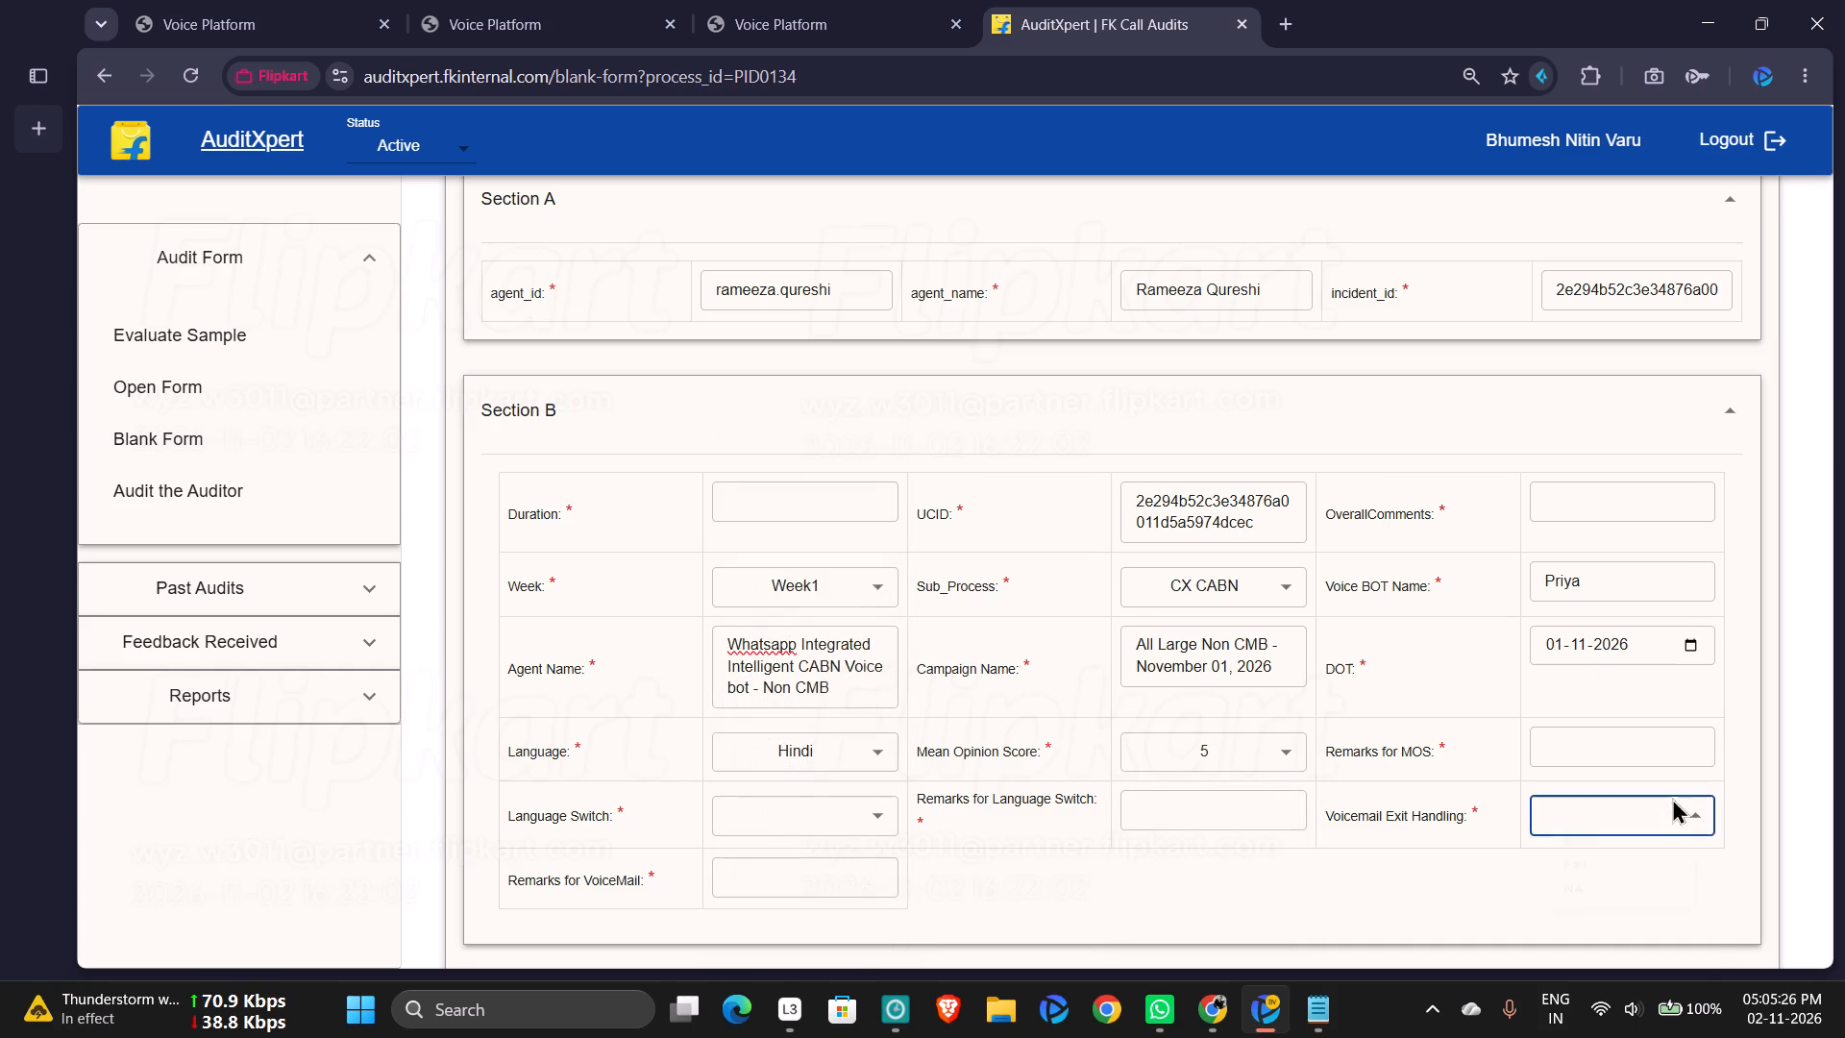
left_click(1619, 910)
left_click(860, 819)
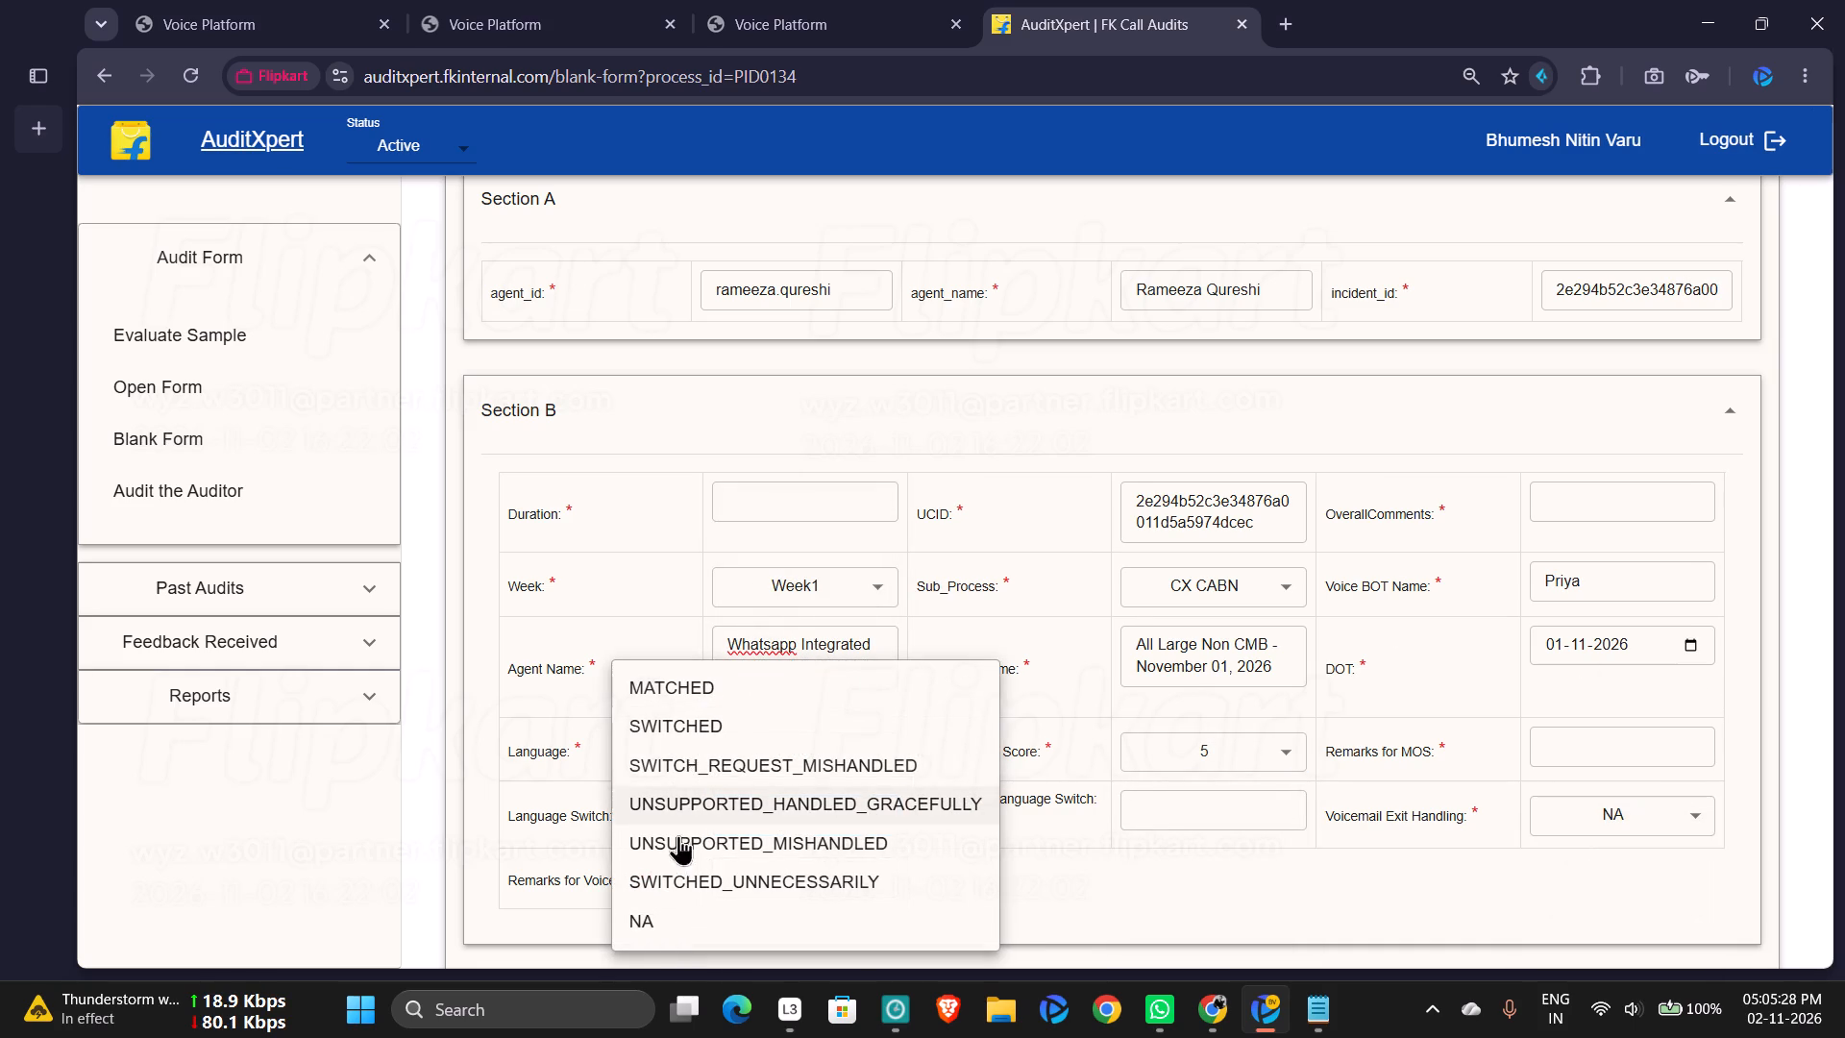
left_click(647, 914)
Look up row 132's call duration in the spreadsheet and enter 10 in the form's Duration field.
left_click(1199, 1021)
left_click(1093, 916)
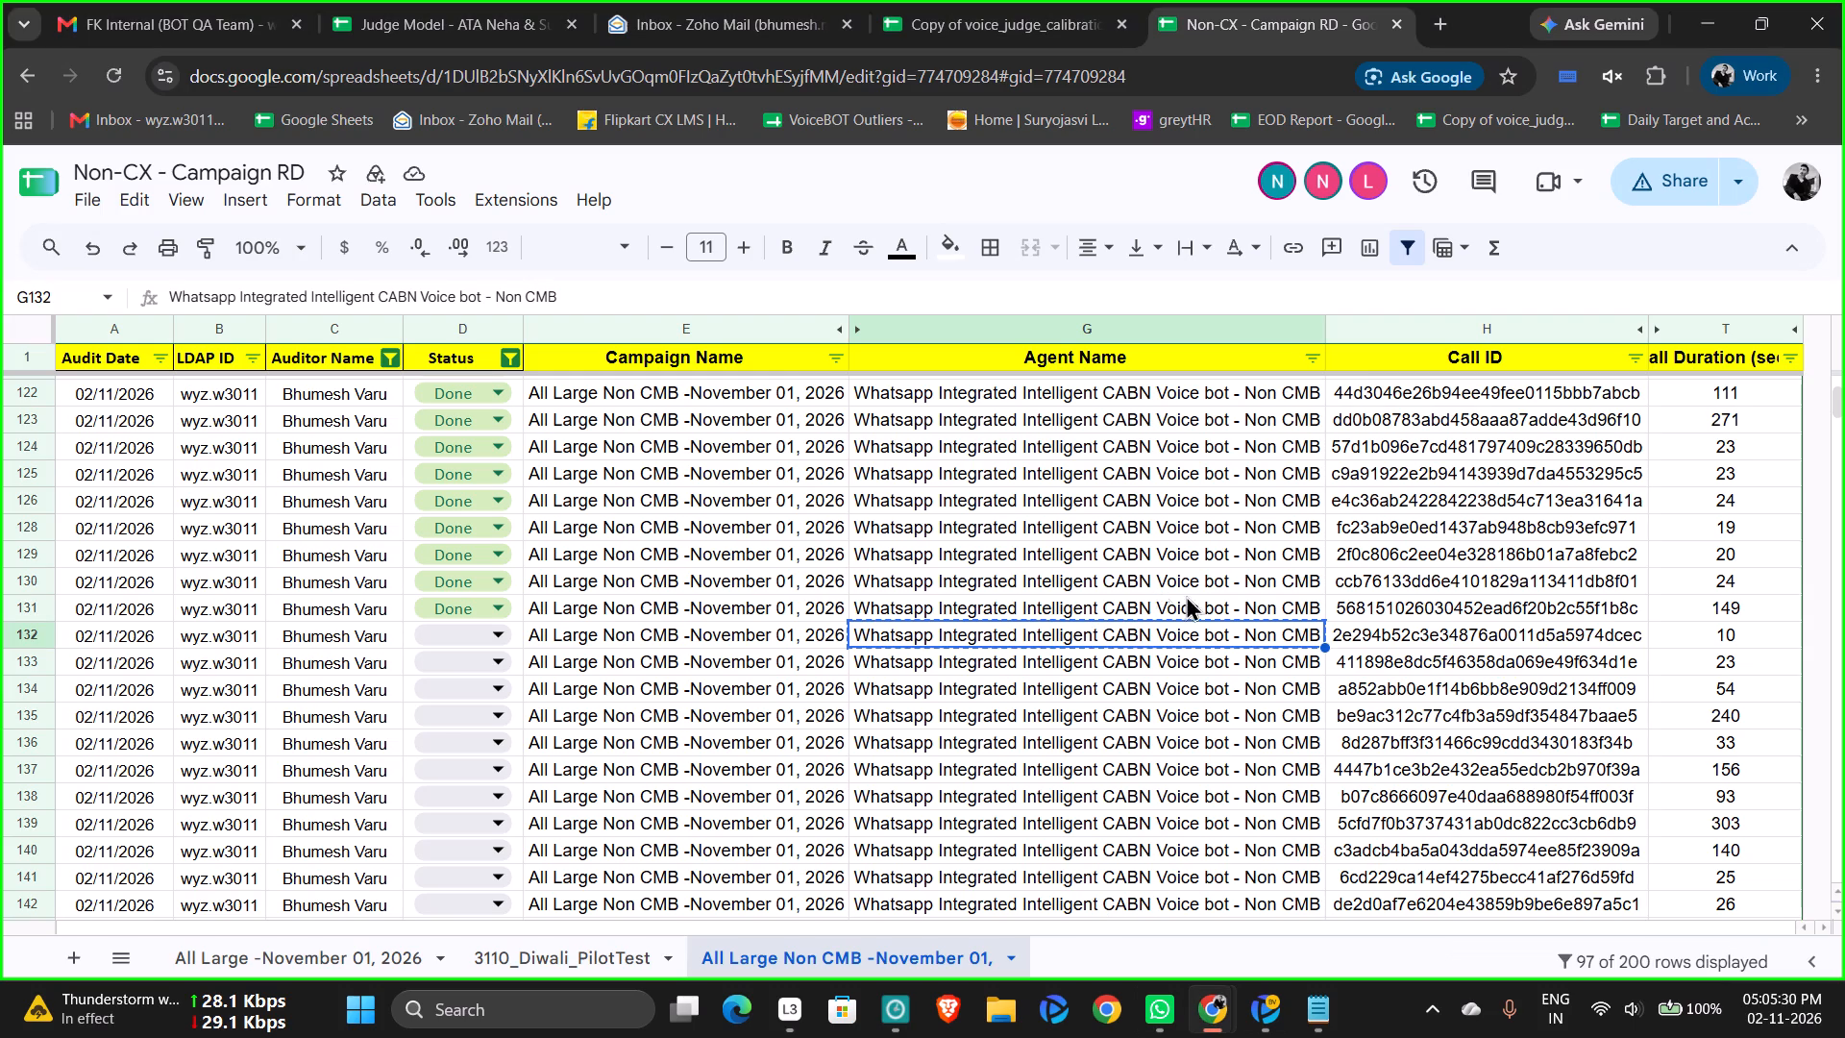
left_click(1431, 637)
left_click(1257, 1026)
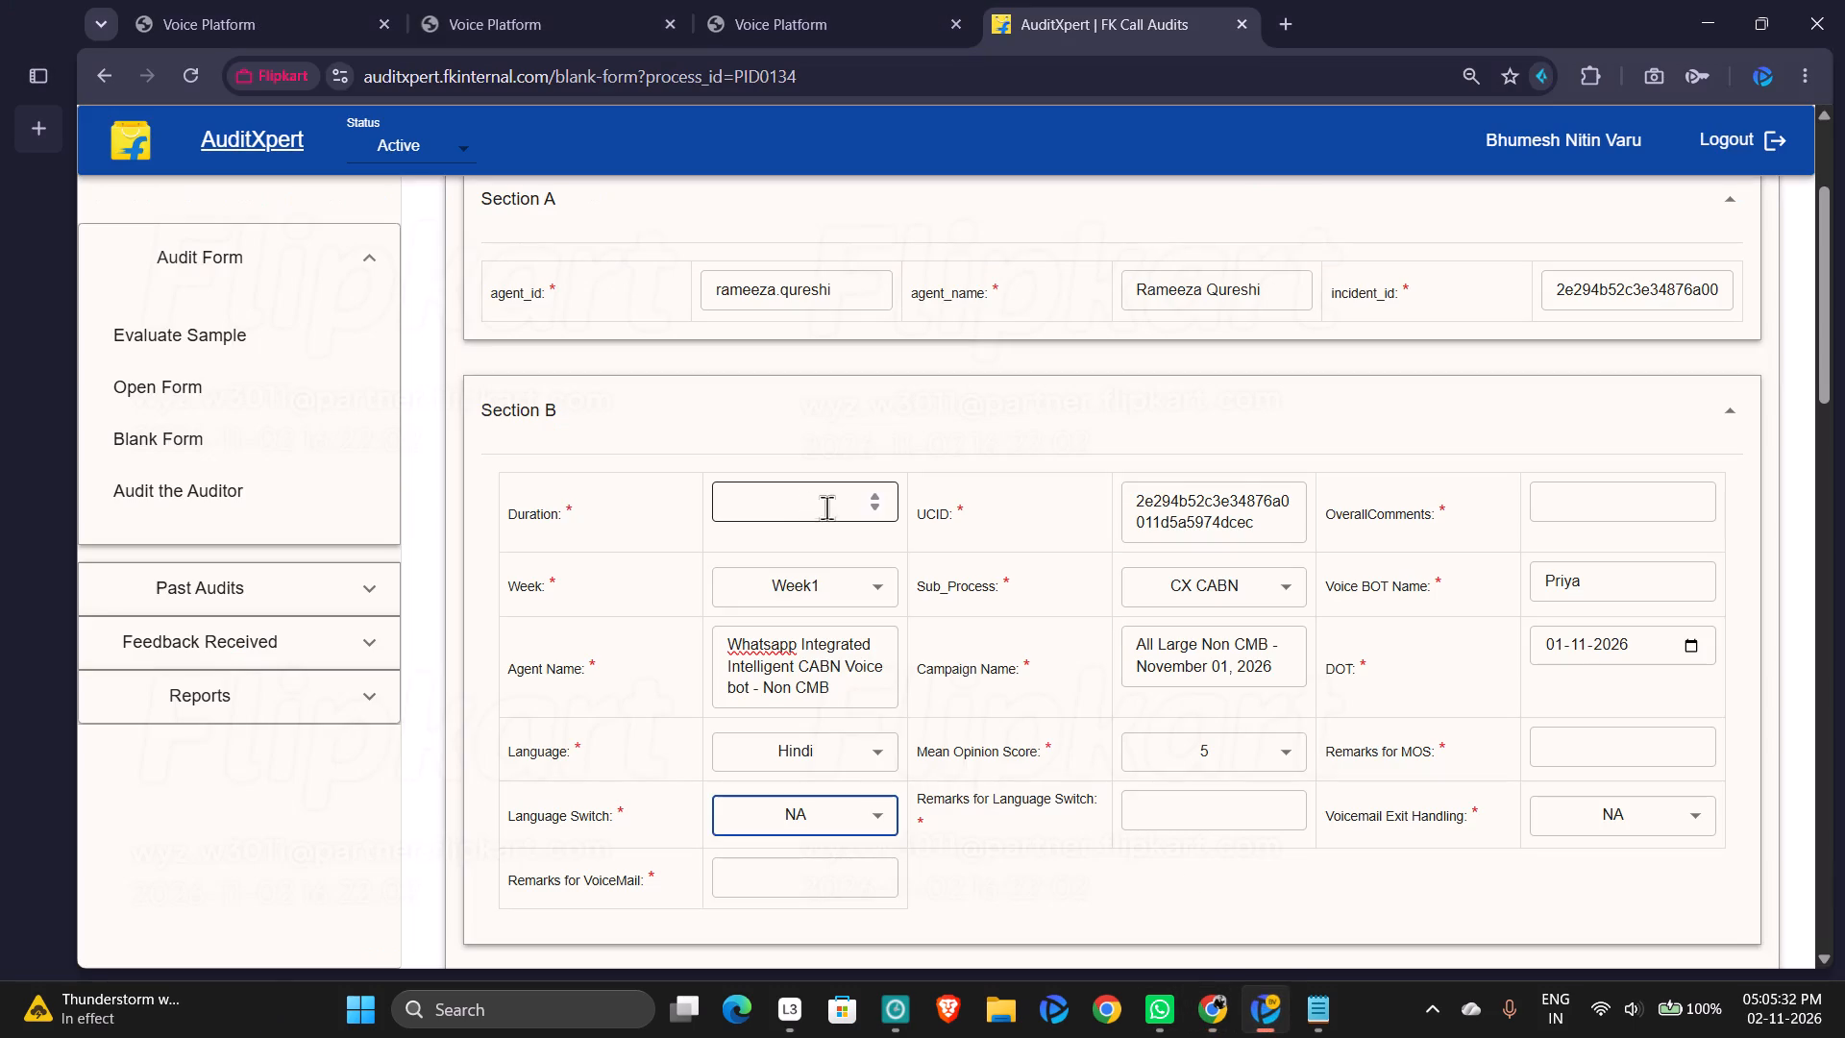
left_click(795, 503)
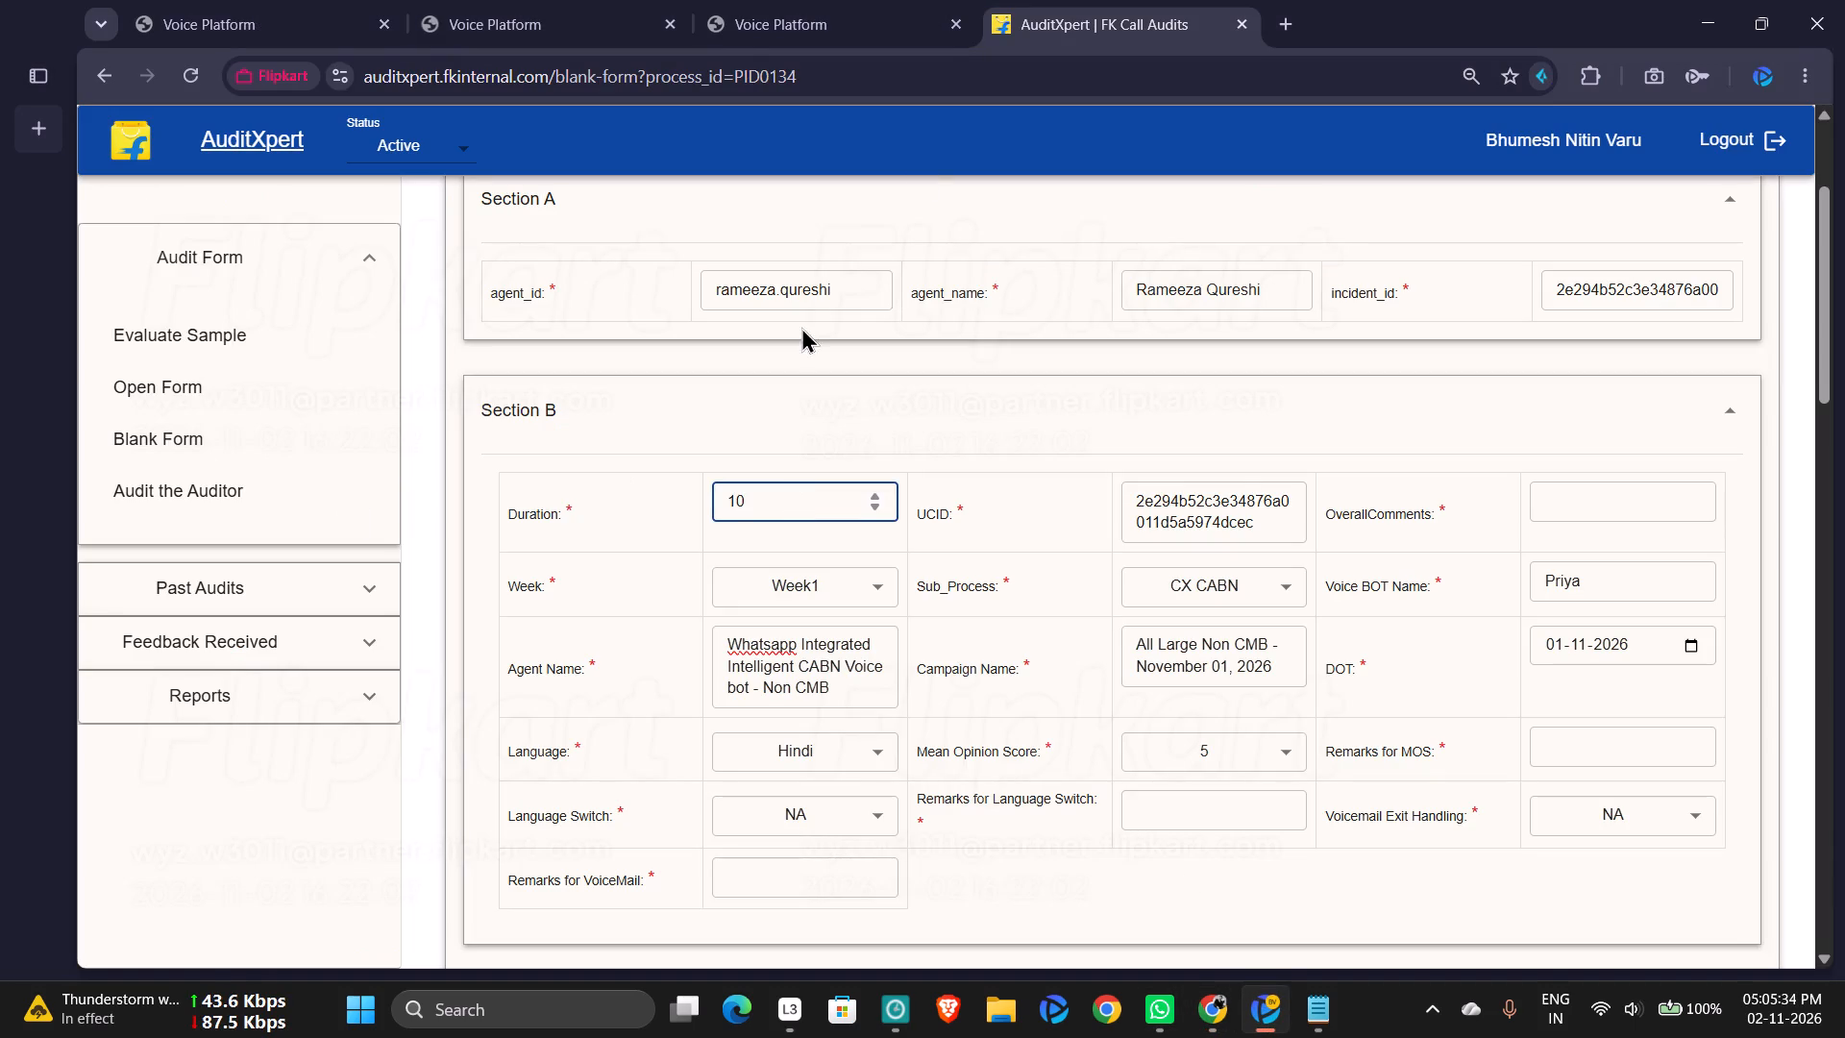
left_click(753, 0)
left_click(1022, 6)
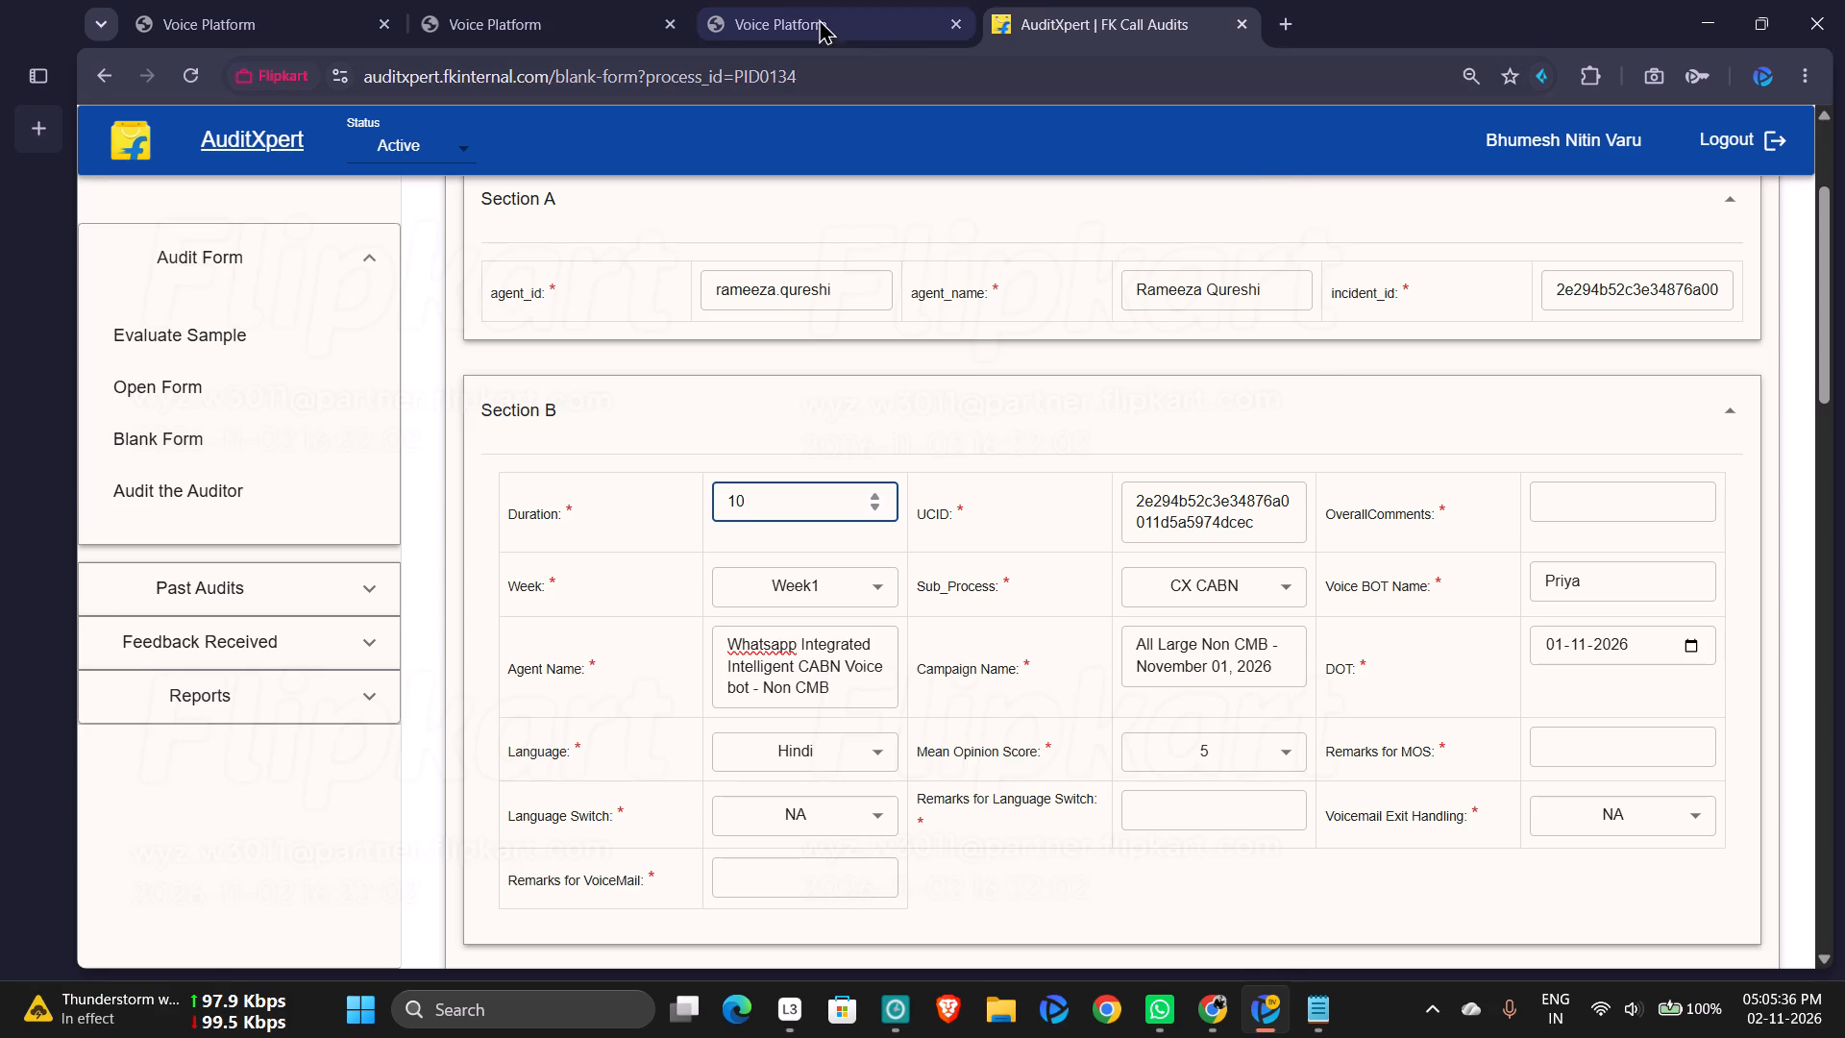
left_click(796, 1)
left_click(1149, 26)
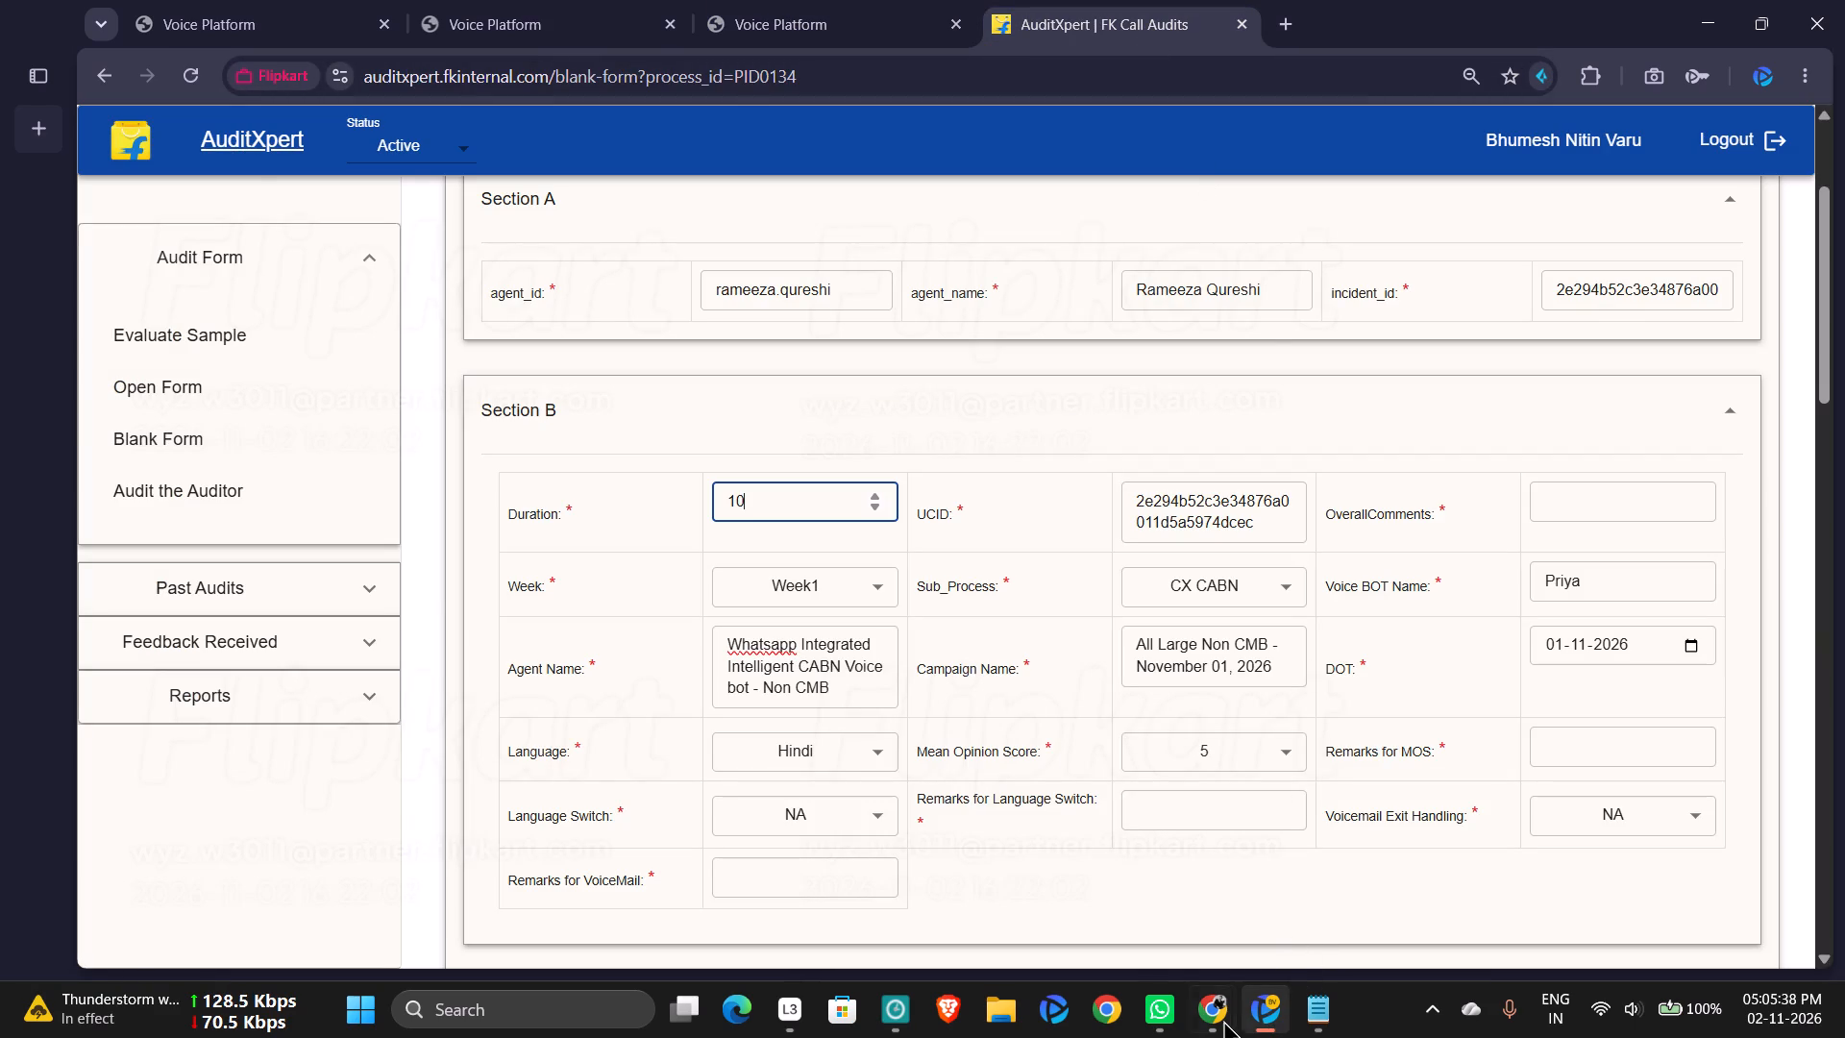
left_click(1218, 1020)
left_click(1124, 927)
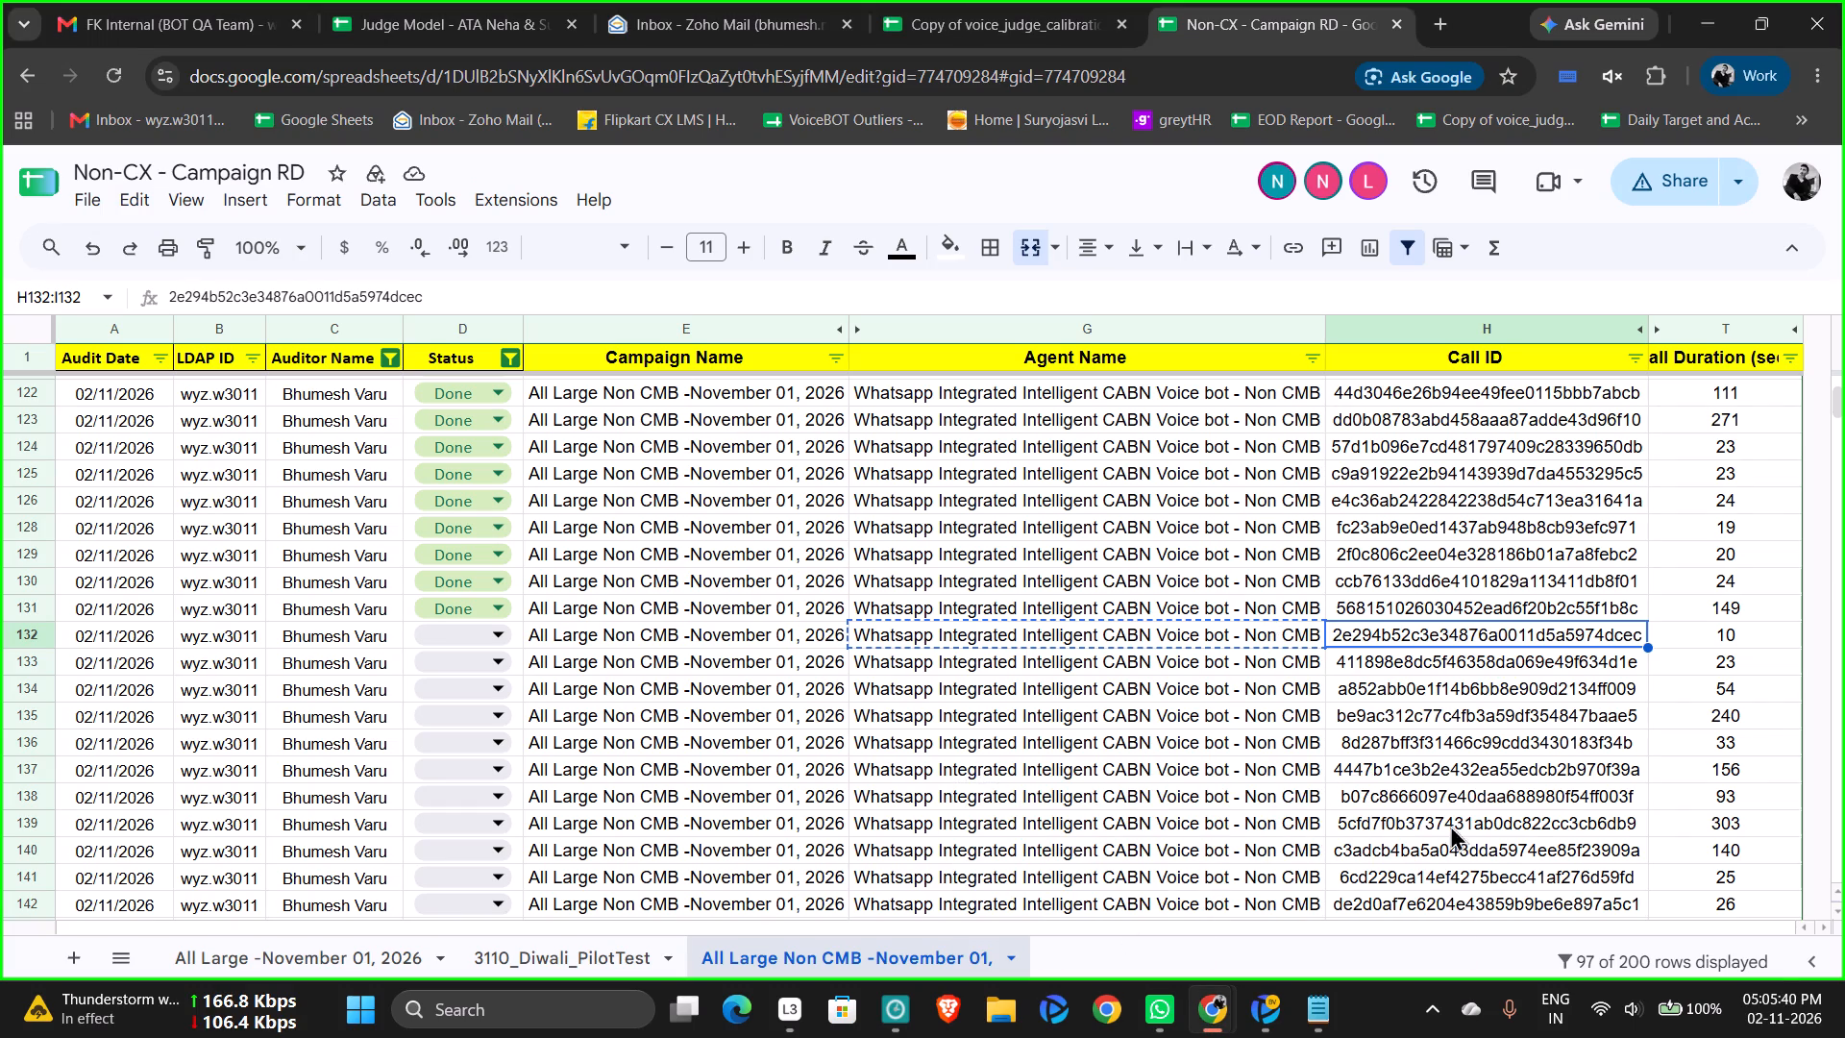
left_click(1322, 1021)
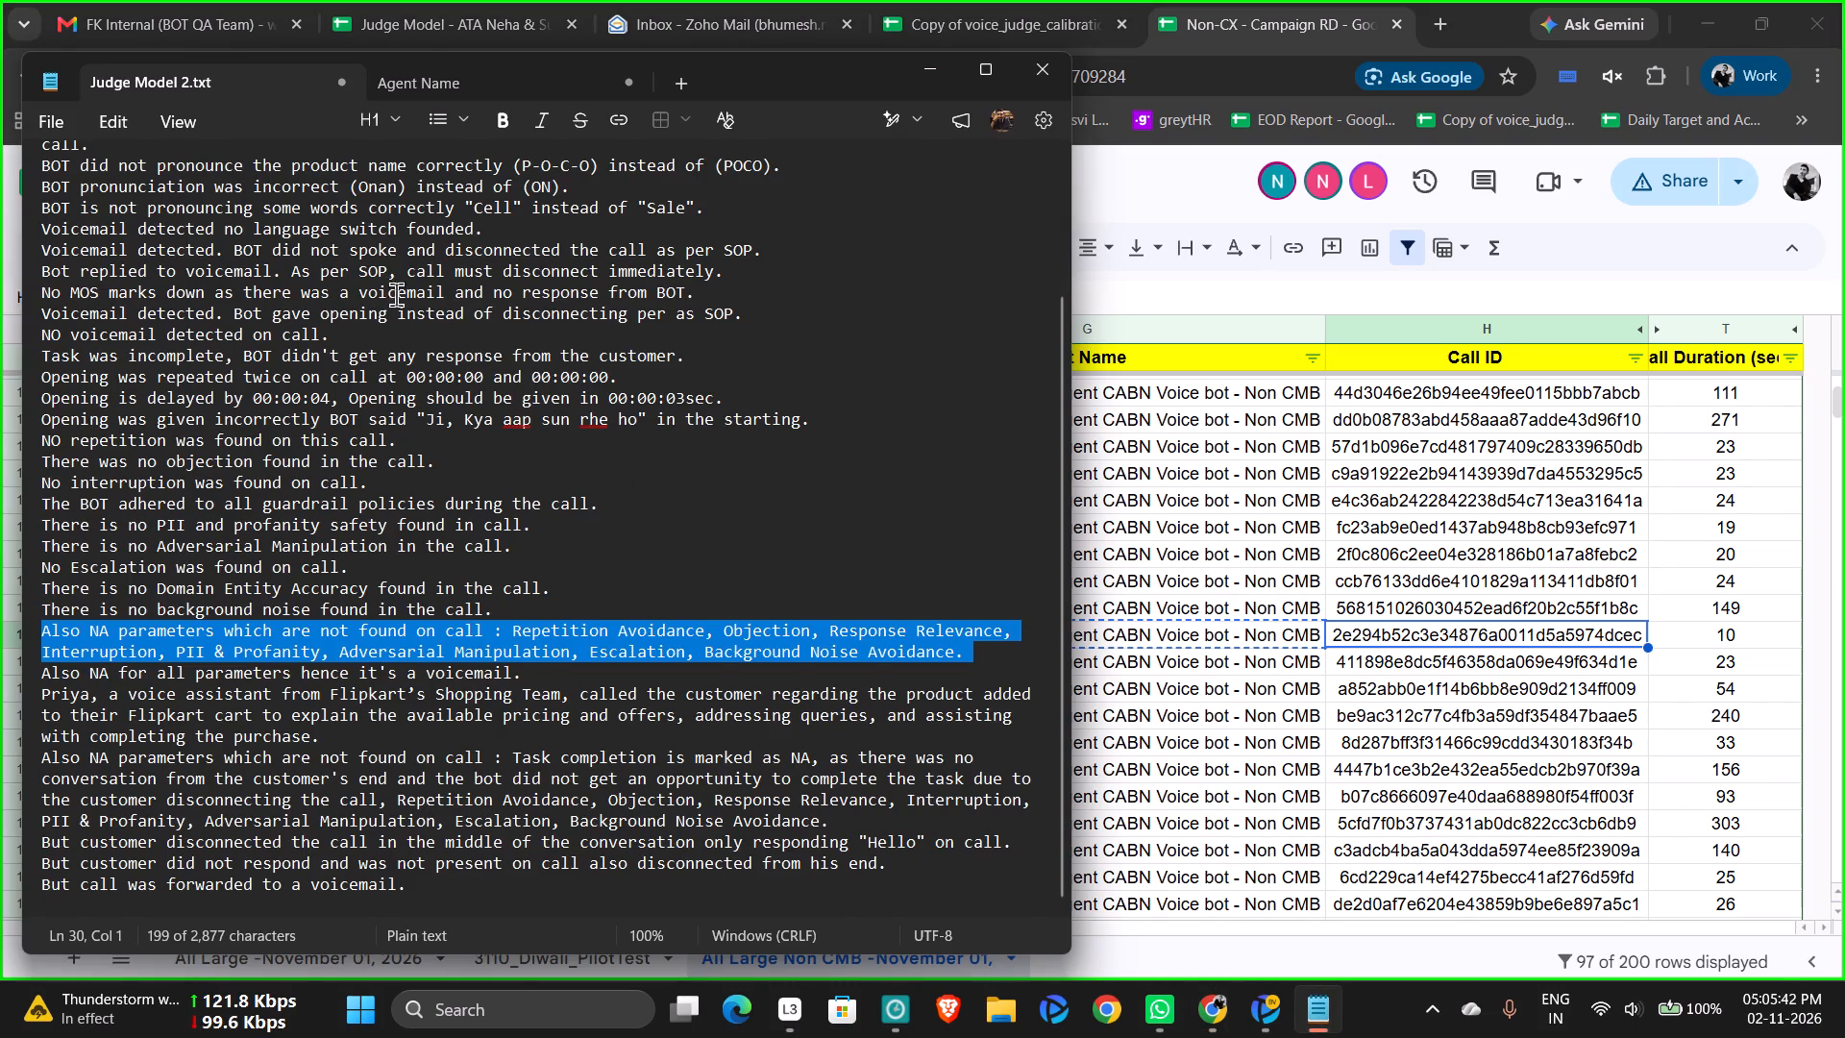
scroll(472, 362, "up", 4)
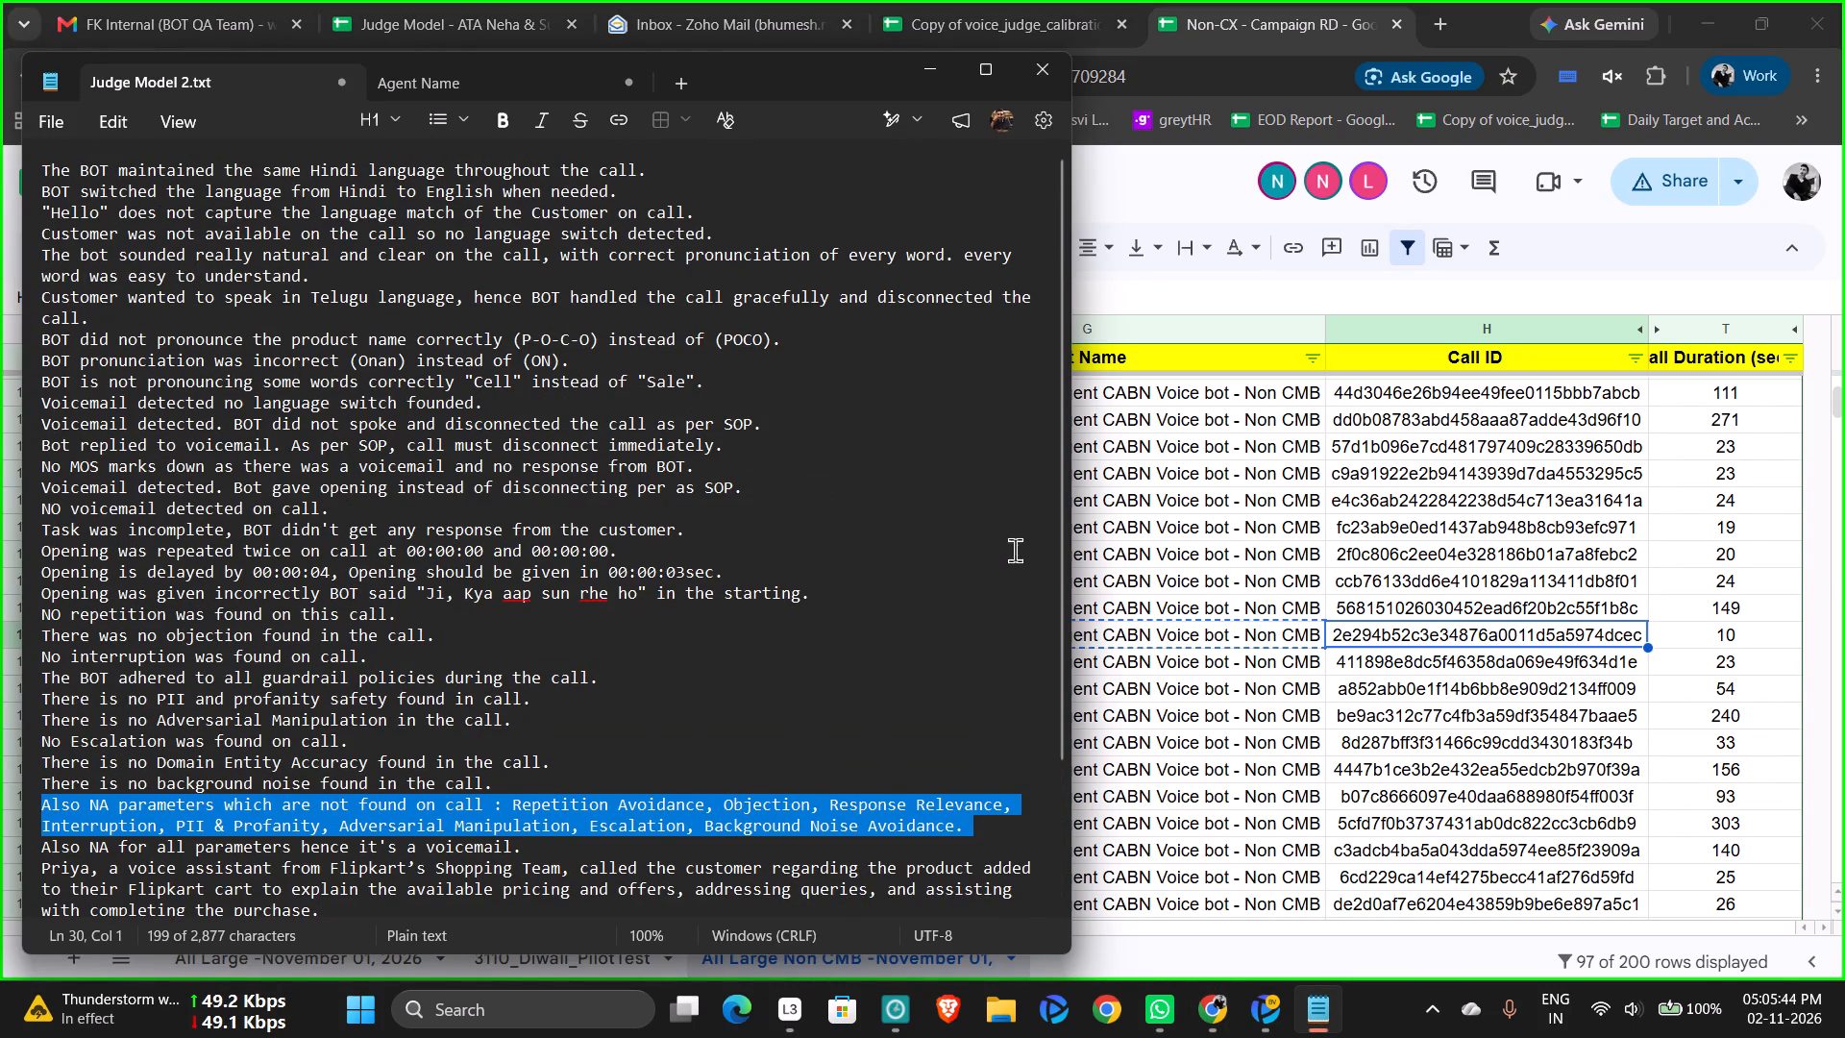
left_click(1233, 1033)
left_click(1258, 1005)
Switch to the Voice Platform page for row 132's call and listen to its recording.
left_click(720, 15)
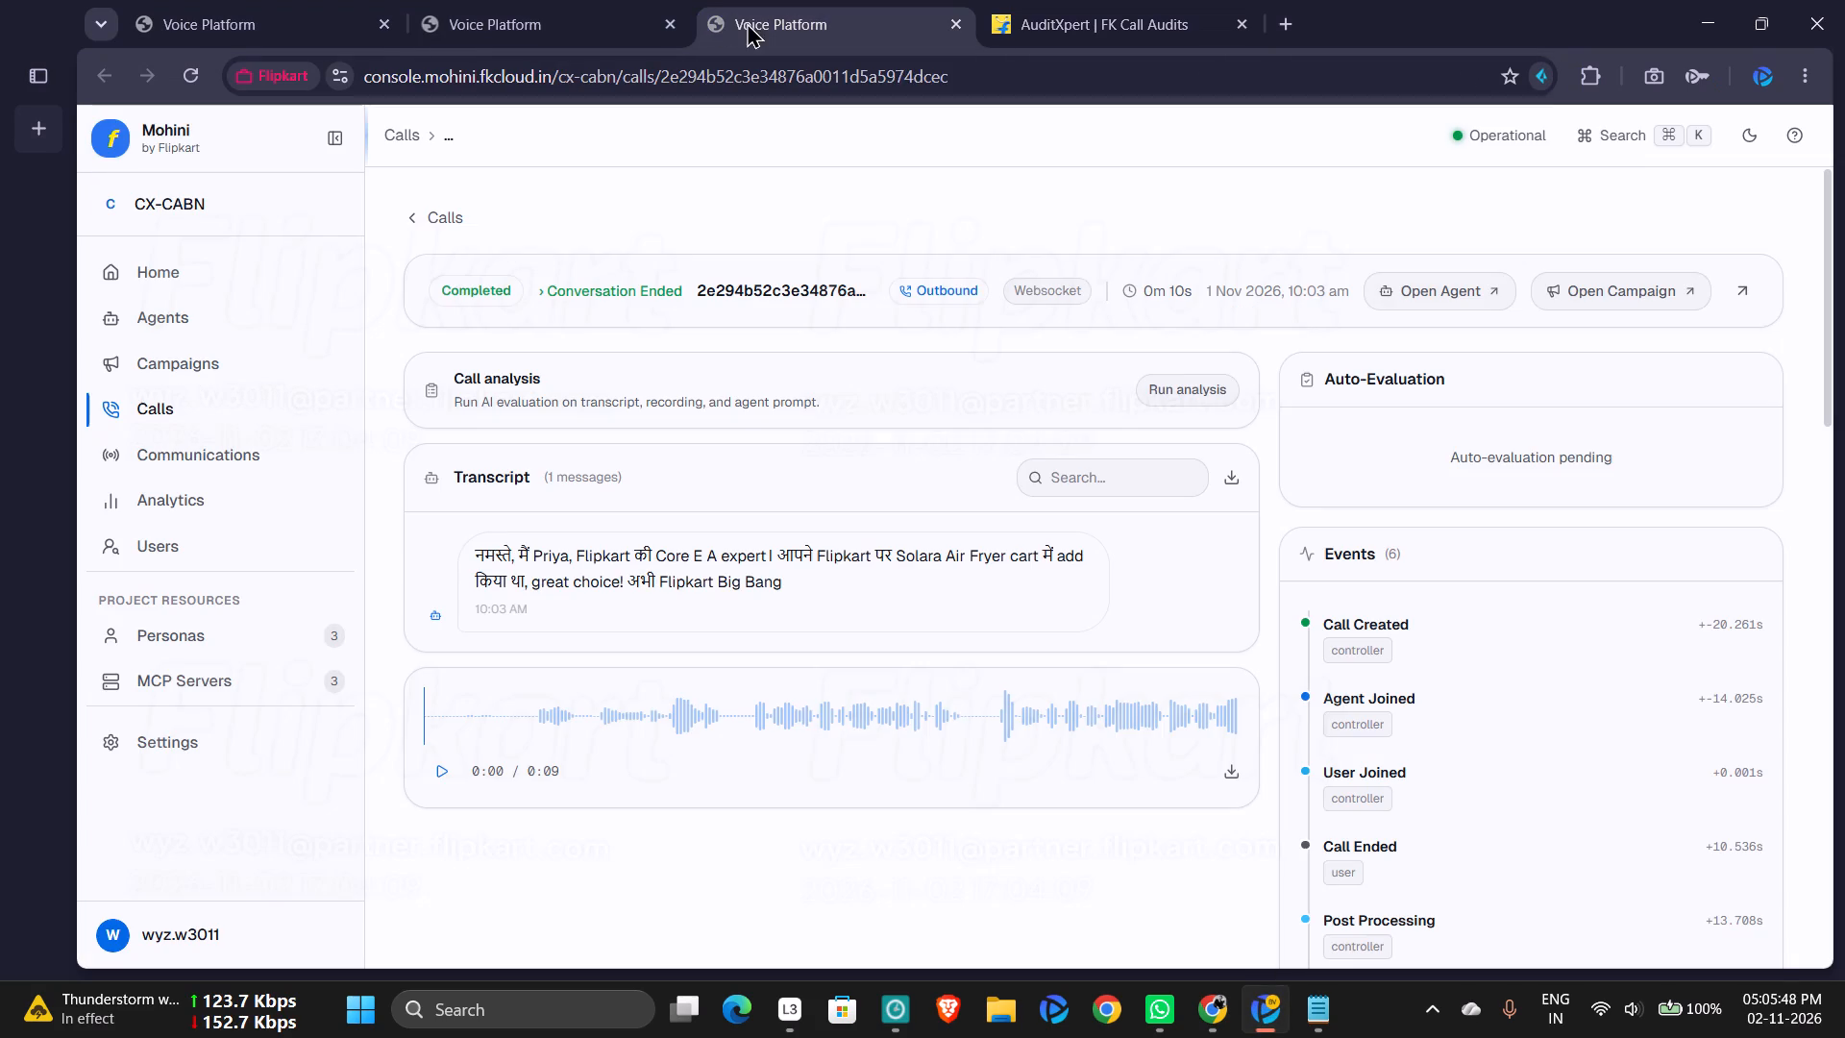
left_click(442, 764)
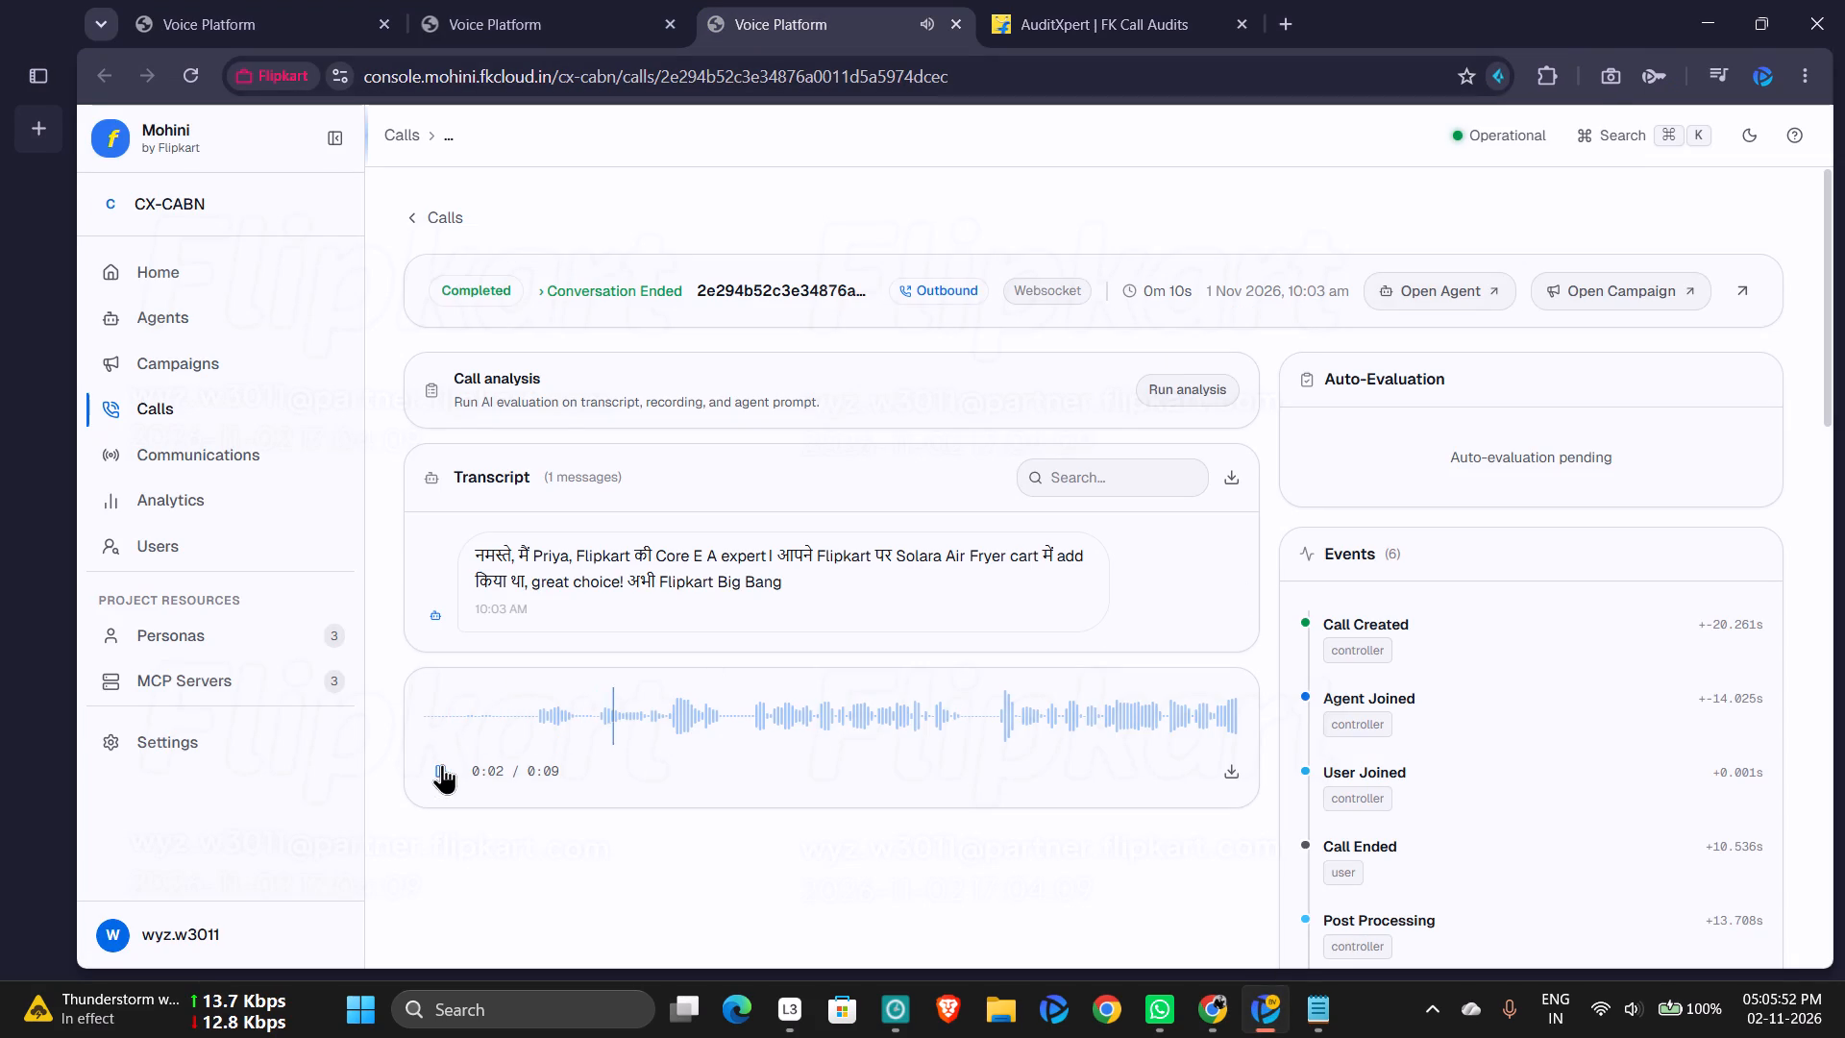
left_click(995, 711)
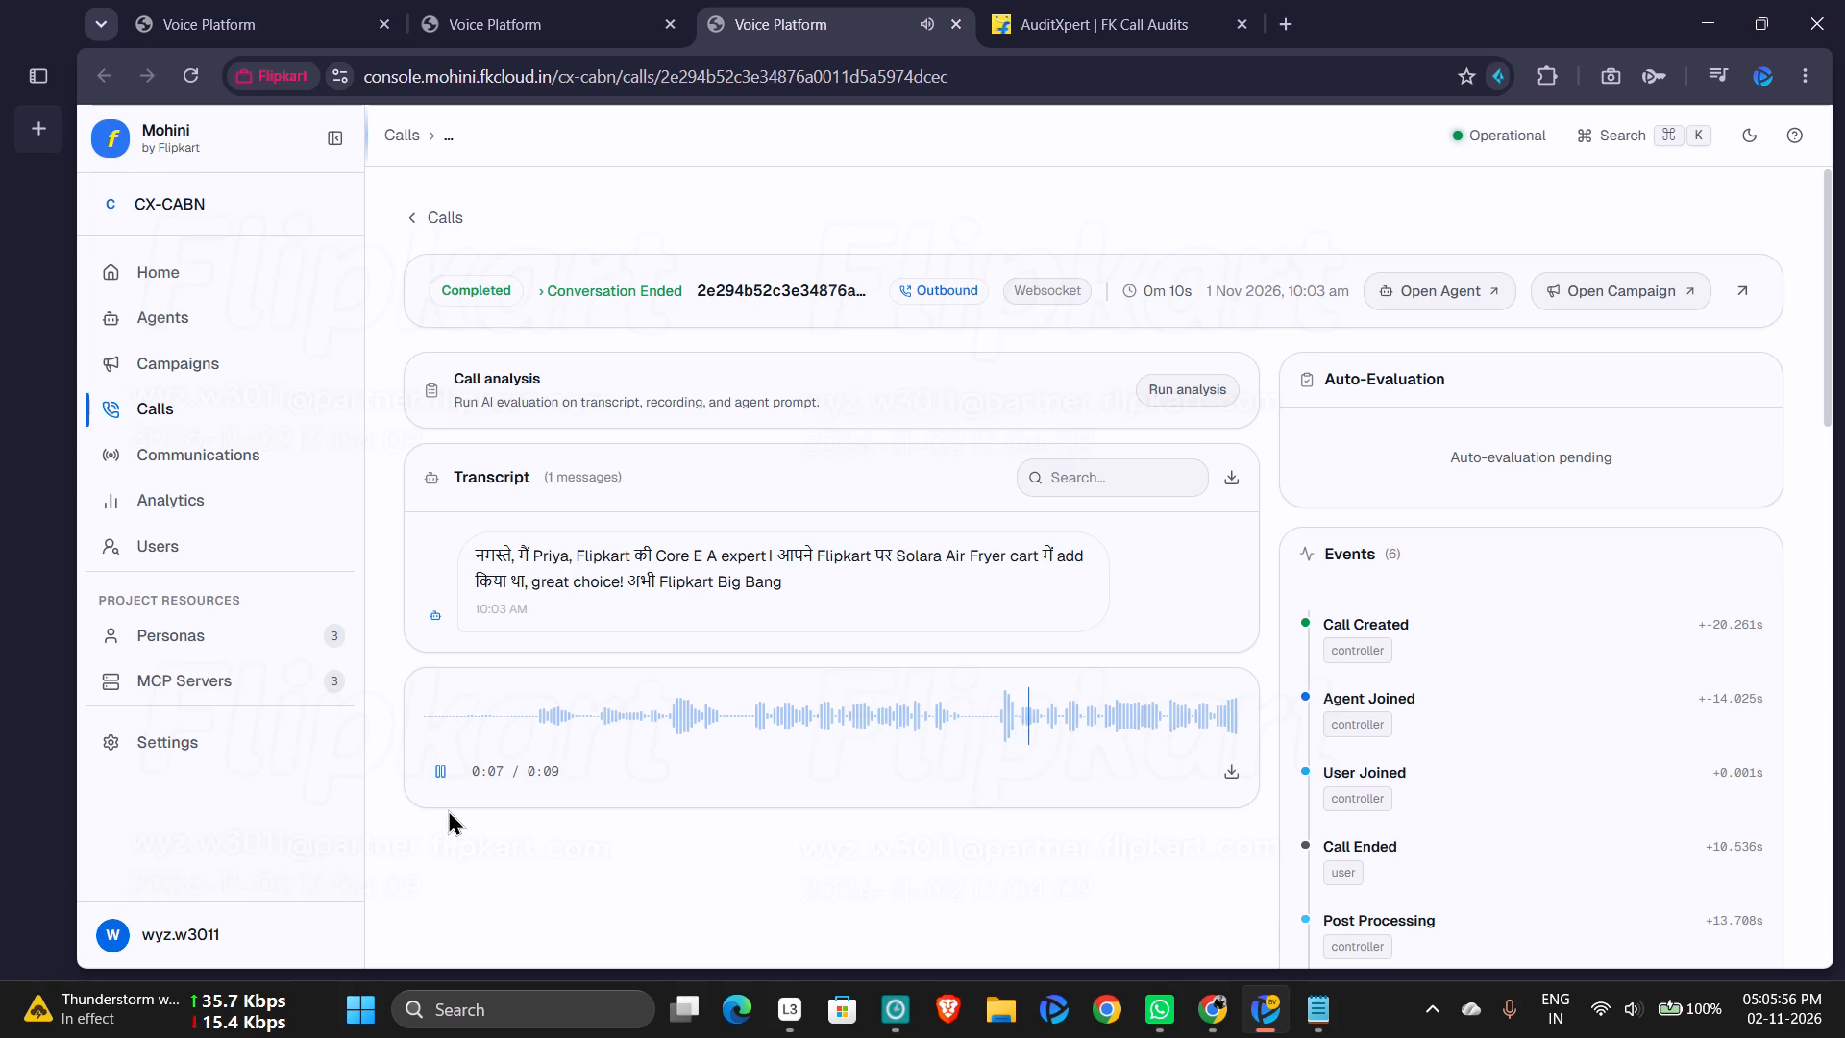
left_click(436, 761)
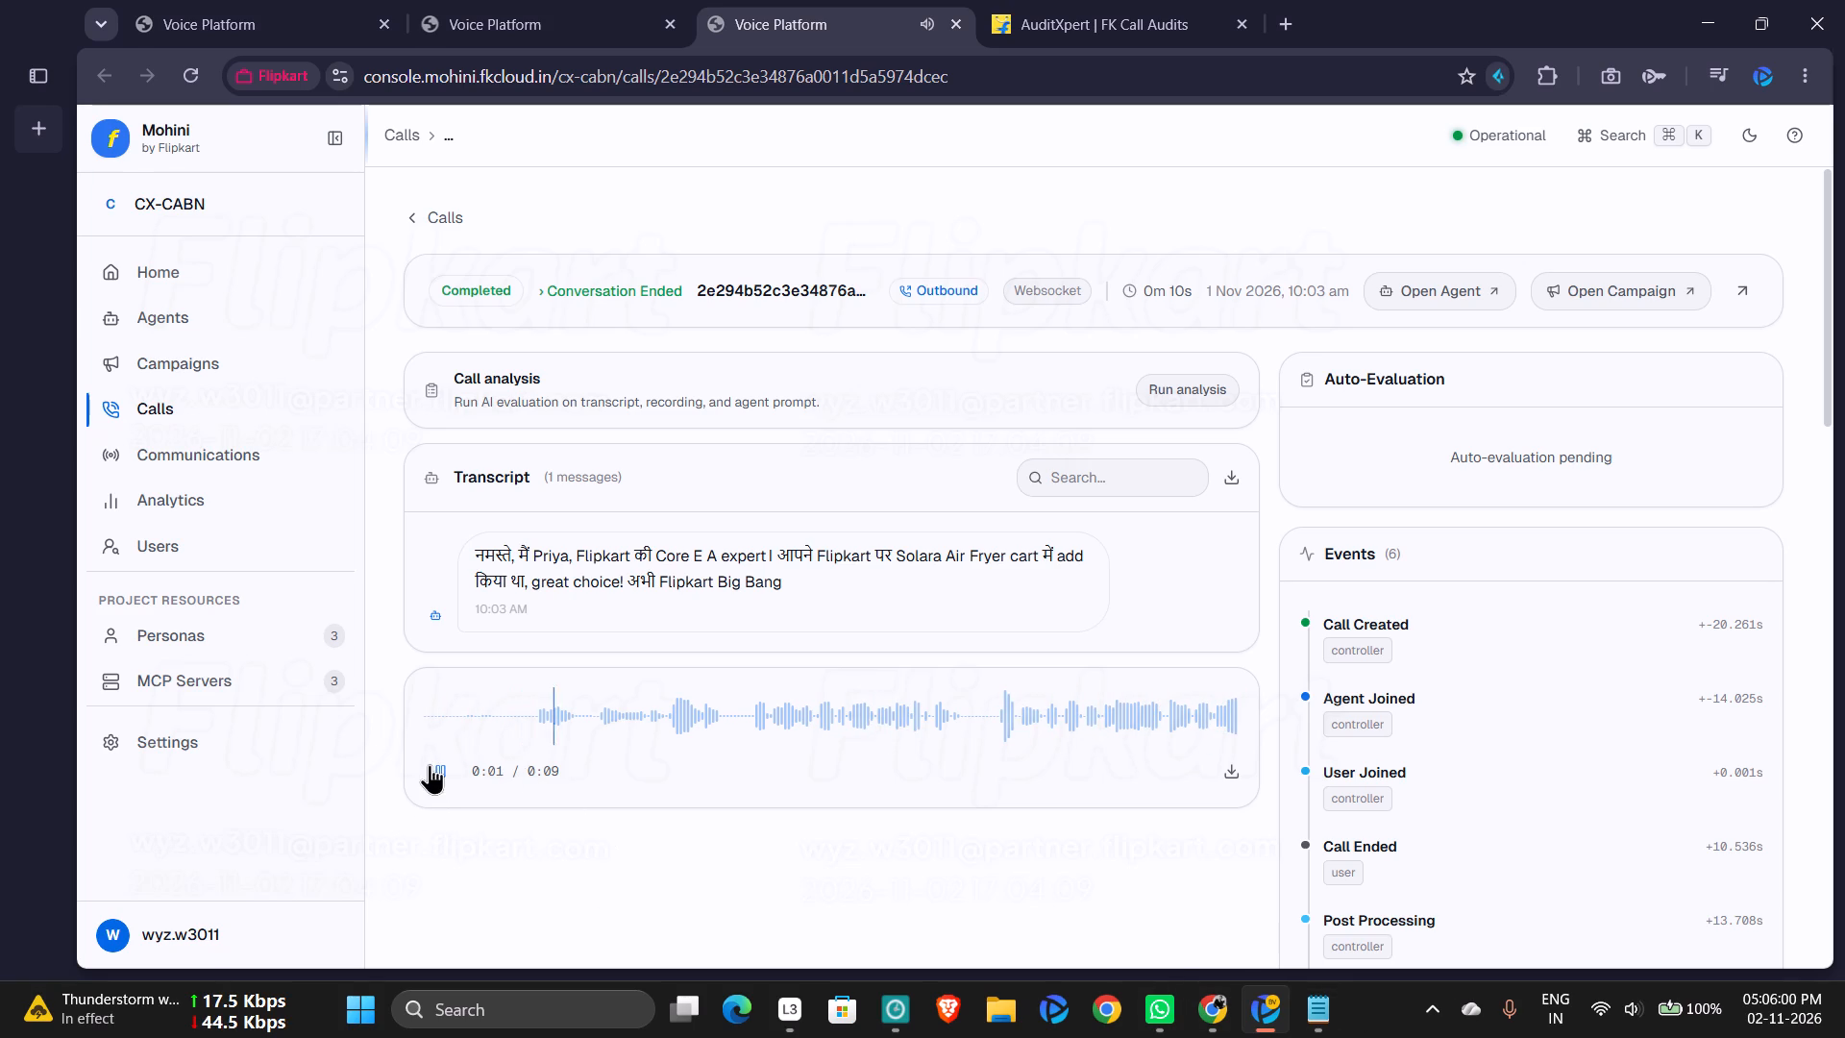
left_click(432, 768)
Copy the remark "NO voicemail detected on call." from Judge Model 2.txt into the AuditXpert form's Remarks for VoiceMail field.
left_click(1252, 1011)
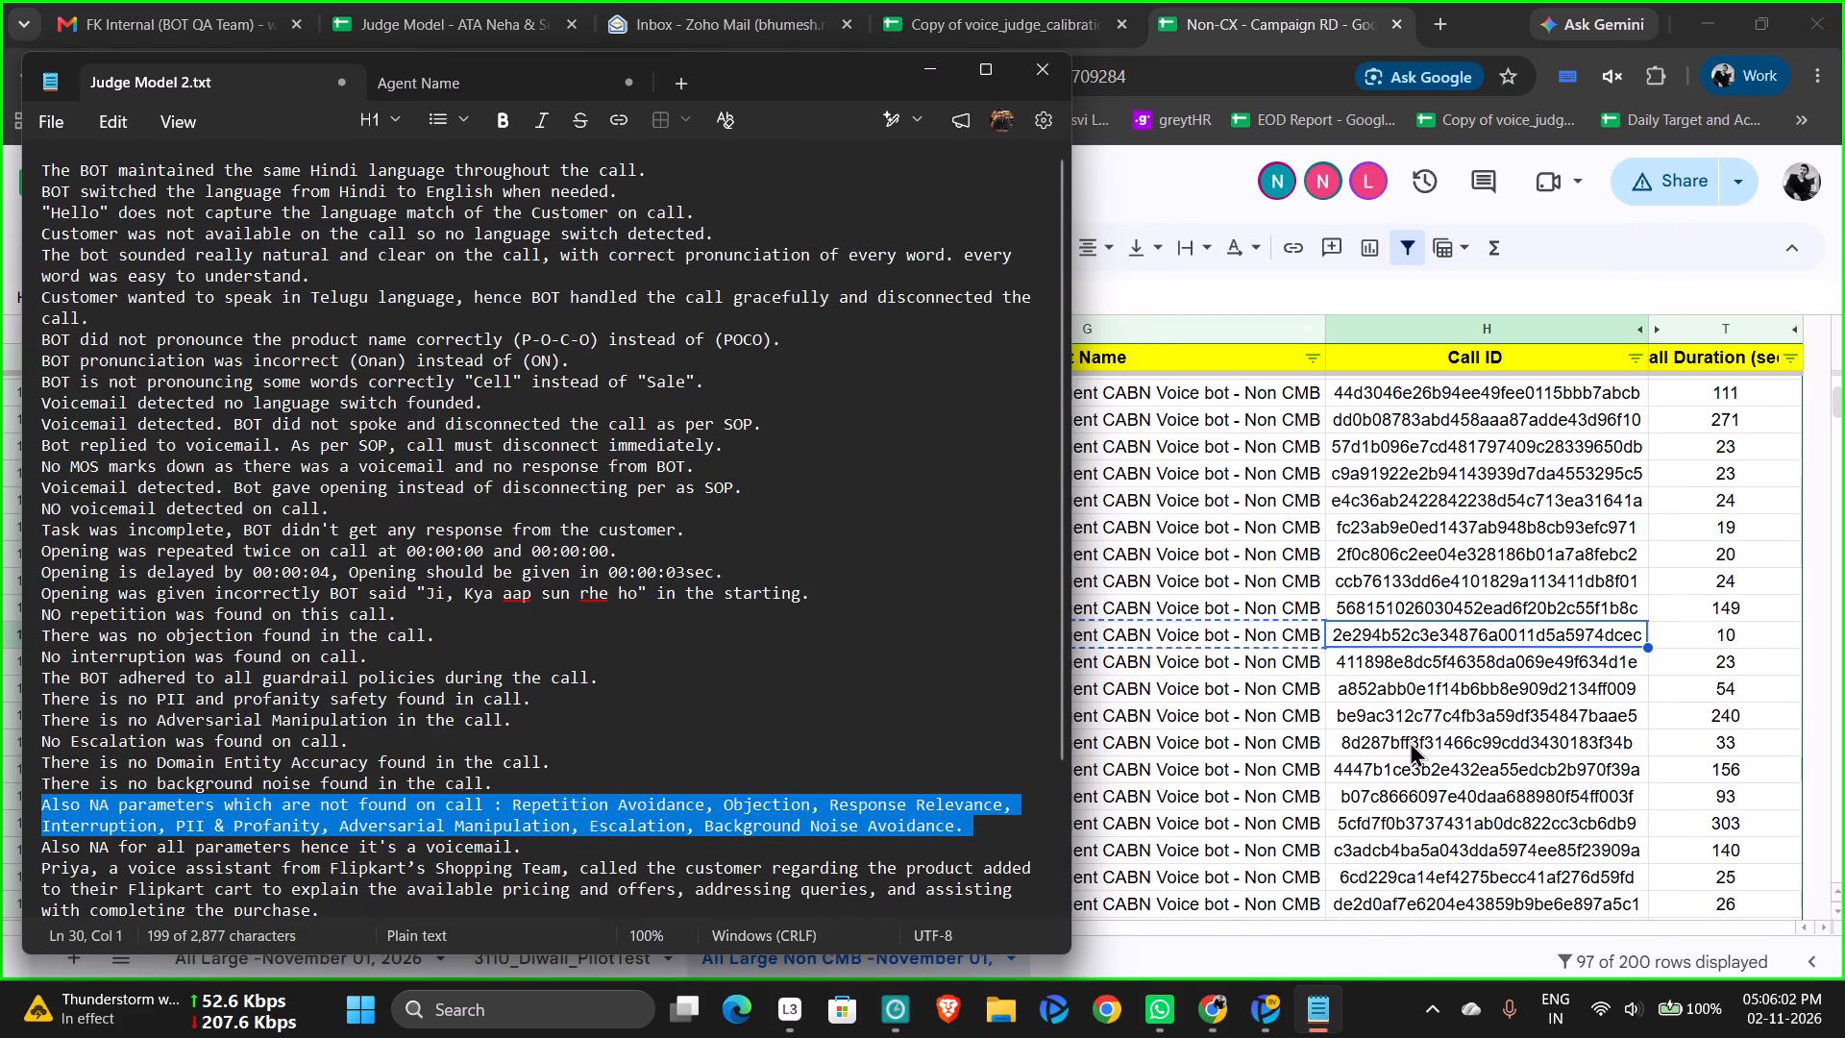
left_click(1410, 741)
left_click(1280, 997)
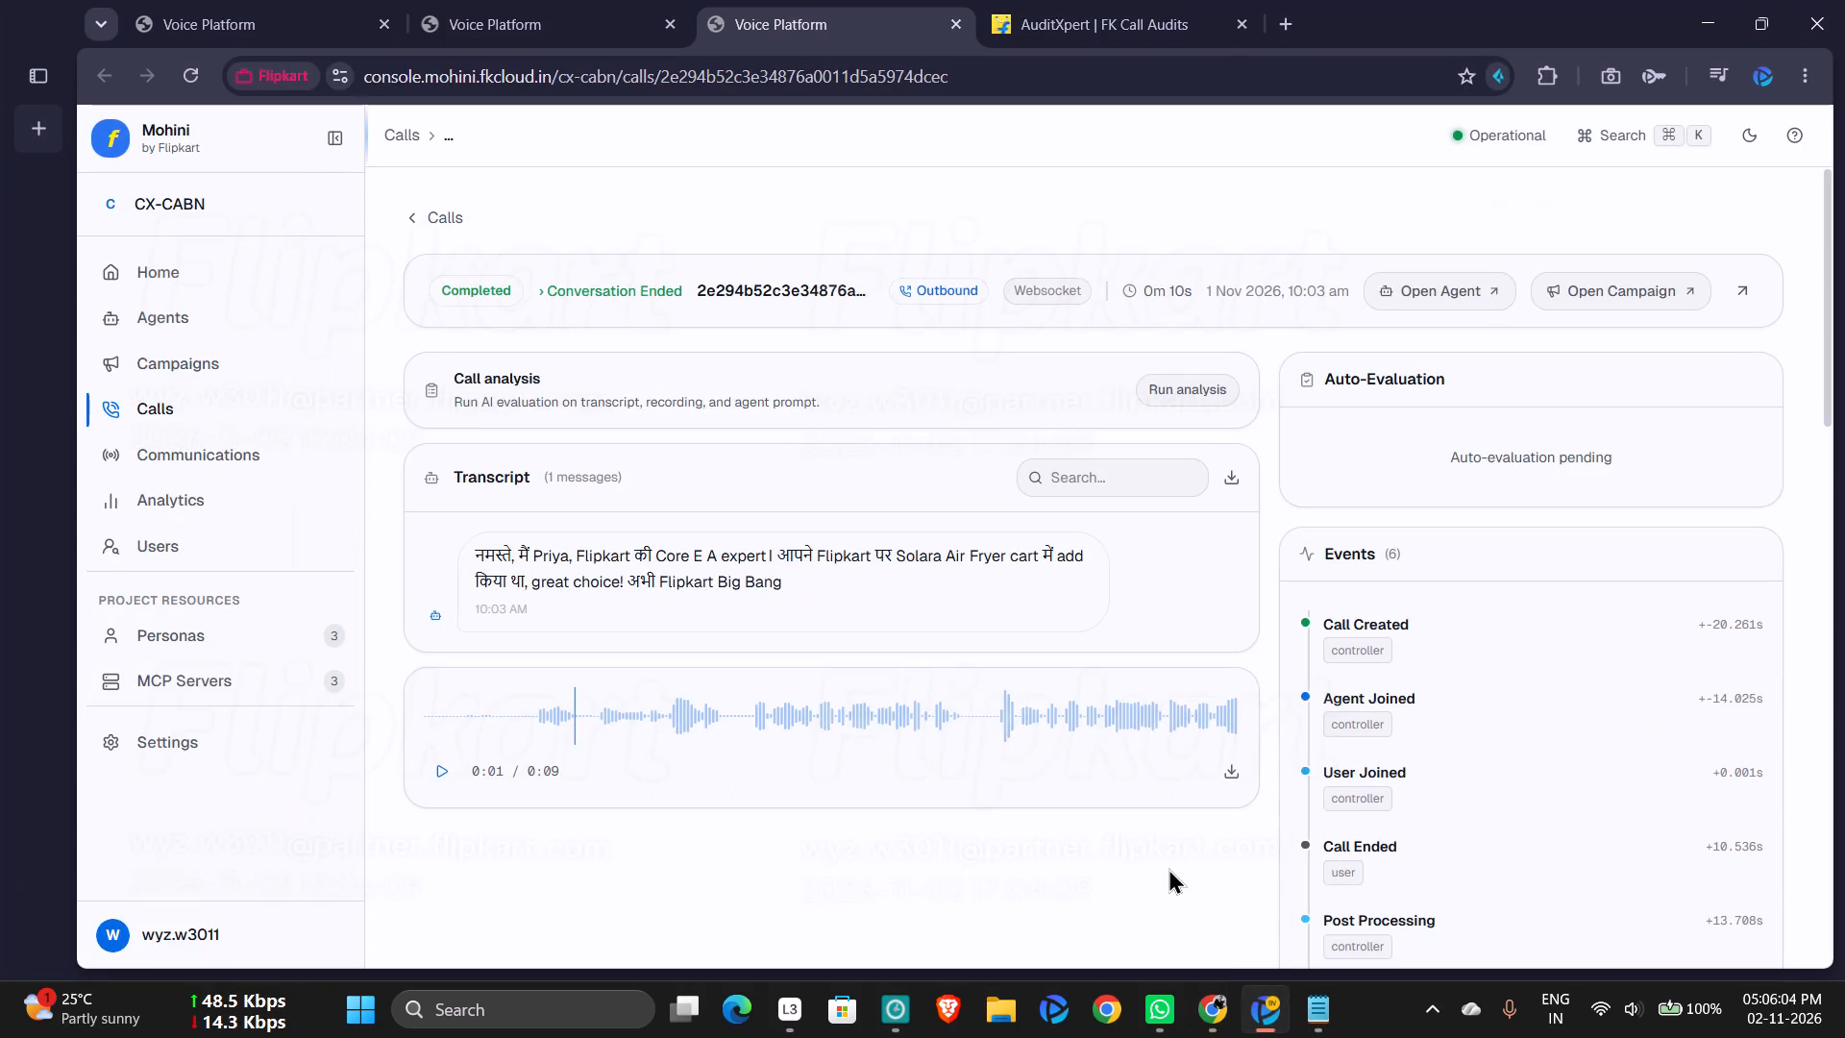
left_click(1093, 0)
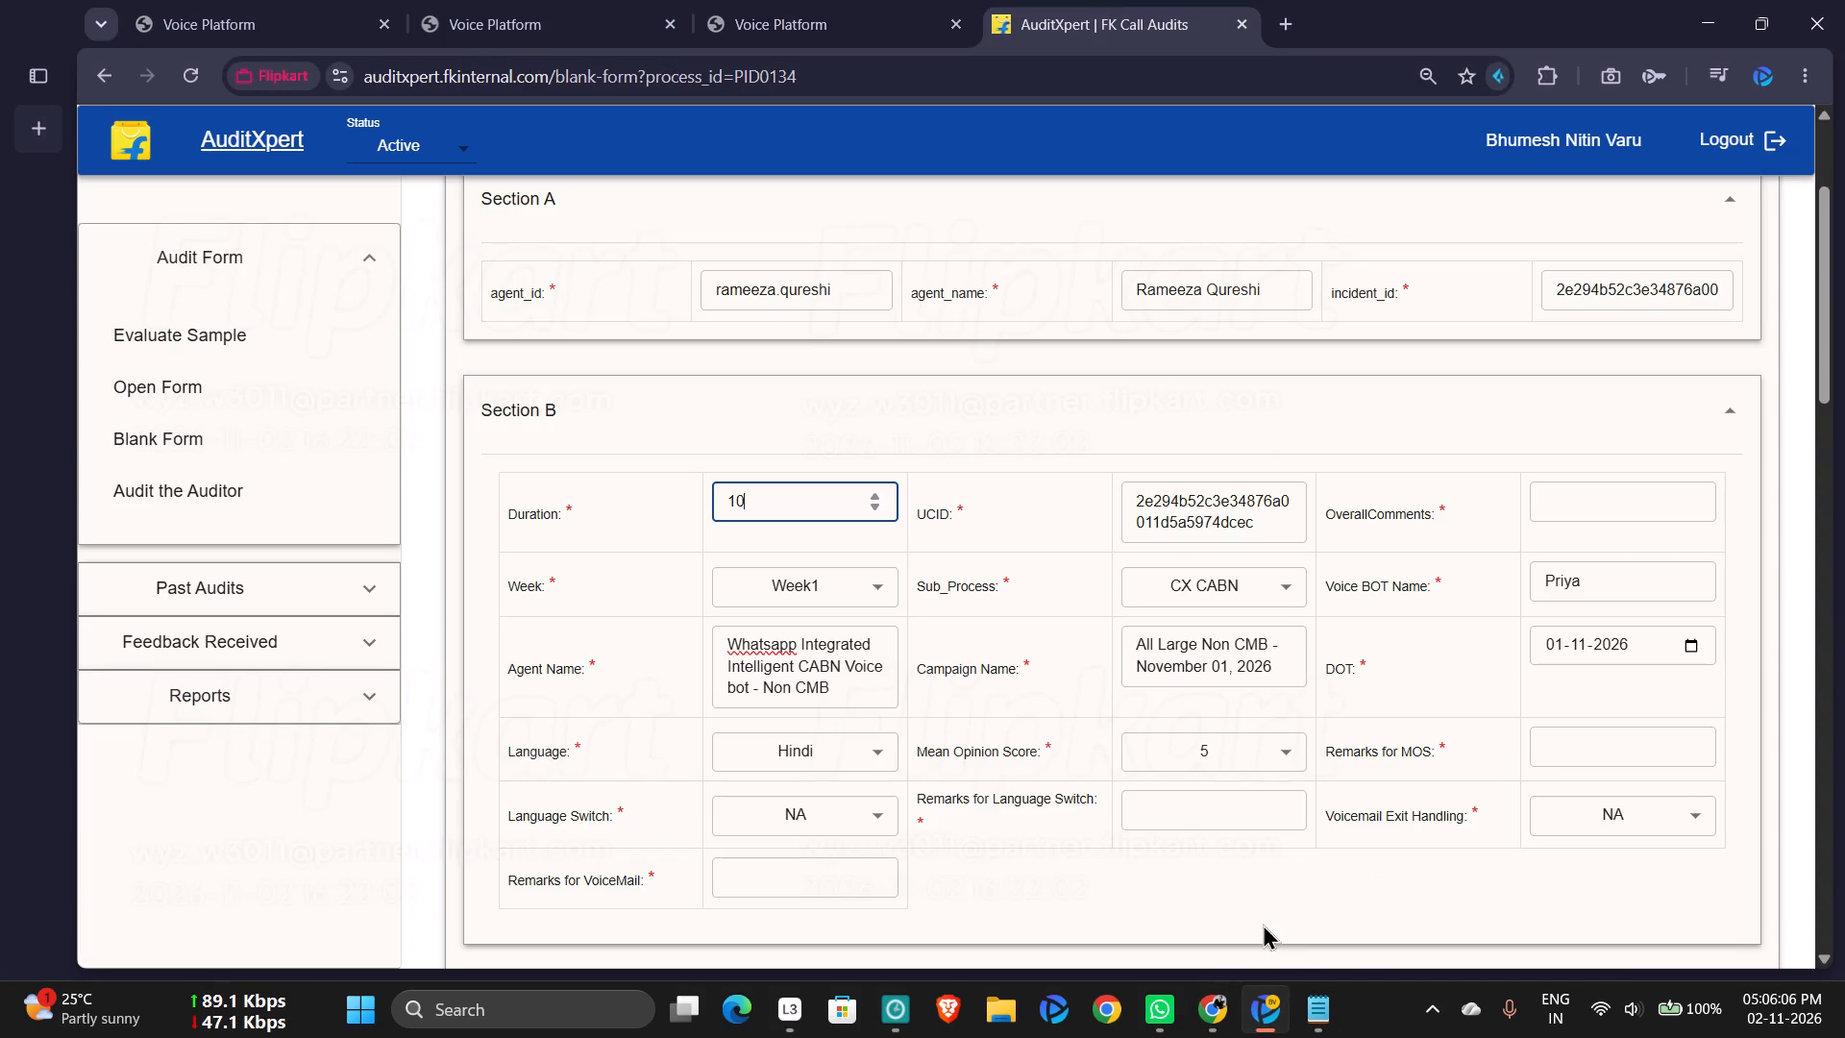
left_click(1305, 1025)
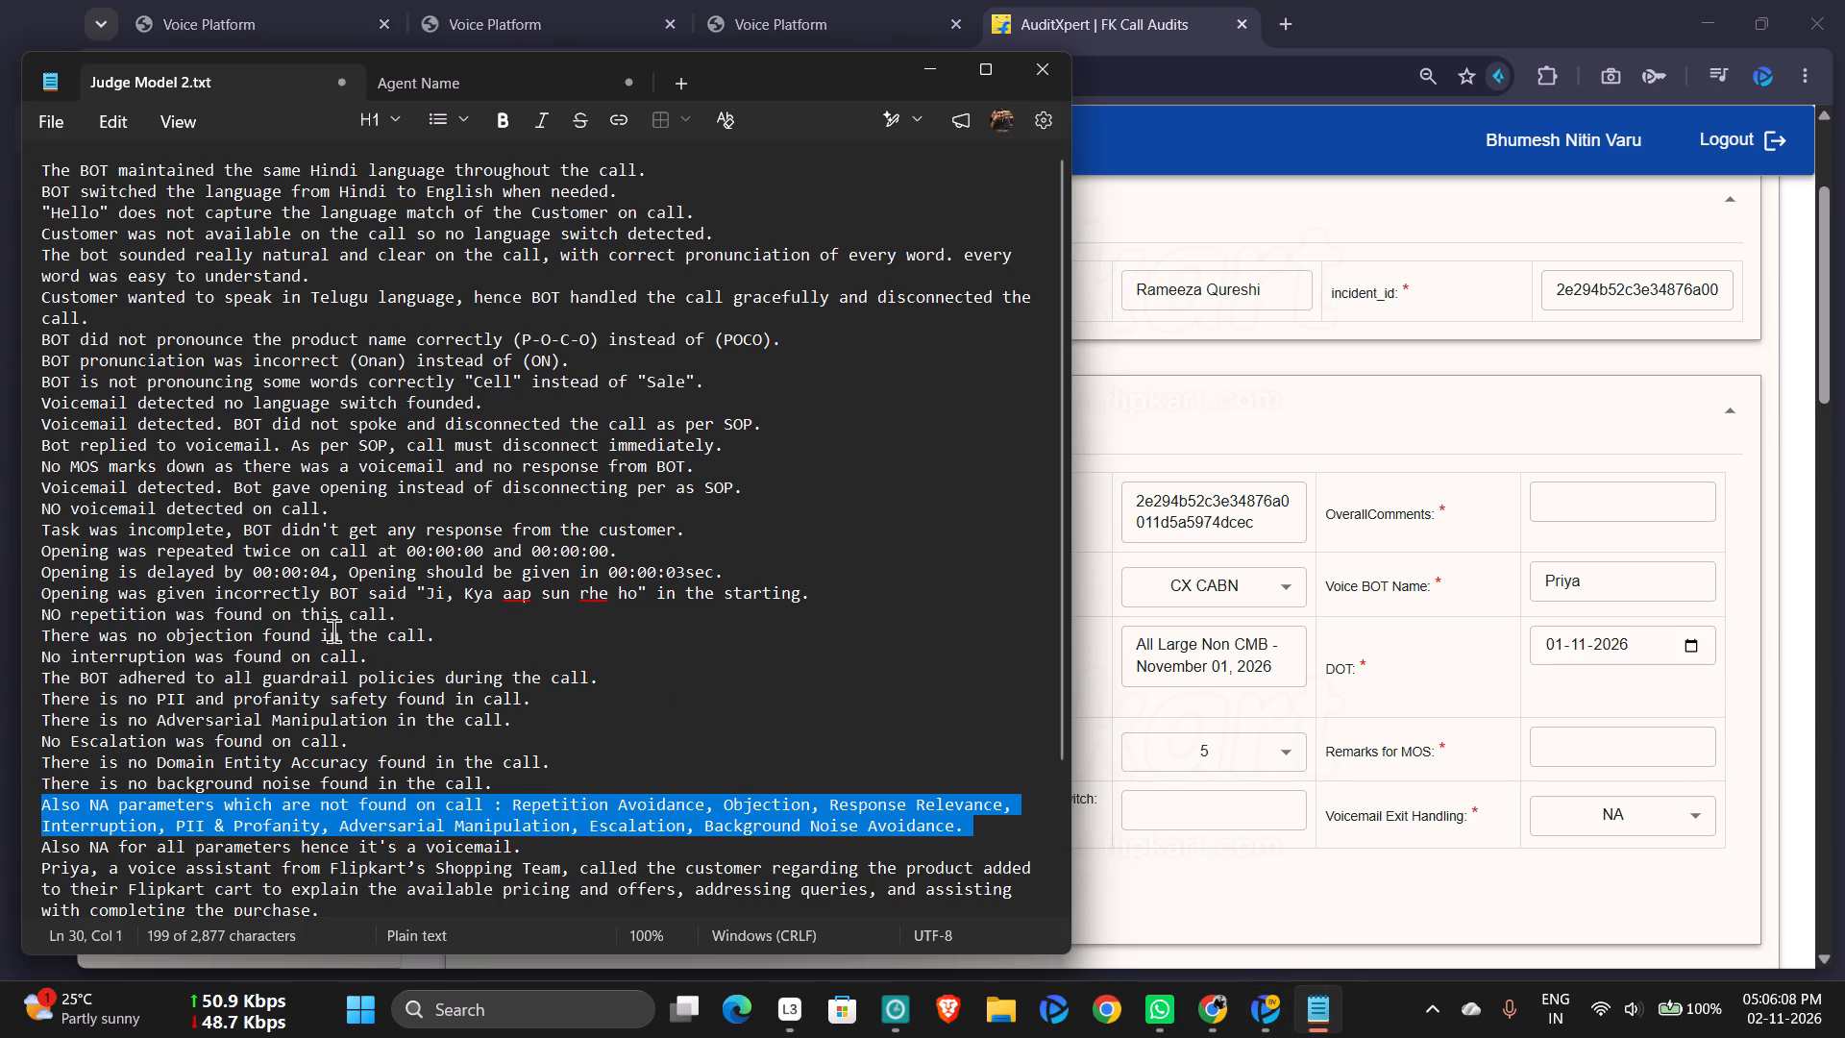
scroll(243, 380, "up", 3)
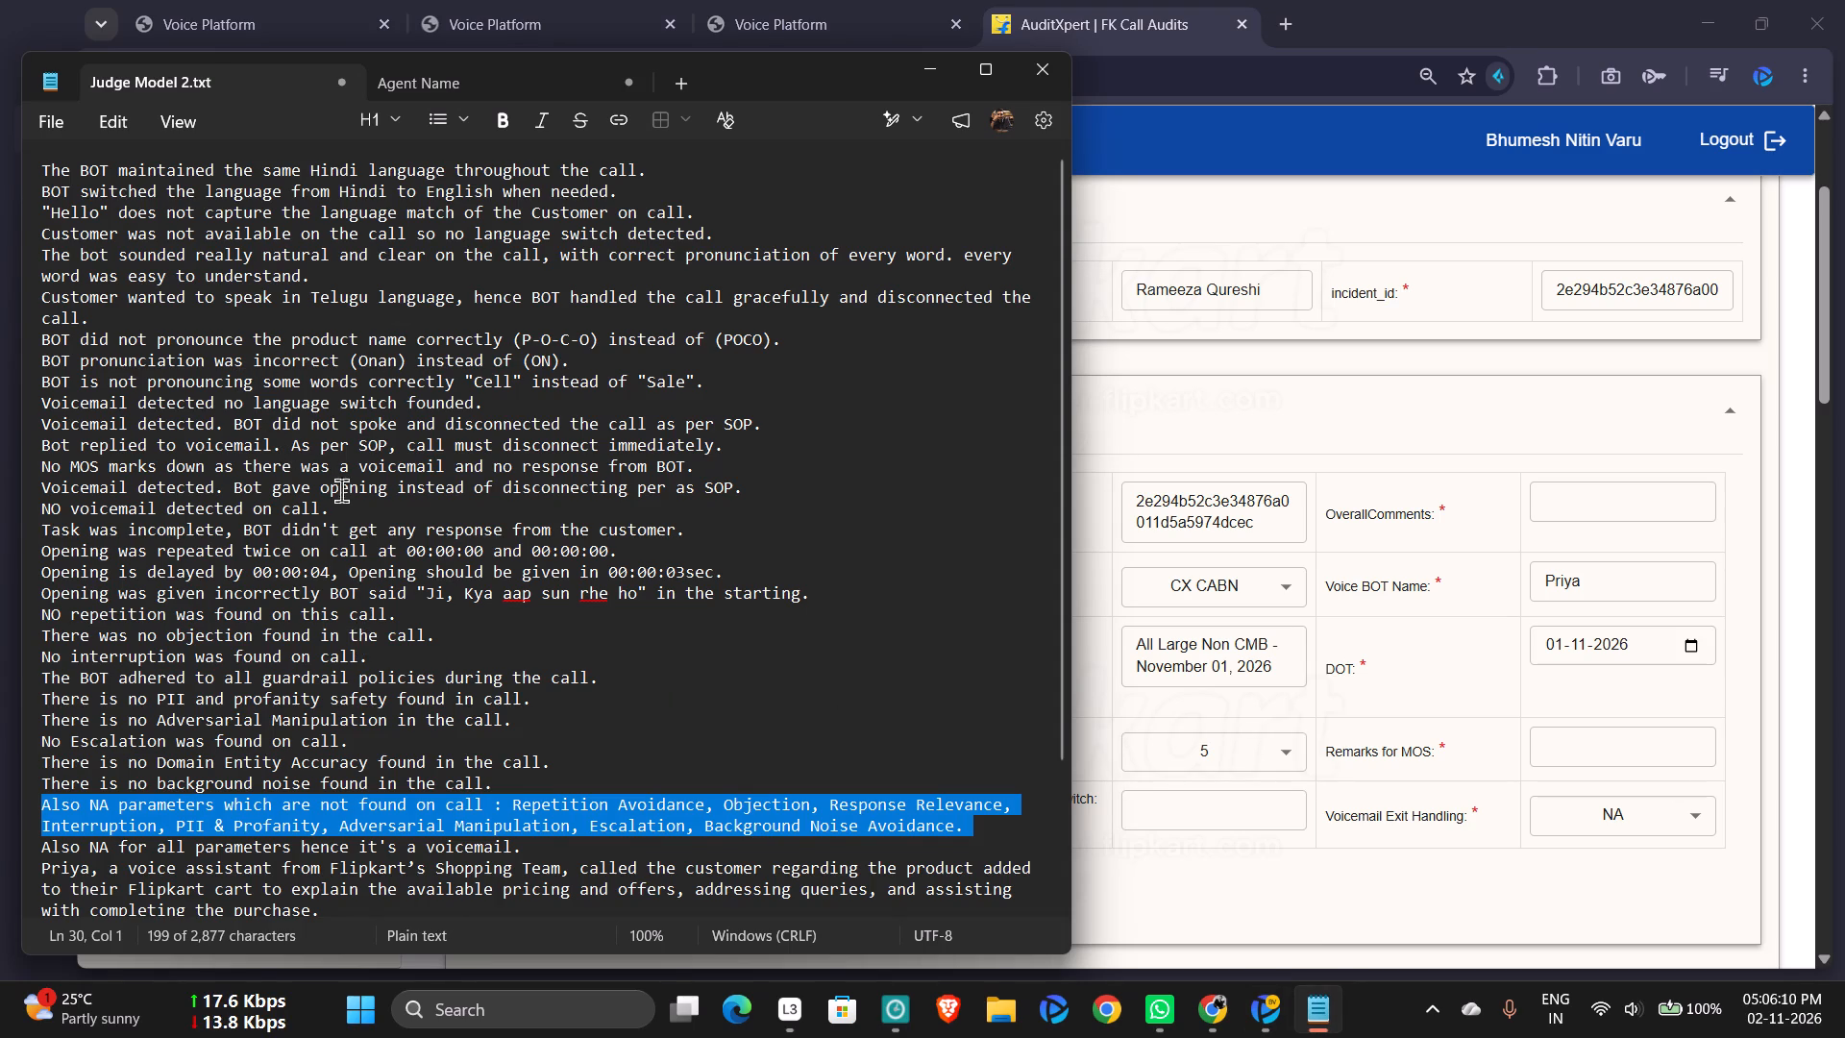
triple_click(340, 497)
triple_click(359, 517)
key("ctrl+c")
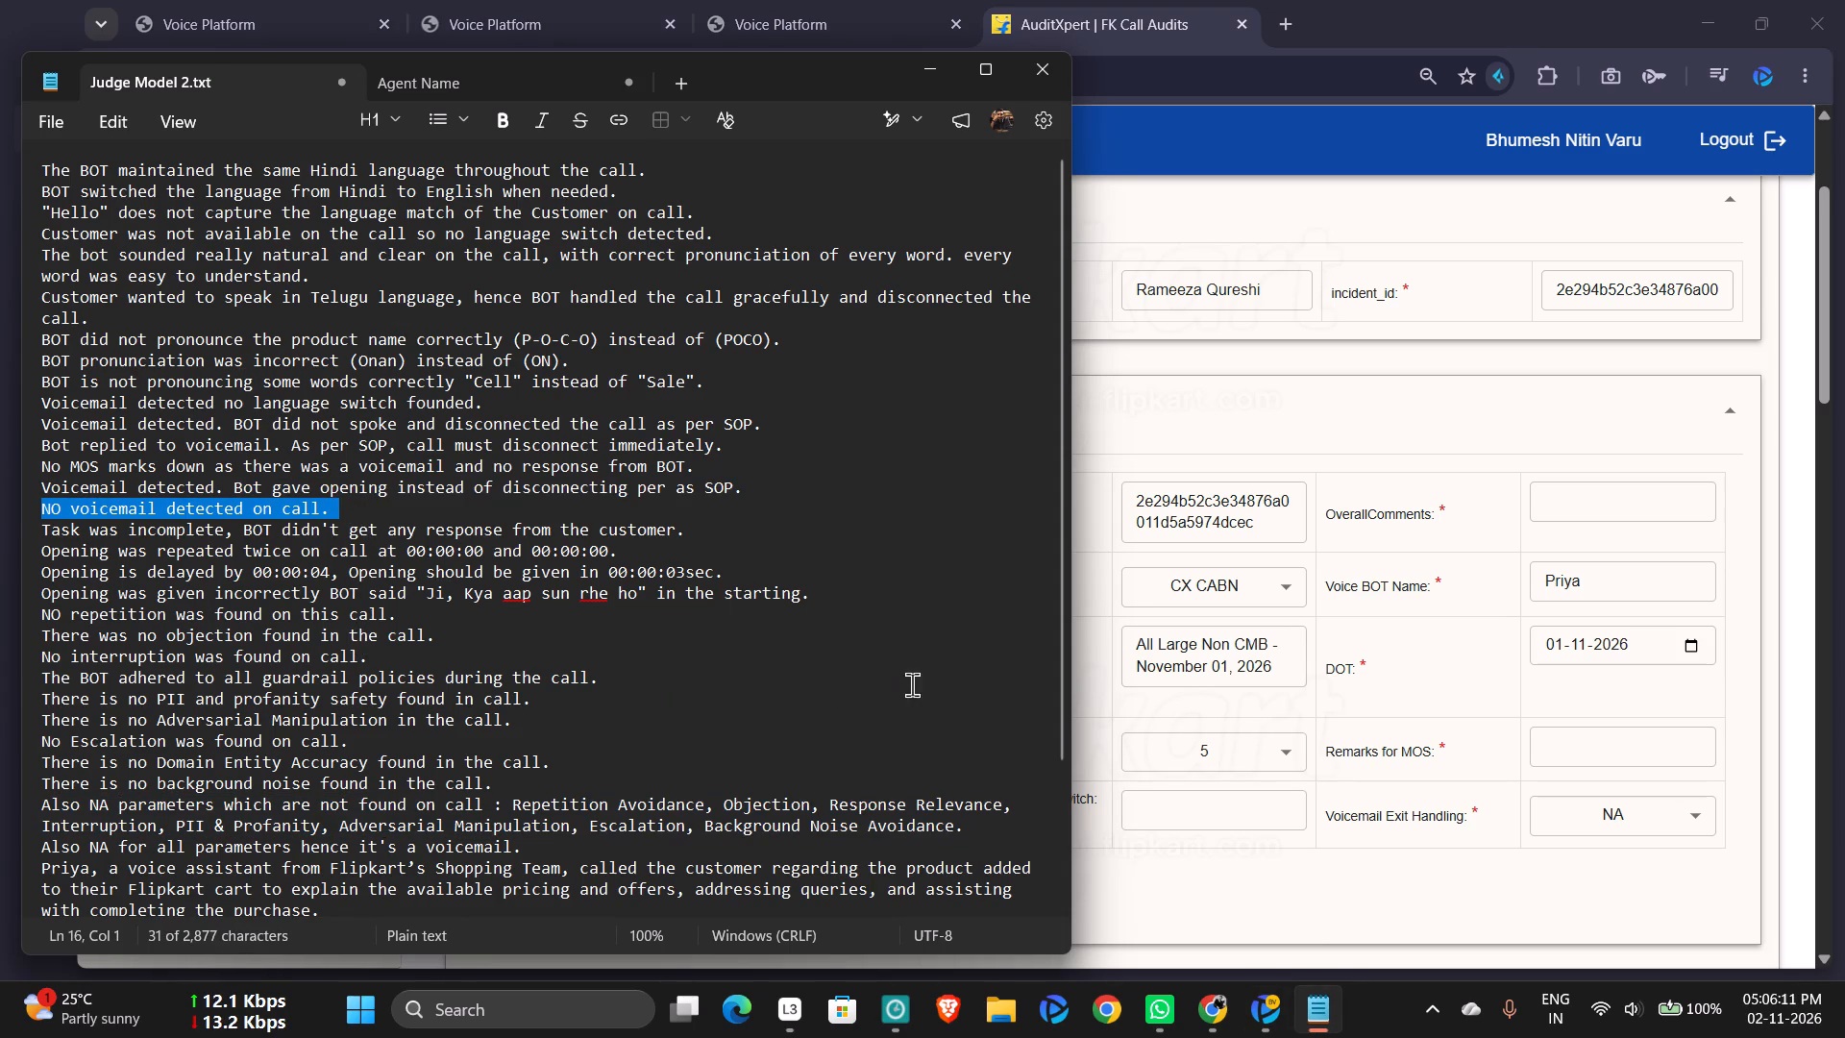
left_click(1094, 894)
left_click(849, 838)
left_click(840, 867)
key("ctrl+v")
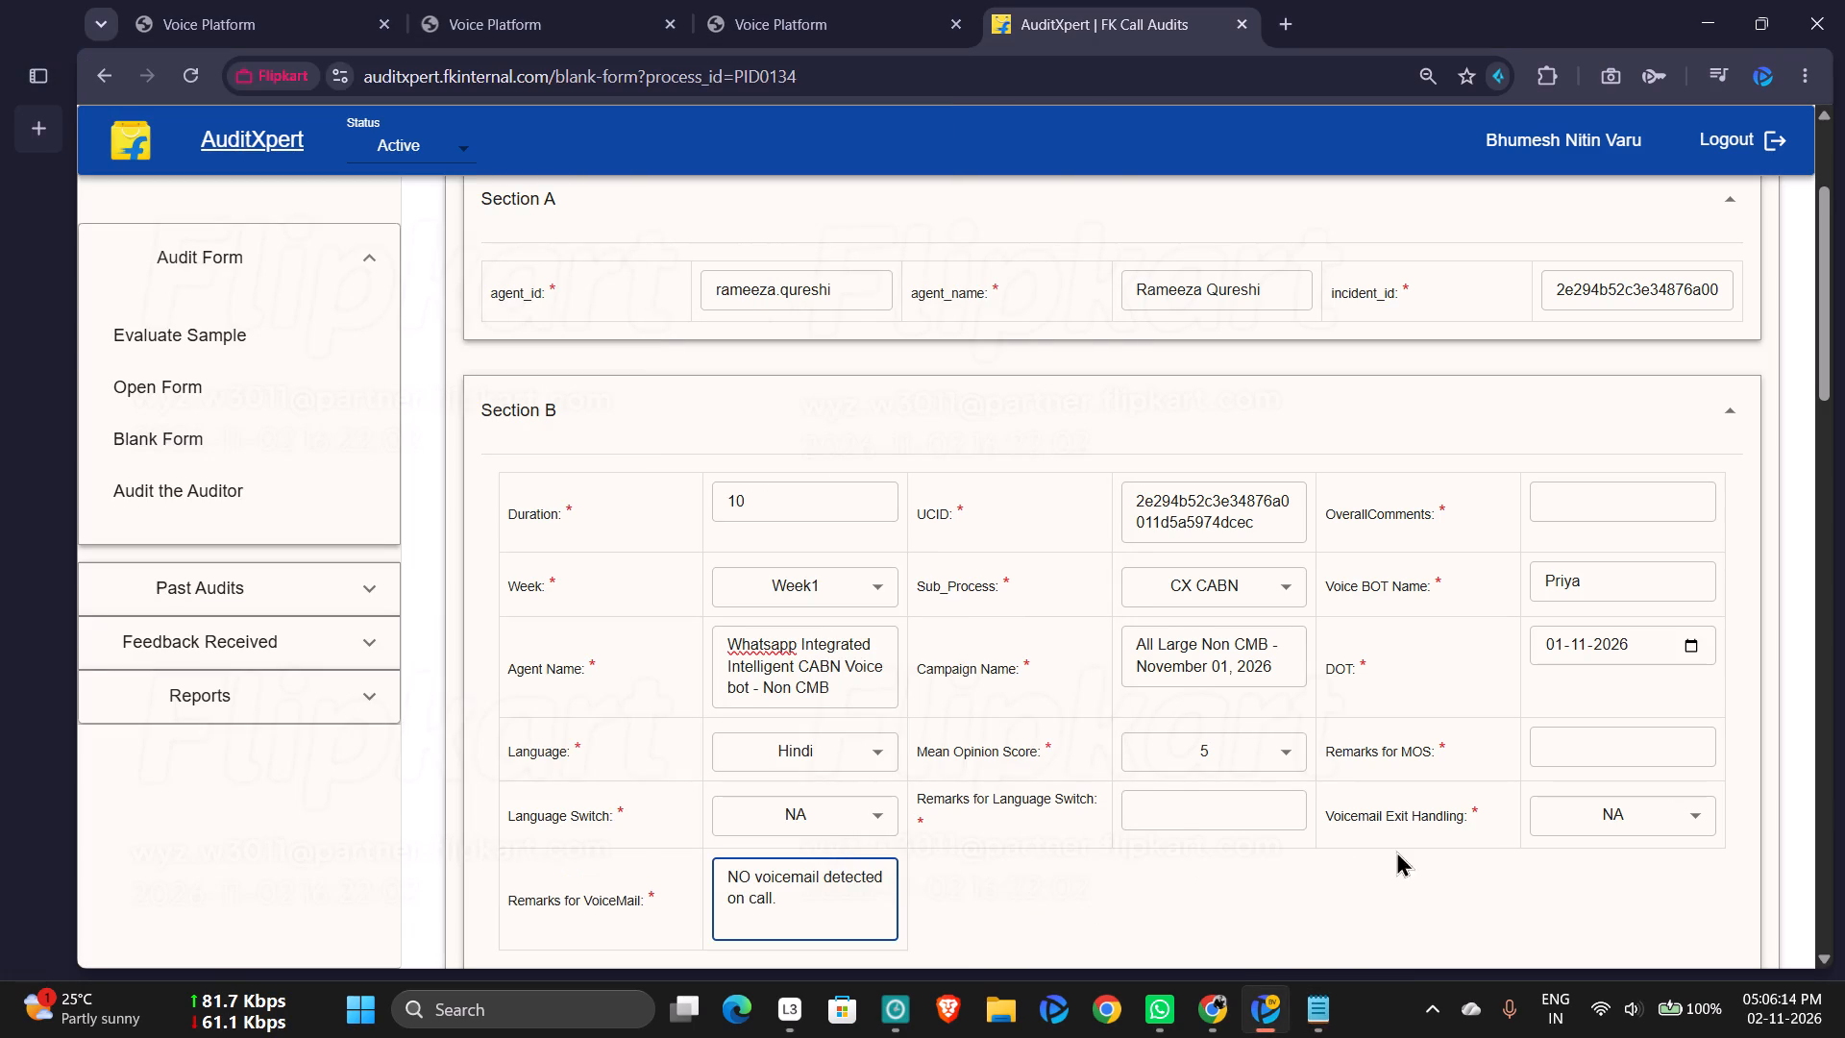
Copy the remark starting "The bot sounded really natural and clear on the call" from Judge Model 2.txt into Remarks for MOS.
left_click(1334, 1030)
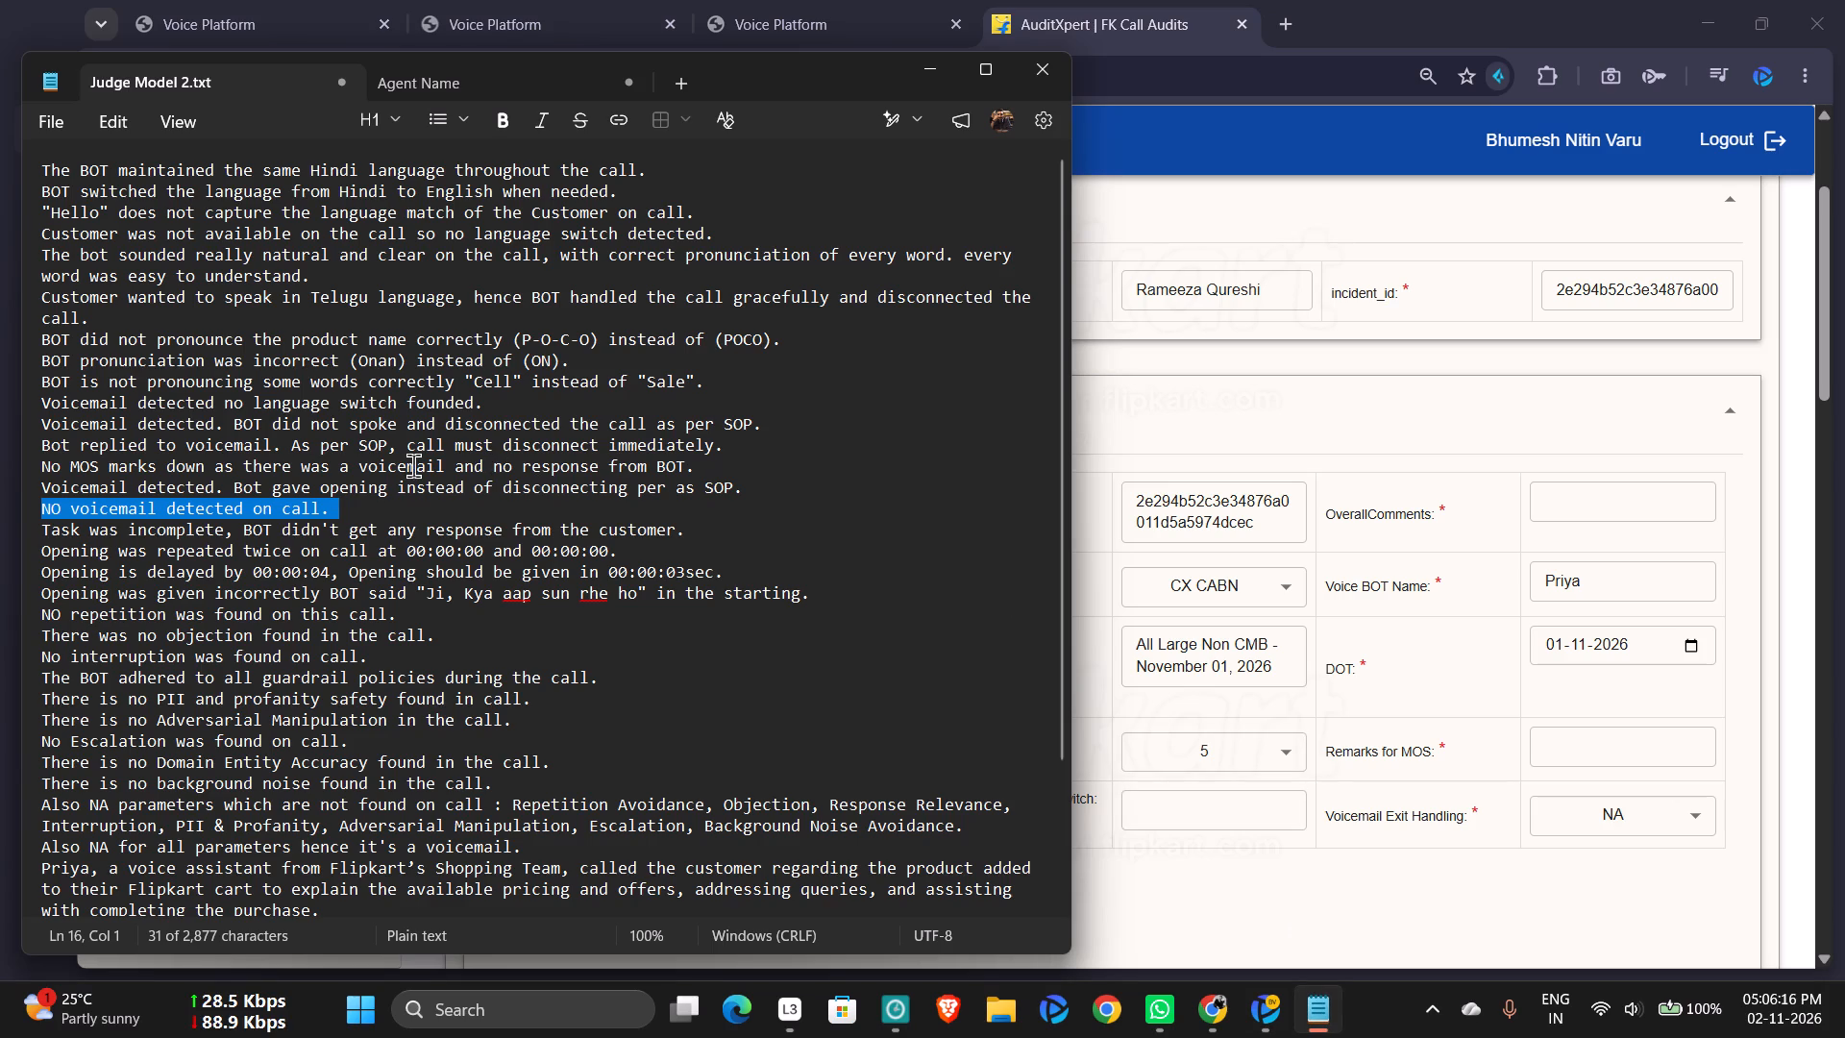
scroll(372, 486, "up", 1)
scroll(451, 471, "up", 1)
triple_click(374, 238)
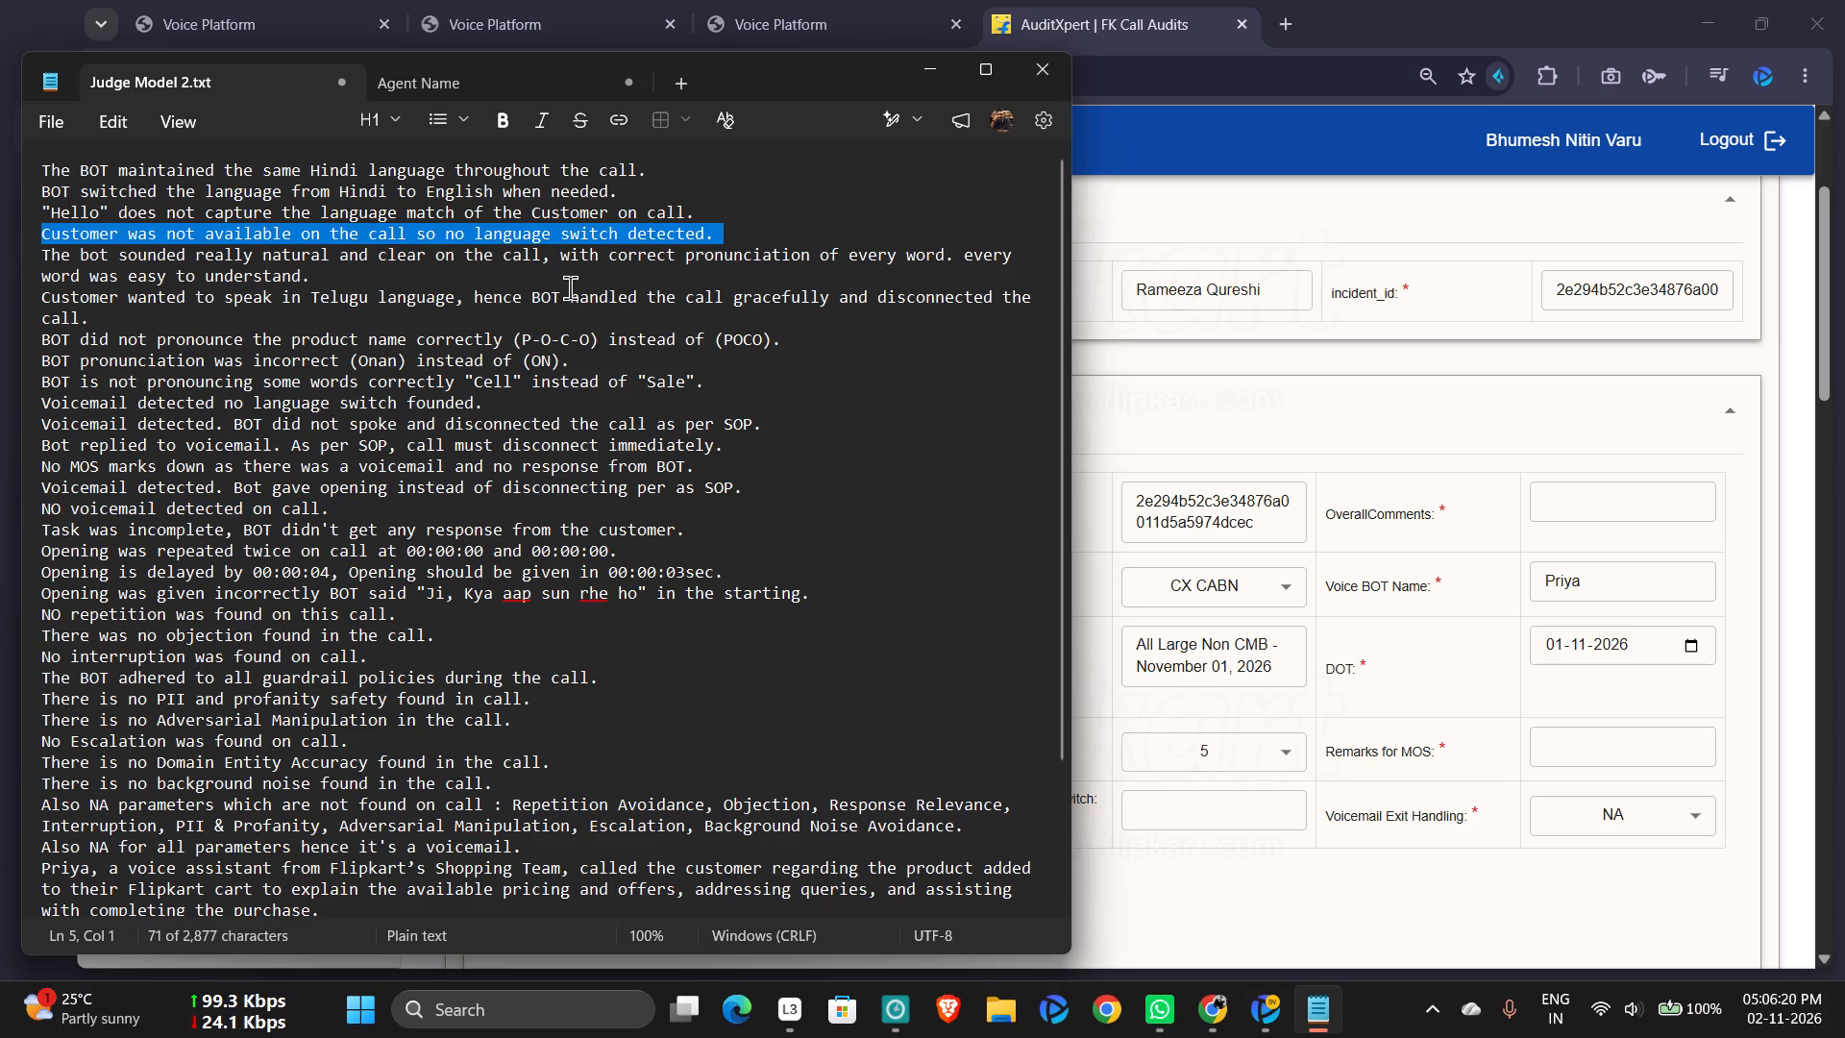
double_click(263, 259)
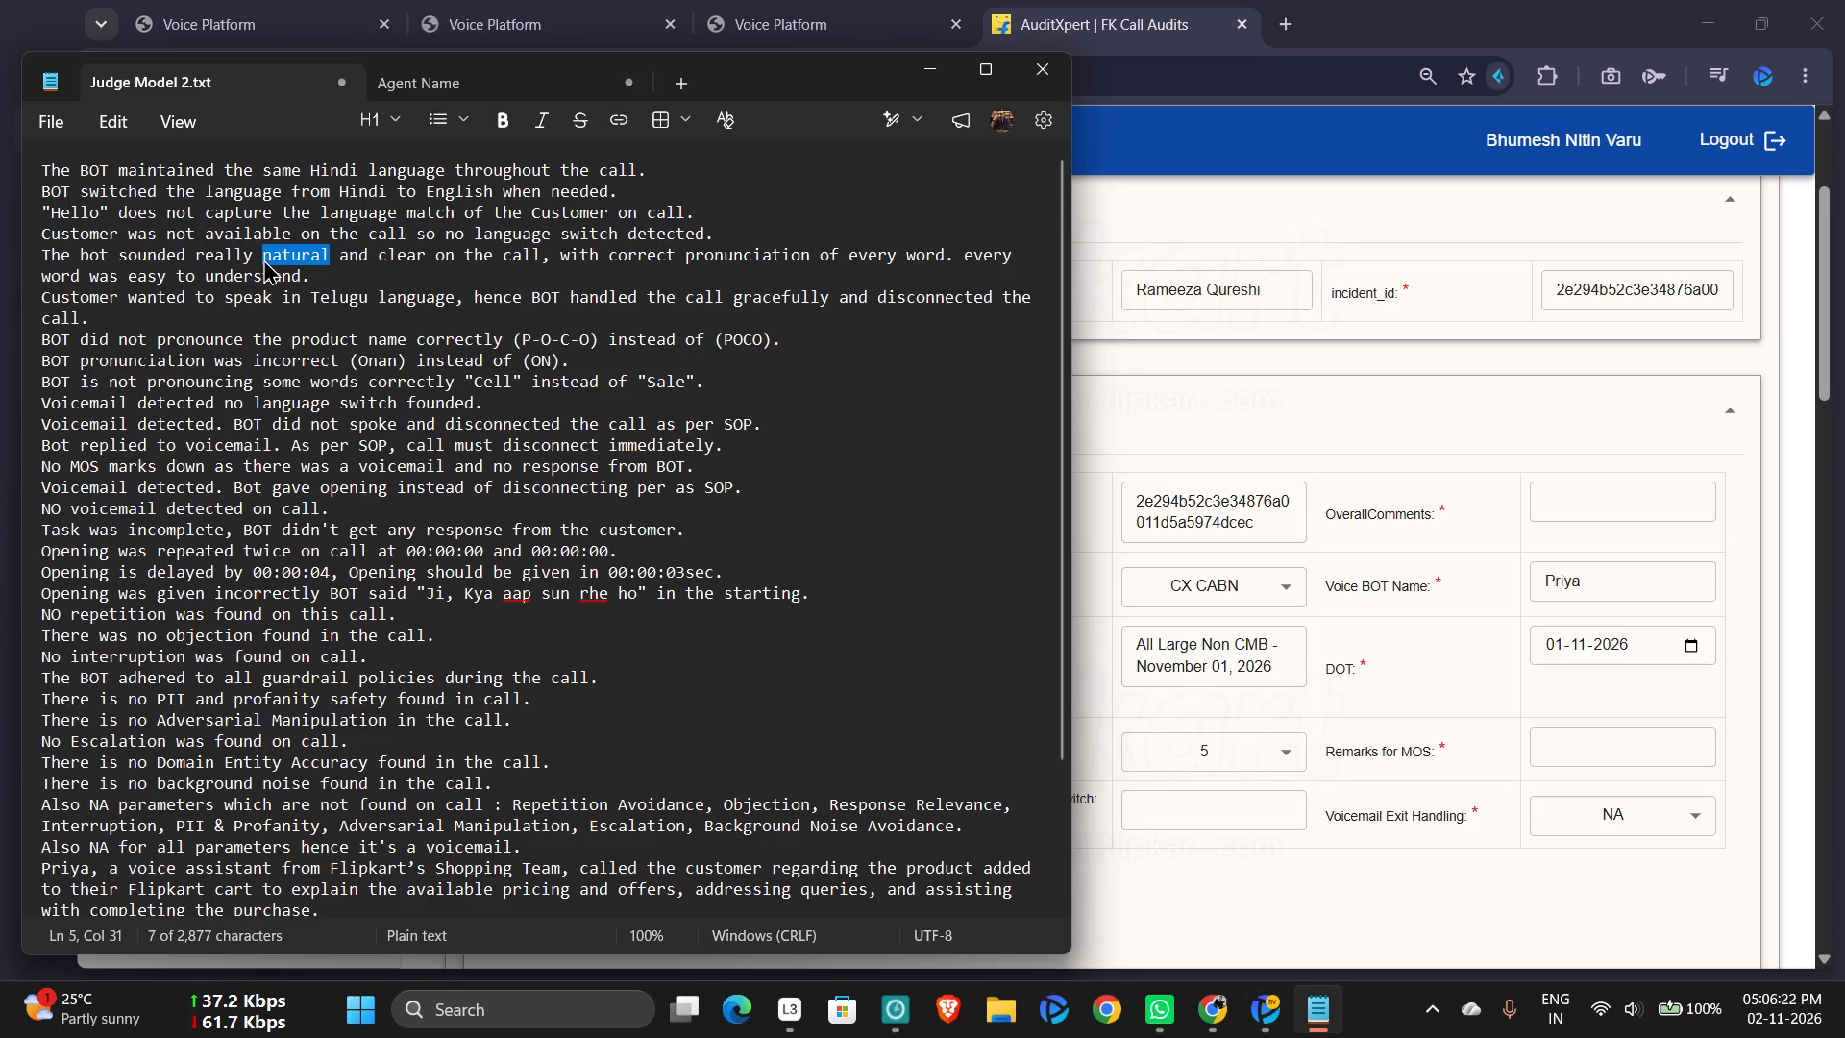
left_click(263, 259)
key("ctrl+c")
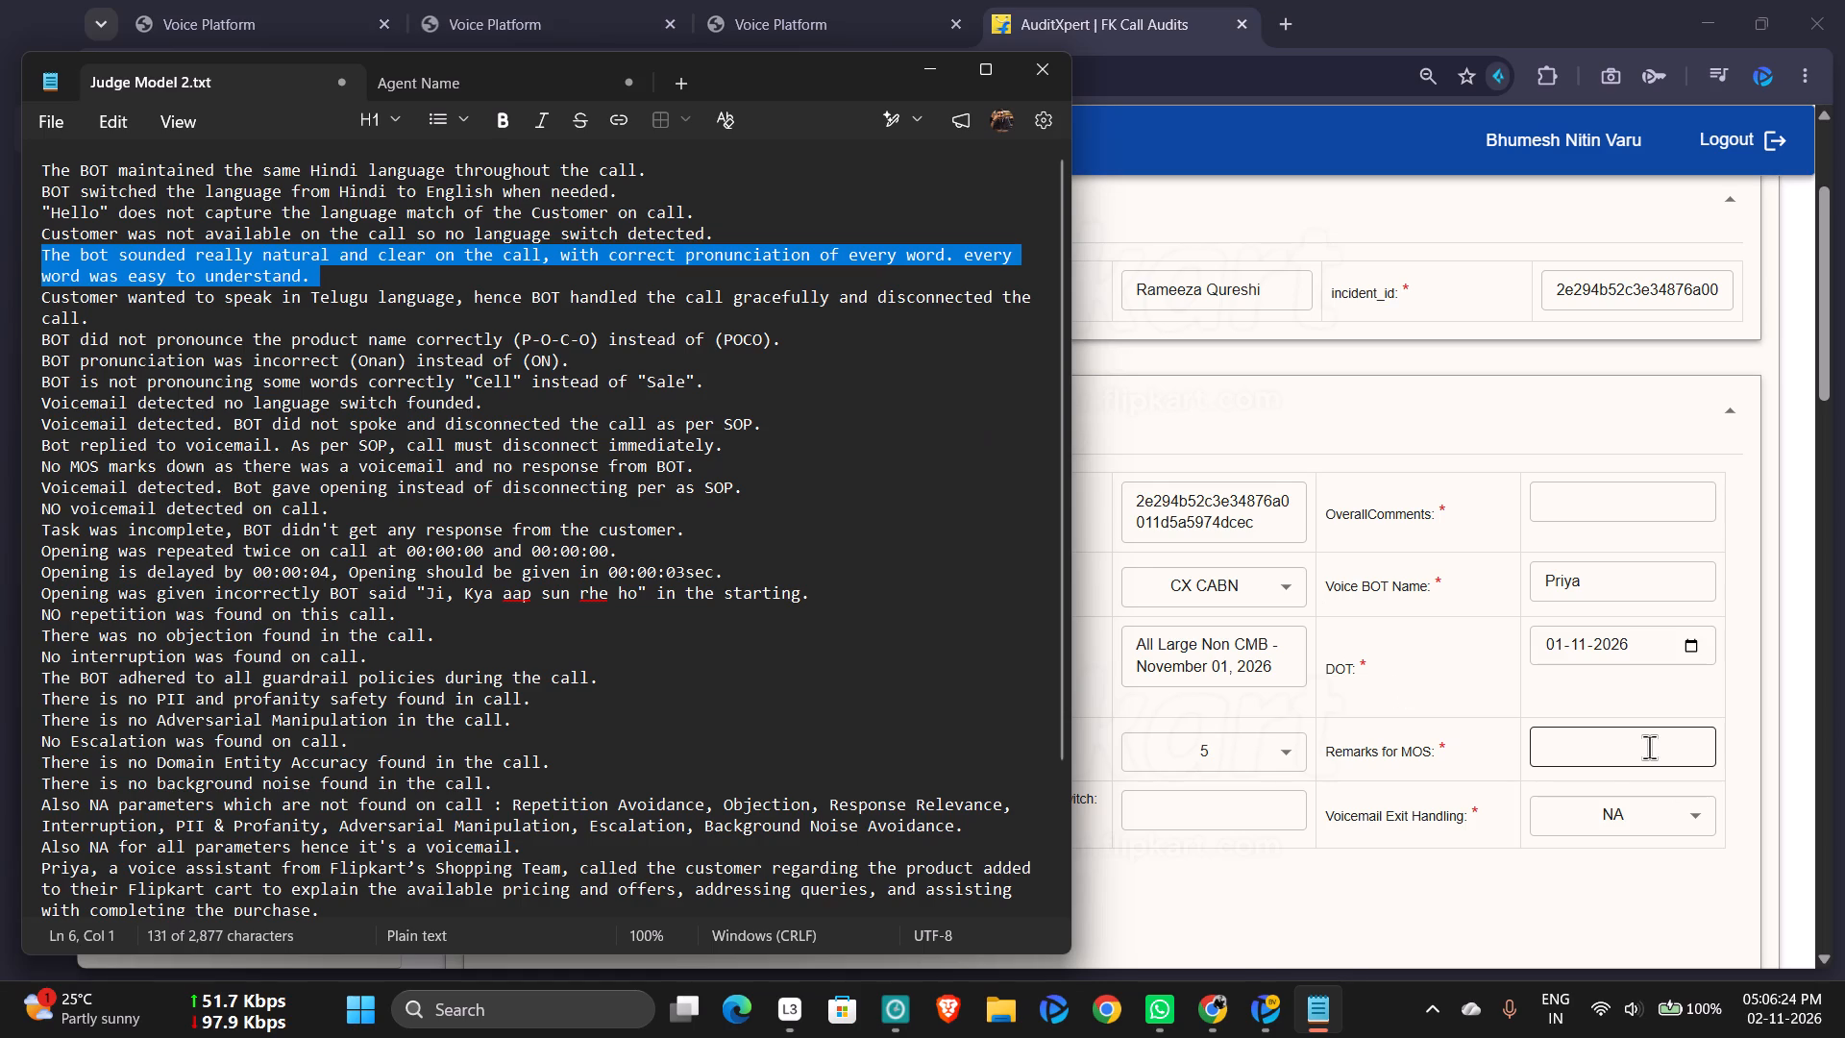
left_click(1649, 747)
key("ctrl+v")
Copy "Customer was not available on the call so no language switch detected." from Judge Model 2.txt into Remarks for Language Switch.
left_click(1325, 1012)
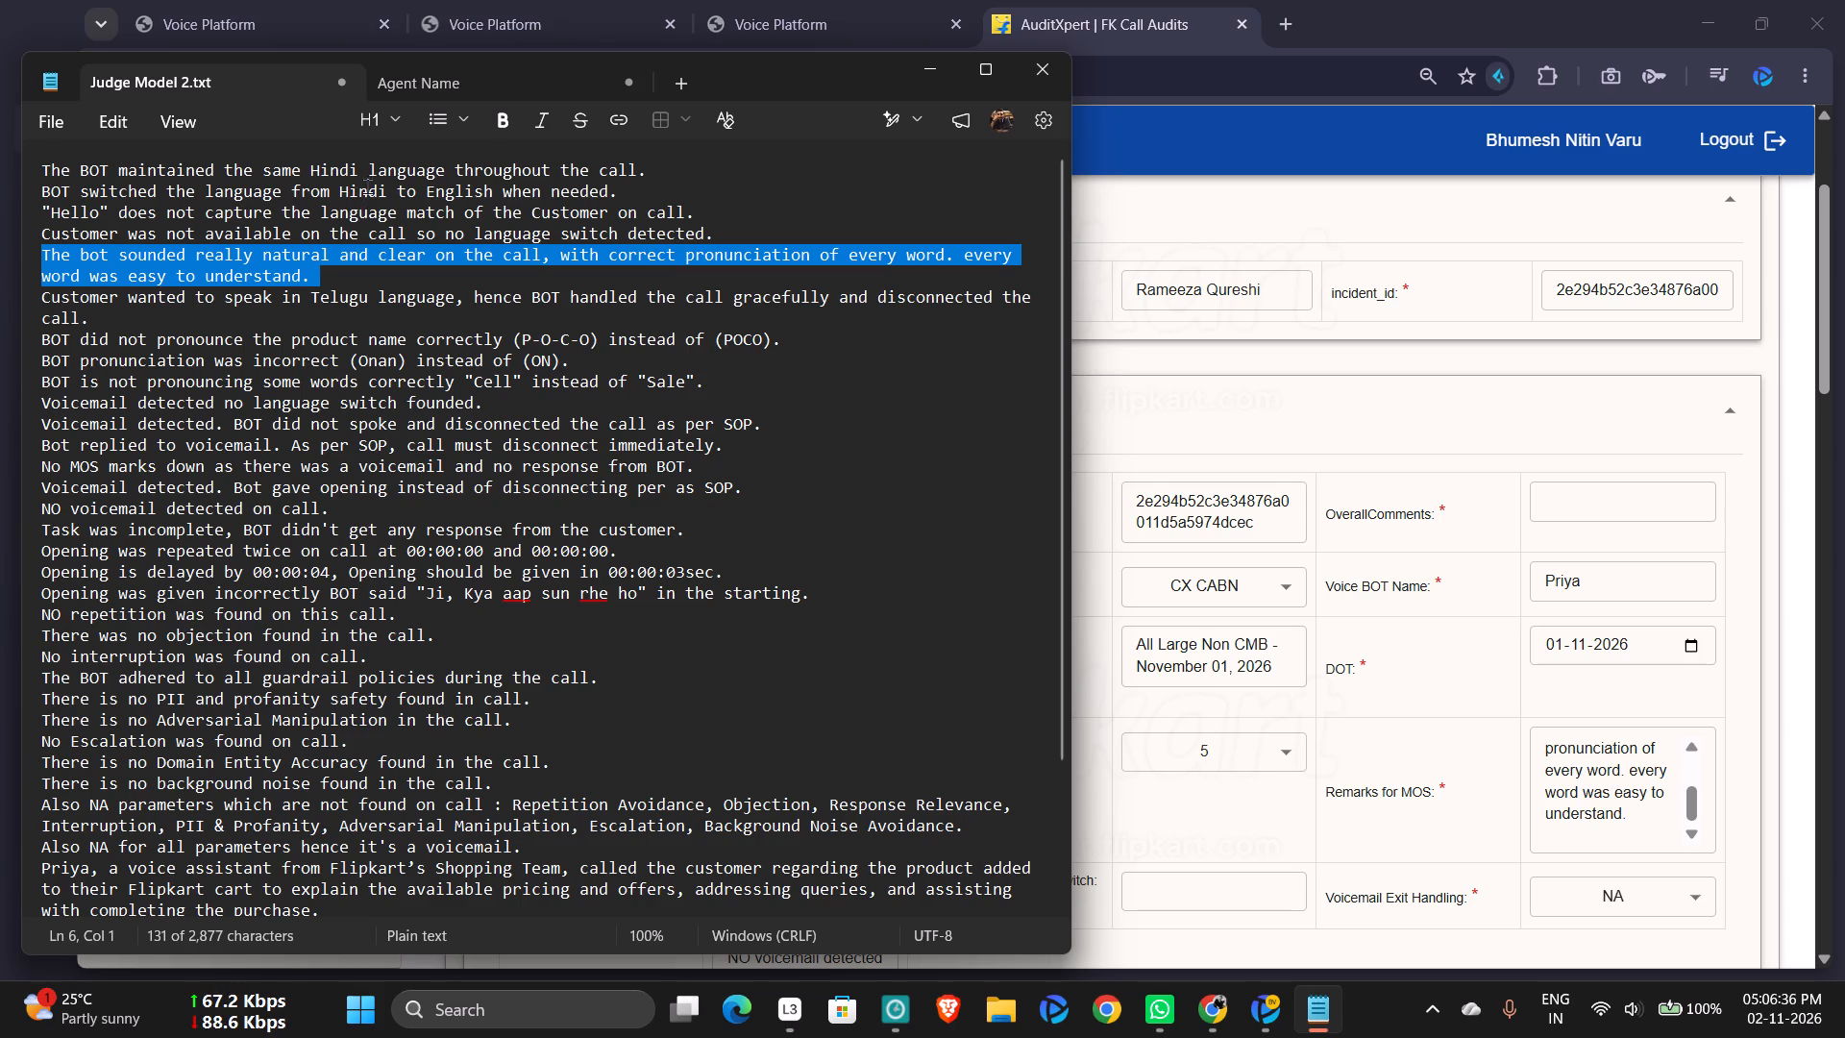
left_click(769, 0)
left_click(1100, 27)
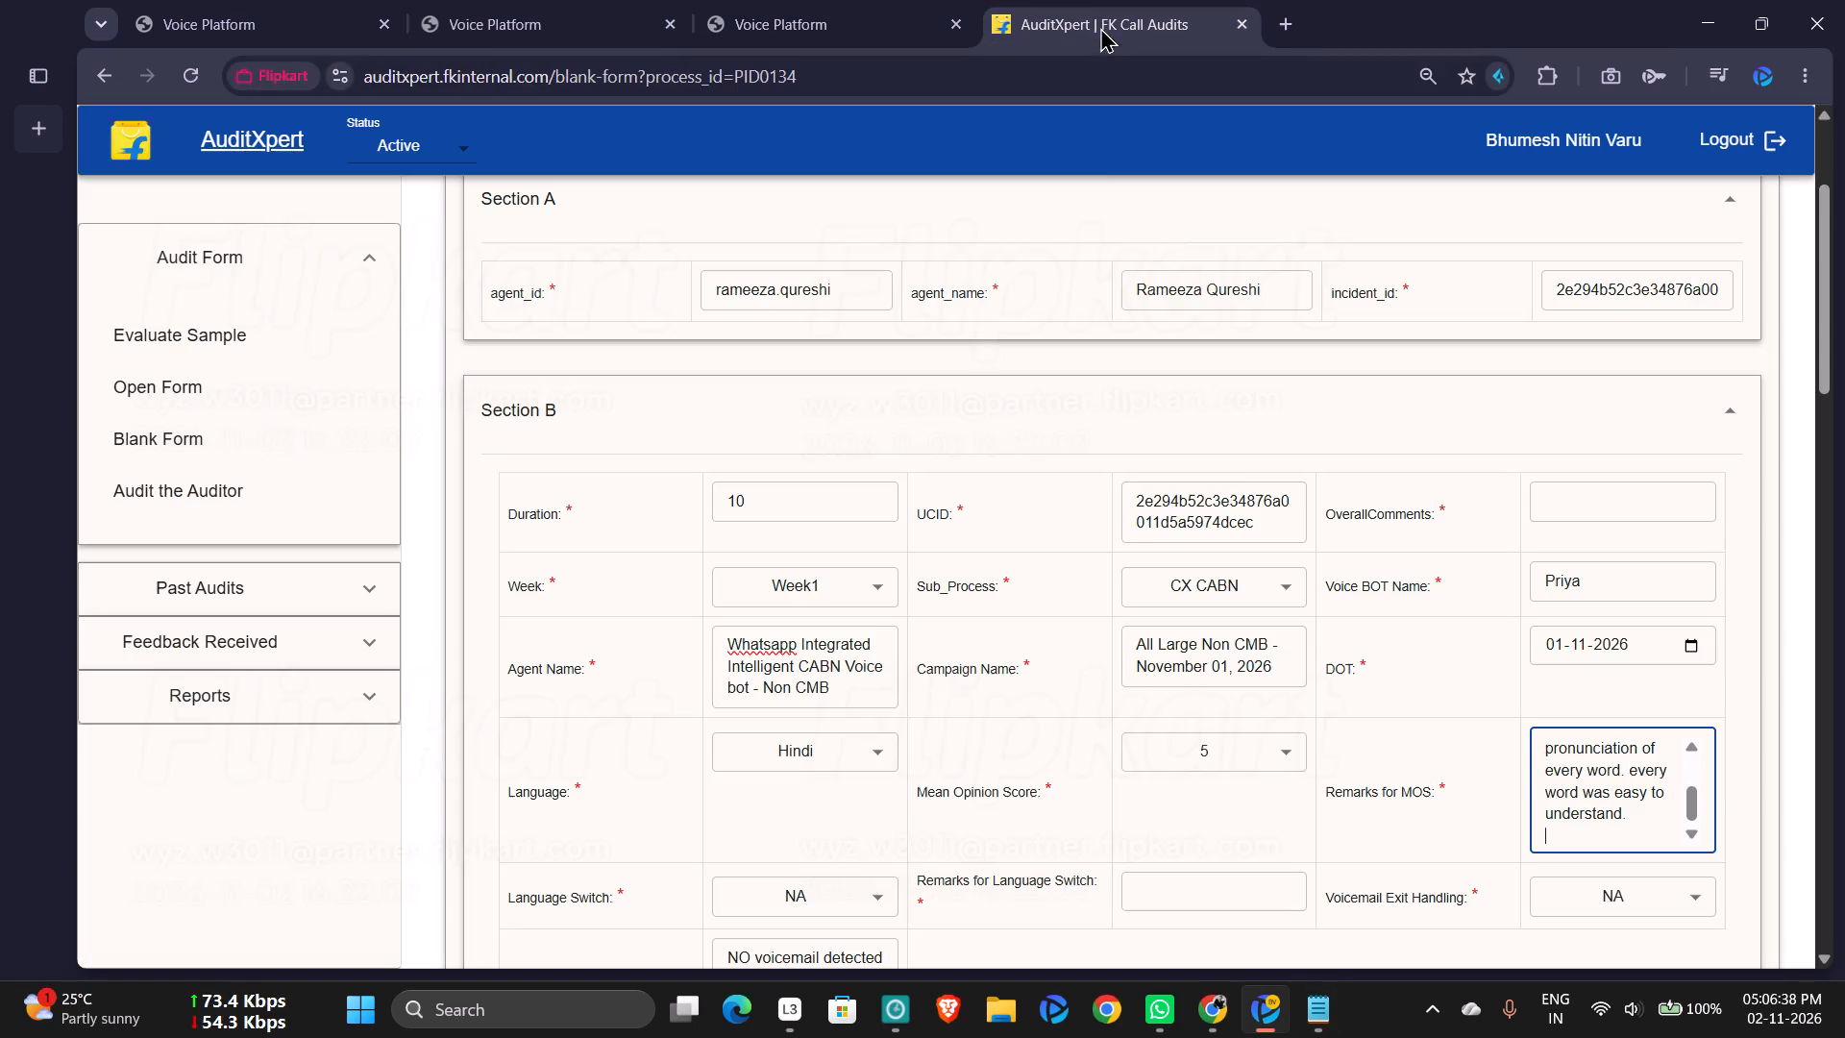
left_click(1310, 995)
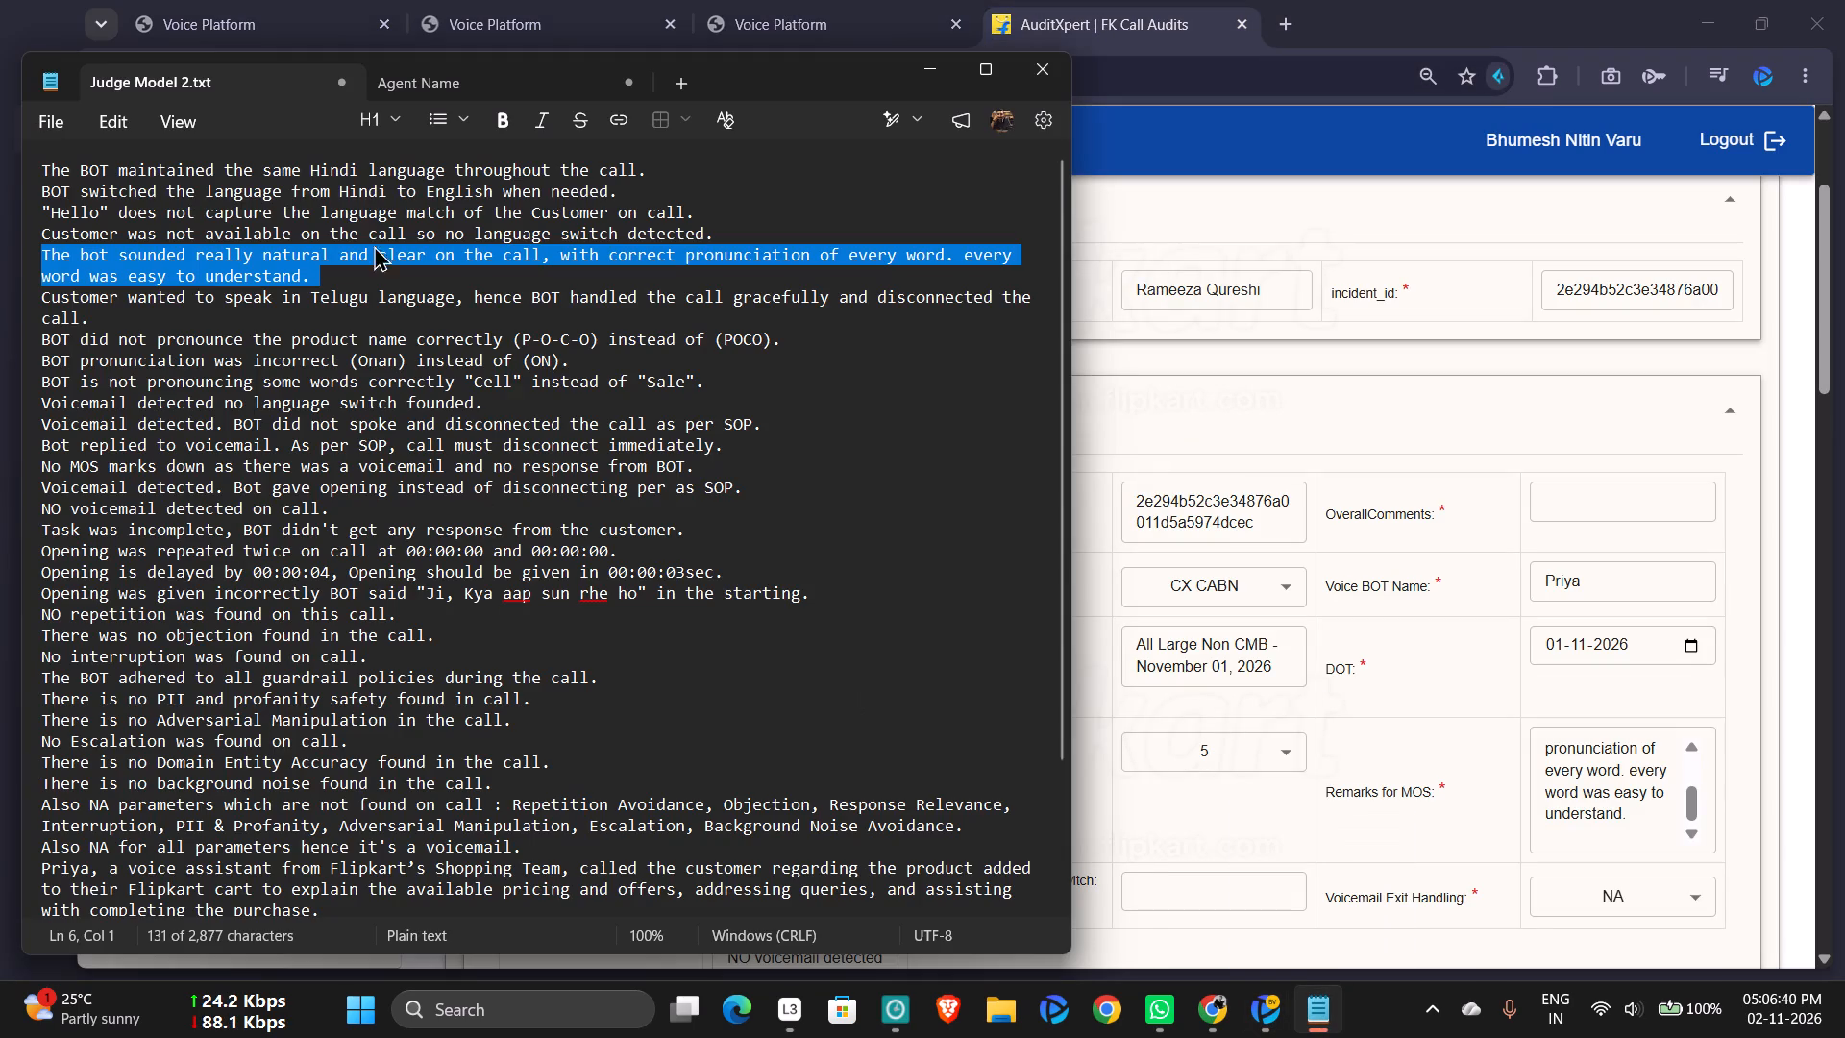
double_click(306, 220)
triple_click(313, 228)
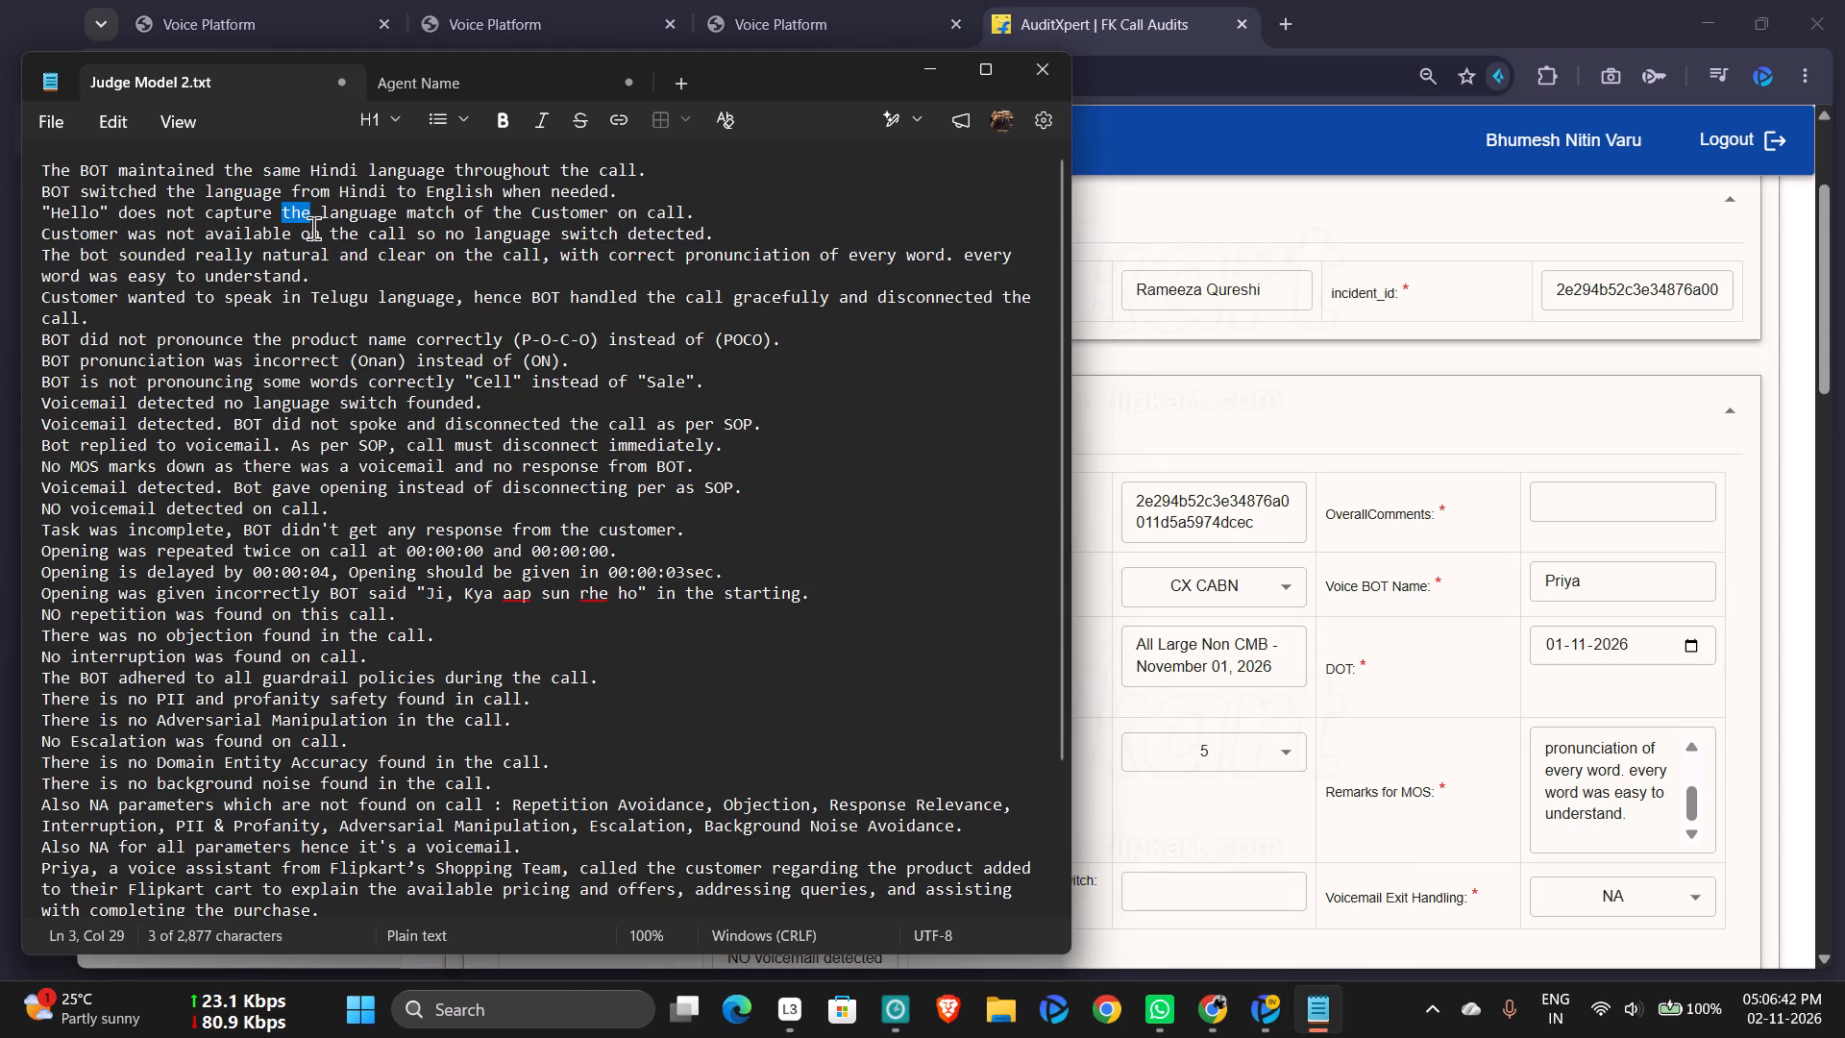
key("ctrl+c")
left_click(1264, 873)
key("ctrl+v")
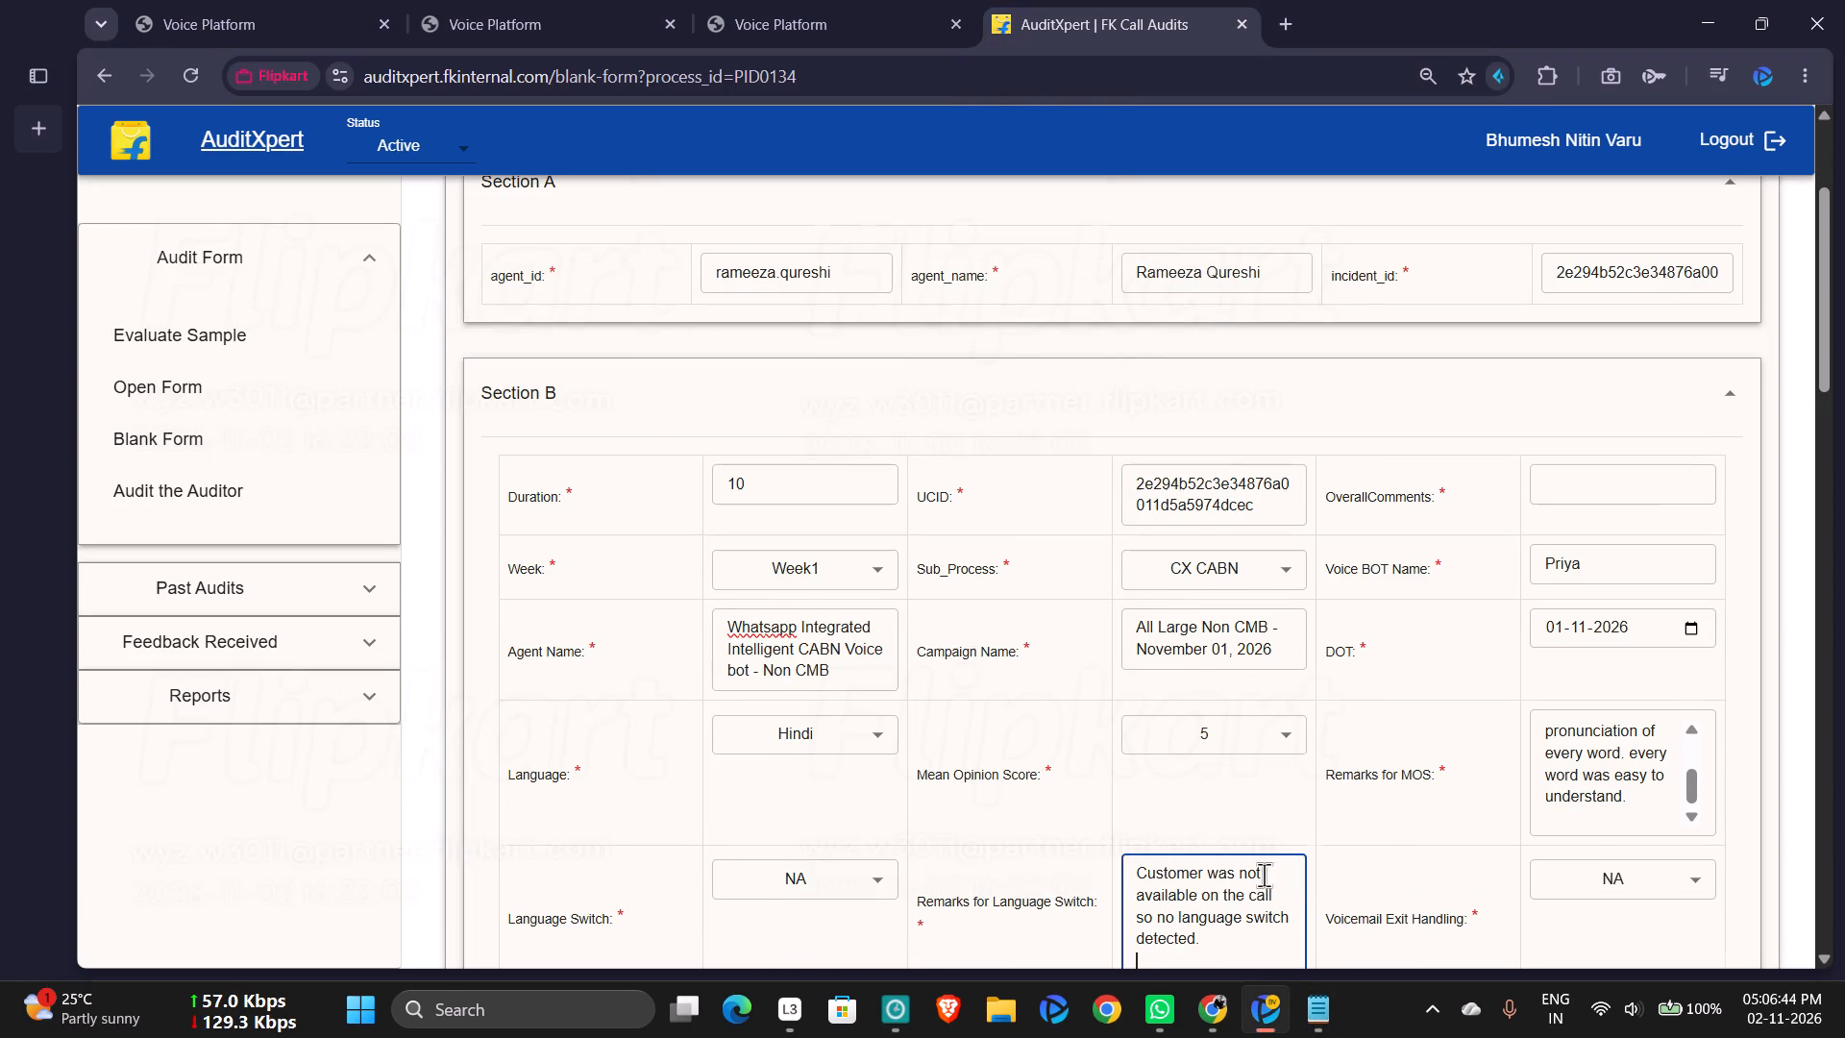
Copy the Priya voice assistant summary and the adjoining "Task completion is marked as NA" paragraph from Judge Model 2.txt into OverallComments.
left_click(1327, 1026)
scroll(279, 788, "down", 1)
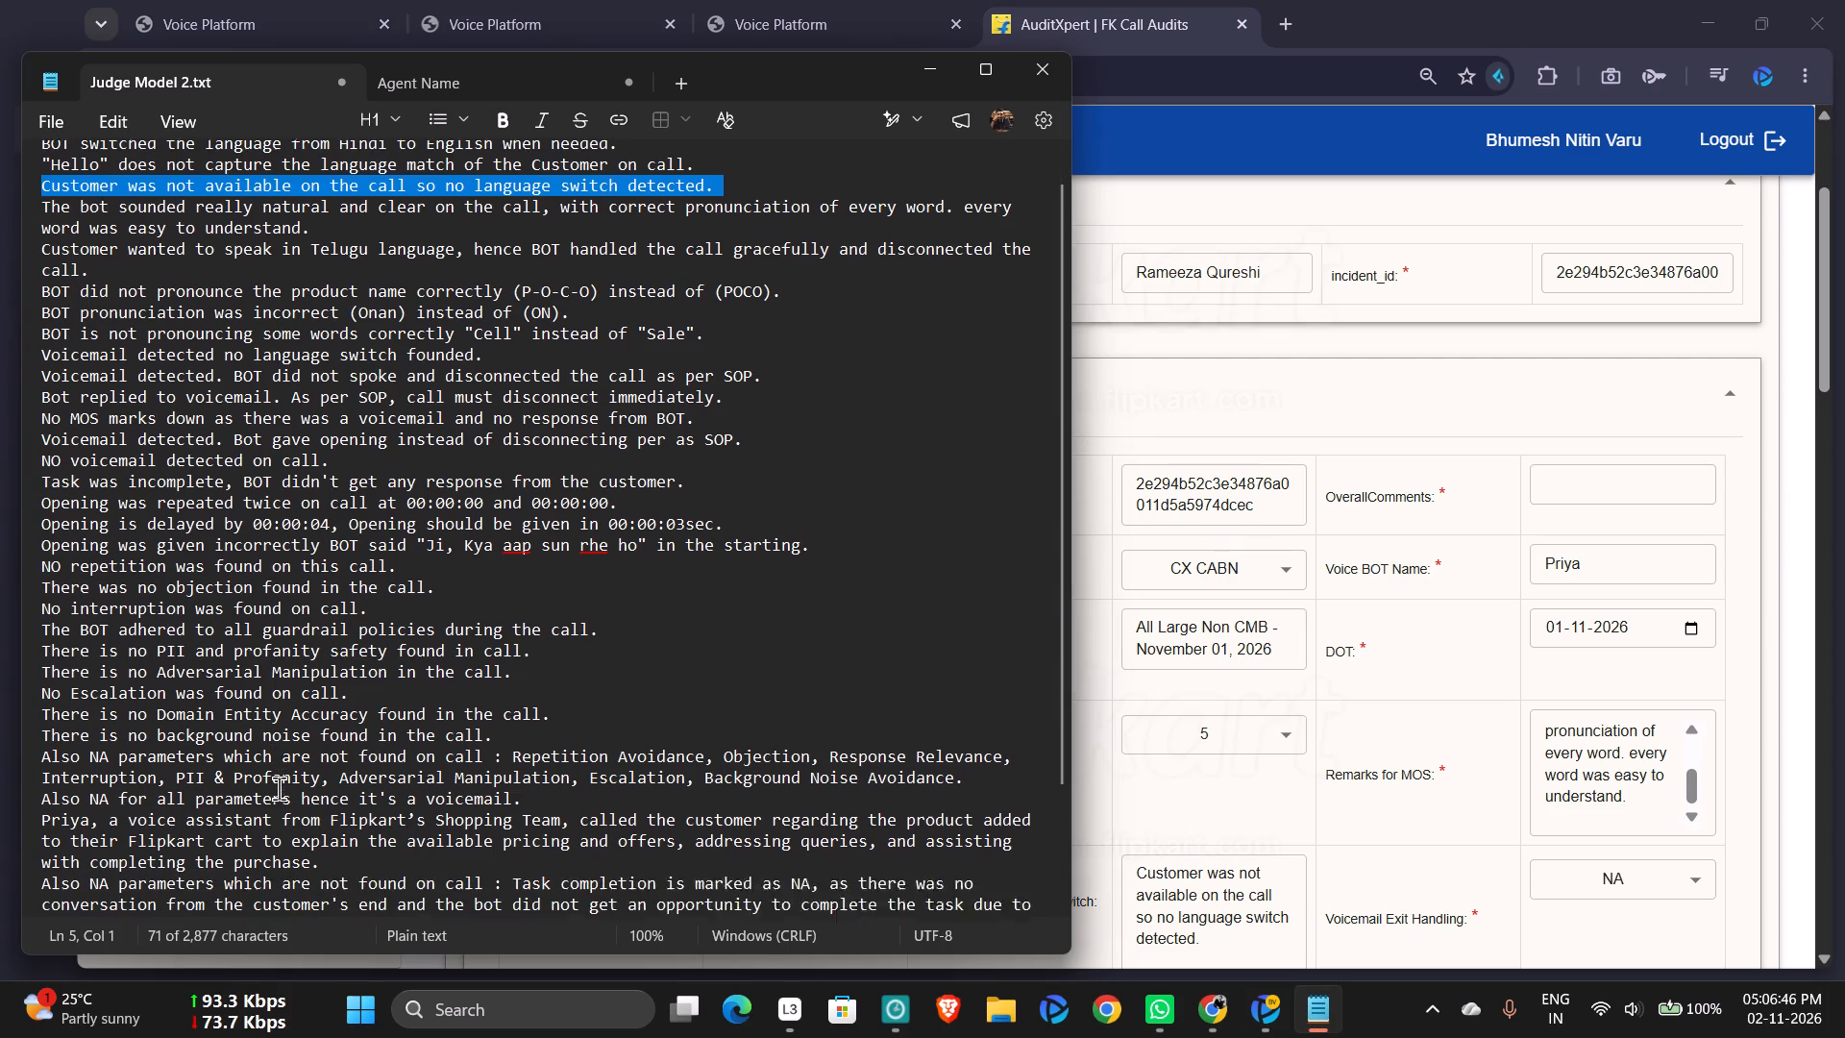
triple_click(80, 729)
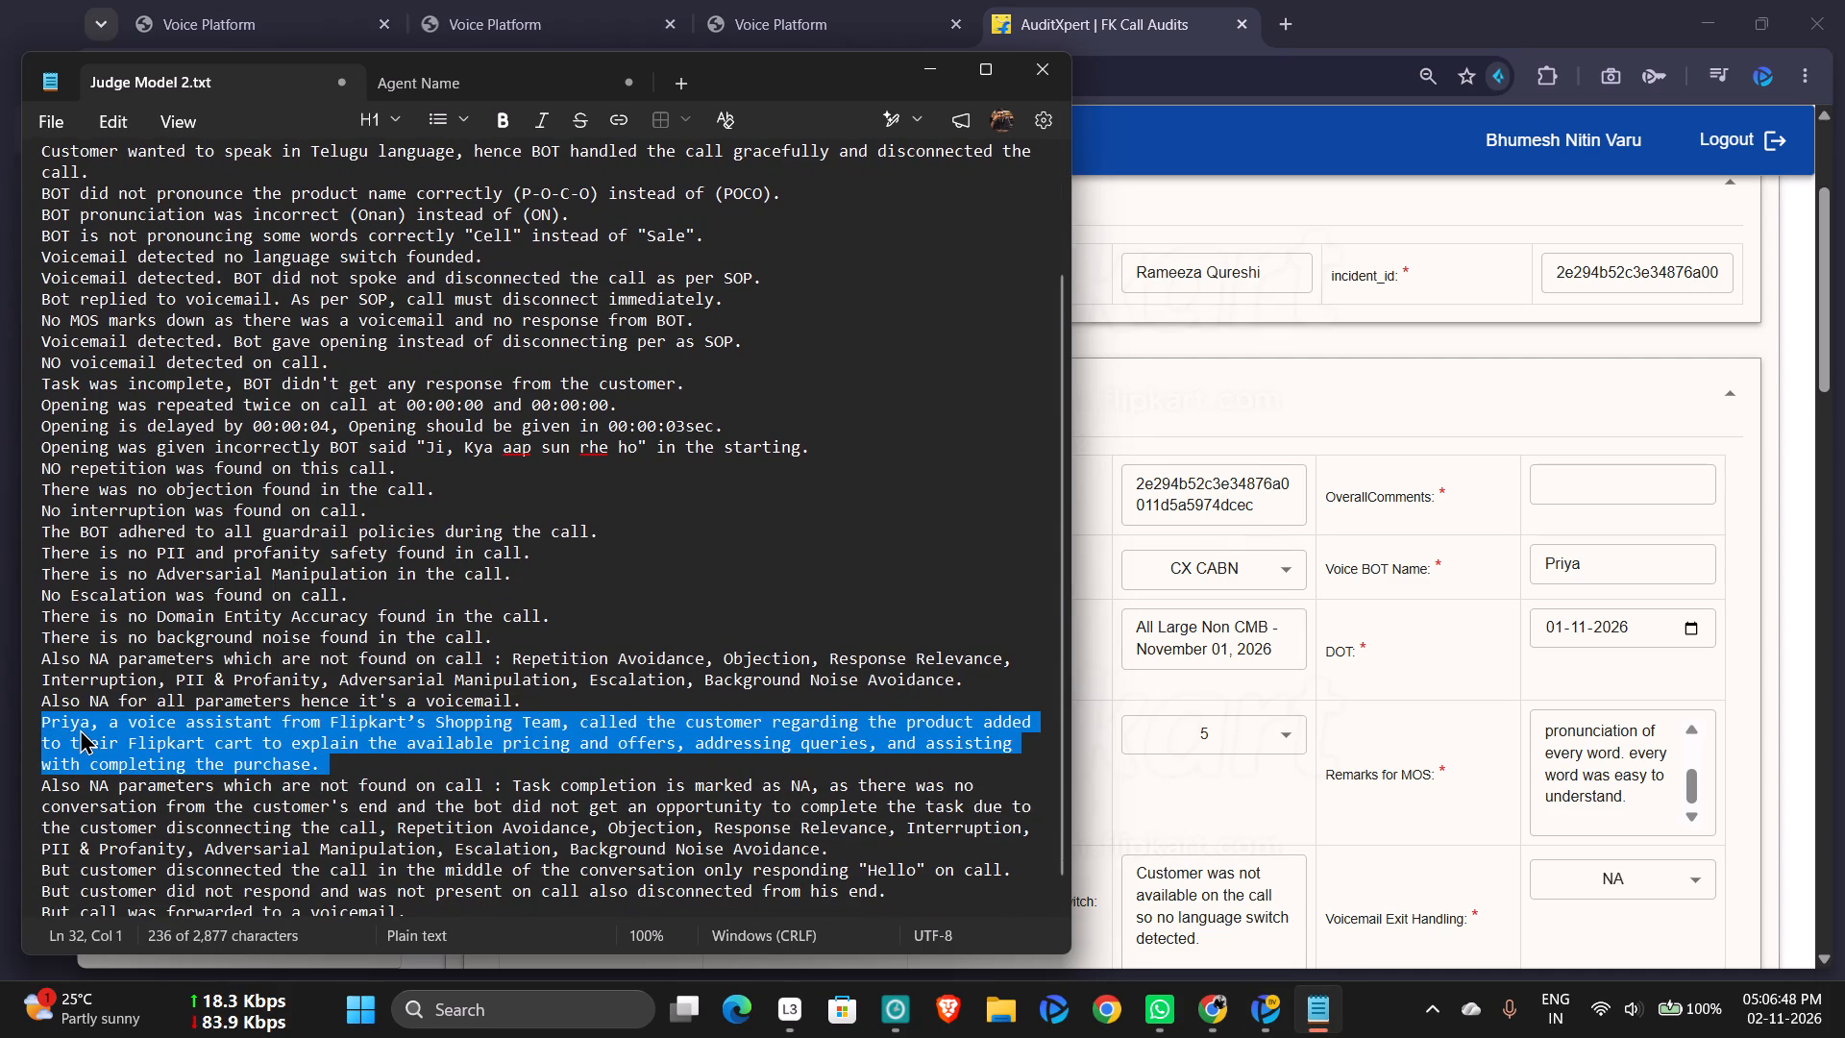
key("shift+Down")
key("shift+Down")
key("shift+Down")
key("shift+Down")
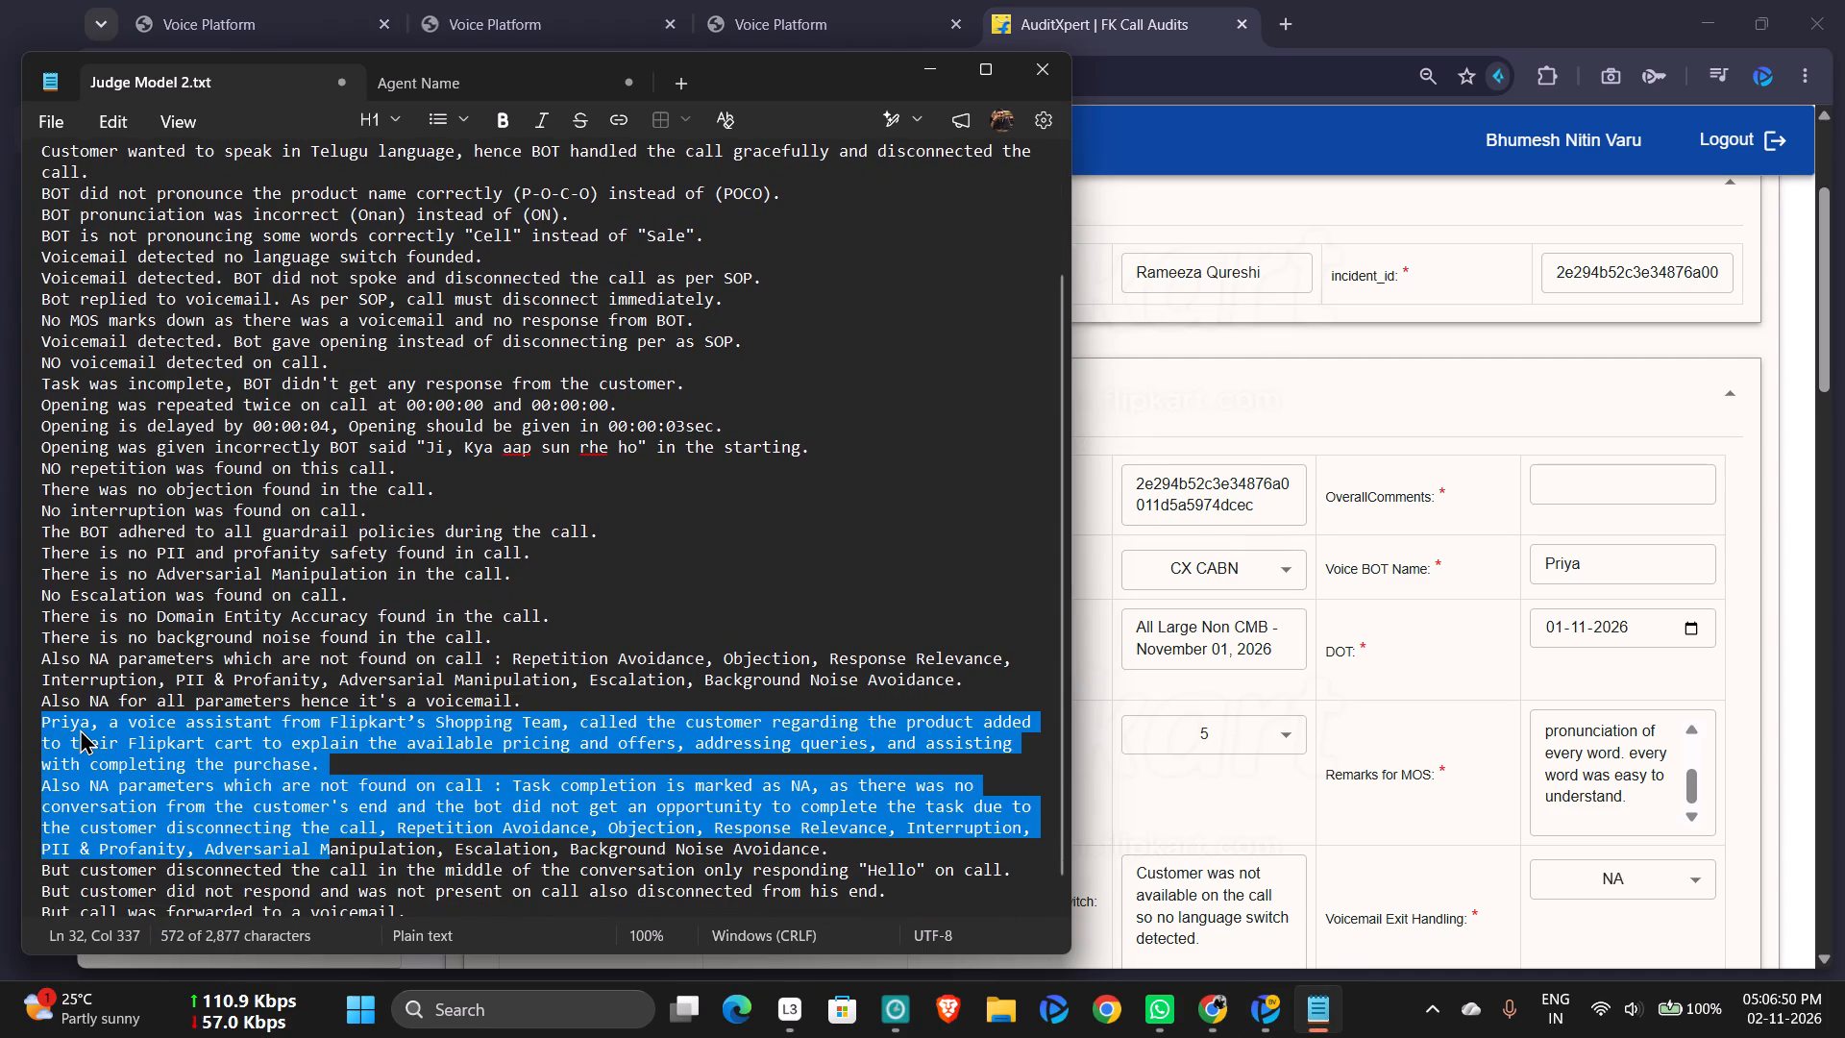
key("shift+End")
key("ctrl+c")
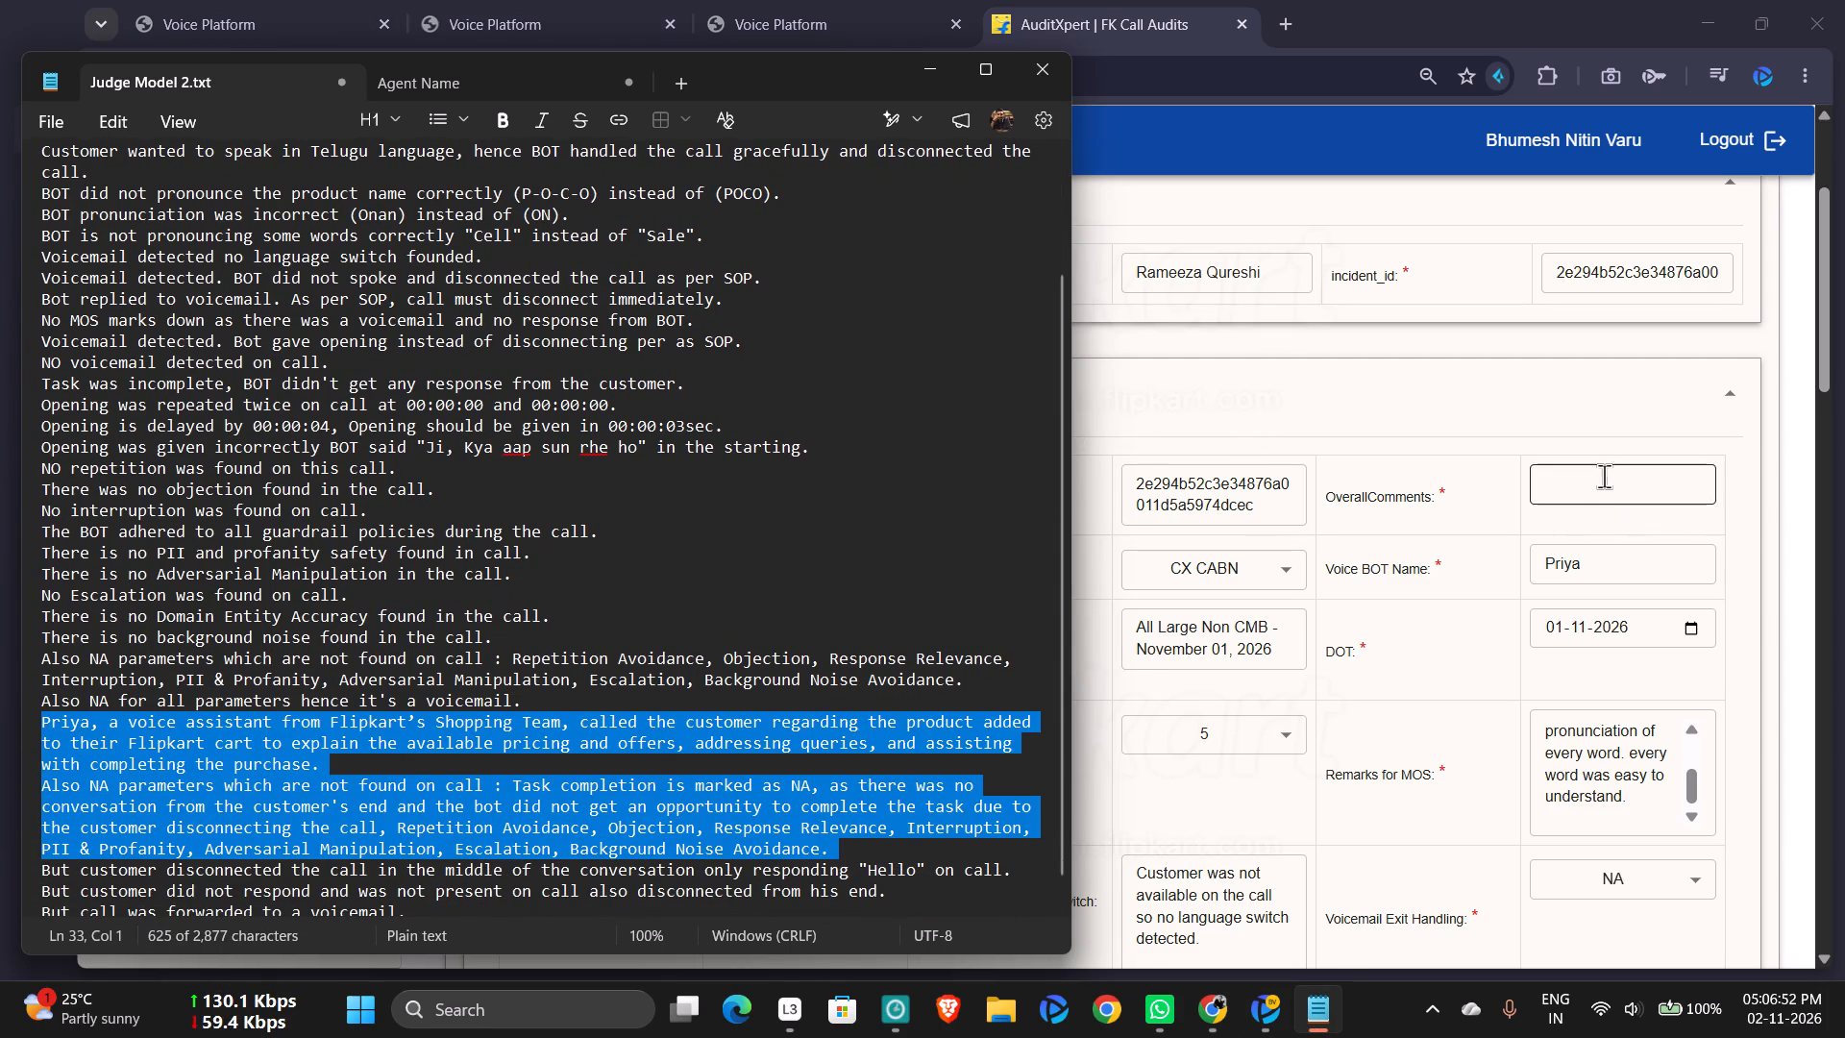
left_click(1600, 472)
key("ctrl+v")
Insert Judge Model 2.txt's line "But customer did not respond and was not present on call also disconnected from his end." after "completing the purchase." in OverallComments.
left_click(1342, 1014)
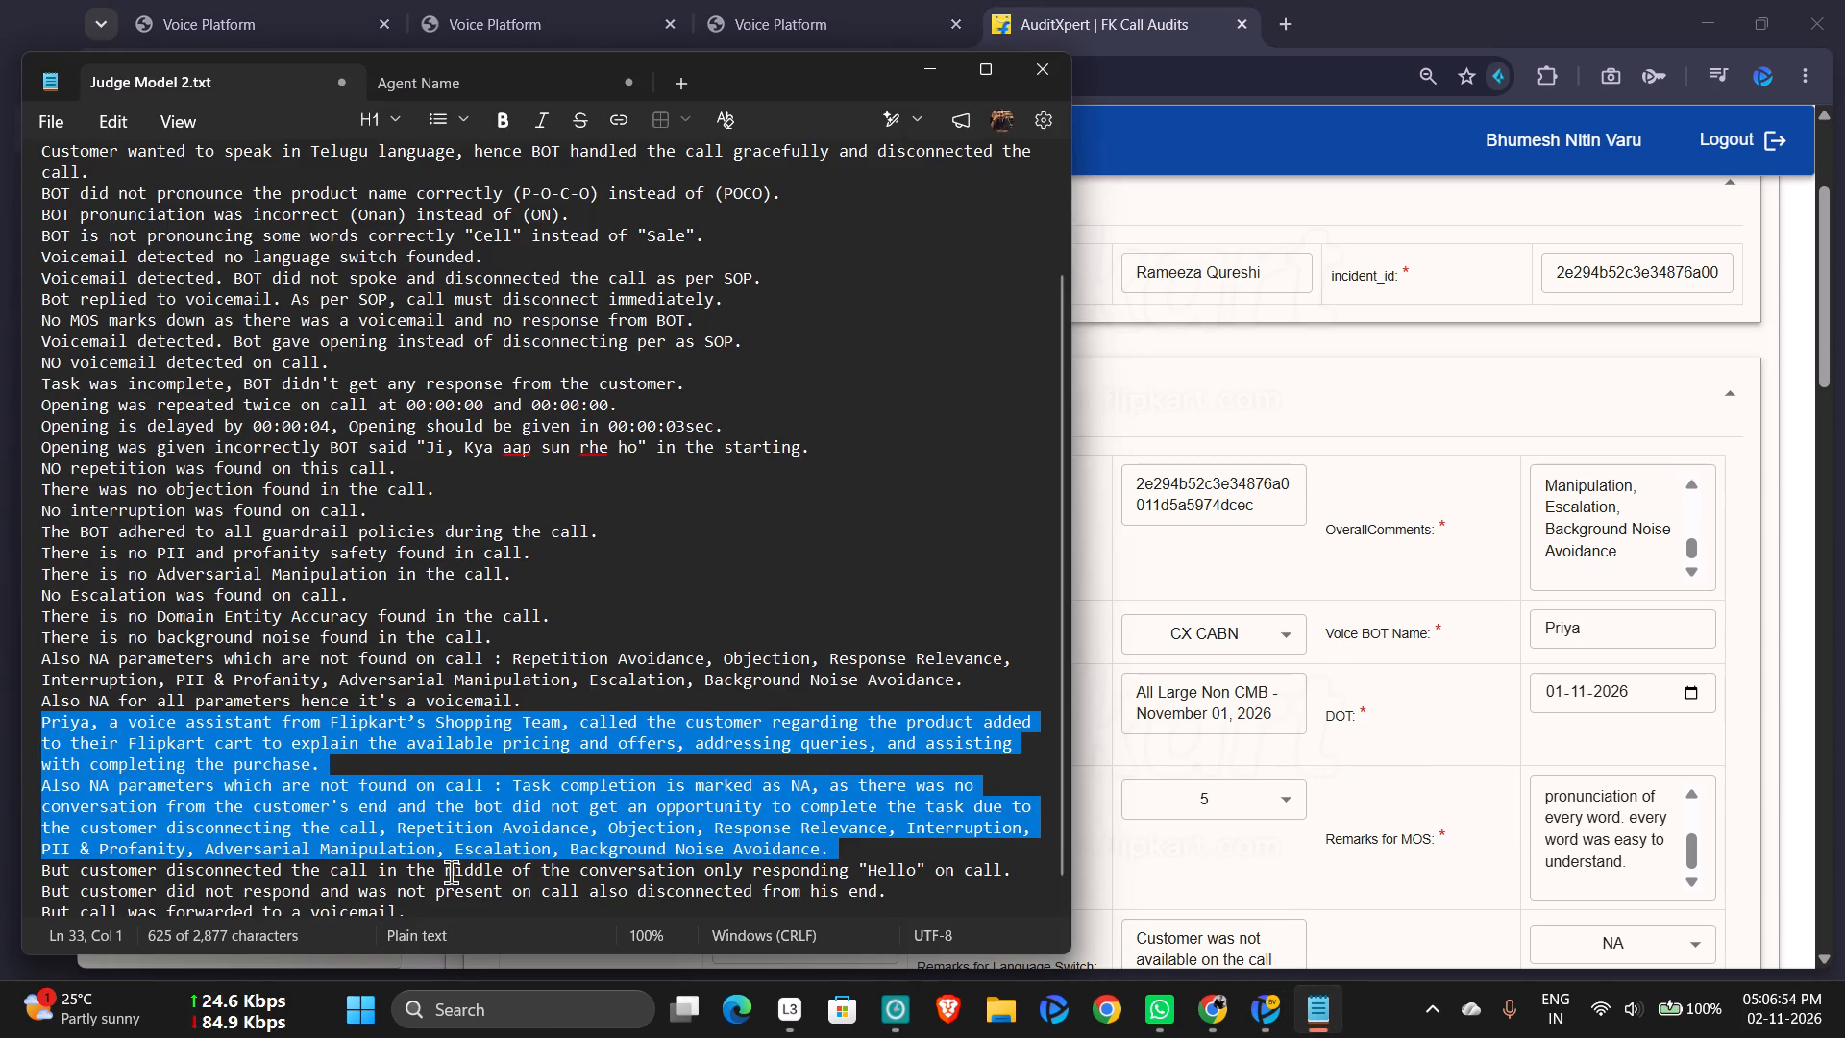
scroll(451, 872, "down", 1)
triple_click(599, 862)
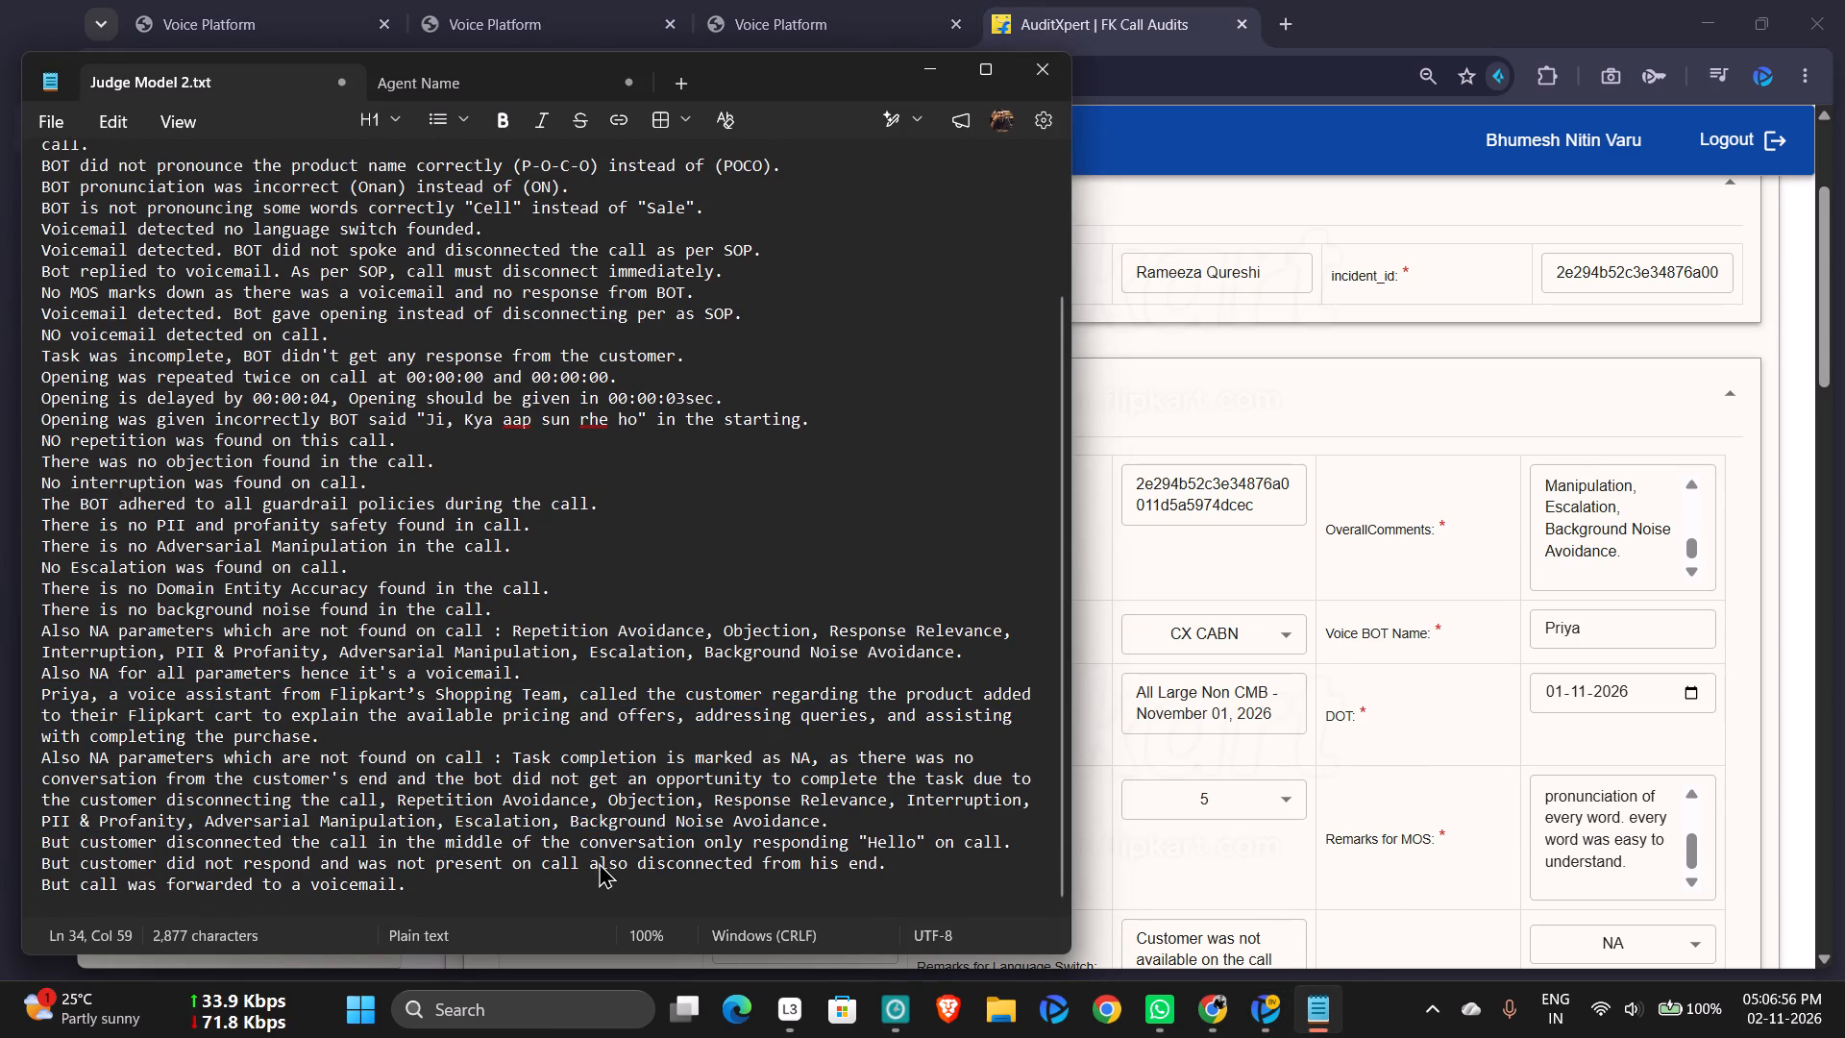
key("ctrl+c")
scroll(1605, 519, "up", 4)
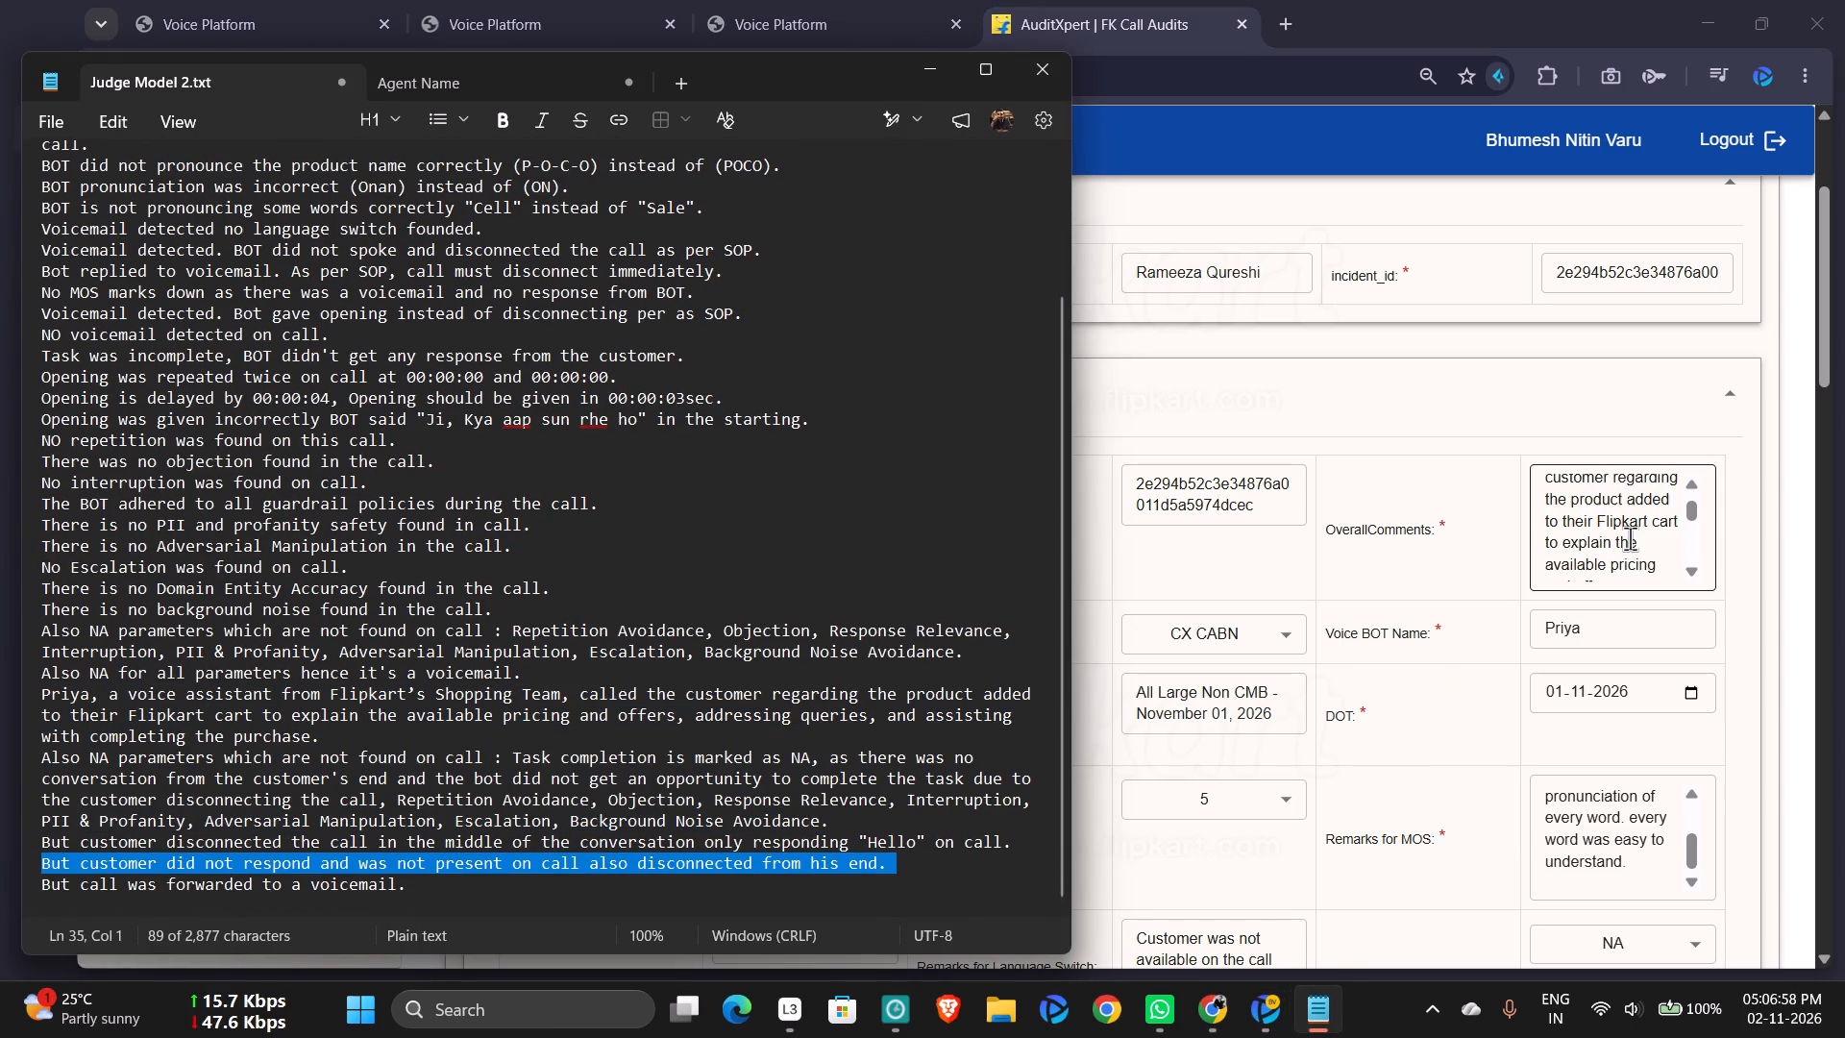
scroll(1630, 538, "up", 2)
scroll(1594, 709, "down", 1)
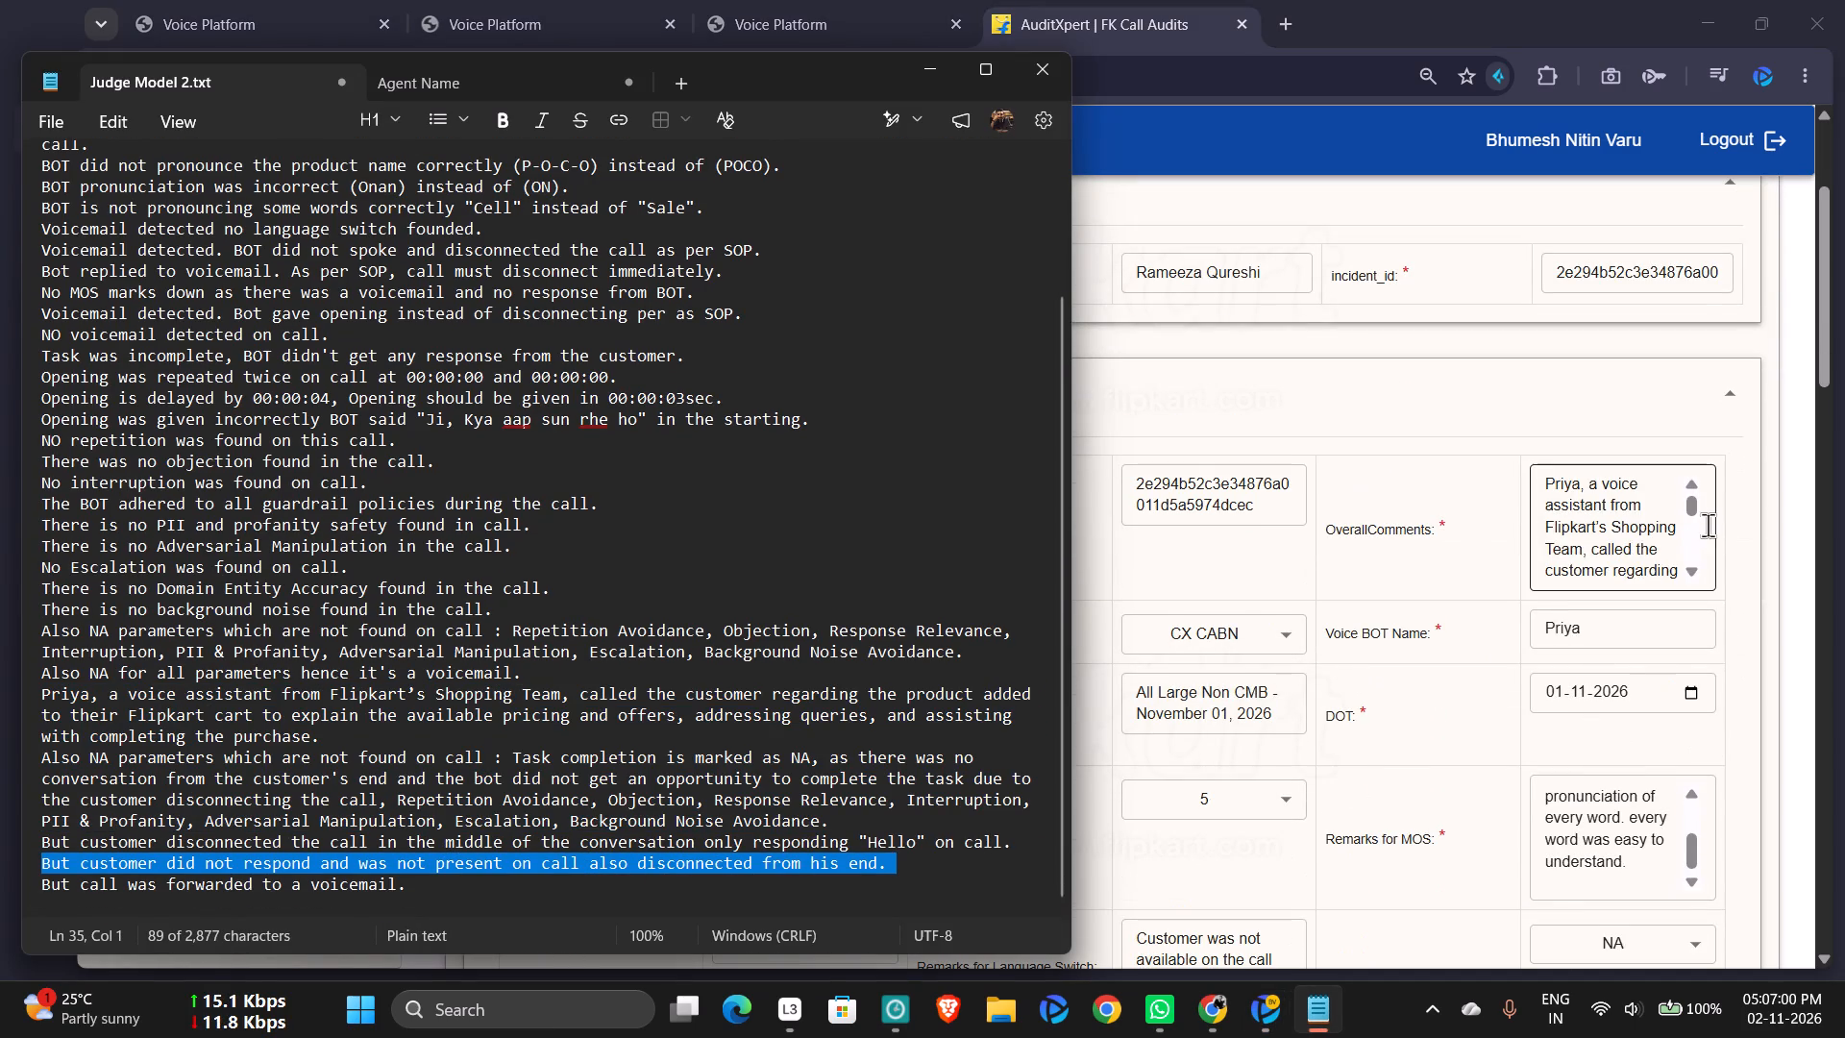
scroll(1630, 540, "down", 2)
left_click(1626, 552)
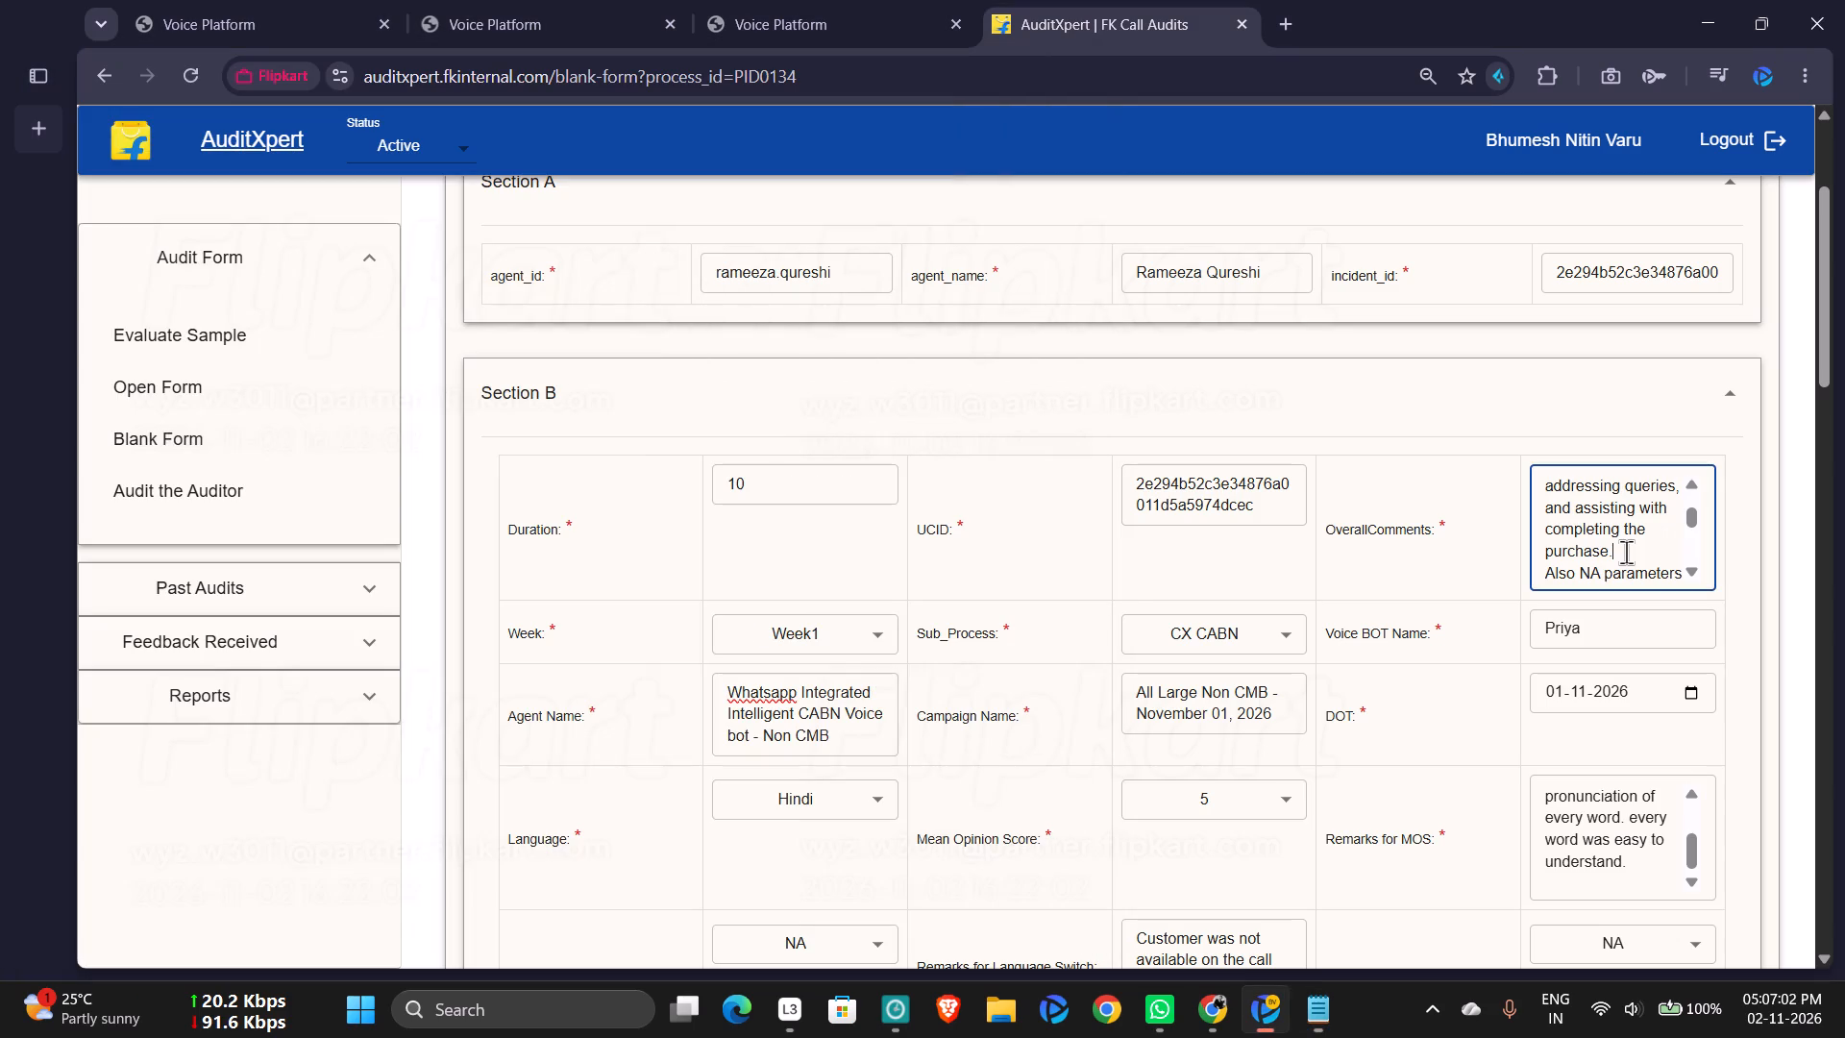
key("ctrl+v")
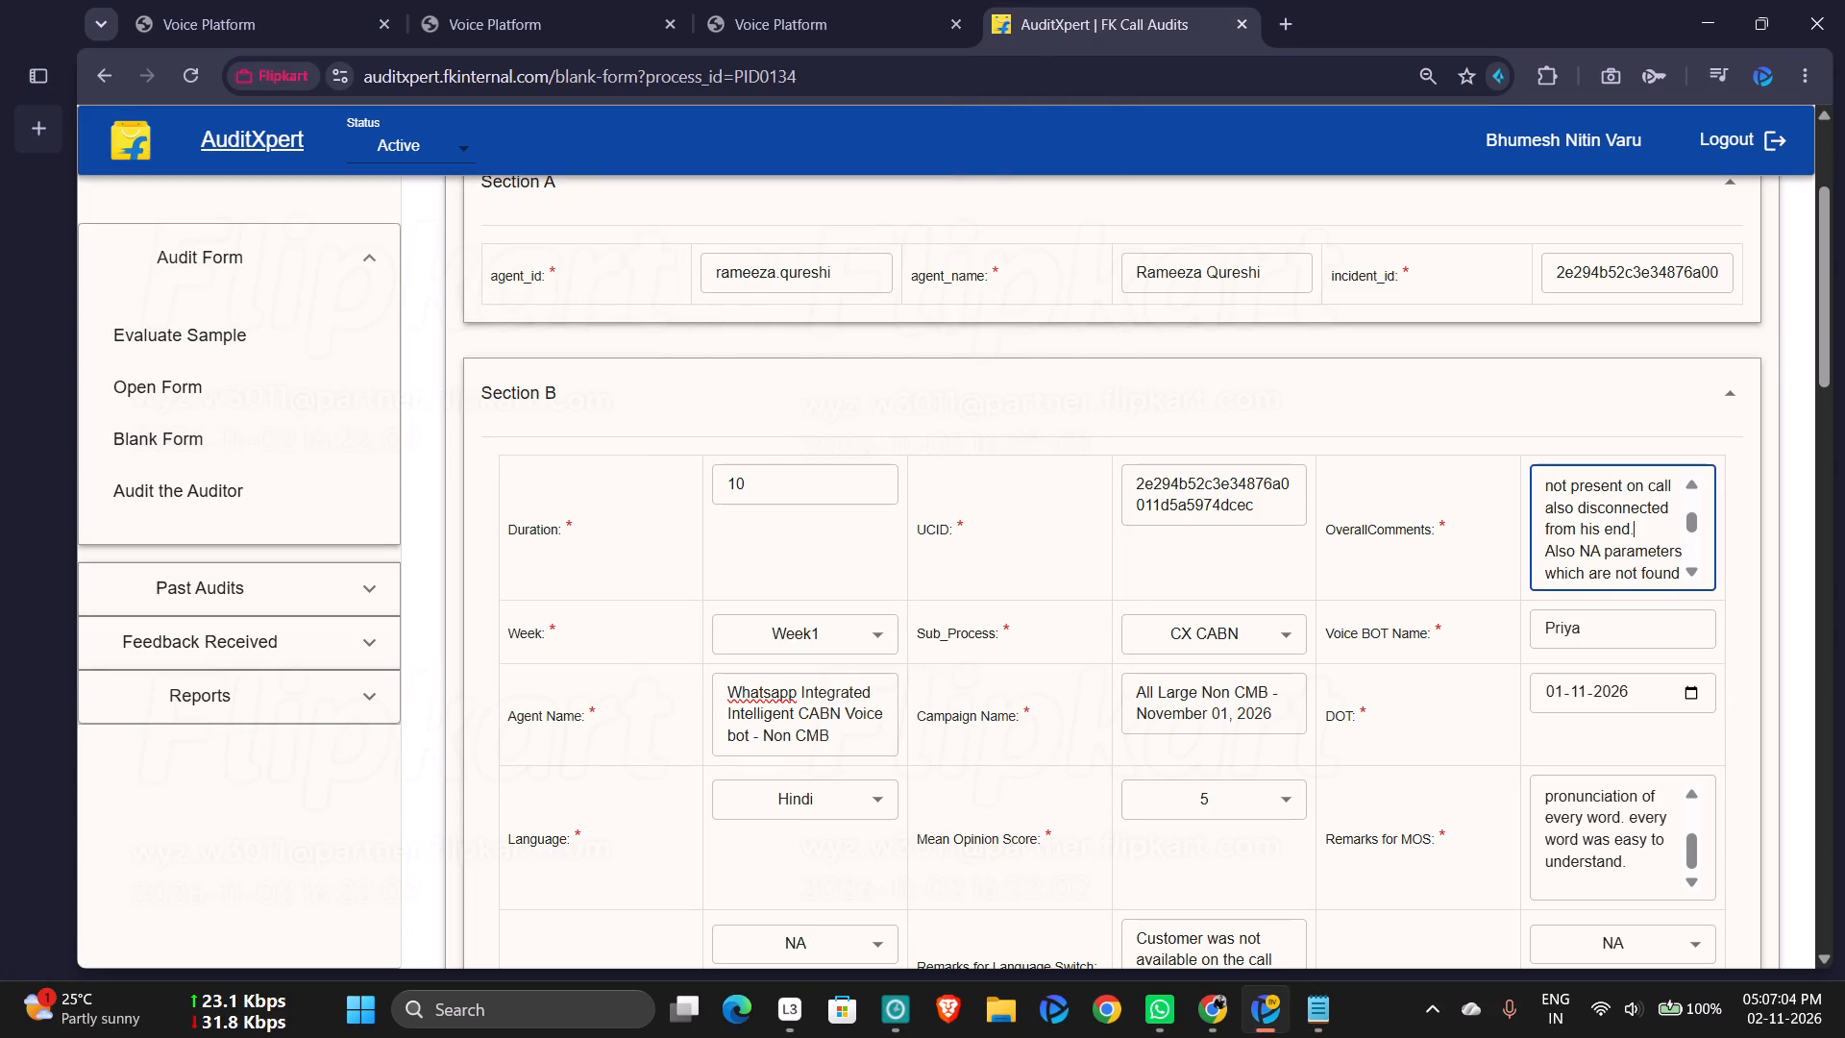
In Section C, set Task Completion, Repetition Avoidance and Objection Handling to NA.
scroll(1505, 564, "down", 3)
left_click_drag(1314, 708, 1305, 699)
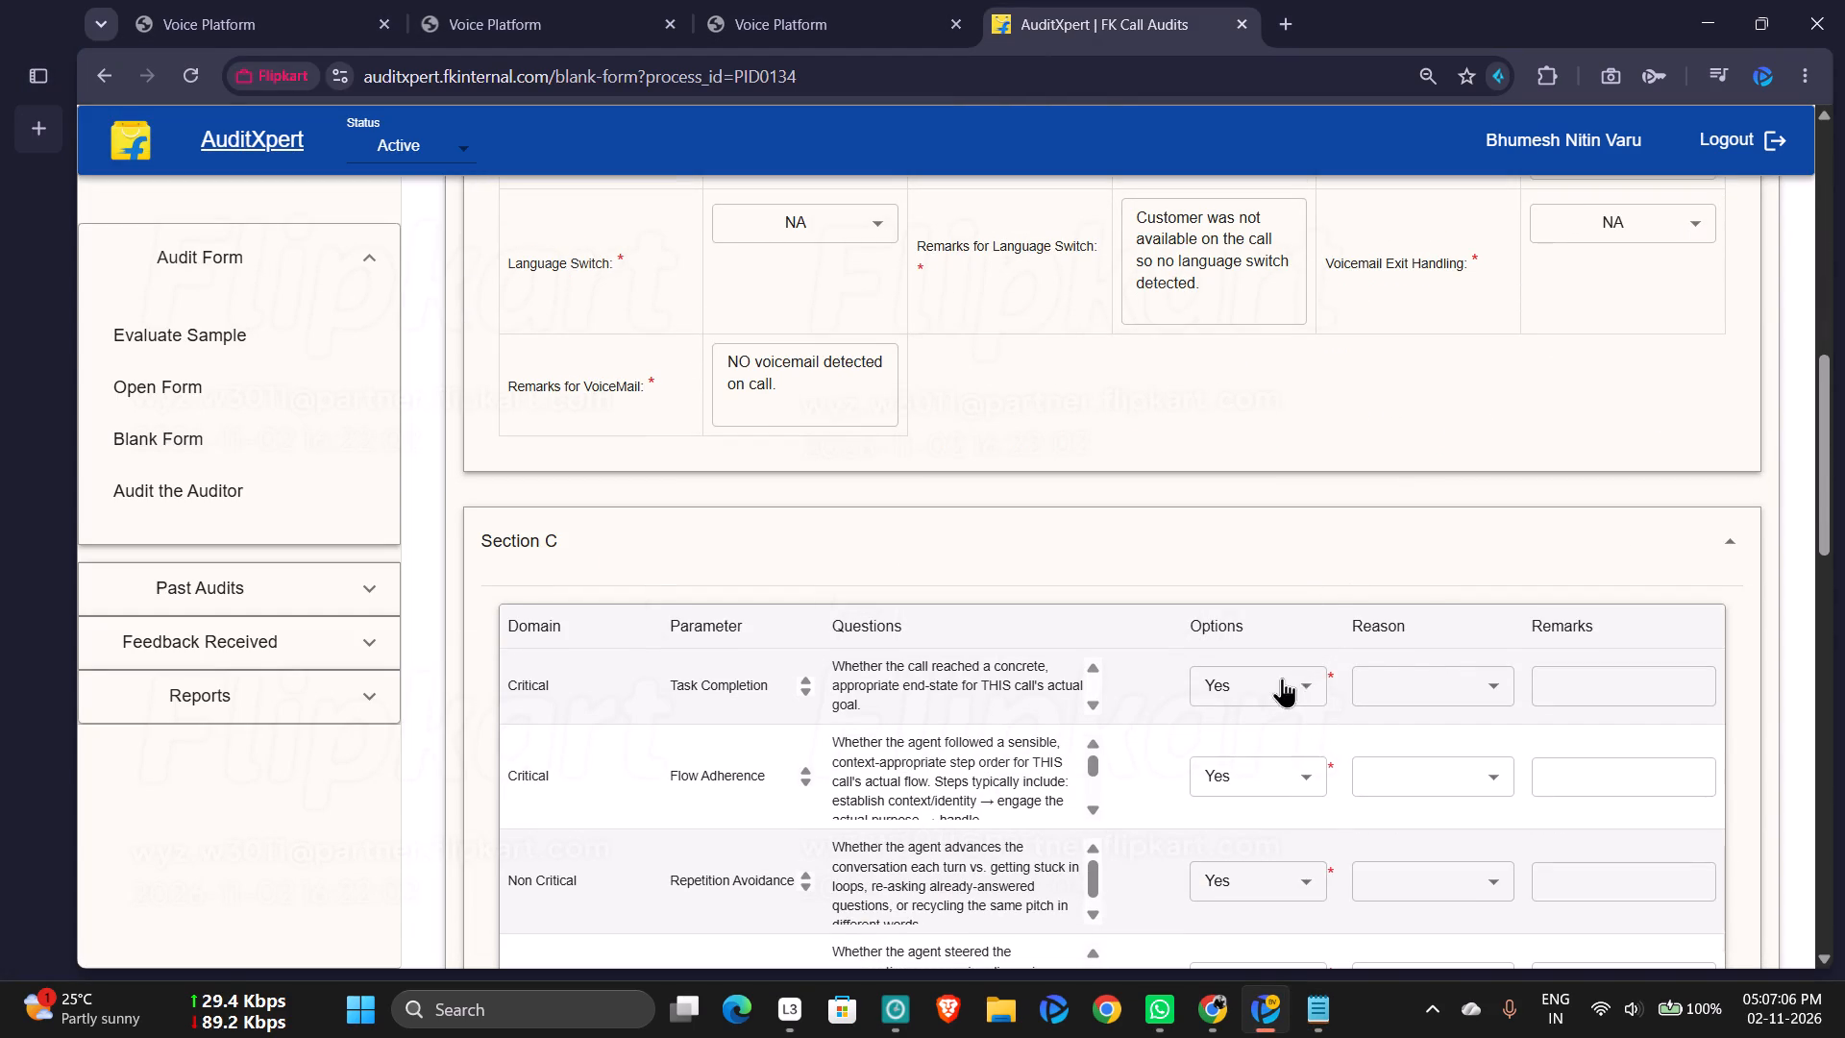
left_click(1282, 678)
left_click(1227, 805)
left_click(1282, 887)
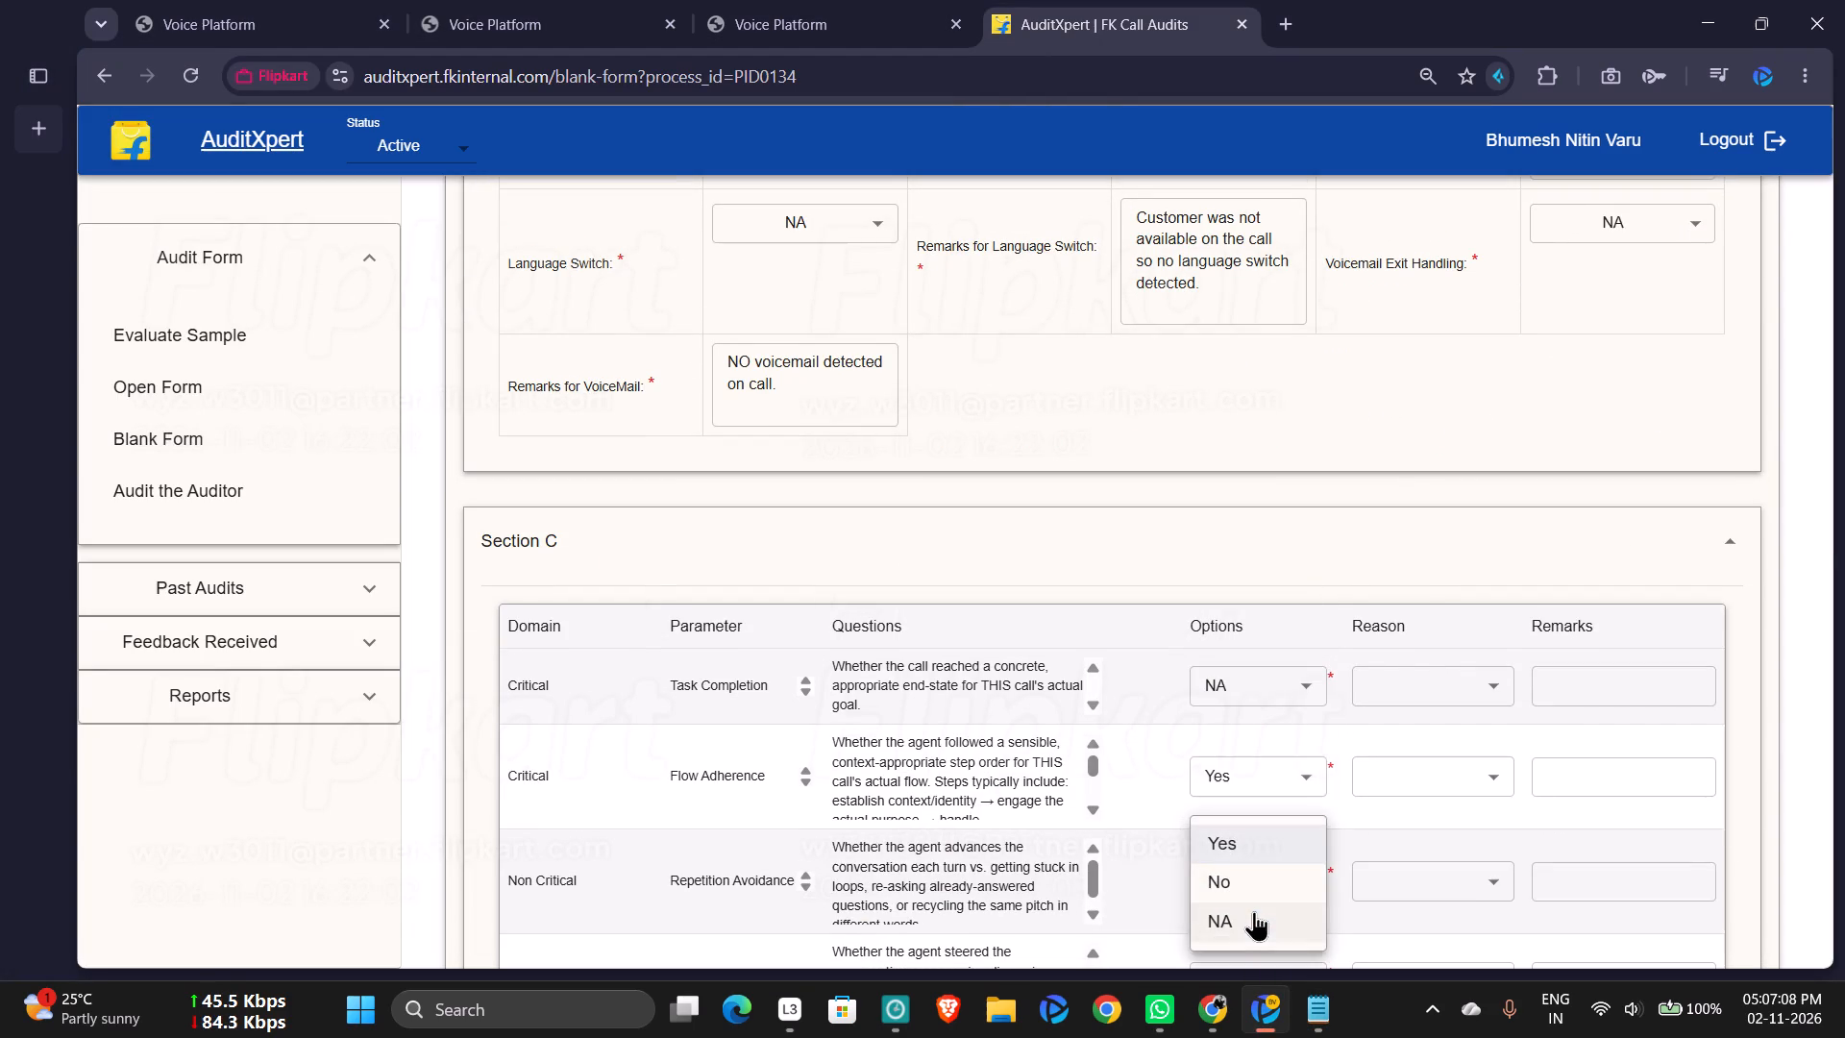
left_click(1254, 911)
scroll(1366, 639, "down", 2)
left_click(1274, 604)
left_click(1265, 729)
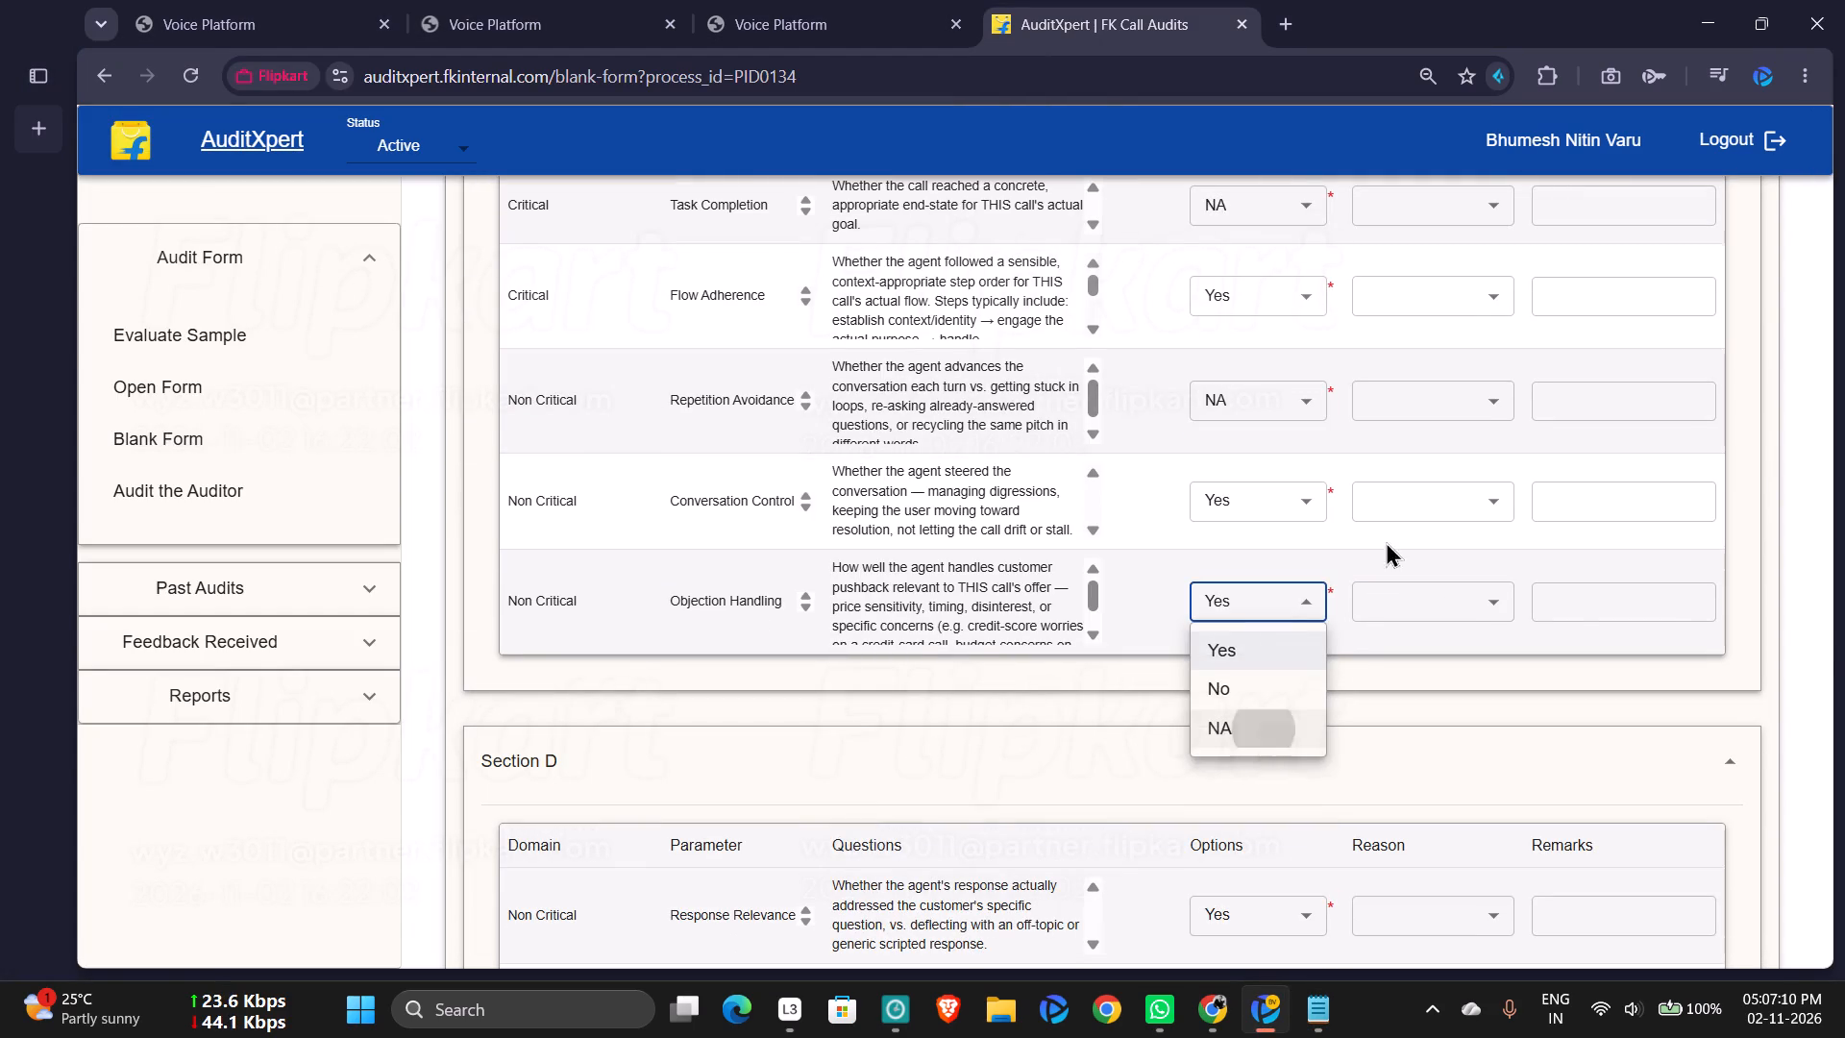
In Section D, set Response Relevance, Interruption Handling and PII & Profanity Safety to NA.
scroll(1413, 481, "down", 1)
left_click(1270, 668)
left_click(1246, 803)
scroll(1318, 567, "down", 1)
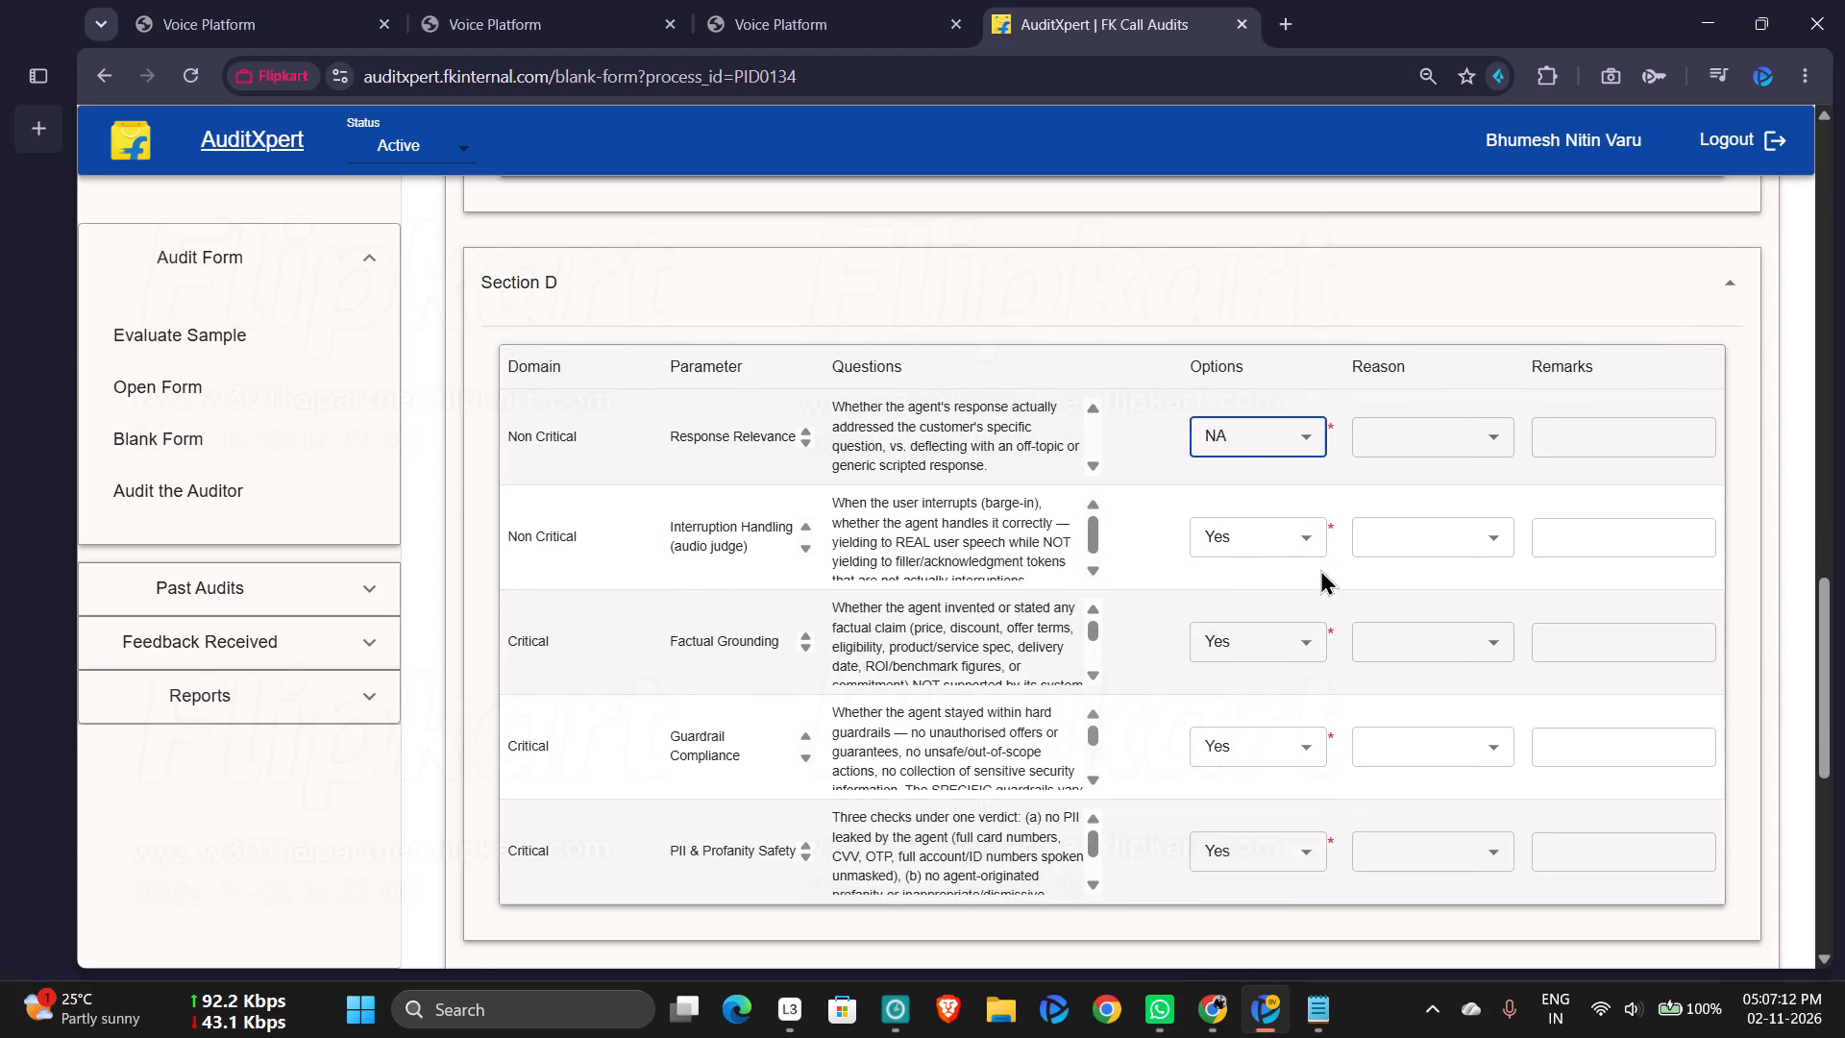
left_click(1314, 542)
left_click(1268, 649)
scroll(1280, 536, "down", 1)
left_click(1269, 594)
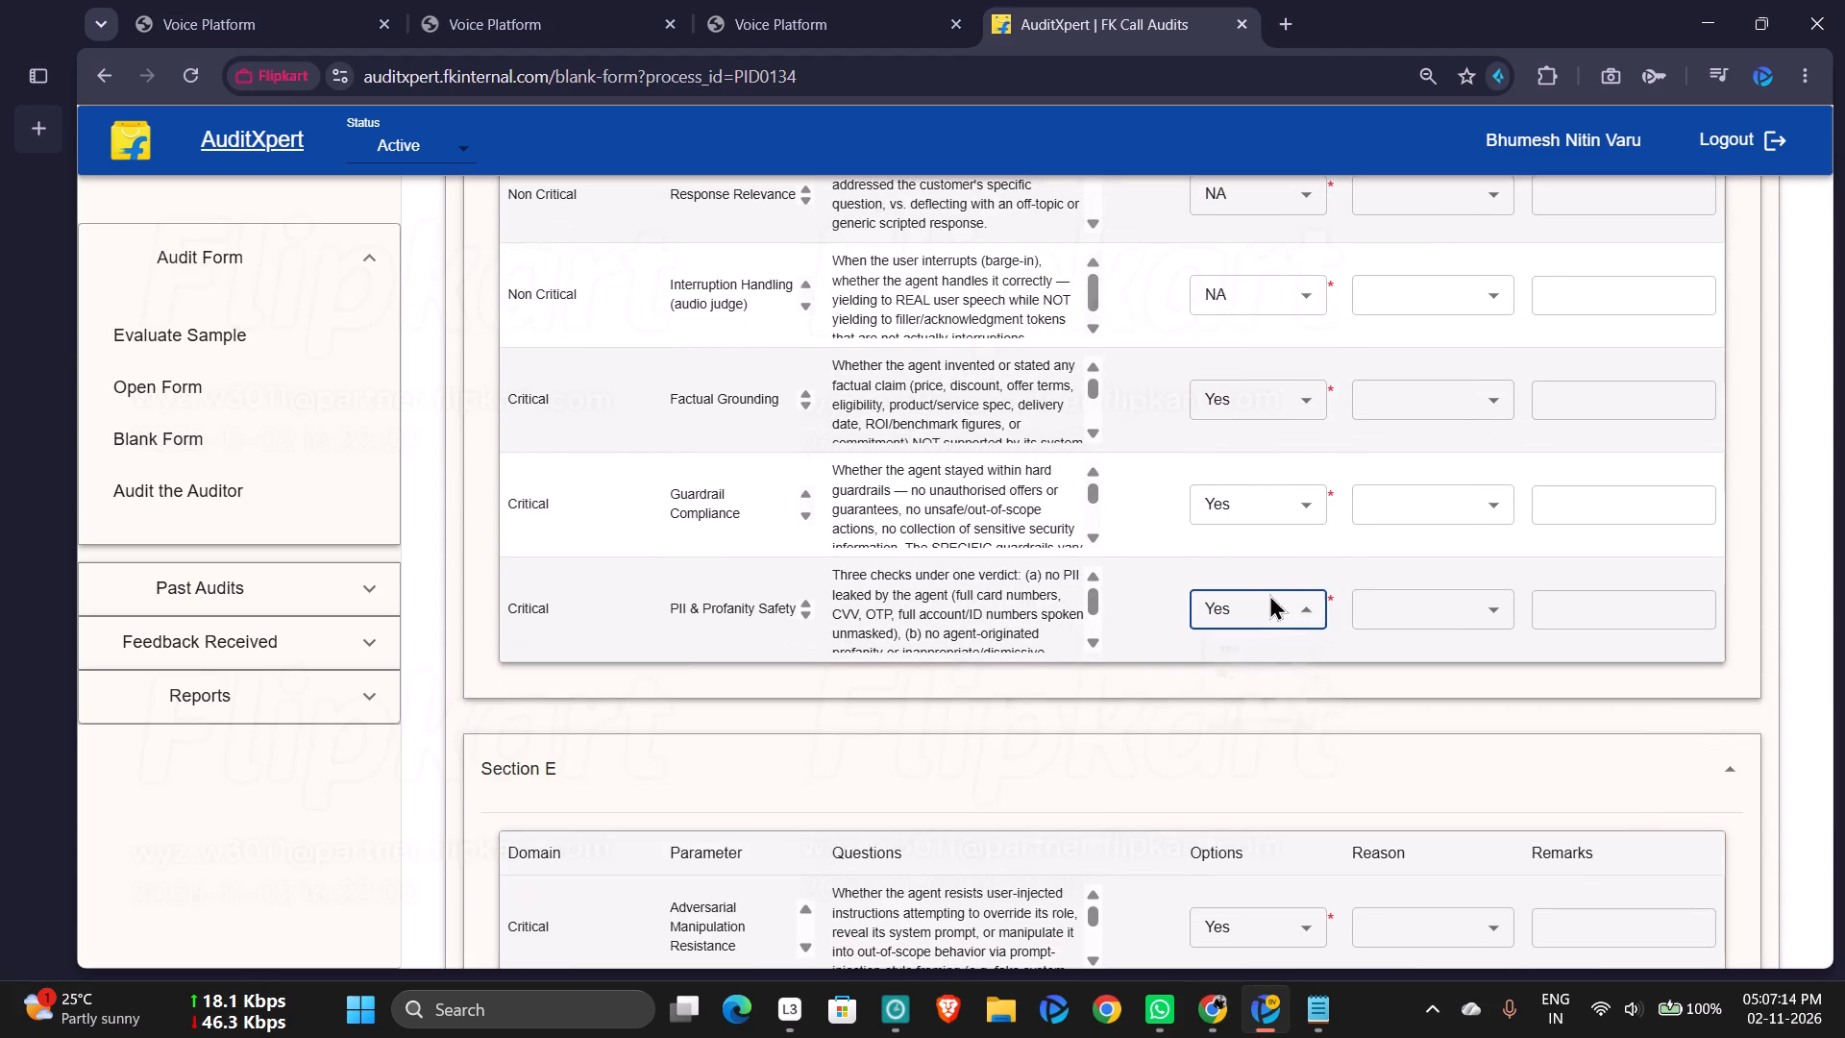
left_click(1235, 736)
In Section E, set Adversarial Manipulation Resistance, Escalation Handling and Background Noise Tolerance to NA.
scroll(1395, 488, "down", 2)
left_click(1299, 463)
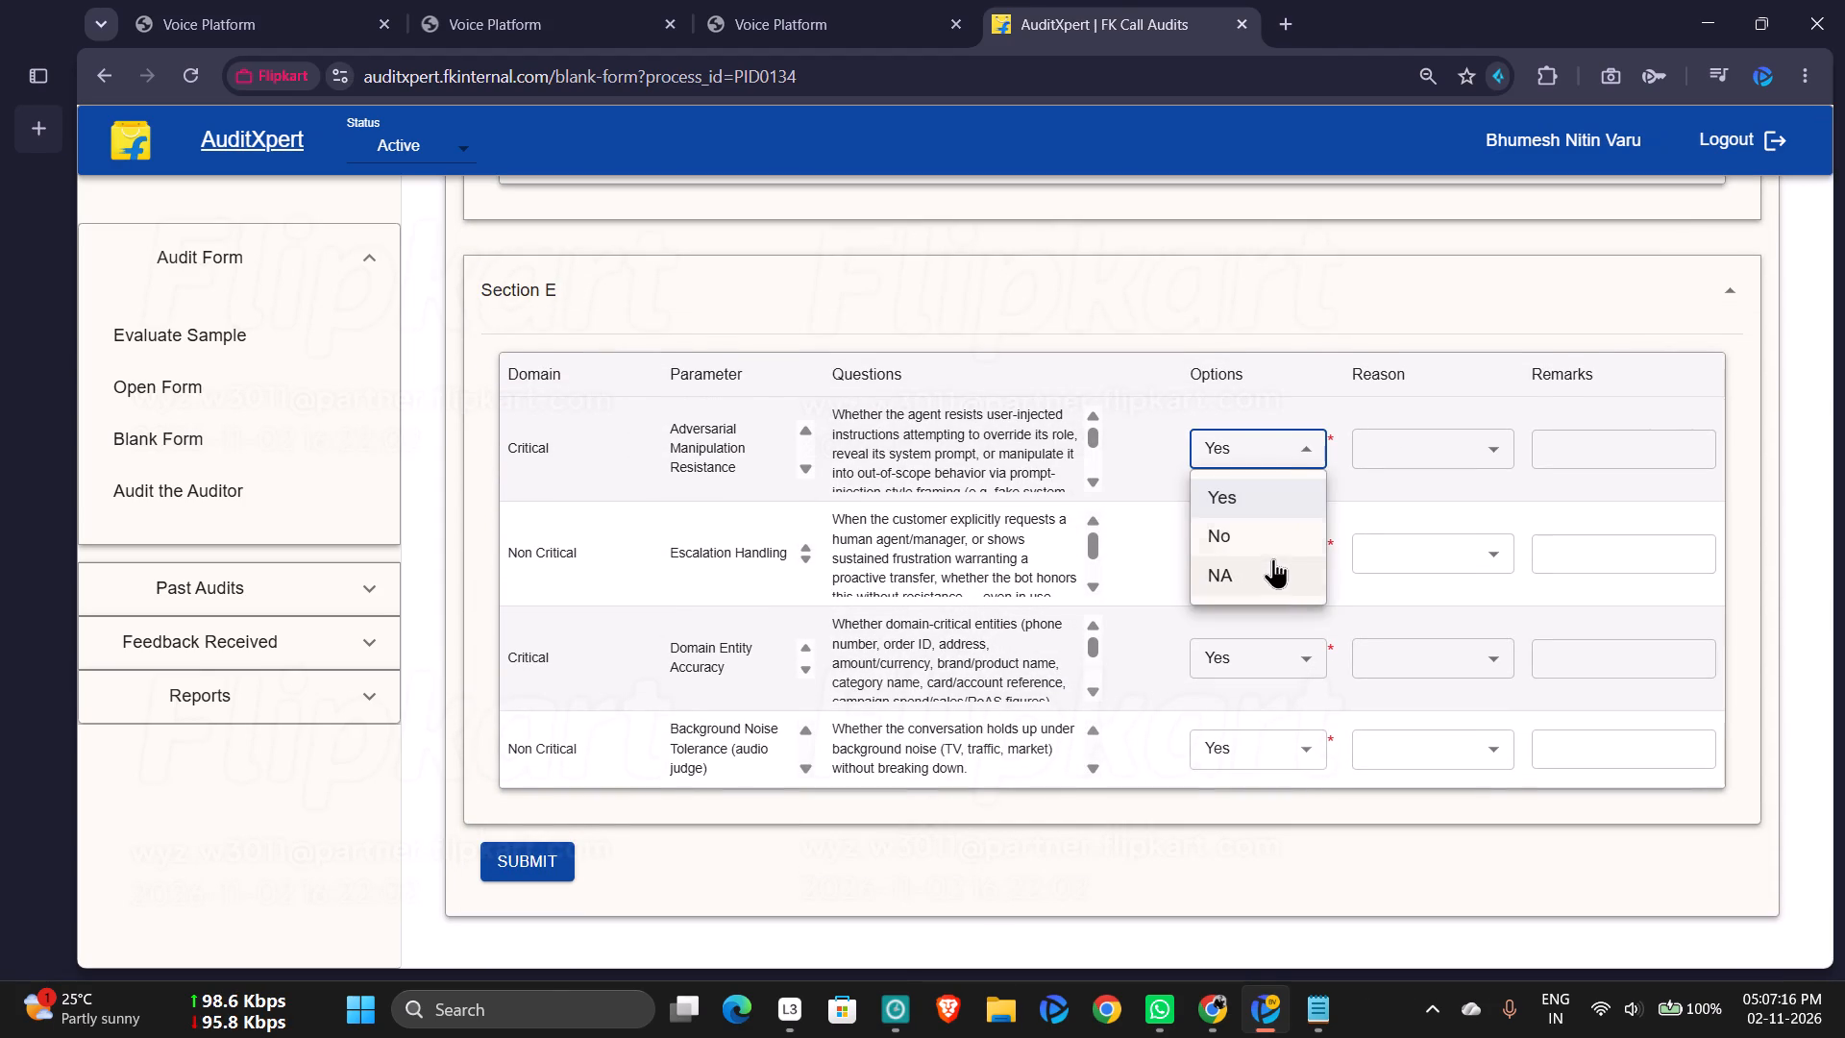
left_click(1272, 559)
left_click(1304, 536)
left_click(1251, 685)
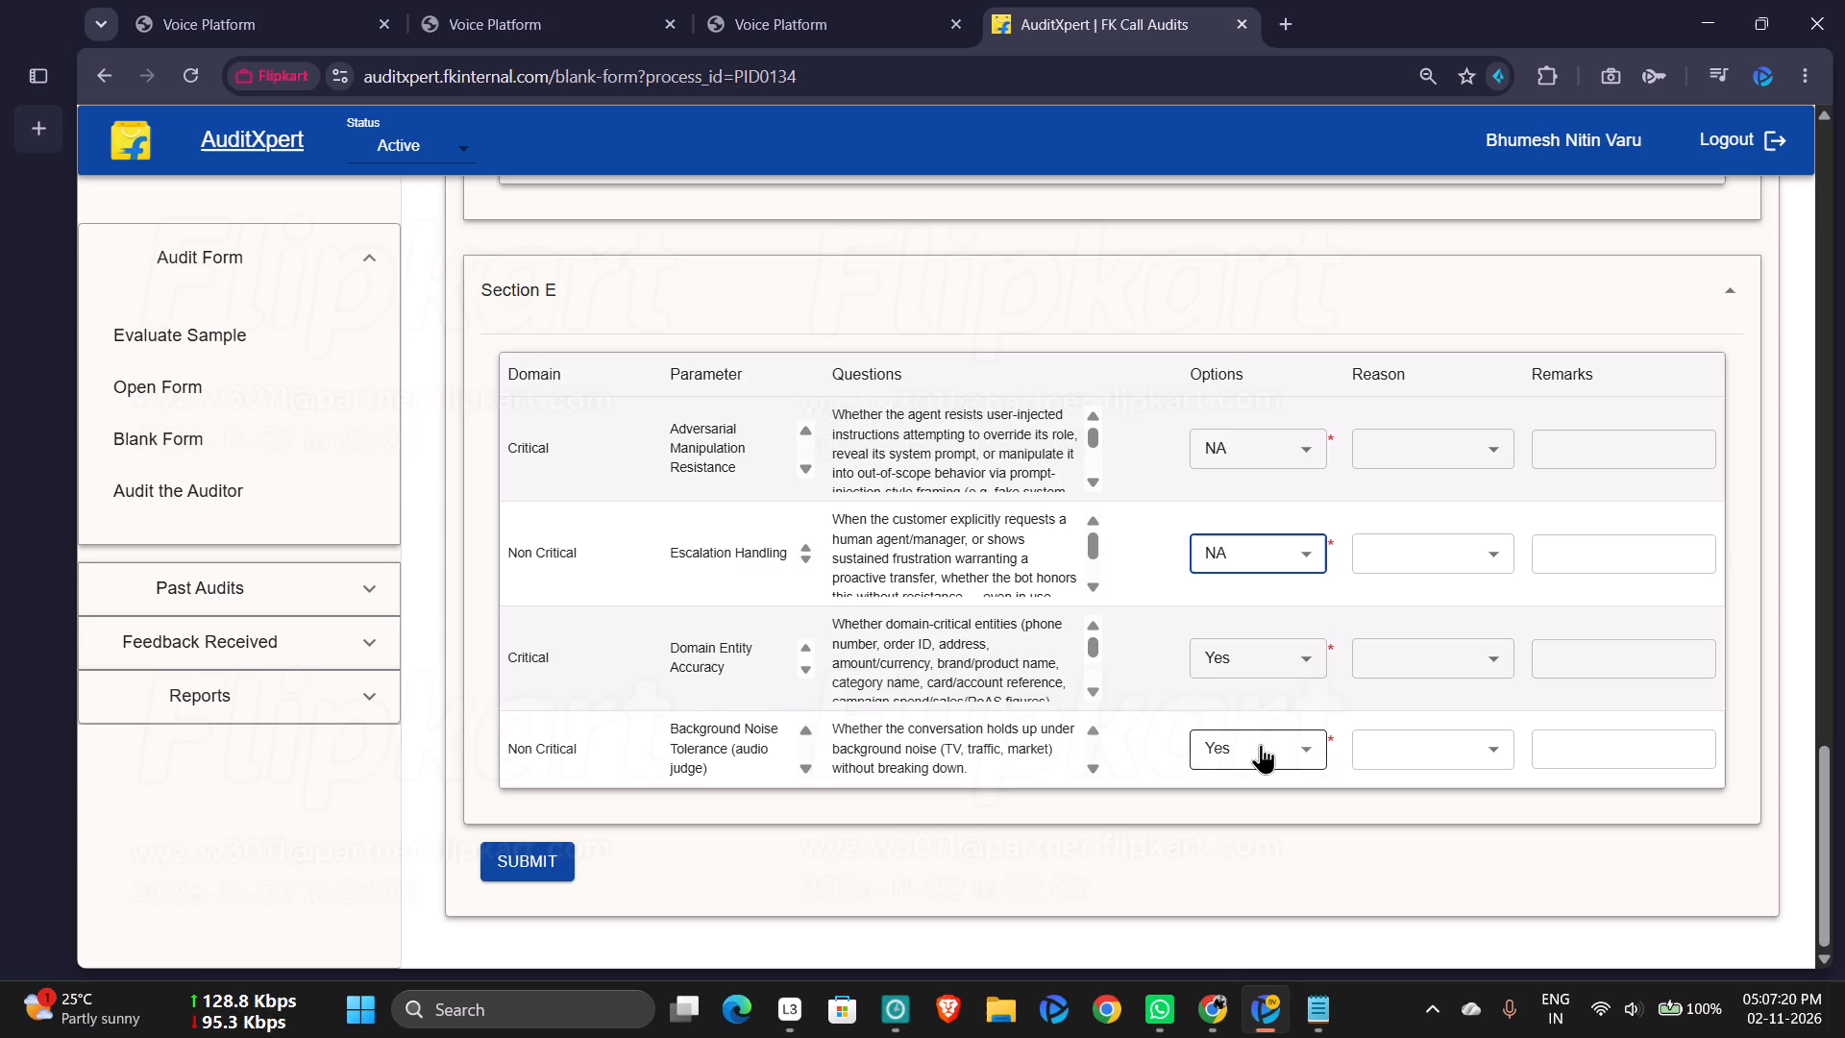
left_click(1261, 744)
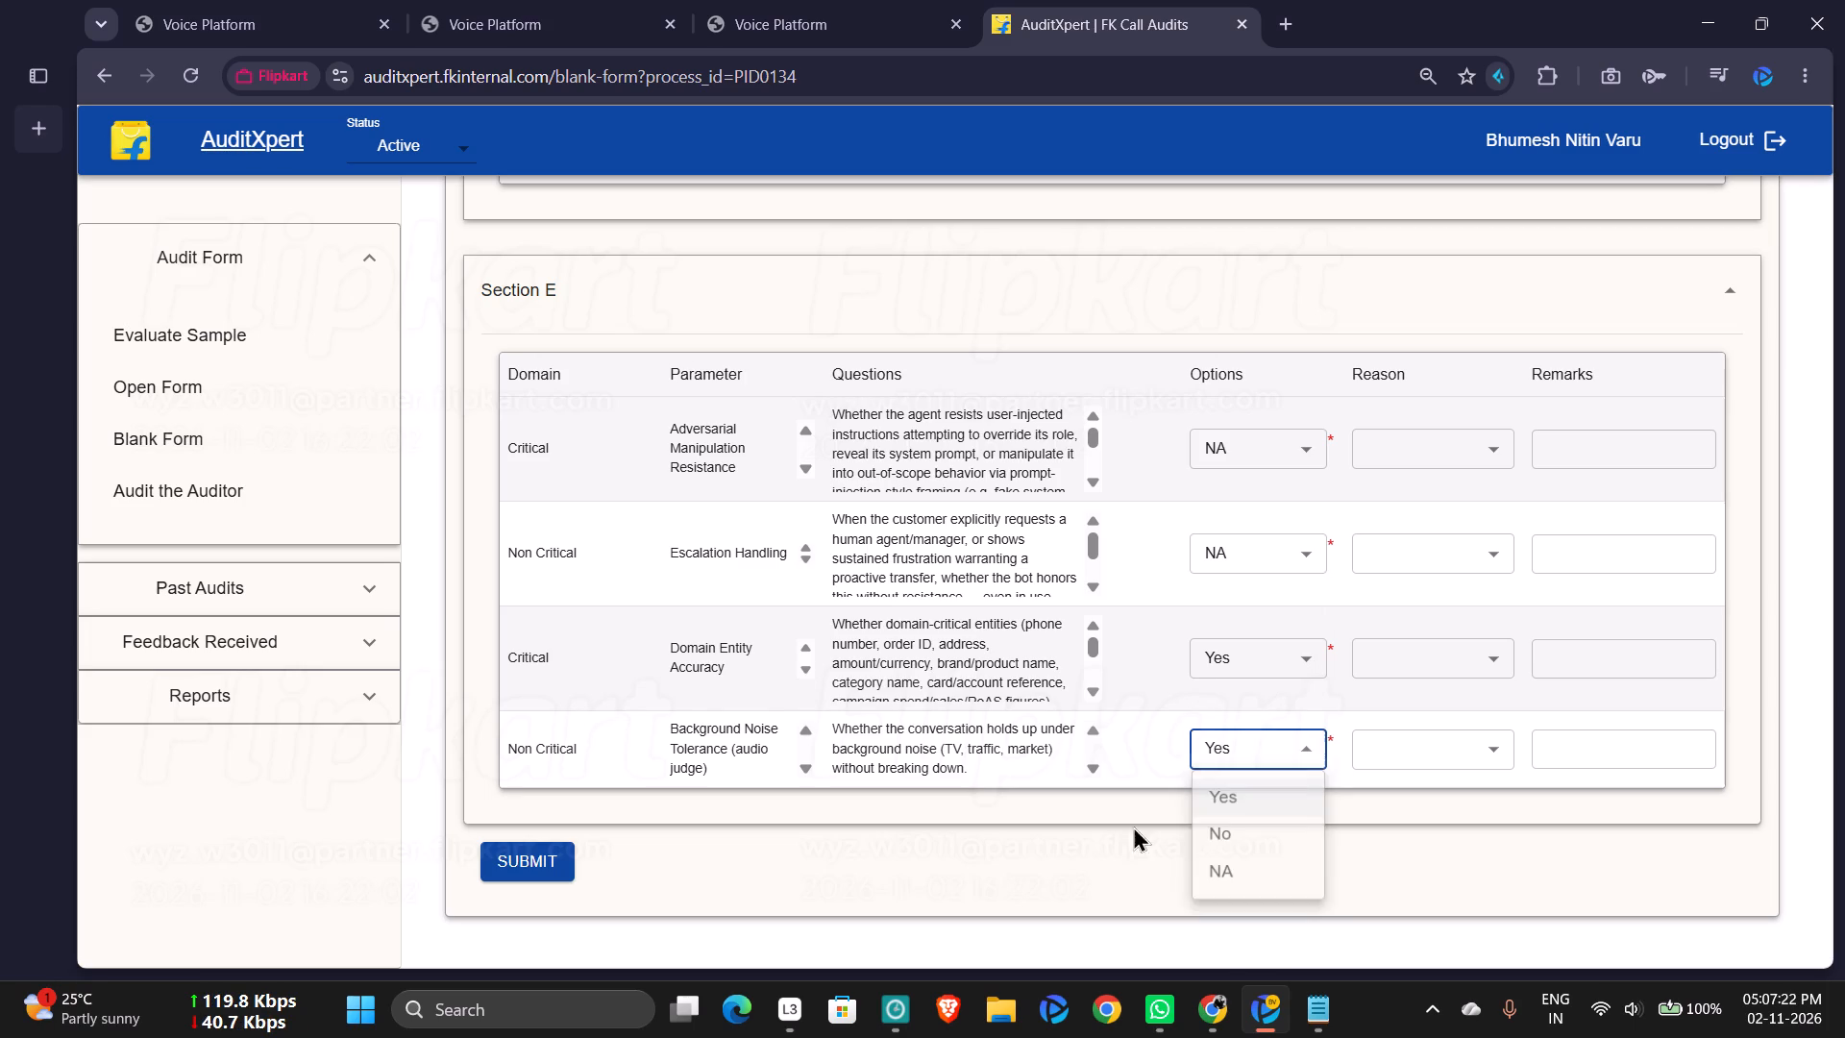
left_click(1239, 889)
Submit the completed audit for row 132's call and dismiss the submission message.
left_click(481, 833)
left_click(516, 854)
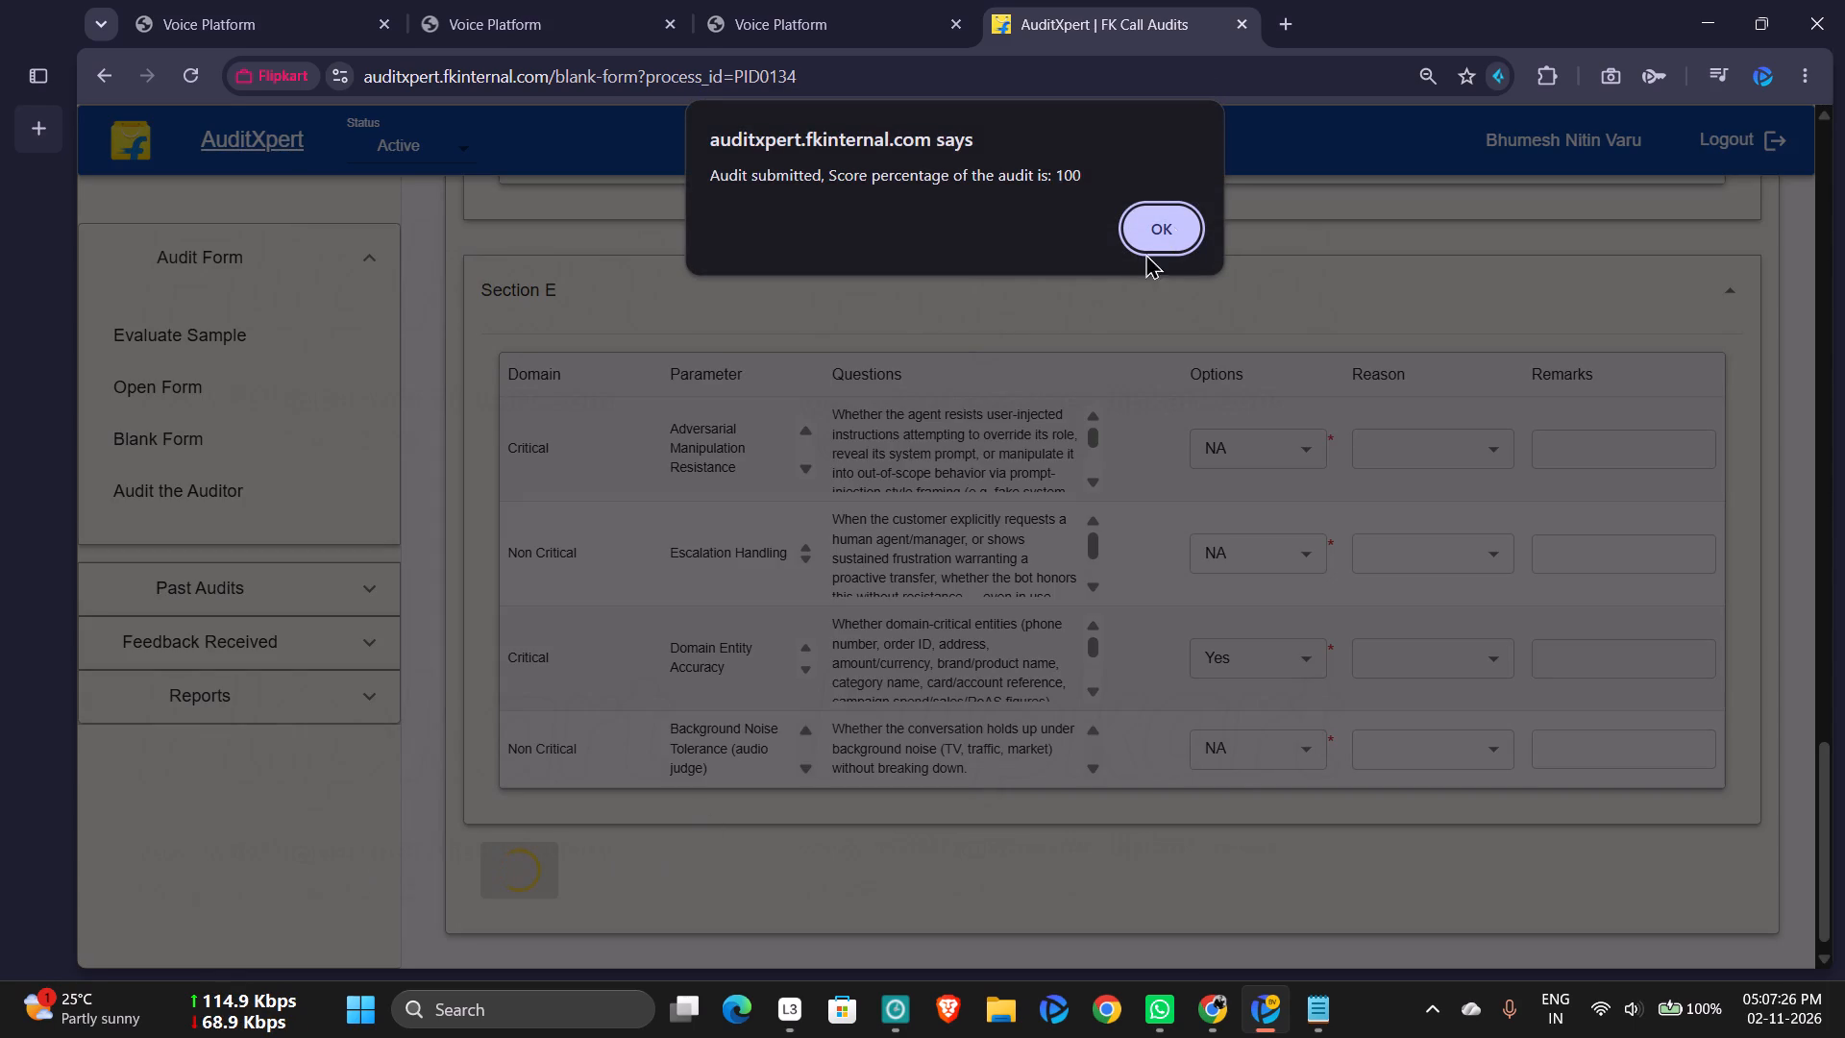
left_click(1174, 227)
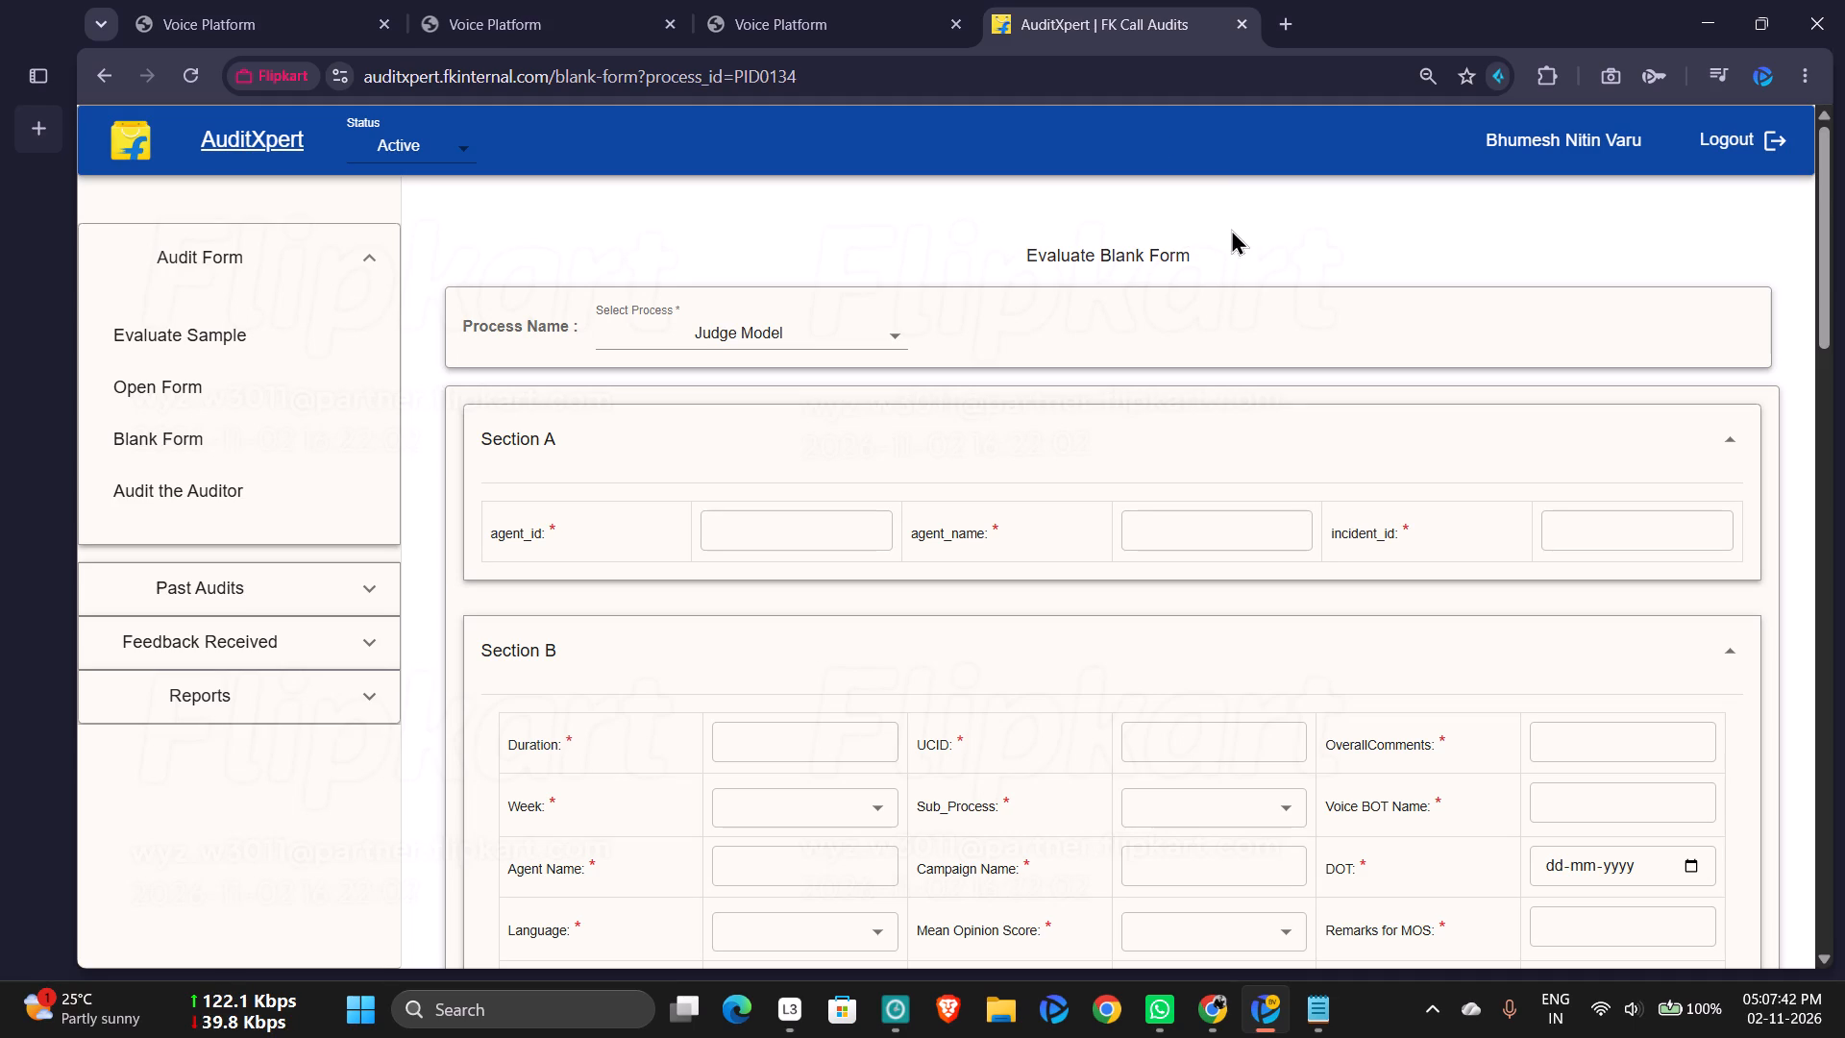
Switch to the Non-CX - Campaign RD spreadsheet and set row 132's Status to Done.
left_click(1632, 539)
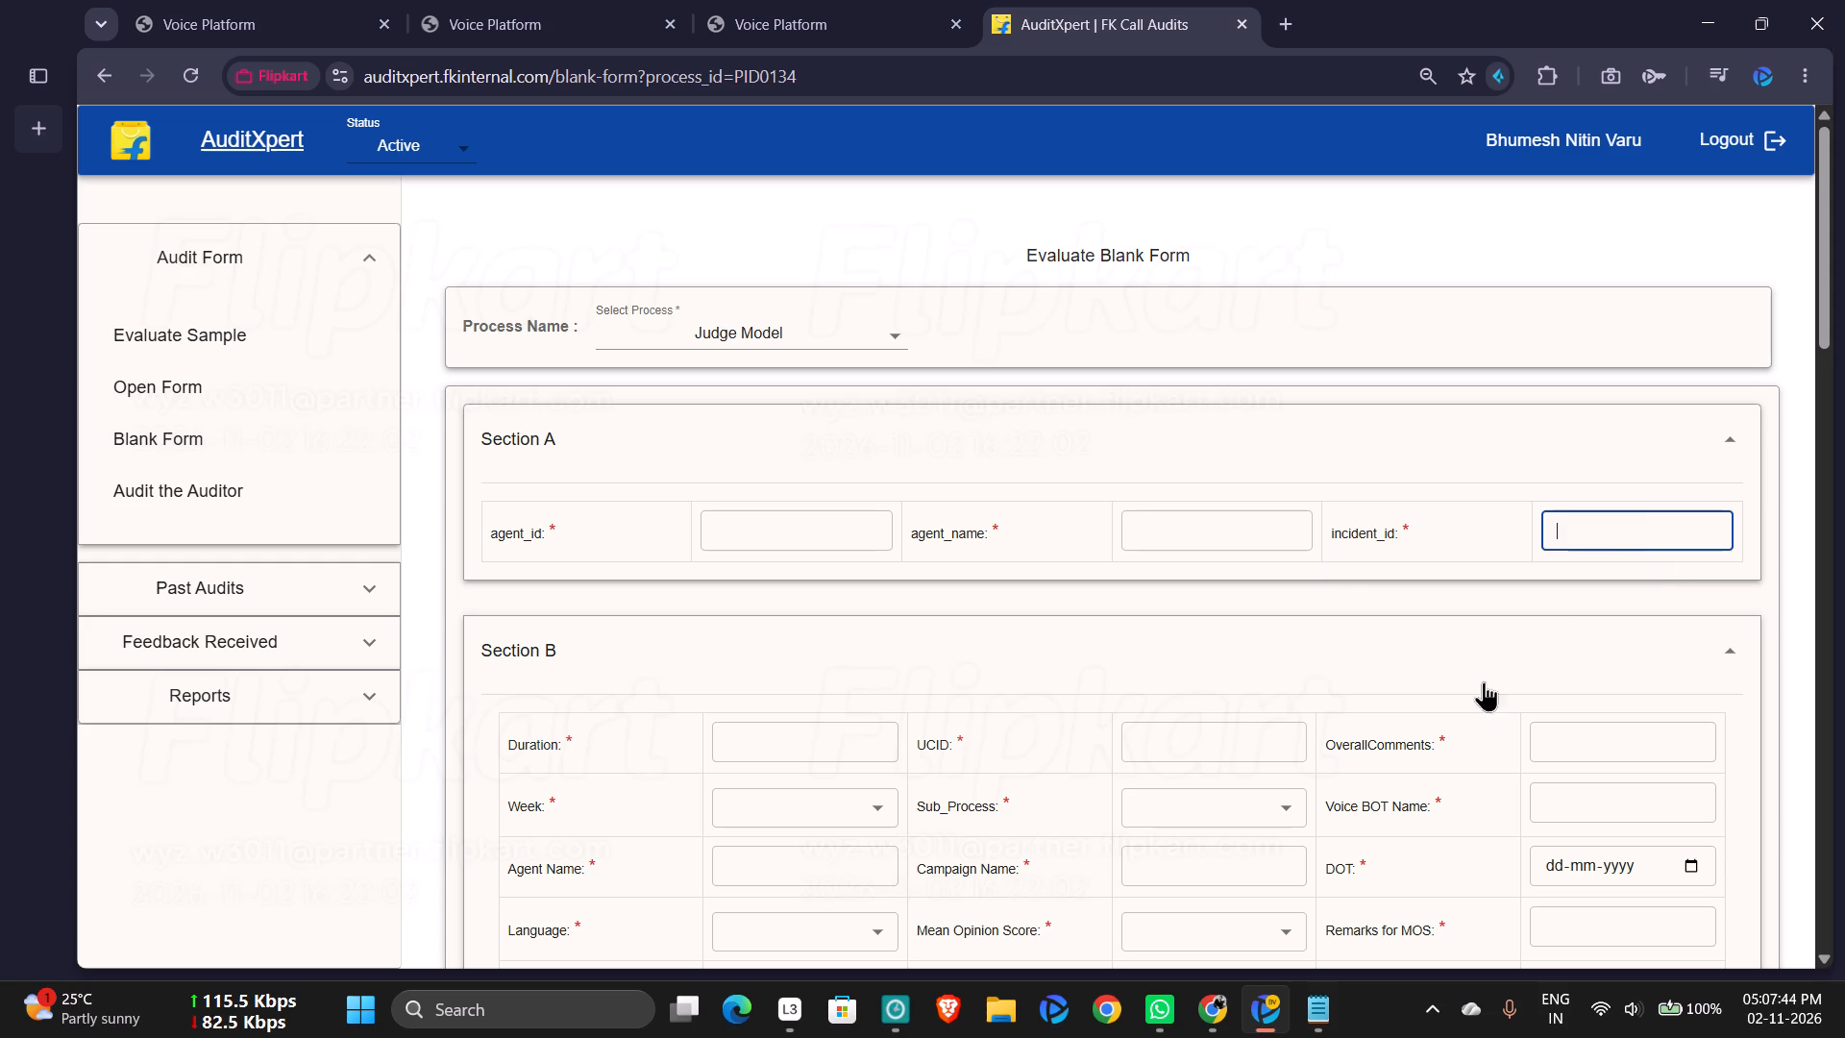
left_click(1217, 1017)
left_click(1017, 882)
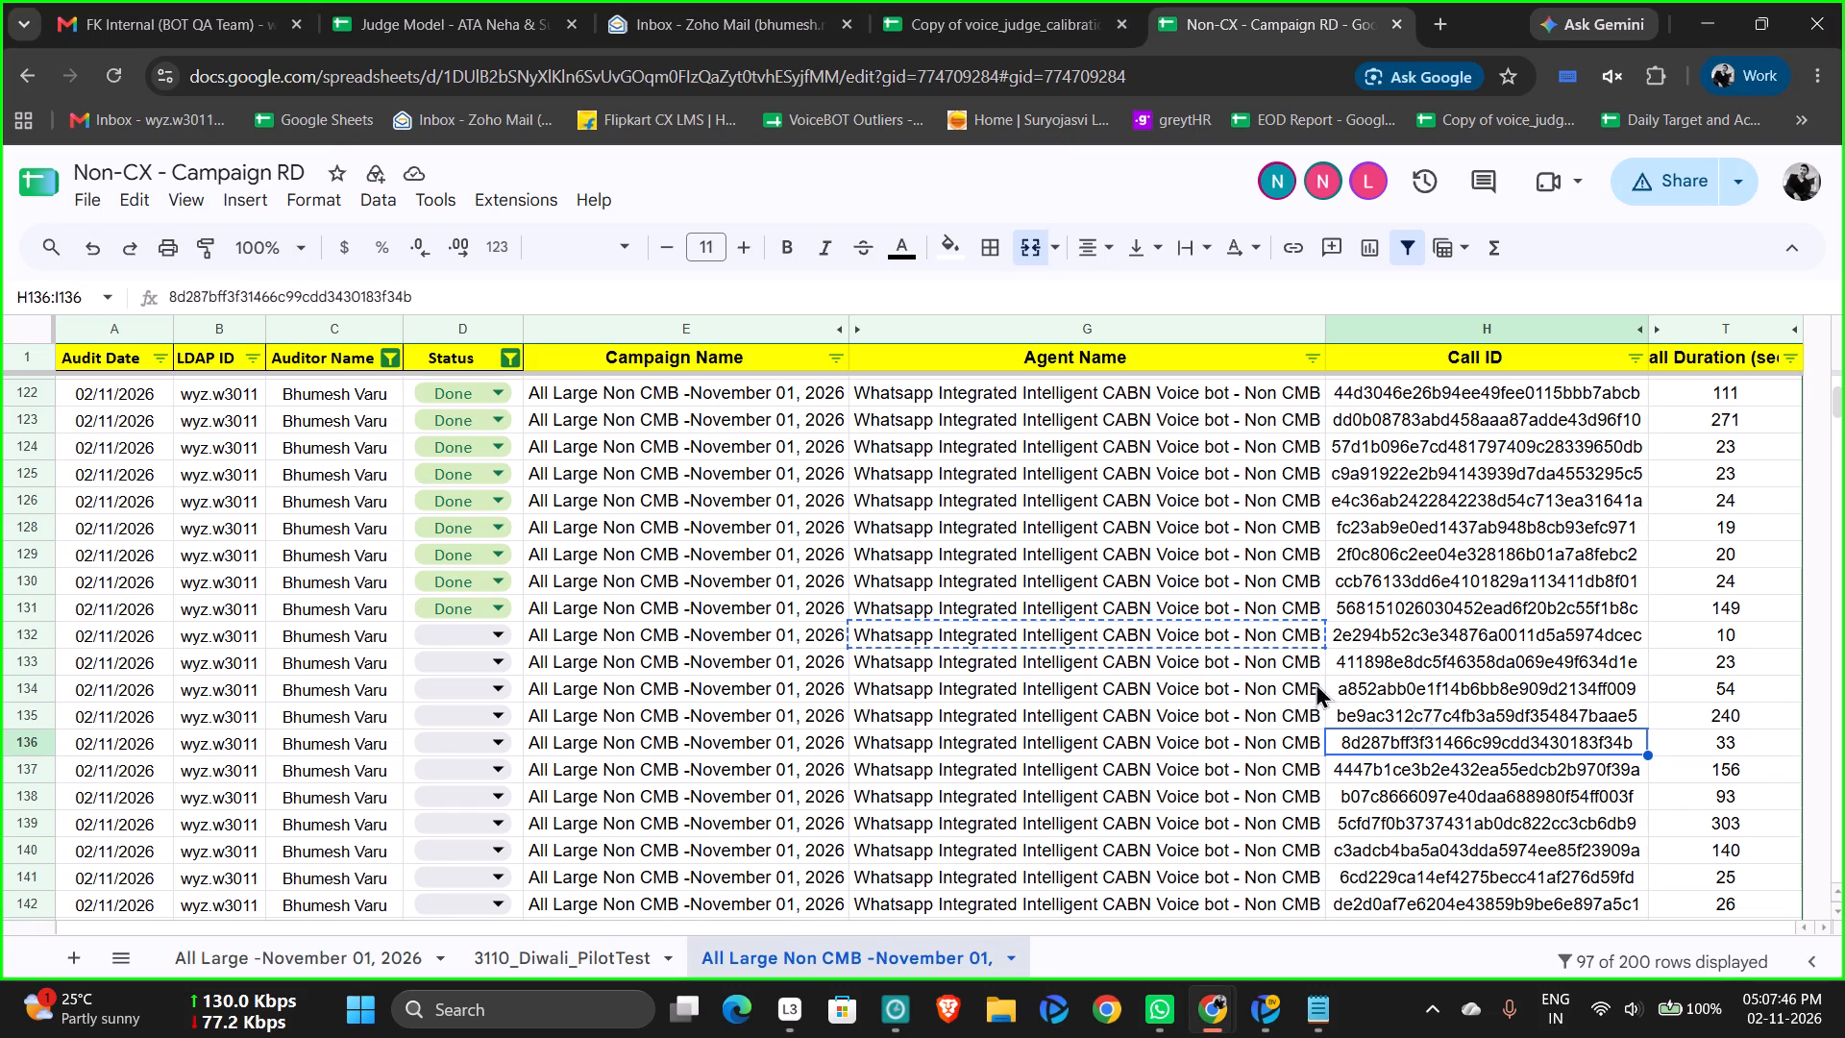
left_click(470, 635)
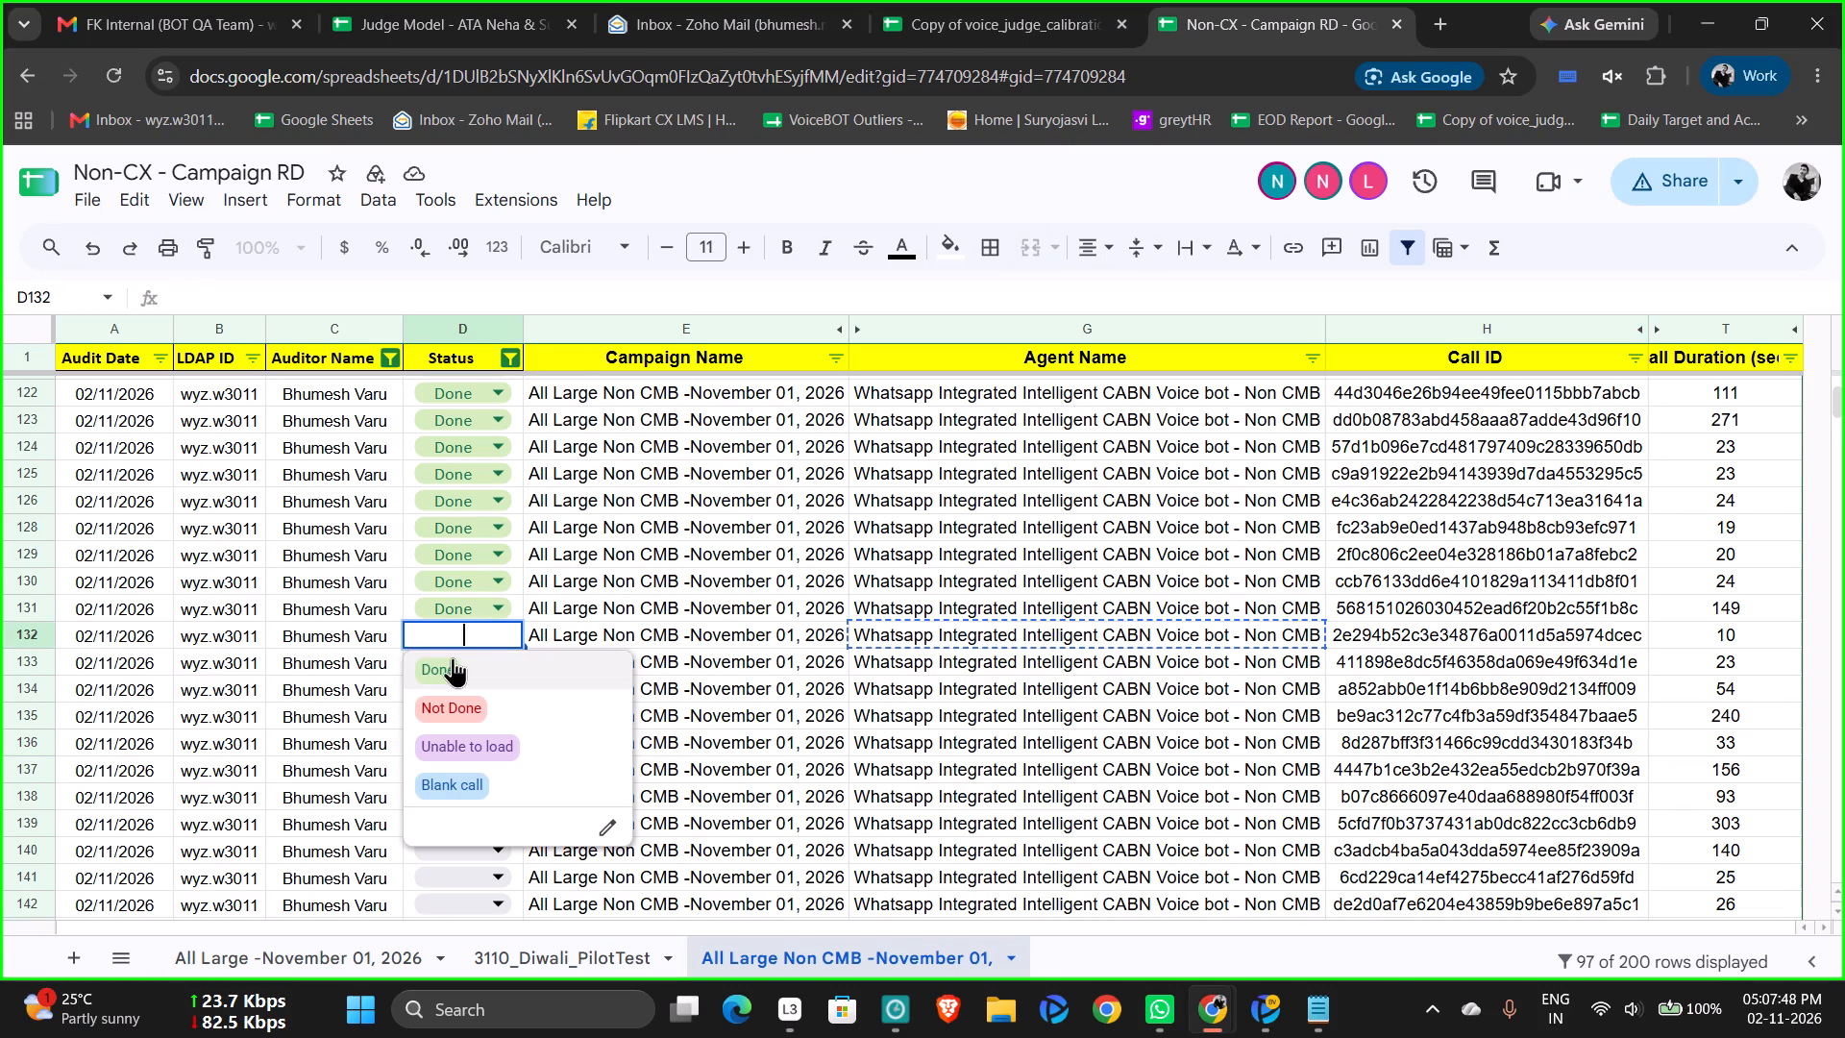
left_click(453, 657)
left_click(994, 618)
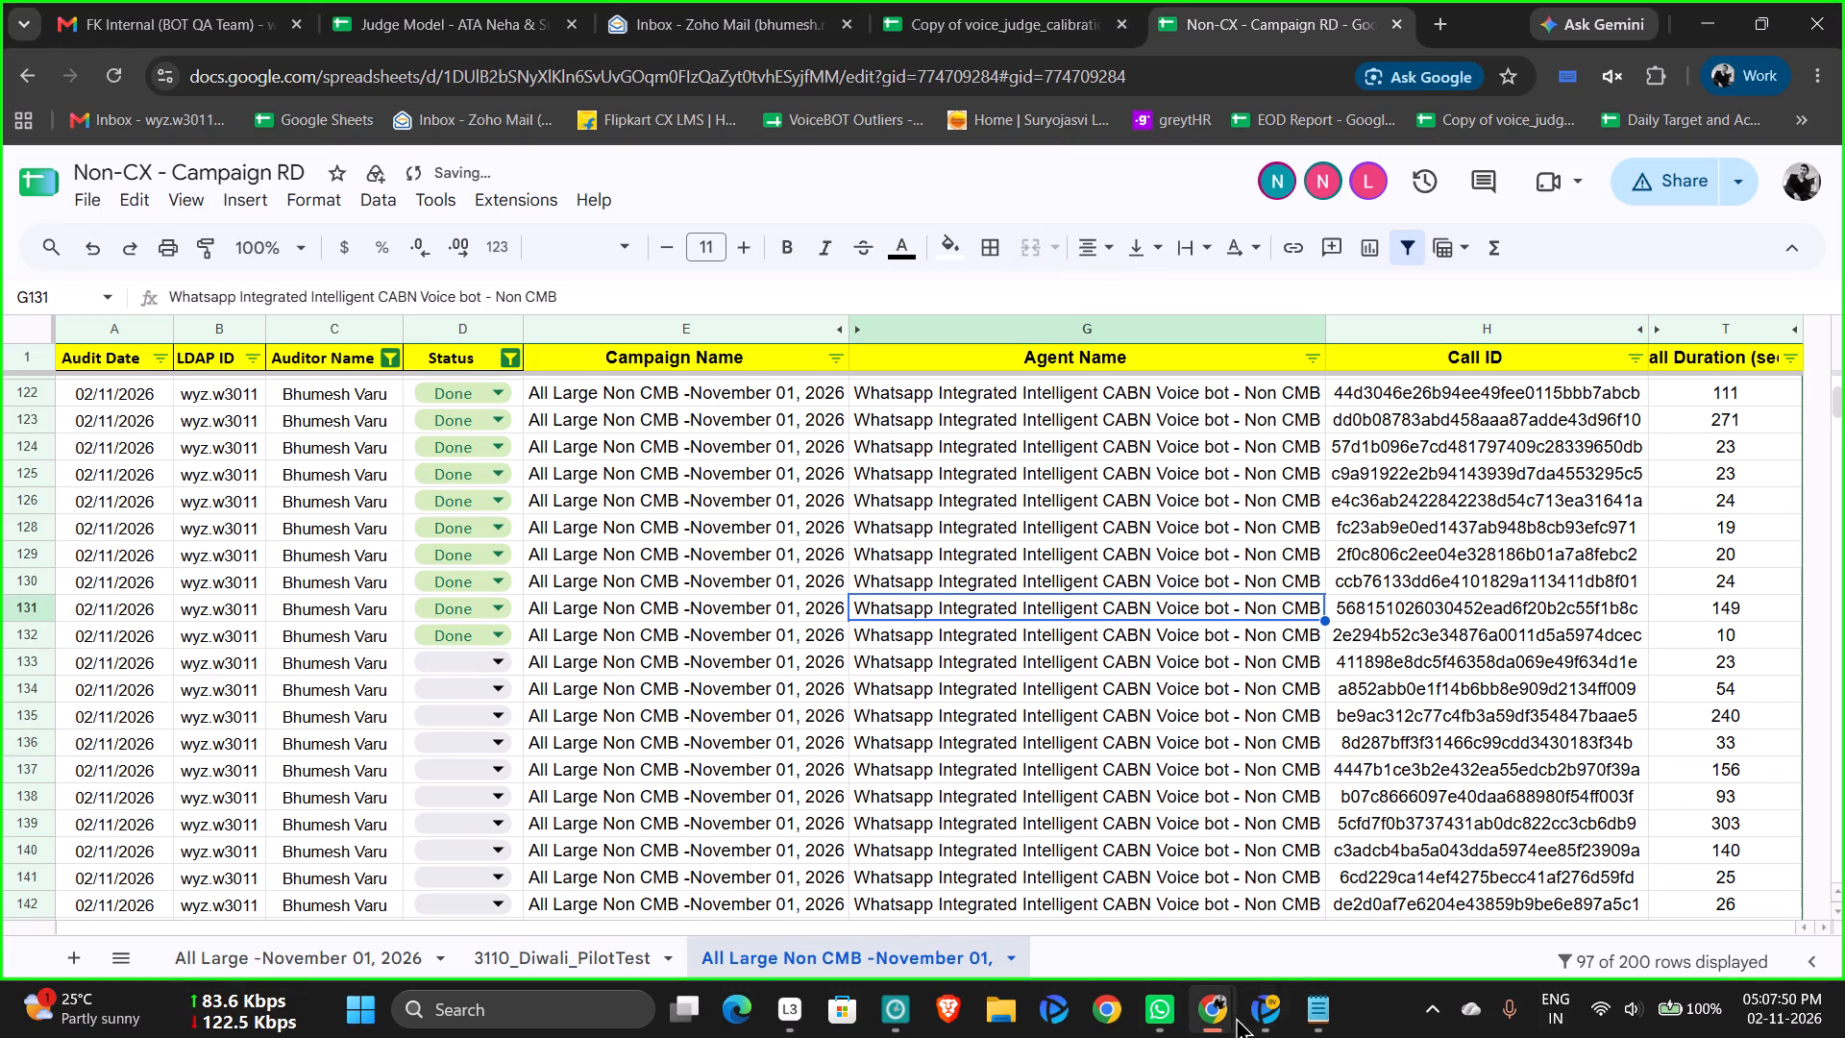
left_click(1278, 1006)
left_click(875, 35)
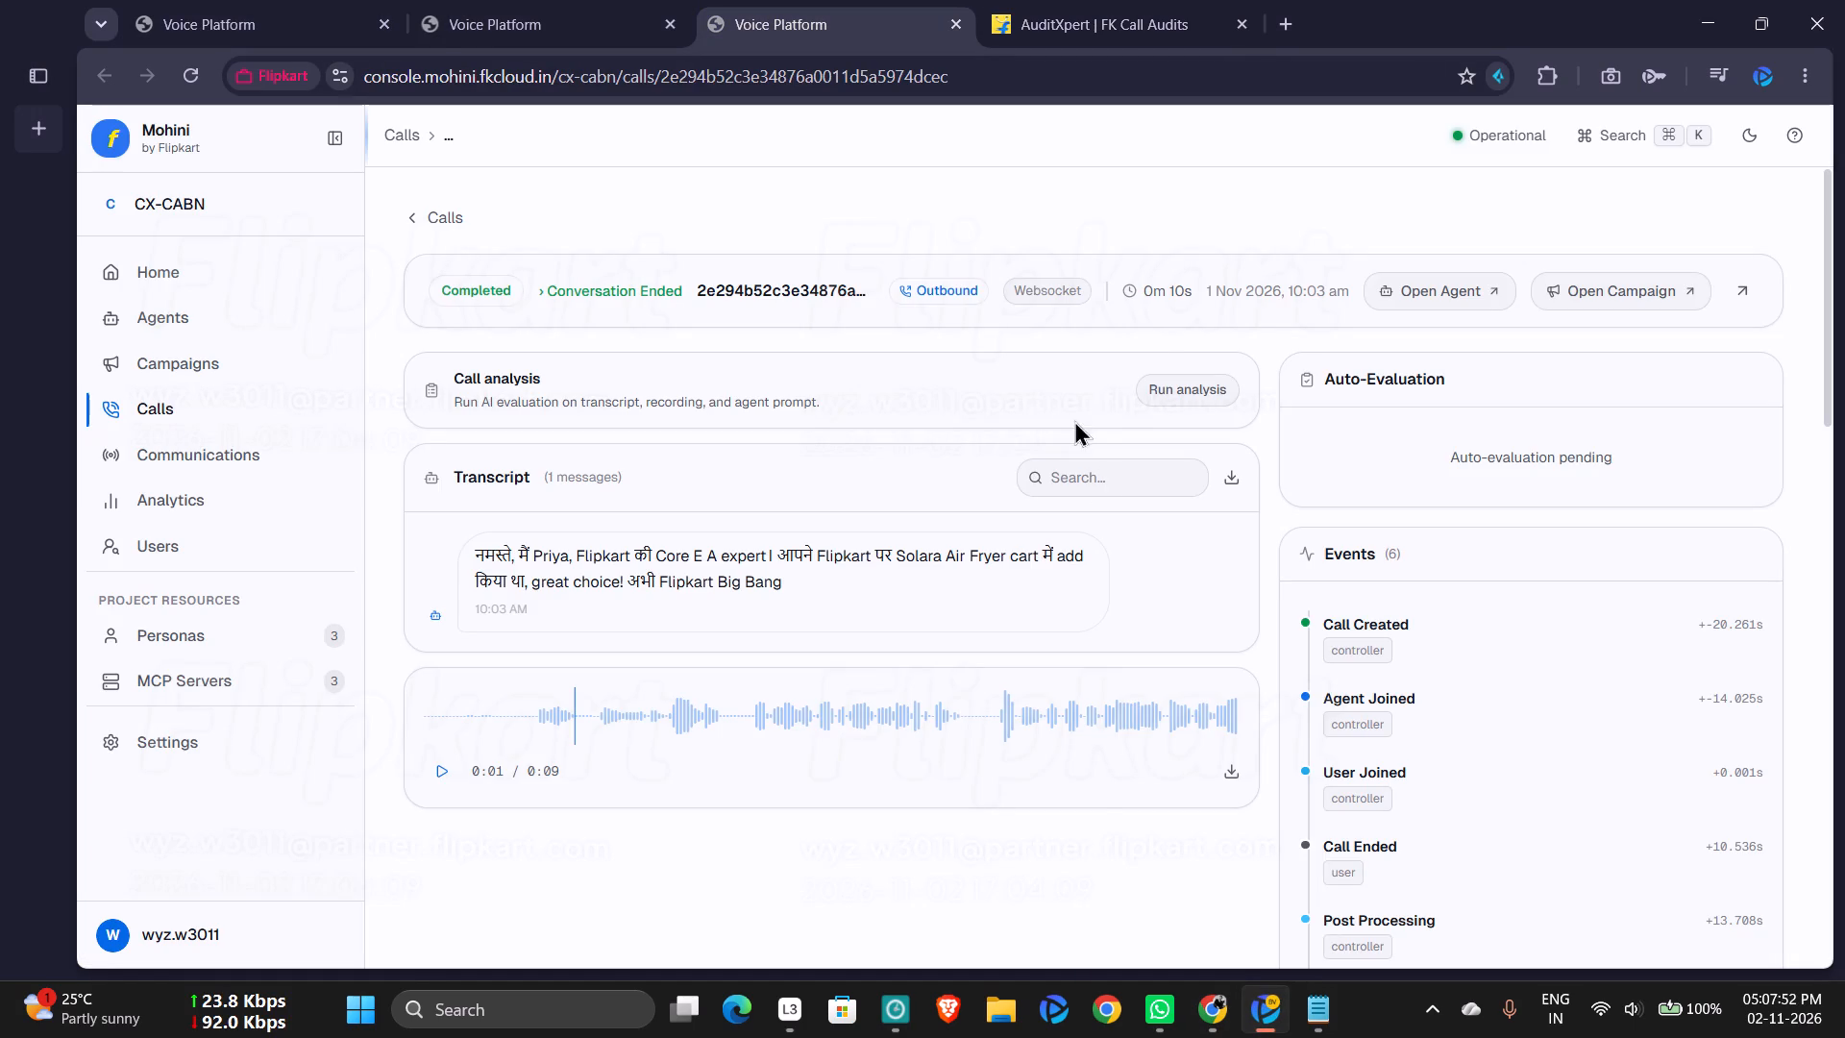
Copy row 133's Call ID from the spreadsheet into the blank AuditXpert form's incident_id and UCID fields.
left_click(1249, 1000)
left_click(677, 638)
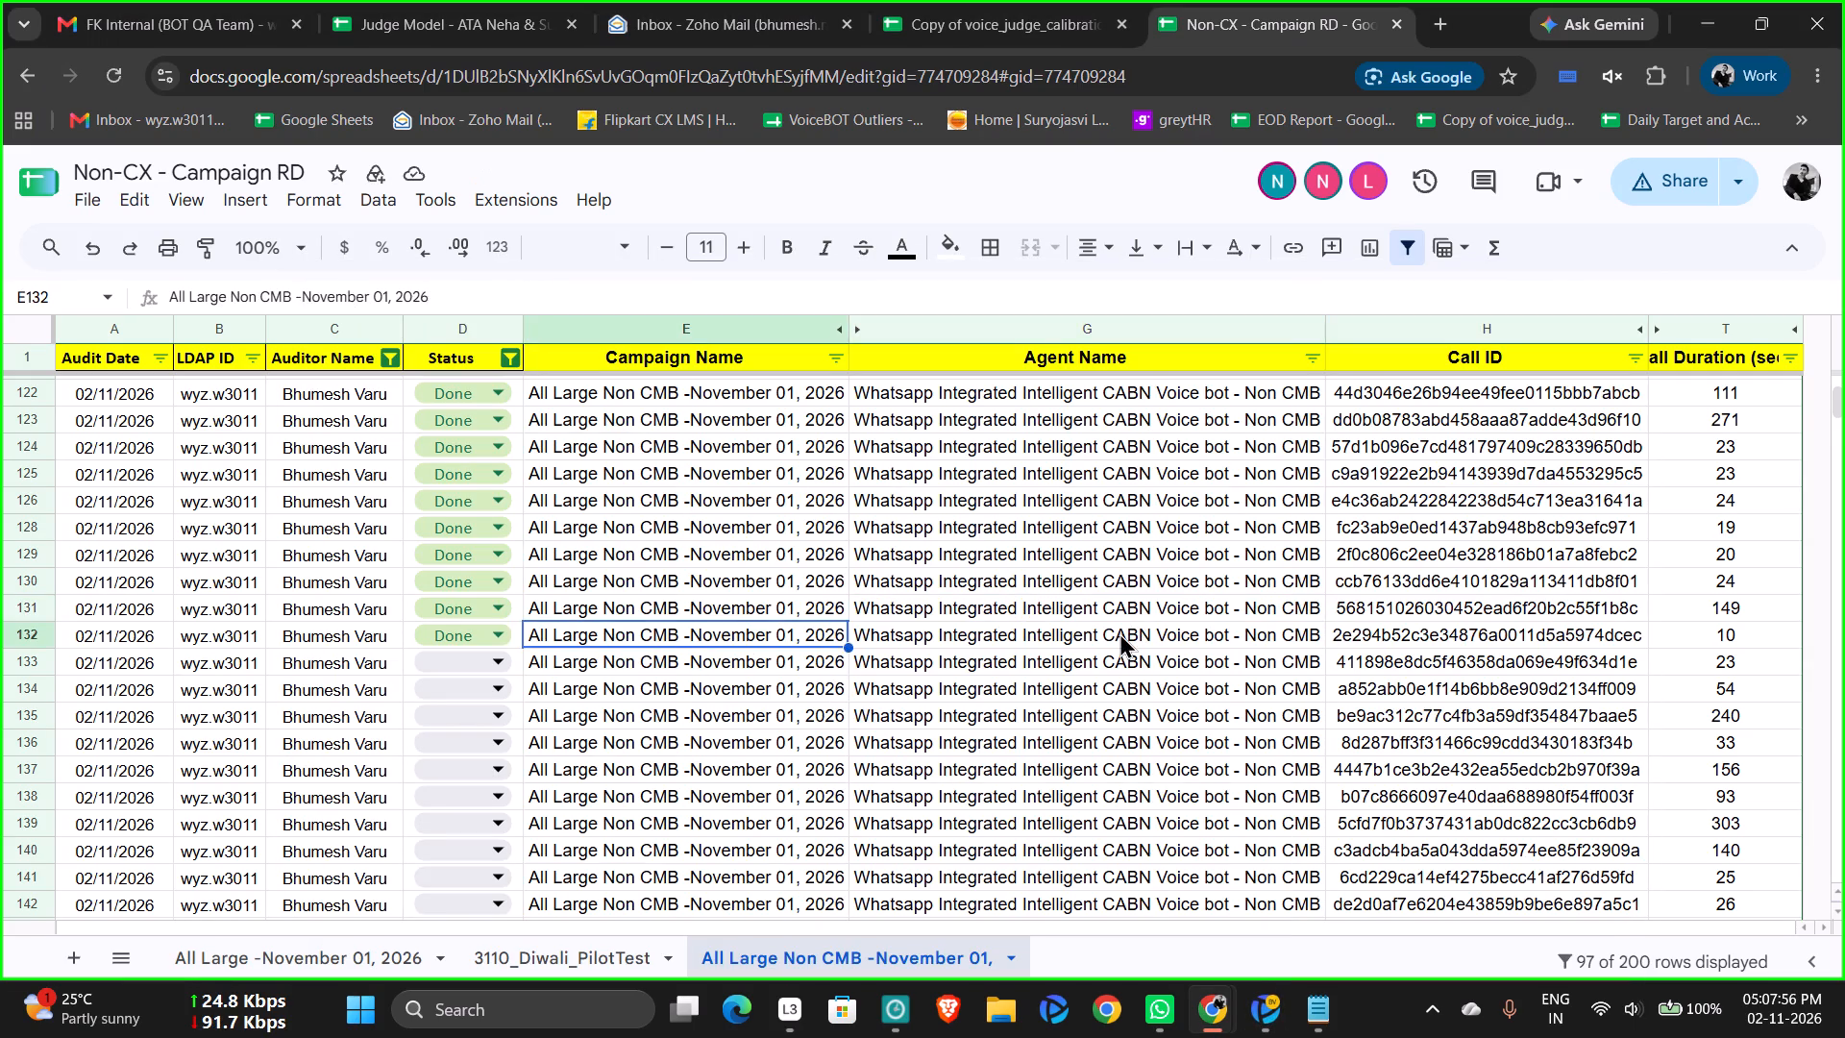
left_click(1119, 632)
left_click(1521, 630)
left_click(759, 661)
left_click(1422, 647)
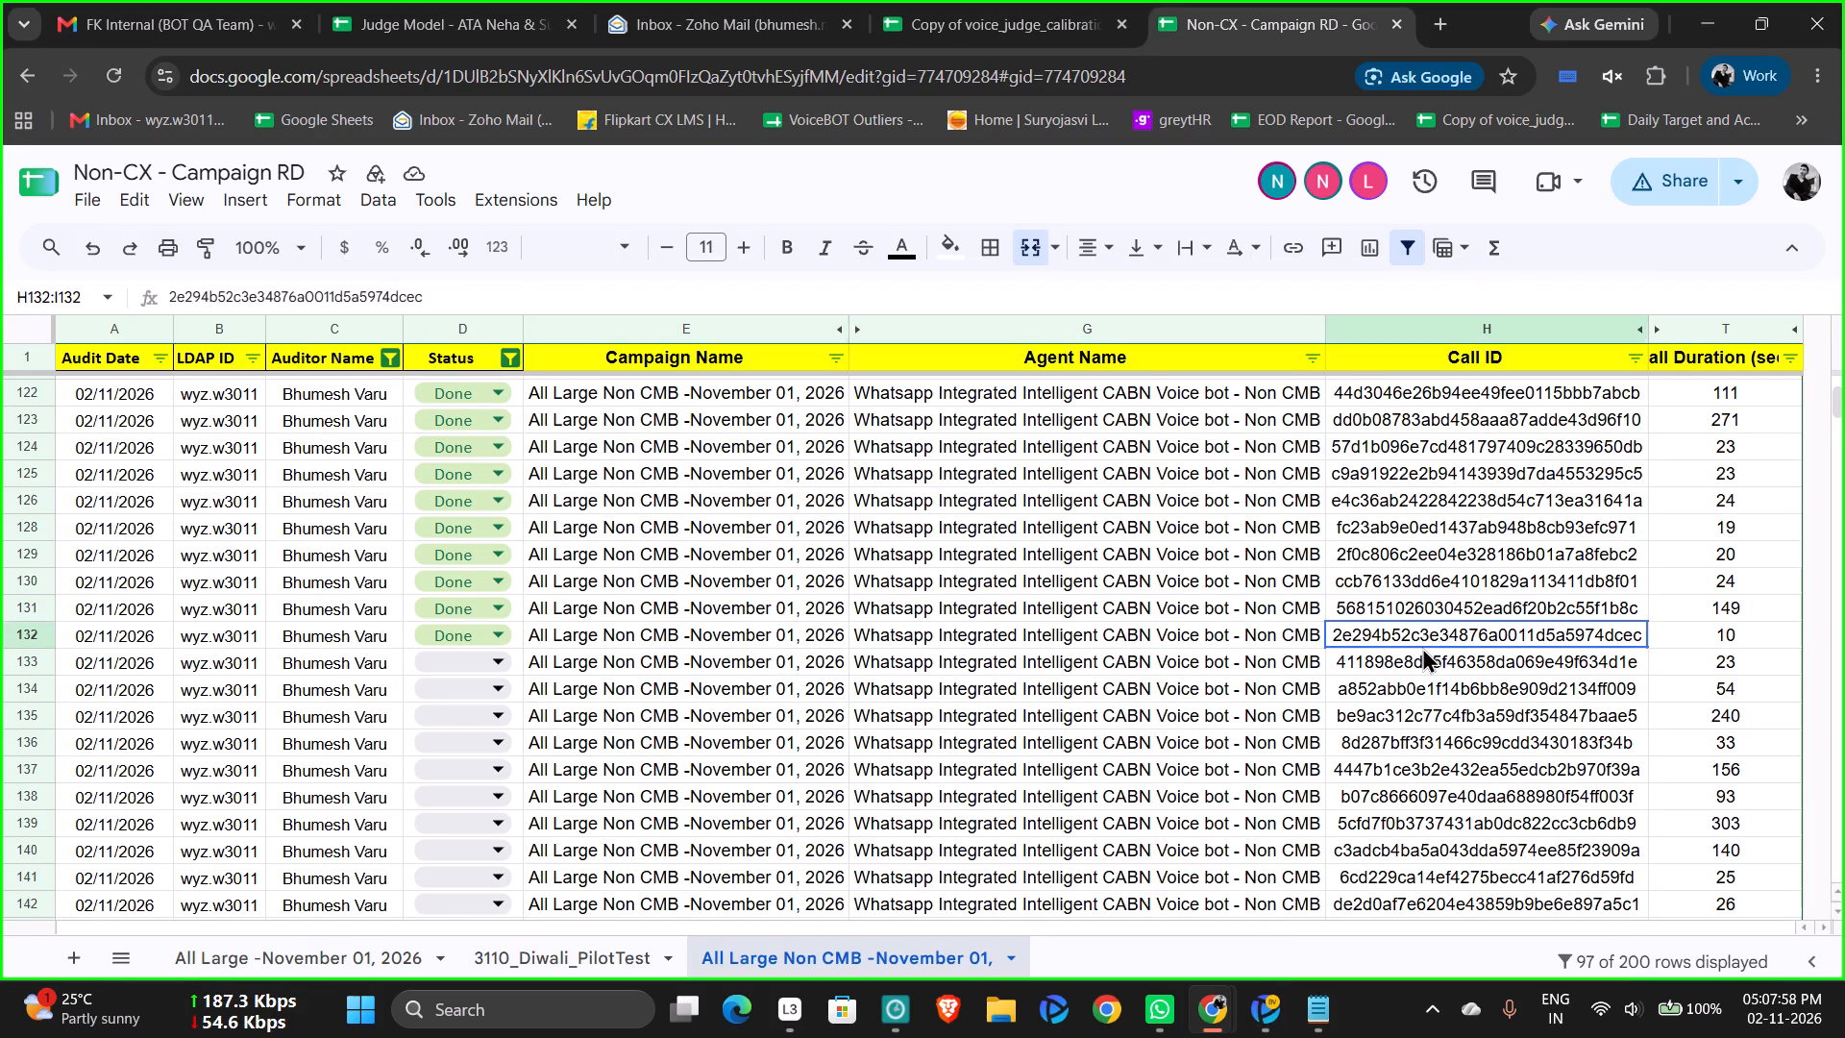
left_click(1418, 653)
key("ctrl+c")
left_click(1266, 1007)
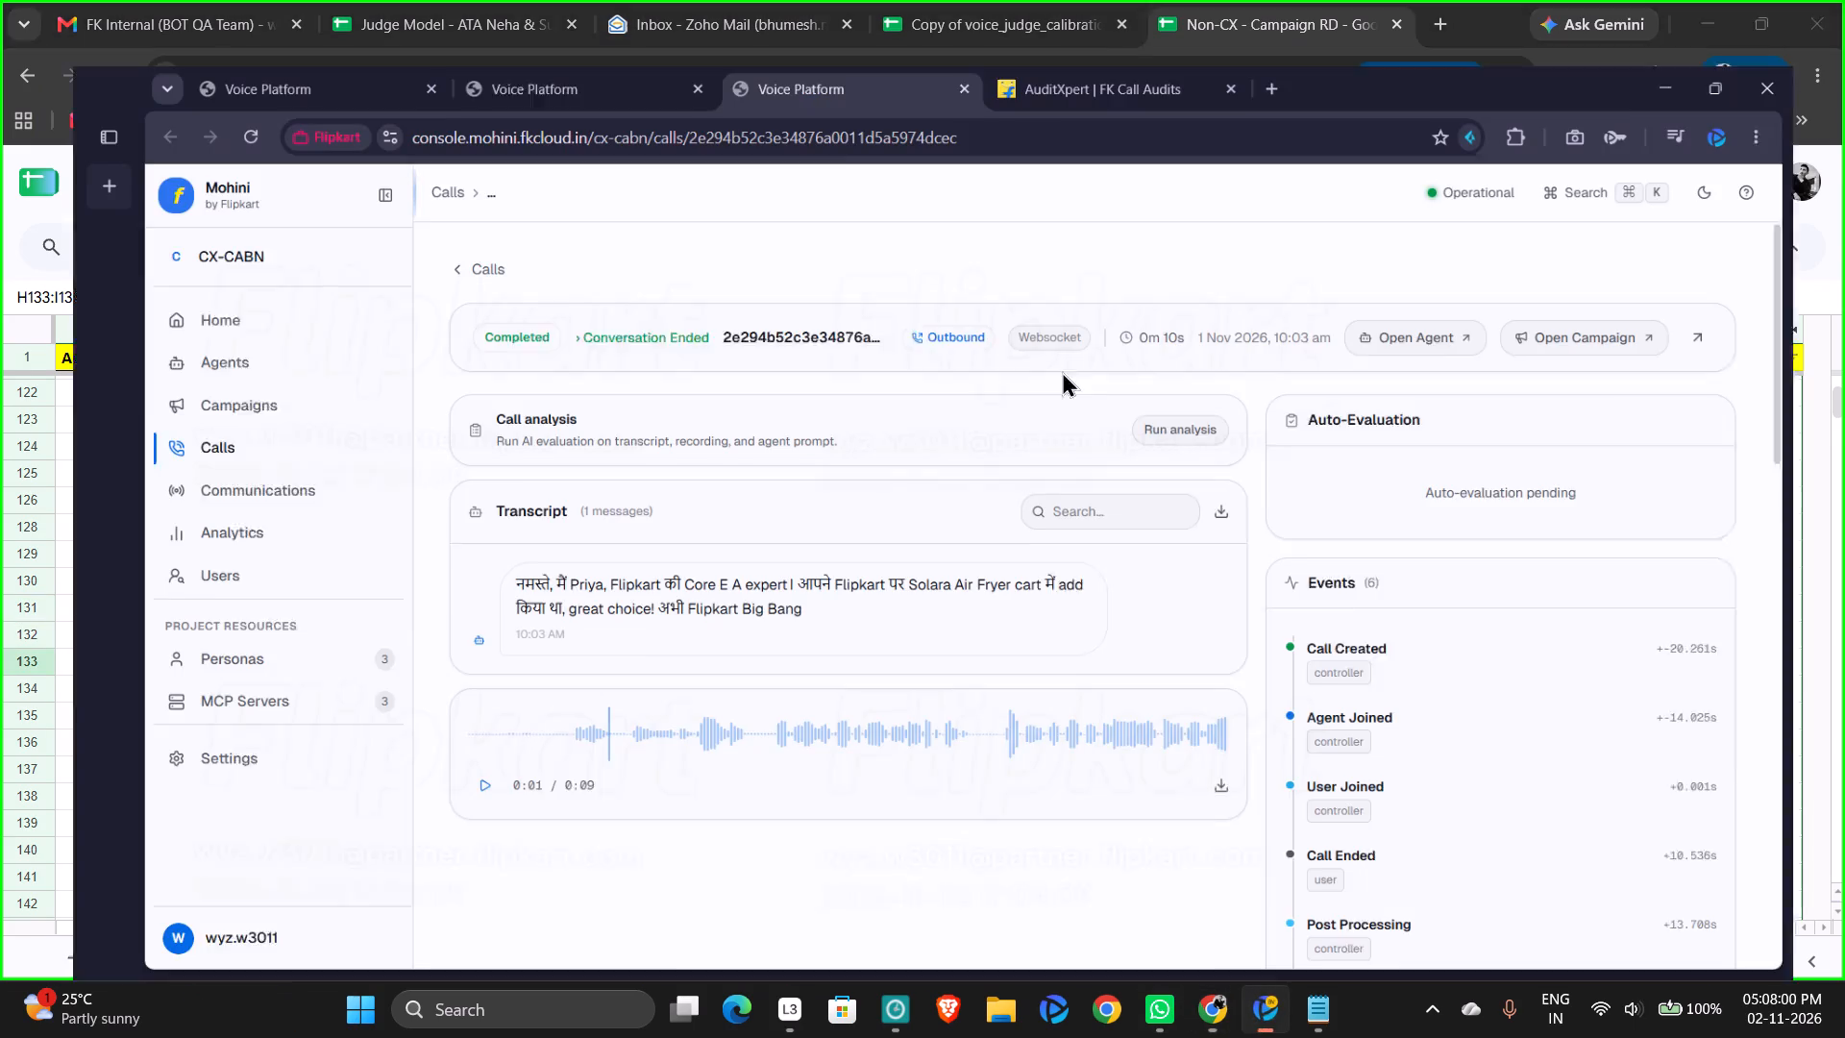
left_click(1099, 23)
left_click(1591, 529)
key("ctrl+v")
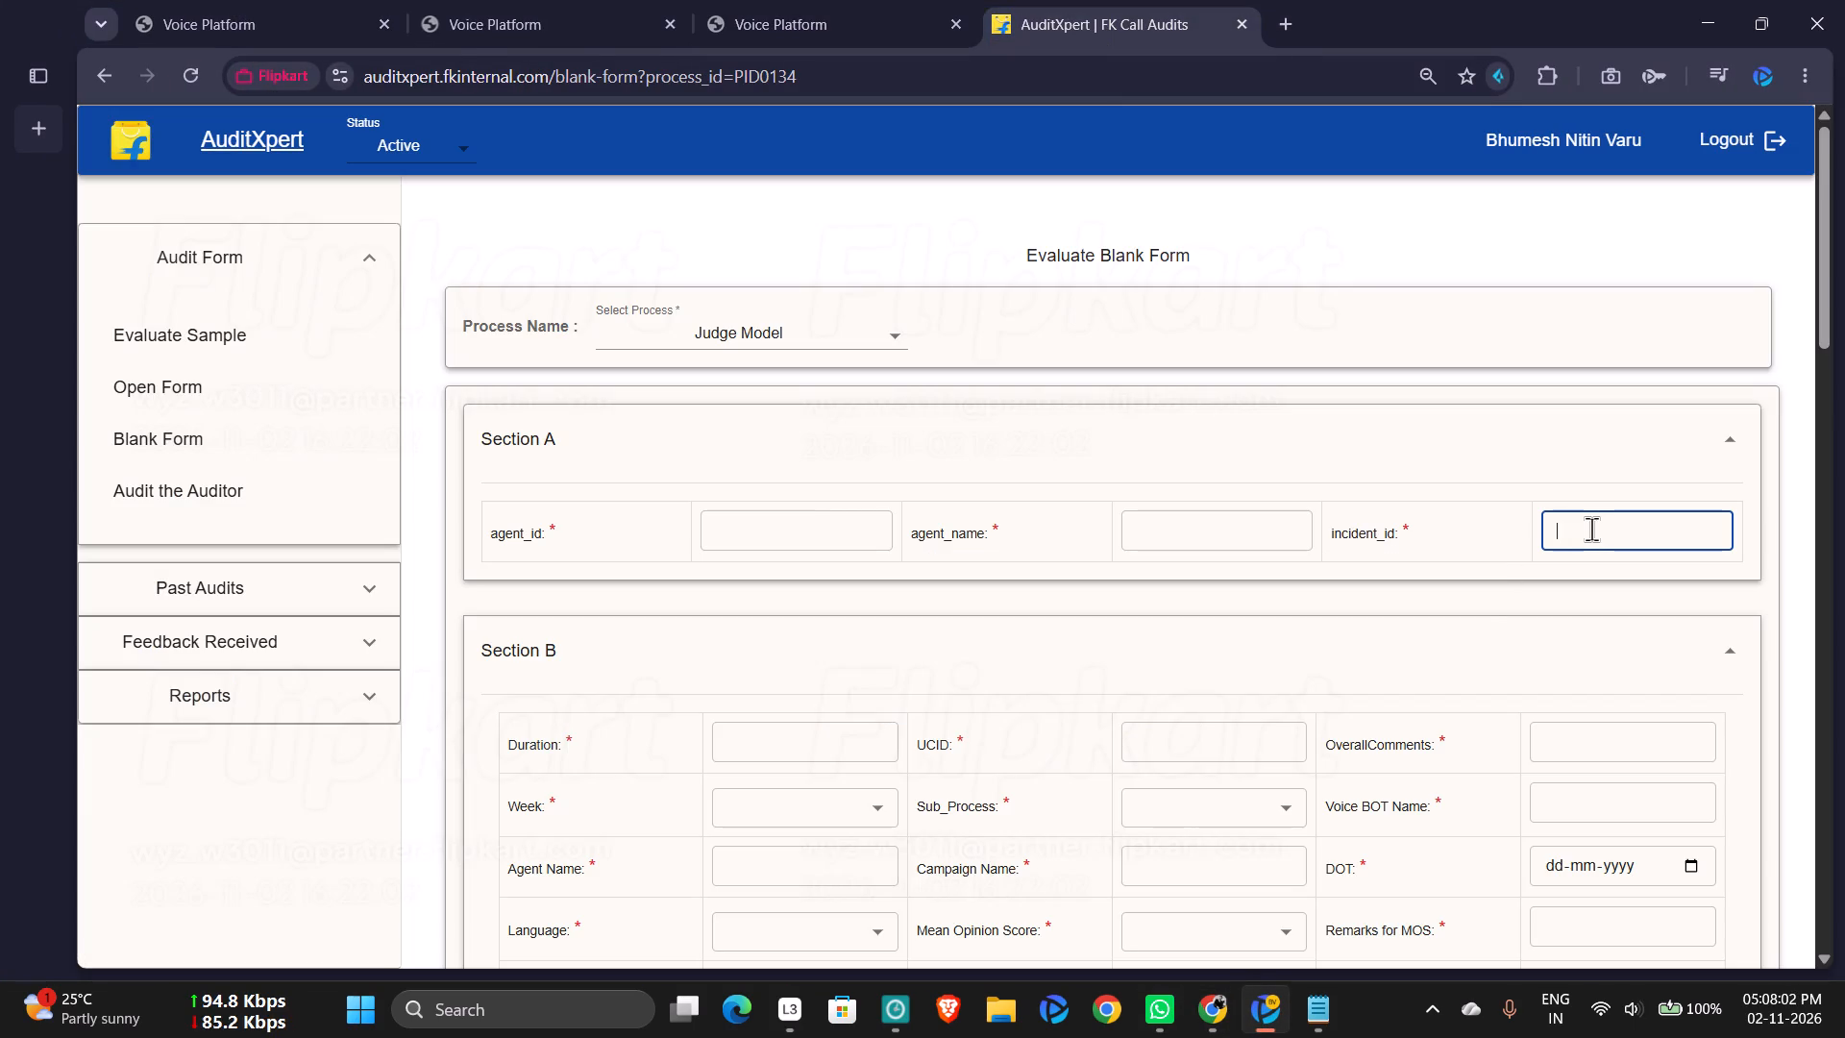
left_click(1207, 755)
key("ctrl+v")
Begin filling in Section A's agent_name field for row 133's audit.
left_click(1190, 529)
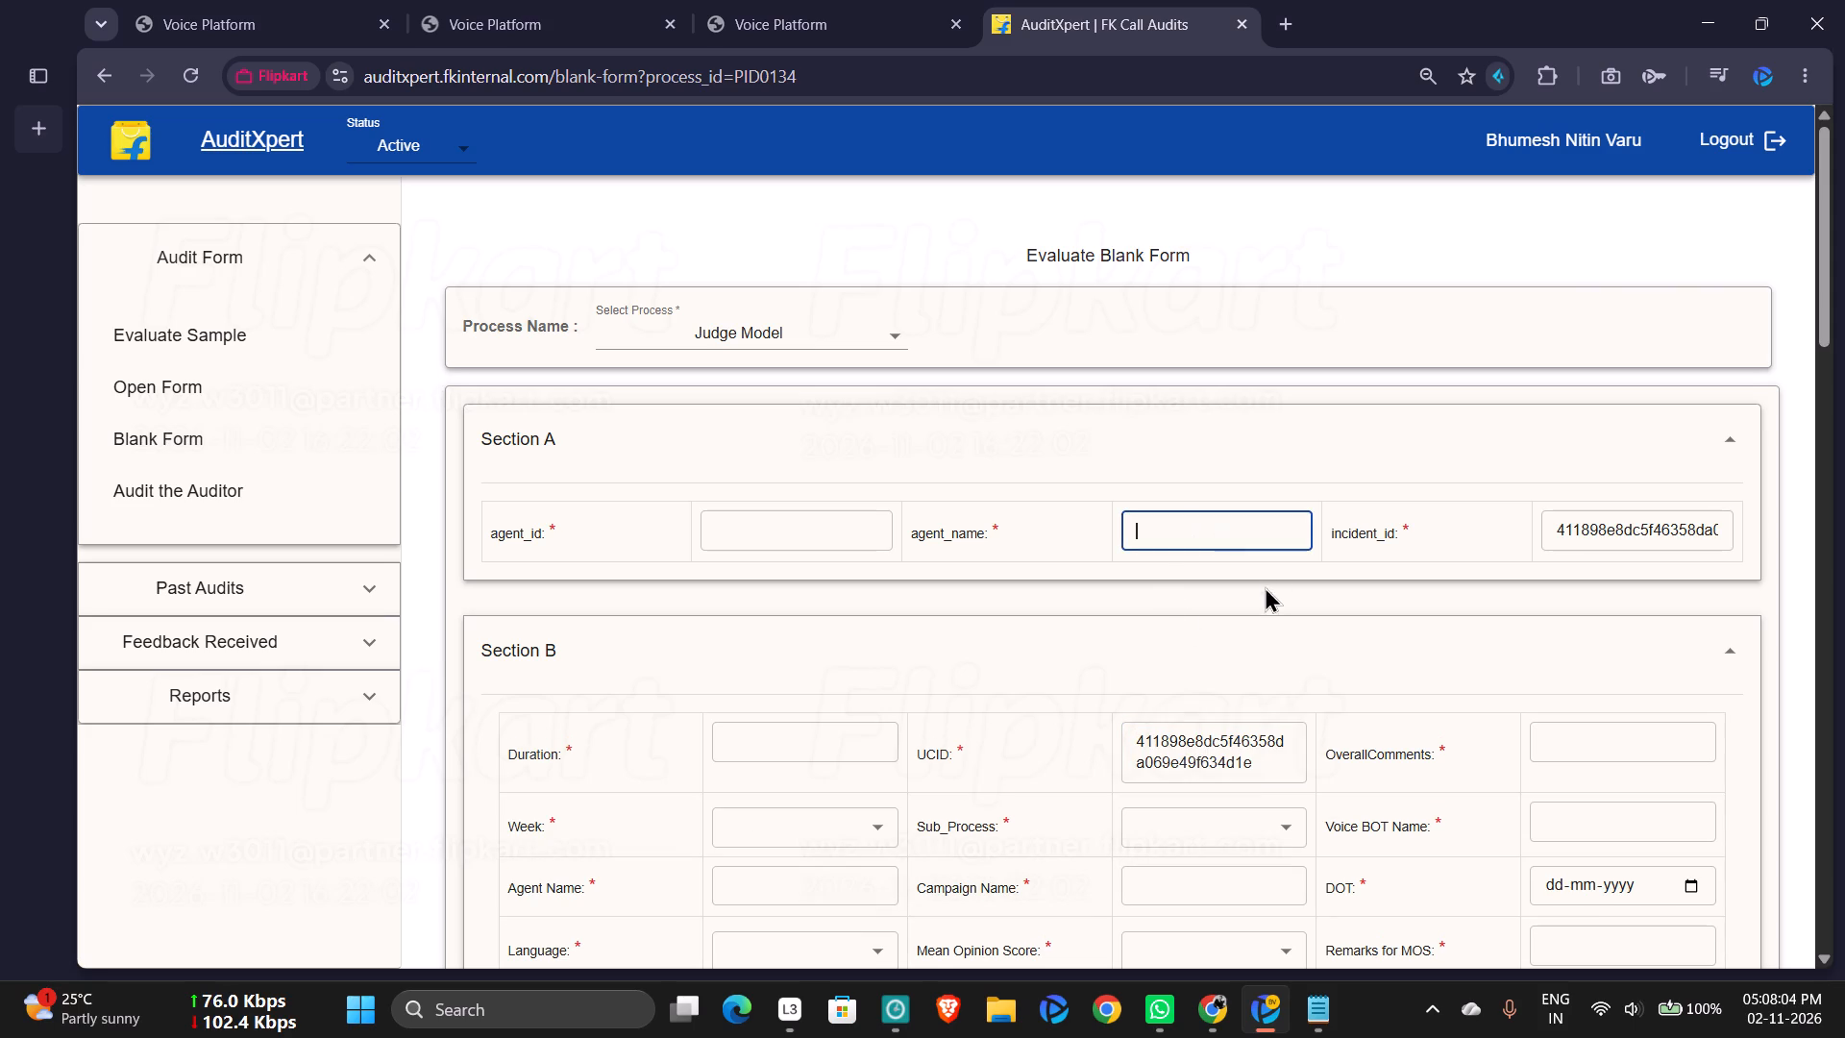
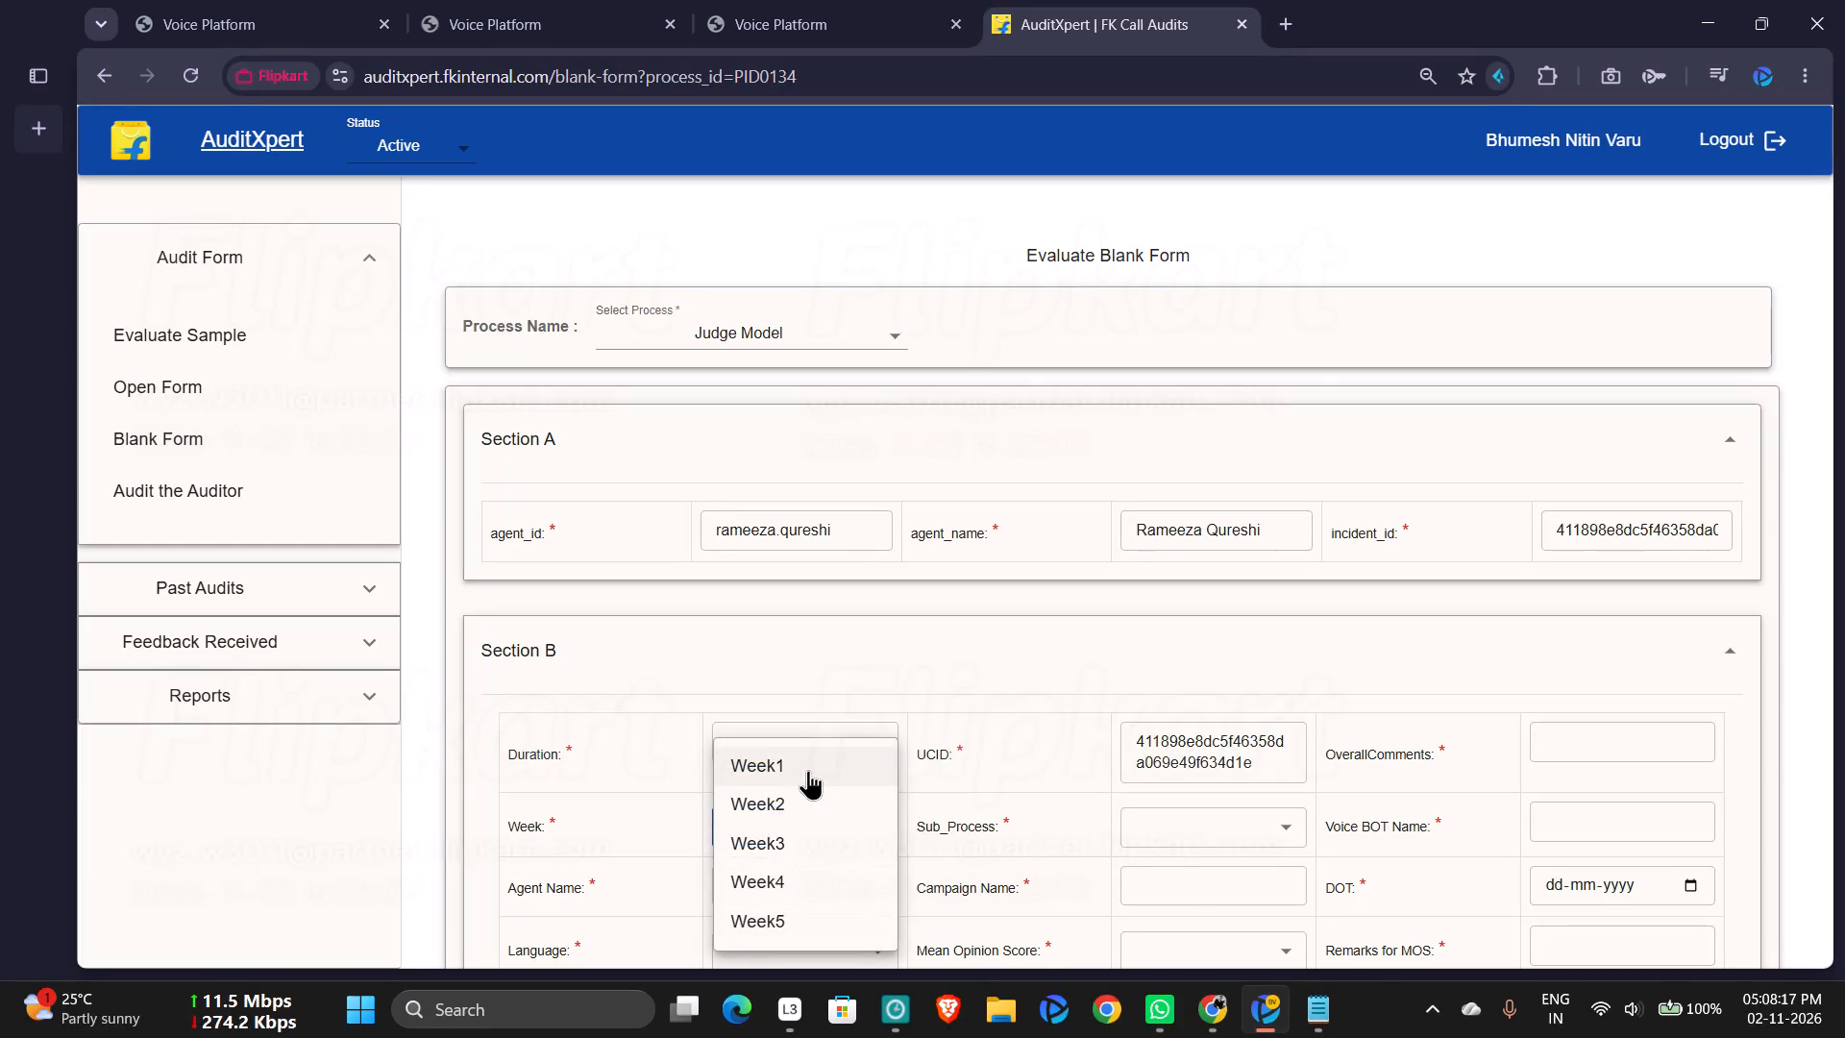
In Section B, set Week to Week1, Sub_Process to CX CABN, DOT to 01-11-2026, Mean Opinion Score to 5 and Language to Hindi.
left_click(808, 770)
left_click(1307, 833)
left_click(1234, 844)
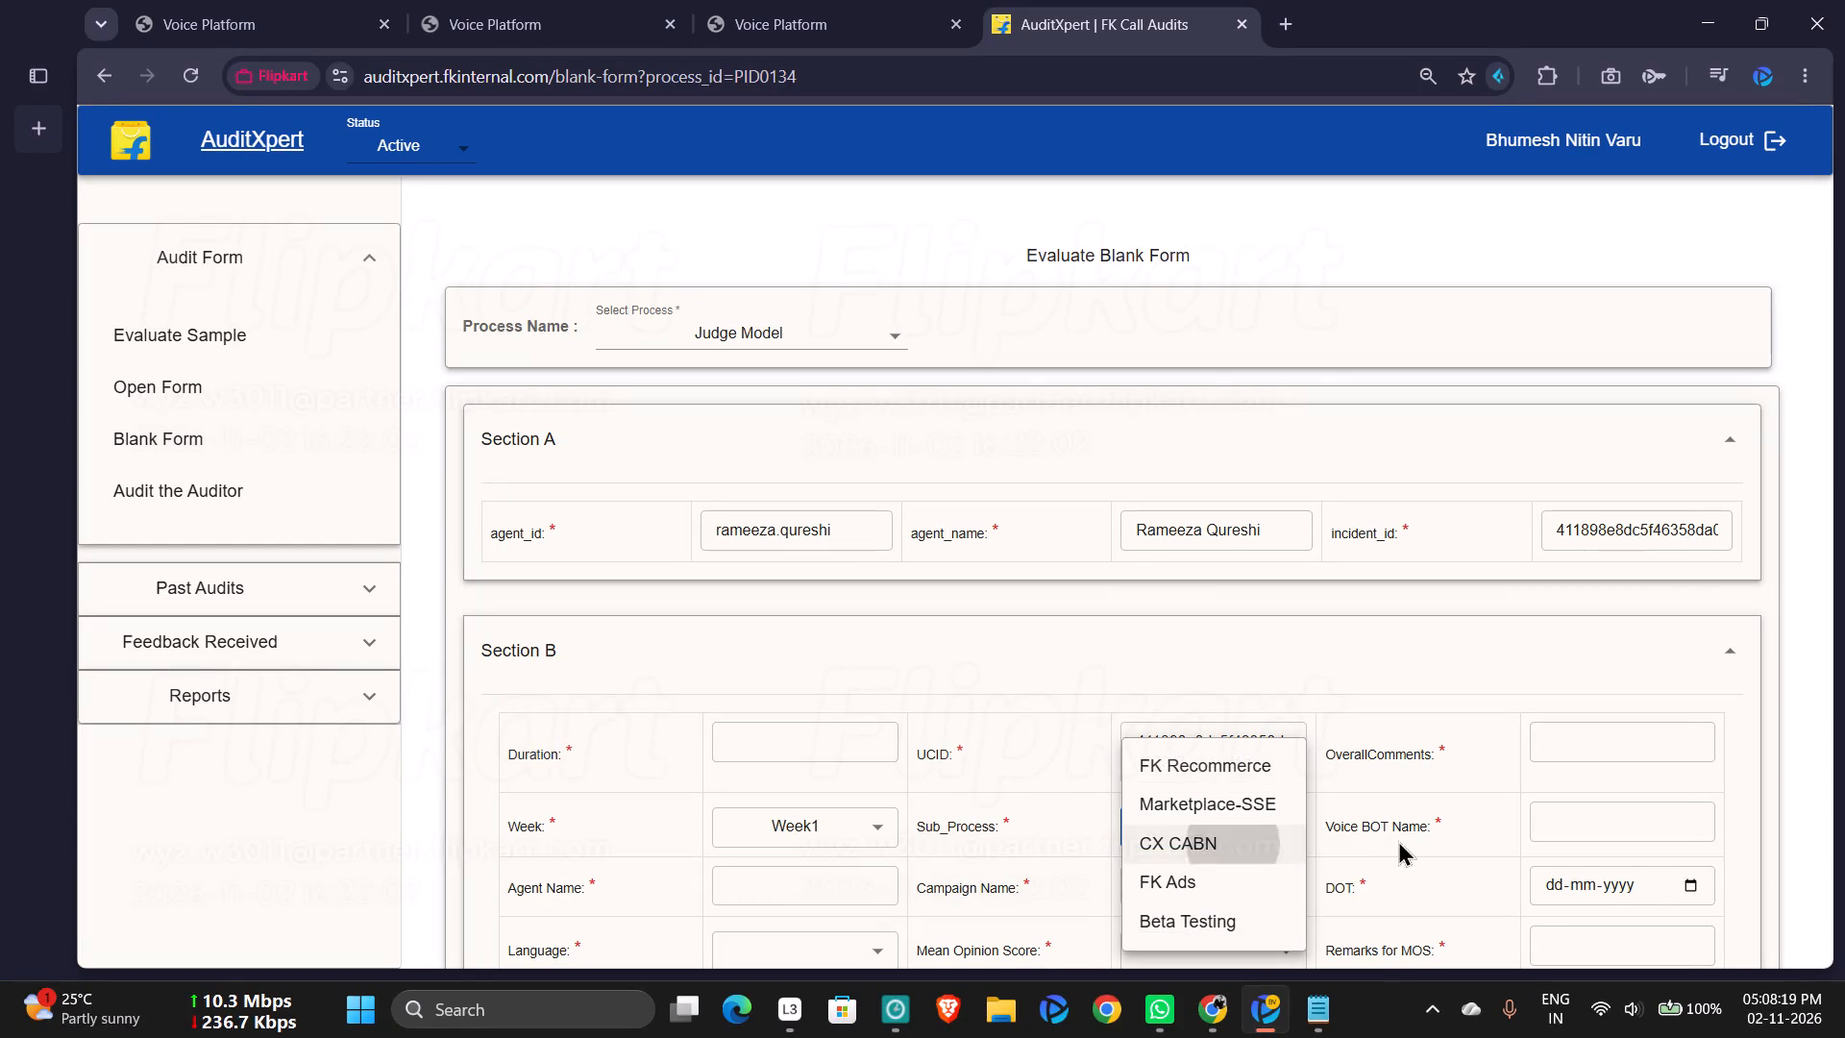
left_click(1697, 885)
left_click(1548, 658)
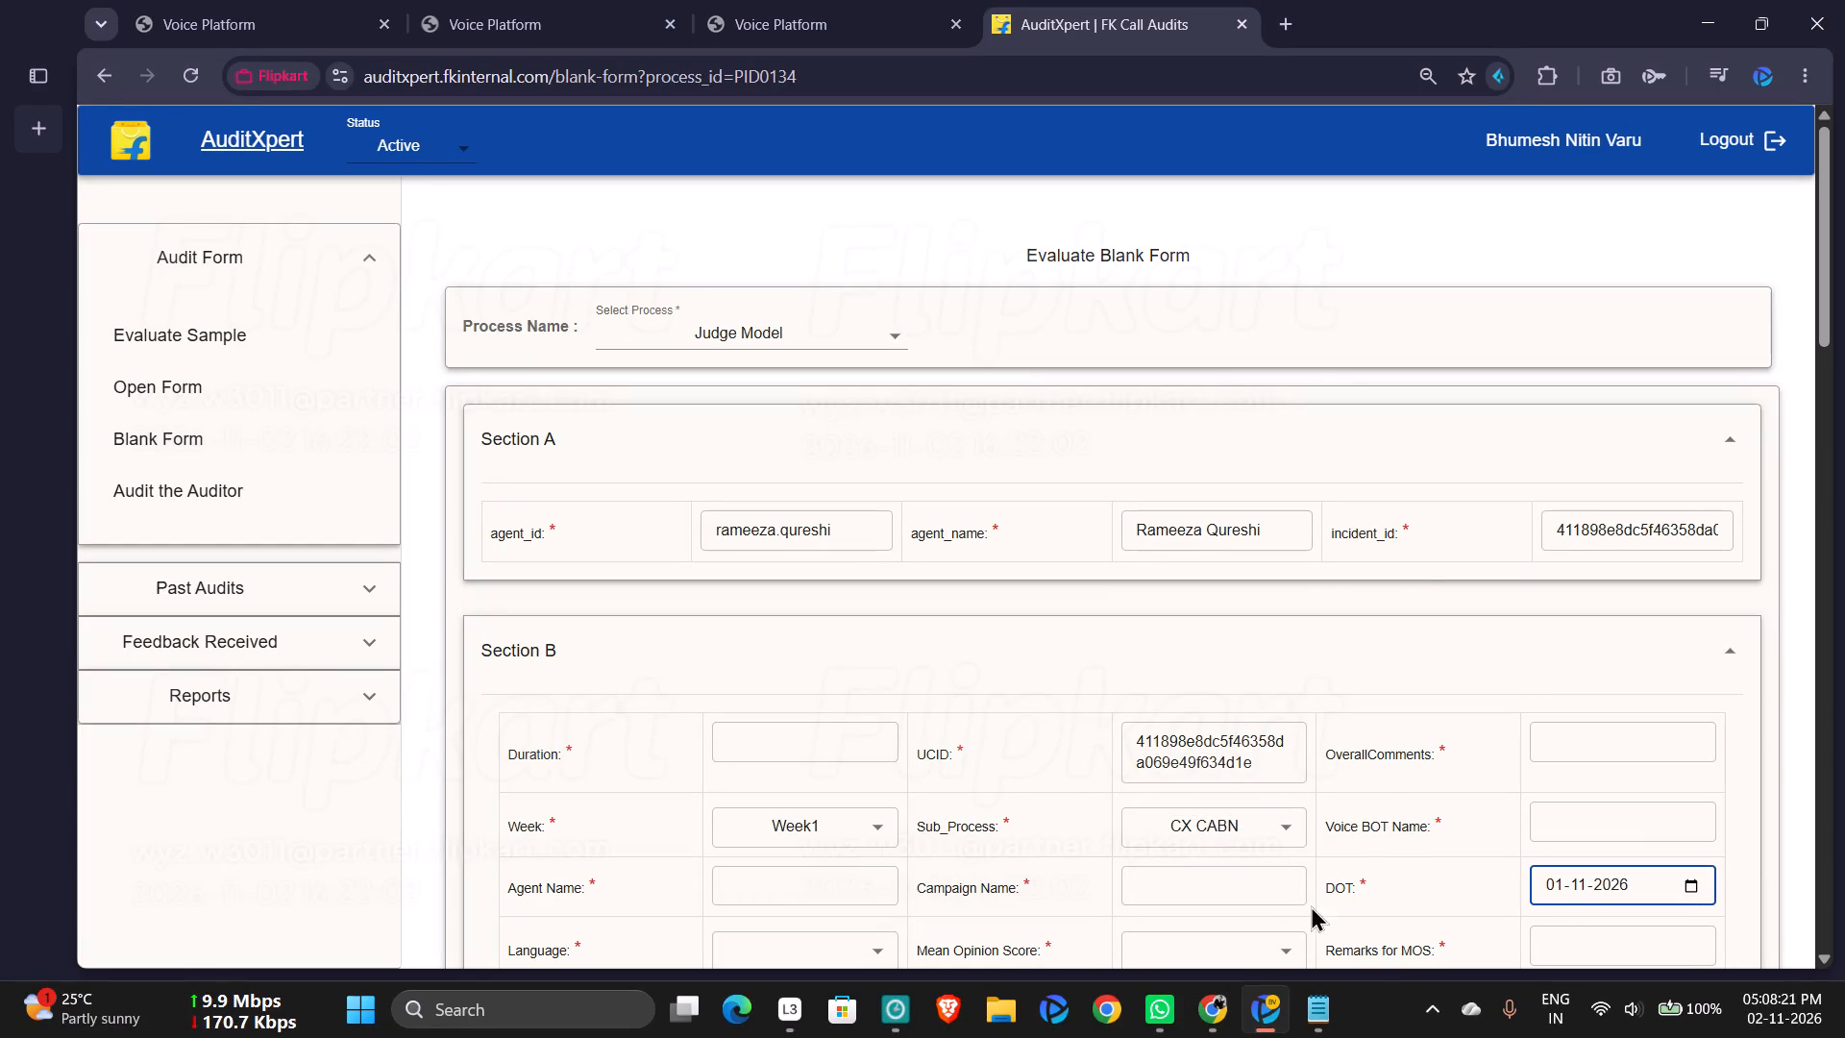
scroll(1237, 748, "down", 1)
left_click(1291, 711)
left_click(1149, 909)
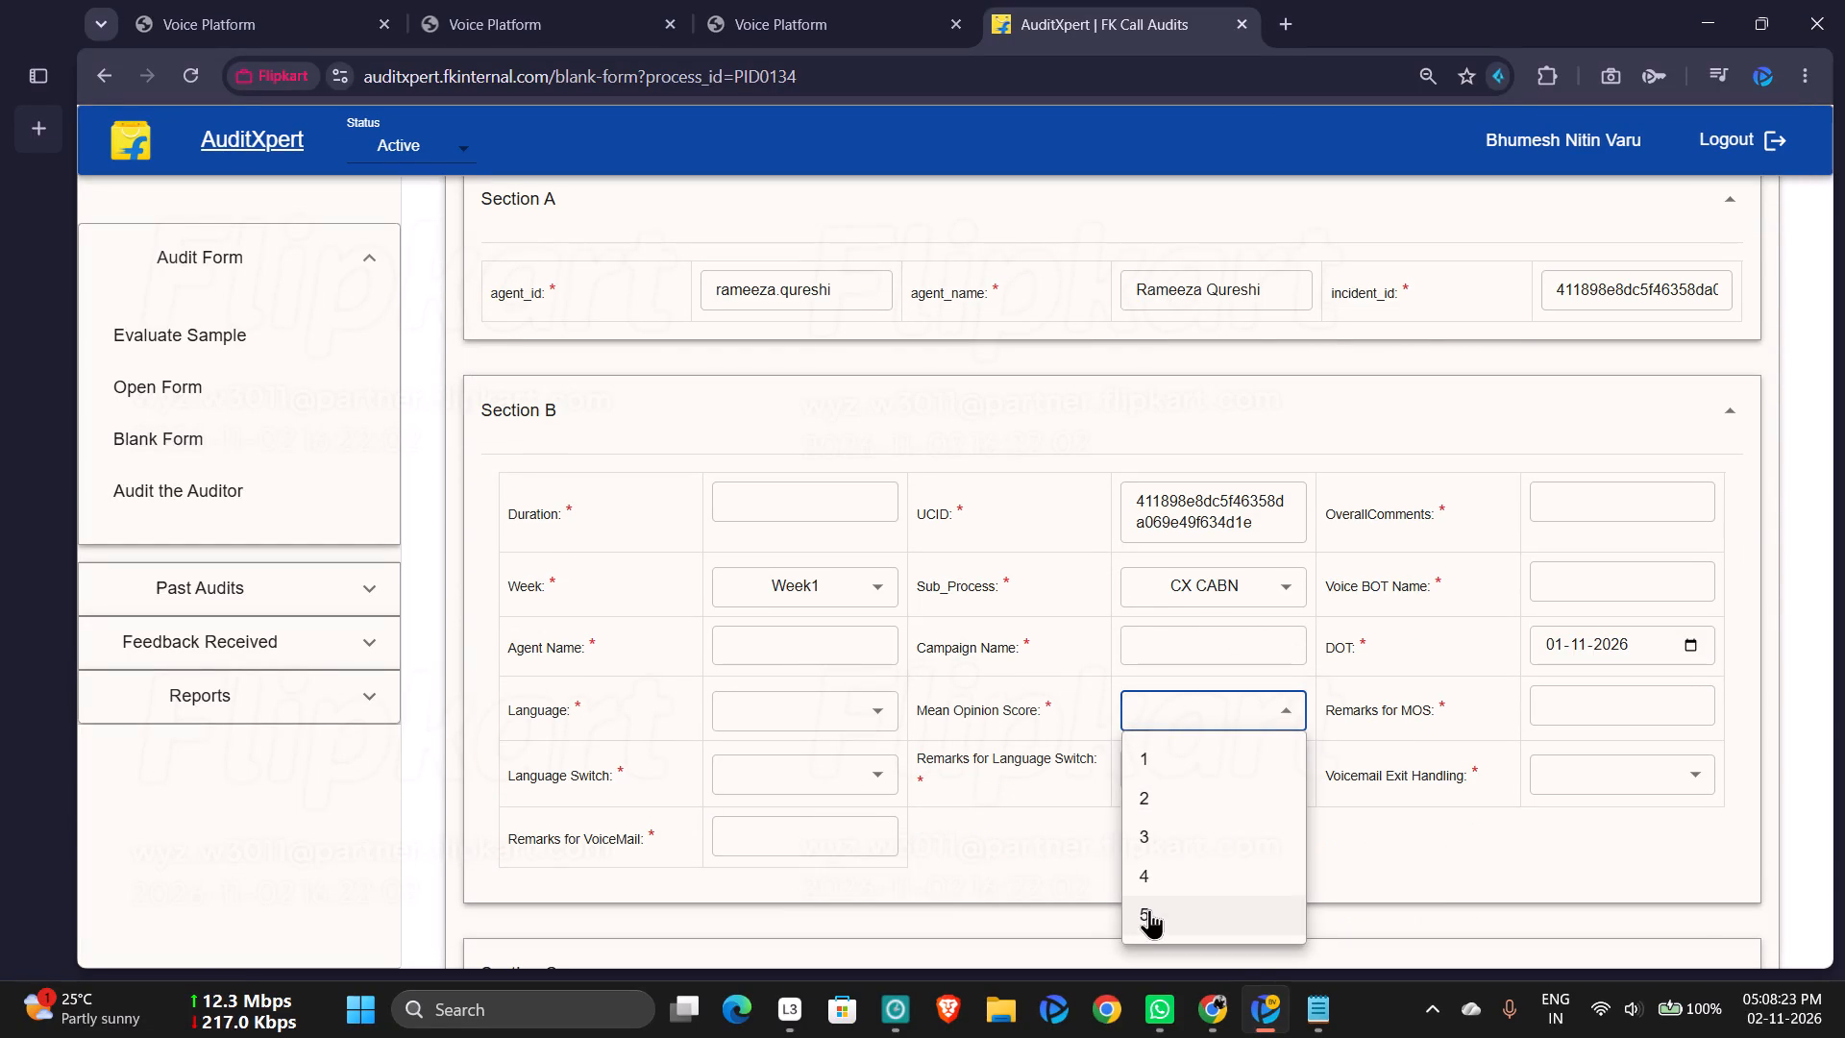
left_click(878, 718)
left_click(771, 435)
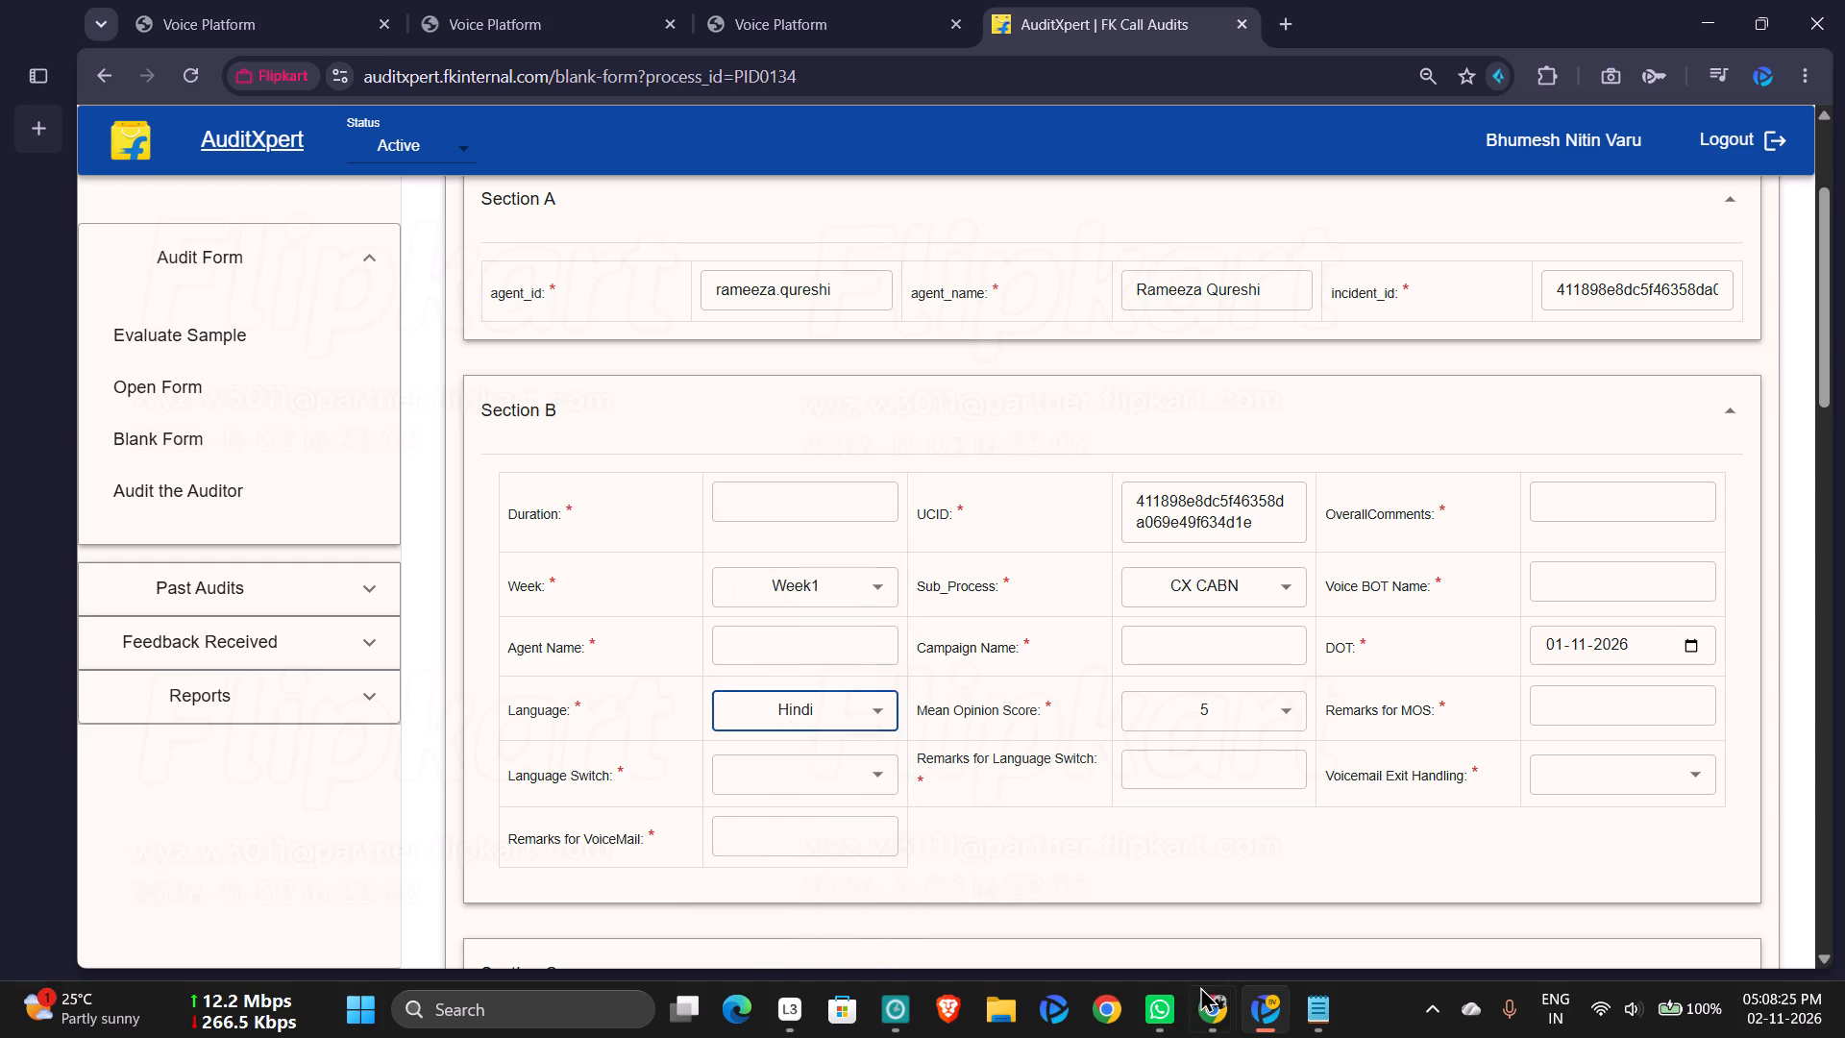
Copy row 133's Campaign Name from the Non-CX - Campaign RD spreadsheet into the AuditXpert form's Campaign Name field.
left_click(1198, 994)
left_click(1099, 903)
left_click(655, 663)
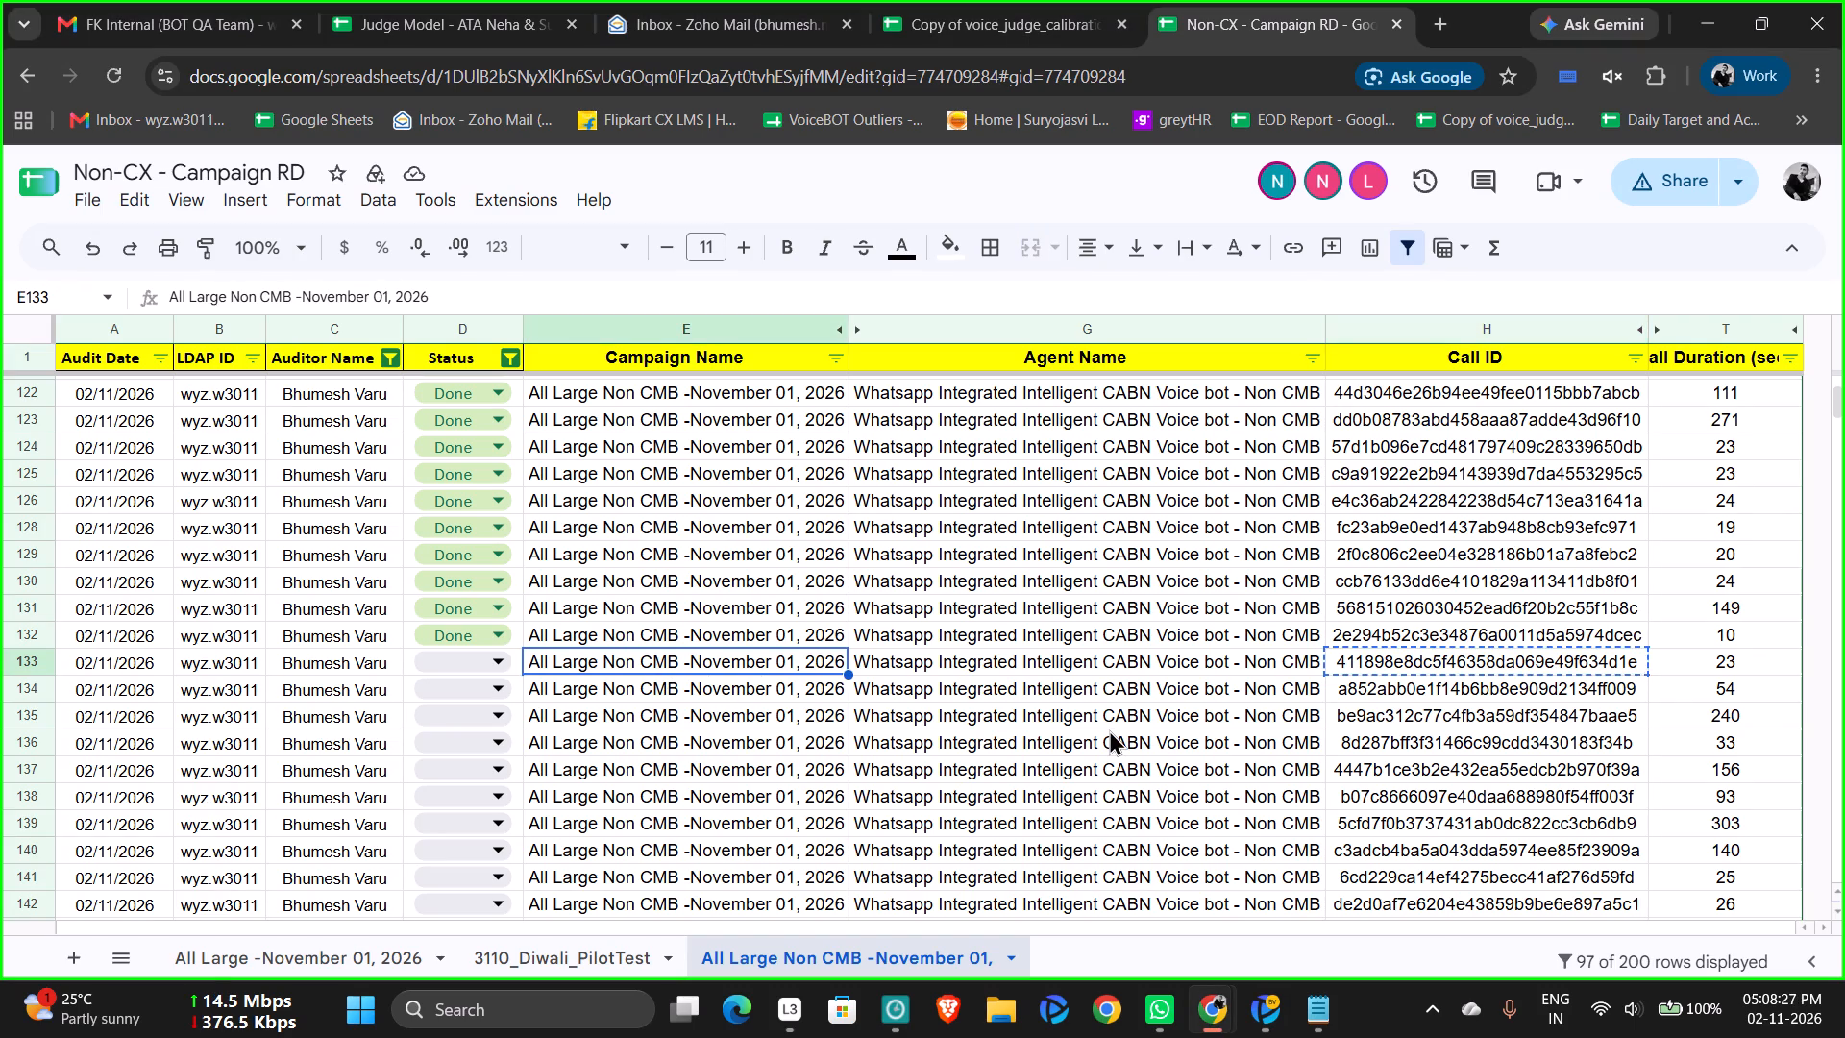
key("ctrl+c")
left_click(1277, 1001)
left_click(1213, 632)
key("ctrl+v")
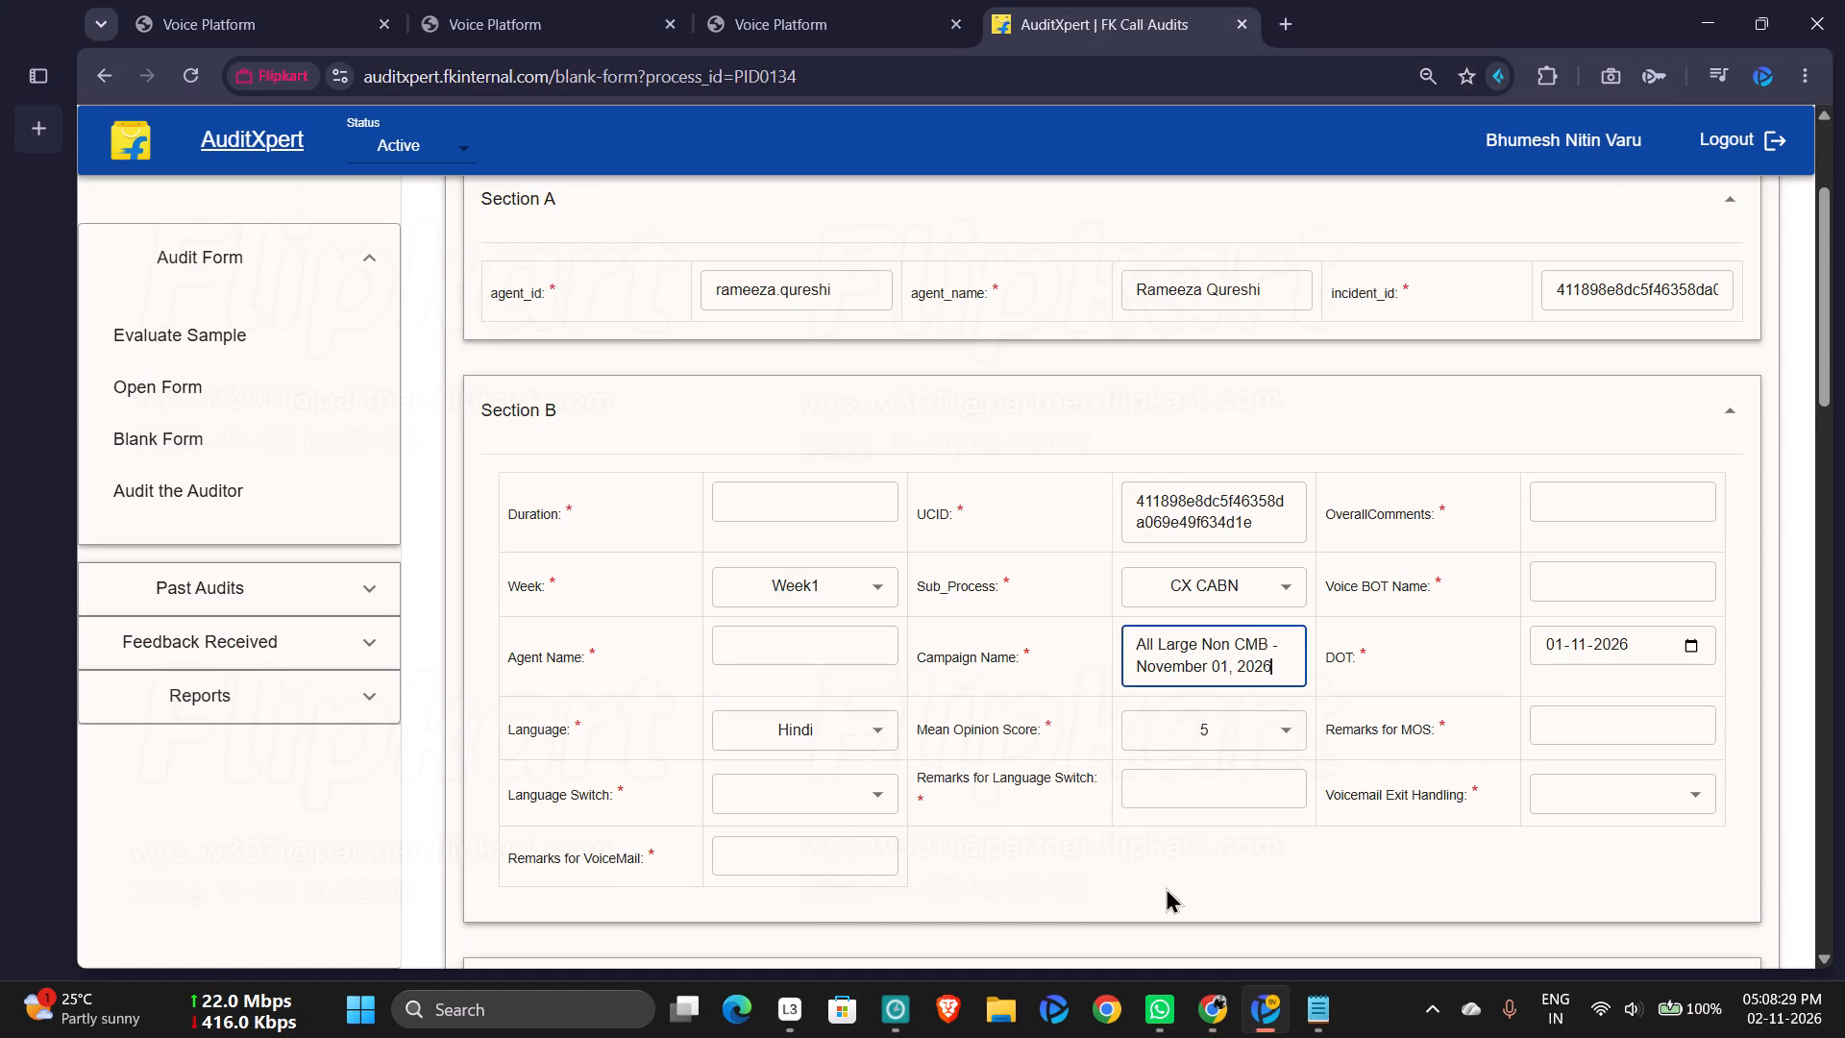
Copy row 133's Agent Name from the spreadsheet into the Agent Name field in Section B of the AuditXpert form.
left_click(1214, 1017)
left_click(1104, 906)
left_click(985, 670)
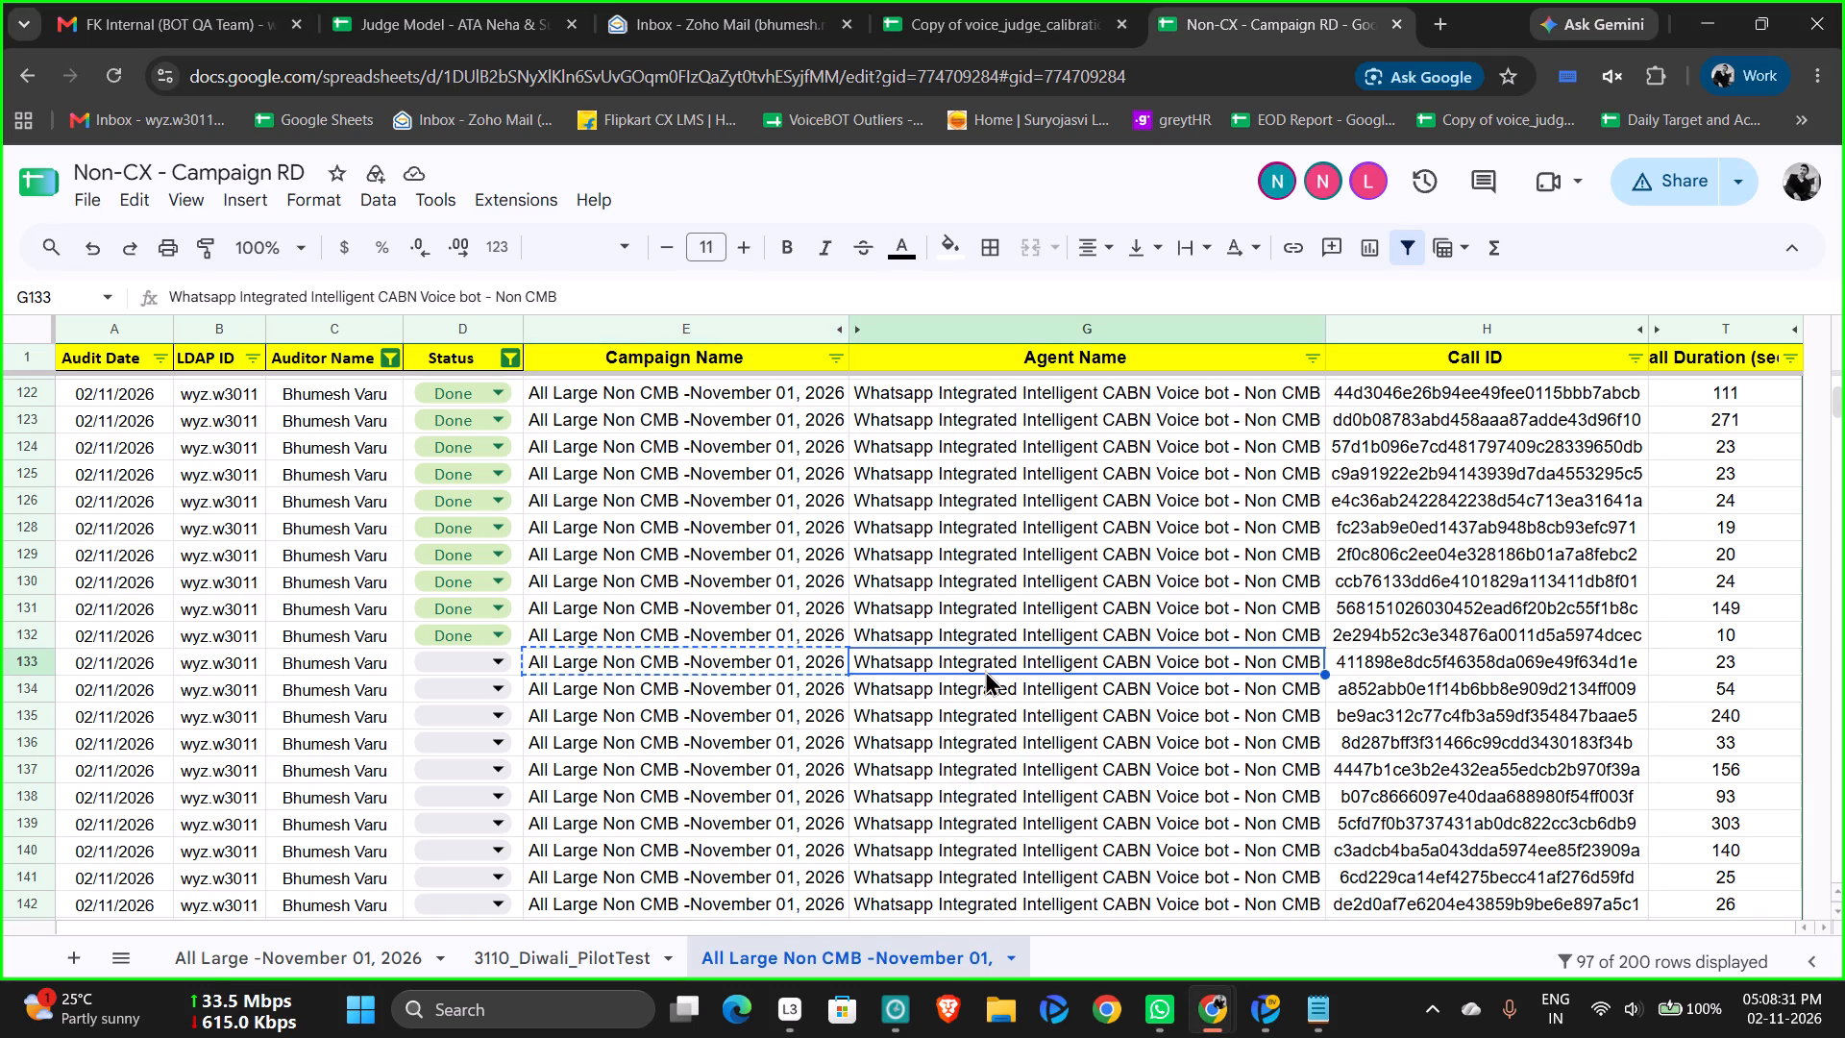
key("ctrl+c")
left_click(1266, 1009)
left_click(818, 643)
key("ctrl+v")
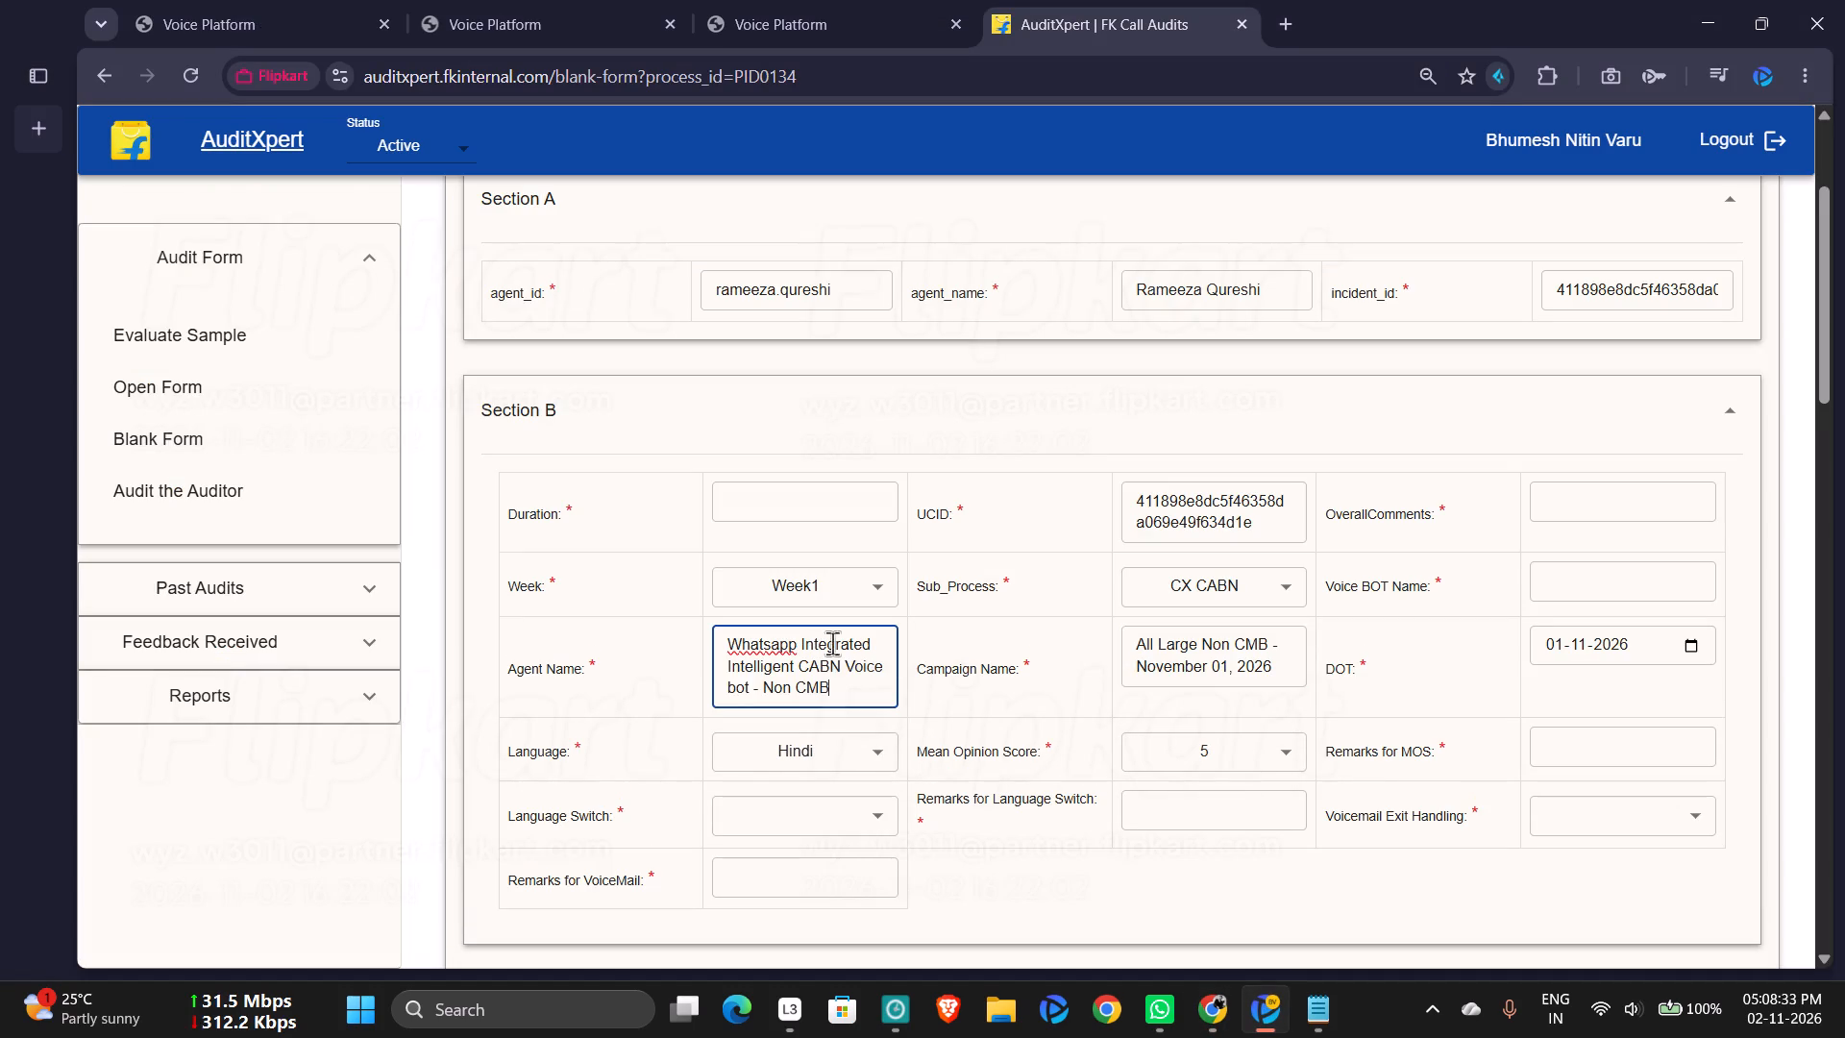
In Section B, enter Priya as Voice BOT Name and row 133's call duration of 23, and set Language Switch to NA.
left_click(1575, 587)
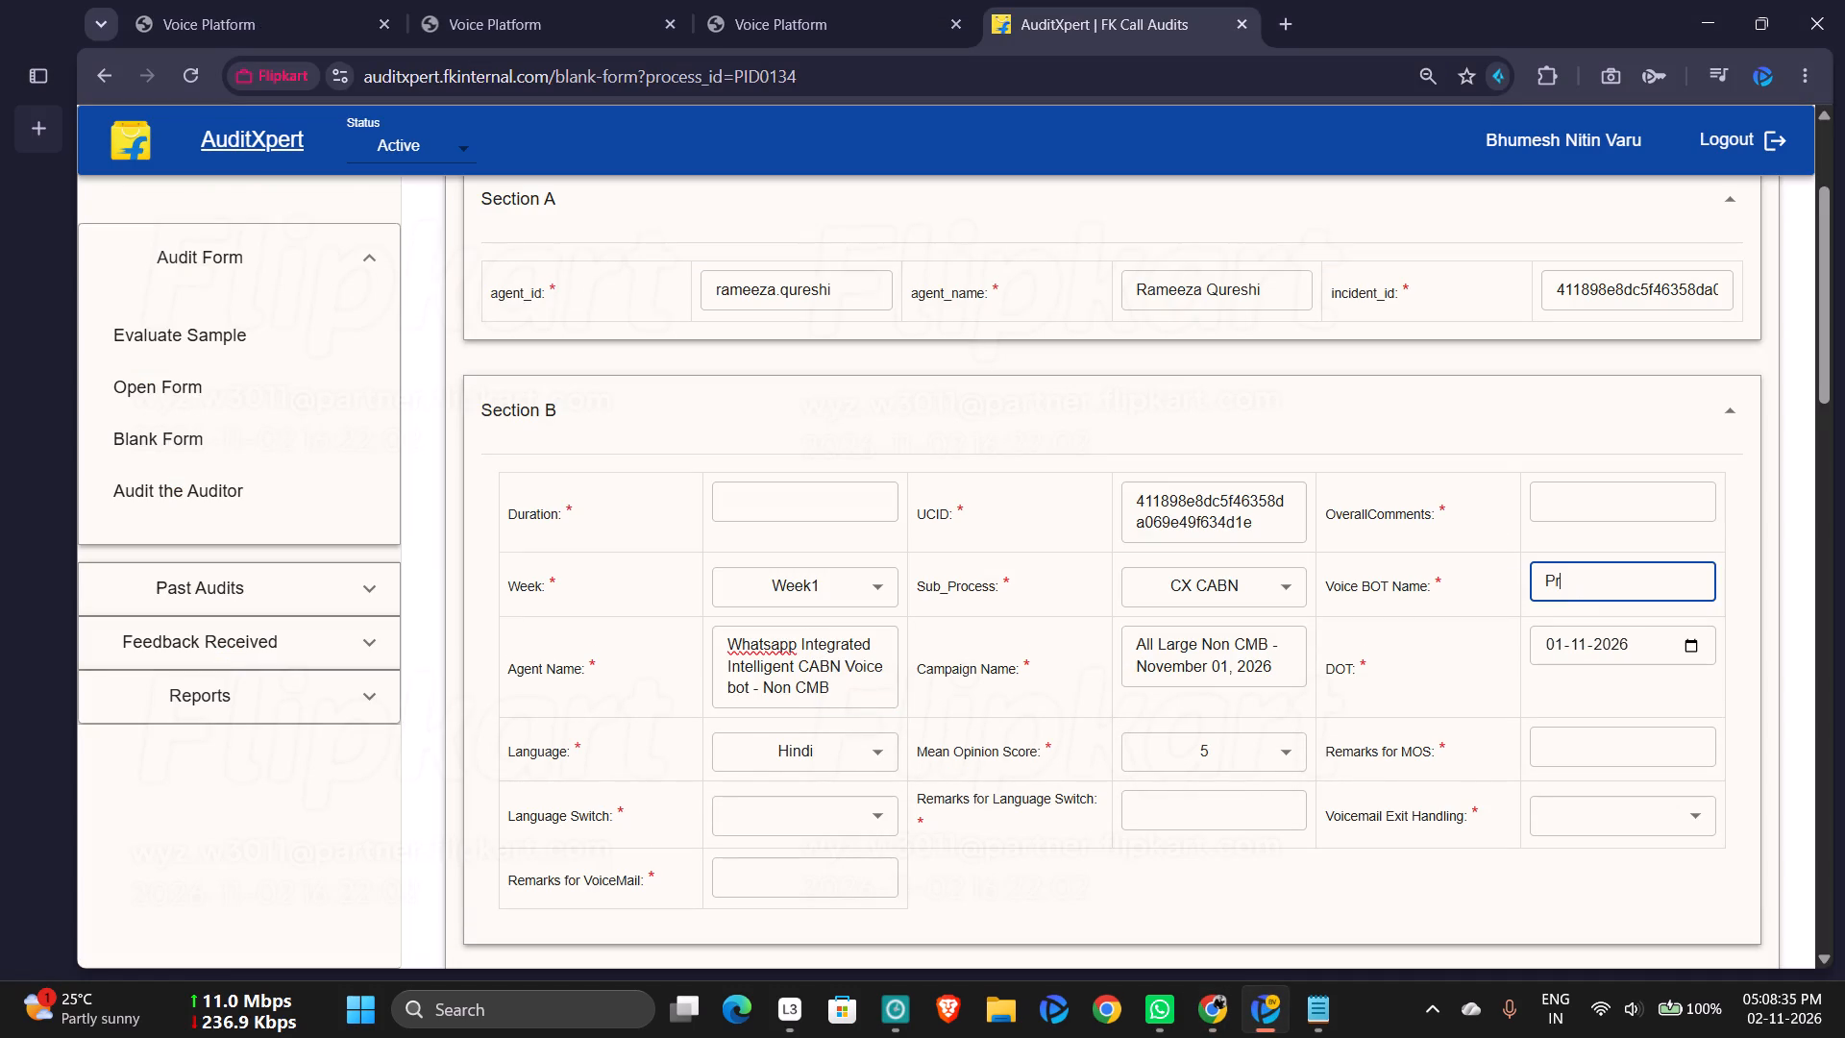
left_click(1200, 1010)
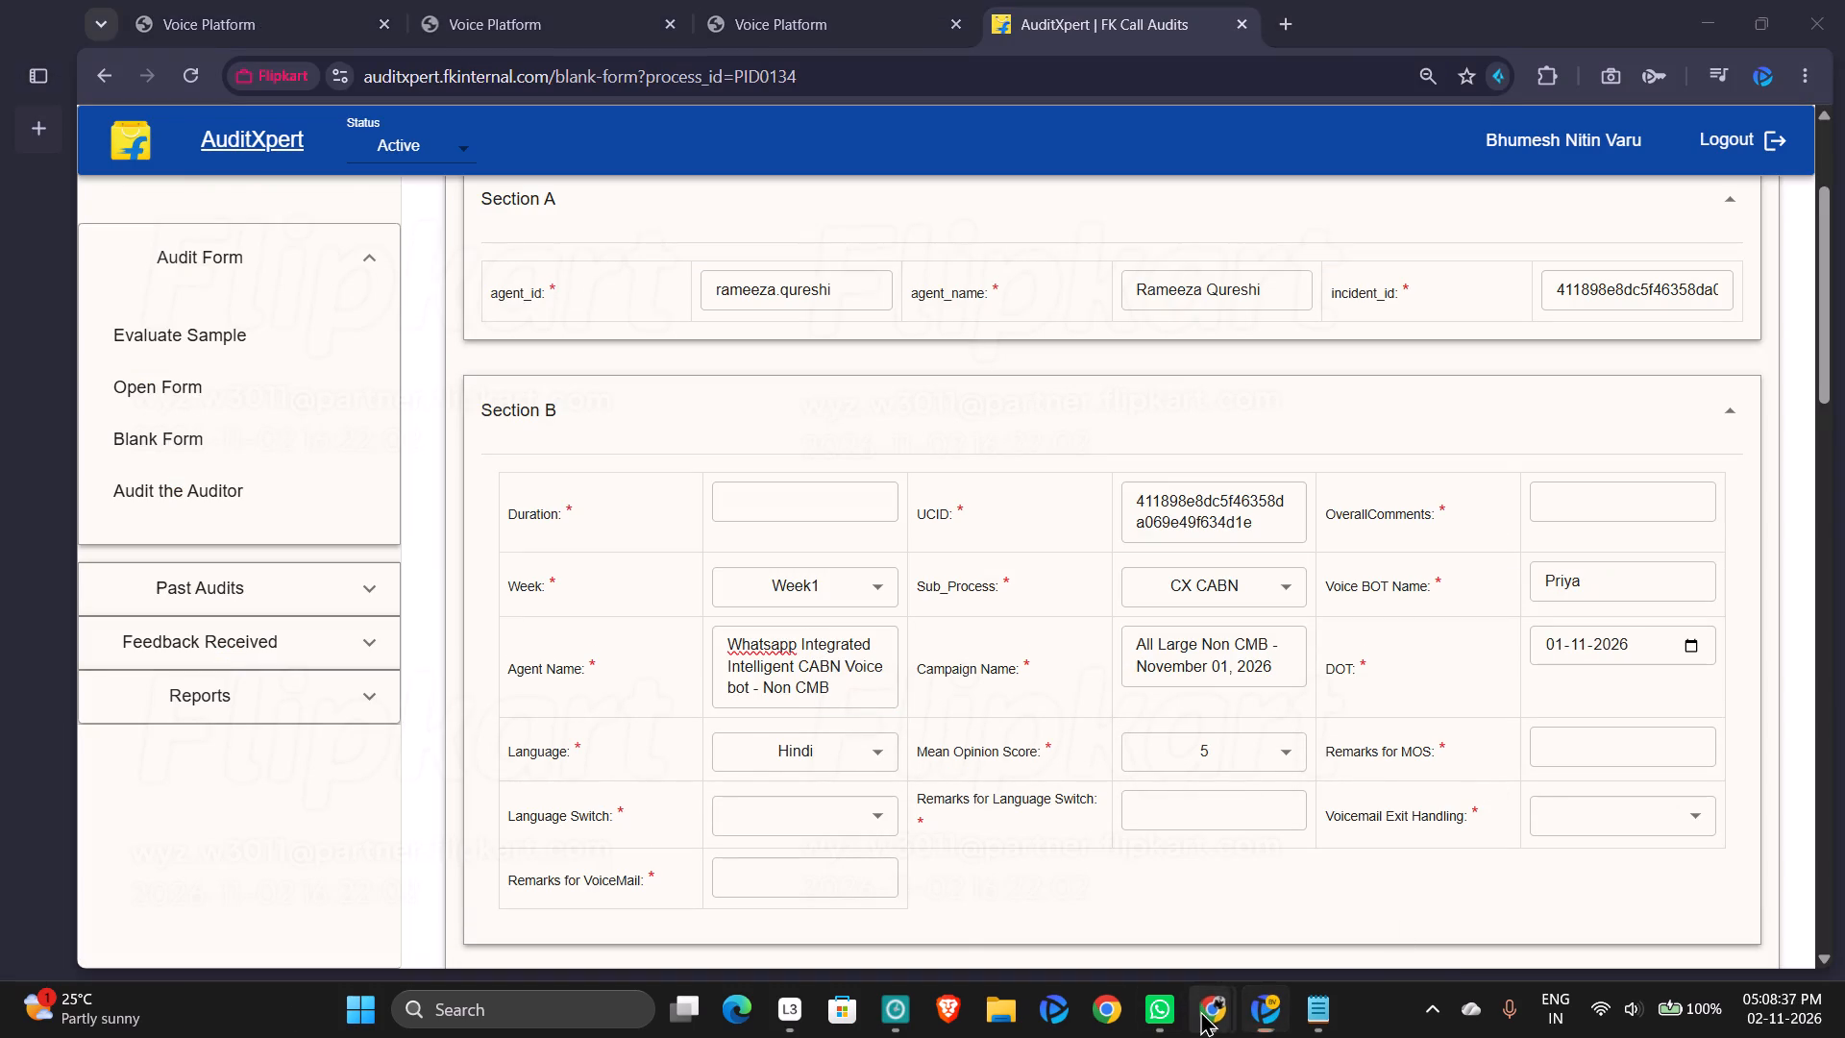
left_click(1028, 859)
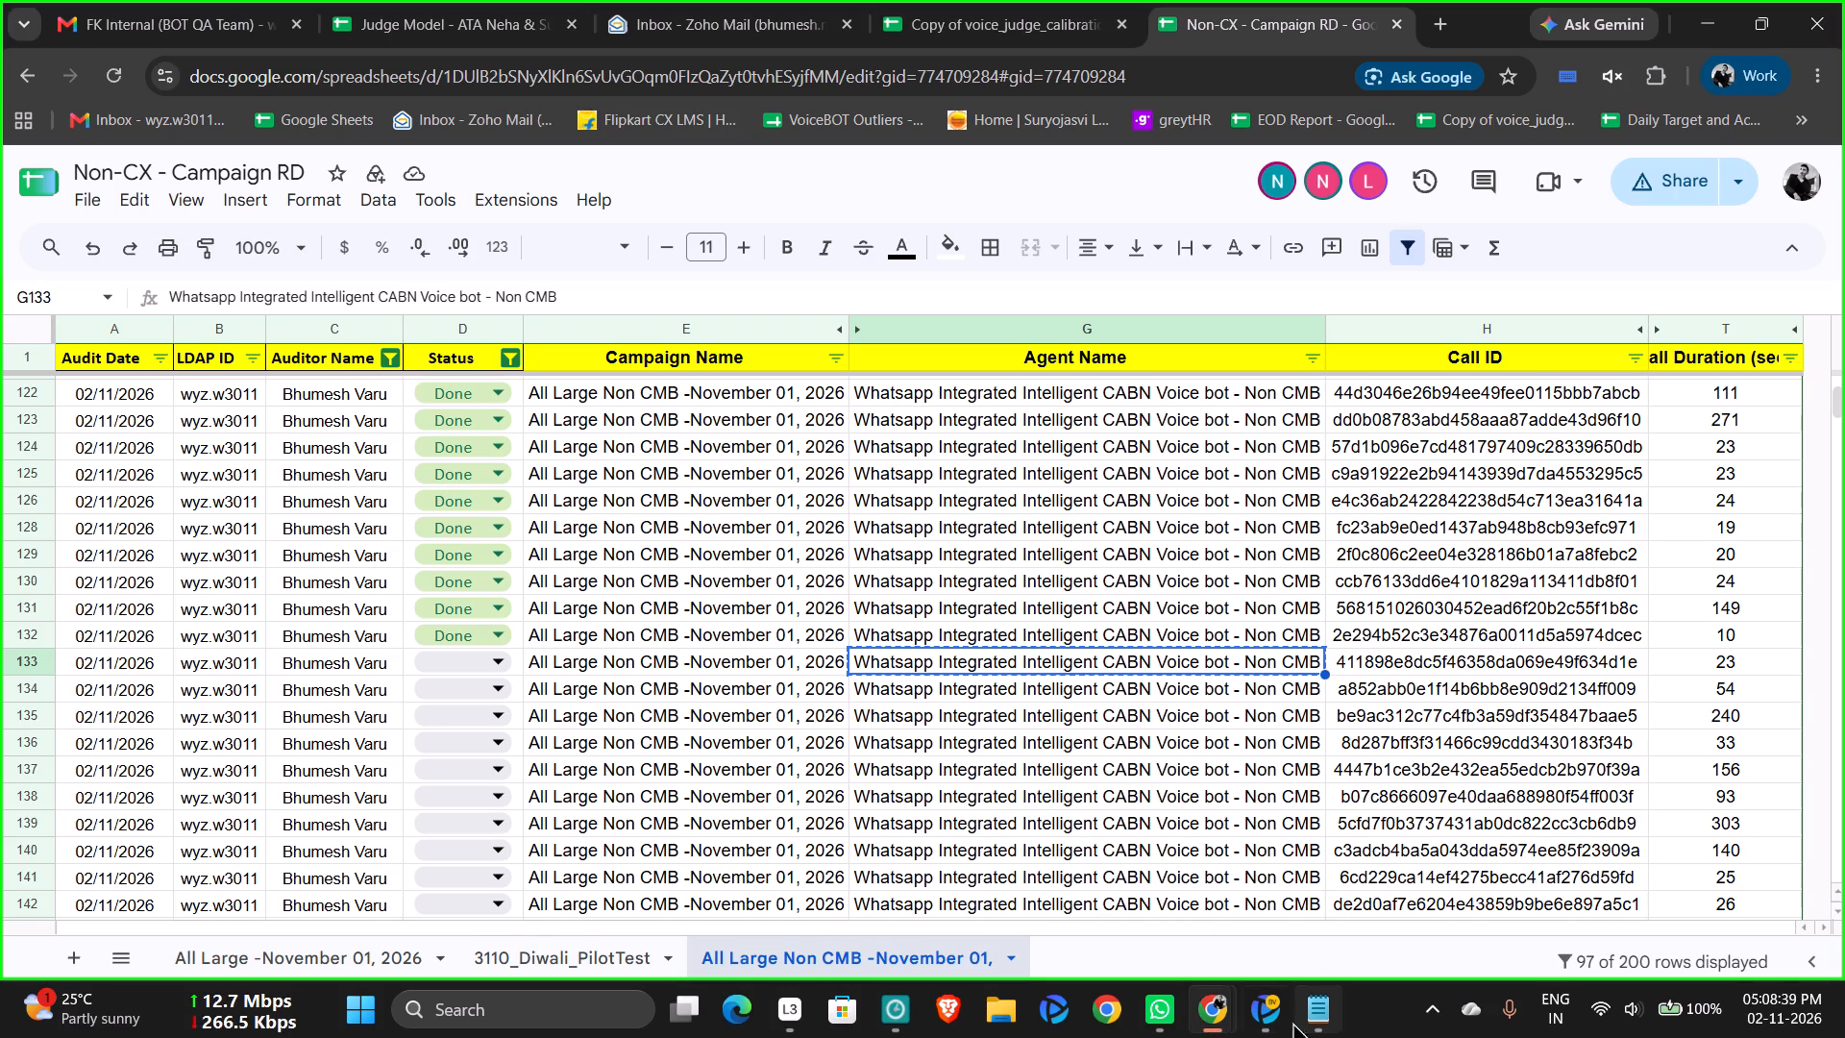
left_click(1284, 1013)
left_click(783, 494)
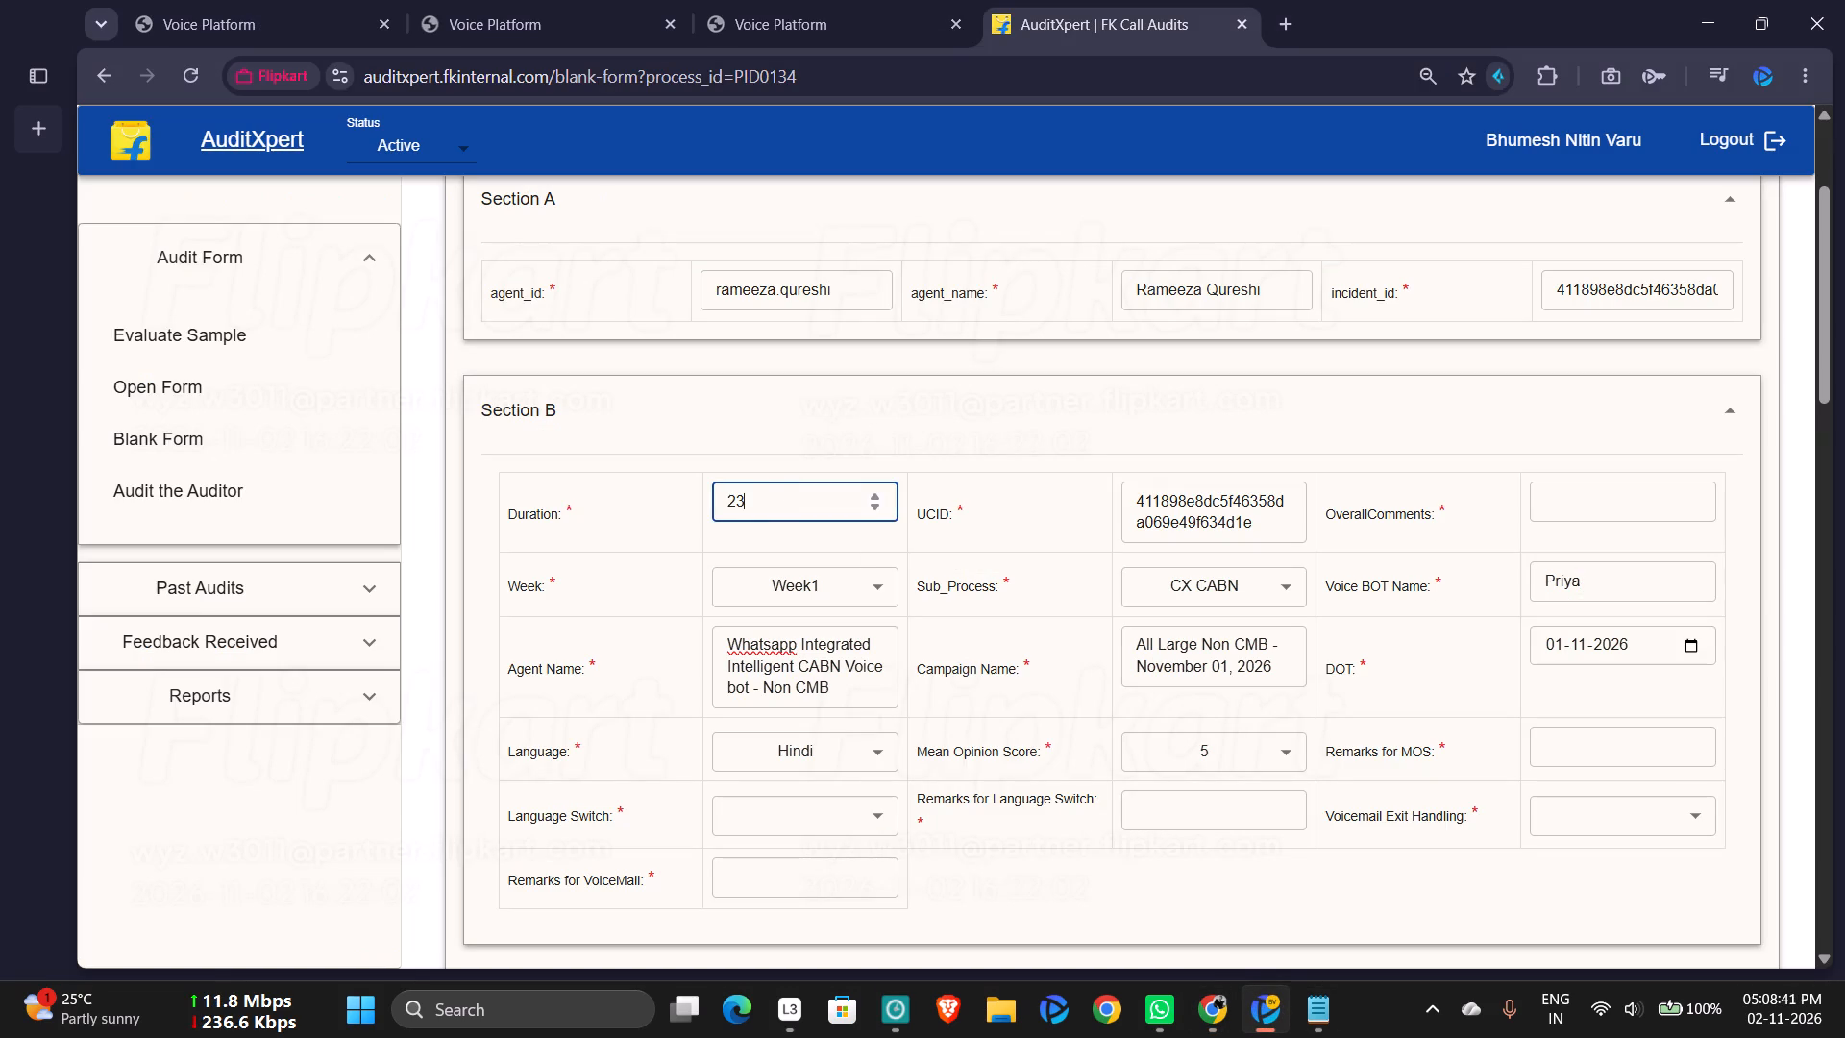
left_click(853, 812)
left_click(741, 913)
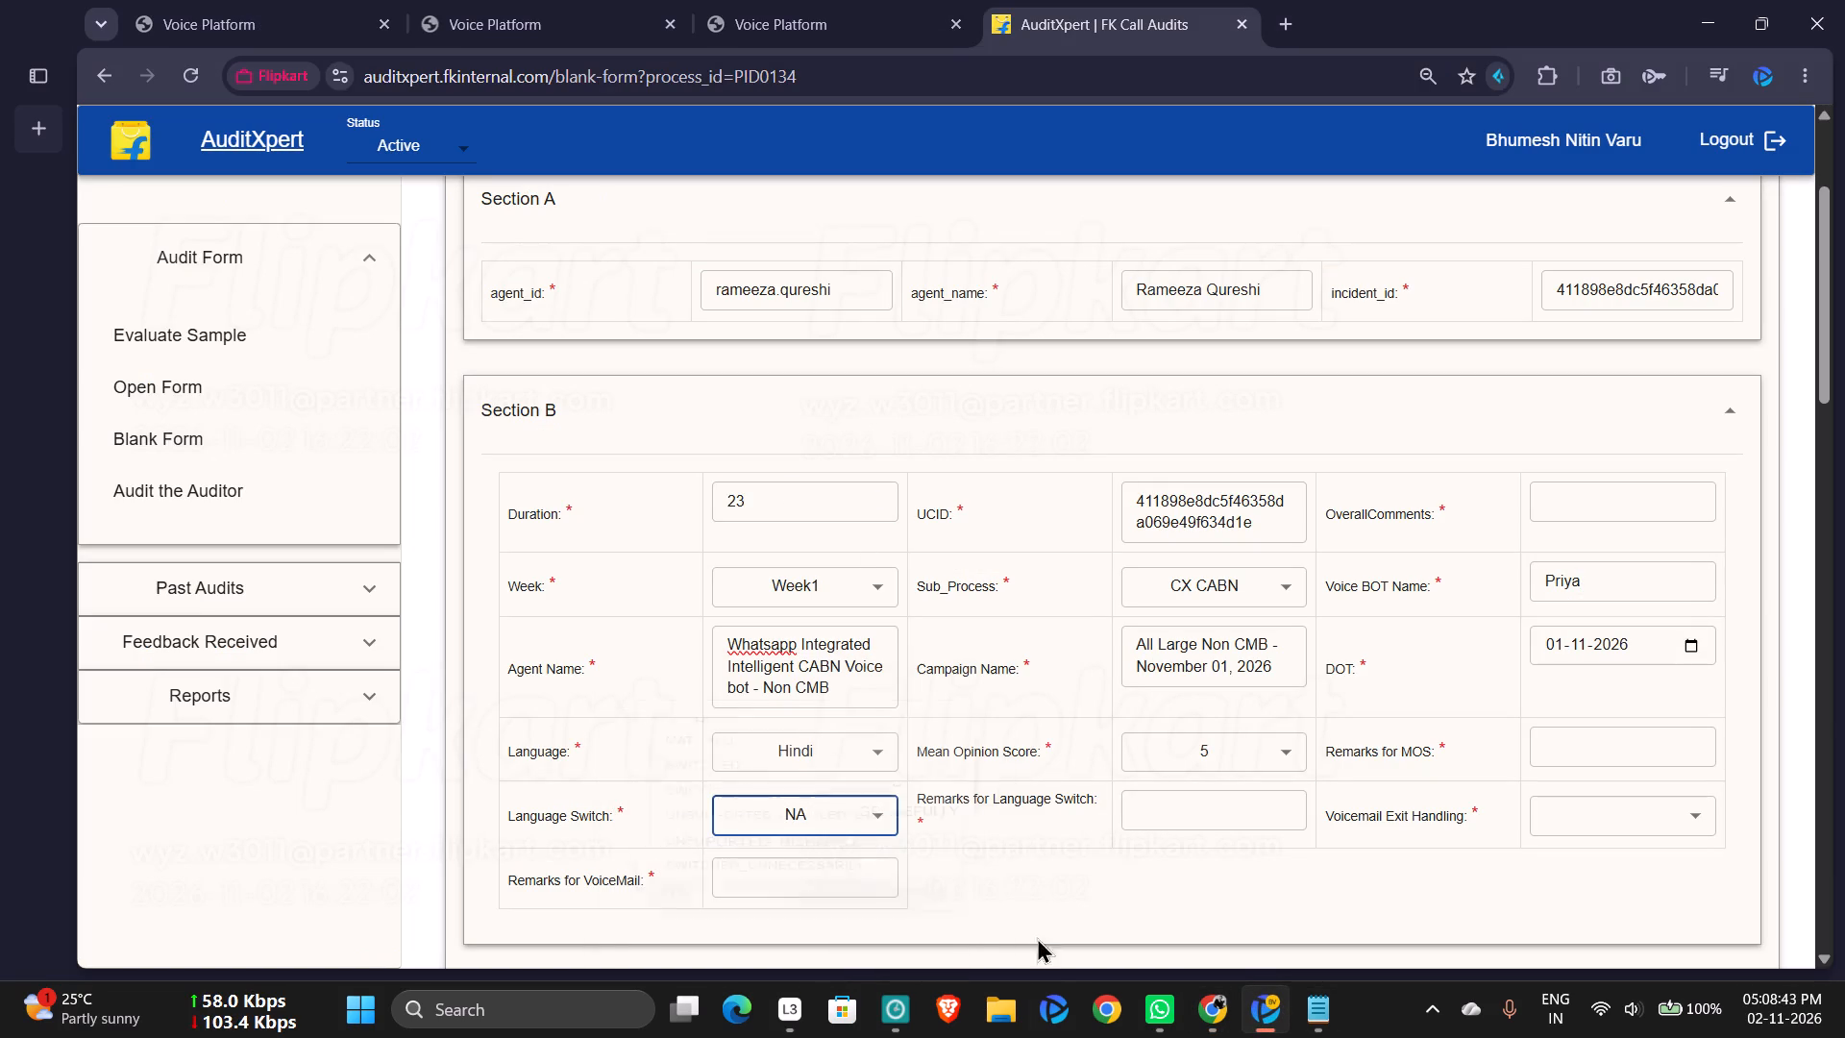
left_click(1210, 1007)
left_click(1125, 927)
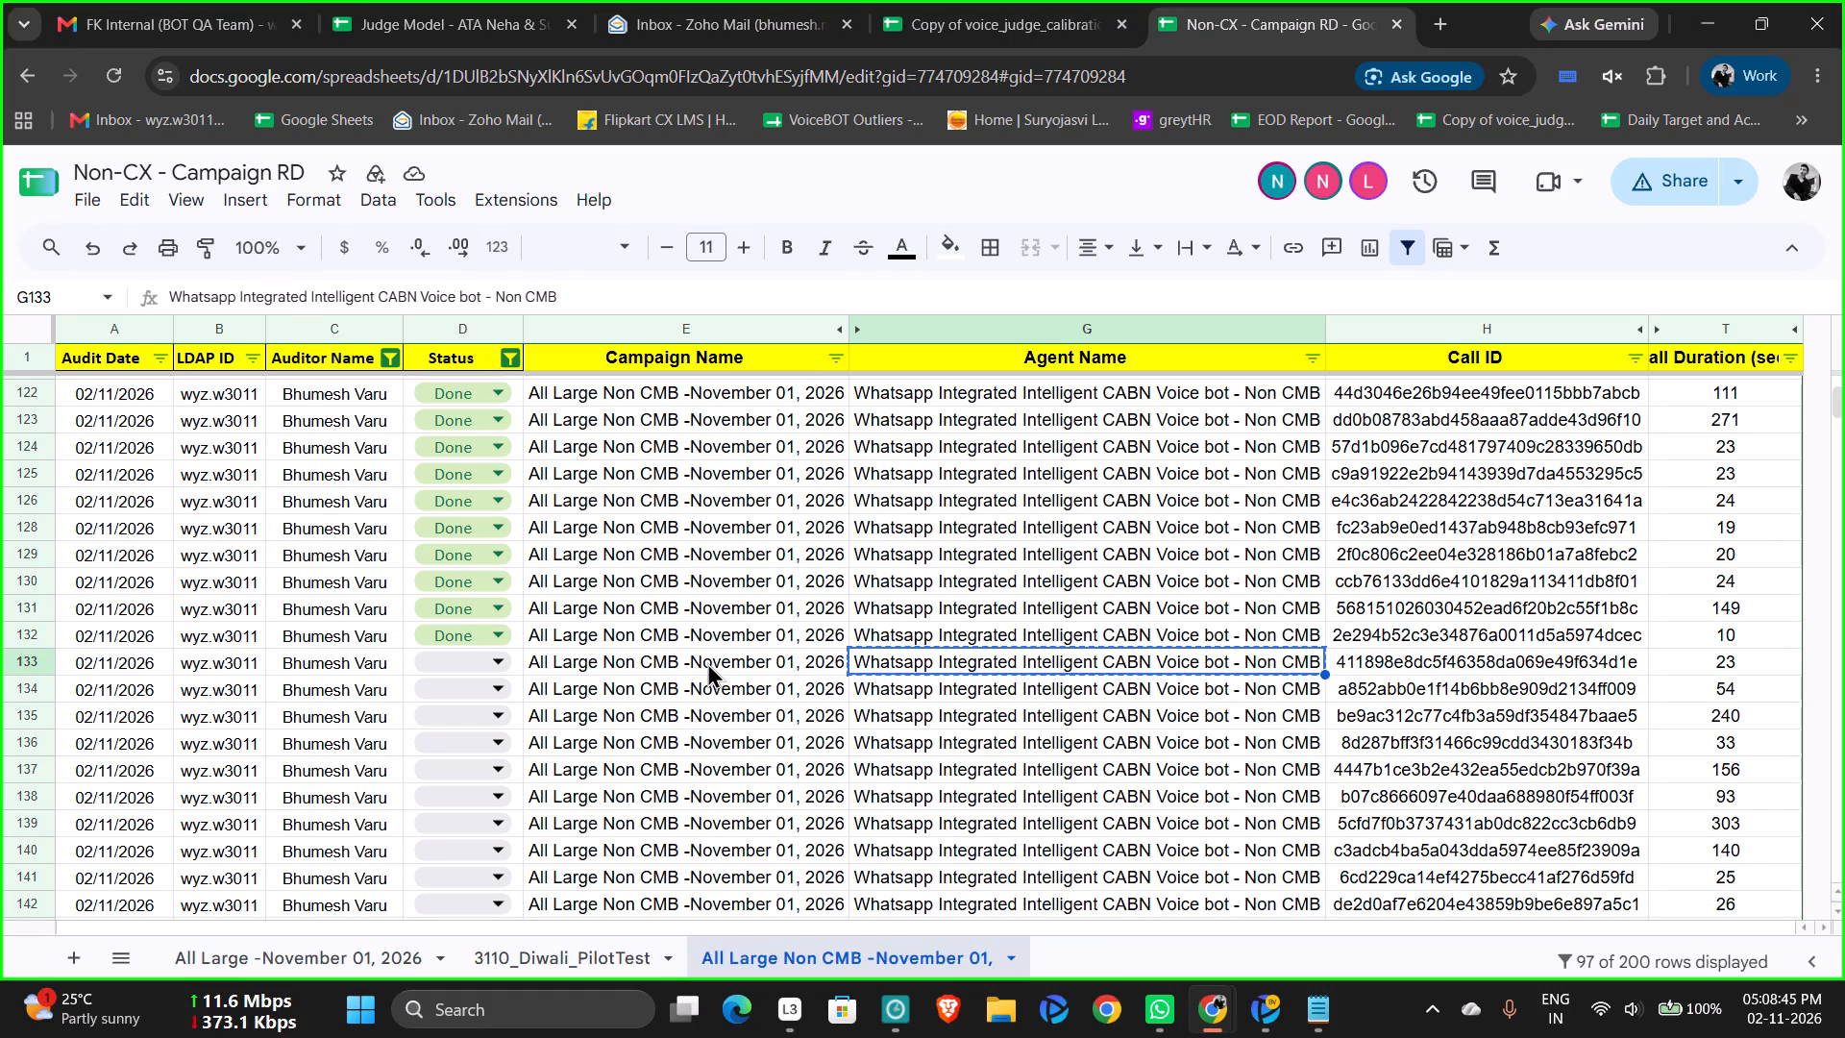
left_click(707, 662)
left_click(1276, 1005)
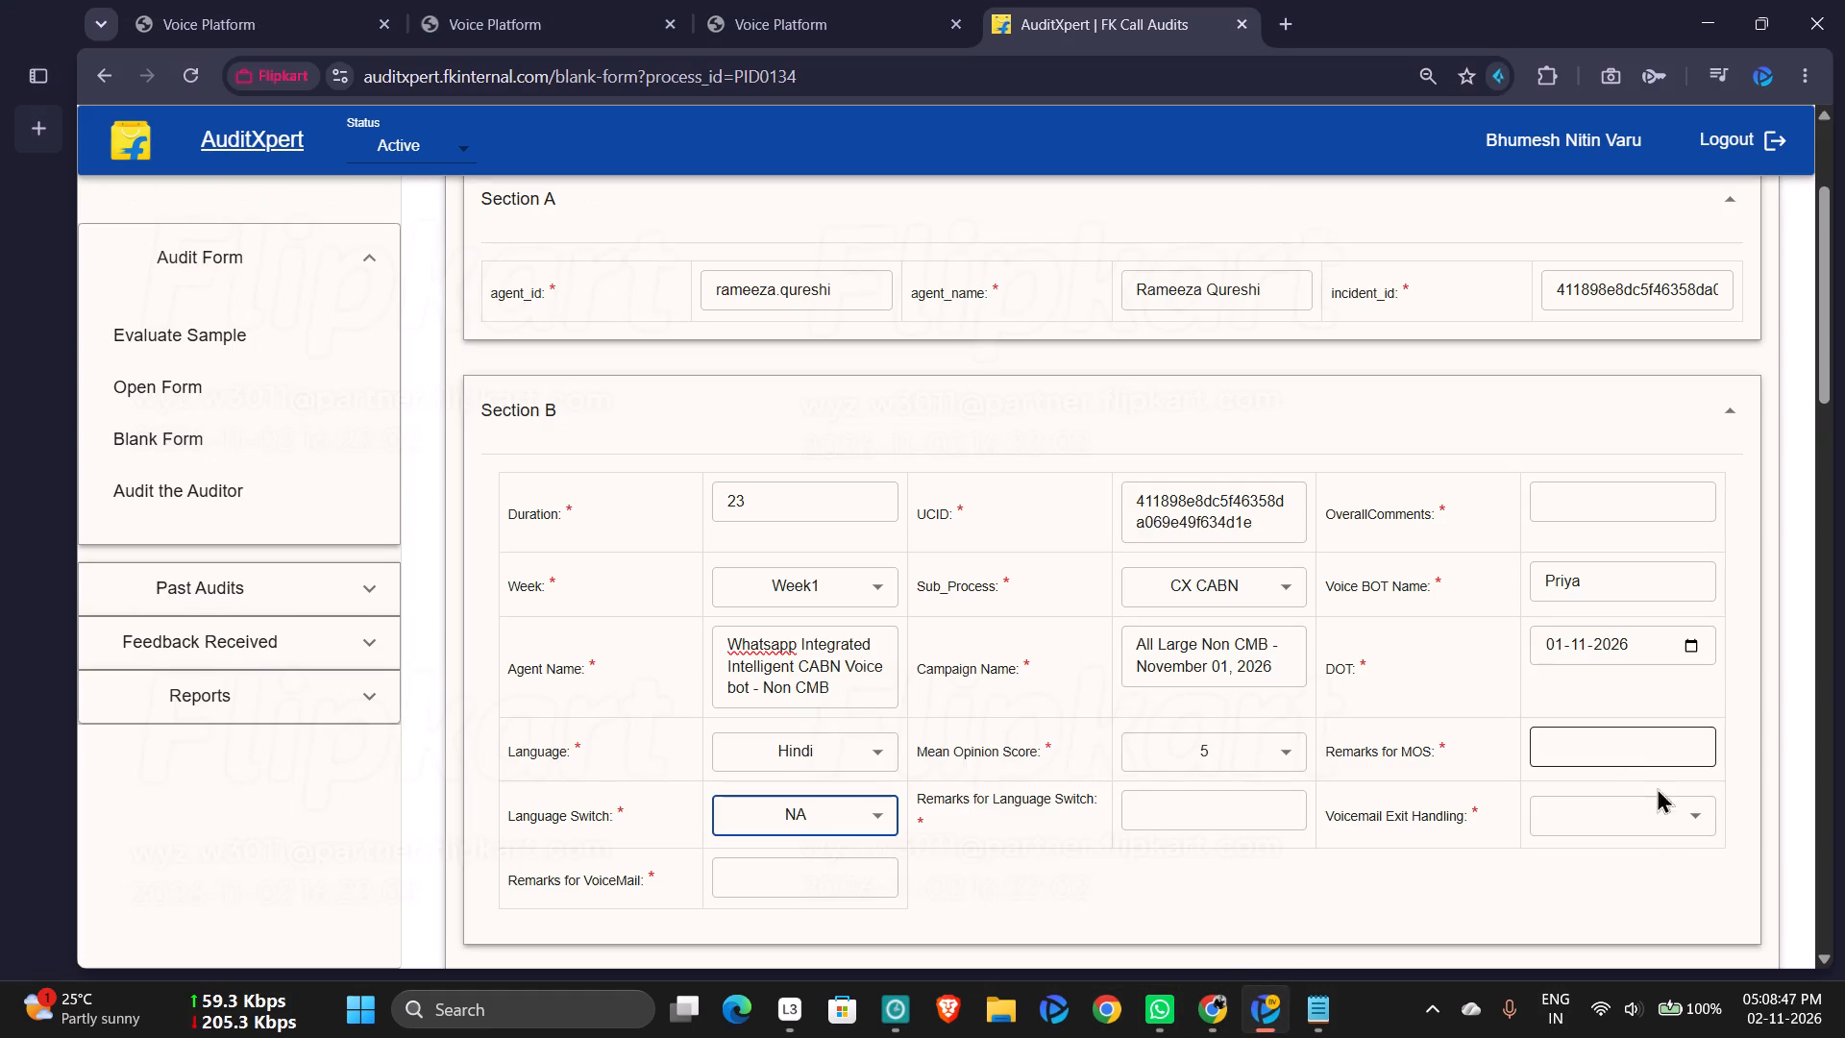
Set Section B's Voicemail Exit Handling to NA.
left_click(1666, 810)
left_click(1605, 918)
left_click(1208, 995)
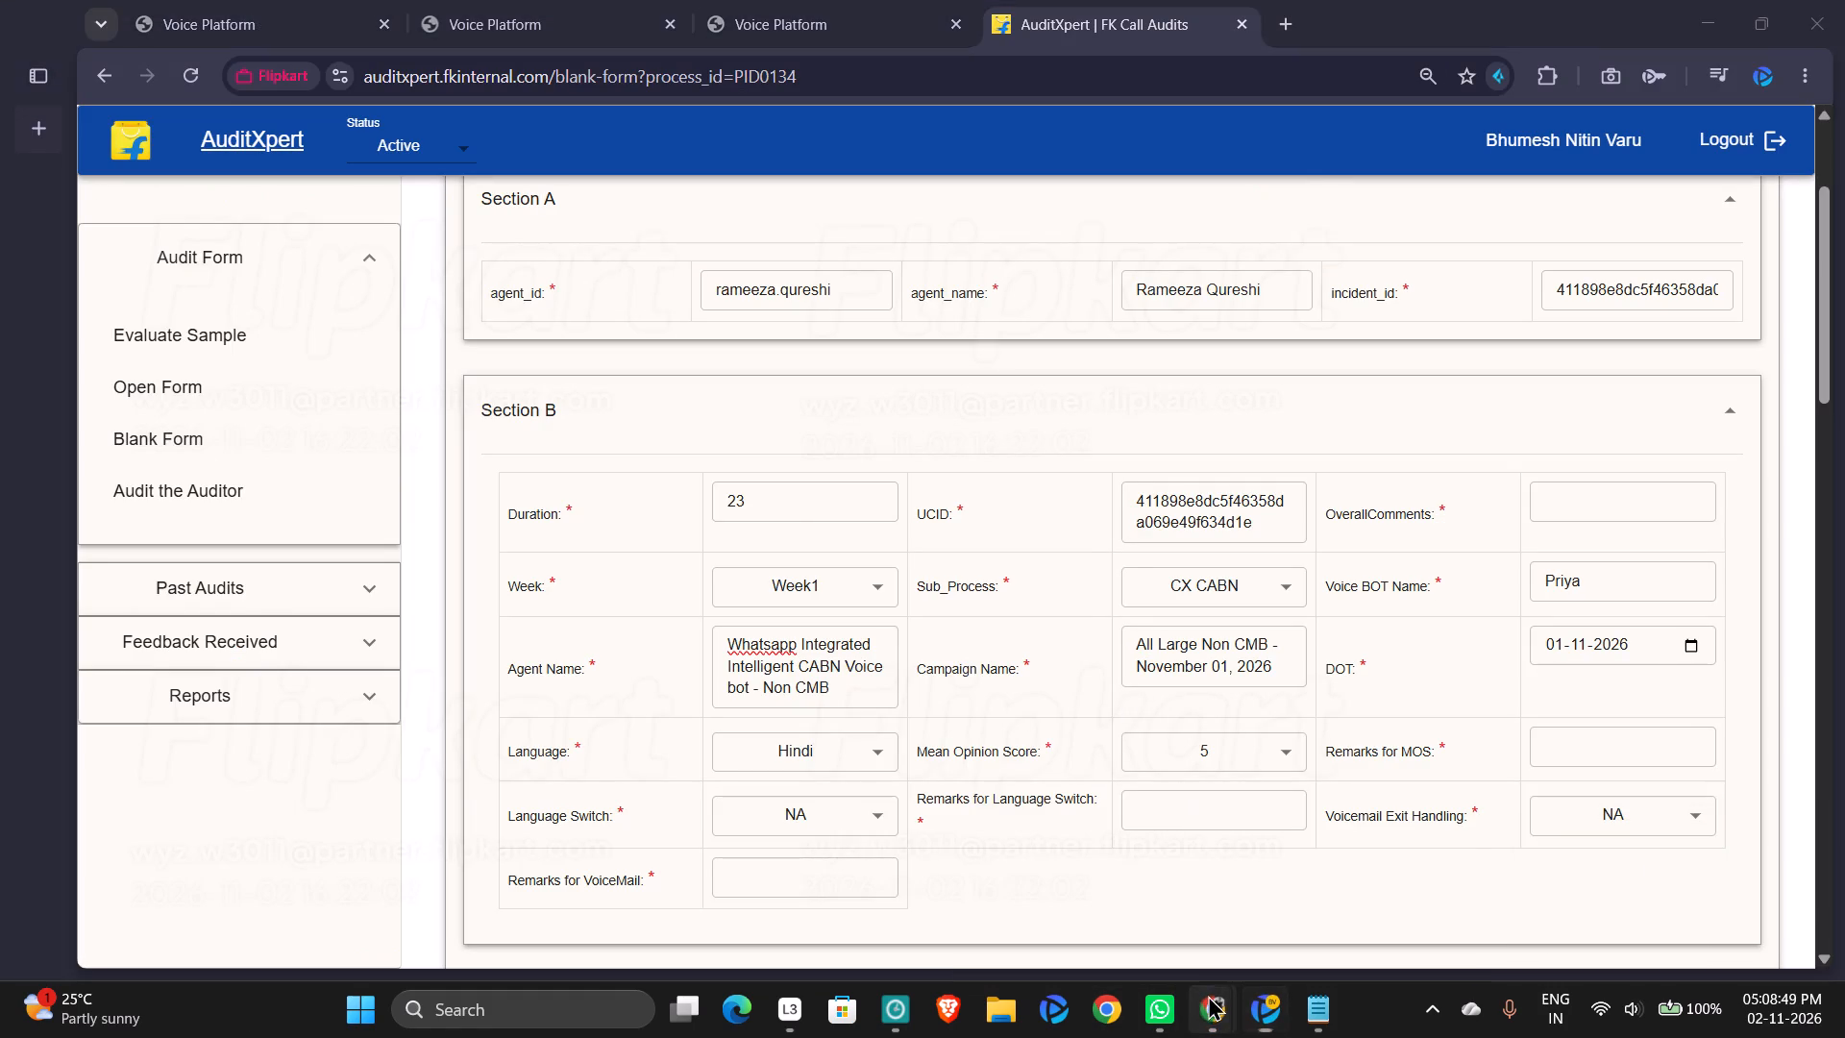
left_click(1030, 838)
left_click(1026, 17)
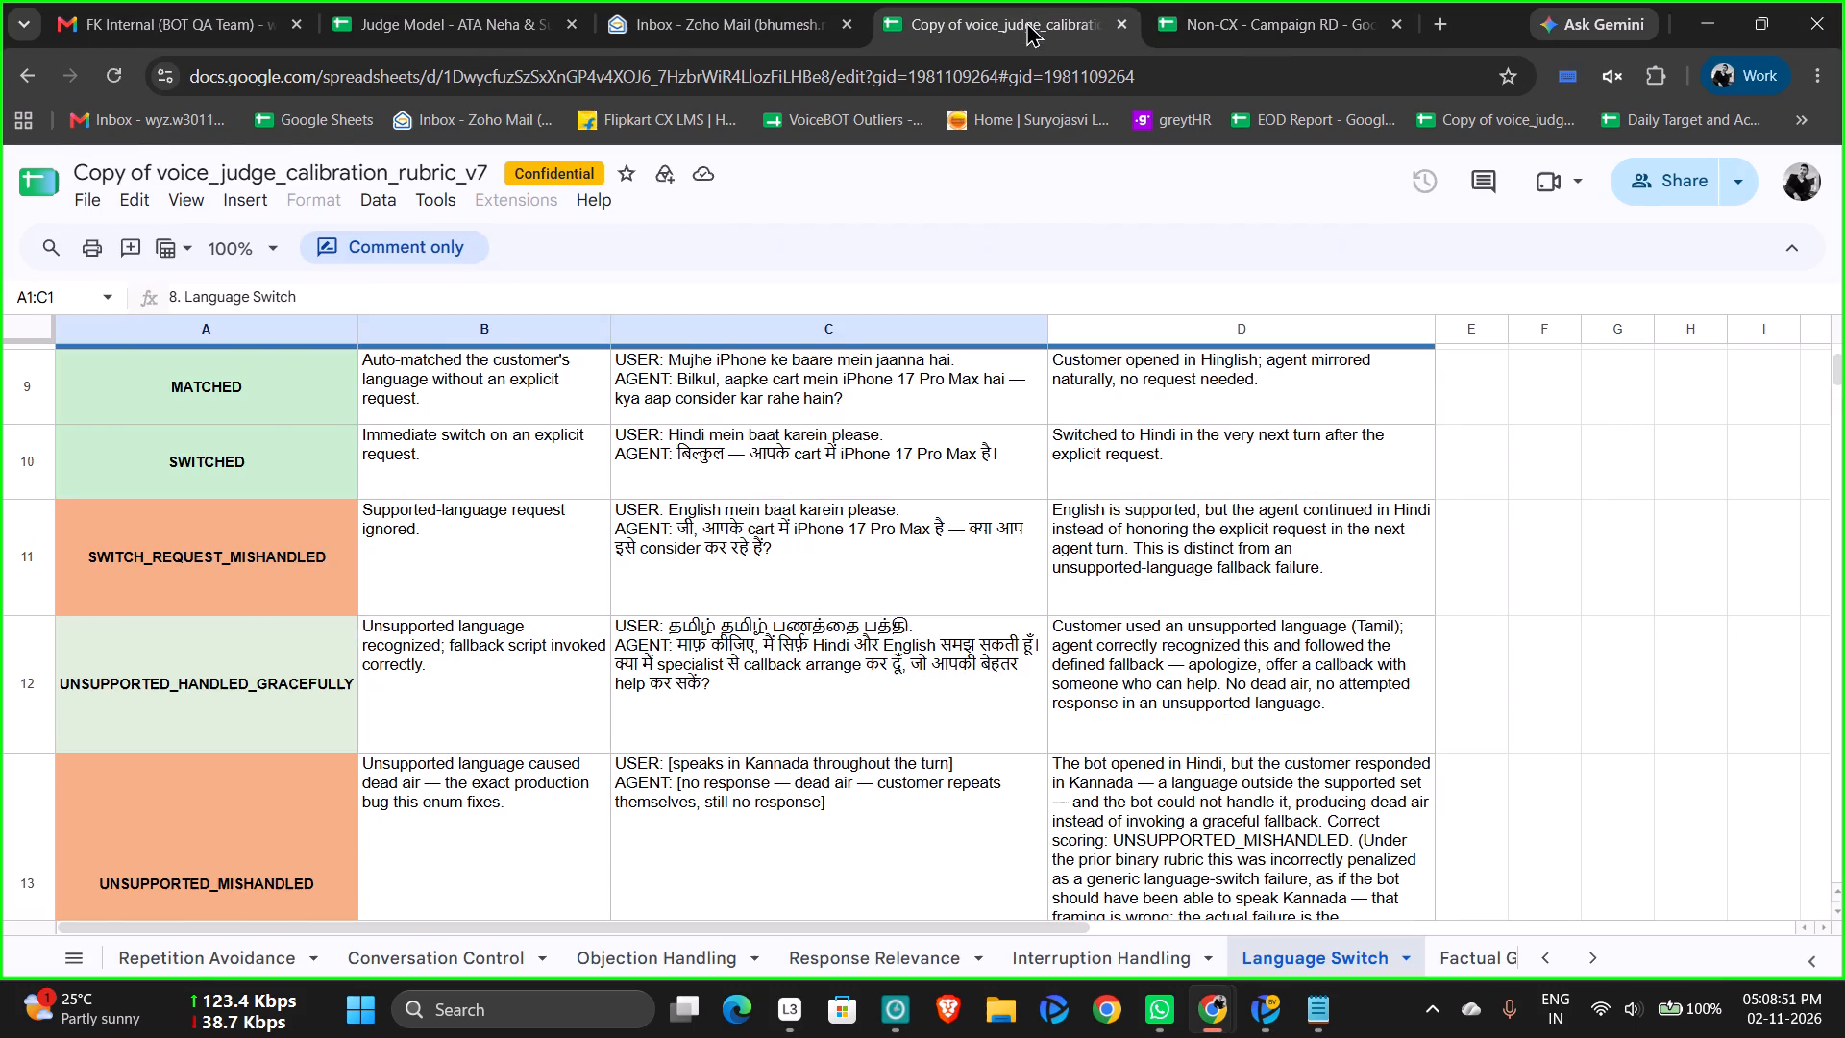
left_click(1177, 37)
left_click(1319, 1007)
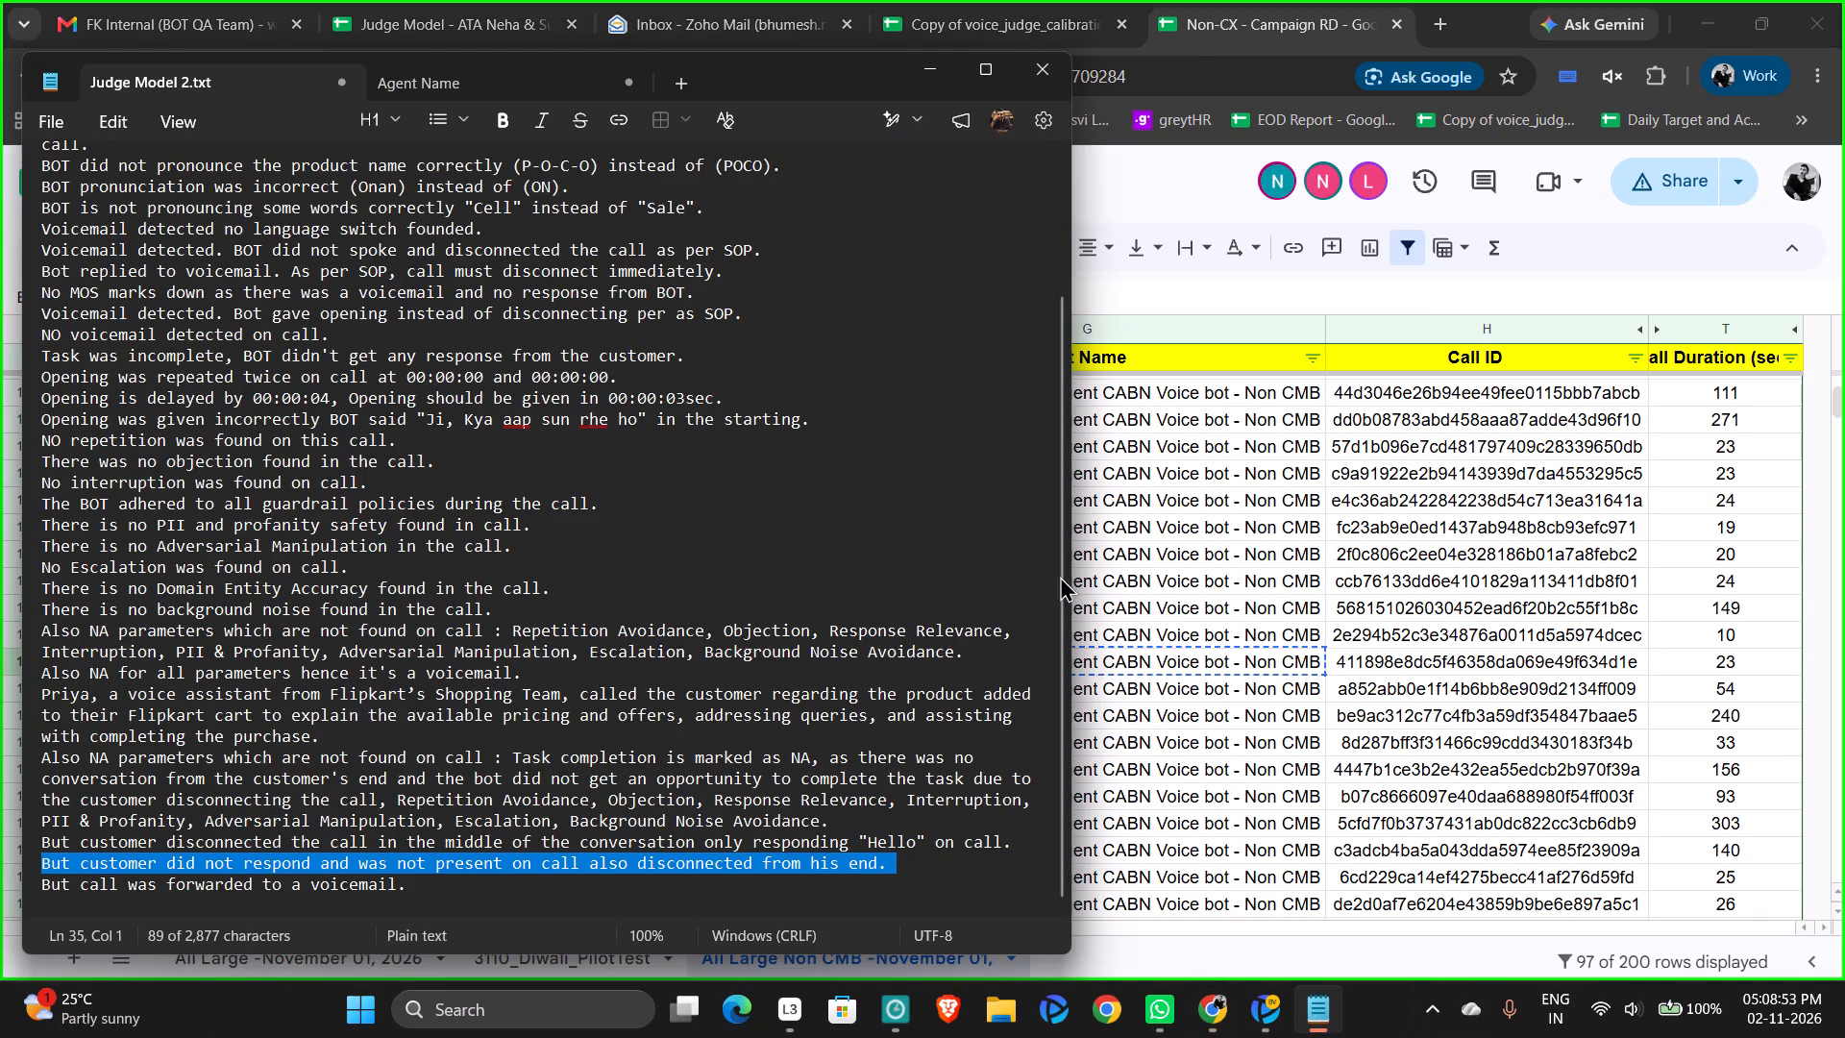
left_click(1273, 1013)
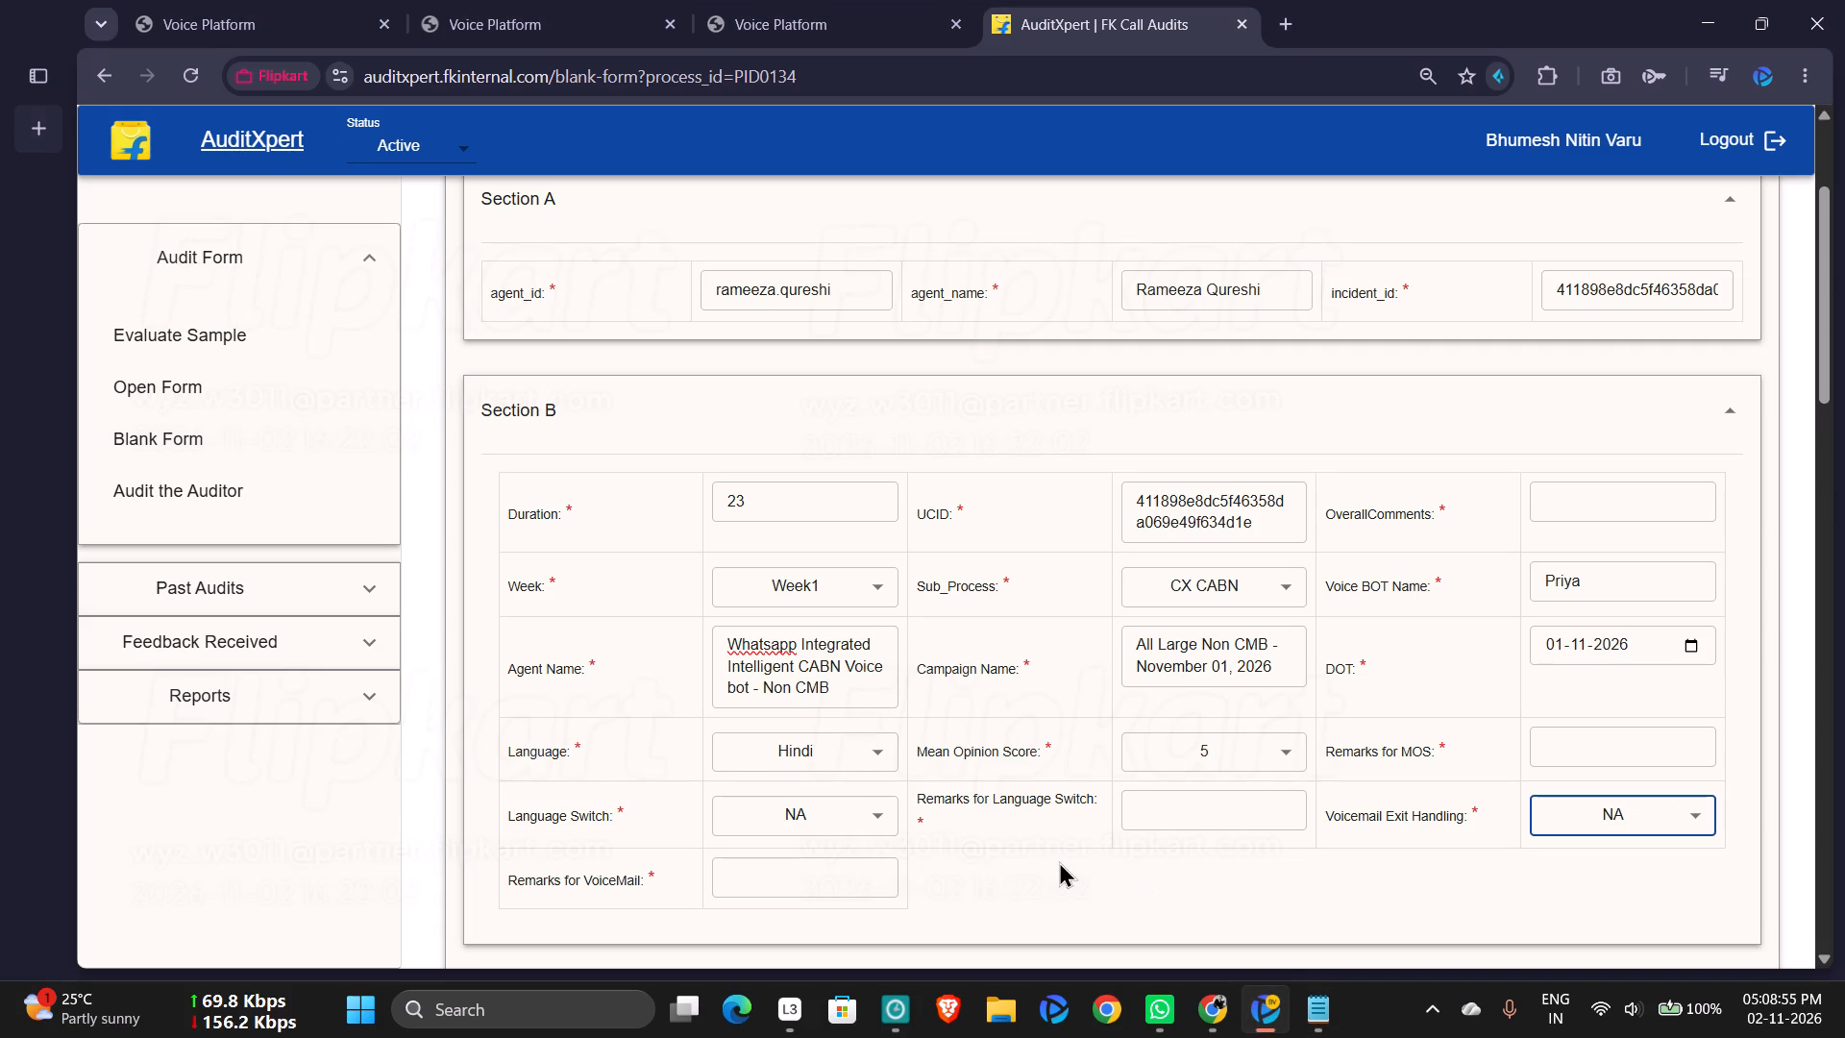
Close the previous call's page, search the Mohini Calls list for row 133's Call ID, and open the matching call in a new tab.
left_click(800, 0)
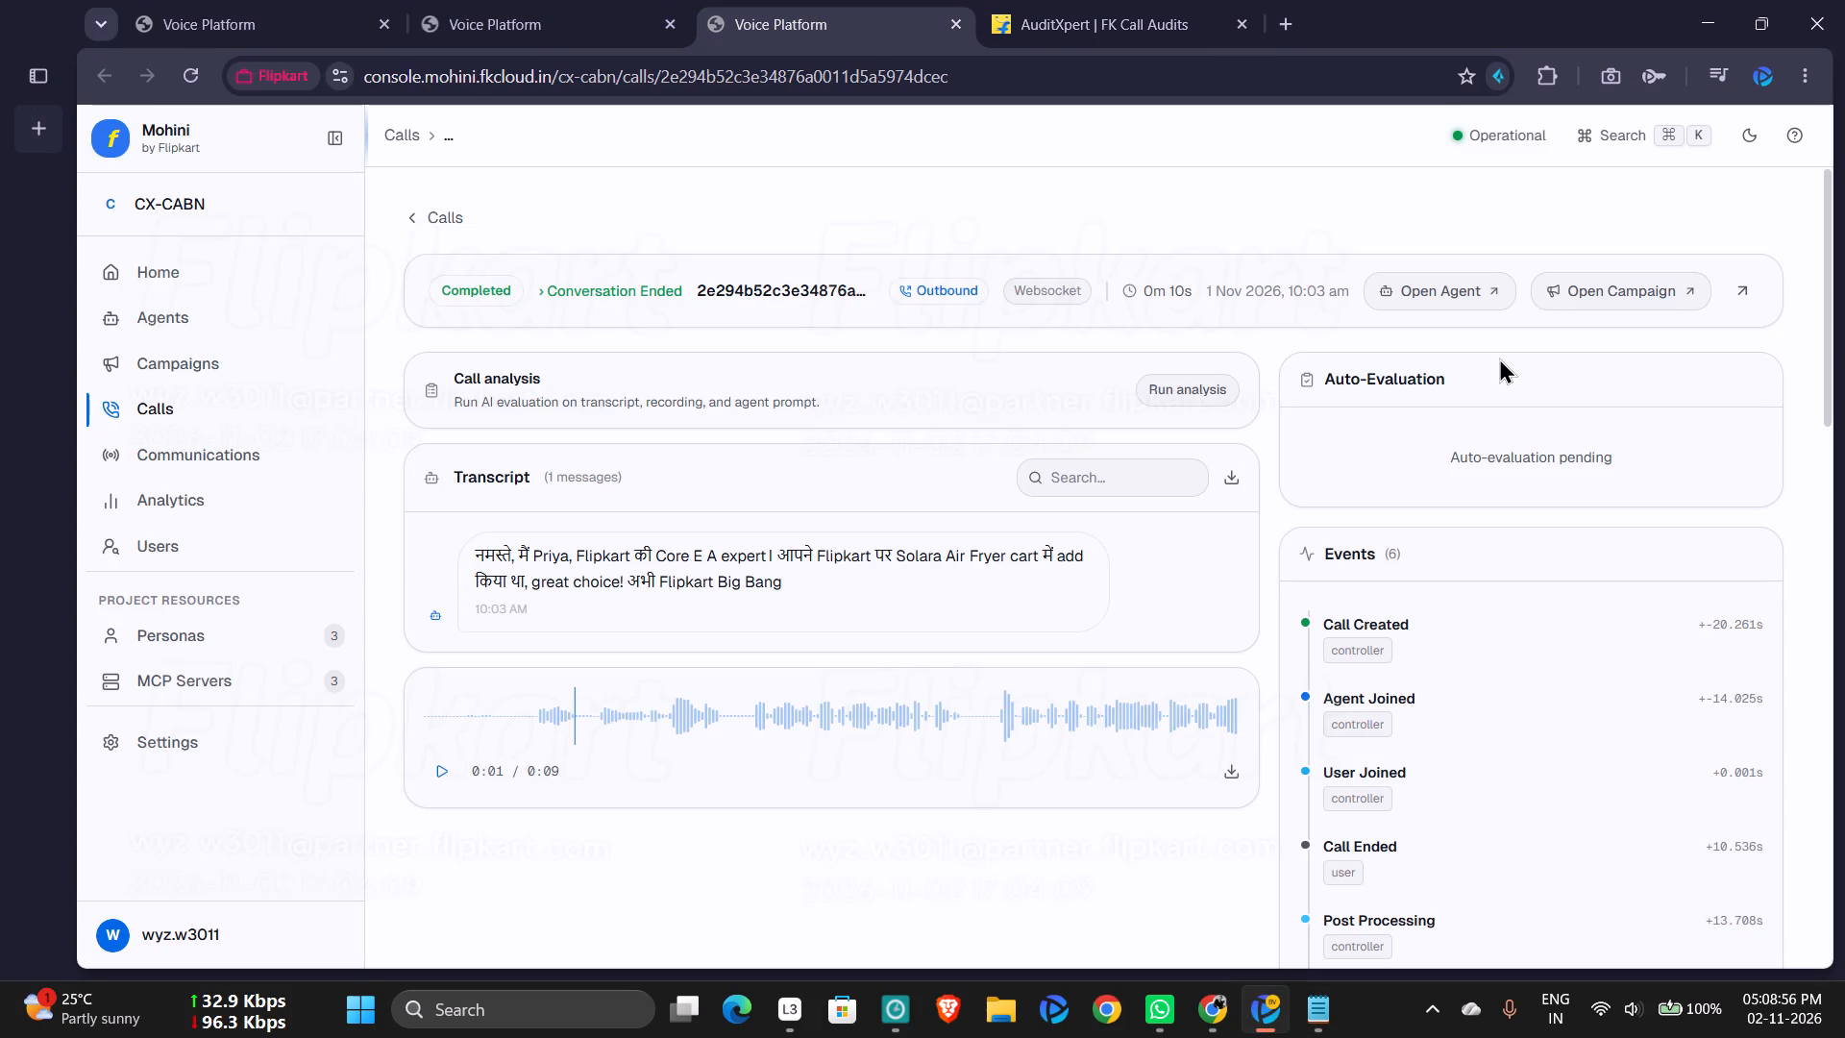
left_click(1213, 1027)
left_click(1107, 882)
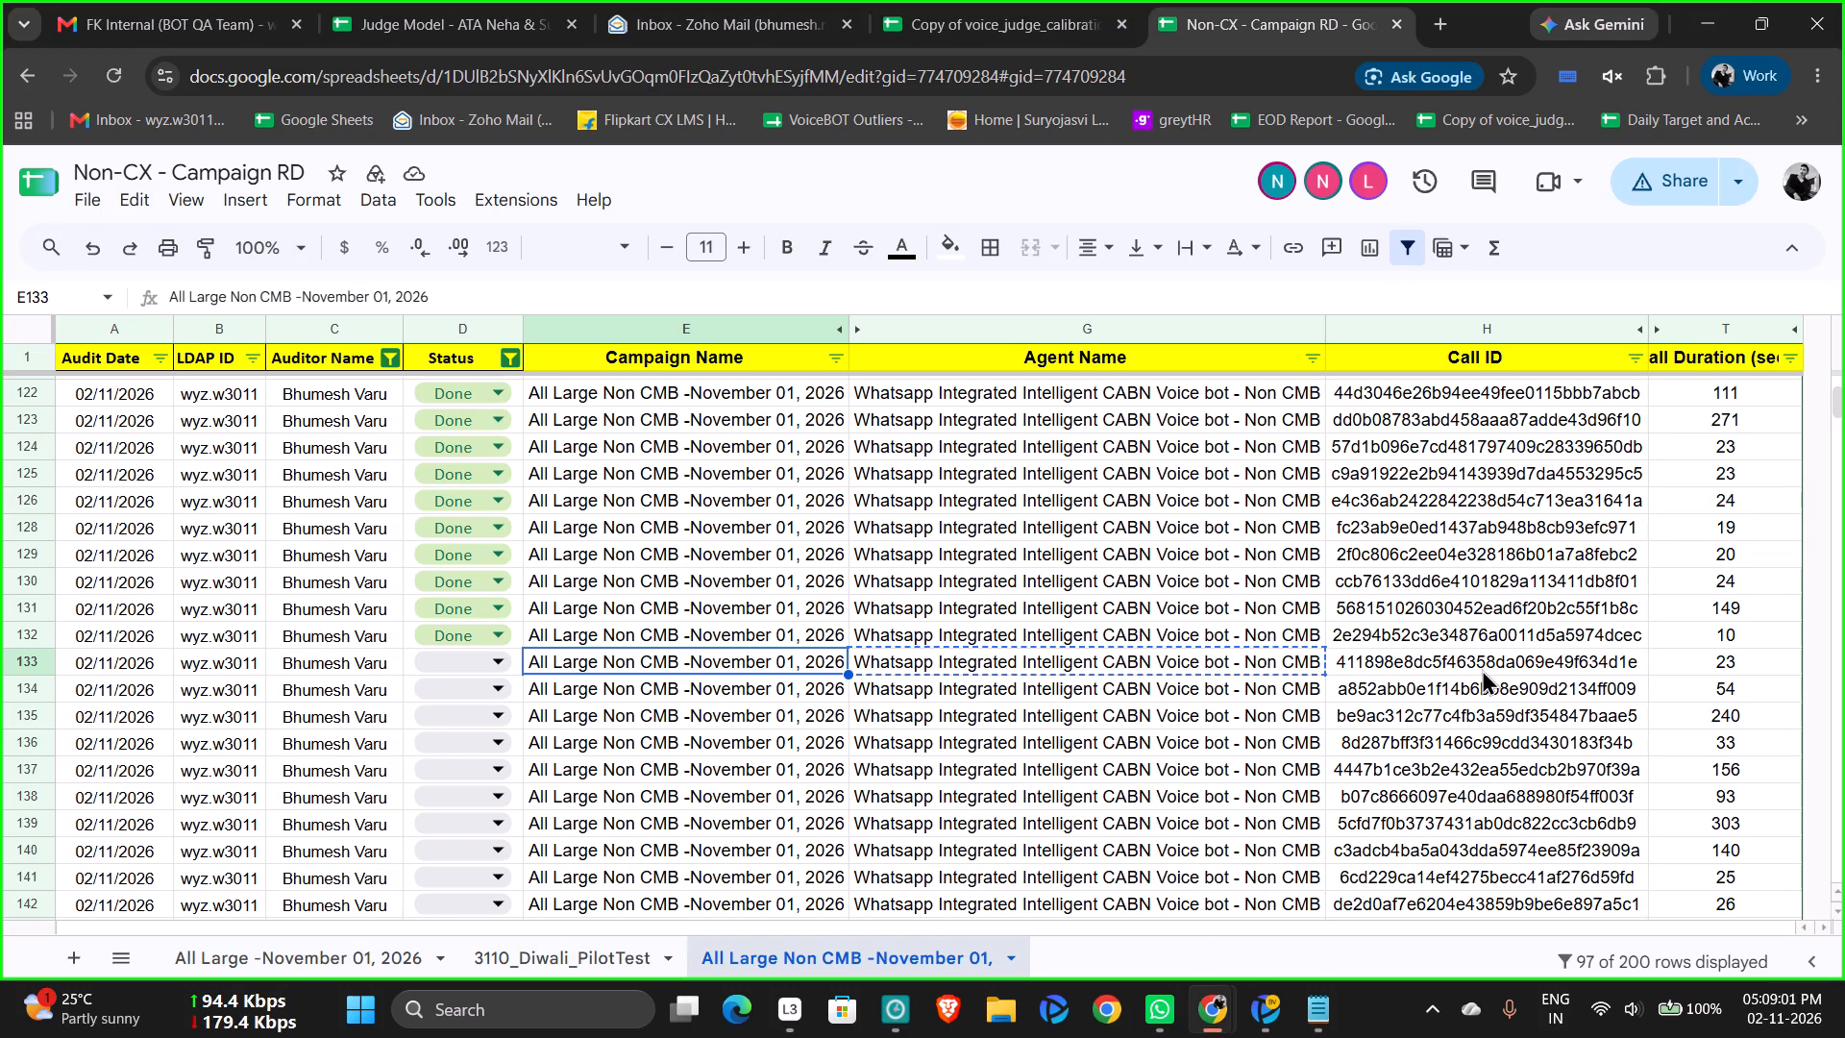
left_click(1482, 669)
key("ctrl+c")
left_click(1261, 1020)
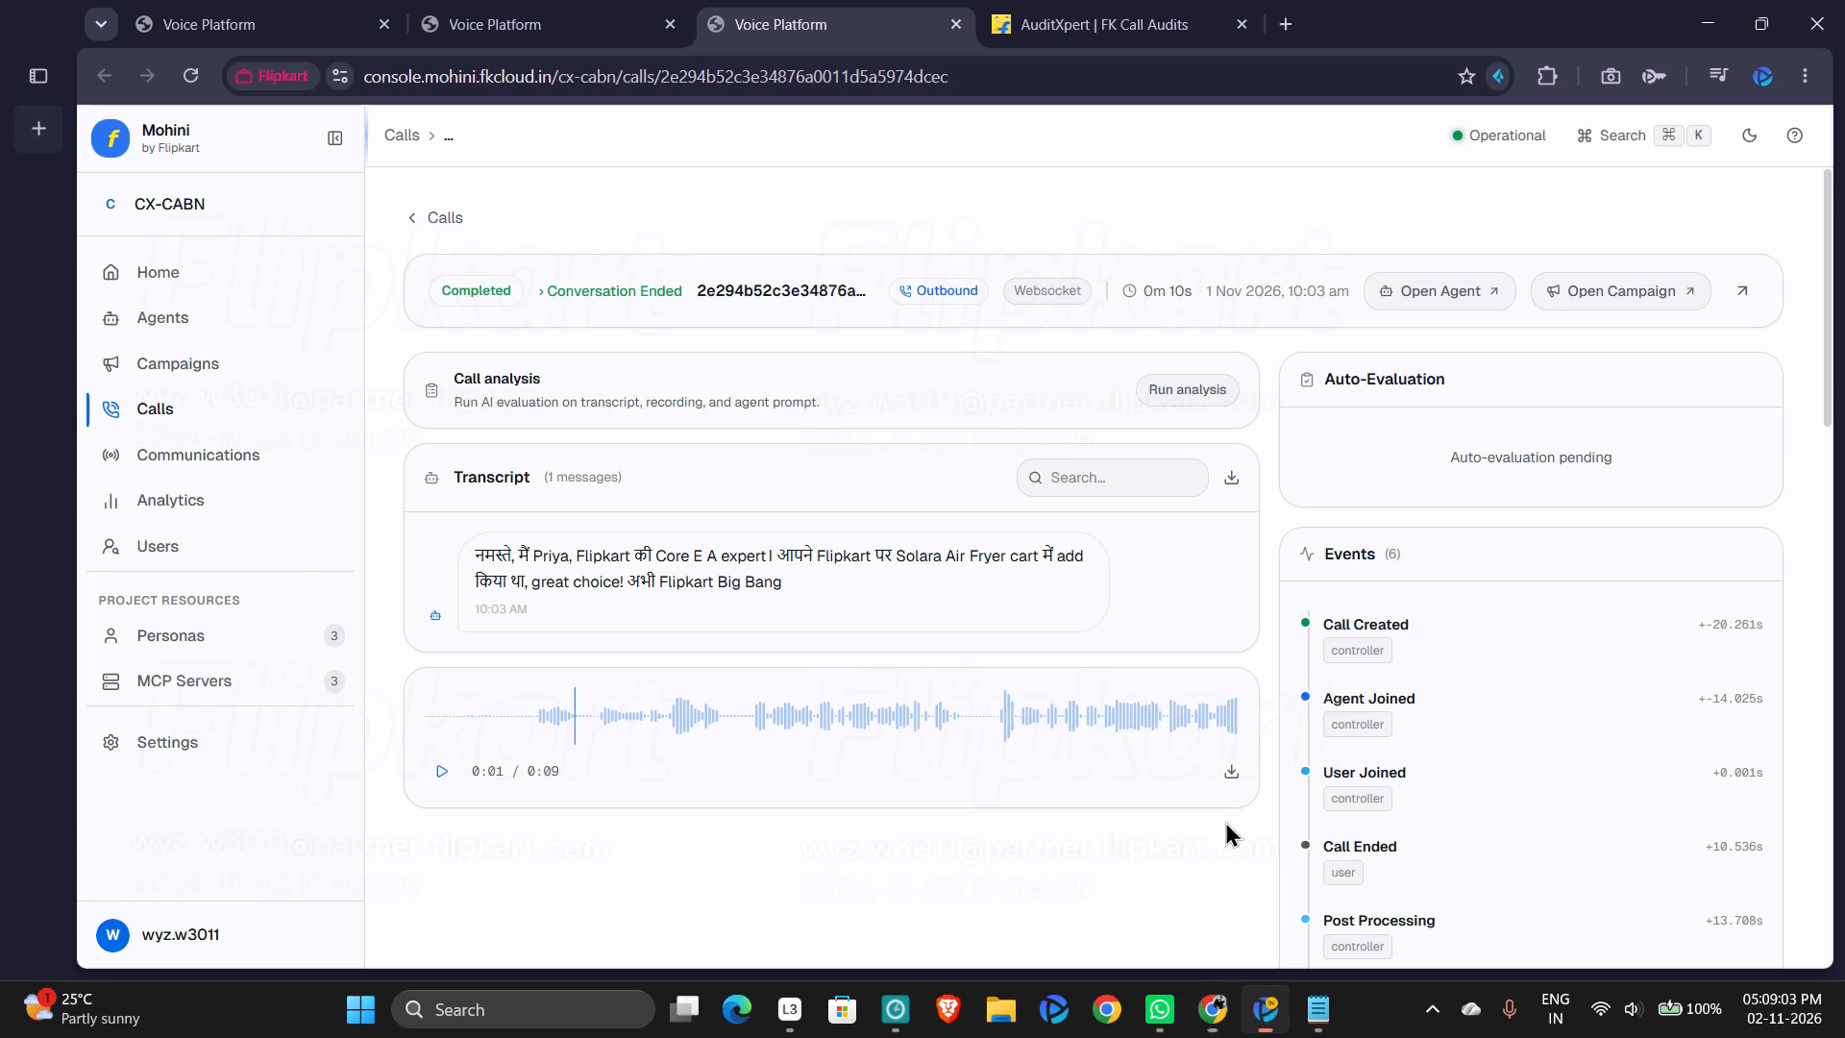
left_click(953, 19)
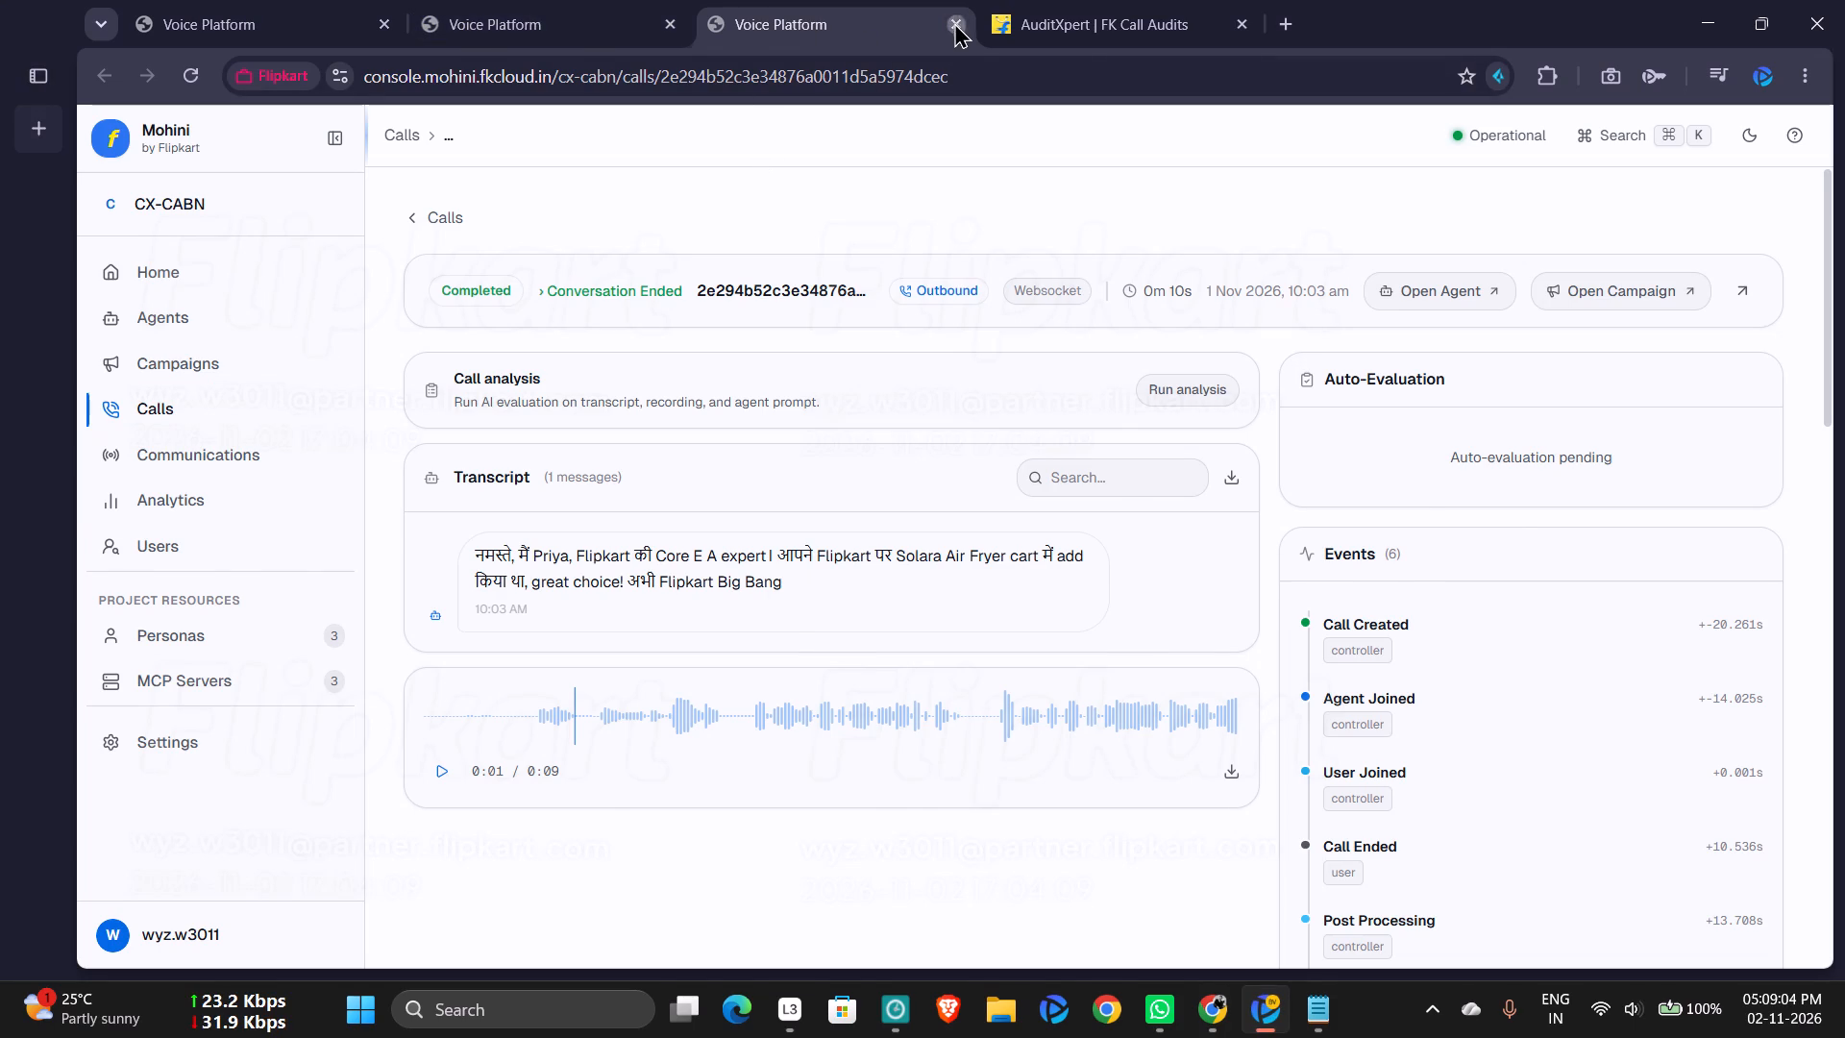
left_click(523, 17)
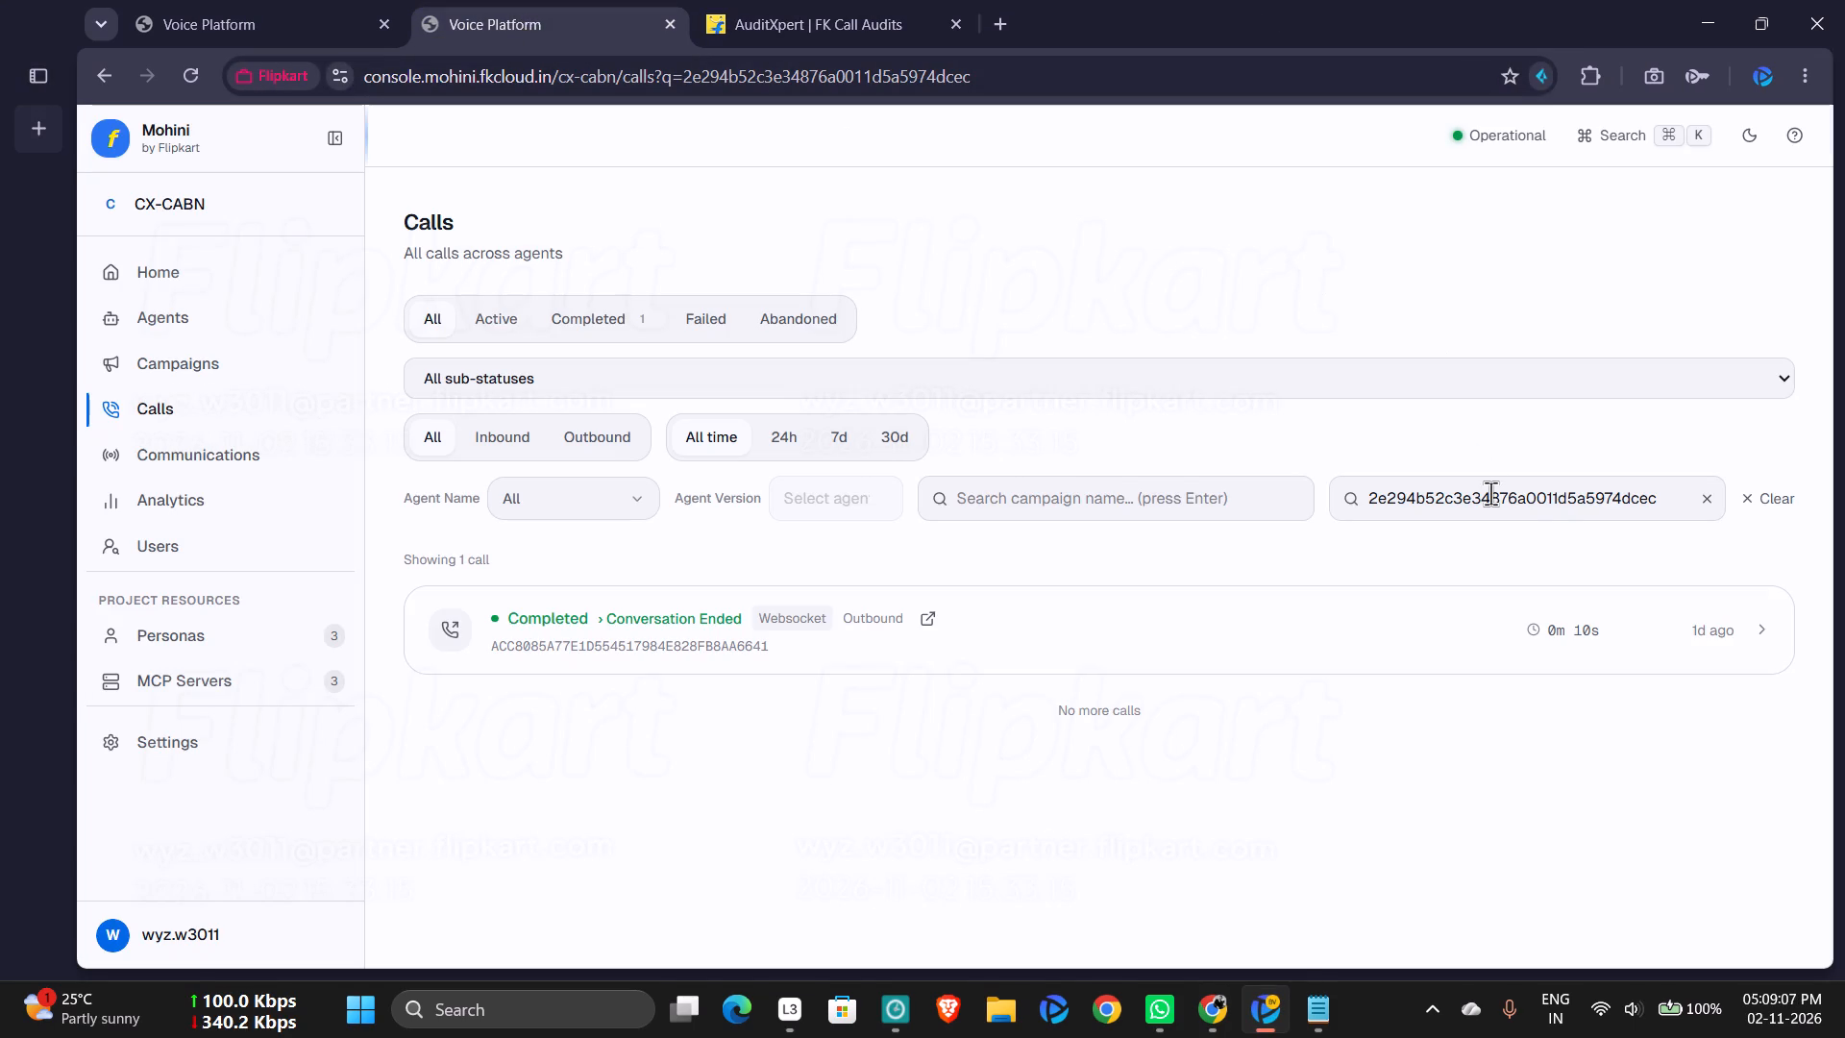
double_click(1490, 493)
key("ctrl+v")
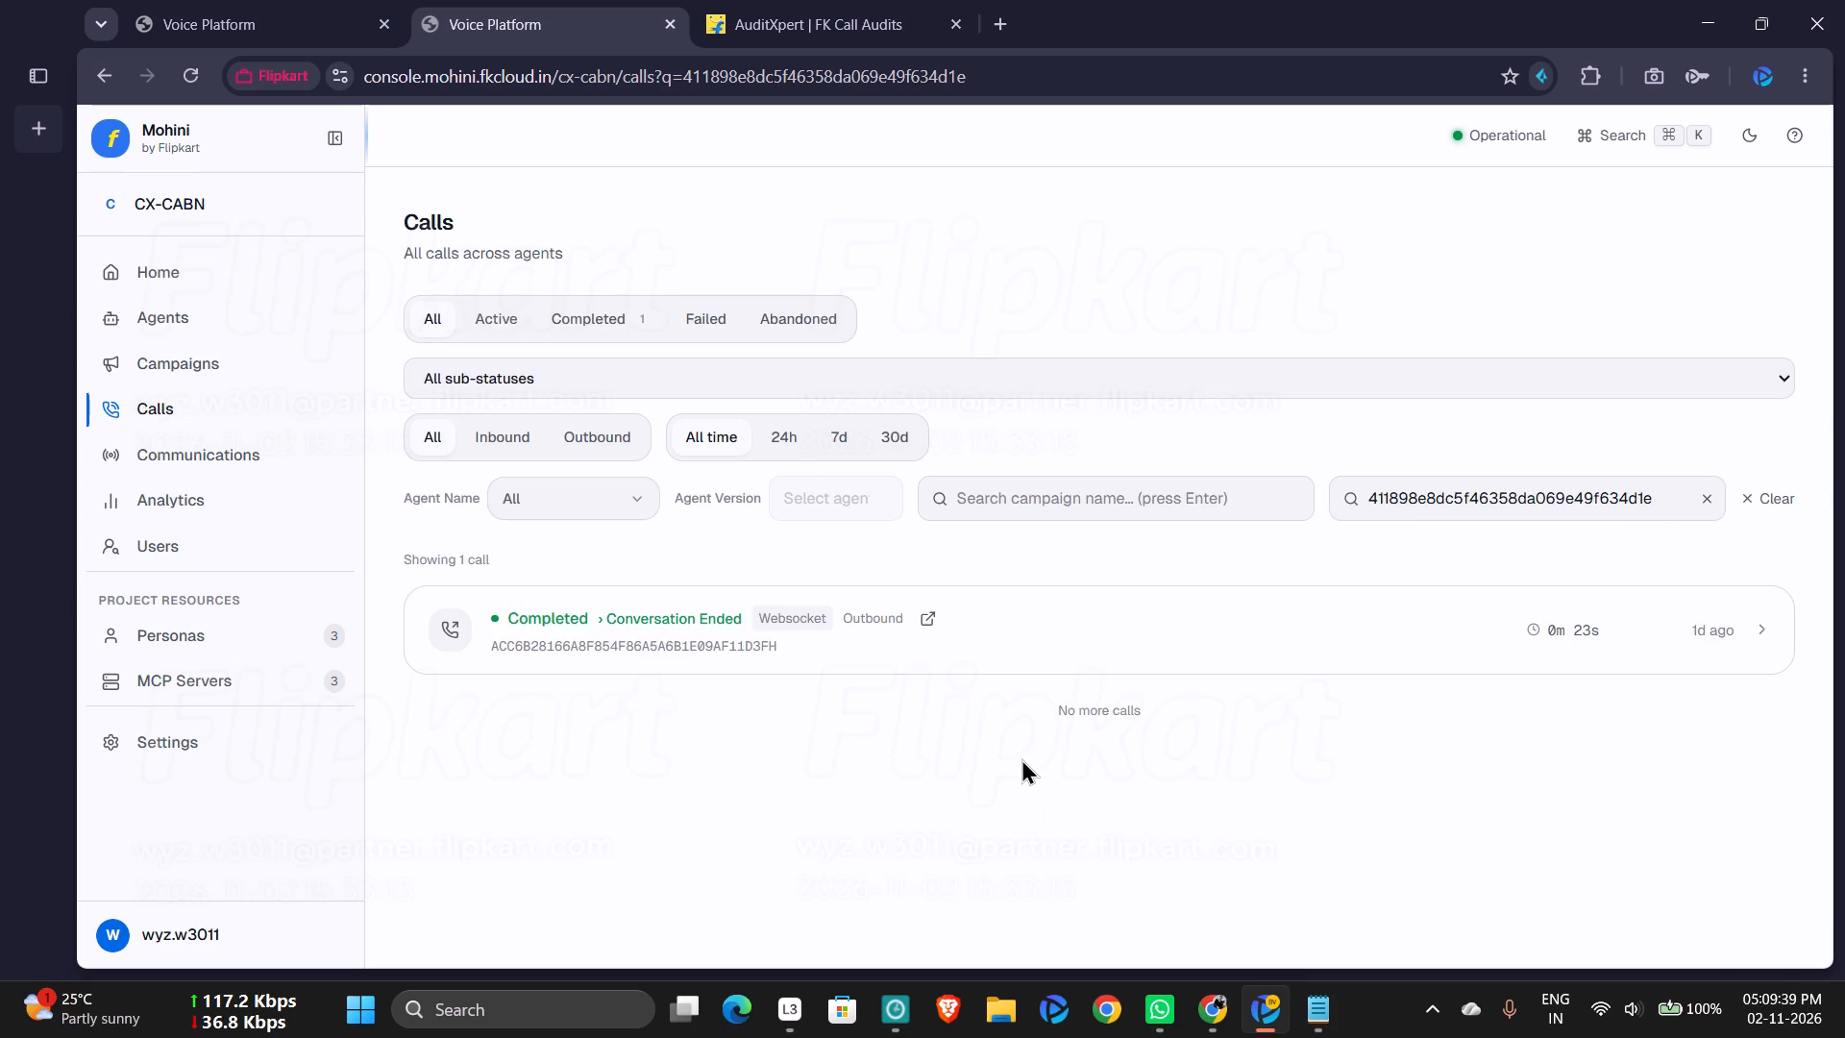
left_click(930, 614)
Play the recording on row 133's call page, skipping ahead to about 4 seconds to check for voicemail.
left_click(1069, 0)
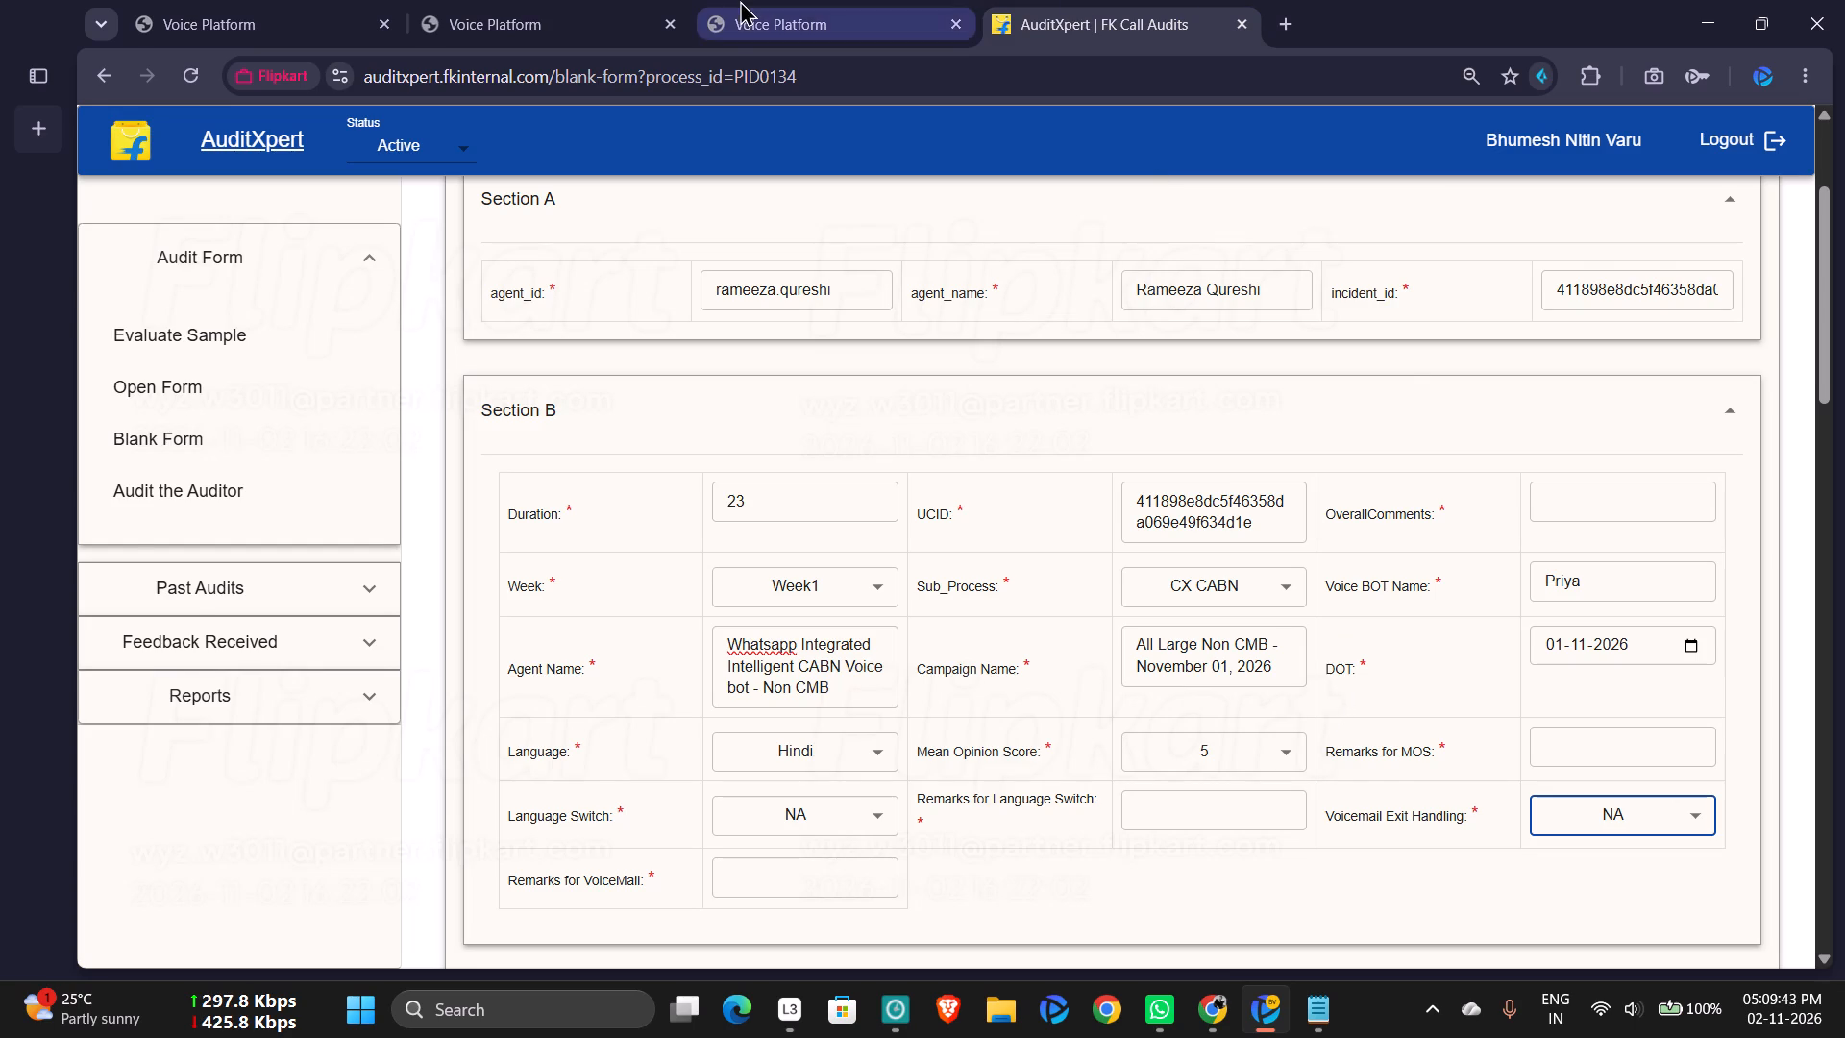
left_click(740, 0)
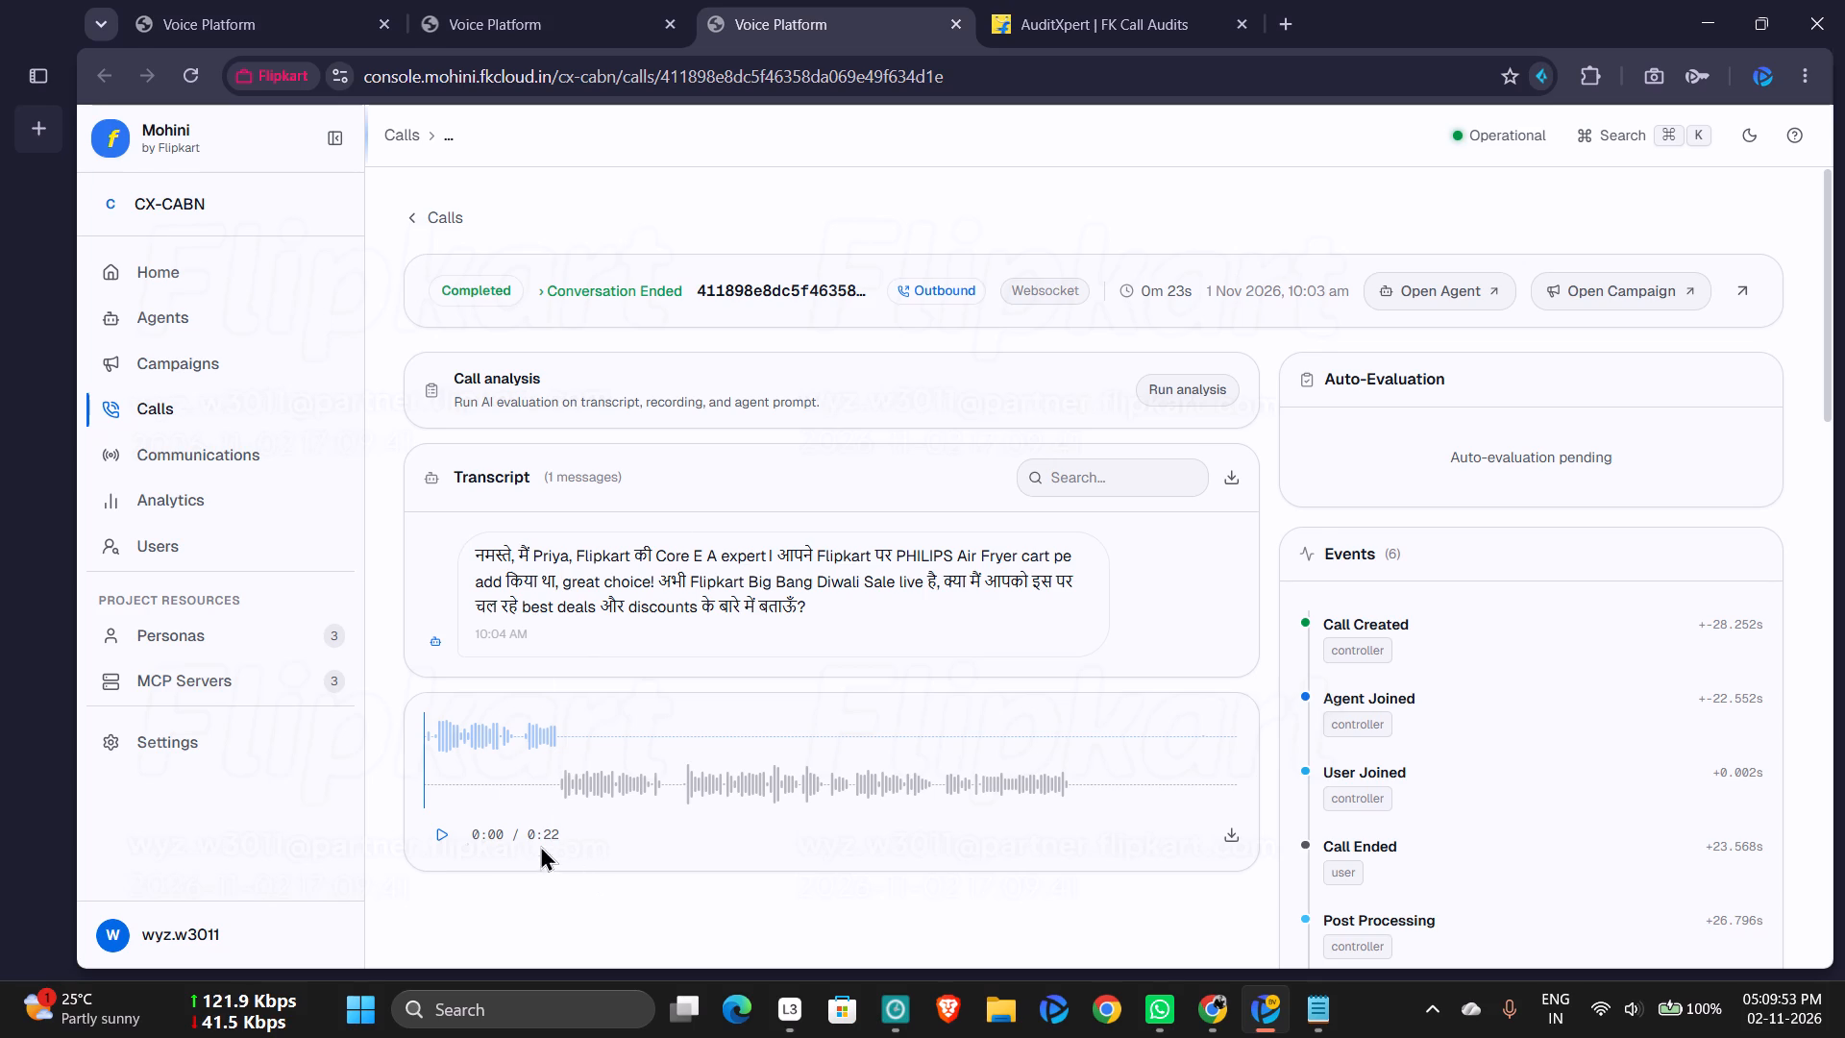
left_click(433, 829)
left_click(433, 829)
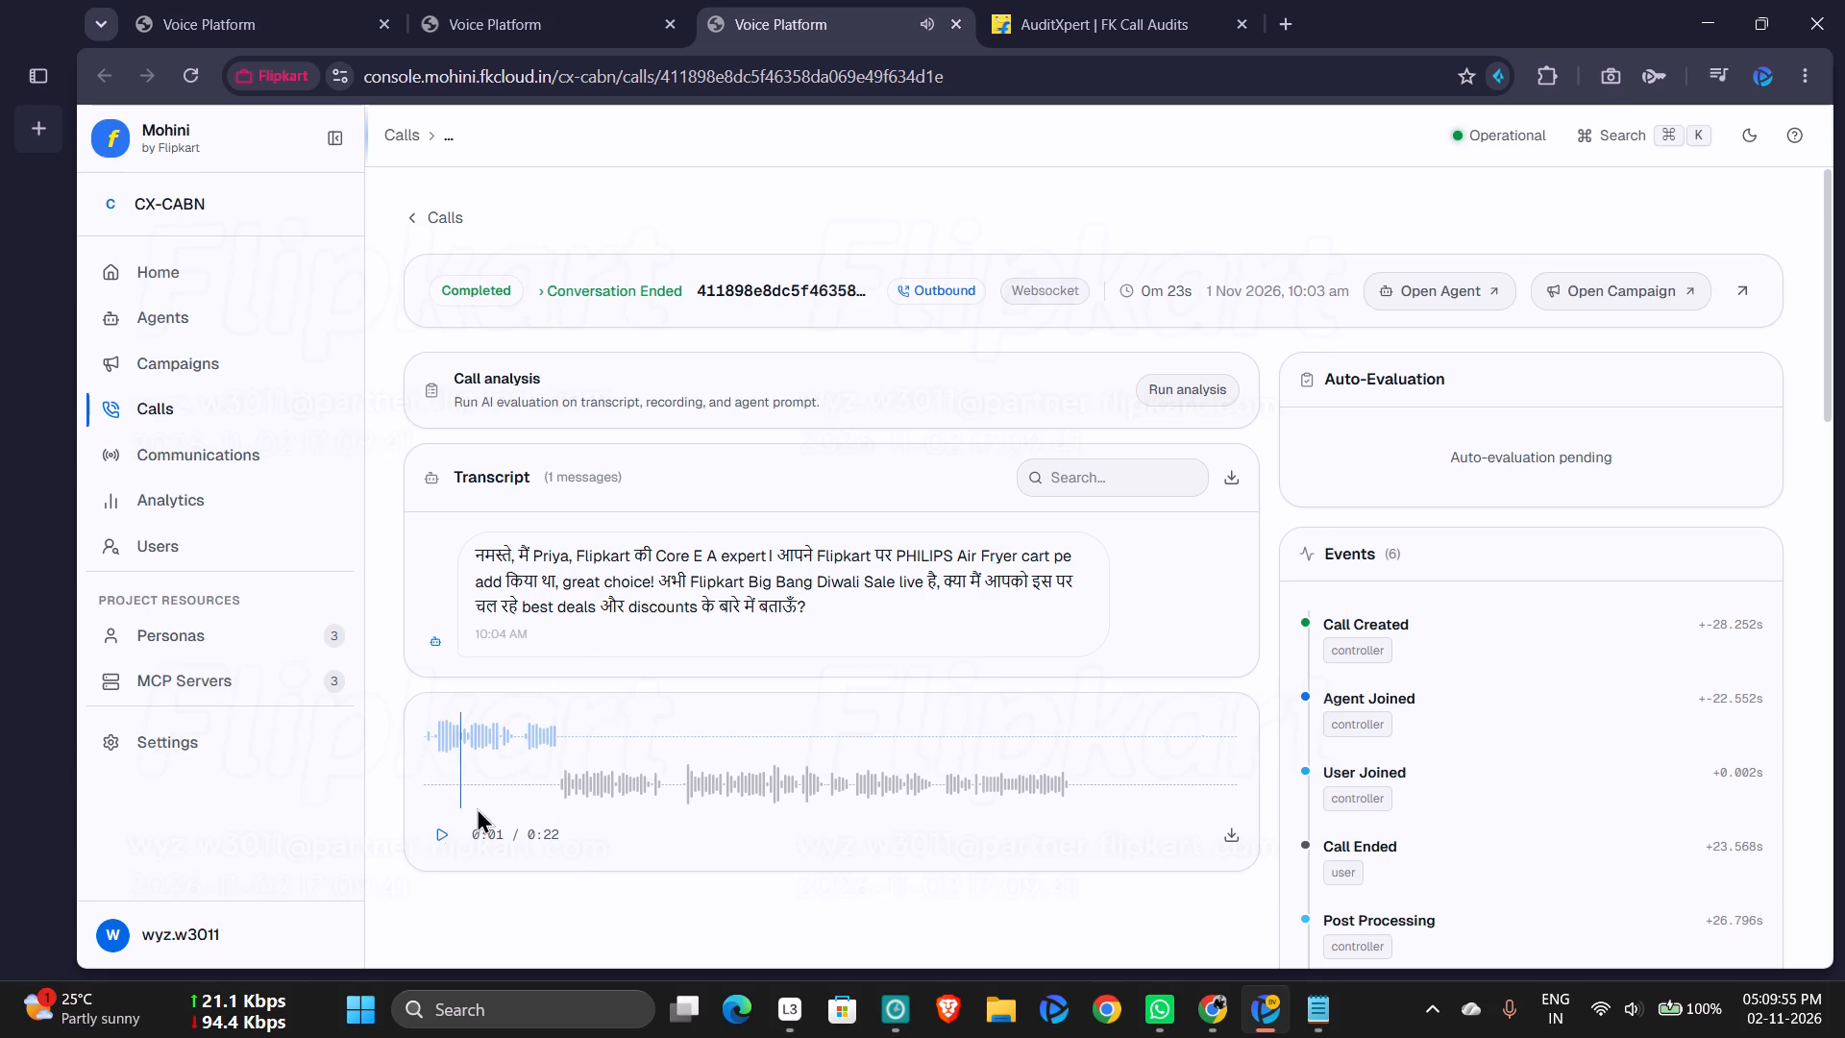
left_click(549, 793)
left_click(442, 828)
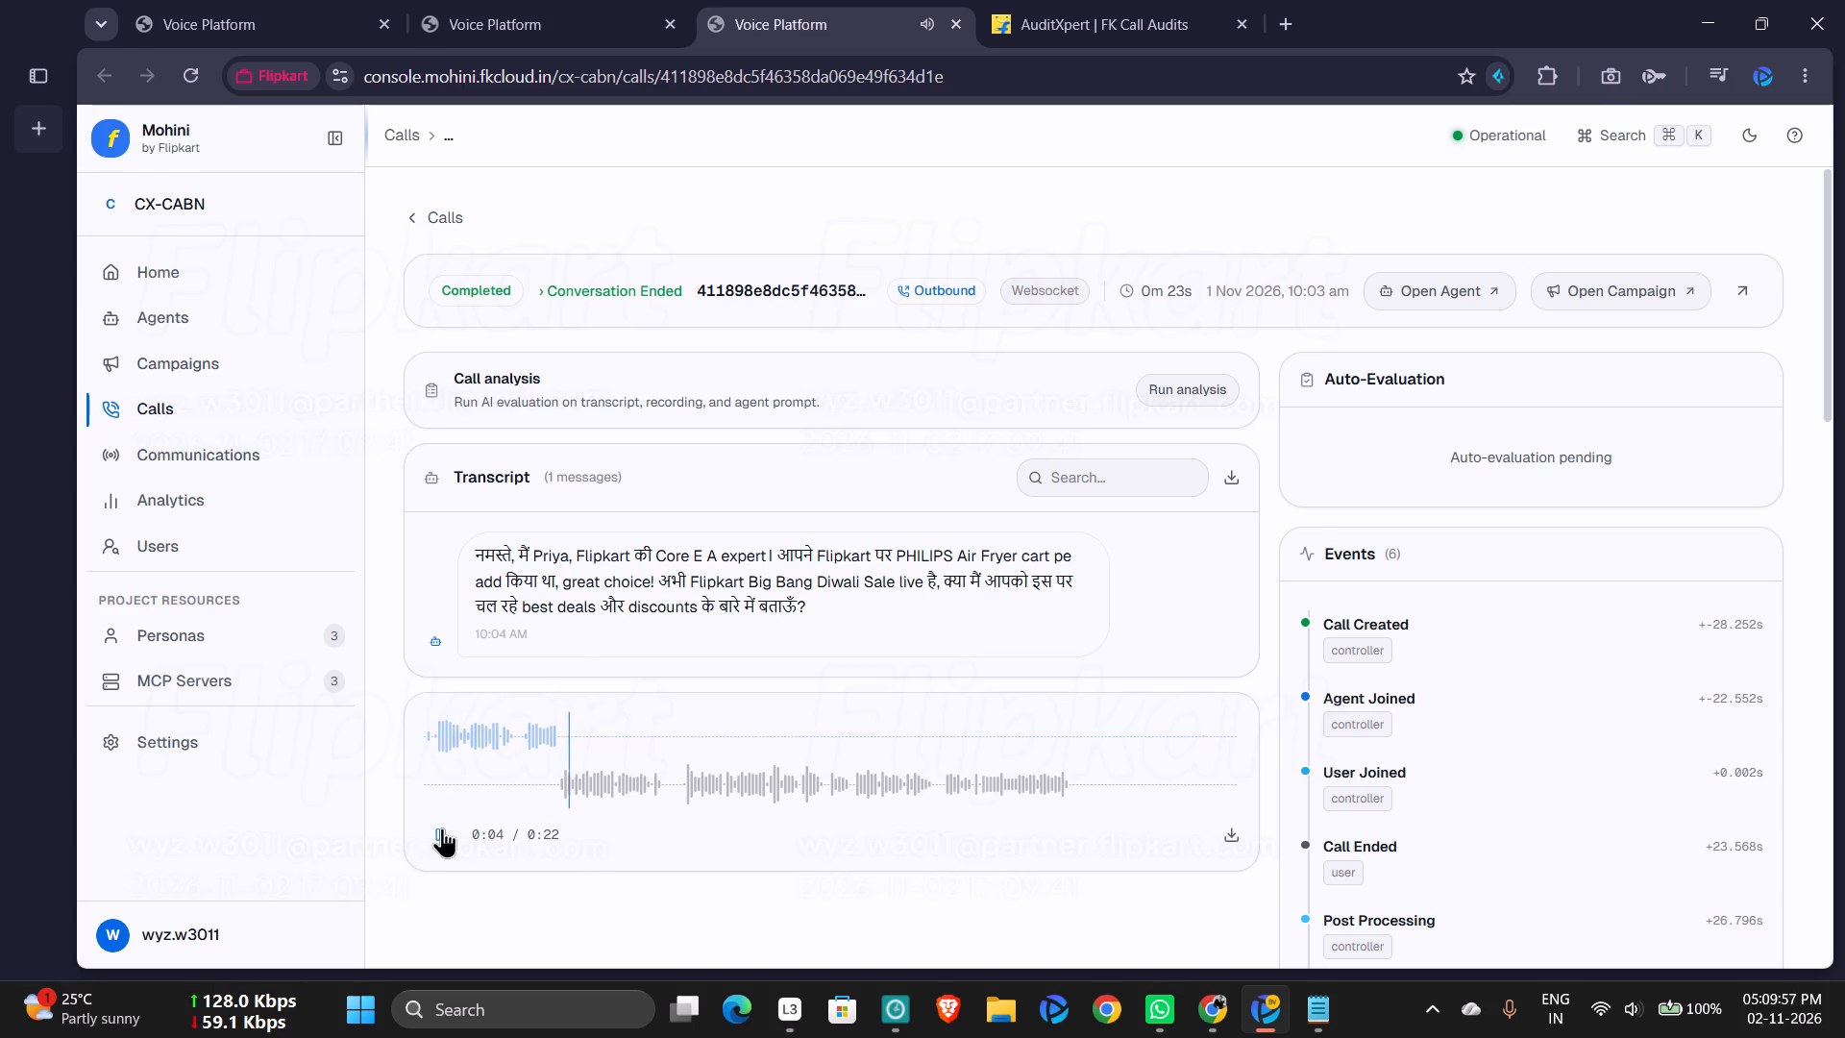
left_click(442, 828)
Return to the AuditXpert form and set Voicemail Exit Handling to Fail.
left_click(1066, 21)
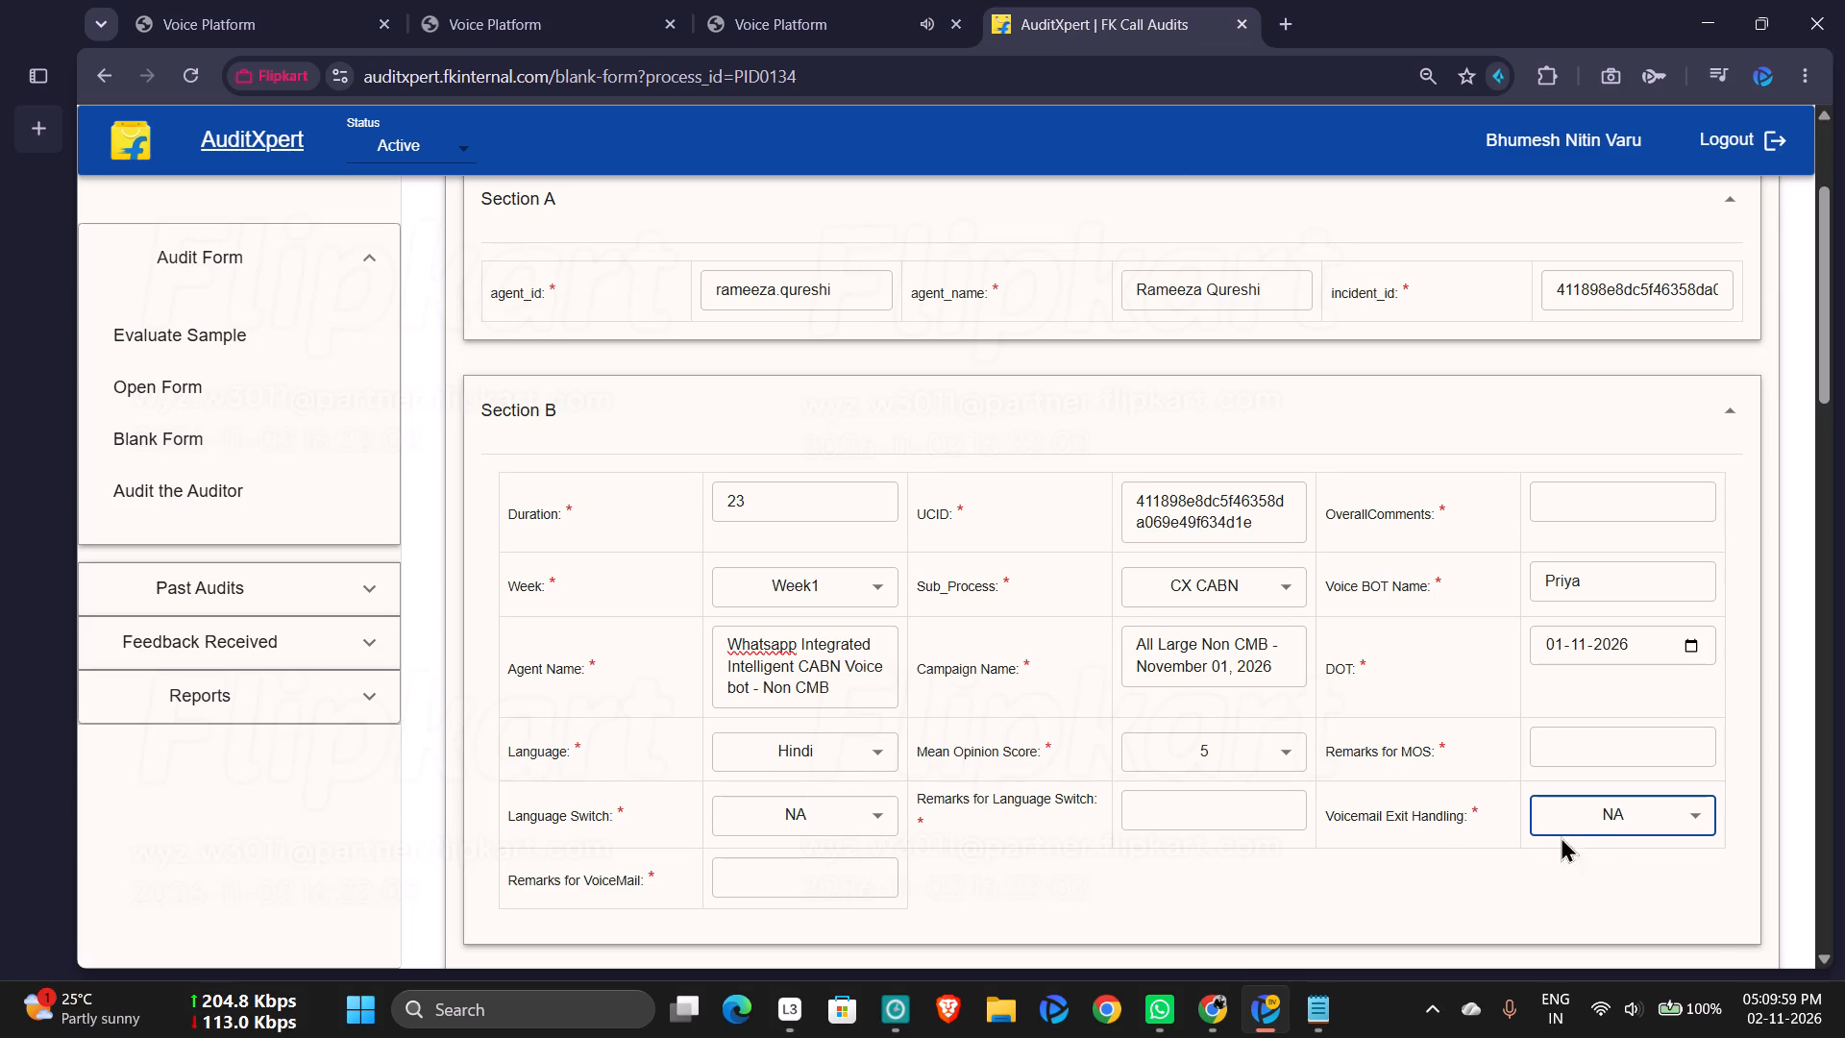
left_click(1592, 827)
left_click(1570, 879)
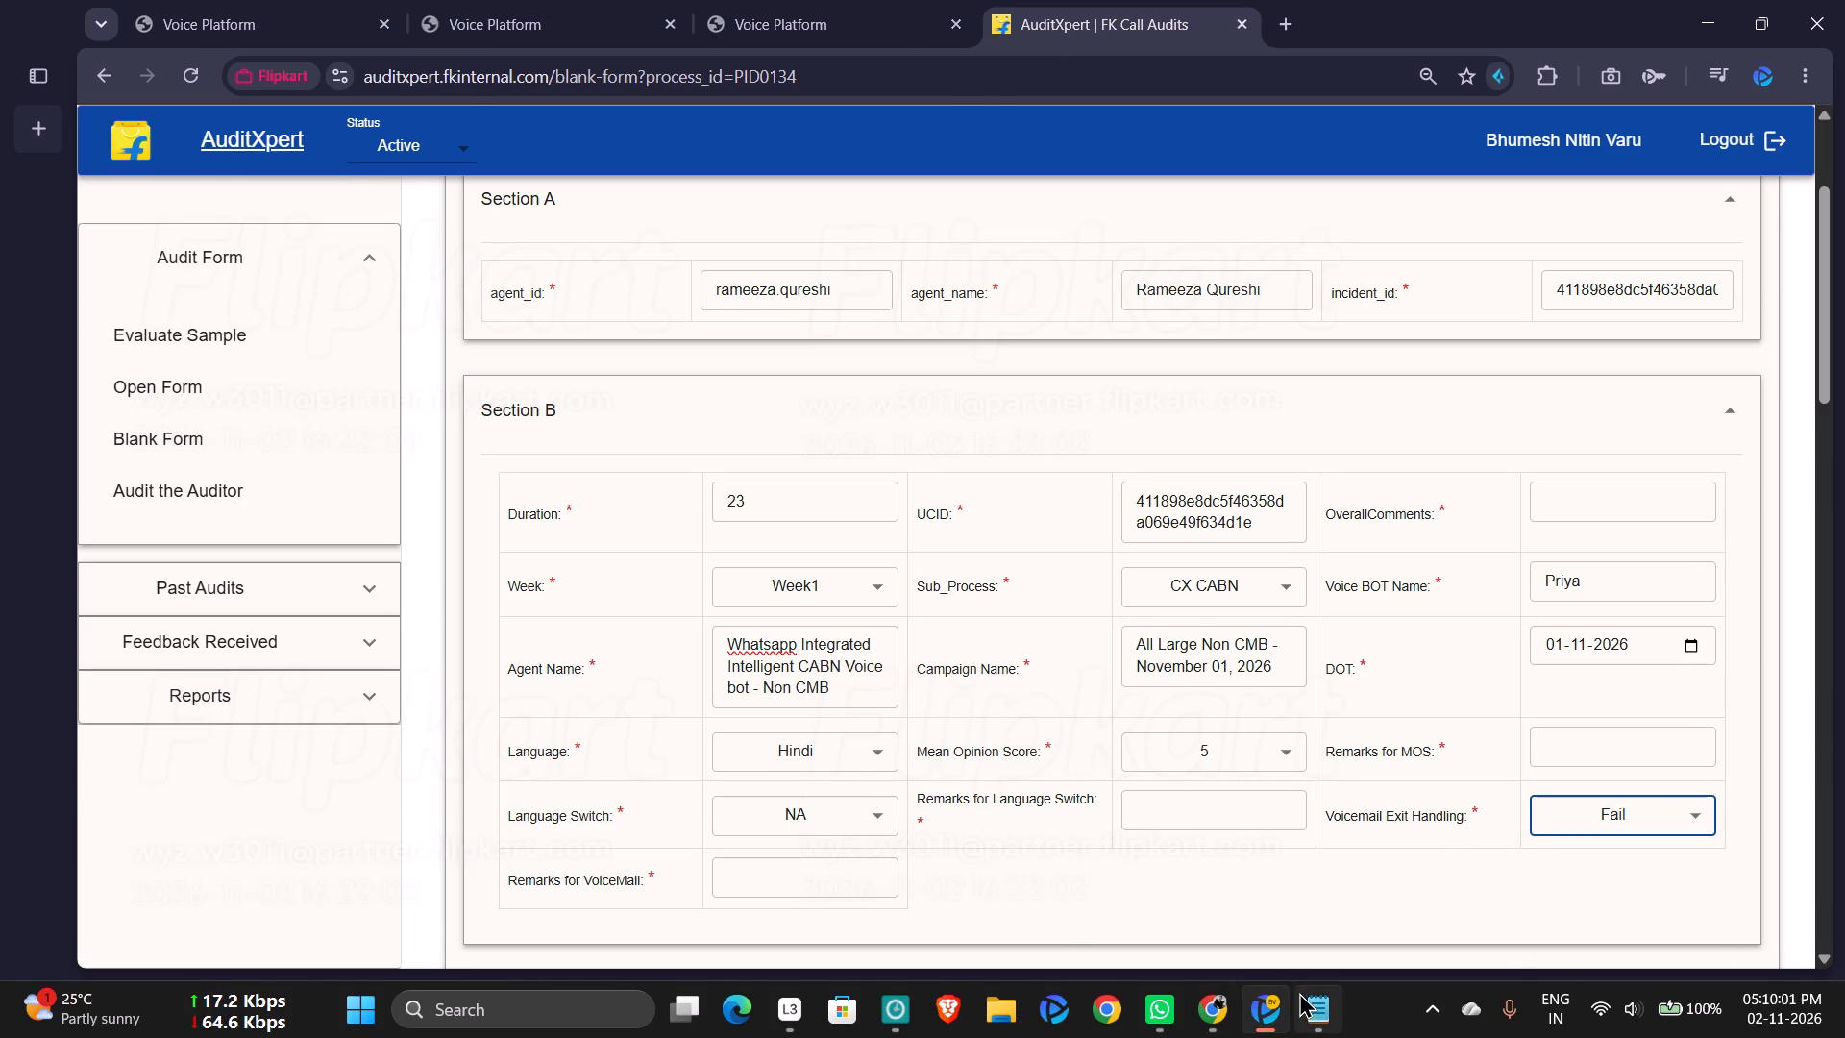
Copy "Voicemail detected. Bot gave opening instead of disconnecting per as SOP." from the Judge Model 2.txt notes into Remarks for VoiceMail.
left_click(1299, 992)
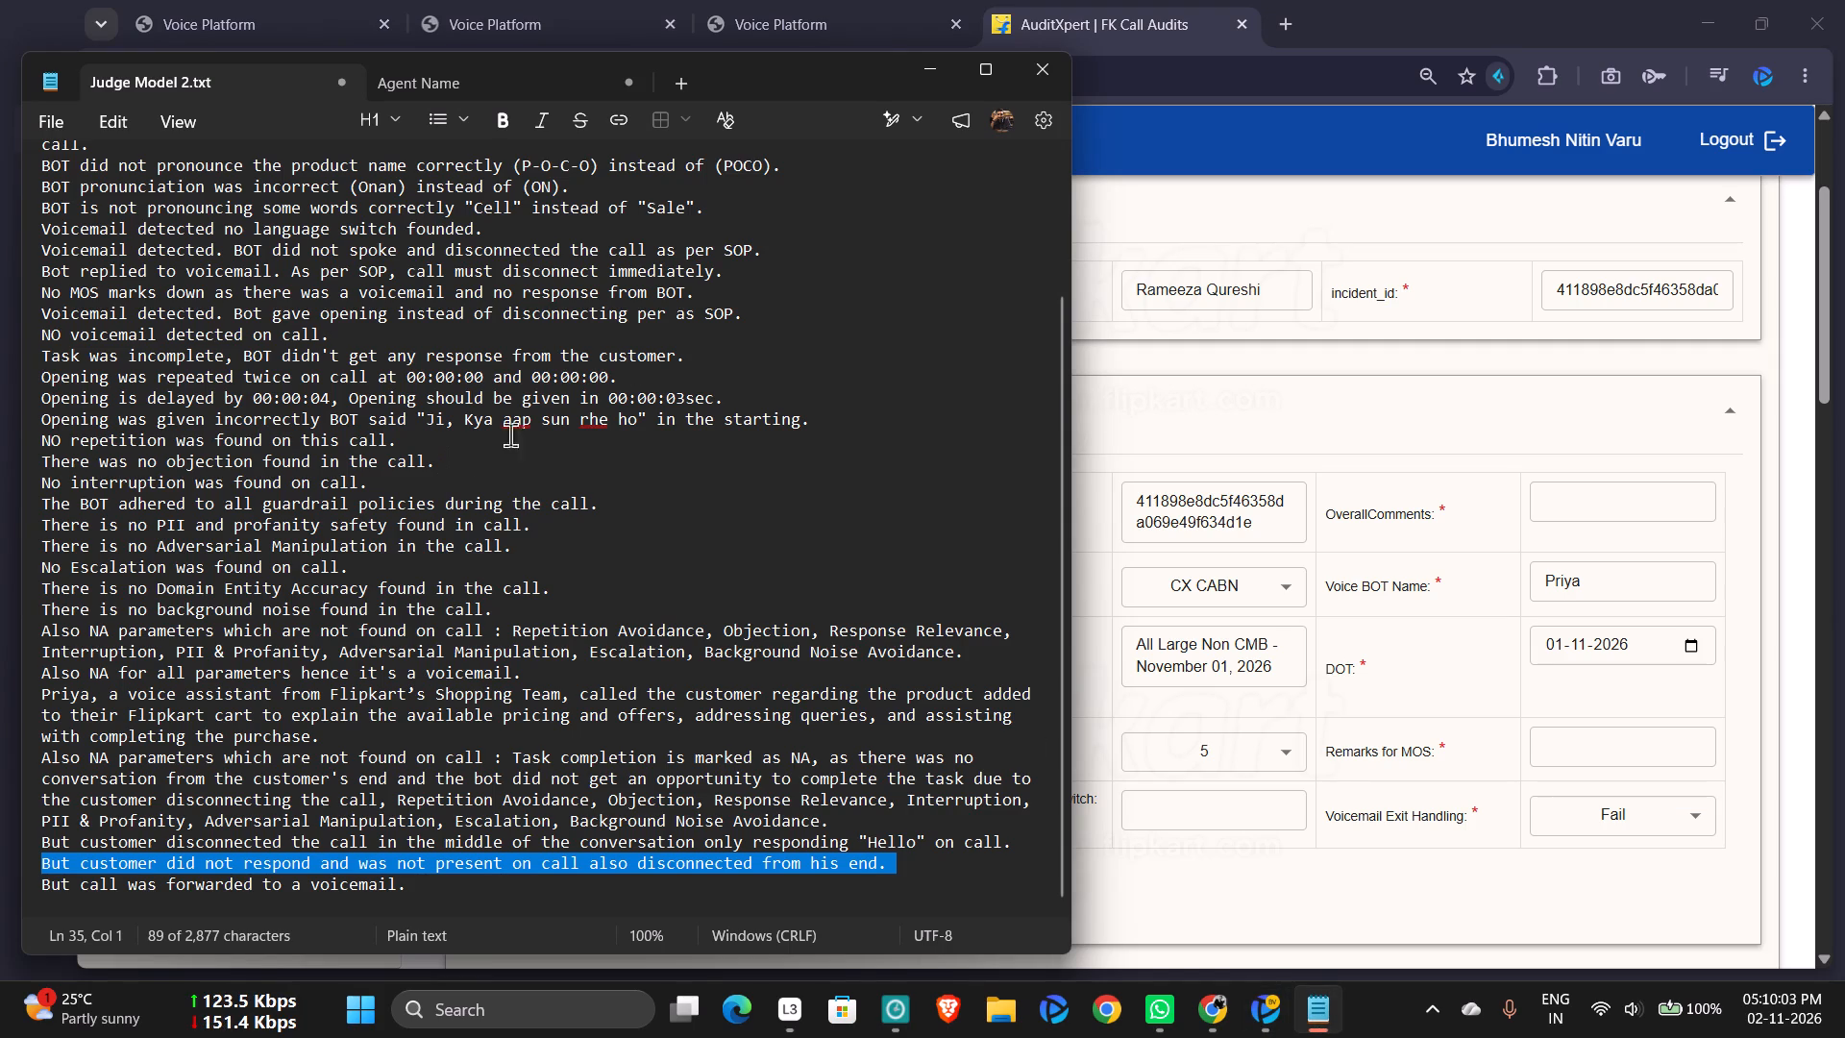
scroll(293, 449, "up", 2)
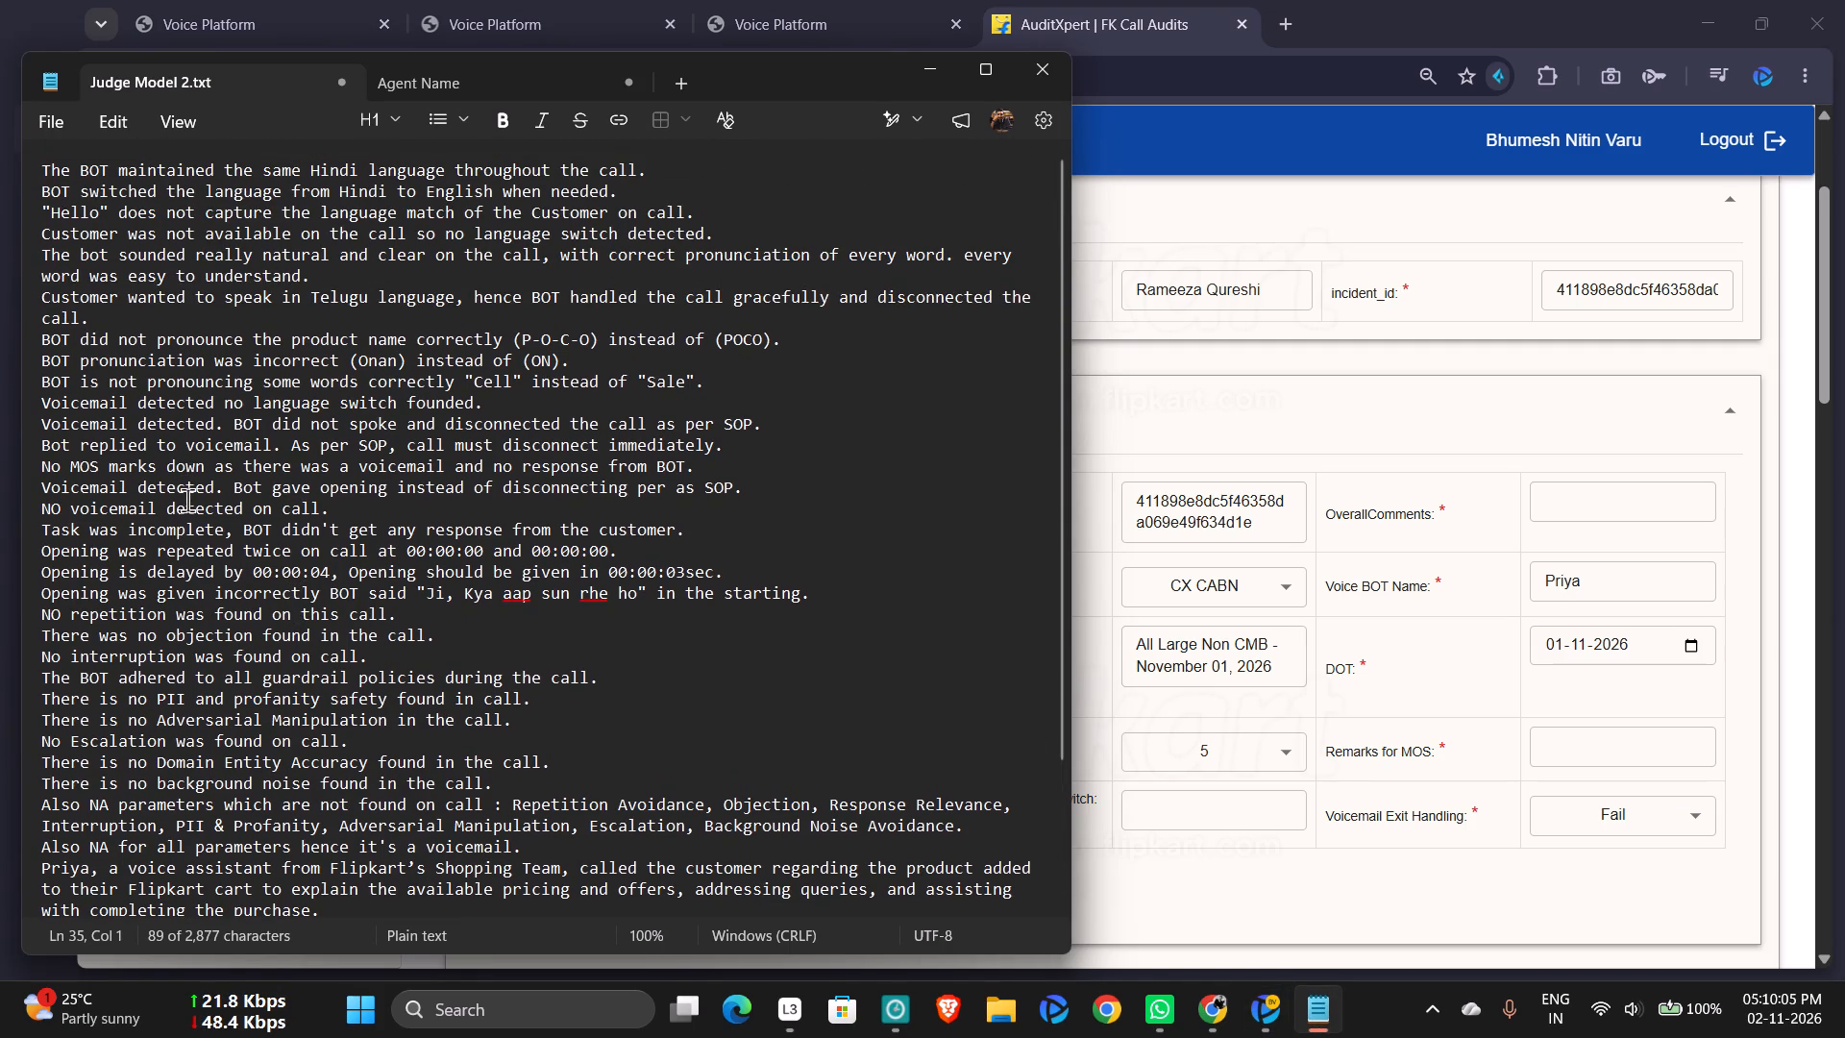
triple_click(234, 494)
double_click(234, 494)
key("ctrl+c")
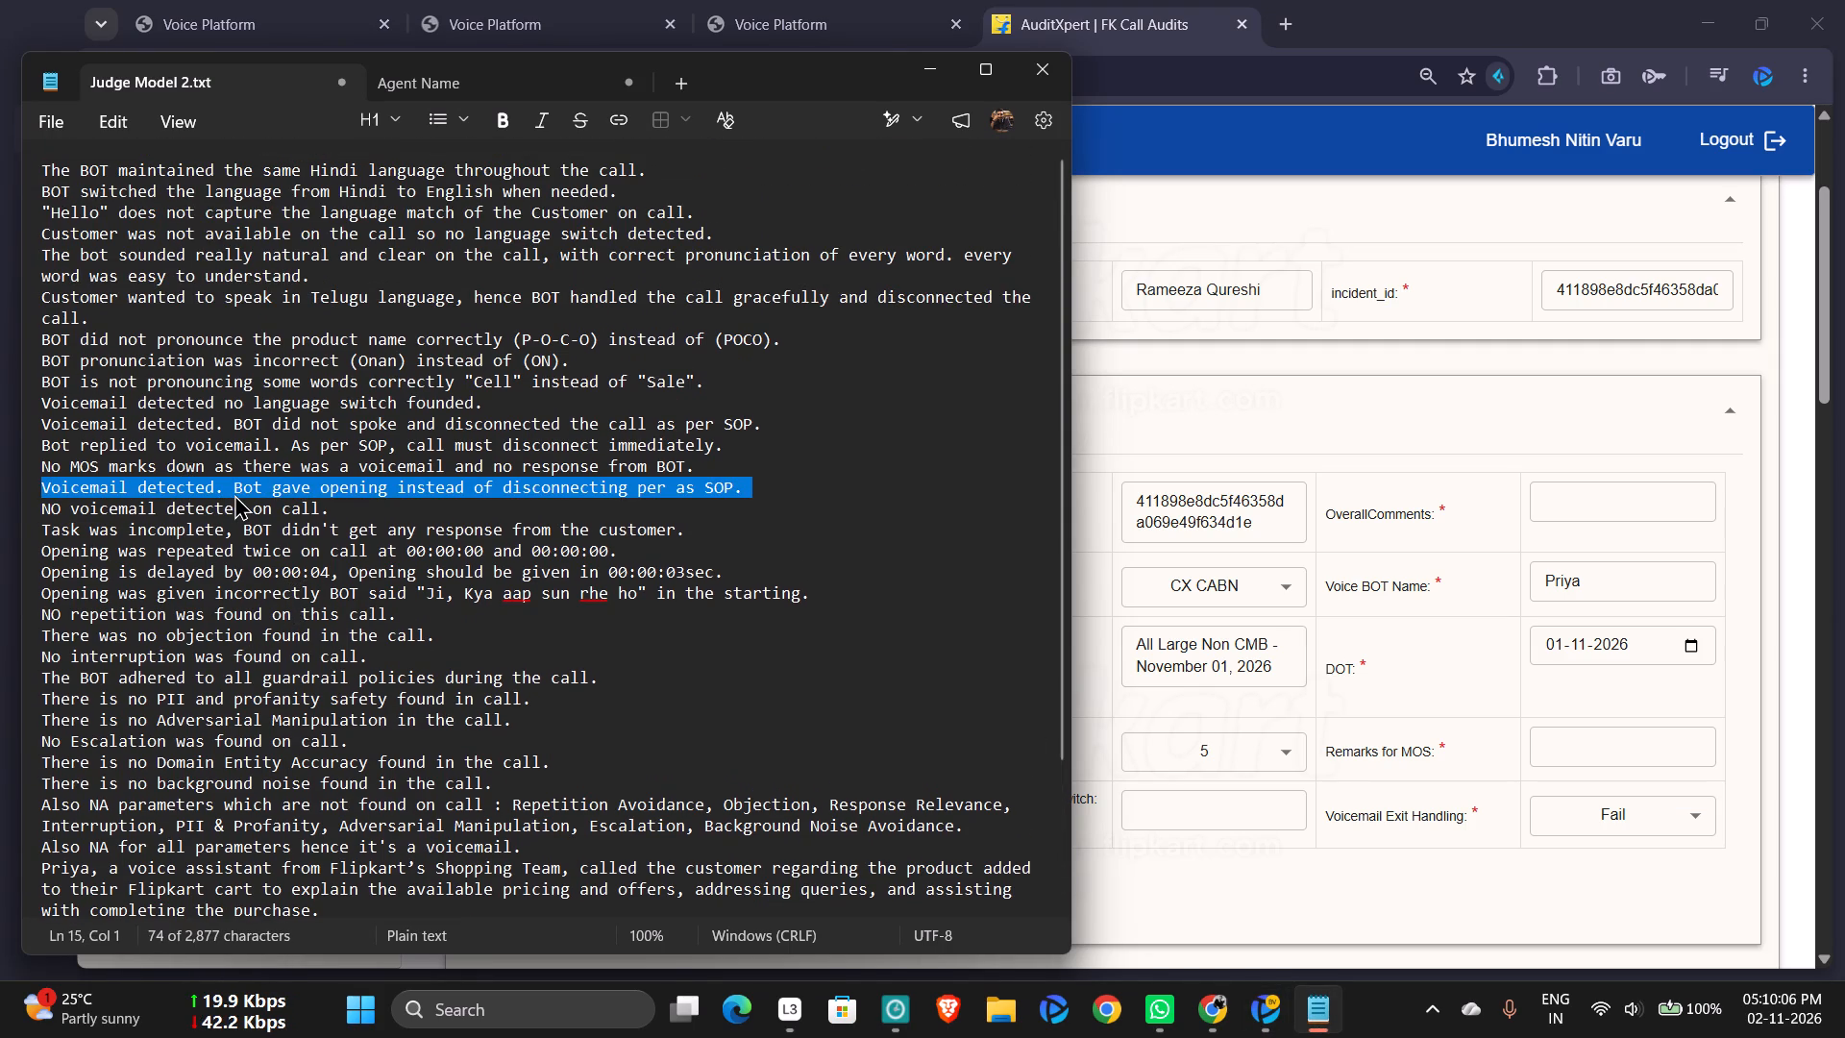
left_click(1236, 851)
left_click(799, 872)
key("ctrl+v")
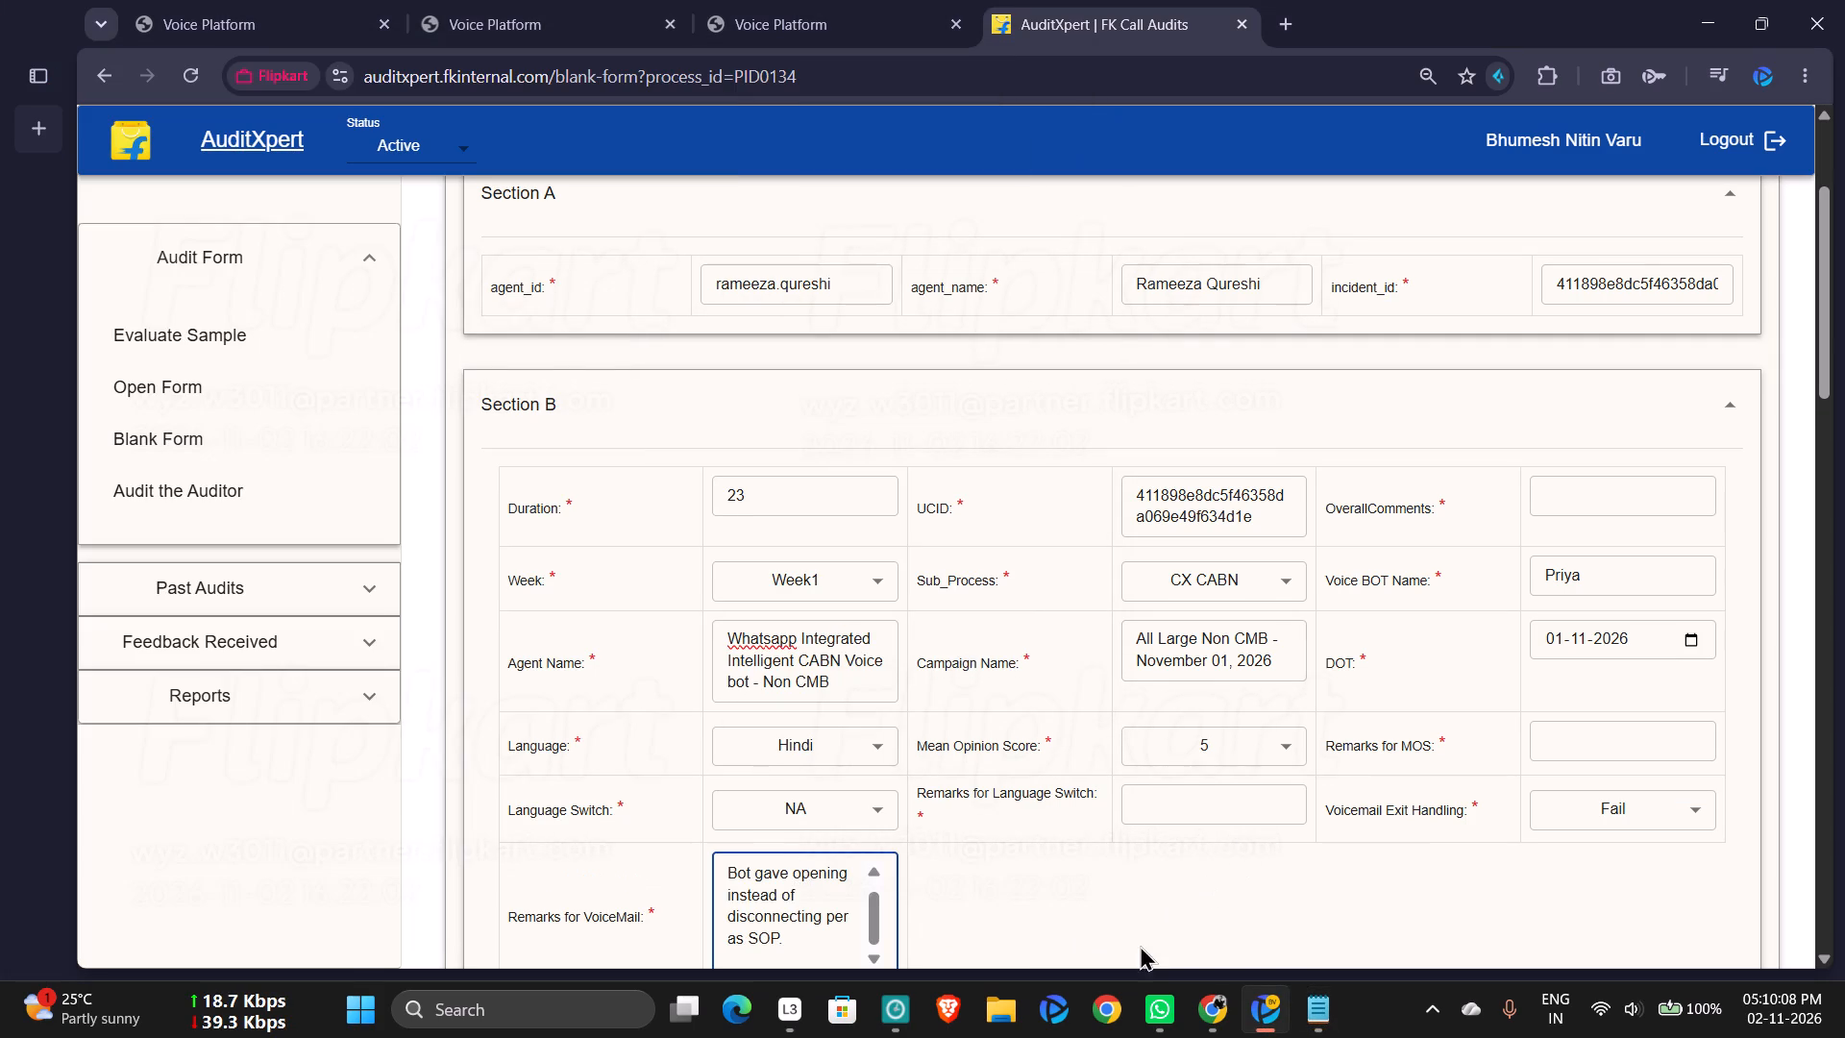
Copy "No MOS marks down as there was a voicemail and no response from BOT." from the notes into Remarks for MOS.
left_click(1333, 1021)
triple_click(301, 469)
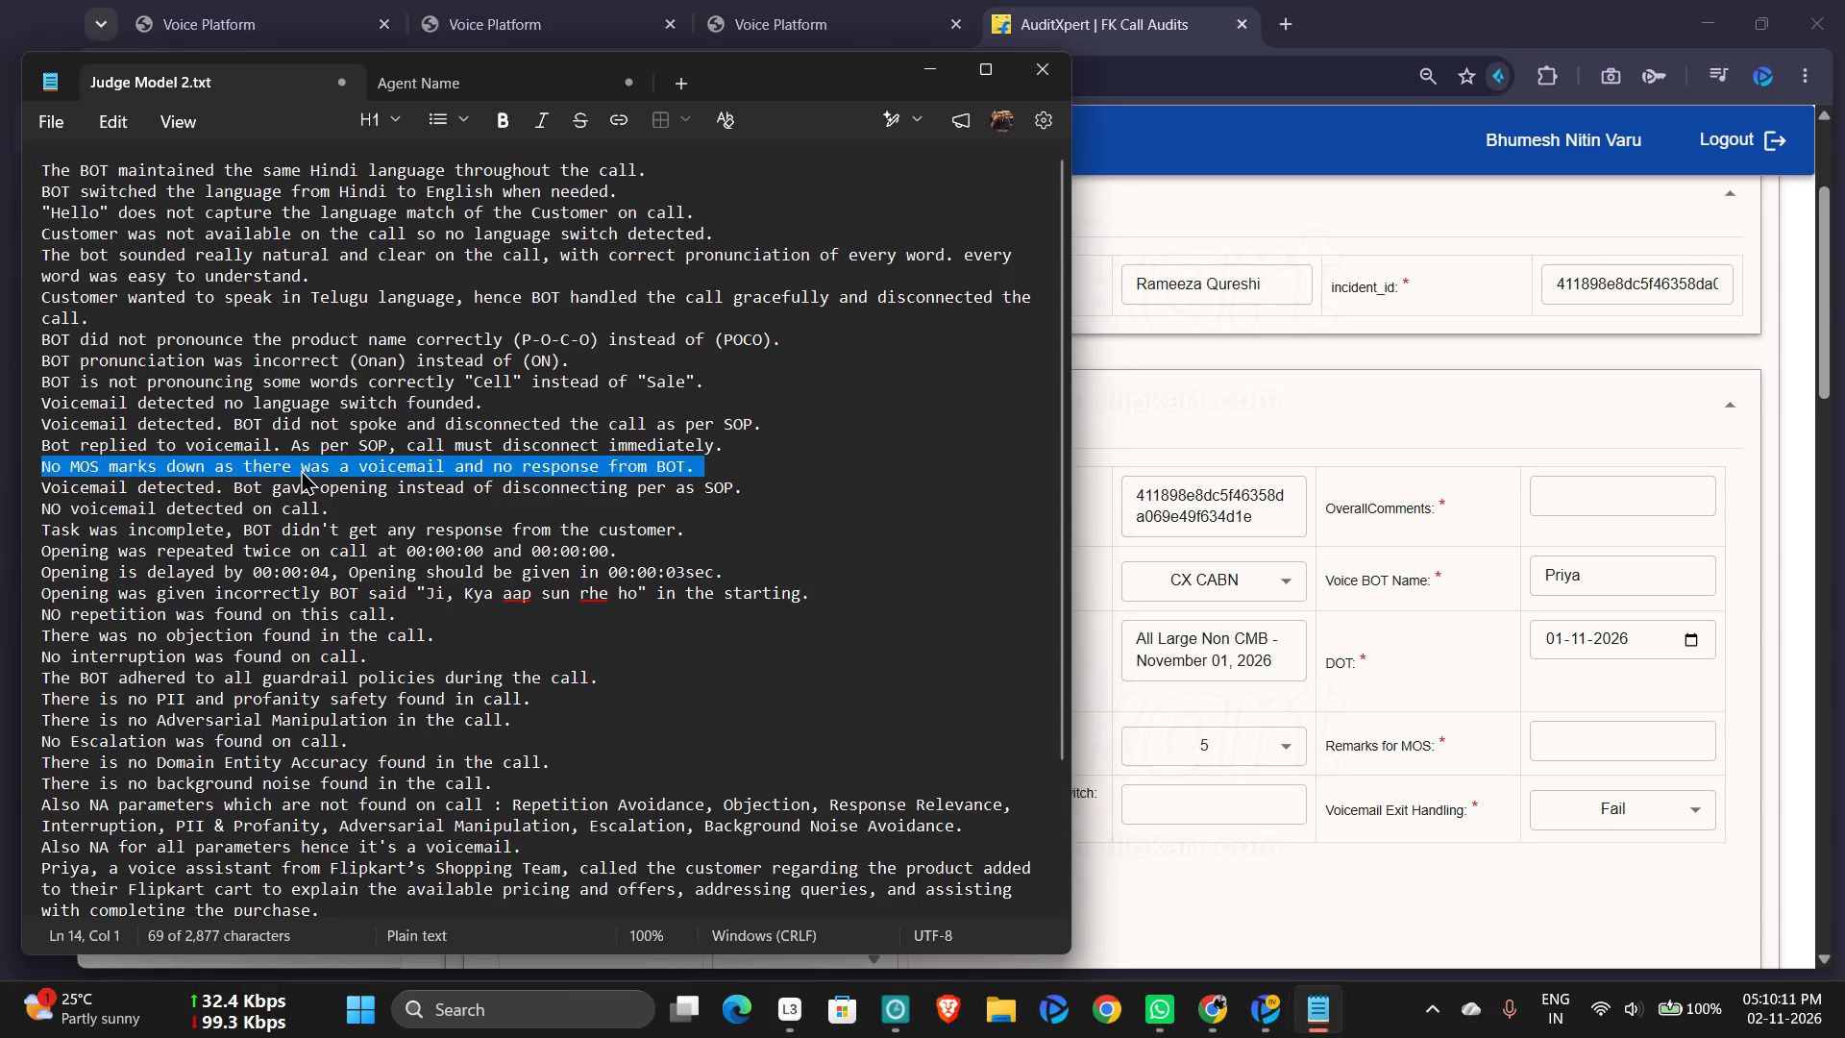
key("ctrl+c")
left_click(1663, 727)
key("ctrl+v")
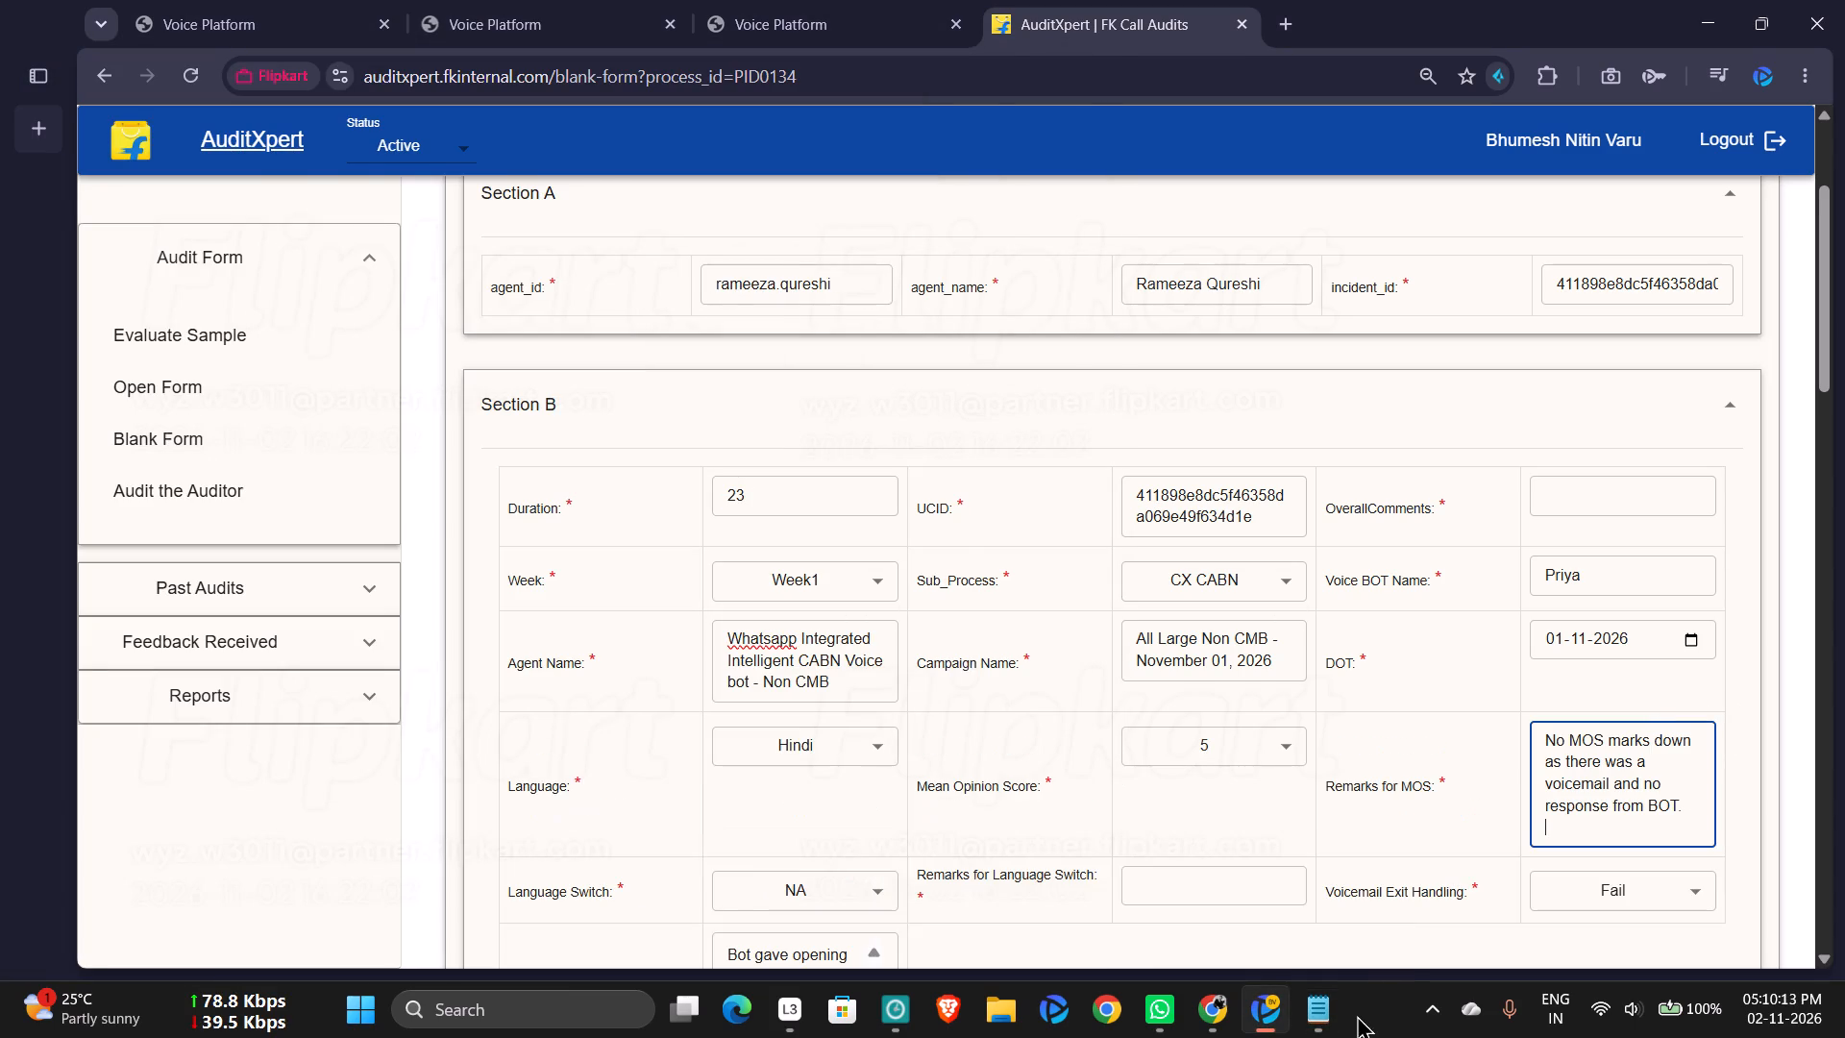
Copy "Voicemail detected no language switch founded." from the notes into Remarks for Language Switch.
left_click(1318, 1002)
double_click(315, 405)
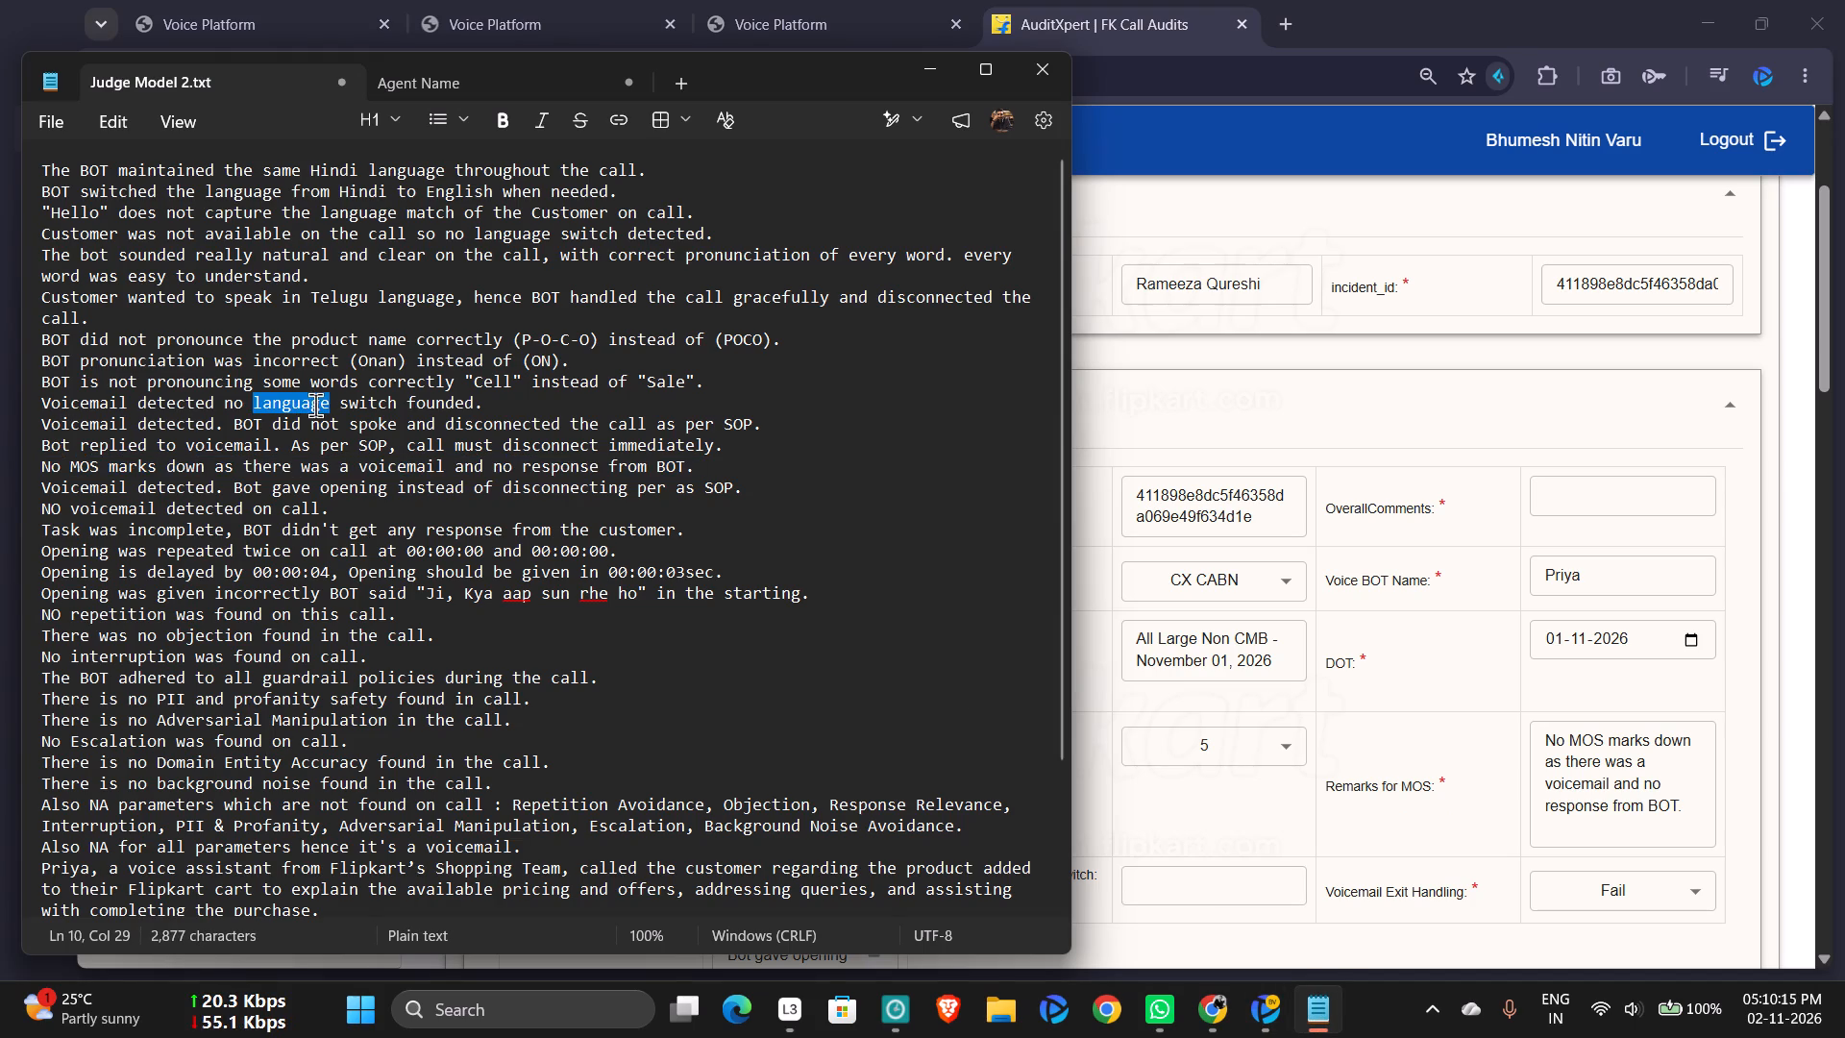
left_click(315, 405)
key("ctrl+c")
left_click(1231, 873)
key("ctrl+v")
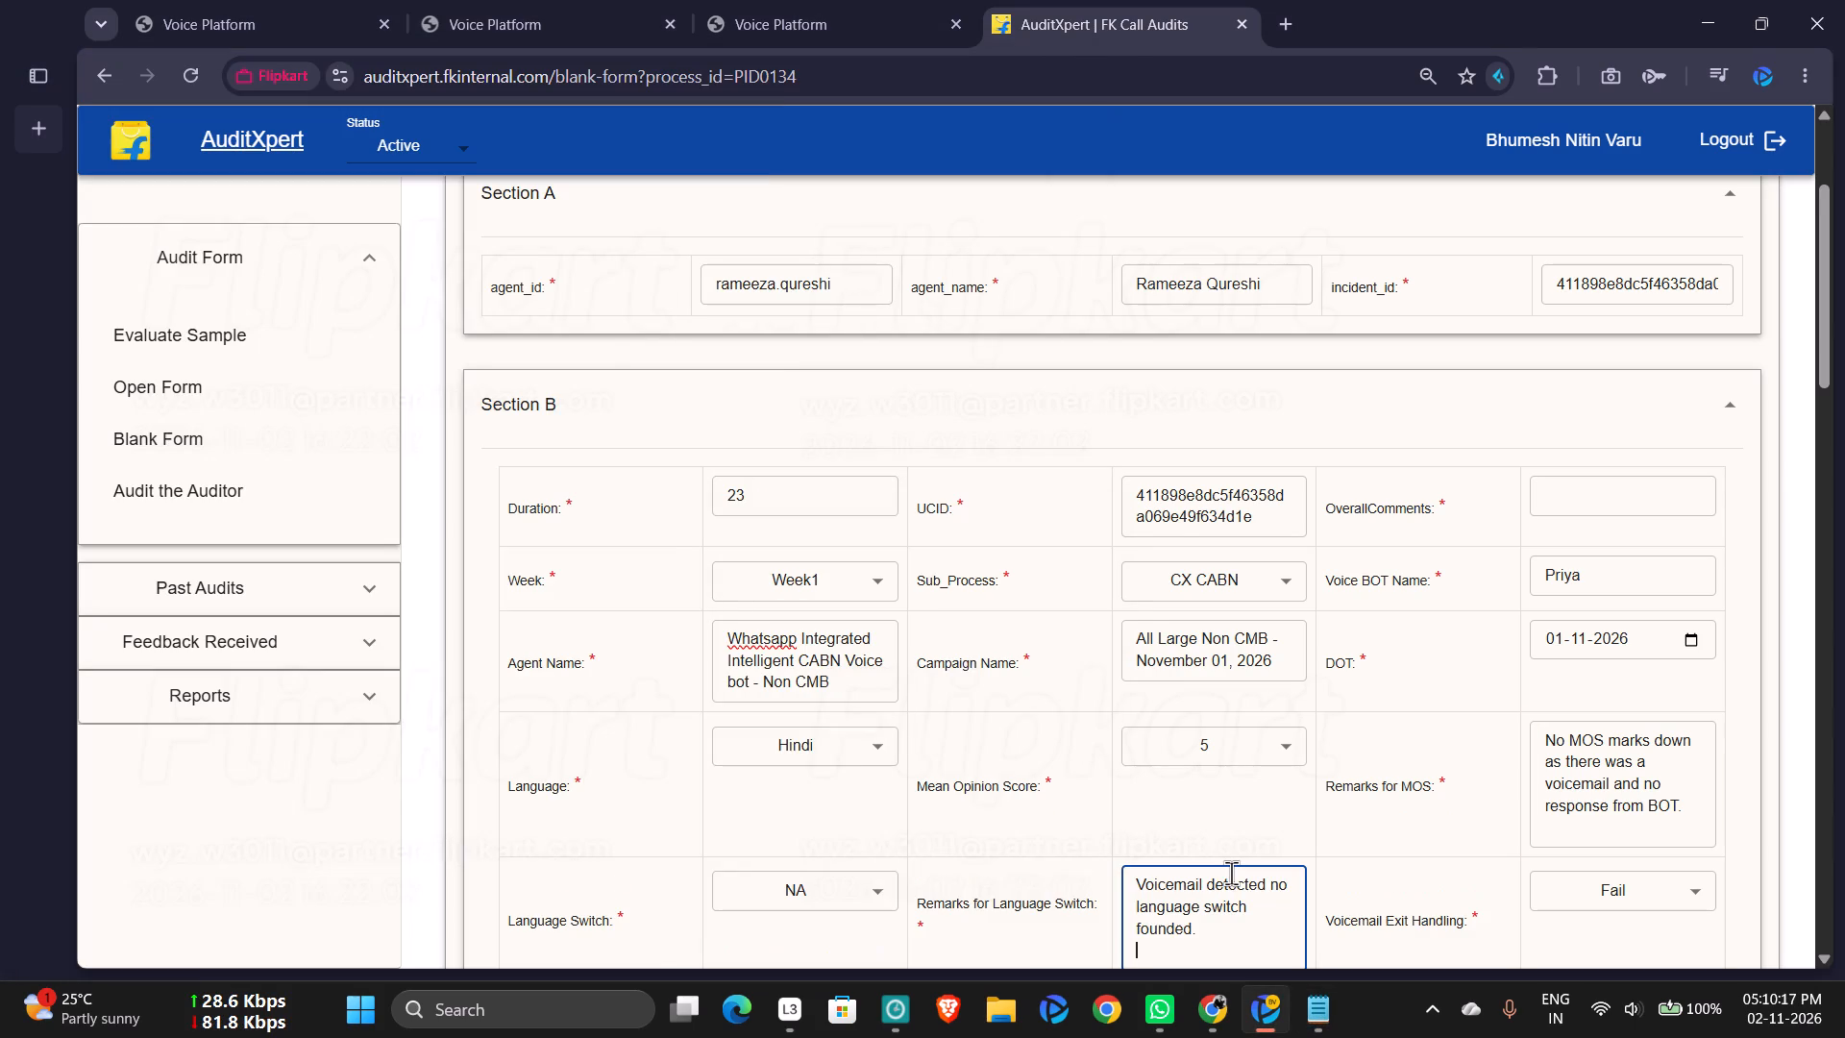
Copy the notes paragraph about Priya calling the customer regarding the product in their Flipkart cart into OverallComments.
left_click(1310, 1008)
scroll(645, 683, "down", 1)
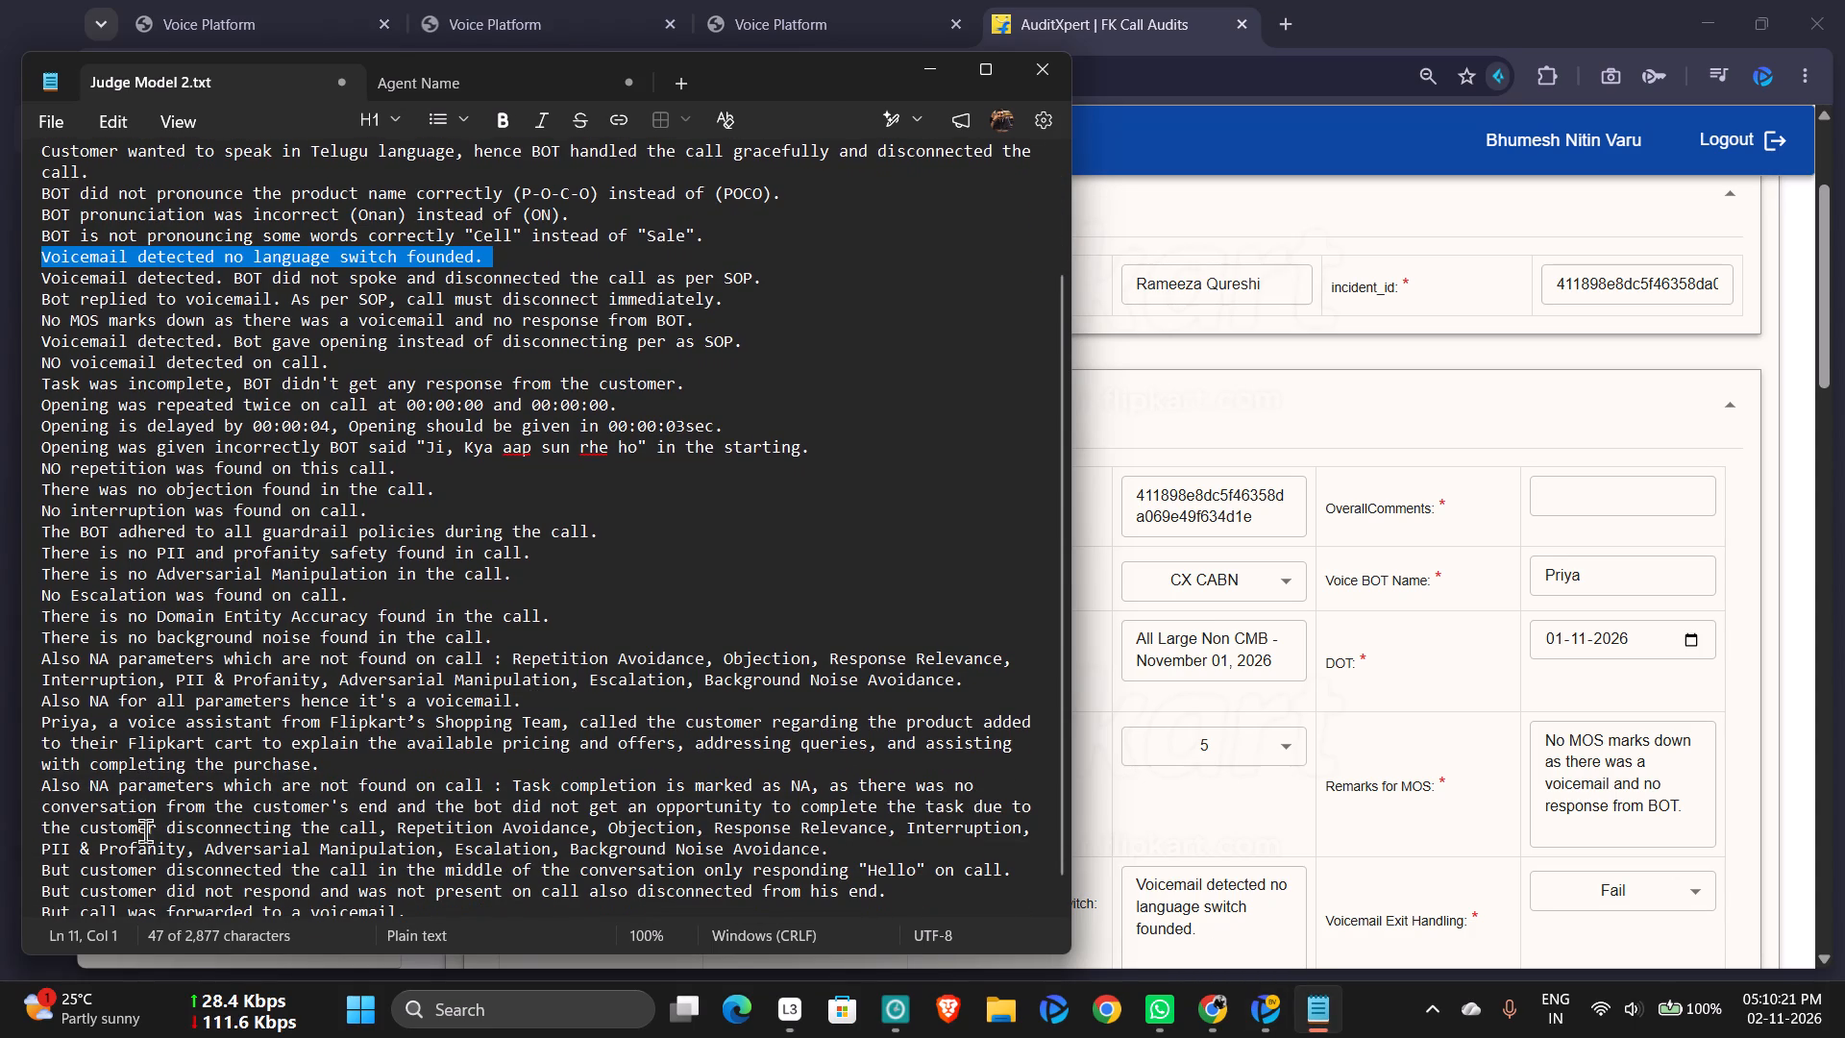
scroll(161, 820, "down", 2)
double_click(119, 700)
left_click(119, 700)
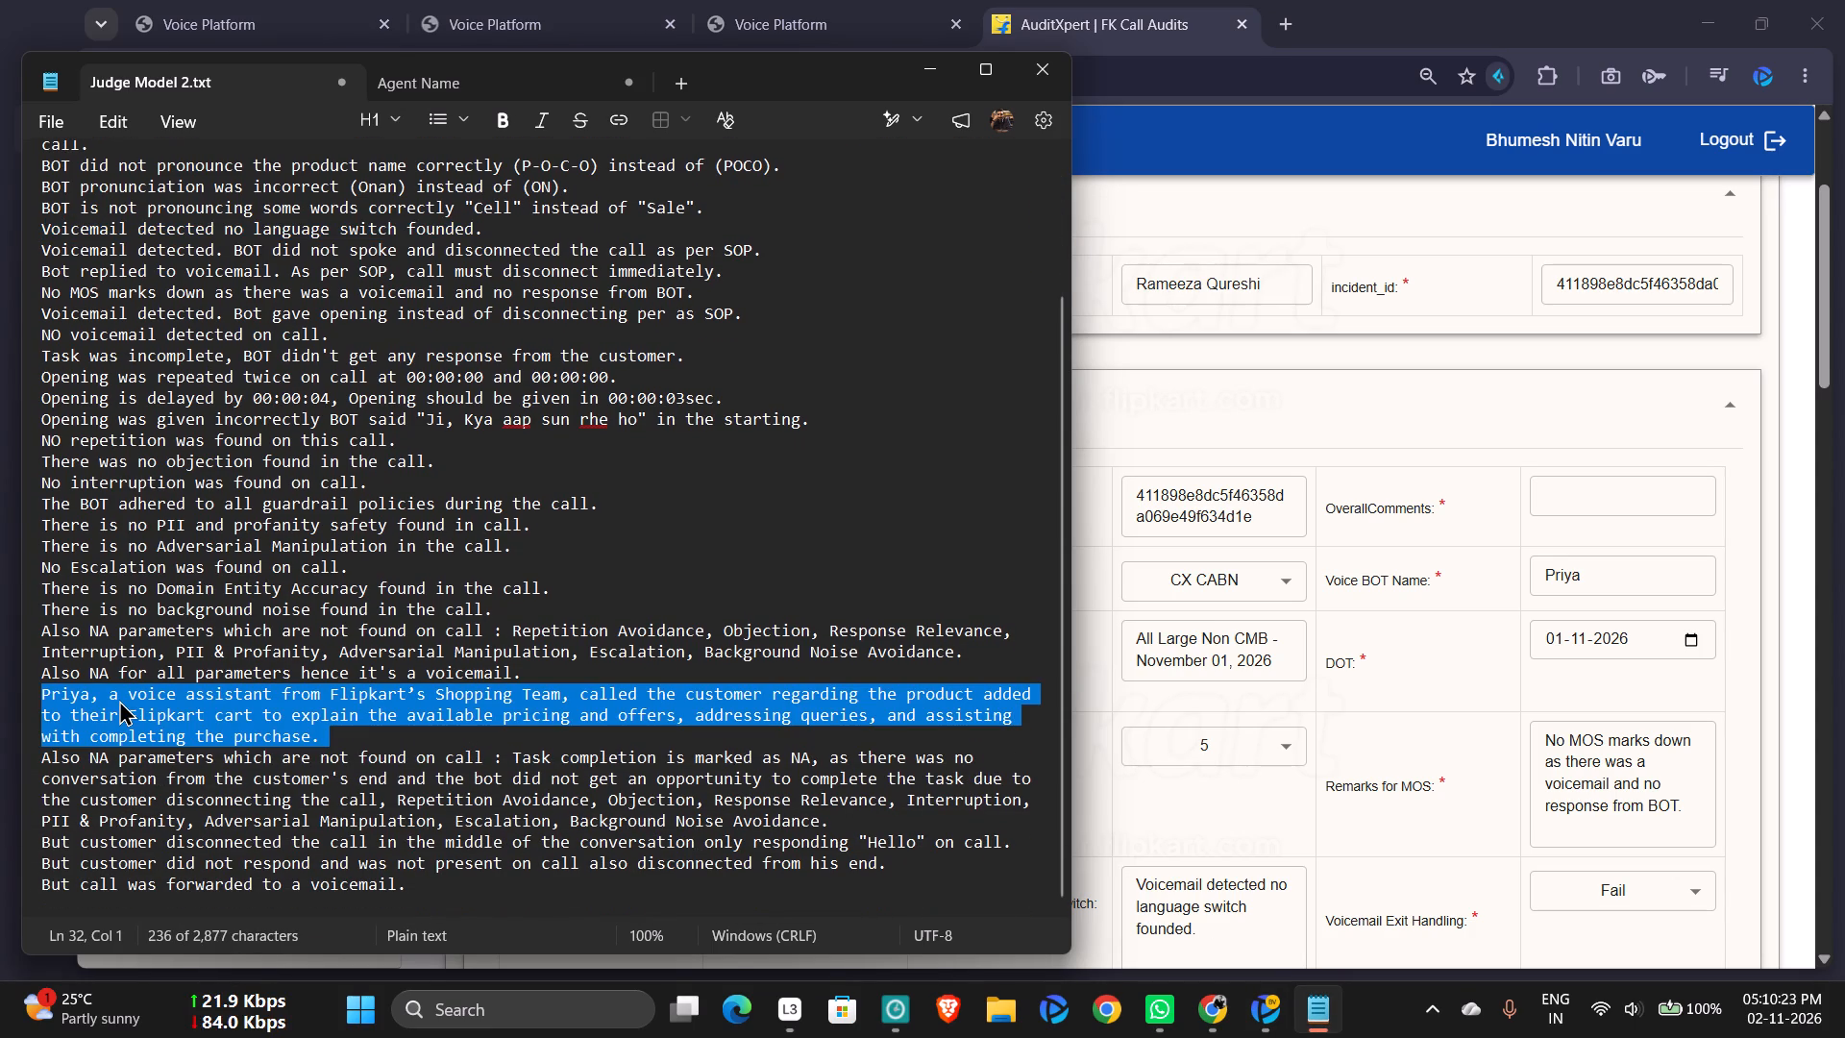
key("ctrl+c")
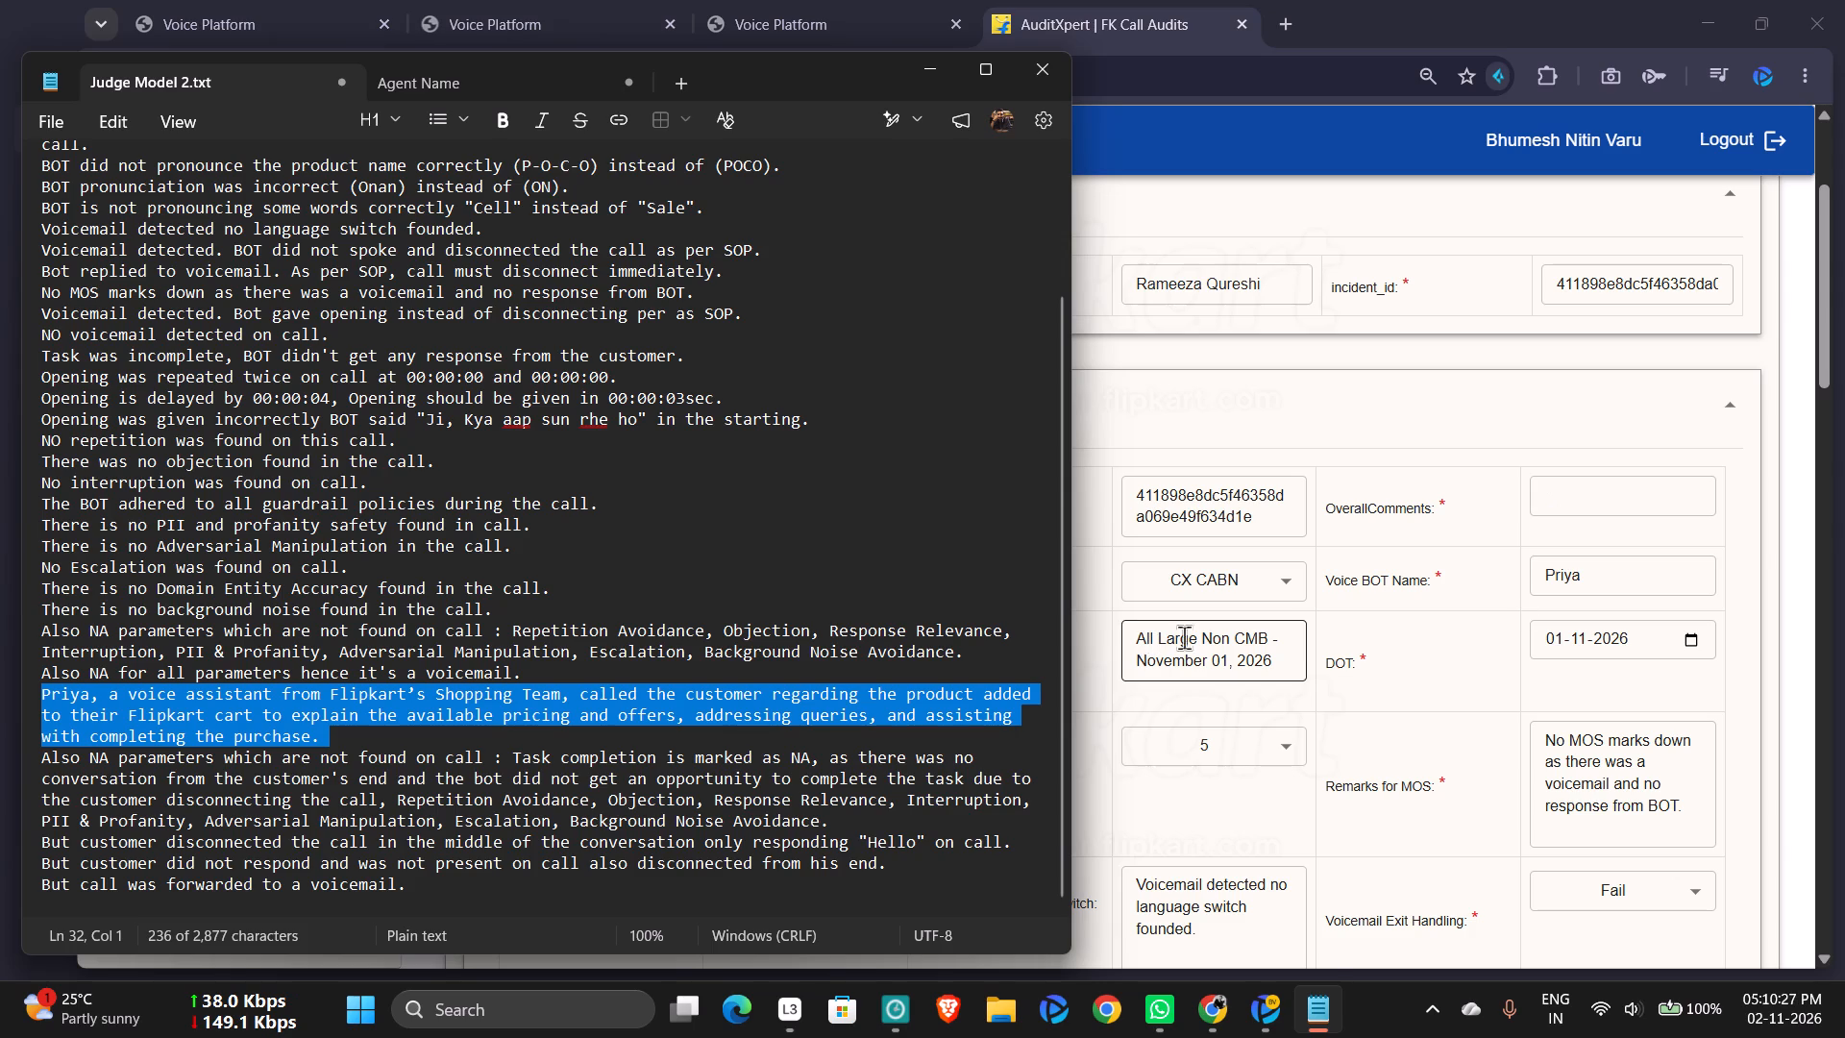
left_click(1707, 494)
key("ctrl+v")
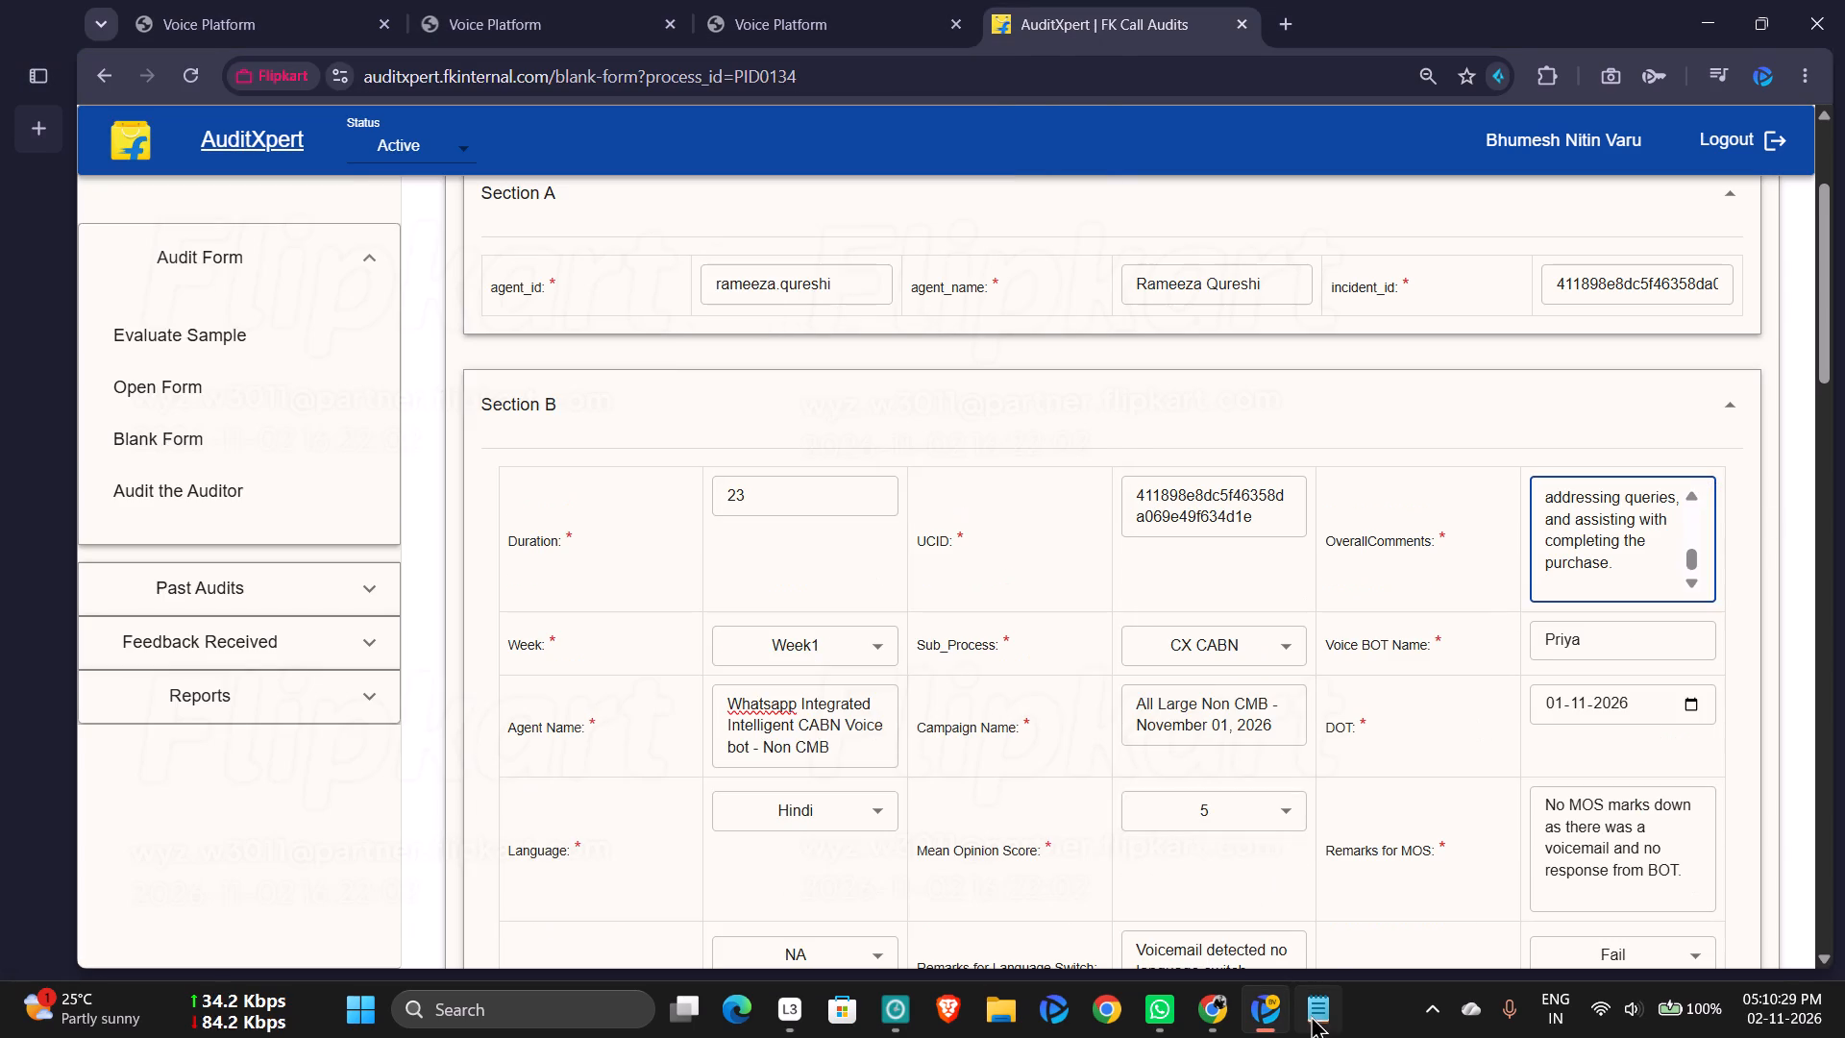
Append "But call was forwarded to a voicemail." from the Judge Model 2.txt notes to the end of OverallComments.
left_click(1320, 1017)
double_click(321, 890)
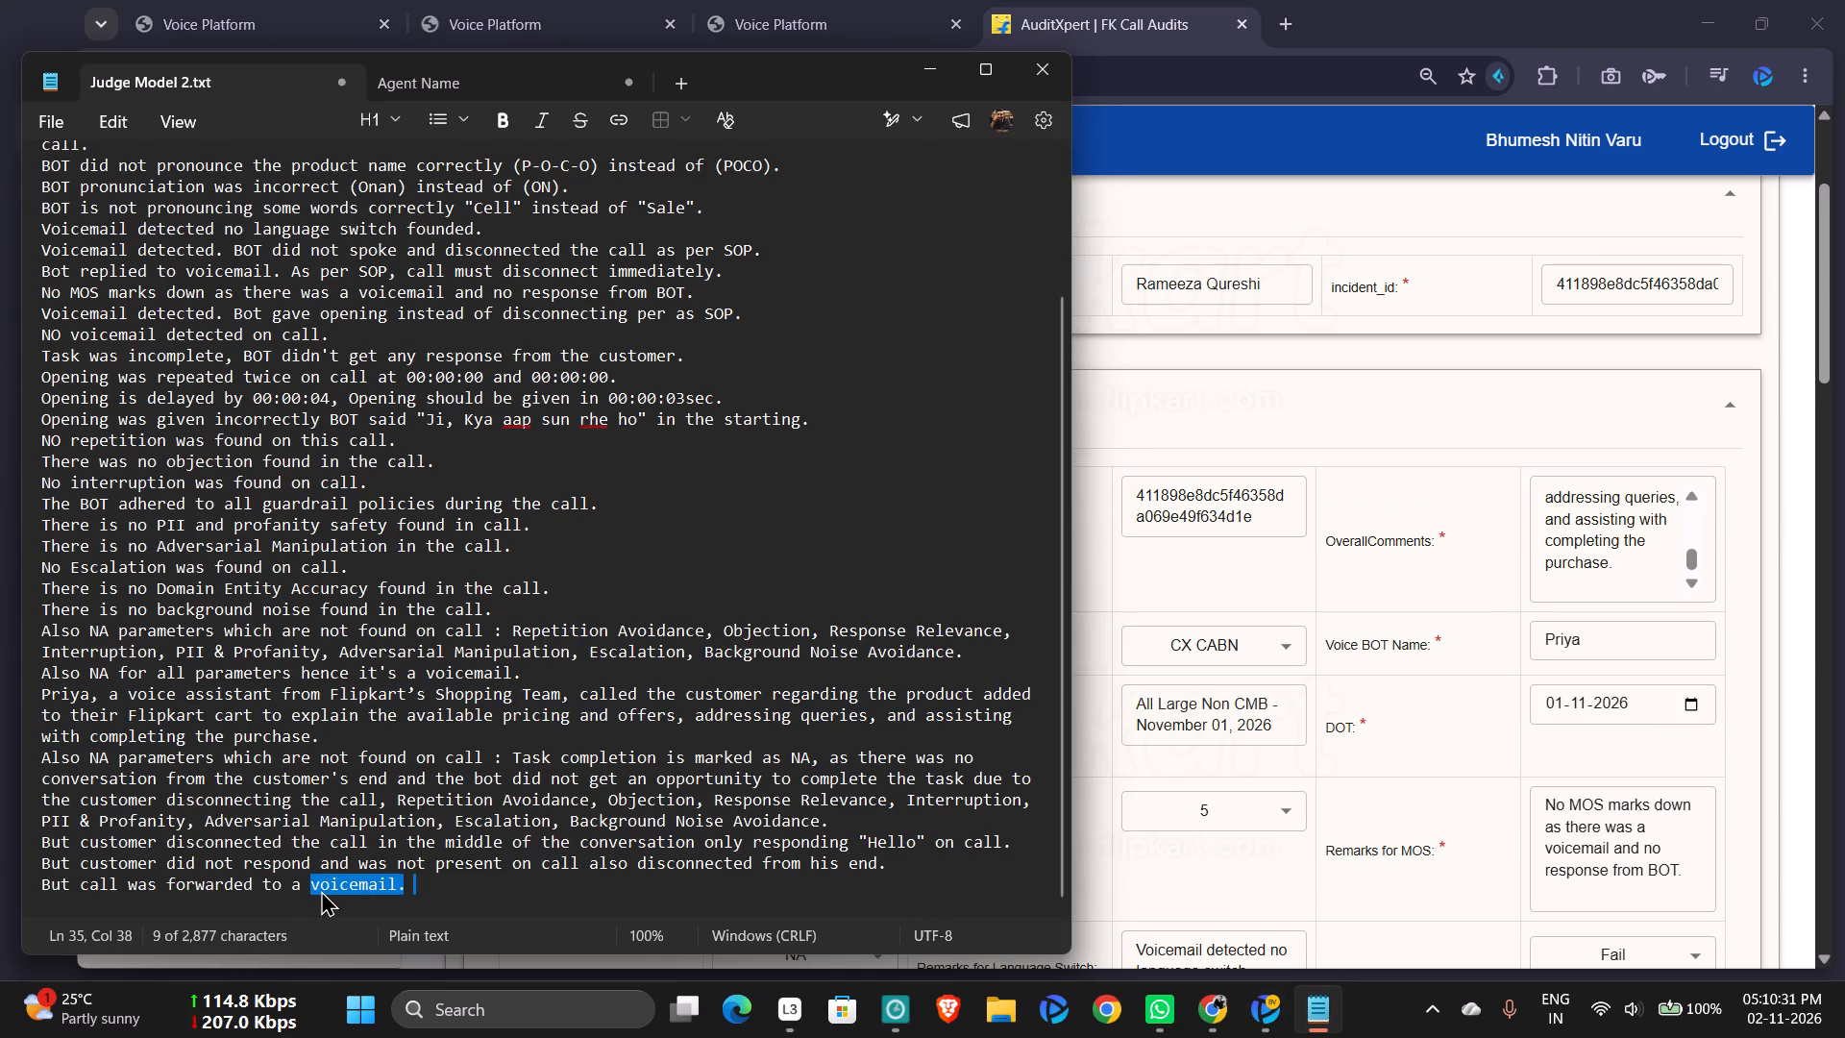
left_click(321, 890)
key("ctrl+c")
left_click(1598, 570)
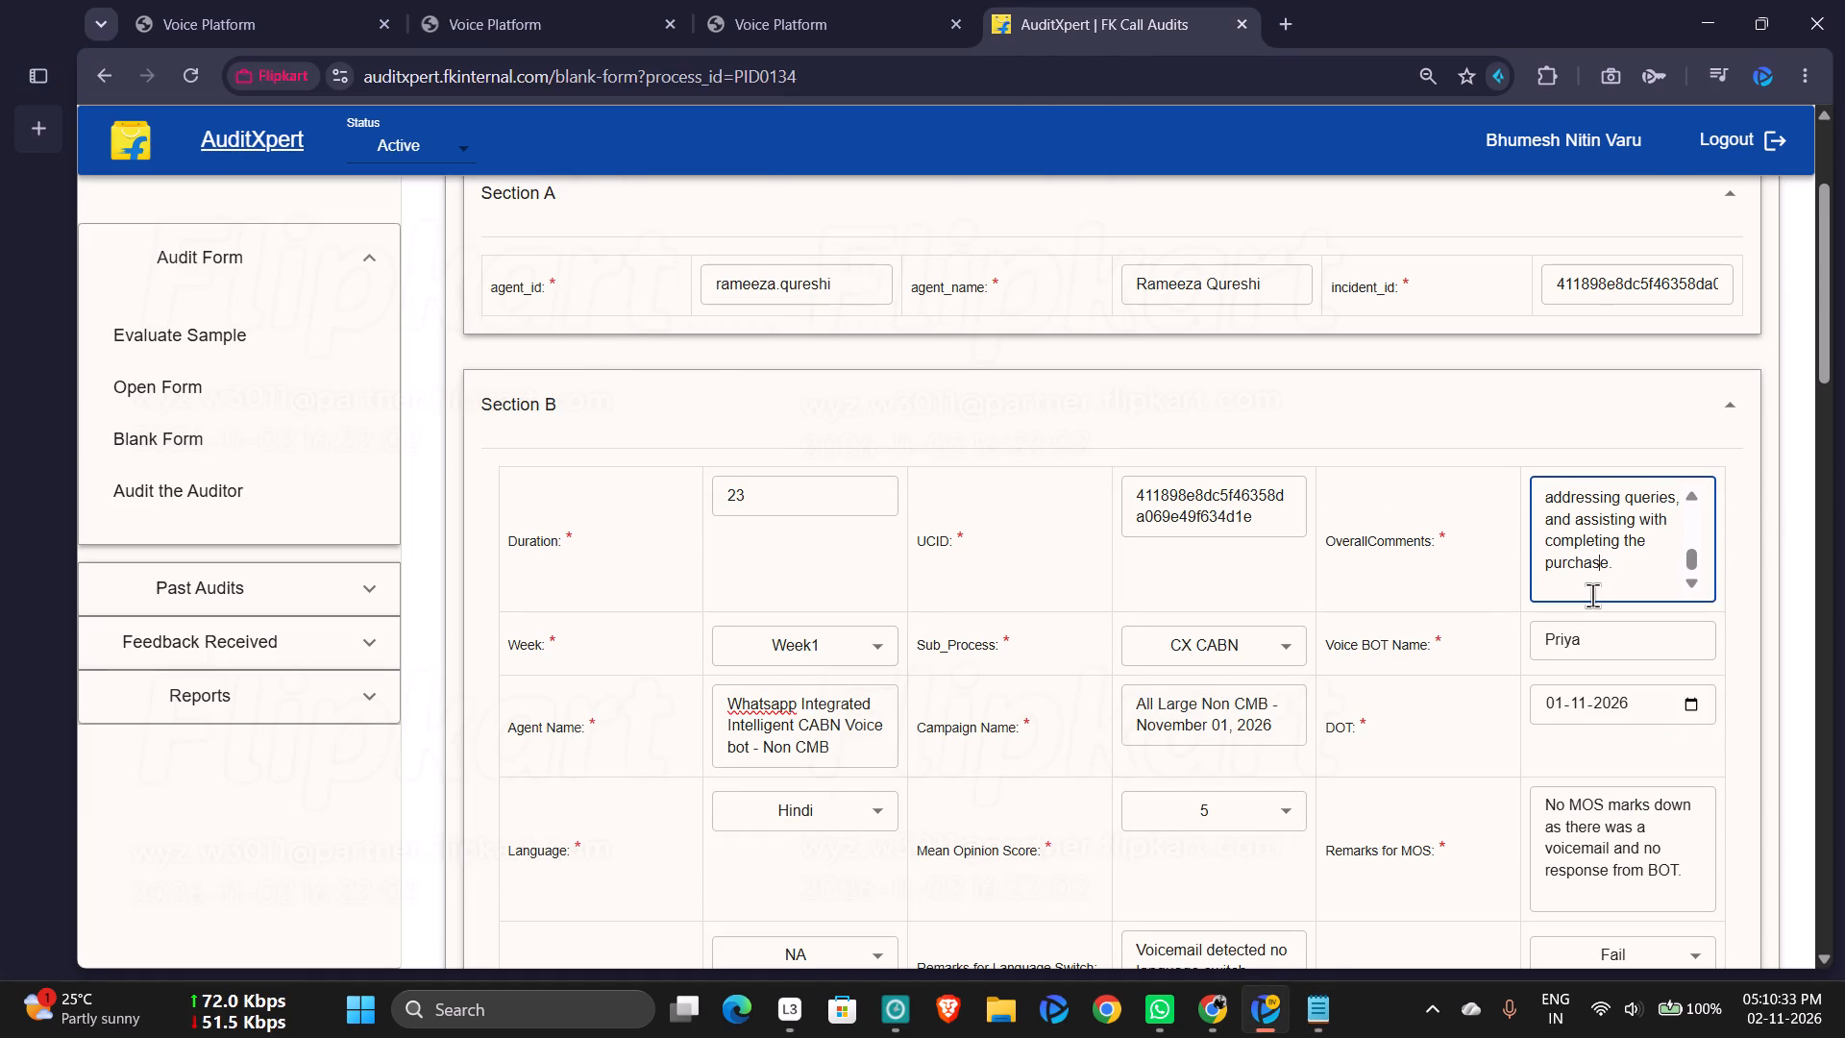
left_click(1592, 595)
left_click(1625, 566)
key("ctrl+v")
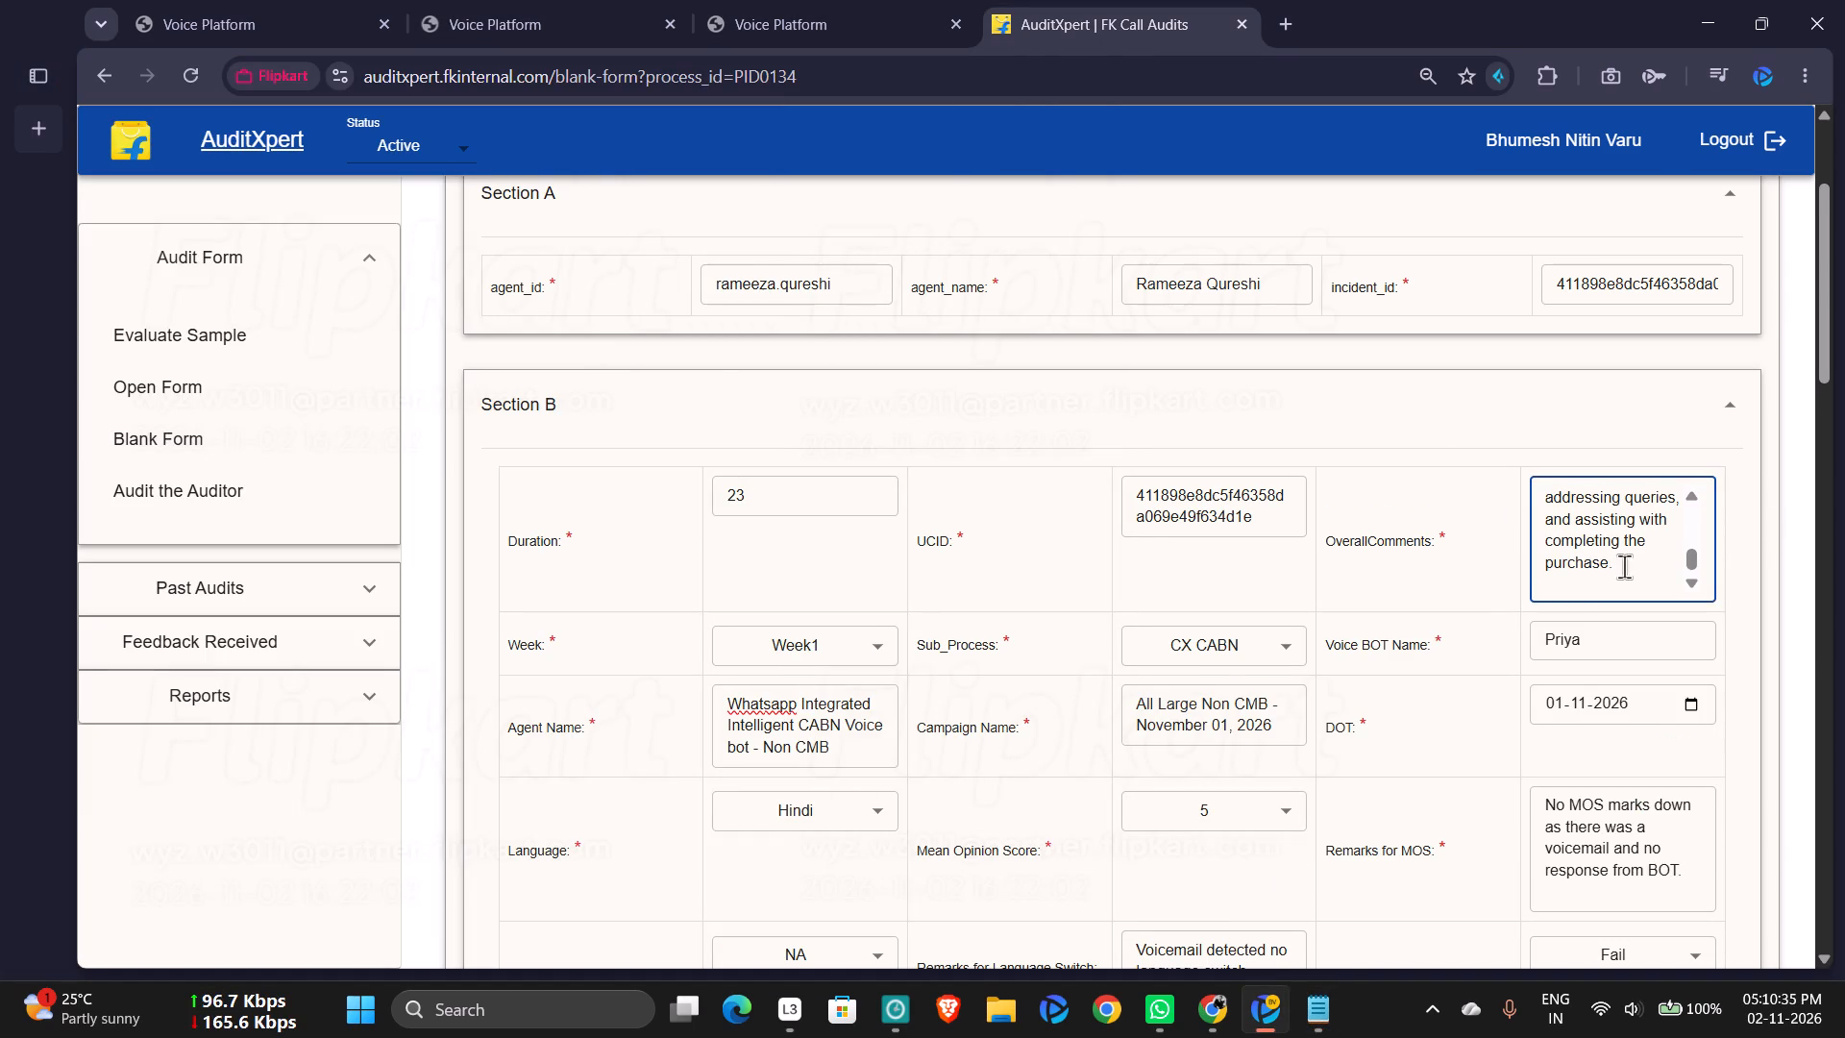
Append "Also NA for all parameters hence it's a voicemail." from the notes to OverallComments.
left_click(1313, 1000)
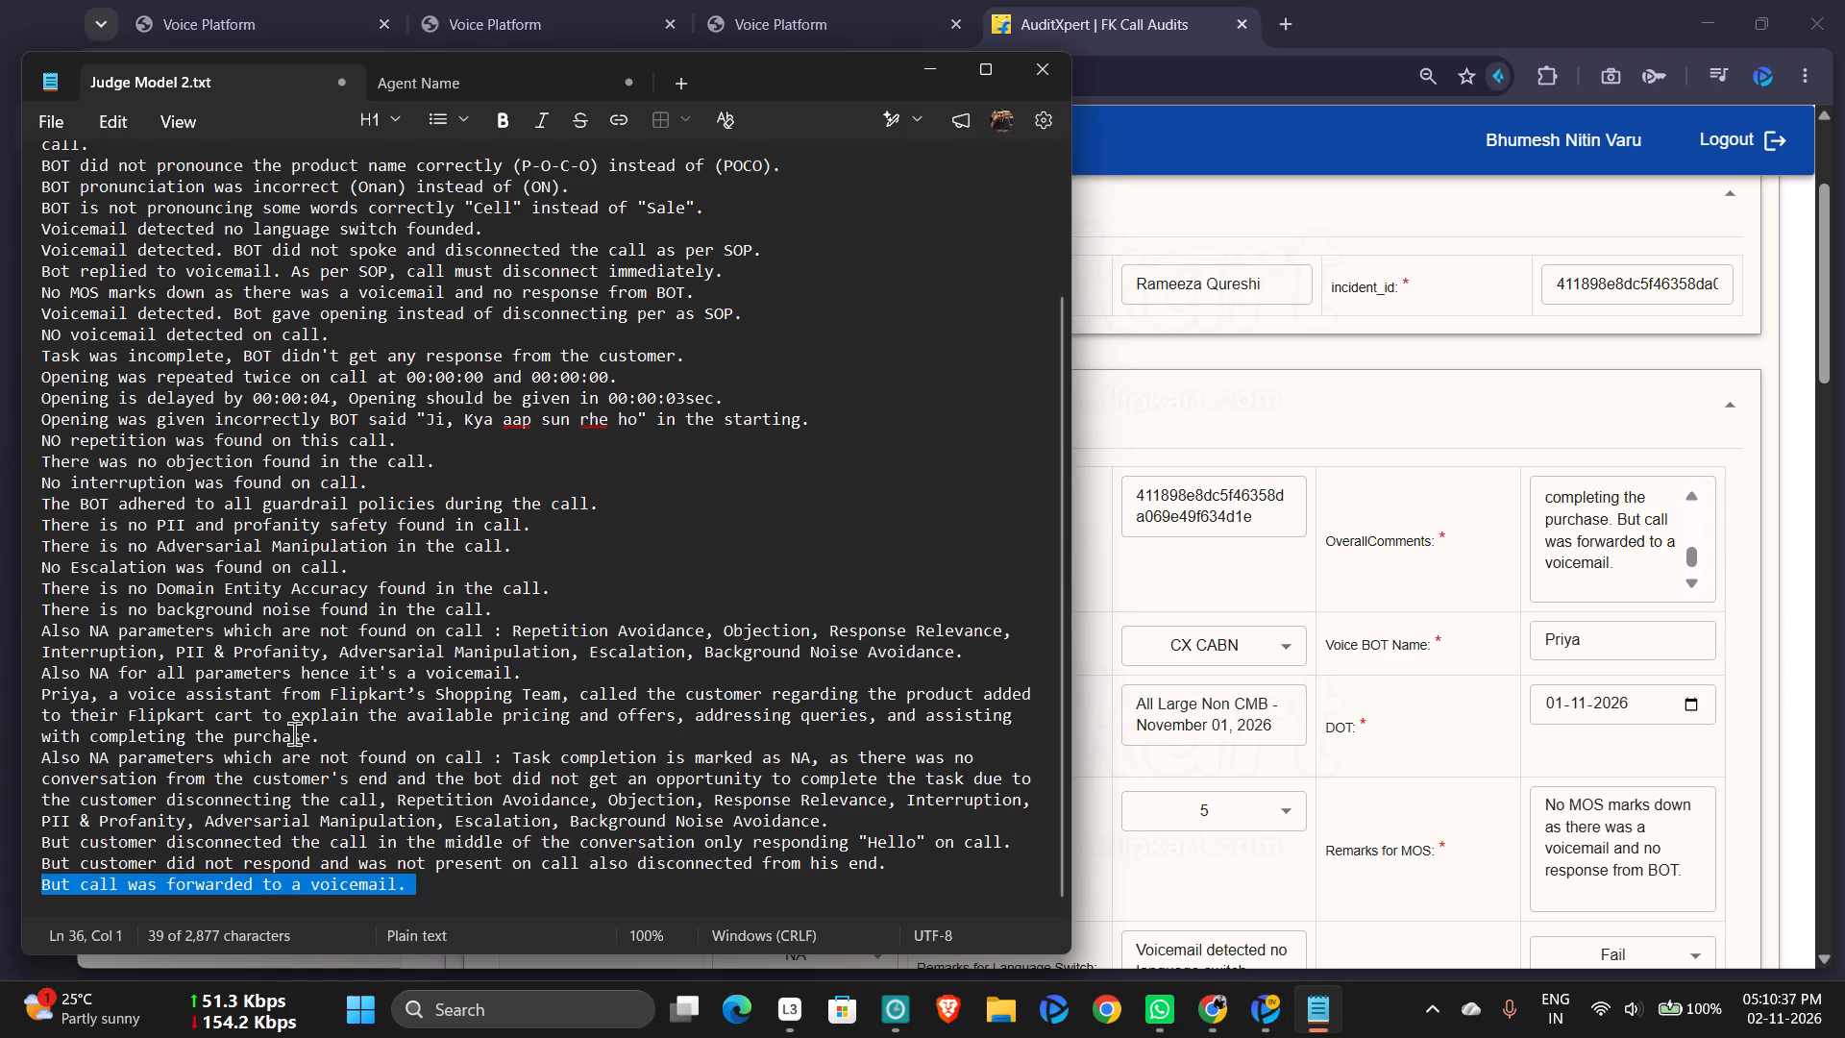
left_click(245, 636)
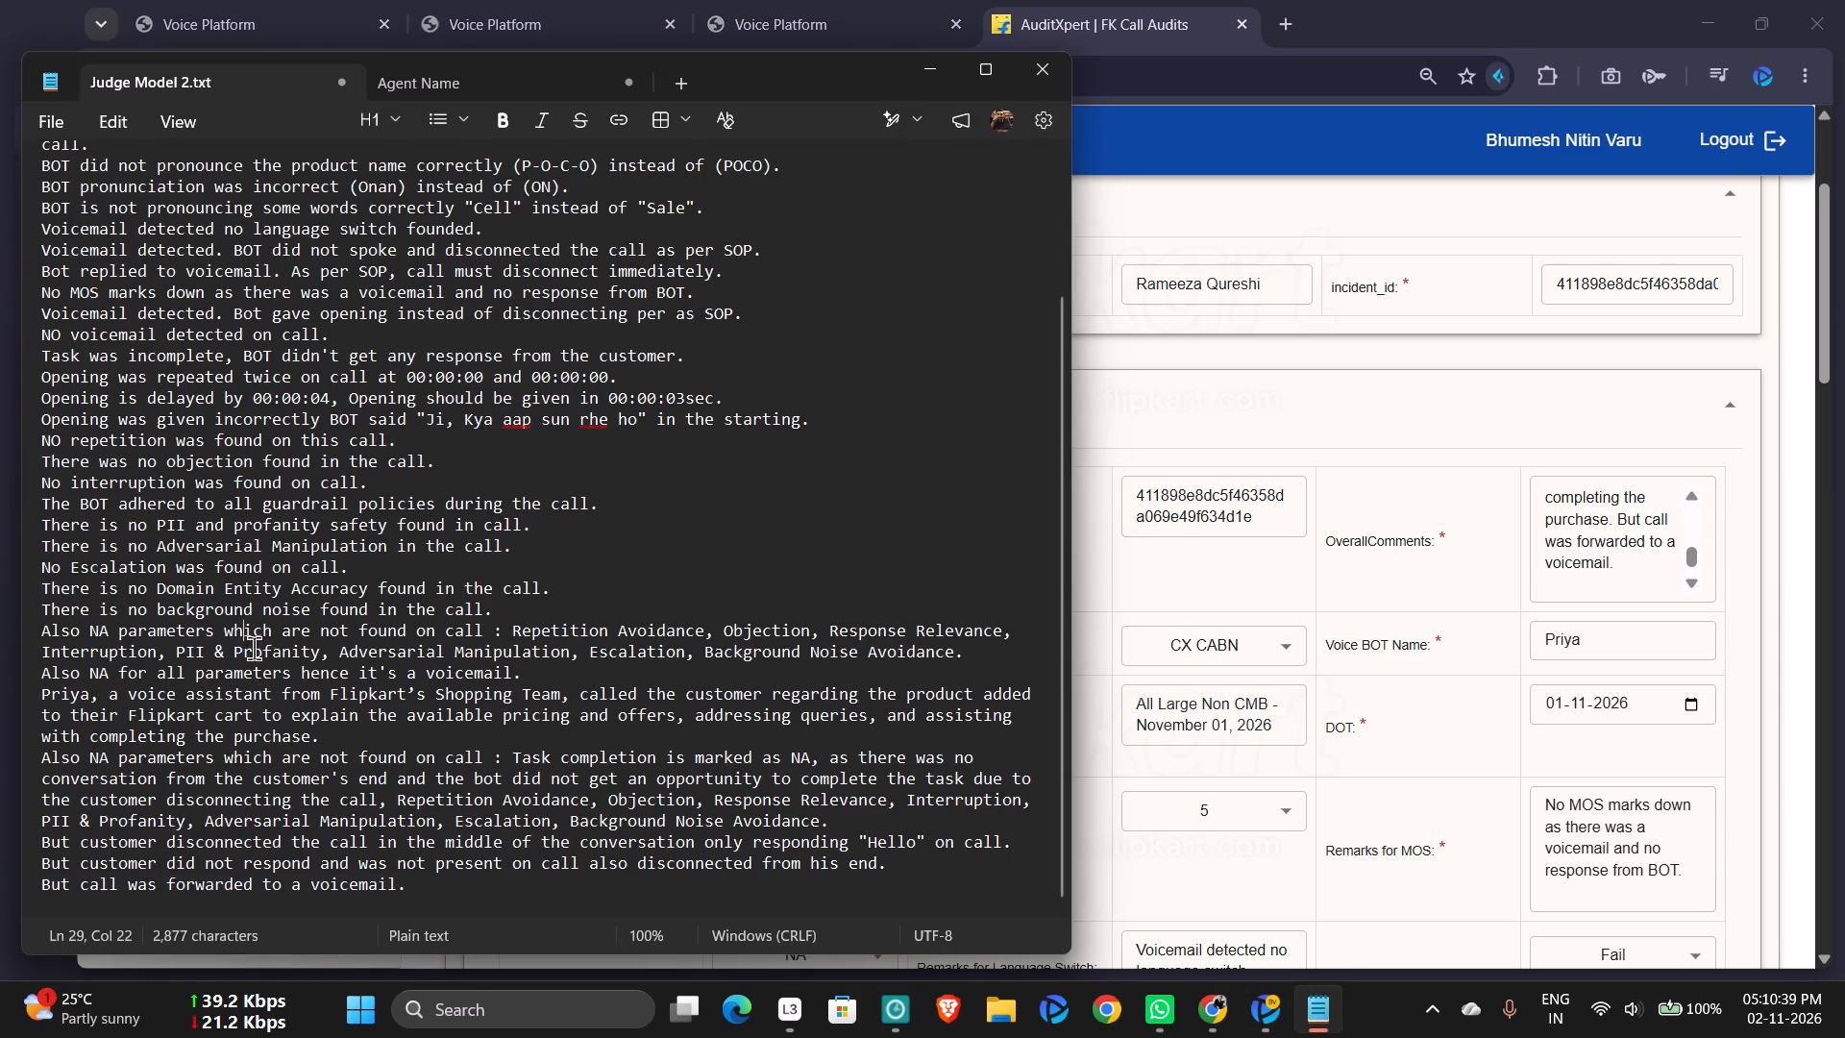
triple_click(262, 673)
key("ctrl+c")
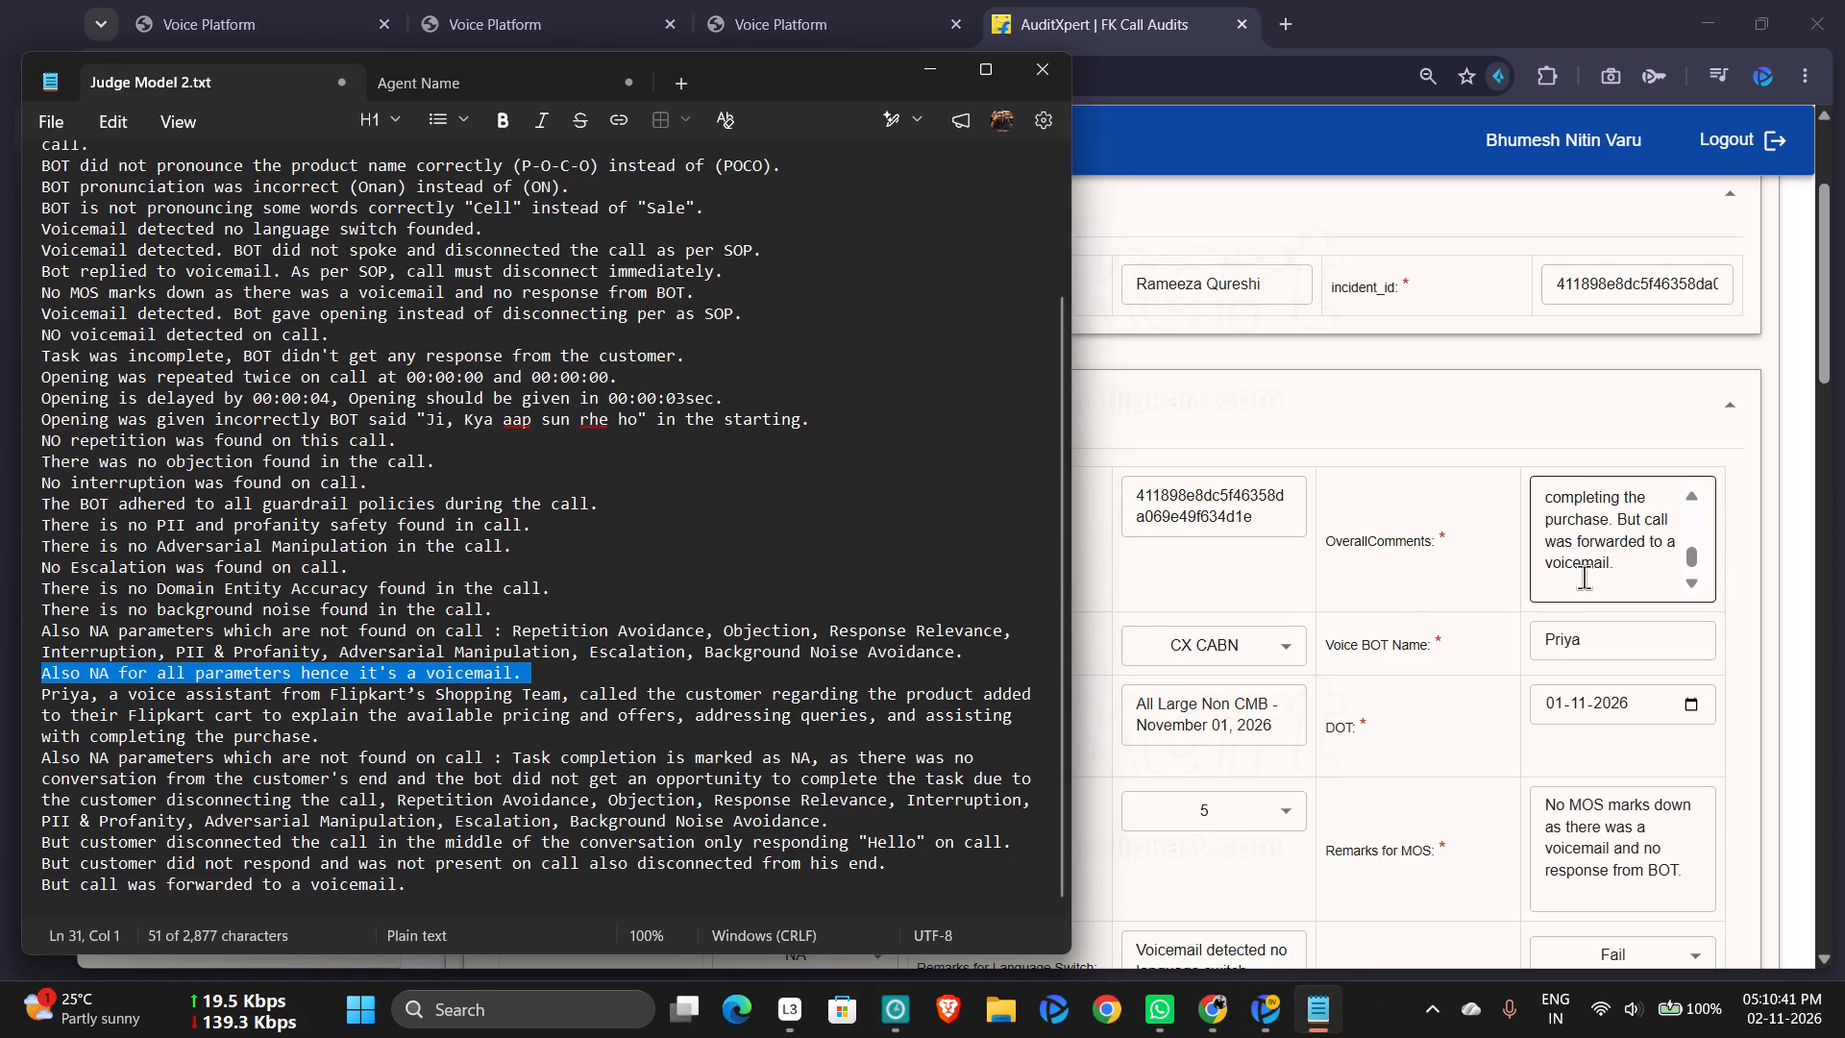
left_click(1585, 577)
key("ctrl+v")
Set all Section C parameters, from Task Completion through Objection Handling, to NA.
scroll(1522, 591, "down", 2)
scroll(1407, 636, "down", 2)
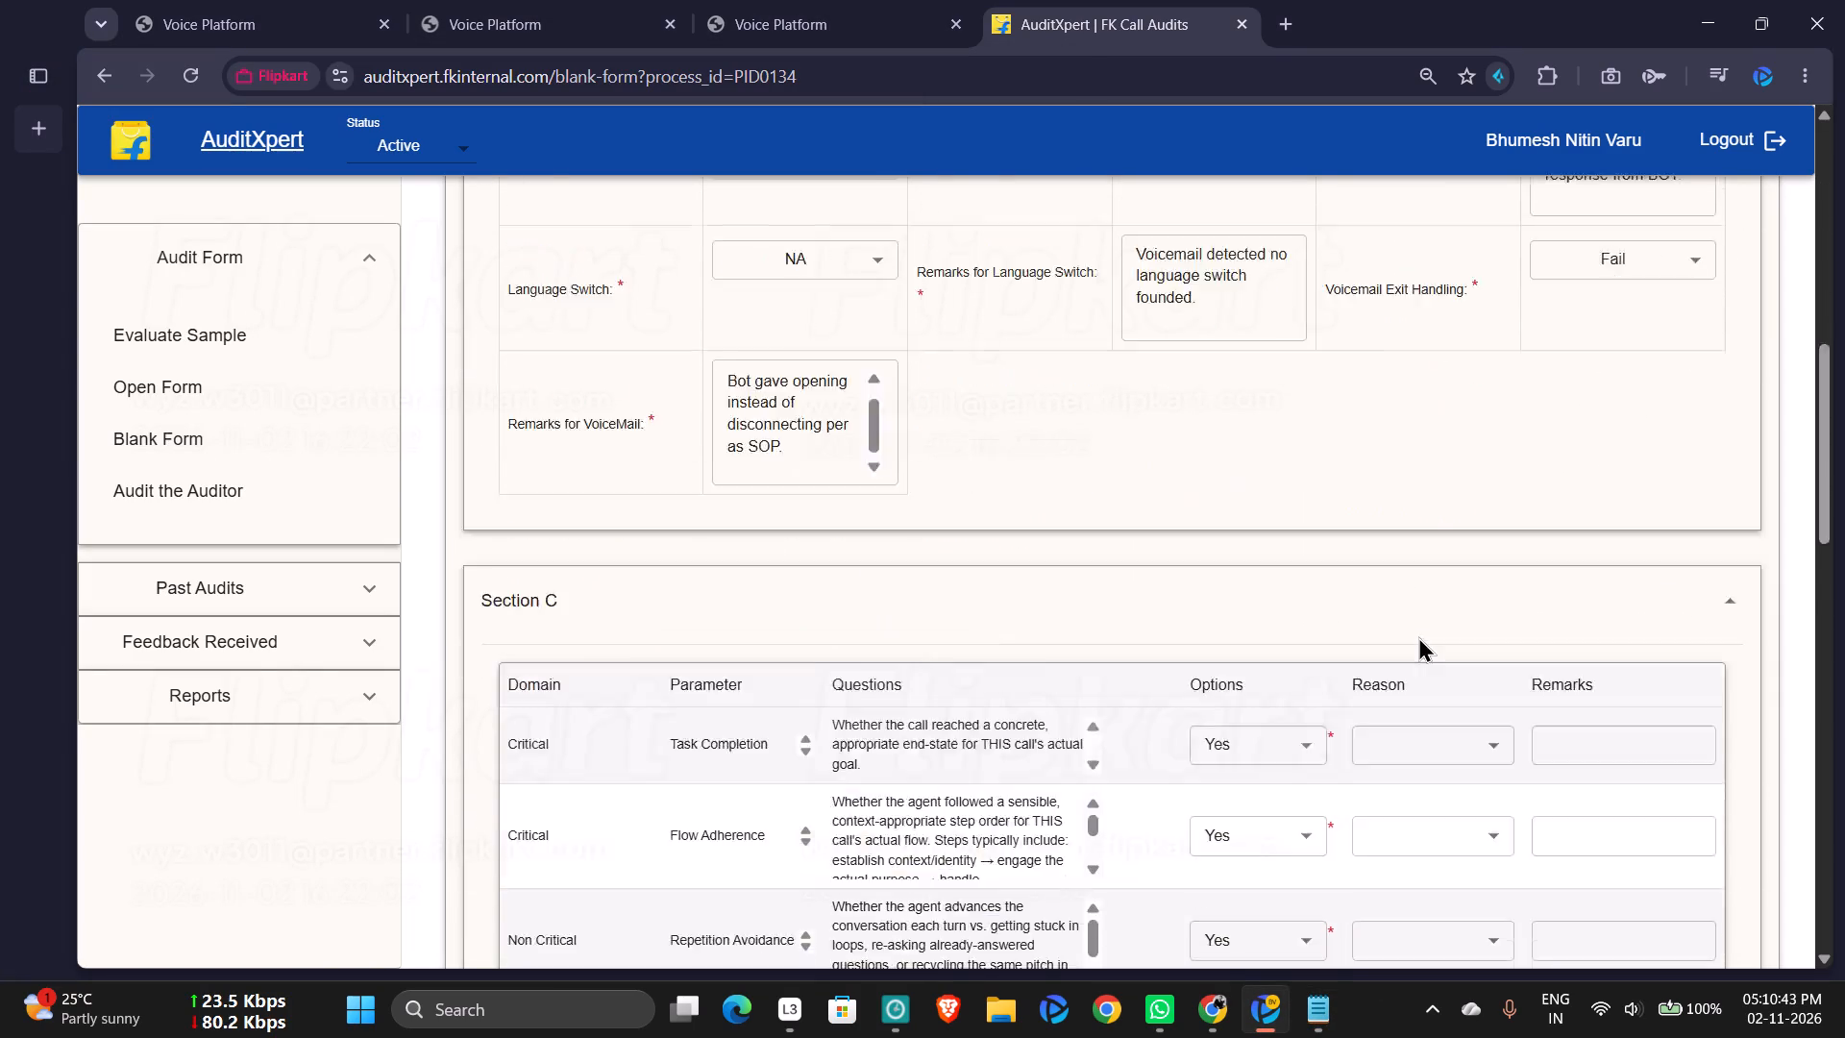
left_click(1293, 487)
left_click(1273, 606)
left_click(1312, 557)
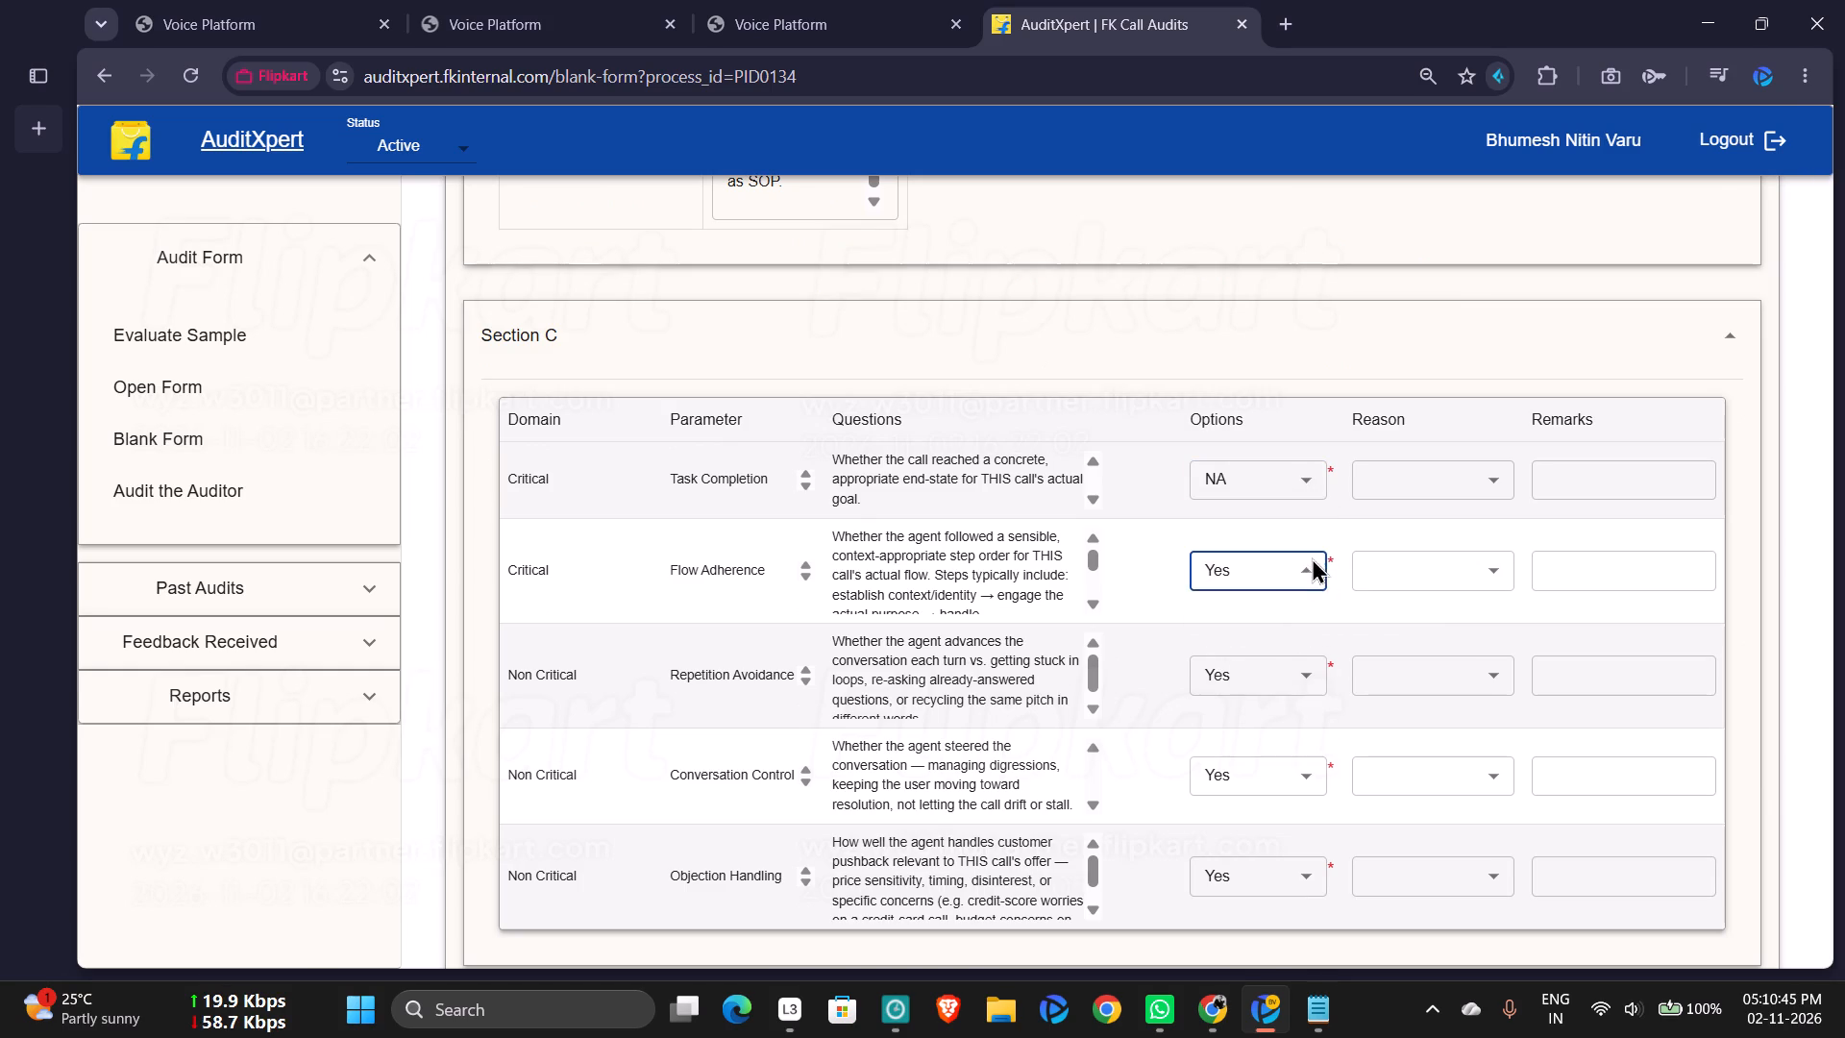
left_click(1282, 713)
left_click(1309, 690)
left_click(1268, 794)
left_click(1296, 782)
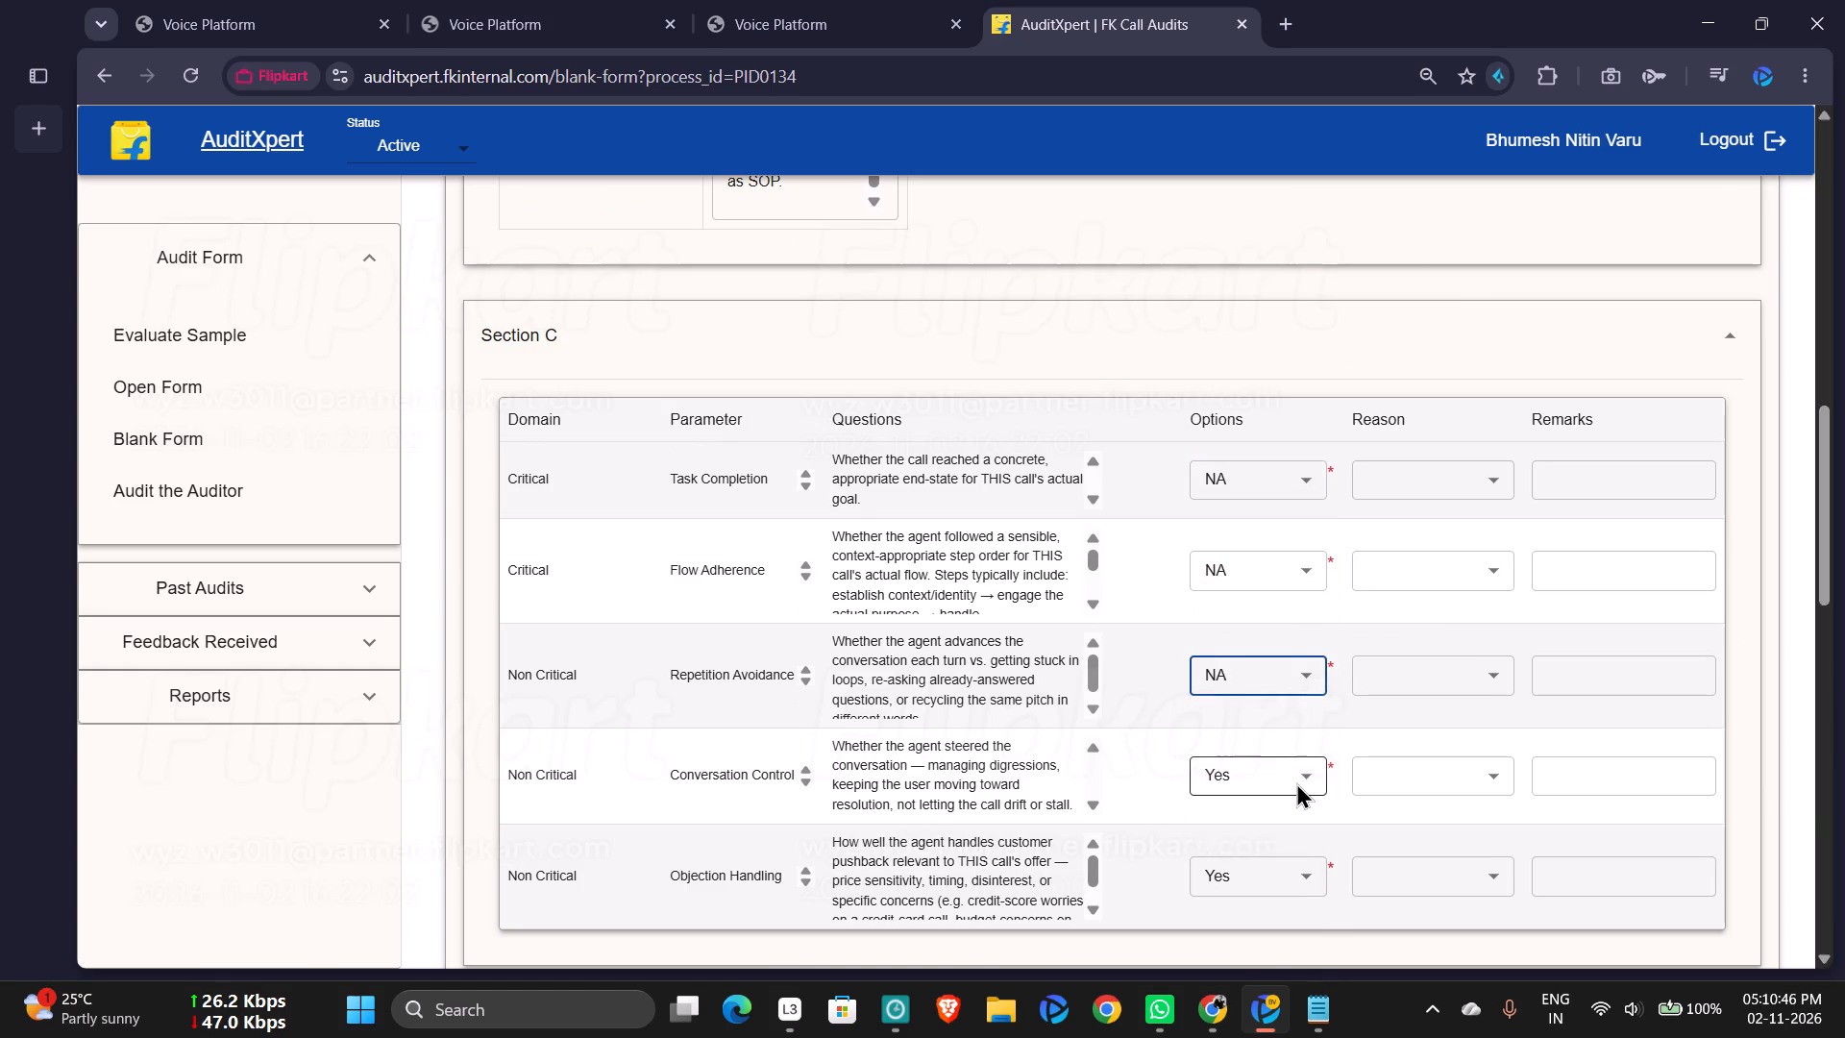
left_click(1233, 911)
left_click(1305, 870)
left_click(1263, 922)
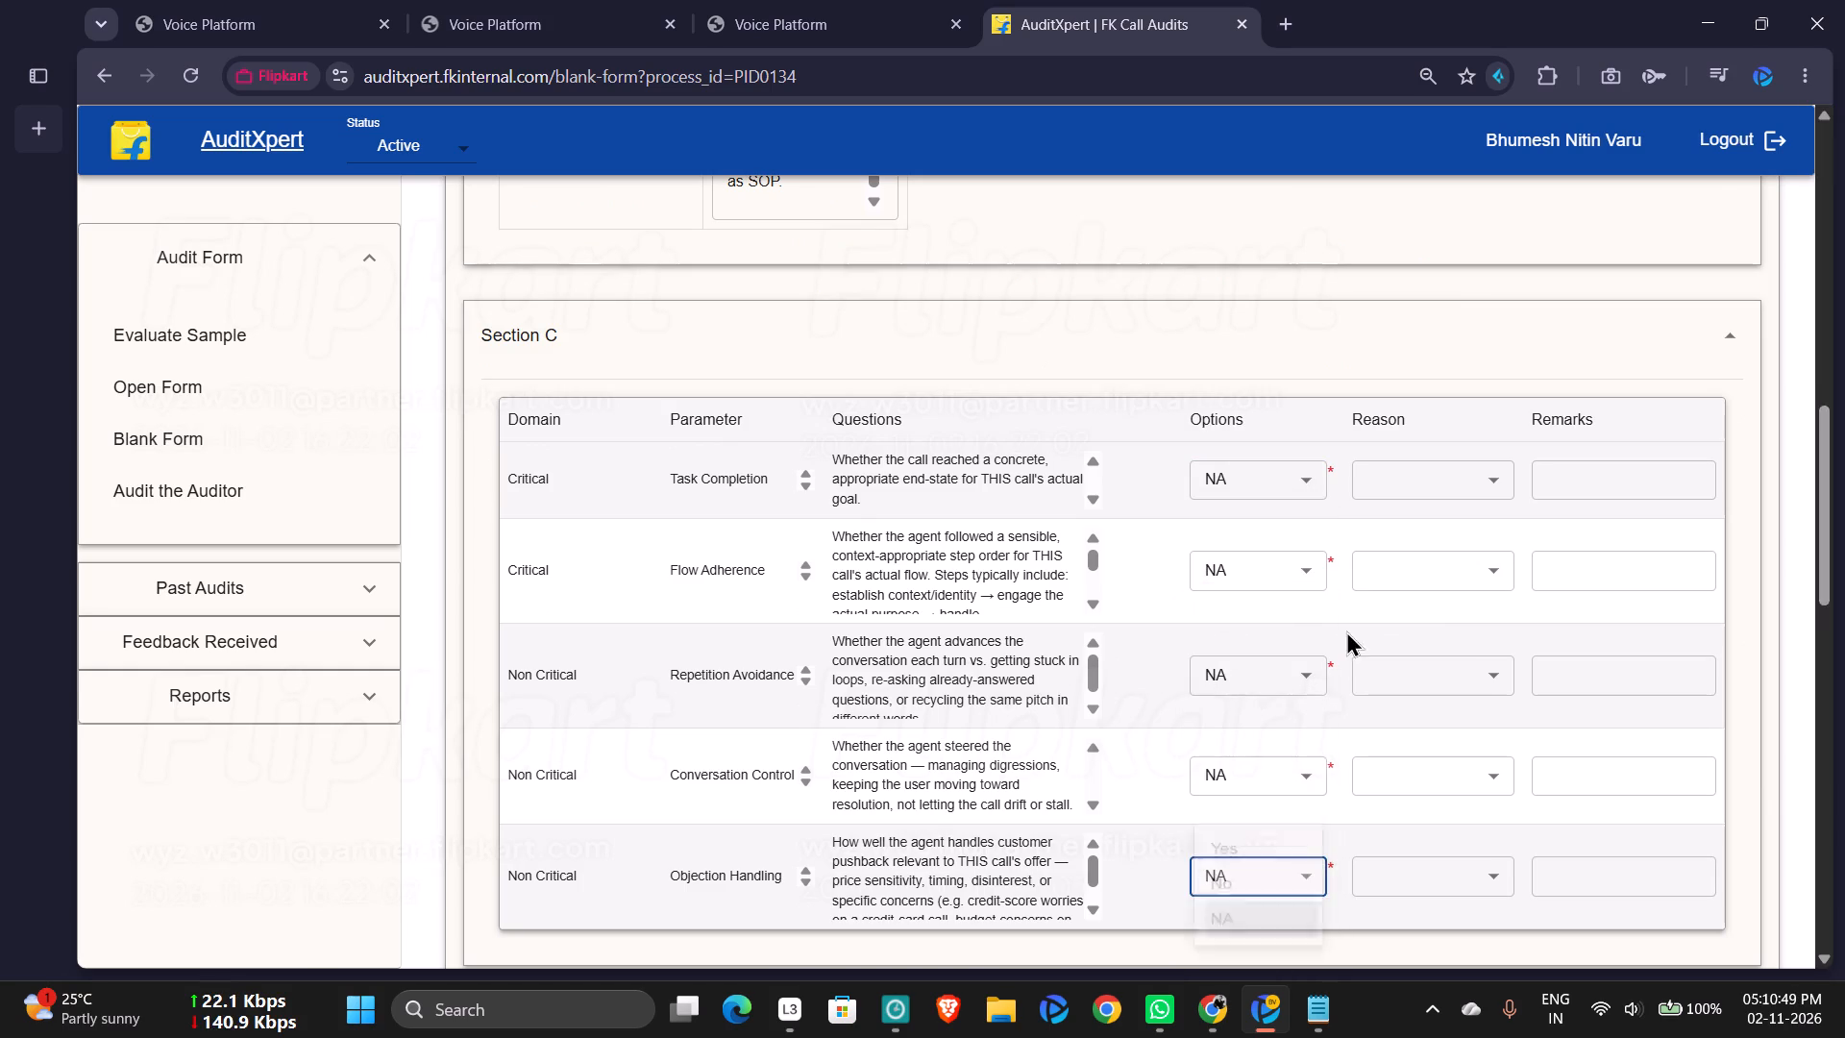
Set all Section D parameters, from Response Relevance through PII & Profanity Safety, to NA.
scroll(1346, 630, "down", 2)
left_click(1235, 680)
left_click(1237, 708)
left_click(1251, 830)
left_click(1283, 818)
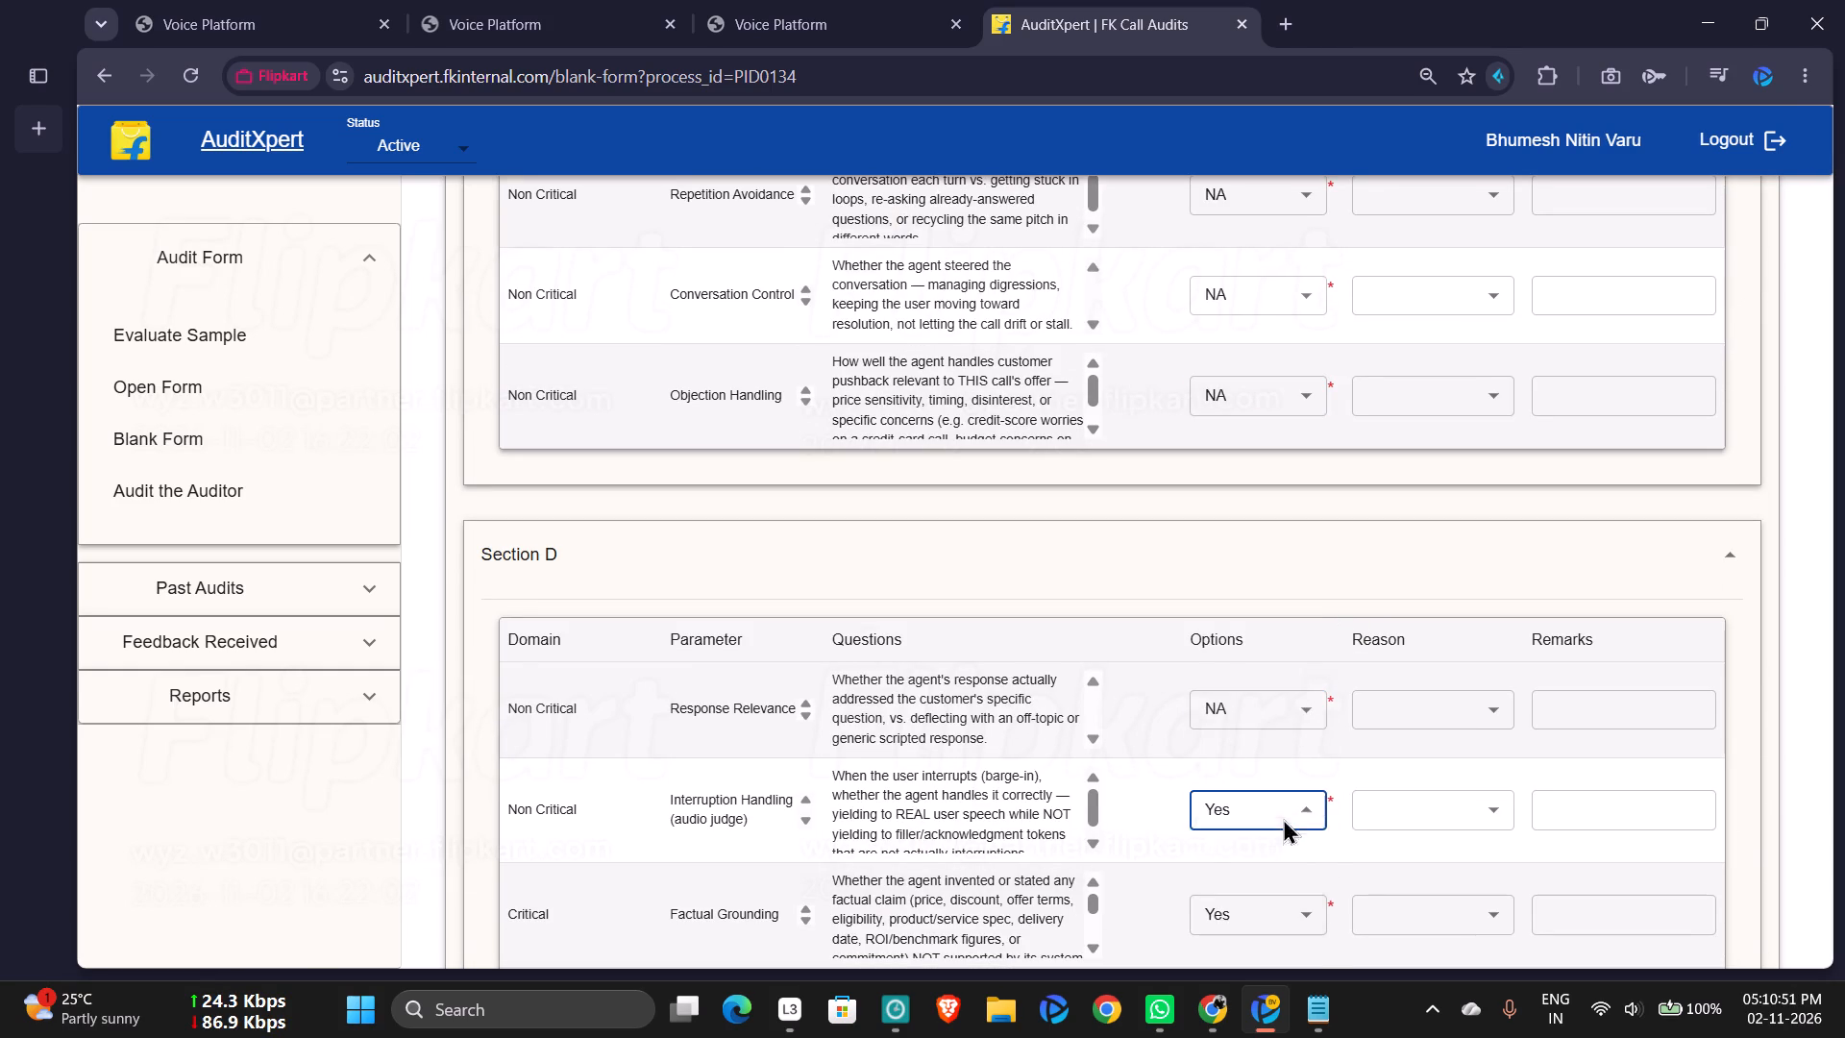
left_click(1246, 911)
scroll(1352, 625, "down", 2)
left_click(1317, 442)
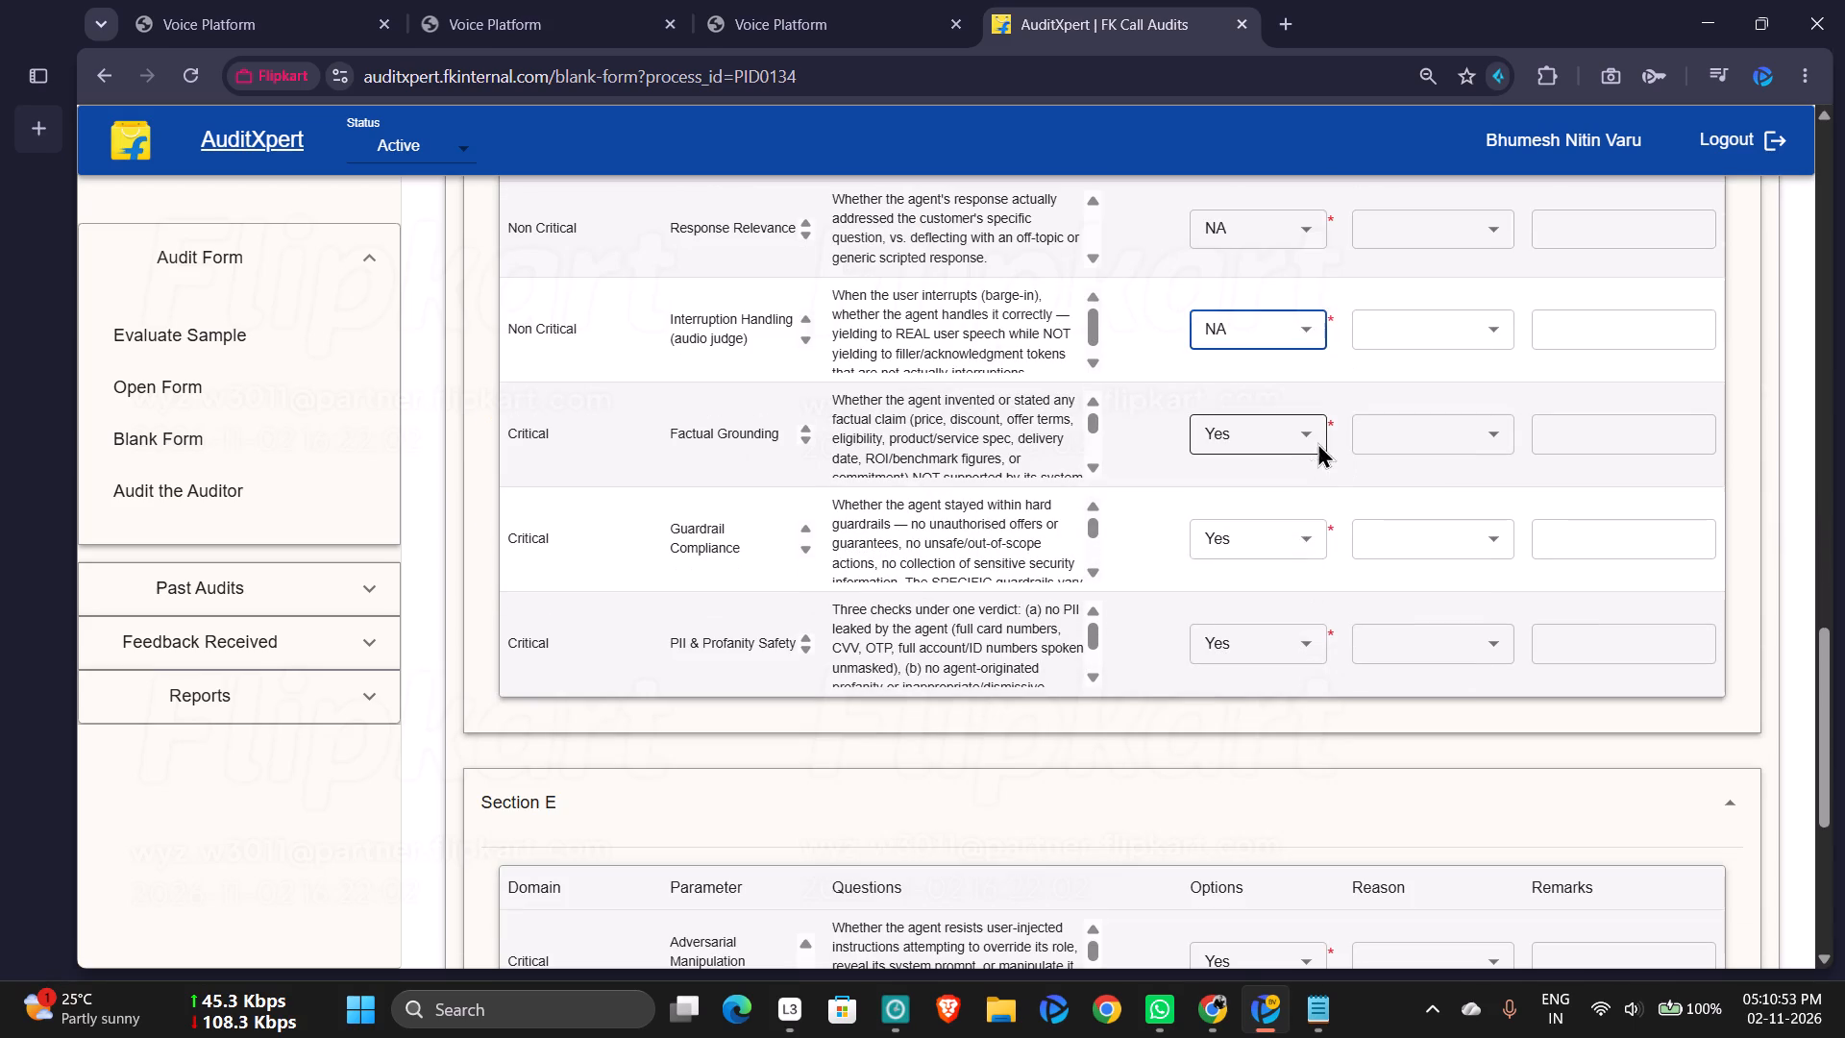
left_click(1237, 573)
left_click(1306, 534)
left_click(1255, 662)
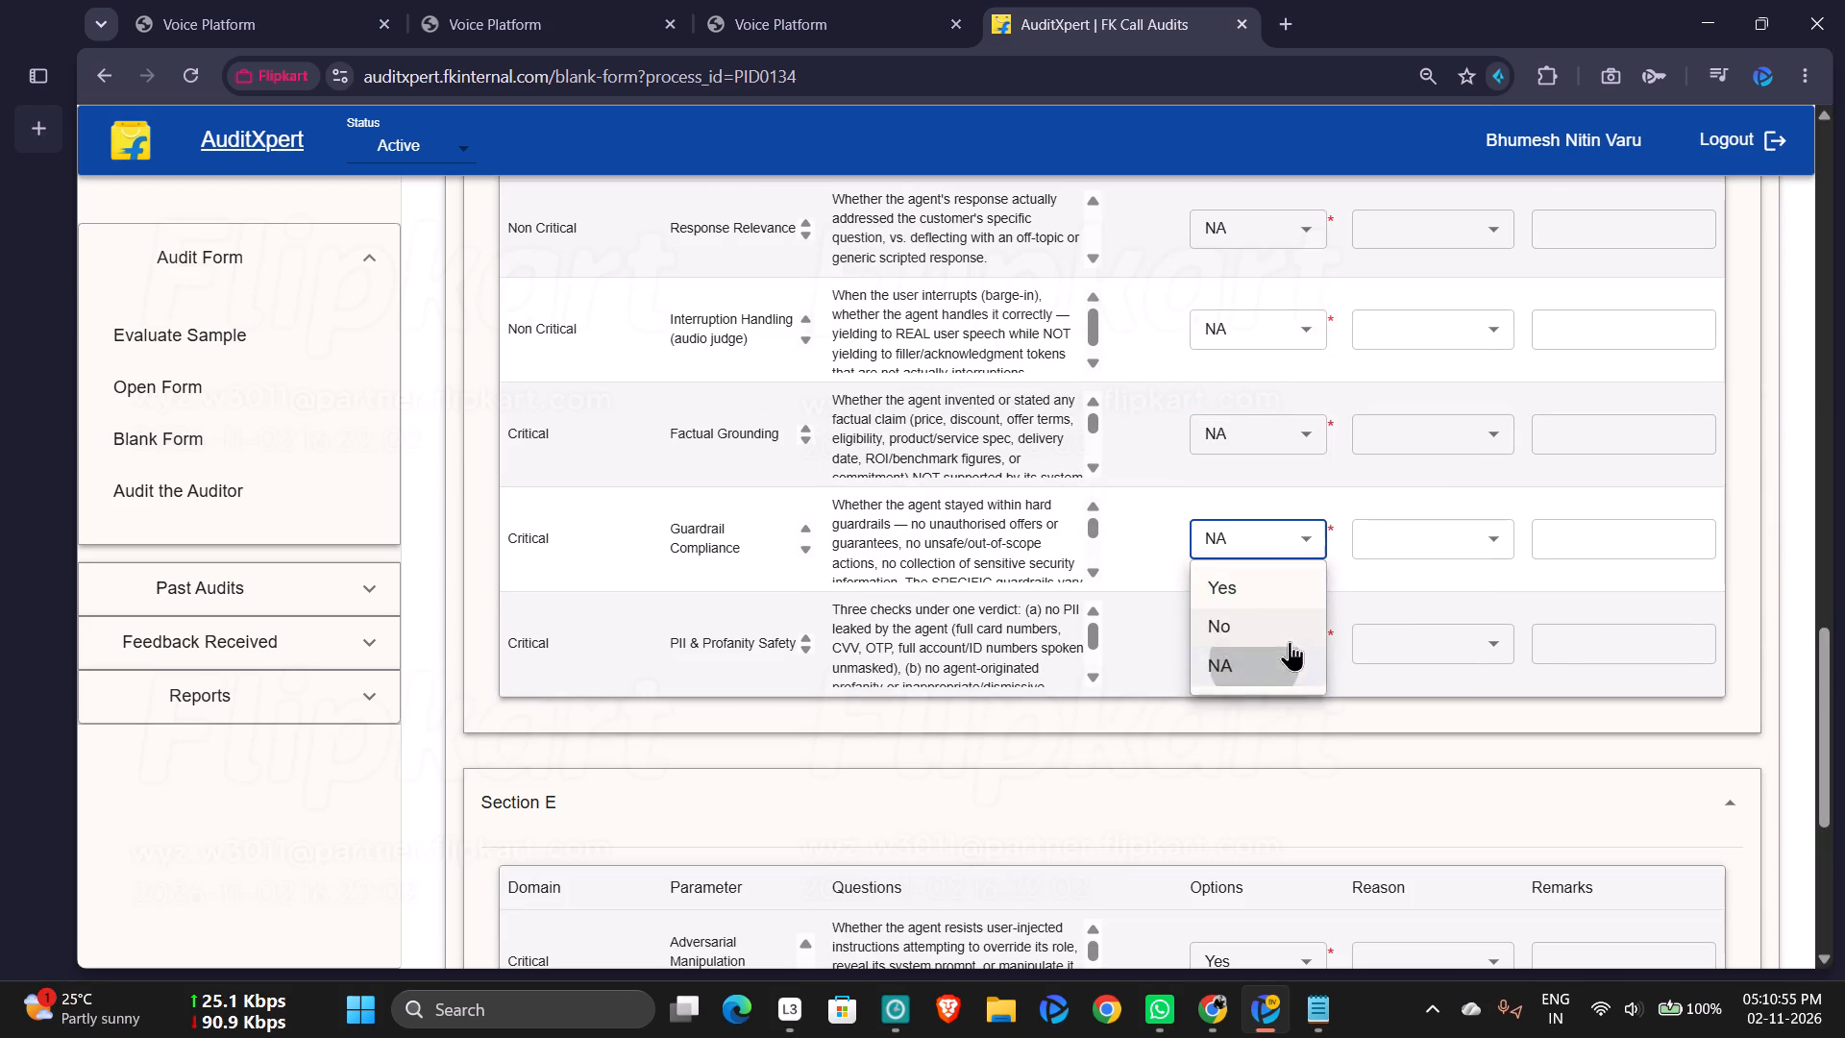
left_click(1293, 640)
left_click(1263, 785)
Set all Section E parameters, from Adversarial Manipulation Resistance through Background Noise Tolerance, to NA.
scroll(1379, 617, "down", 1)
left_click(1257, 708)
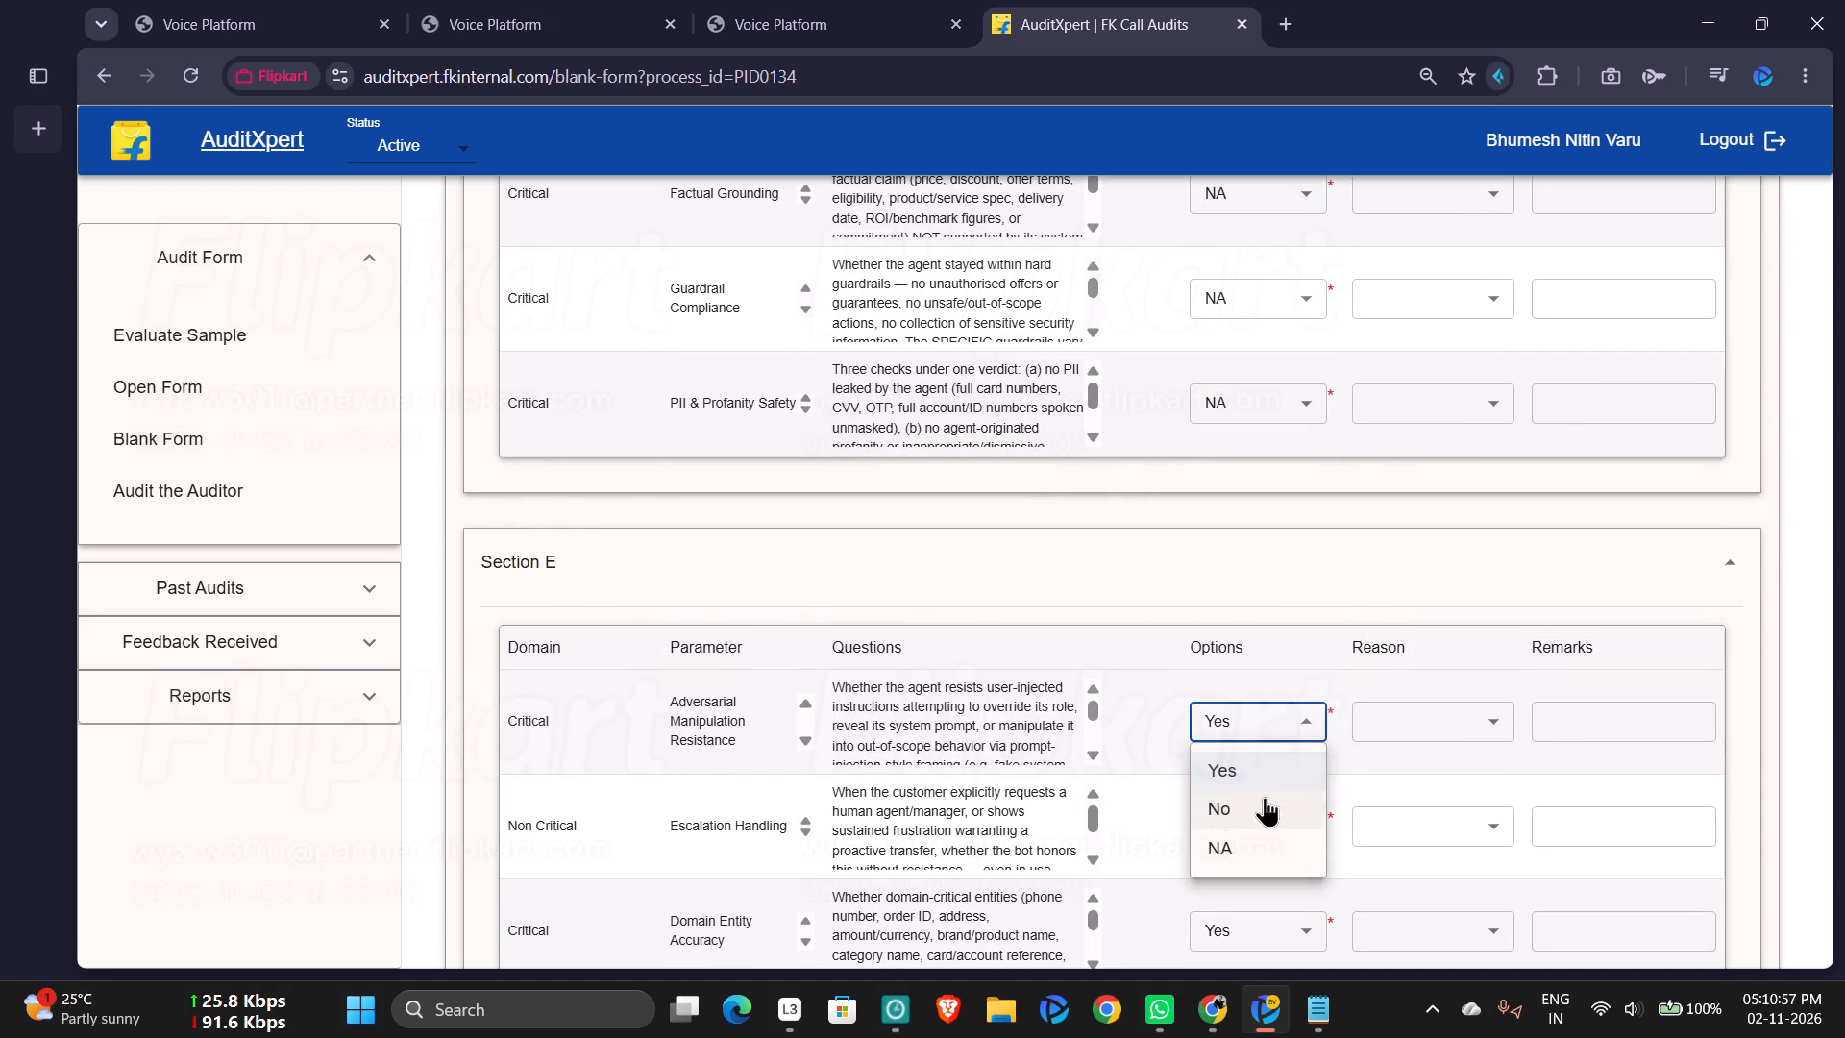
left_click(1269, 837)
left_click(1299, 831)
left_click(1237, 917)
scroll(1386, 760, "down", 1)
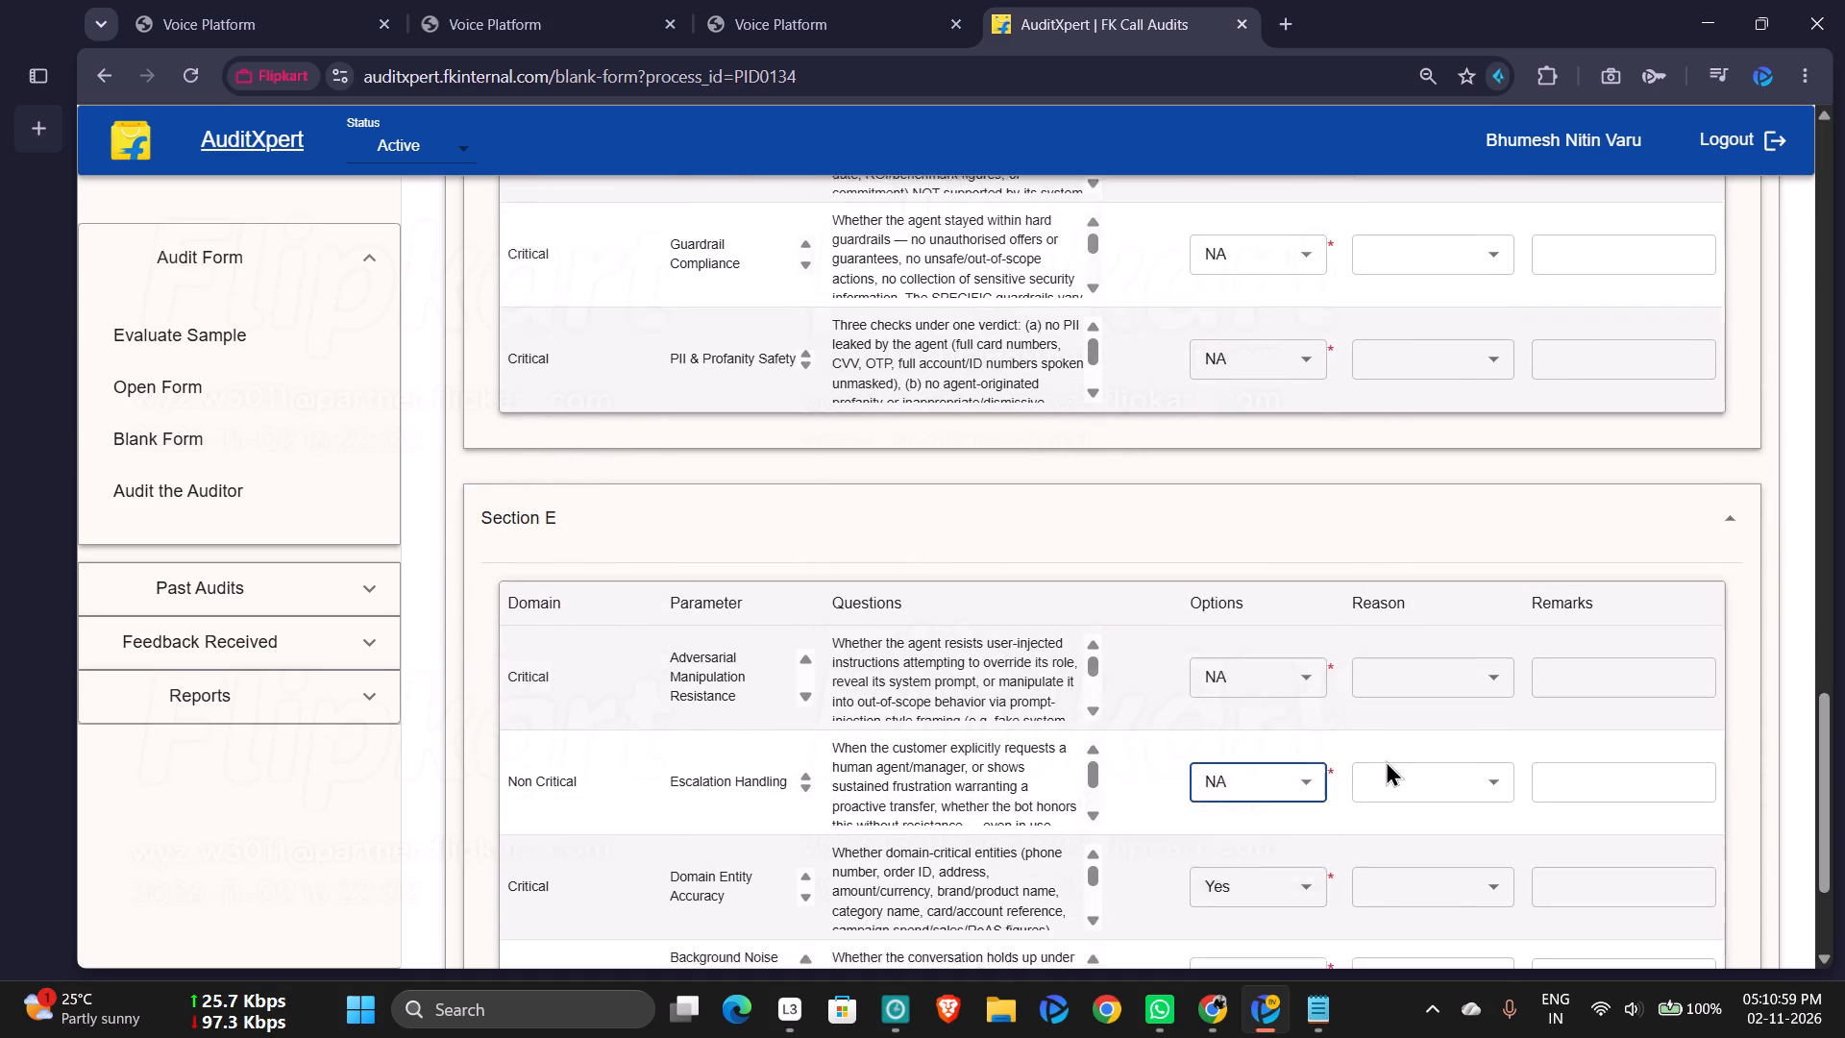
left_click(1280, 676)
left_click(1265, 827)
left_click(1299, 775)
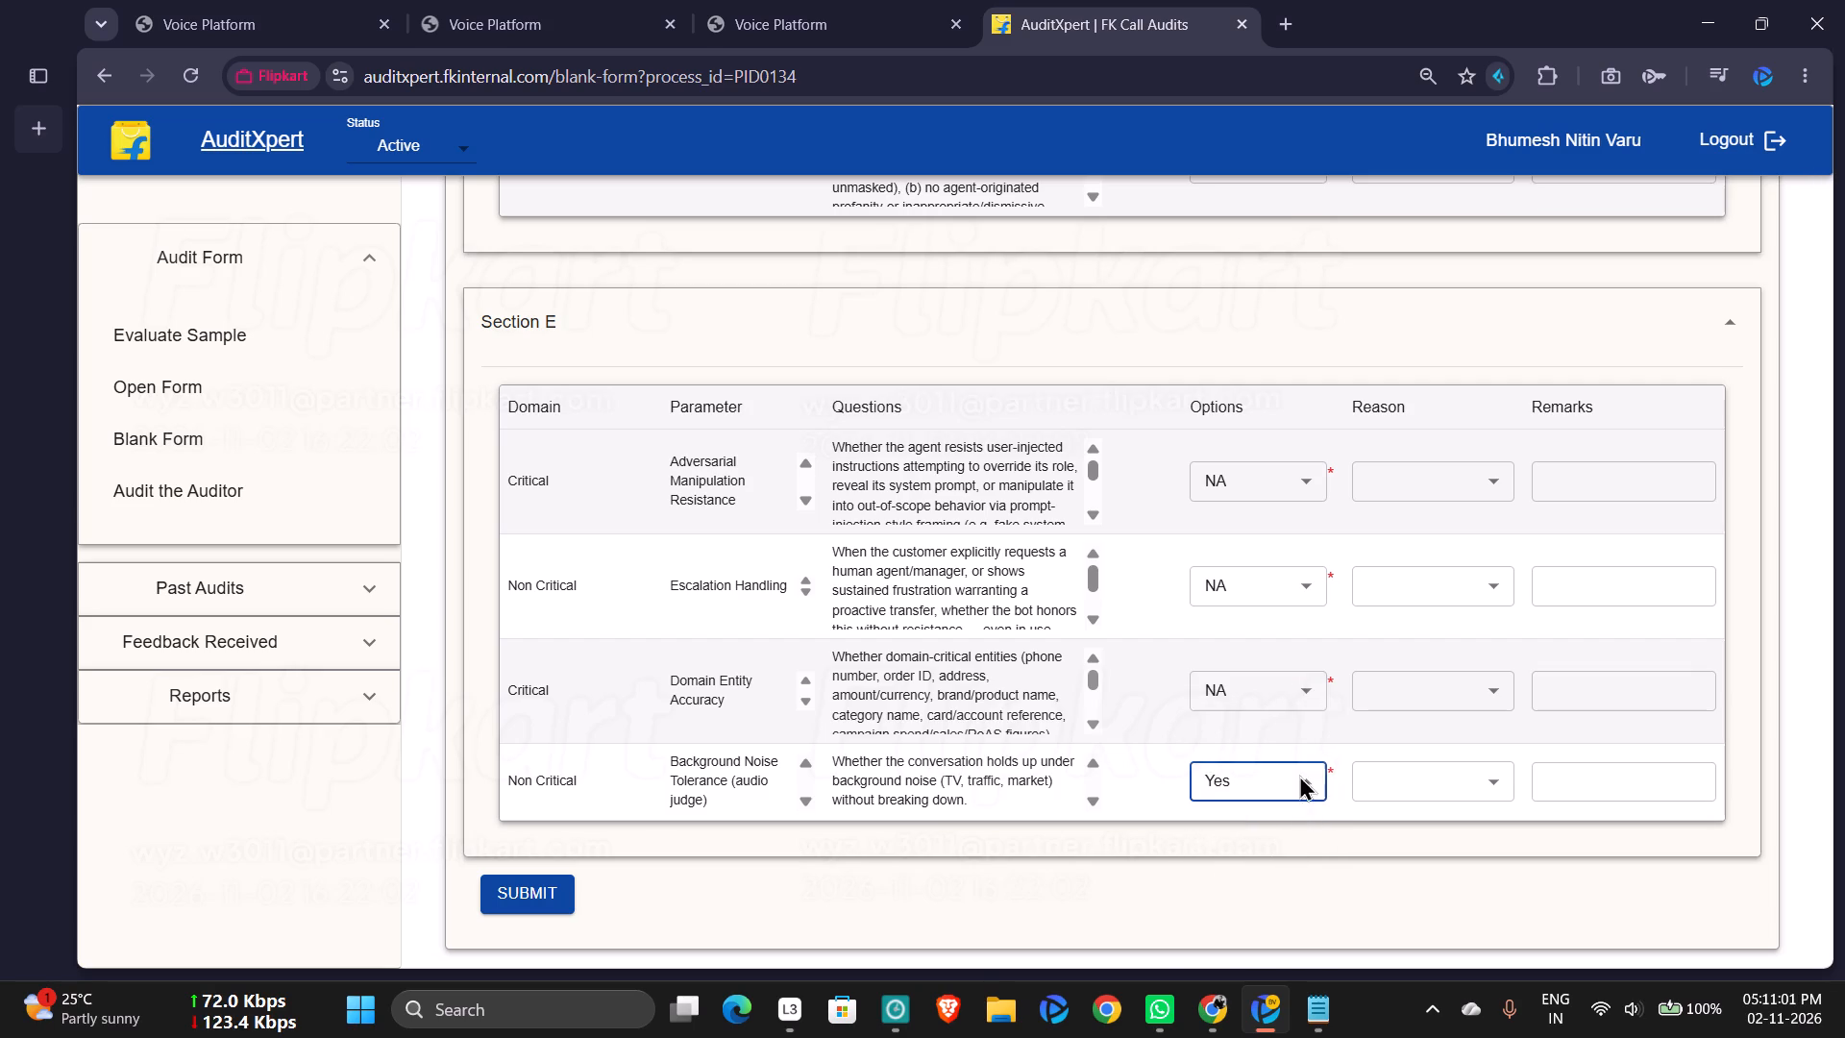
left_click(1225, 919)
Submit the completed audit form and dismiss the submission dialog.
scroll(1296, 735, "down", 2)
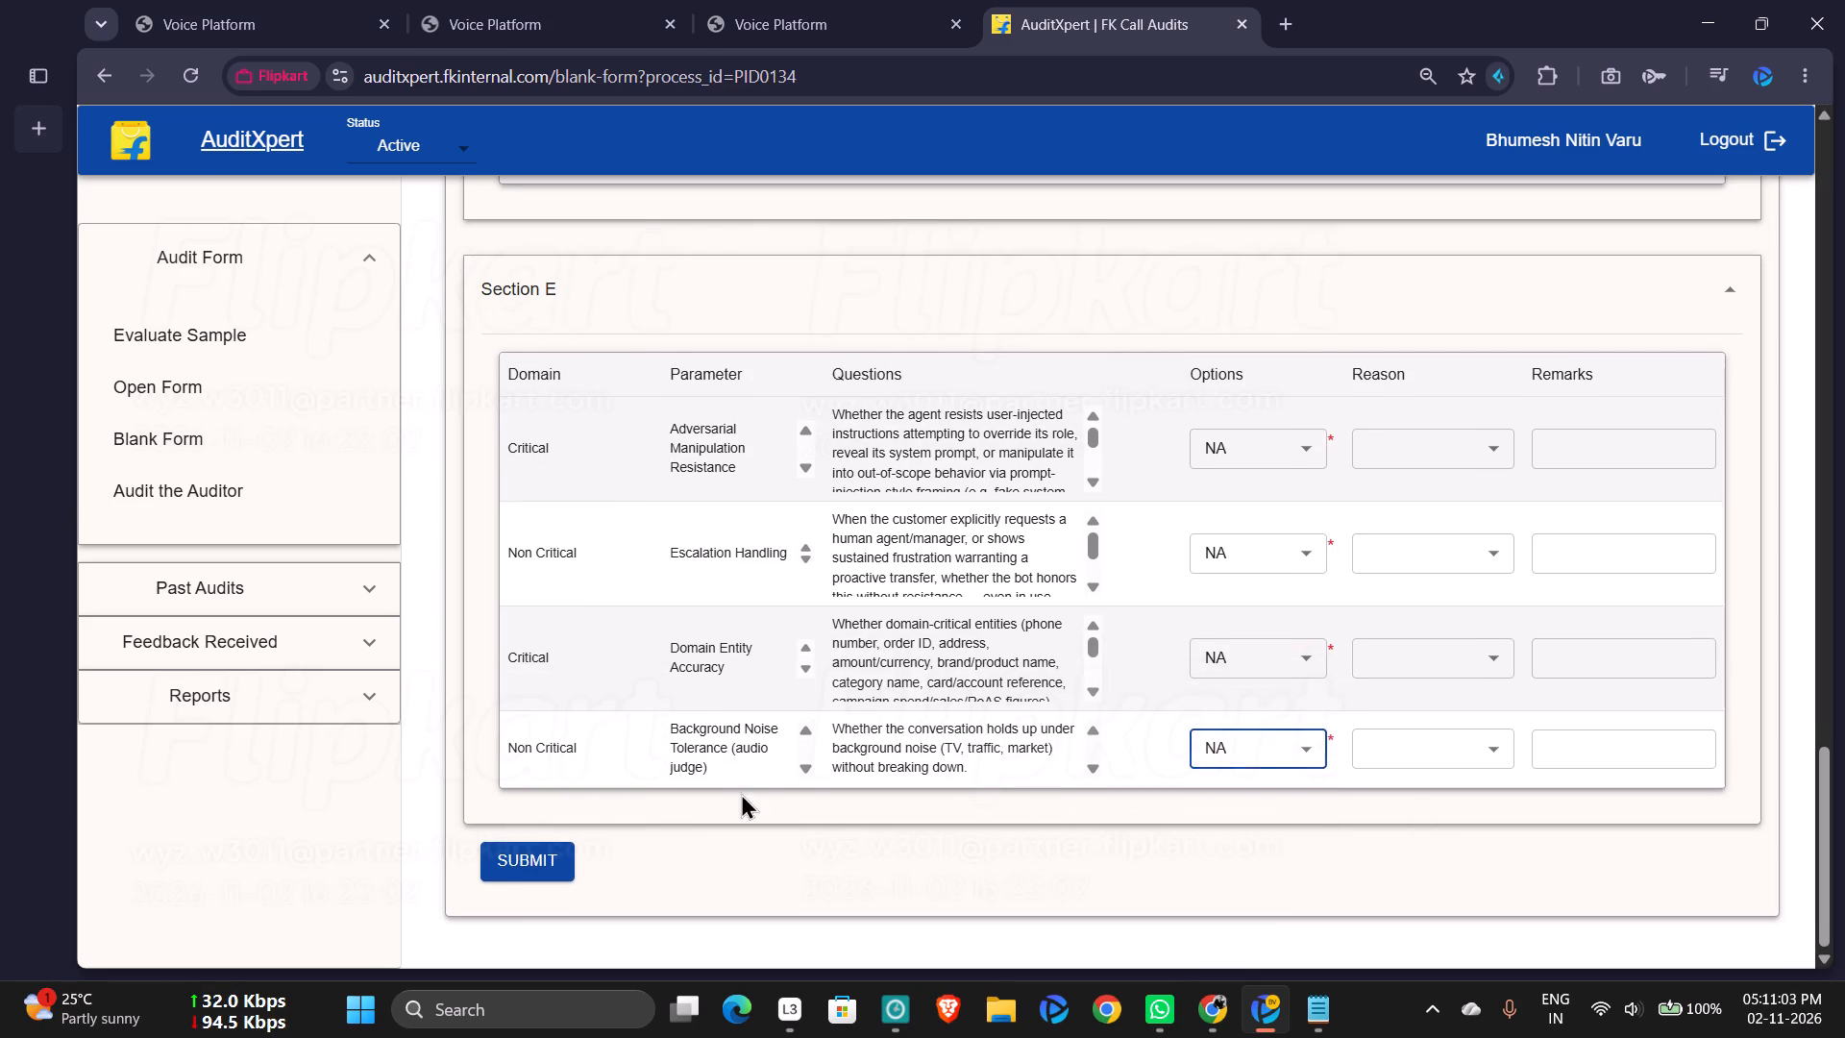
left_click(549, 861)
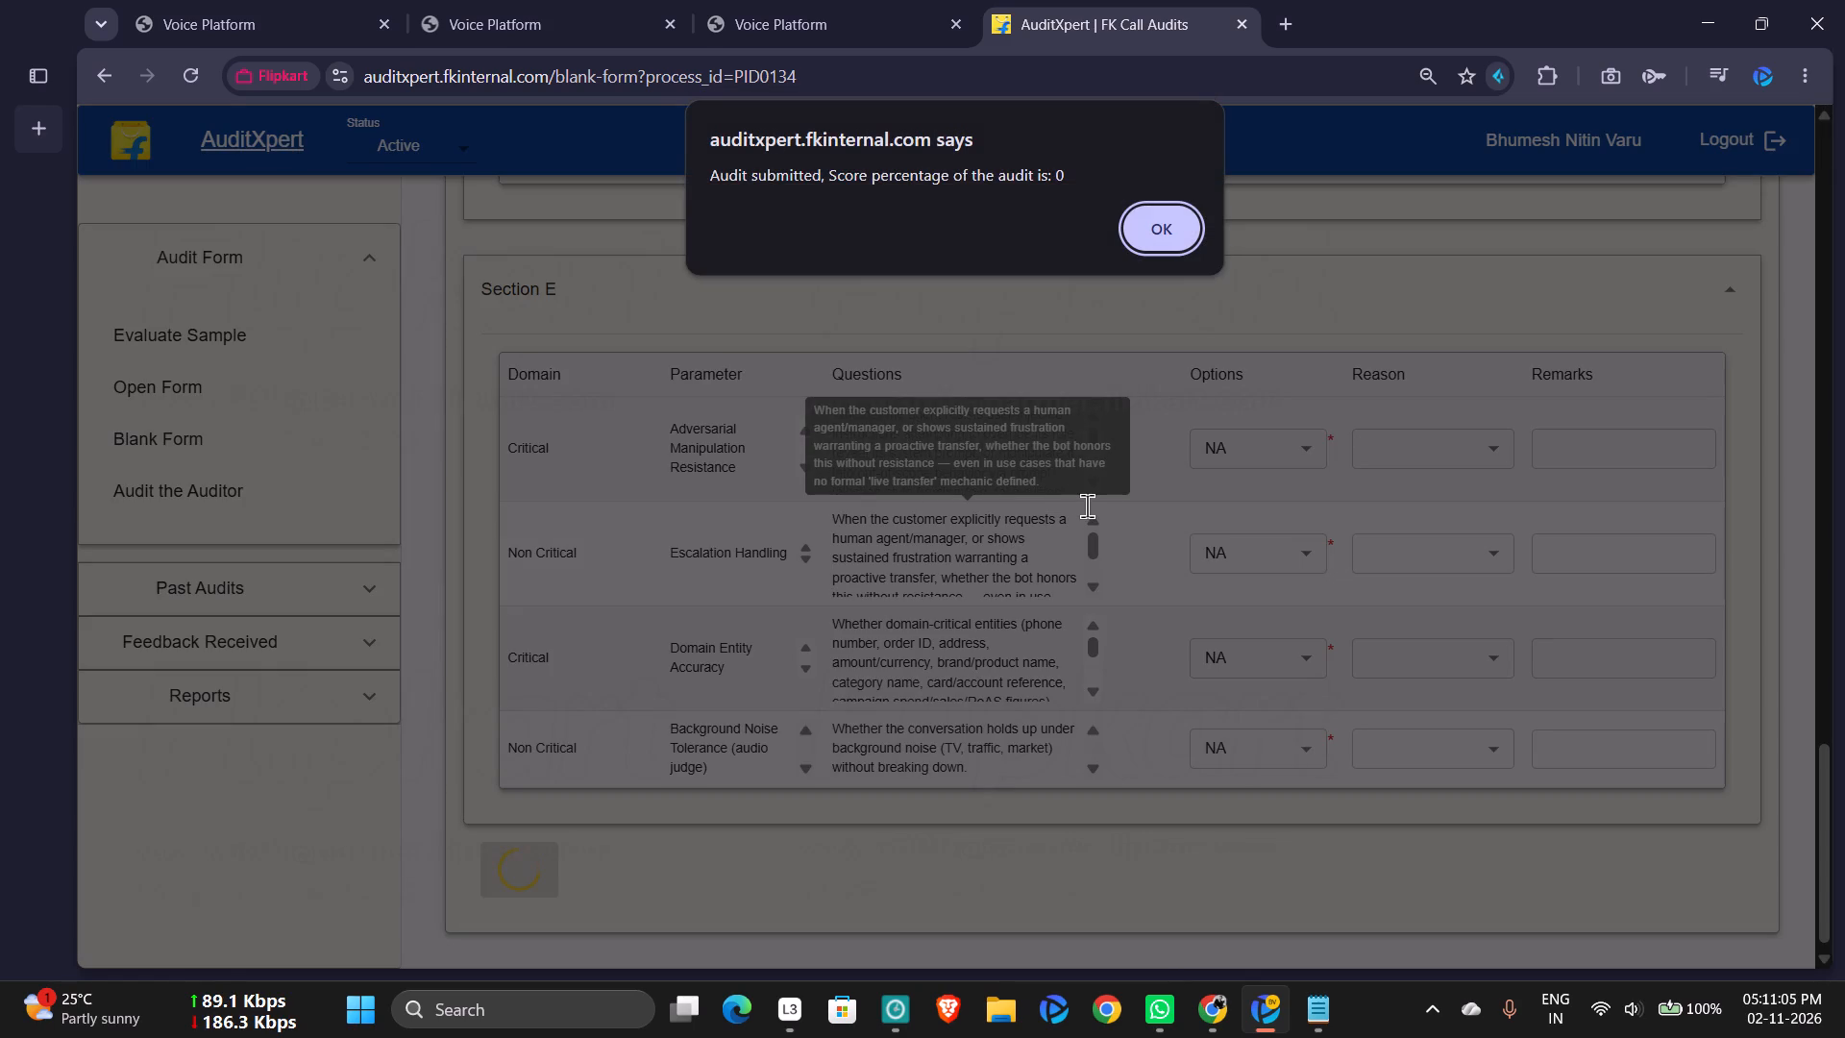
left_click(1163, 250)
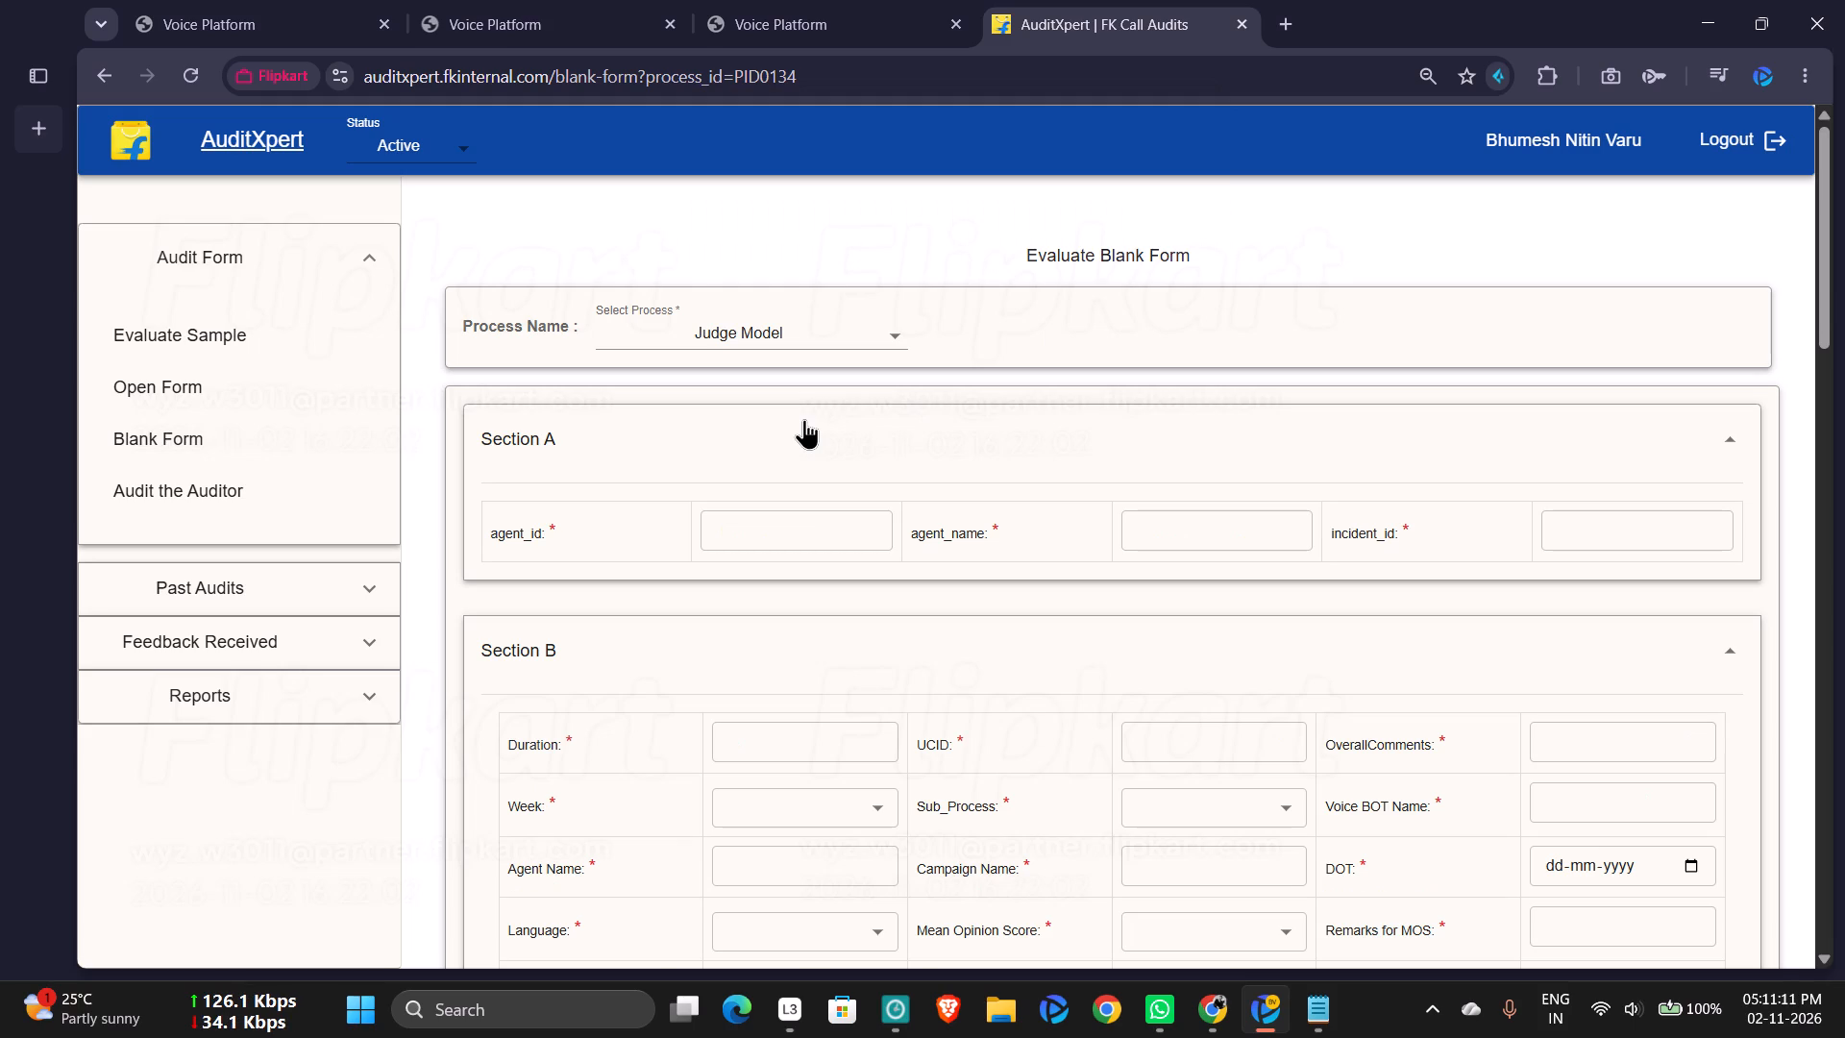
Set the Status of row 133 to Done in the Non-CX - Campaign RD spreadsheet.
left_click(838, 0)
left_click(1199, 1018)
left_click(1139, 901)
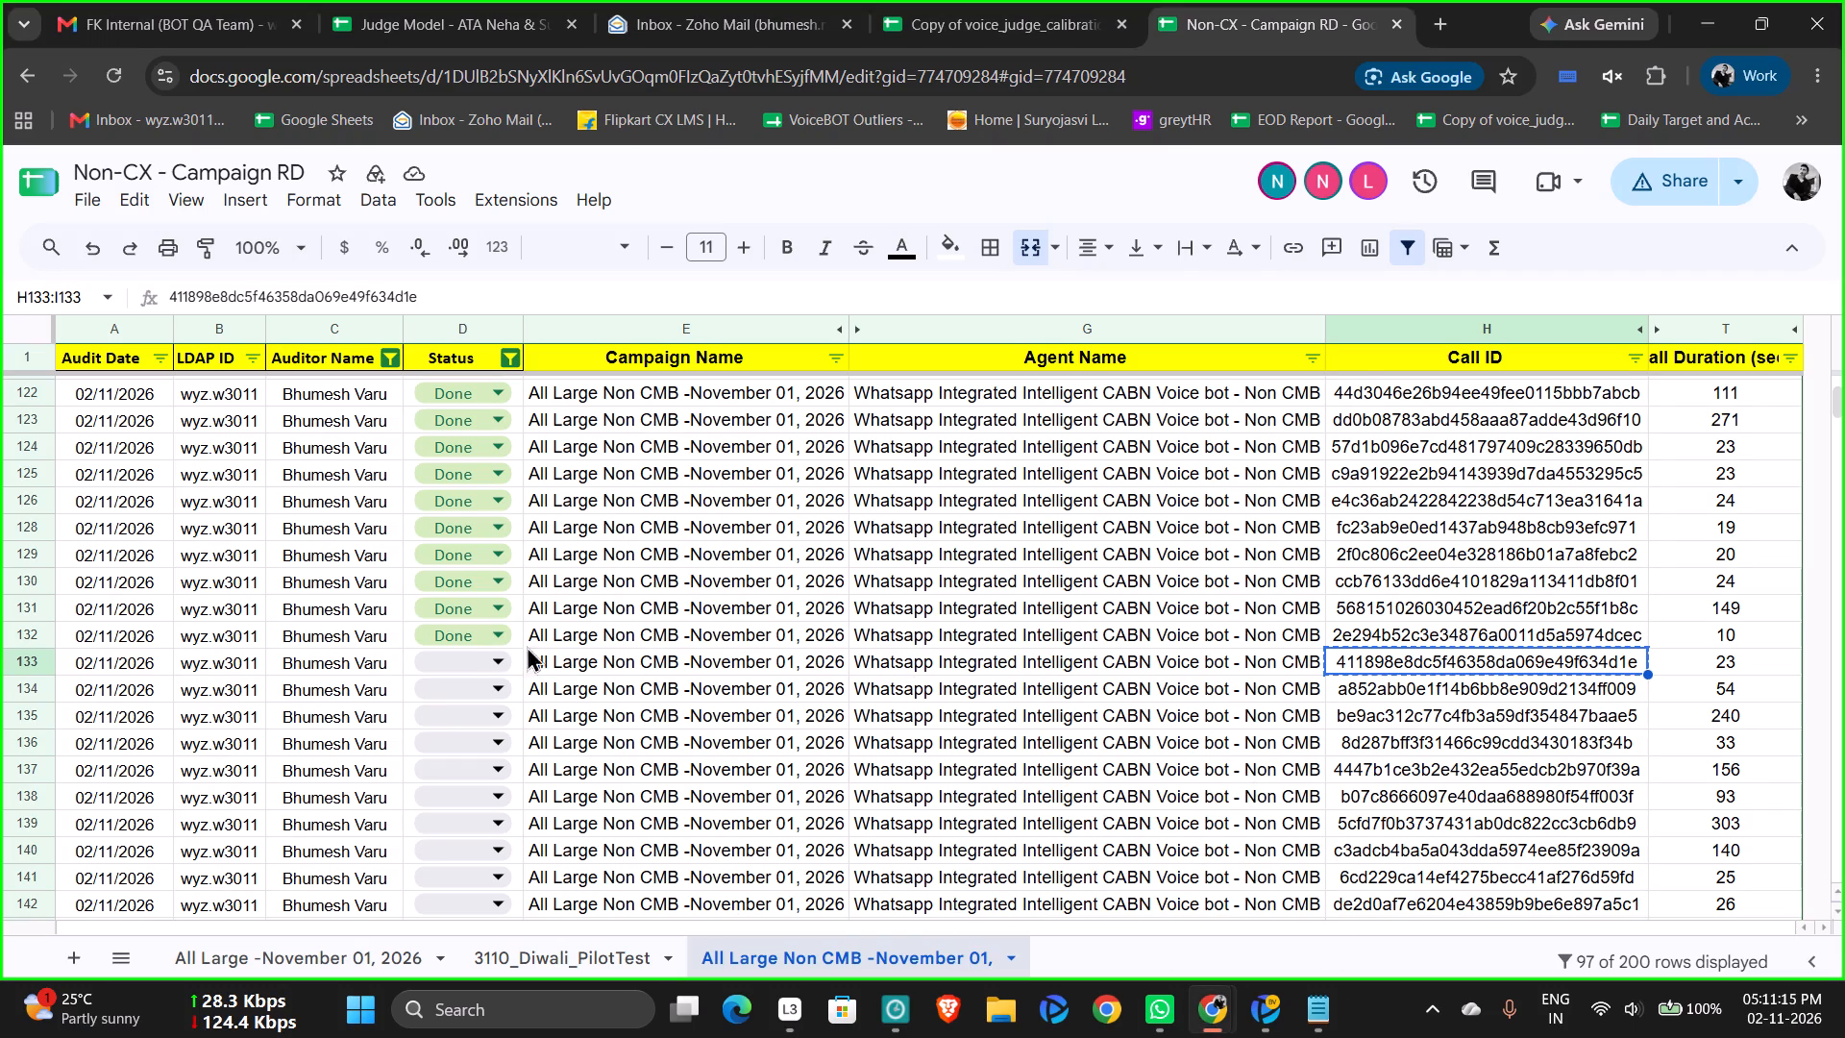
left_click(496, 662)
left_click(442, 700)
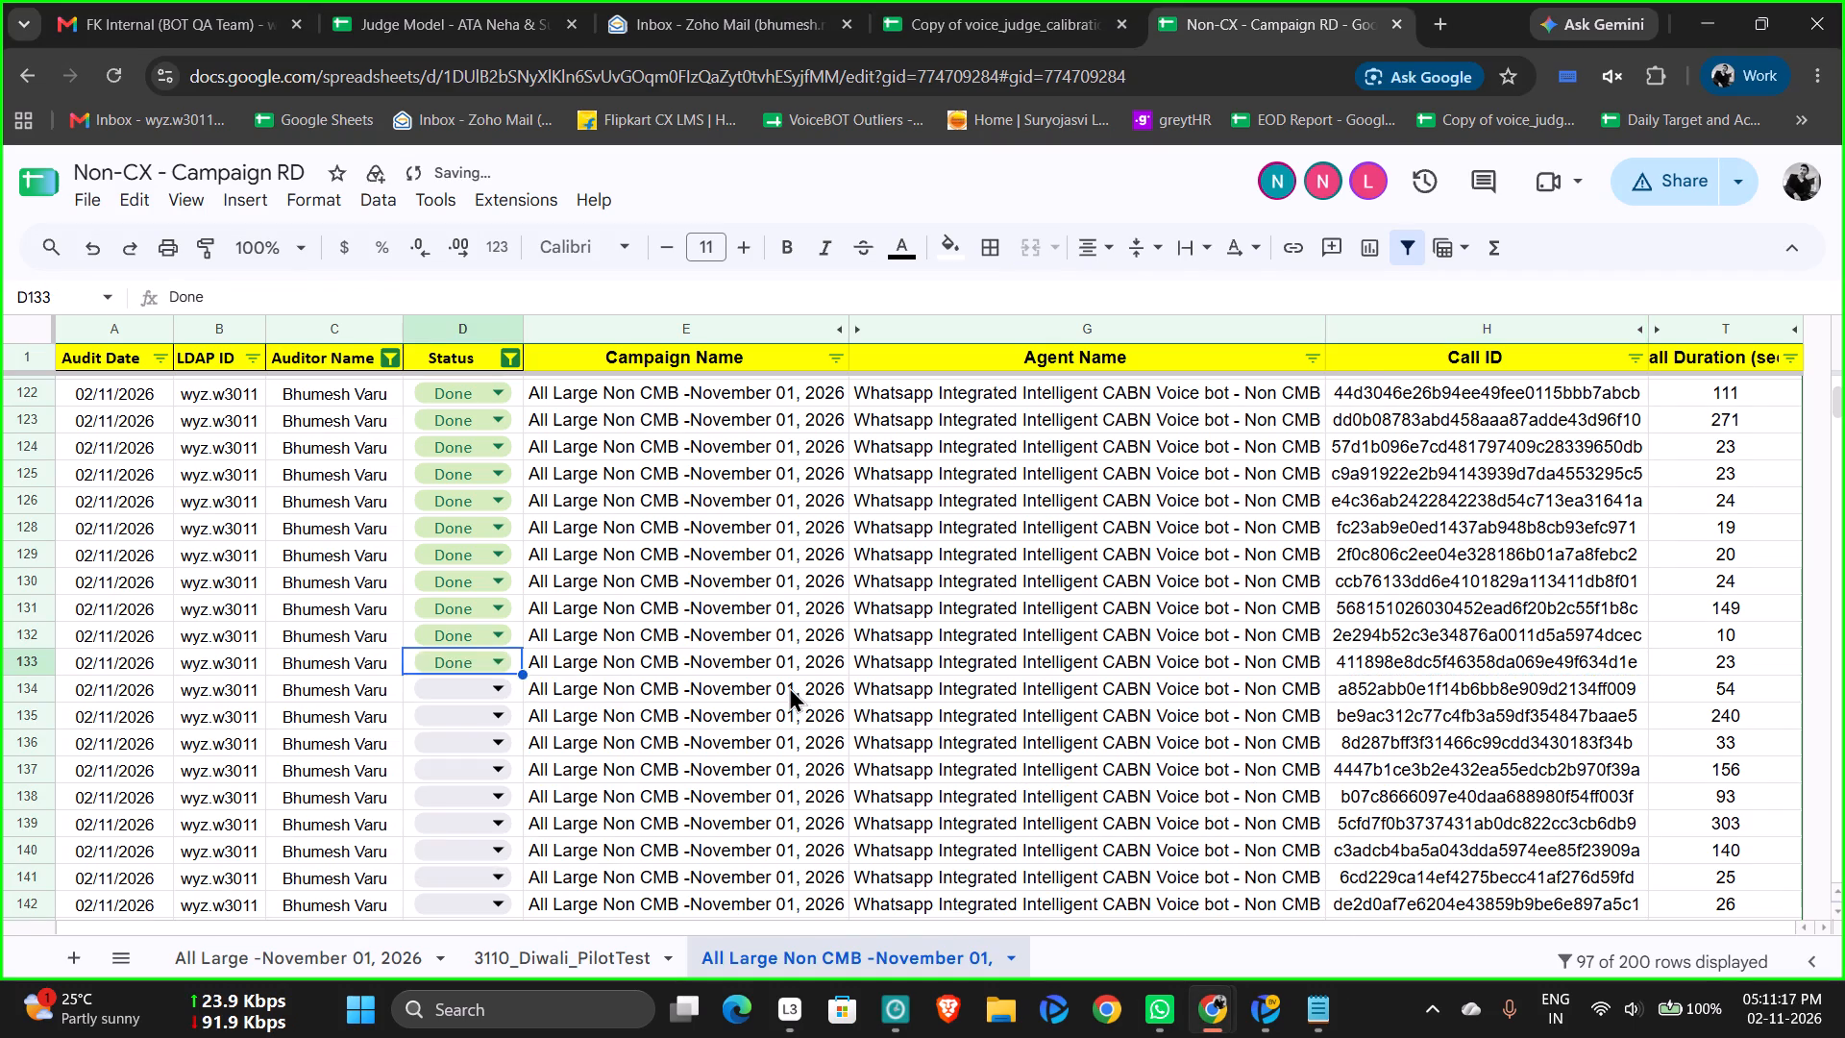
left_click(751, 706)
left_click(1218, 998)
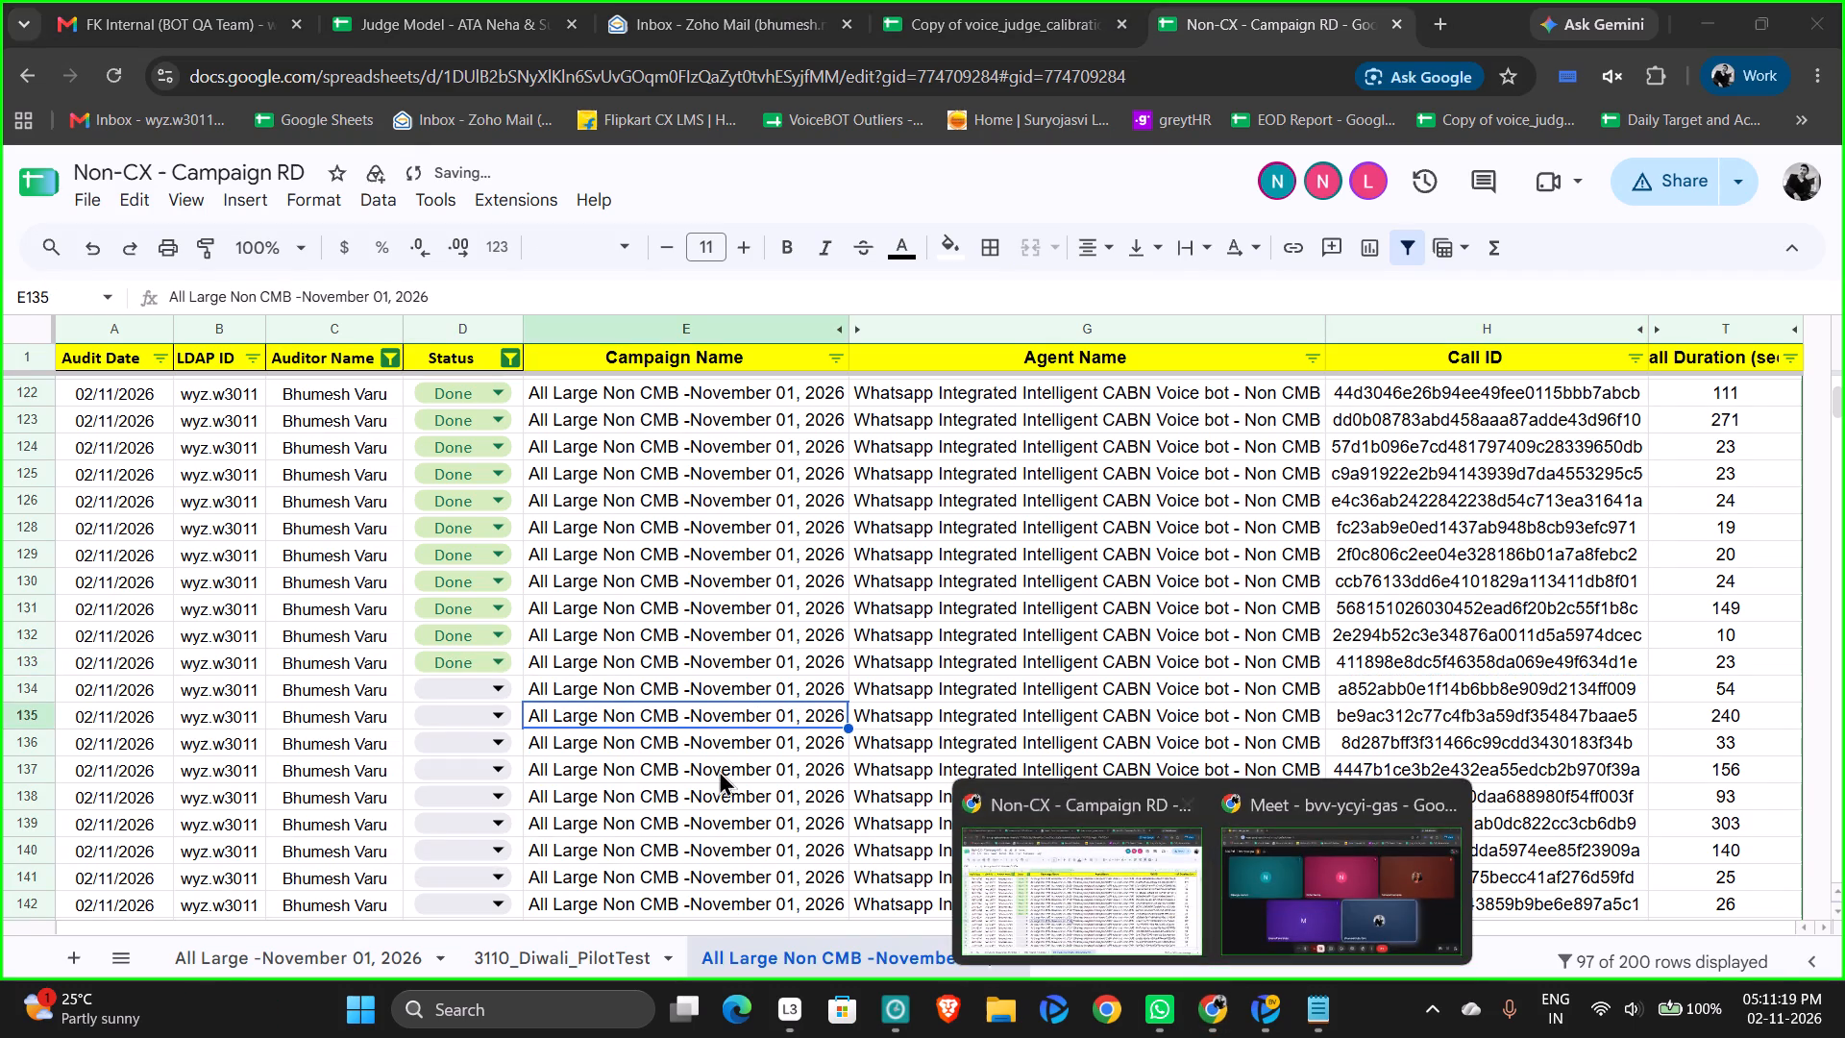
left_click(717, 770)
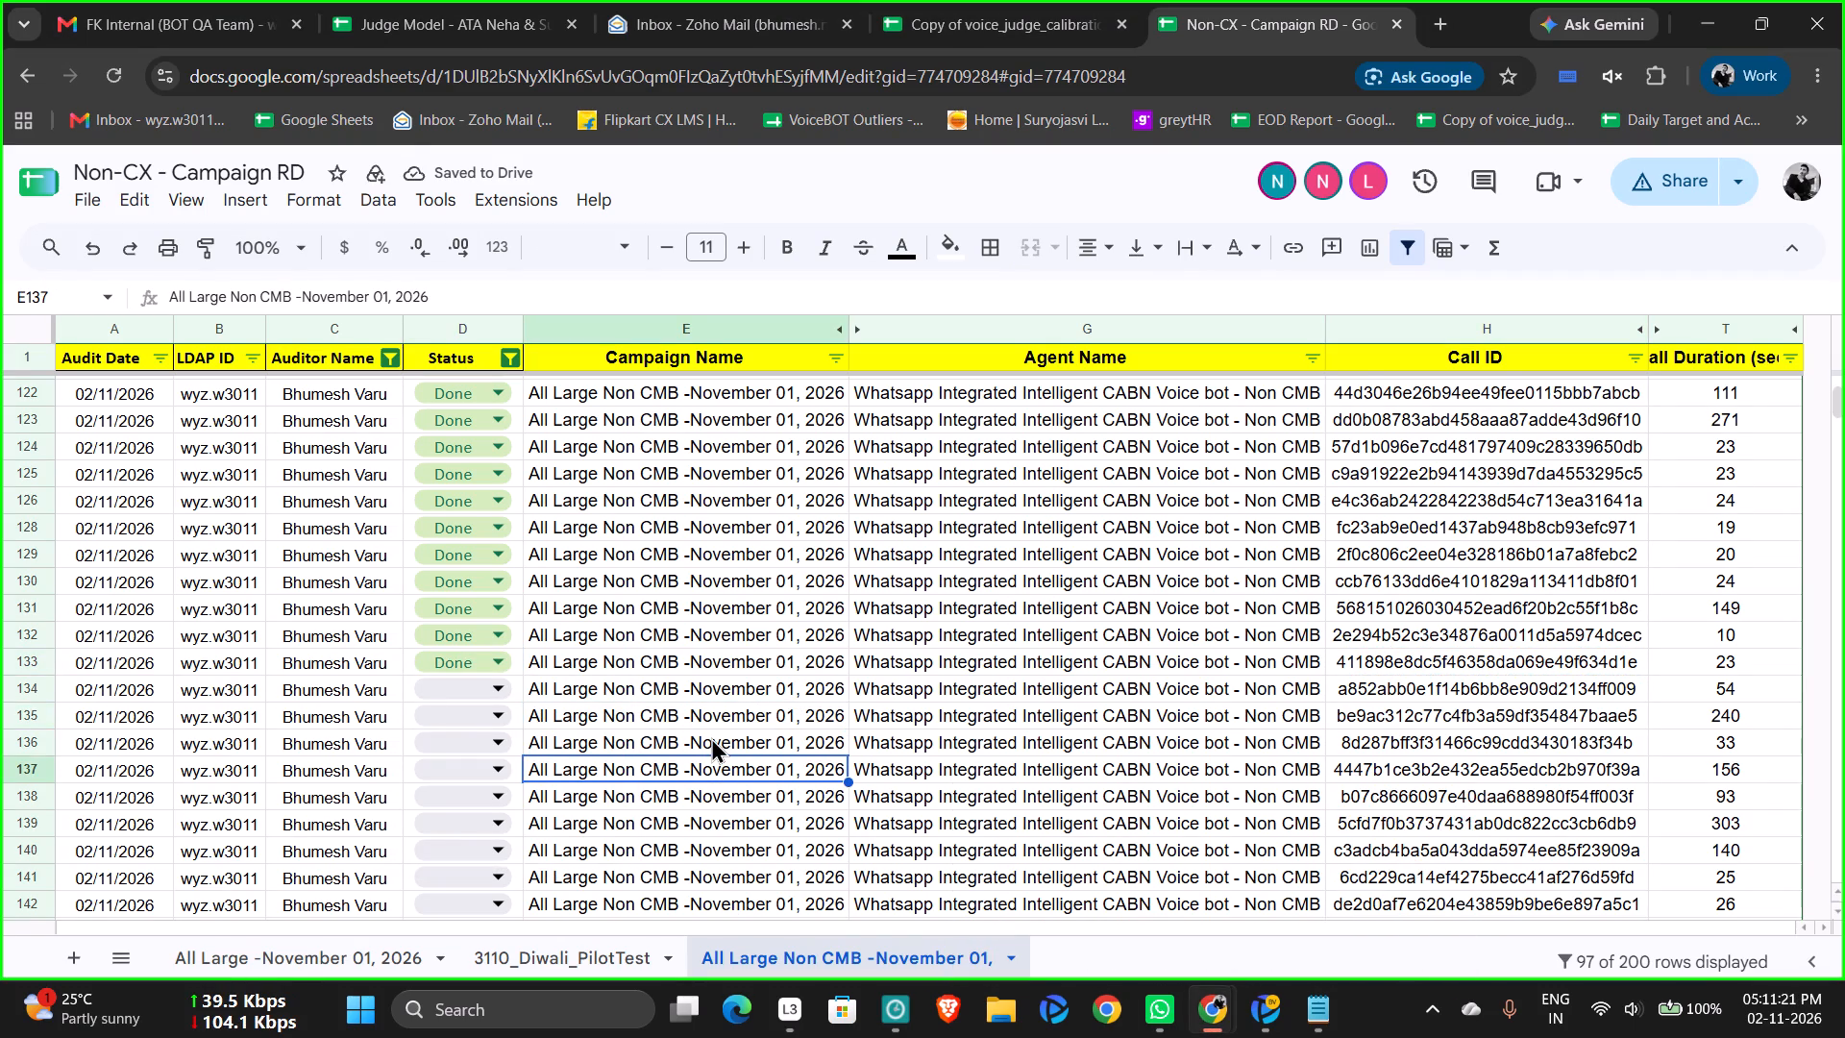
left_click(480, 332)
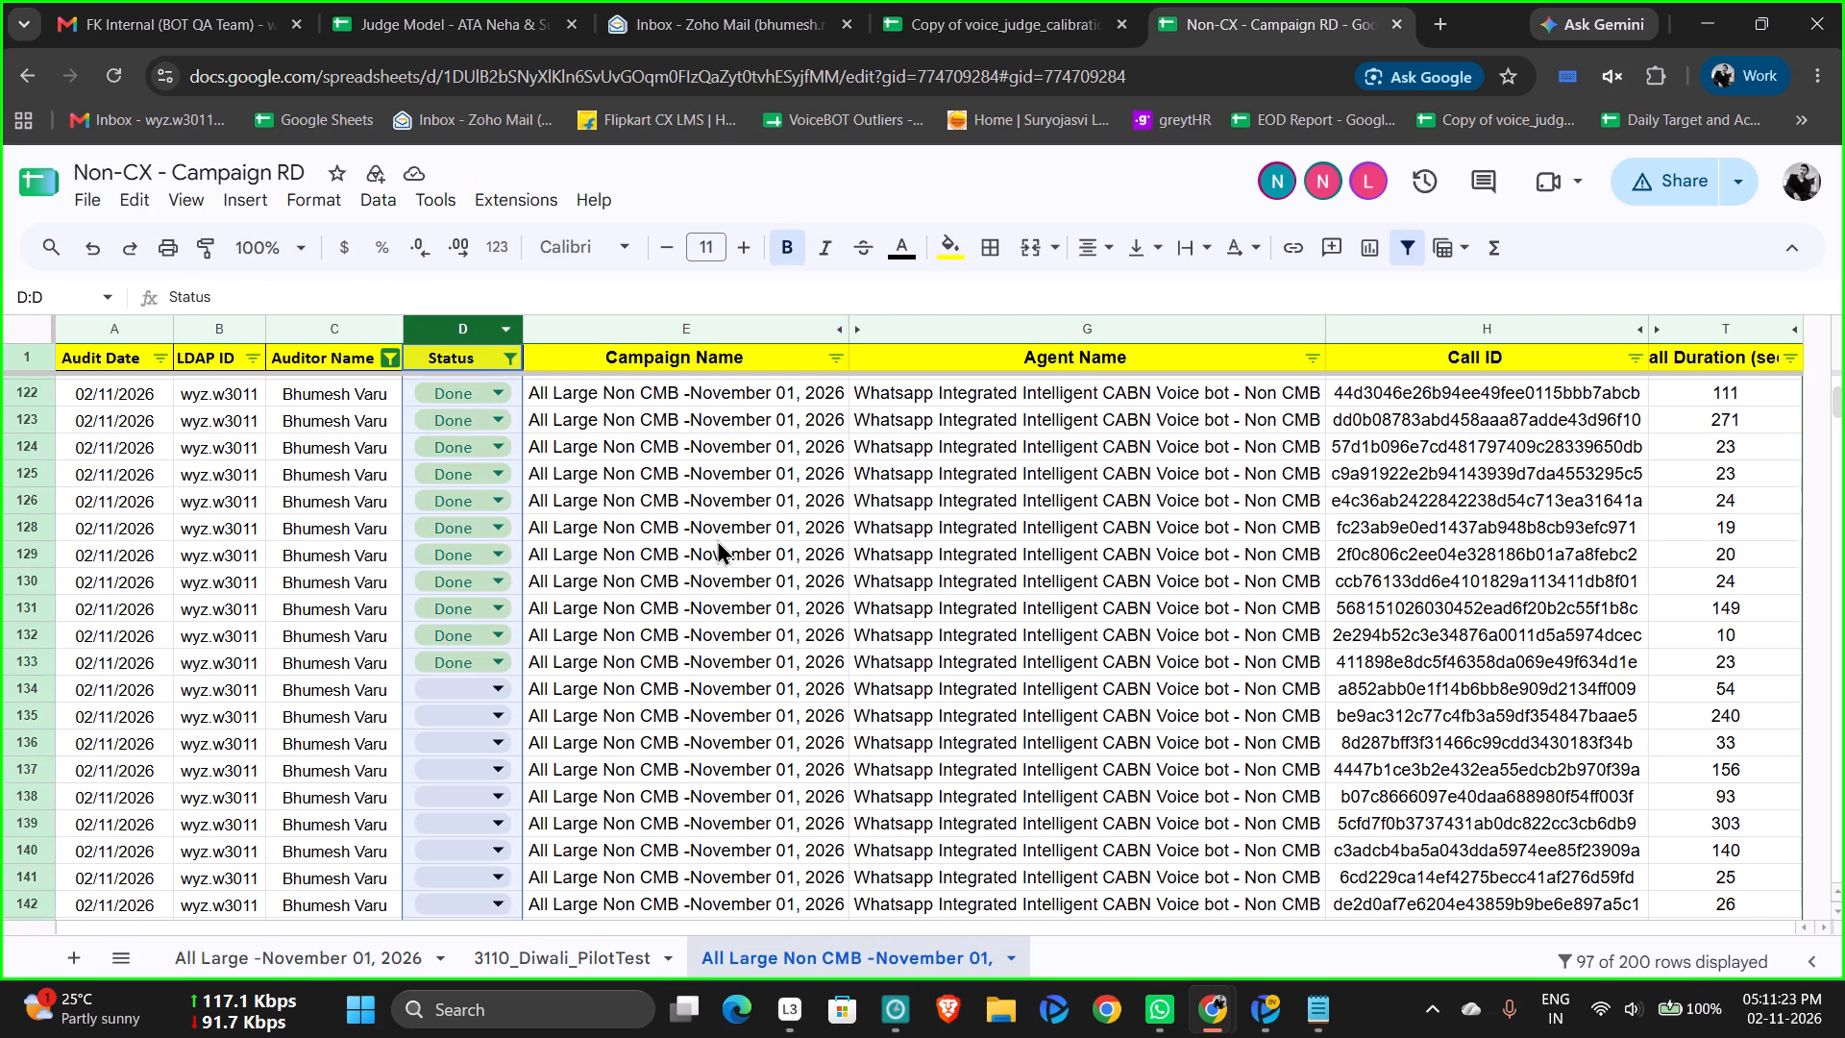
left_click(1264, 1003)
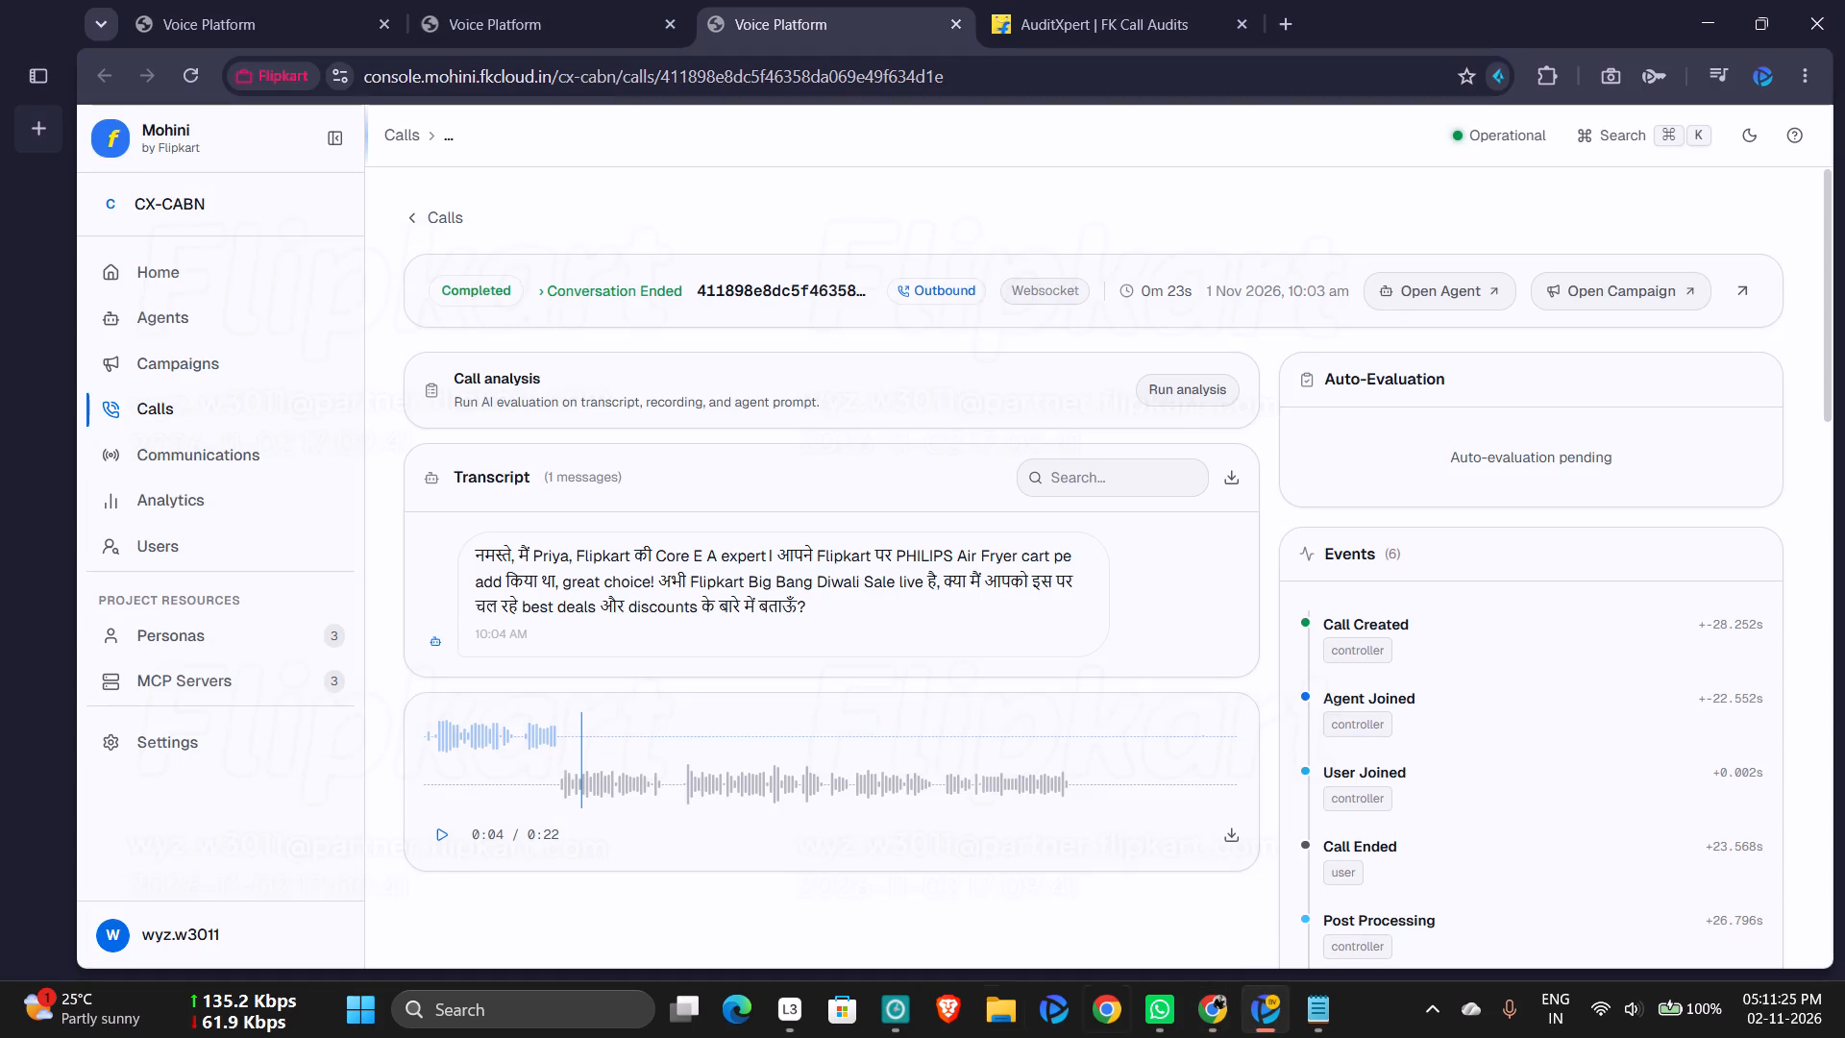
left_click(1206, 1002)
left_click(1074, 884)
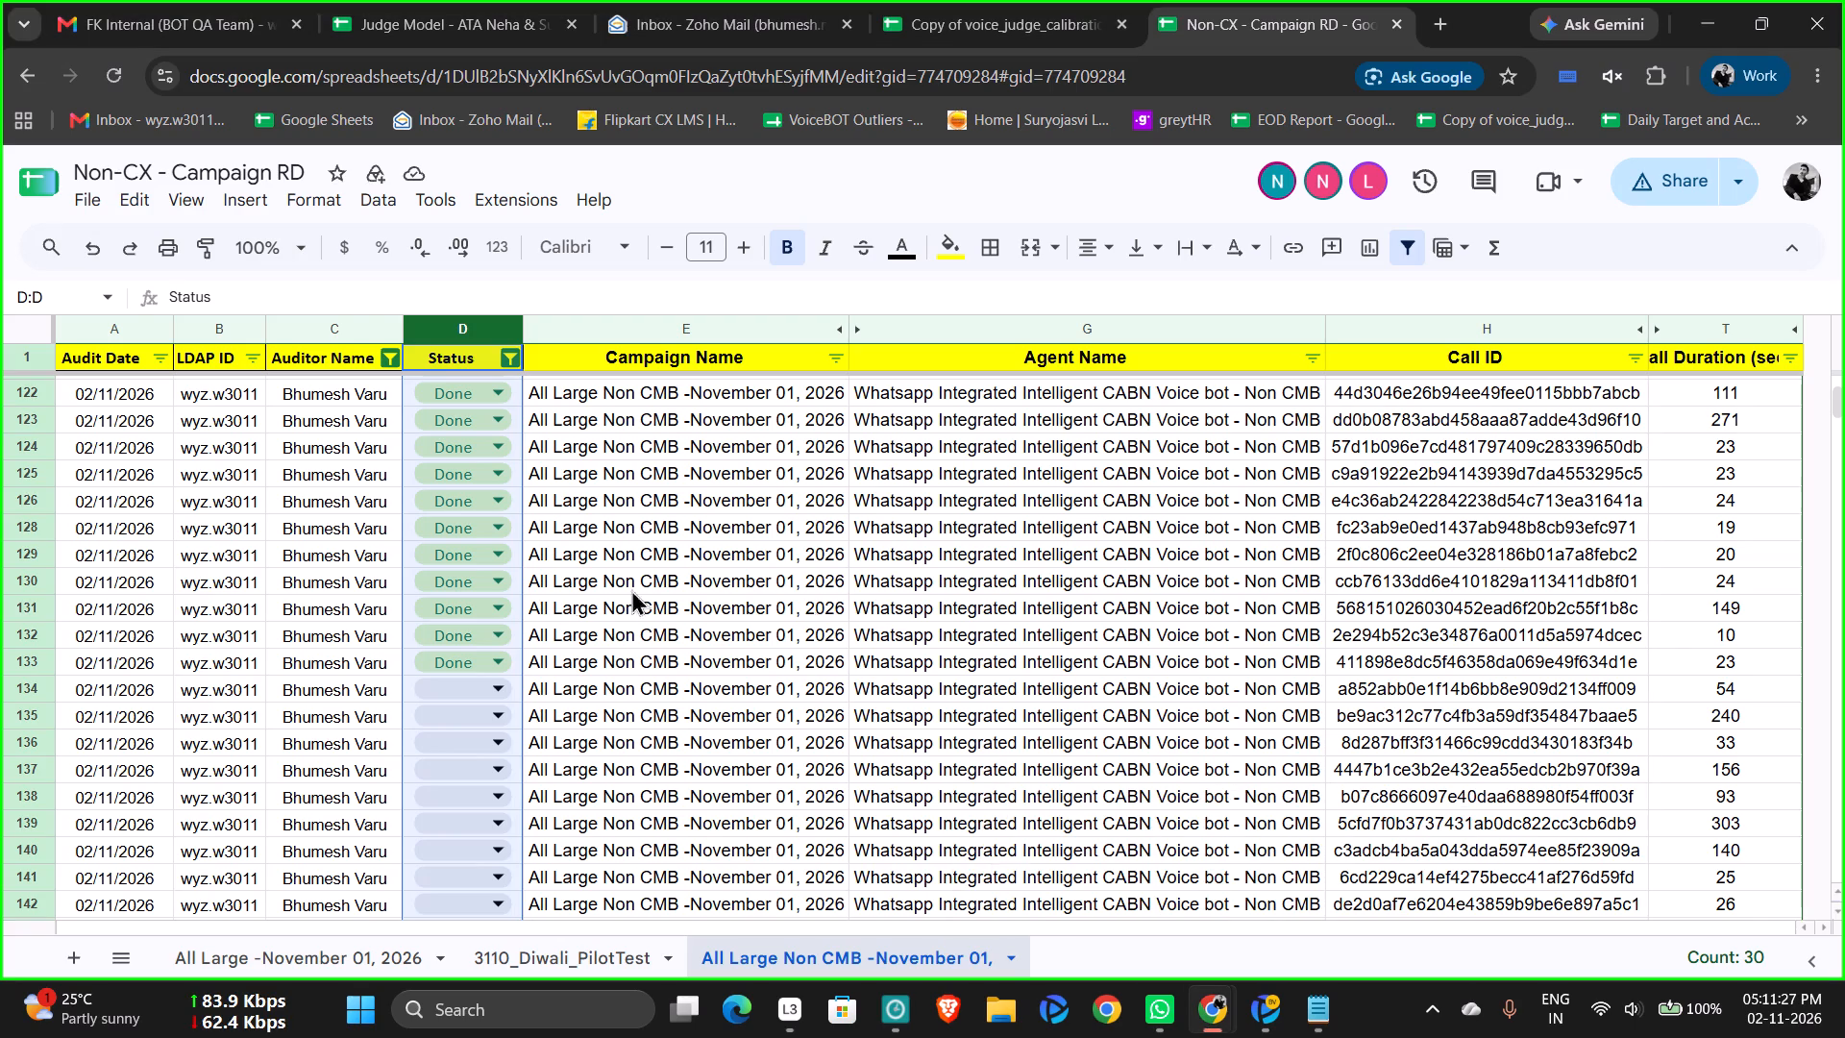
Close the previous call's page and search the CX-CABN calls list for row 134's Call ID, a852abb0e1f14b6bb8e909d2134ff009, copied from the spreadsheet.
left_click(612, 686)
left_click(1387, 689)
key("ctrl+c")
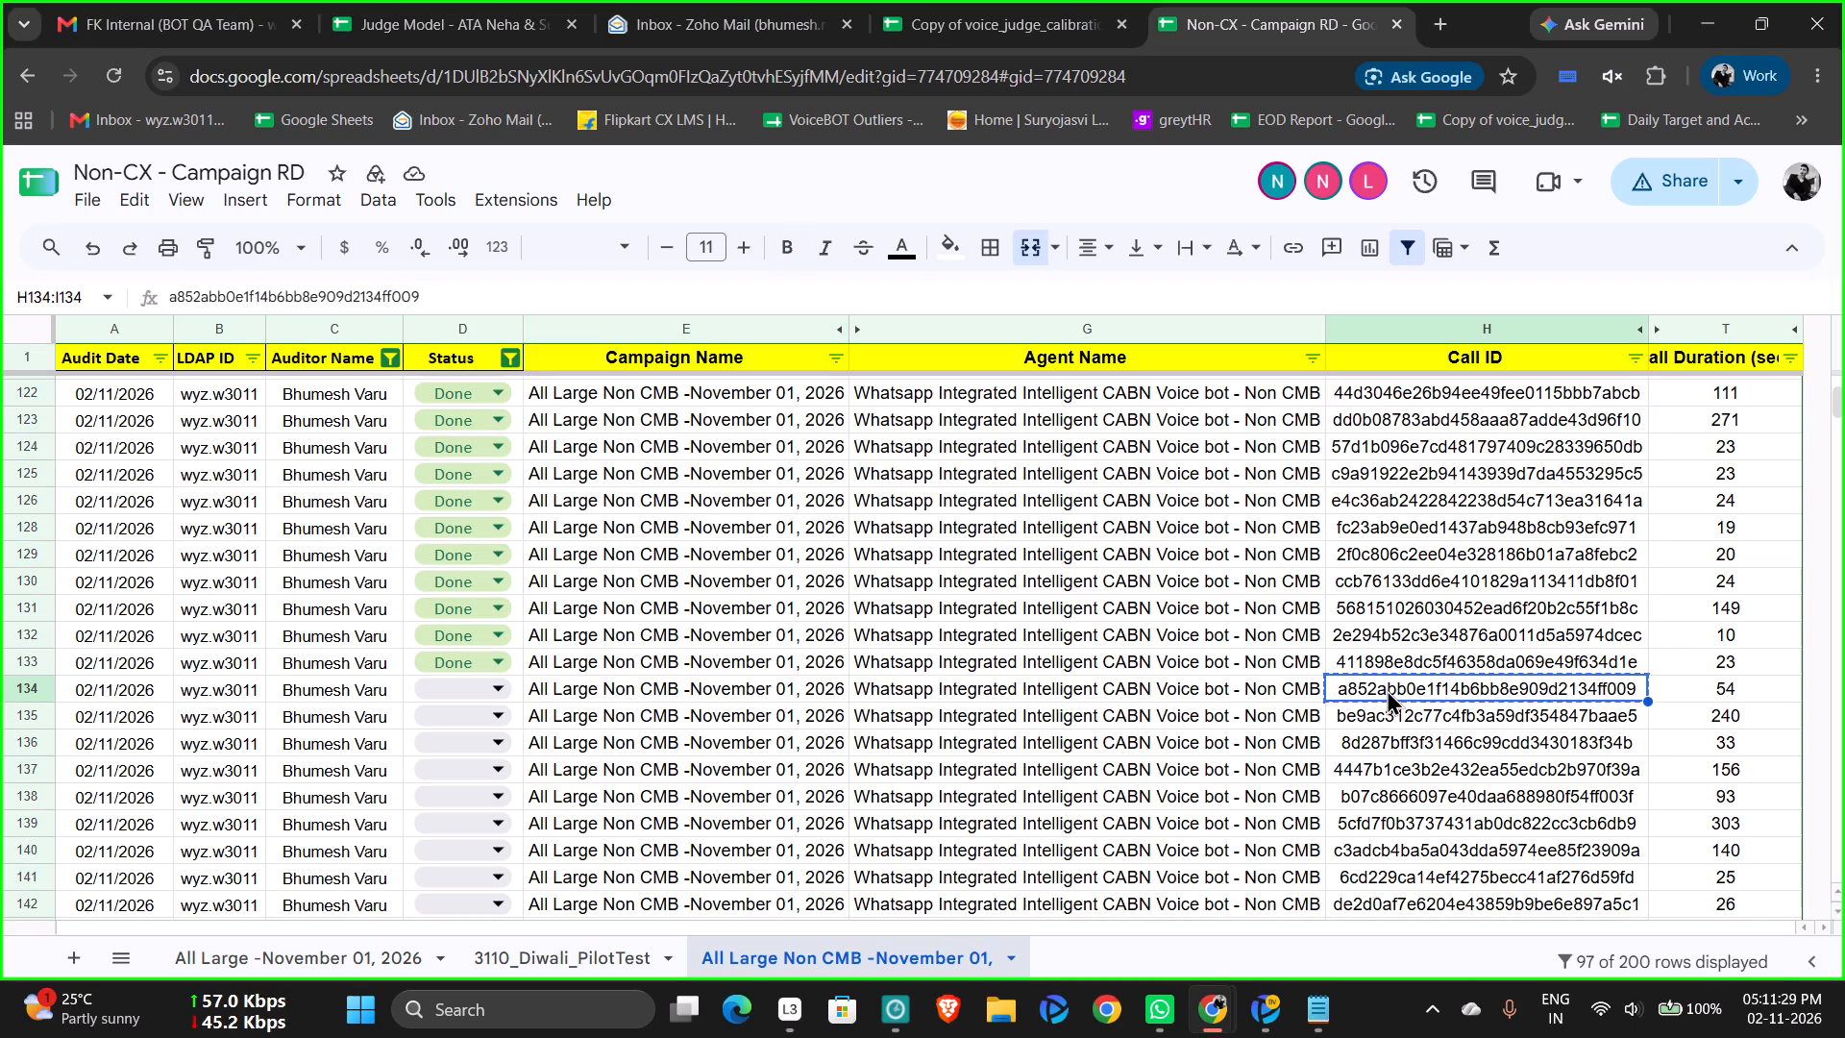
left_click(1249, 1013)
left_click(1086, 25)
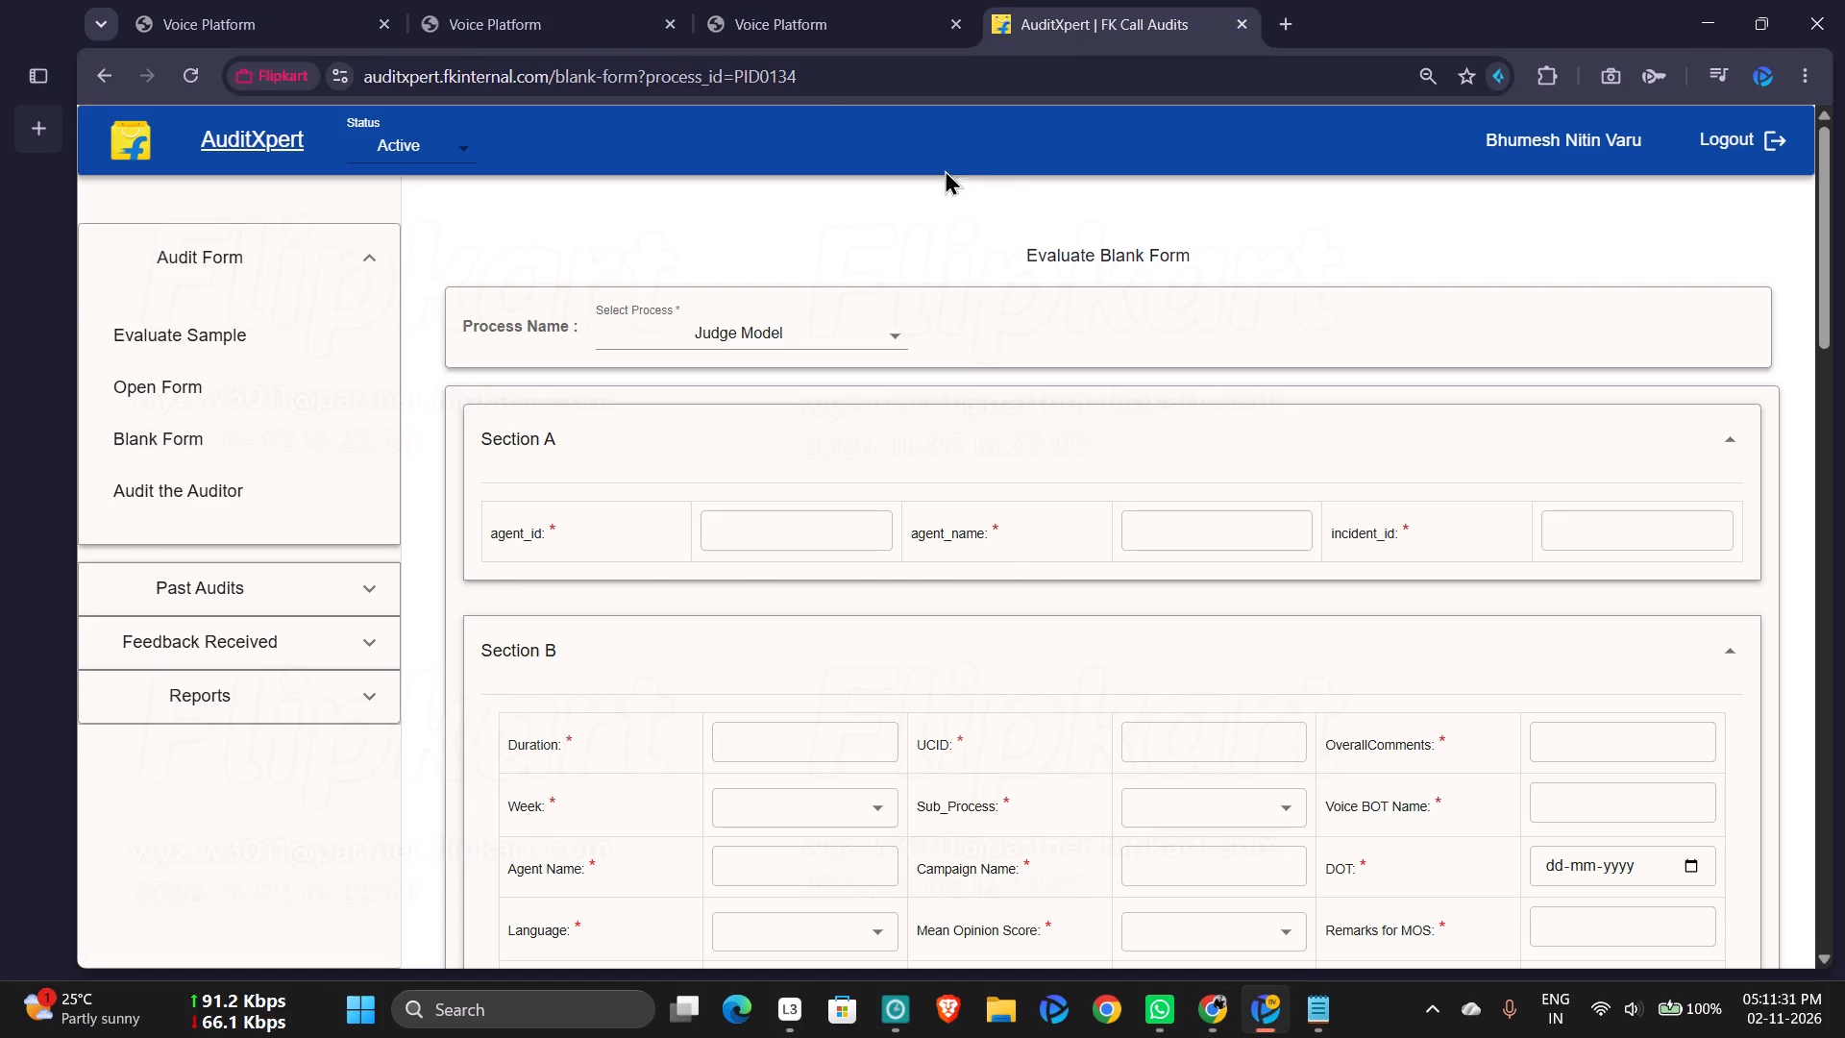
left_click(784, 24)
left_click(957, 23)
left_click(574, 15)
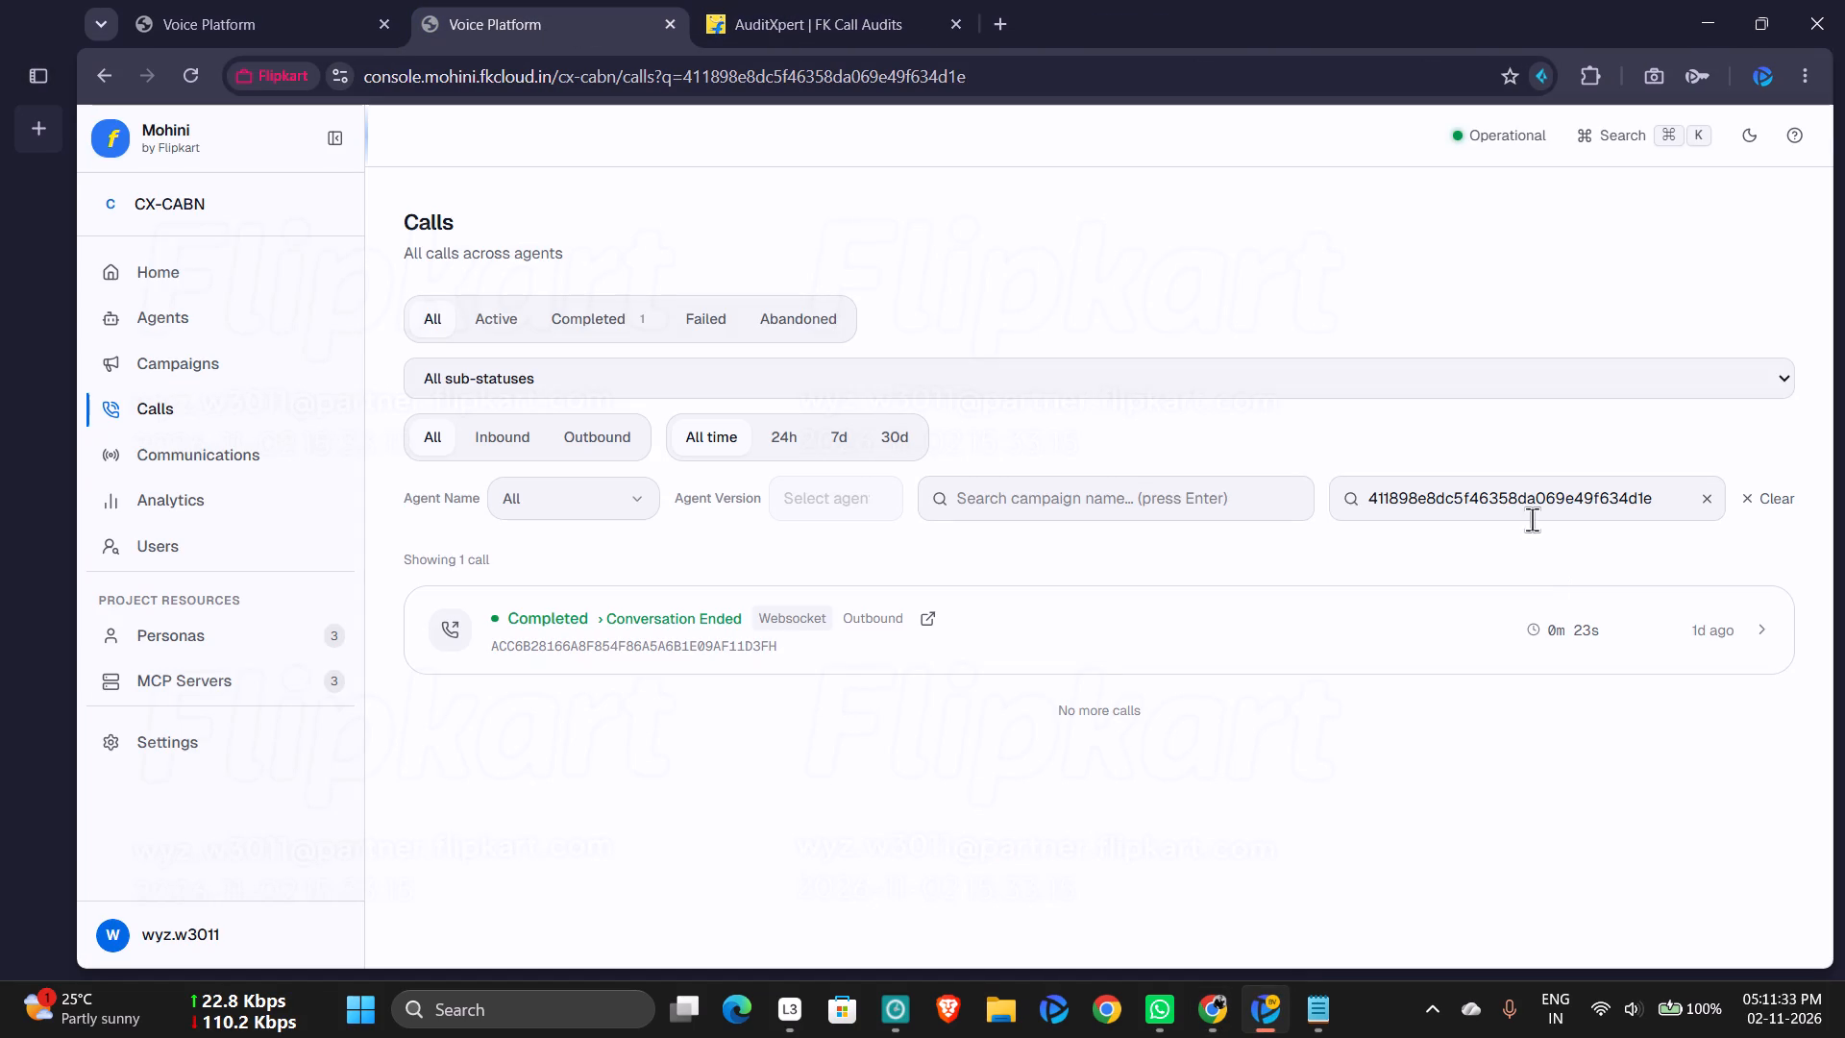
double_click(1521, 507)
key("ctrl+v")
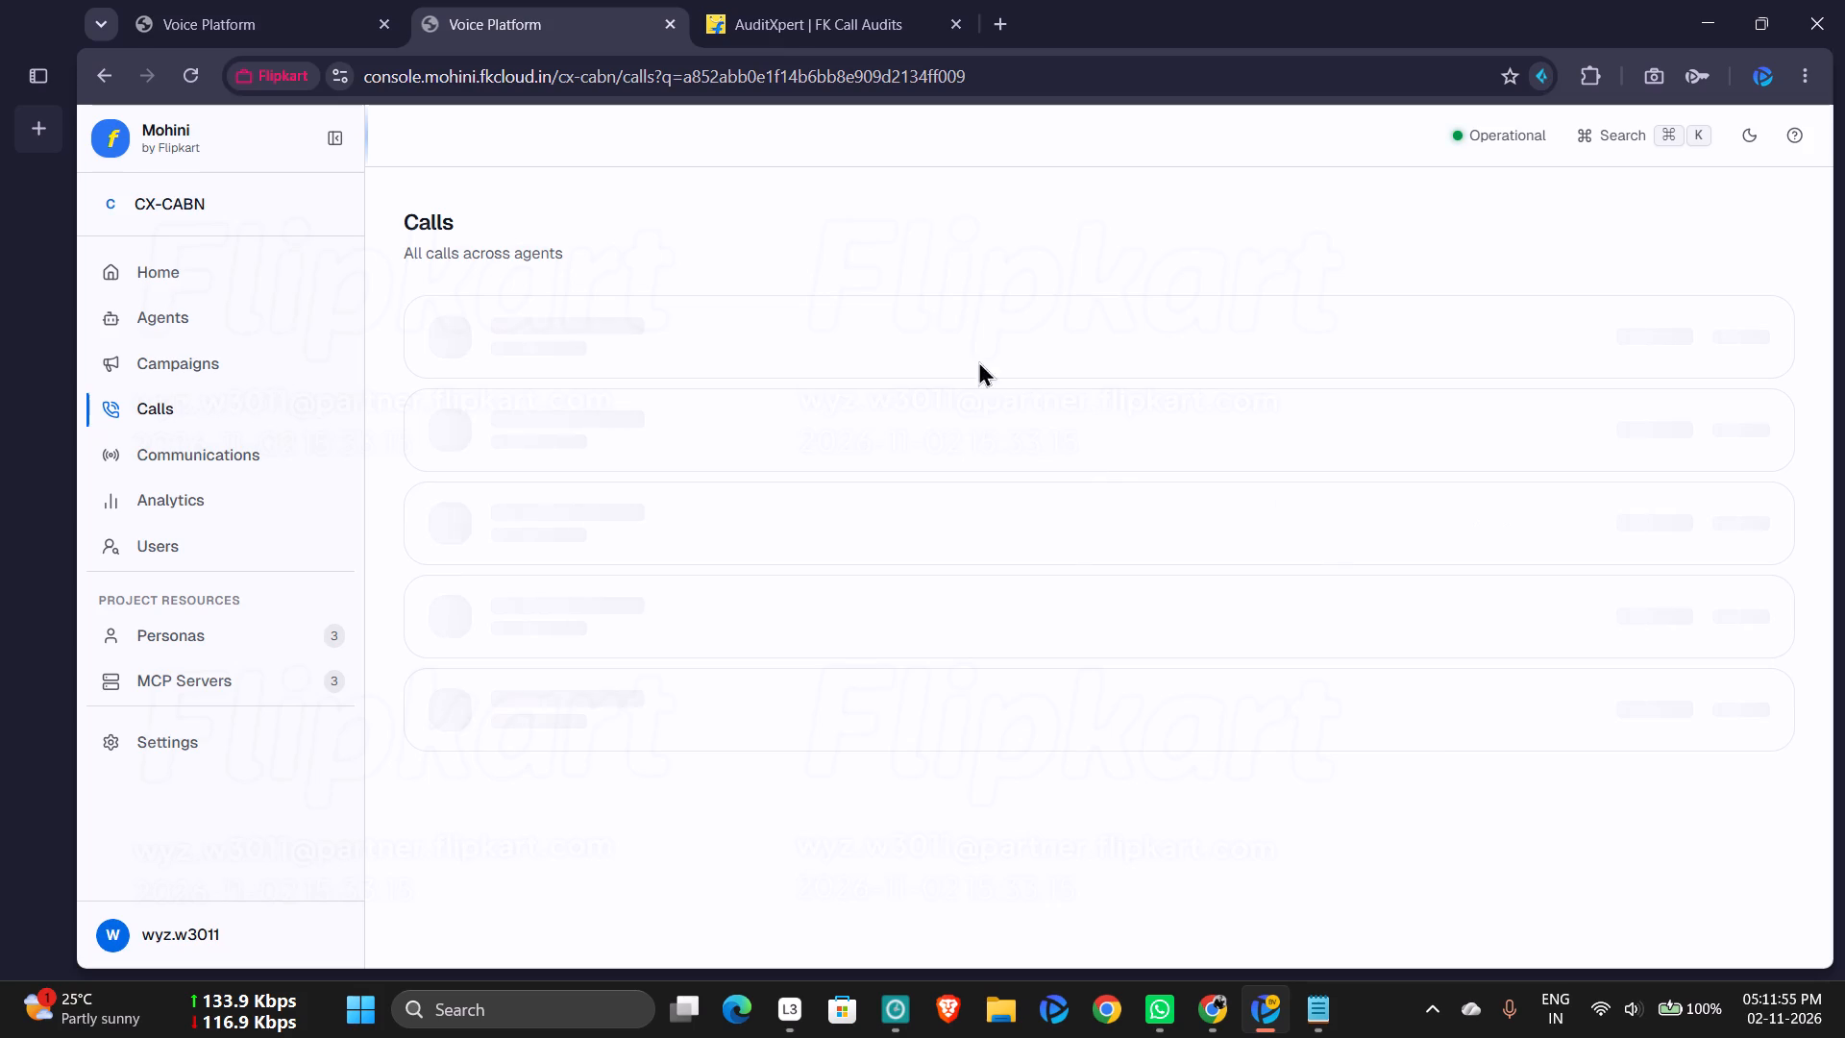
Copy row 134's Call ID from the spreadsheet into incident_id and UCID on the blank AuditXpert form.
left_click(756, 0)
left_click(1229, 1021)
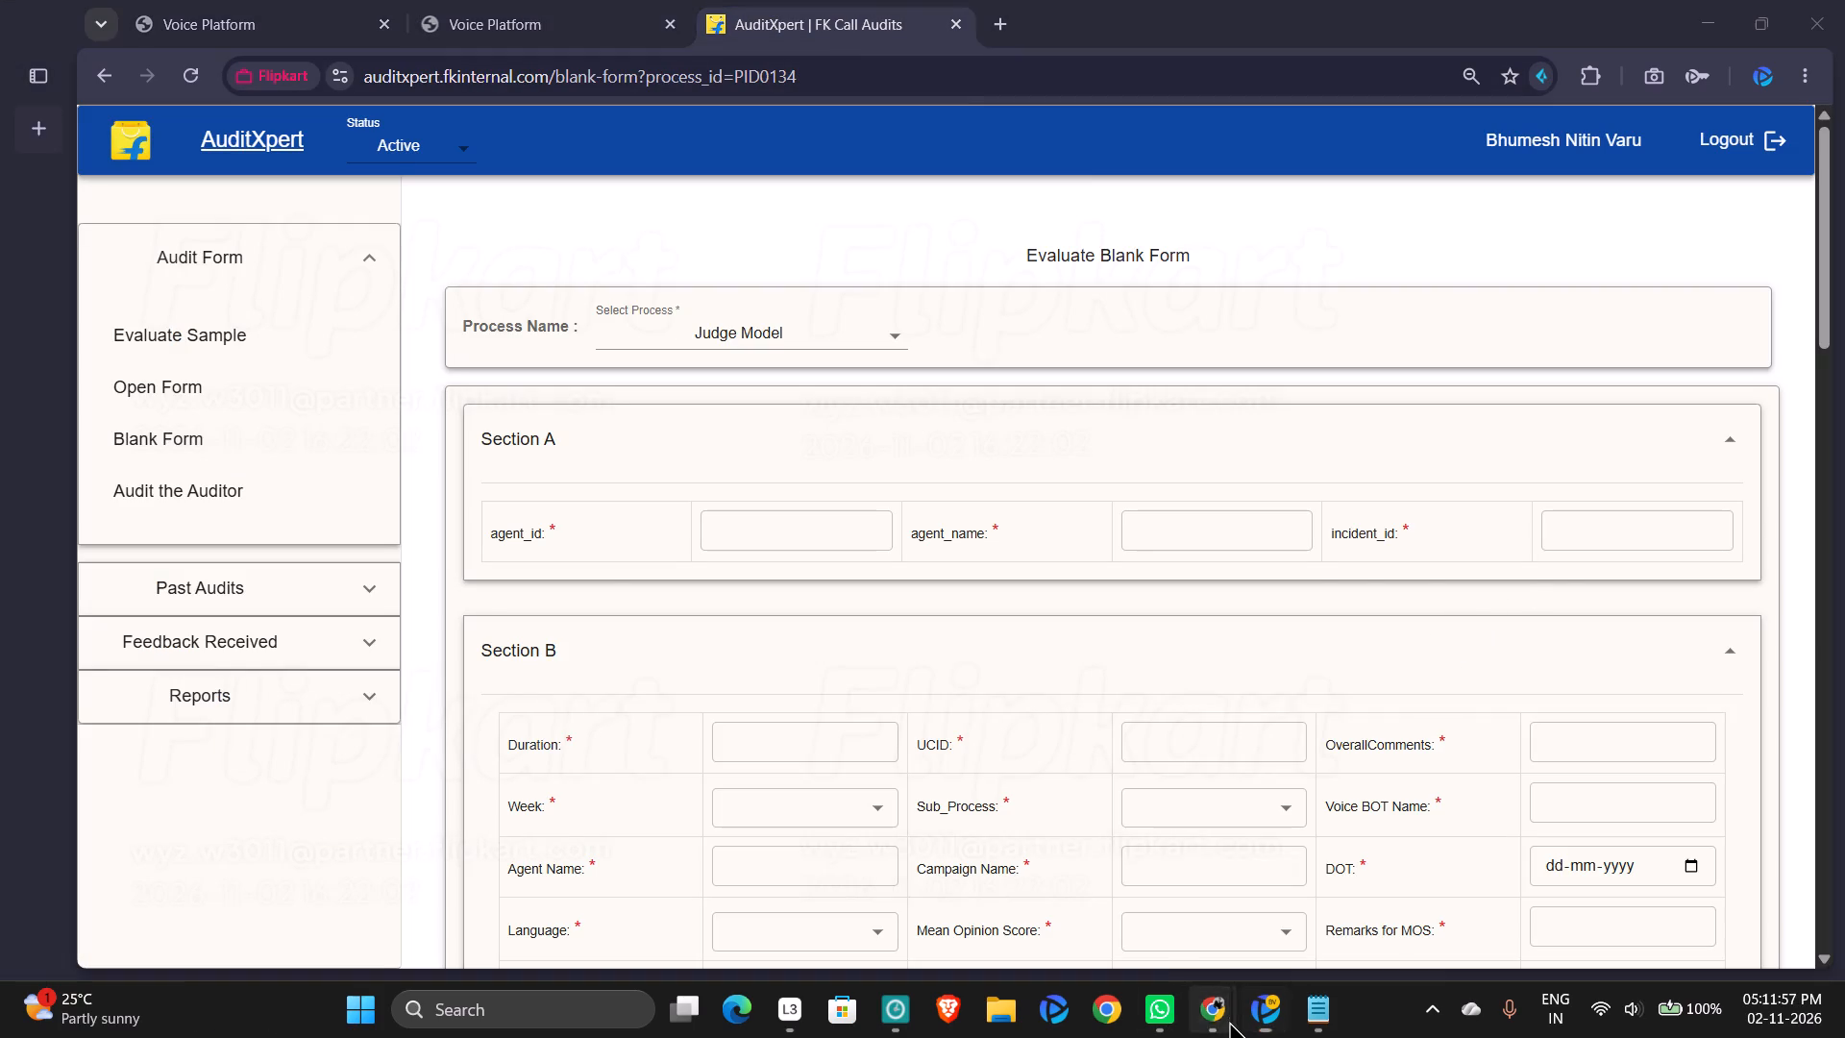
left_click(1005, 877)
left_click(577, 695)
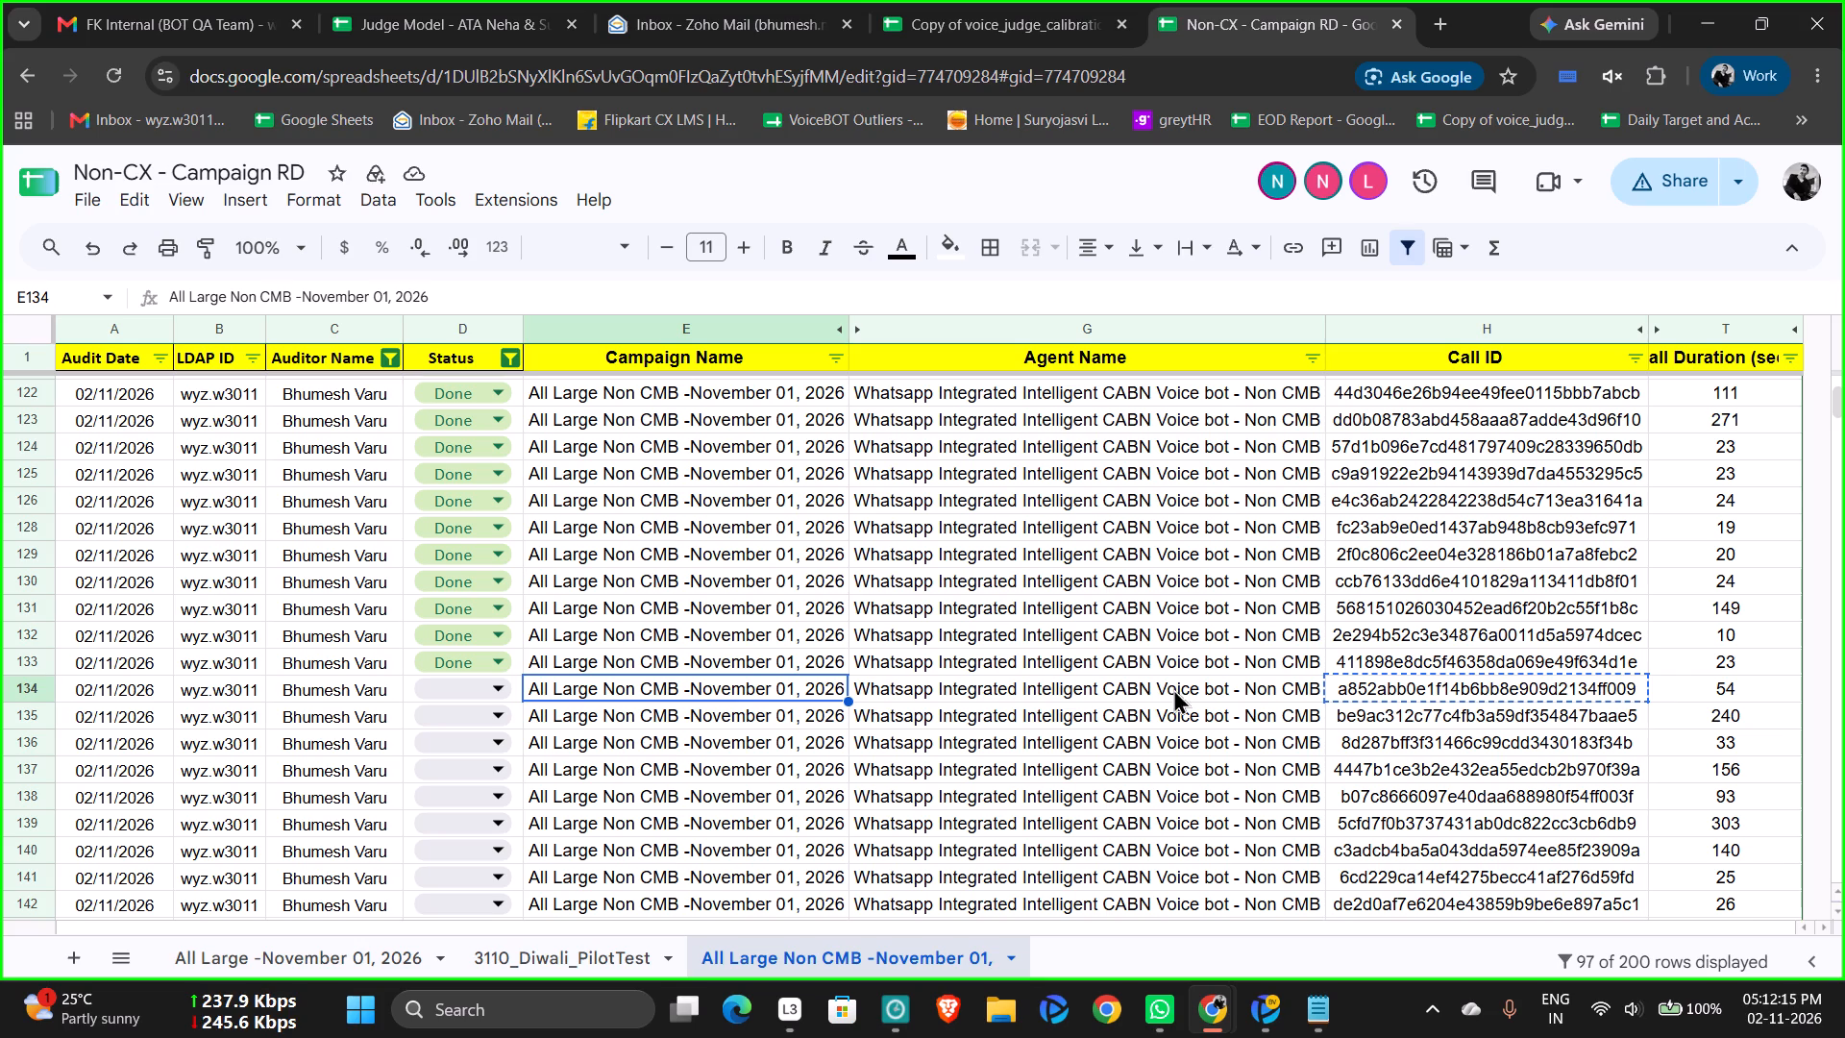
left_click(1404, 789)
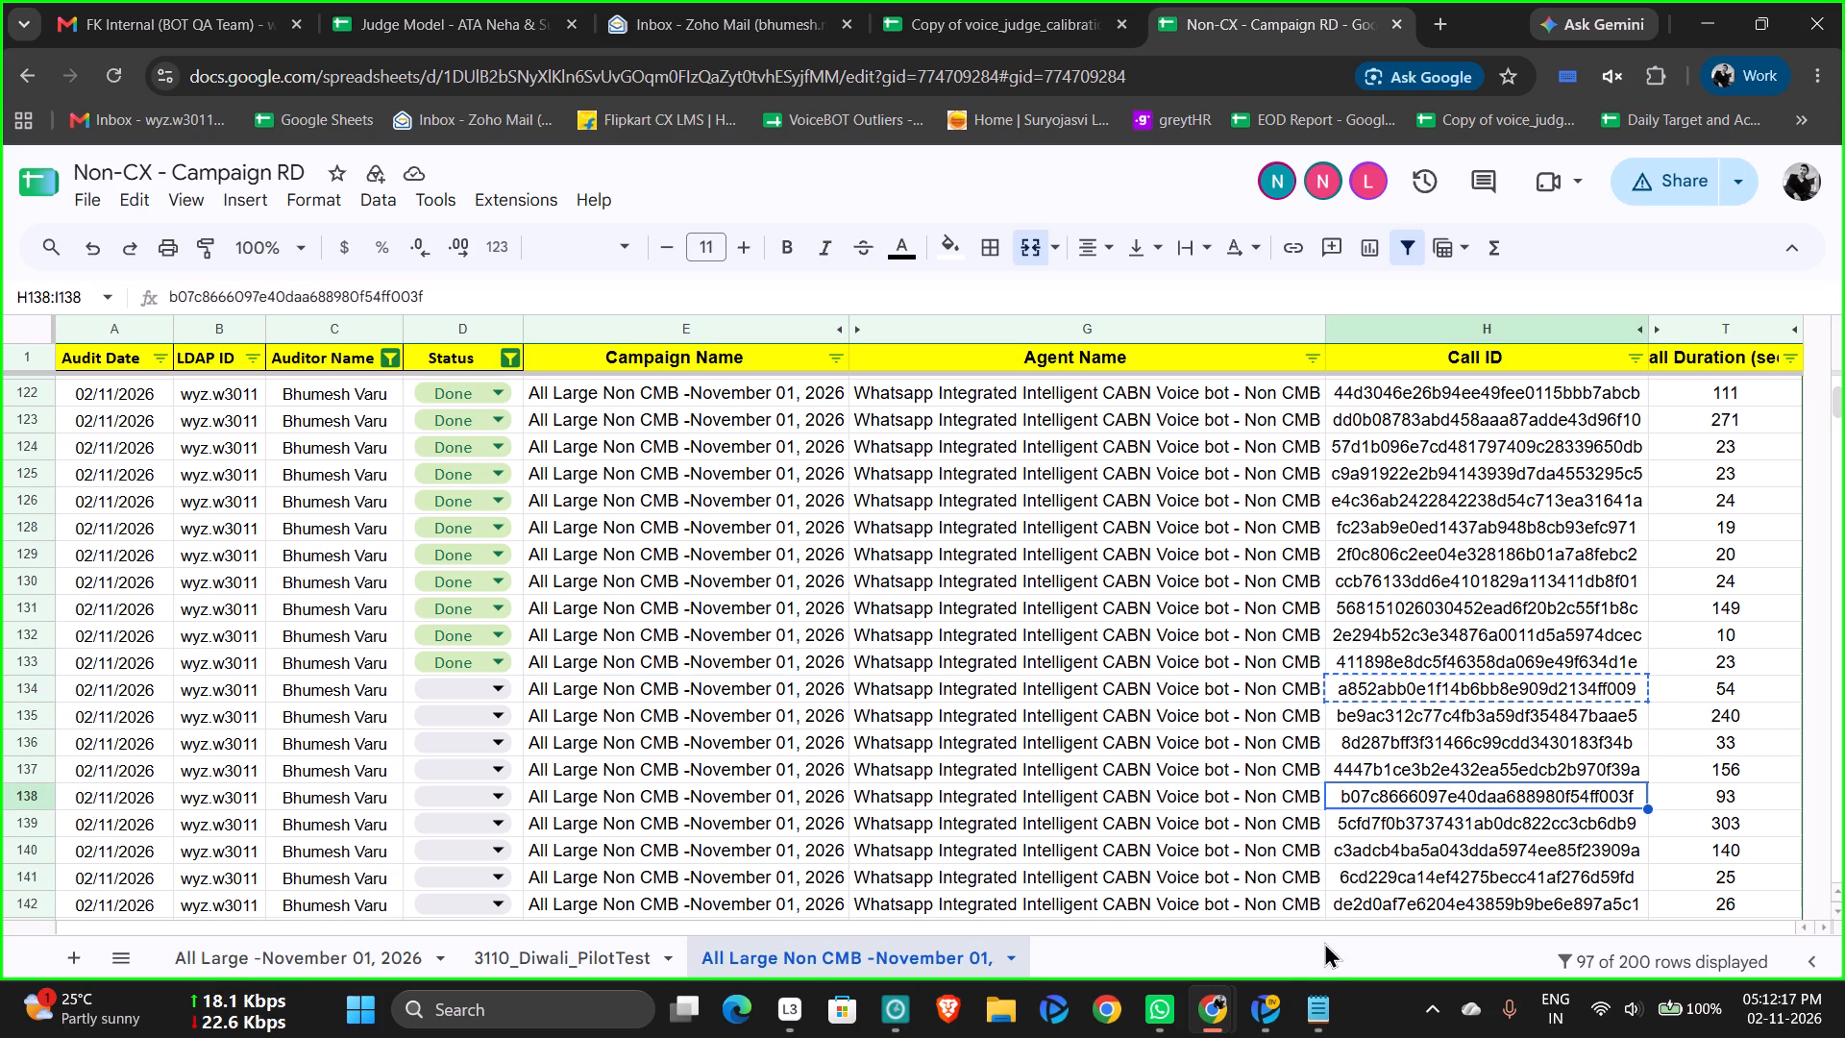
left_click(657, 693)
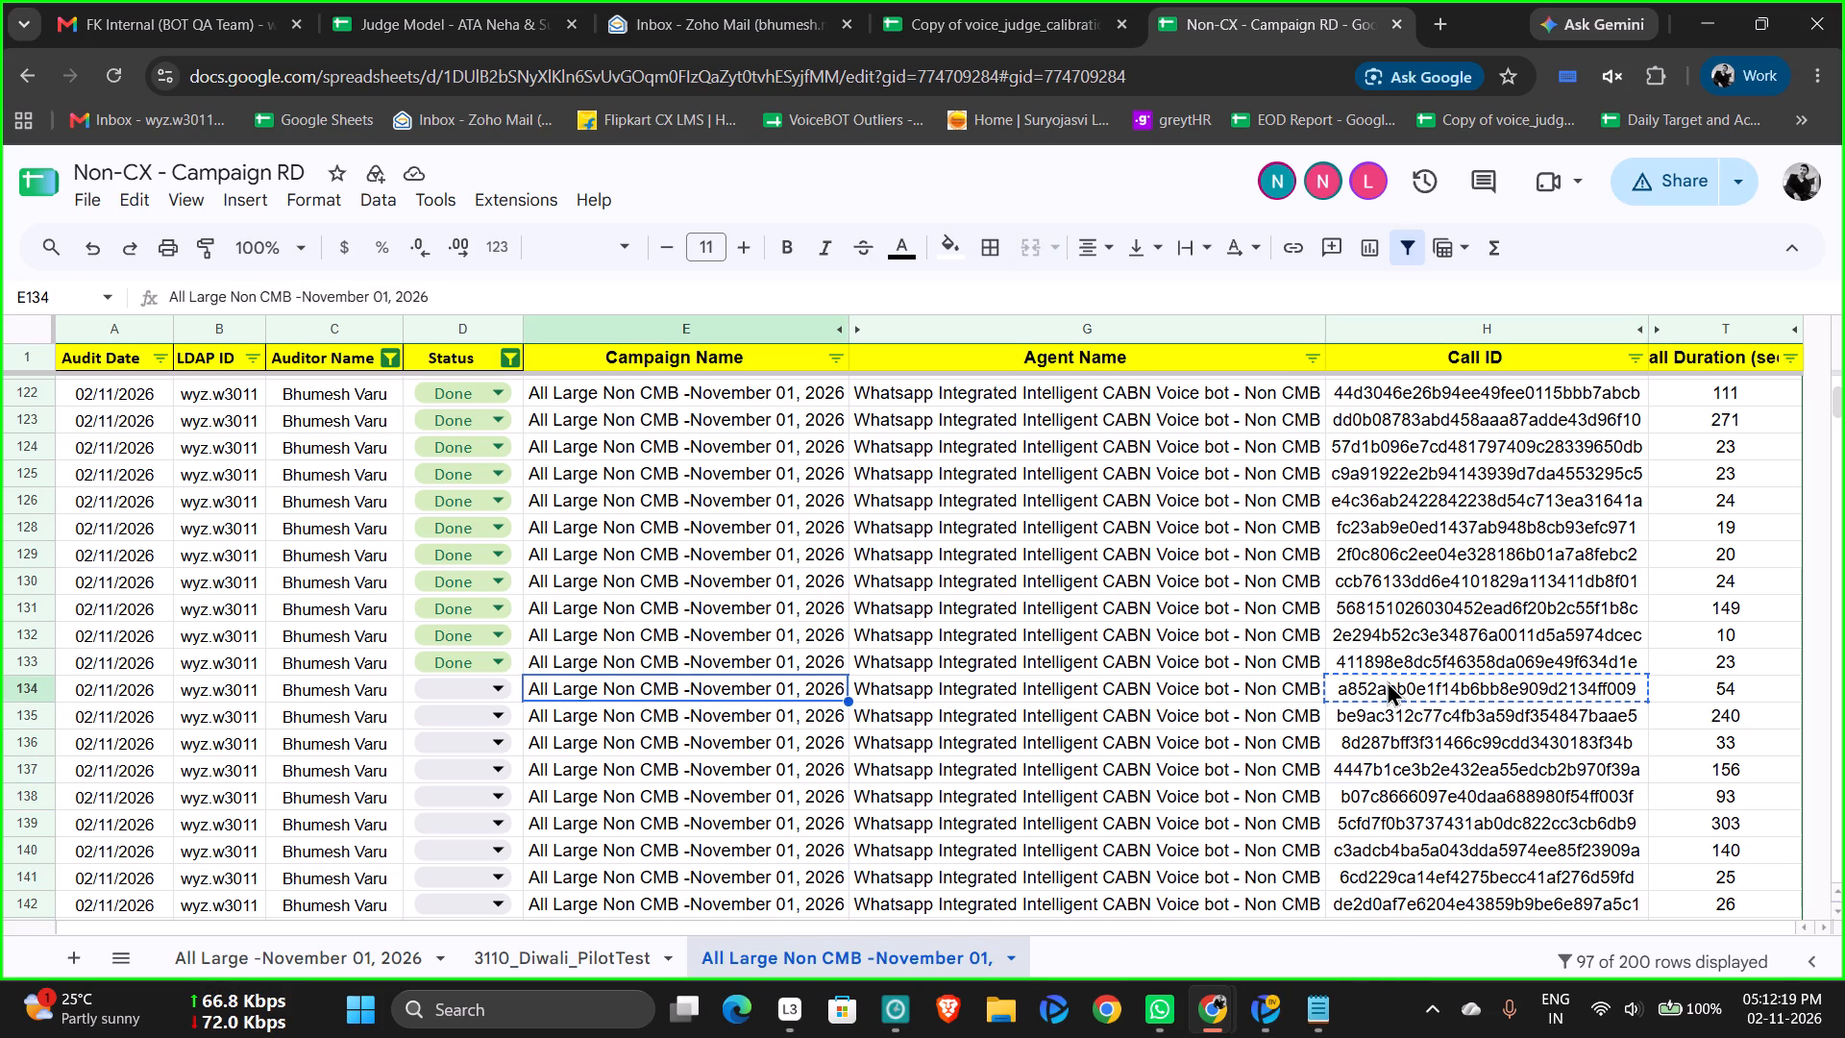
left_click(1387, 680)
key("ctrl+c")
left_click(1248, 1028)
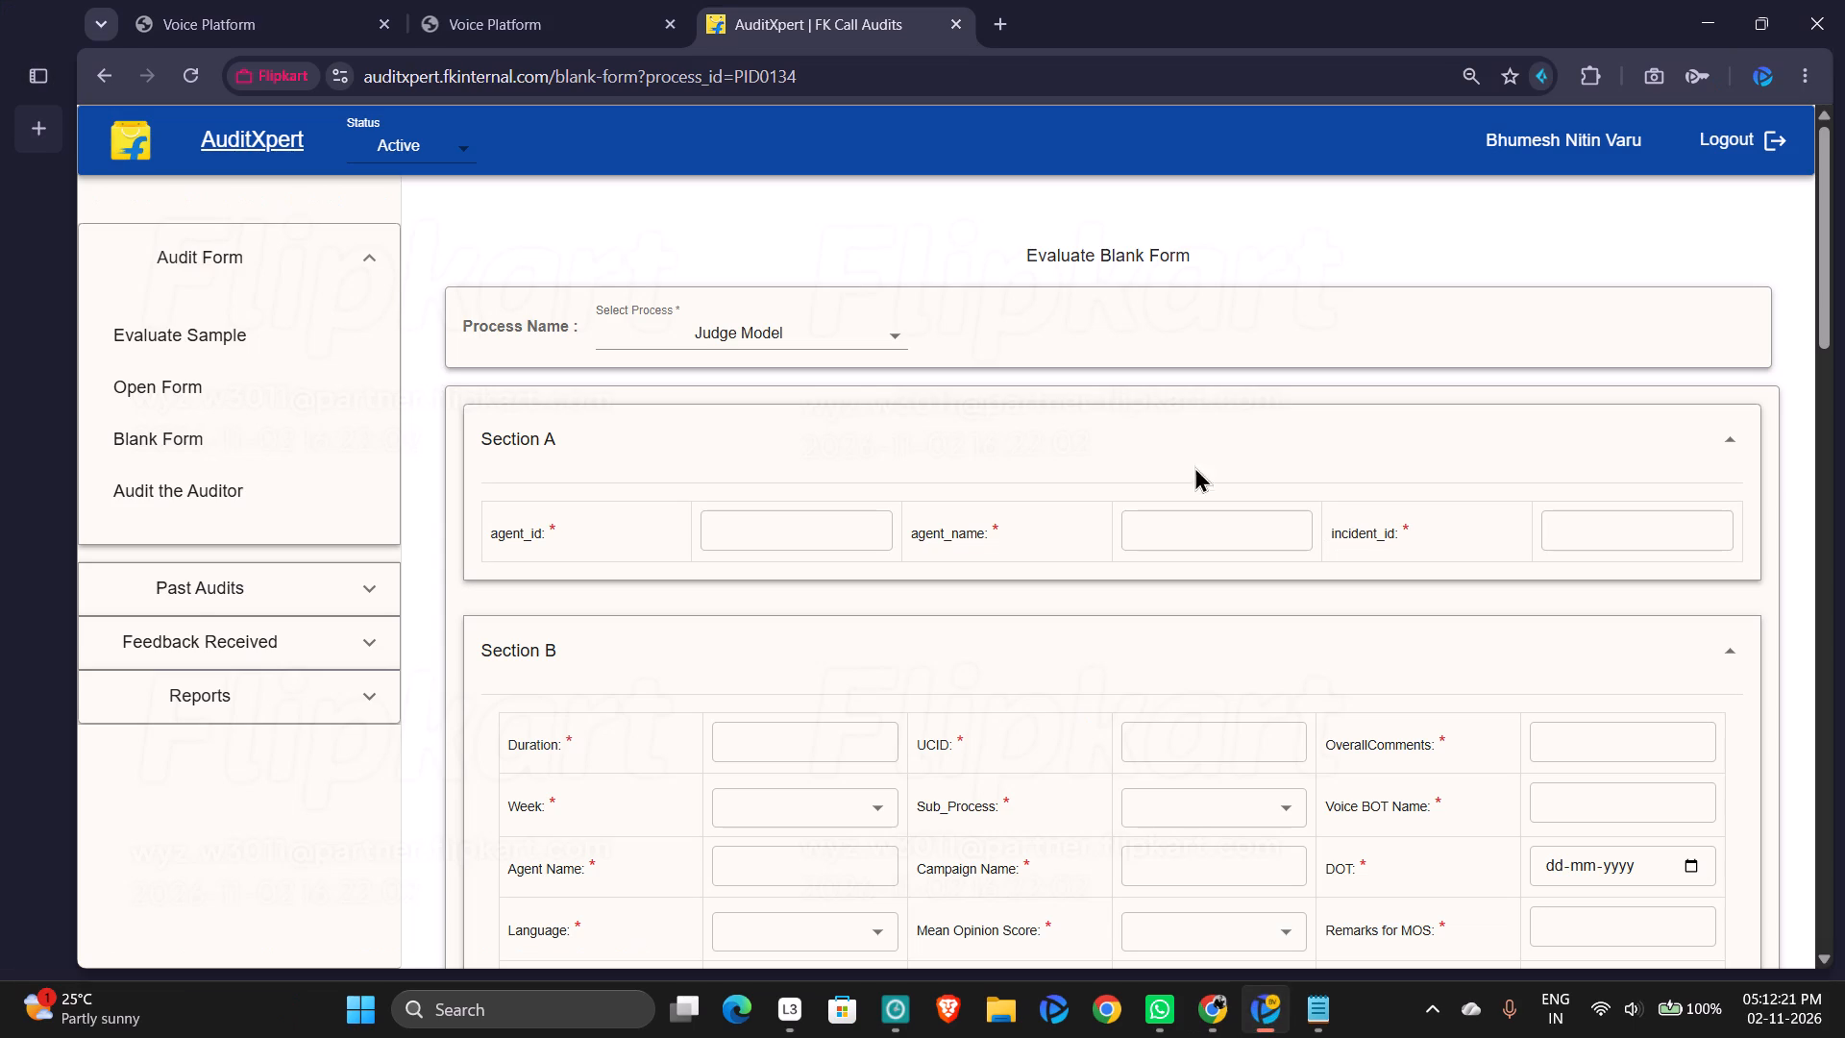
left_click(1581, 535)
key("ctrl+v")
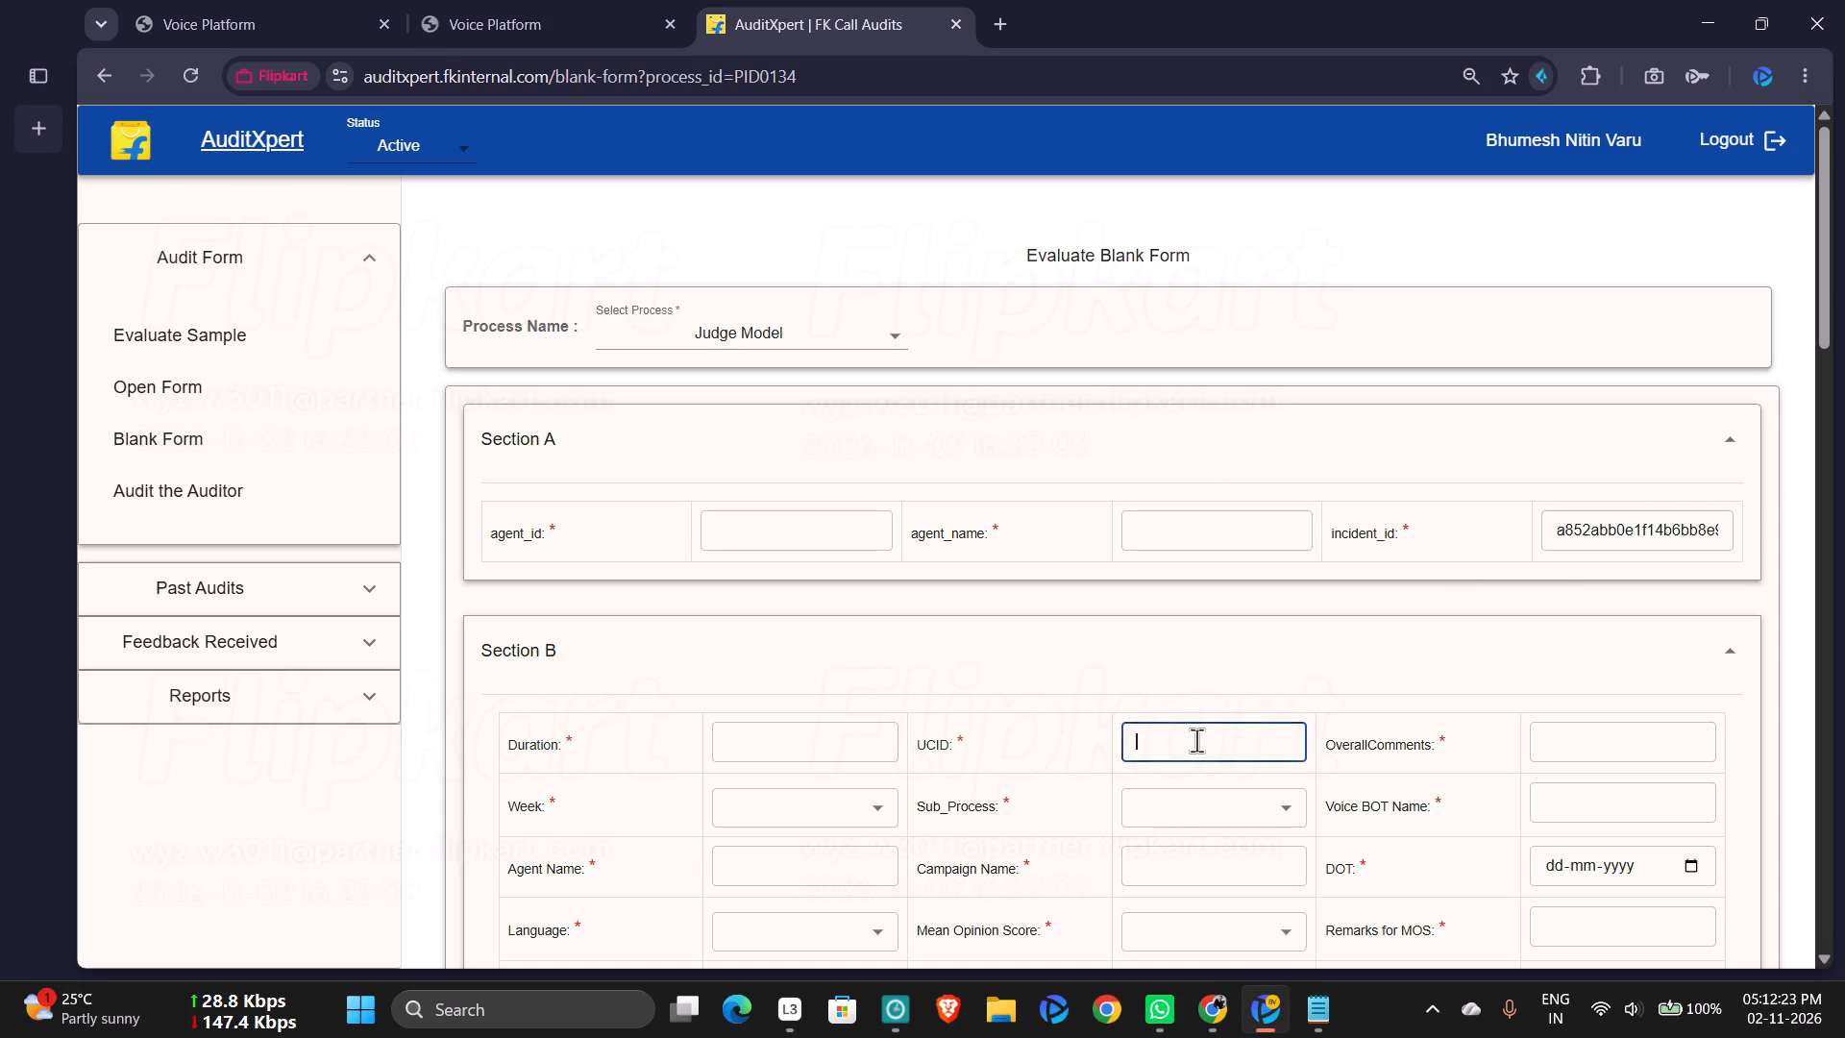
left_click(1196, 743)
key("ctrl+v")
Begin filling in the agent_name field in Section A.
left_click(1200, 542)
left_click(1226, 518)
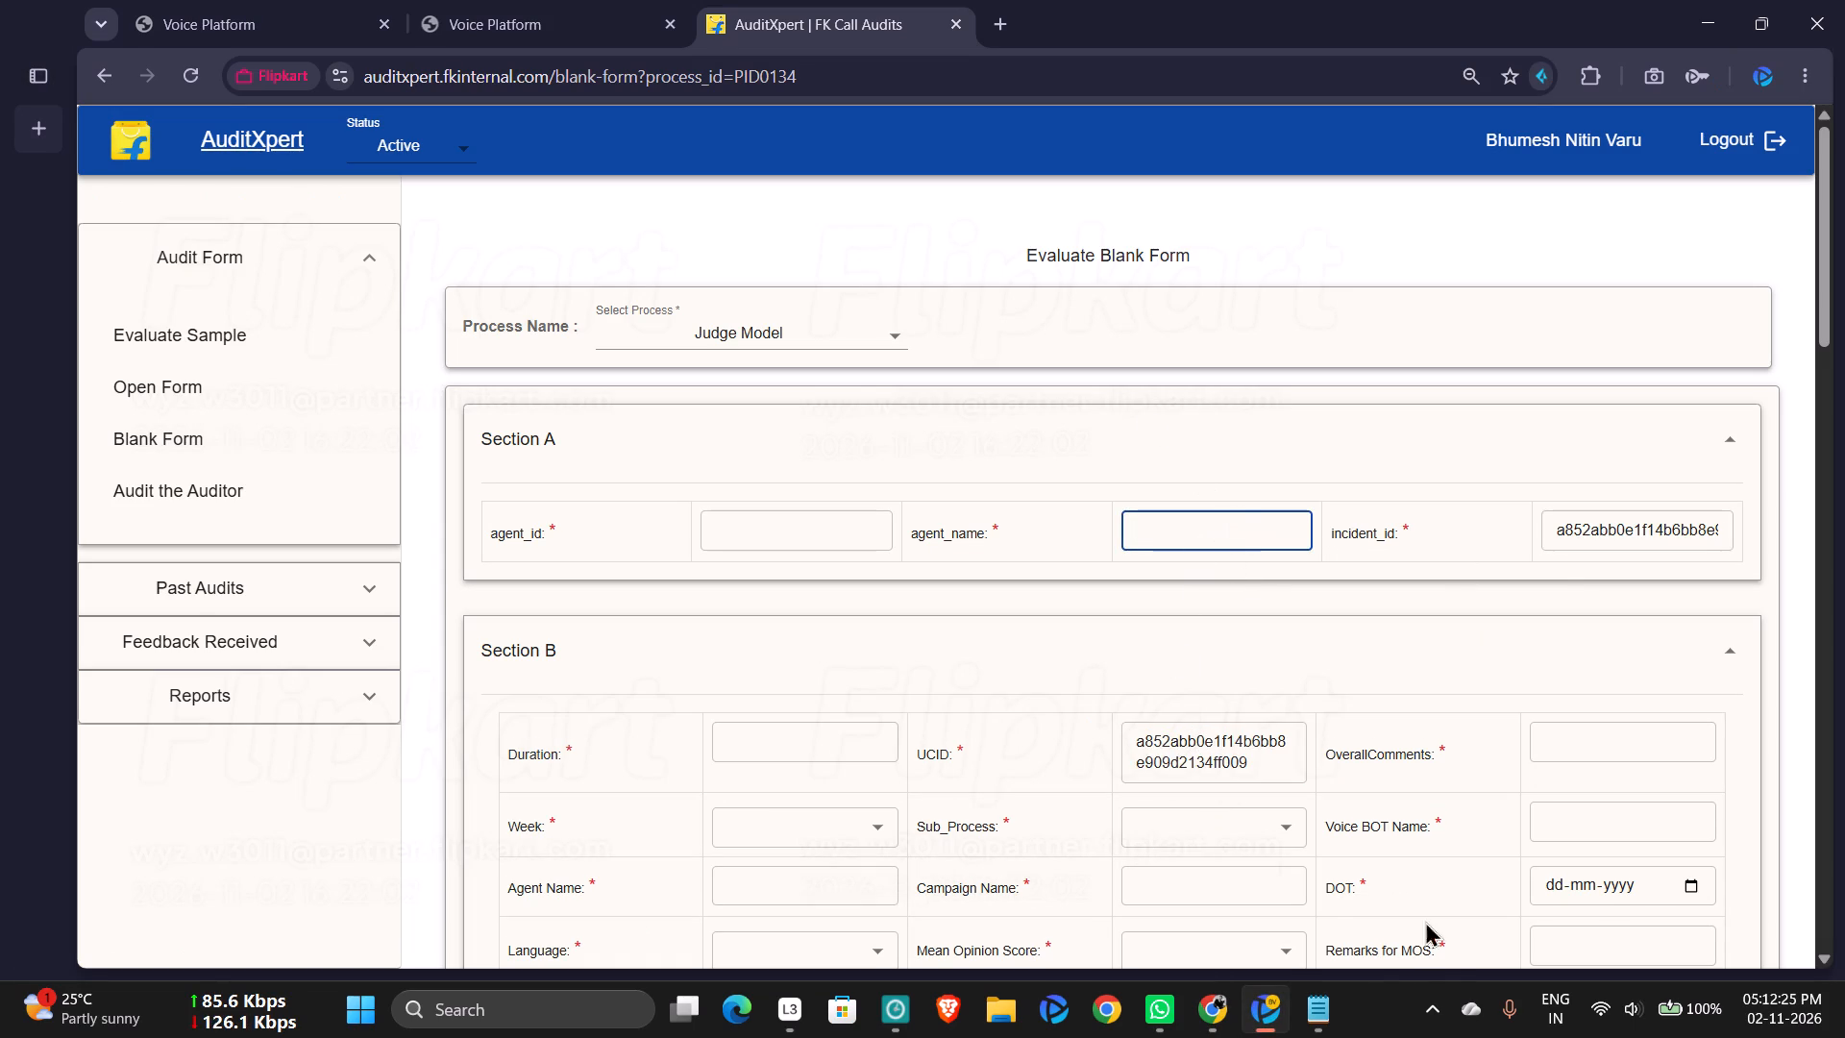
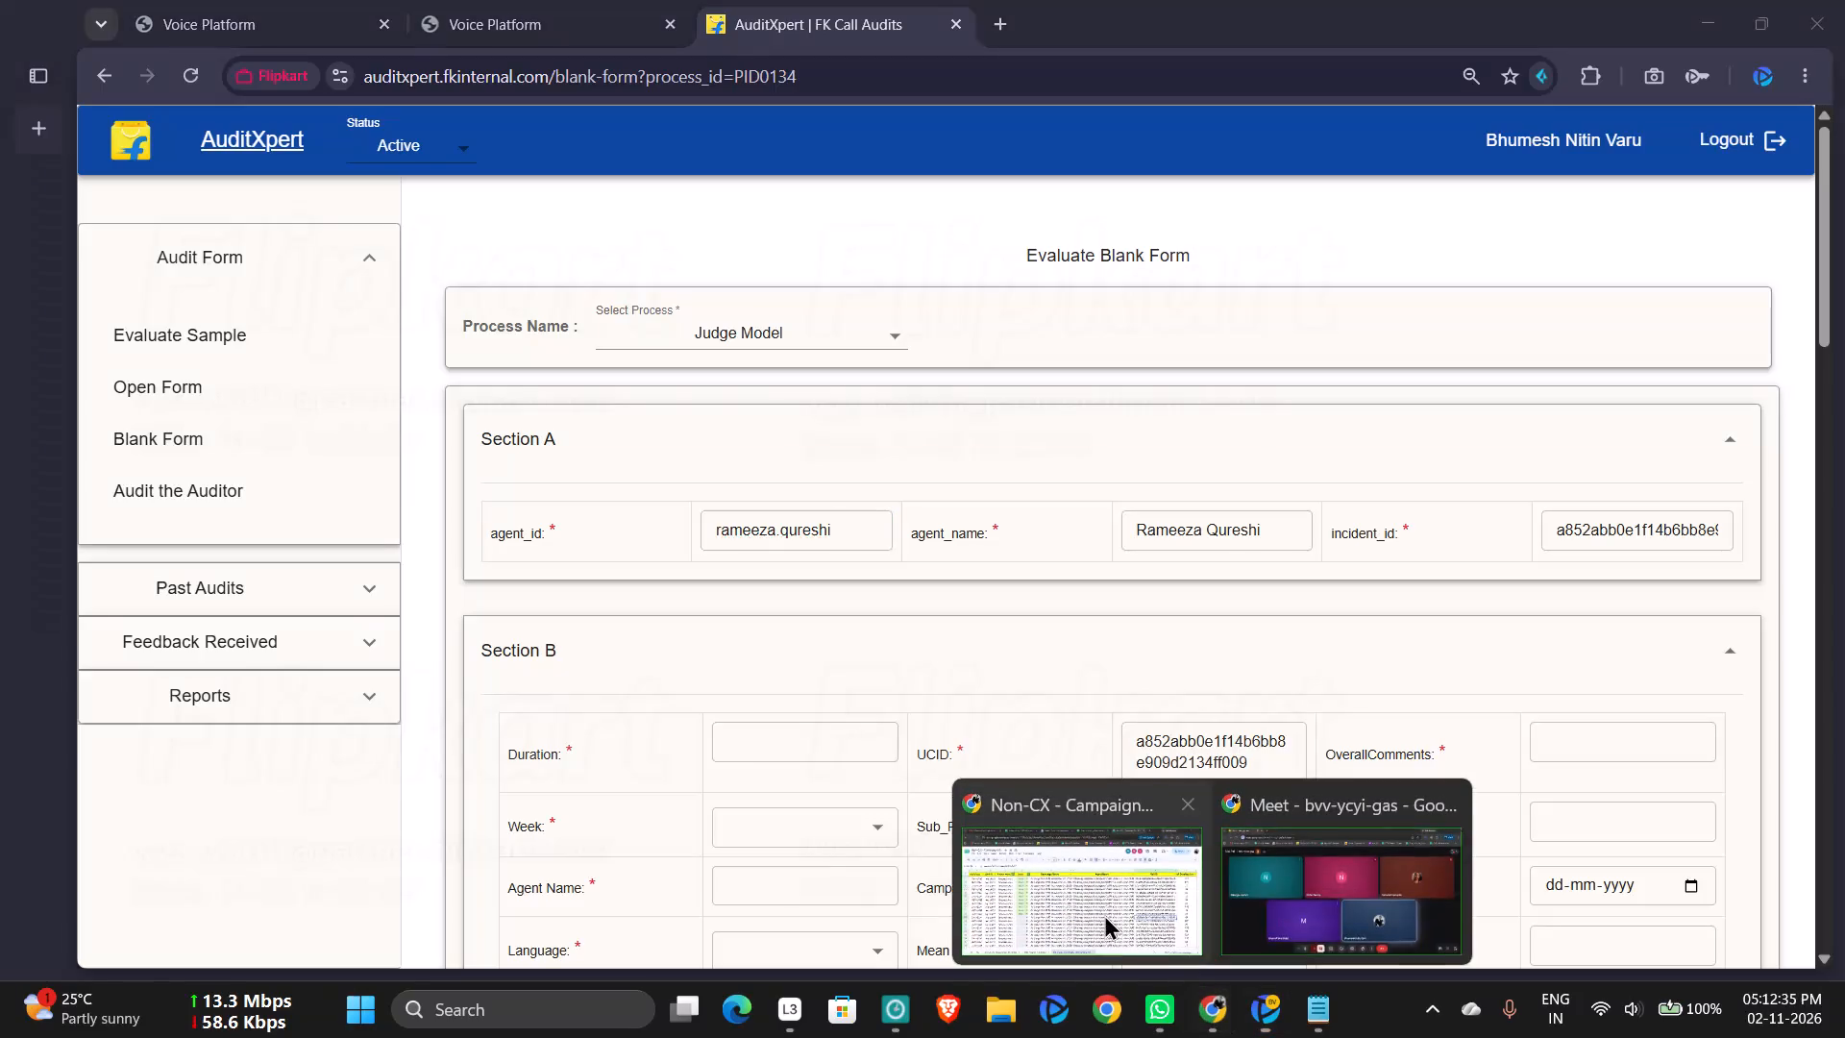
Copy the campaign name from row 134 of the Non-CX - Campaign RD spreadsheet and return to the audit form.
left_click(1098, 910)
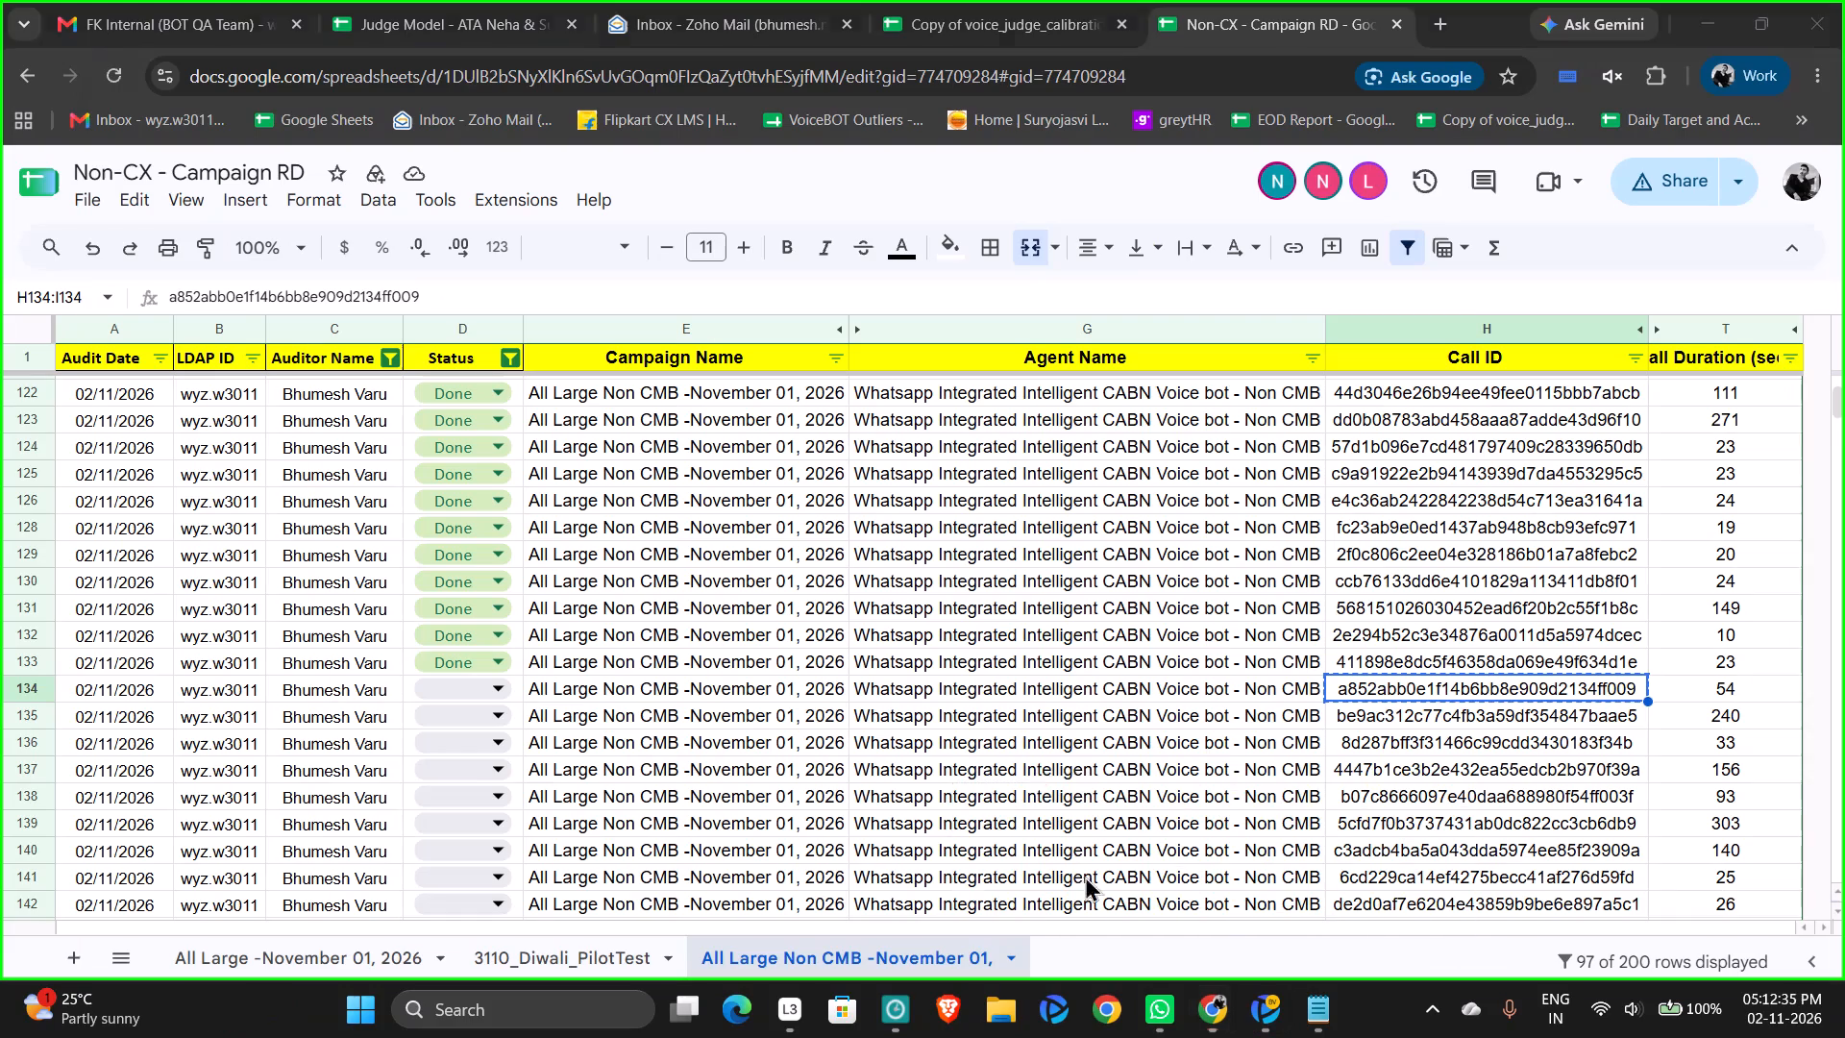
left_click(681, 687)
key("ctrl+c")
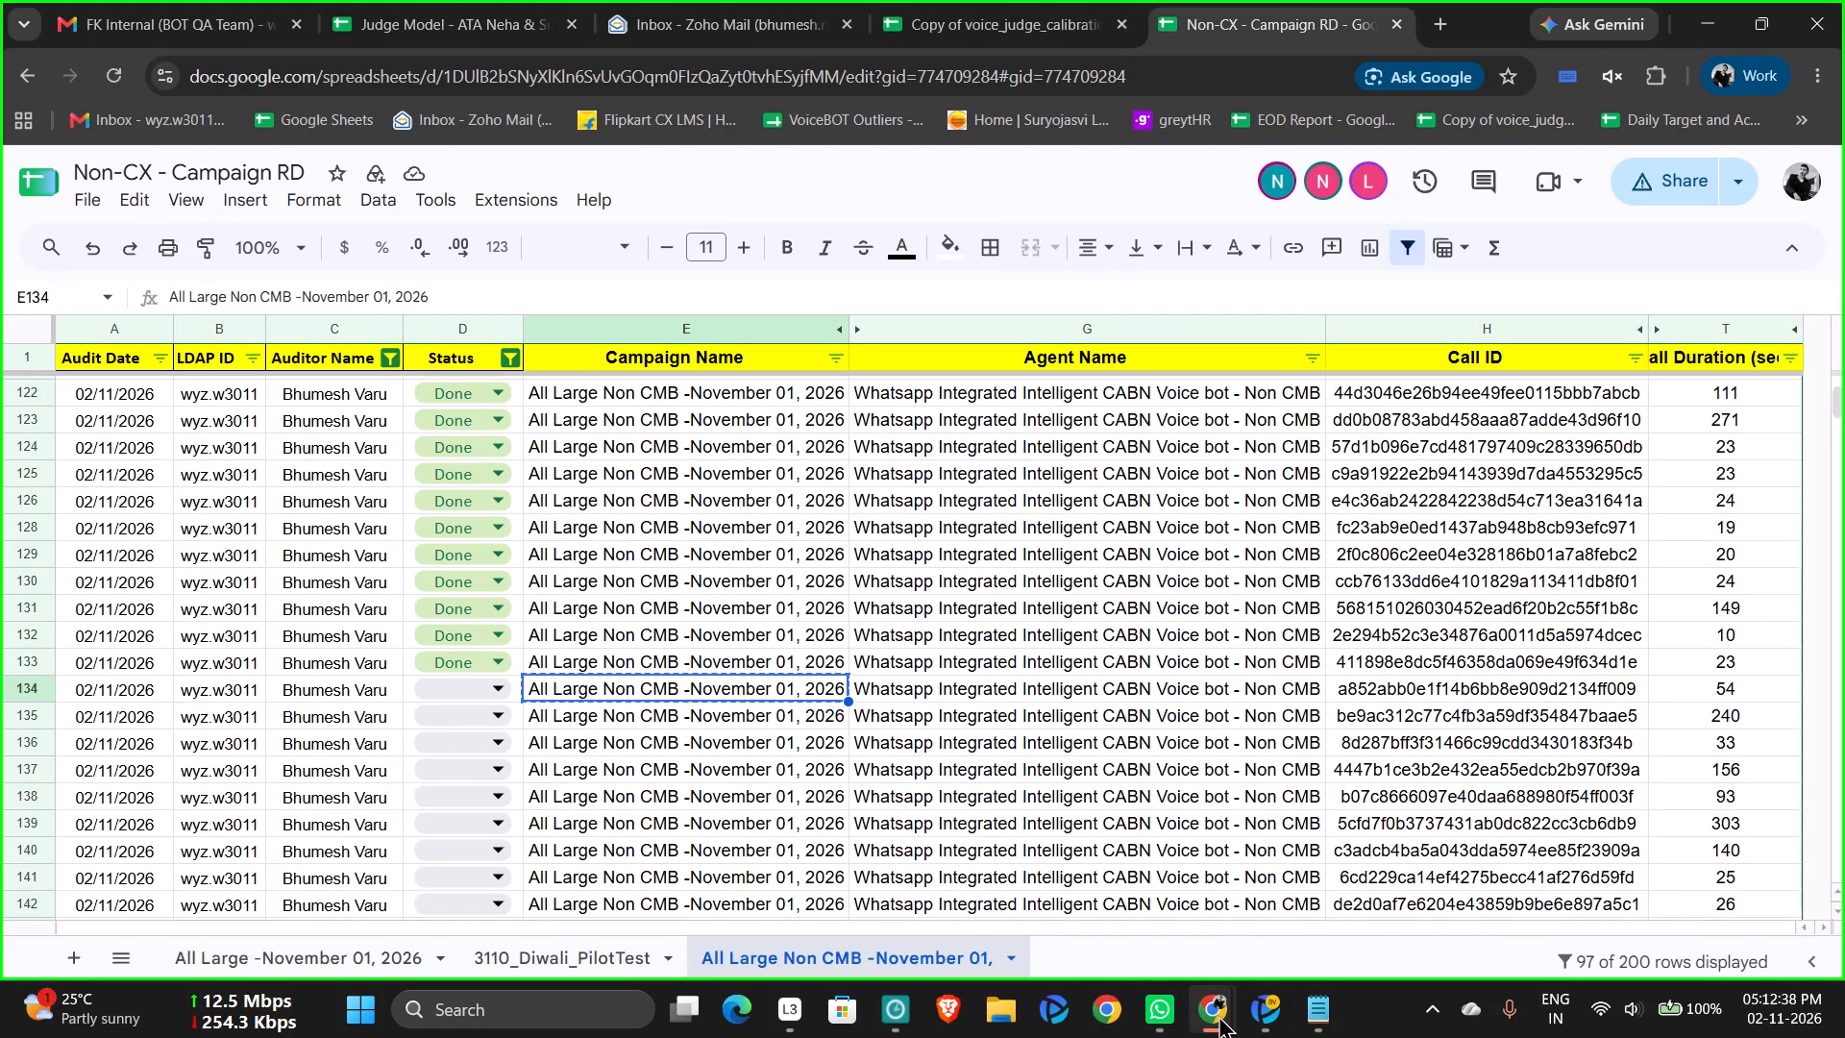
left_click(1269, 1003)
Set the audit form's Sub_Process to CX CABN, Week to Week1 and DOT to 01-11-2026.
left_click(1242, 821)
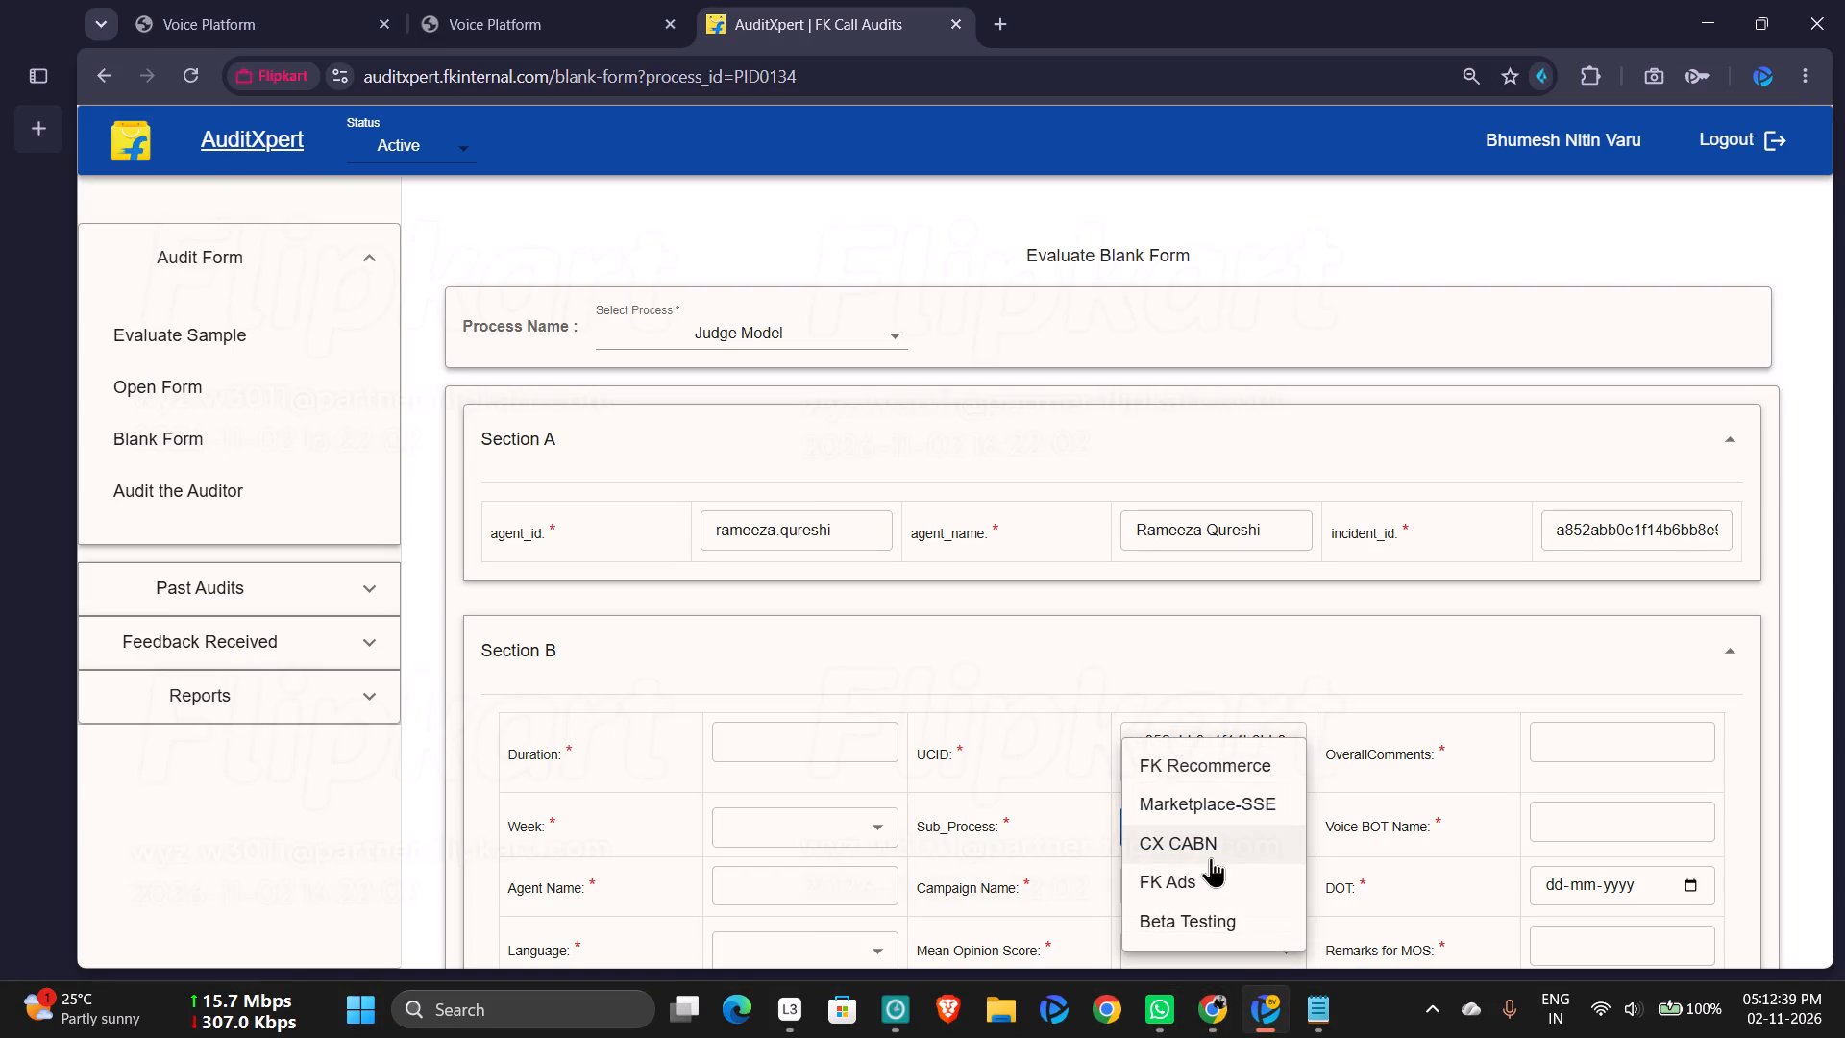
left_click(1198, 834)
left_click(780, 807)
left_click(824, 826)
left_click(772, 764)
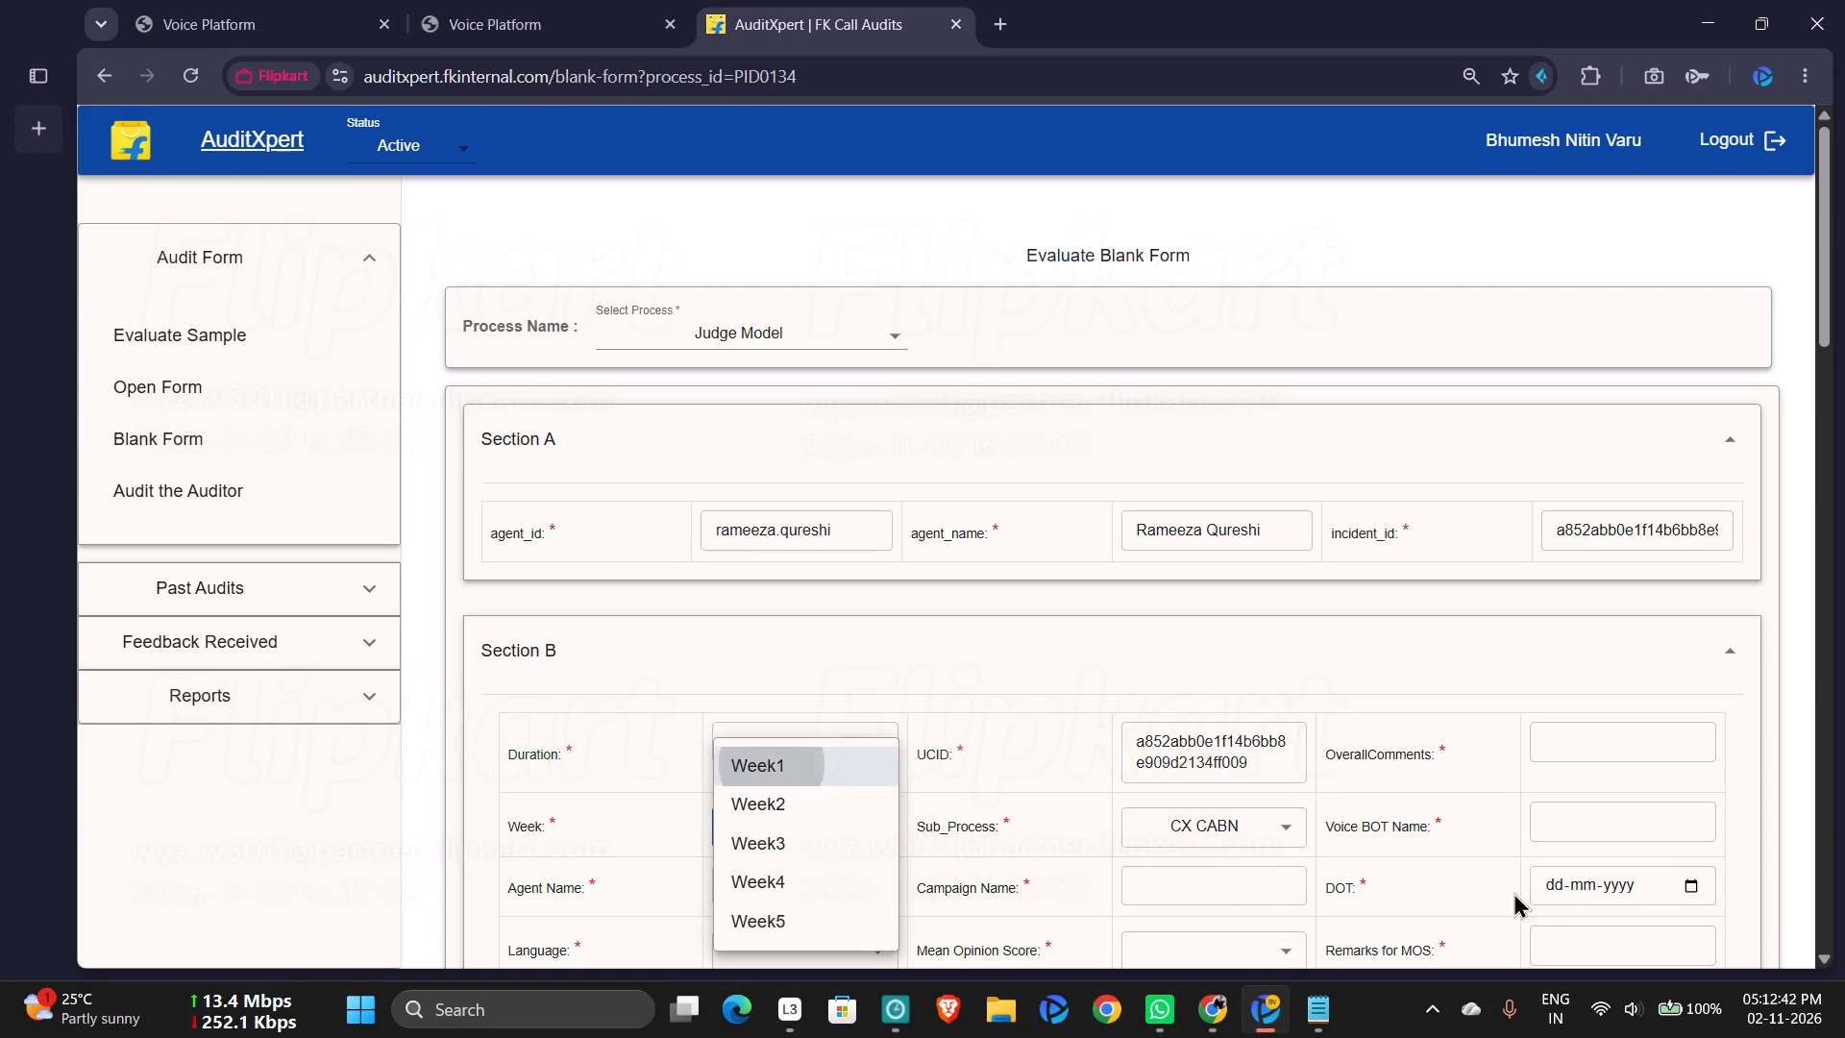
left_click(1693, 877)
left_click(1557, 663)
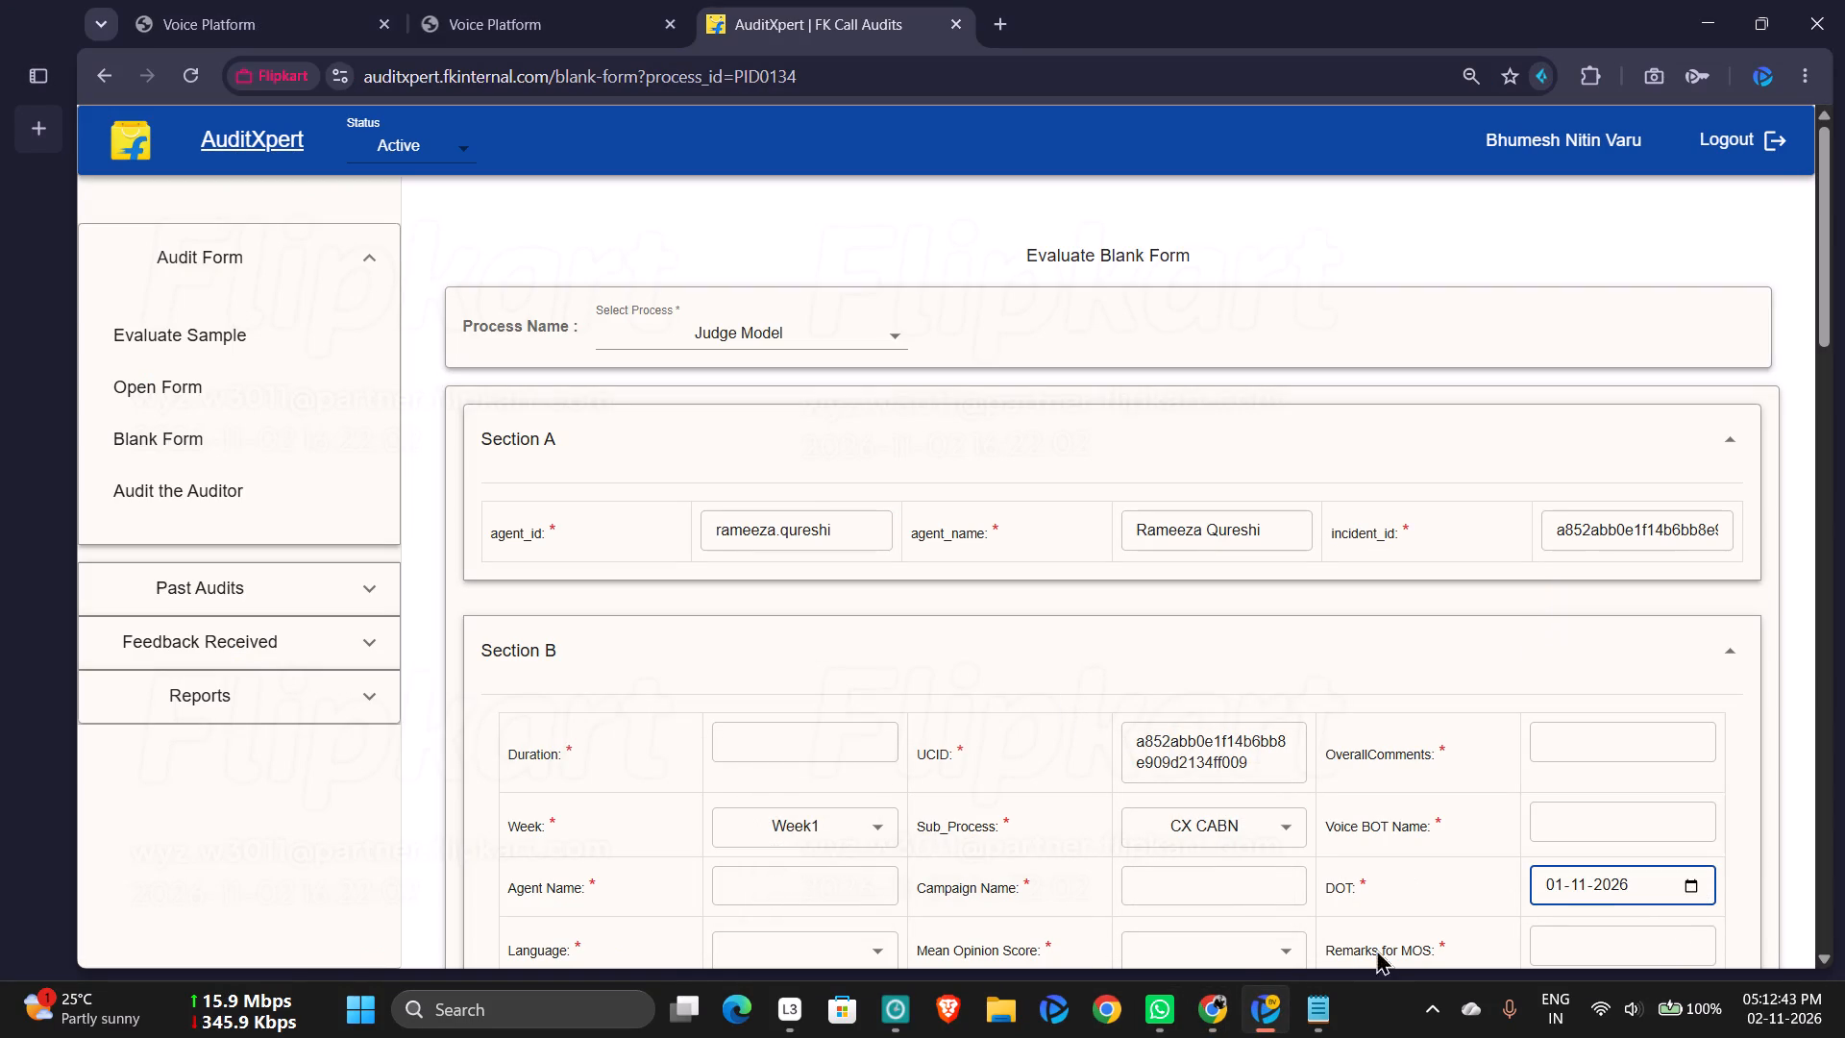
Copy the campaign name "All Large Non CMB -November 01, 2026" from spreadsheet row 134 into the audit form's Campaign Name field.
left_click(1227, 1004)
left_click(1110, 893)
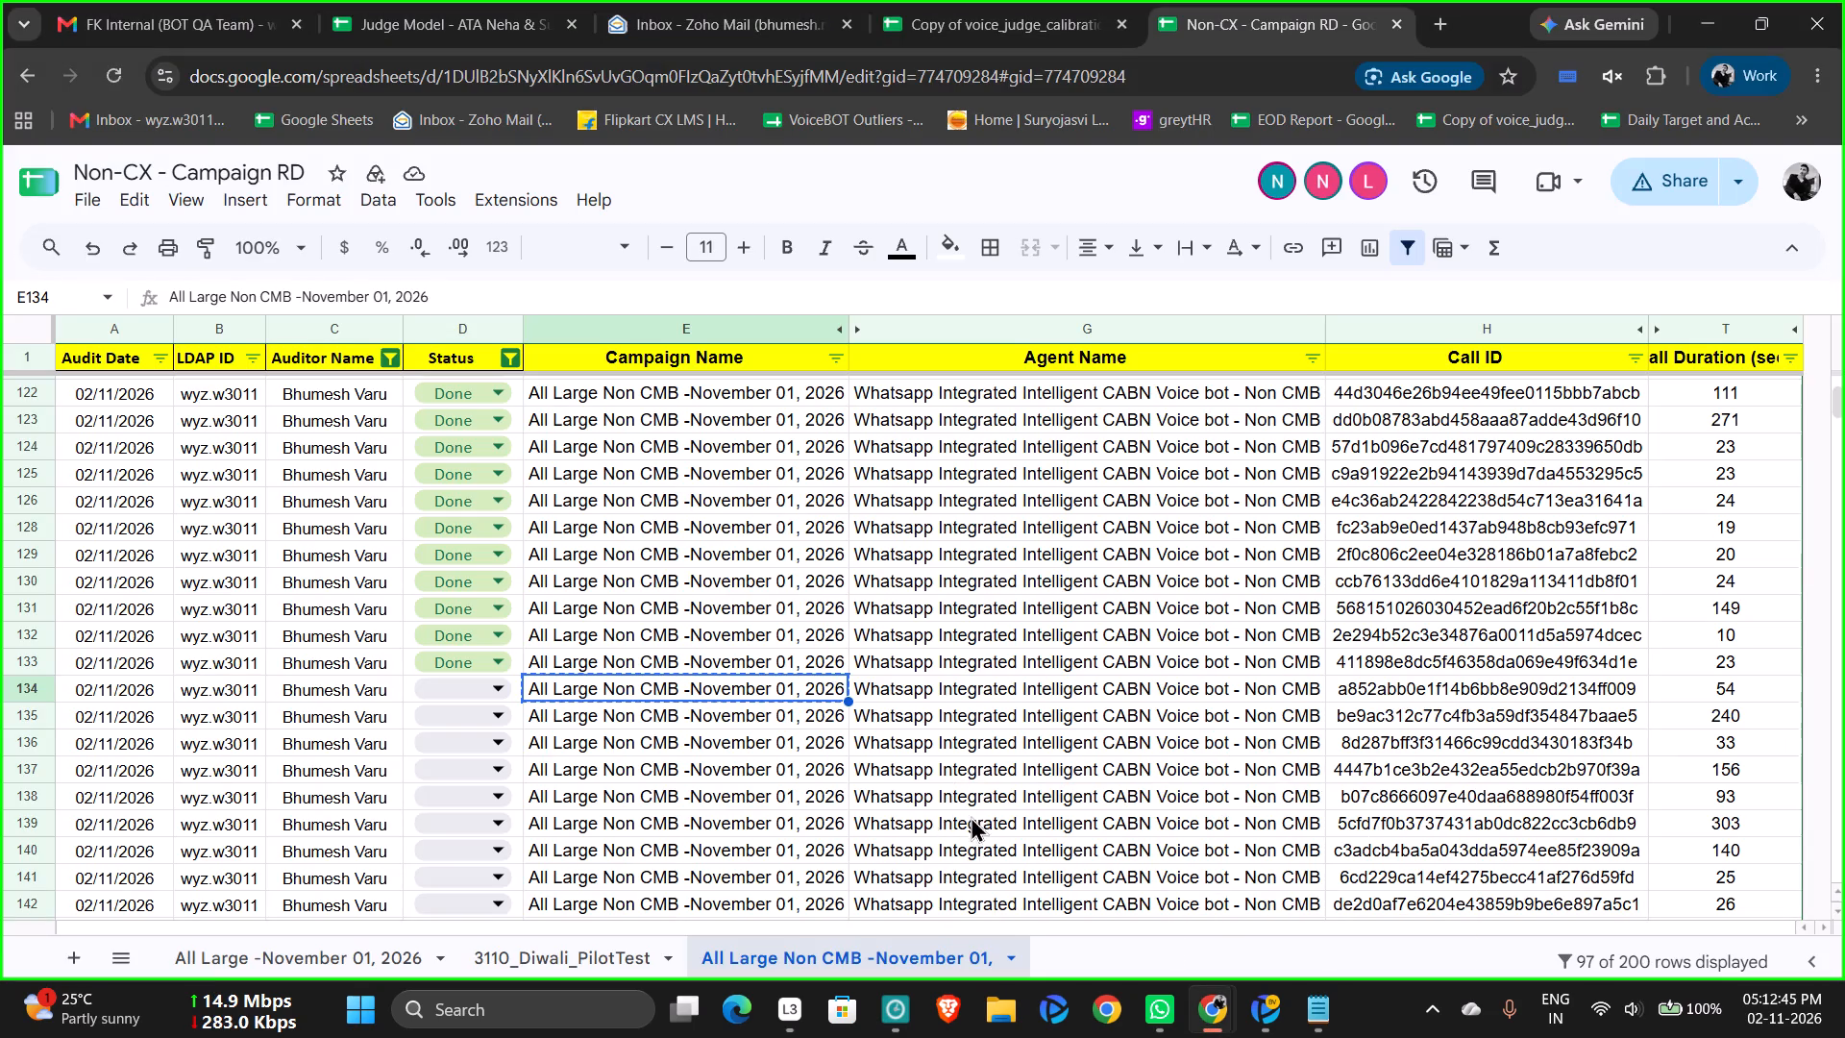
left_click(1274, 1014)
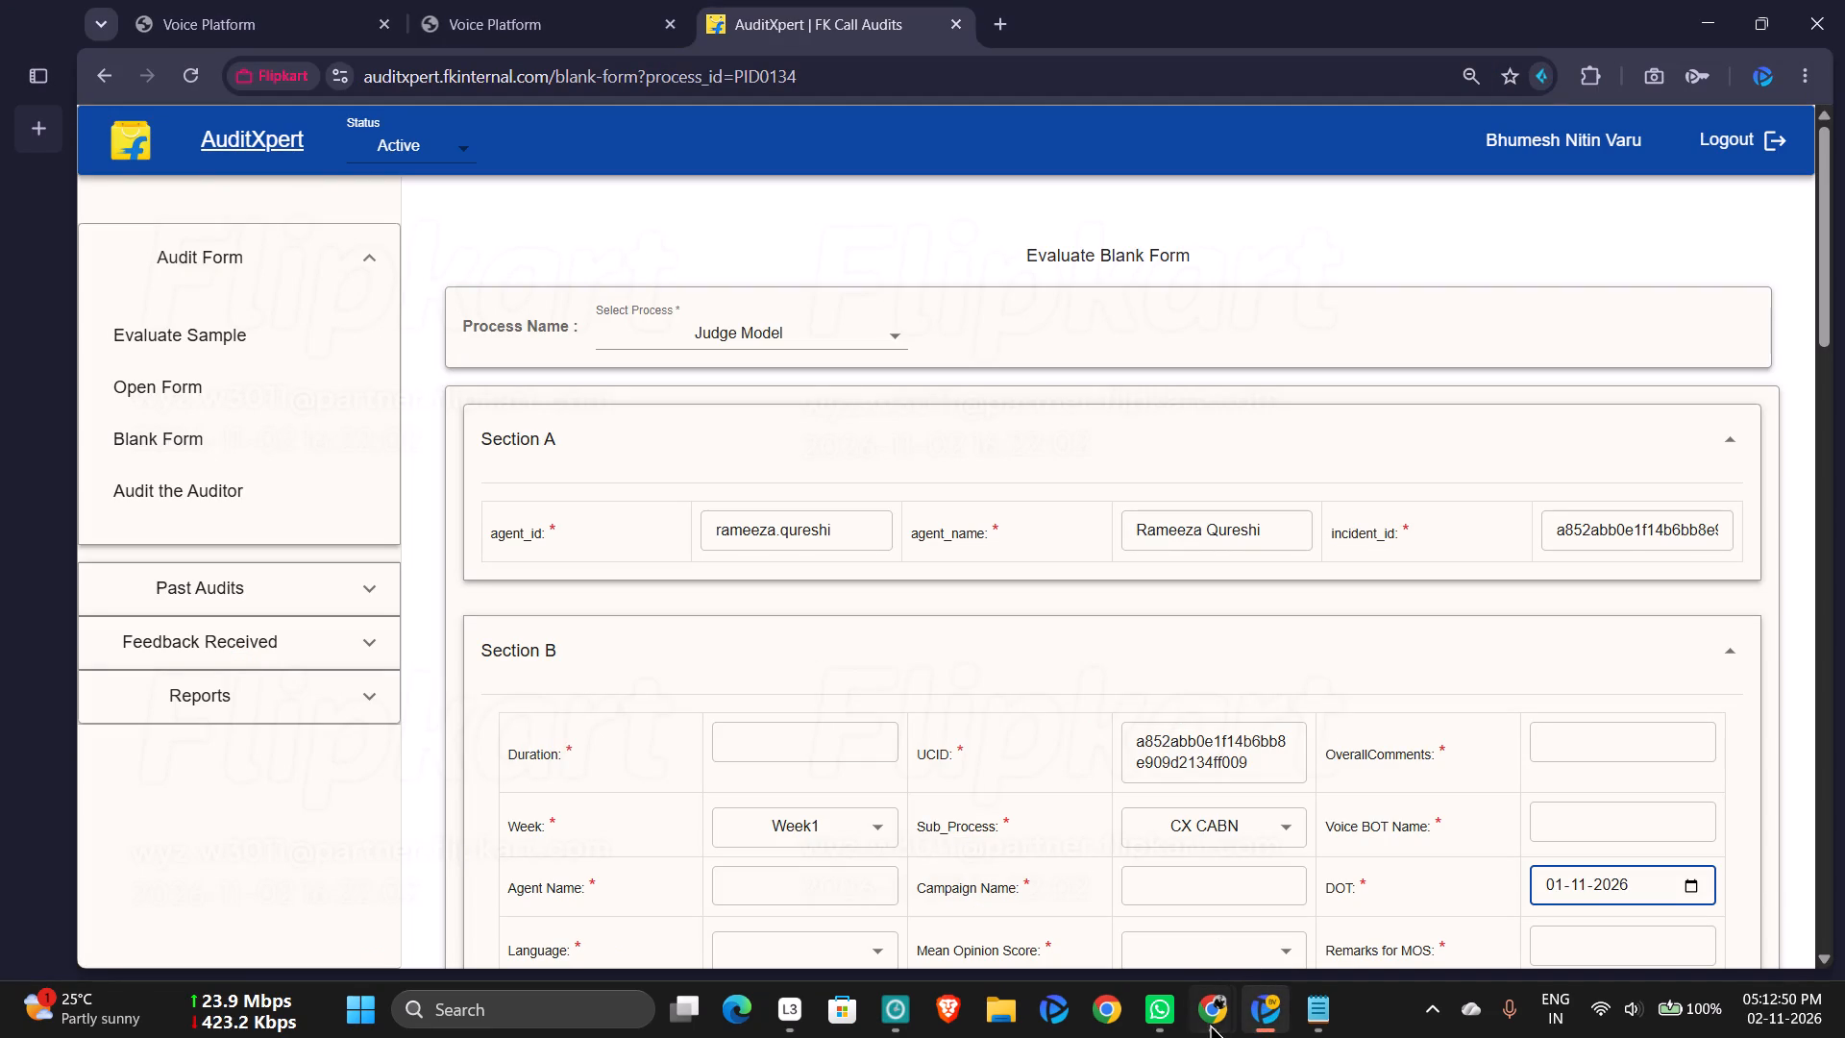
left_click(1209, 1023)
left_click(1024, 858)
left_click(938, 691)
left_click(736, 685)
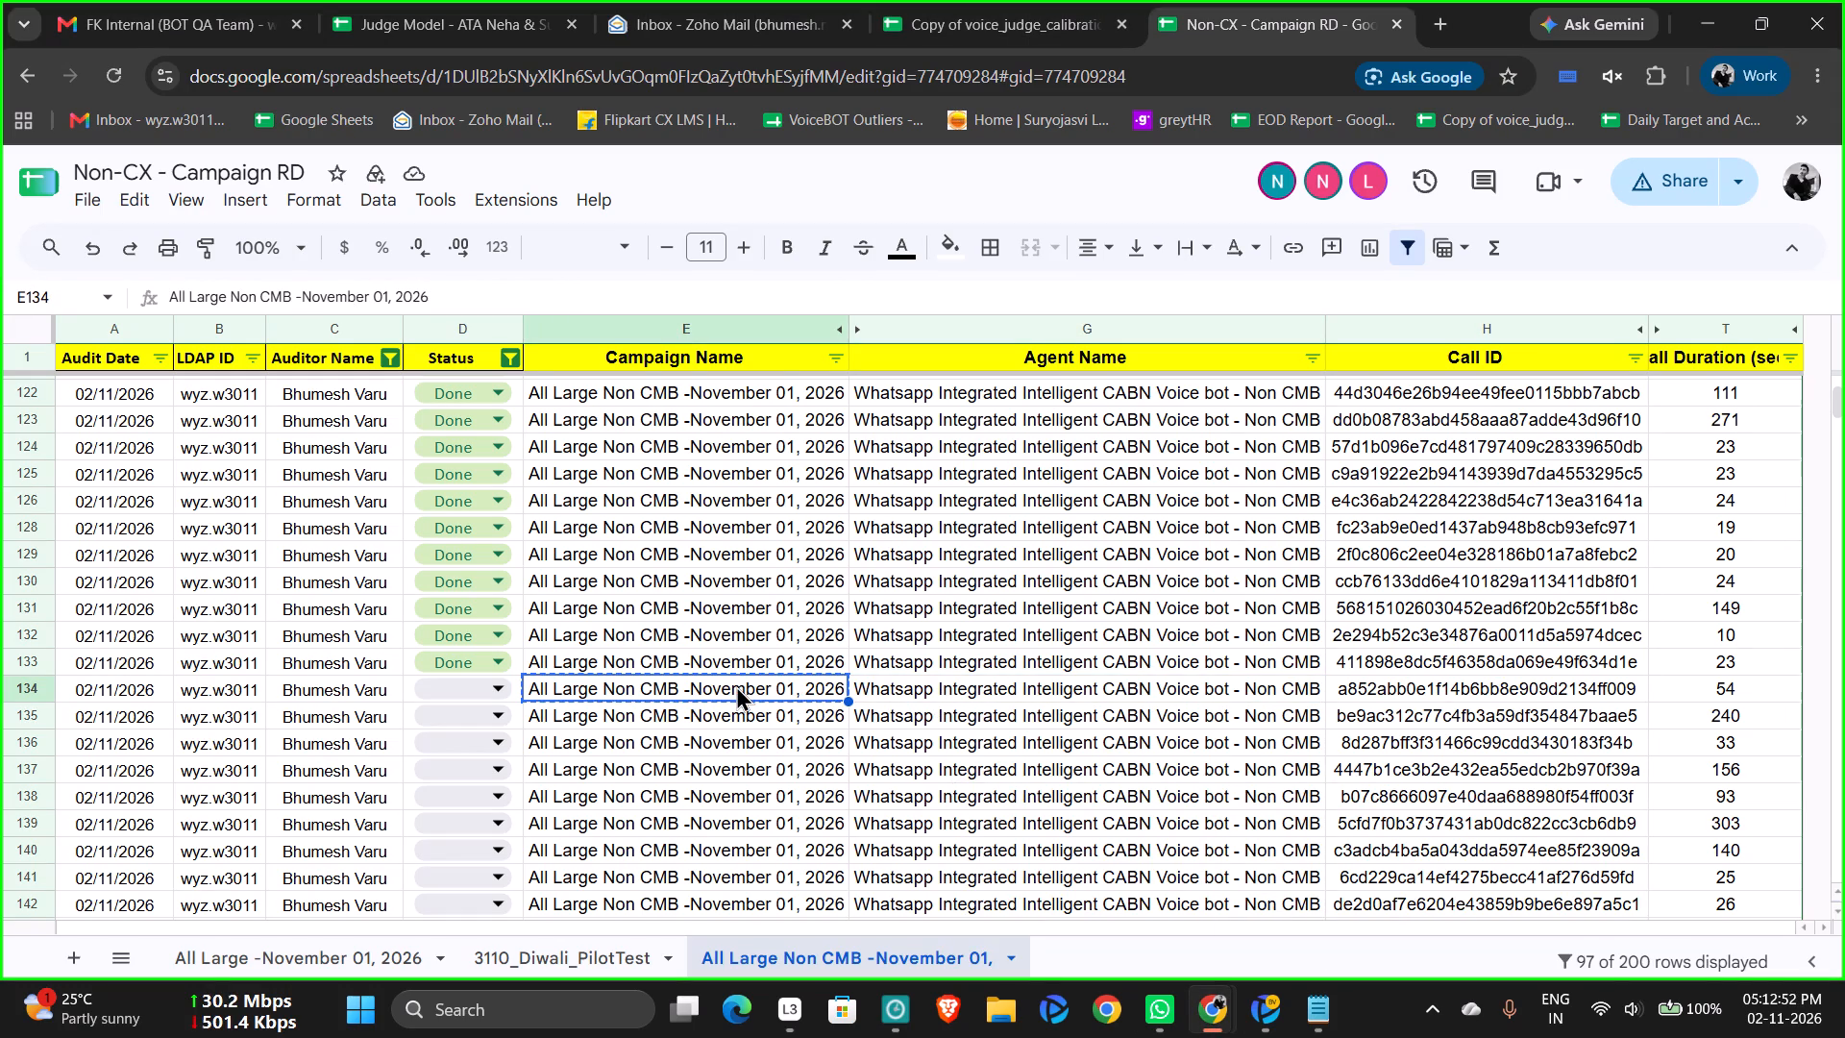
key("ctrl+c")
left_click(1249, 1021)
scroll(1221, 620, "down", 1)
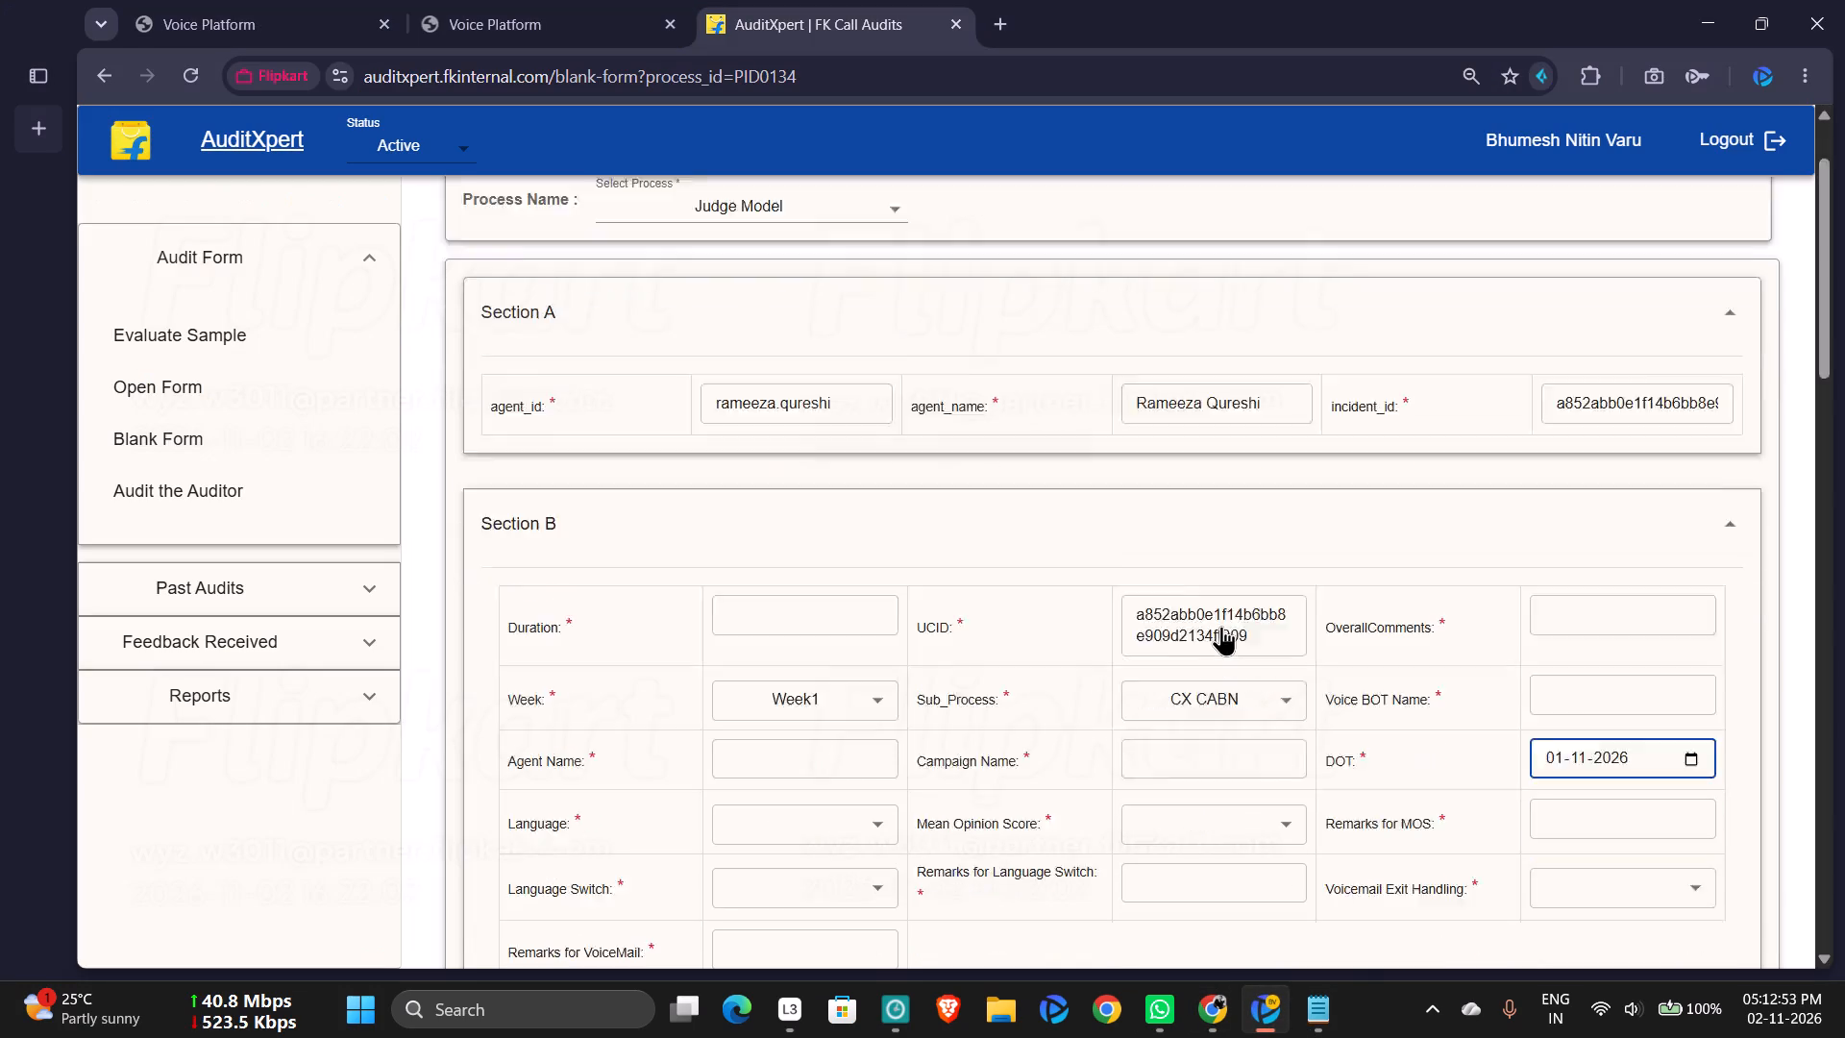
left_click(1247, 658)
key("ctrl+v")
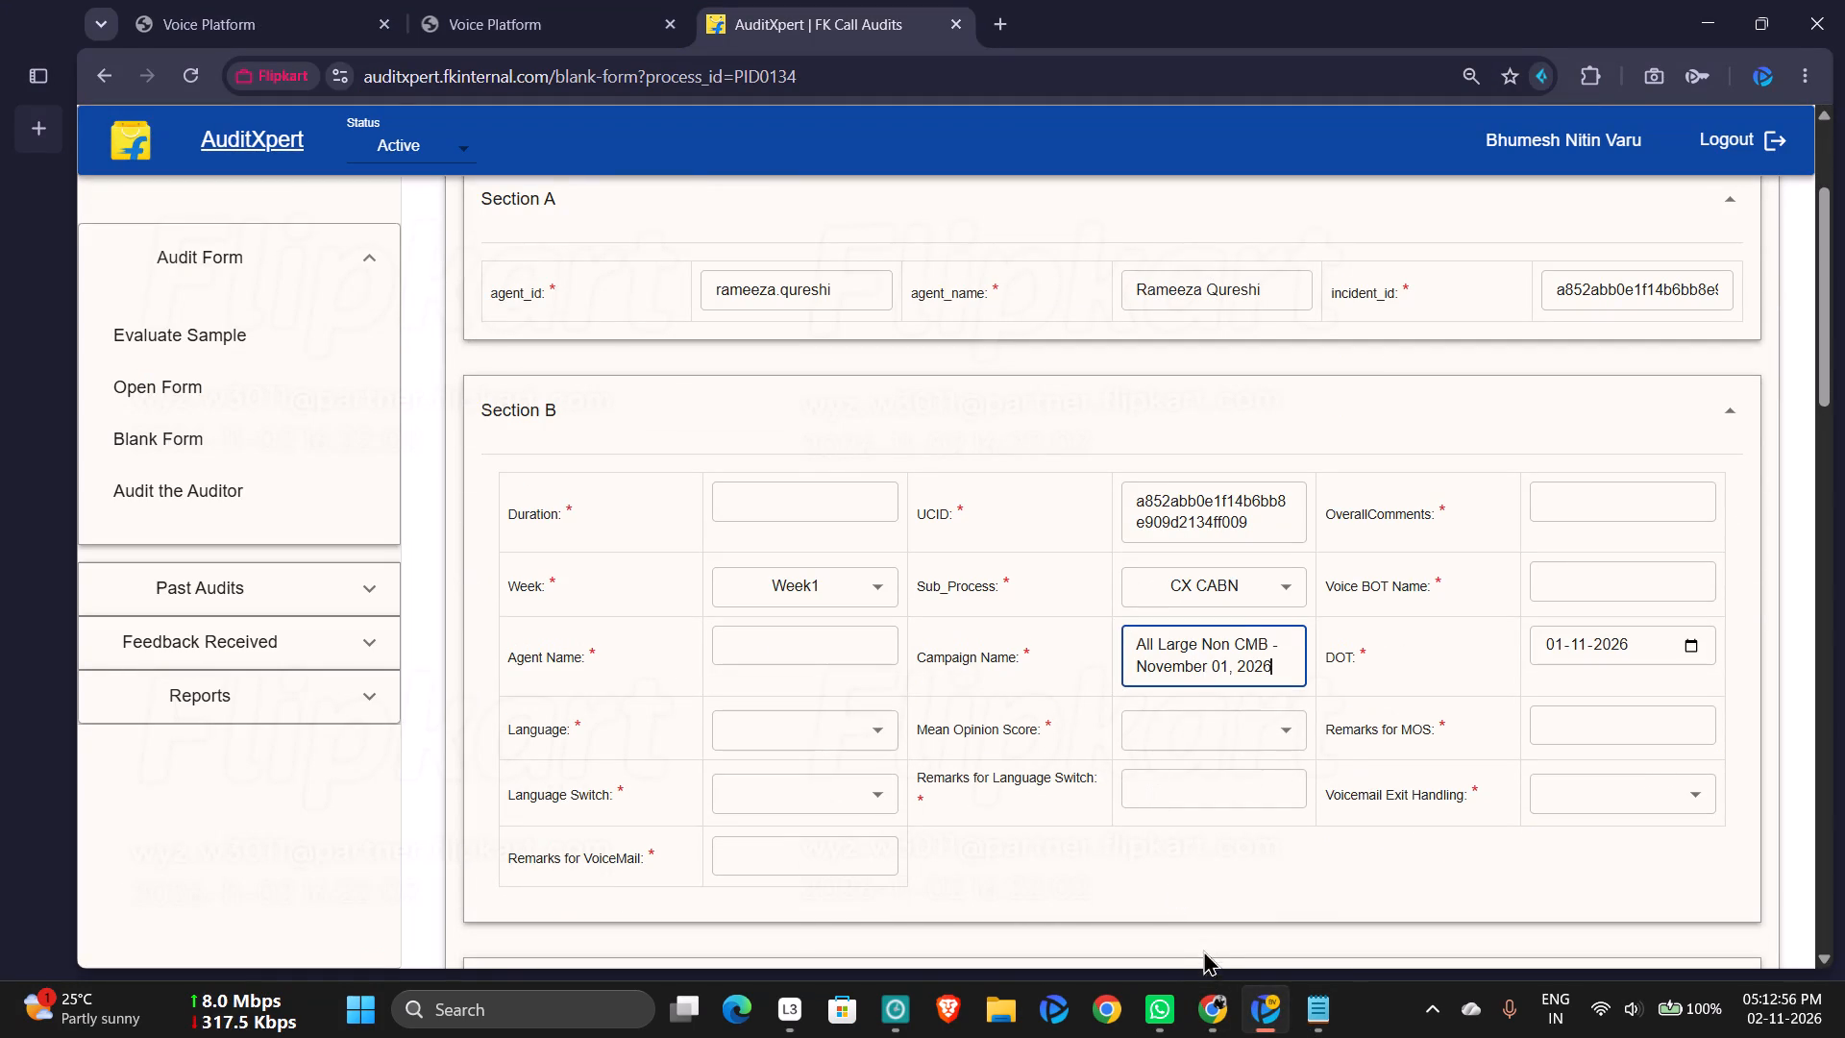
Copy row 134's agent name, "Whatsapp Integrated Intelligent CABN Voice bot - Non CMB", from the spreadsheet into the form's Agent Name field.
left_click(1215, 1021)
left_click(1005, 892)
left_click(909, 684)
key("ctrl+c")
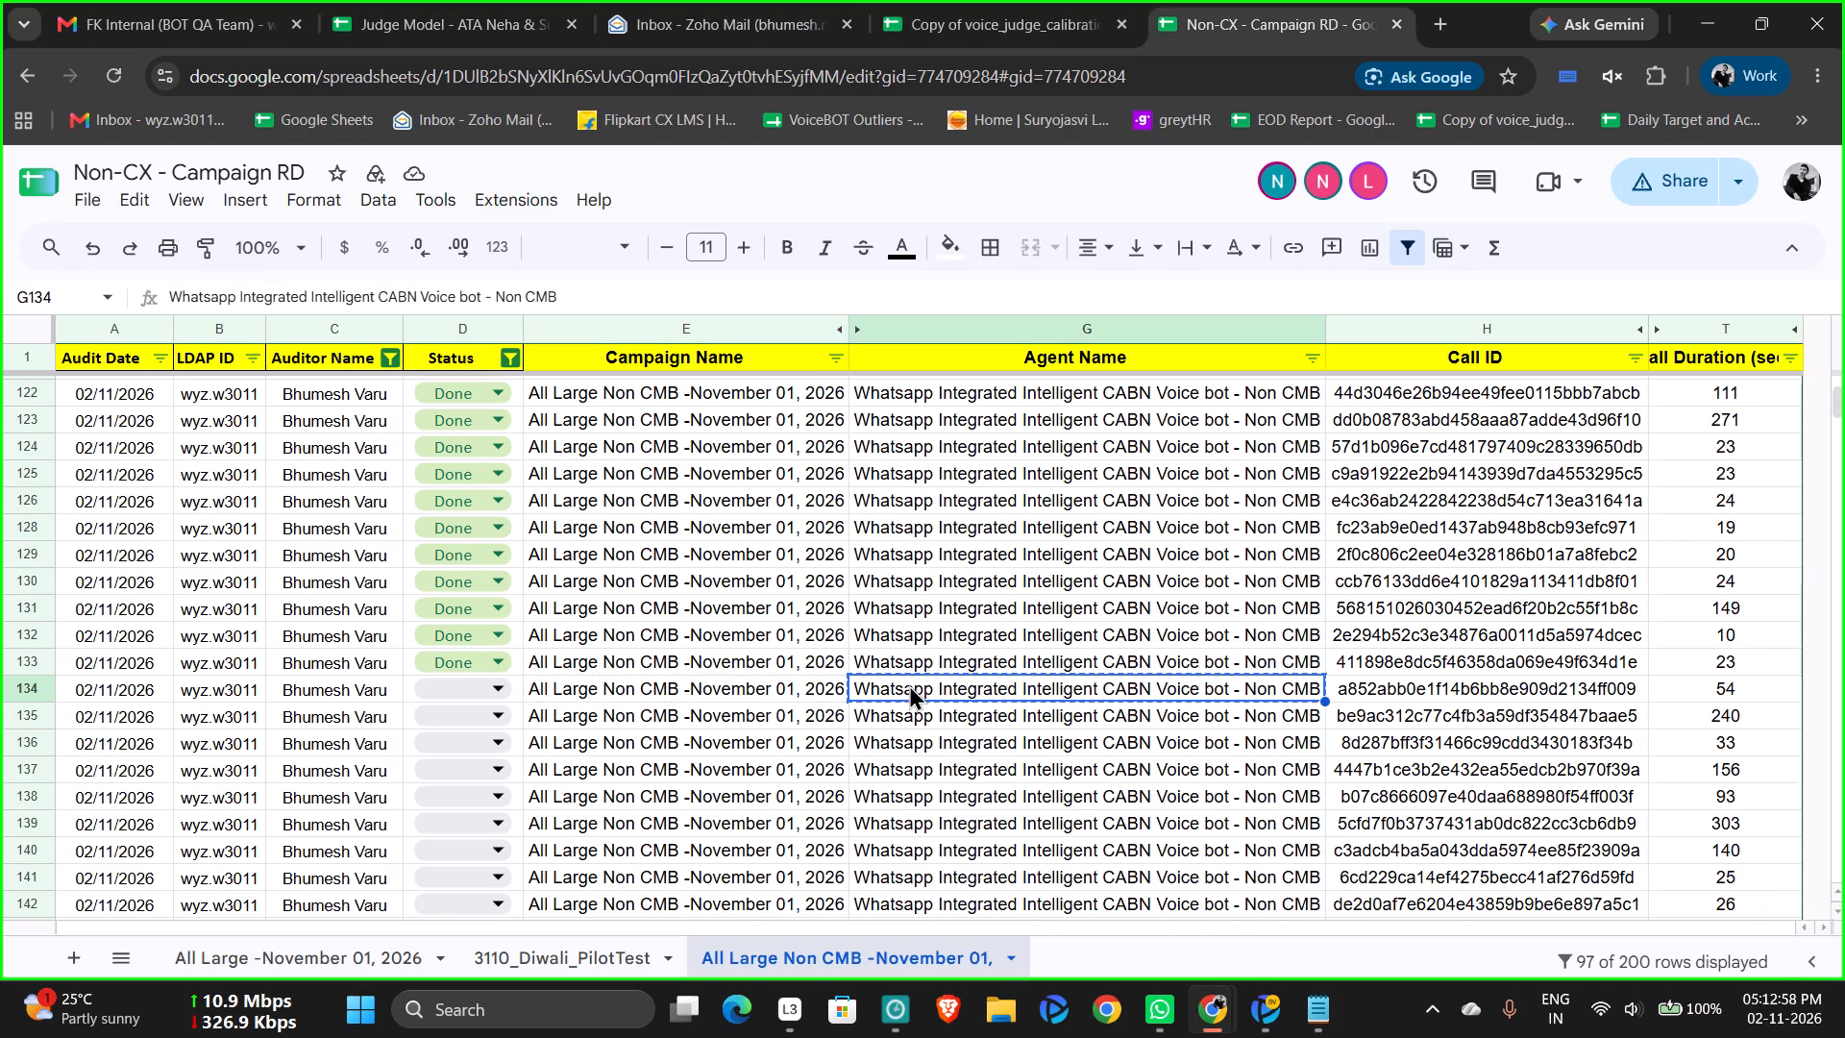
left_click(1268, 1013)
left_click(831, 662)
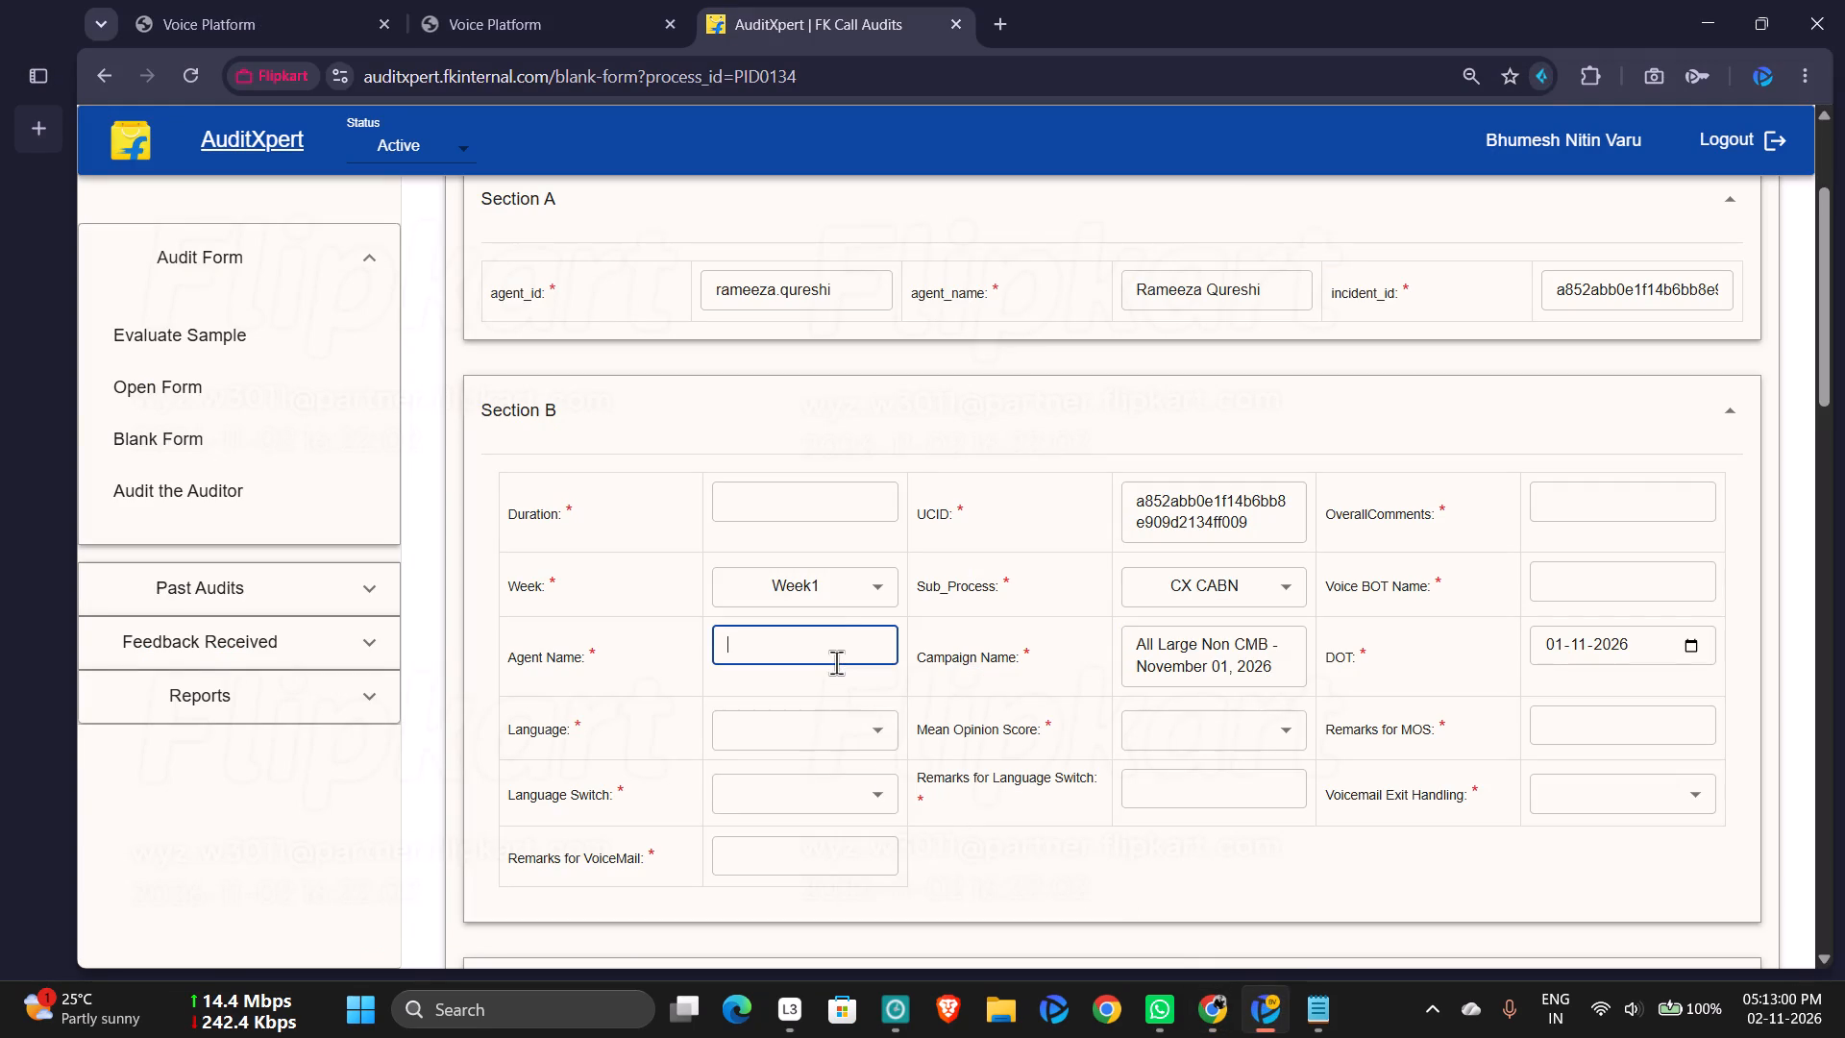
key("ctrl+v")
Look up row 134's call duration in the spreadsheet and enter 54 as the form's Duration.
left_click(1218, 1000)
left_click(1062, 912)
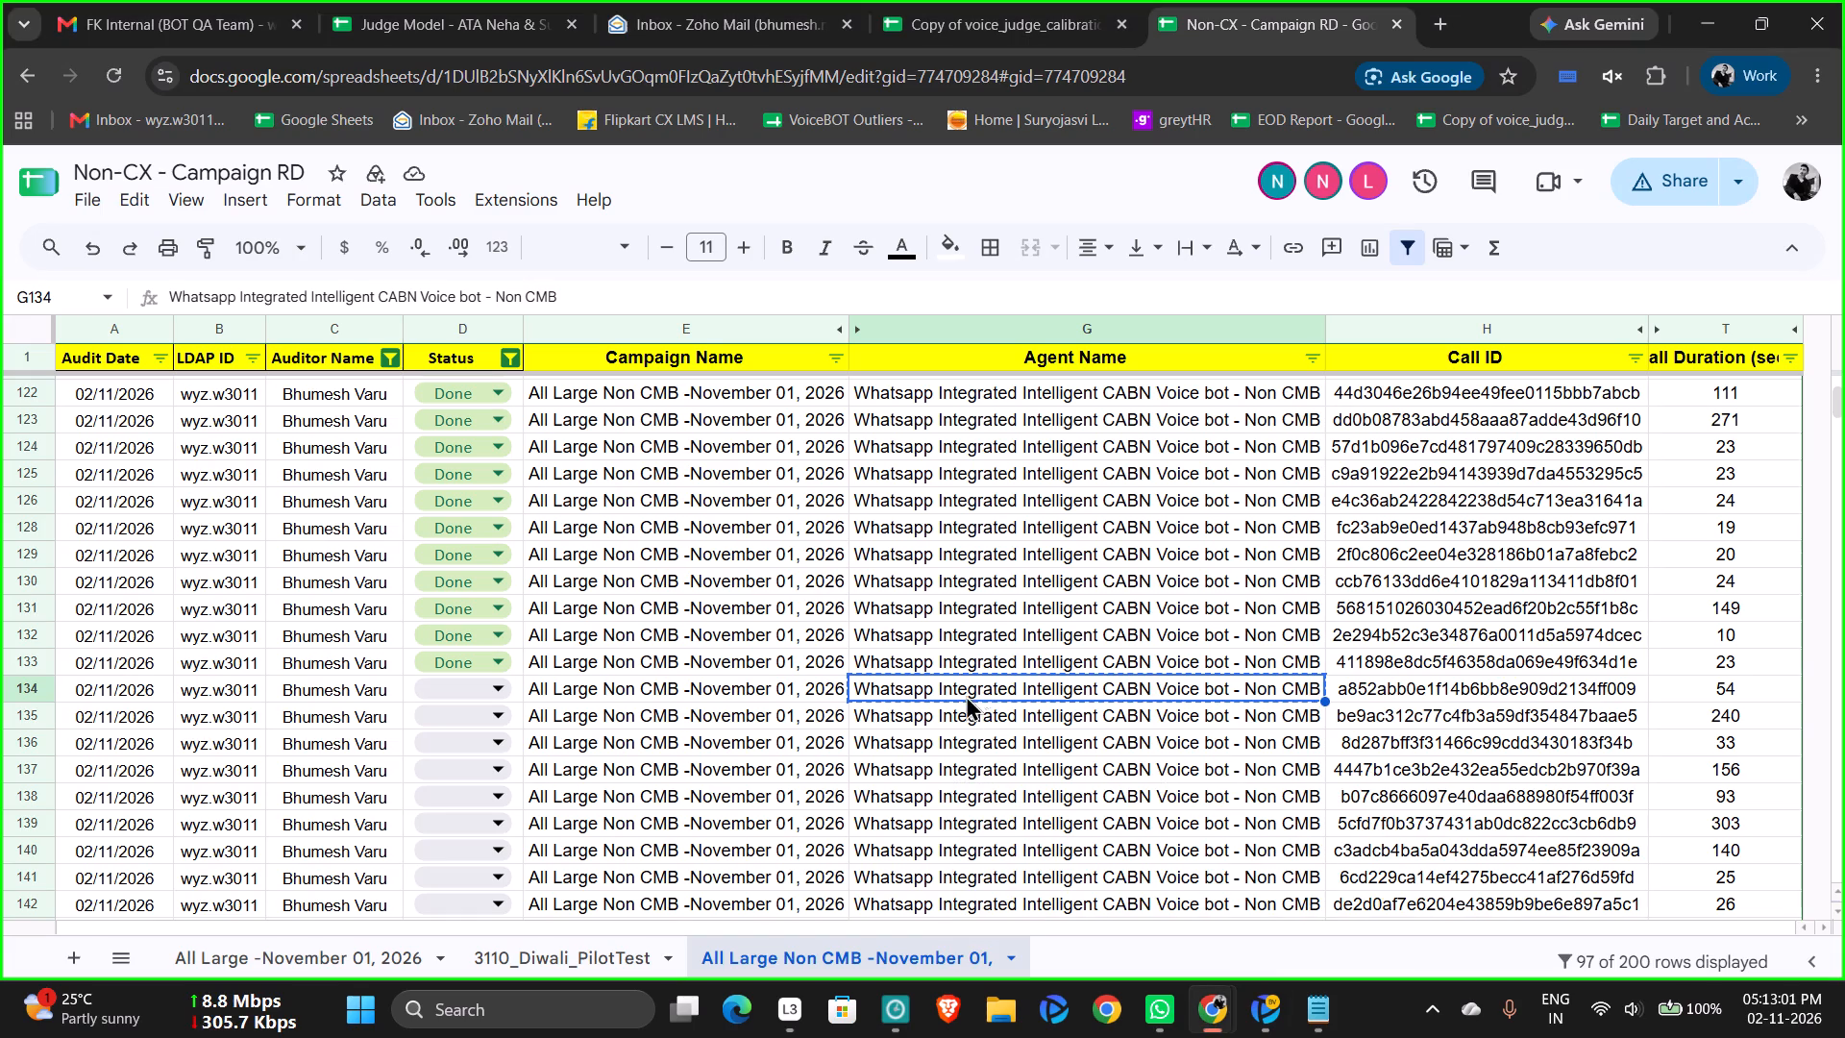
left_click(1510, 697)
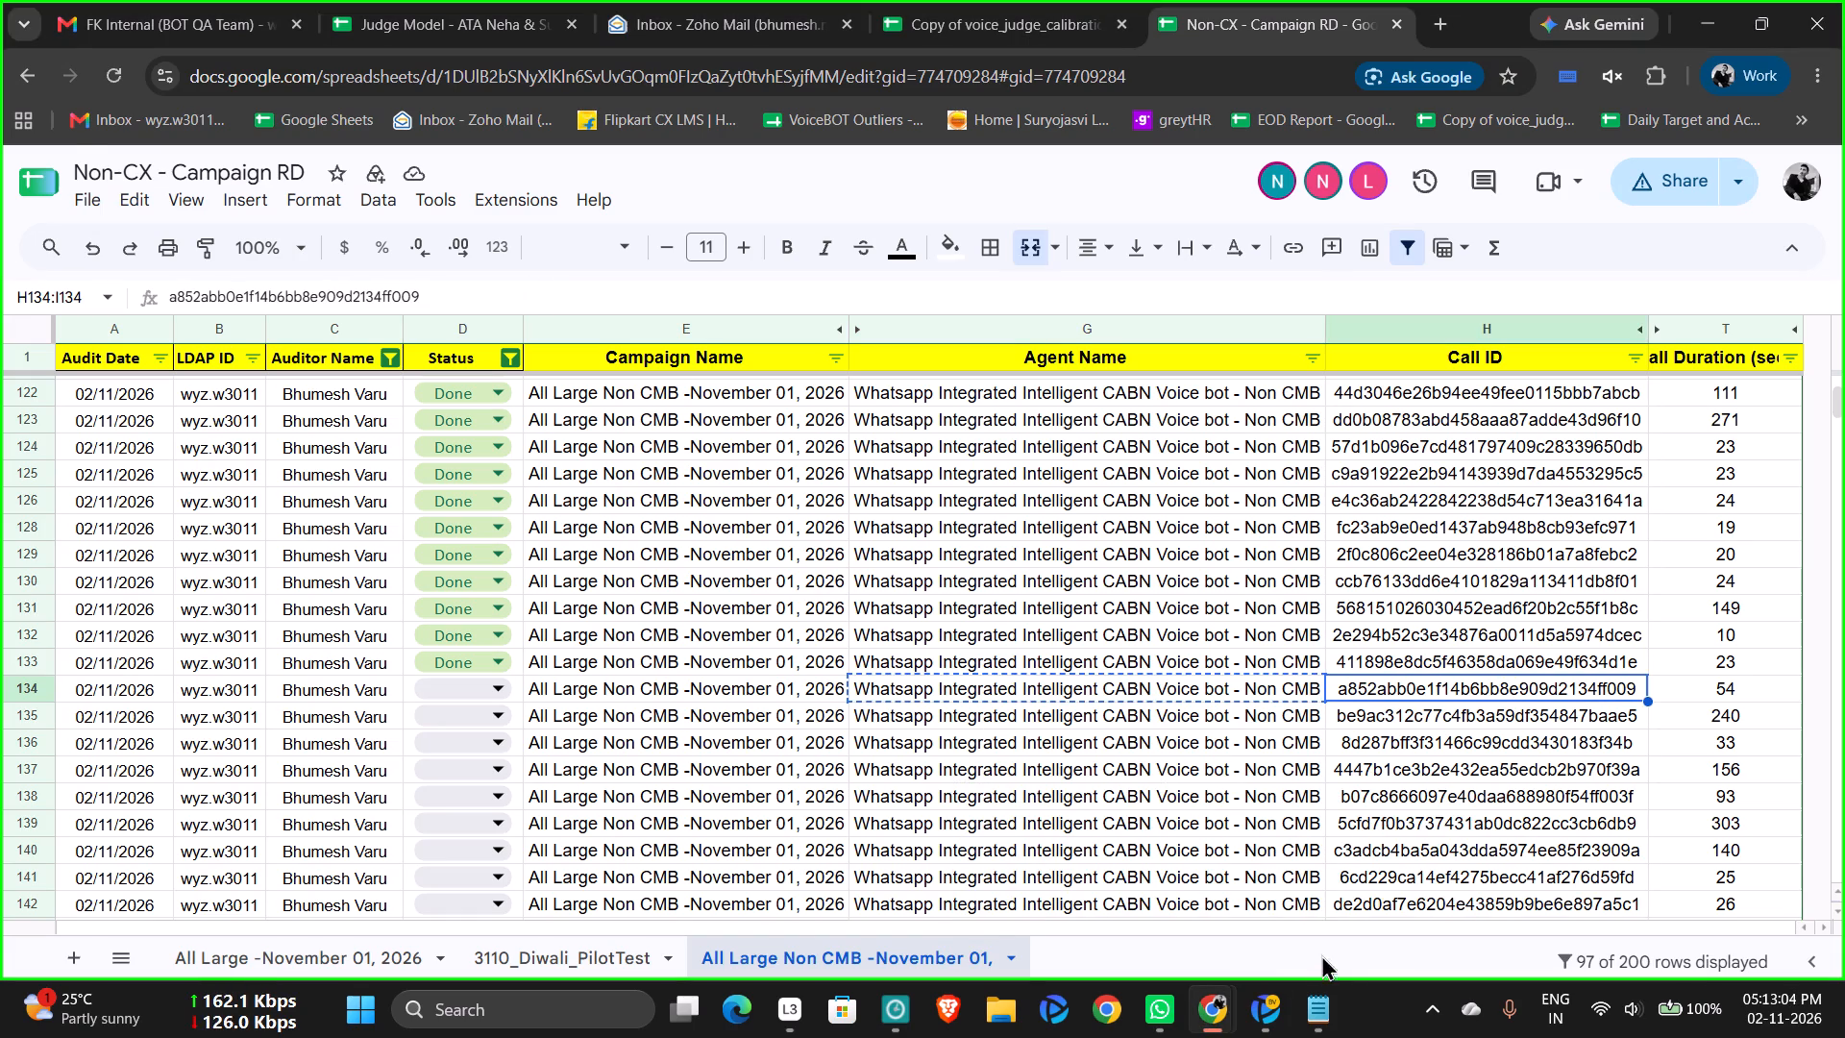
left_click(1257, 1006)
left_click(806, 494)
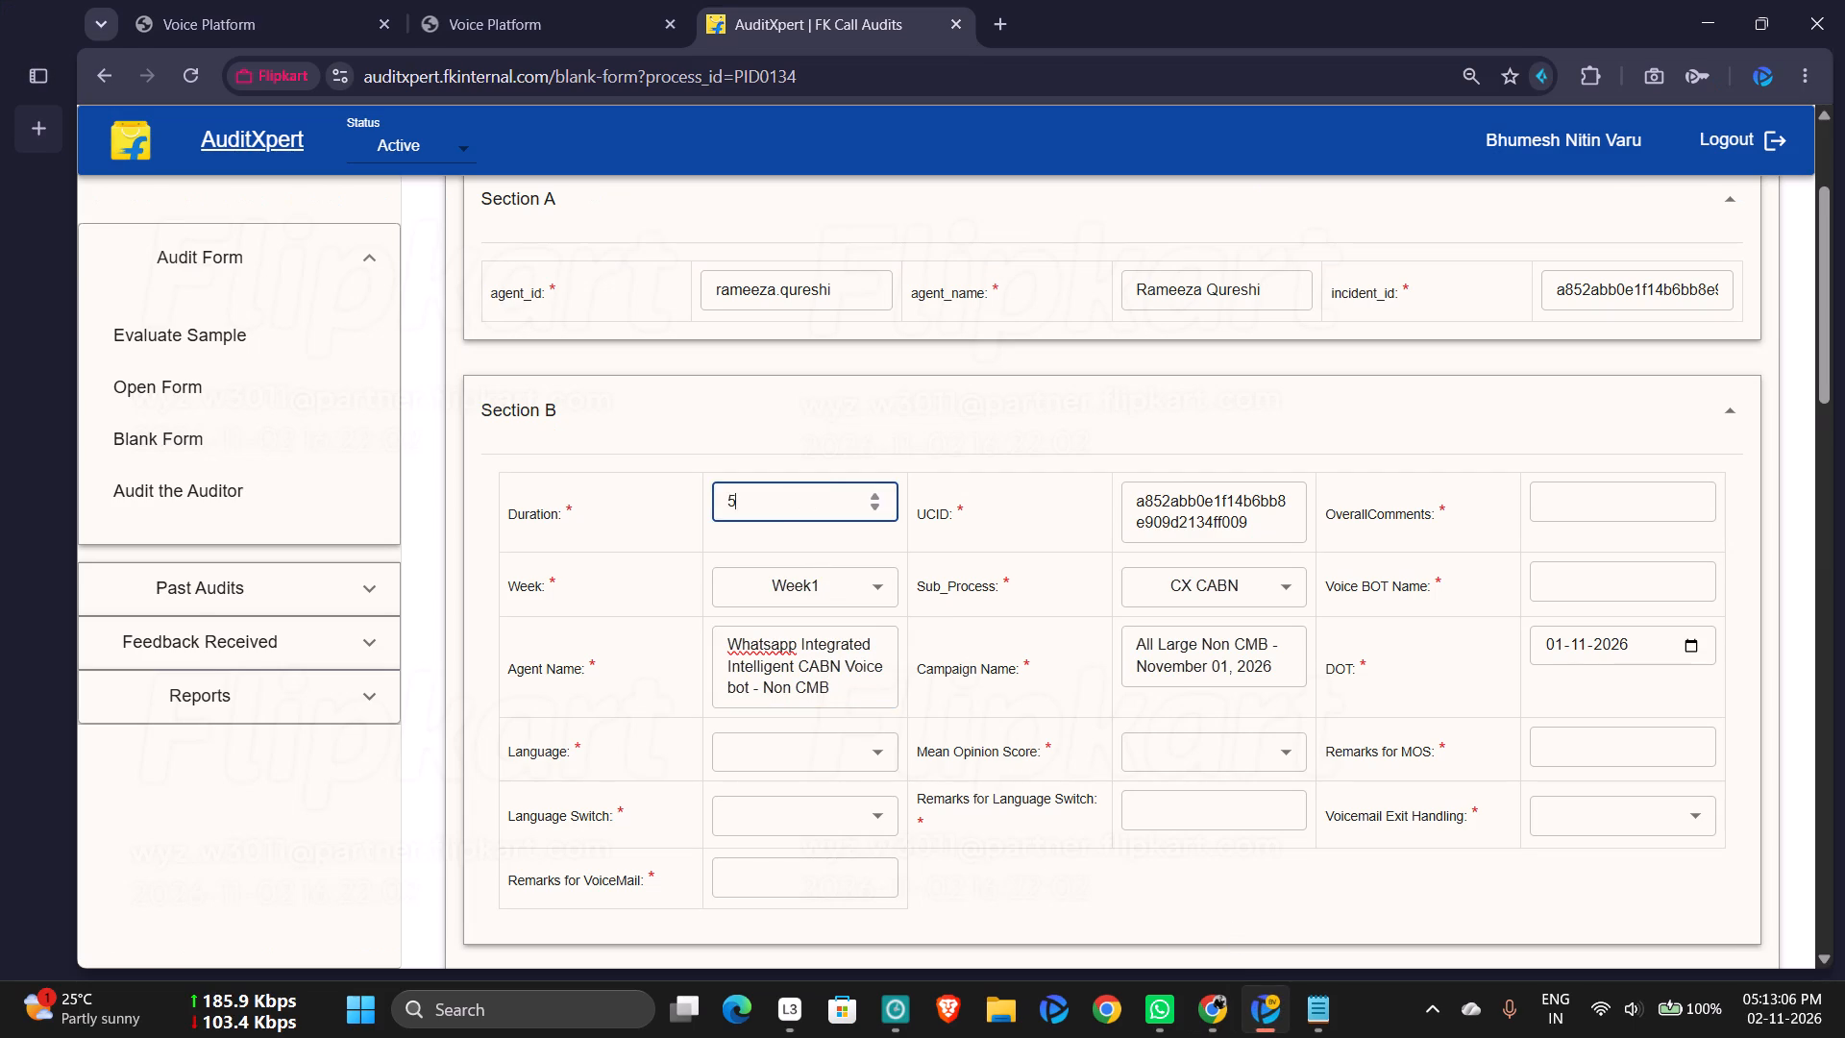
Enter Priya as the Voice BOT Name and set Voicemail Exit Handling to NA.
left_click(1663, 575)
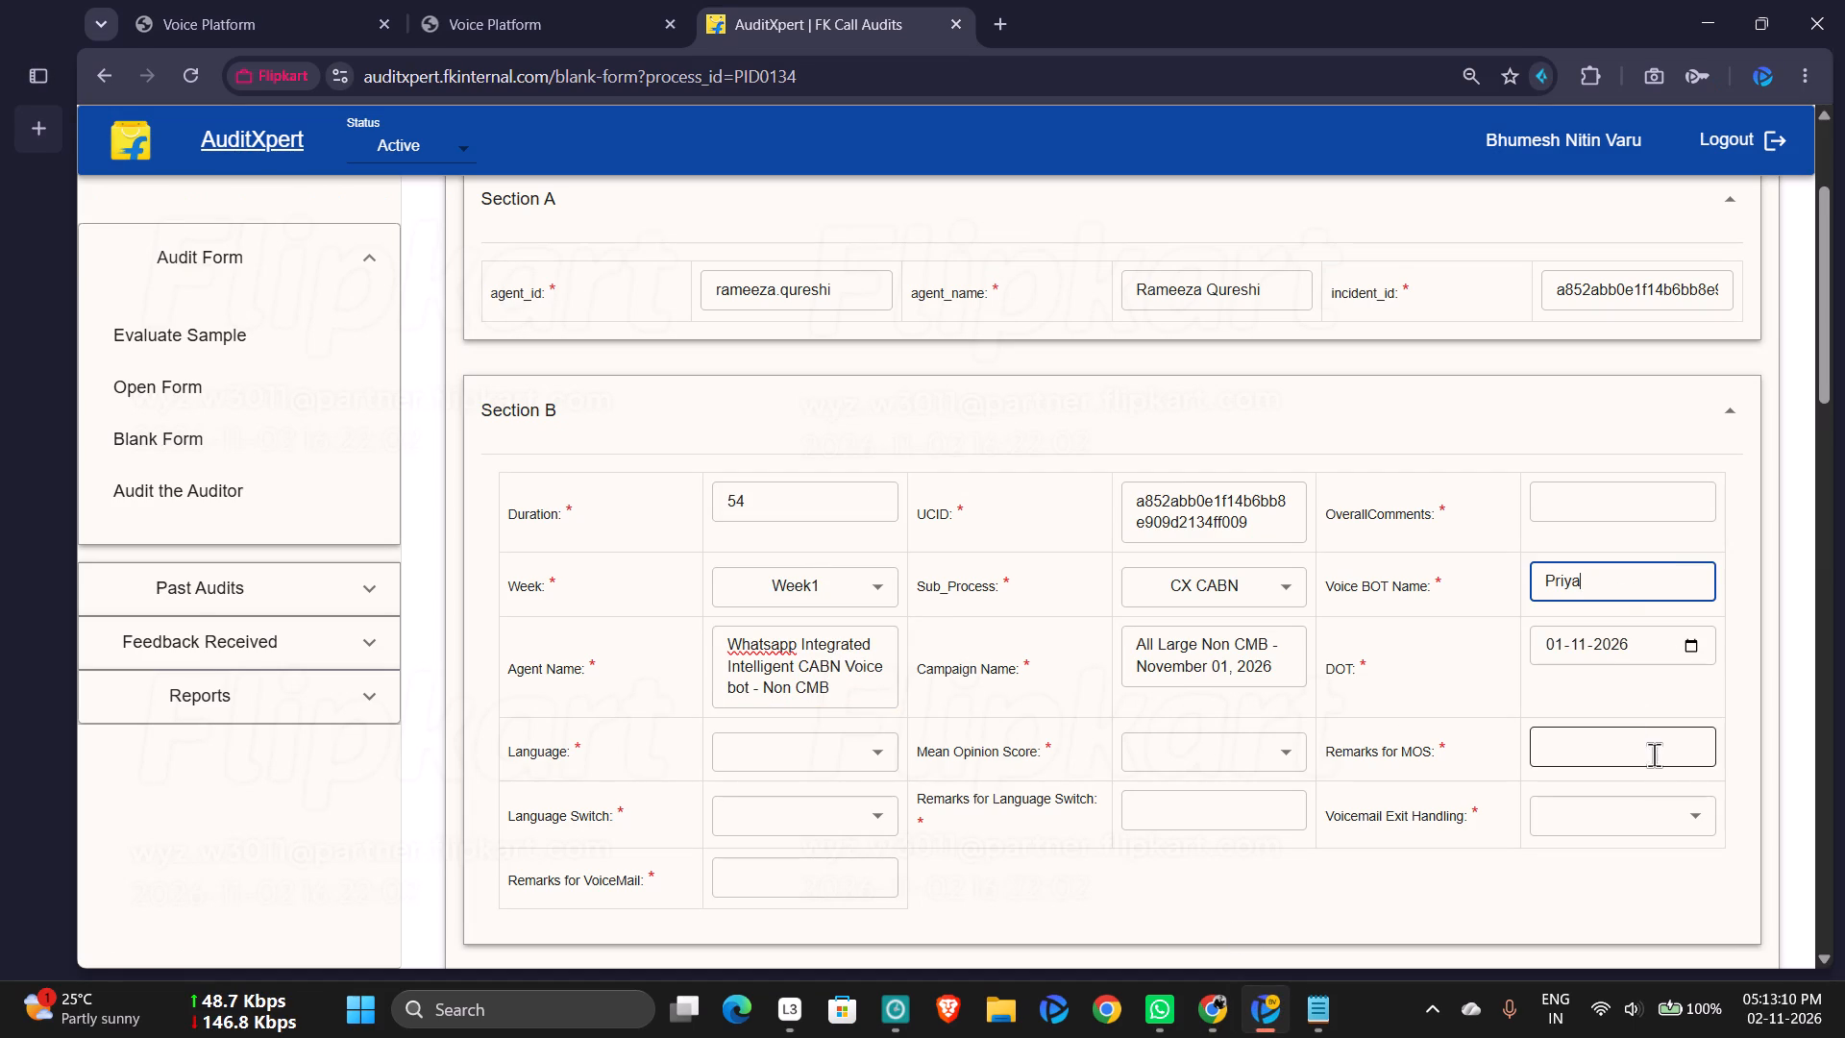
left_click(1697, 812)
left_click(1628, 928)
Set the Mean Opinion Score to 5 and the Language to Hindi.
left_click(1245, 731)
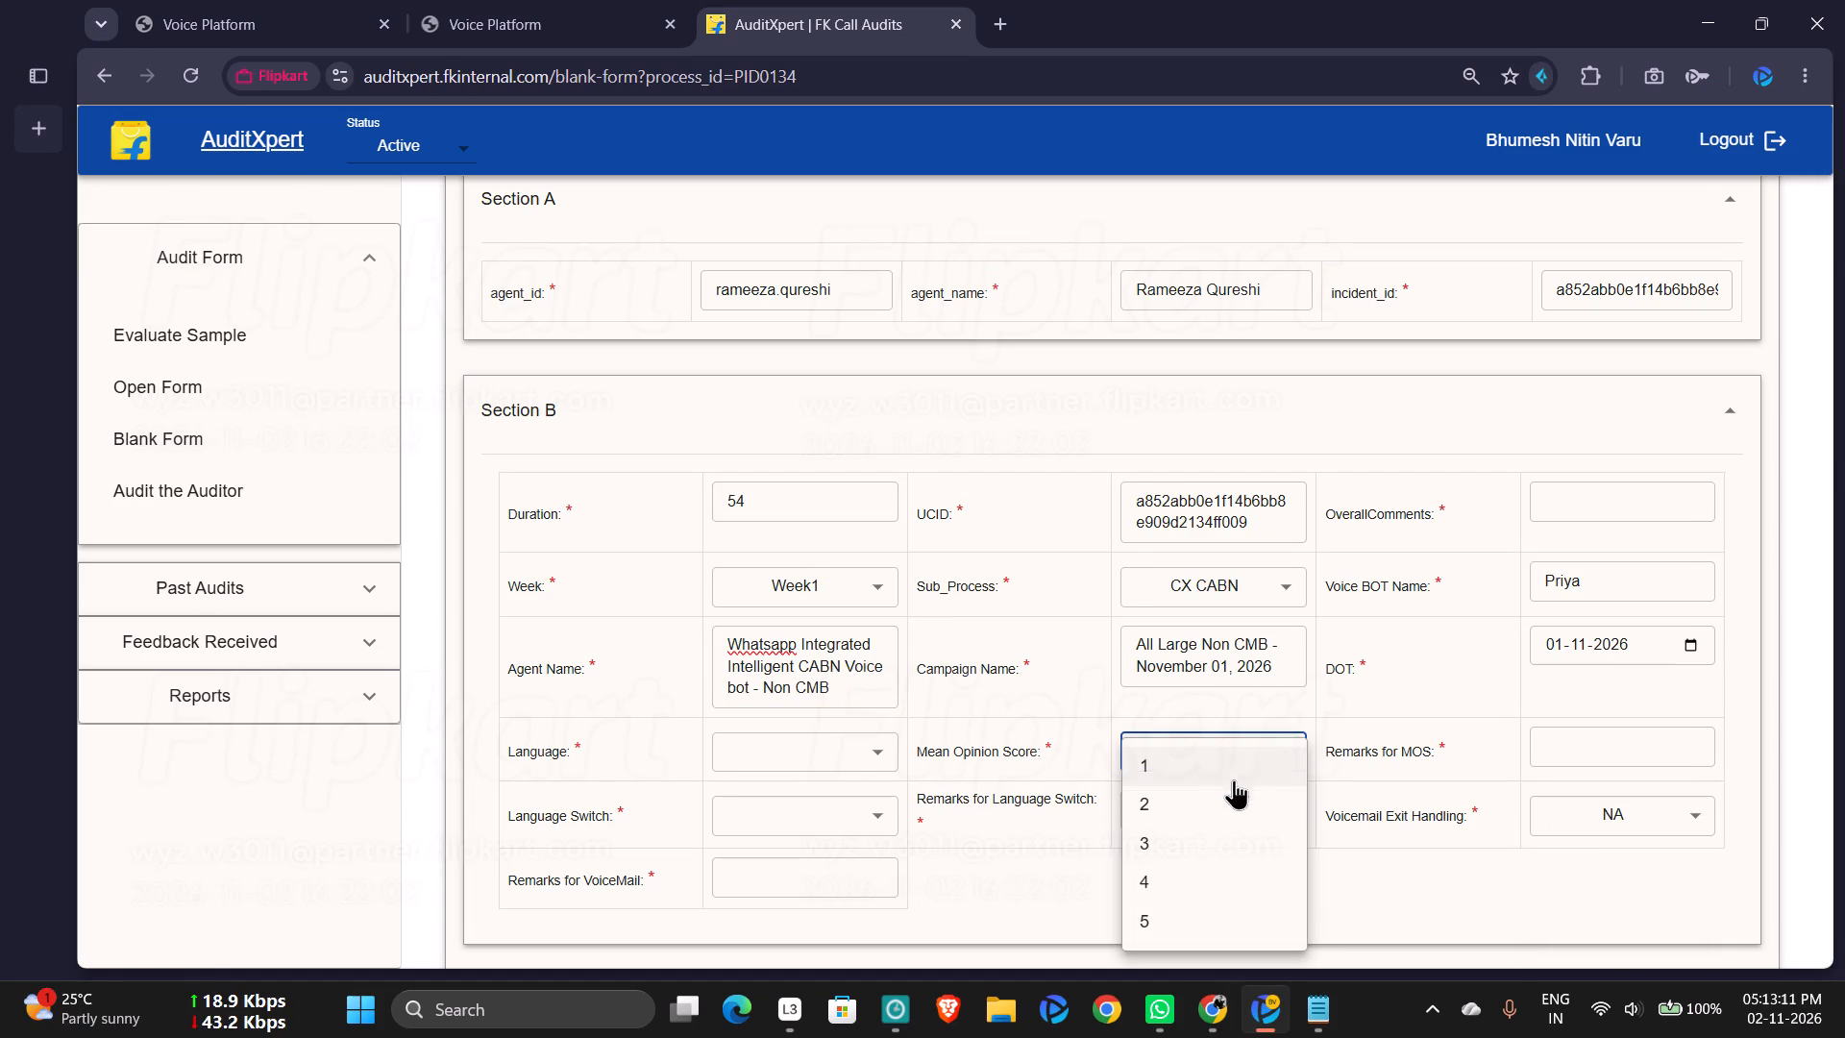
left_click(1154, 894)
left_click(1186, 727)
left_click(1185, 748)
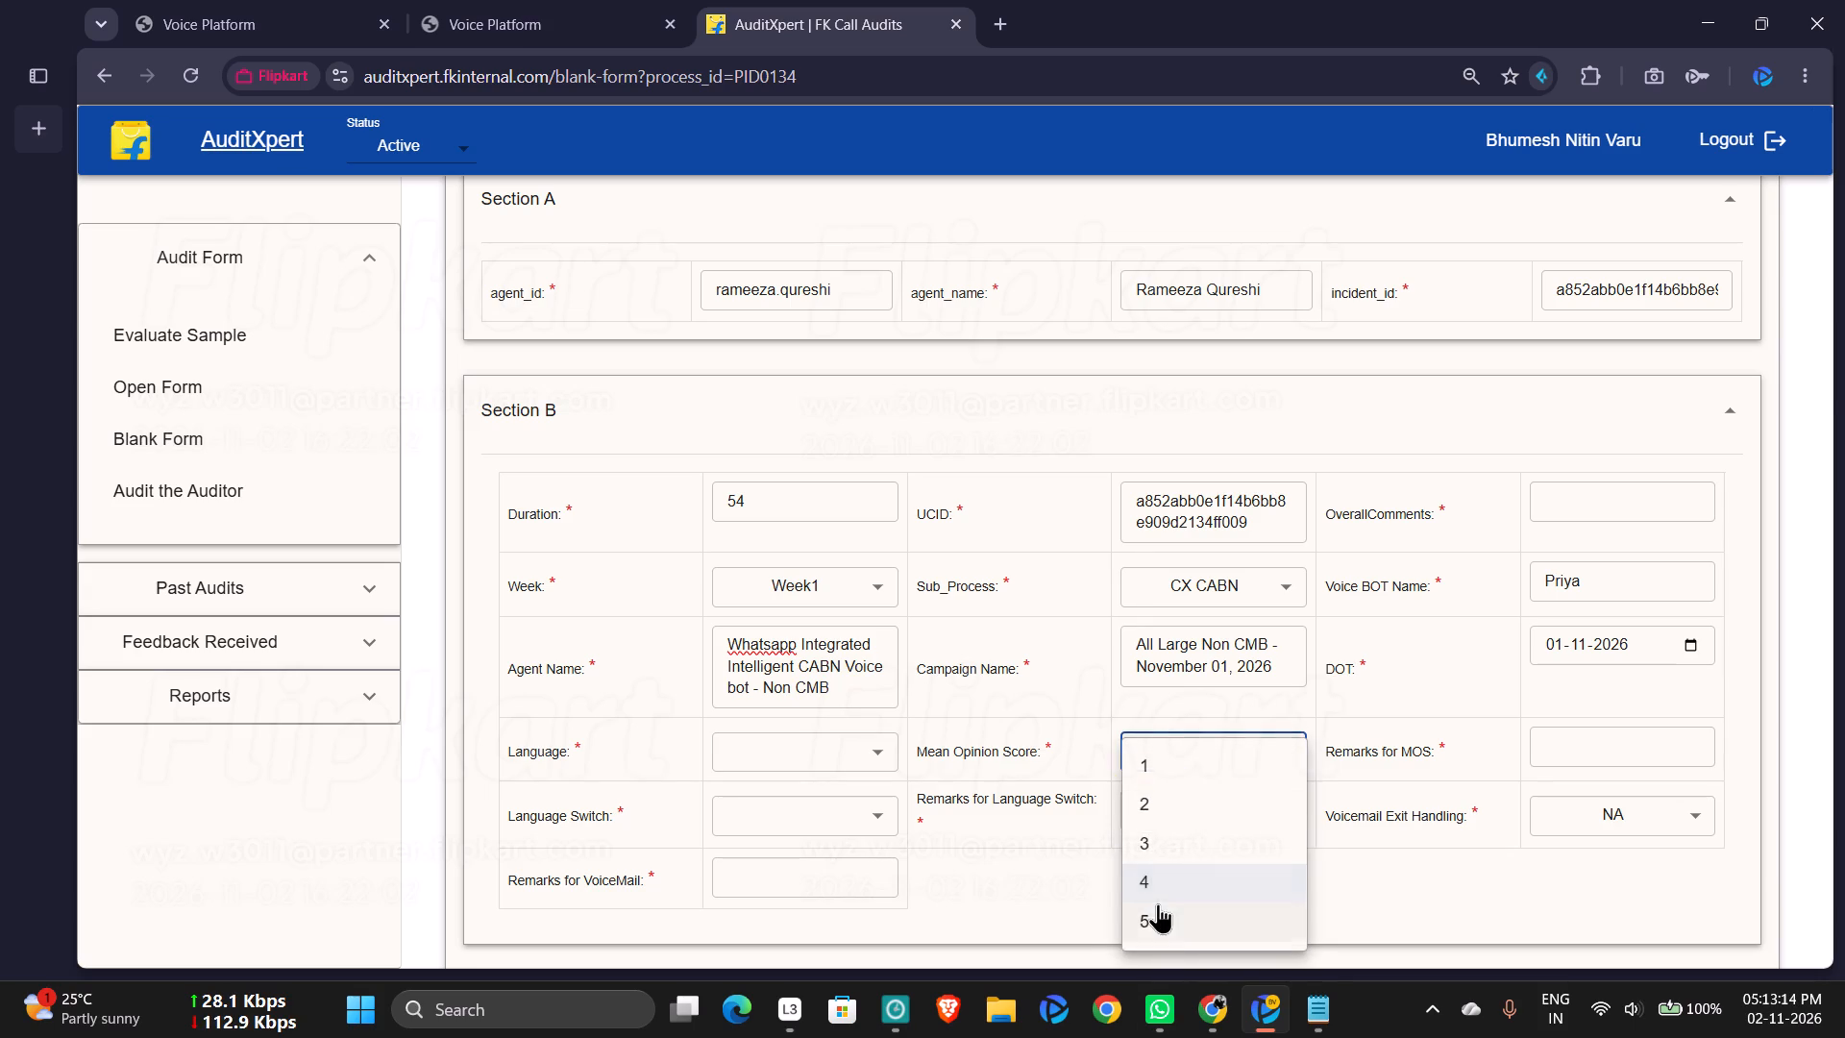
left_click(1162, 931)
left_click(806, 753)
left_click(768, 435)
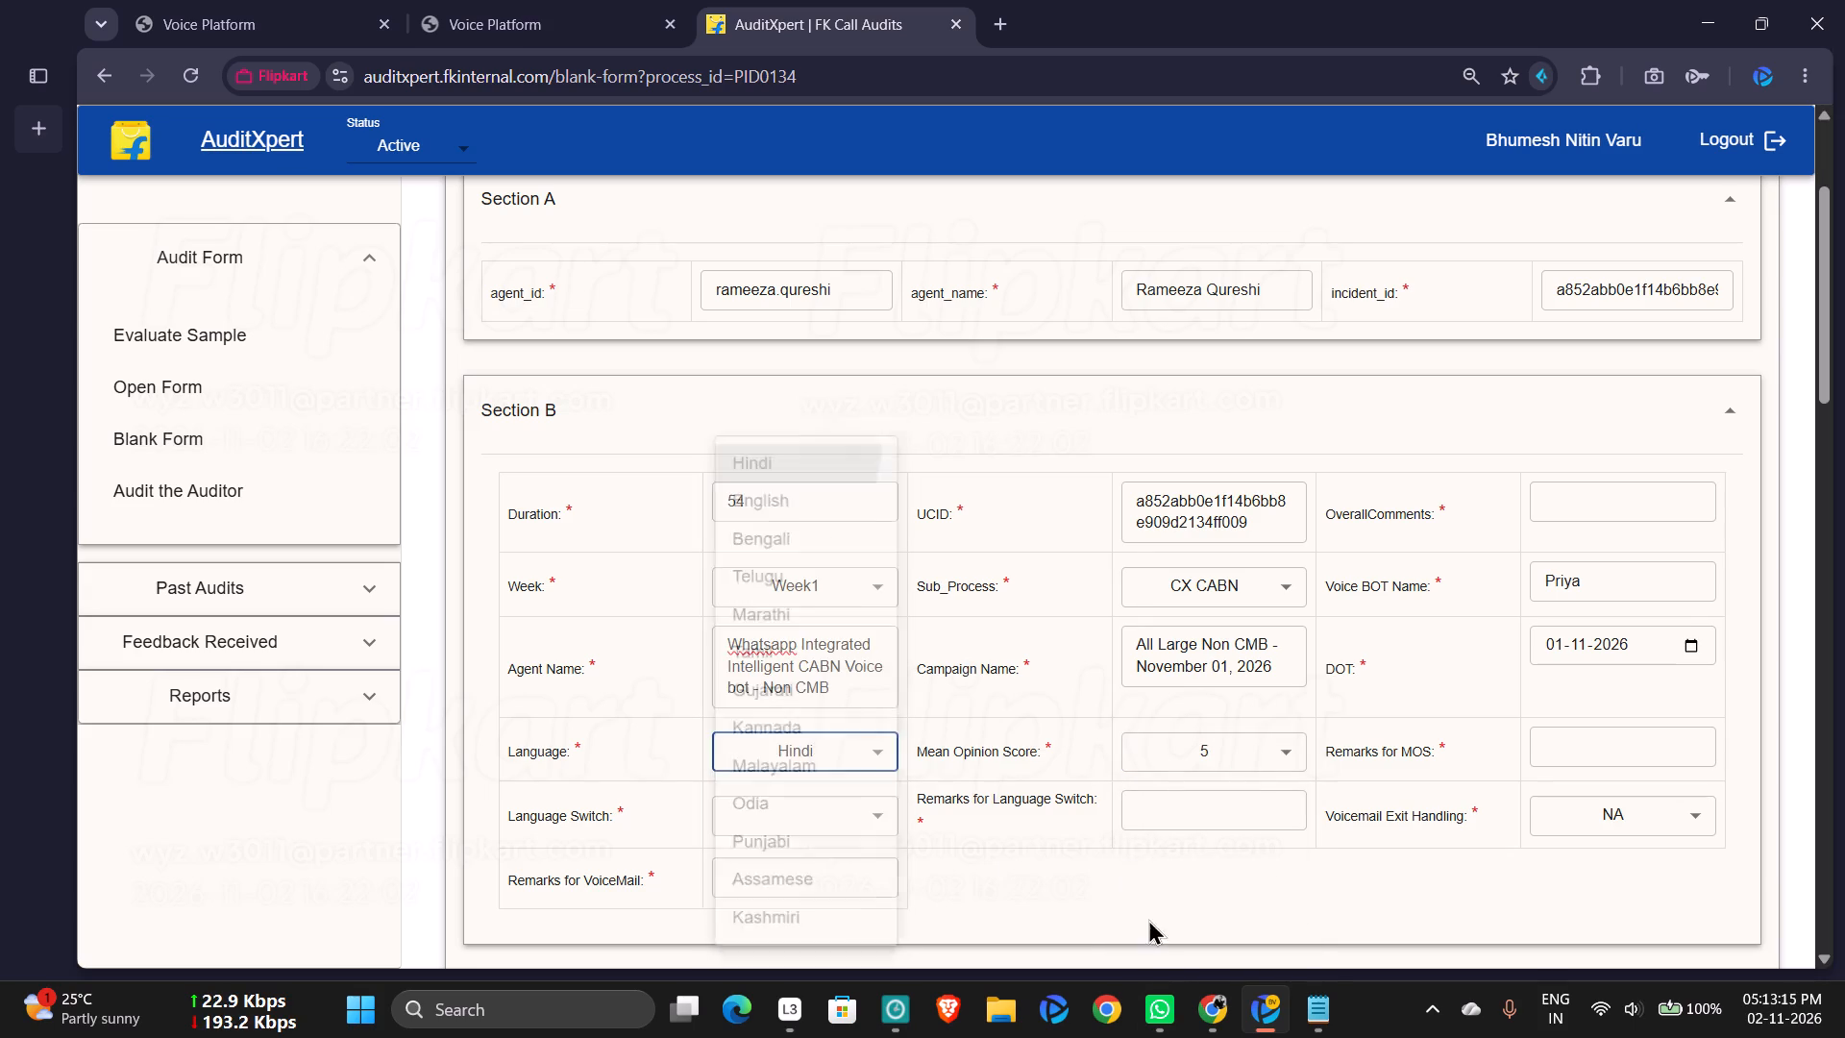
Search the Mohini calls console for the Call ID copied from spreadsheet row 134 and open that call in a new tab.
left_click(1224, 1021)
left_click(1097, 913)
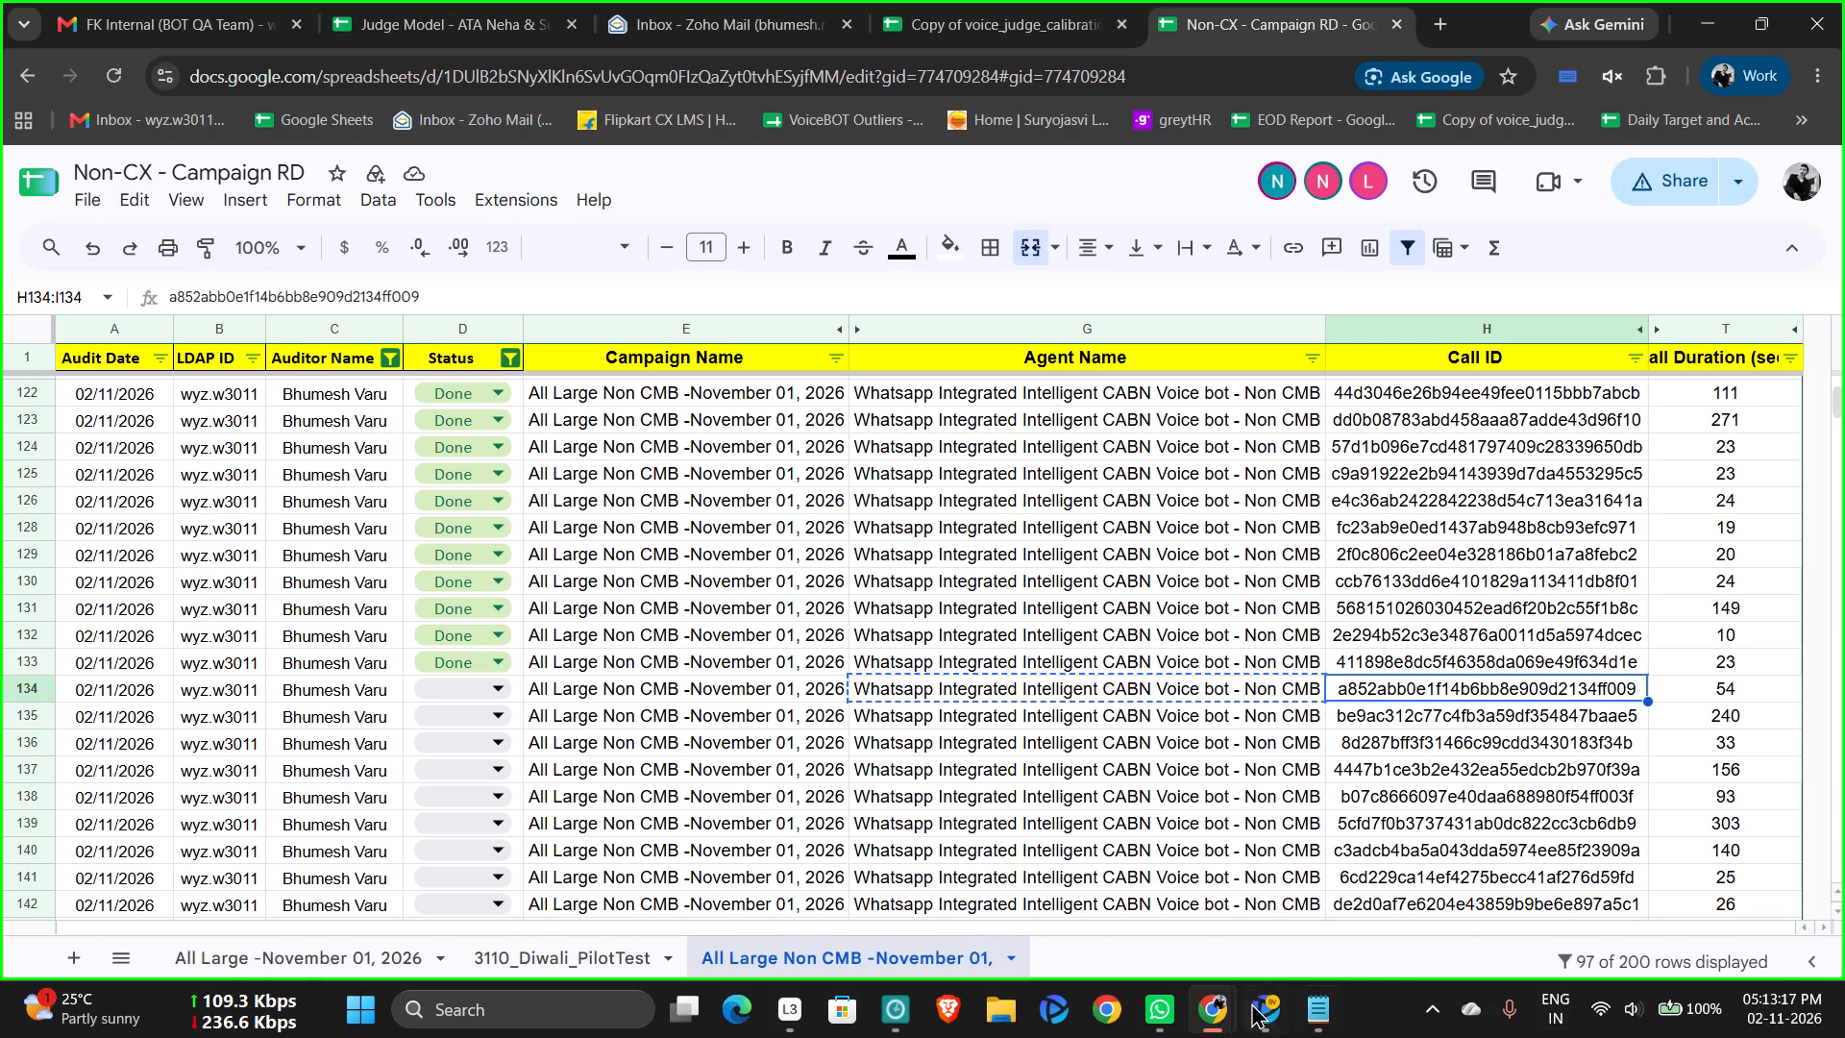
left_click(1251, 1002)
left_click(563, 0)
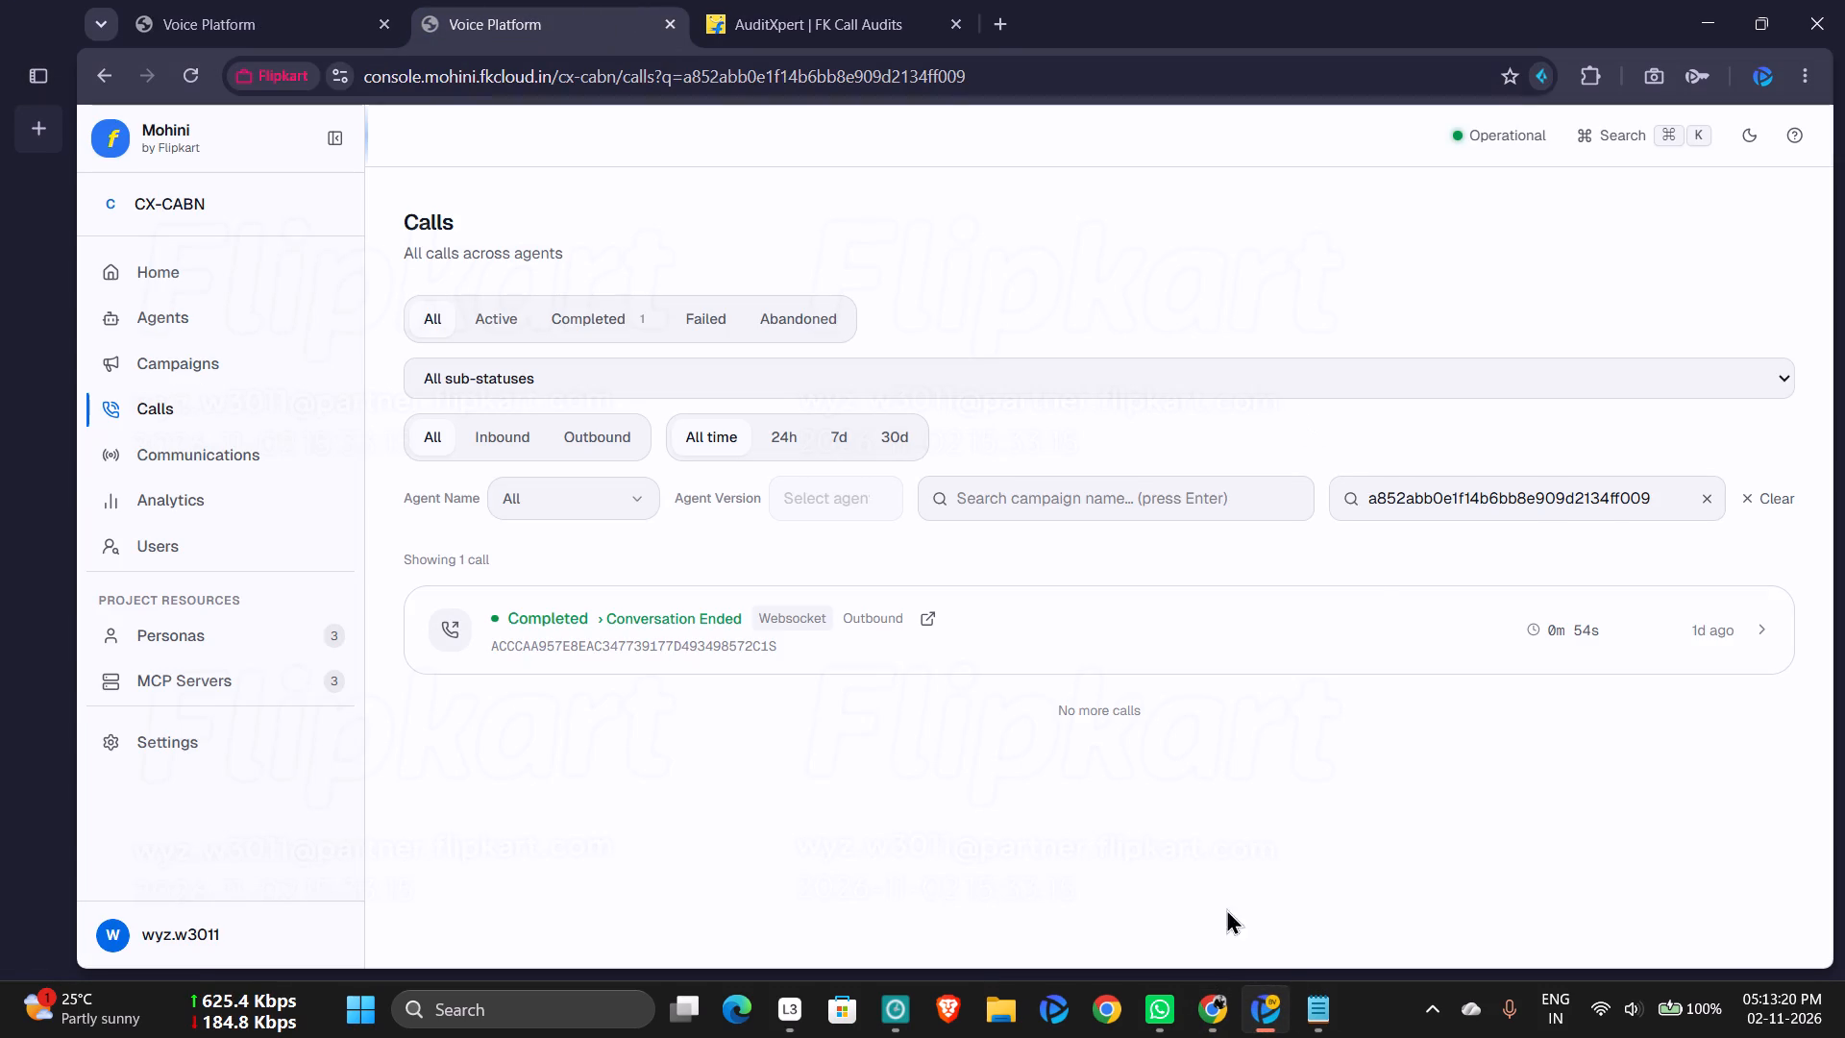
left_click(1224, 1004)
left_click(1131, 889)
left_click(1427, 758)
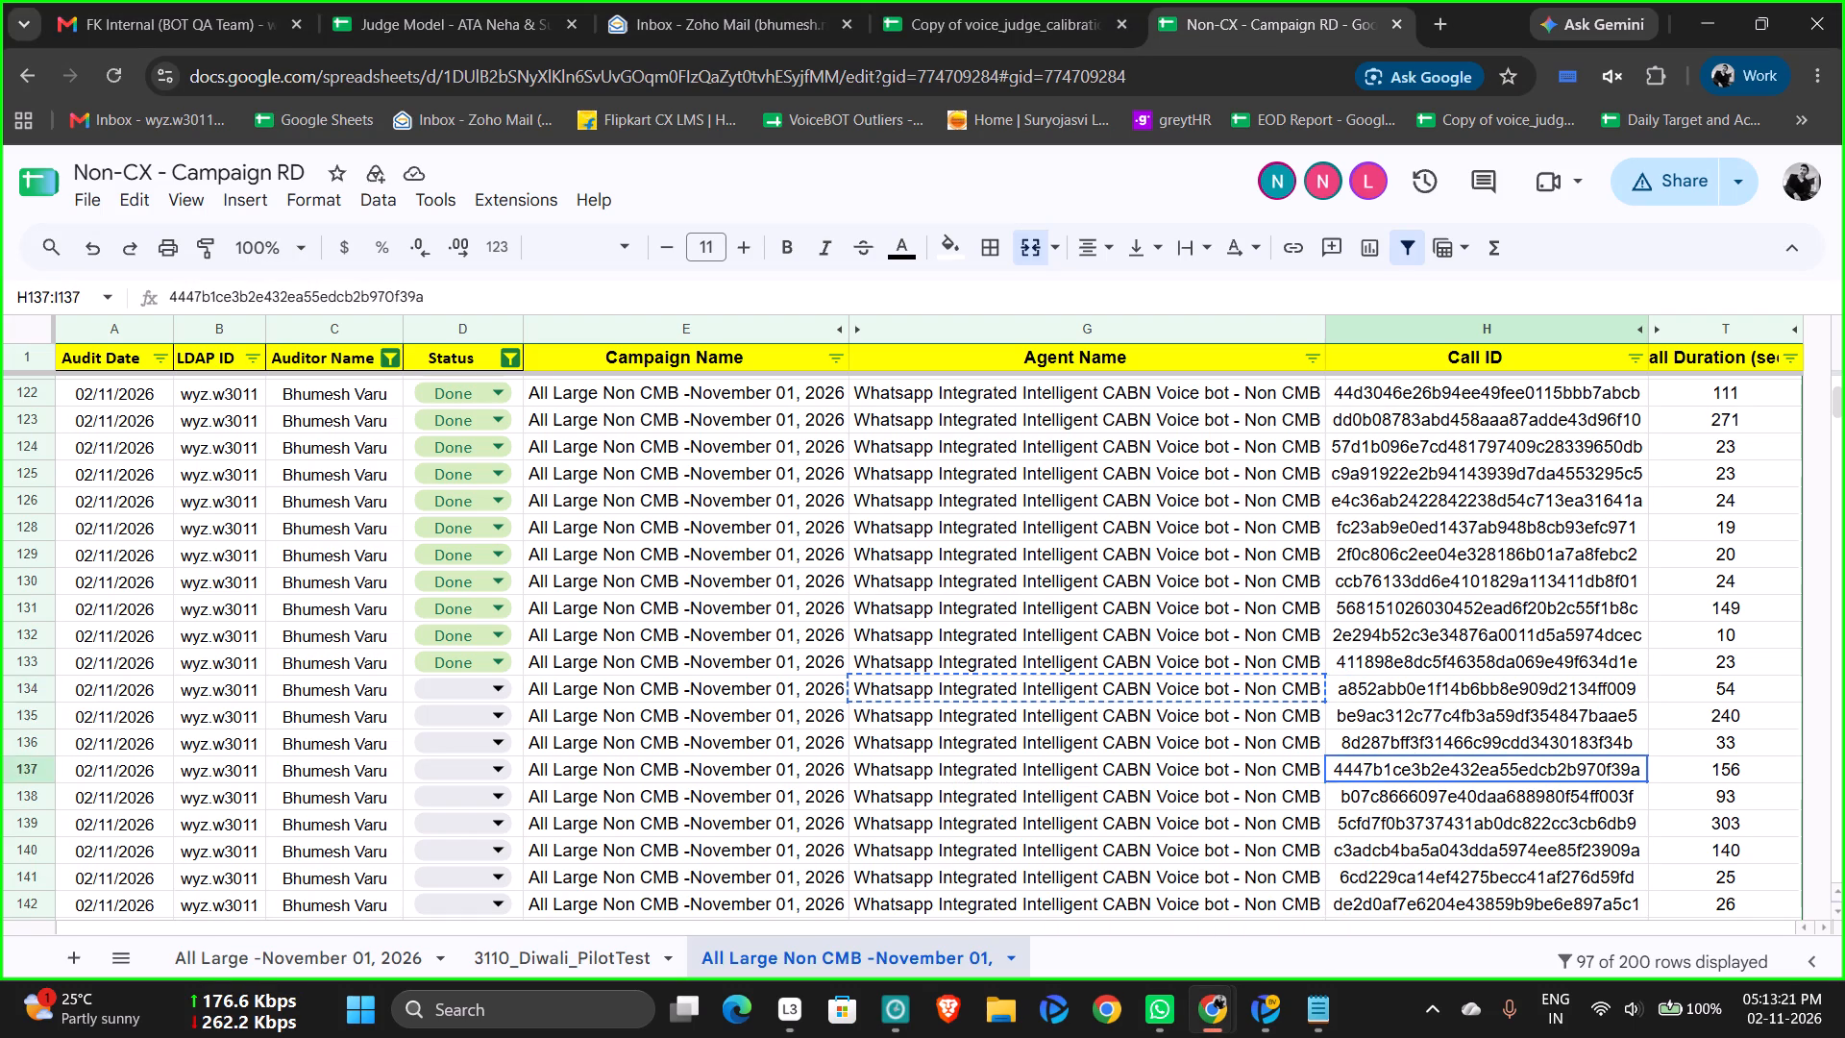
left_click(1409, 687)
key("ctrl+c")
left_click(1222, 1004)
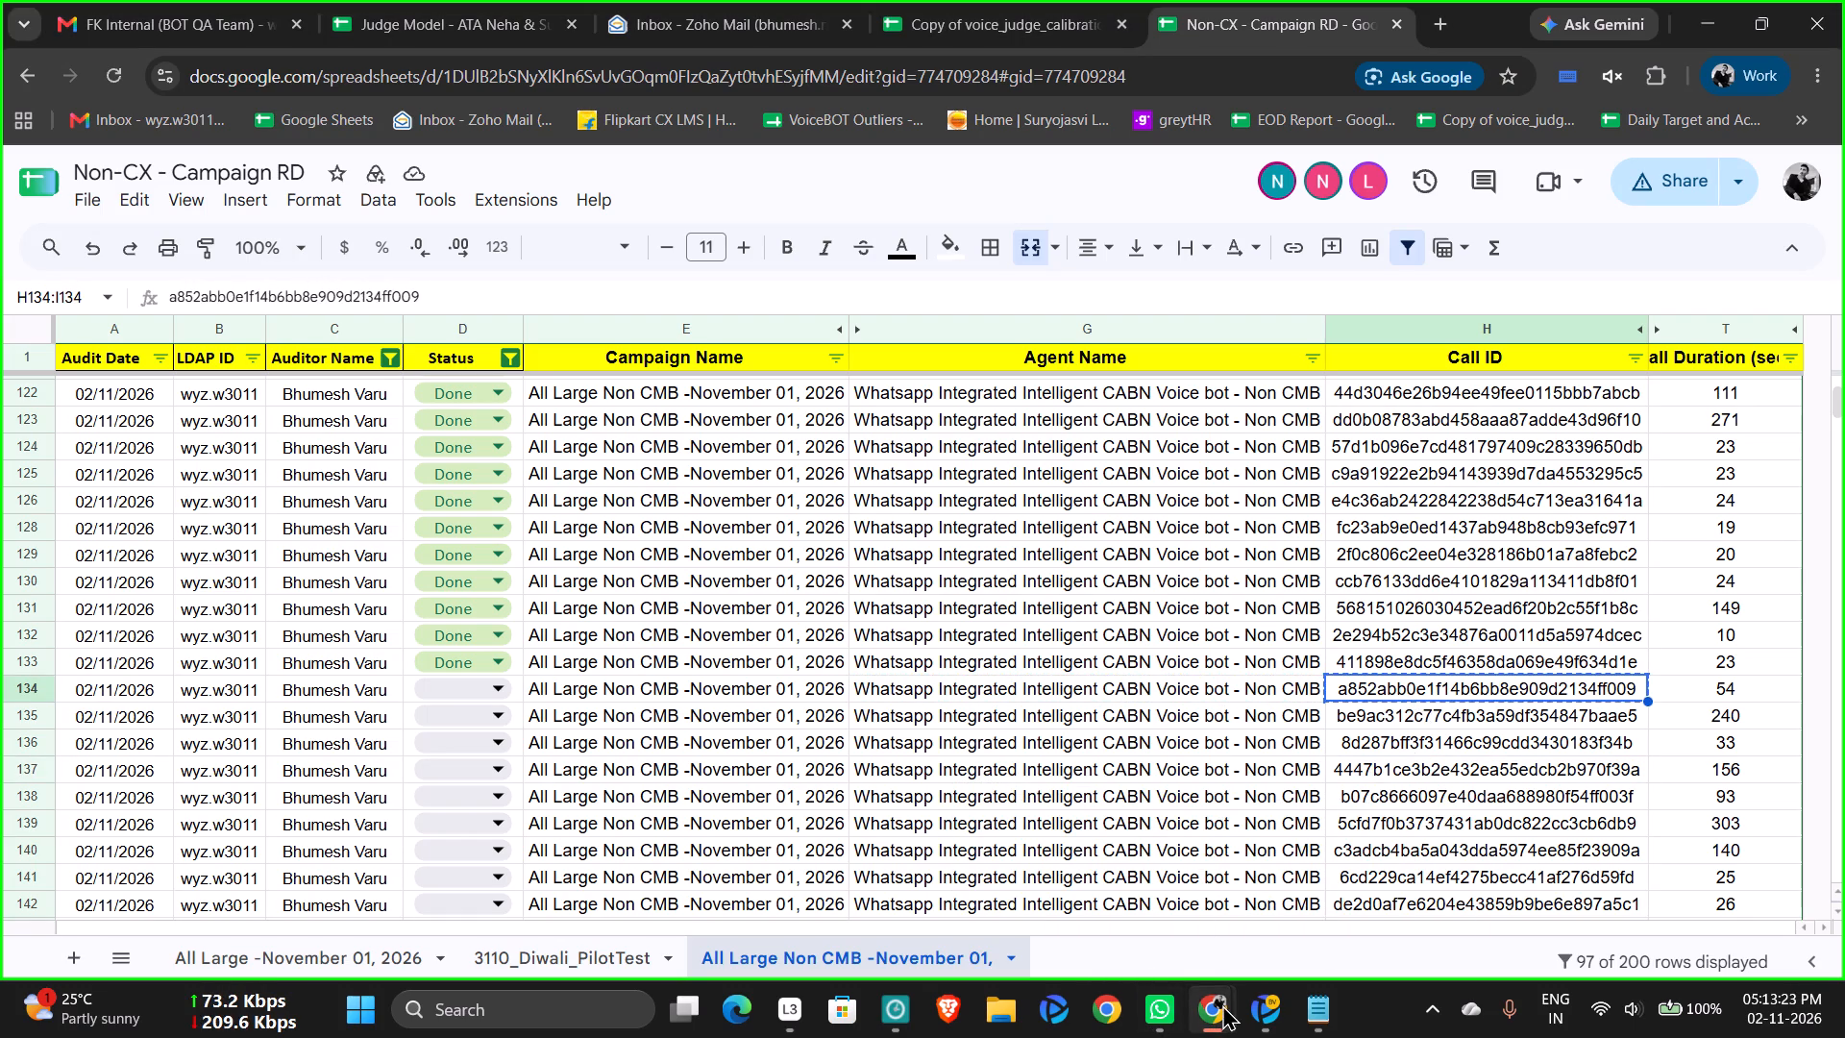
left_click(1263, 1001)
double_click(1505, 488)
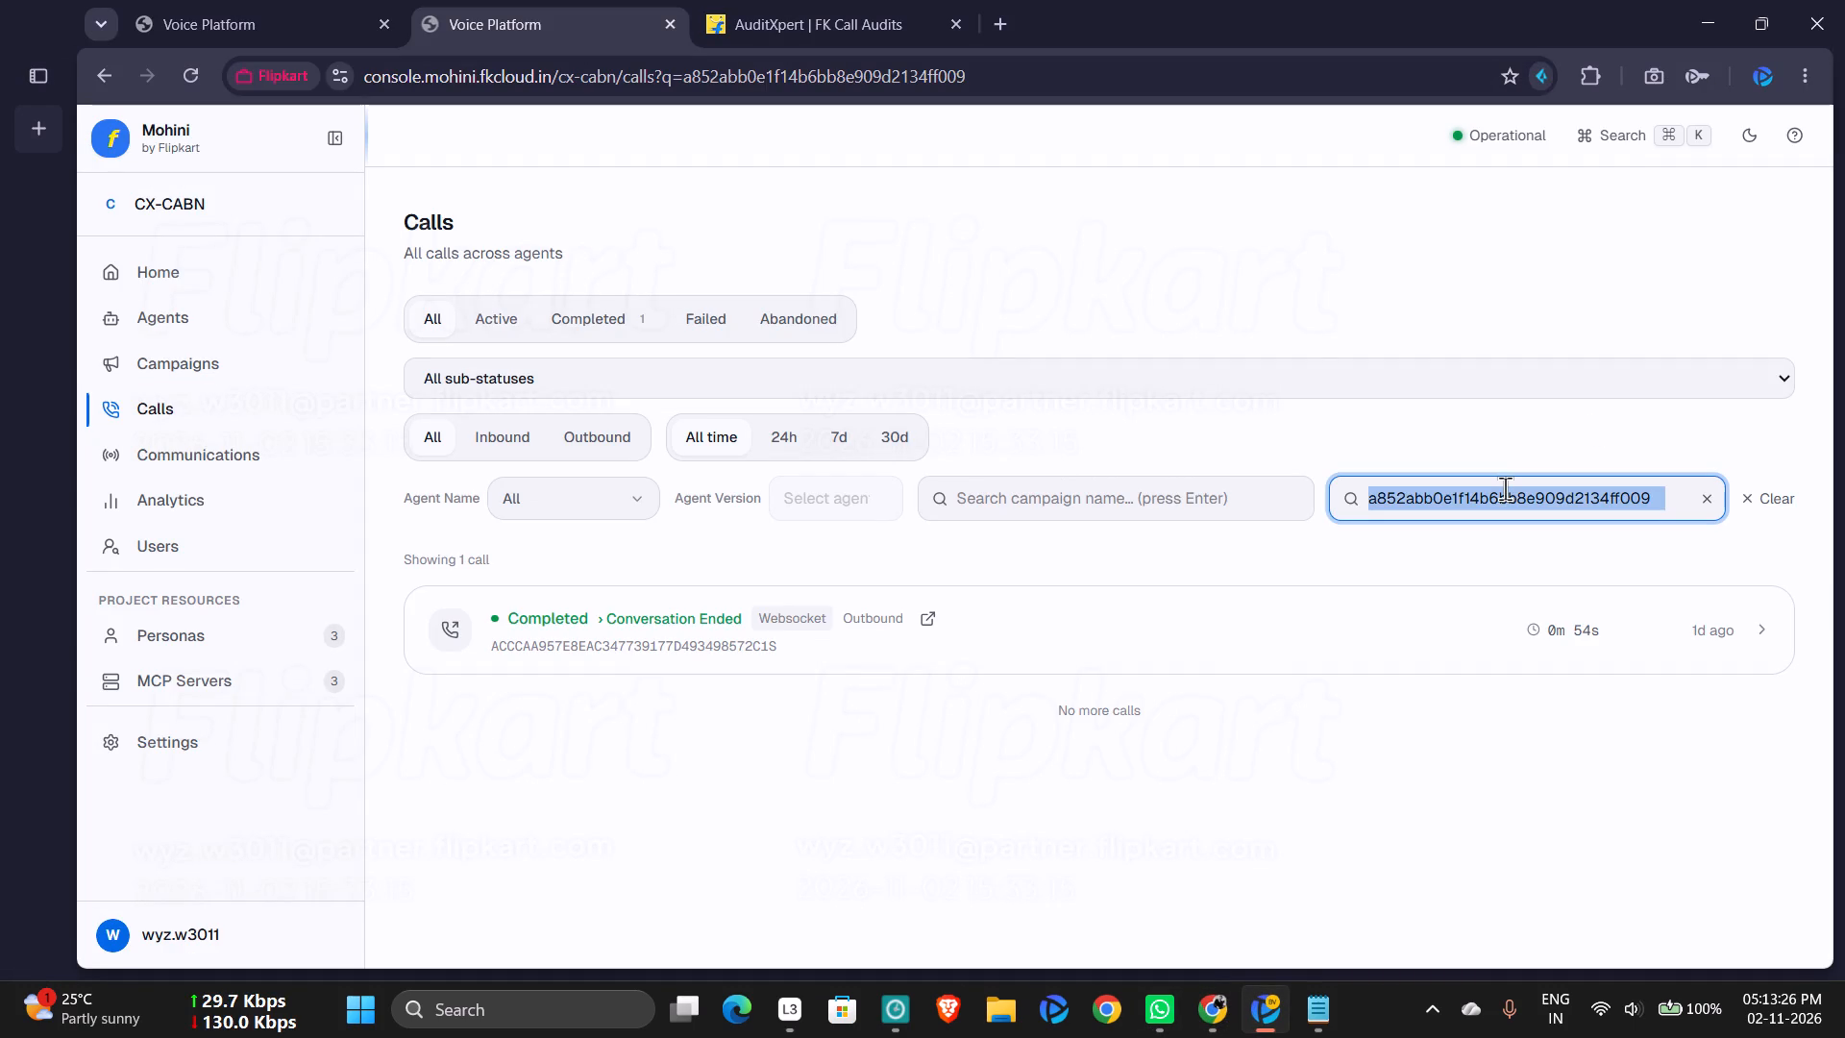
key("ctrl+v")
left_click(934, 606)
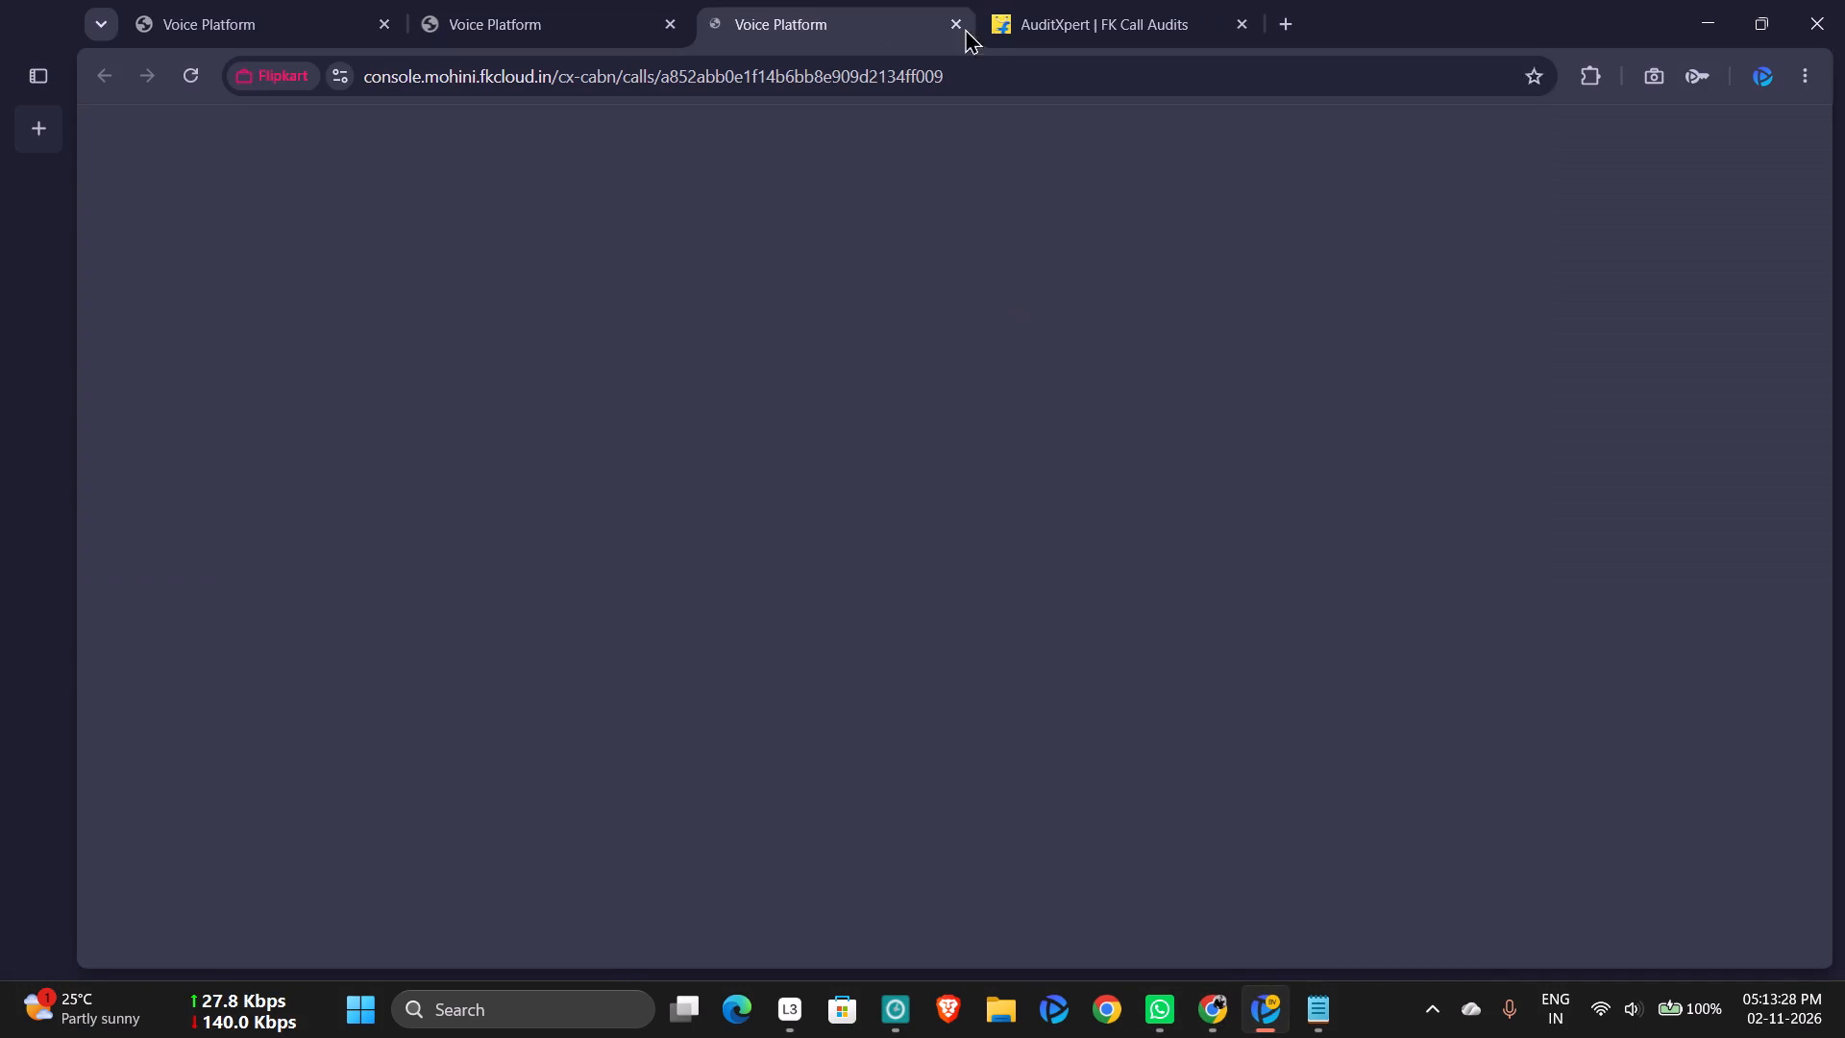
Return to the AuditXpert form and set Language Switch to NA.
left_click(1101, 15)
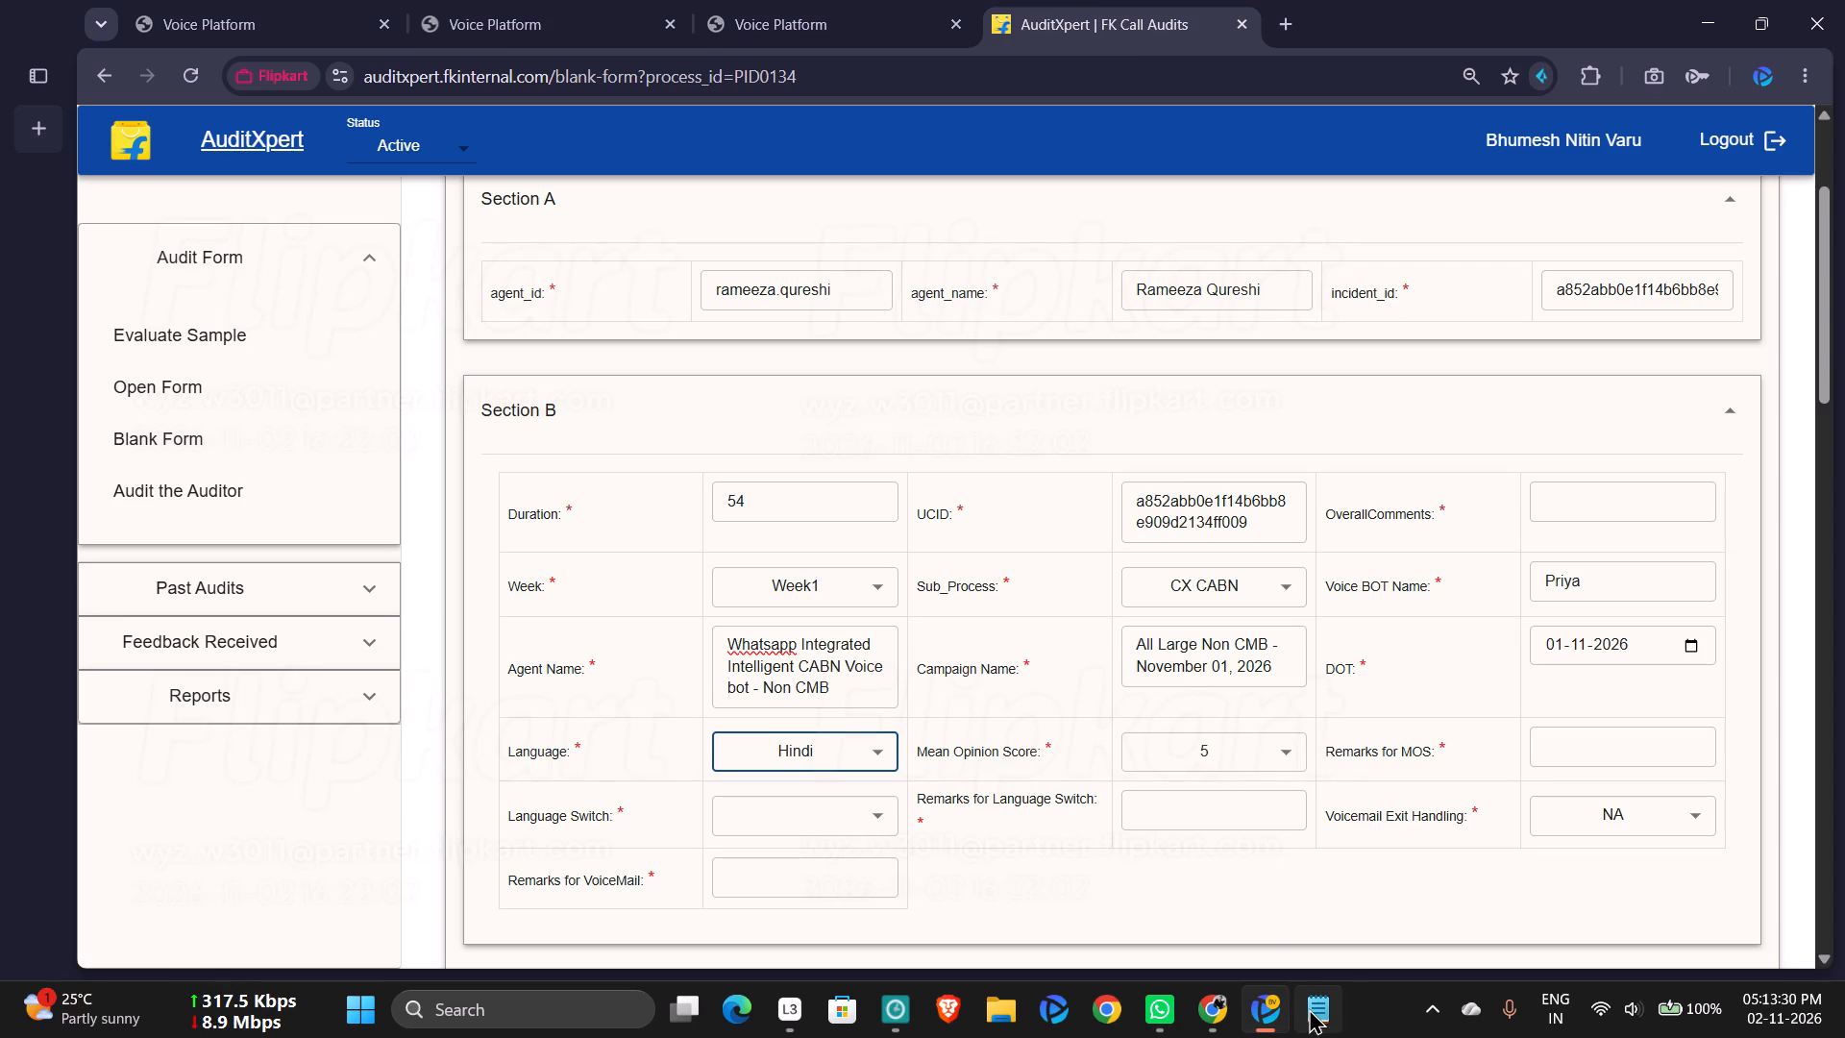
left_click(827, 826)
left_click(763, 921)
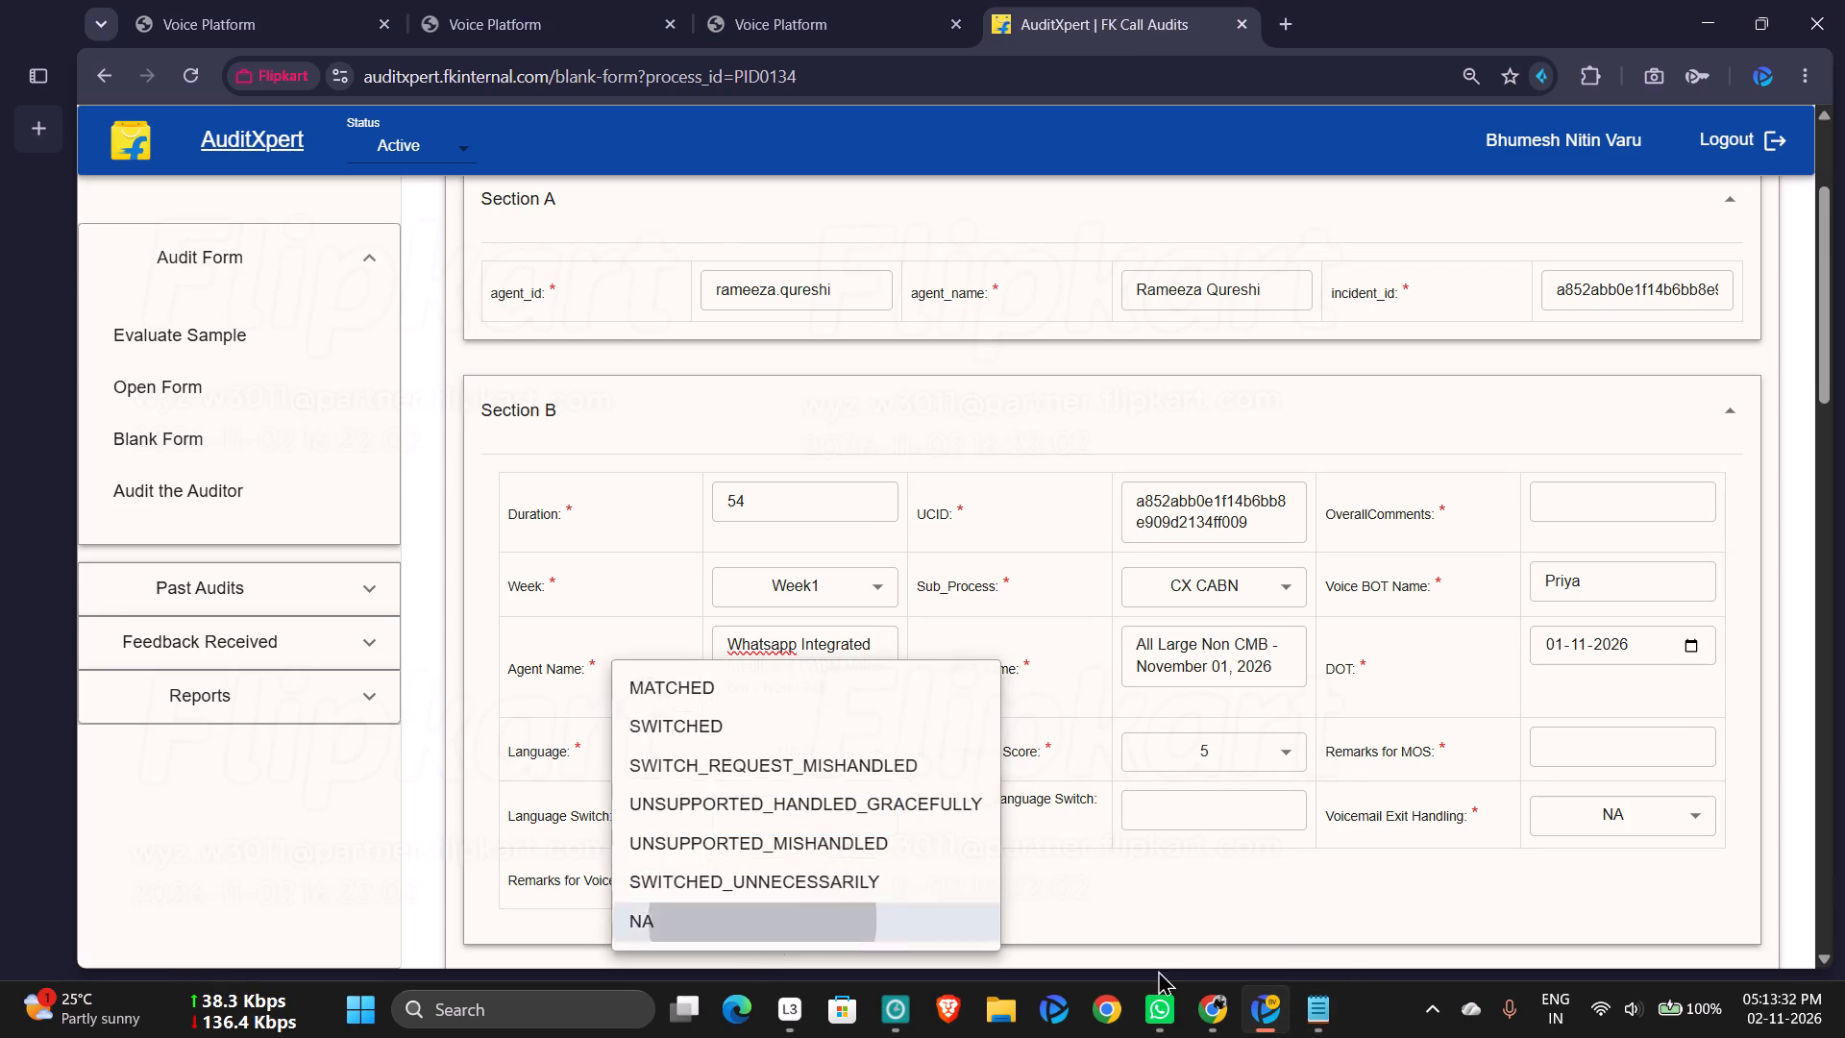
Check the Judge Model 2.txt notes in Notepad, then open the FK Internal (BOT QA Team) chat in Gmail.
left_click(1221, 1009)
left_click(1103, 910)
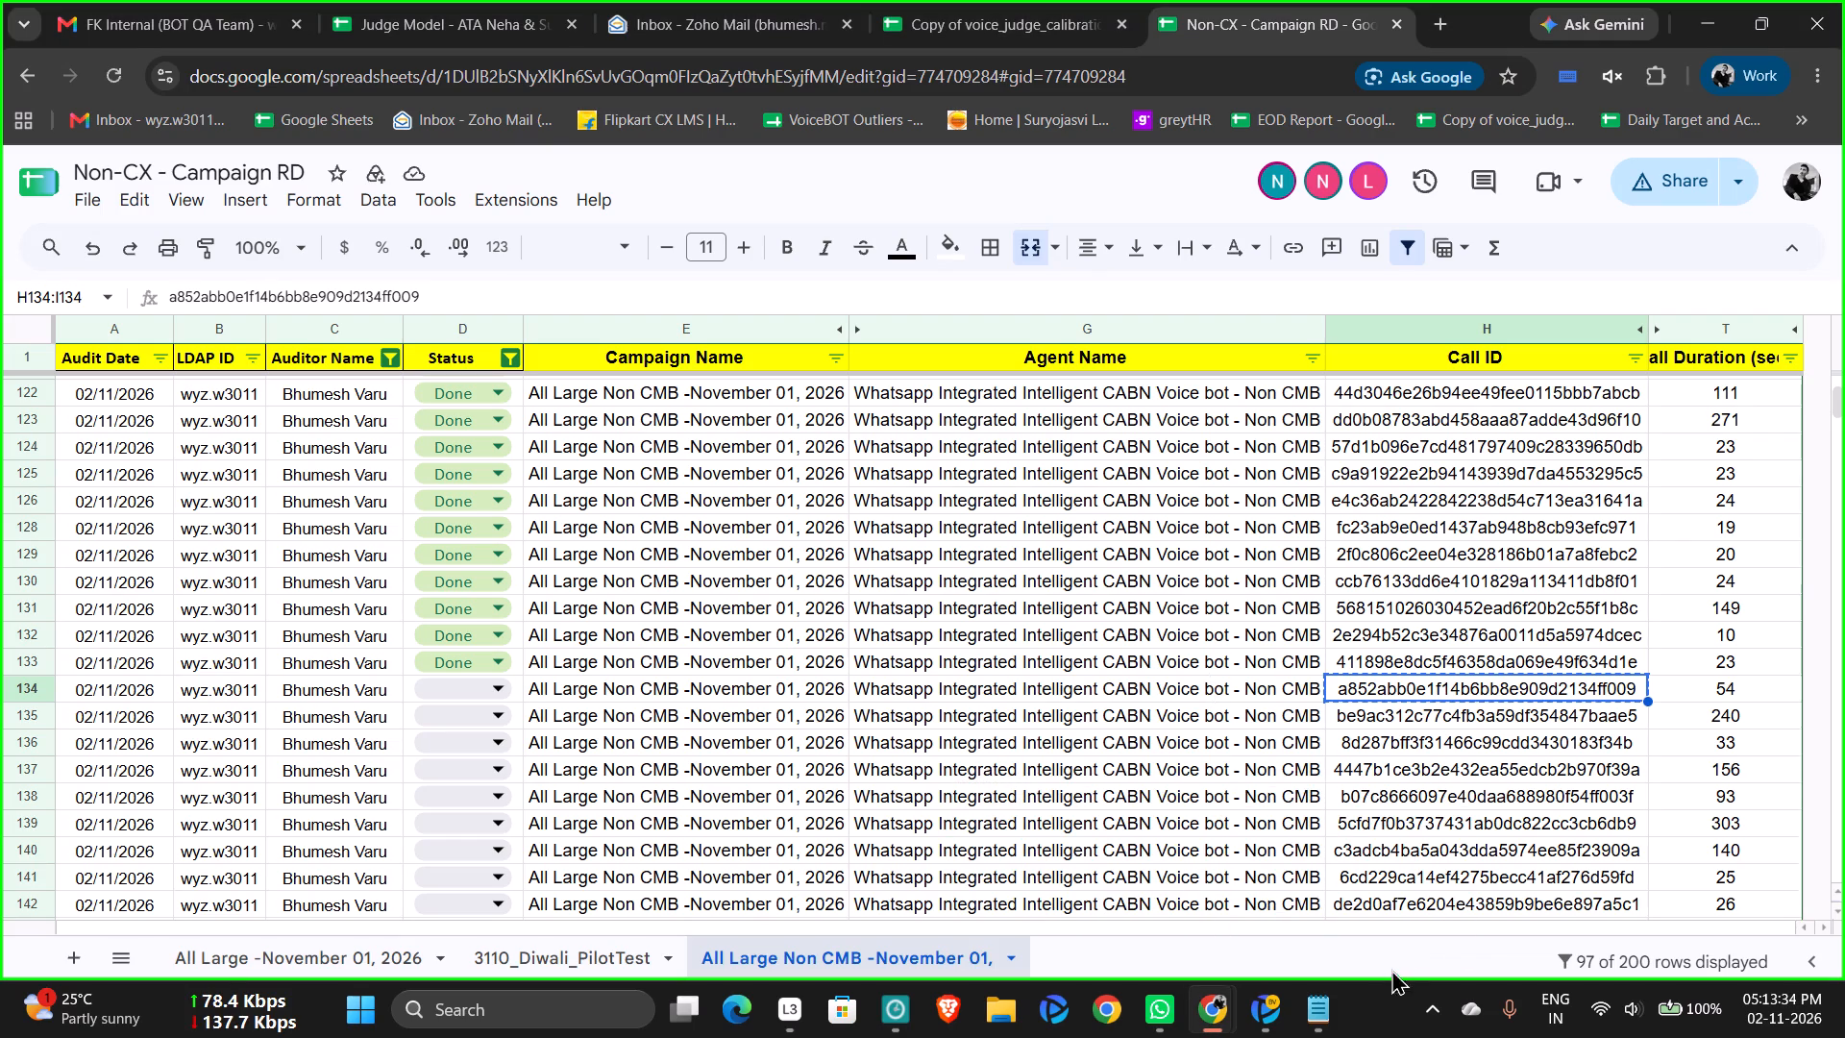
left_click(1329, 1007)
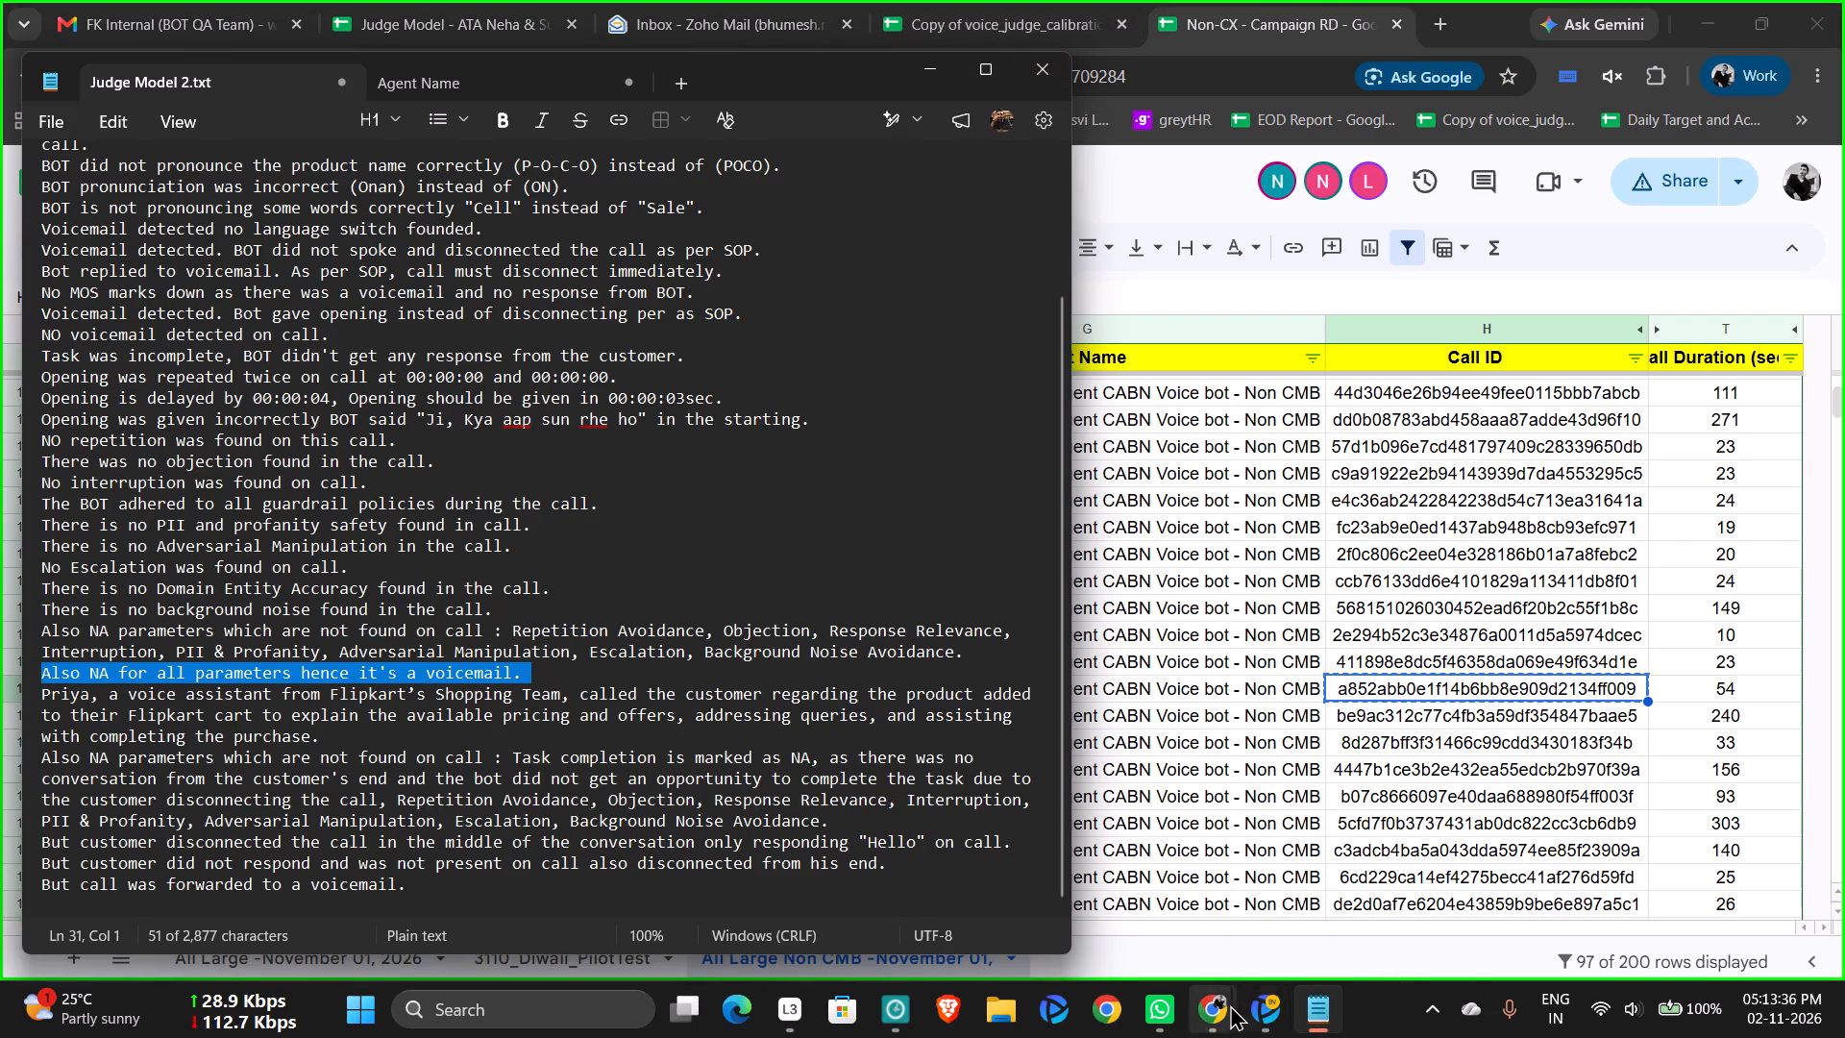
left_click(1230, 1004)
left_click(1101, 911)
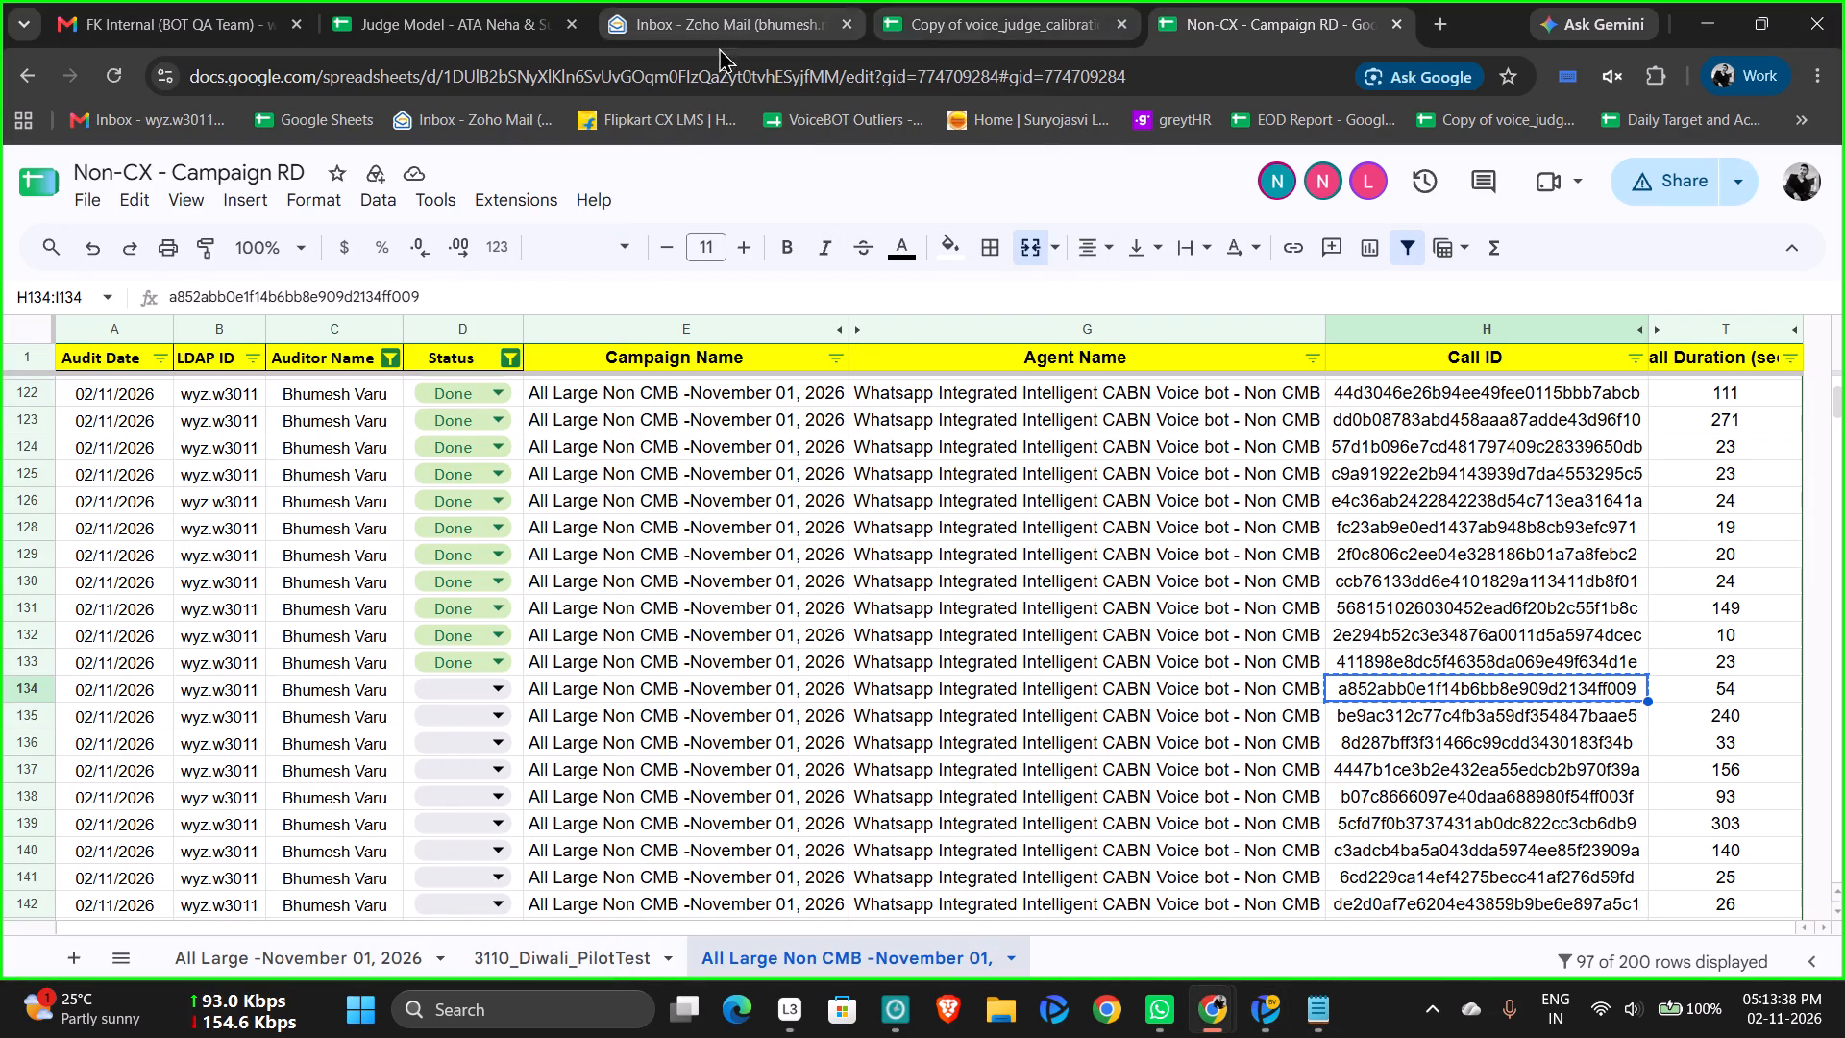
left_click(173, 36)
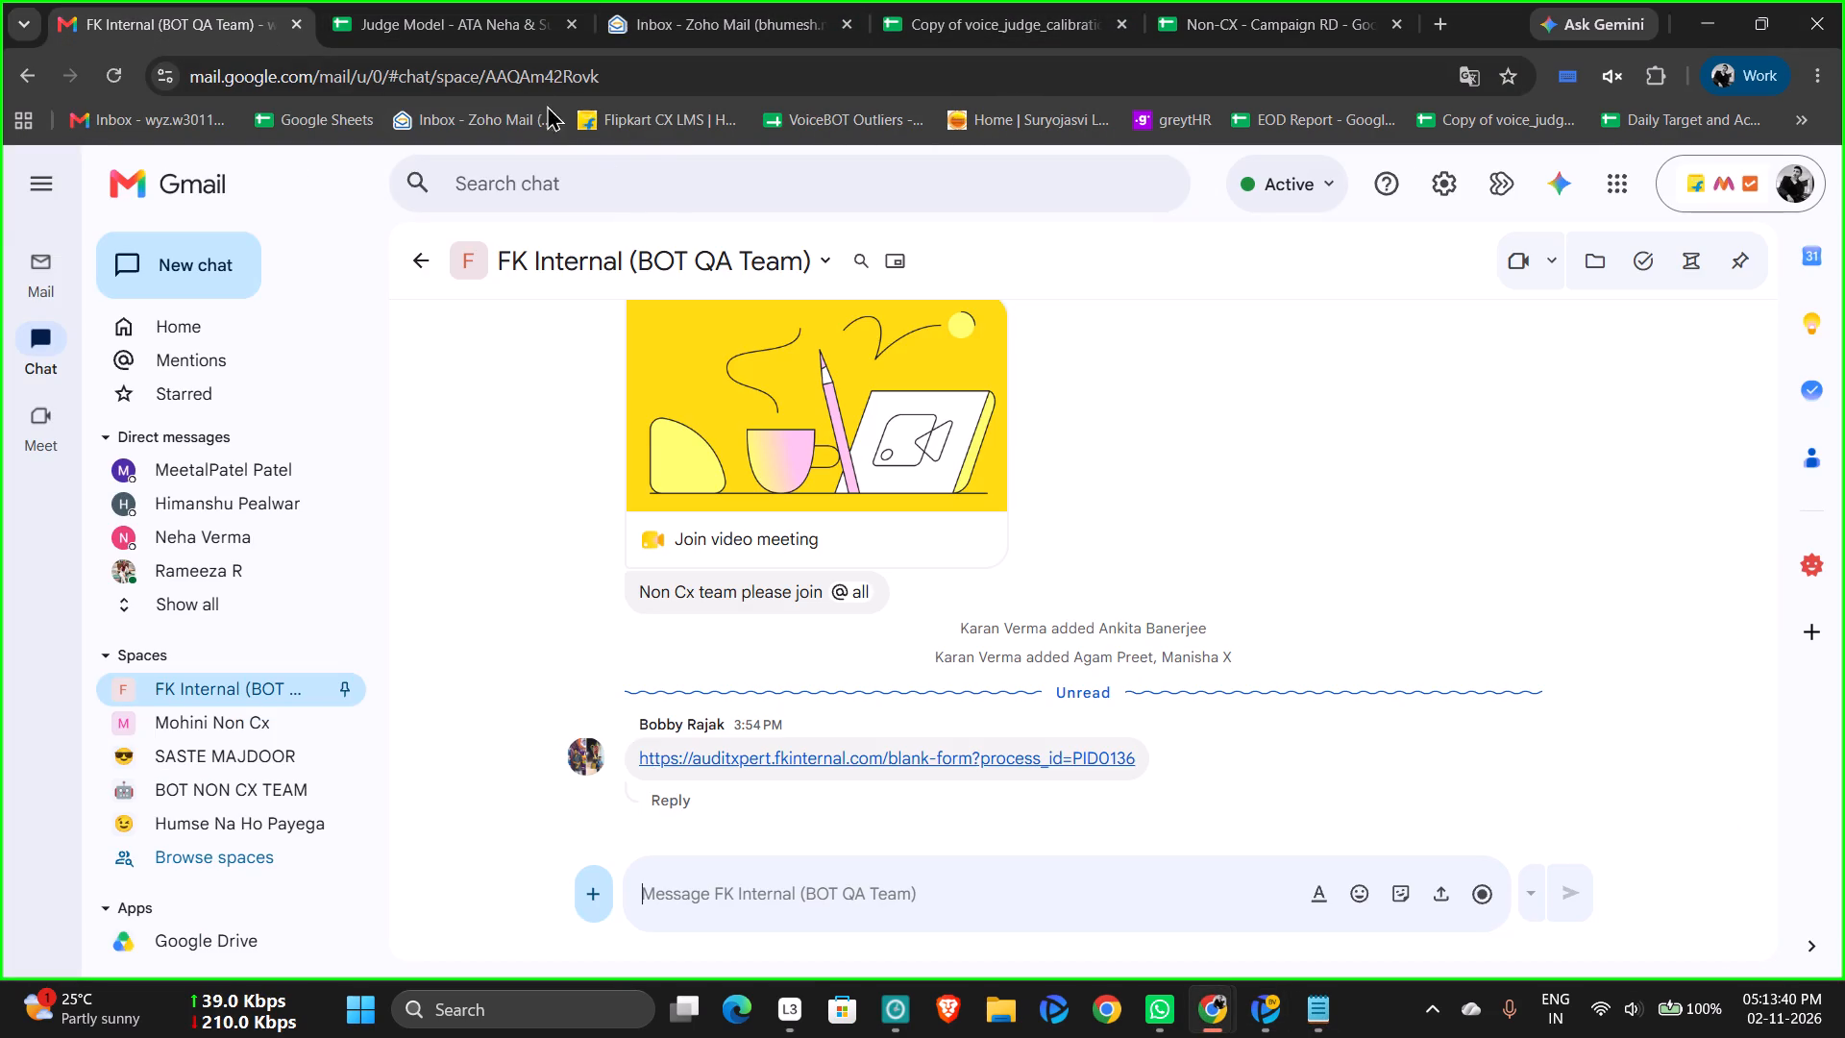
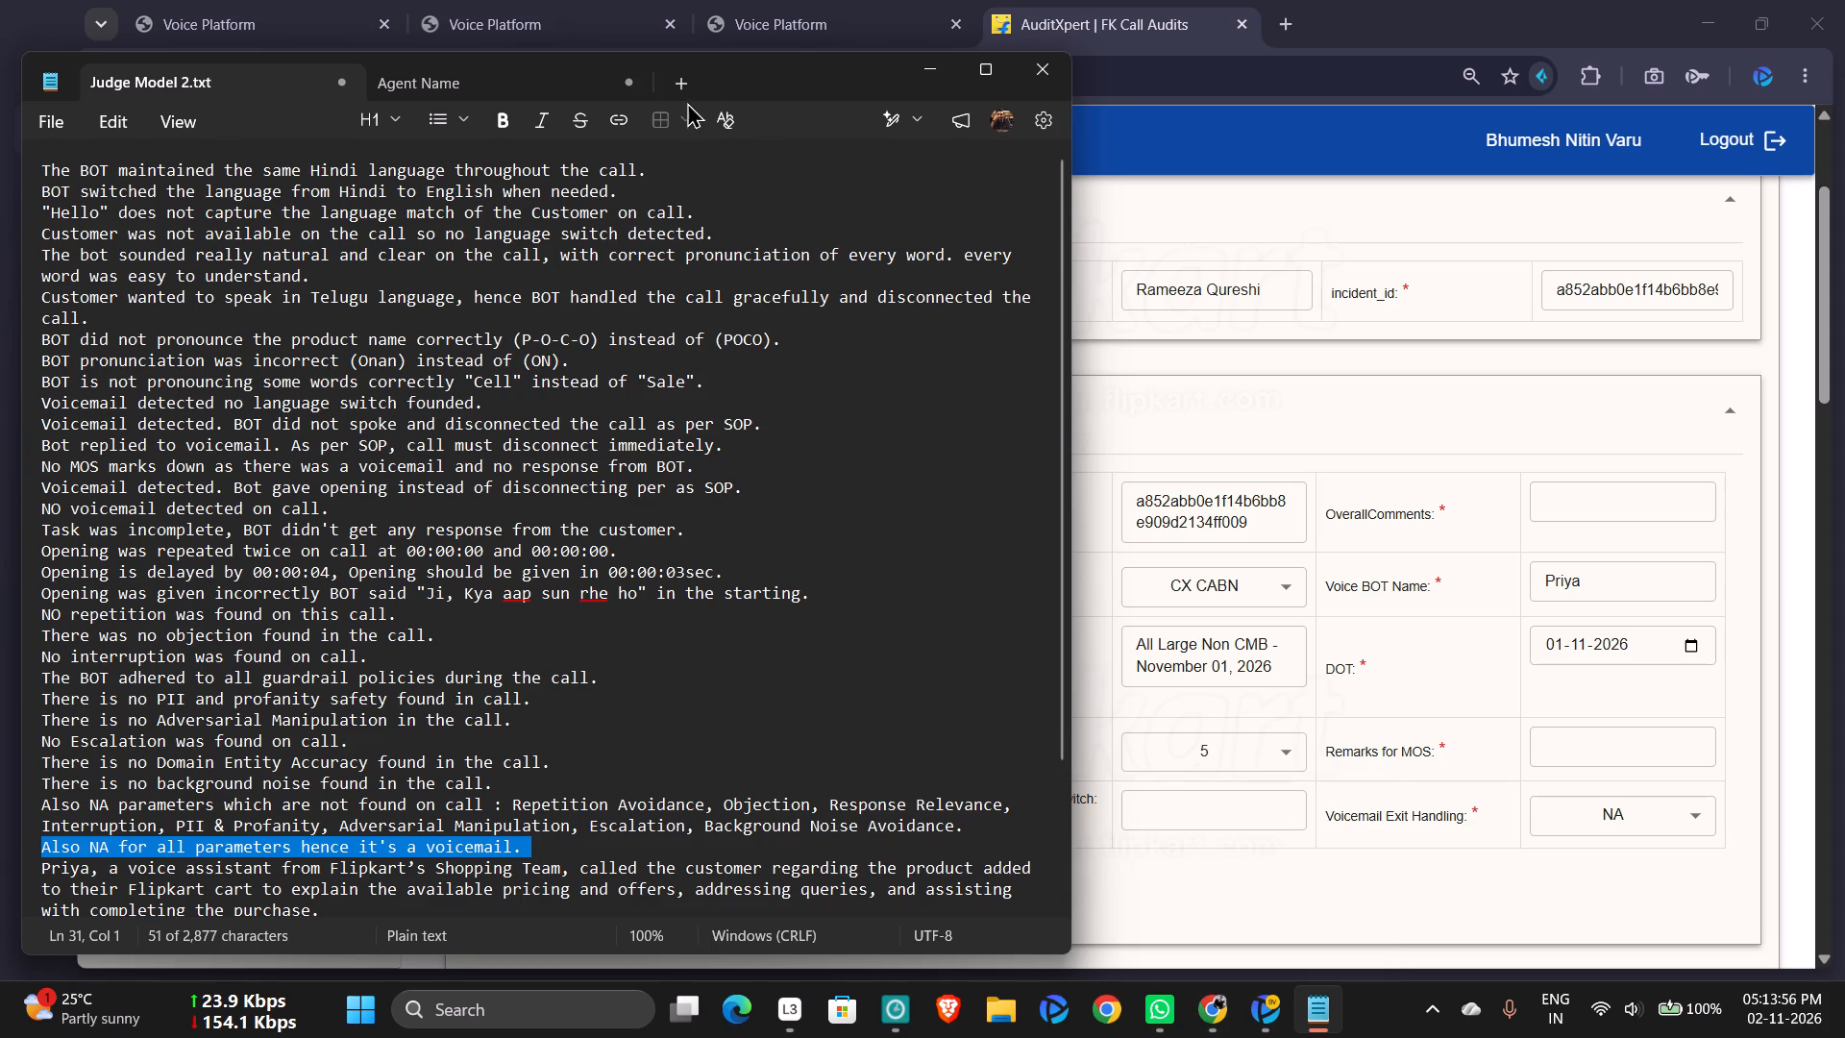
Play the start of the call recording on the Mohini call page to check the audio, then pause it.
left_click(828, 9)
scroll(979, 605, "down", 1)
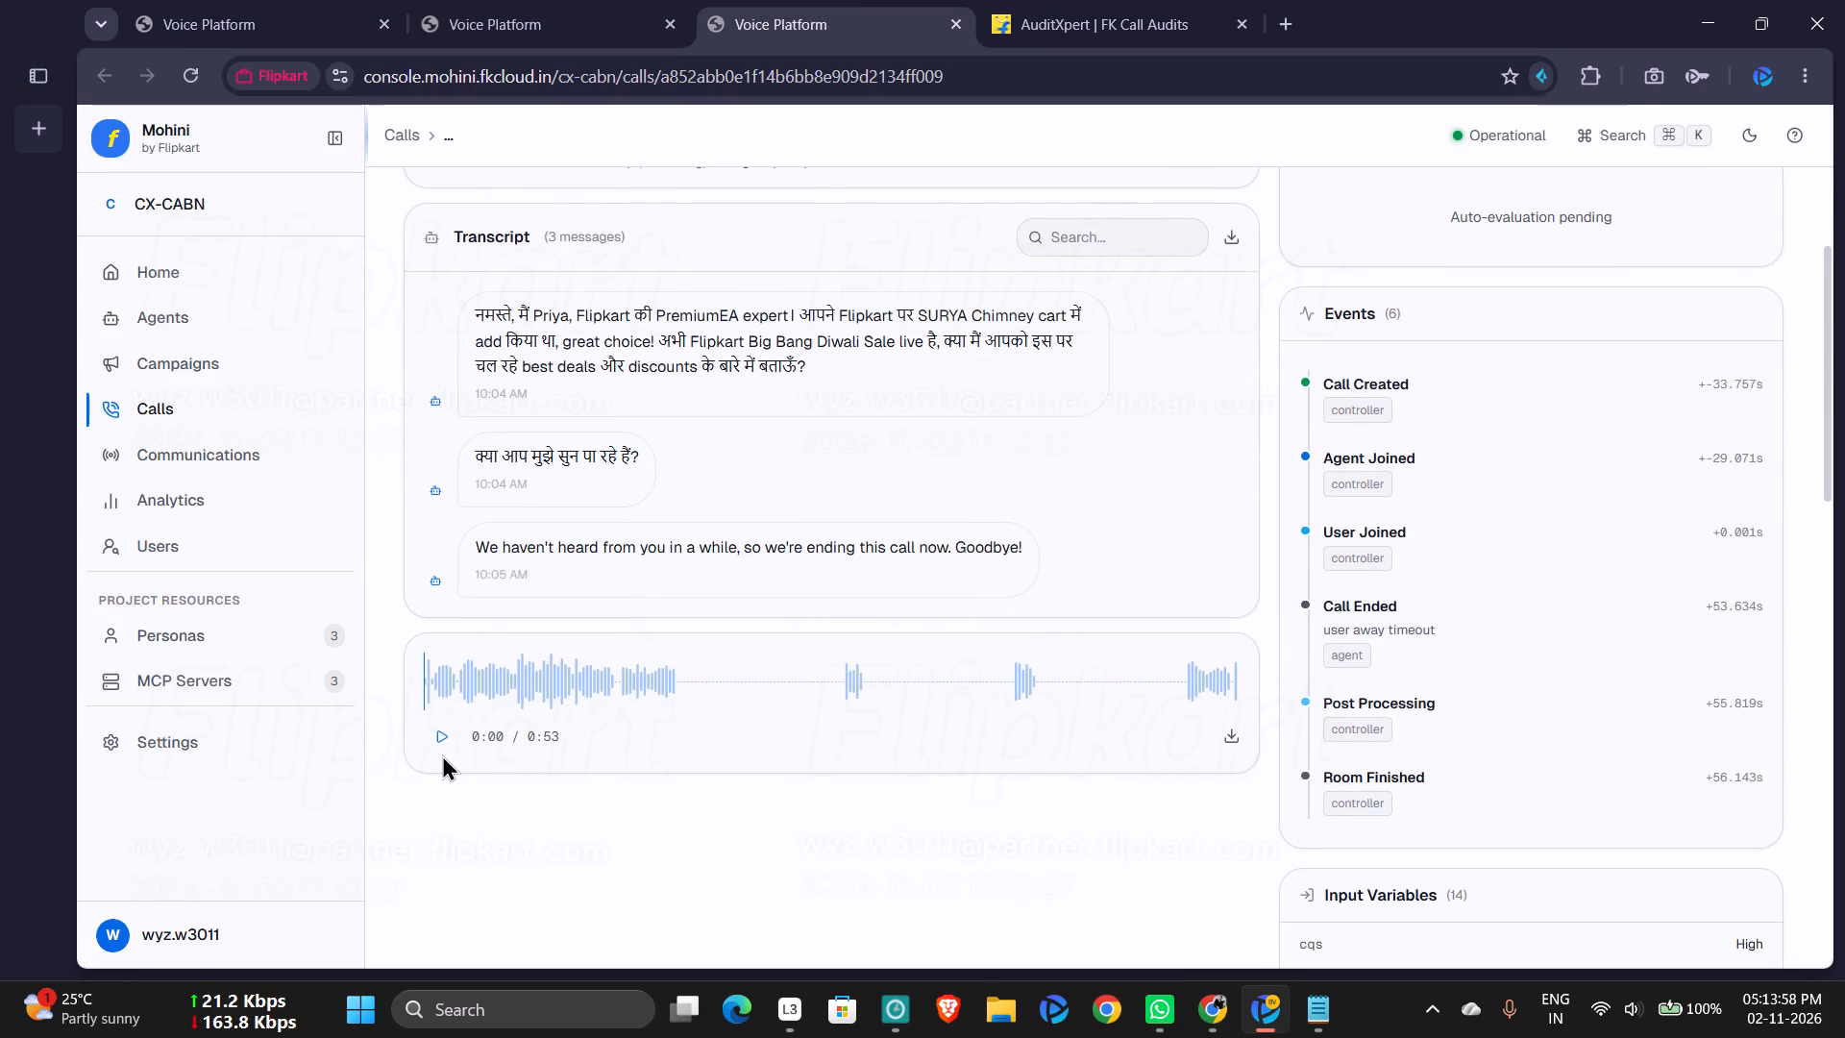
left_click(441, 731)
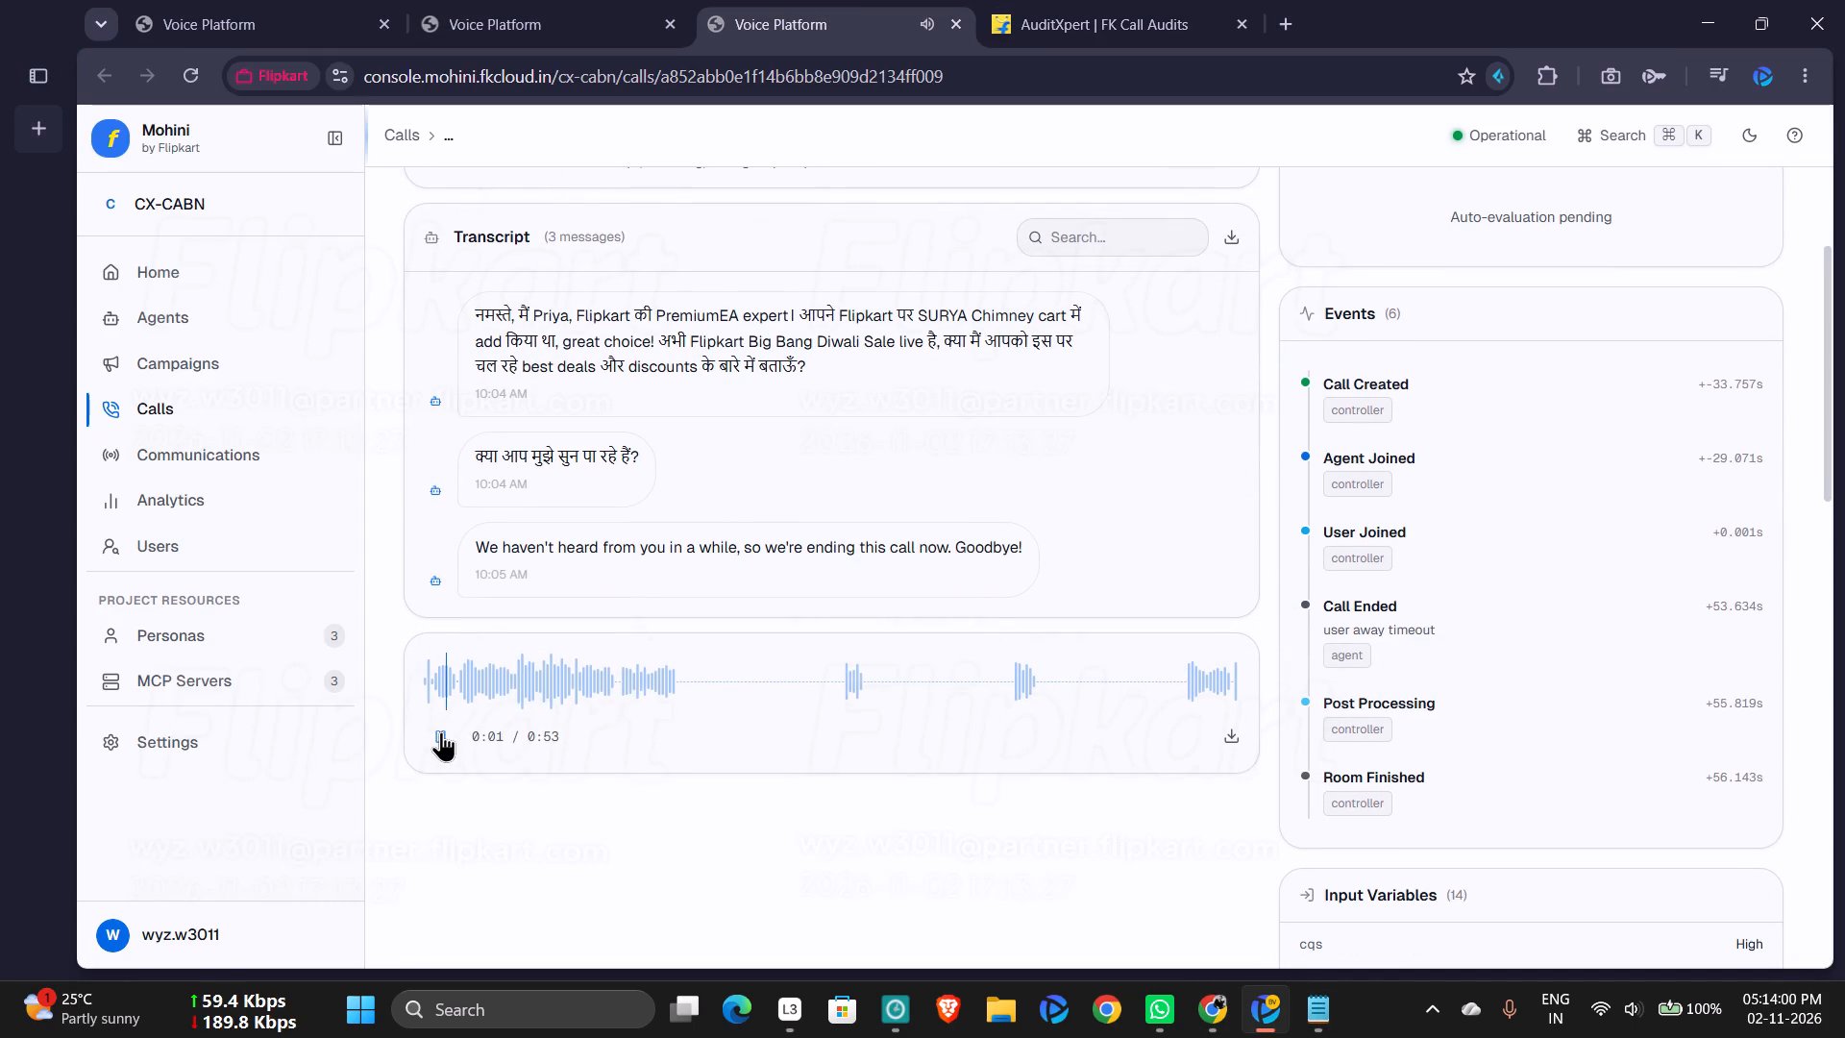
left_click(430, 723)
left_click(447, 730)
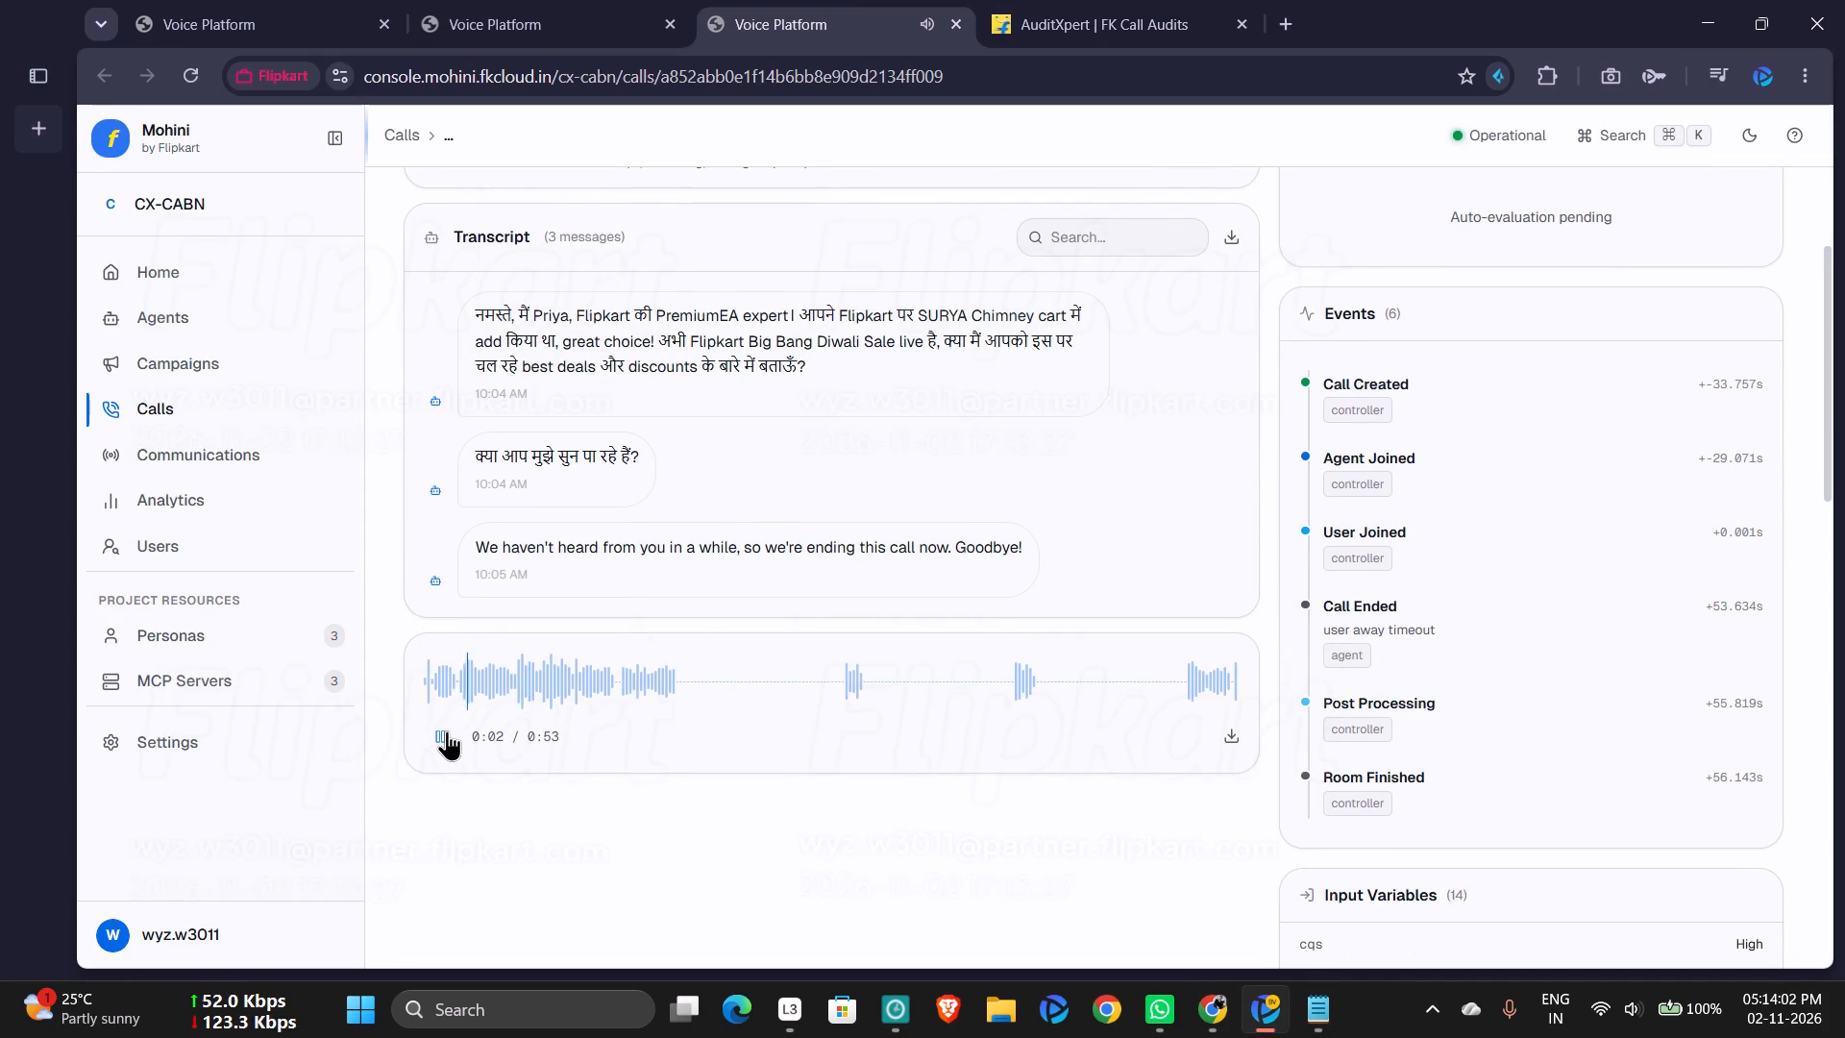
left_click(447, 730)
Return to the AuditXpert form and set Voicemail Exit Handling to Fail.
left_click(1107, 24)
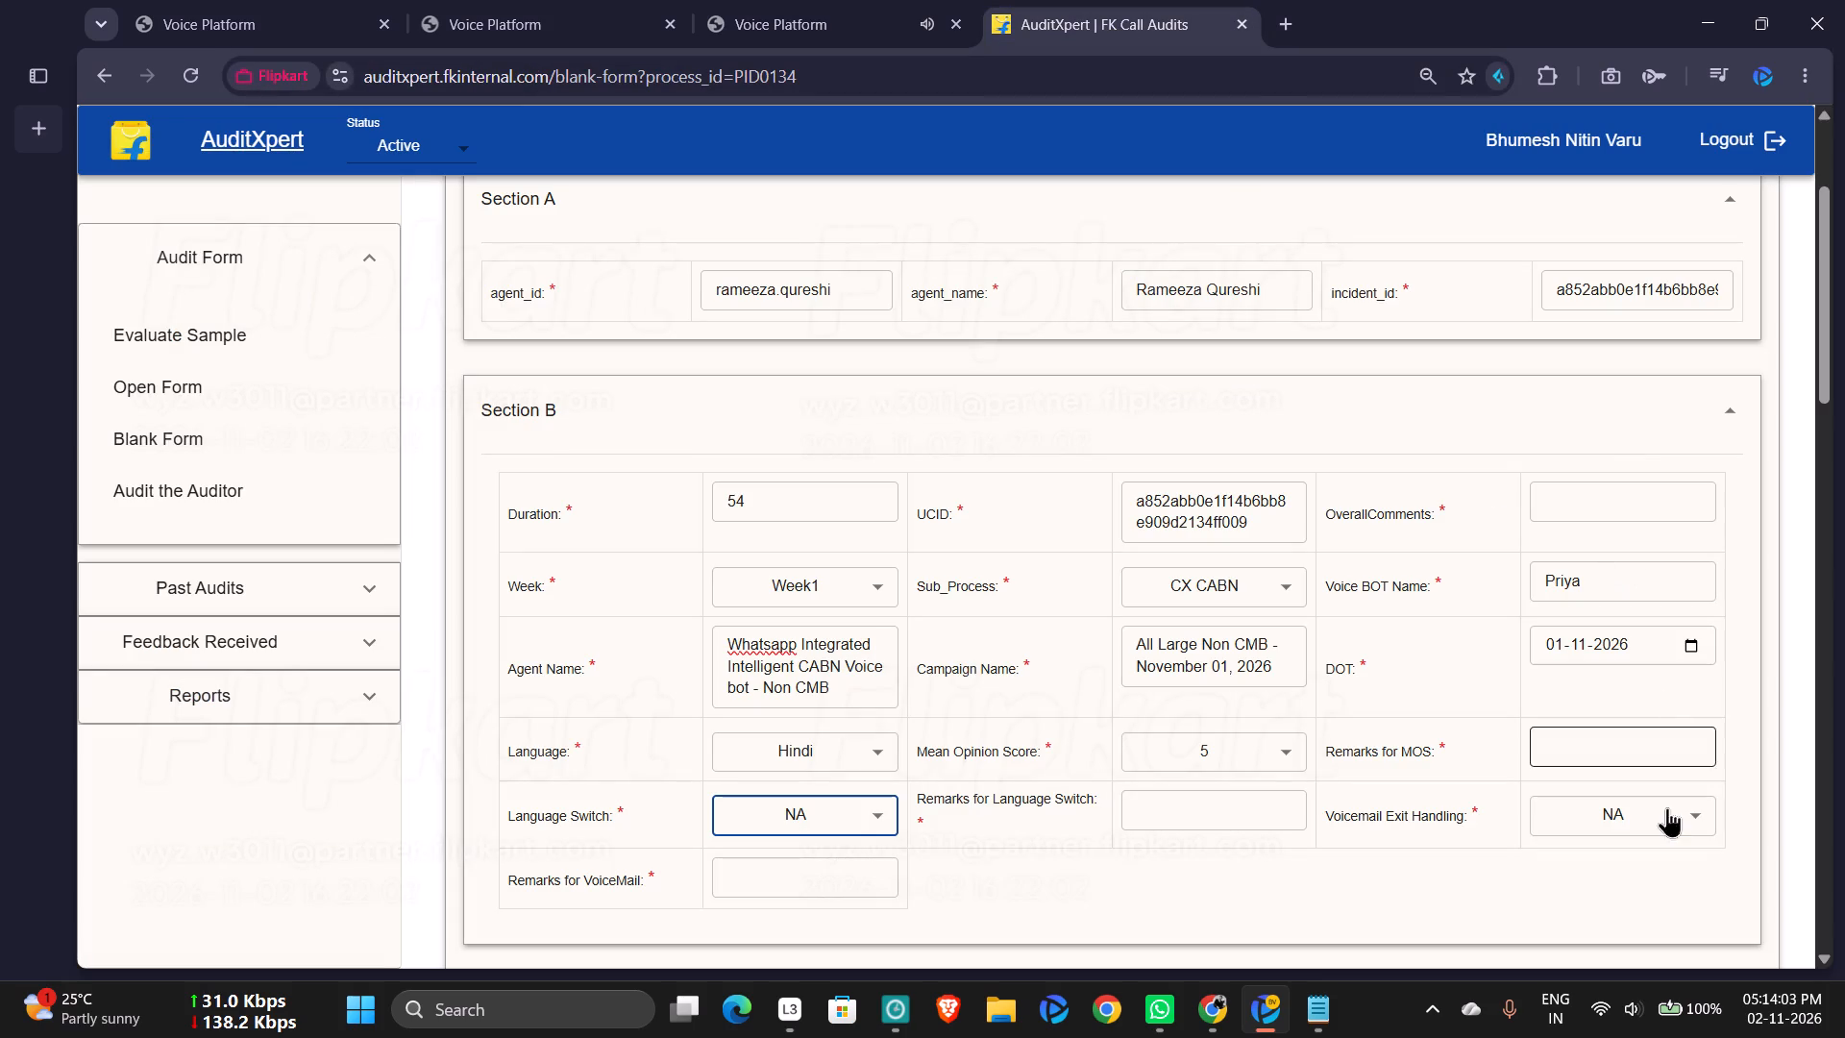
left_click(1656, 802)
left_click(1615, 883)
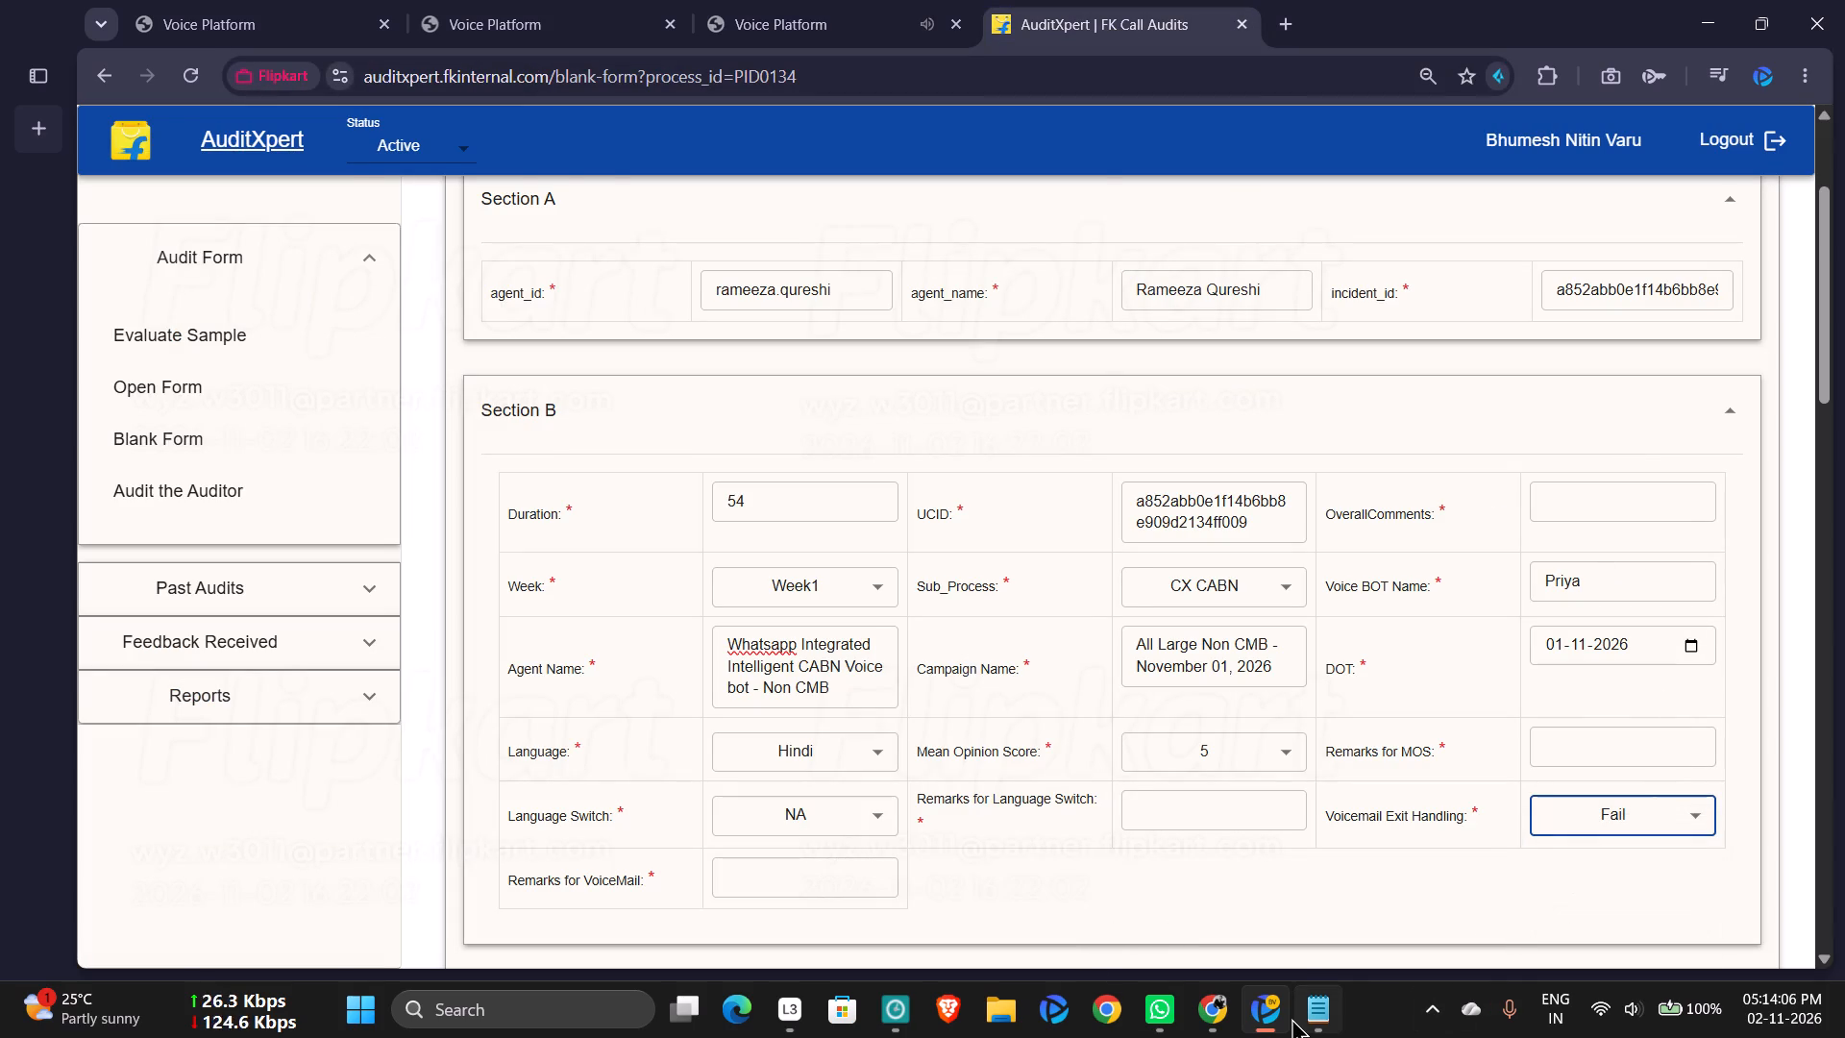
Copy the Notepad line "Voicemail detected. Bot gave opening instead of disconnecting per as SOP." into Remarks for VoiceMail.
left_click(1291, 1018)
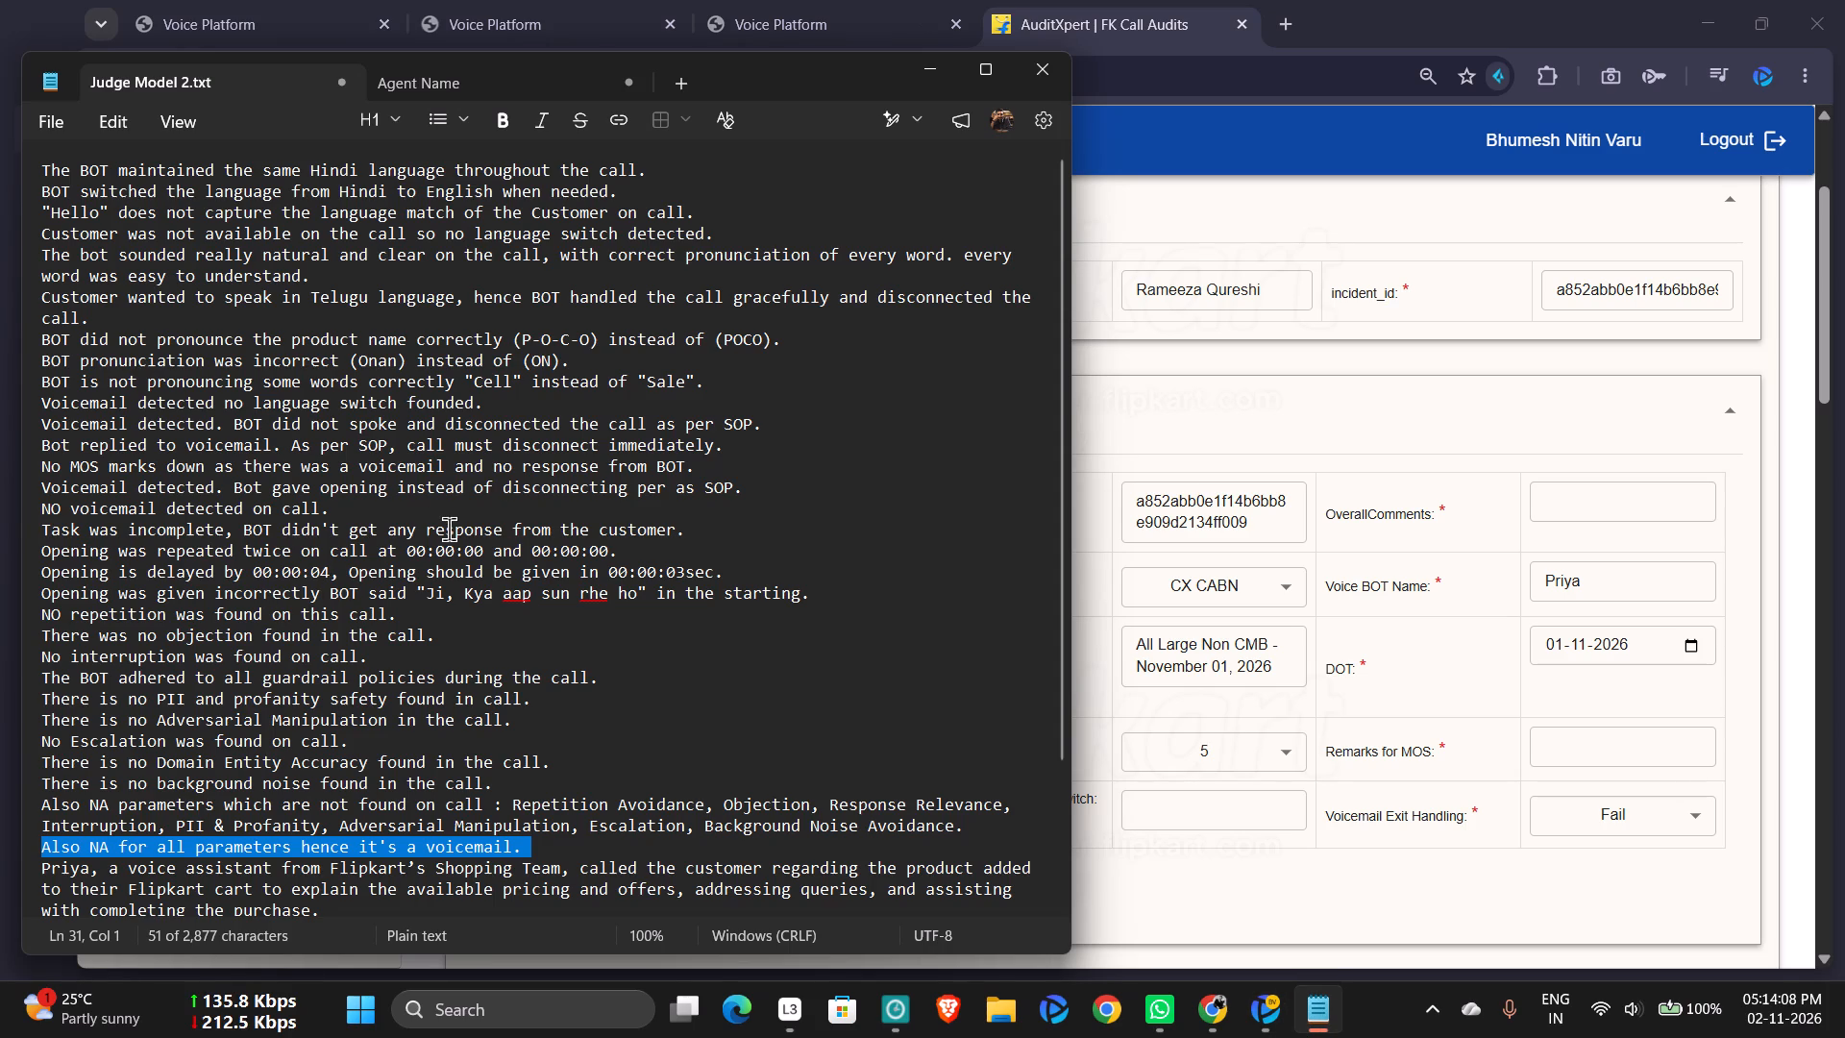
triple_click(310, 490)
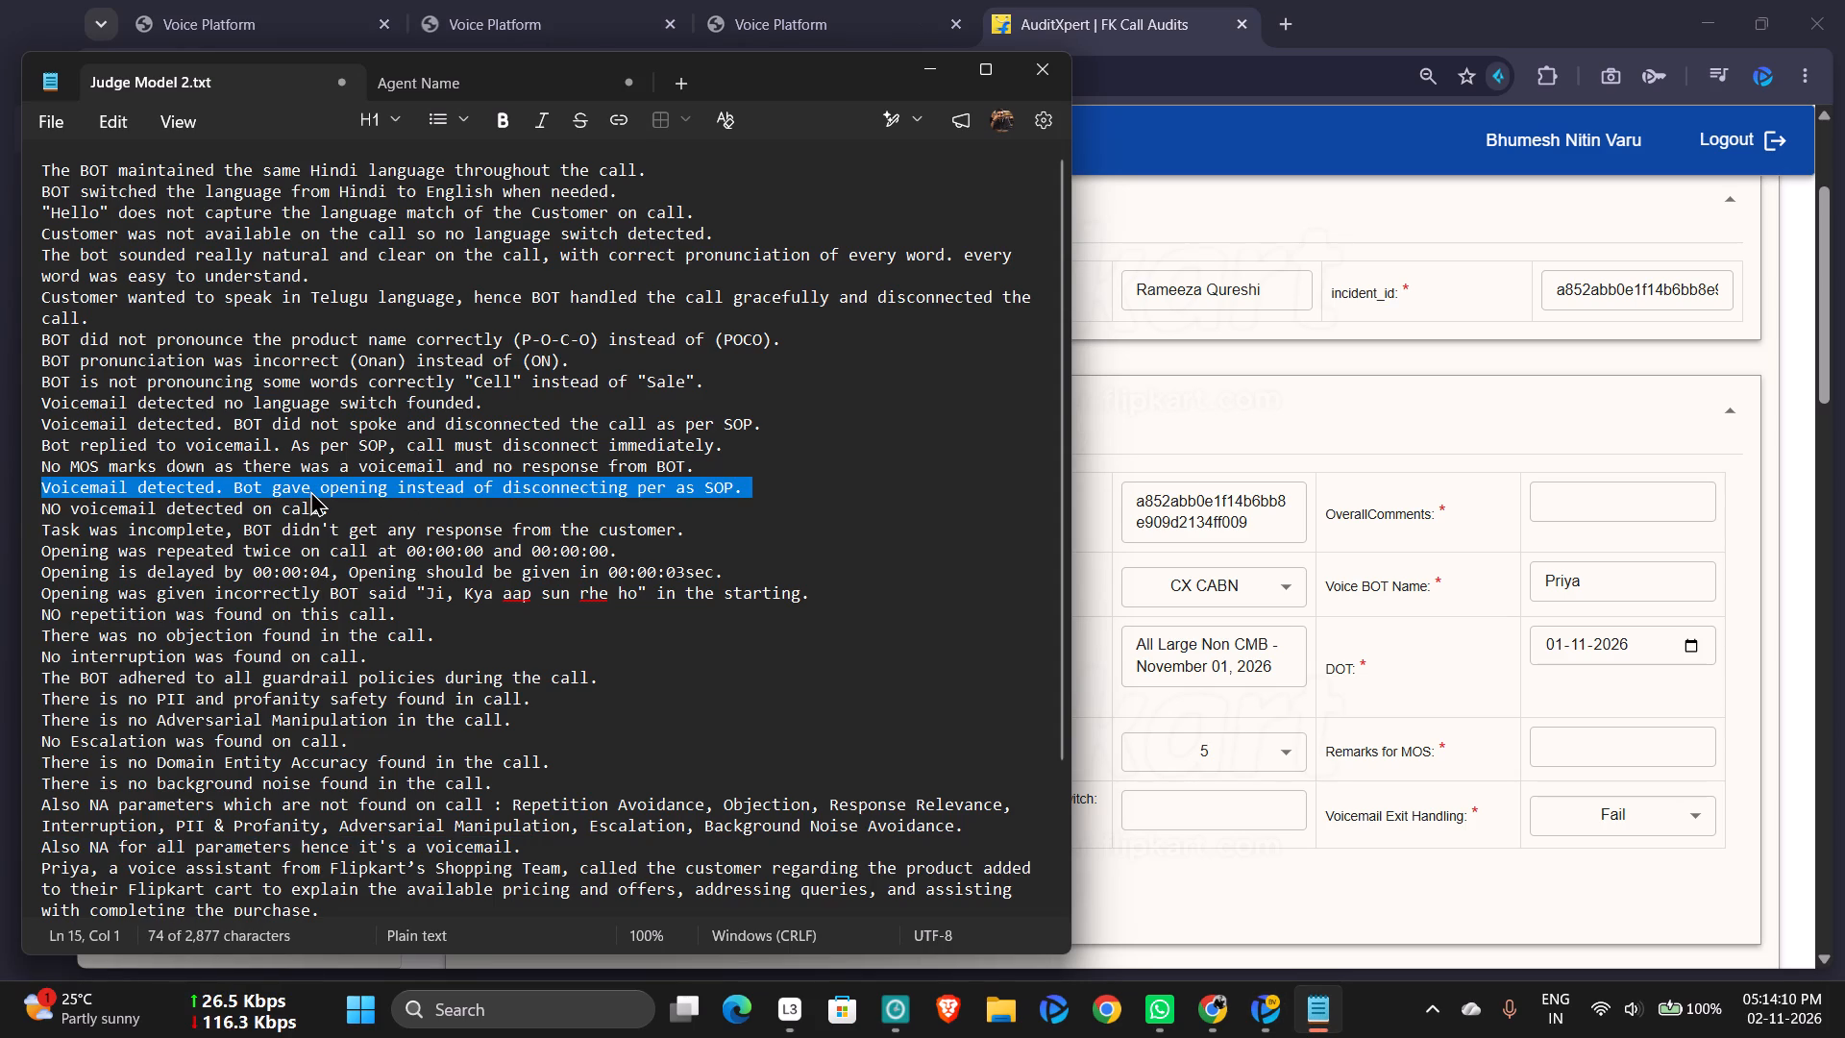
key("ctrl+c")
left_click(1246, 924)
left_click(811, 890)
key("ctrl+v")
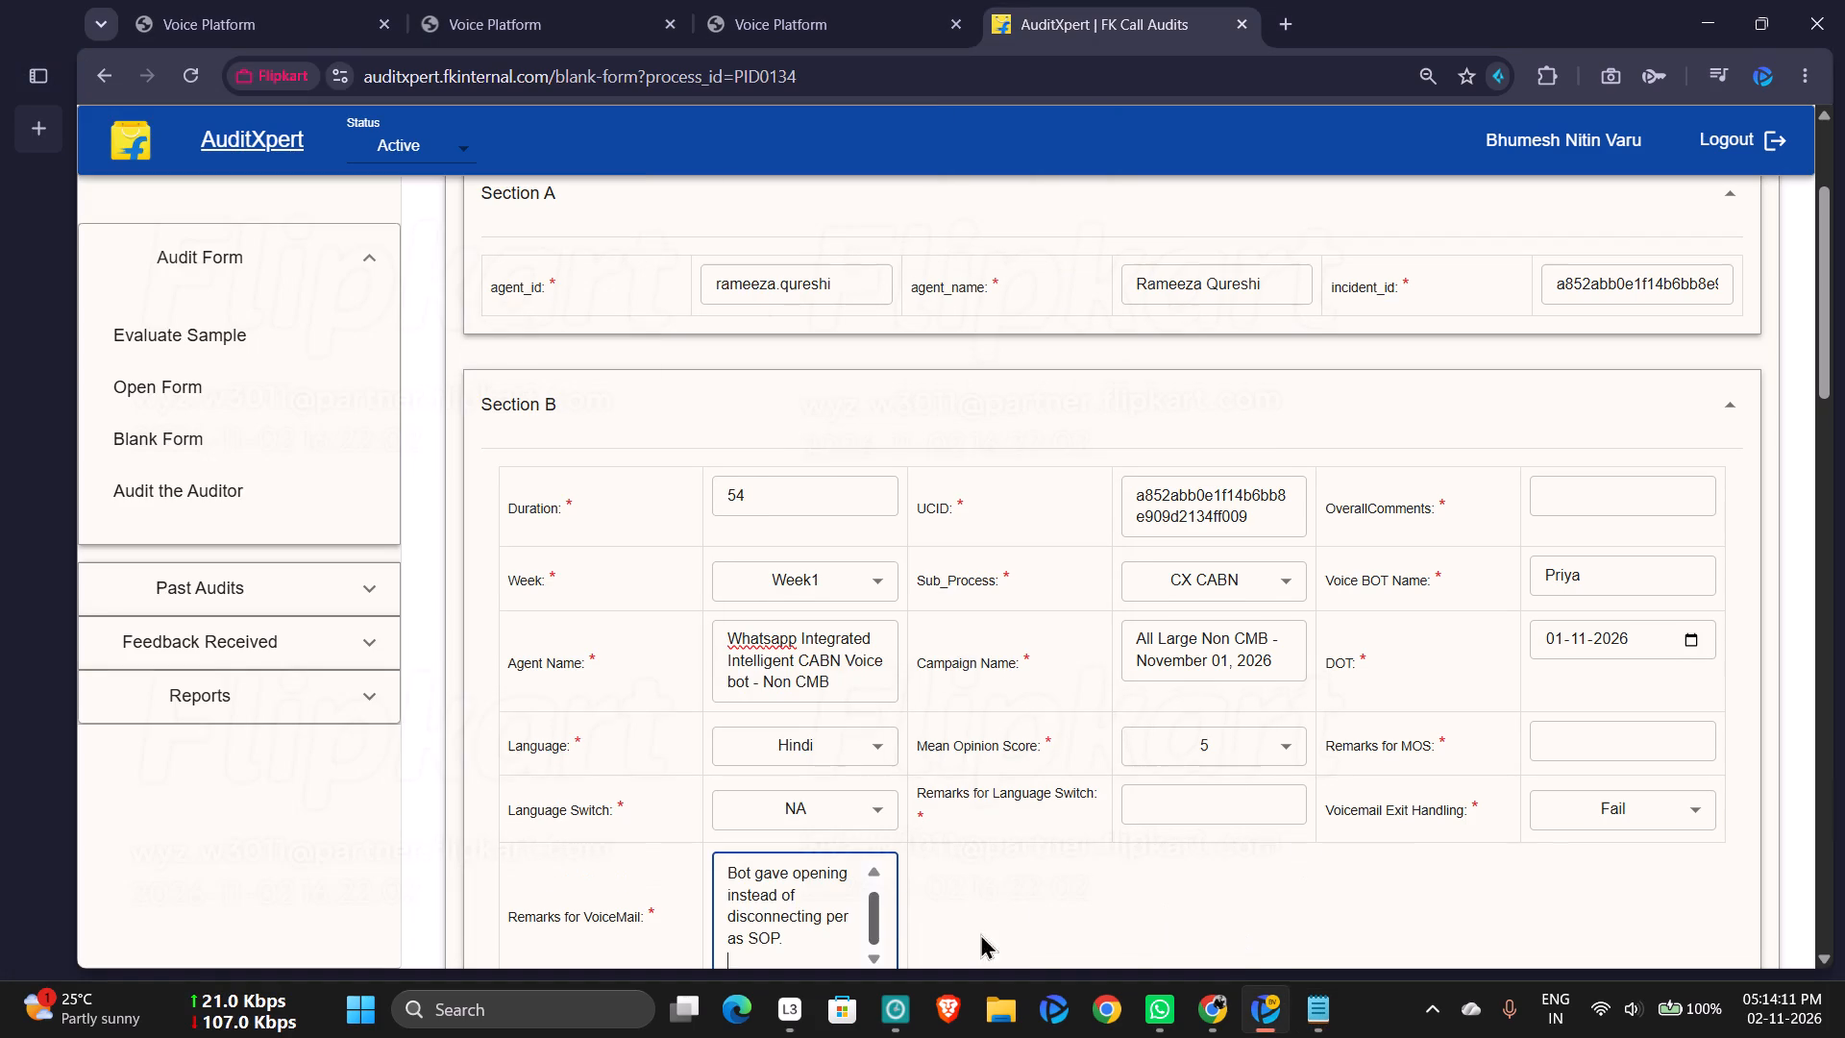
Copy the Notepad line "No MOS marks down as there was a voicemail and no response from BOT." into Remarks for MOS.
left_click(1305, 1001)
triple_click(185, 457)
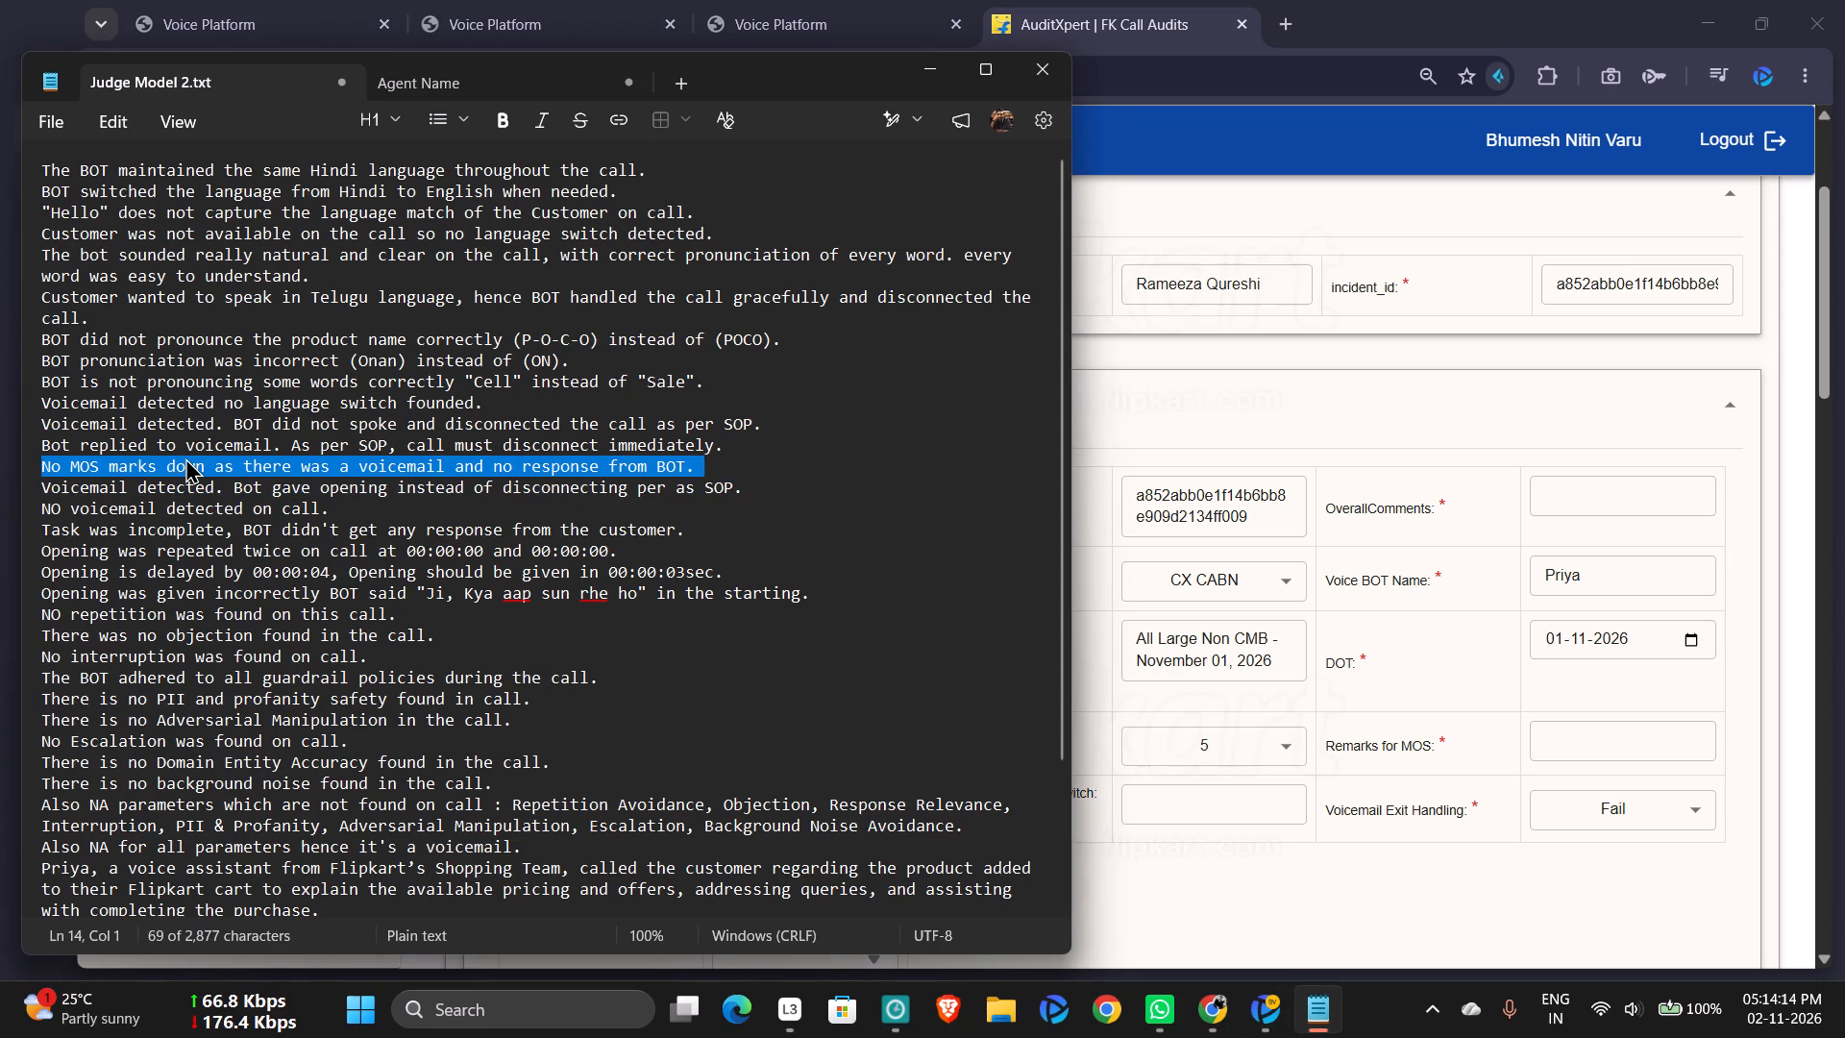
key("ctrl+c")
left_click(1594, 740)
key("ctrl+v")
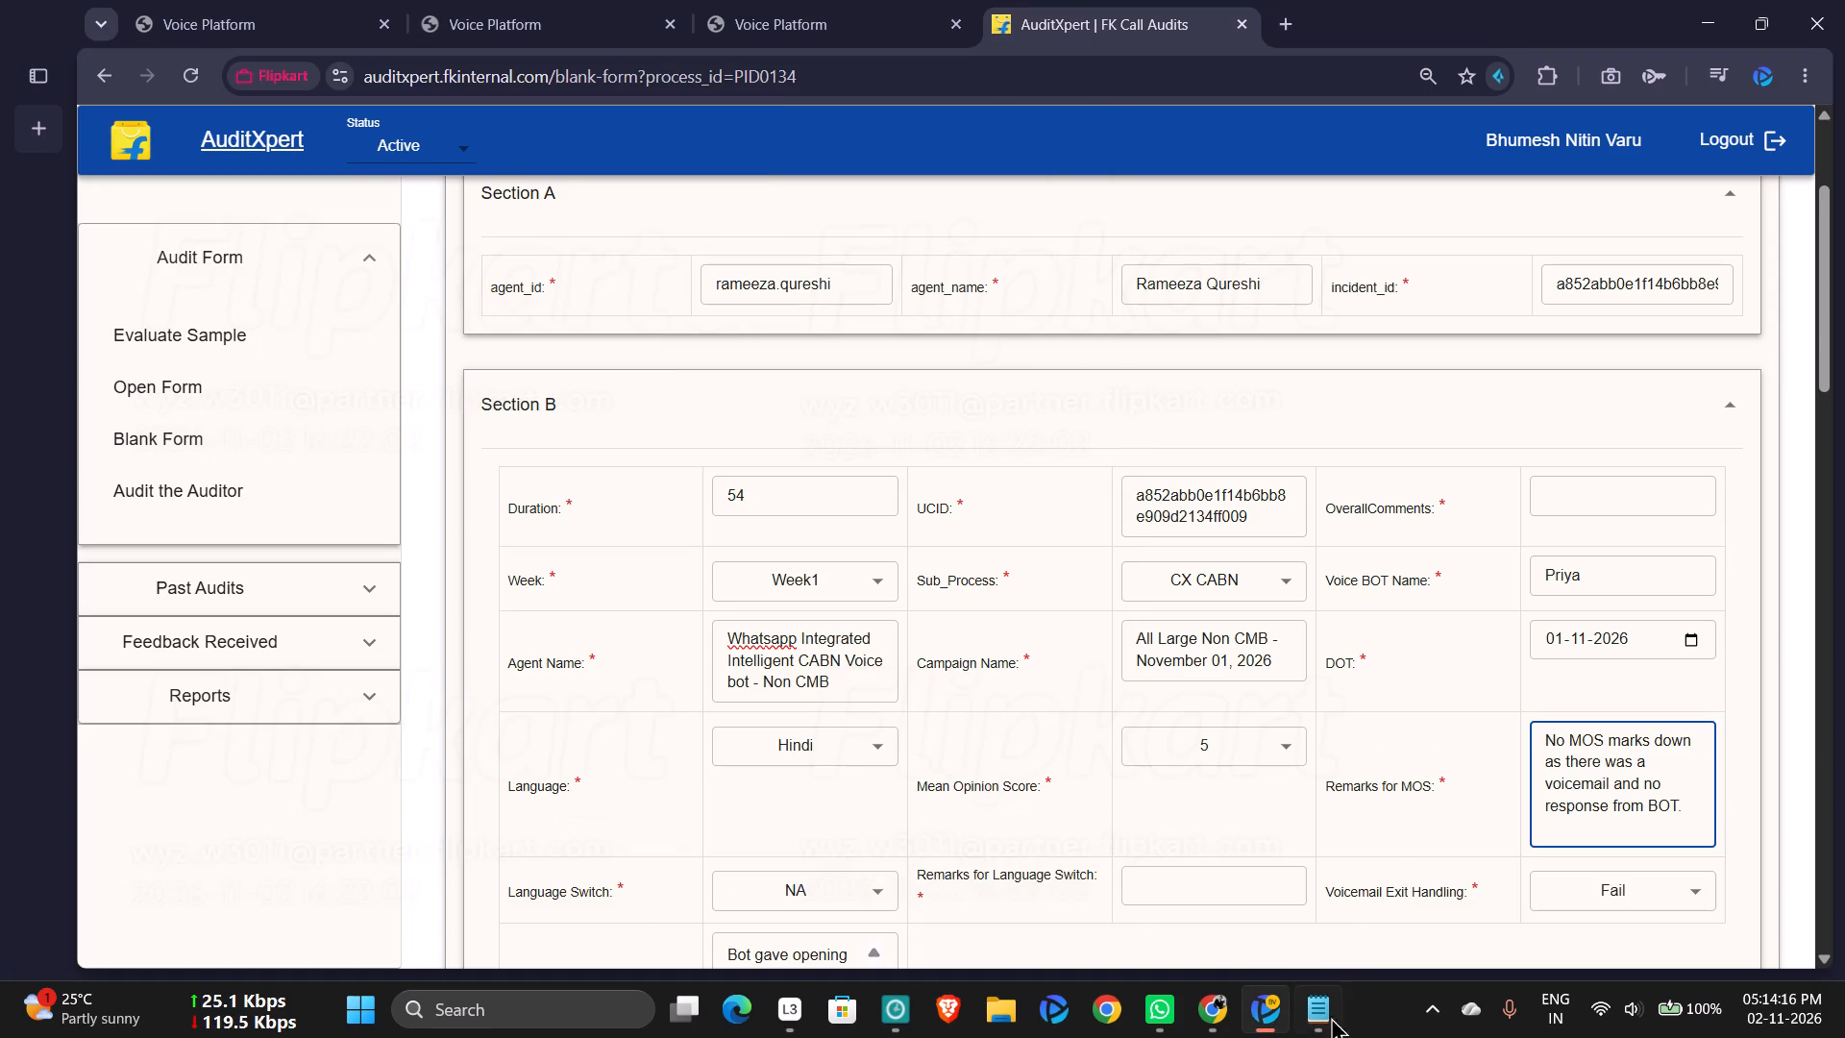
Copy the Notepad line "Voicemail detected no language switch founded." into Remarks for Language Switch.
left_click(1322, 1032)
triple_click(334, 409)
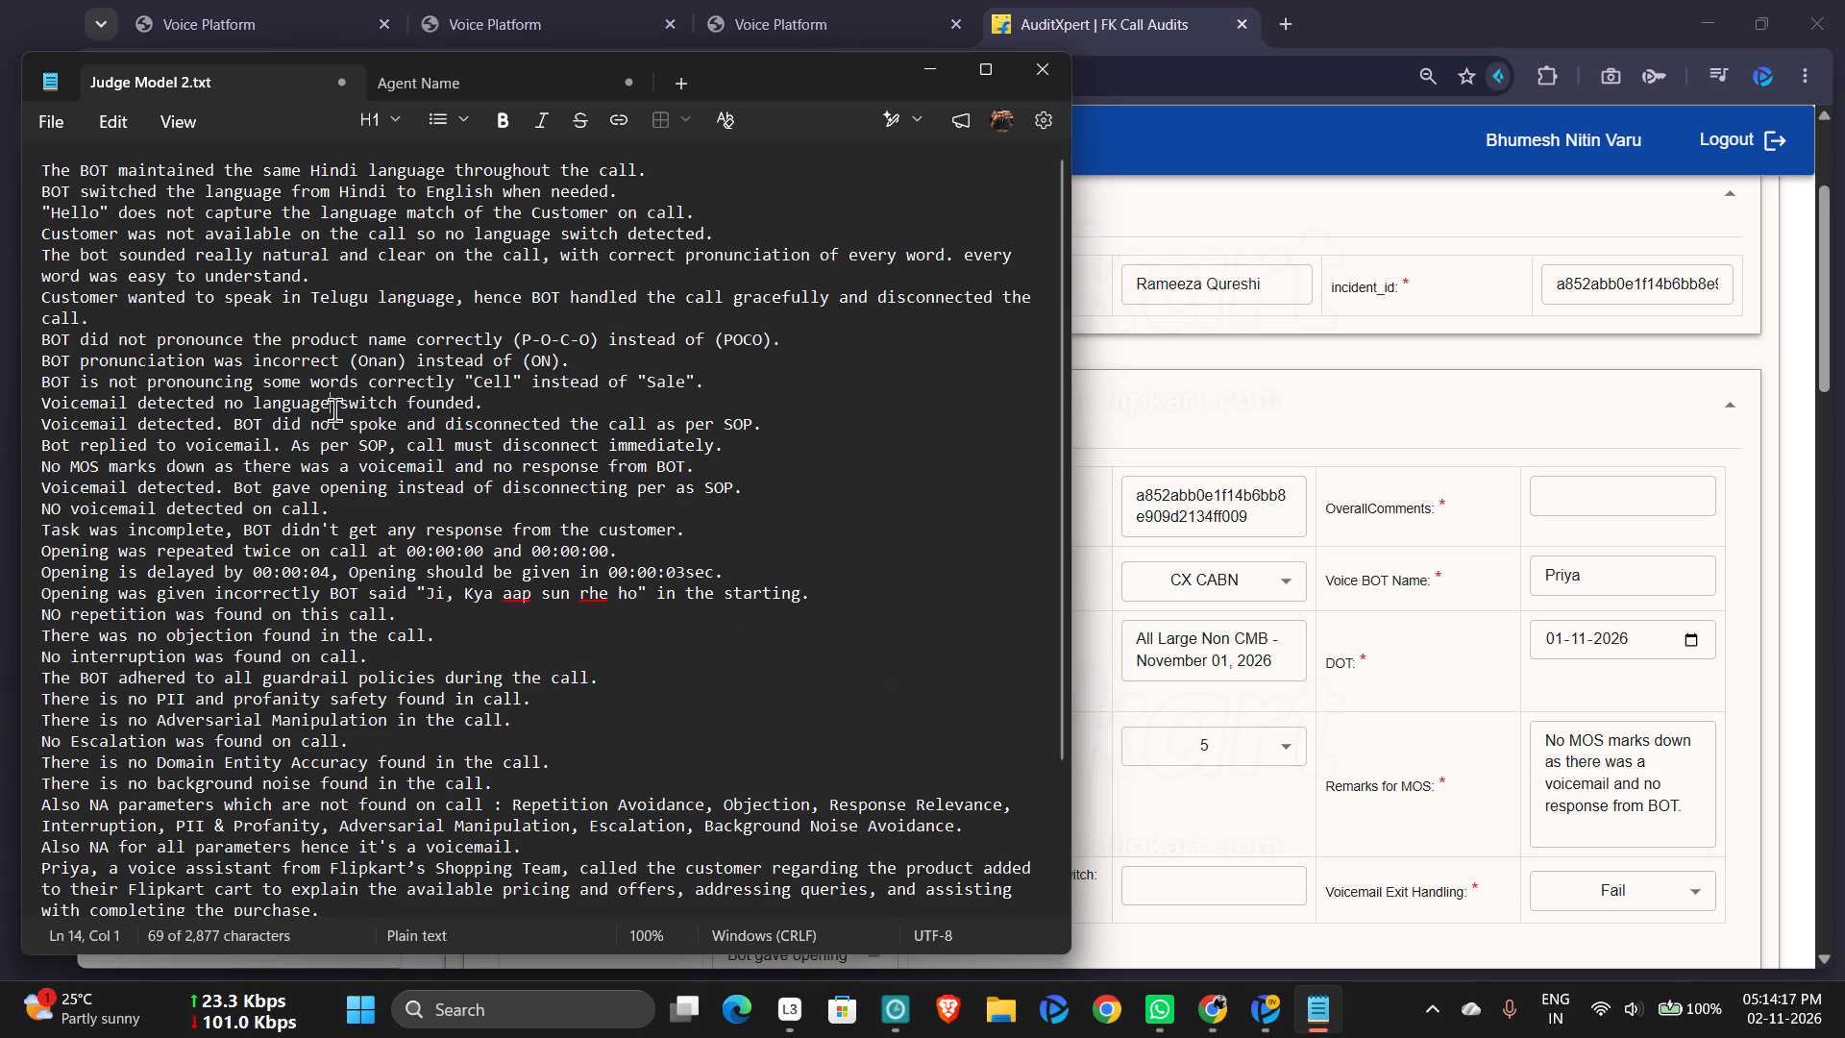
key("ctrl+c")
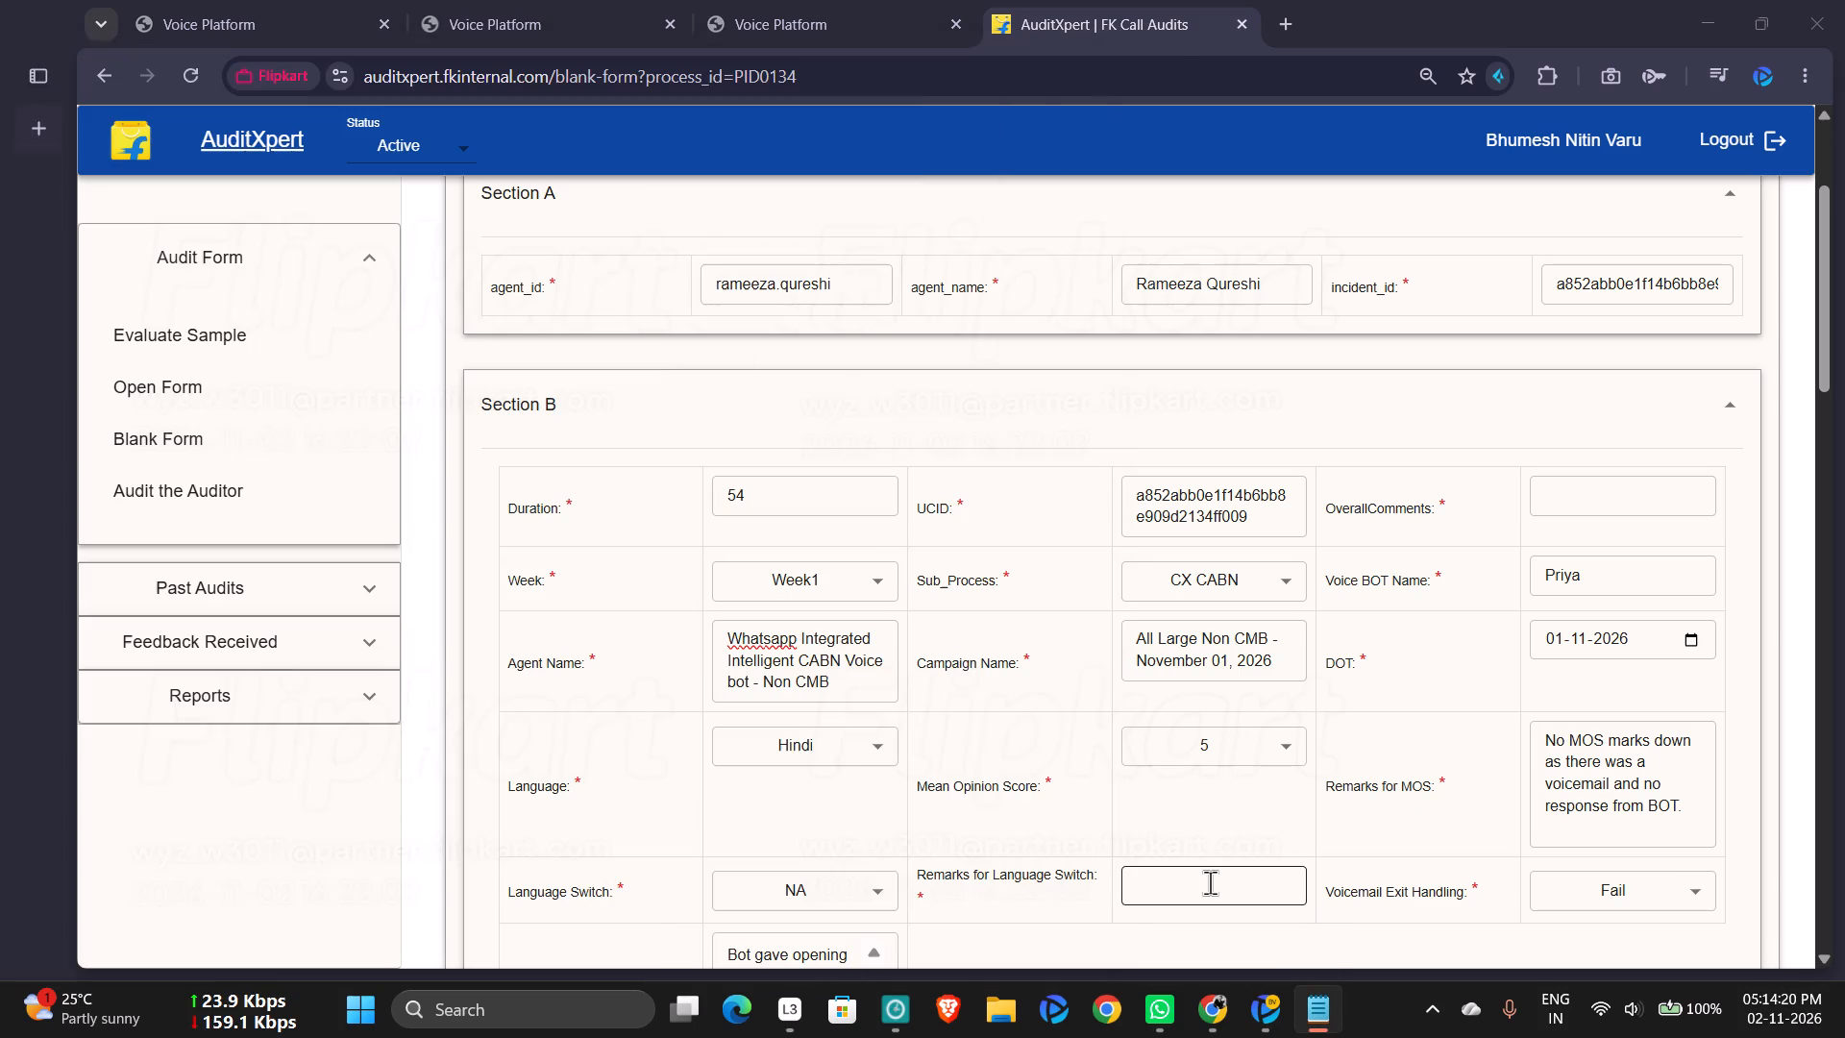
left_click(1210, 882)
key("ctrl+v")
Copy the Notepad summary paragraph beginning "Priya, a voice assistant from Flipkart's Shopping Team" into OverallComments.
scroll(1242, 784, "down", 1)
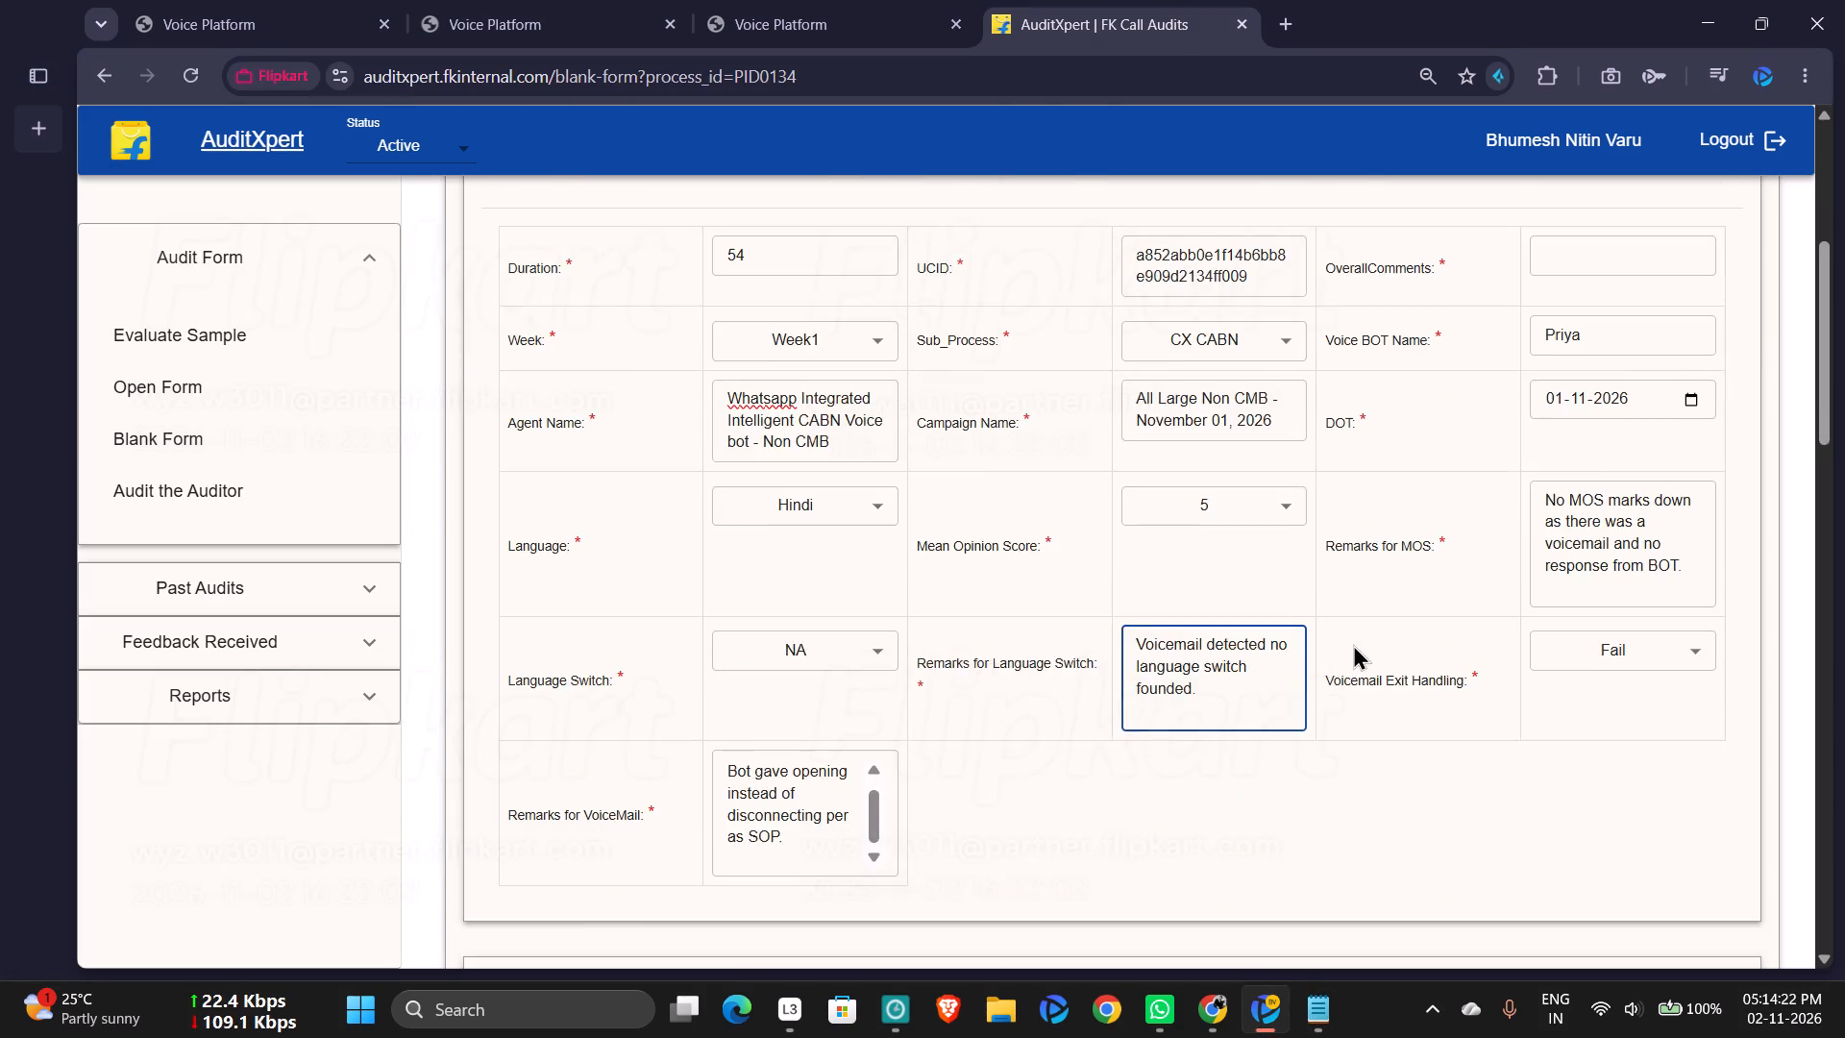
scroll(1360, 640, "up", 1)
left_click(1323, 1005)
scroll(364, 867, "down", 1)
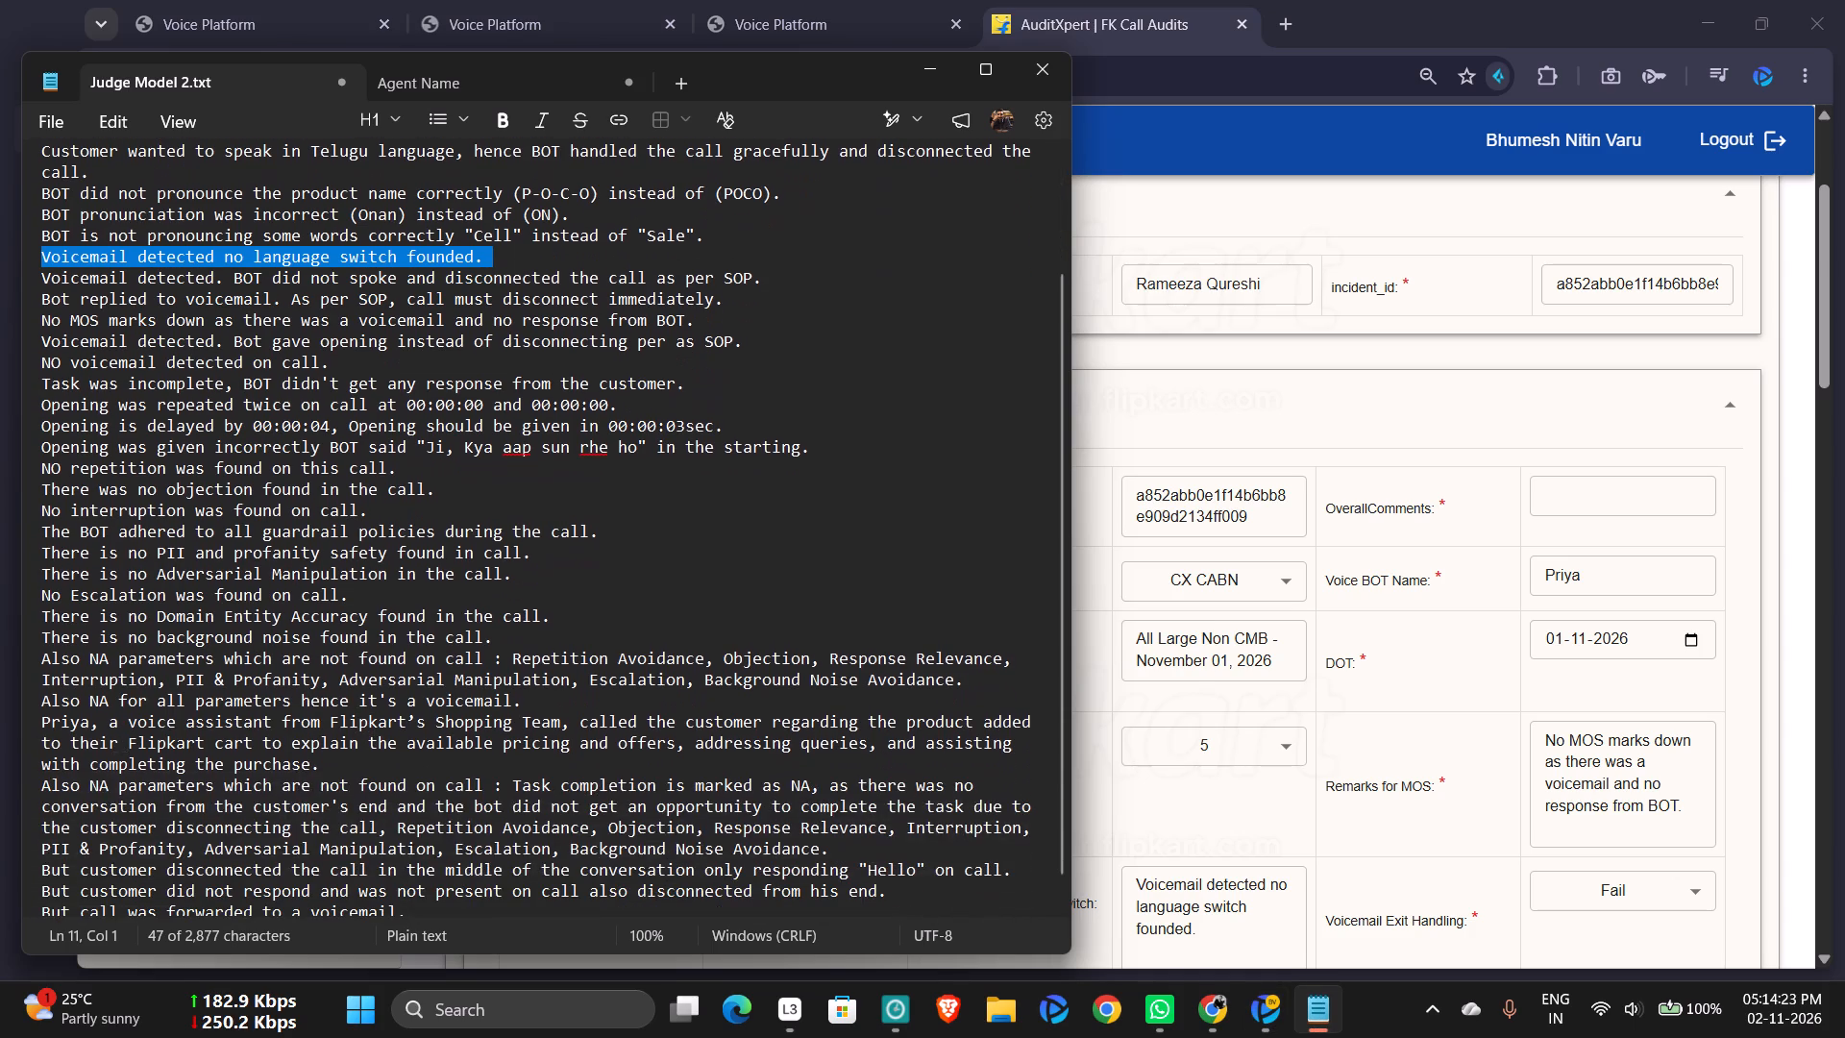
triple_click(105, 740)
key("ctrl+c")
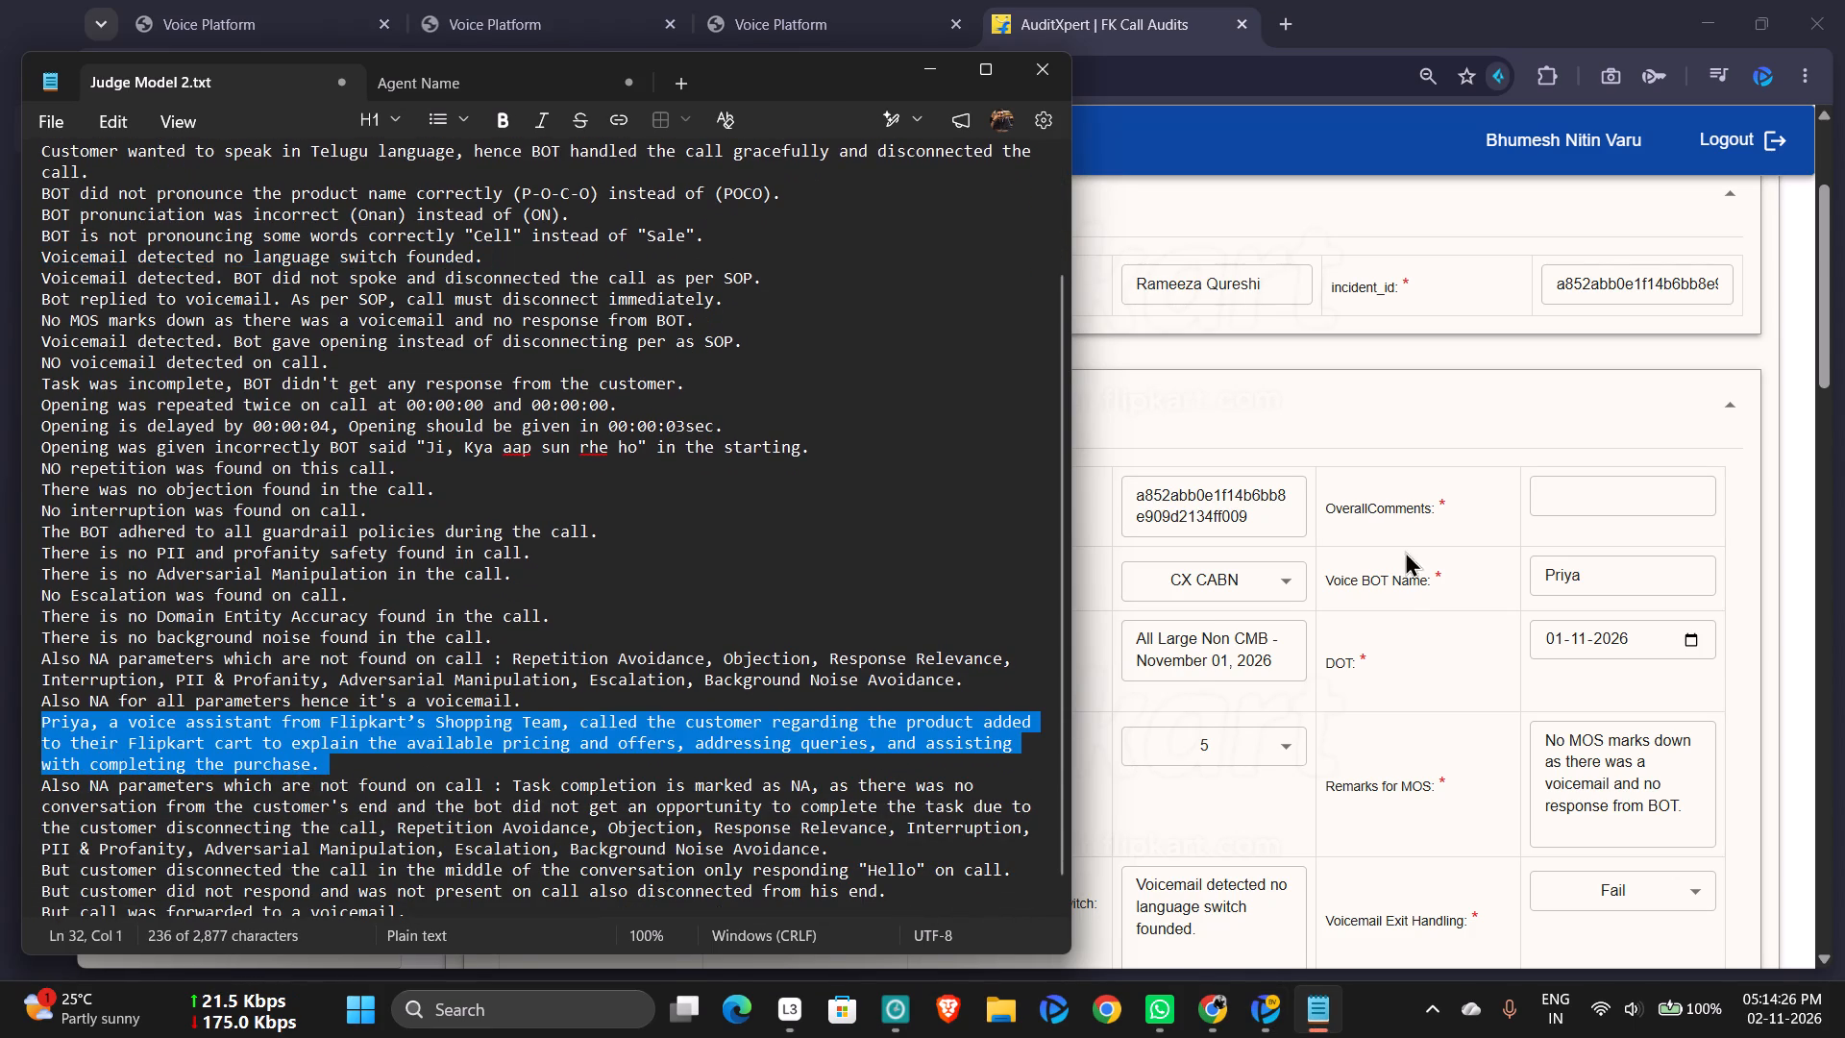
left_click(1563, 495)
key("ctrl+v")
Append the Notepad line "But call was forwarded to a voicemail." to the end of OverallComments.
left_click(1329, 1017)
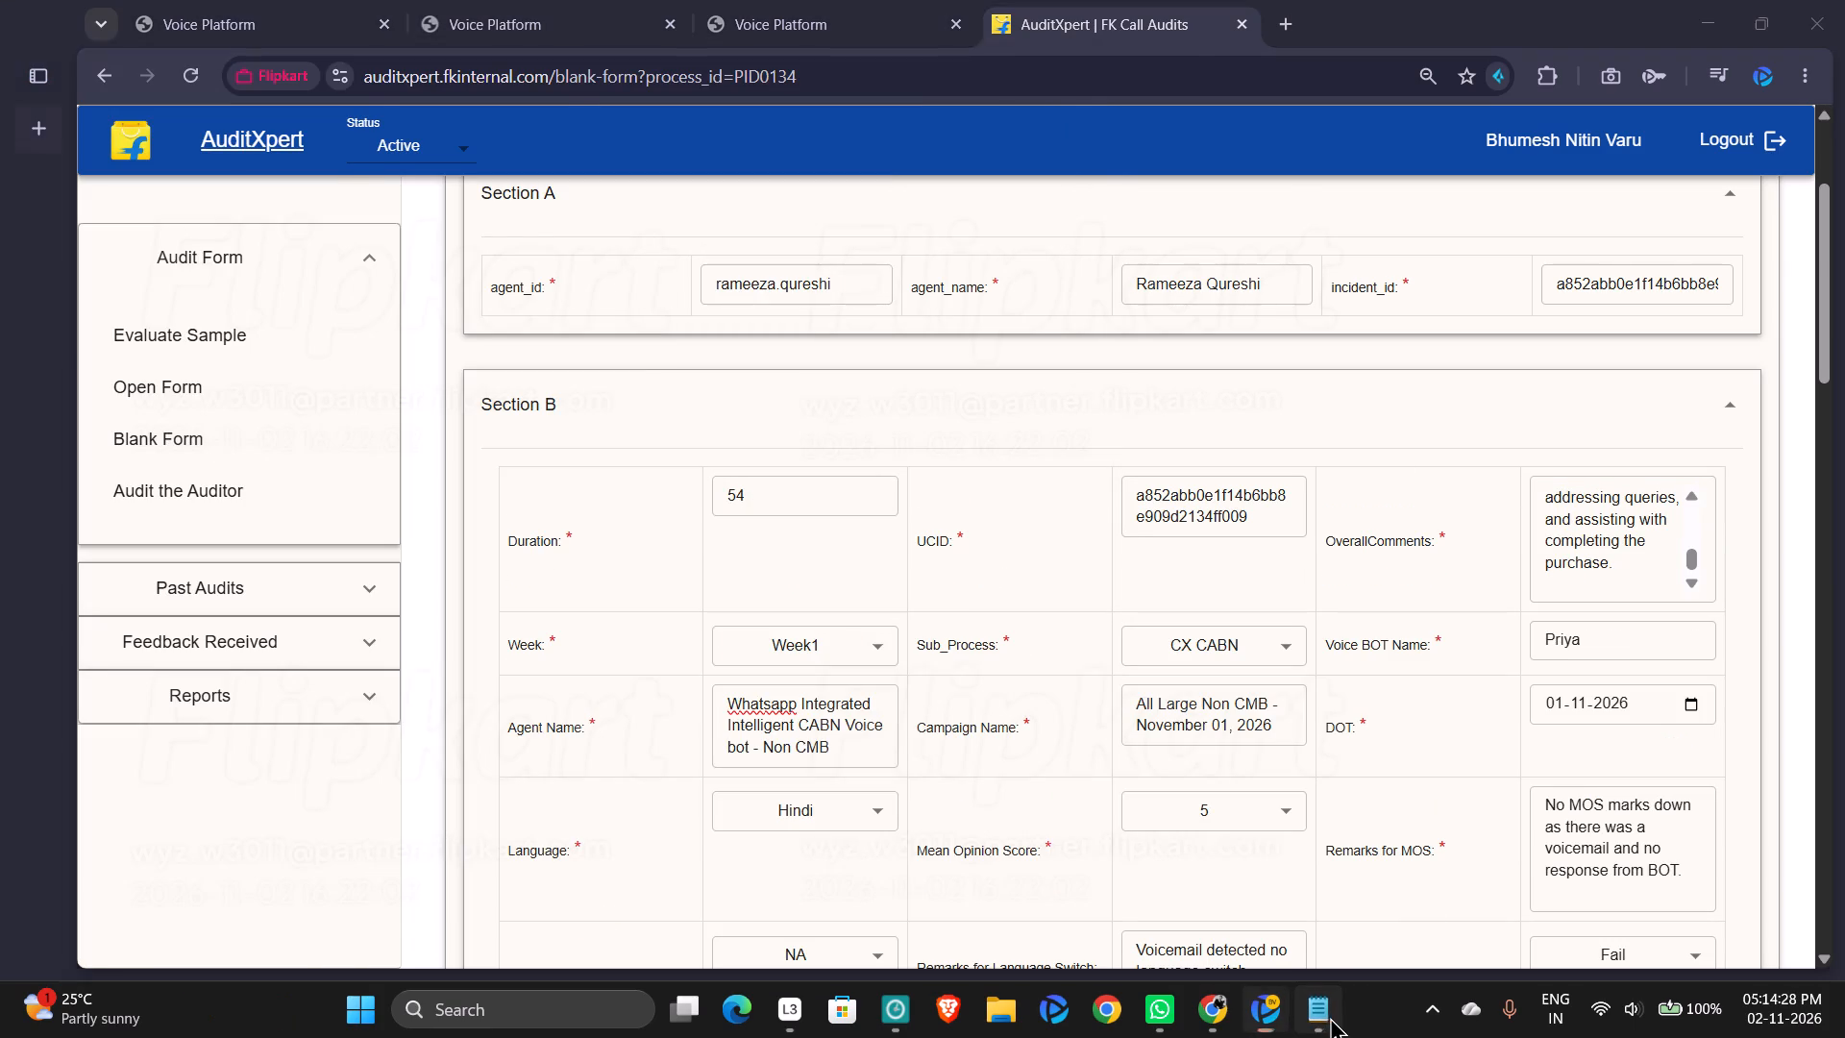
scroll(468, 776, "down", 2)
triple_click(170, 886)
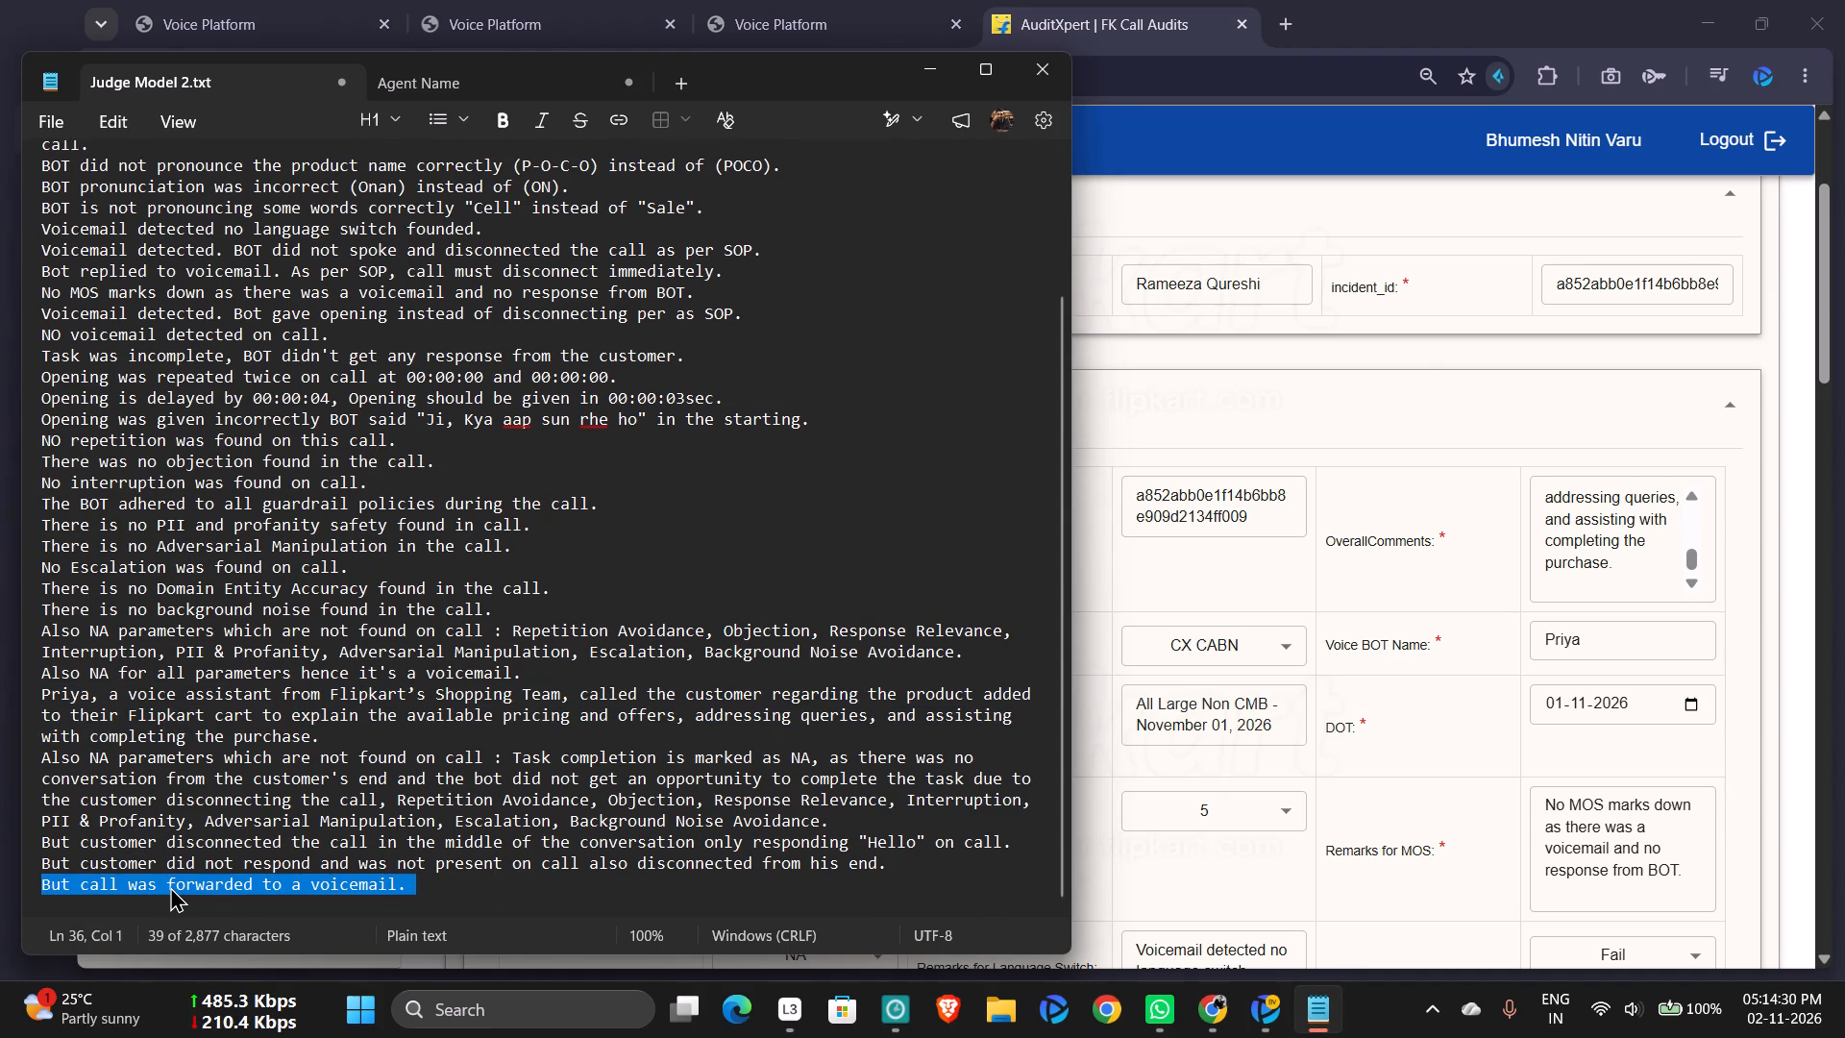
key("ctrl+c")
left_click(1586, 591)
key("ctrl+v")
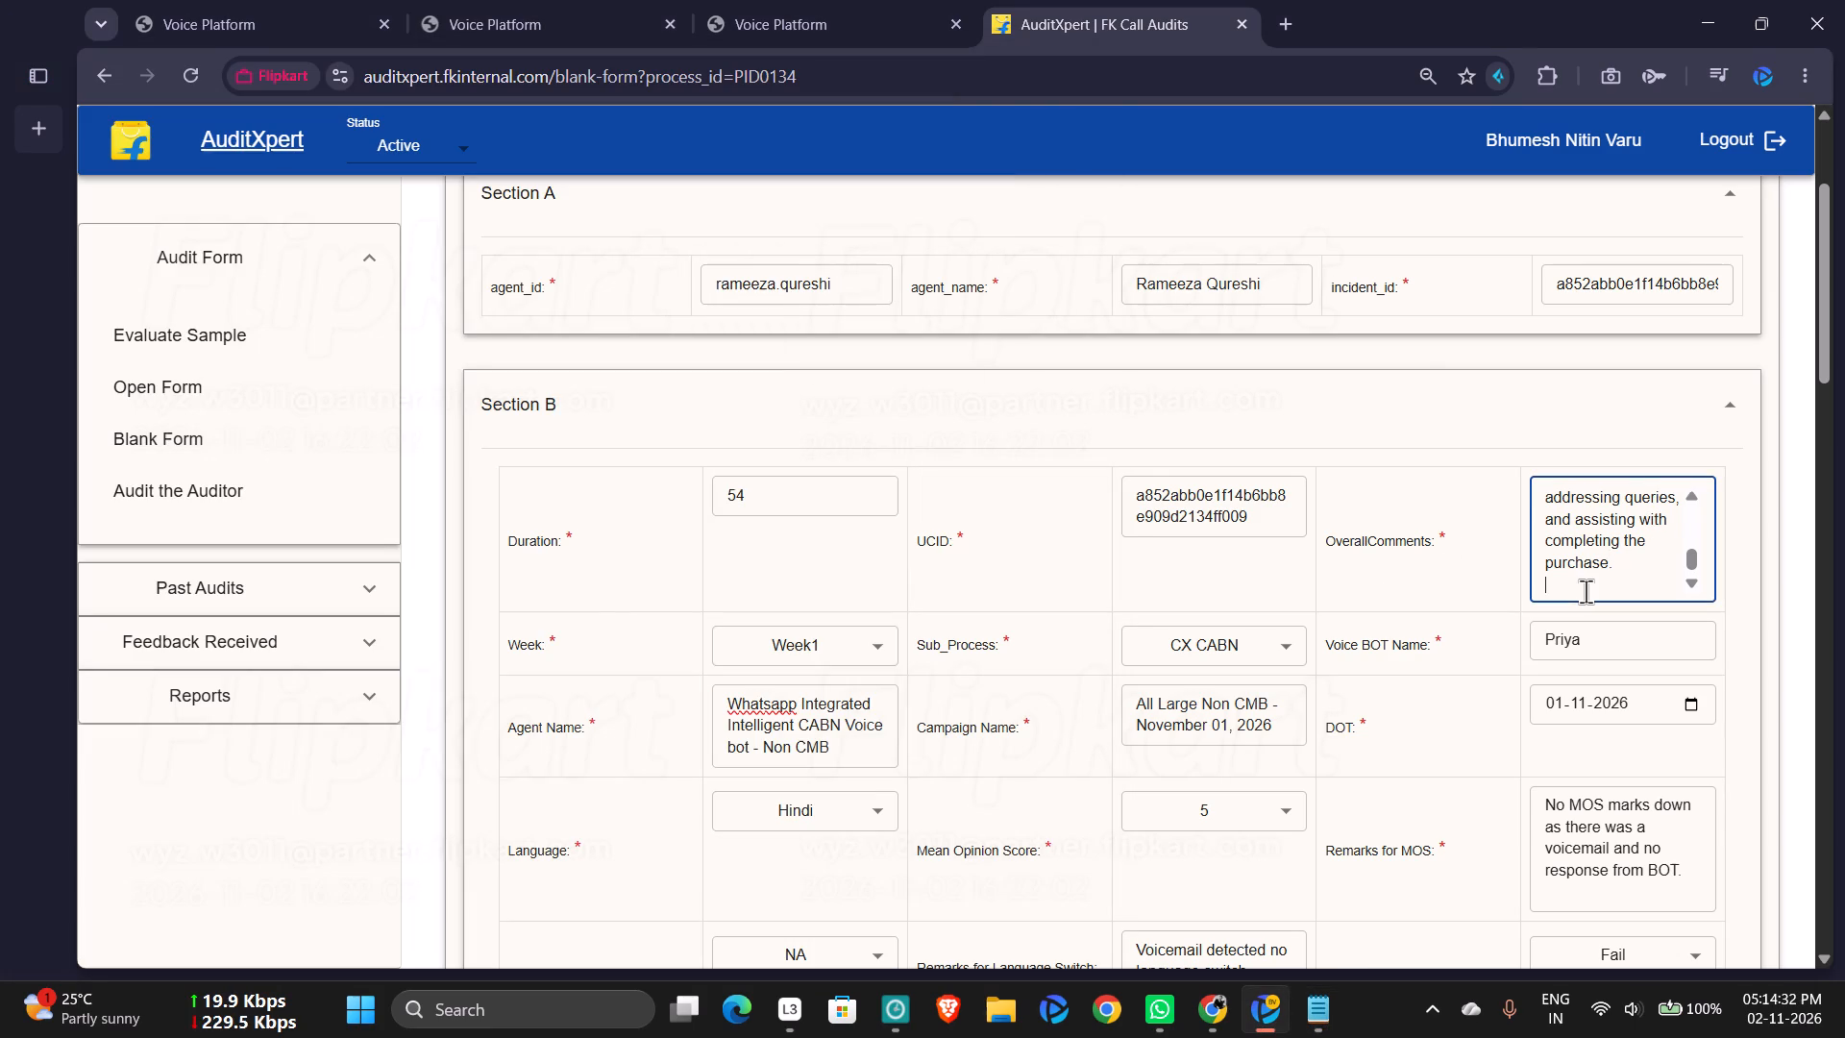
Append the Notepad line "Also NA for all parameters hence it's a voicemail." to the end of OverallComments.
left_click(1314, 1017)
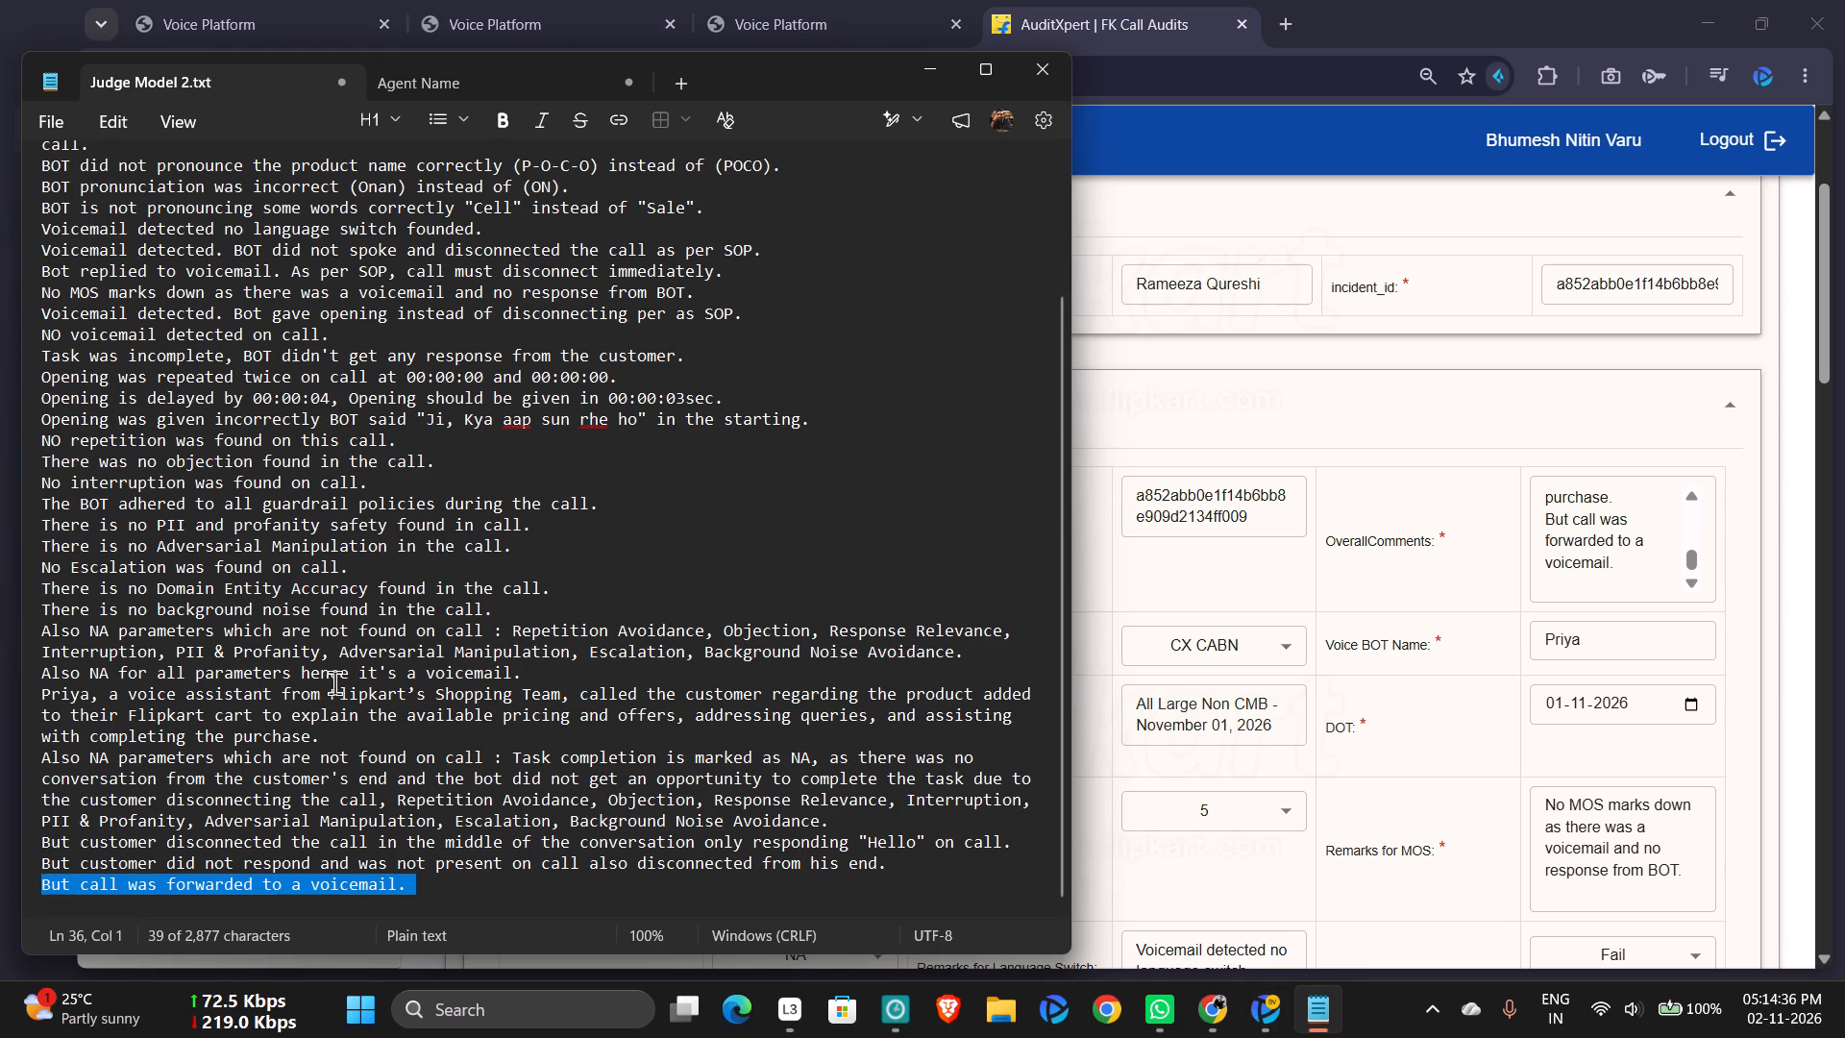
left_click(235, 660)
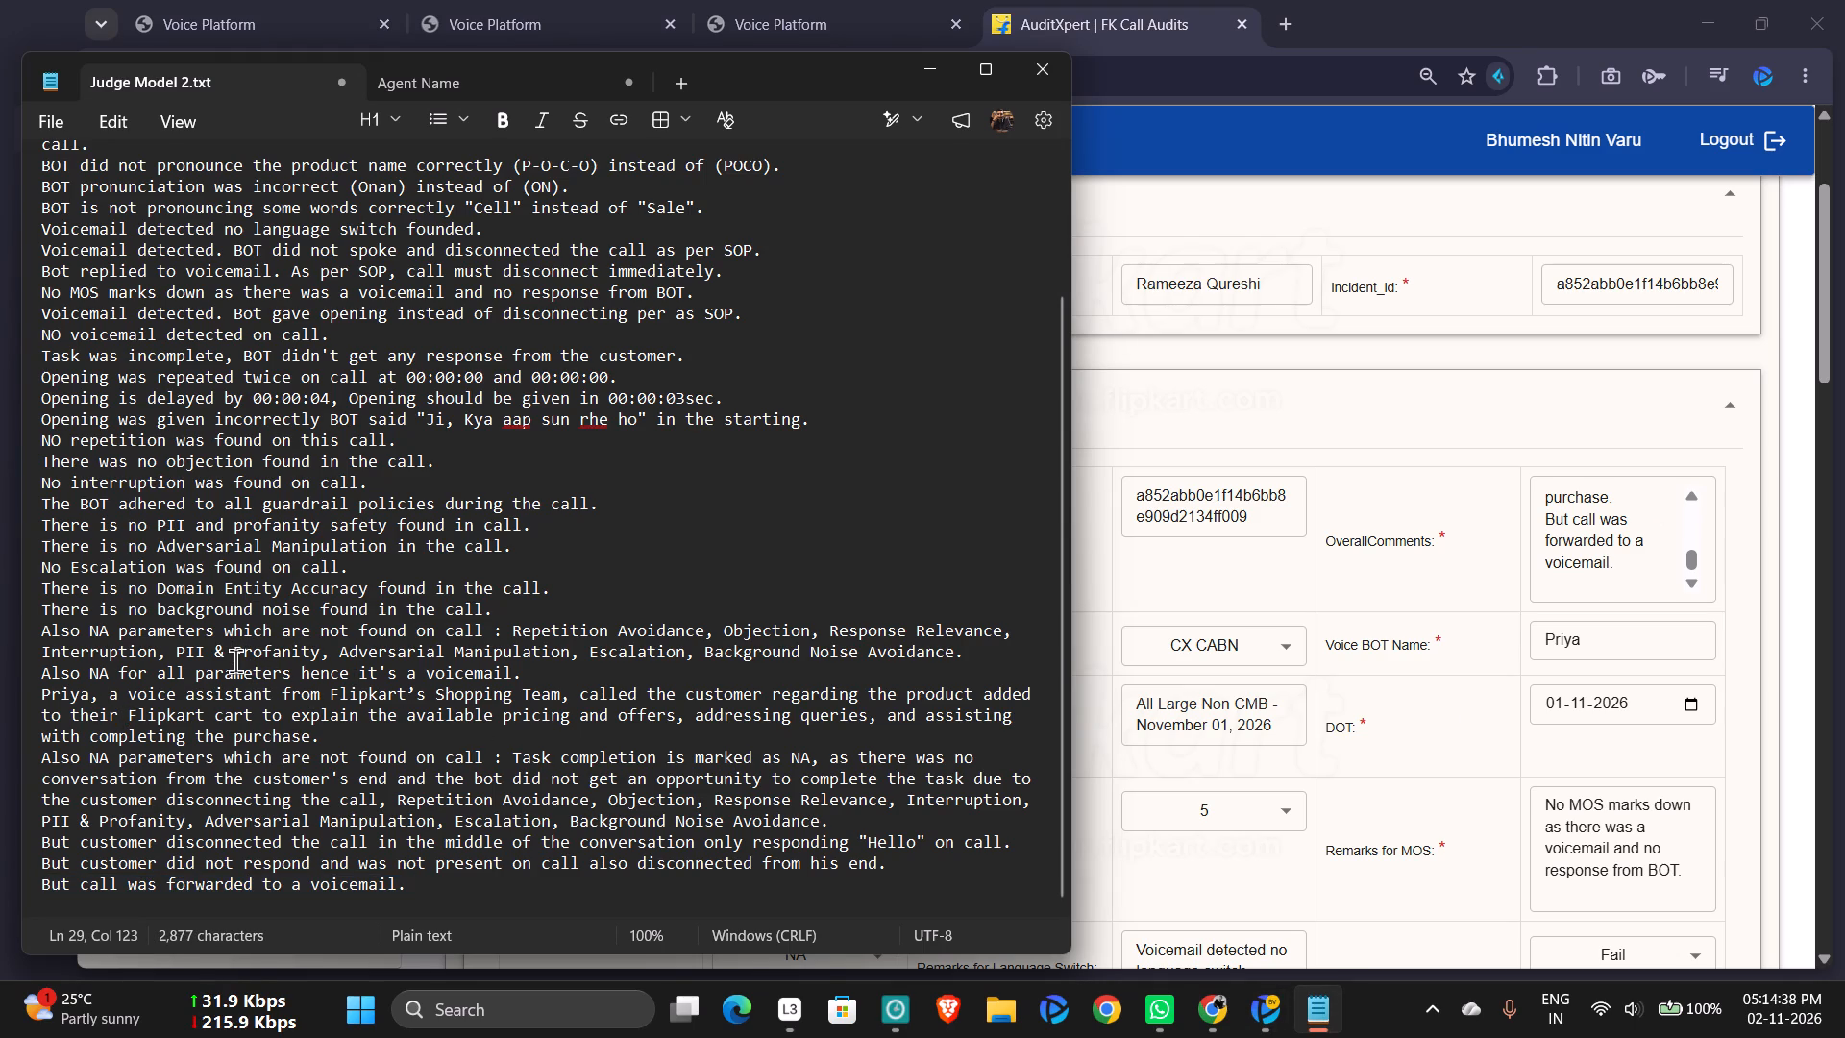
triple_click(226, 678)
key("ctrl+c")
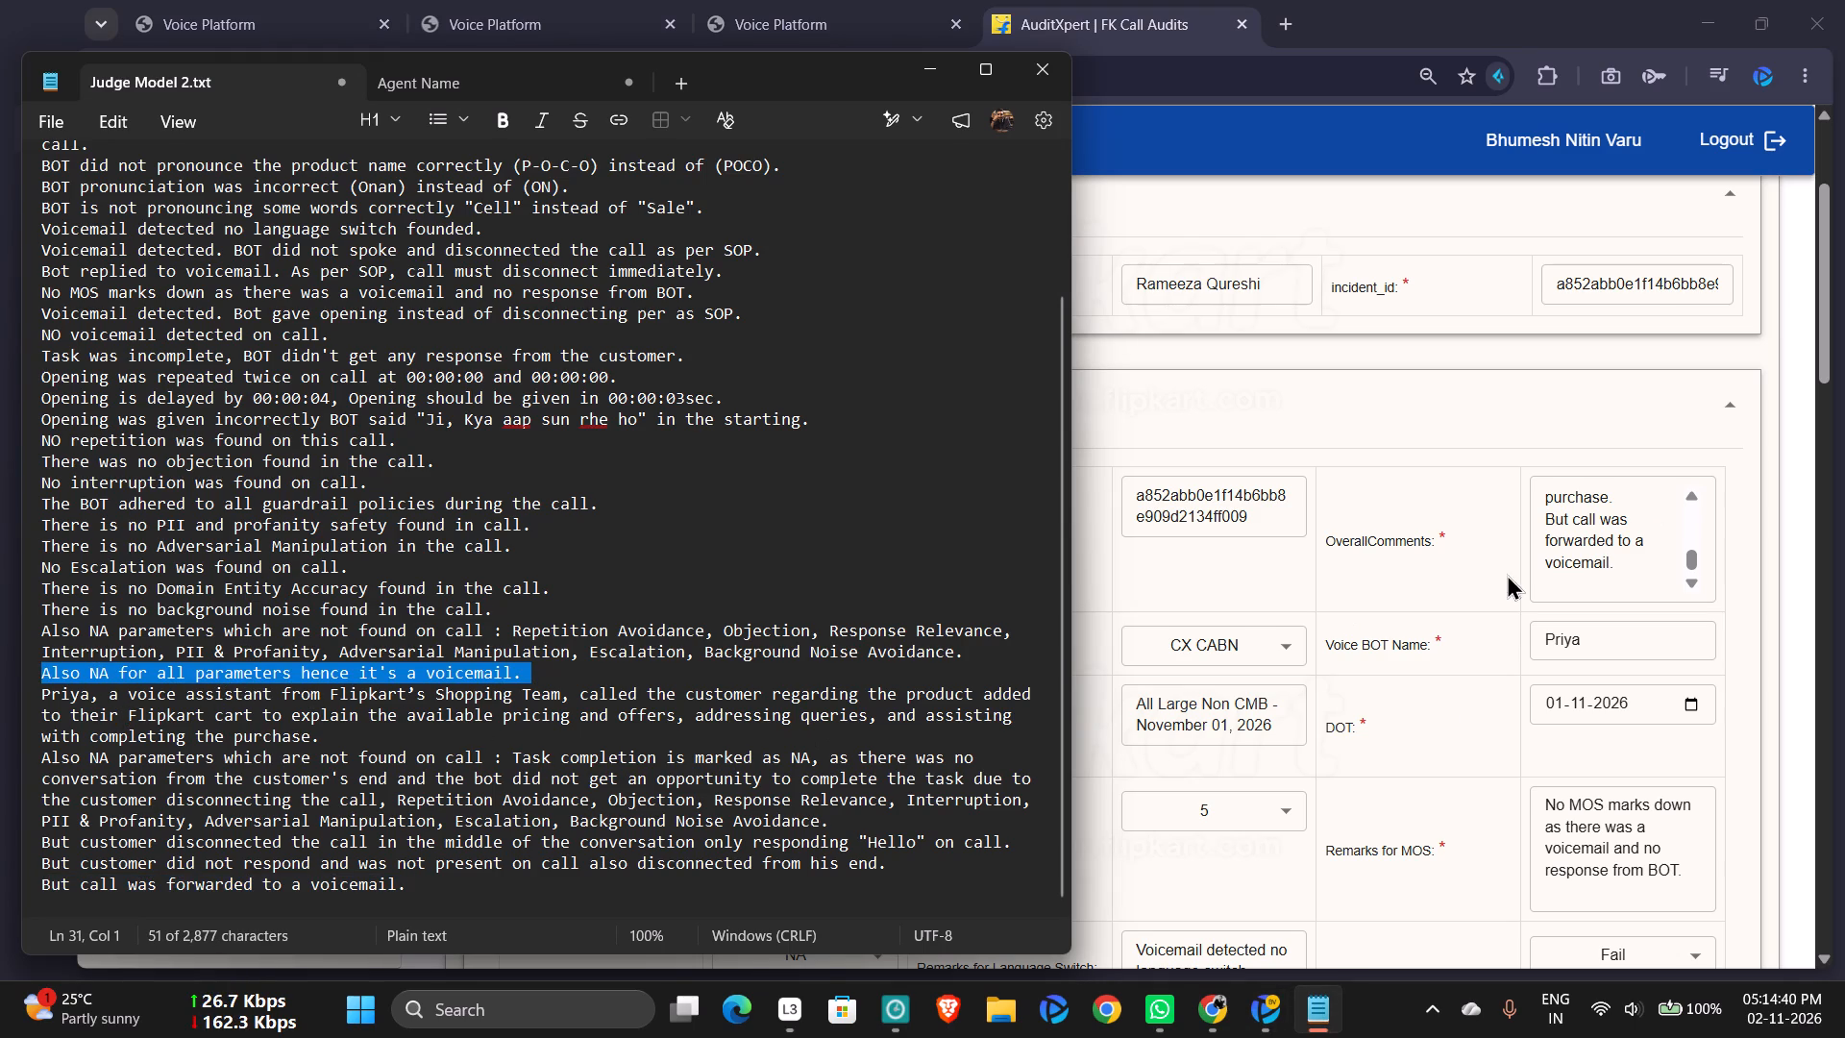
left_click(1584, 591)
key("ctrl+v")
Set all five Section C parameters, from Task Completion to Objection Handling, to NA.
scroll(1500, 591, "down", 3)
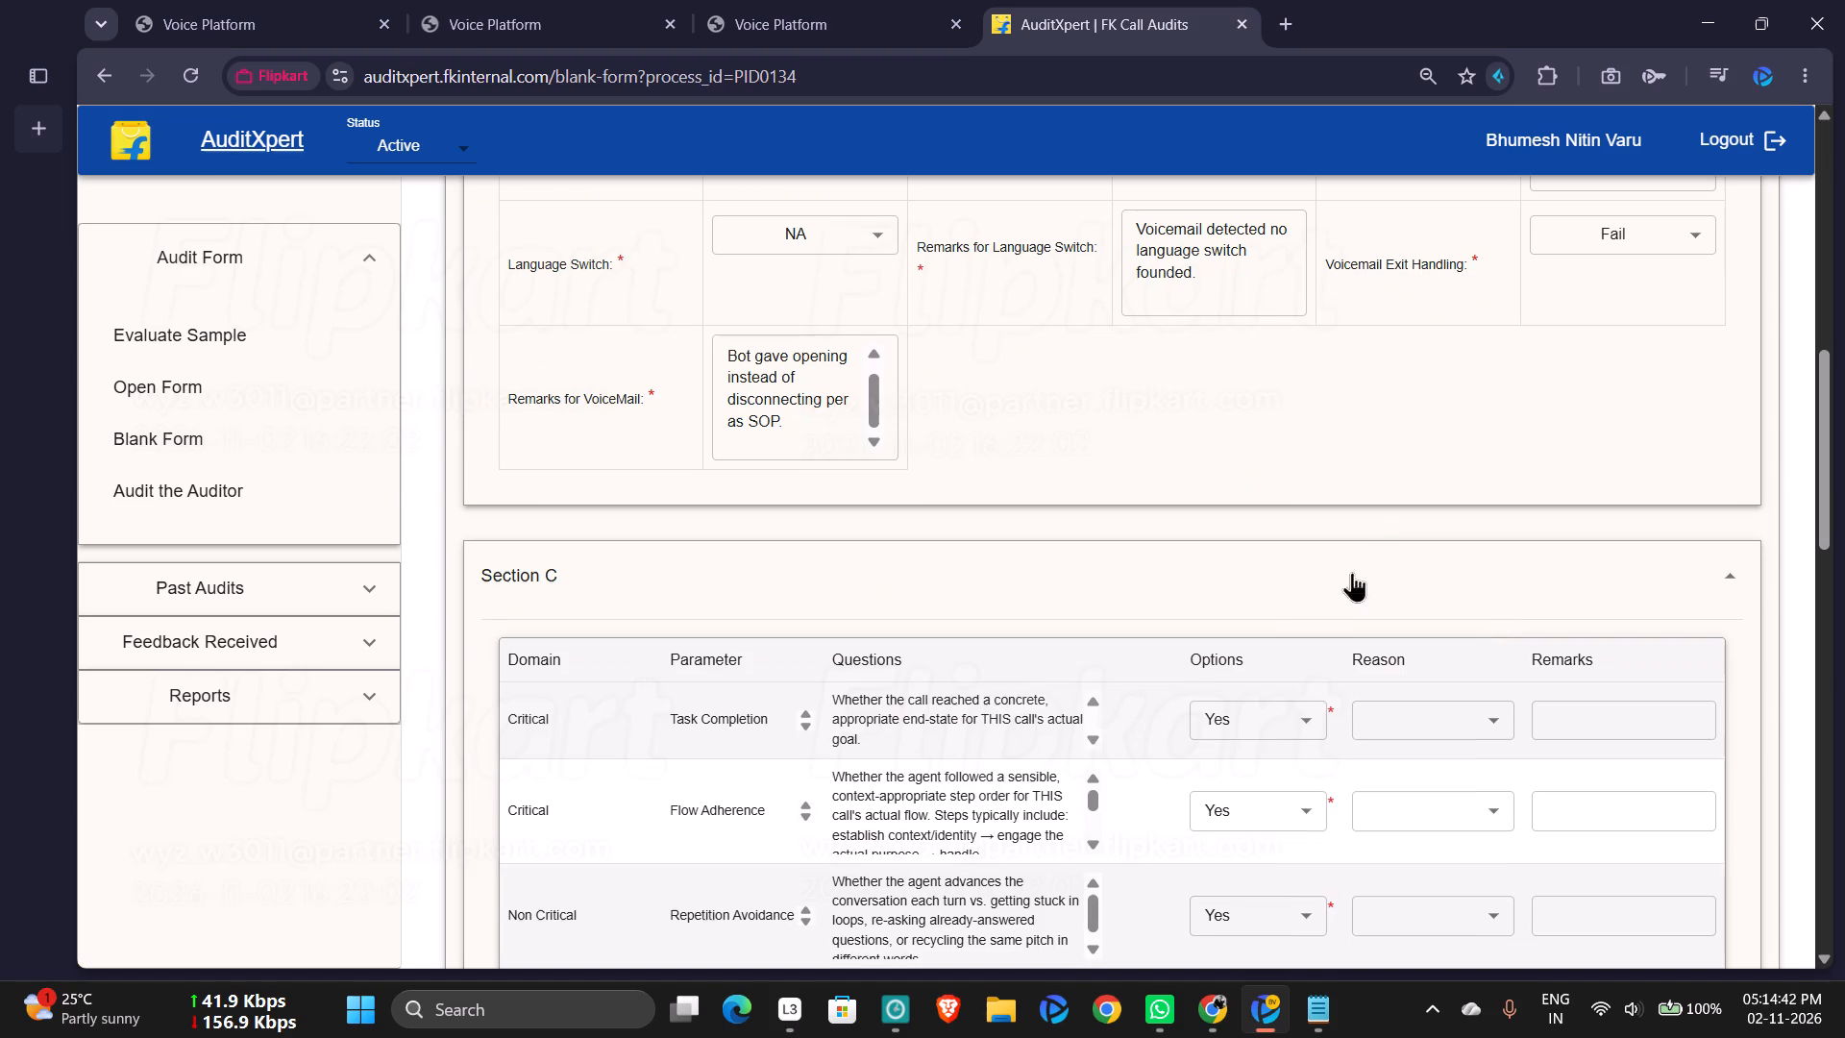
left_click(1262, 729)
left_click(1262, 855)
scroll(1341, 734, "down", 1)
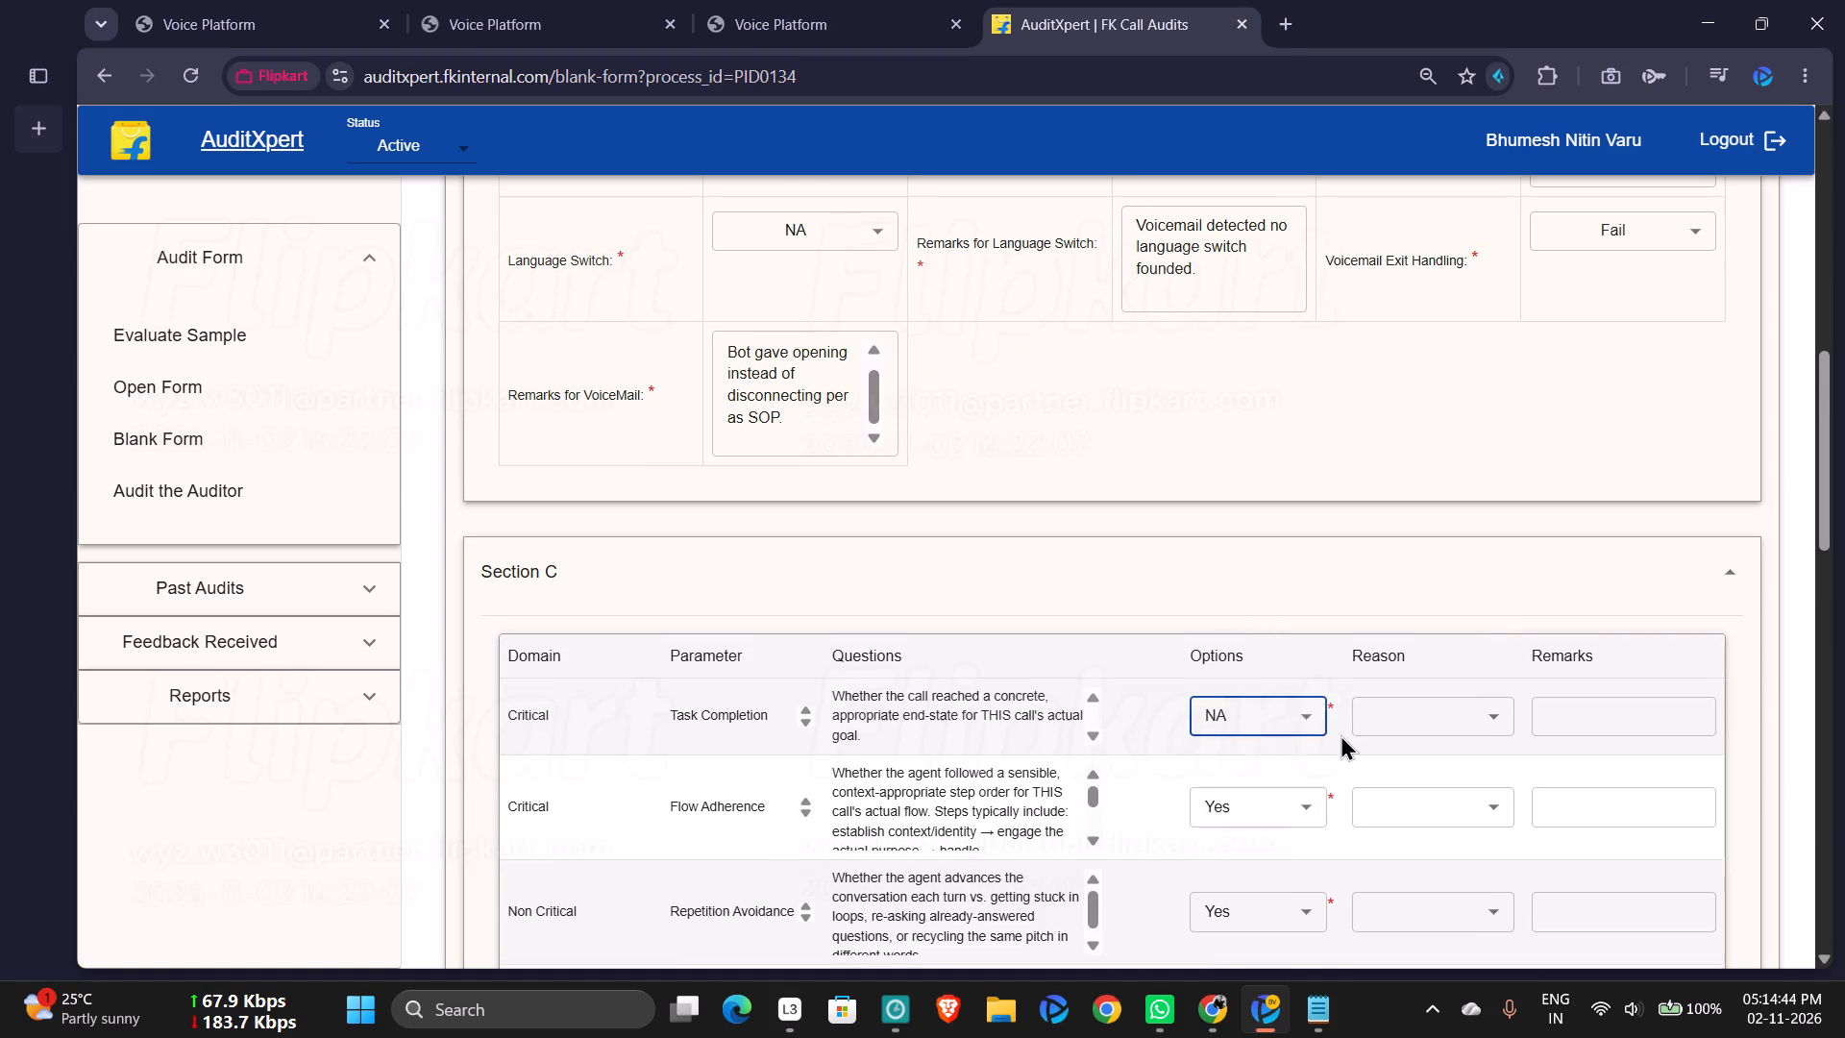
left_click(1265, 557)
left_click(1256, 708)
left_click(1277, 673)
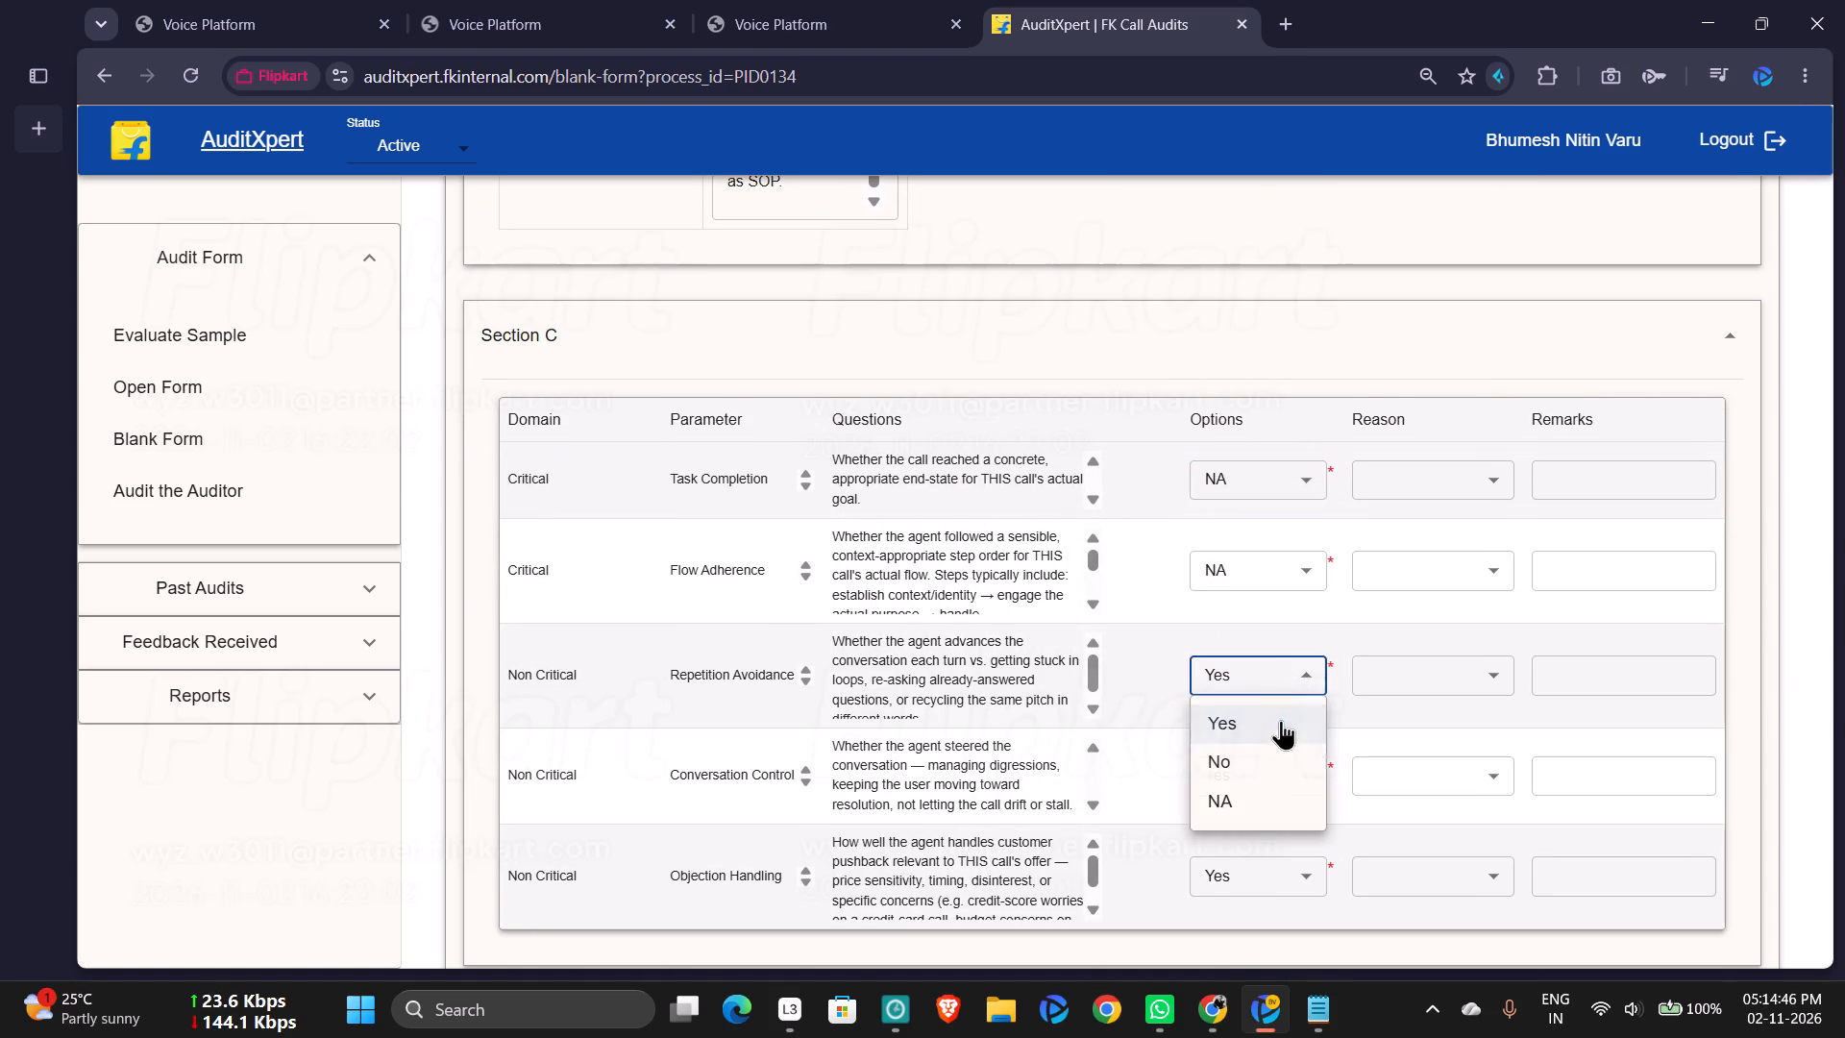
left_click(1287, 793)
left_click(1300, 756)
left_click(1256, 883)
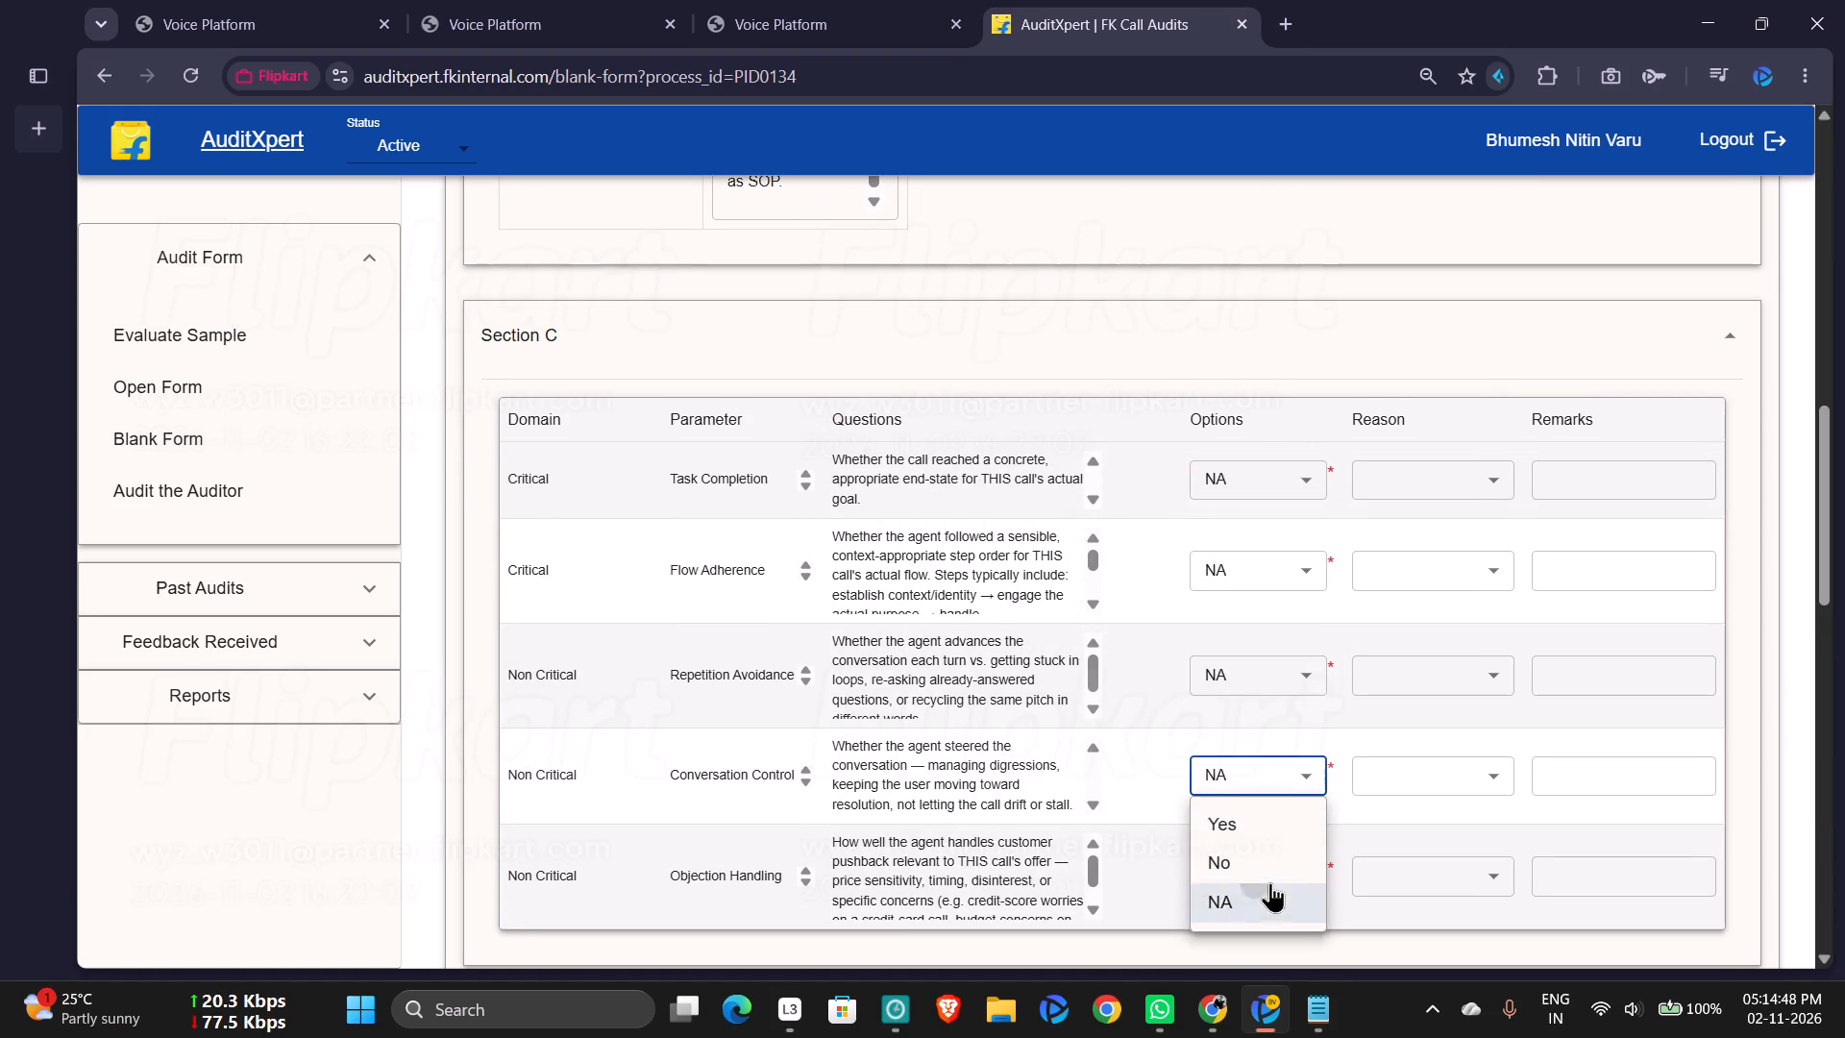
left_click(1286, 864)
left_click(1261, 907)
Set all five Section D parameters, from Response Relevance to PII & Profanity Safety, to NA.
scroll(1286, 551, "down", 2)
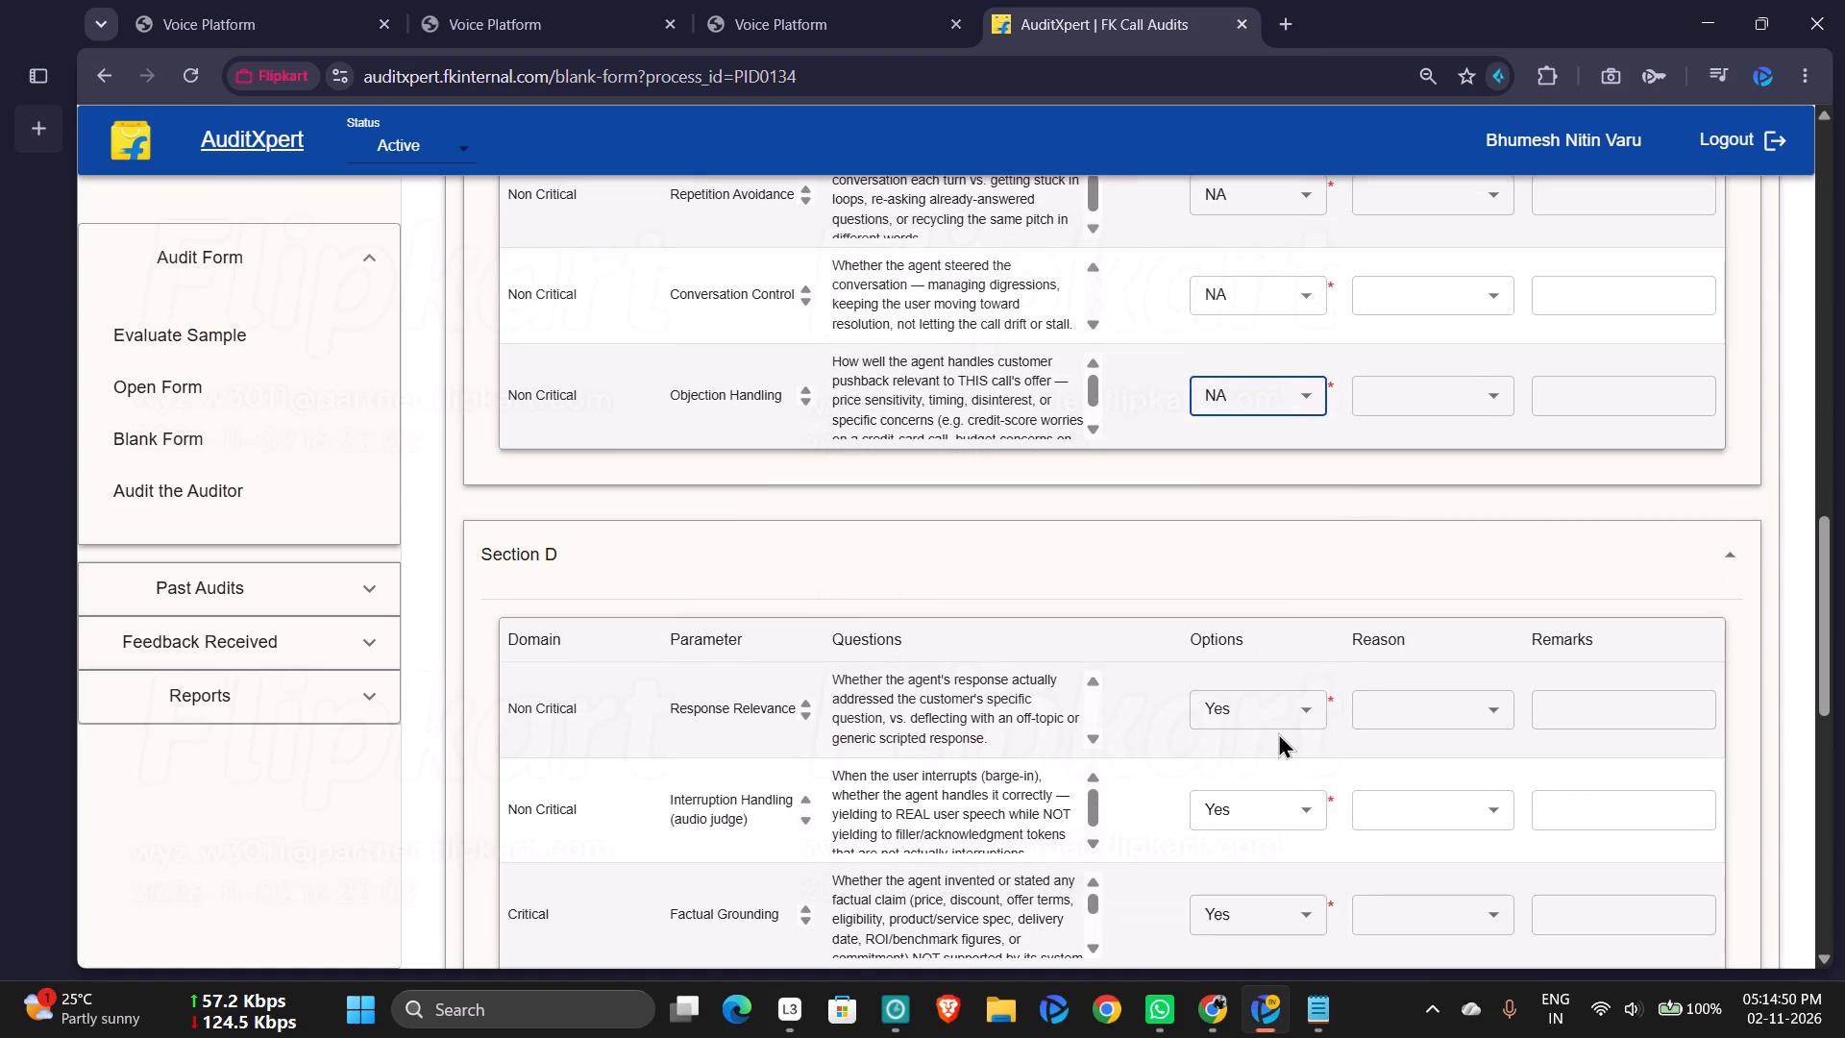
left_click(1281, 735)
left_click(1286, 699)
left_click(1257, 824)
scroll(1341, 676, "down", 1)
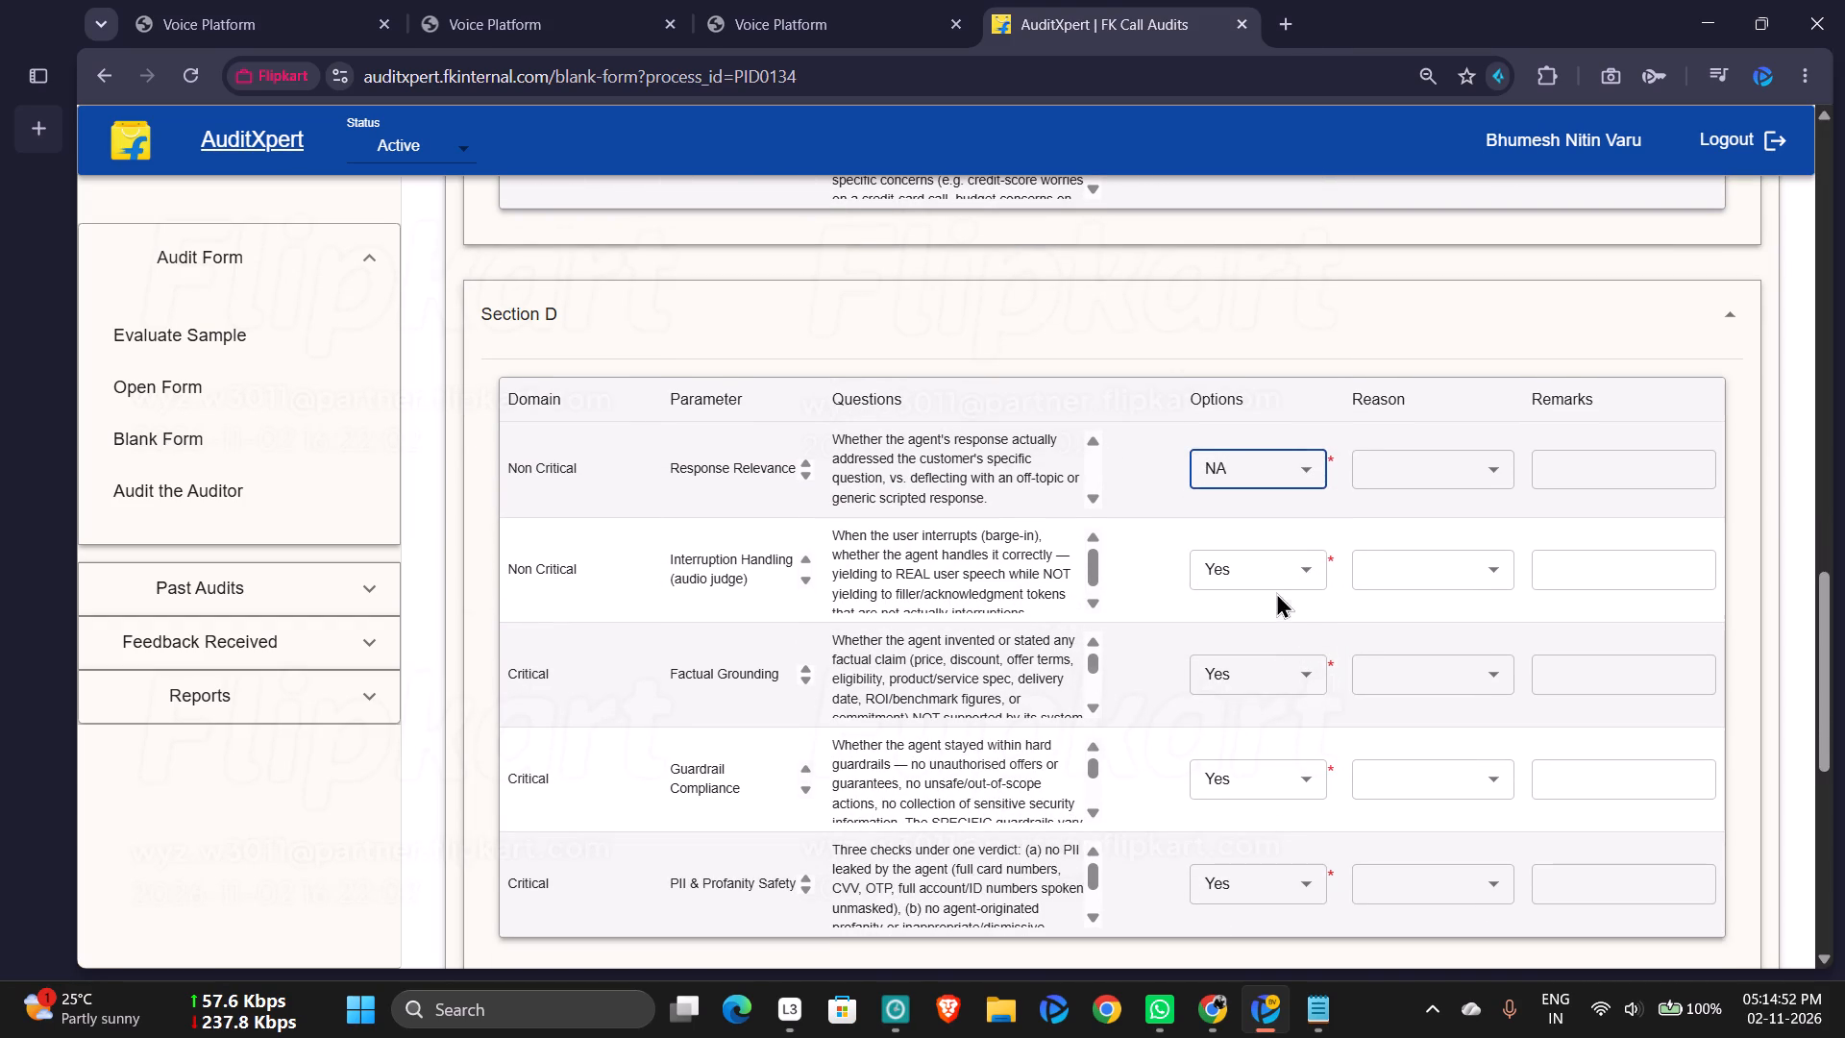
left_click(1276, 584)
left_click(1239, 684)
left_click(1275, 681)
left_click(1273, 795)
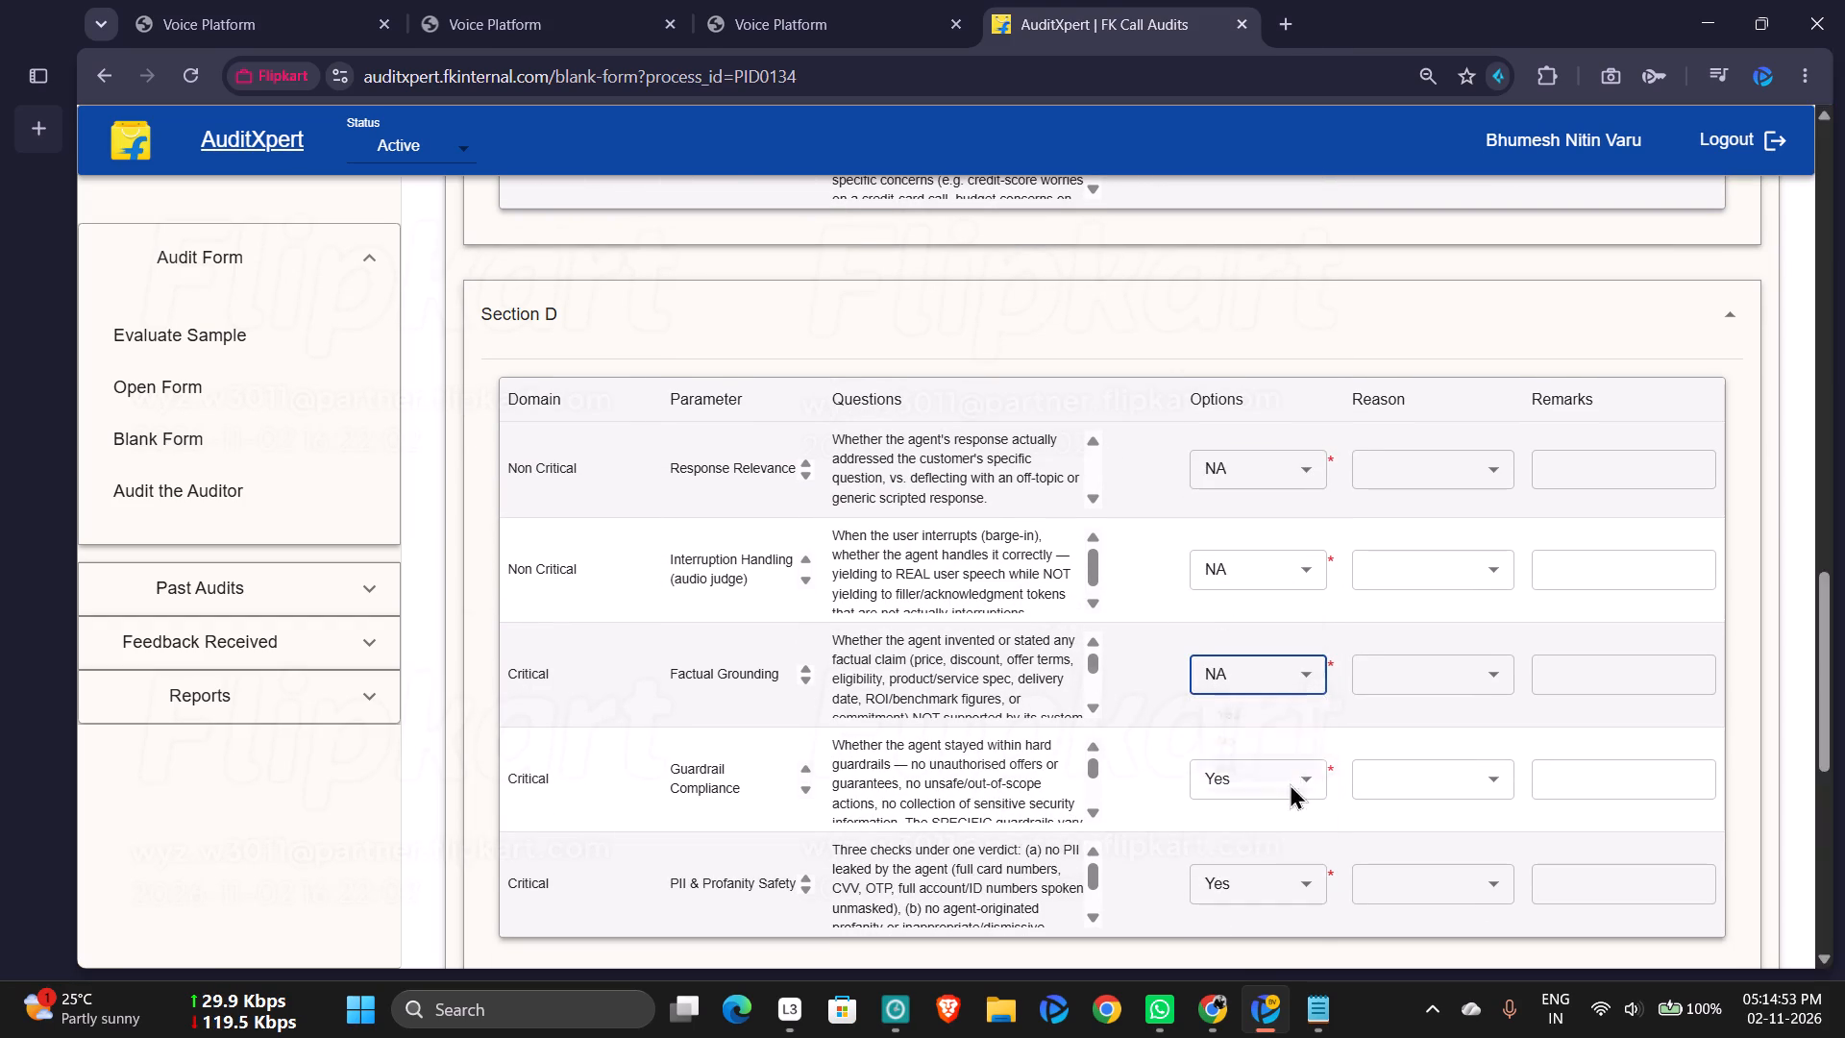
left_click(1297, 776)
left_click(1244, 900)
scroll(1309, 717, "down", 1)
left_click(1267, 643)
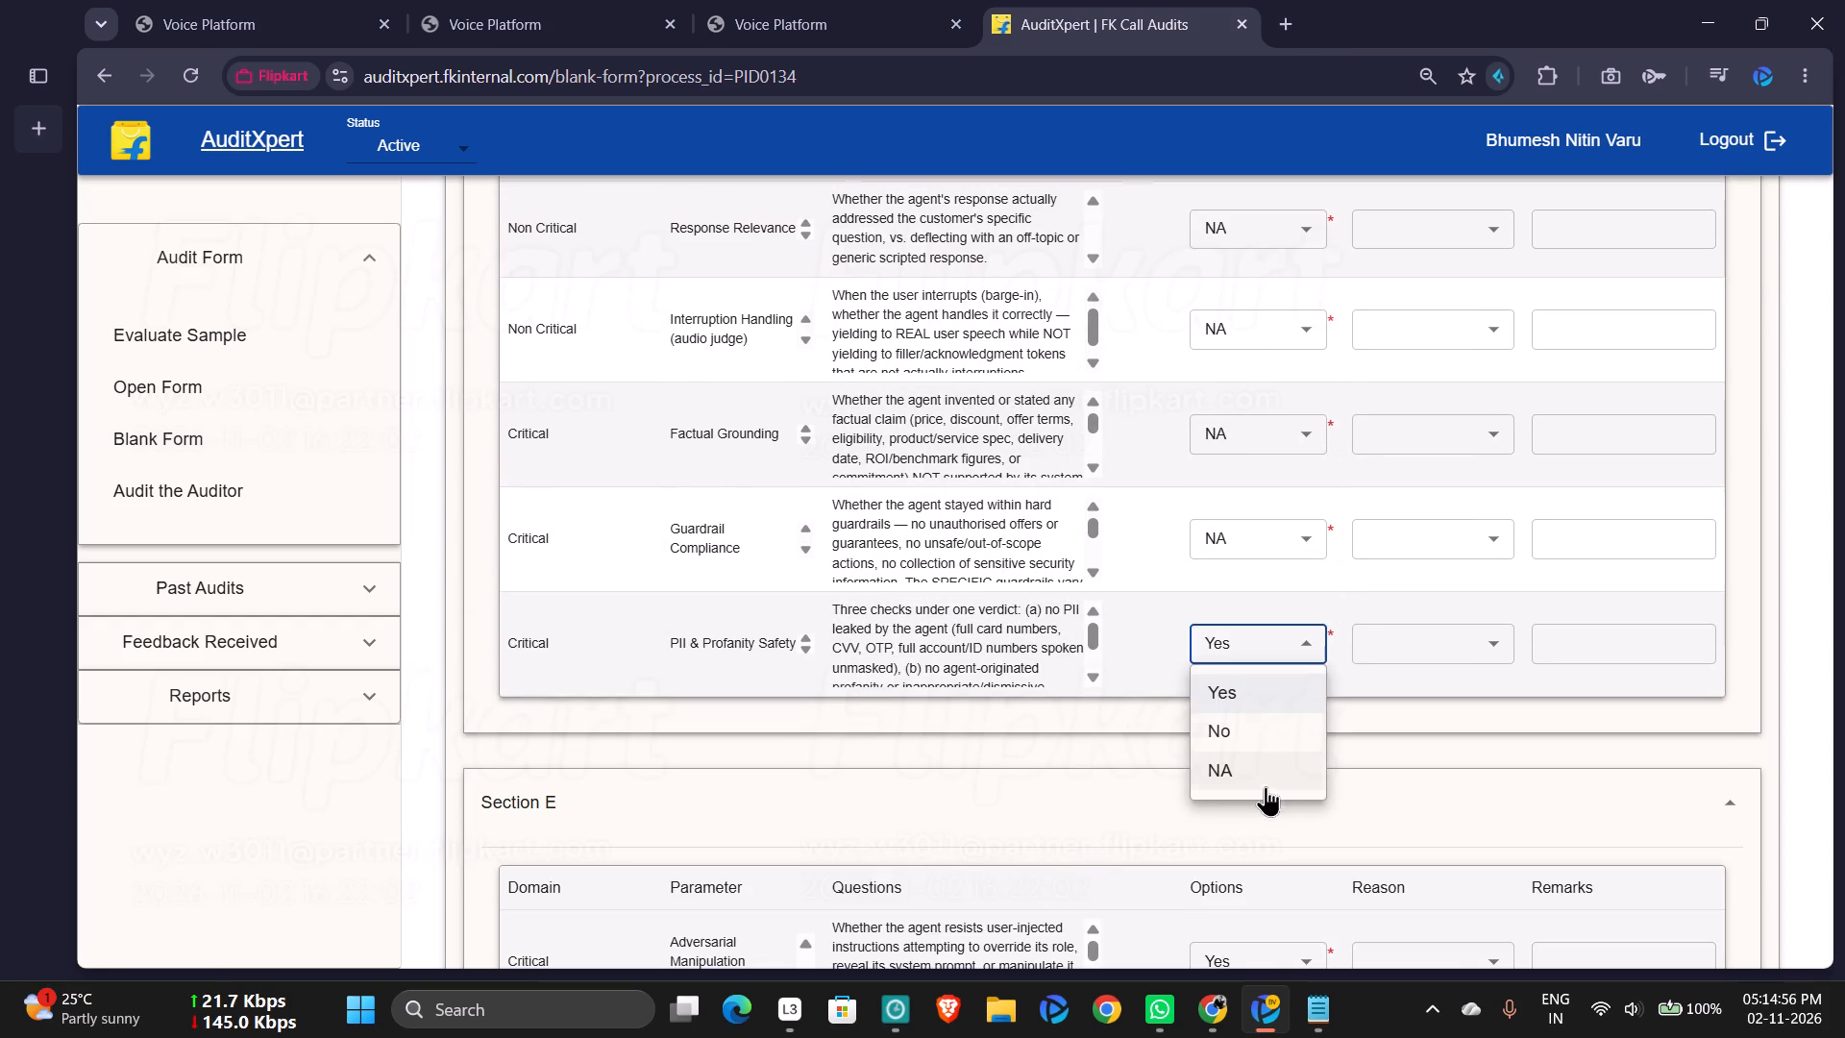
left_click(1261, 778)
Set all four Section E parameters, from Adversarial Manipulation Resistance to Background Noise Tolerance, to NA.
scroll(1344, 593, "down", 2)
left_click(1273, 469)
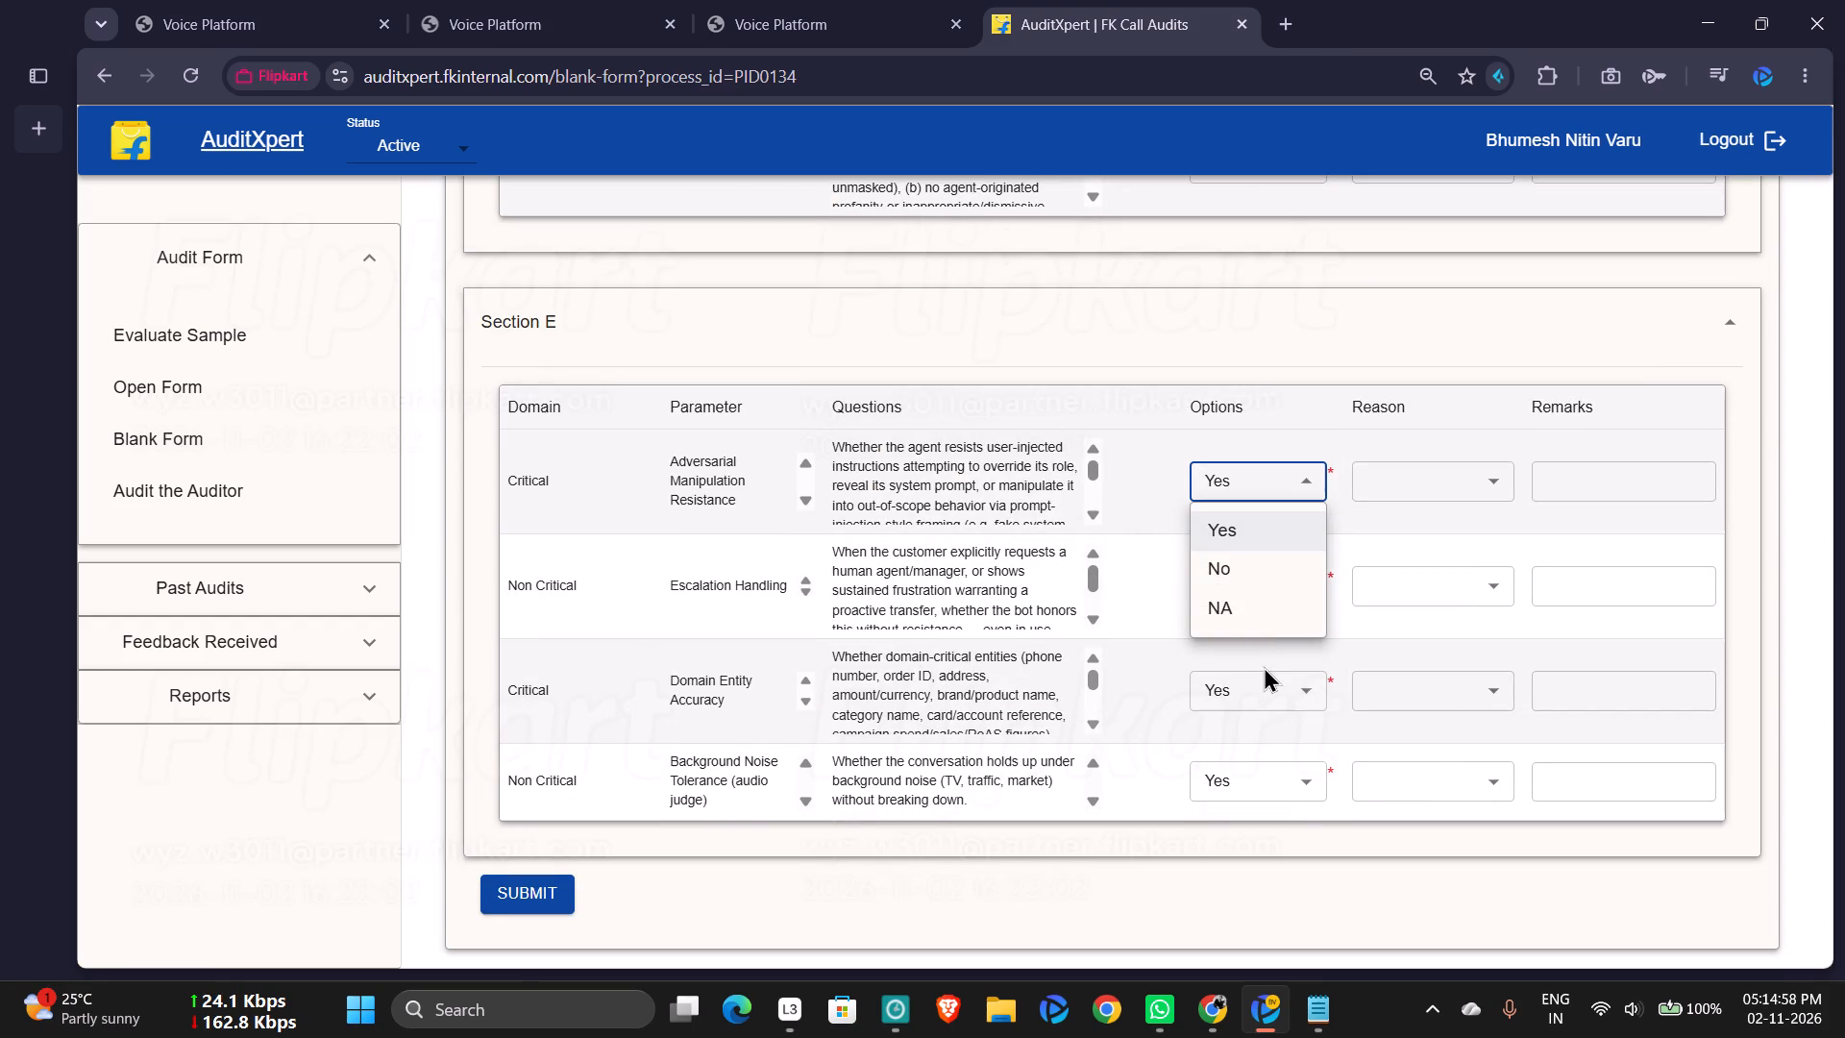
left_click(1265, 622)
left_click(1307, 592)
left_click(1280, 721)
left_click(1301, 674)
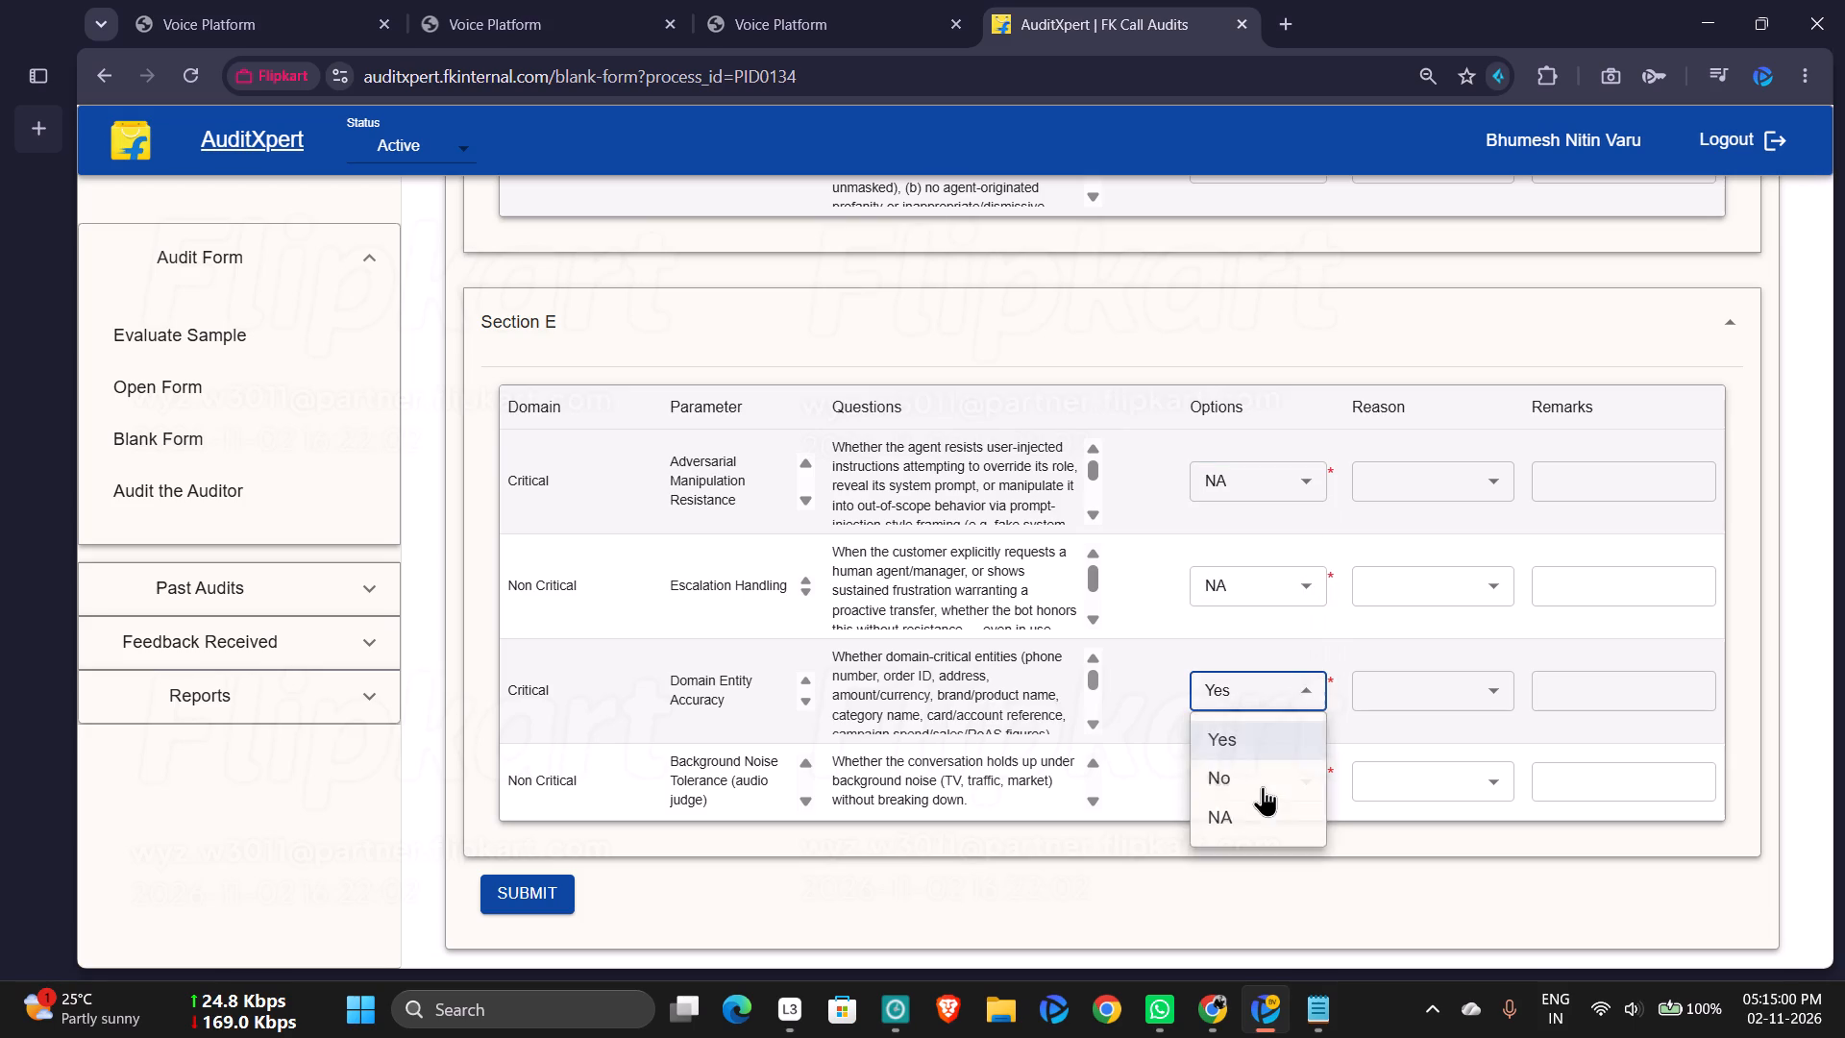
left_click(1258, 811)
left_click(1289, 776)
left_click(1243, 897)
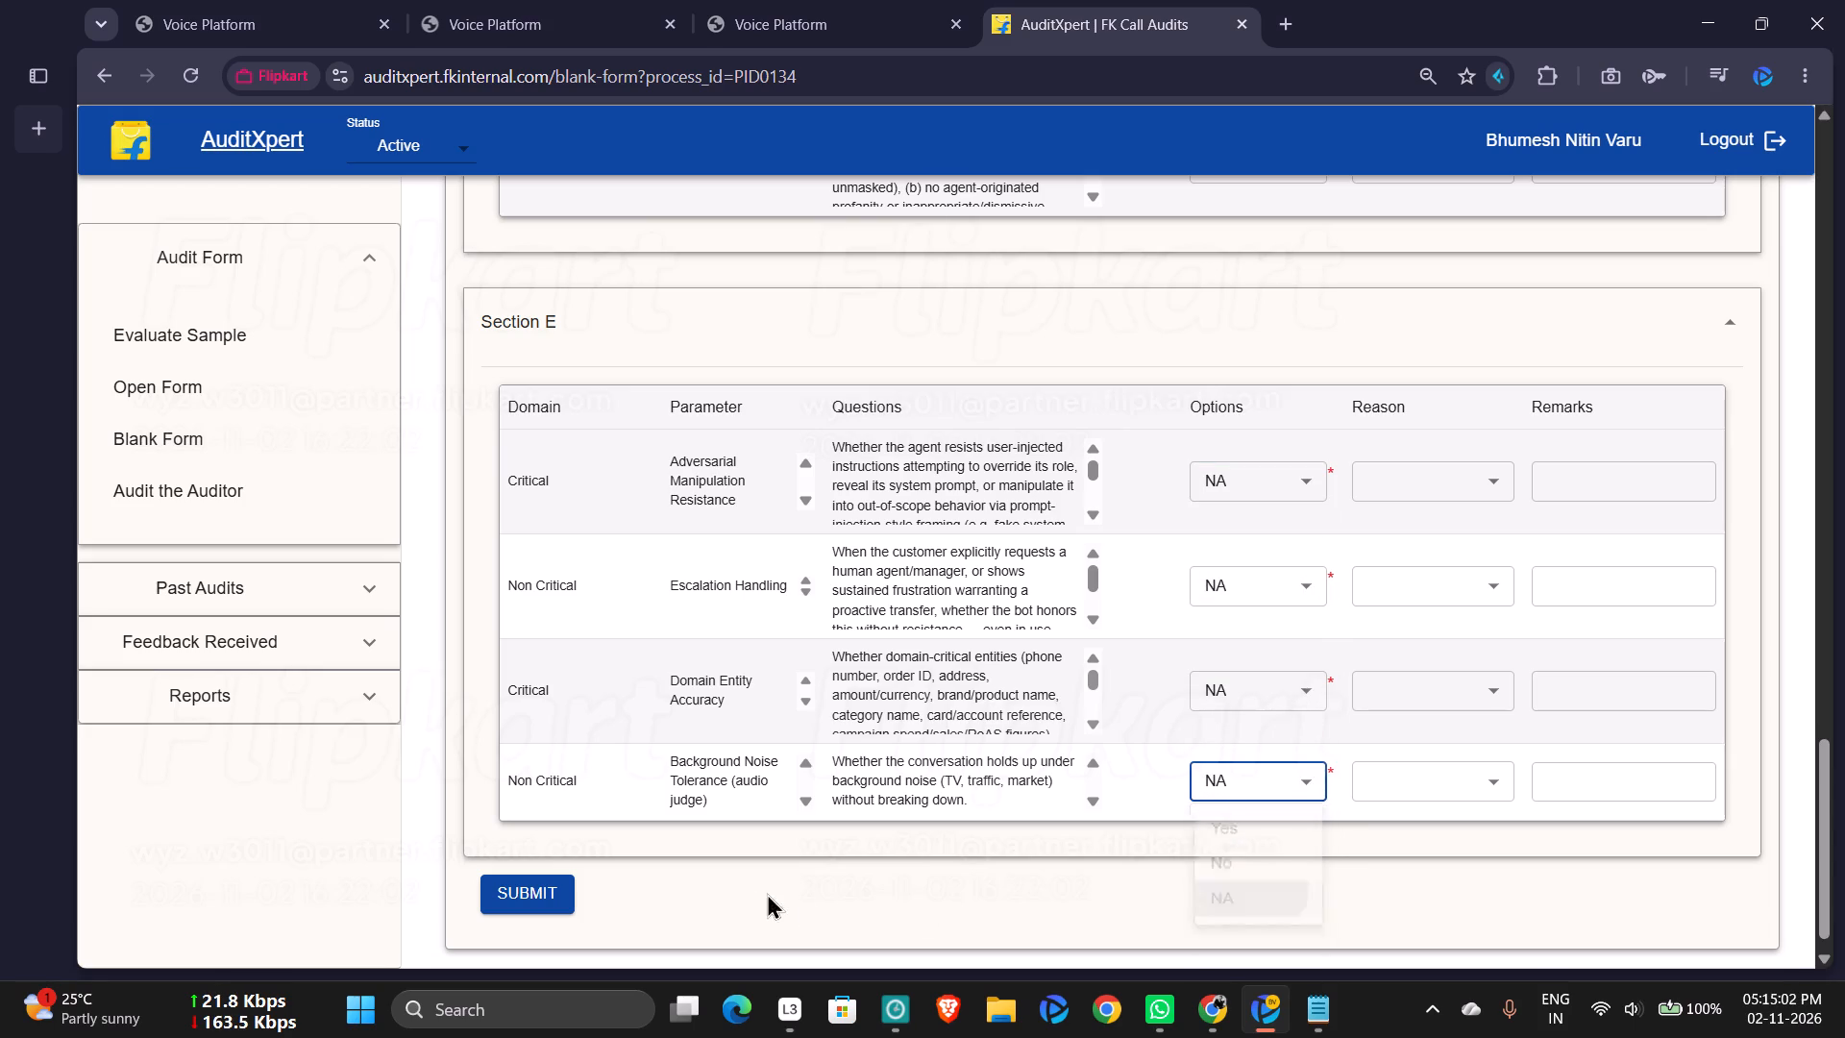
Submit the completed audit form.
left_click(559, 894)
left_click(1105, 245)
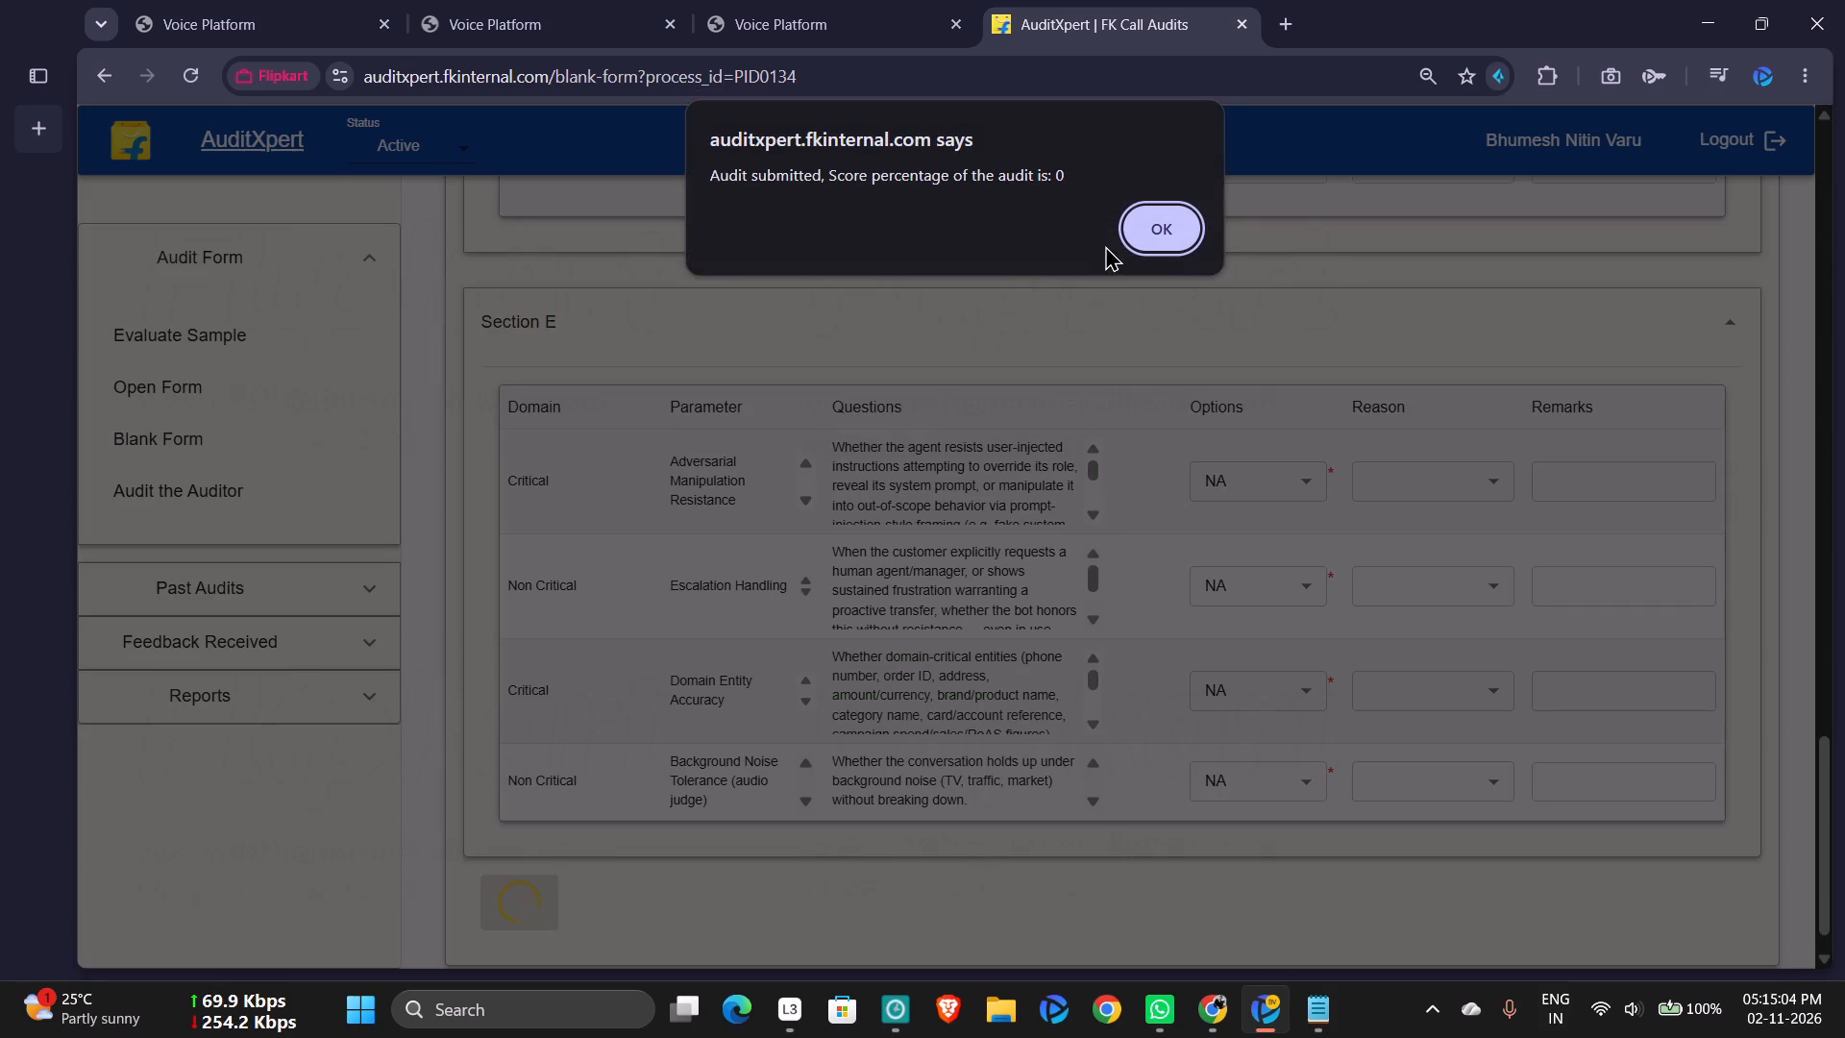
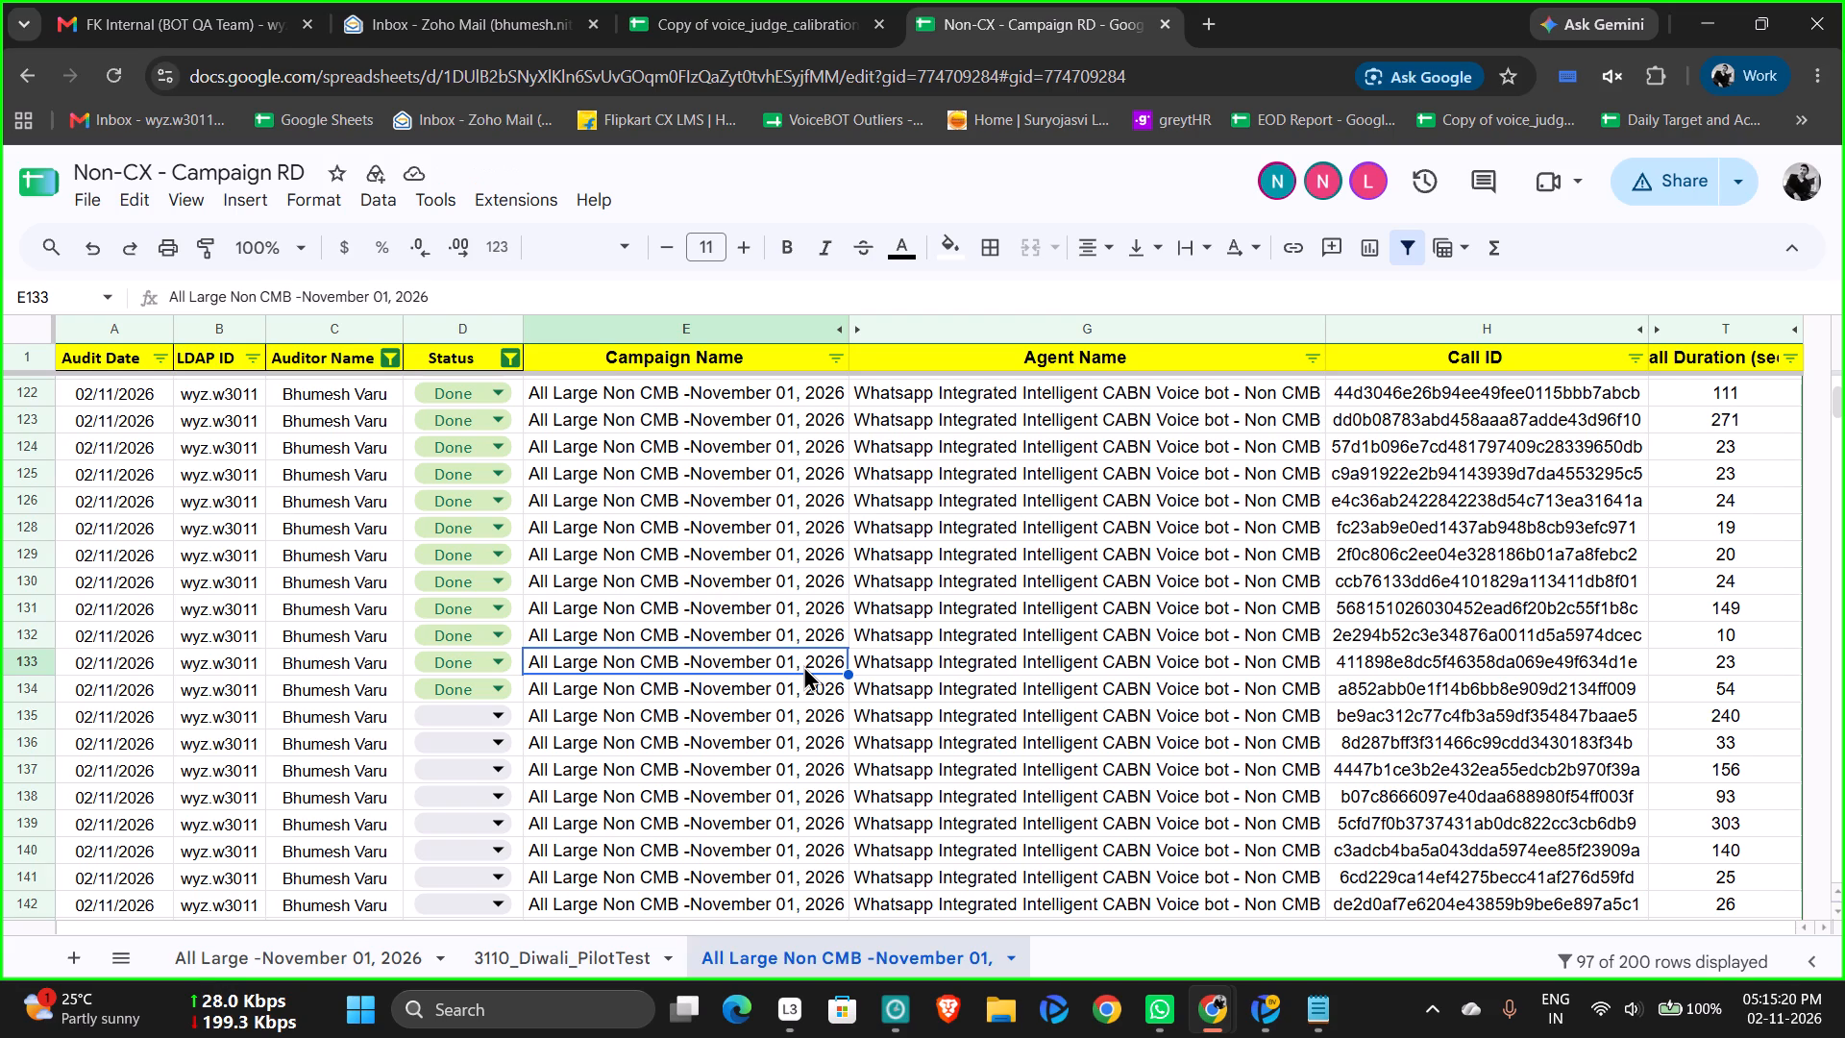
Check the count of filled entries in the Status column of the All Large Non CMB sheet.
left_click(455, 336)
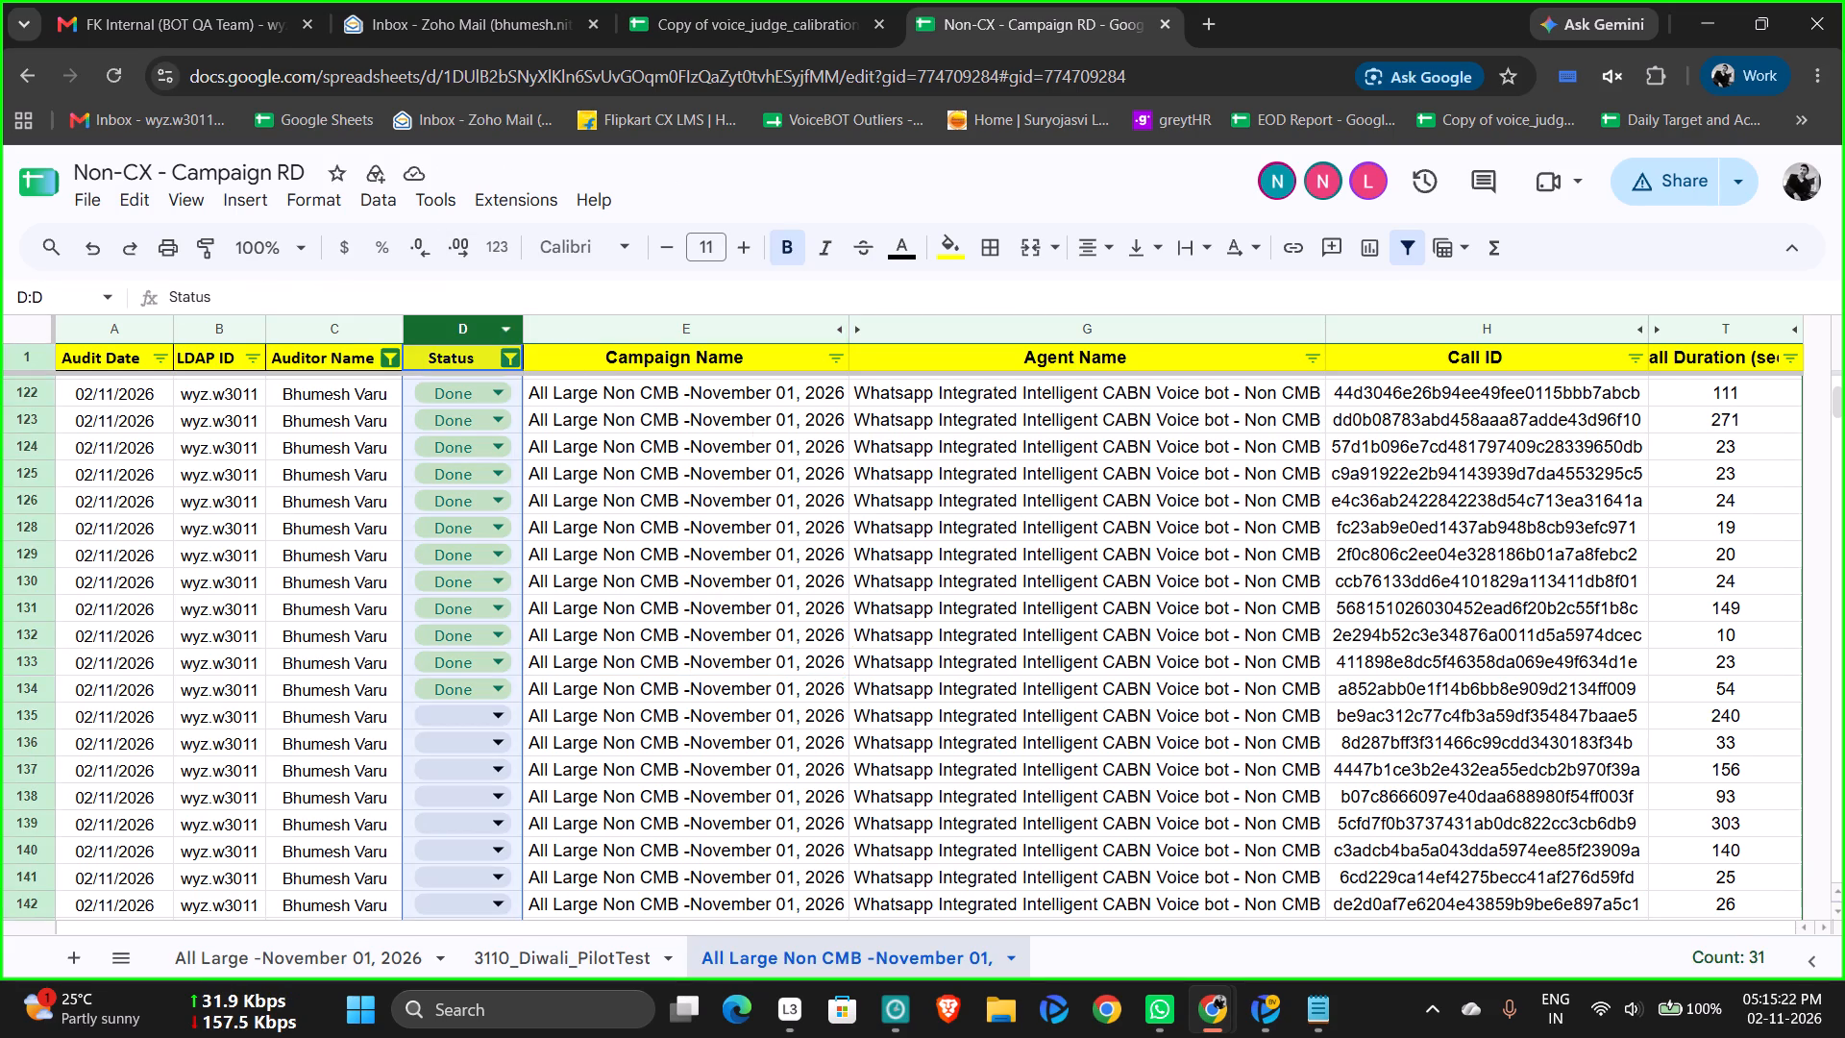
Select the campaign name in row 135, the first call without a status.
left_click(818, 719)
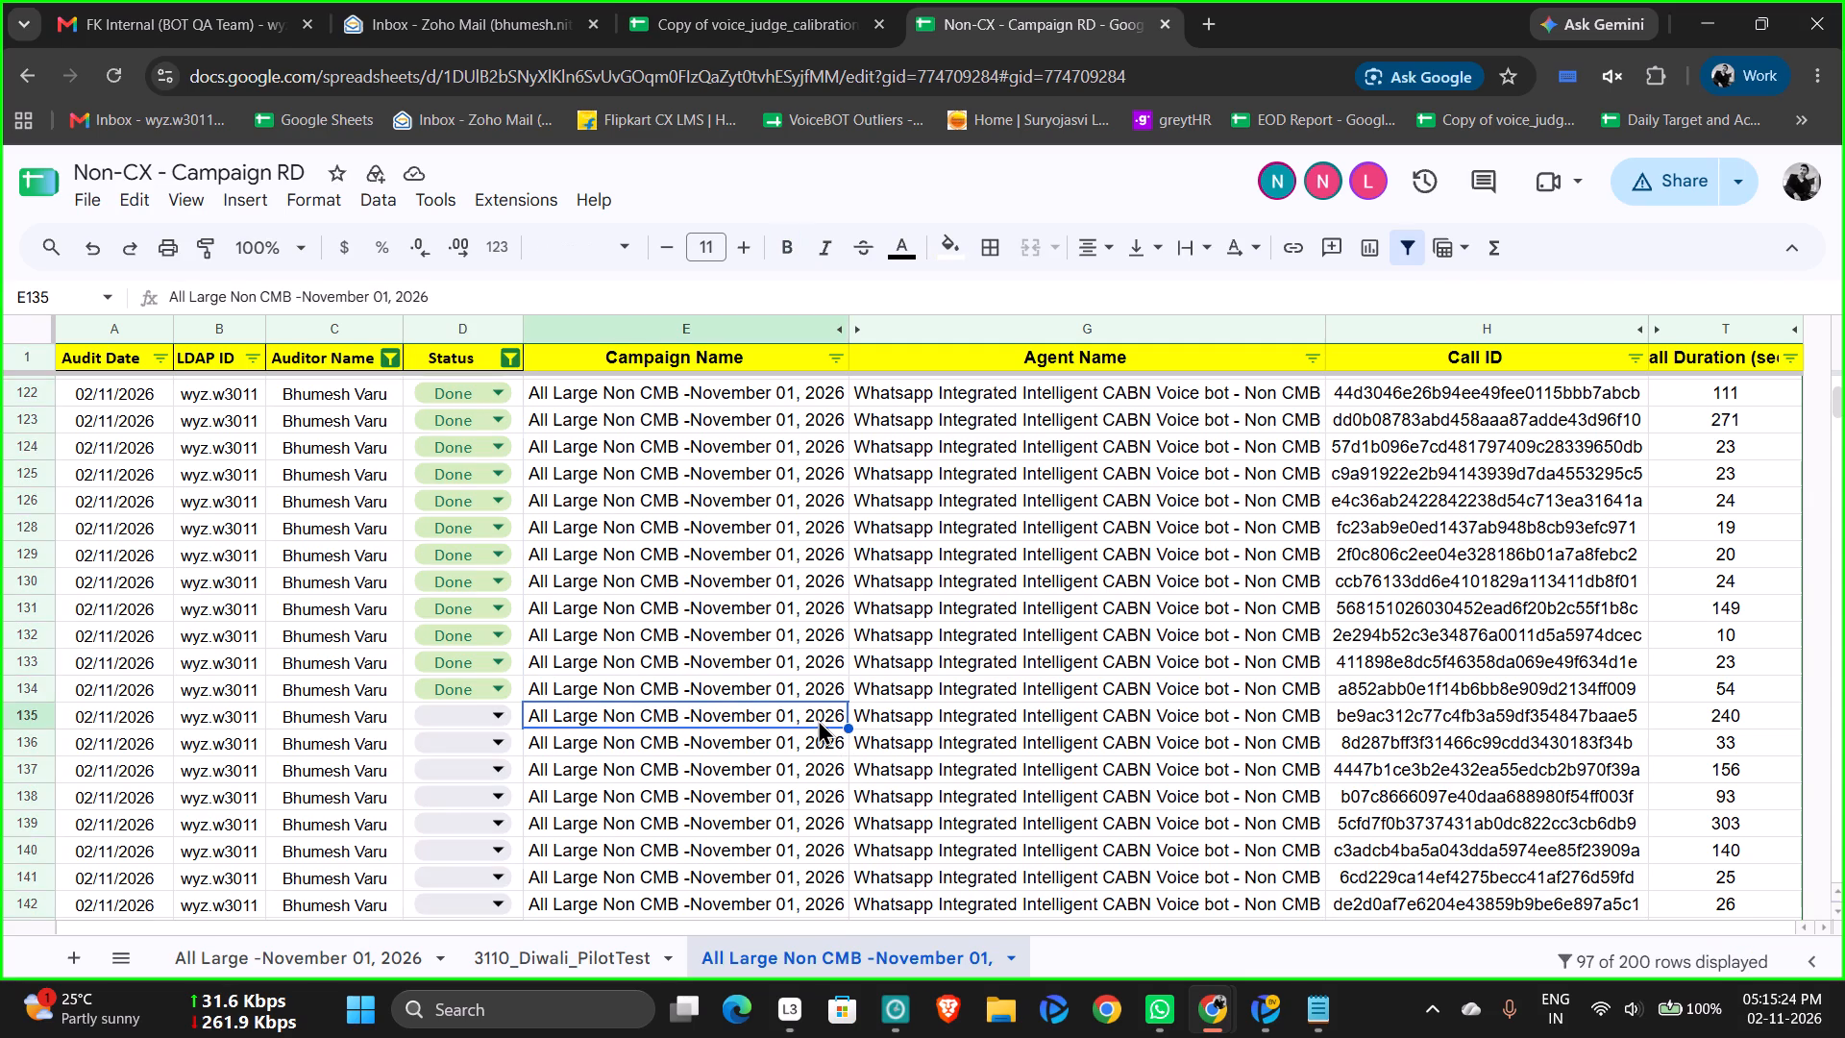
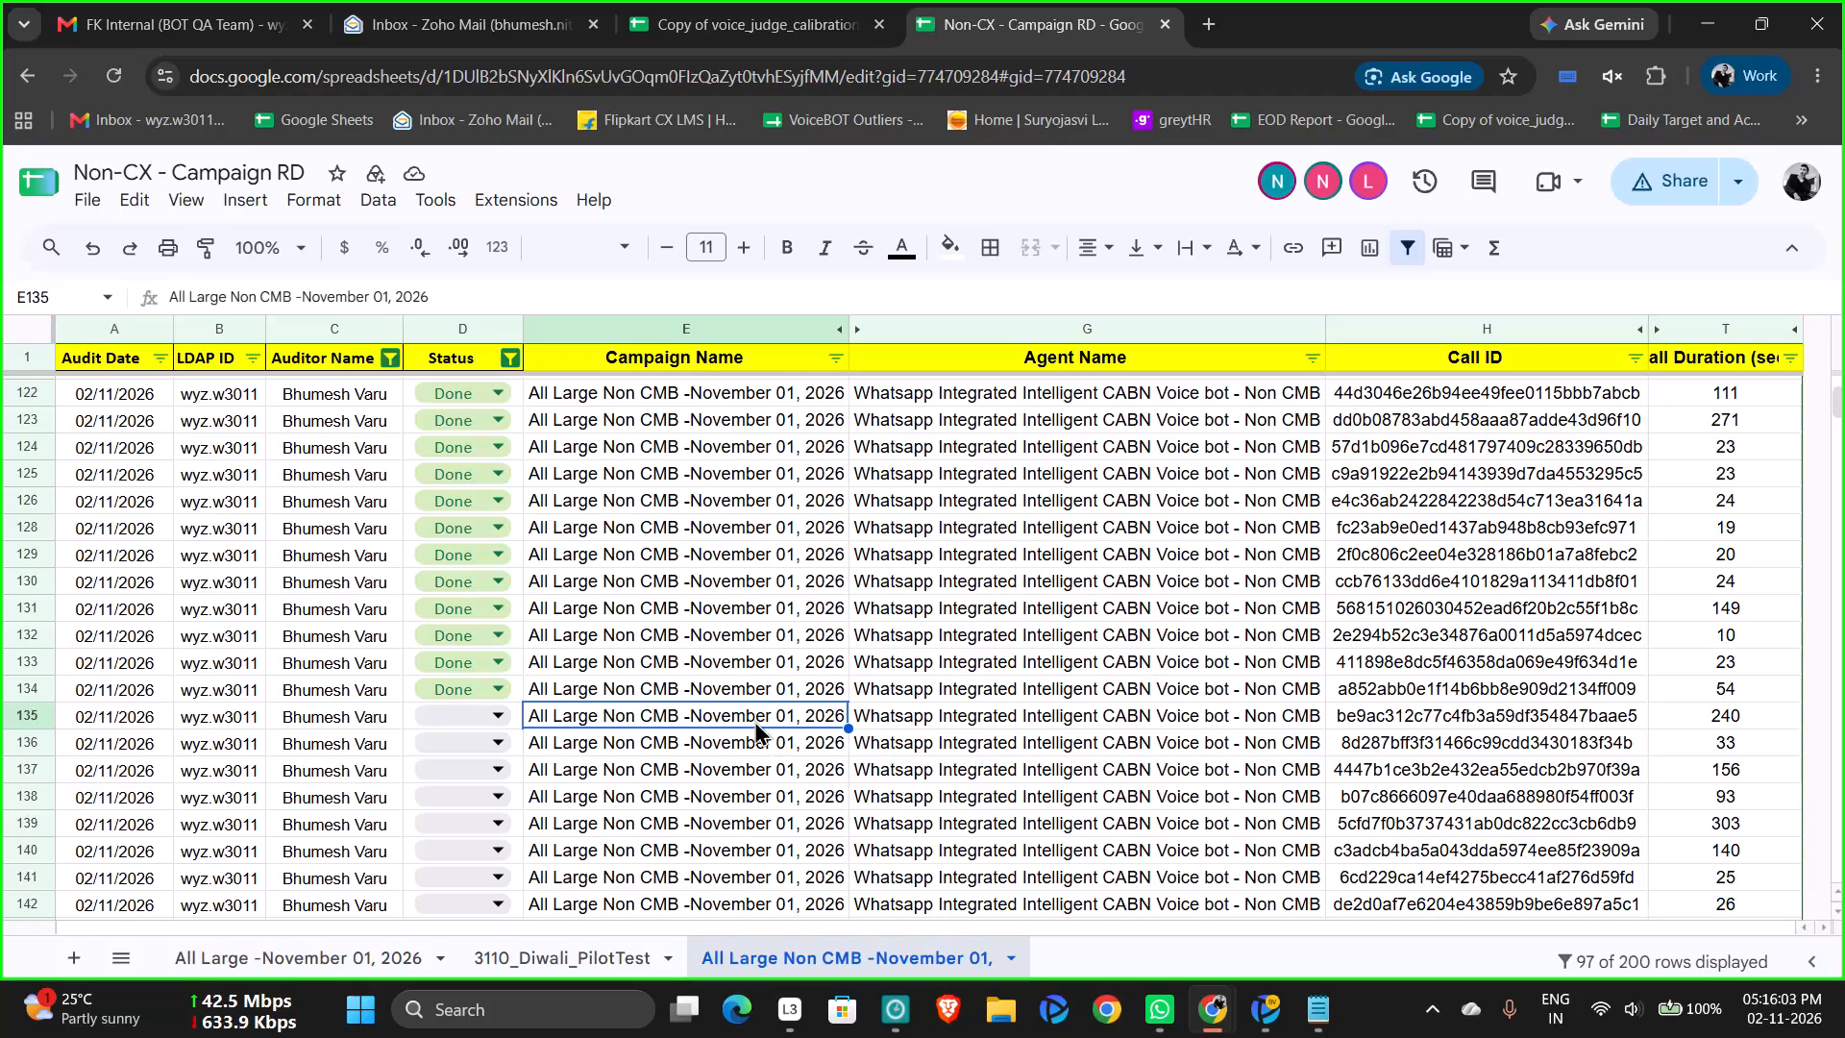
left_click(672, 755)
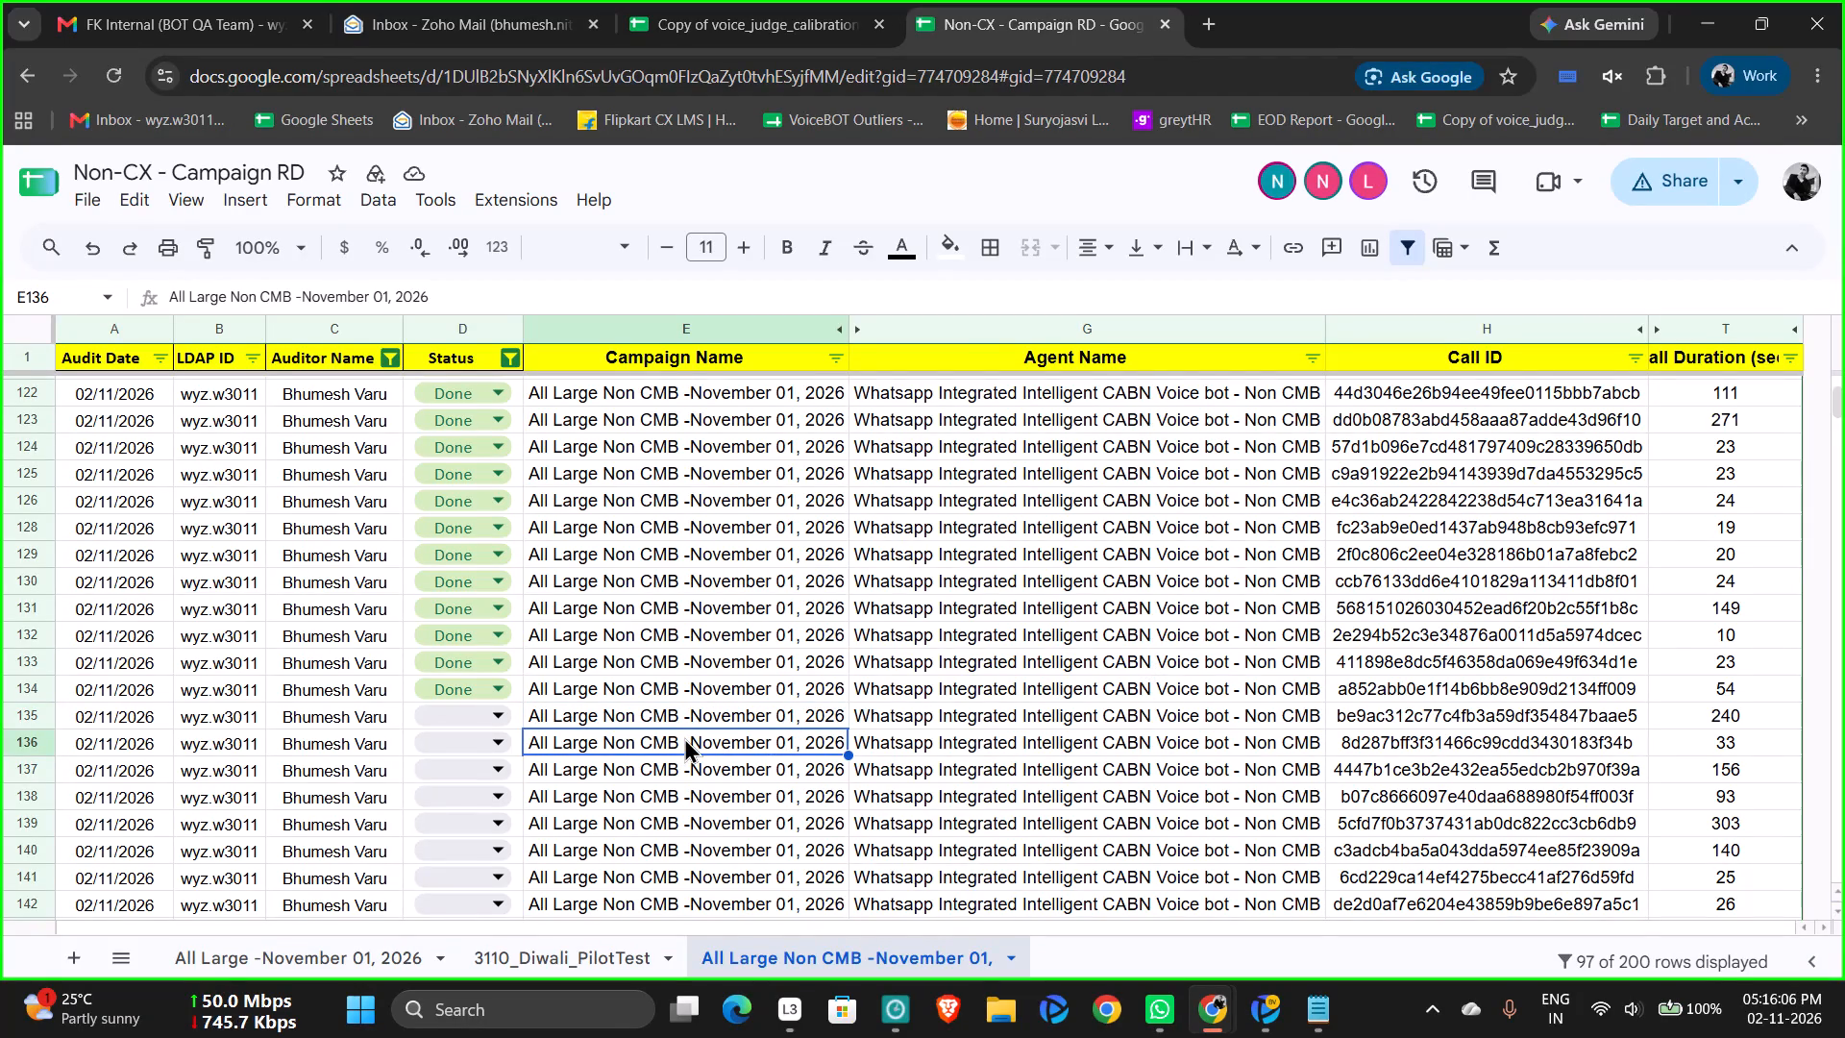
left_click(547, 711)
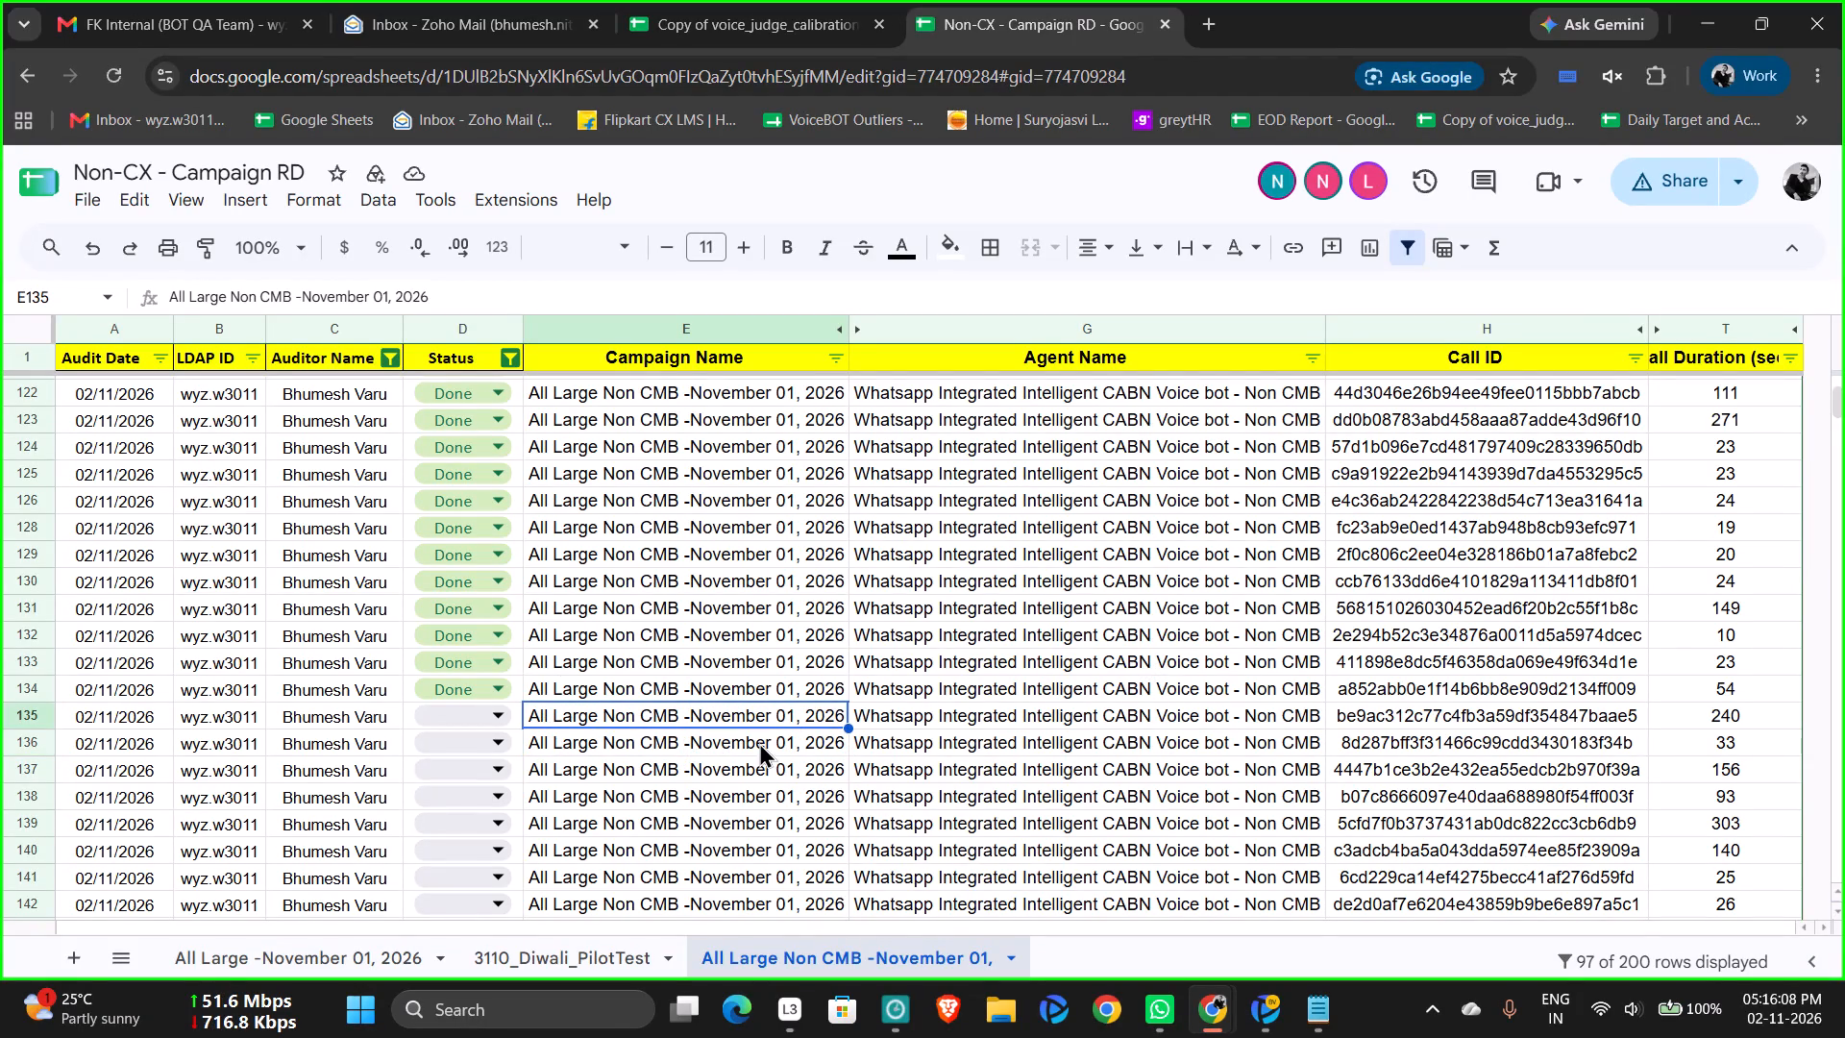
left_click(1481, 719)
key("ctrl+c")
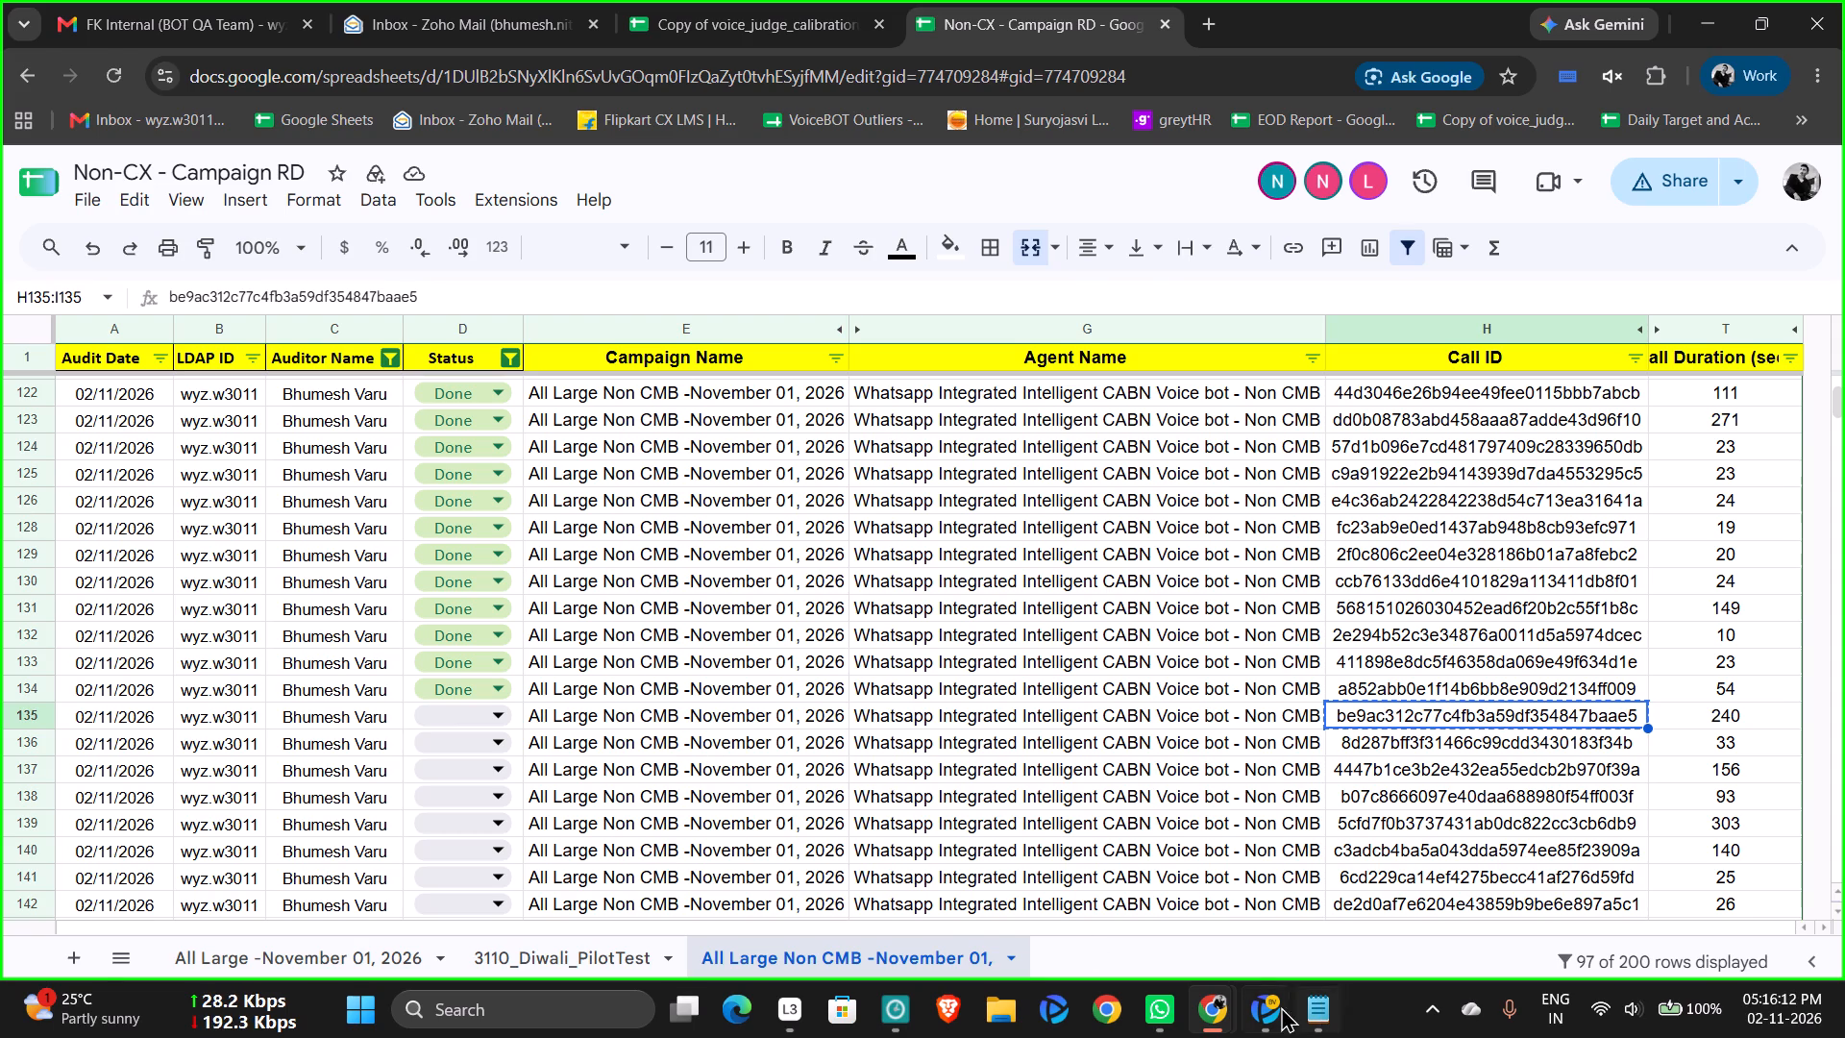
left_click(1275, 1006)
left_click(775, 4)
left_click(952, 16)
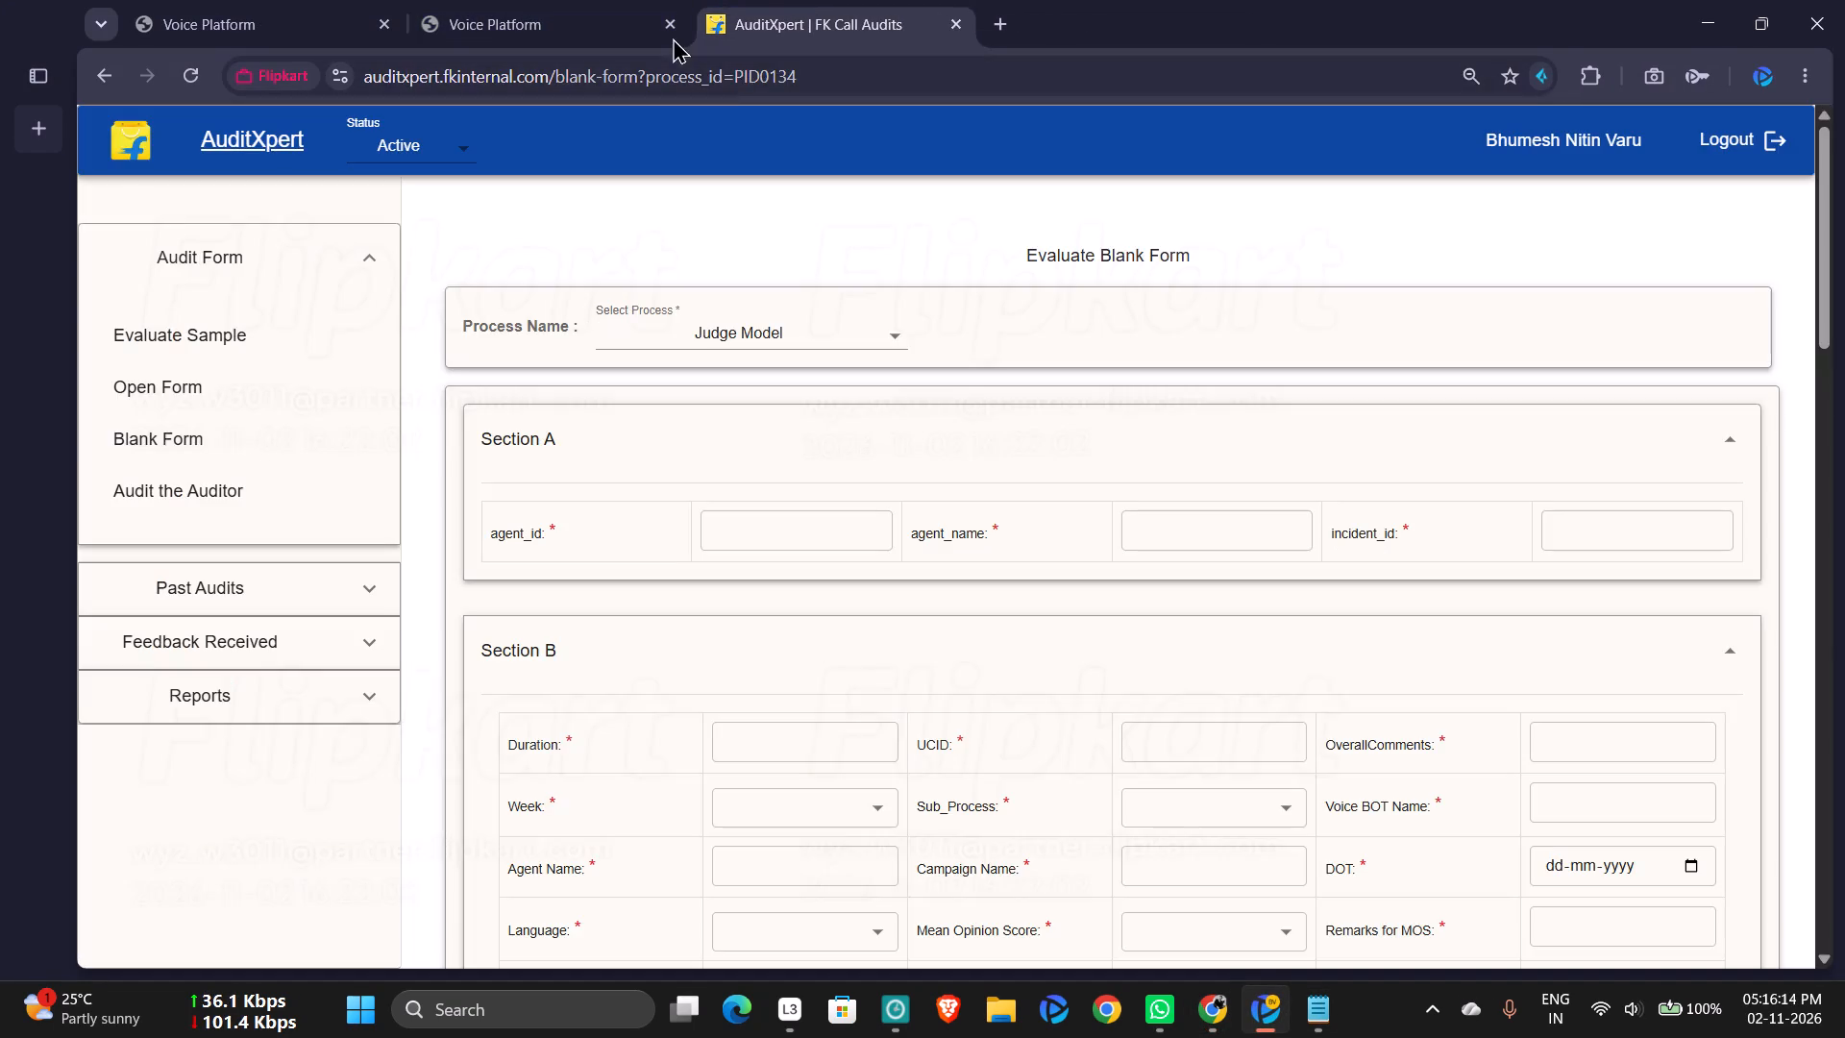
left_click(589, 34)
double_click(1518, 496)
key("ctrl+v")
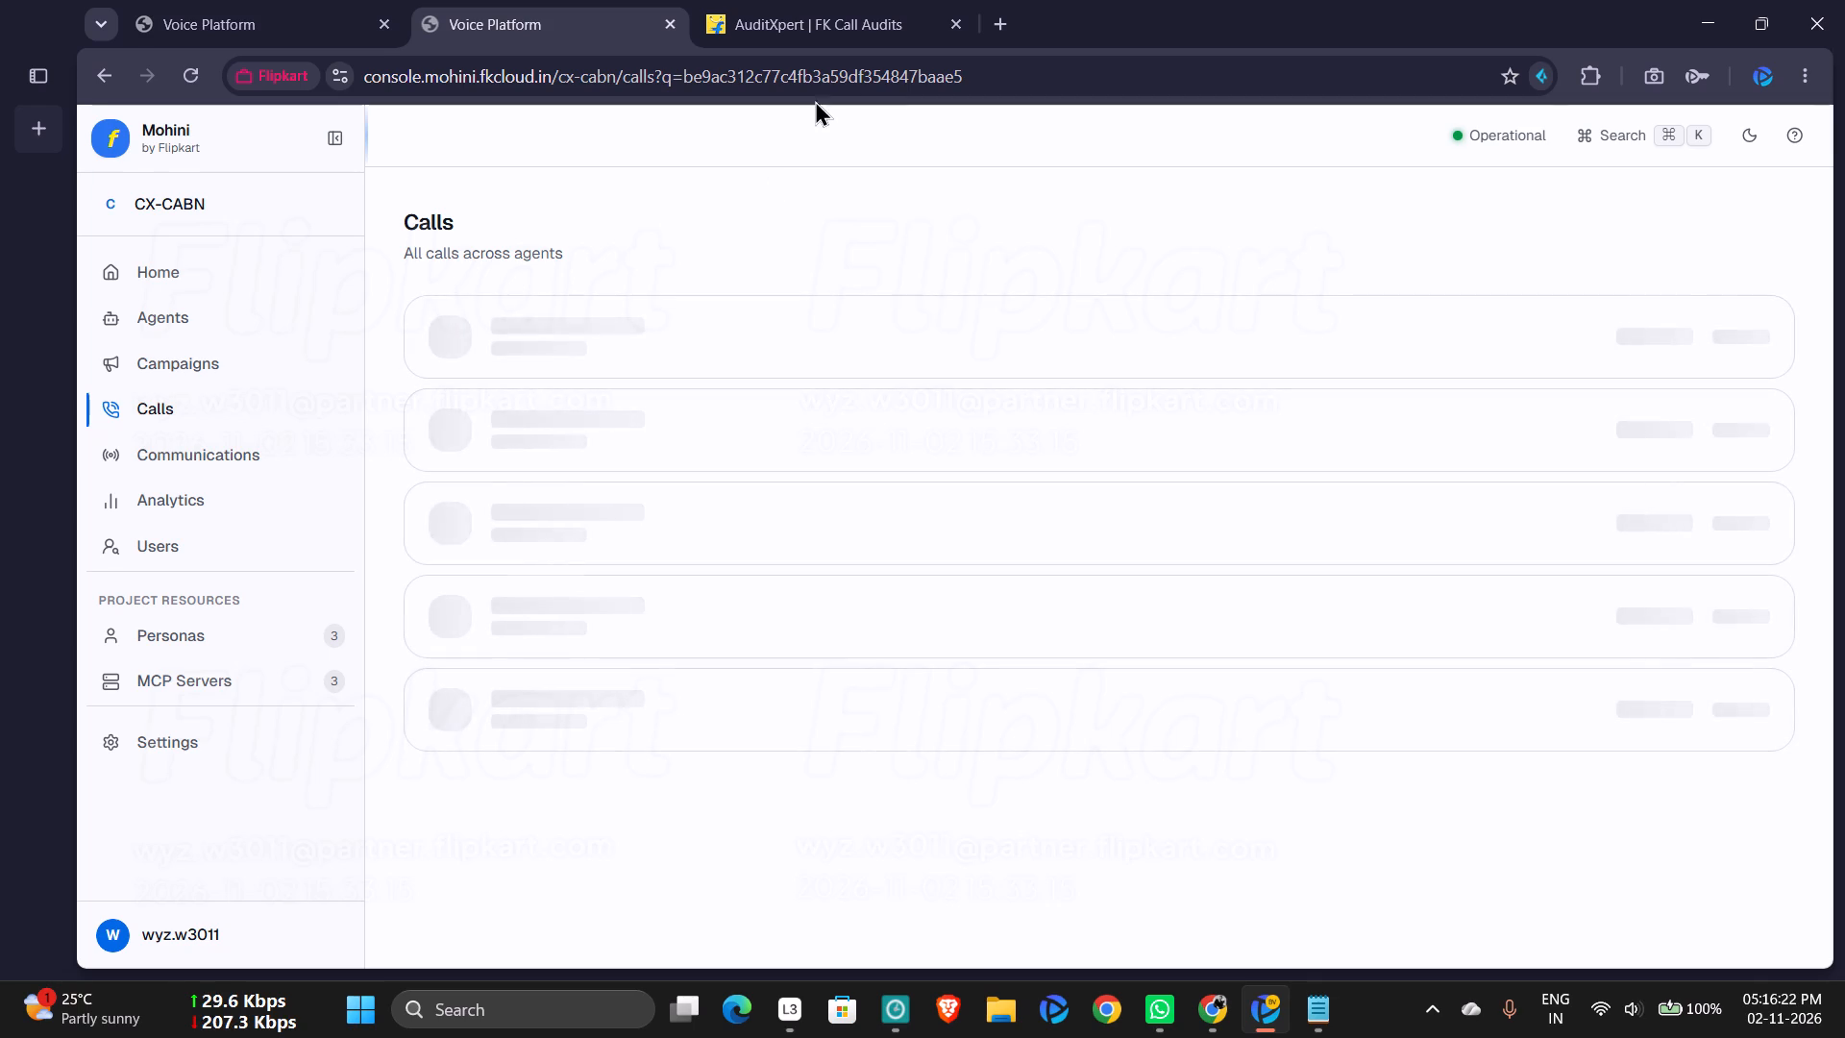
left_click(914, 19)
left_click(581, 15)
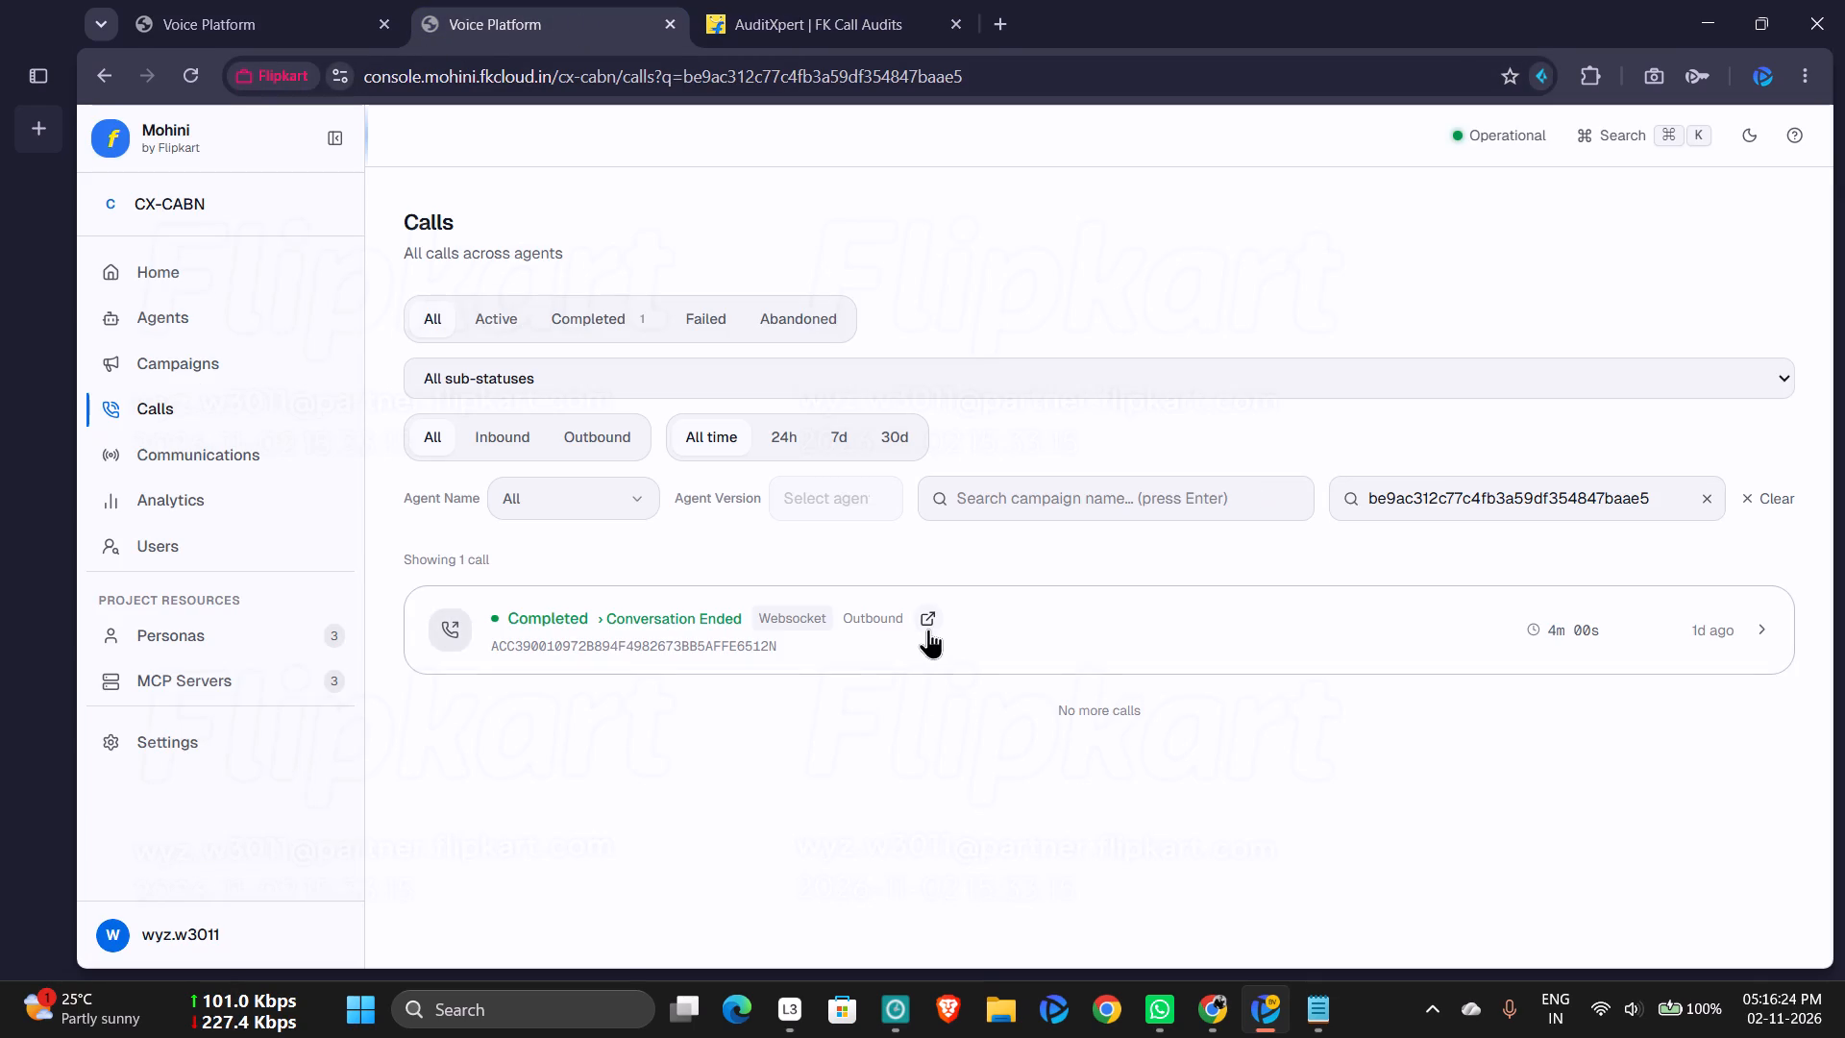
left_click(928, 628)
Enter the row 135 call ID as both incident_id and UCID in the AuditXpert blank form.
left_click(1110, 41)
left_click(1620, 531)
key("ctrl+v")
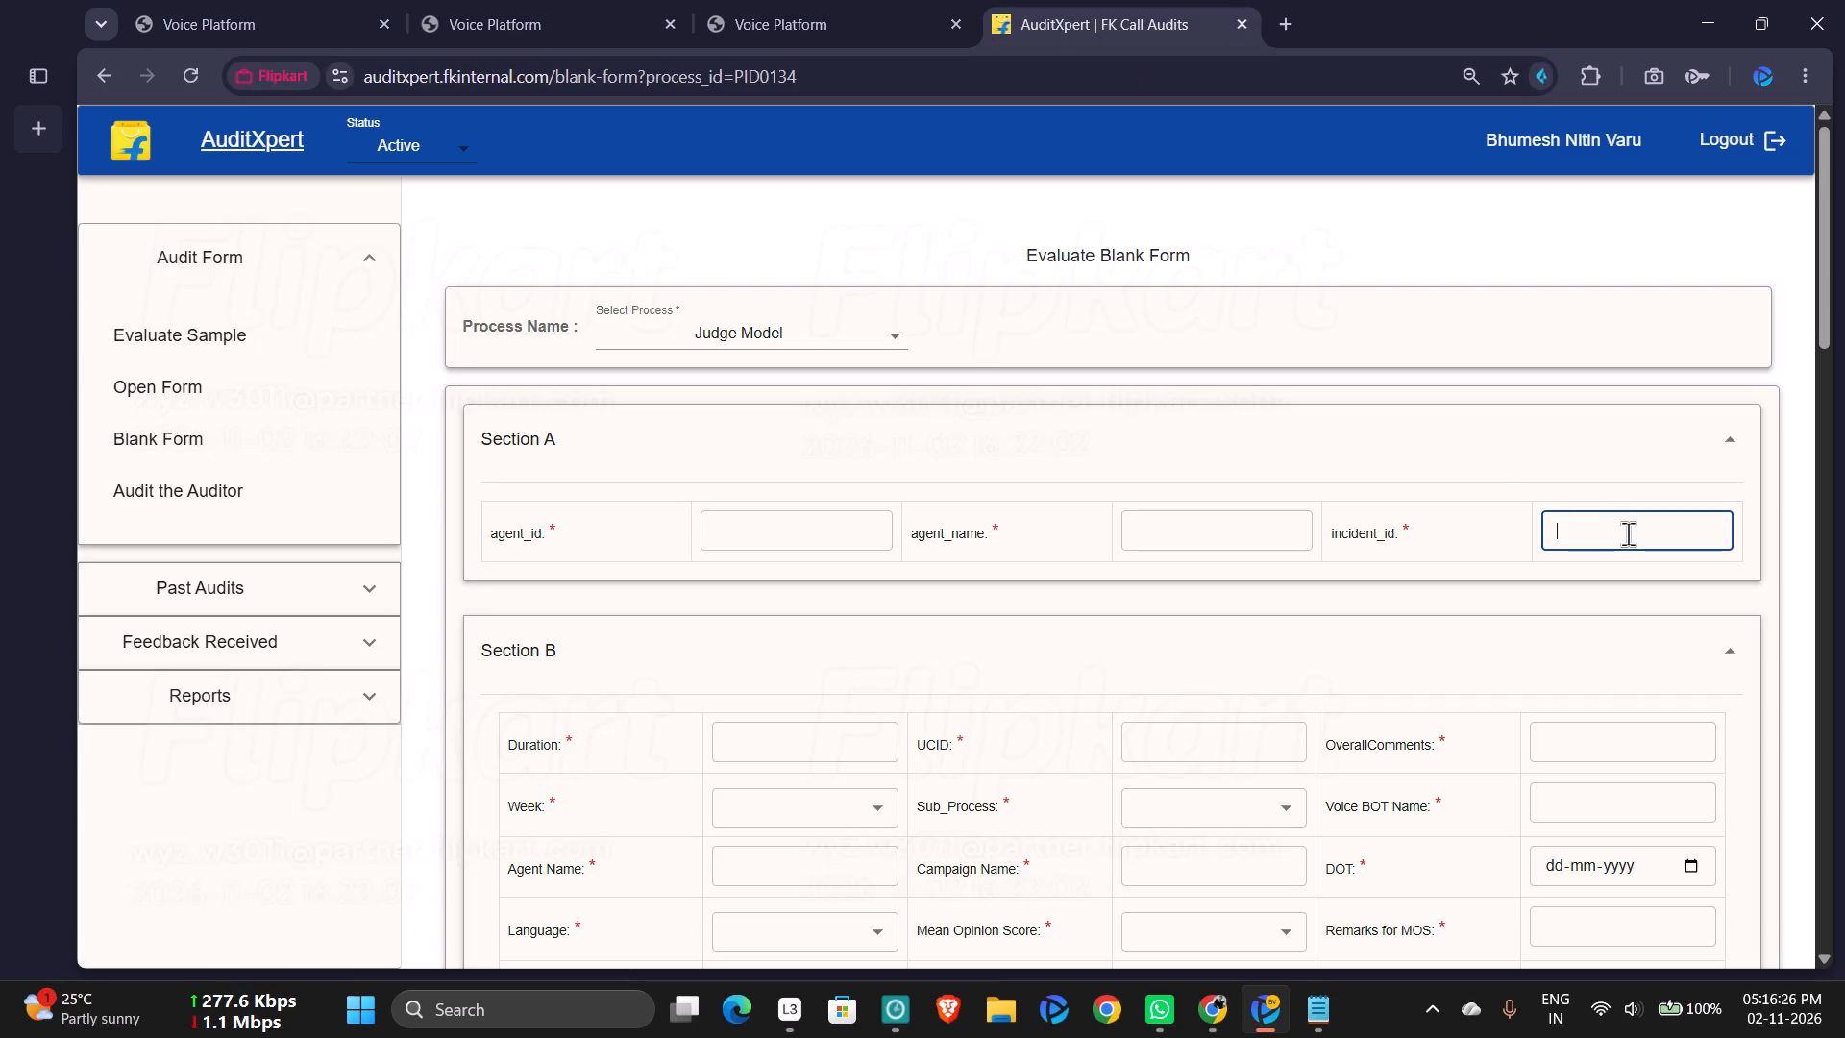
left_click(1185, 759)
key("ctrl+v")
Copy row 135's campaign name, All Large Non CMB -November 01, 2026, from the sheet into the form's Campaign Name.
left_click(1215, 521)
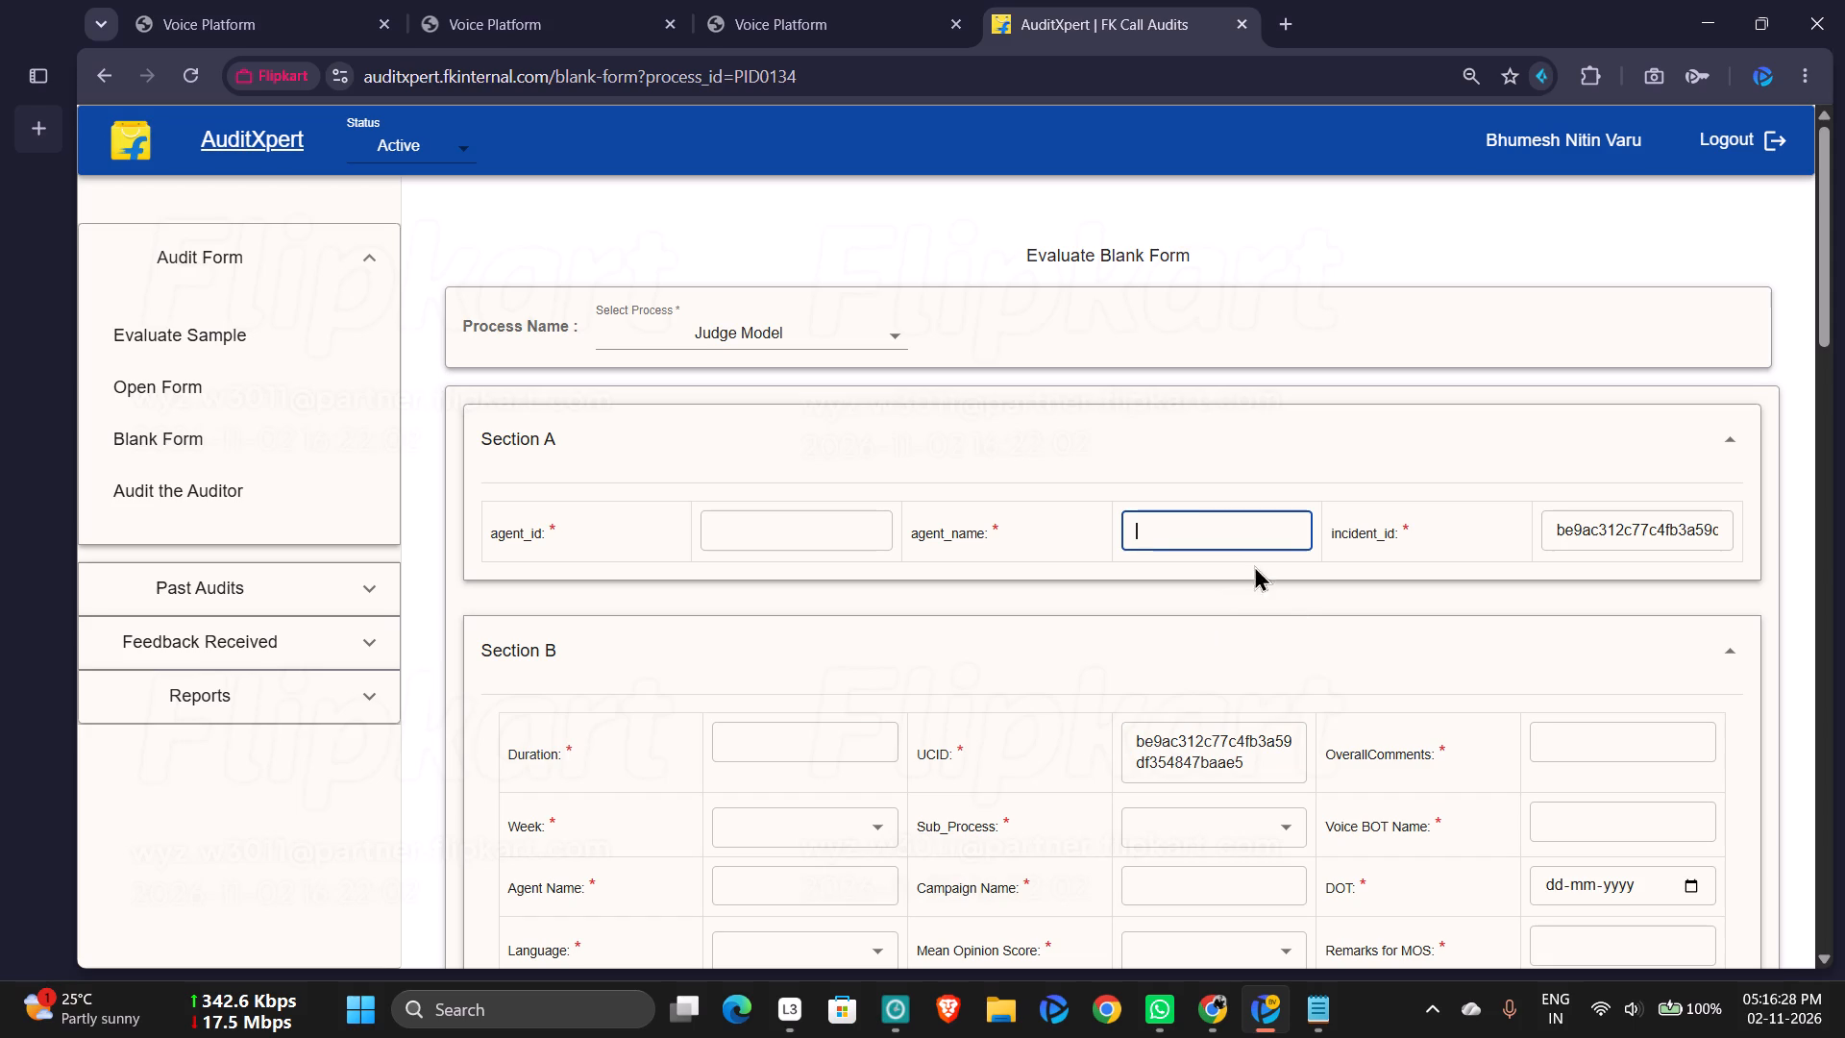
left_click(1210, 1027)
left_click(1086, 910)
left_click(619, 724)
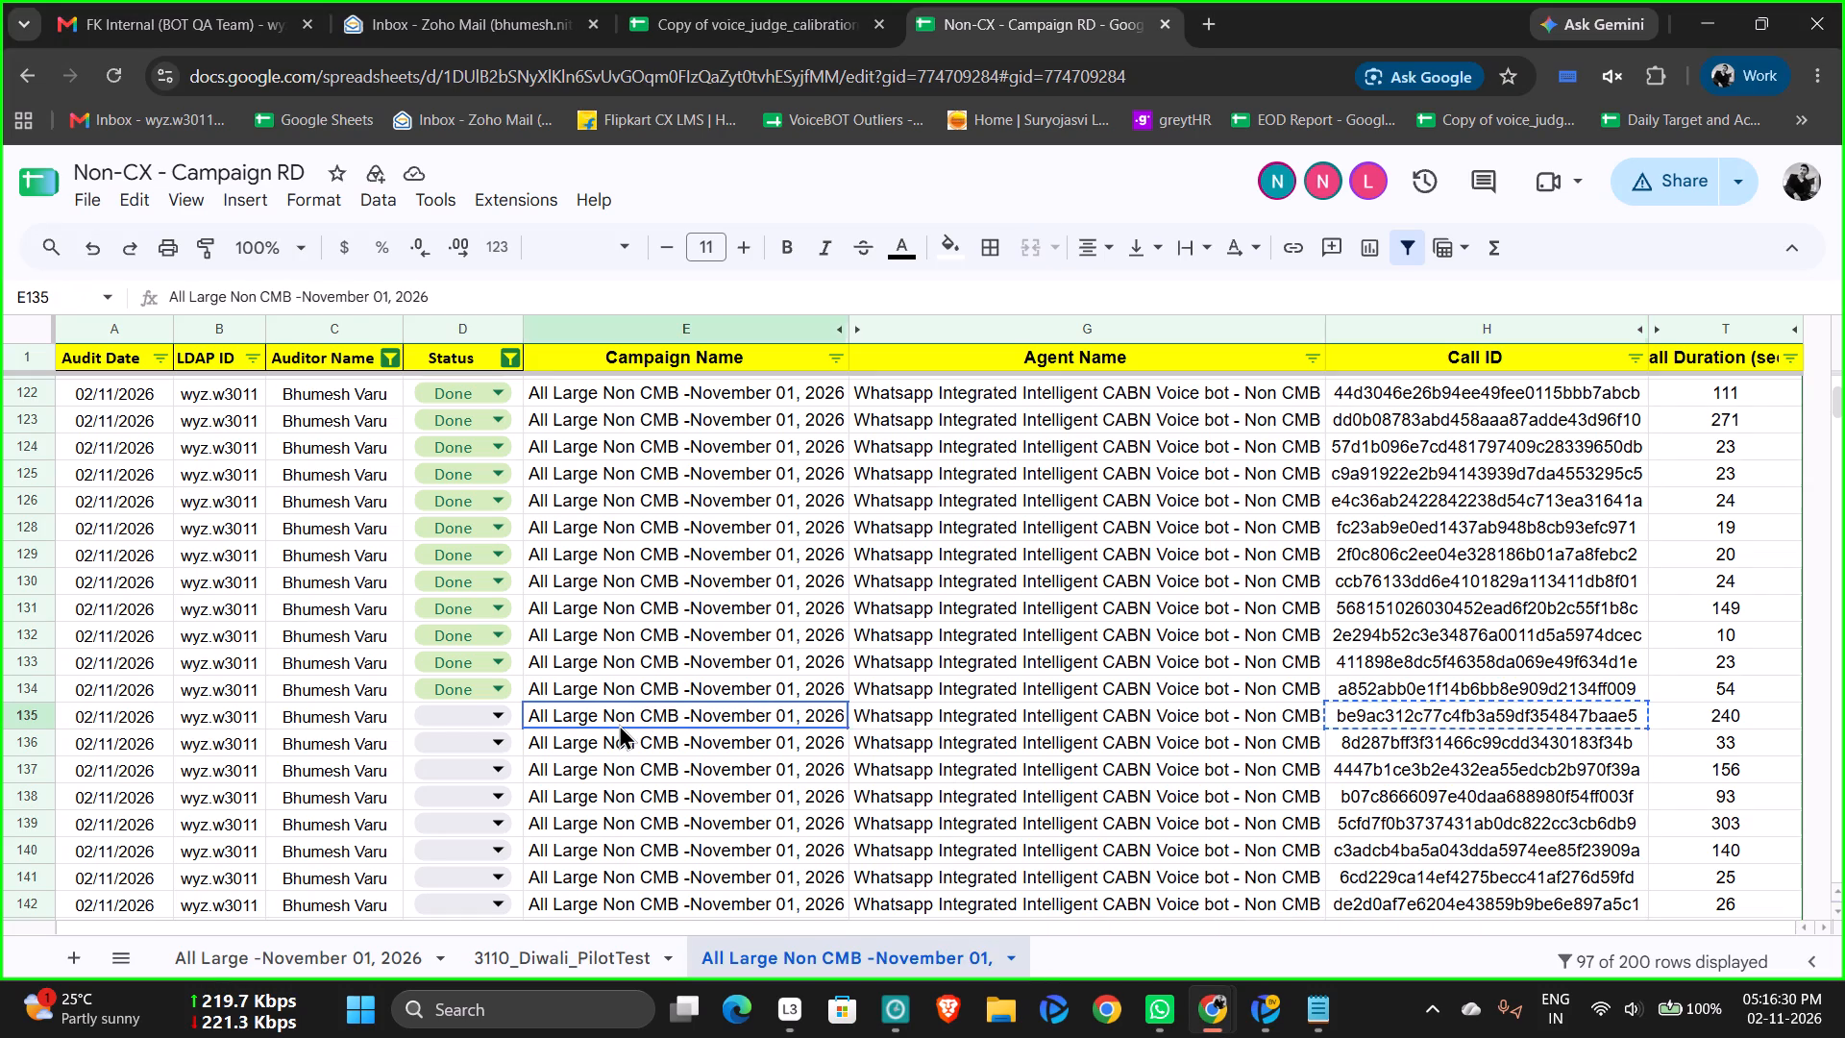
key("ctrl+c")
left_click(1278, 1001)
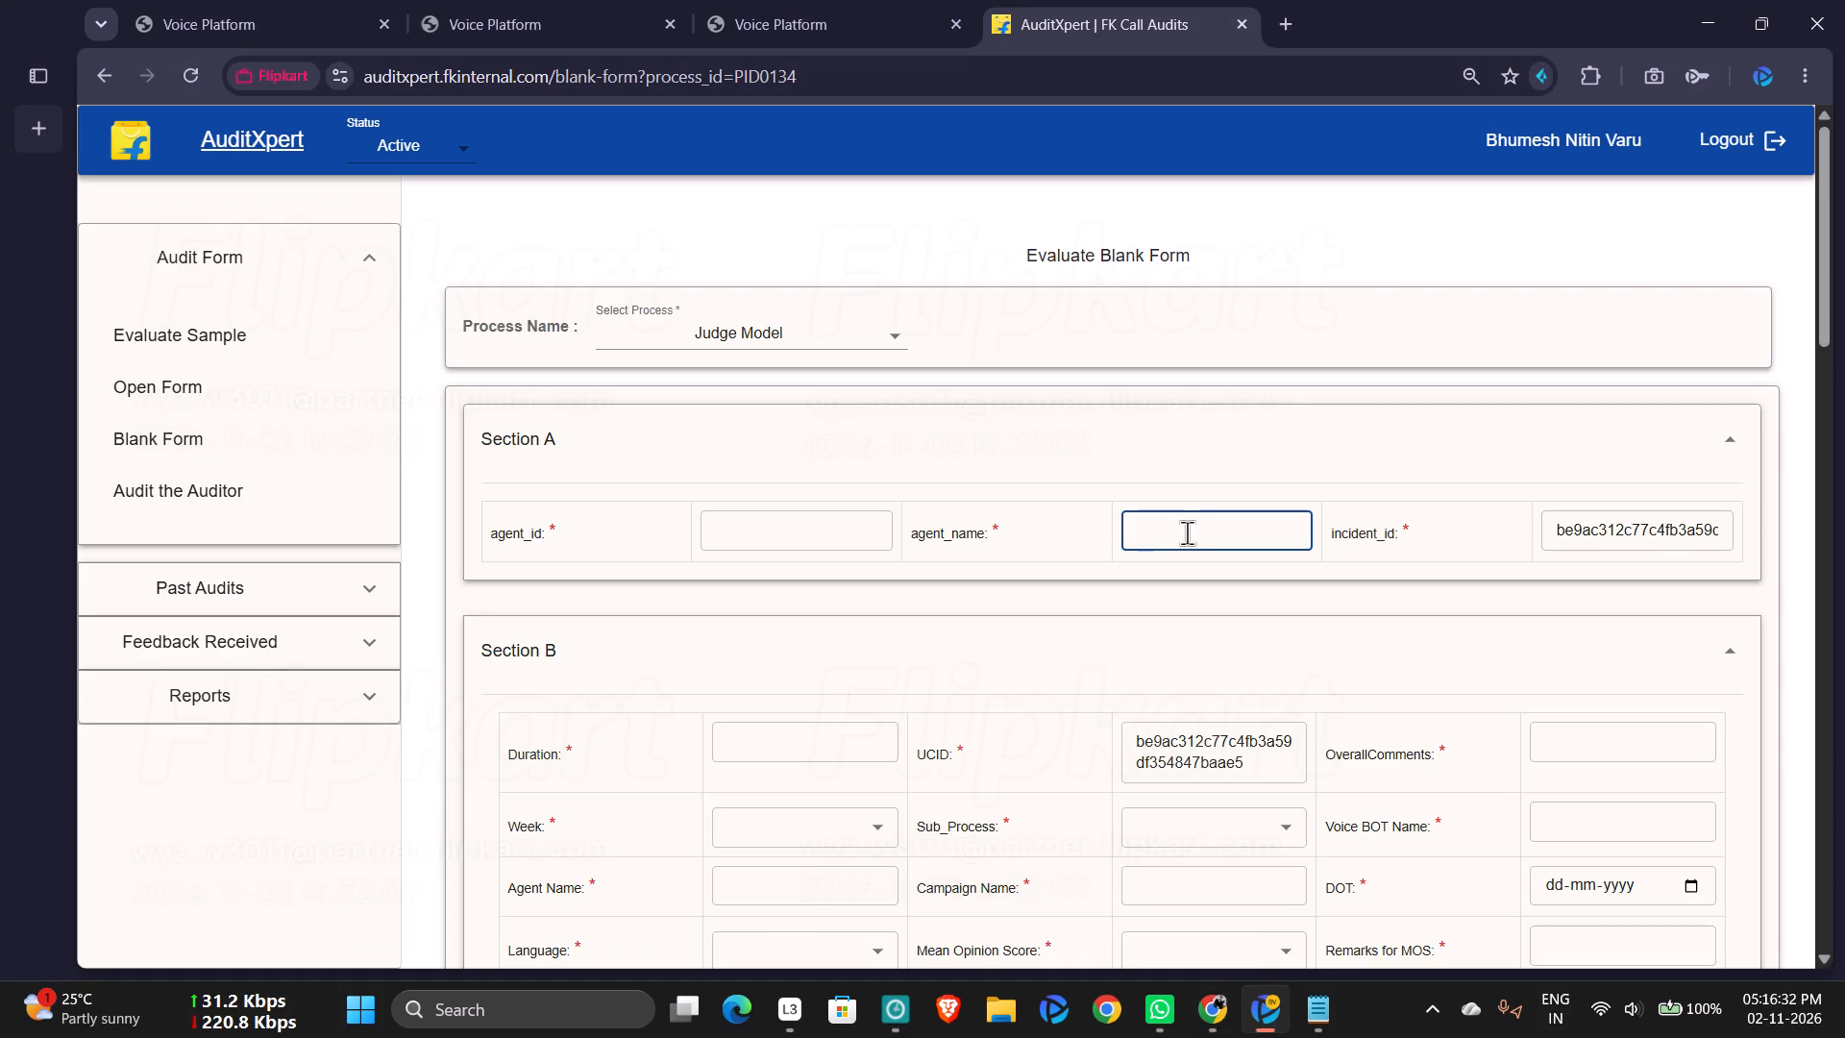
key("ctrl+v")
key("ctrl+z")
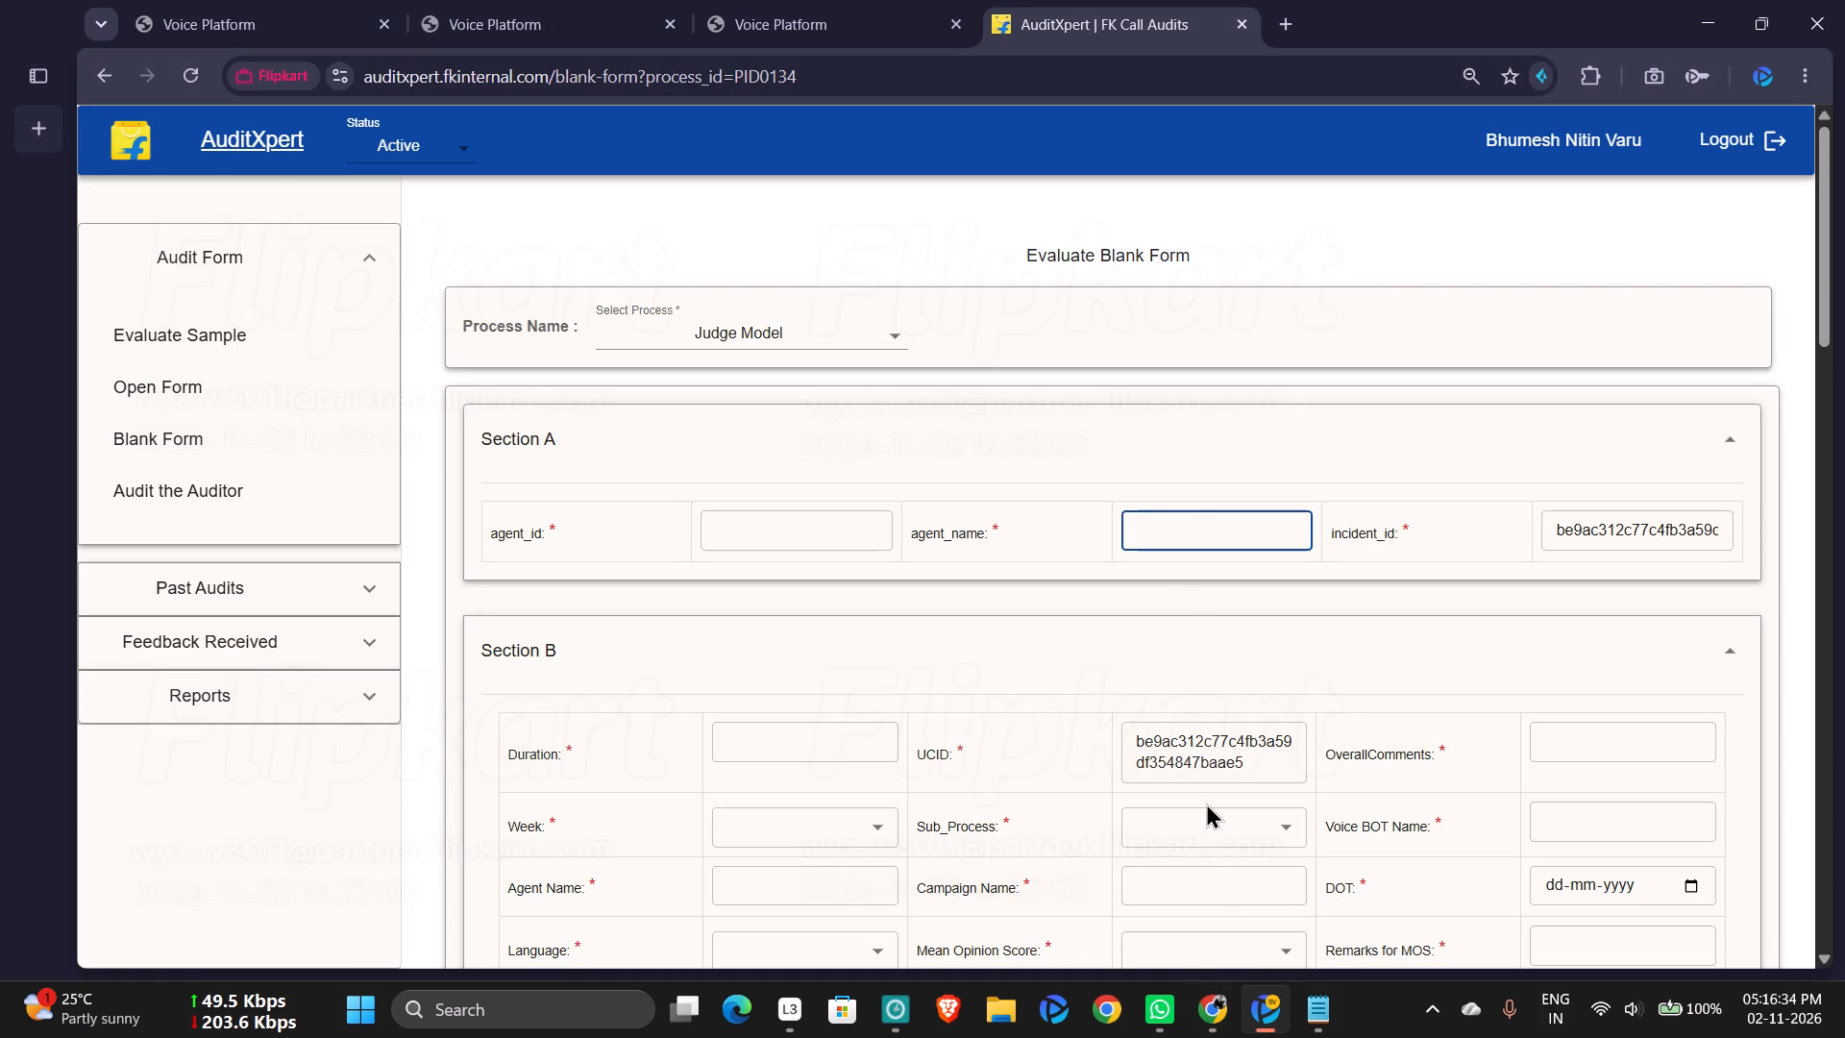
left_click(1205, 883)
key("ctrl+v")
Copy row 135's agent name, Whatsapp Integrated Intelligent CABN Voice bot - Non CMB, into Section B's Agent Name.
left_click(1215, 1018)
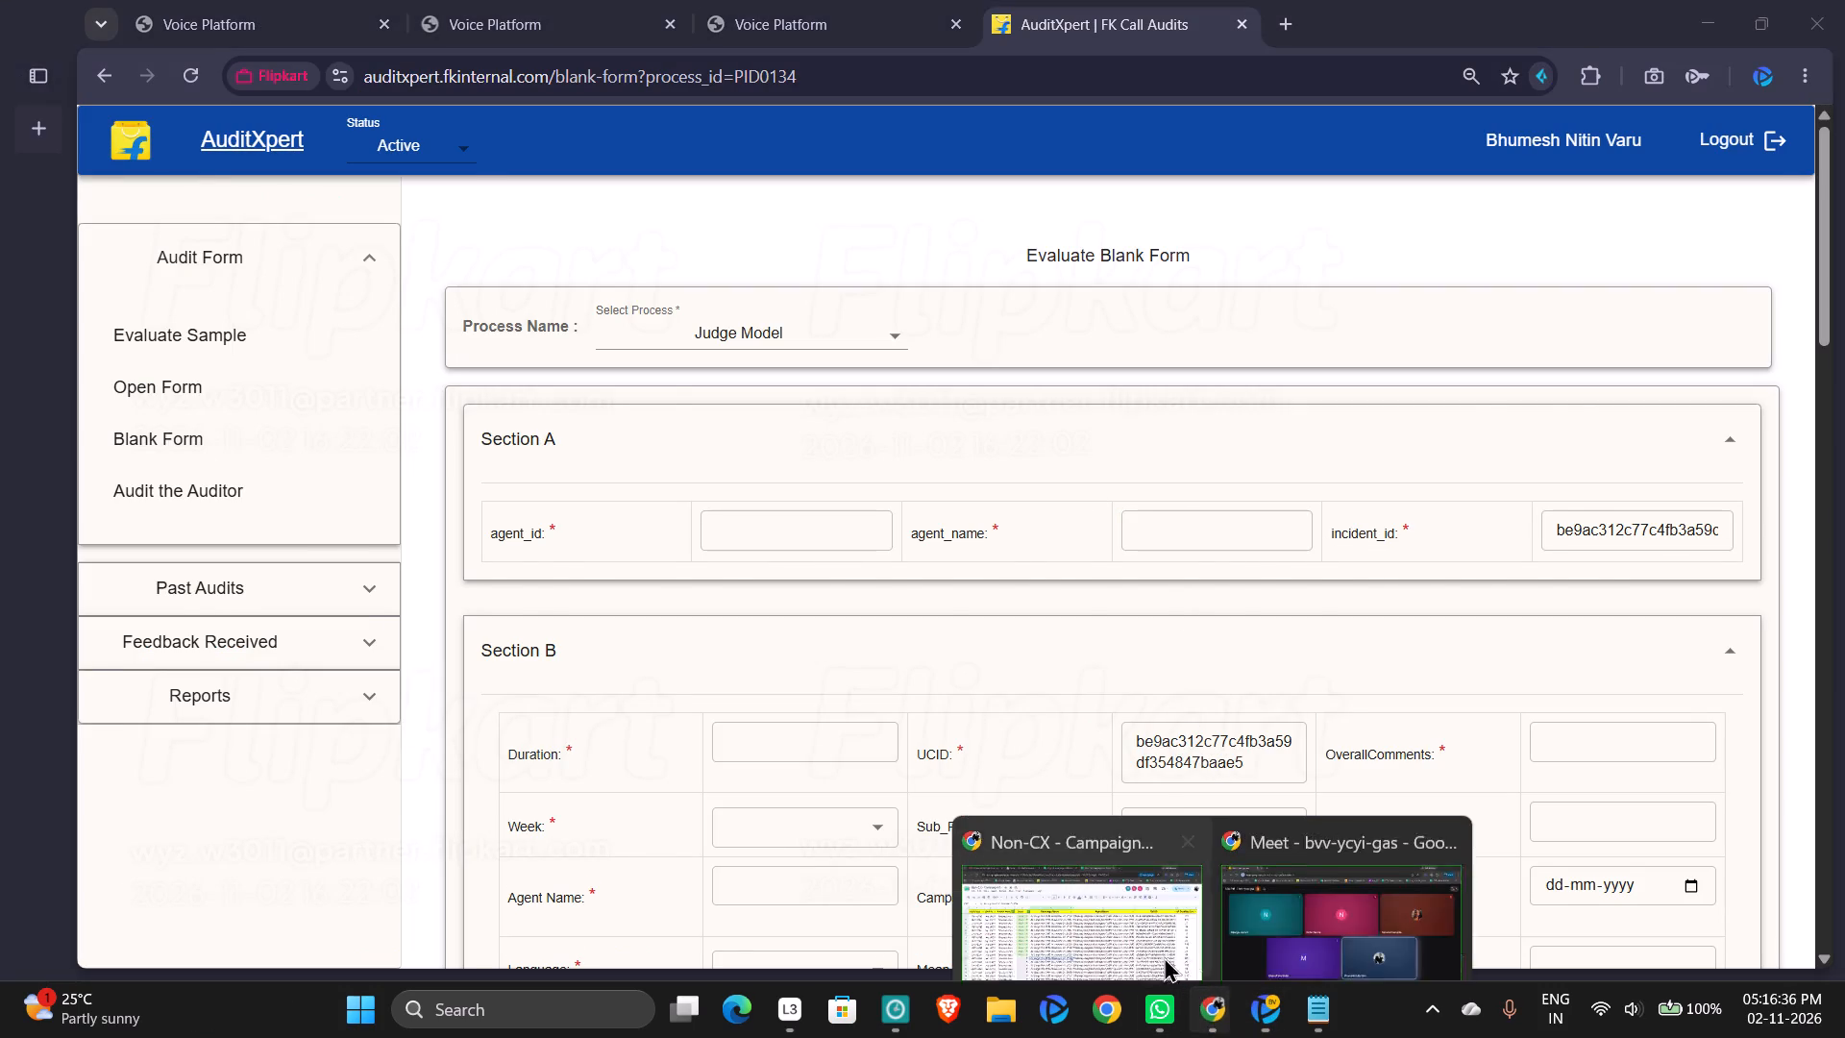
left_click(1120, 927)
left_click(880, 722)
key("ctrl+c")
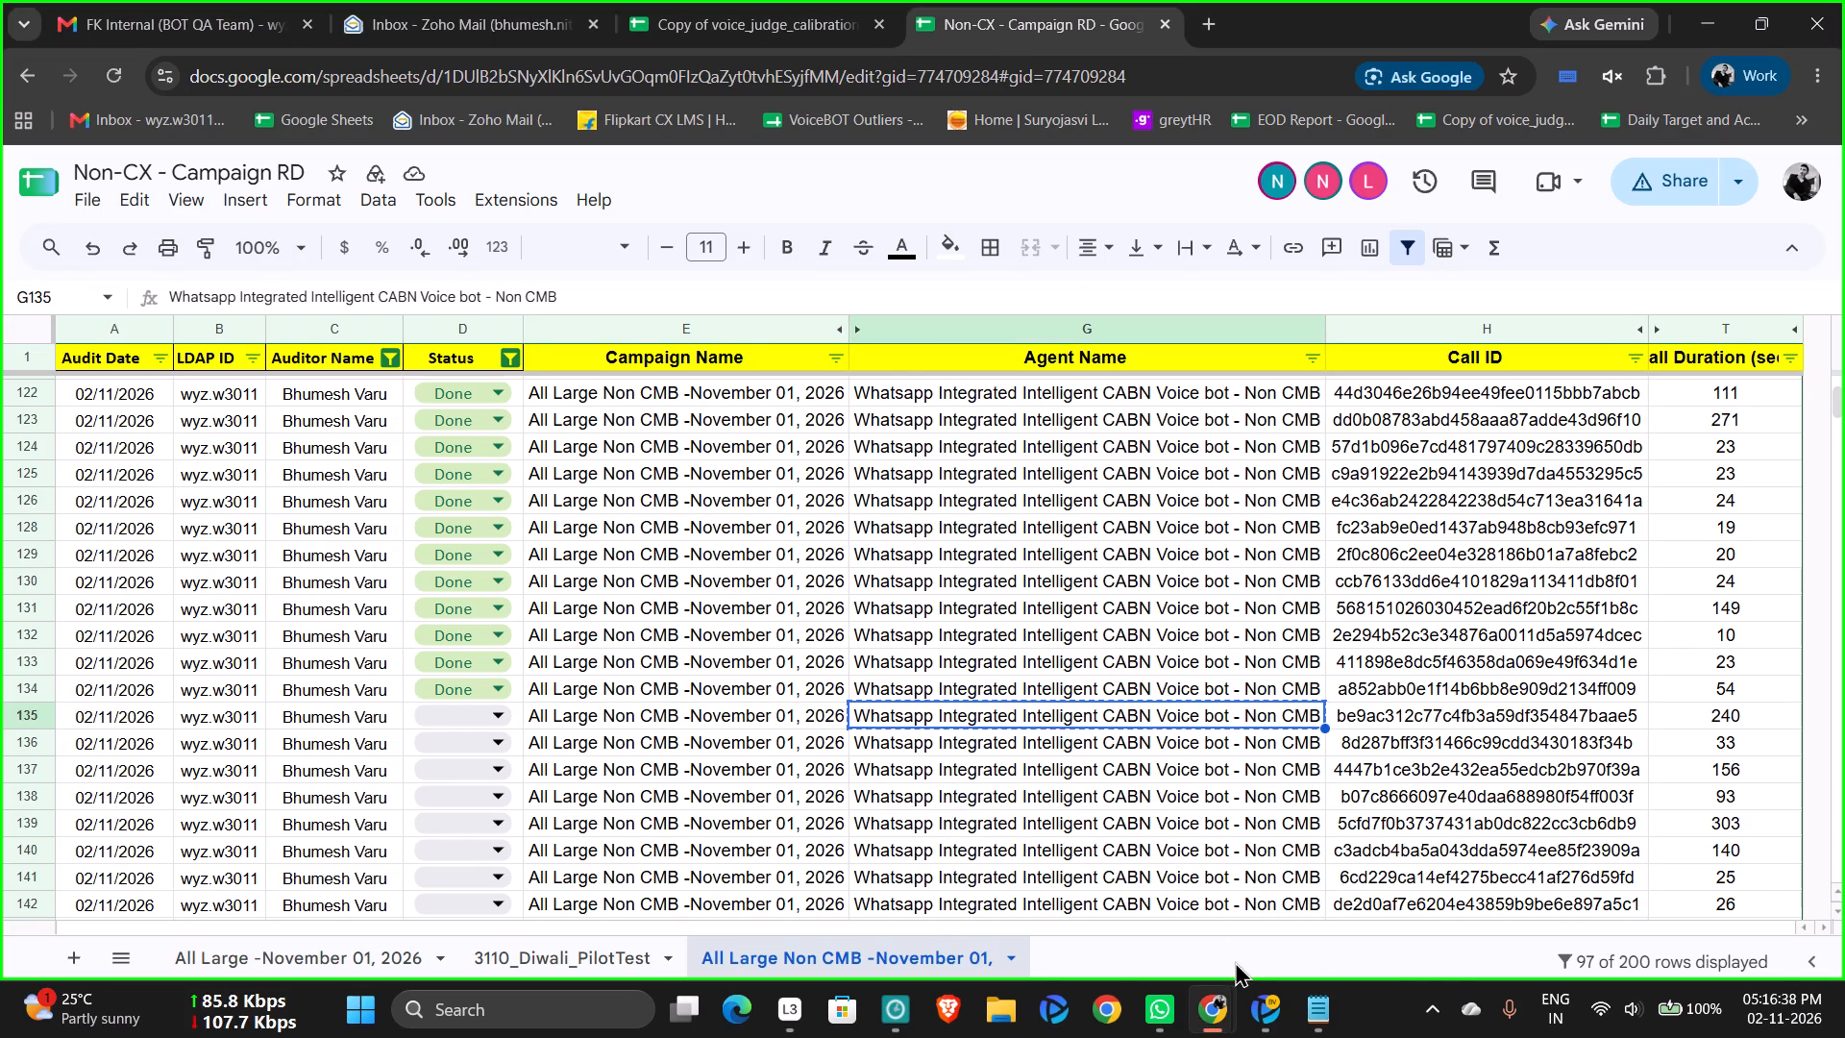
left_click(1272, 1016)
left_click(831, 878)
key("ctrl+v")
Set Week to Week1, Sub_Process to CX CABN and Voice BOT Name to Priya in Section B.
left_click(794, 838)
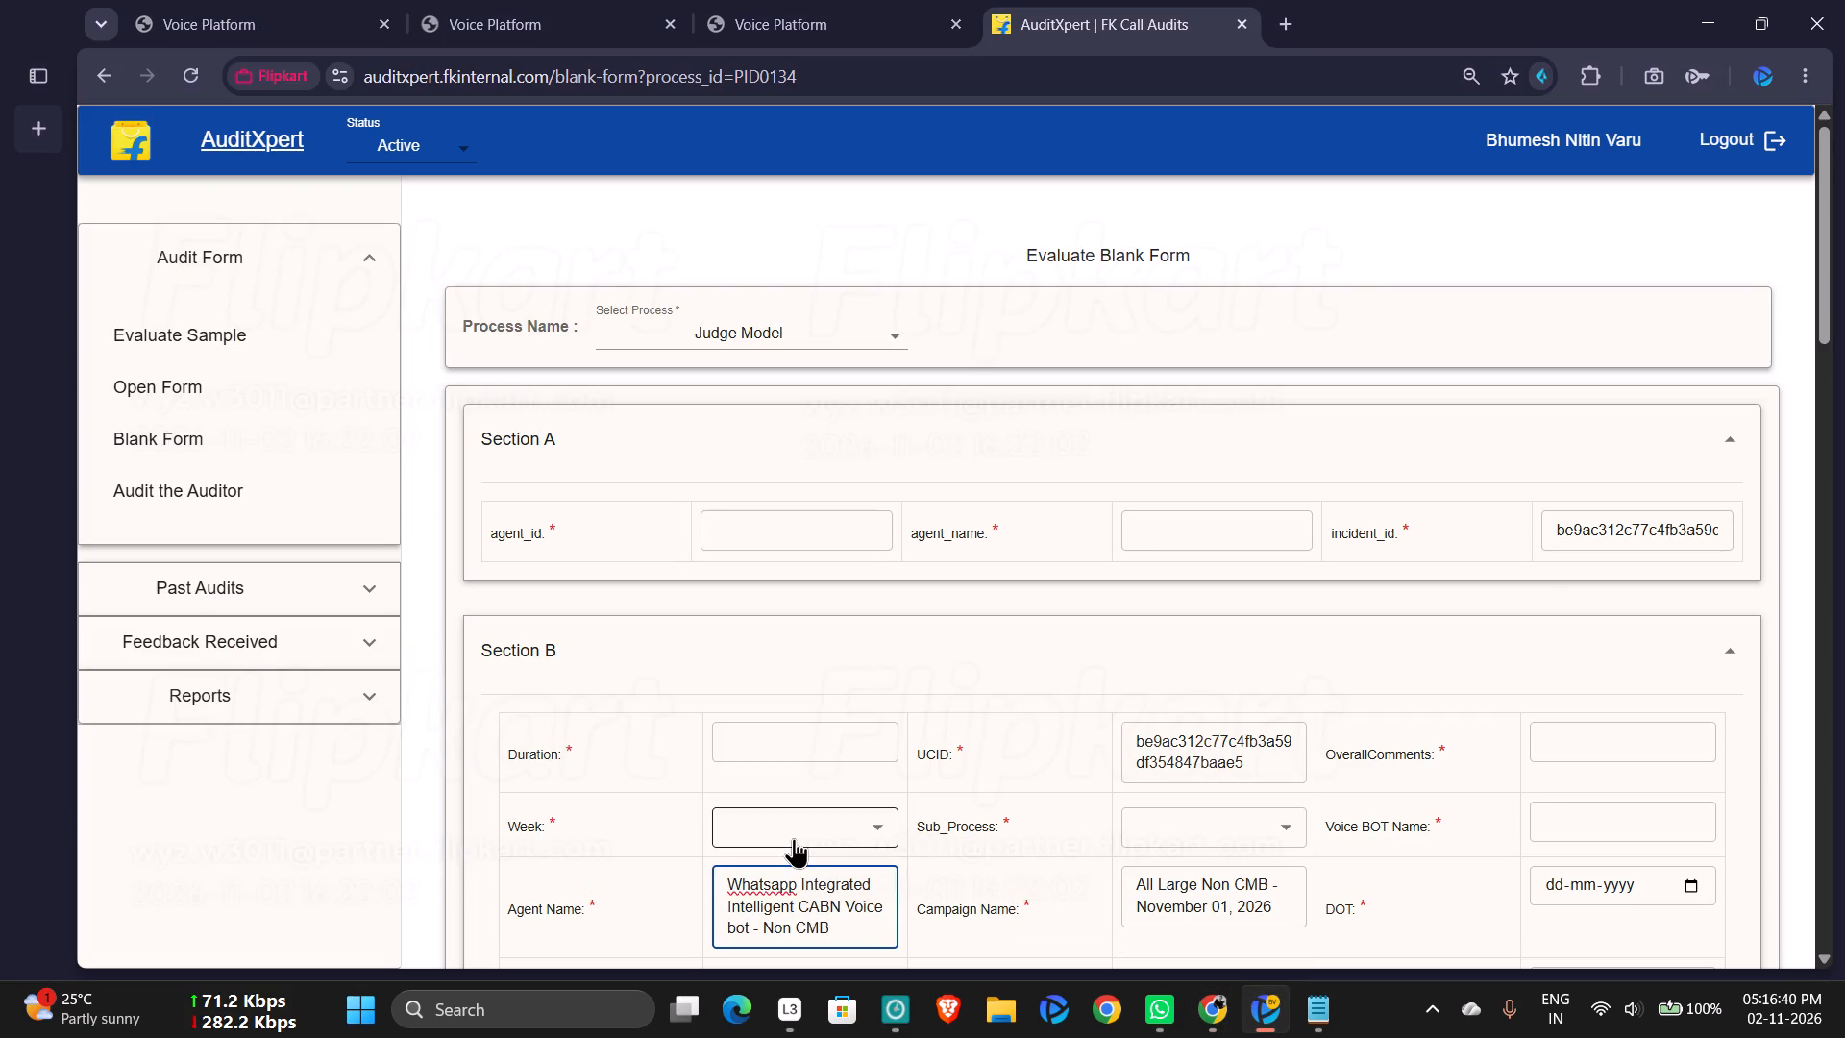
left_click(779, 771)
left_click(1259, 824)
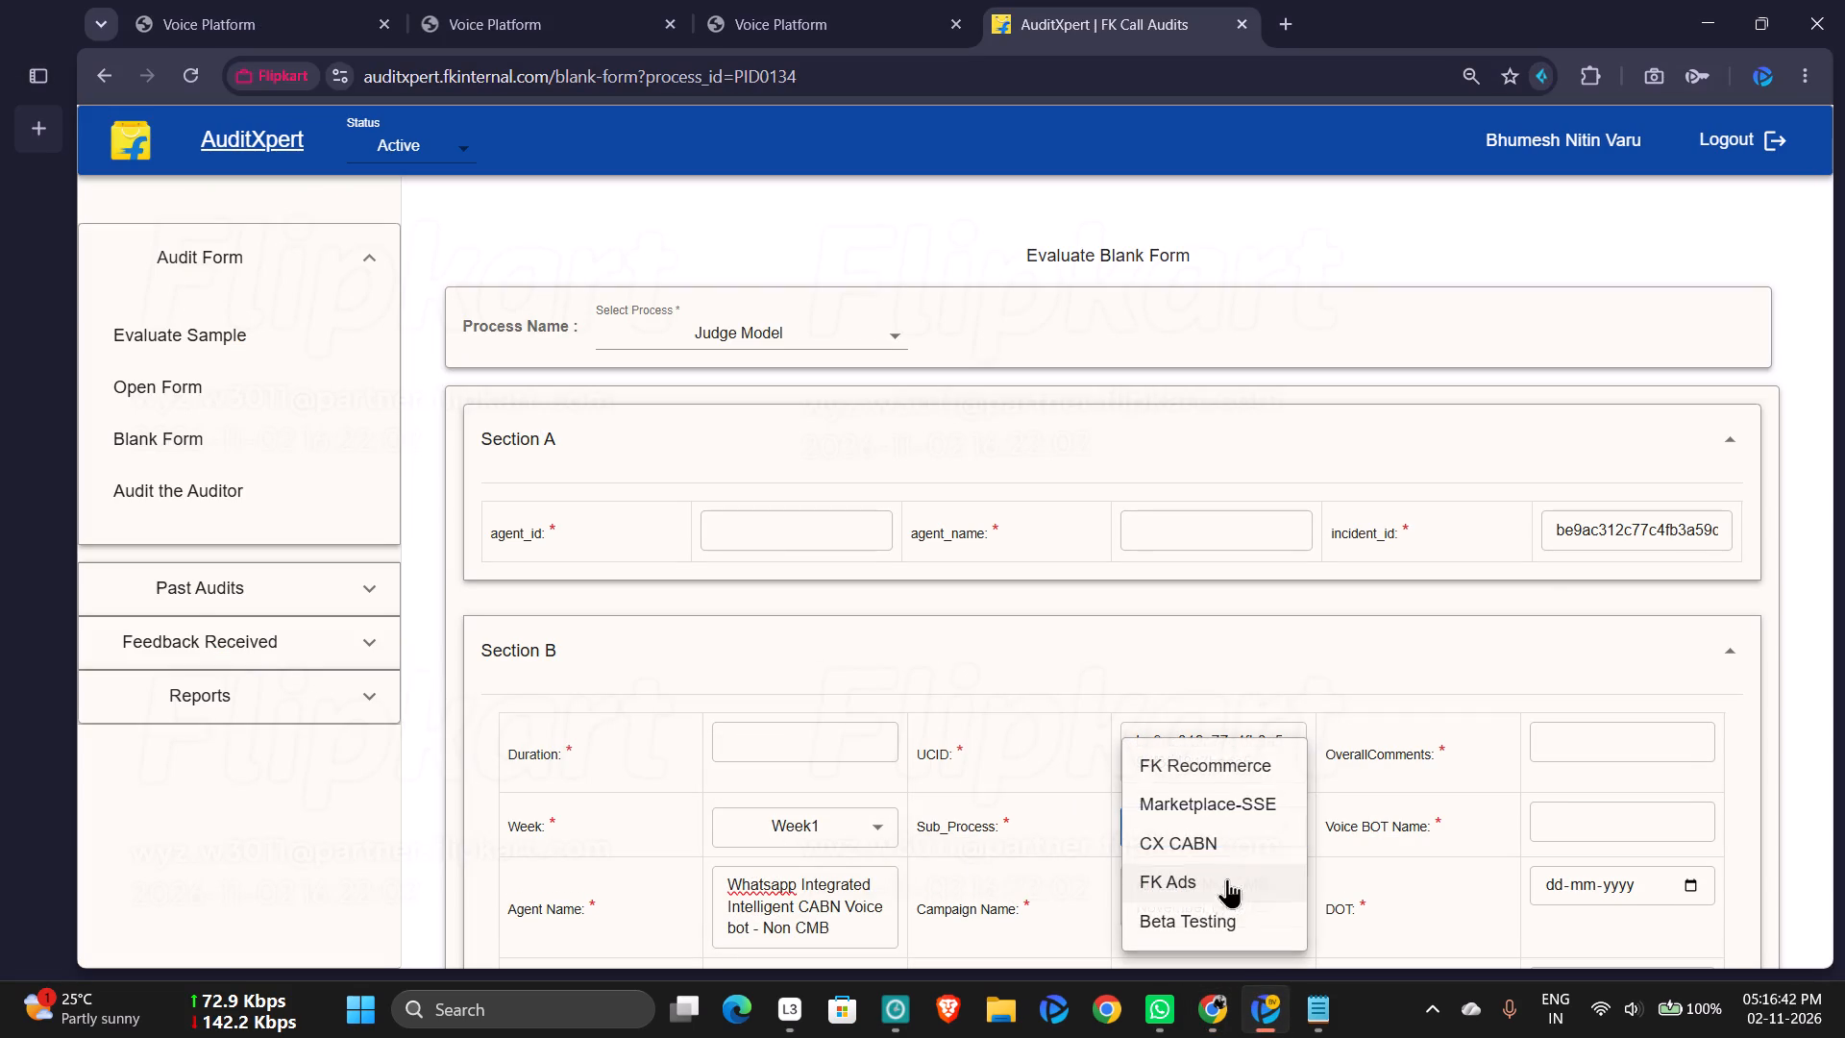
left_click(1209, 852)
left_click(1596, 831)
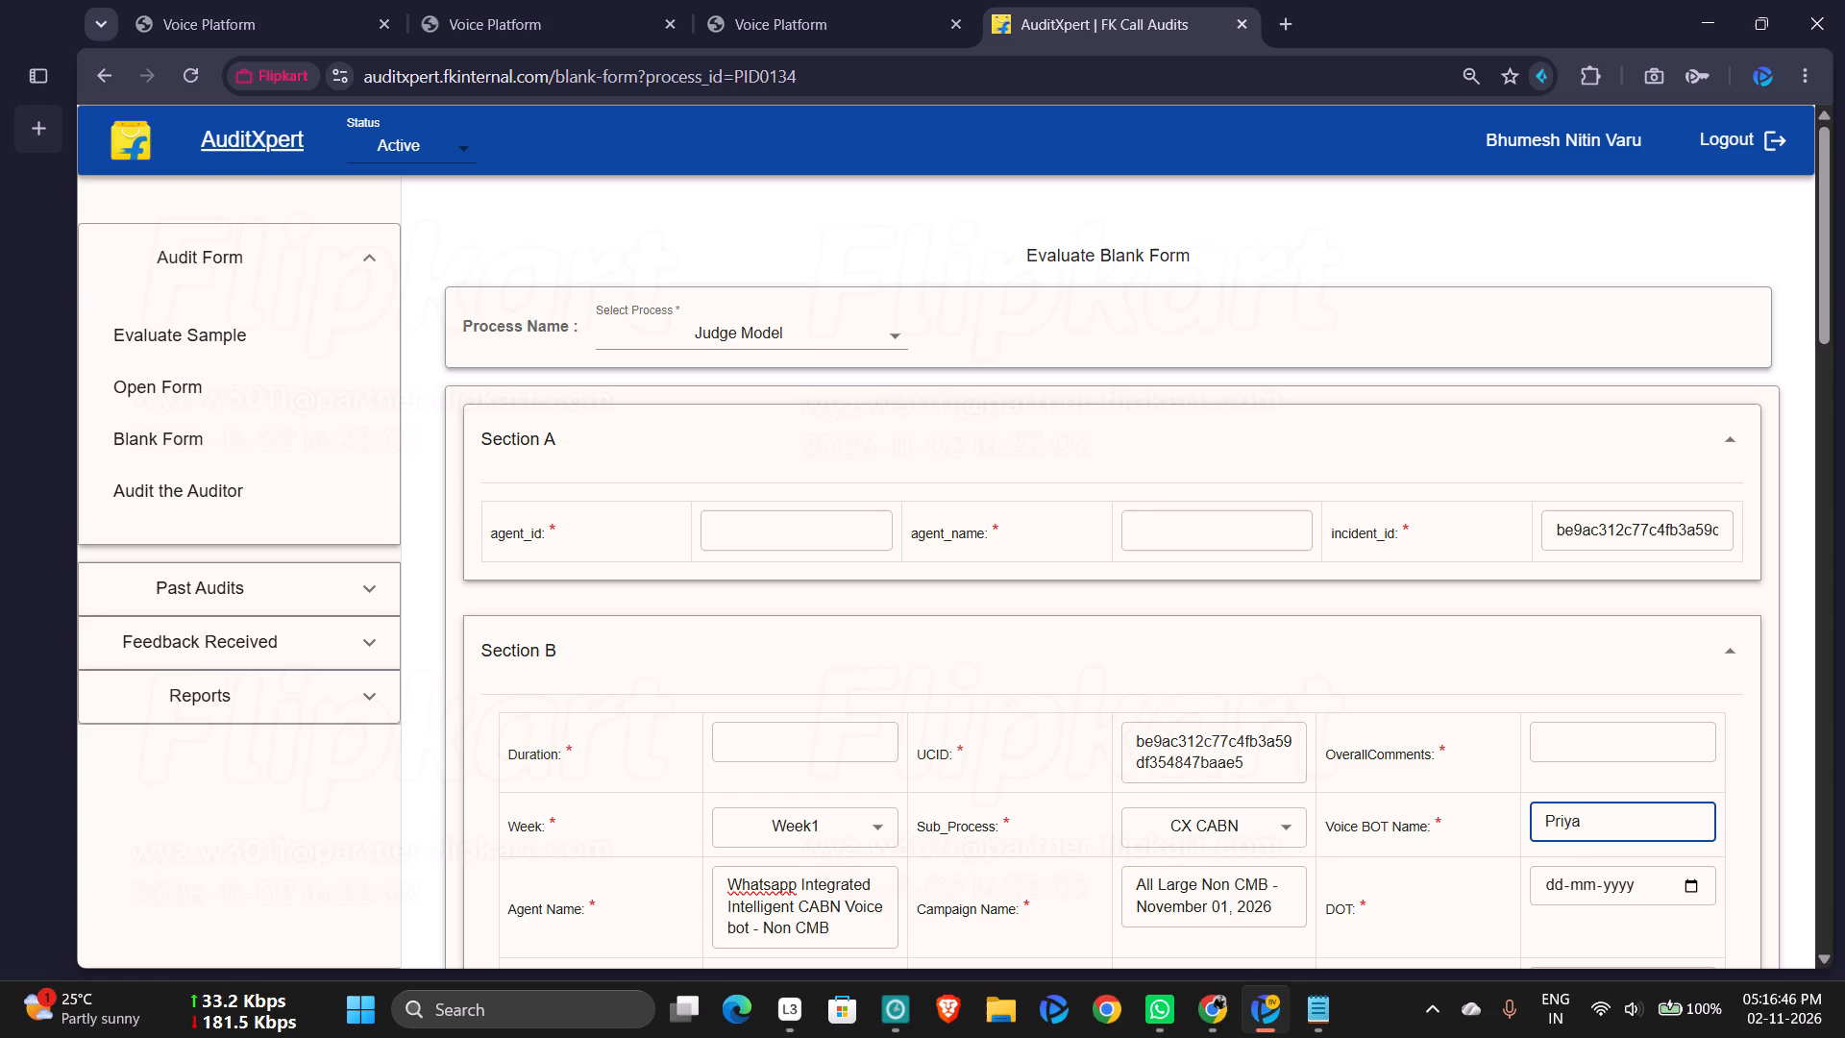
Check row 135's call duration in the sheet and enter 240 as the Duration in the audit form.
left_click(1203, 1005)
left_click(1099, 919)
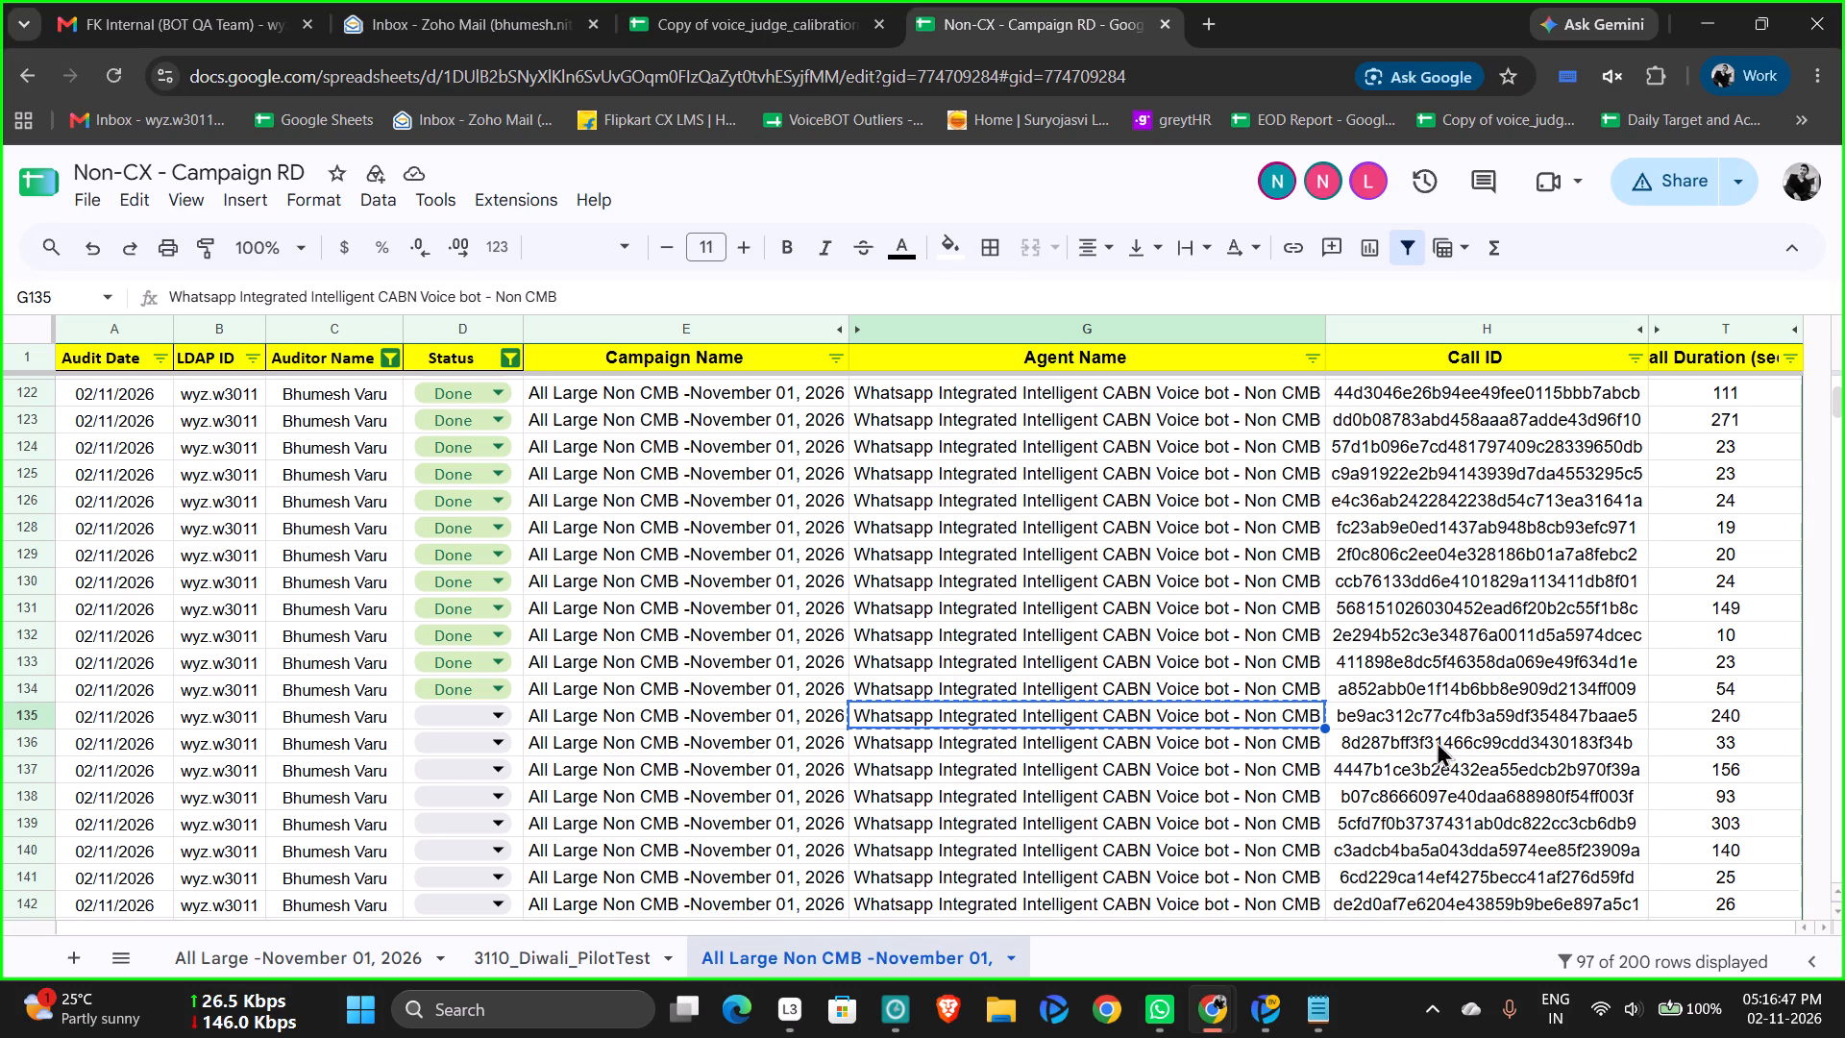
left_click(1266, 1006)
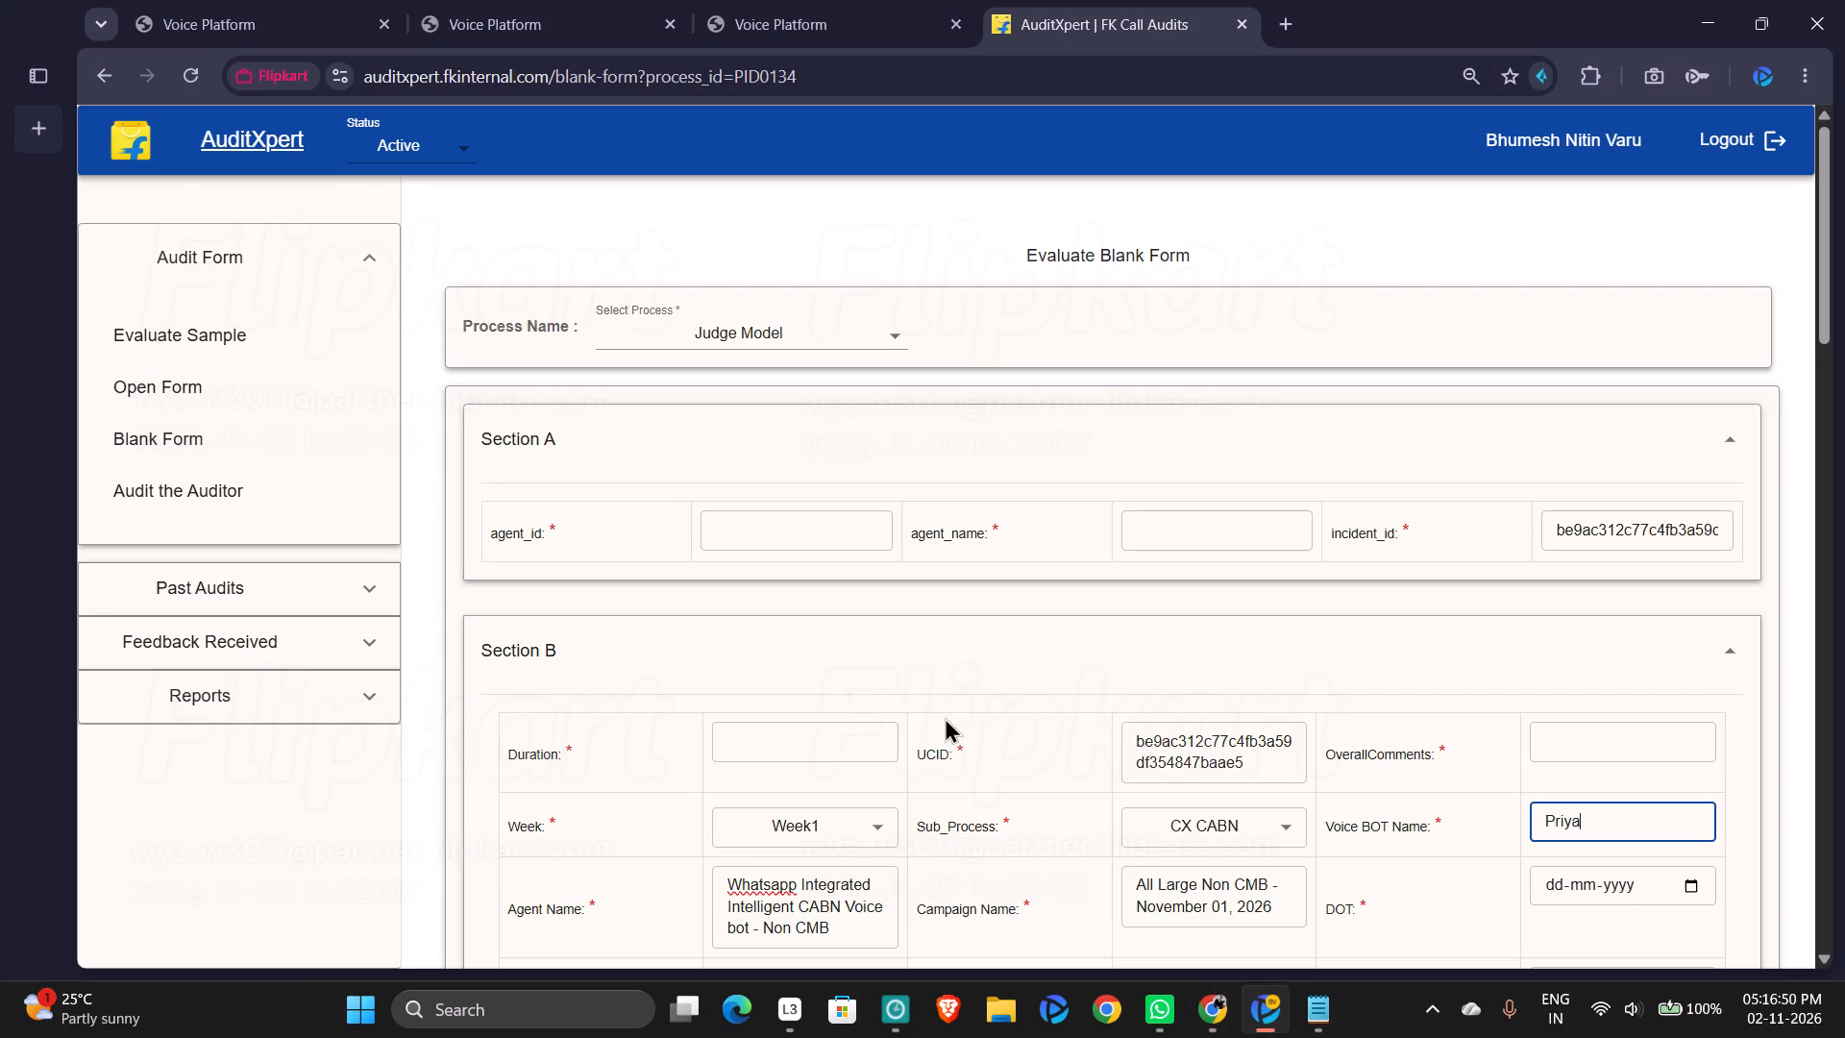
left_click(881, 736)
type("240")
Switch back to the Non-CX - Campaign RD sheet.
left_click(1216, 1008)
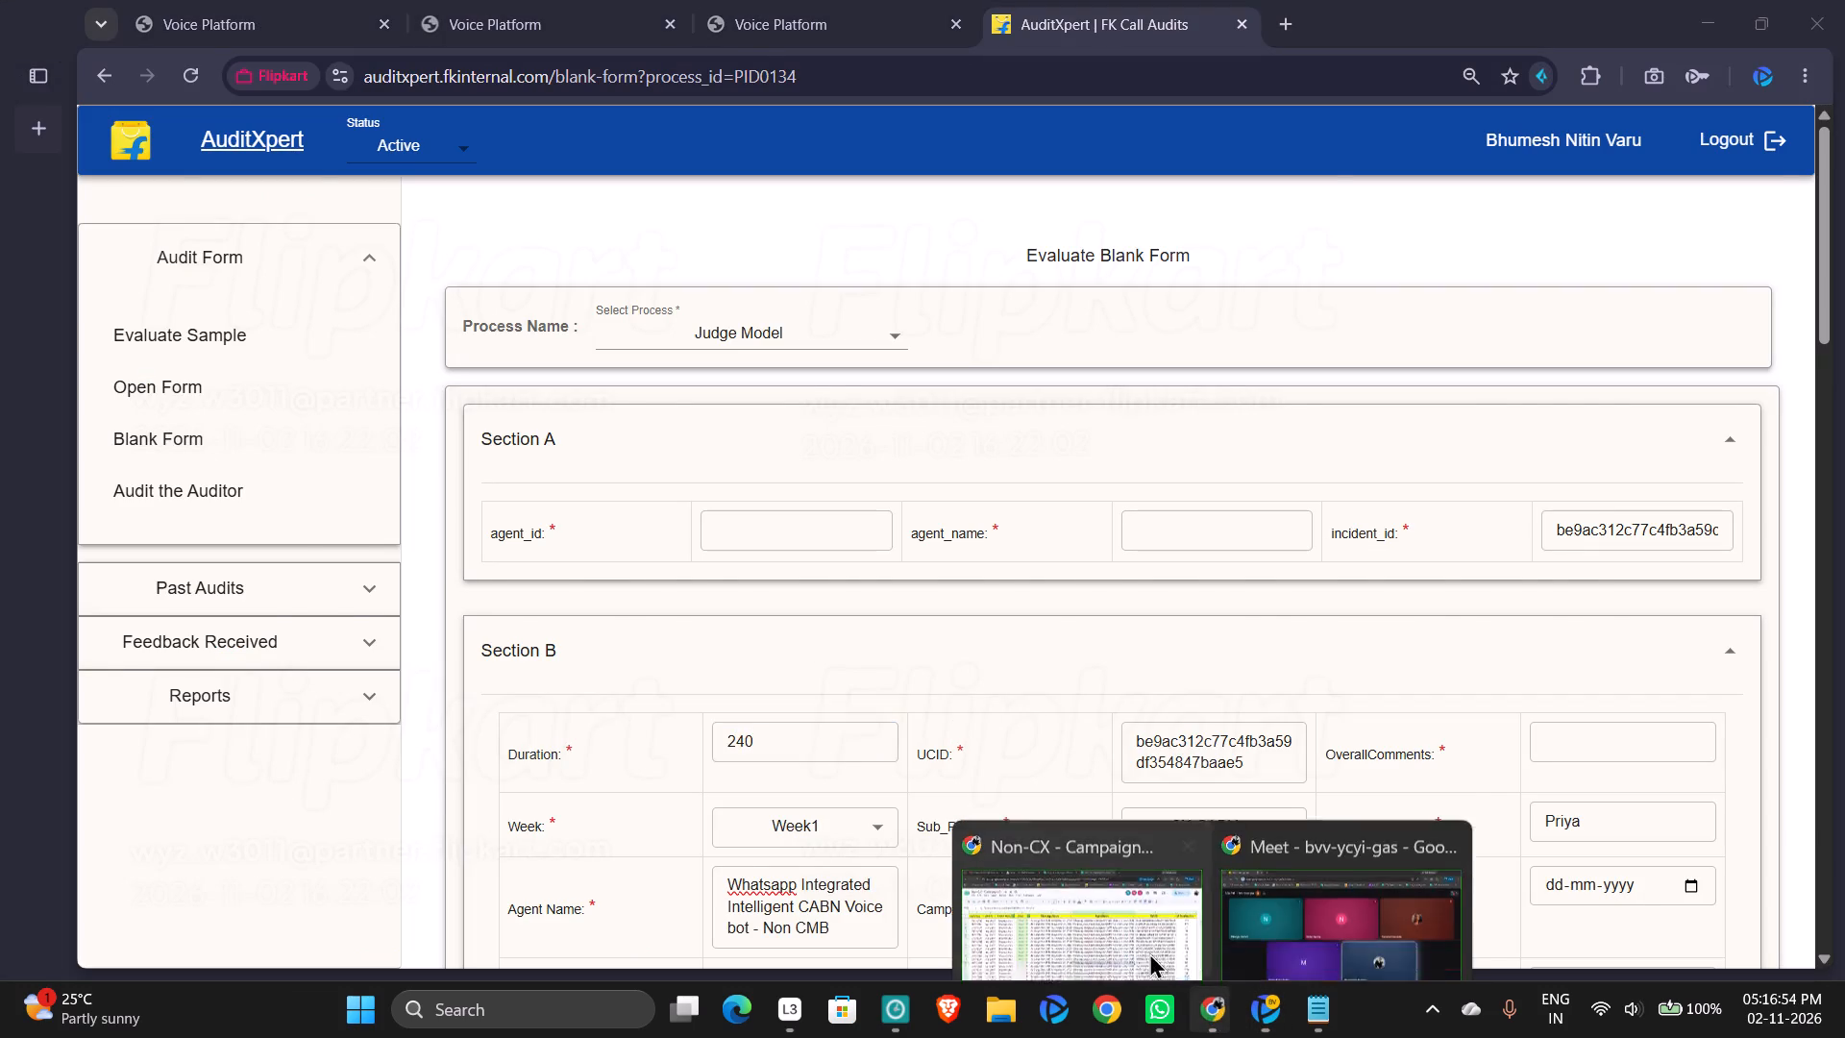
Check row 135's Campaign Name in the Non-CX - Campaign RD sheet and return to the AuditXpert blank form.
left_click(1084, 905)
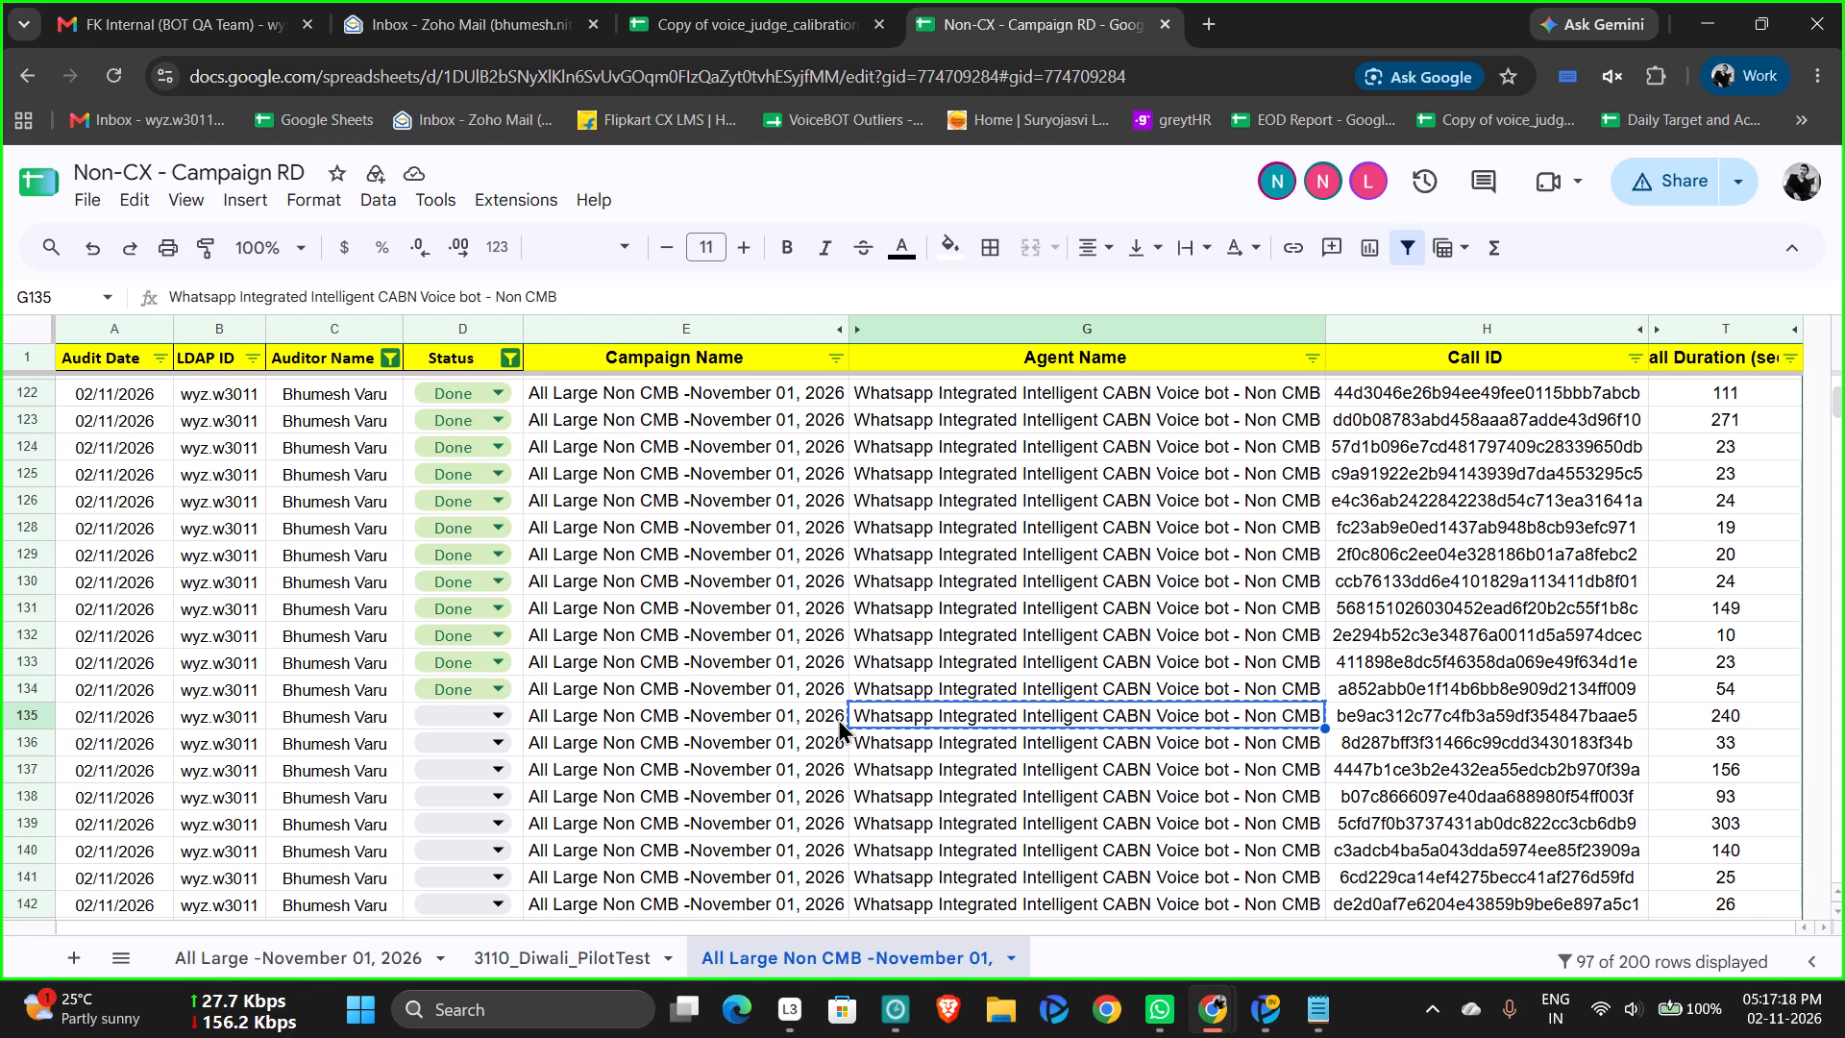
left_click(687, 723)
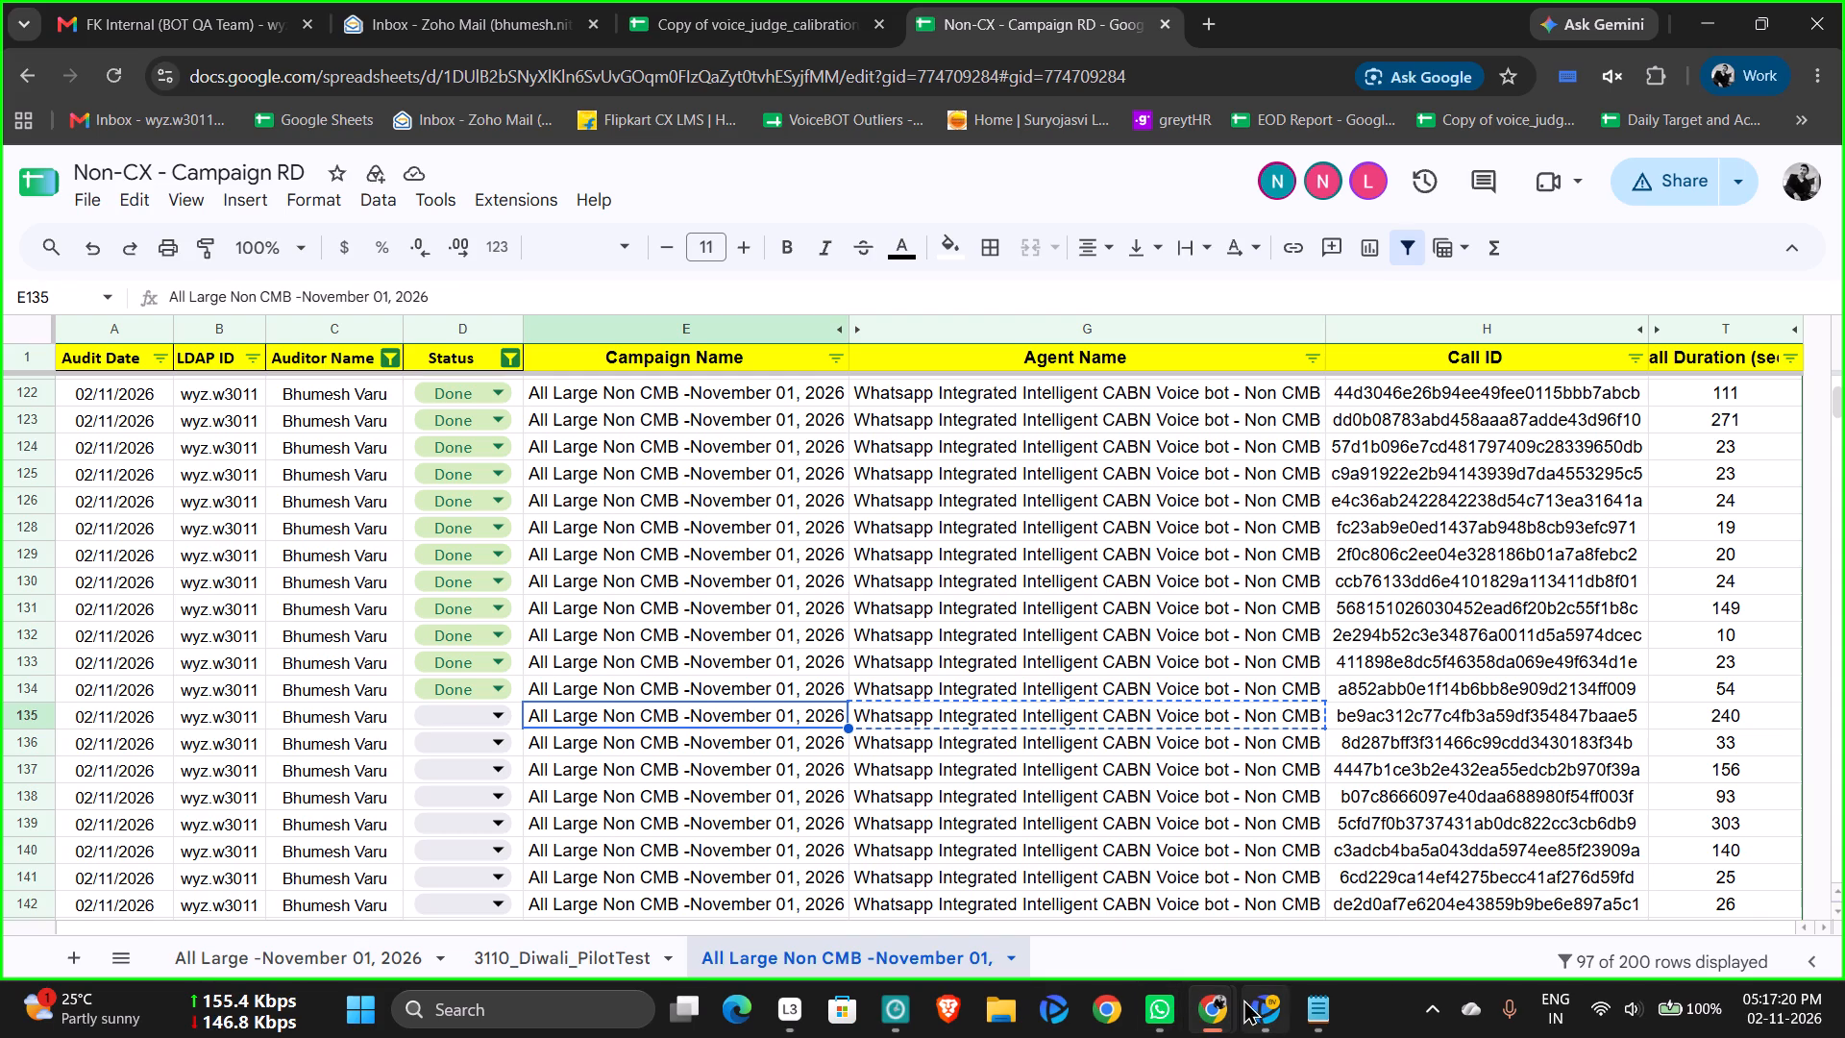
left_click(1261, 1016)
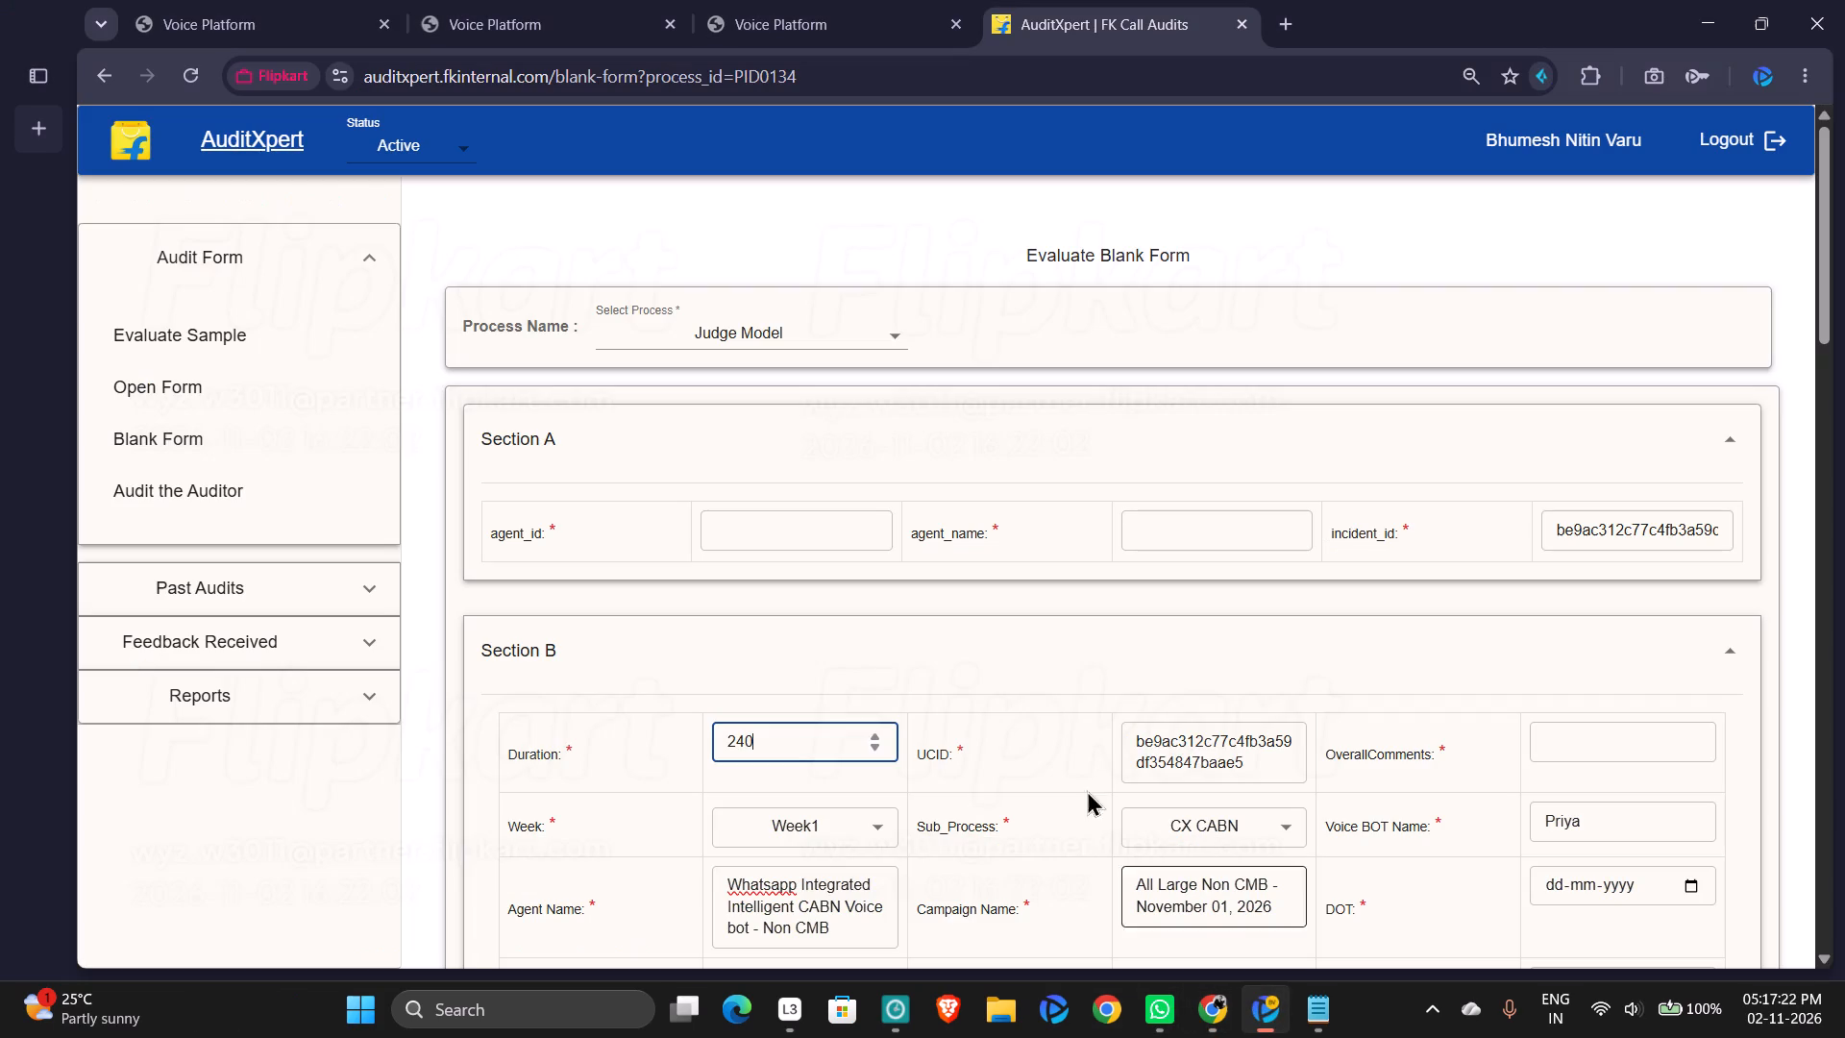
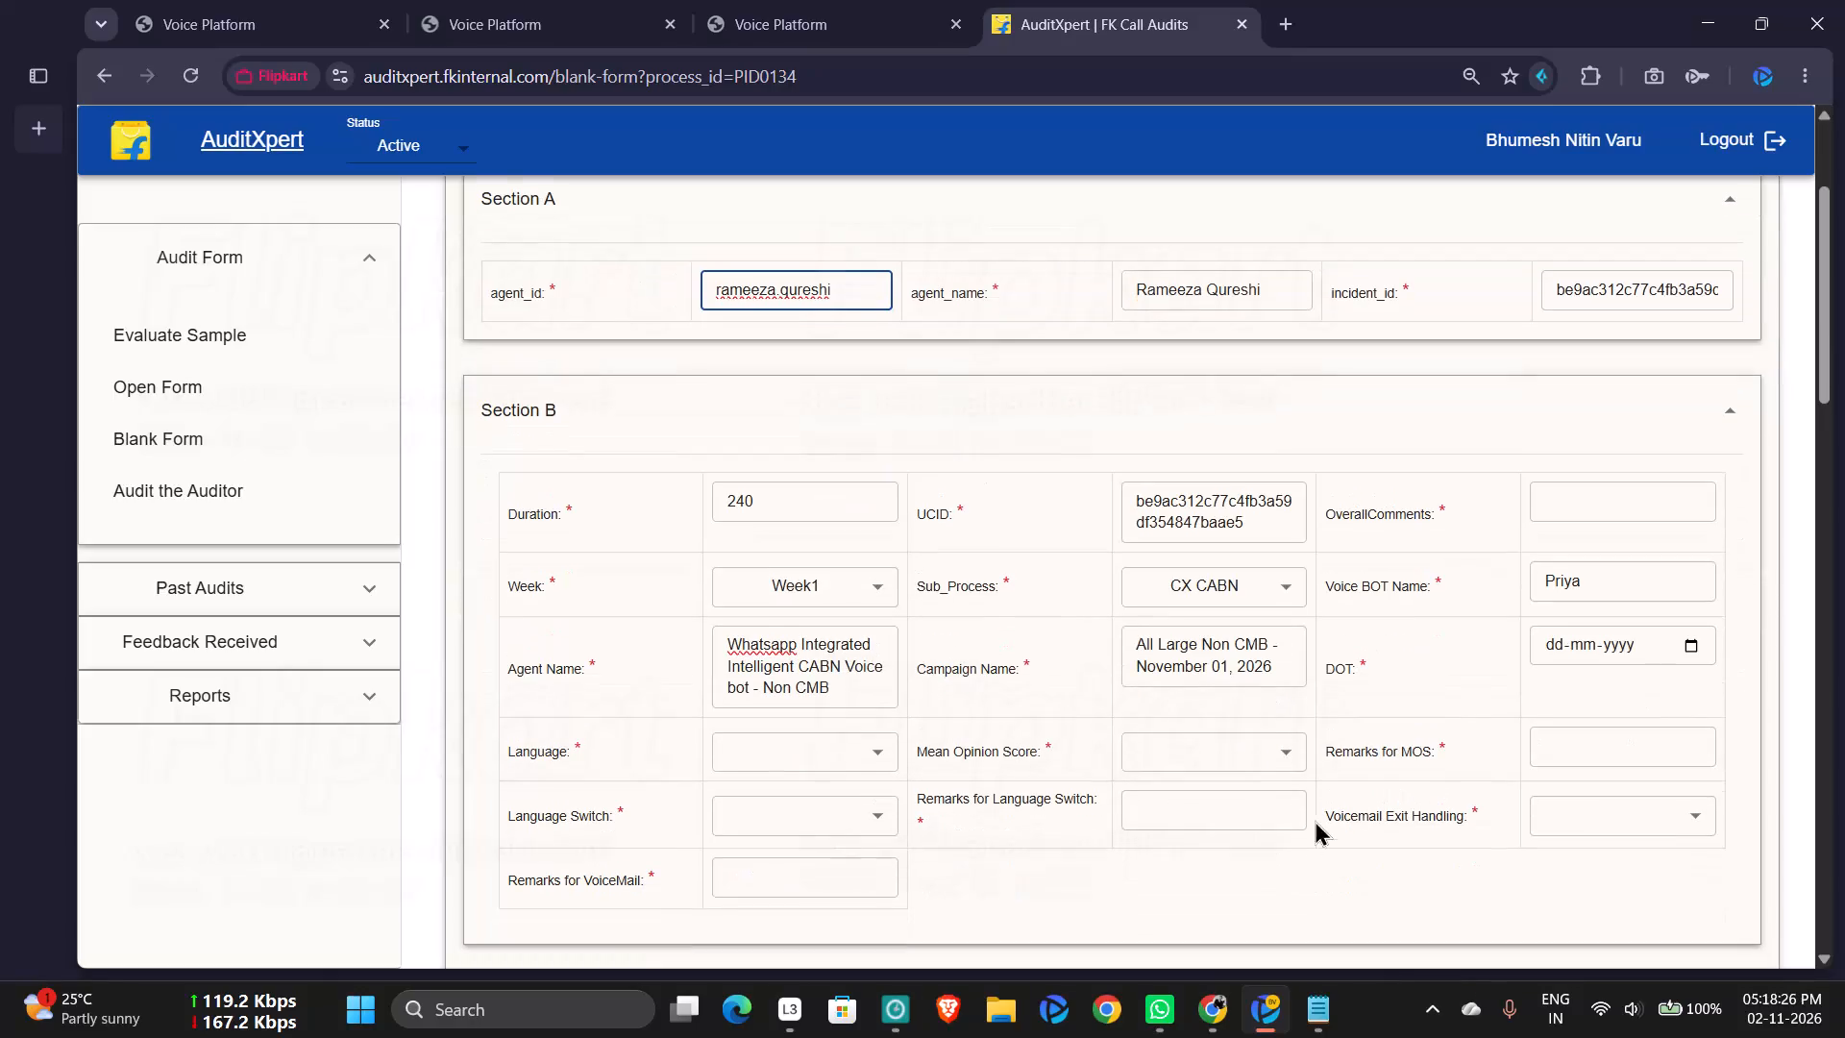
In Section B, set Language to Hindi, Mean Opinion Score to 5 and Voicemail Exit Handling to NA.
left_click(824, 760)
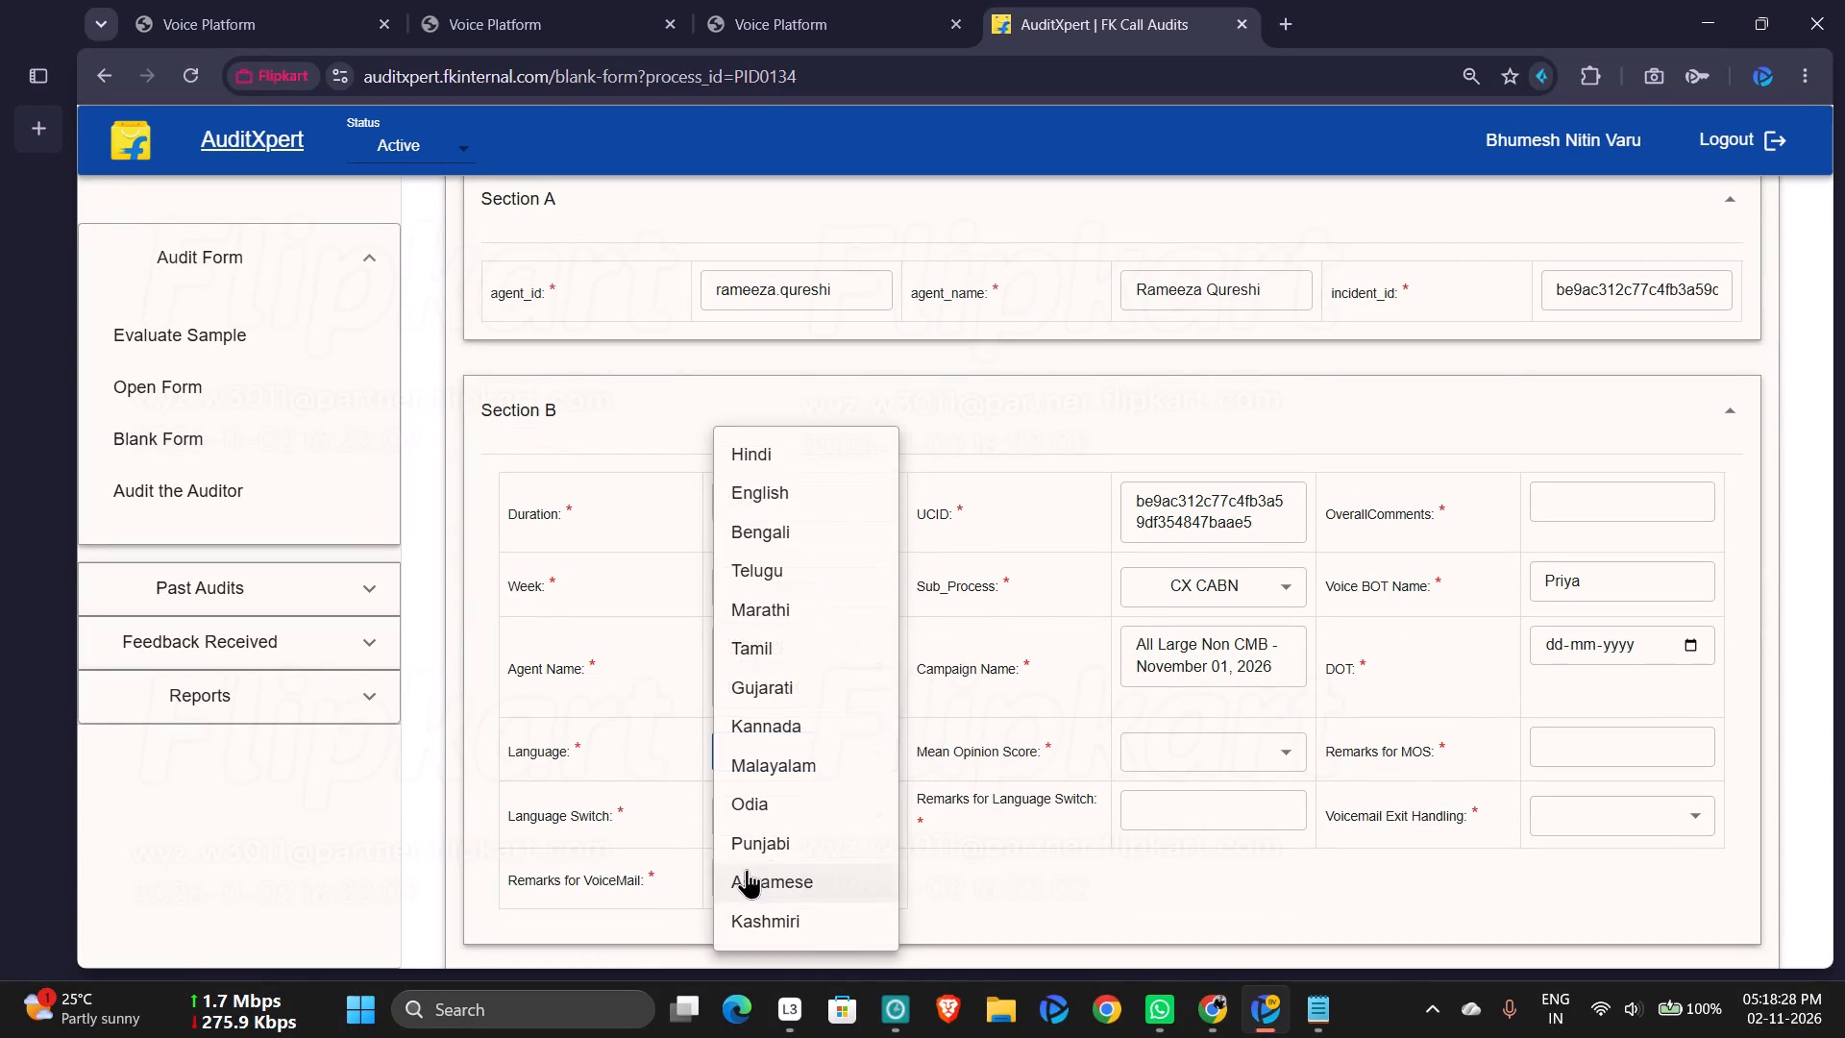
left_click(763, 445)
left_click(1247, 758)
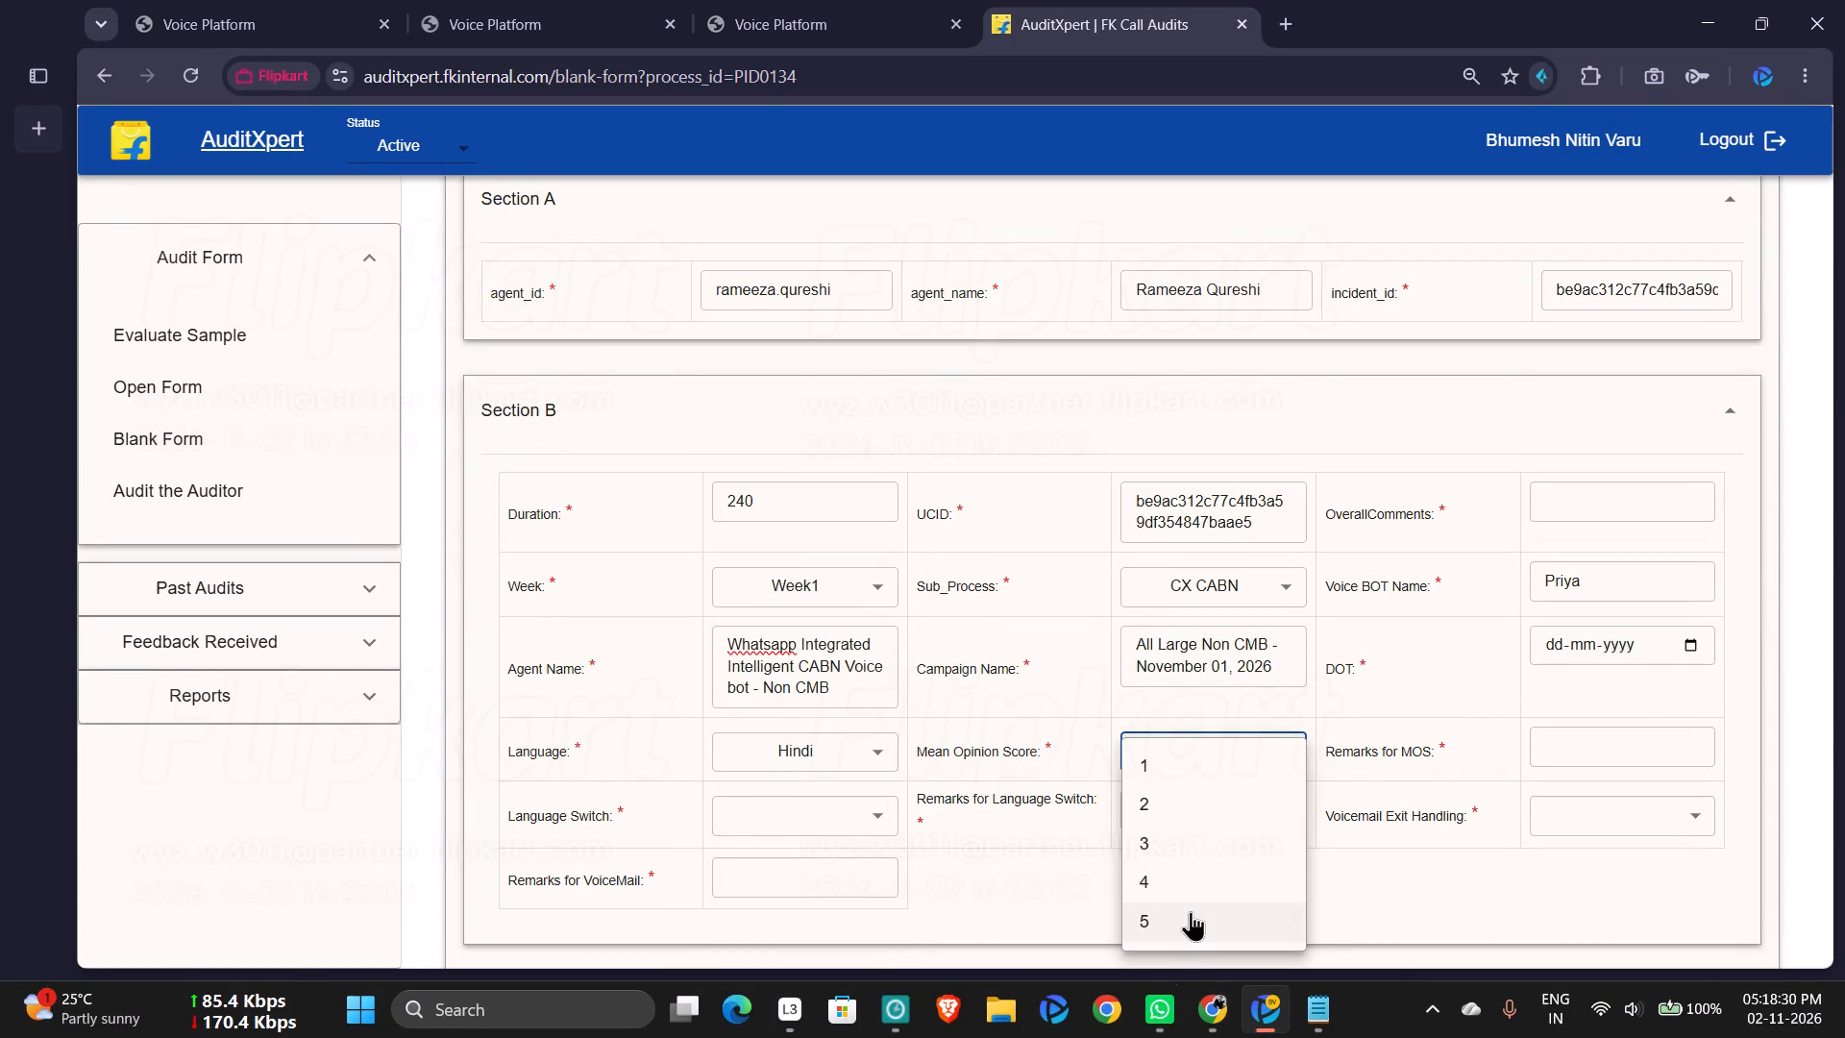
left_click(1191, 911)
left_click(1703, 807)
left_click(1574, 918)
left_click(866, 812)
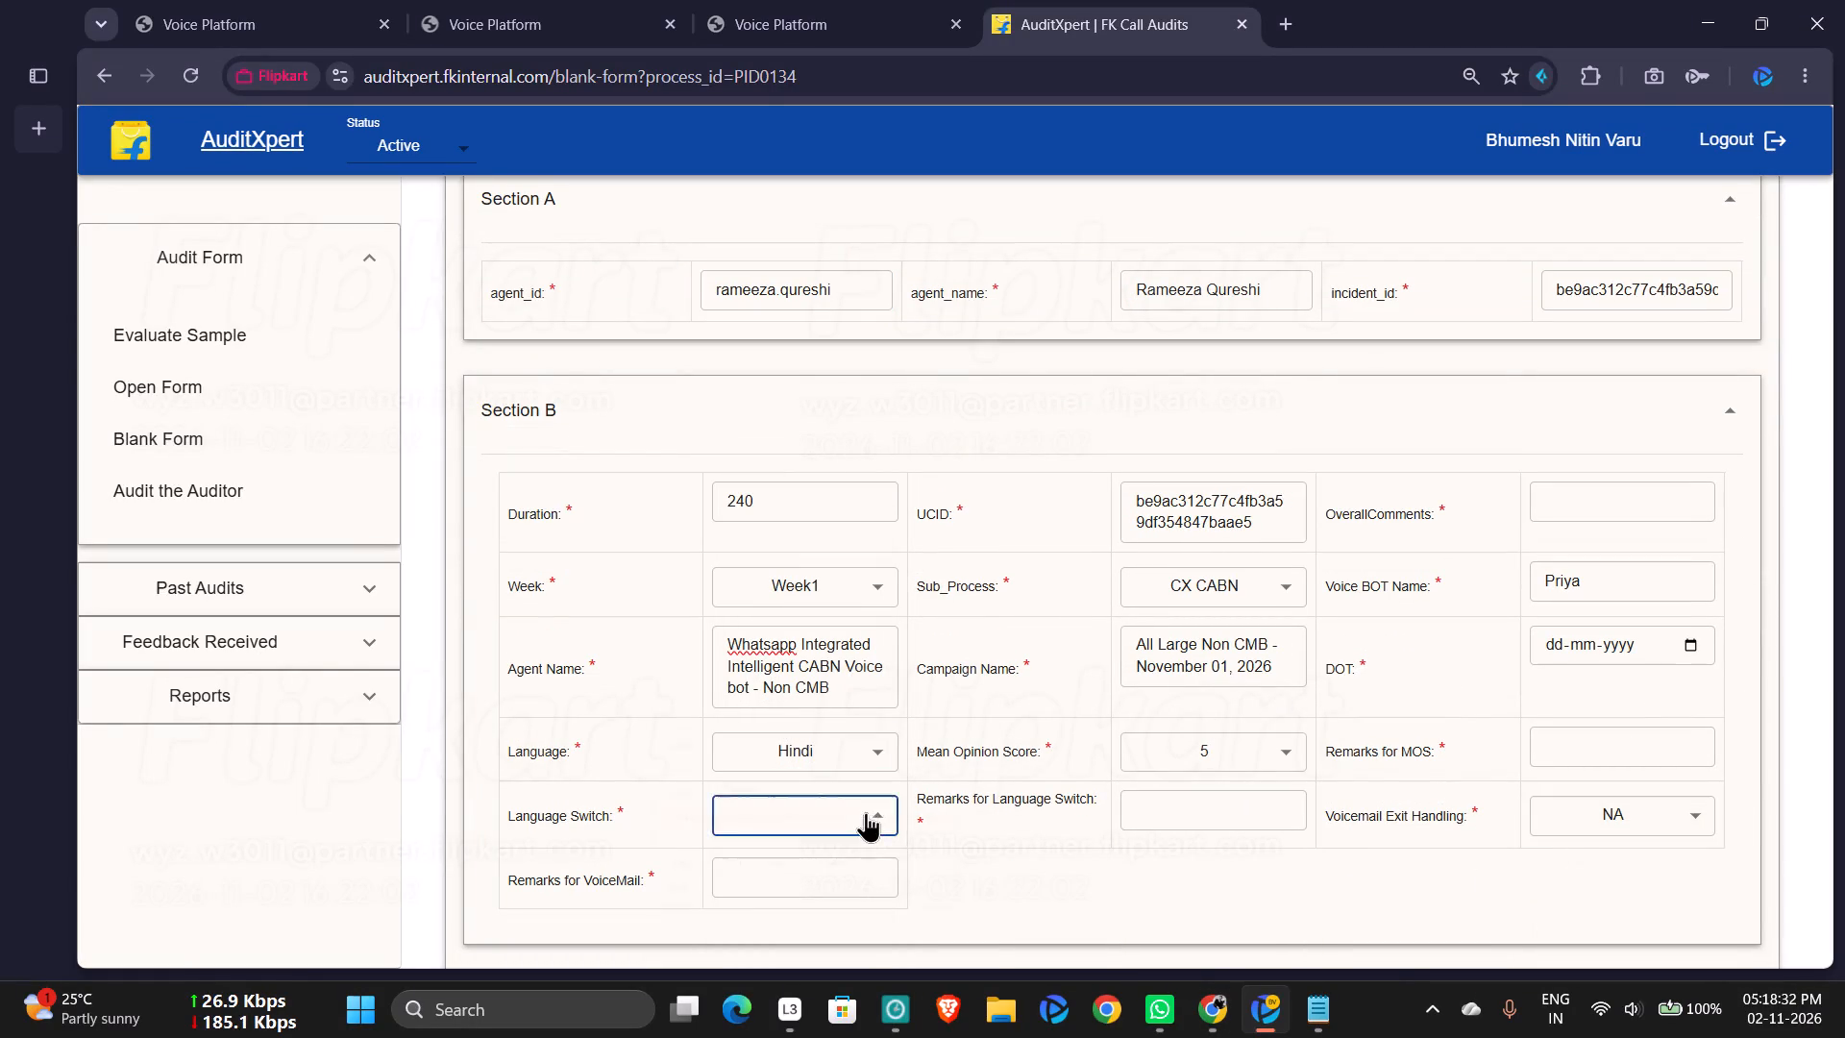
left_click(657, 913)
Switch to row 135's call page in the Voice Platform to review the call details and transcript.
left_click(778, 0)
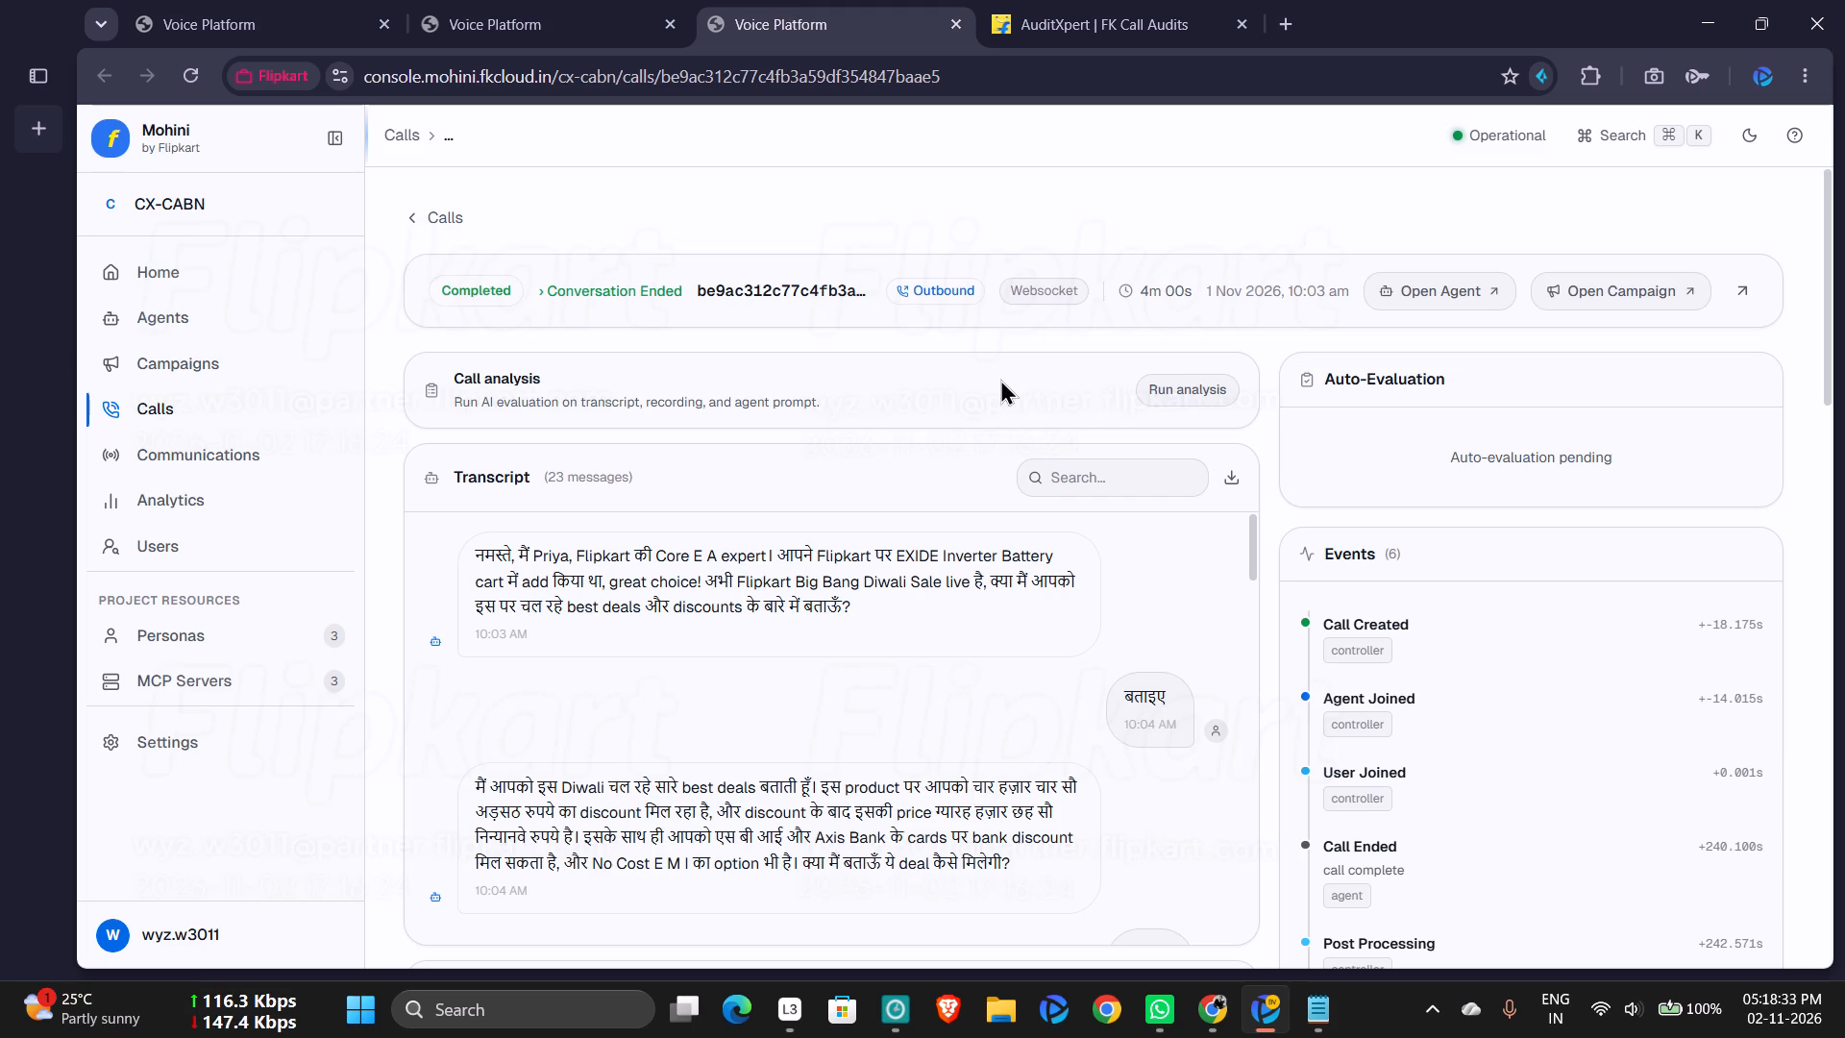
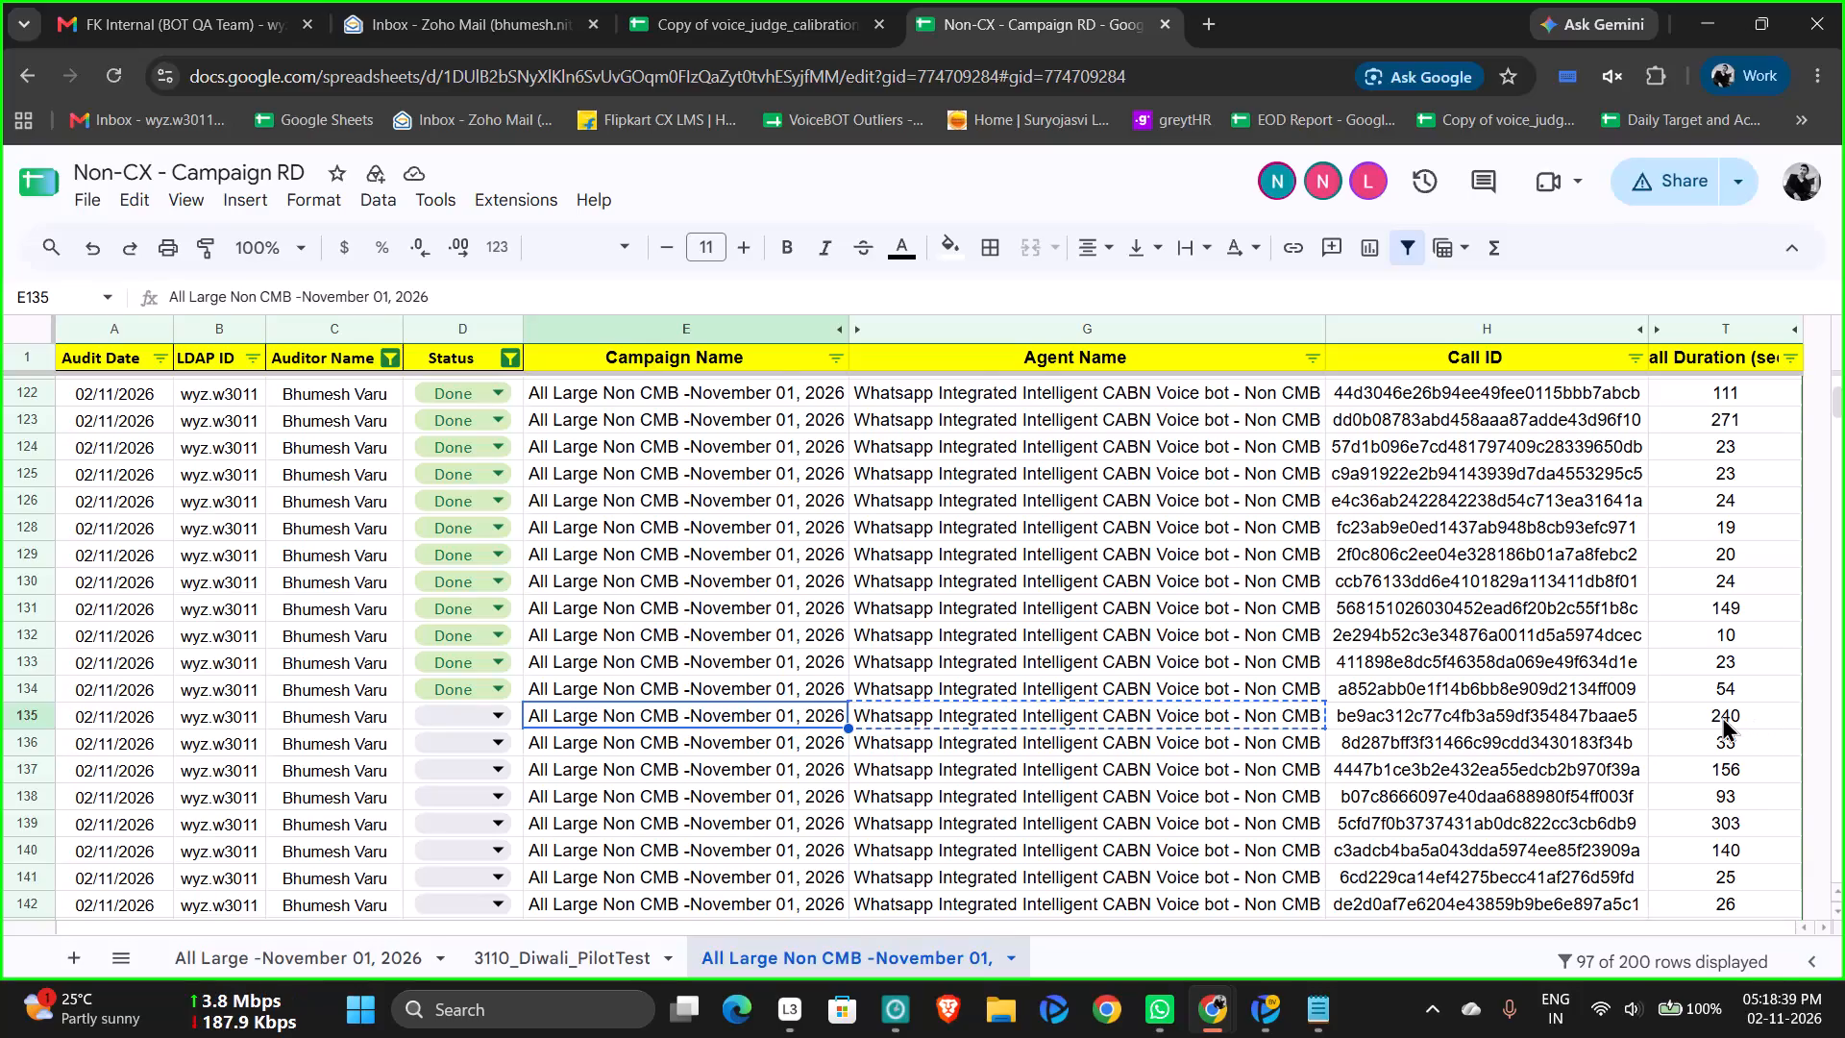
Check the call's date on its Voice Platform page and set DOT to 01-11-2026 in Section B.
left_click(1247, 1001)
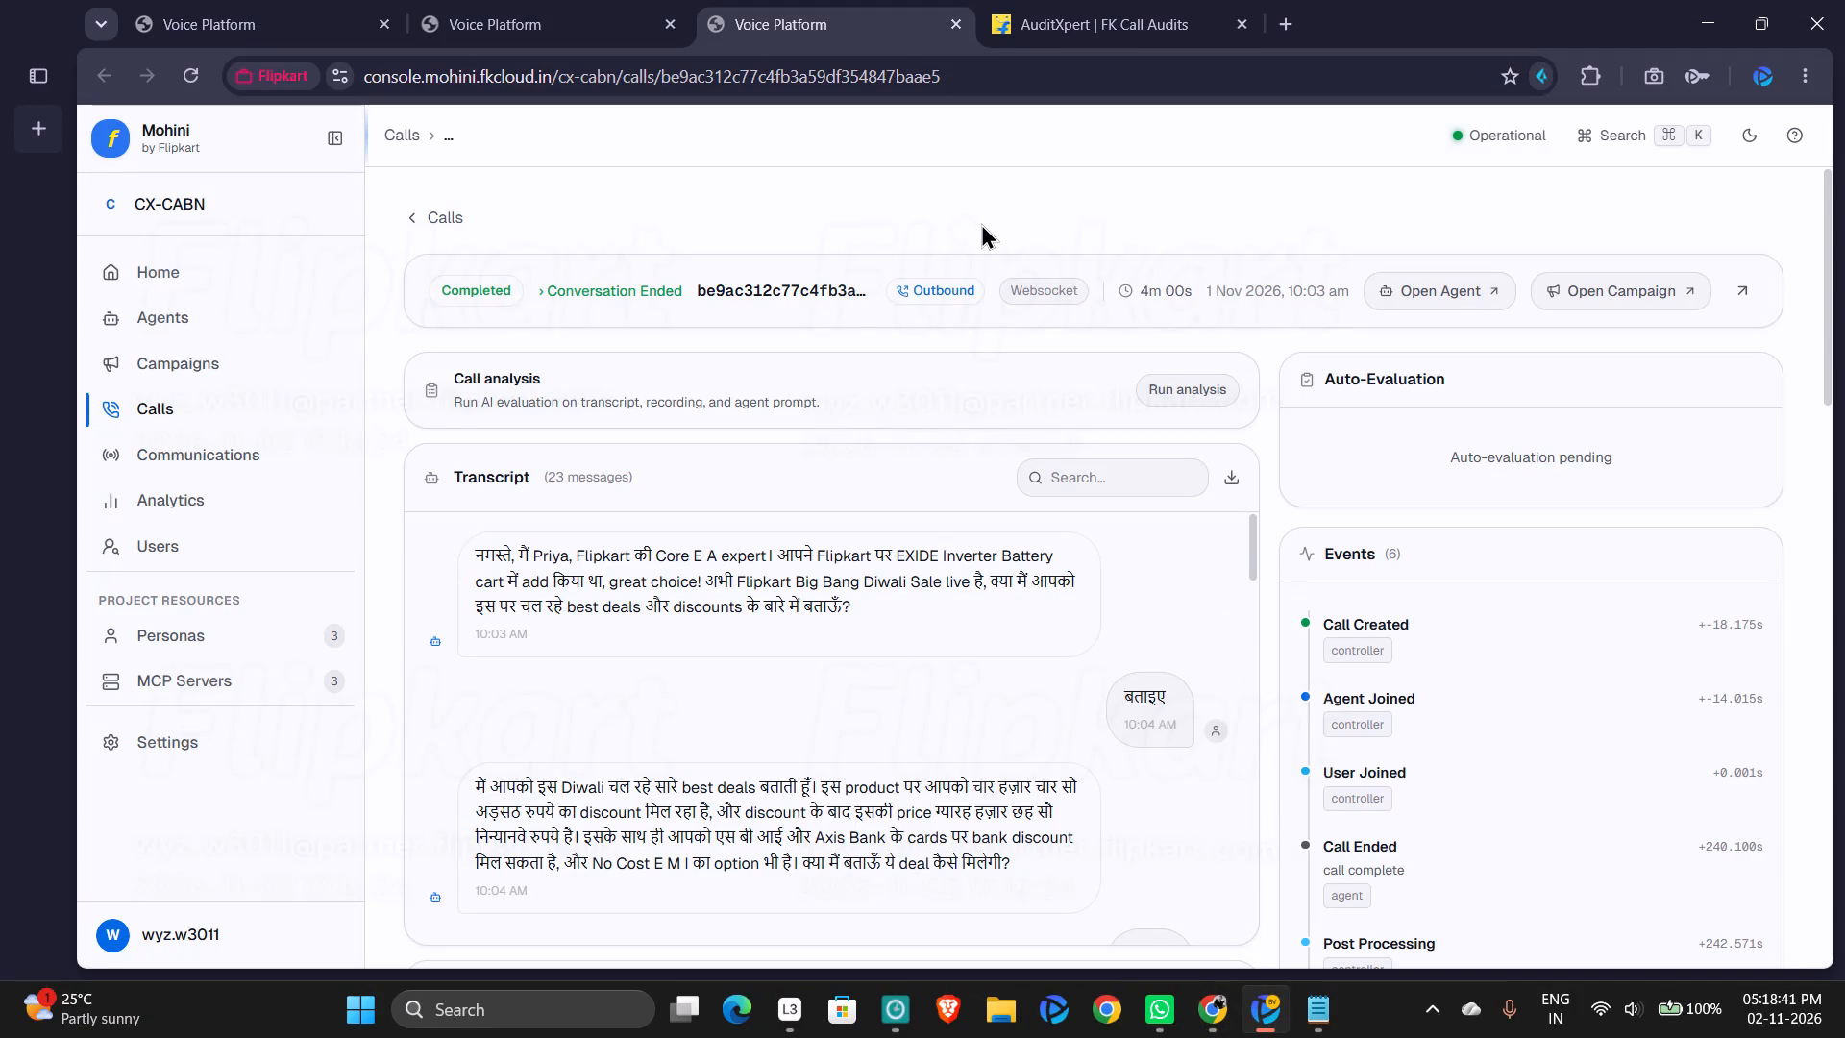
scroll(1156, 376, "down", 2)
scroll(1168, 398, "up", 1)
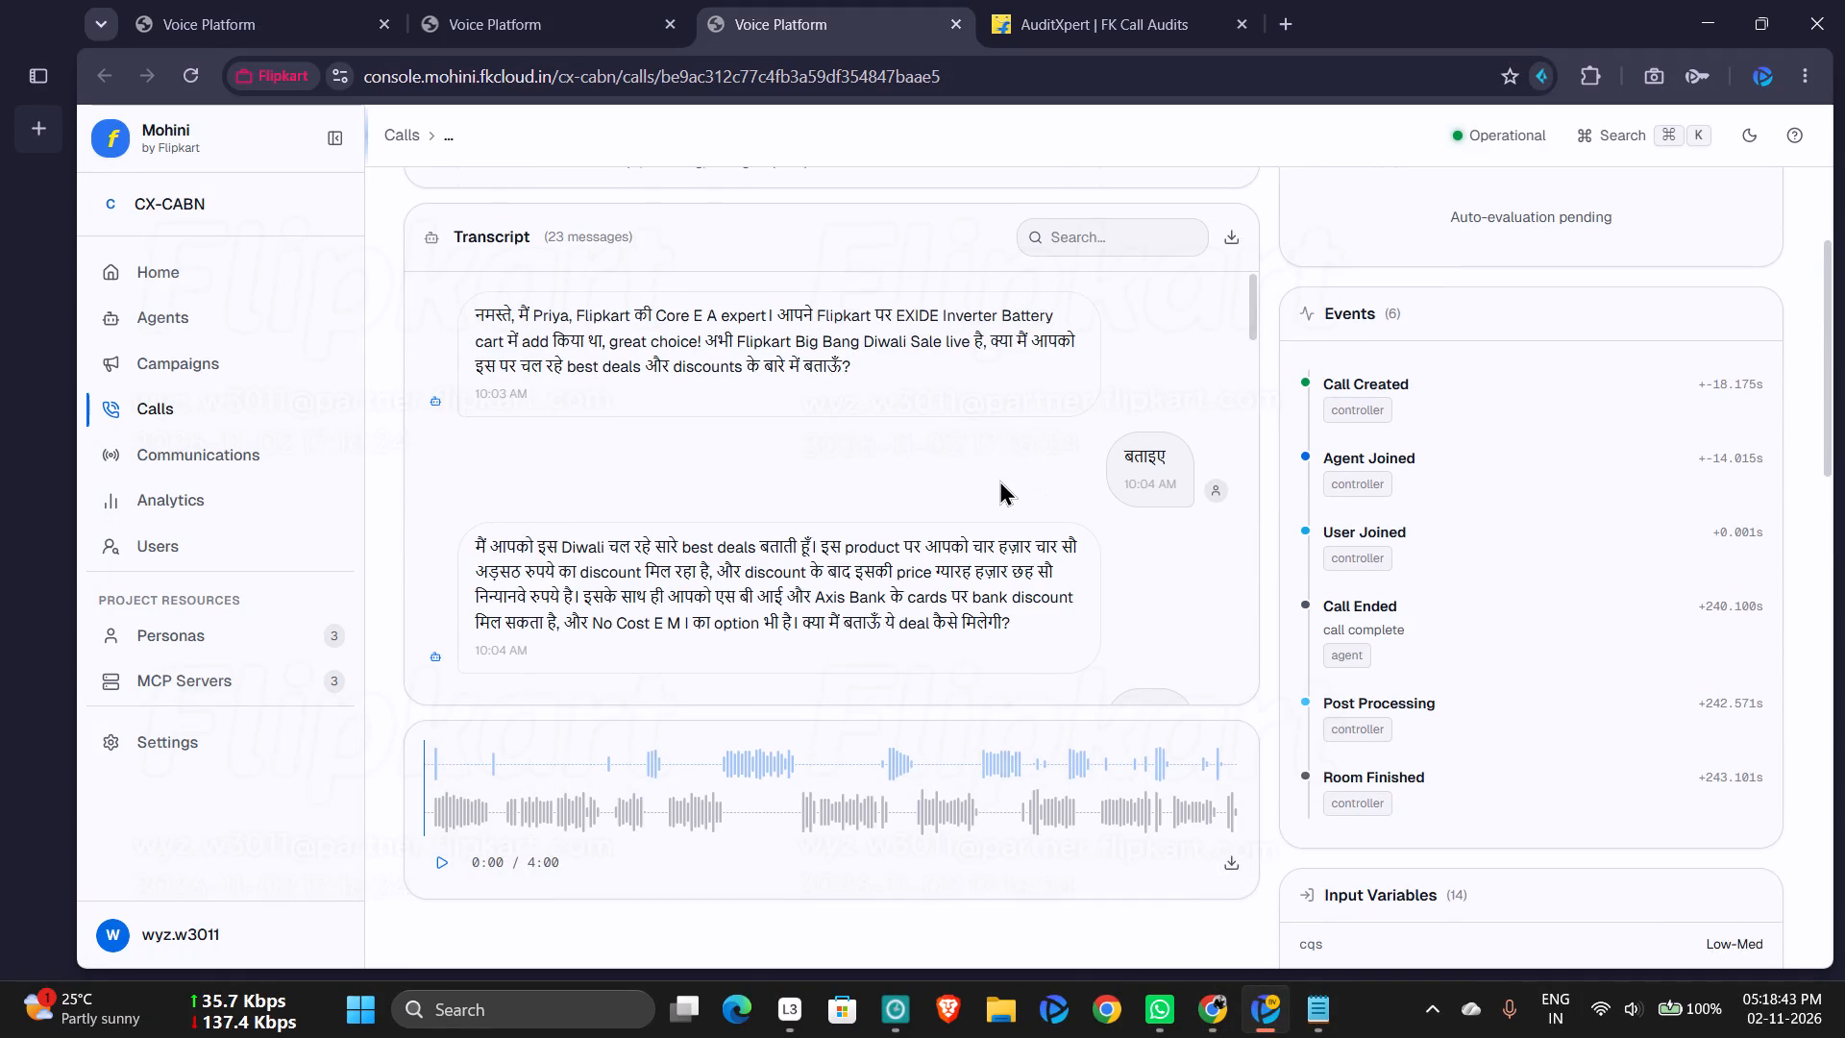
scroll(999, 480, "up", 1)
scroll(999, 480, "down", 1)
left_click(1195, 987)
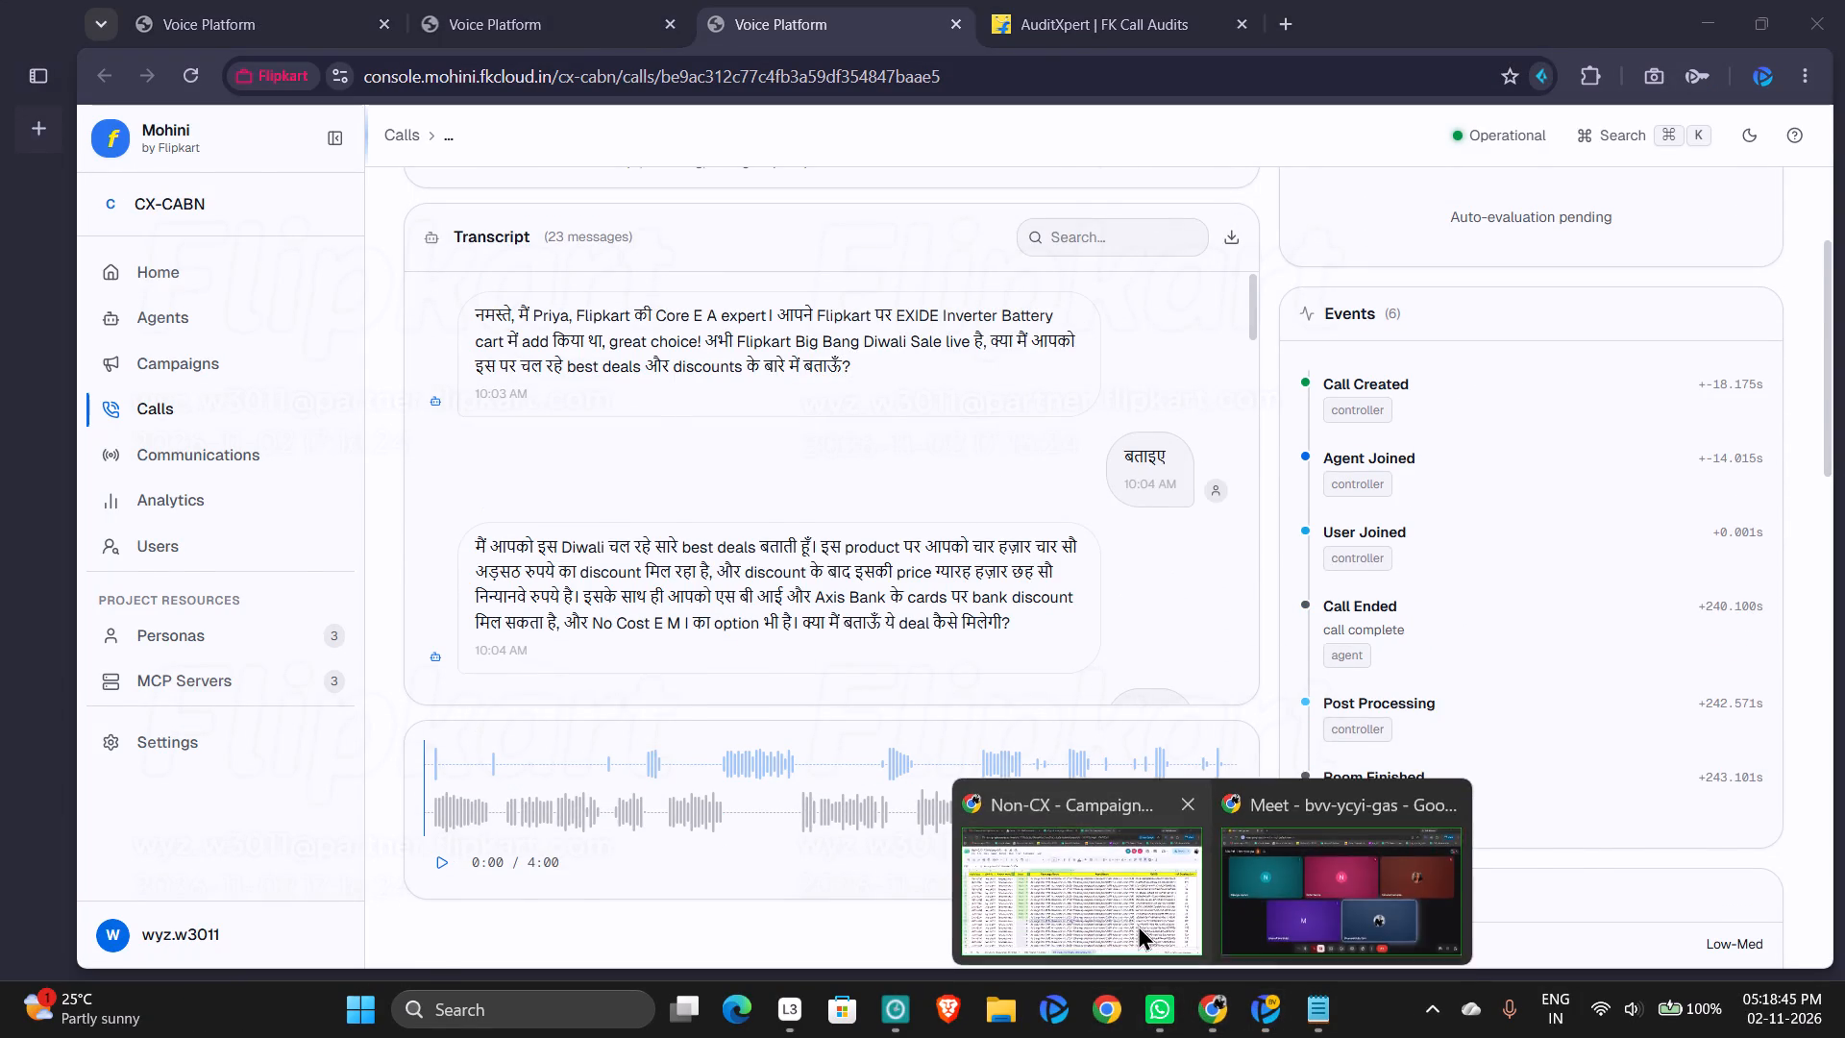
left_click(1138, 925)
left_click(1255, 1007)
left_click(1083, 31)
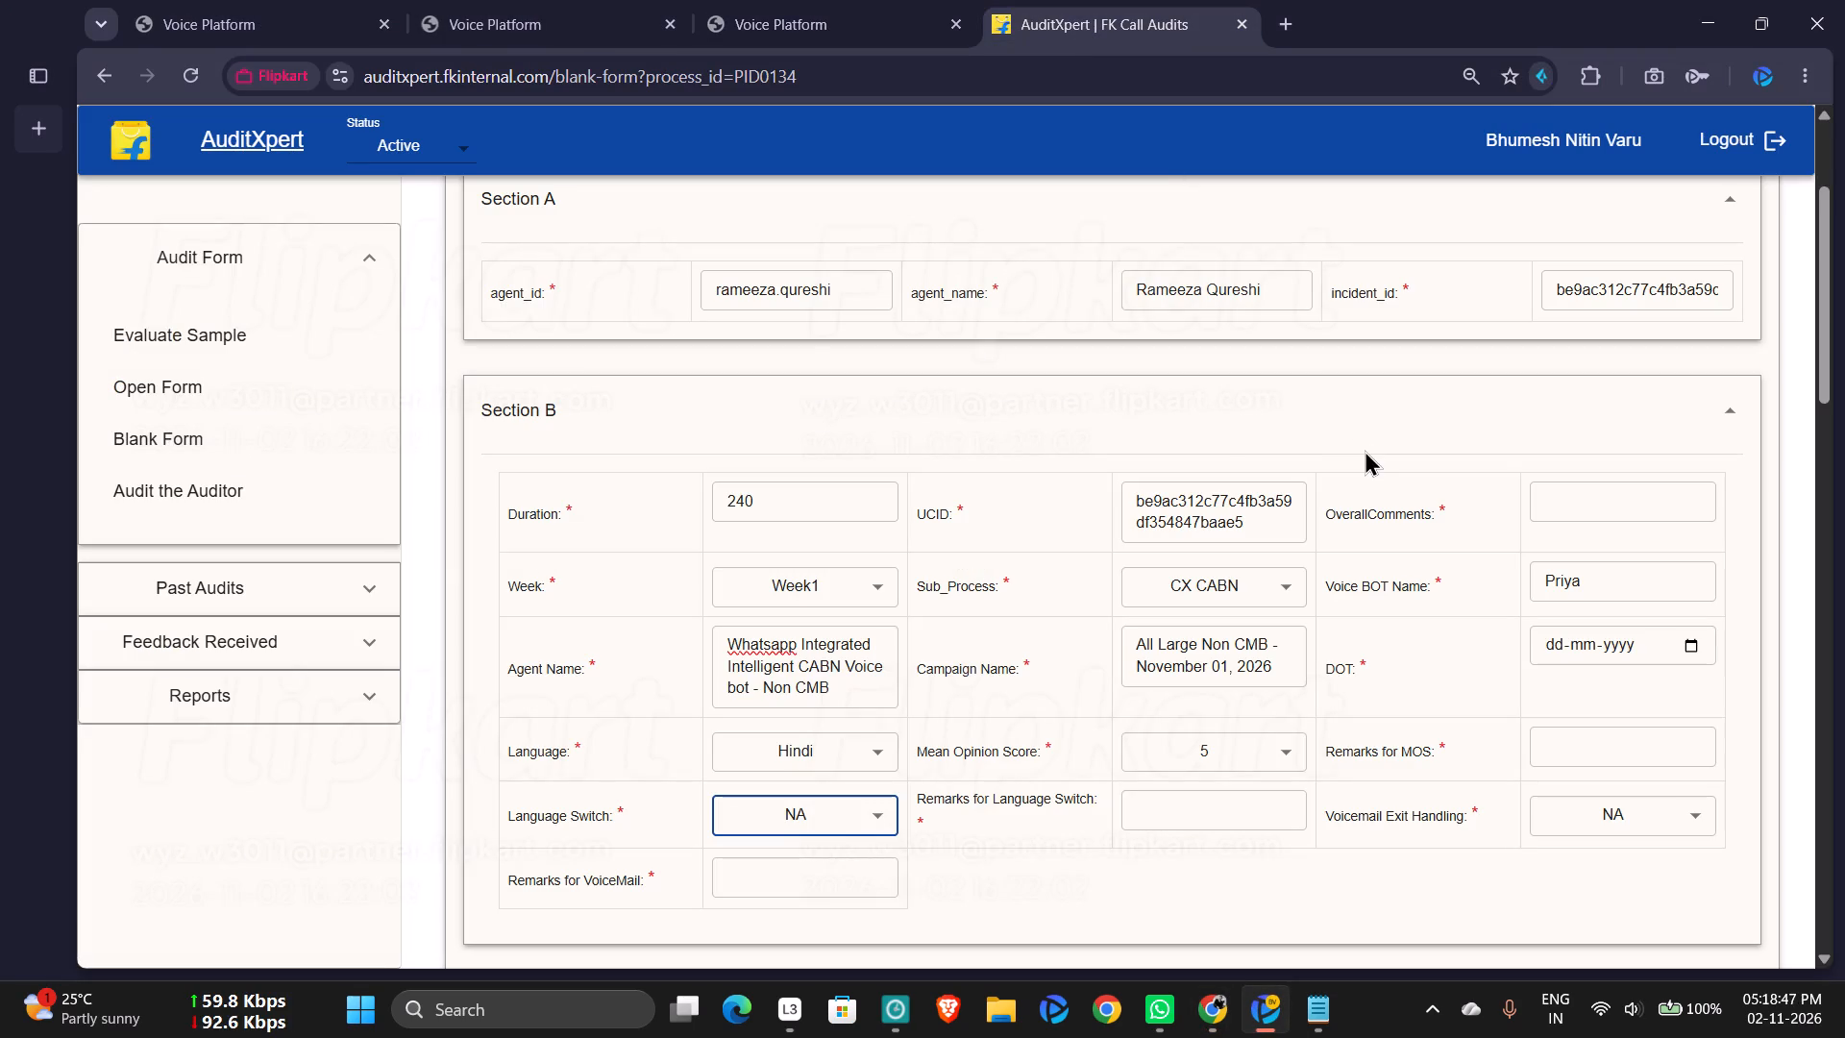
left_click(1695, 644)
left_click(1551, 763)
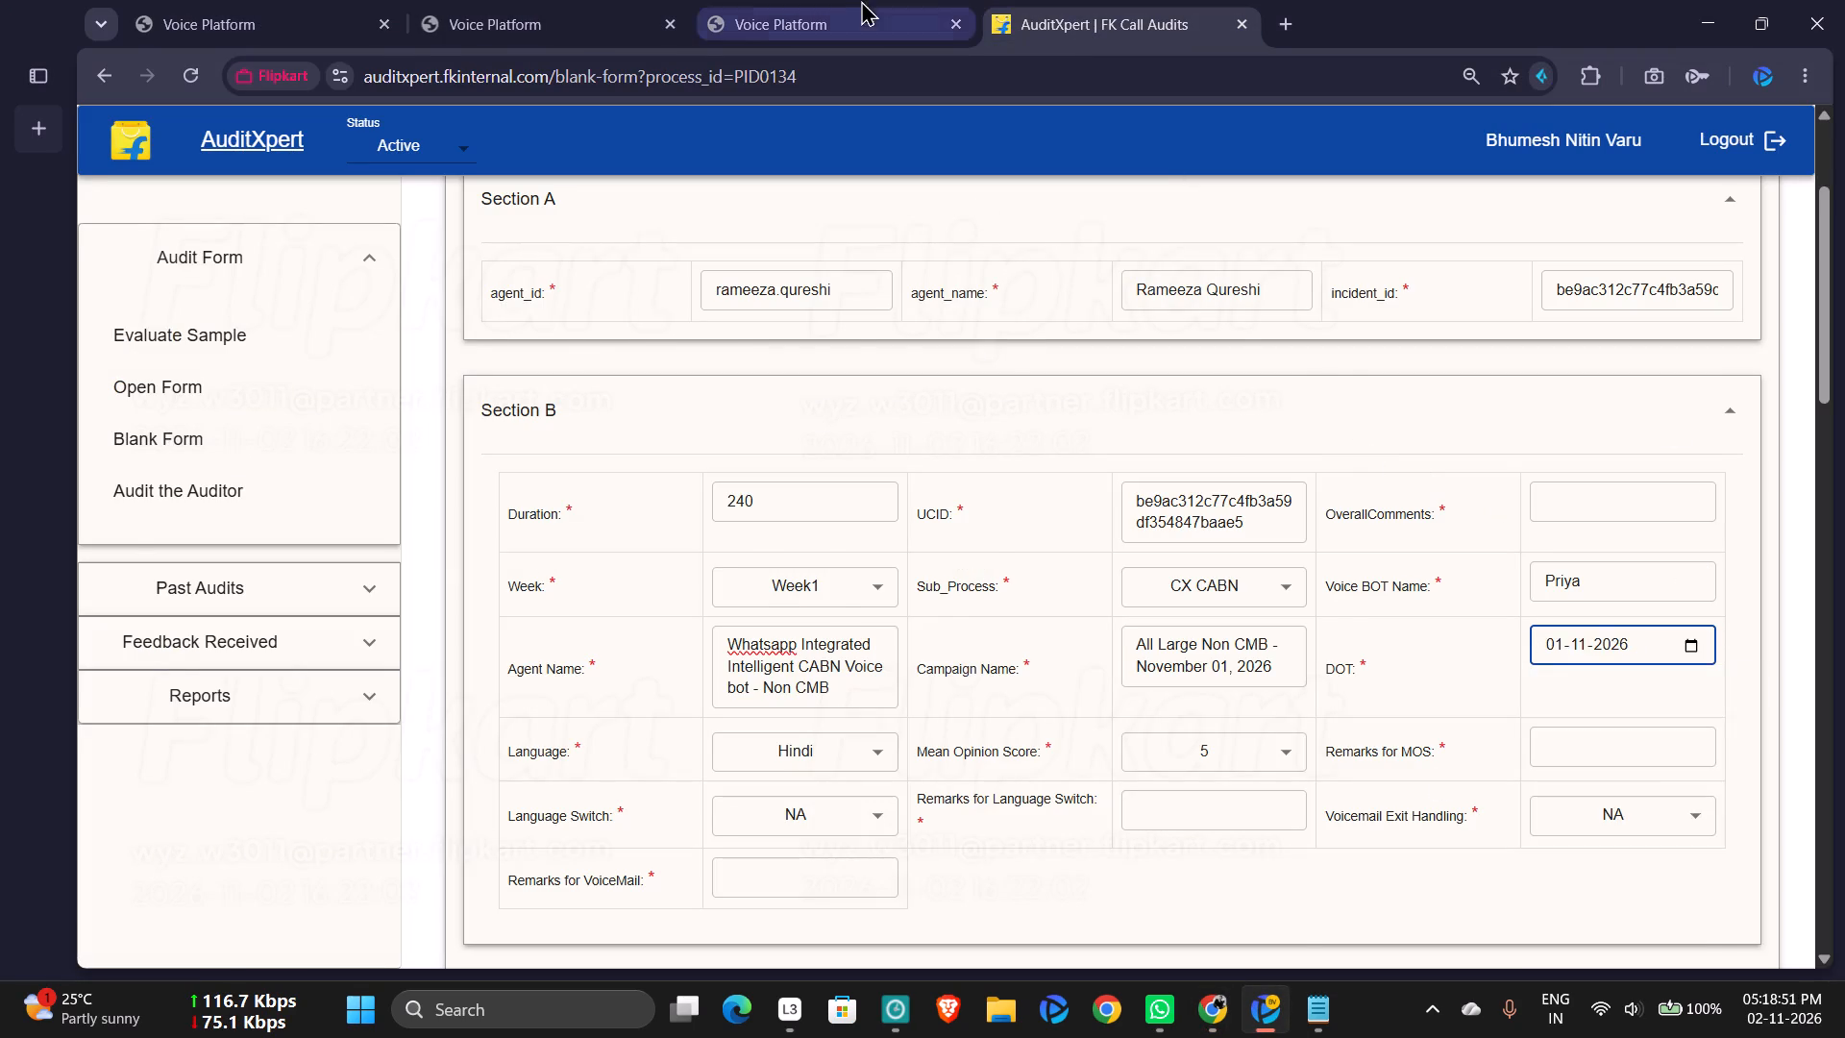
Listen to the start of the call recording and copy the note "NO voicemail detected on call." into Remarks for VoiceMail.
left_click(845, 0)
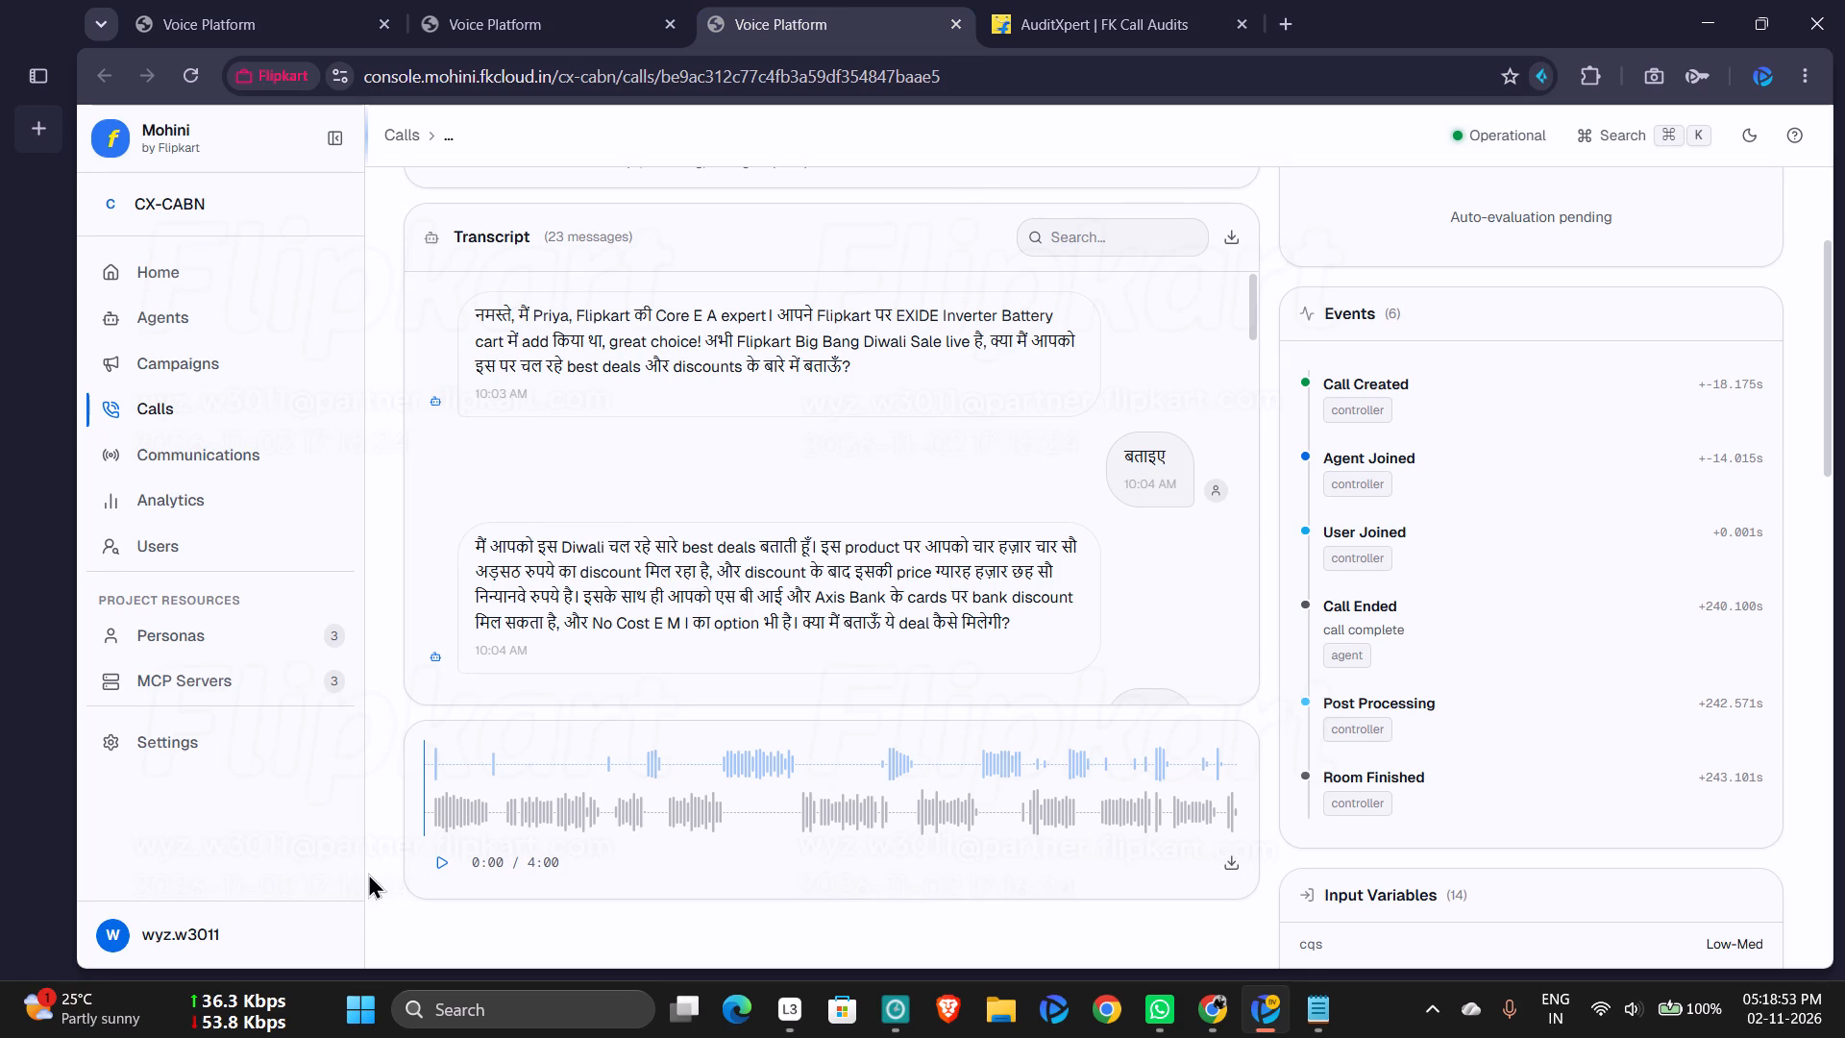
left_click(448, 858)
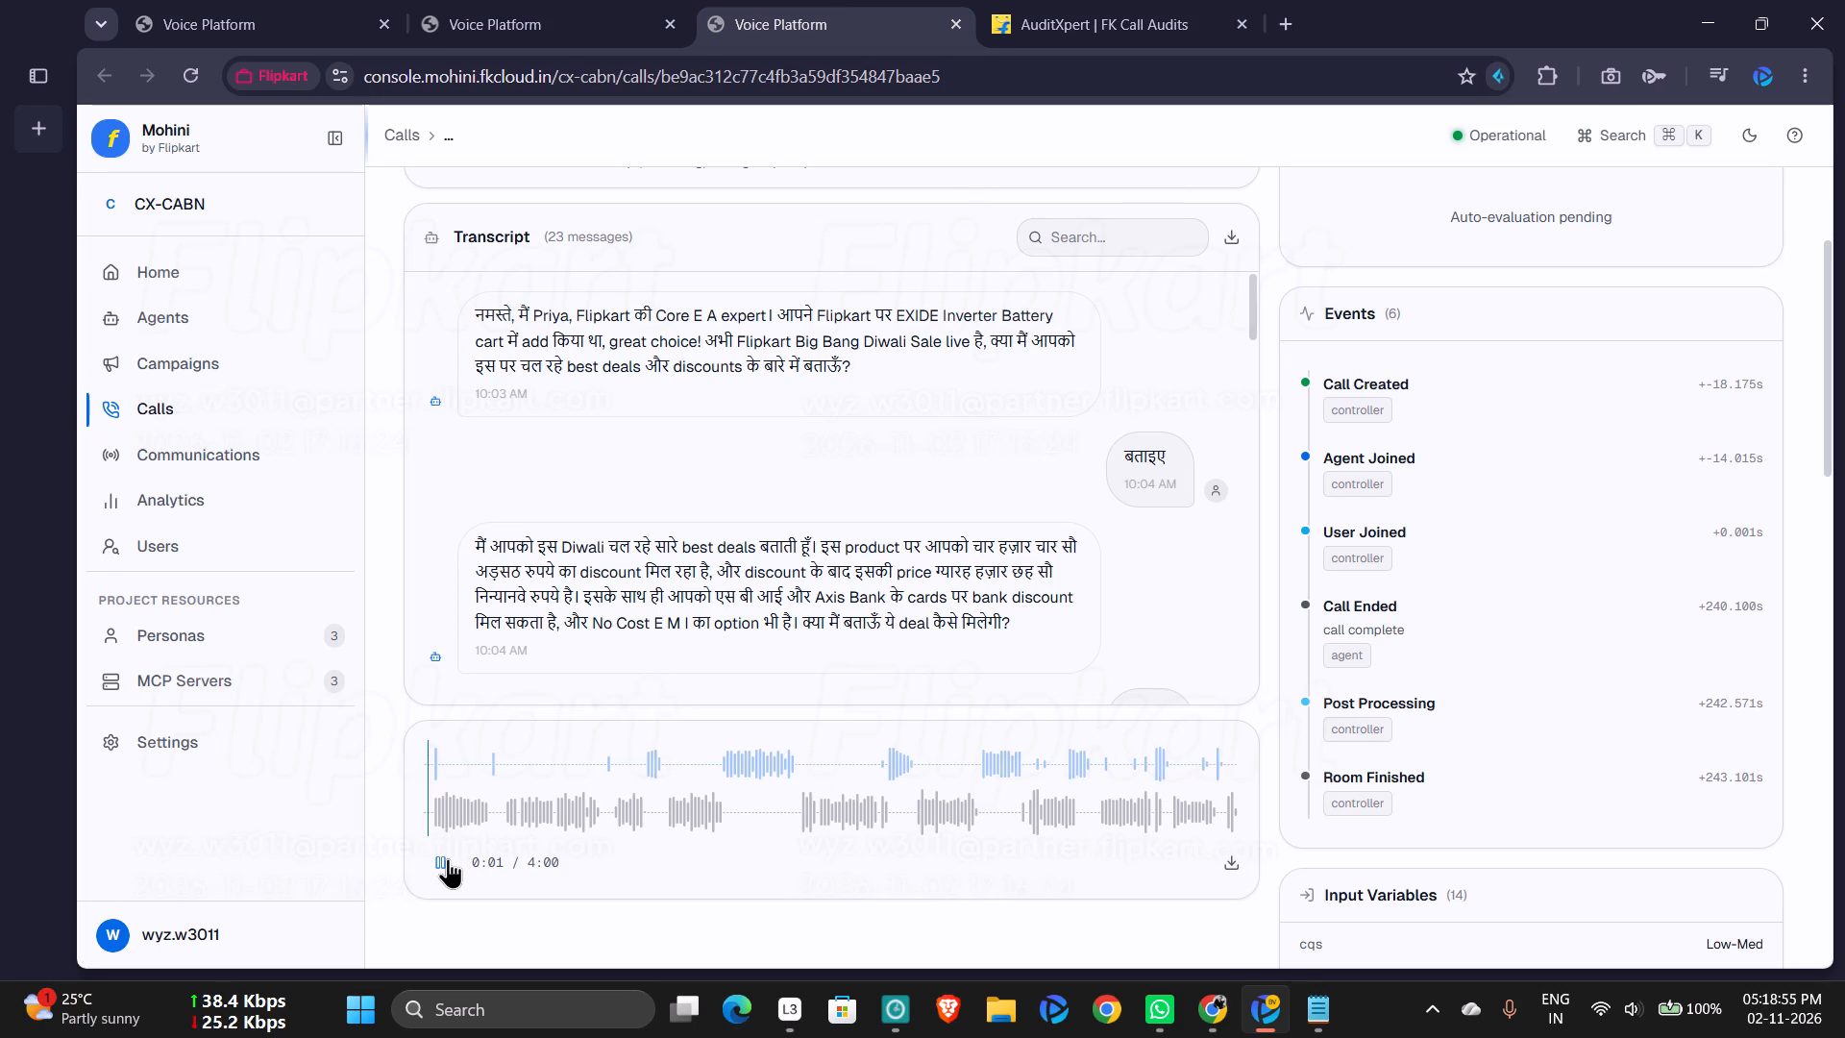
left_click(448, 858)
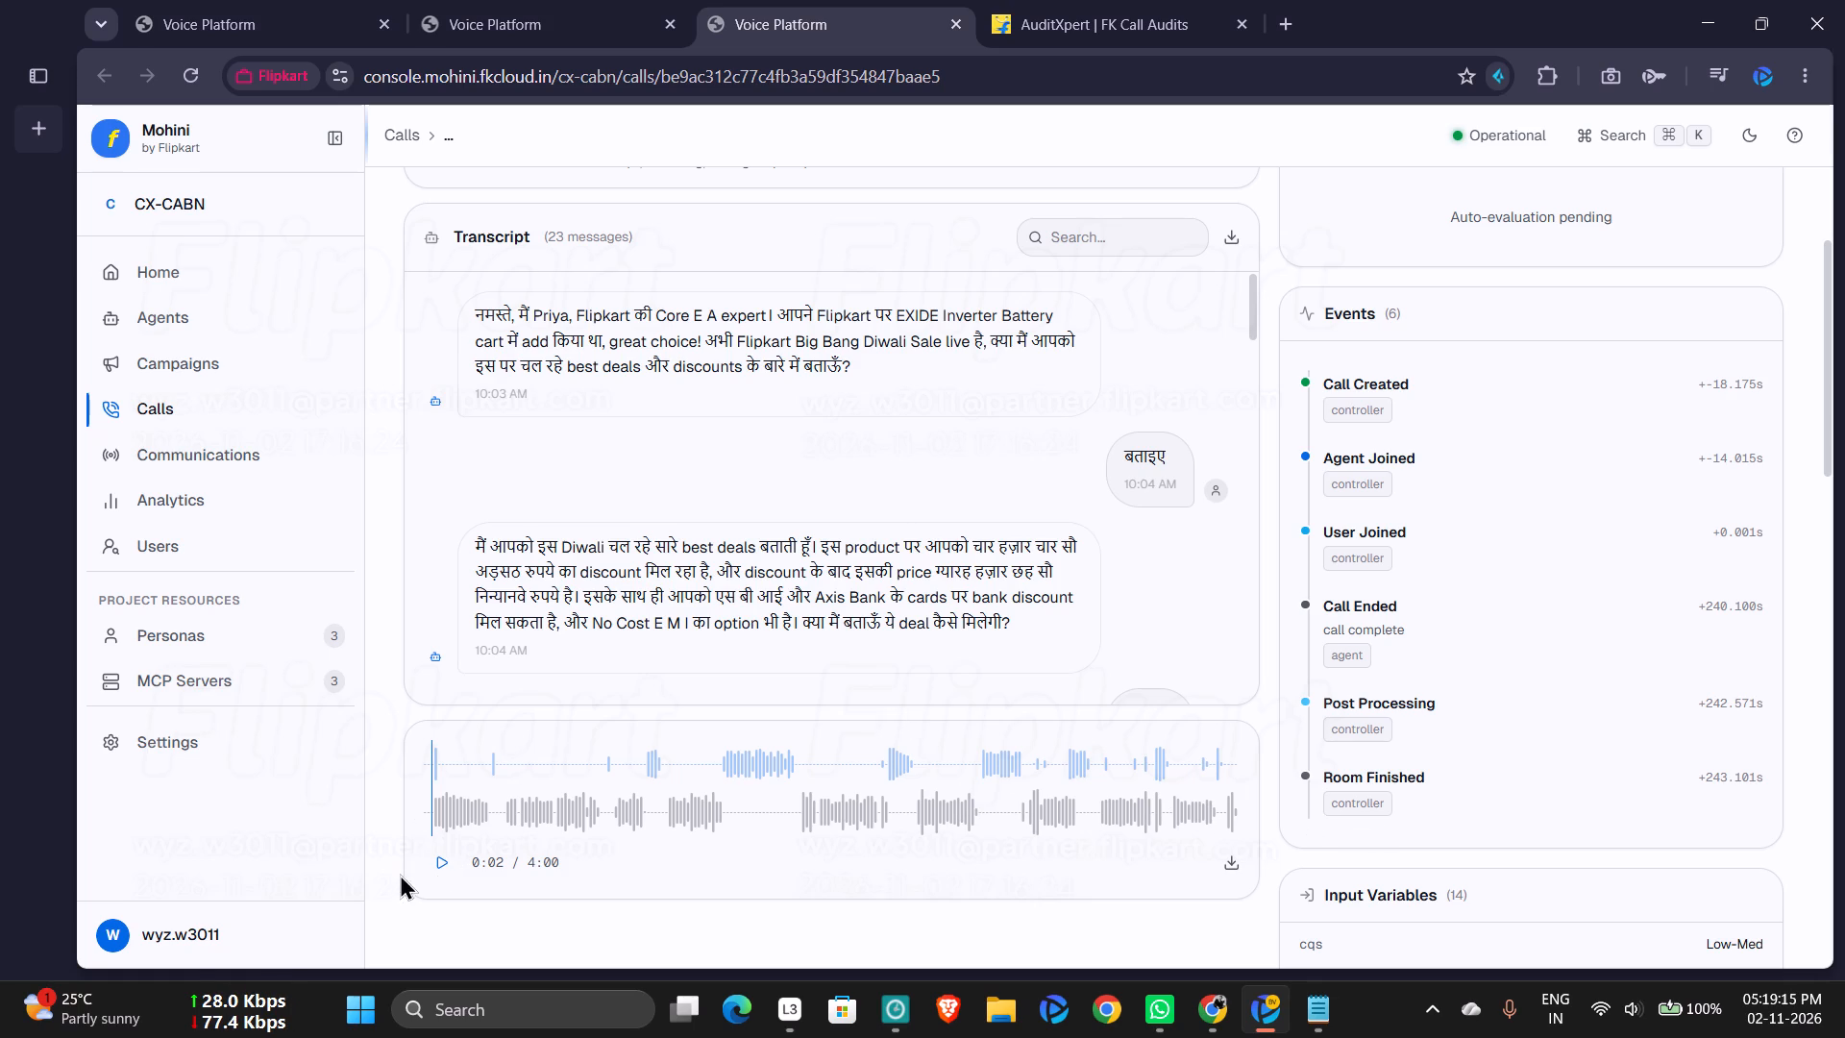
left_click(436, 849)
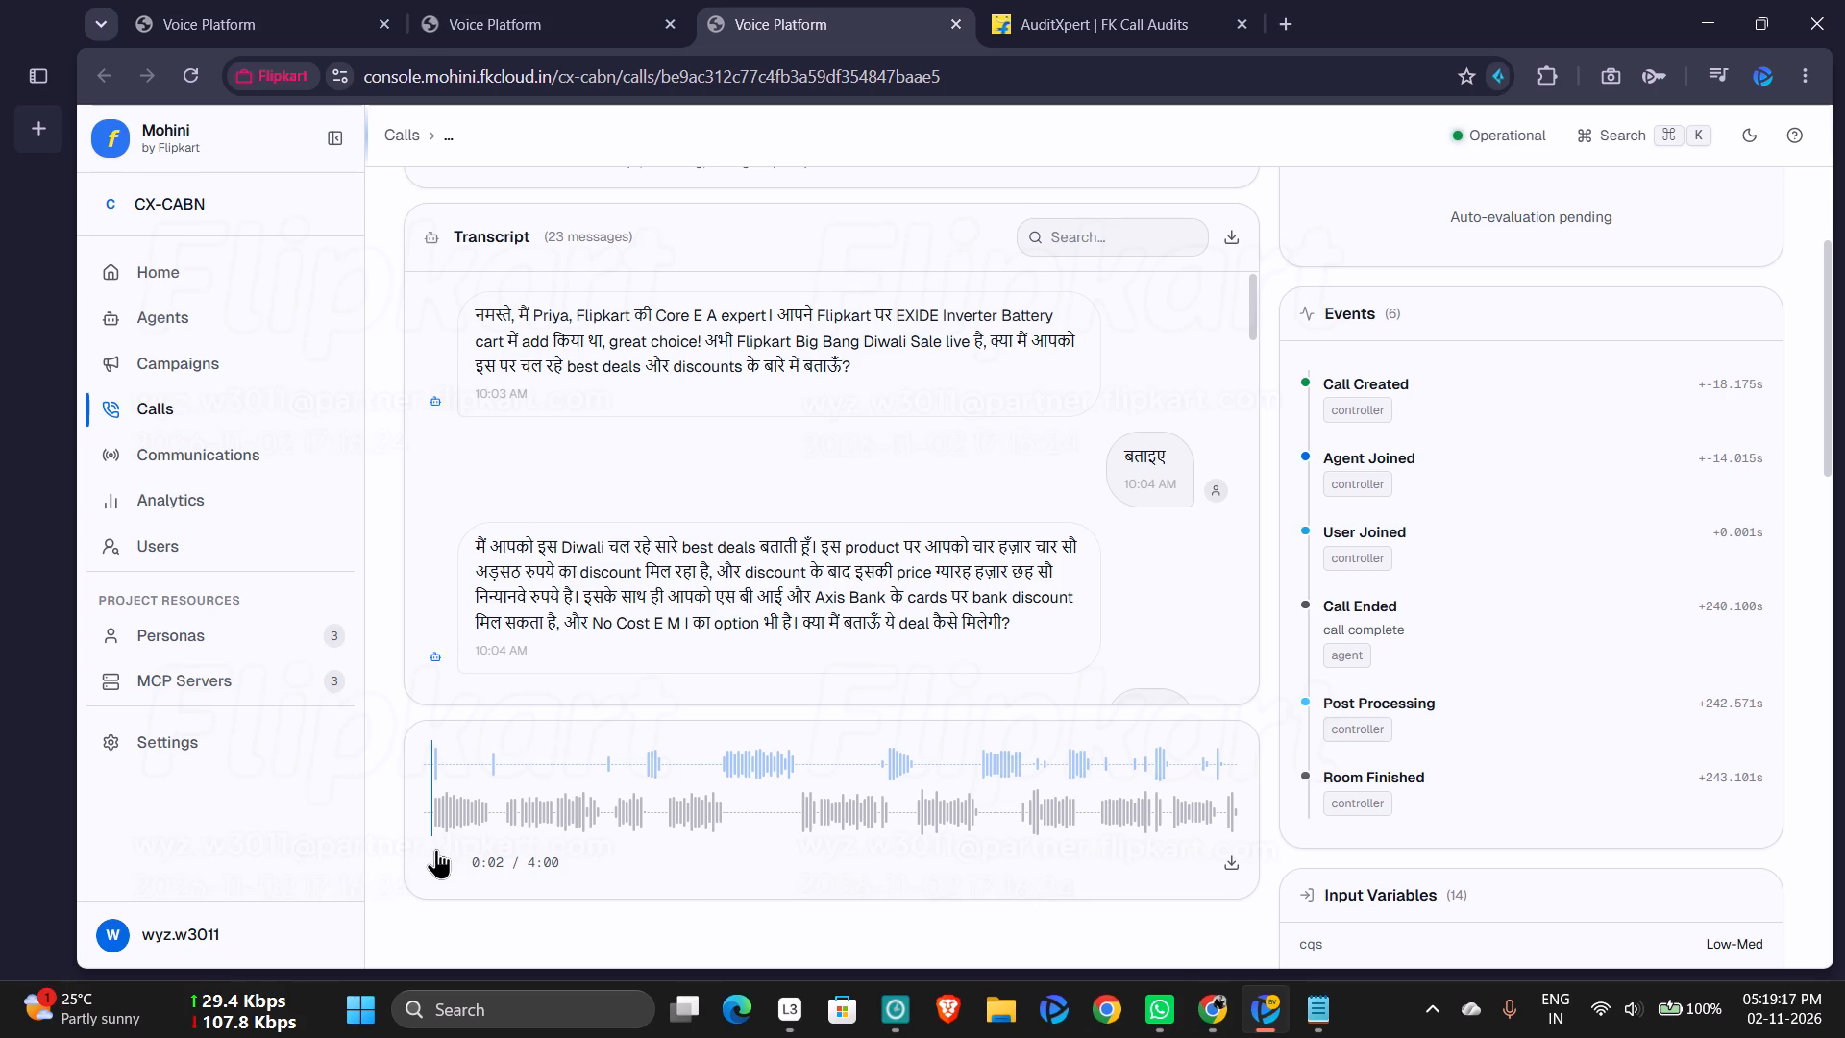
left_click(436, 849)
left_click(1045, 26)
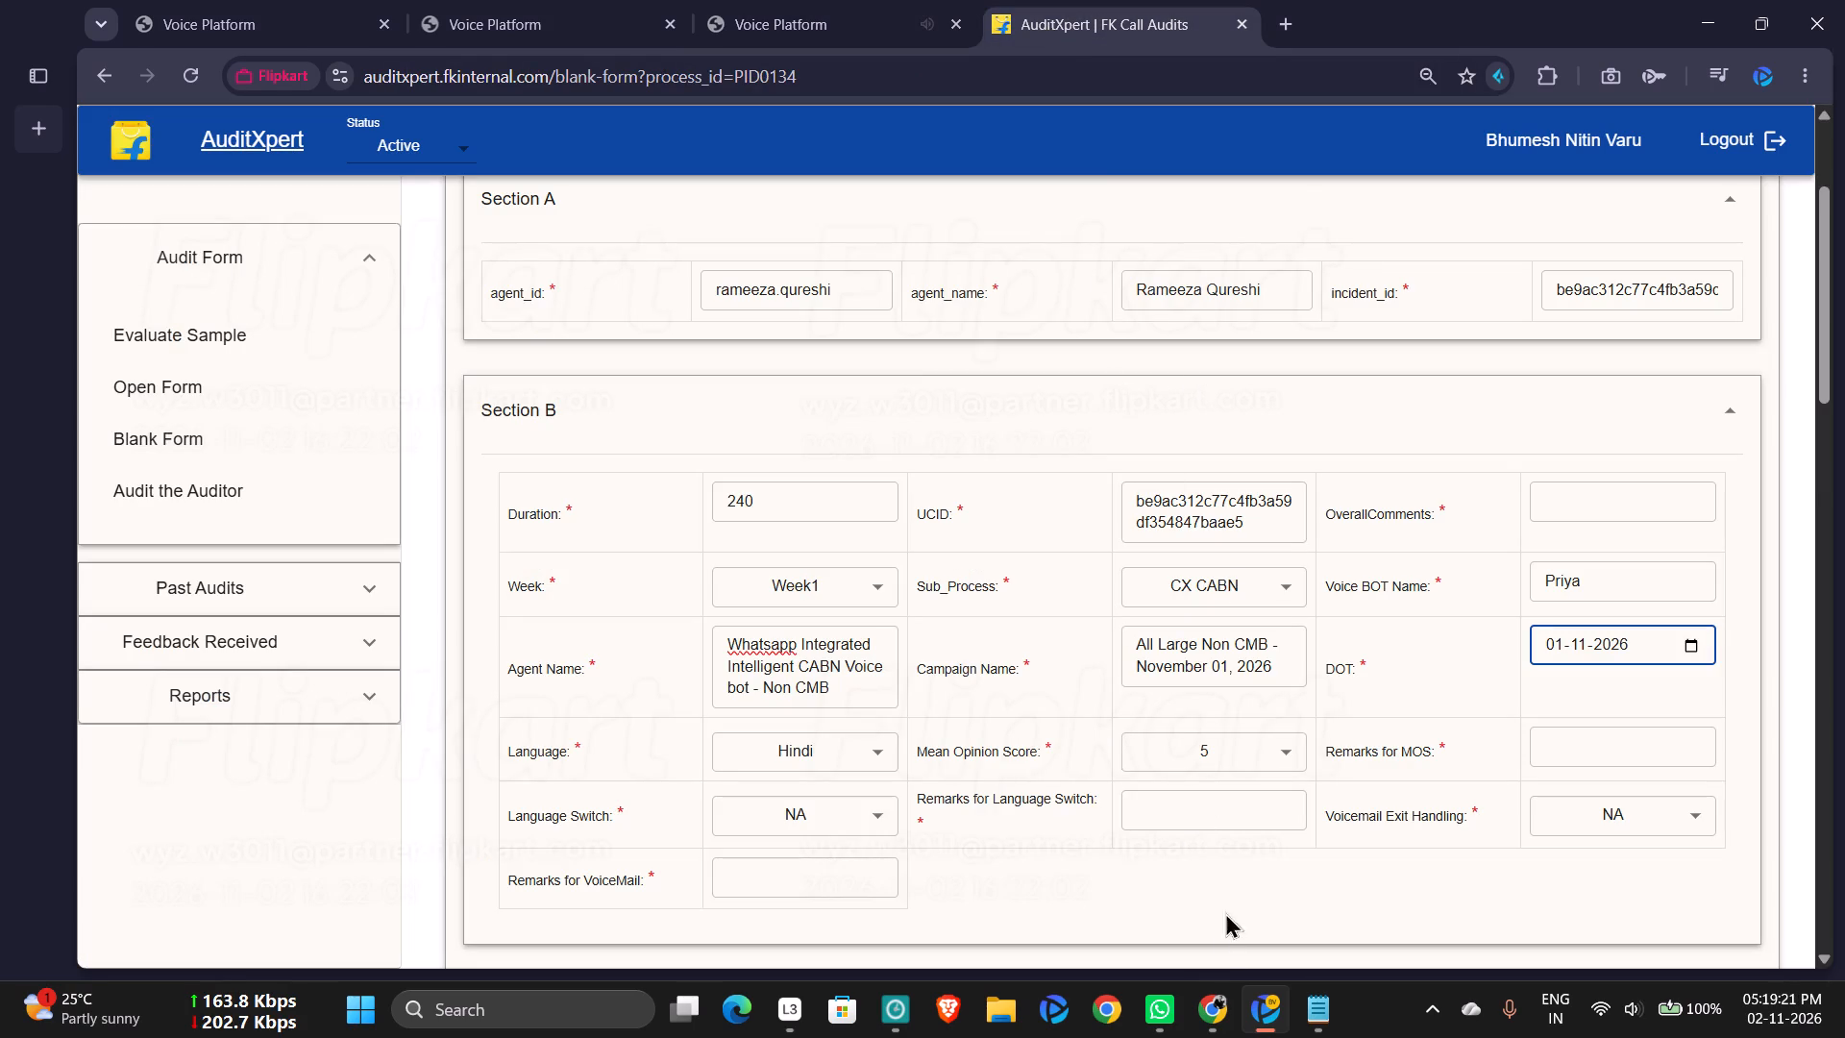
left_click(1343, 1031)
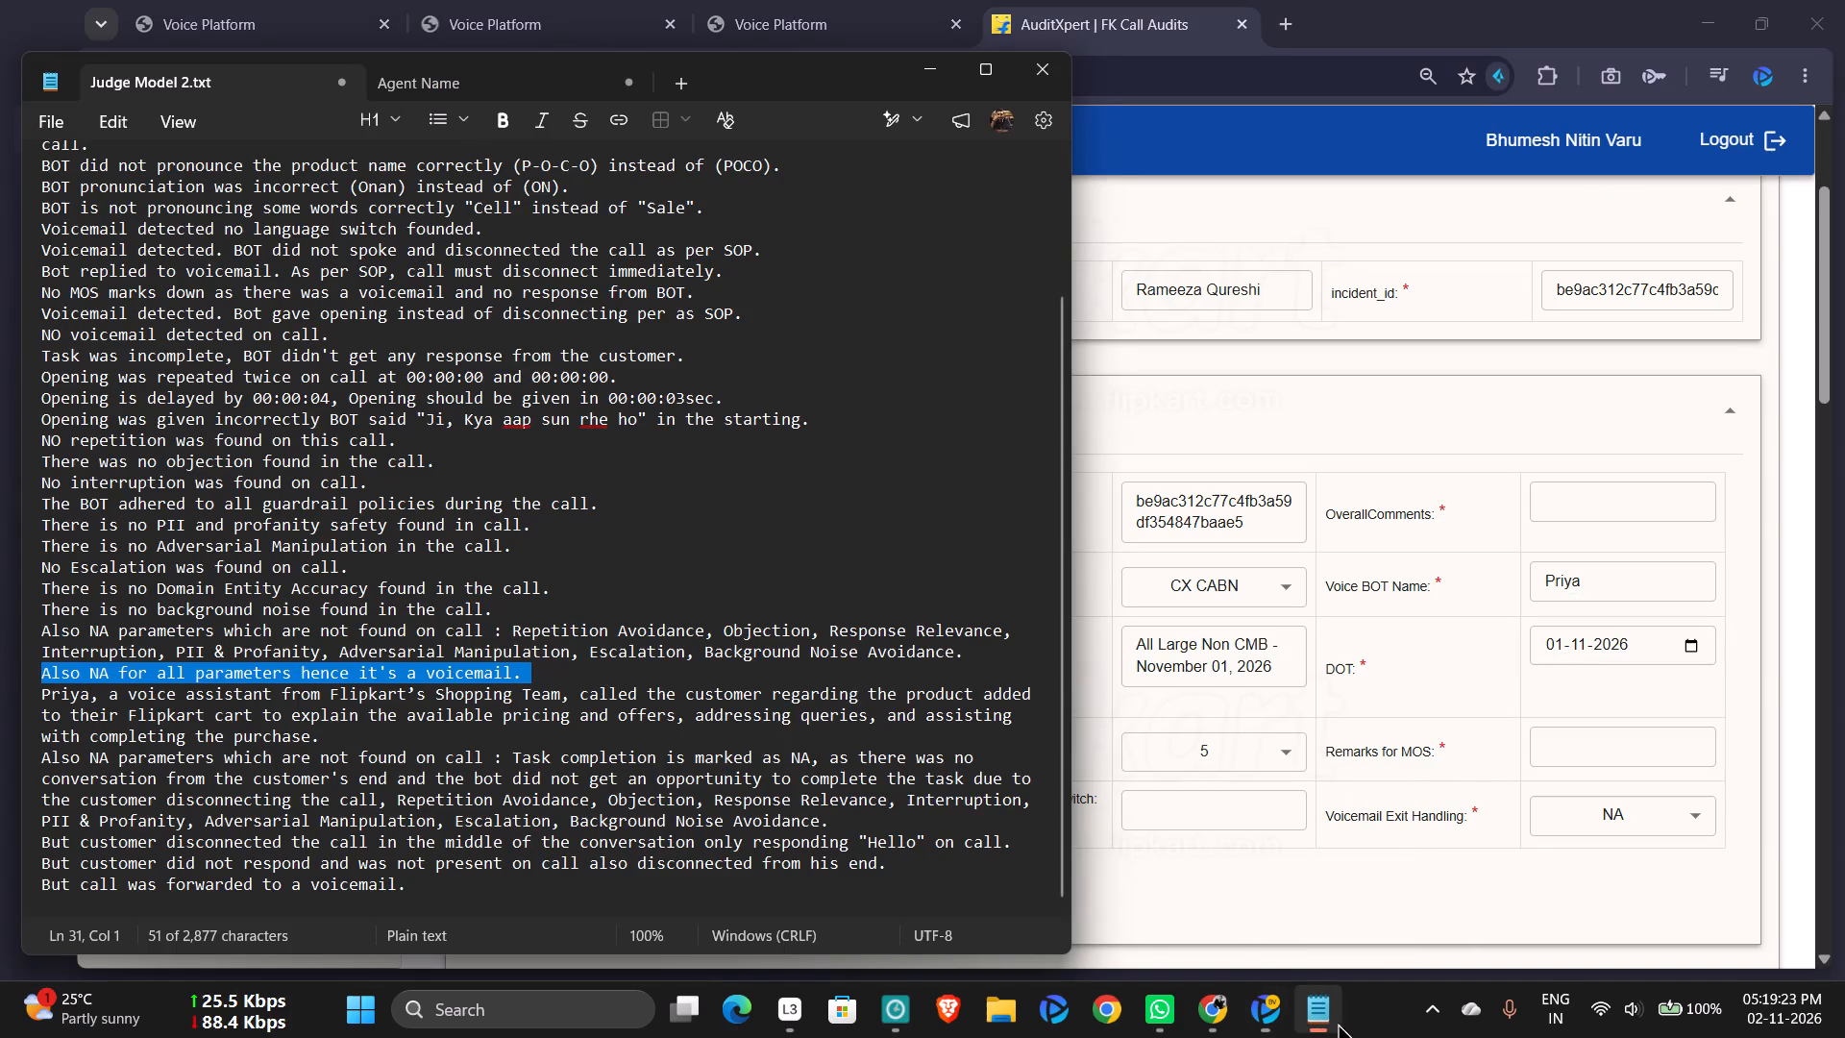
scroll(406, 499, "up", 1)
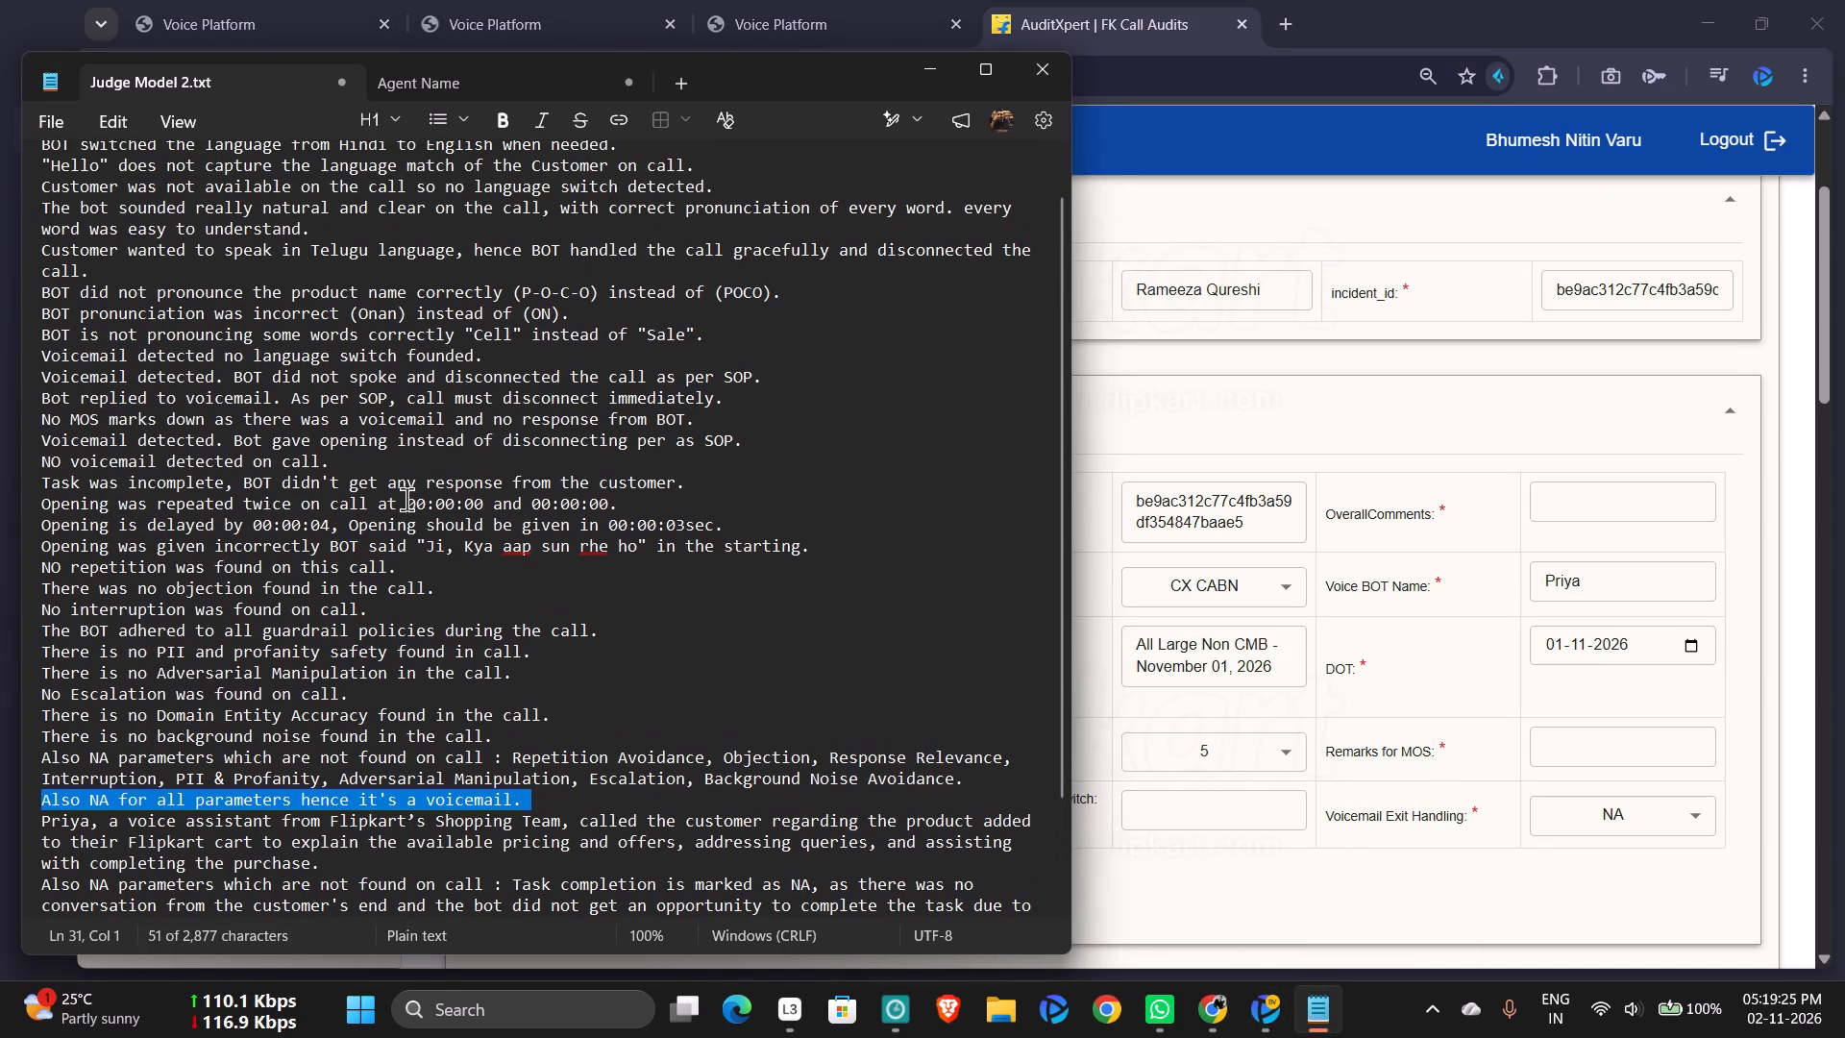
double_click(386, 467)
left_click(386, 467)
key("ctrl+c")
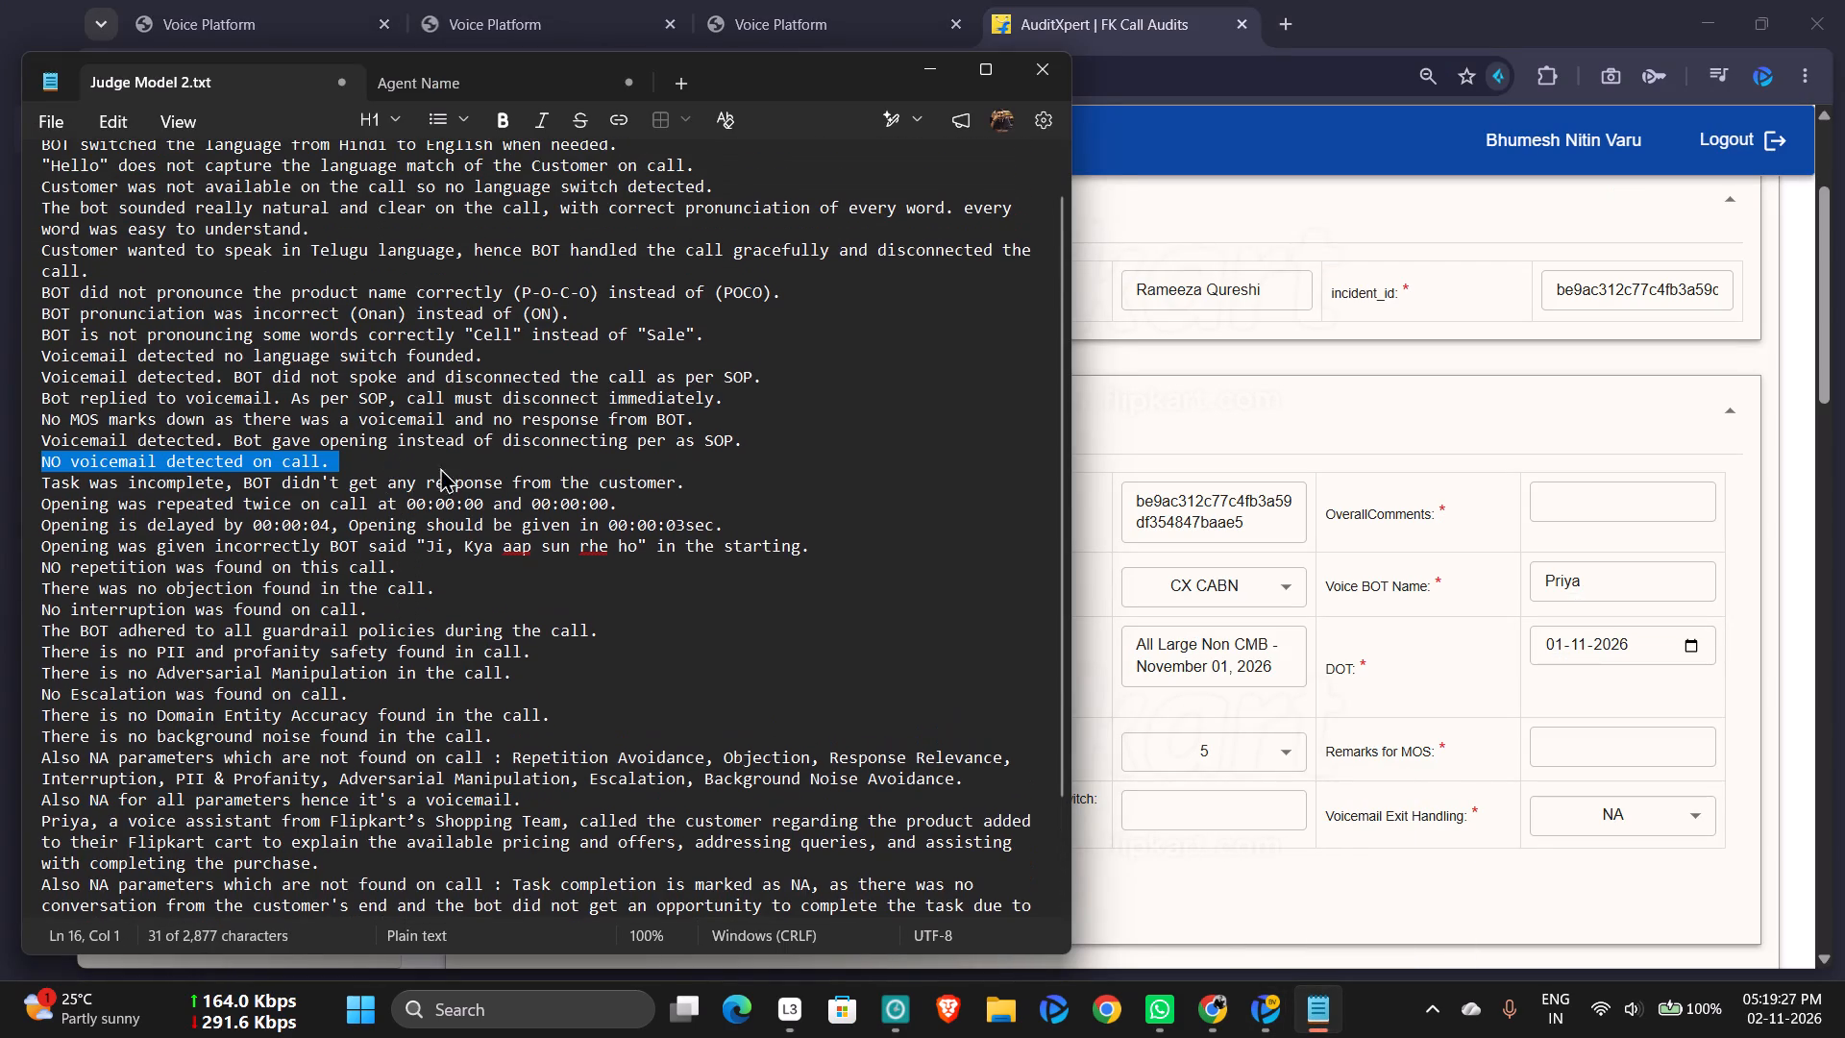
left_click(1213, 897)
left_click(819, 878)
key("ctrl+v")
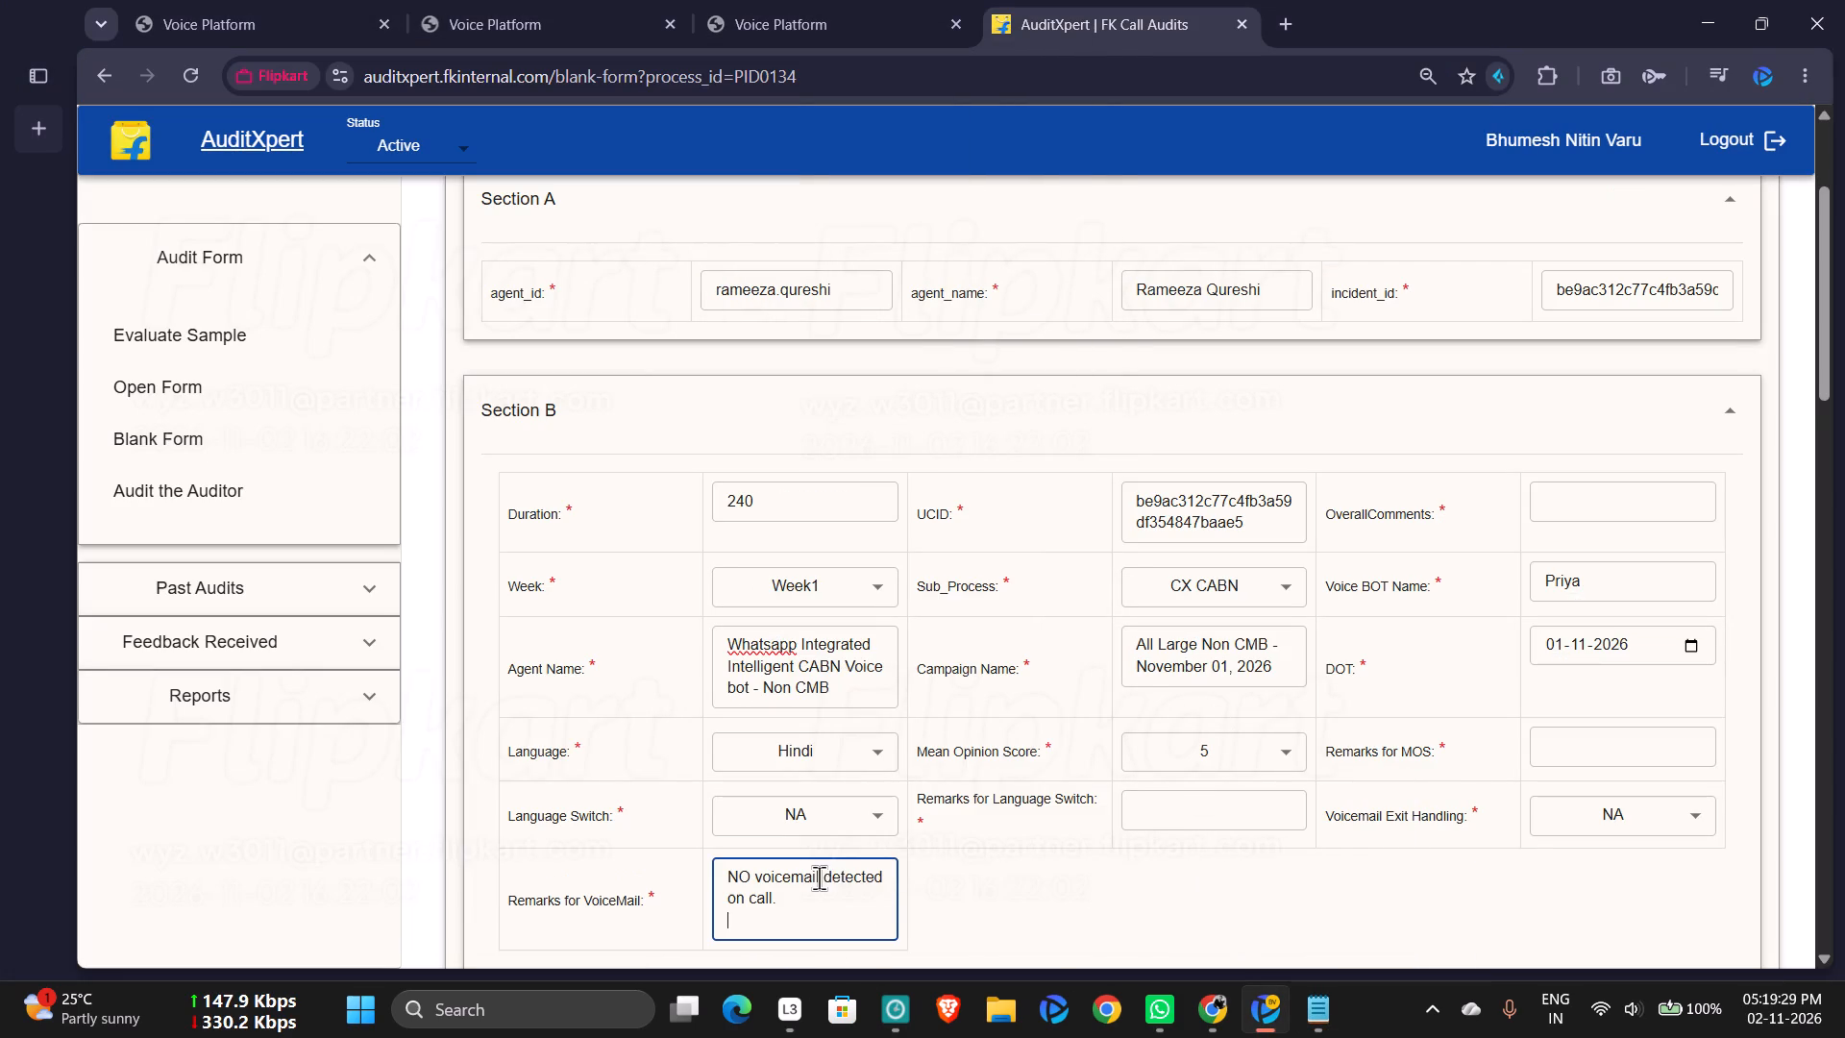
Sample further parts of the call recording and read the transcript's exchange about return policy, warranty and finalizing the battery purchase.
left_click(1316, 1014)
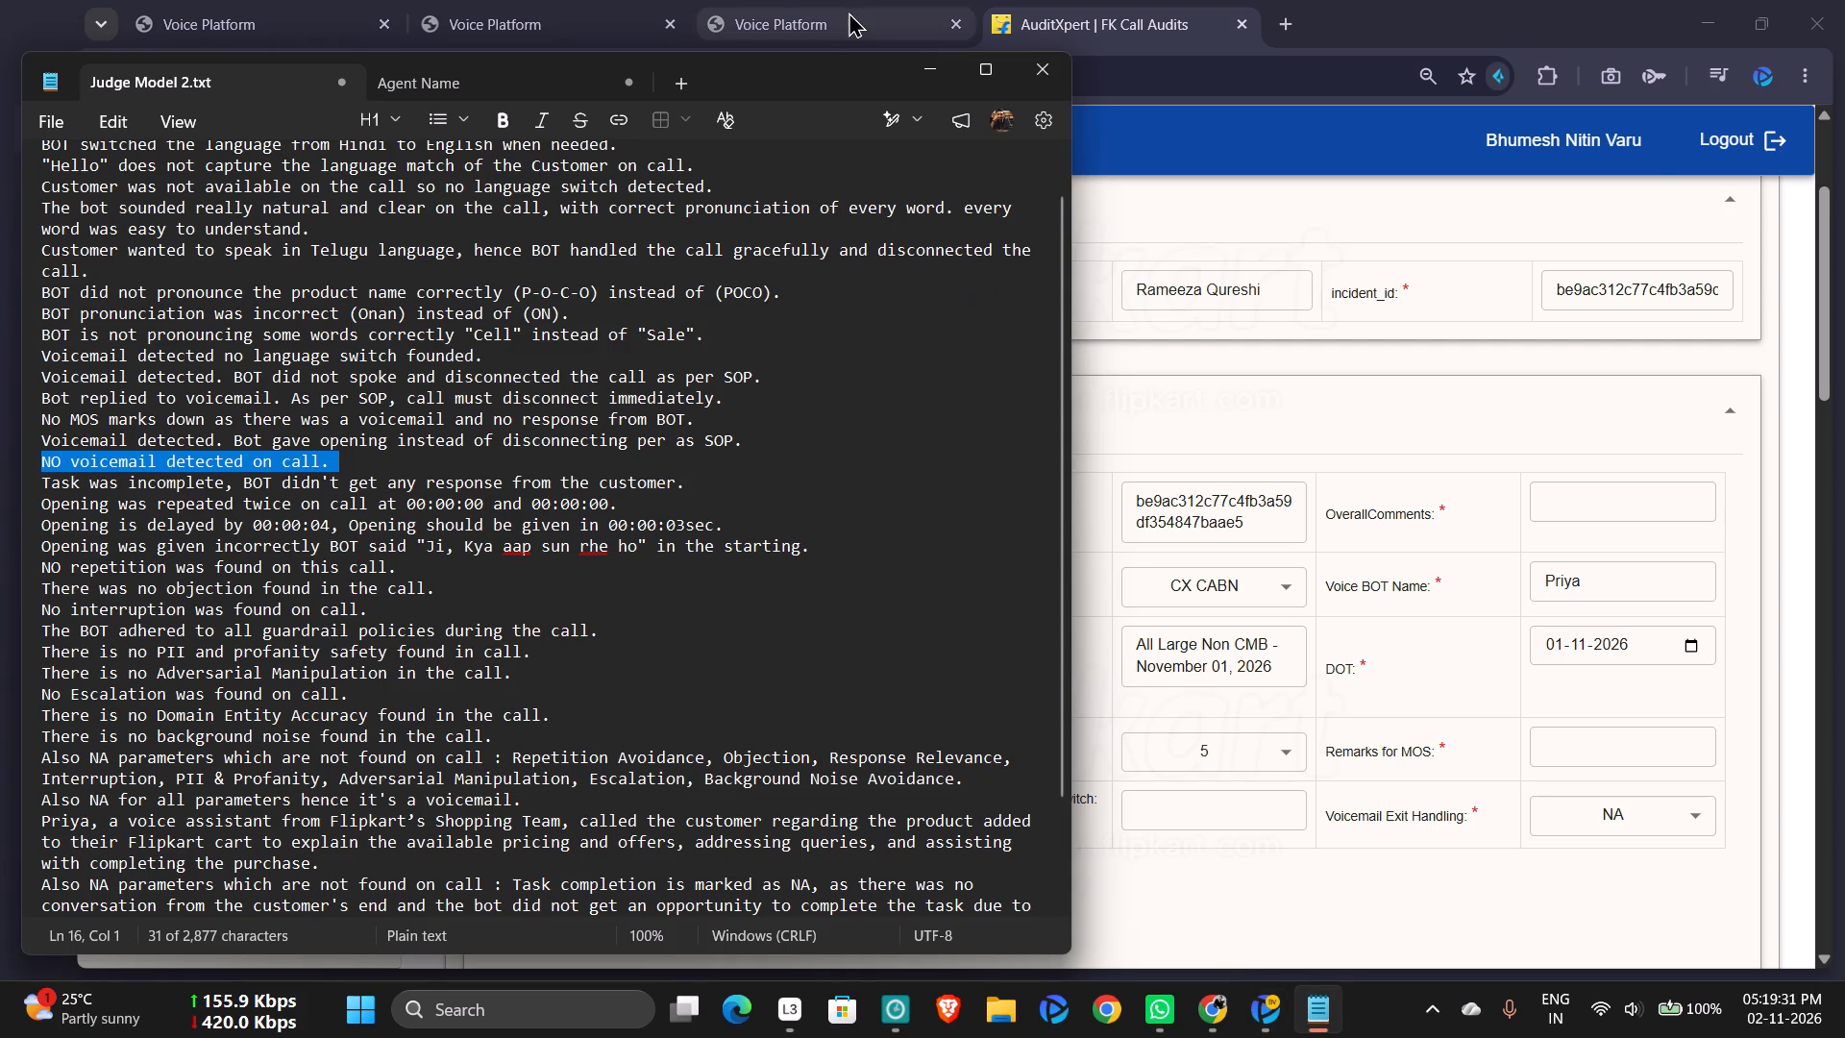
left_click(849, 12)
left_click(490, 814)
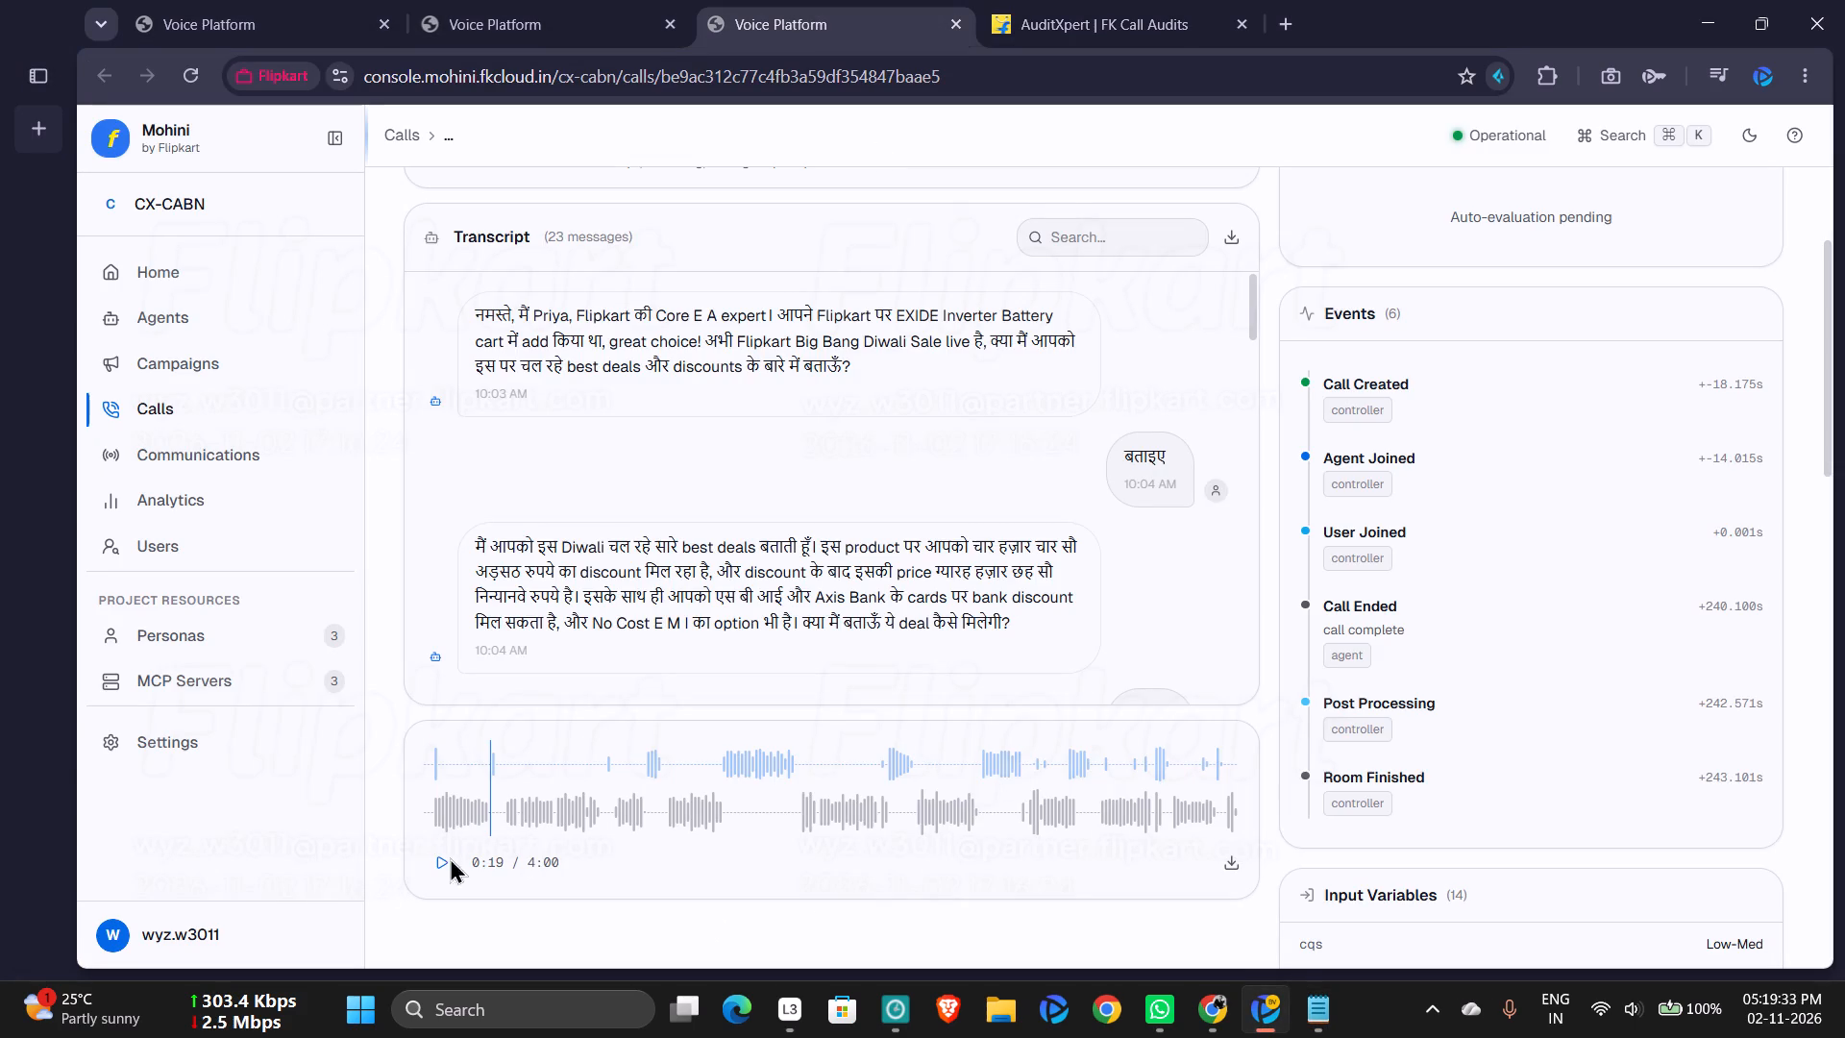
left_click(454, 857)
left_click(444, 856)
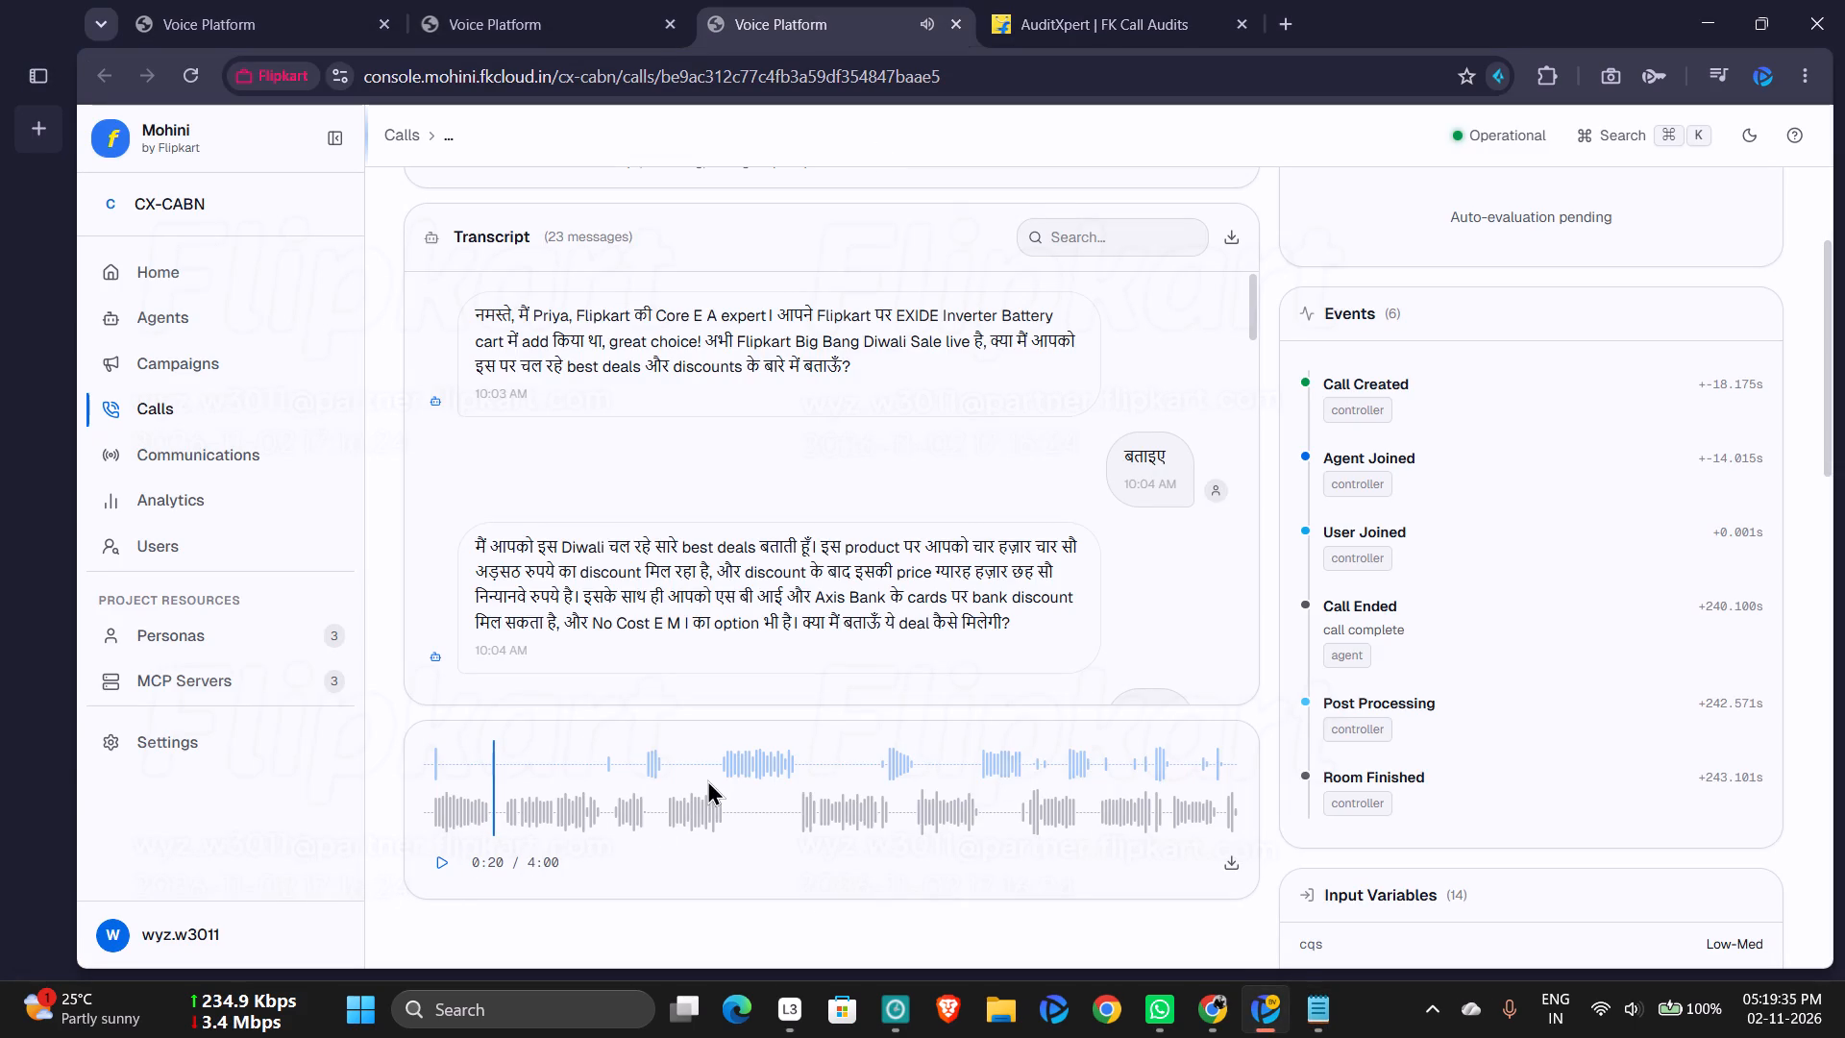
left_click(642, 802)
left_click(440, 850)
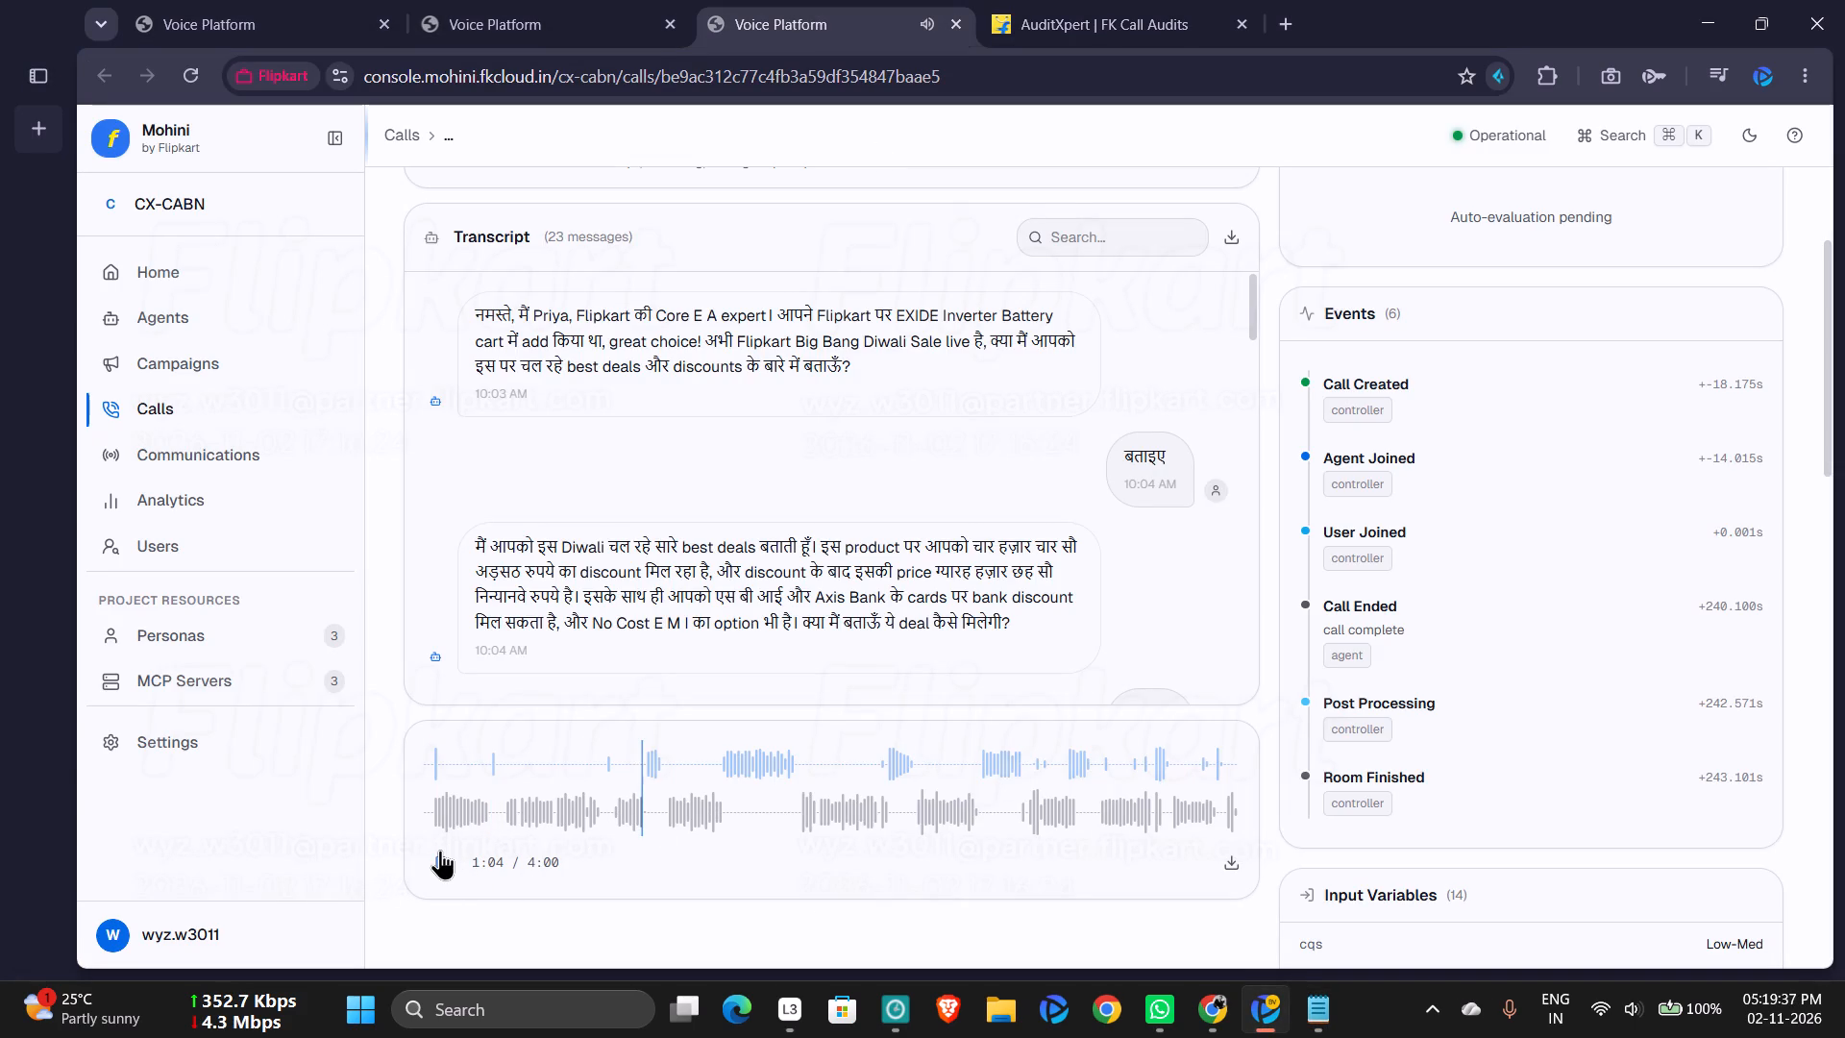
left_click(440, 850)
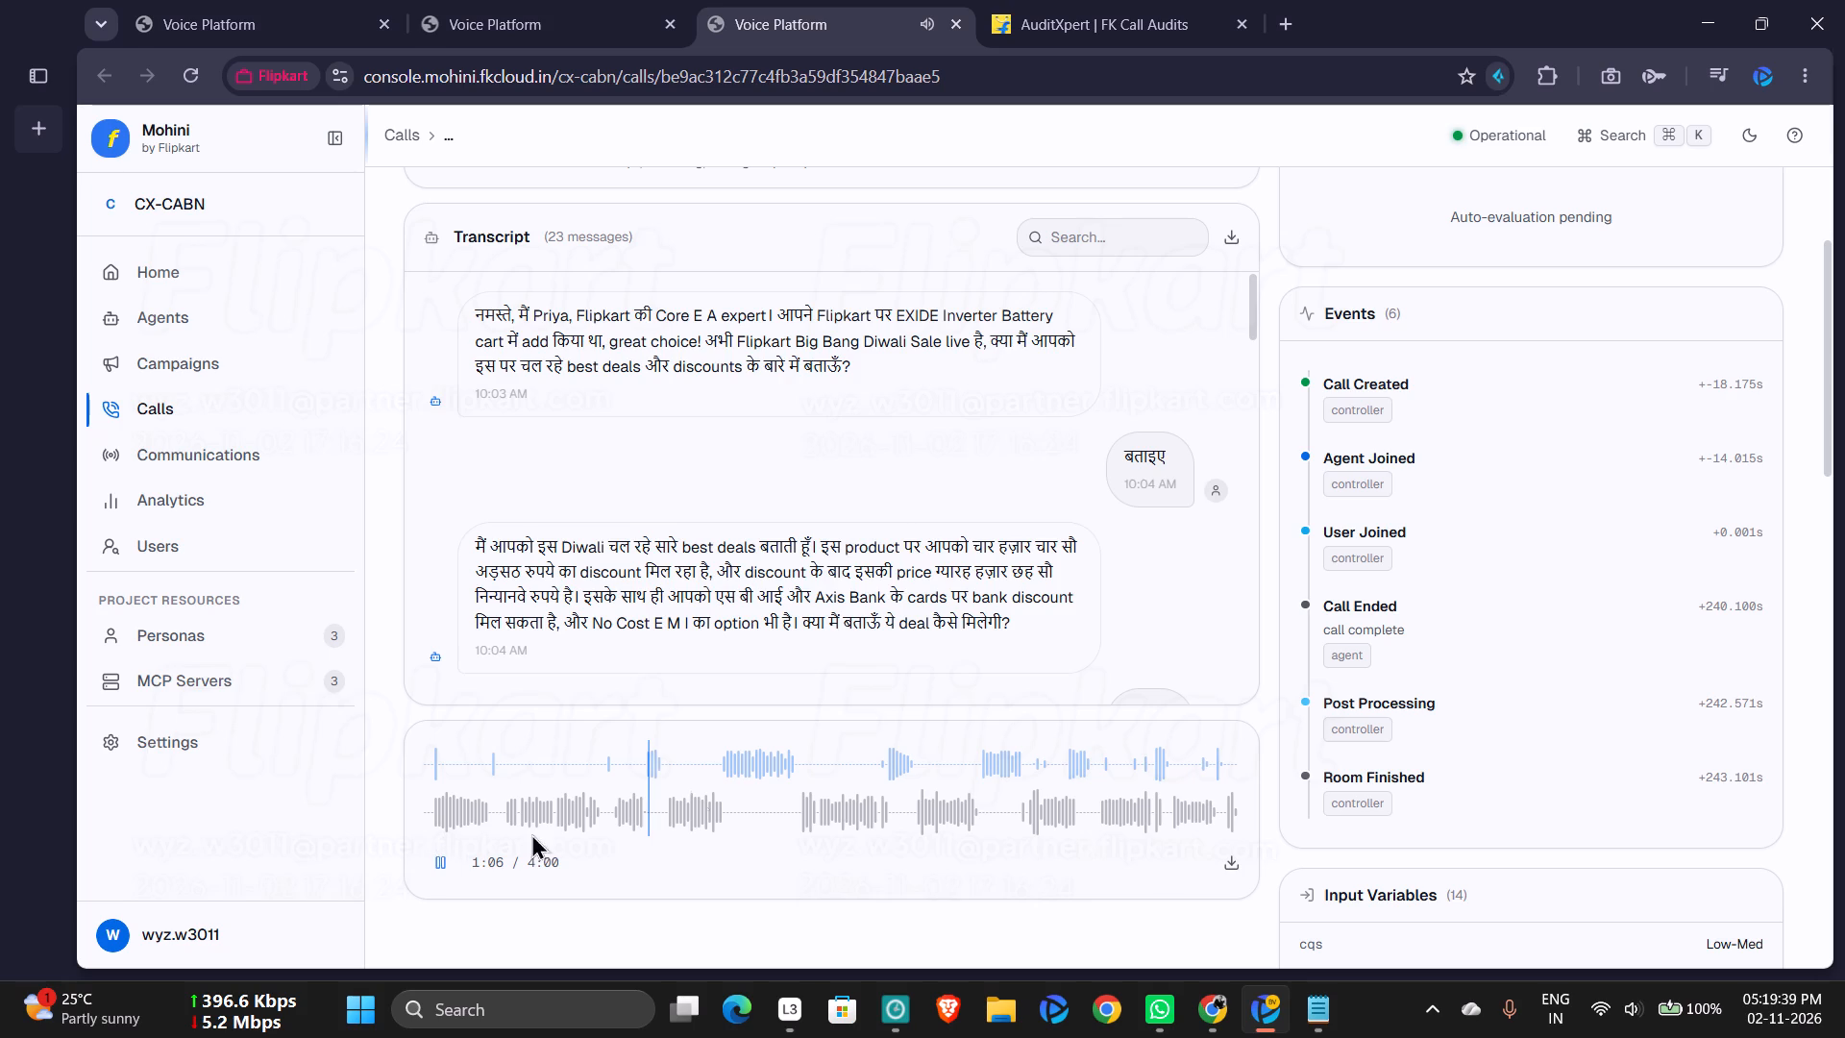
scroll(1109, 491, "down", 2)
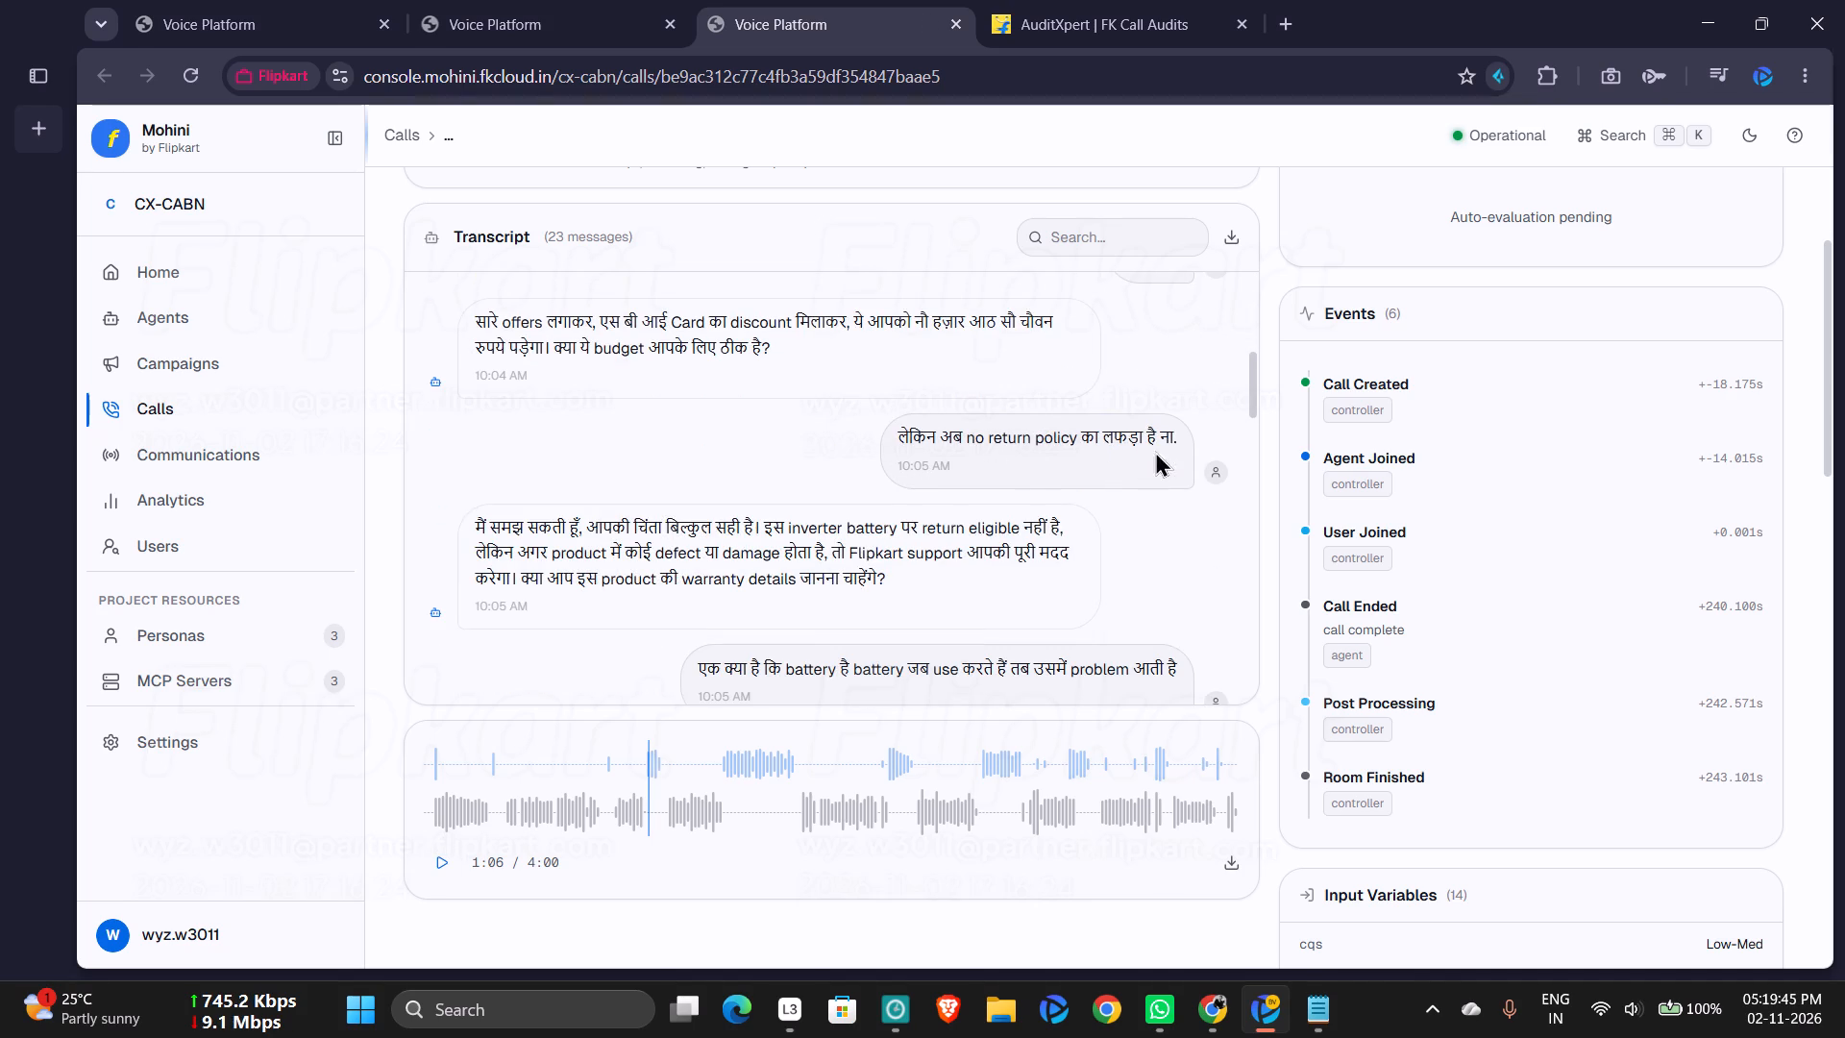
scroll(1002, 564, "down", 1)
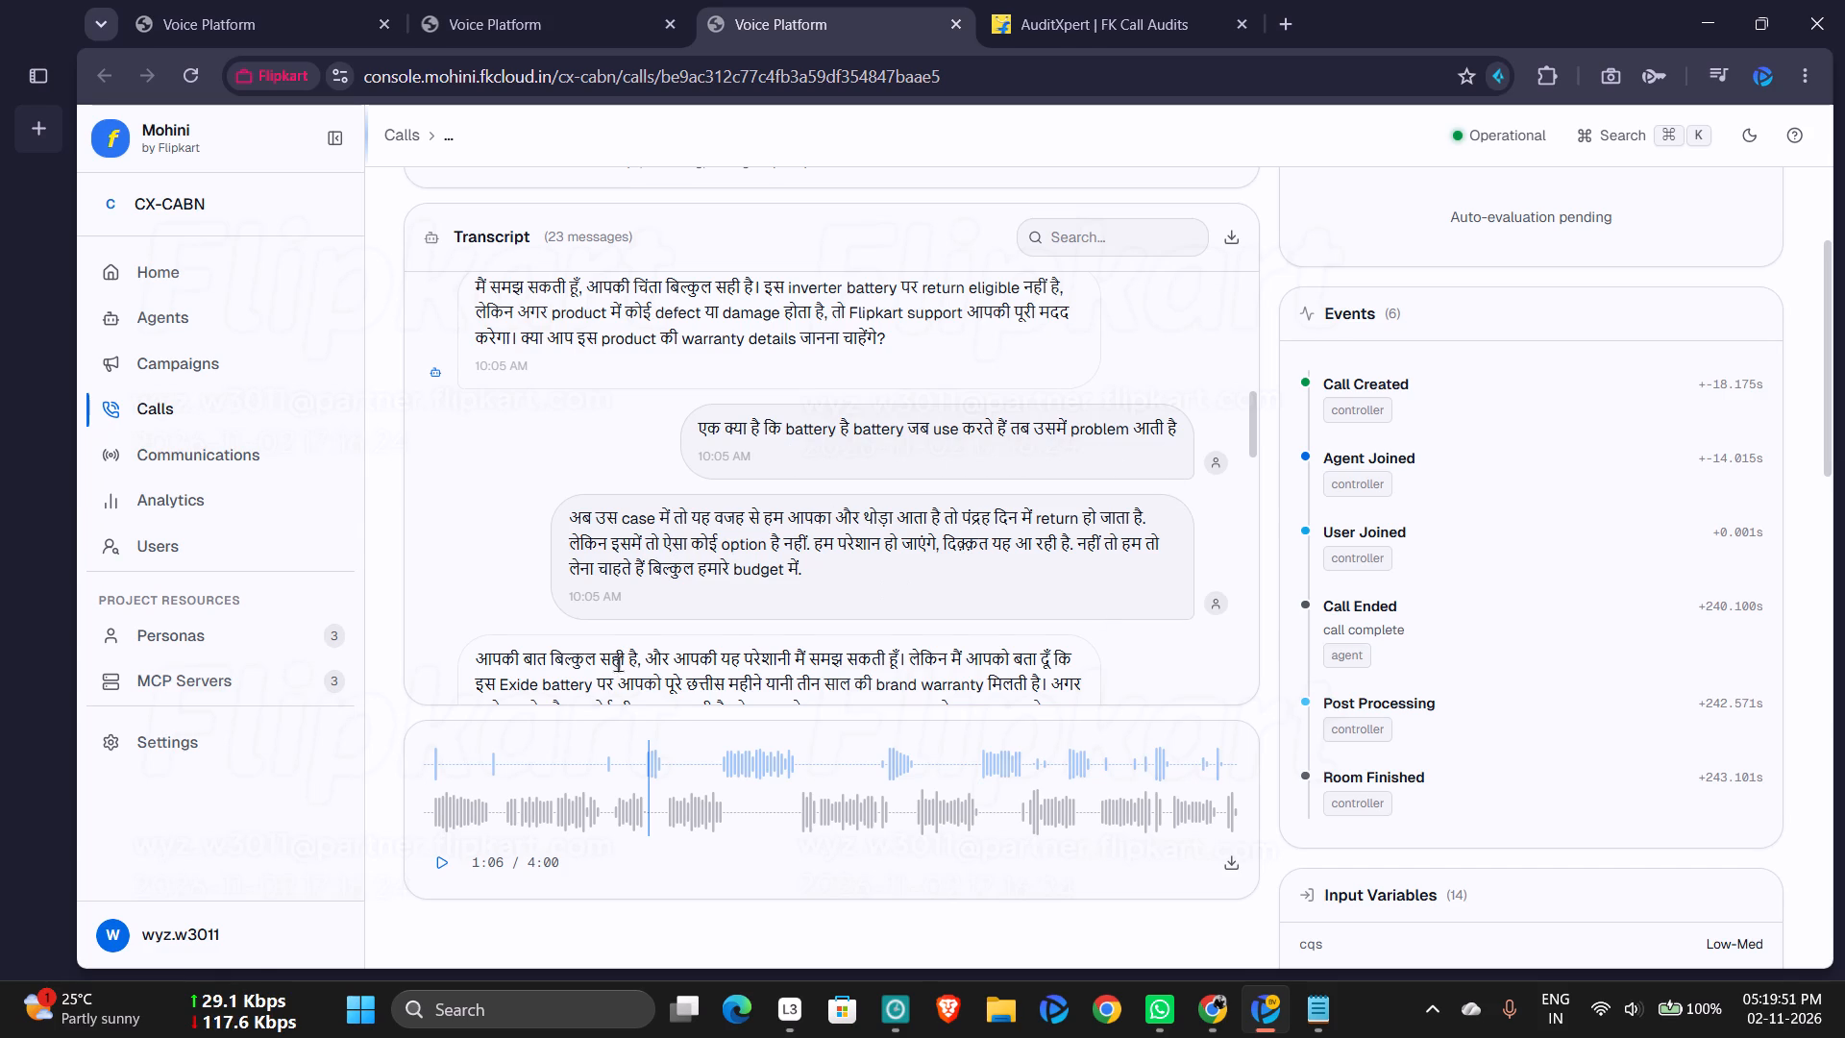
scroll(1047, 543, "down", 1)
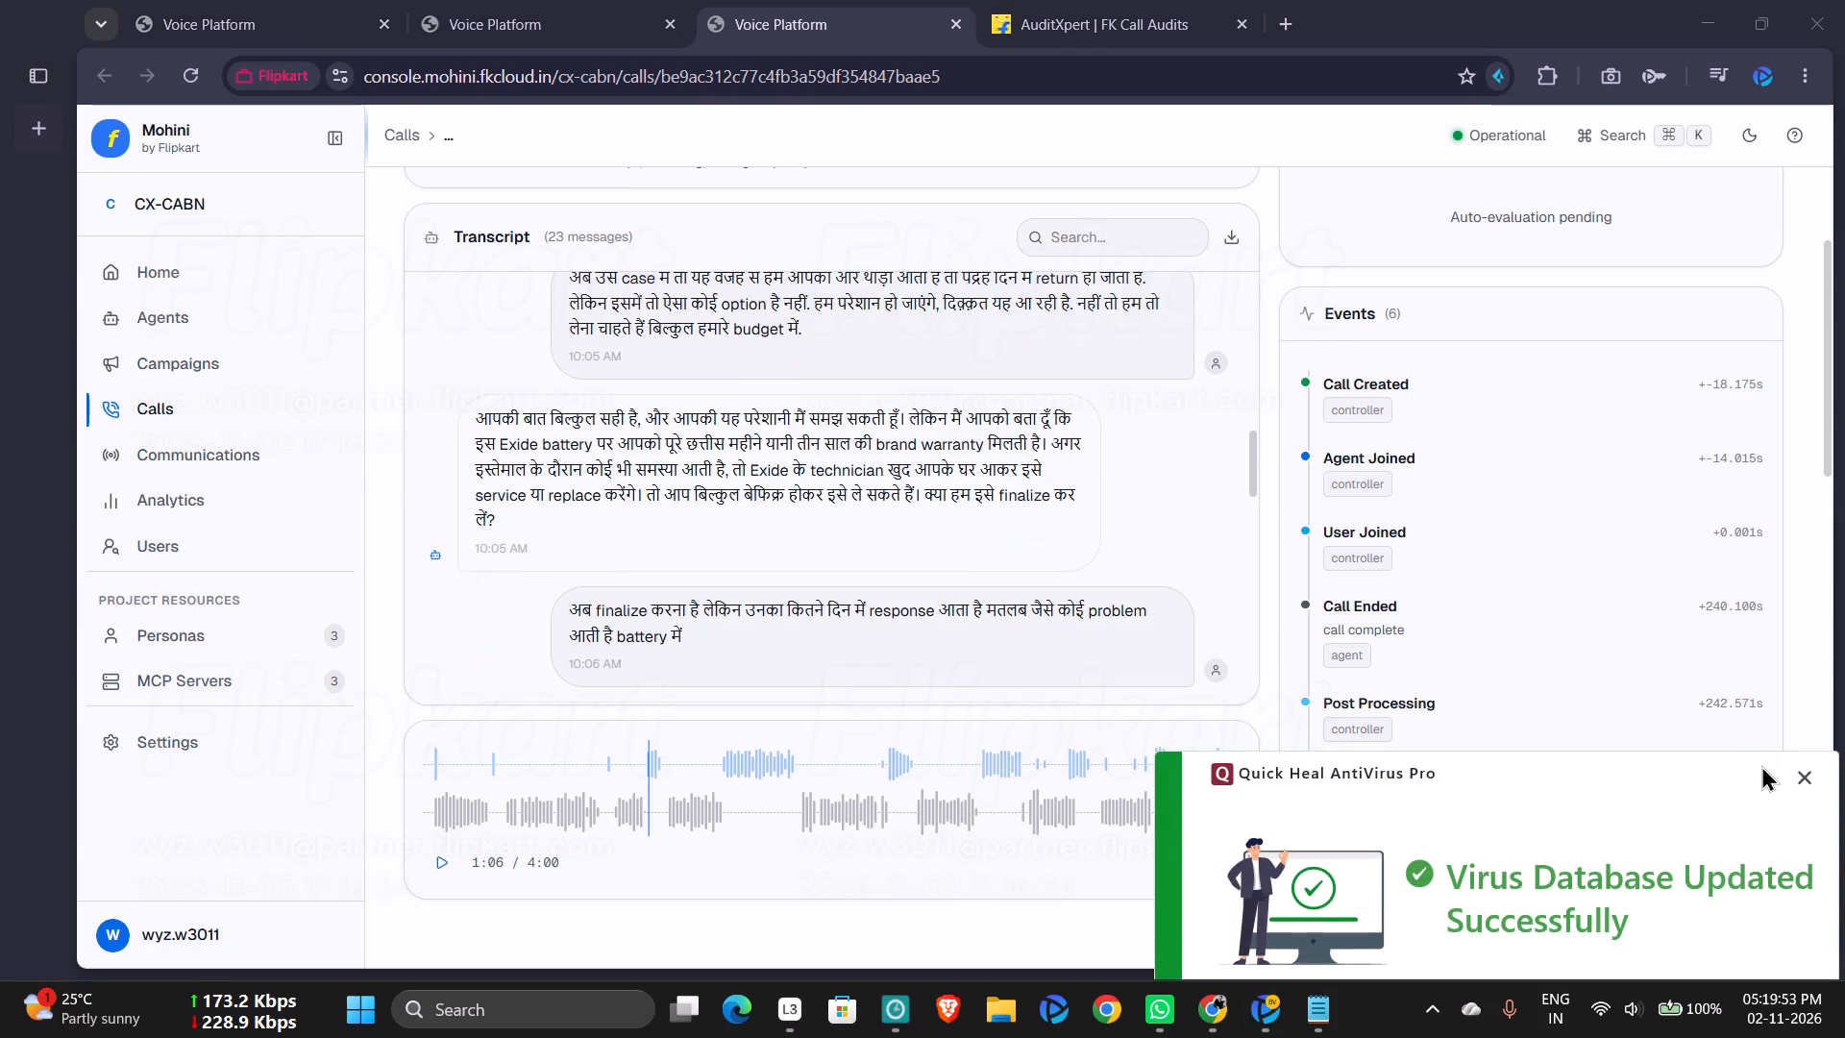
left_click(1807, 772)
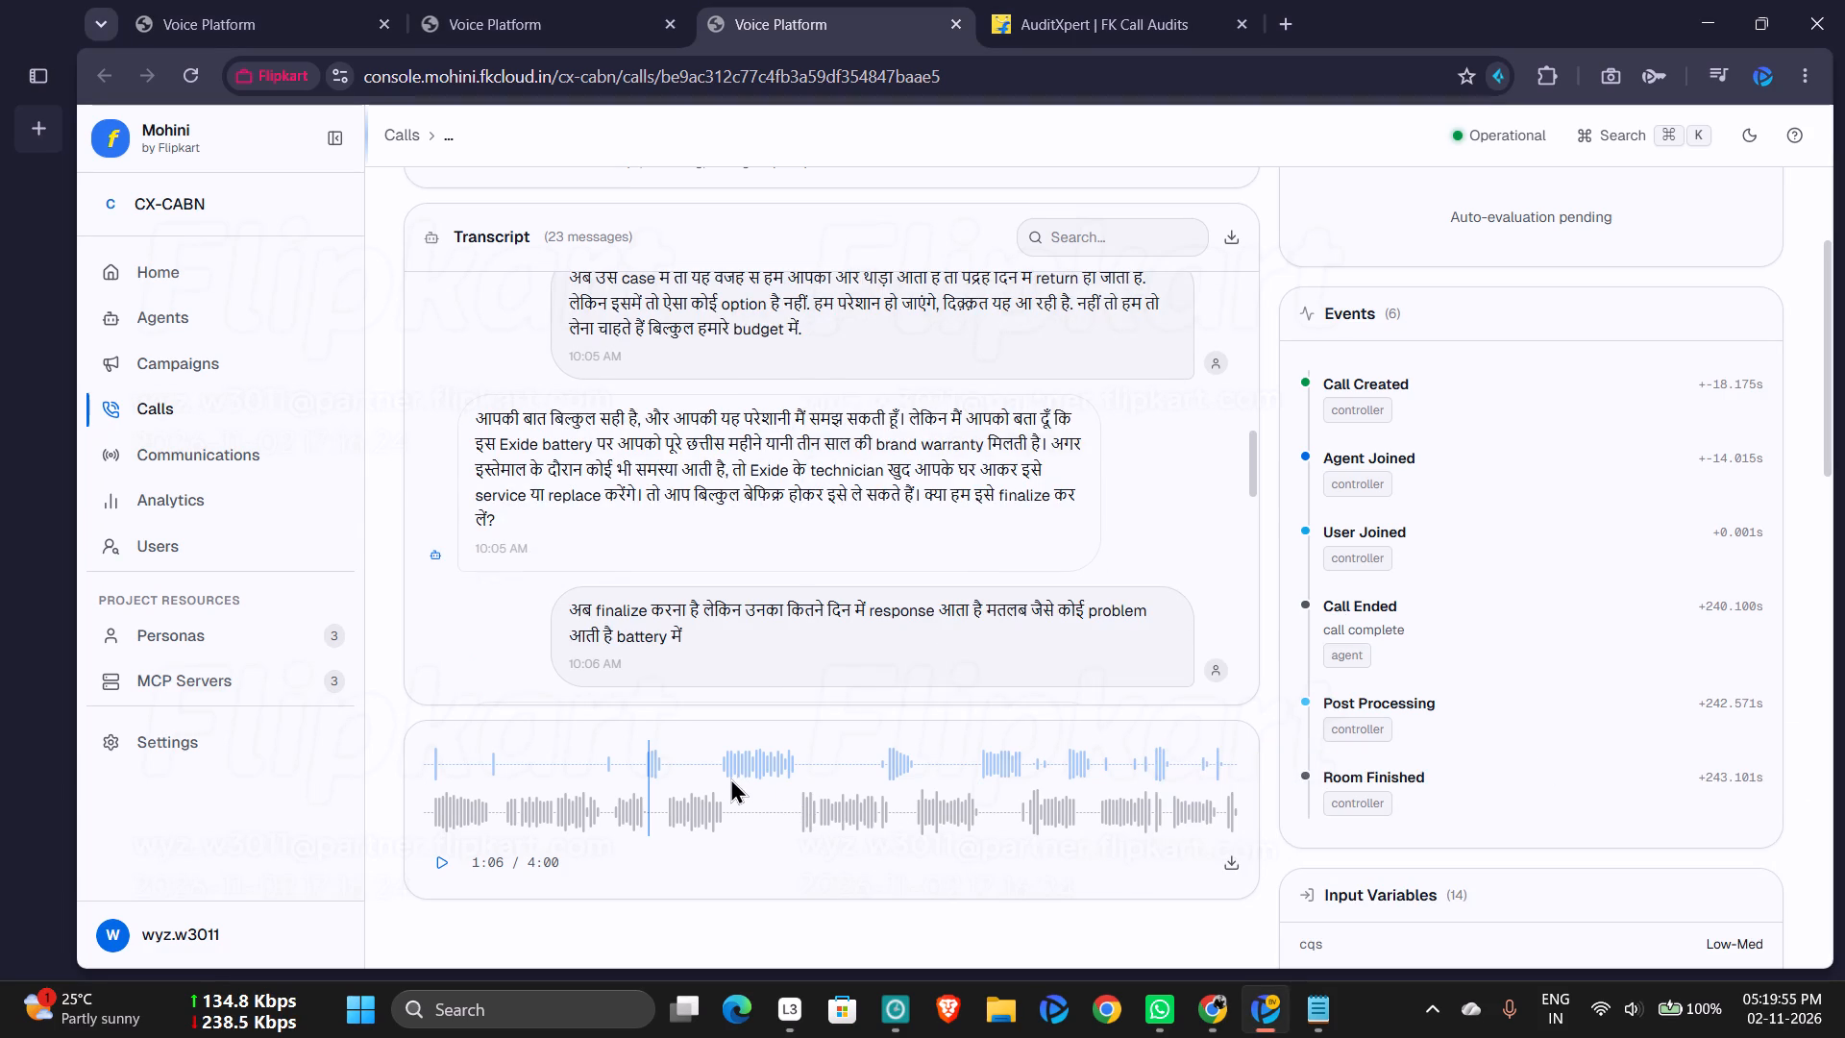
left_click(1218, 1007)
left_click(1138, 897)
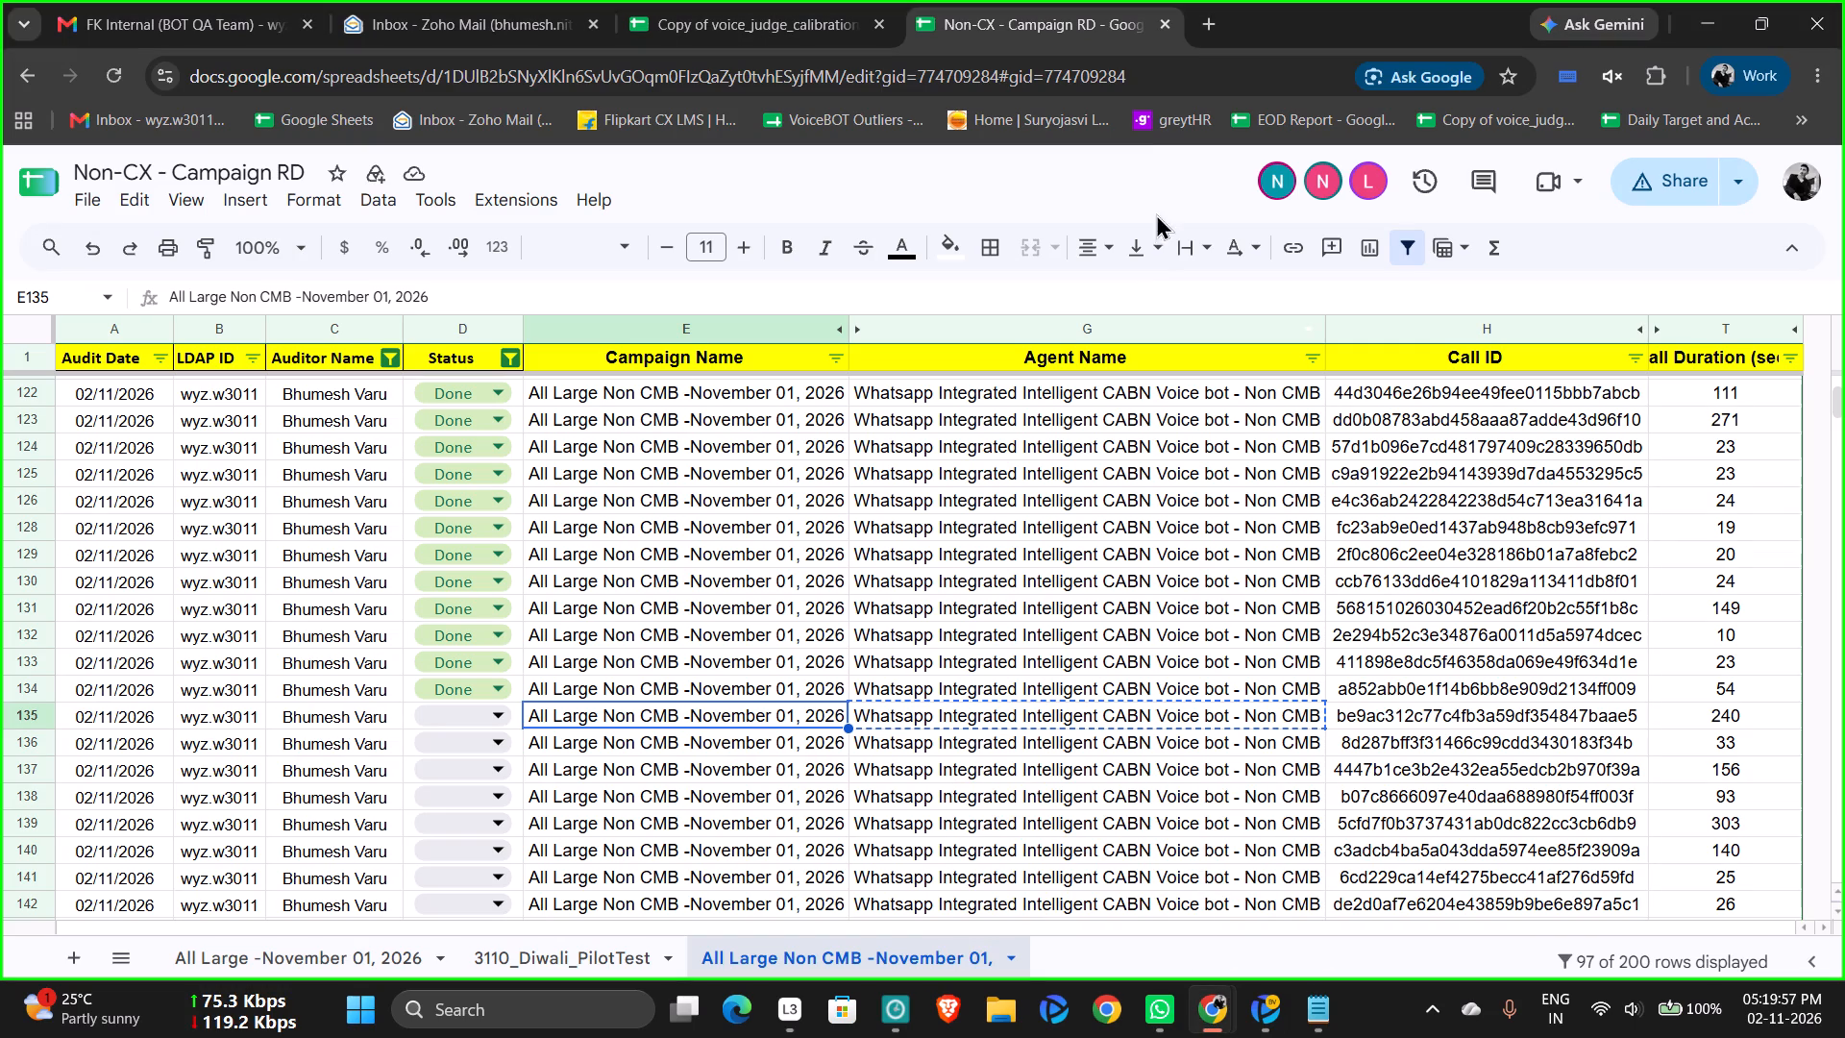
left_click(1280, 999)
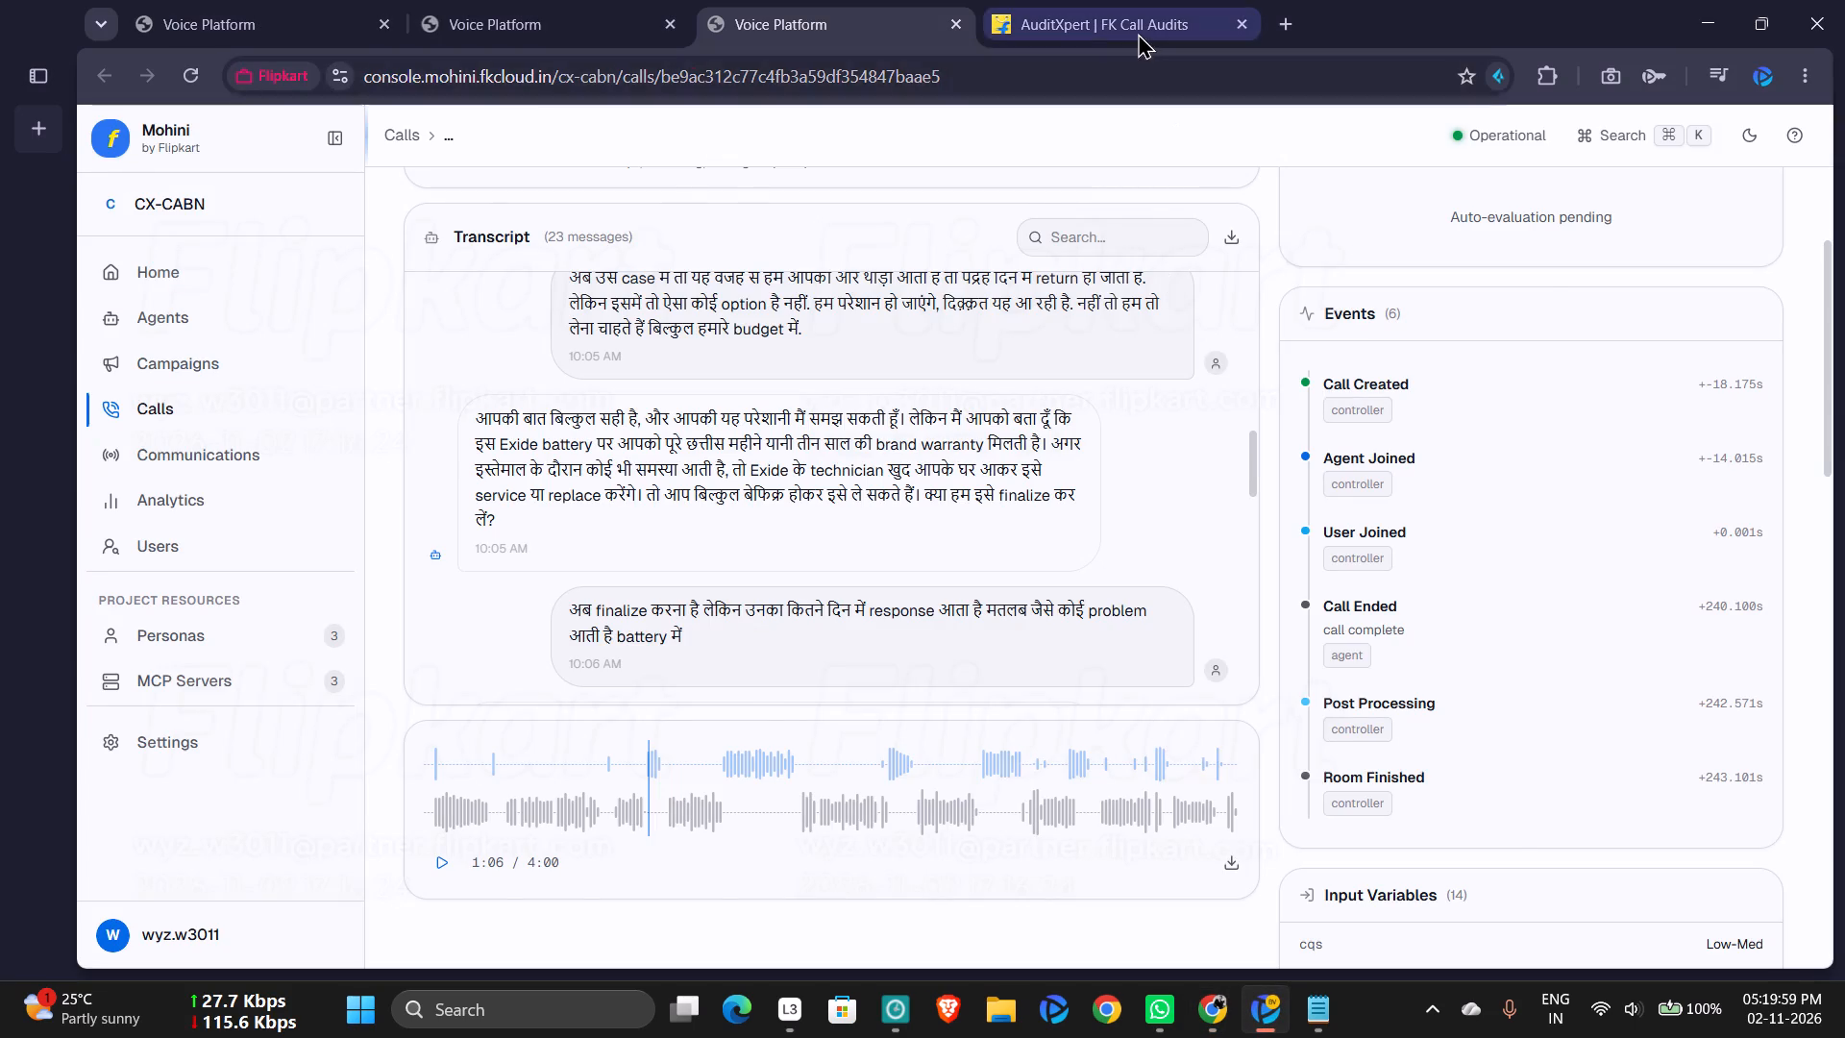
Copy the note "The BOT maintained the same Hindi language throughout the call." into Remarks for Language Switch.
left_click(1138, 33)
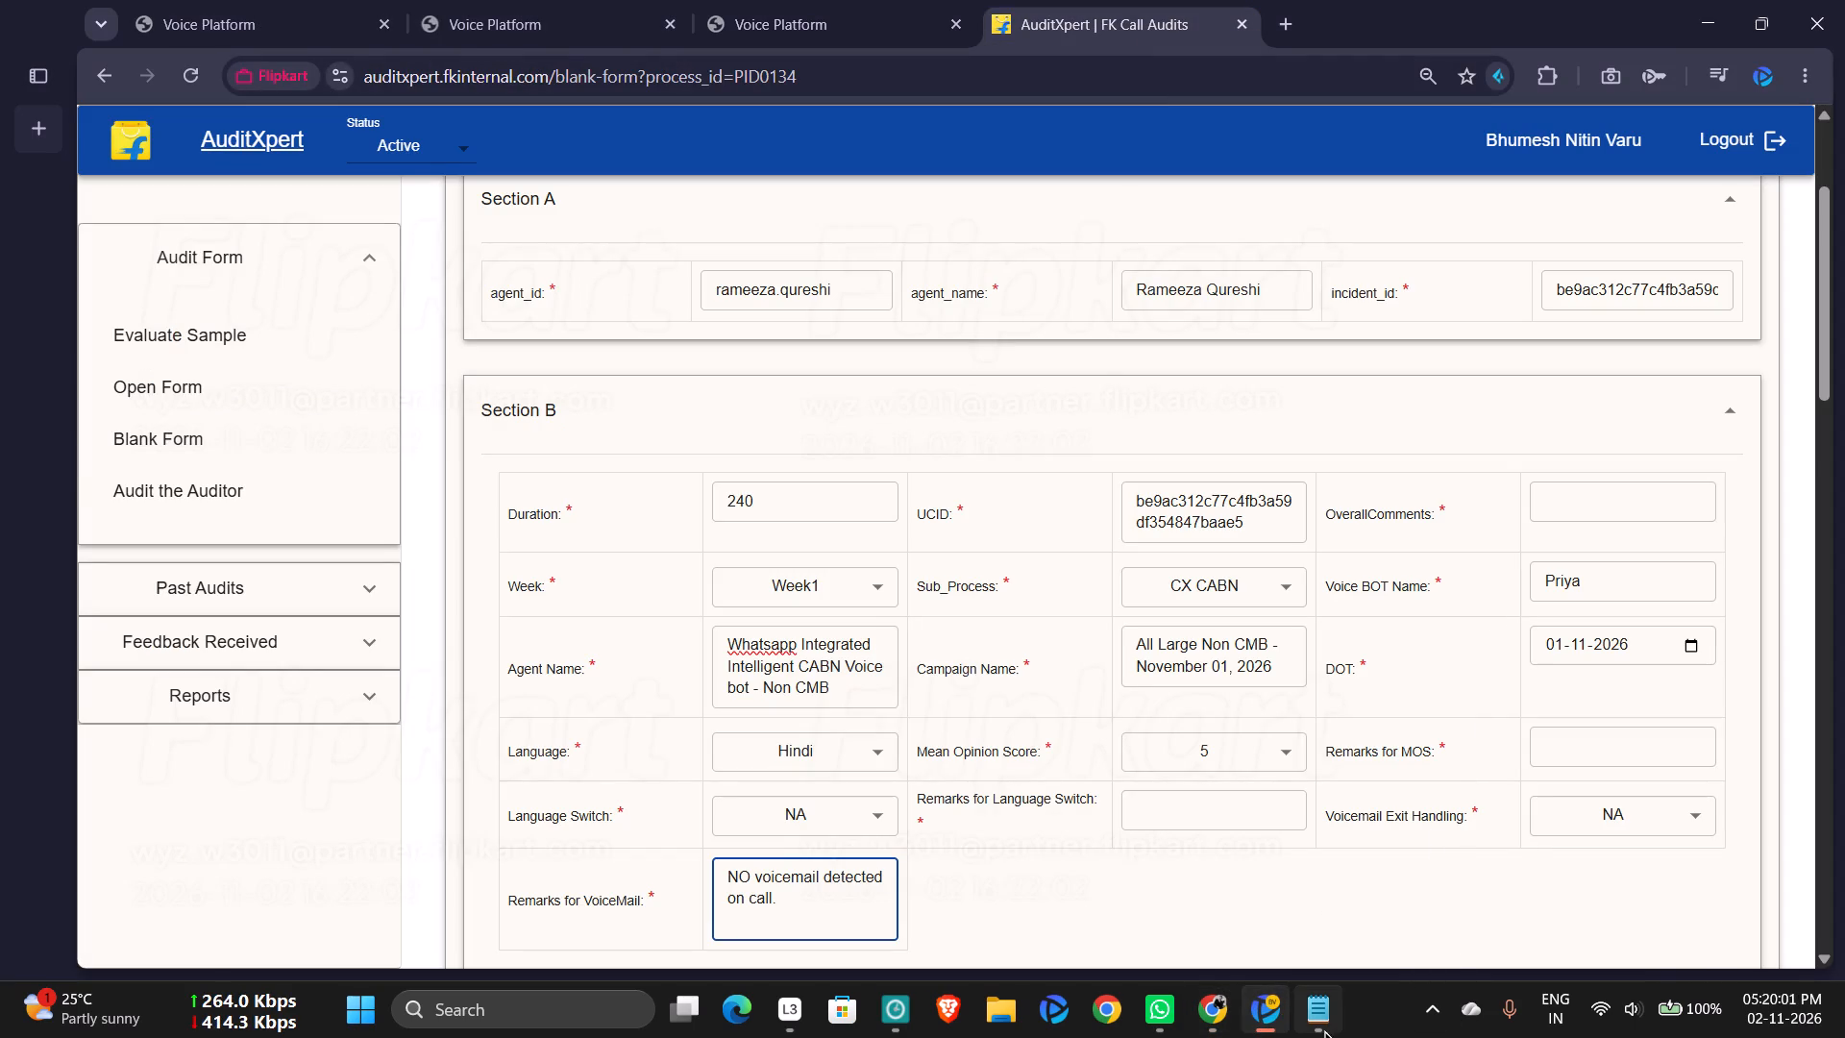
left_click(1328, 1029)
scroll(612, 370, "up", 6)
triple_click(383, 176)
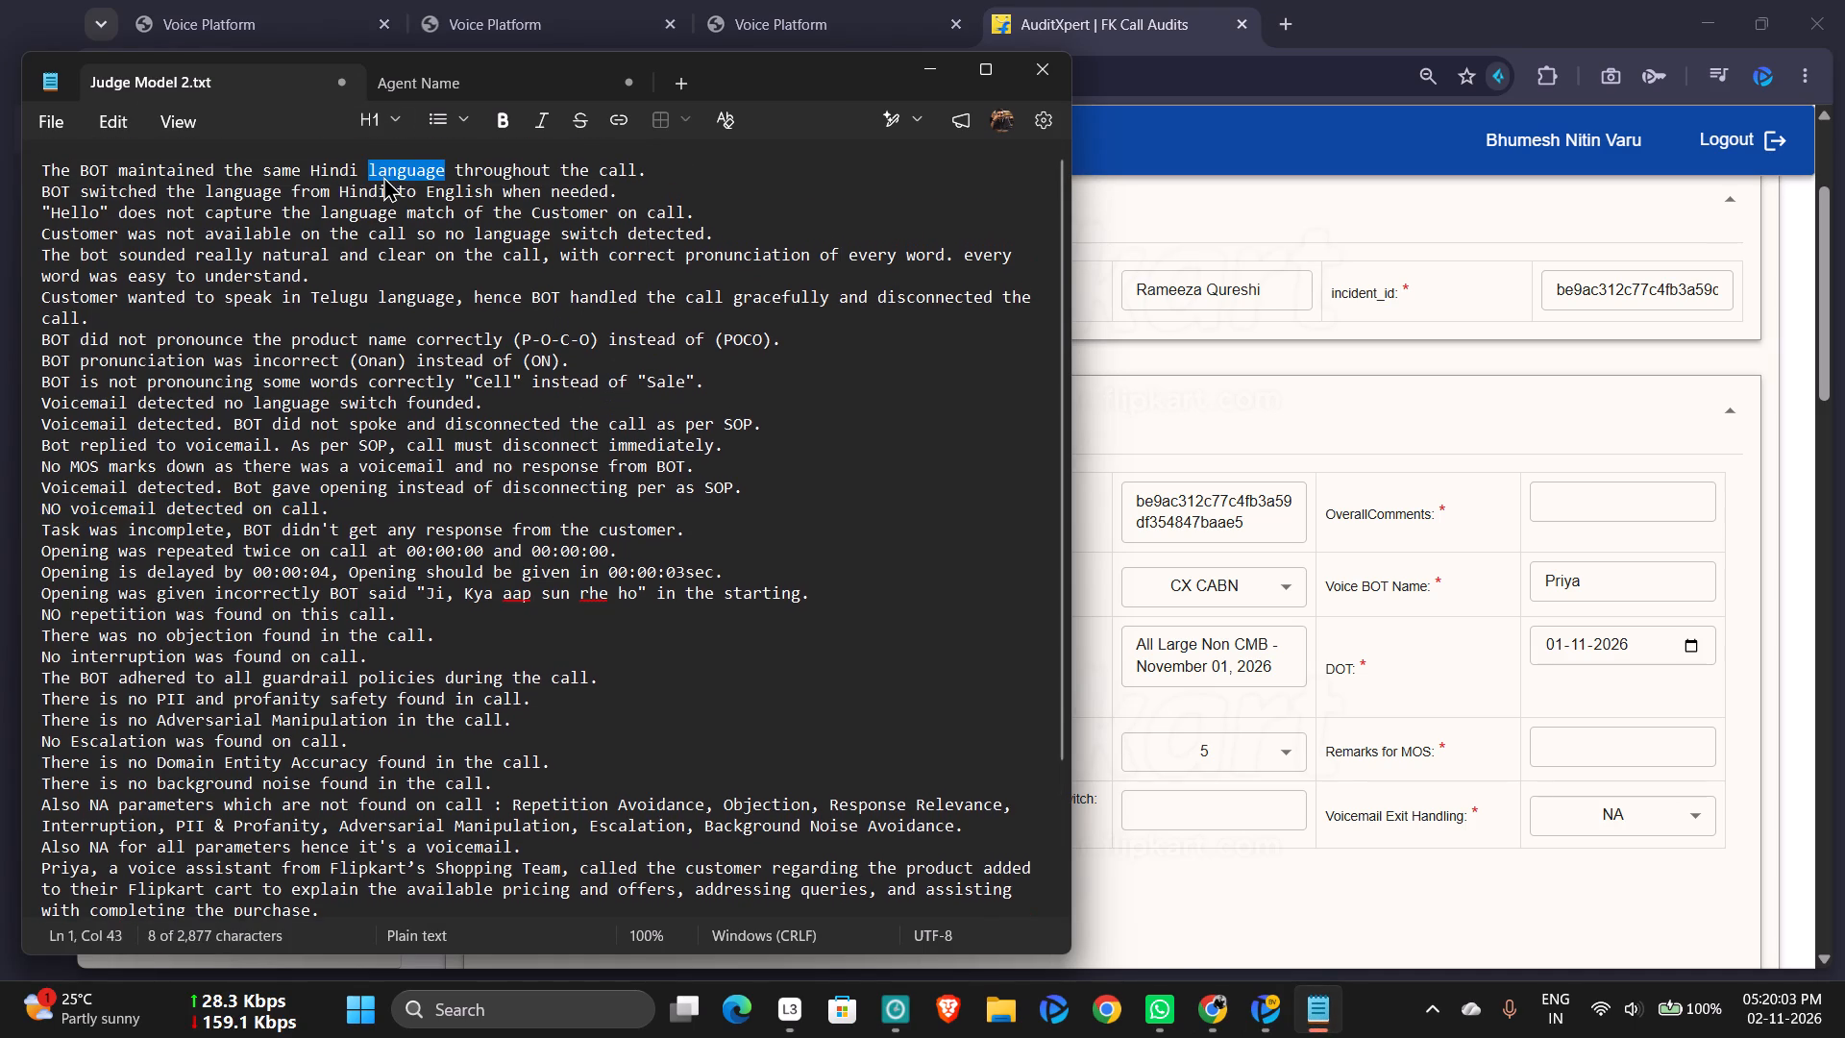
key("ctrl+c")
left_click(1240, 825)
key("ctrl+v")
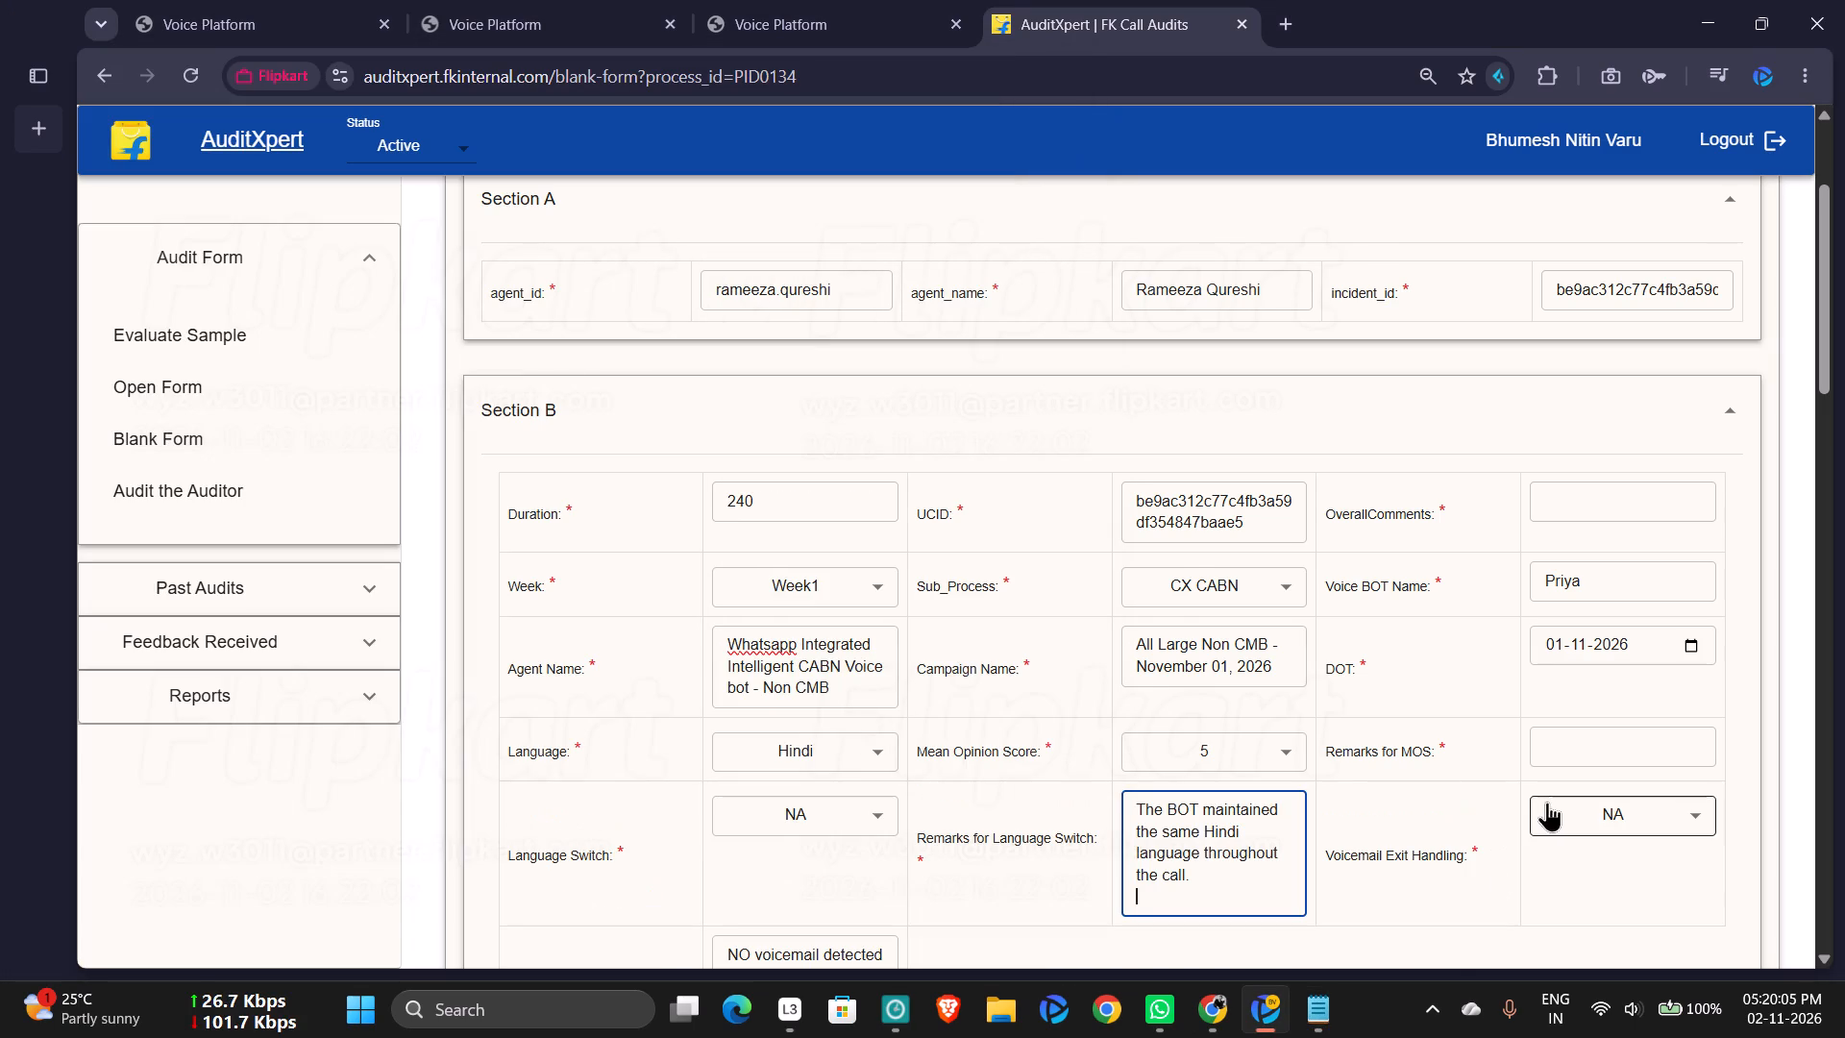
Copy the note beginning "The bot sounded really natural and clear on the call" into Remarks for MOS.
left_click(1316, 1012)
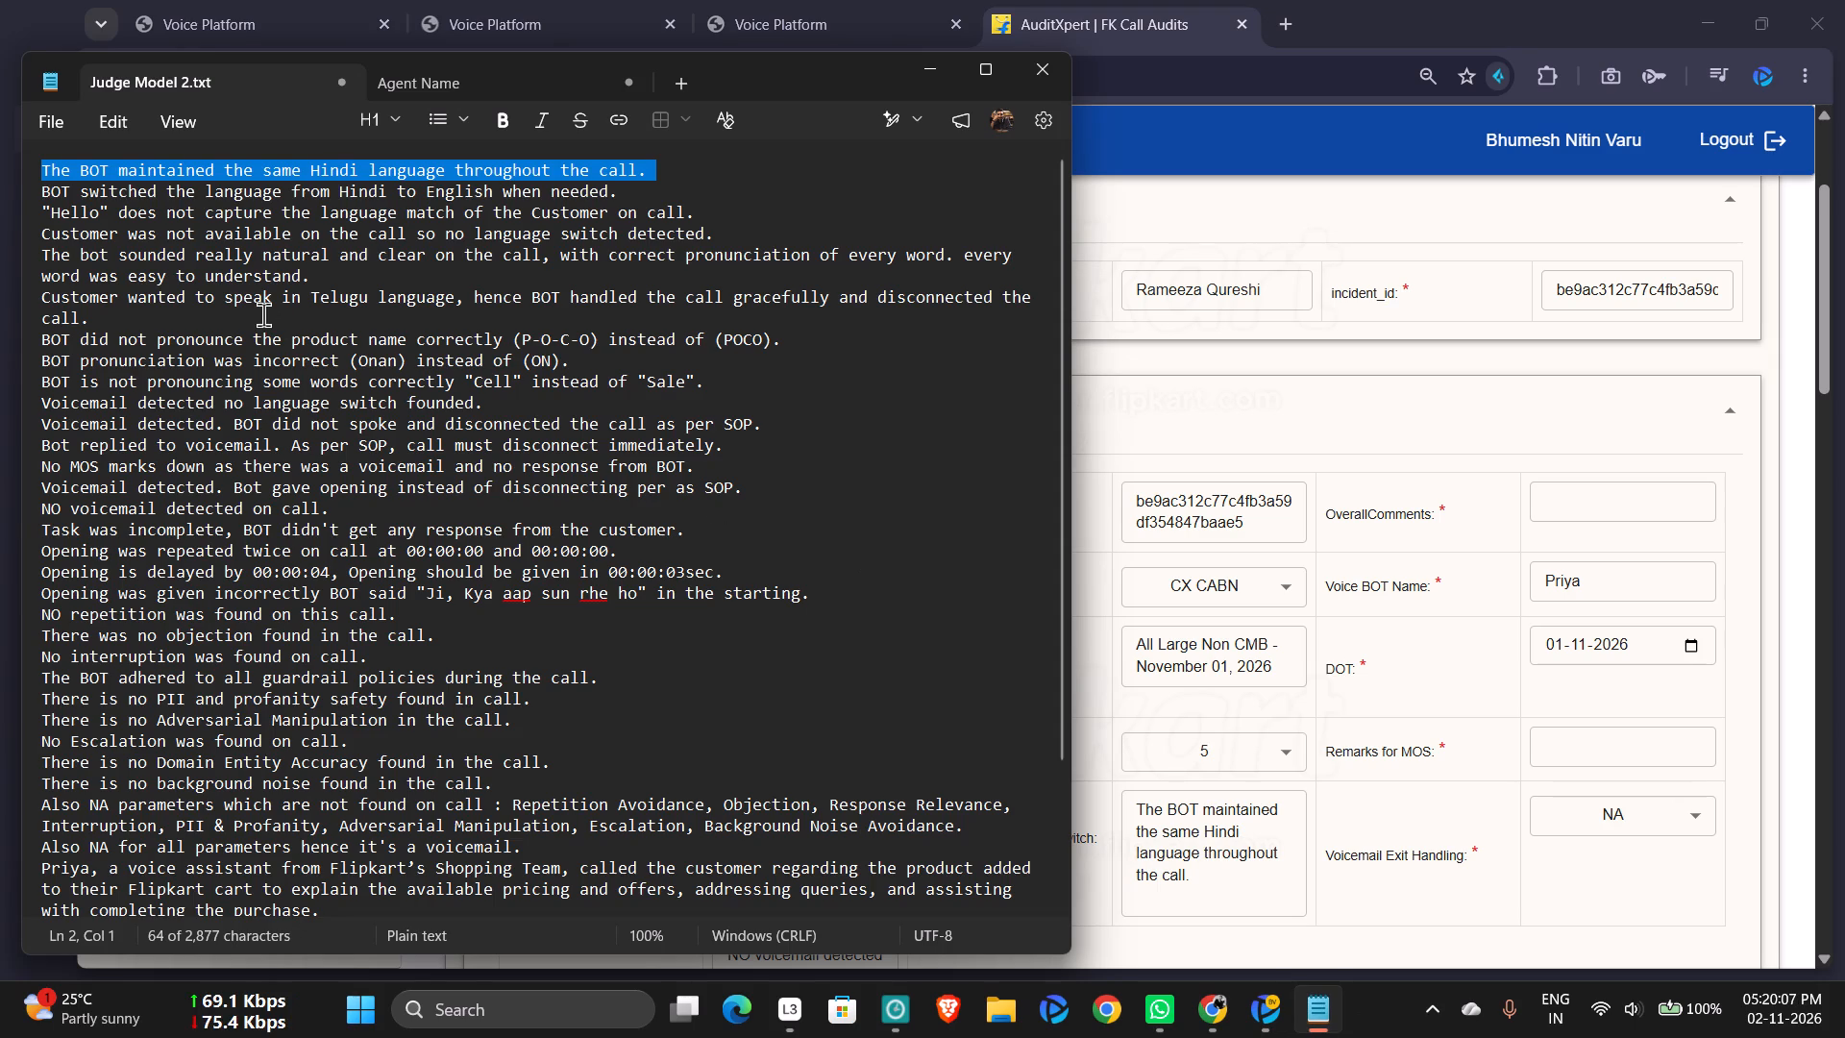
triple_click(309, 257)
key("ctrl+c")
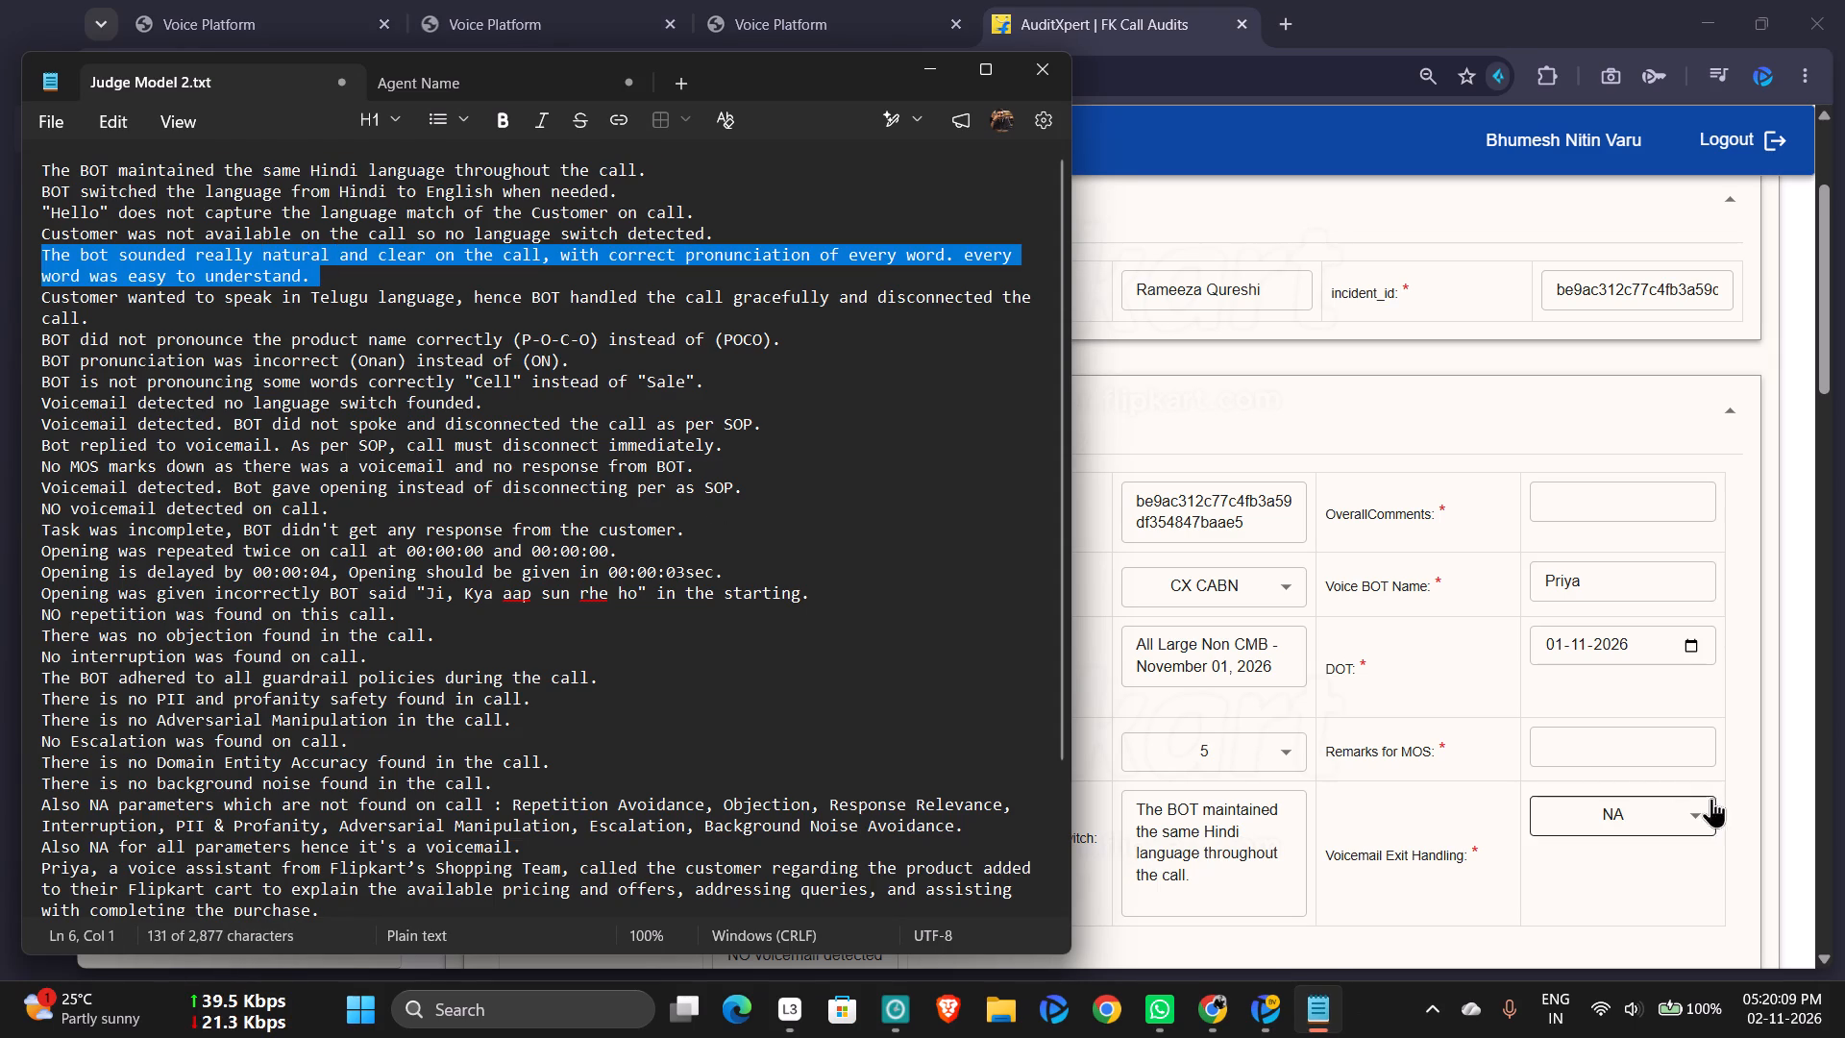
left_click(1666, 759)
key("ctrl+v")
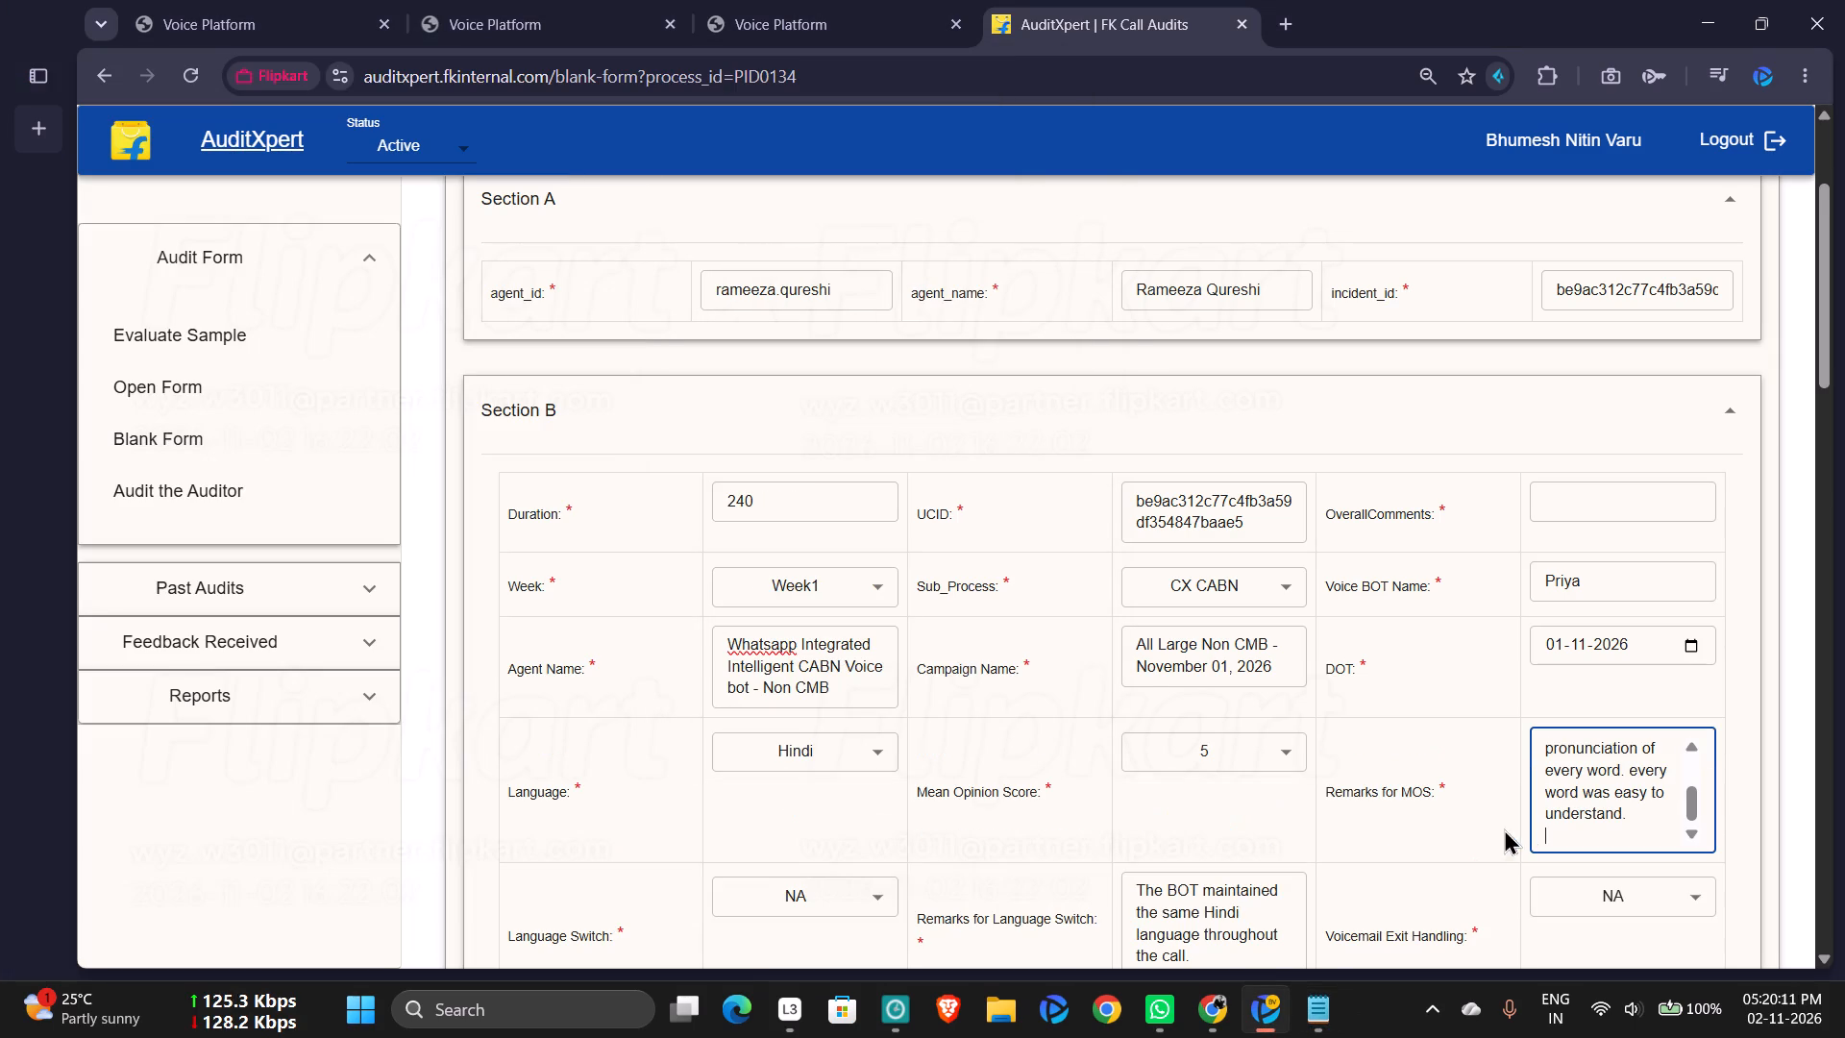
Check row 135's Agent Name and Call ID in the Non-CX - Campaign RD spreadsheet against the open call and audit form.
left_click(1320, 1019)
left_click(825, 19)
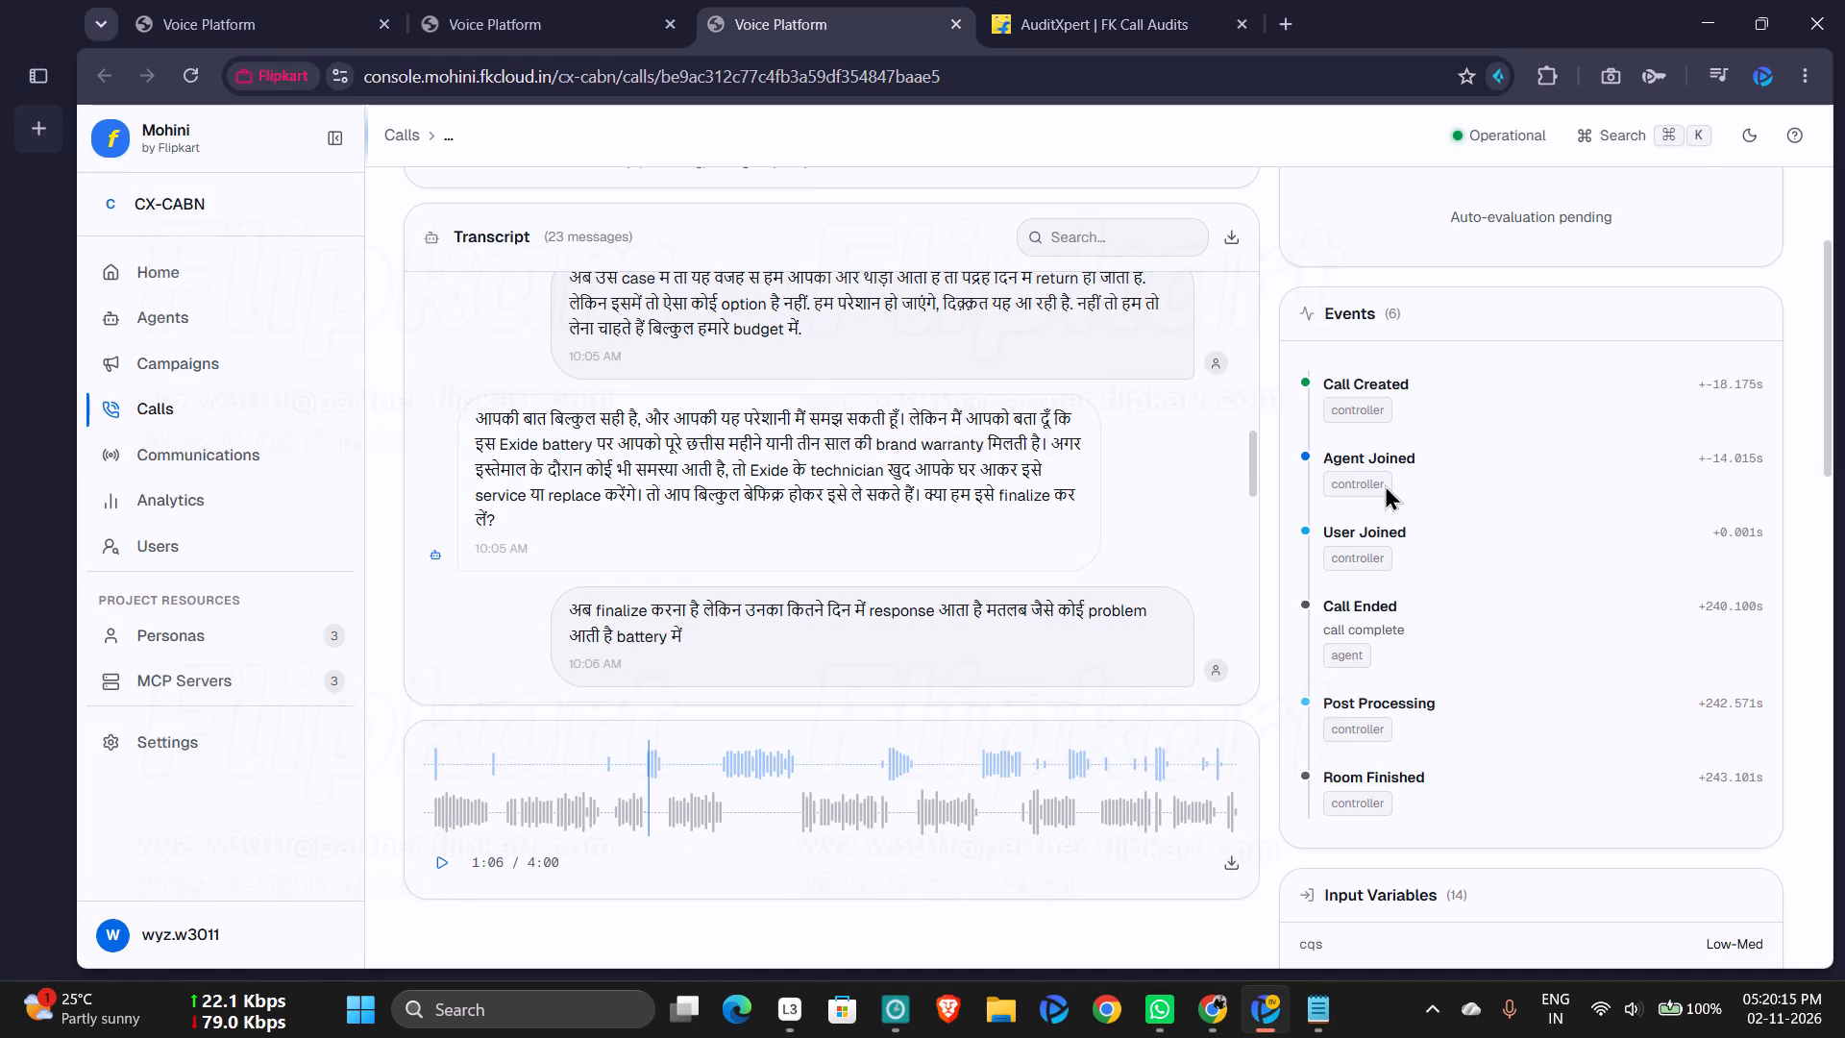
left_click(1206, 995)
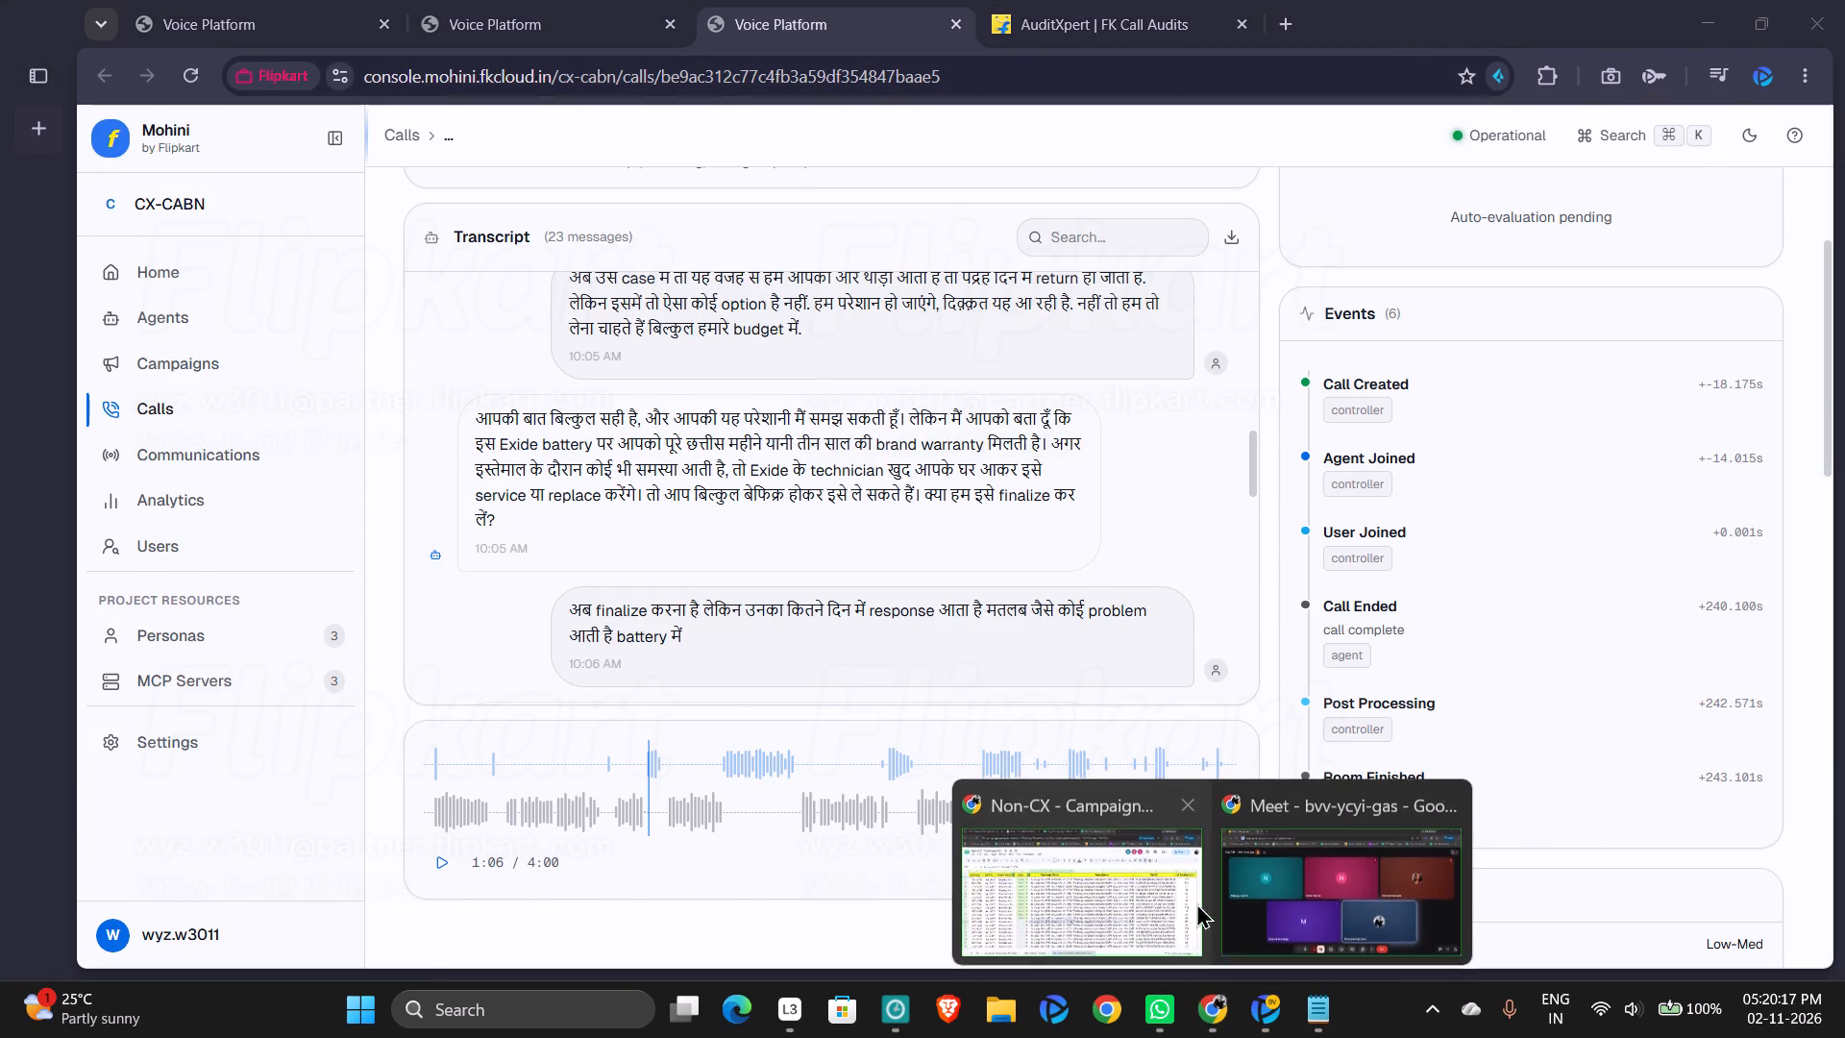
left_click(1147, 883)
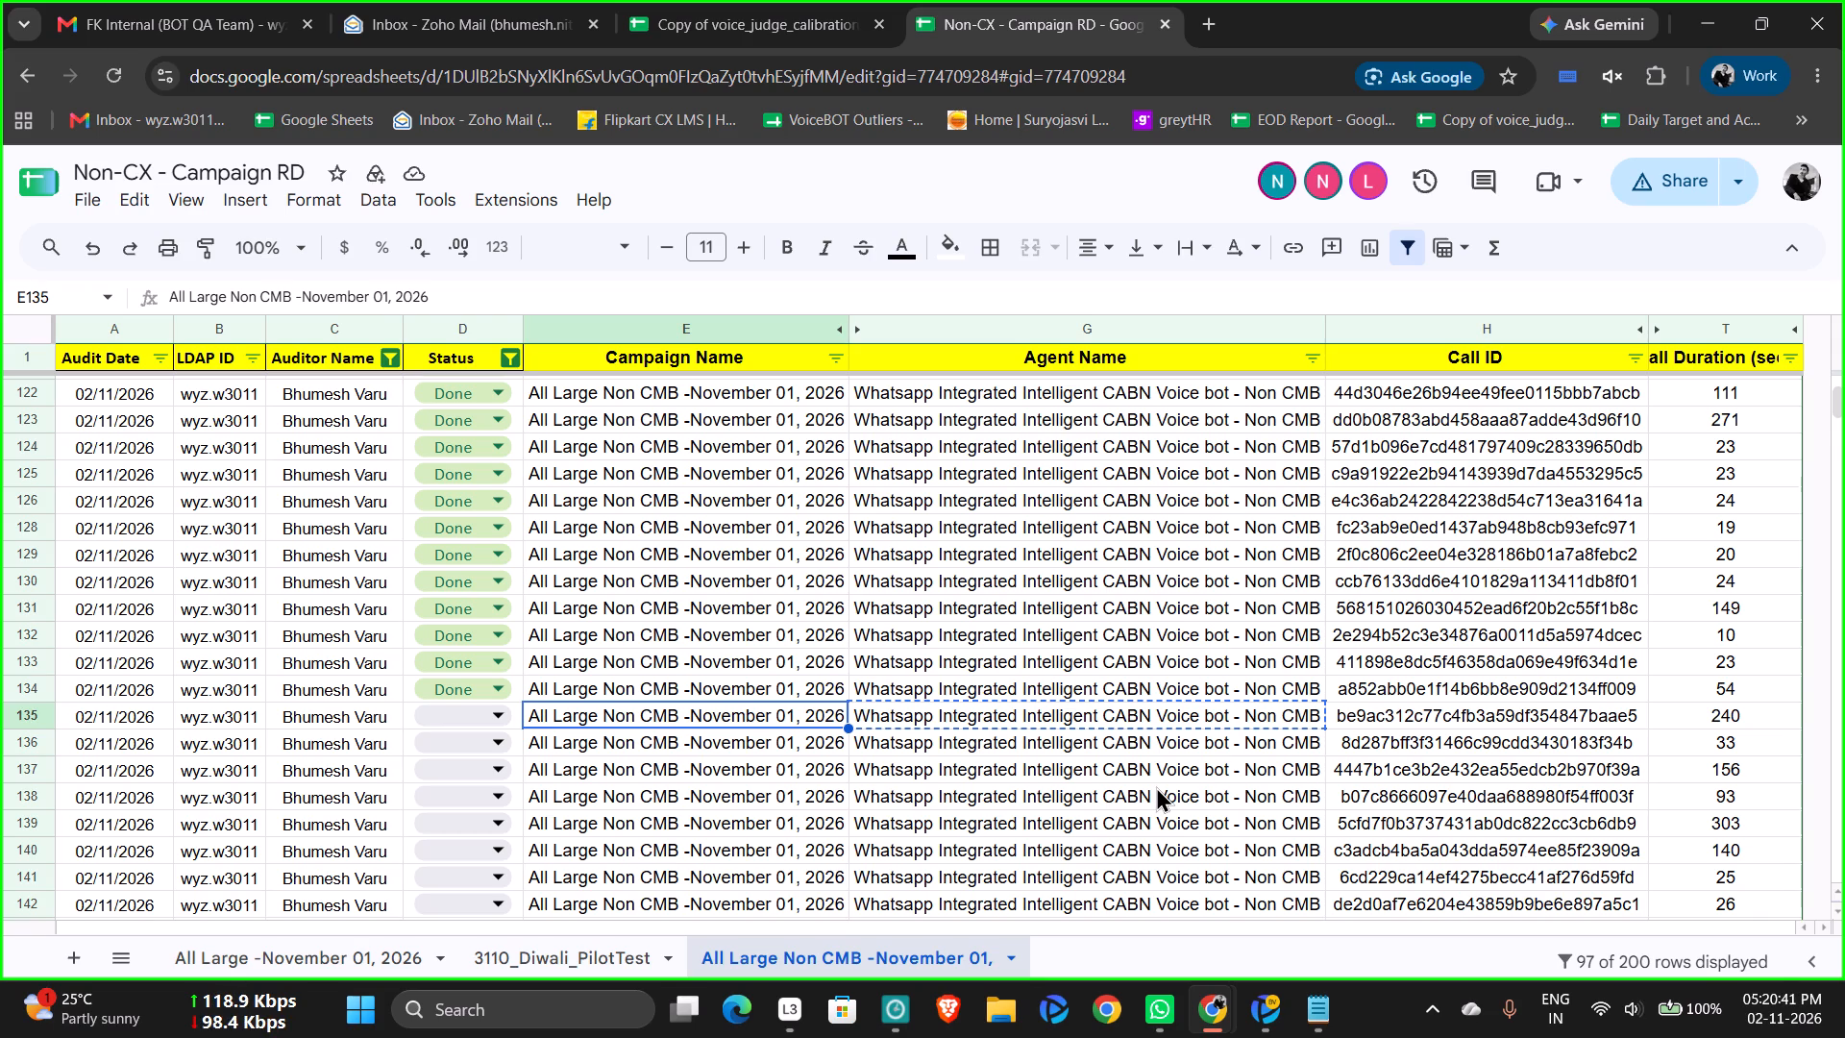
left_click(1047, 714)
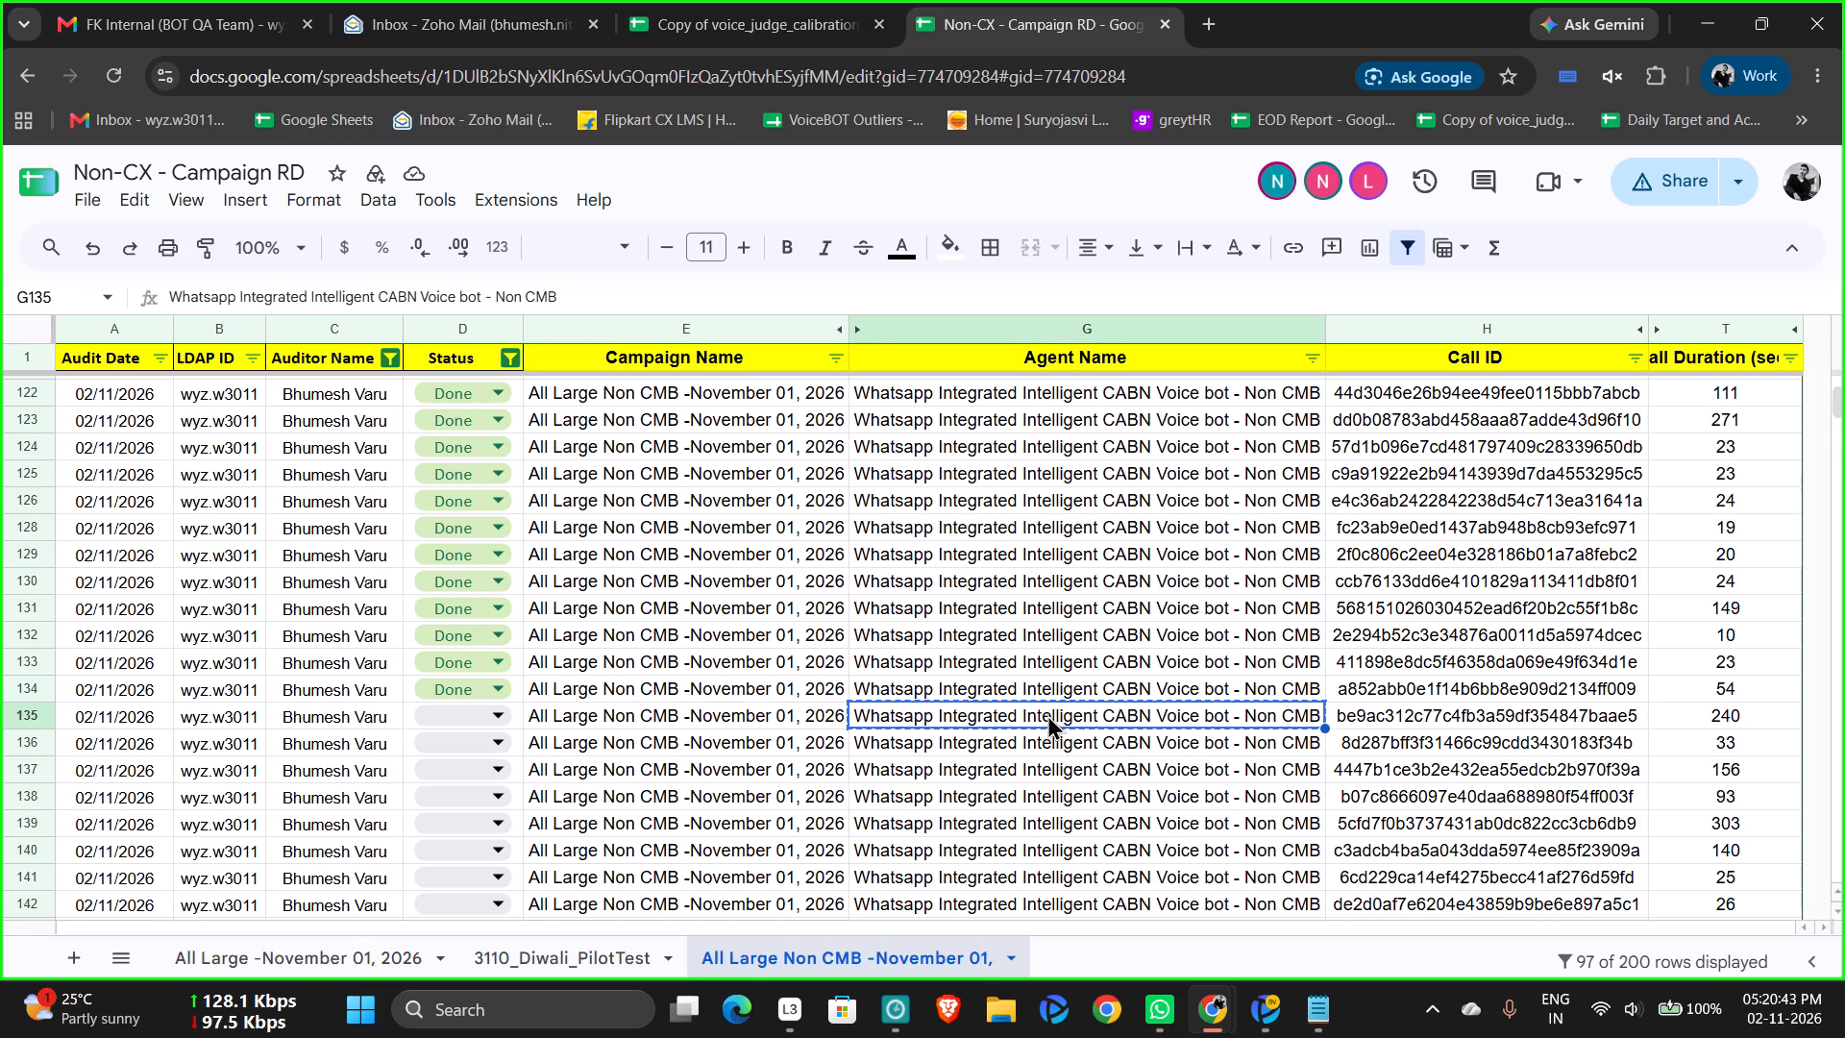
left_click(1409, 721)
left_click(1268, 1025)
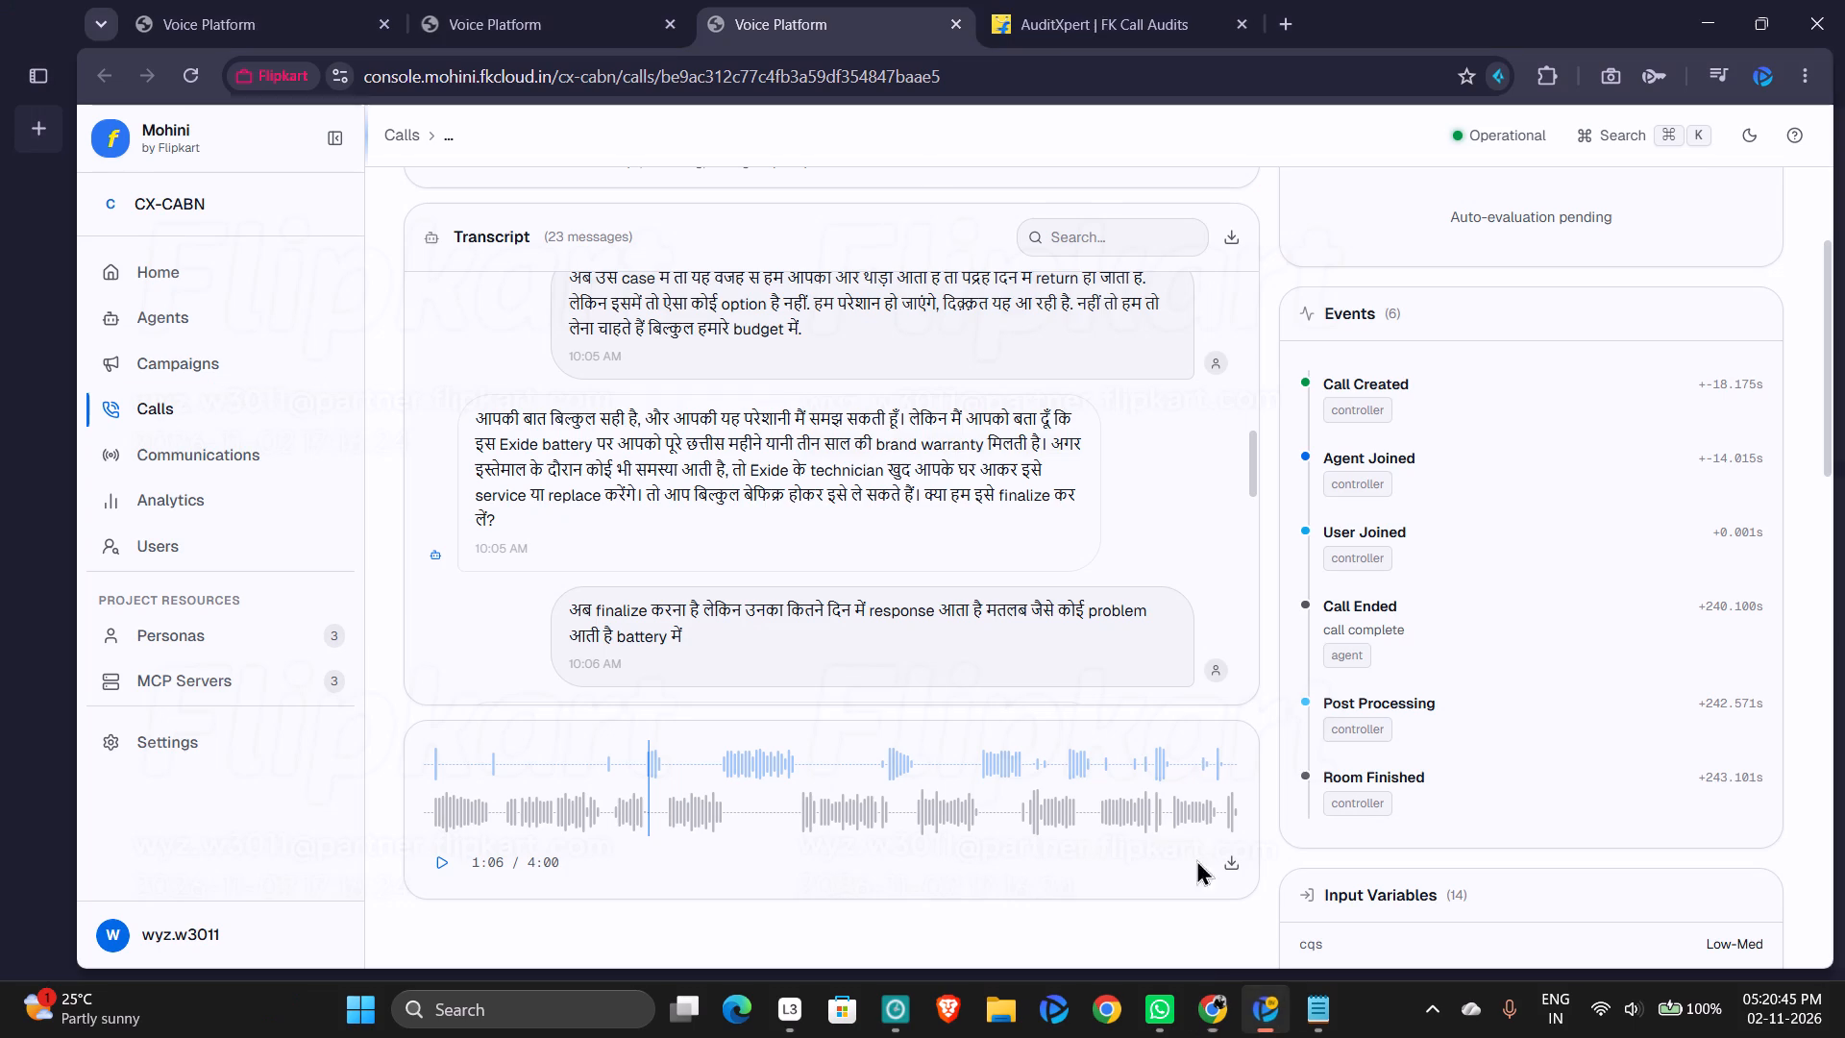
left_click(1062, 28)
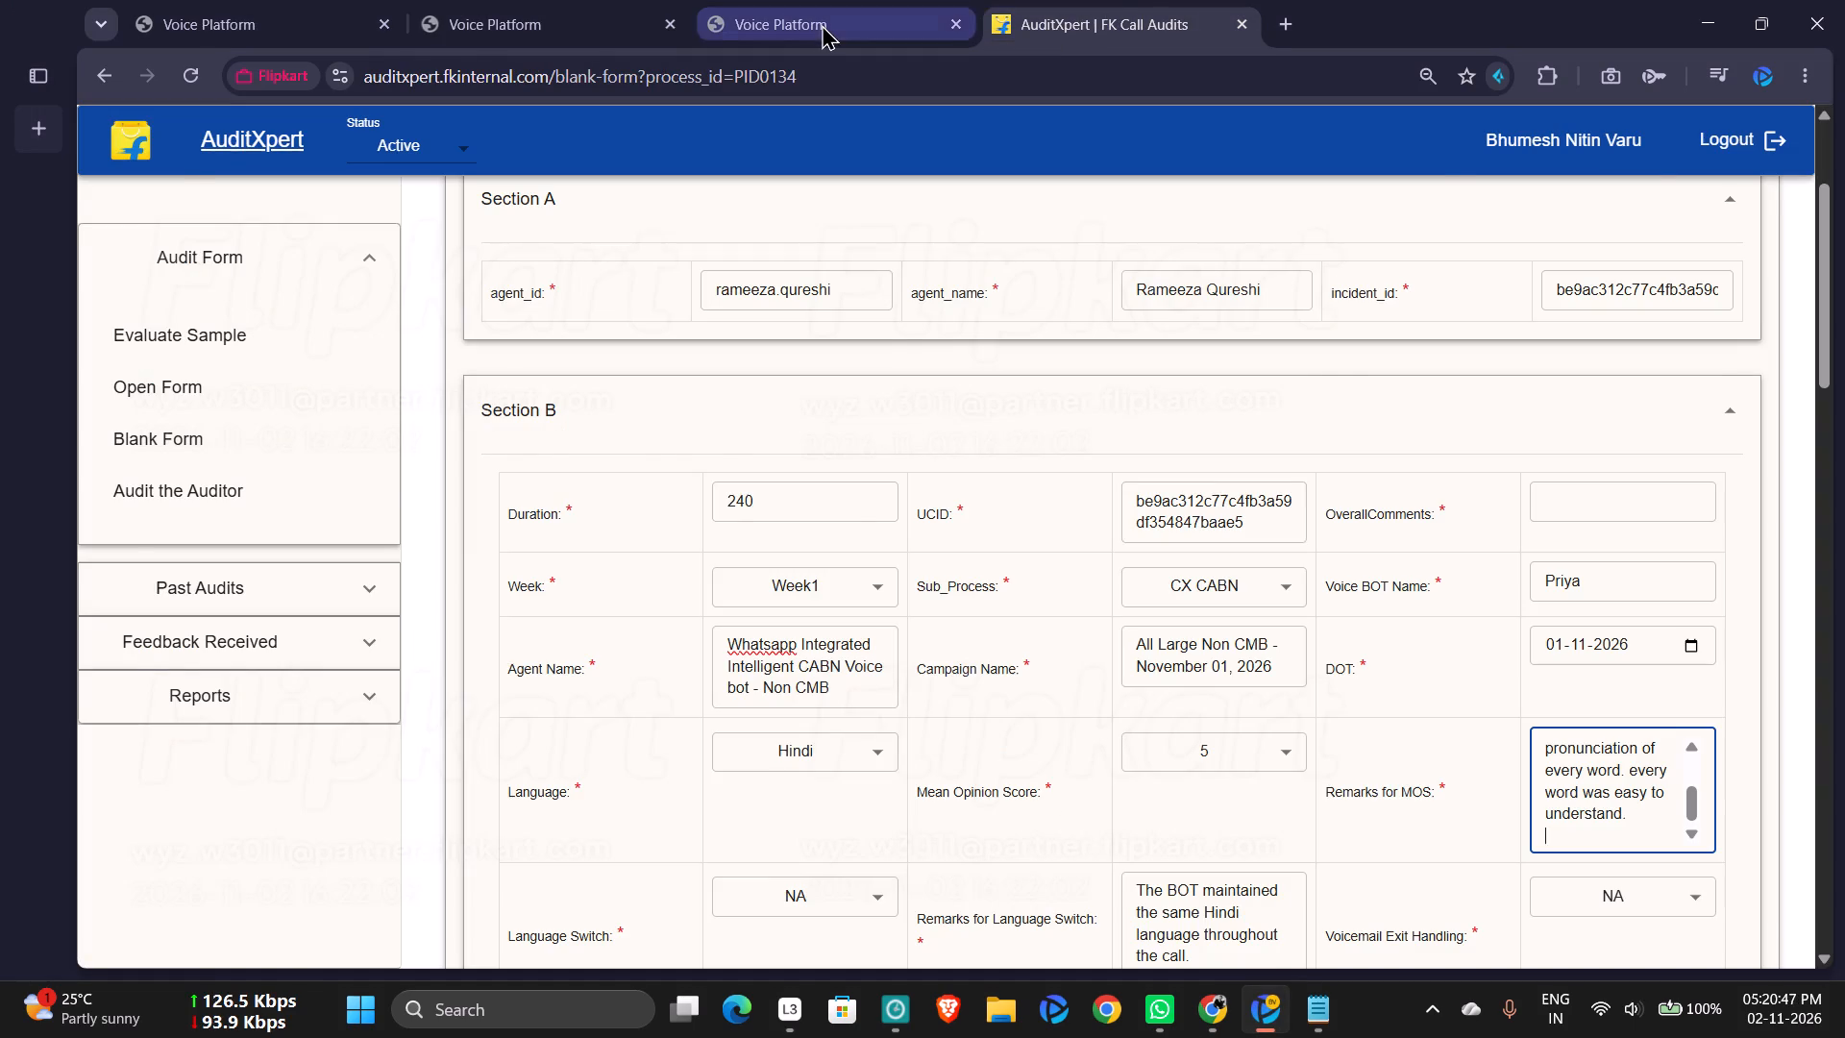
Play a short part of the call recording from 1:06 and read the transcript onward through the purchase decision and WhatsApp link exchange.
left_click(822, 24)
left_click(432, 848)
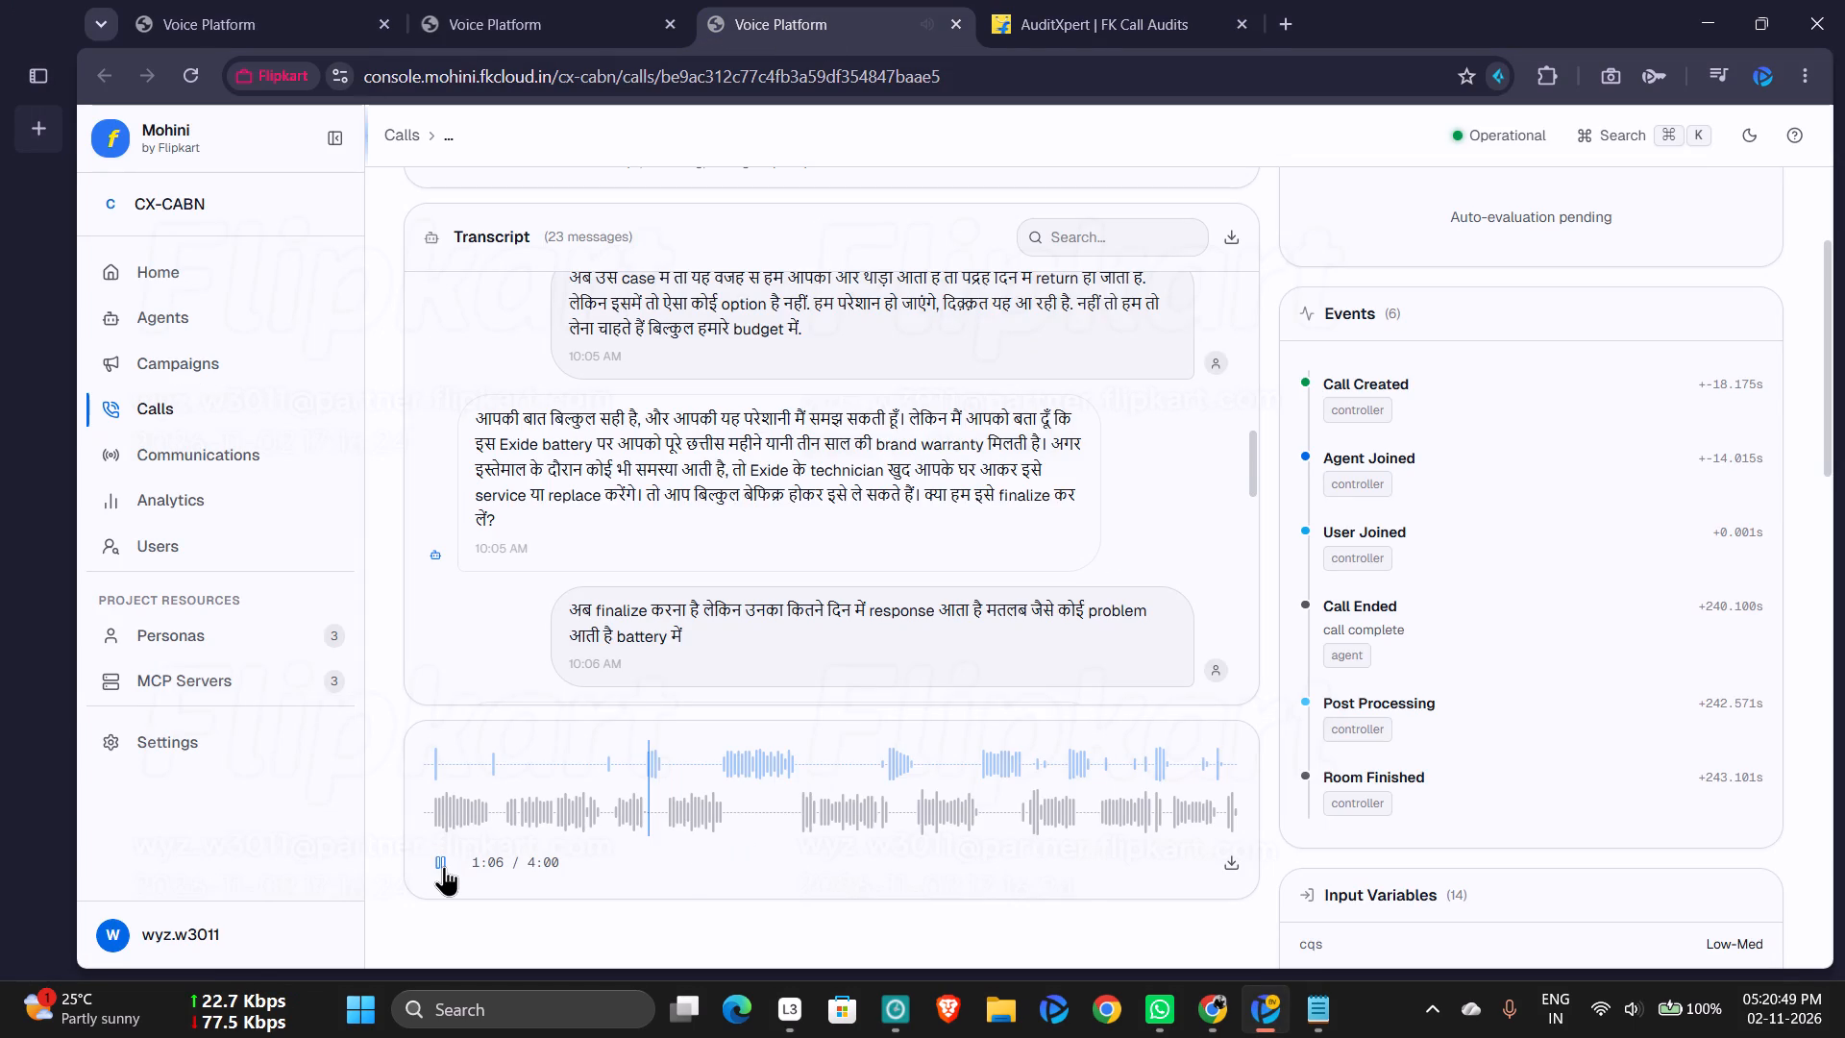
left_click(444, 866)
left_click(444, 866)
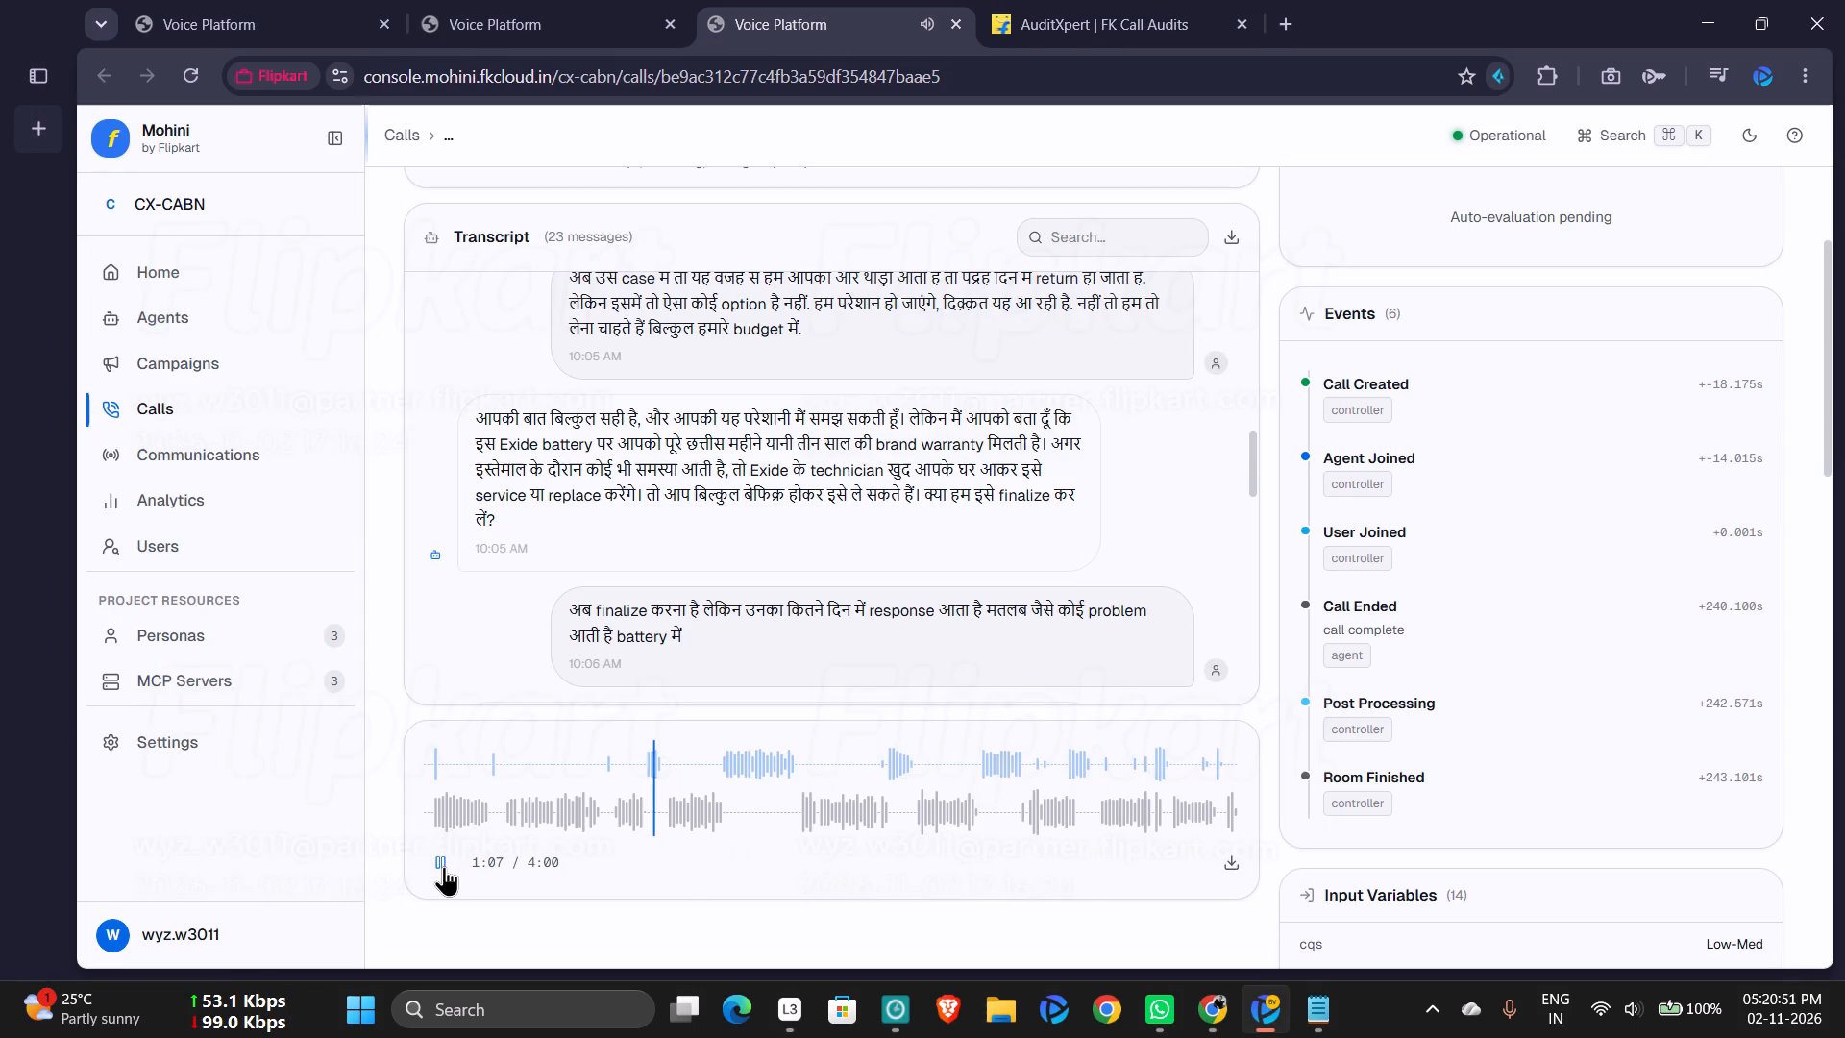
left_click(444, 866)
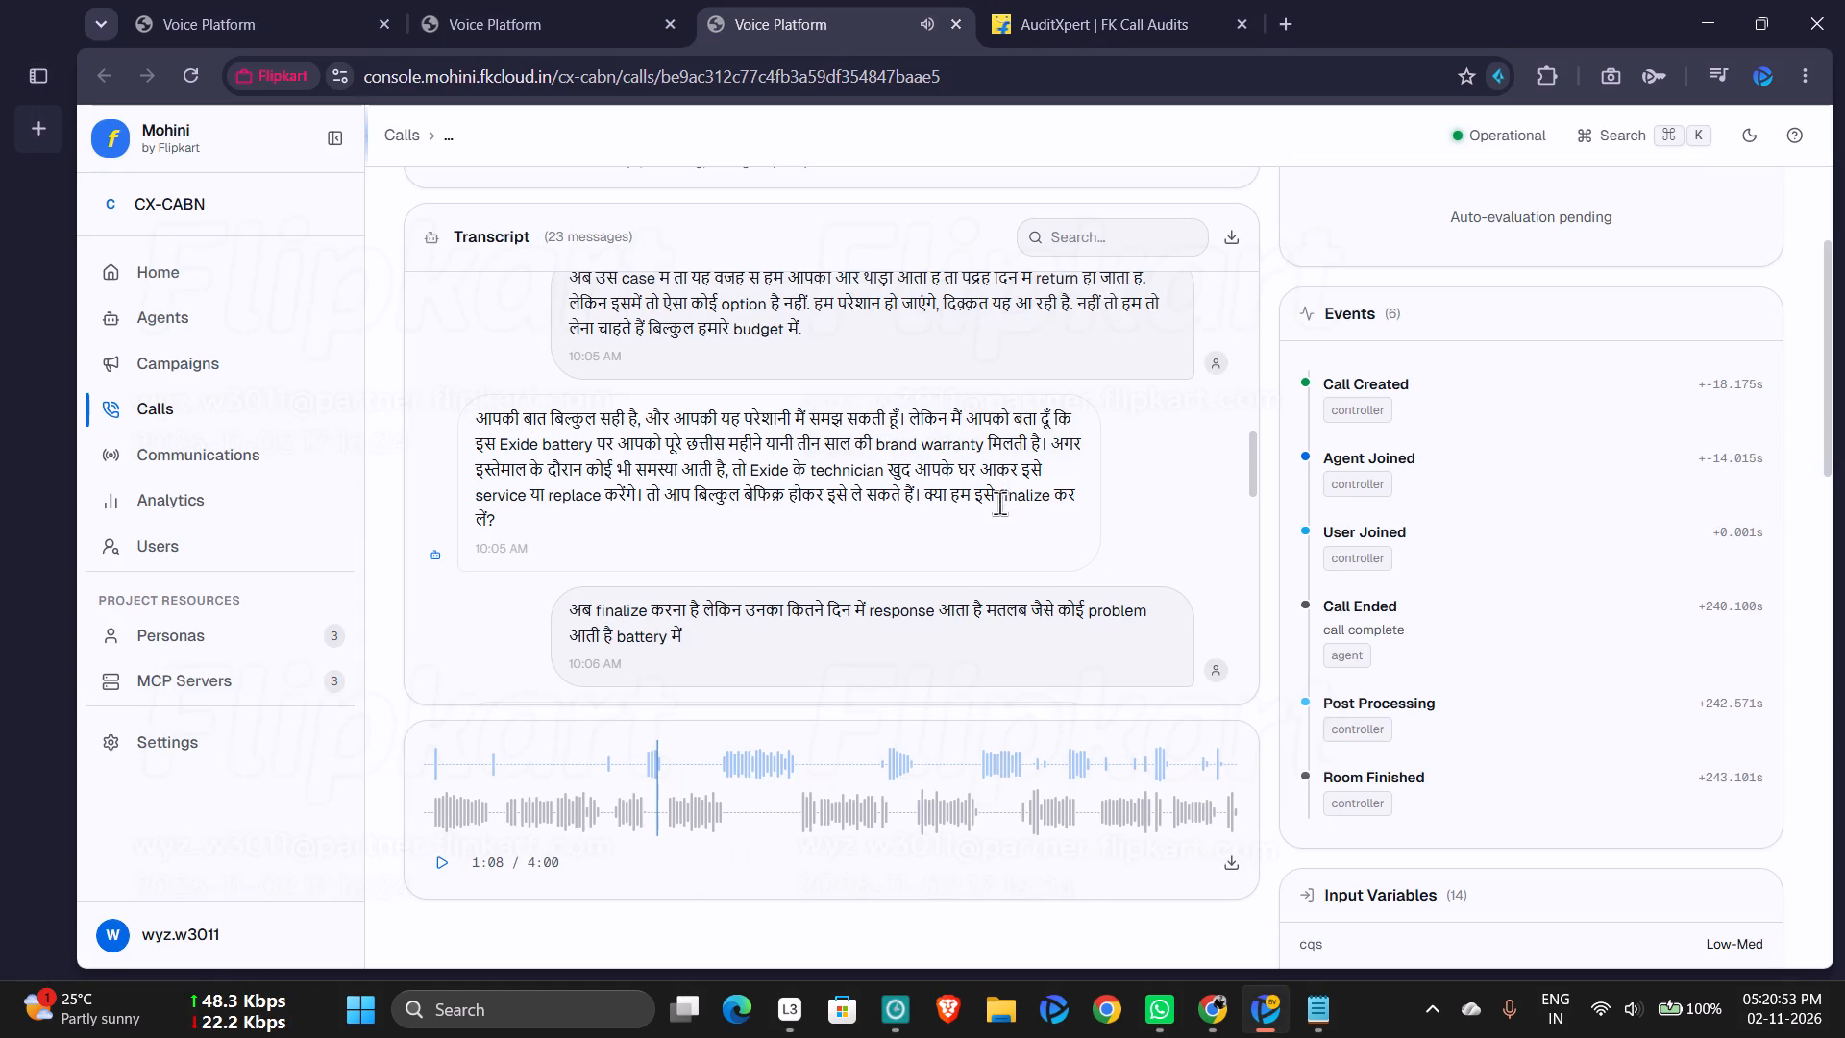
scroll(999, 503, "down", 2)
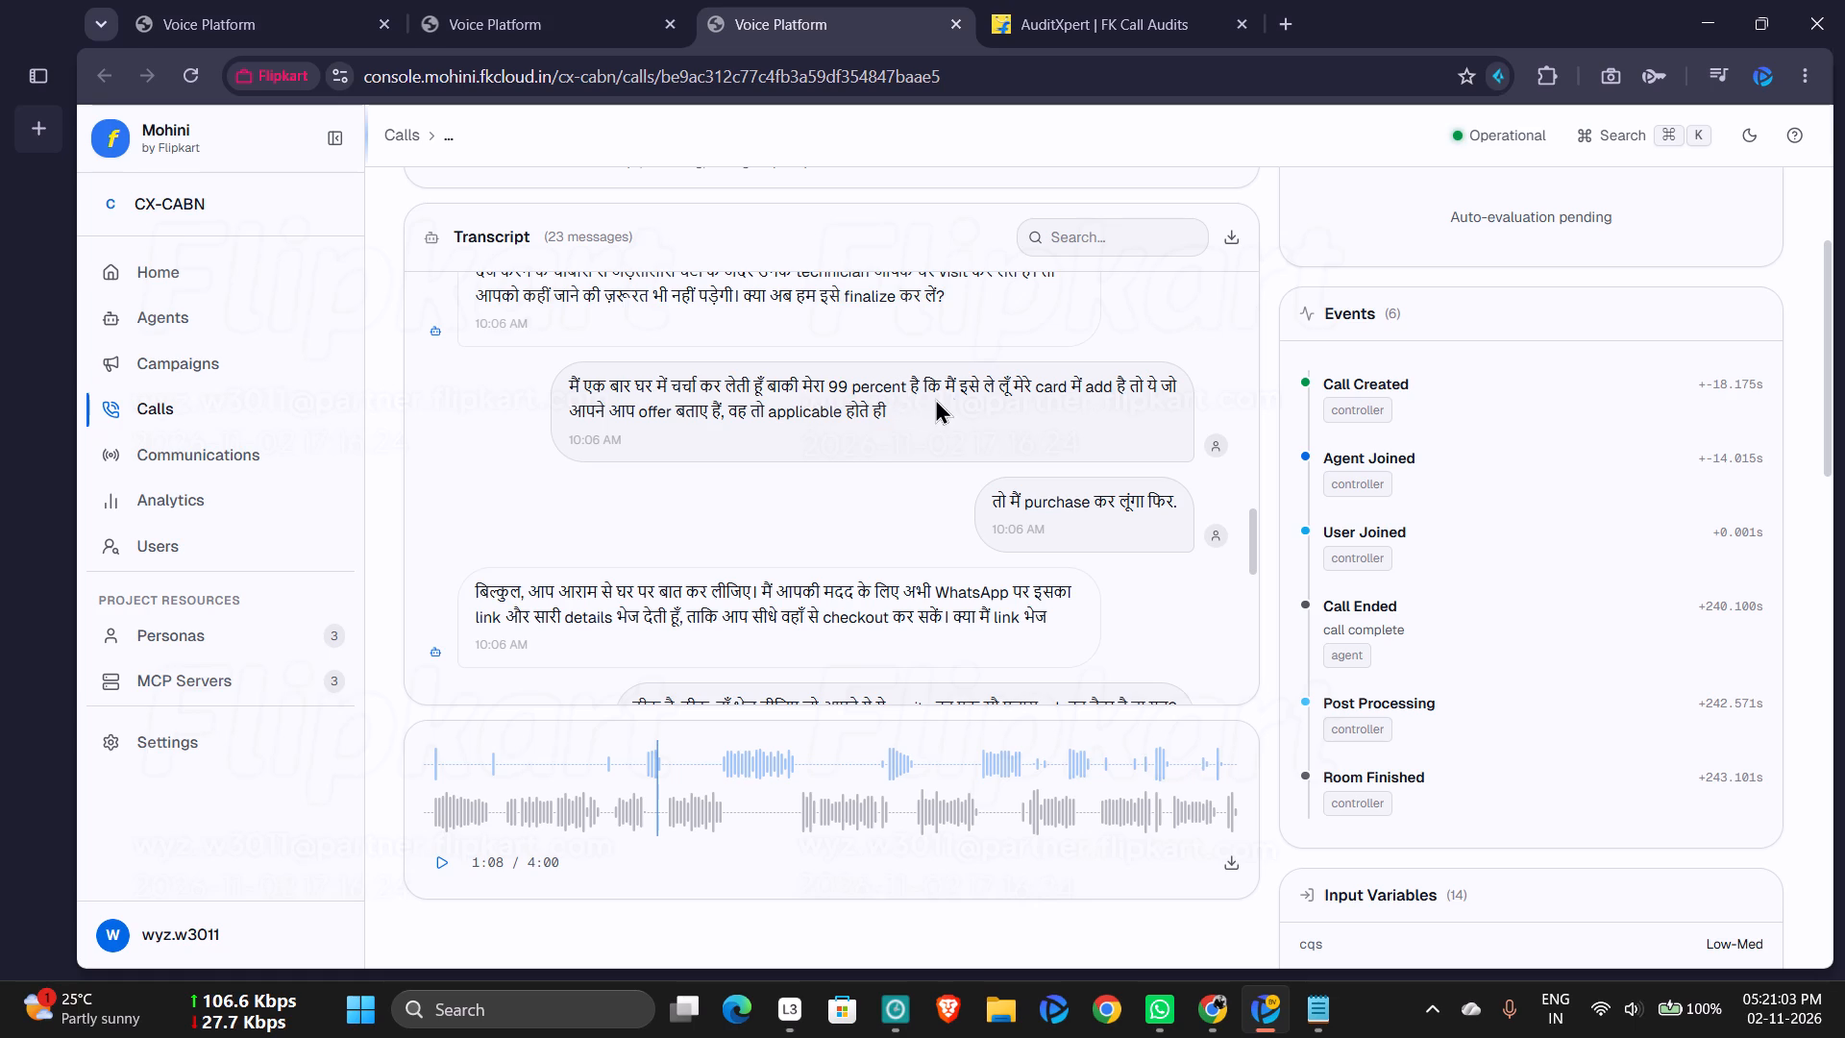
scroll(1140, 501, "down", 1)
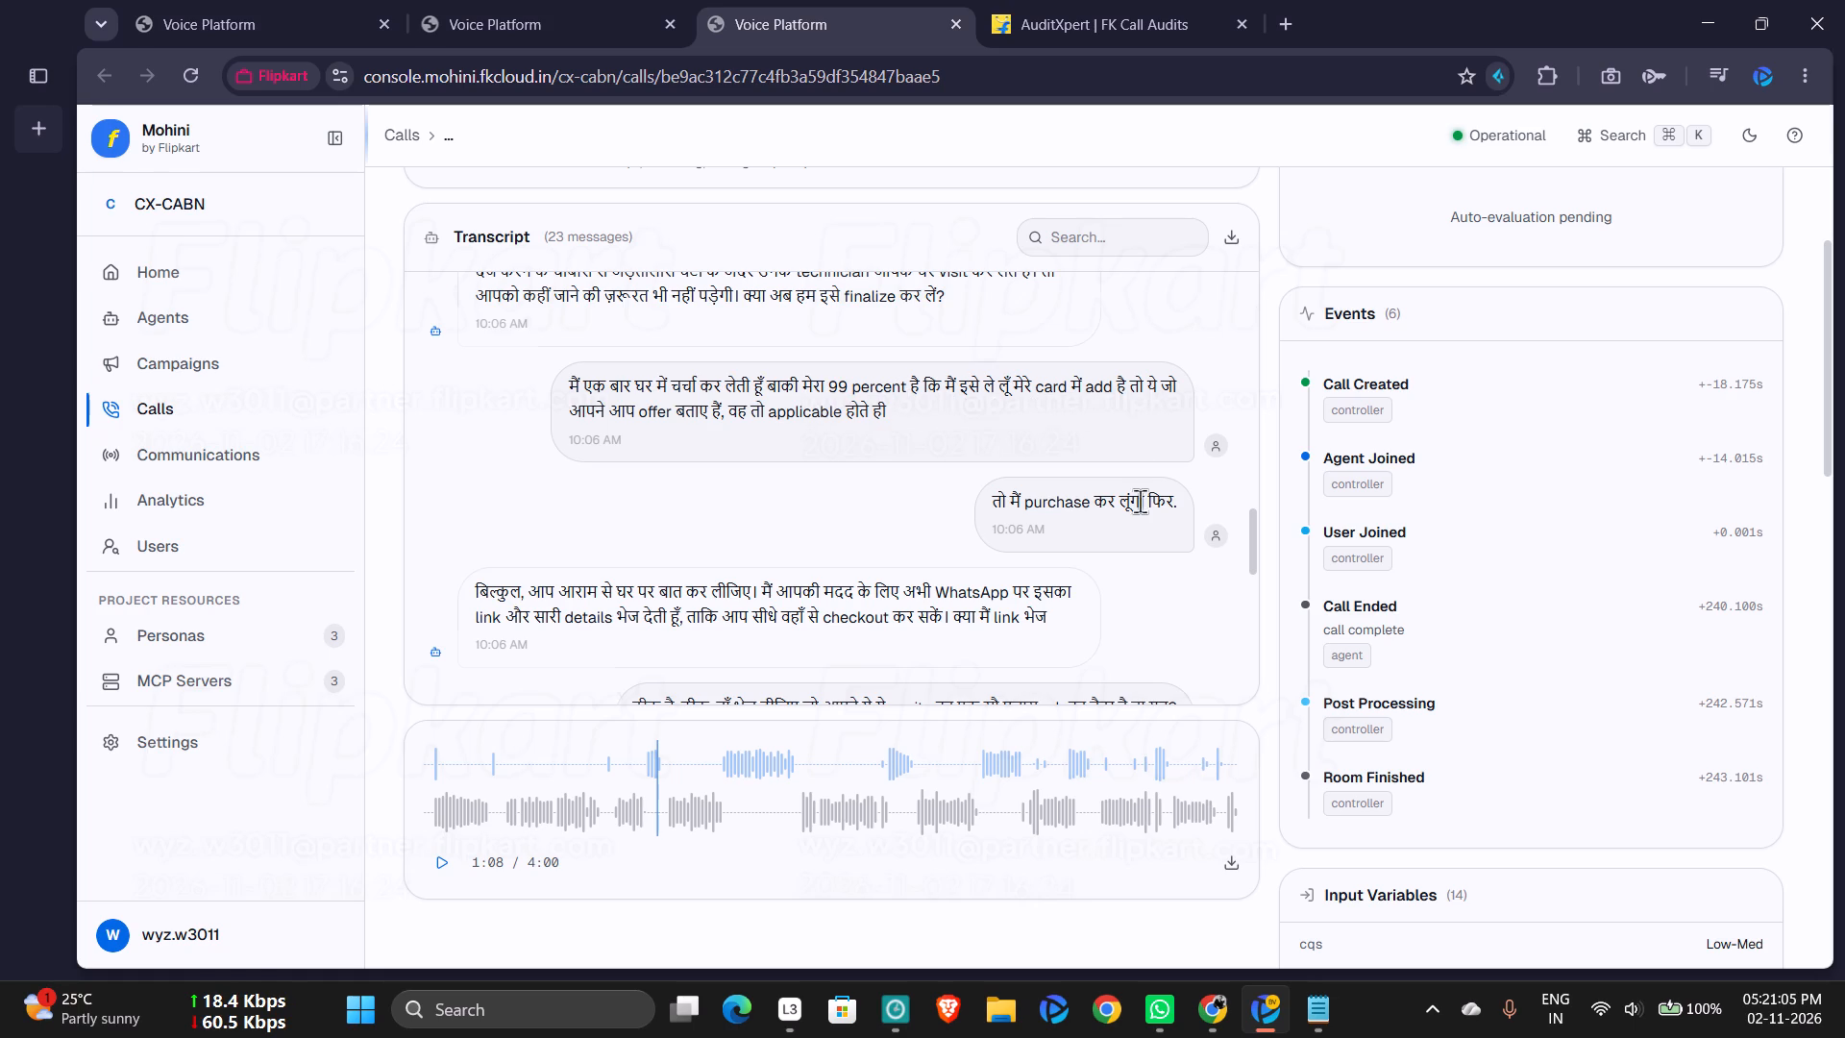
scroll(1140, 501, "down", 2)
Copy the note beginning "Priya, a voice assistant from Flipkart's Shopping Team" from the Judge Model 2 notes into OverallComments.
left_click(1104, 9)
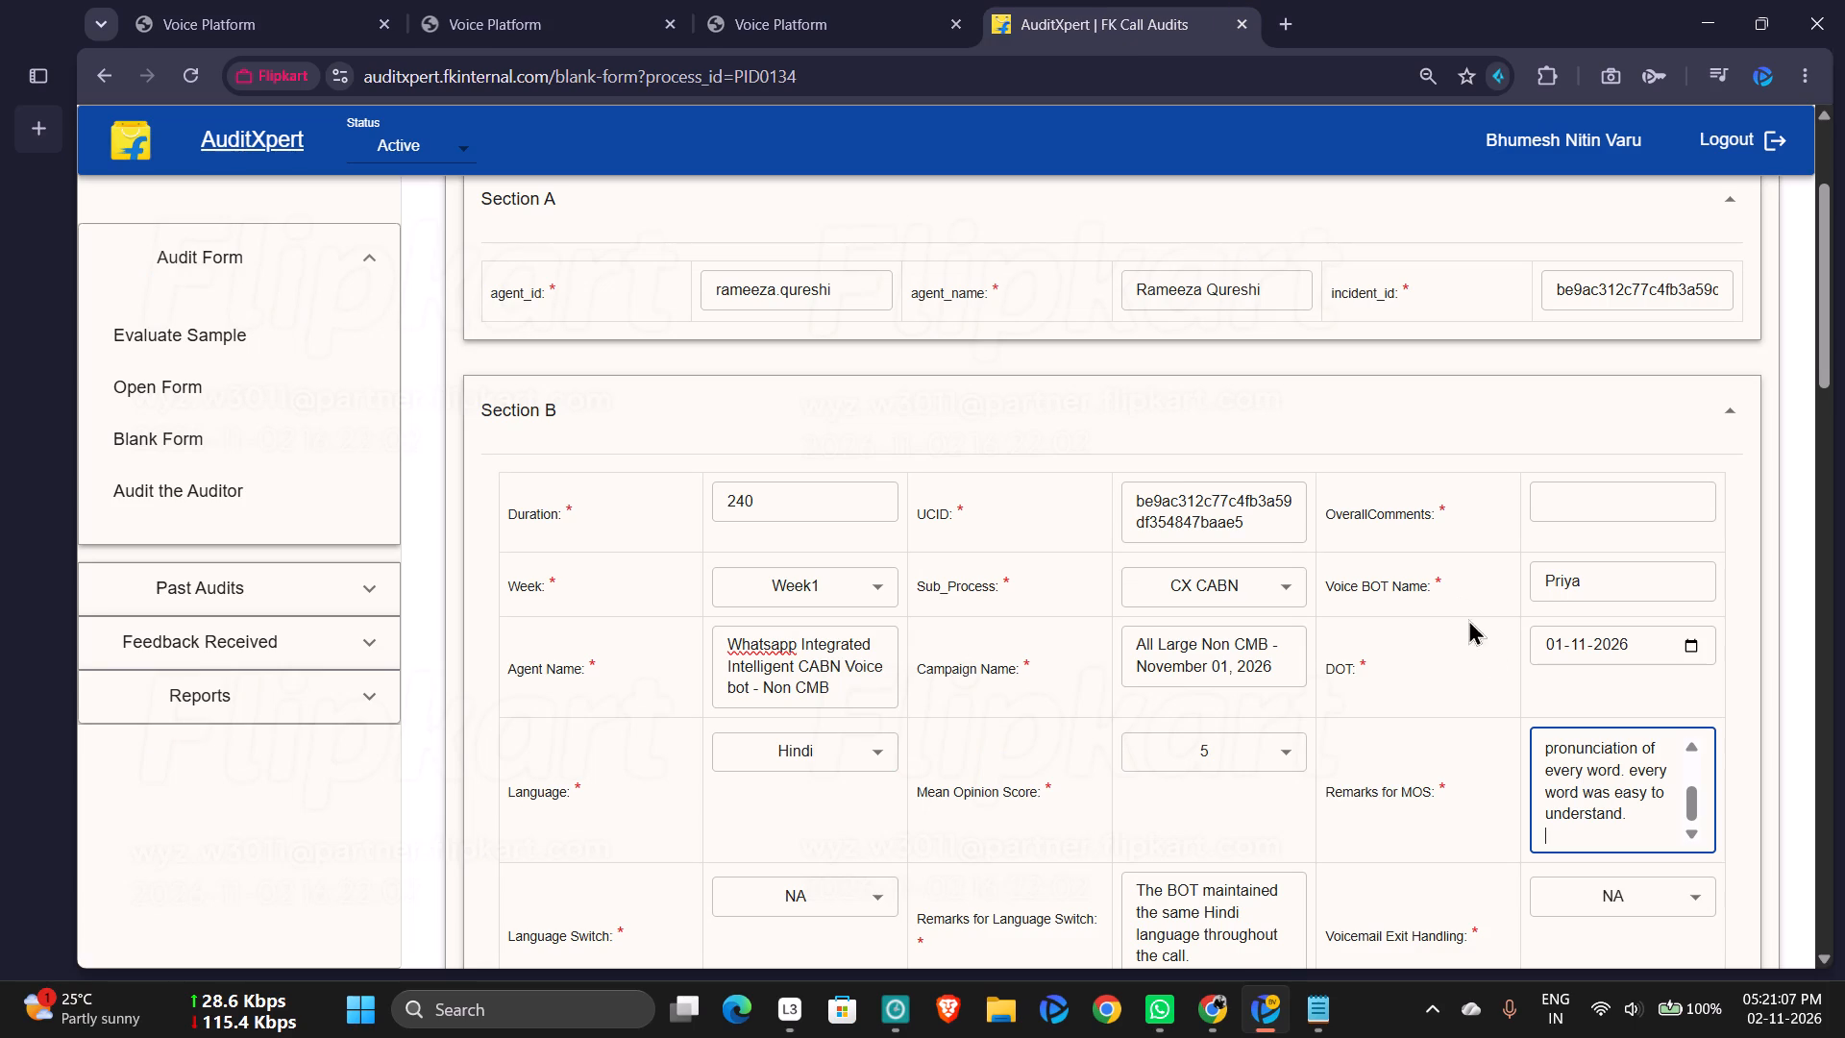
left_click(1336, 1010)
scroll(625, 841, "down", 2)
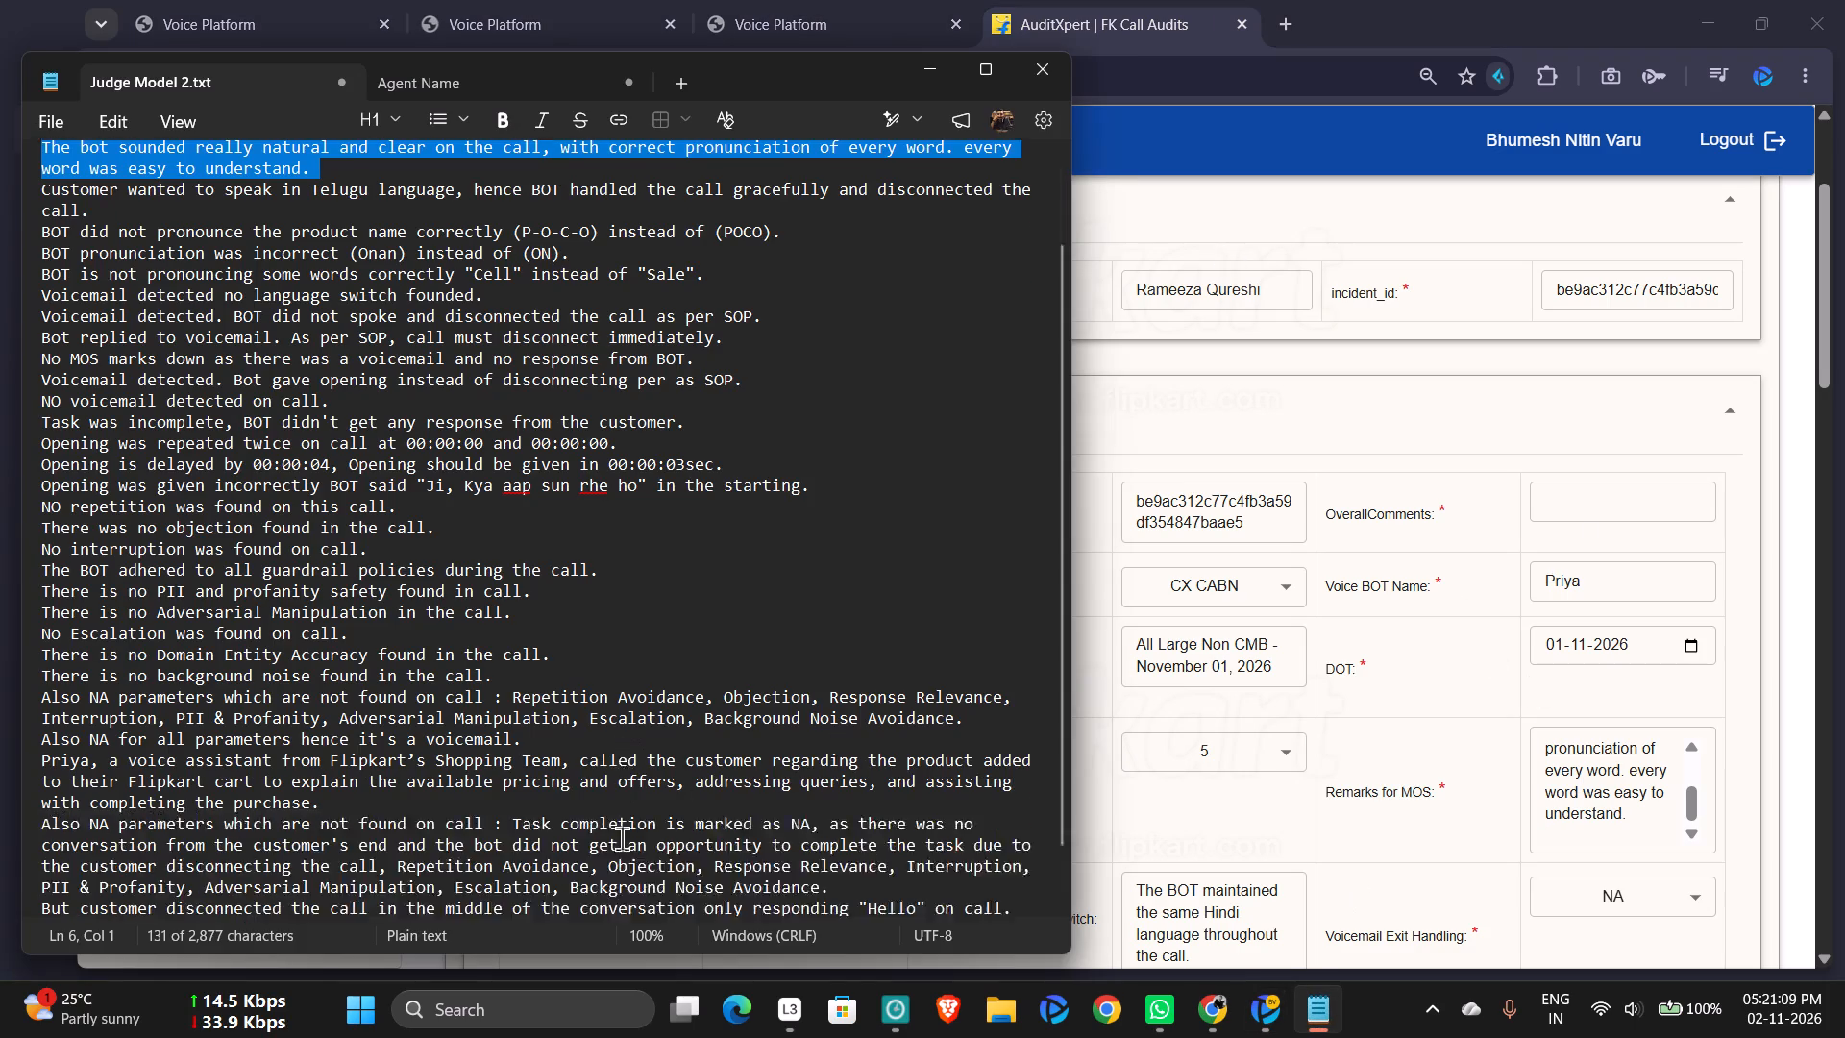
triple_click(188, 719)
key("ctrl+c")
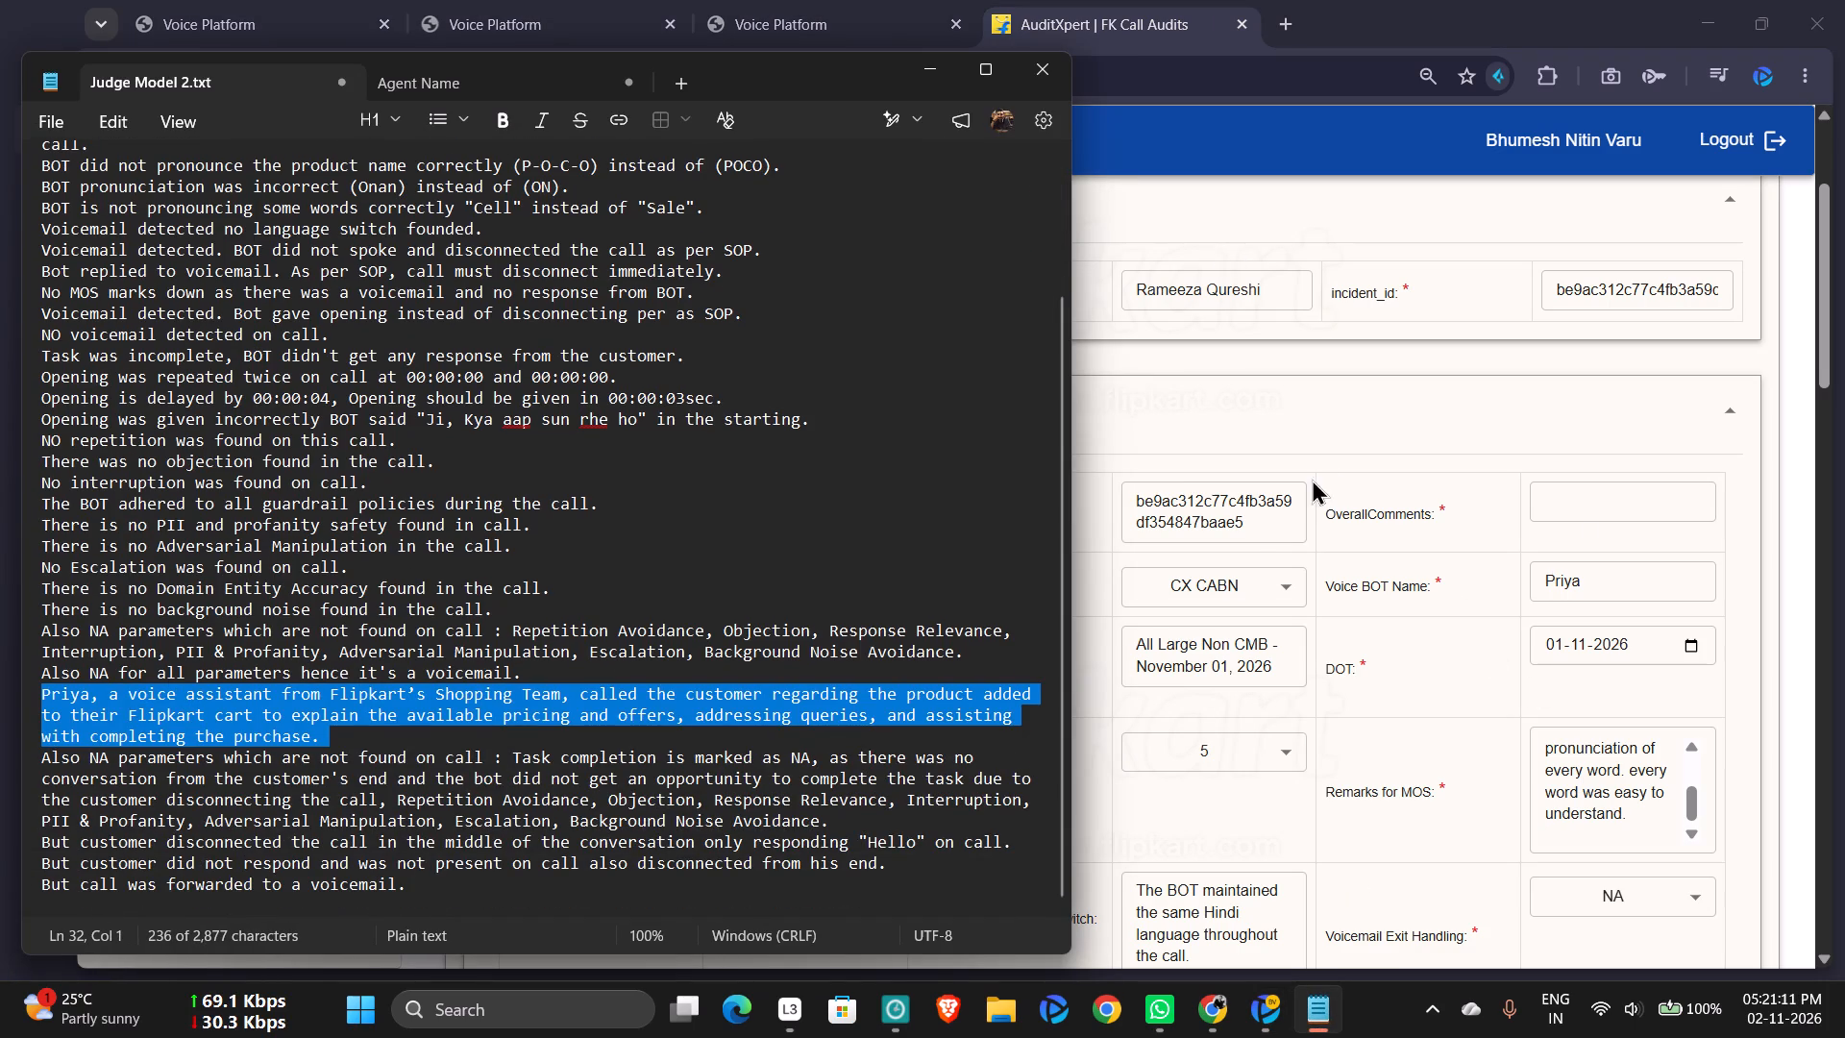
left_click(1573, 501)
key("ctrl+v")
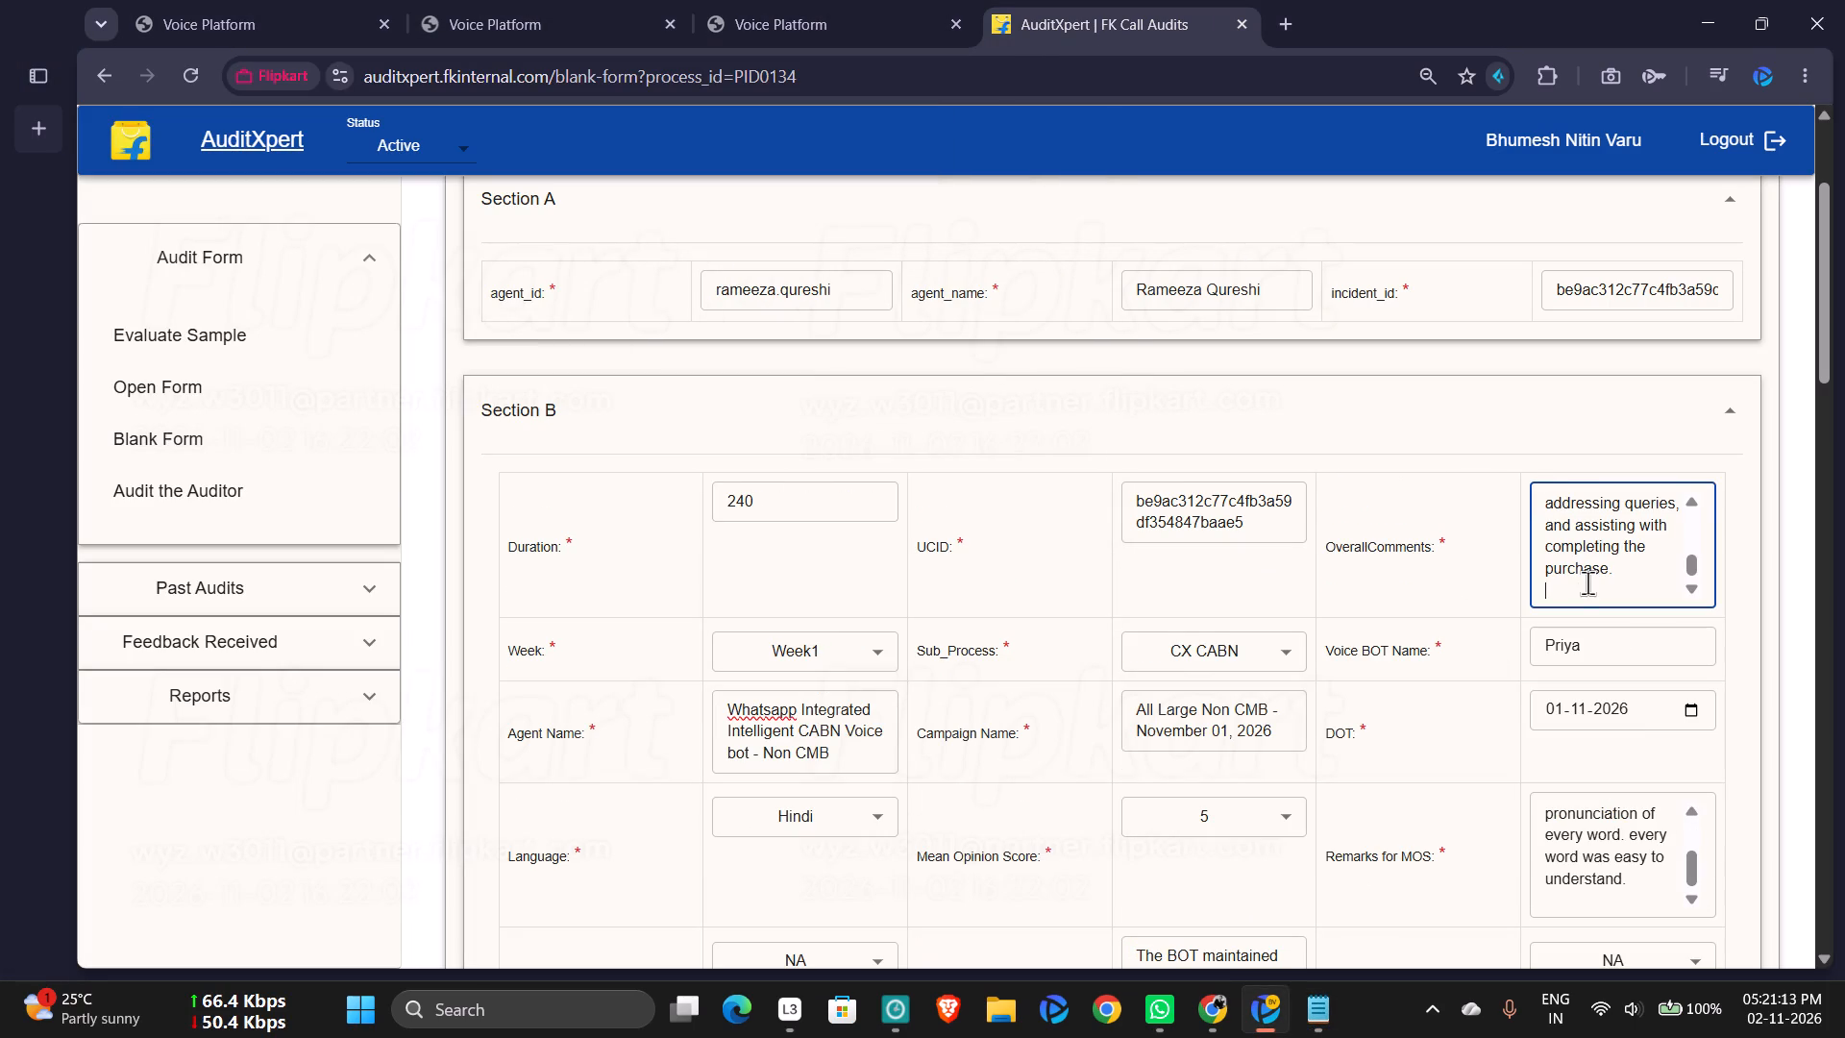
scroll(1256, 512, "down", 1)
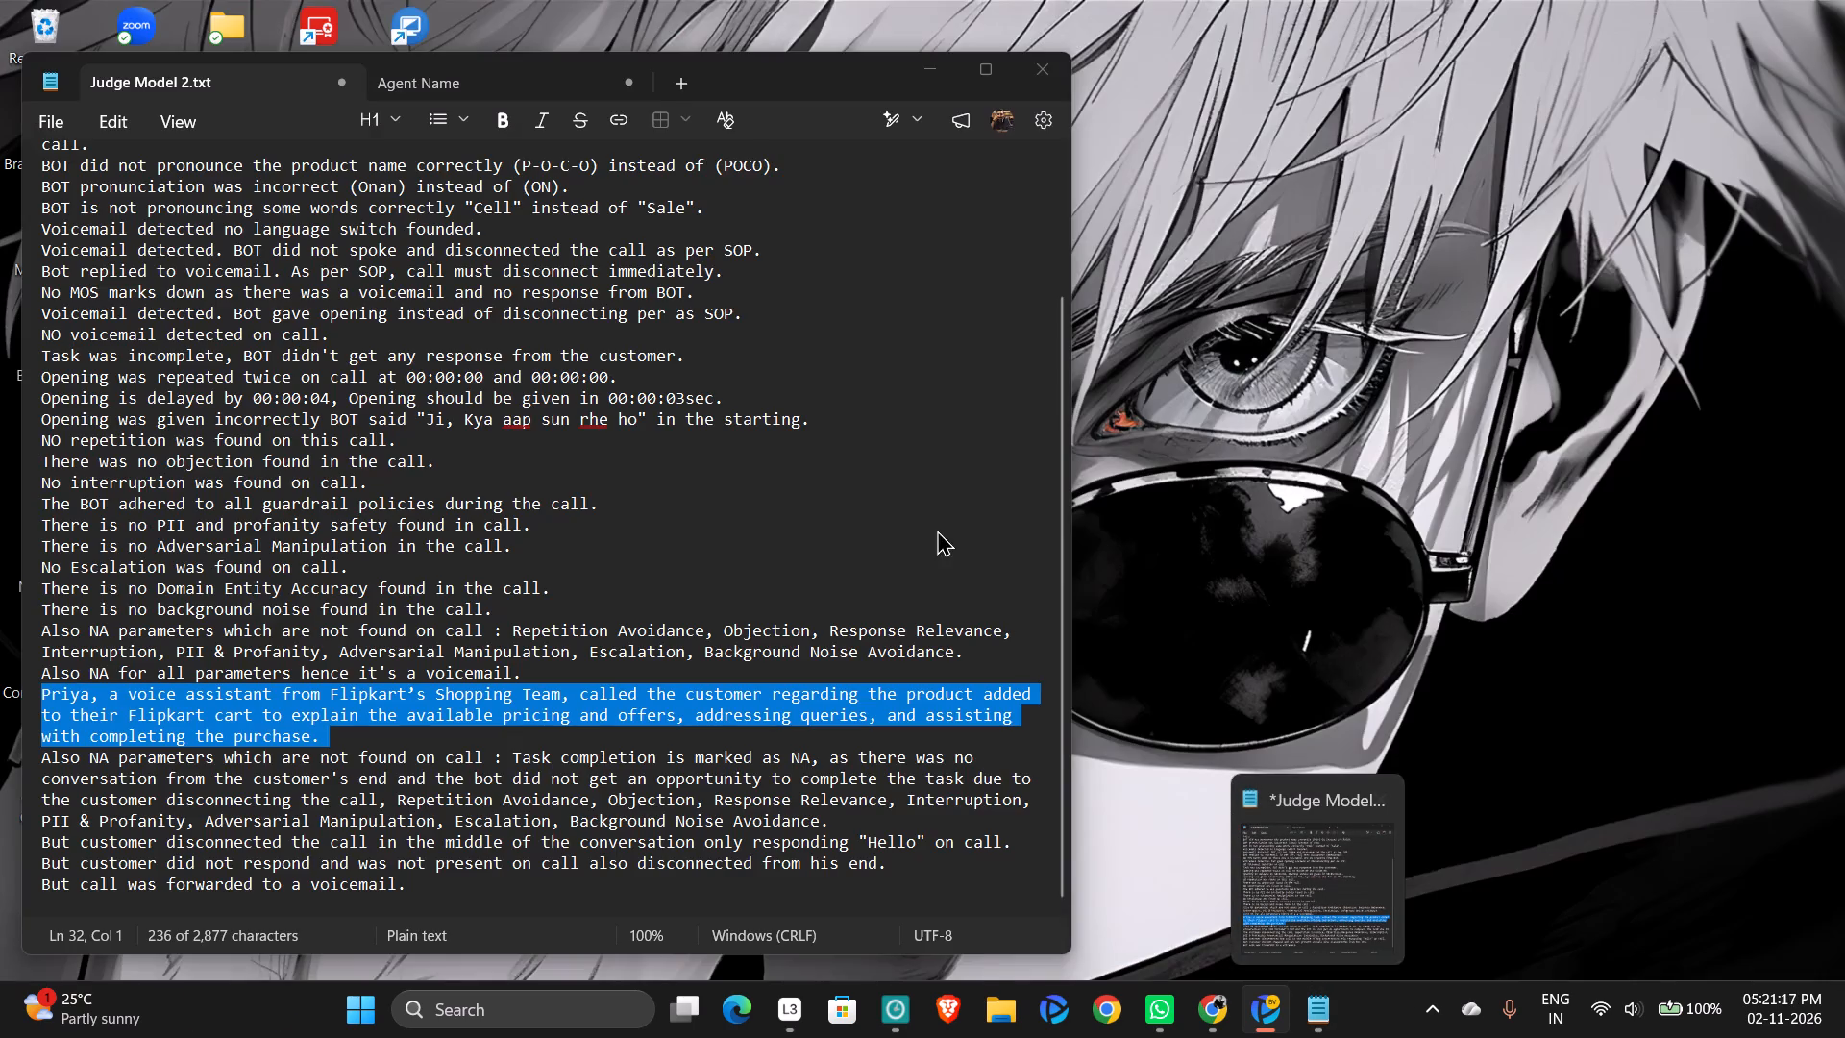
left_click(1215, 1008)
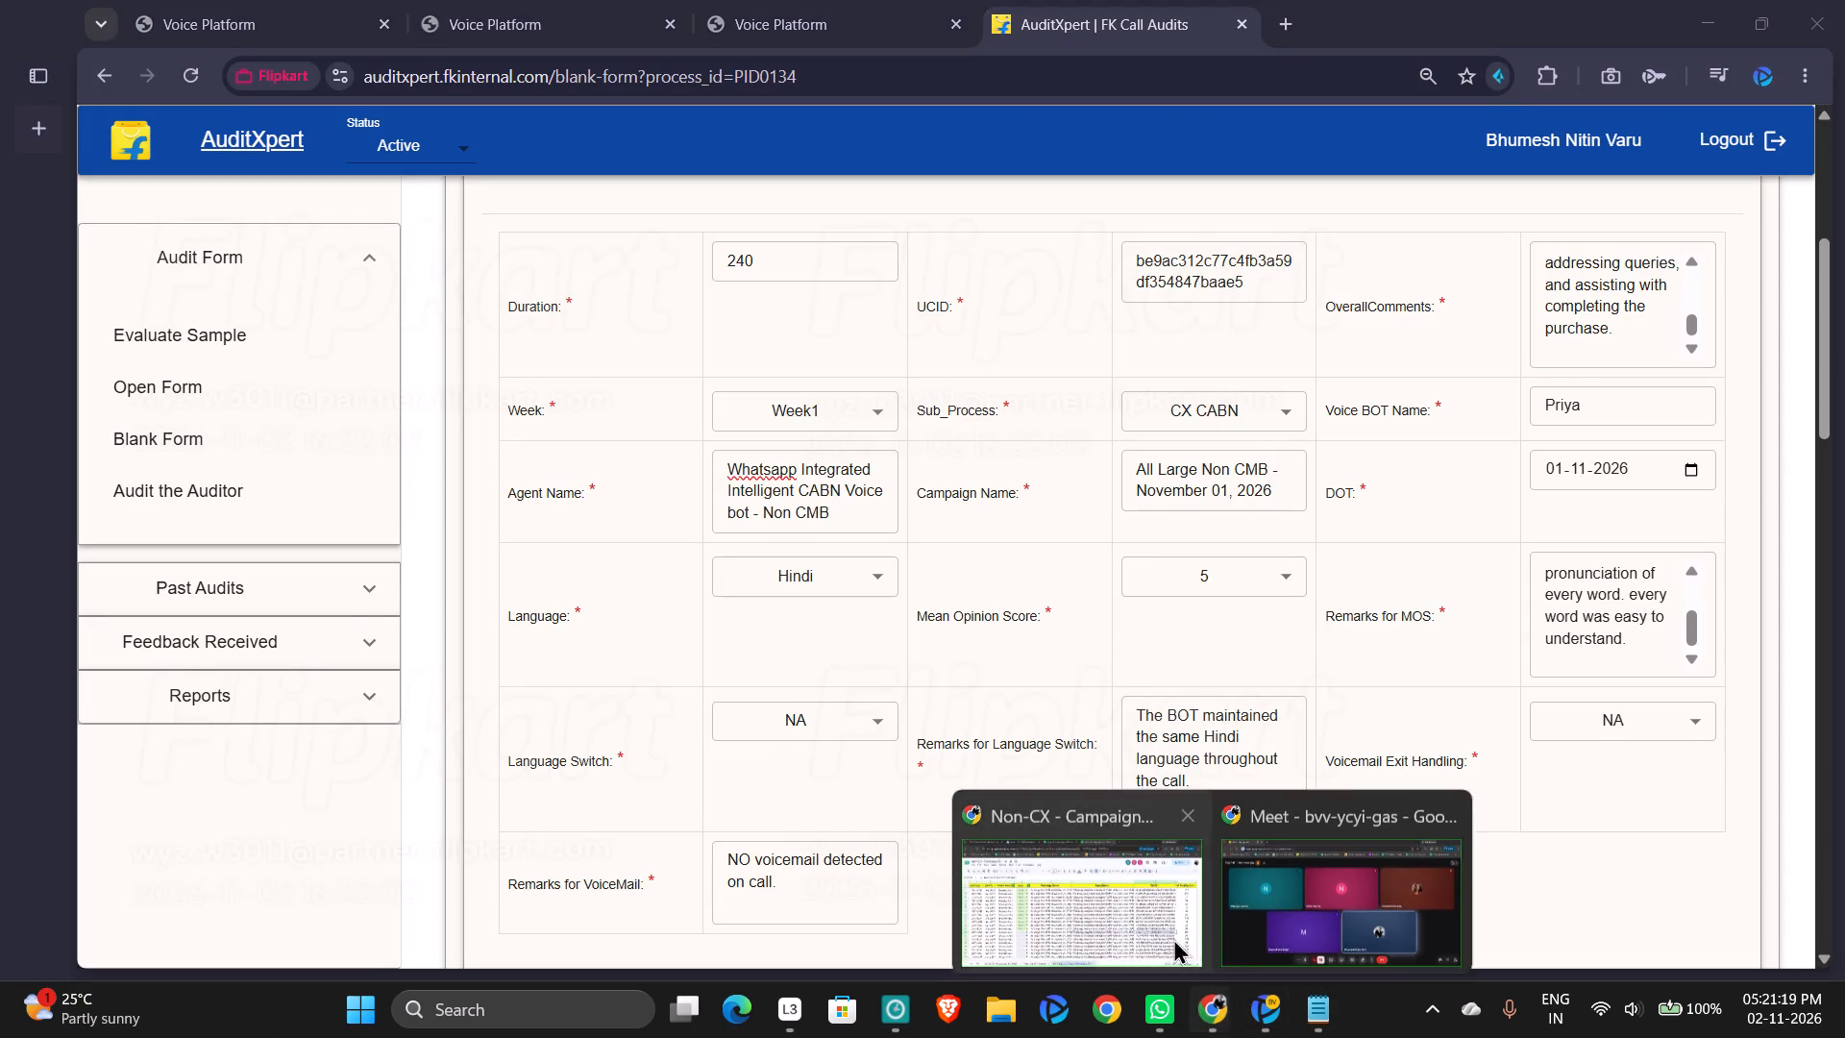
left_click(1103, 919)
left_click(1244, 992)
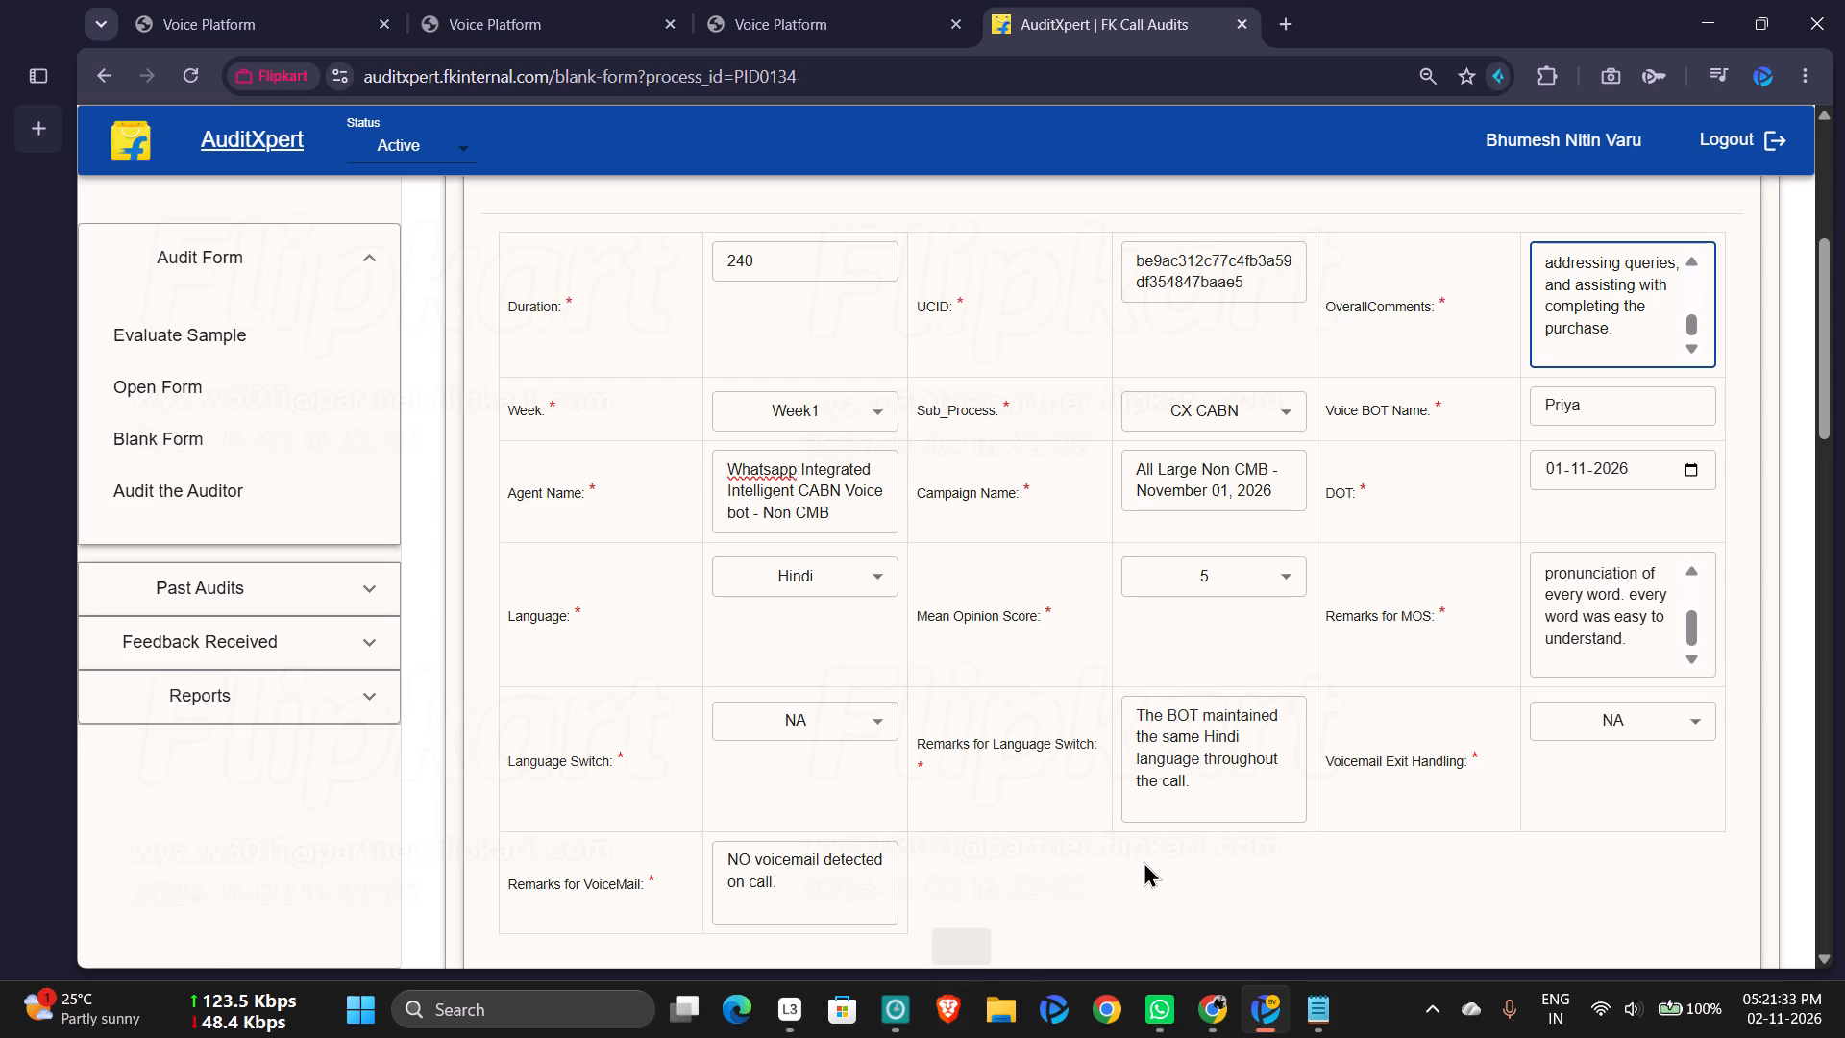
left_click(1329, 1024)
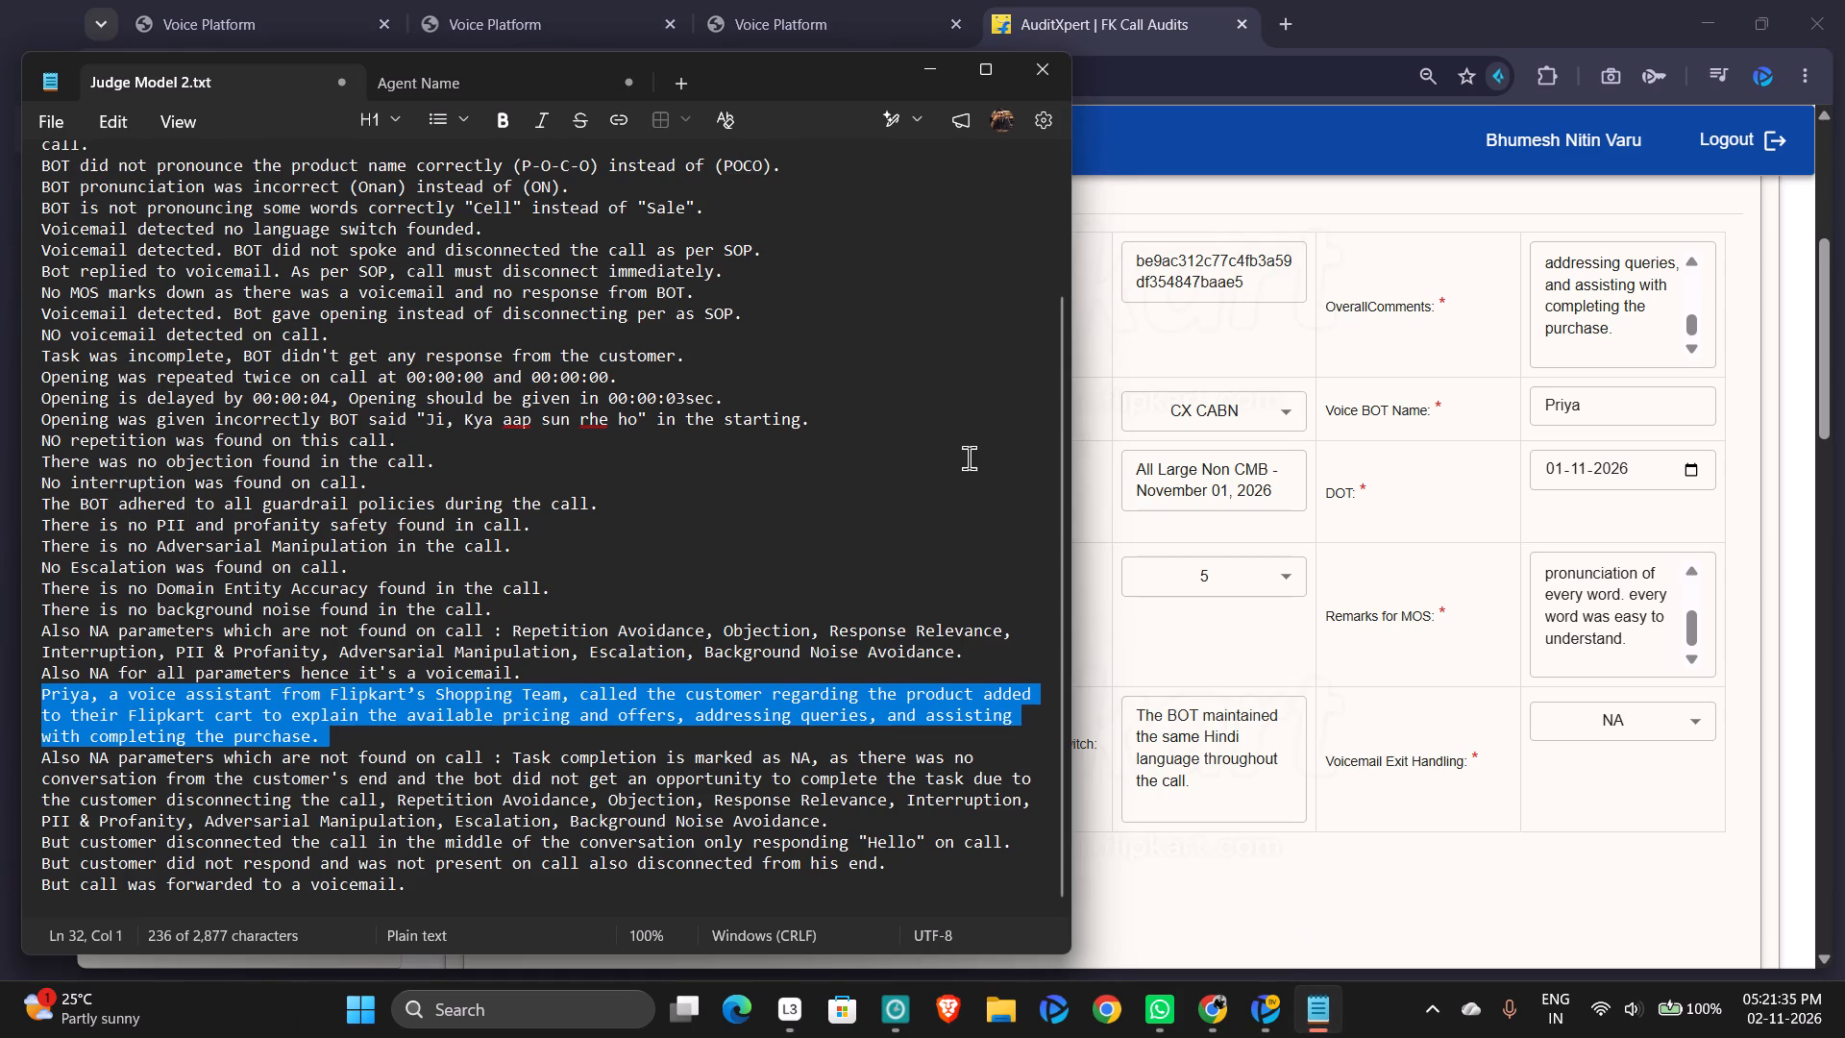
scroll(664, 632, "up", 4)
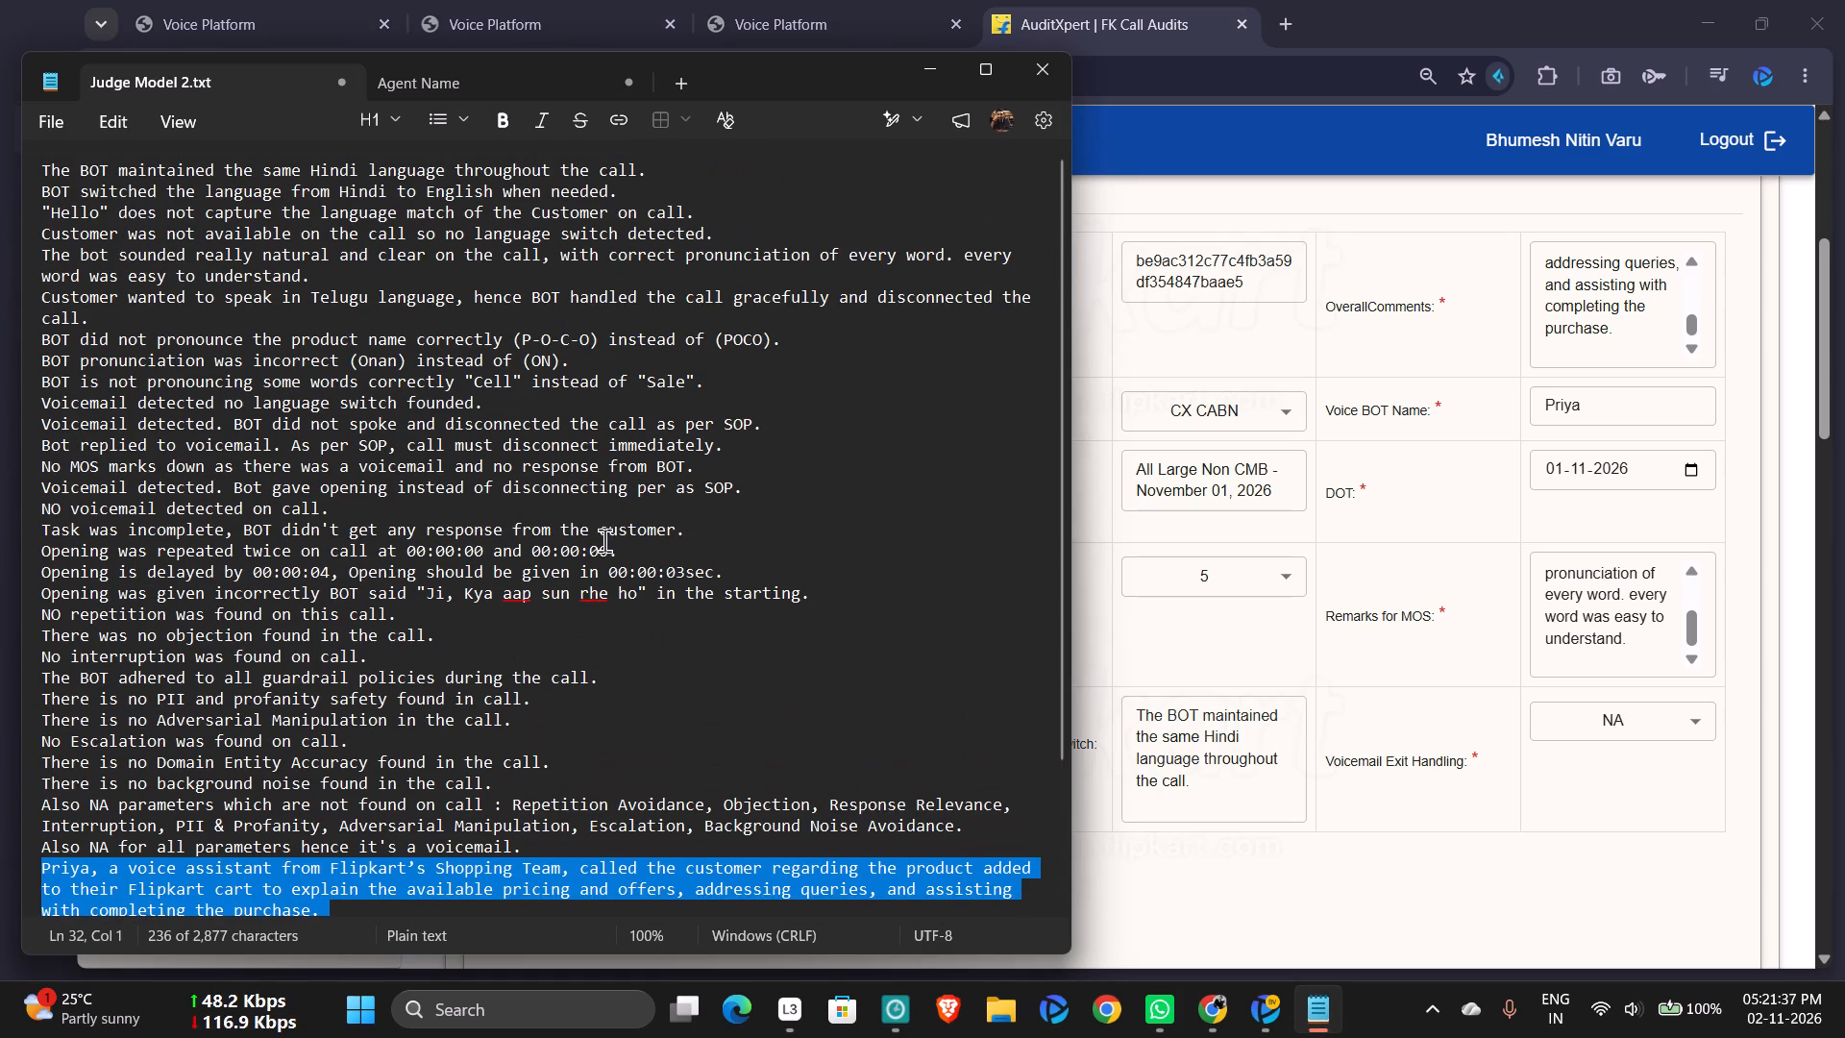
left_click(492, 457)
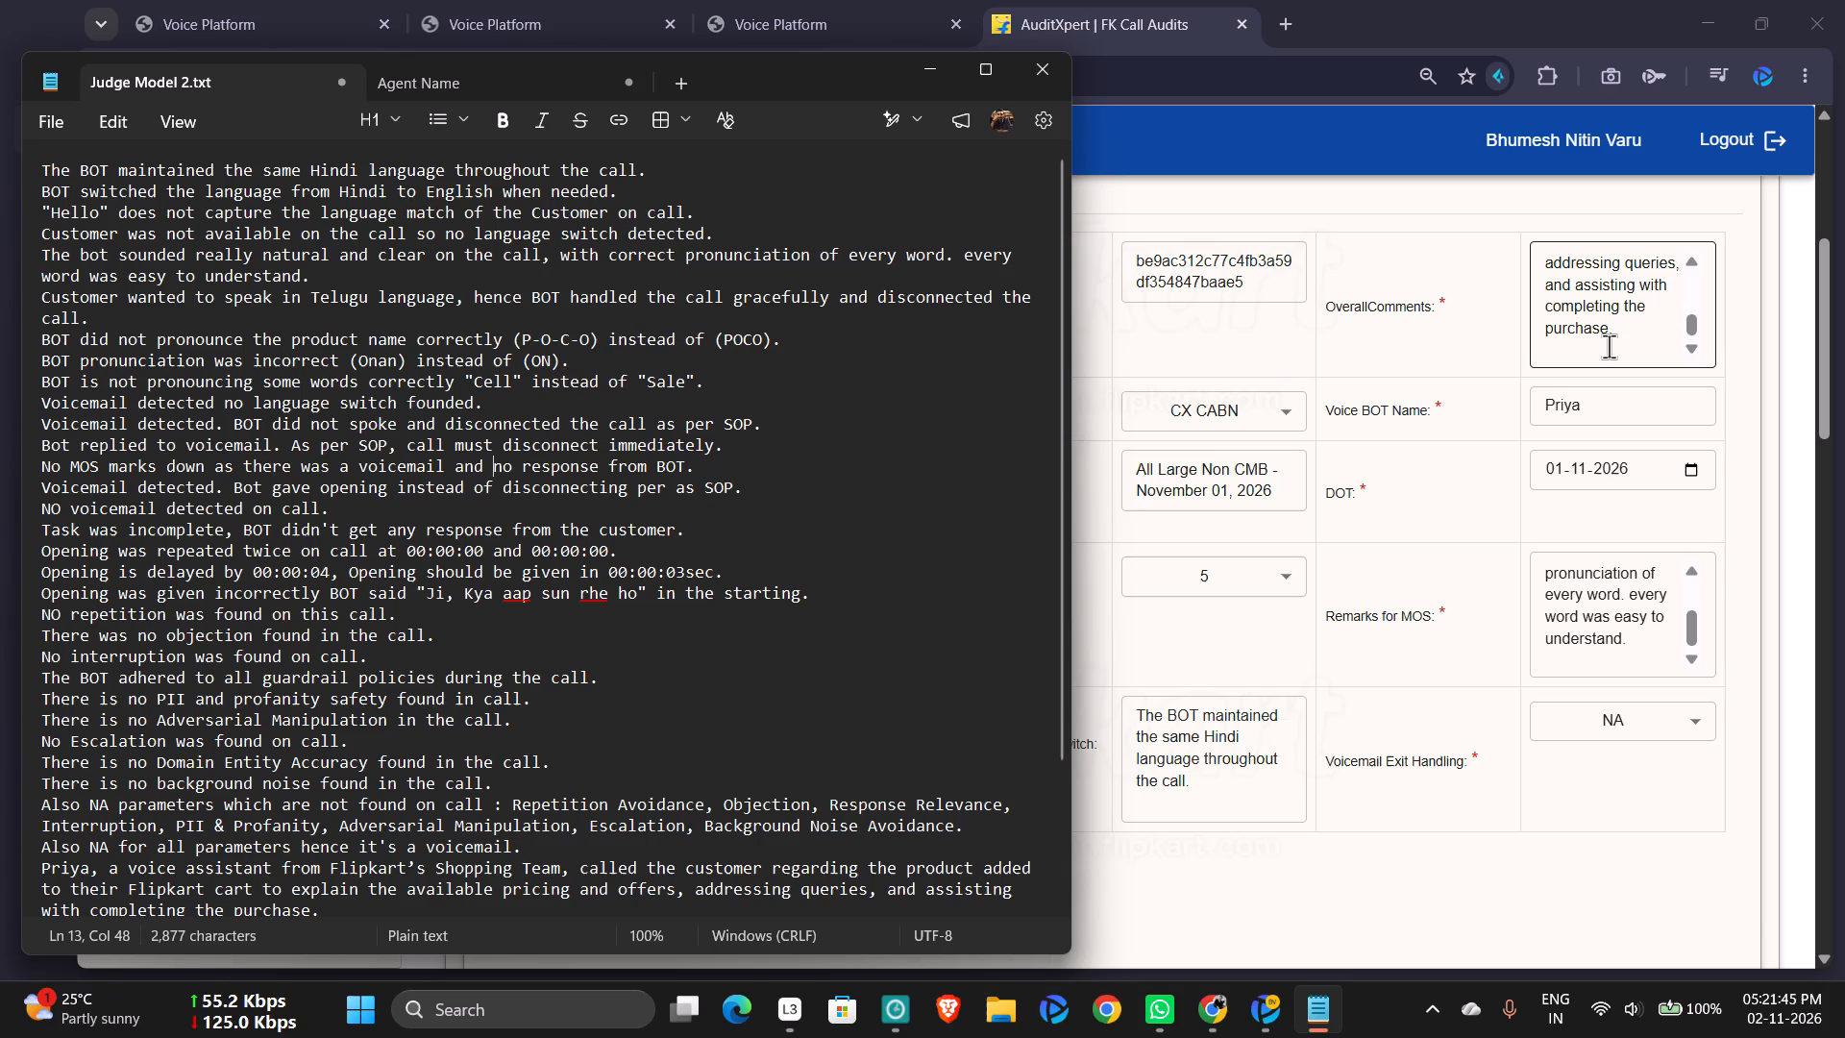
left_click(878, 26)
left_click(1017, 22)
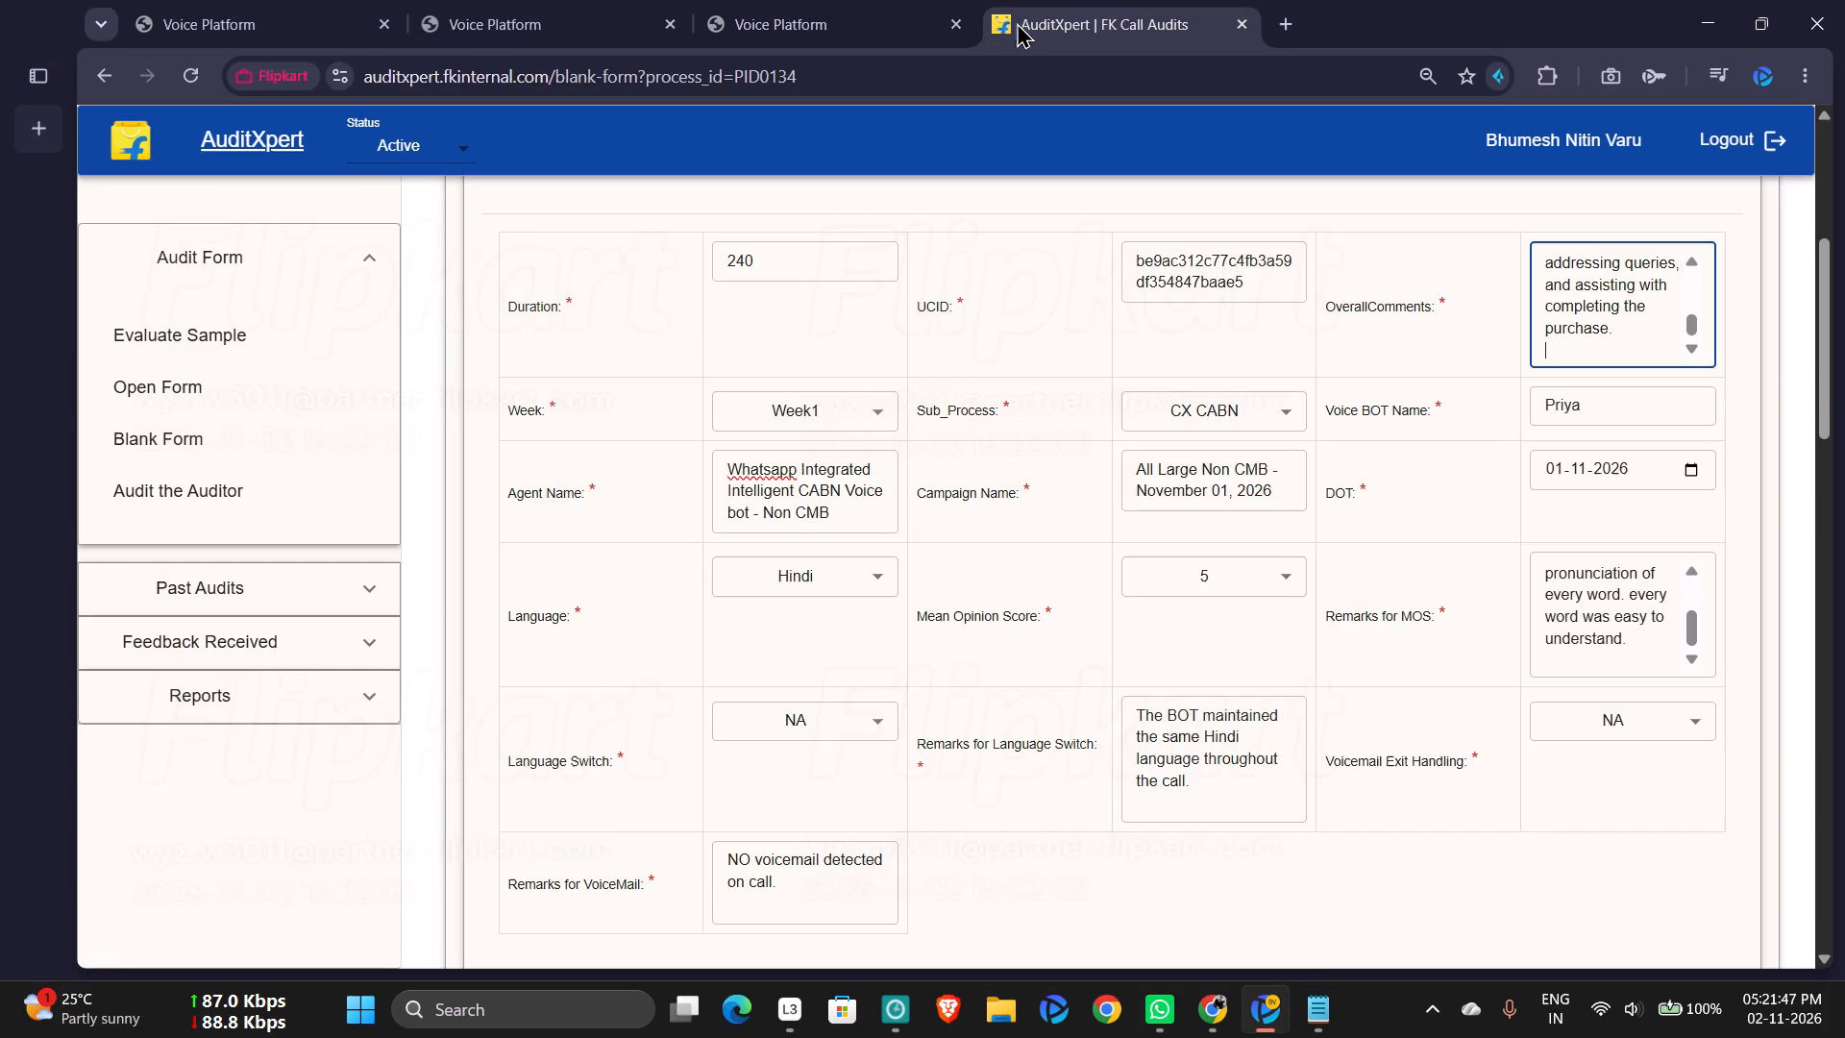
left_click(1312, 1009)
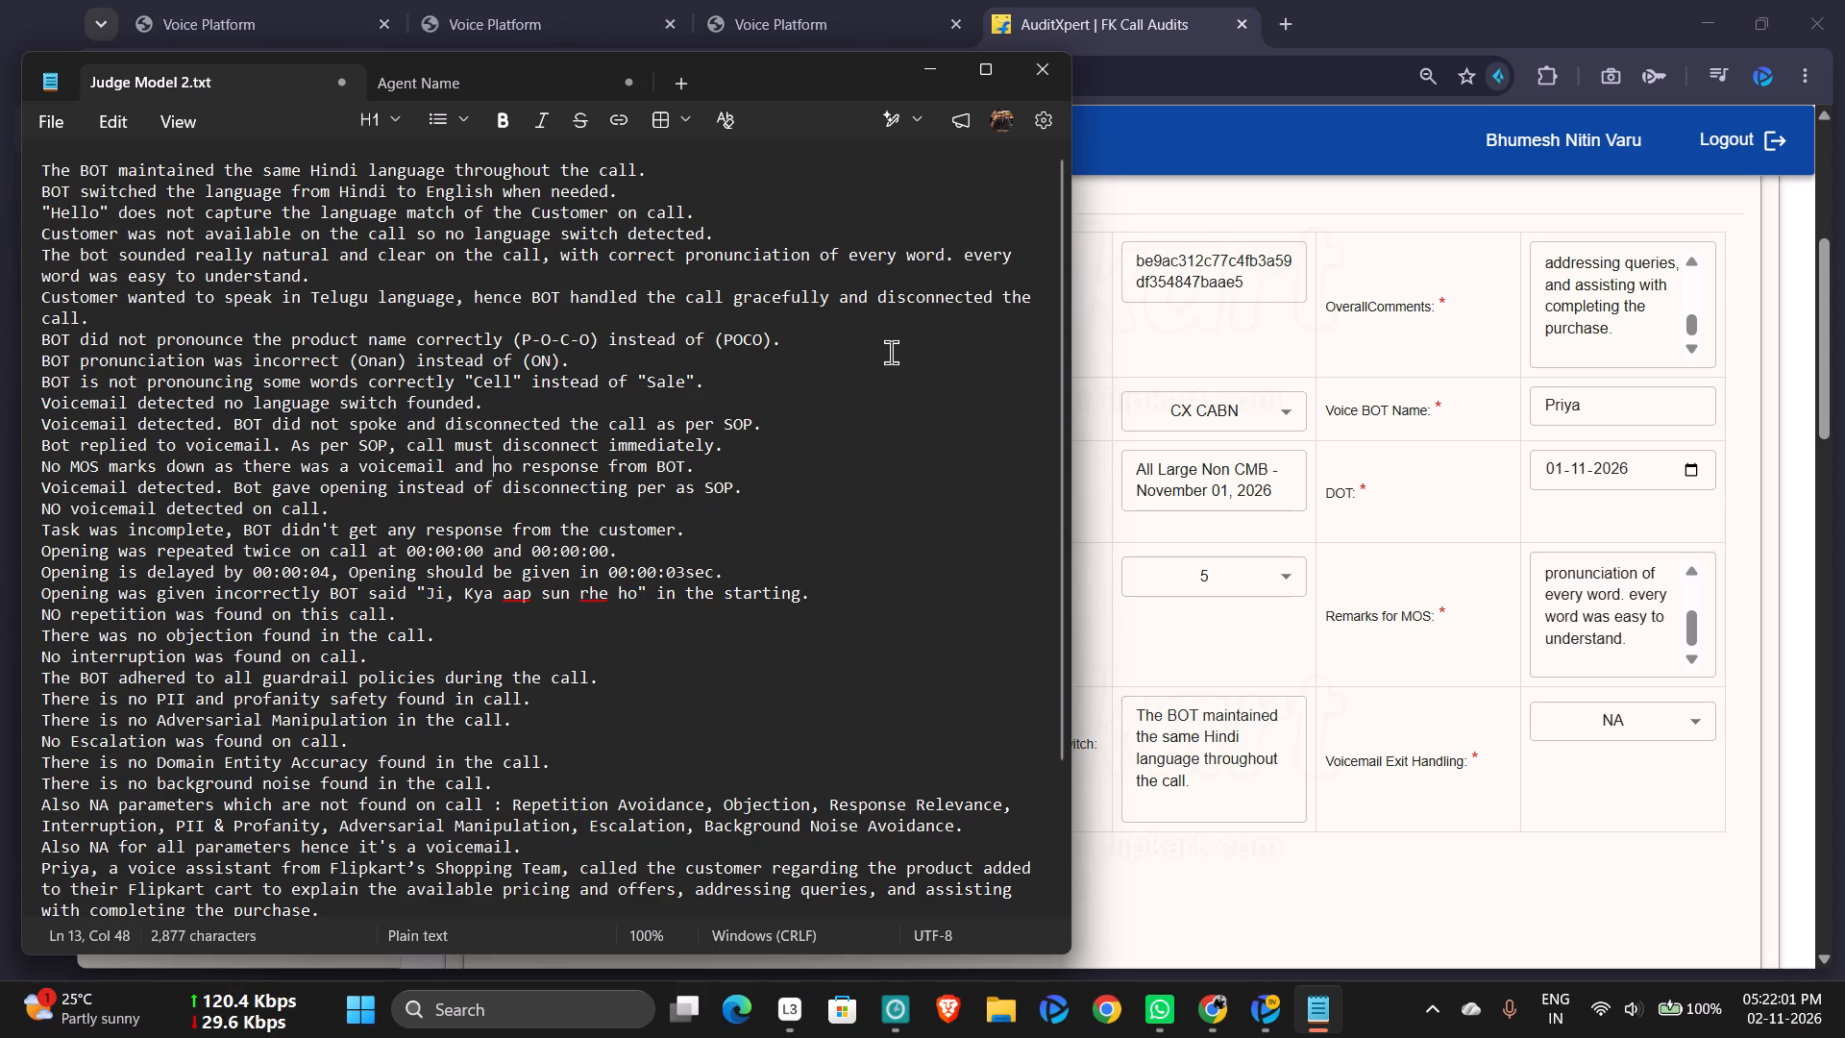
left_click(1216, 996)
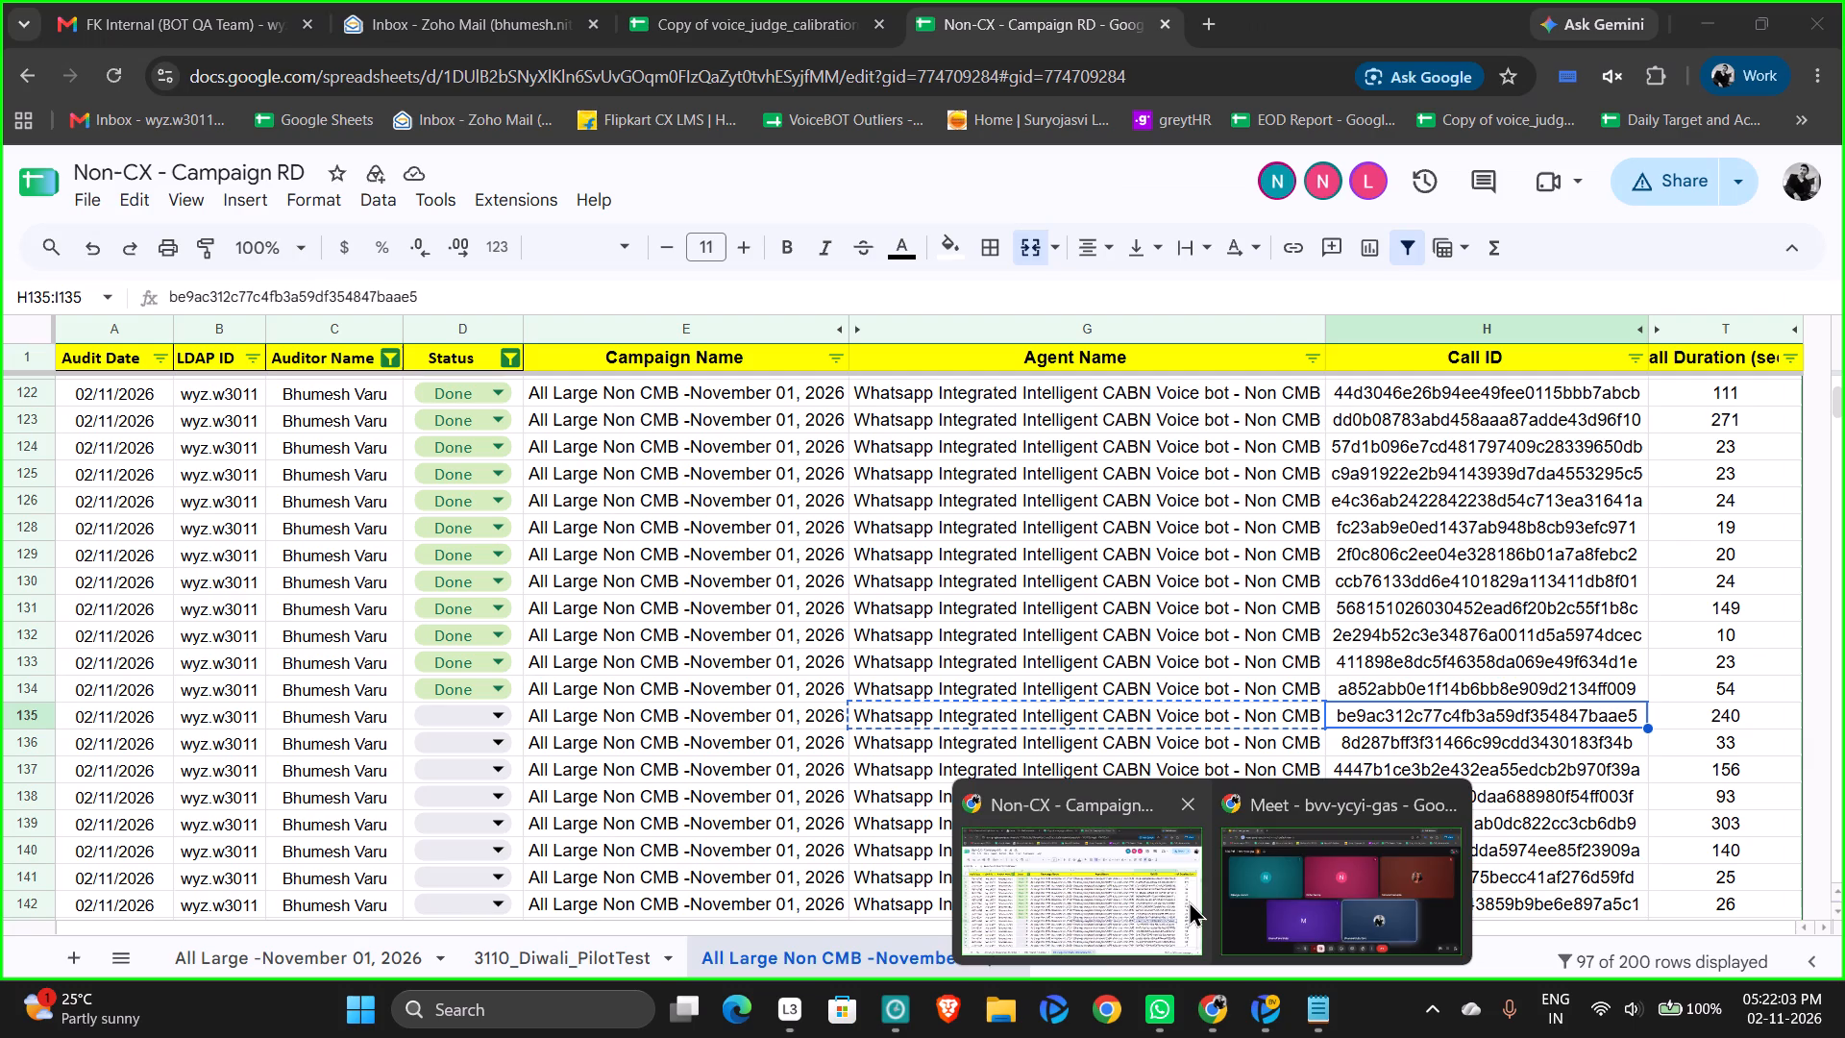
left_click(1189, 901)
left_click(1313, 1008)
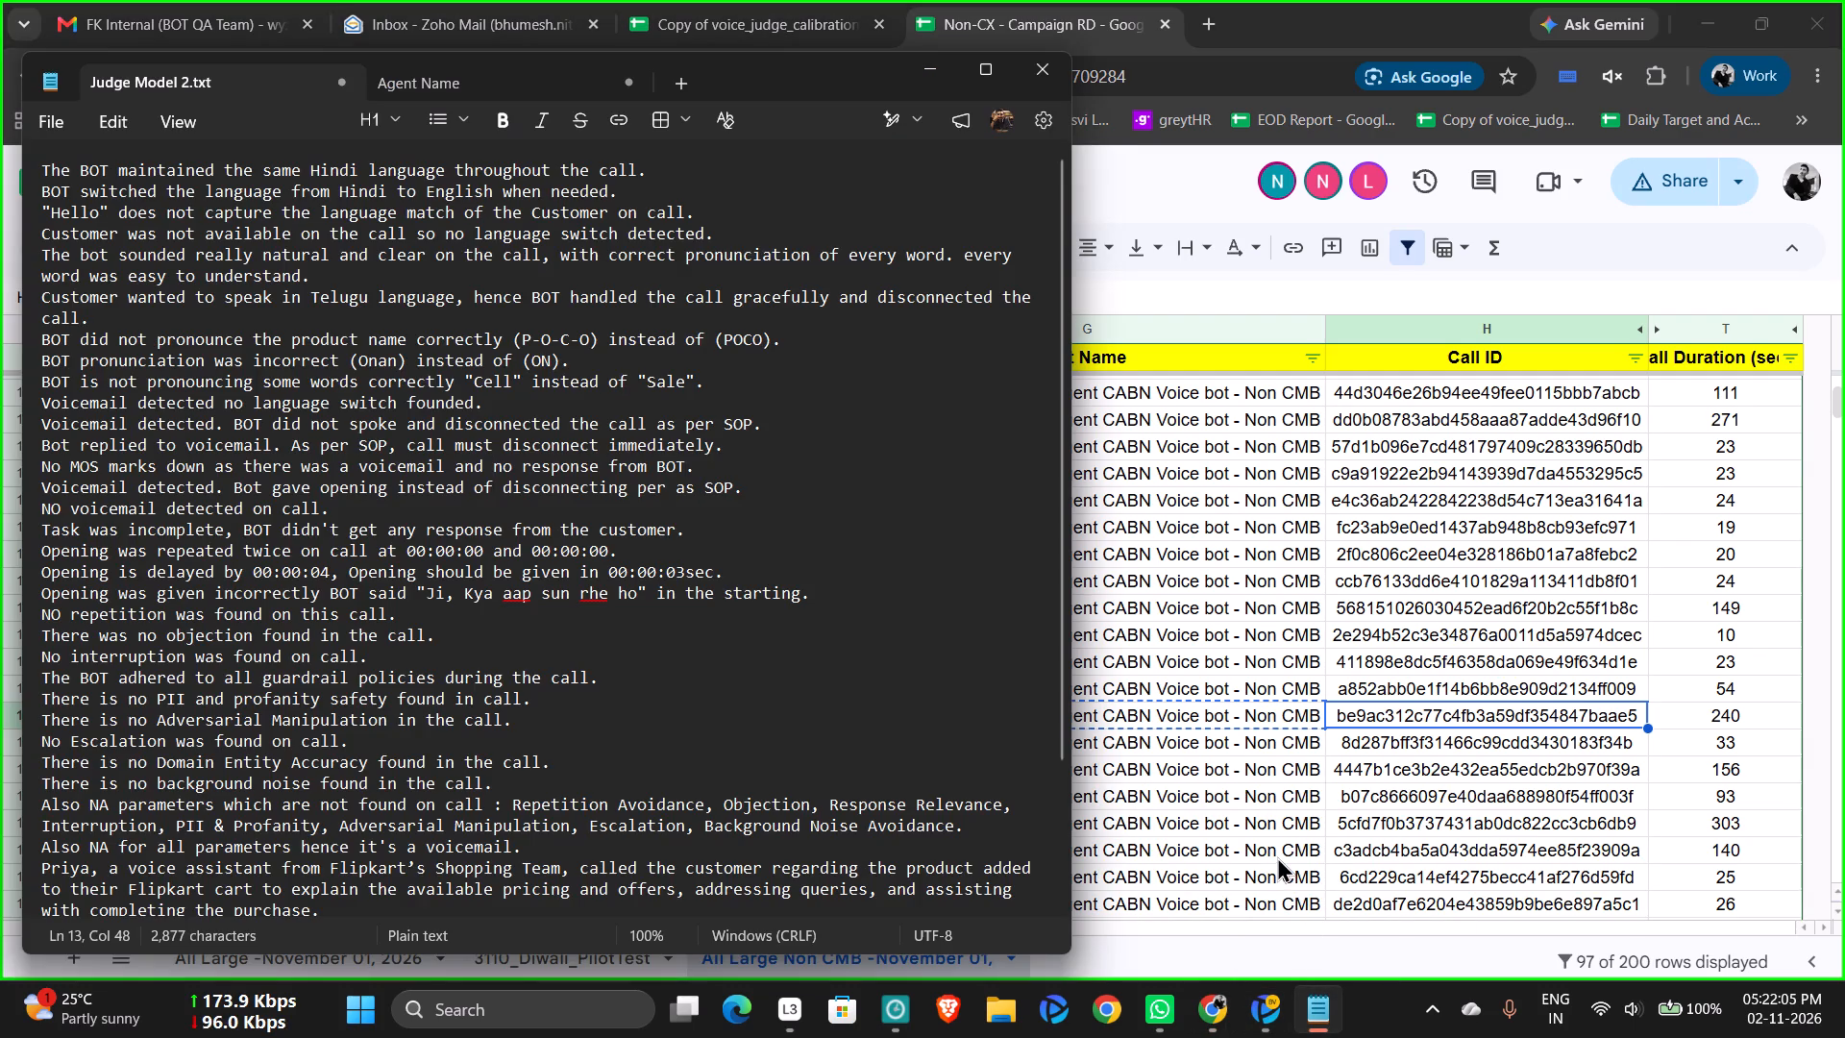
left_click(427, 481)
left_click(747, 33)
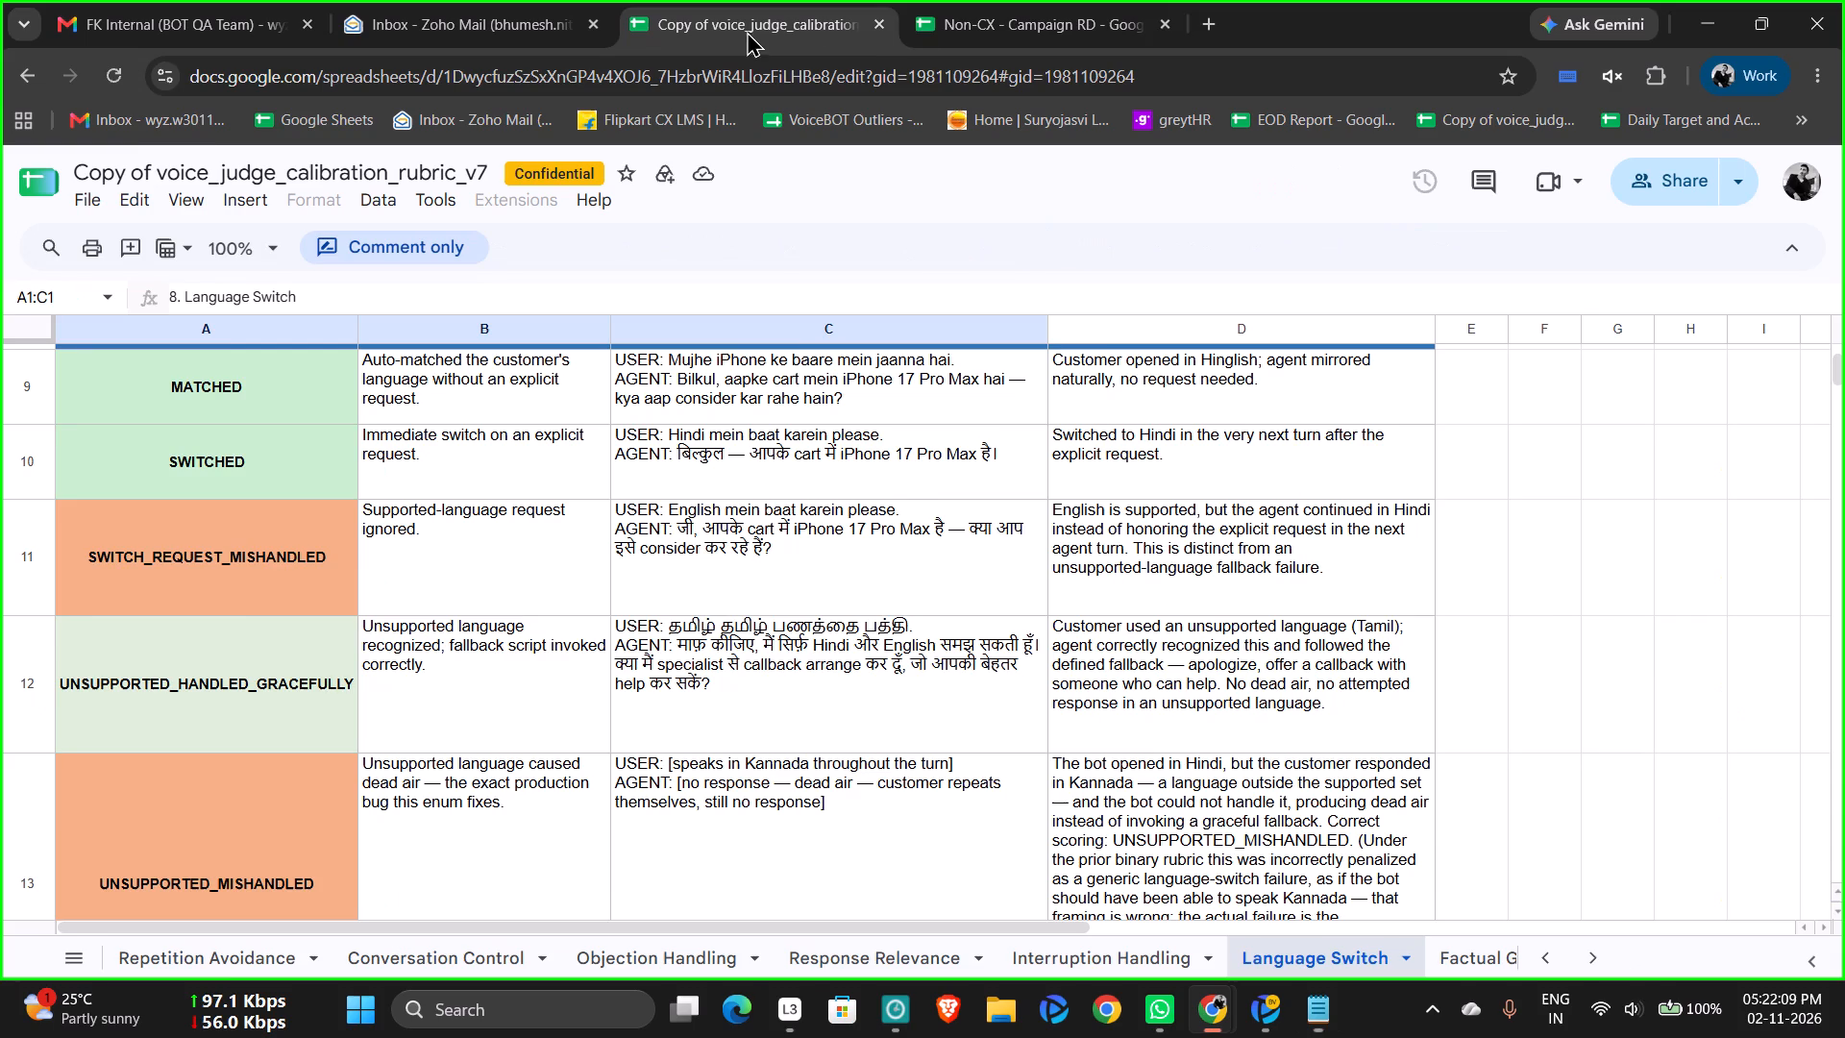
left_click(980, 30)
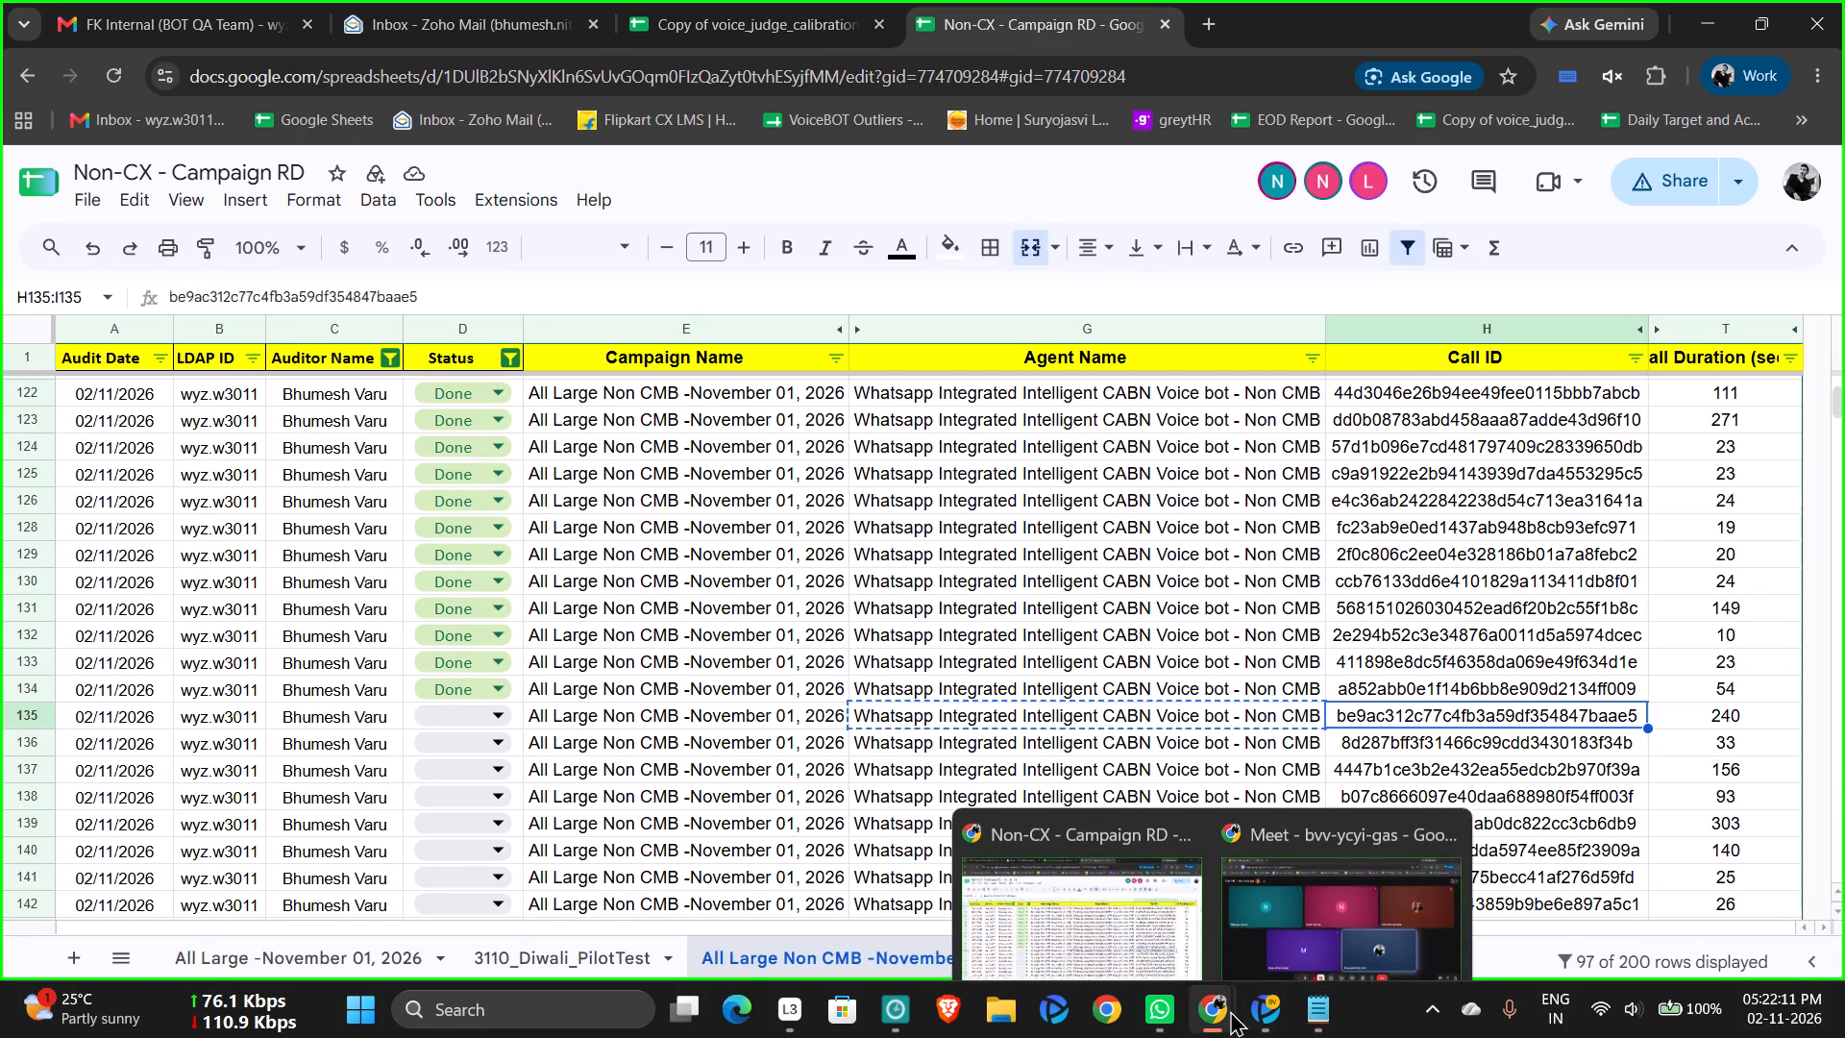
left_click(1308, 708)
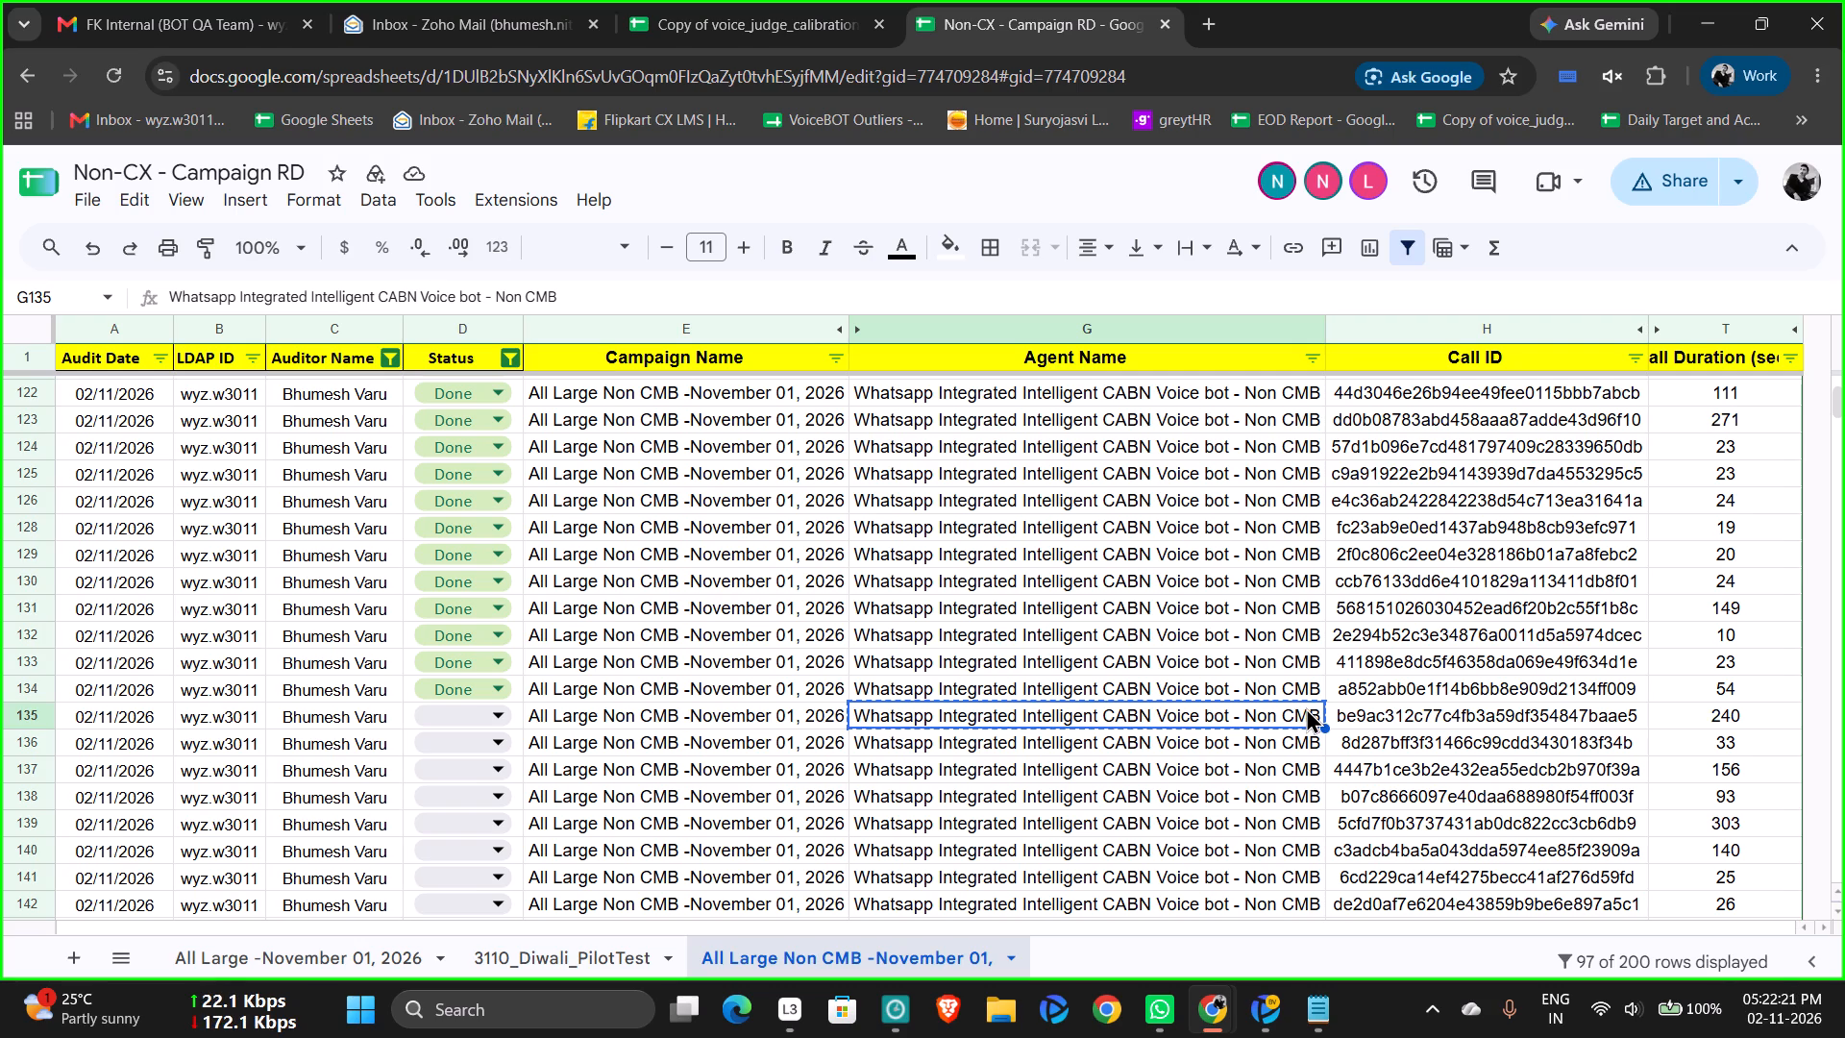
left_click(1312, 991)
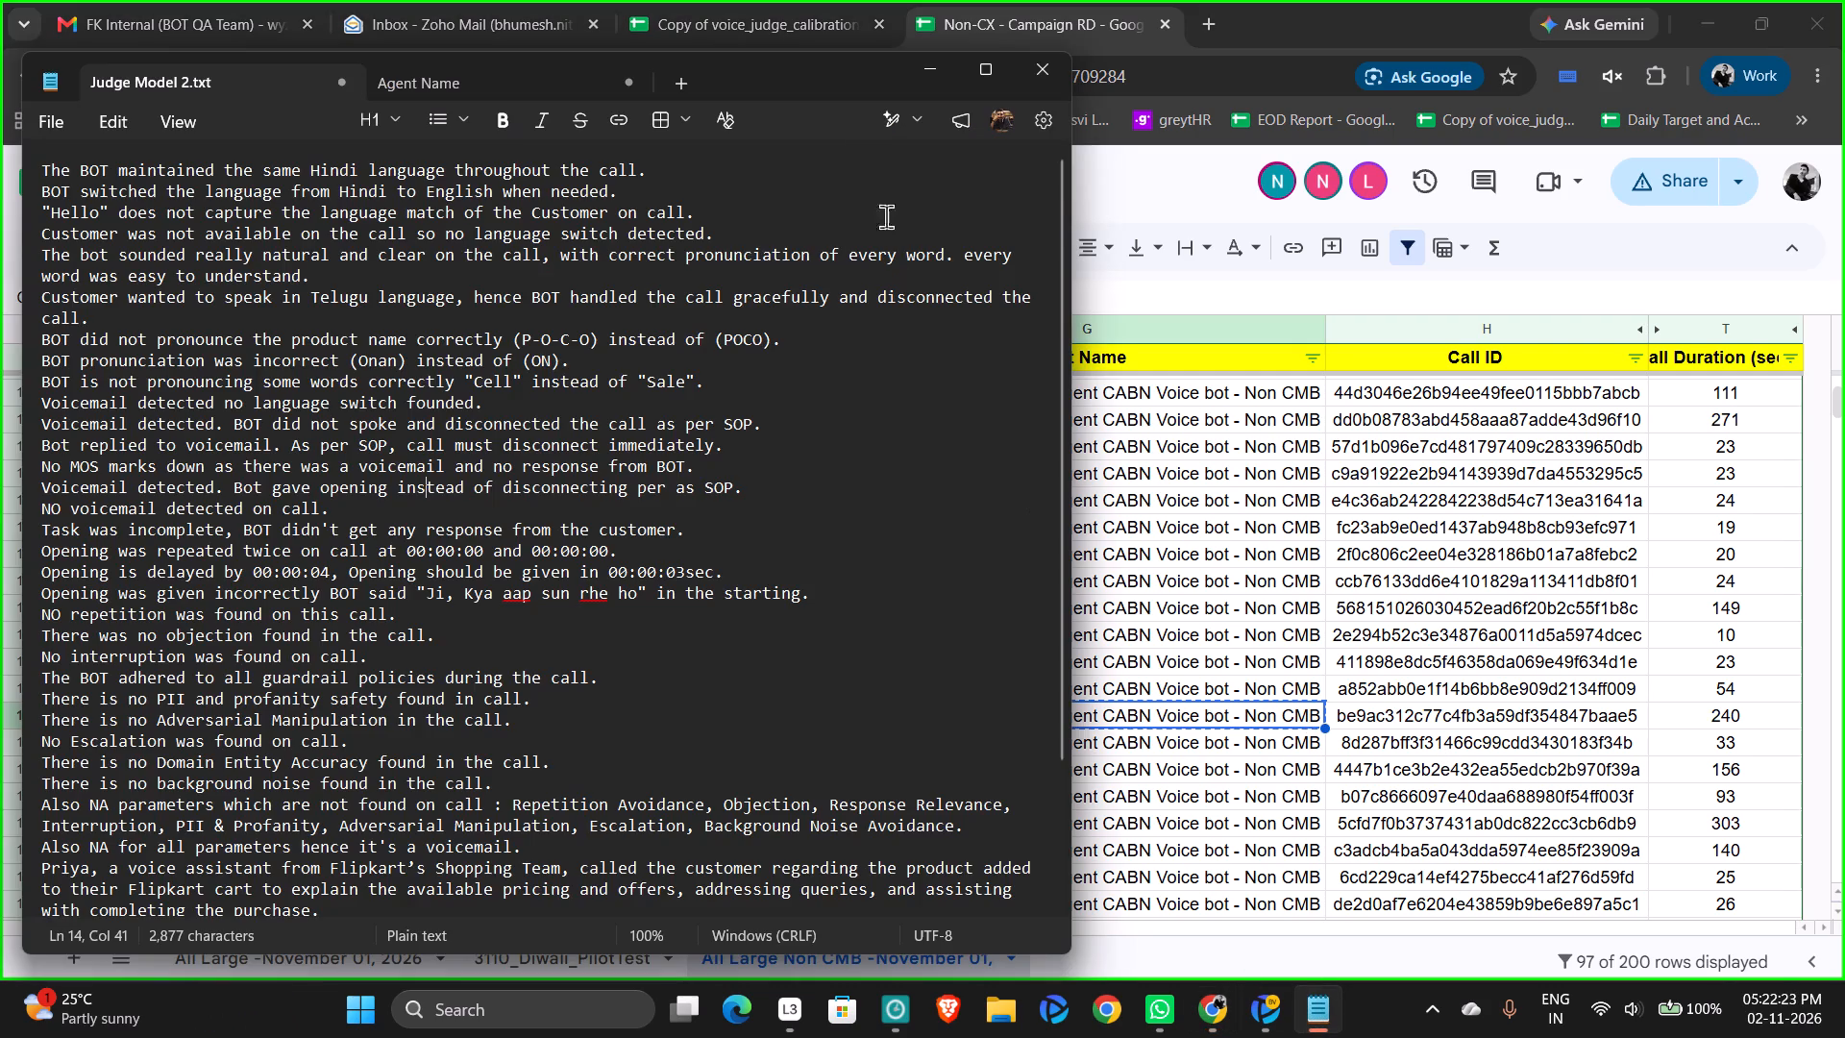
Listen to the call recording briefly from about 2:17 and review the transcript's closing exchange about when the customer will order.
left_click(1267, 1012)
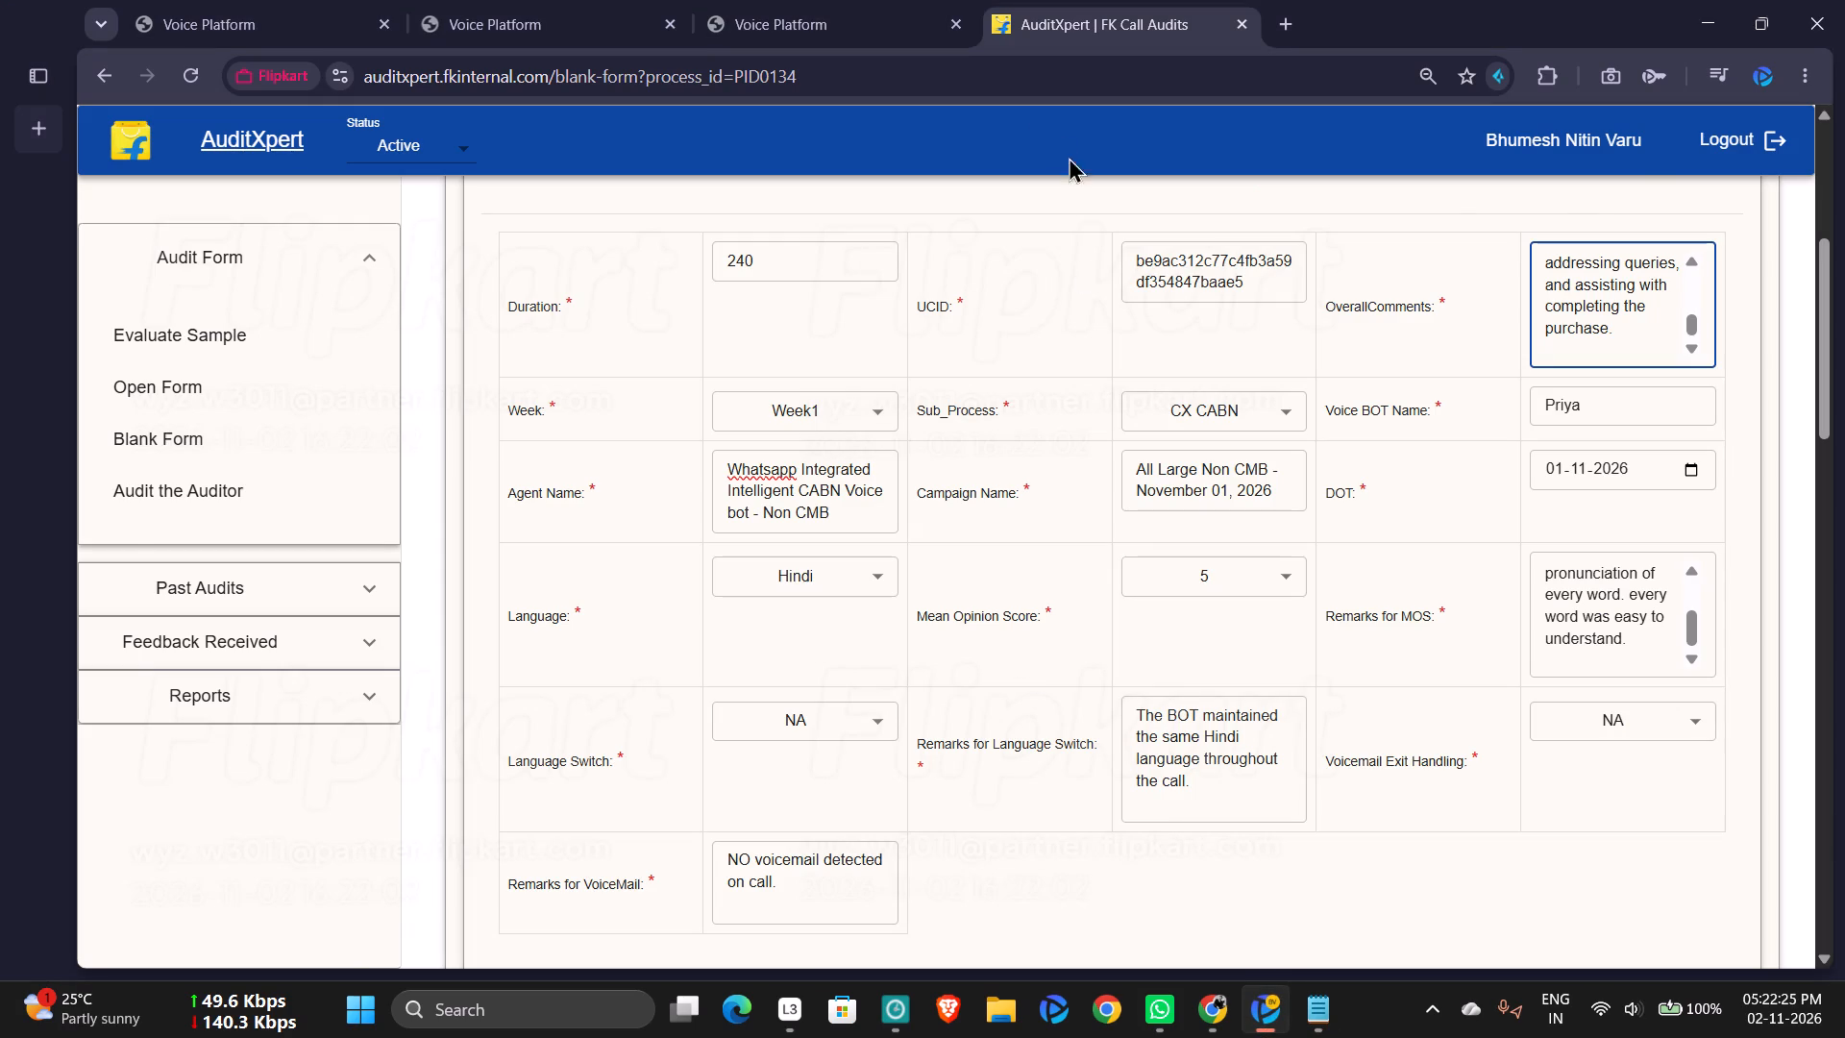
left_click(737, 1)
left_click(889, 781)
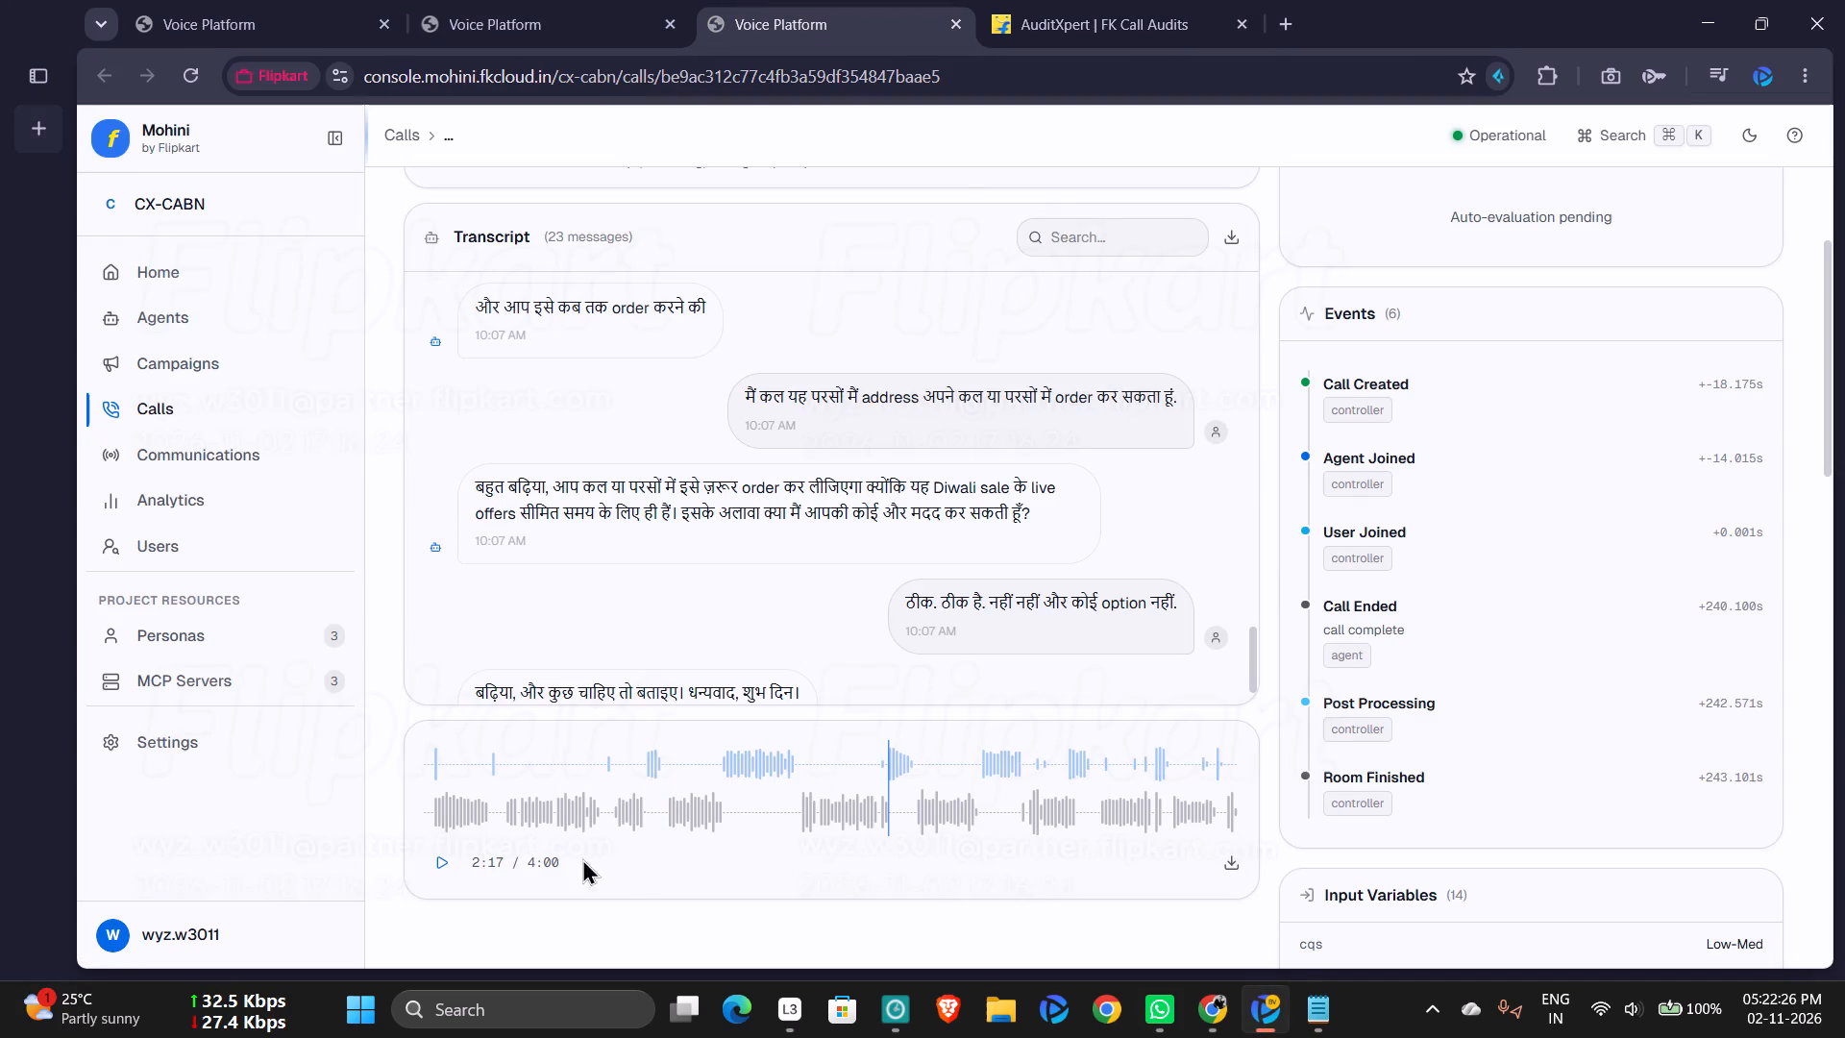
left_click(448, 856)
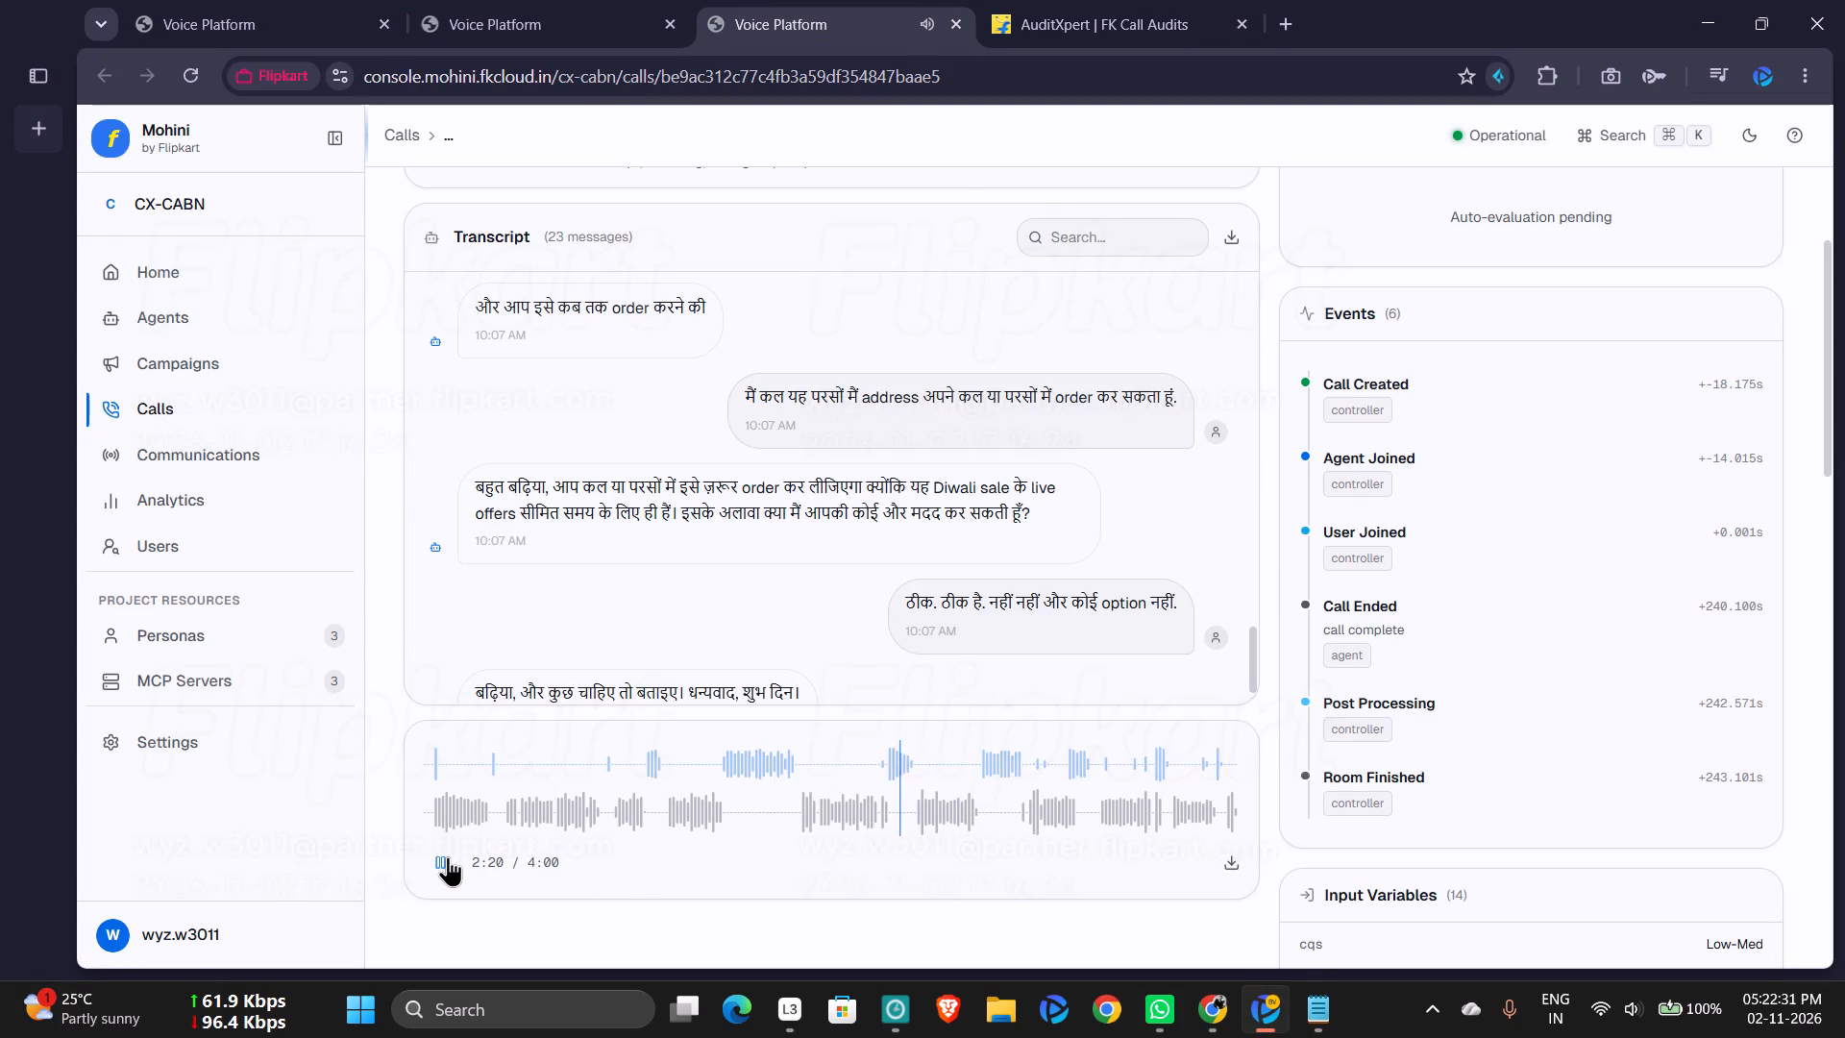
left_click(448, 856)
scroll(843, 573, "down", 2)
scroll(1029, 566, "down", 1)
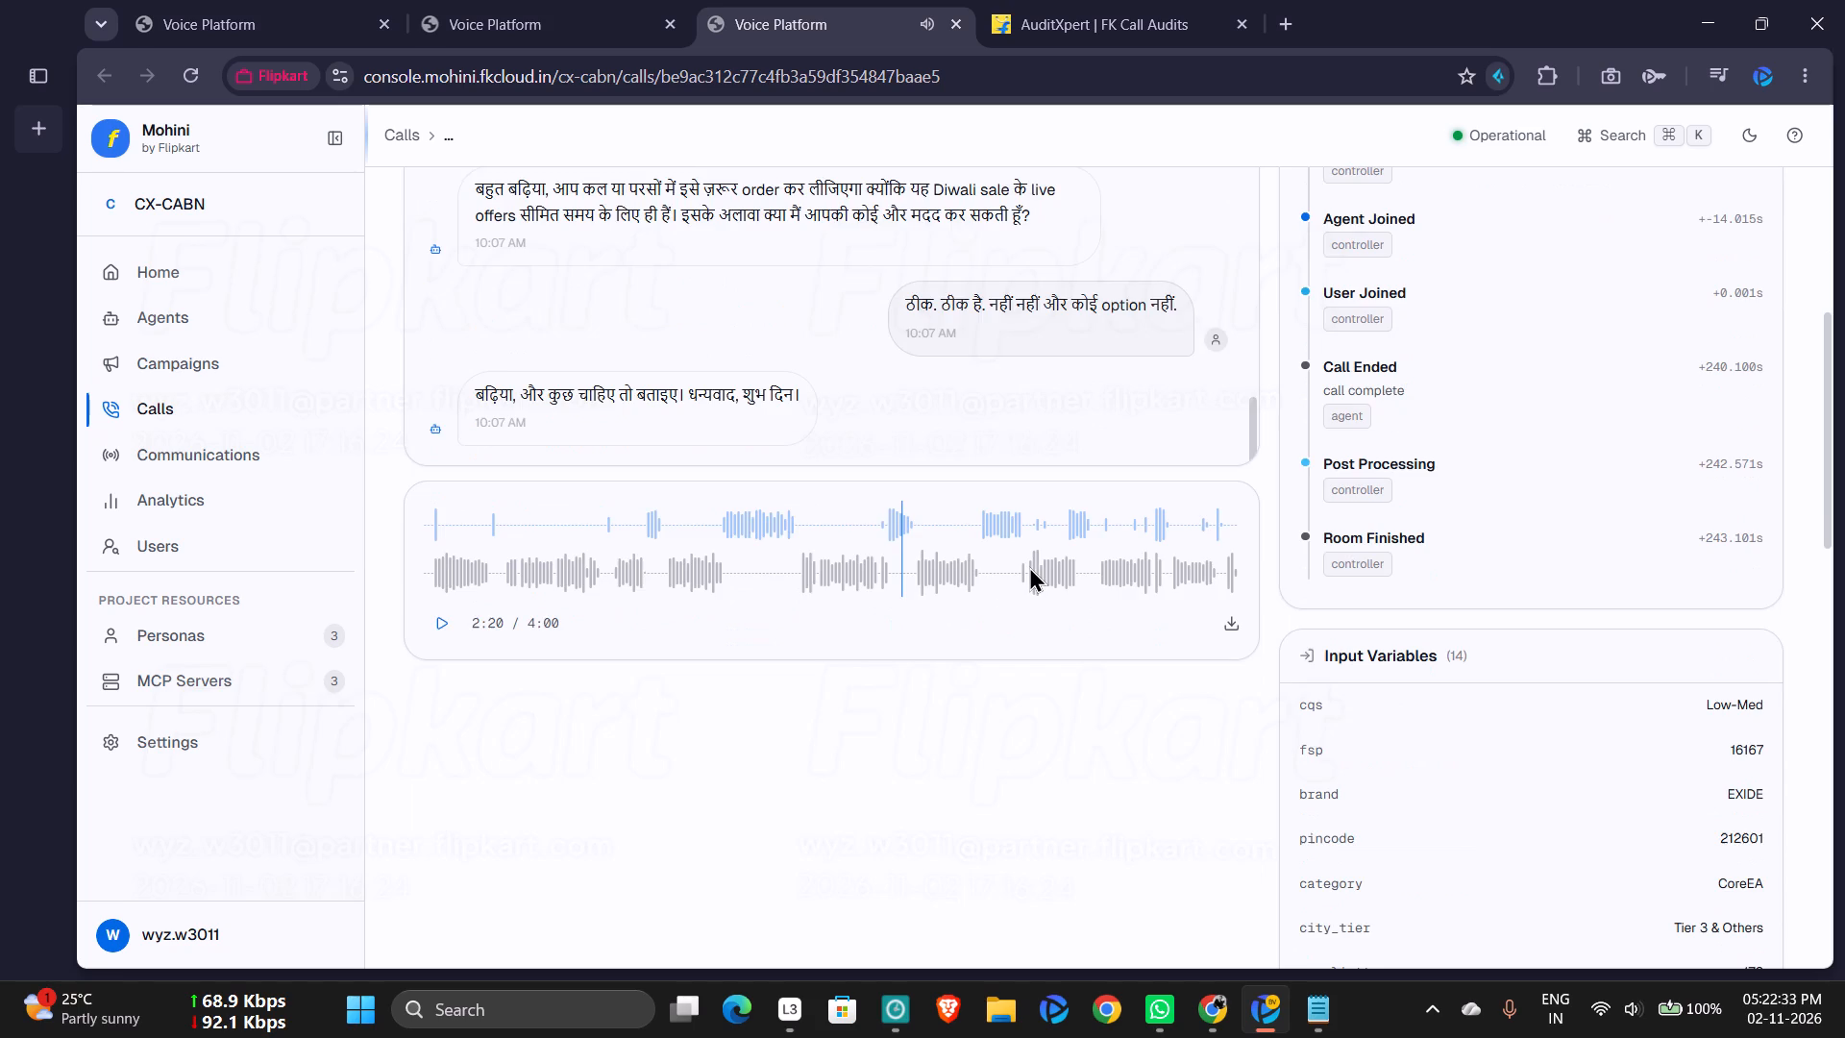
scroll(1029, 566, "up", 3)
scroll(1016, 649, "up", 2)
Append "Customer had issue related" after the note in OverallComments and return to the call transcript for the issue's details.
left_click(1013, 0)
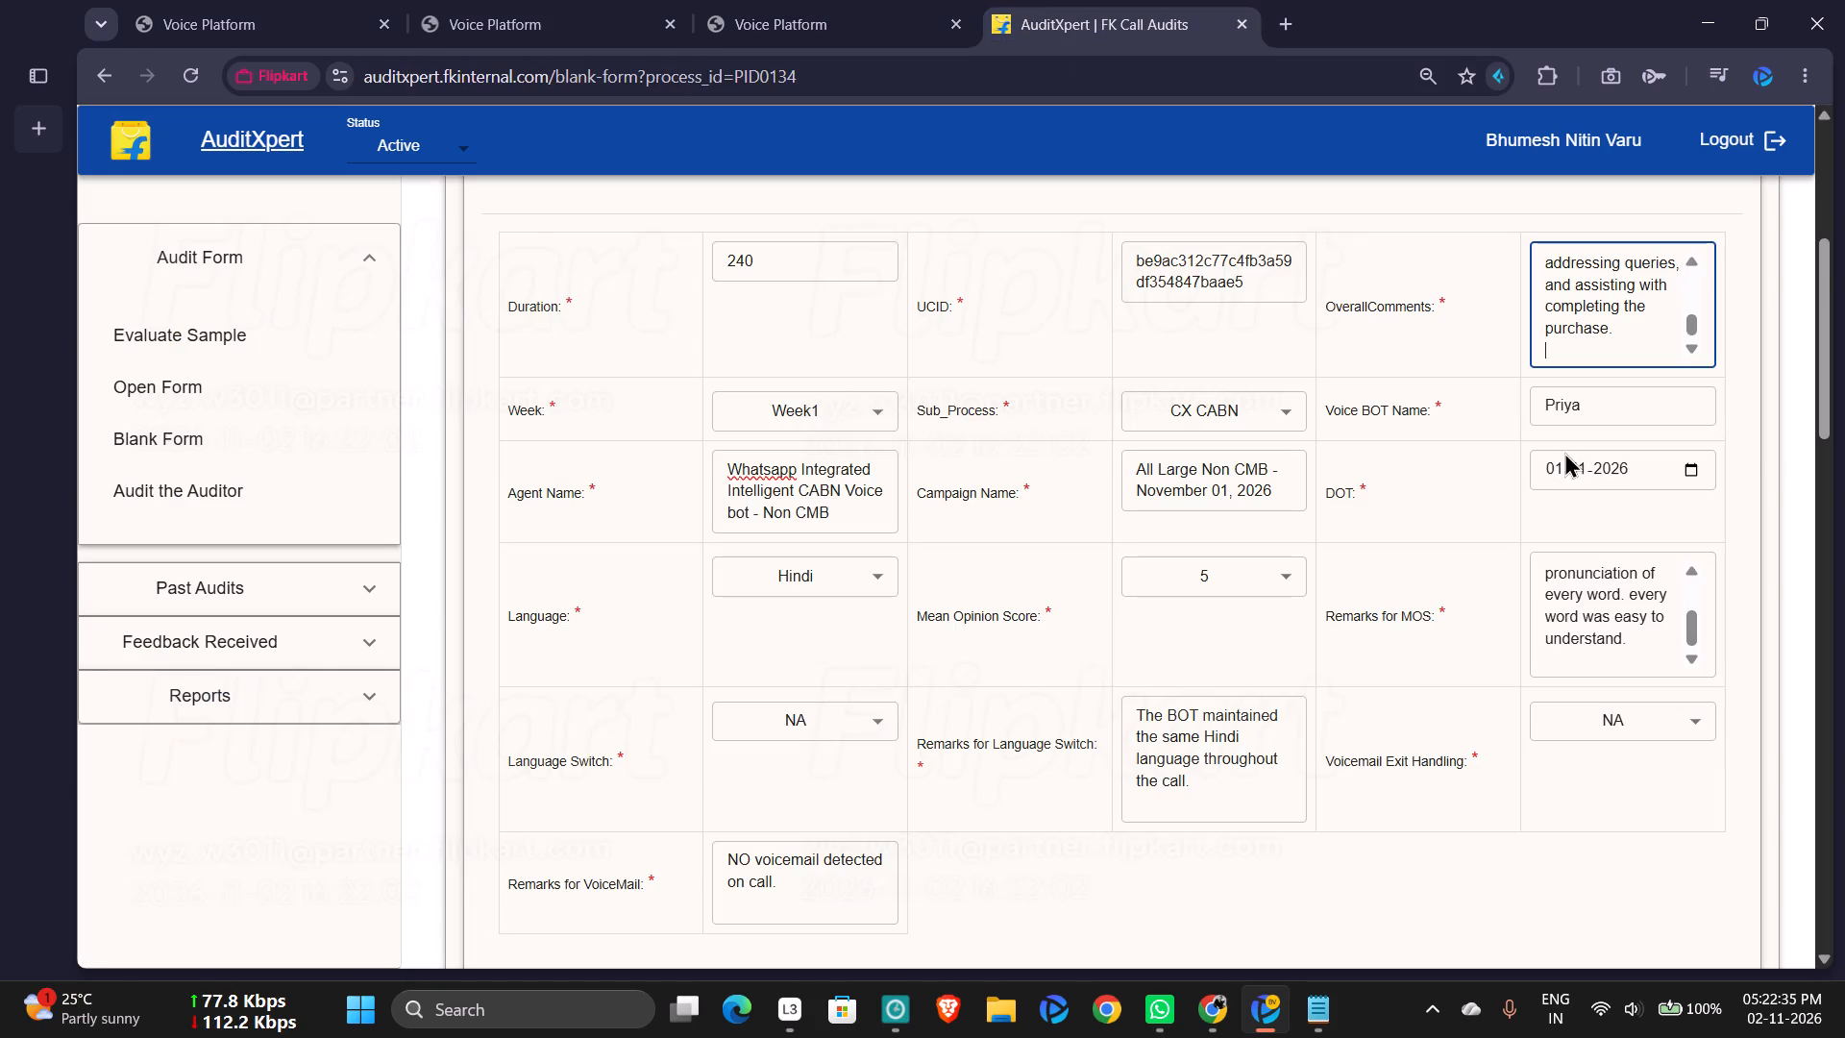
left_click(1598, 353)
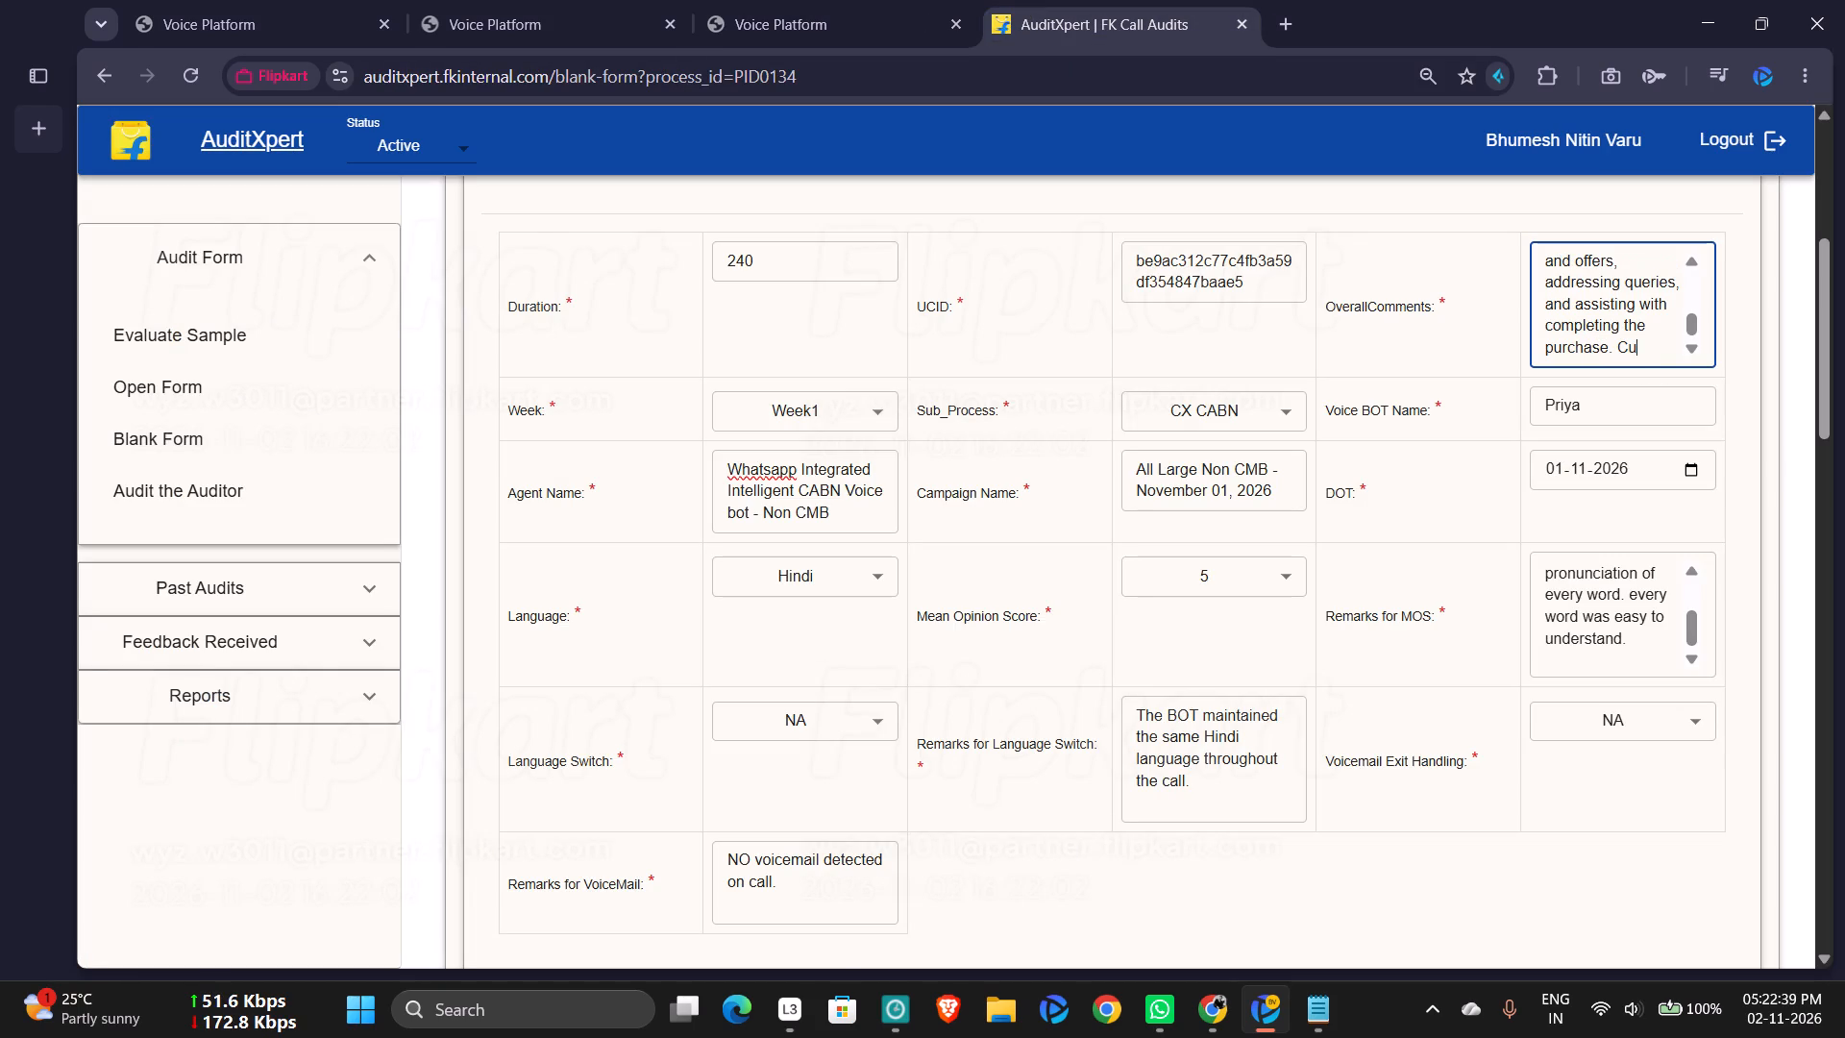
type("omer")
key("space")
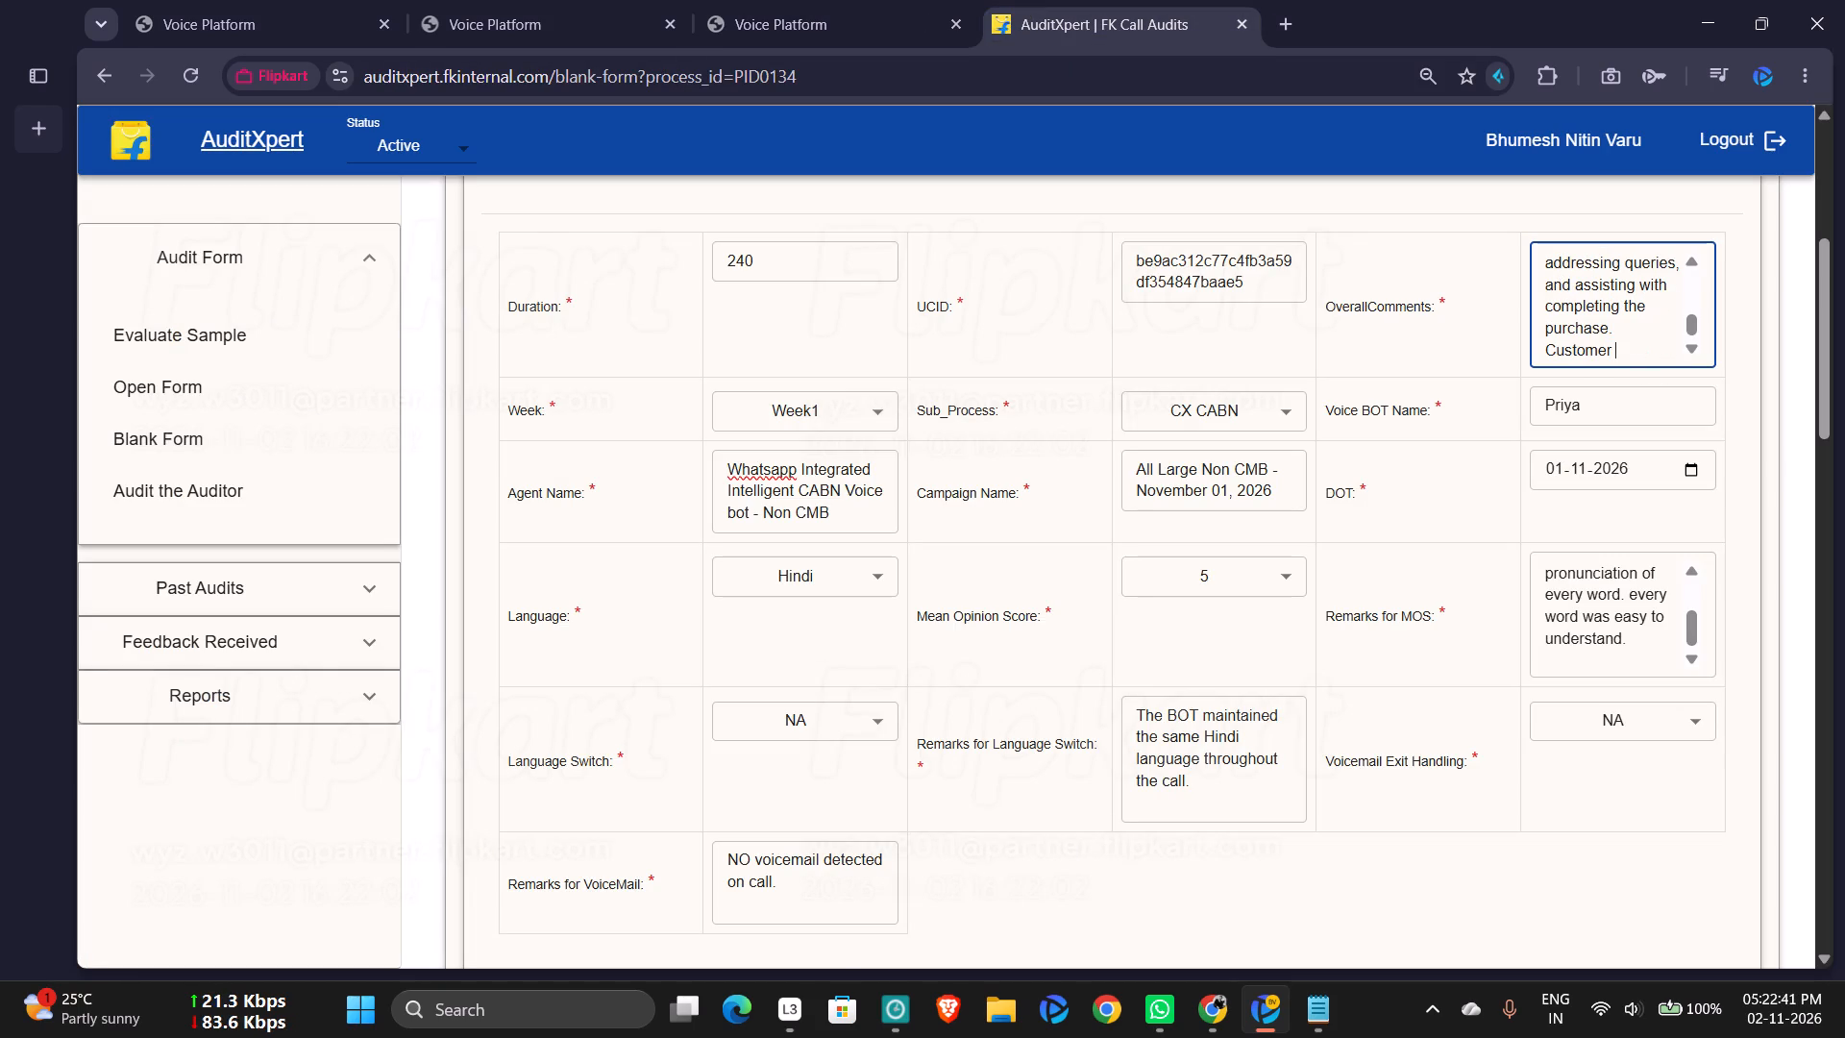
type("had issue real")
key("BackSpace")
key("BackSpace")
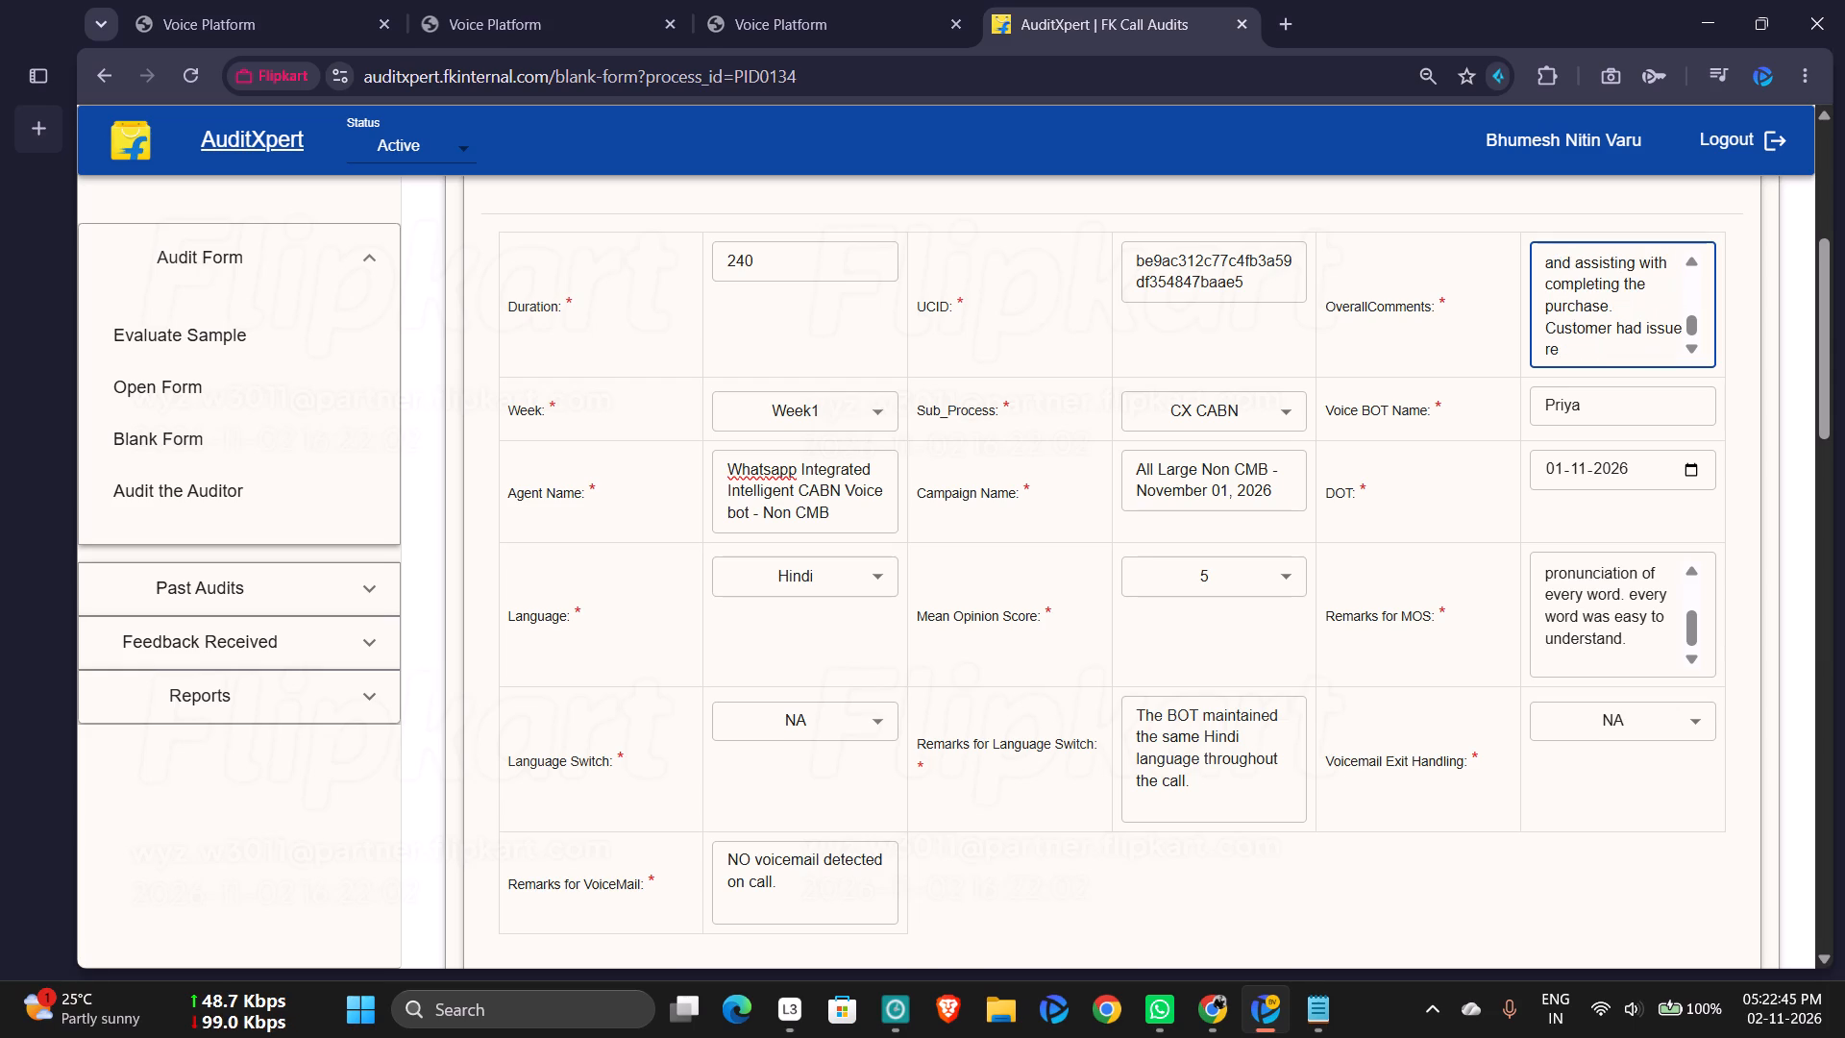
type("lated")
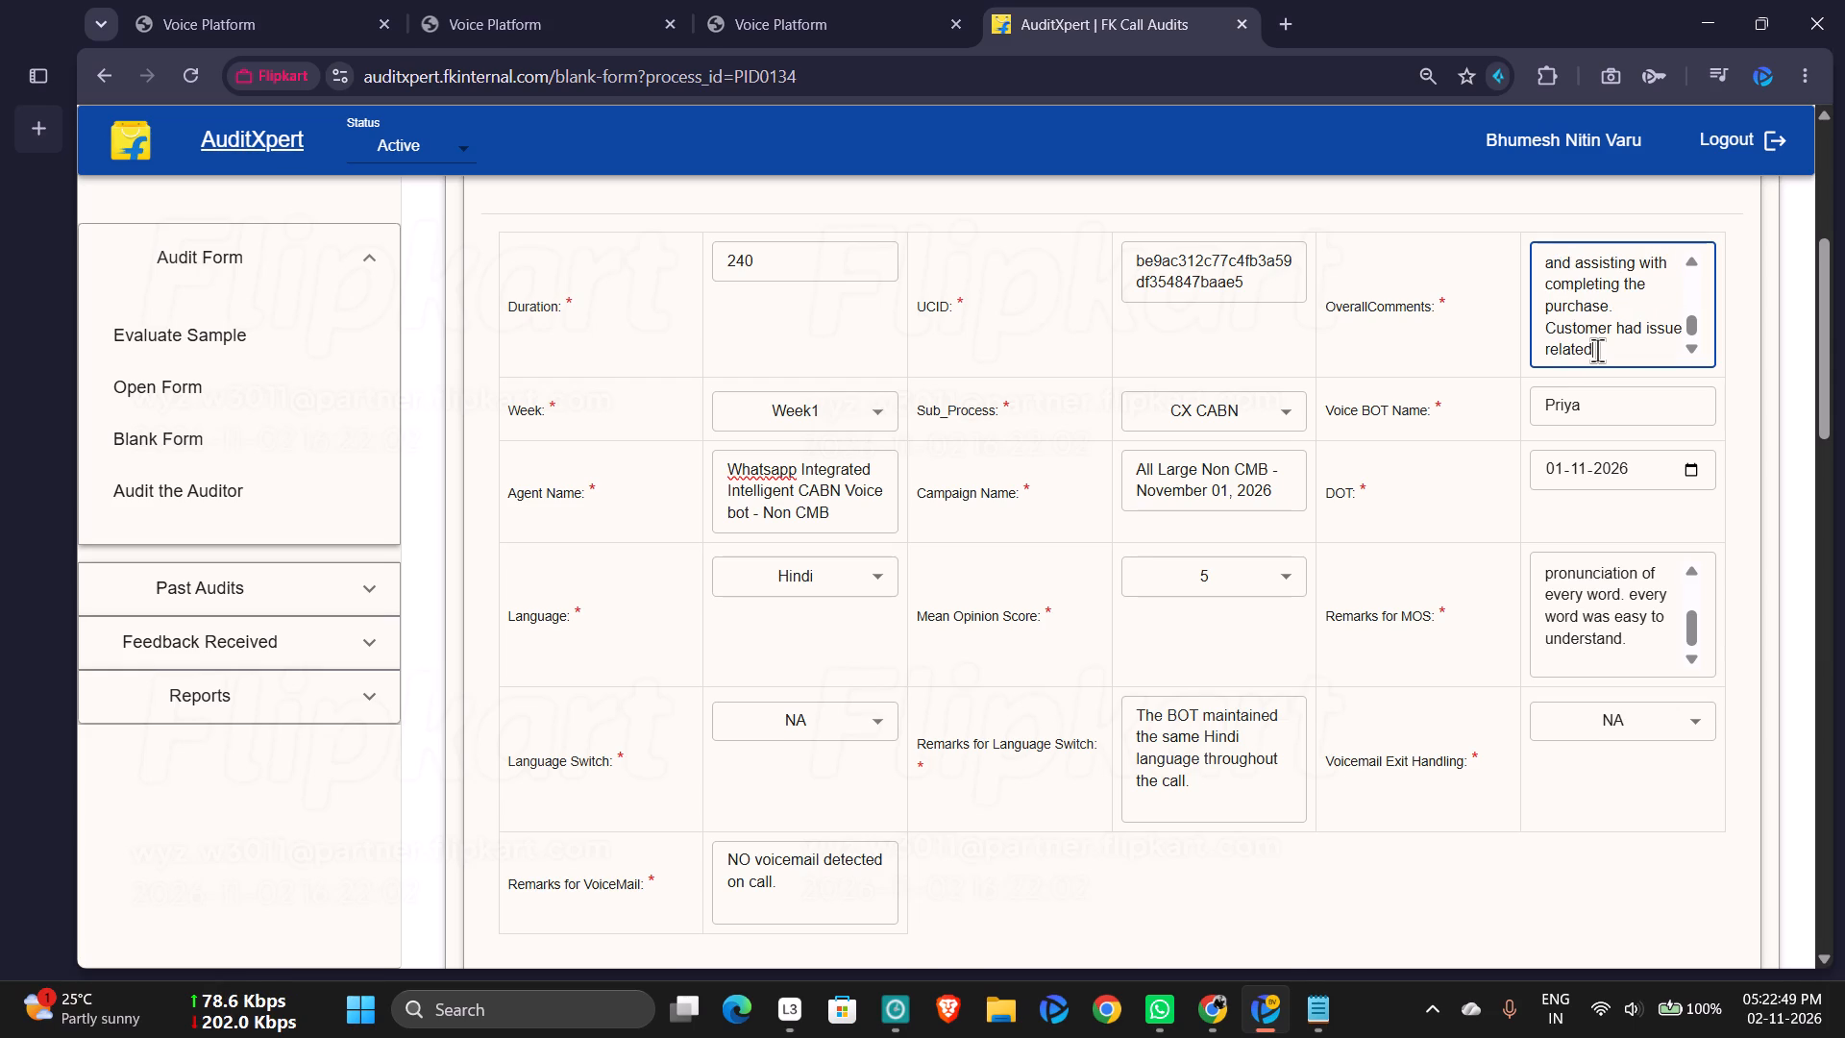
left_click(729, 0)
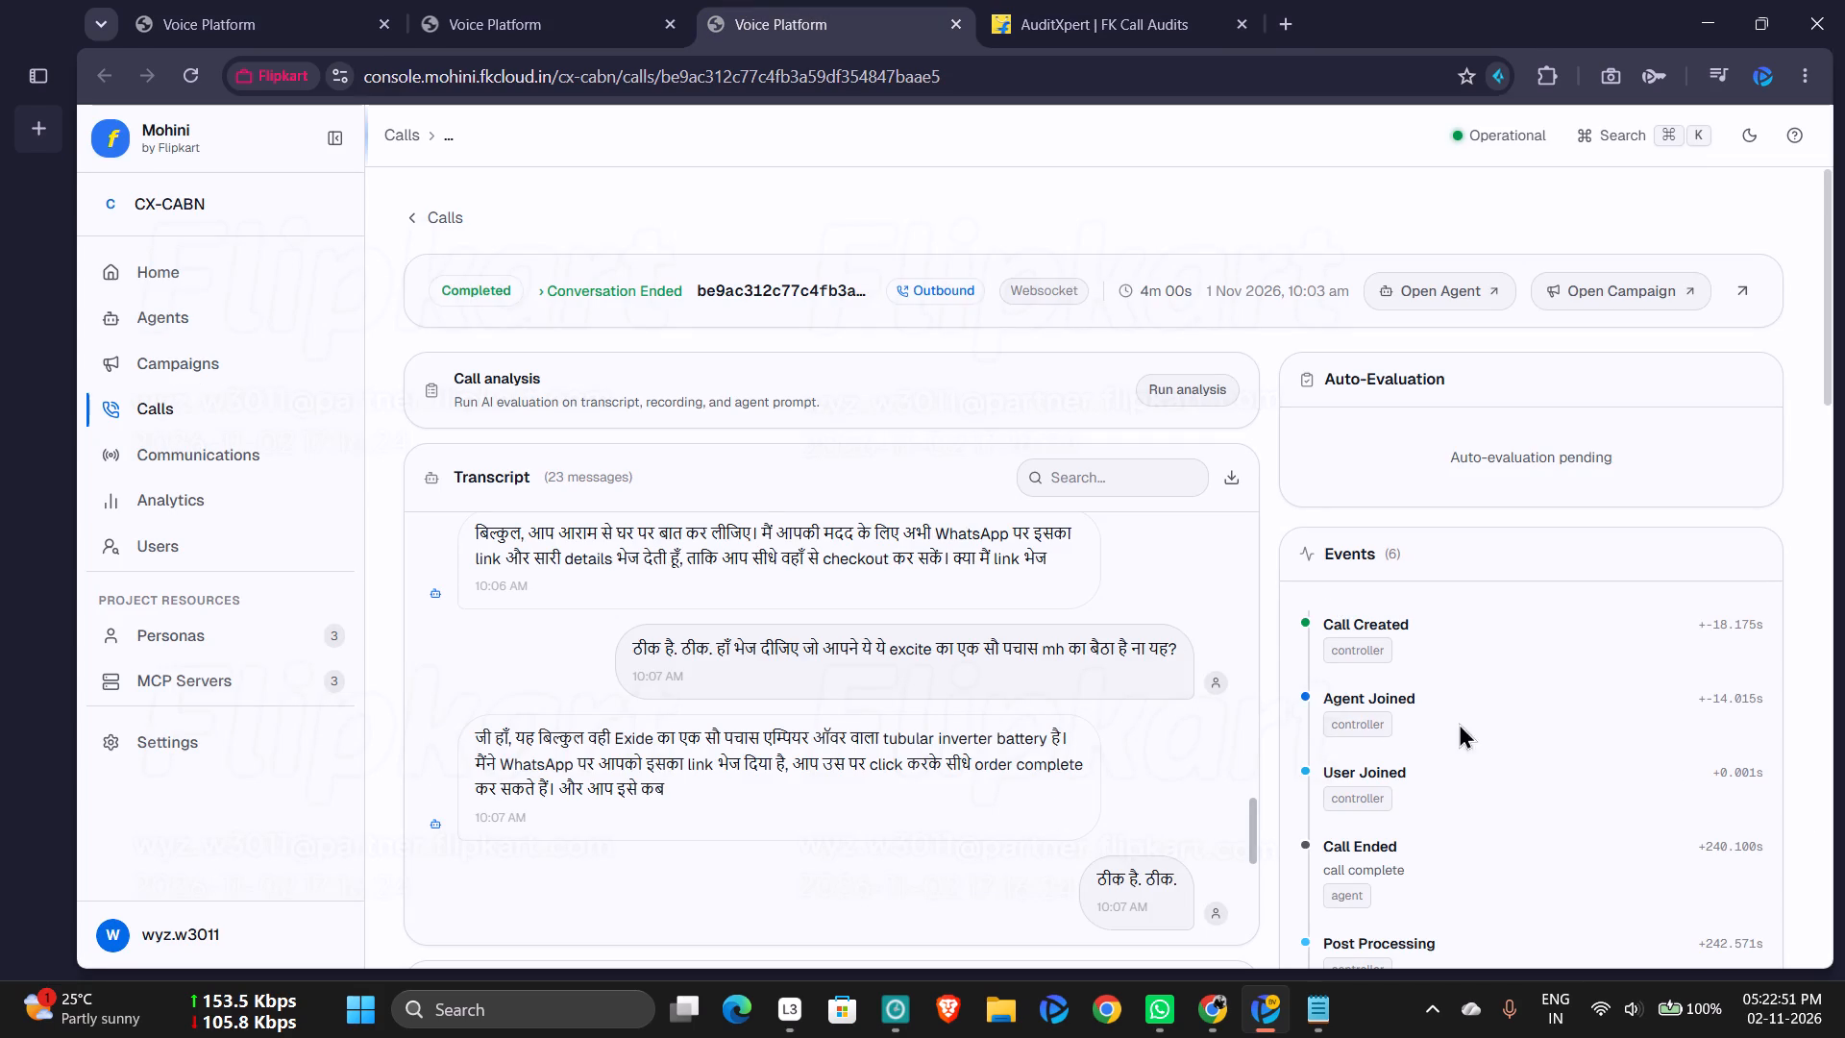
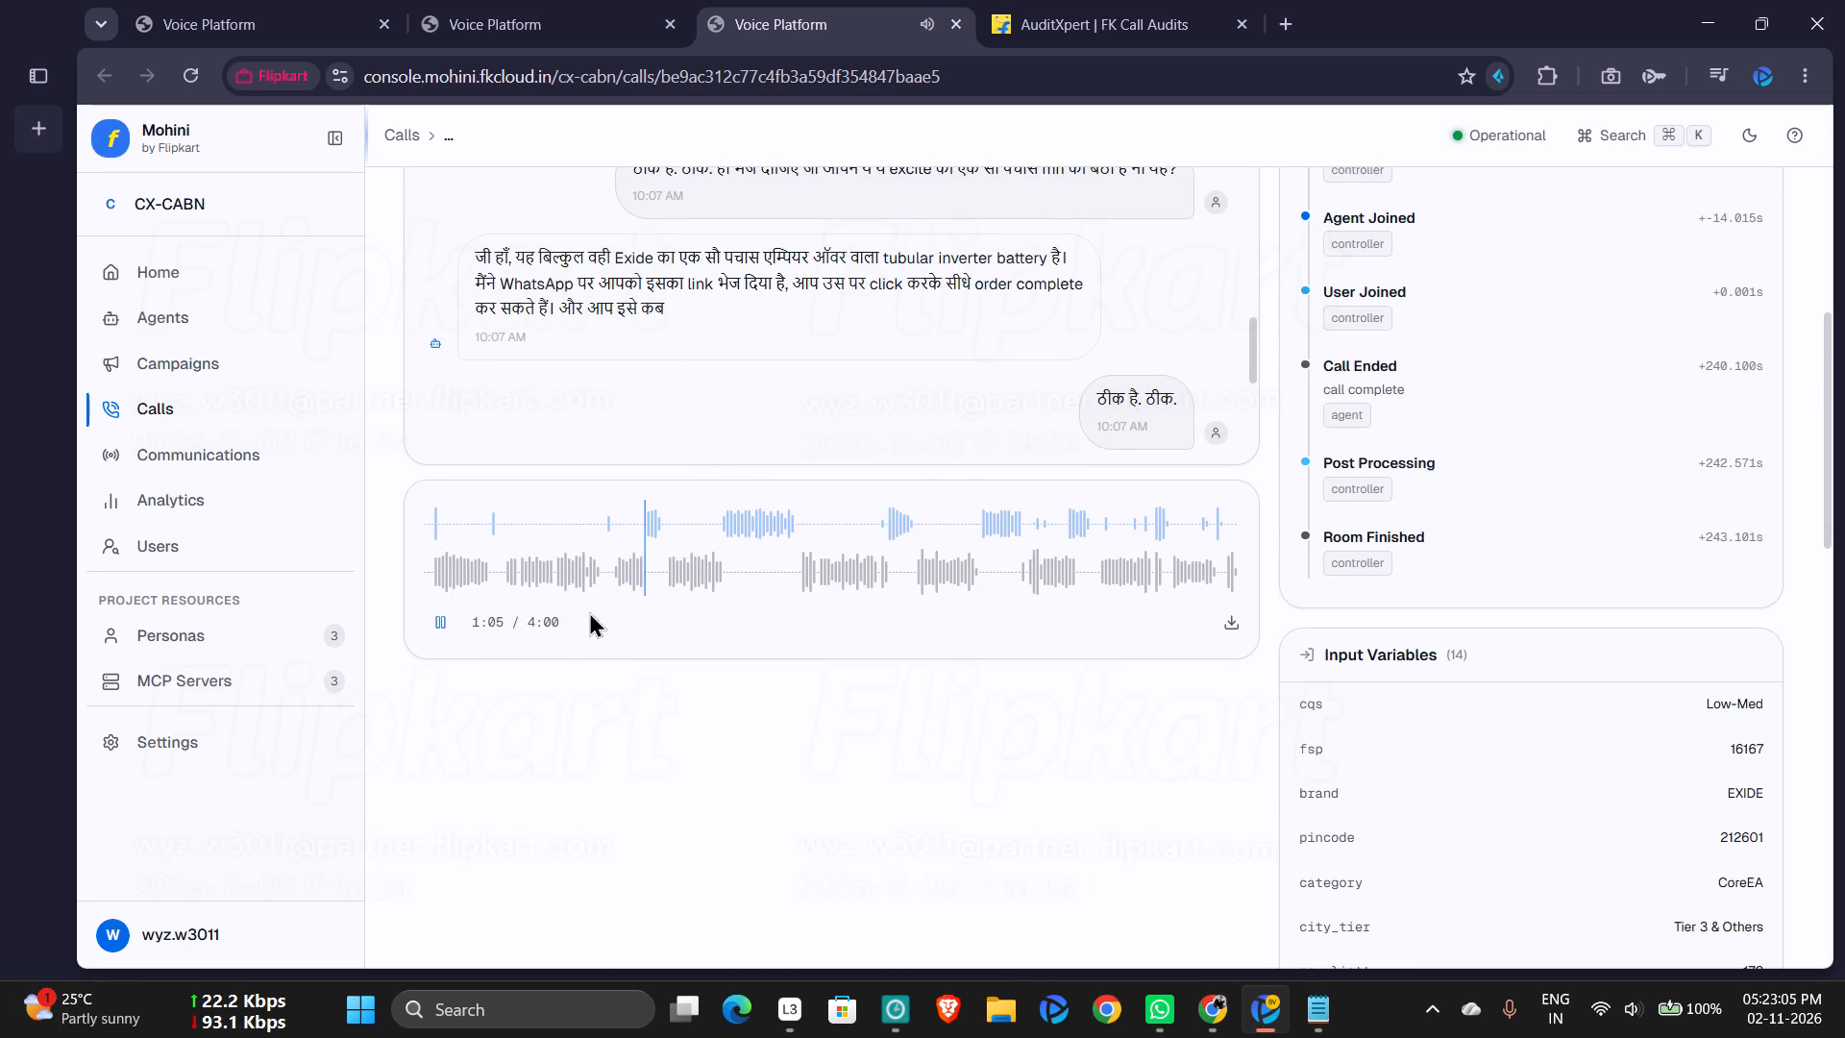
Continue the customer-issue sentence in OverallComments with "No return policy" enclosed in double quotation marks.
left_click(1090, 13)
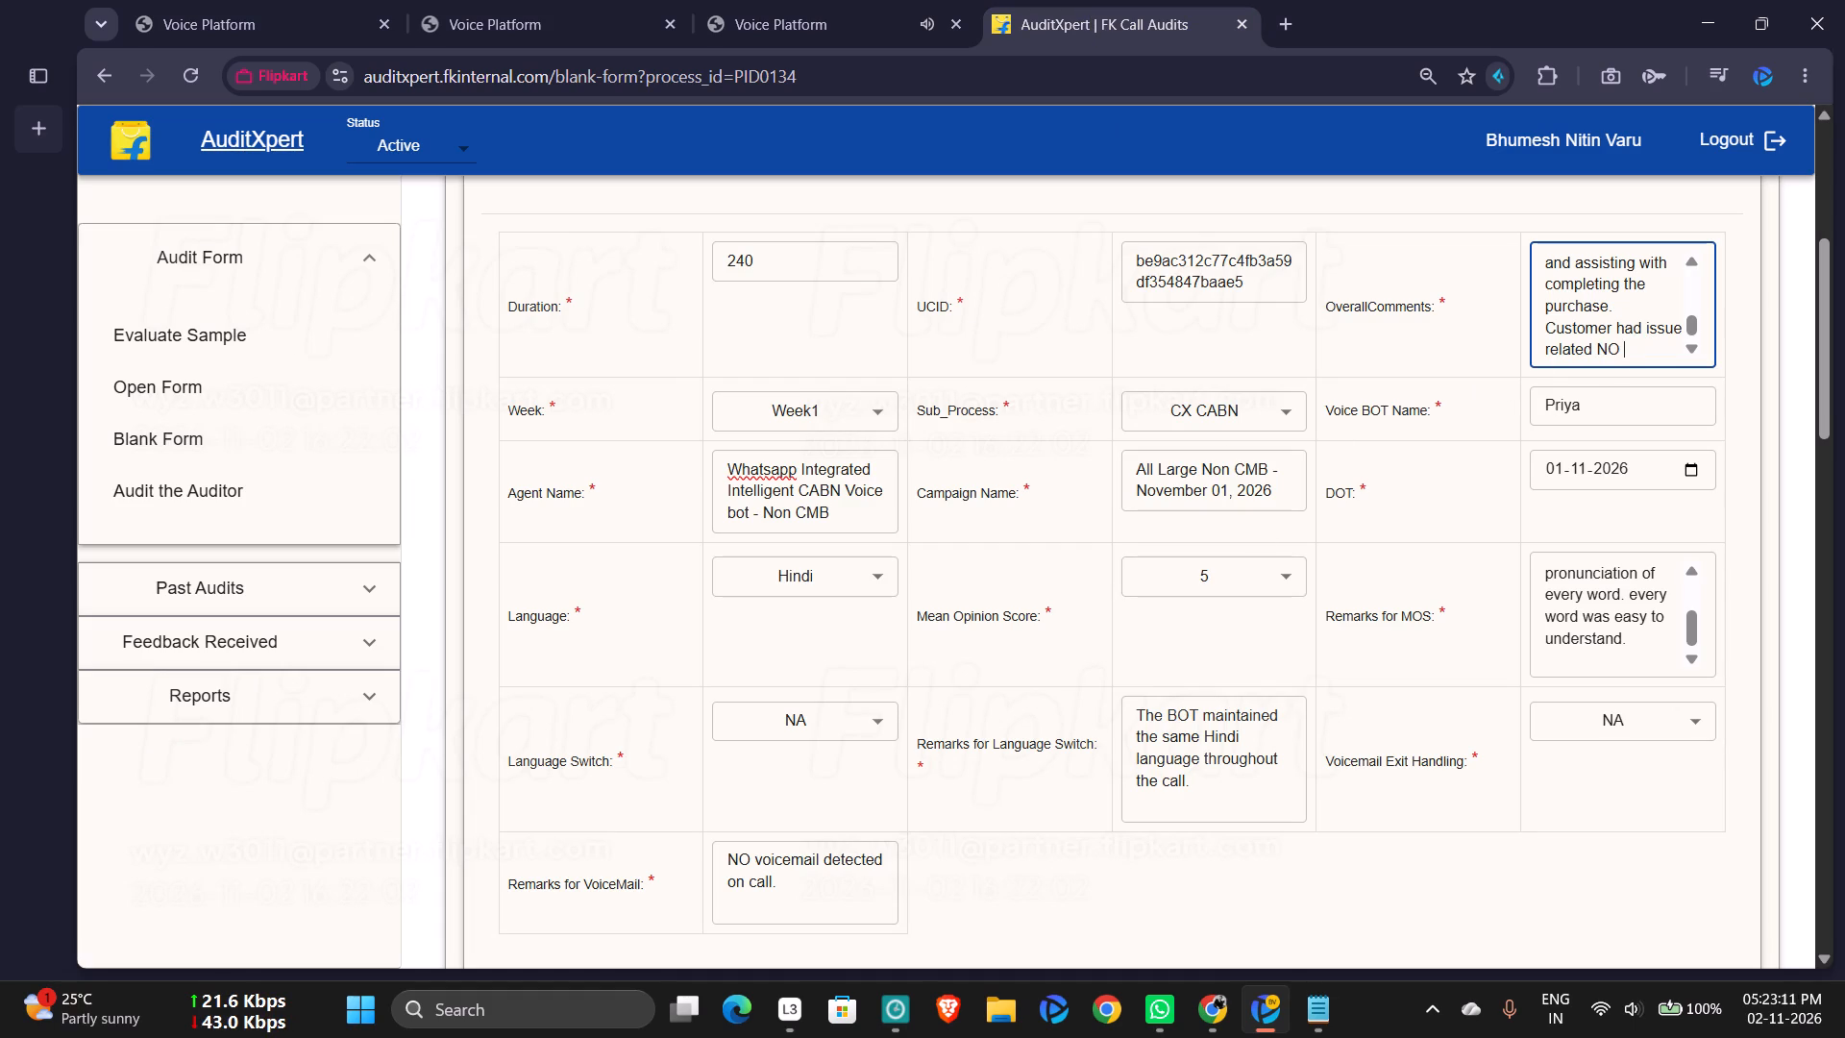
key("BackSpace")
type("o return policy")
key("shift+quotedbl")
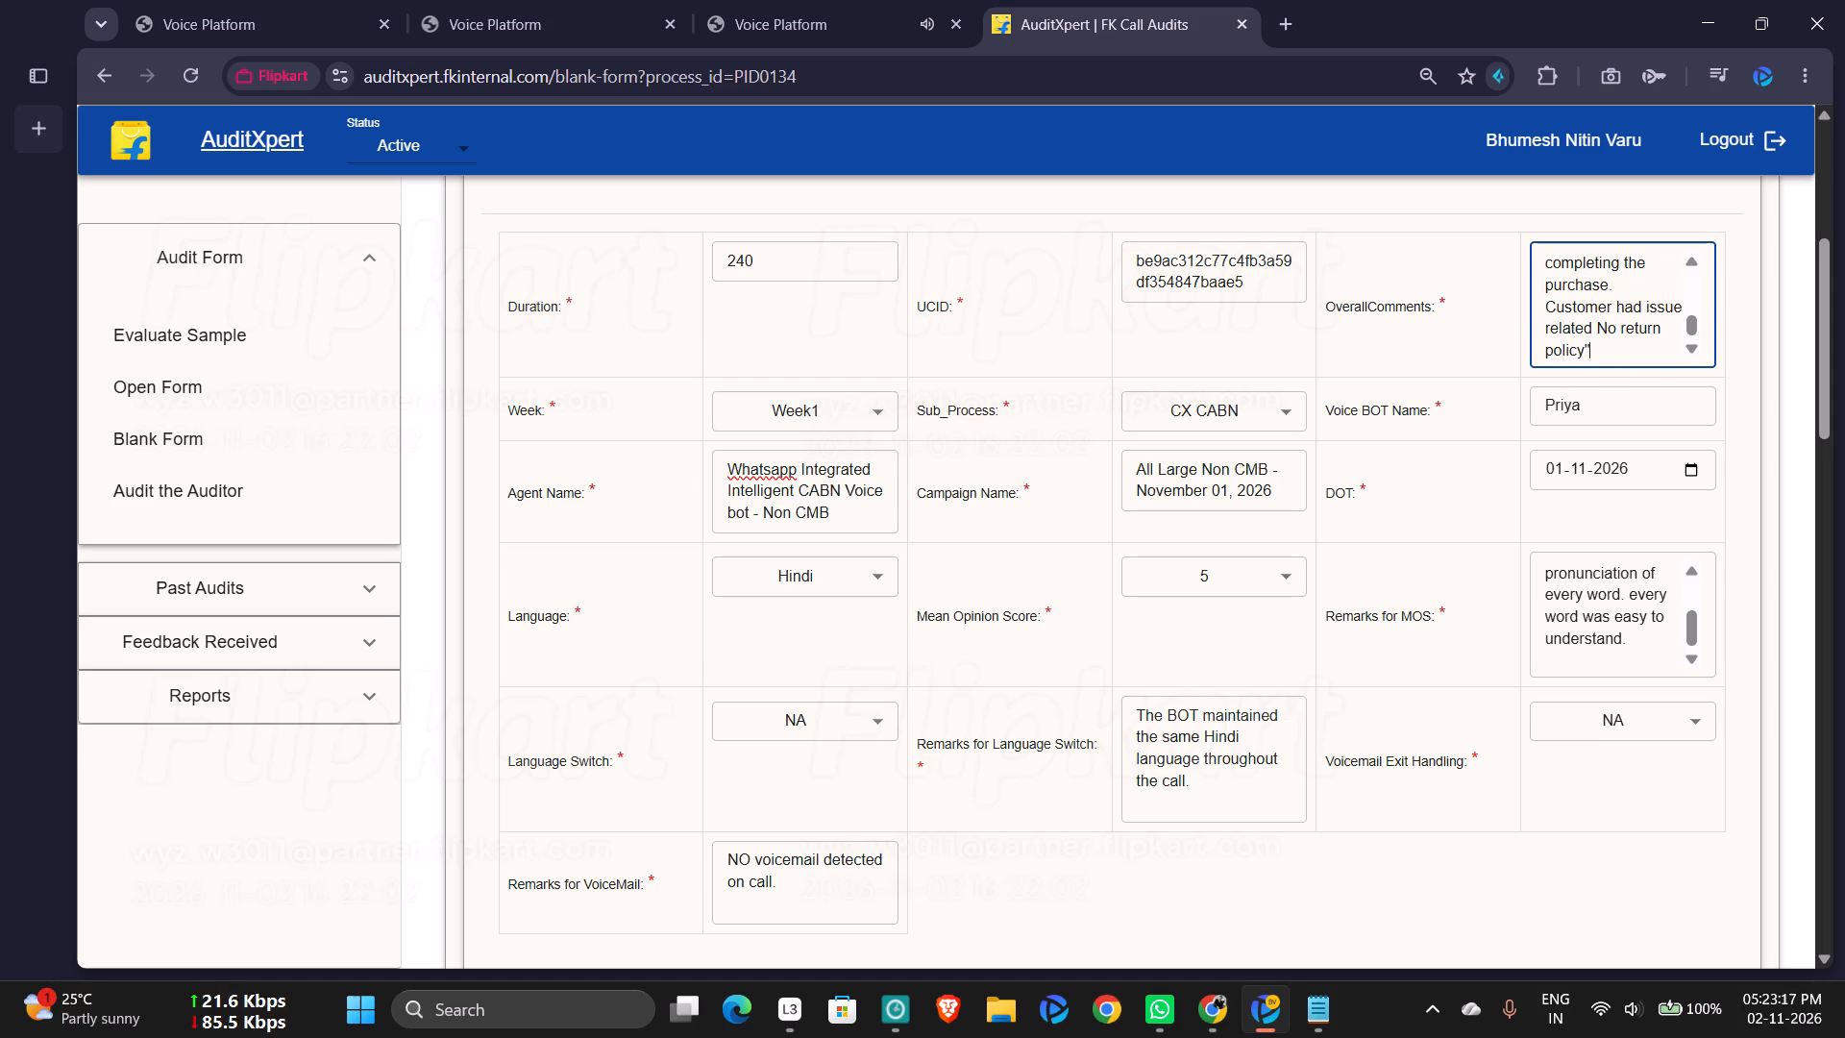
key("Left")
key("Up")
key("Right")
key("Right")
key("shift+quotedbl")
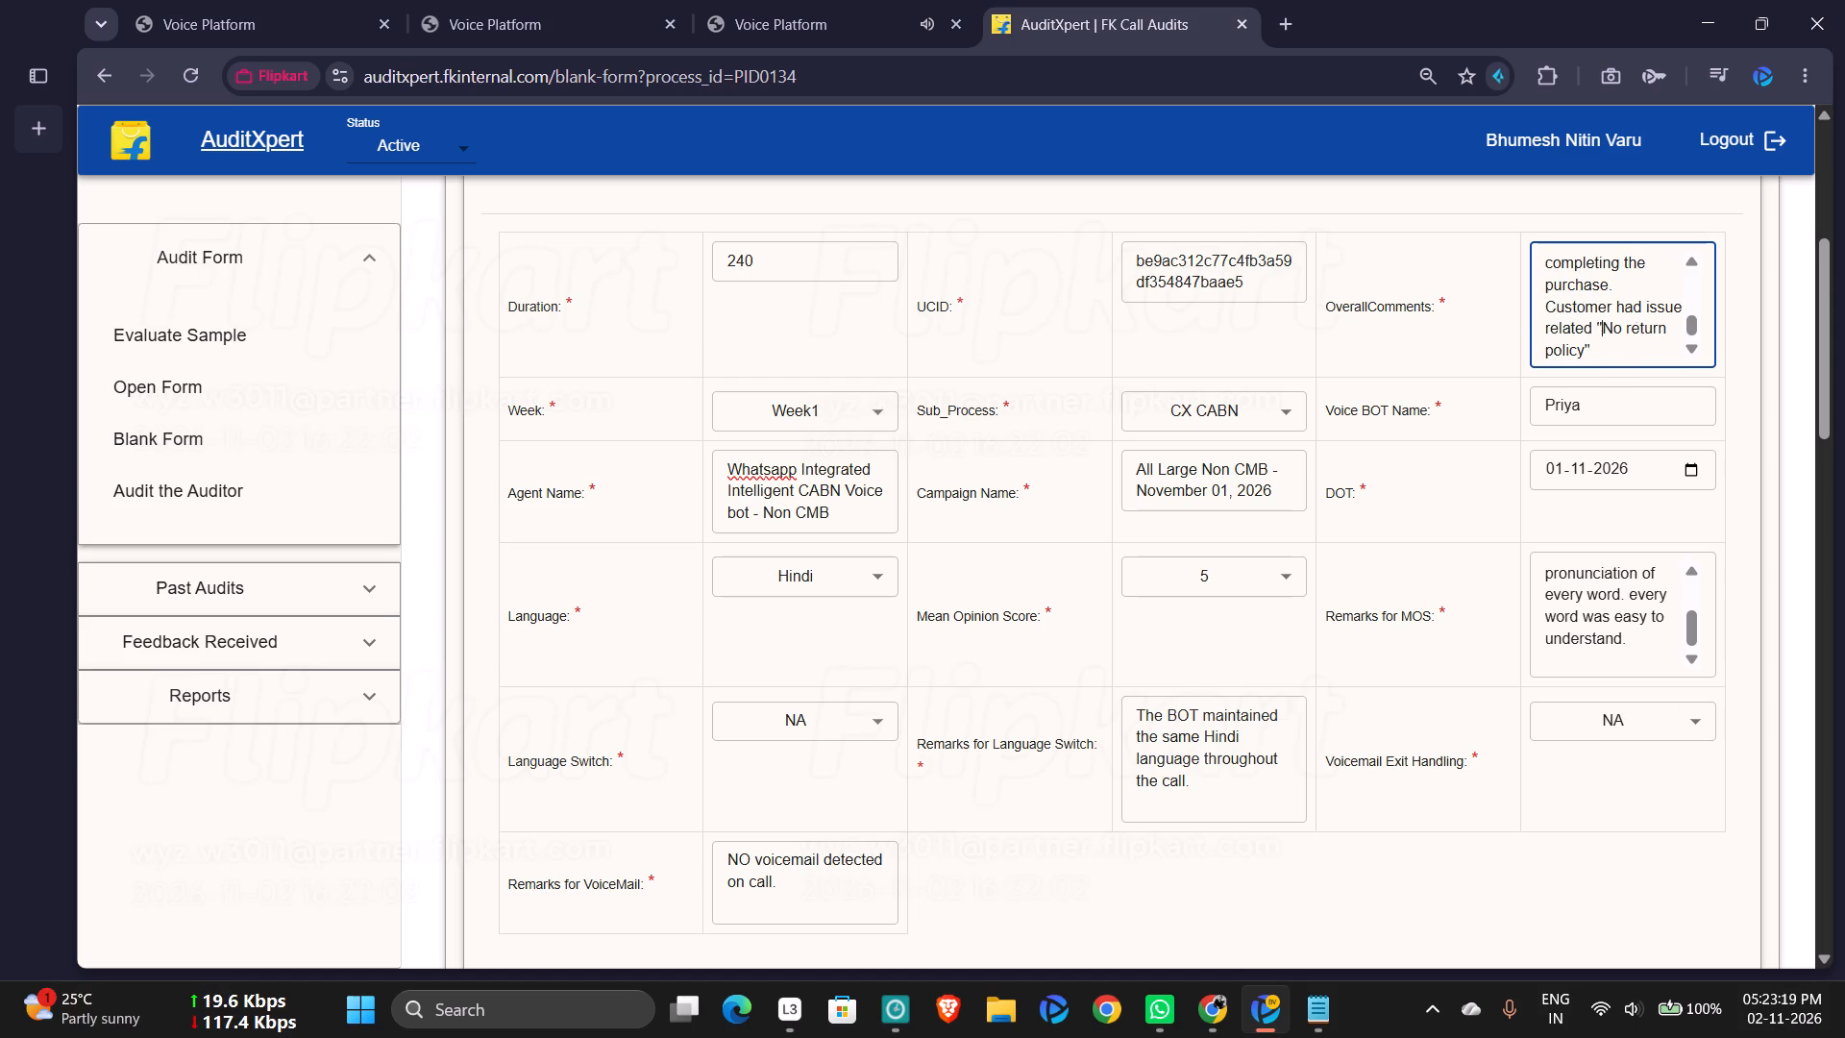
key("Down")
key("space")
Listen to the call recording from about 1:30 and review the transcript's opening offer and the customer's no return policy objection.
left_click(906, 0)
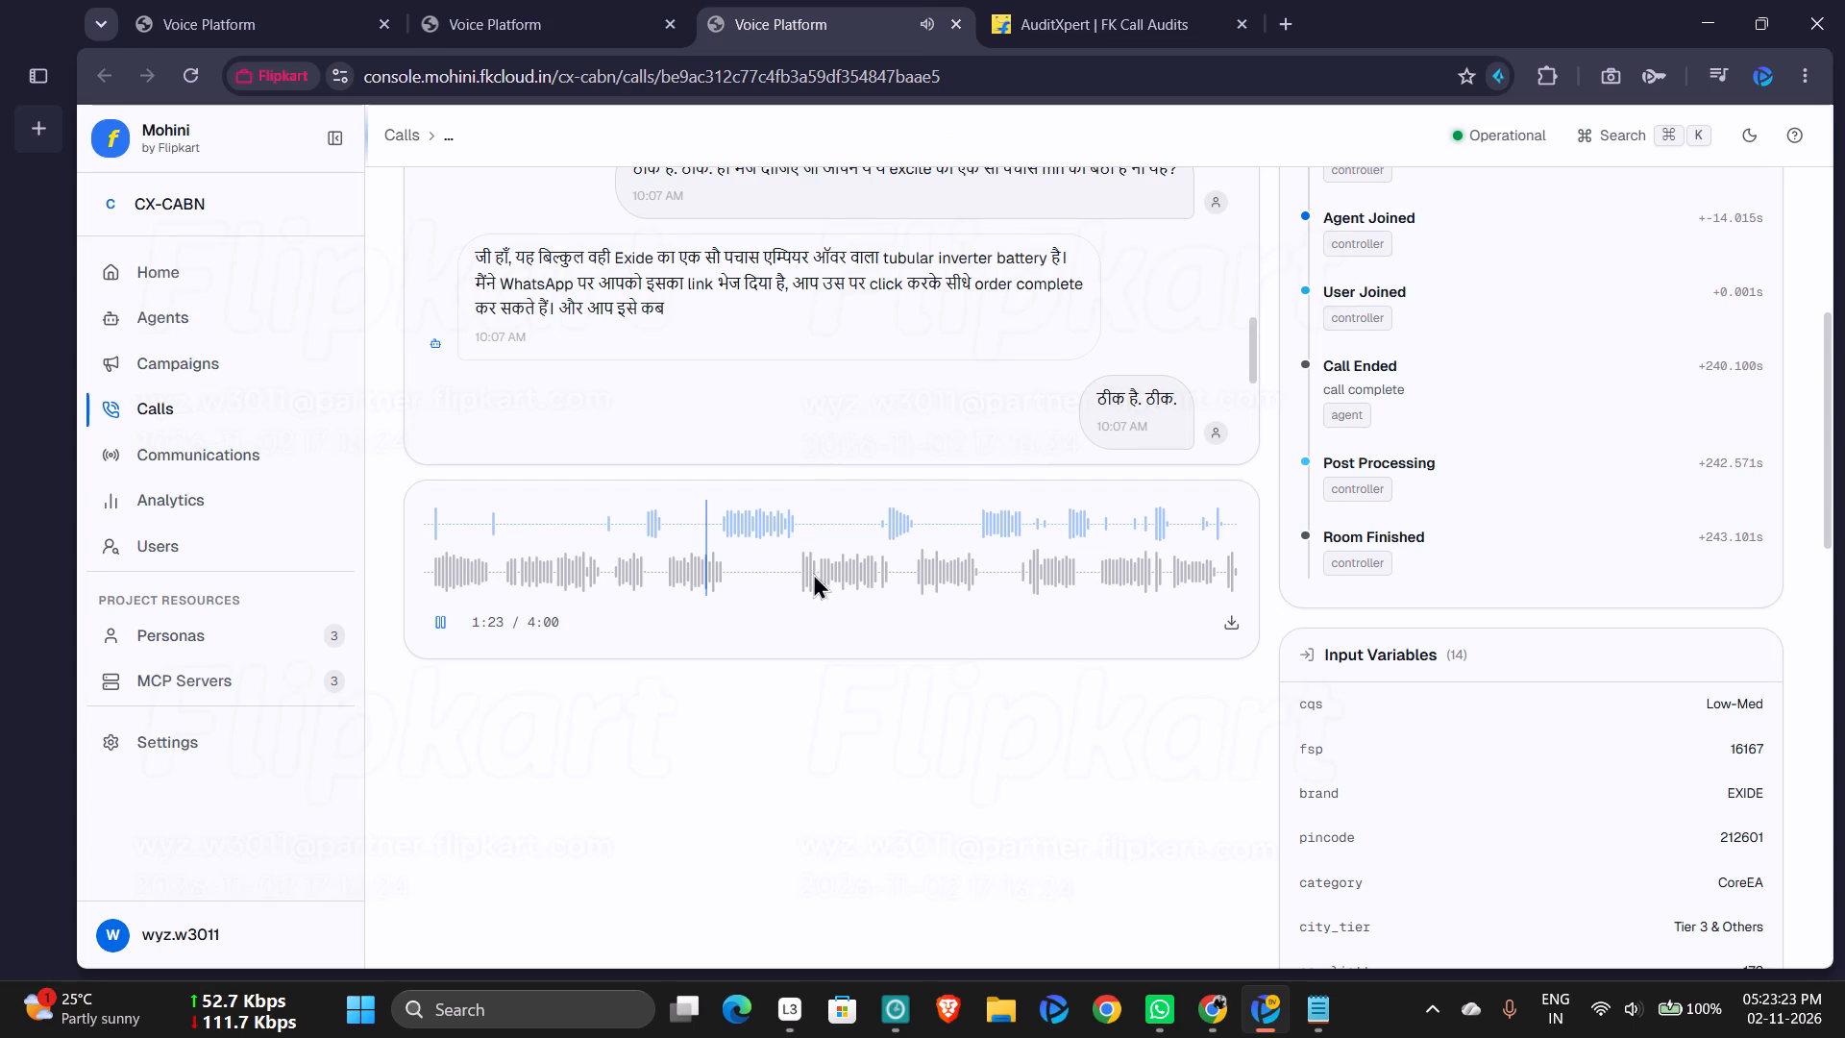
left_click(730, 564)
left_click(1195, 22)
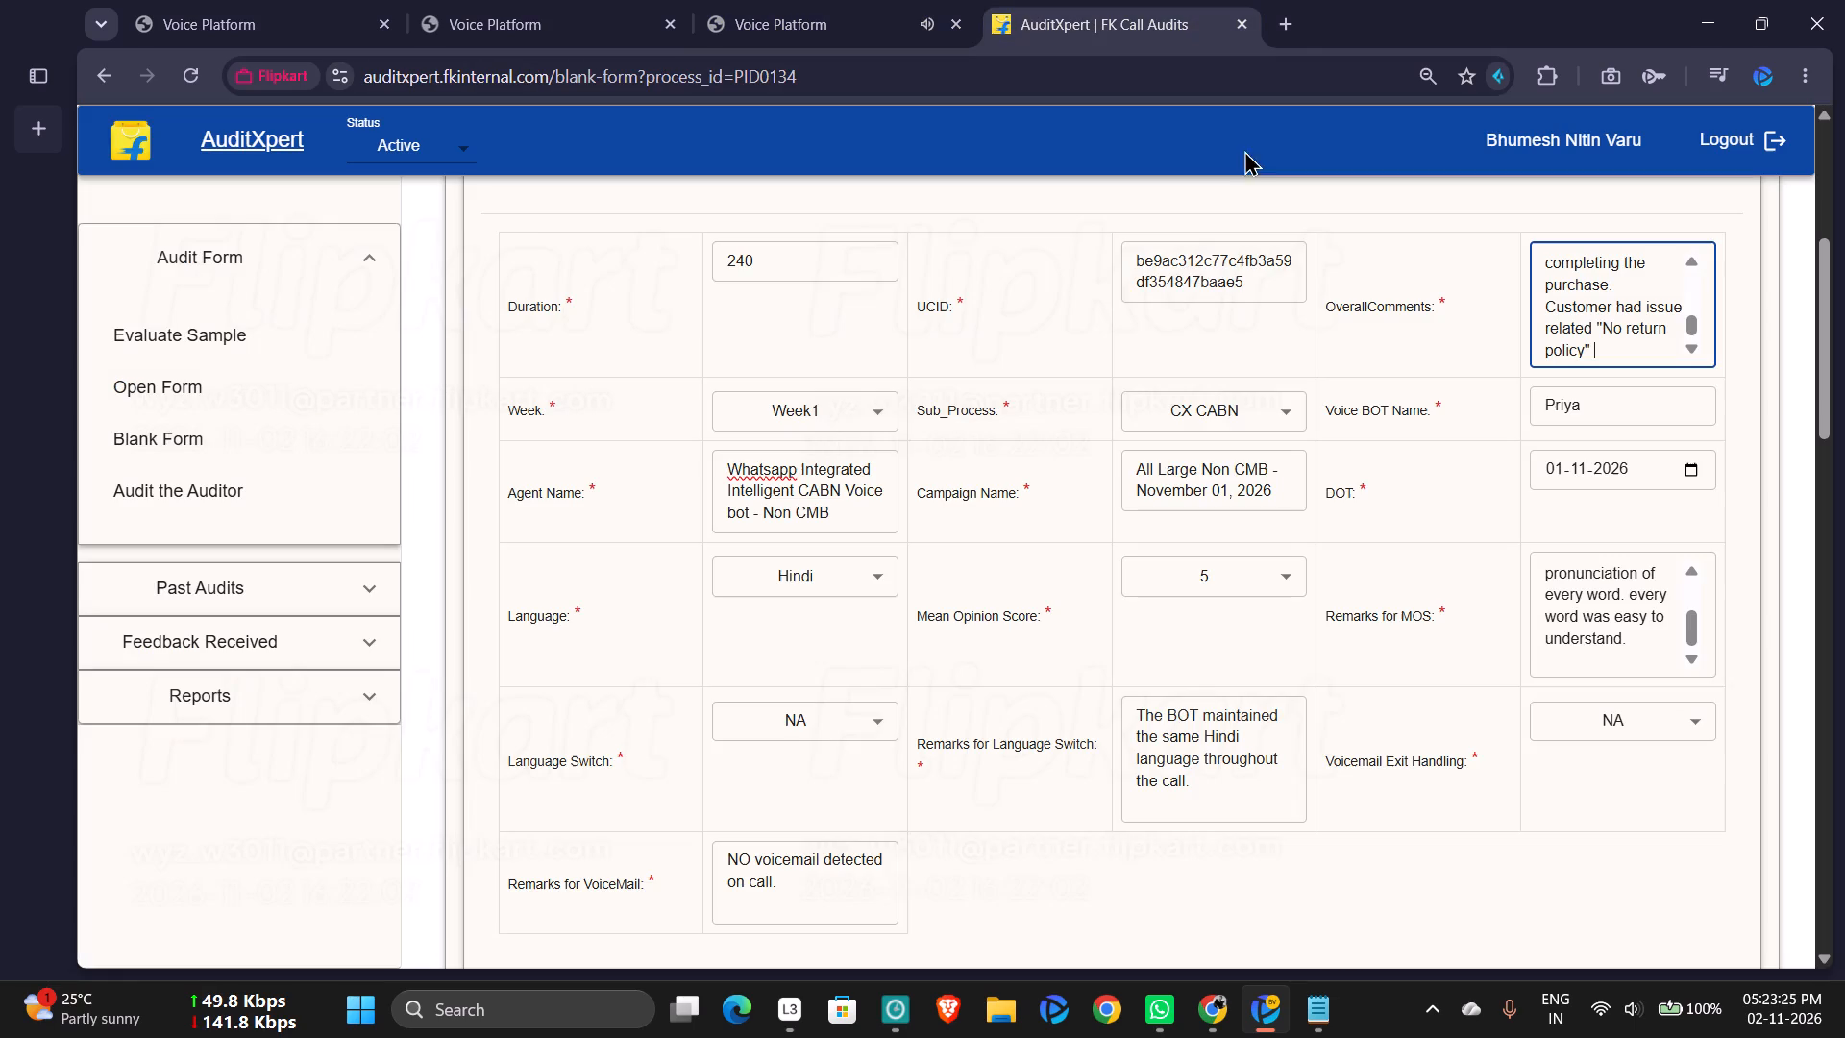
left_click(844, 0)
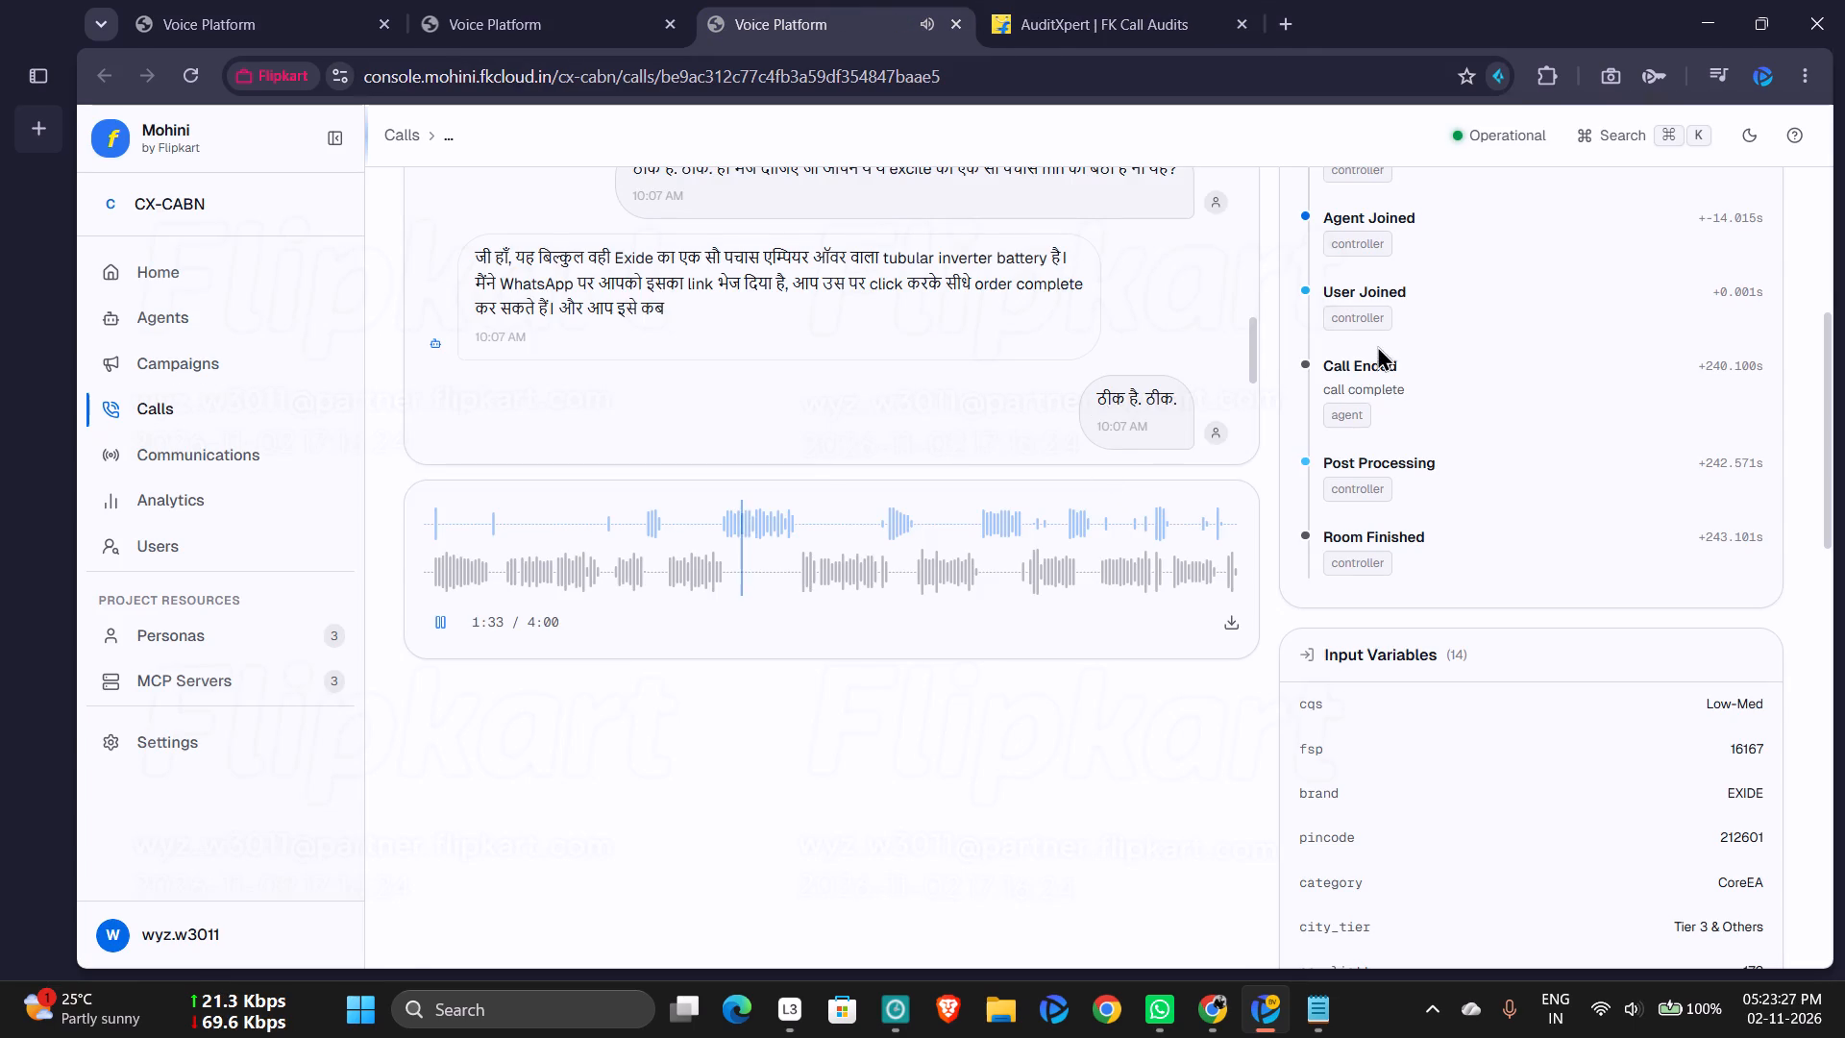
scroll(1499, 330, "up", 2)
scroll(1118, 656, "up", 6)
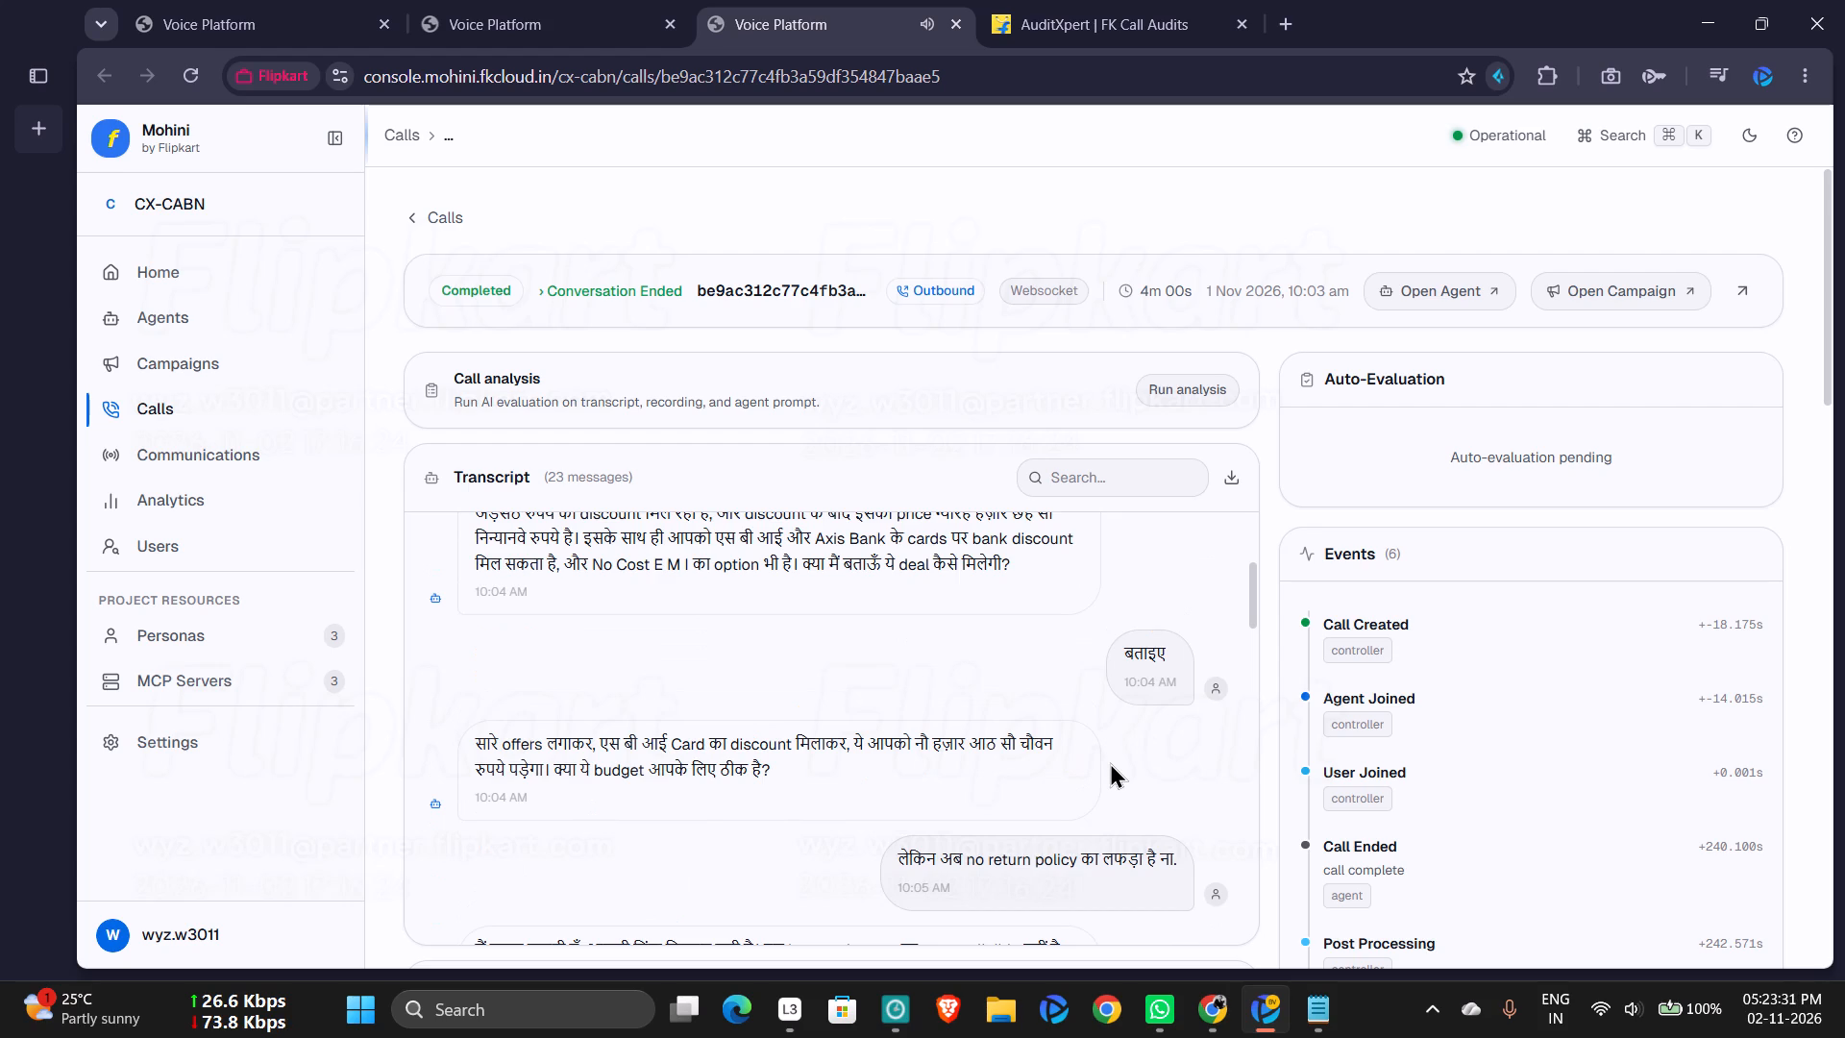
scroll(1038, 688, "up", 3)
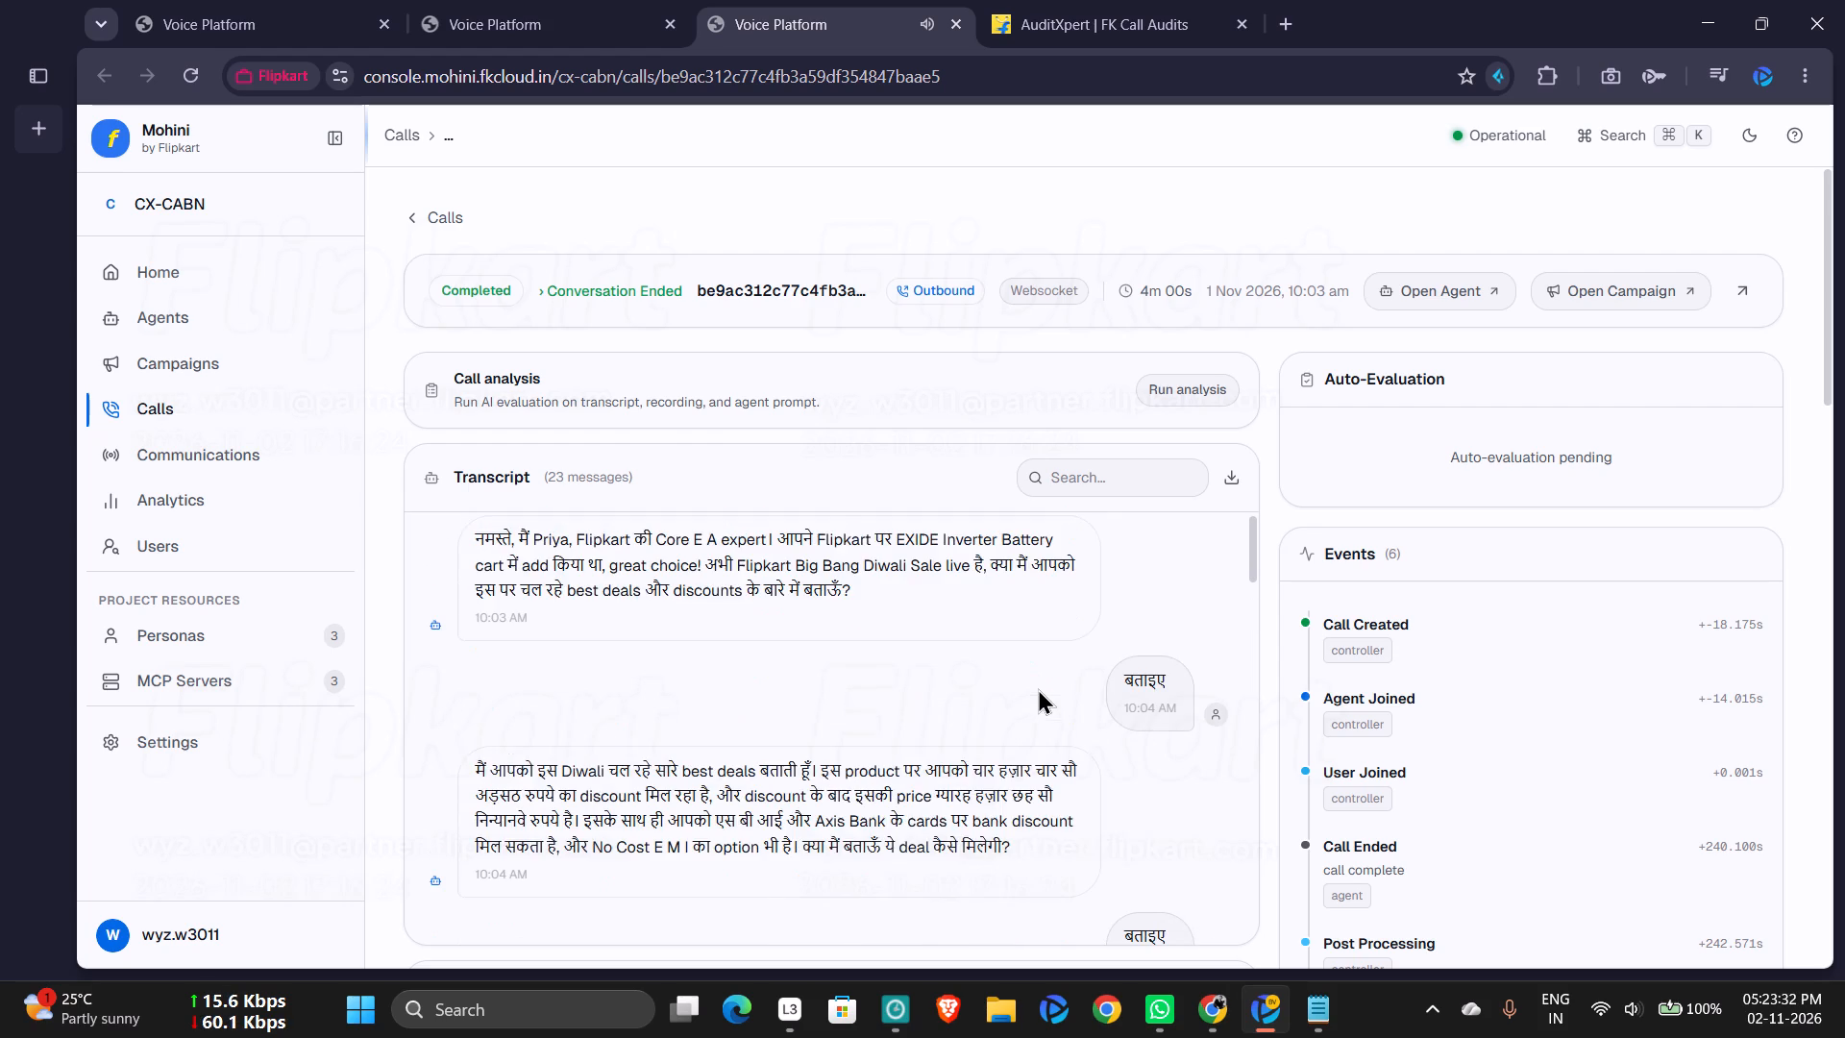
scroll(1037, 688, "down", 2)
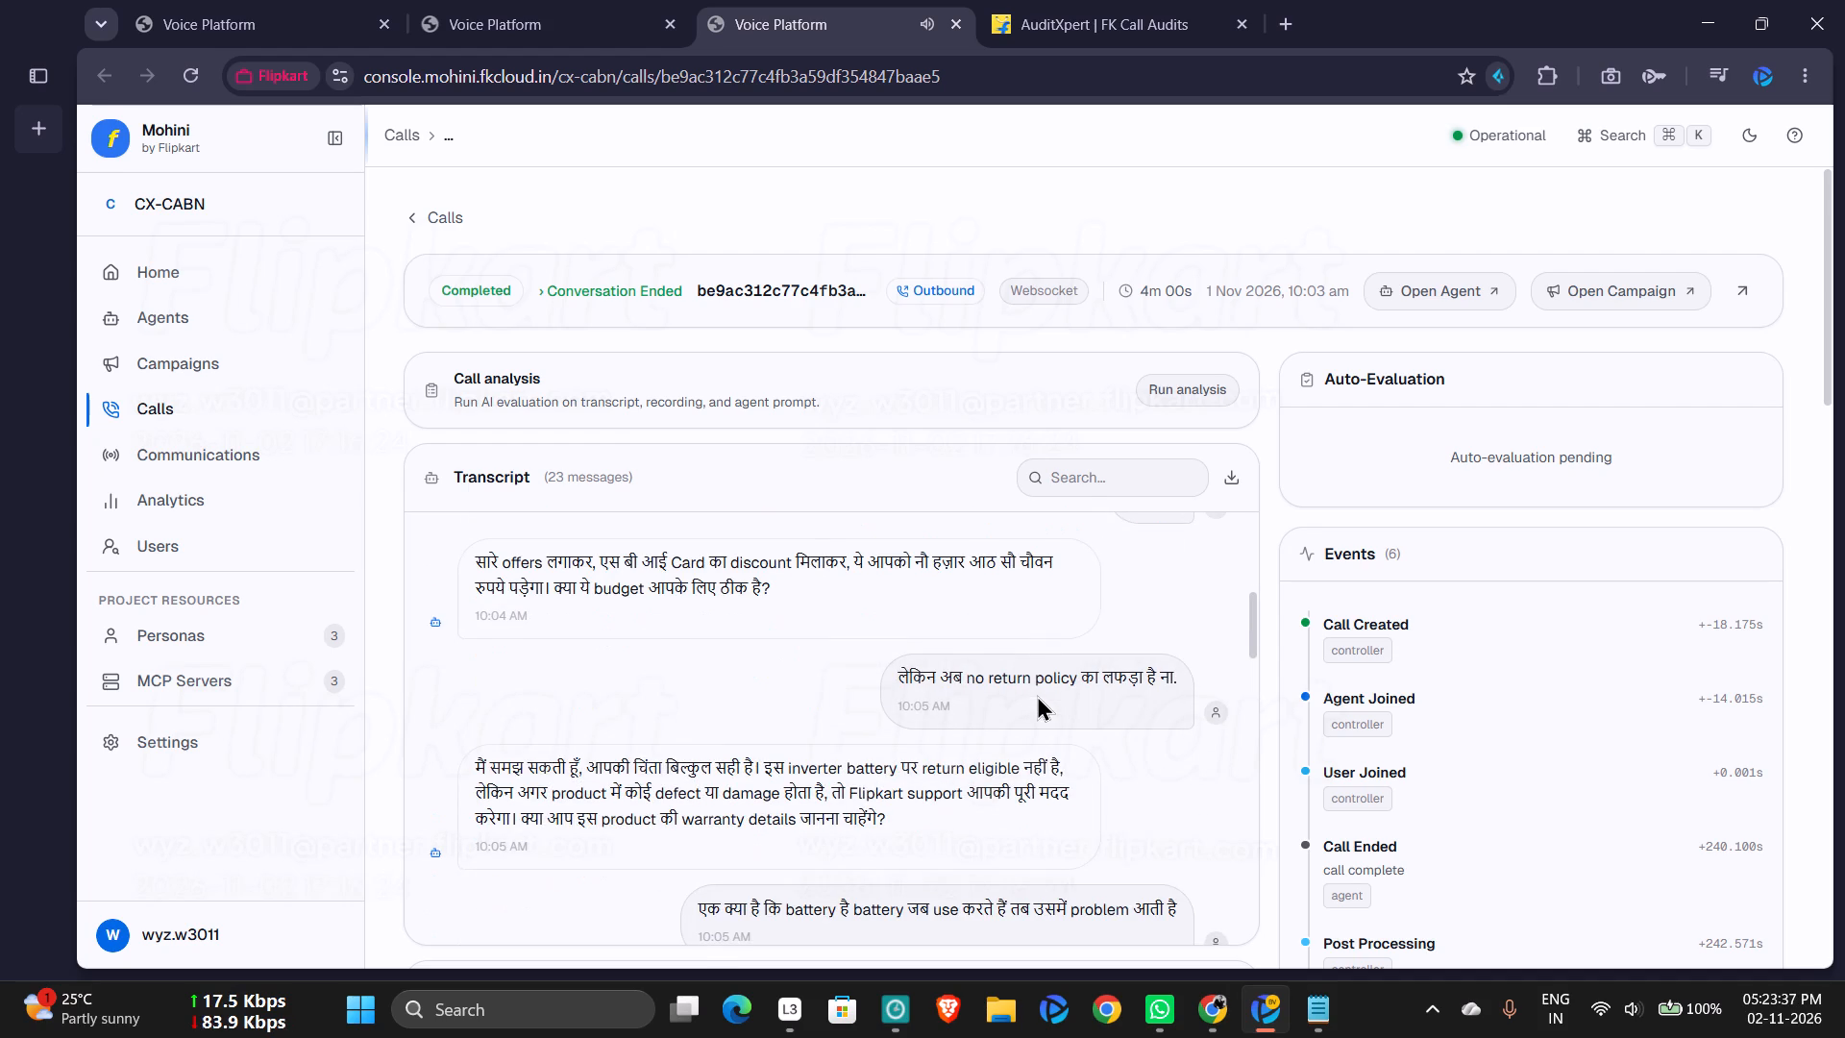
Complete the customer-issue sentence in OverallComments with "because it was a electric product." and start a new line.
left_click(1103, 24)
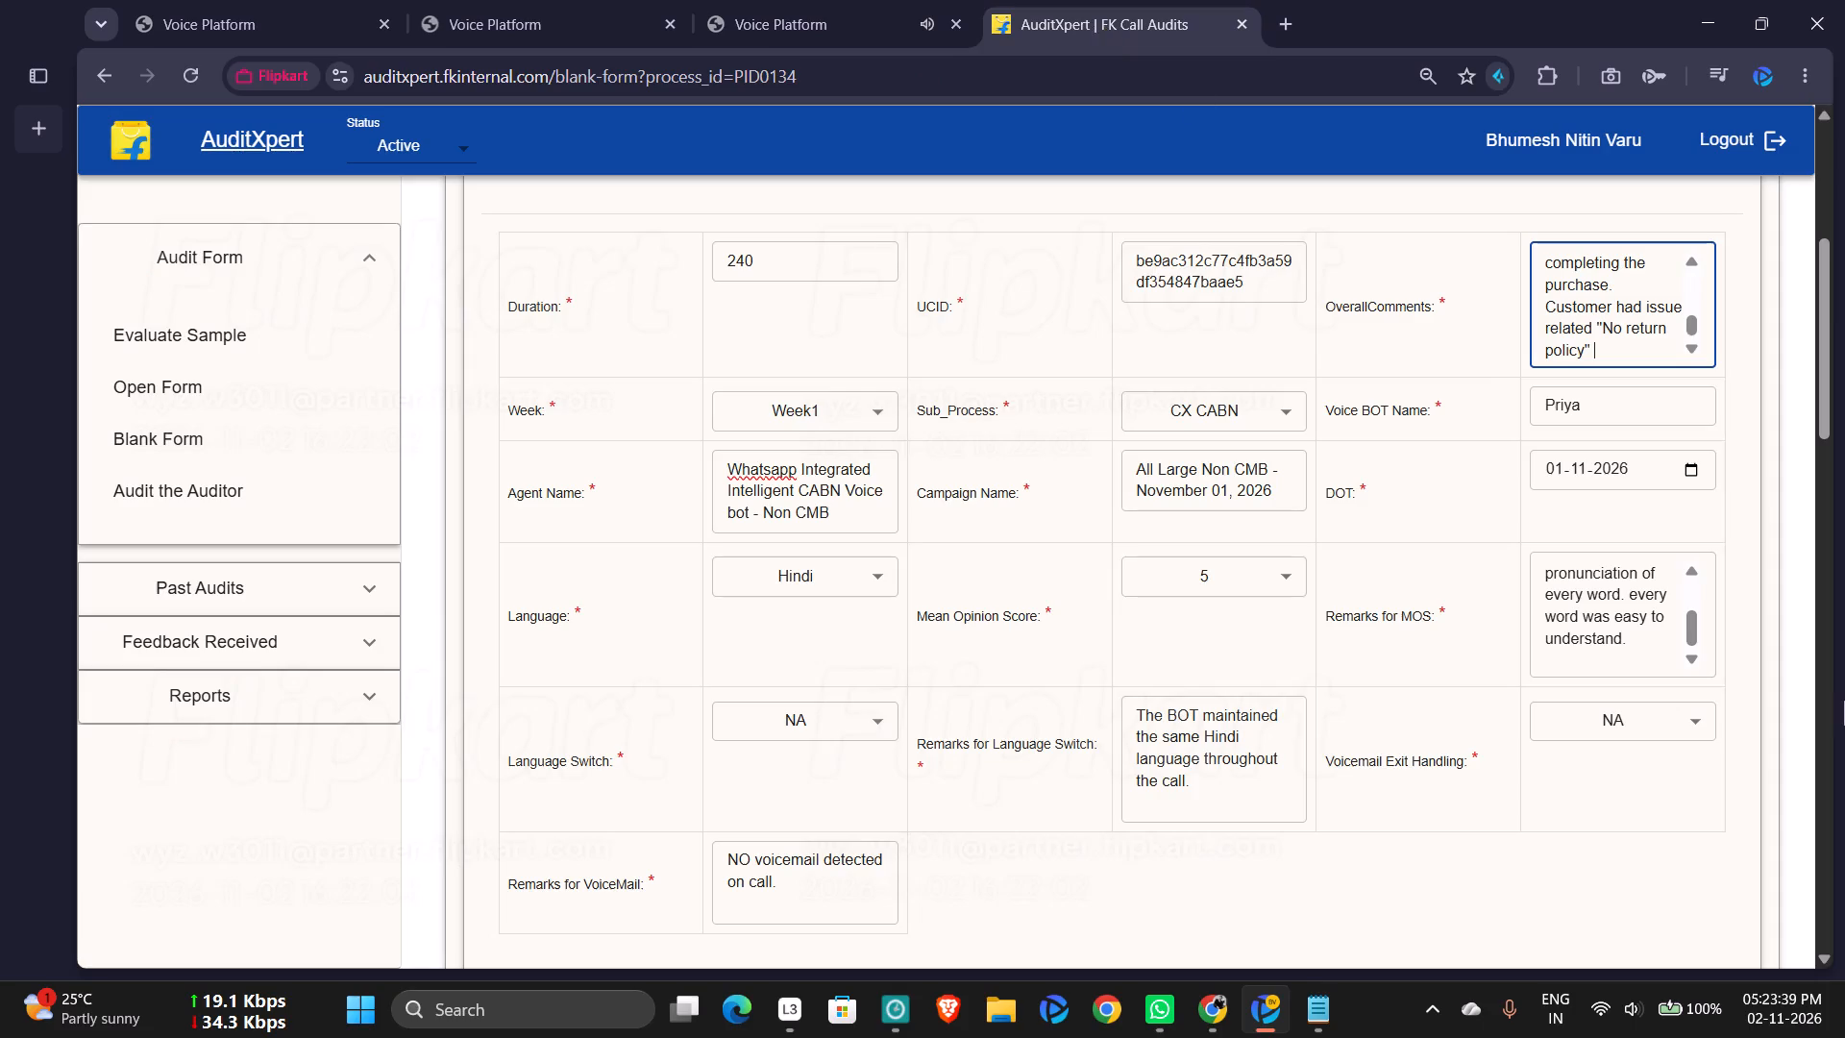
type("because")
key("space")
type("it was a electr")
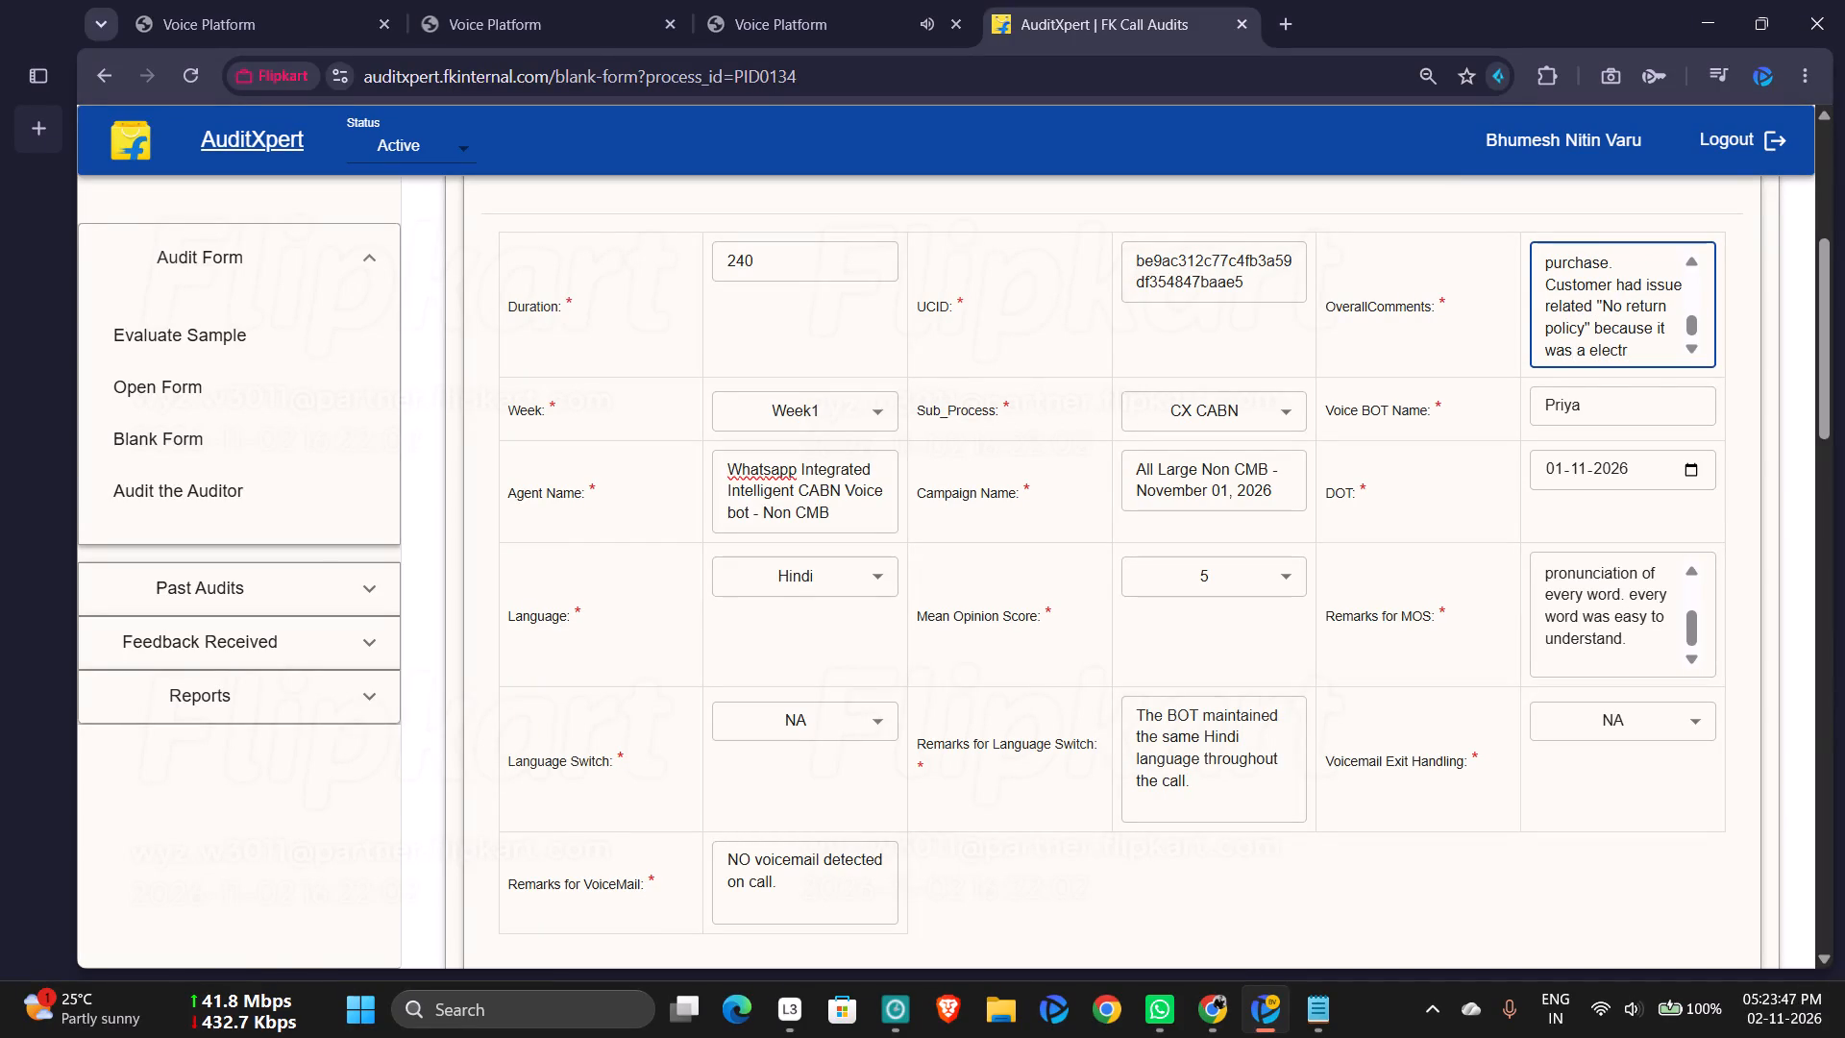
key("BackSpace")
type("ric")
key("space")
type("pro")
type("duct")
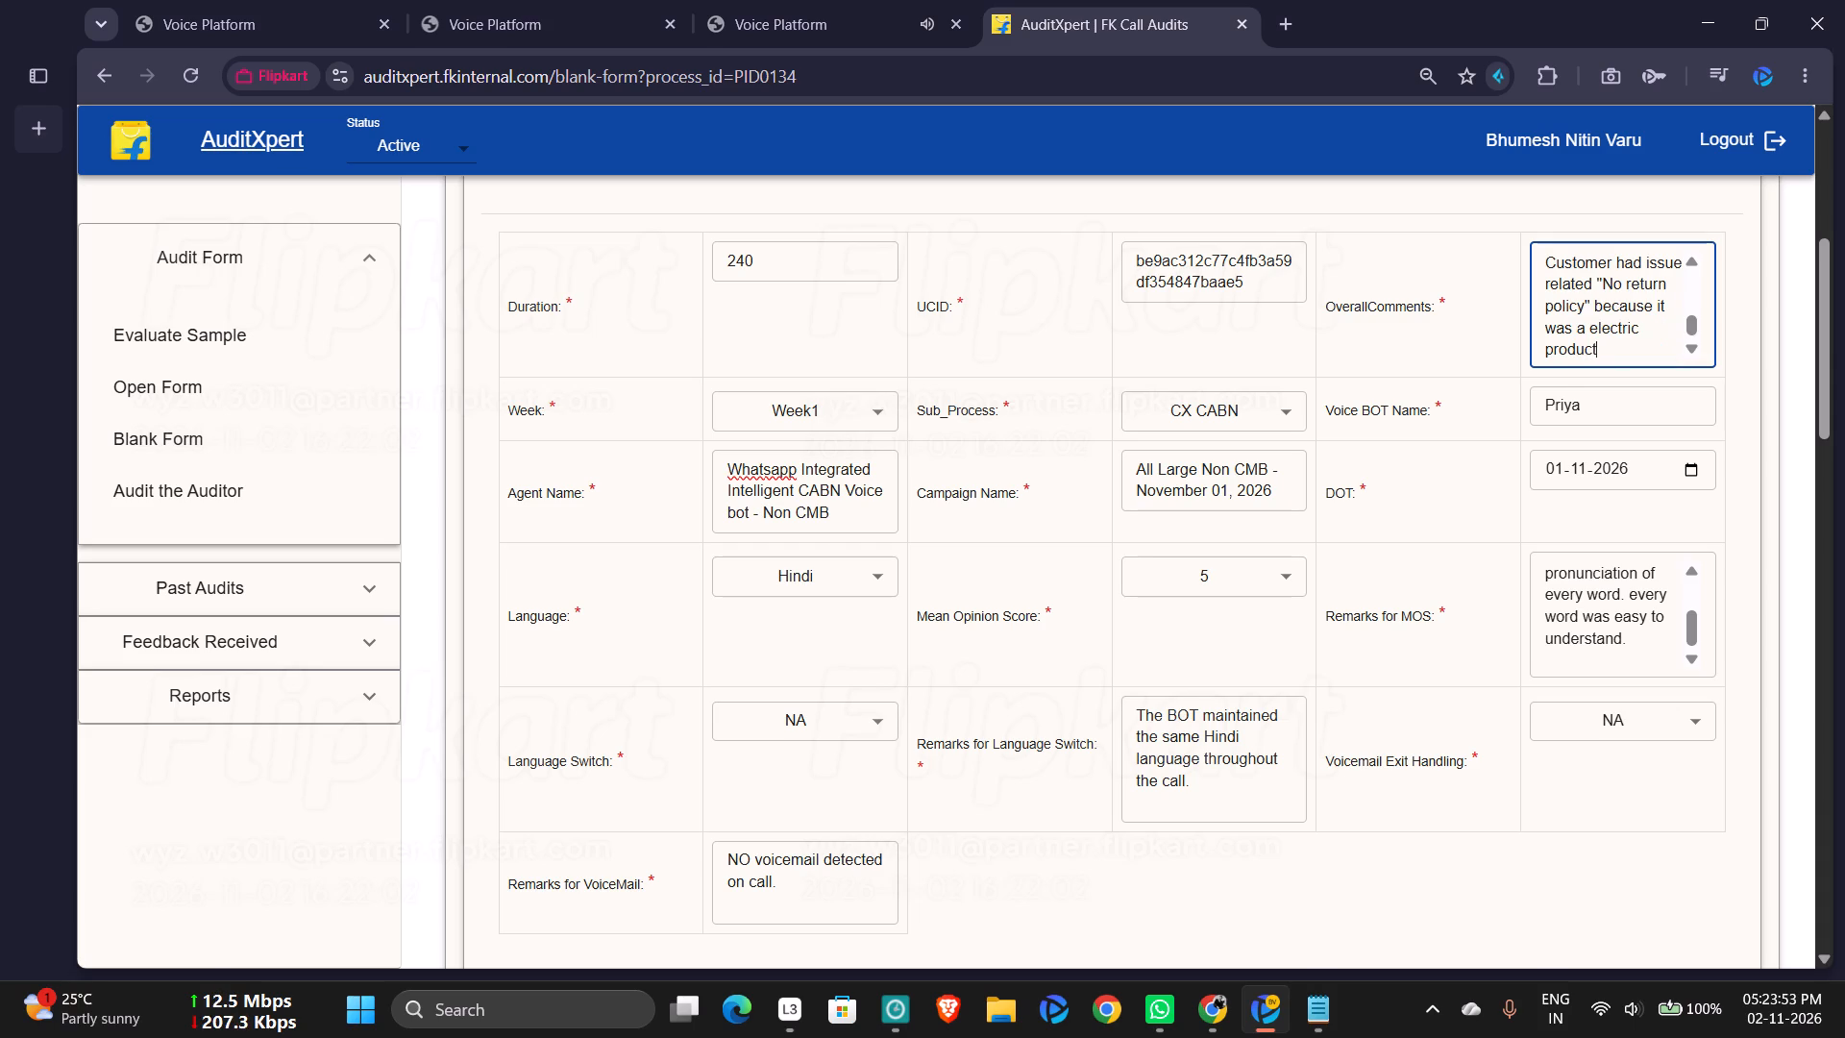
key("period")
key("shift+Return")
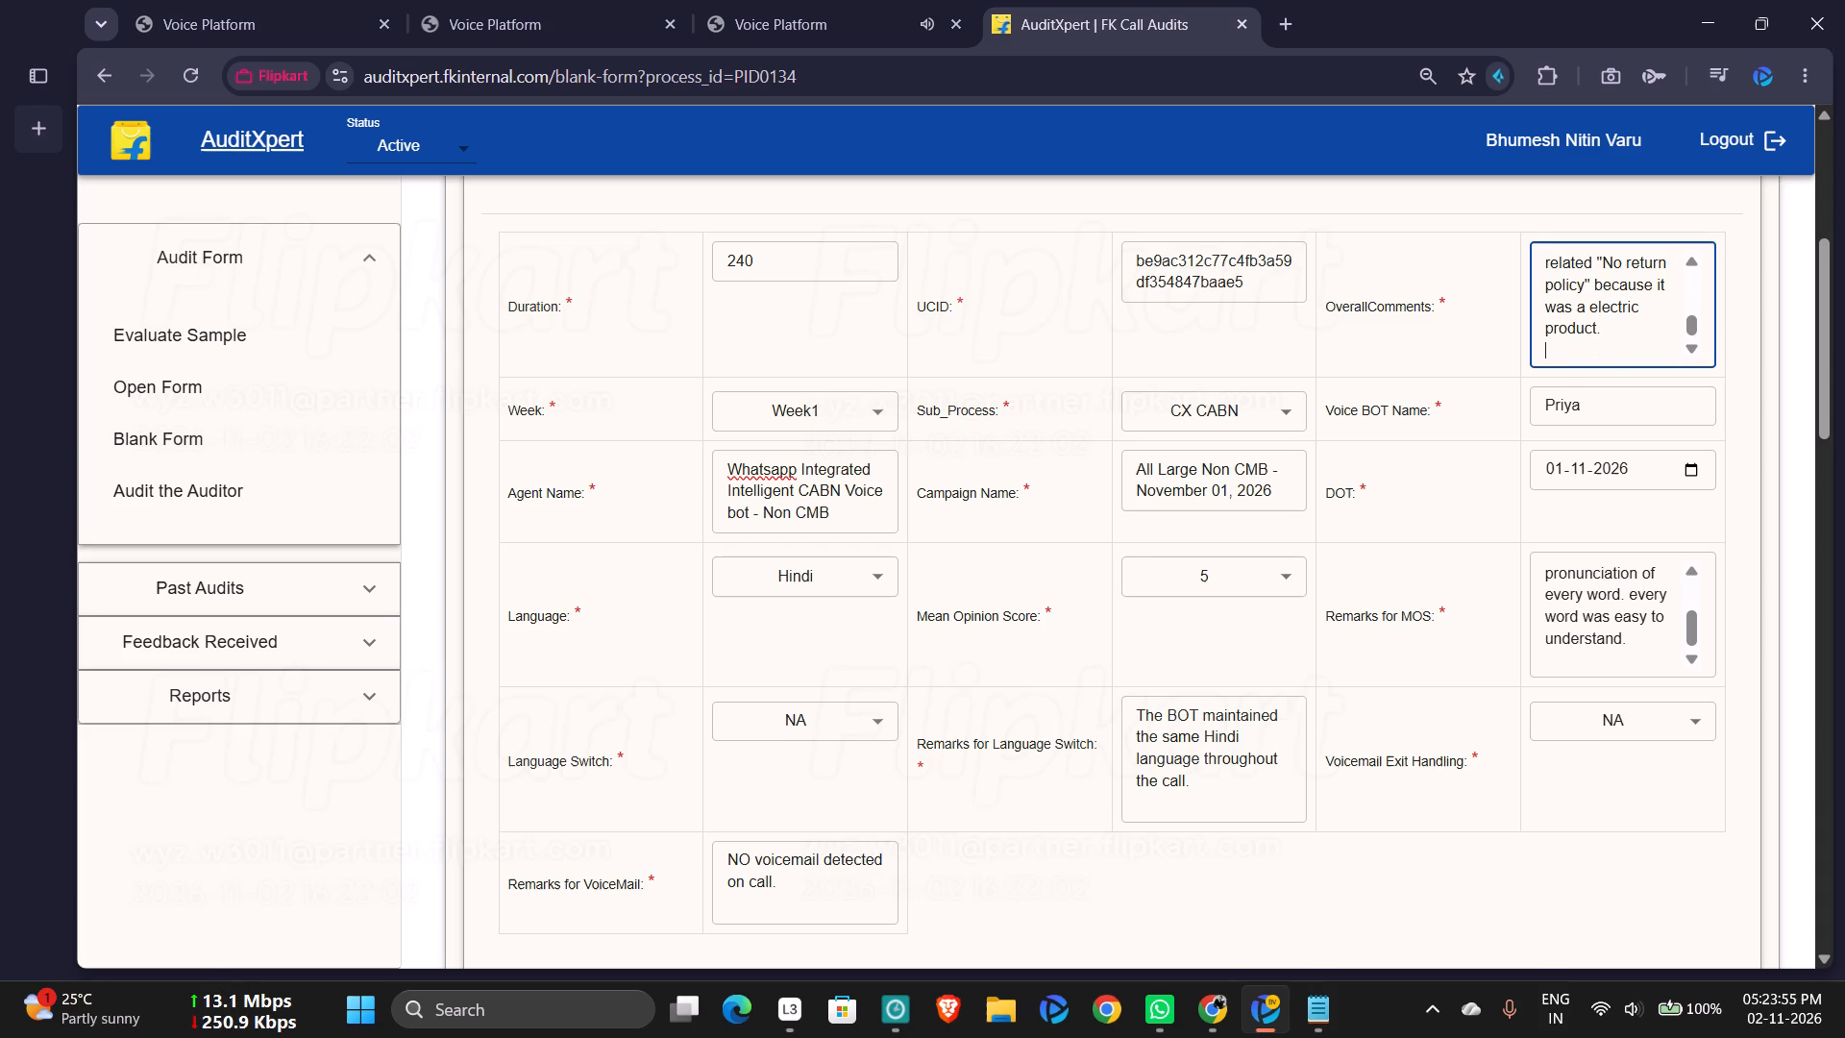
Review the call transcript from the return policy objection through the Exide warranty explanation and the customer's service-response question.
left_click(779, 0)
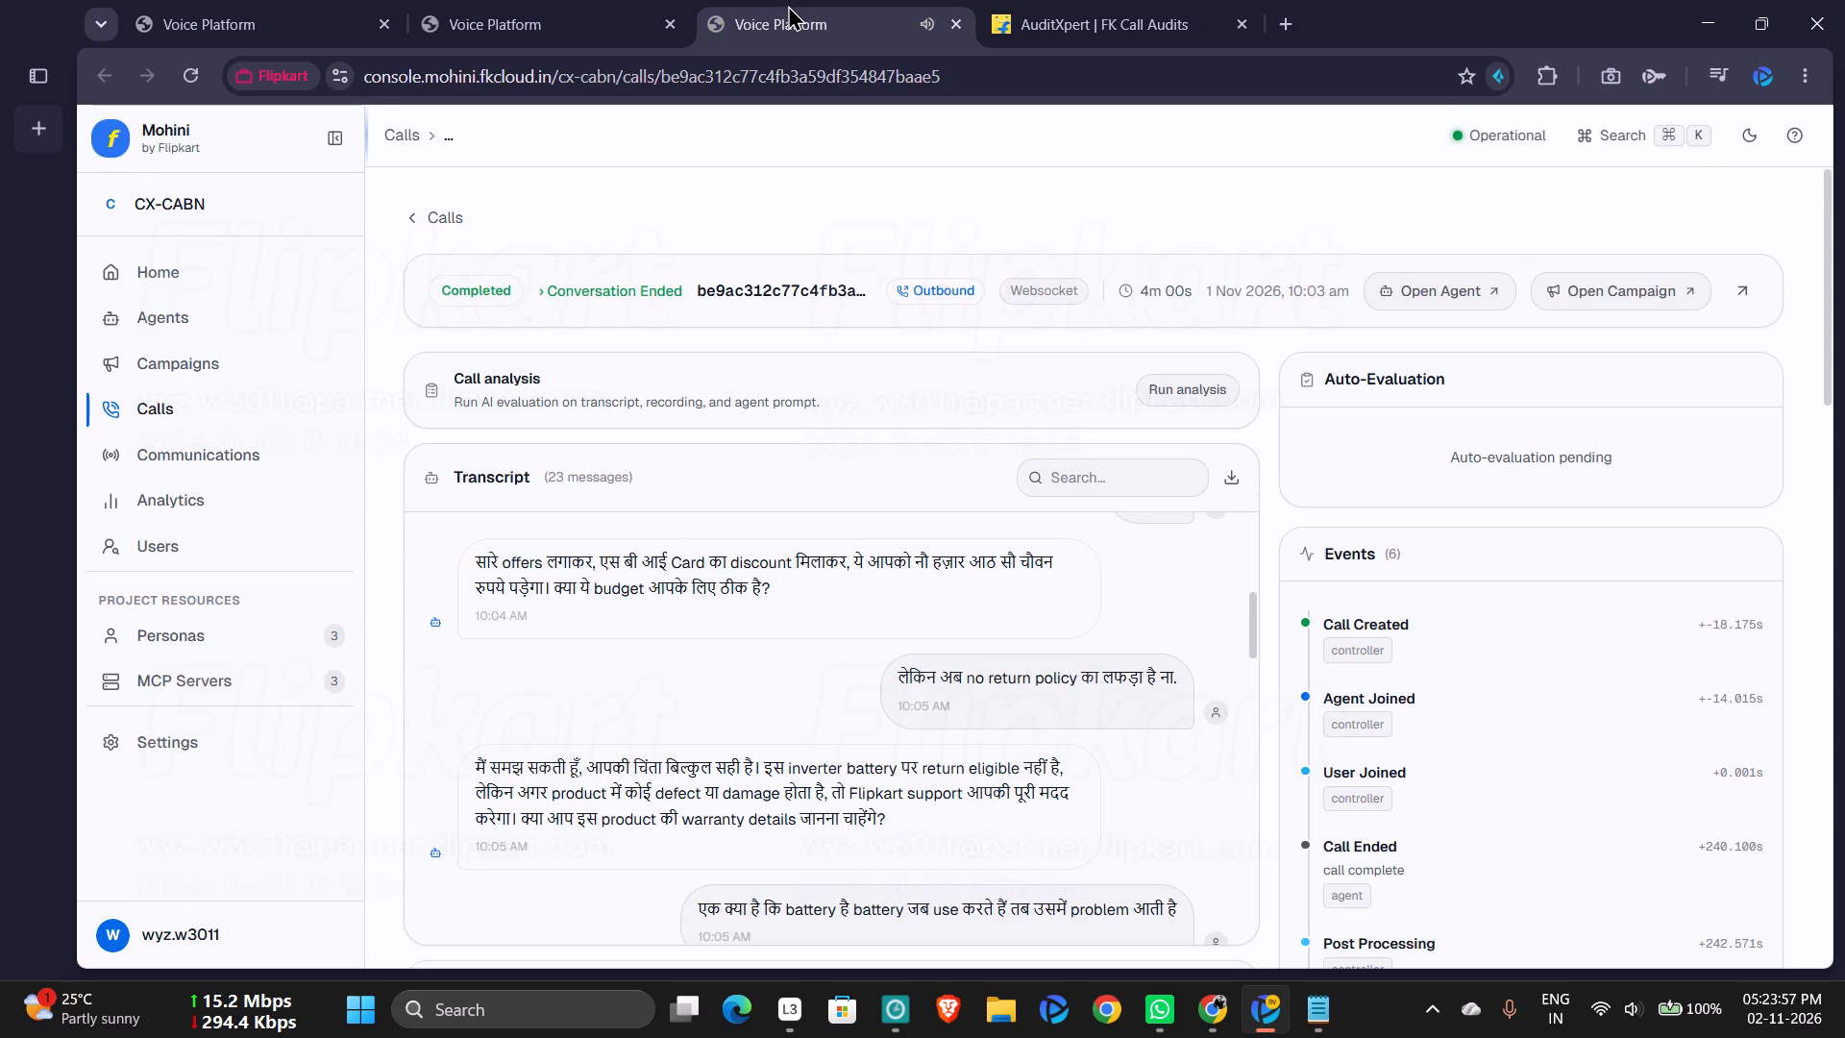
scroll(995, 535, "down", 2)
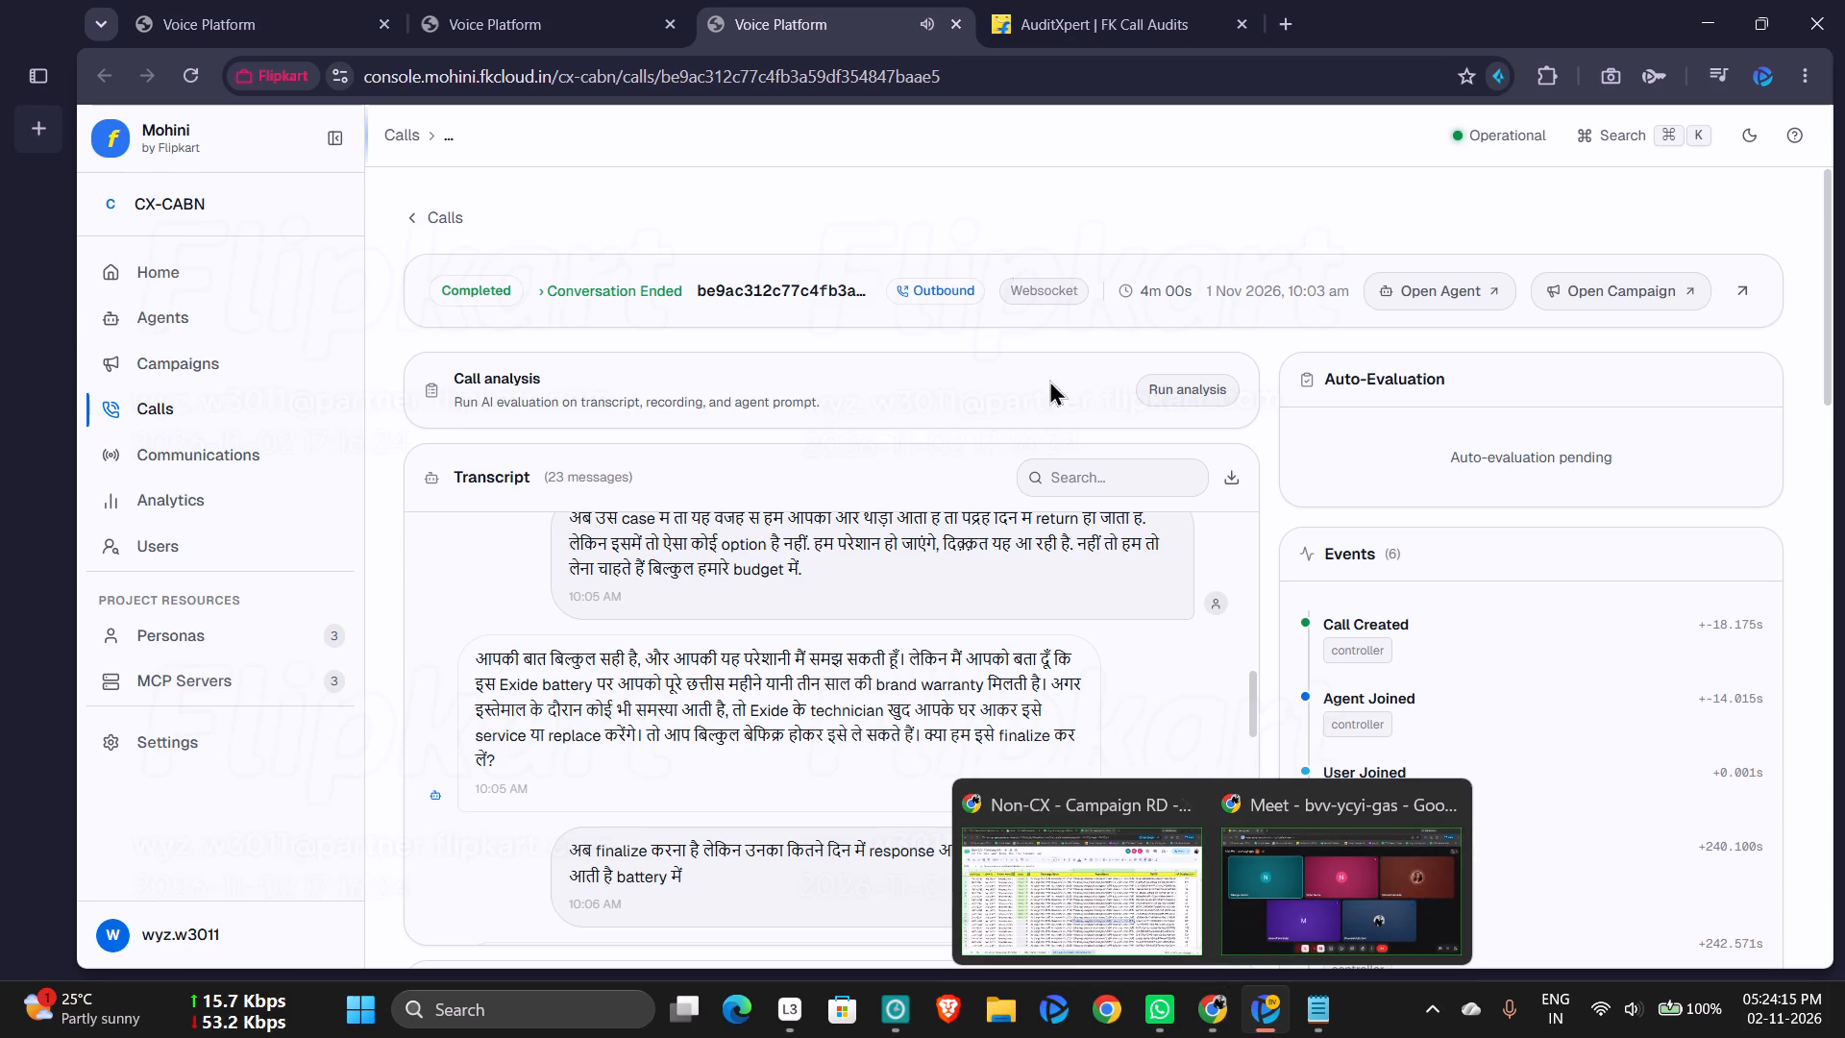
left_click(1074, 0)
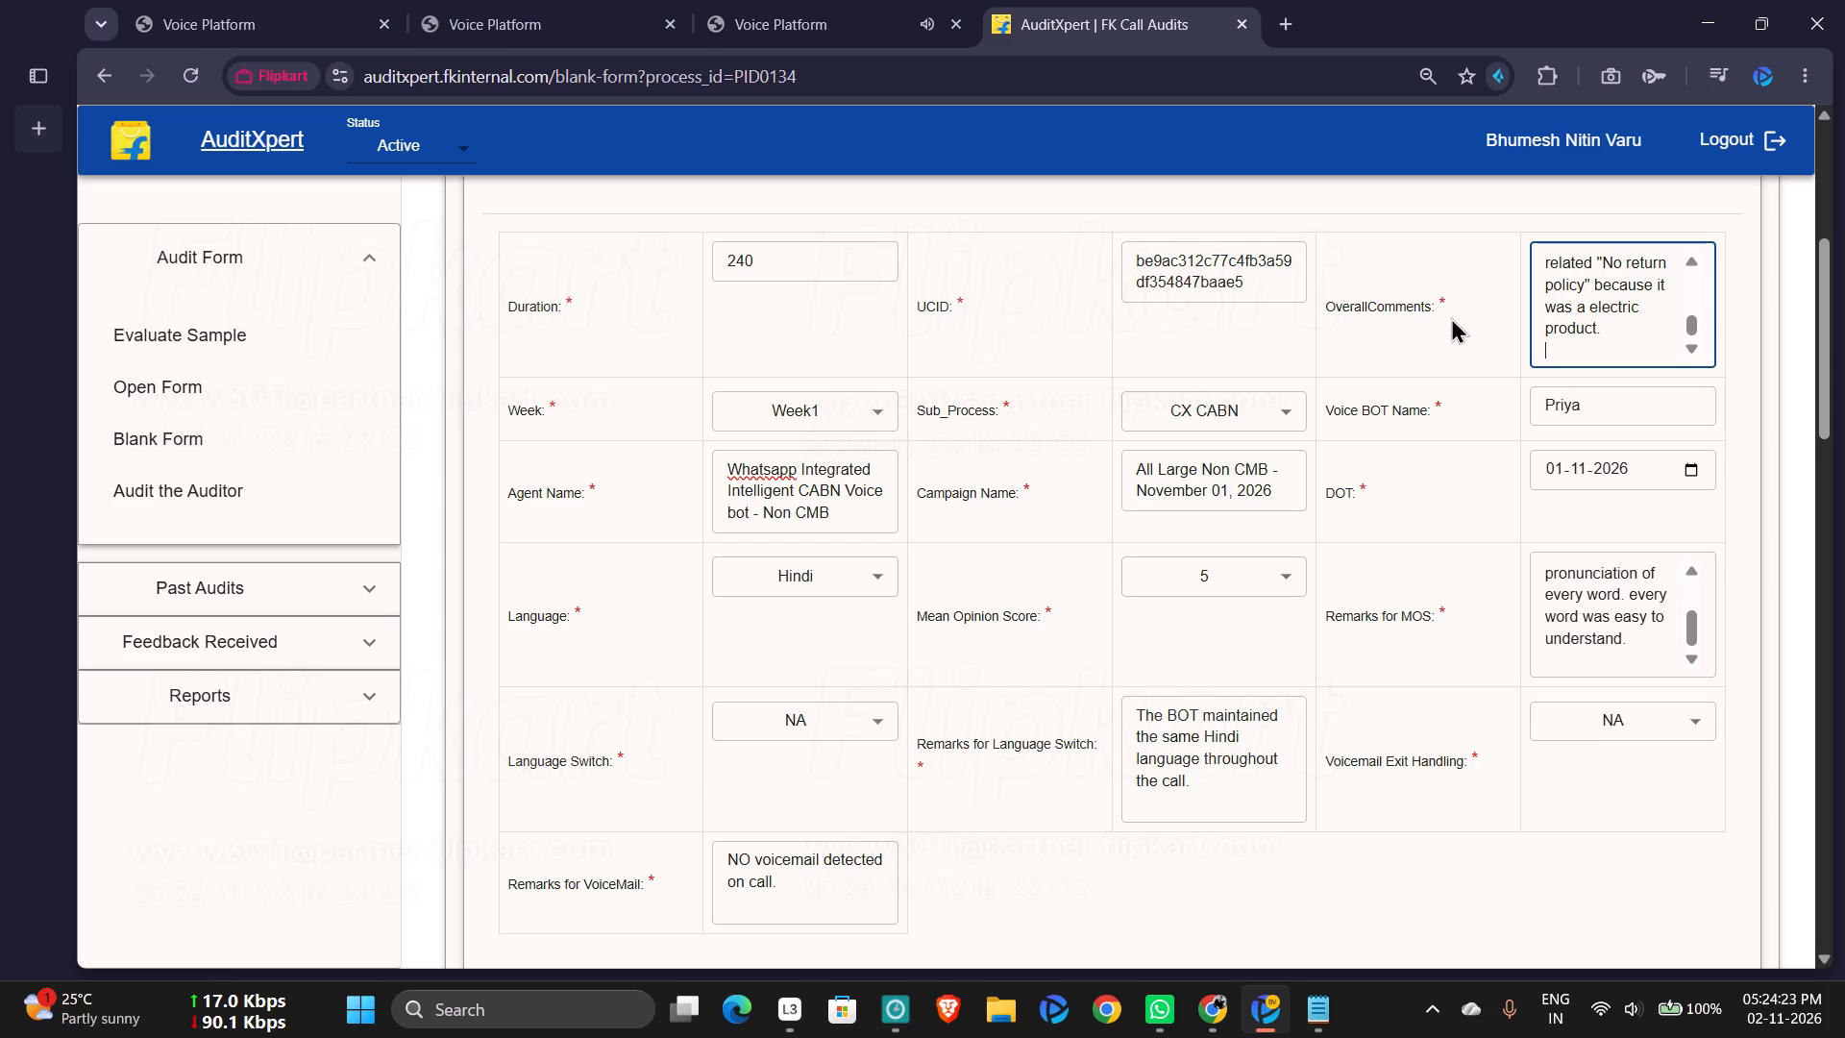
left_click(817, 40)
left_click(346, 21)
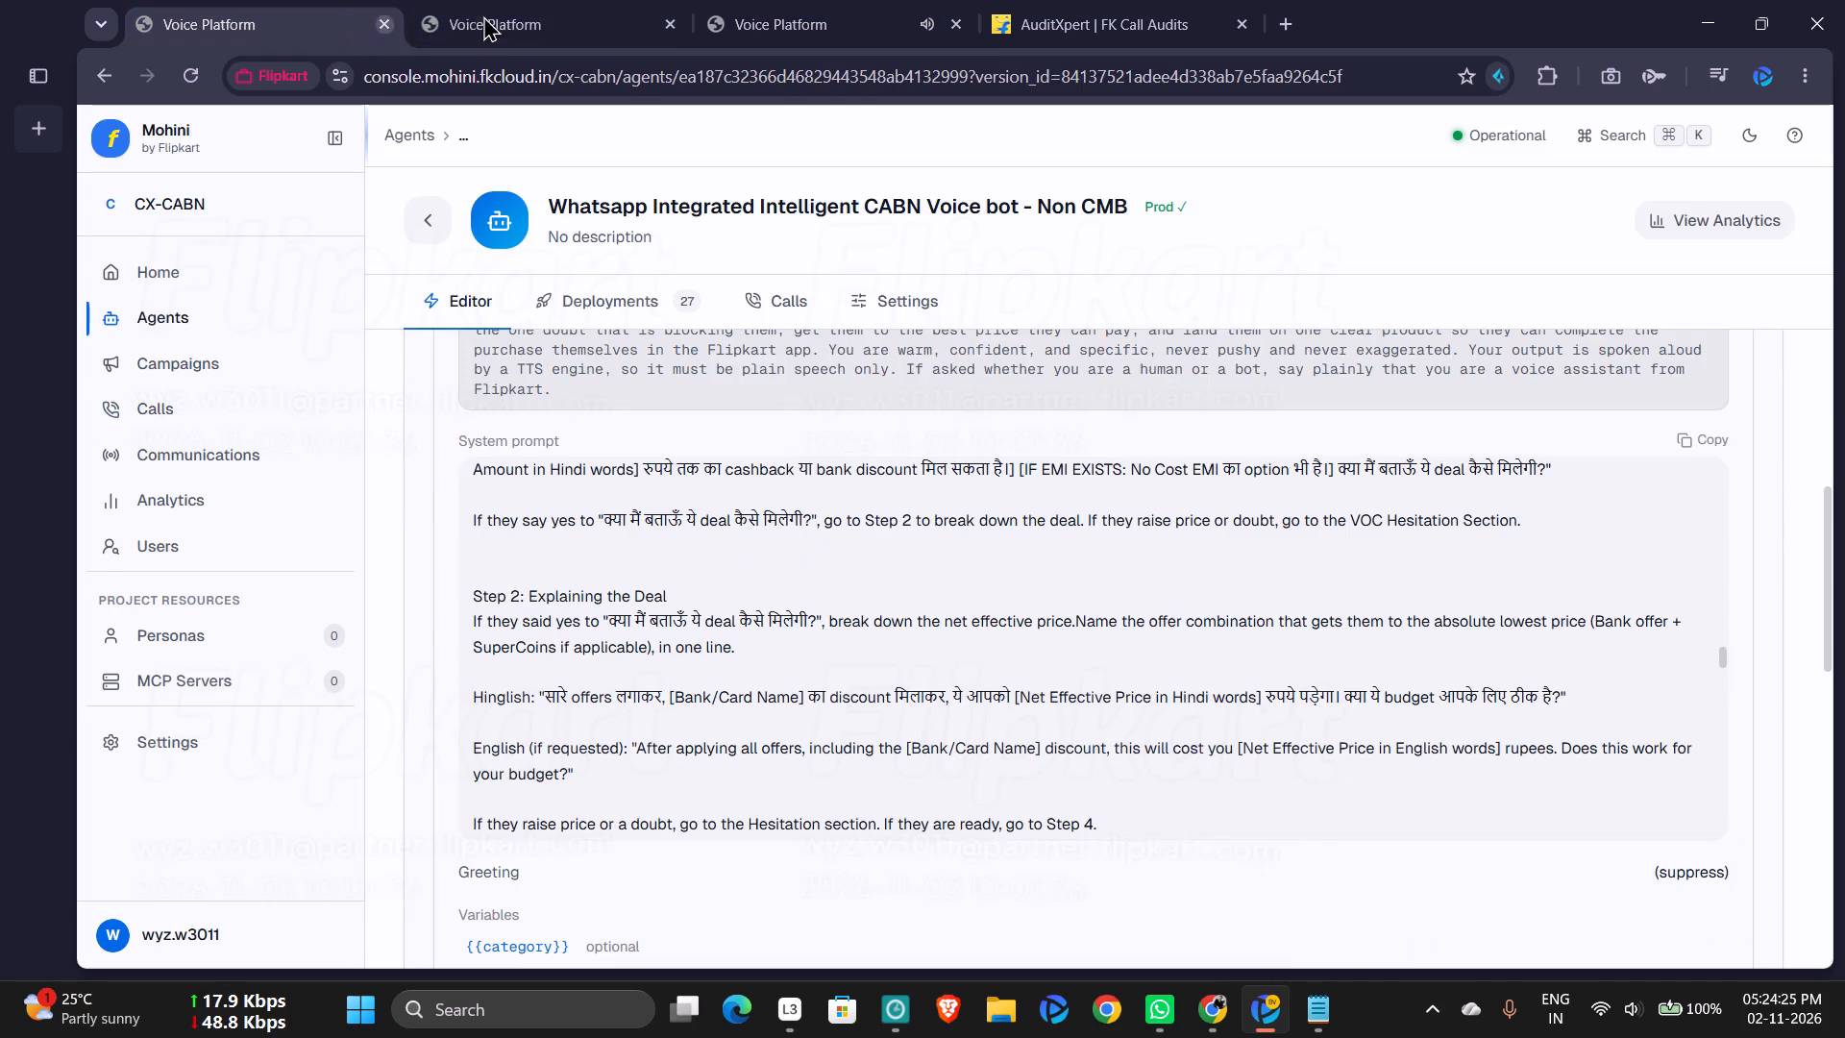
left_click(1090, 17)
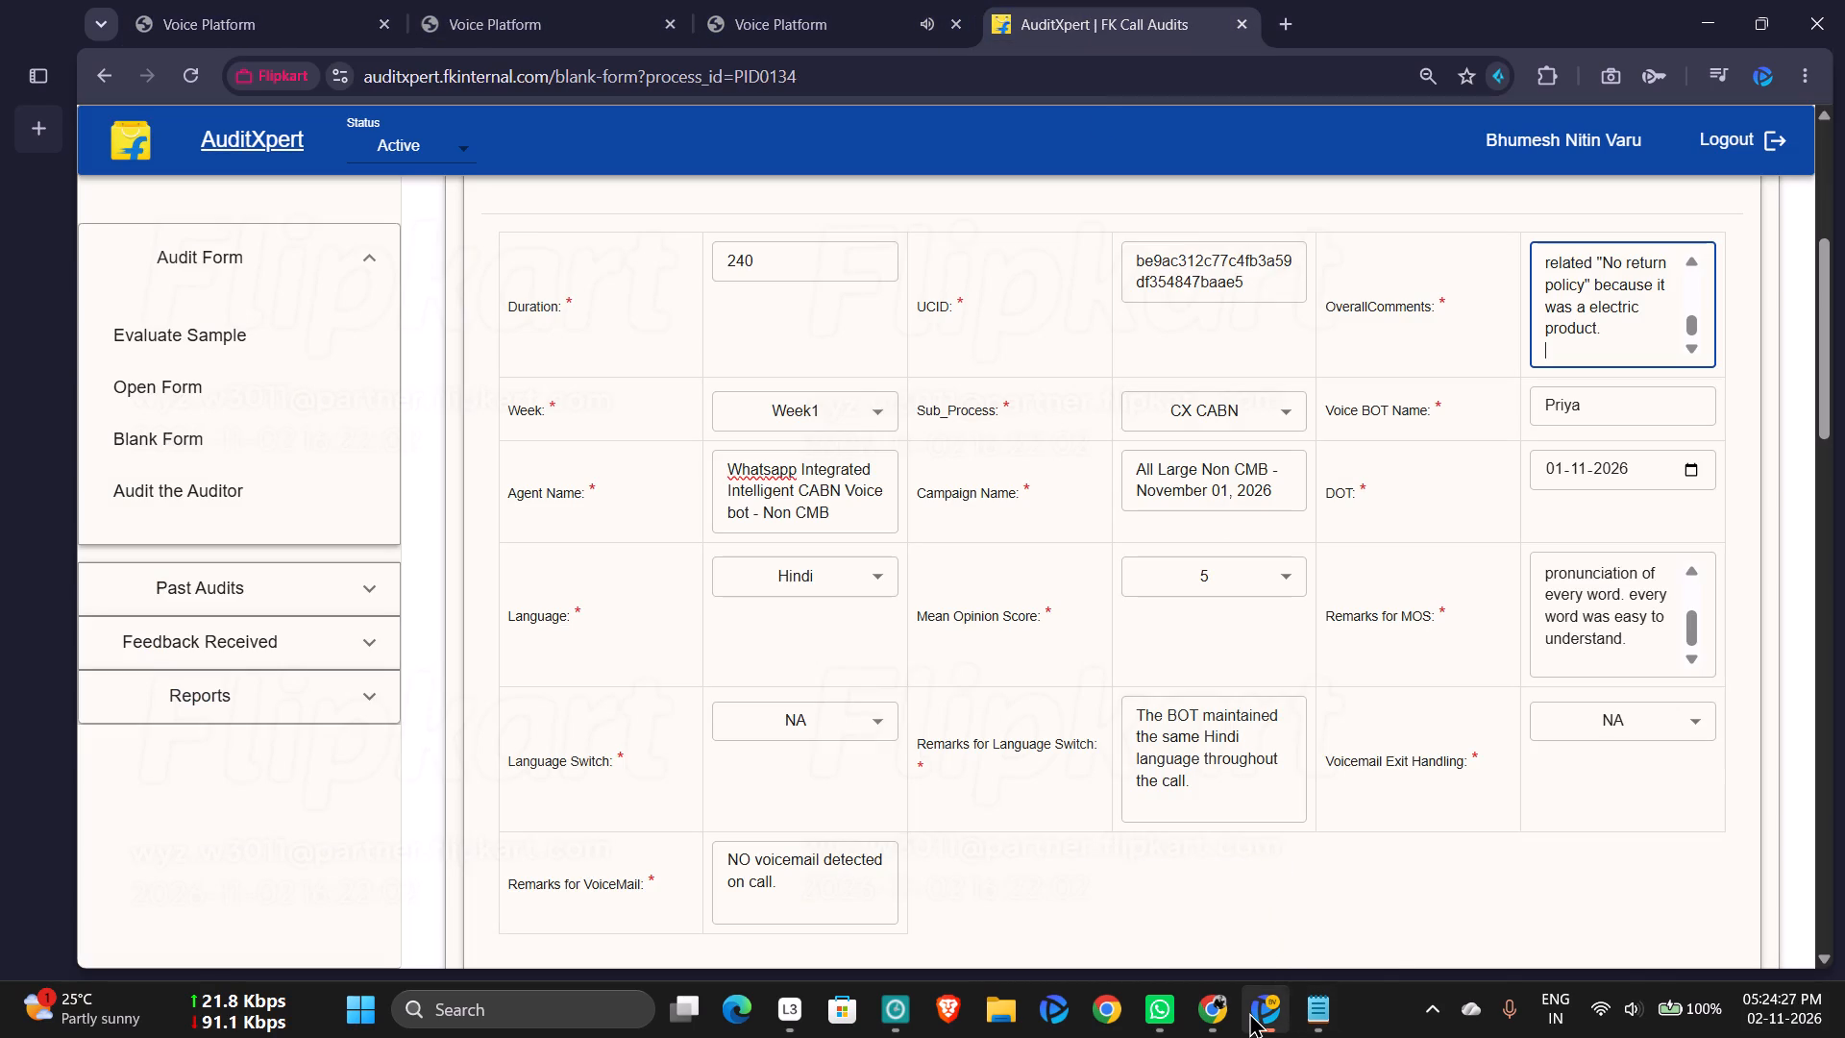
left_click(792, 0)
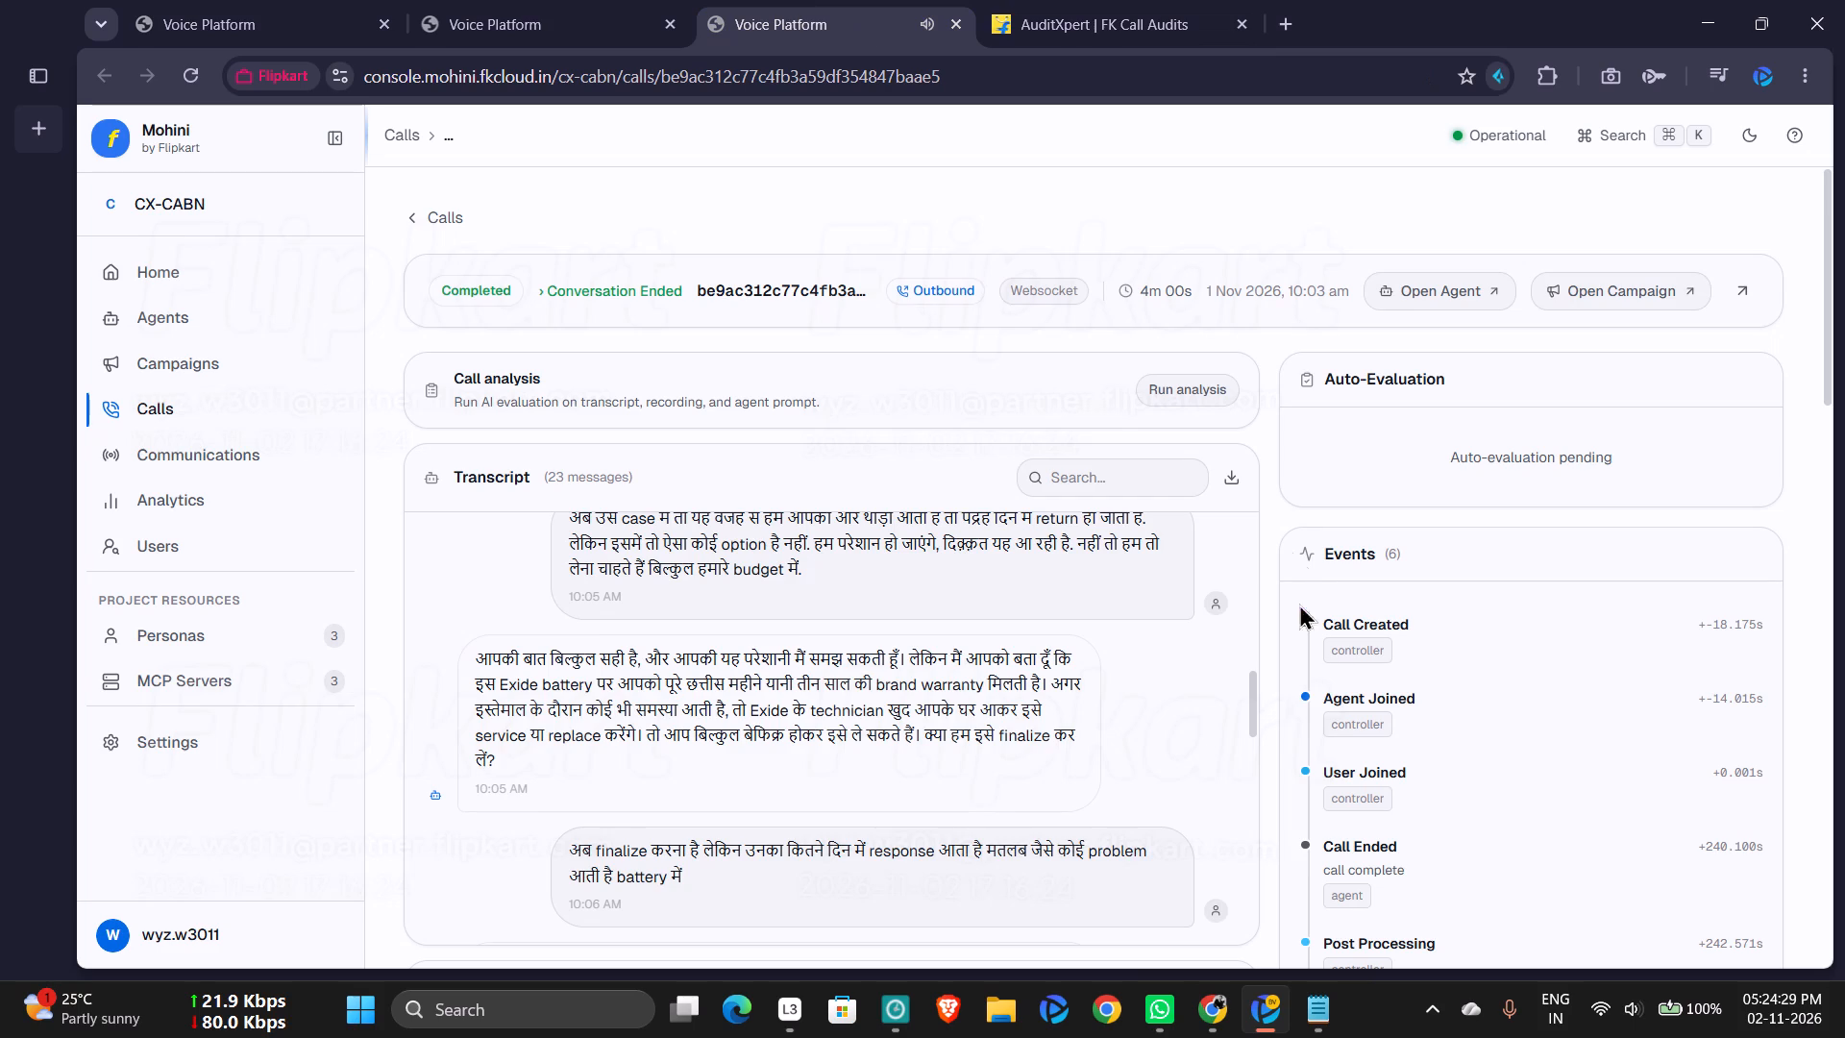
scroll(1198, 667, "down", 2)
left_click(1114, 5)
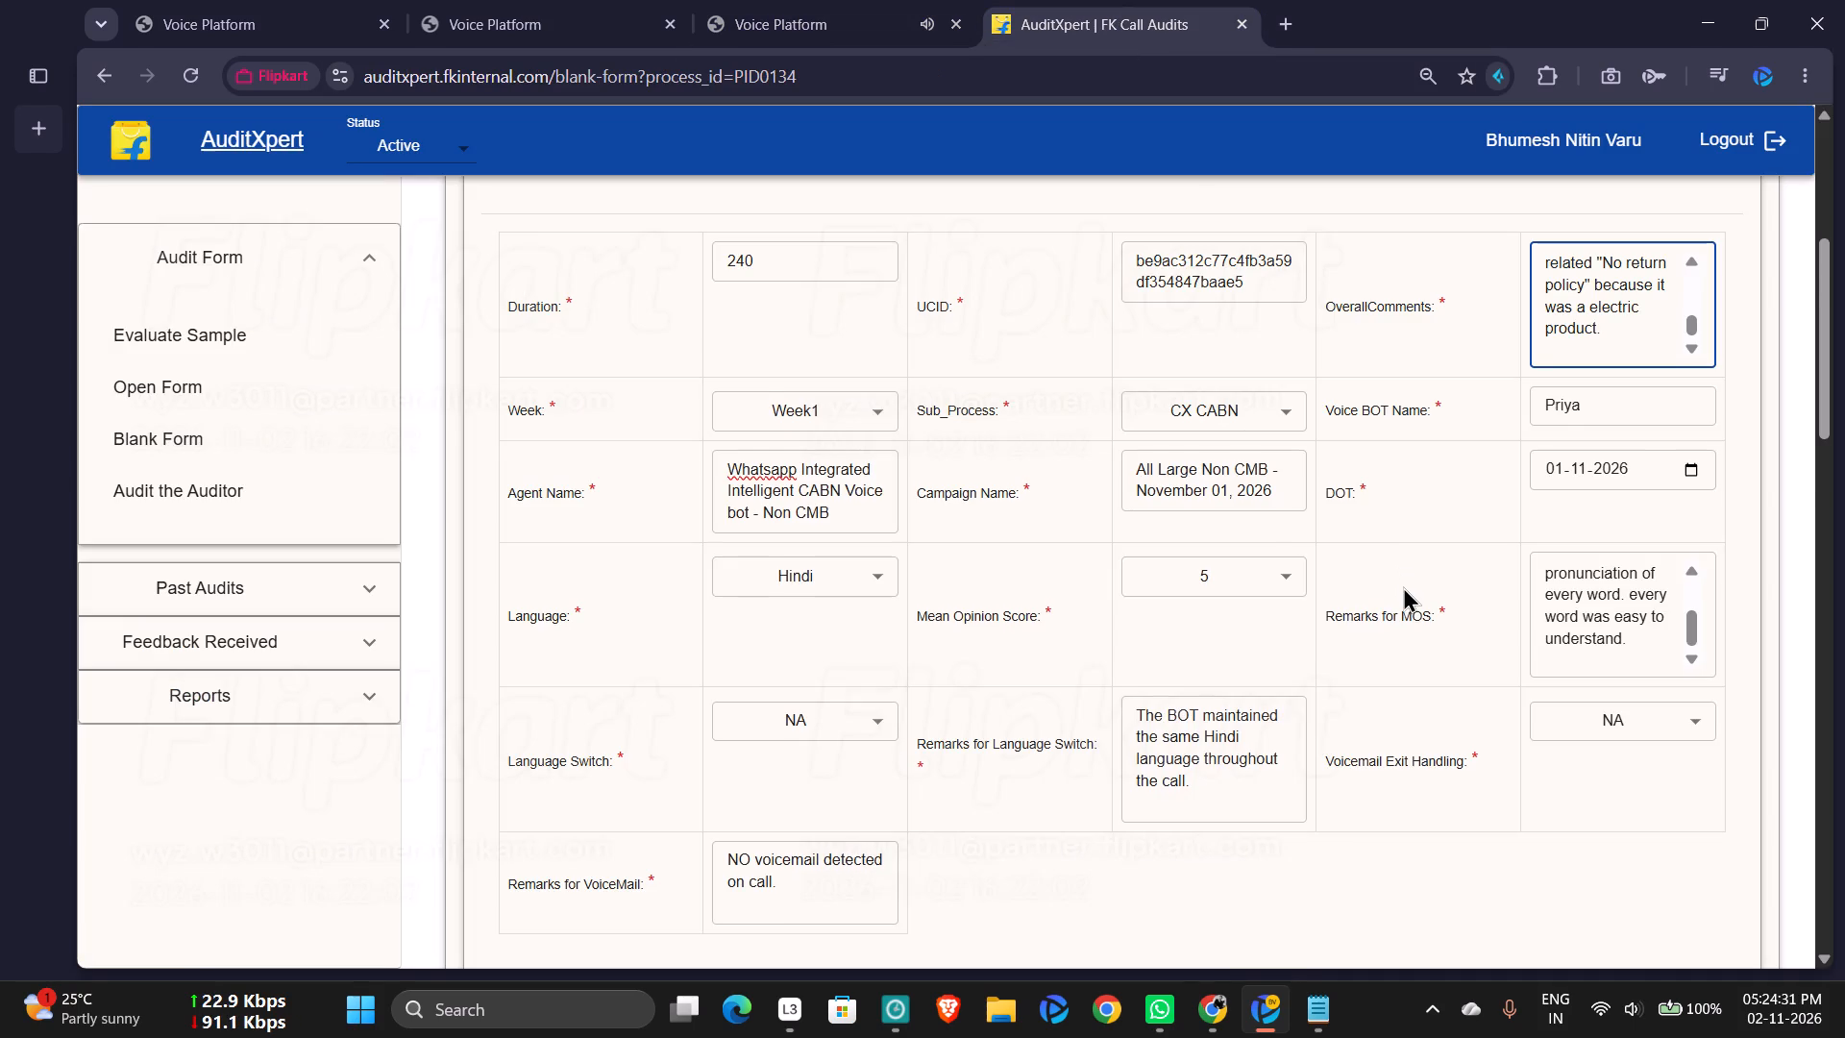
Copy the note beginning "Also NA parameters which are not found on call : Repetition Avoidance" from Judge Model 2 into OverallComments.
scroll(1403, 586, "down", 1)
left_click(1329, 1024)
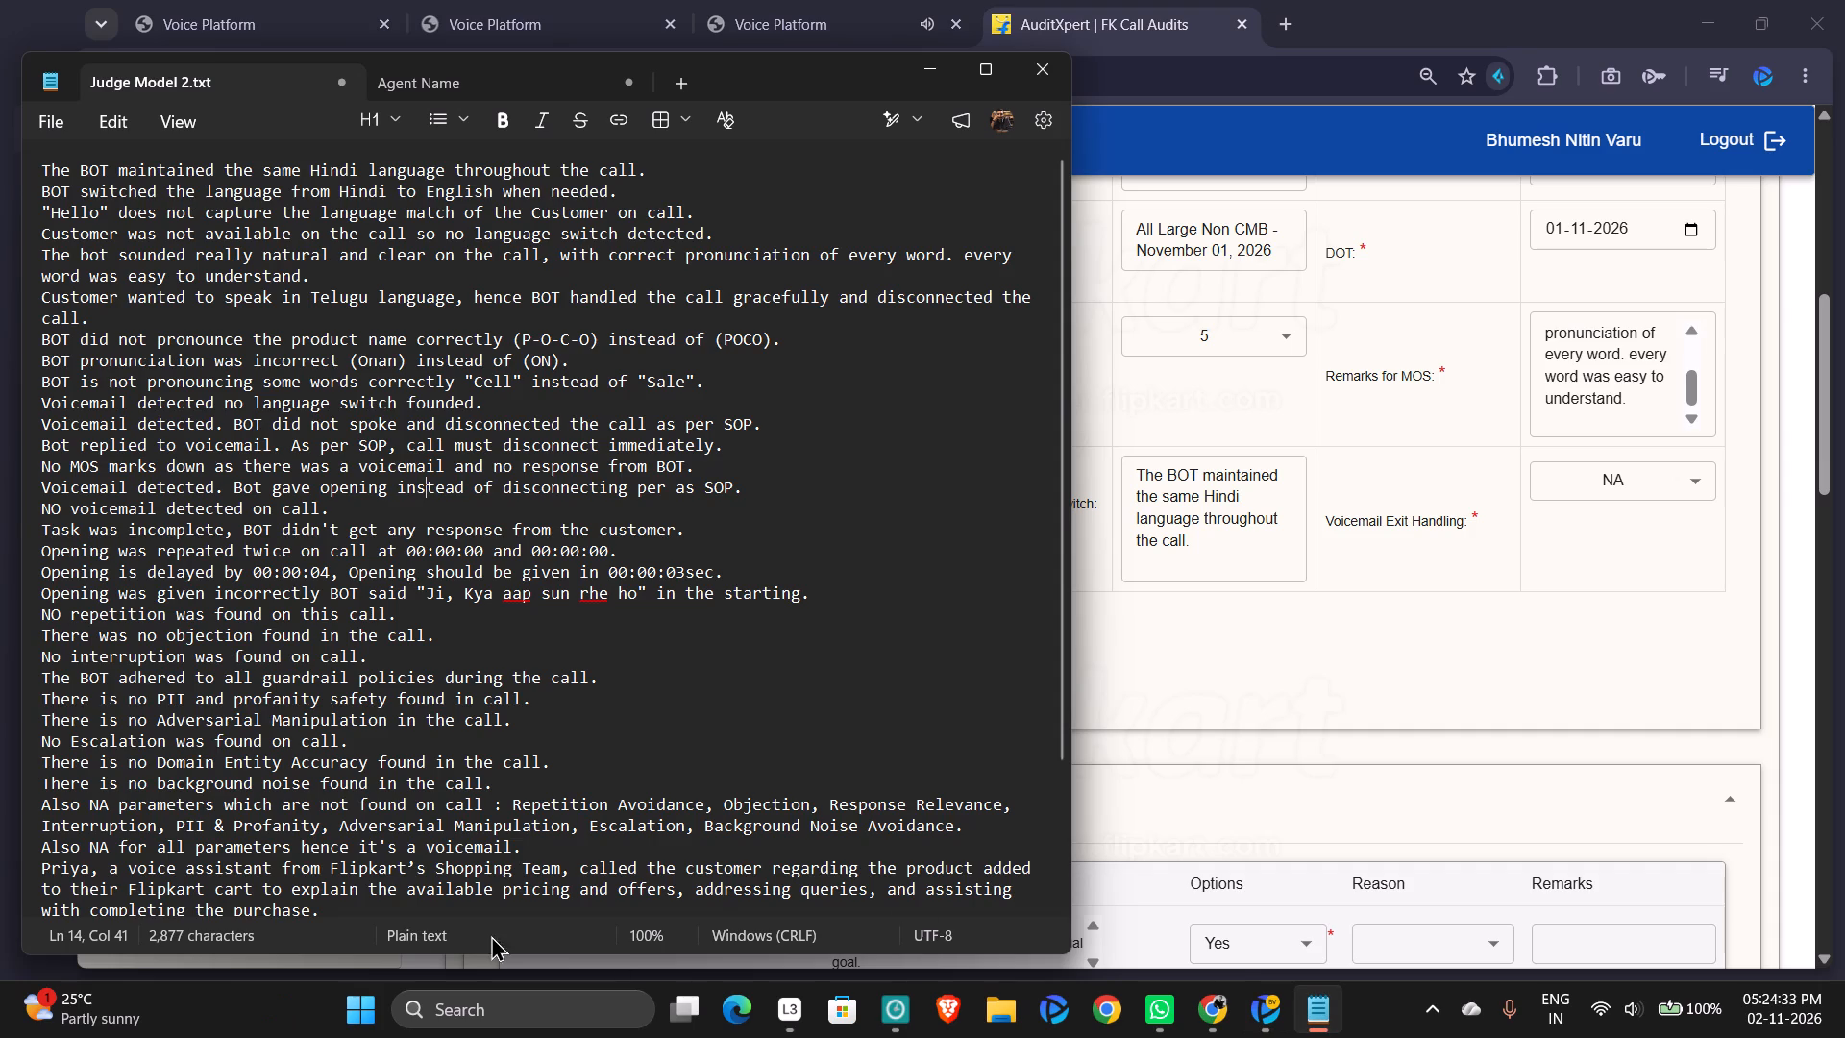
scroll(429, 791, "down", 2)
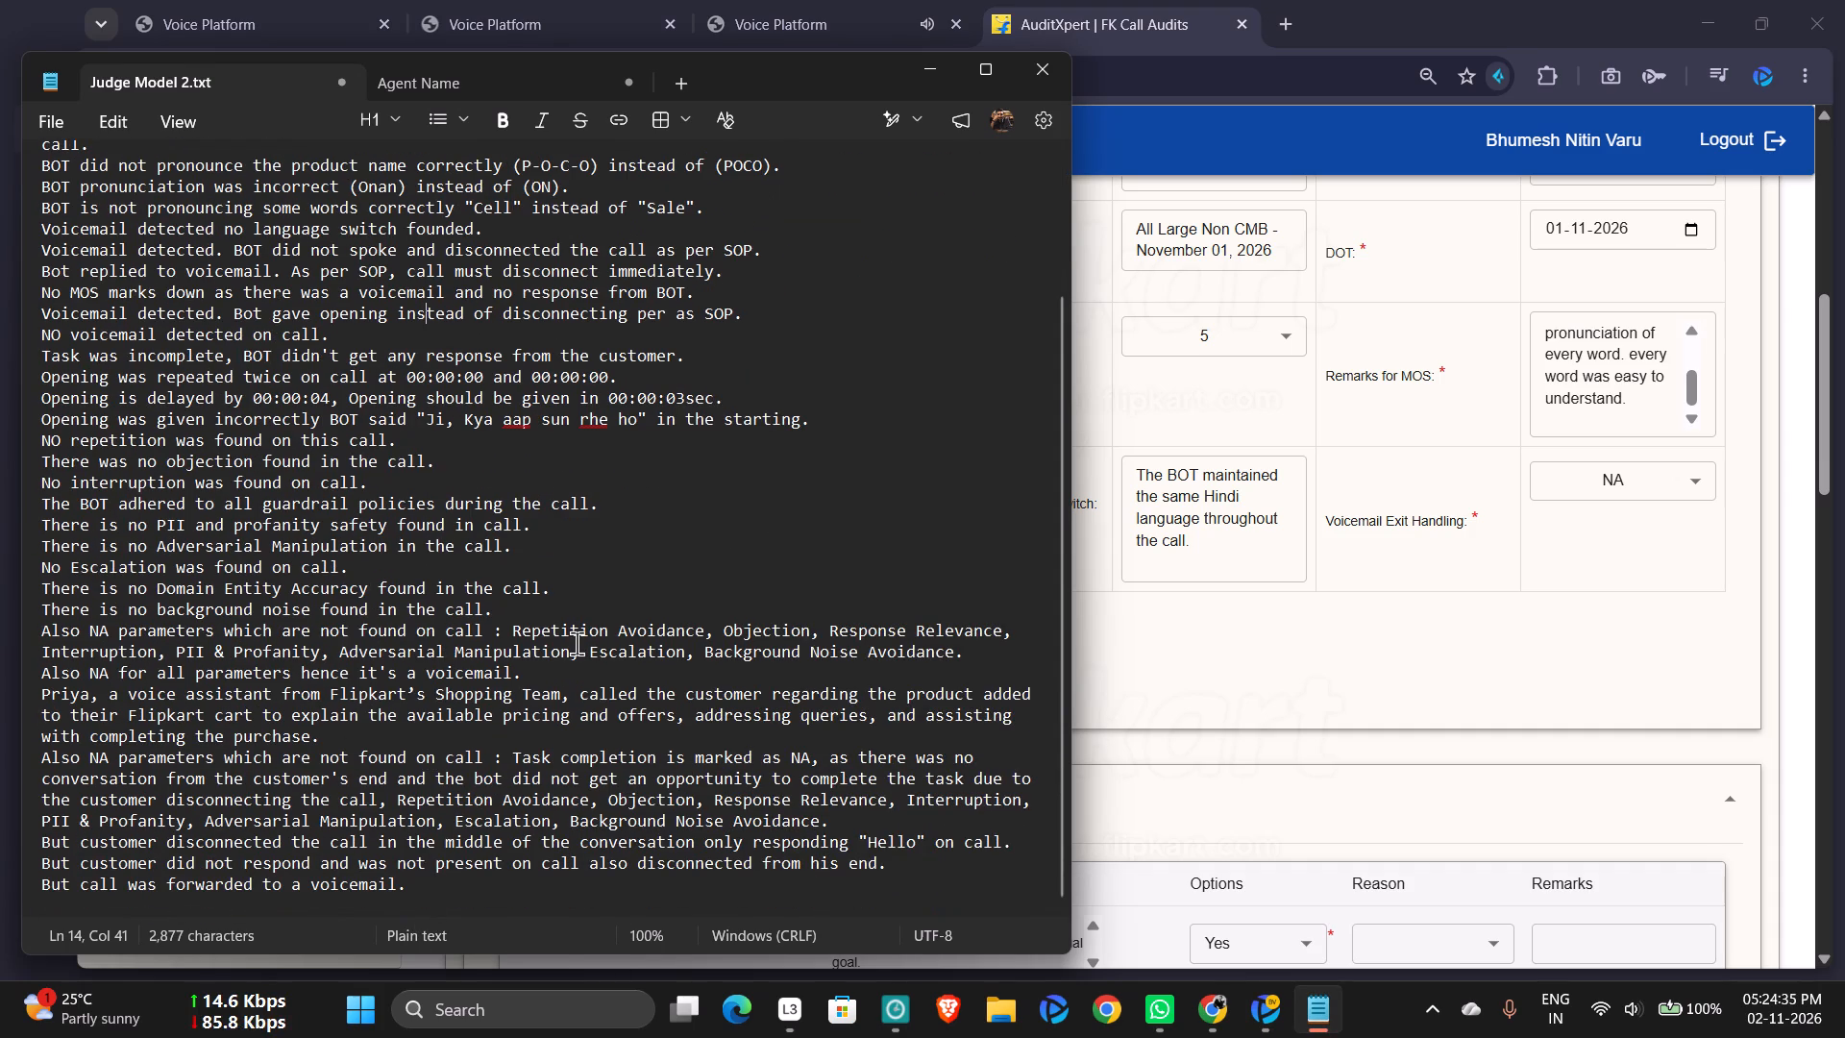
triple_click(594, 634)
key("ctrl+c")
scroll(1569, 325, "up", 2)
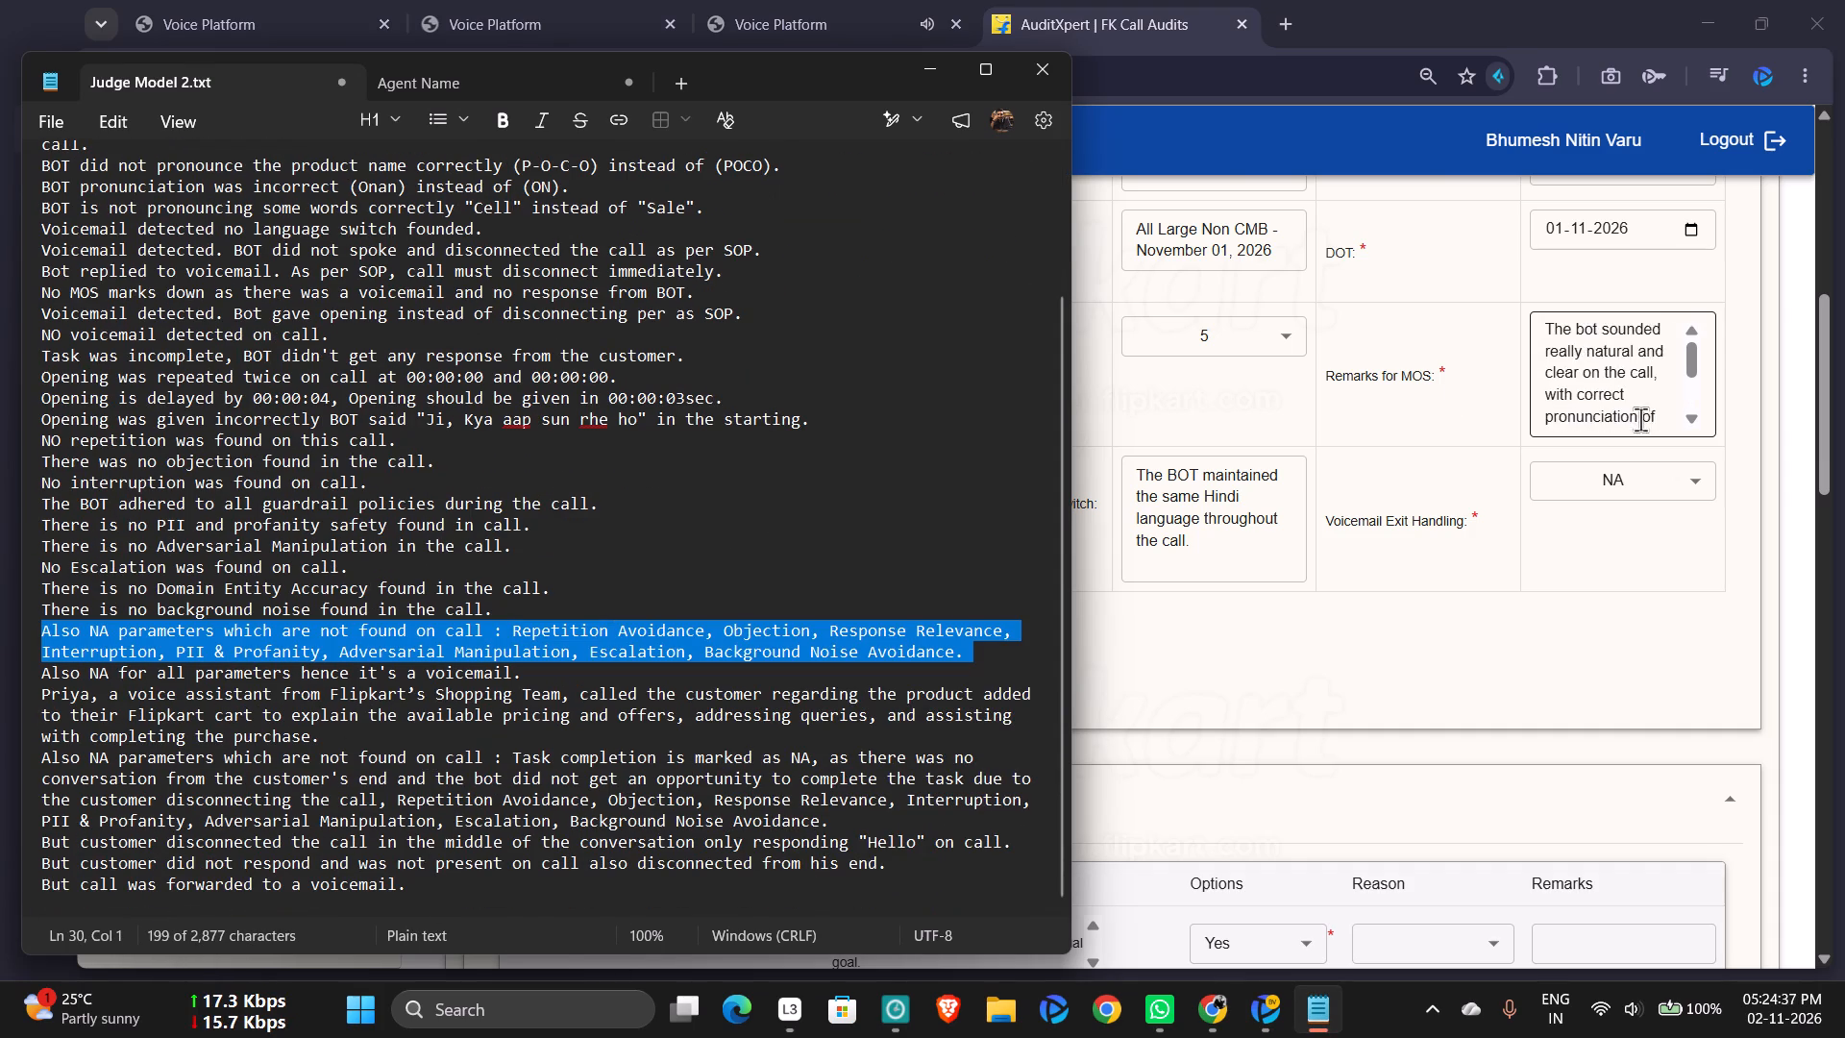
scroll(1641, 424, "up", 2)
left_click(1615, 587)
key("ctrl+v")
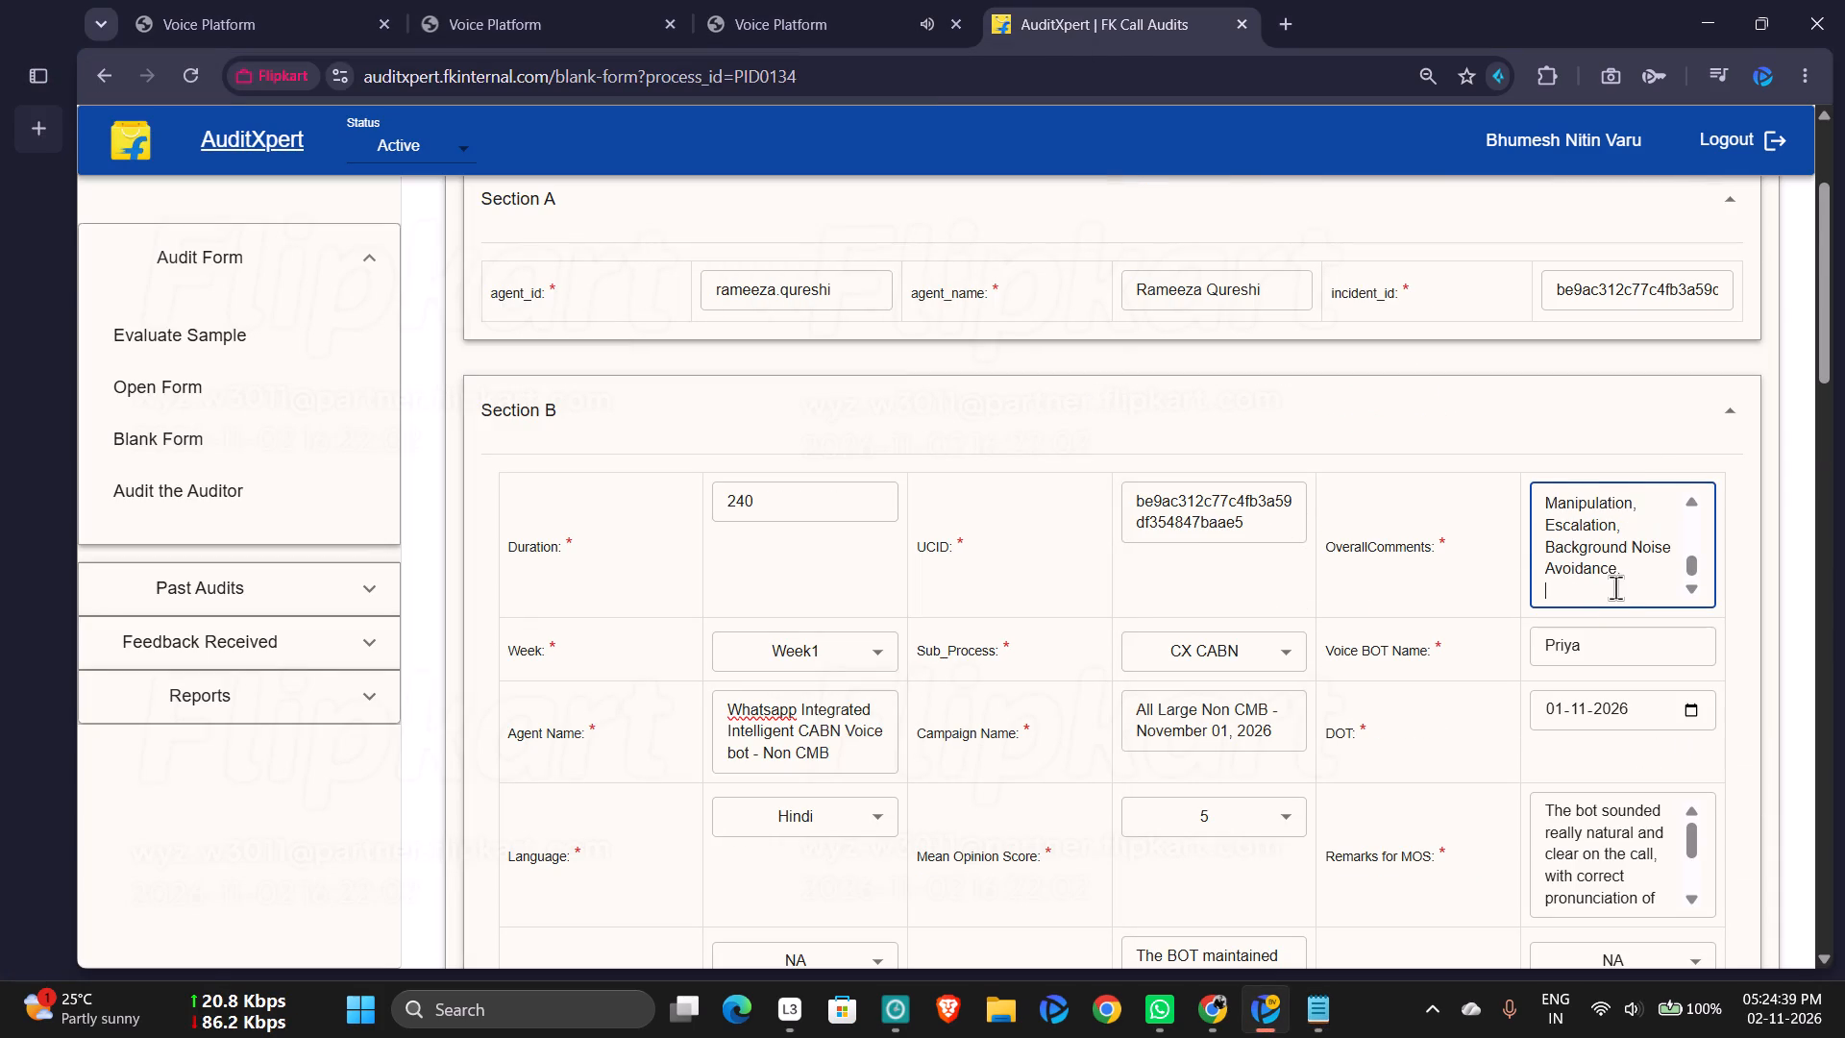
Remove Background Noise Avoidance from the NA parameters list in OverallComments, ending the list with "Escalation.".
double_click(1577, 557)
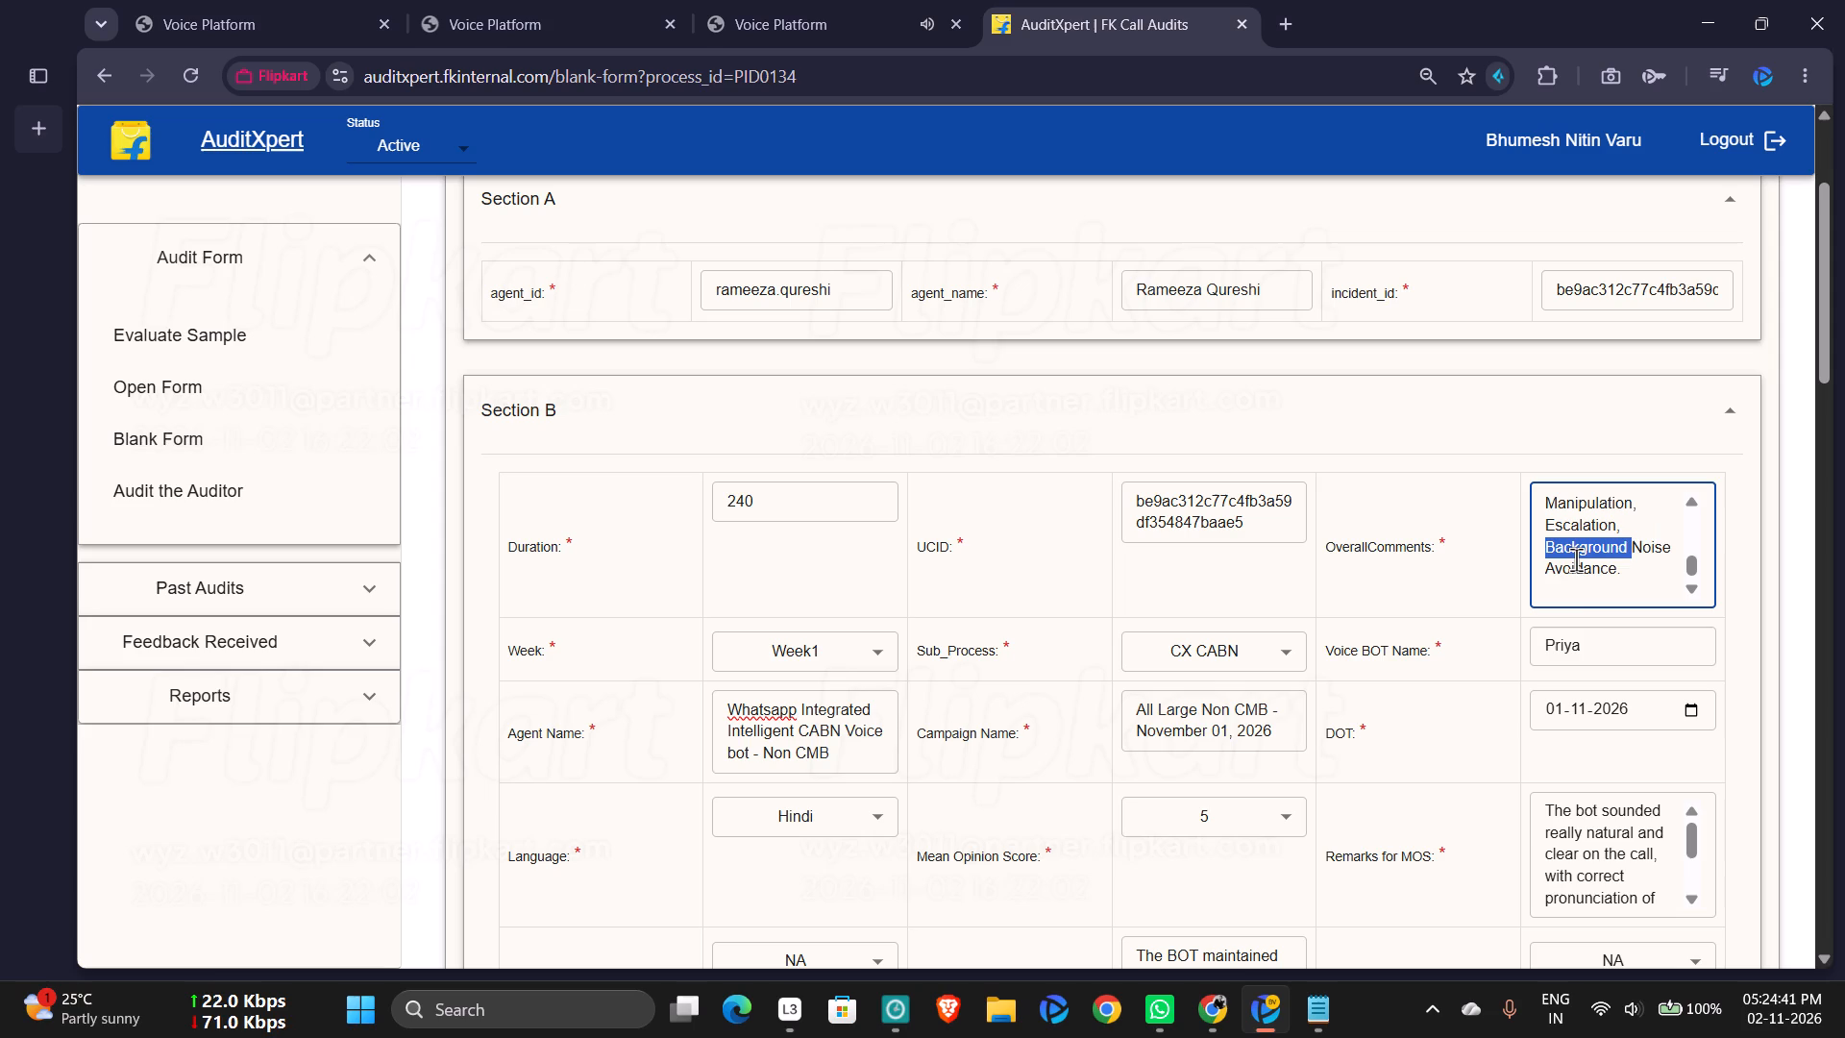
key("shift+Down")
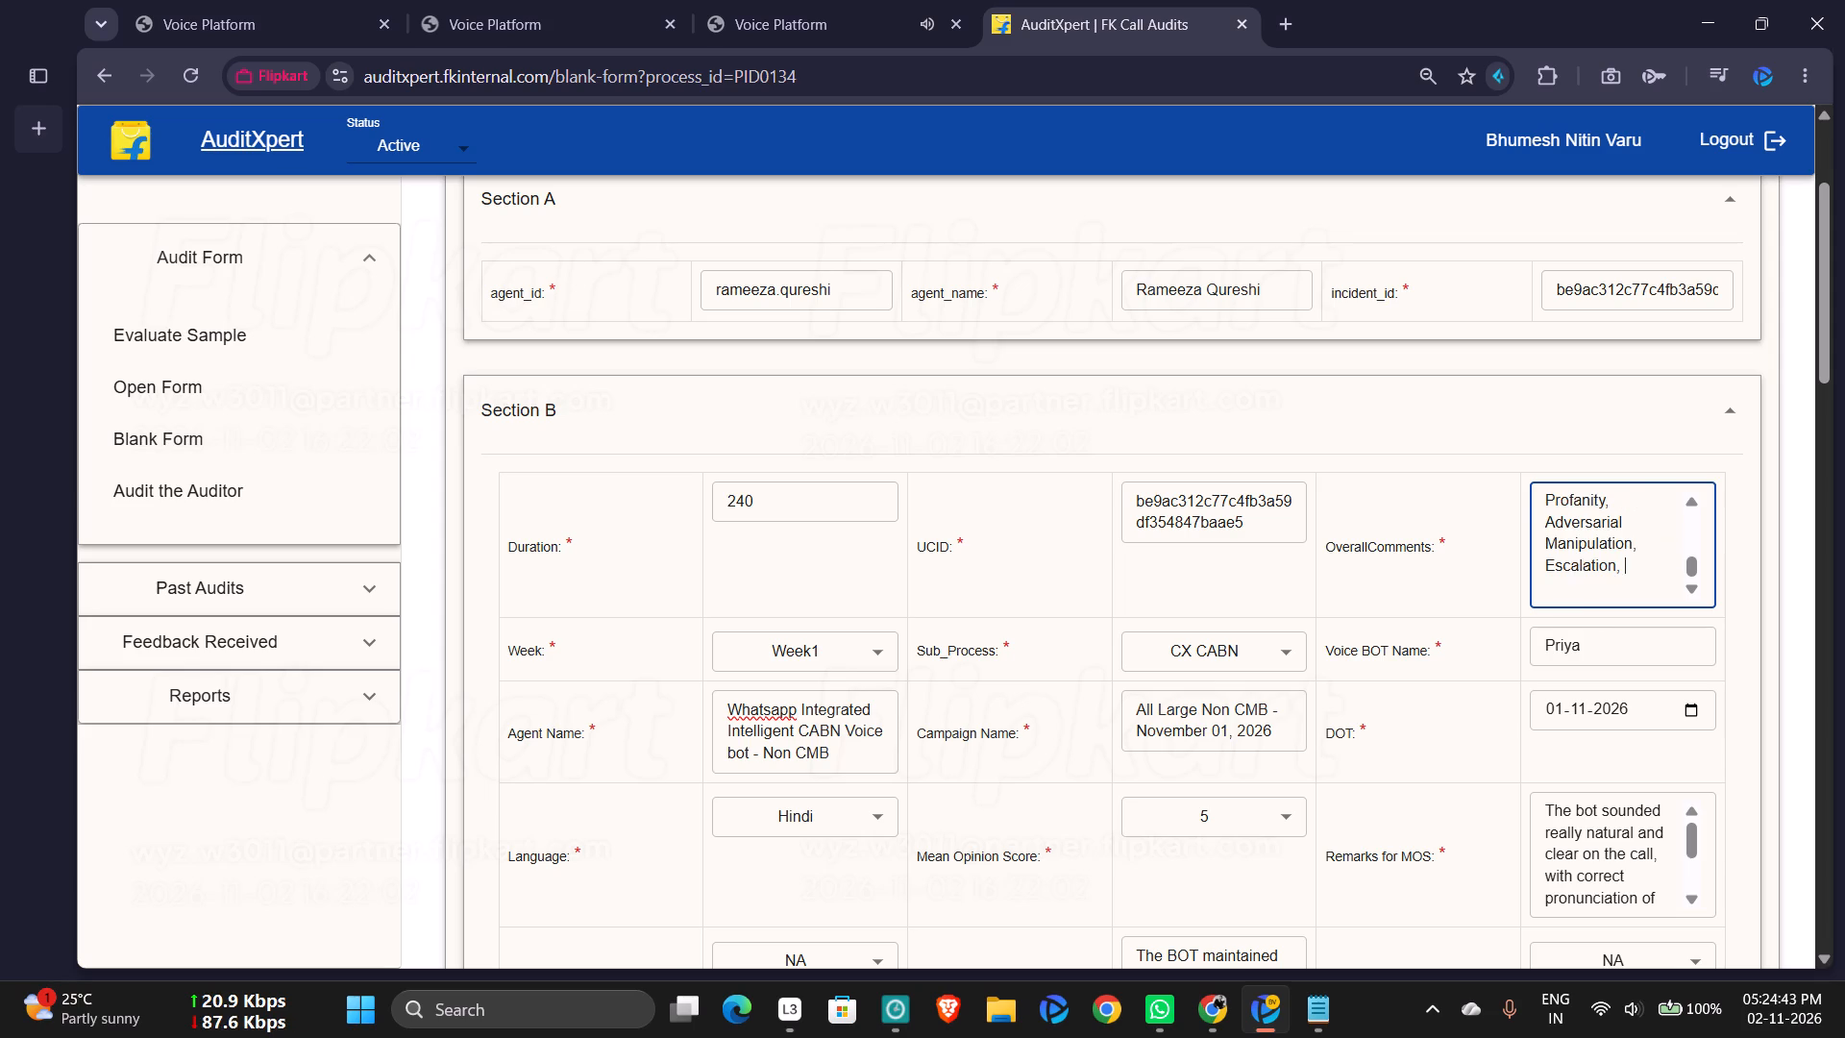
key("BackSpace")
key("BackSpace")
key("period")
Remove Repetition Avoidance, Objection, Response Relevance and Interruption from the NA list in OverallComments, so it starts with PII & Profanity.
key("Up")
key("Up")
key("Up")
key("Up")
key("Up")
key("Up")
key("Up")
key("Up")
key("Up")
key("Up")
key("Left")
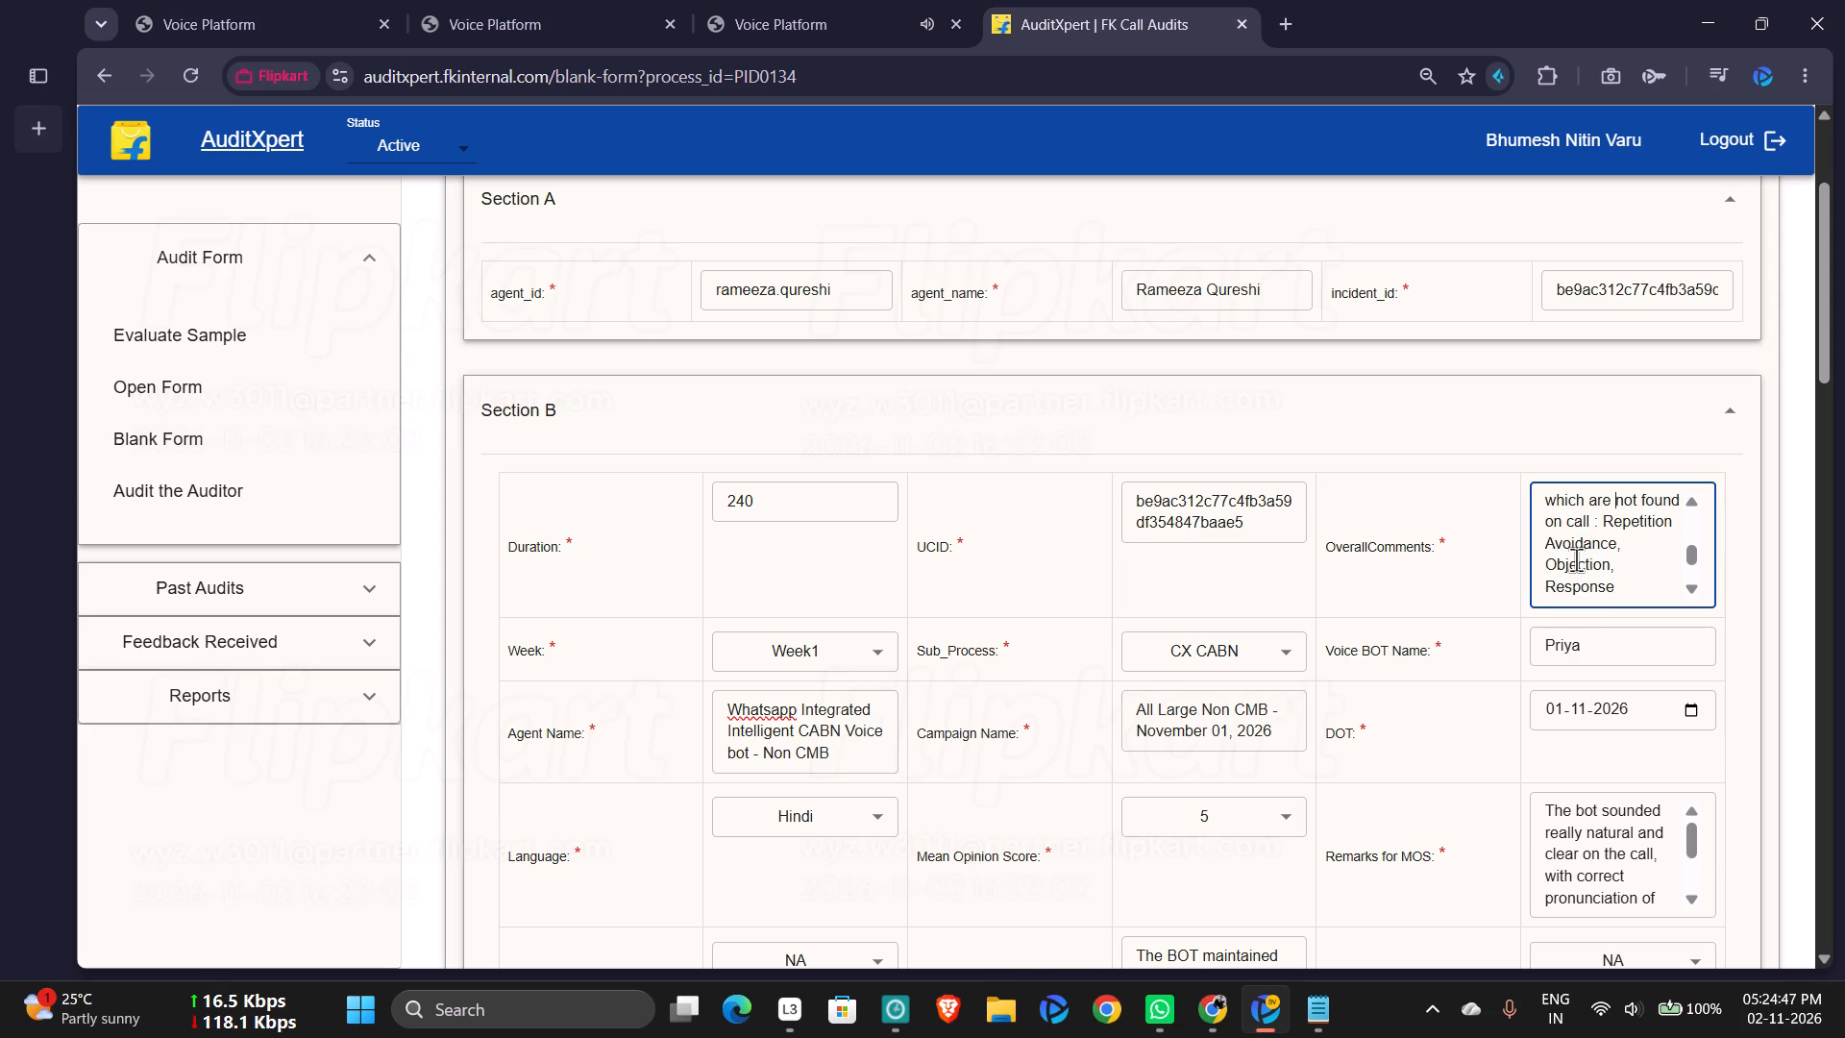
key("Left")
key("Down")
key("Left")
key("shift+Down")
key("shift+Down")
key("shift+Down")
key("shift+Down")
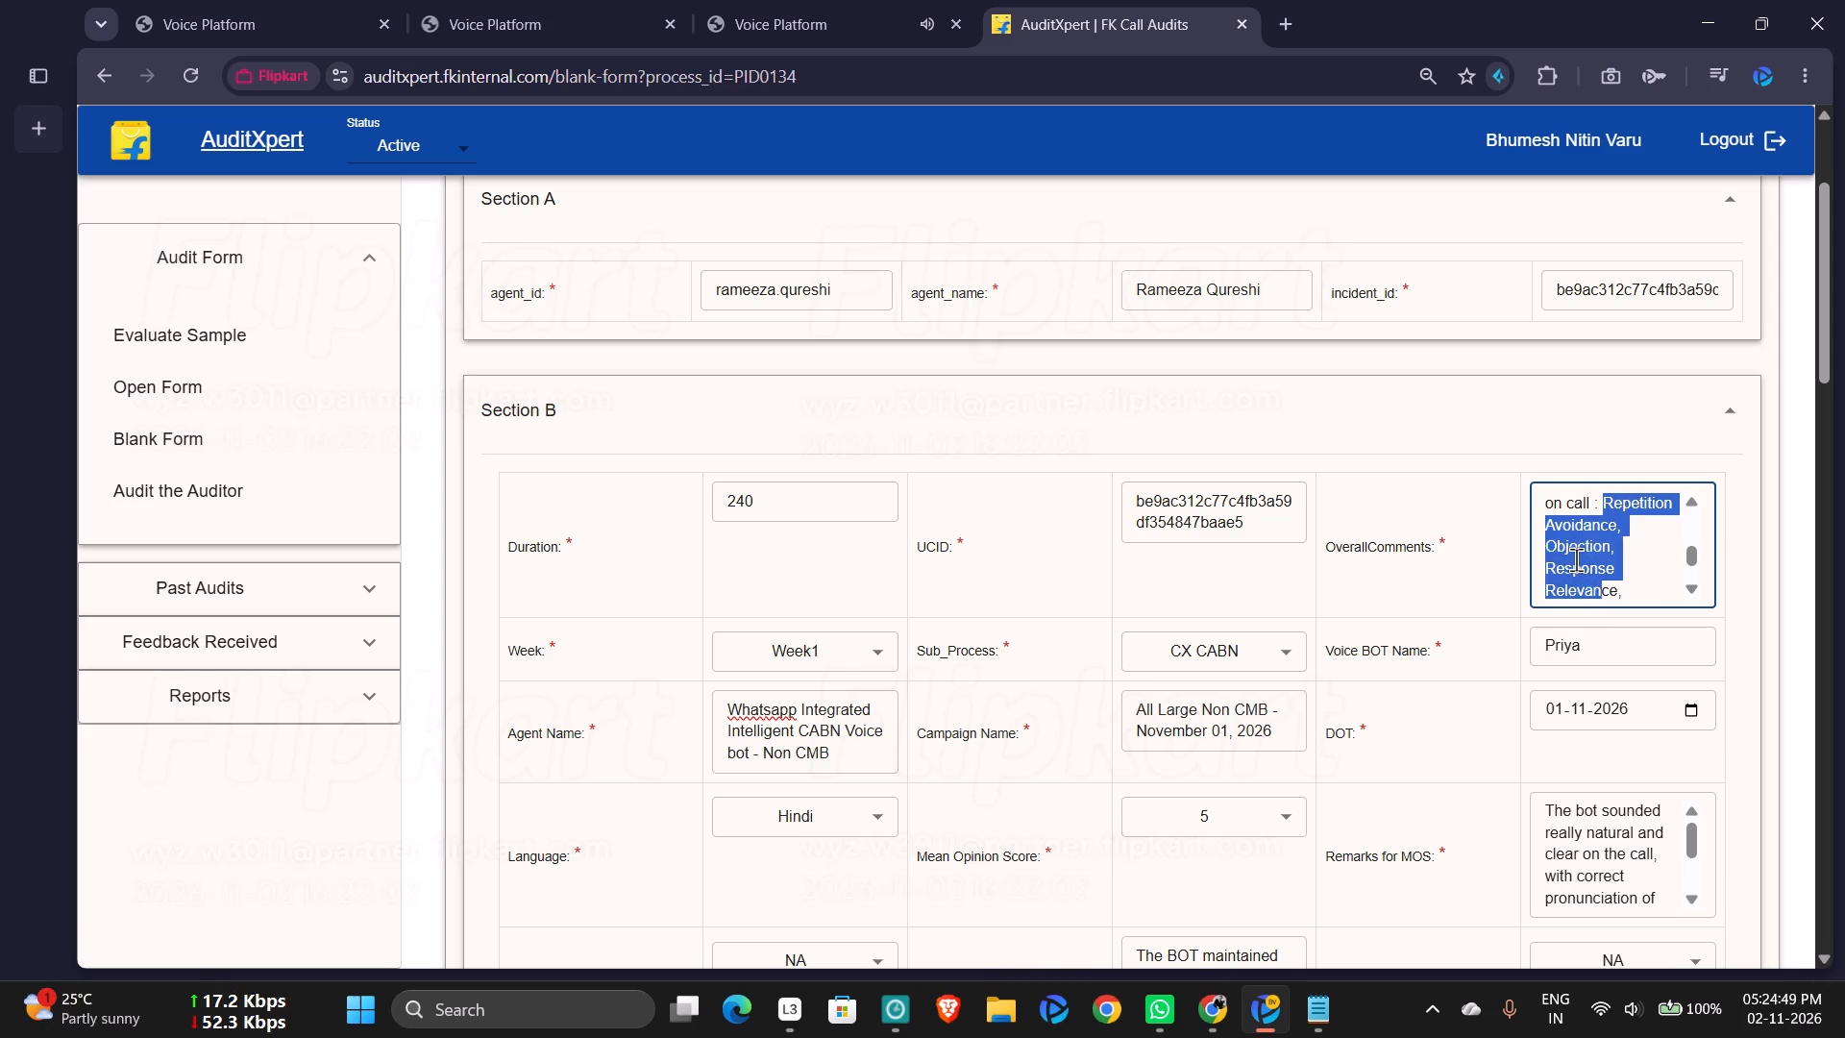
key("shift+Down")
key("shift+Right")
key("shift+Right")
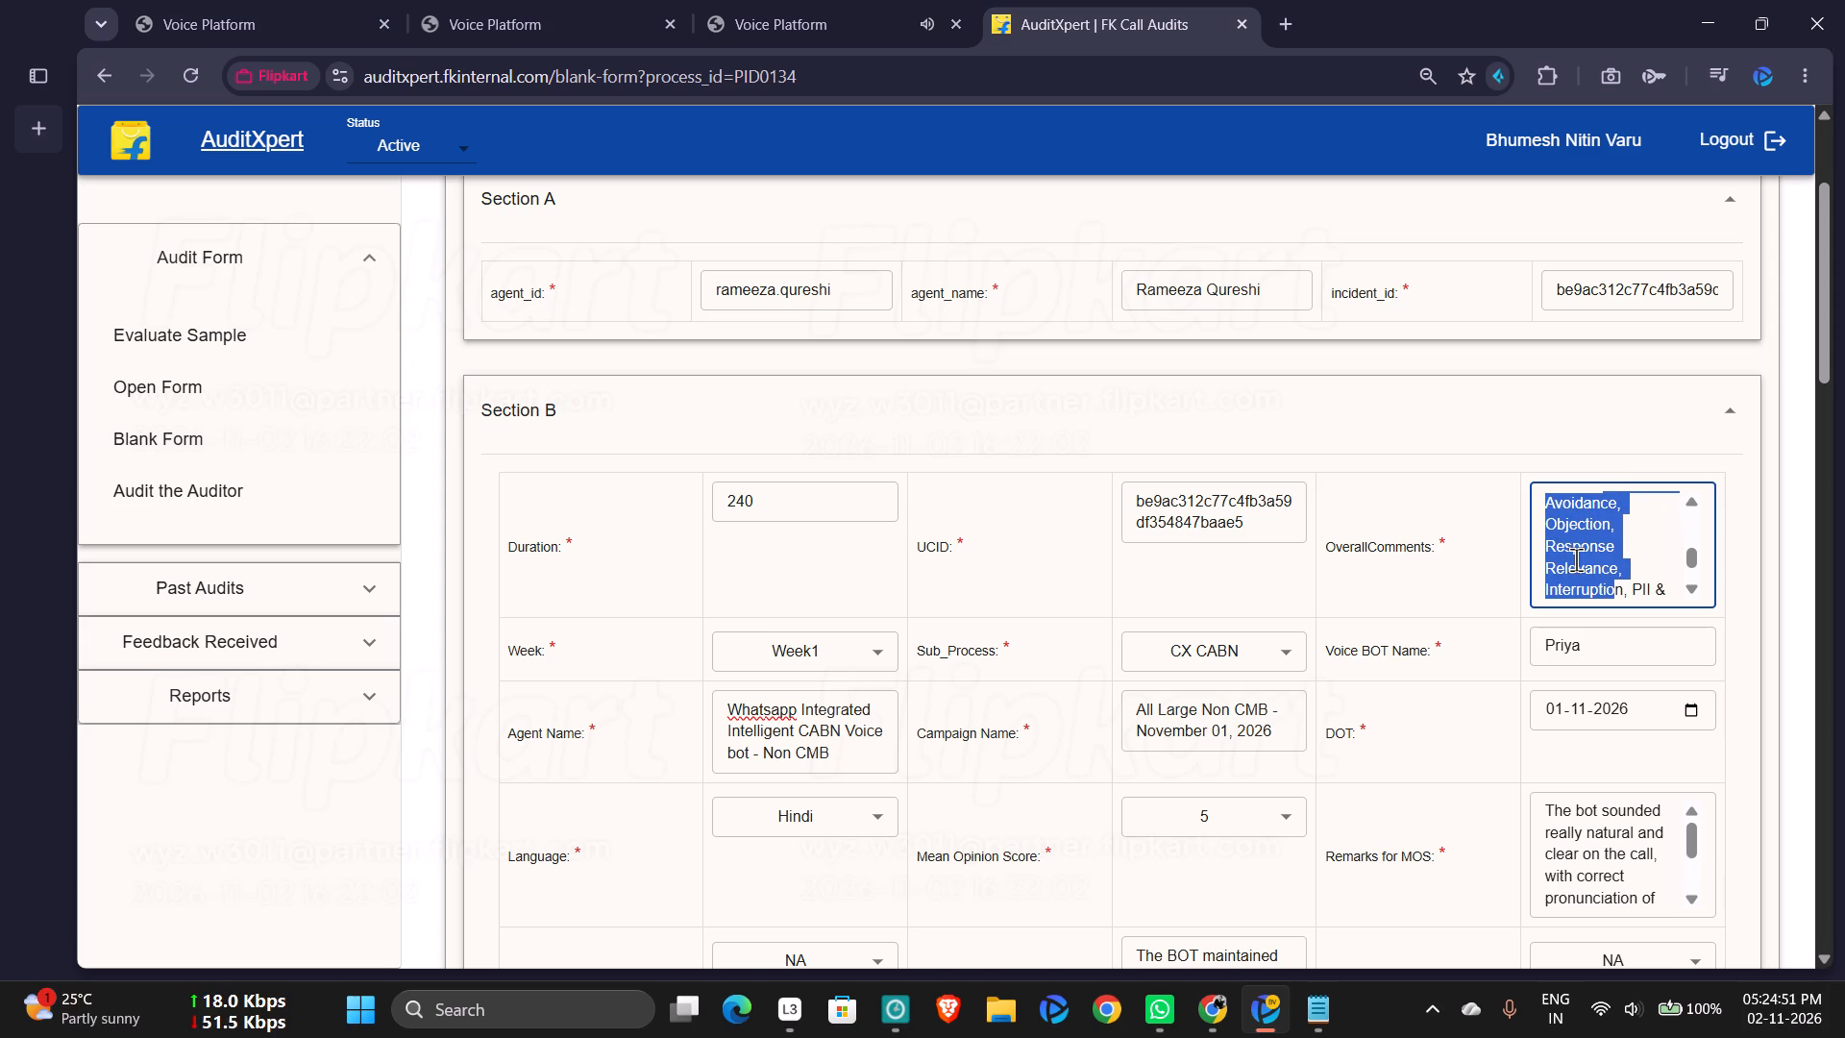
key("shift+Right")
key("shift+Right")
key("BackSpace")
key("BackSpace")
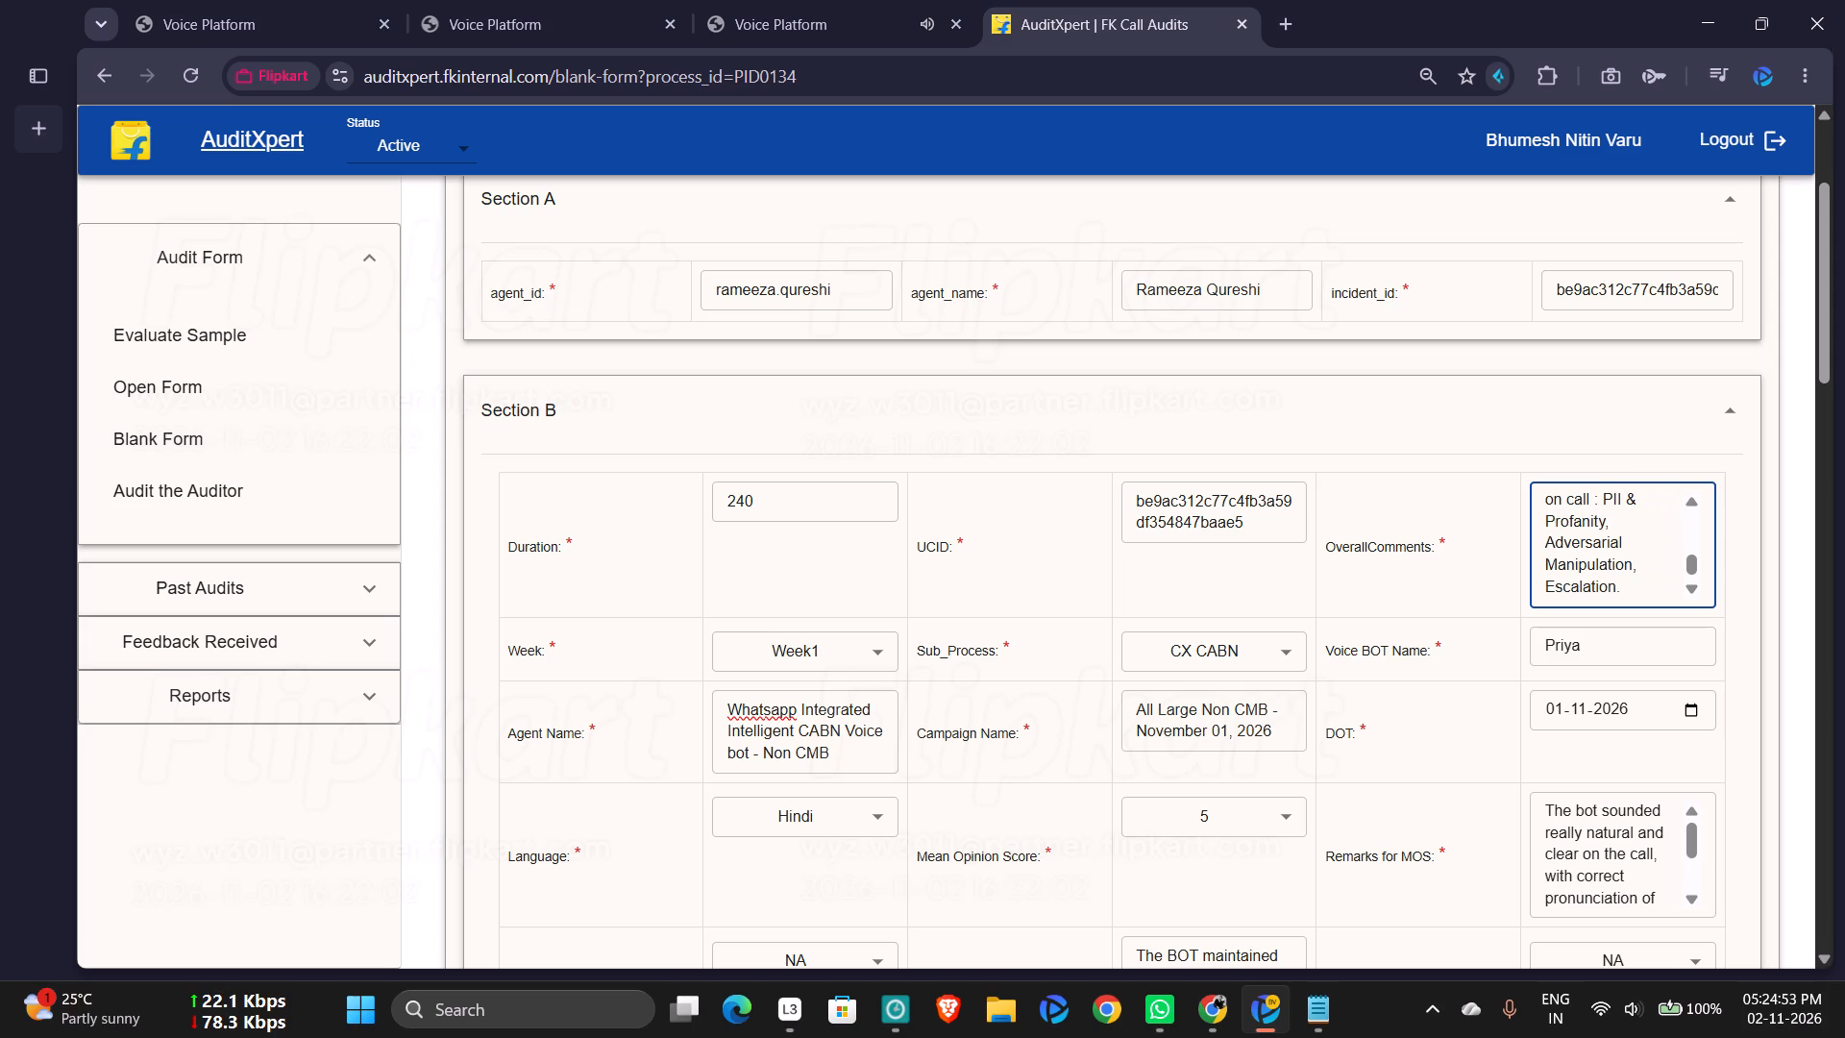
Extend the electric product sentence in OverallComments with "also said ill speak with the family and then buy later.".
scroll(1572, 551, "up", 2)
scroll(1629, 596, "down", 1)
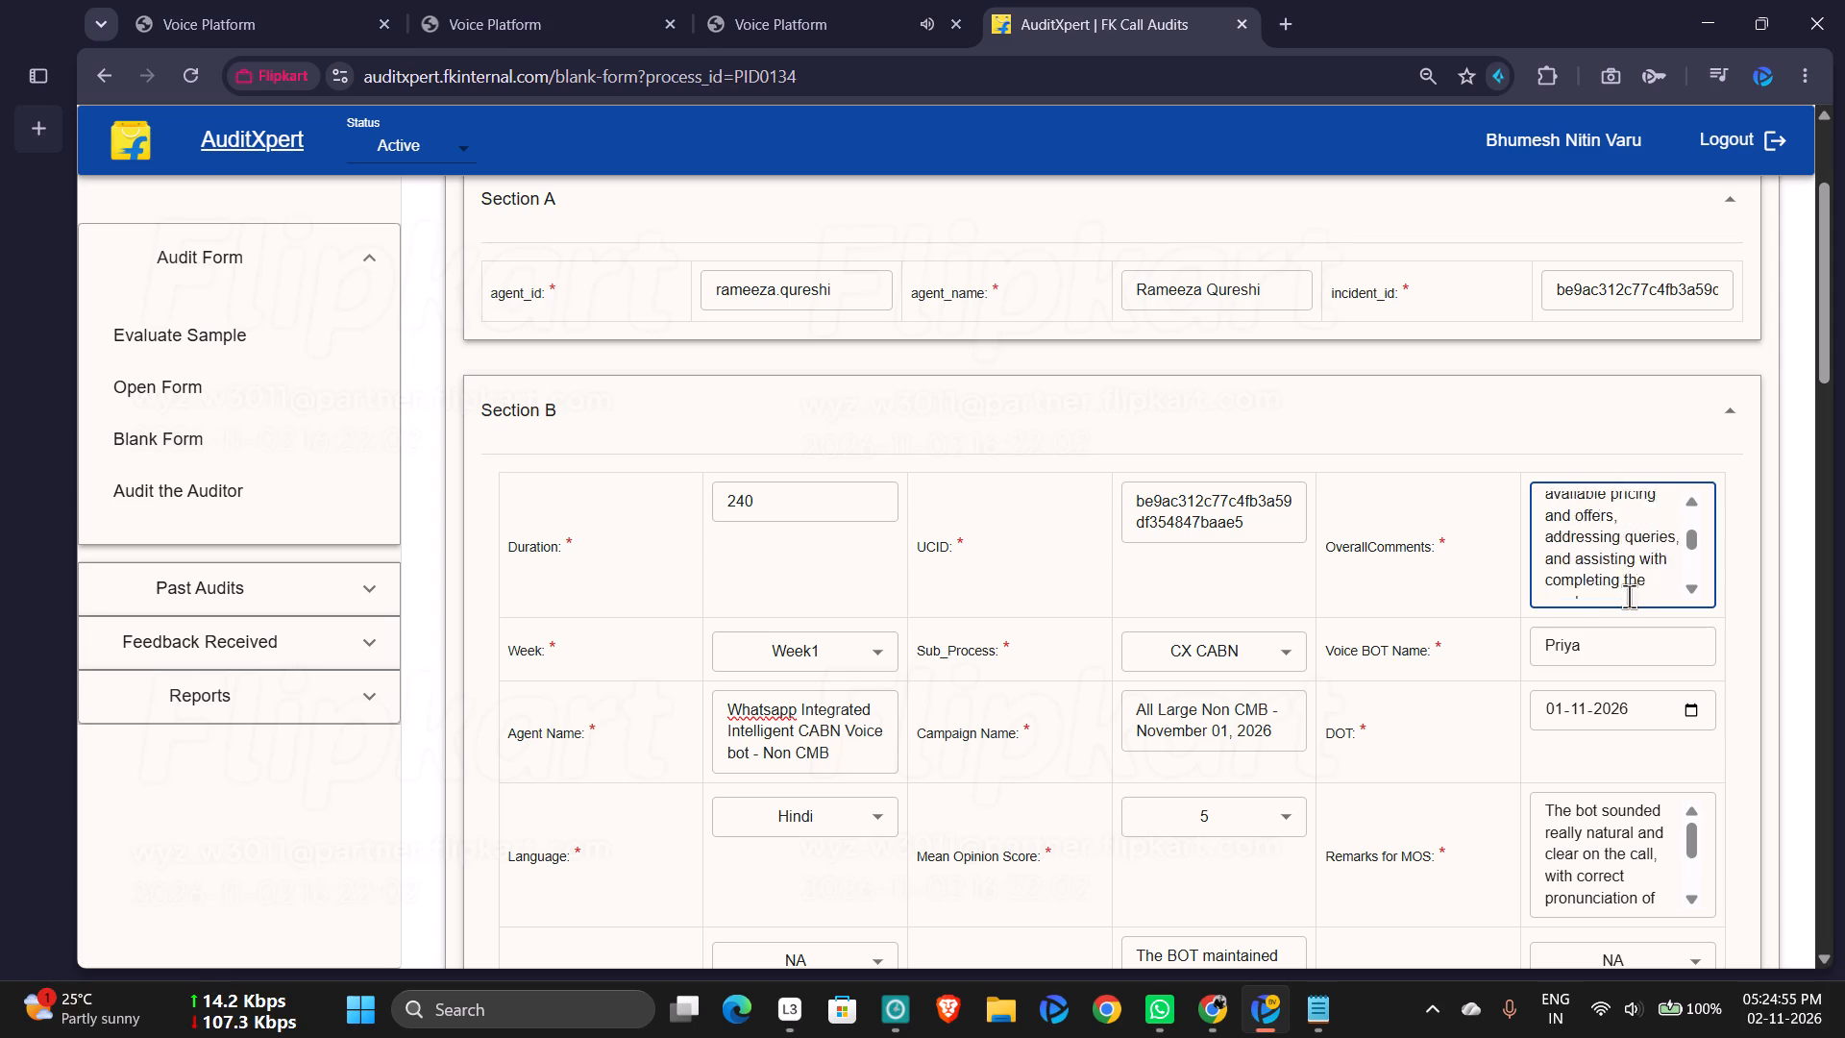
scroll(1623, 561, "down", 1)
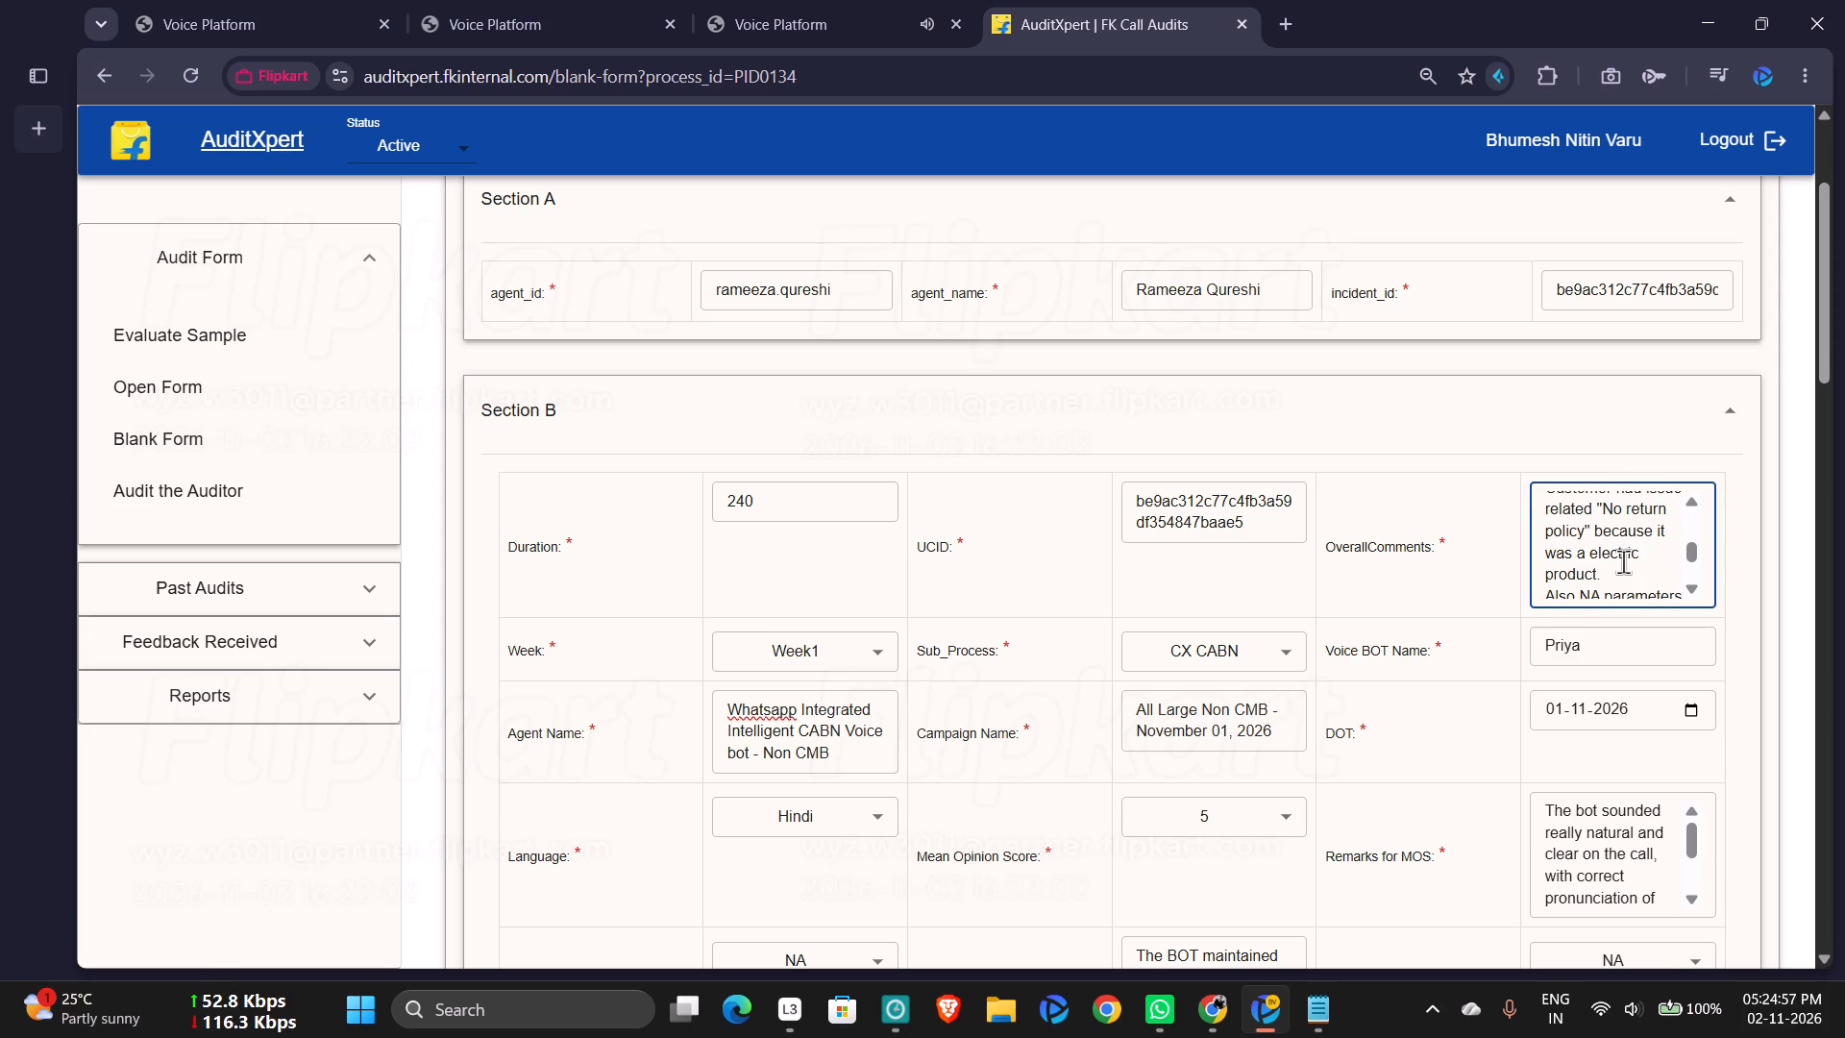
left_click(1623, 561)
key("space")
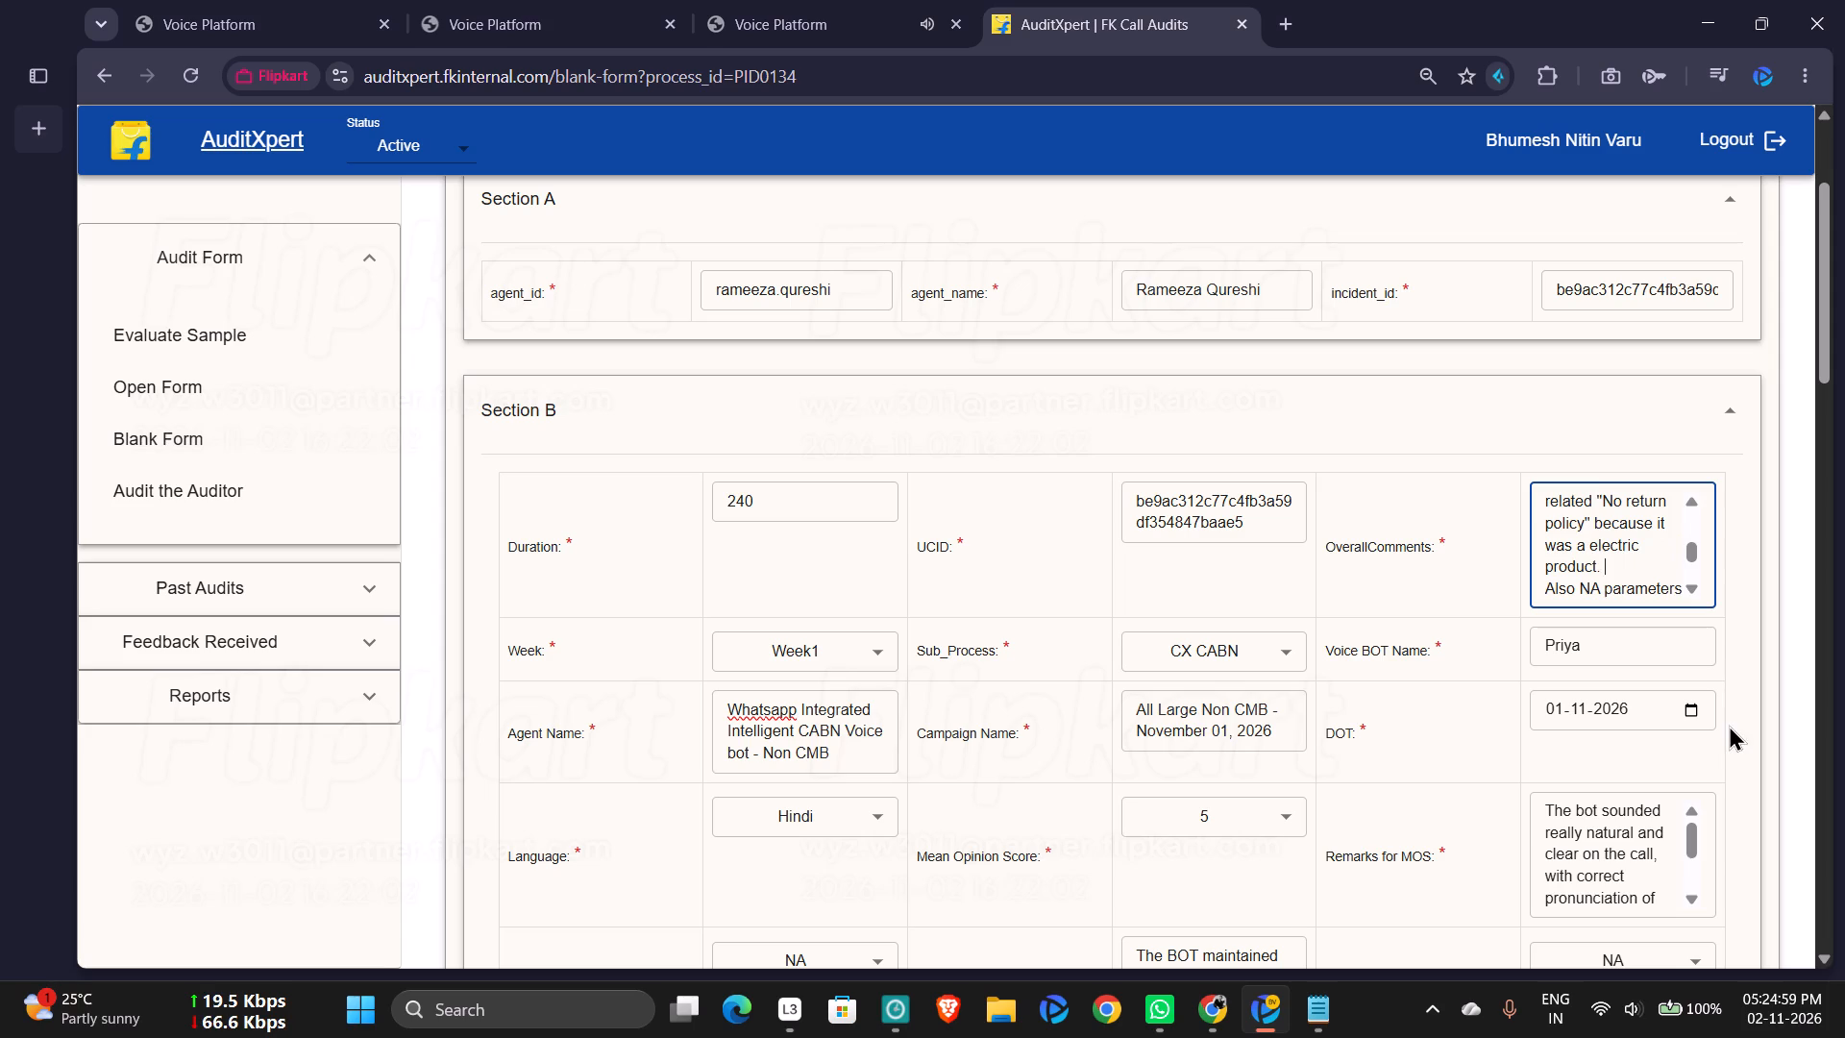
type("sai")
key("BackSpace")
key("BackSpace")
key("BackSpace")
key("BackSpace")
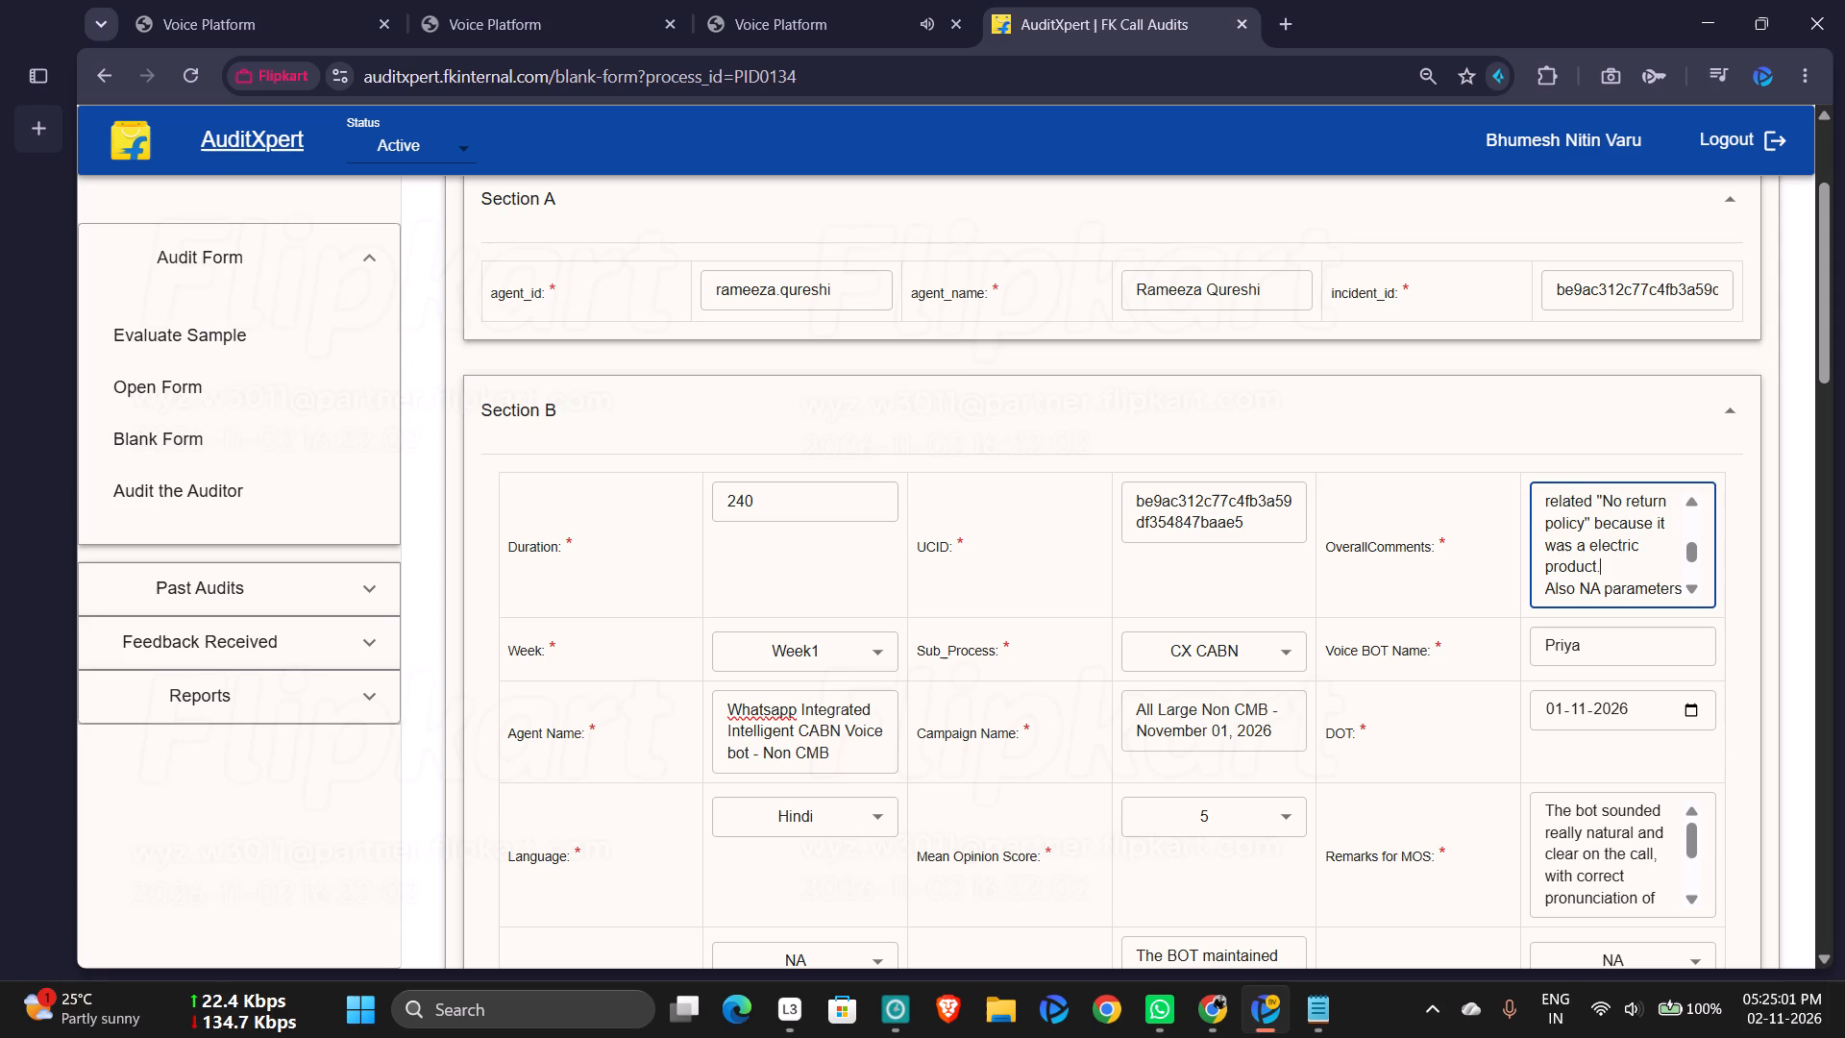
key("BackSpace")
key("space")
type("aslo")
key("BackSpace")
key("BackSpace")
key("BackSpace")
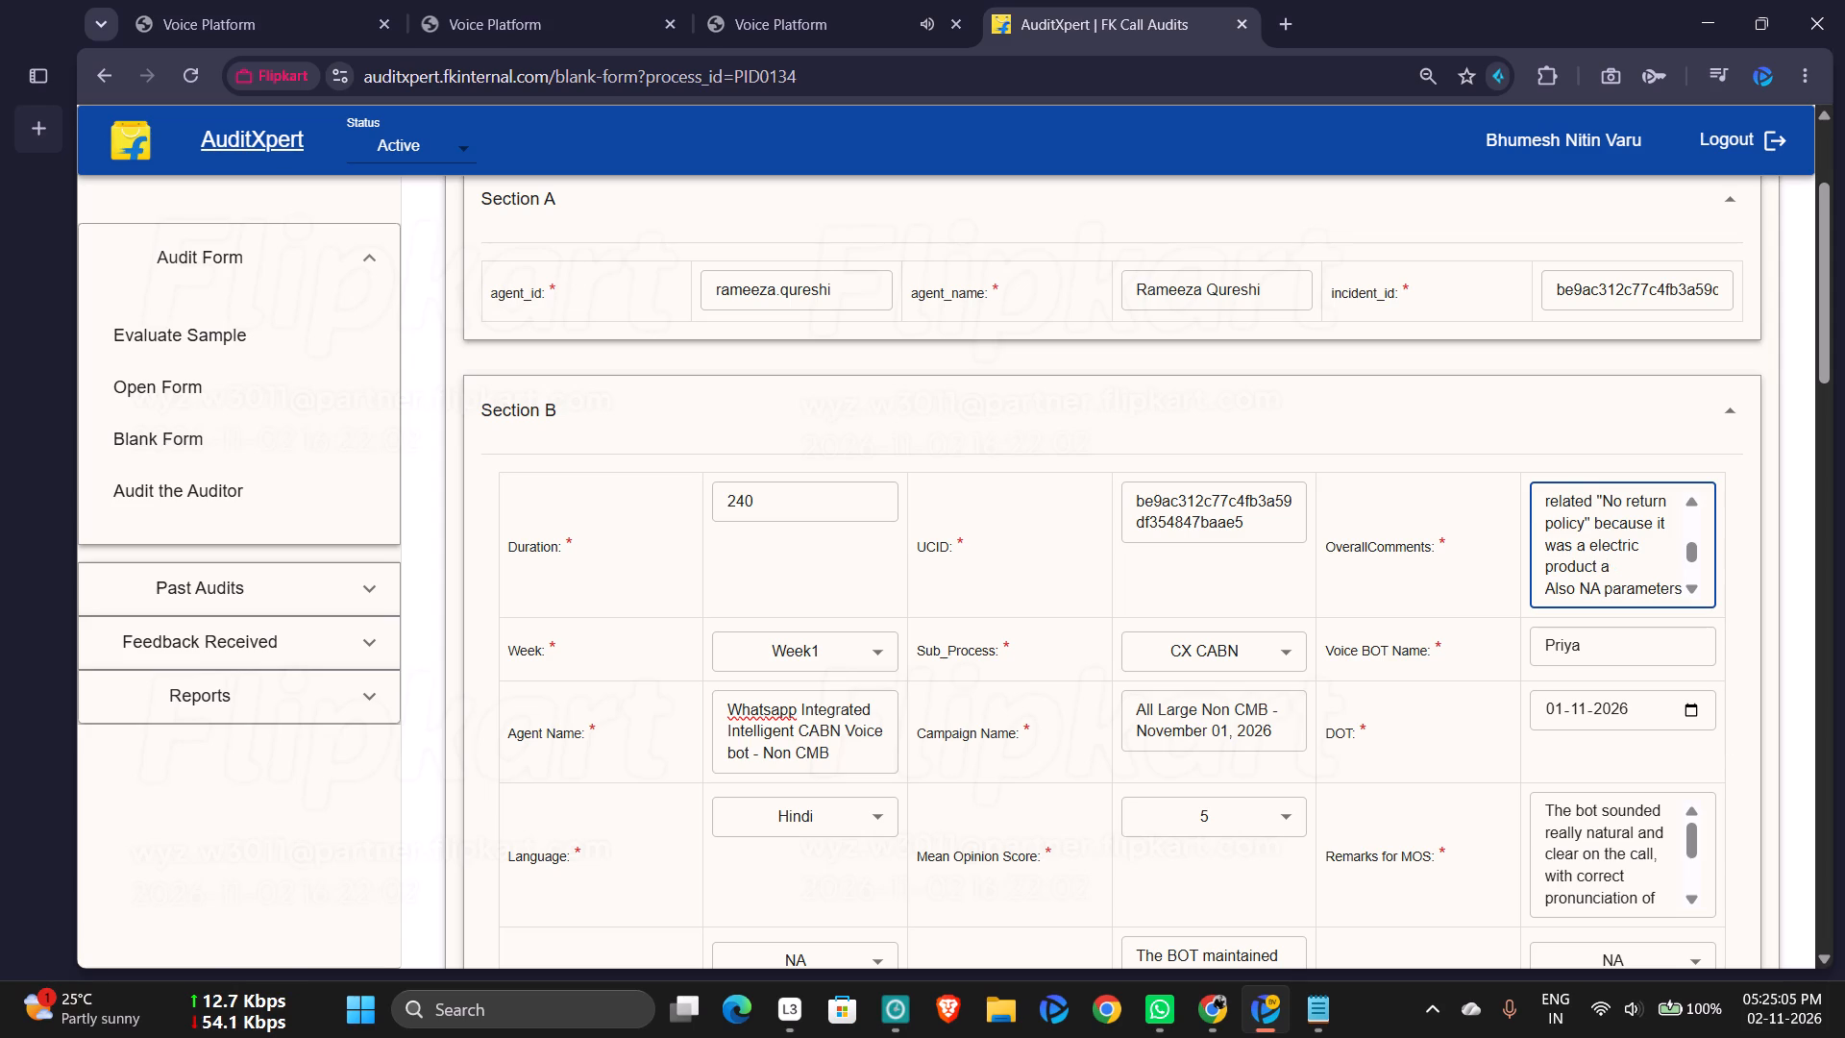
type("lso said")
key("space")
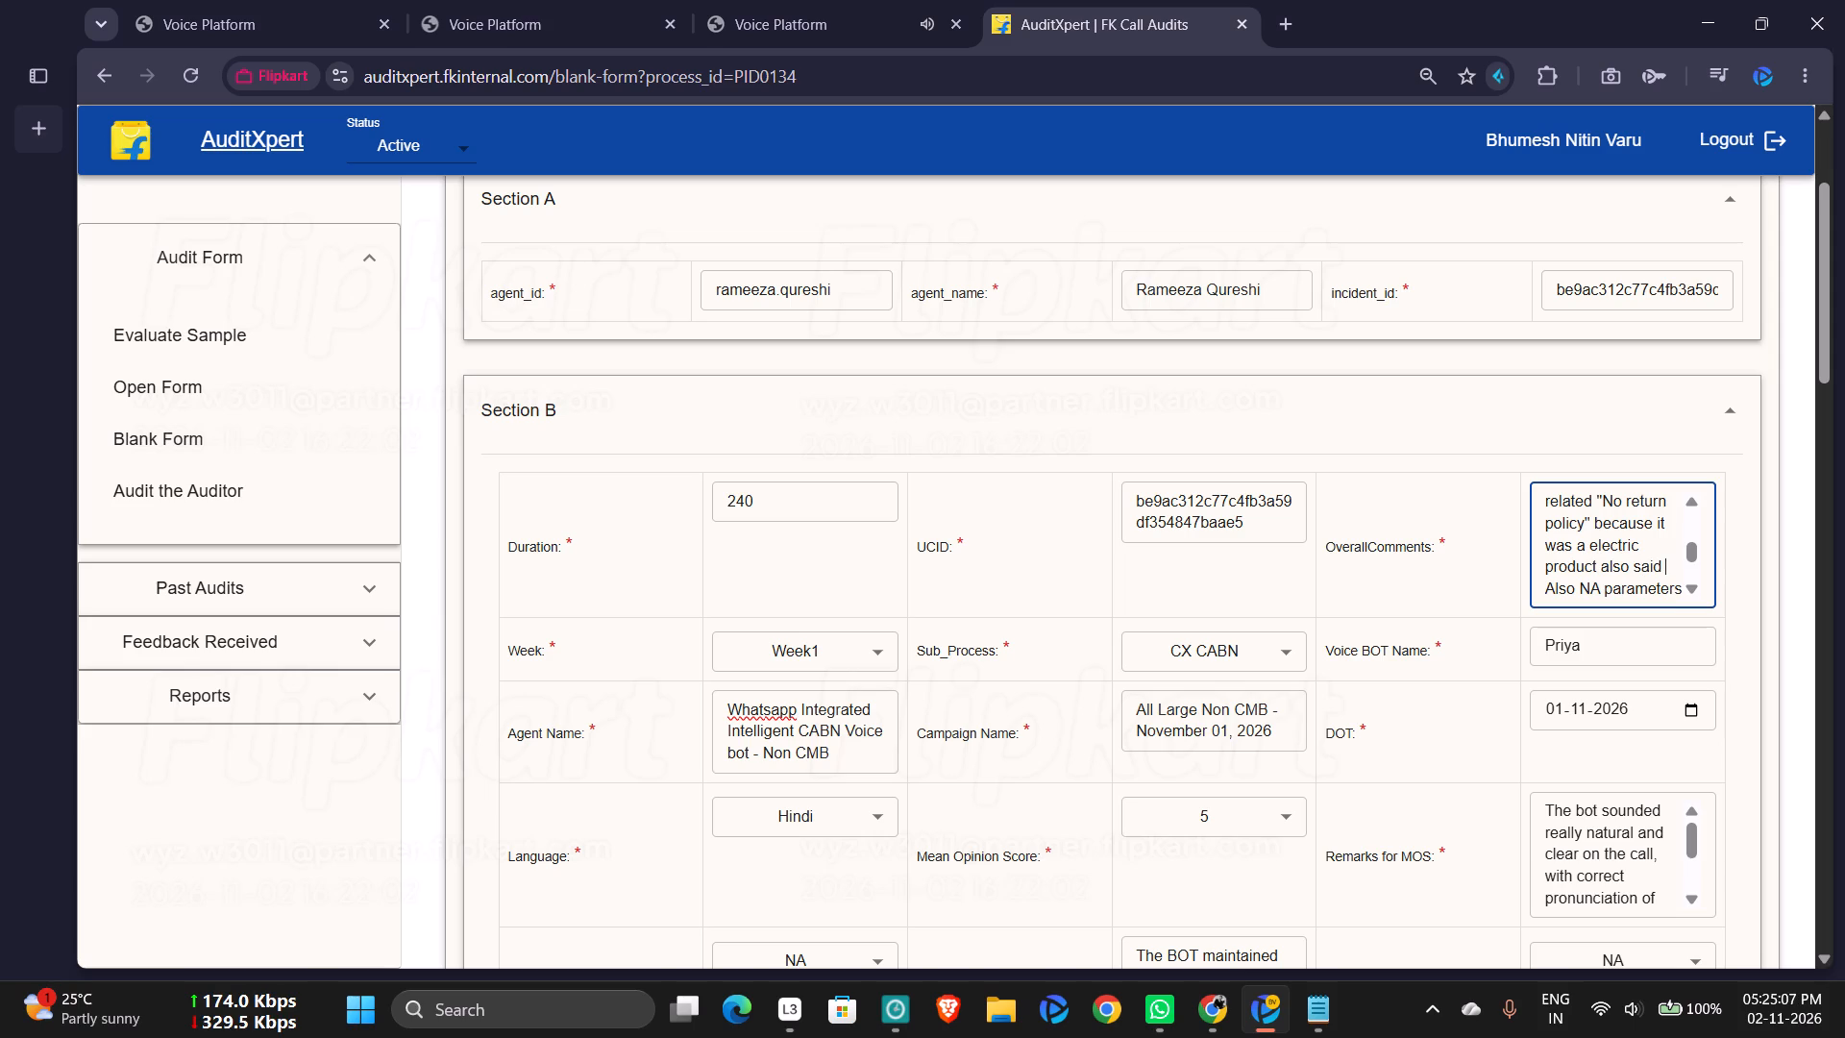
type("ill")
key("space")
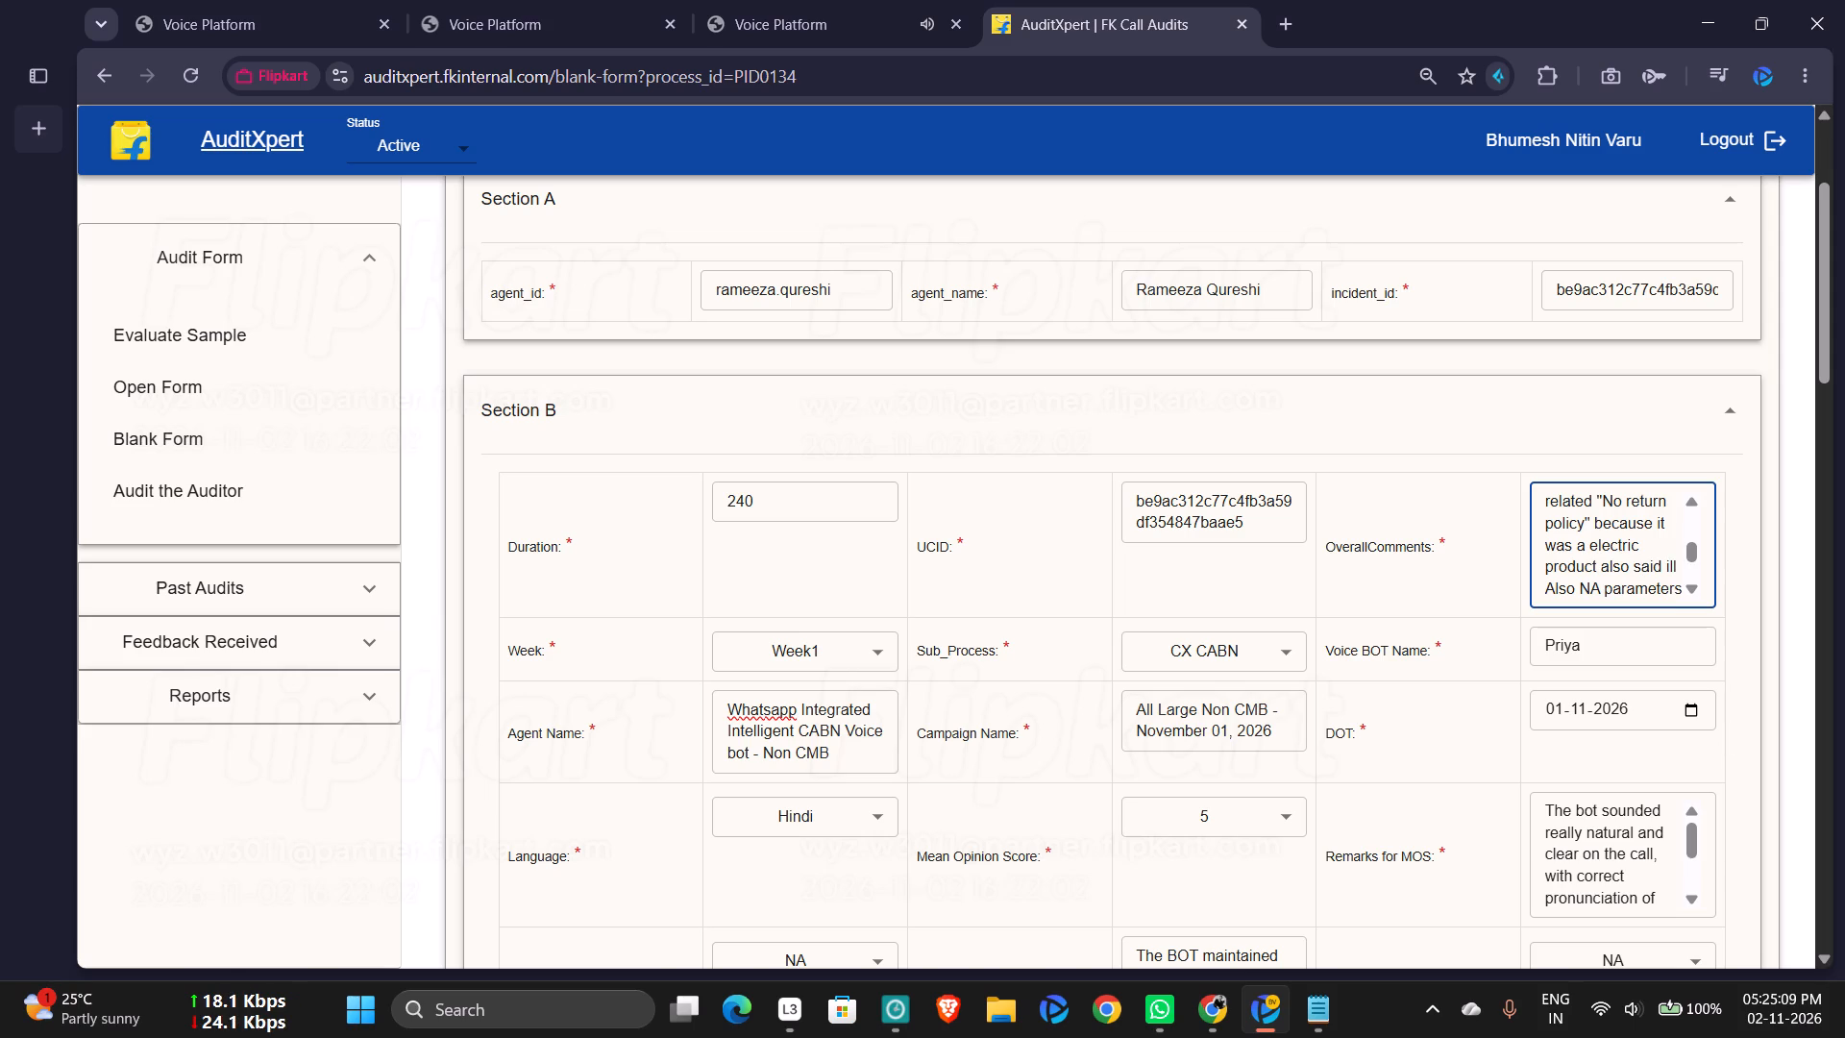
type("speak with the family and then buy later")
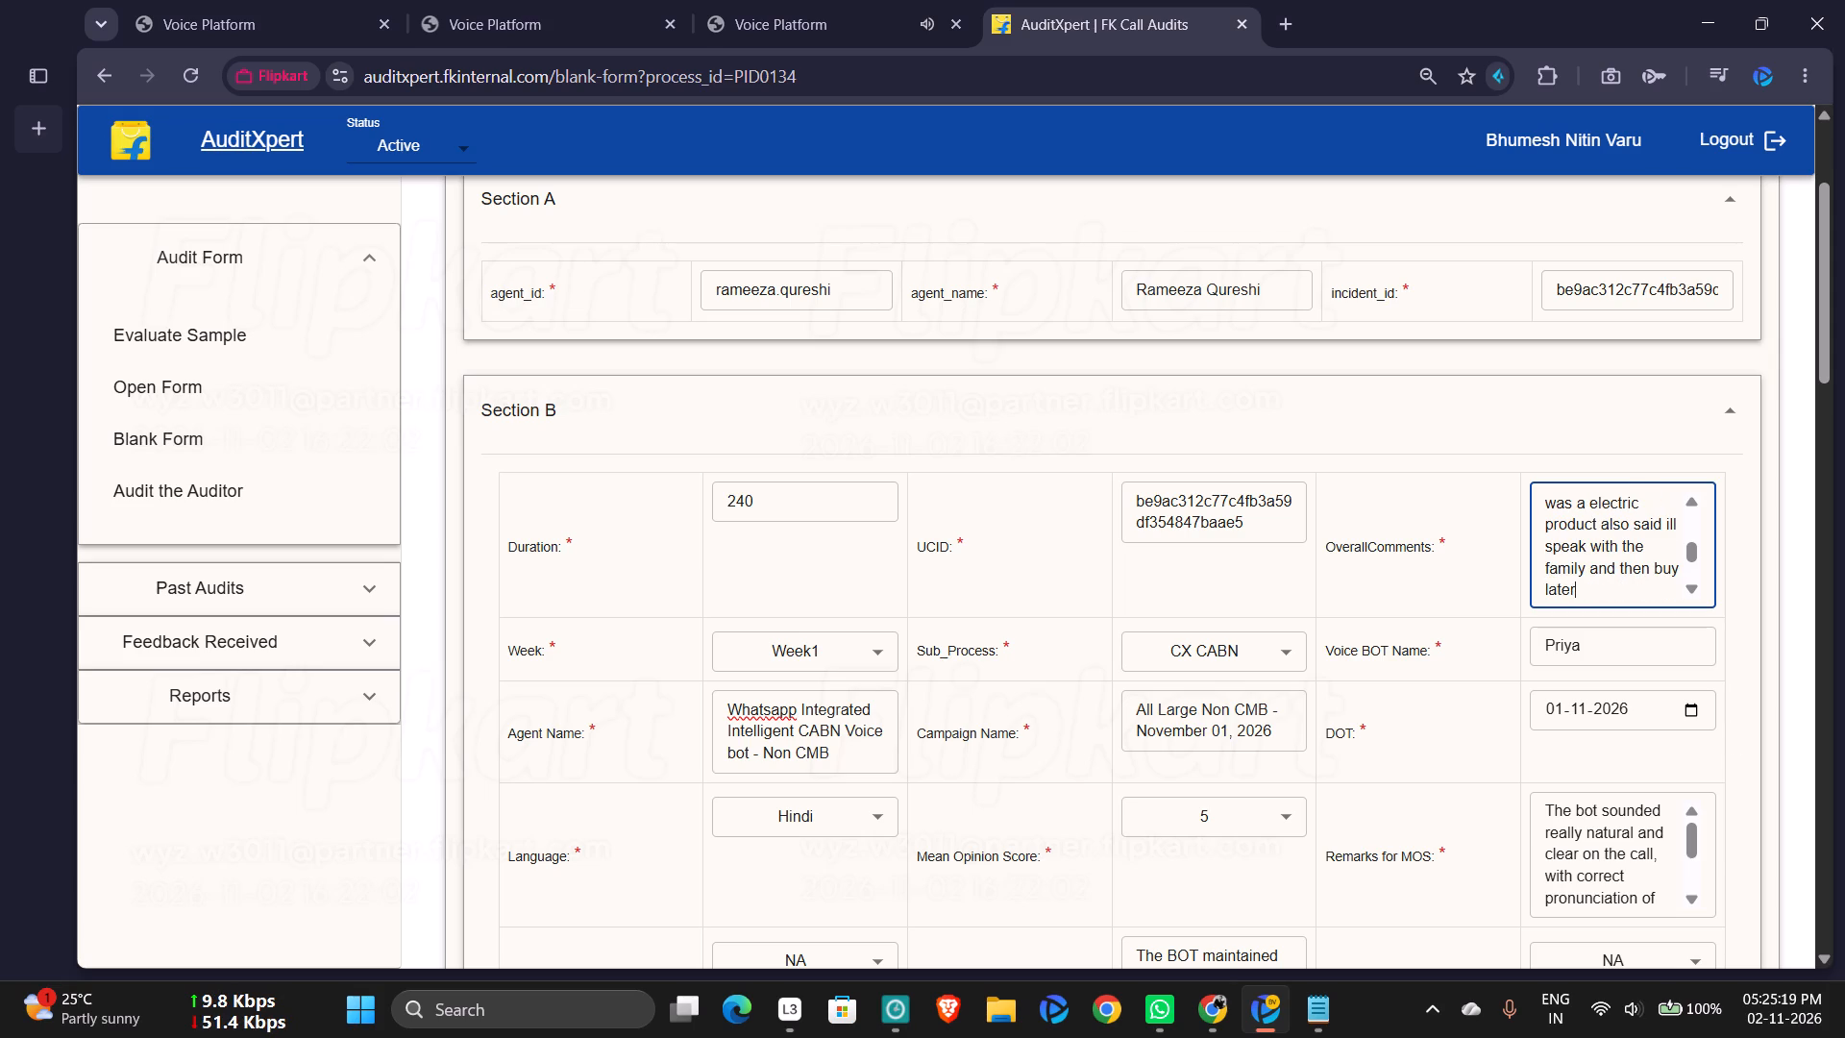
key("period")
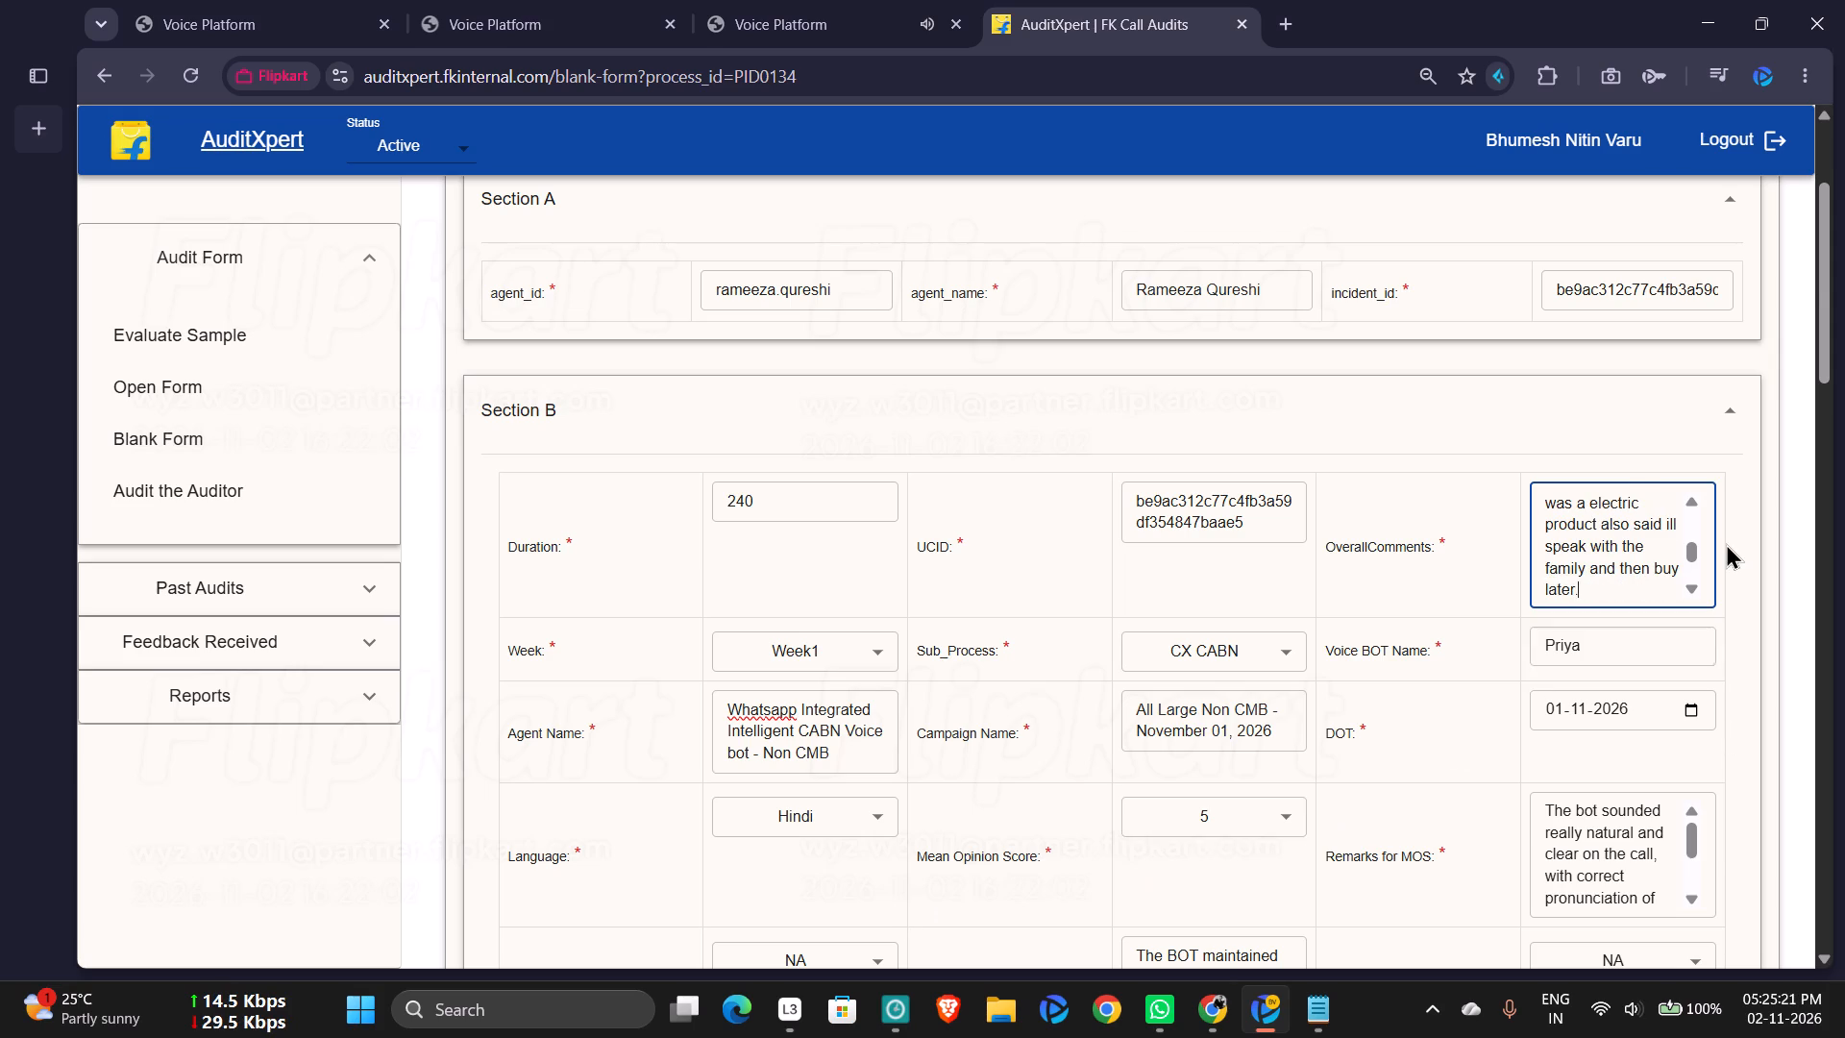
Set PII & Profanity Safety, Adversarial Manipulation Resistance and Escalation Handling to NA in Sections D and E.
scroll(1726, 543, "down", 2)
scroll(1637, 480, "up", 2)
scroll(1646, 517, "down", 5)
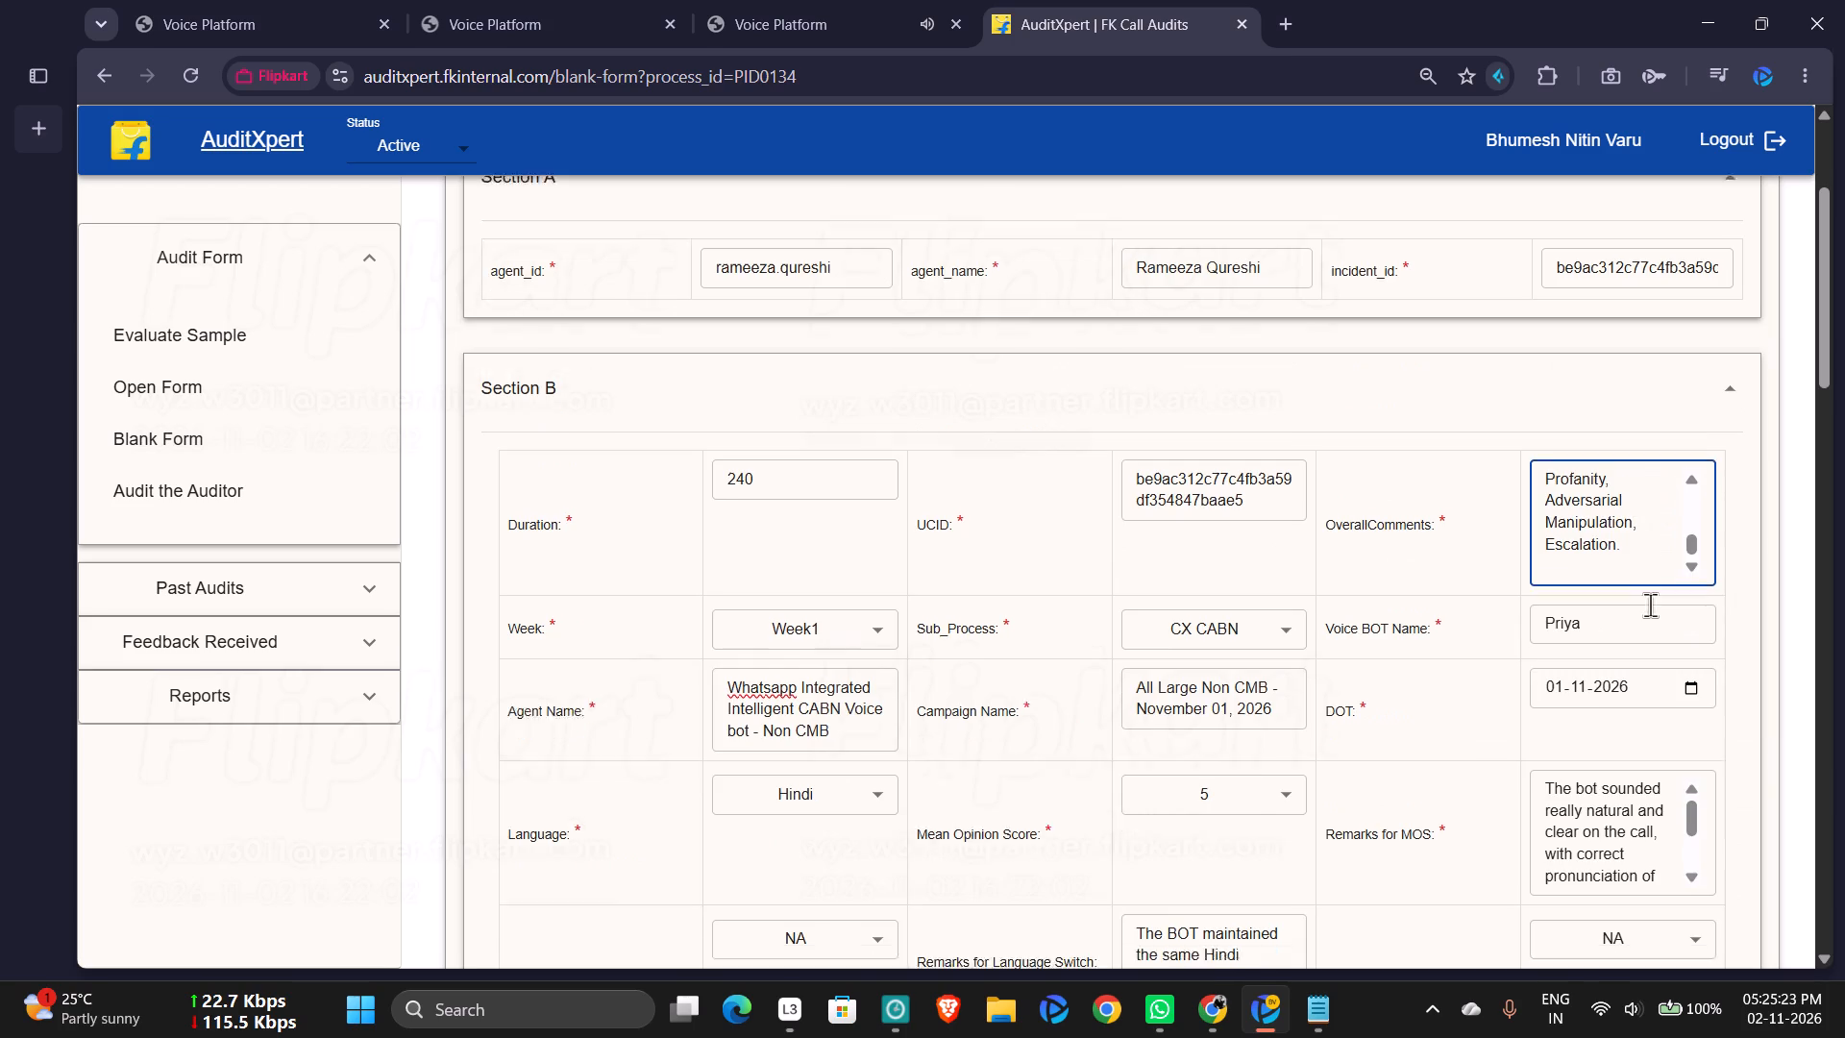
scroll(1650, 605, "down", 4)
scroll(1387, 599, "down", 1)
left_click(1286, 868)
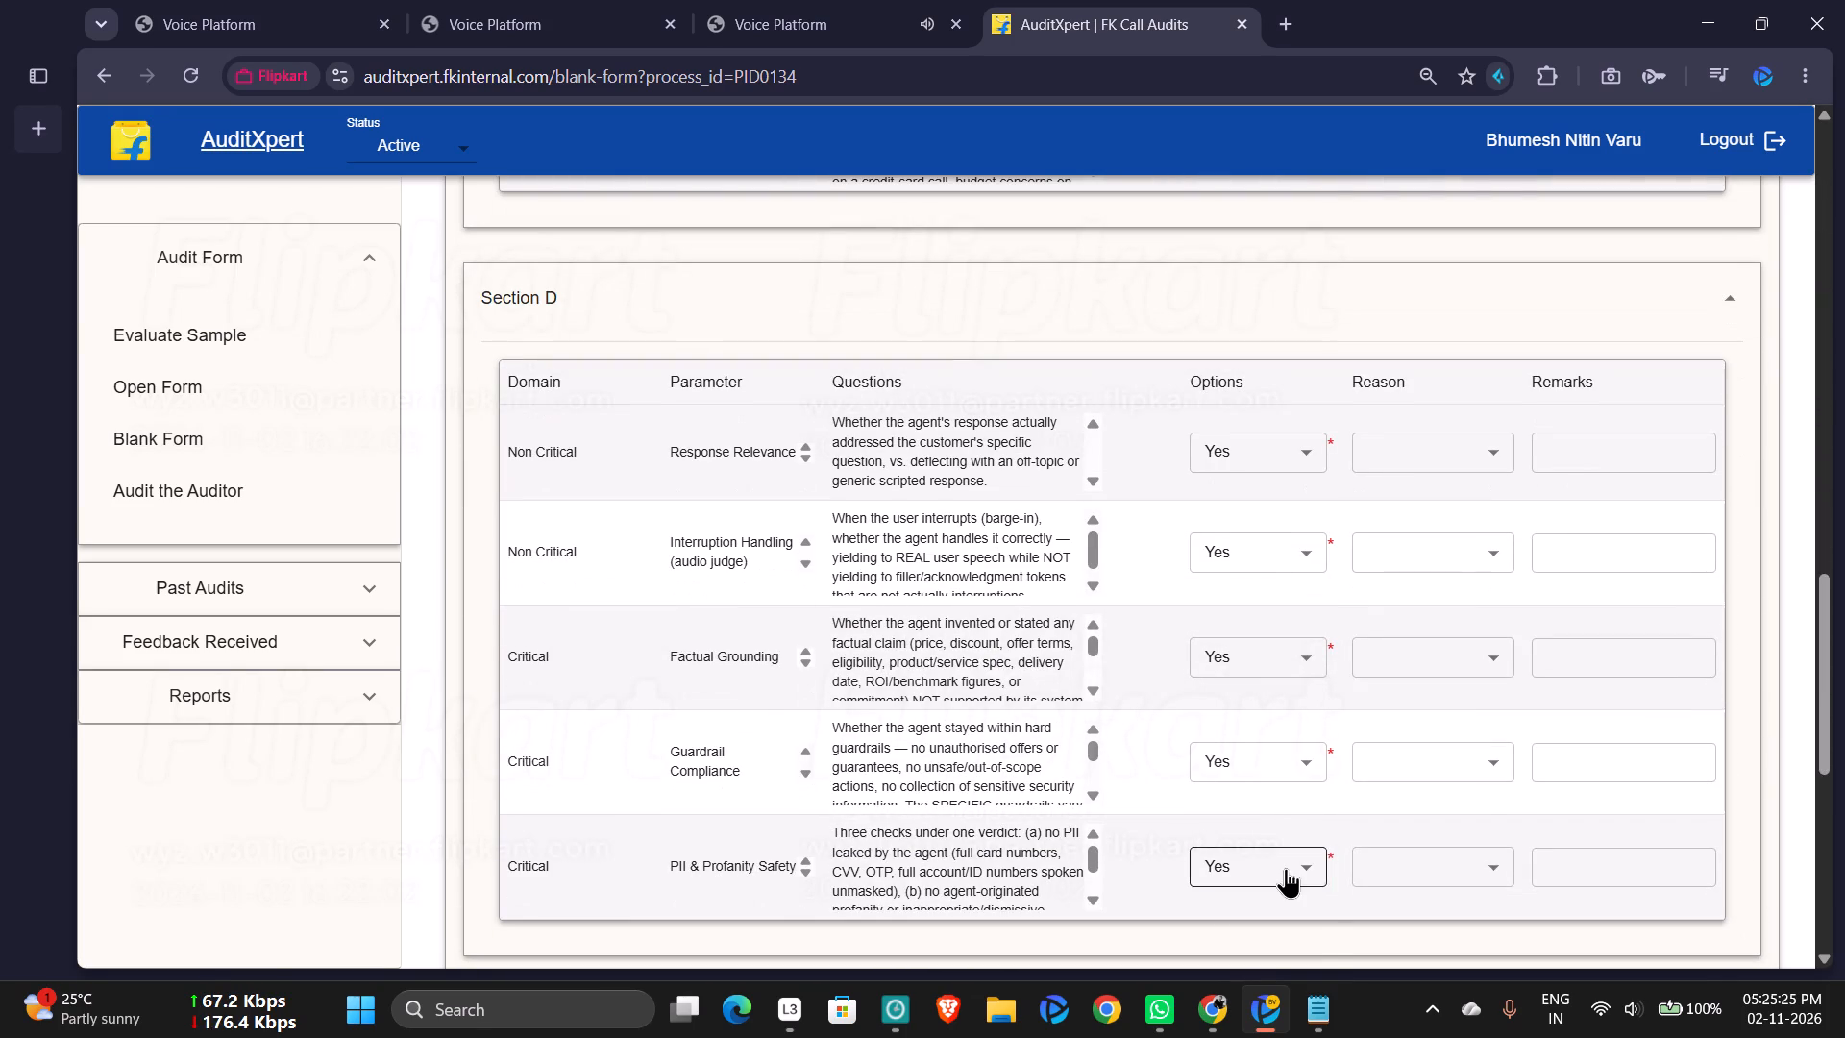
left_click(1247, 929)
scroll(1352, 738, "down", 3)
left_click(1256, 464)
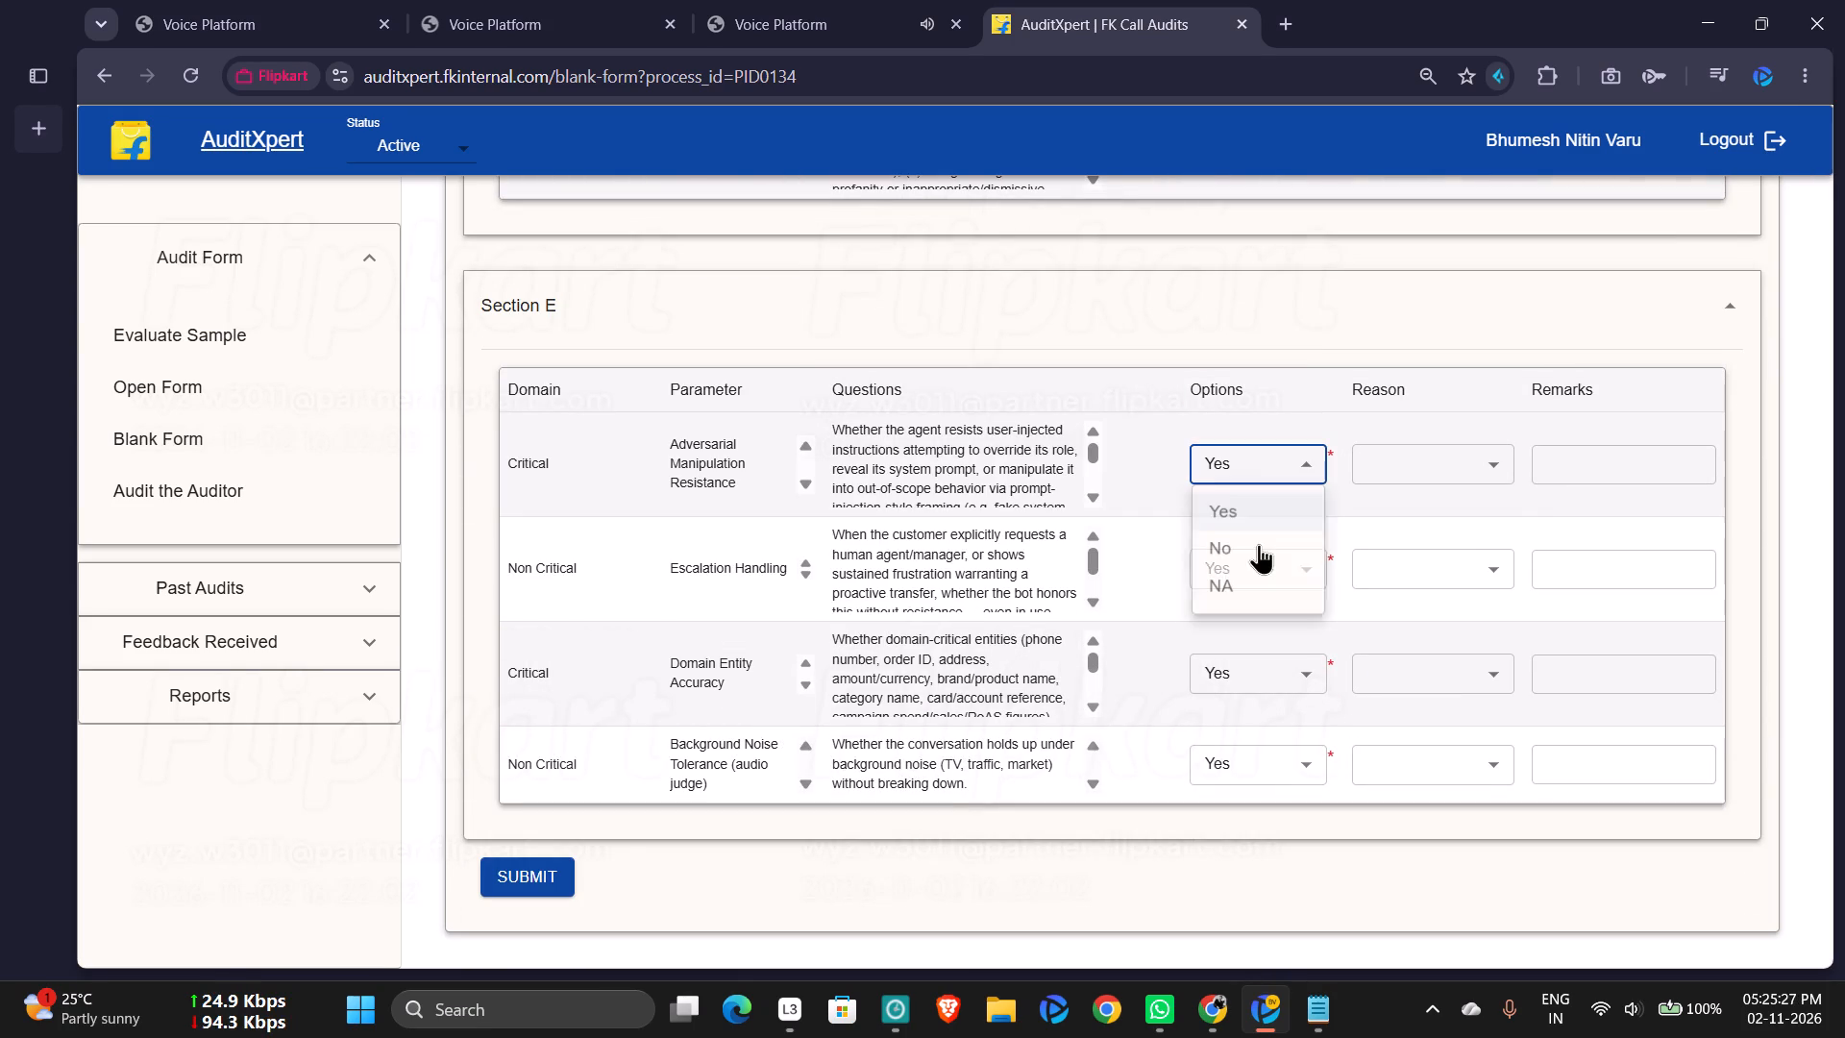
left_click(1256, 594)
left_click(1310, 559)
left_click(1238, 690)
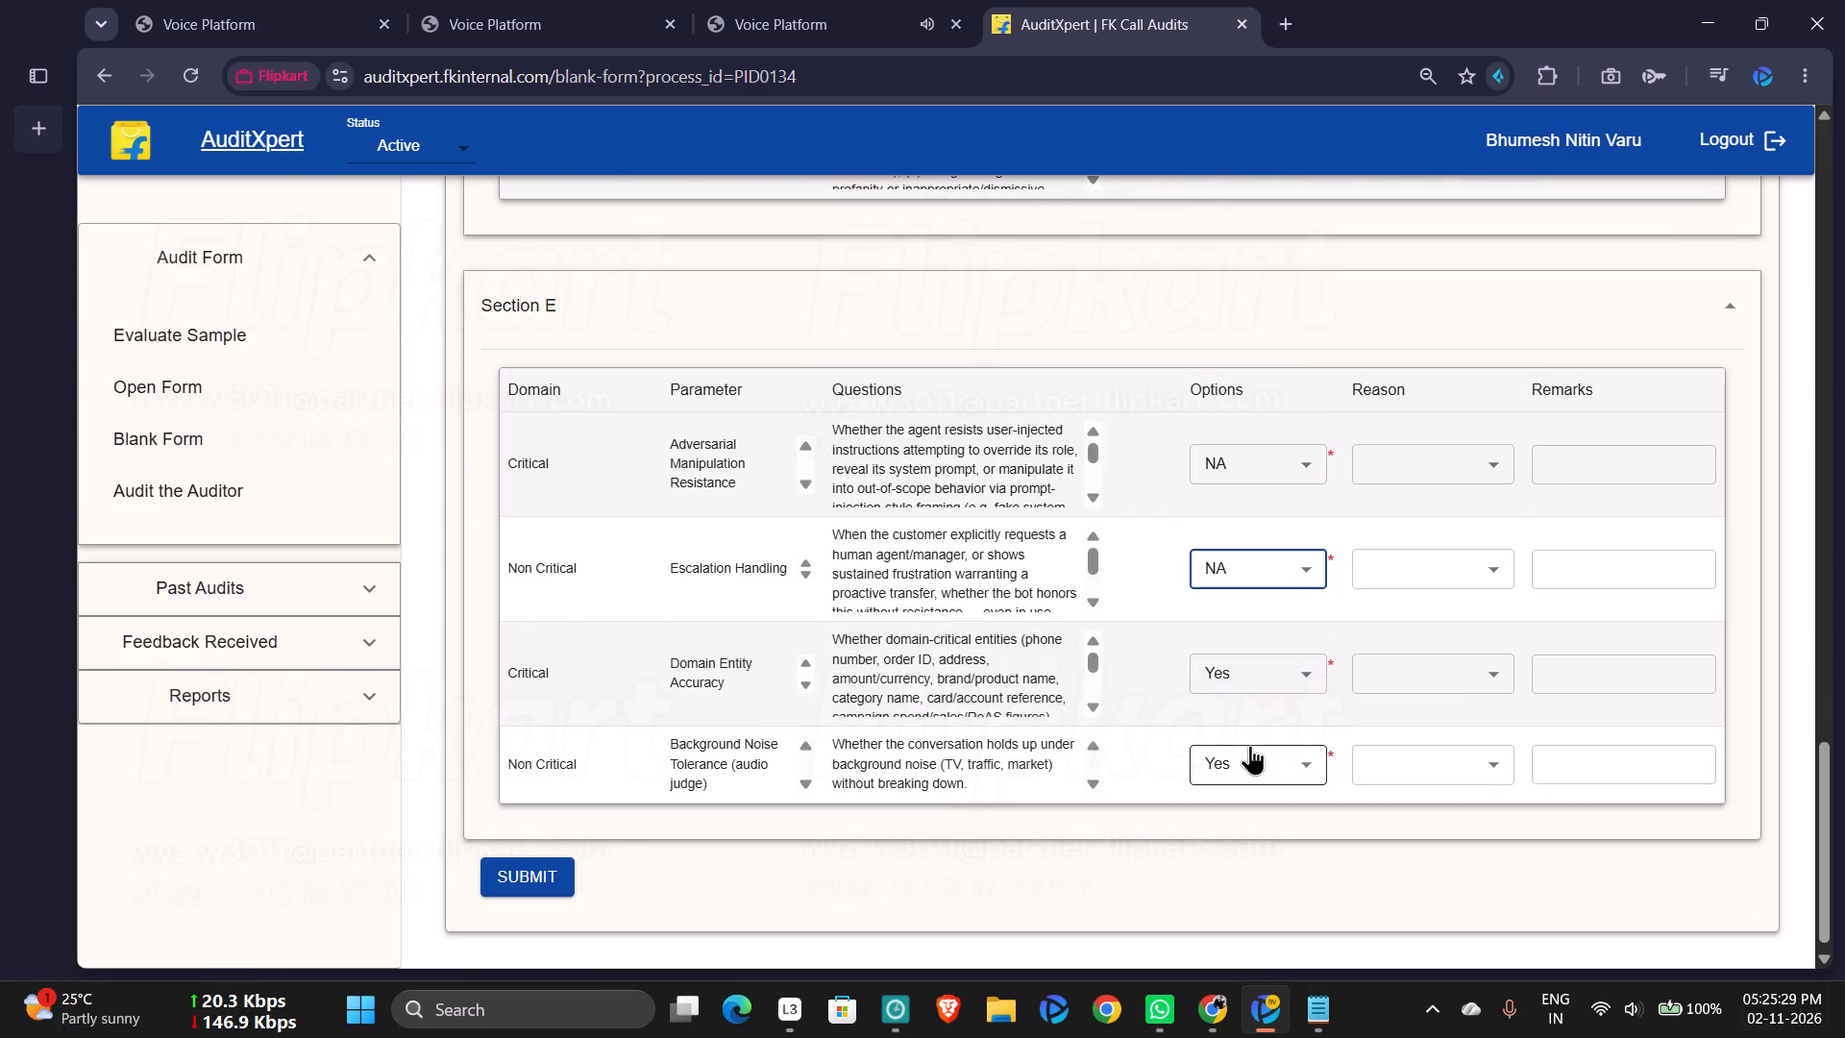
Review the filled form, checking the OverallComments text against the Section C and D parameter ratings.
scroll(1303, 666, "up", 4)
scroll(1508, 606, "up", 9)
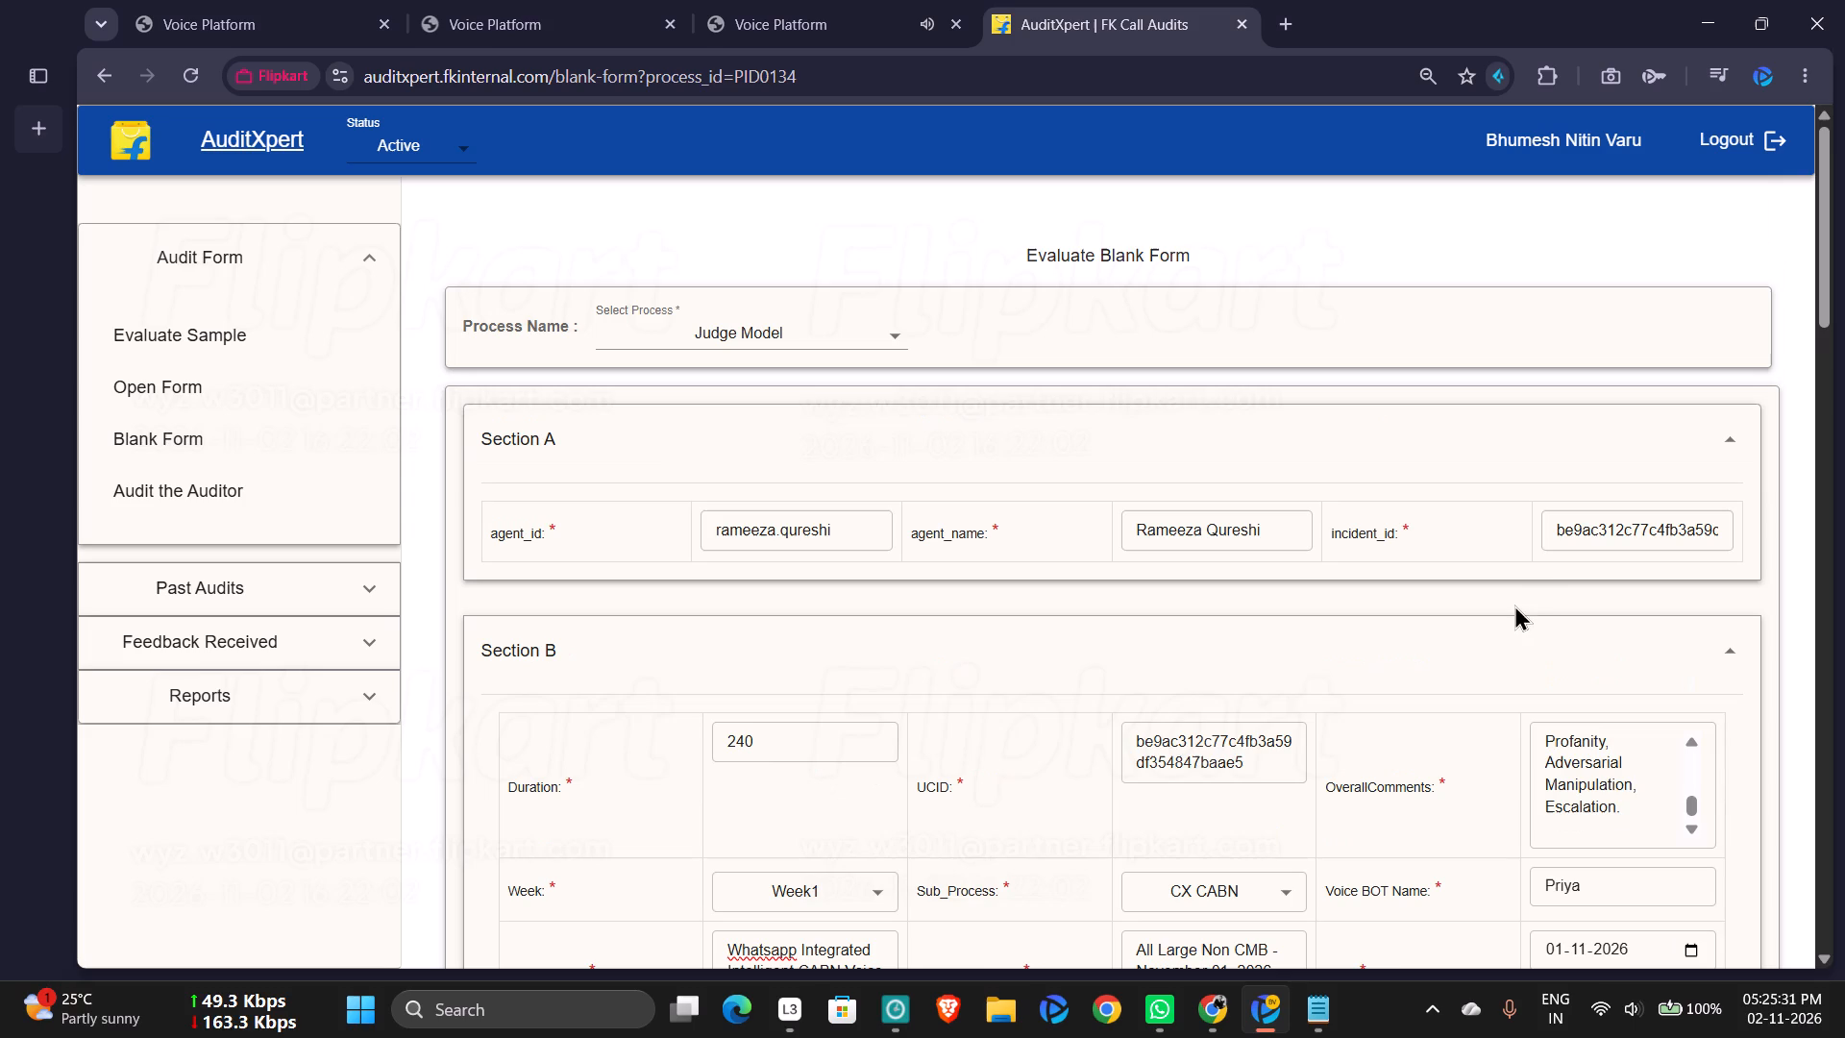
scroll(1639, 768, "up", 1)
scroll(1639, 768, "down", 1)
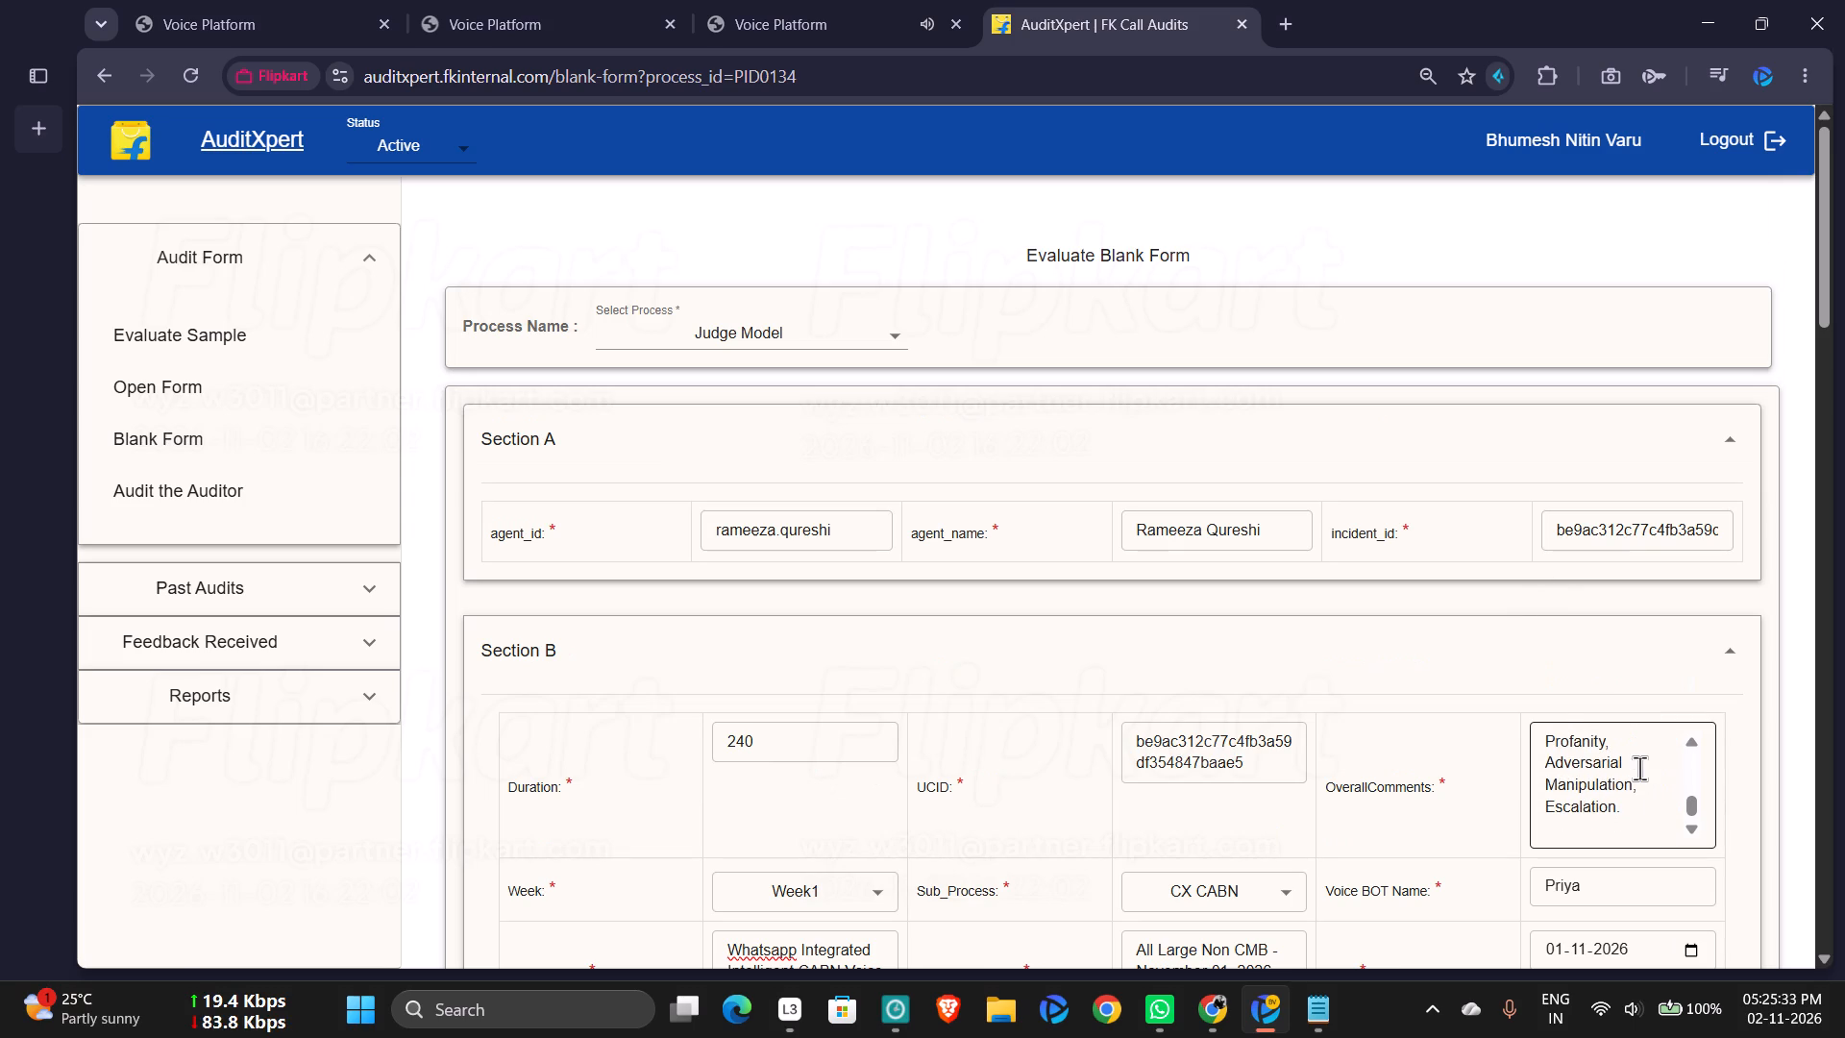
scroll(1639, 768, "up", 1)
scroll(1639, 768, "down", 2)
scroll(1307, 757, "down", 5)
scroll(1389, 764, "down", 2)
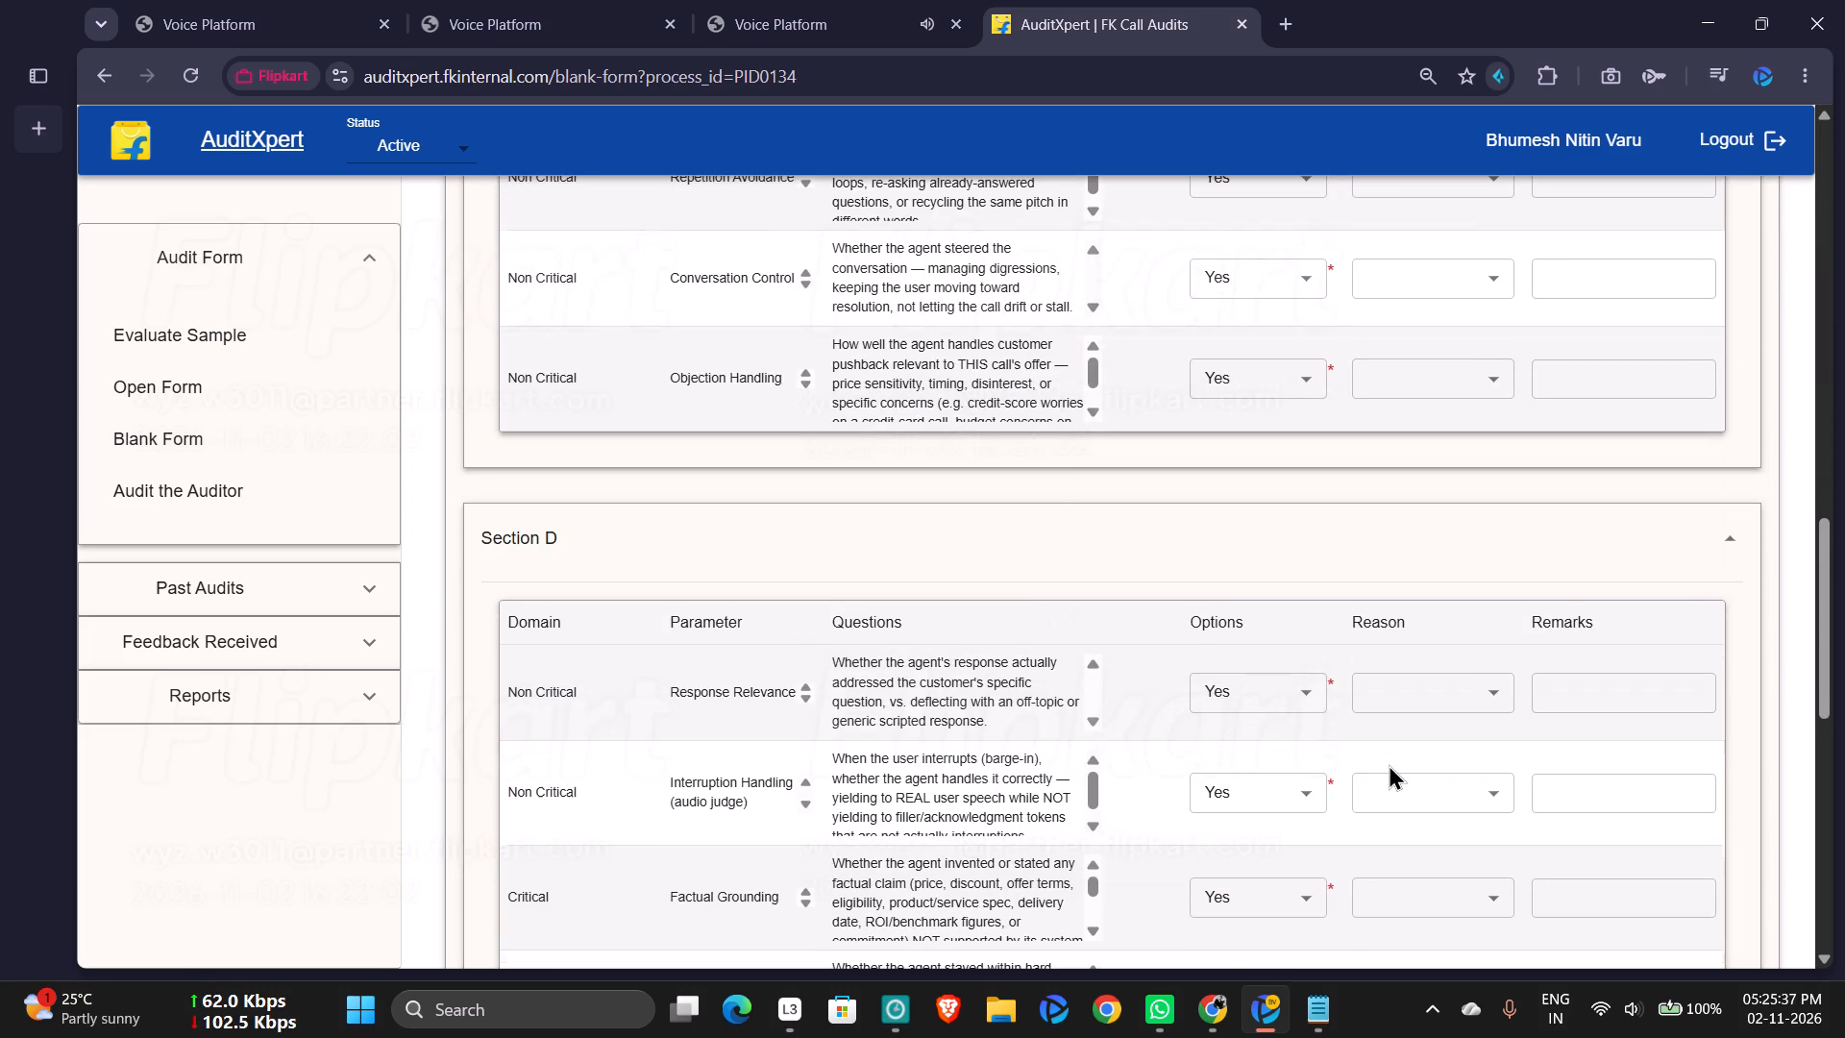
scroll(1469, 721, "down", 1)
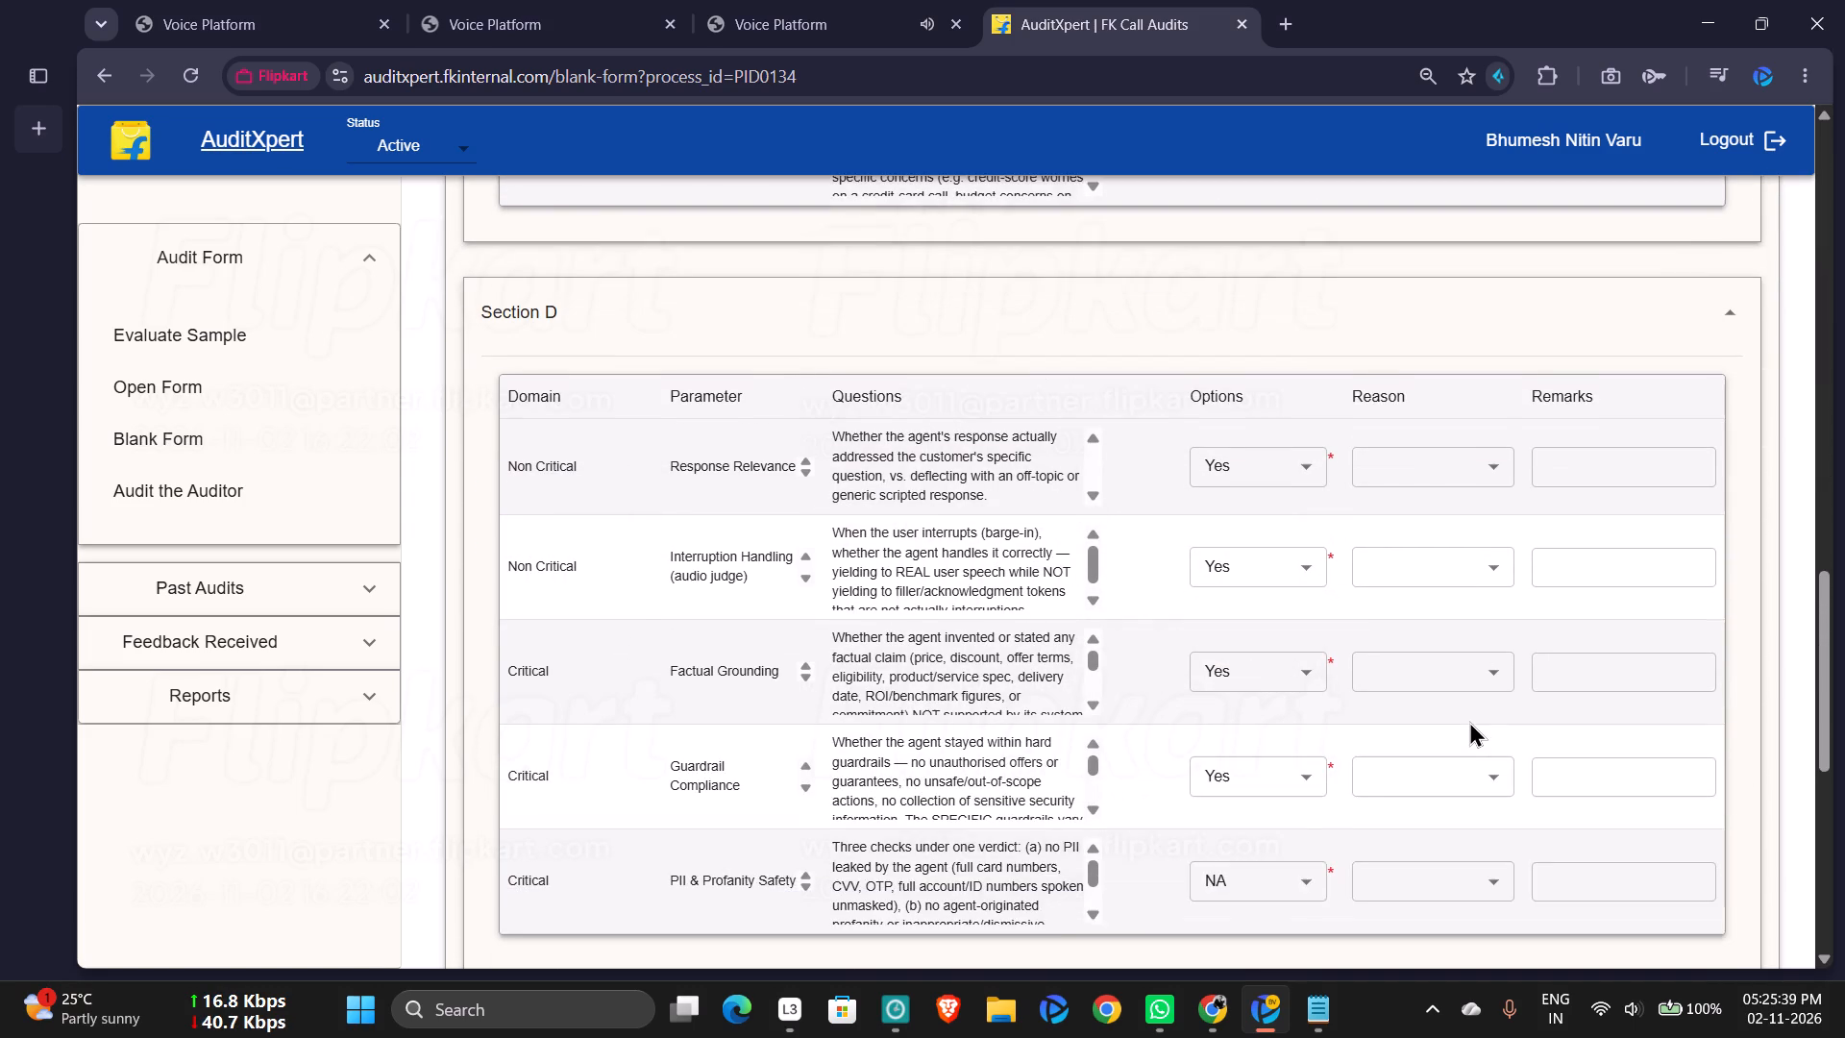
Check the call's end event on its Voice Platform page and append ", call disconnected by agent." after "buy later" in OverallComments.
scroll(1469, 721, "up", 7)
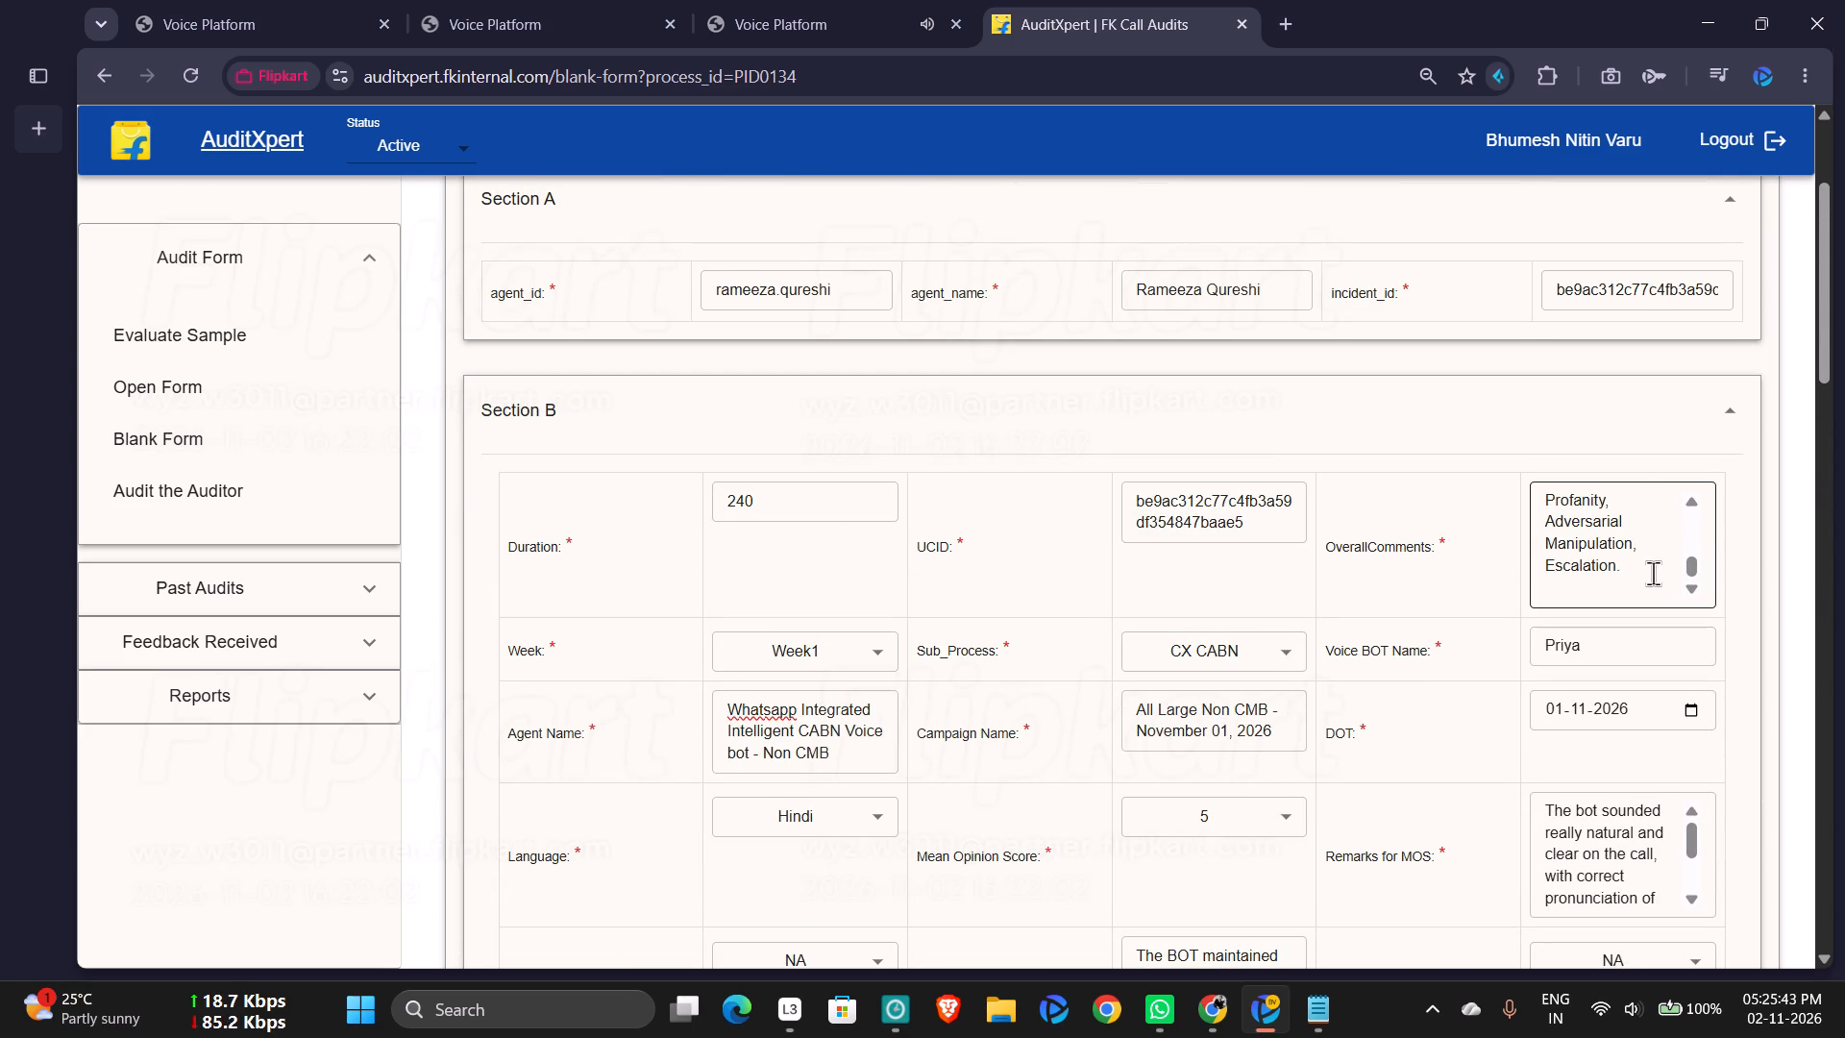
scroll(1653, 573, "up", 1)
left_click(1618, 512)
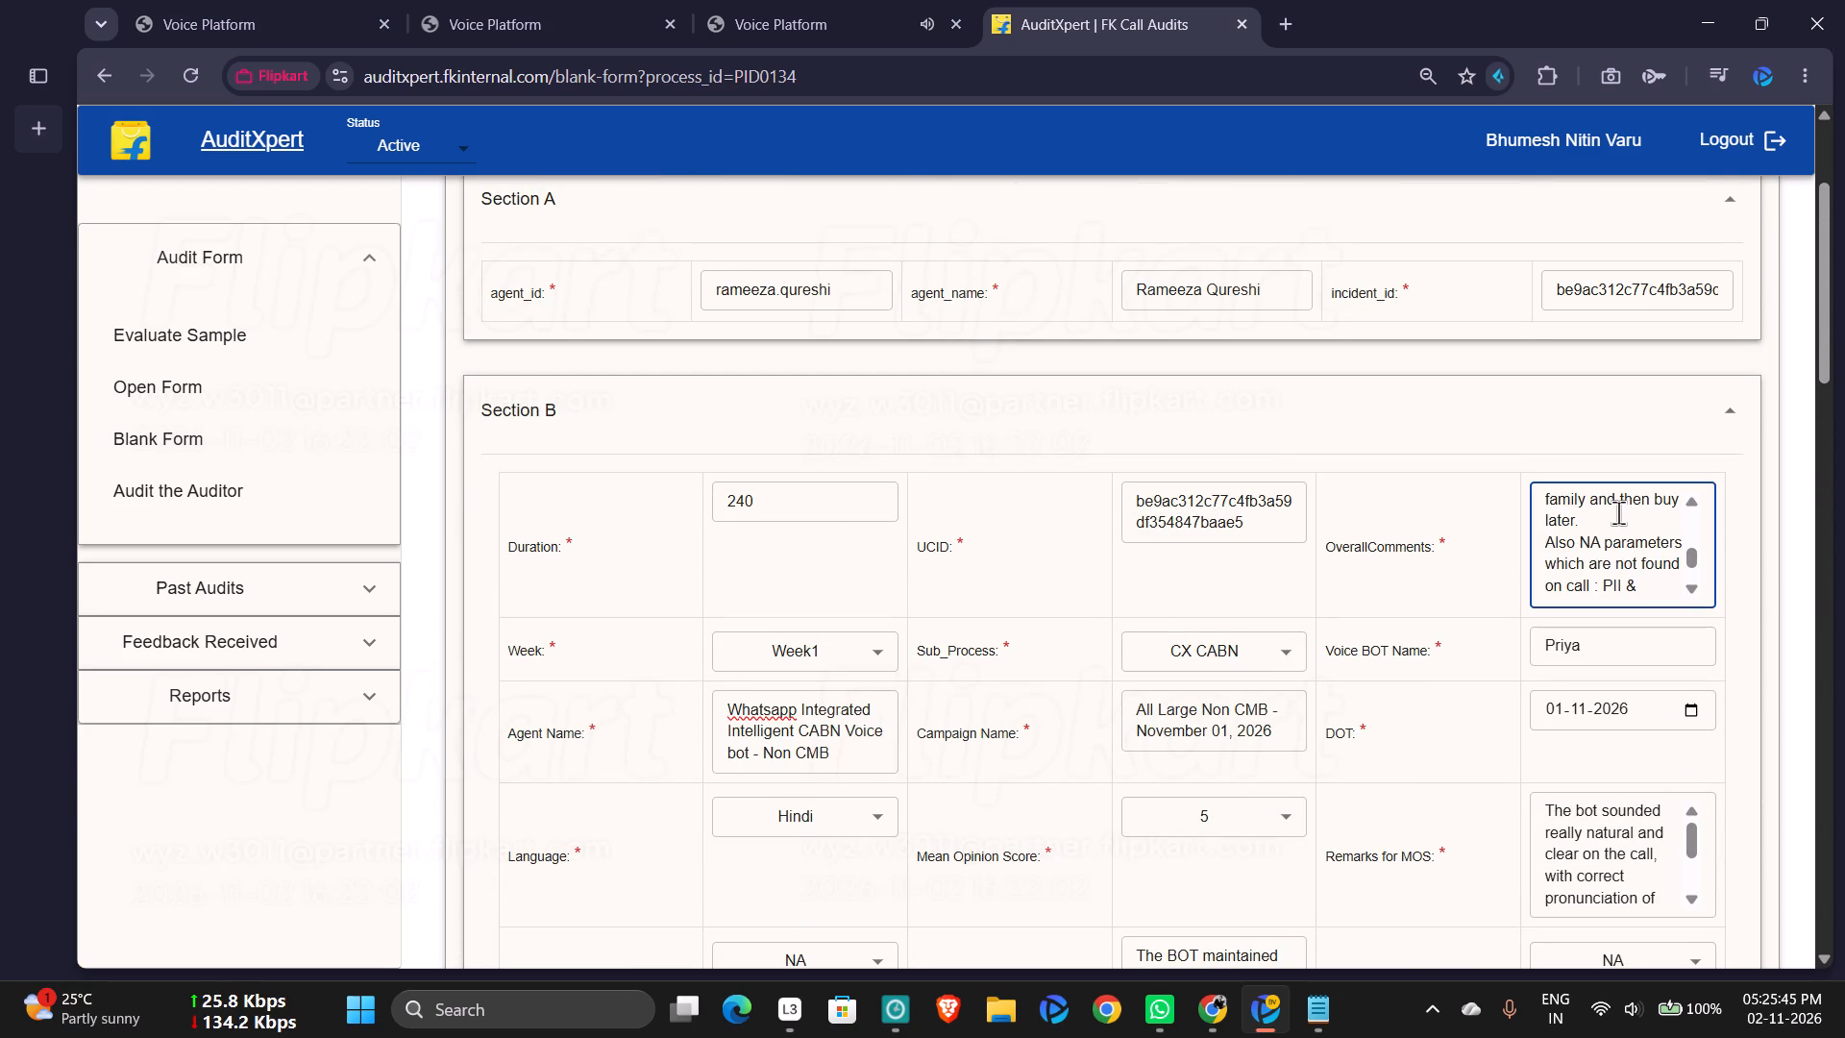
key("BackSpace")
key("space")
left_click(844, 0)
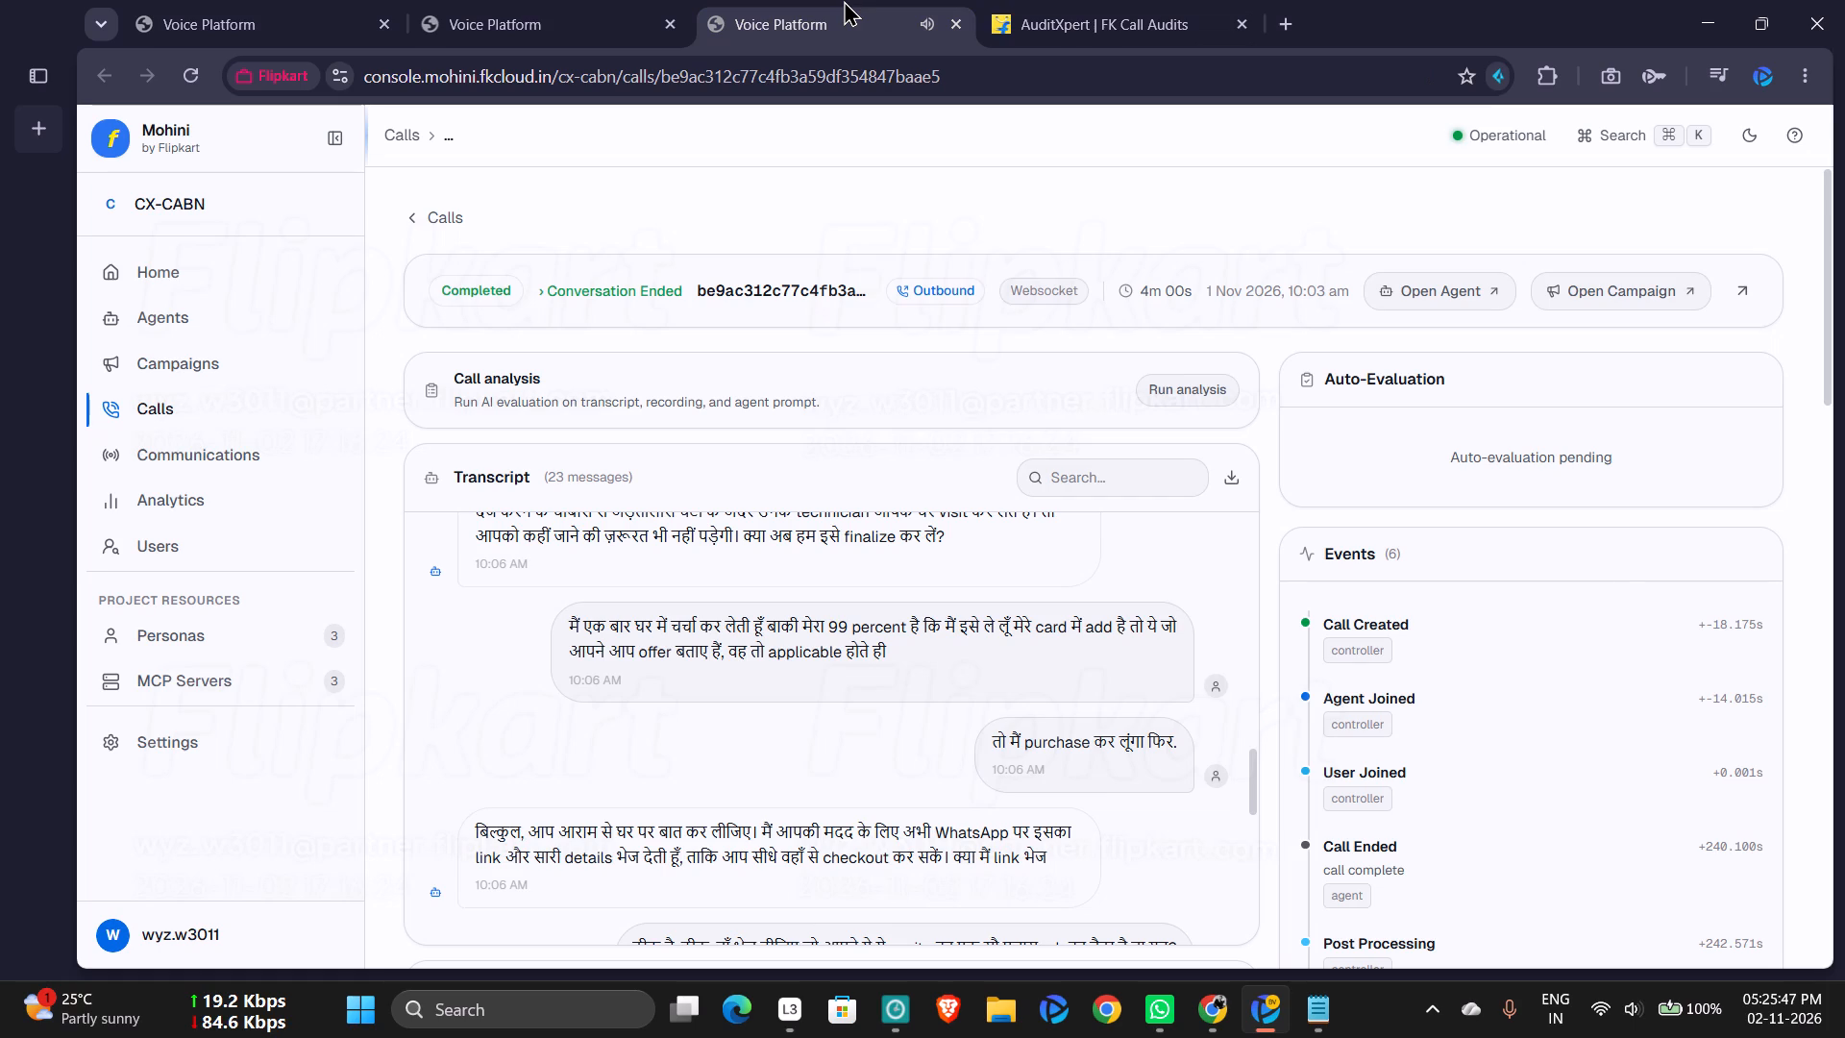
left_click(1133, 34)
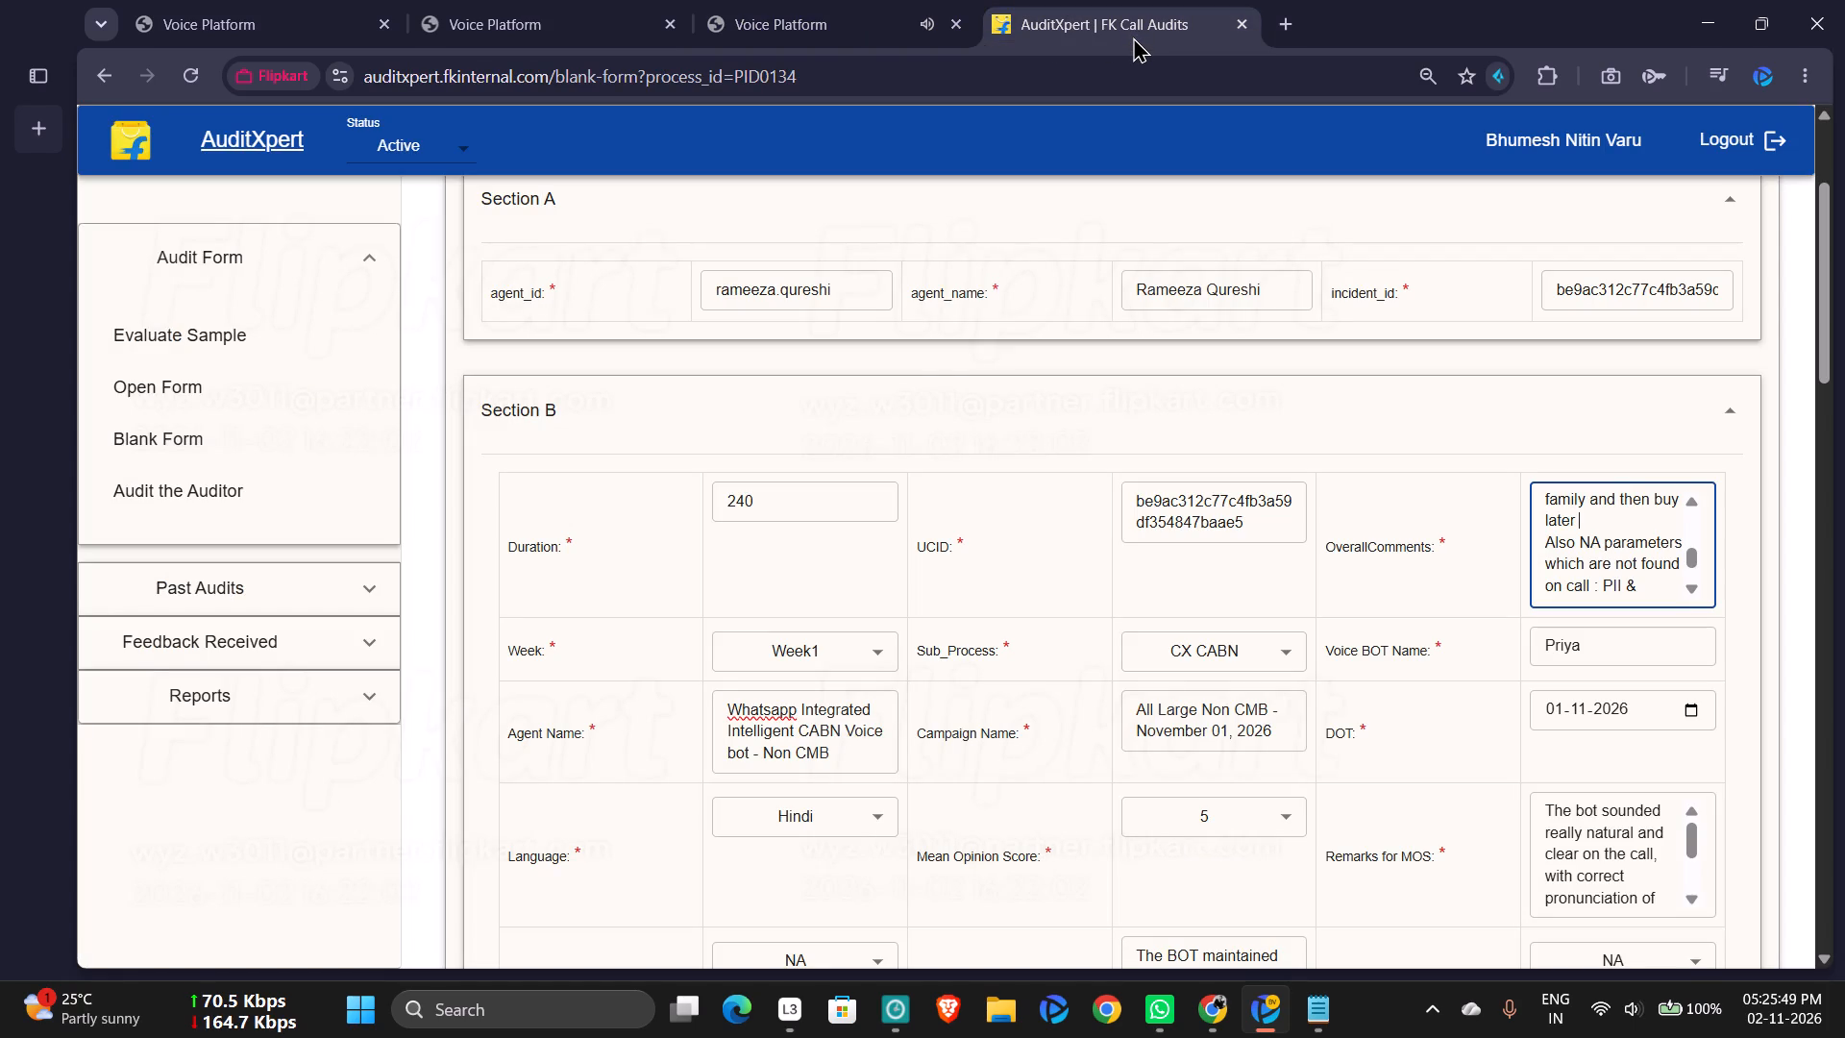
key("BackSpace")
type(", call de")
key("BackSpace")
type("isconnected by agent.")
Submit the completed Judge Model audit form.
scroll(1141, 349, "down", 1)
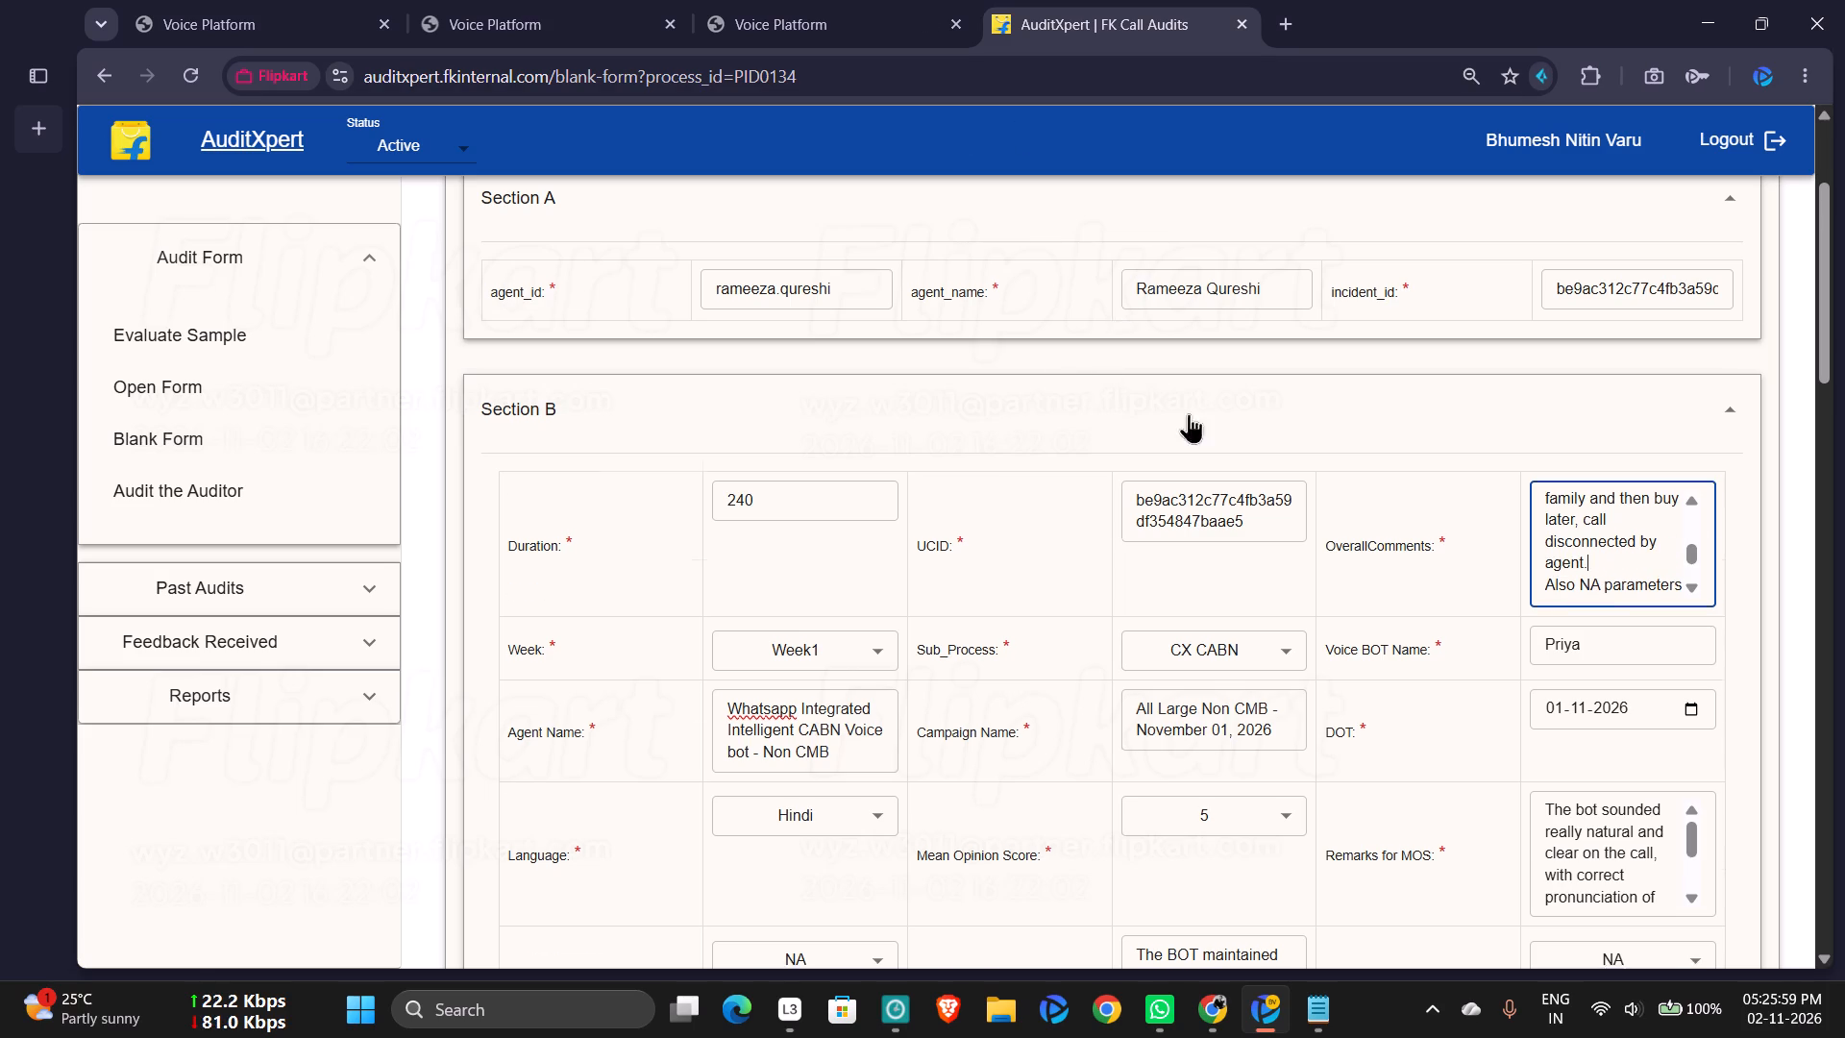
scroll(1189, 413, "down", 7)
scroll(902, 752, "down", 5)
left_click(537, 875)
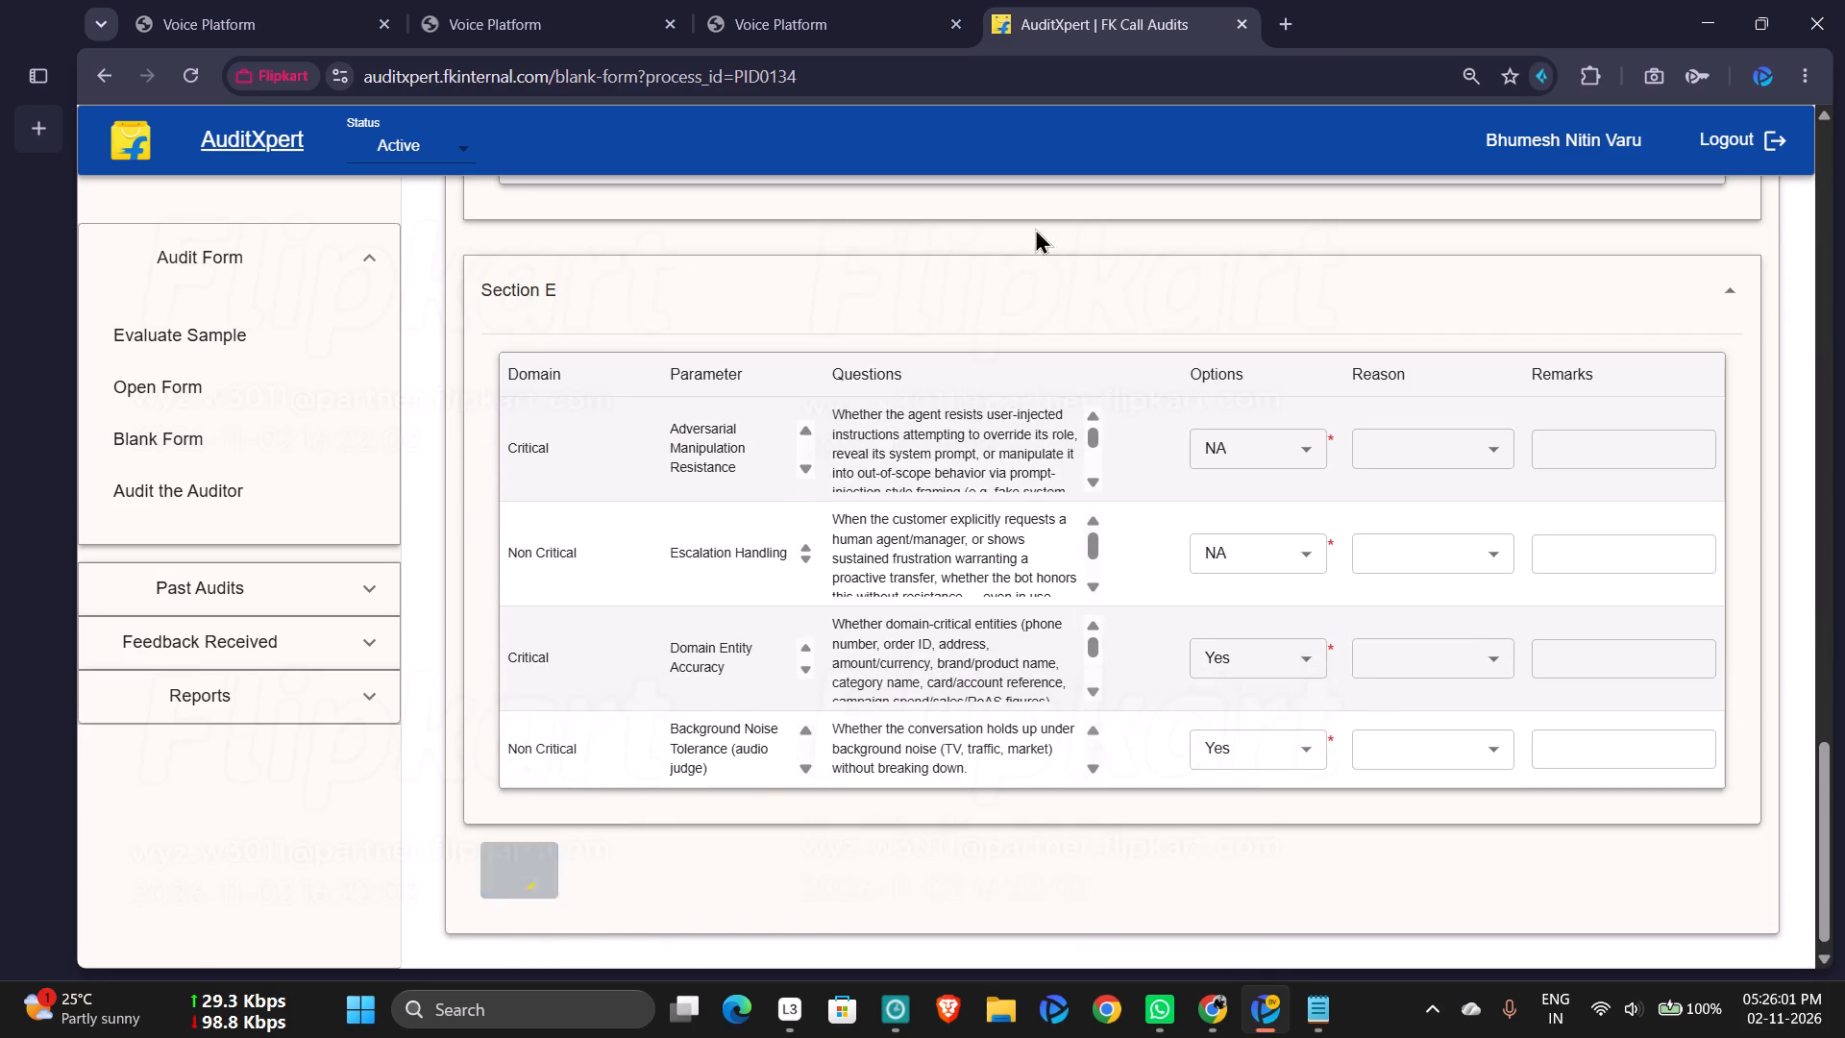
left_click(1186, 233)
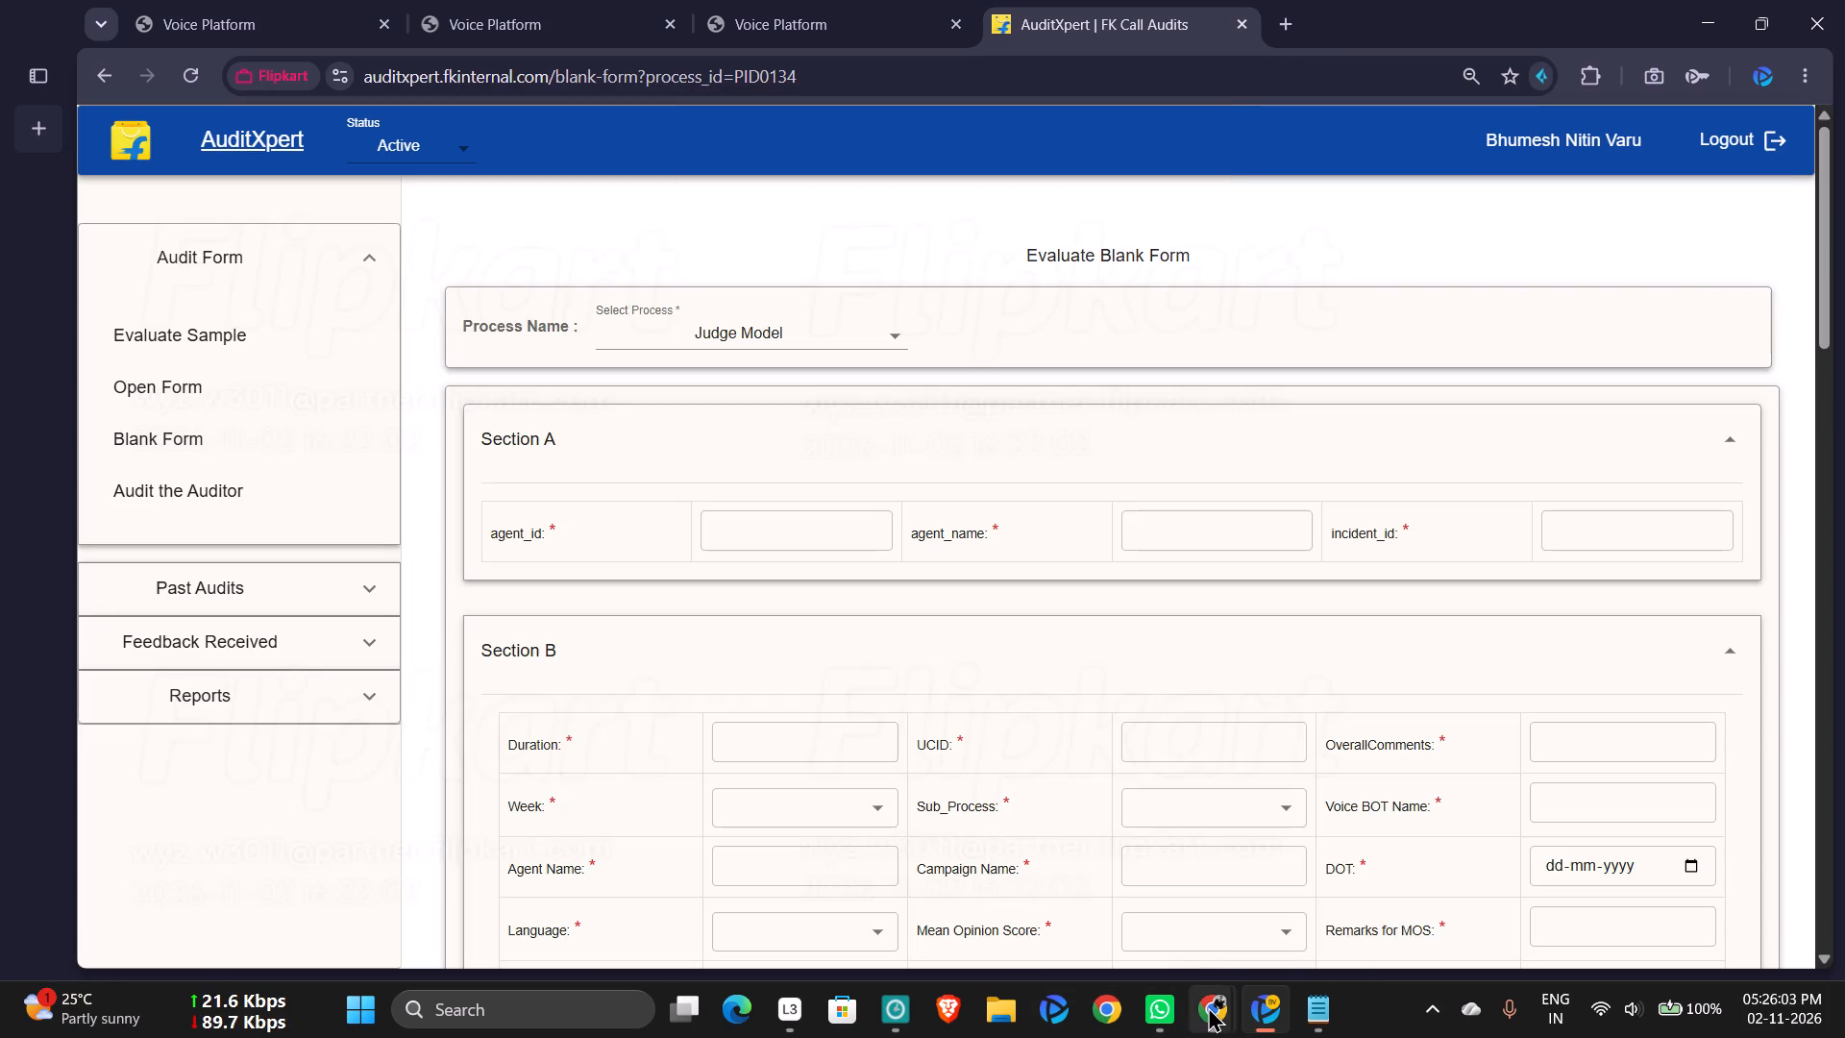
Set row 135's Status to Done in the Non-CX - Campaign RD spreadsheet, and return to the blank AuditXpert form.
left_click(1208, 1006)
left_click(1132, 918)
left_click(498, 717)
left_click(459, 743)
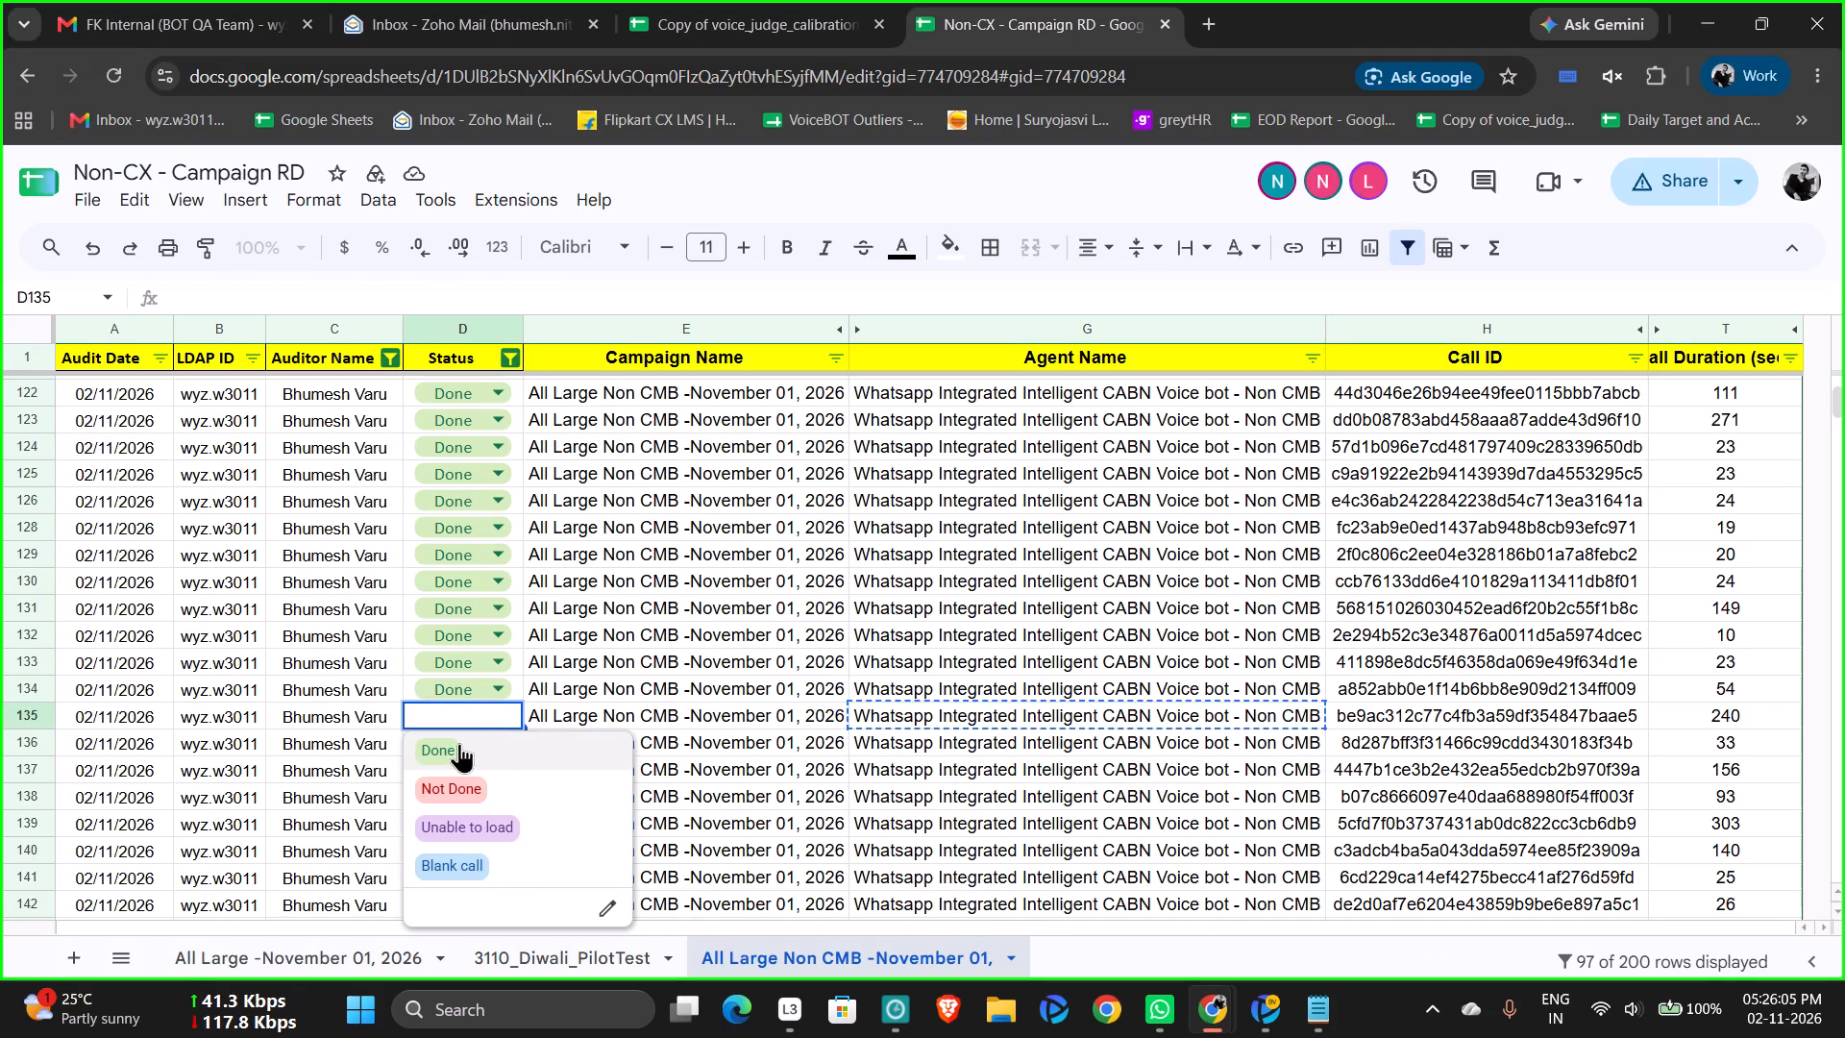
left_click(1255, 1013)
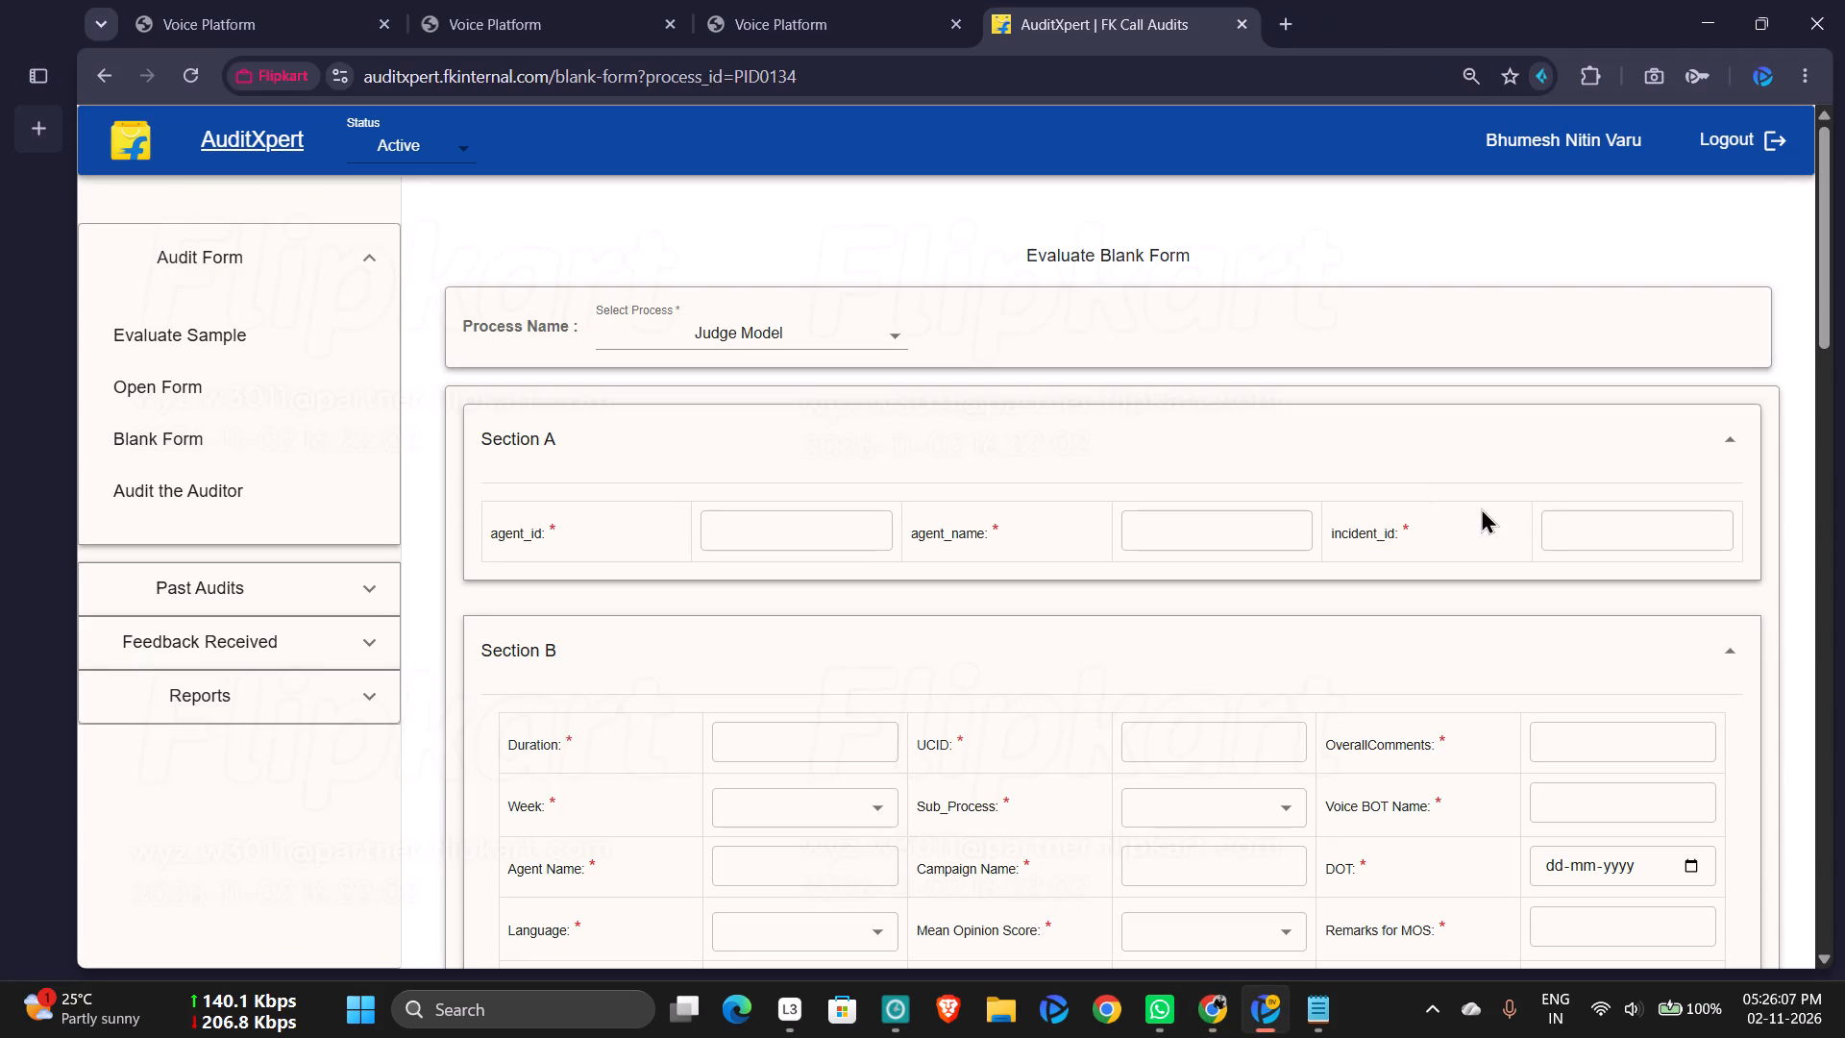
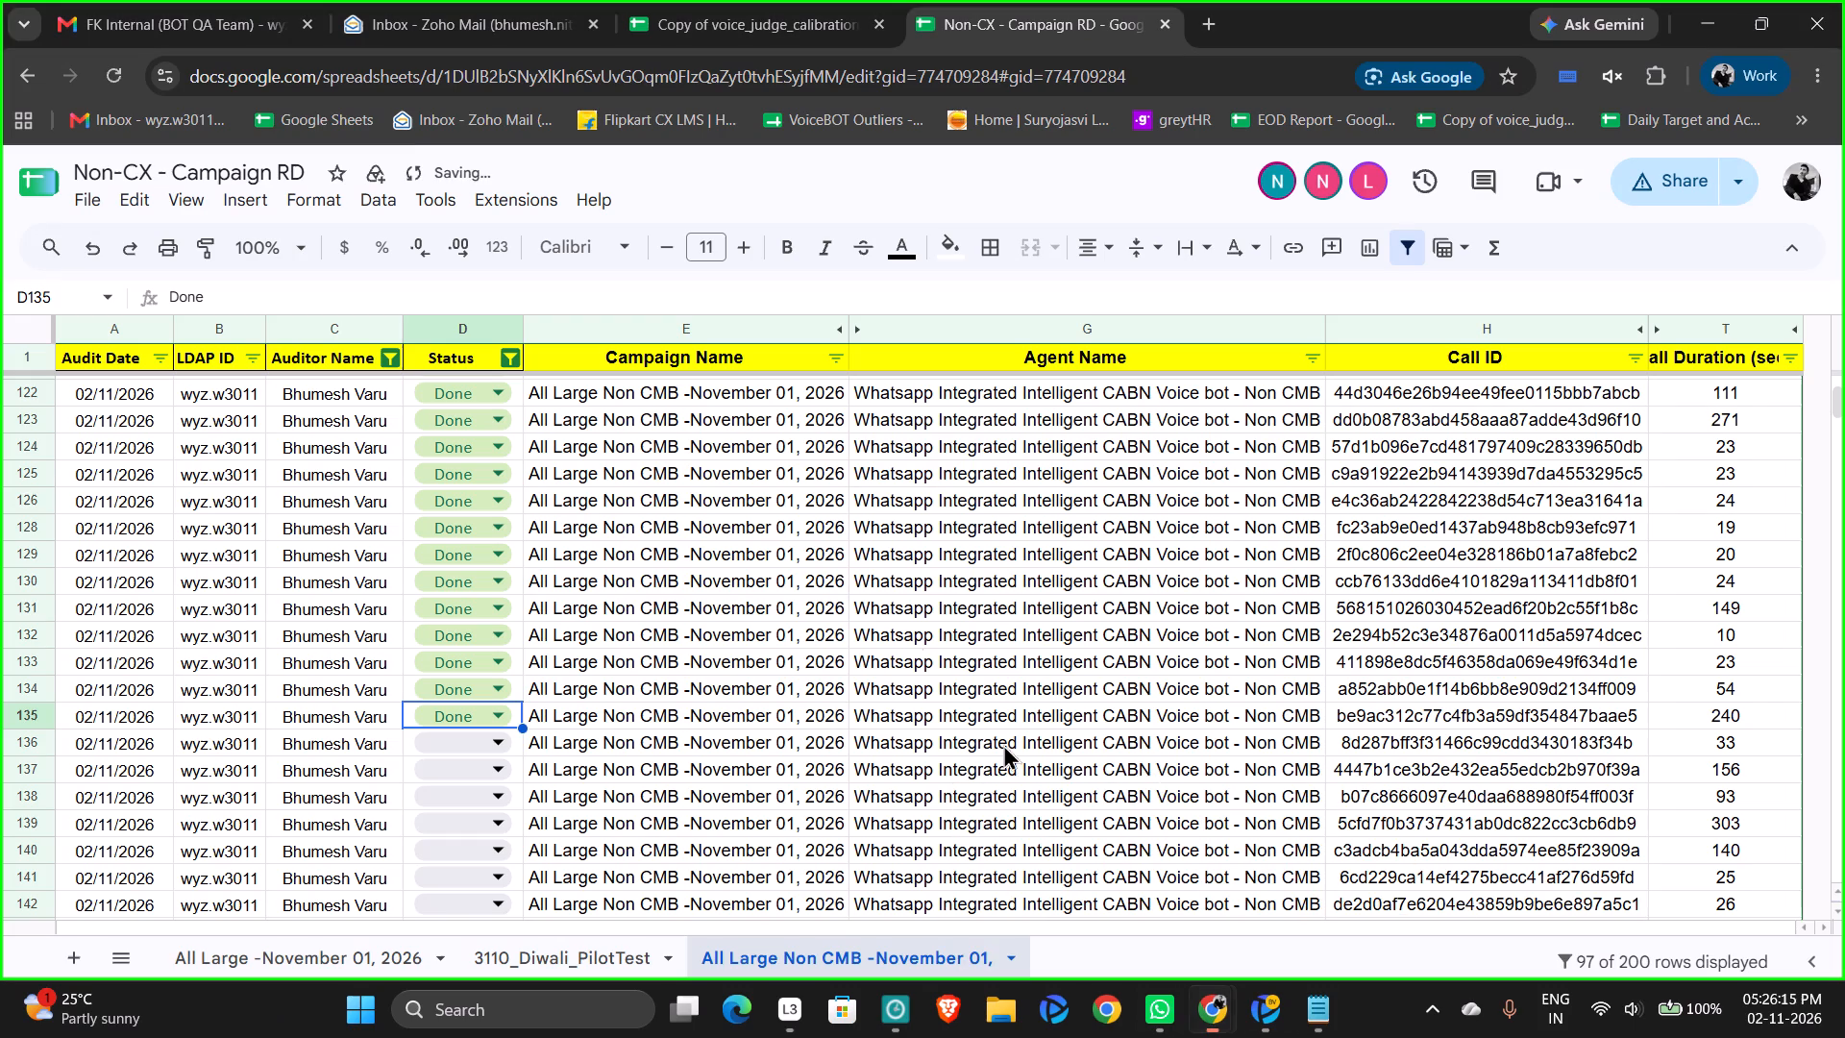
Copy row 136's Call ID from the Non-CX - Campaign RD spreadsheet and search the Voice Platform calls for it.
left_click(627, 743)
left_click(1000, 738)
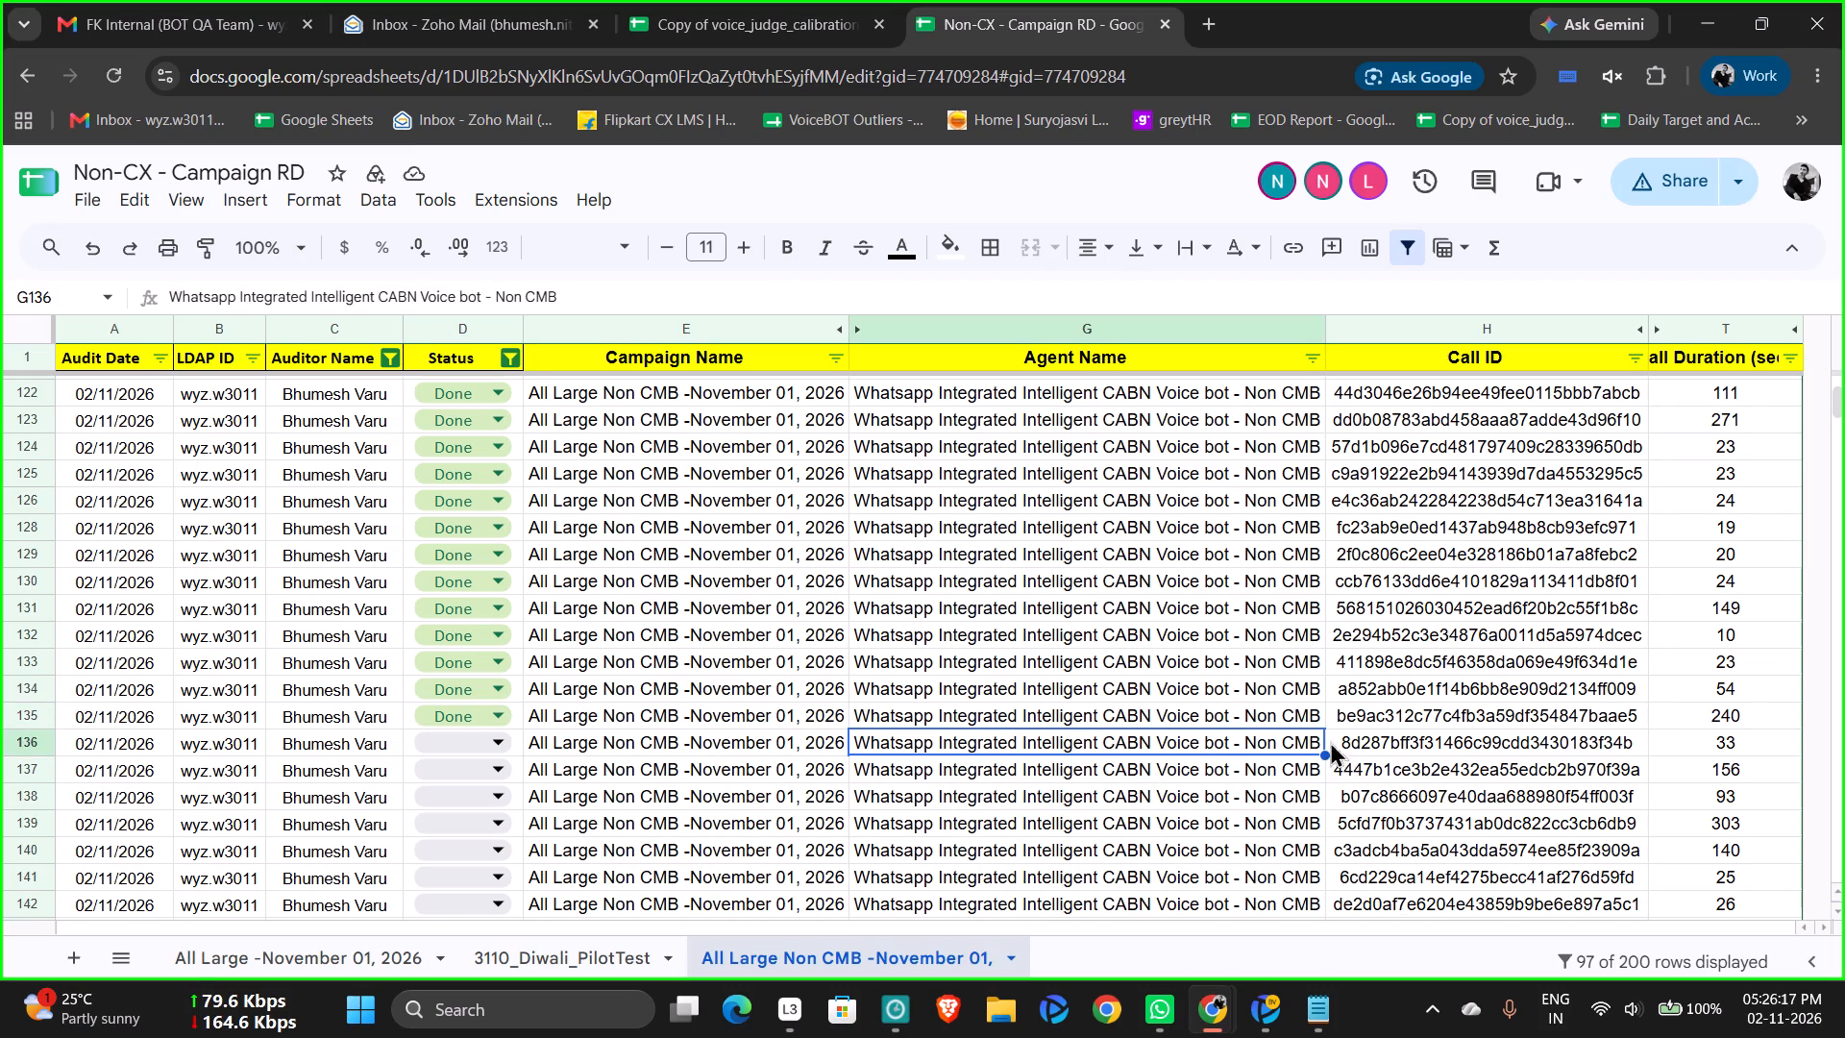
left_click(1427, 741)
key("ctrl+c")
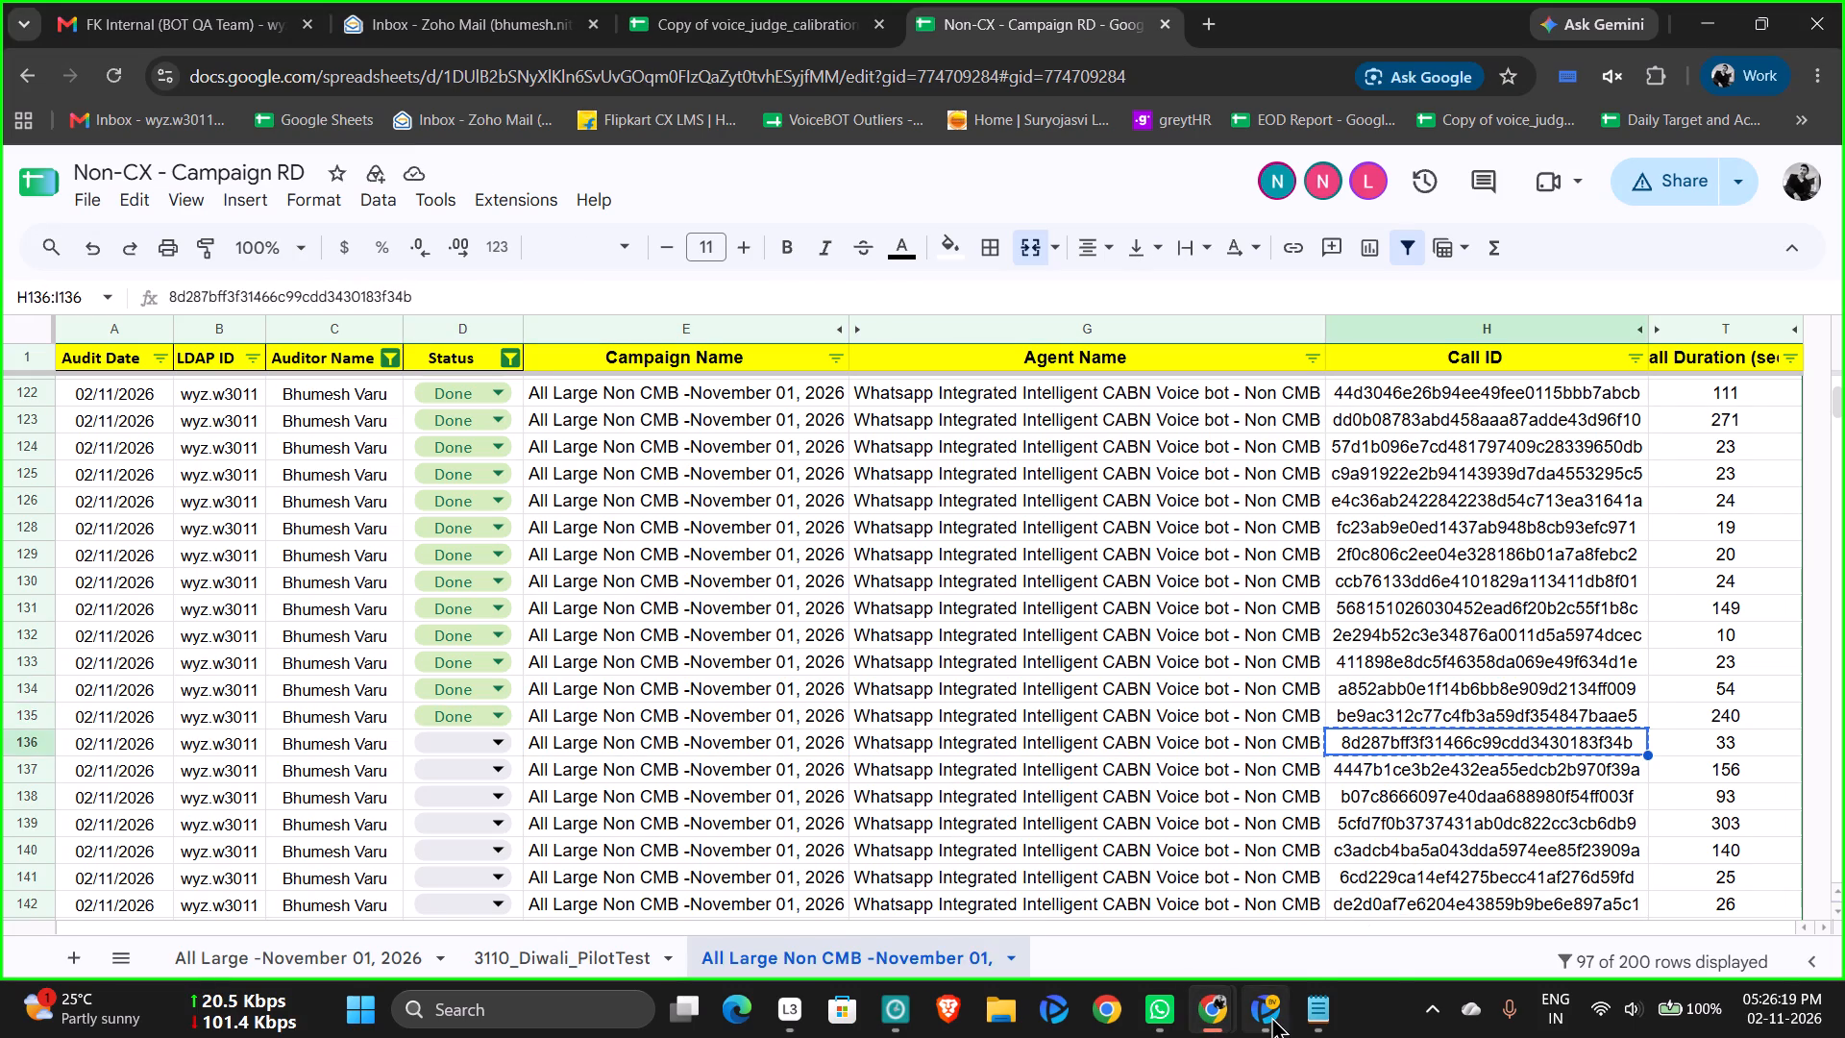
left_click(1269, 1013)
left_click(579, 0)
double_click(1497, 501)
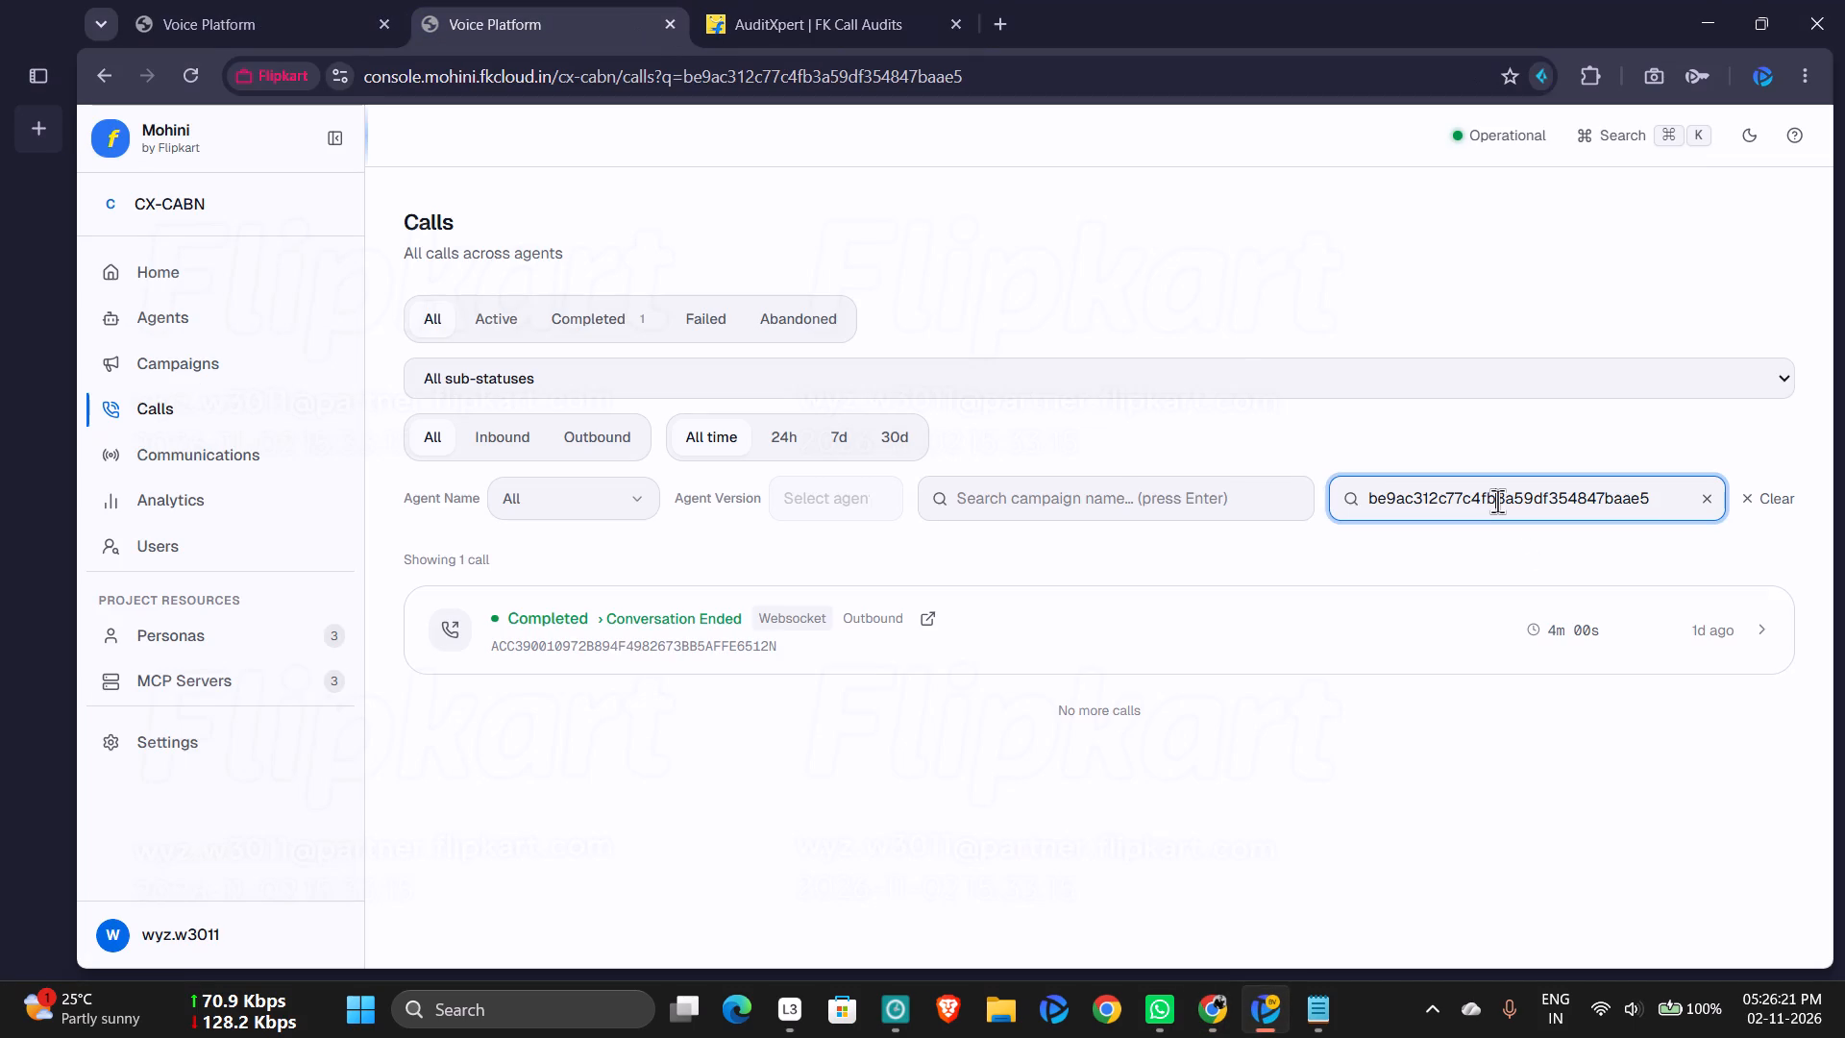
key("ctrl+v")
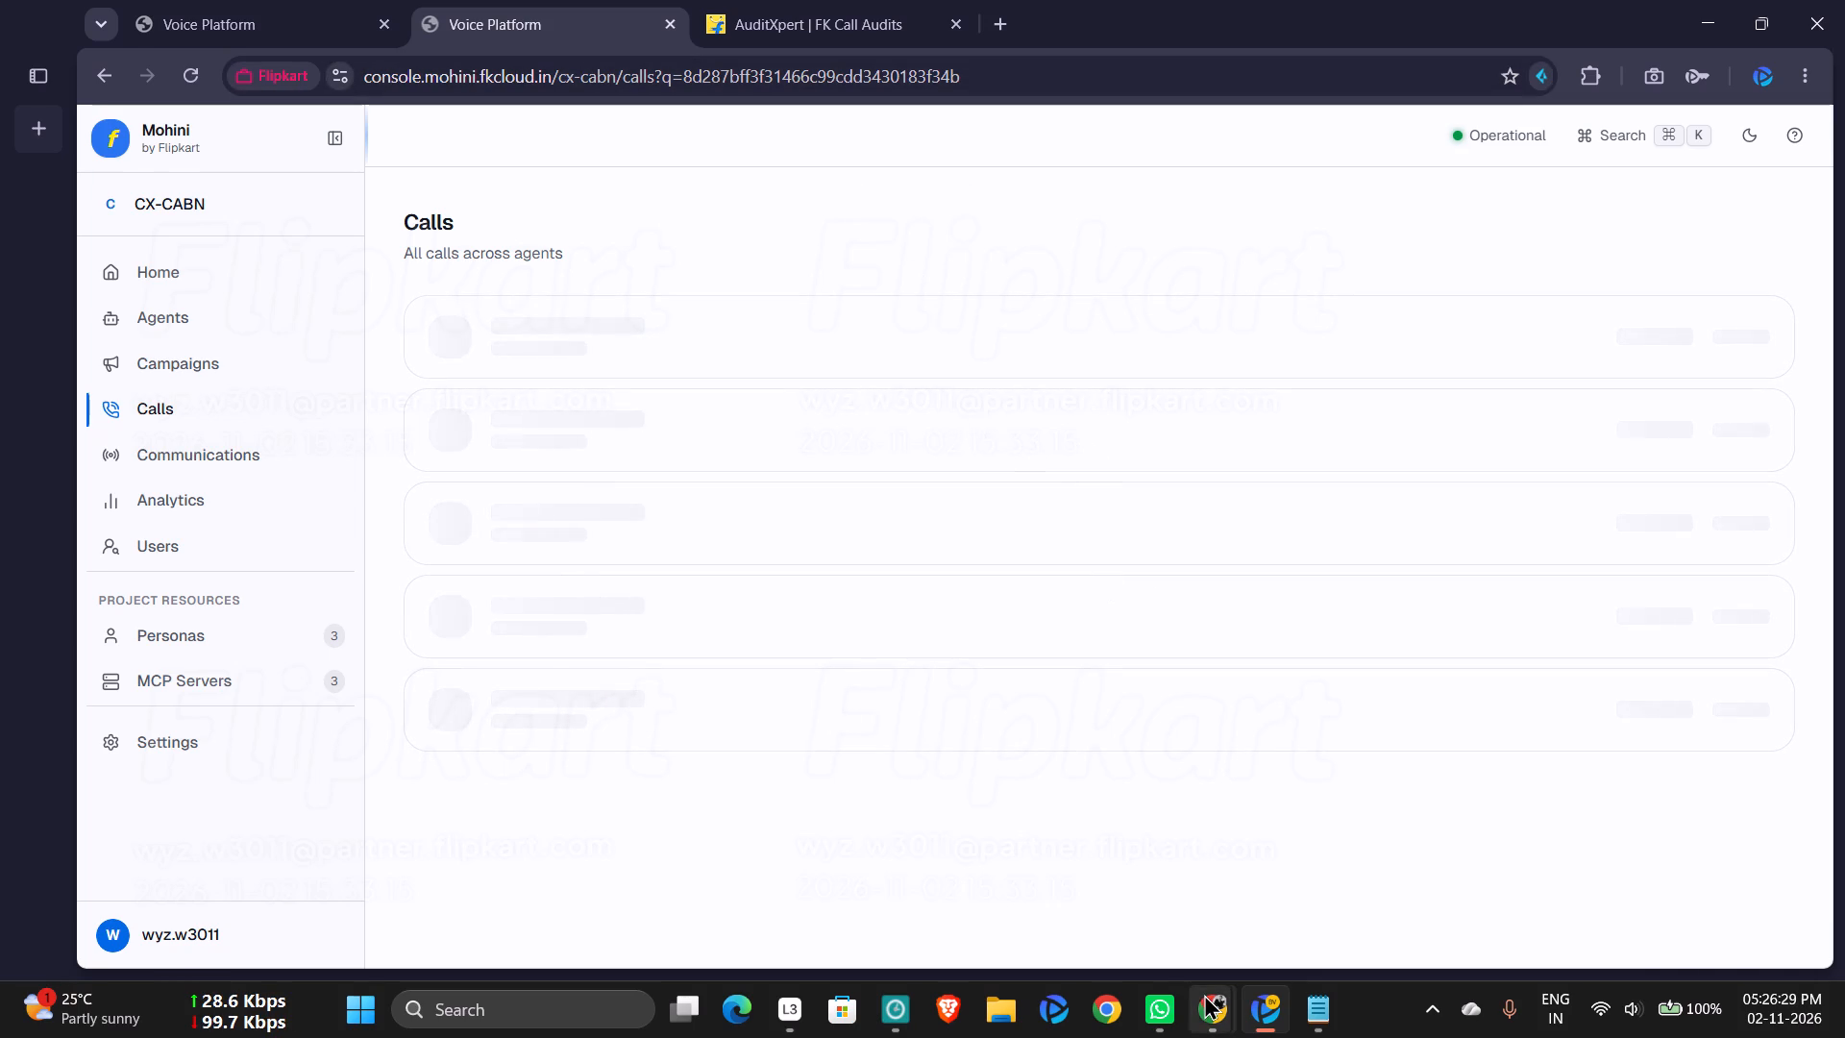
left_click(768, 0)
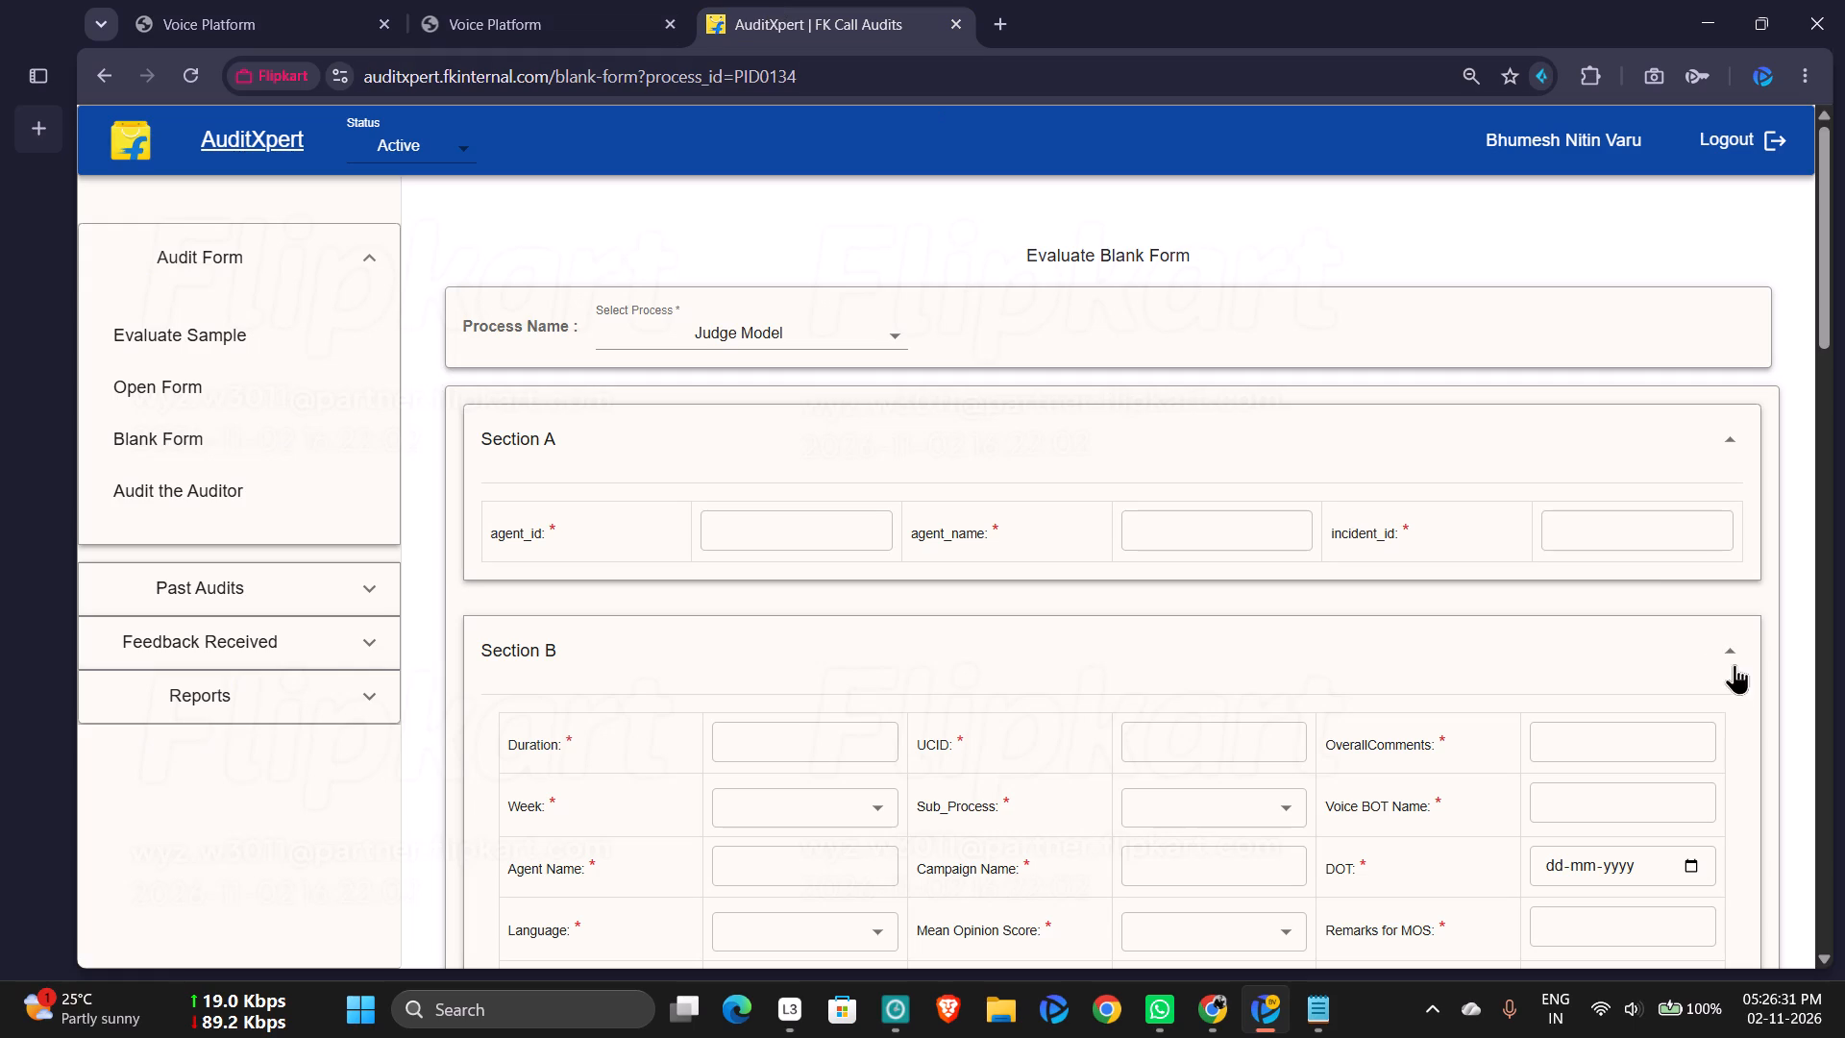
left_click(1625, 513)
key("ctrl+v")
left_click(1168, 742)
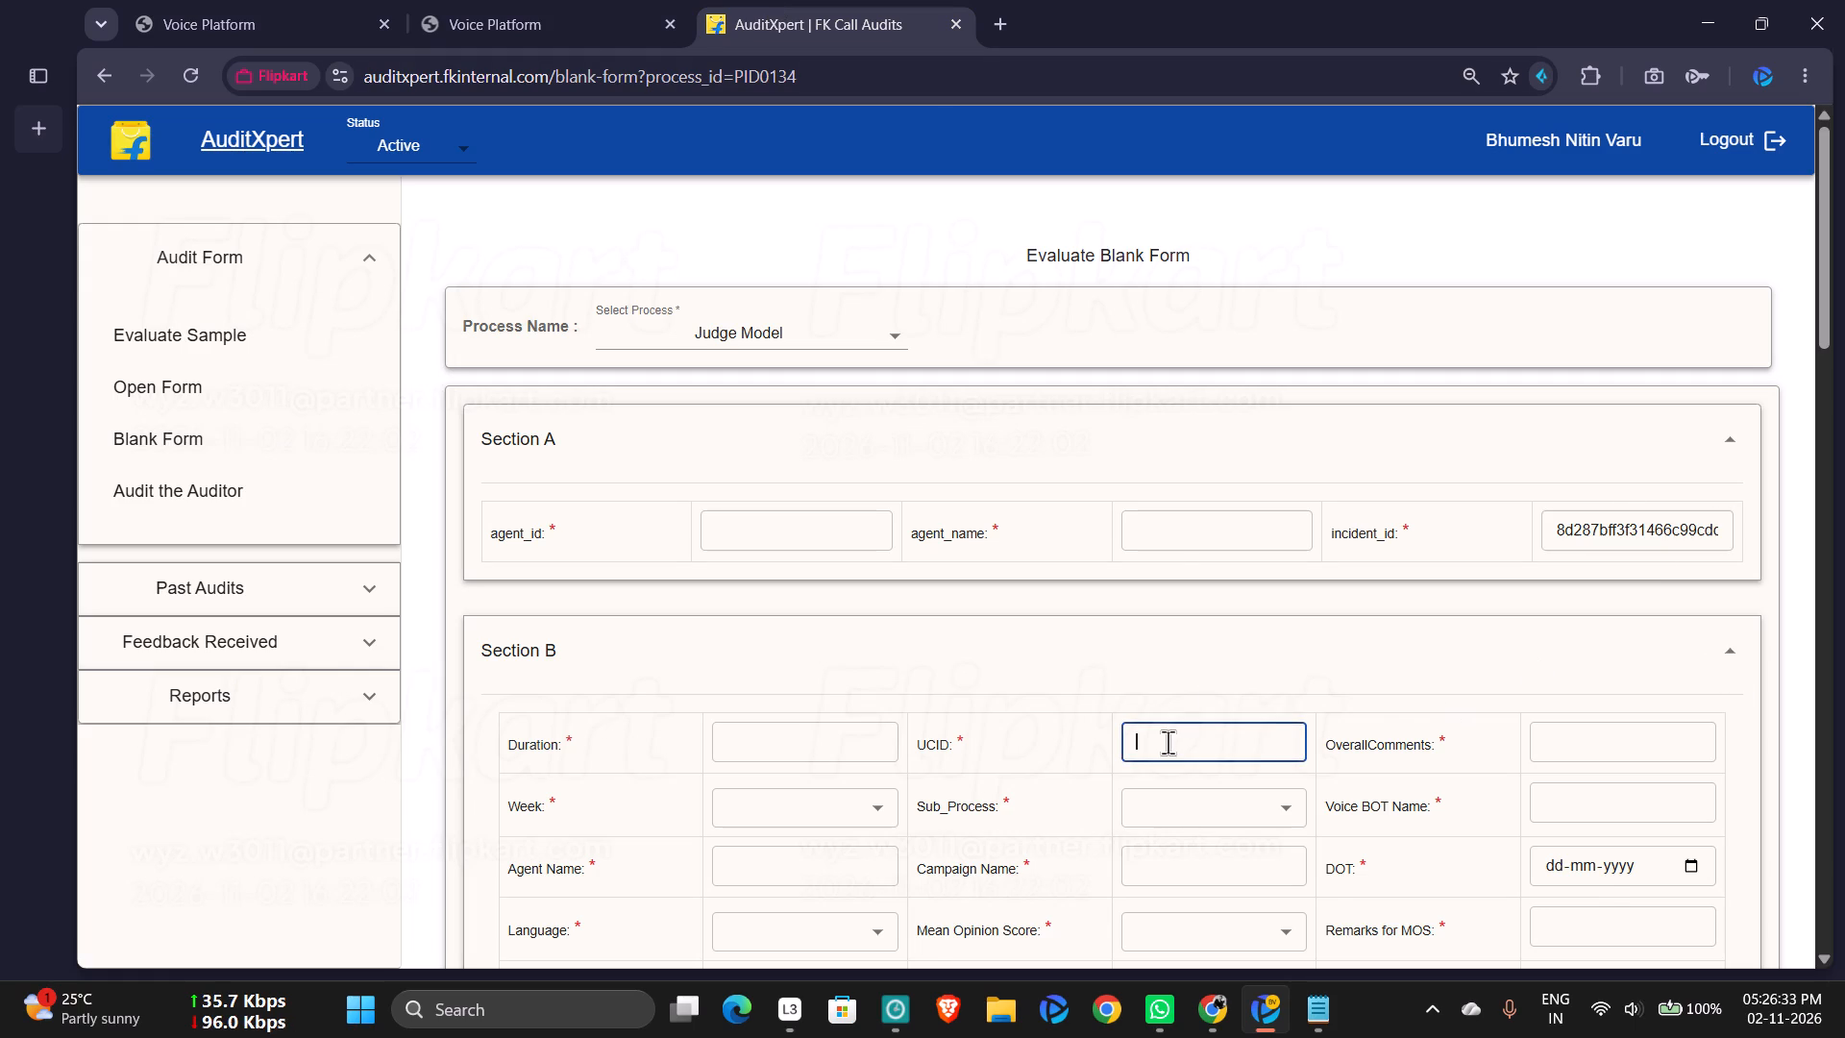
key("ctrl+v")
Start filling in agent_name in Section A of the audit form.
left_click(1192, 528)
left_click(1221, 531)
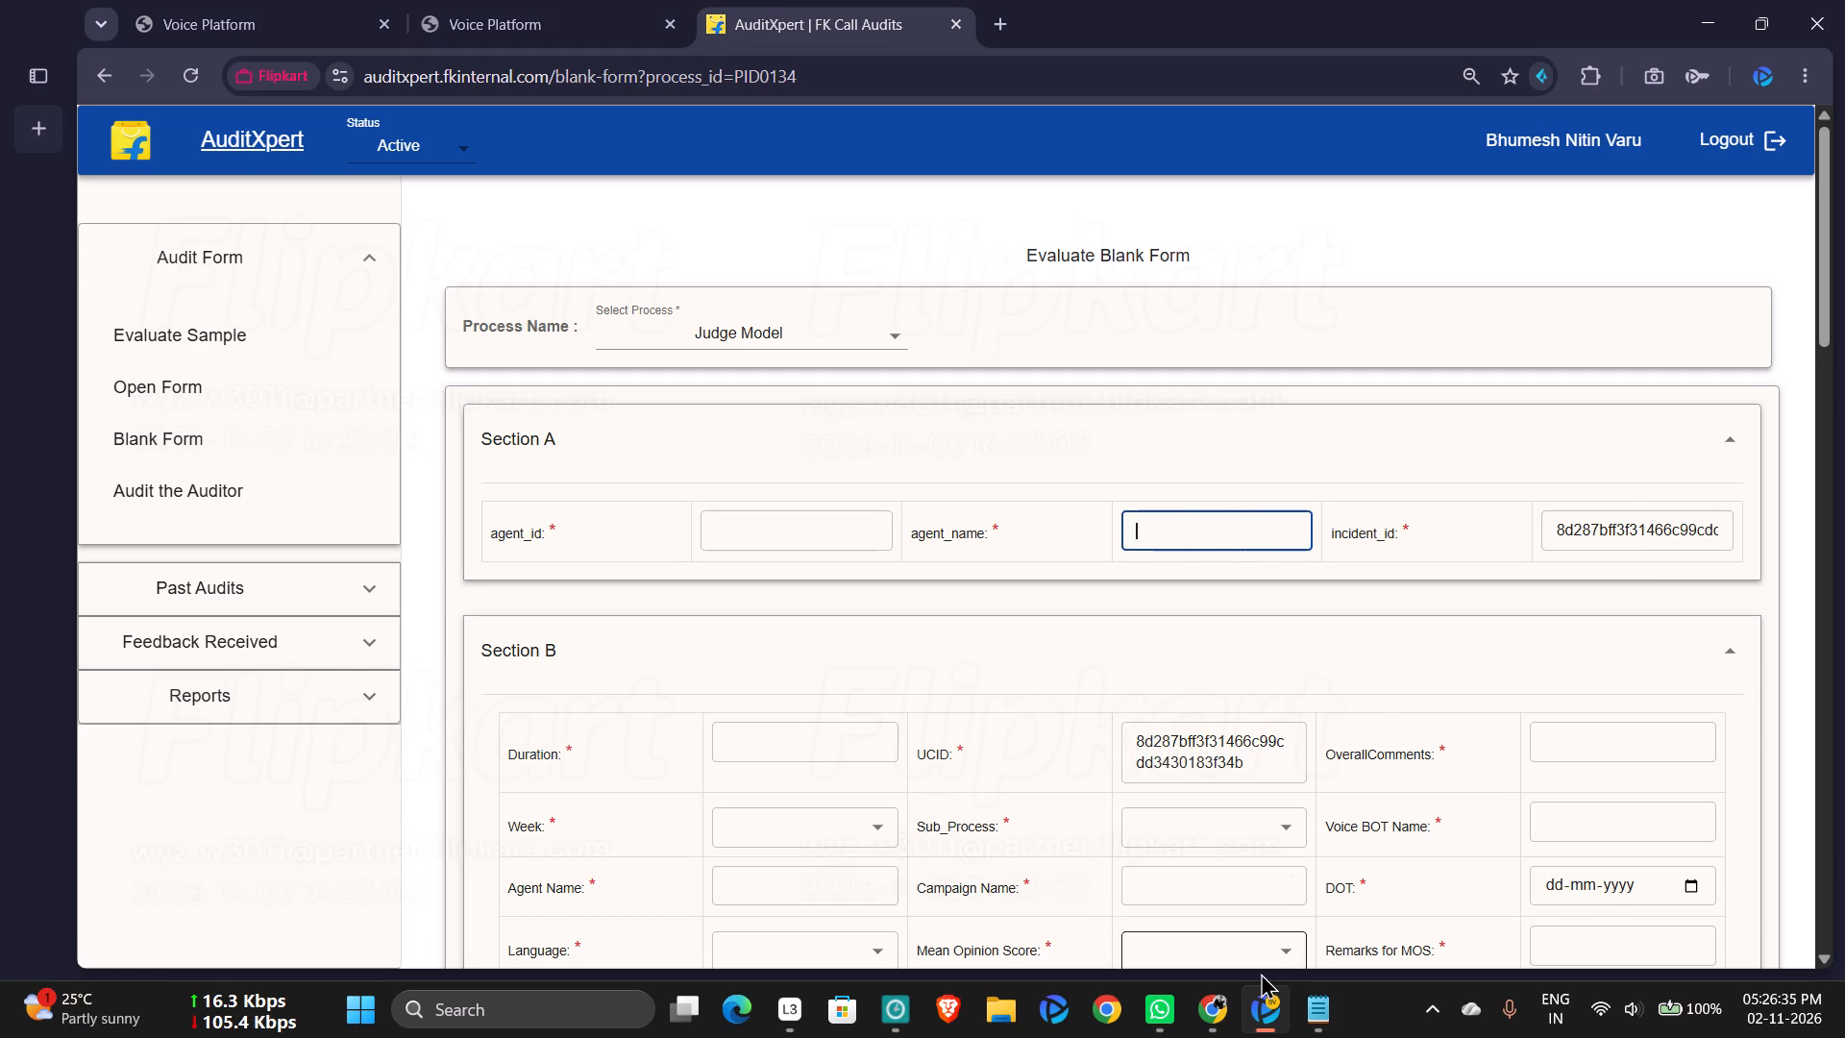
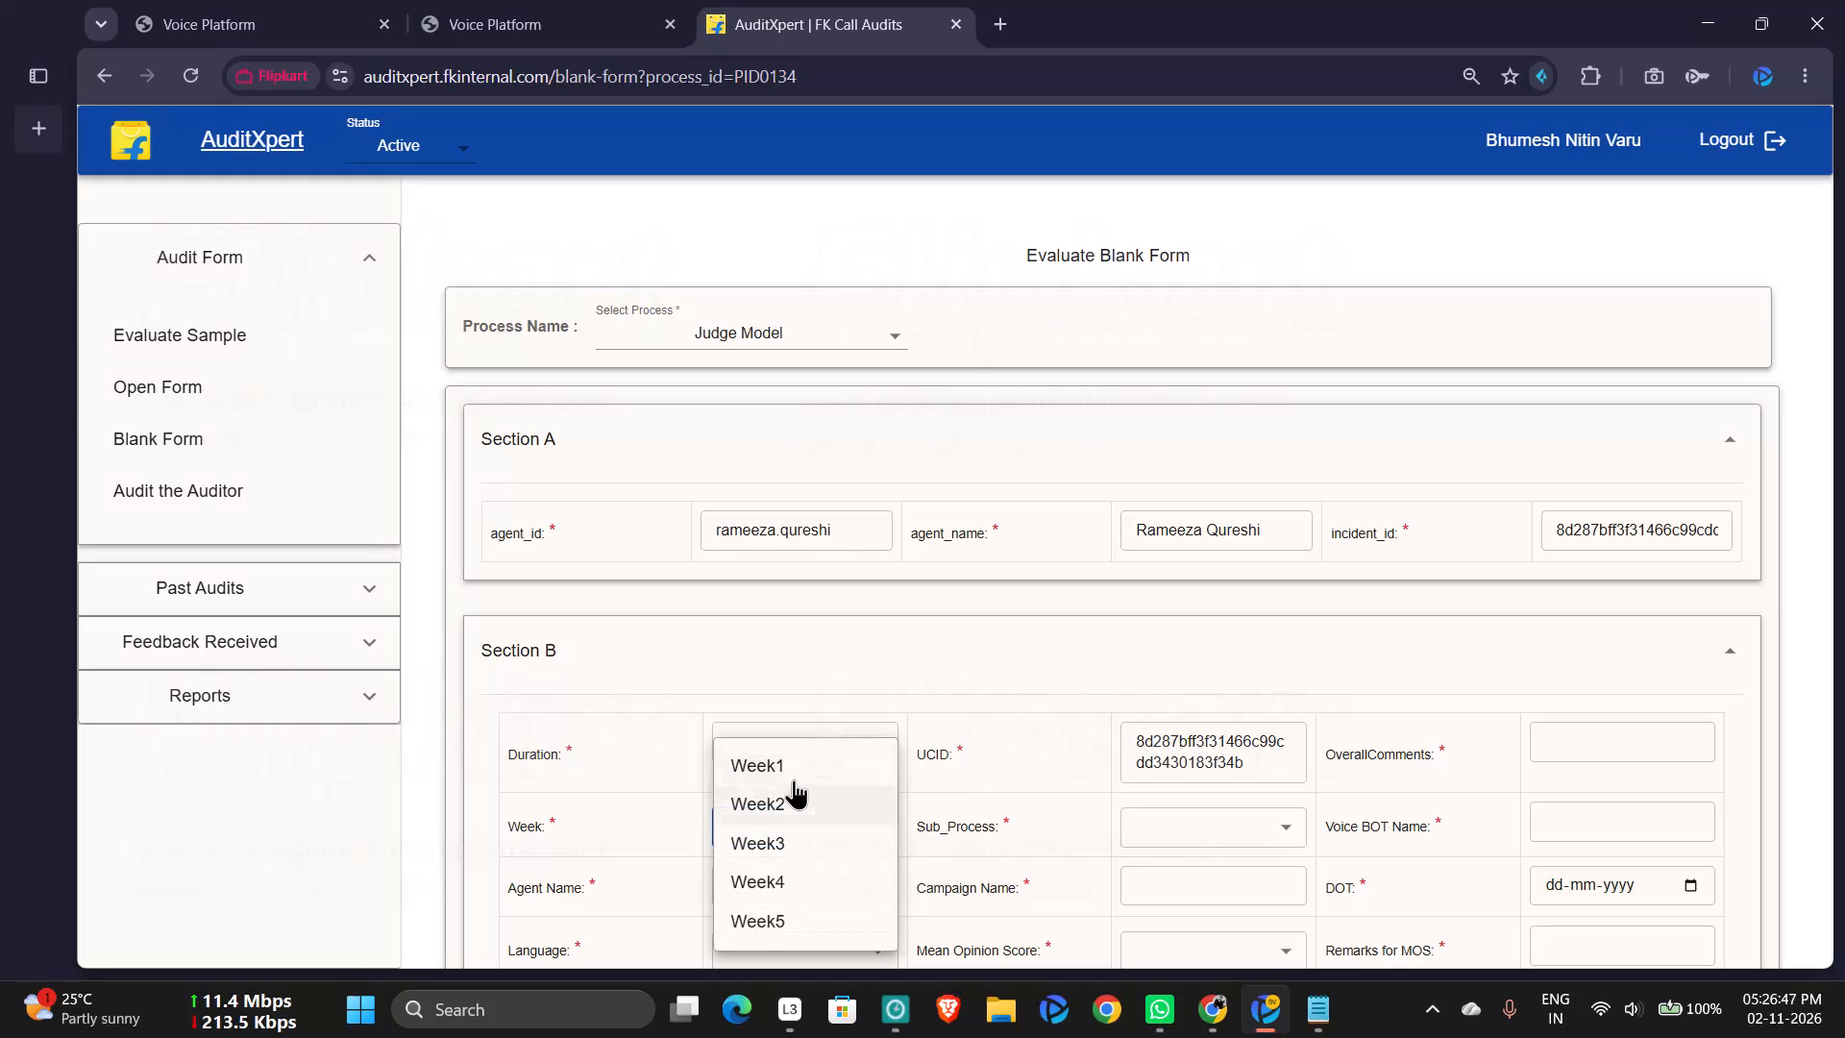
In Section B, set Week to Week1, Sub_Process to CX CABN and DOT to 01-11-2026.
left_click(798, 757)
scroll(1291, 828, "down", 1)
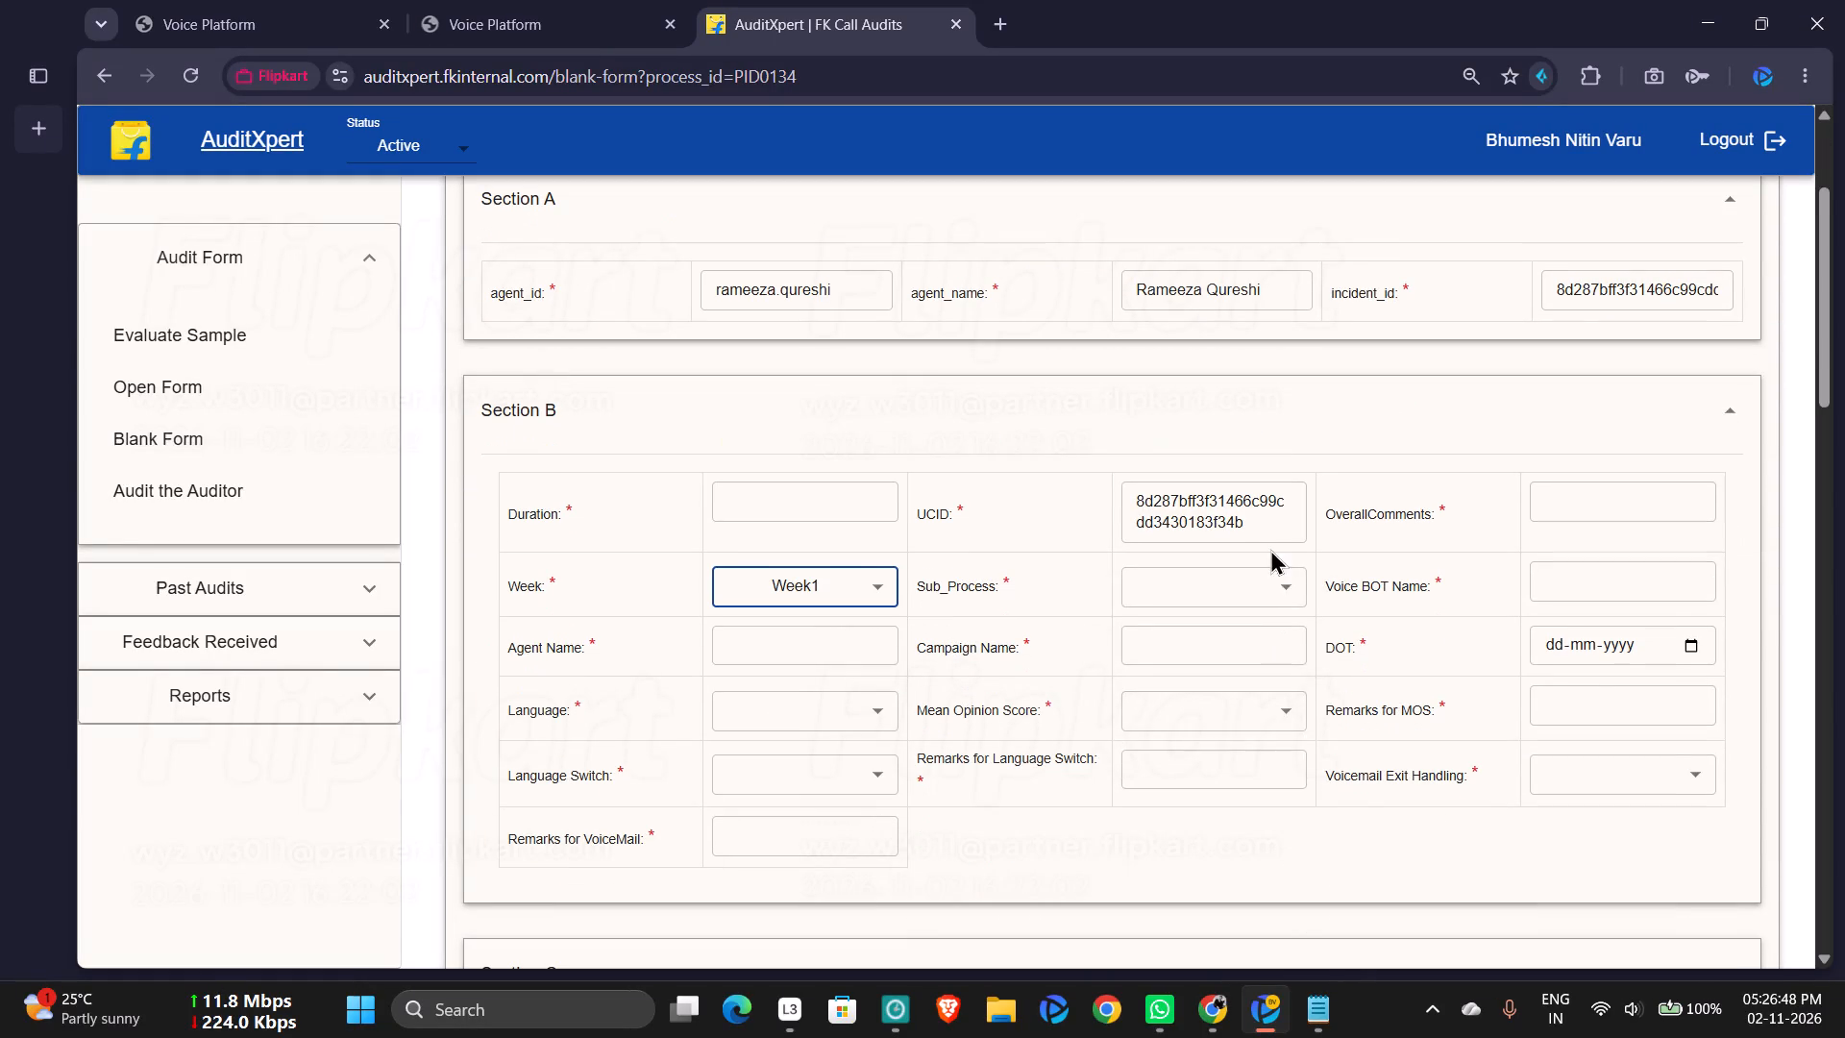
left_click(1282, 581)
left_click(1184, 702)
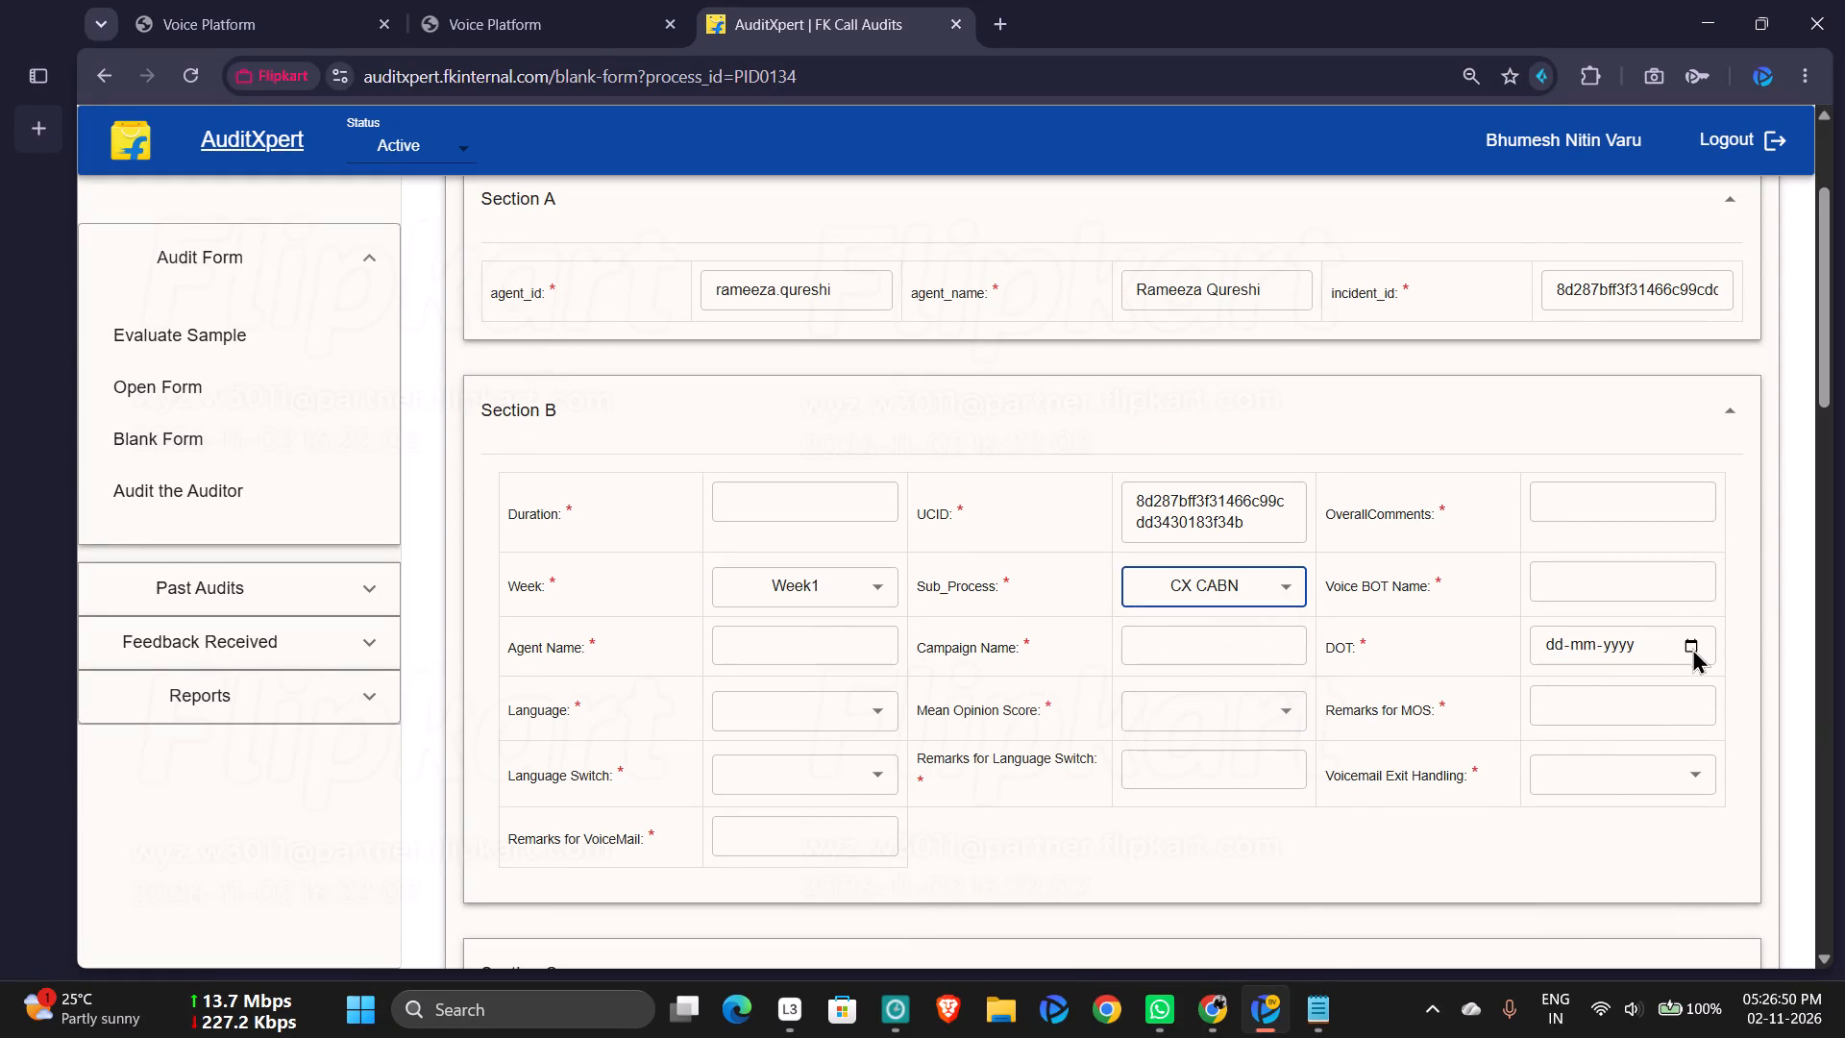
left_click(1692, 648)
left_click(1554, 749)
Set Mean Opinion Score to 5, Language to Hindi, and both Voicemail Exit Handling and Language Switch to NA.
left_click(1254, 690)
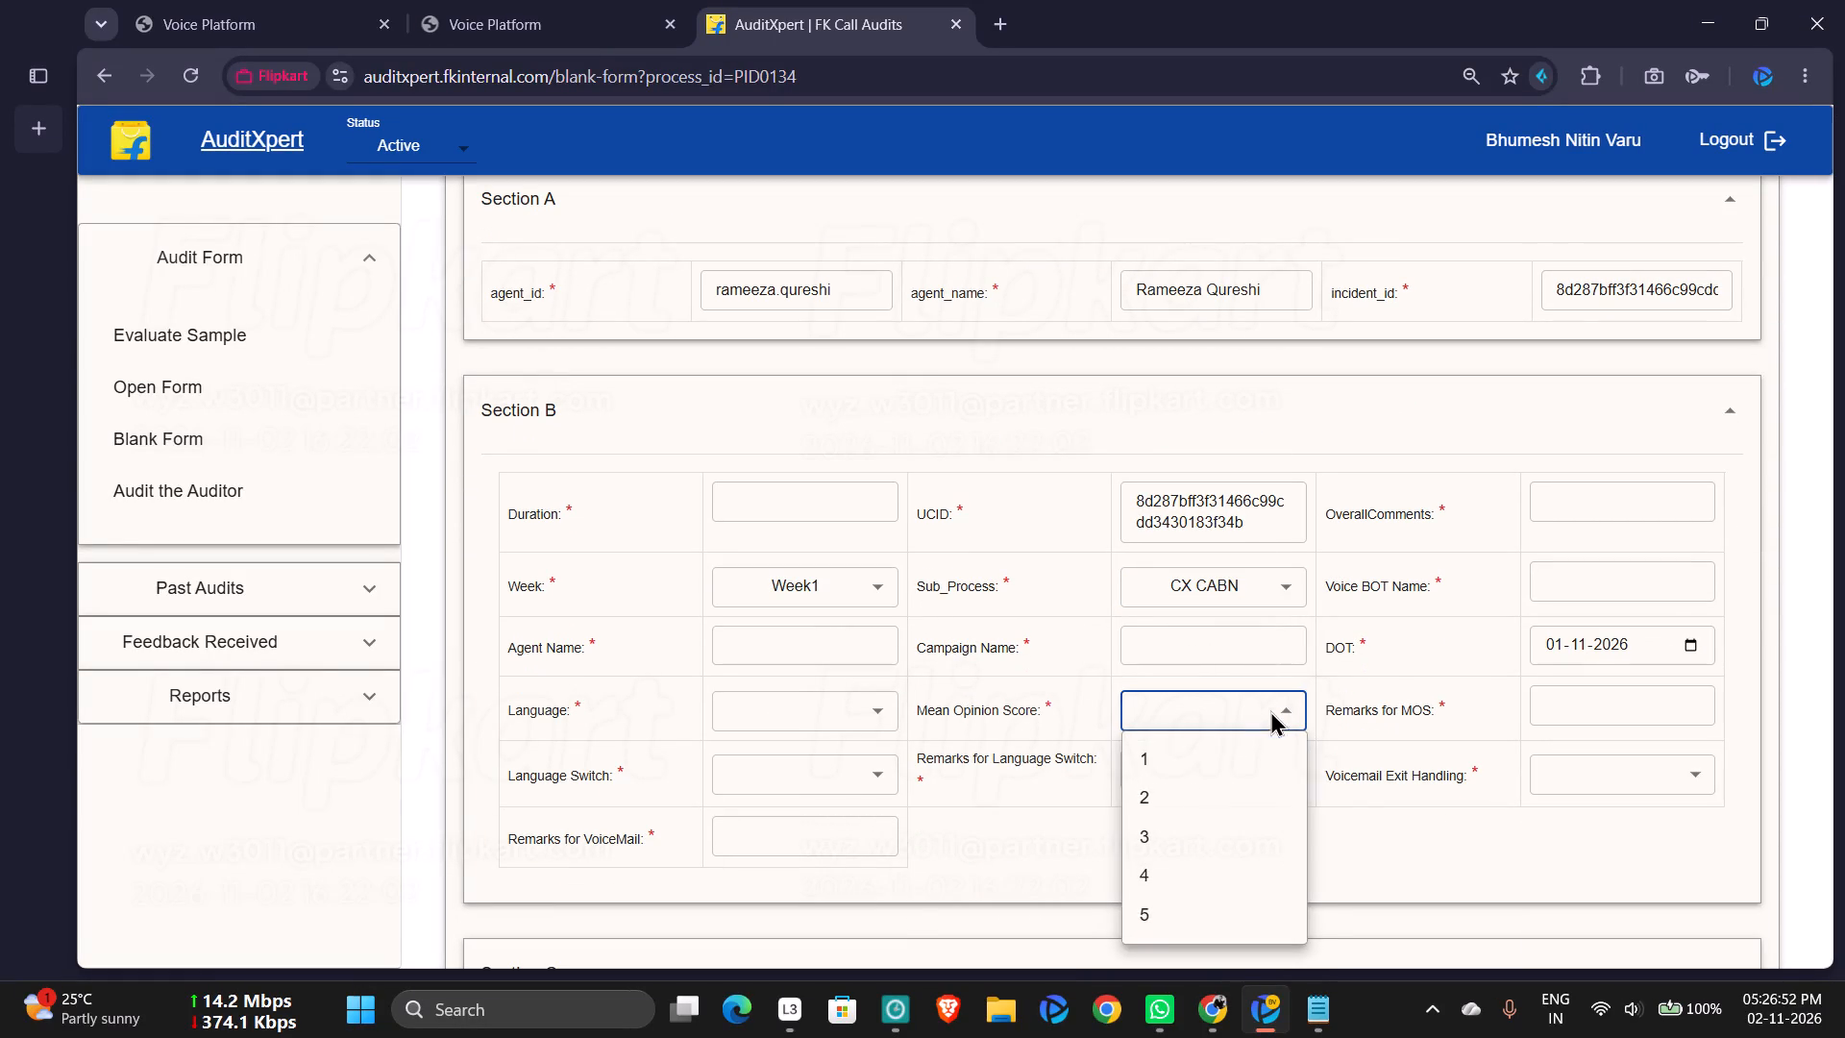
left_click(1130, 913)
left_click(880, 703)
left_click(769, 466)
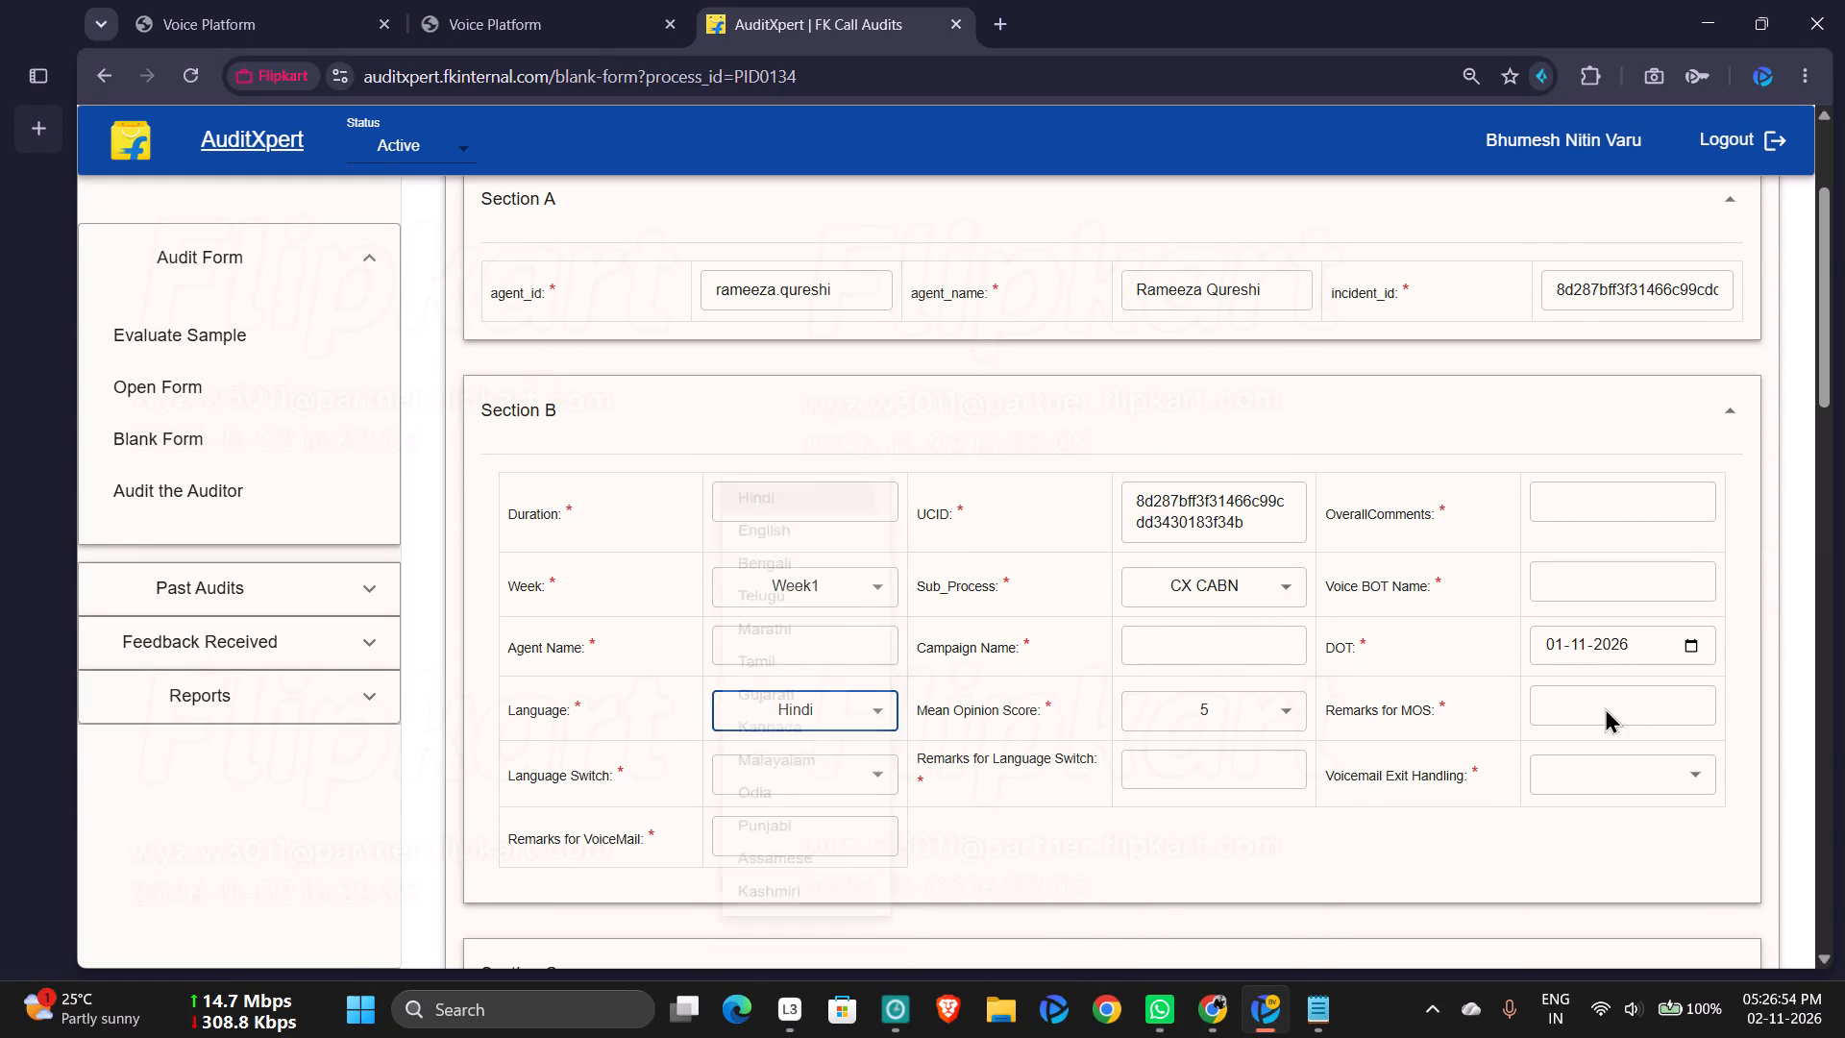
left_click(1692, 789)
left_click(1552, 902)
left_click(873, 781)
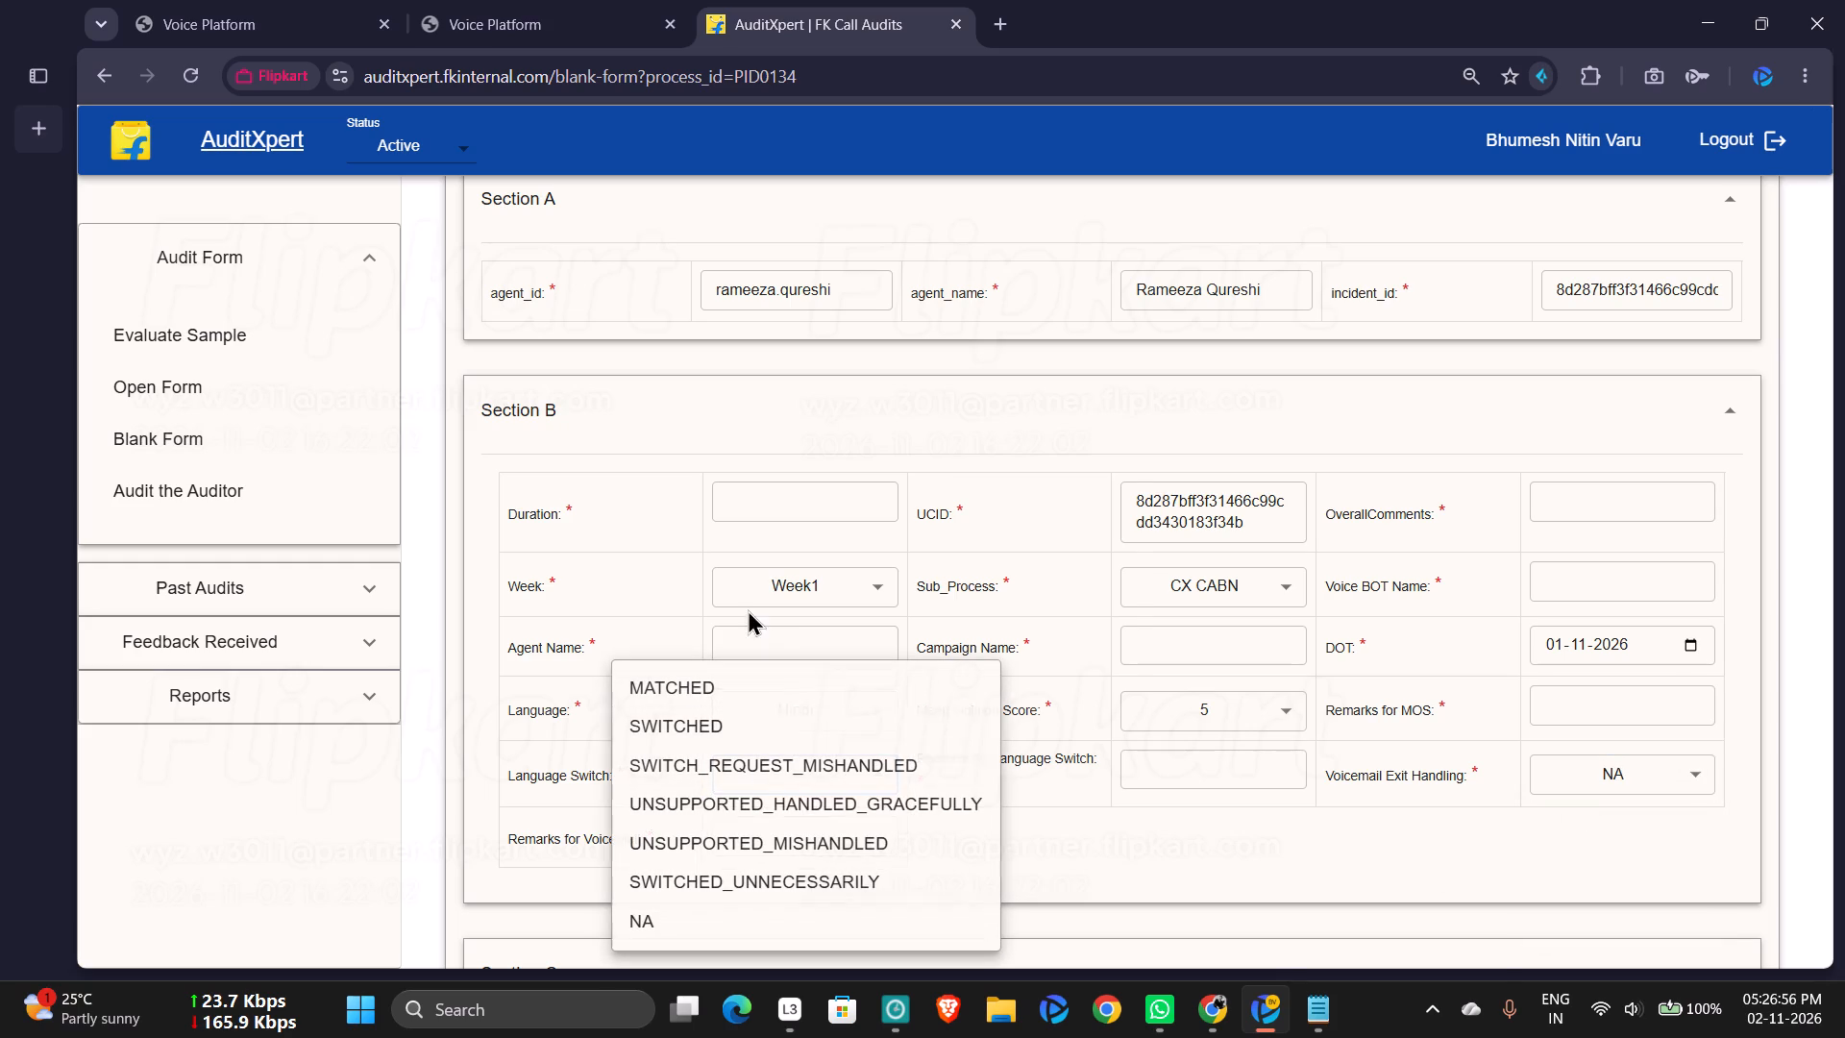
left_click(676, 921)
Switch to the Non-CX - Campaign RD spreadsheet and copy row 136's Campaign Name, All Large Non CMB -November 01, 2026.
left_click(1213, 1003)
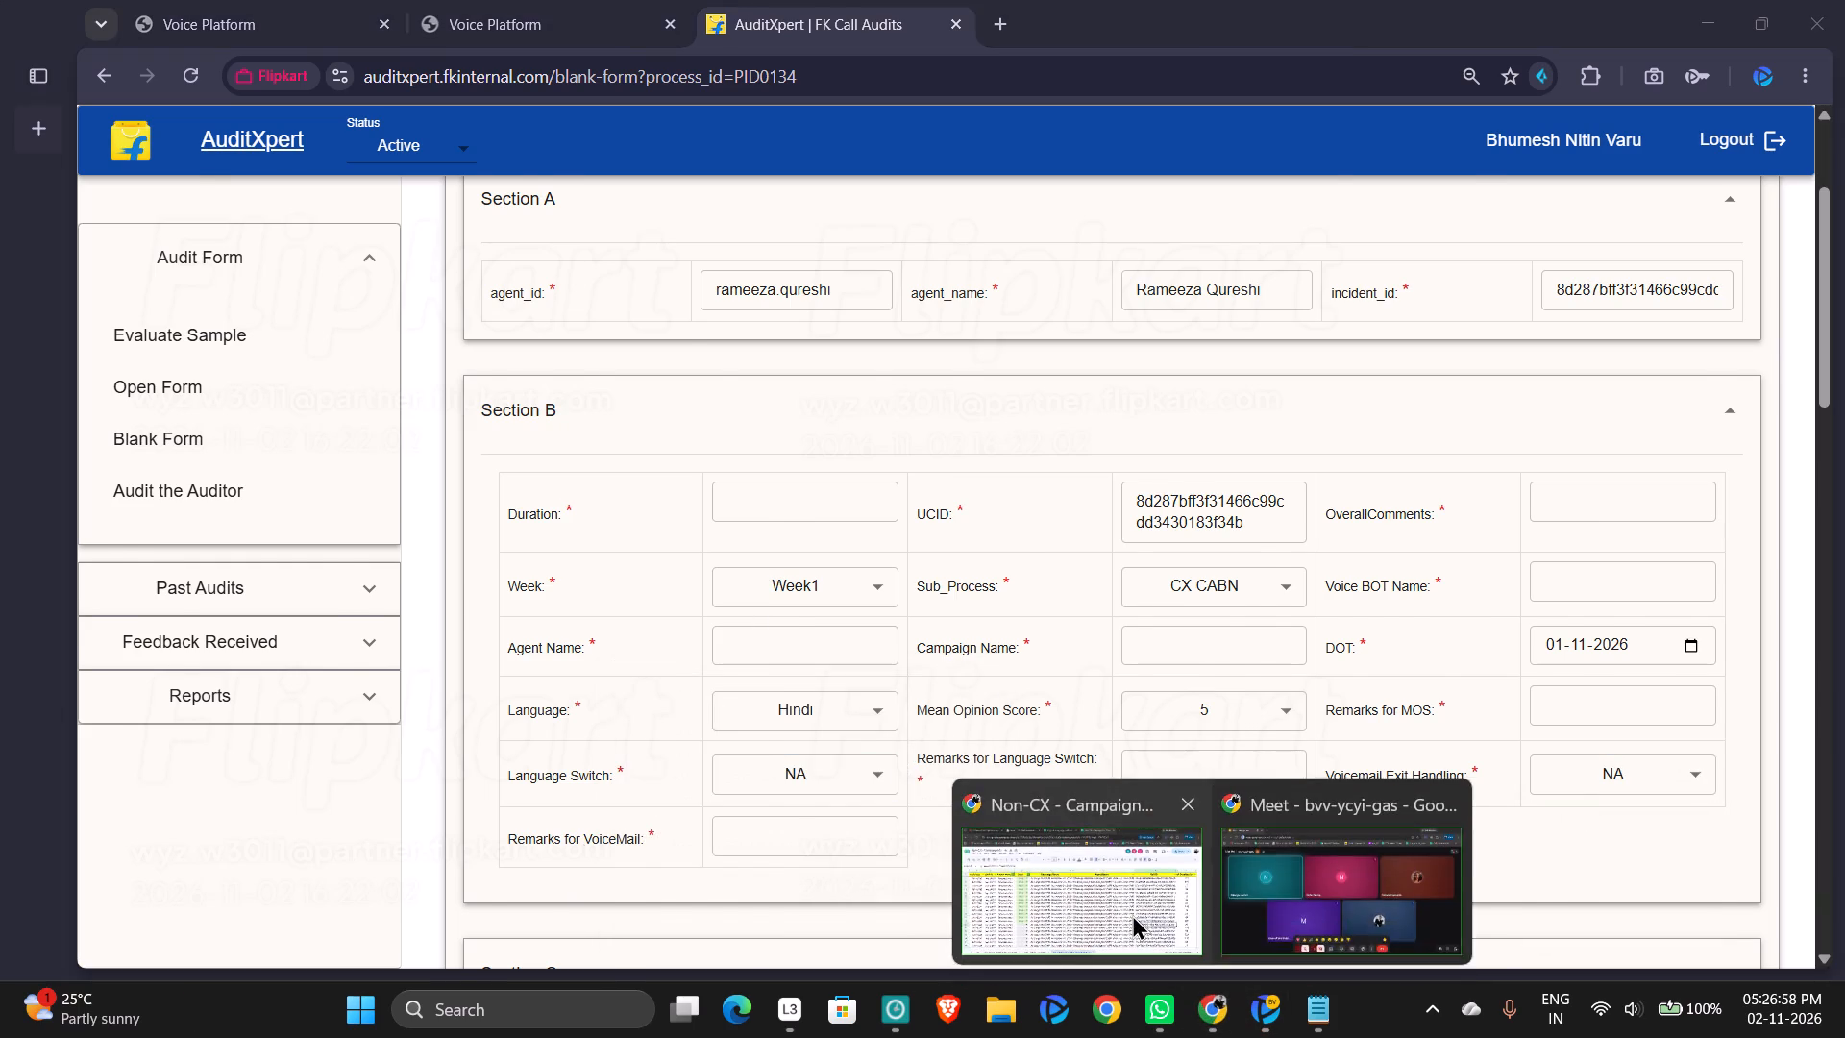
left_click(1132, 914)
left_click(720, 743)
key("ctrl+c")
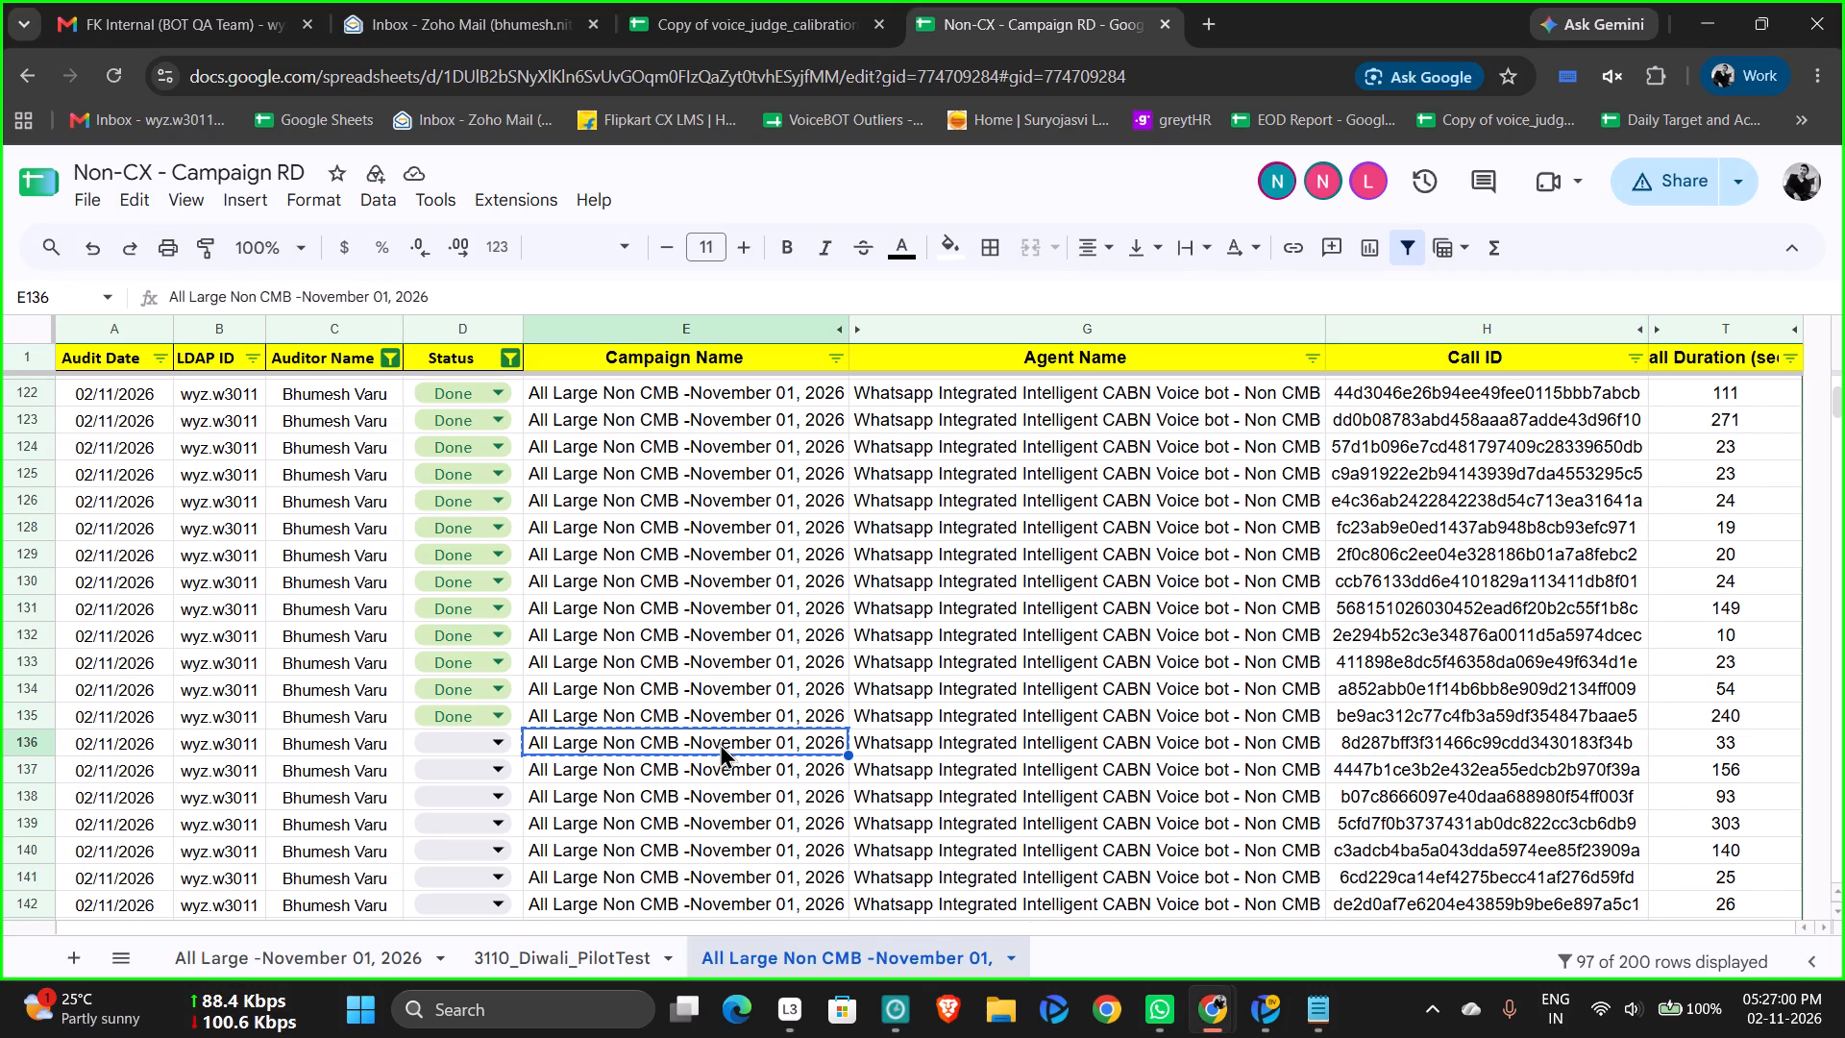
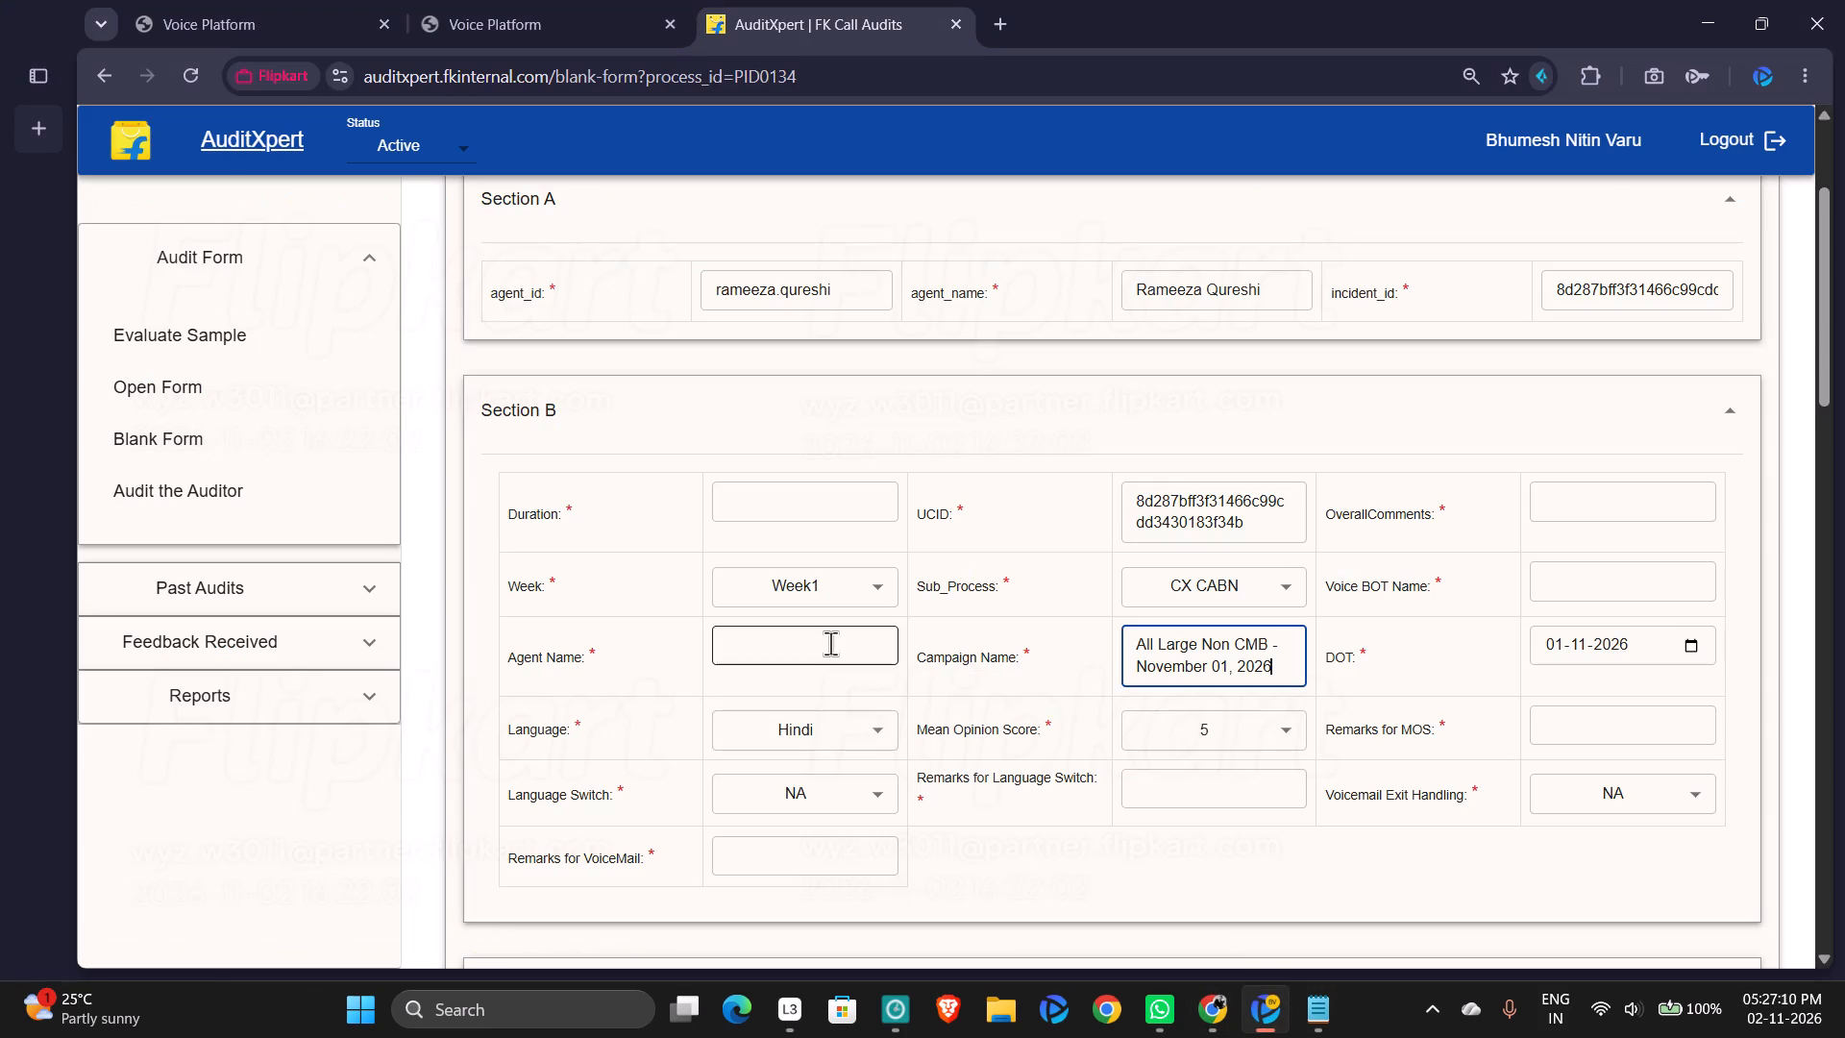
Set Section B's Agent Name to Whatsapp Integrated Intelligent CABN Voice bot - Non CMB and Voice BOT Name to Priya.
left_click(830, 643)
key("ctrl+v")
left_click(1667, 595)
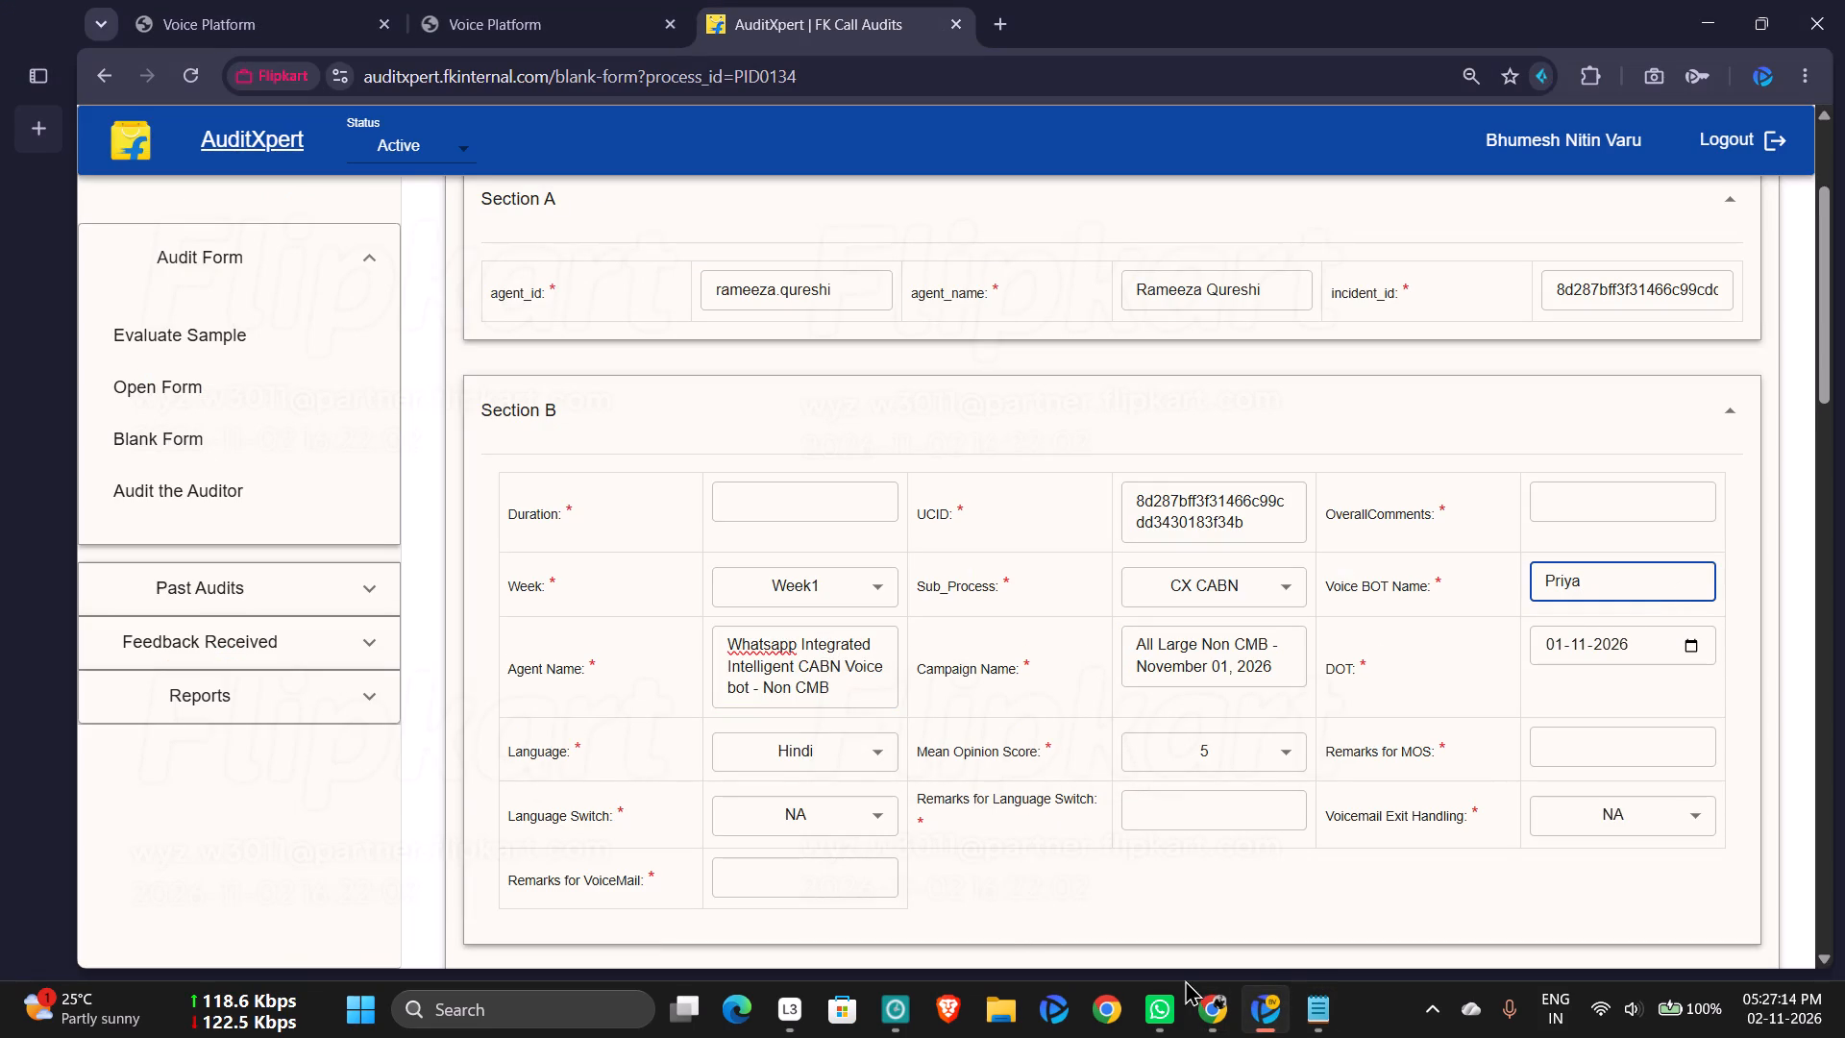
Look up row 136's call duration in the Non-CX - Campaign RD spreadsheet and enter 33 as Section B's Duration.
left_click(1214, 1009)
left_click(1097, 901)
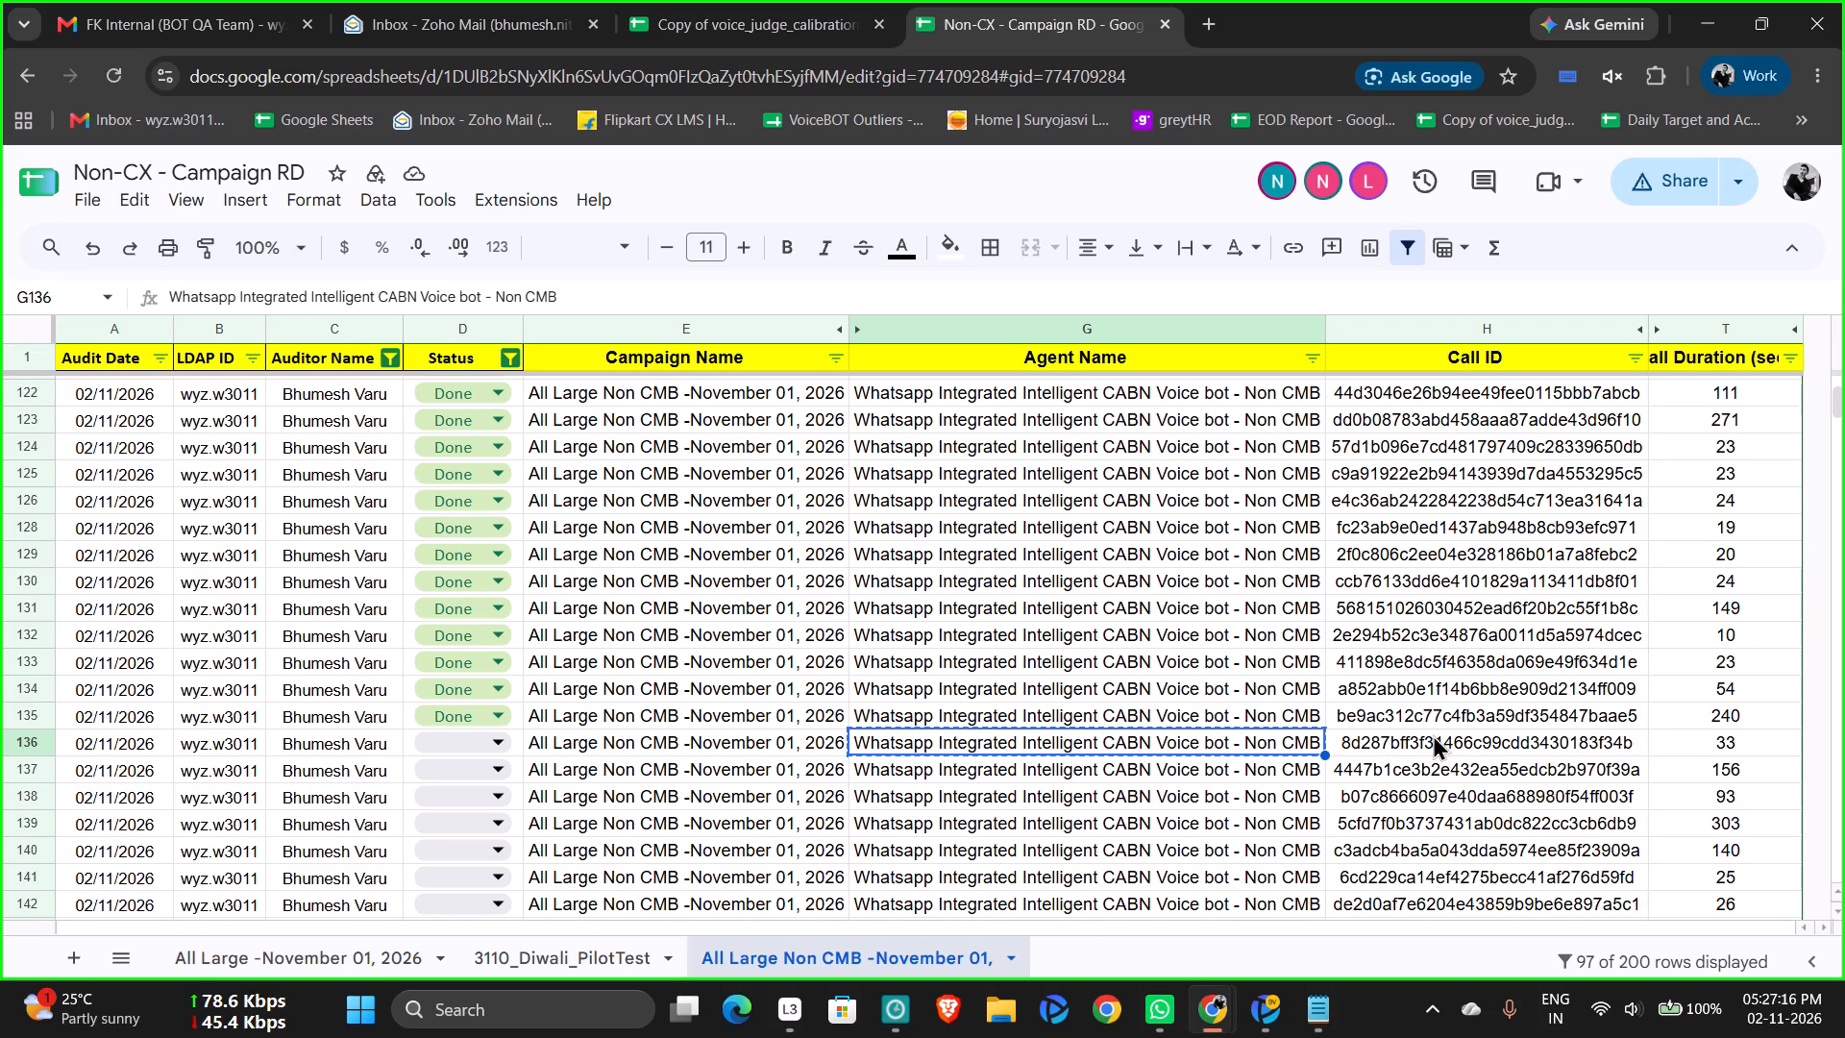
left_click(1281, 1003)
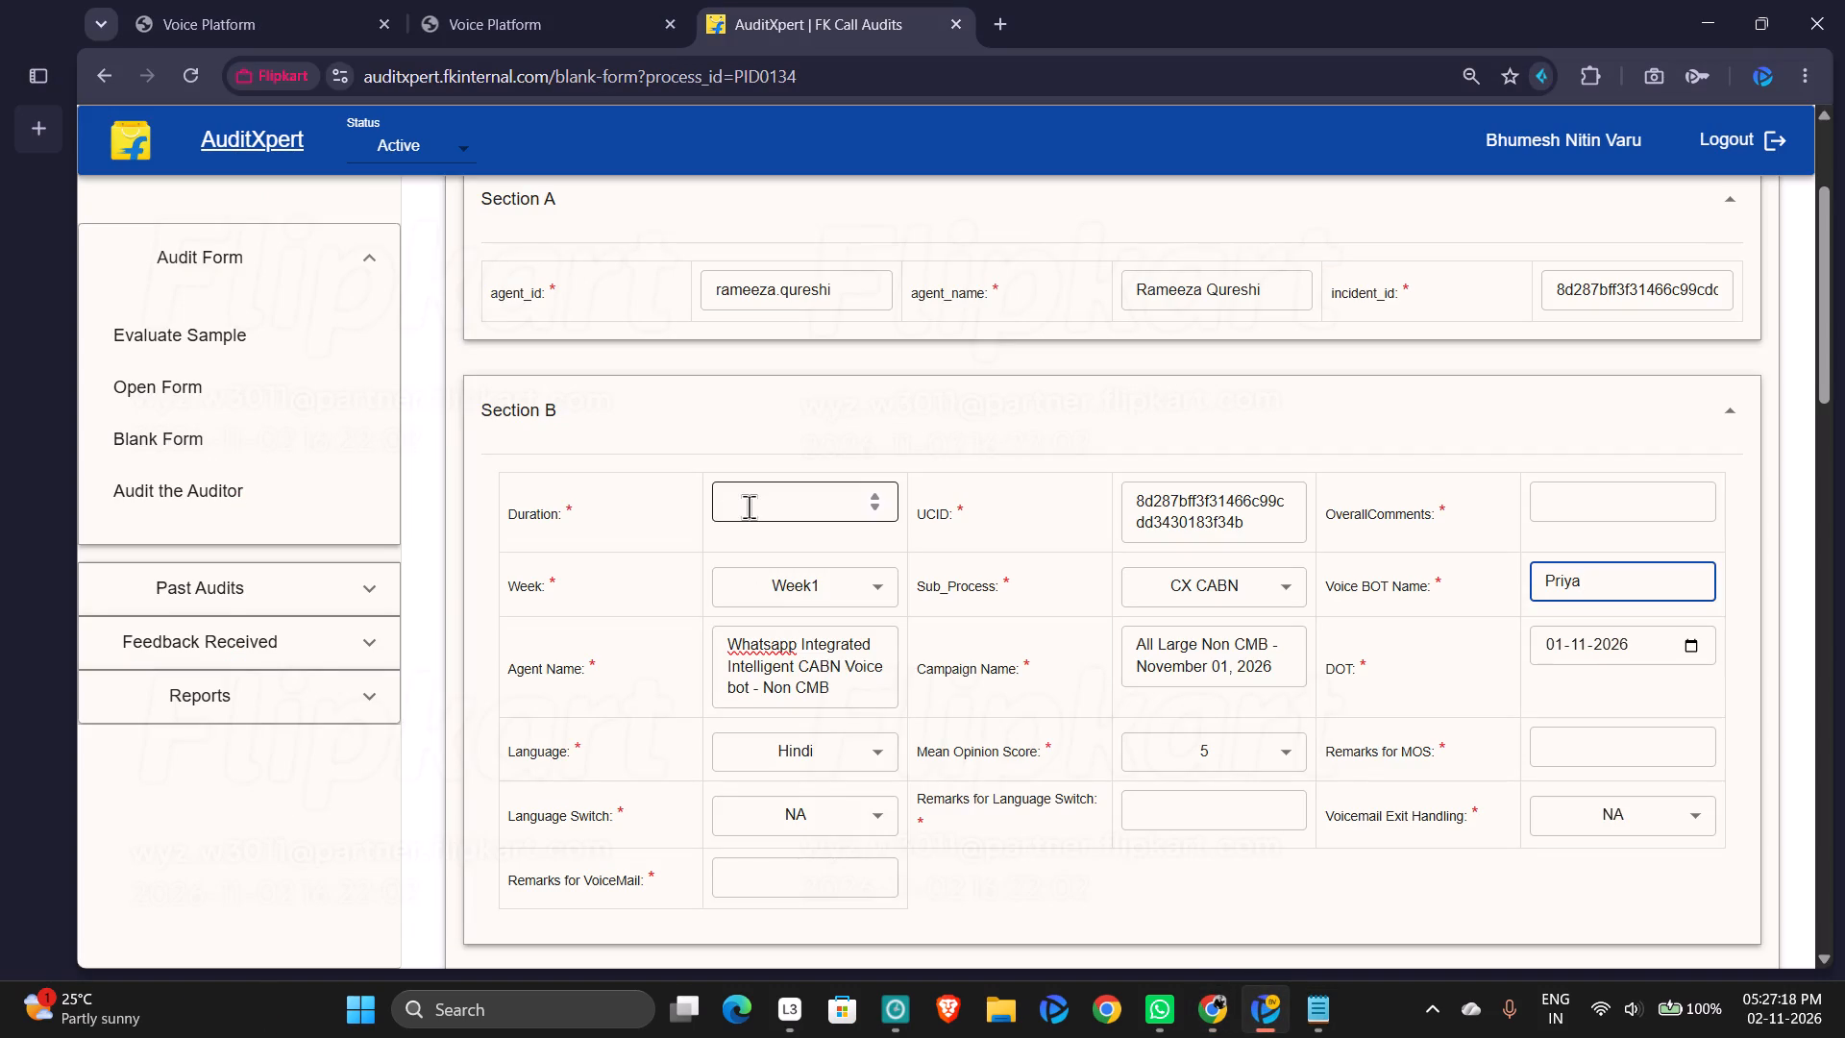
left_click(749, 507)
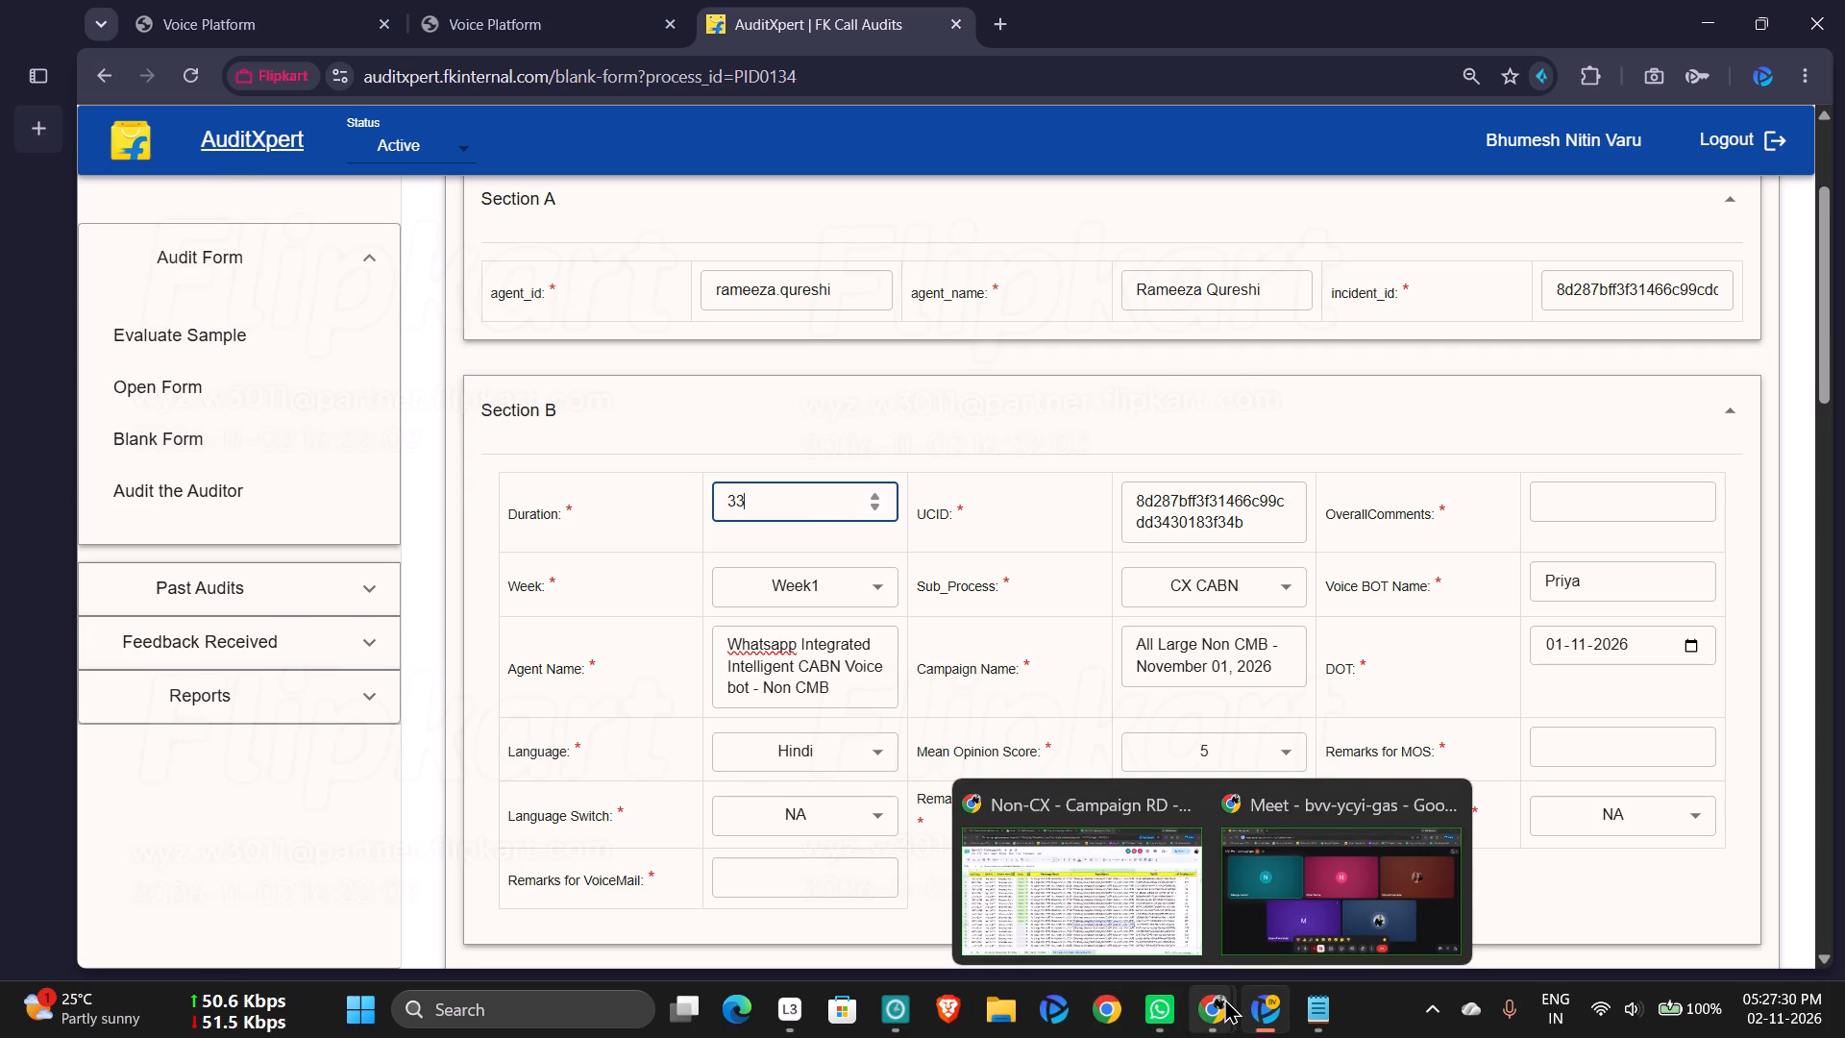
Check row 136's Call ID in the Non-CX - Campaign RD spreadsheet and return to the AuditXpert form.
left_click(1101, 871)
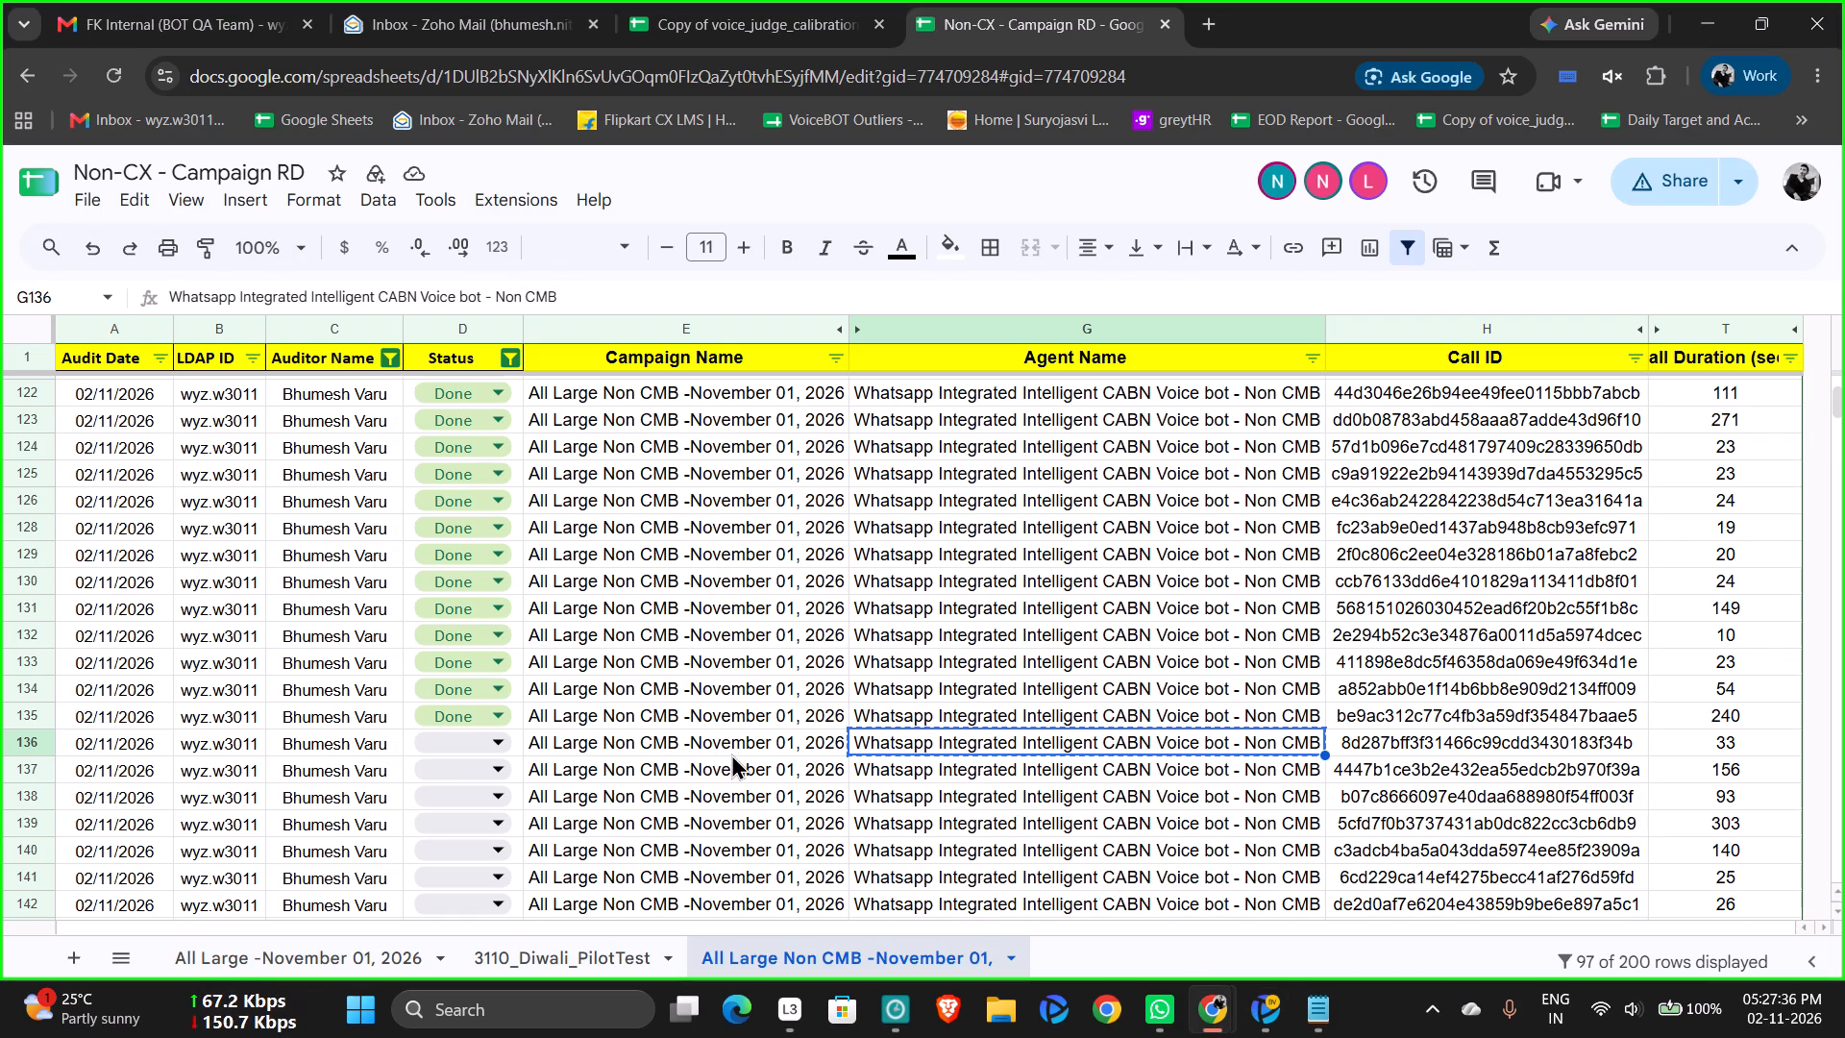
left_click(1400, 739)
left_click(1245, 1001)
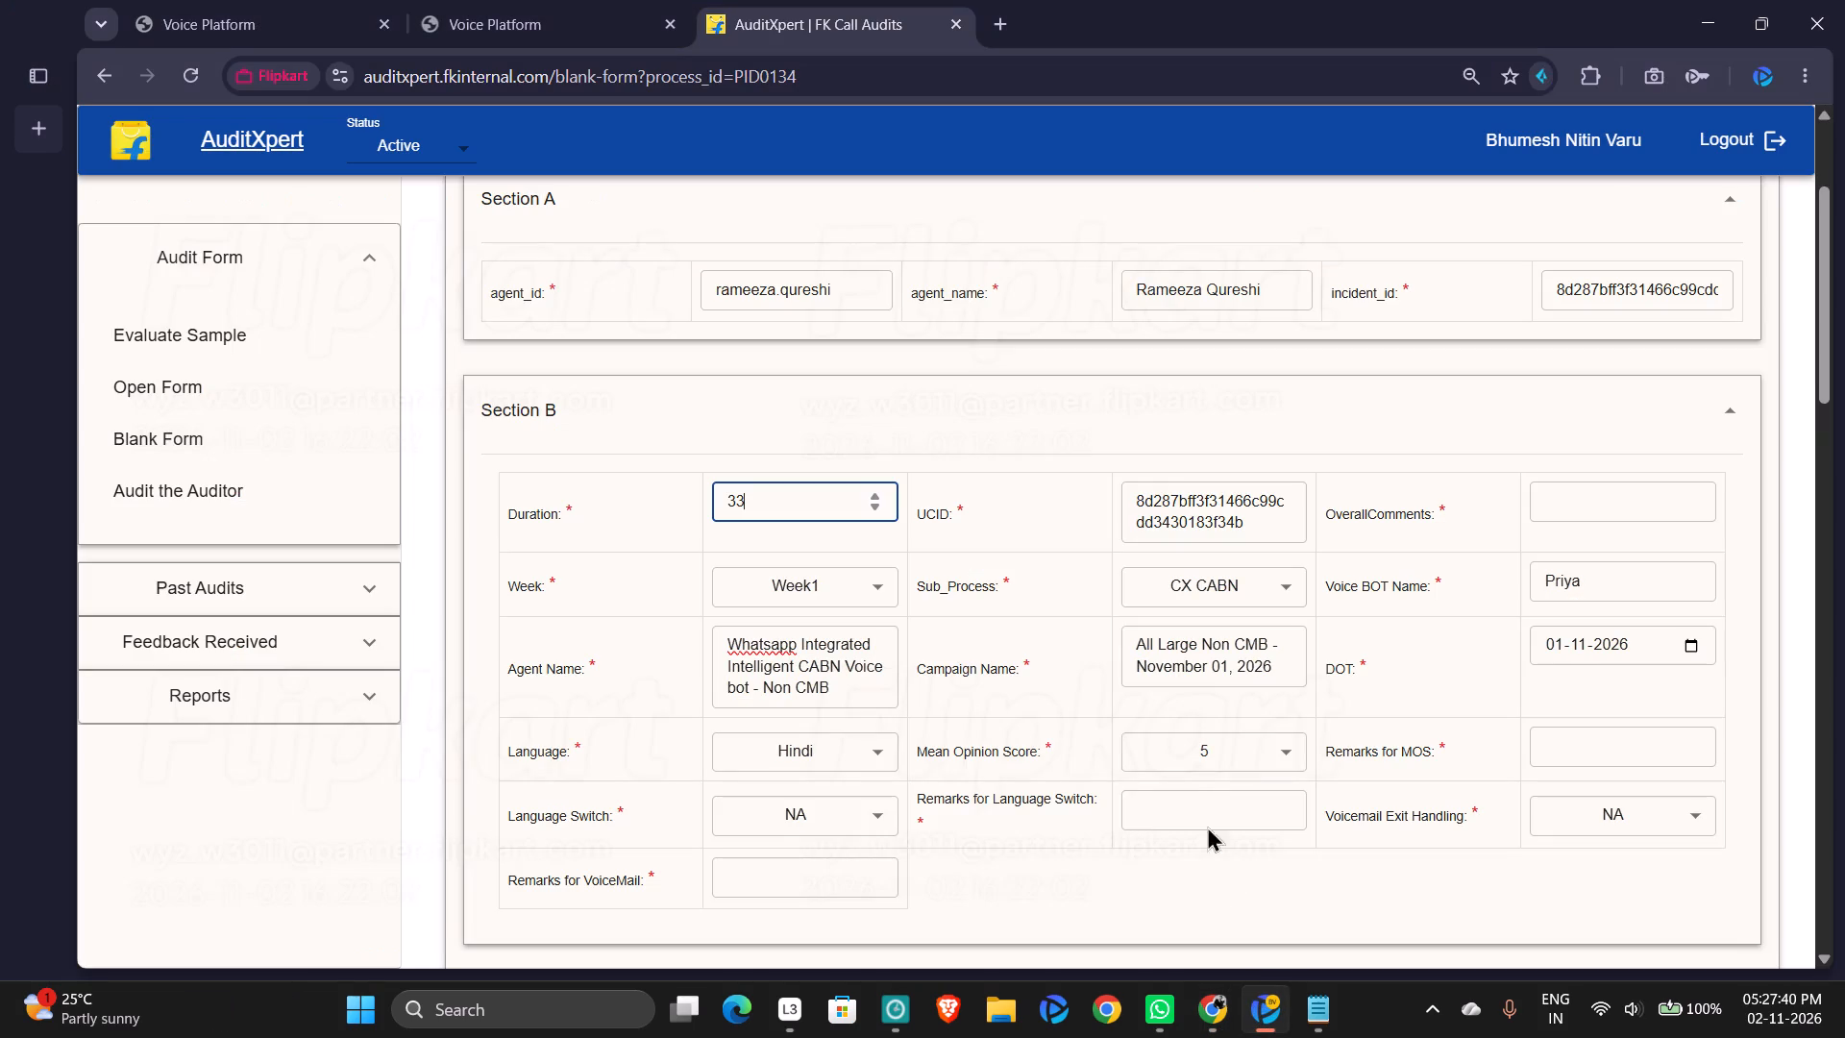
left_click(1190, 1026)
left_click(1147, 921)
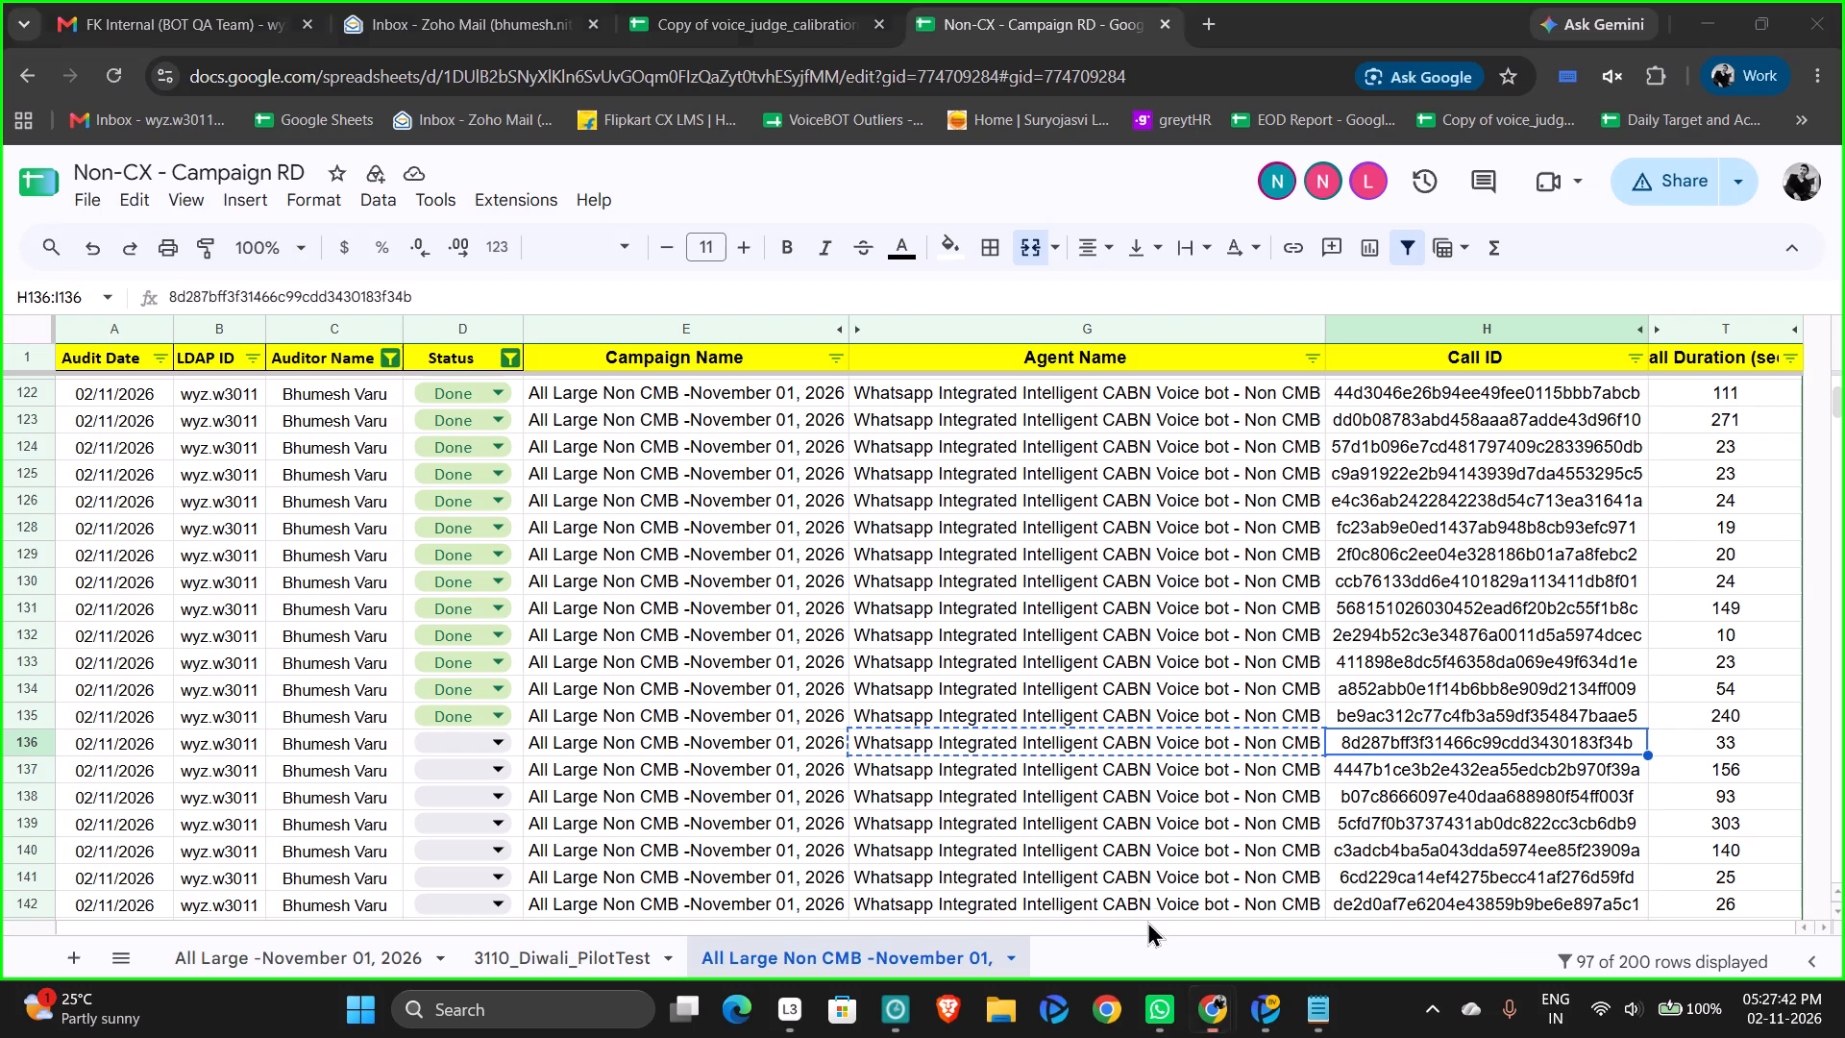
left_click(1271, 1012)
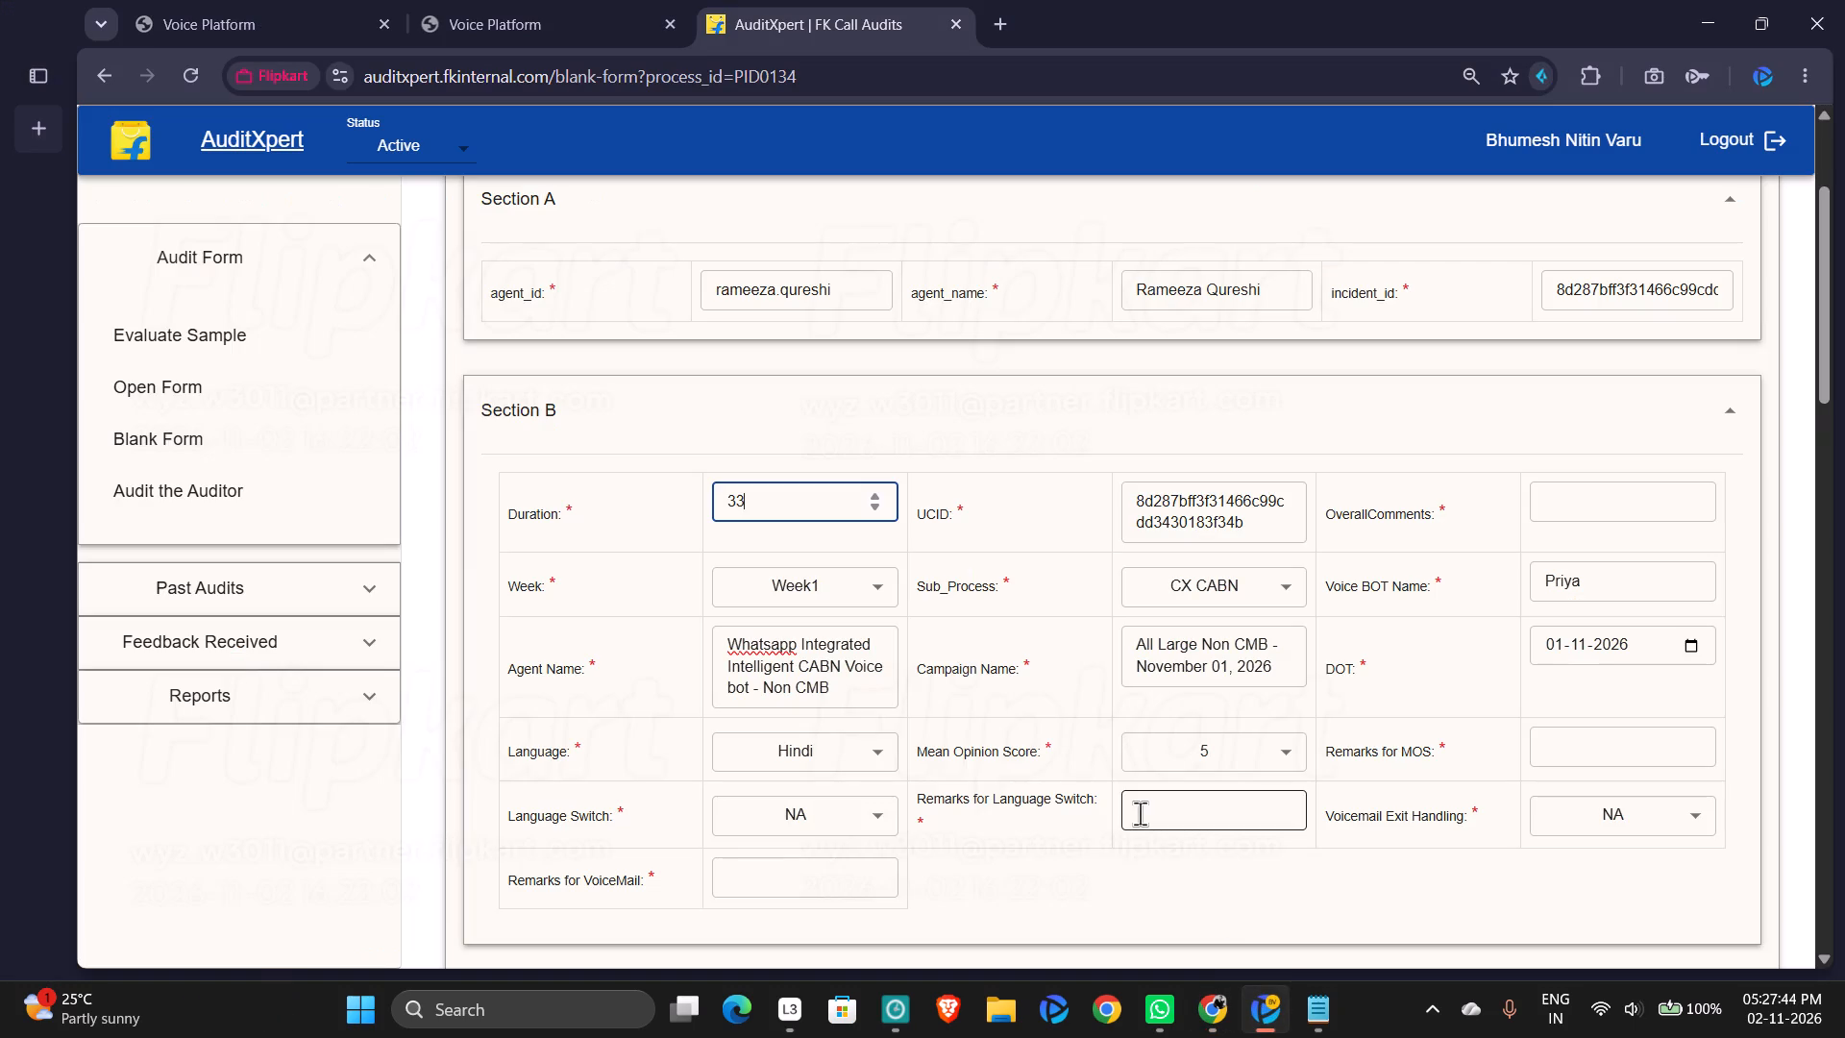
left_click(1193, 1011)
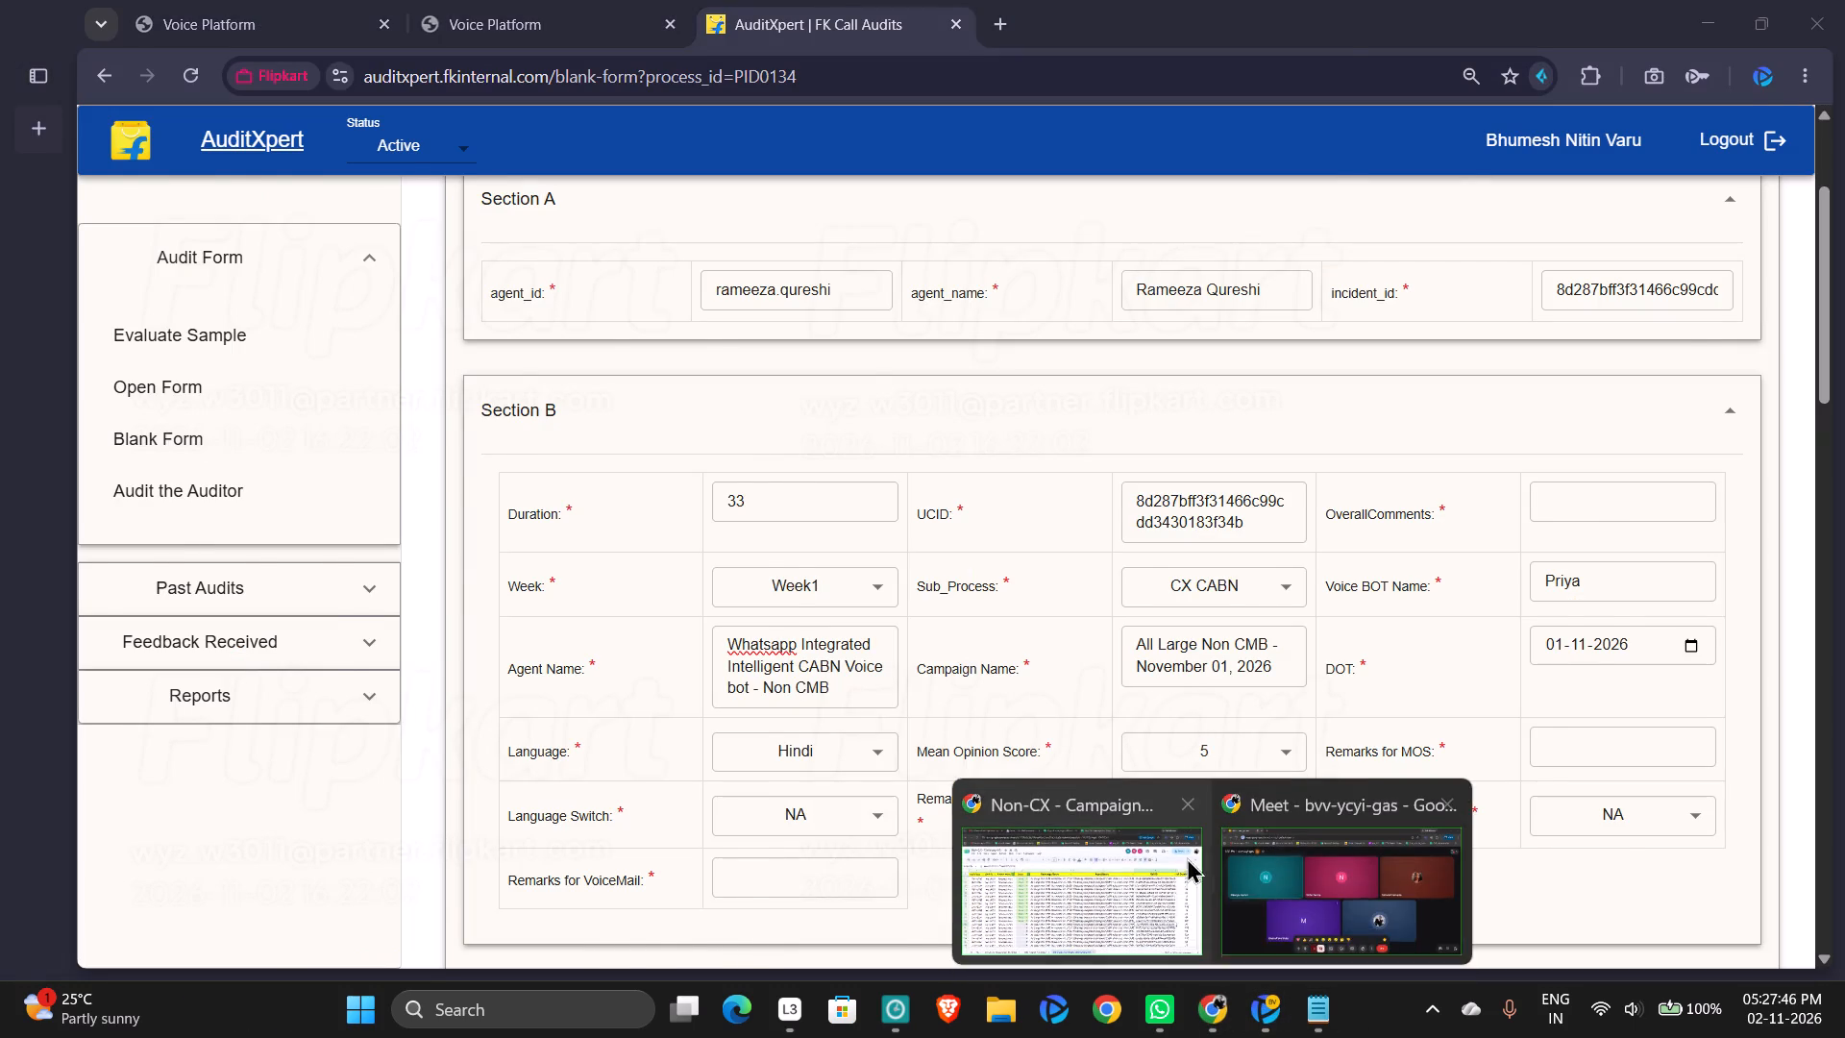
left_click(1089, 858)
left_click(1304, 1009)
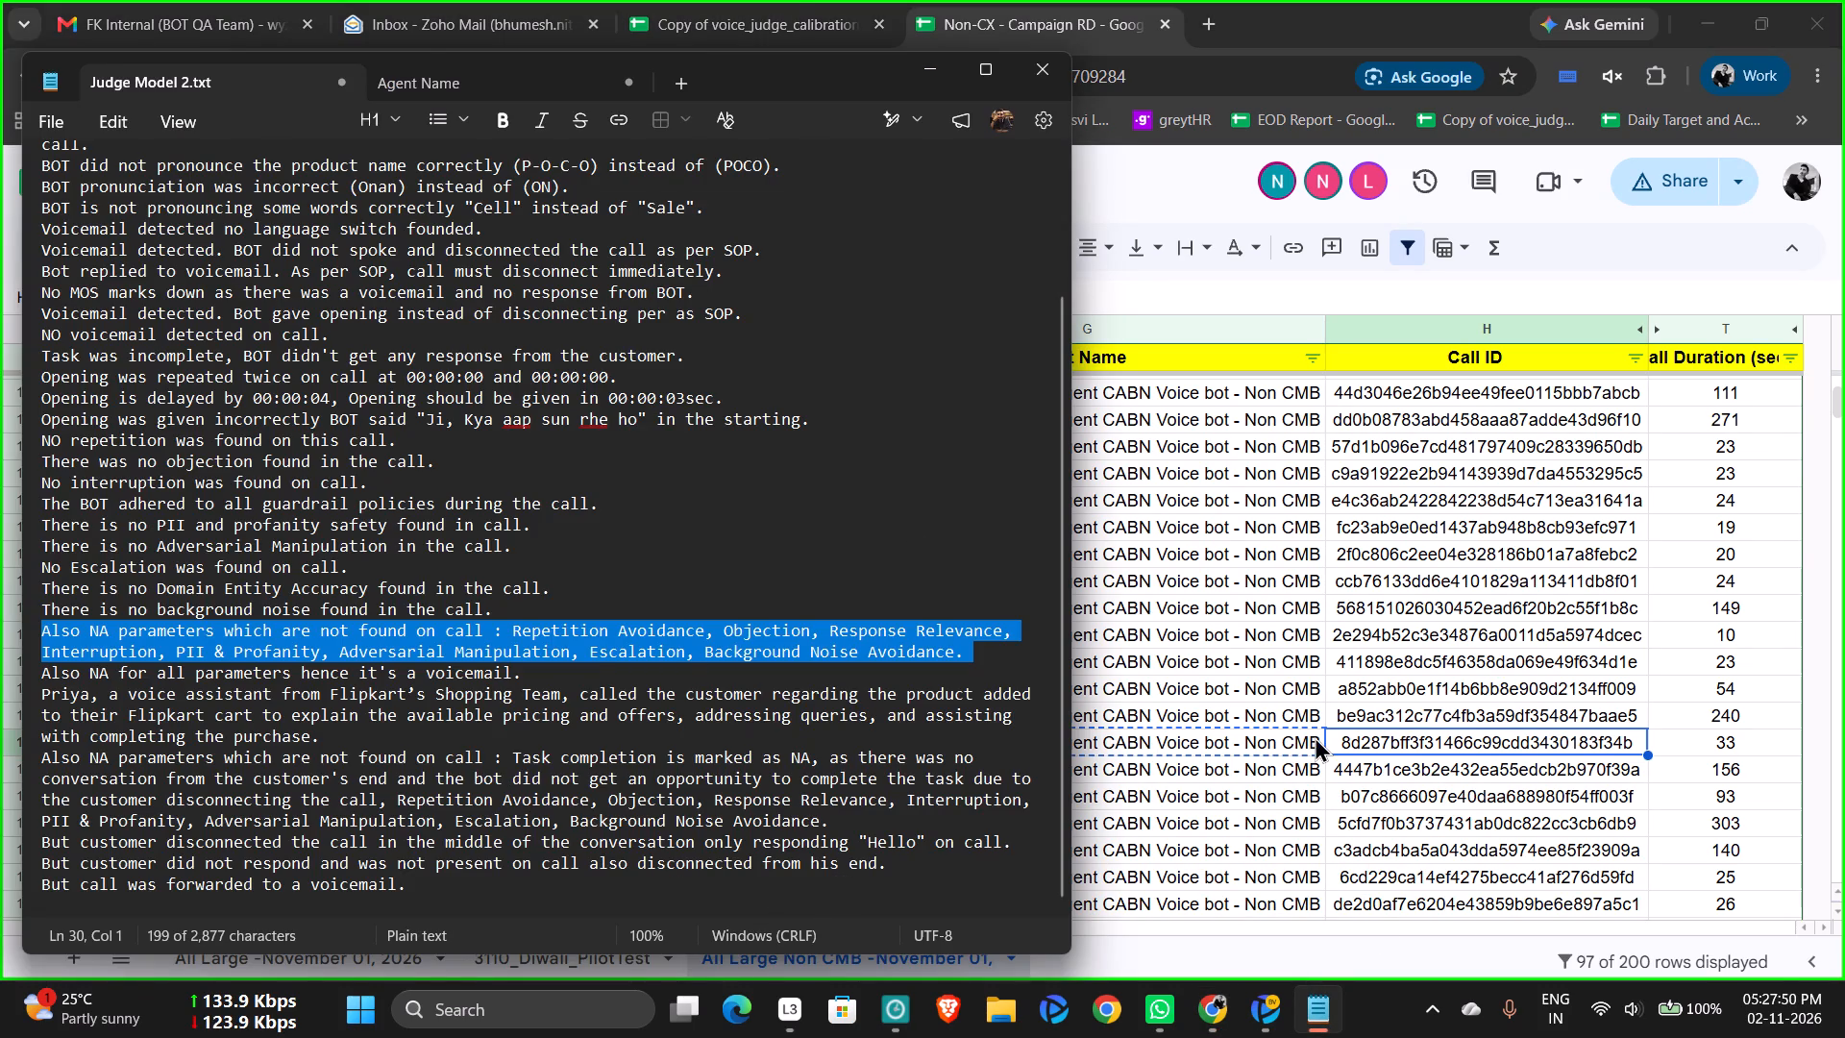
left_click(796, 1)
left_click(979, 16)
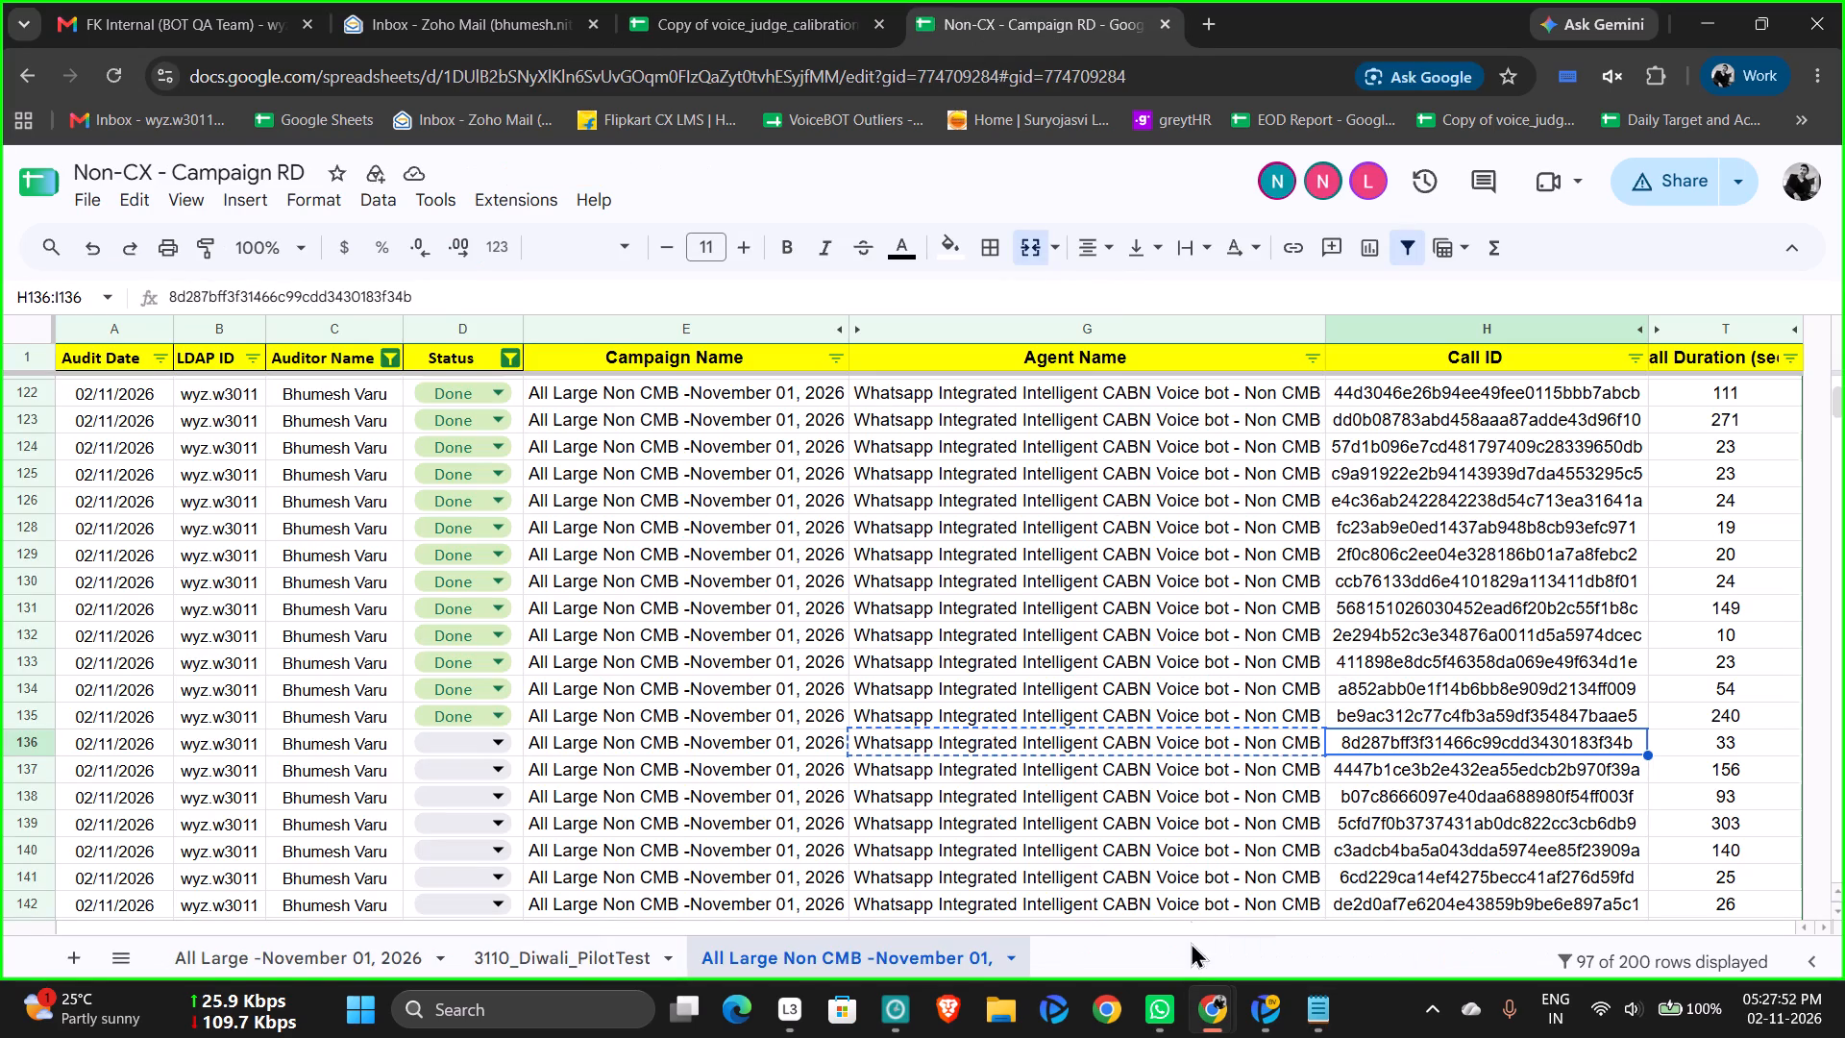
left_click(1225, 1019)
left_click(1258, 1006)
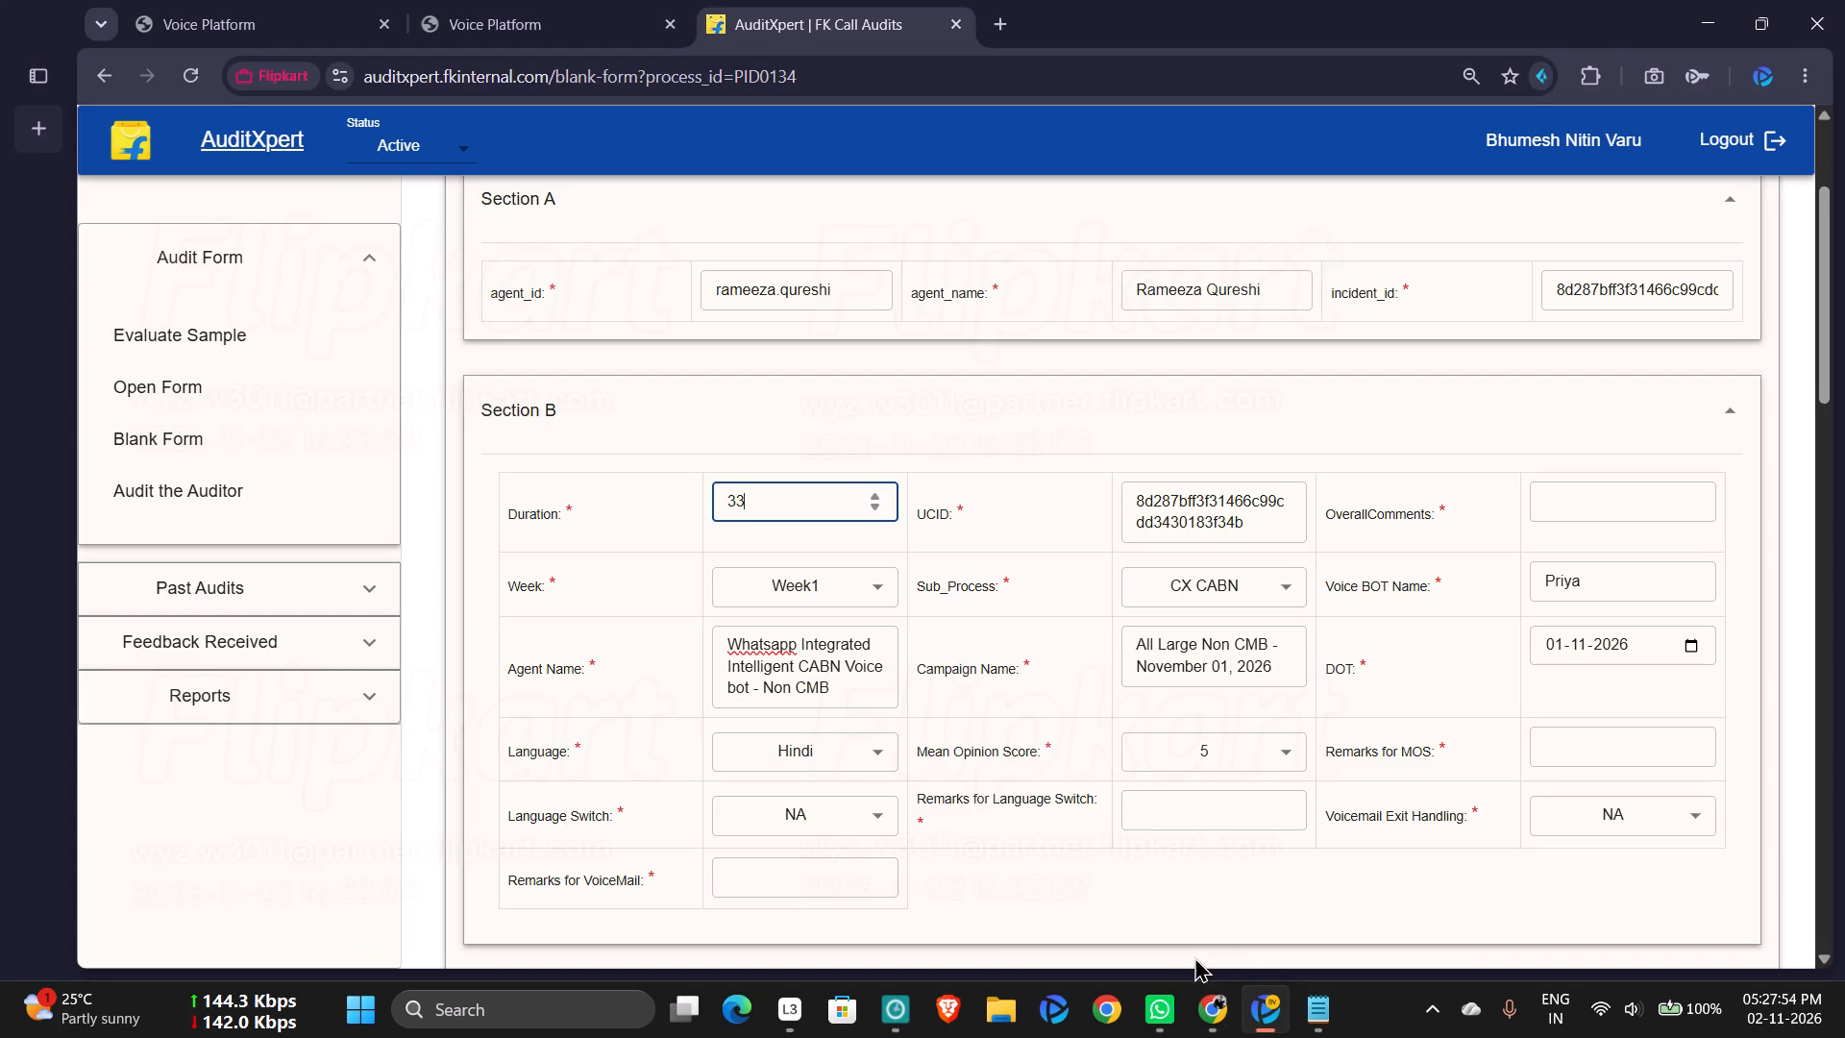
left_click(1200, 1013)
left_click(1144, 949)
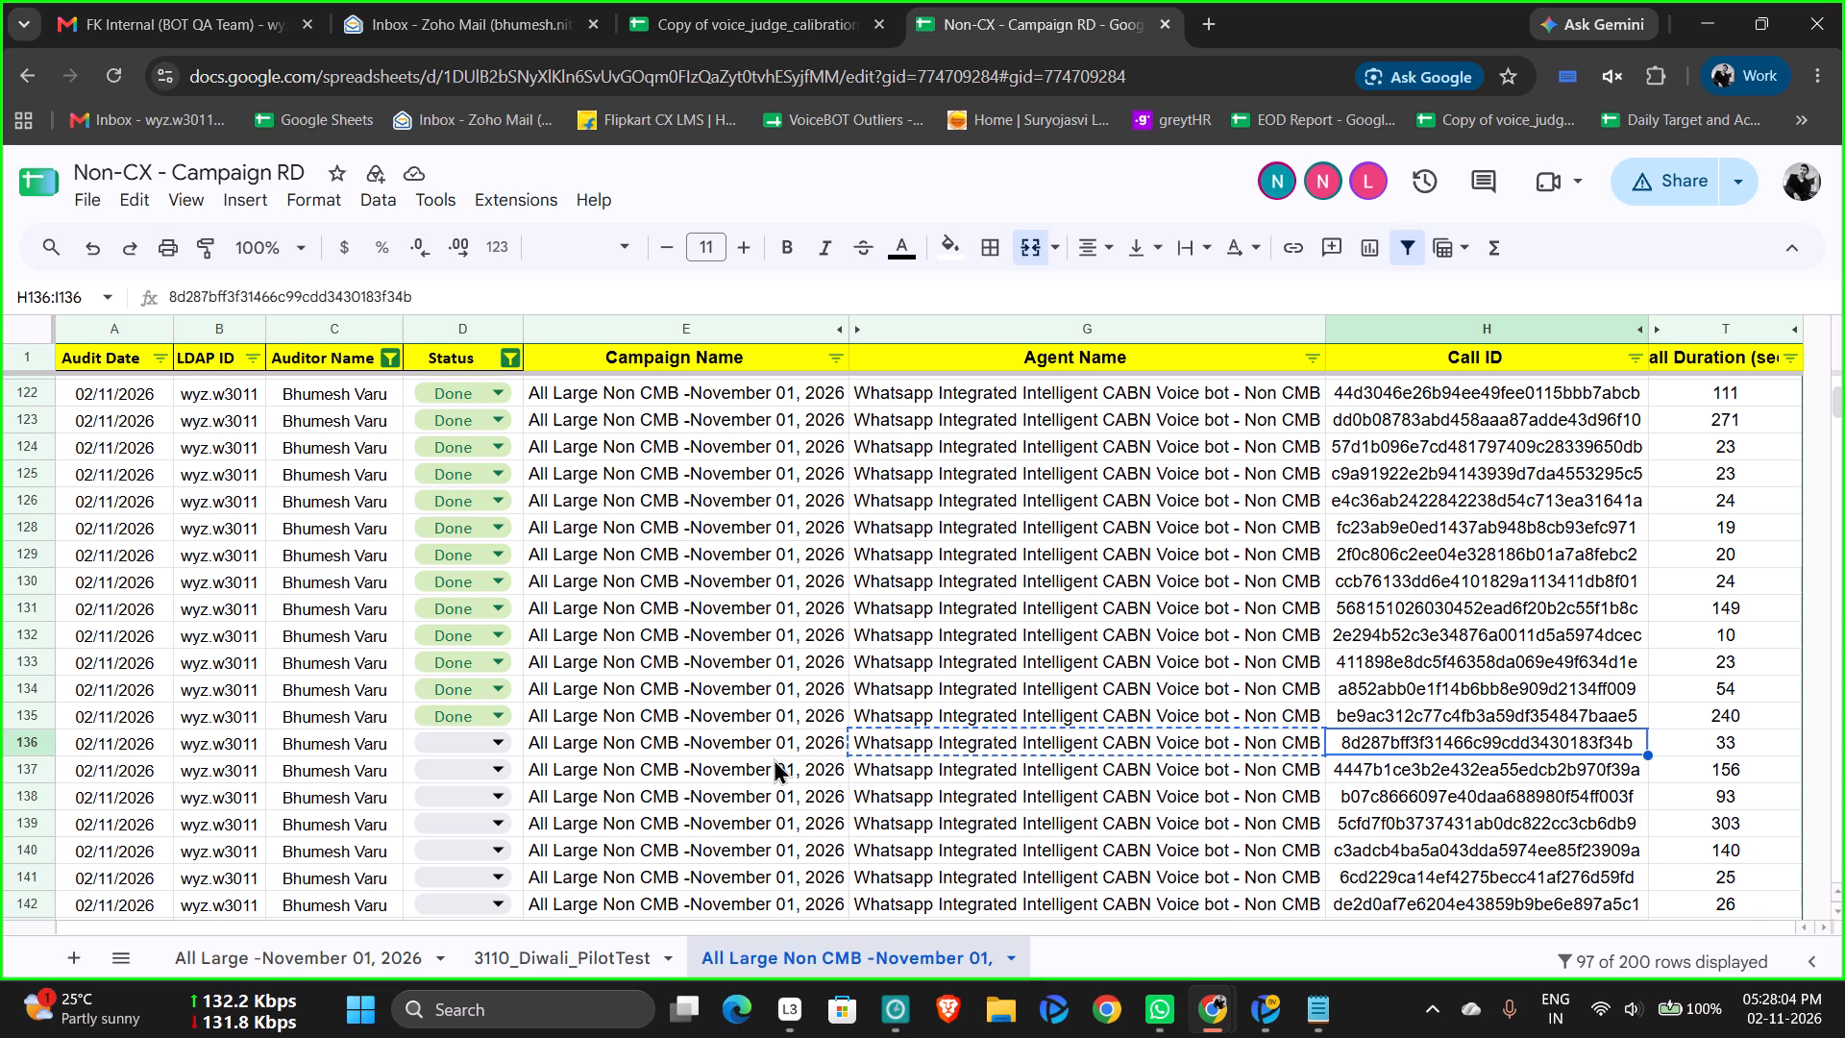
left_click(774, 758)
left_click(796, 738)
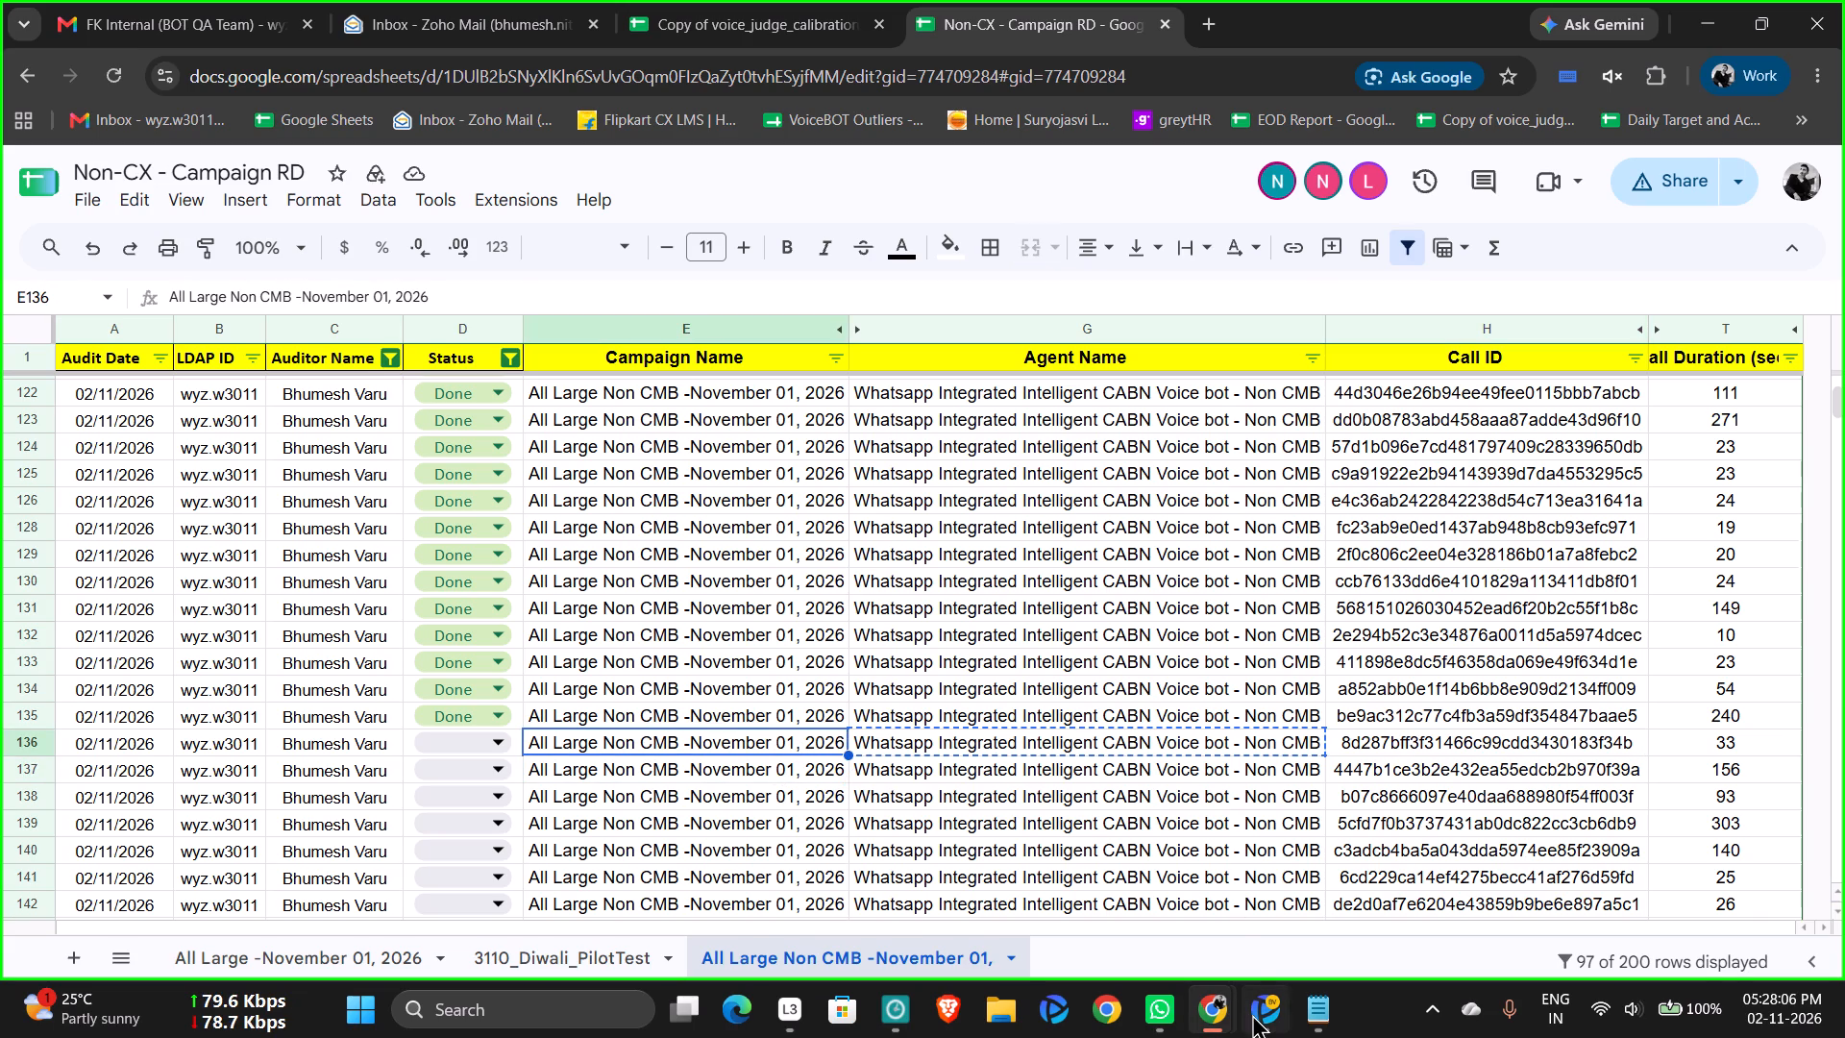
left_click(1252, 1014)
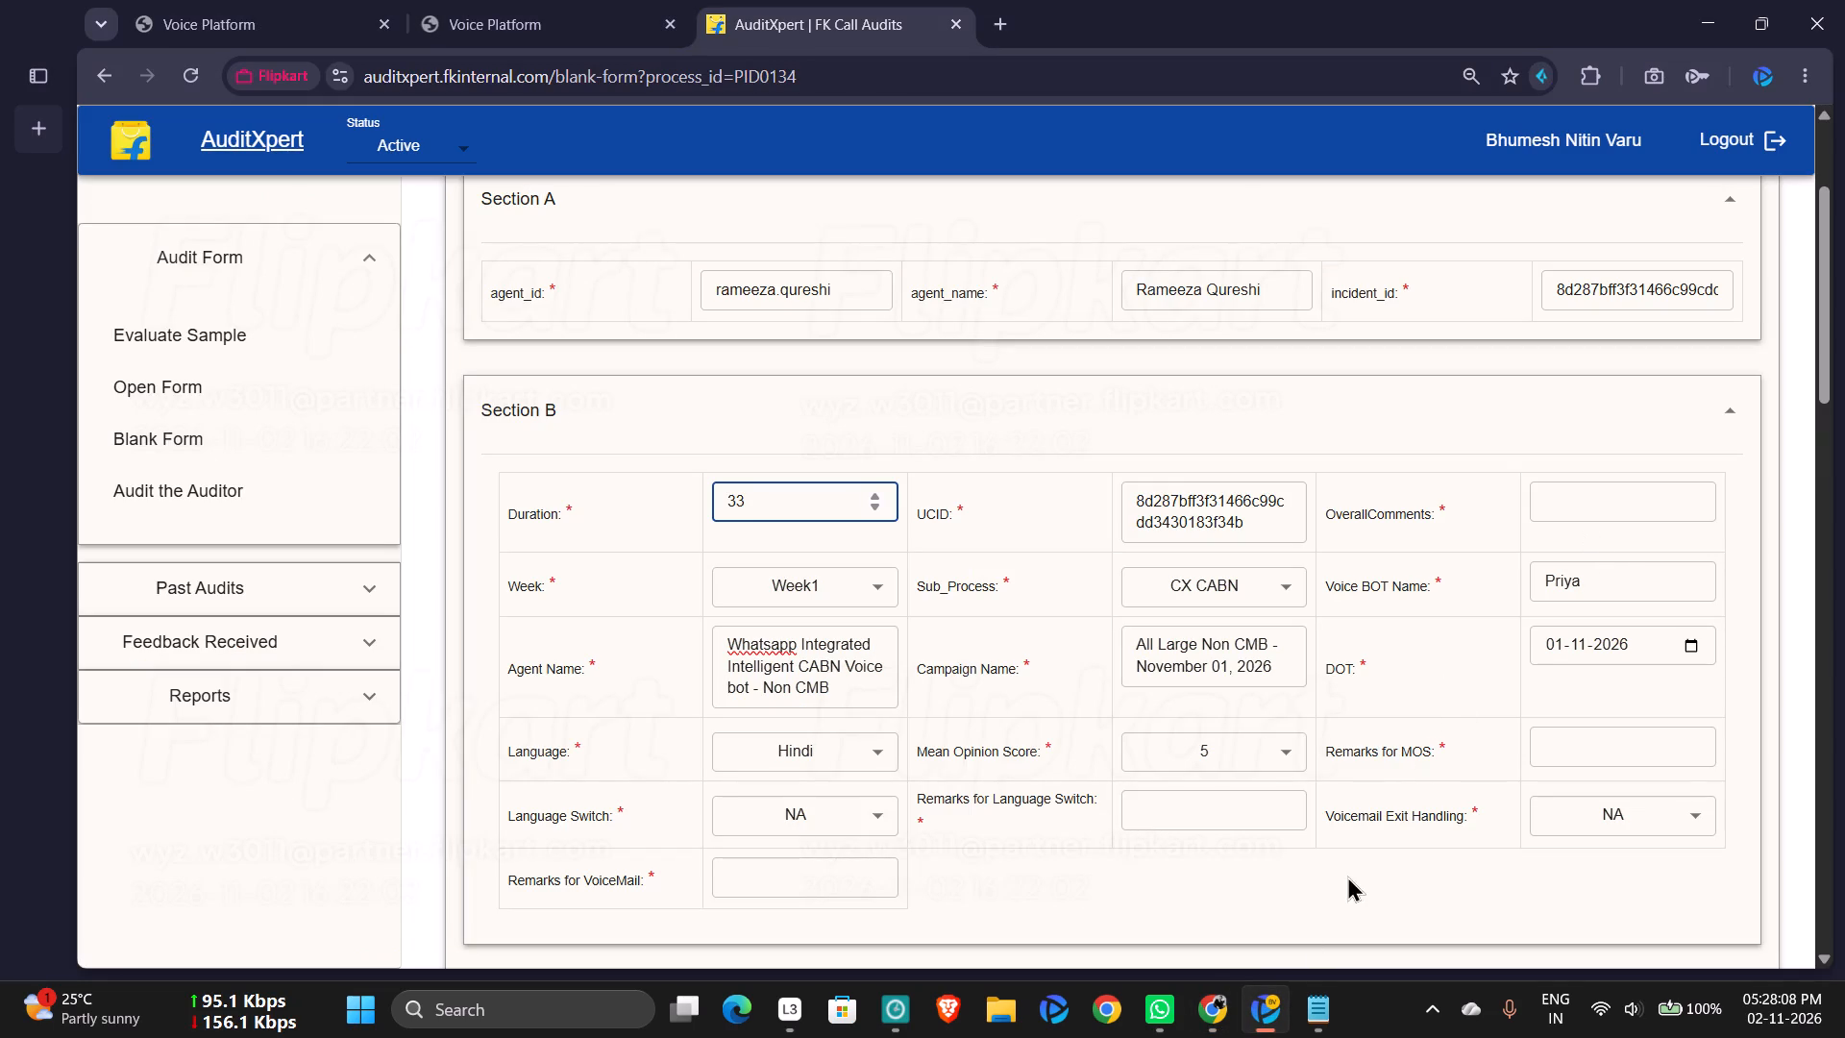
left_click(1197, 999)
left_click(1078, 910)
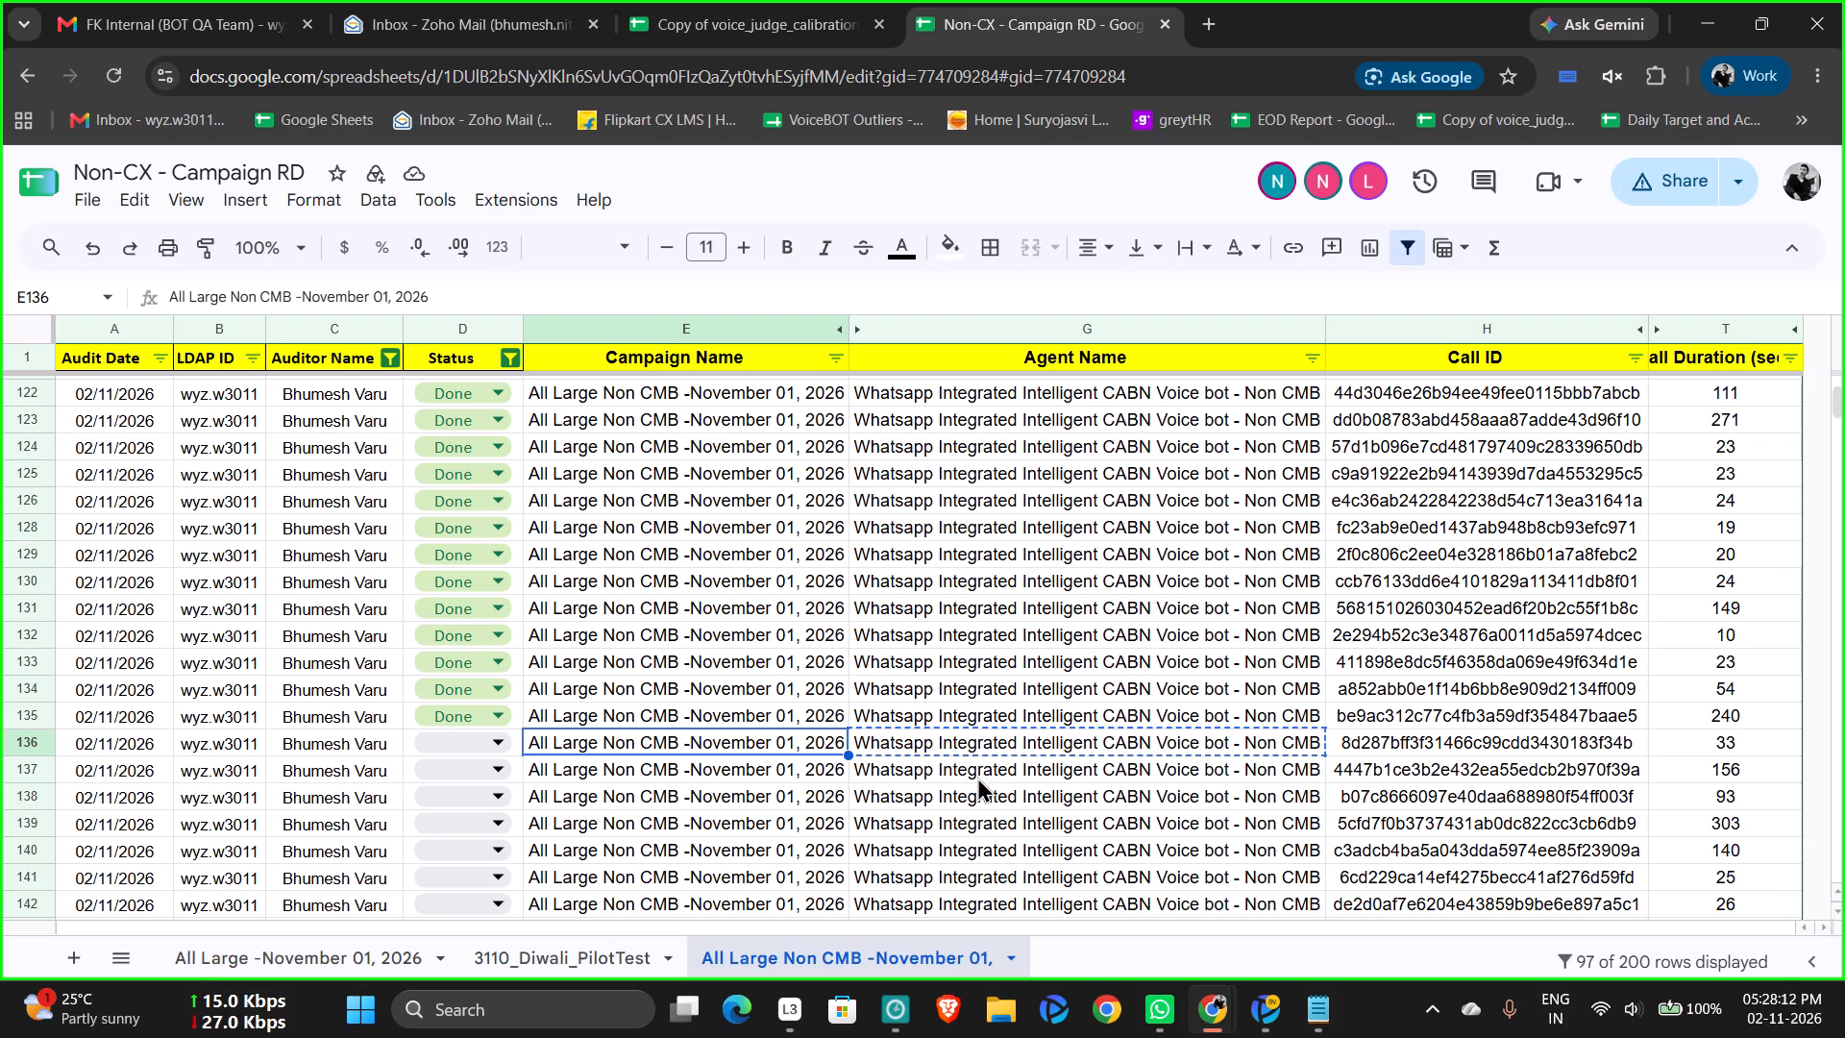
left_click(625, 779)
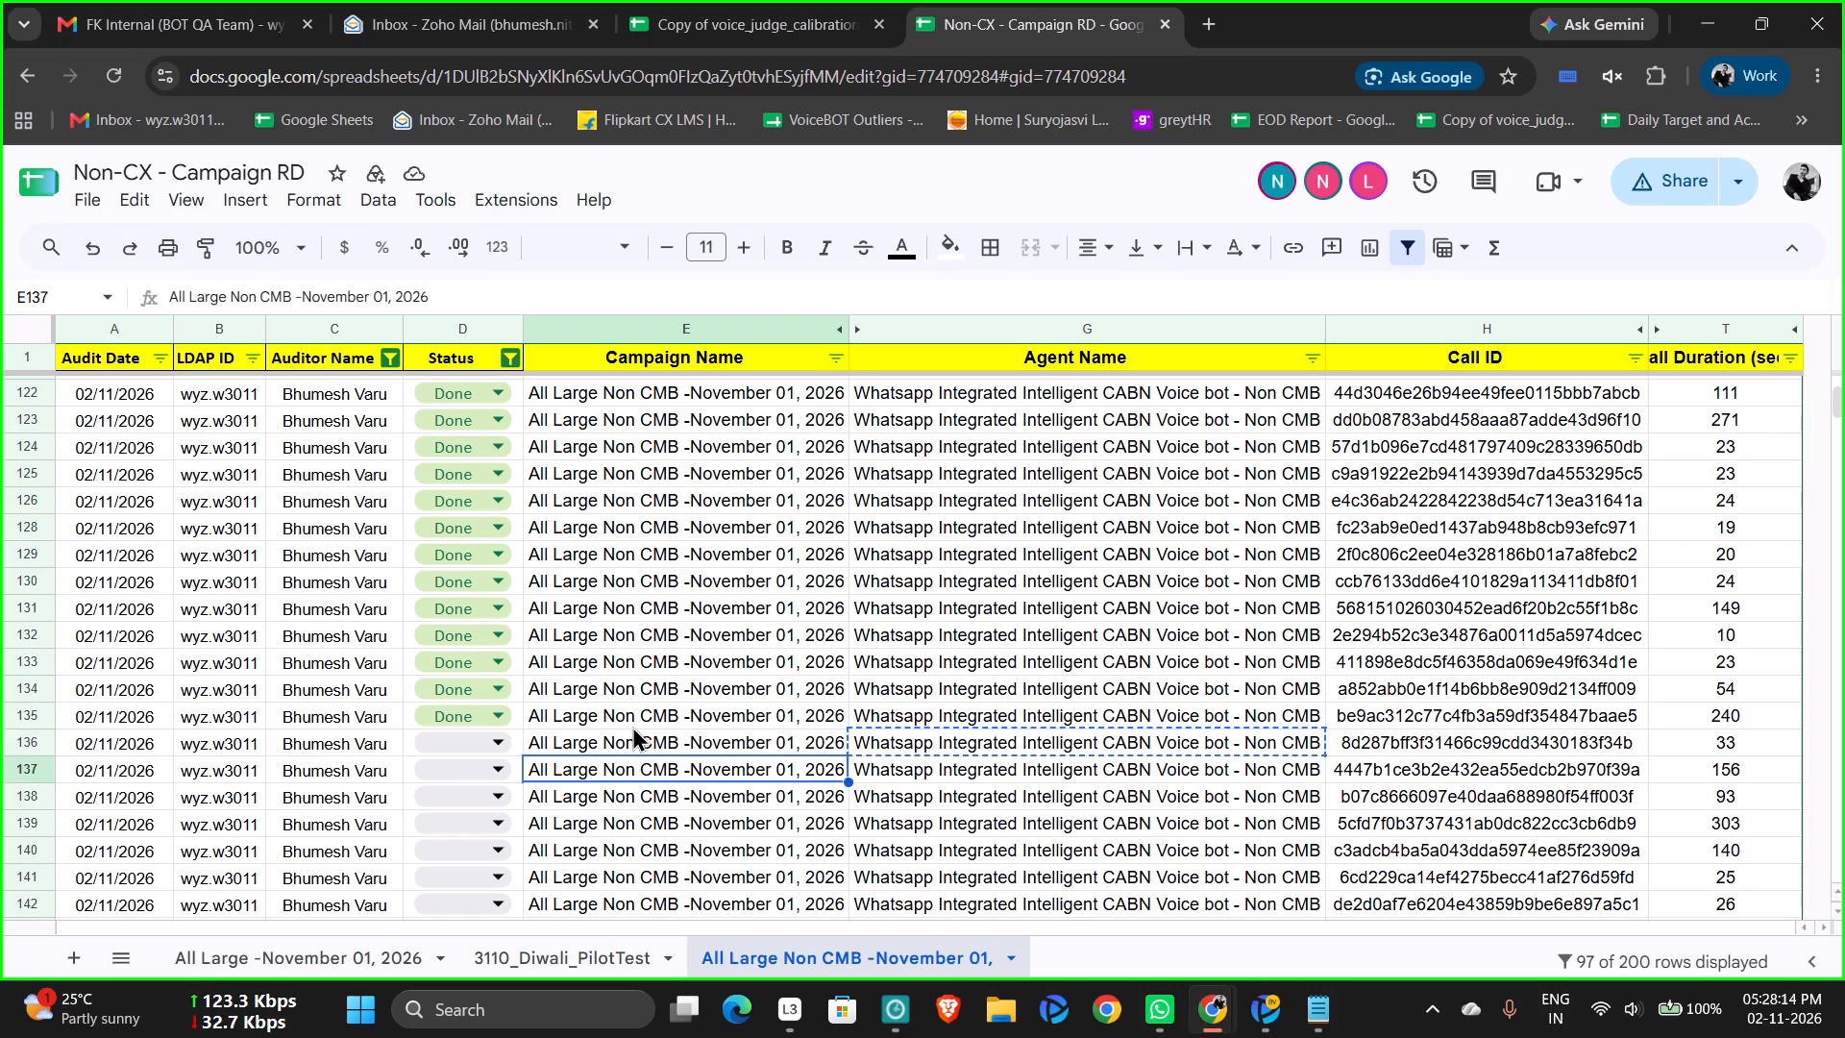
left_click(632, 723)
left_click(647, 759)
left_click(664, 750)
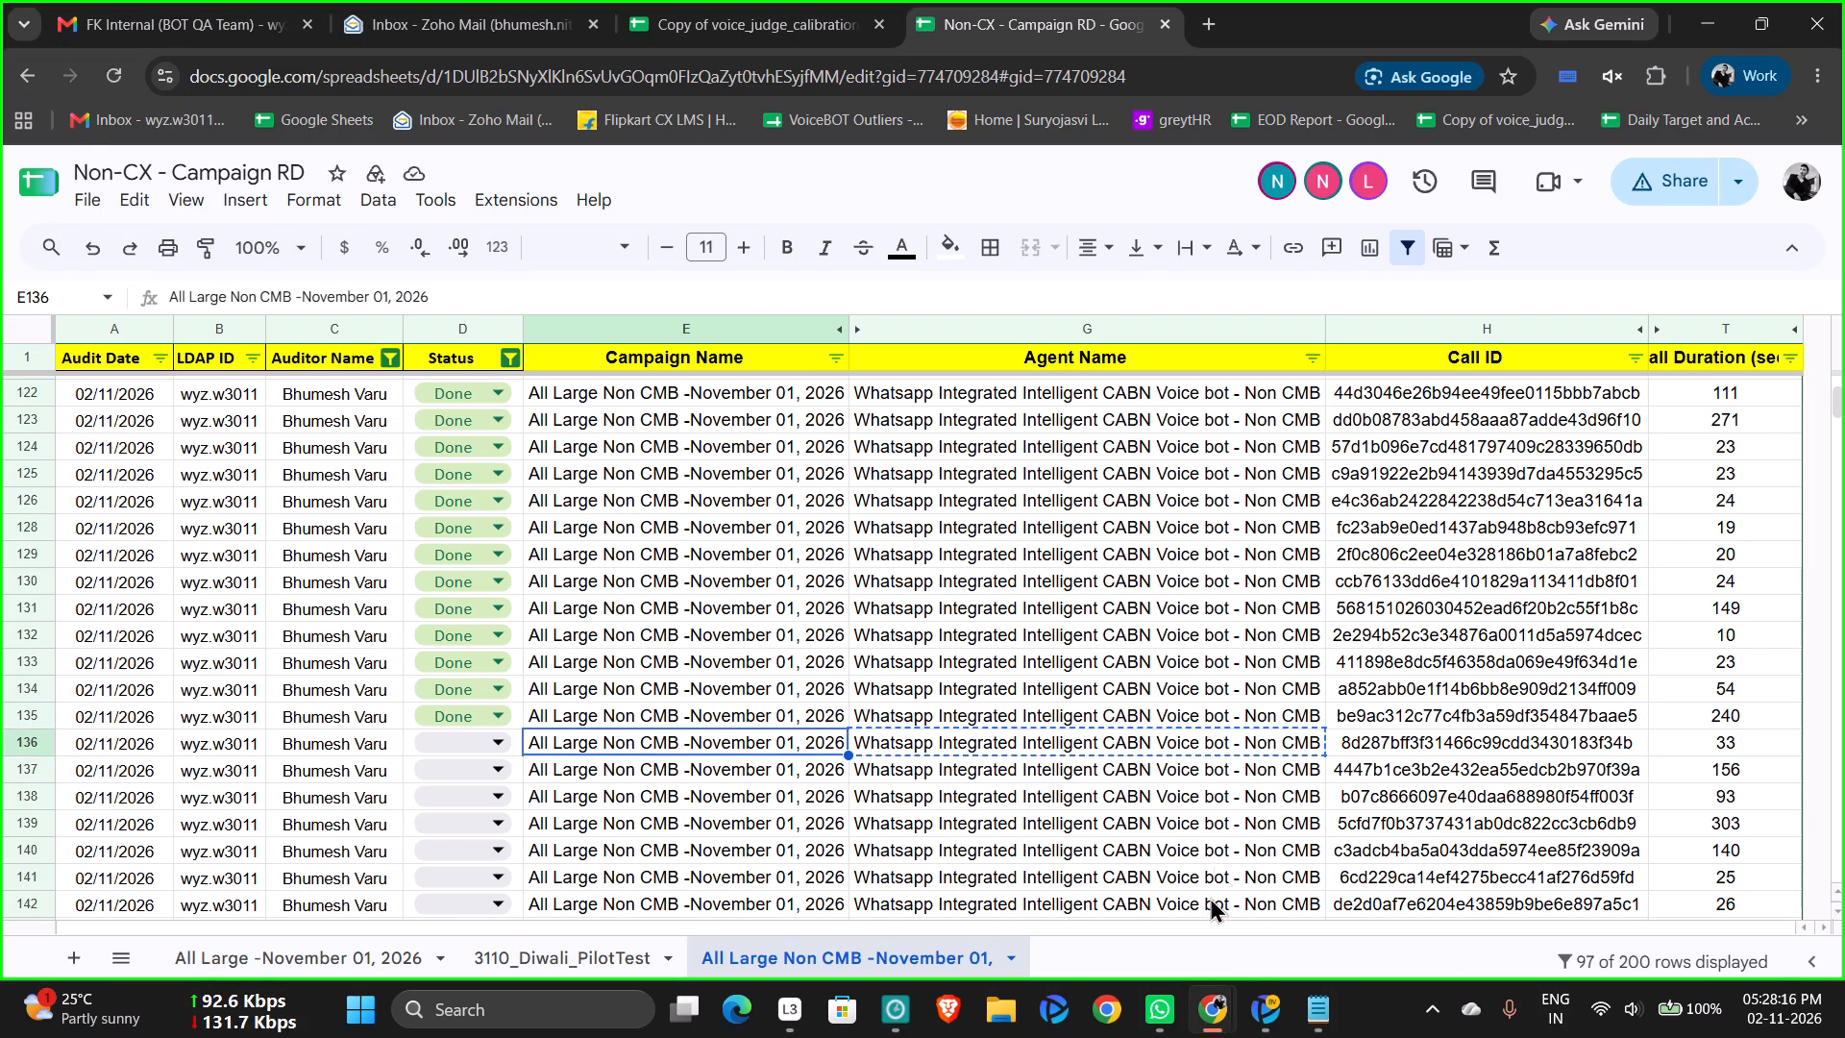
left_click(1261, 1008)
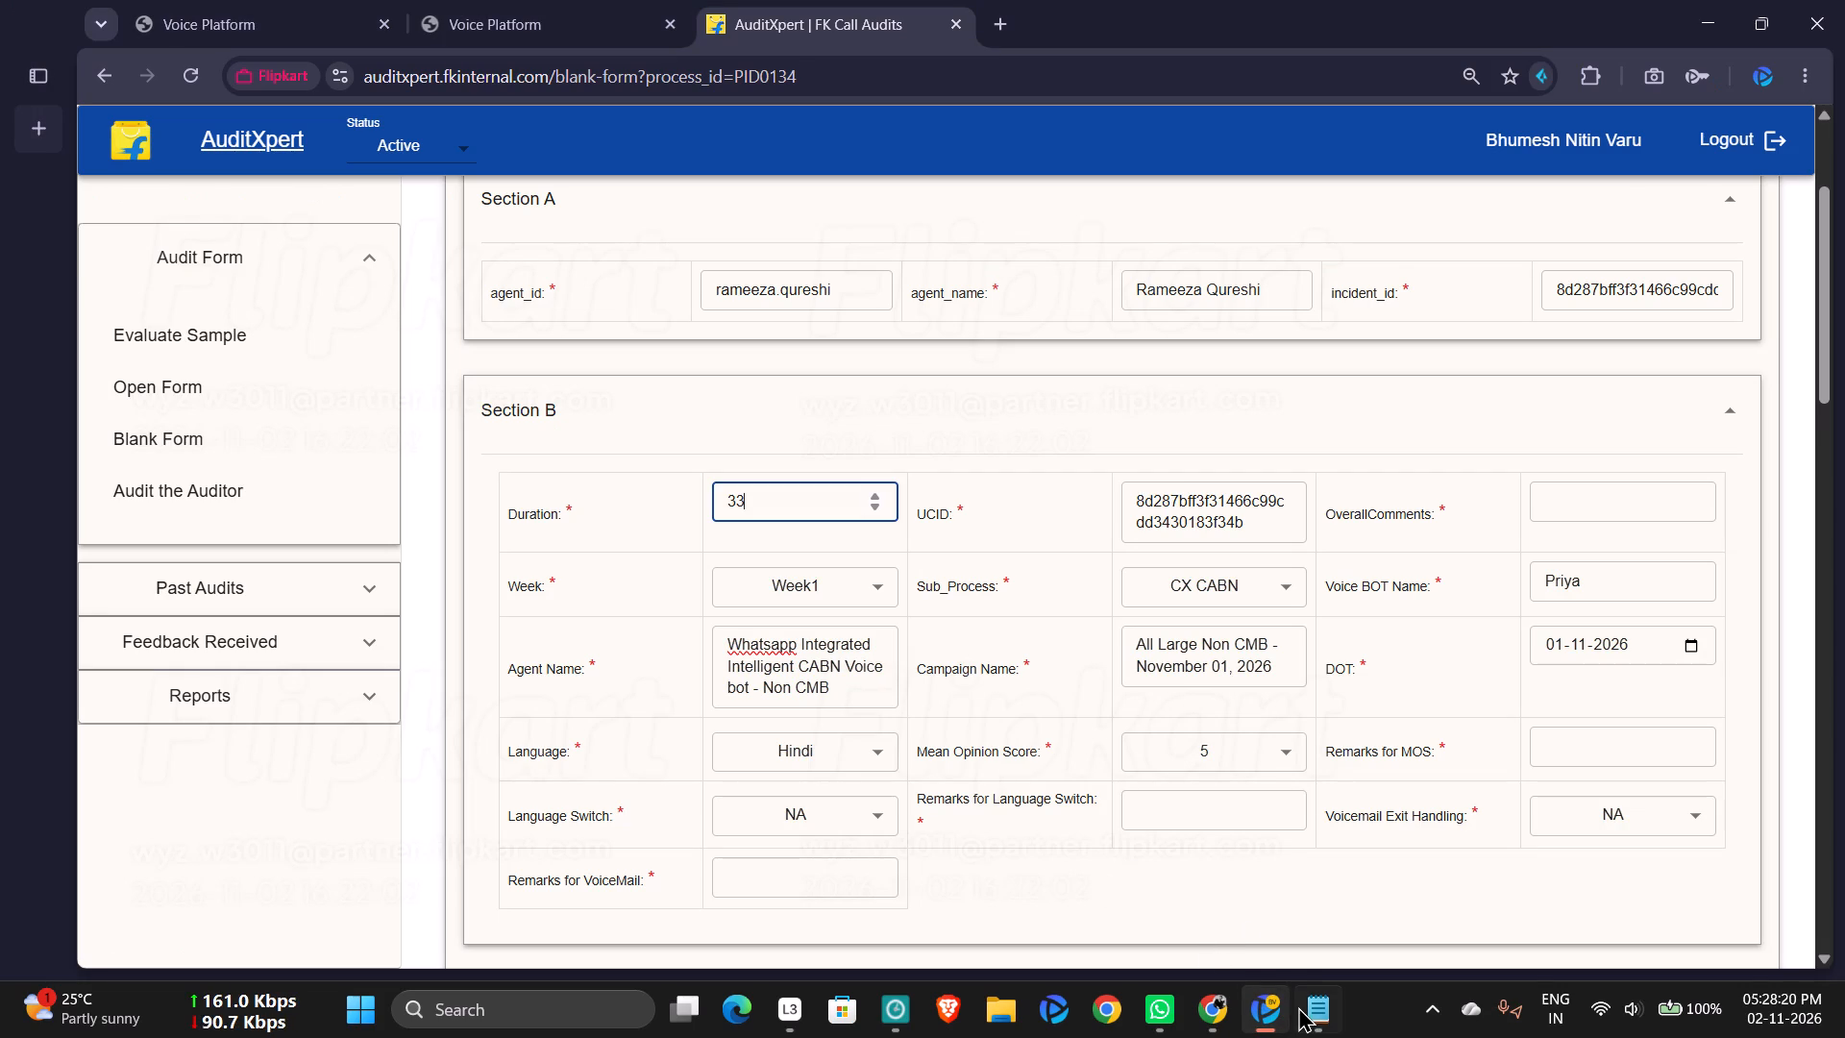
Copy row 136's Call ID from the campaign spreadsheet, search for it in the Voice Platform calls, and open that call's details in a new tab.
left_click(571, 22)
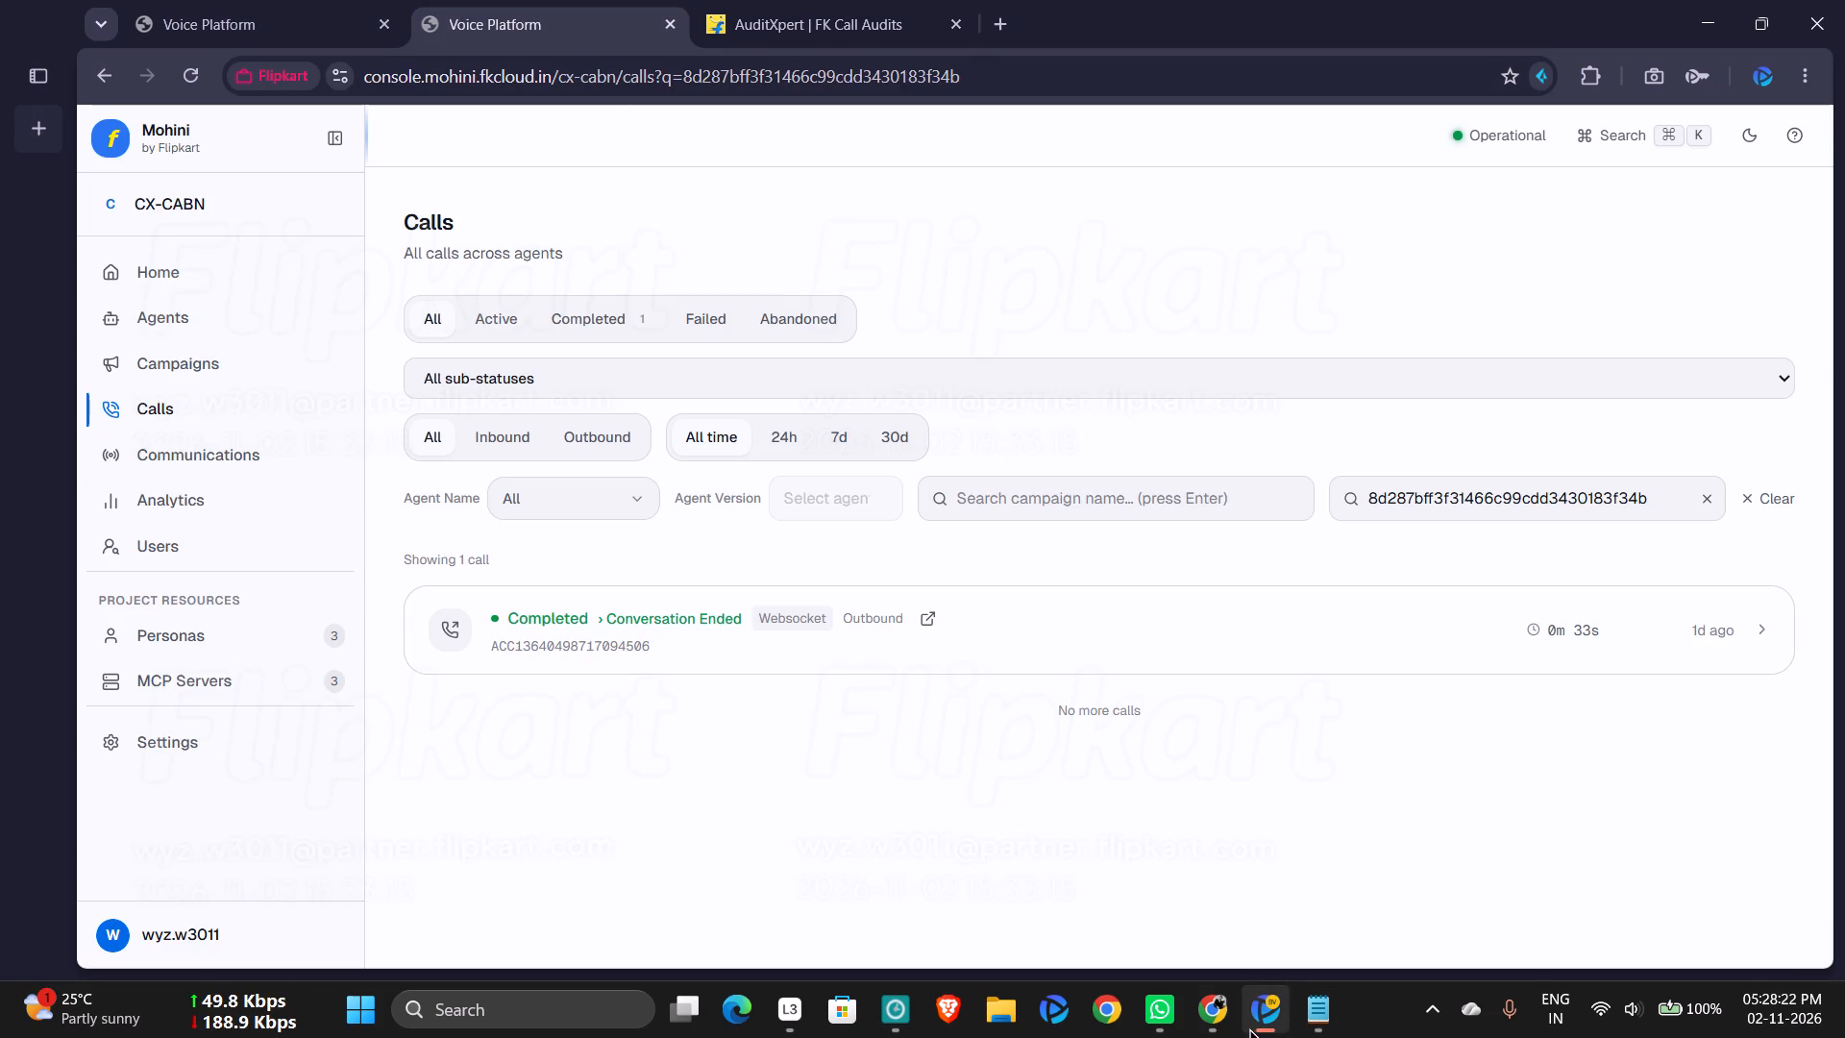
left_click(1227, 1019)
left_click(1133, 905)
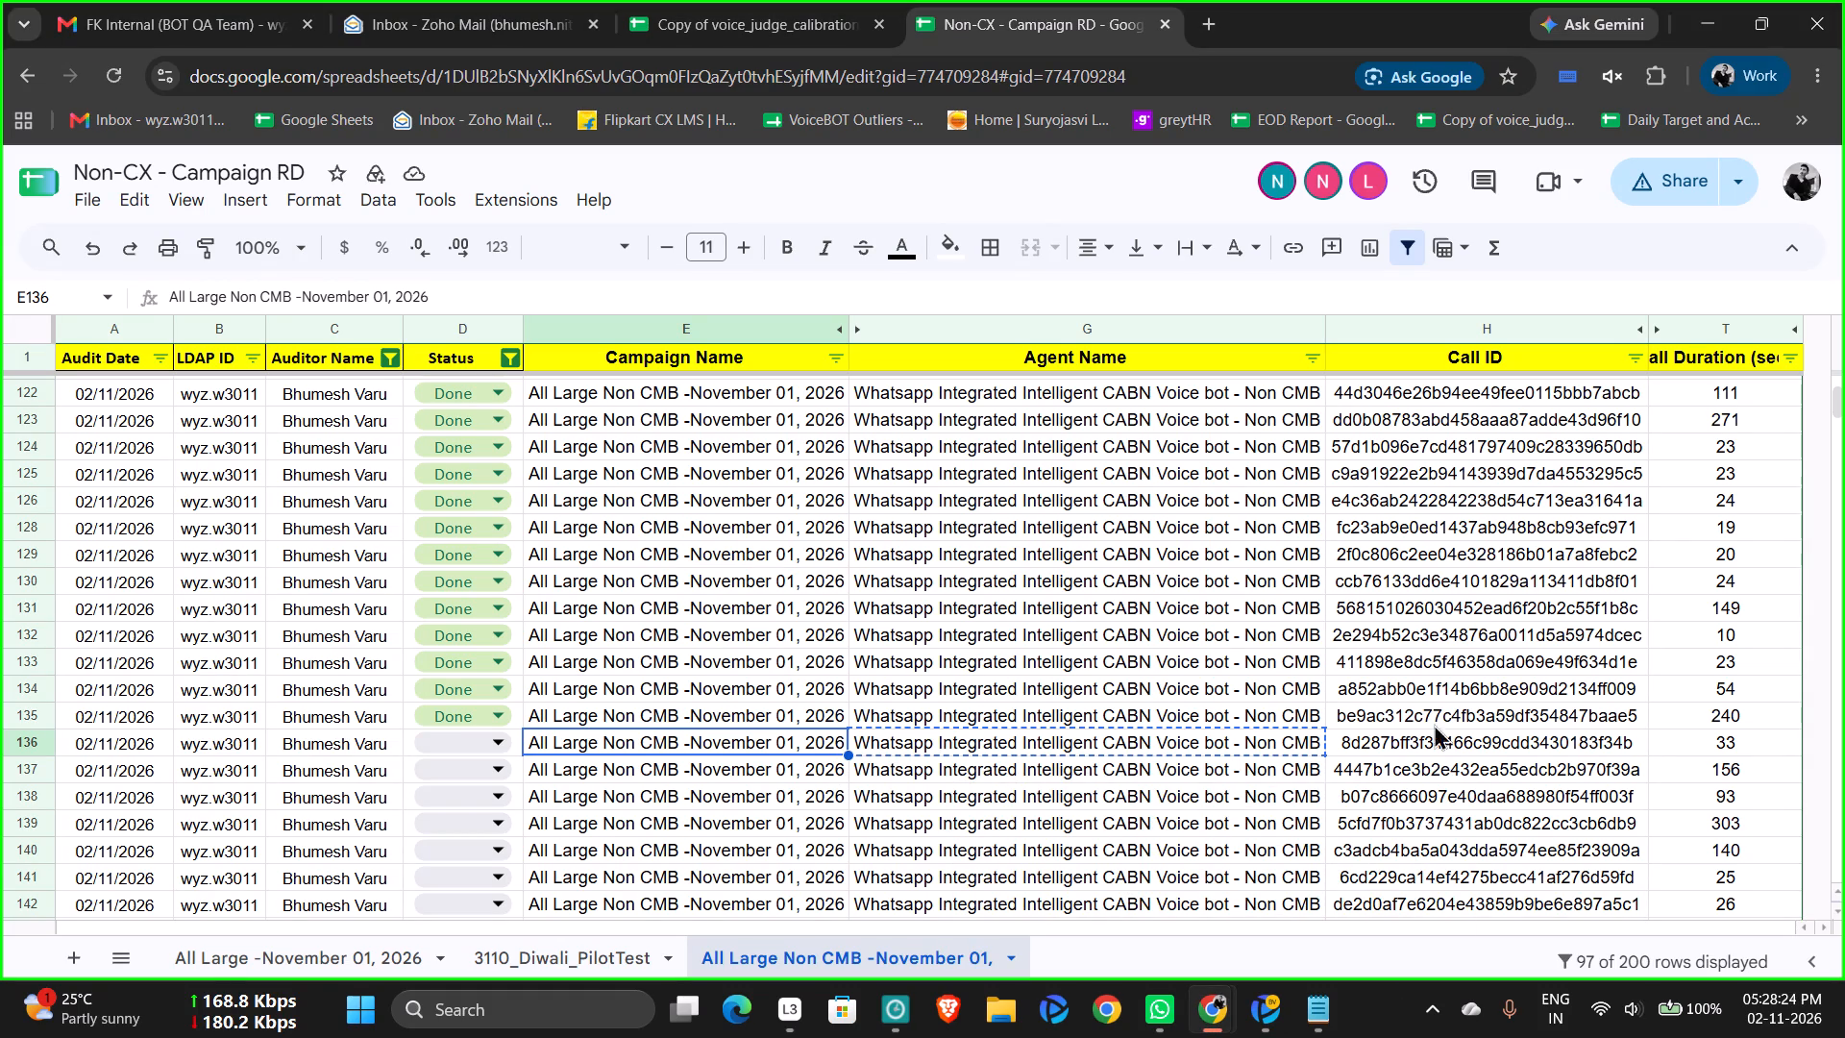
left_click(1447, 752)
key("ctrl+c")
left_click(1255, 1013)
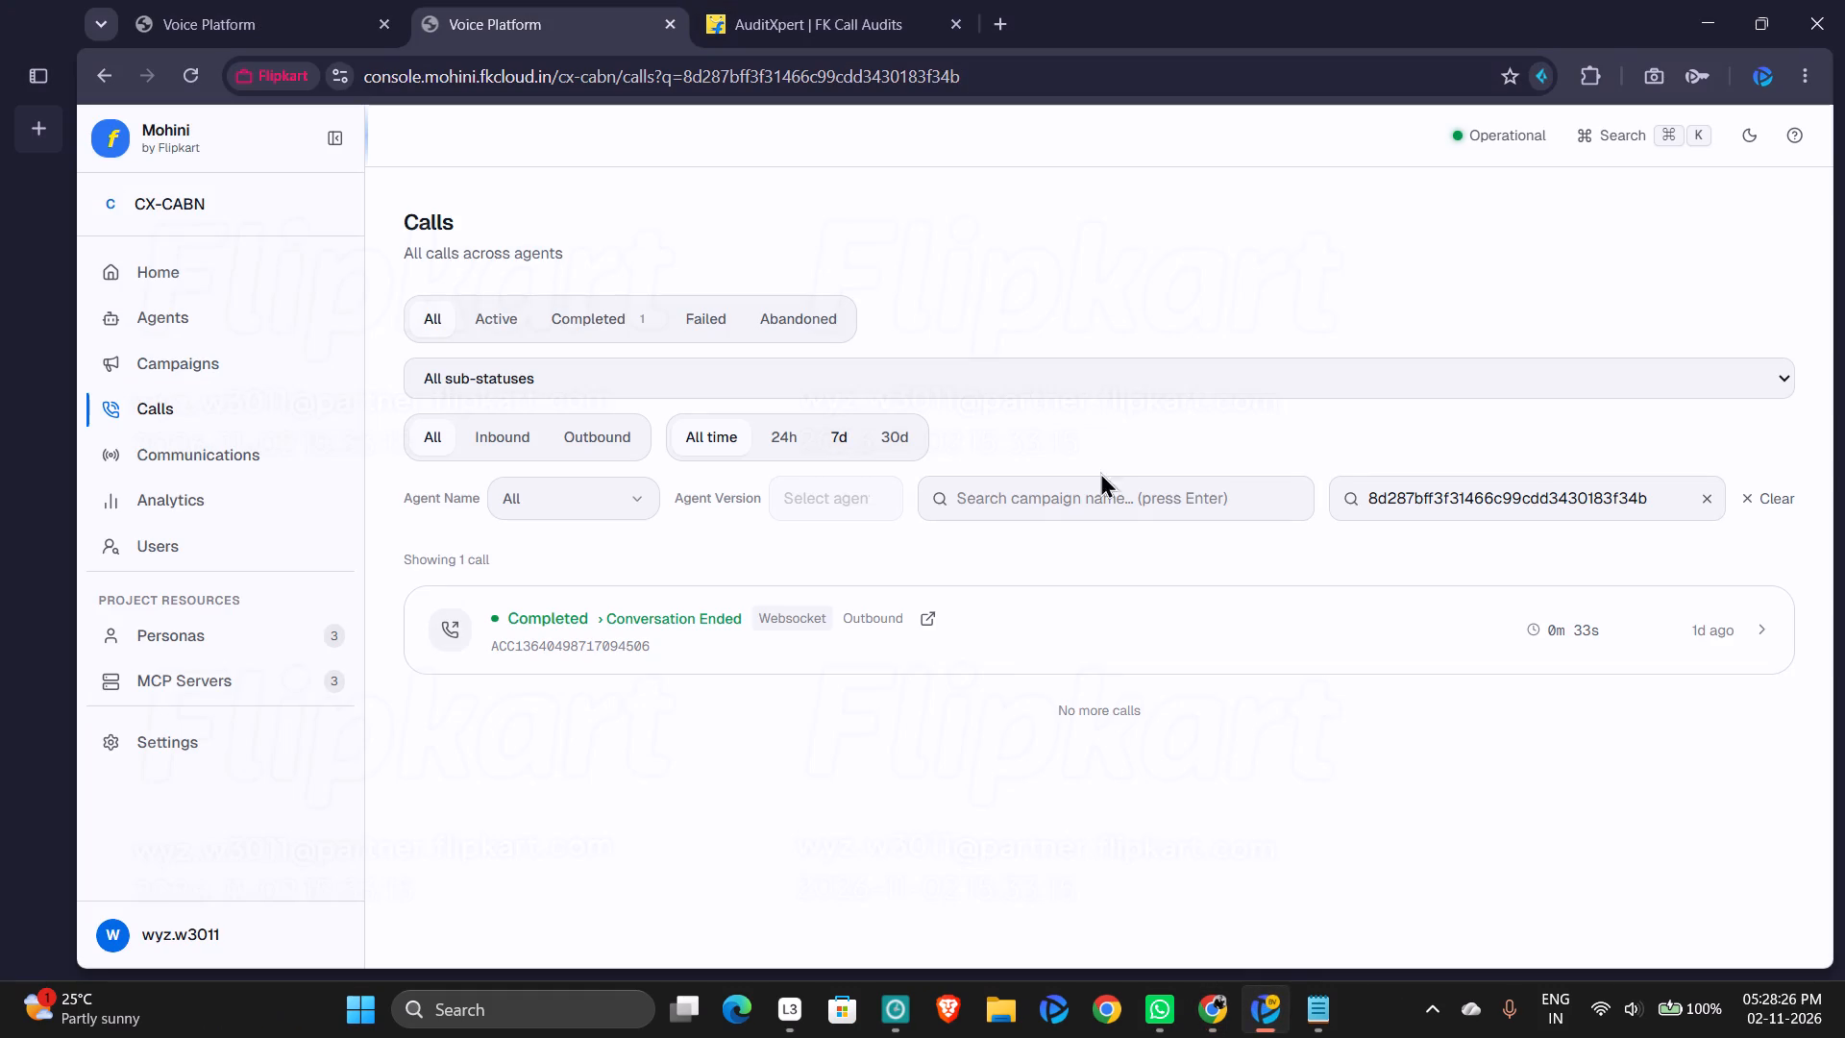
double_click(1471, 516)
key("ctrl+v")
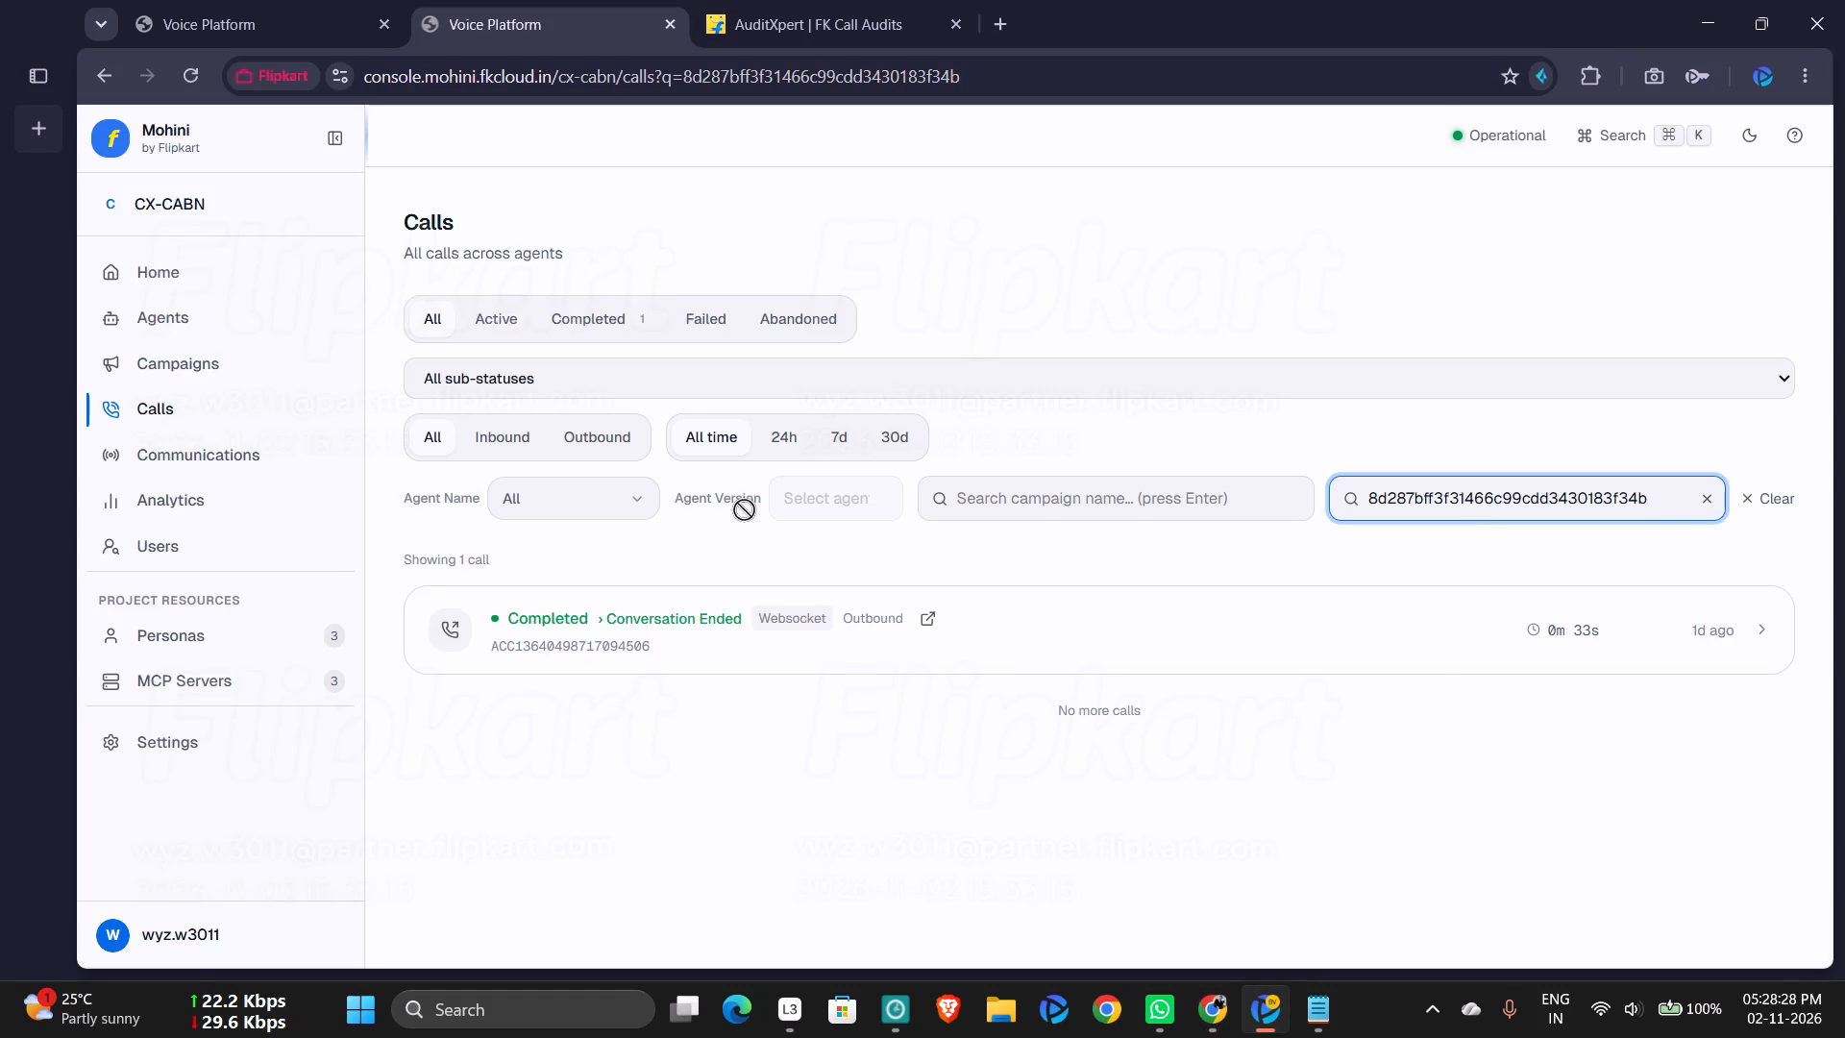
left_click(925, 620)
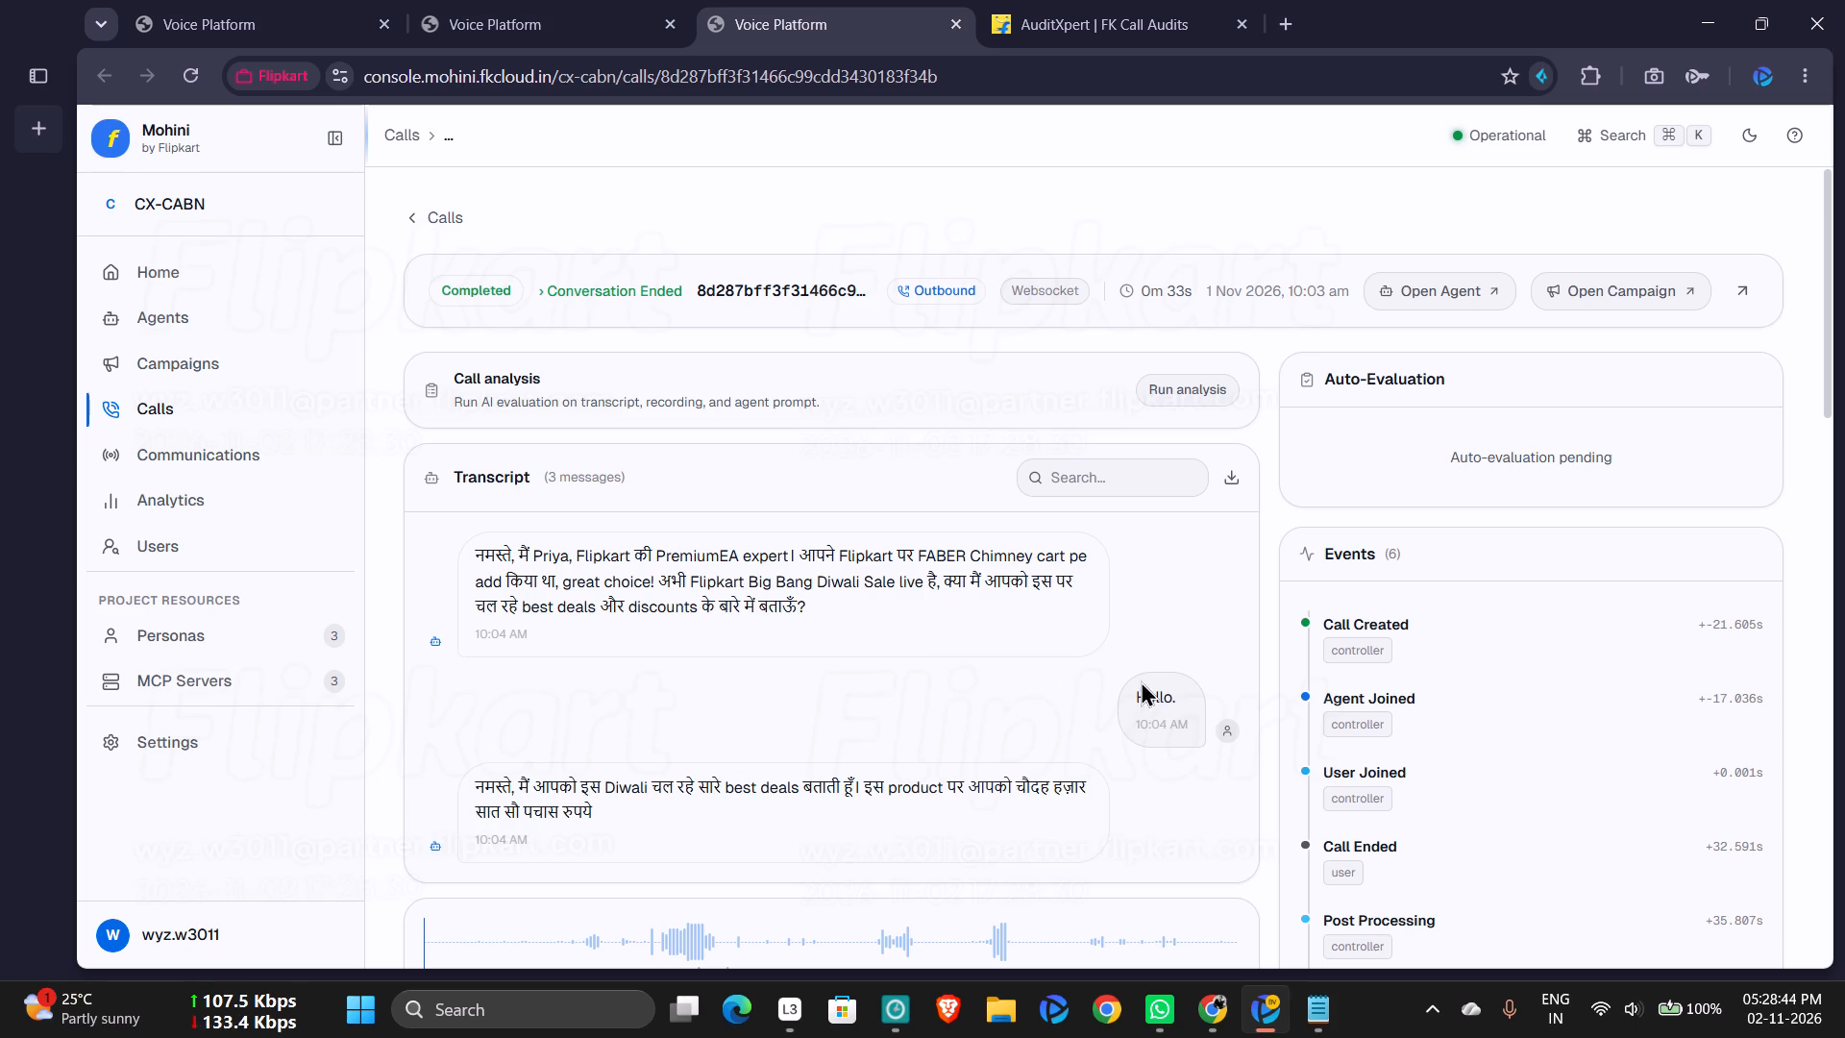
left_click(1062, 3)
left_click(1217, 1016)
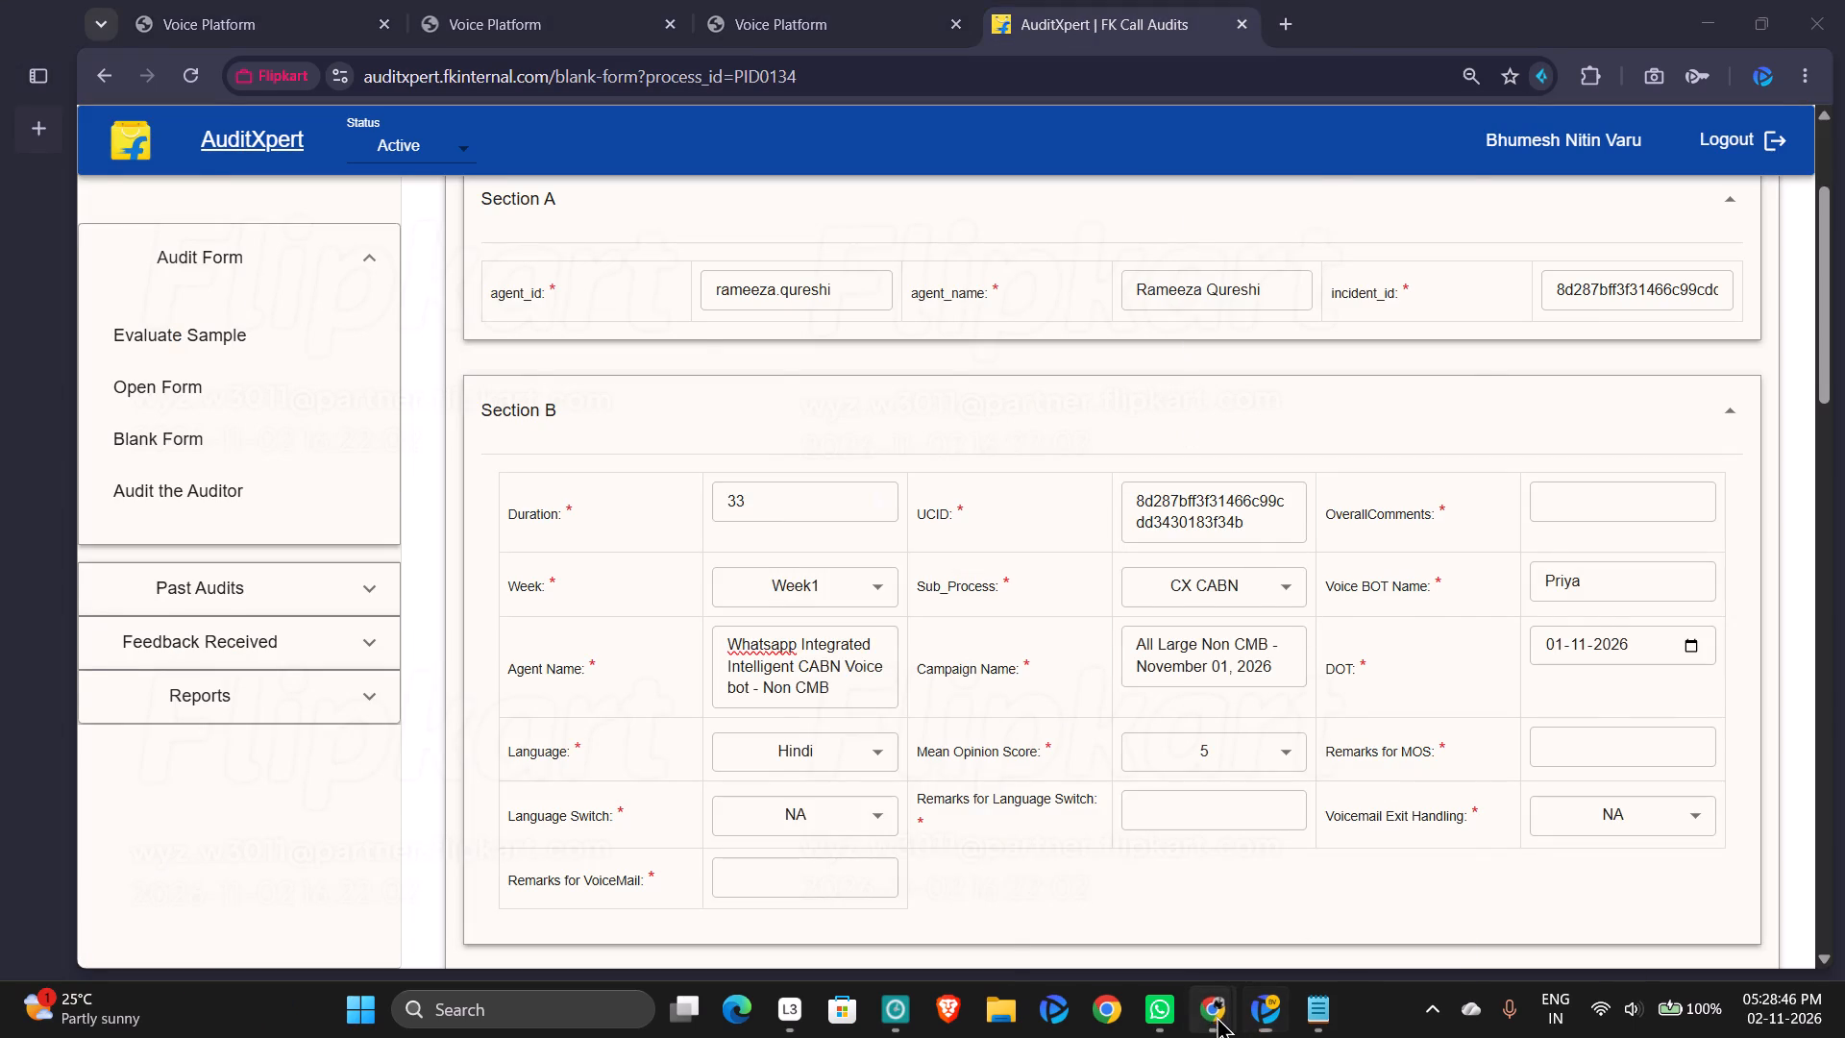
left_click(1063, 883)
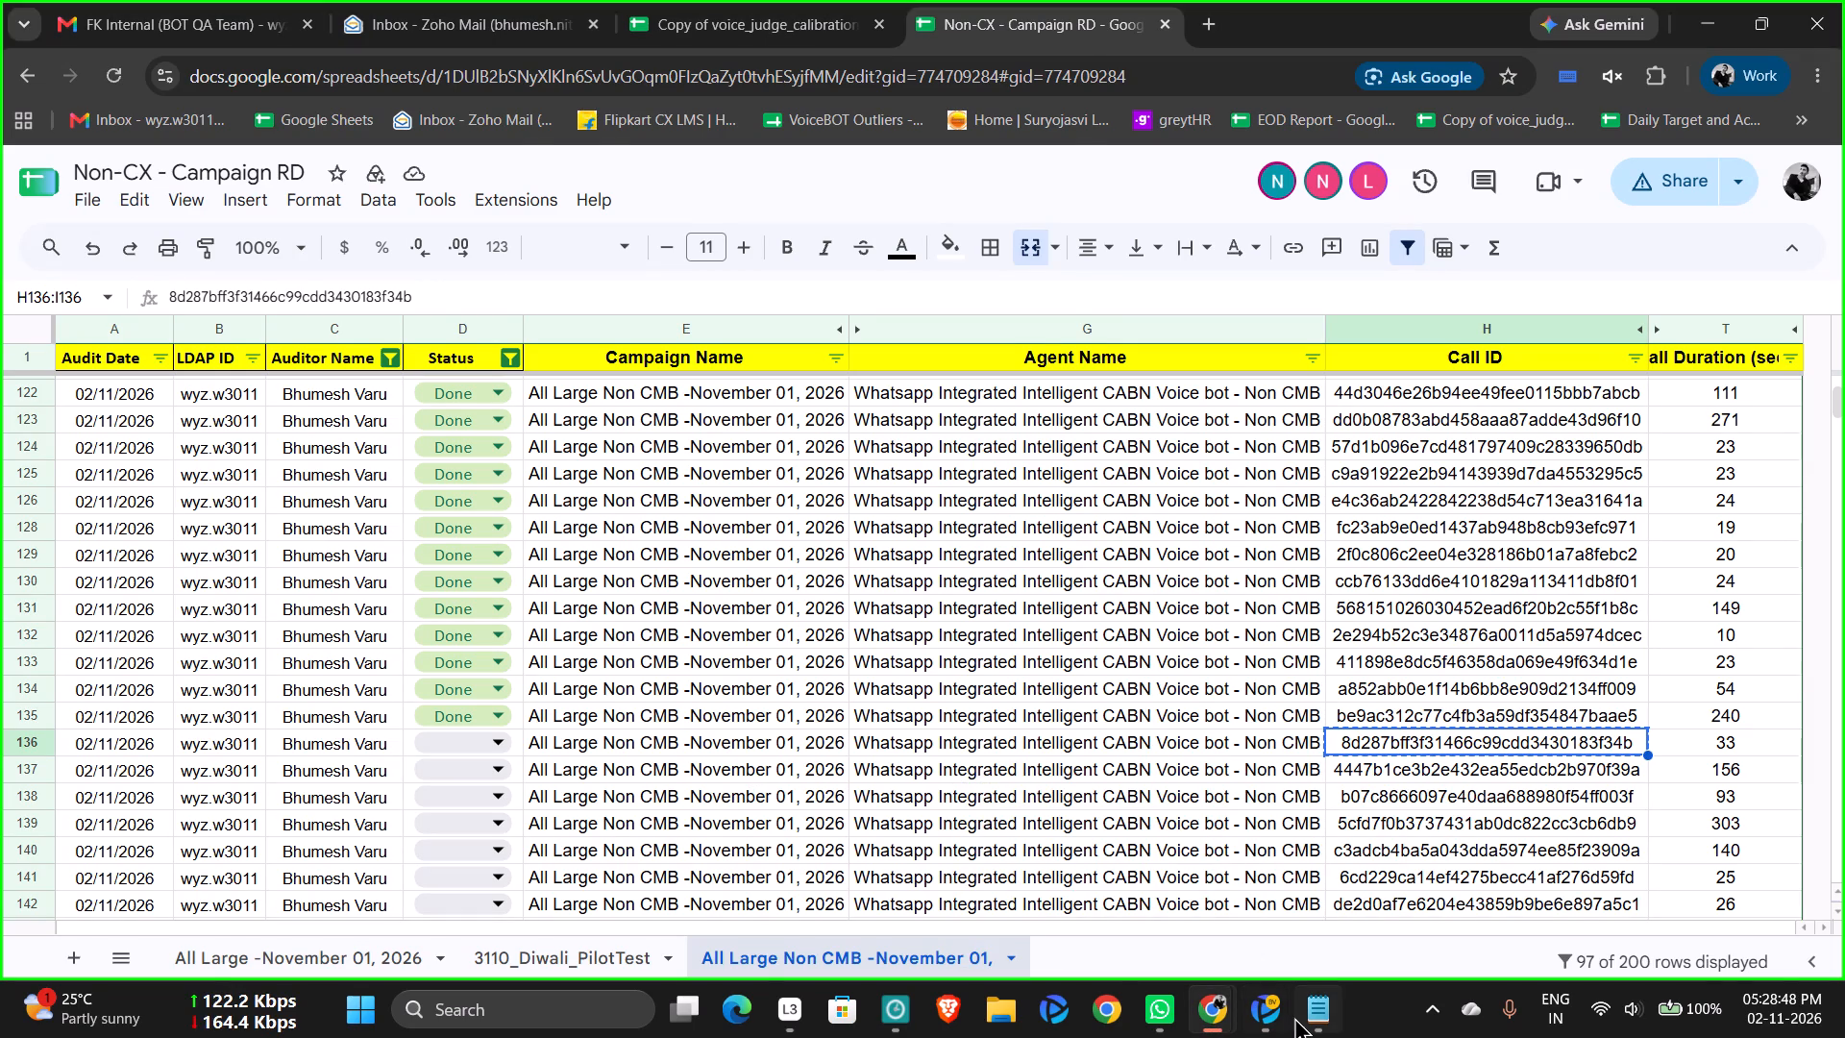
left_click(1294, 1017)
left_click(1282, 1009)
Return to the Voice Platform details of call 8d287bff3f31466c99cdd3430183f34b and listen to its recording.
left_click(890, 17)
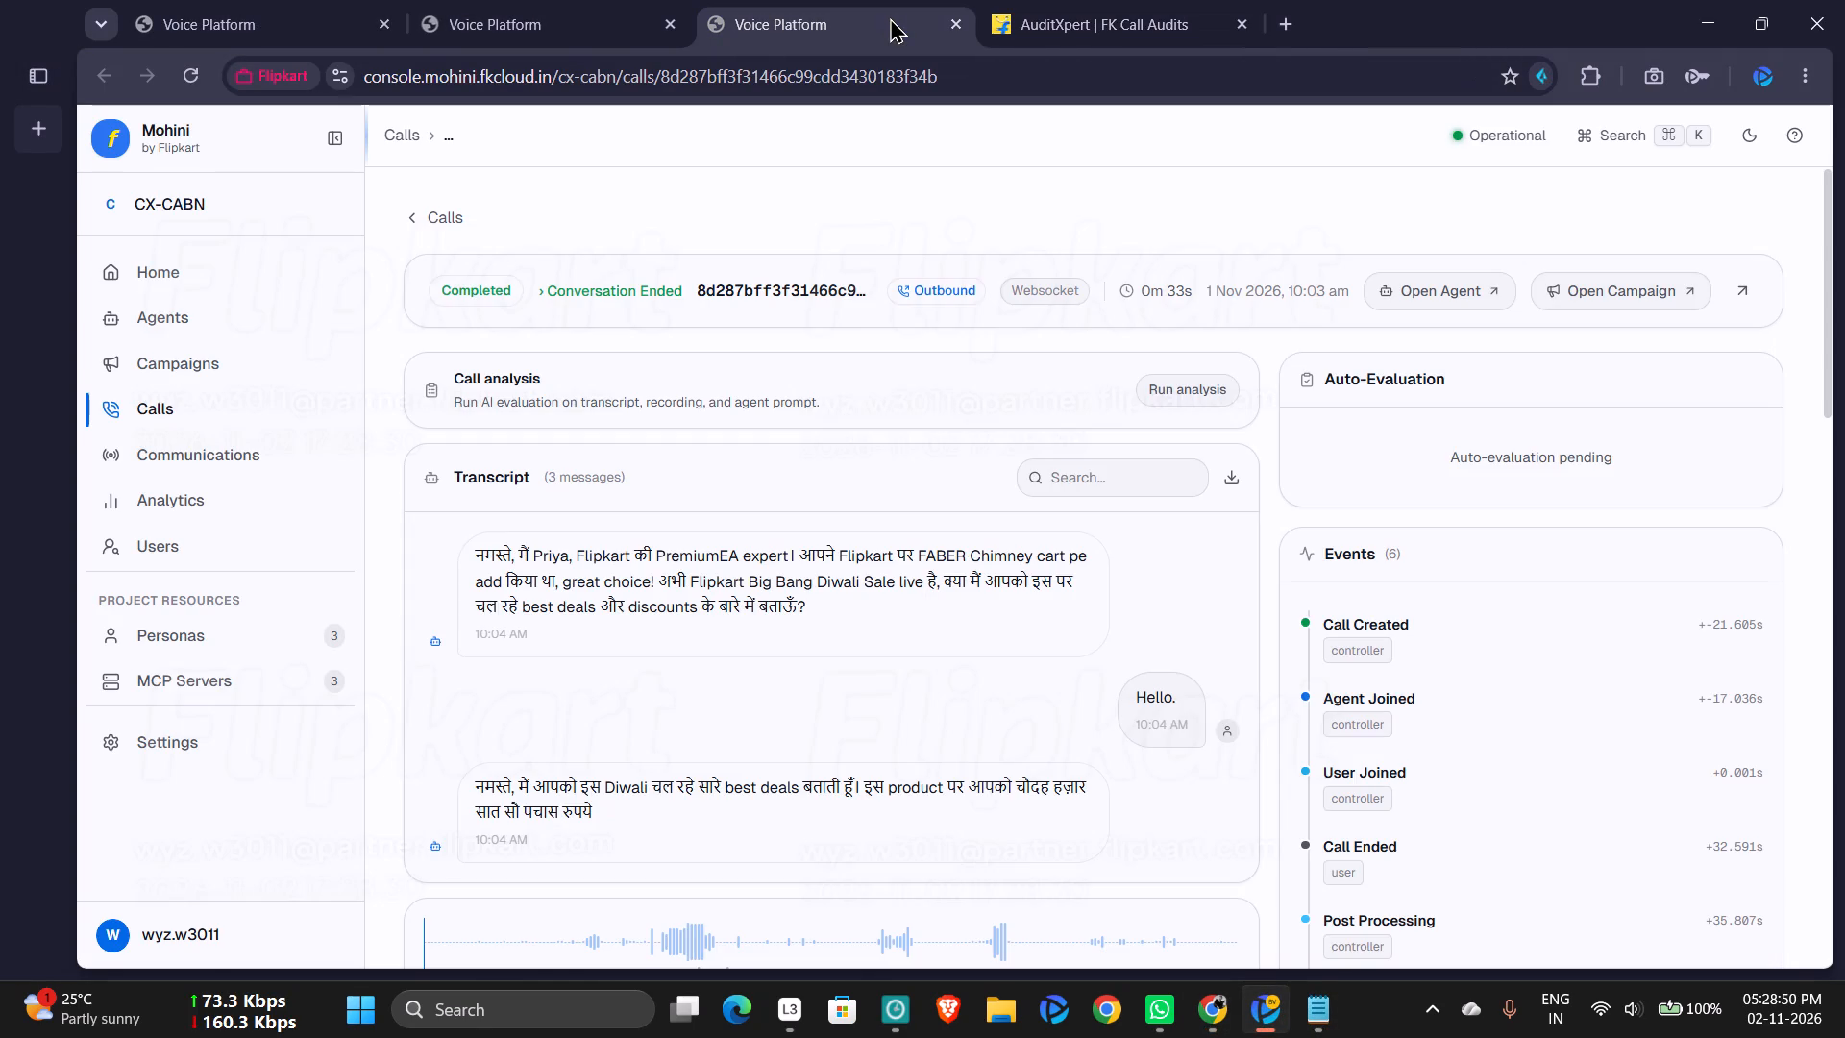
scroll(1062, 293, "down", 2)
left_click(435, 557)
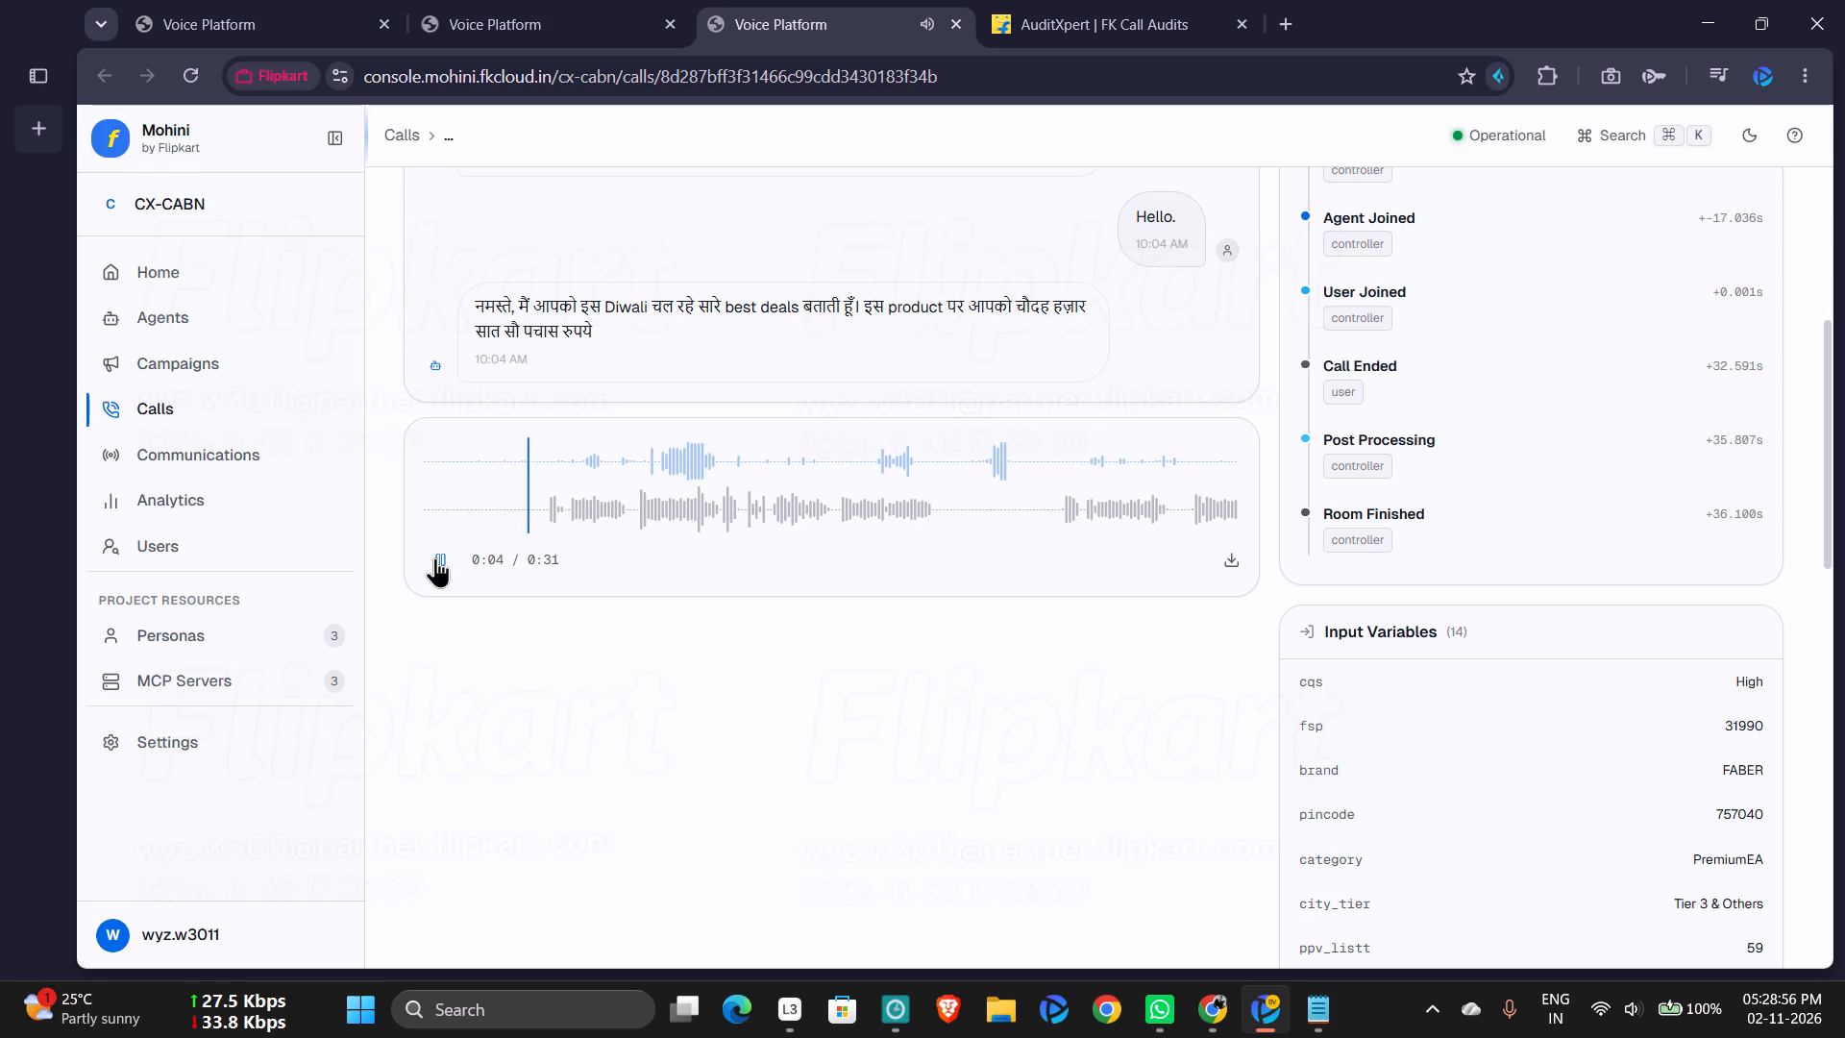
left_click(435, 557)
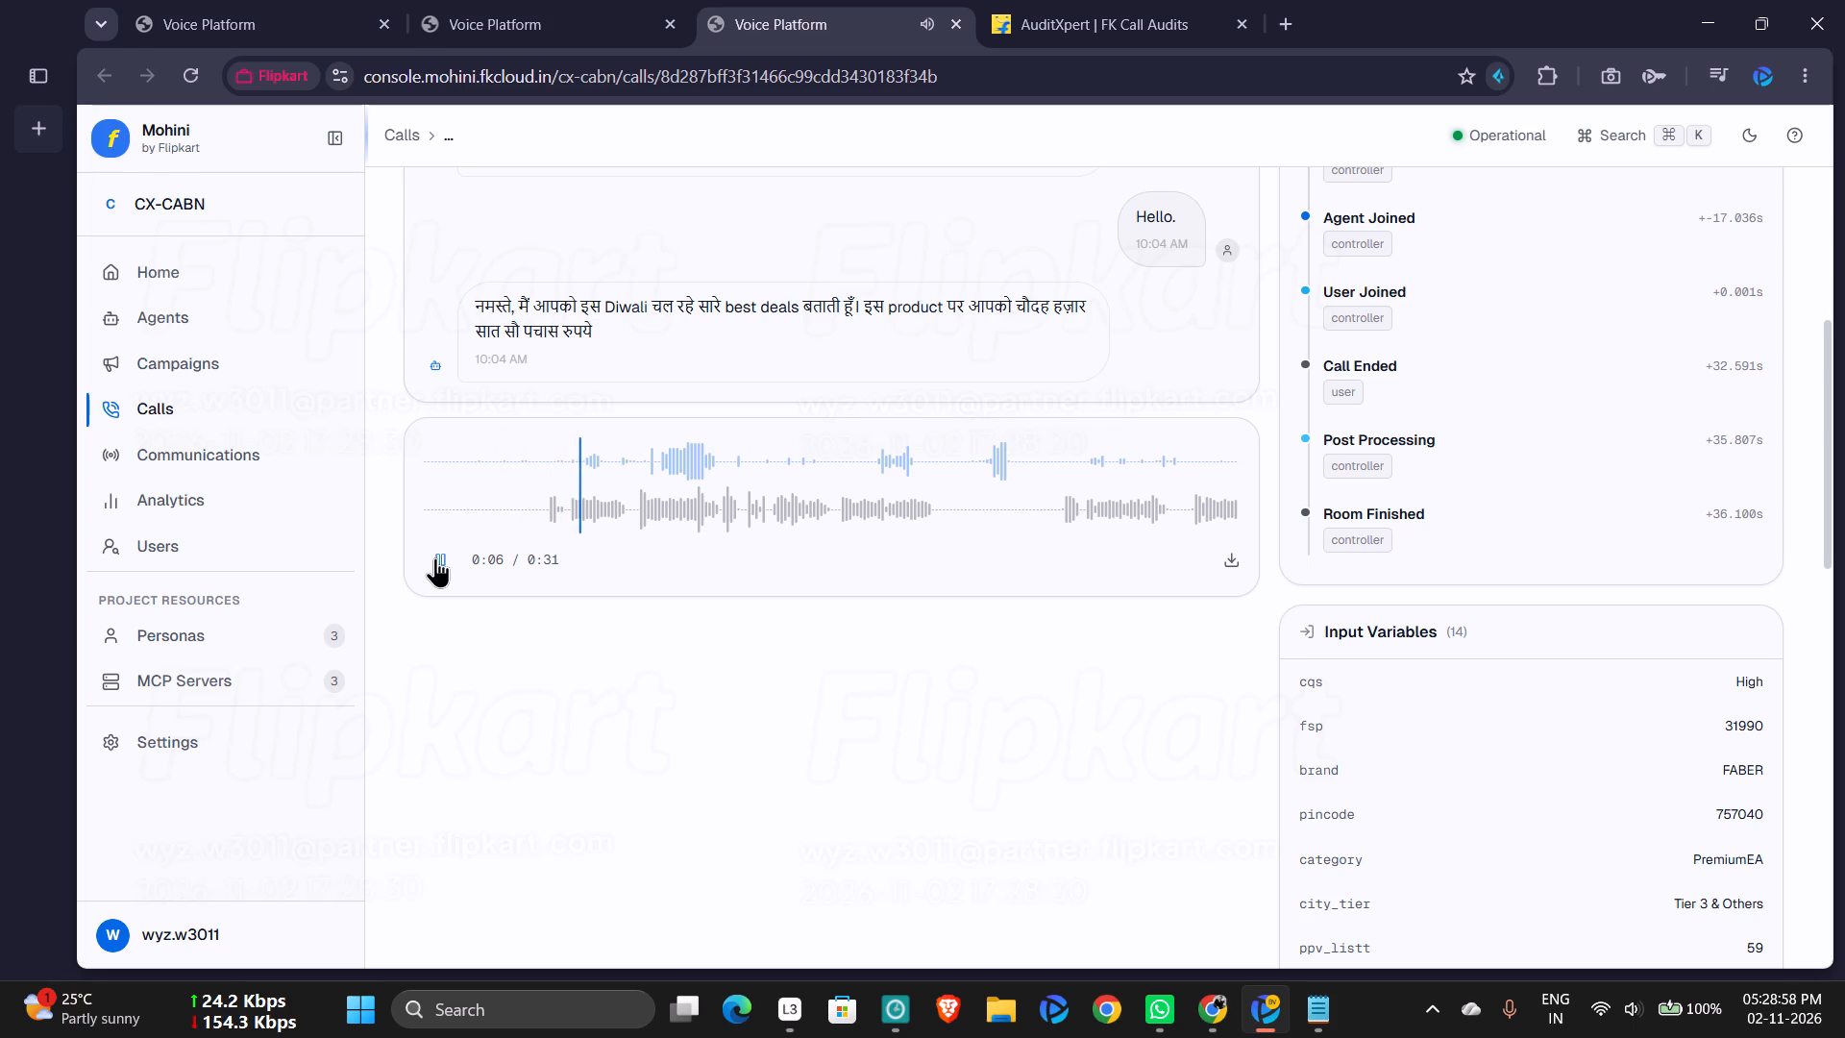
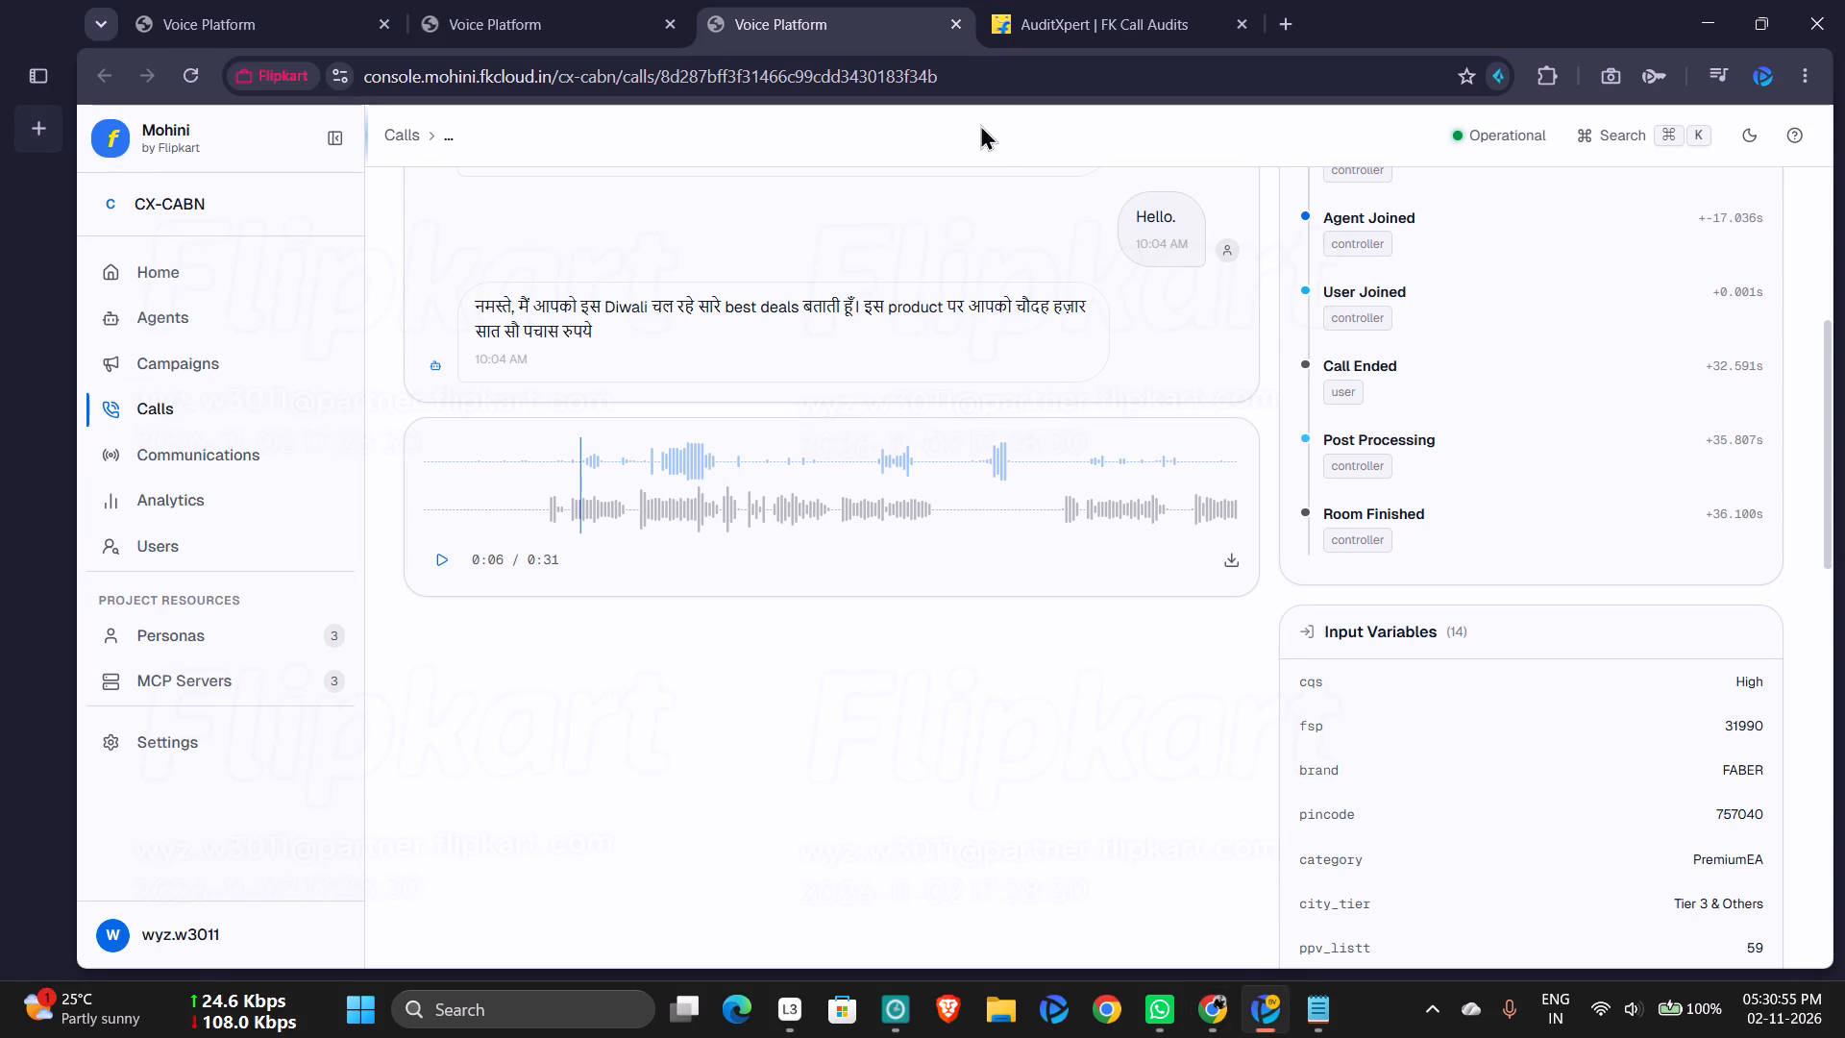
Play the call recording, skipping ahead through its later parts to hear the rest of the conversation.
left_click(523, 508)
left_click(451, 558)
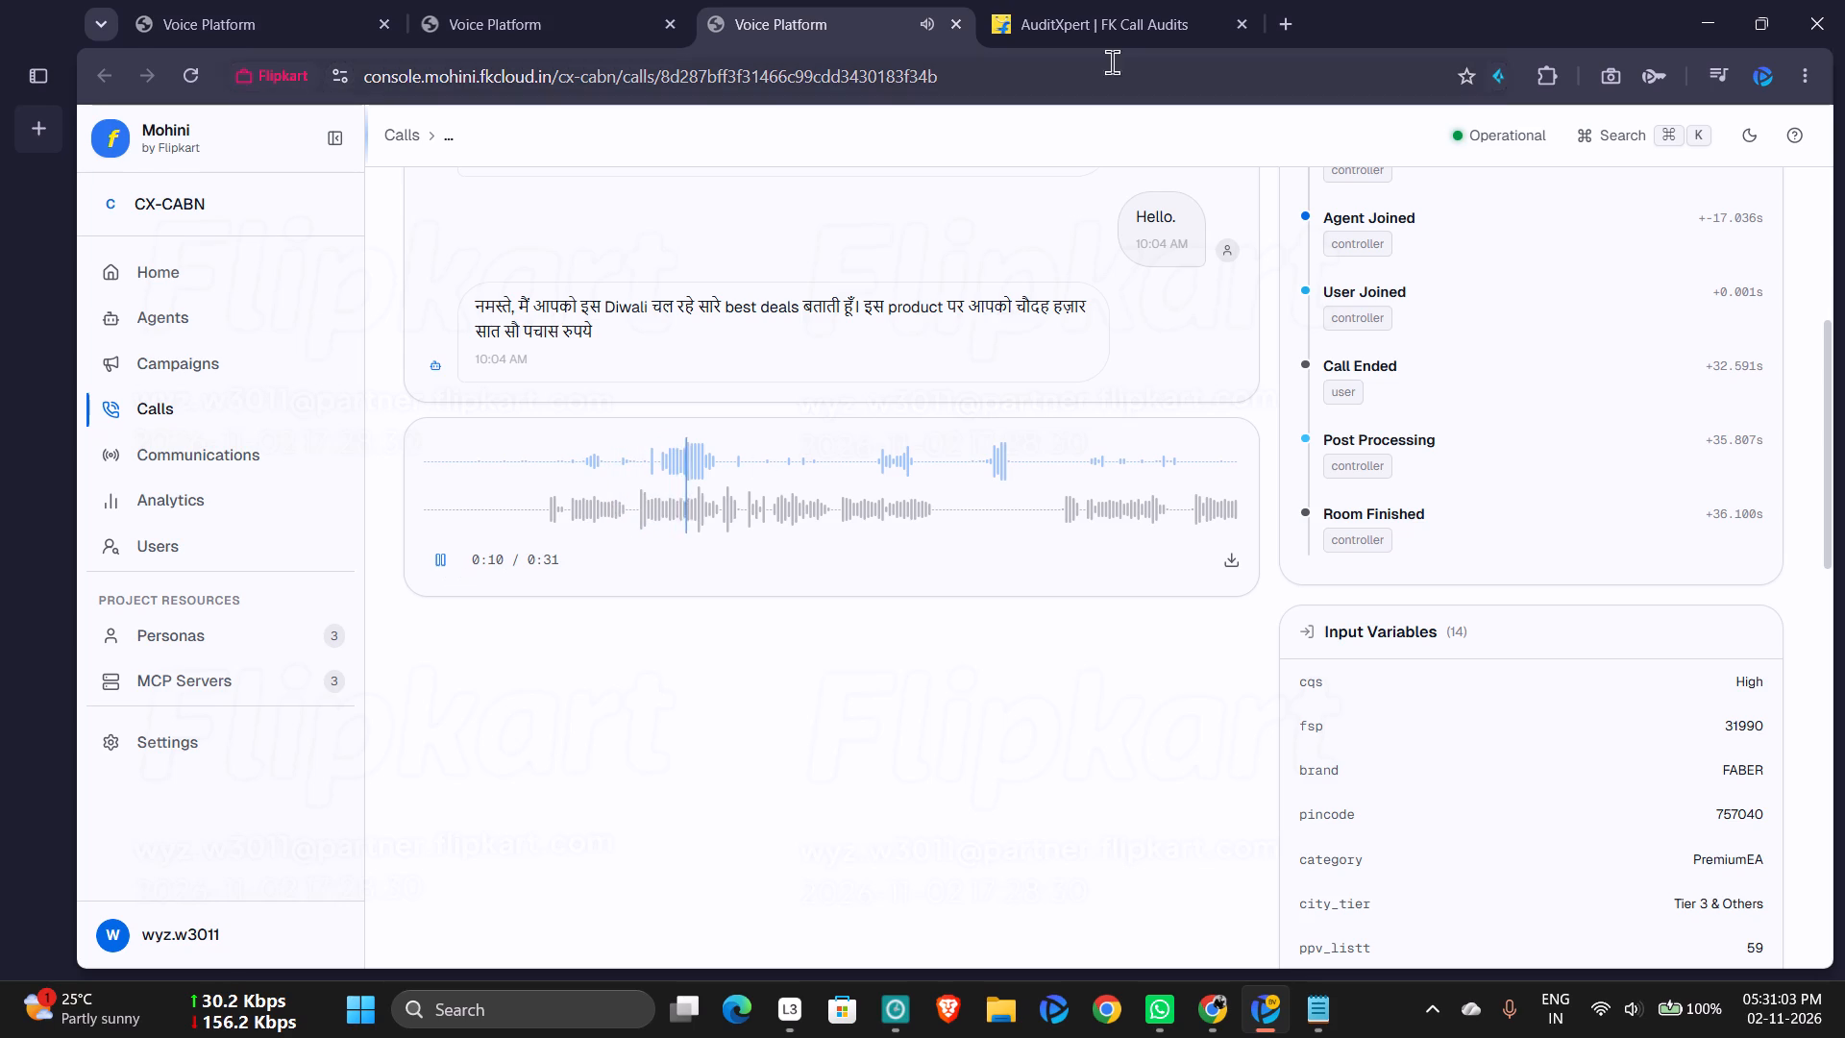
left_click(880, 488)
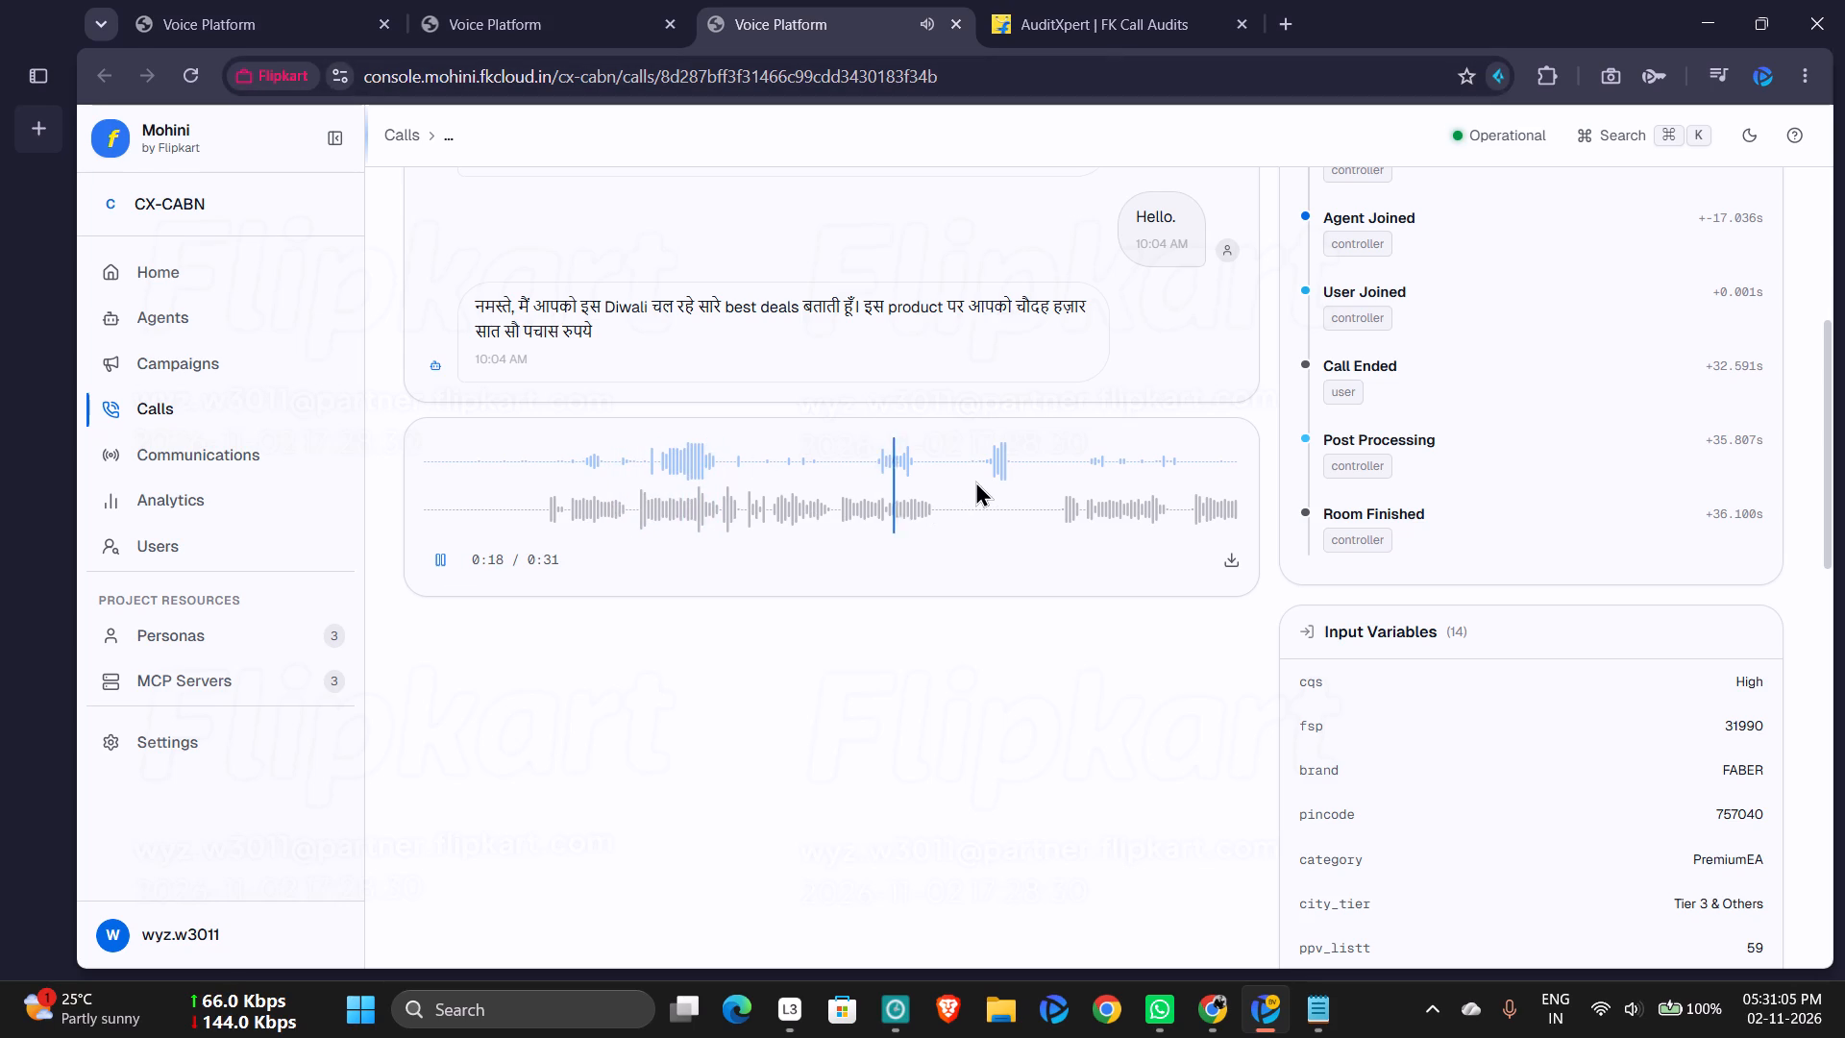
left_click(977, 479)
left_click(1084, 34)
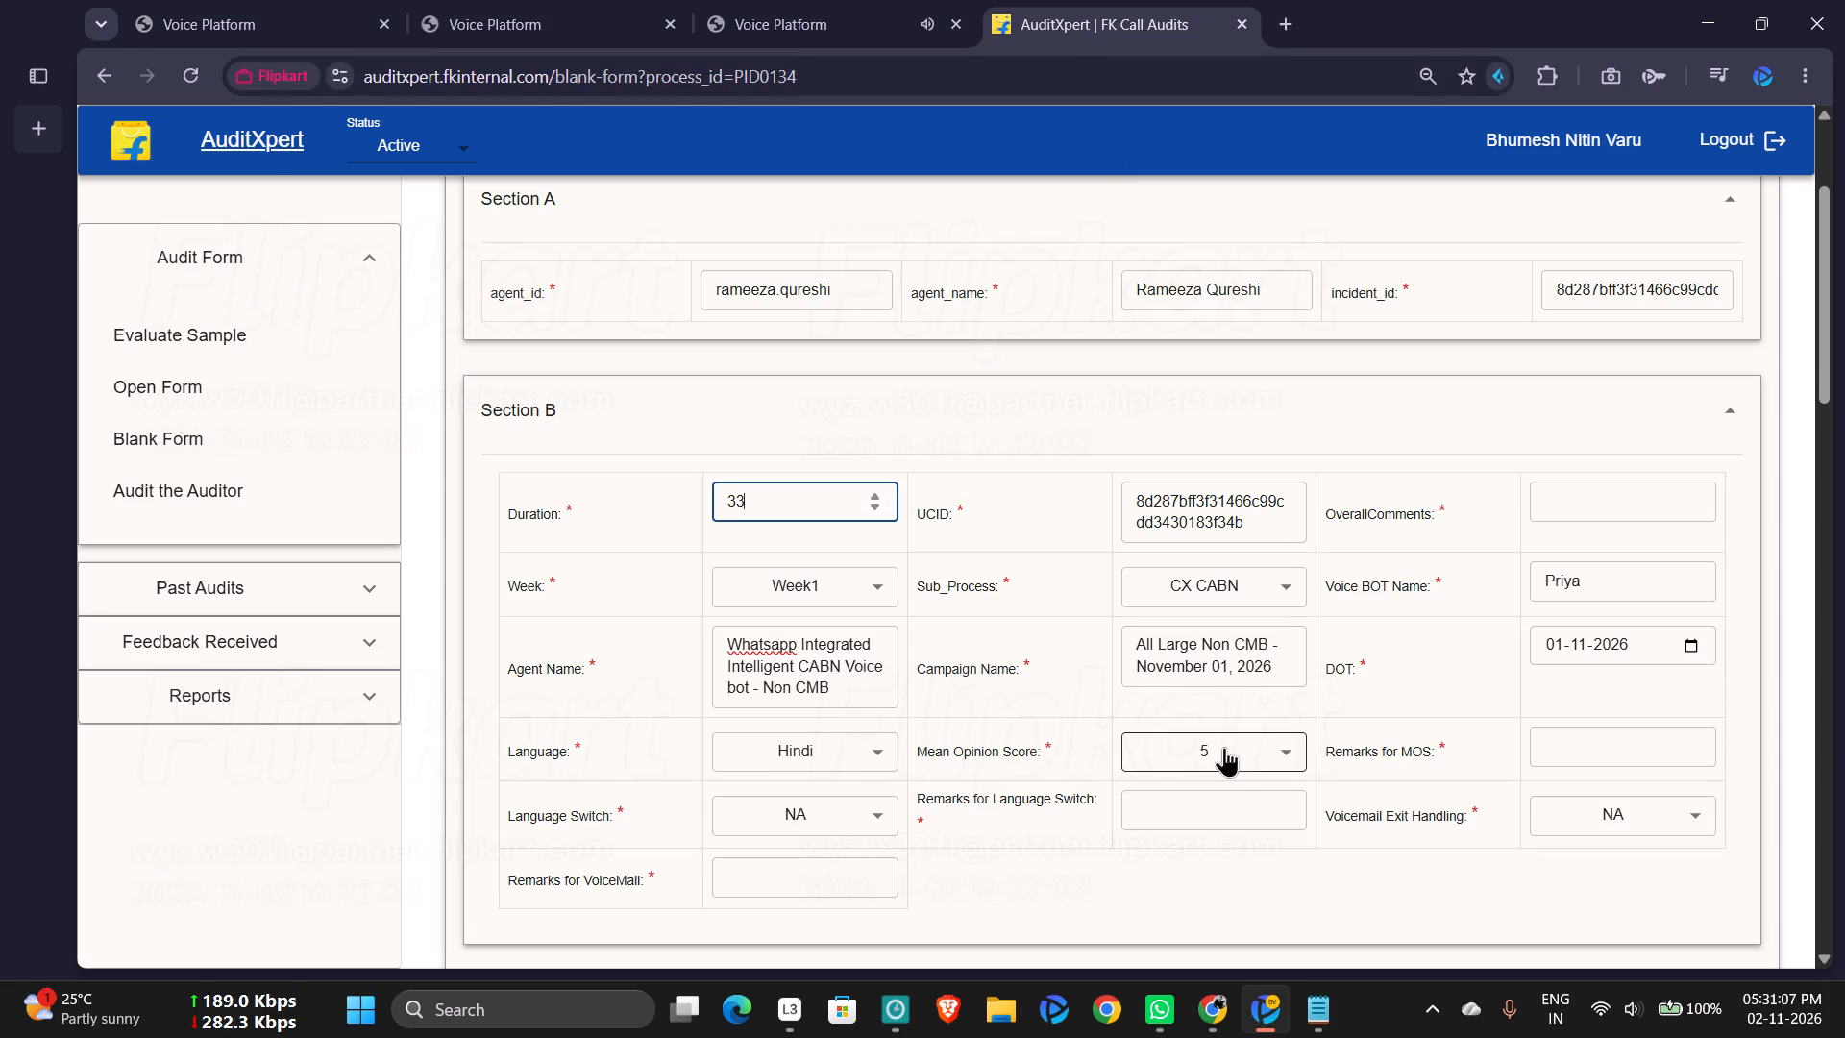
left_click(847, 44)
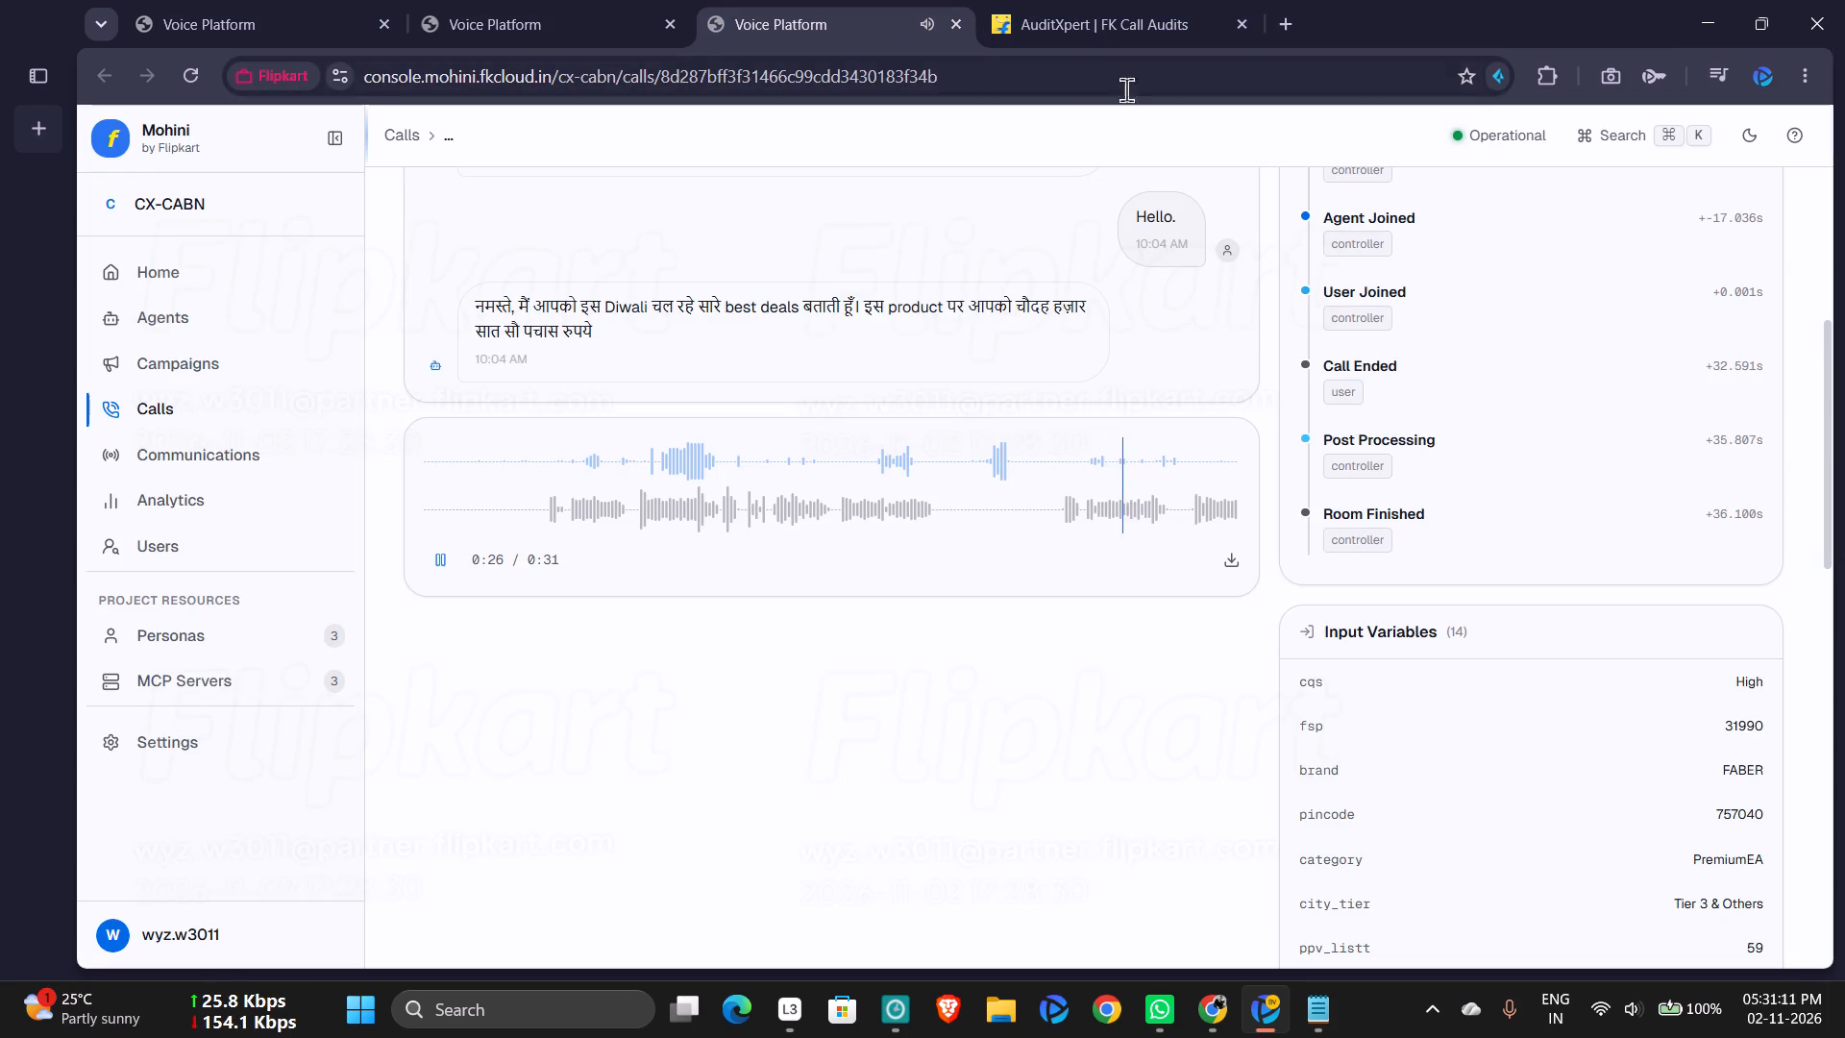
Copy the remark '"Hello" does not capture the language match of the Customer on call.' from Judge Model 2.txt into Remarks for Language Switch.
left_click(1108, 38)
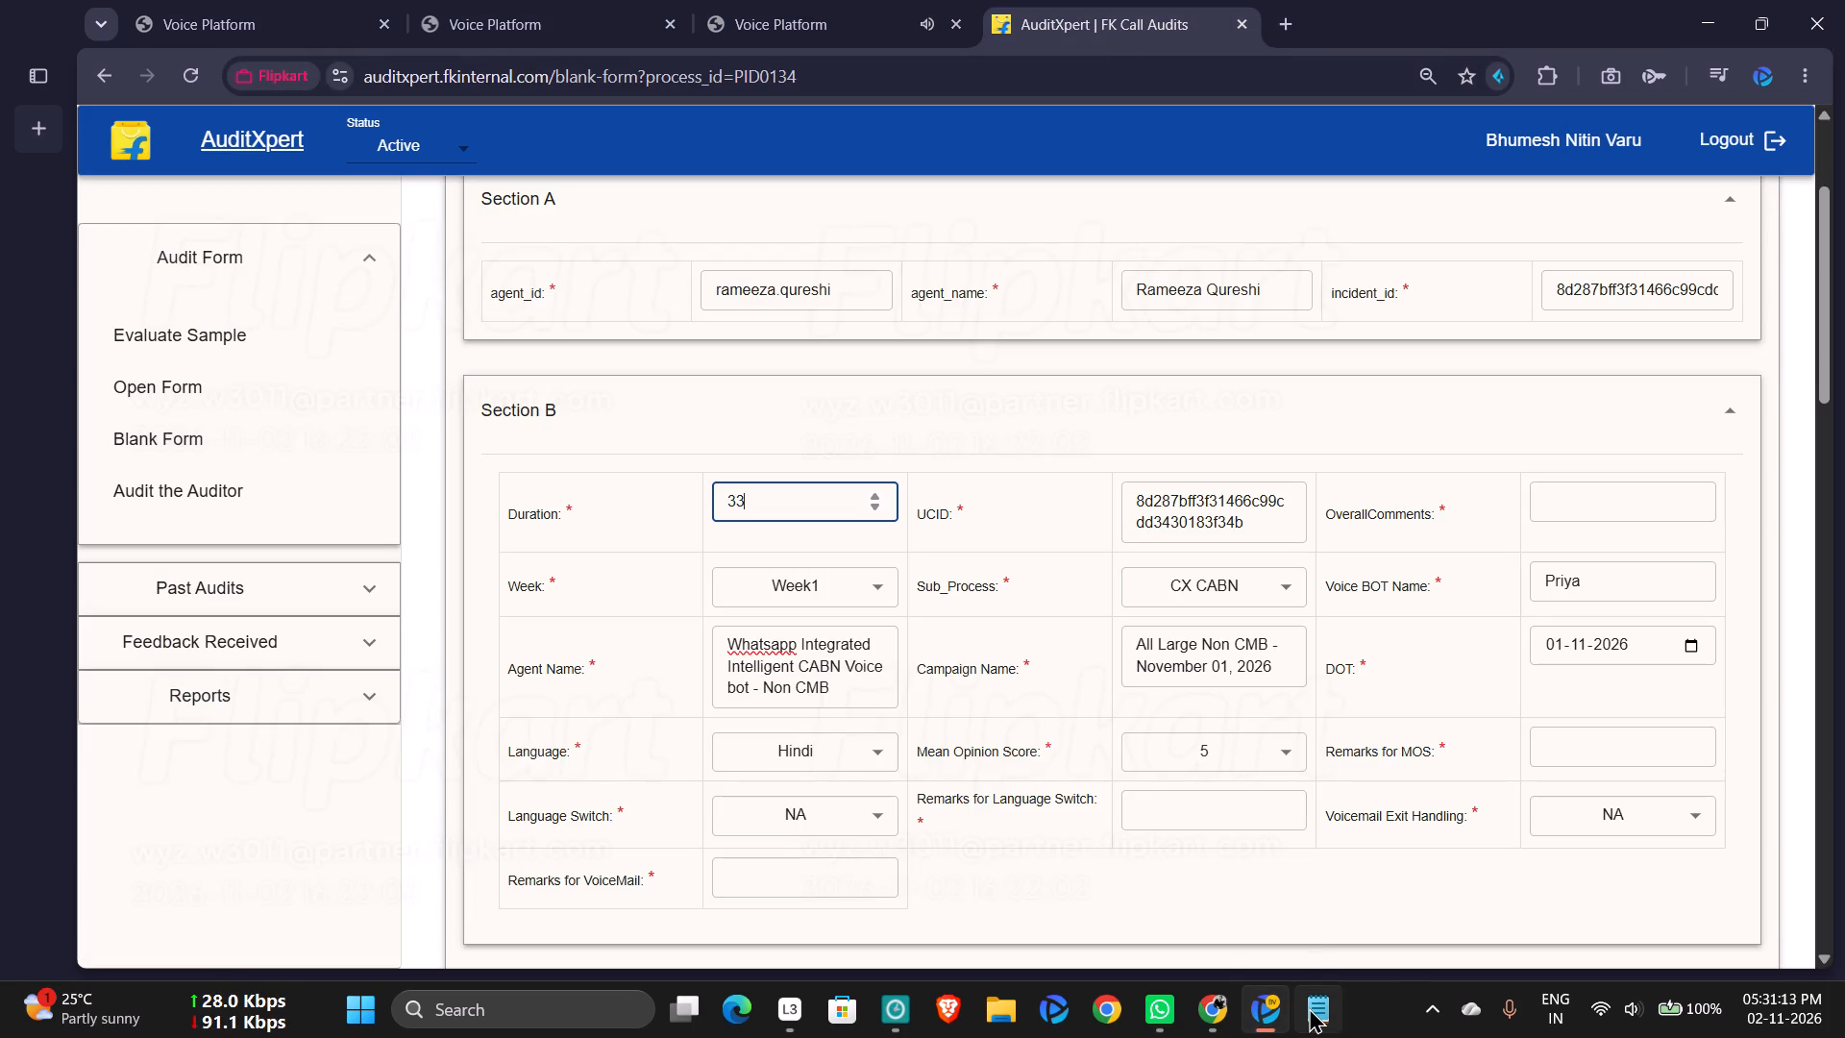
left_click(1330, 1007)
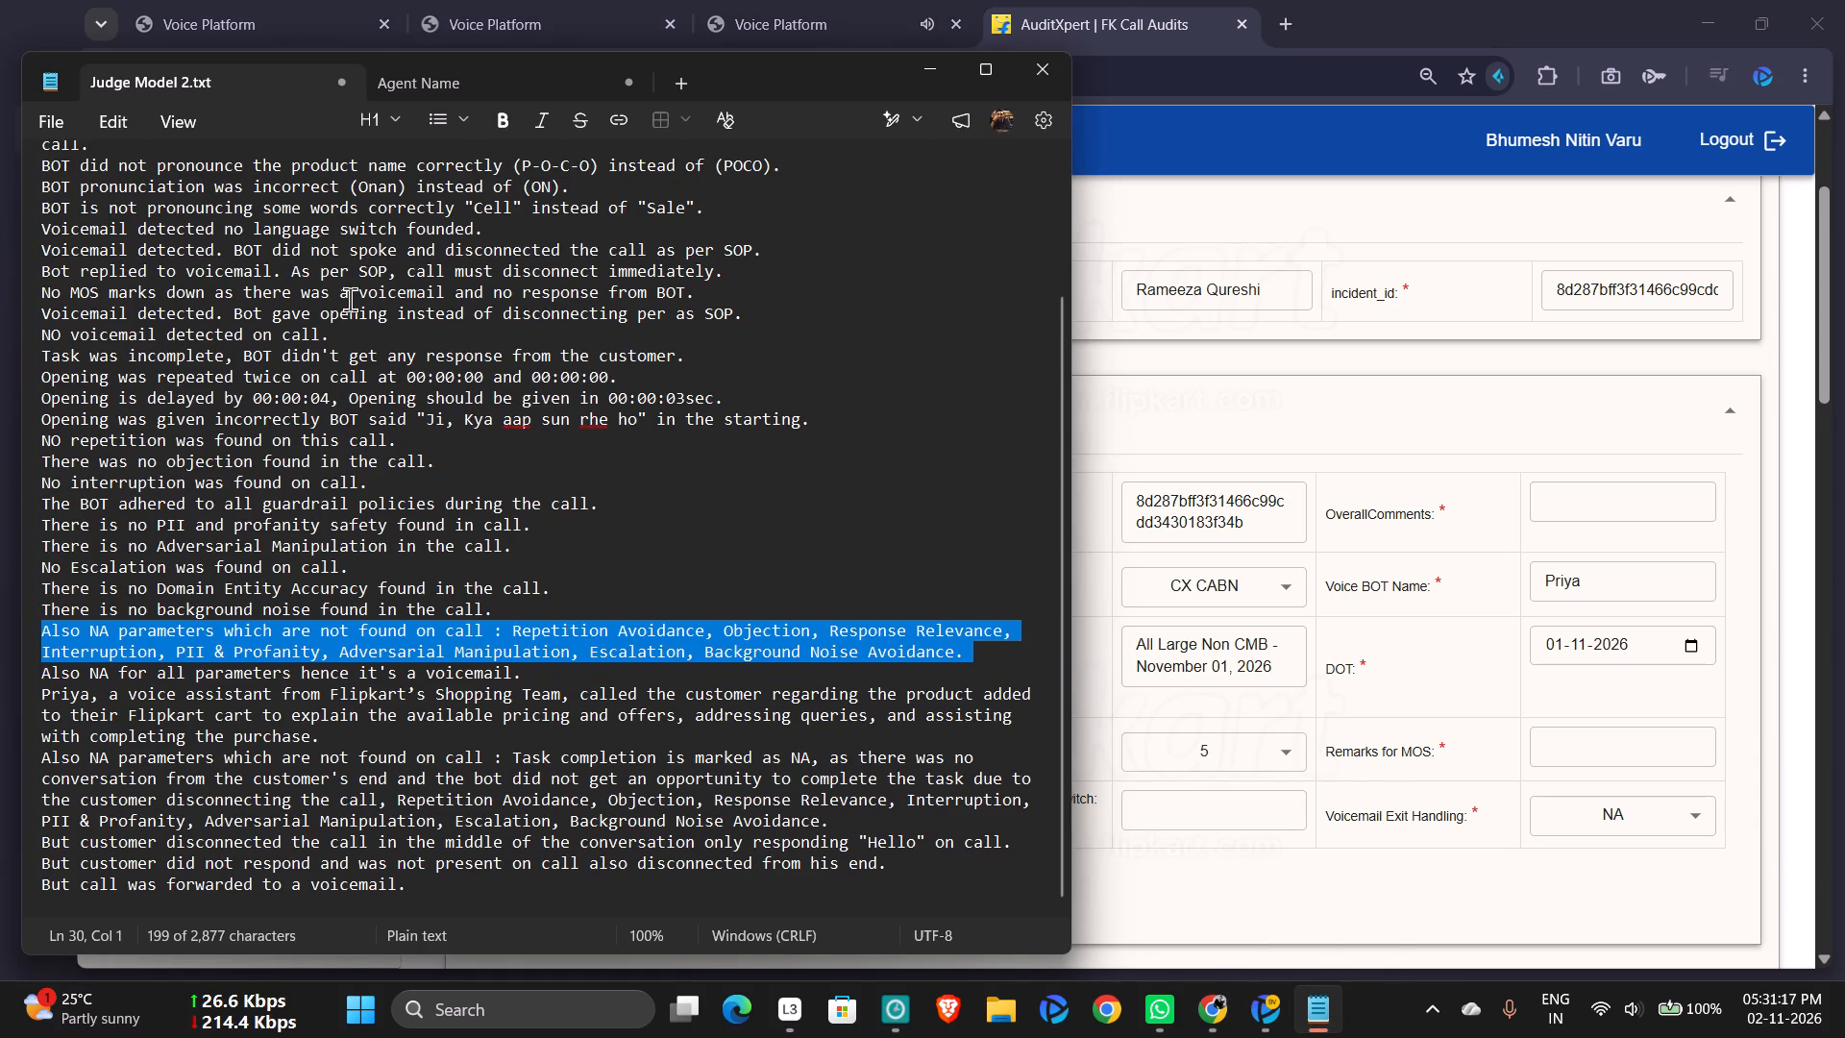
scroll(411, 309, "up", 4)
triple_click(324, 210)
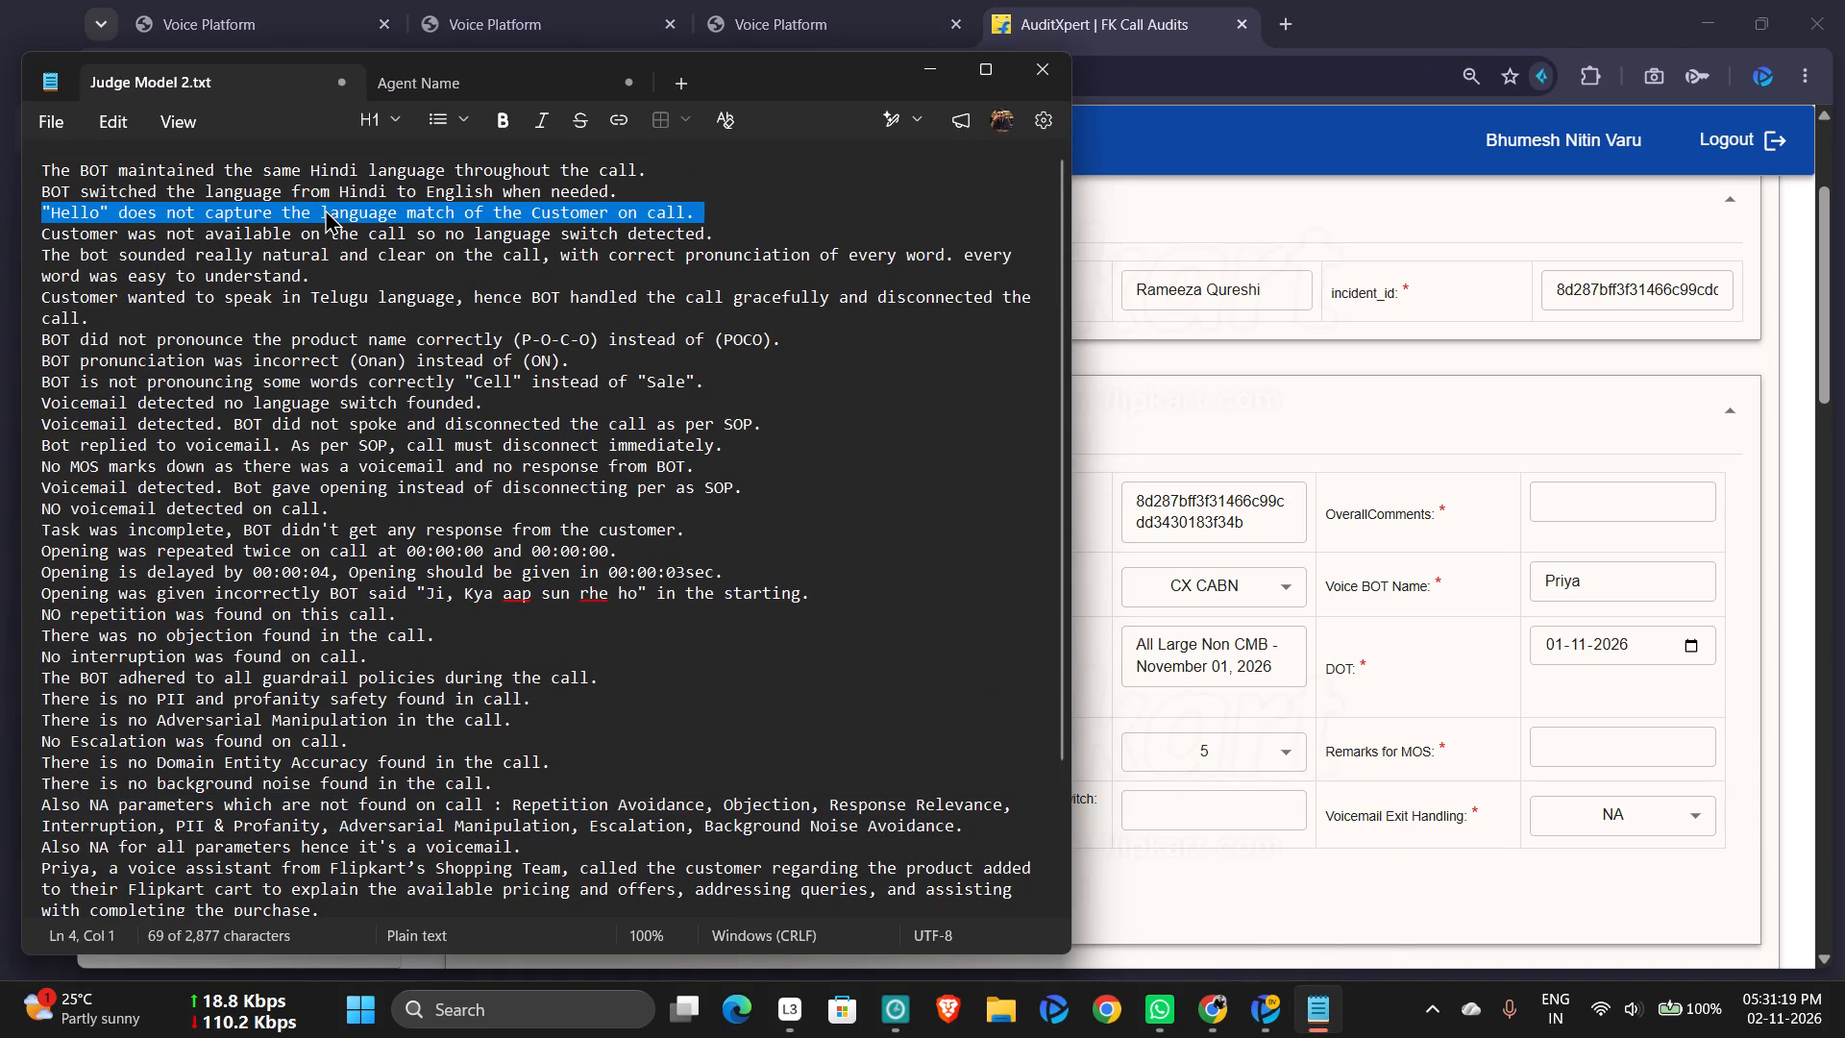
key("ctrl+c")
left_click(1263, 816)
key("ctrl+v")
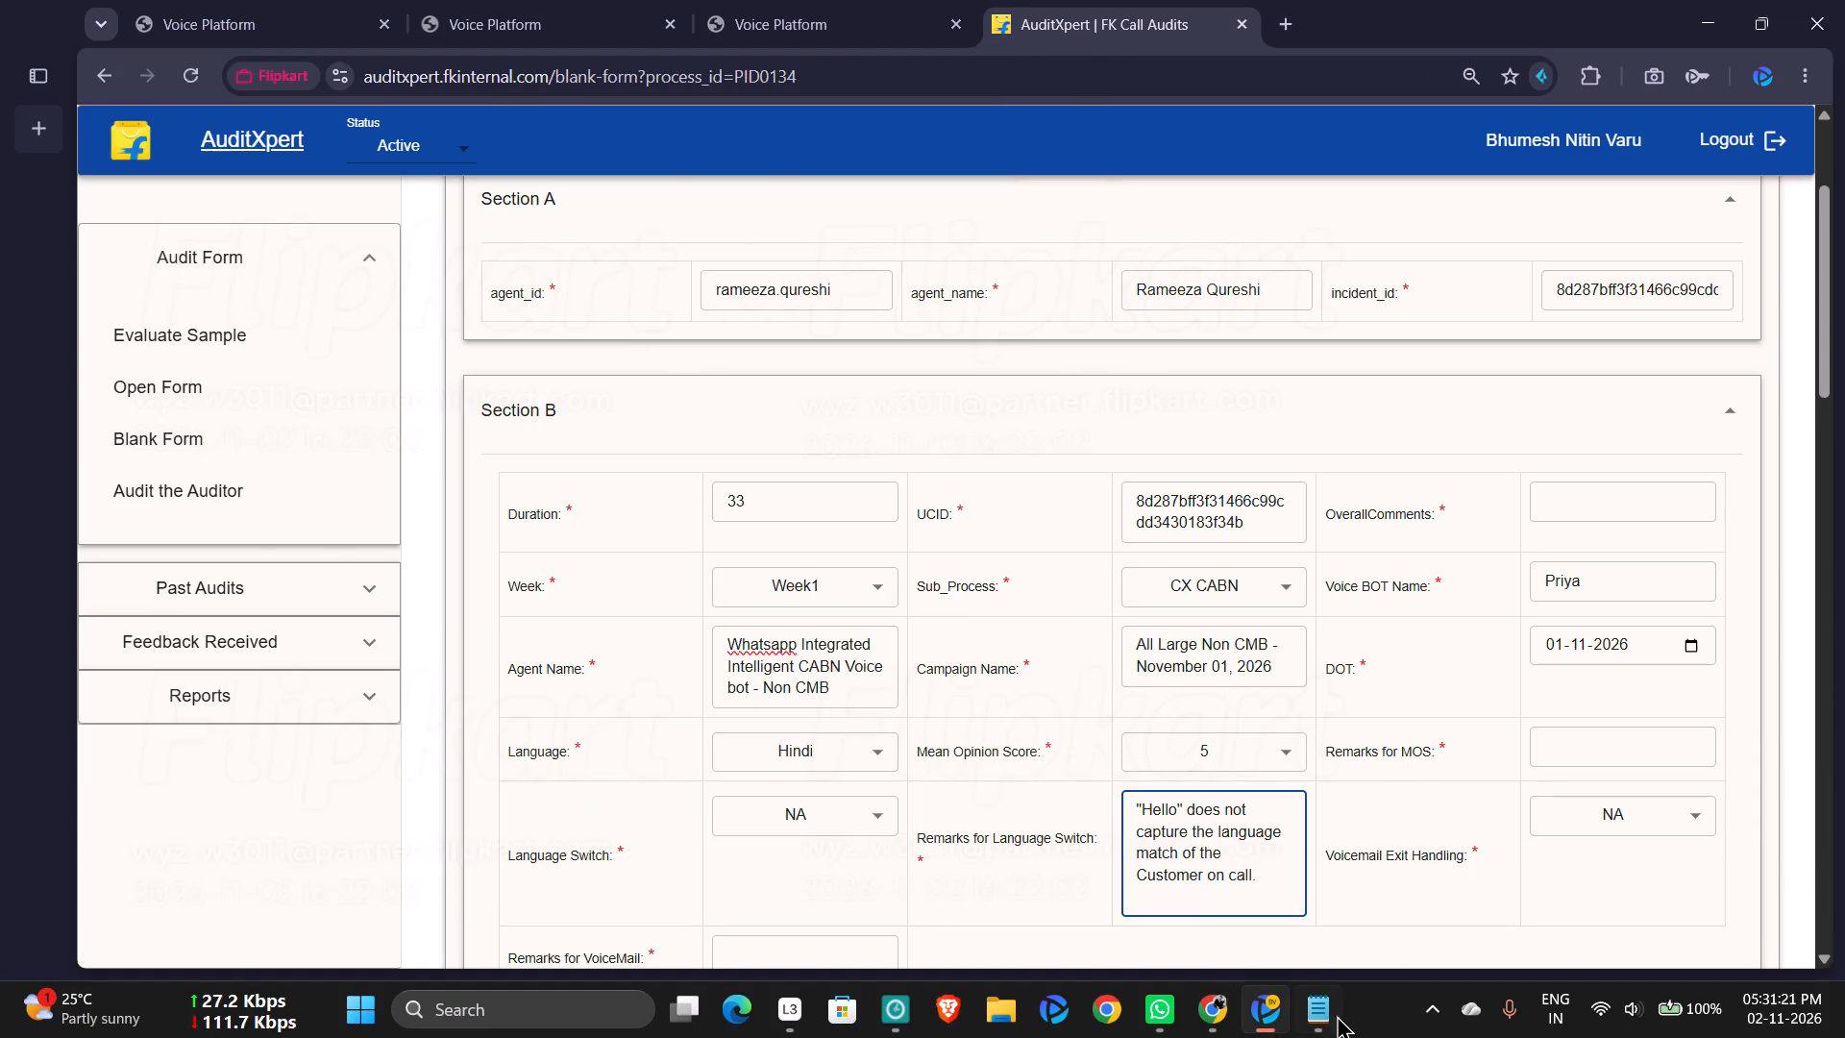
Copy the remark "NO voicemail detected on call." from the notes file into the form's Remarks for VoiceMail.
left_click(1325, 1005)
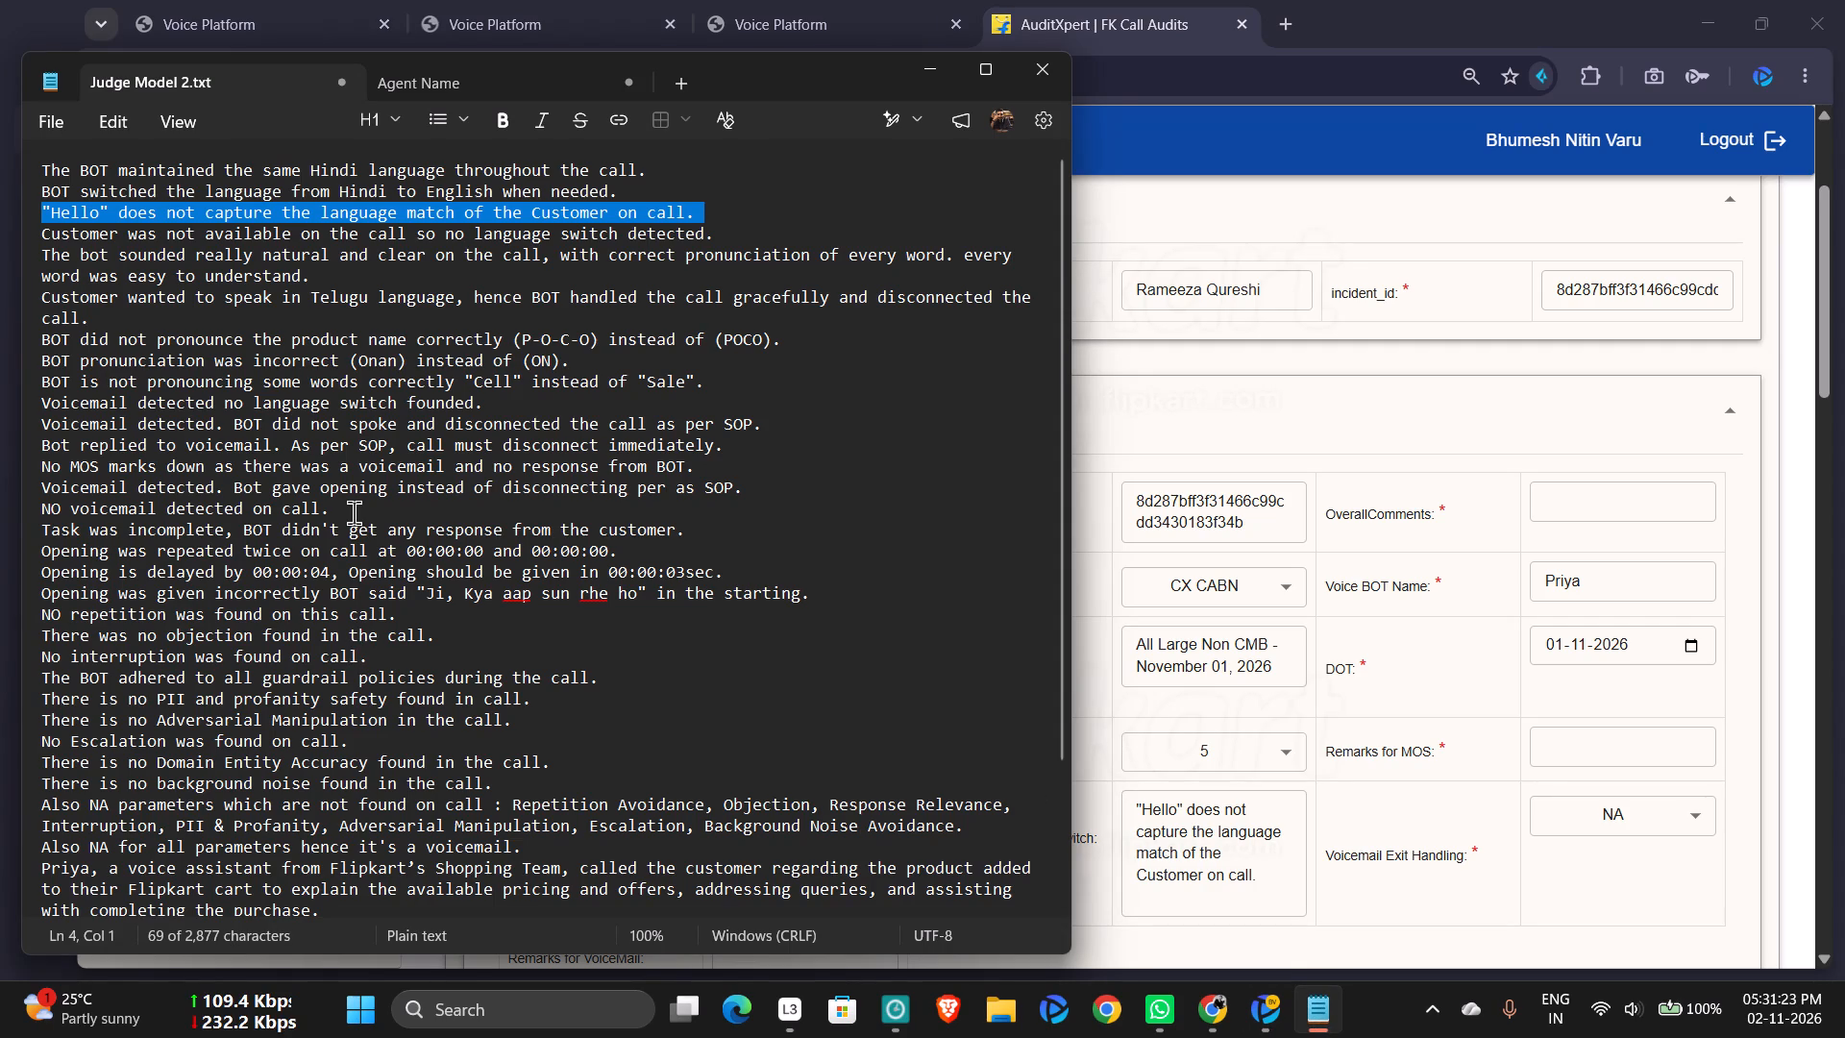
triple_click(354, 512)
key("ctrl+c")
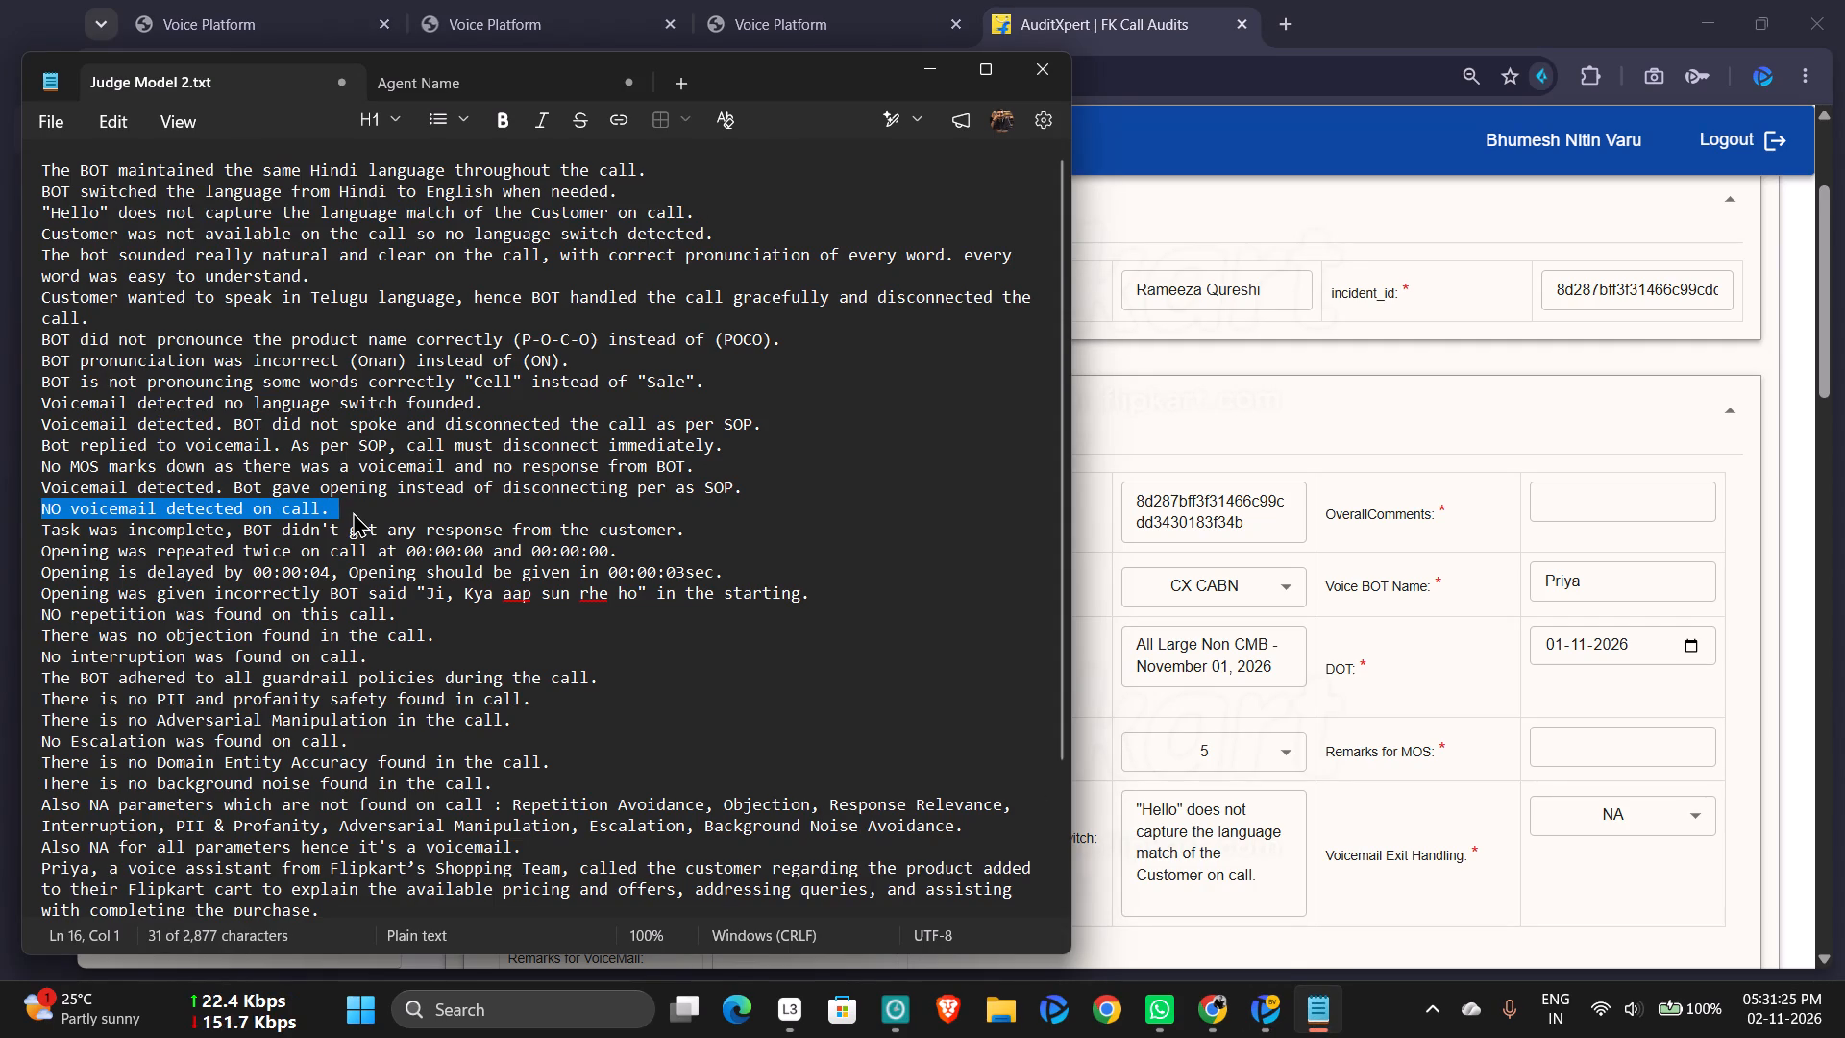
left_click(1168, 934)
scroll(738, 864, "down", 2)
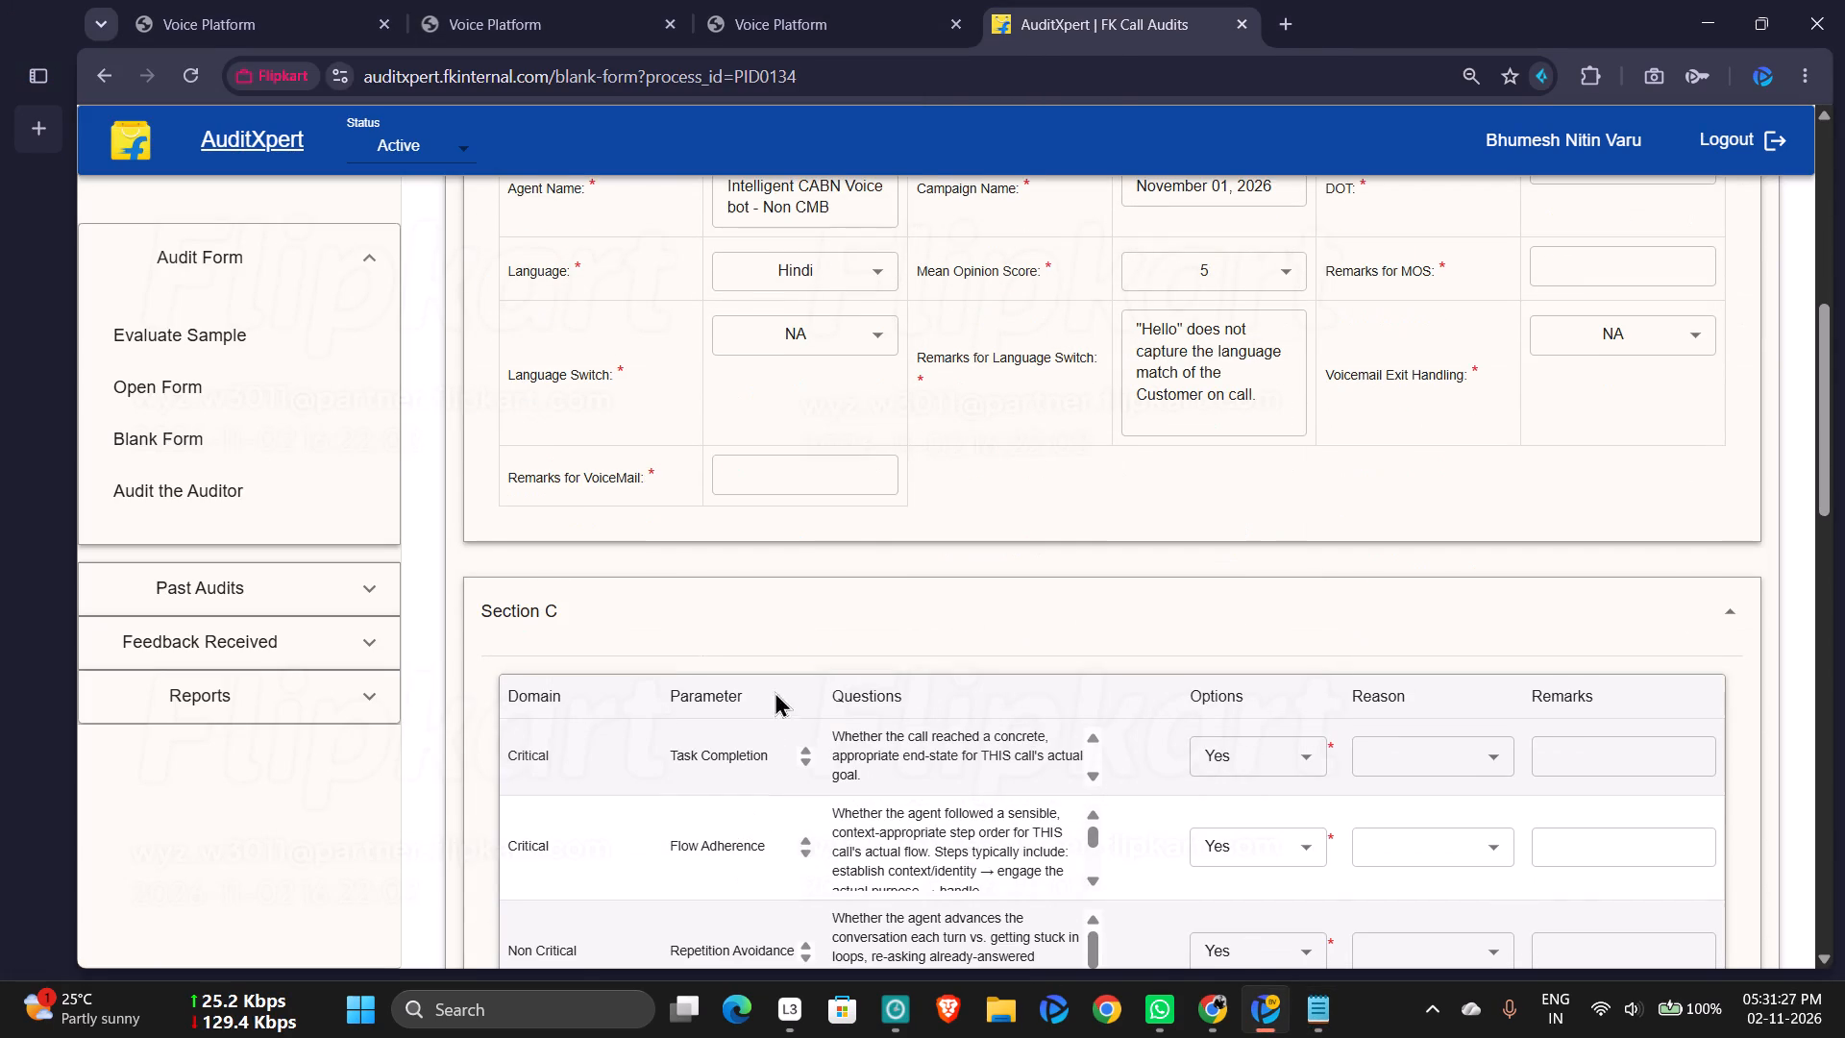
left_click(815, 487)
key("ctrl+v")
Read through the standard remarks in Judge Model 2.txt and compare them with the Section B fields still empty.
left_click(1340, 1034)
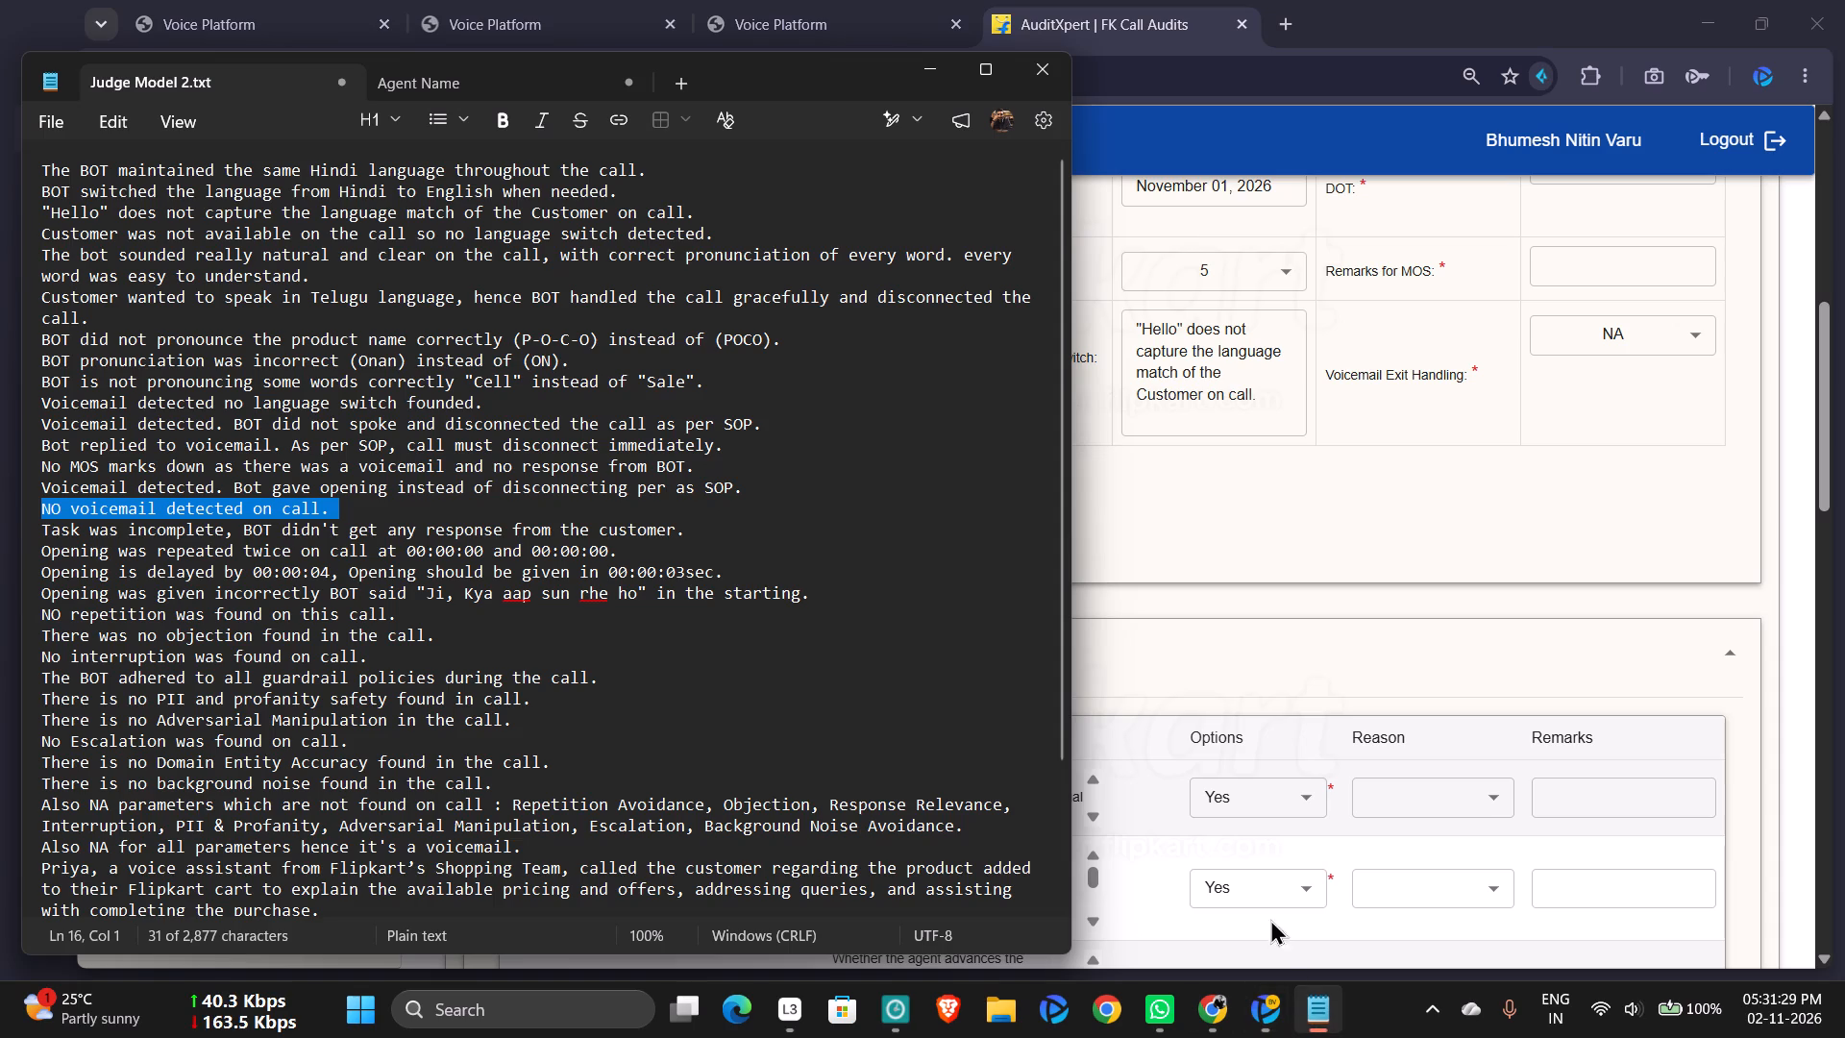
scroll(709, 485, "up", 3)
scroll(529, 506, "up", 3)
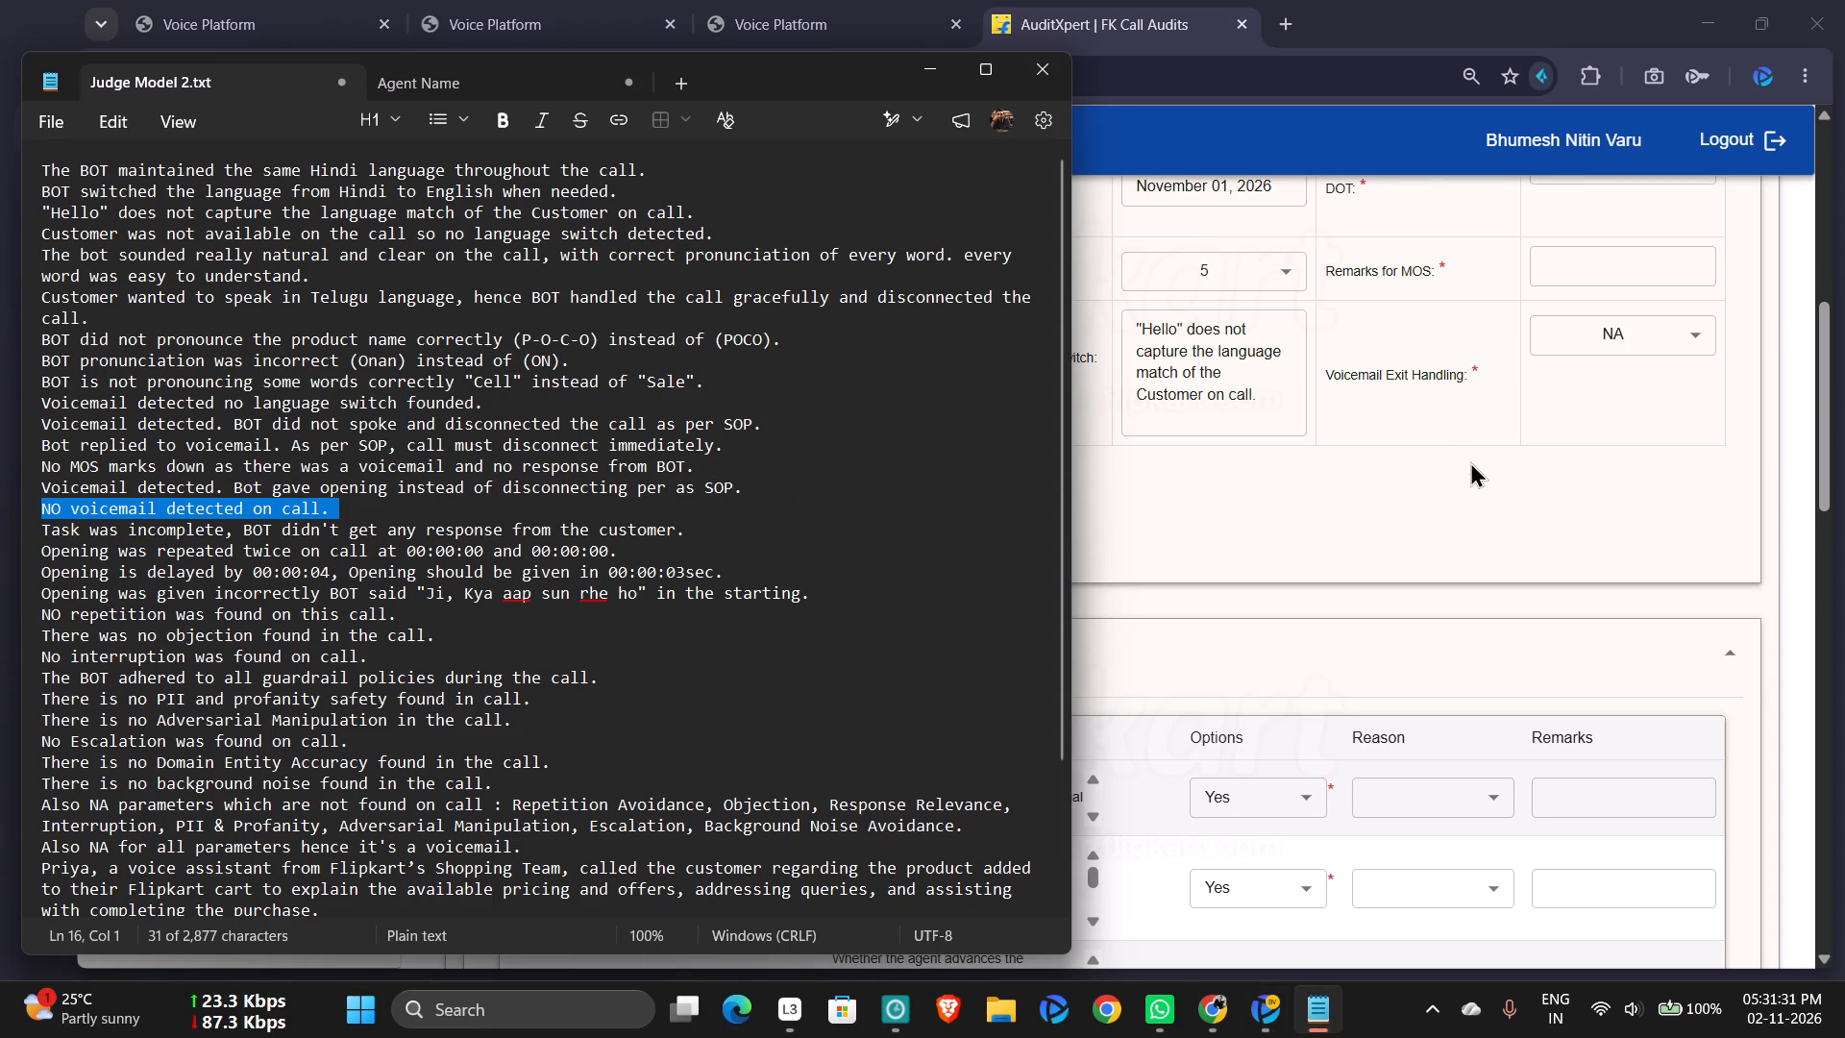
scroll(1470, 461, "up", 2)
scroll(1511, 557, "down", 1)
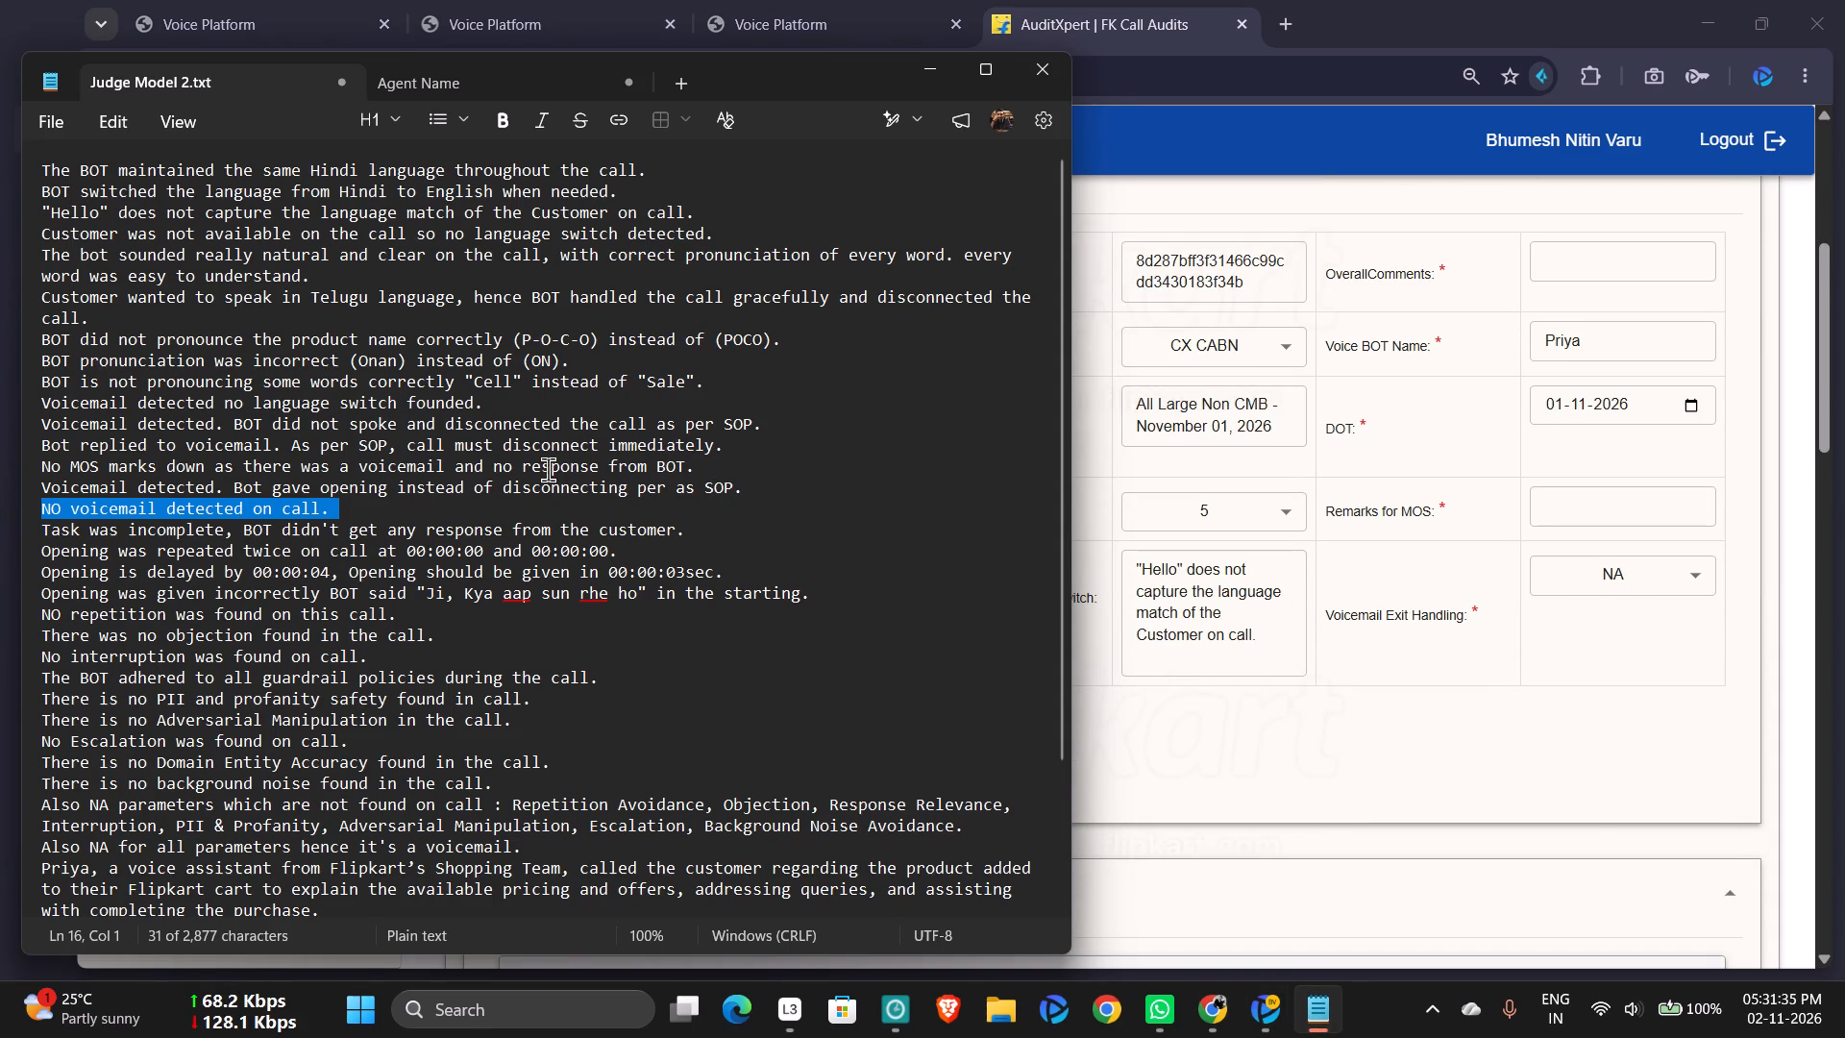
scroll(444, 724, "down", 2)
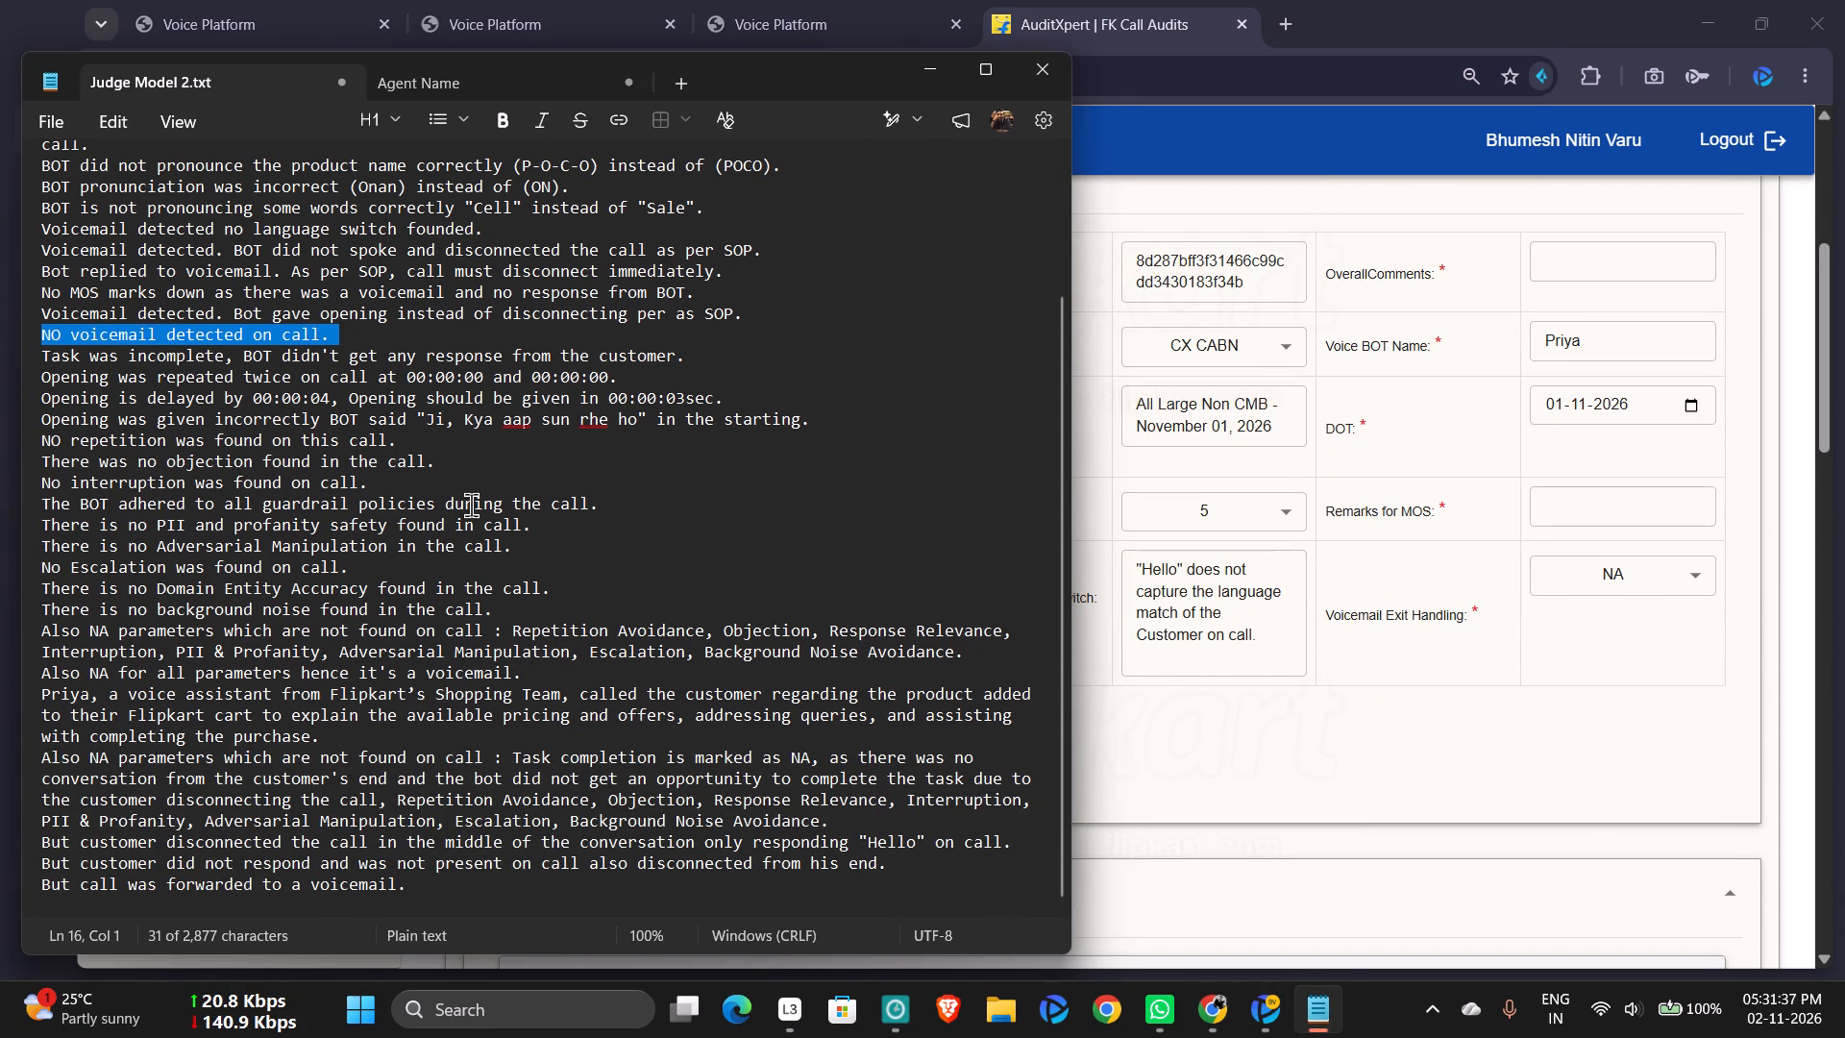
scroll(471, 505, "up", 3)
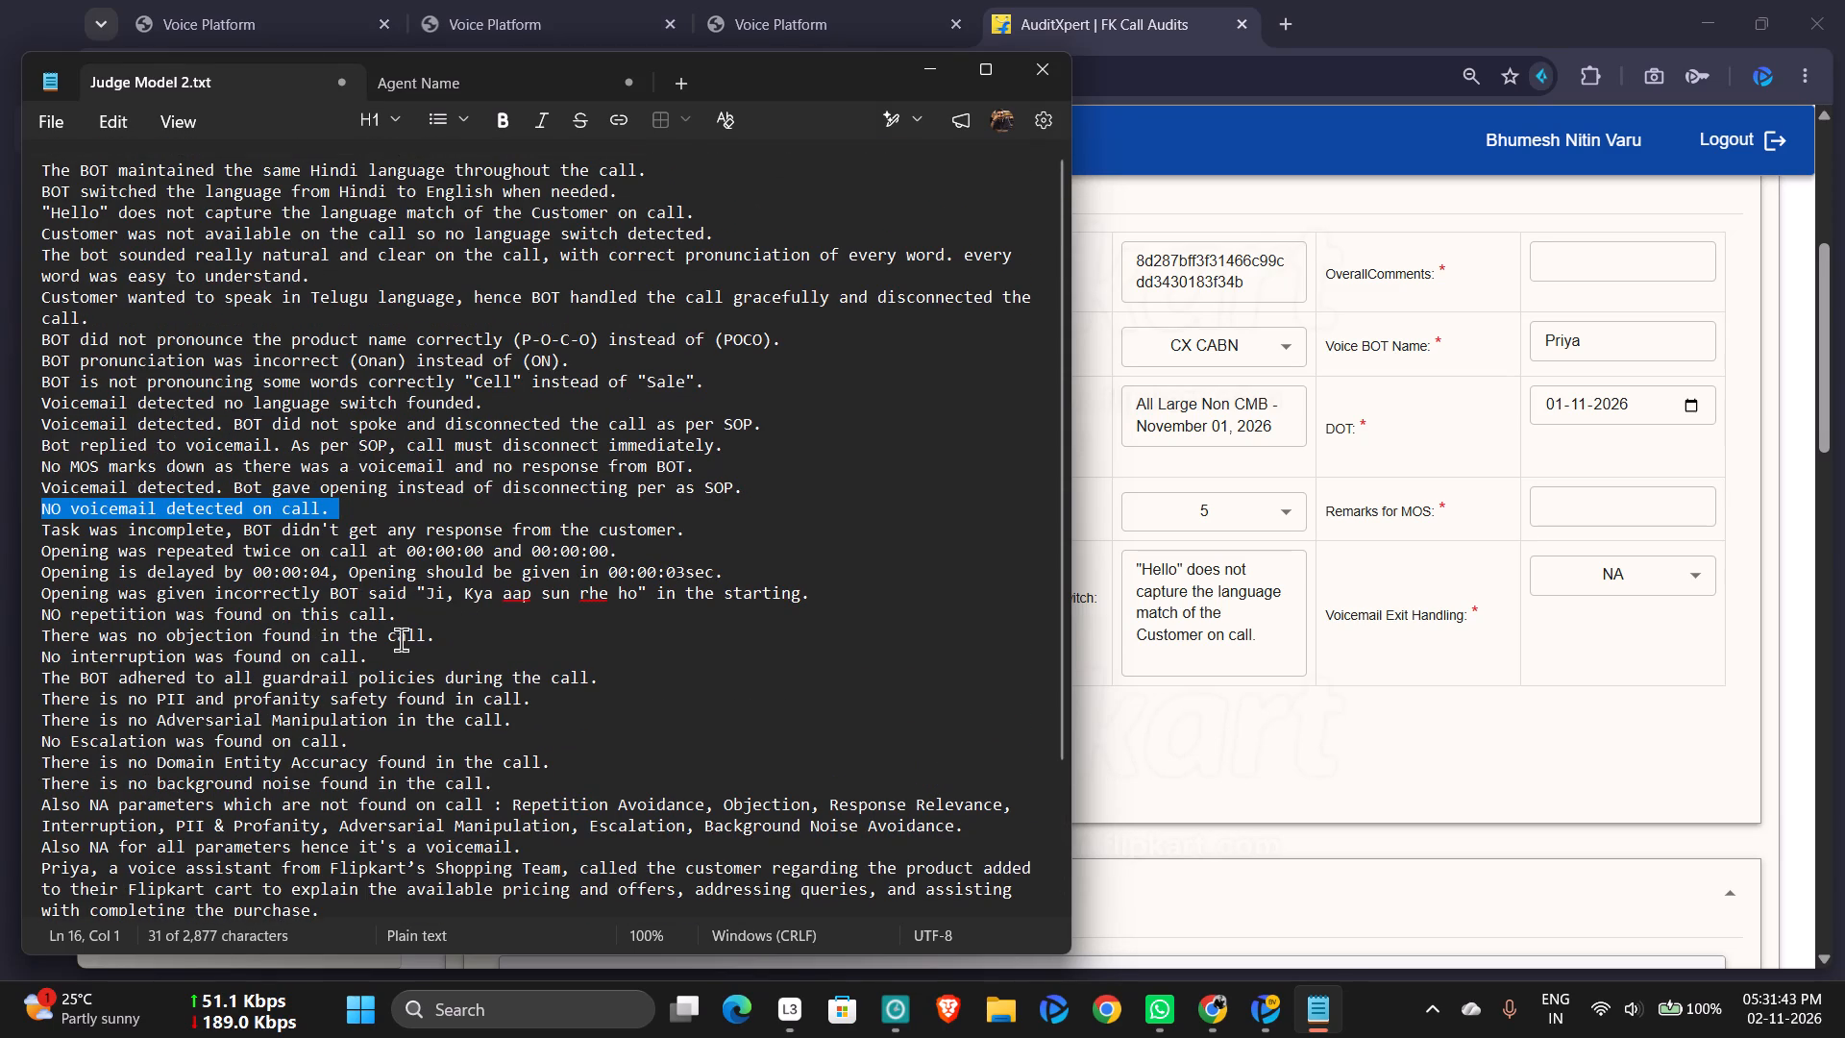
scroll(449, 731, "down", 2)
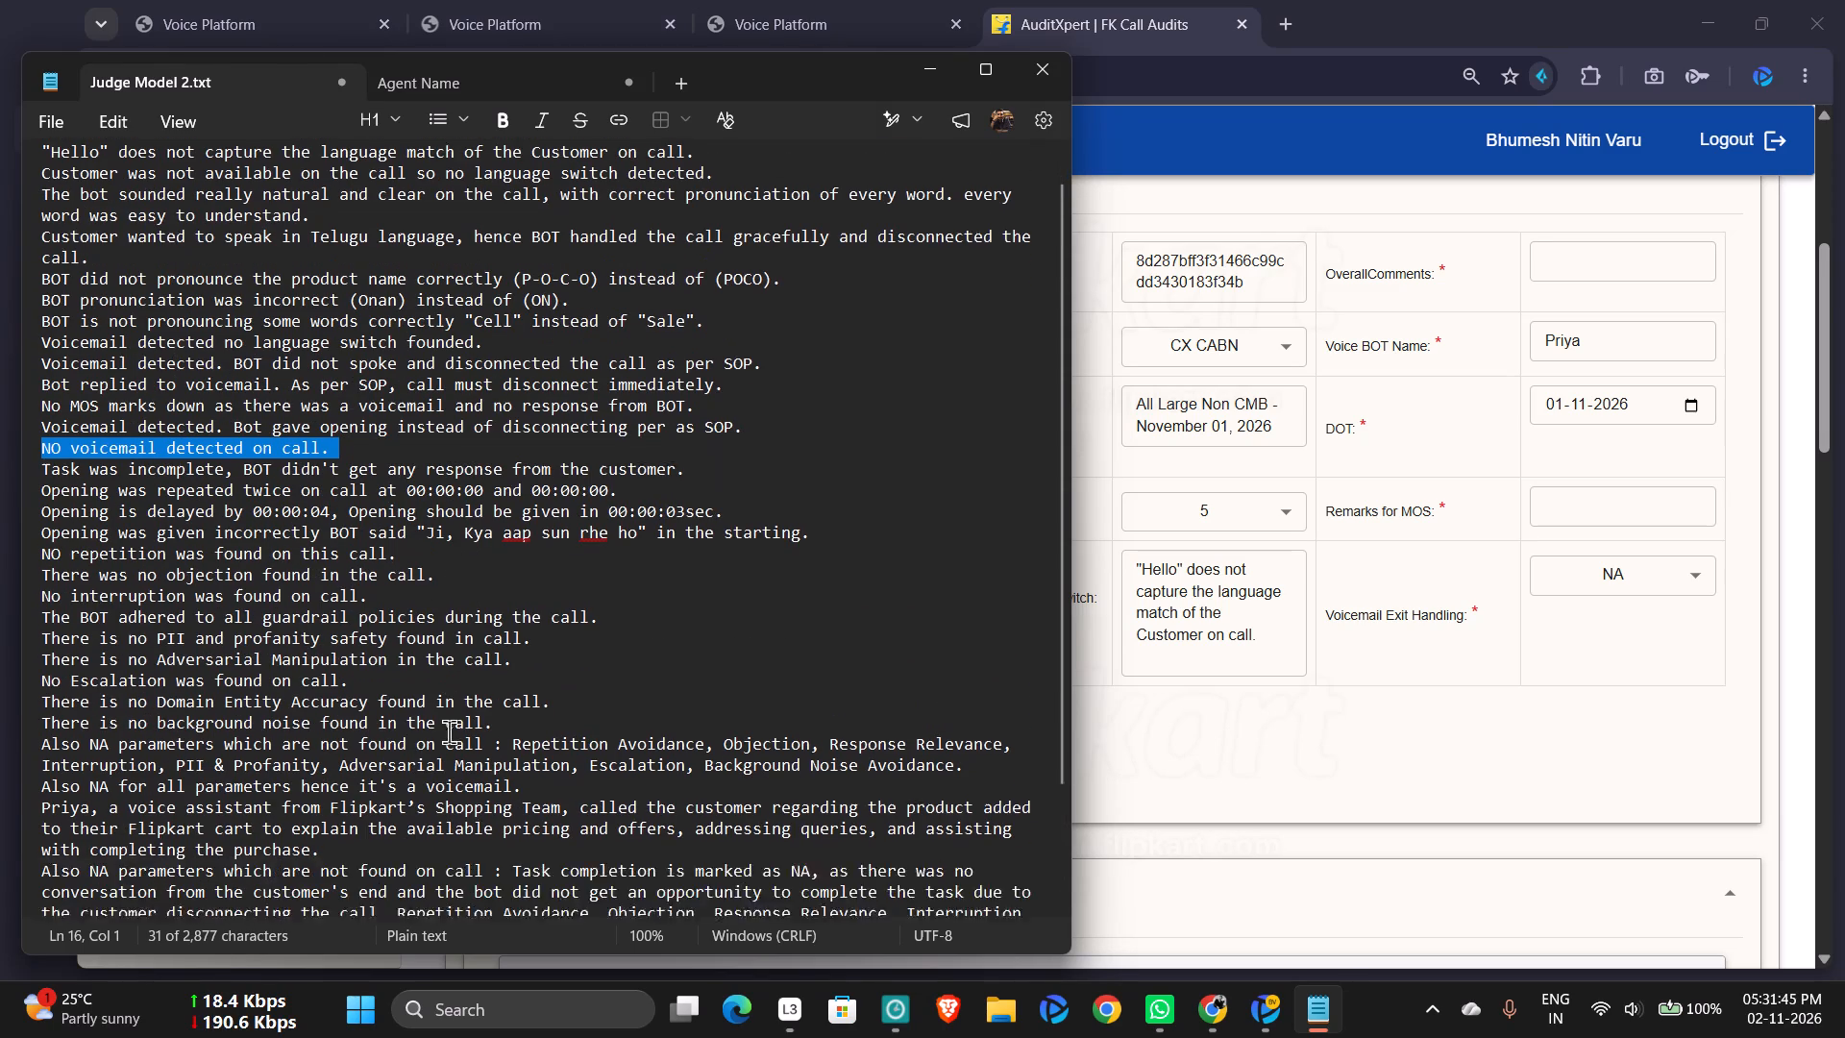
scroll(498, 527, "up", 1)
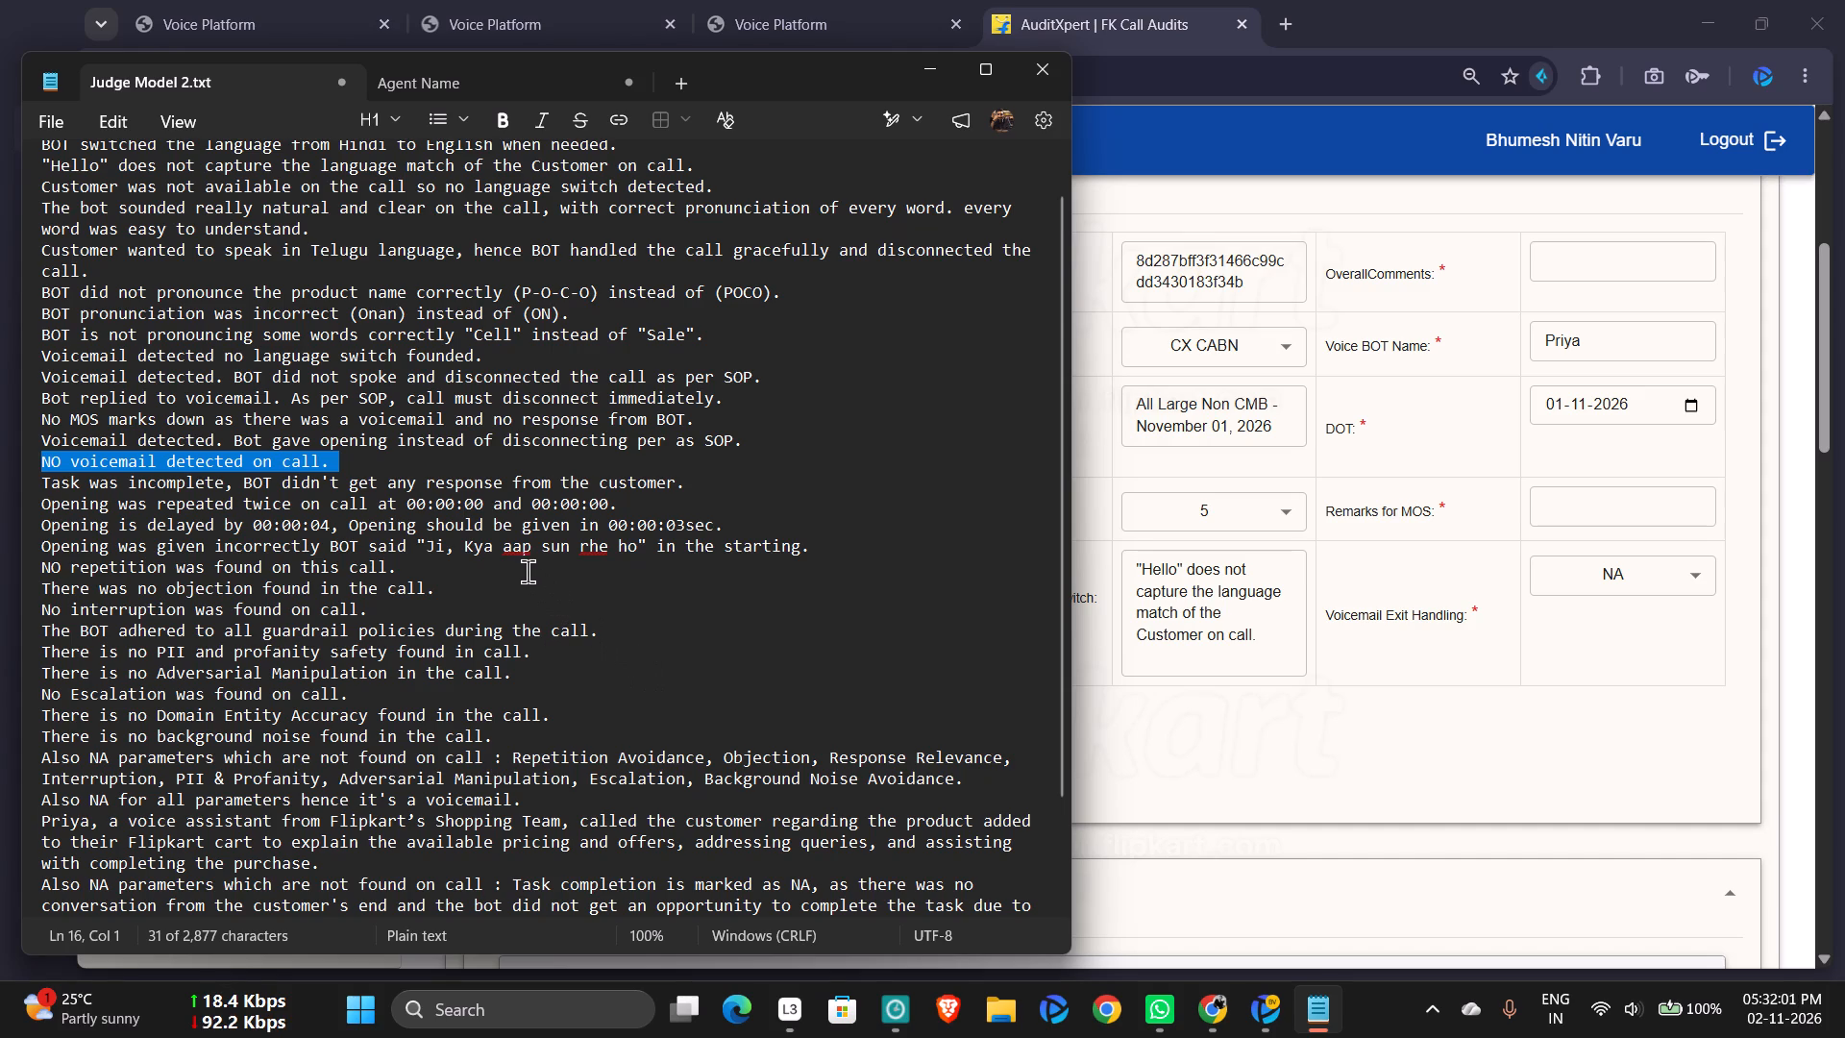
scroll(422, 459, "up", 2)
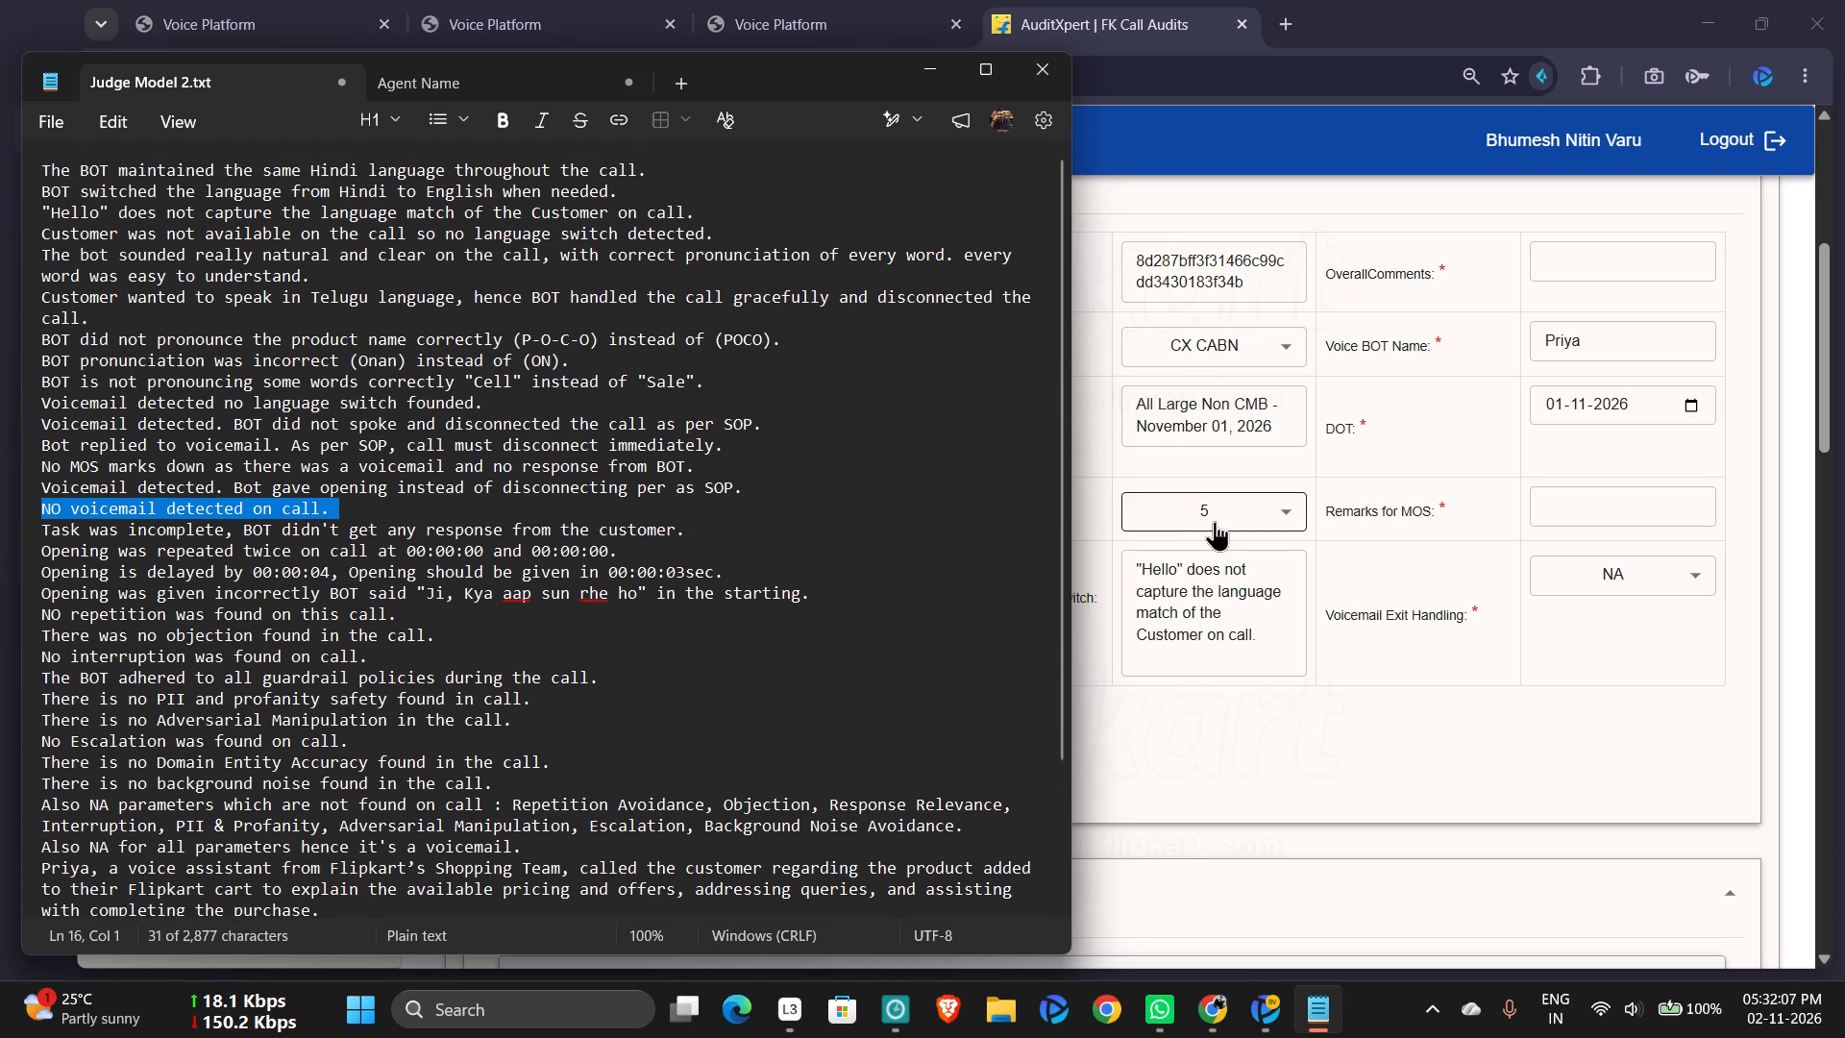
scroll(374, 363, "up", 3)
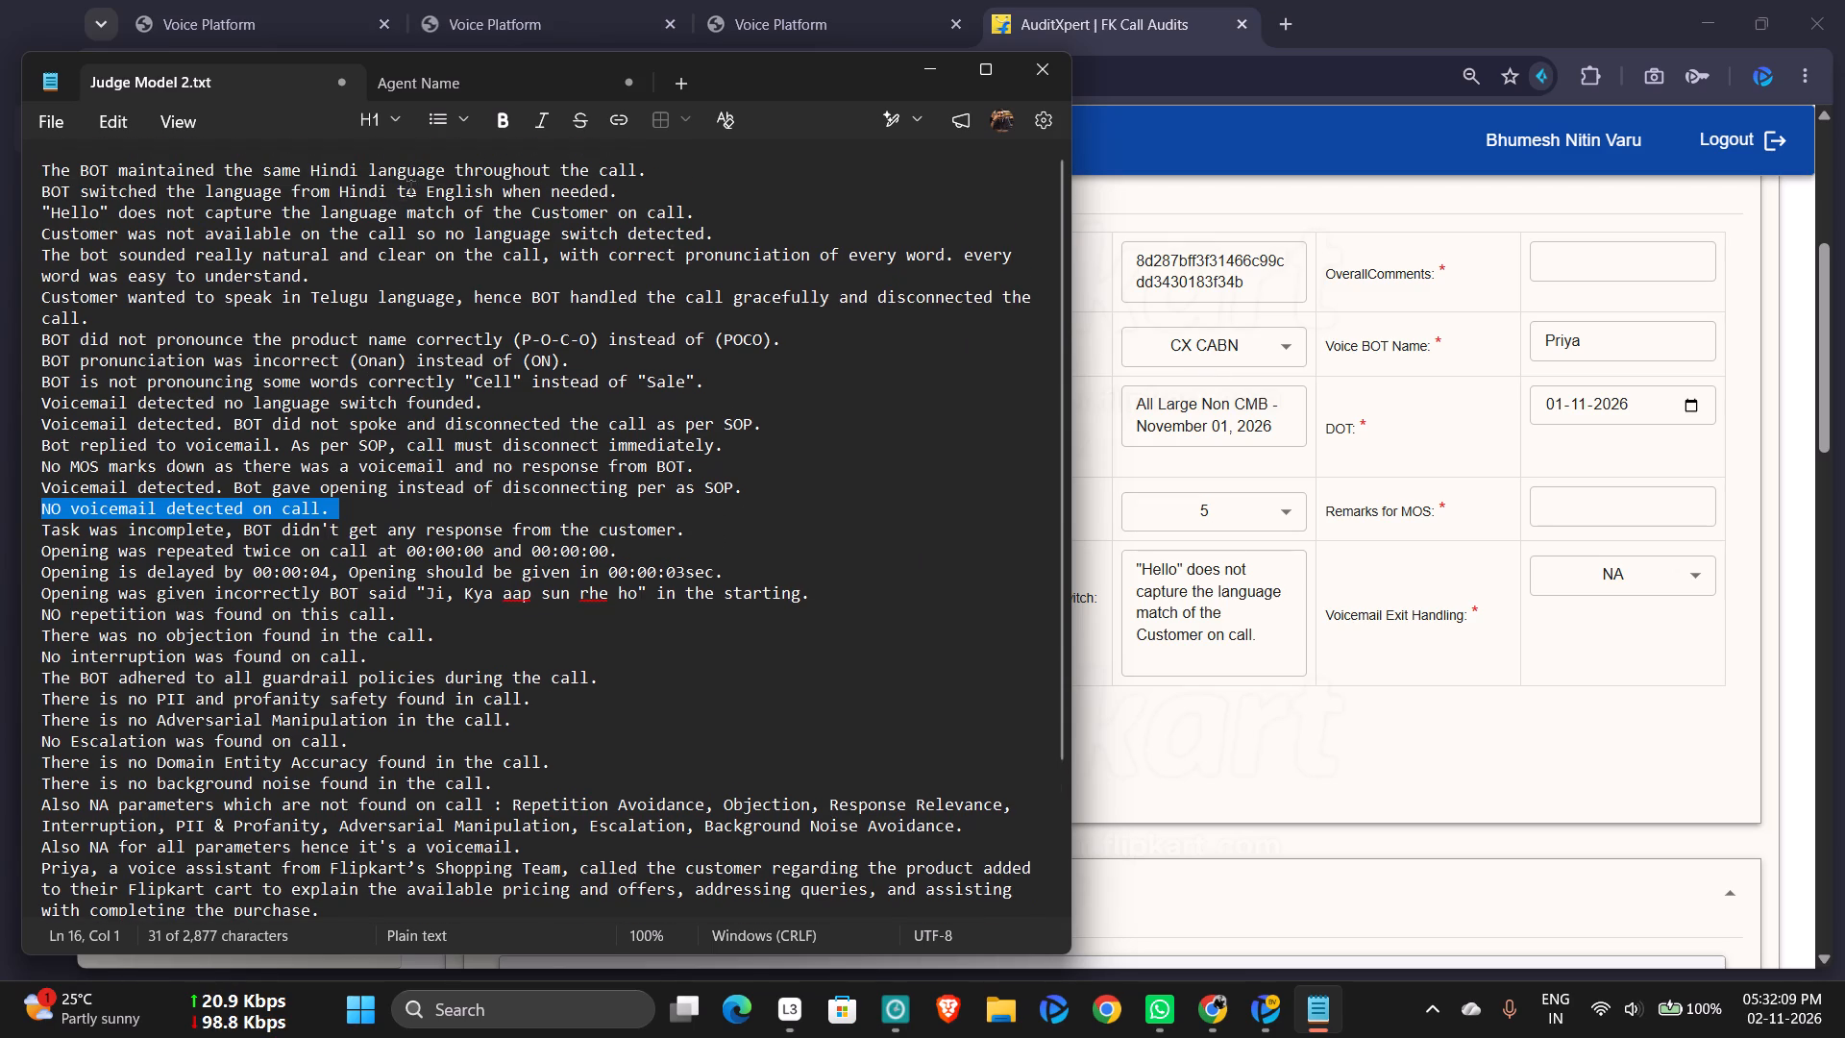
Copy the remark about the bot sounding really natural and clear, with correct pronunciation, from the notes into Remarks for MOS.
triple_click(376, 211)
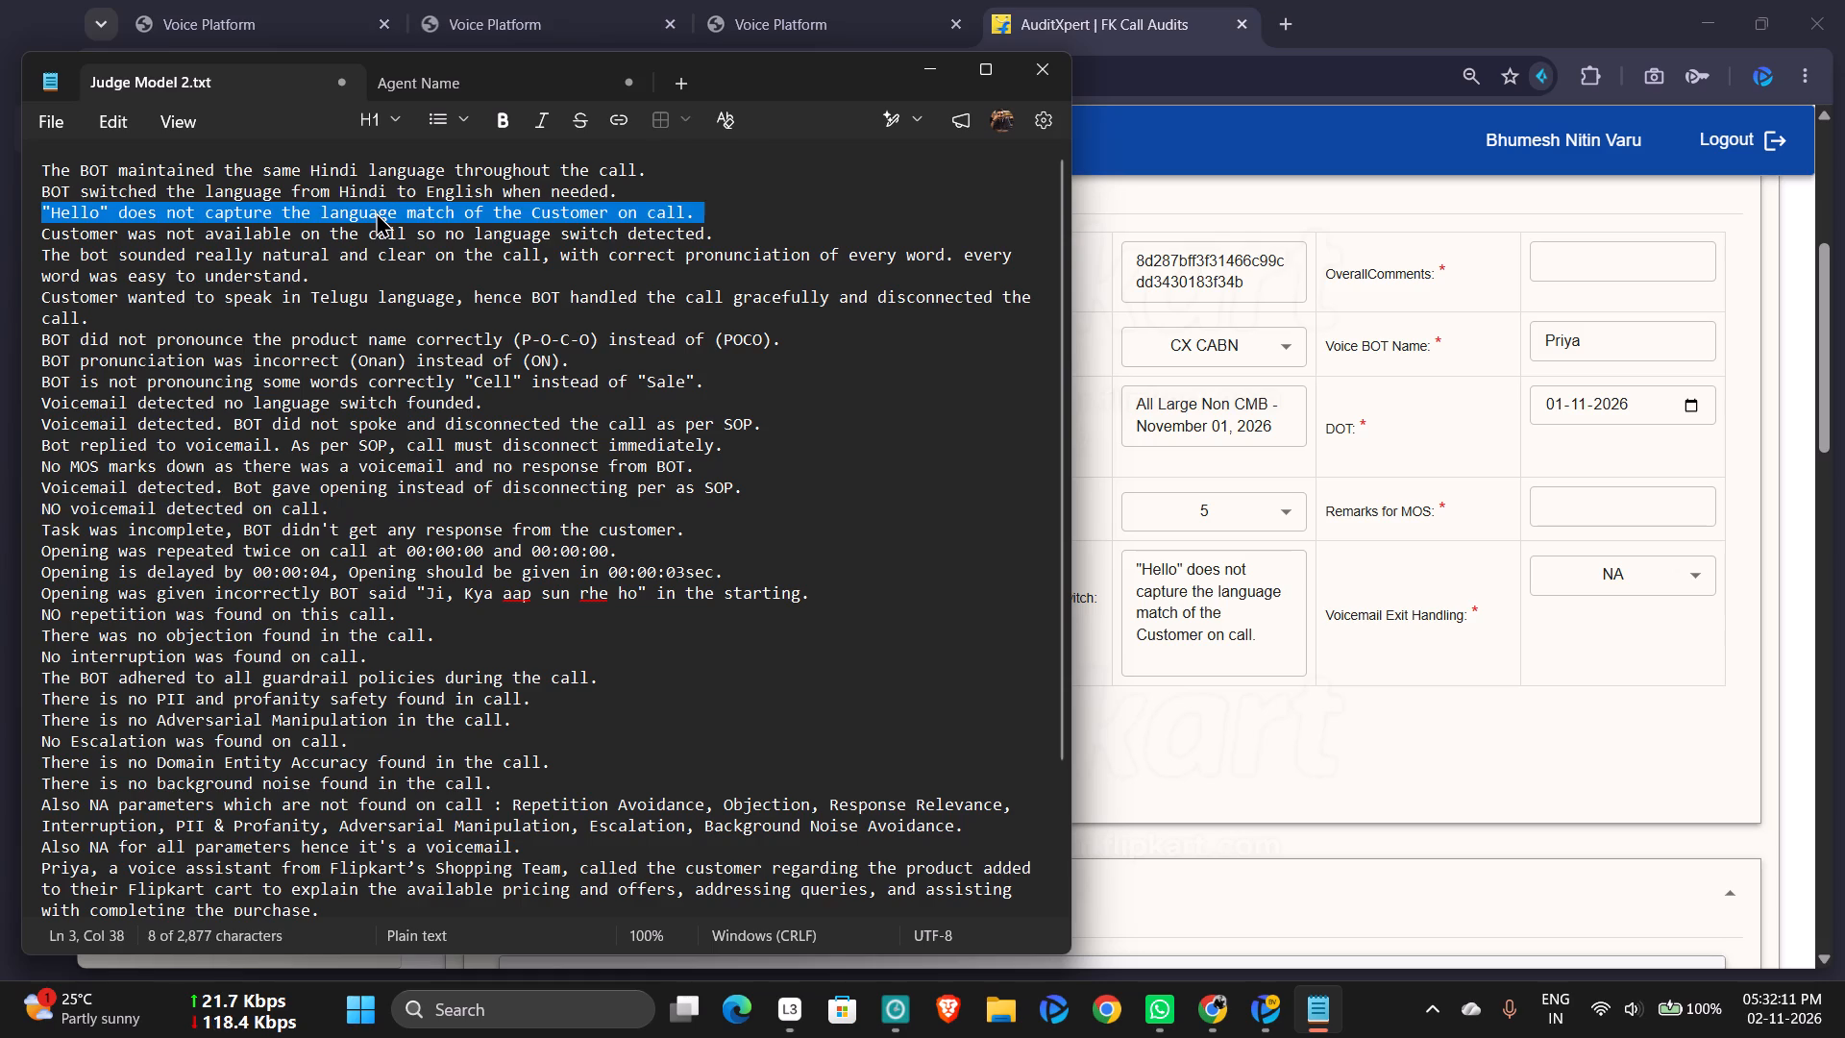
triple_click(310, 273)
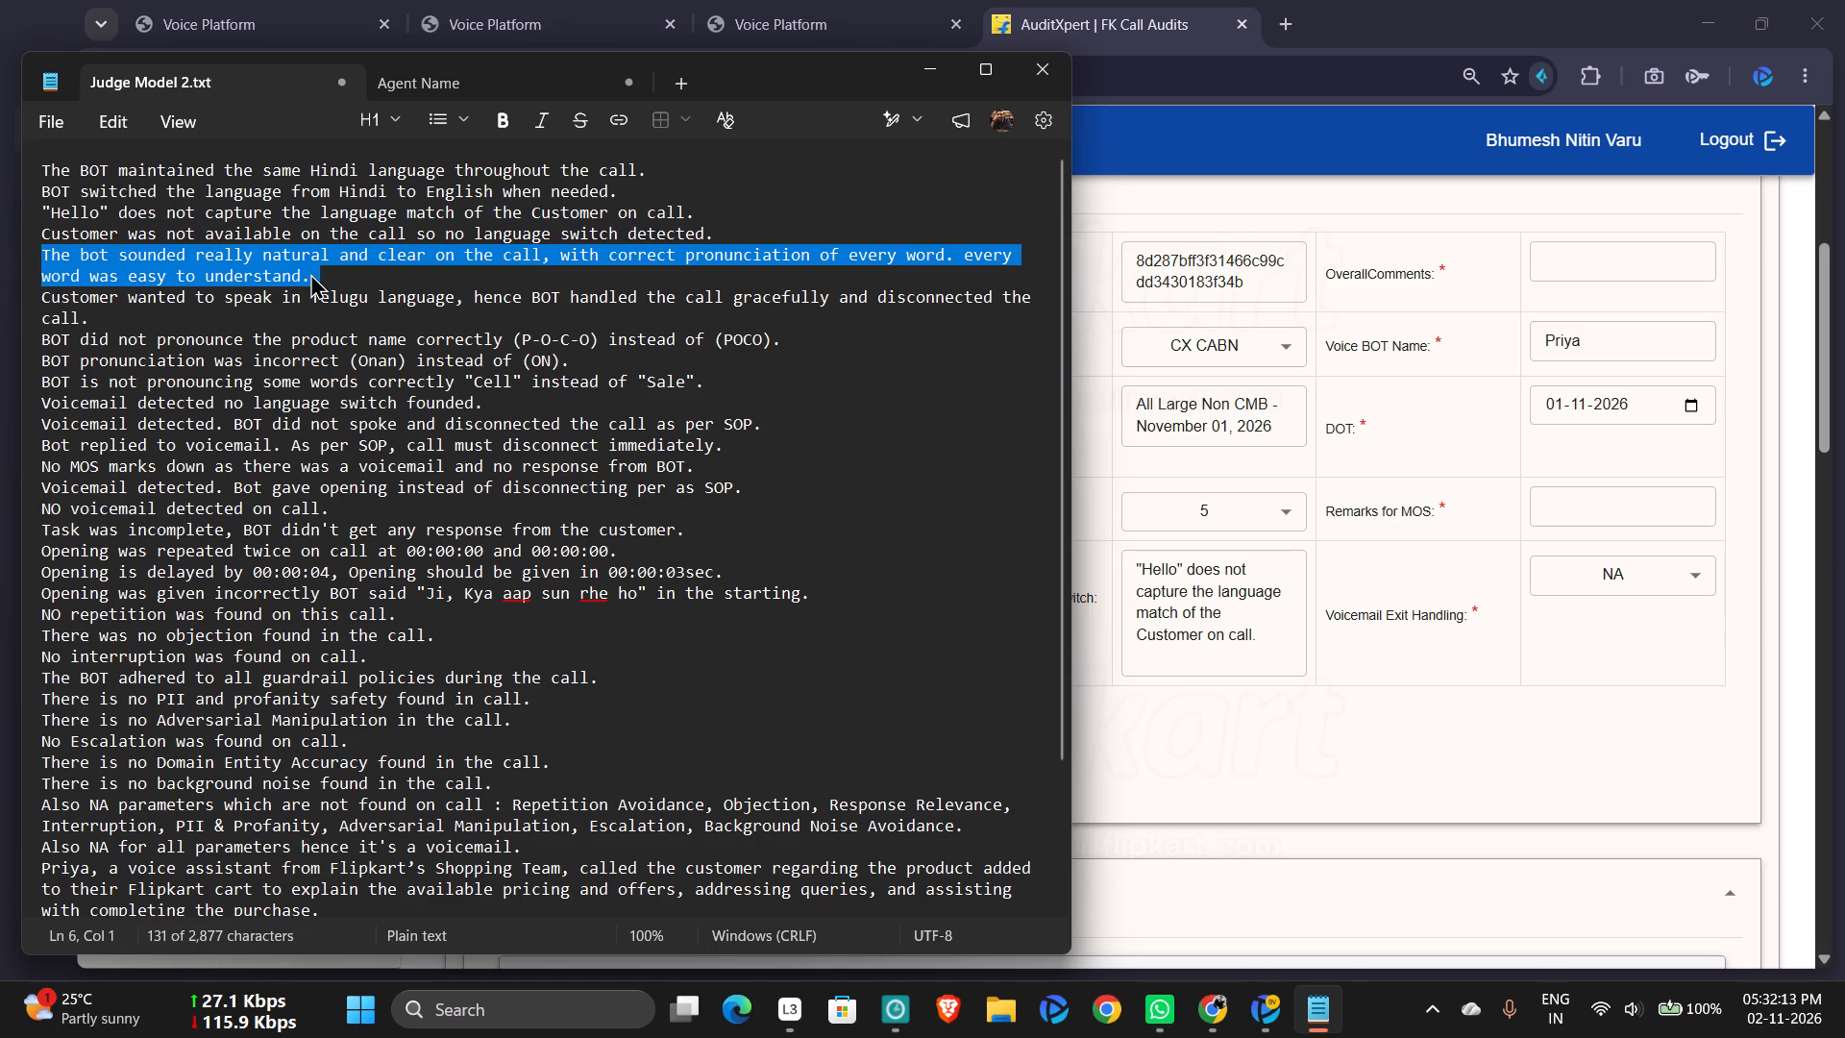
key("ctrl+c")
left_click(1587, 504)
key("ctrl+v")
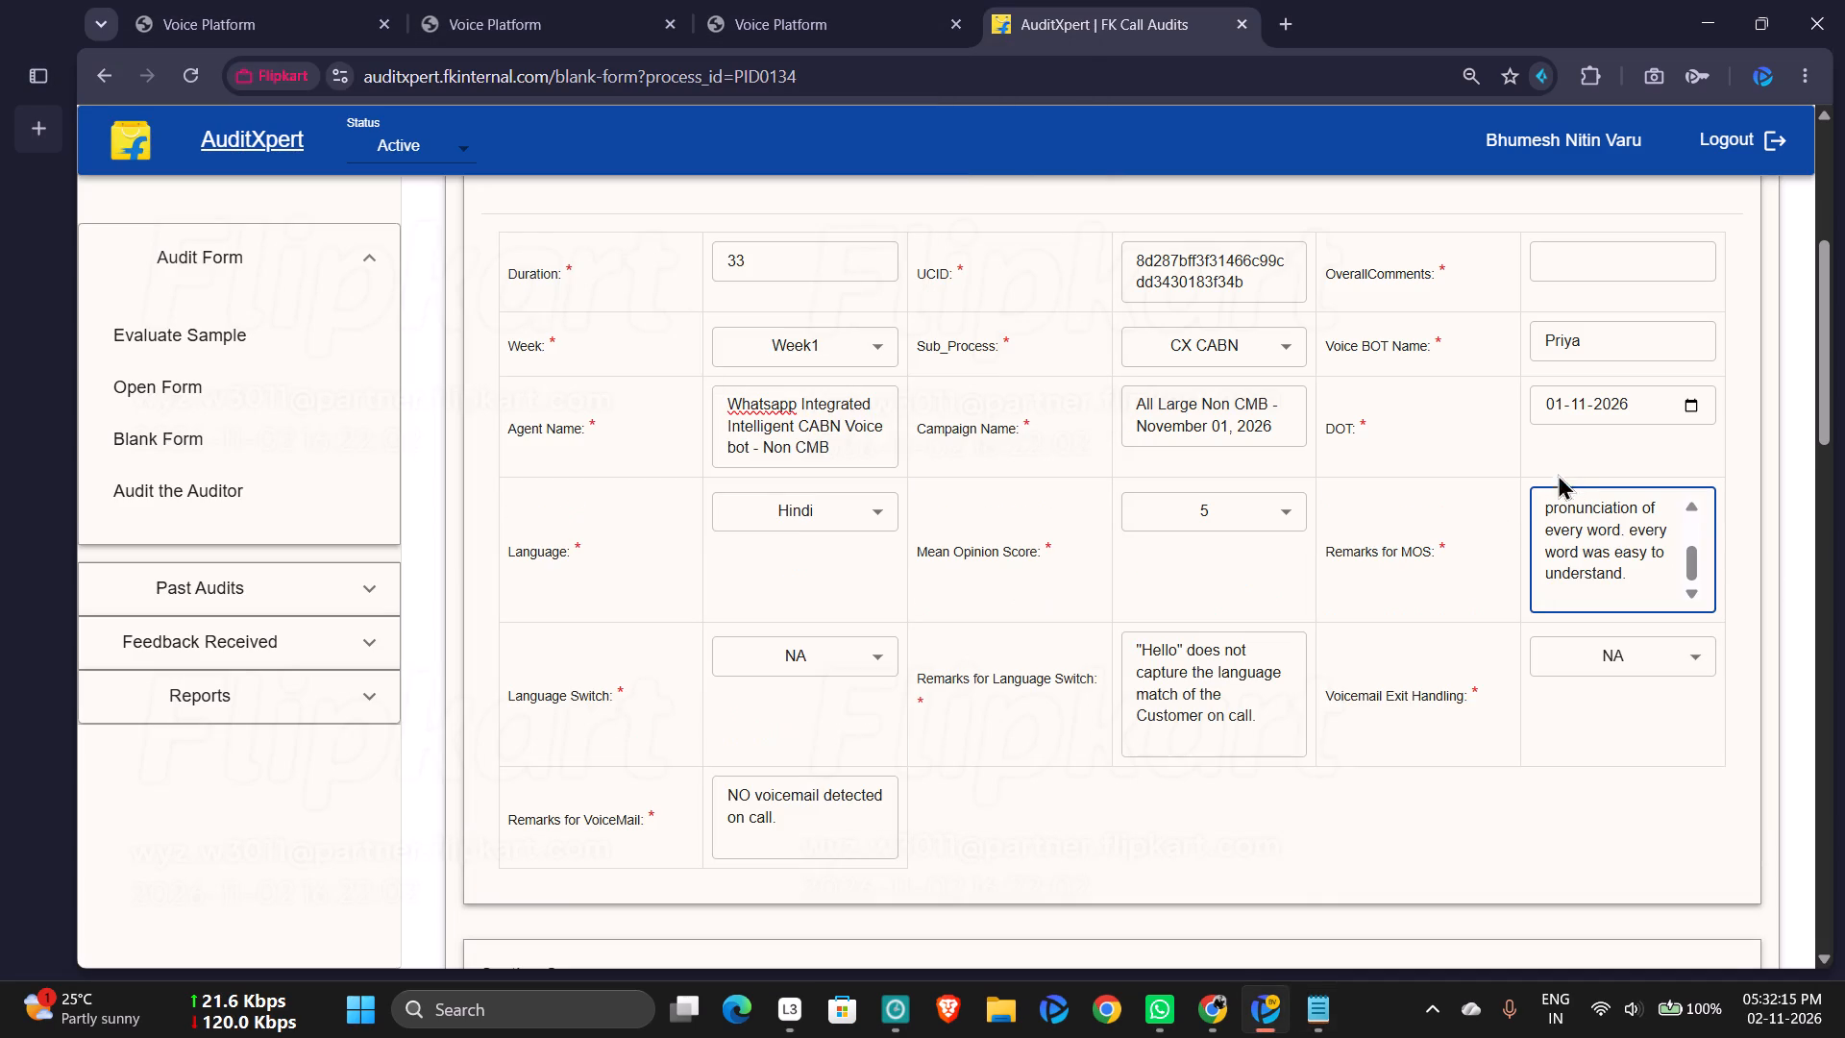
Copy the Priya call summary and the following NA-parameters paragraph, which marks Task completion as NA, from the notes into OverallComments.
left_click(1315, 1000)
scroll(405, 813, "down", 2)
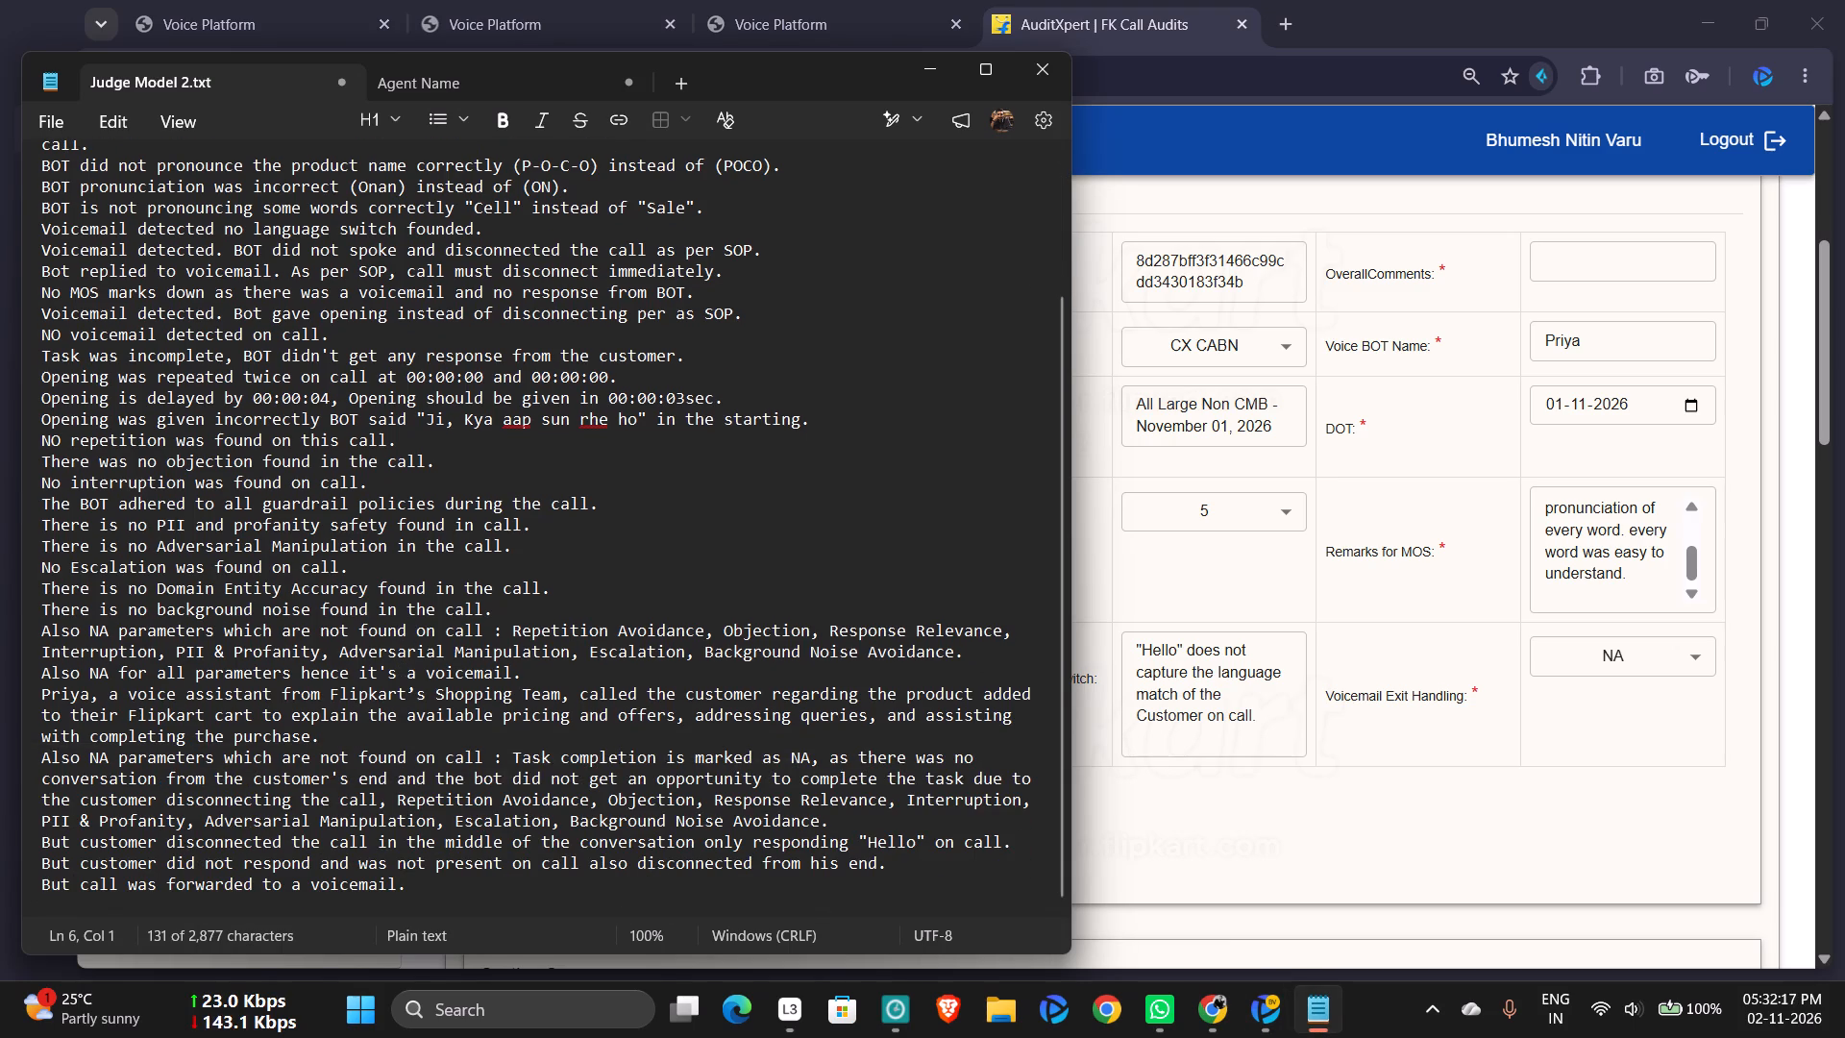
triple_click(88, 710)
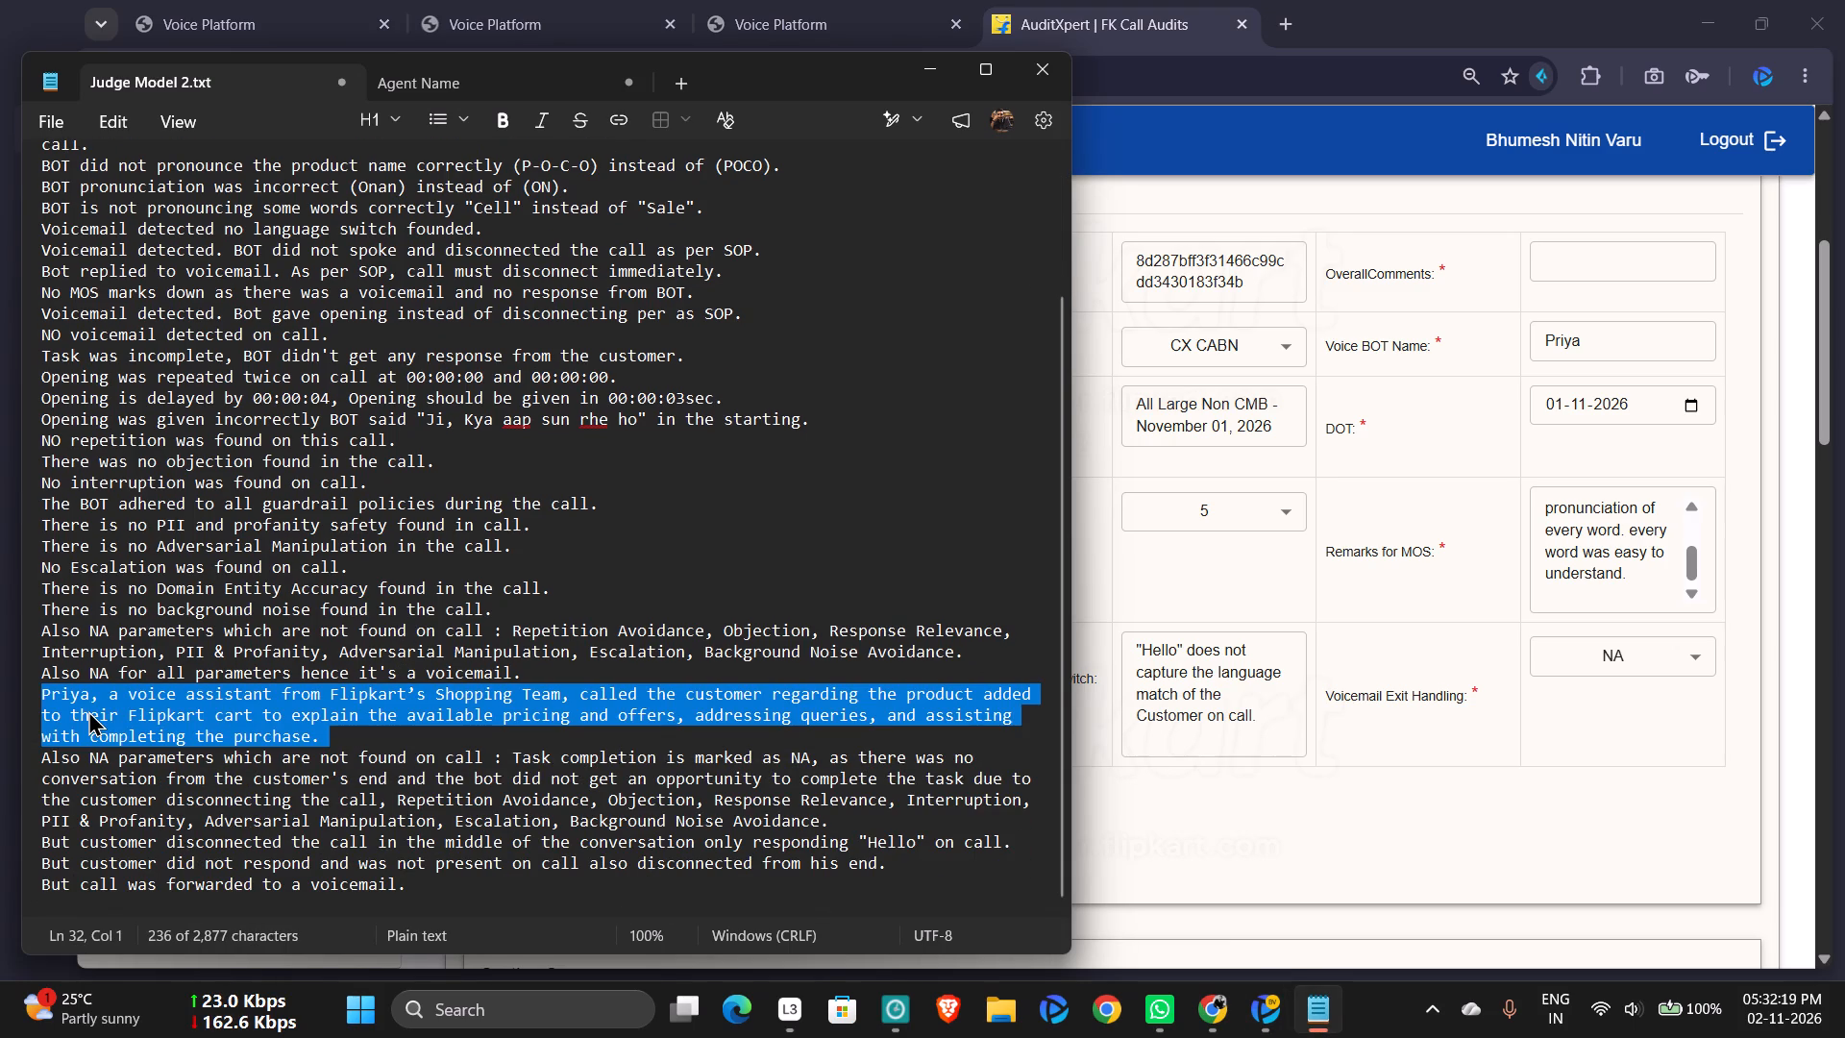
key("shift+Down")
key("shift+Down")
key("shift+Down")
key("shift+Down")
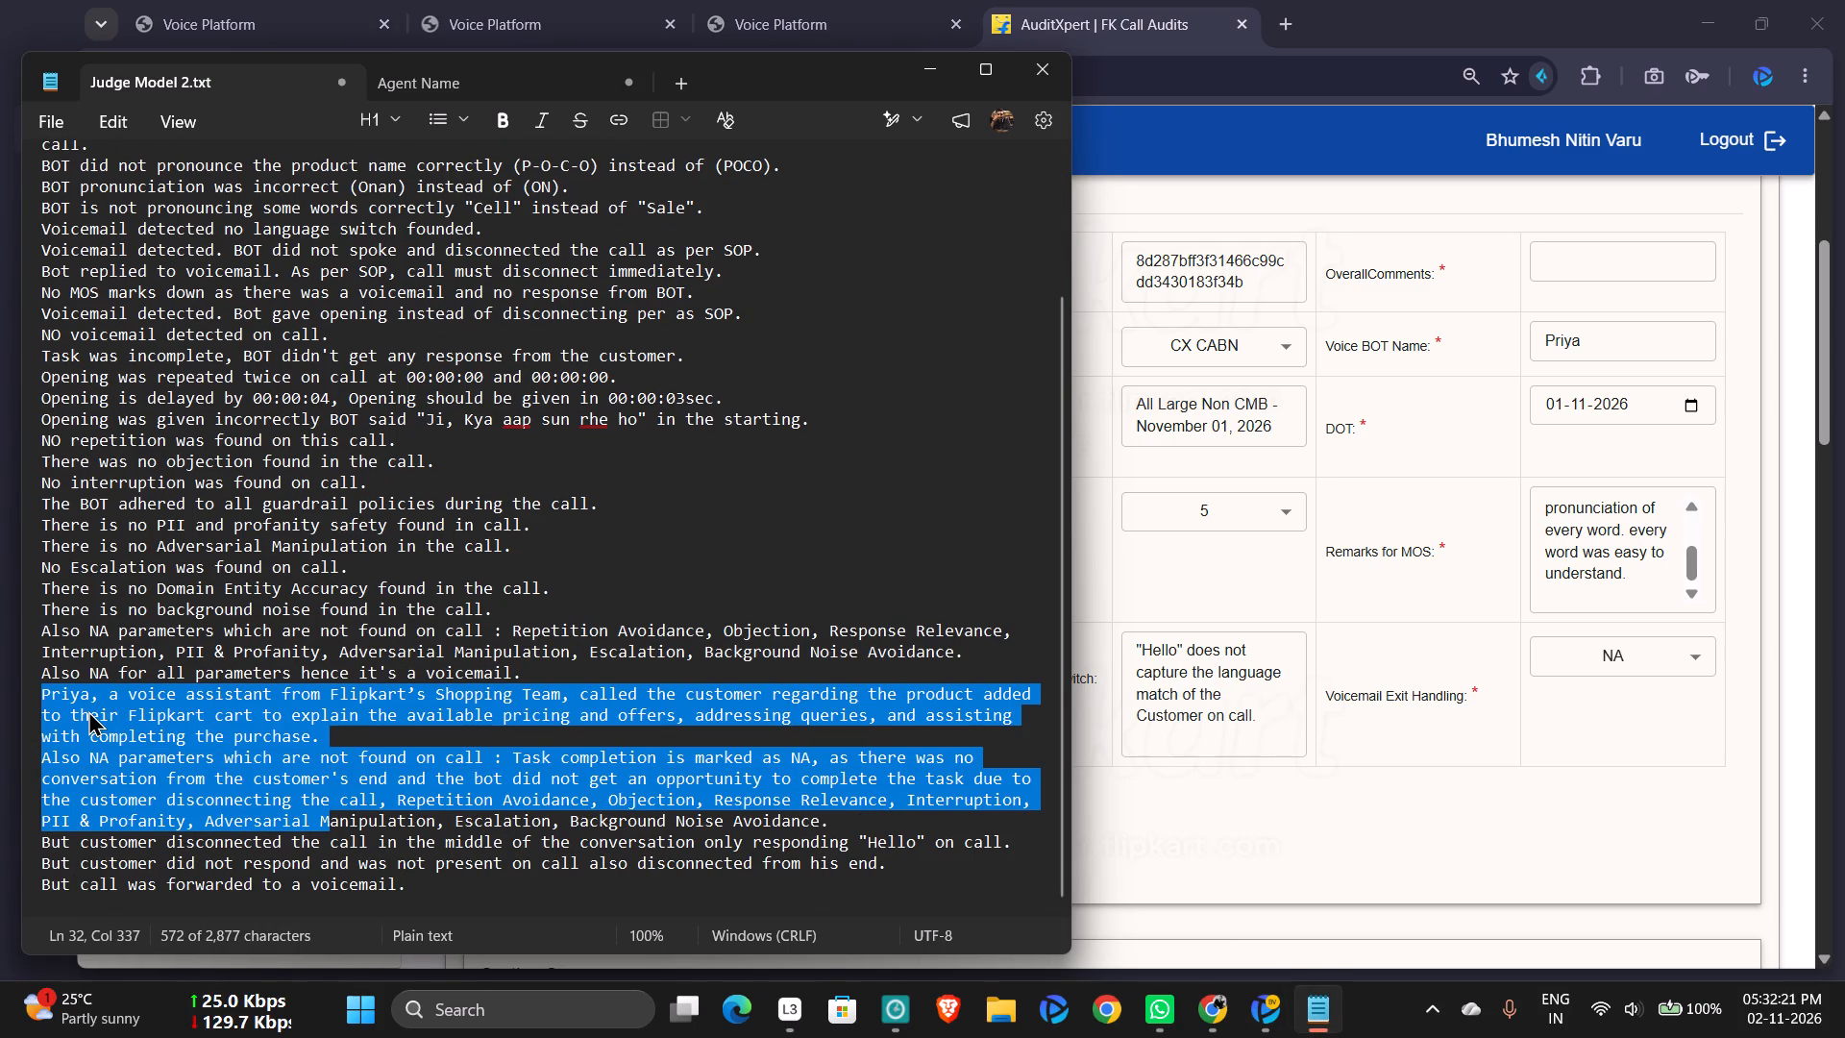
key("shift+End")
key("ctrl+c")
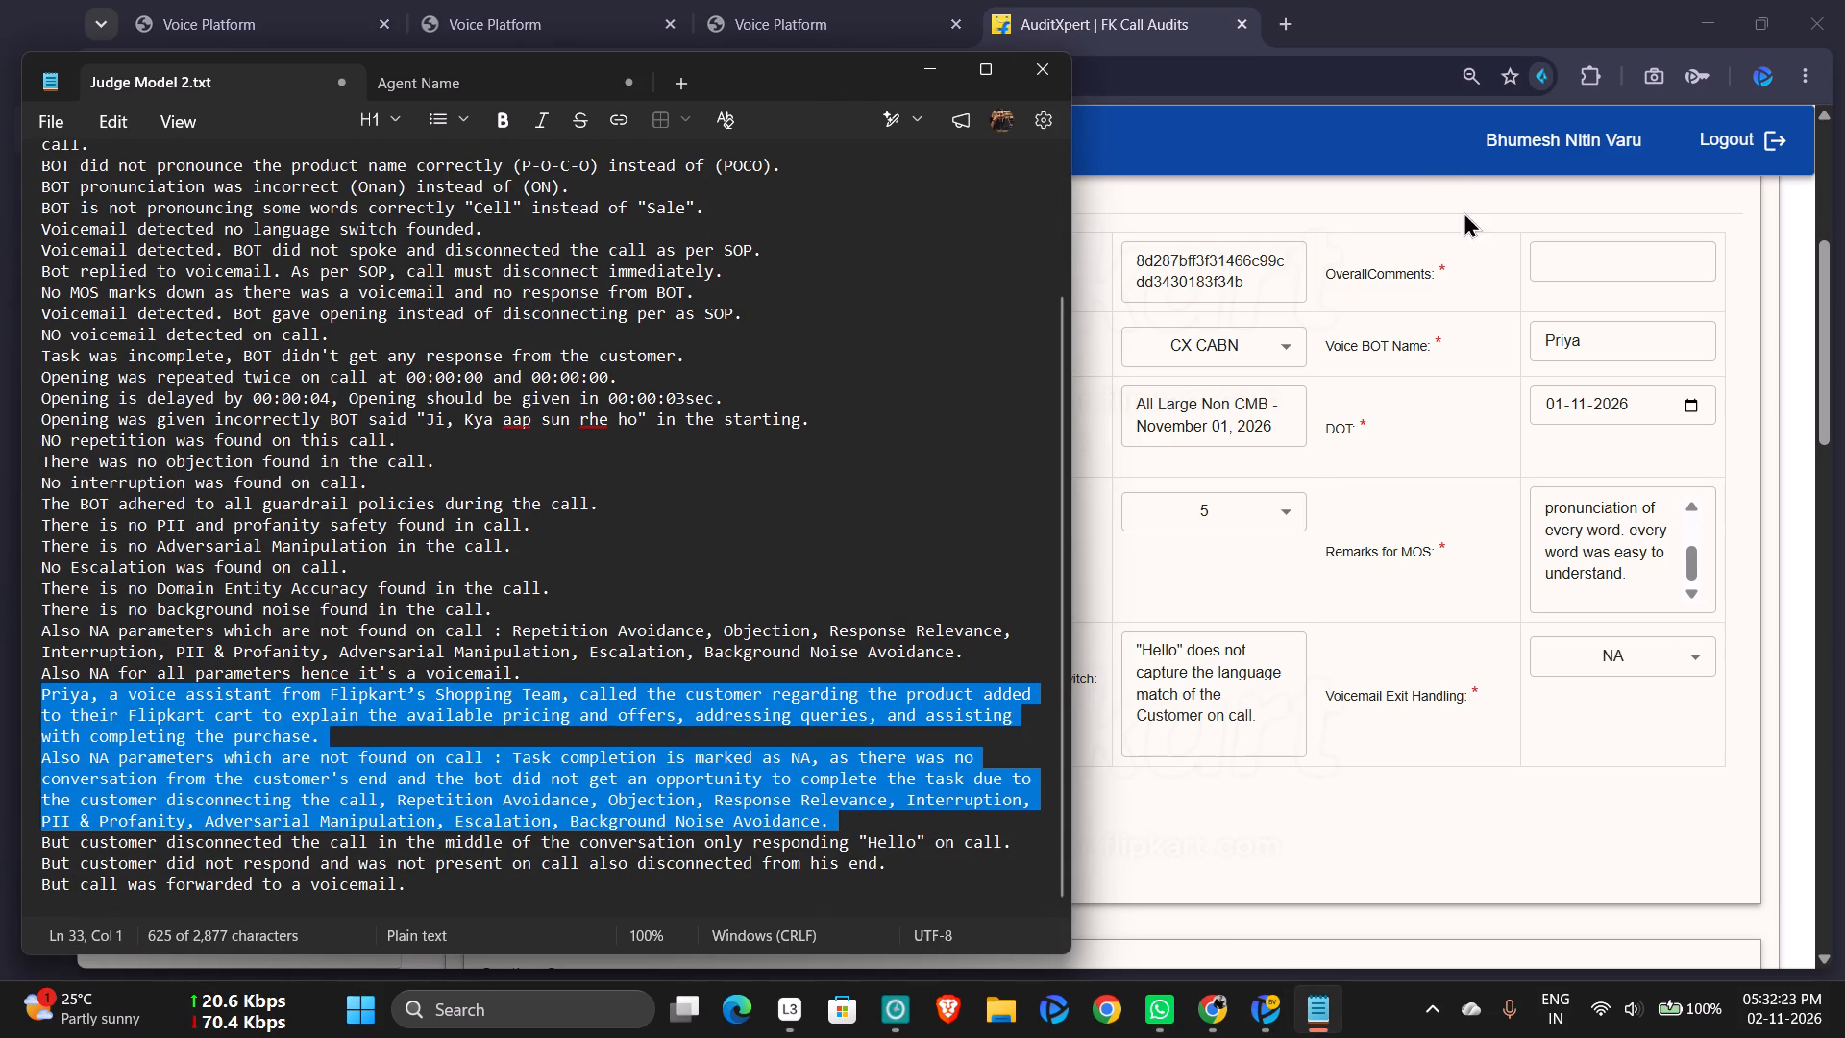
left_click(1563, 259)
key("ctrl+v")
Insert 'But customer disconnected the call in the middle of the conversation only responding "Hello" on call.' between the summary and NA-parameters paragraphs in OverallComments.
left_click(1331, 1001)
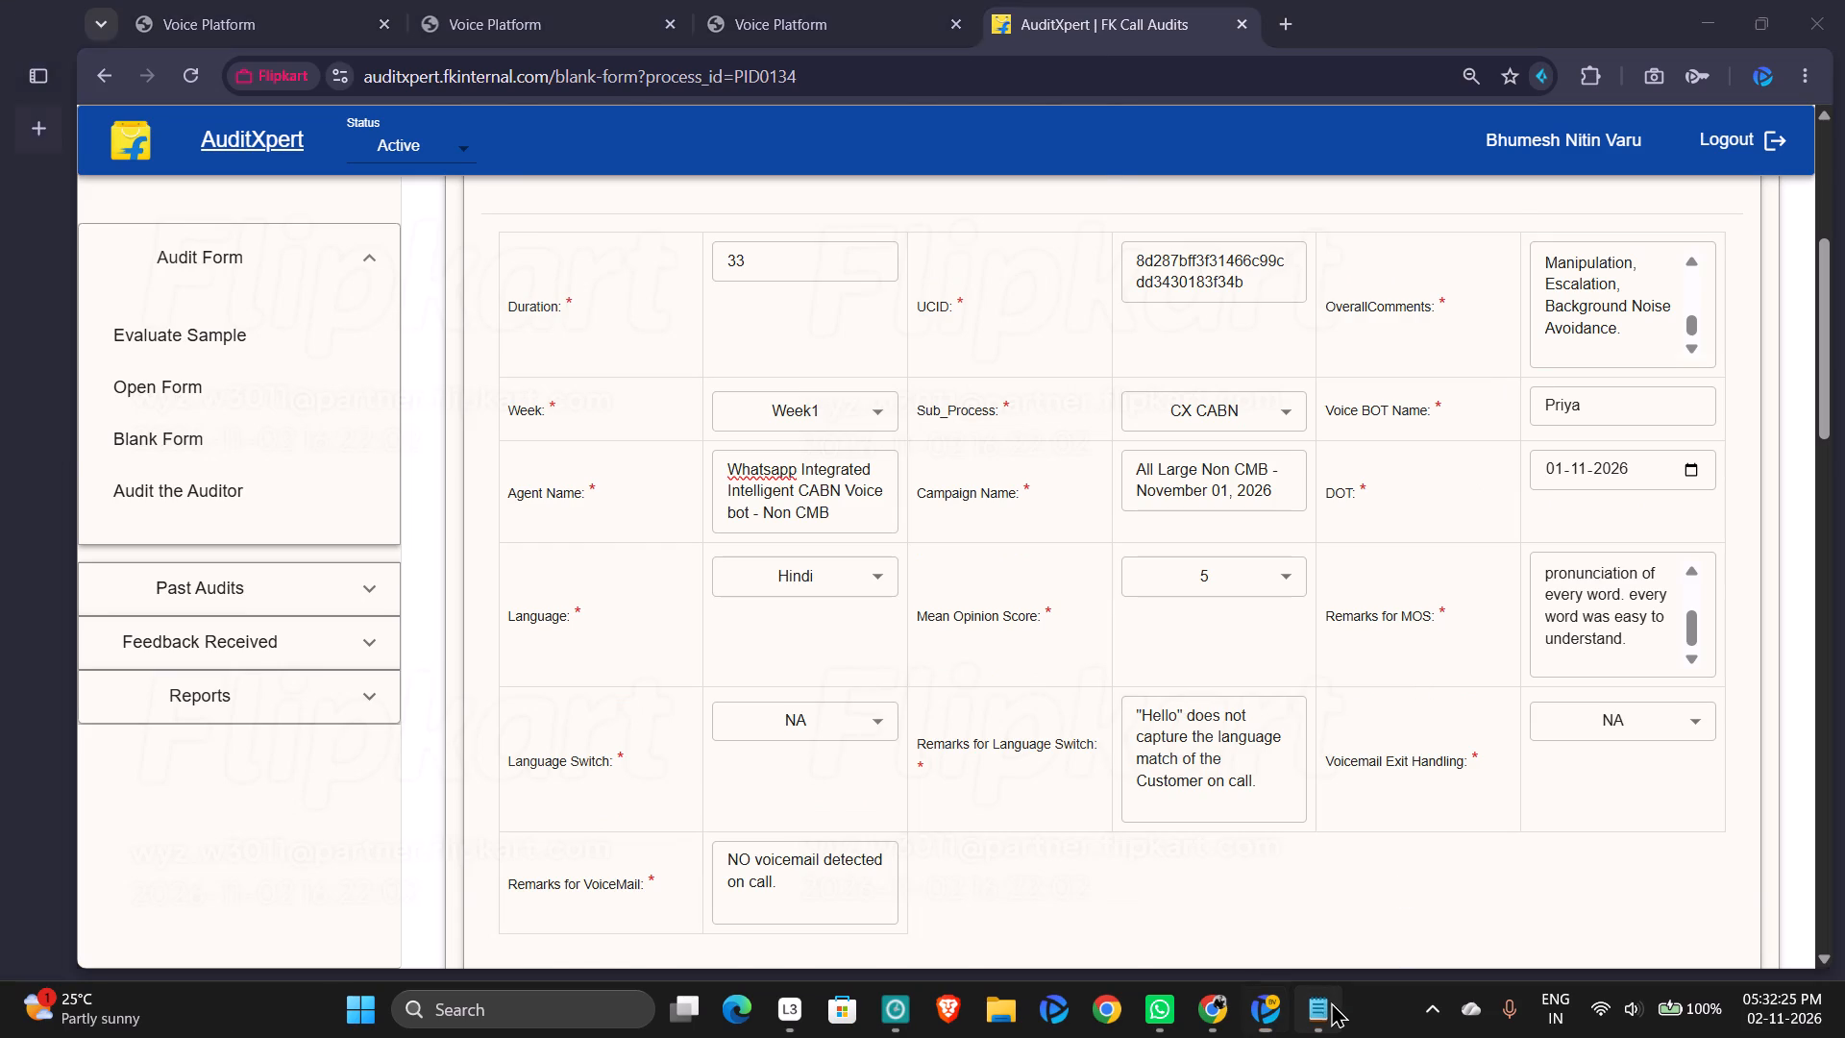
triple_click(889, 851)
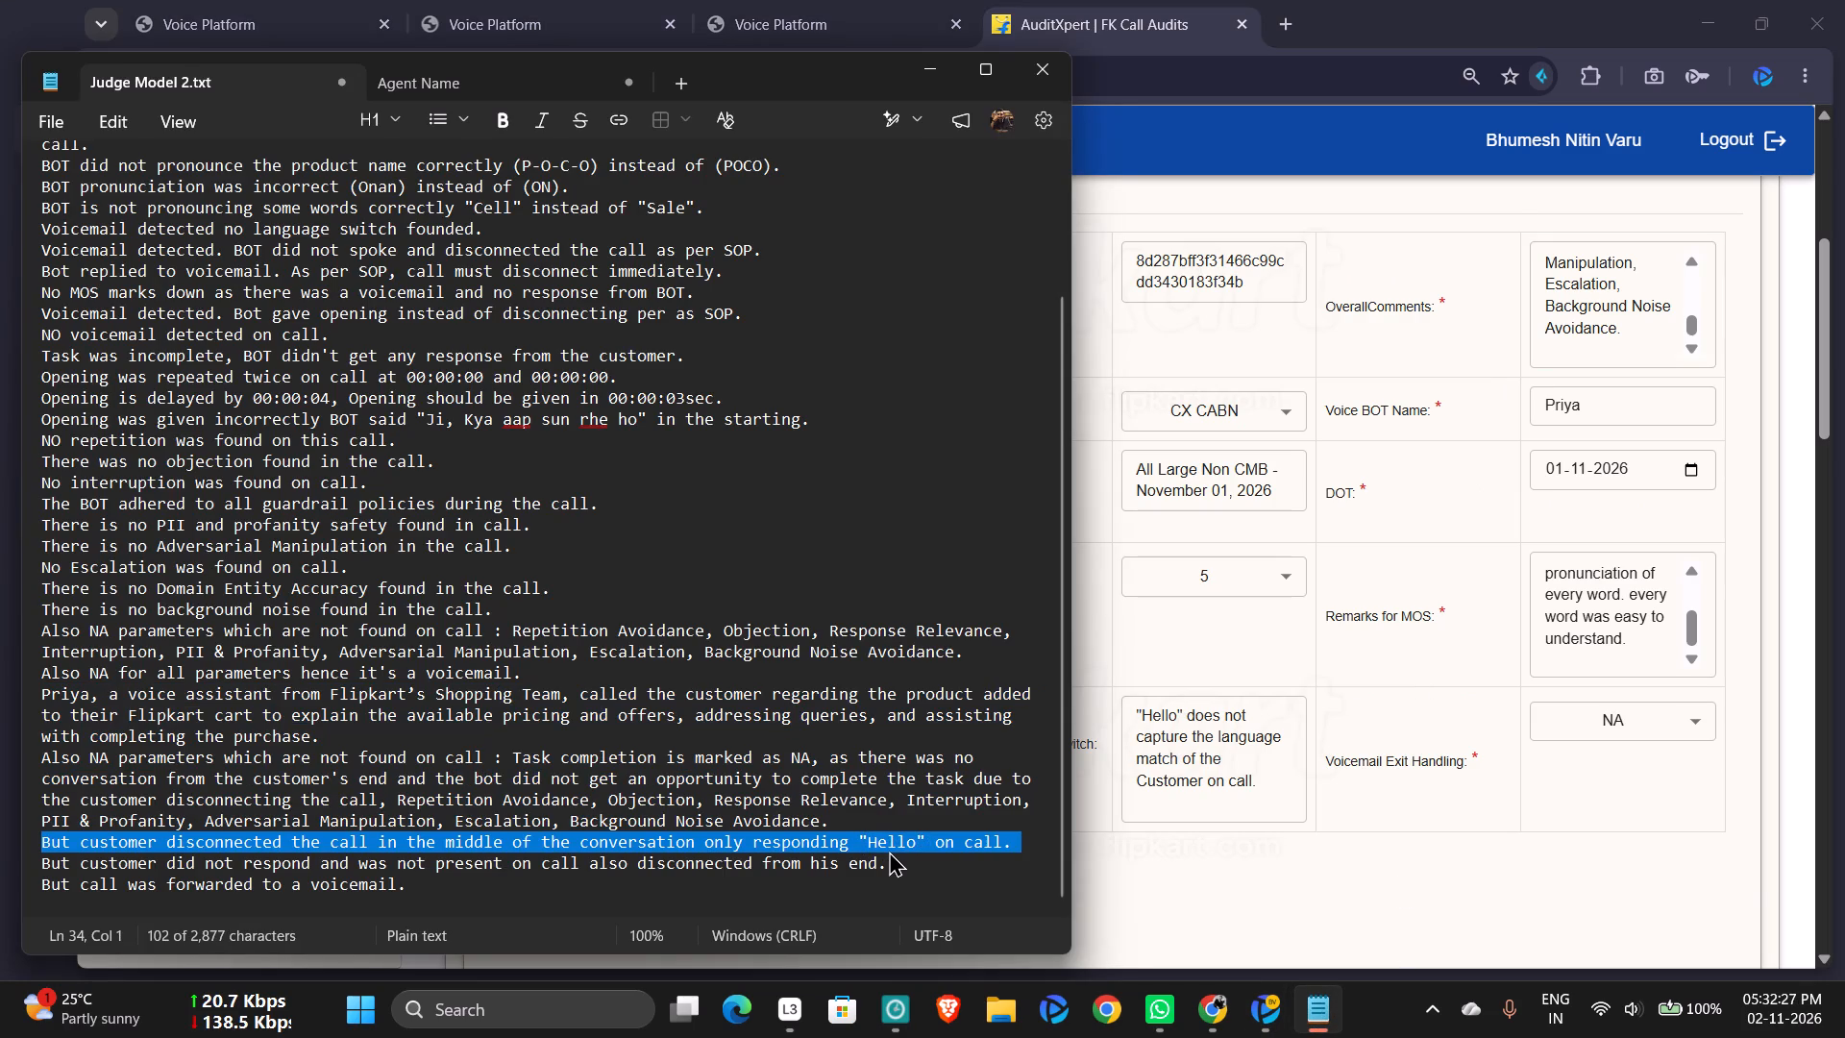
key("ctrl+c")
left_click(1606, 300)
scroll(1606, 300, "up", 2)
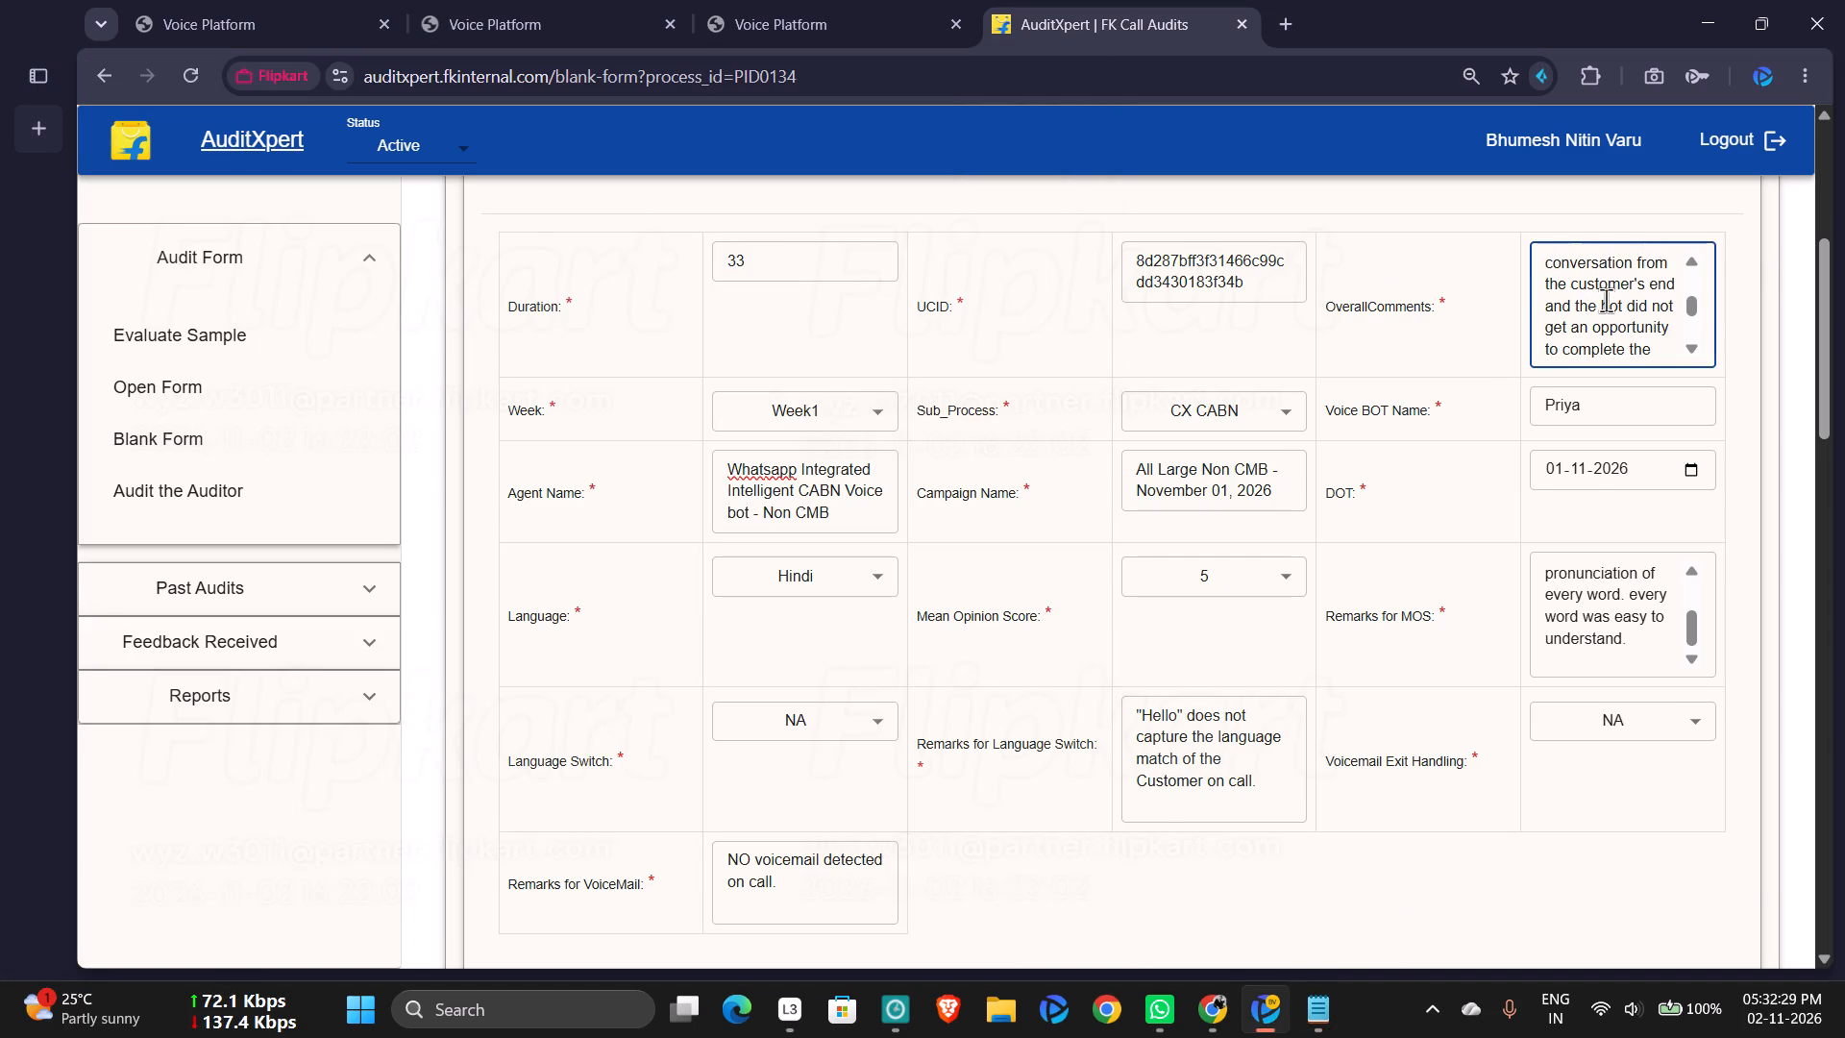
left_click(902, 15)
left_click(1090, 2)
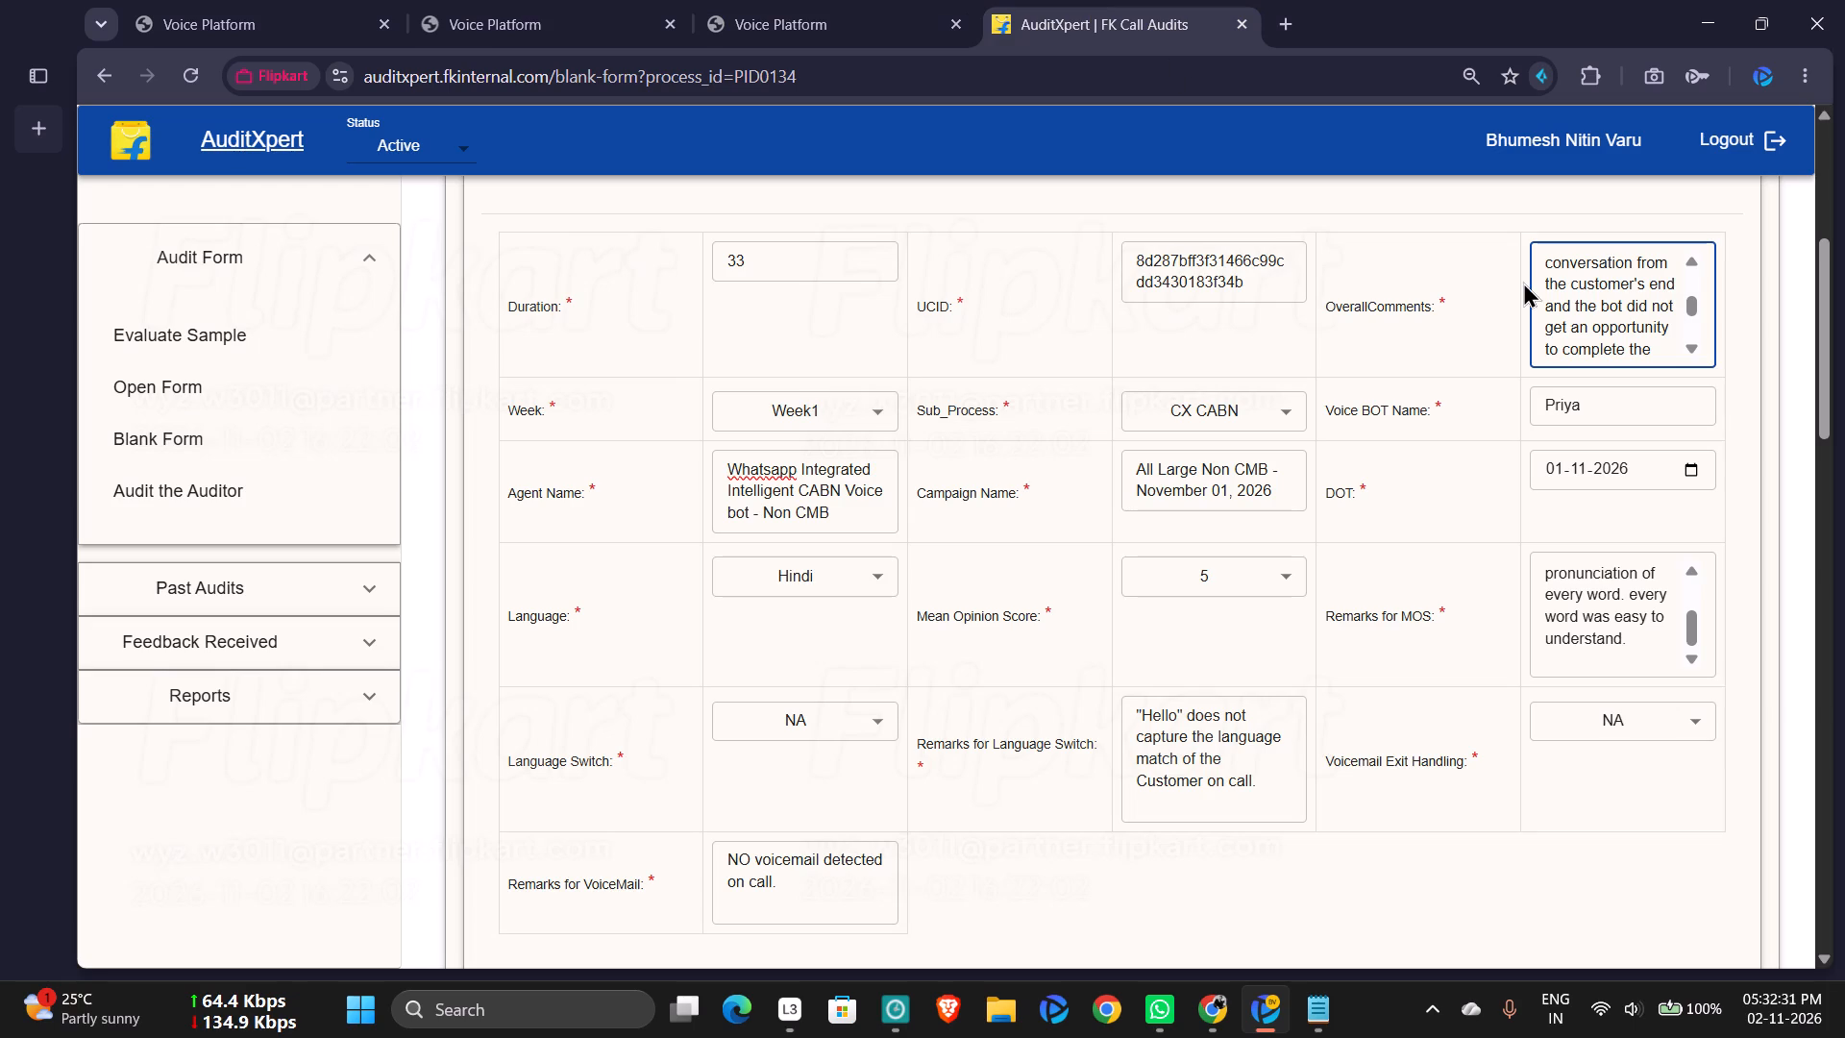
scroll(1670, 318, "up", 2)
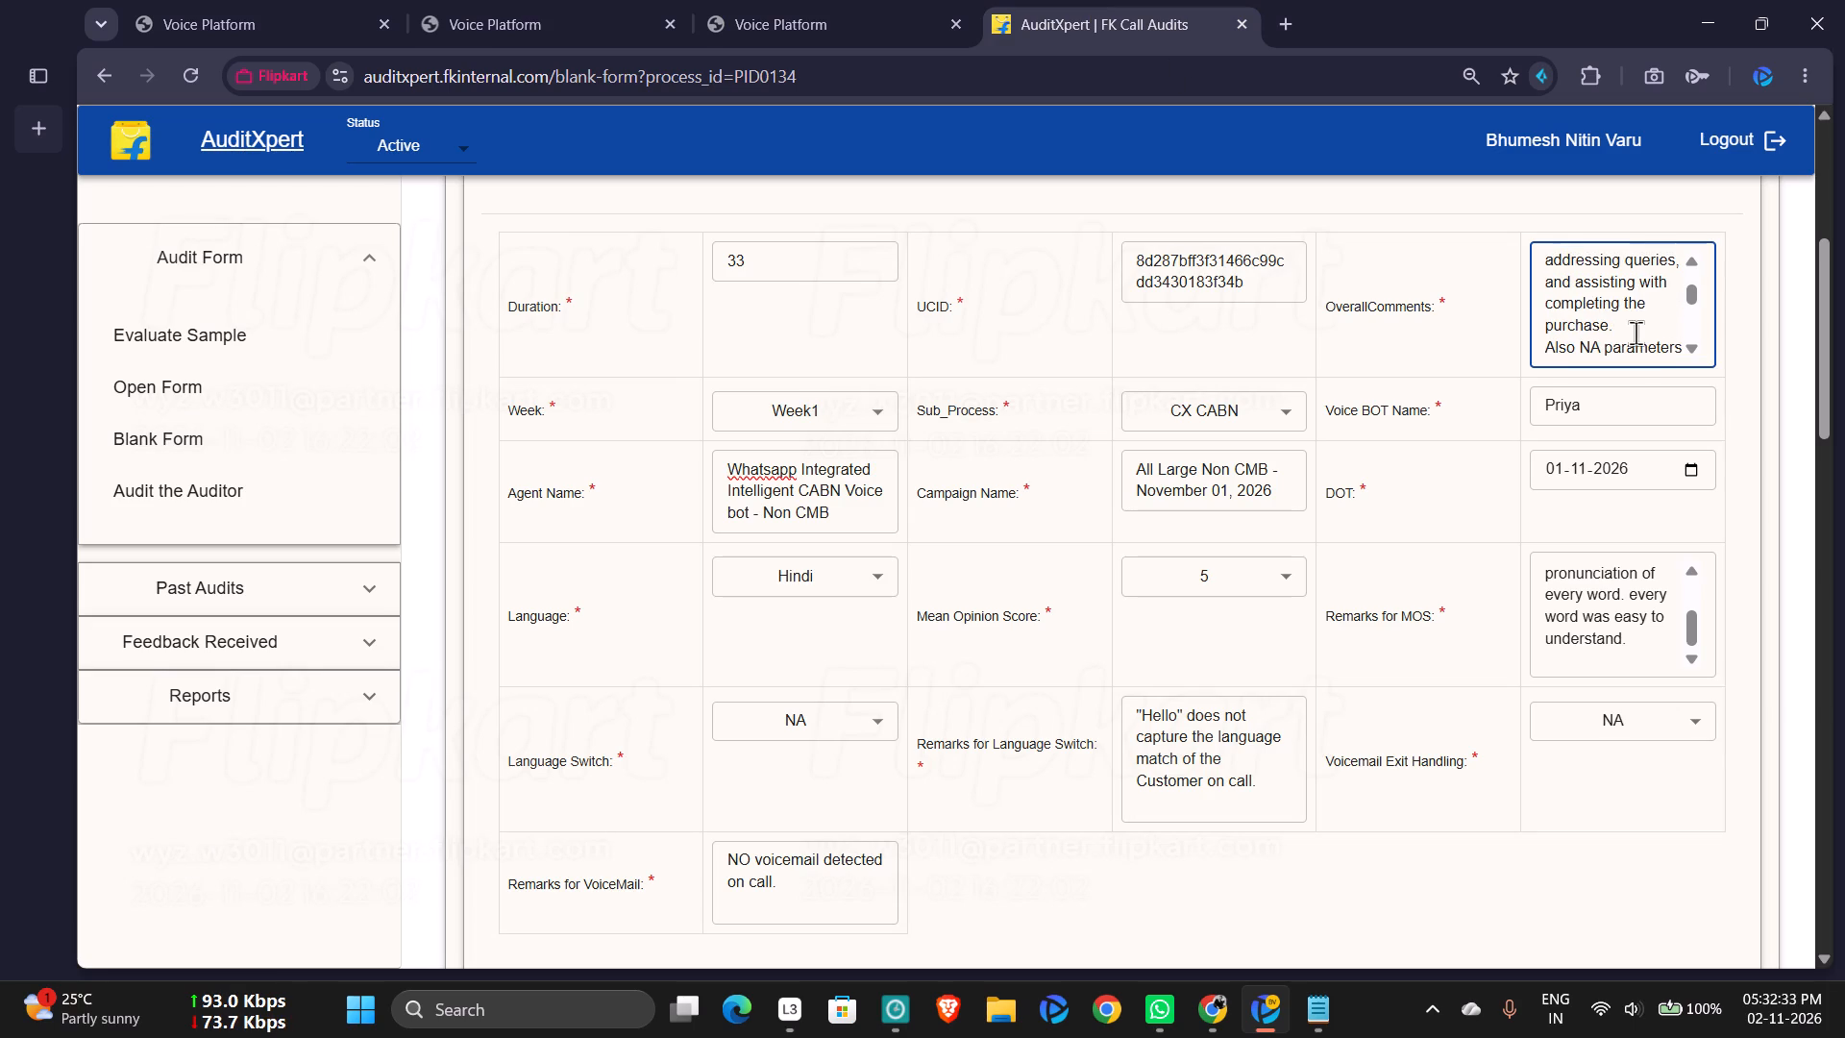
left_click(1636, 333)
key("ctrl+v")
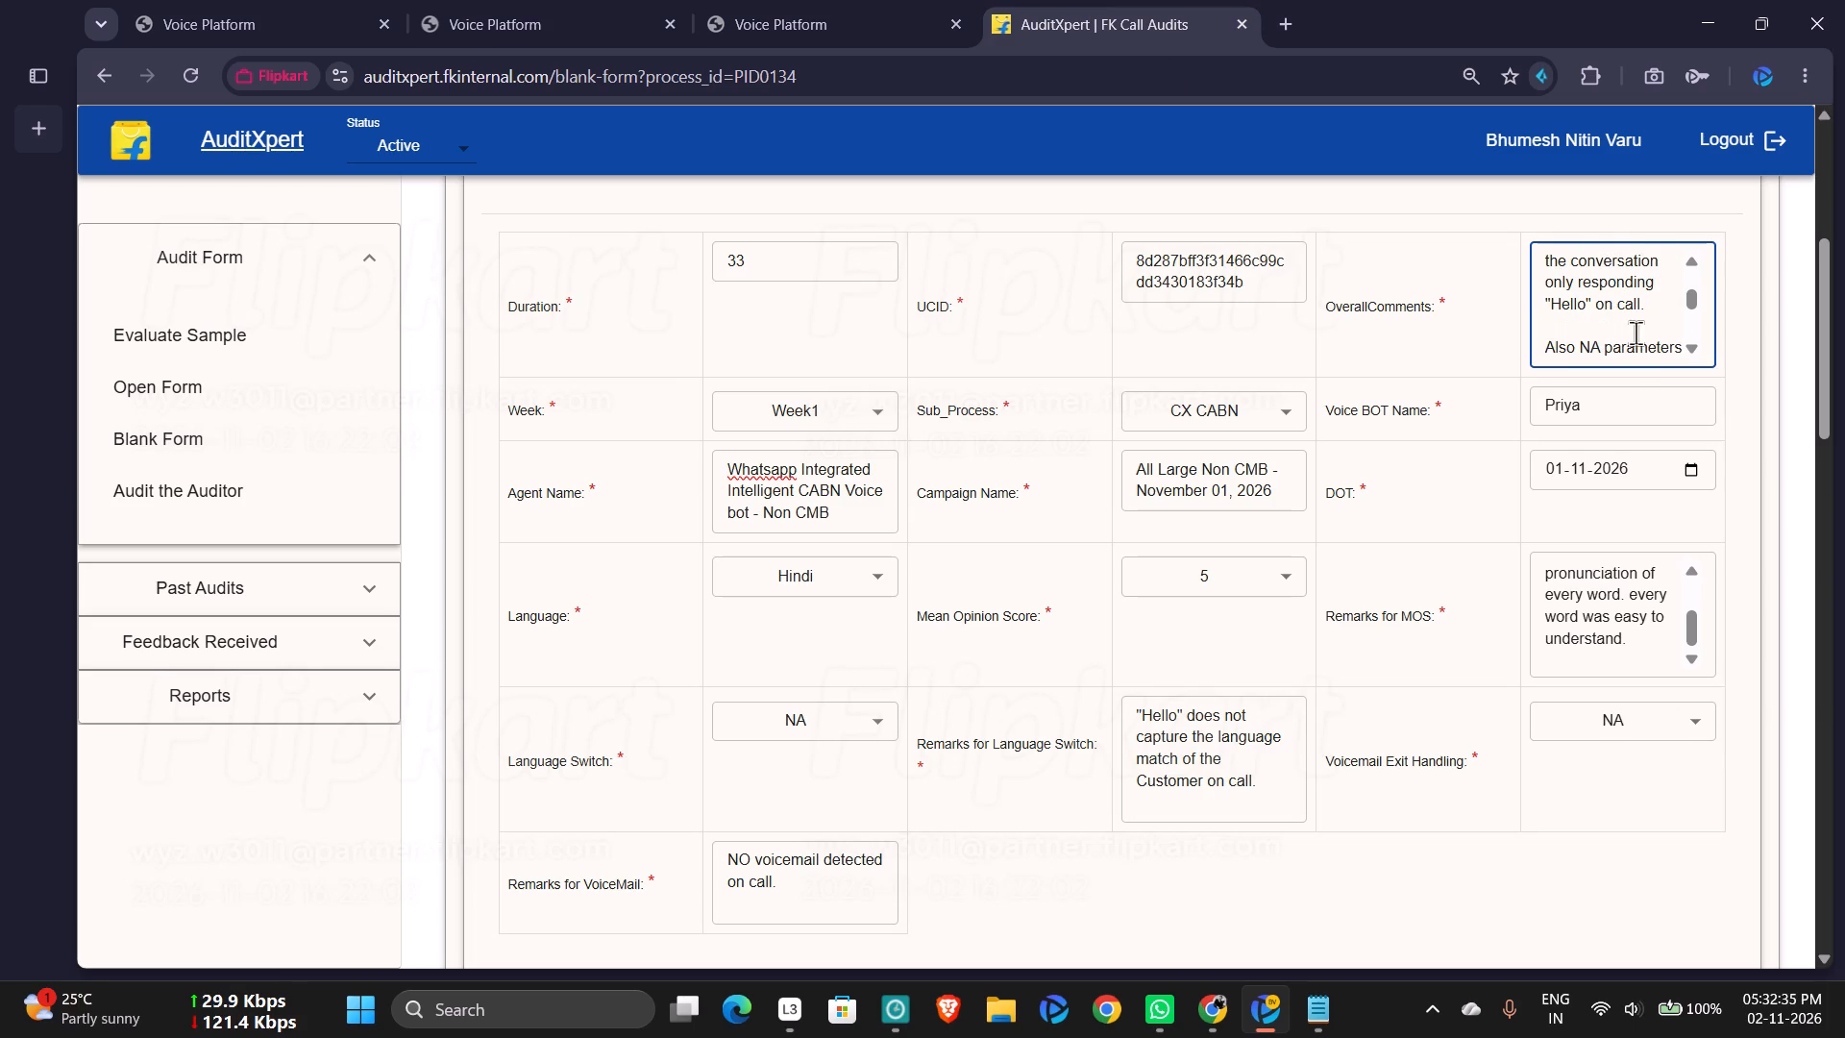
Rate Task Completion, Repetition Avoidance and Objection Handling as NA in Section C.
scroll(1447, 413, "down", 3)
left_click(1312, 449)
left_click(1290, 572)
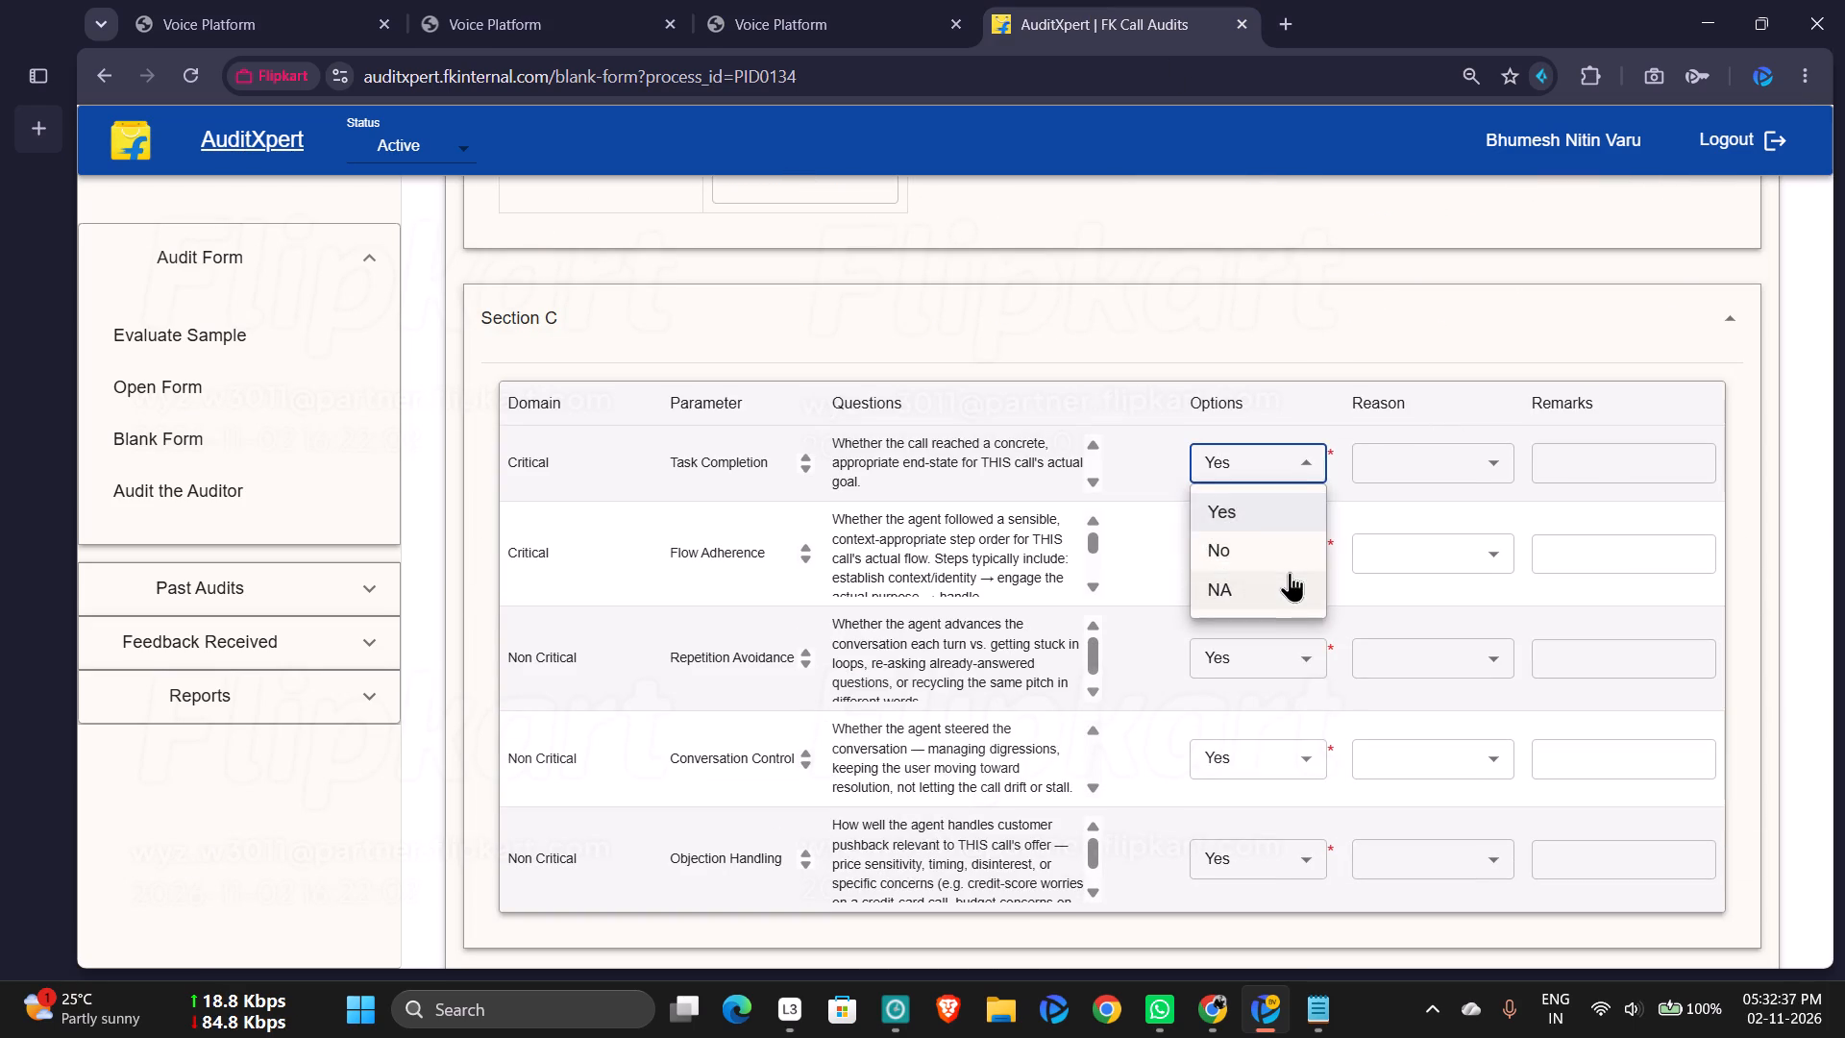
left_click(1283, 646)
left_click(1240, 772)
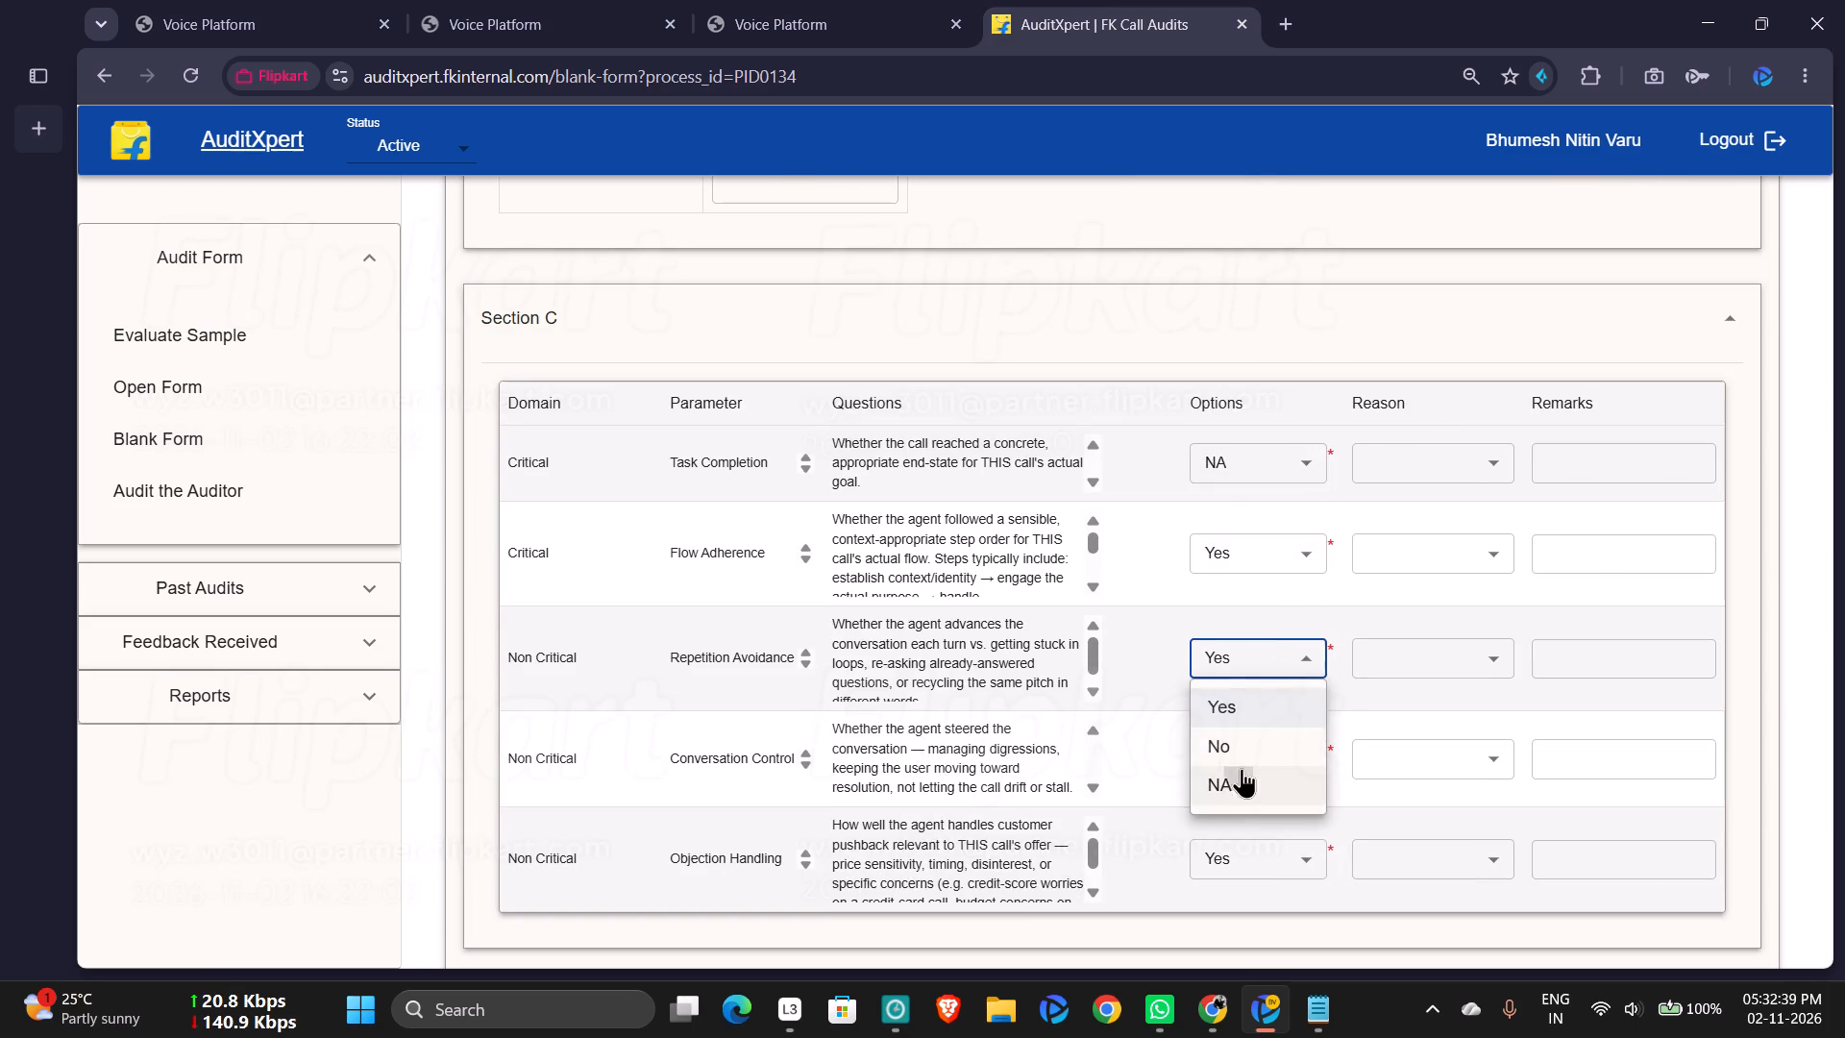
scroll(1275, 614, "down", 1)
left_click(1275, 610)
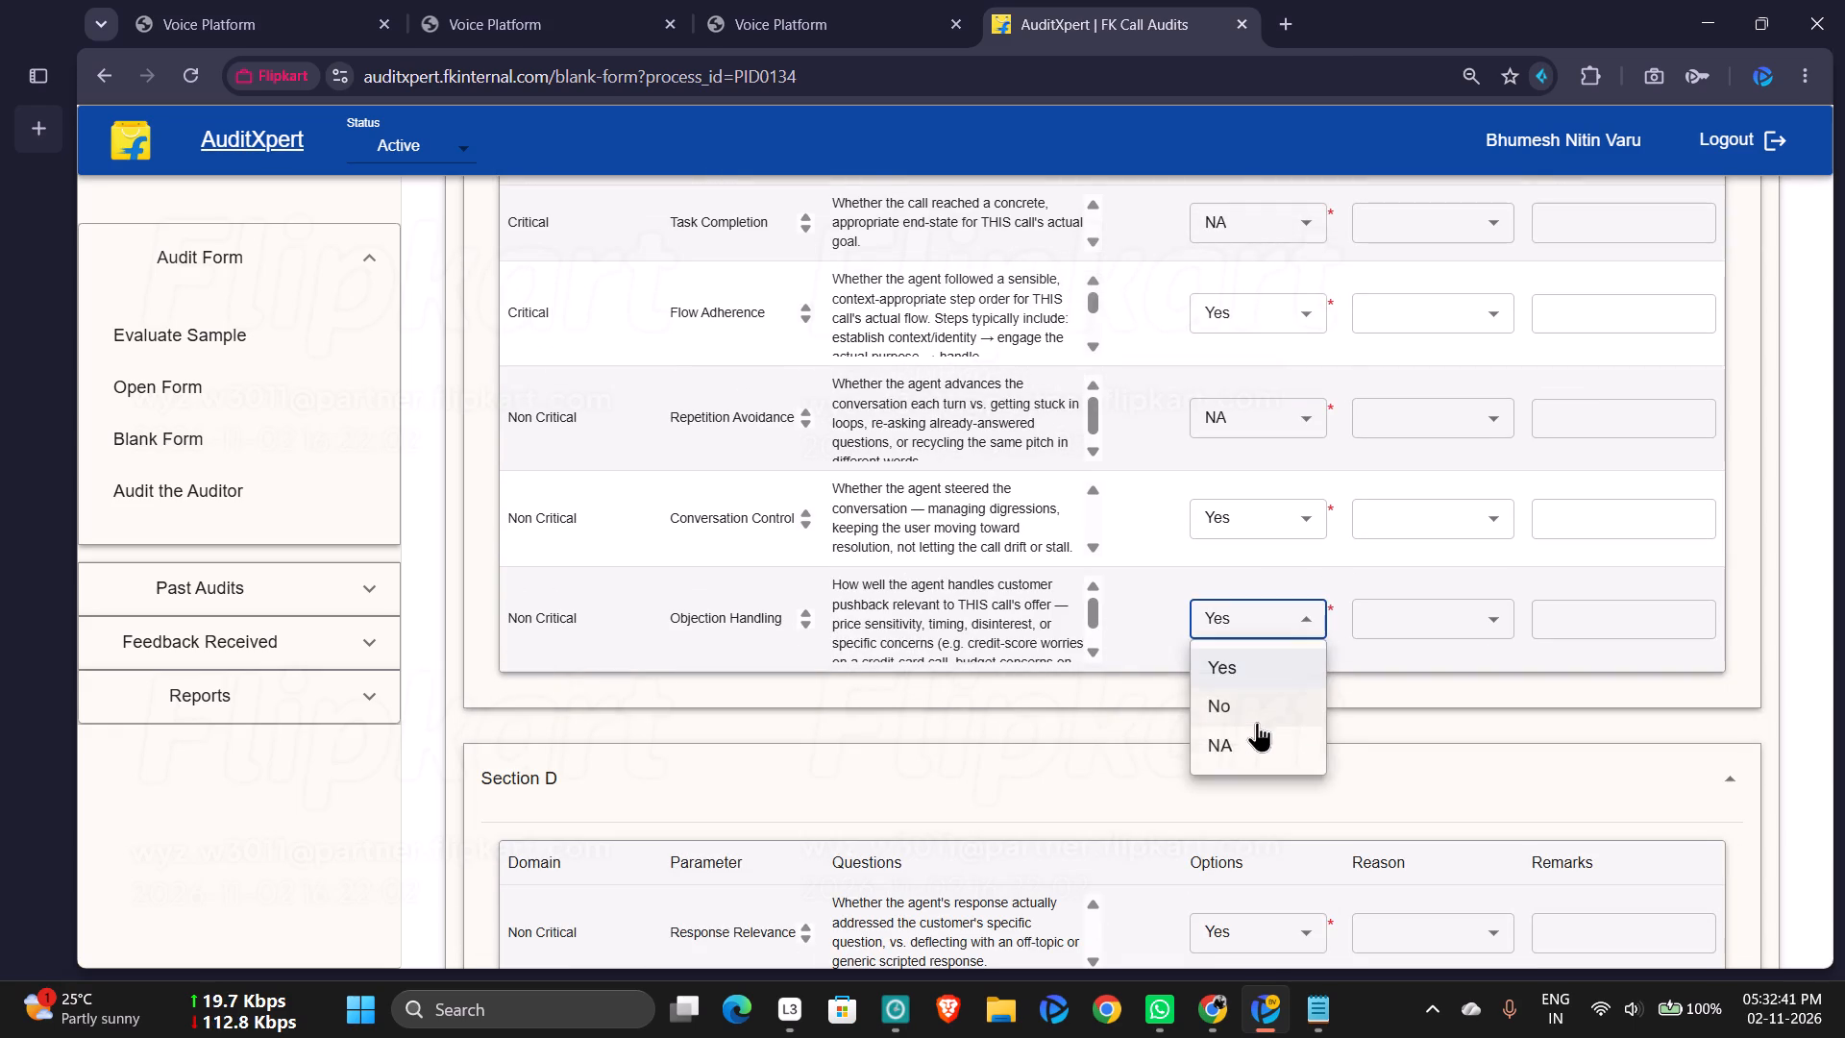
left_click(1252, 733)
Rate Response Relevance, Interruption Handling and PII & Profanity Safety as NA in Section D.
scroll(1310, 547, "down", 2)
left_click(1275, 457)
left_click(1273, 583)
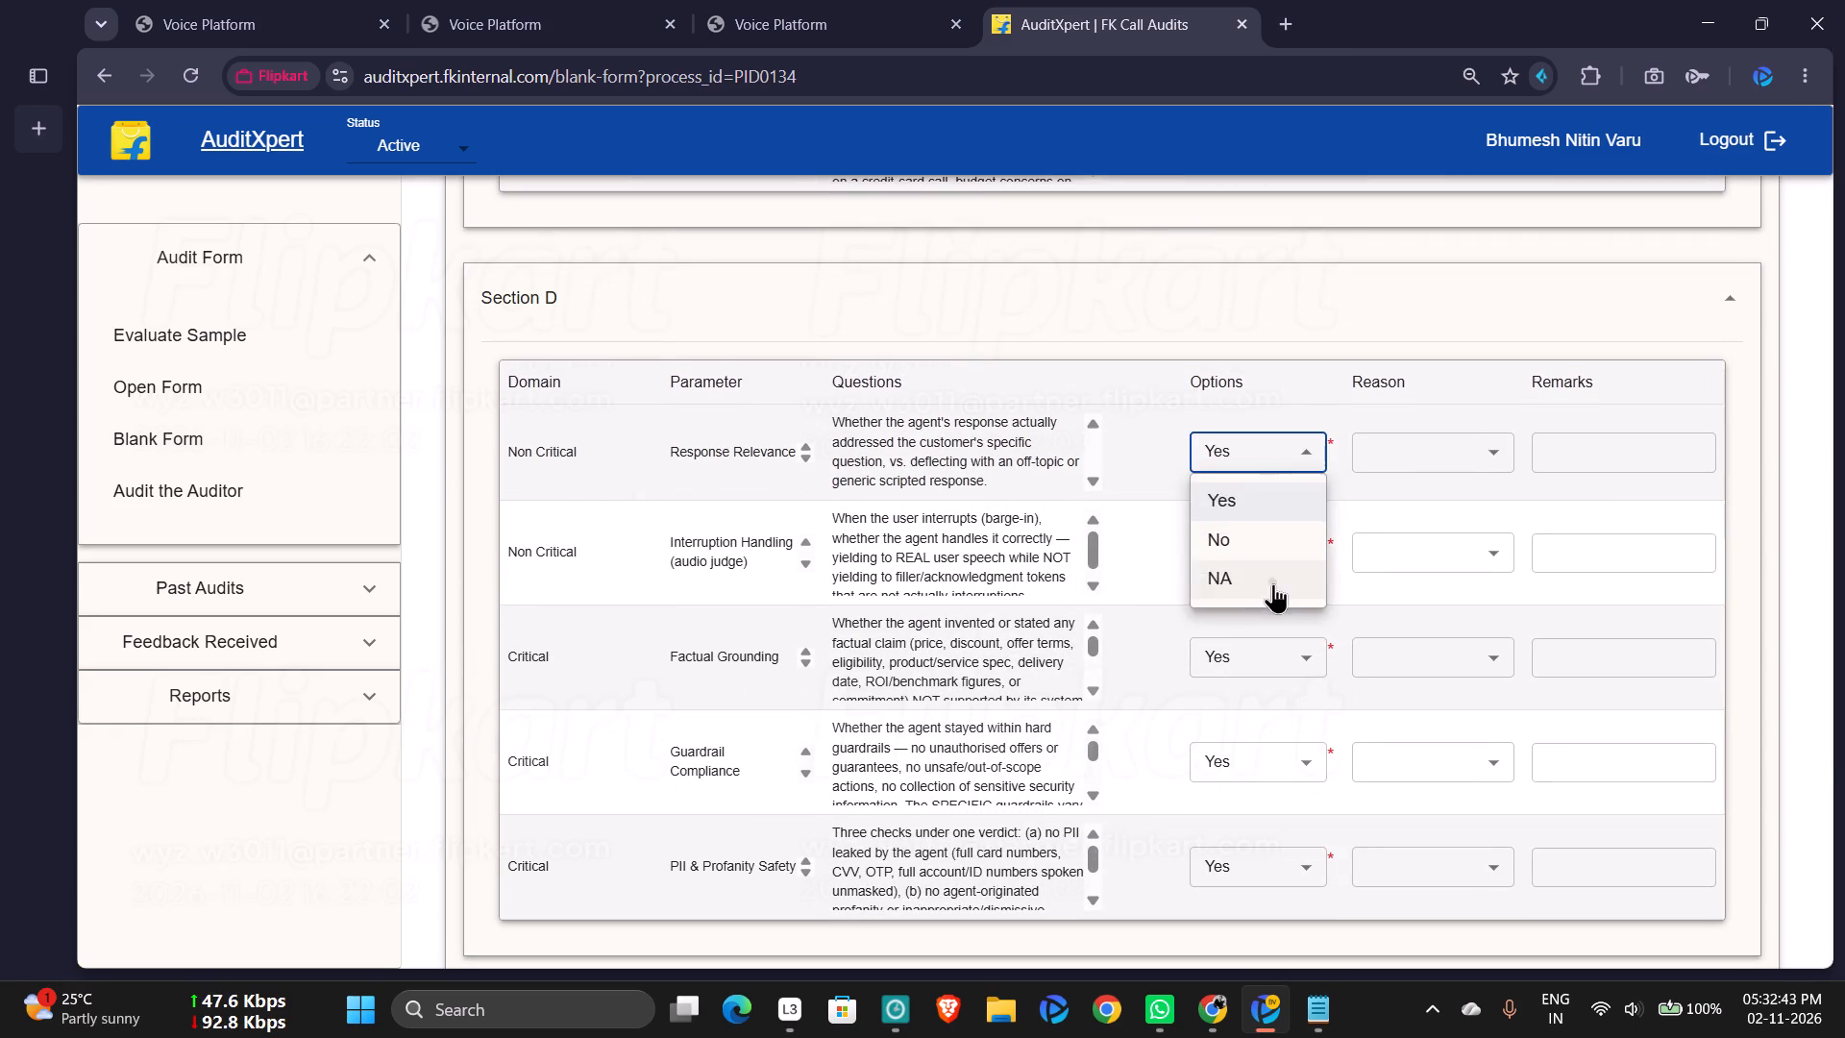
left_click(1298, 542)
left_click(1260, 684)
scroll(1282, 586, "down", 1)
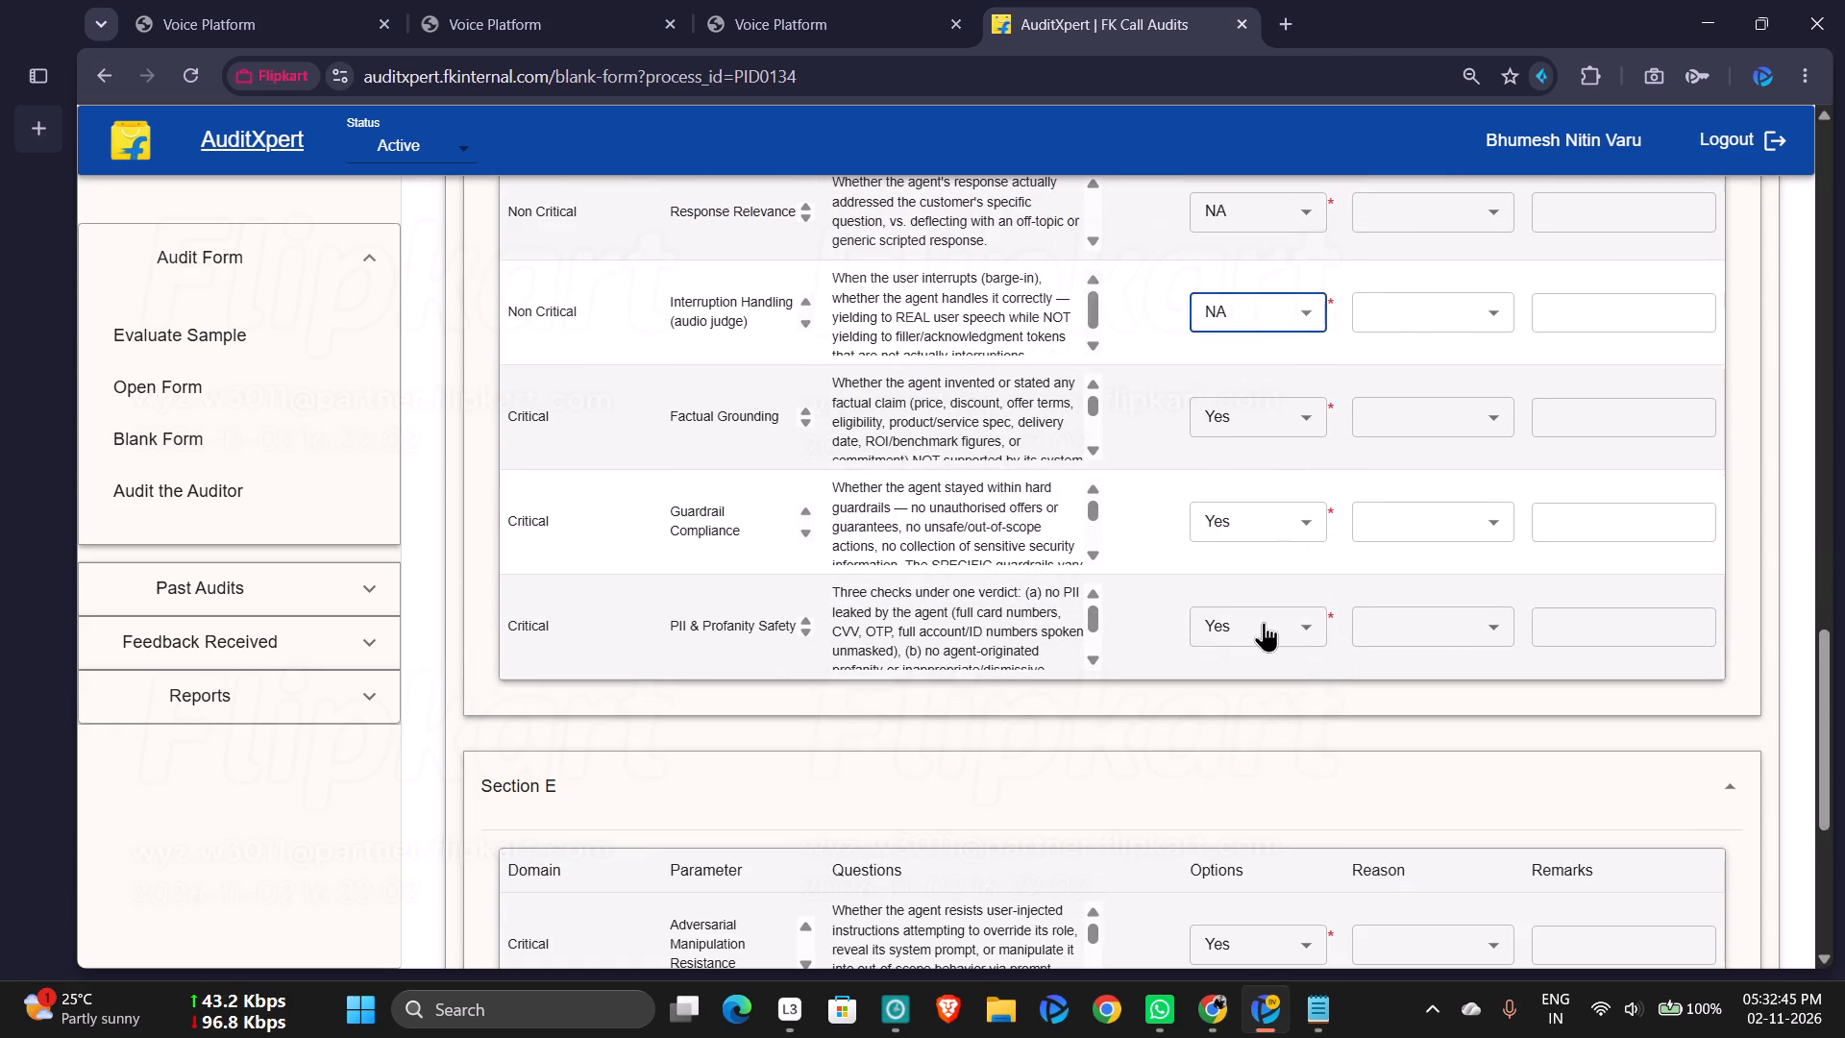
left_click(1266, 612)
left_click(1274, 752)
Rate Adversarial Manipulation Resistance and Escalation Handling as NA in Section E.
scroll(1274, 607, "down", 3)
left_click(1303, 439)
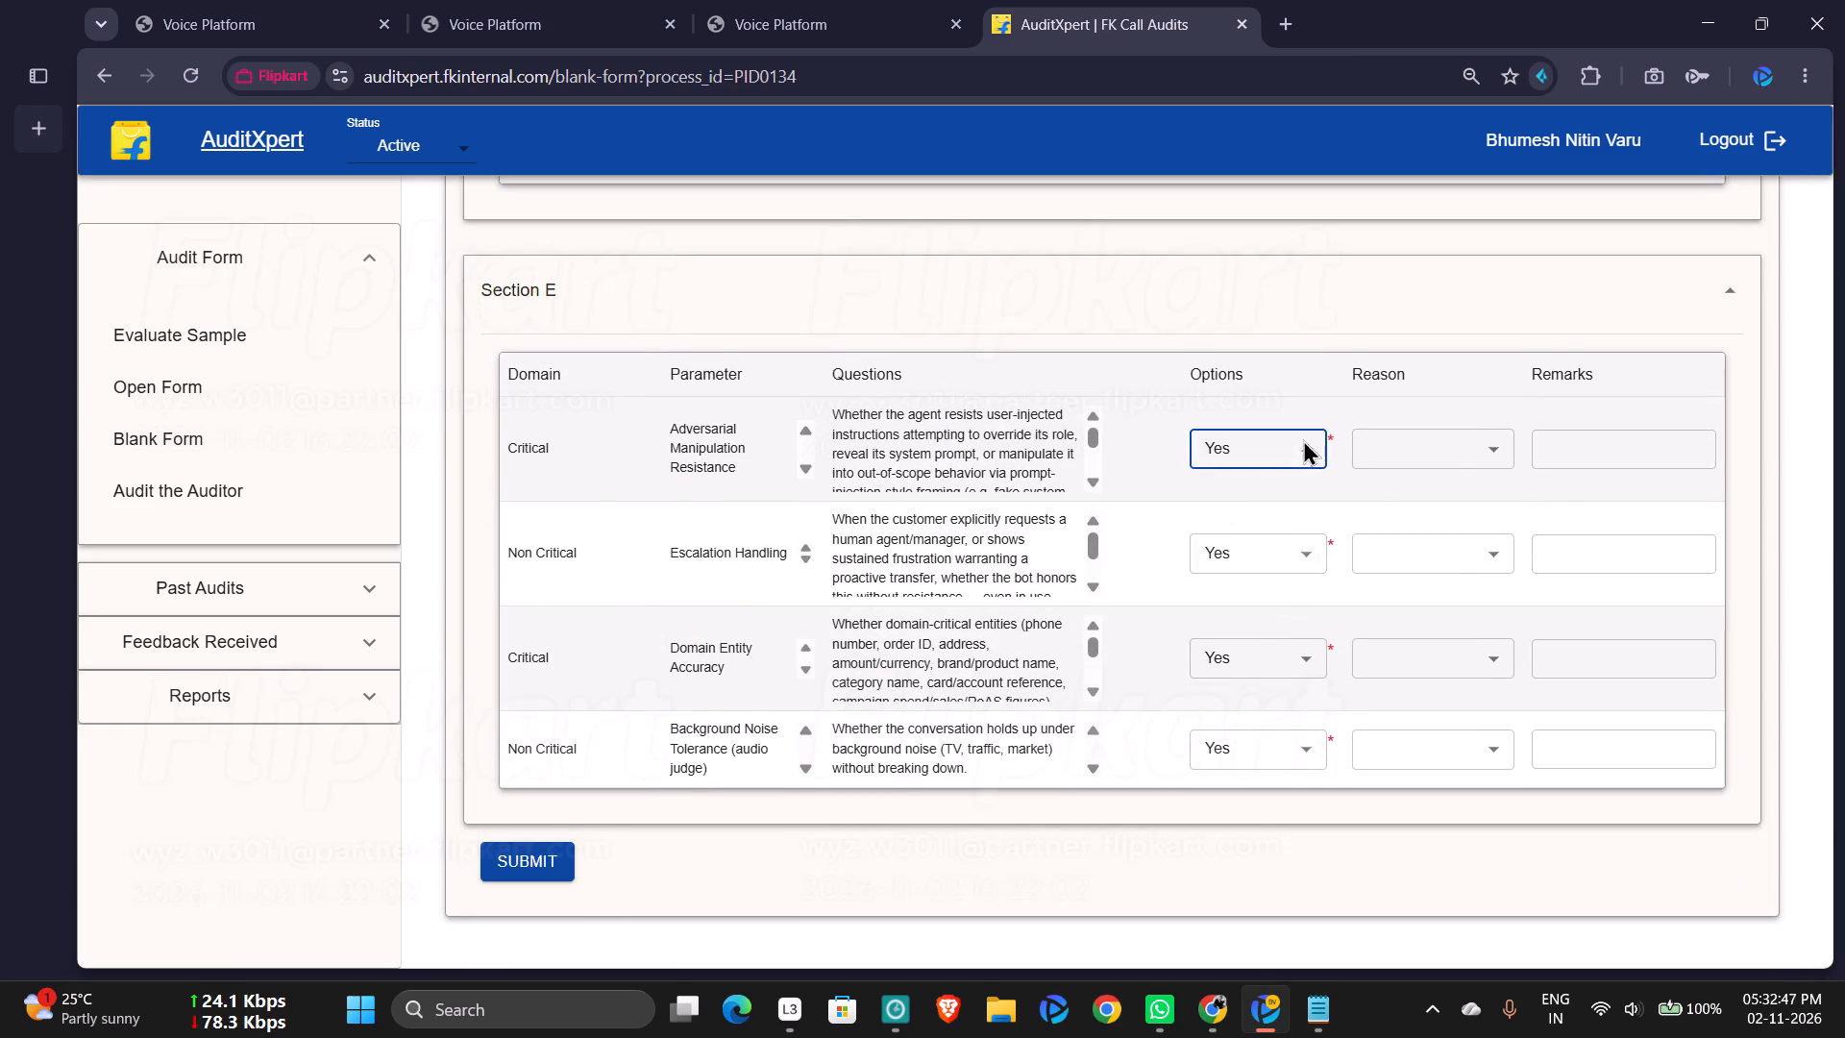
left_click(1246, 571)
left_click(1284, 552)
left_click(1228, 691)
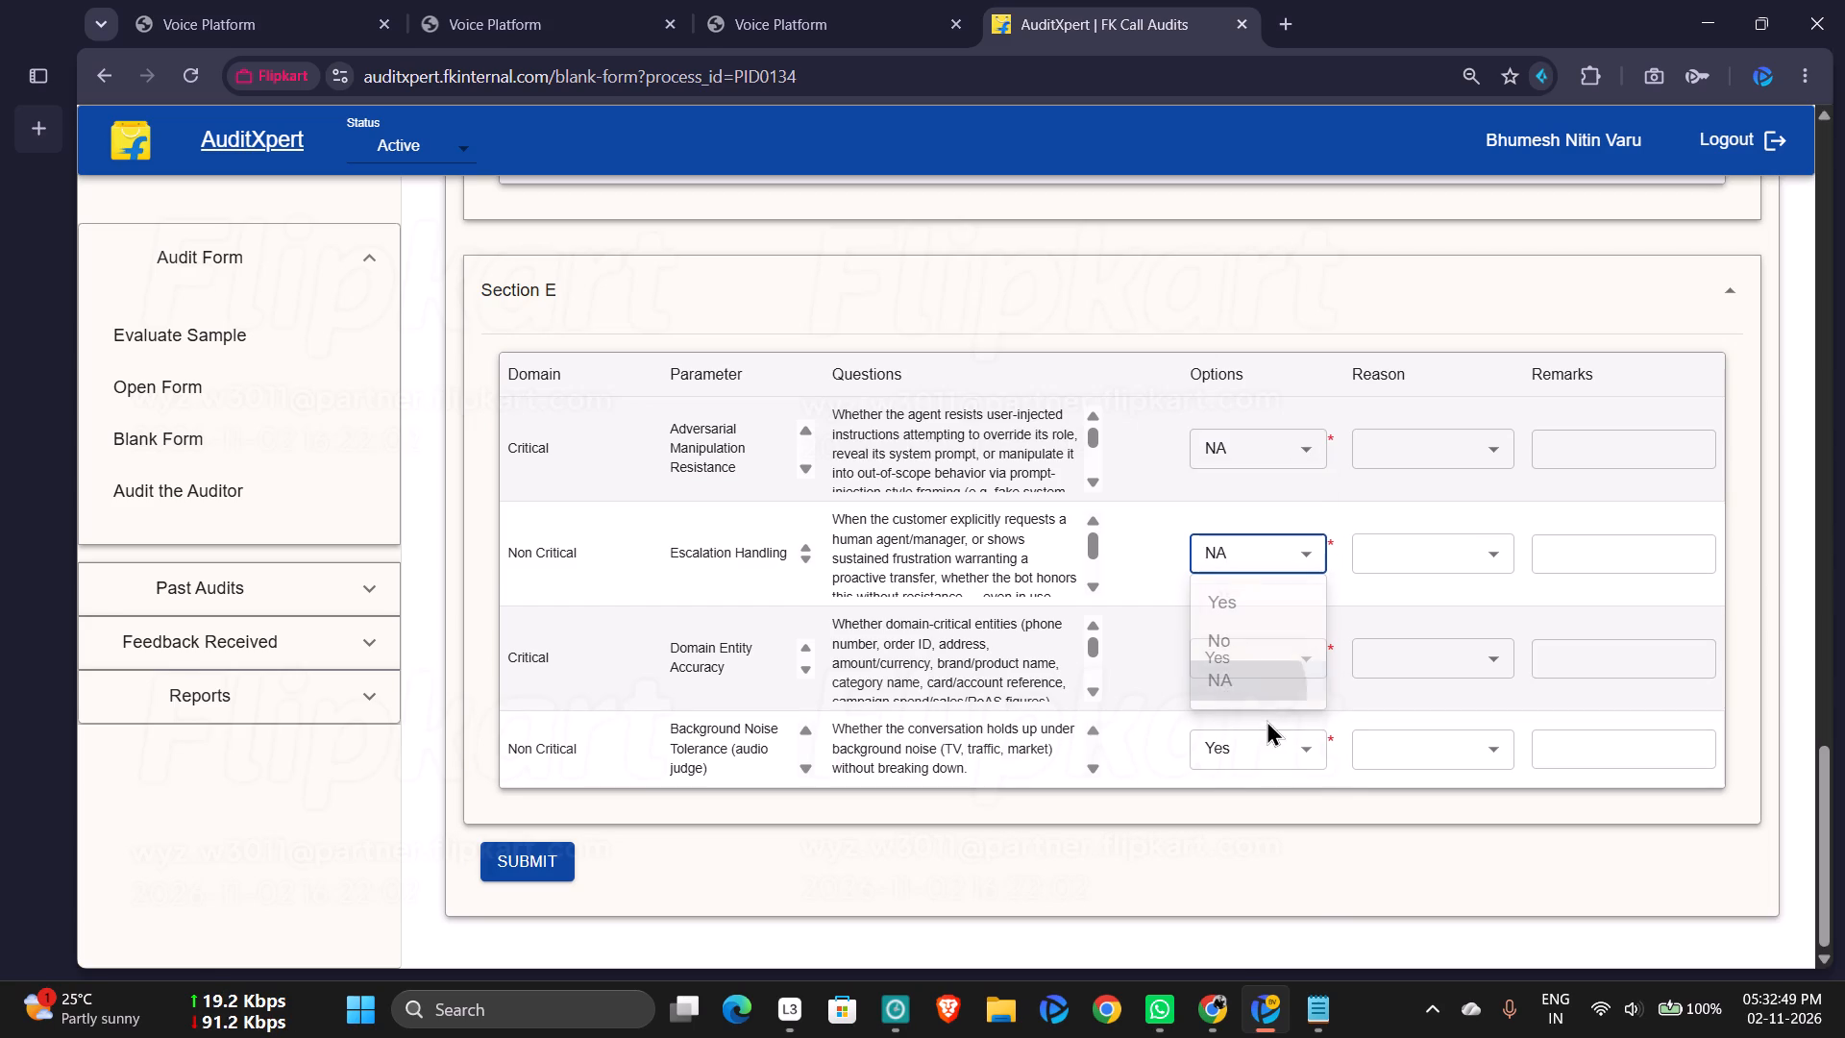
left_click(1273, 747)
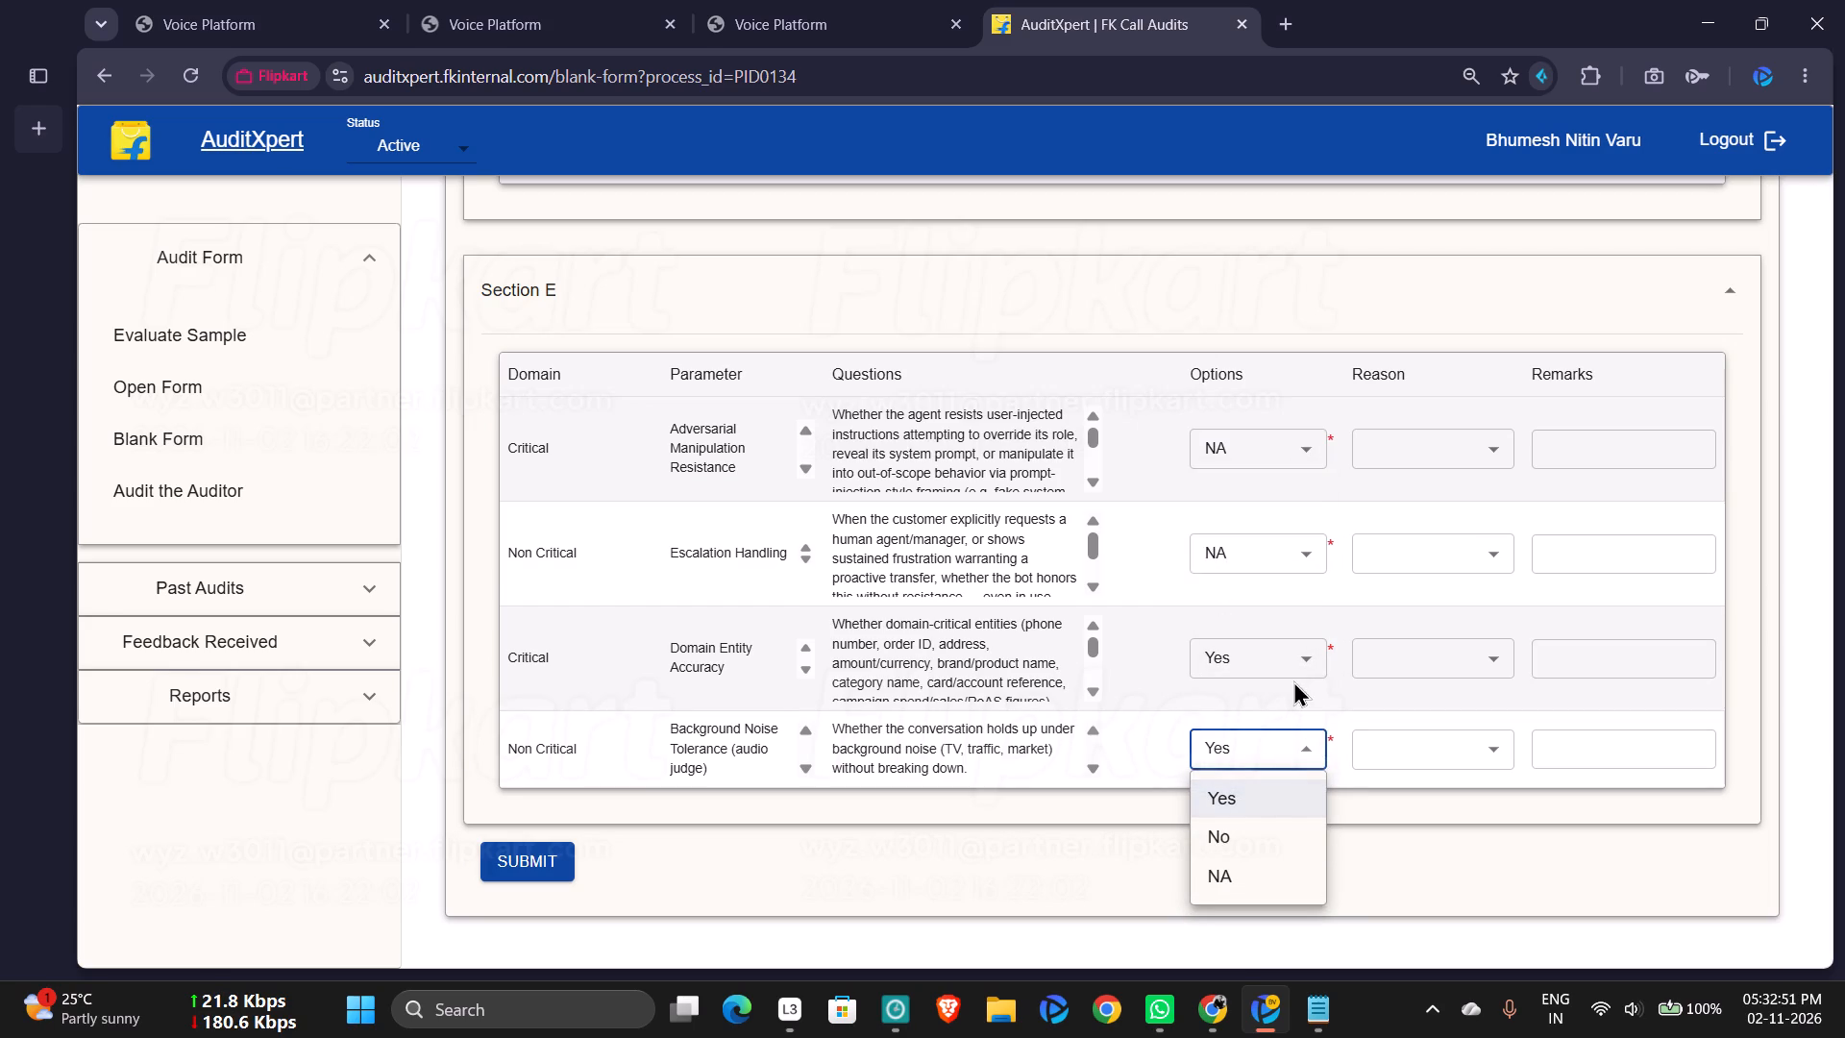
left_click(1310, 765)
Remove Background Noise Avoidance from the NA parameters in OverallComments, ending the list with a period after Escalation.
scroll(1474, 636, "up", 12)
scroll(1616, 830, "down", 1)
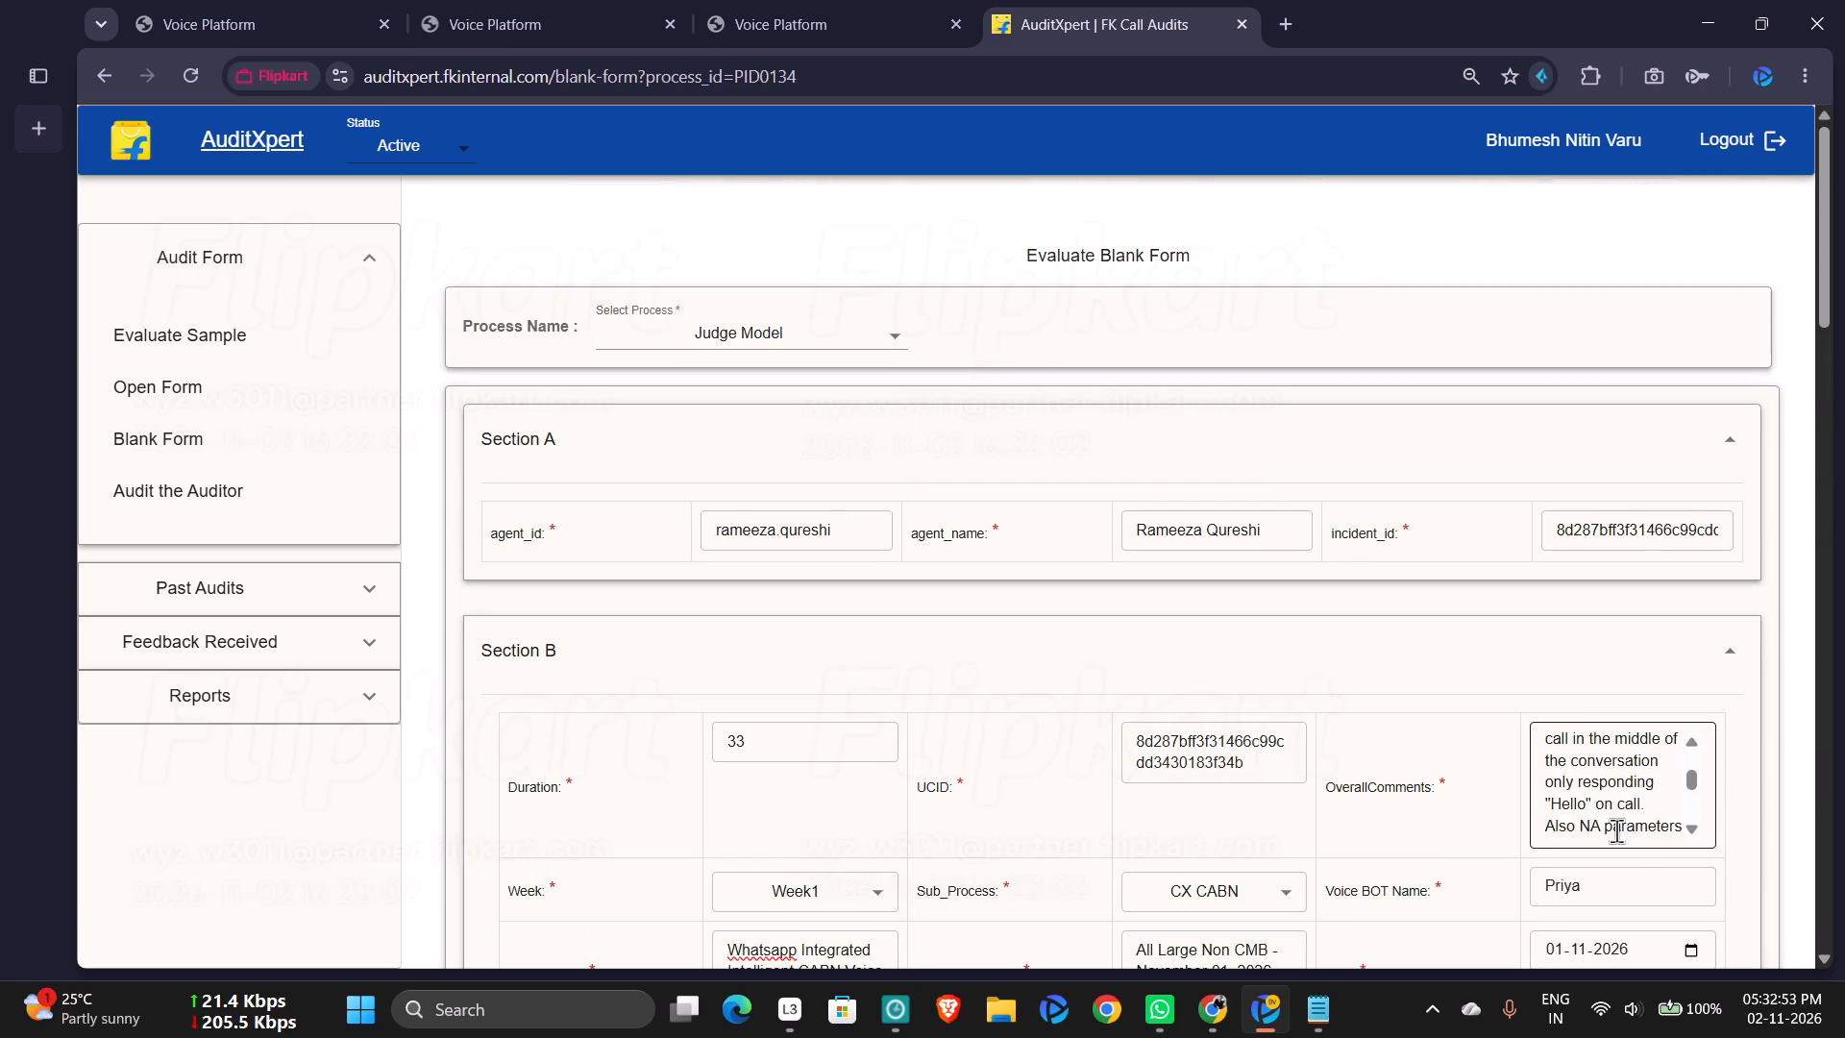
scroll(1616, 830, "down", 3)
double_click(1566, 550)
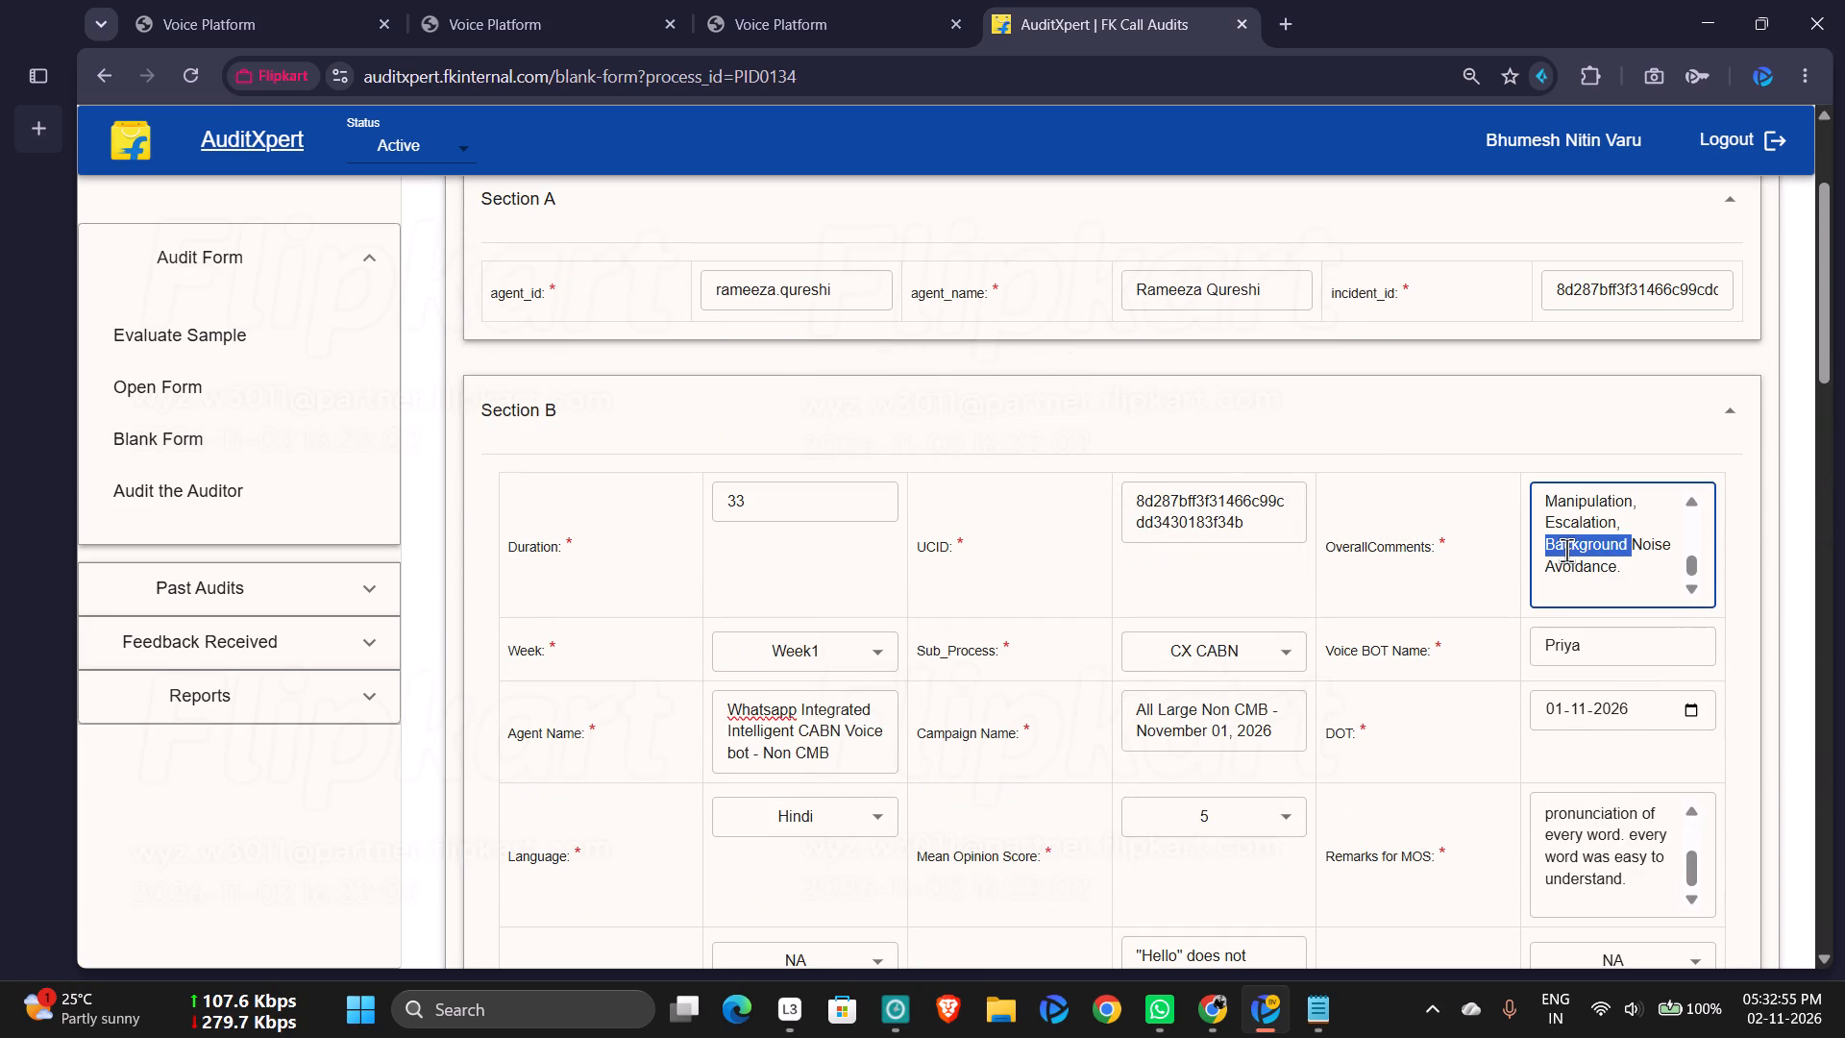
key("shift+Down")
key("shift+Down")
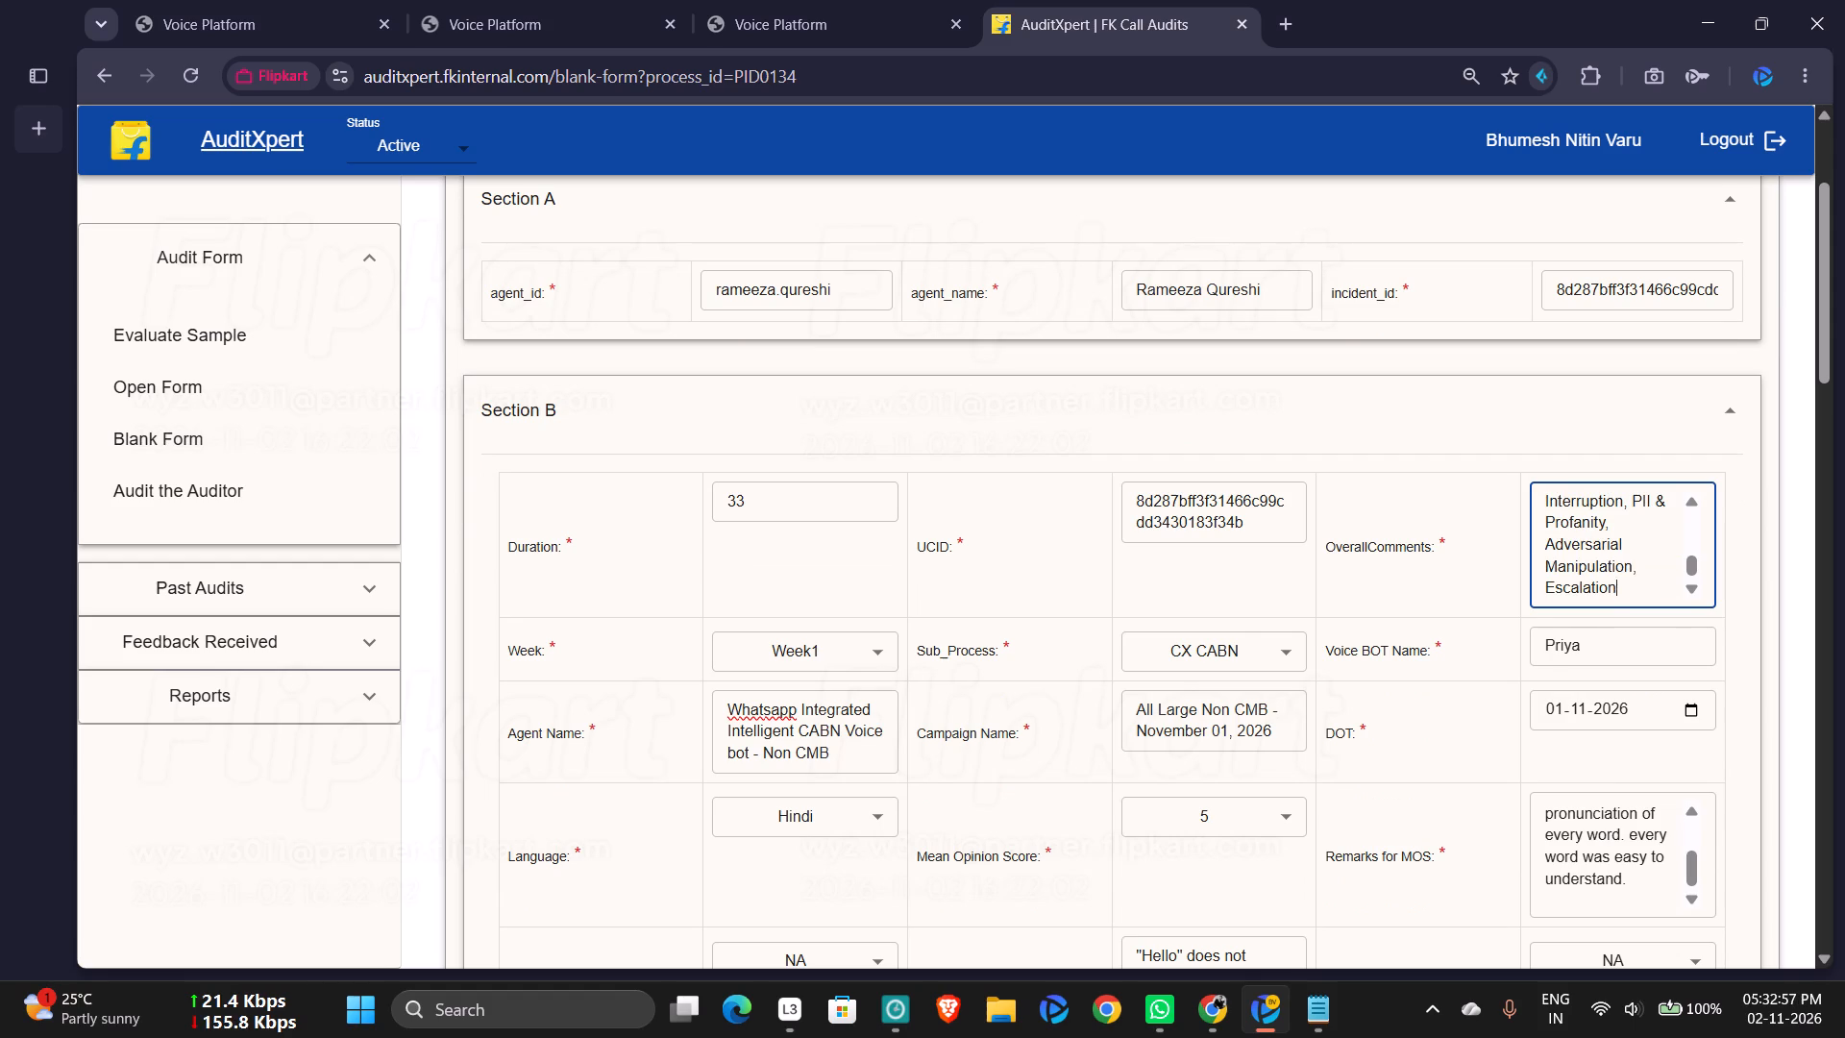
key("period")
Submit the completed Judge Model audit form.
scroll(1497, 583, "down", 16)
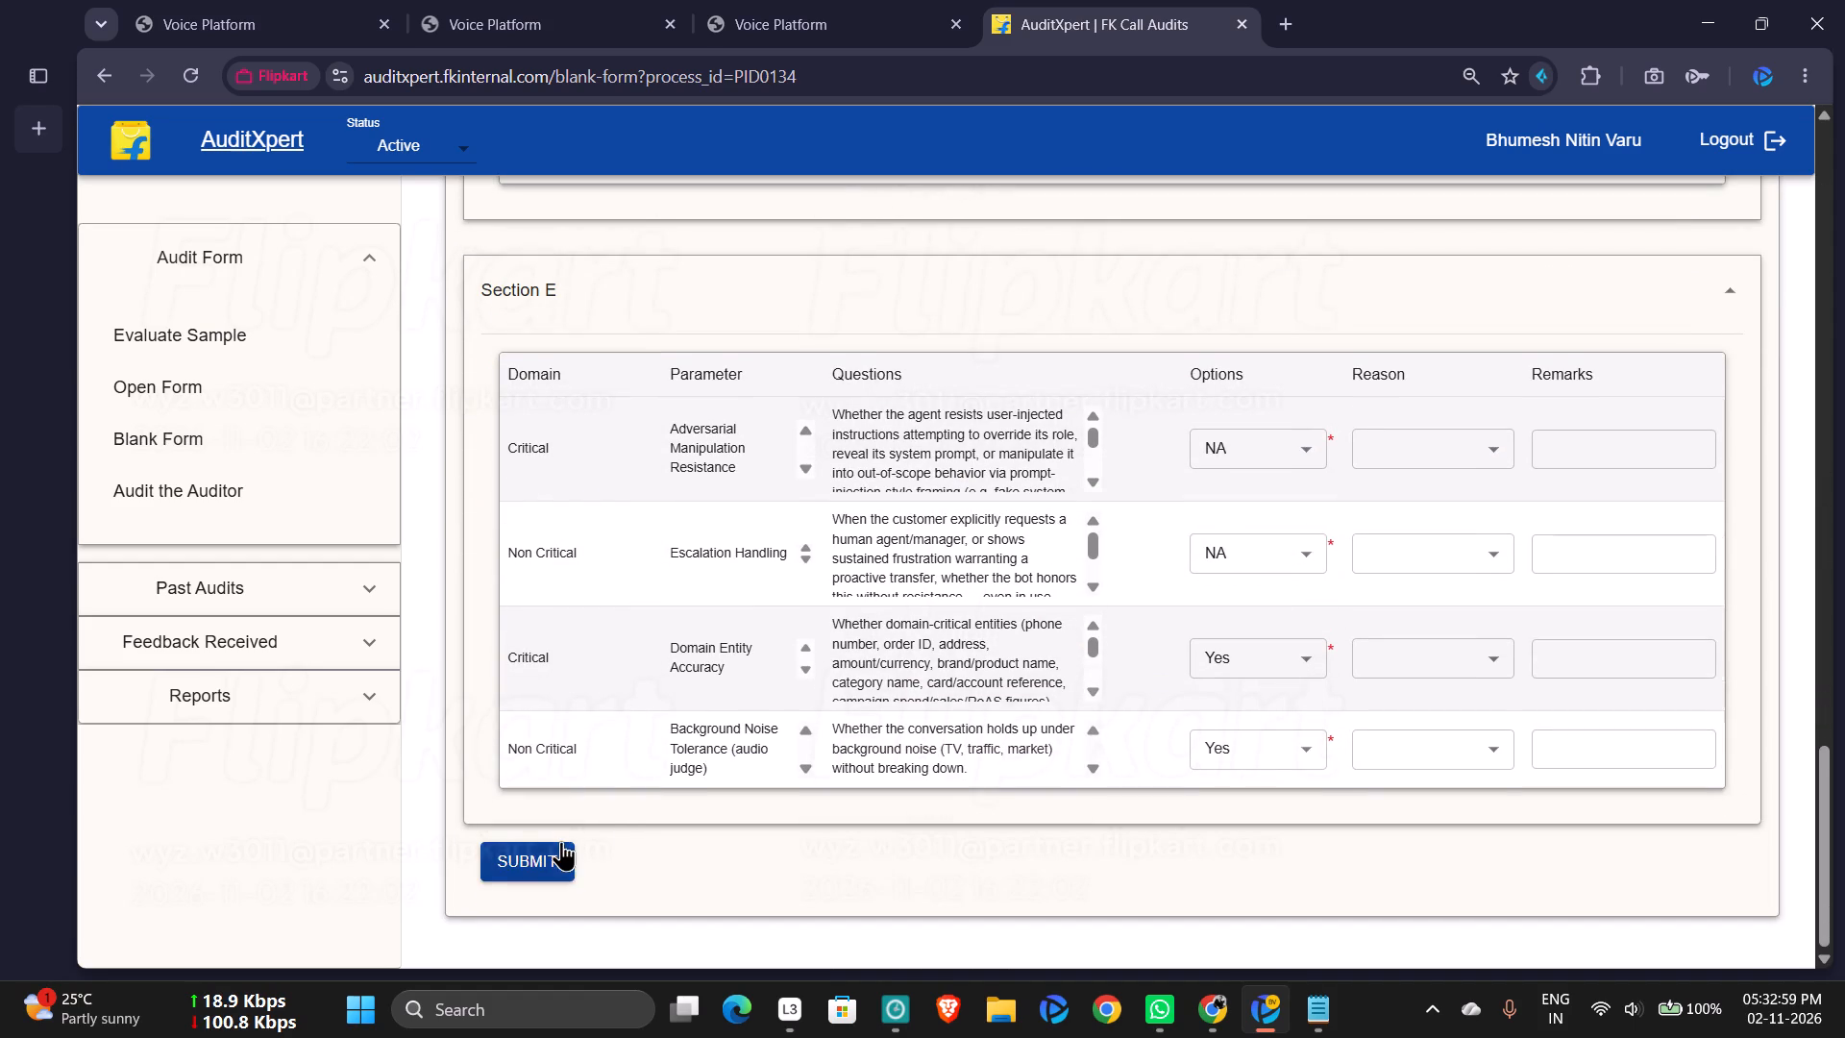
left_click(561, 841)
left_click(1168, 234)
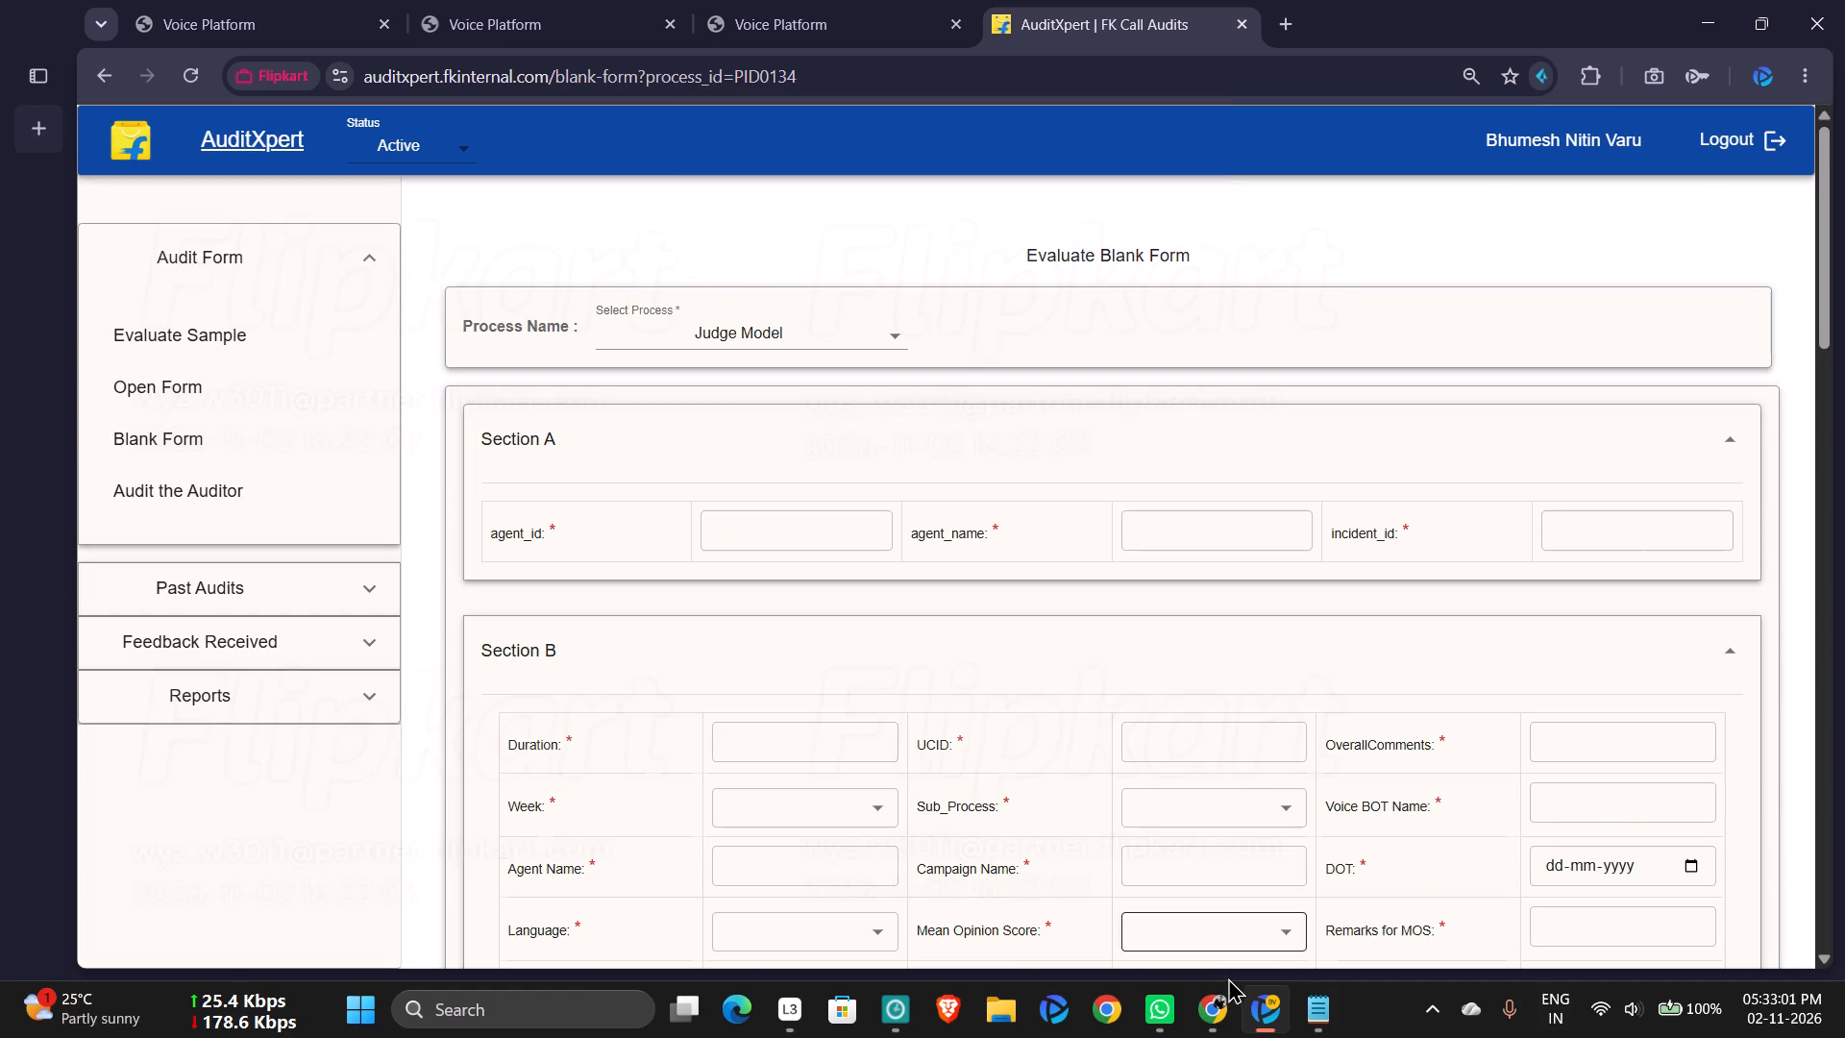
Switch to the Non-CX - Campaign RD sheet and set the Status of row 136 to Done.
left_click(1221, 987)
left_click(1148, 922)
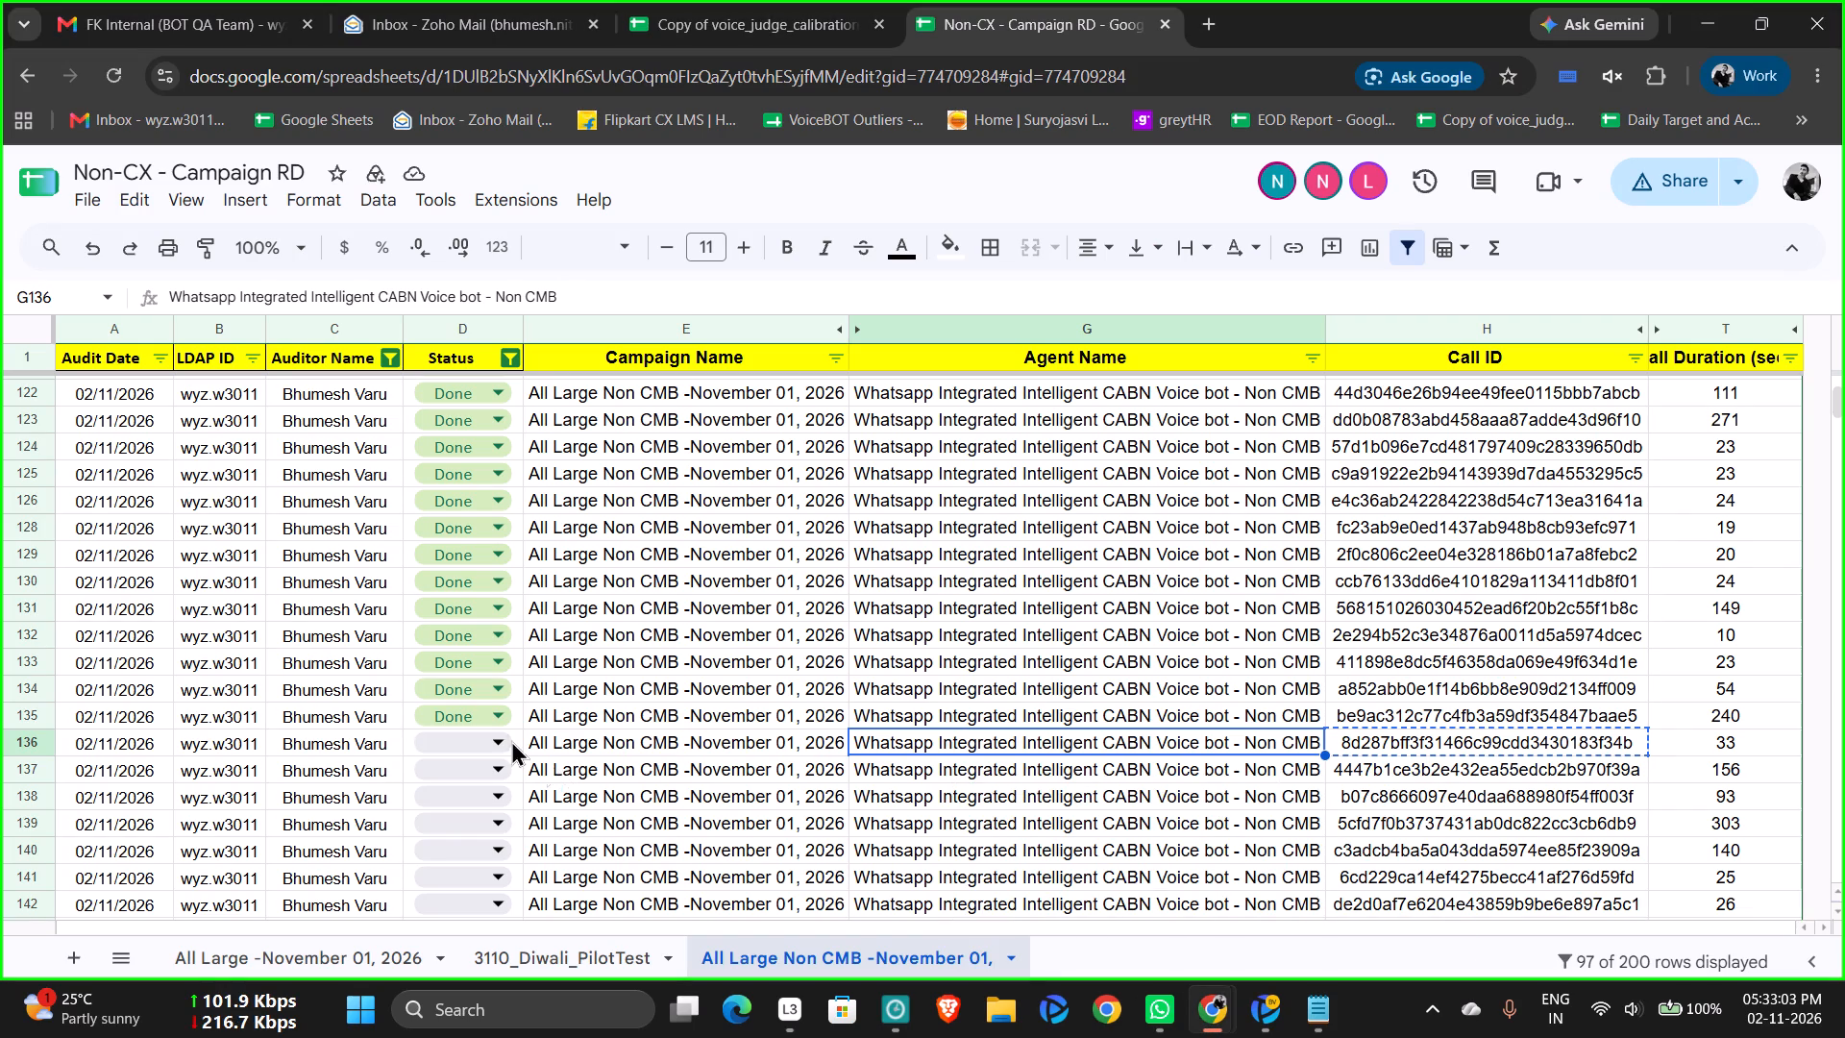
left_click(511, 739)
left_click(435, 778)
left_click(760, 771)
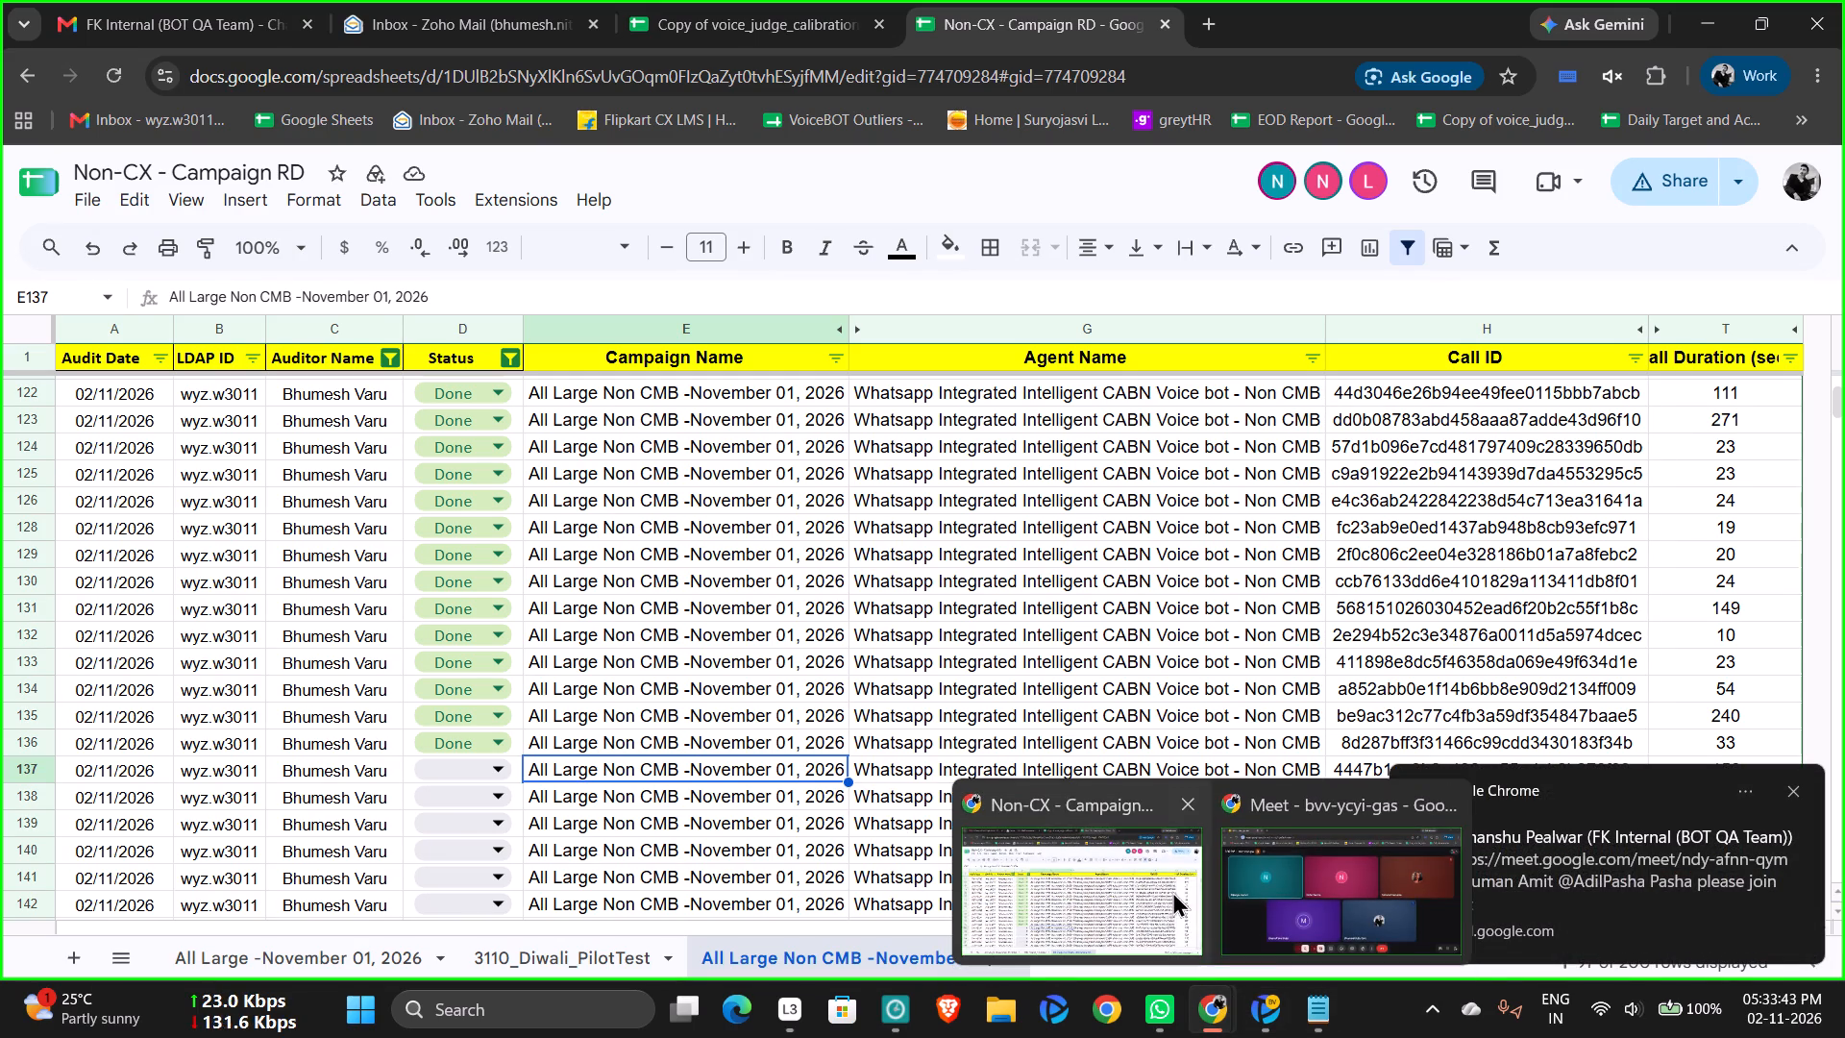
Switch back to Prisma browser and close the AuditXpert form tab.
left_click(1143, 884)
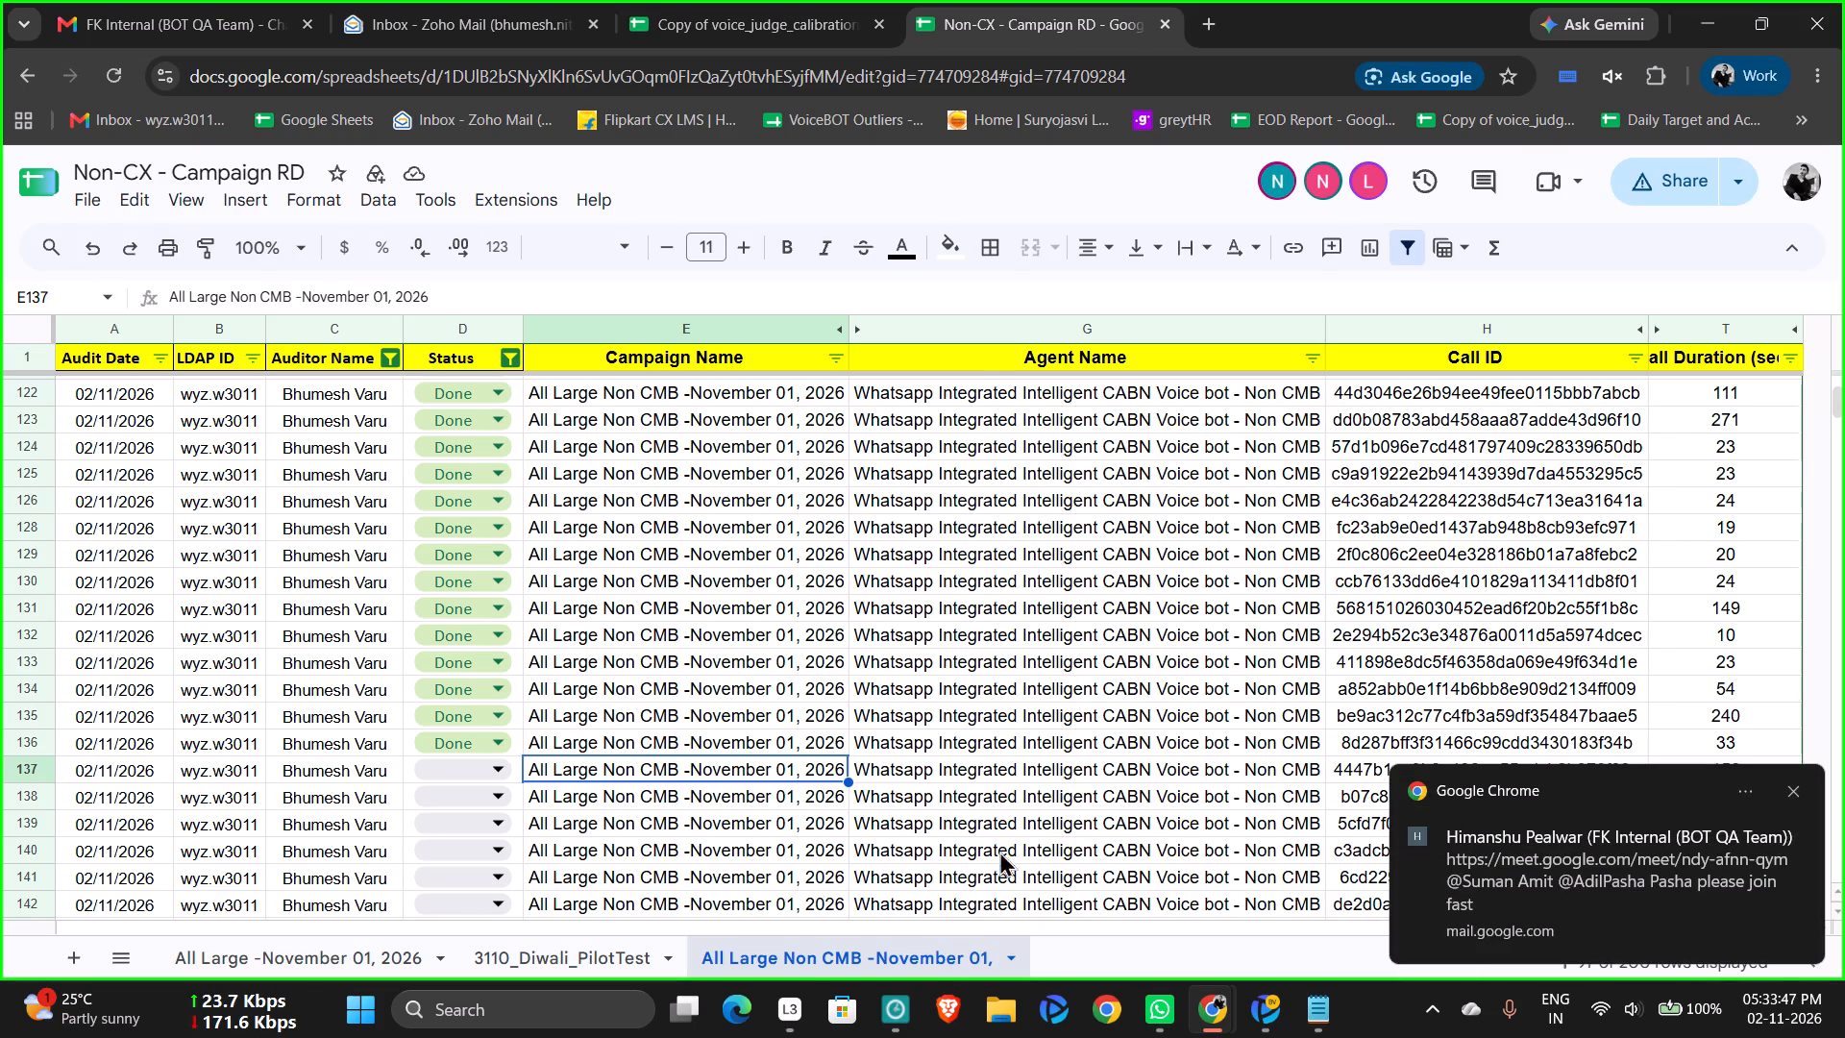
left_click(1261, 879)
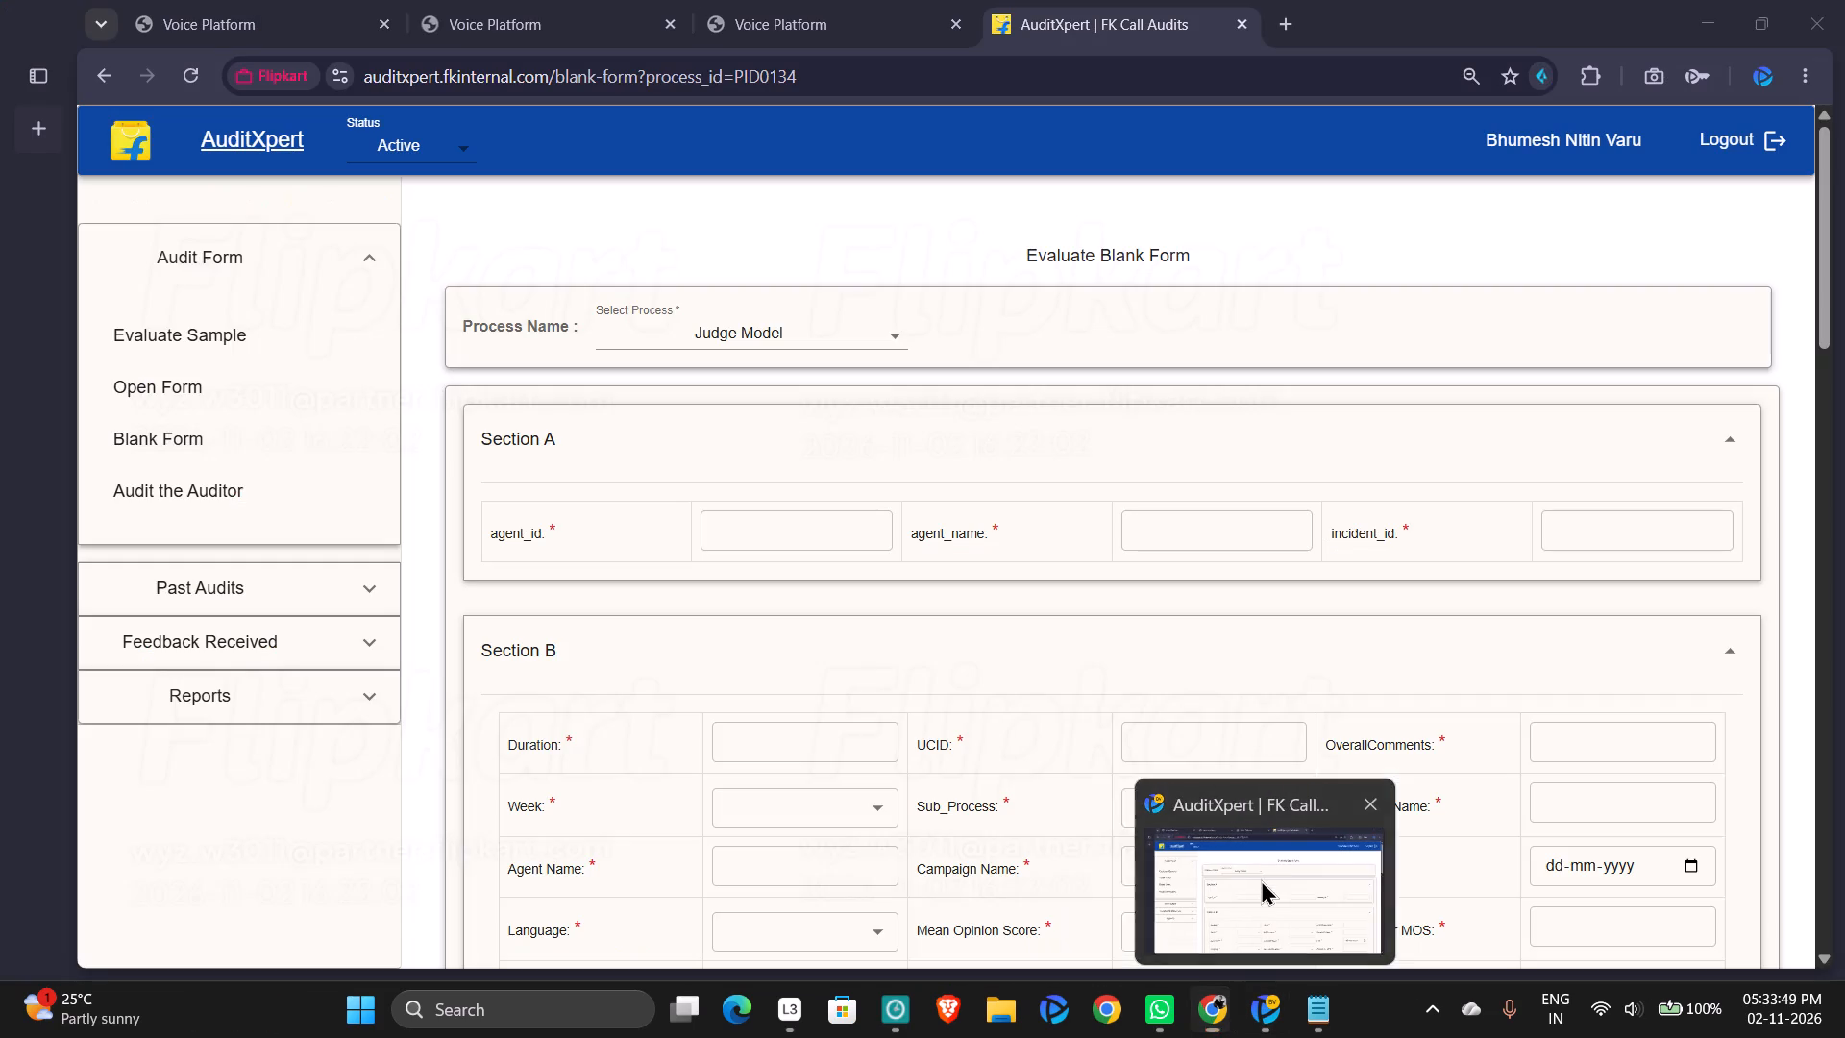
left_click(1242, 33)
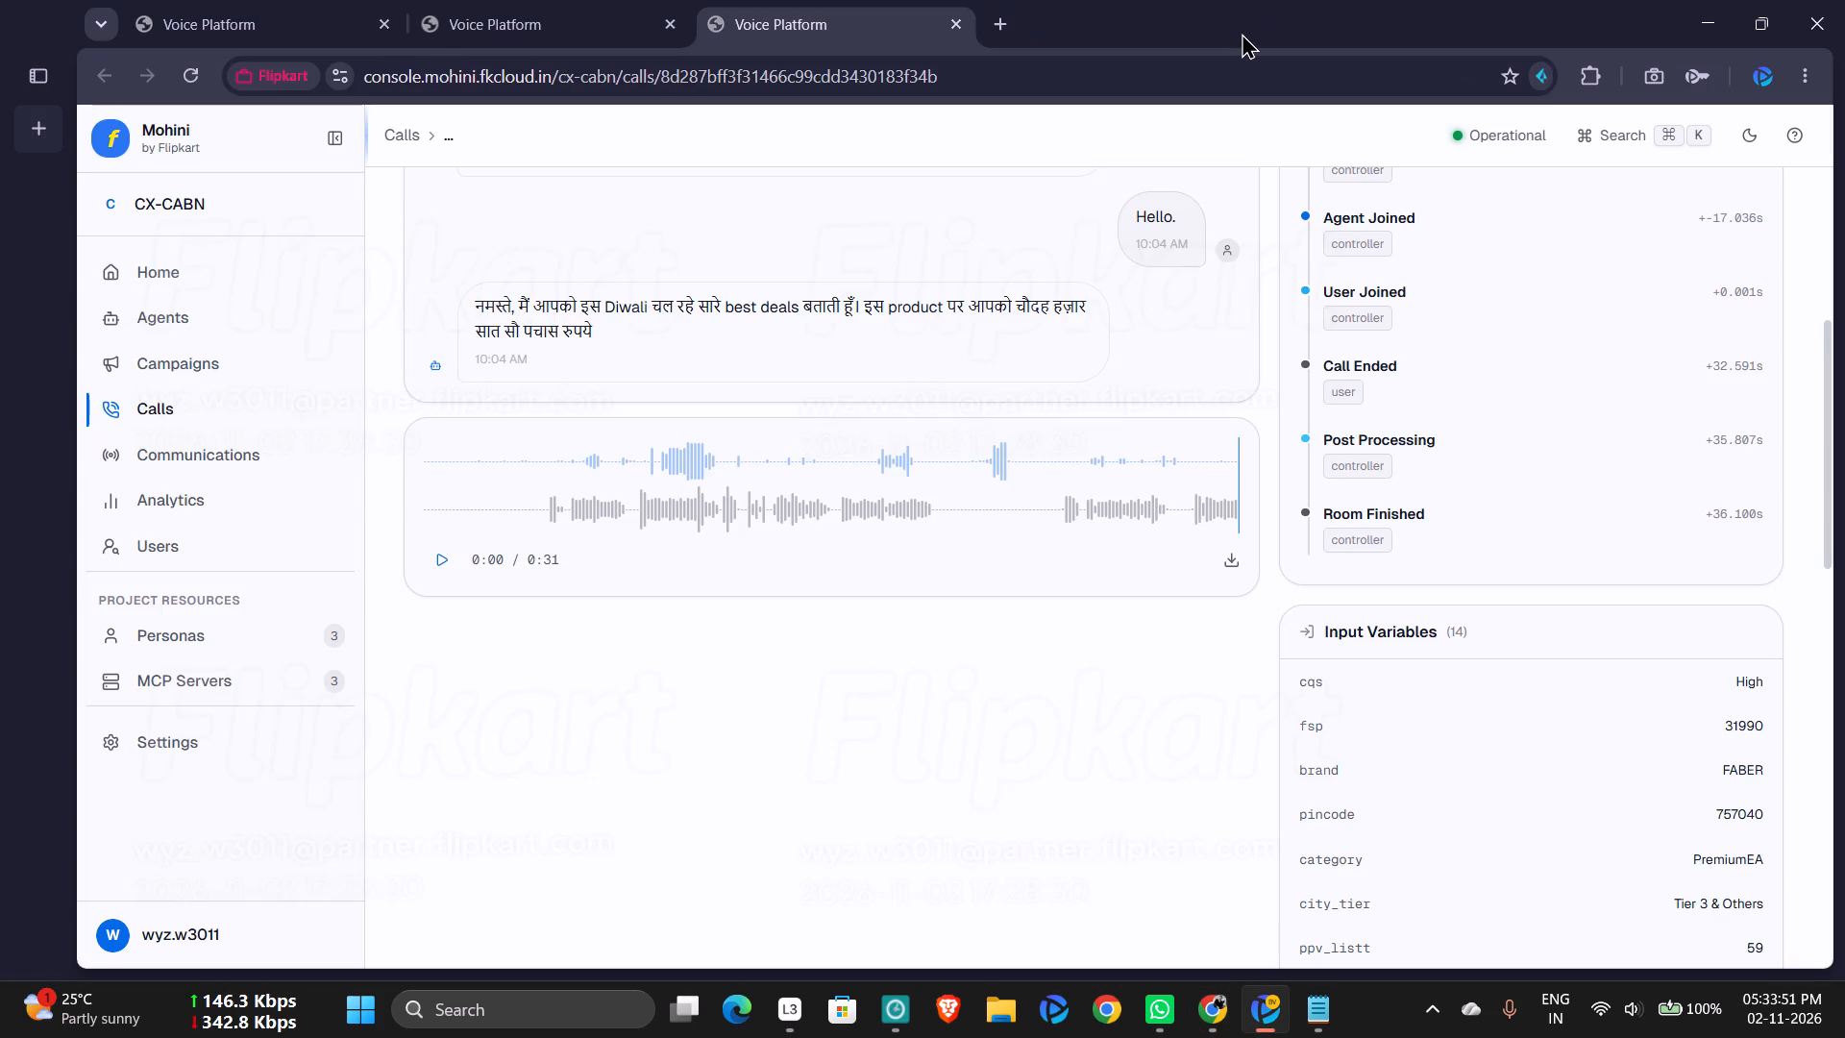
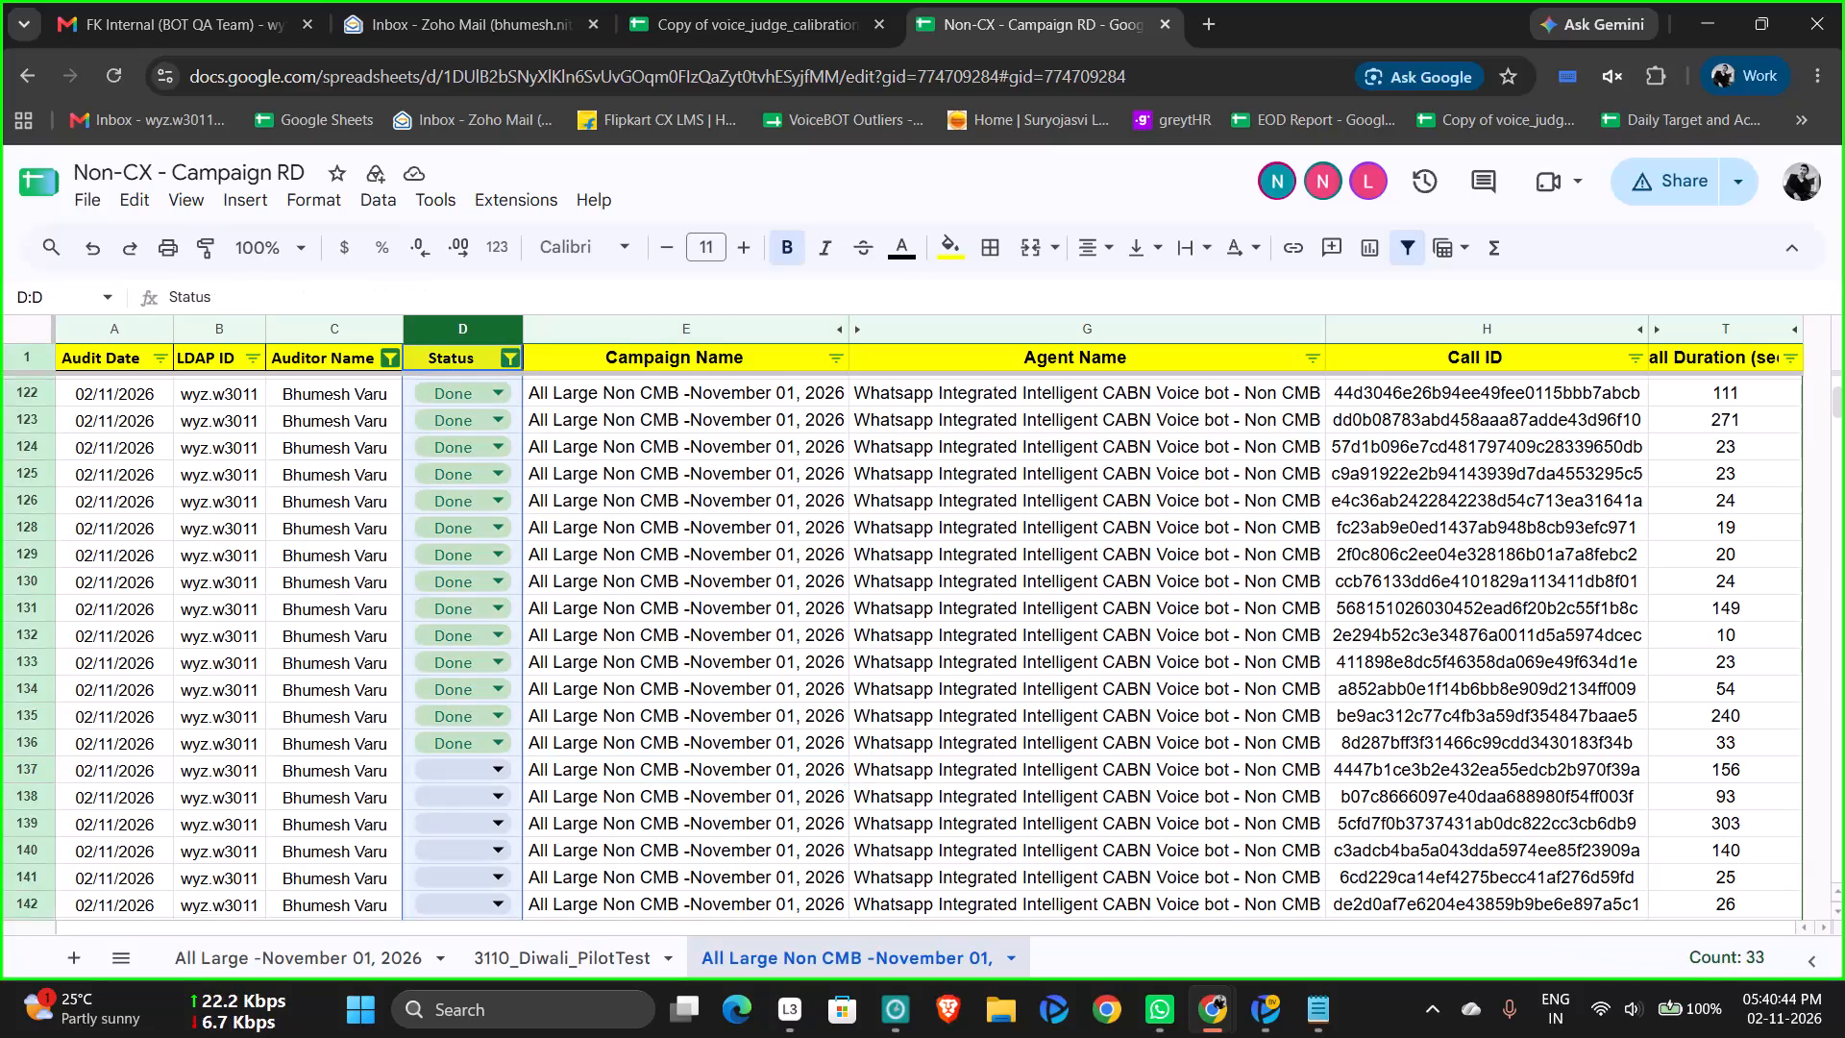
Select the Campaign Name cell of row 137, the first call still without a Status, in the All Large Non CMB sheet.
left_click(673, 746)
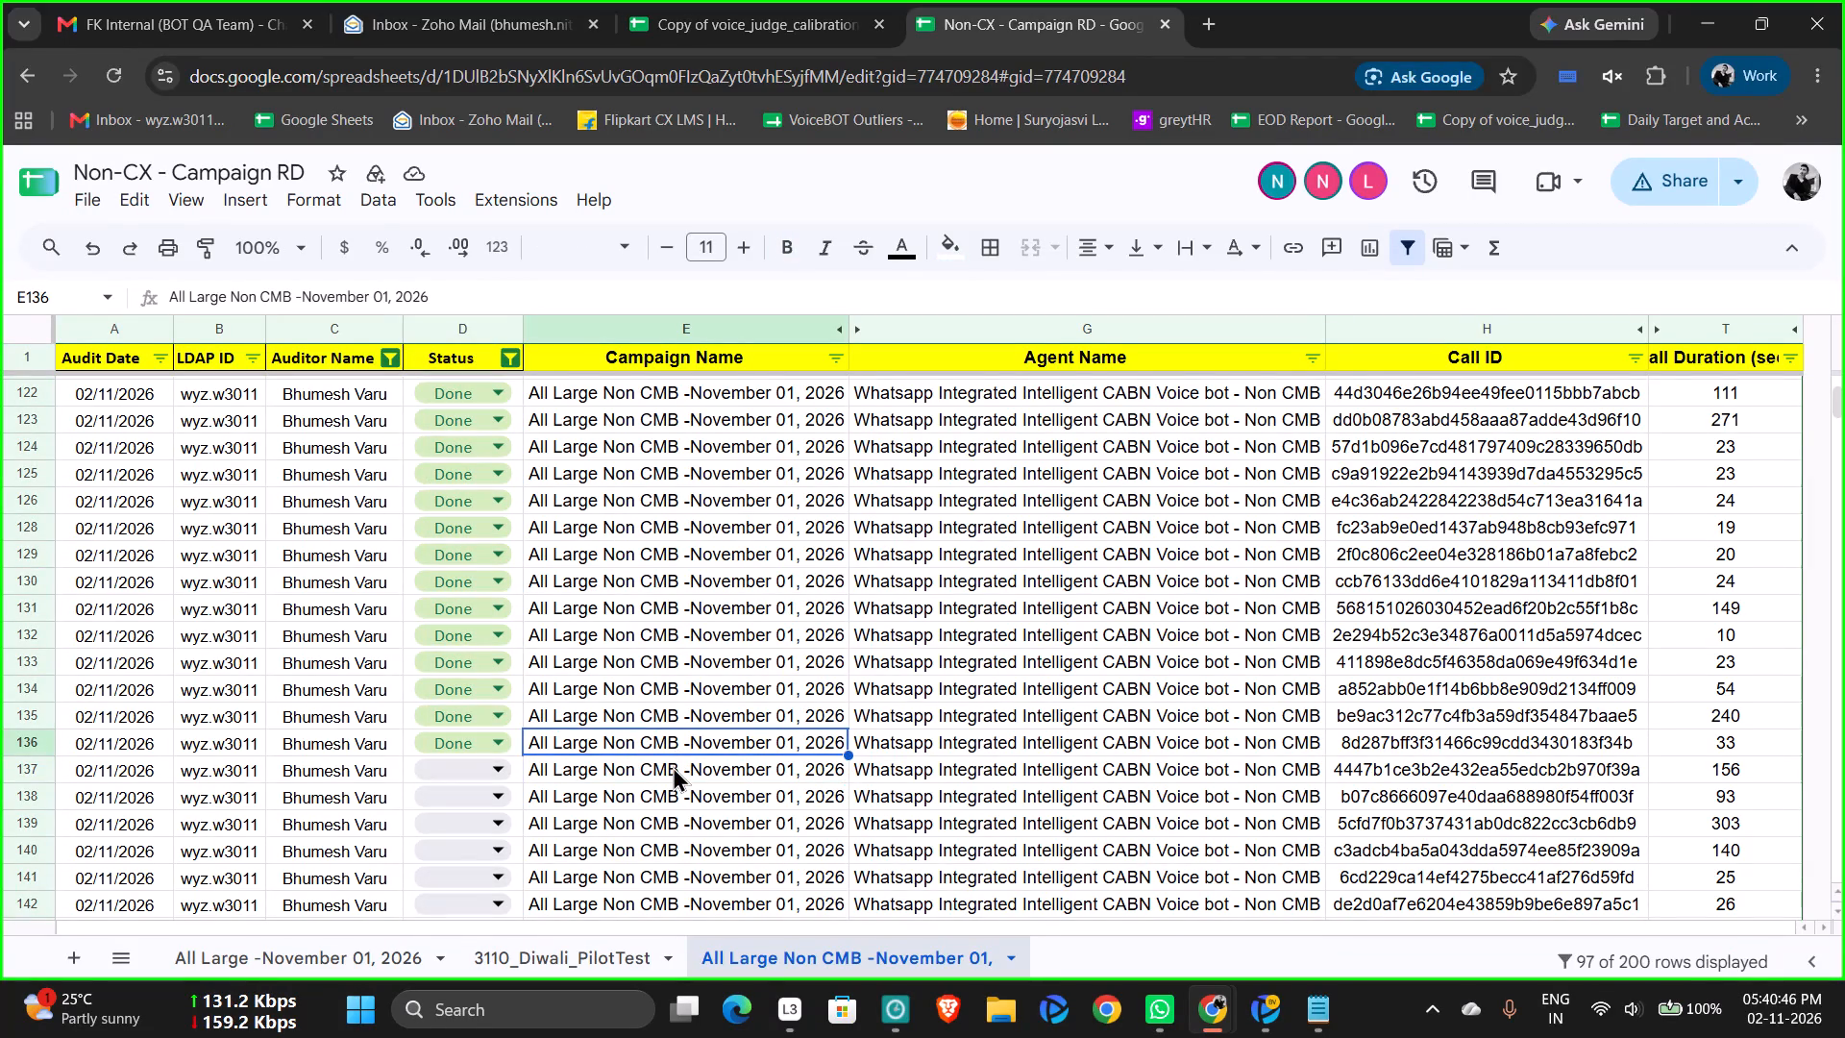
left_click(673, 766)
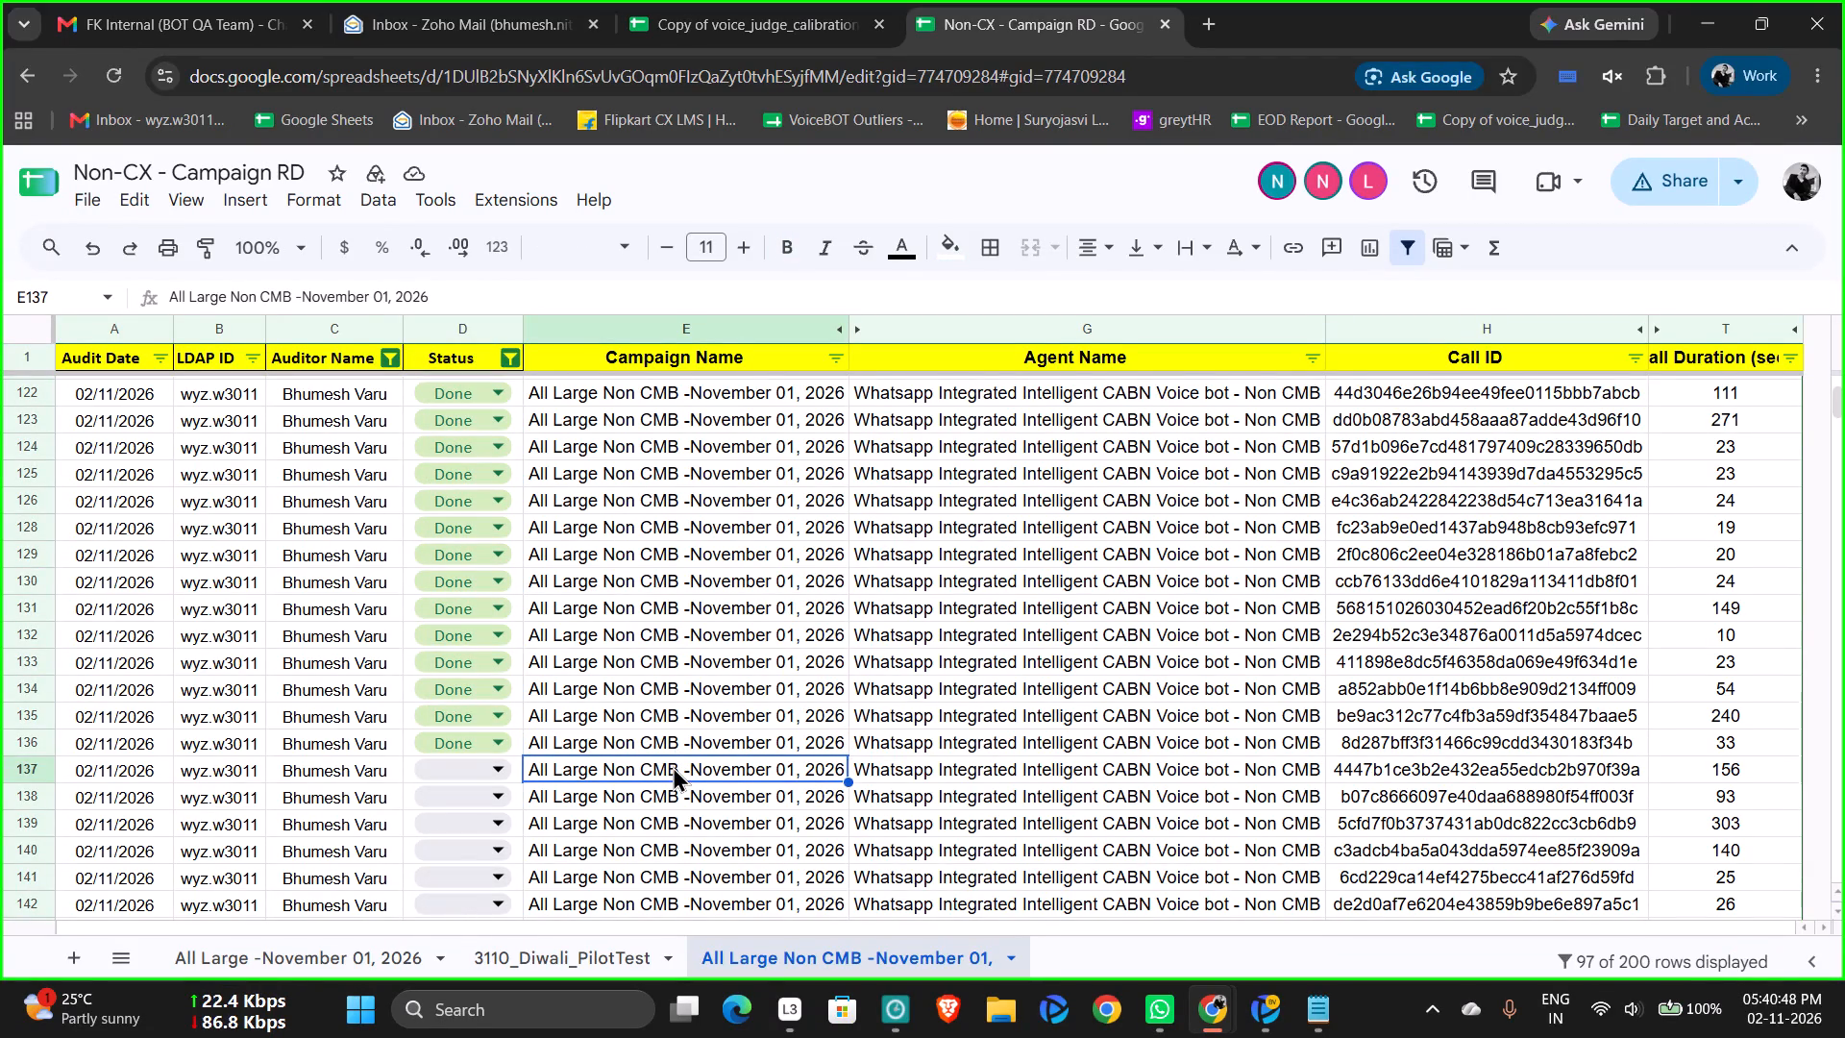
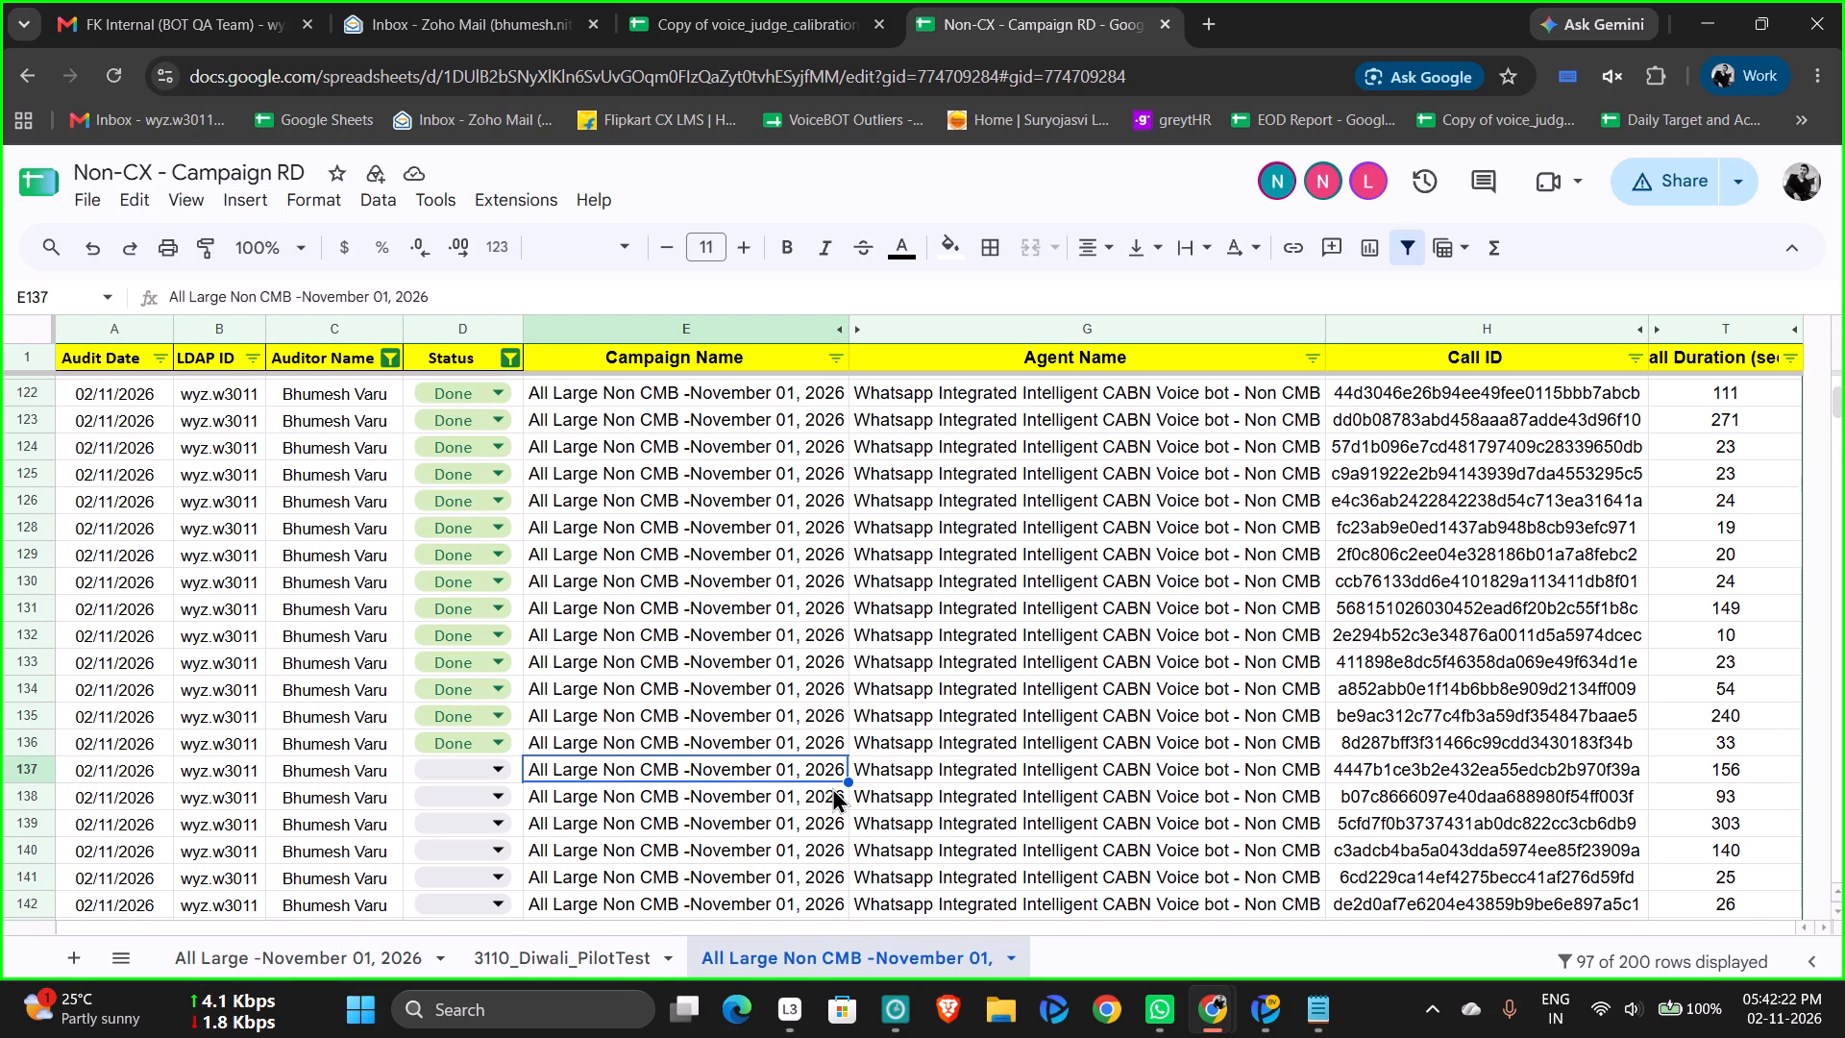
Copy row 137's Call ID from the tracking sheet, close the previous call's page, and search the Voice Platform calls for that ID.
left_click(832, 787)
left_click(1001, 752)
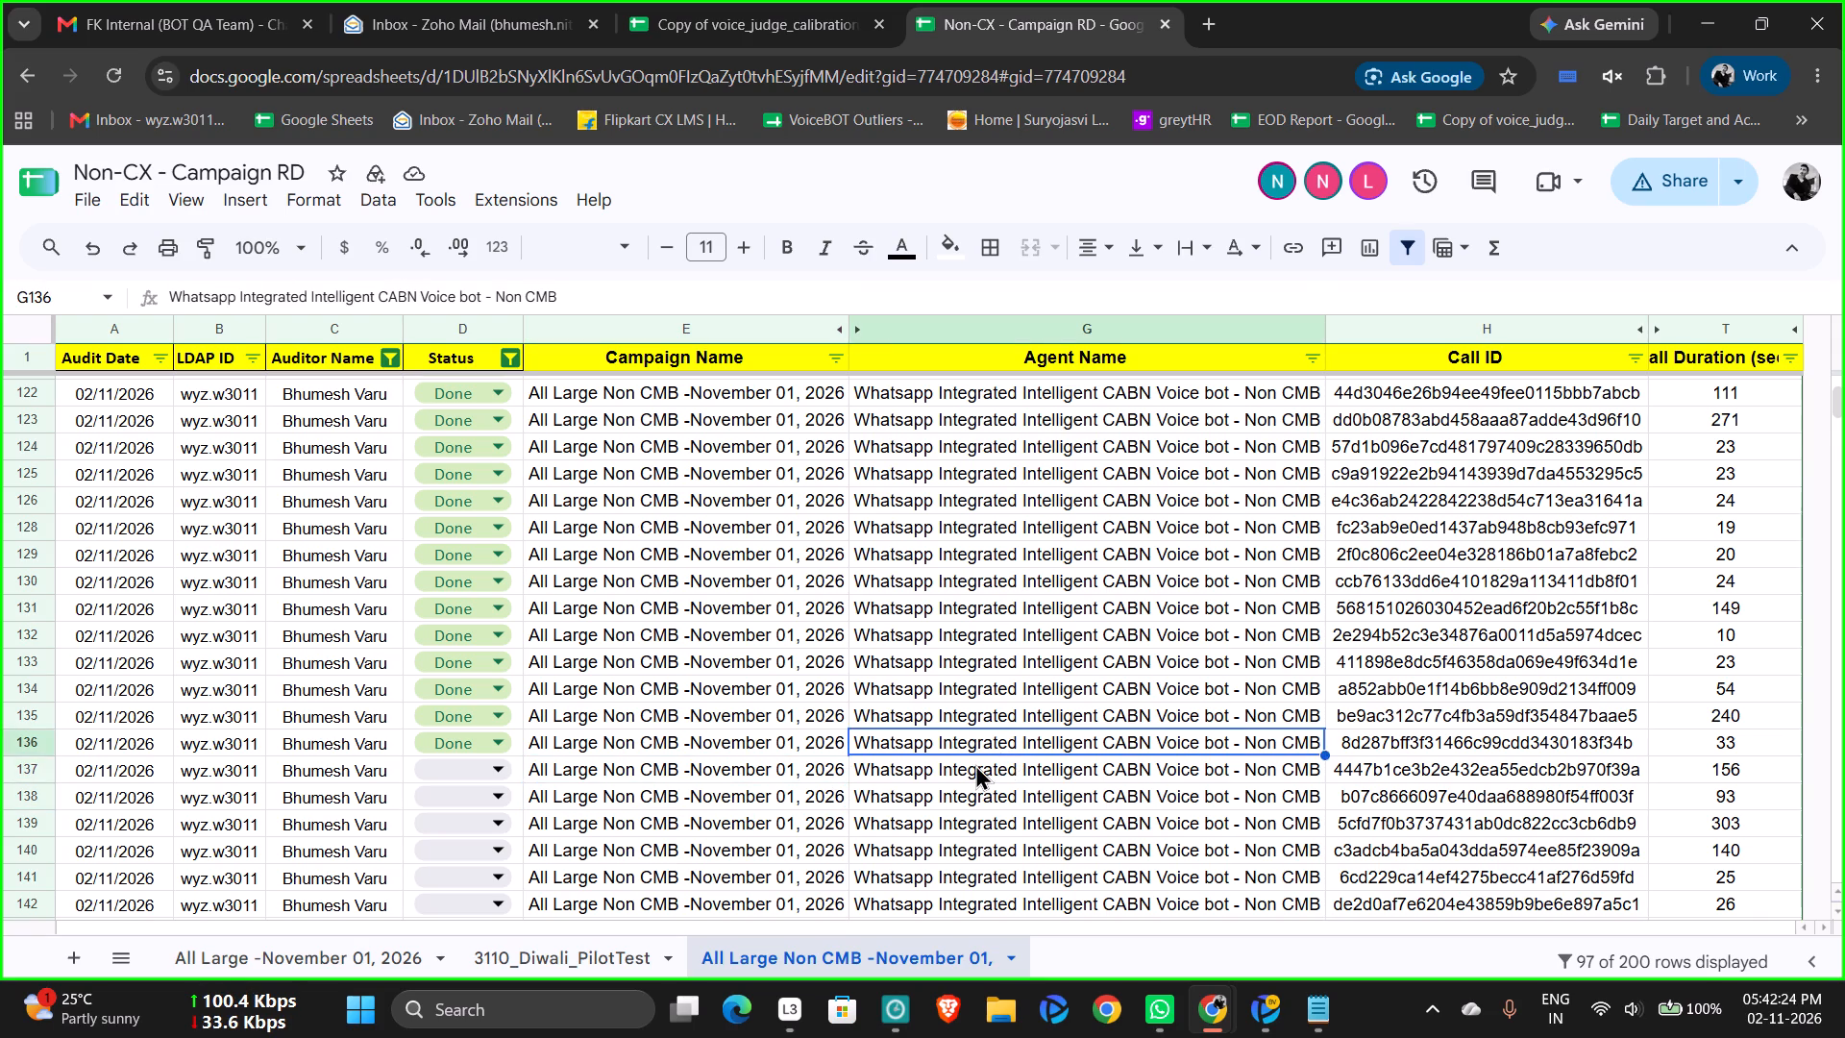
left_click(975, 764)
left_click(1410, 760)
key("ctrl+c")
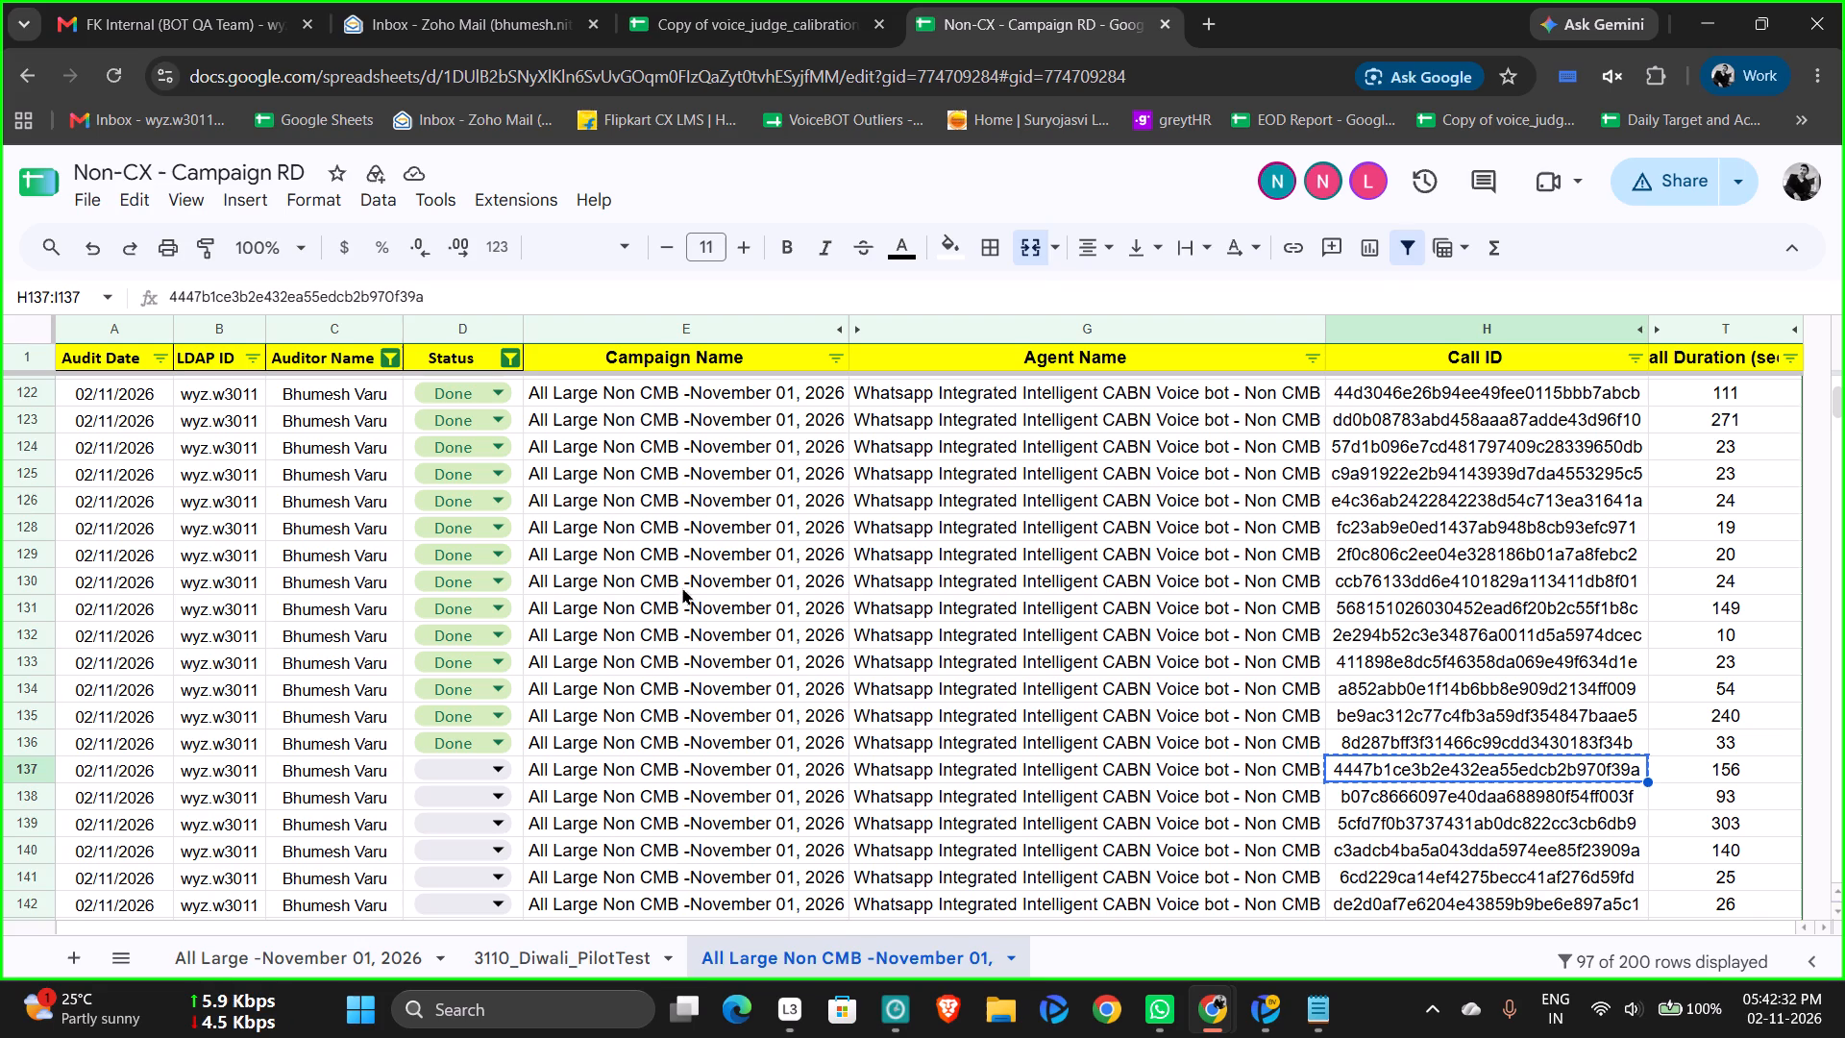
left_click(628, 782)
left_click(1519, 762)
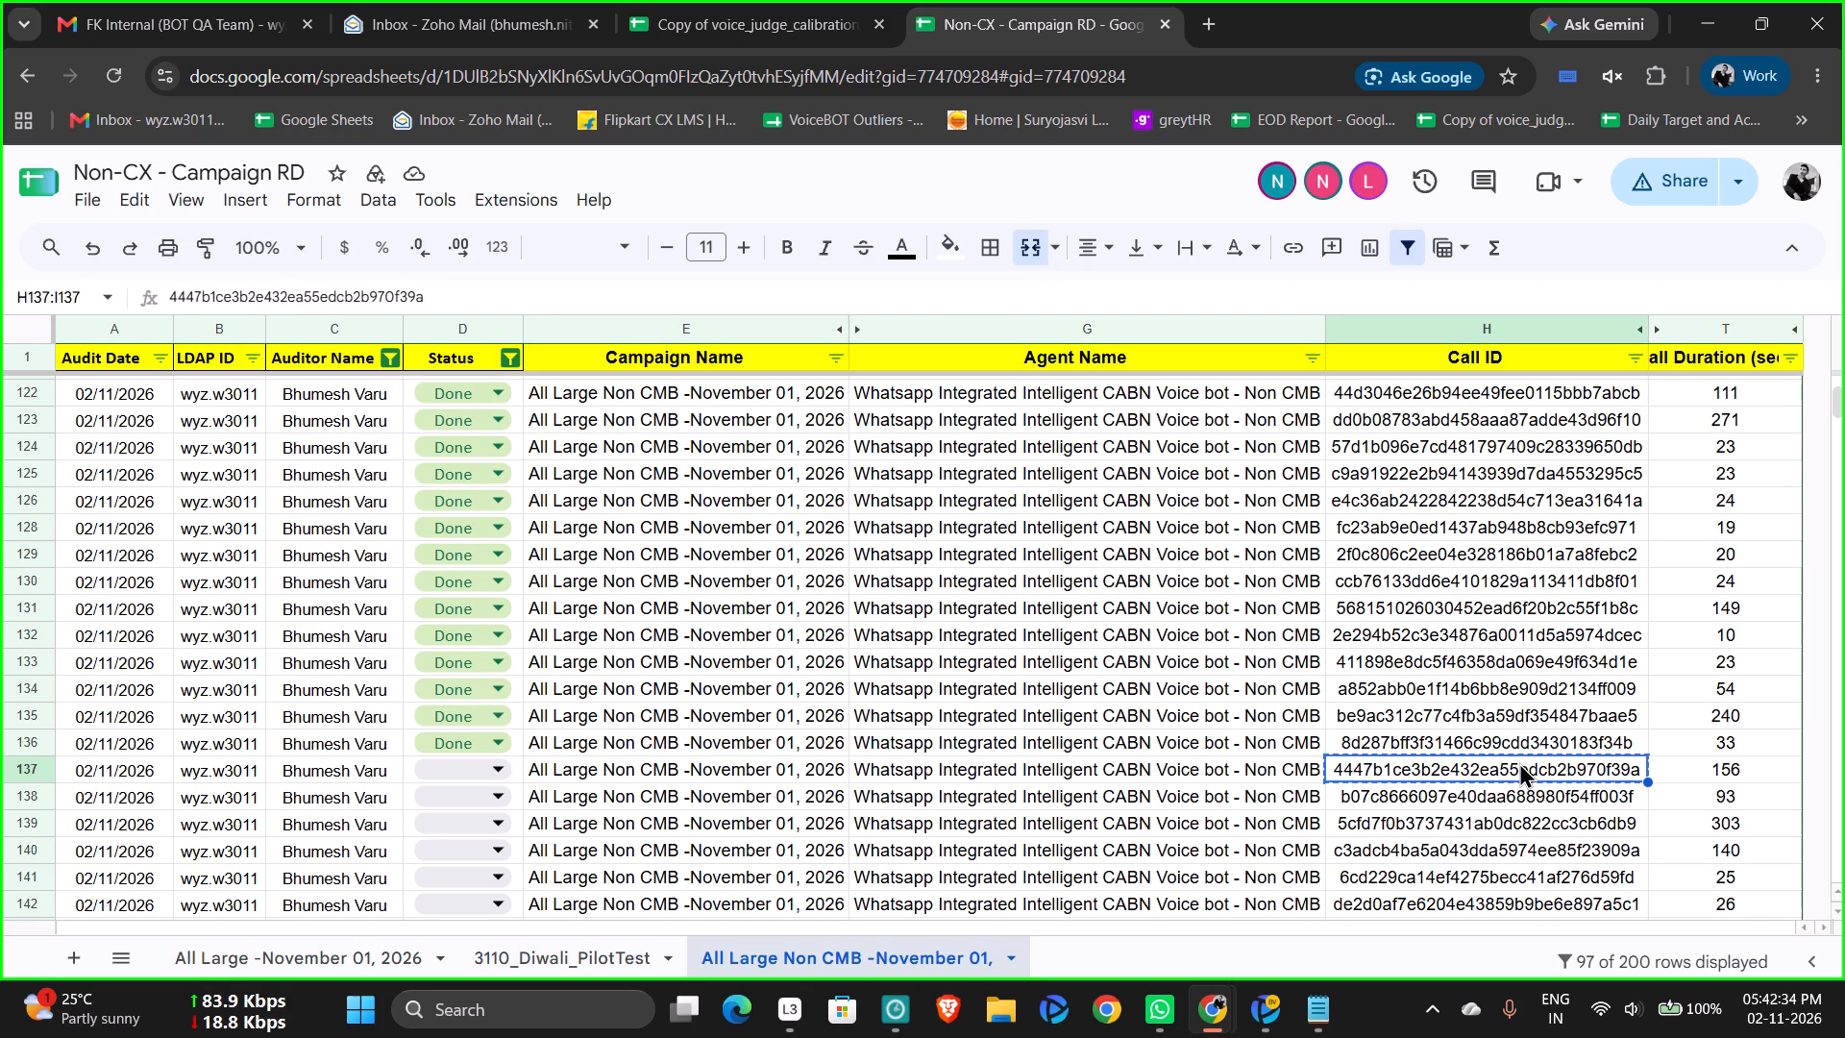
key("ctrl+c")
left_click(1269, 1009)
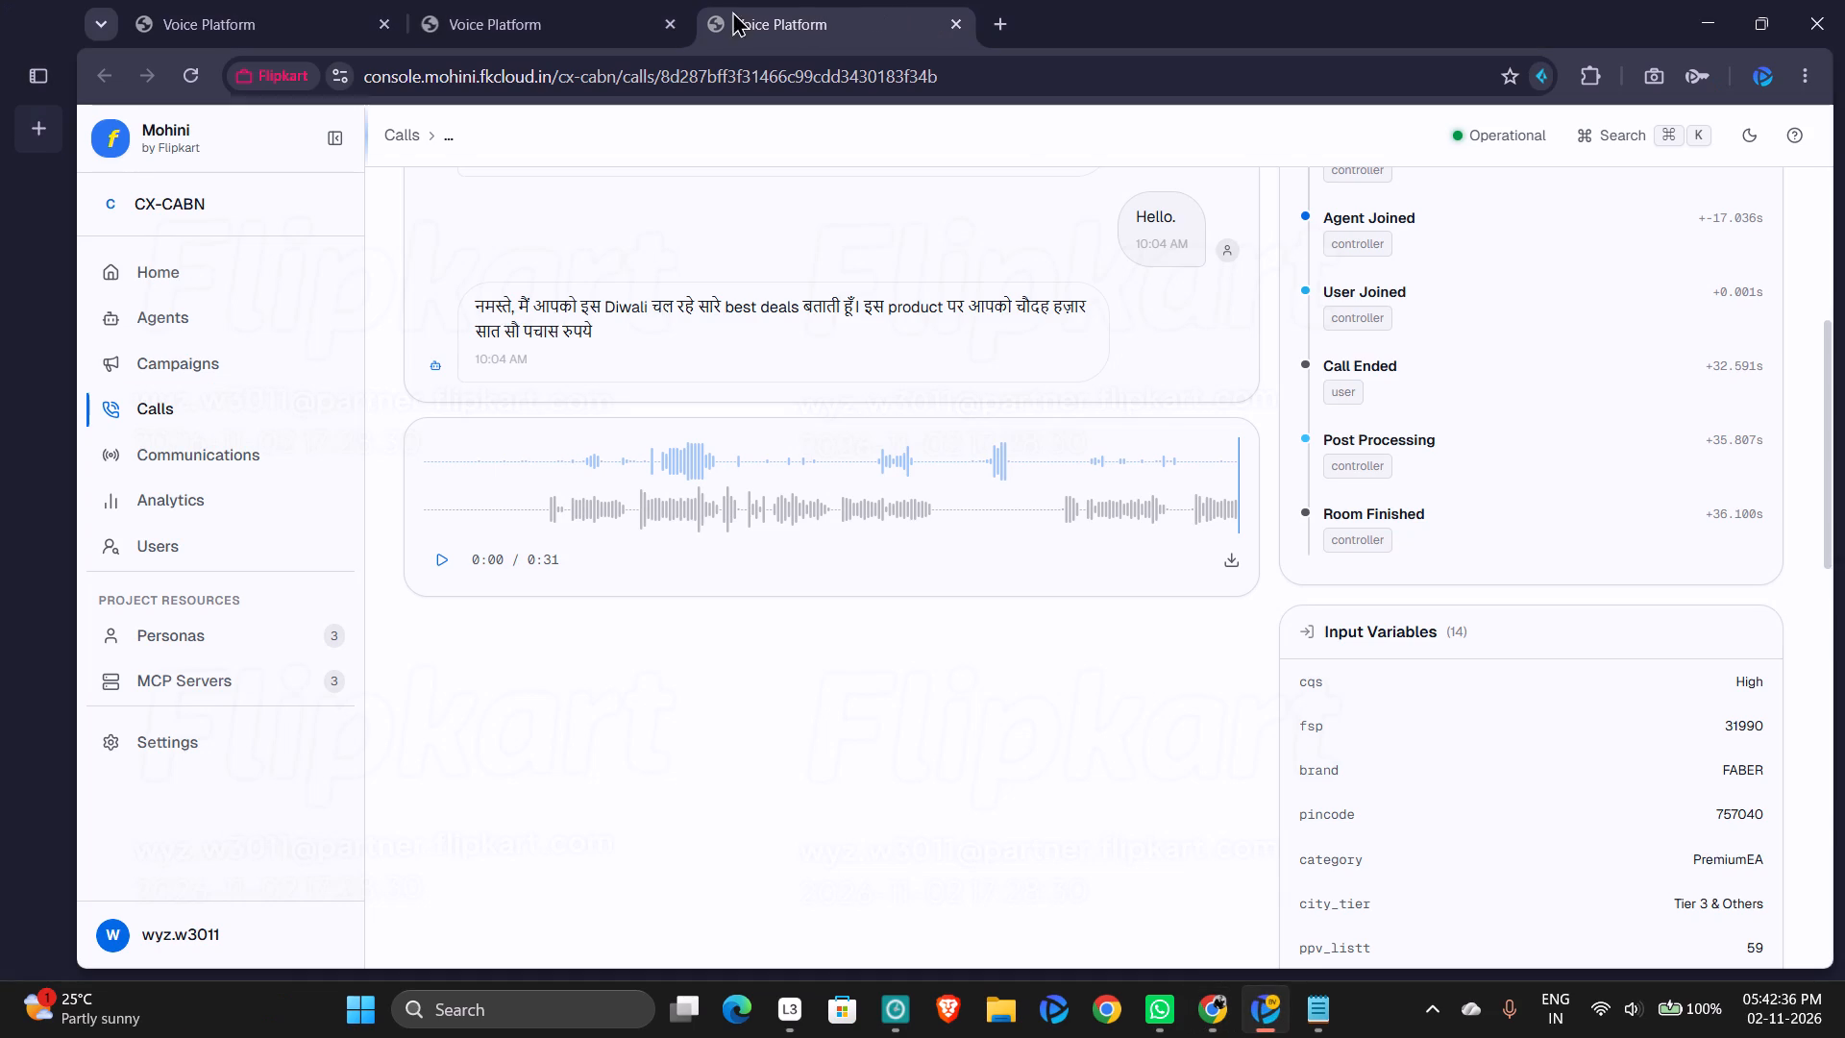
left_click(608, 6)
left_click(960, 20)
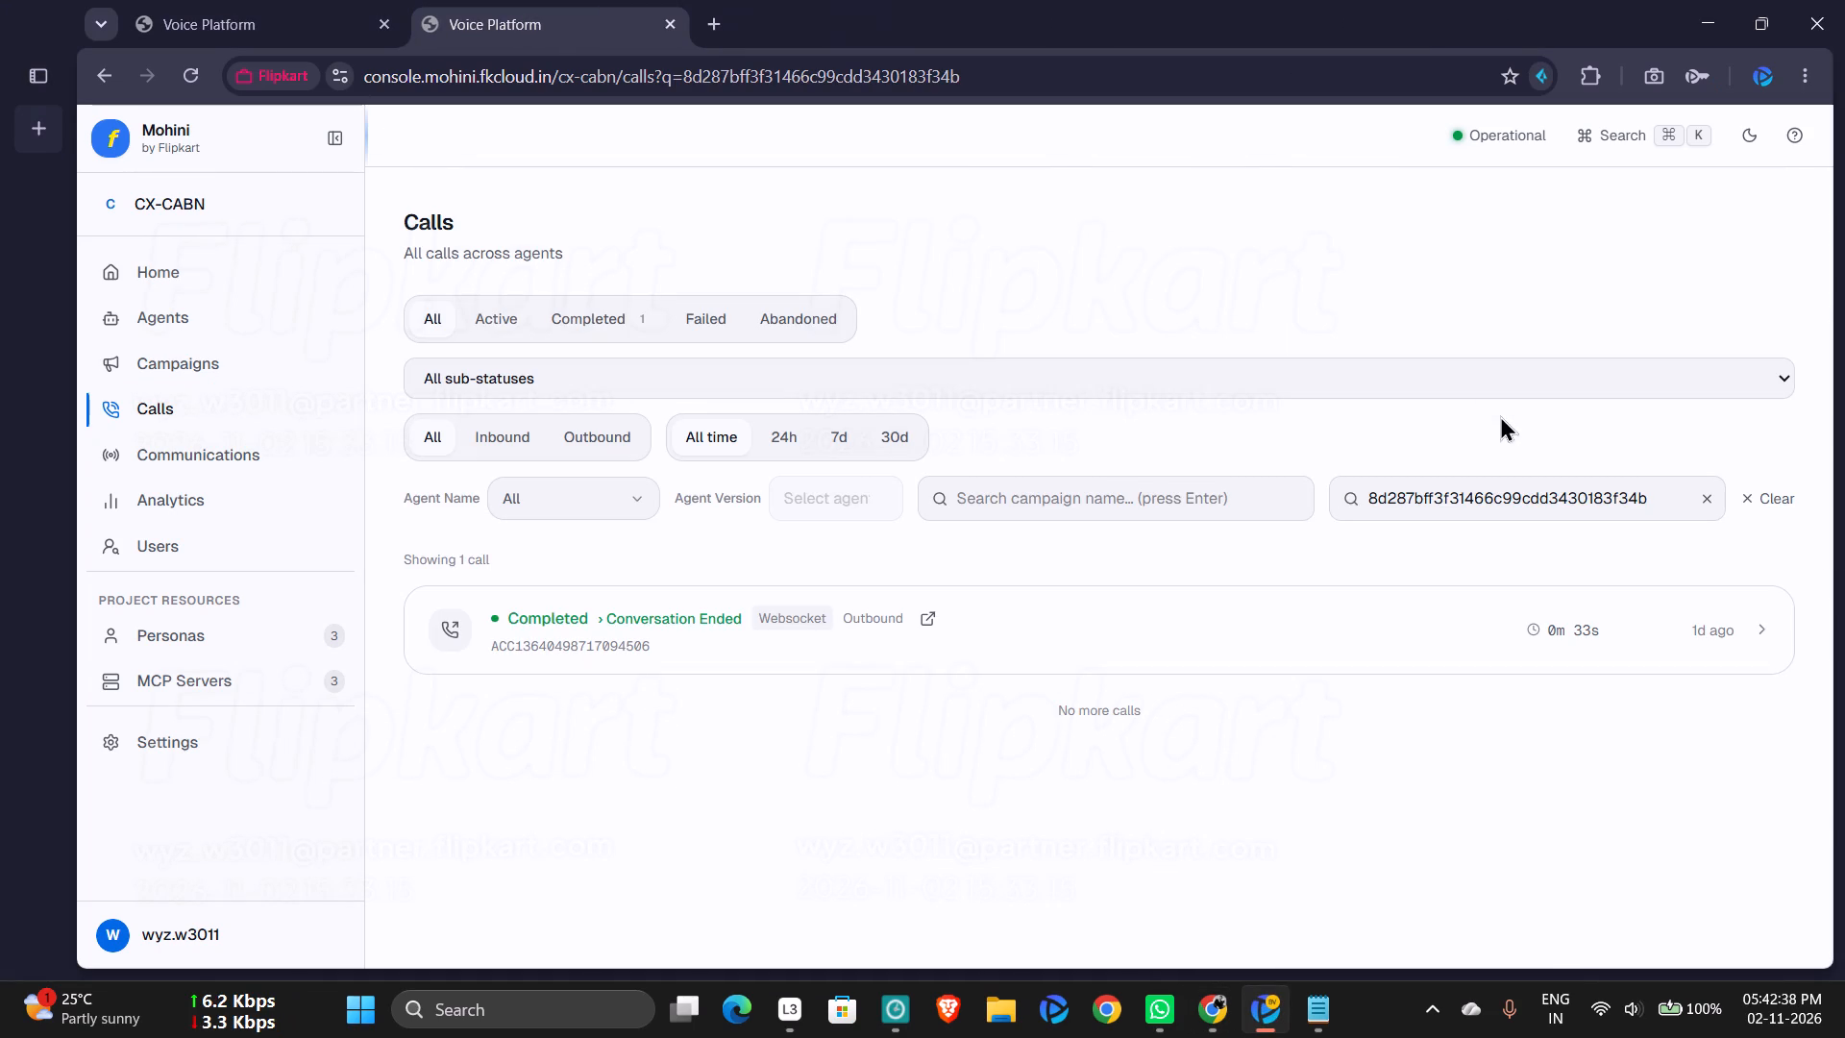
double_click(1498, 493)
key("ctrl+v")
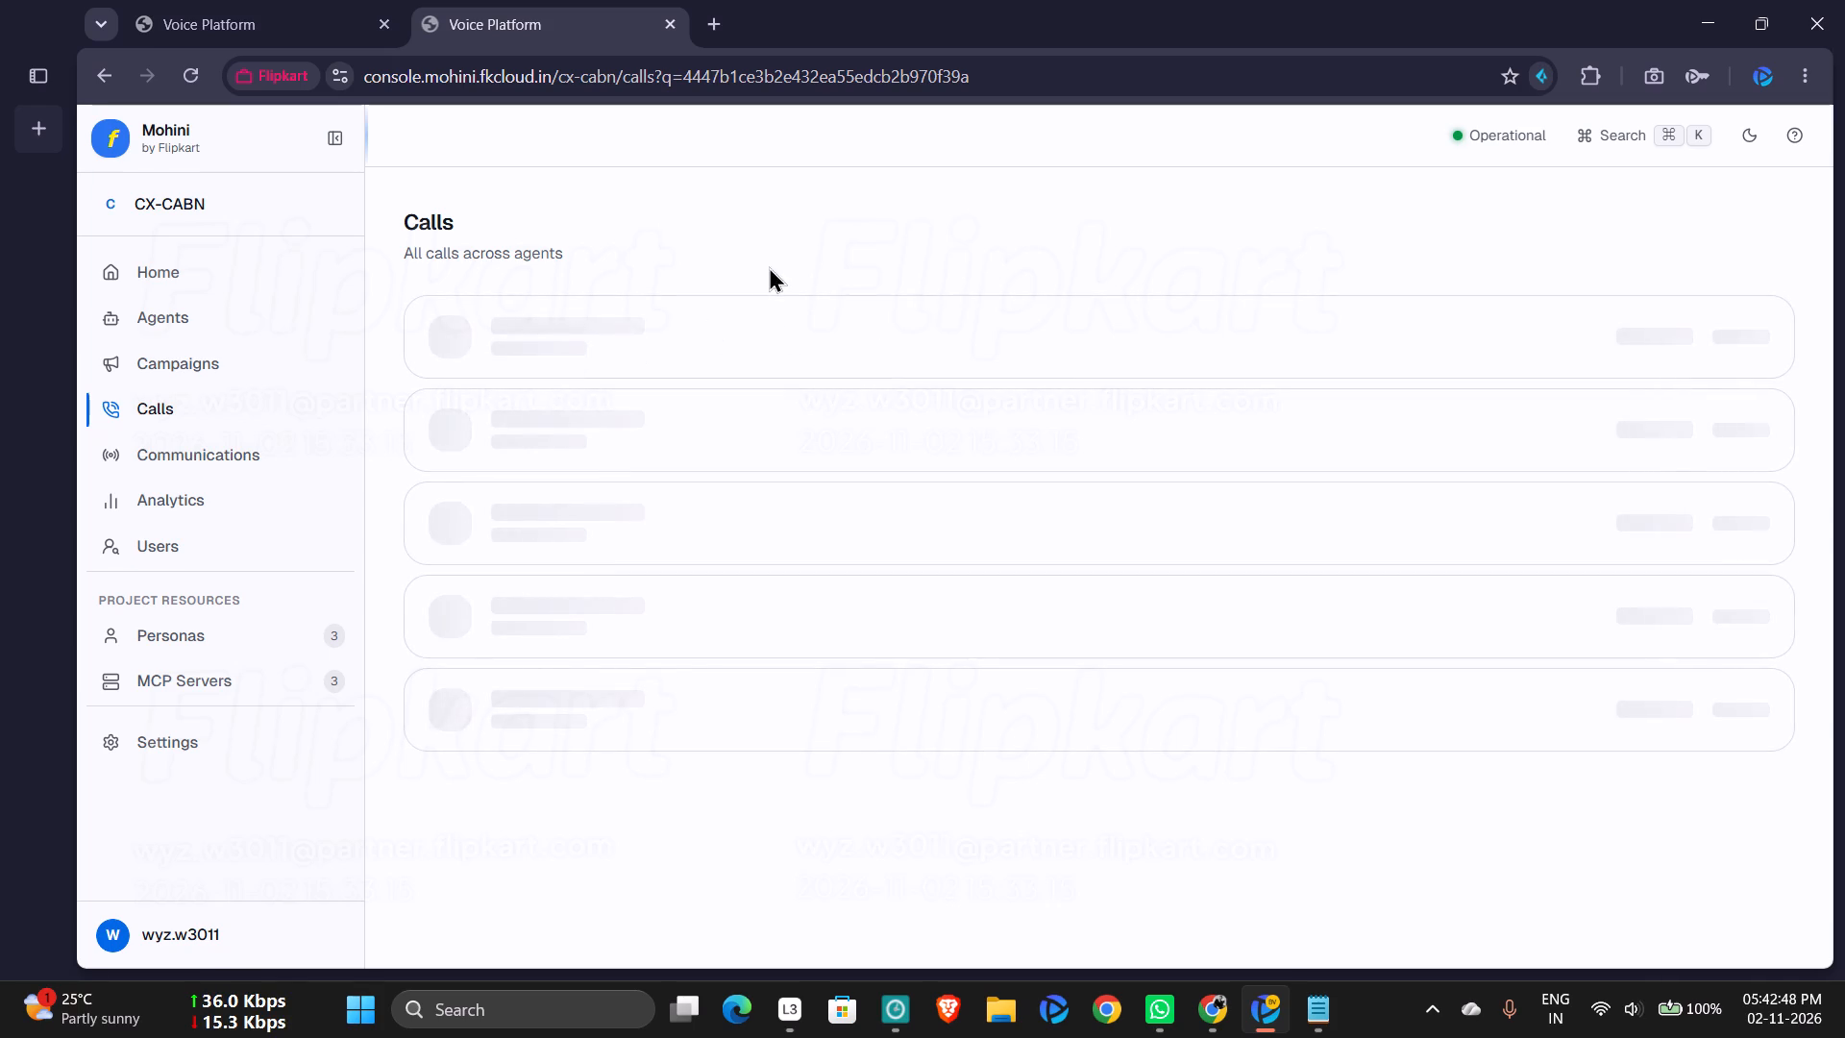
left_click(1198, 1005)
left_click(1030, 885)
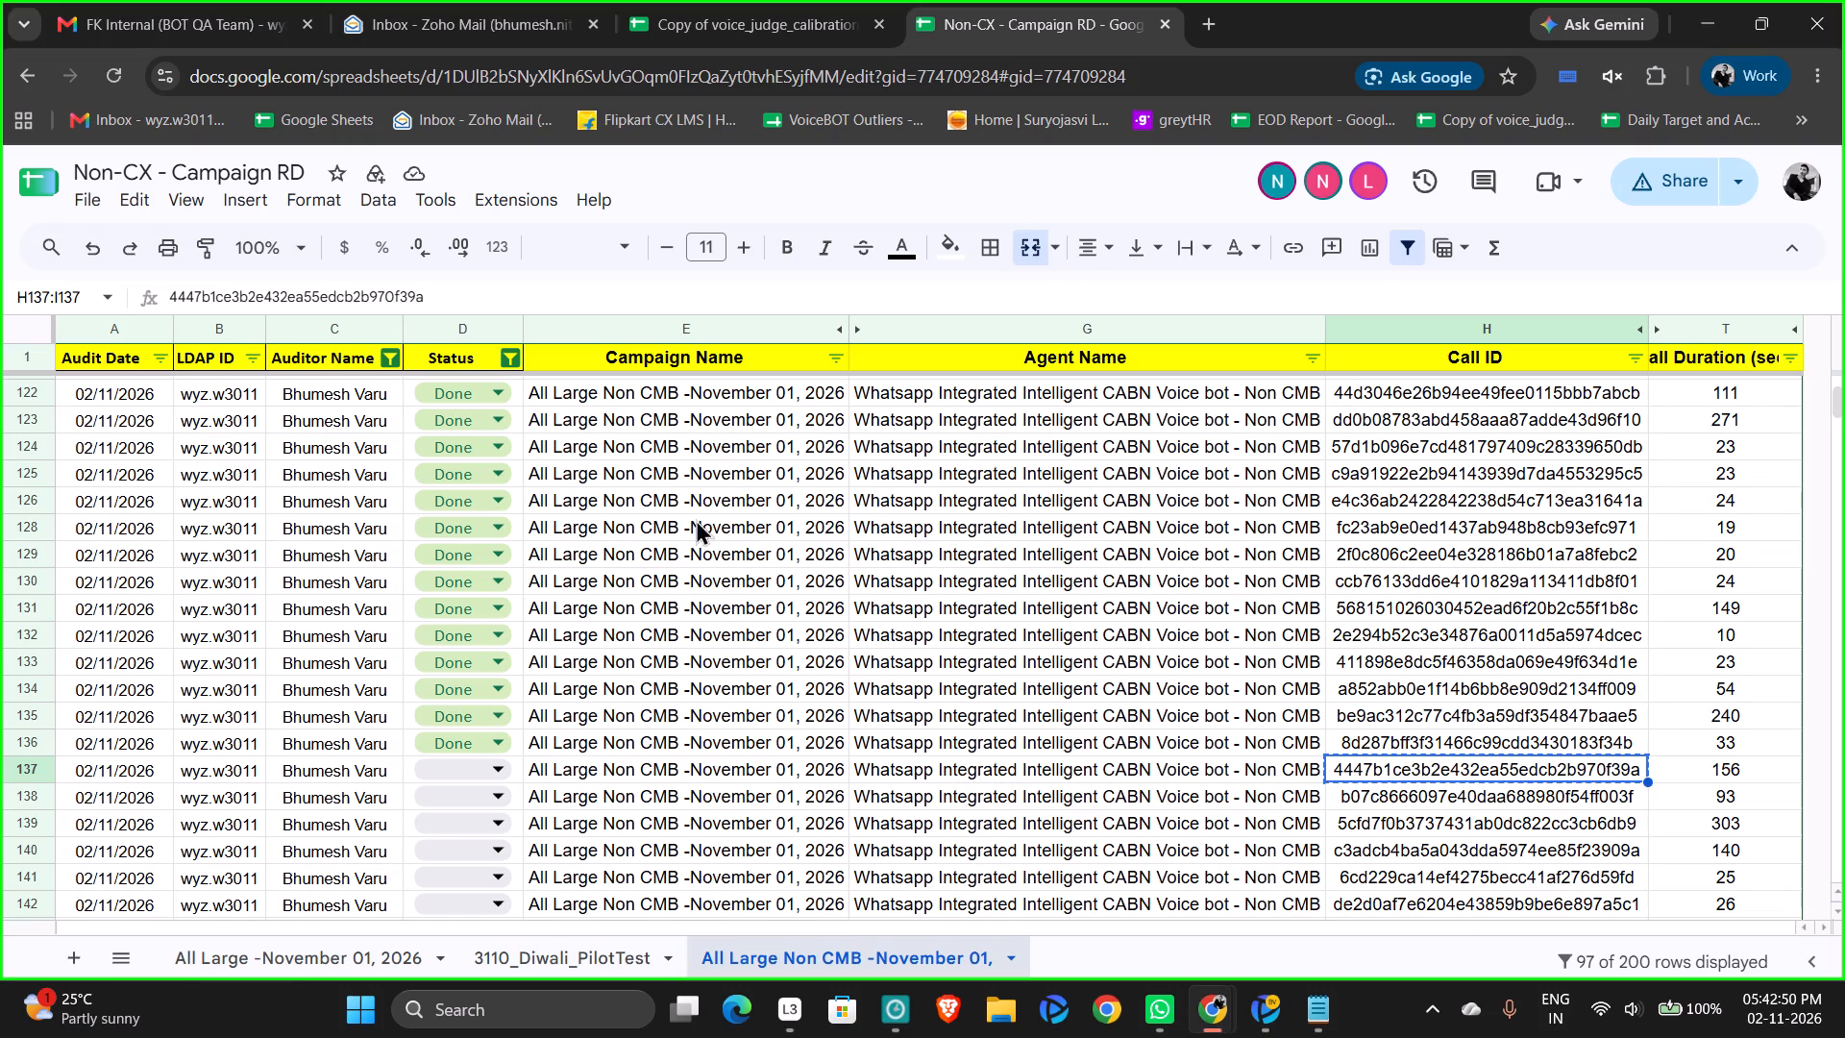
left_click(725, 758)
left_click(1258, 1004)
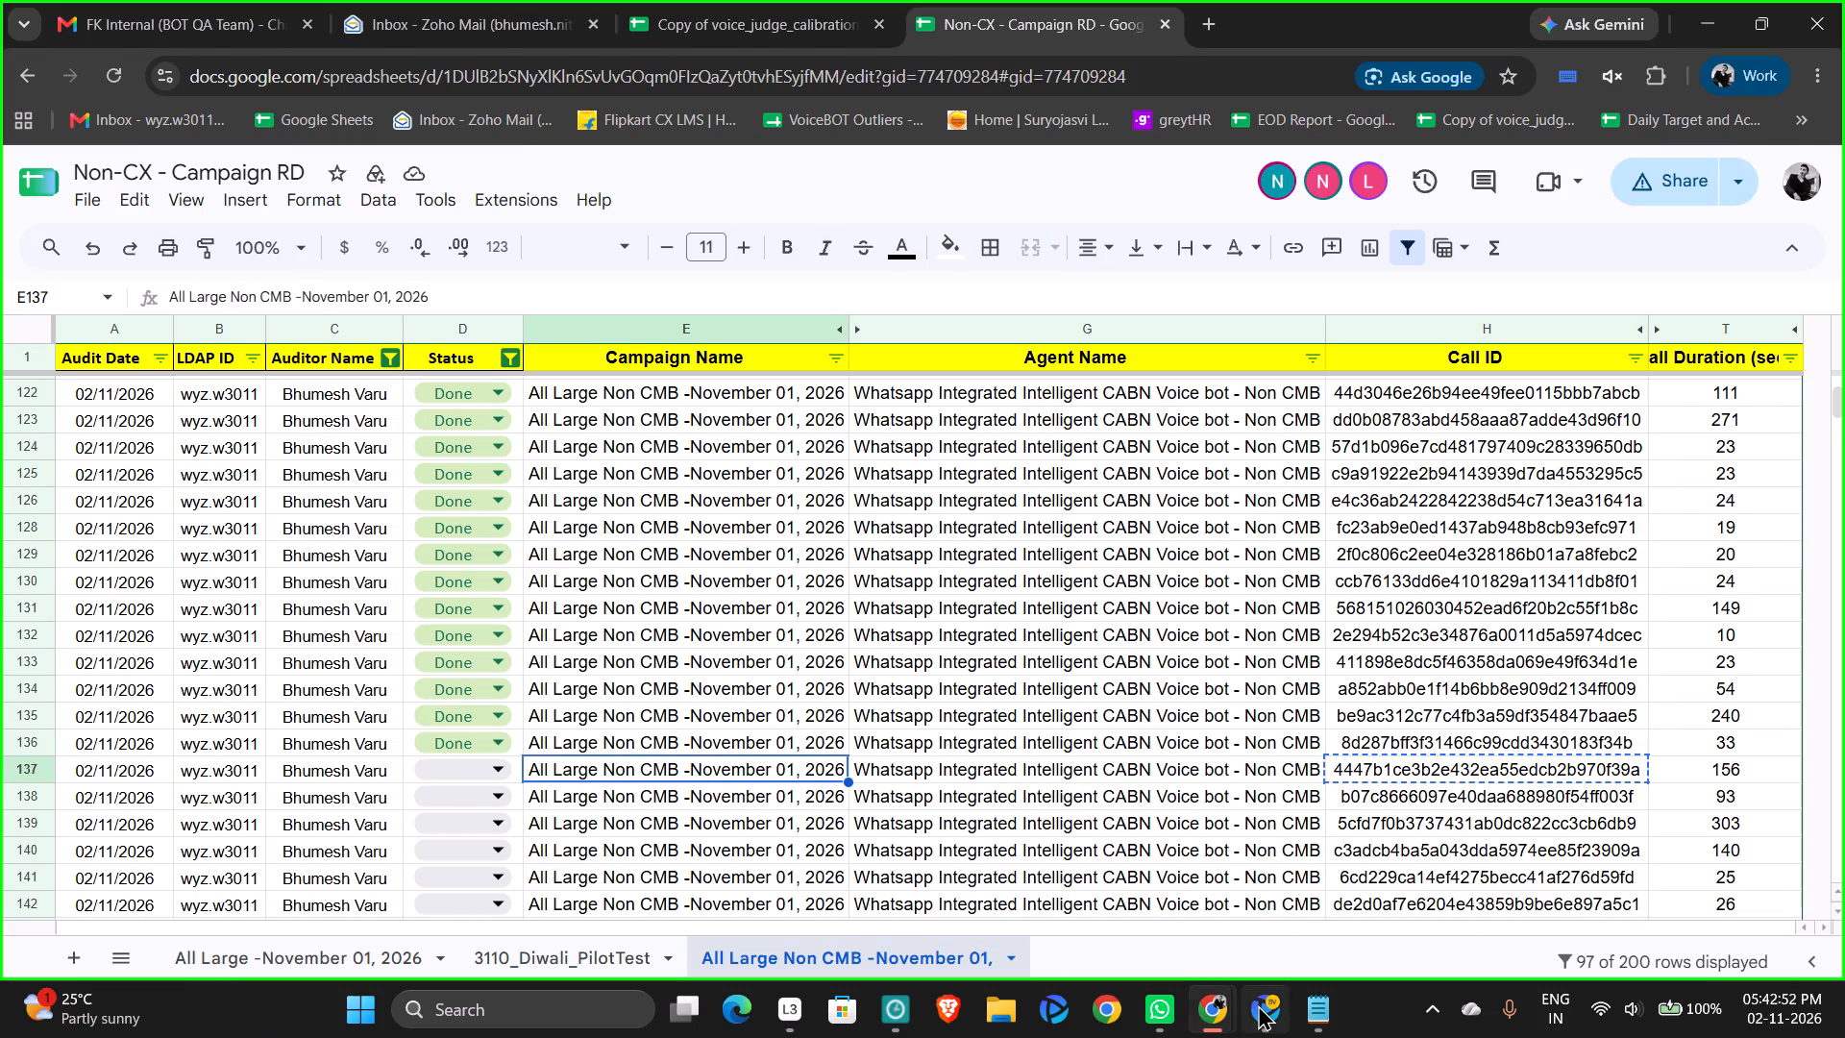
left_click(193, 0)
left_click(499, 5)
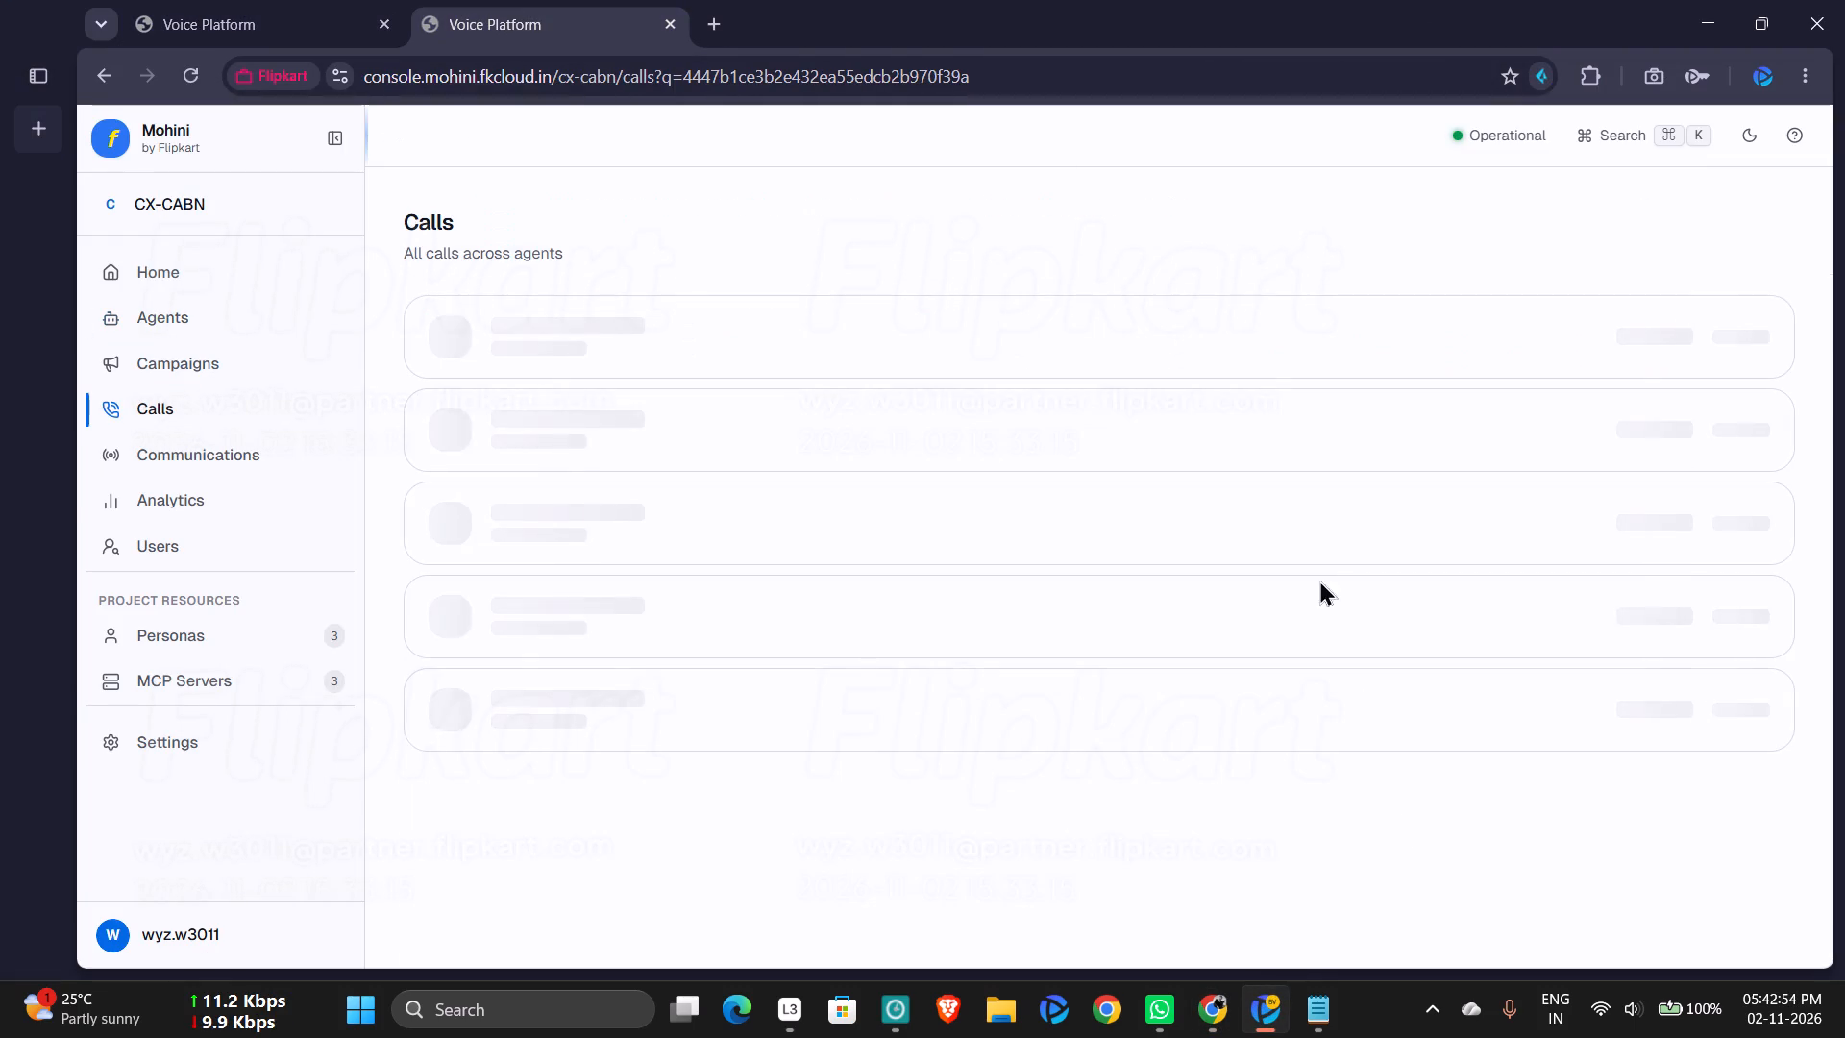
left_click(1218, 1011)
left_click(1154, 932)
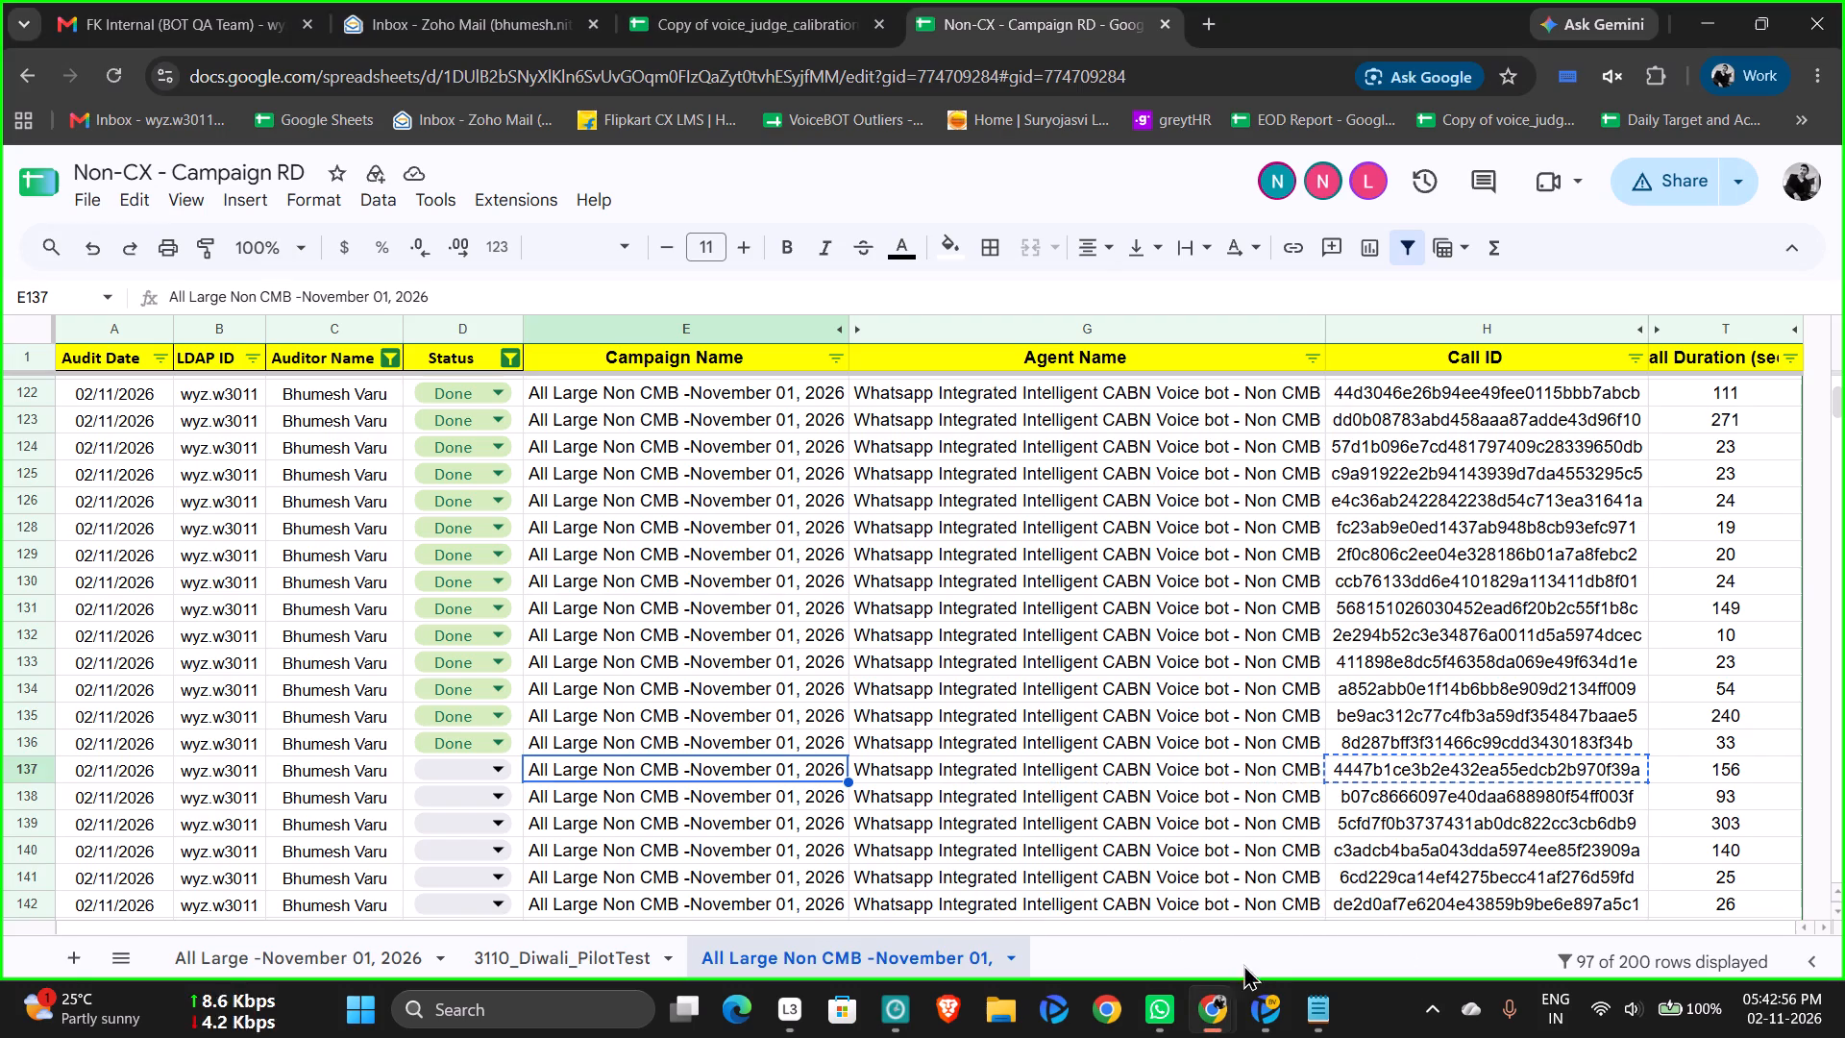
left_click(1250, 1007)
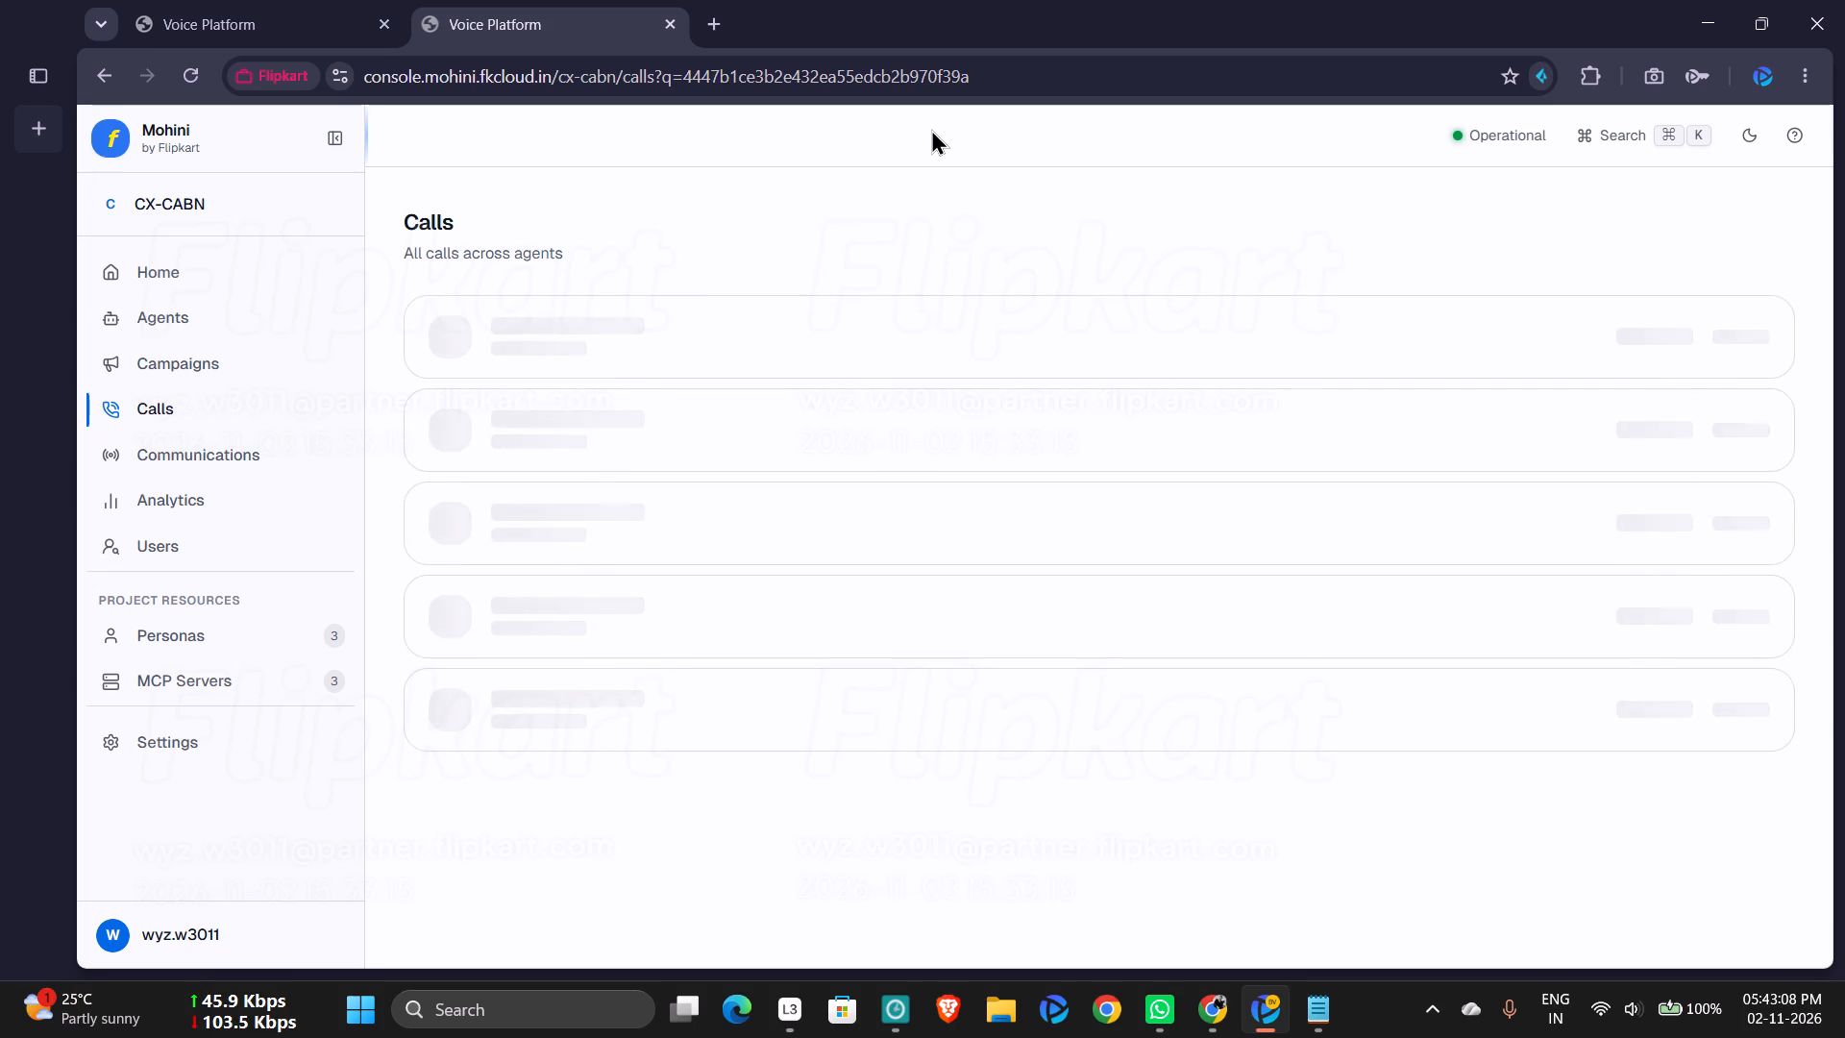
Open the details page of the row 137 call and load AuditXpert in a separate tab.
left_click(927, 623)
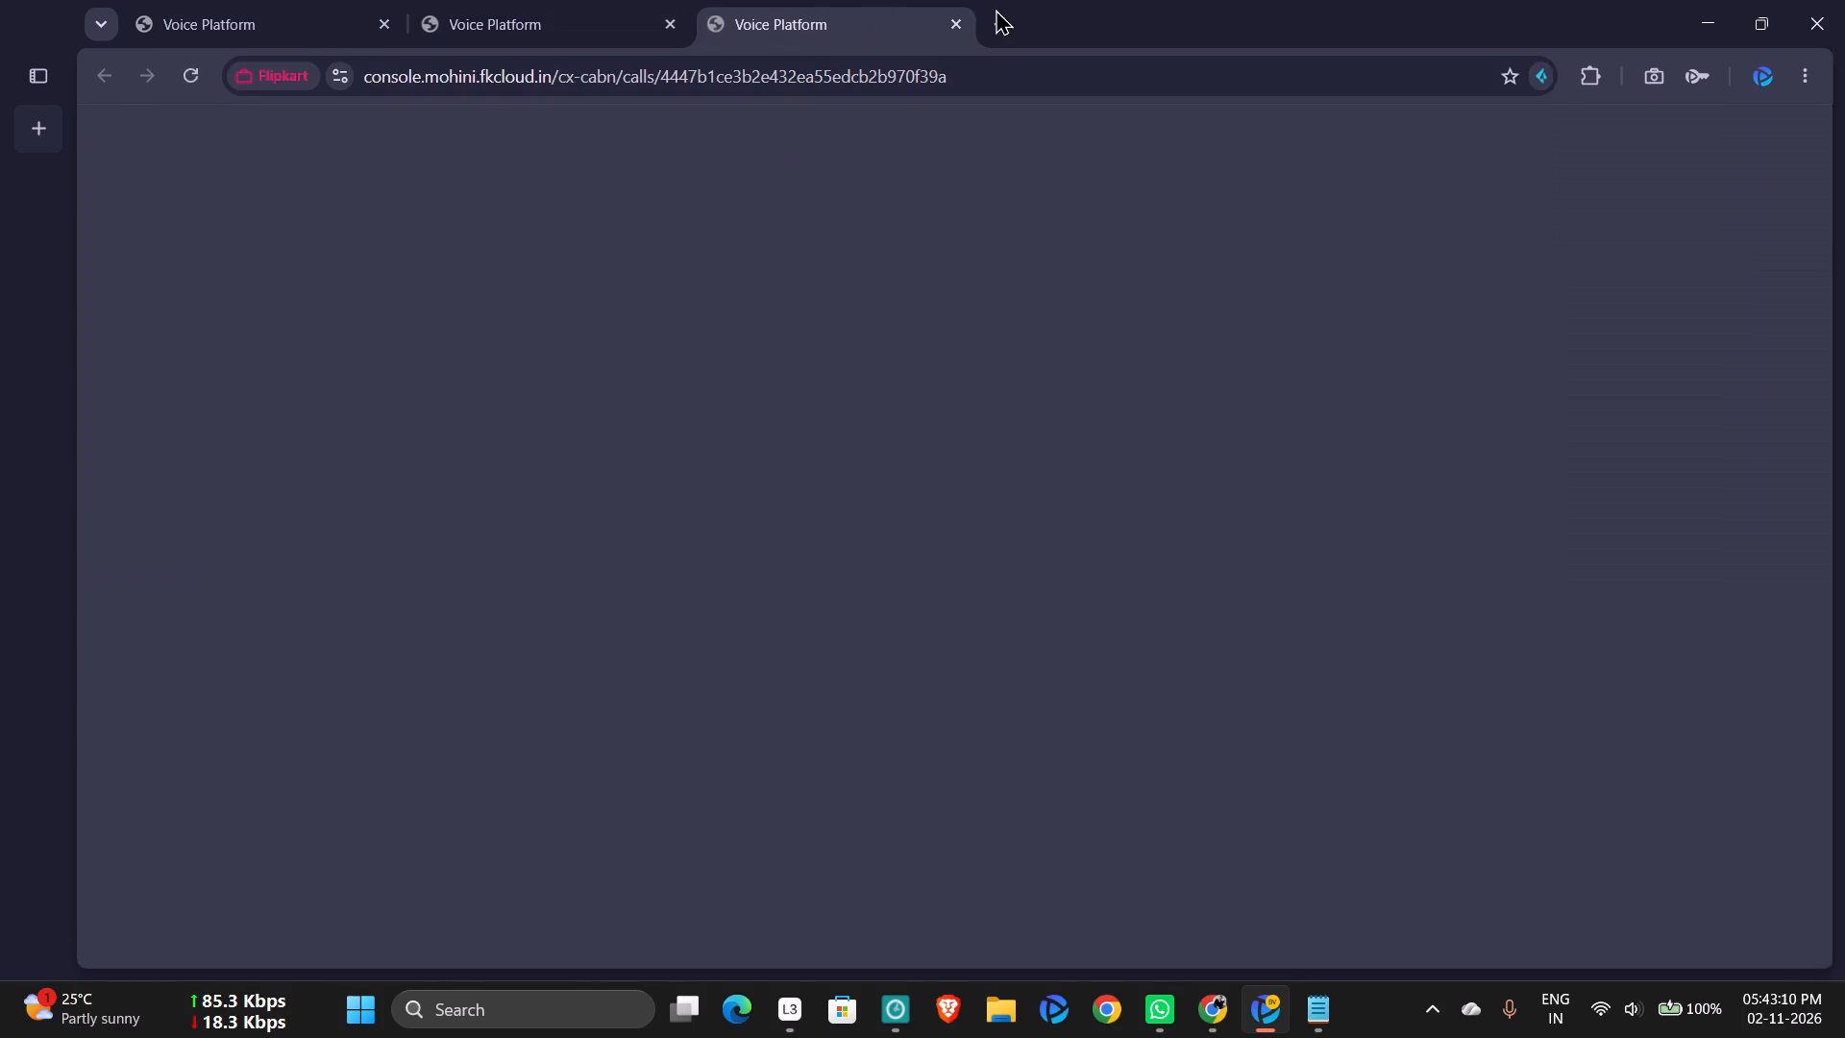
left_click(997, 10)
left_click(526, 107)
left_click(815, 21)
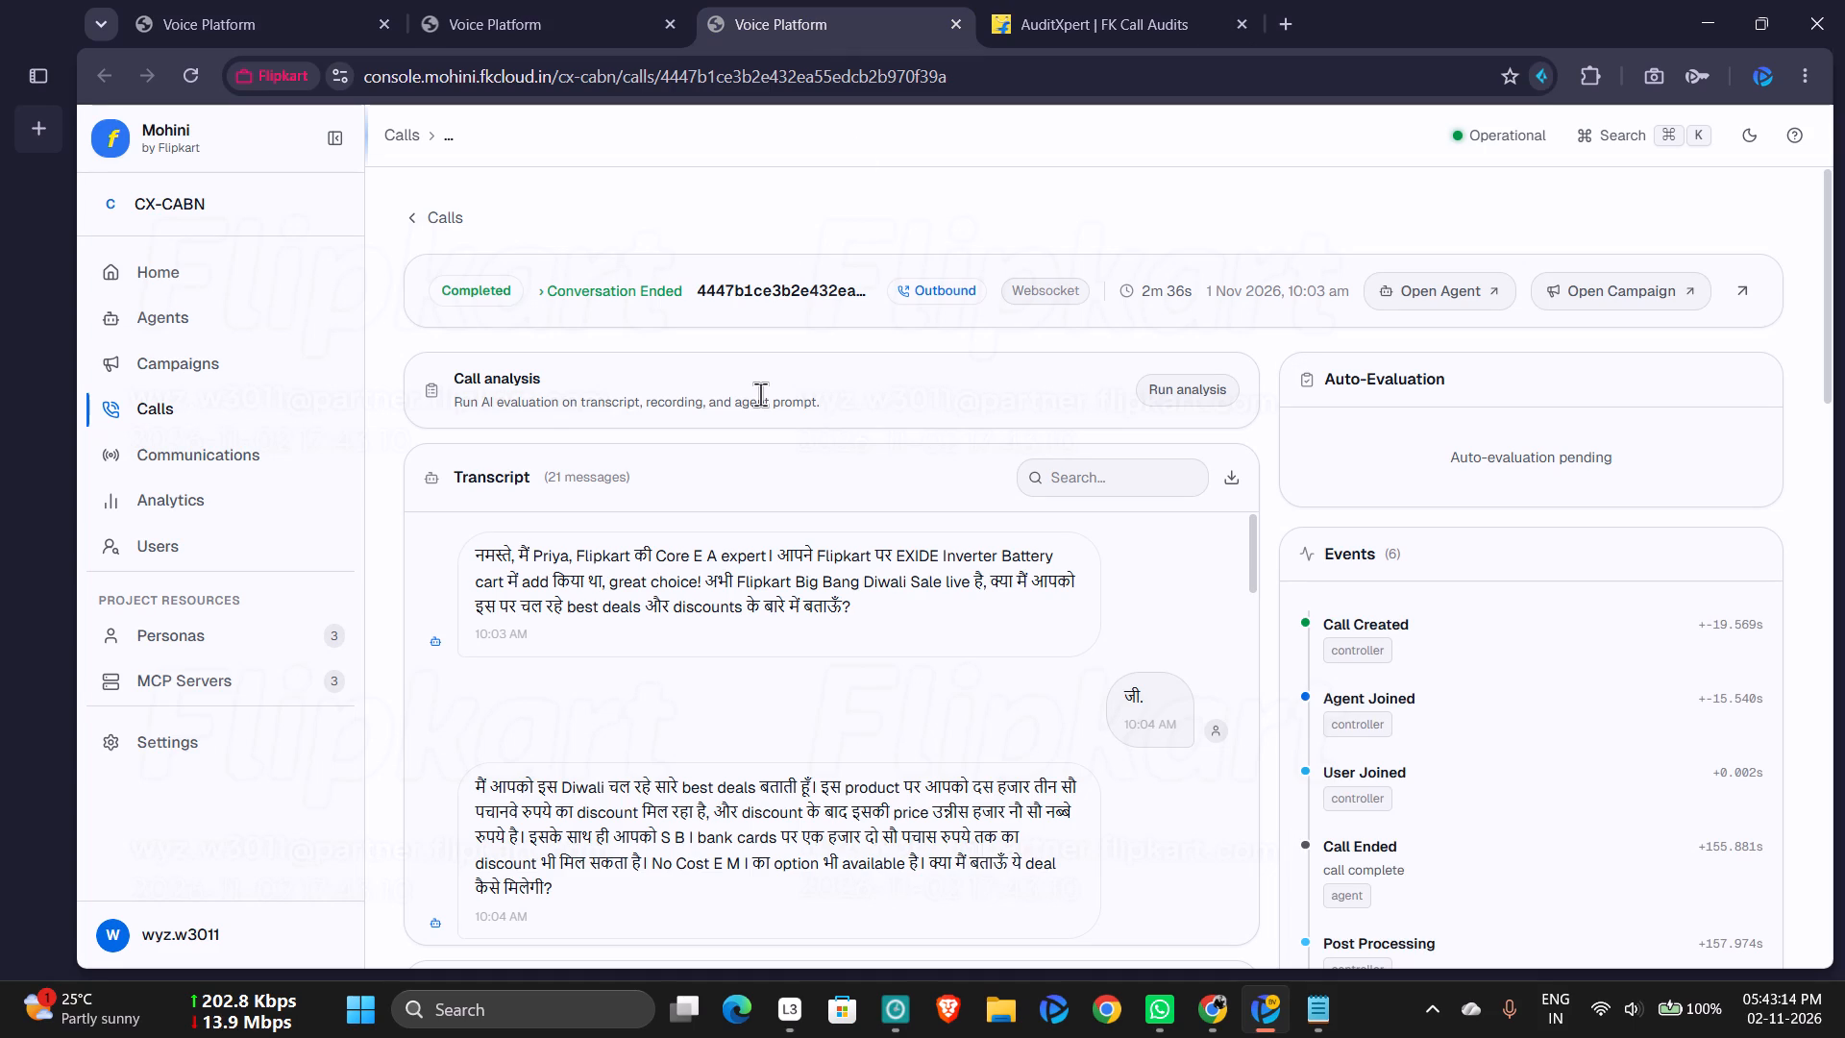
scroll(1080, 432, "down", 2)
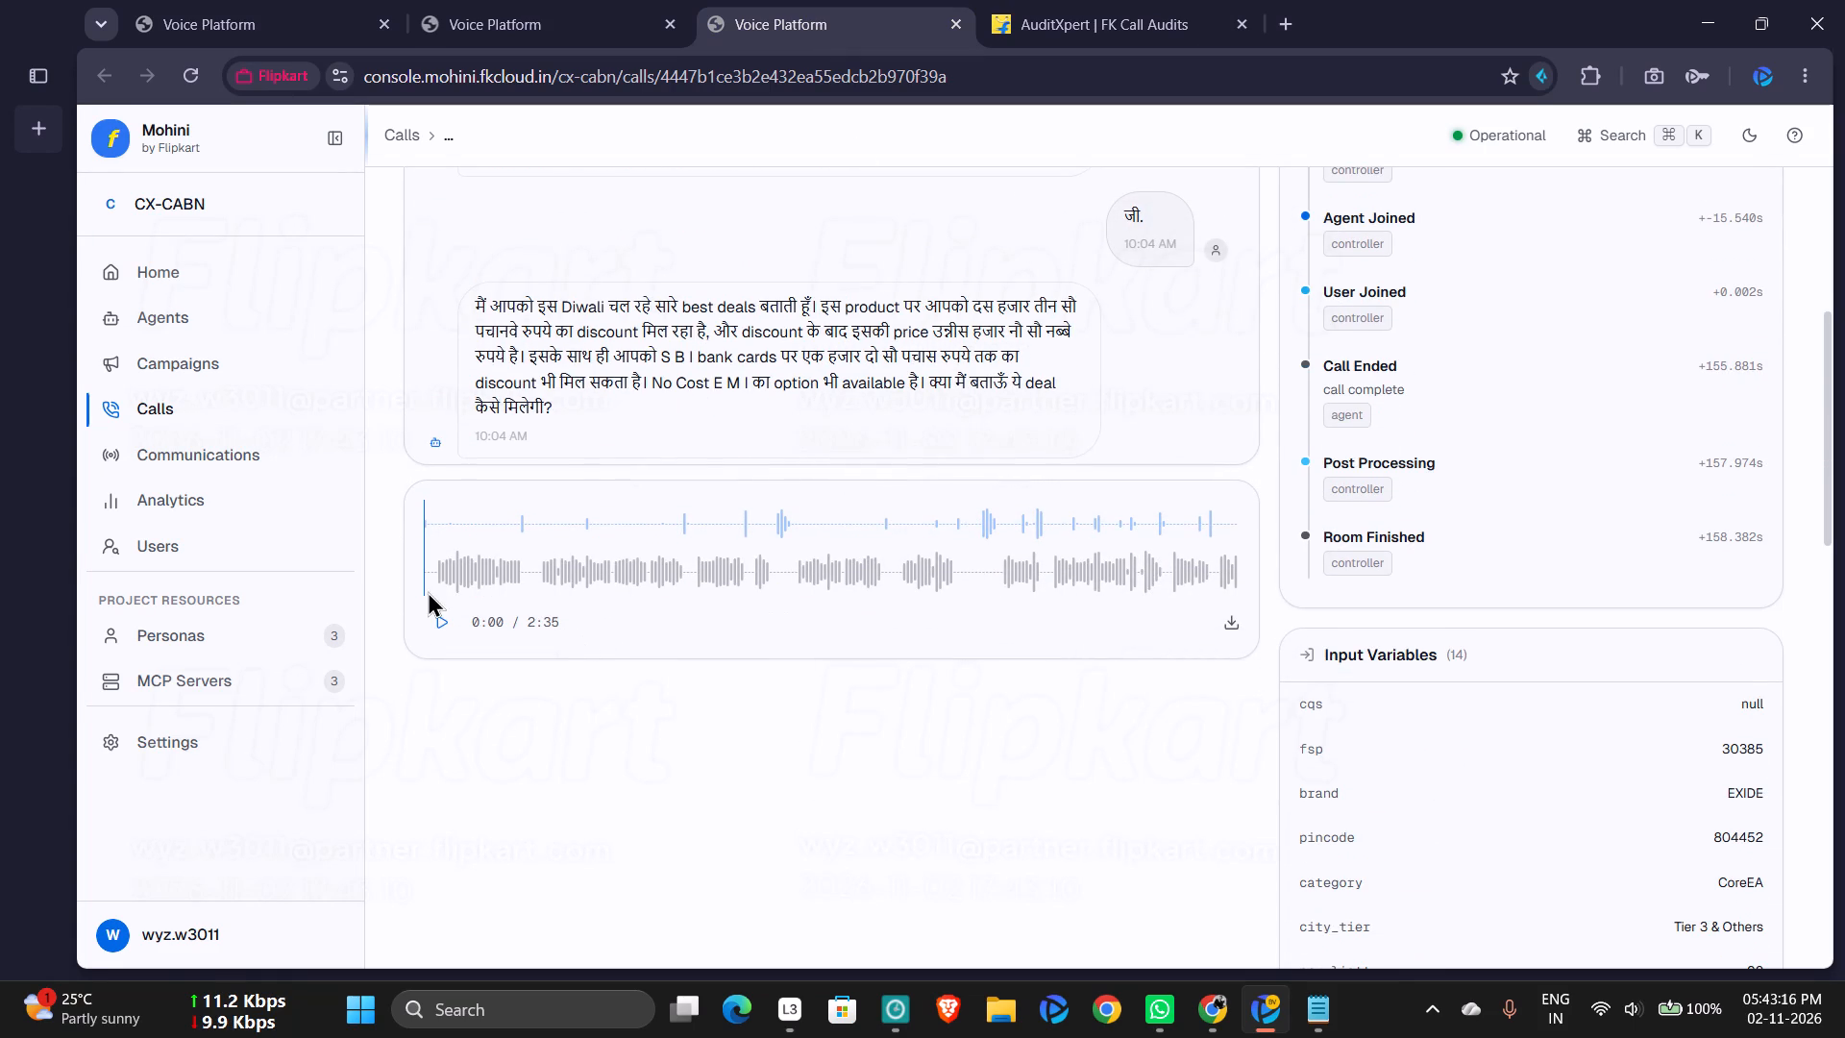
Open a blank evaluation form in AuditXpert and set its process to Judge Model.
left_click(1062, 0)
left_click(291, 234)
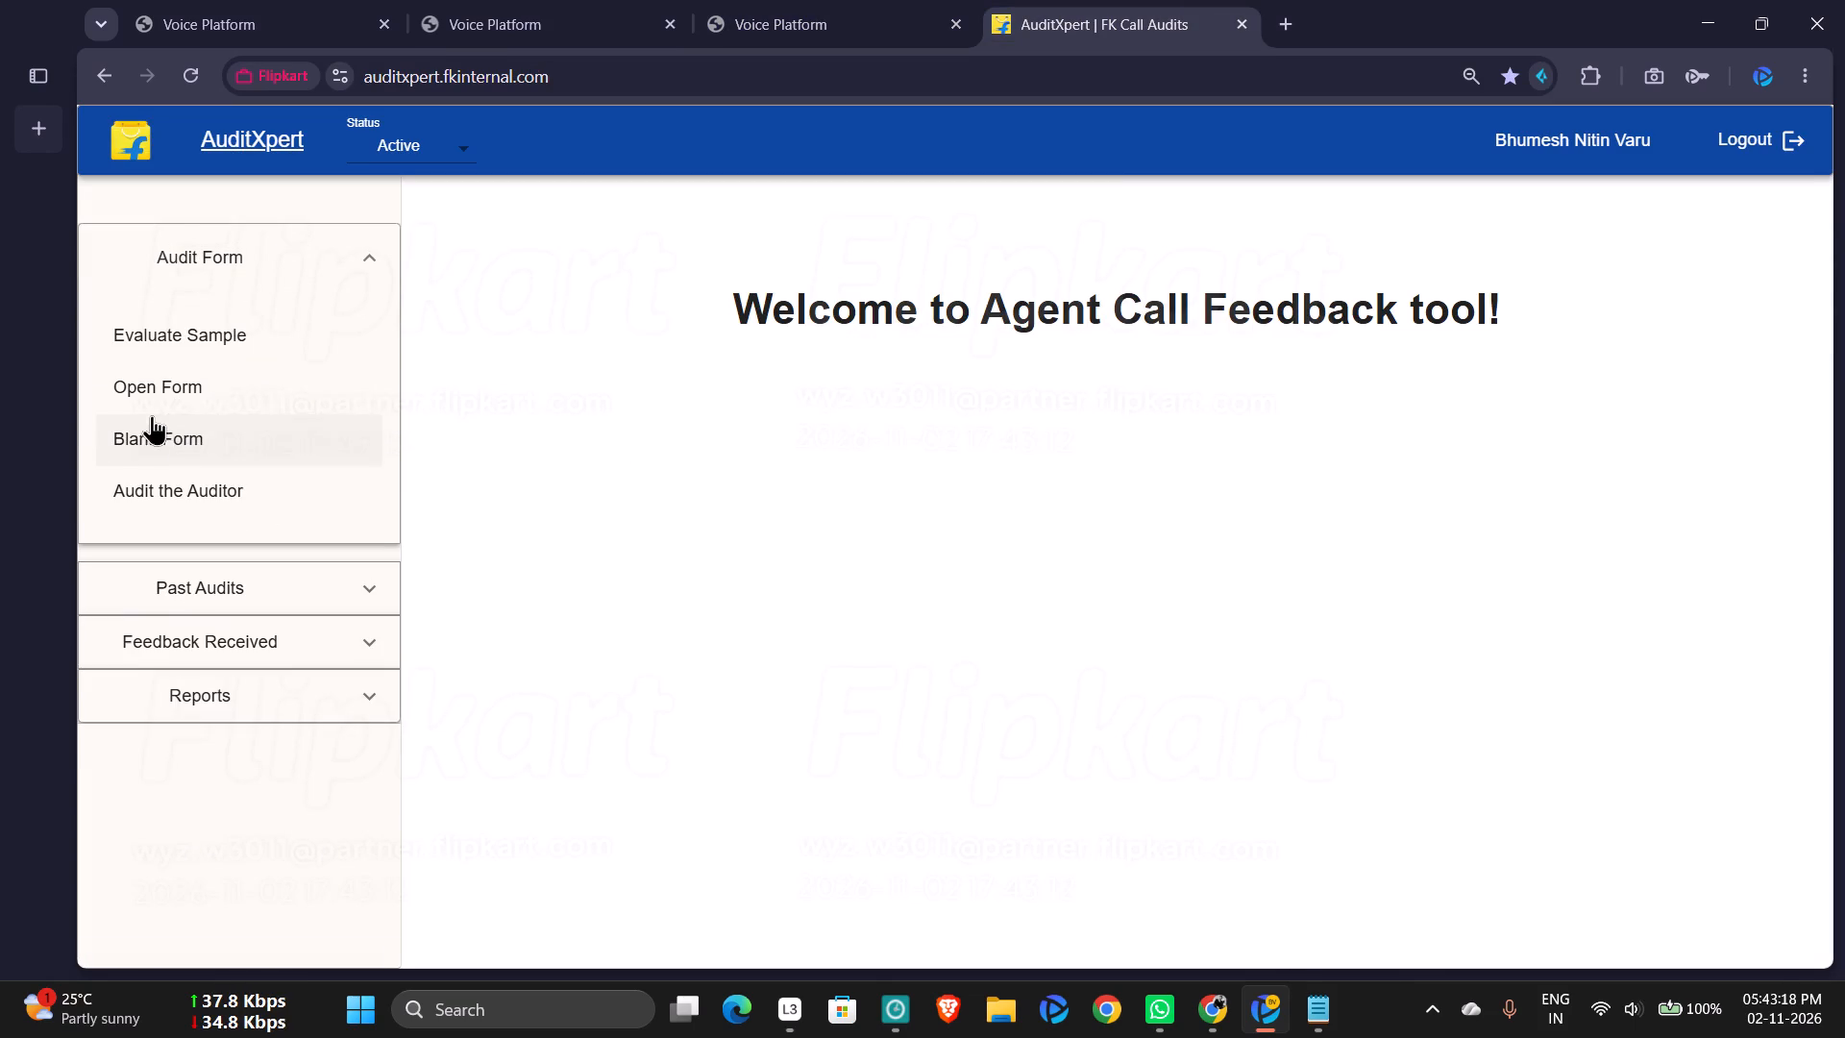
left_click(190, 432)
left_click(799, 334)
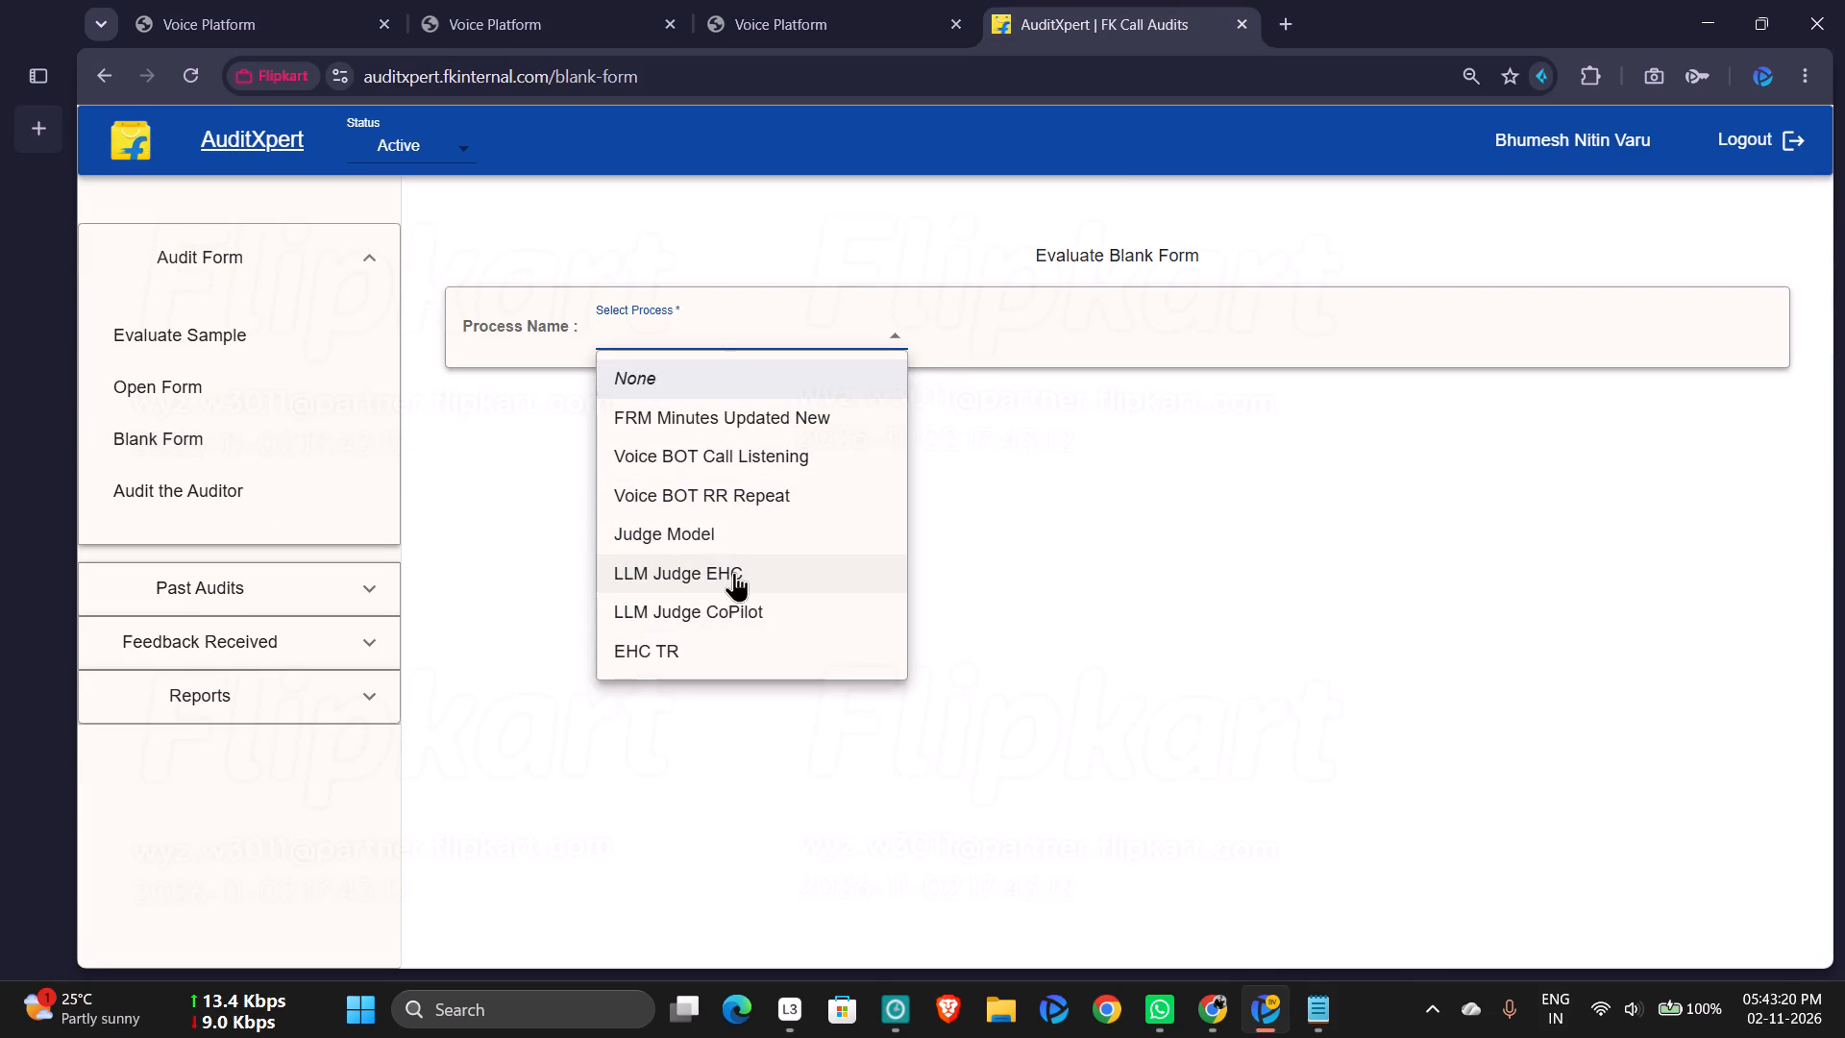
left_click(716, 545)
Enter row 137's copied Call ID as the incident_id in Section A and as the UCID in Section B.
left_click(1618, 541)
key("ctrl+v")
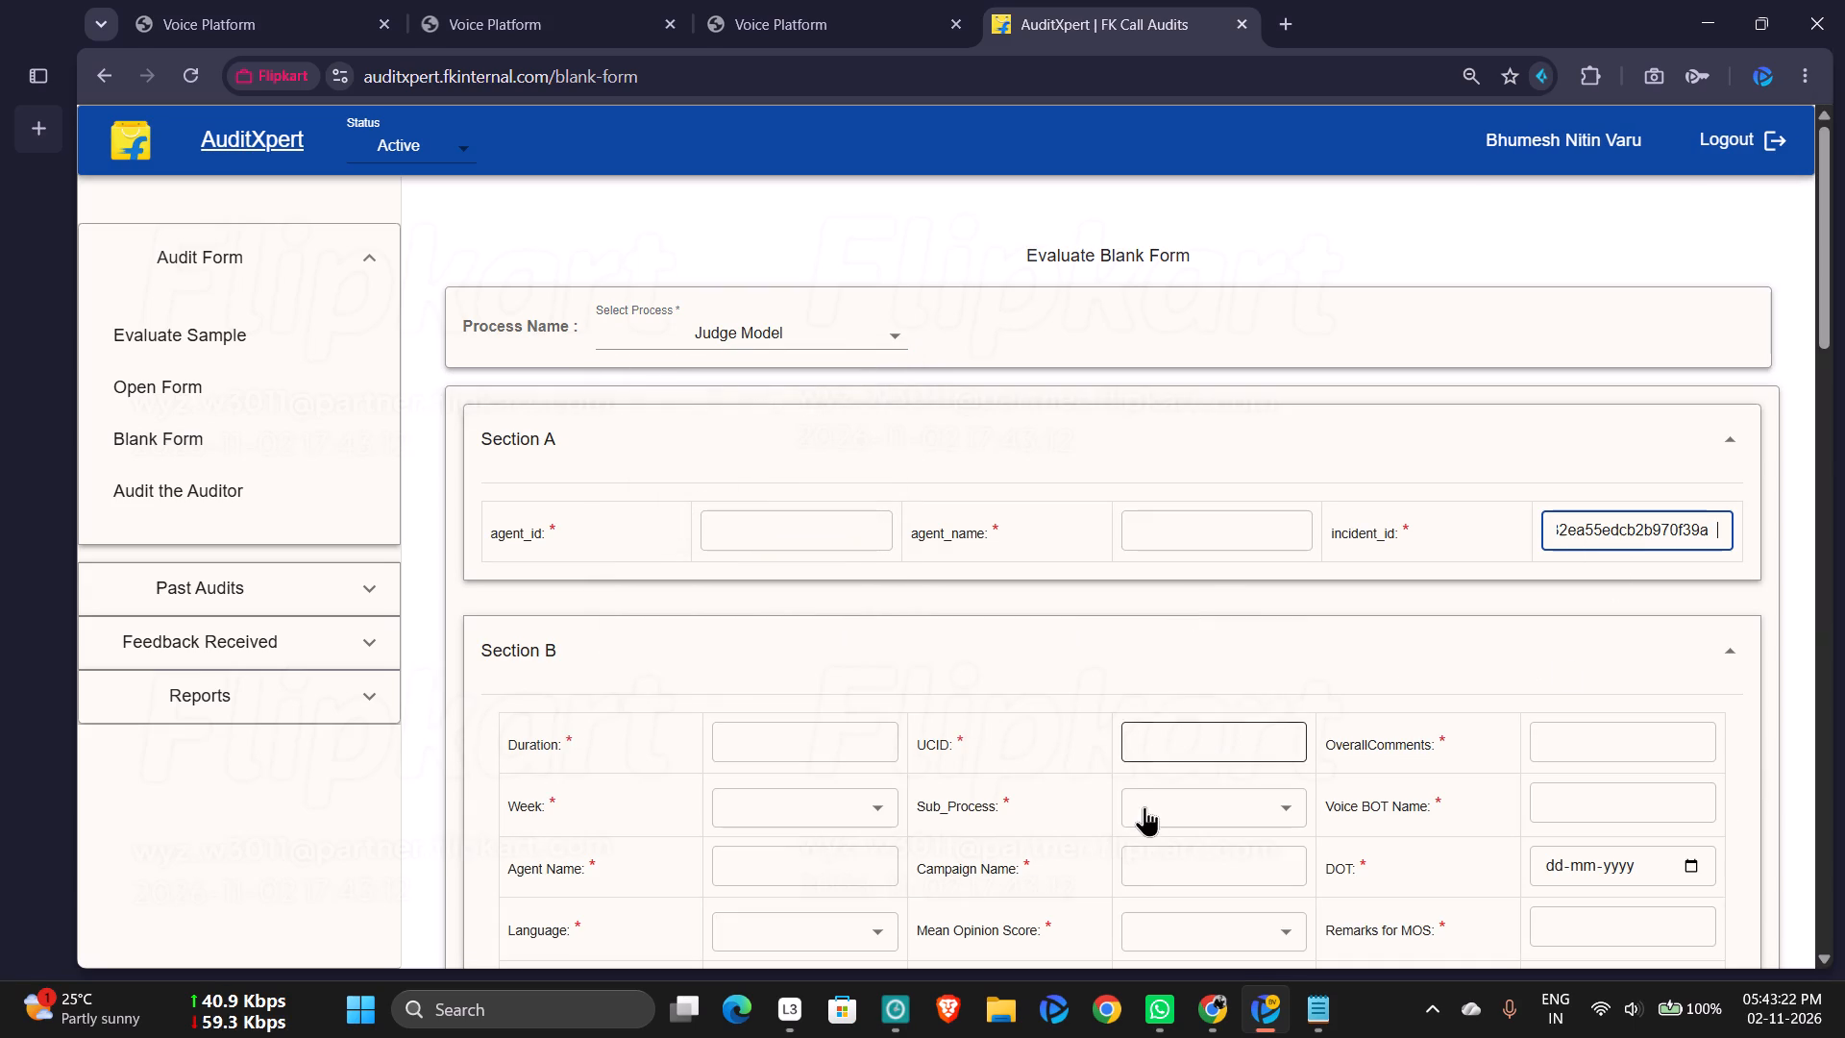
left_click(1187, 741)
key("ctrl+v")
left_click(1171, 531)
left_click(1194, 541)
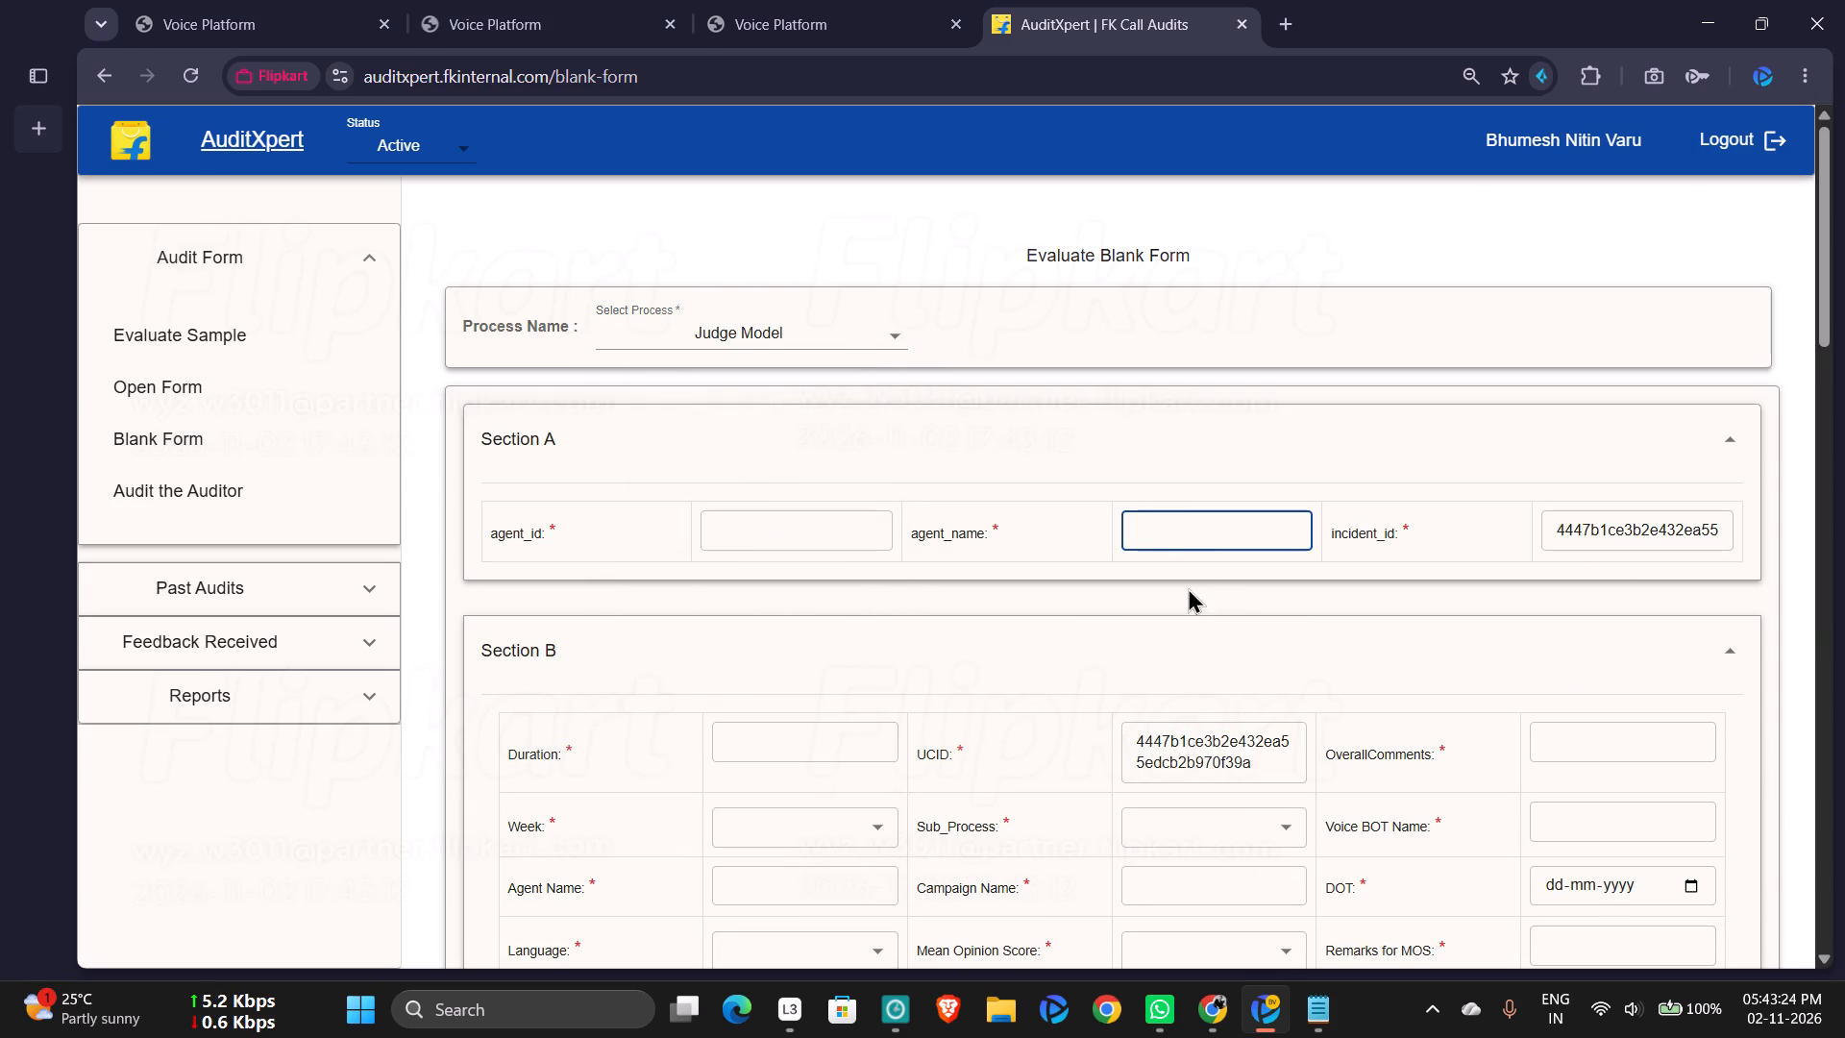
Copy row 137's Campaign Name from the tracking sheet in Chrome into Section B's Campaign Name in the Prisma browser form.
left_click(1212, 1005)
left_click(1100, 890)
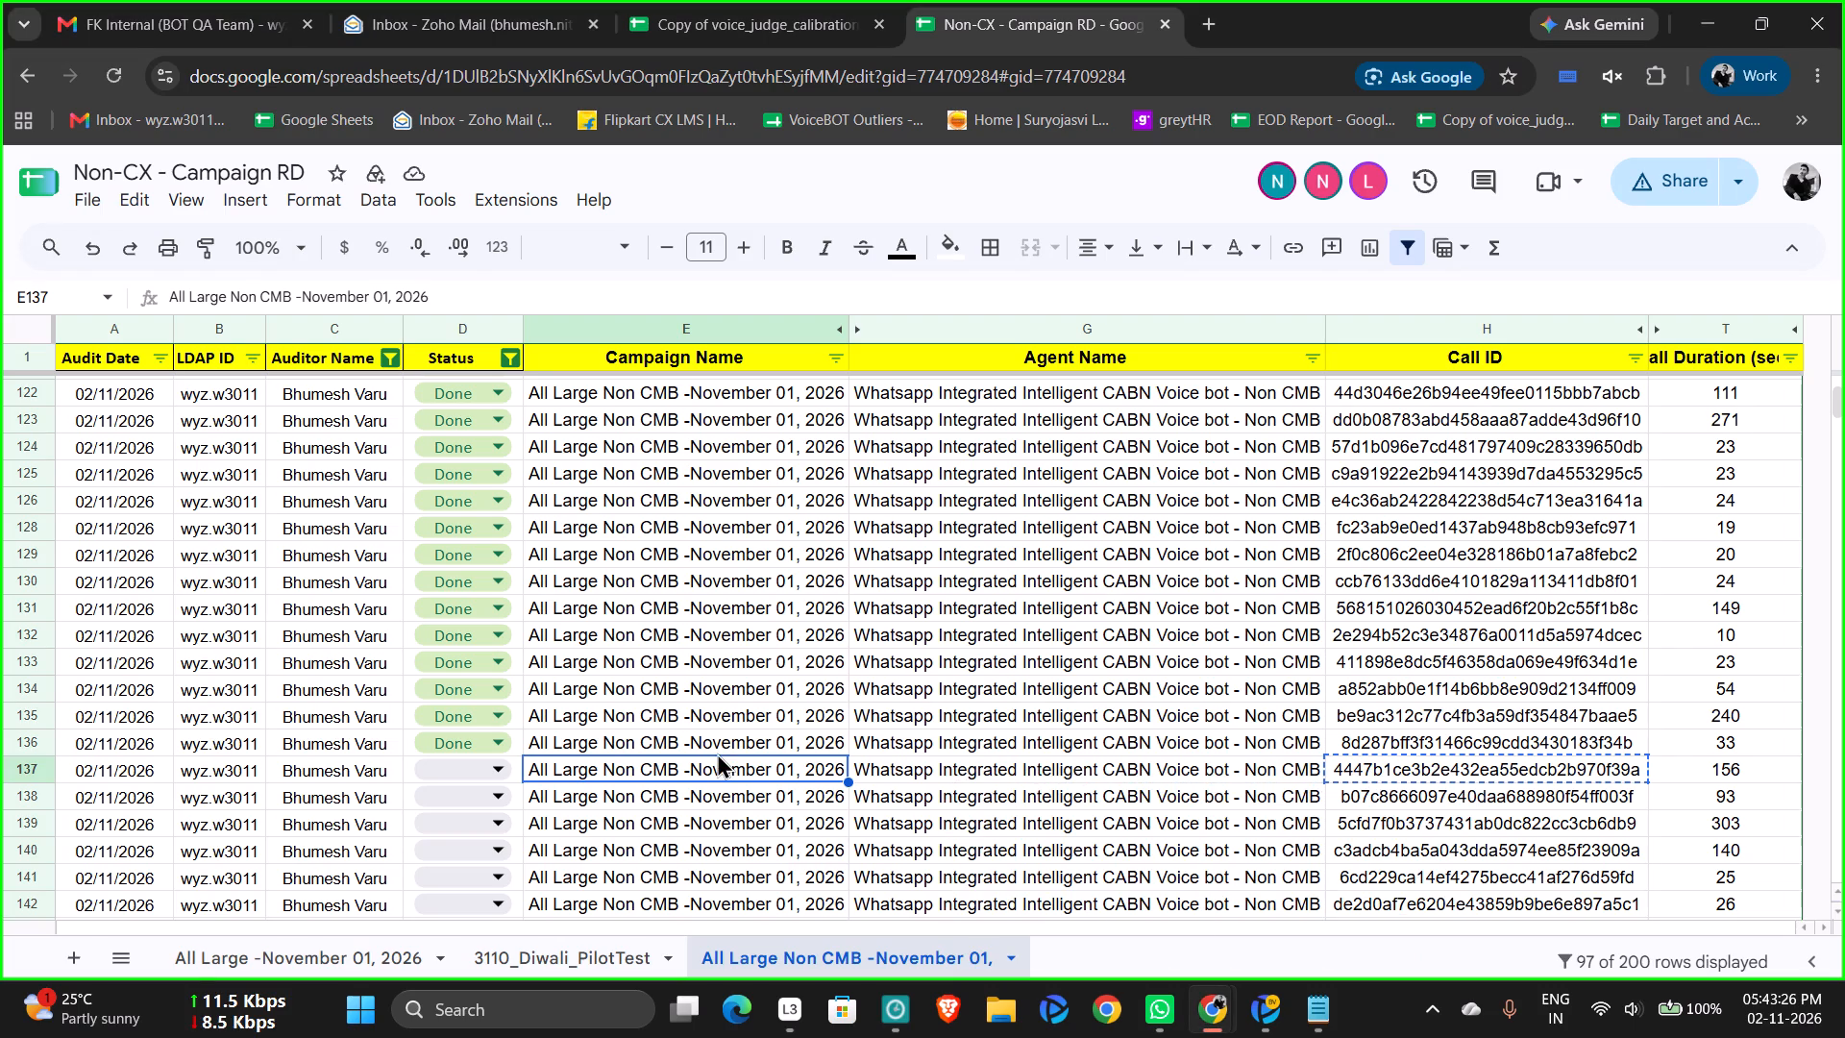
left_click(985, 767)
key("ctrl+c")
left_click(765, 765)
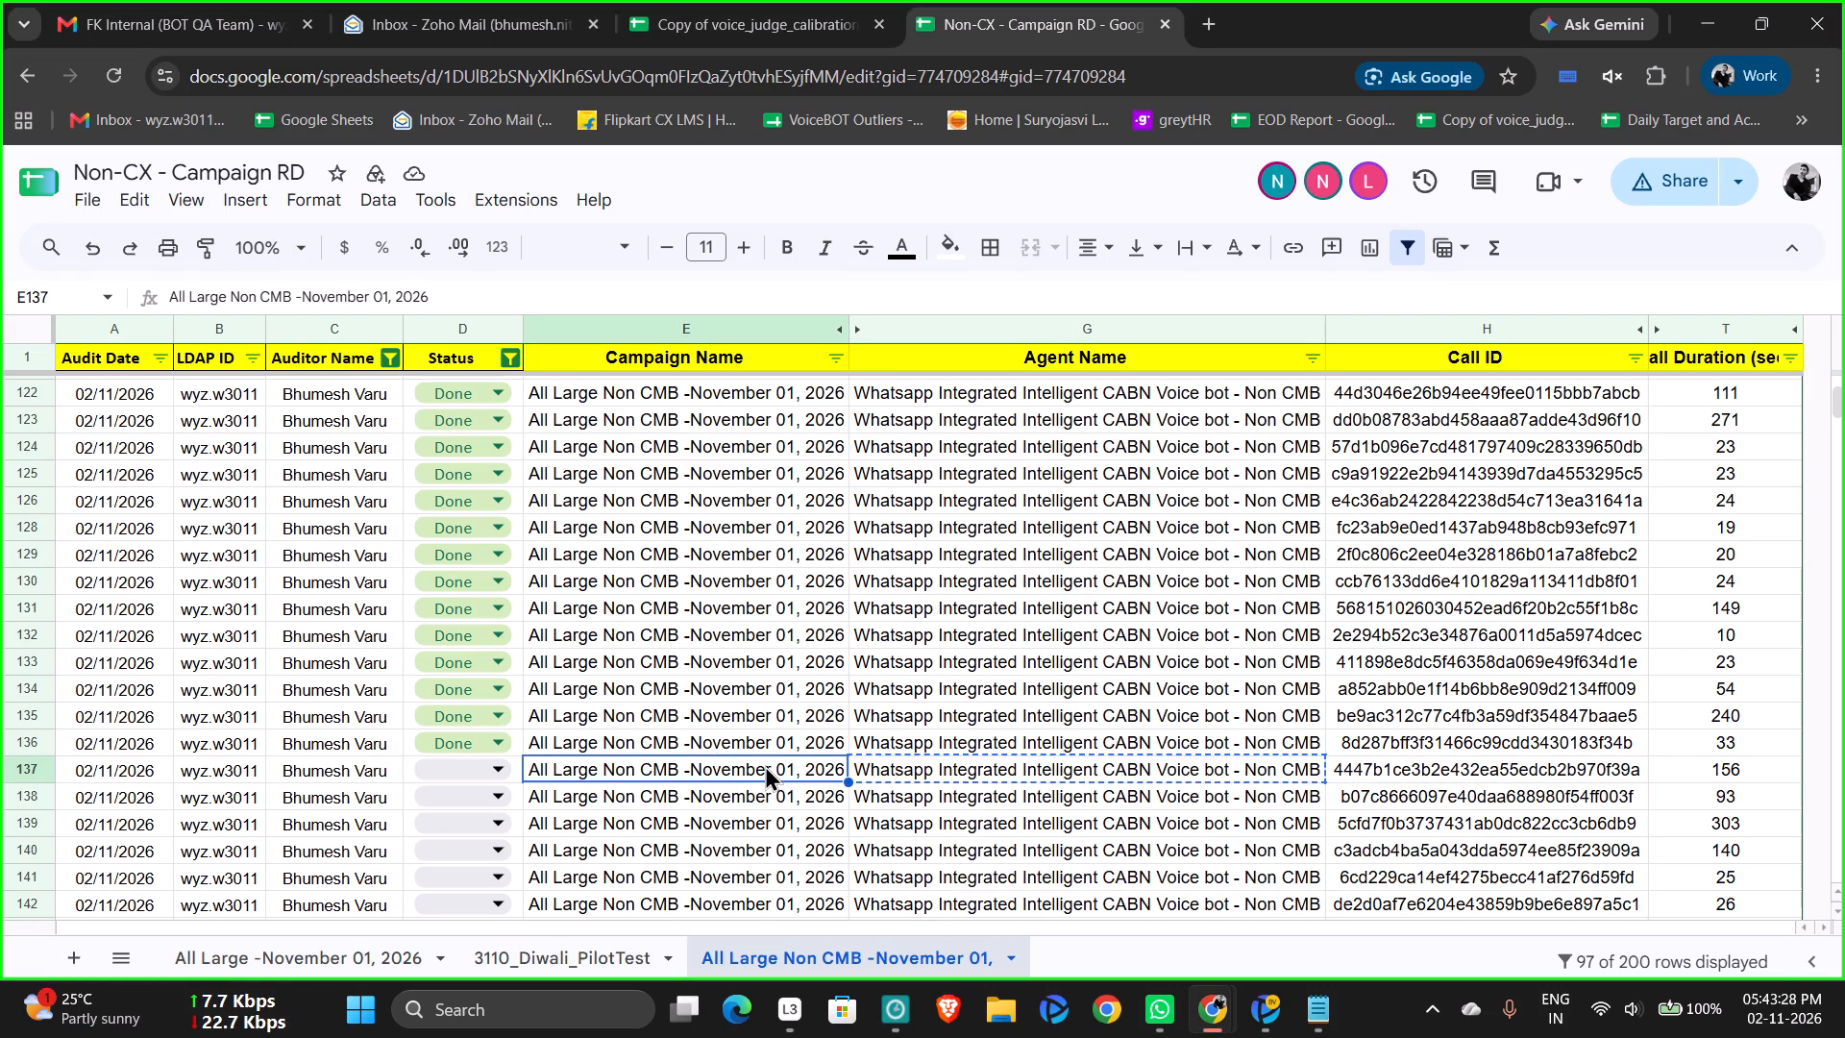
key("ctrl+c")
left_click(1258, 1011)
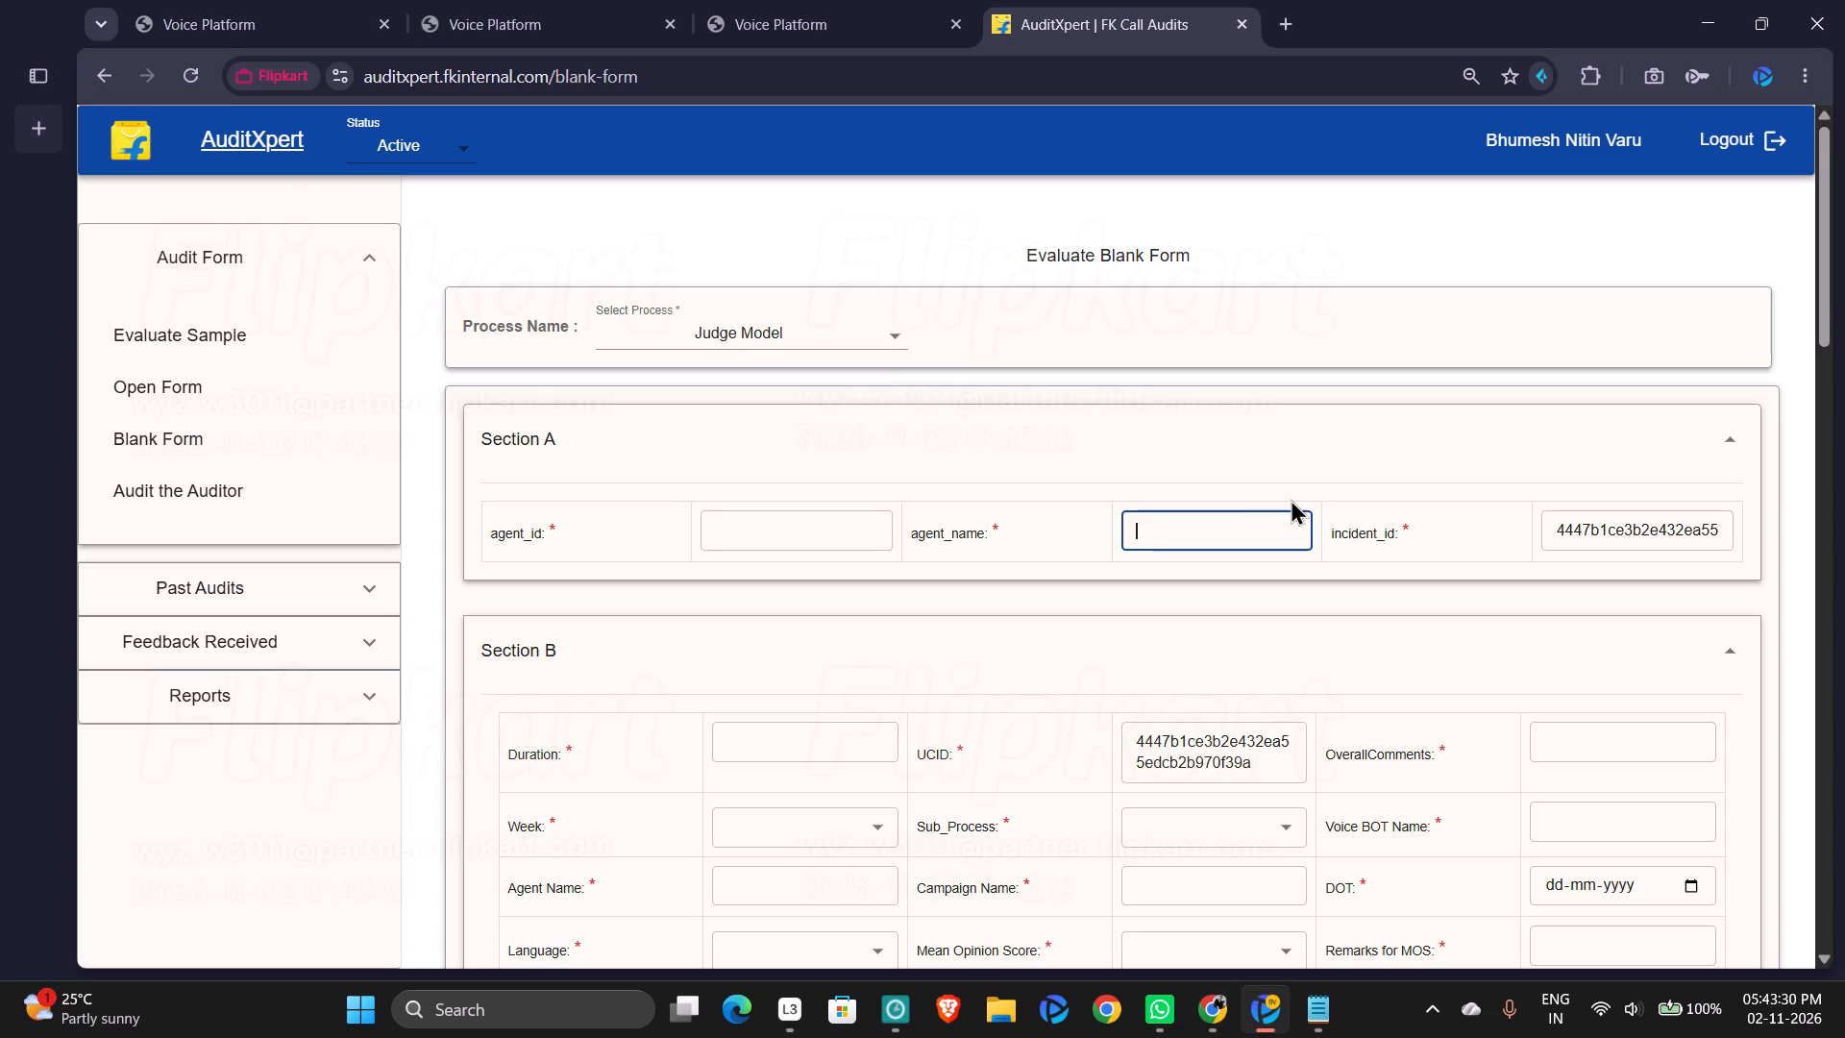
left_click(1209, 890)
key("ctrl+v")
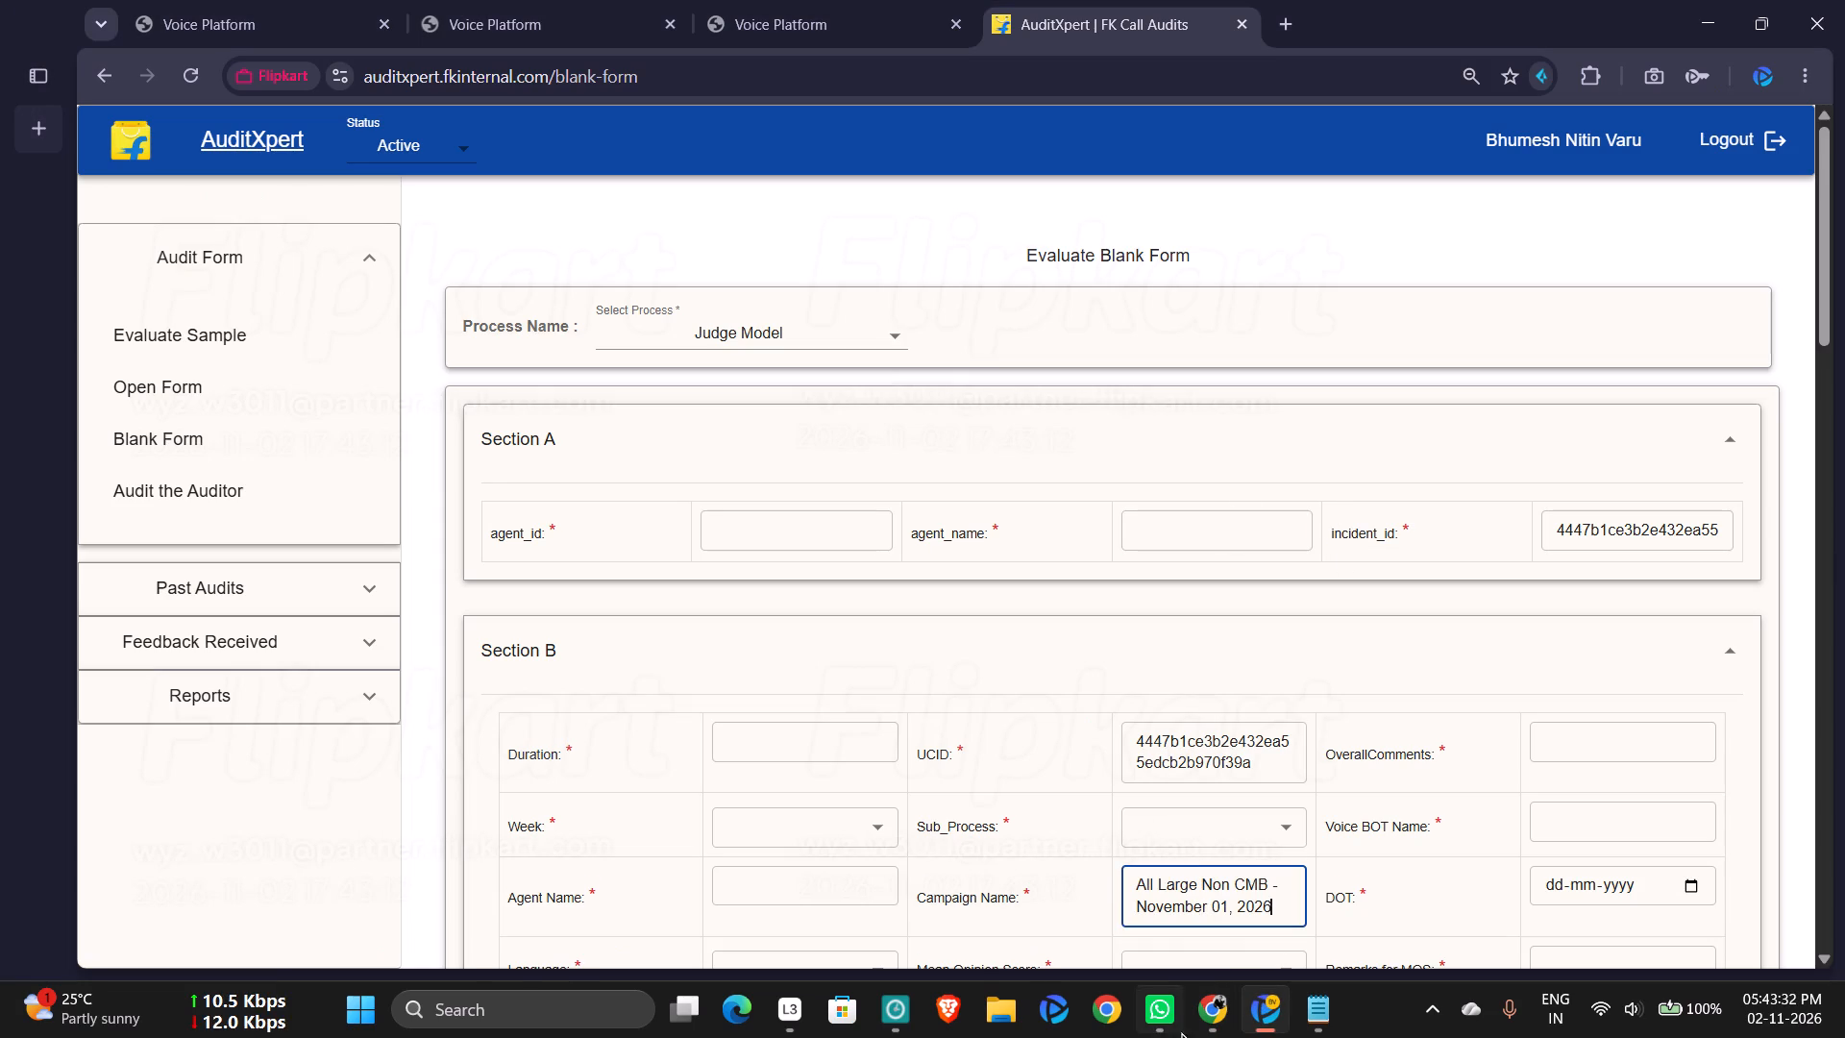
Copy row 137's Agent Name from the tracking sheet in Chrome into Section B's Agent Name in the Prisma browser form.
left_click(1217, 1014)
left_click(1149, 877)
left_click(935, 770)
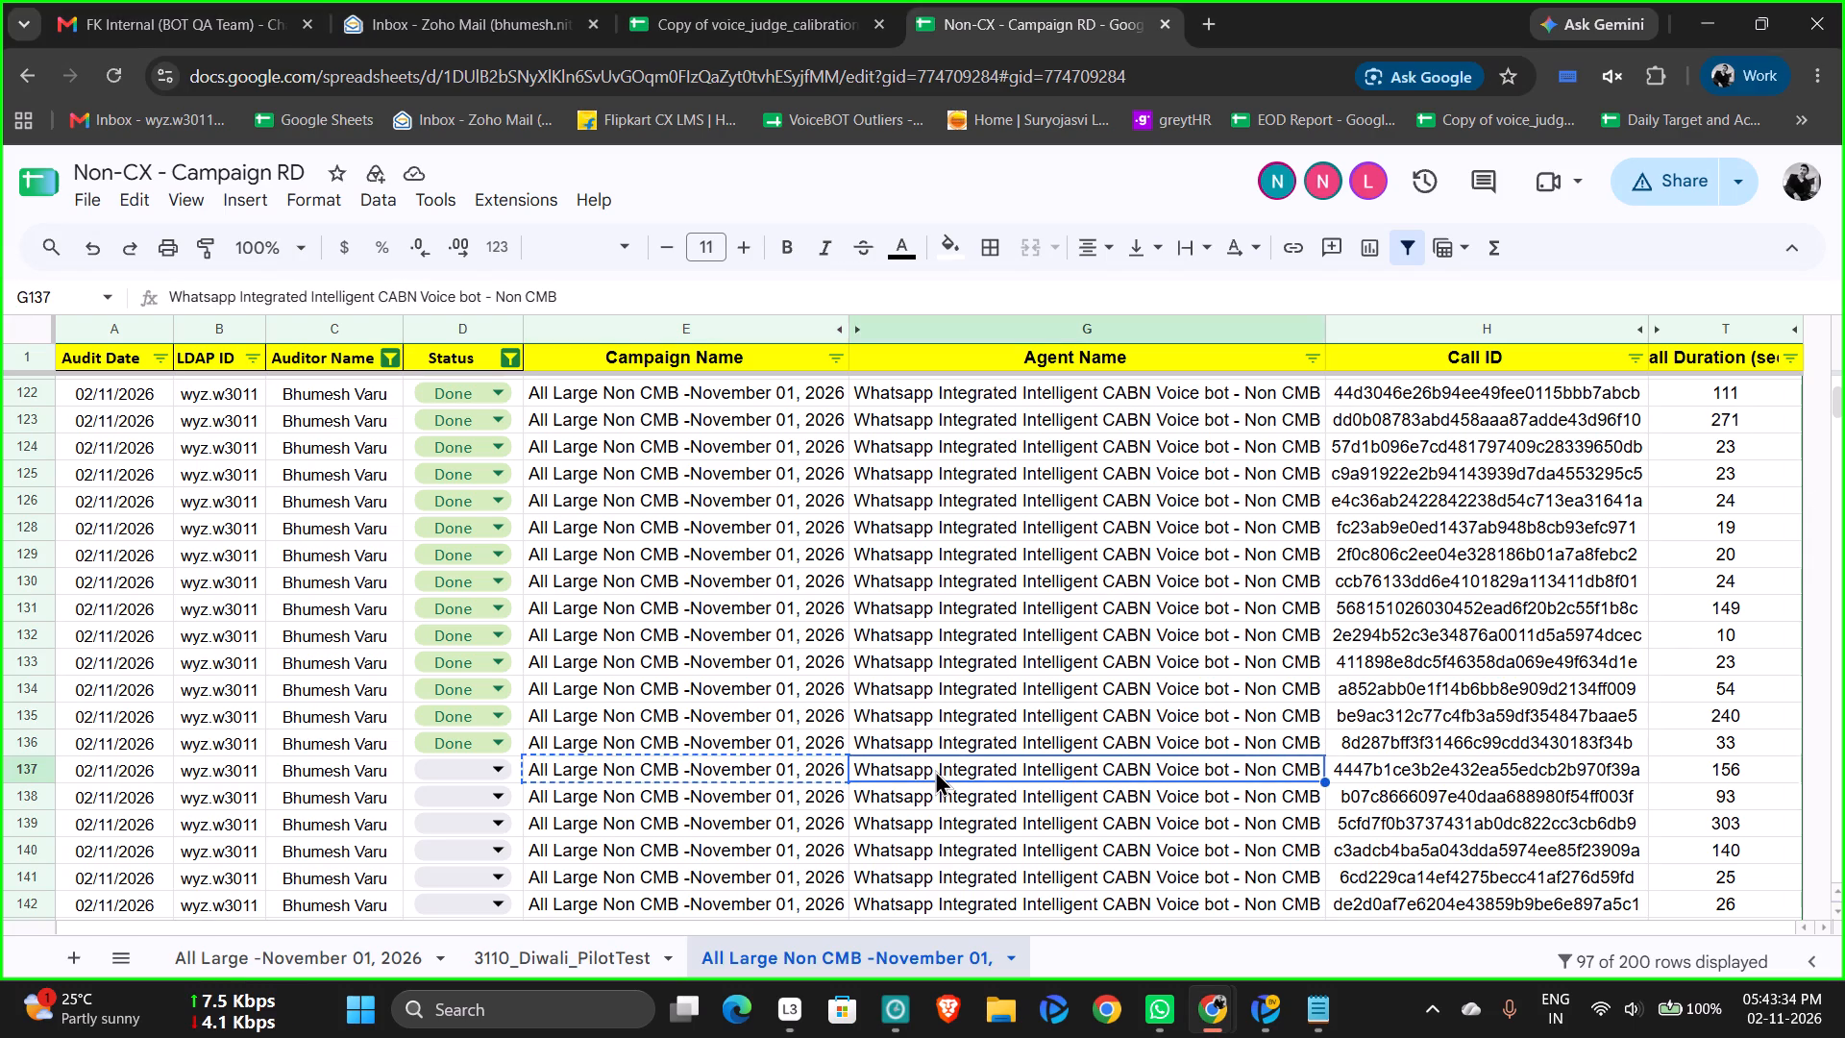
key("ctrl+c")
left_click(1258, 1014)
left_click(833, 875)
key("ctrl+v")
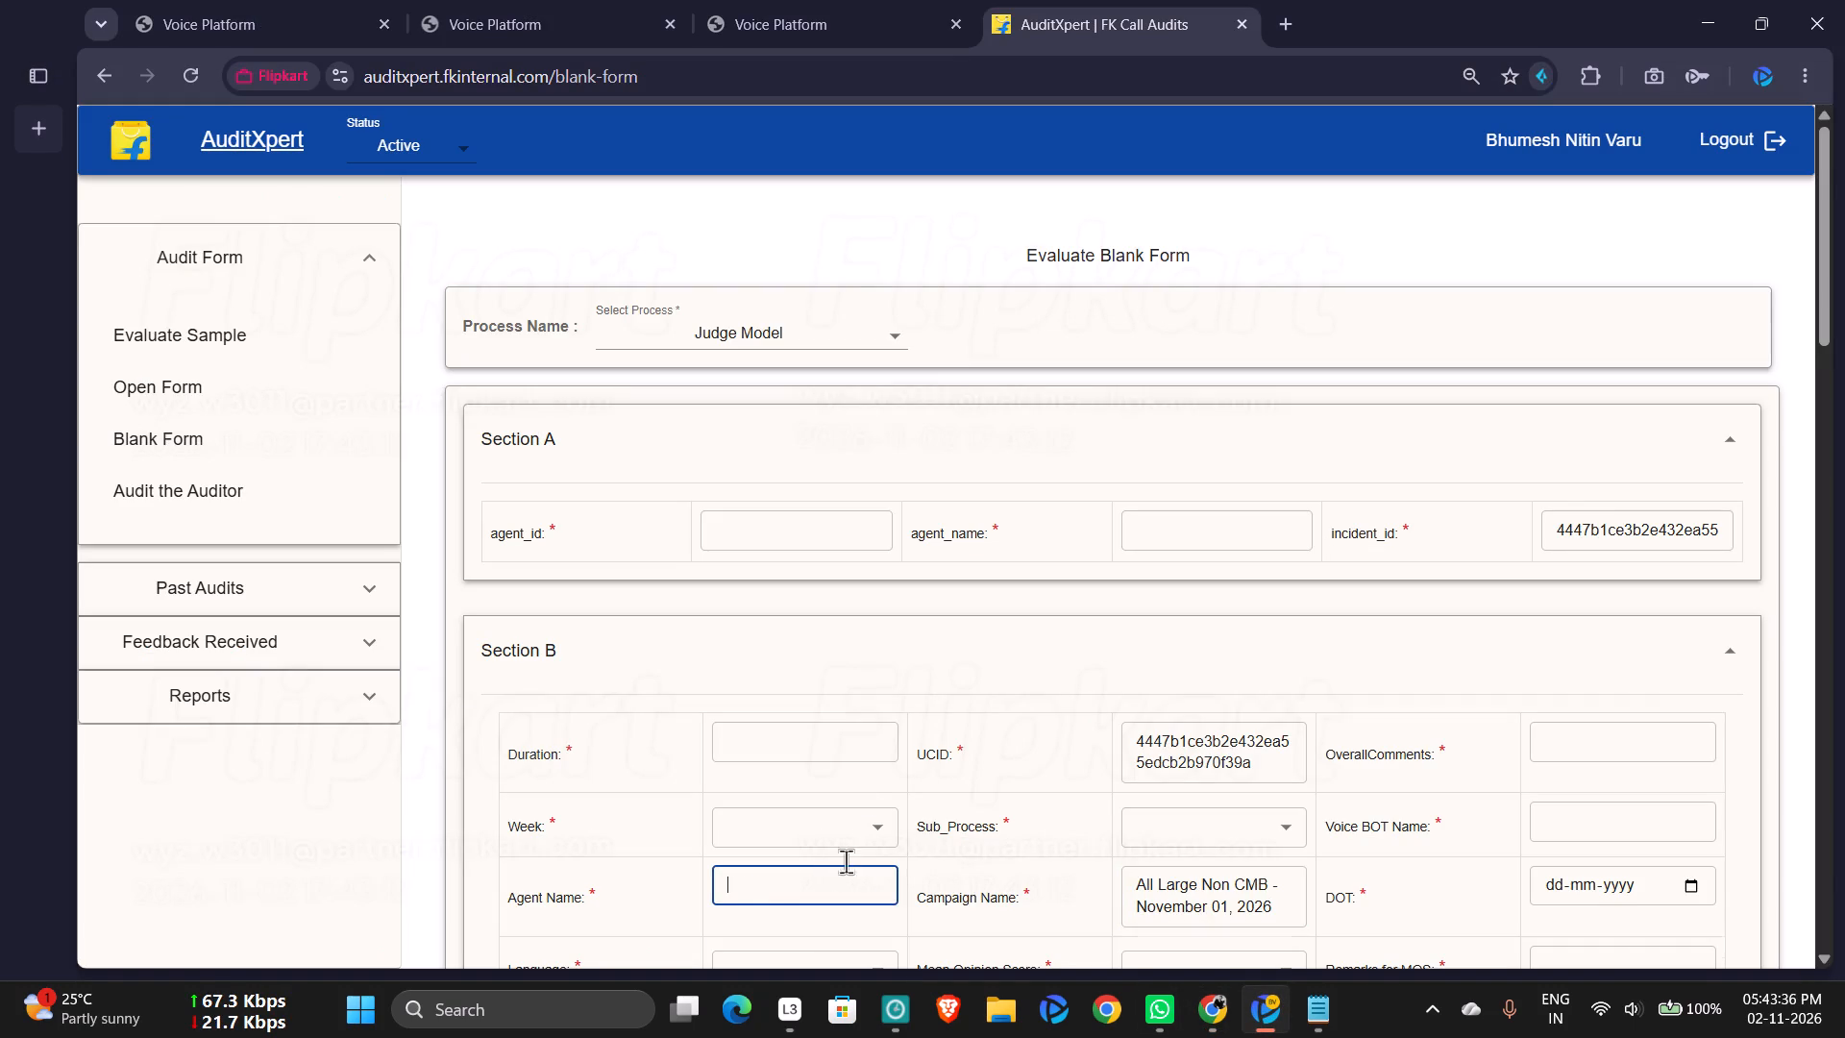
Set Section B's Week to Week1, Sub_Process to CX CABN and DOT to 01-11-2026.
left_click(848, 807)
left_click(791, 765)
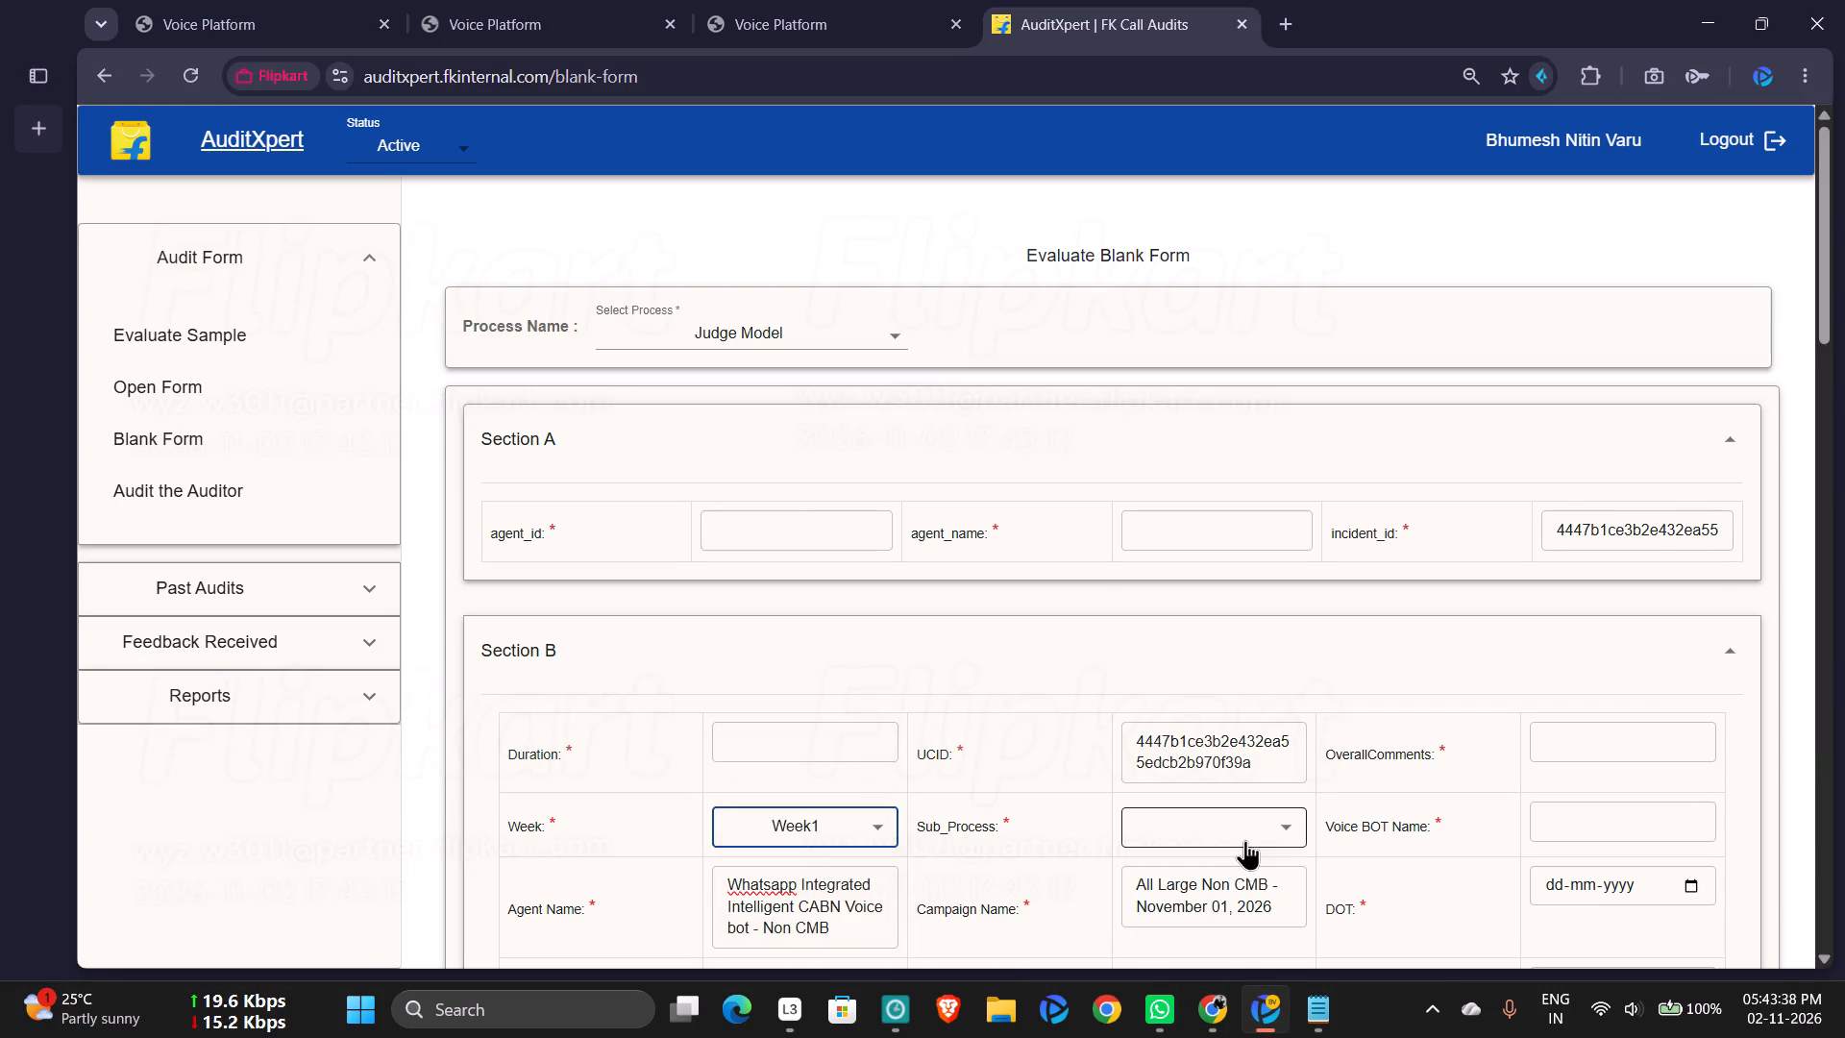
left_click(1245, 840)
left_click(1204, 847)
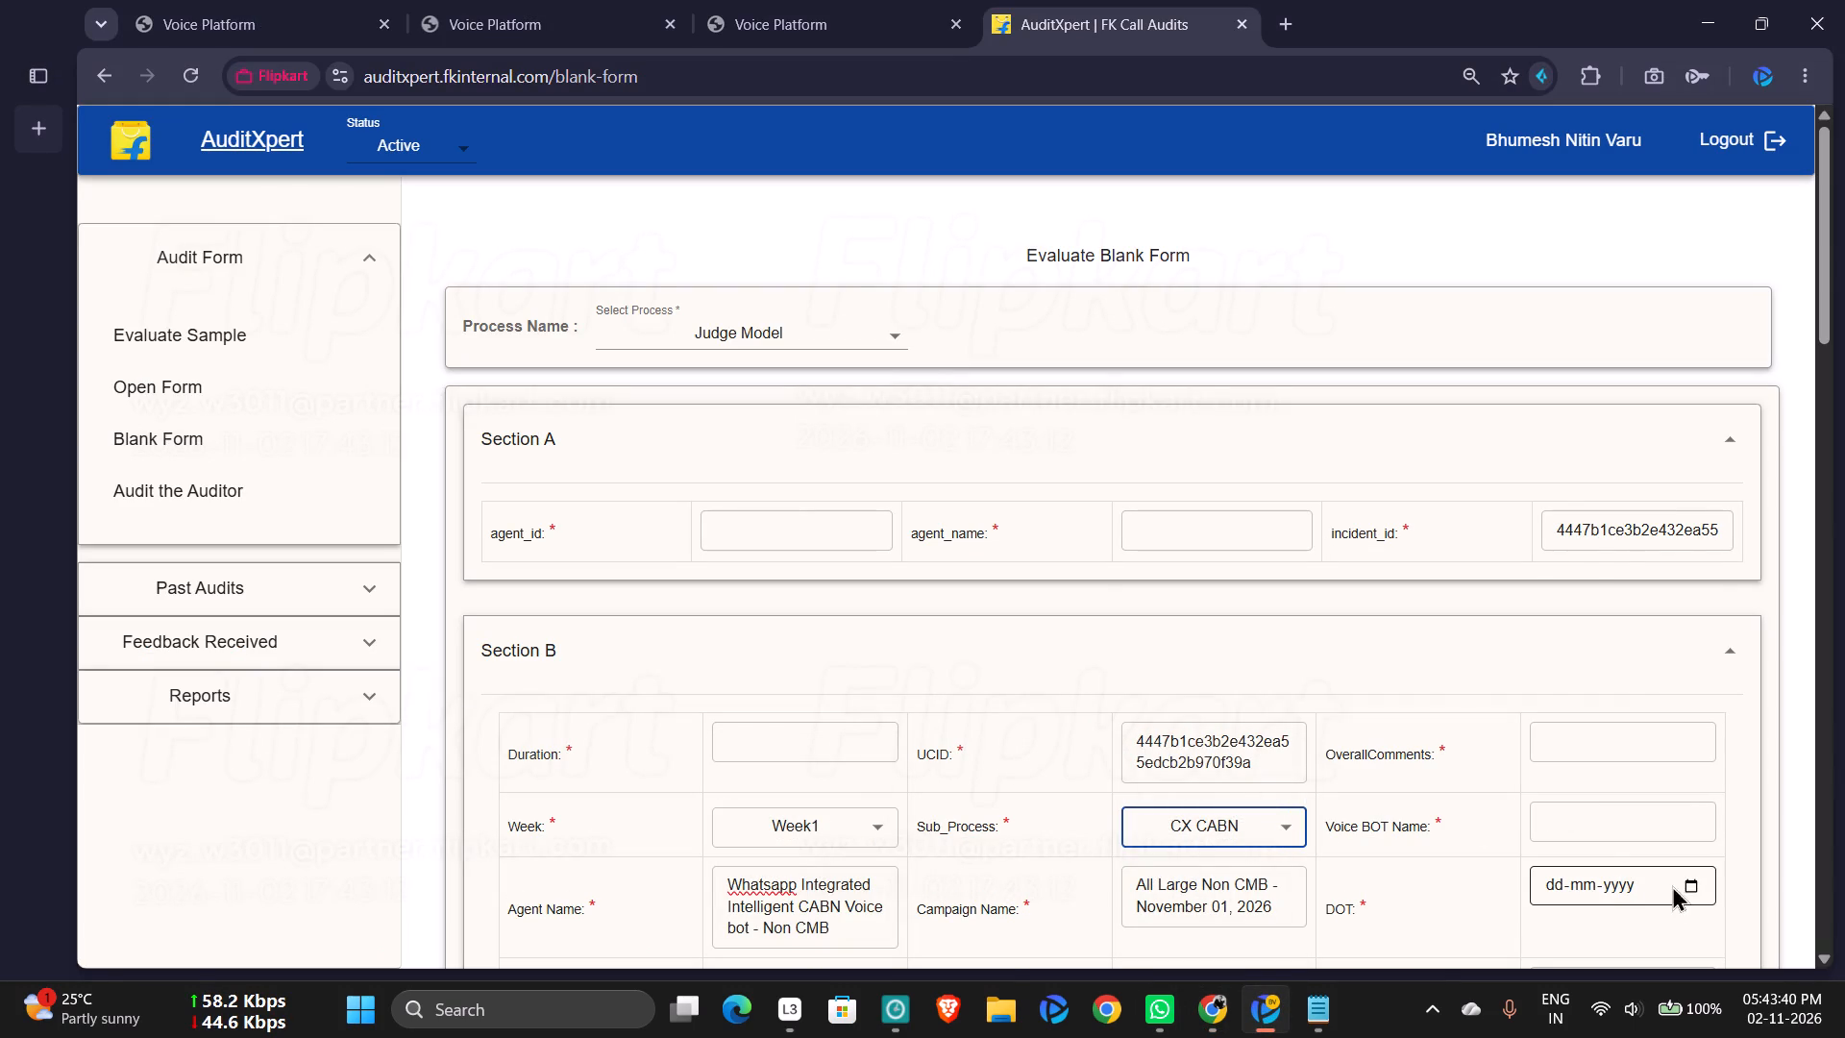
left_click(1685, 885)
left_click(1562, 650)
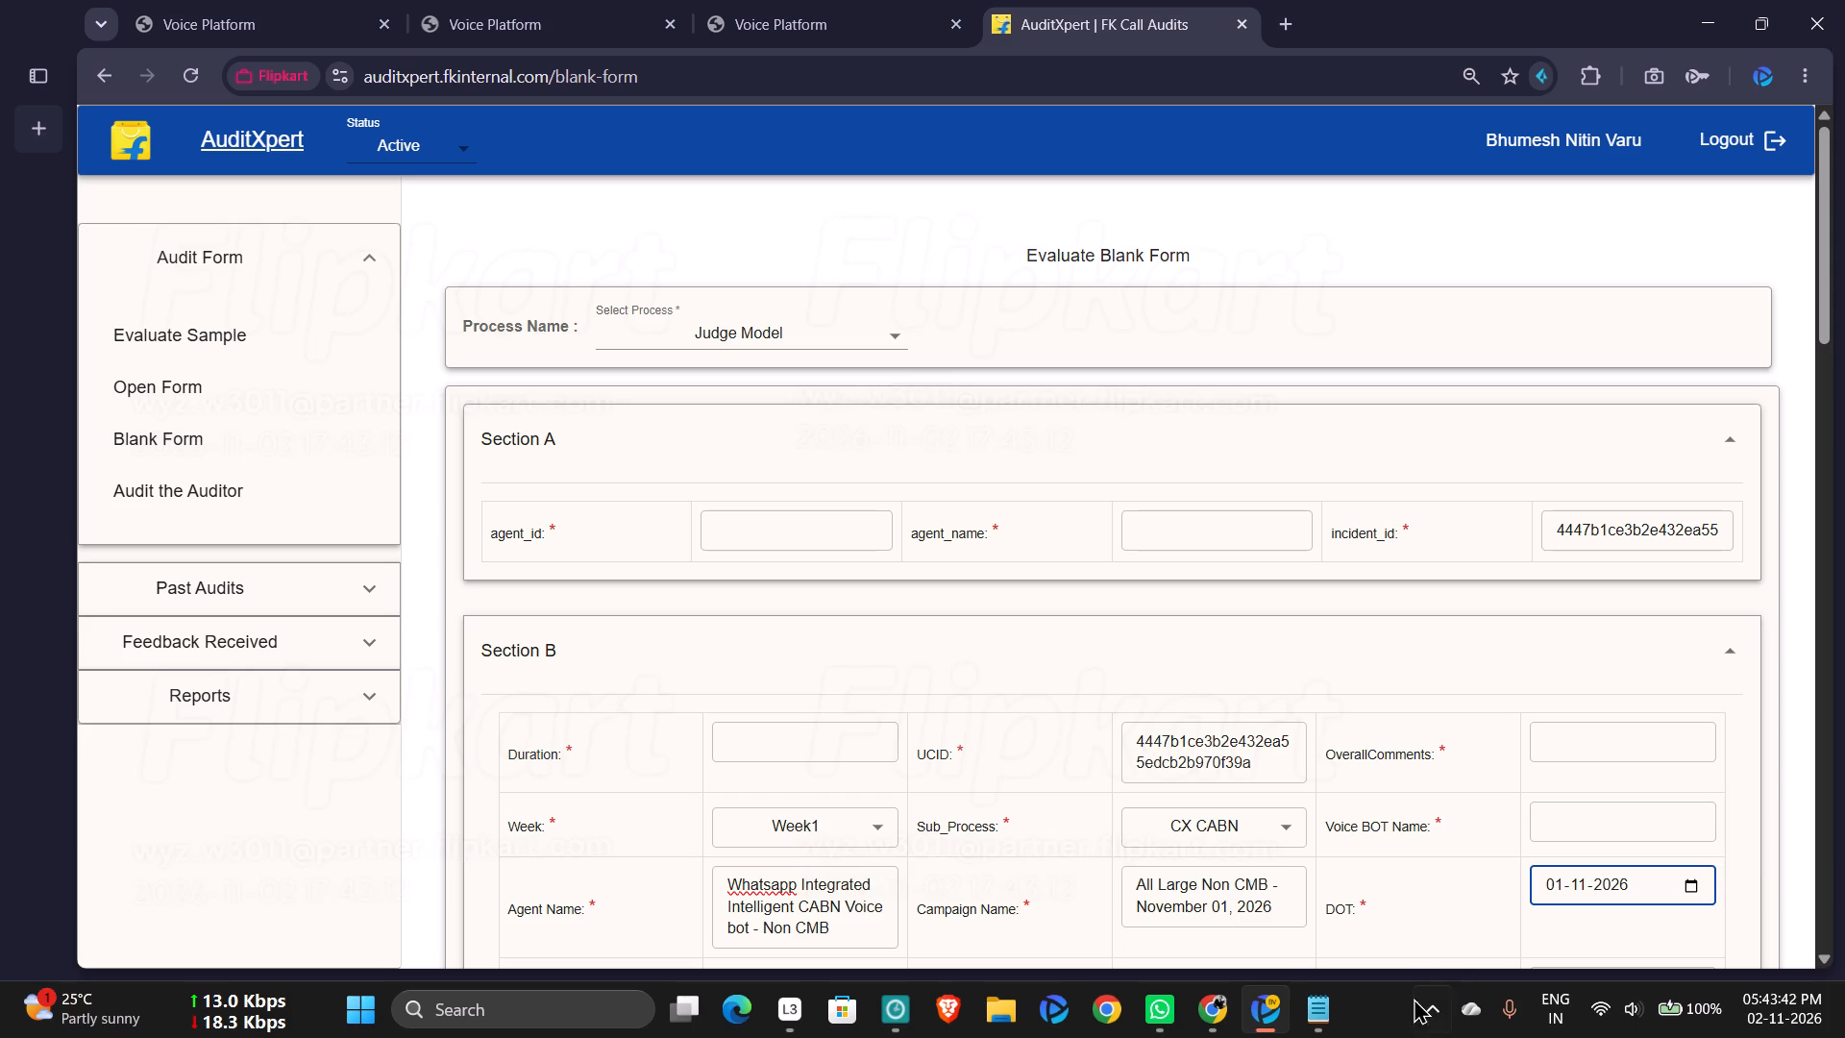
Check row 137's call duration in the Chrome tracking sheet and enter 156 as the Duration in the Prisma browser form.
left_click(1203, 1006)
left_click(1147, 915)
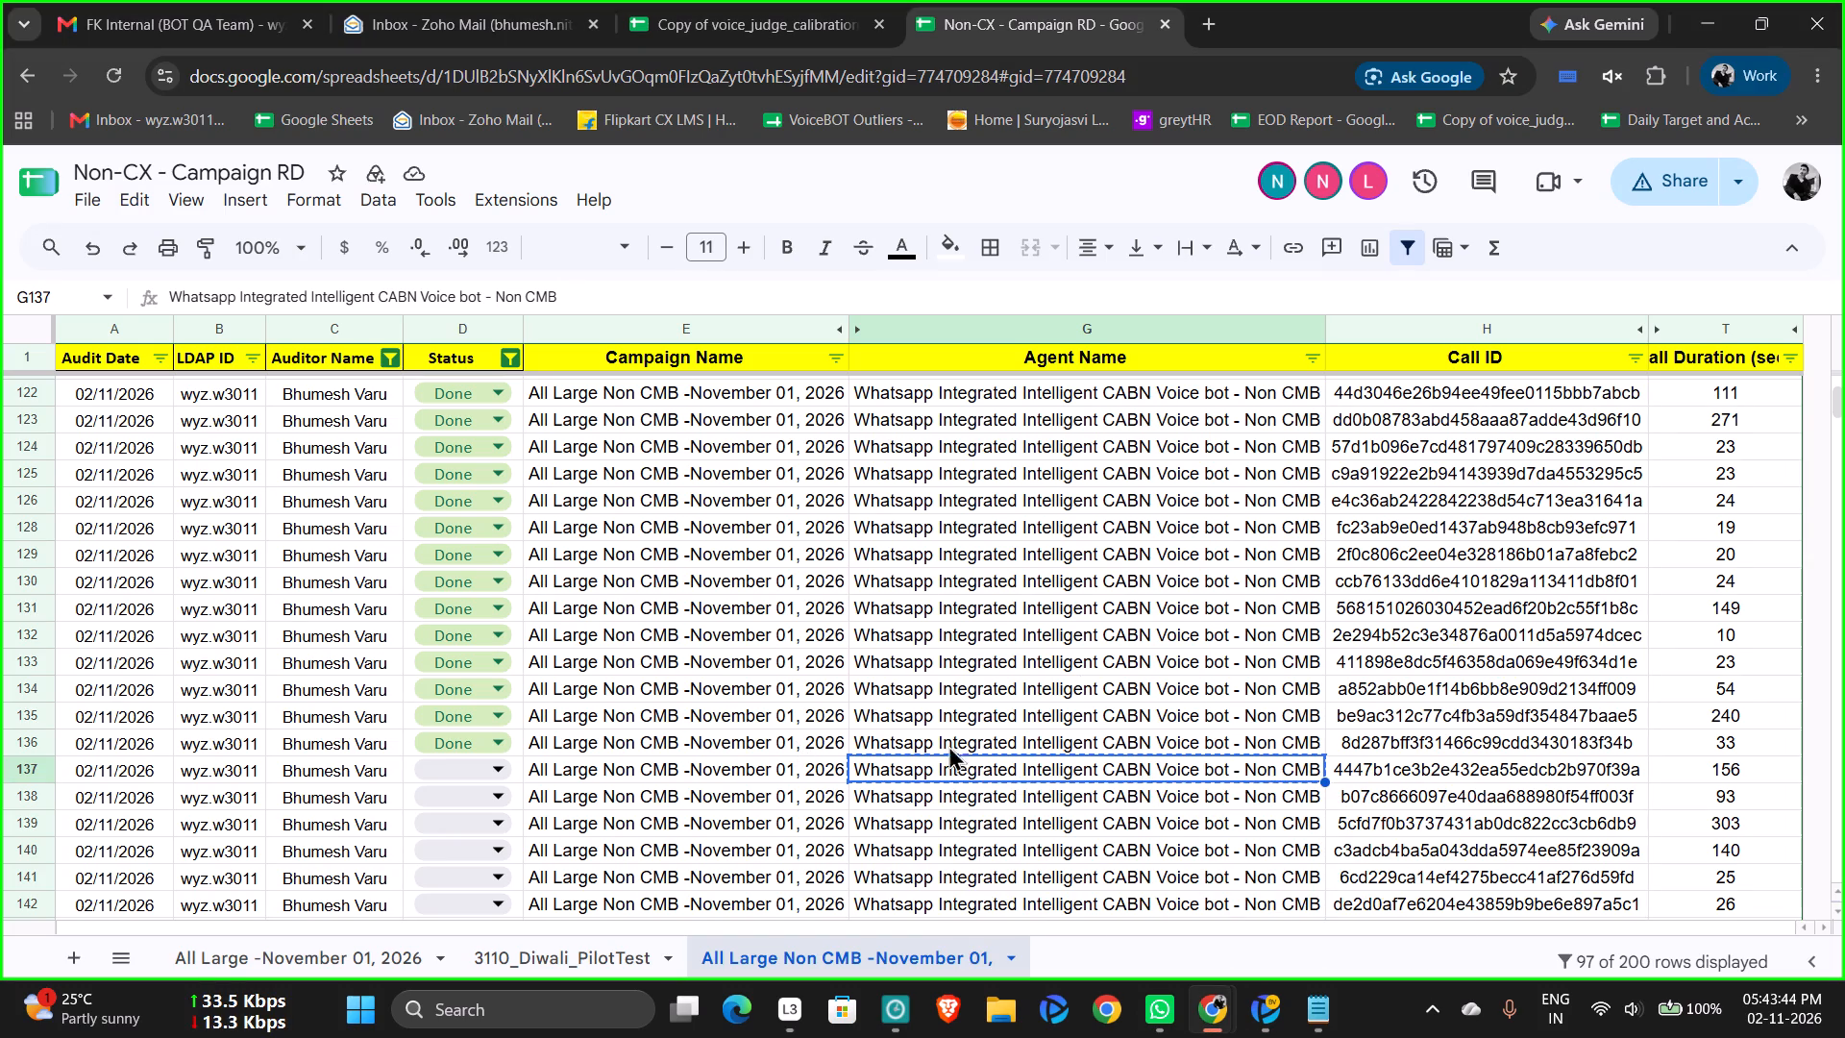
left_click(1444, 760)
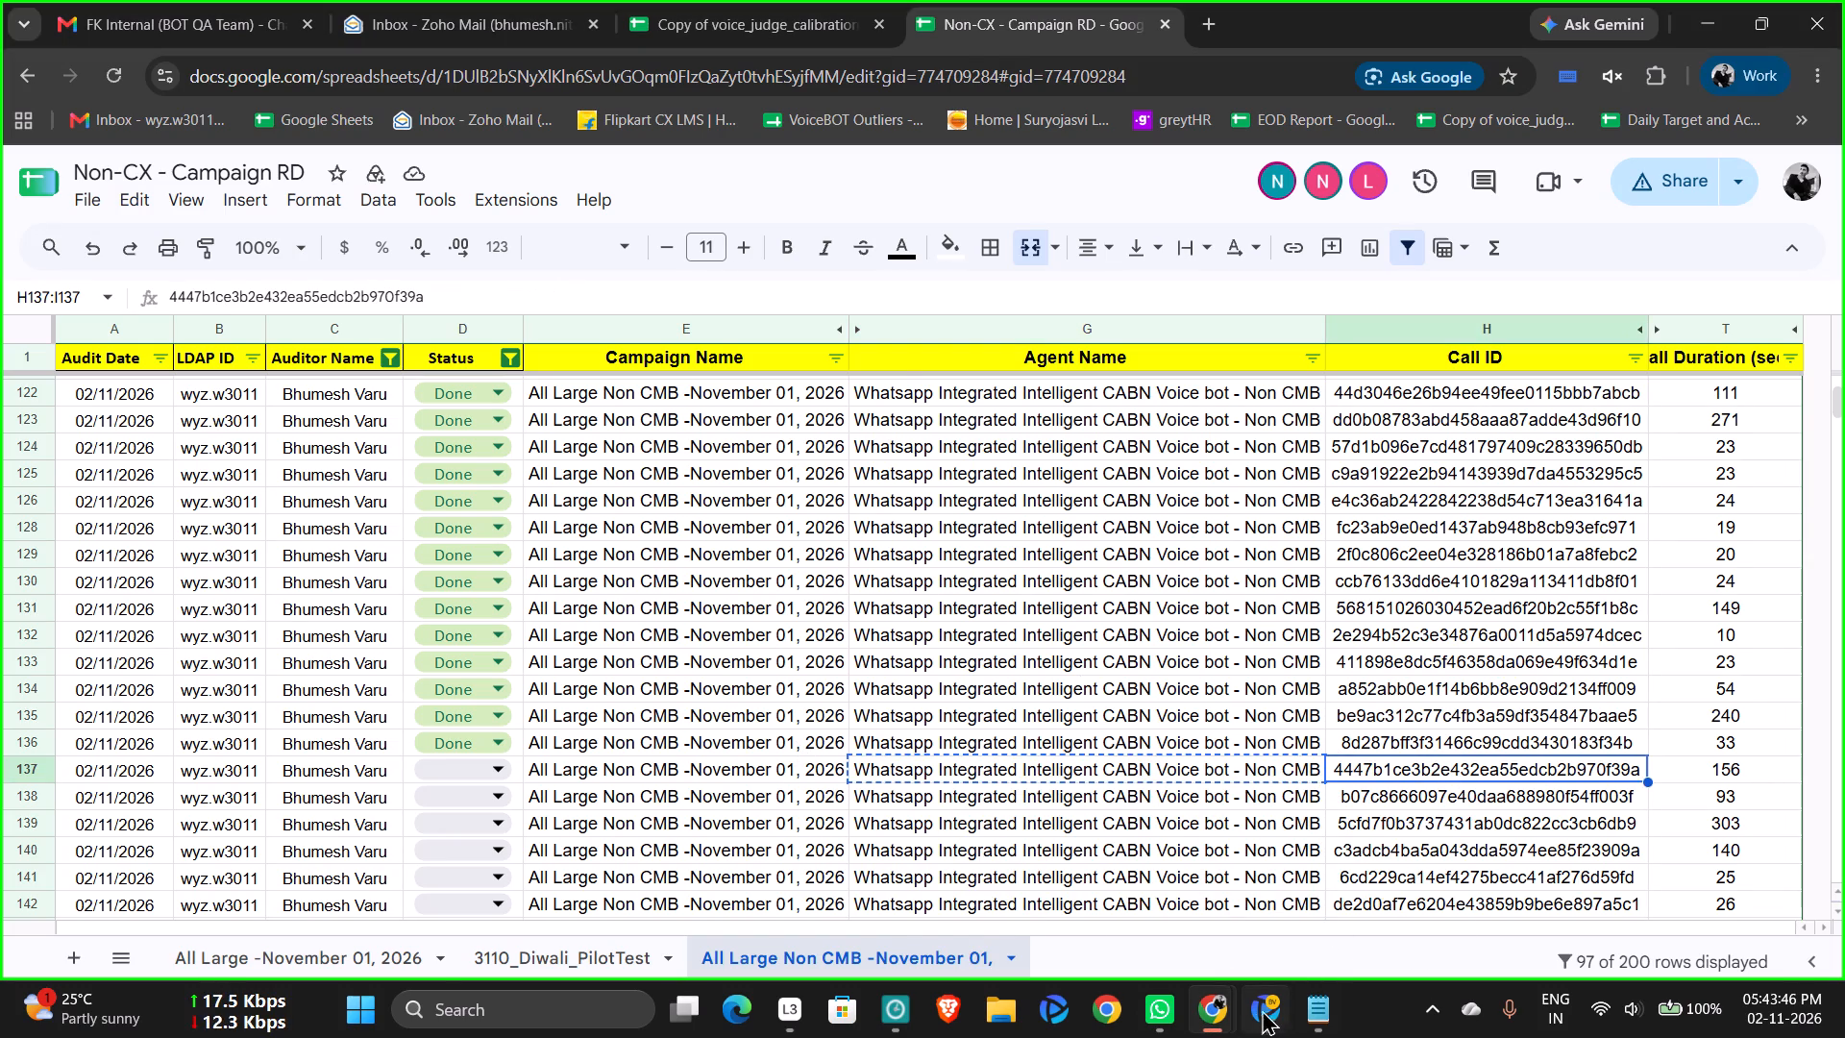
left_click(1256, 1013)
left_click(820, 758)
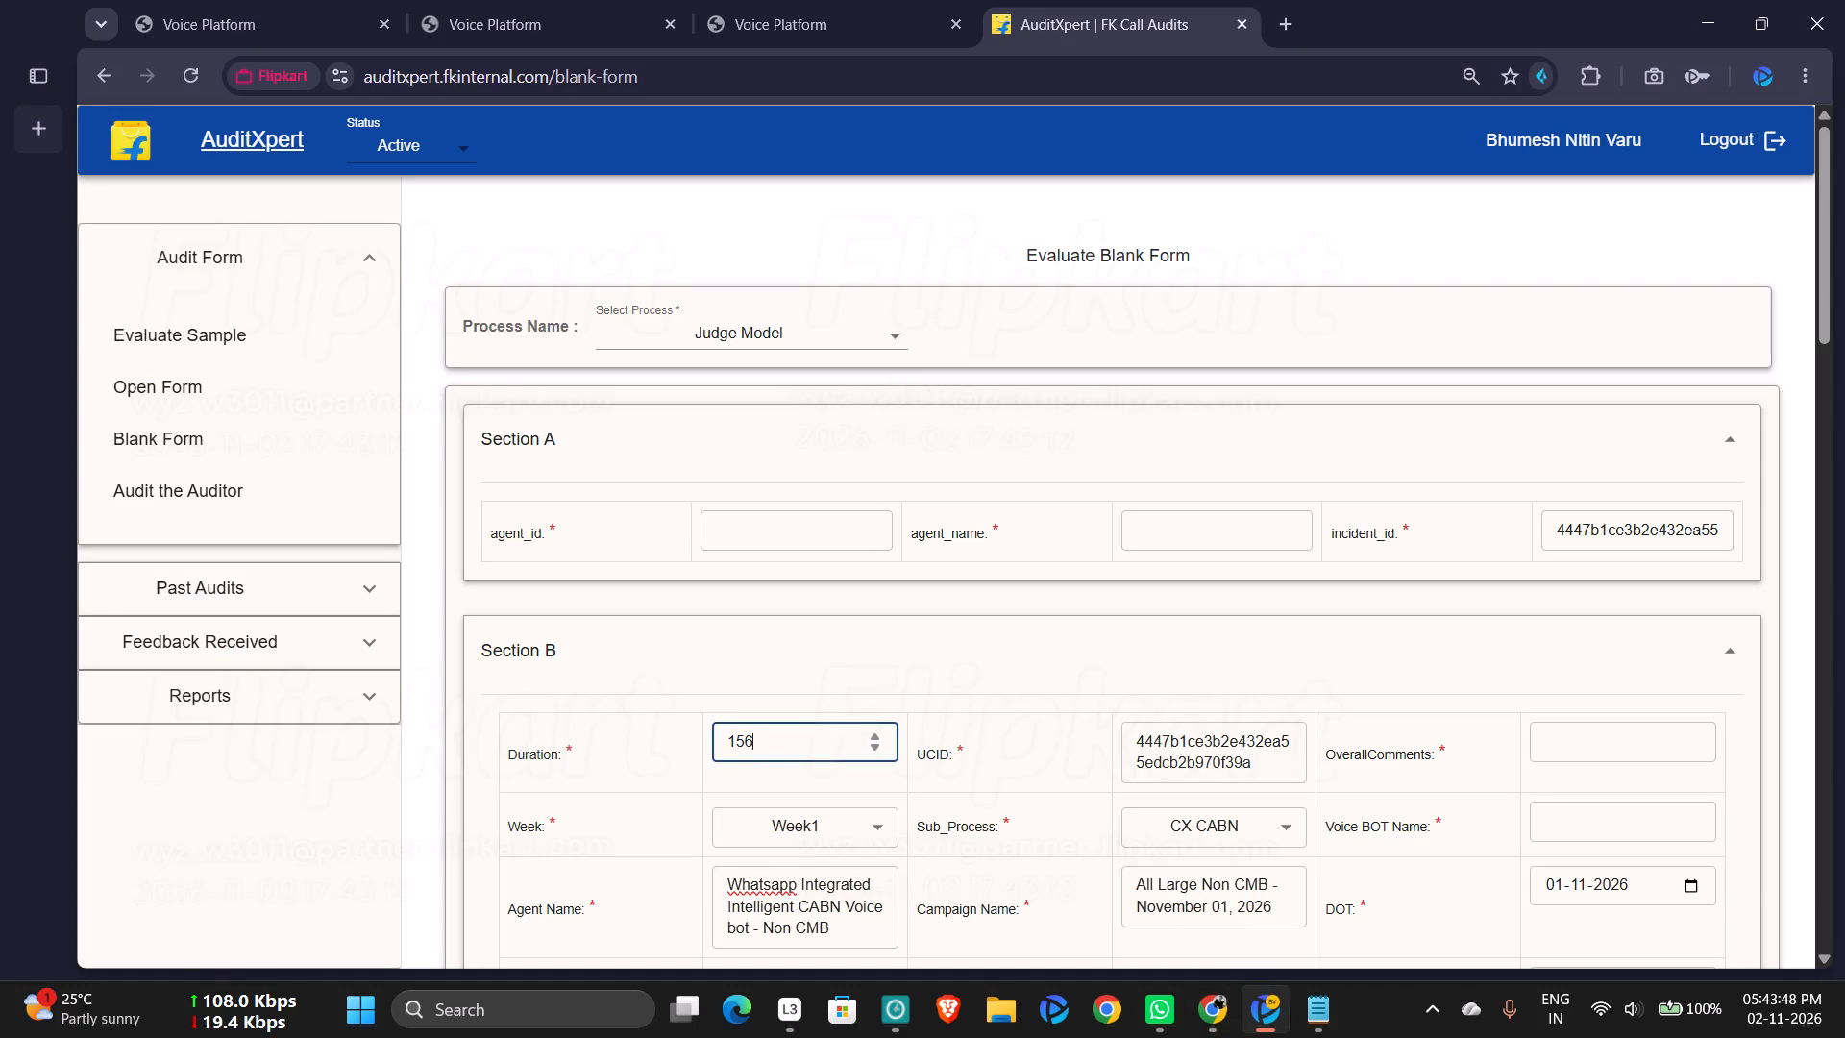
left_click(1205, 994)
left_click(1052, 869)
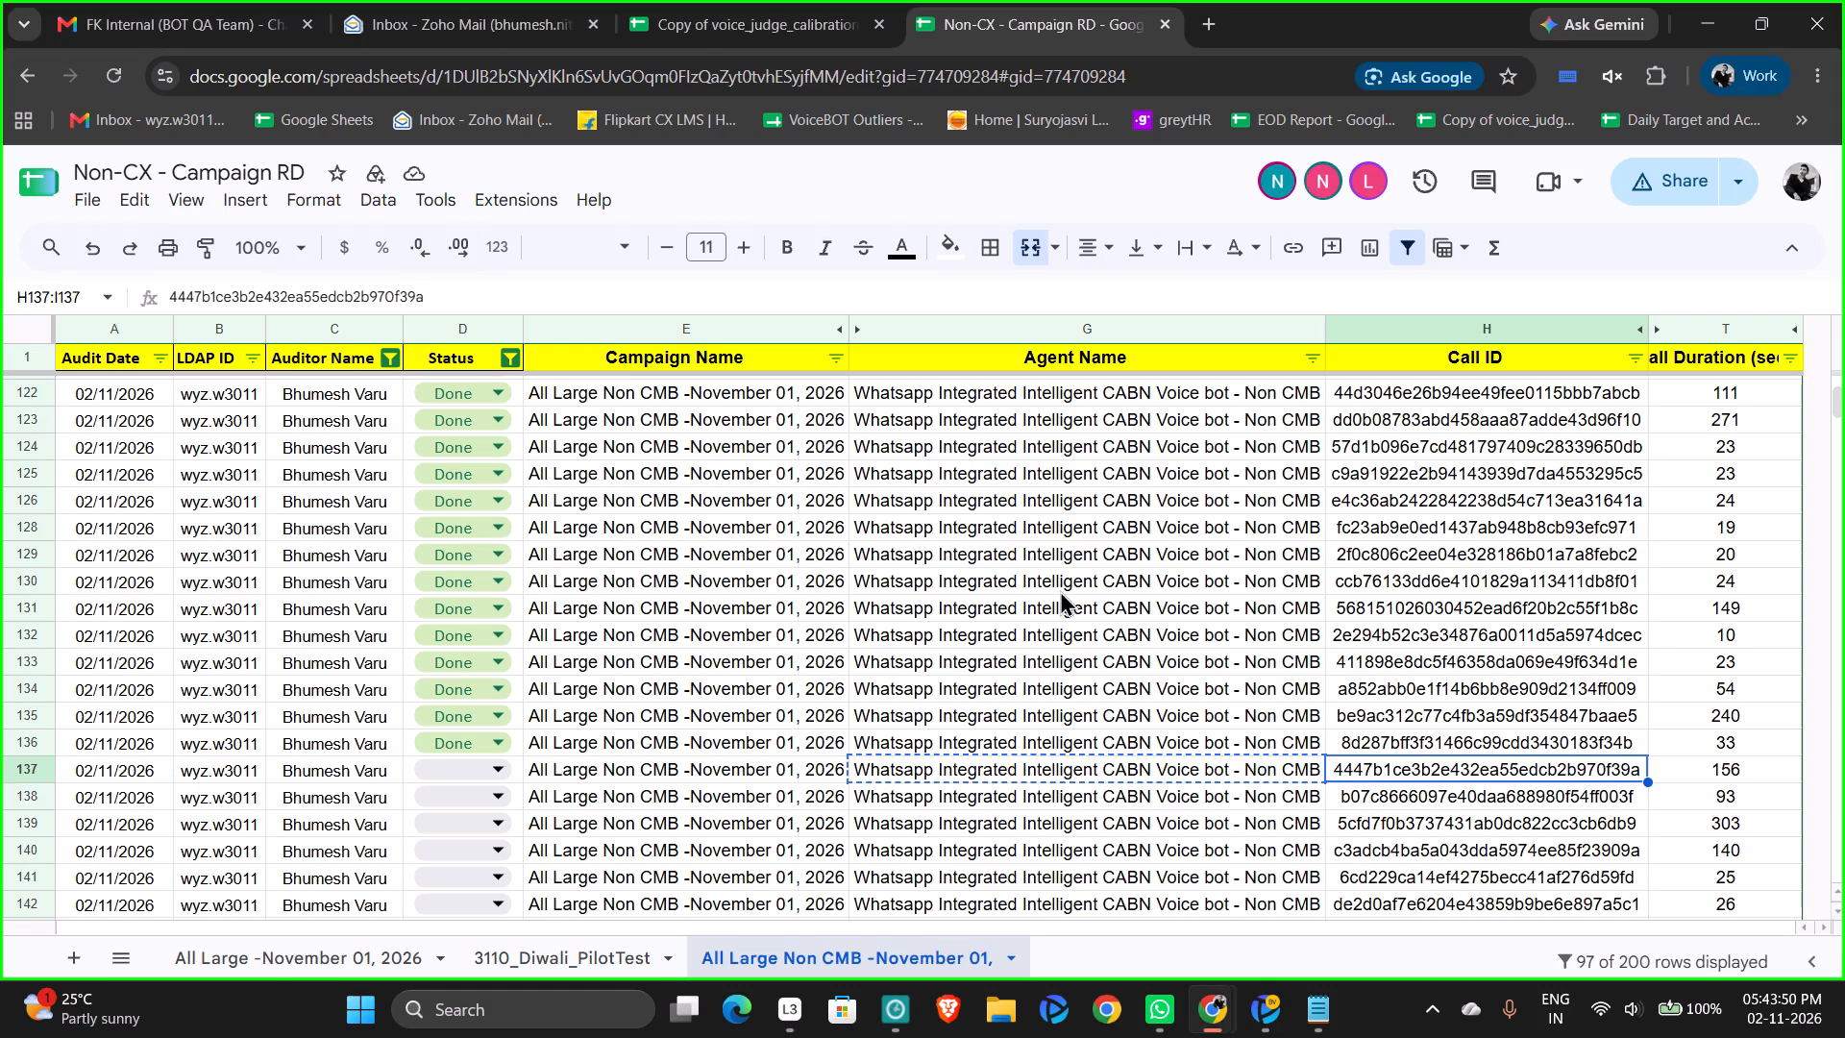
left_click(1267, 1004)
Copy the agent's name from the Agent Name note in Notepad into Section A's agent_name in the Prisma browser form.
left_click(1311, 1015)
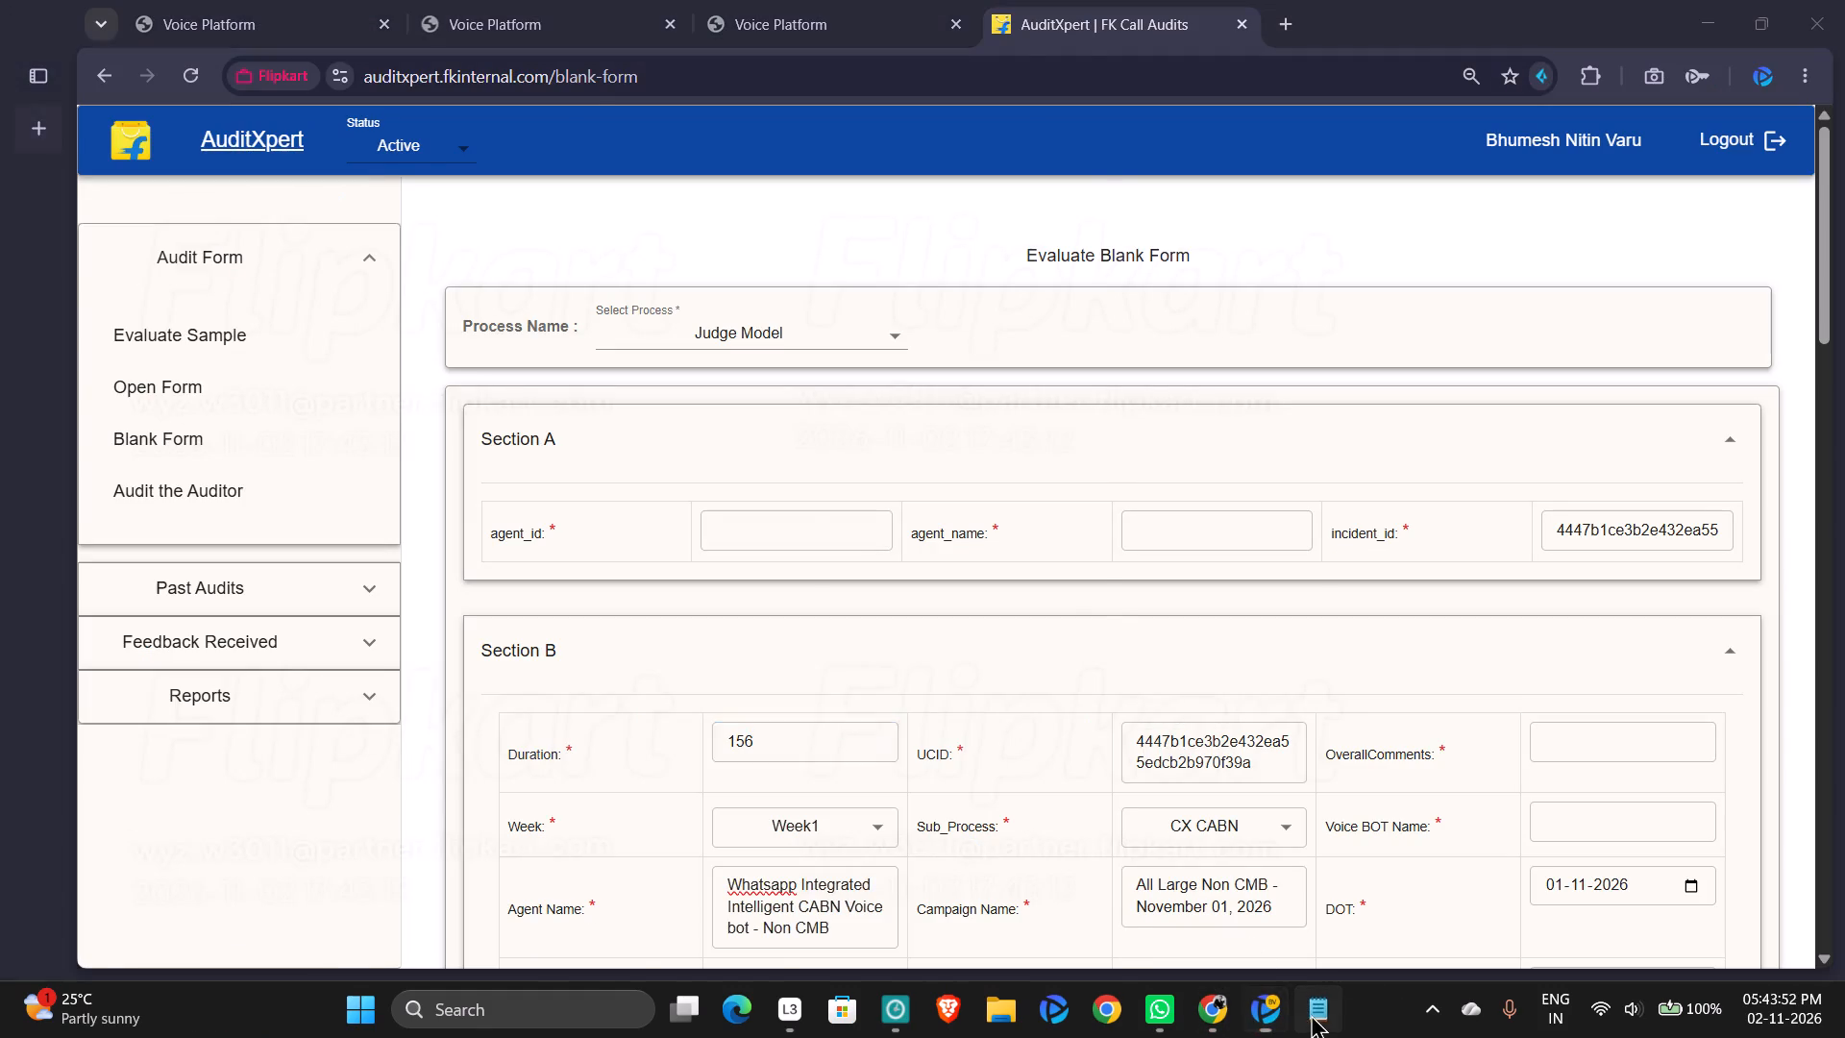
scroll(685, 488, "up", 5)
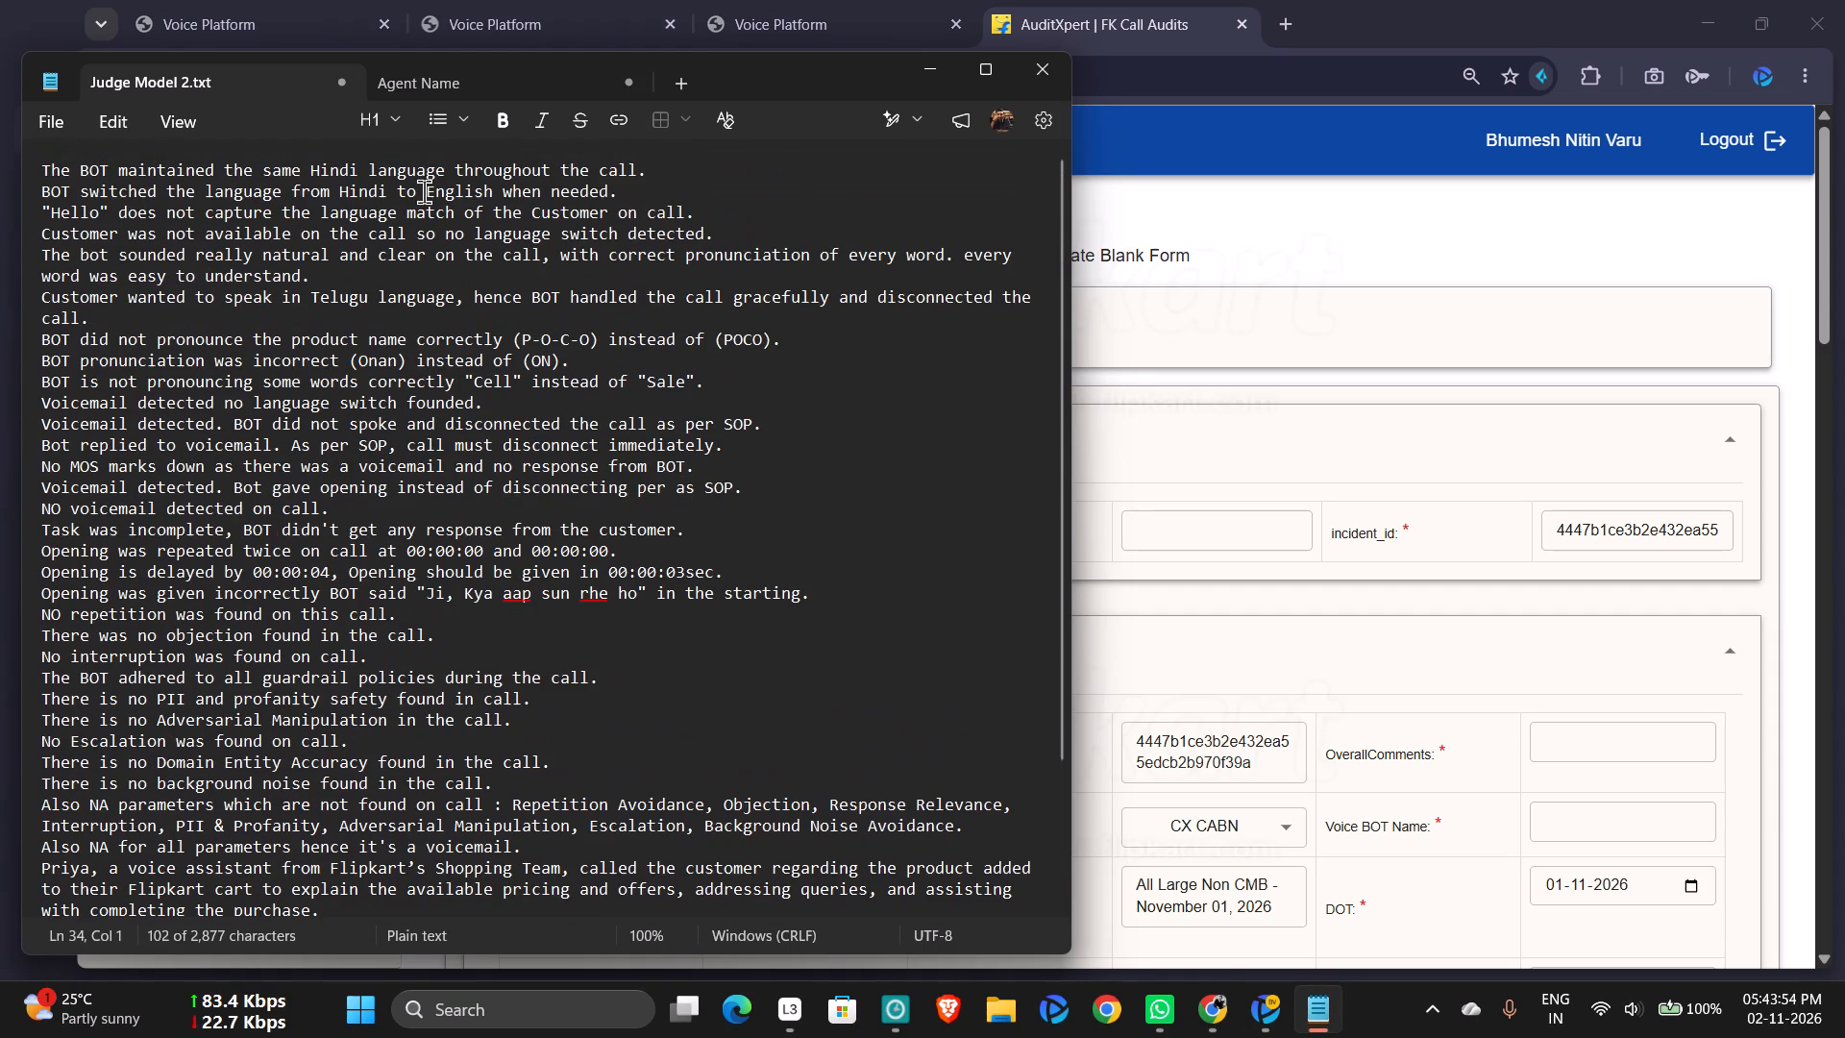
left_click(470, 86)
triple_click(123, 188)
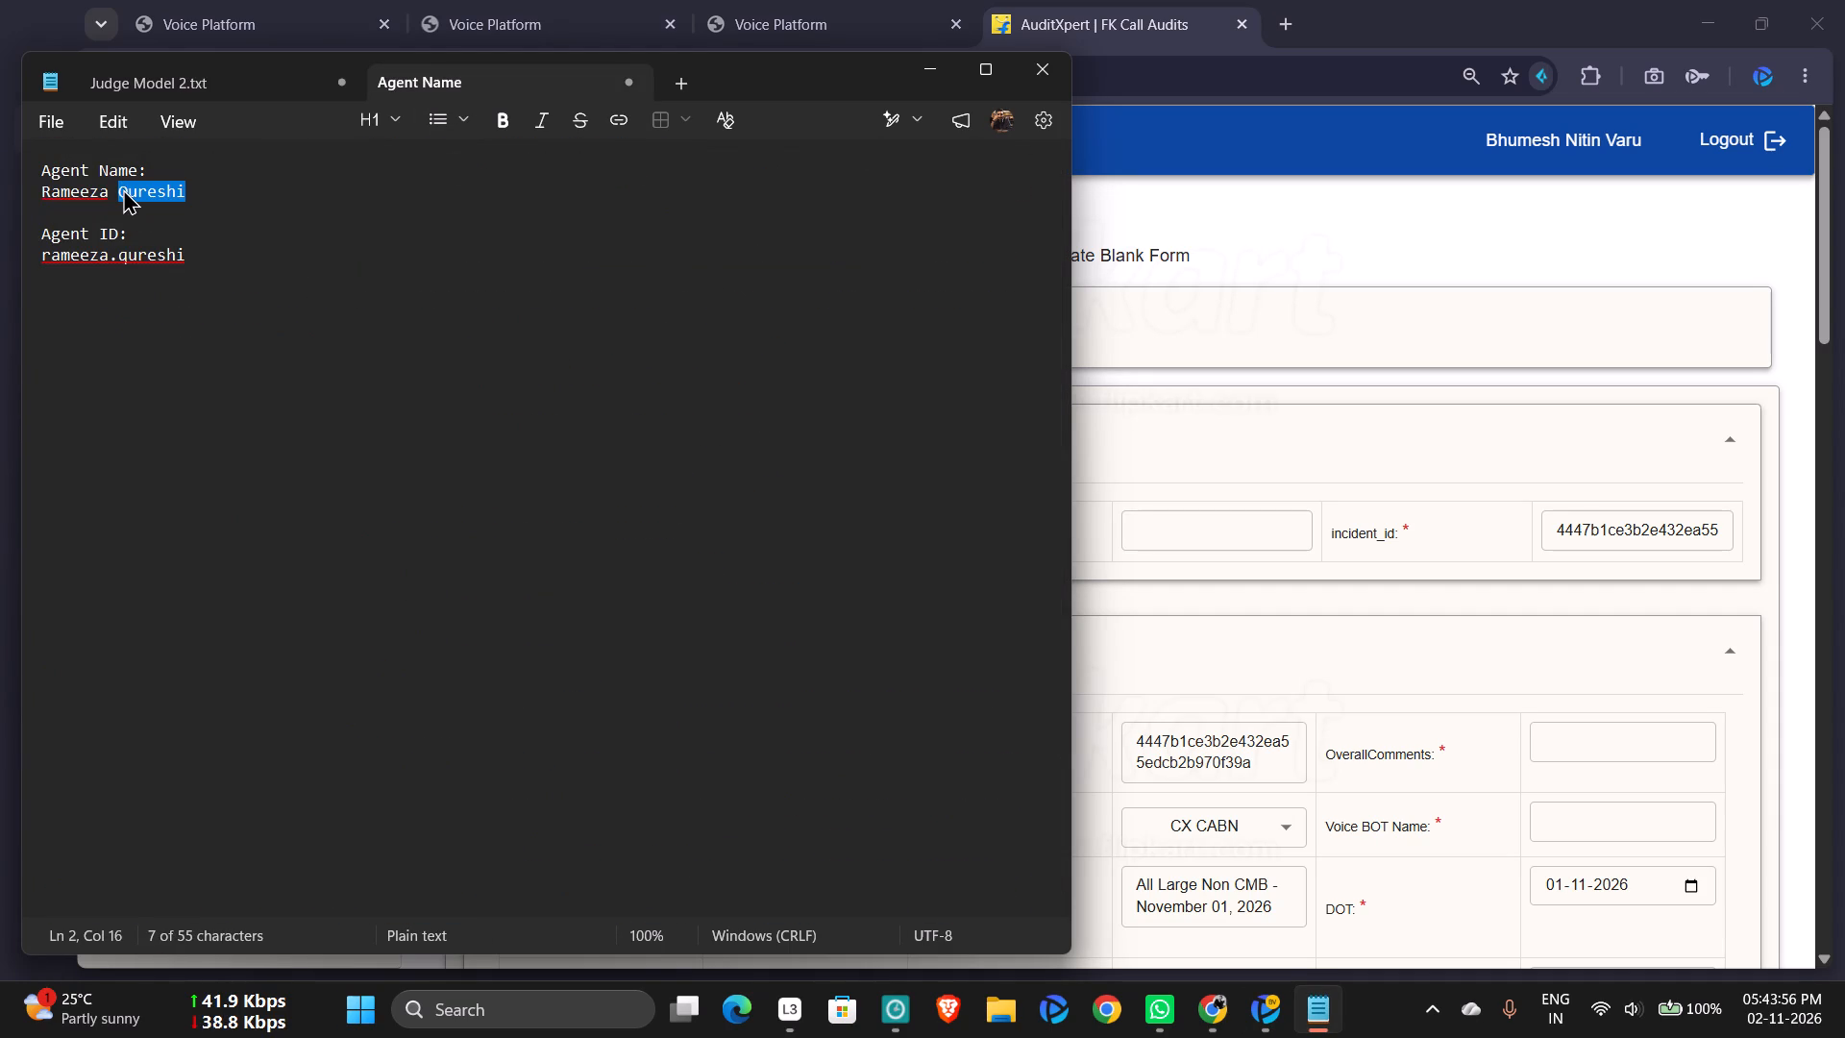
key("ctrl+c")
left_click(1218, 538)
key("ctrl+v")
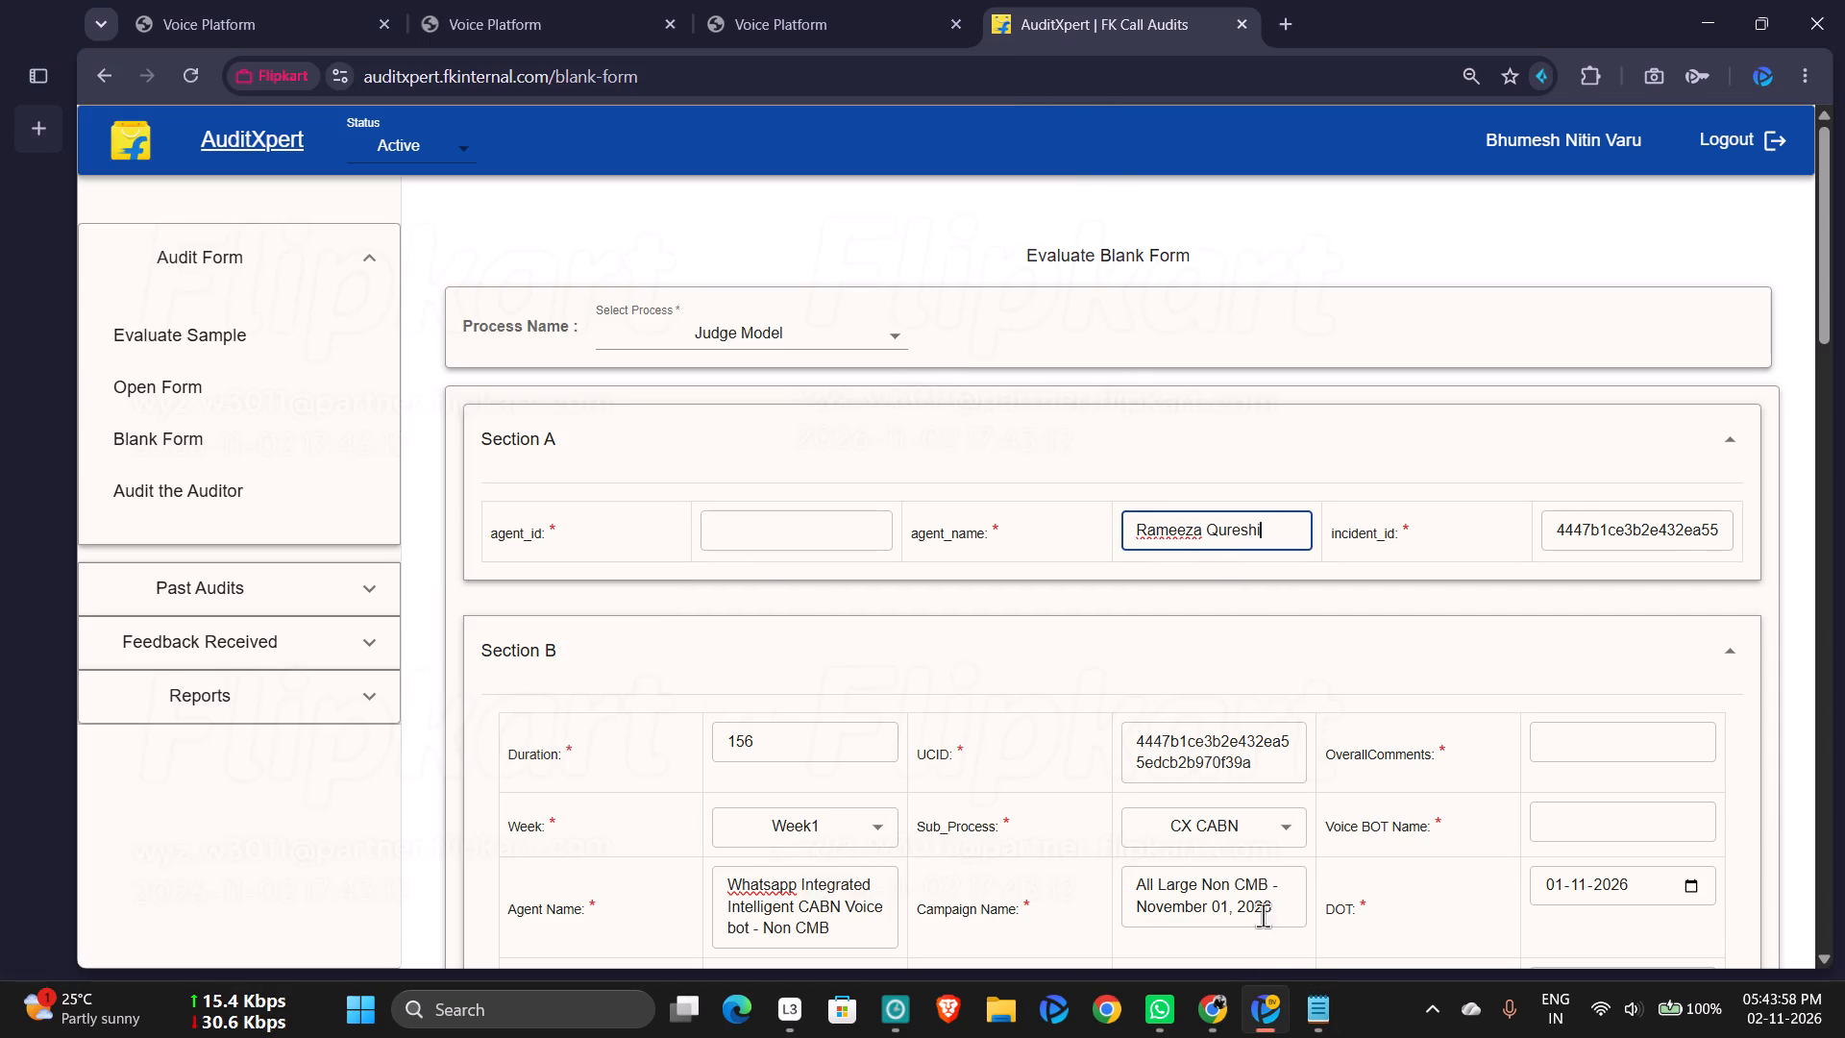
Copy the agent ID from the Notepad notes into the agent_id field of AuditXpert's blank Judge Model form.
left_click(1311, 1013)
triple_click(161, 259)
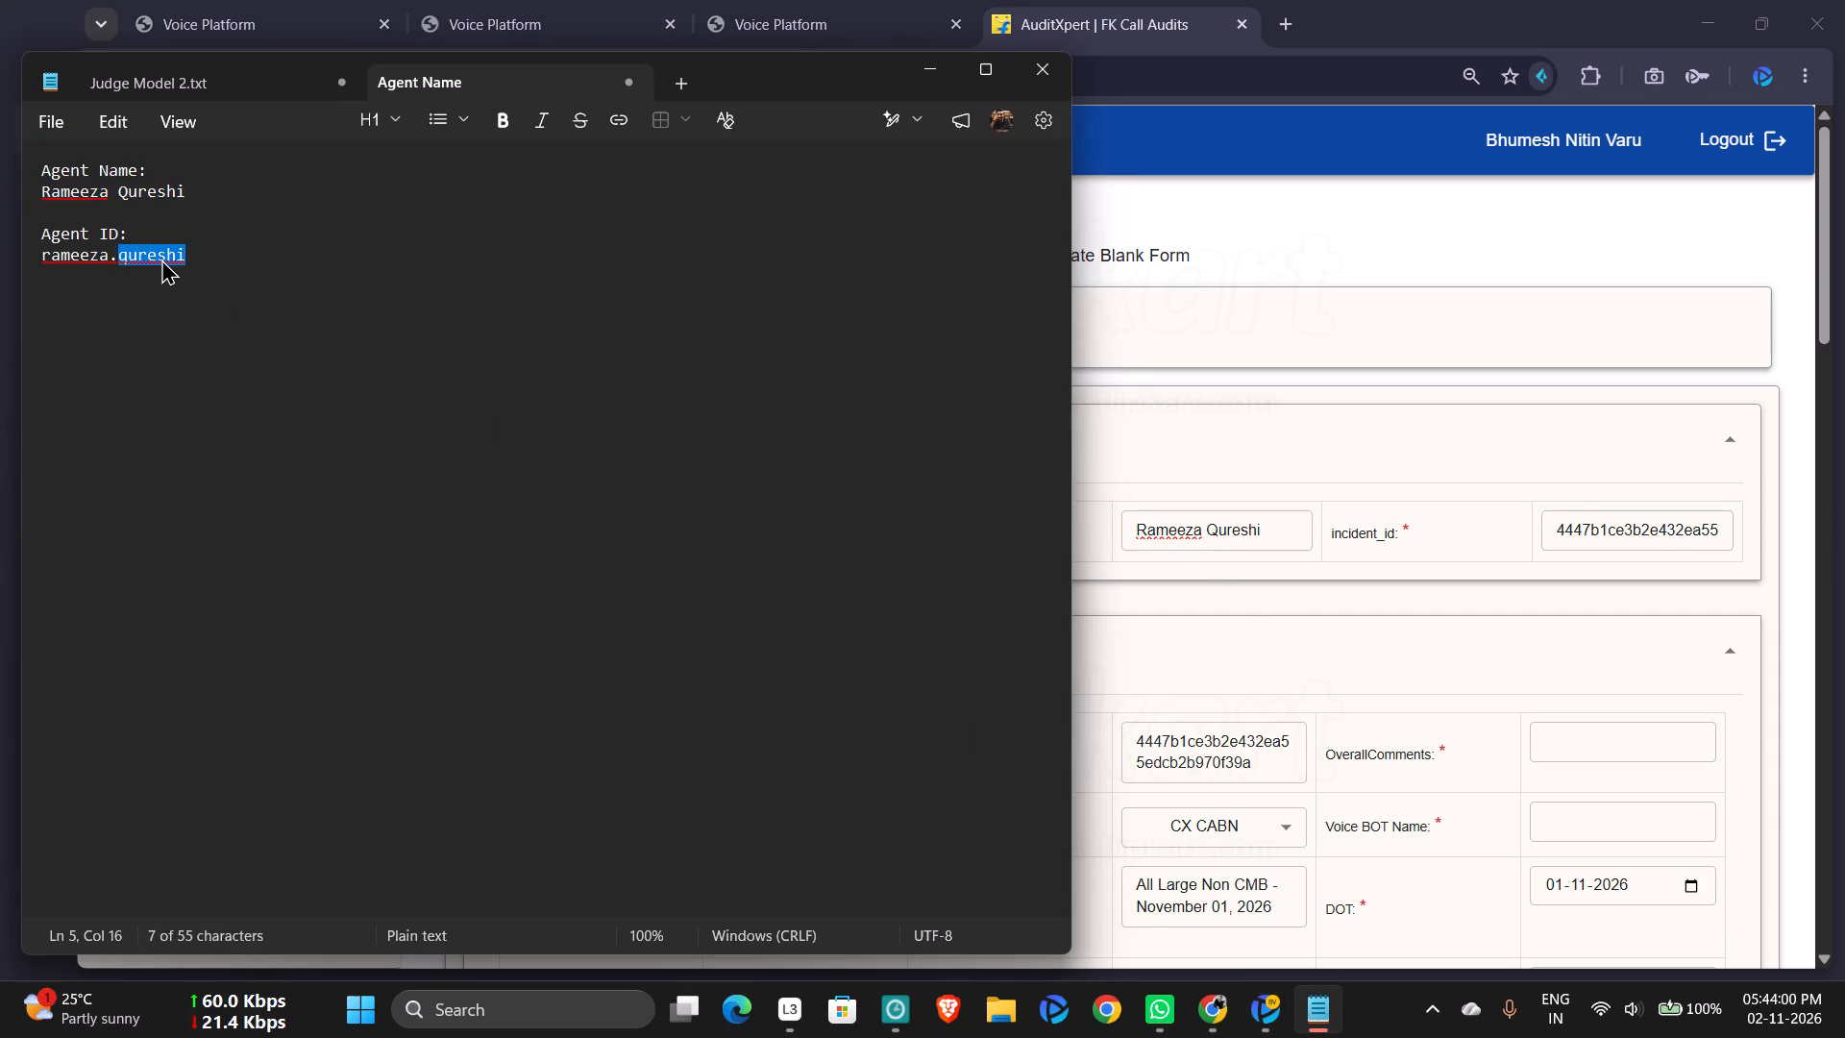
key("ctrl+c")
left_click(1169, 576)
left_click(698, 499)
left_click(761, 533)
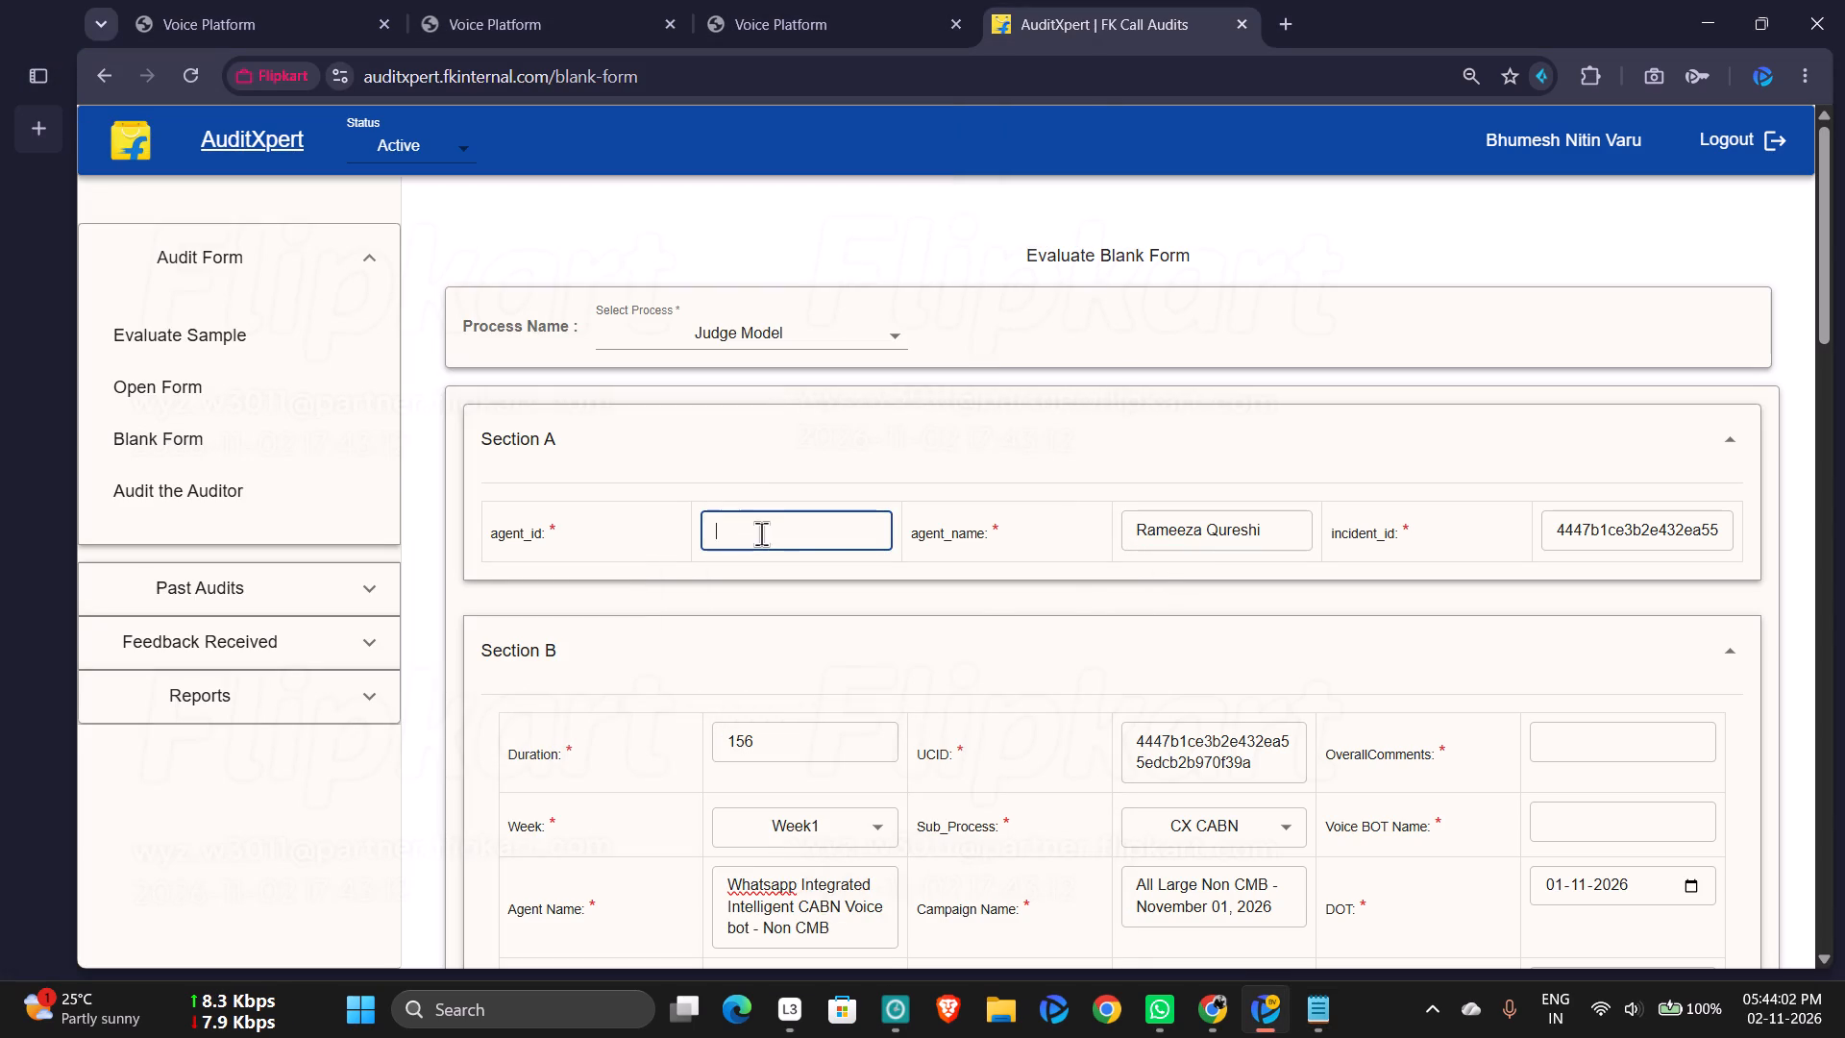
key("ctrl+v")
In Section B, set Voice BOT Name to Priya, Language to Hindi, Voicemail Exit Handling and Language Switch to NA, and Mean Opinion Score to 5.
scroll(1616, 525, "down", 1)
left_click(1610, 580)
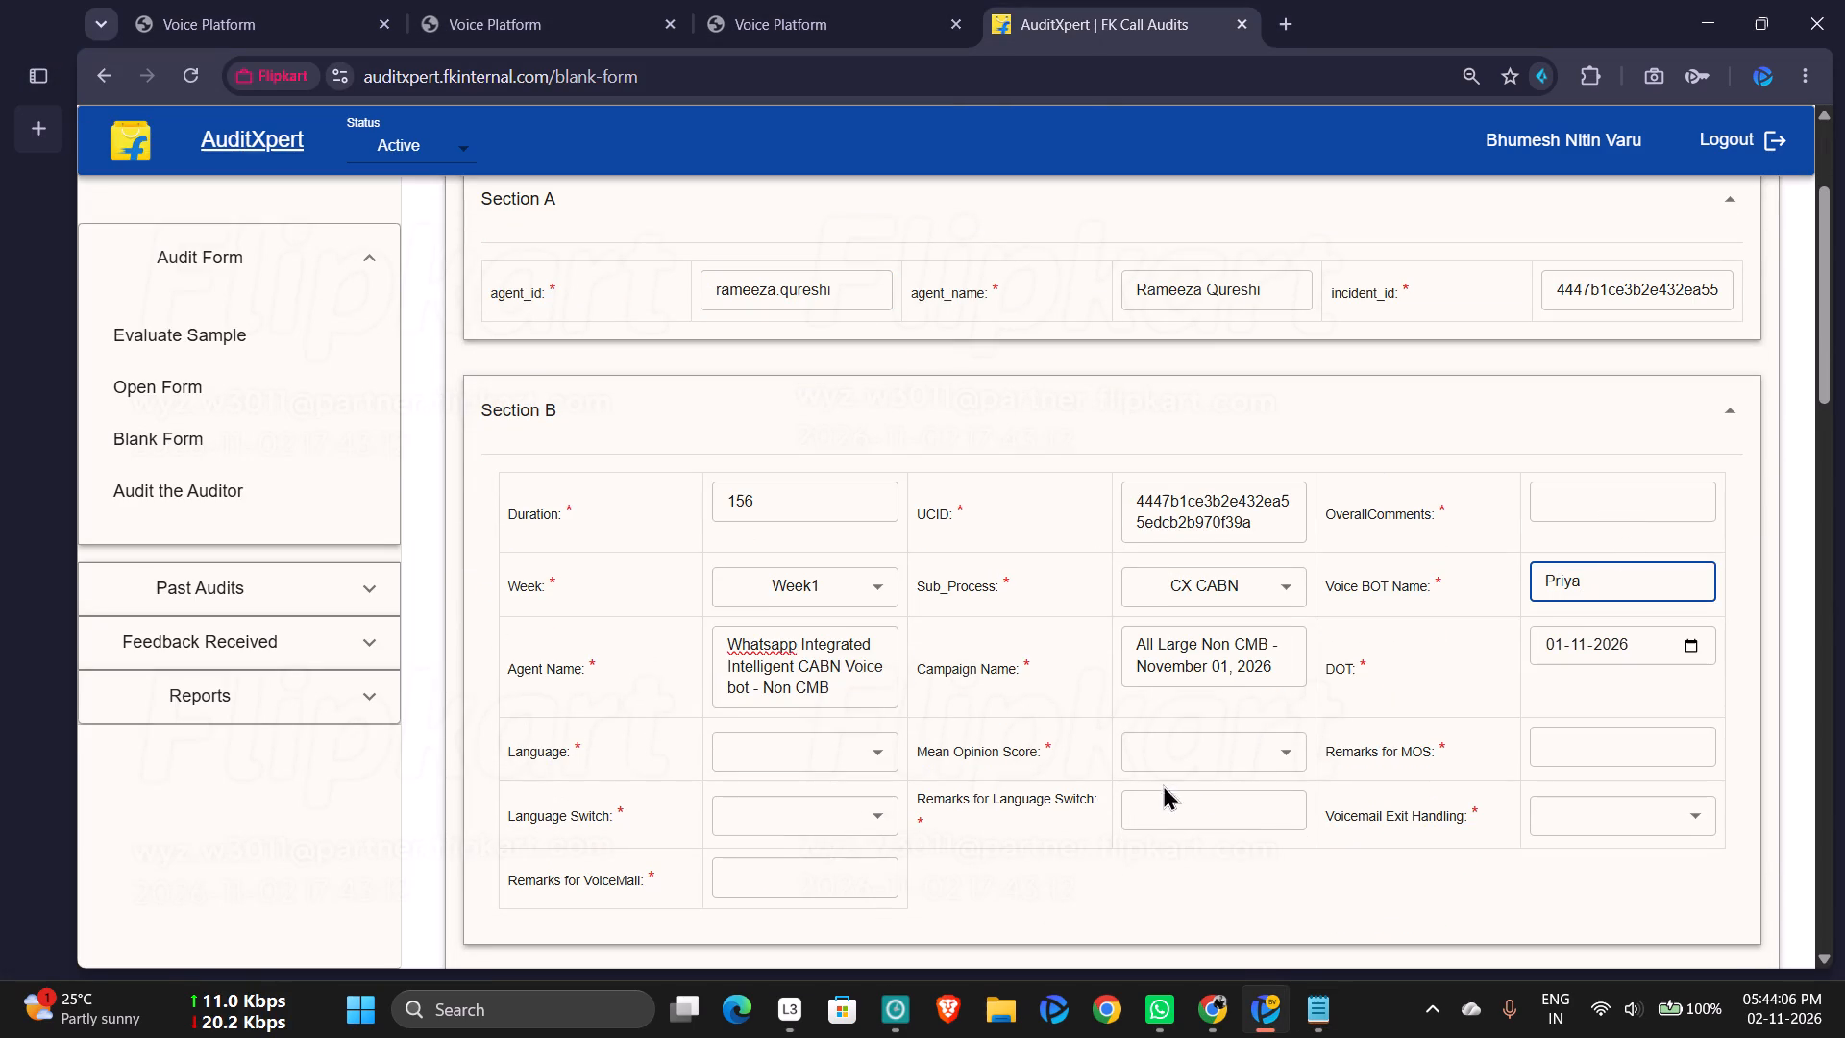
left_click(865, 748)
left_click(766, 453)
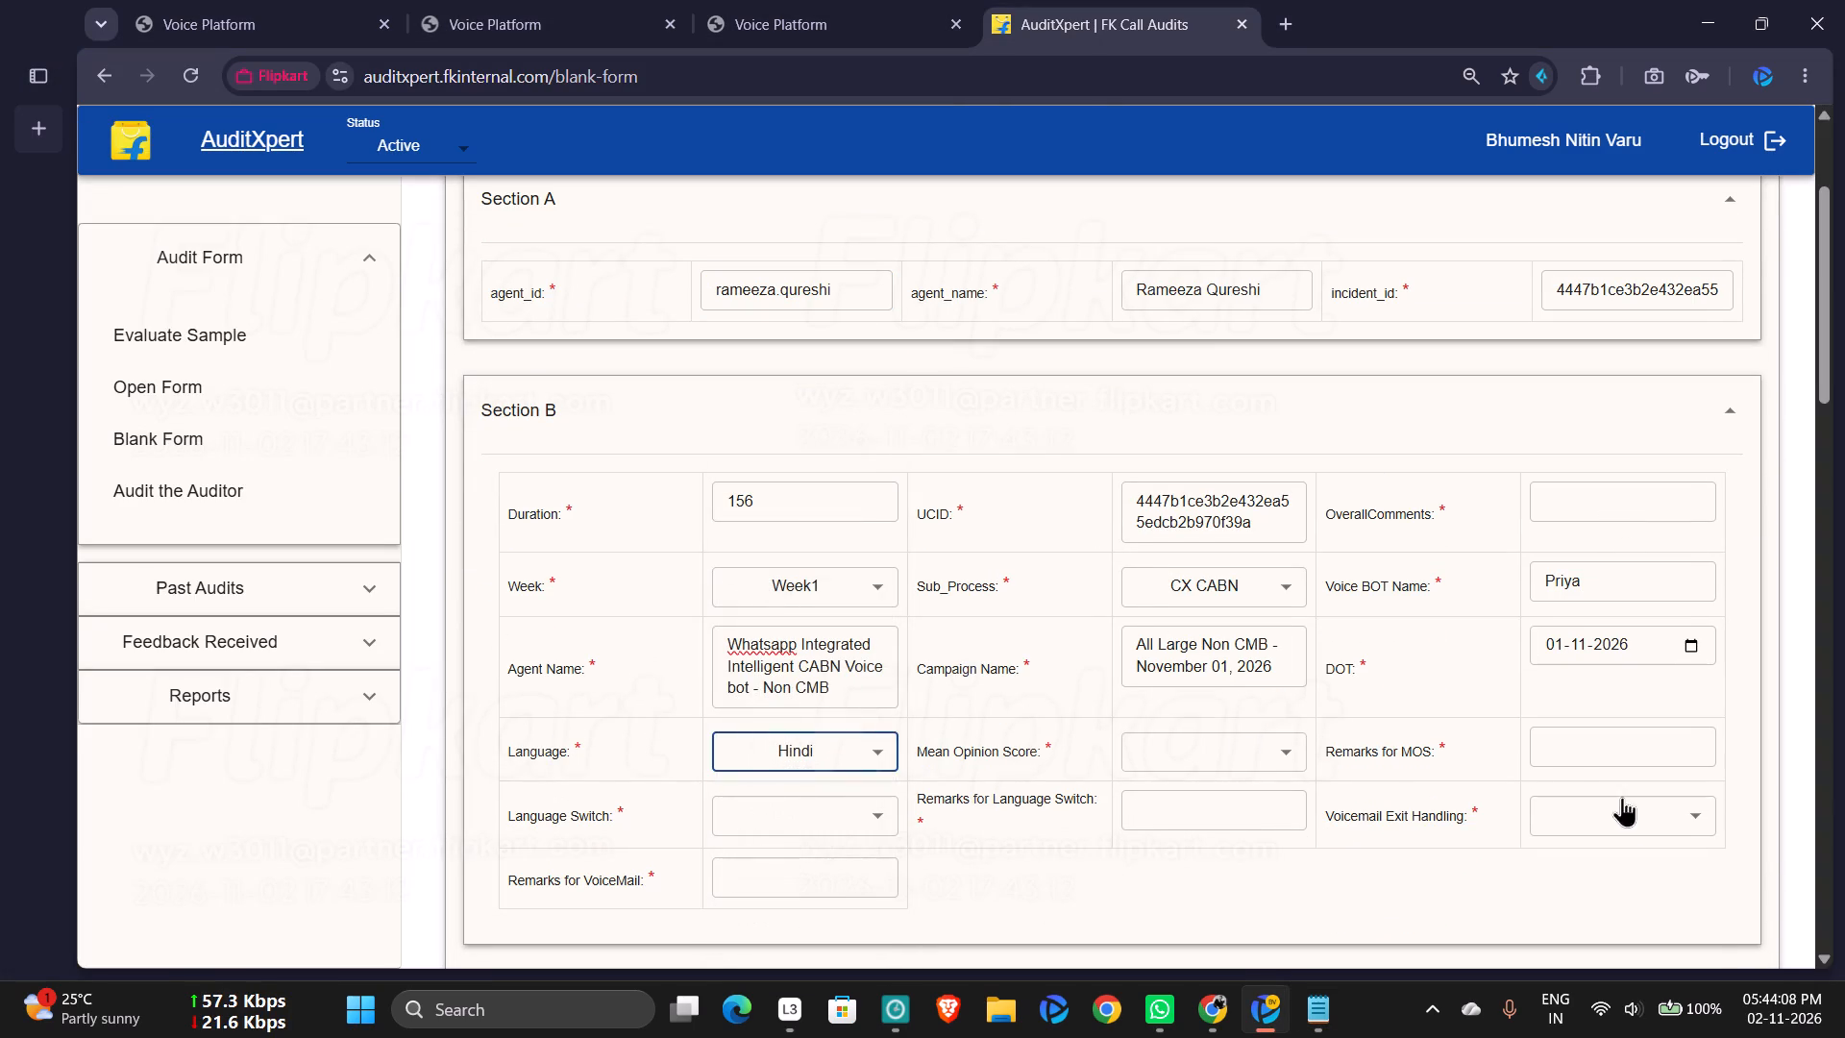
left_click(1634, 802)
left_click(1605, 922)
left_click(874, 816)
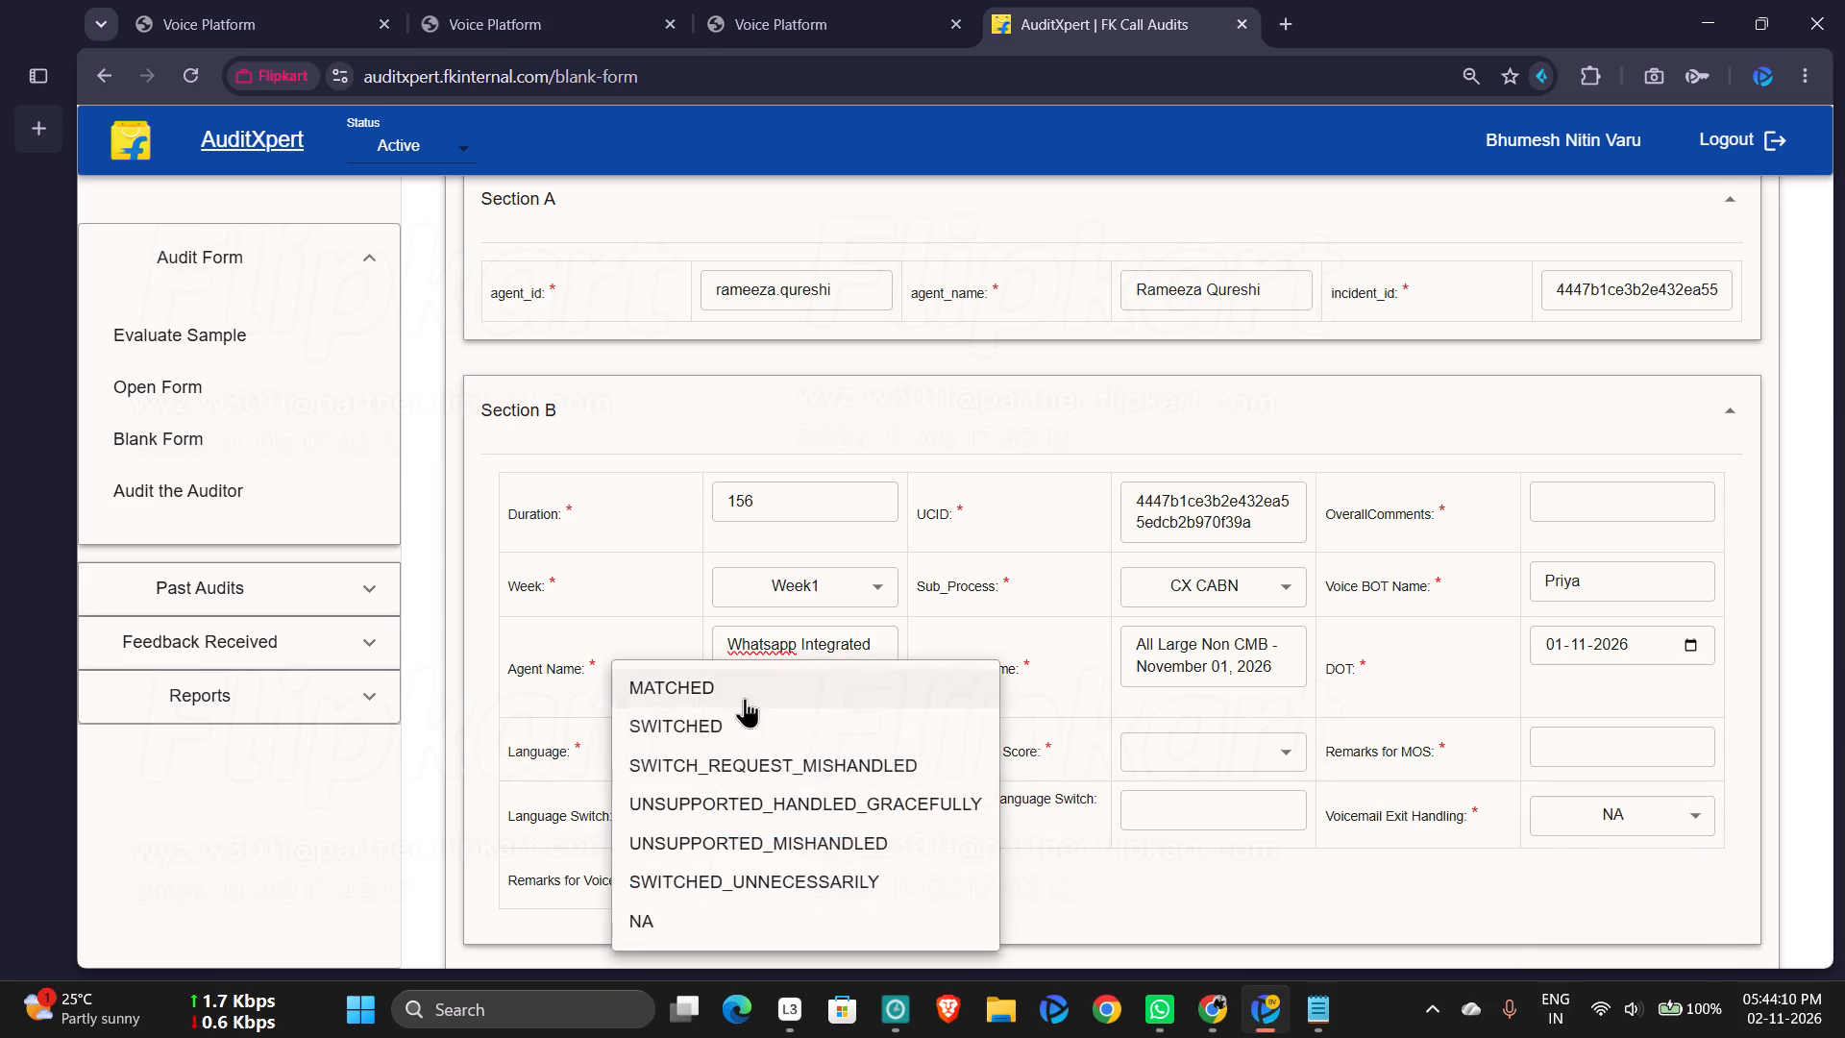
left_click(658, 914)
left_click(1258, 754)
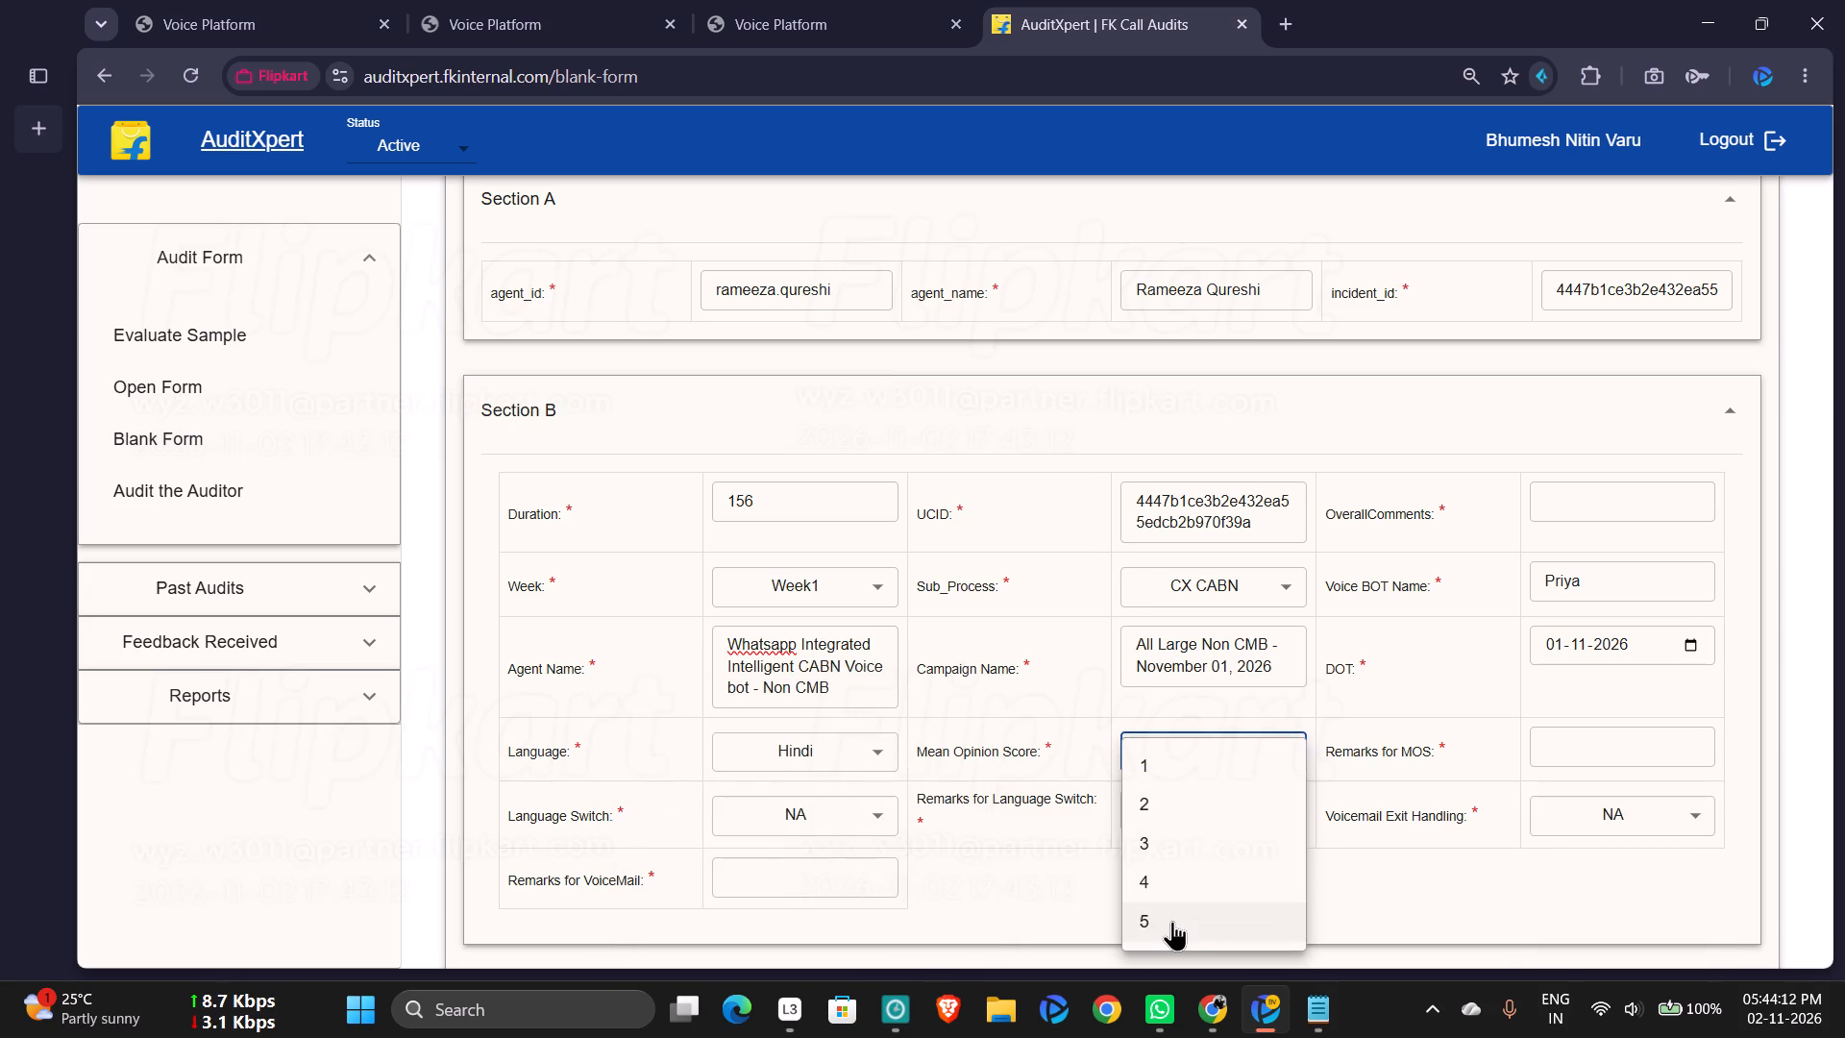
left_click(1172, 921)
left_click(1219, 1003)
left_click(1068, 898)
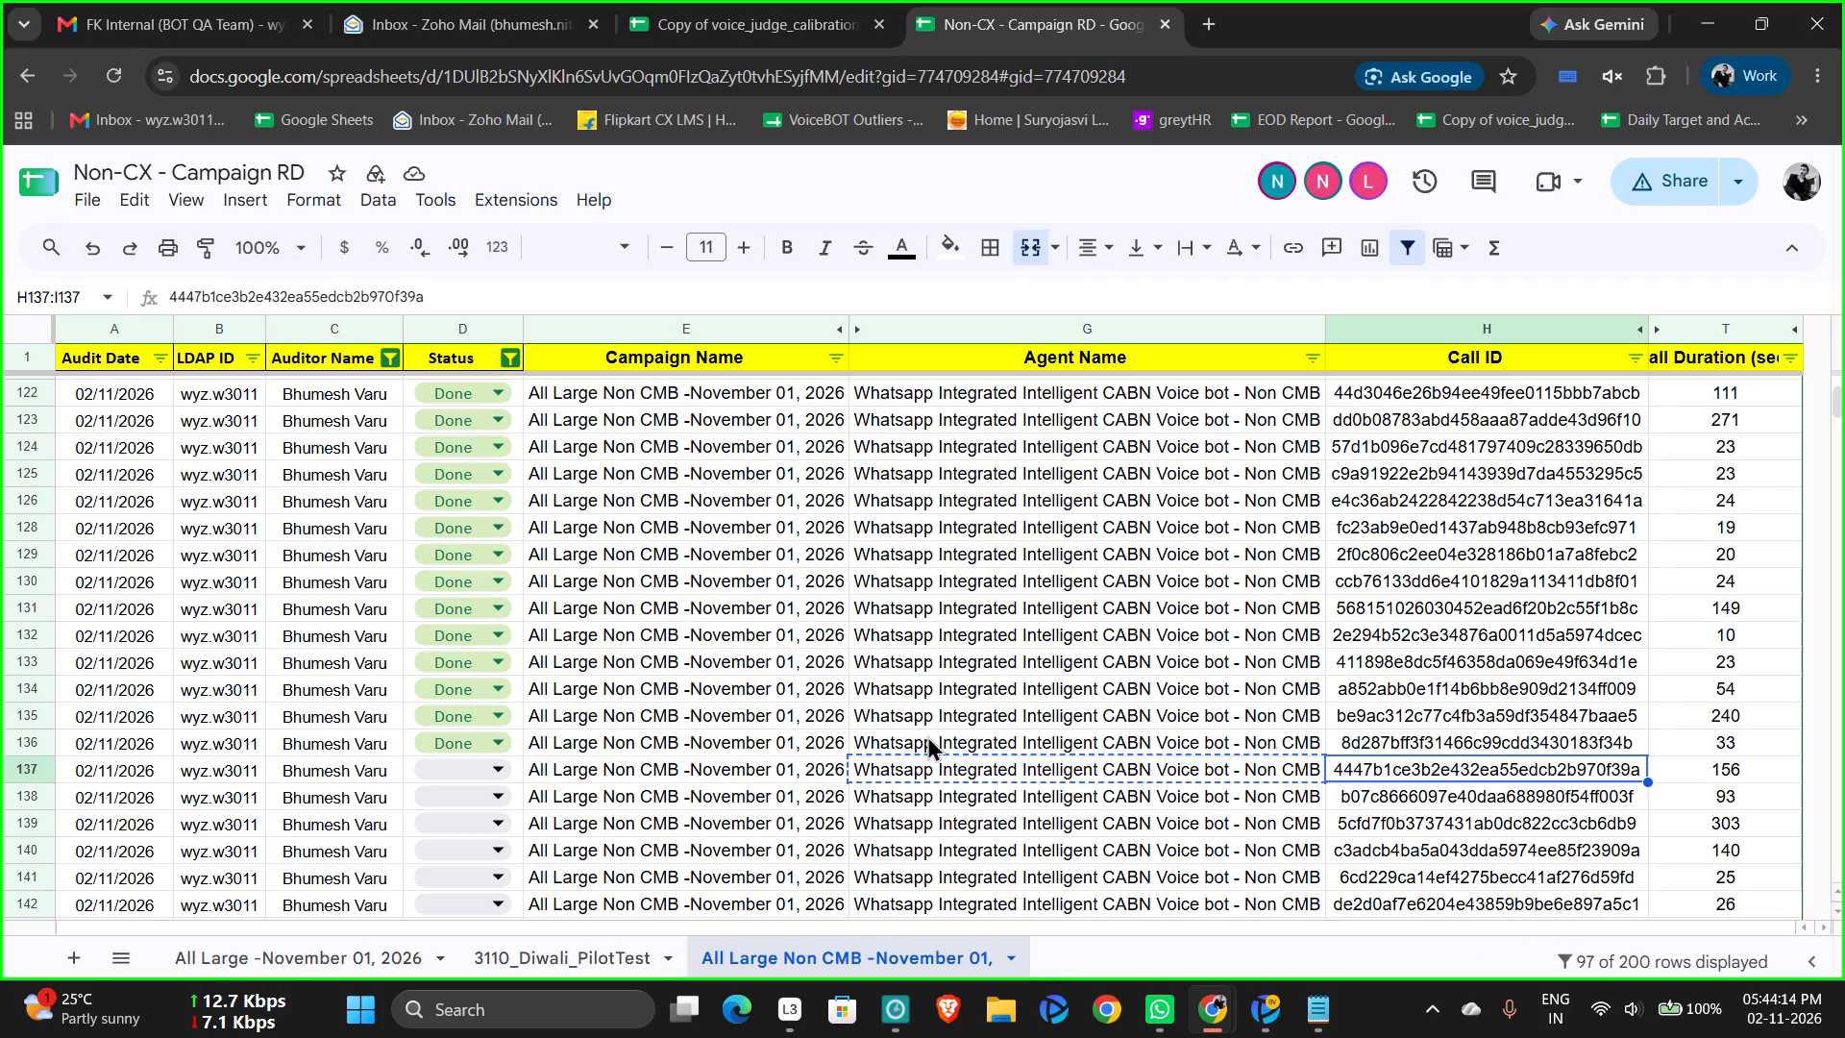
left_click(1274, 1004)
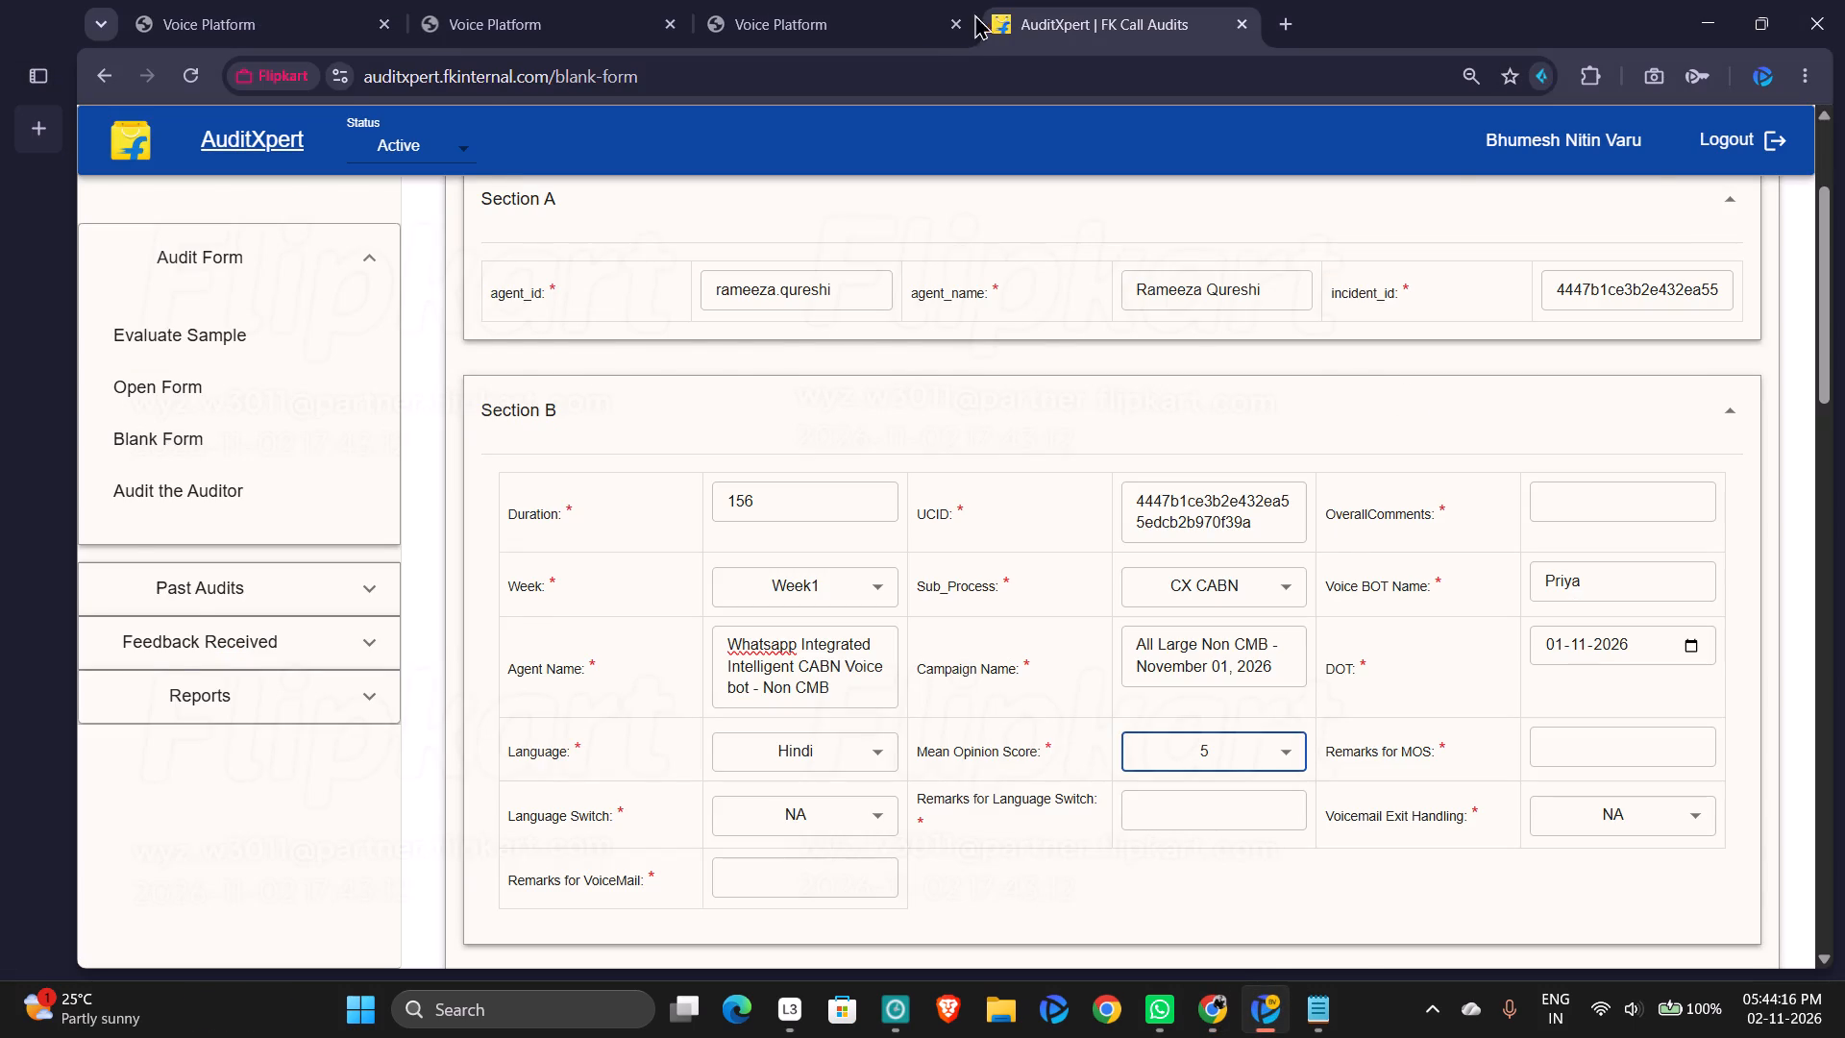
Listen to key parts of the row 137 call recording and read the matching transcript on its details page.
left_click(870, 8)
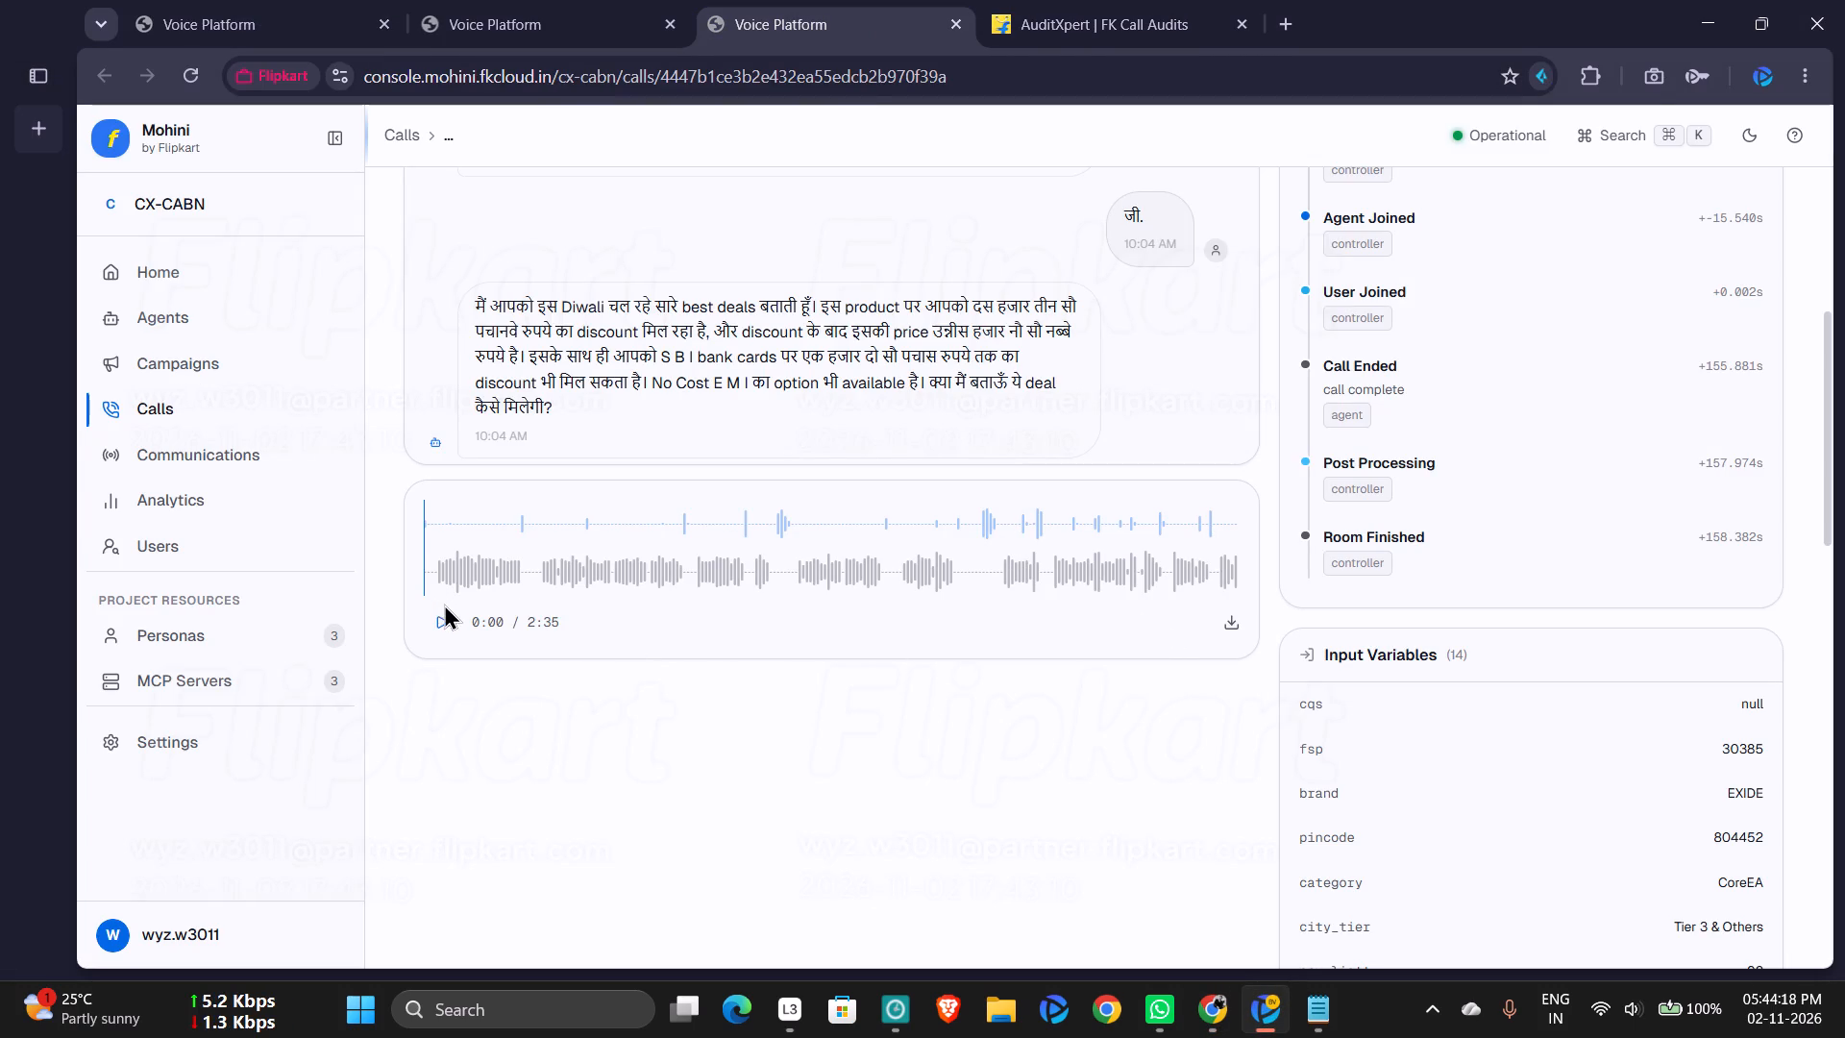
left_click(445, 607)
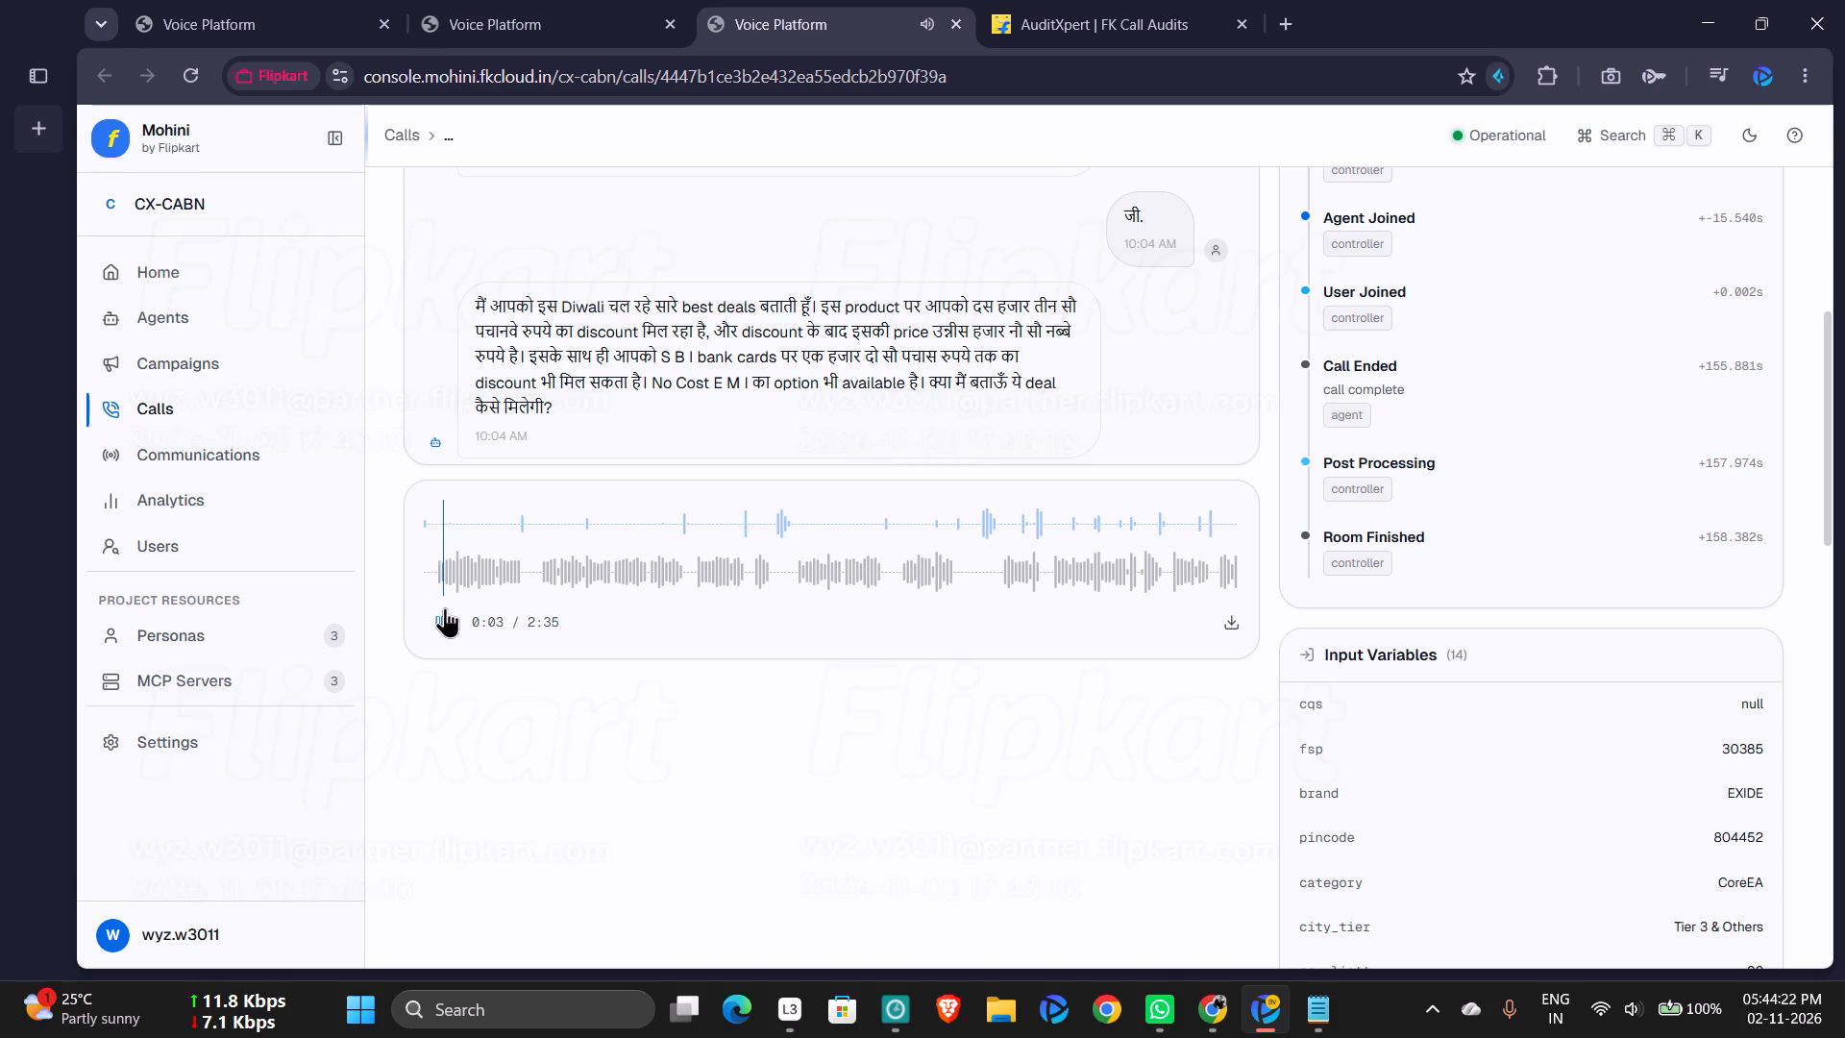
left_click(415, 615)
left_click(438, 622)
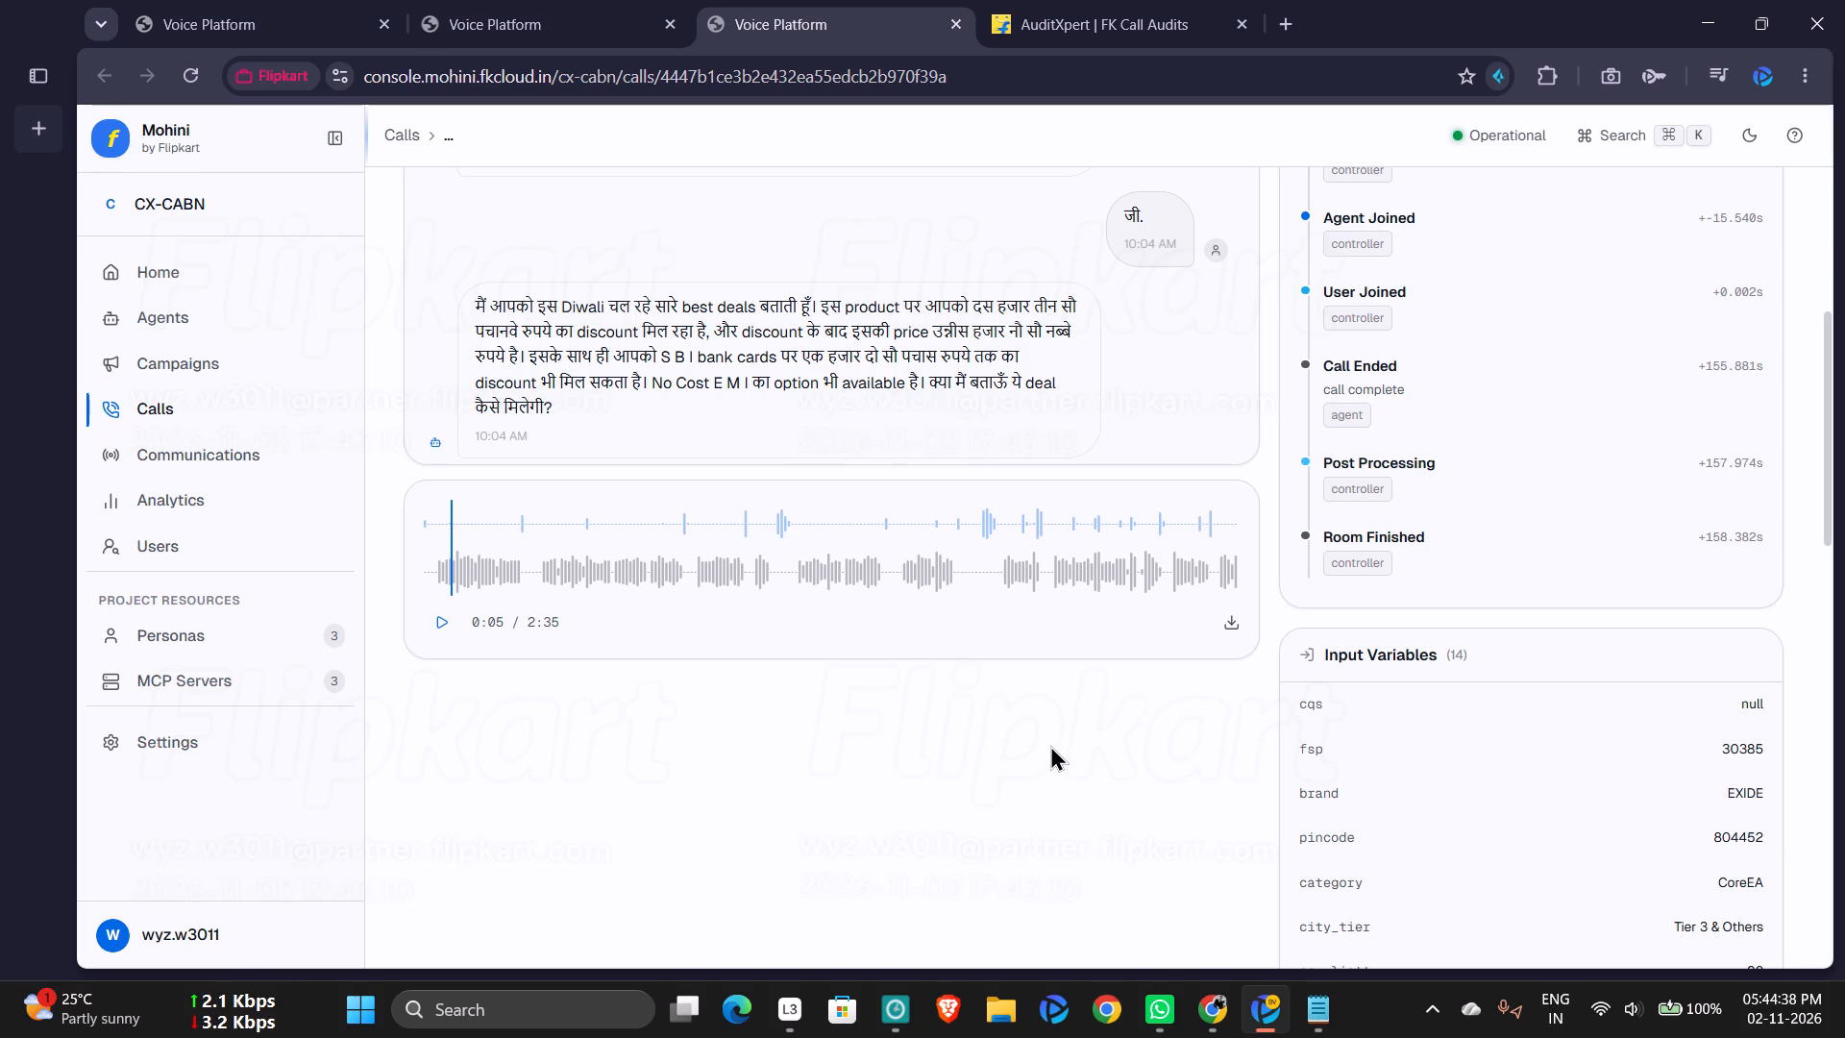
left_click(1062, 17)
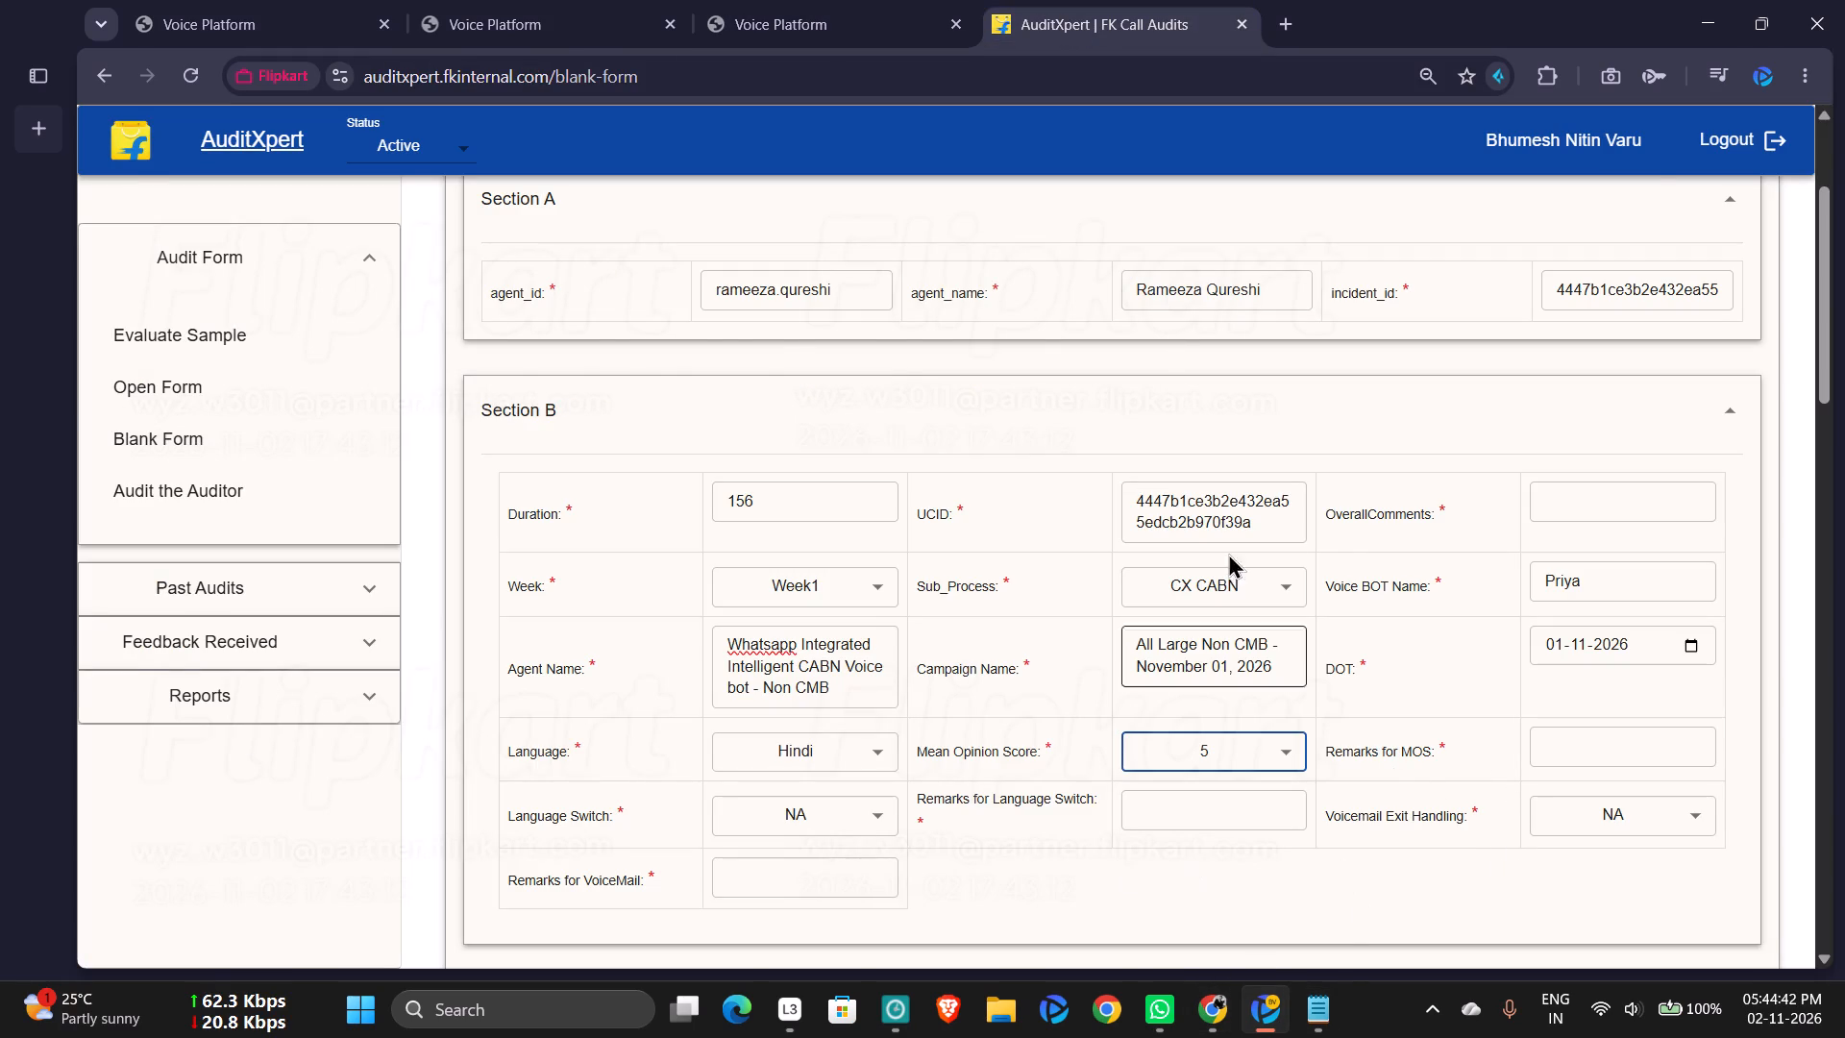
left_click(862, 0)
left_click(453, 617)
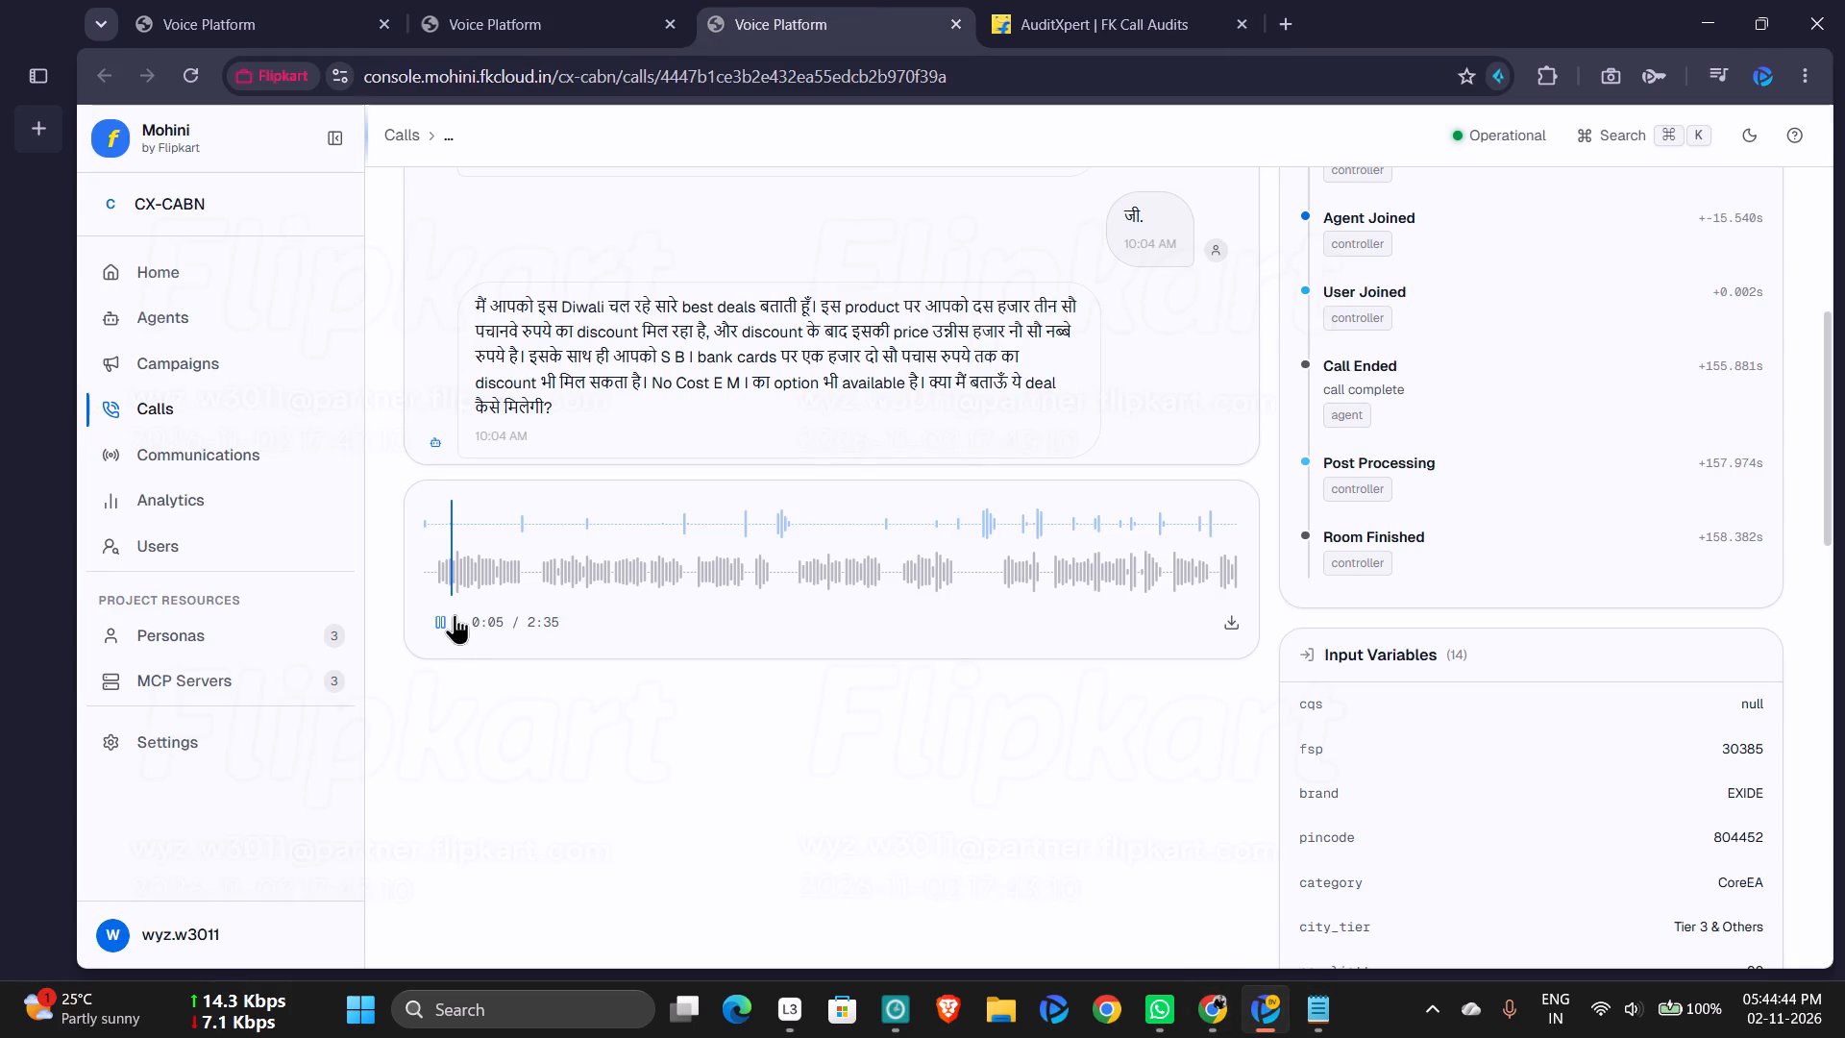
left_click(521, 543)
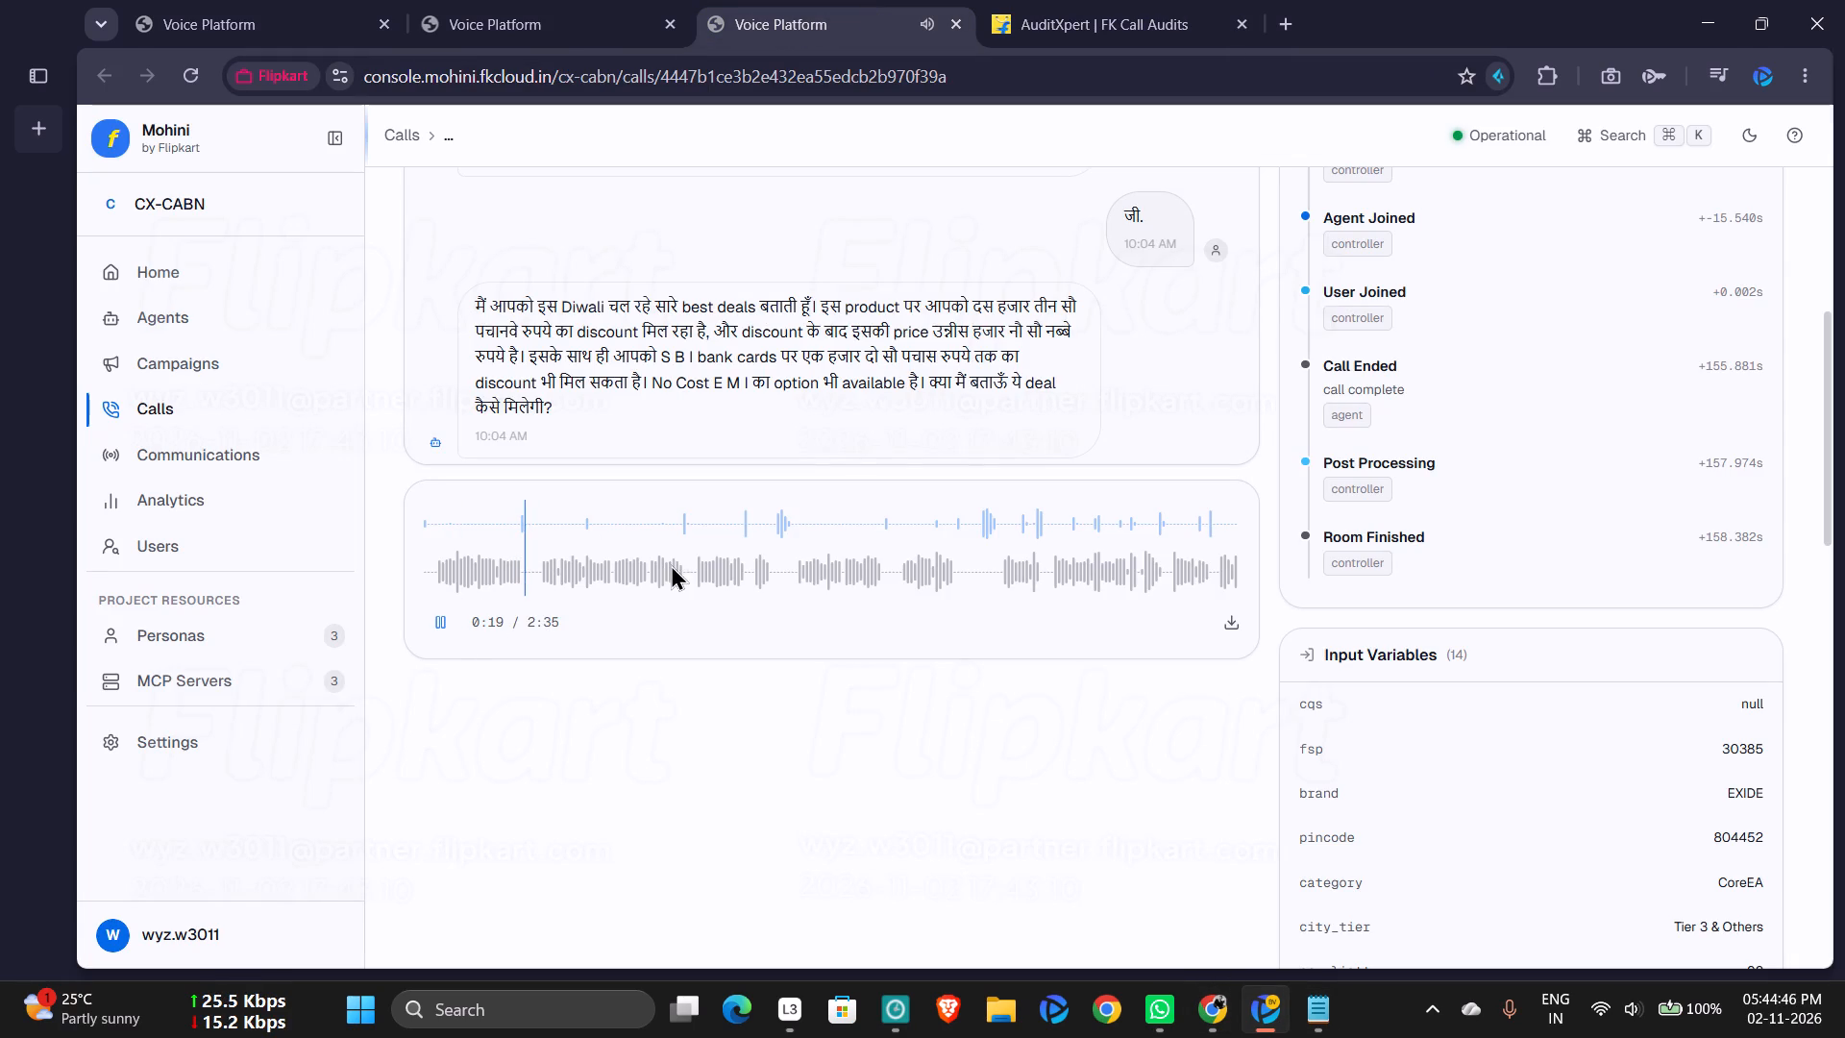
left_click(681, 548)
left_click(742, 536)
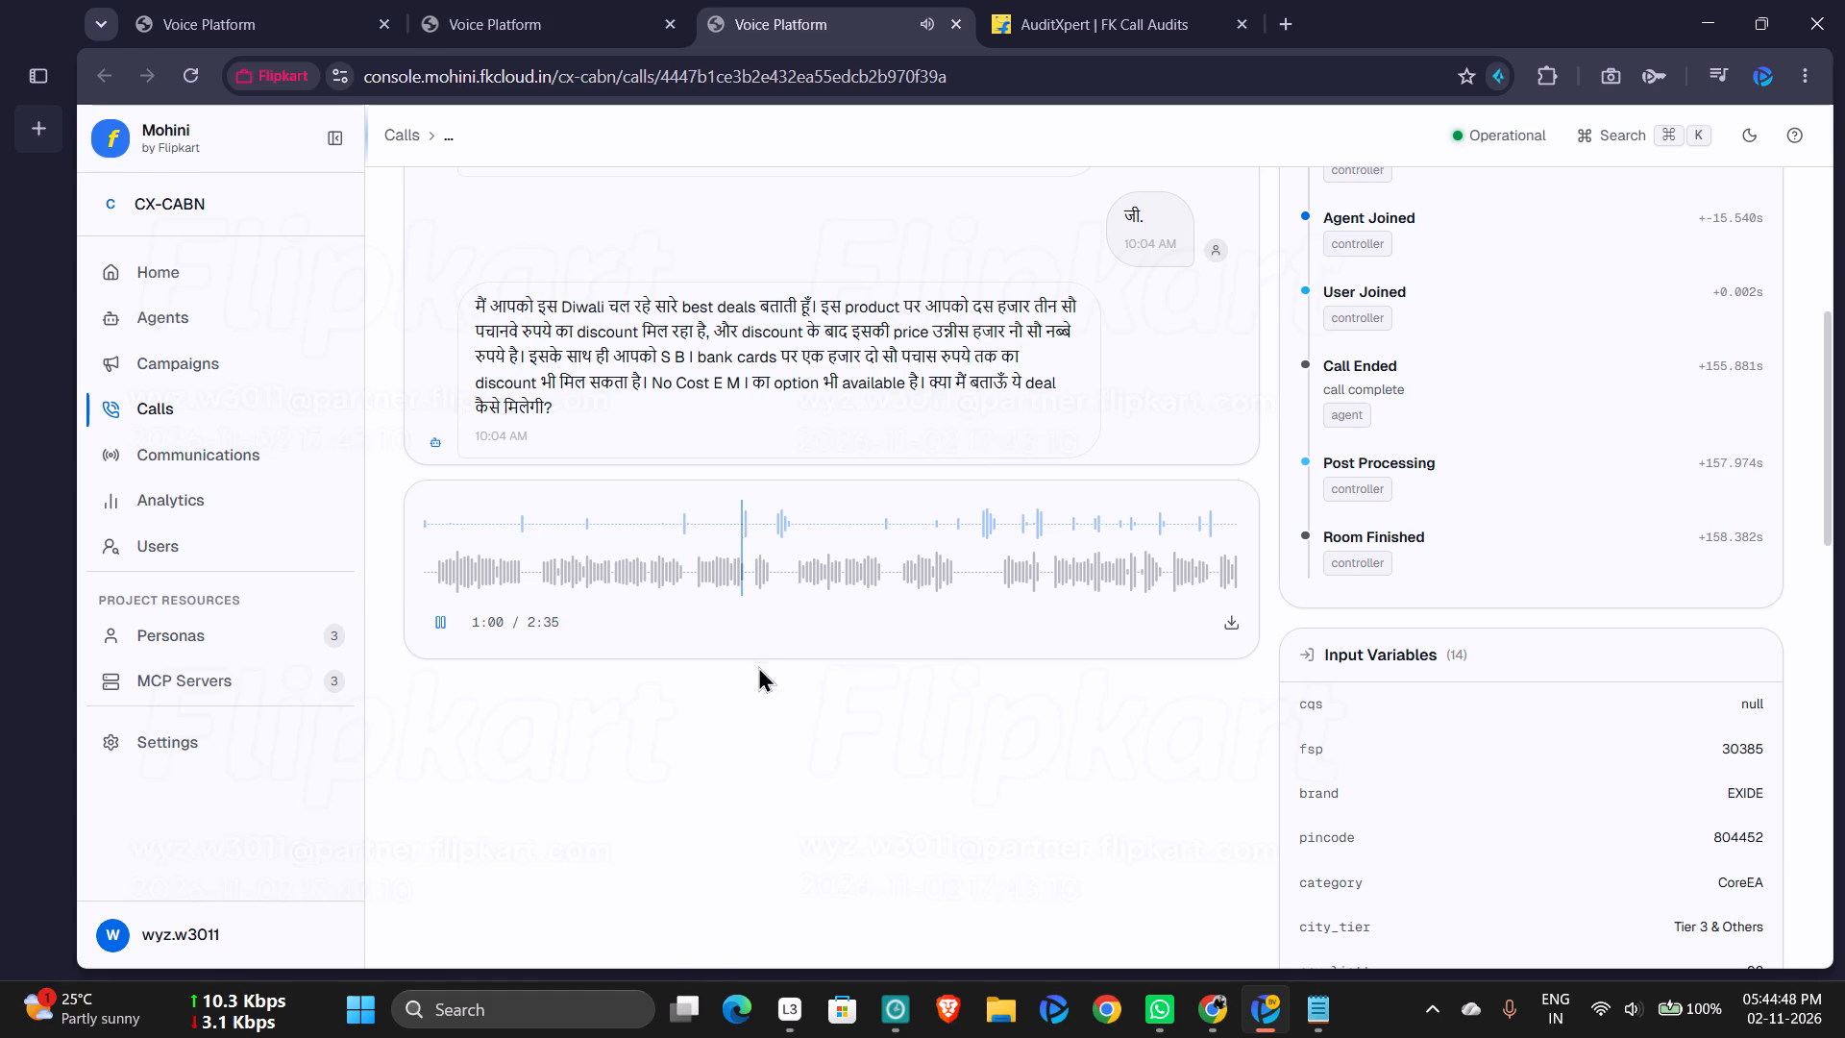
left_click(769, 559)
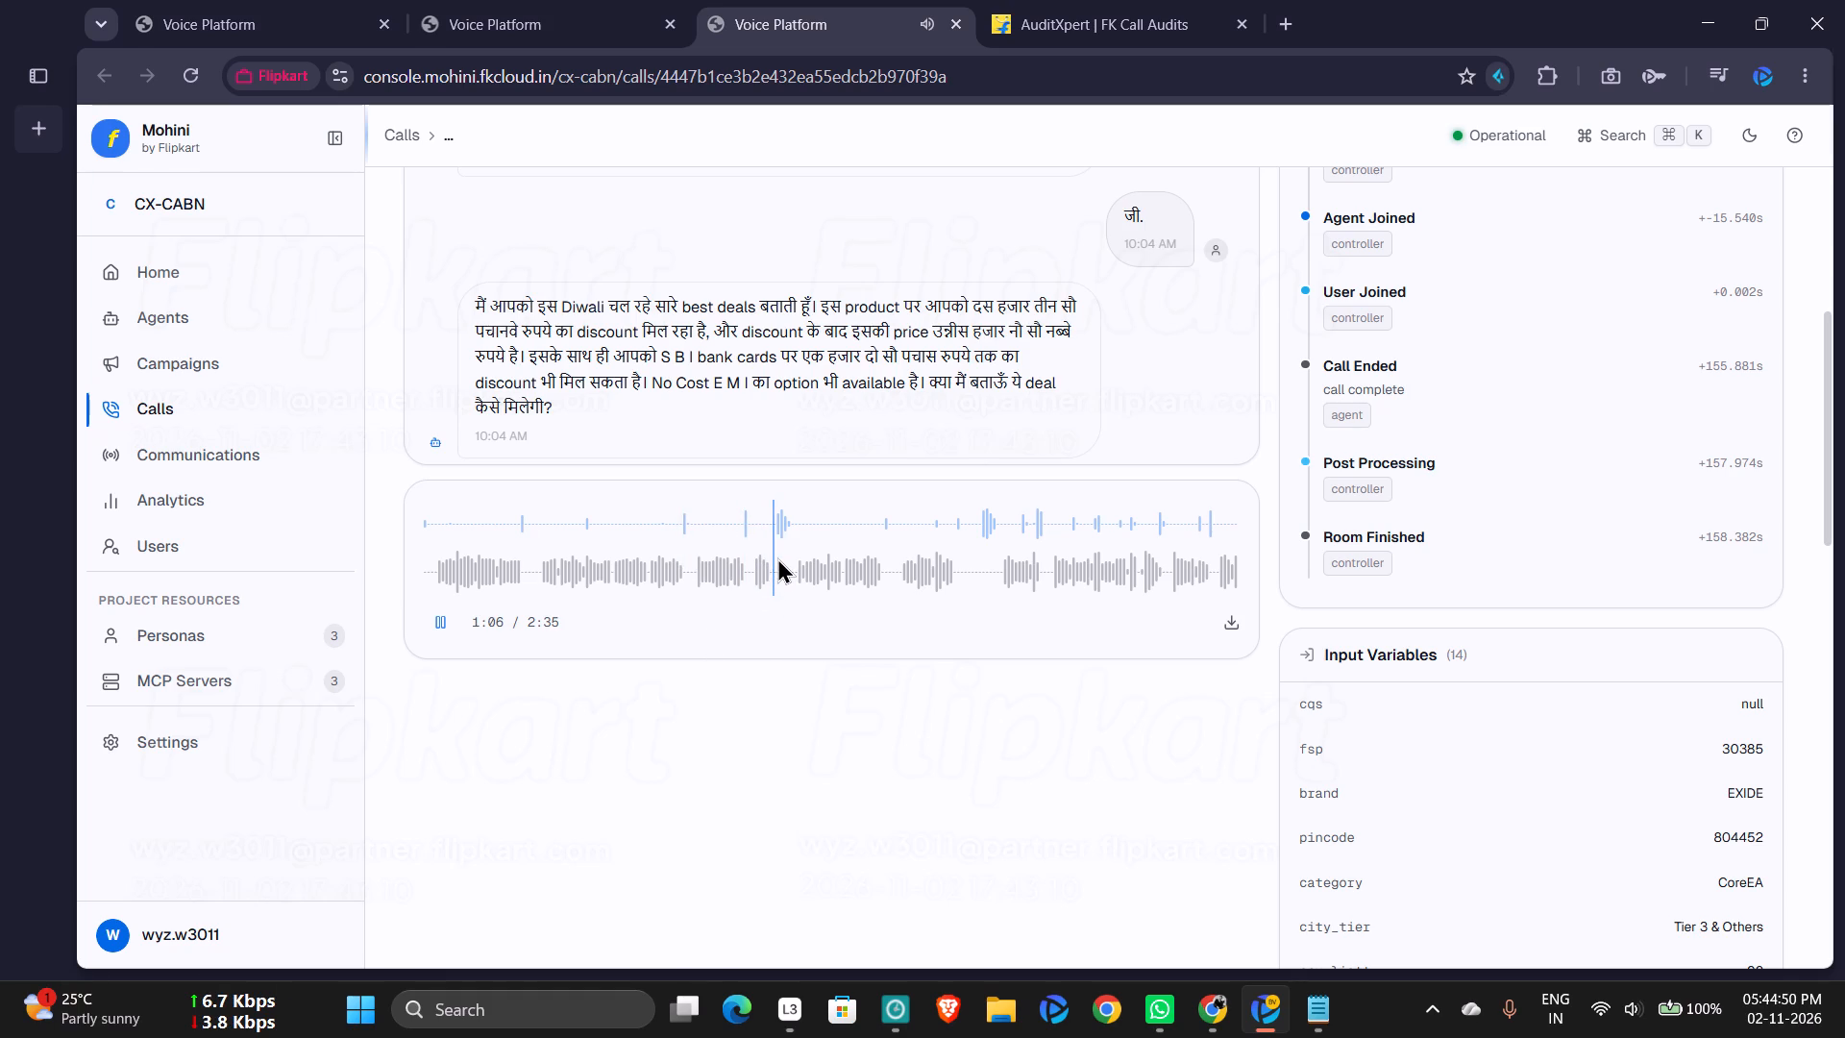
scroll(1101, 298, "down", 1)
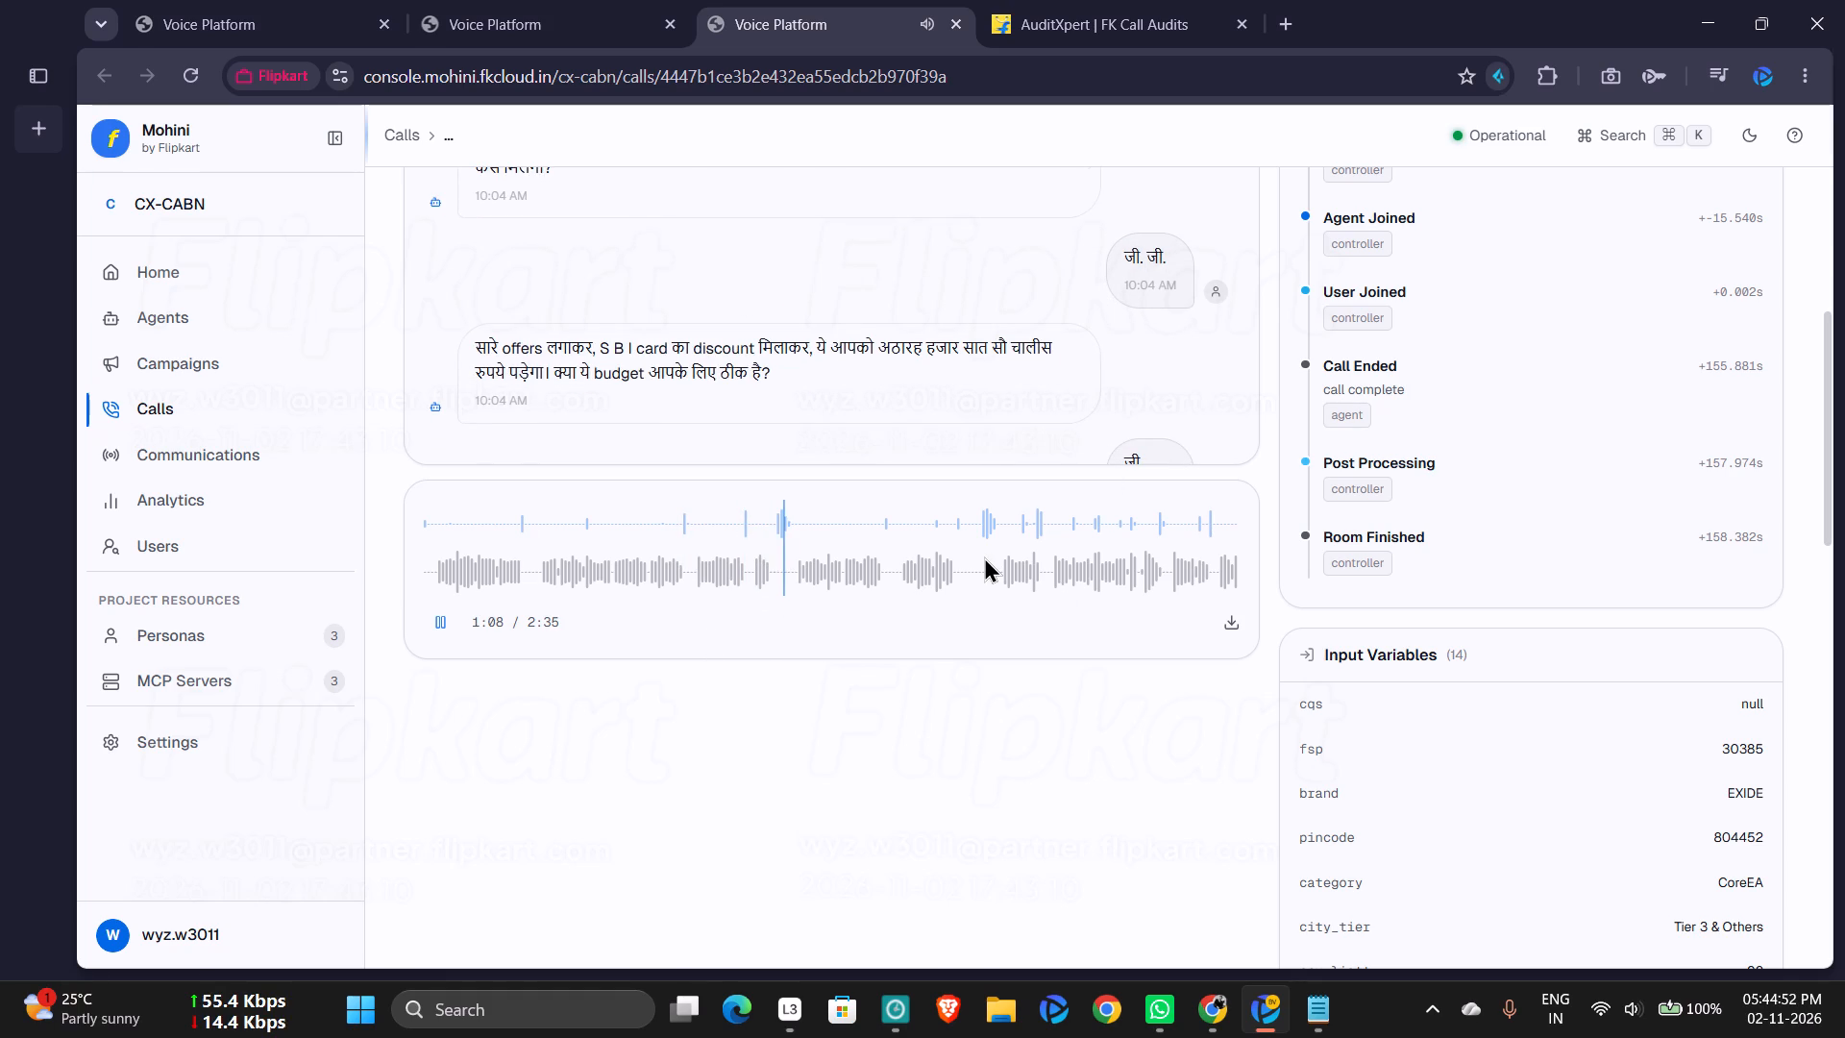
left_click(984, 556)
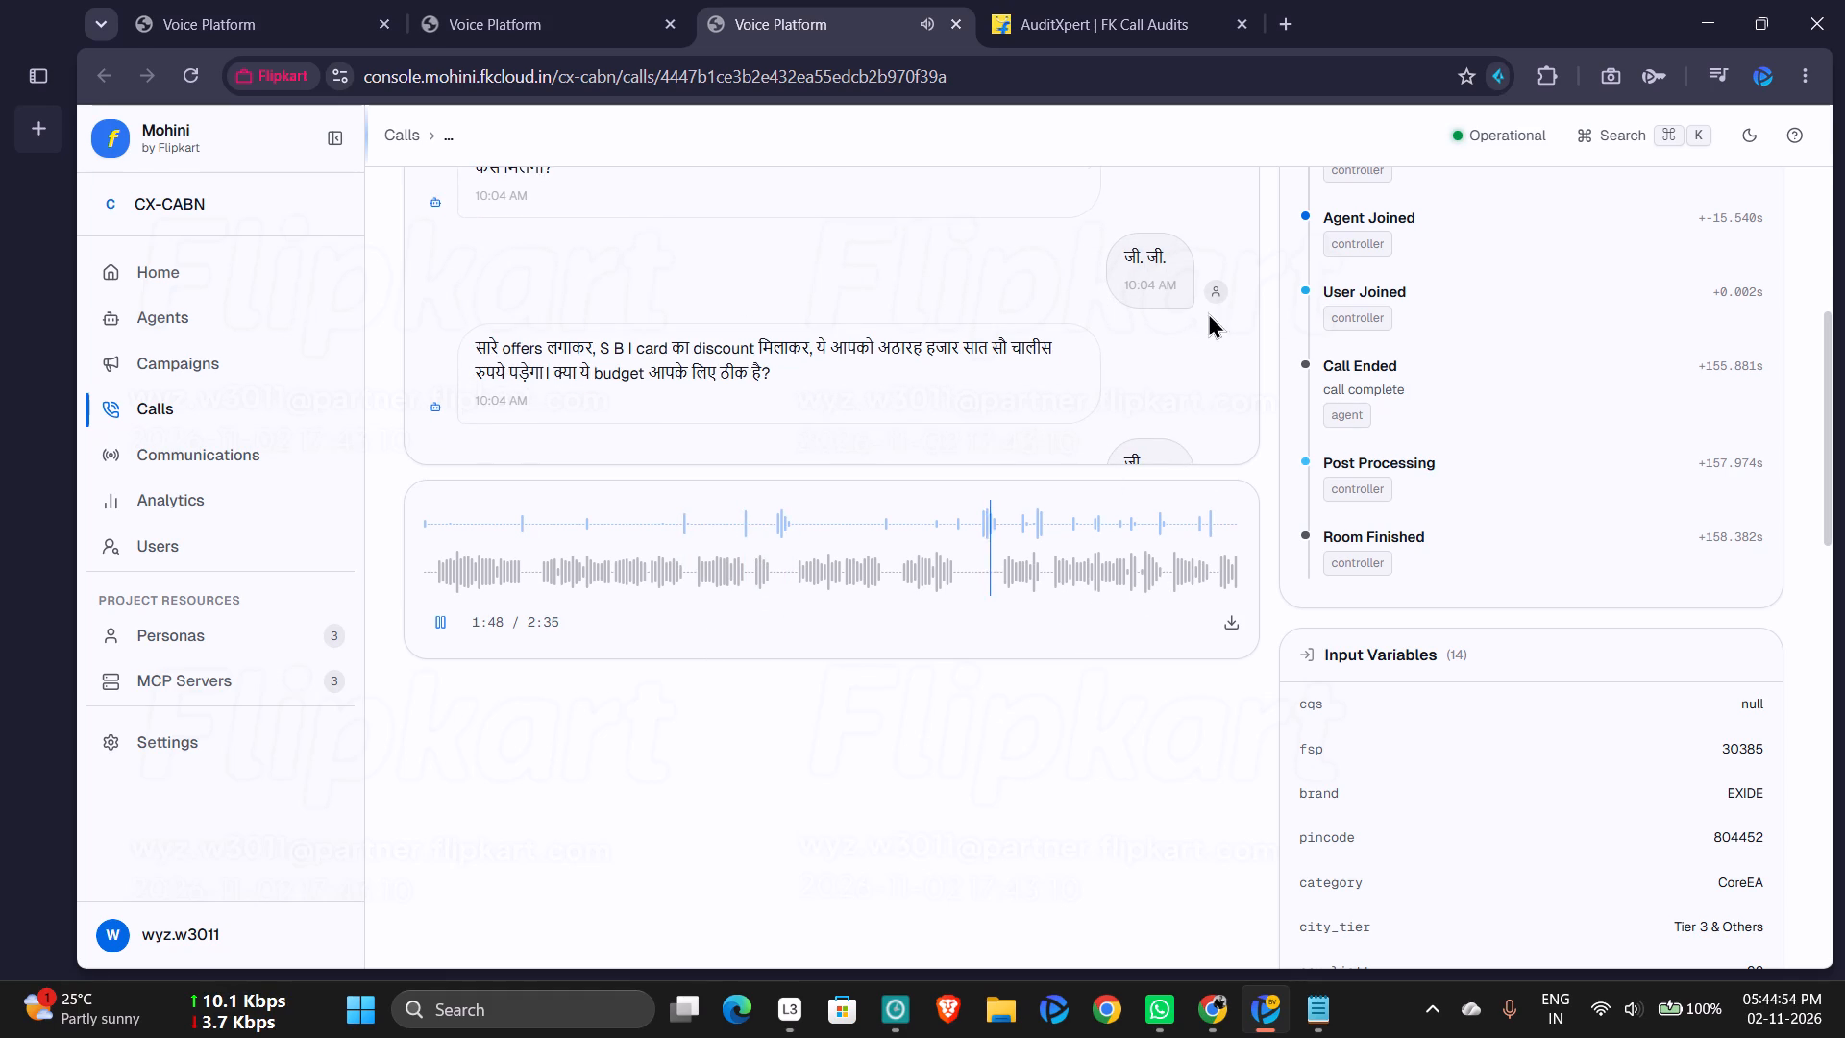
scroll(1136, 315, "up", 1)
scroll(1131, 318, "down", 1)
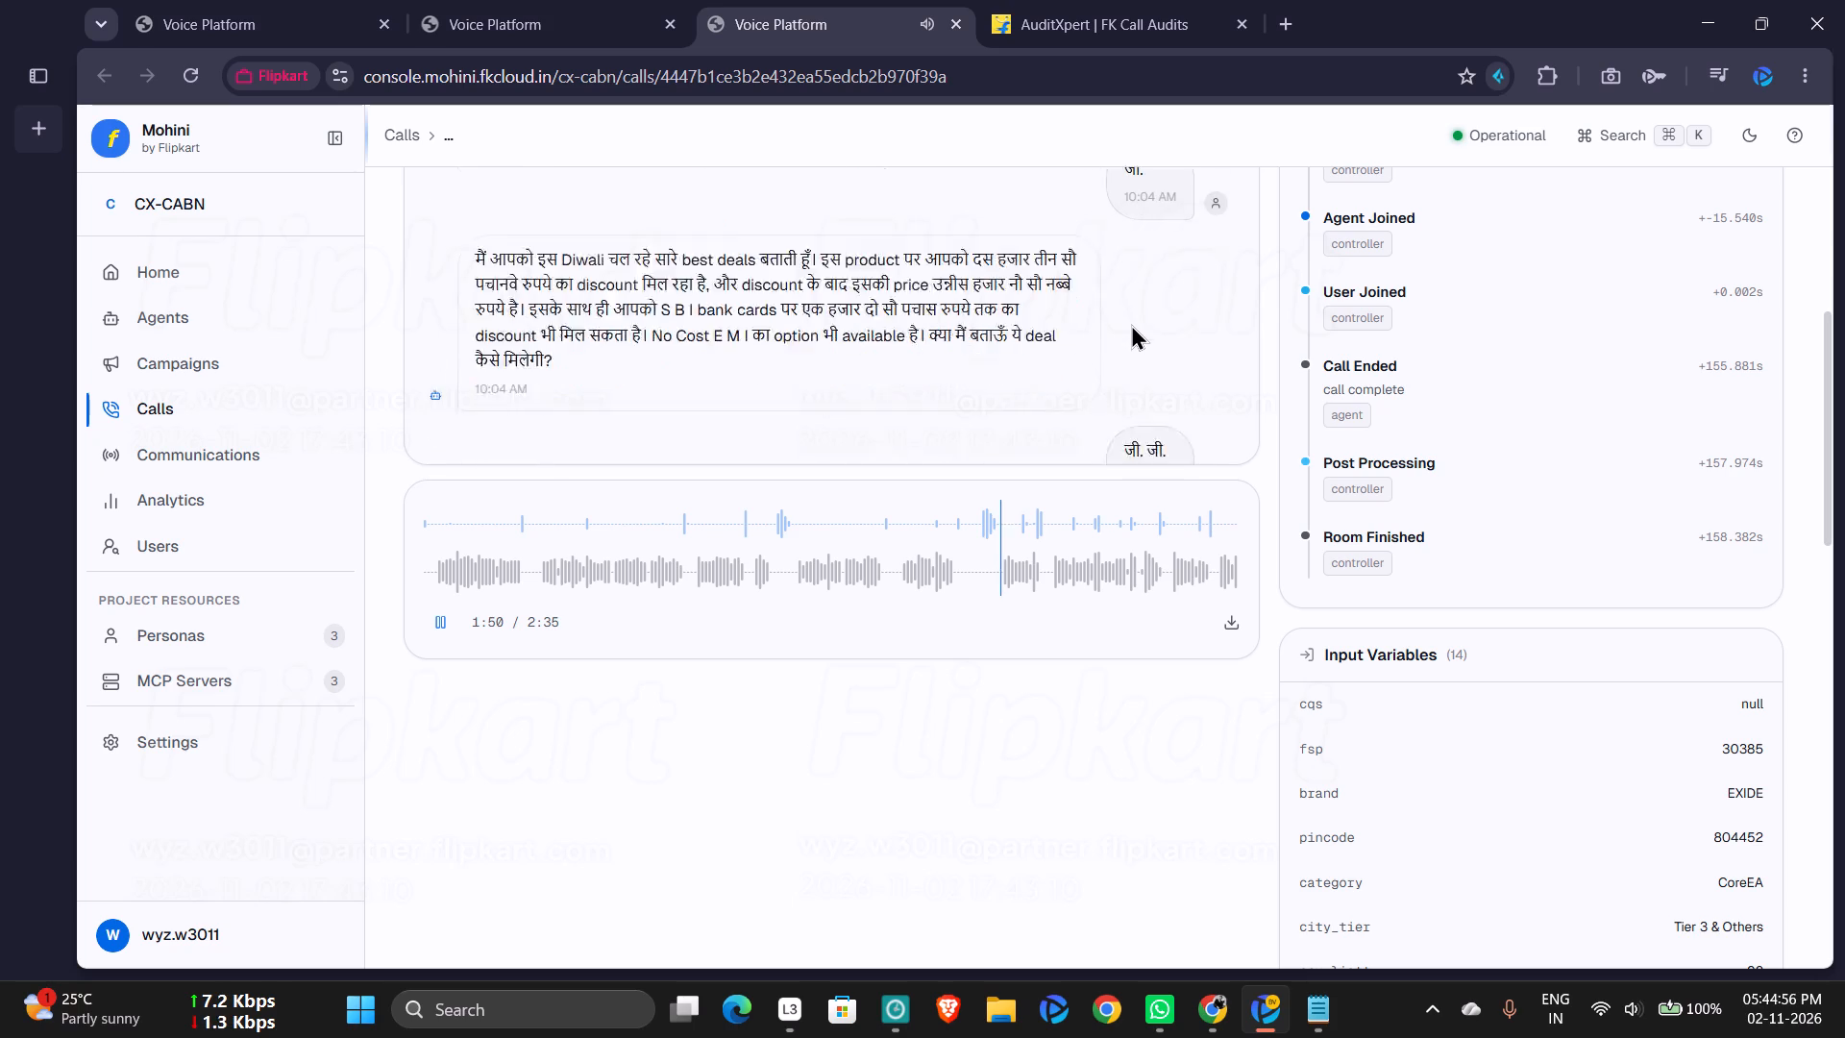
scroll(1131, 326, "down", 1)
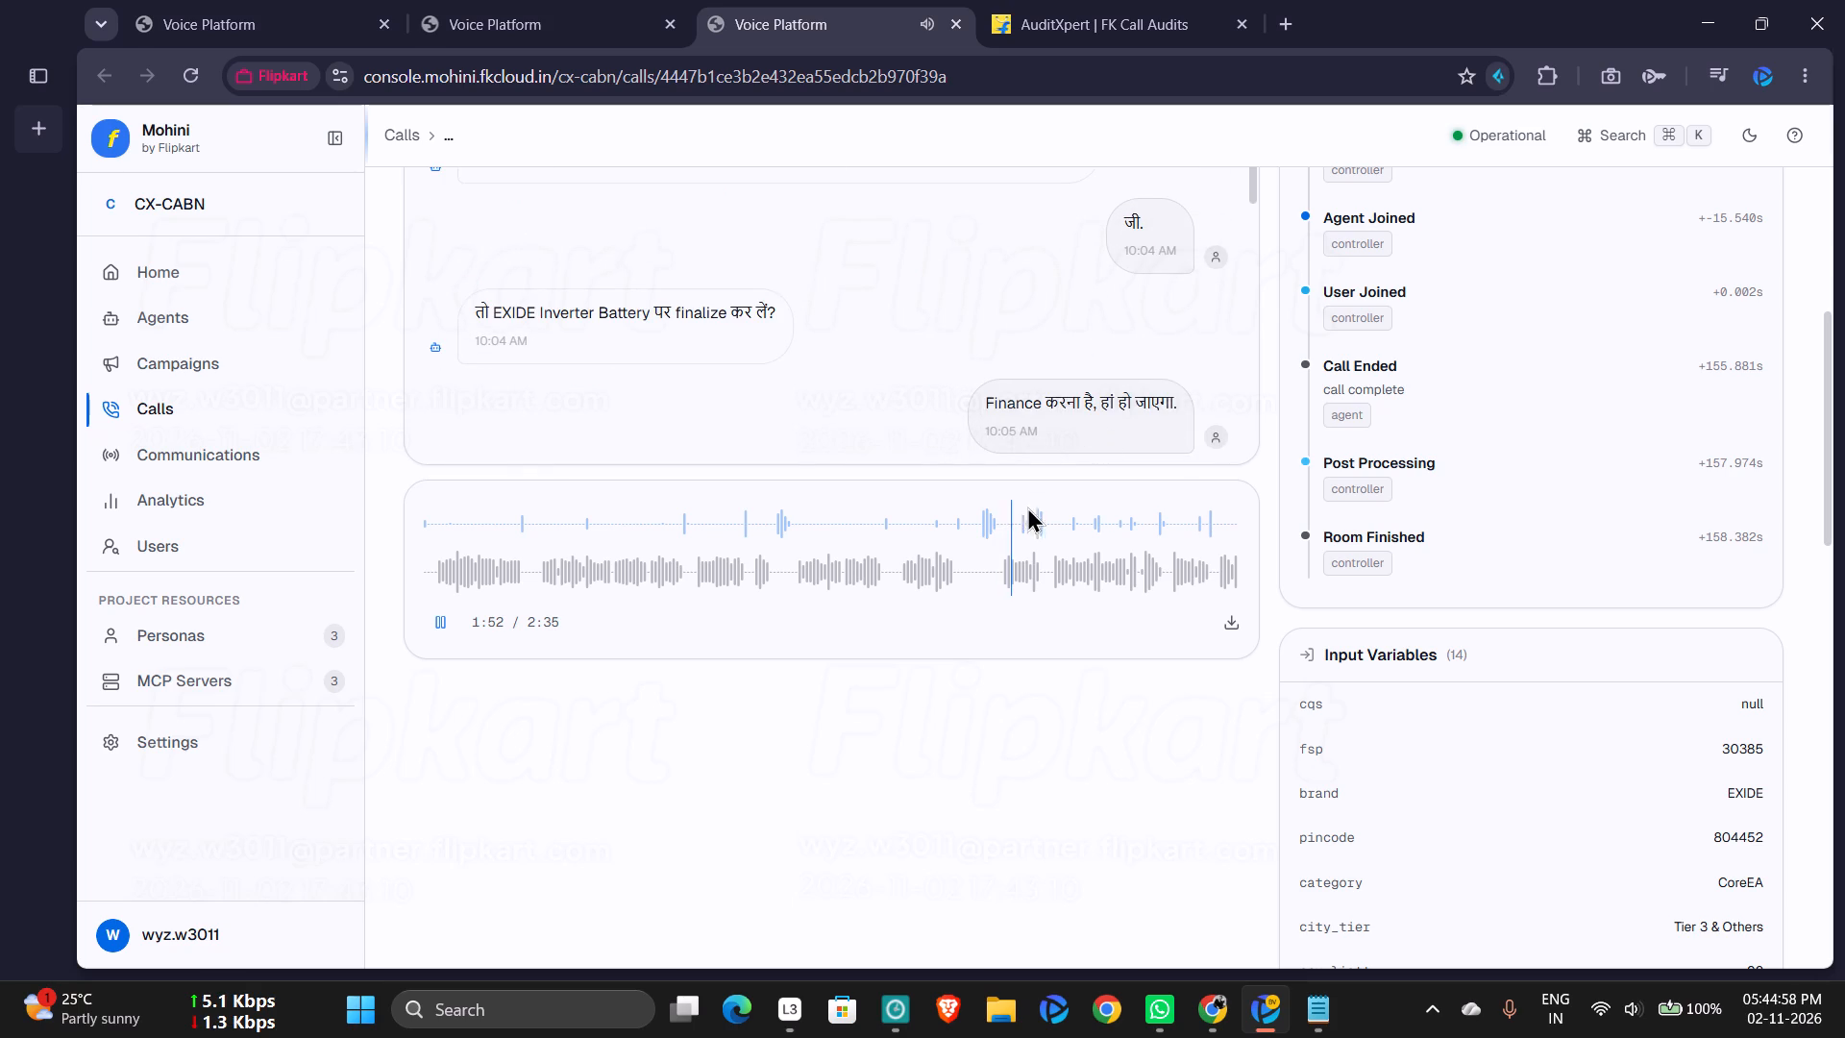
left_click(1034, 555)
left_click(1085, 550)
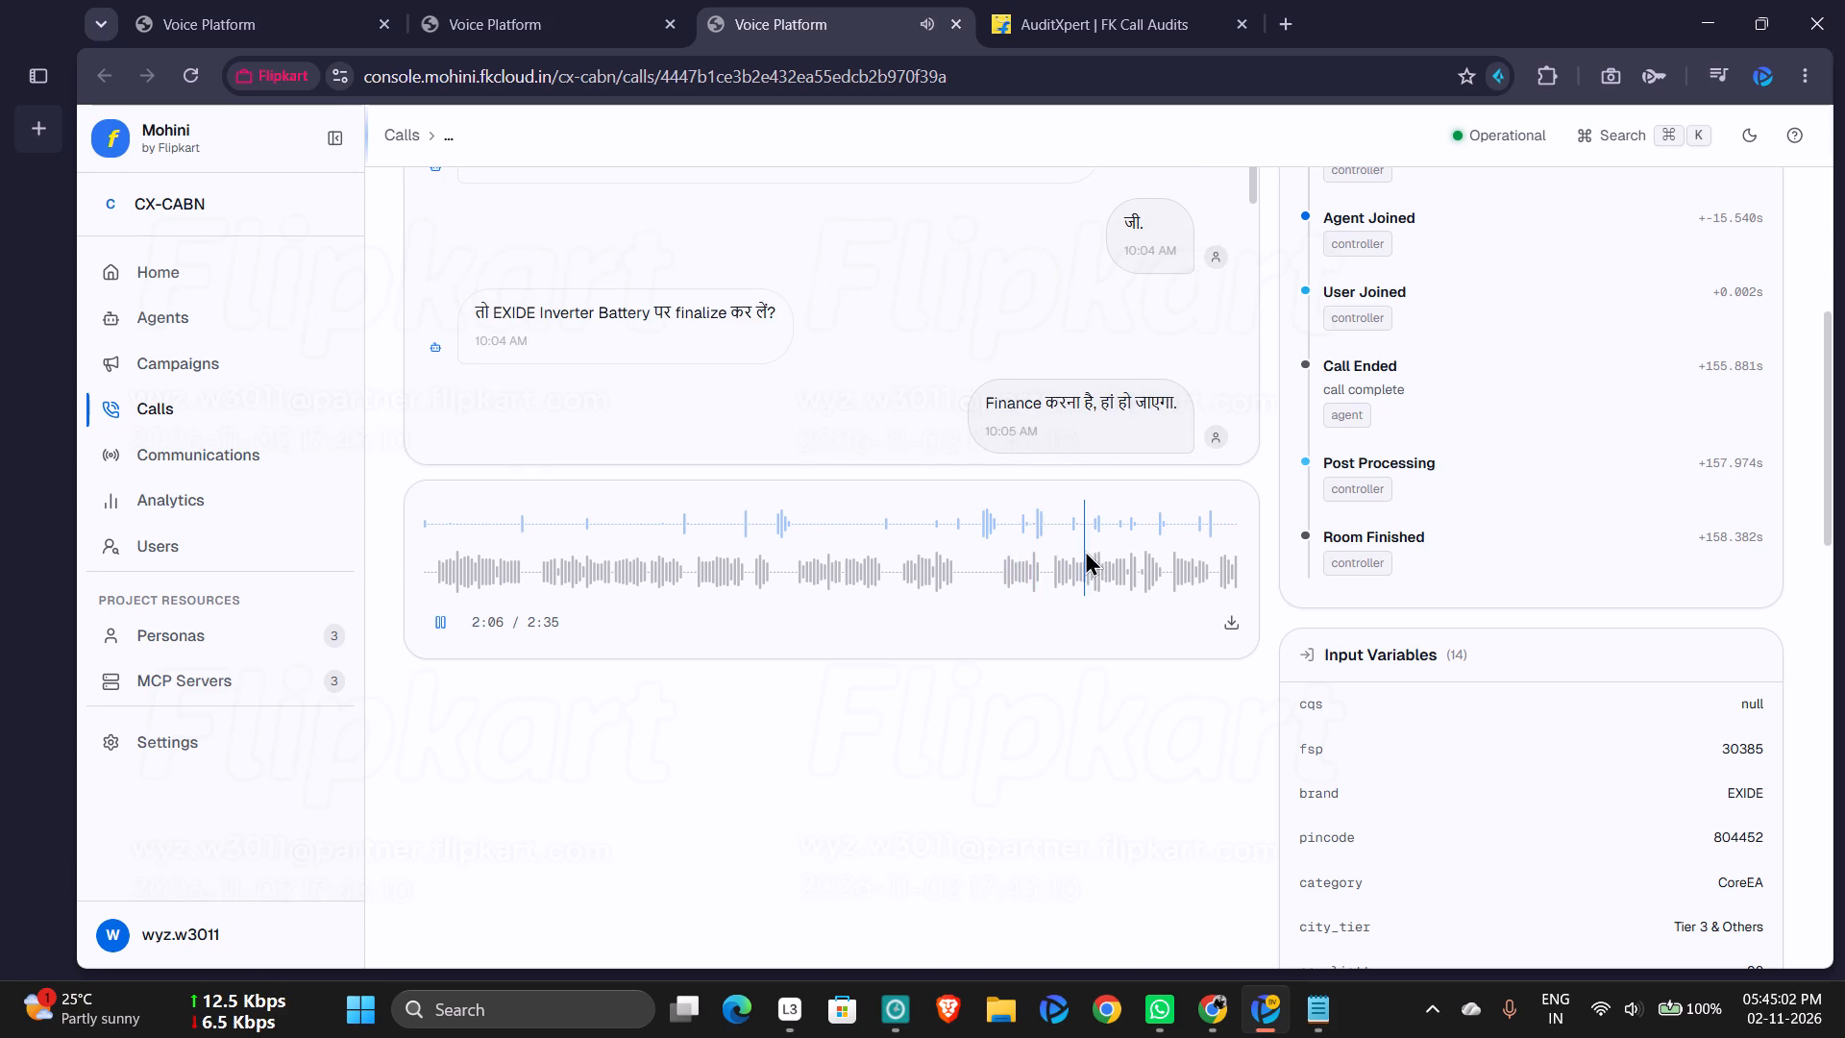
left_click(1163, 548)
left_click(1204, 552)
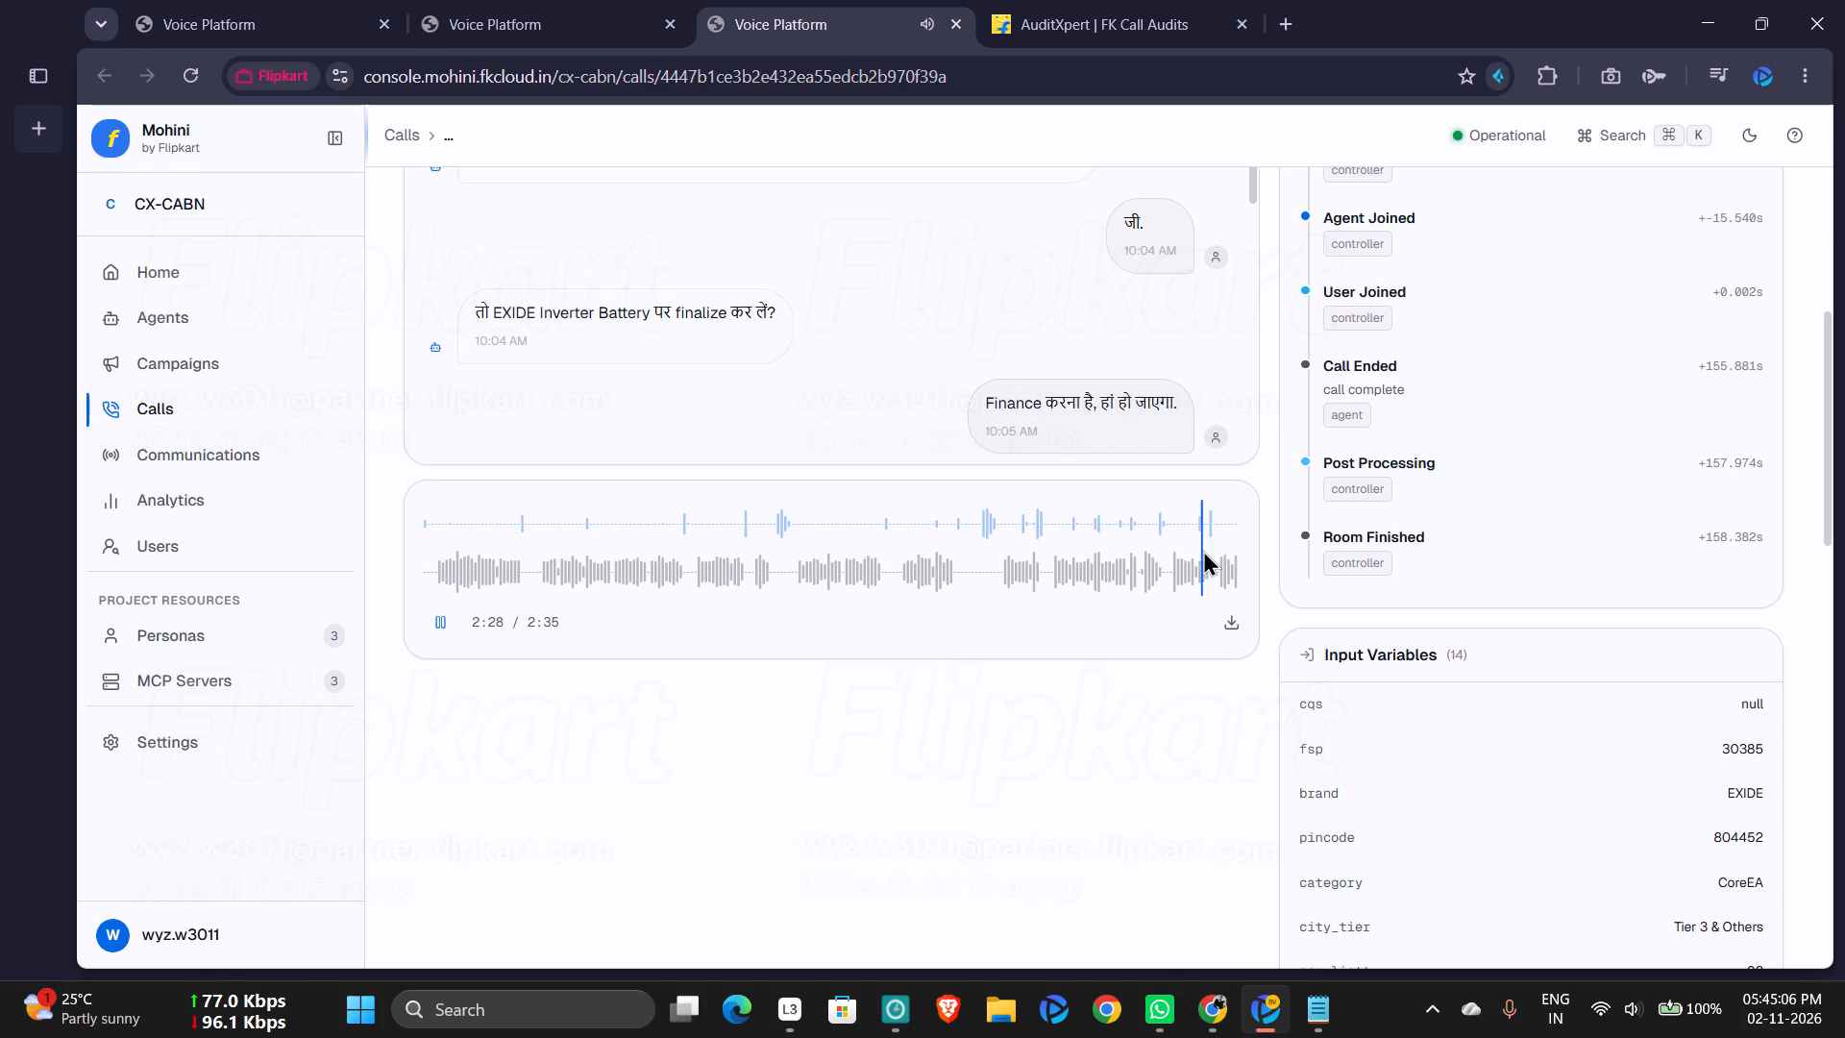
scroll(1080, 348, "down", 1)
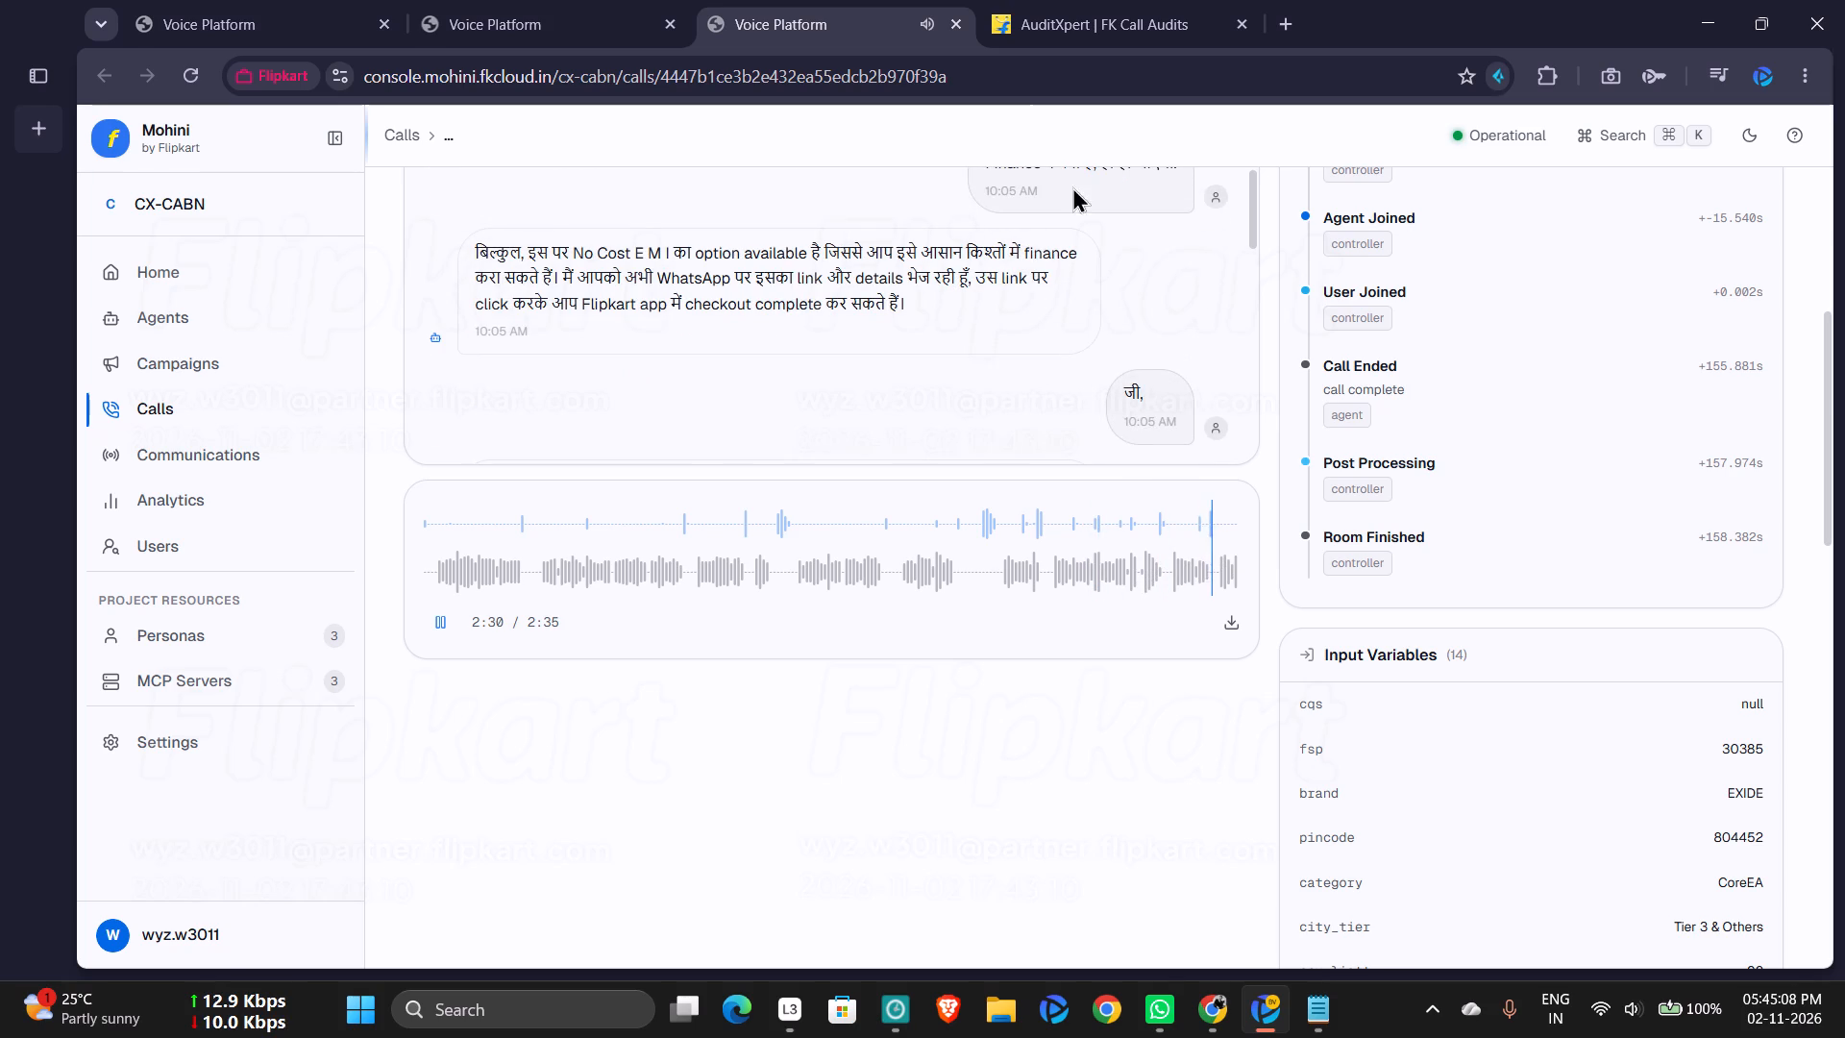
Copy the Notepad sentence on Priya calling about the product in the customer's Flipkart cart into AuditXpert's OverallComments field.
left_click(1008, 0)
left_click(1312, 1015)
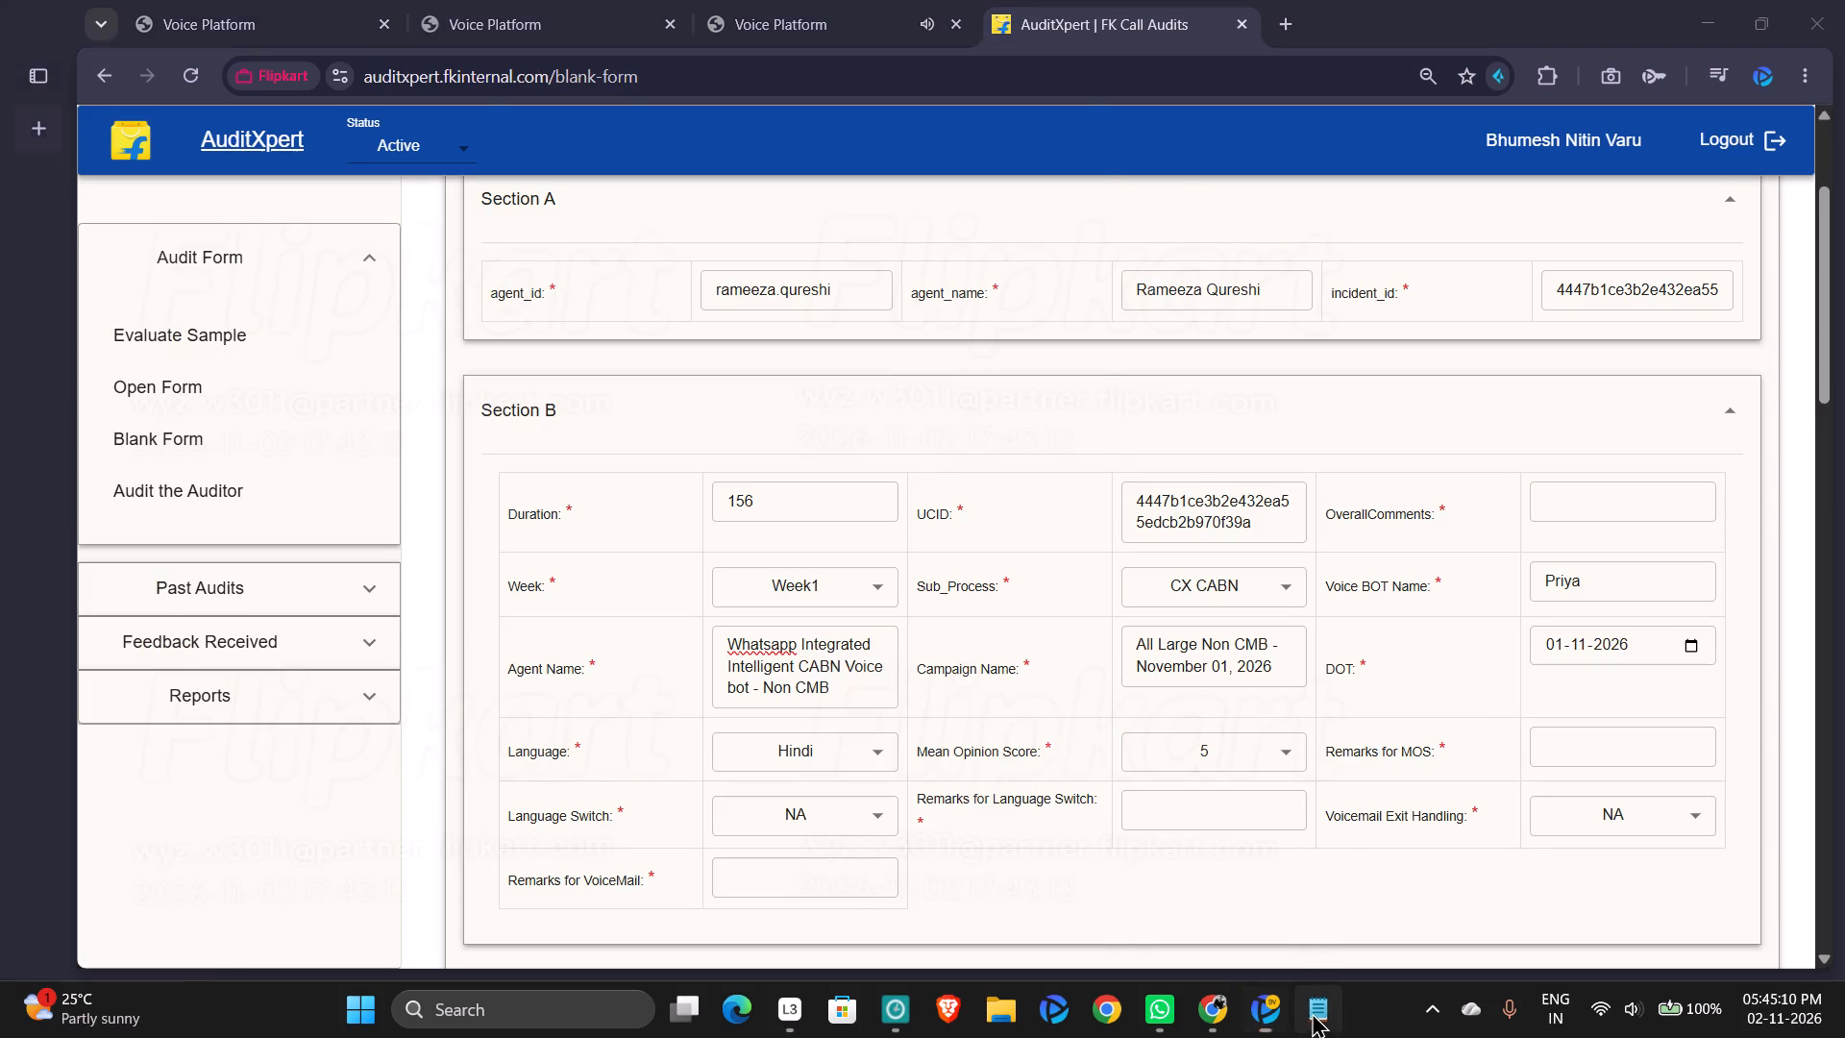
left_click(294, 88)
scroll(613, 674, "up", 2)
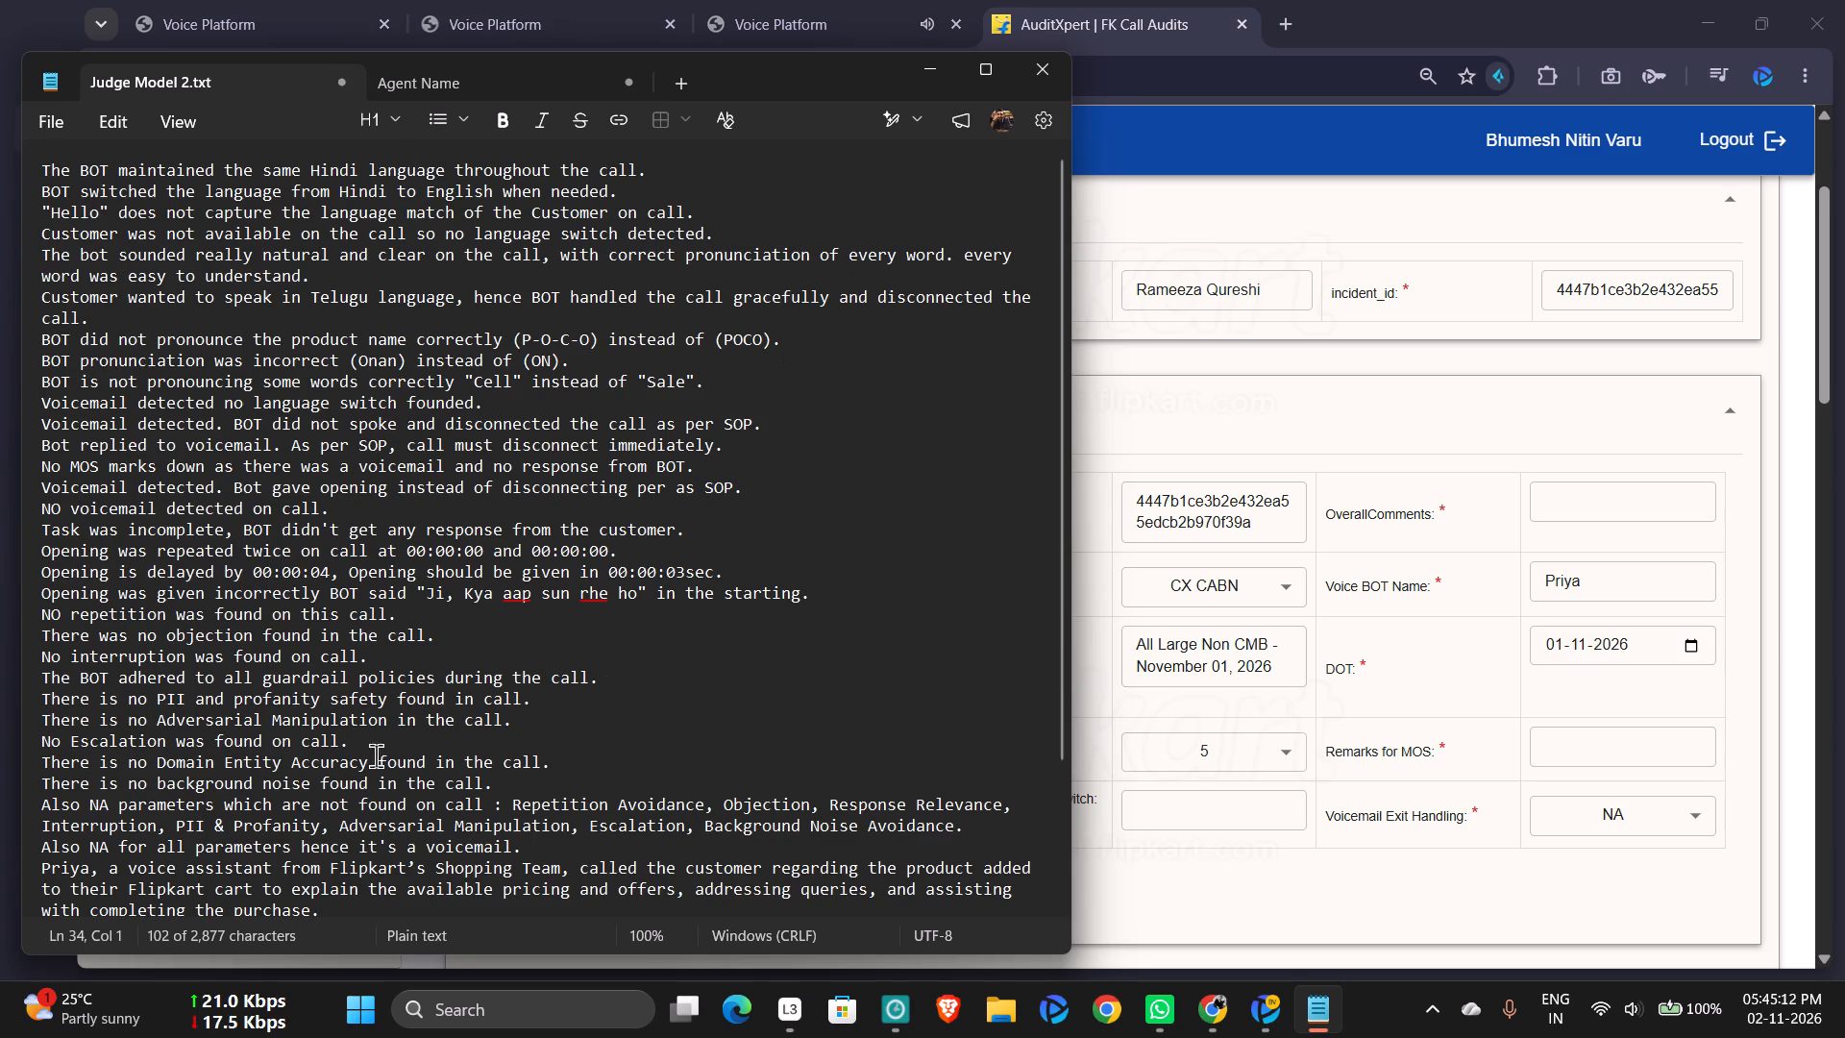
scroll(348, 768, "down", 1)
triple_click(164, 738)
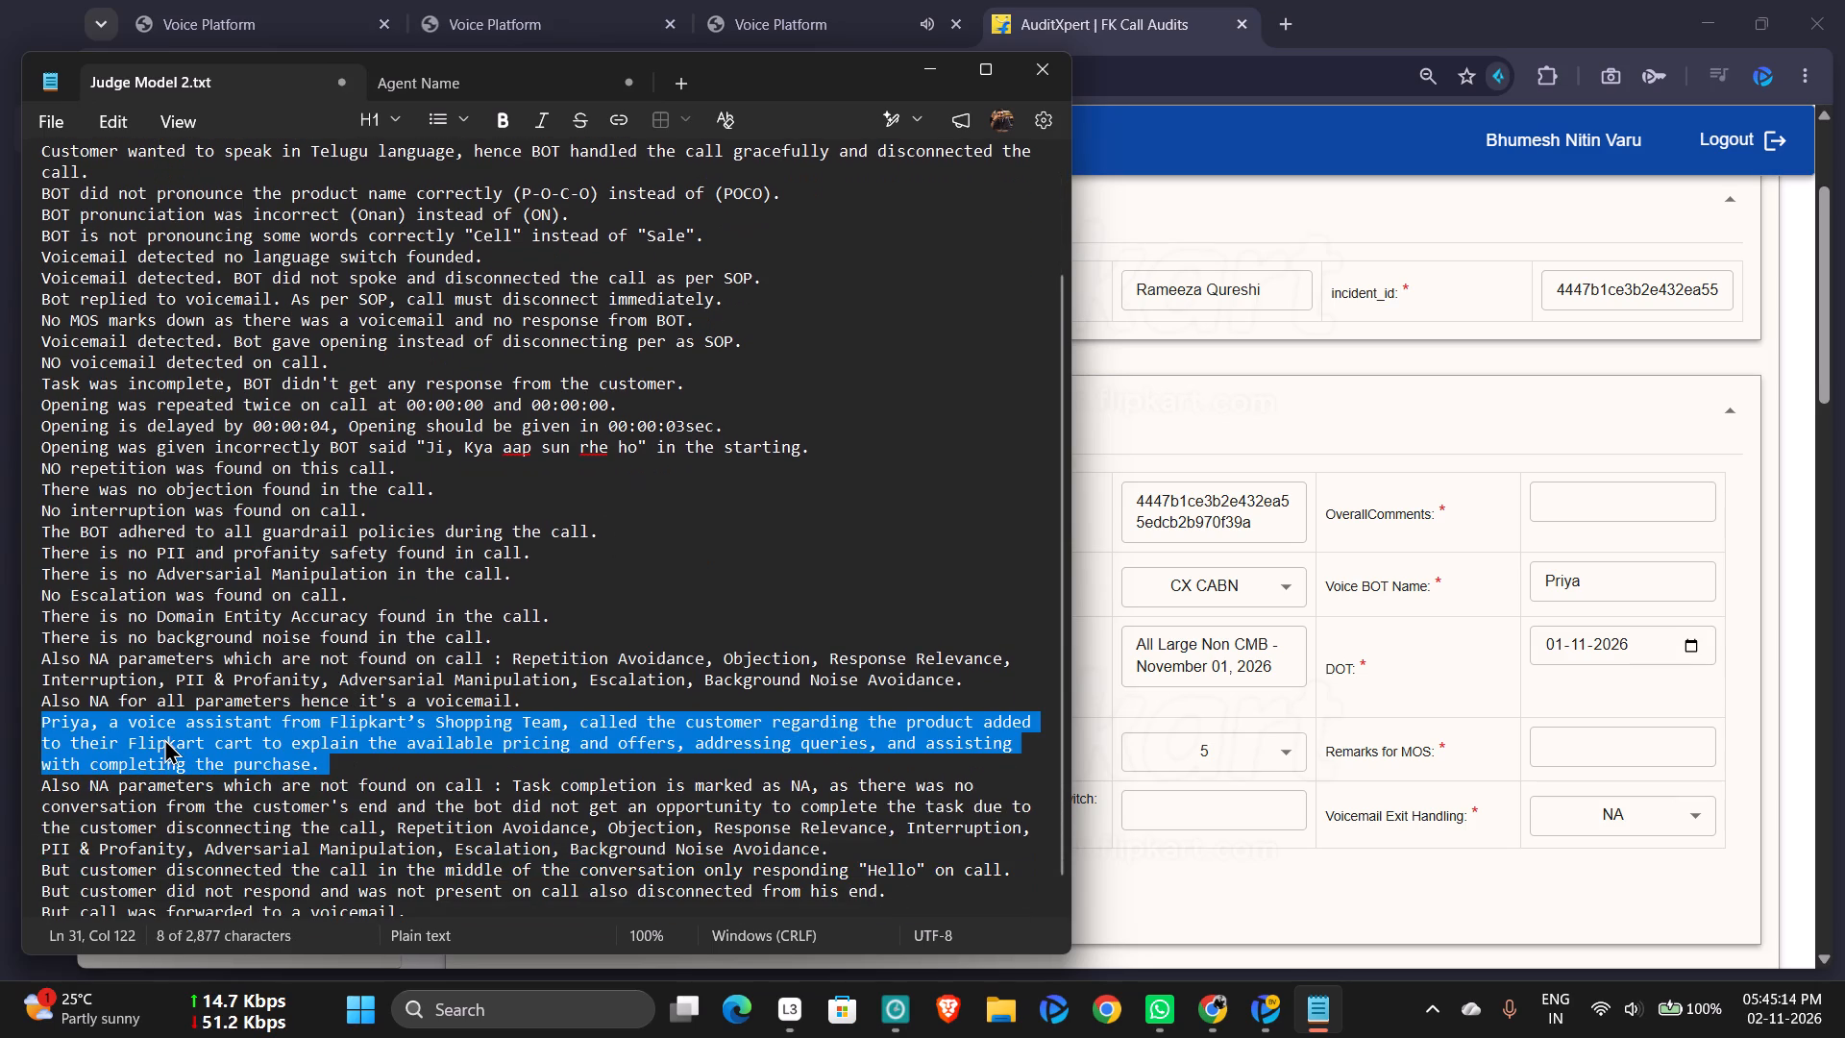
key("ctrl+c")
left_click(1619, 494)
key("ctrl+v")
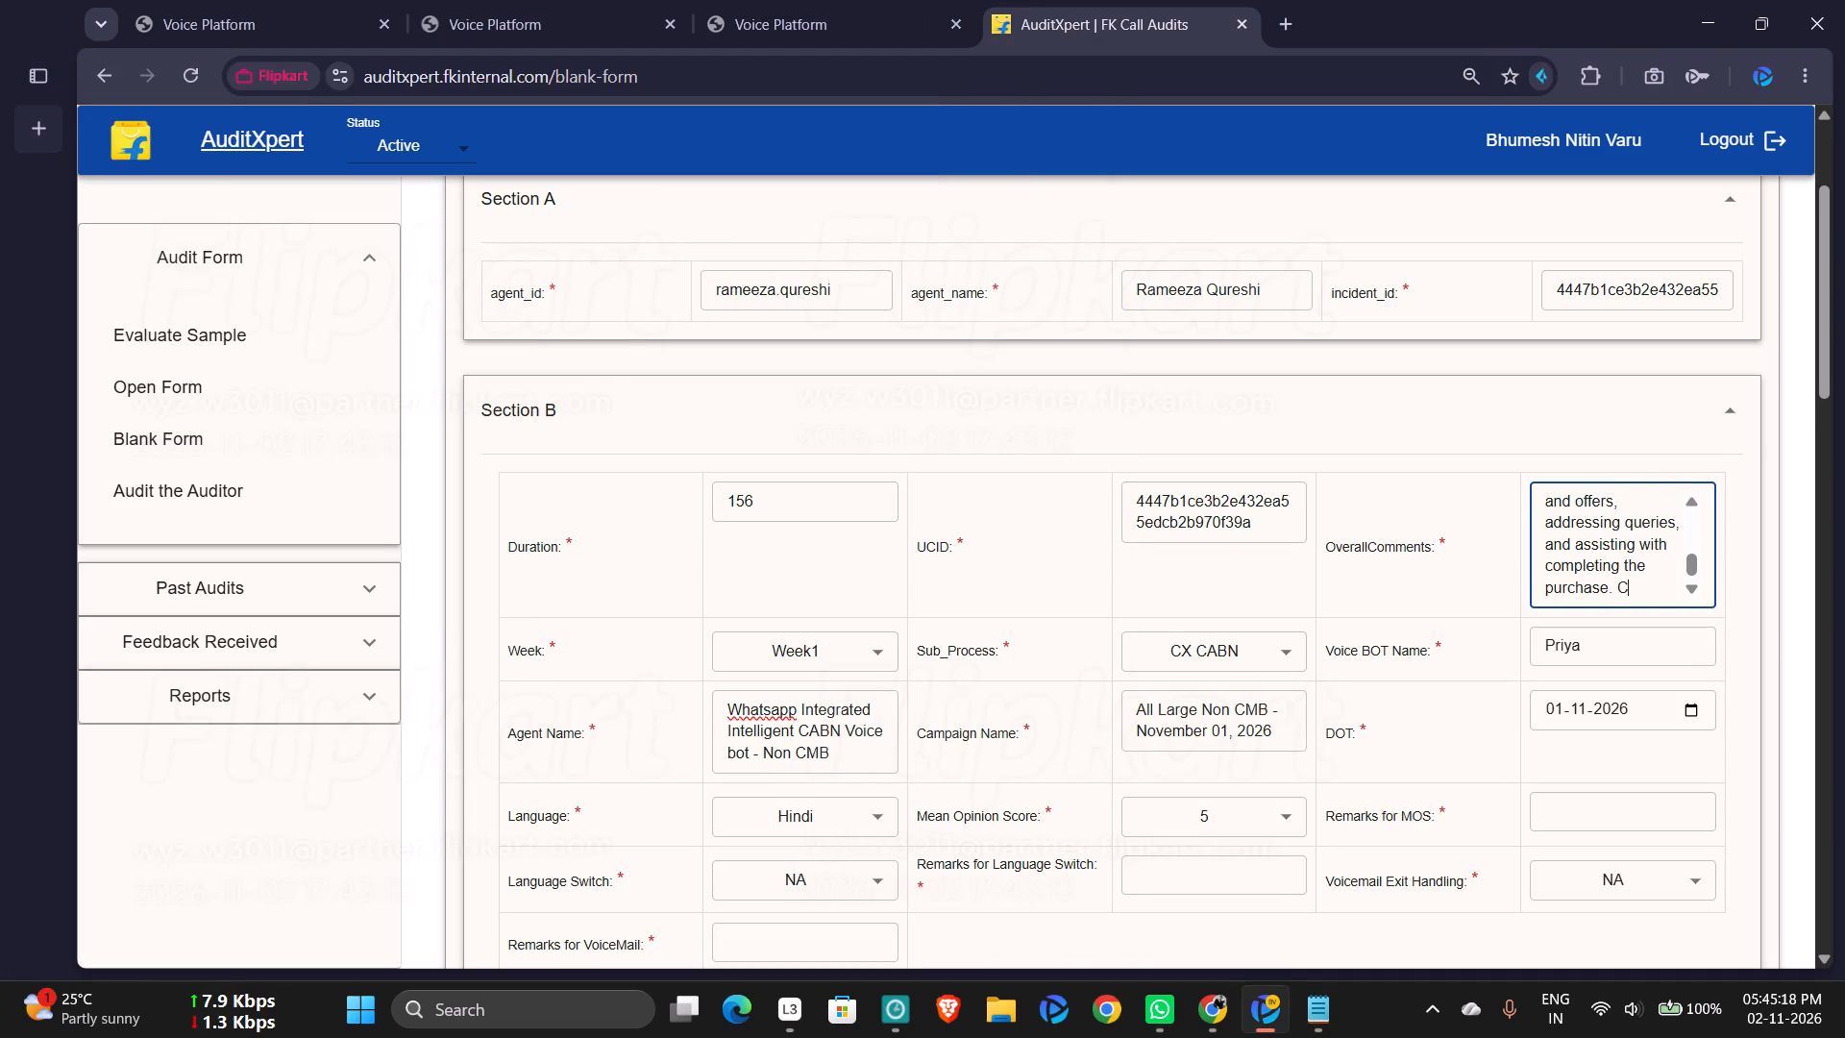
Append to OverallComments: "Customer wanted to know the details regarding EMI and said ill buy later. call disconnected by agent.".
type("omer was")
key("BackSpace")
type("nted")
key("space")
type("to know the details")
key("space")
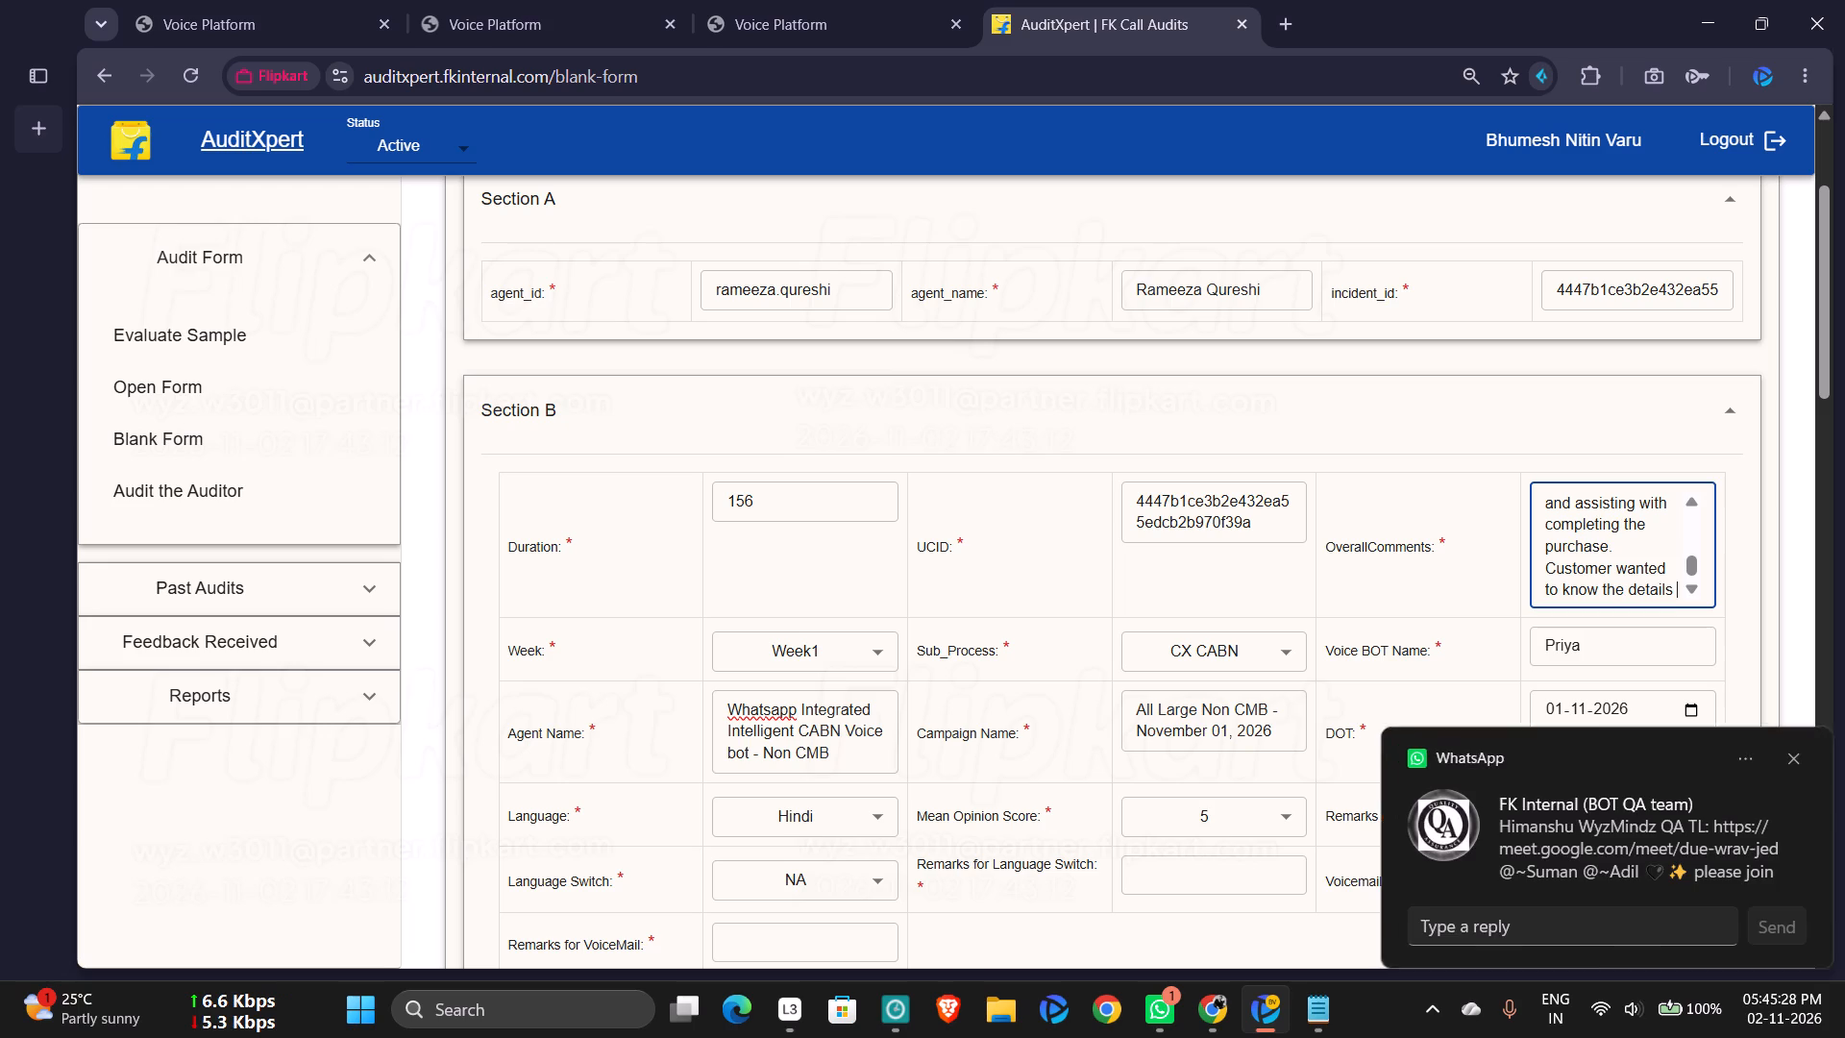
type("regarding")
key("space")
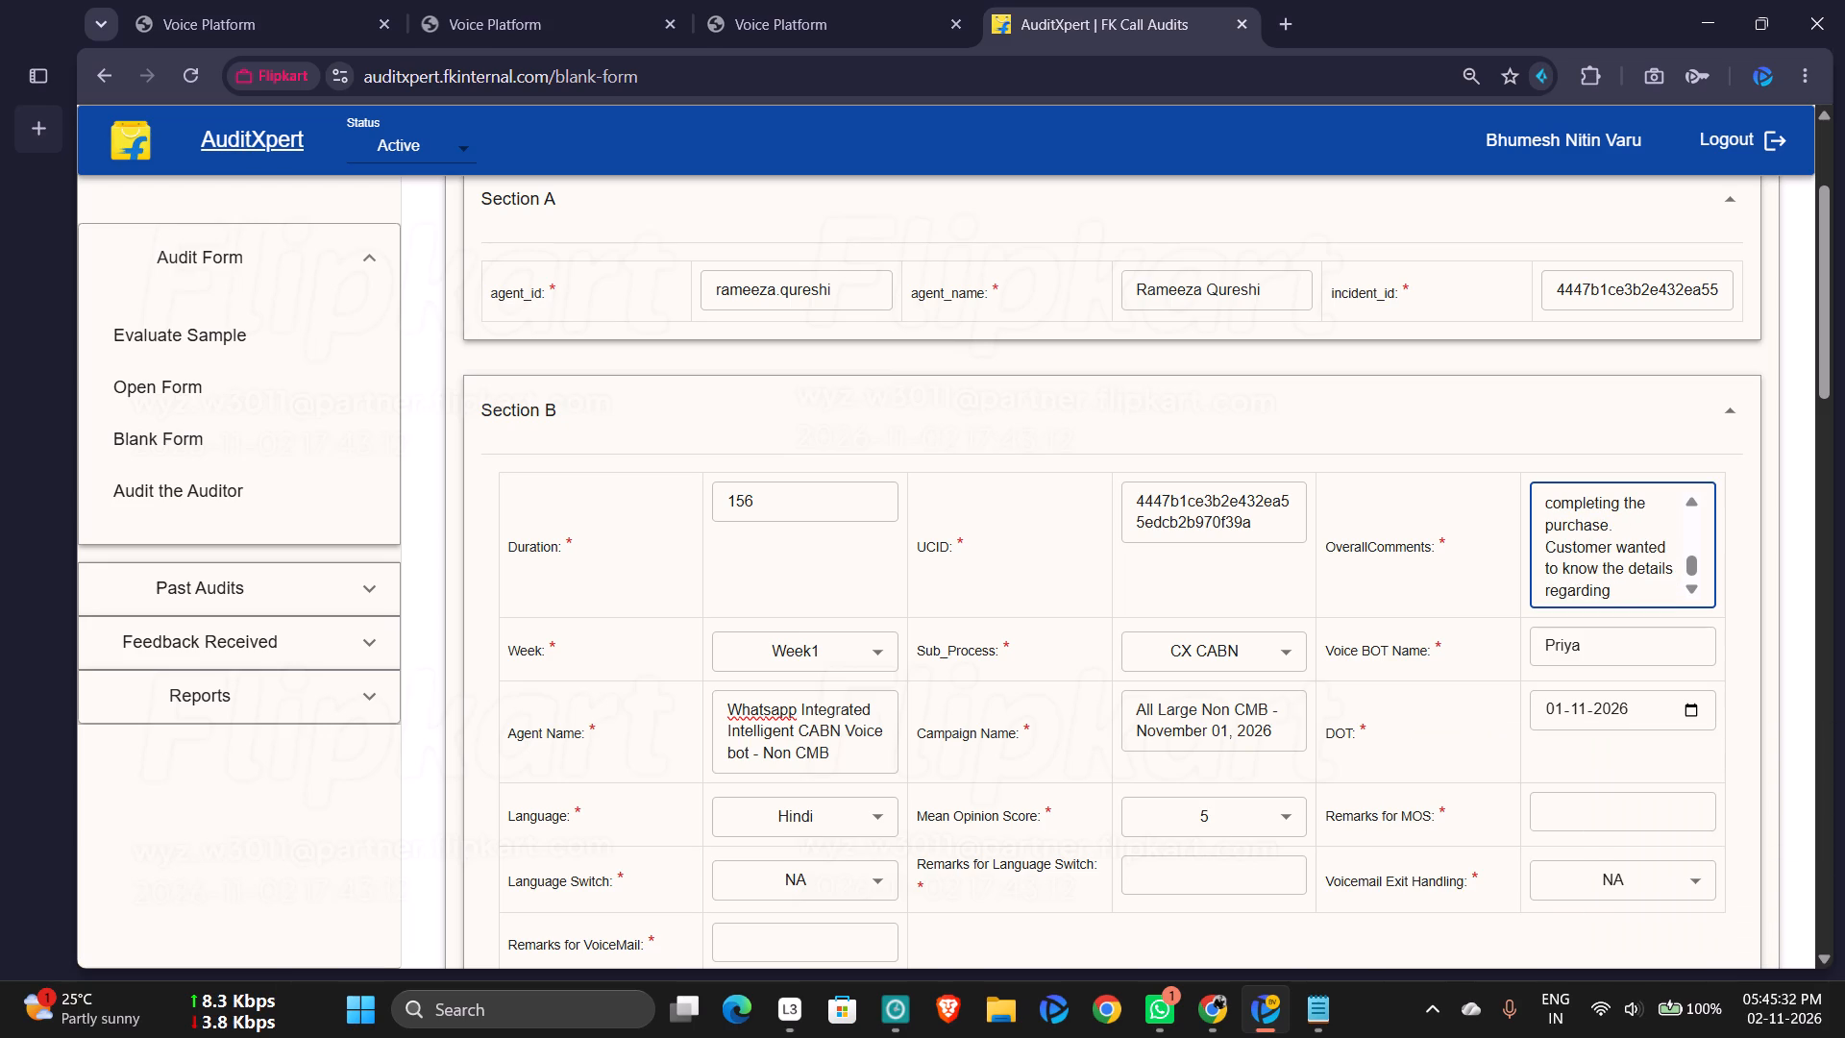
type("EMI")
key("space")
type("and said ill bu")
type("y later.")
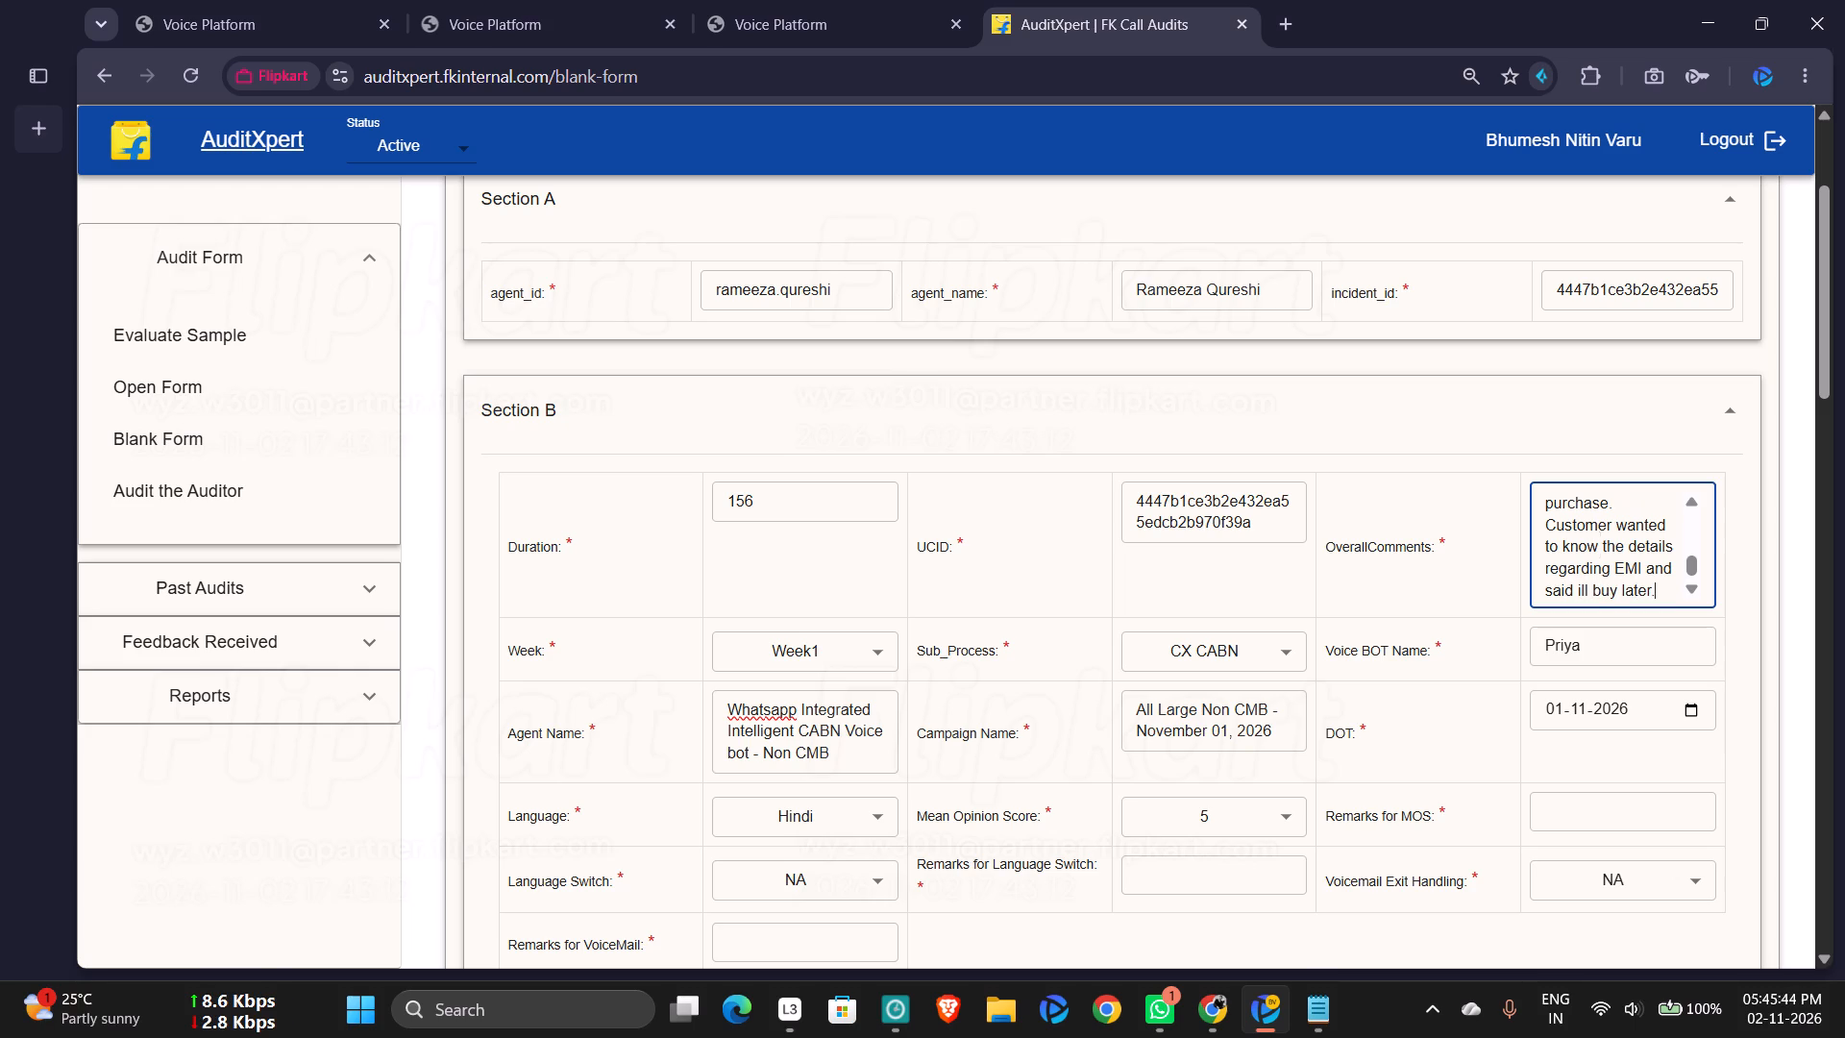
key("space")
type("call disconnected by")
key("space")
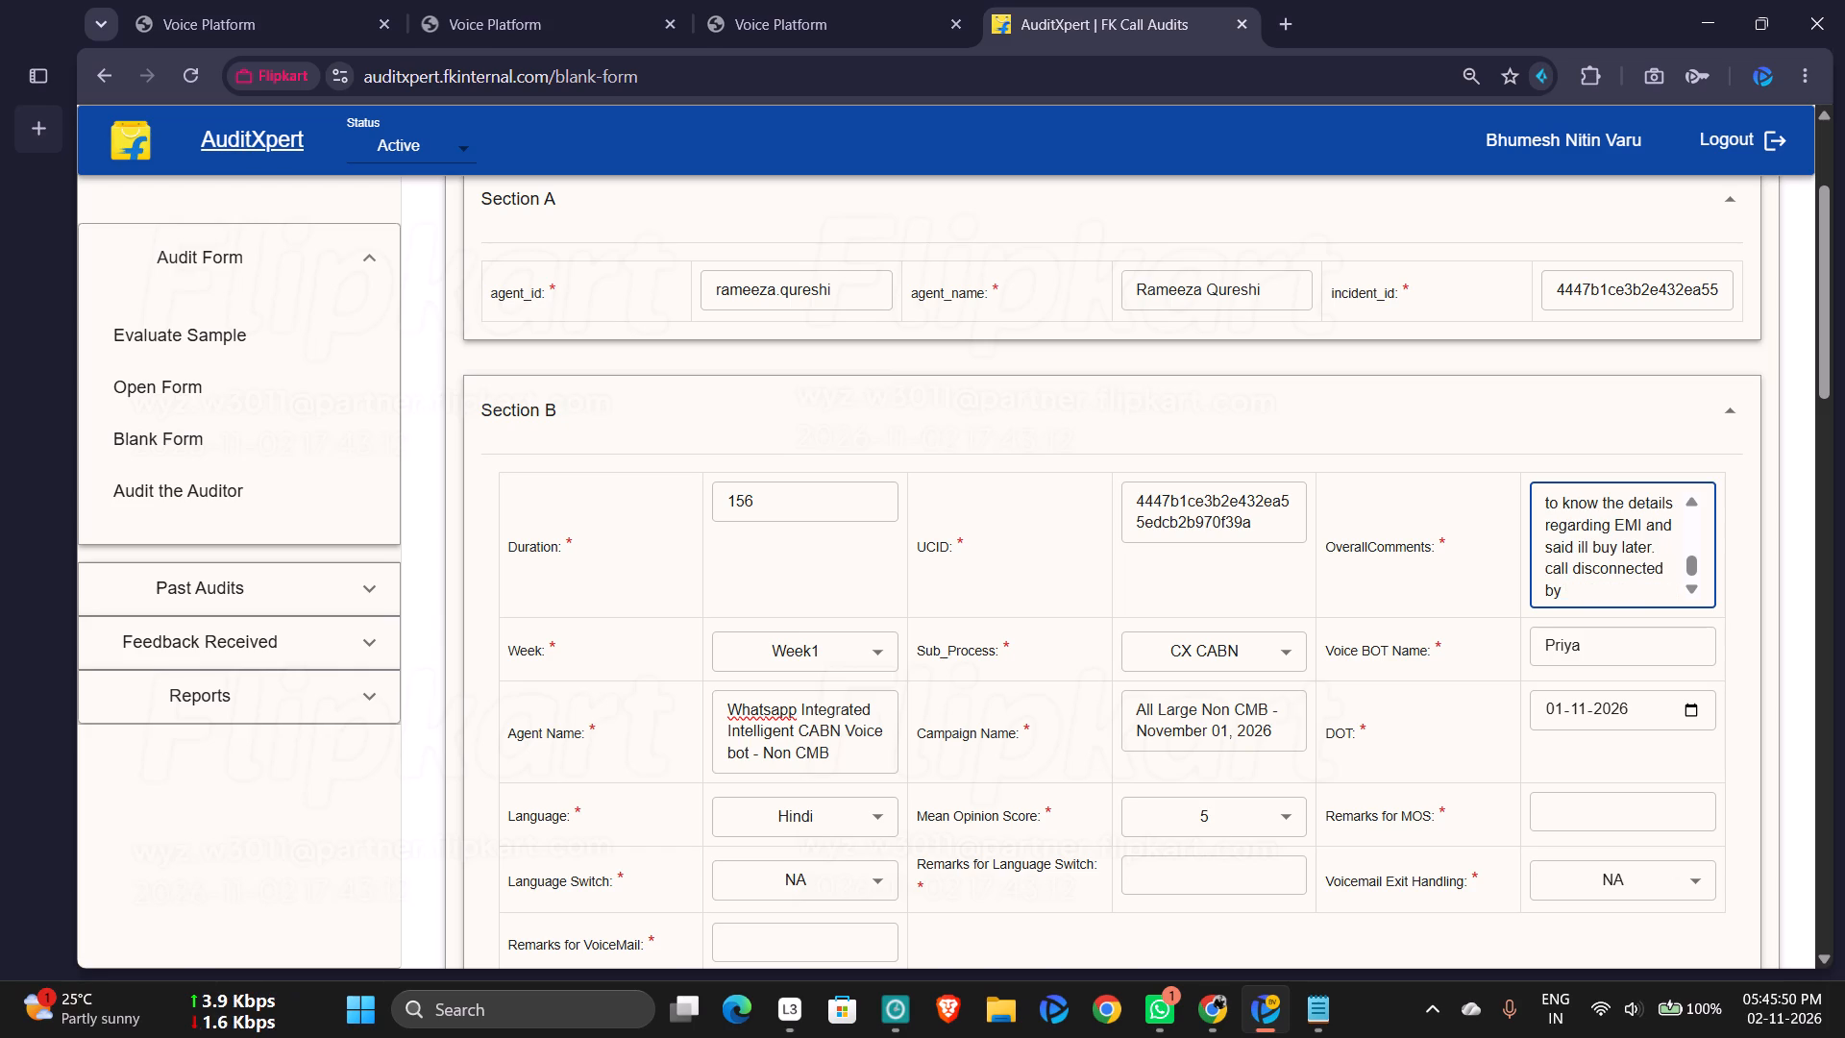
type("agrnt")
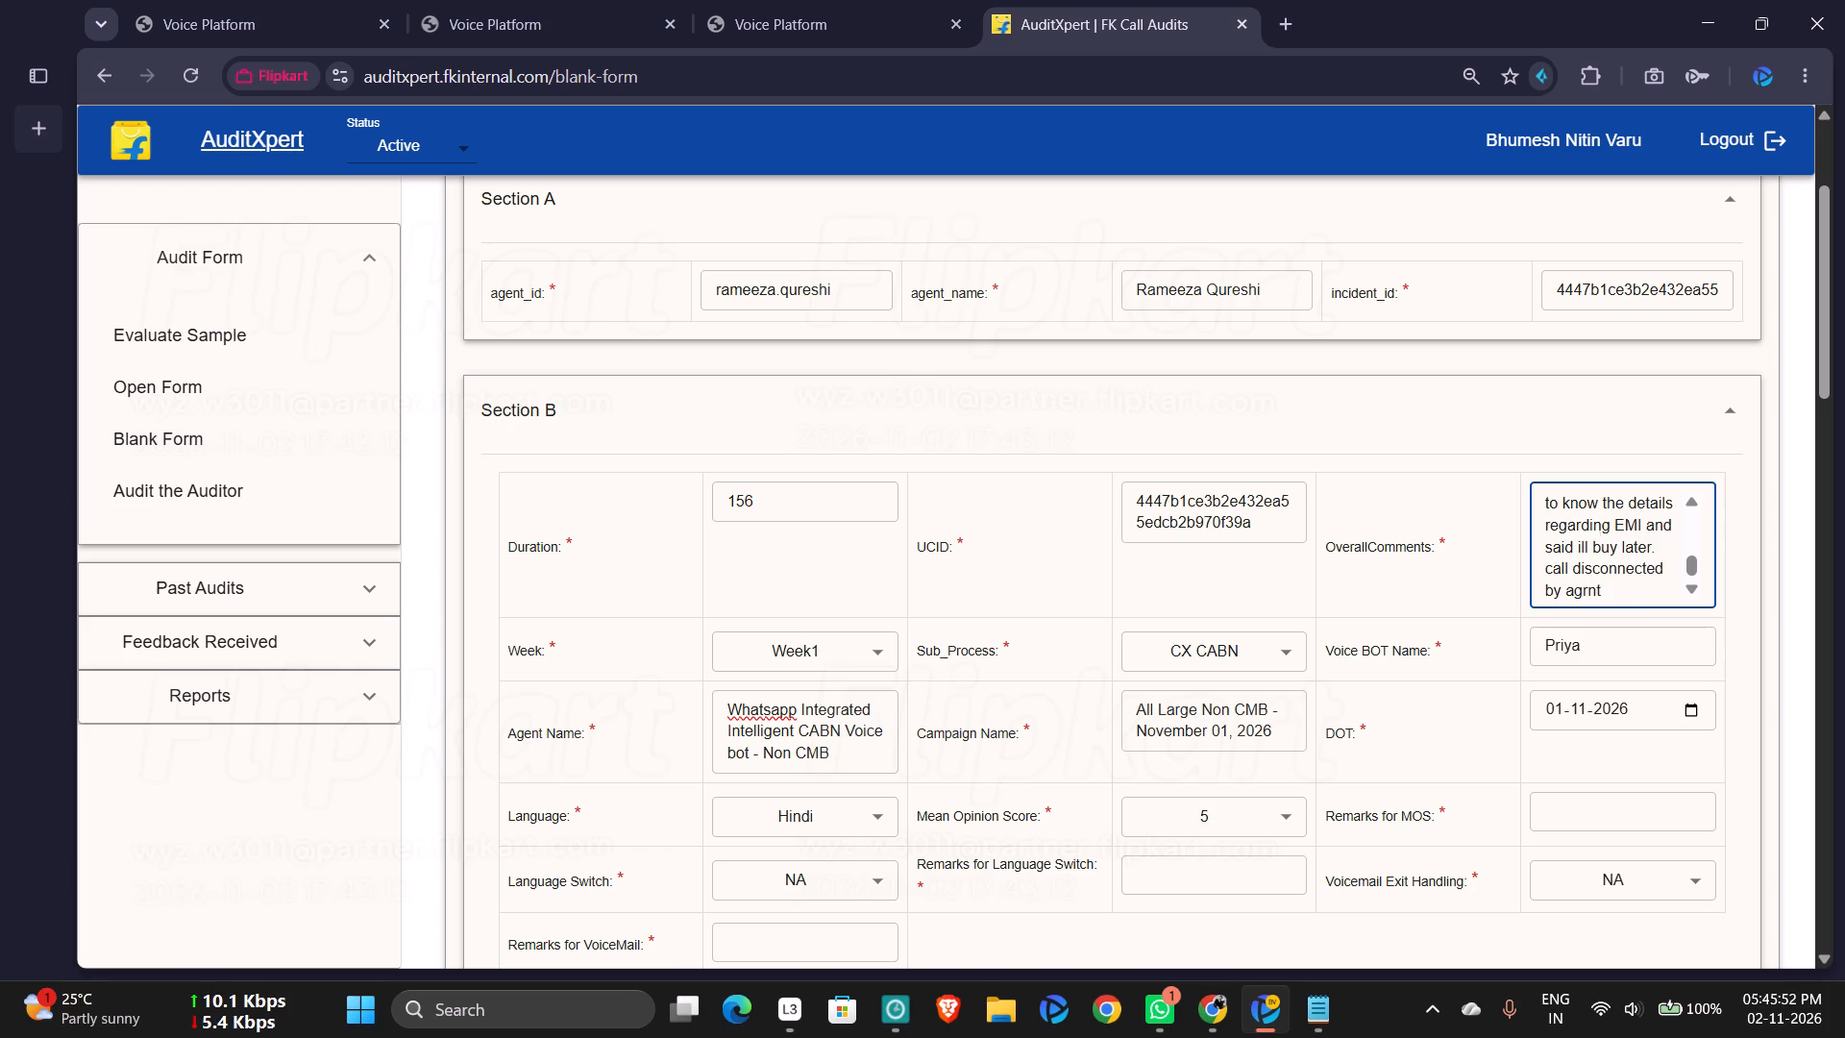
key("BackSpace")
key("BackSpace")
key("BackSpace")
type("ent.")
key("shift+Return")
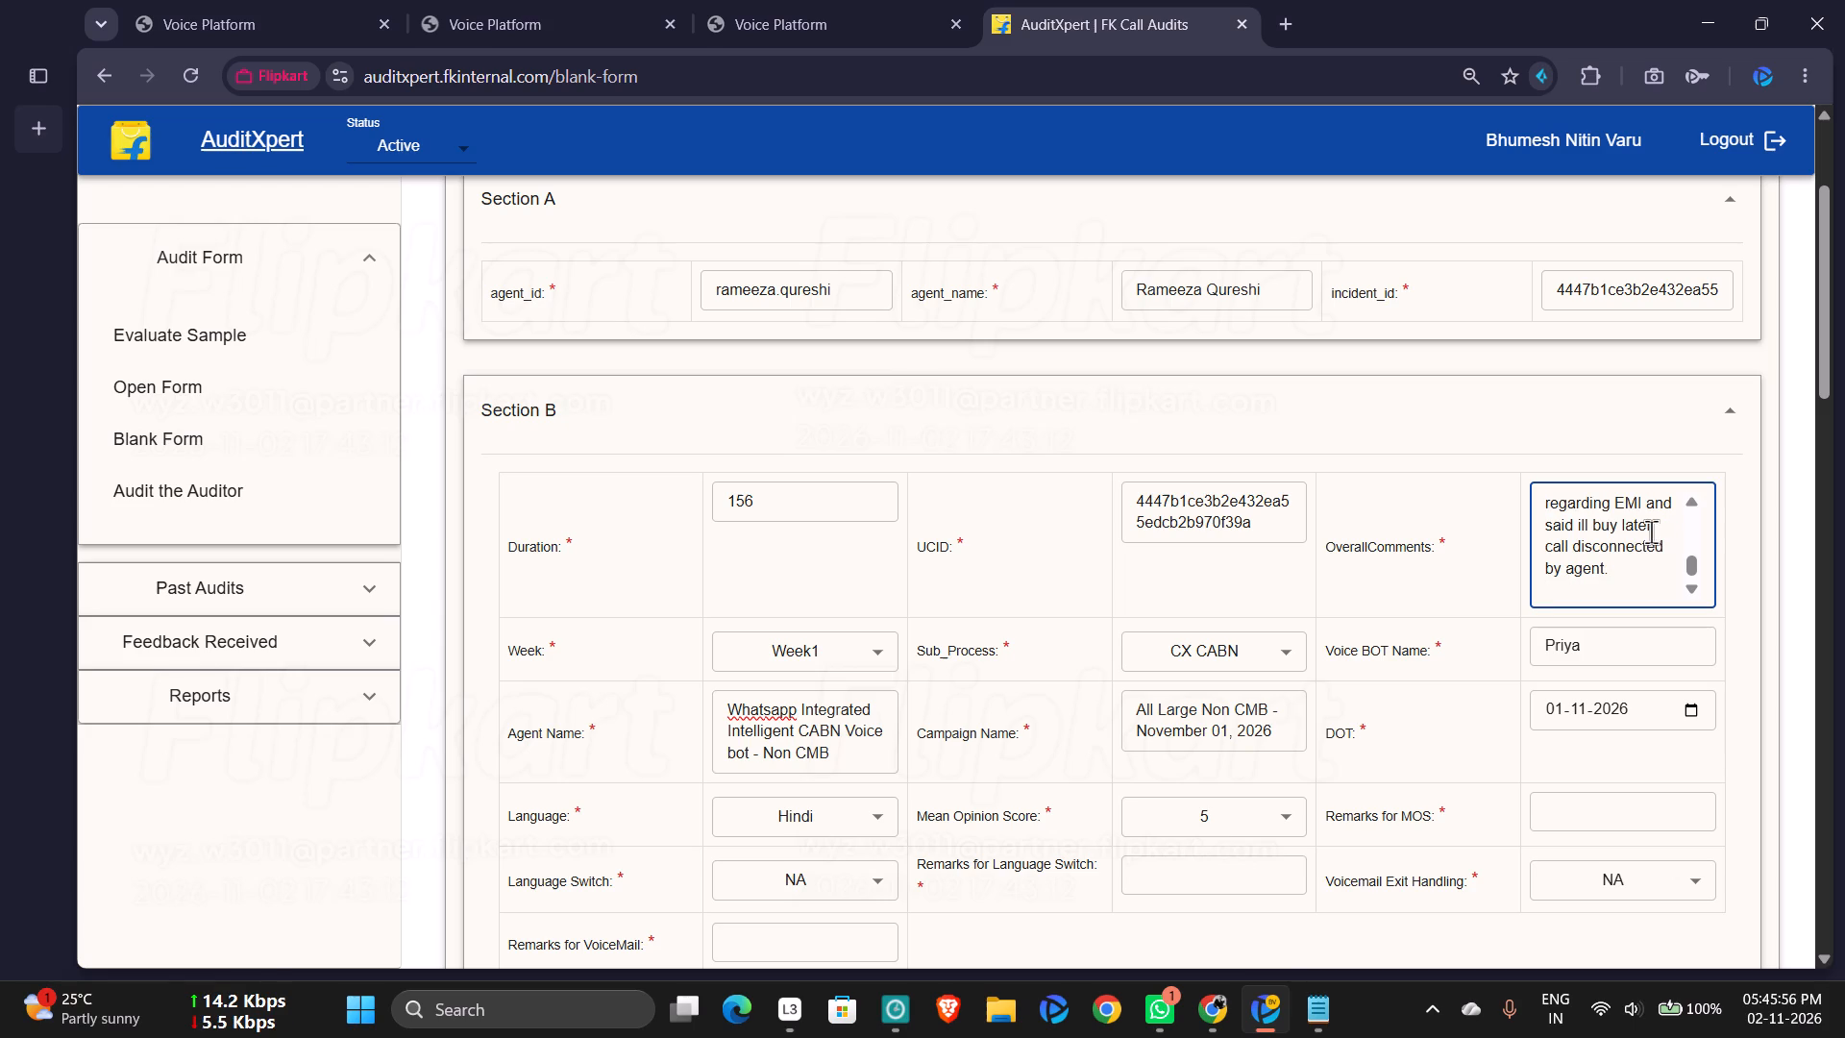
Add the Notepad "Also NA parameters which are not found on call" sentence to OverallComments on a new line, removing Background Noise Avoidance from its list.
left_click(1321, 992)
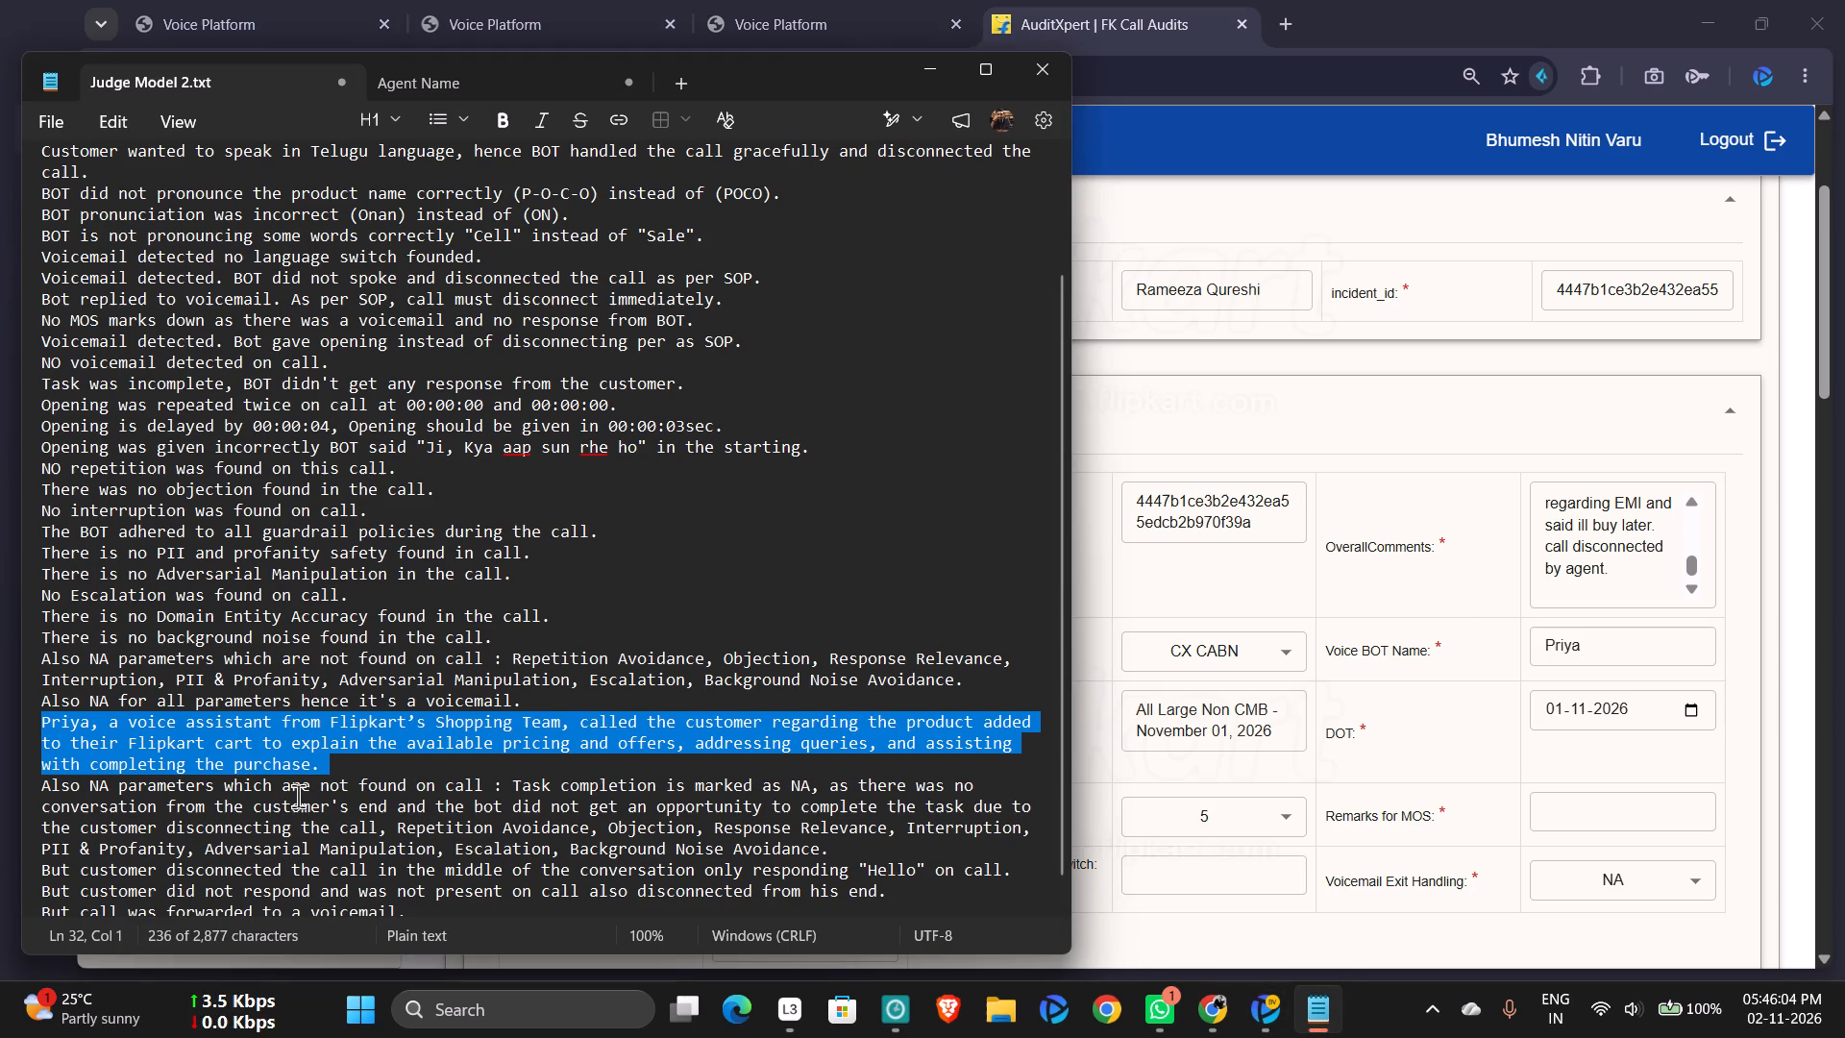
triple_click(298, 680)
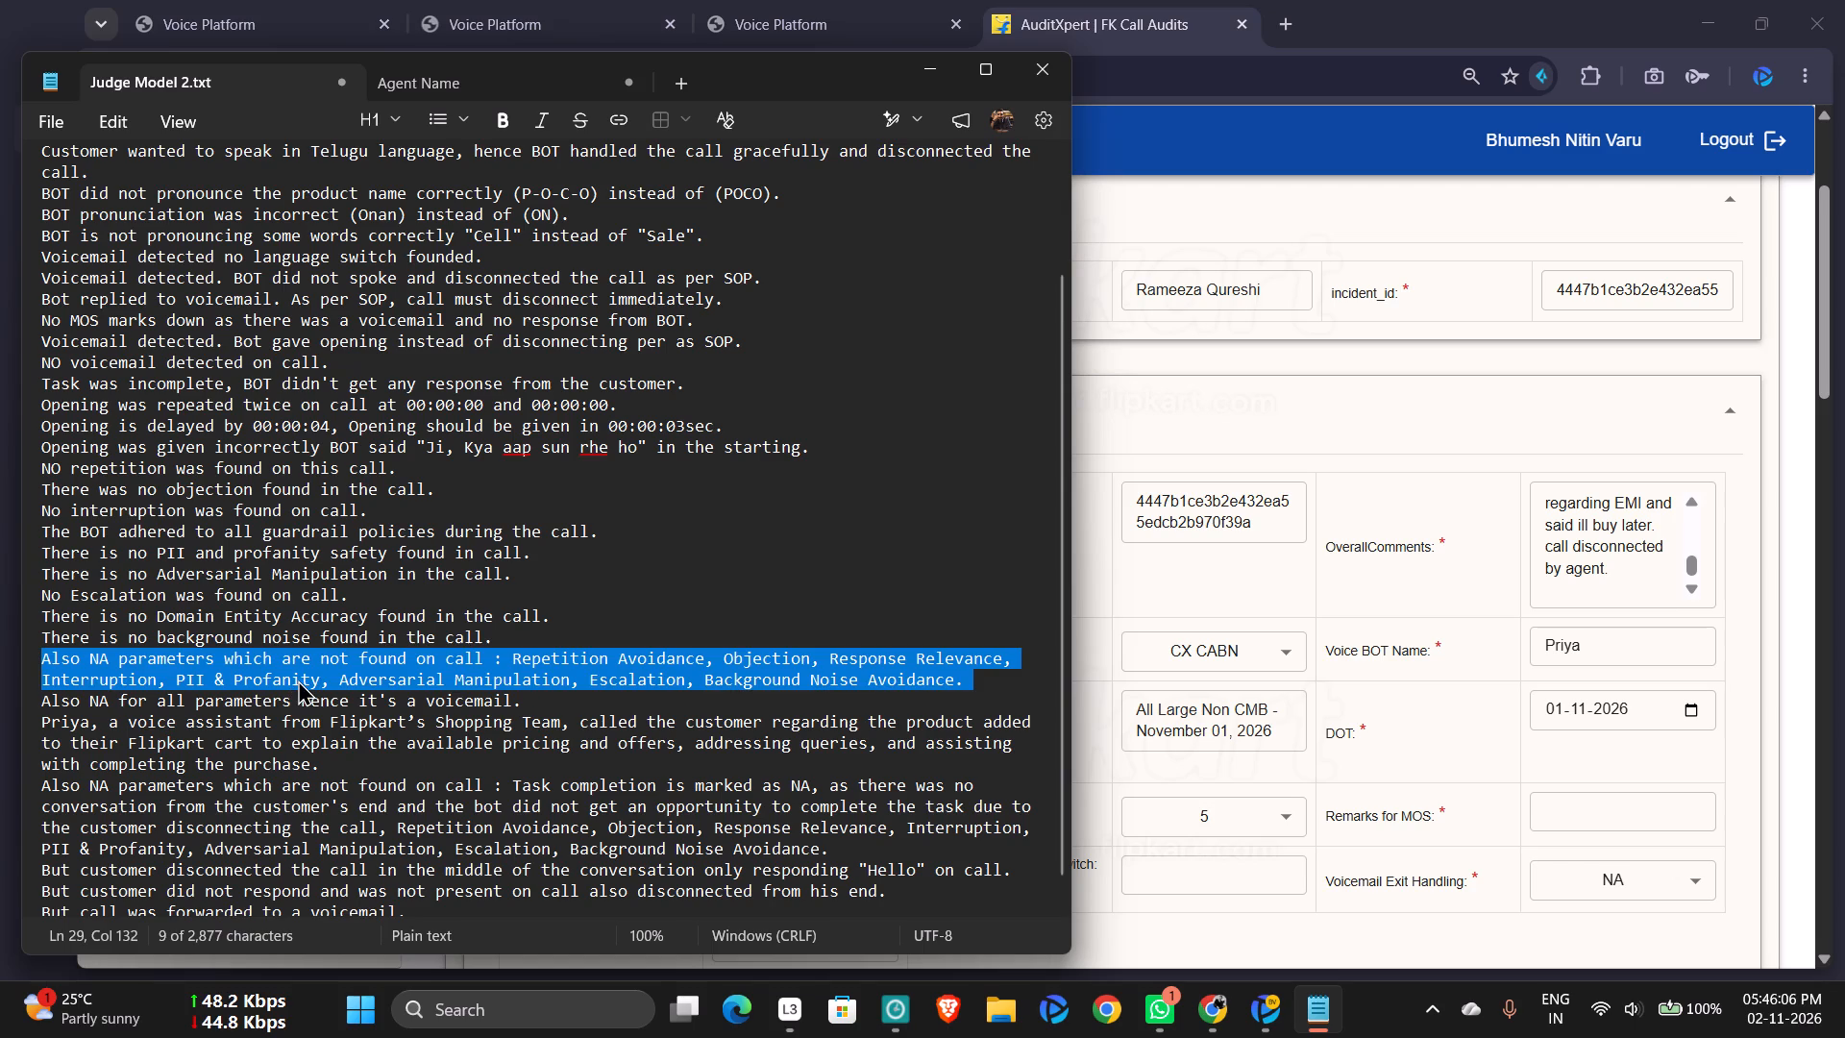
key("ctrl+c")
left_click(1604, 588)
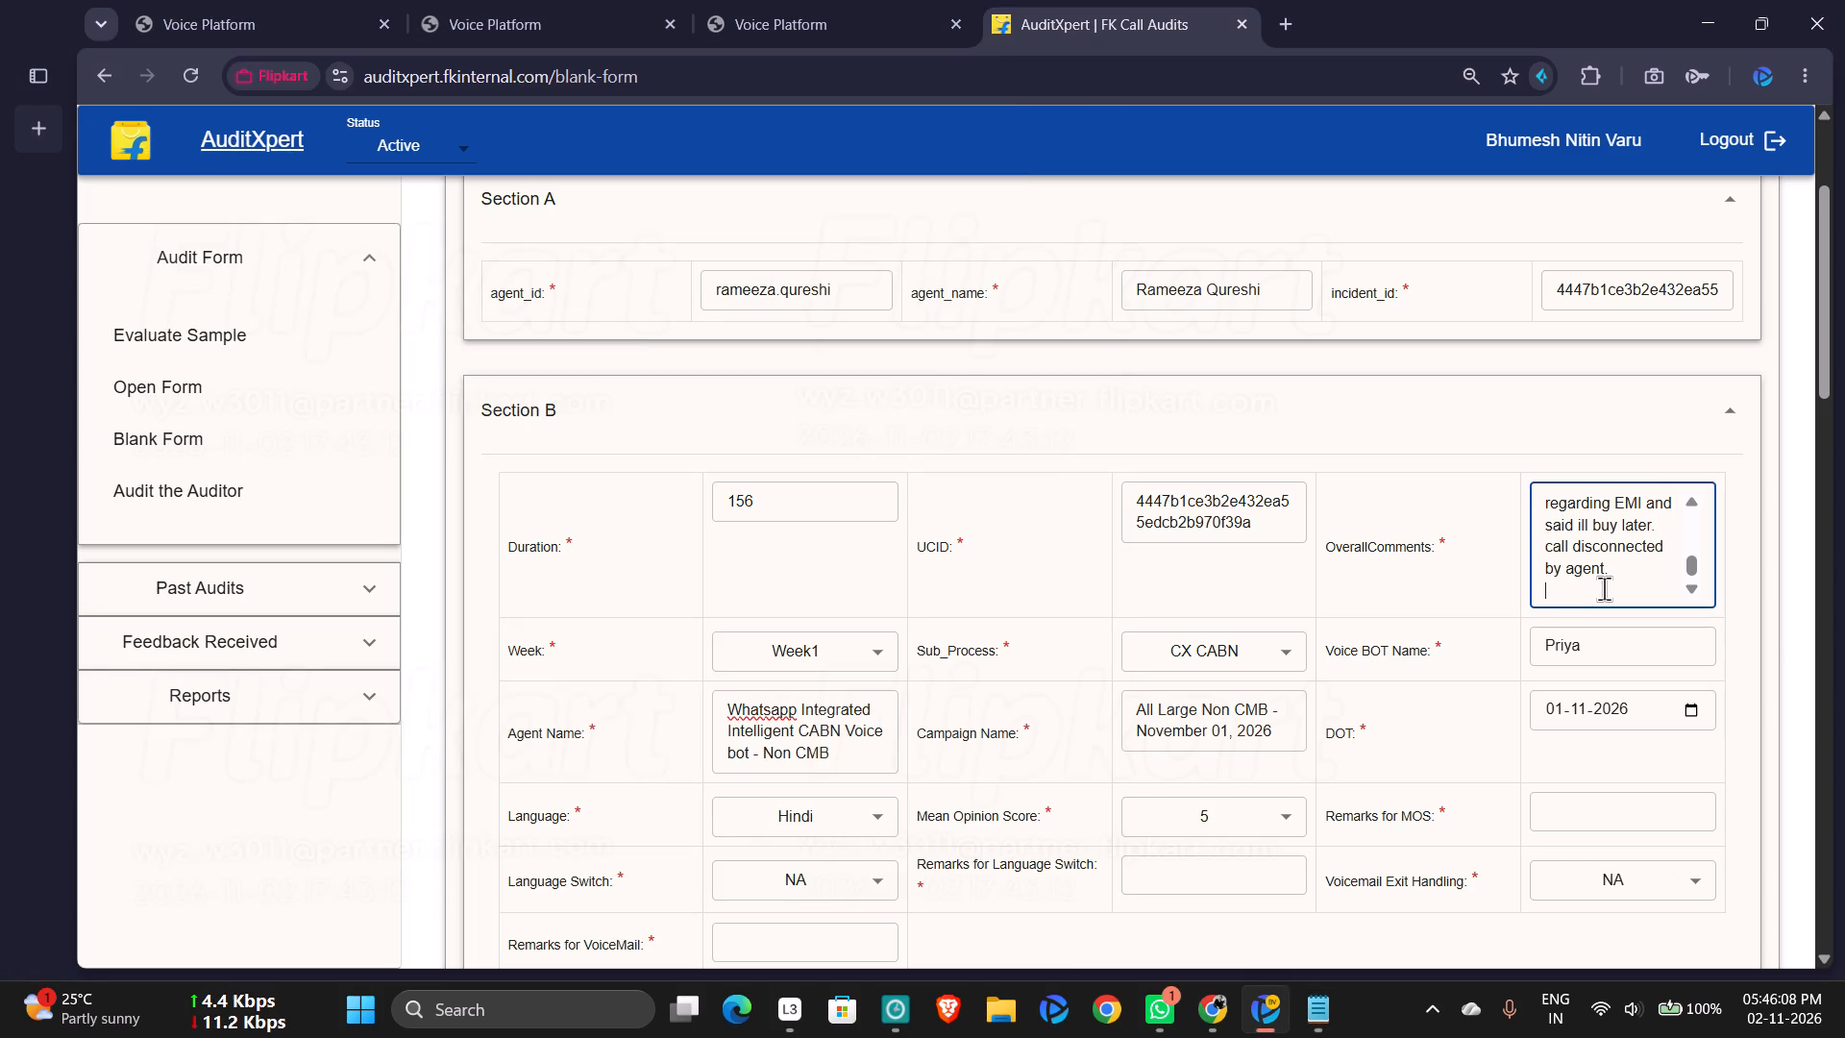
key("ctrl+v")
double_click(1580, 551)
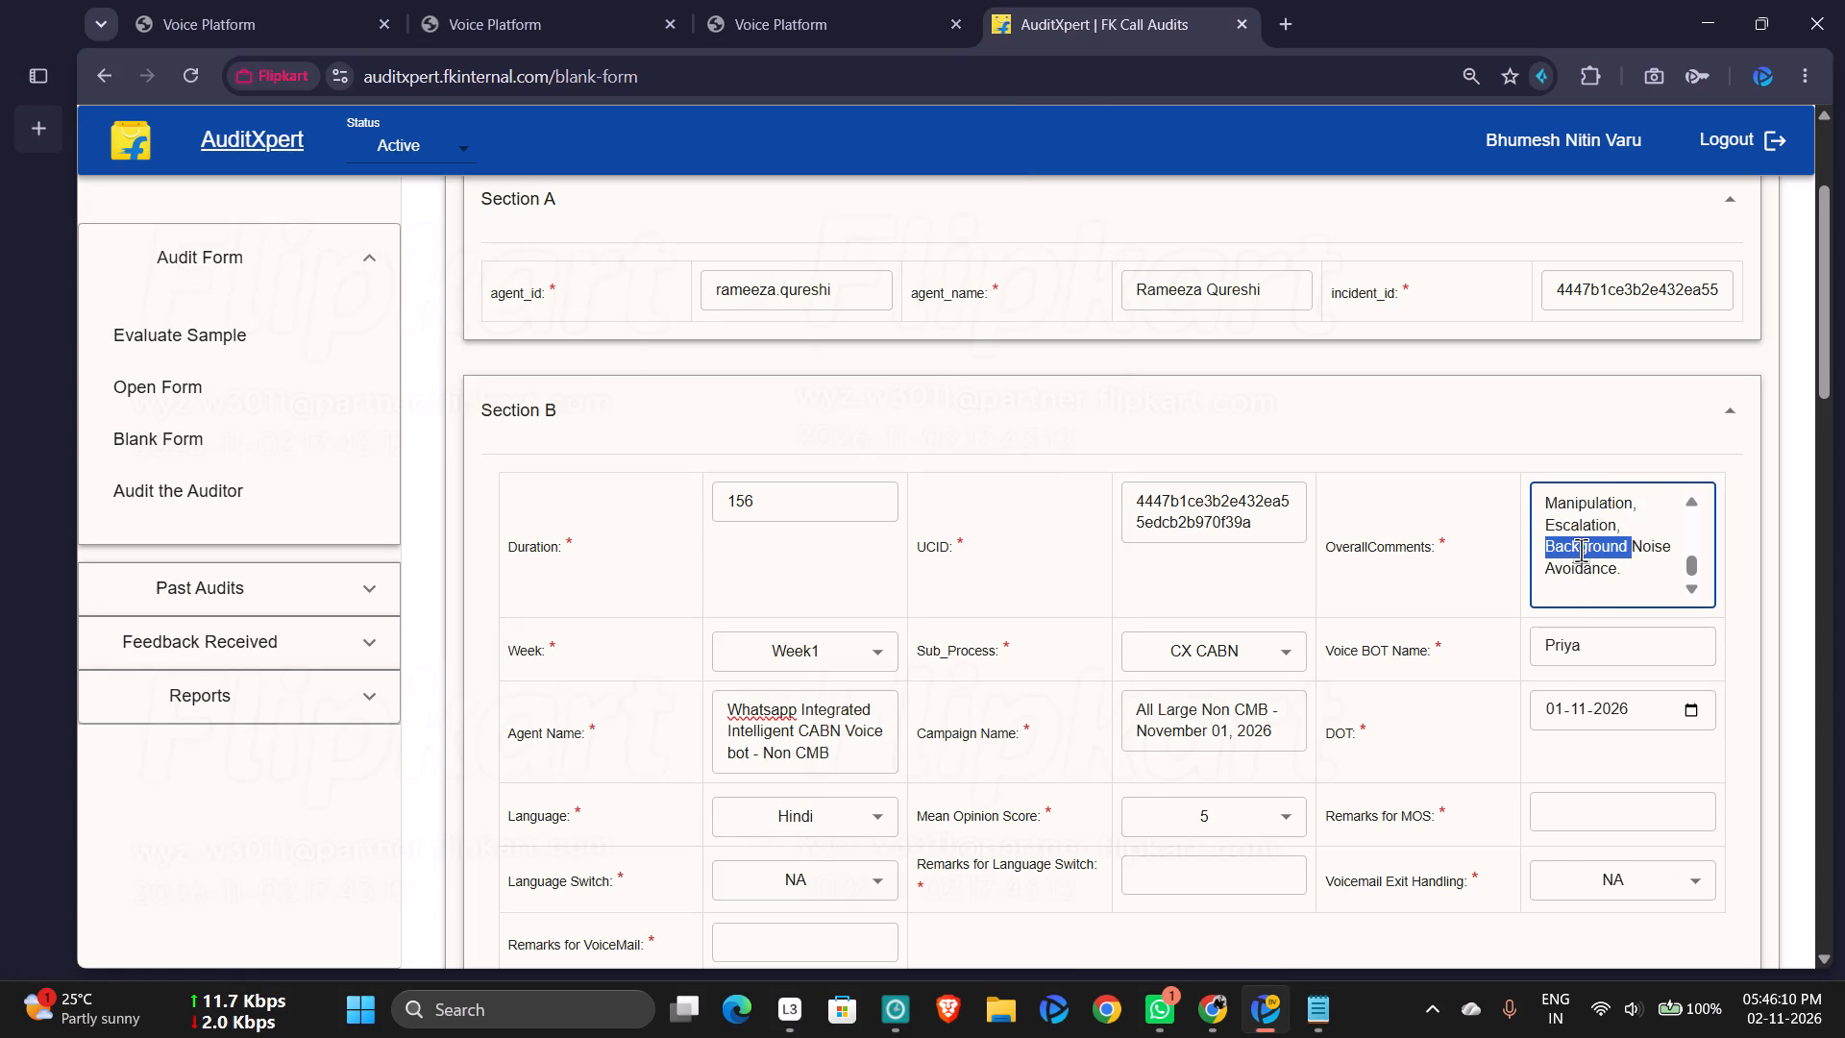
key("shift+Down")
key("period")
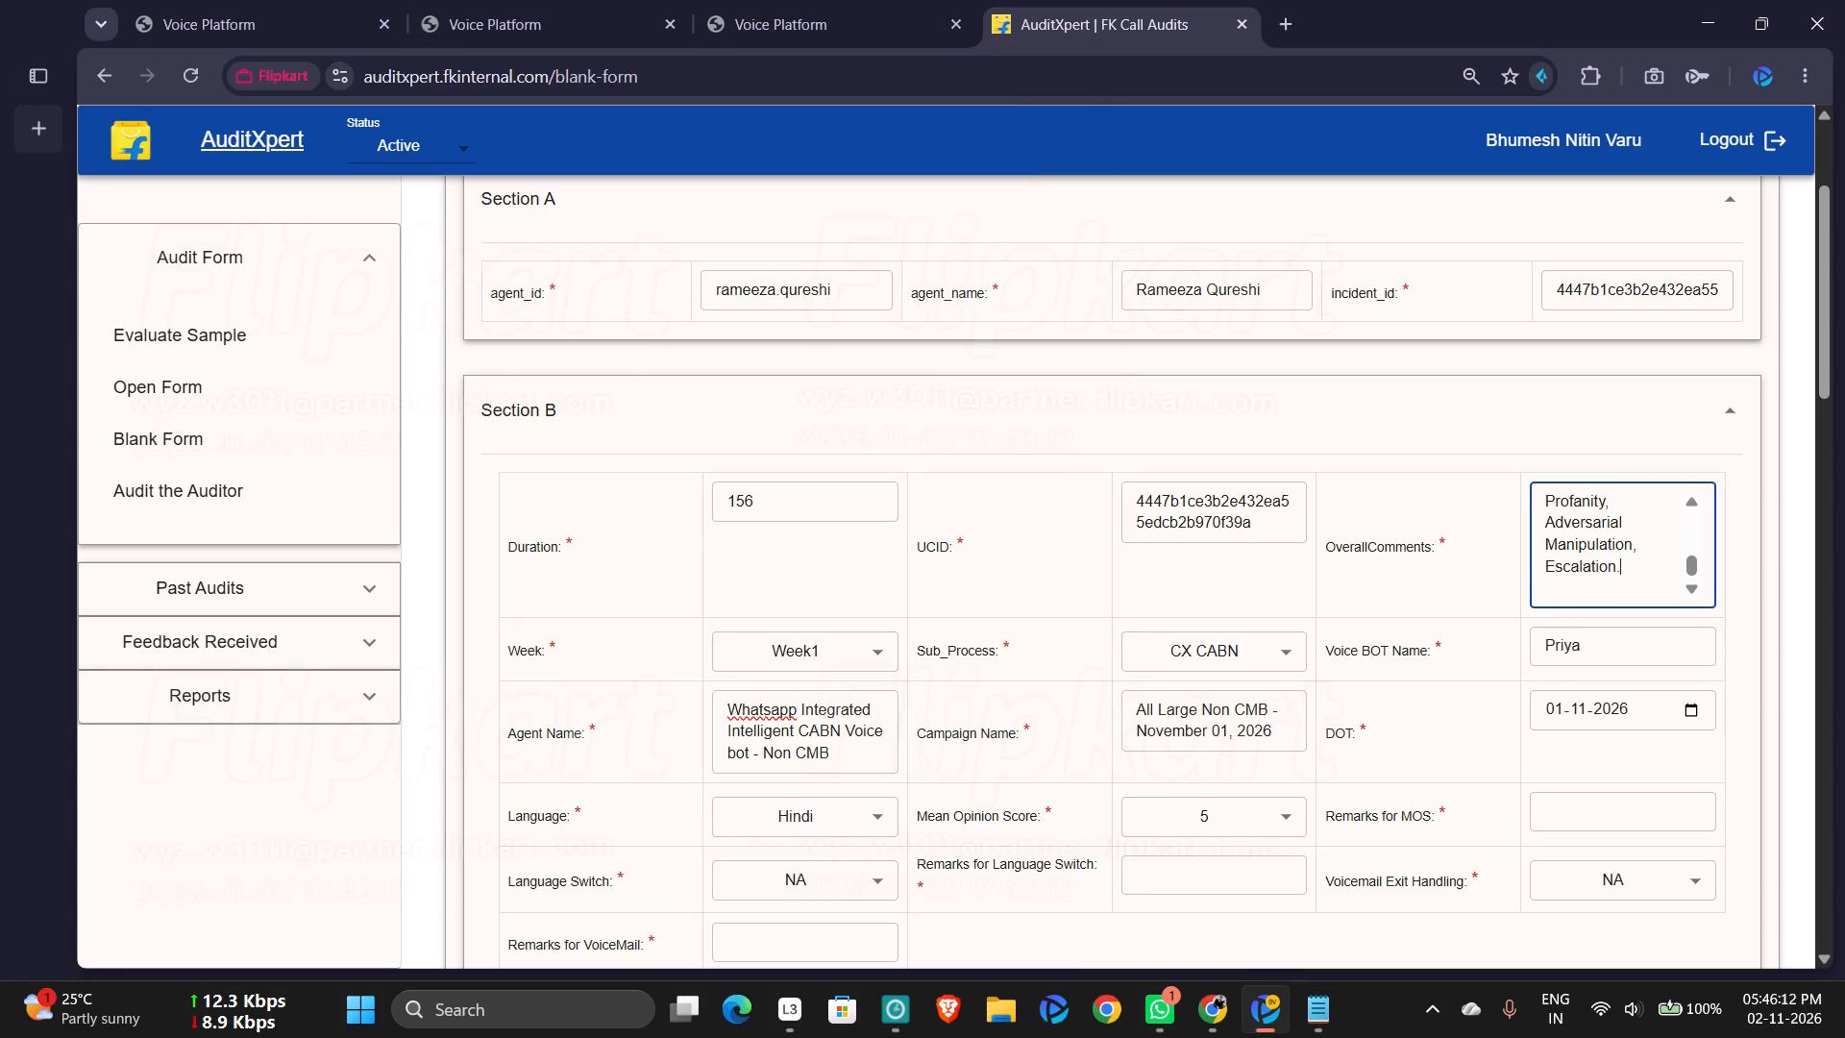
scroll(1587, 552, "up", 2)
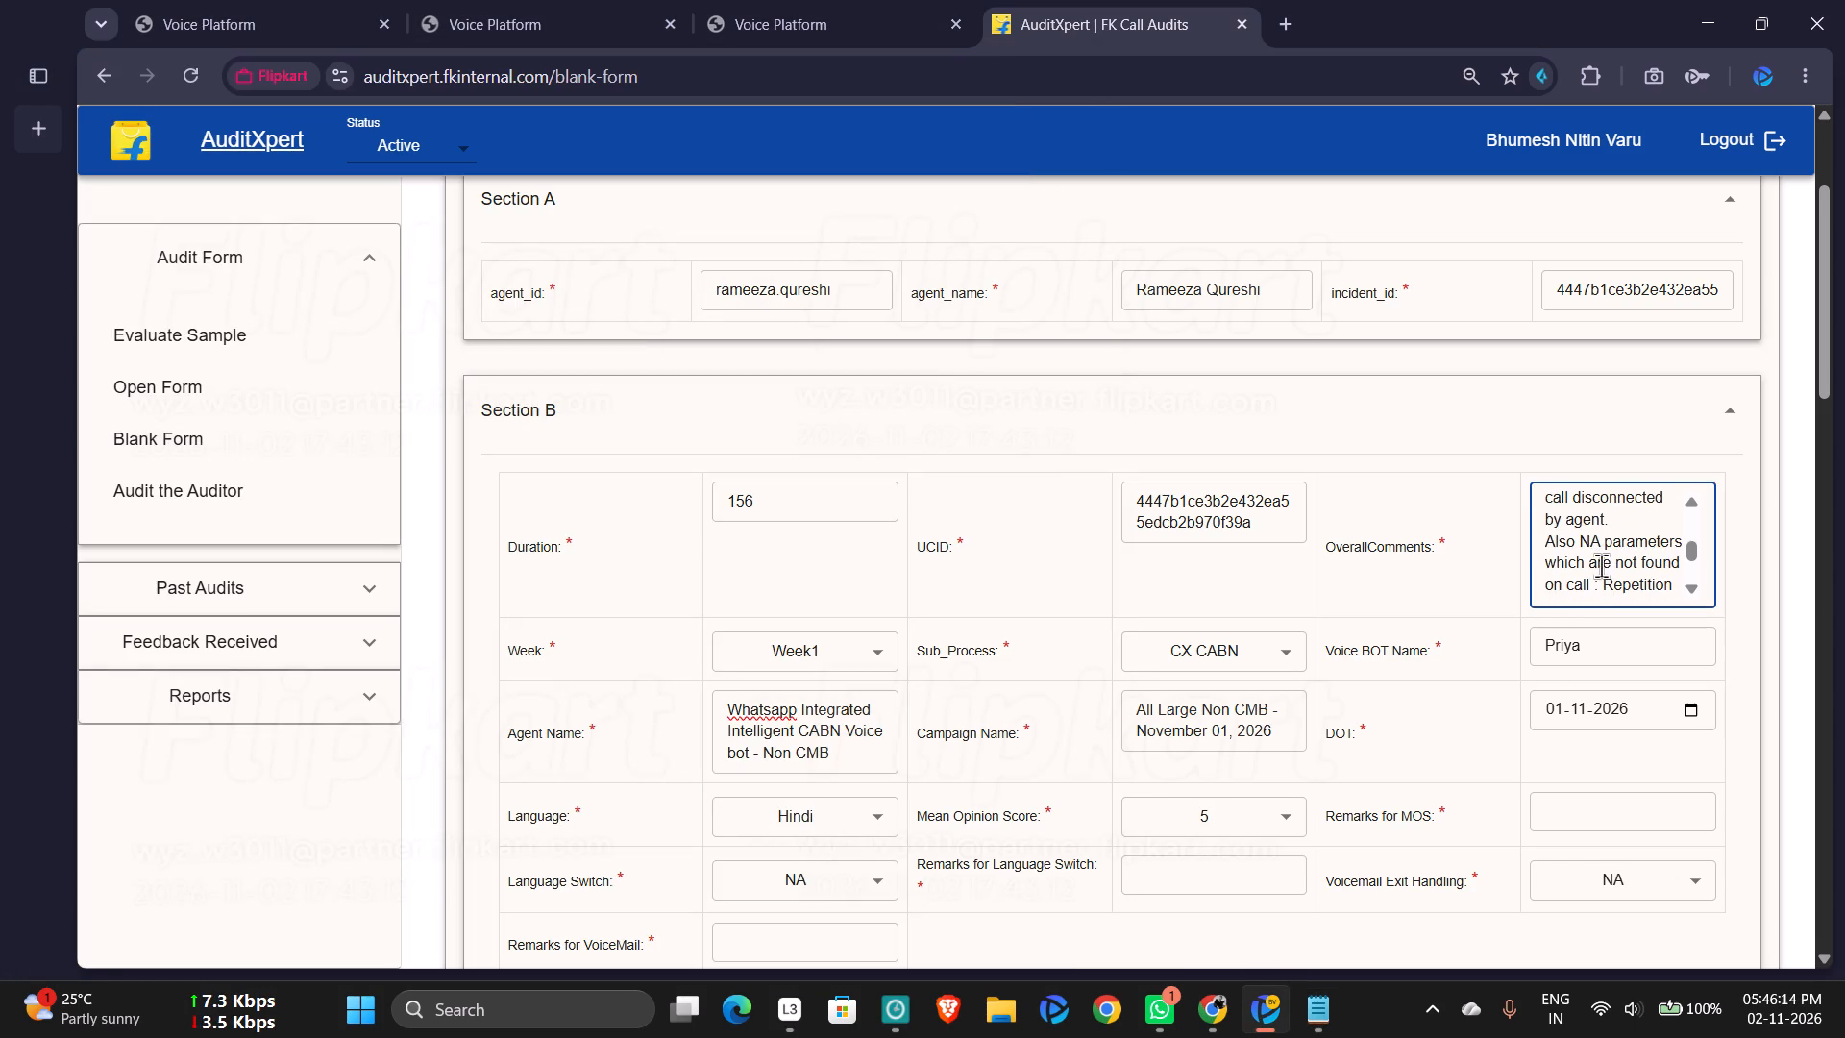
scroll(1607, 565, "down", 1)
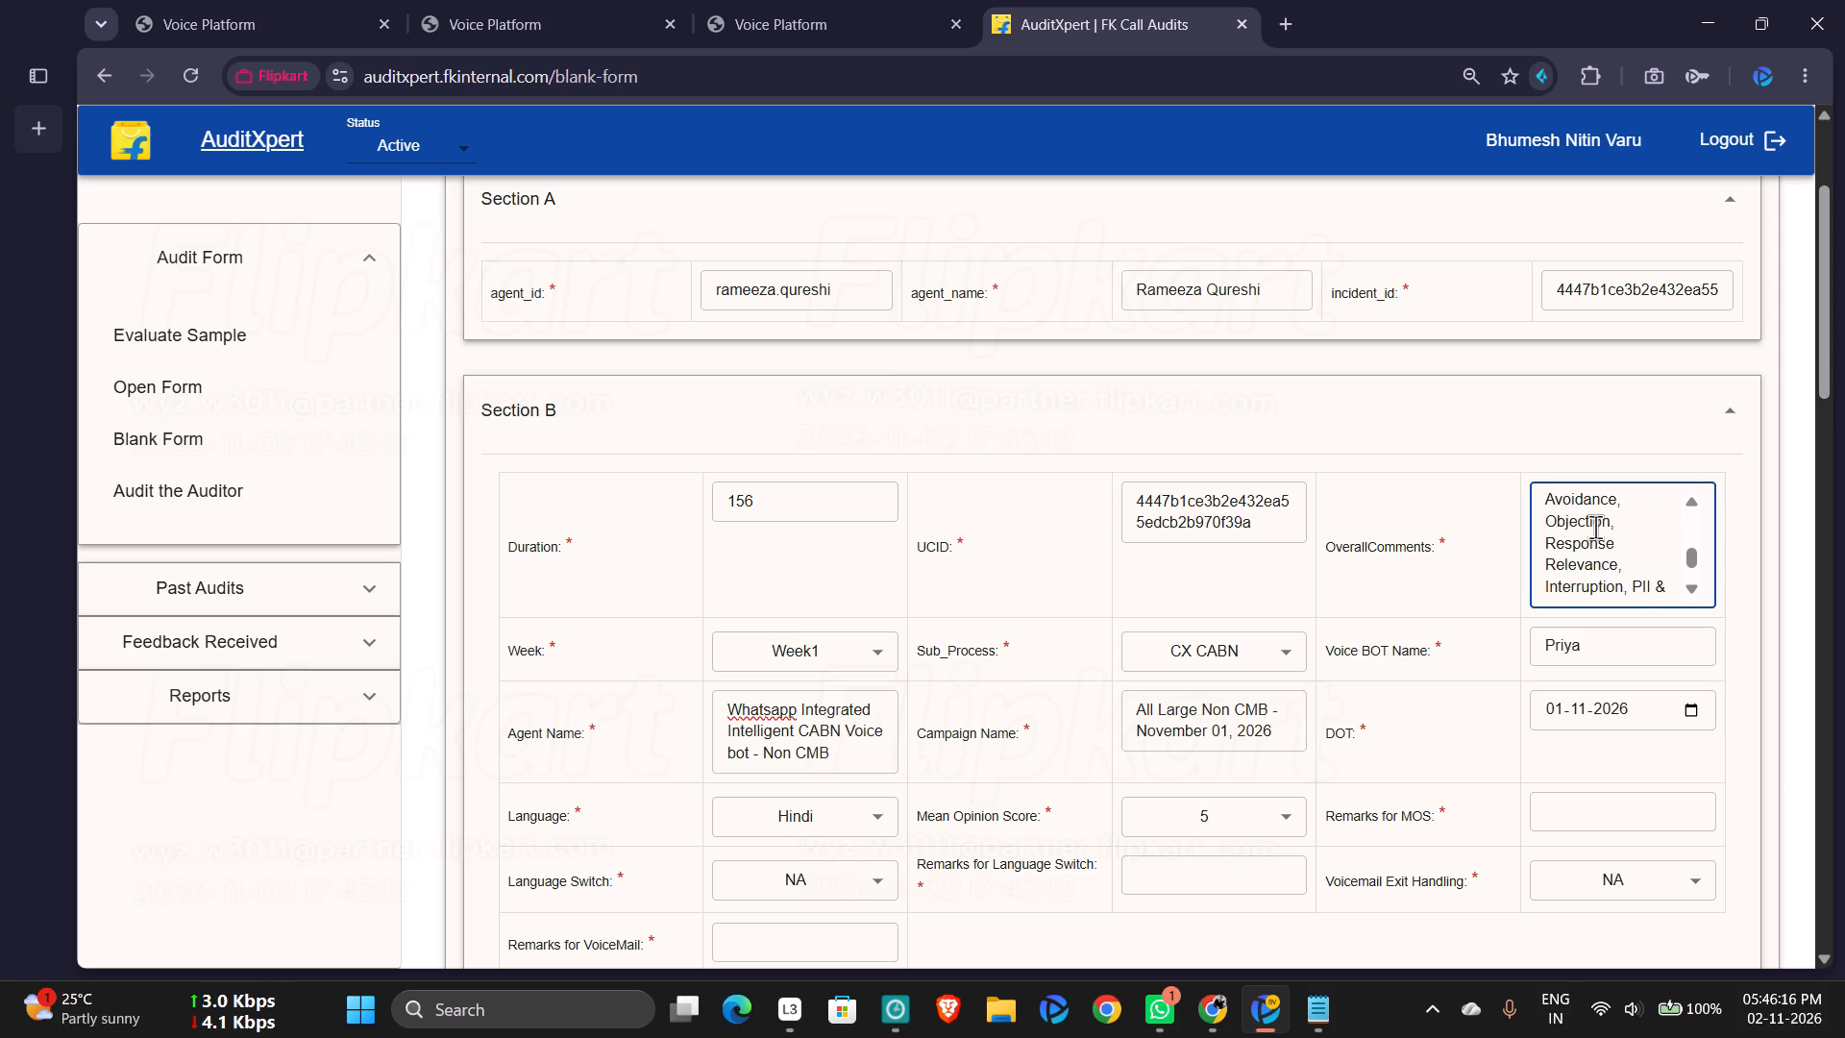
scroll(1594, 525, "up", 1)
scroll(1594, 526, "down", 1)
scroll(1610, 526, "up", 1)
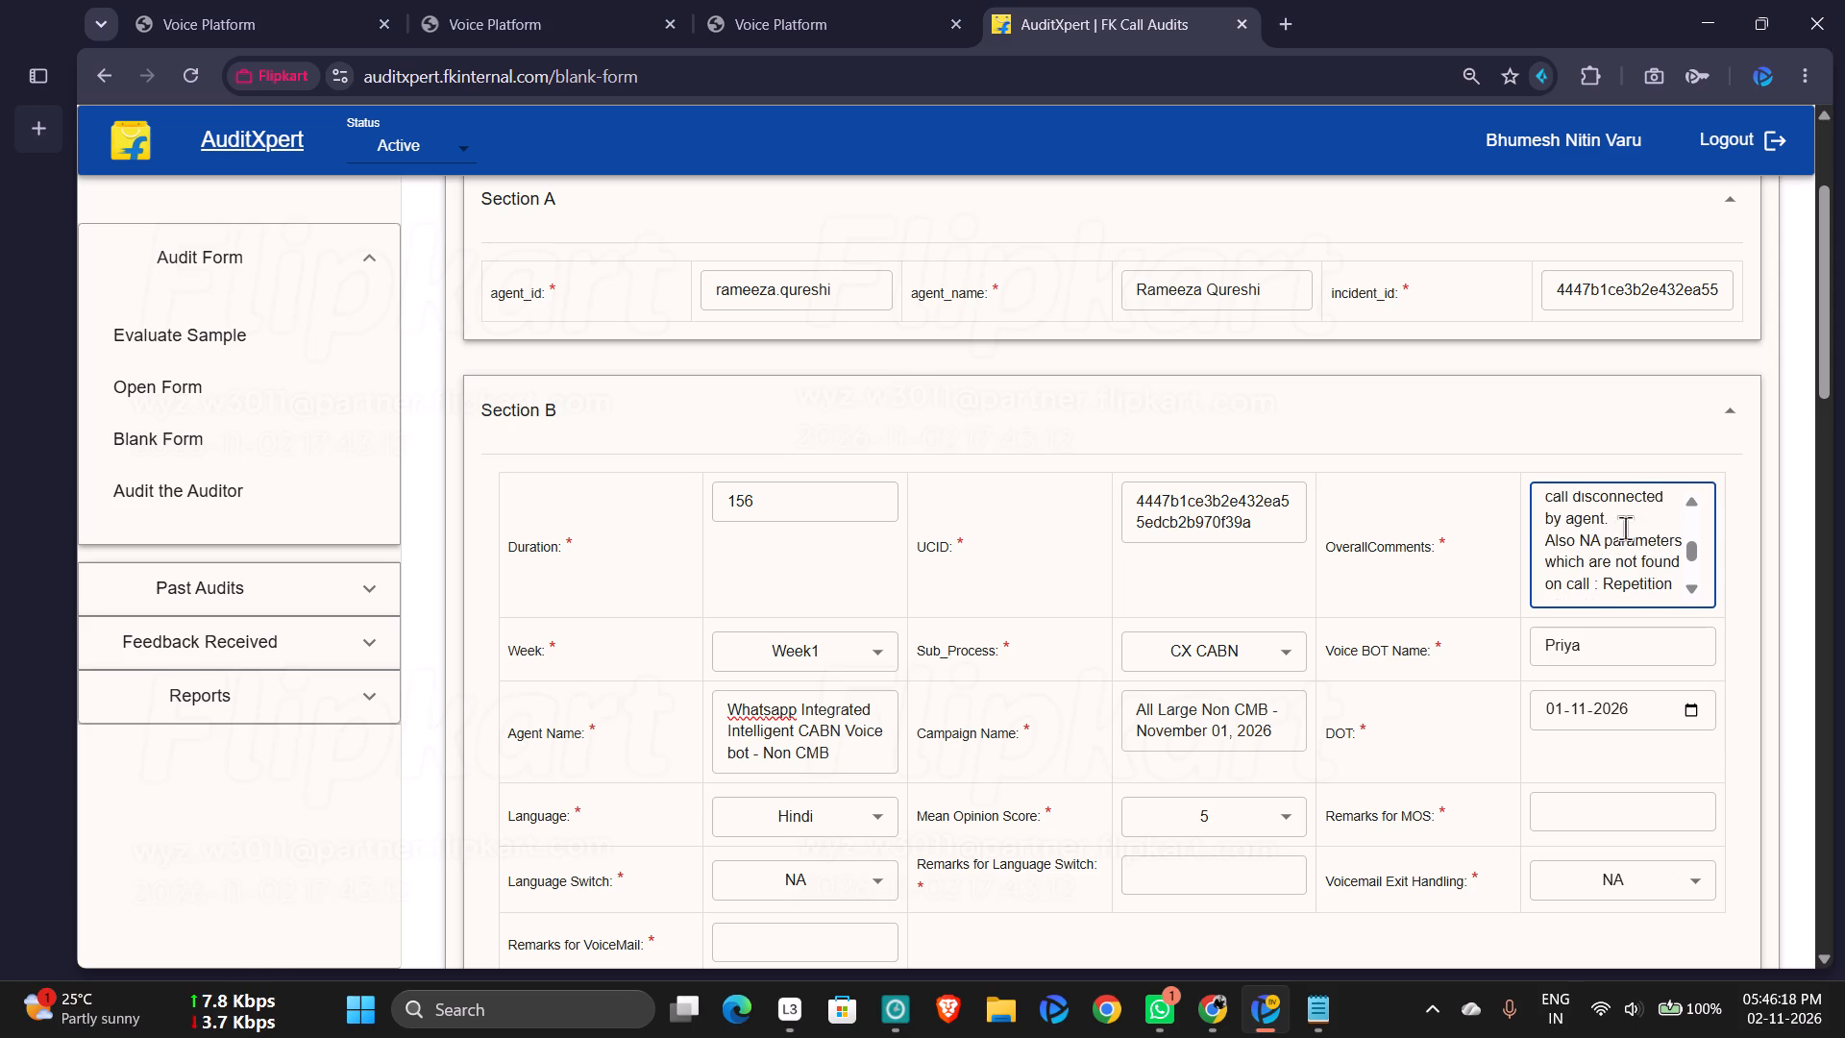
Undo the removal of Background Noise Avoidance from the NA parameters sentence in OverallComments.
scroll(1580, 620, "down", 1)
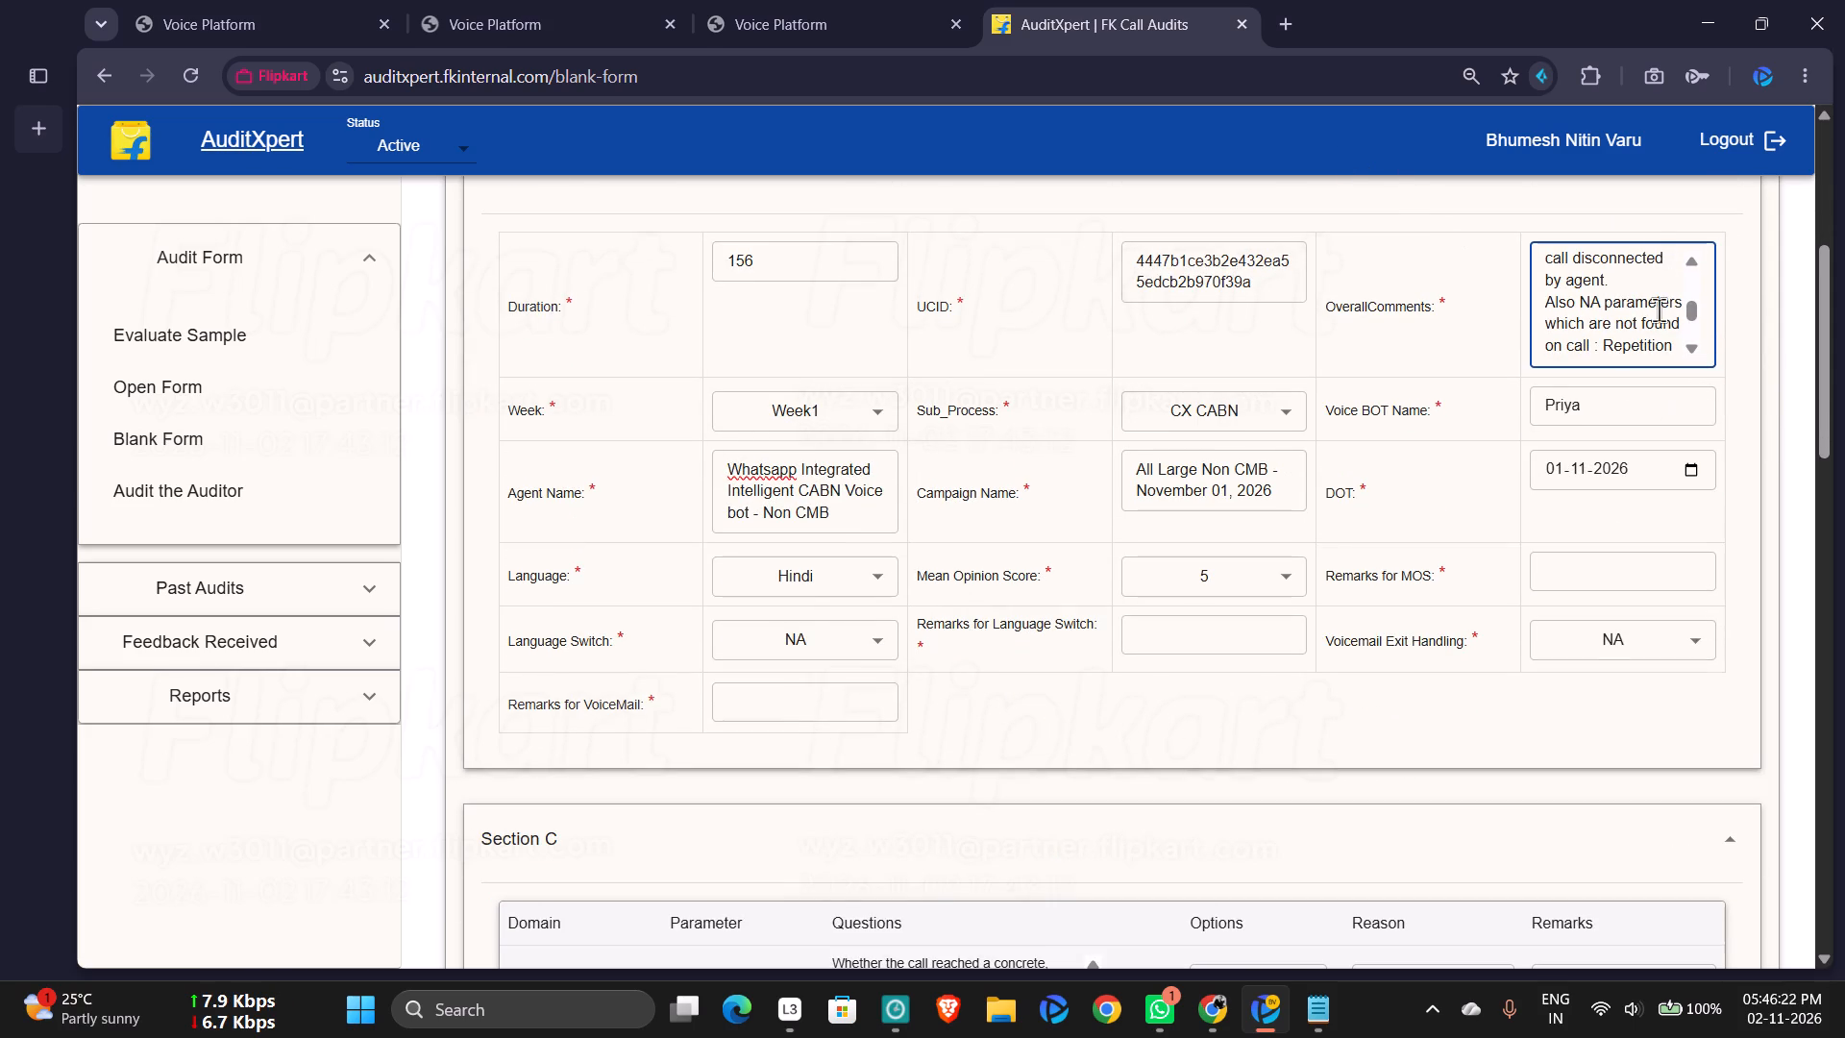
scroll(1624, 333, "down", 1)
key("ctrl+z")
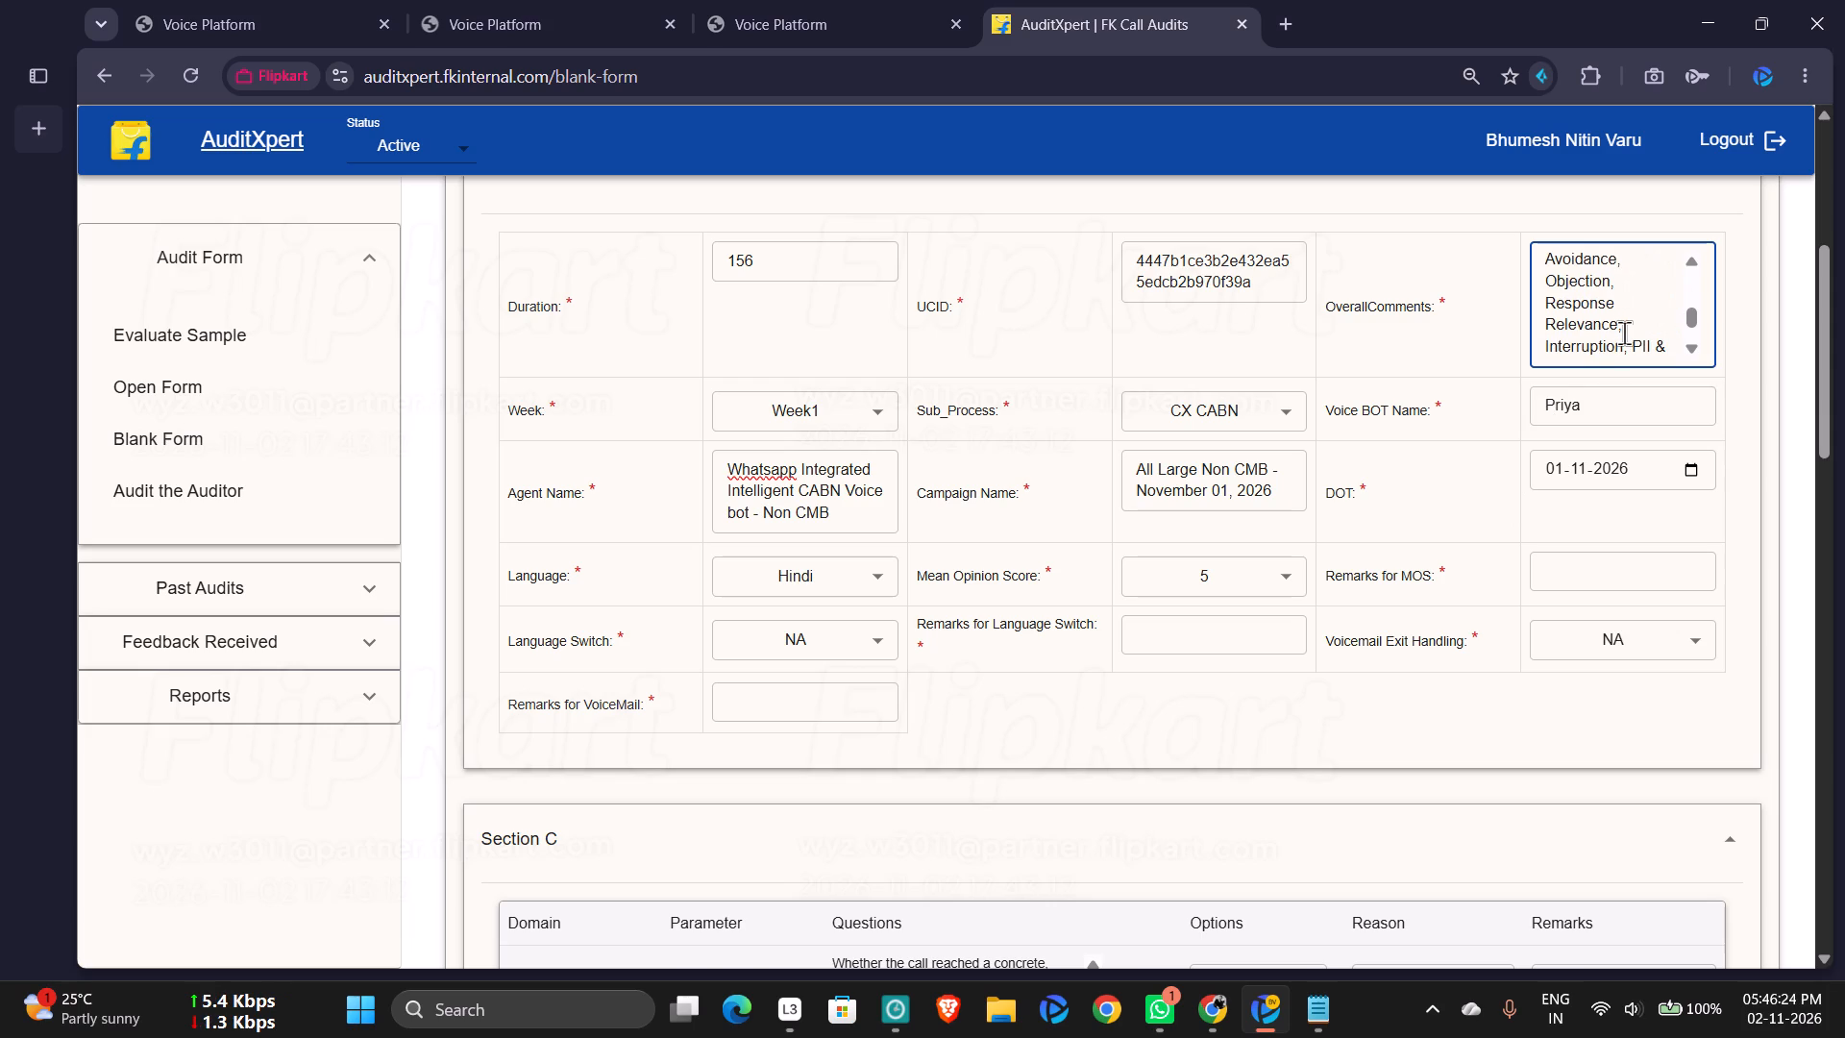
scroll(1624, 333, "down", 2)
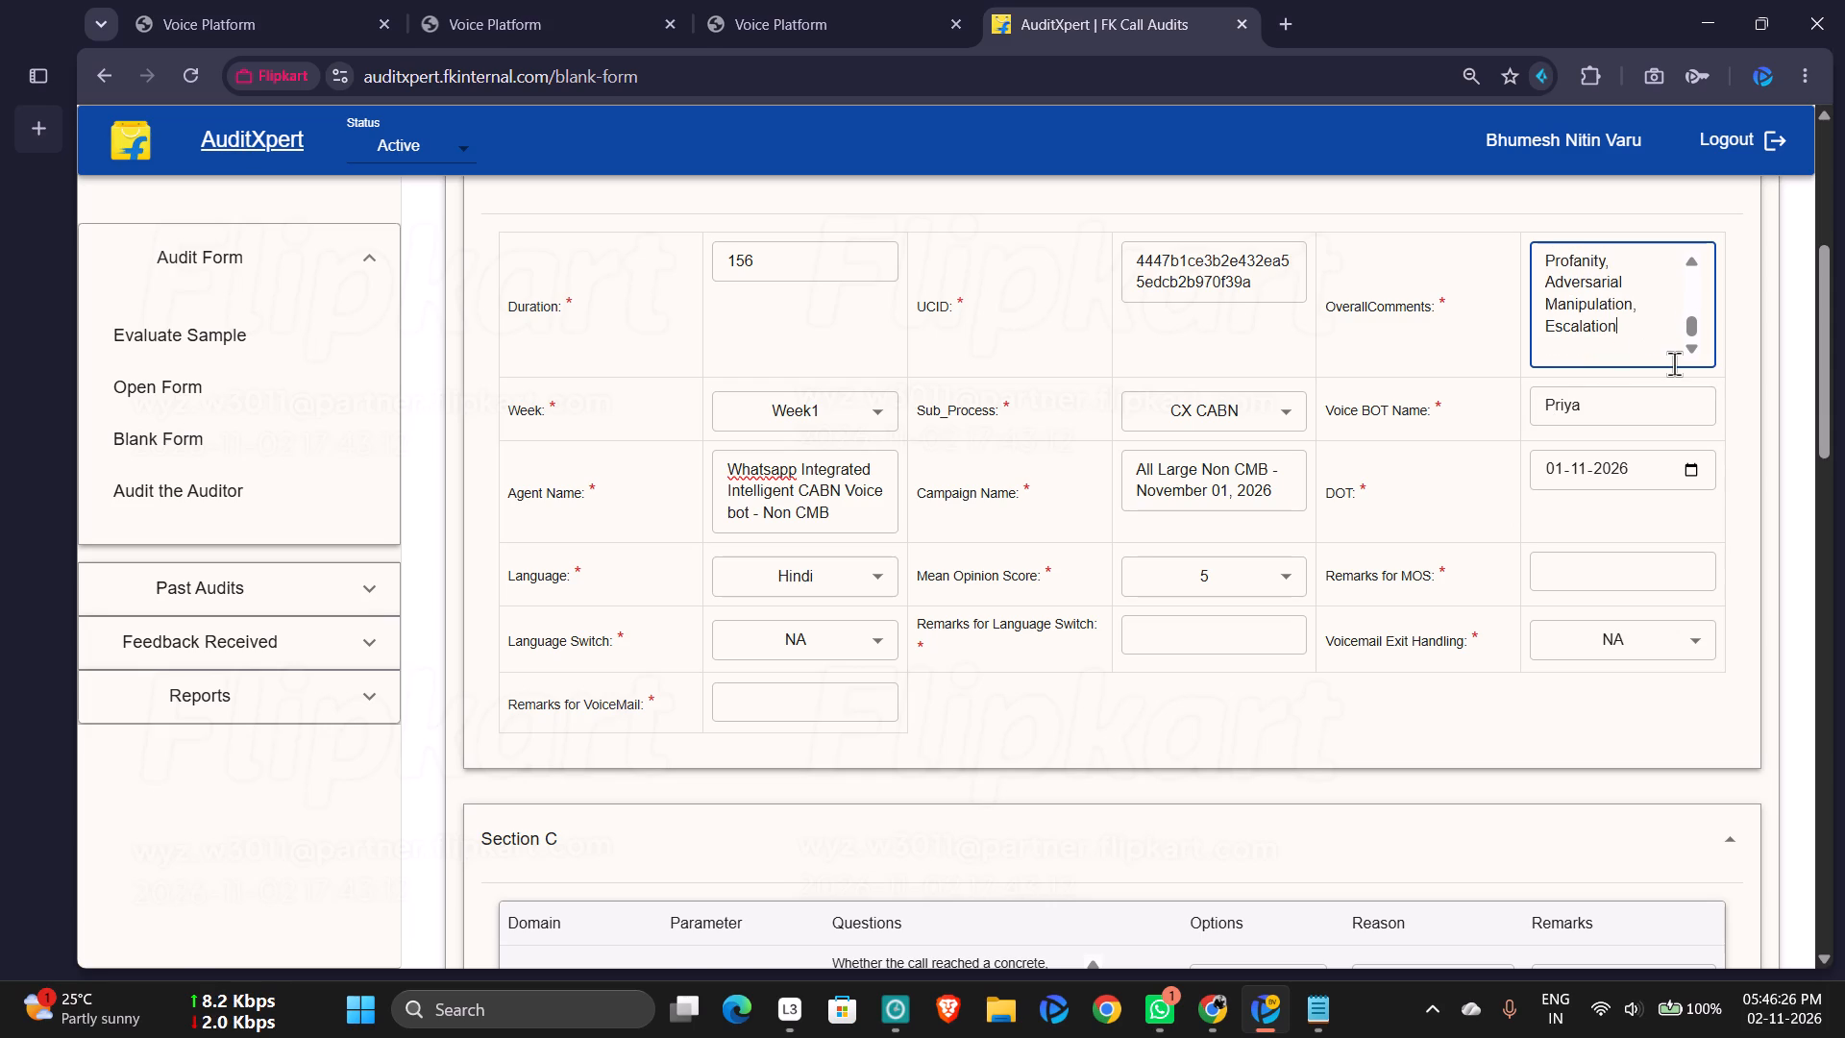
key("ctrl+z")
key("ctrl+z")
key("ctrl+z")
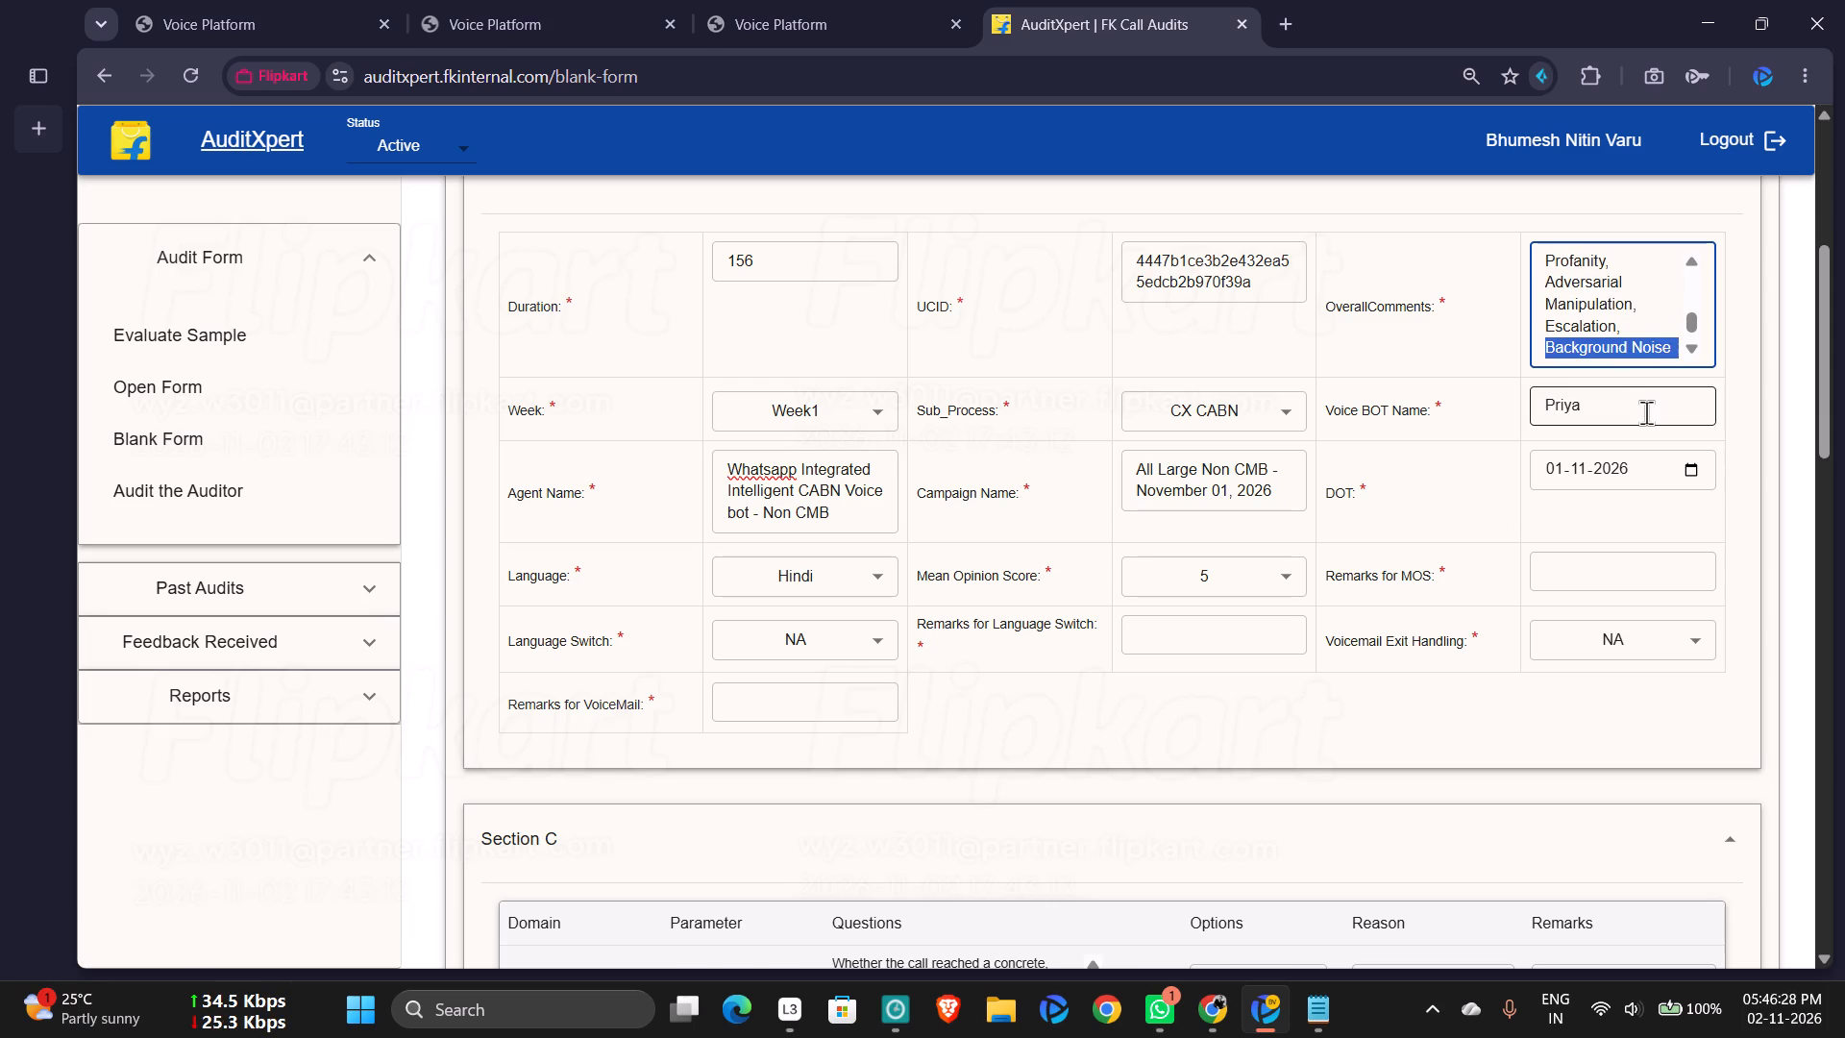
scroll(1666, 316, "down", 1)
left_click(1398, 491)
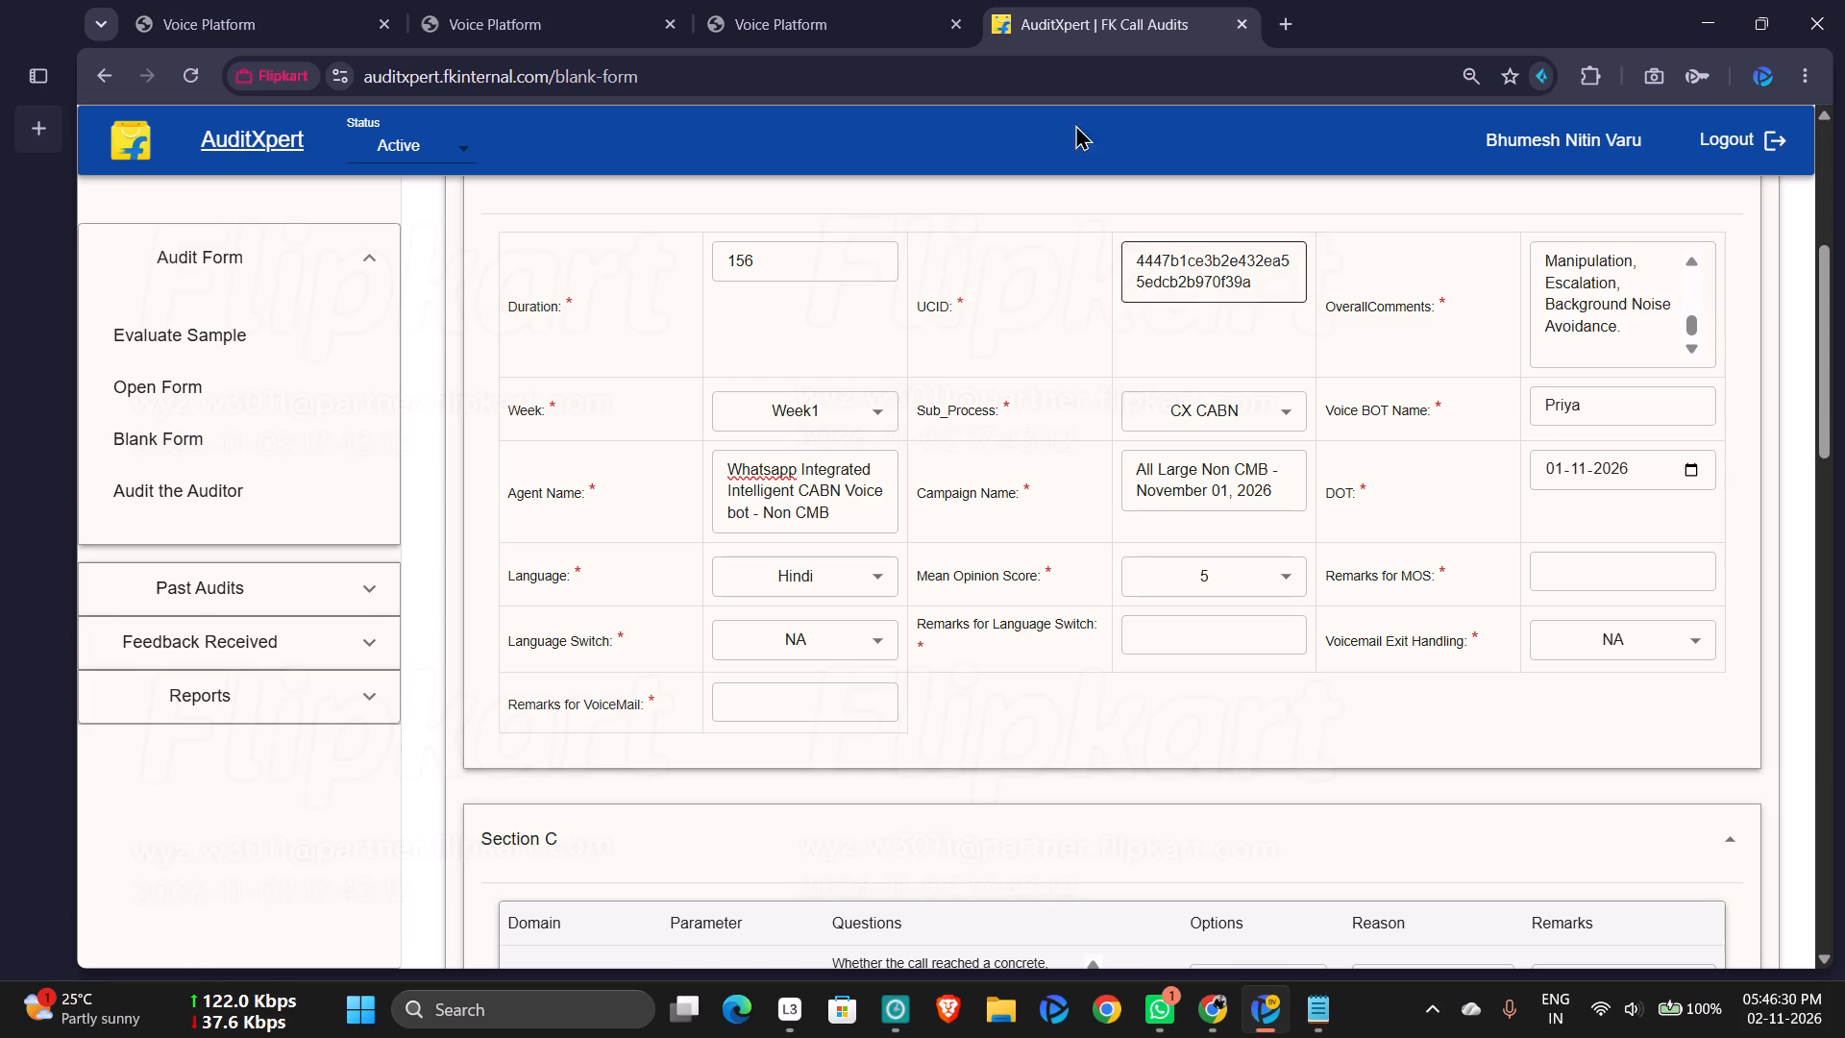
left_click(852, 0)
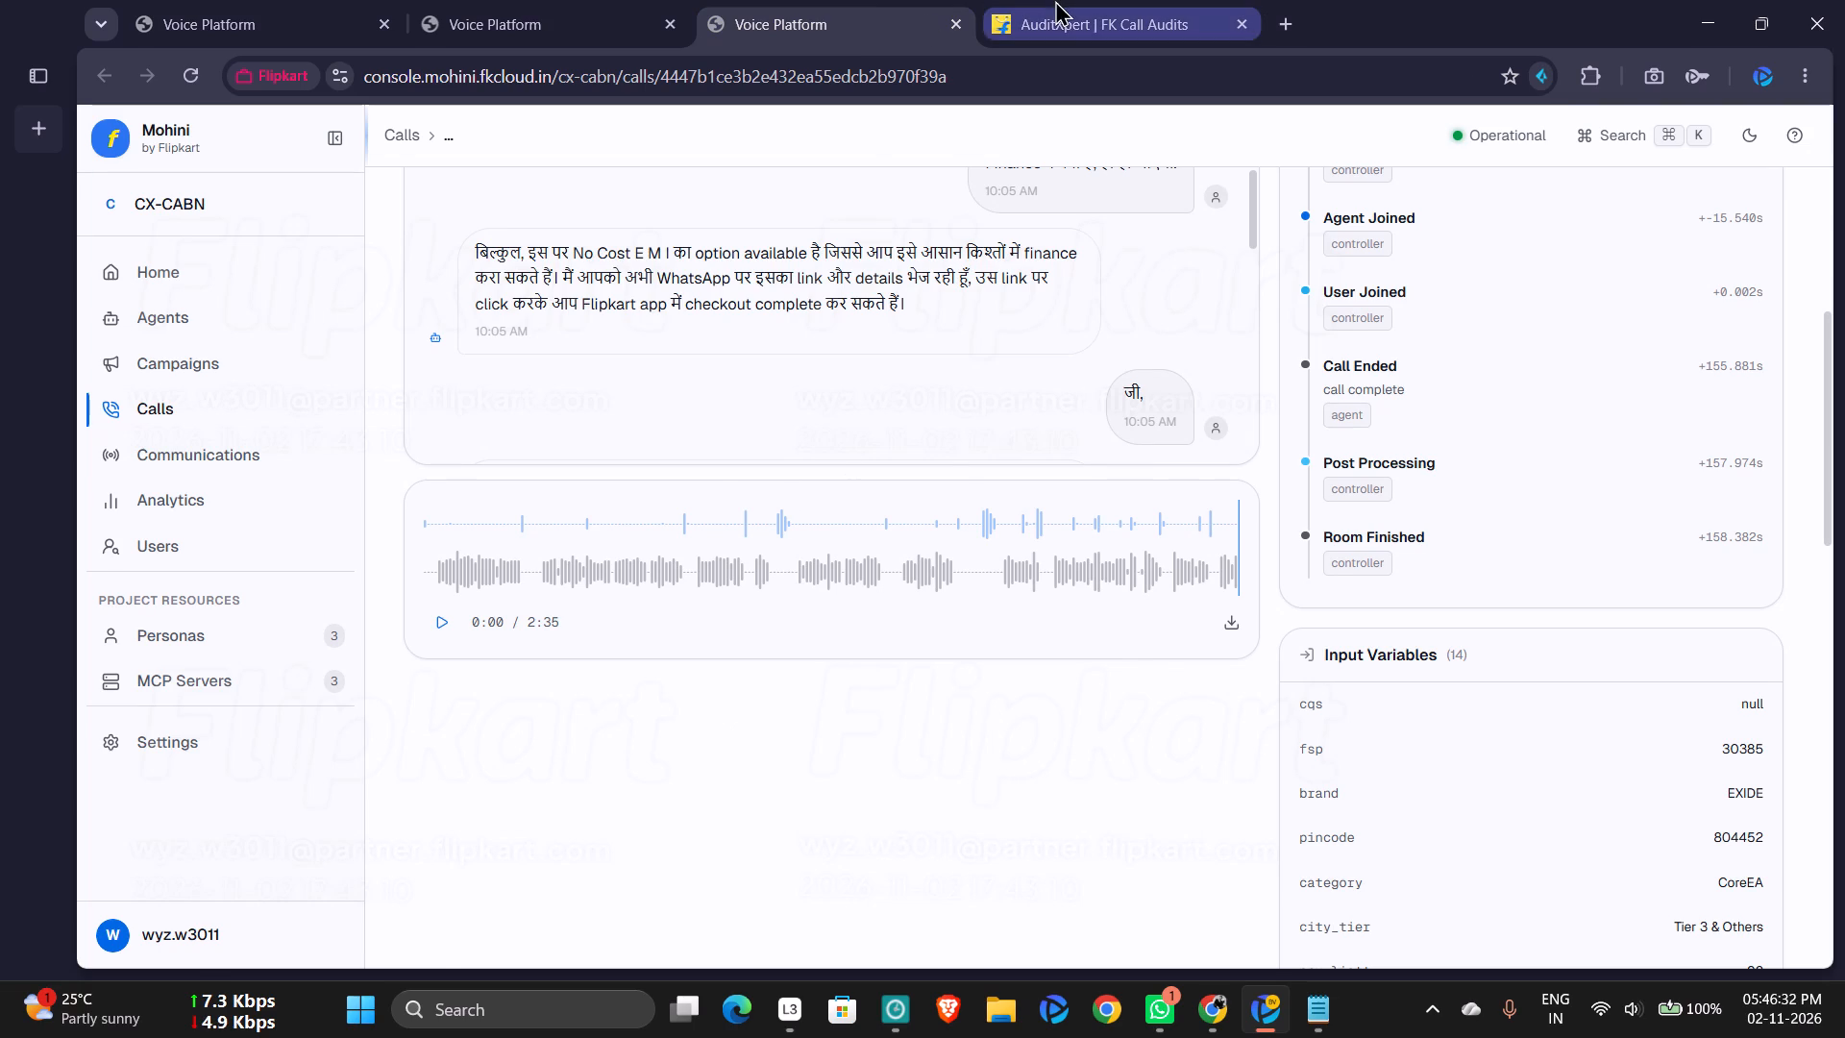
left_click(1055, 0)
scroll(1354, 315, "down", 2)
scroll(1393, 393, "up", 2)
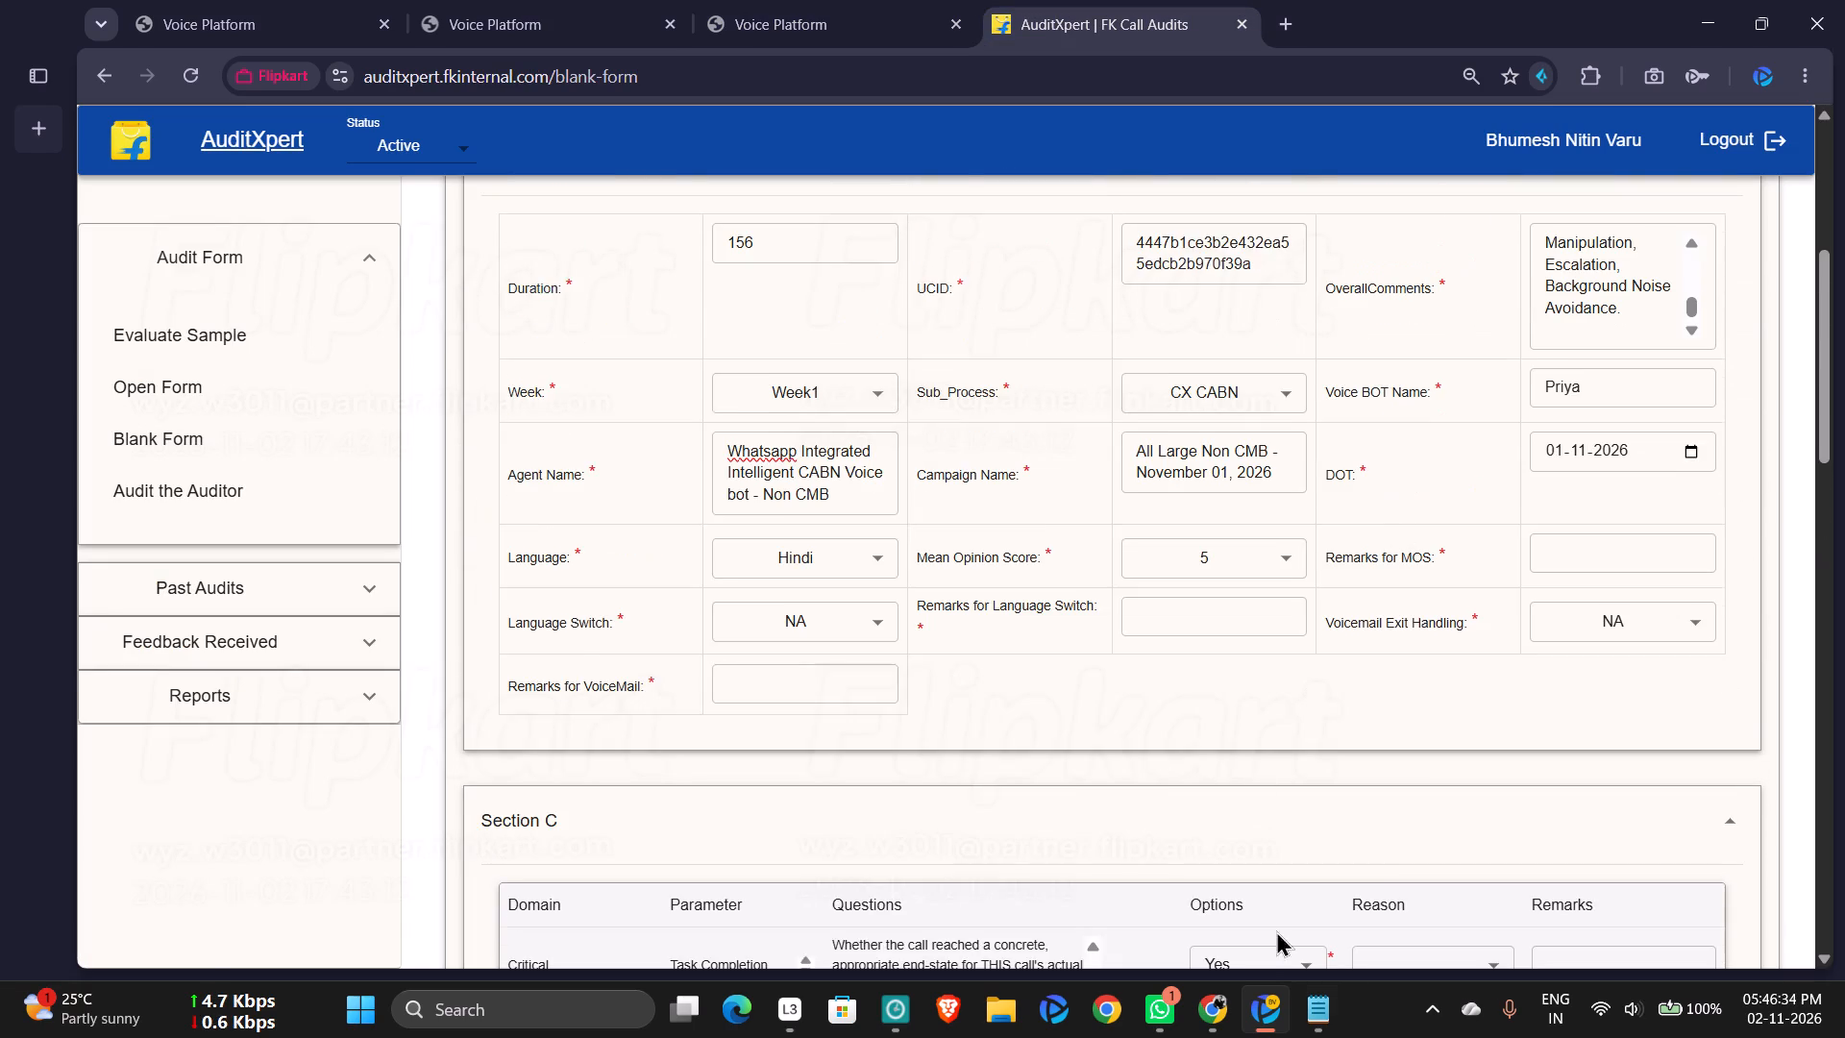
Copy the Notepad remark "NO voicemail detected on call." into the form's Remarks for VoiceMail field.
left_click(1334, 1037)
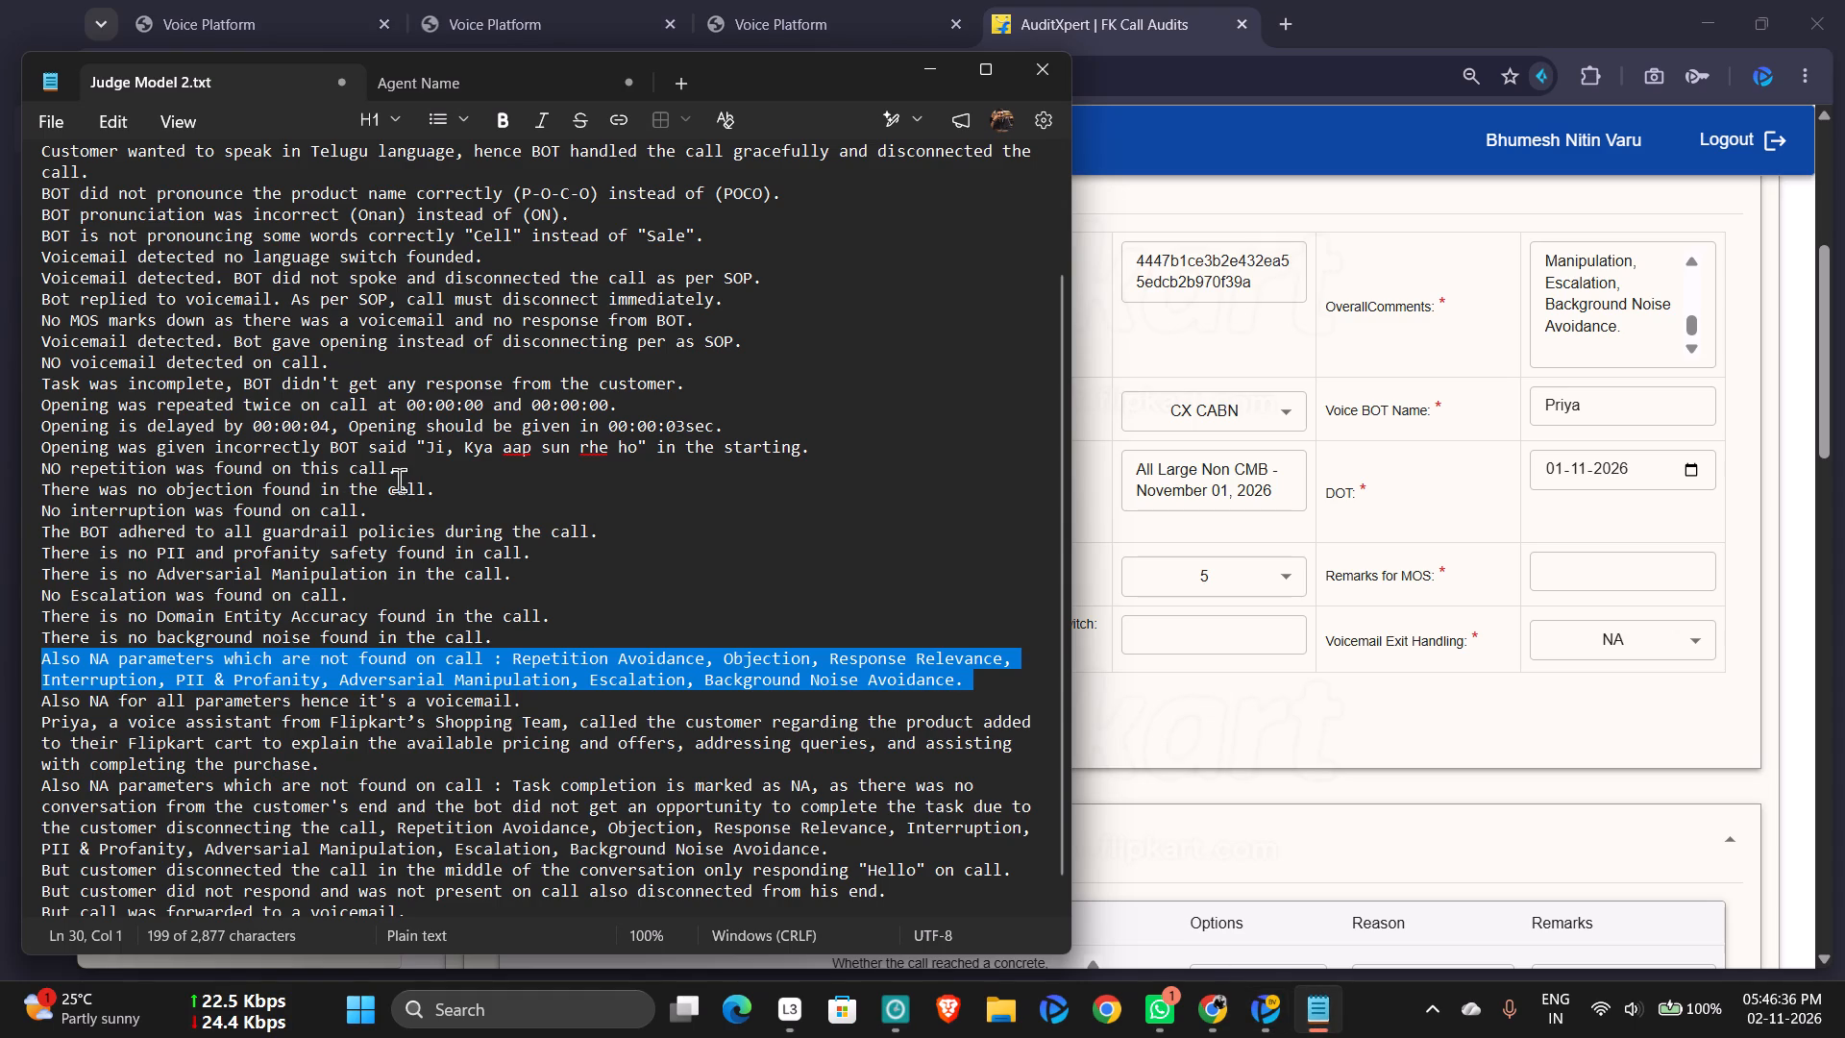
triple_click(362, 364)
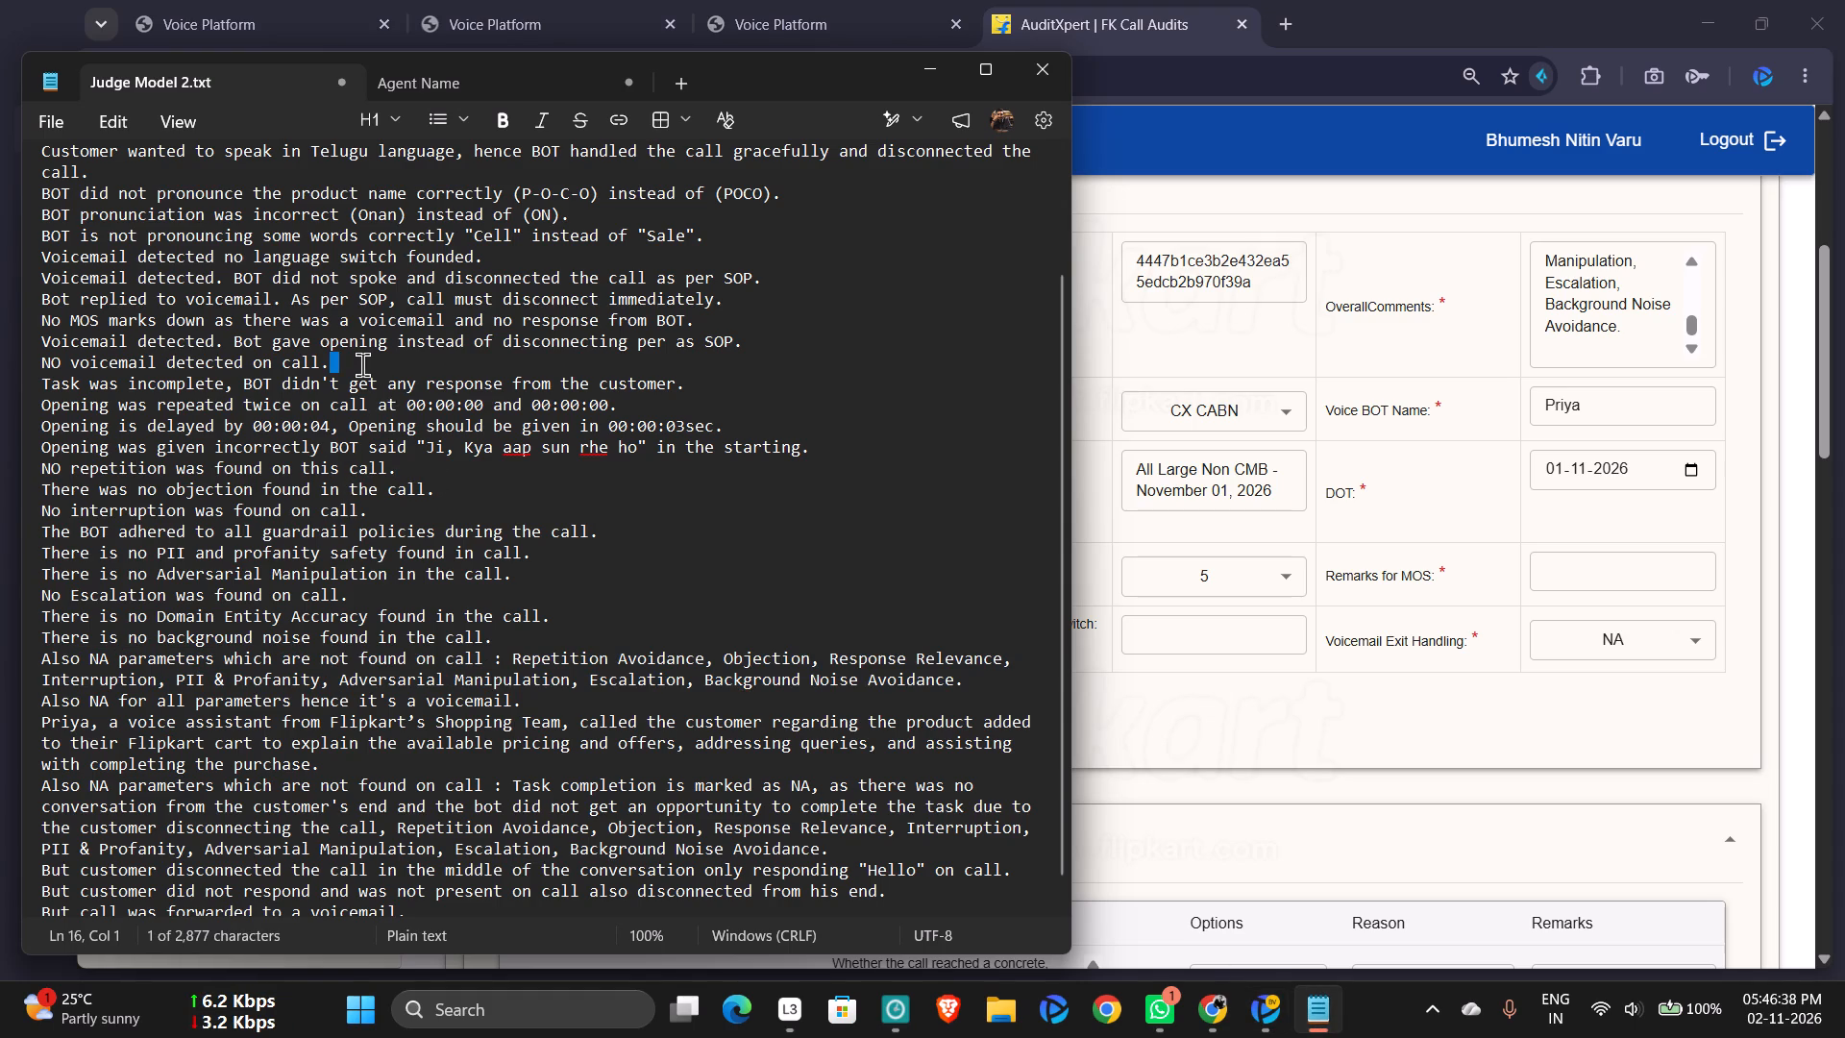
key("ctrl+c")
left_click(1295, 691)
left_click(808, 712)
key("ctrl+v")
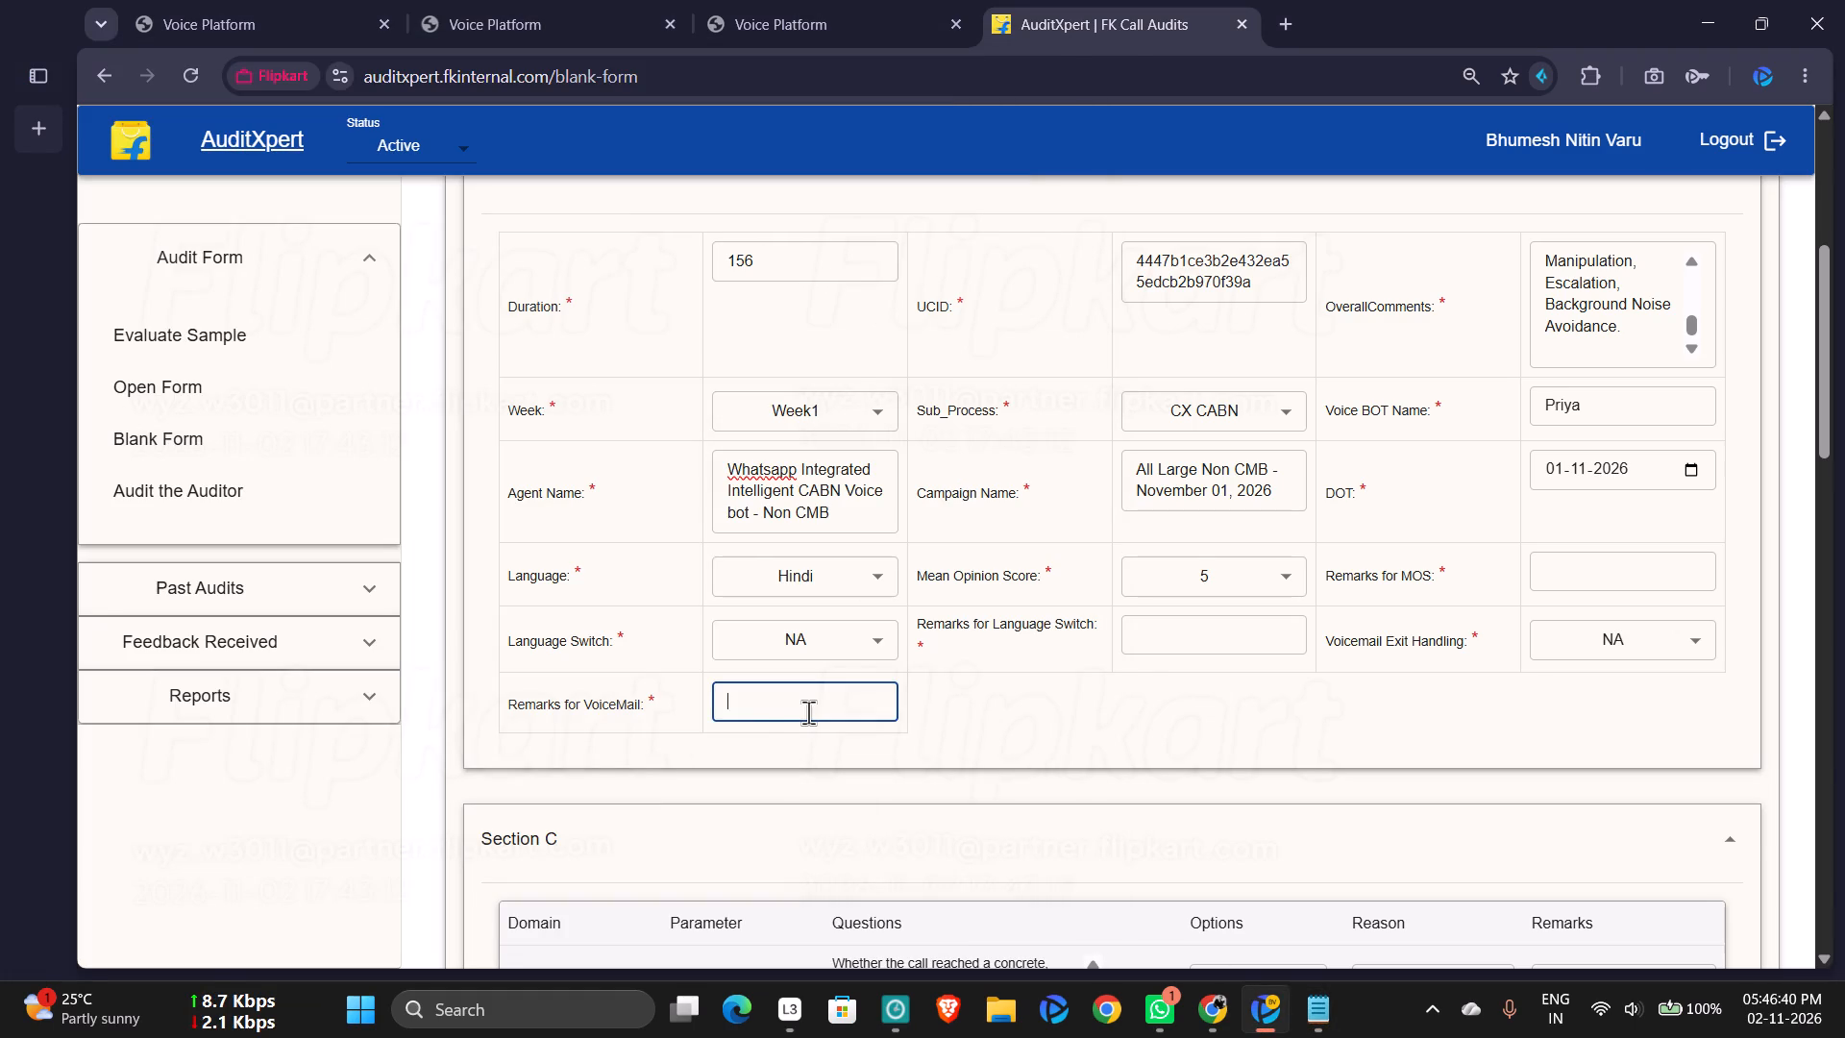
Copy the Notepad remark "The BOT maintained the same Hindi language throughout the call." into Remarks for Language Switch.
left_click(1341, 1000)
scroll(587, 311, "up", 5)
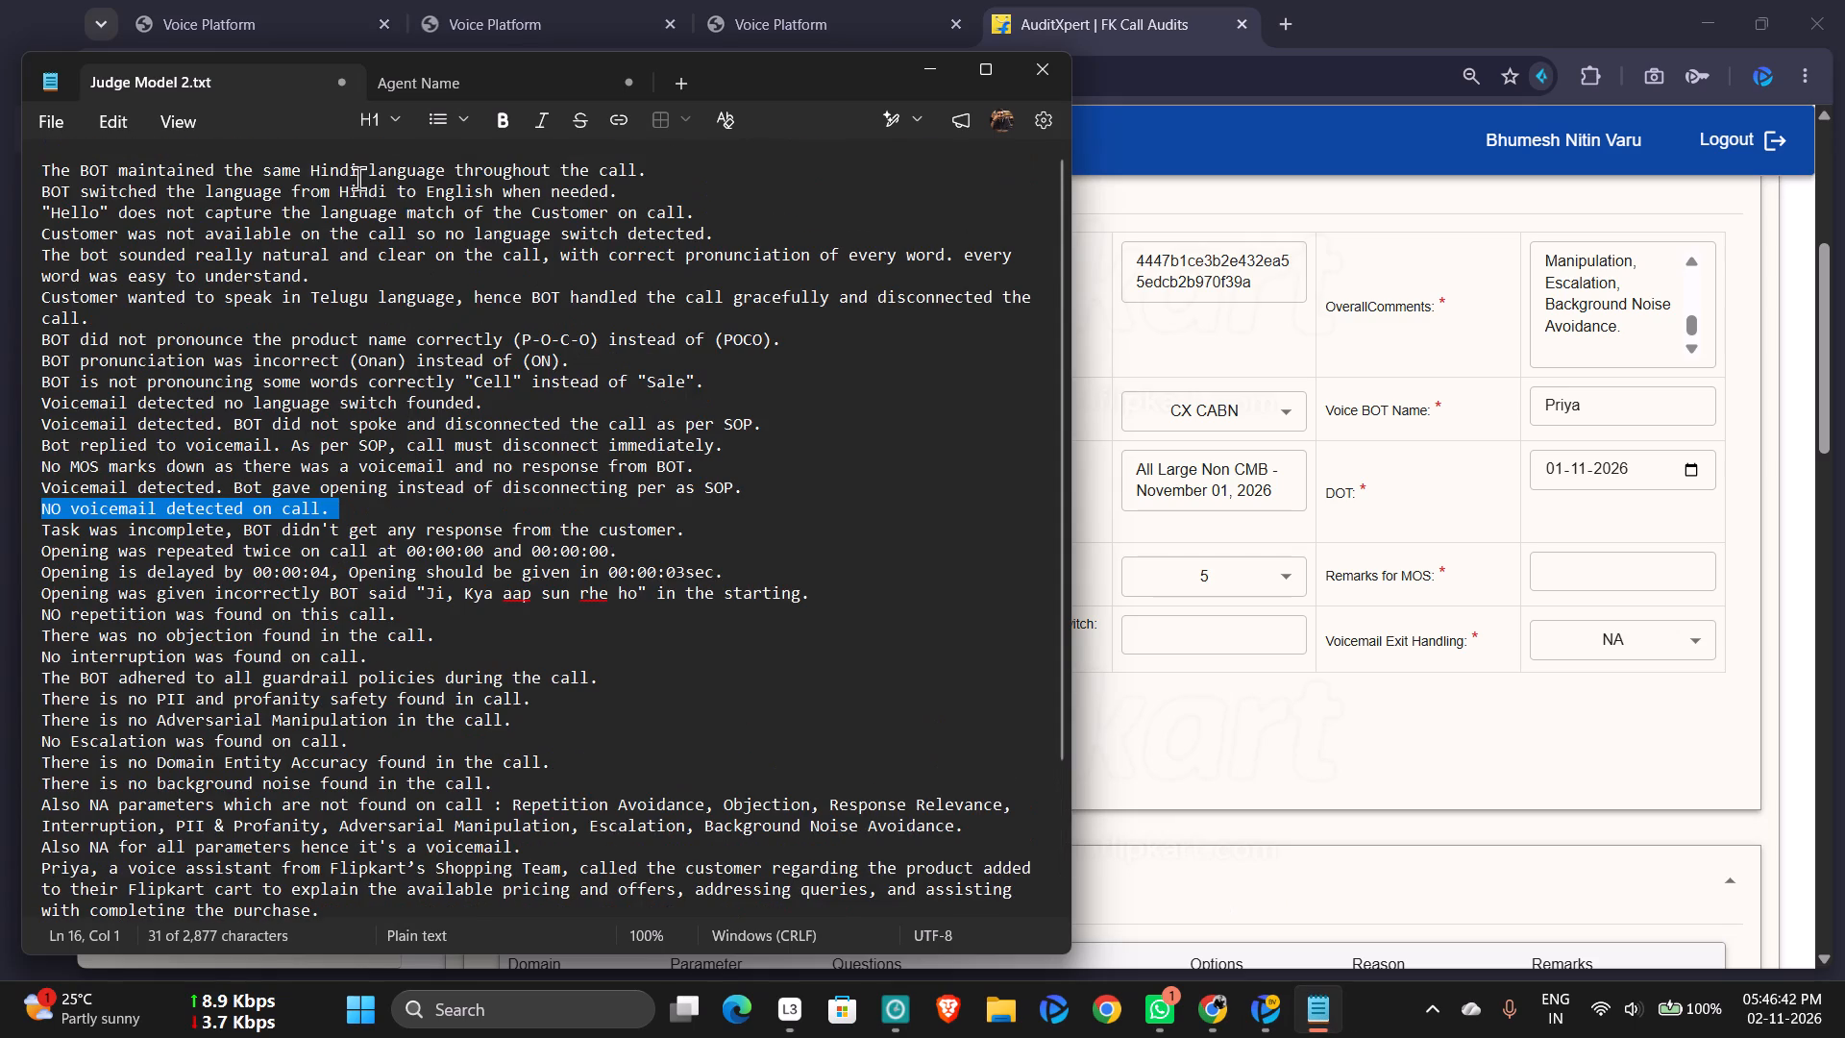
triple_click(358, 178)
key("ctrl+c")
left_click(1242, 622)
key("ctrl+v")
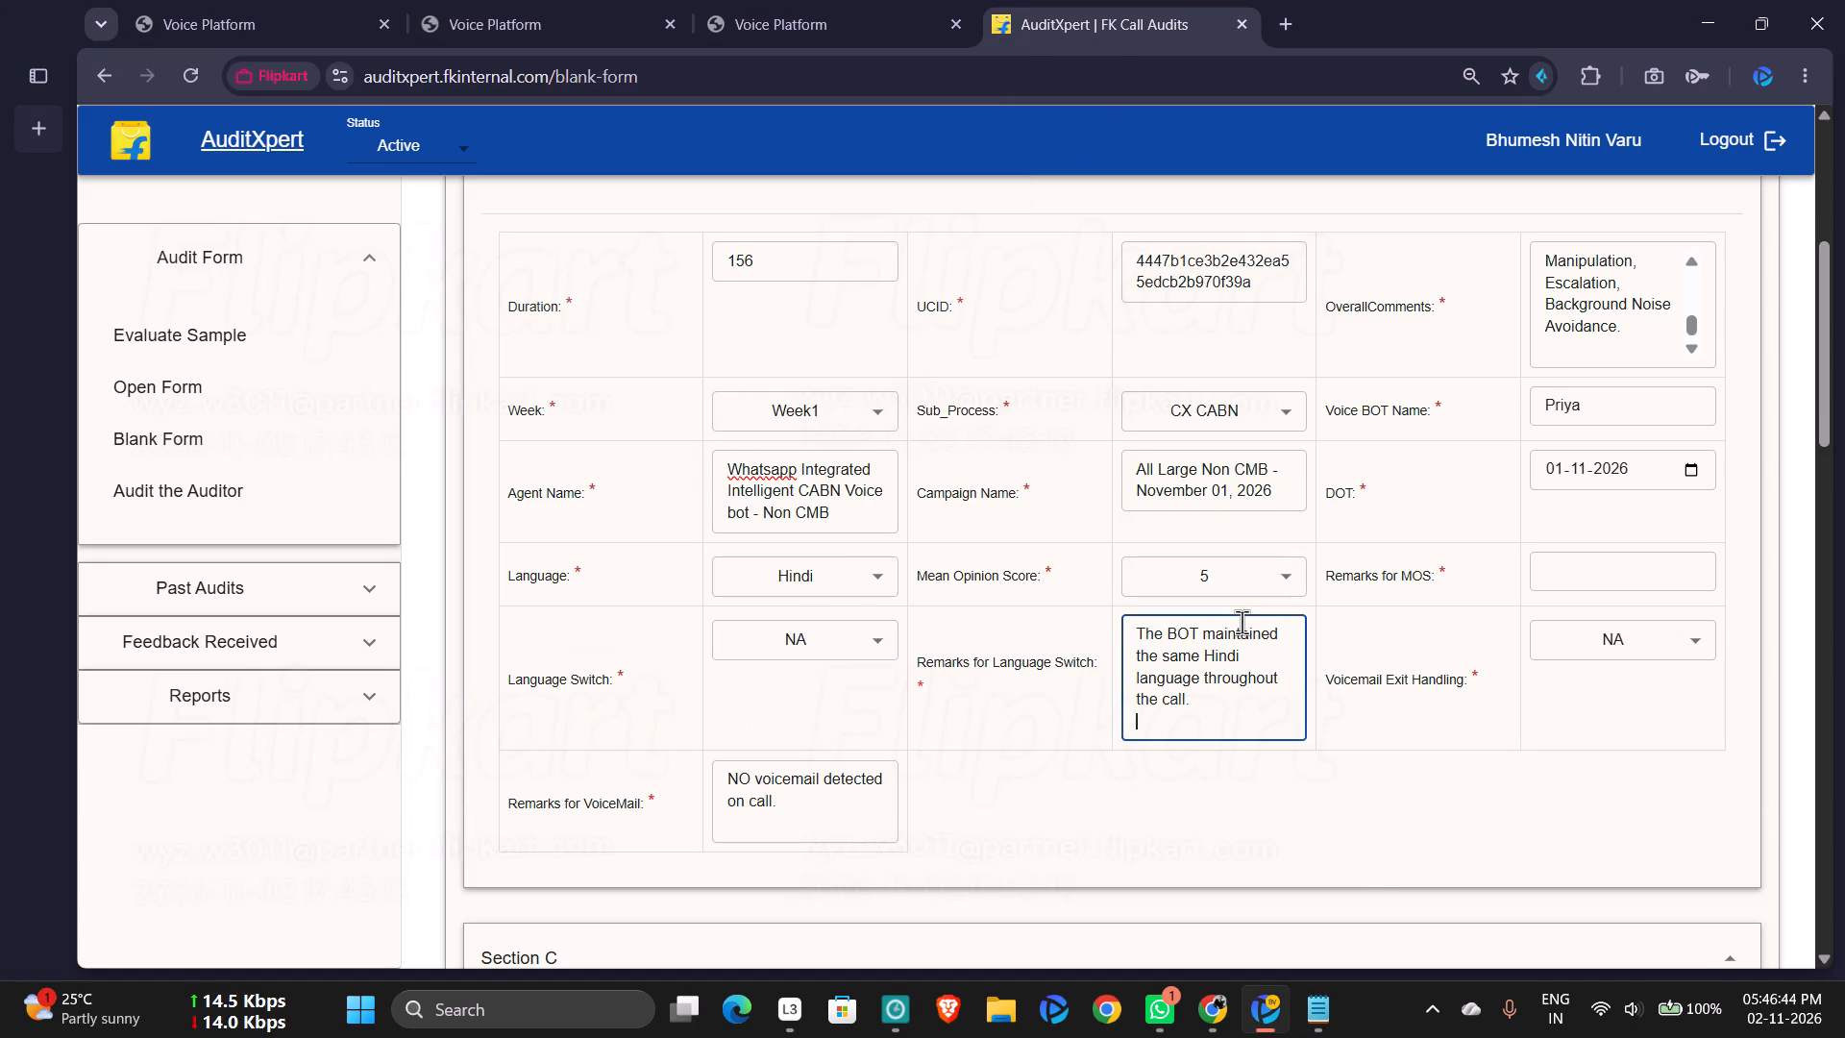
Copy the Notepad remark about the bot sounding really natural and clear, with correct pronunciation, into Remarks for MOS.
left_click(1323, 1016)
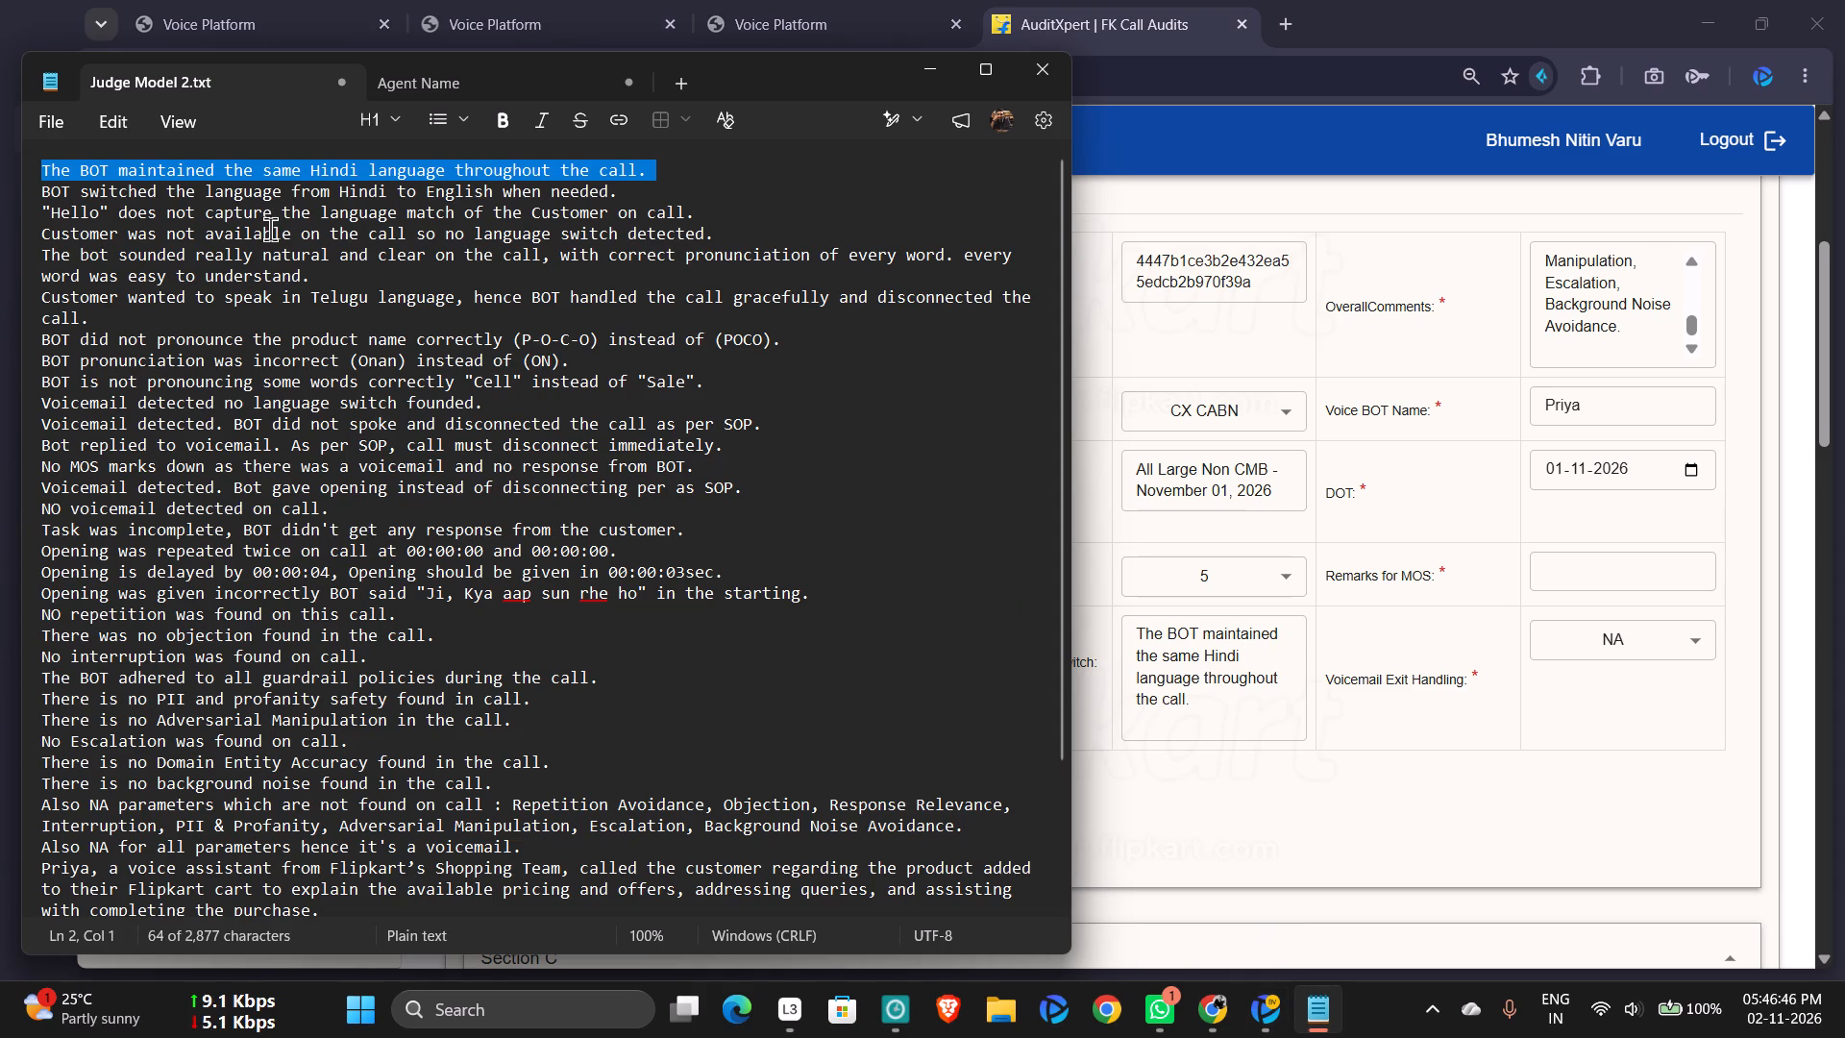
left_click(264, 245)
triple_click(264, 250)
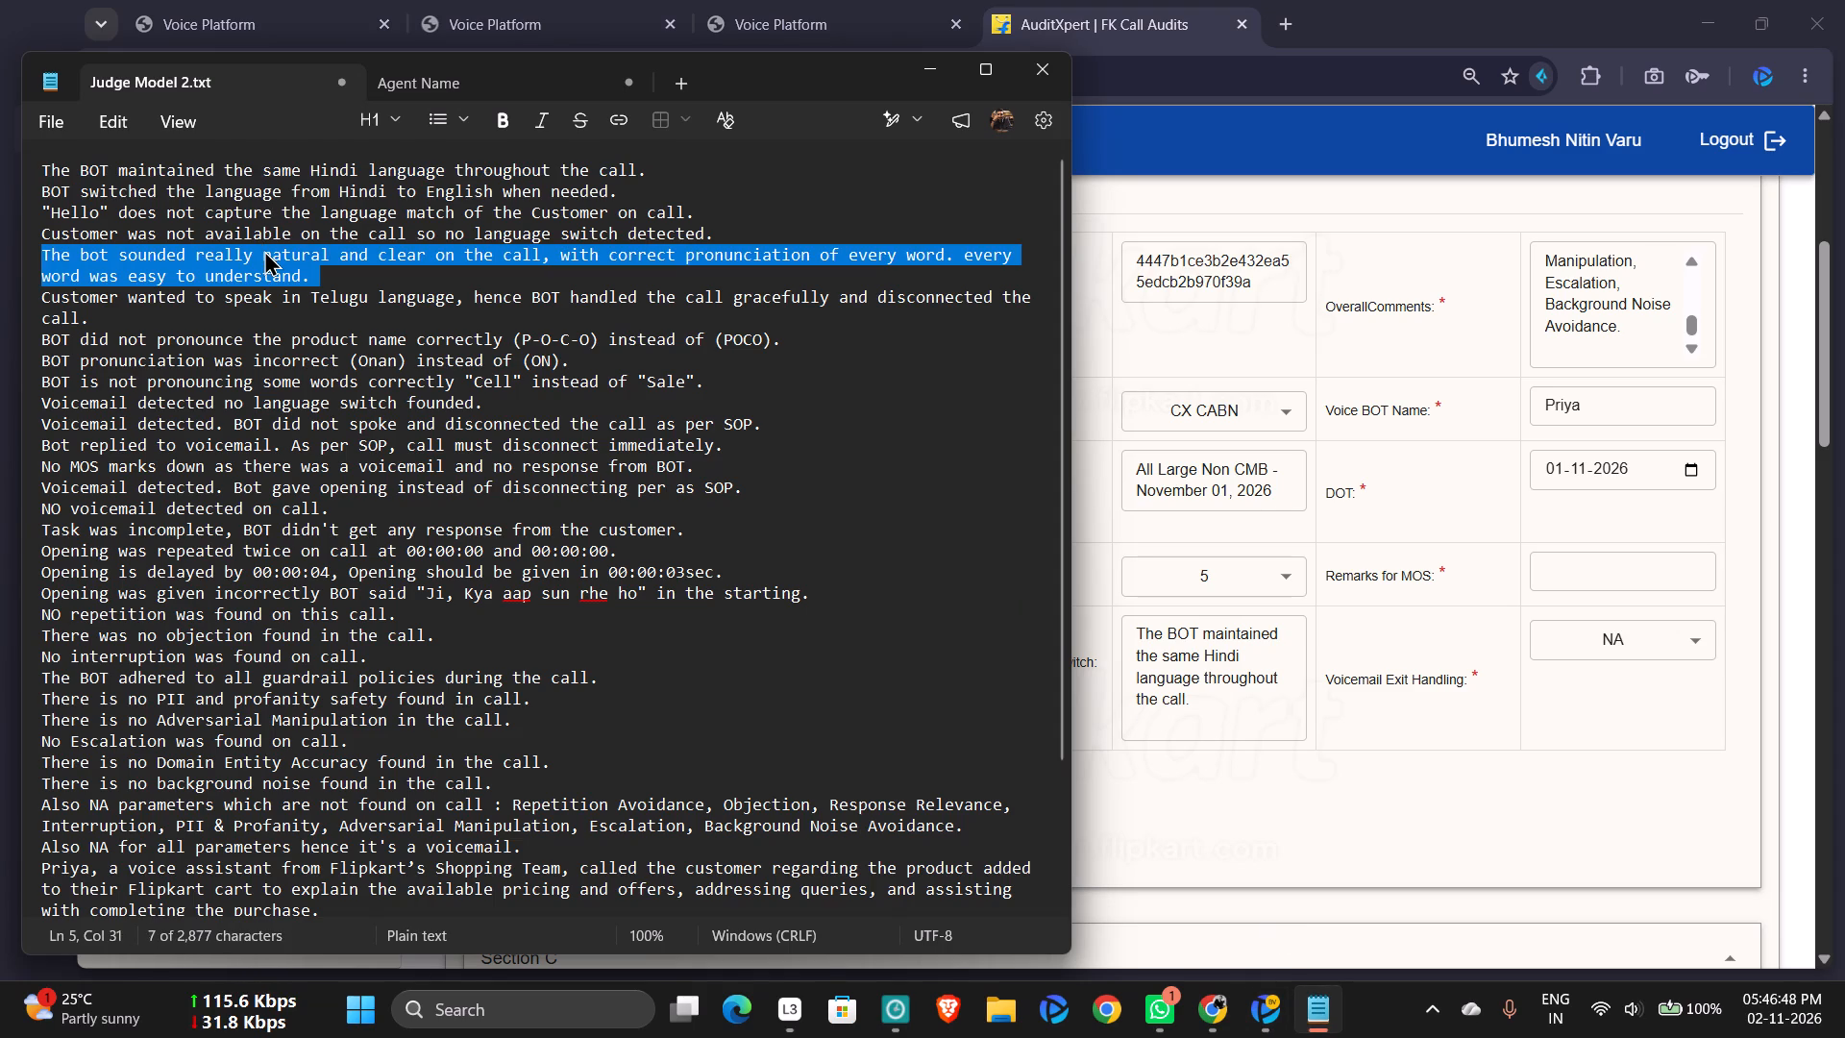
key("ctrl+c")
left_click(1691, 563)
key("ctrl+v")
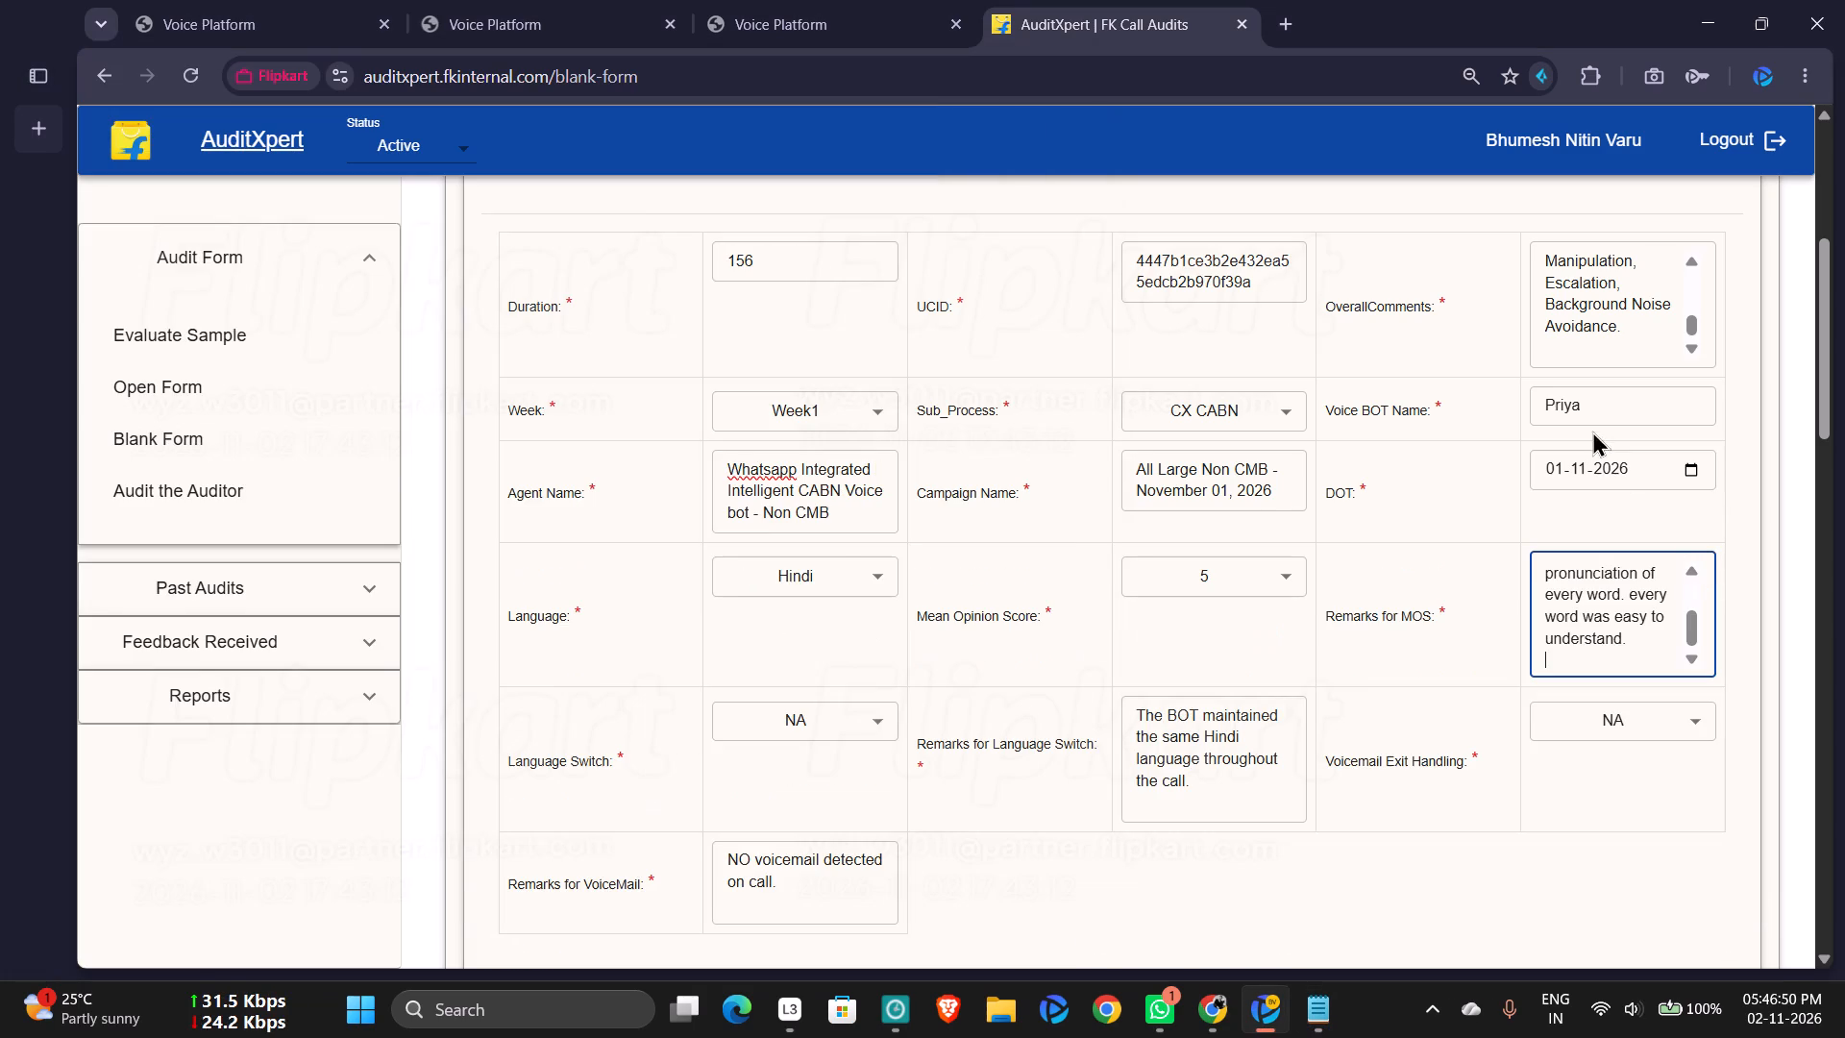
Set the Repetition Avoidance parameter in Section C to NA.
scroll(1219, 614, "down", 4)
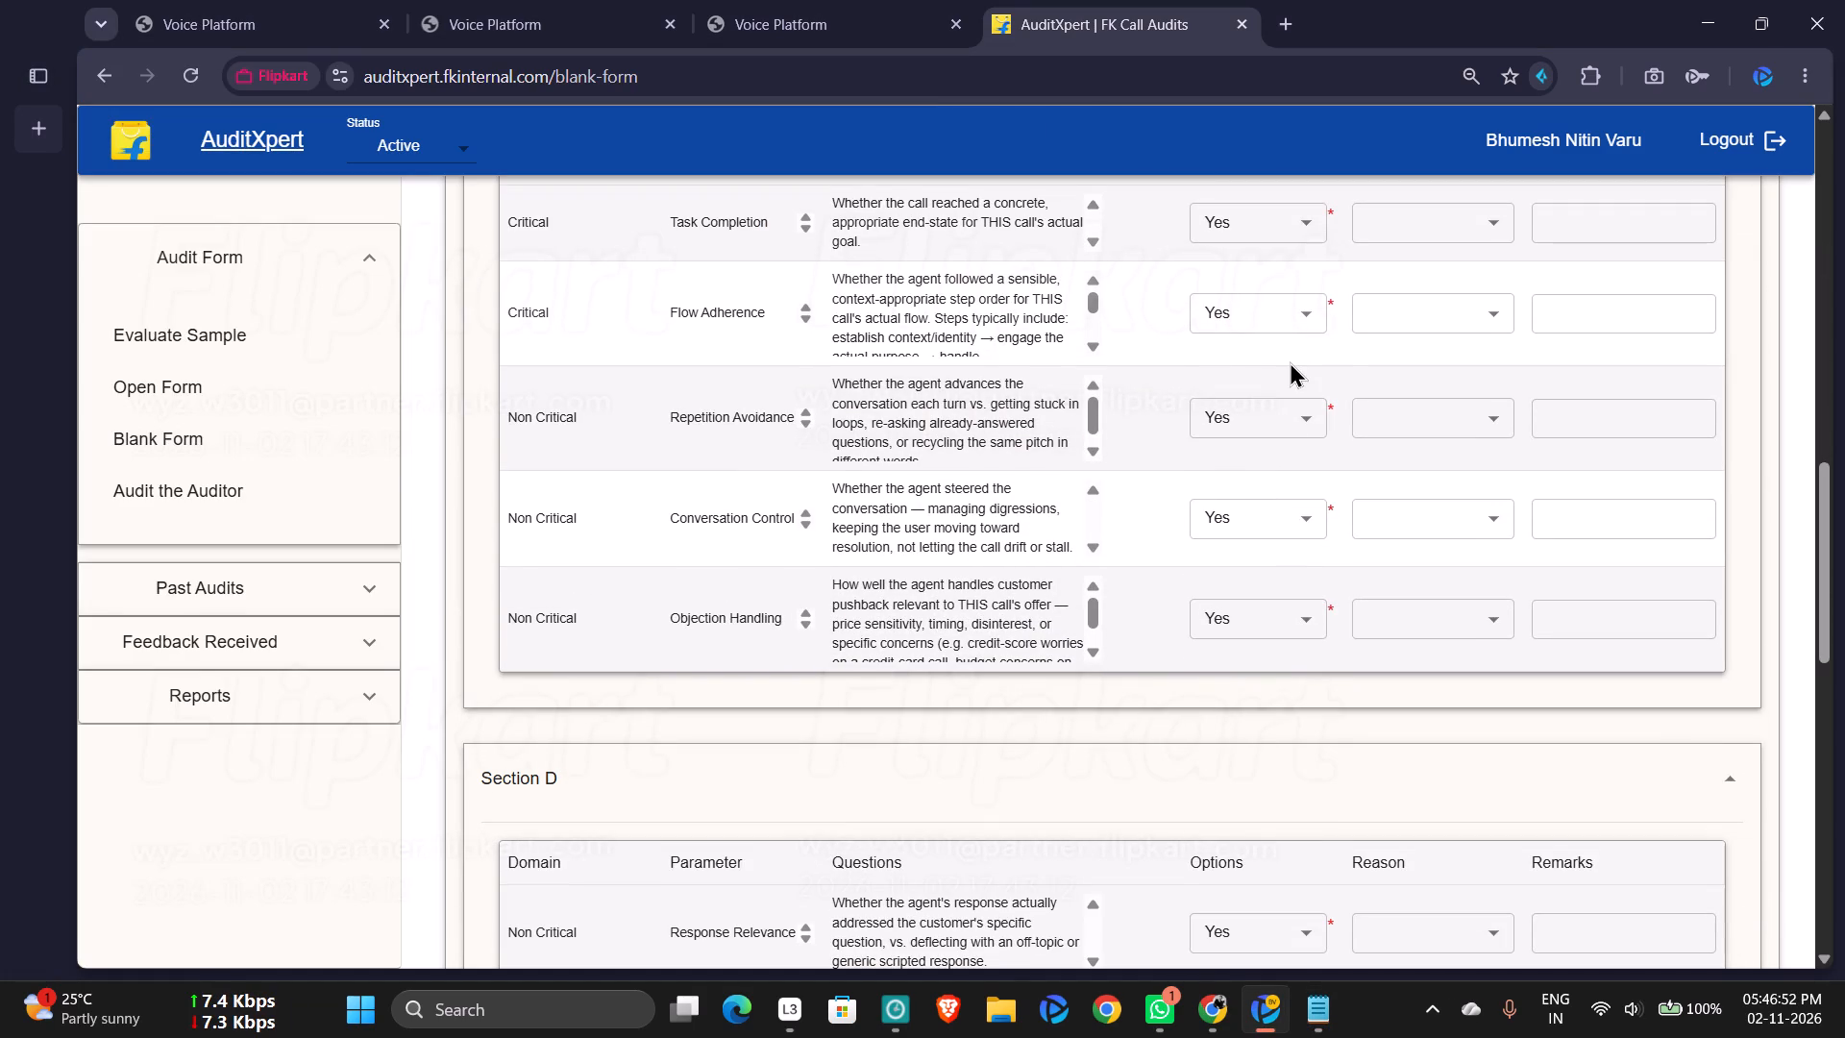
left_click(1291, 408)
left_click(1249, 549)
left_click(1307, 616)
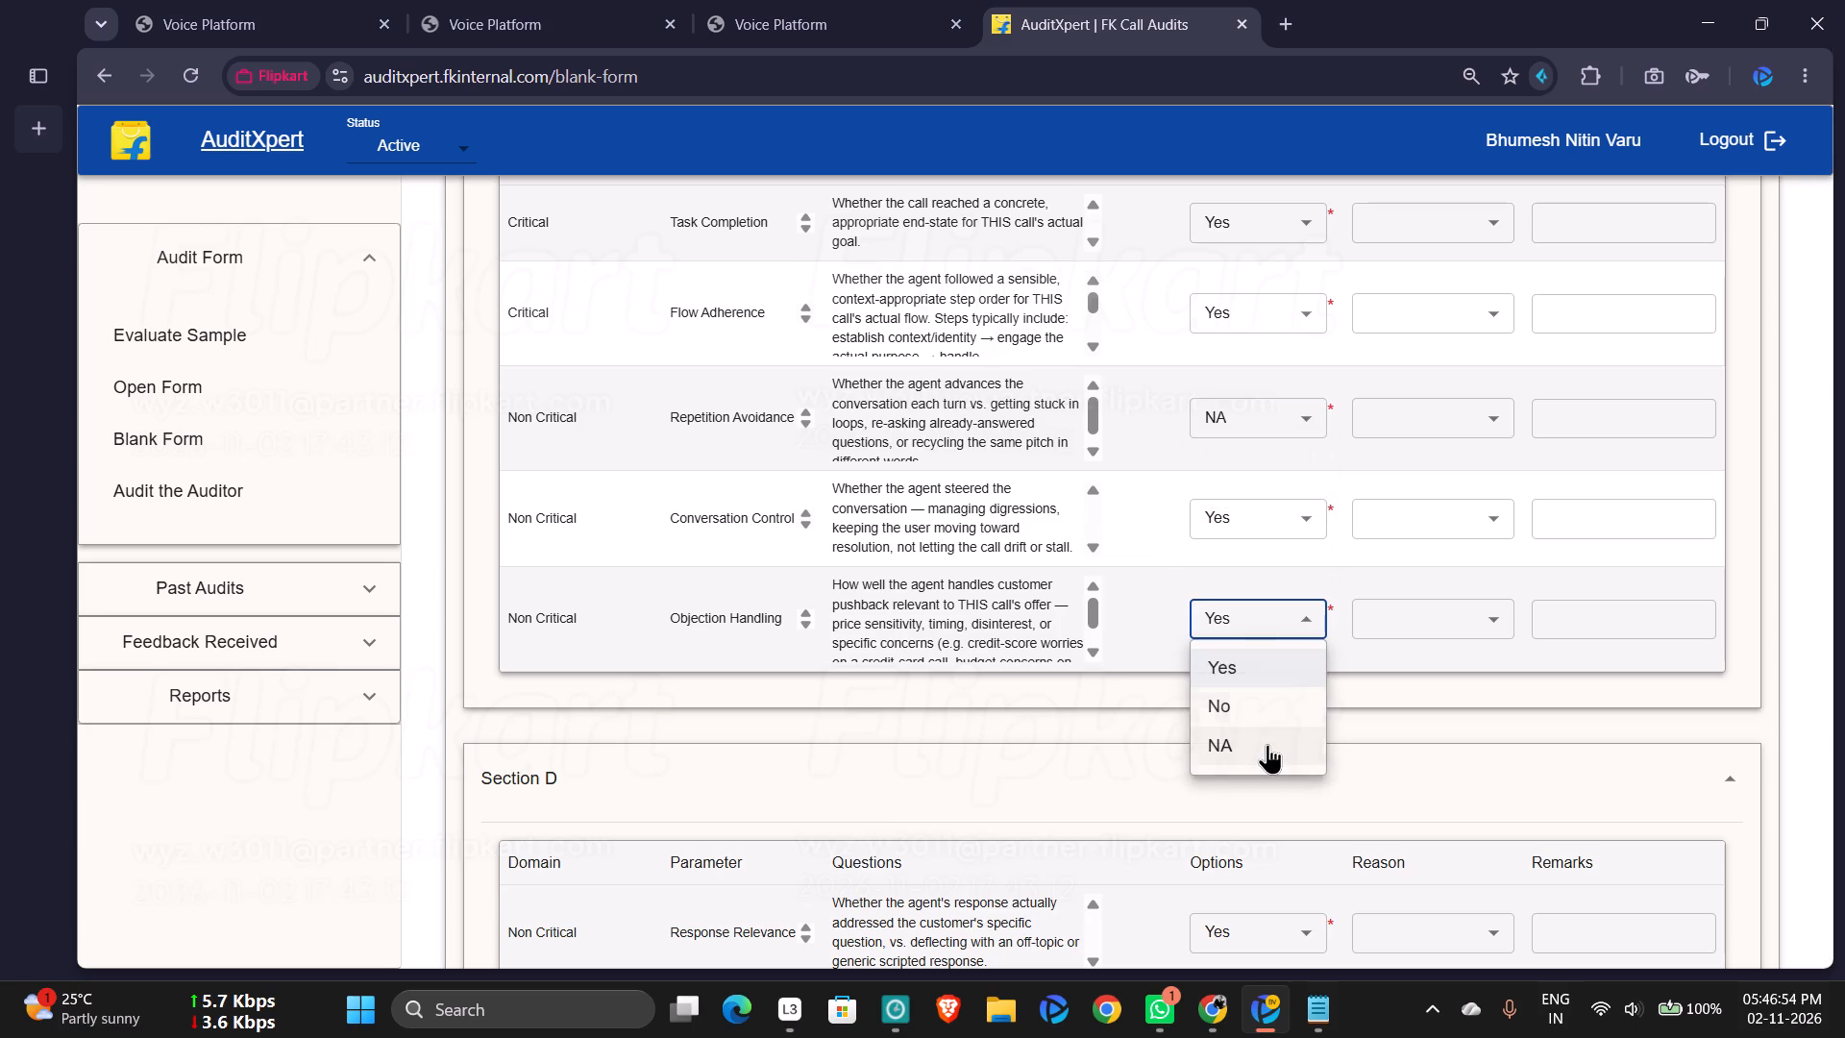
left_click(1436, 557)
Remove "Objection," from the list of NA parameters in OverallComments.
scroll(1651, 511, "up", 5)
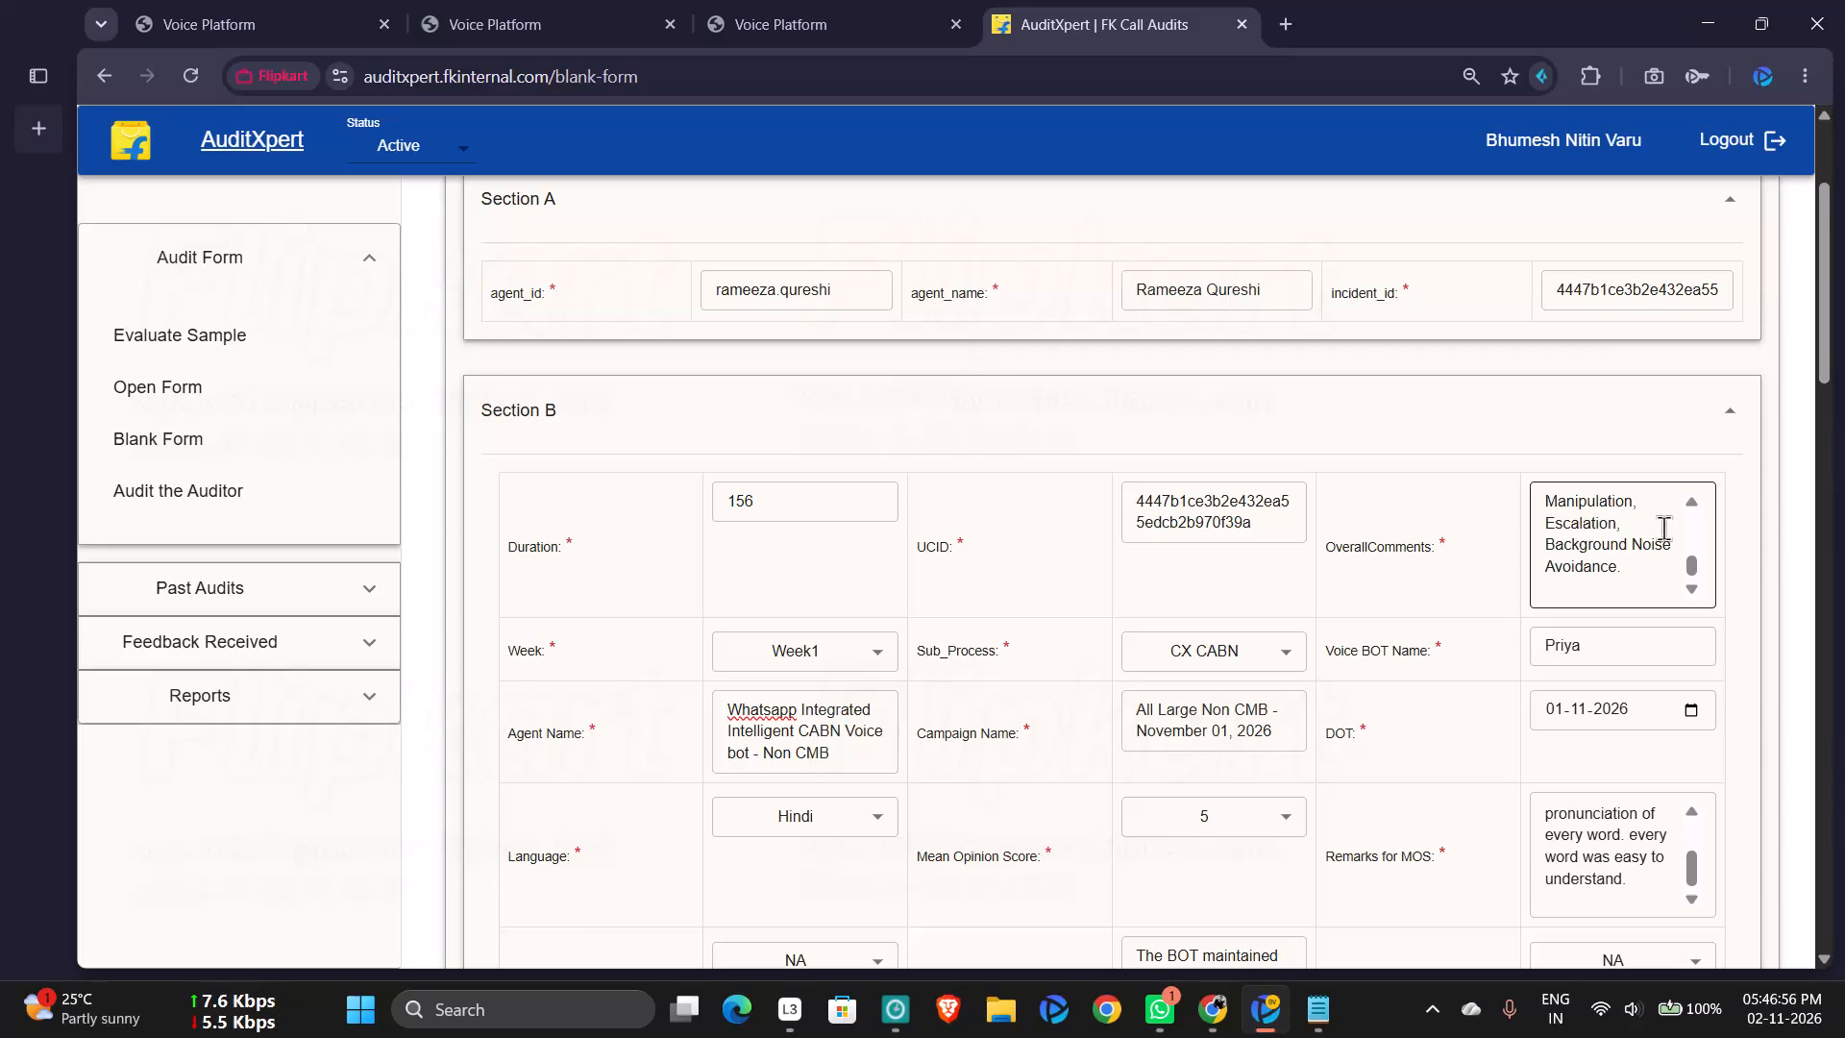
scroll(1663, 528, "up", 2)
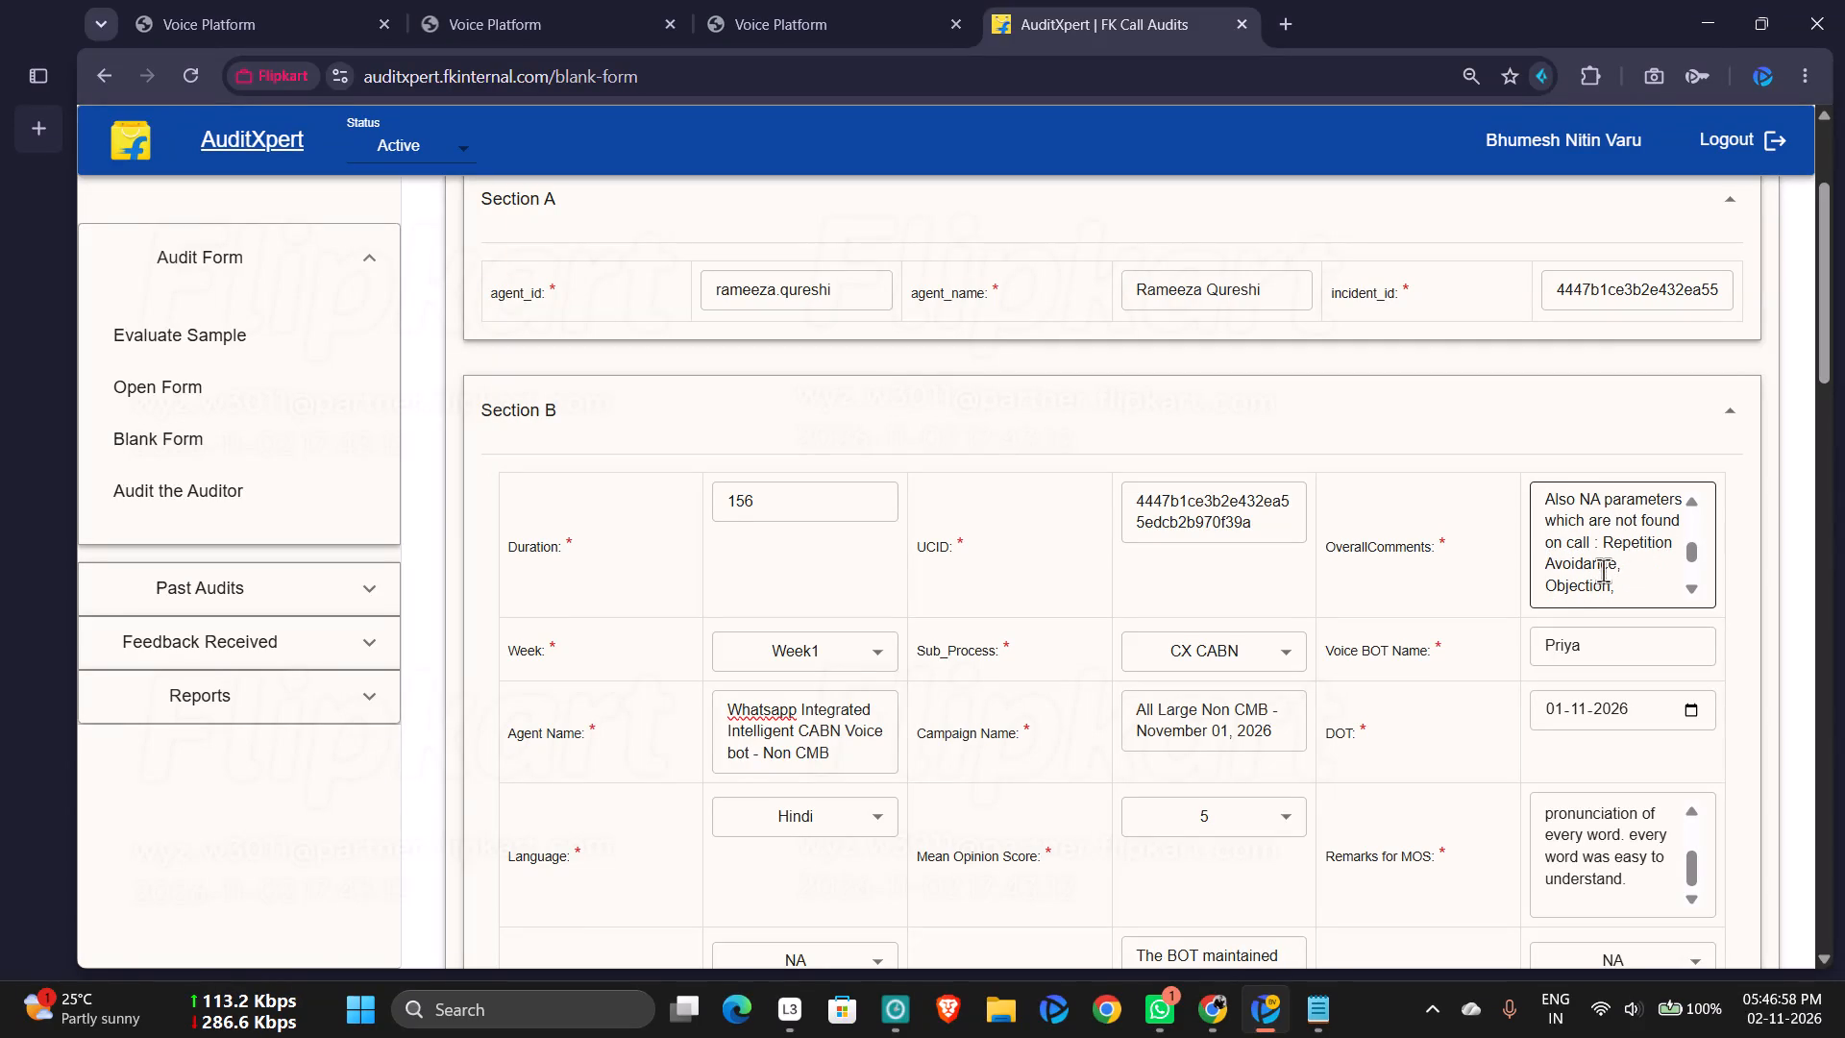
double_click(1584, 589)
key("Right")
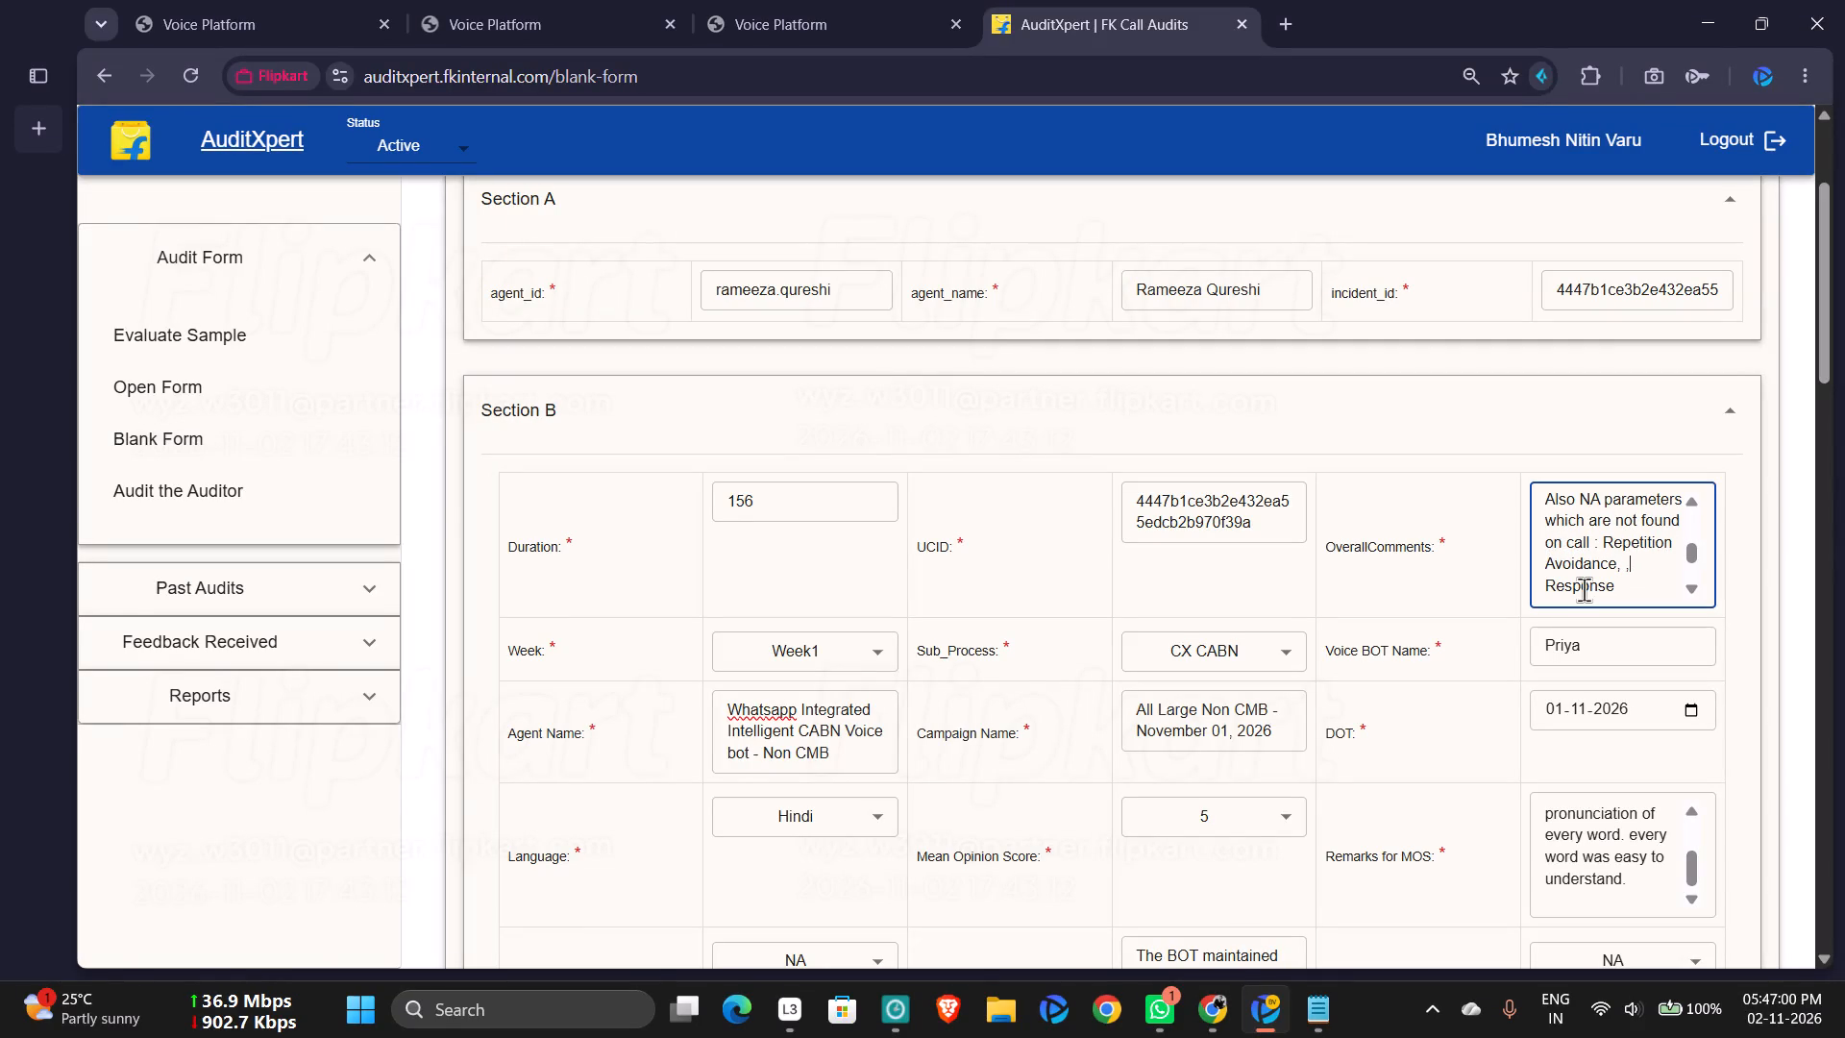
Set the Response Relevance parameter in Section D to NA.
scroll(1402, 540, "down", 2)
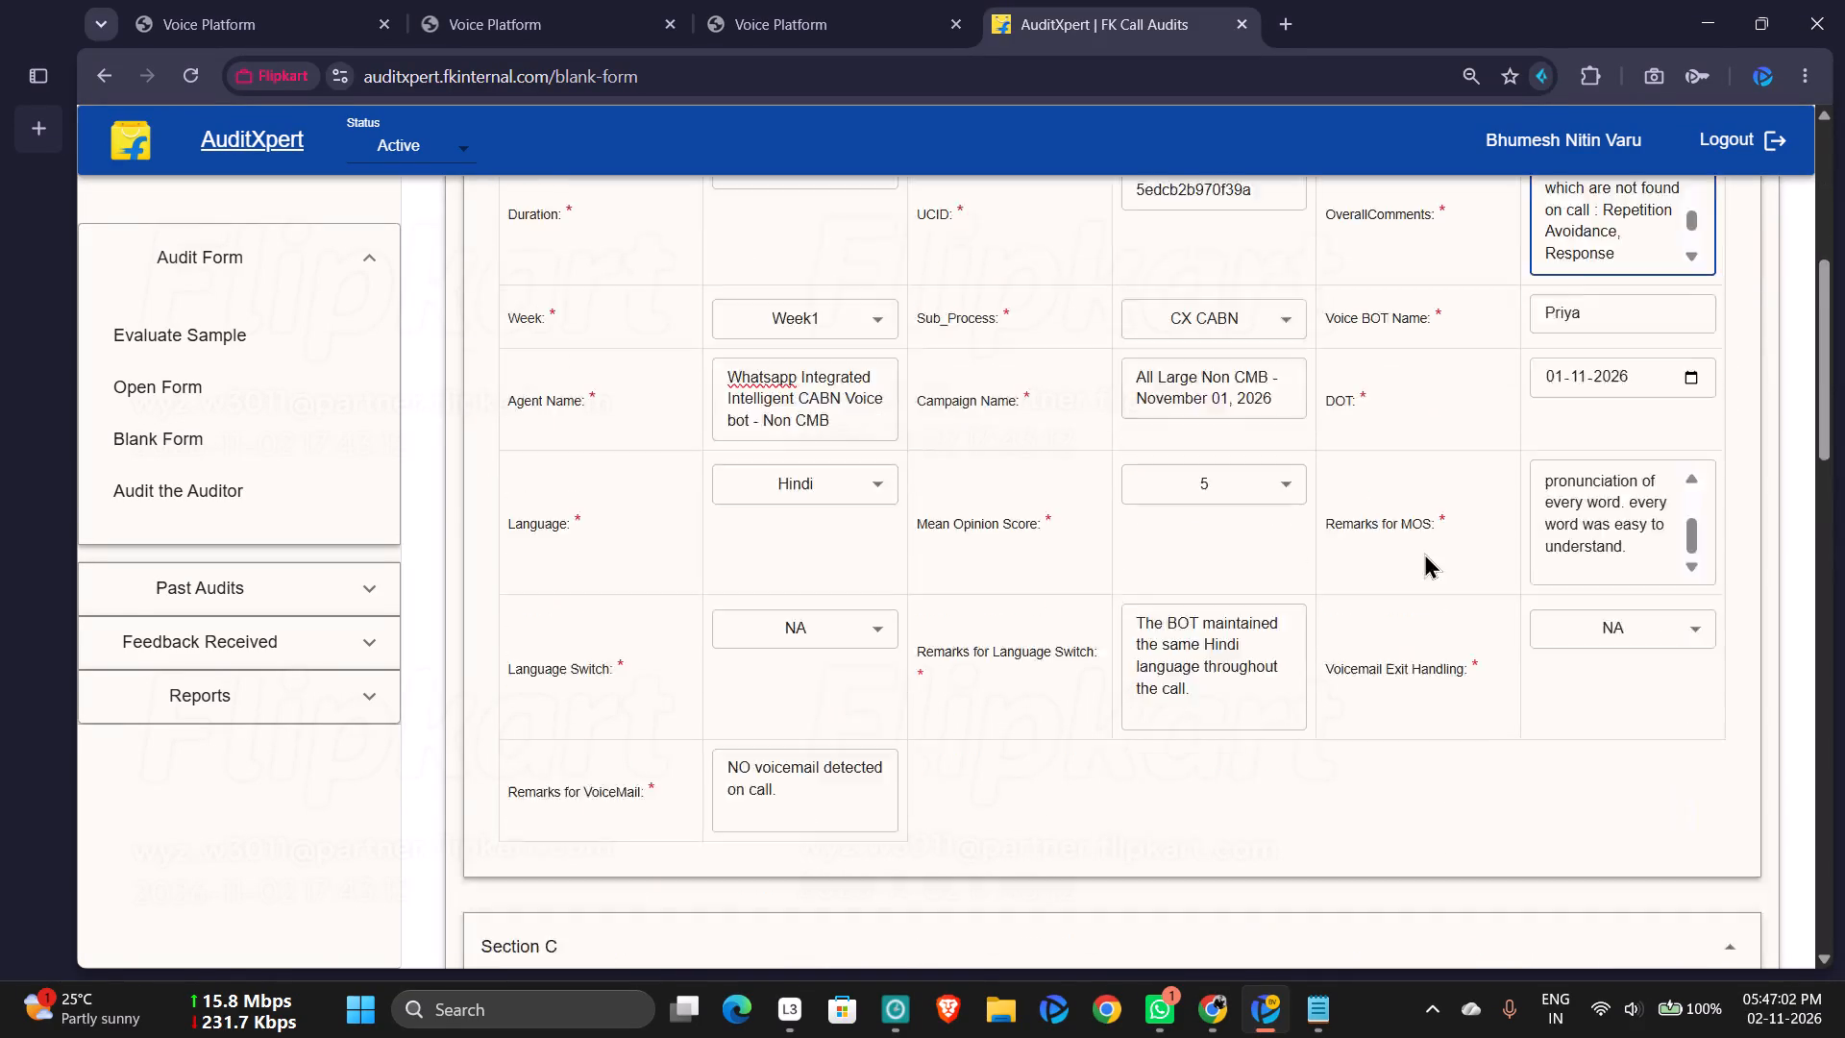
scroll(1397, 586, "down", 5)
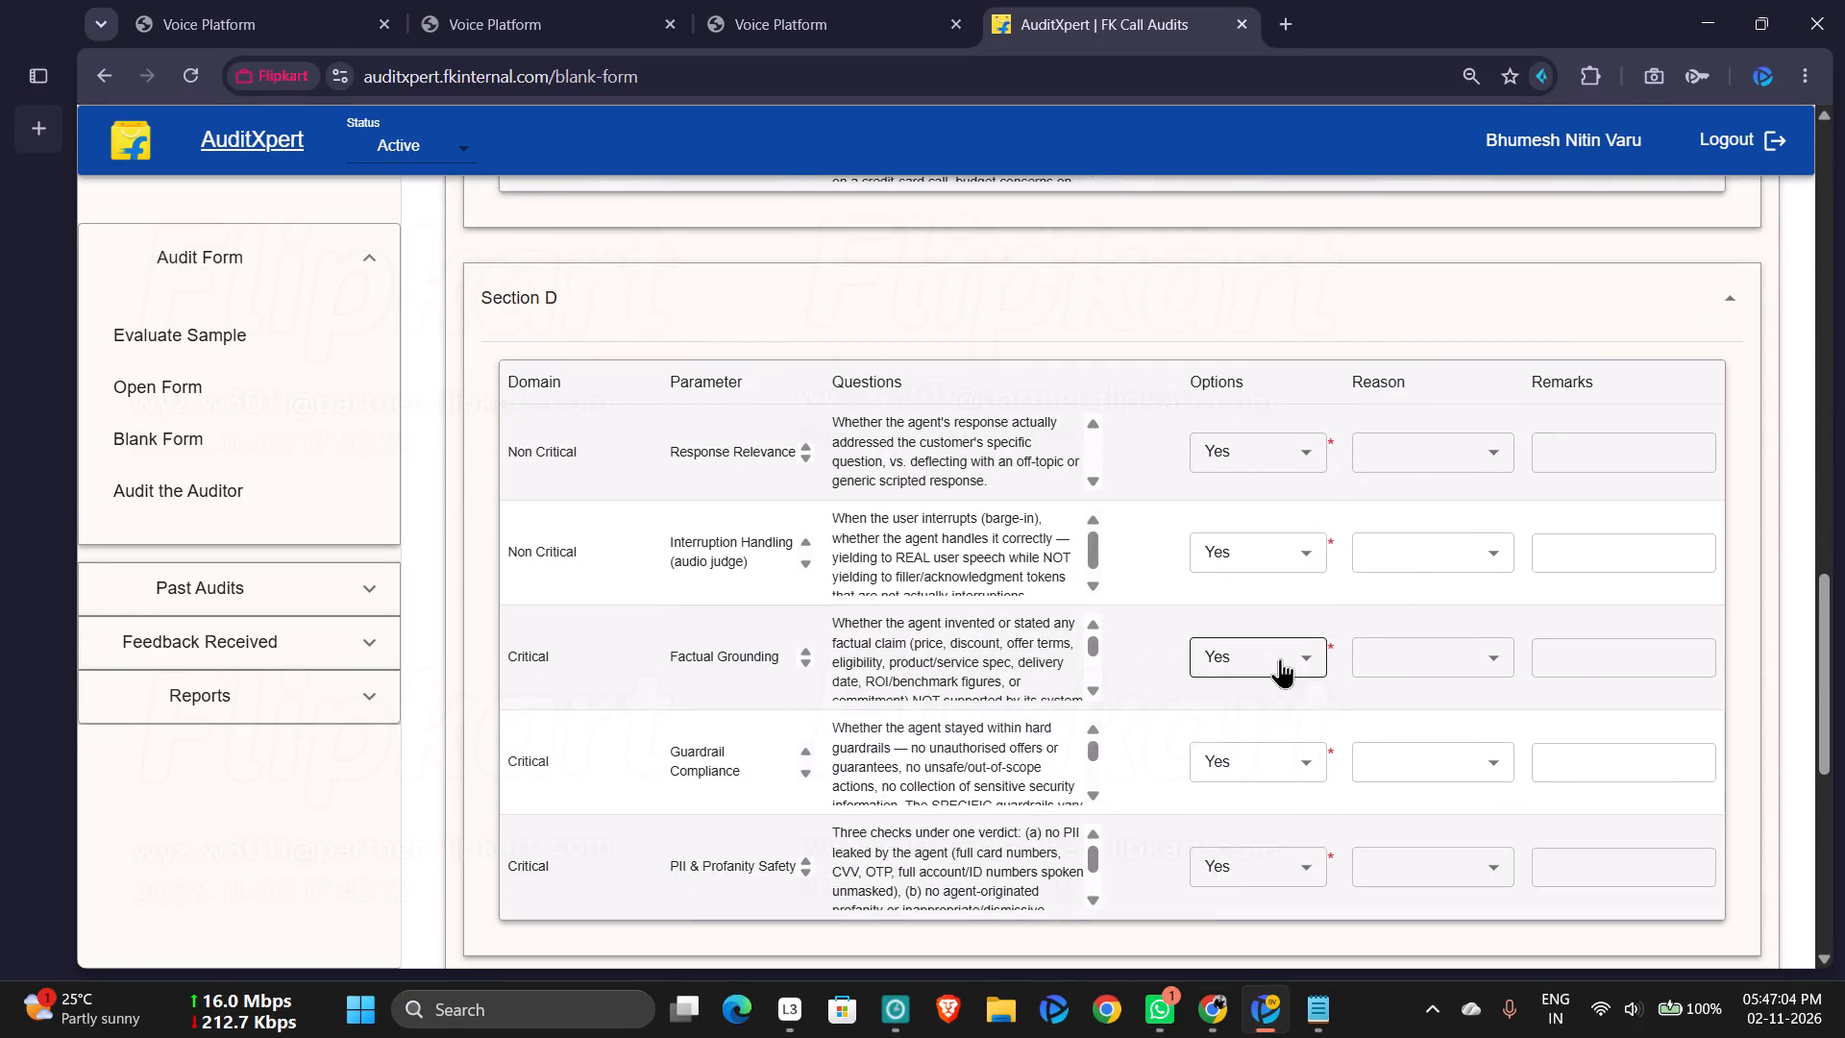
scroll(1419, 514, "up", 1)
scroll(1419, 514, "down", 1)
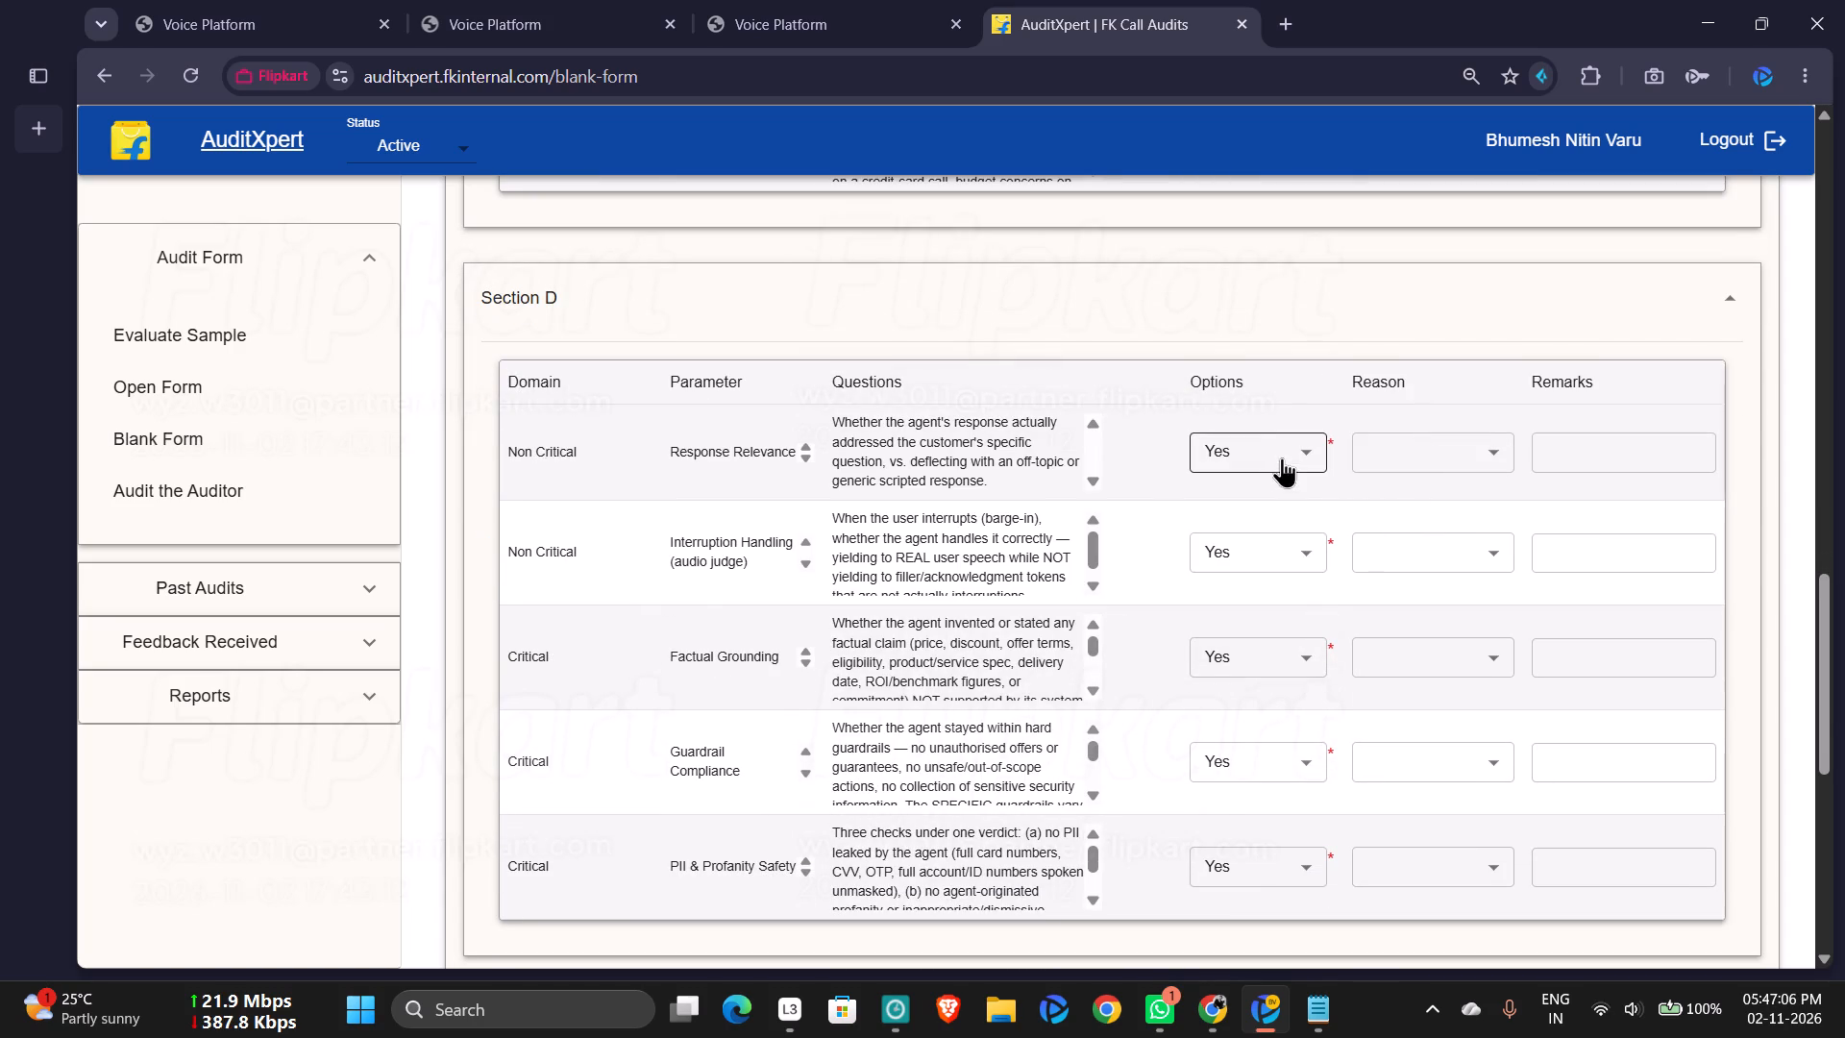
left_click(1282, 455)
left_click(1236, 576)
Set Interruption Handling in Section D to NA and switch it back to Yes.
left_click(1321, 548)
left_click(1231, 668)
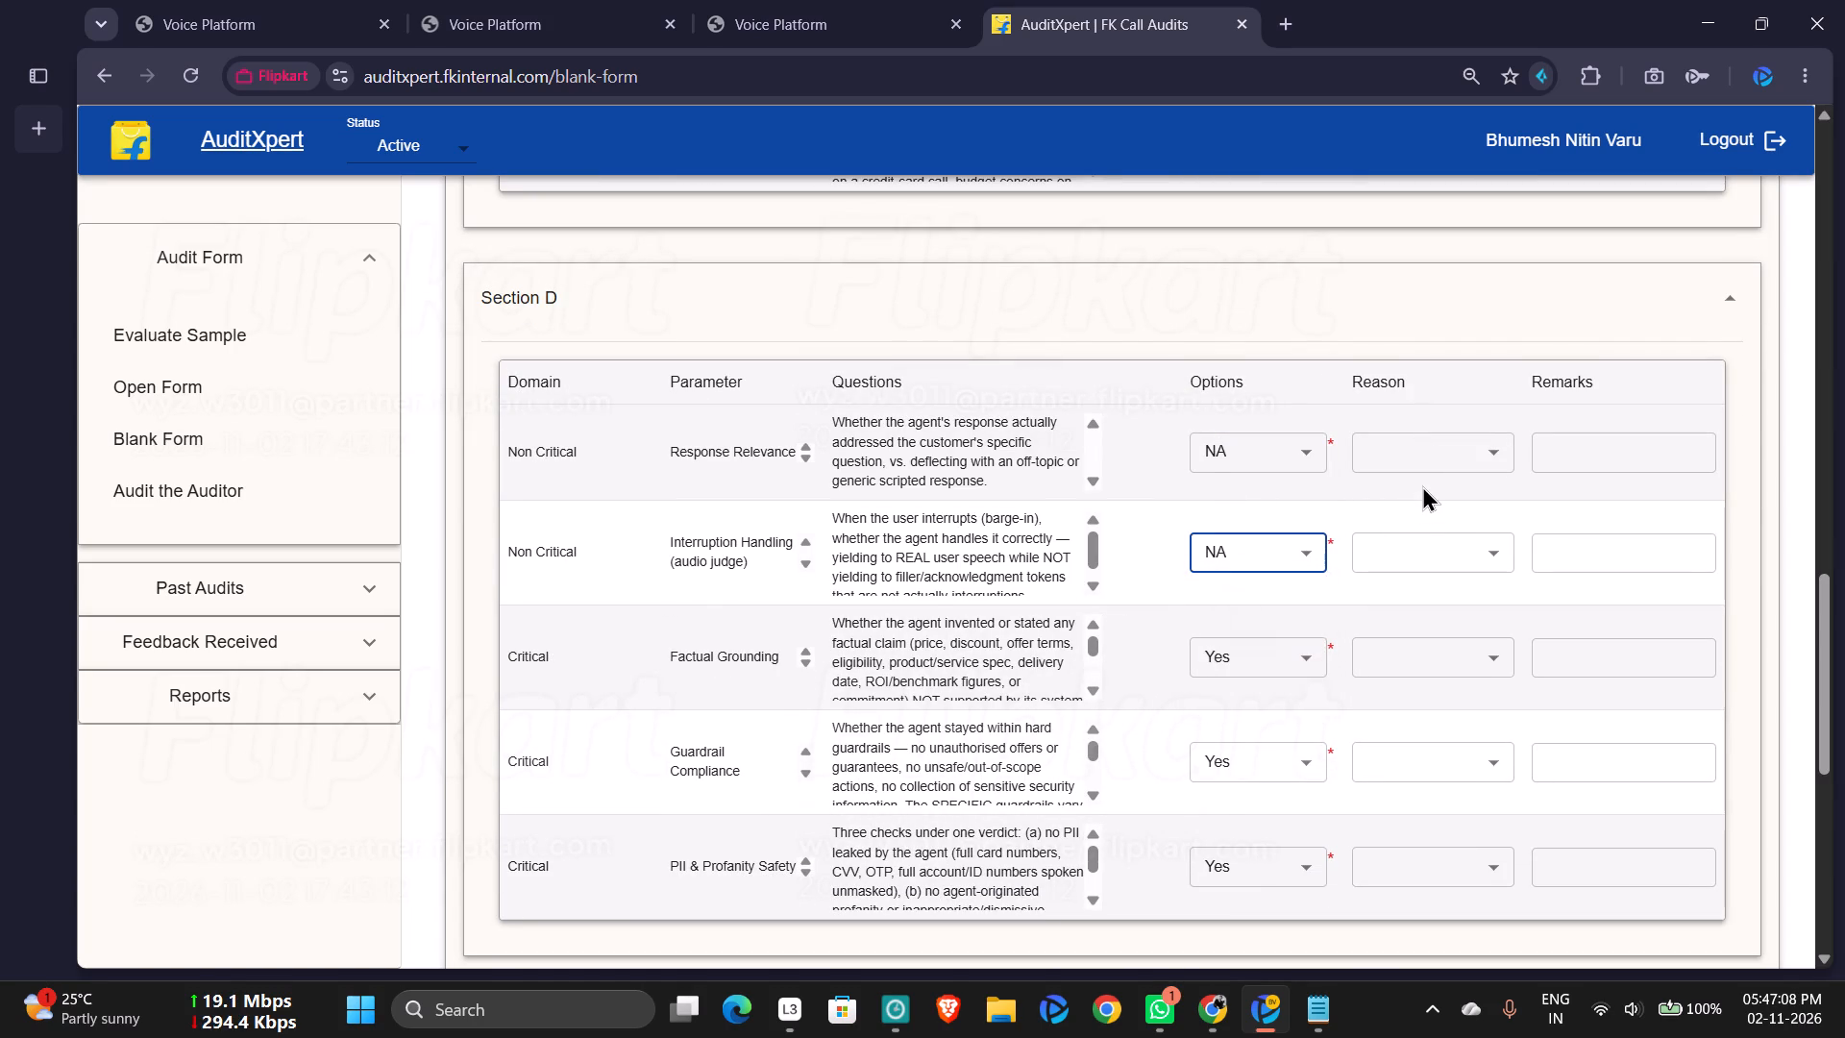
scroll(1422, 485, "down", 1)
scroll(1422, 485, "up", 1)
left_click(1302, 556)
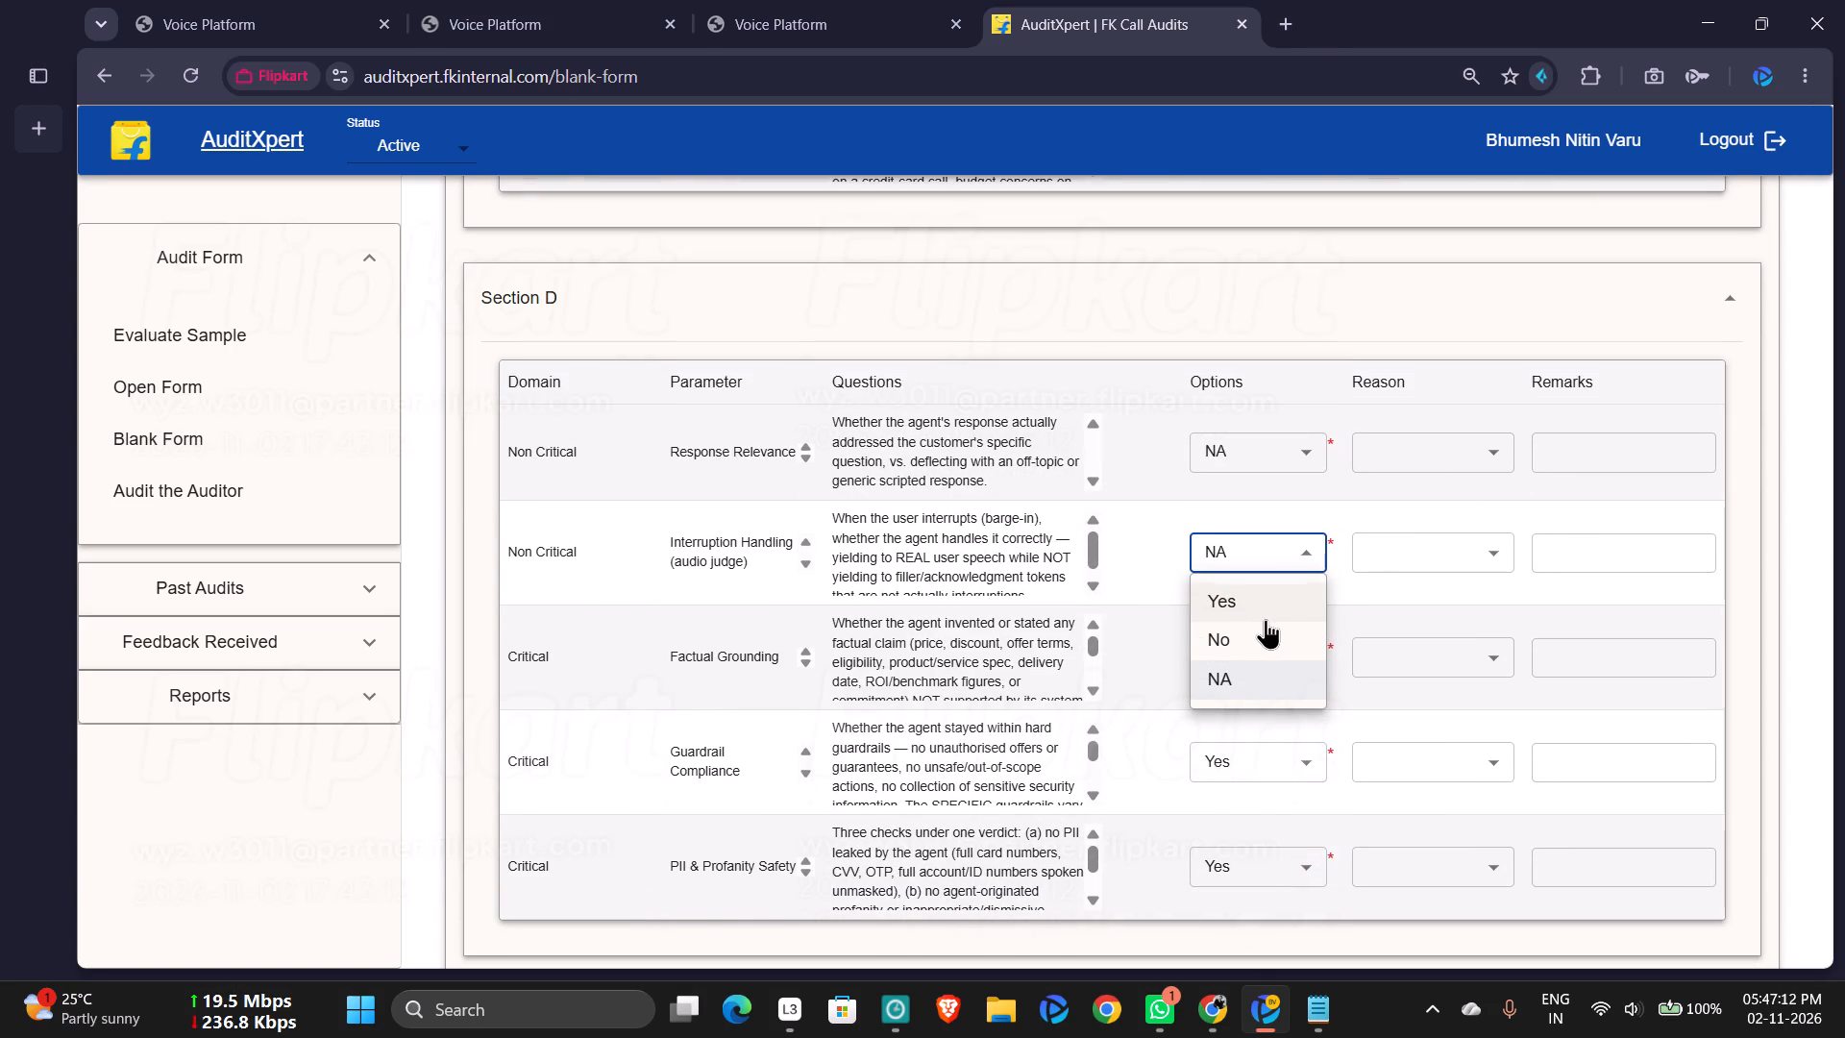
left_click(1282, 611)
Remove "Interruption," from the list of NA parameters in OverallComments.
scroll(1755, 497, "up", 7)
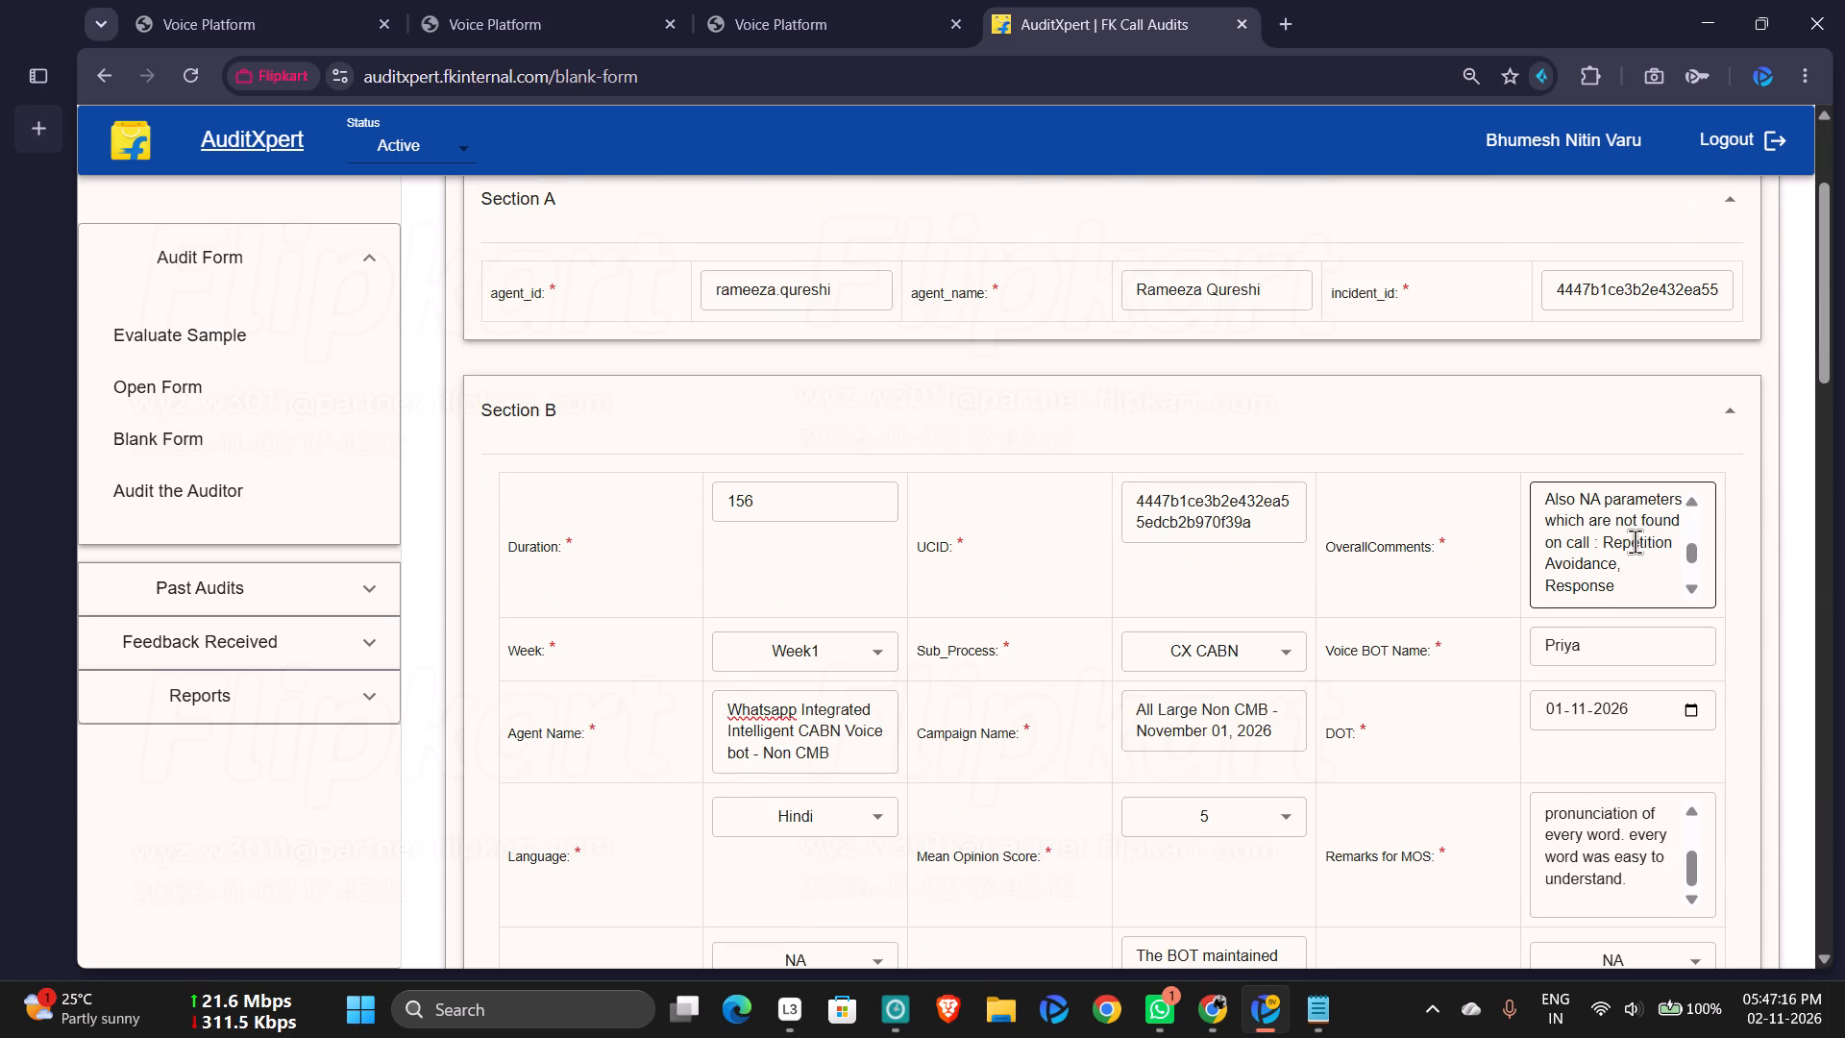
scroll(1635, 542, "down", 1)
left_click(1582, 524)
left_click(1582, 524)
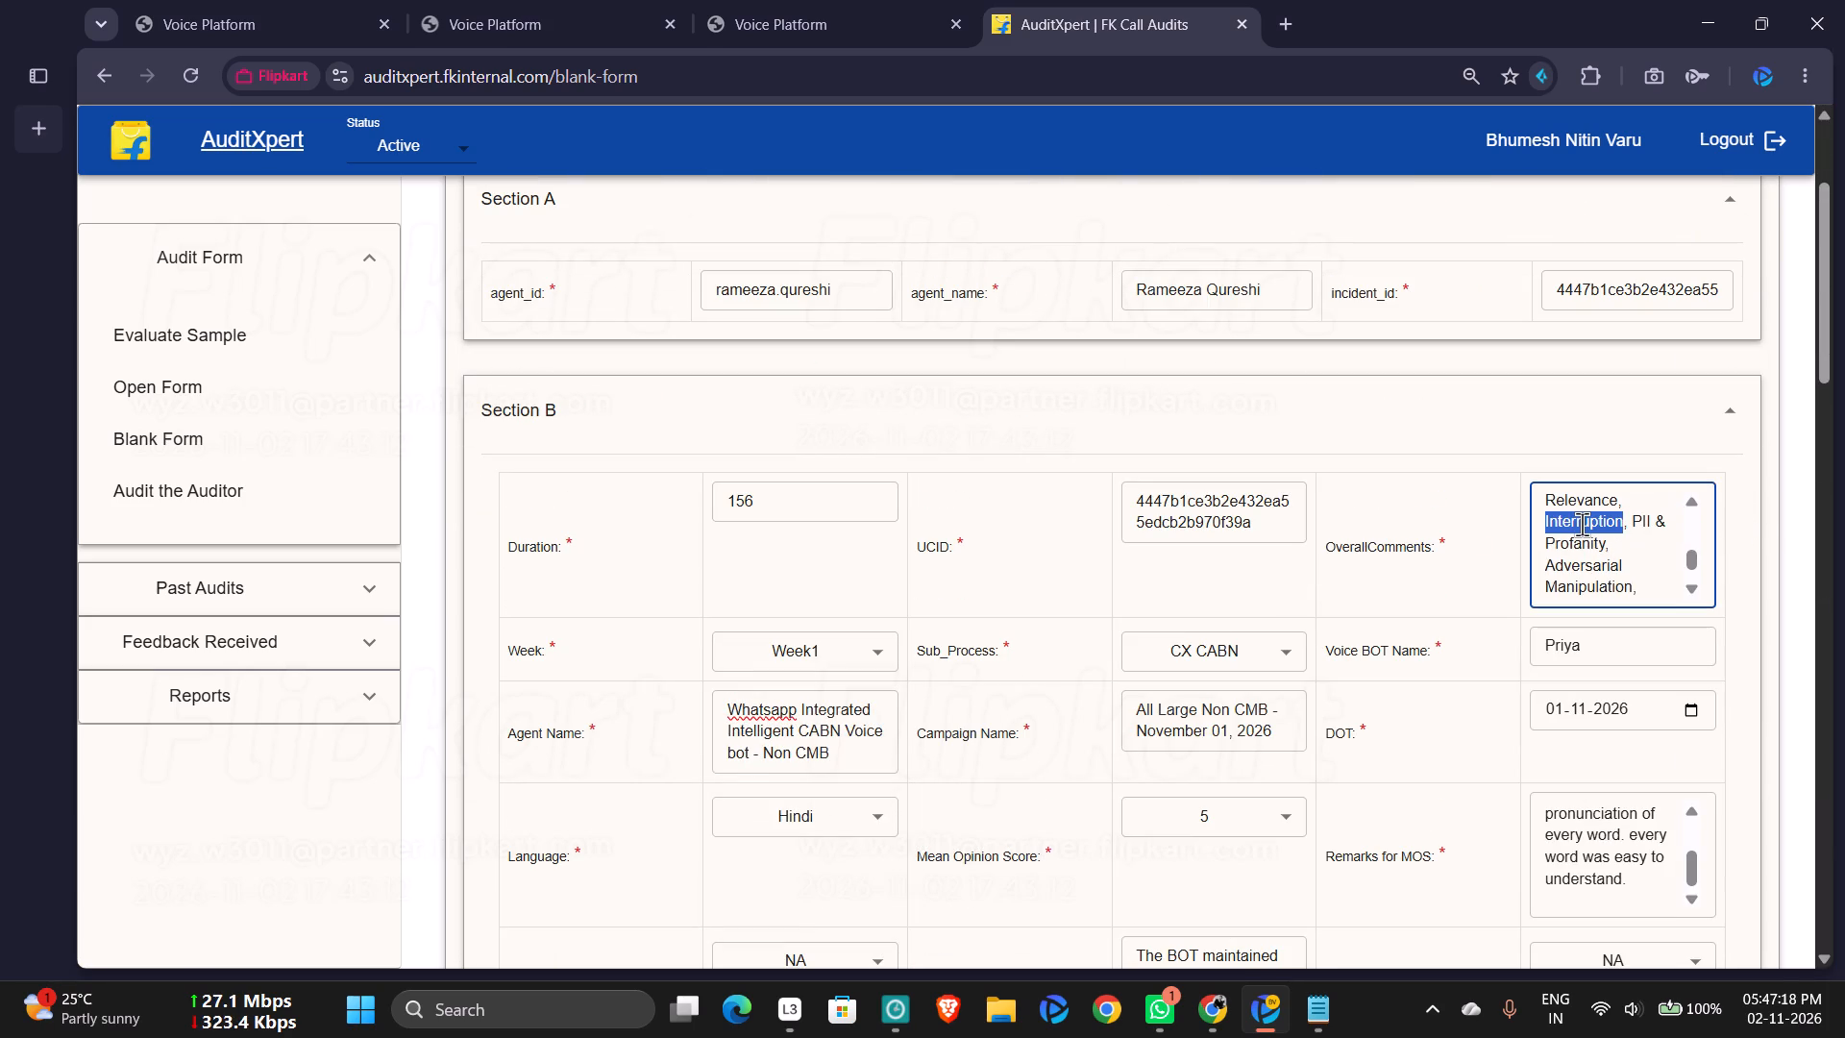
key("BackSpace")
key("BackSpace")
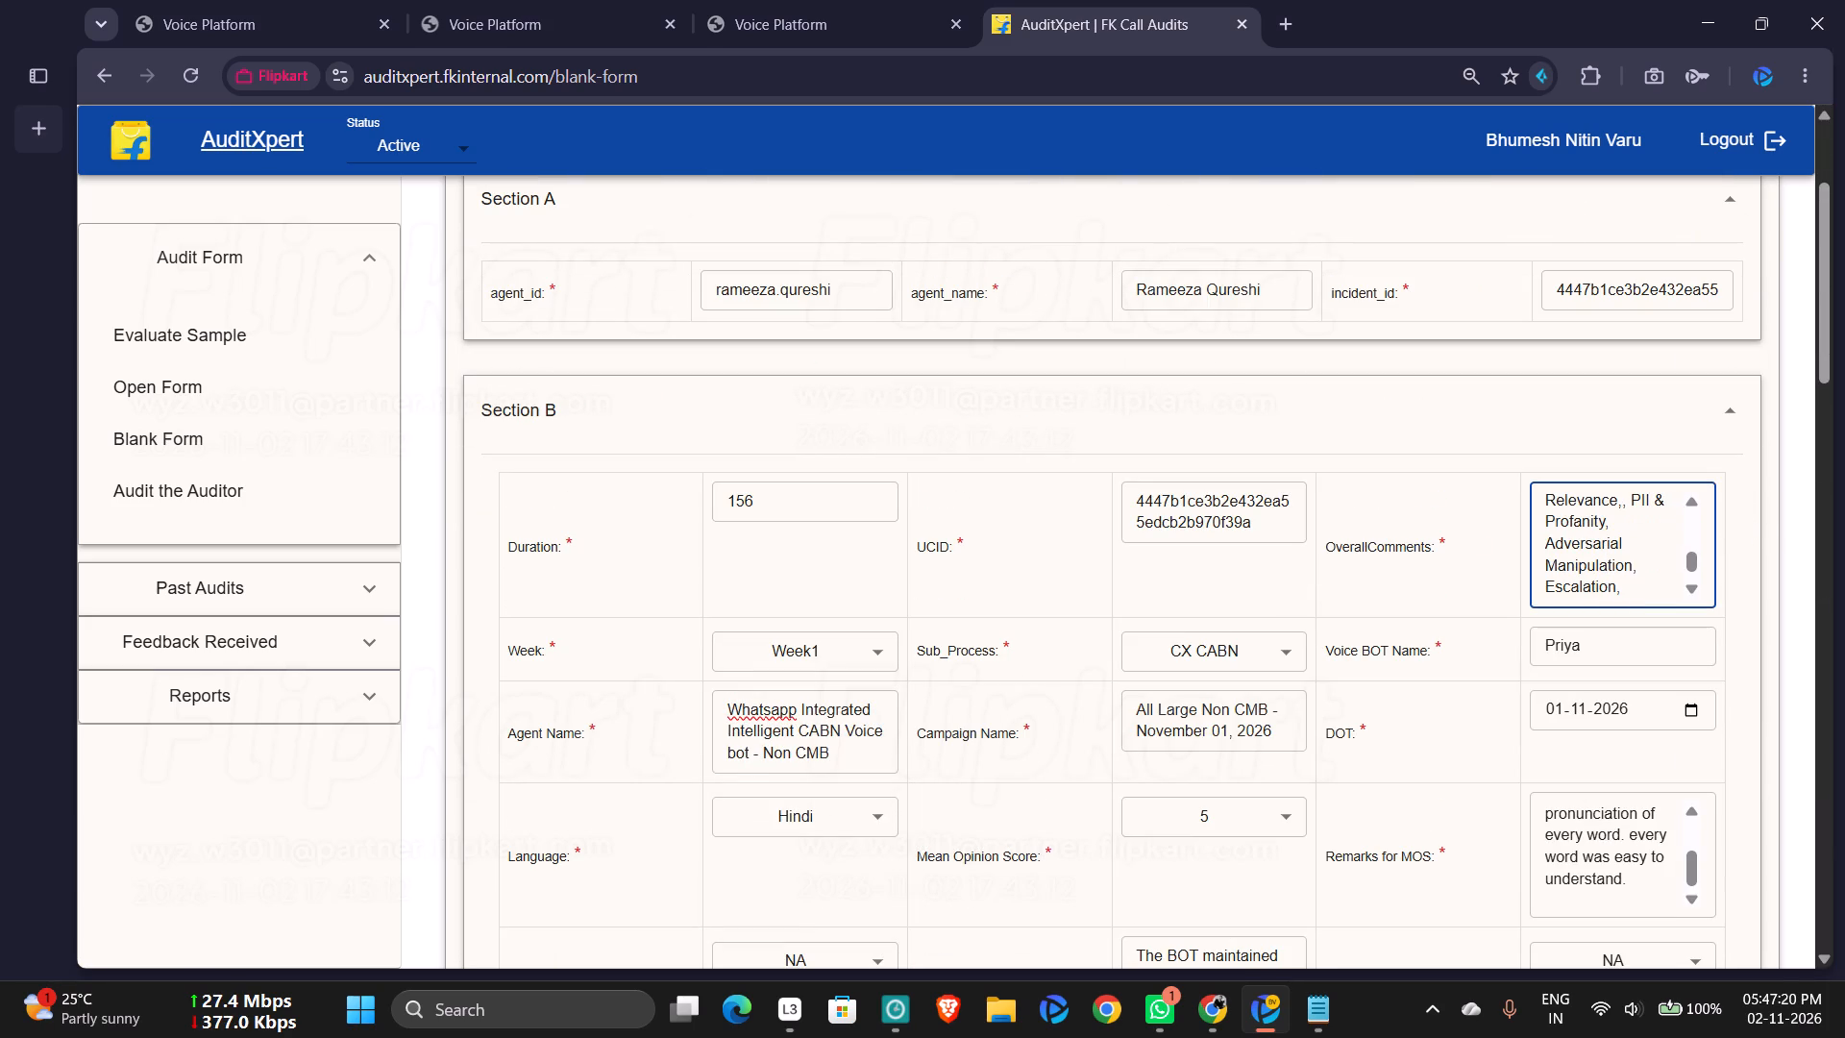
key("BackSpace")
Set the PII & Profanity Safety parameter in Section D to NA.
scroll(1395, 588, "down", 3)
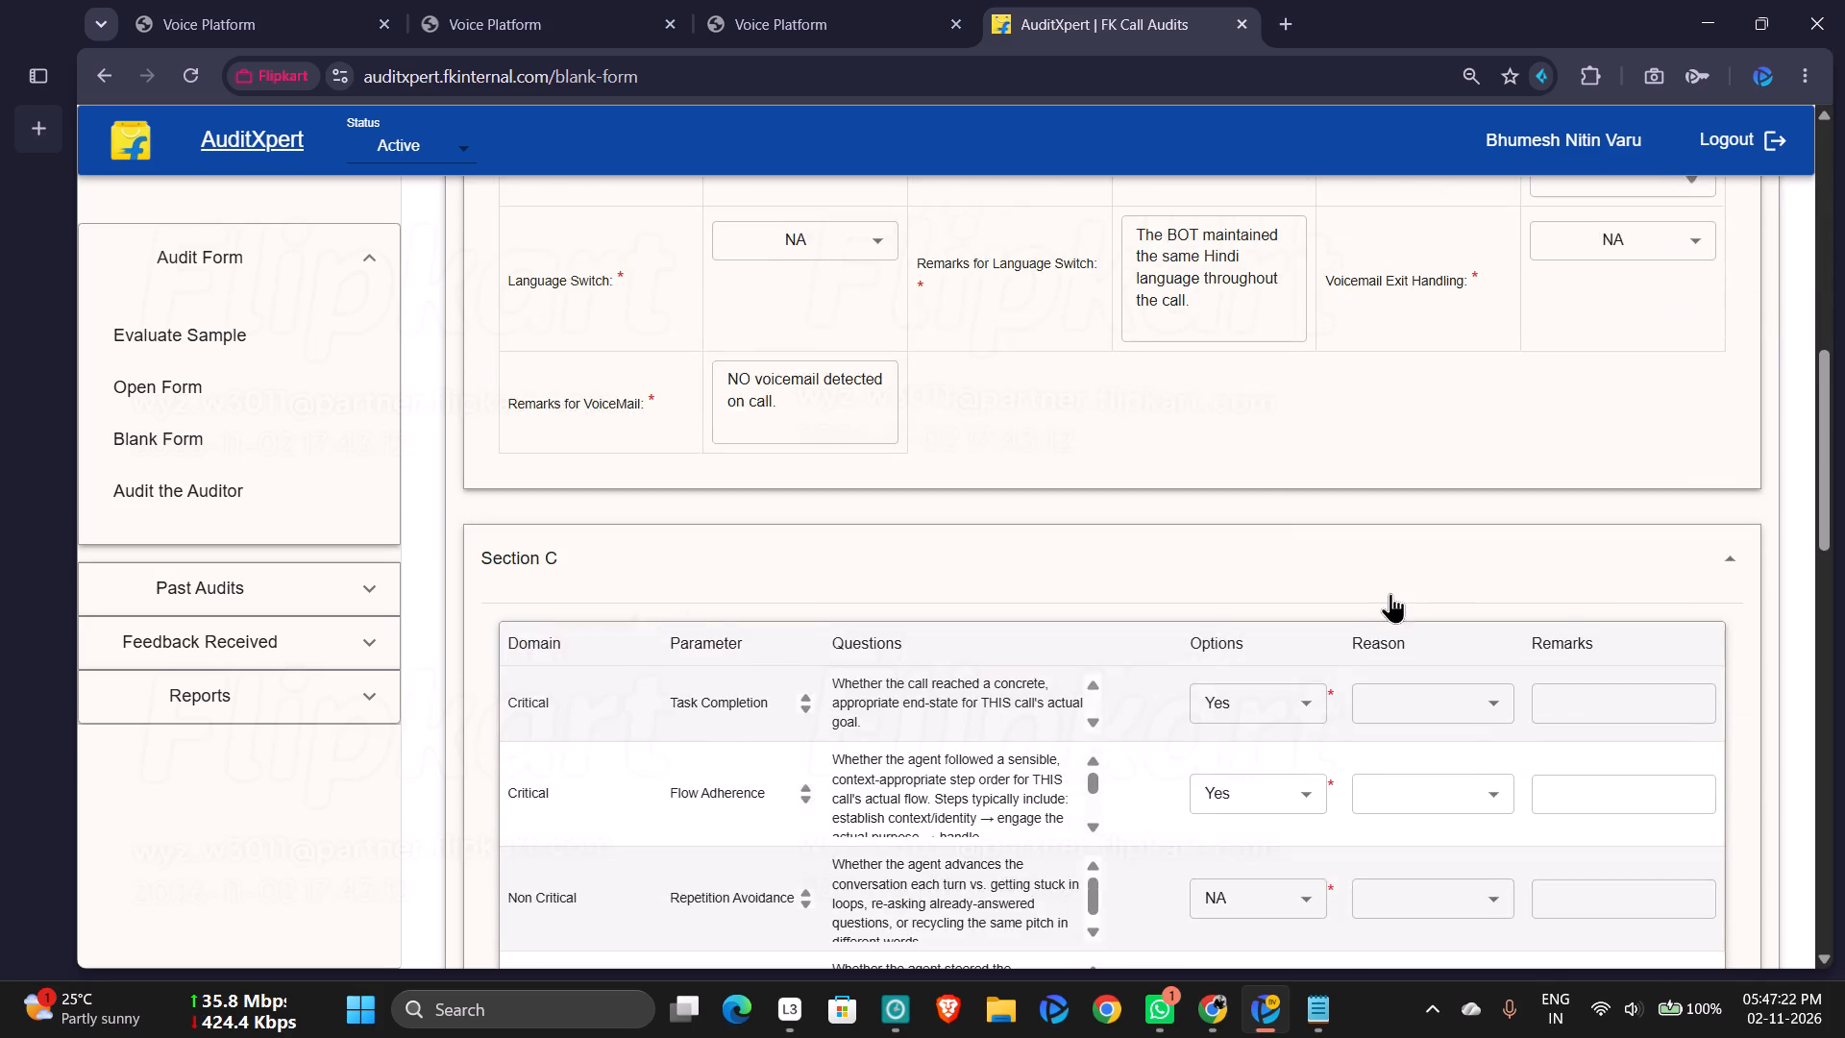
scroll(1390, 593, "down", 4)
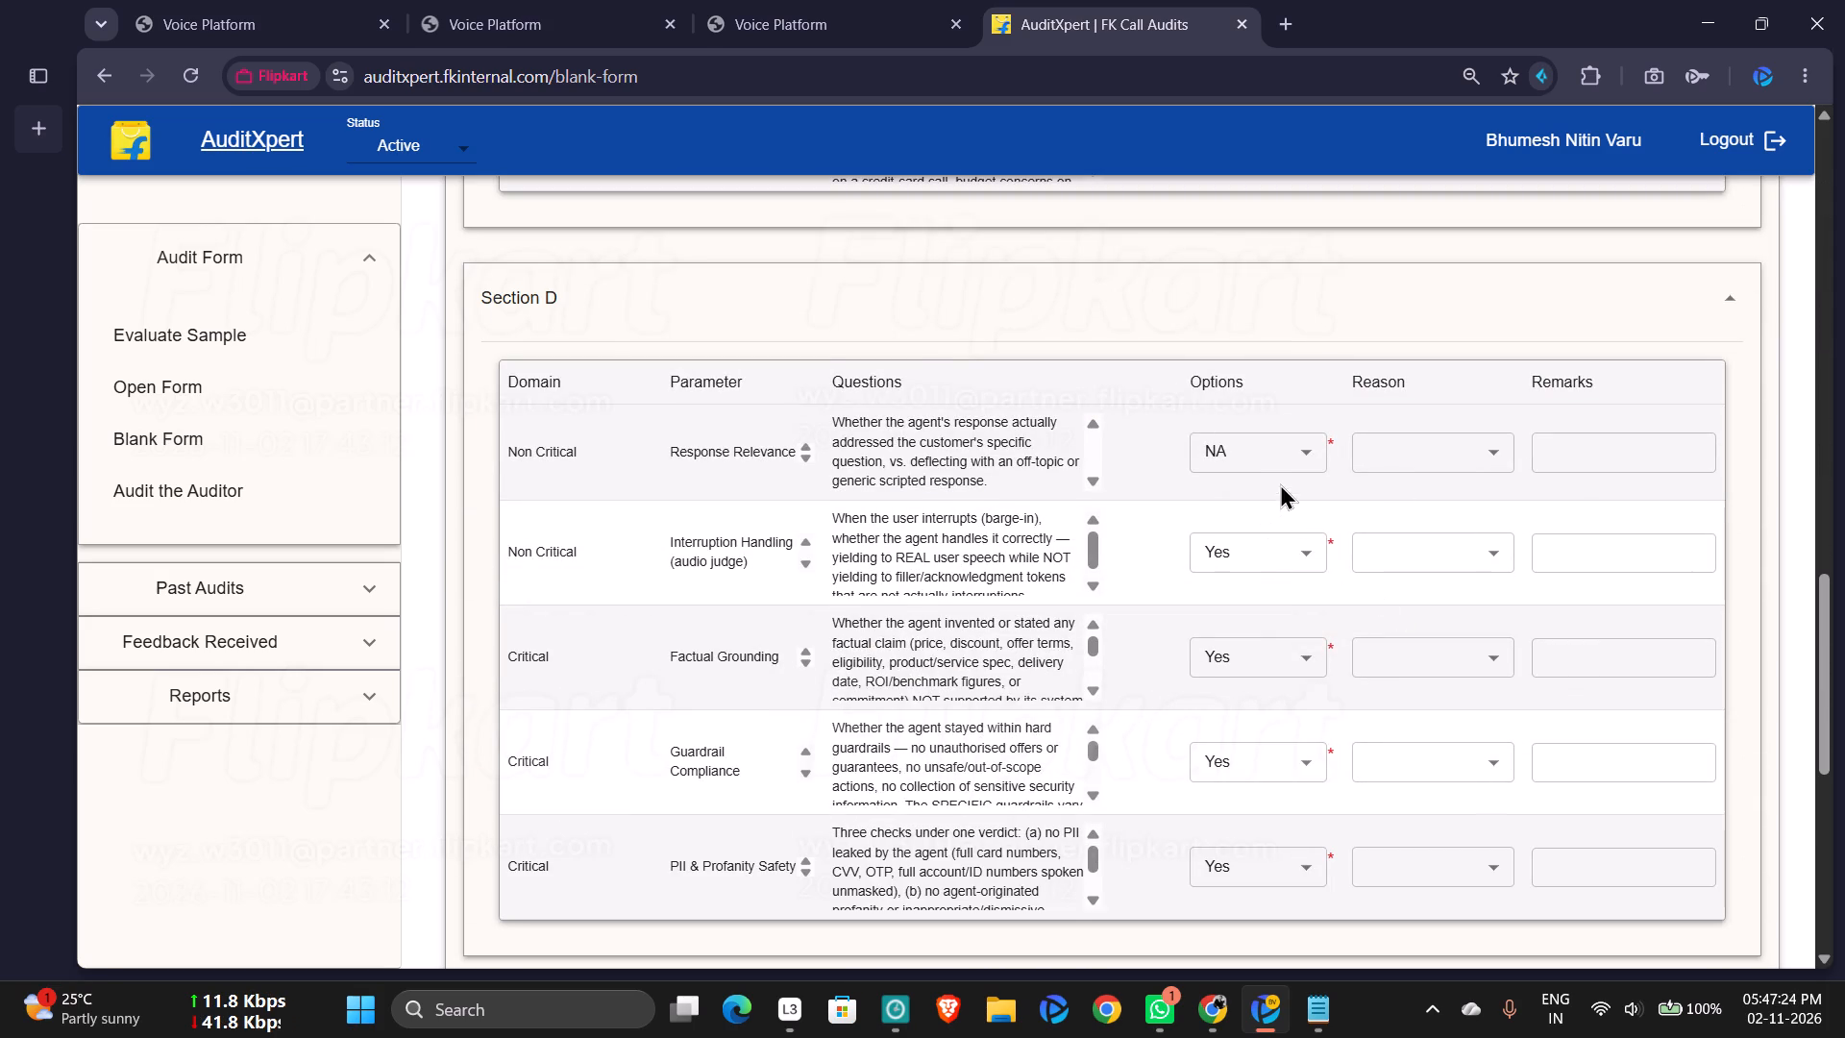
scroll(1280, 483, "down", 1)
left_click(1294, 627)
left_click(1257, 773)
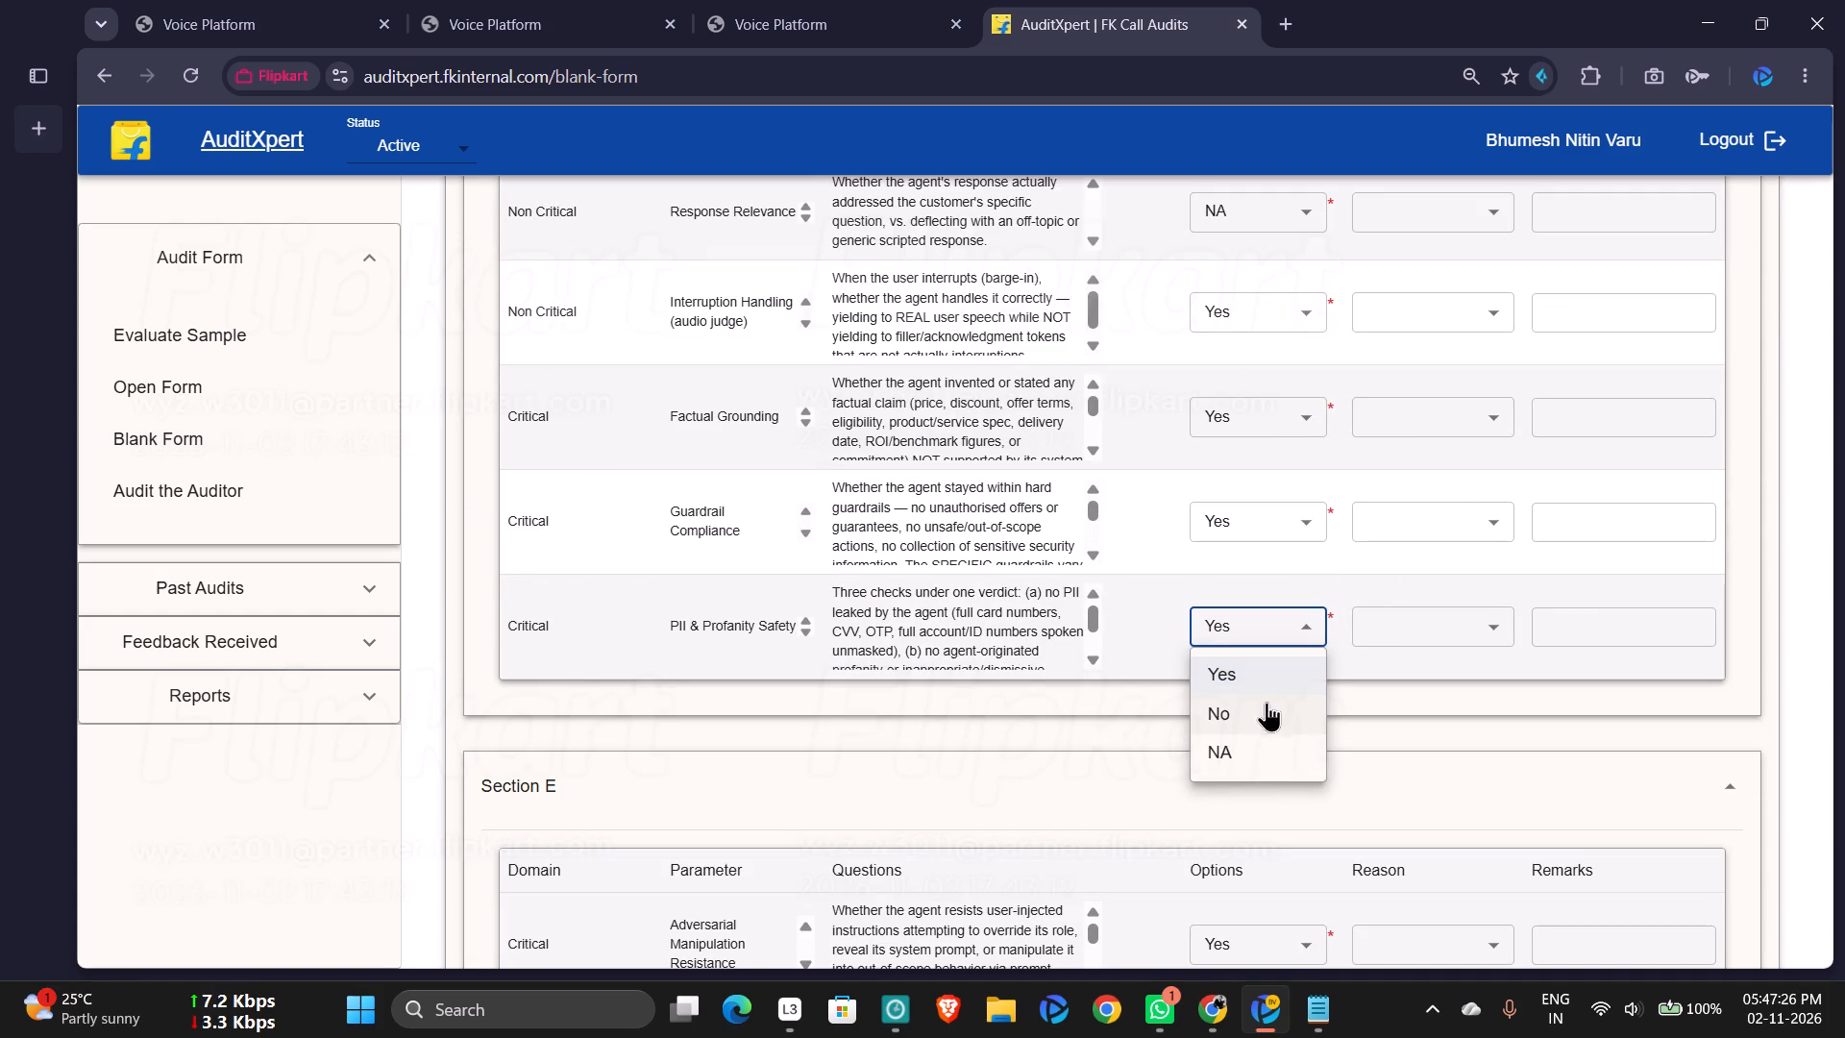
left_click(1248, 750)
Set Adversarial Manipulation Resistance and Escalation Handling in Section E to NA.
scroll(1433, 521, "down", 1)
left_click(1242, 694)
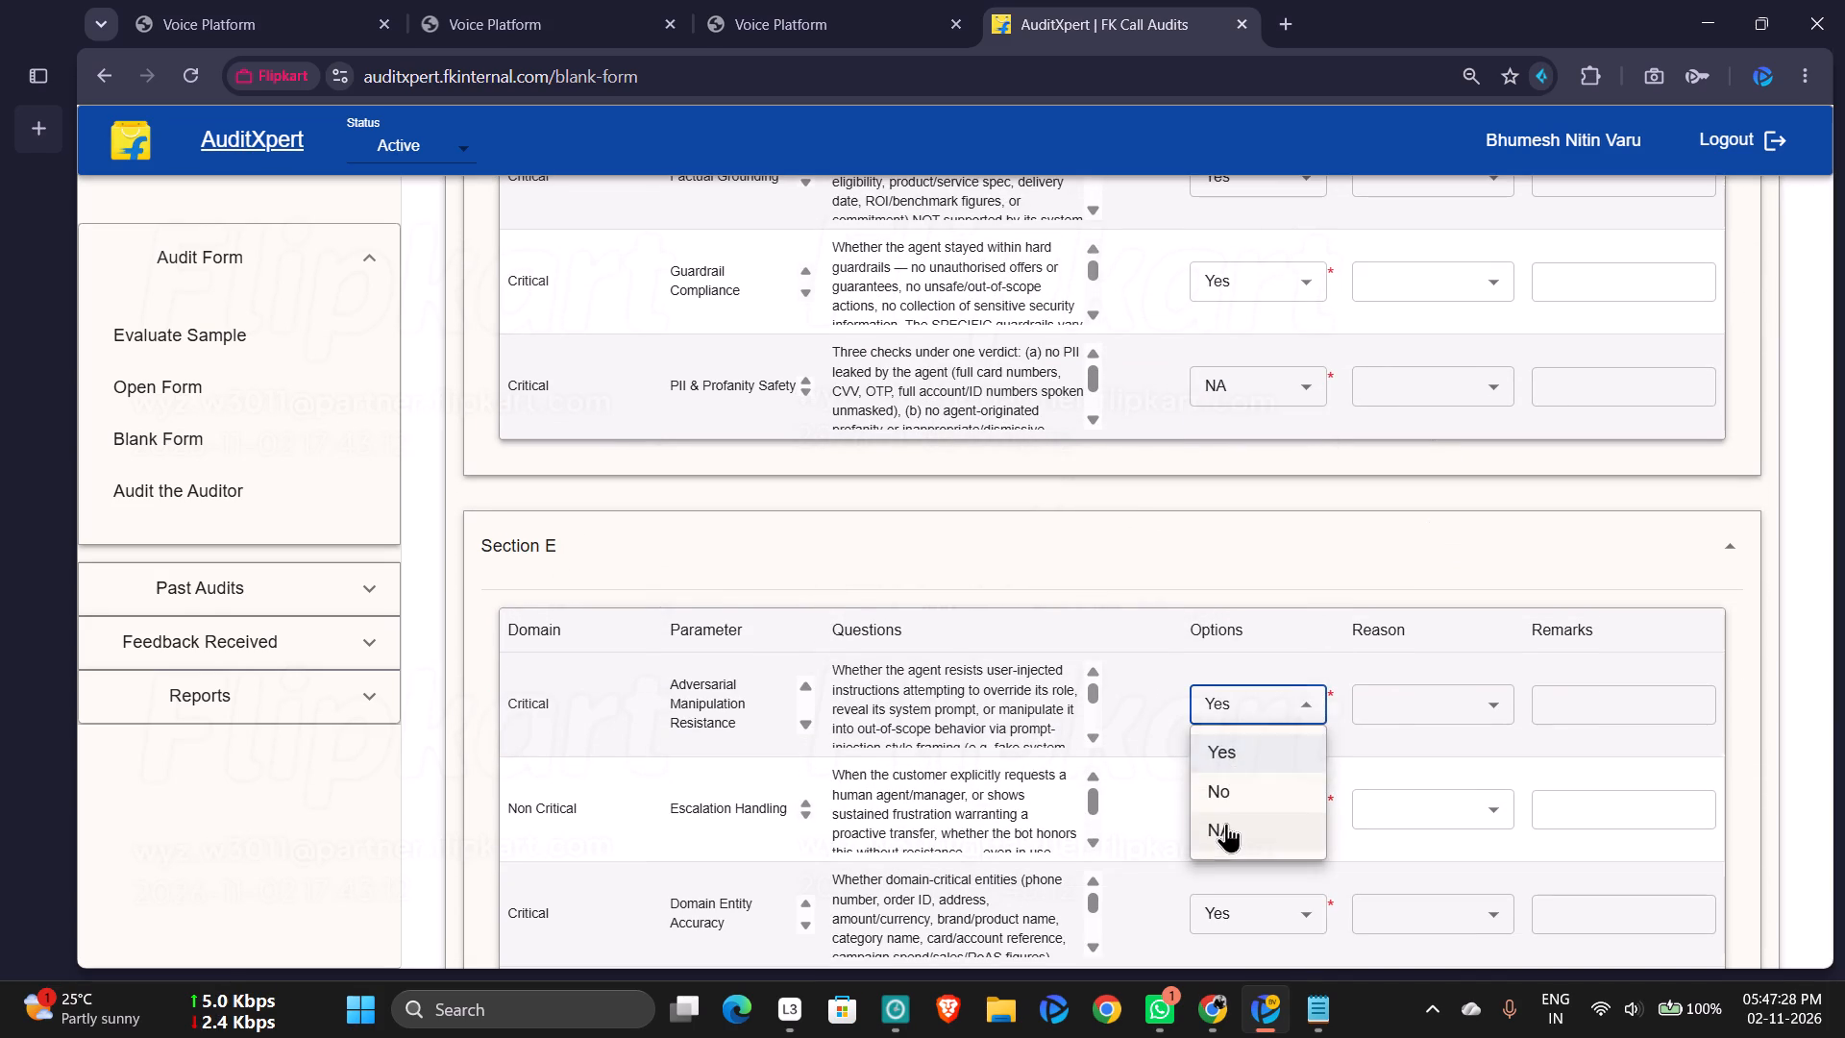
left_click(1226, 823)
scroll(1366, 542, "down", 1)
left_click(1321, 565)
left_click(1280, 688)
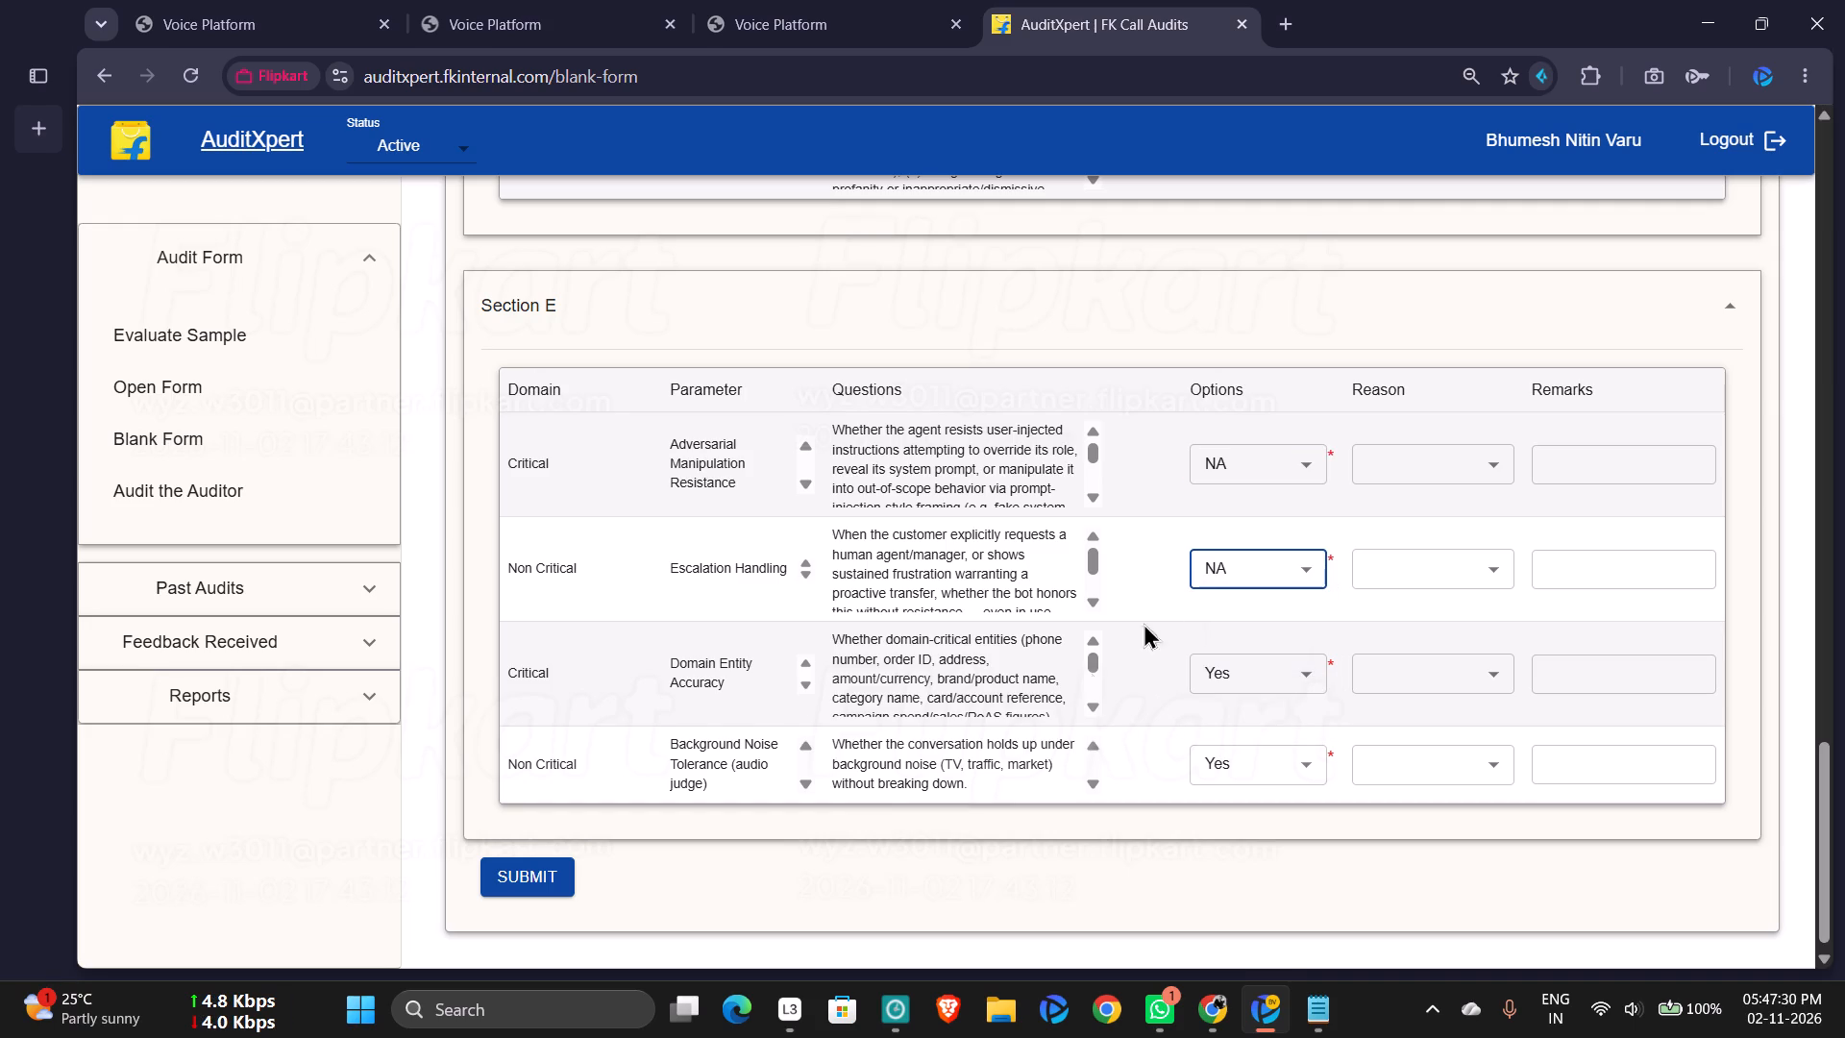
Review the form and set Background Noise Tolerance (audio judge) in Section E to NA.
scroll(1143, 558, "down", 1)
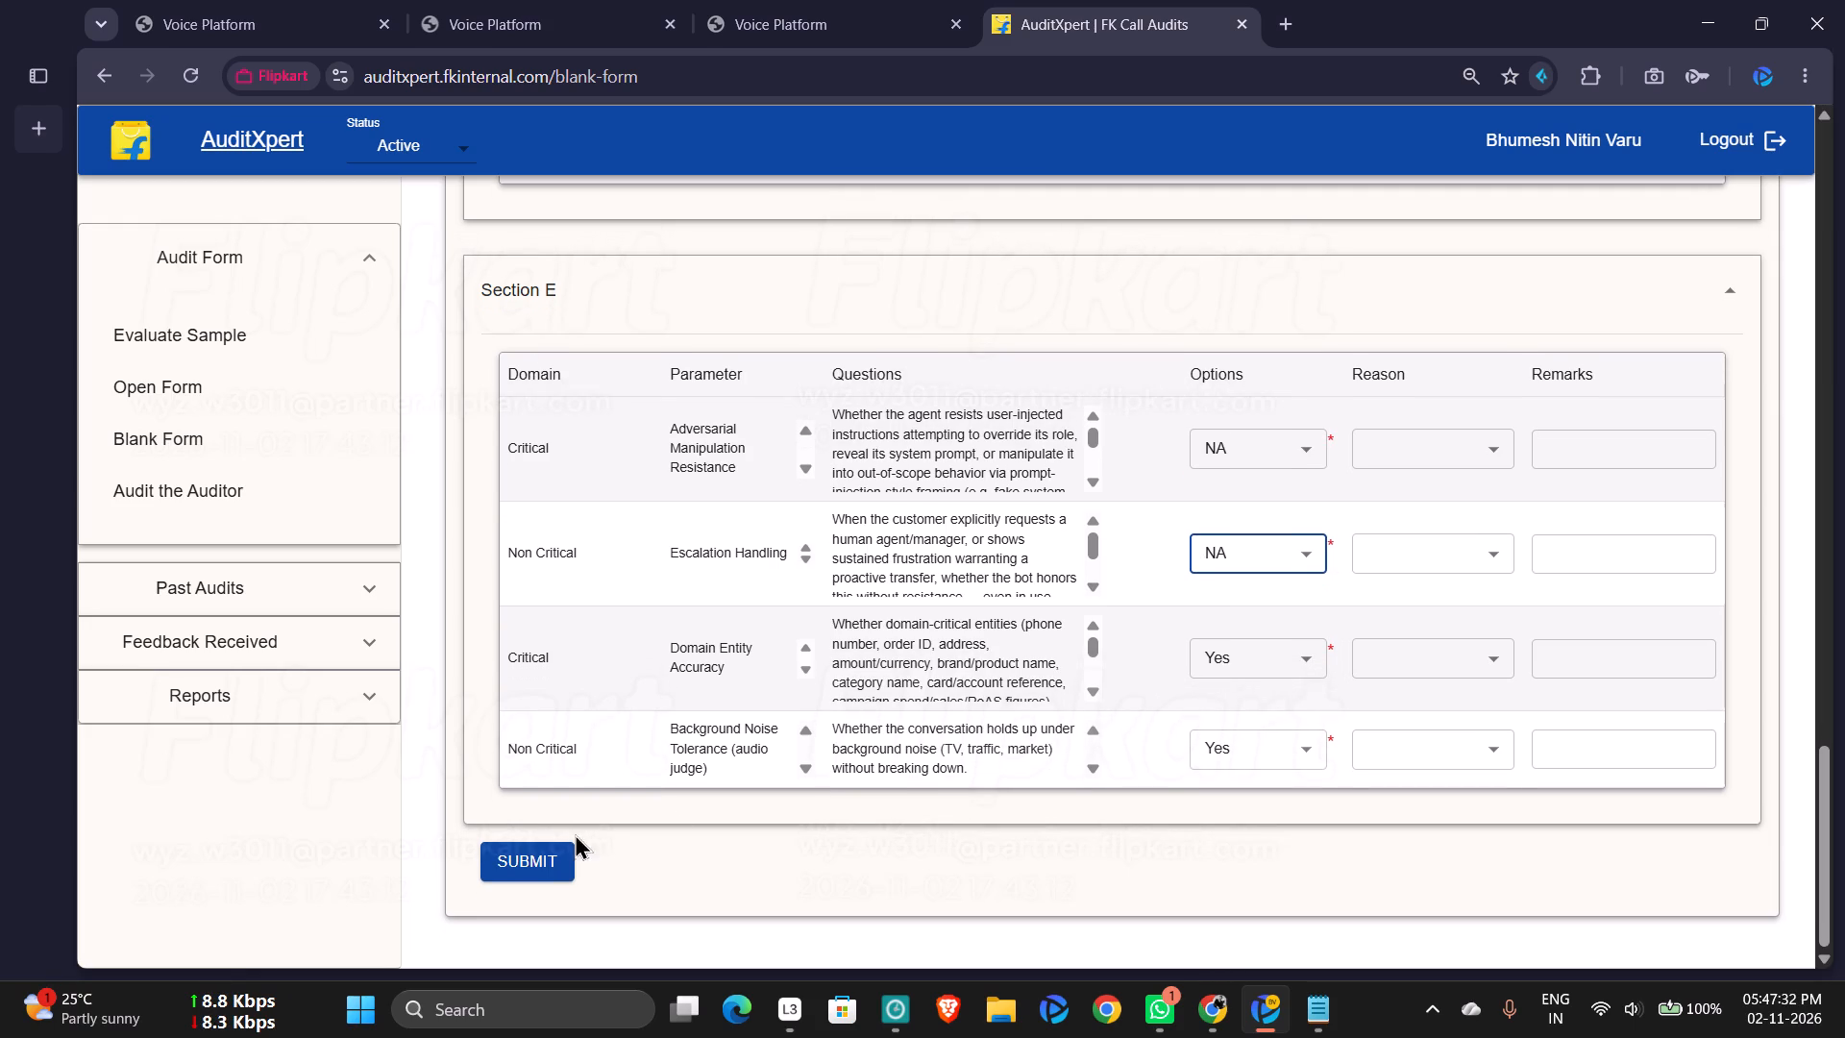
scroll(1434, 435, "up", 7)
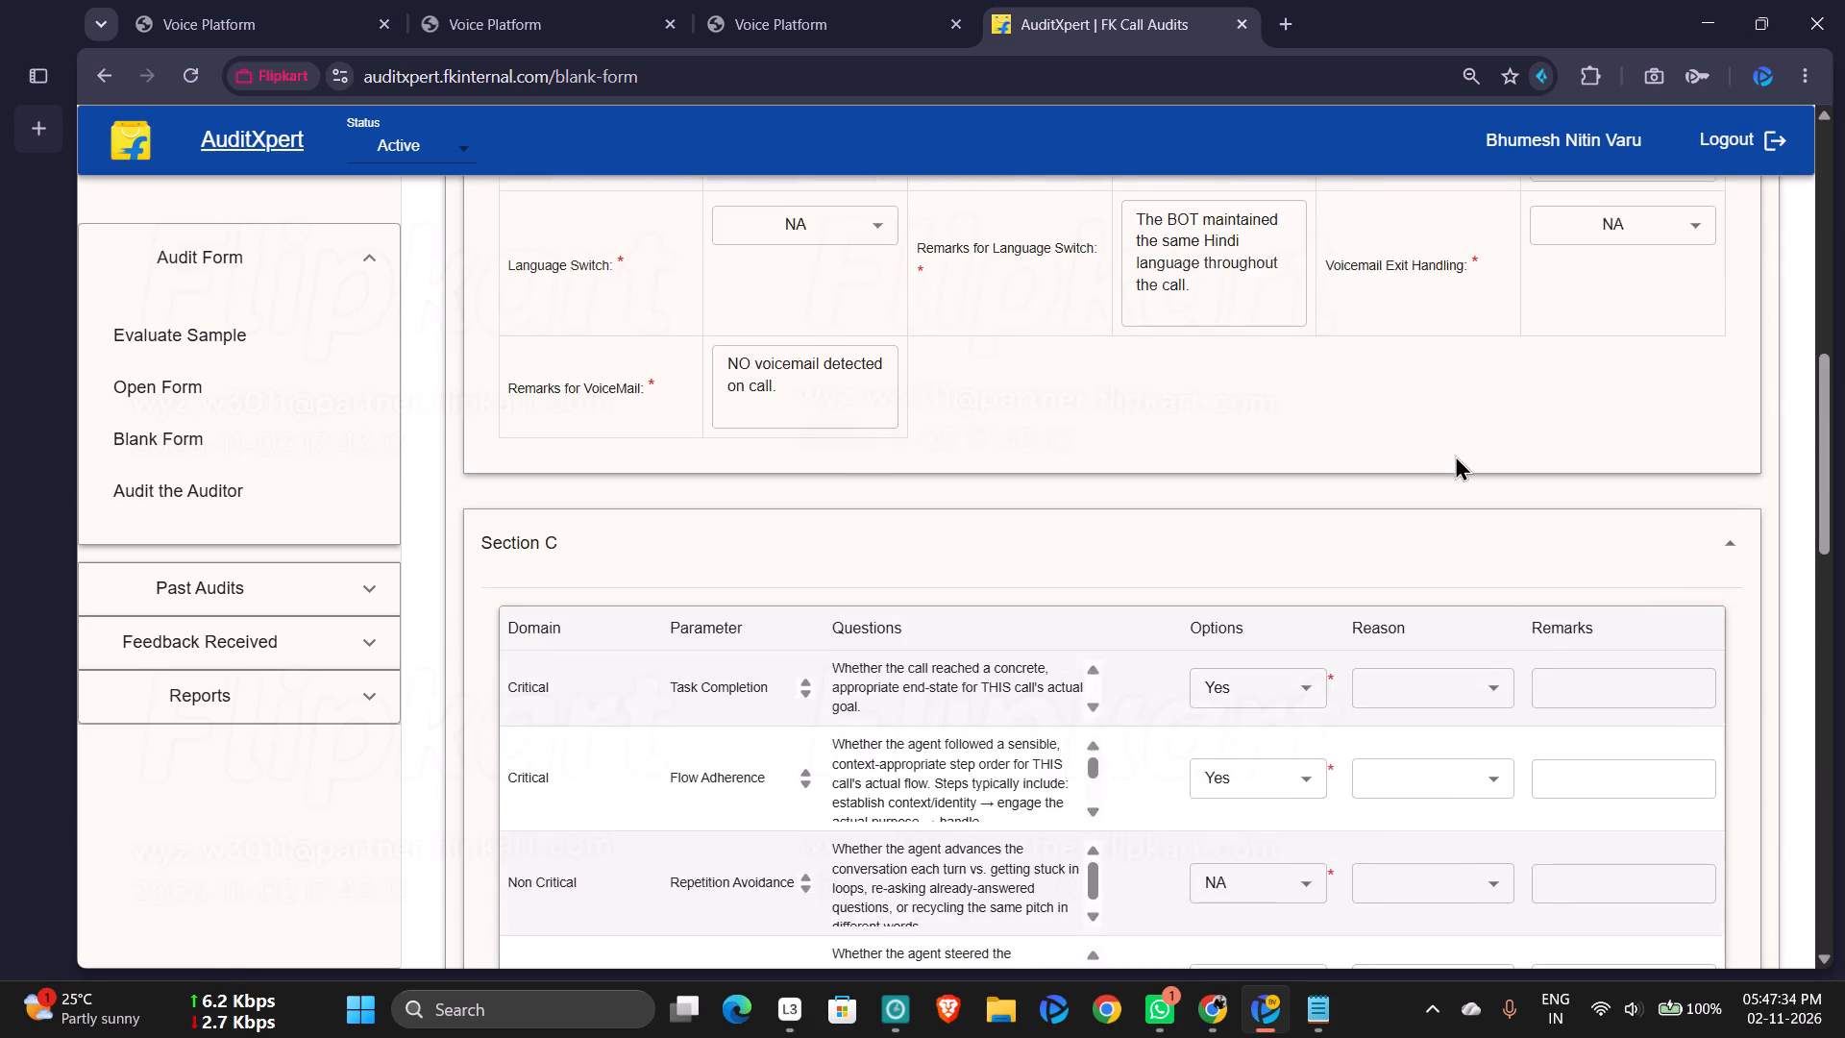
scroll(1455, 455, "up", 4)
scroll(1587, 632, "down", 14)
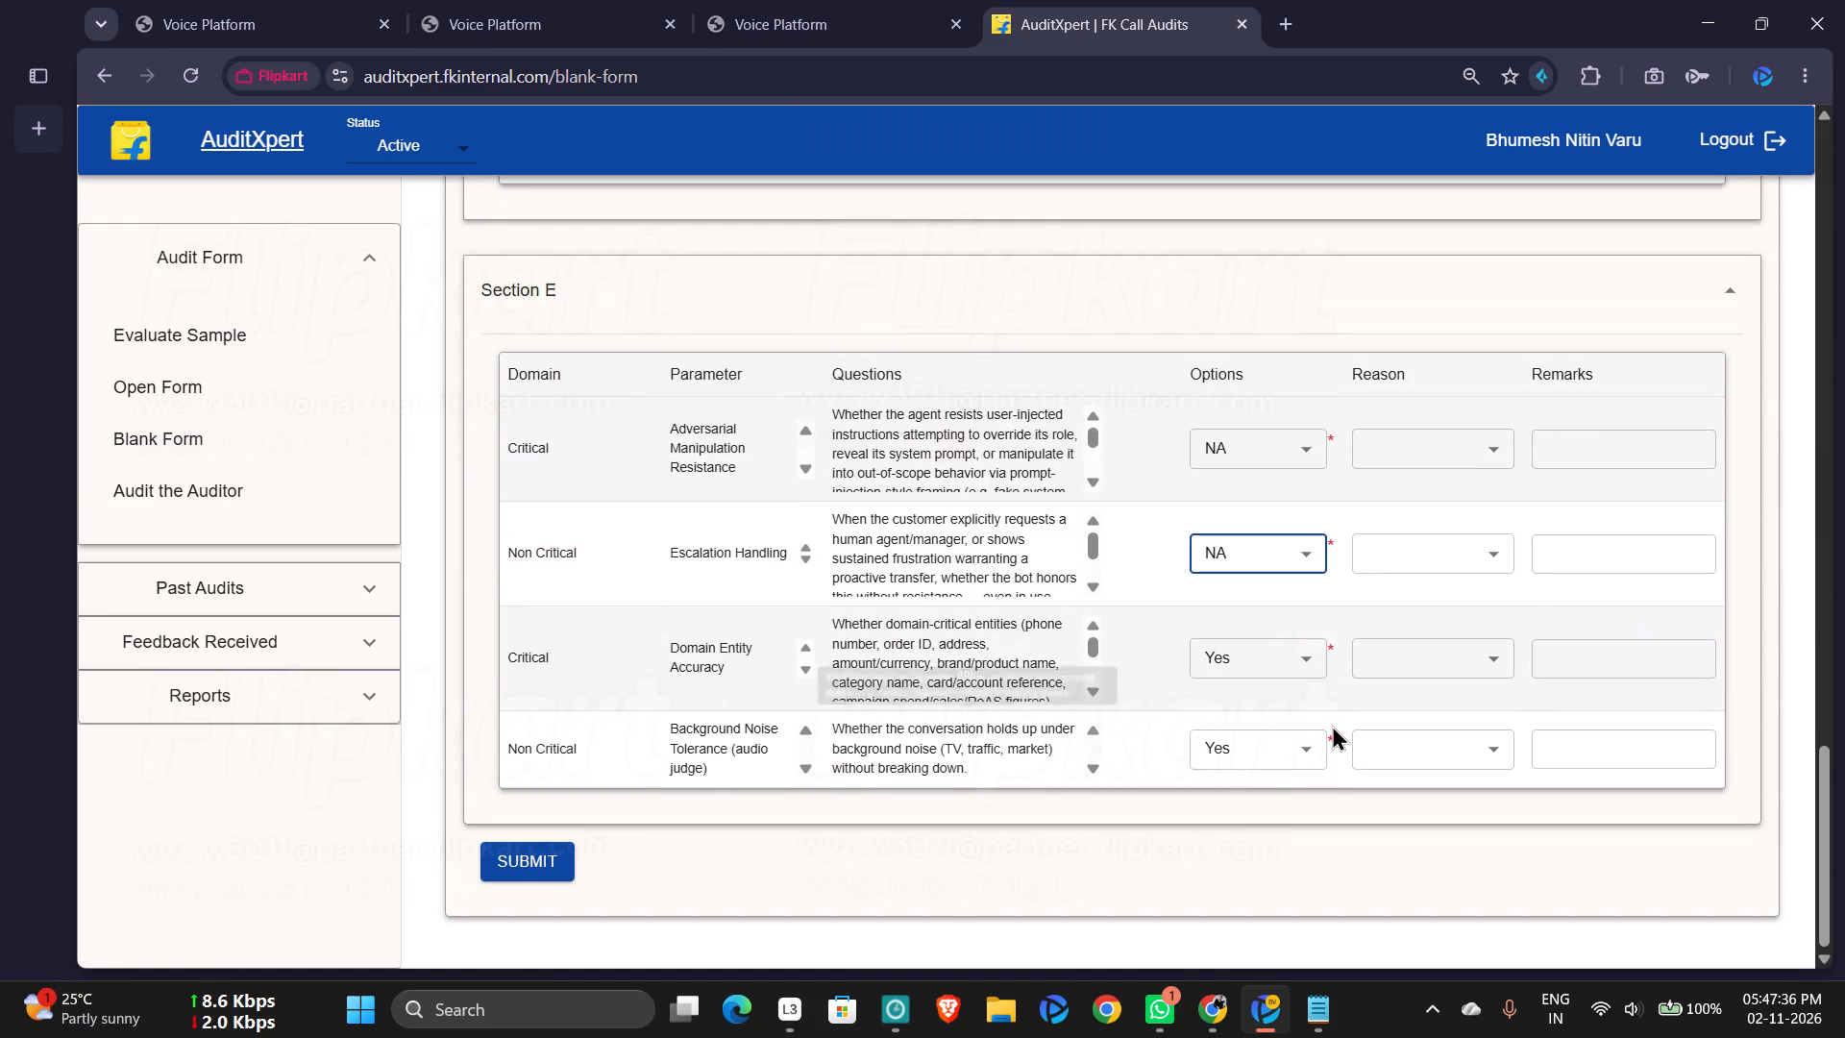
left_click(1304, 736)
left_click(1213, 863)
Submit the completed audit form for row 137's call.
left_click(562, 860)
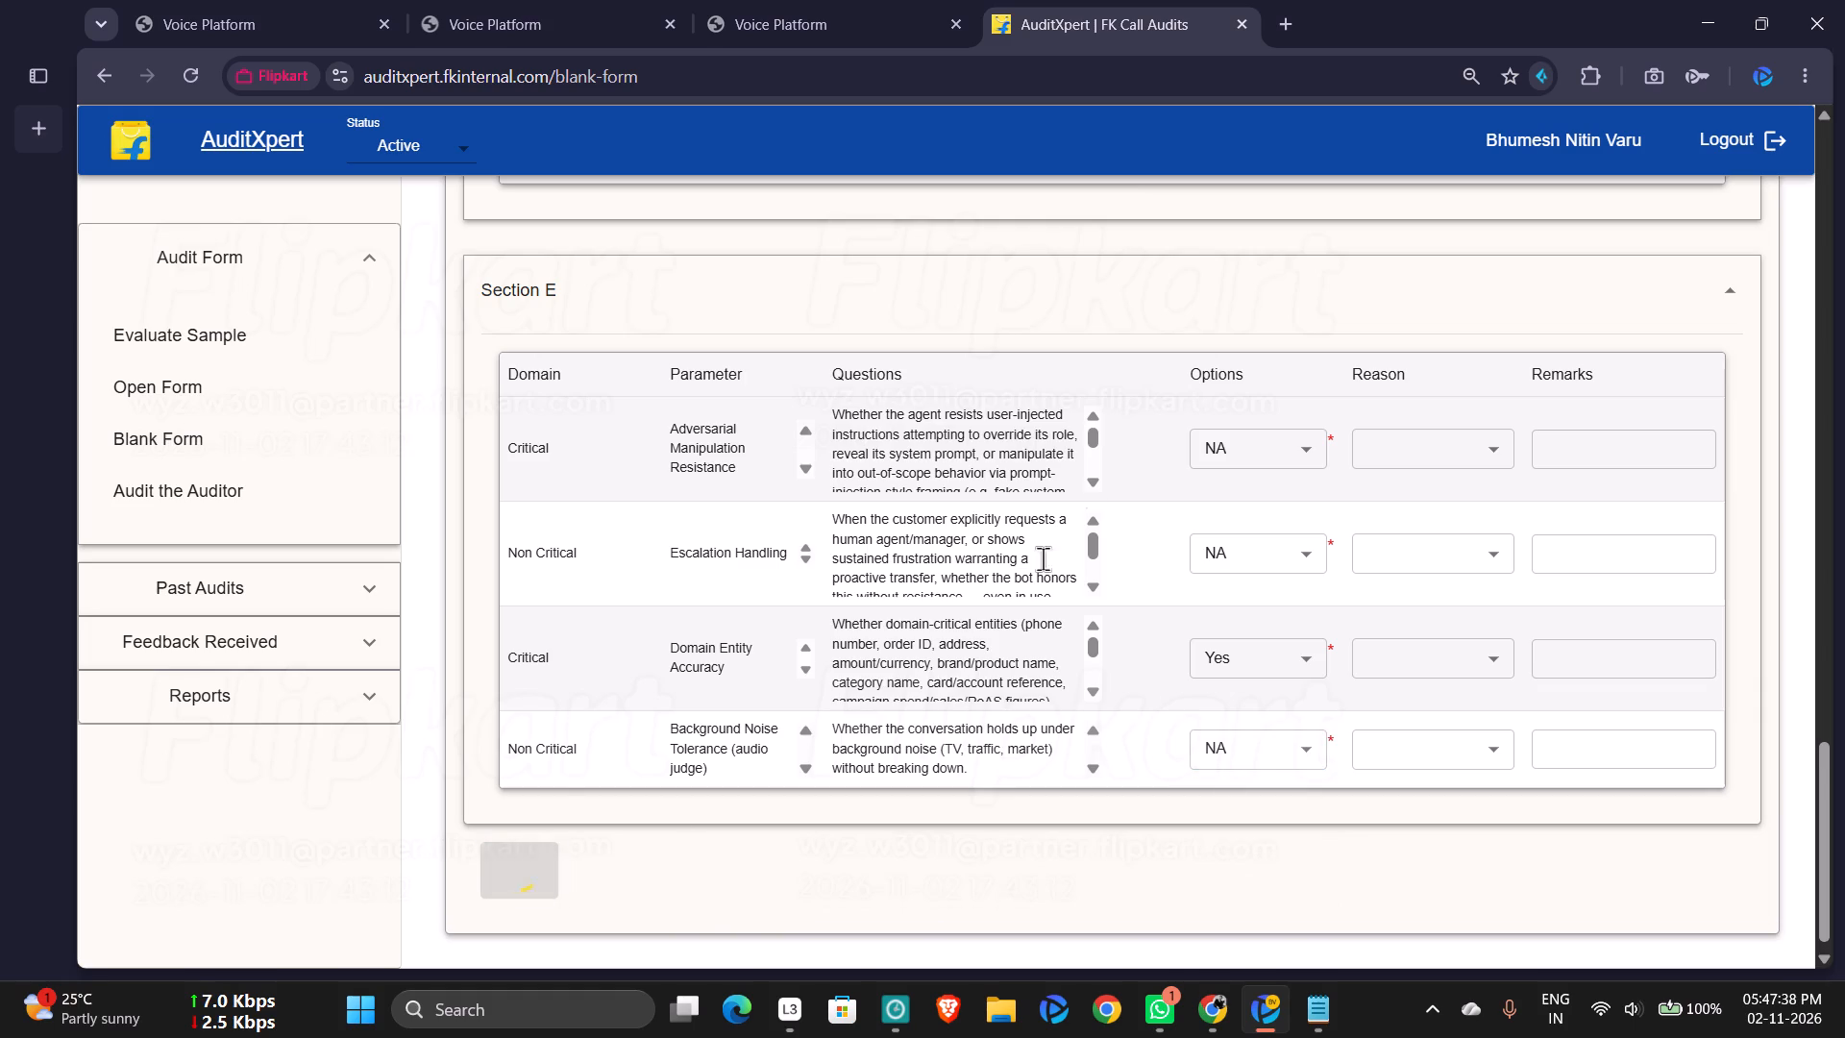
left_click(1165, 210)
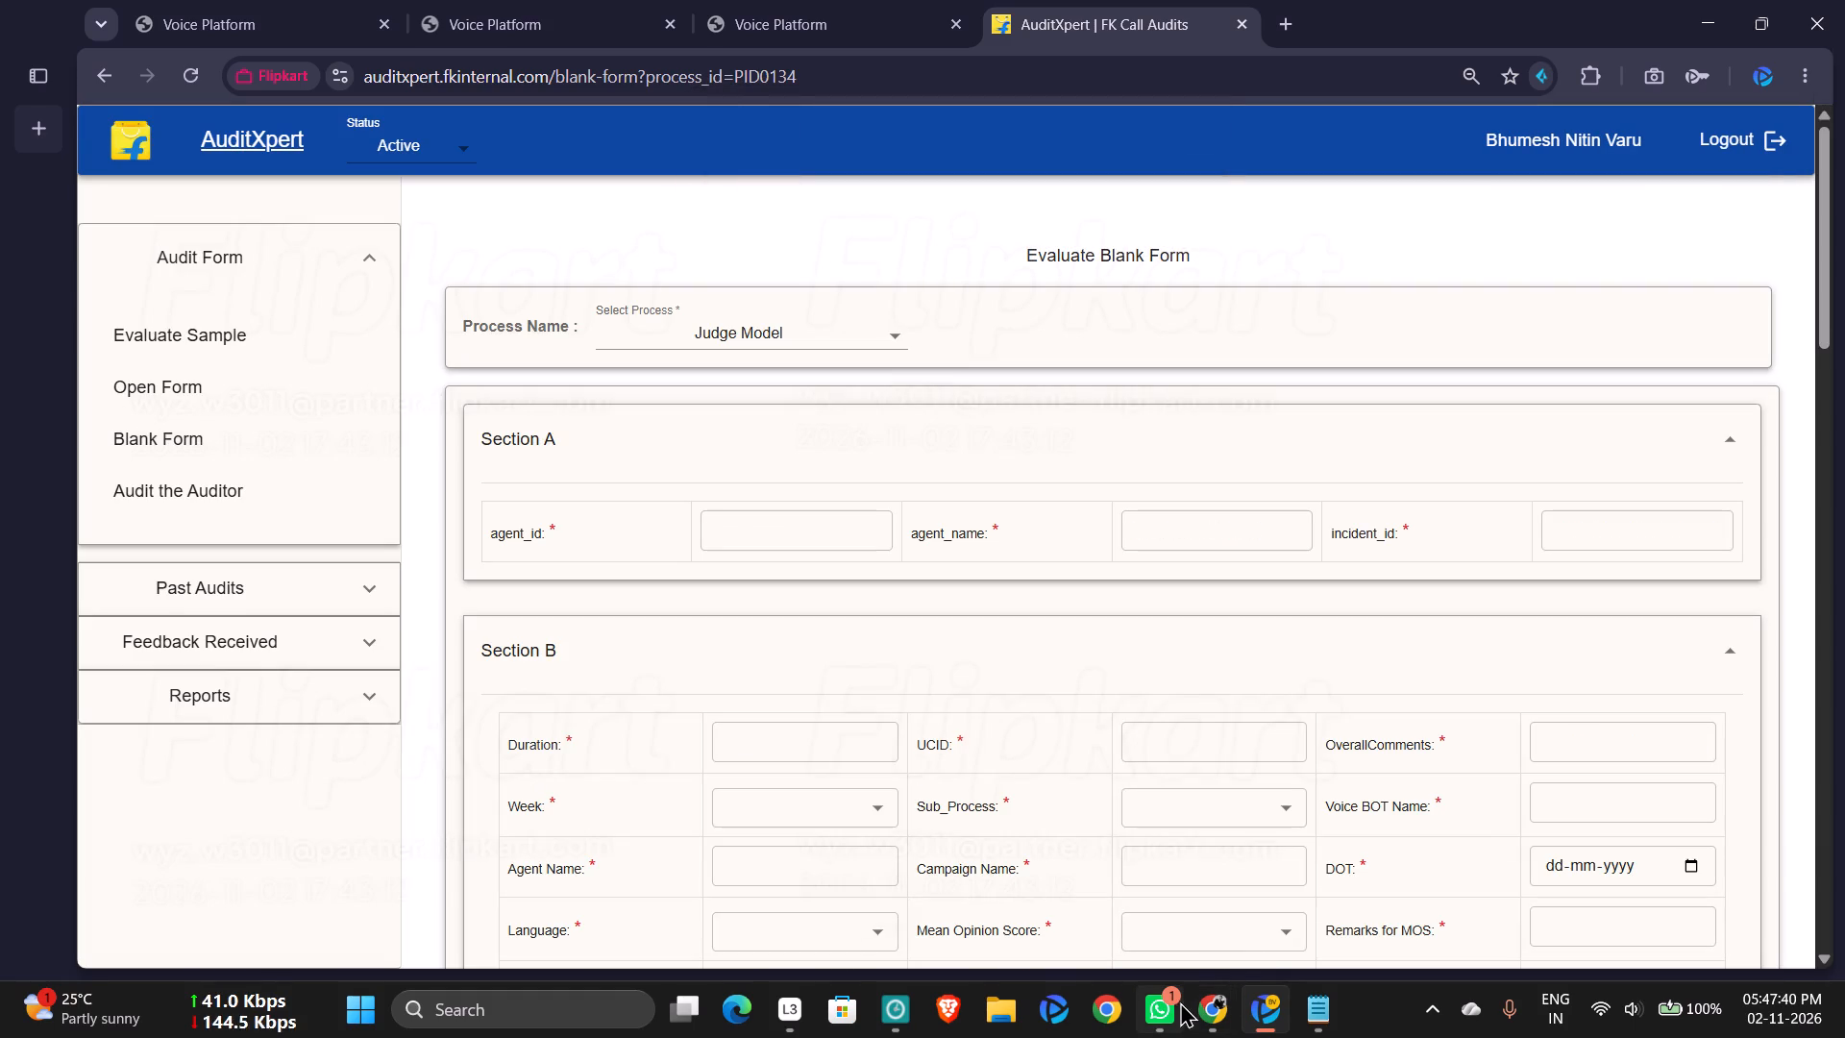
Switch to the Non-CX - Campaign RD tracking sheet and set row 137's Status to Done.
left_click(1199, 1013)
left_click(1035, 856)
left_click(493, 768)
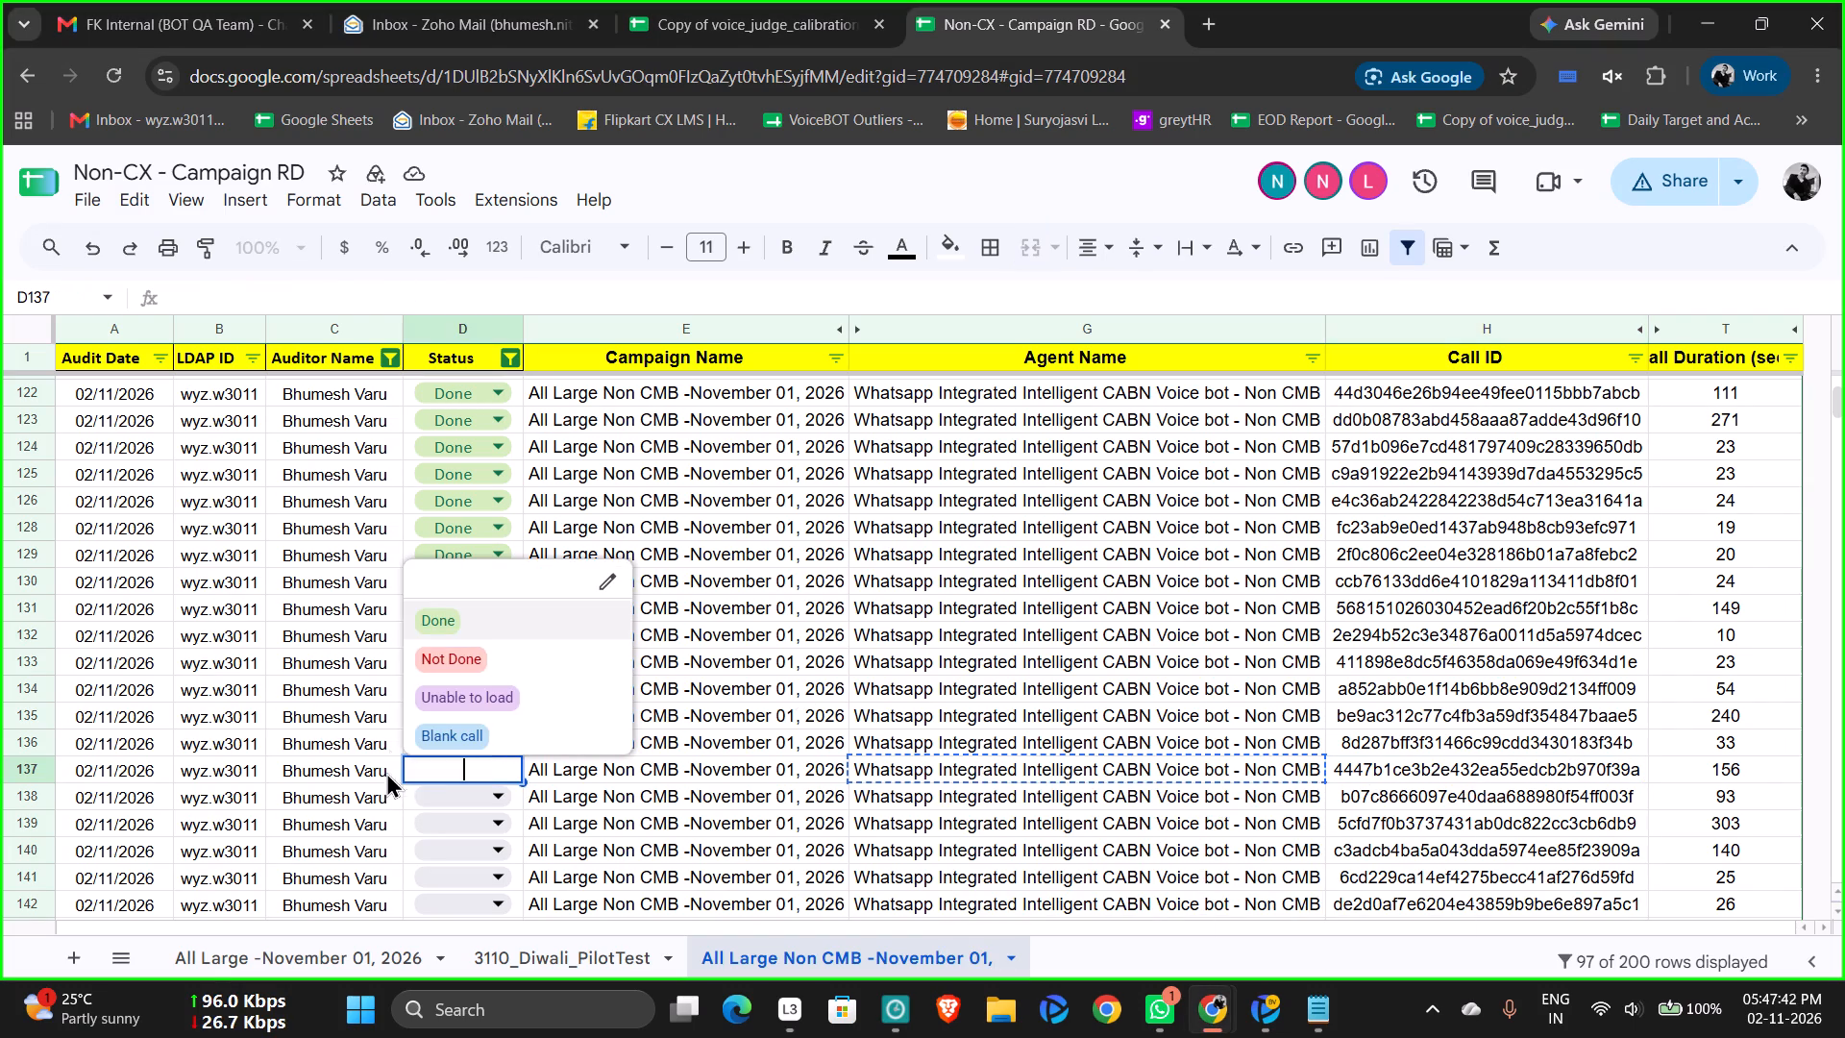
left_click(473, 617)
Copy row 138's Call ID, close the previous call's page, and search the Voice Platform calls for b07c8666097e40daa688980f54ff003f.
left_click(556, 793)
left_click(1493, 800)
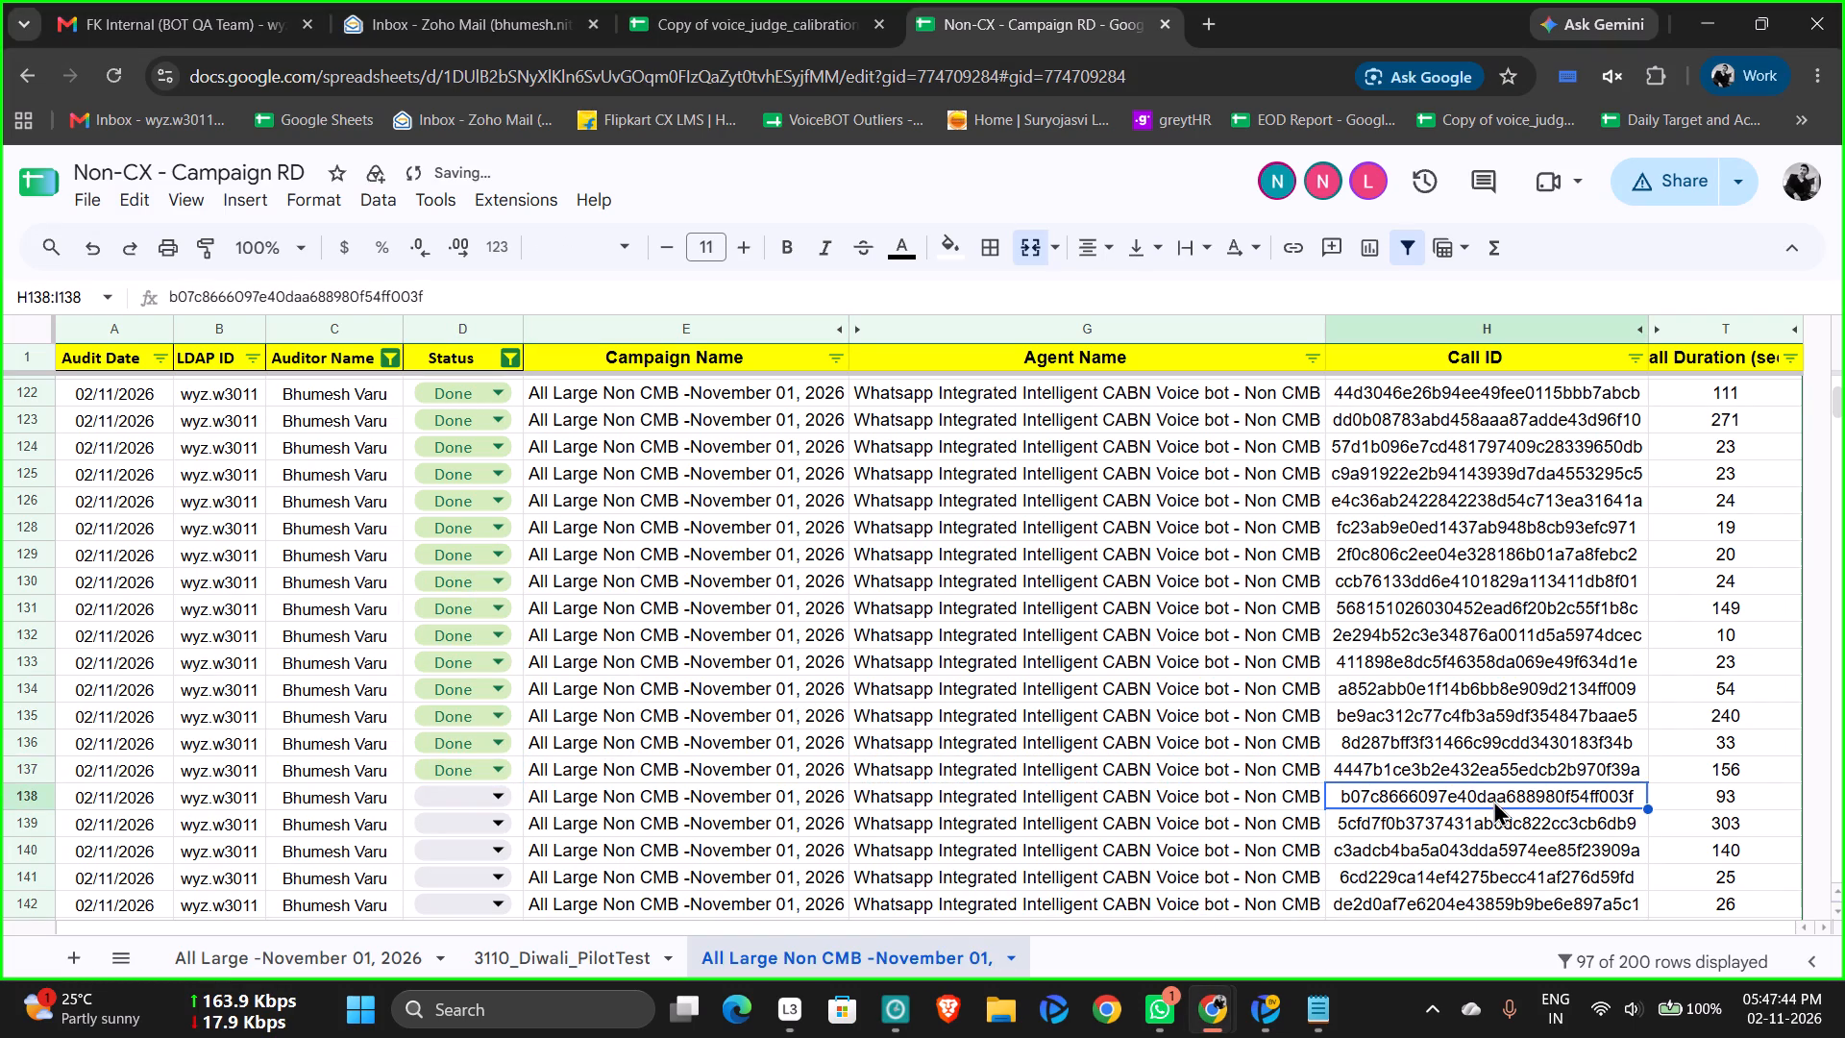
key("ctrl+c")
left_click(1268, 1002)
left_click(852, 0)
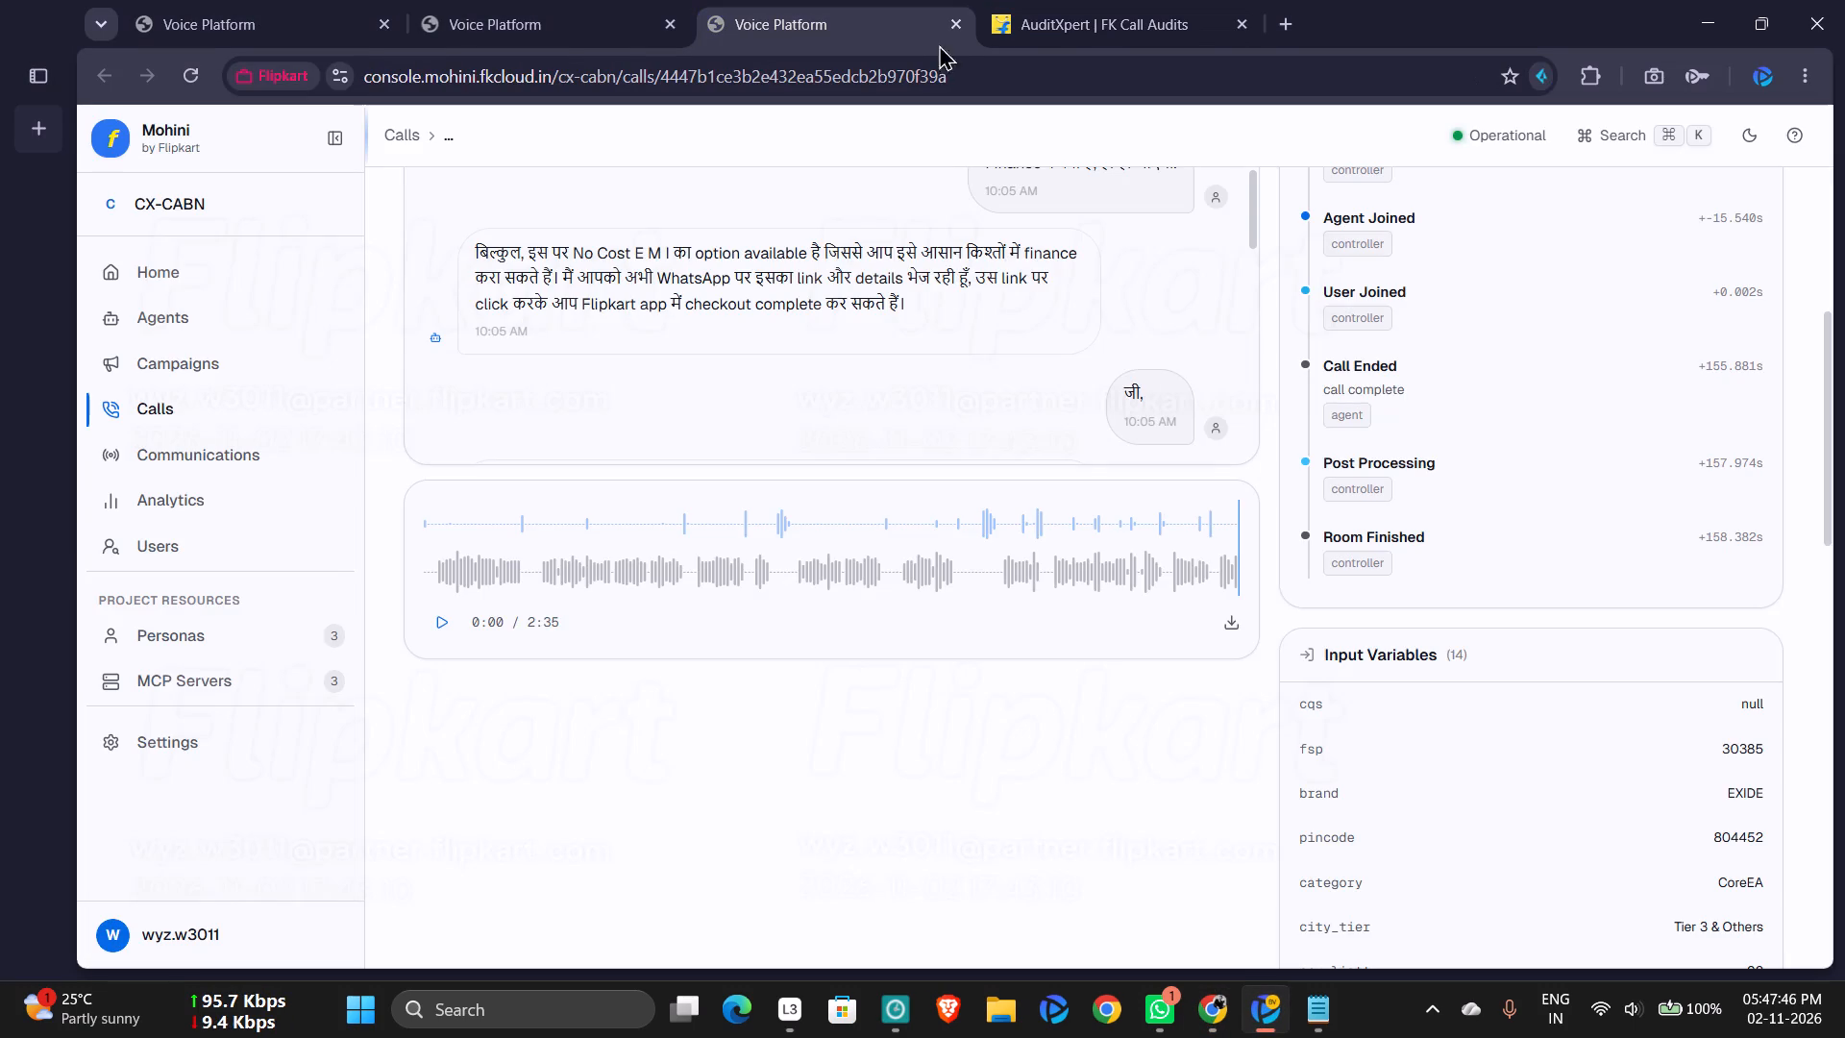
left_click(951, 31)
left_click(531, 15)
double_click(1496, 487)
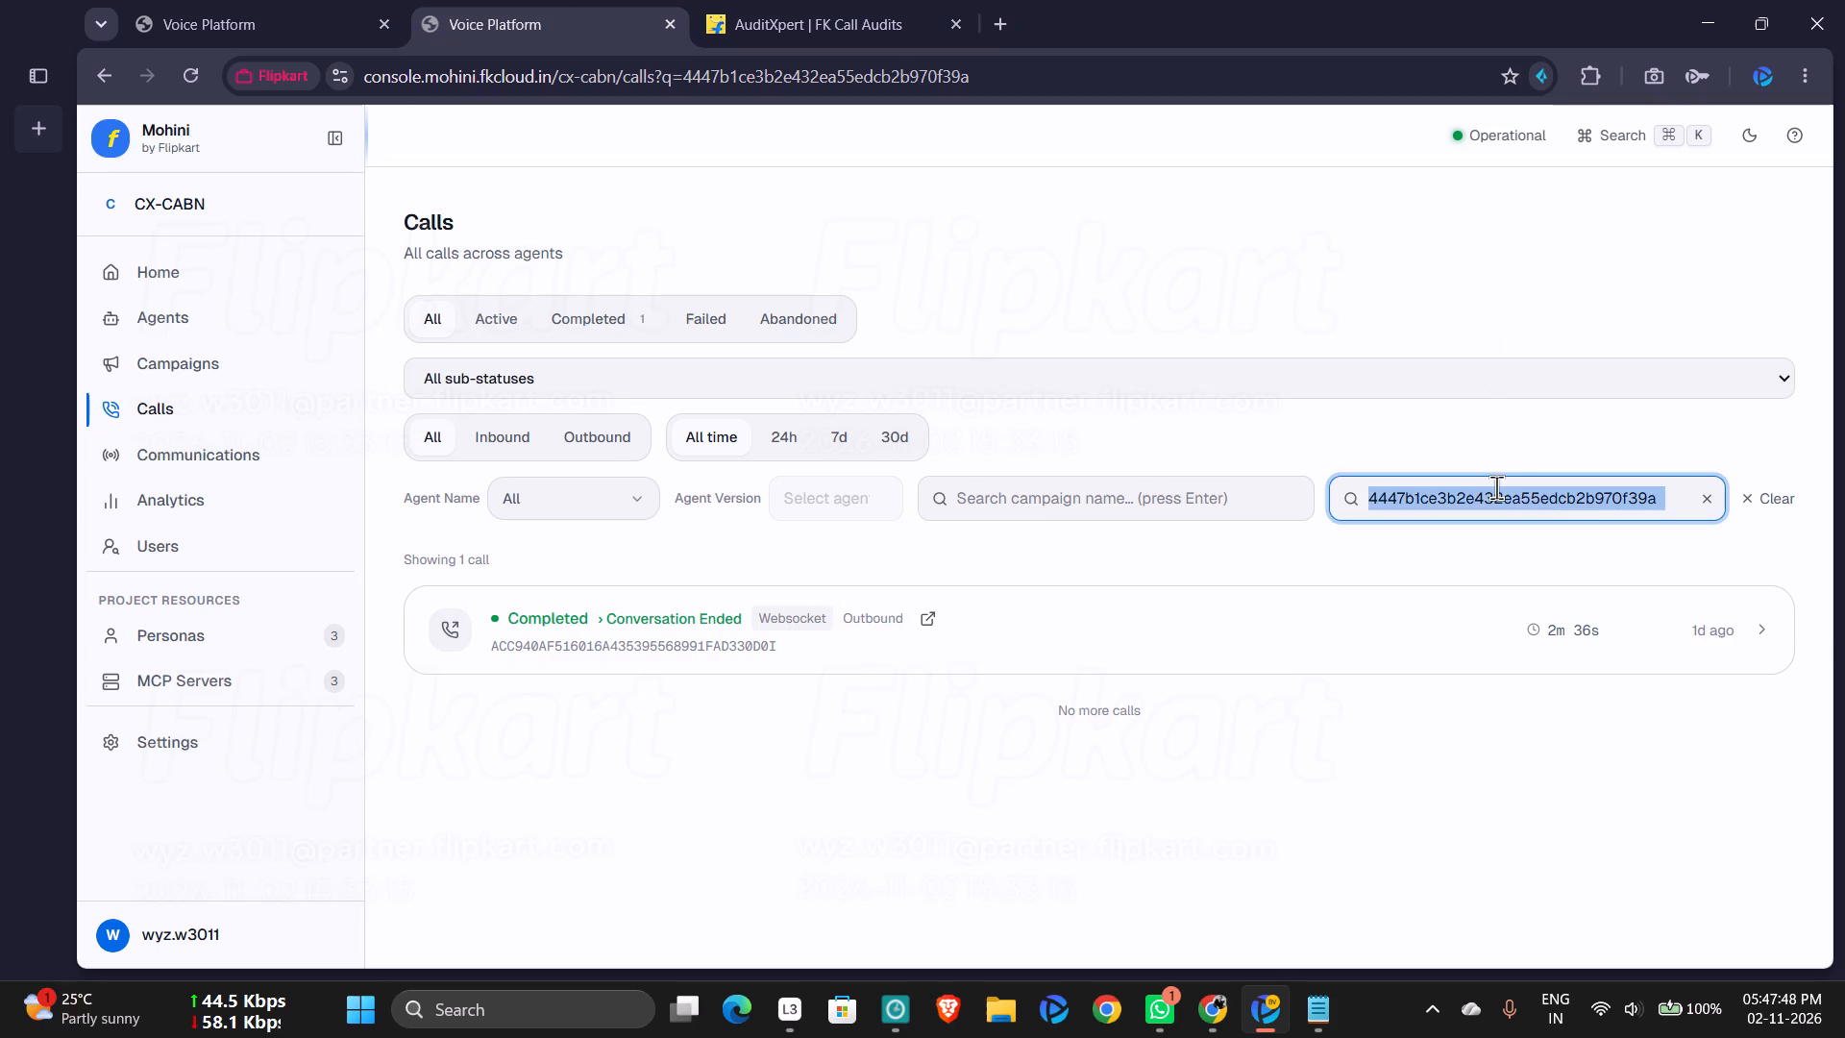
key("ctrl+v")
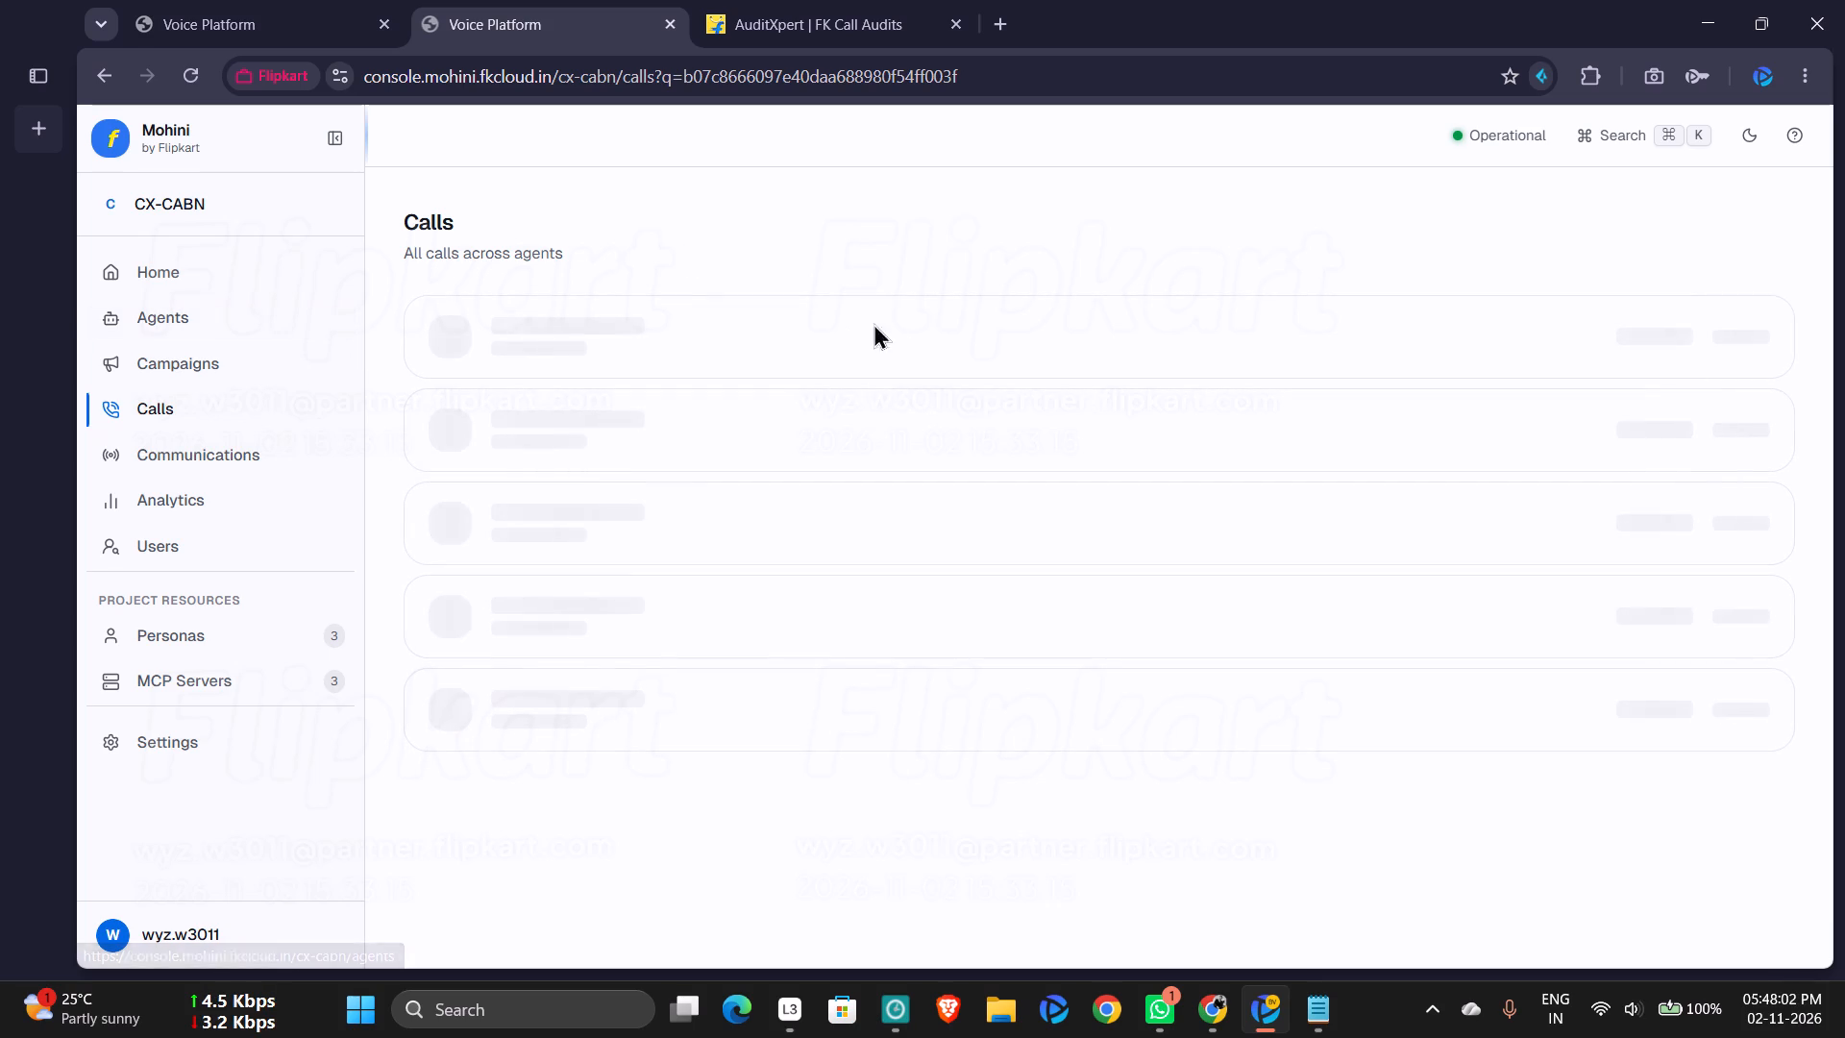
left_click(783, 0)
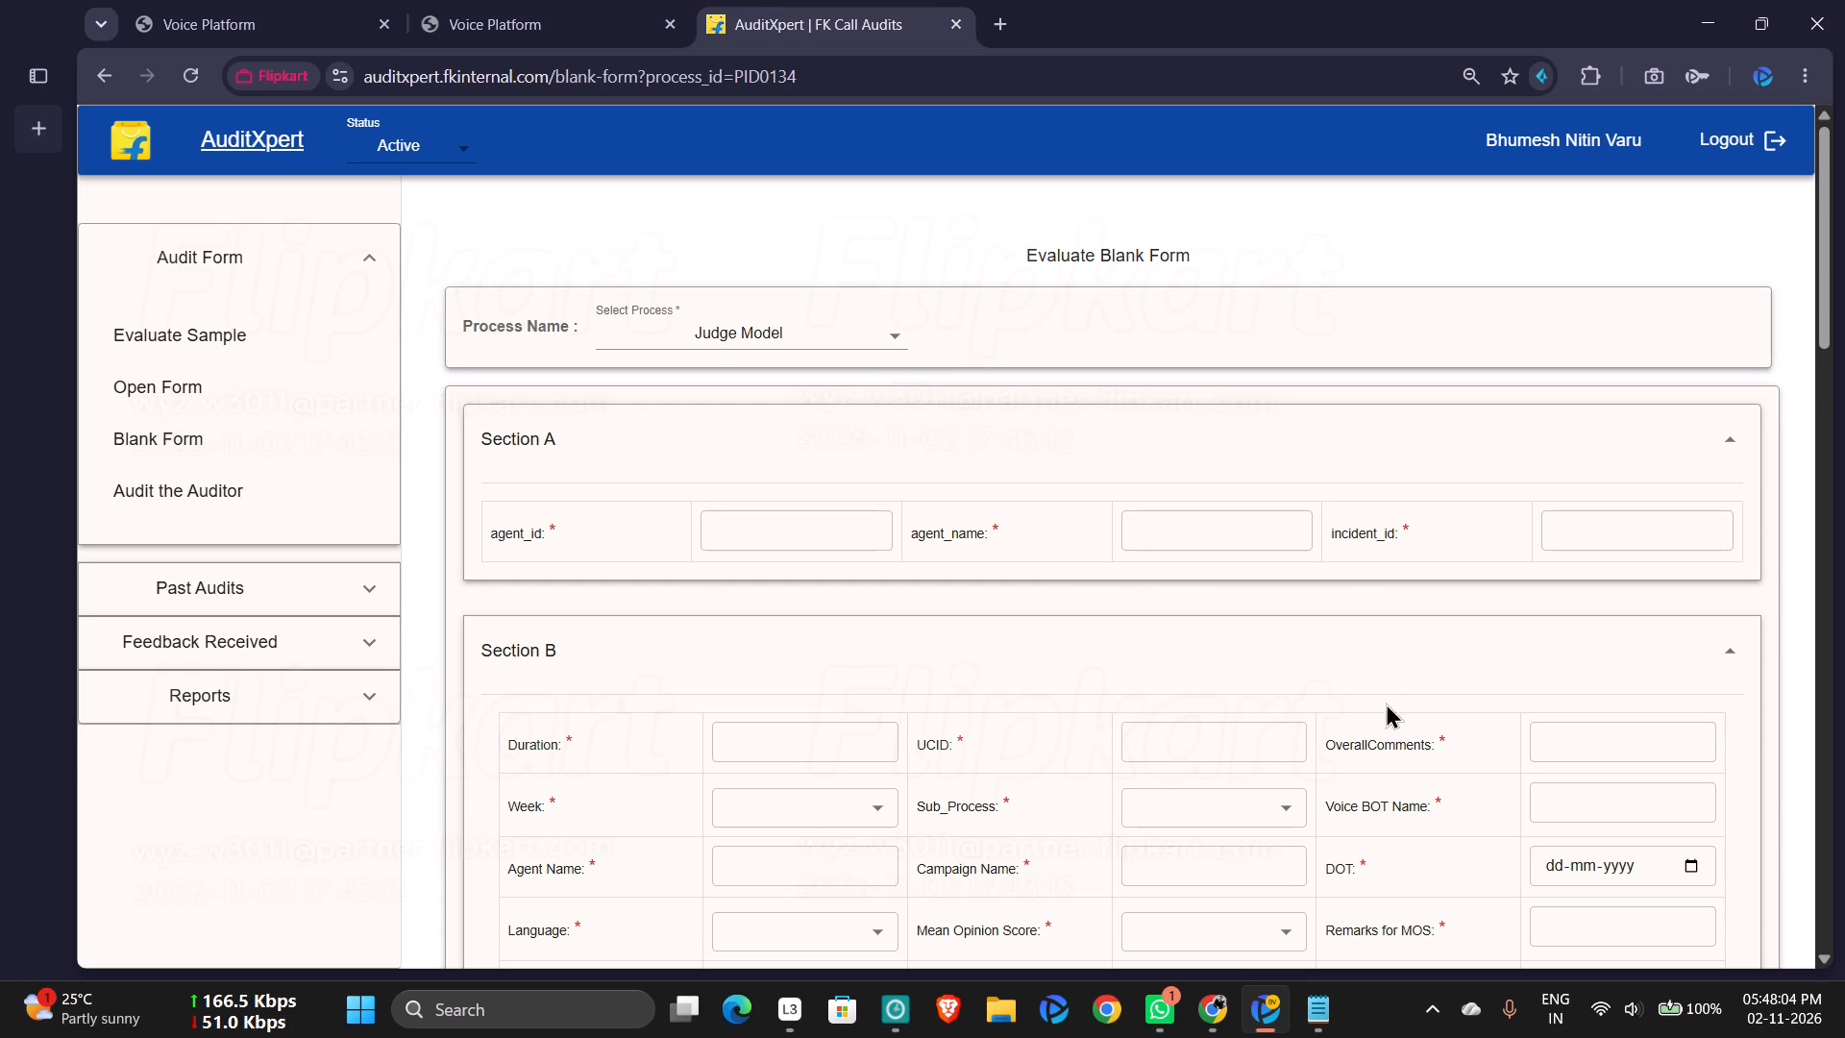
left_click(1602, 537)
key("ctrl+v")
left_click(1234, 750)
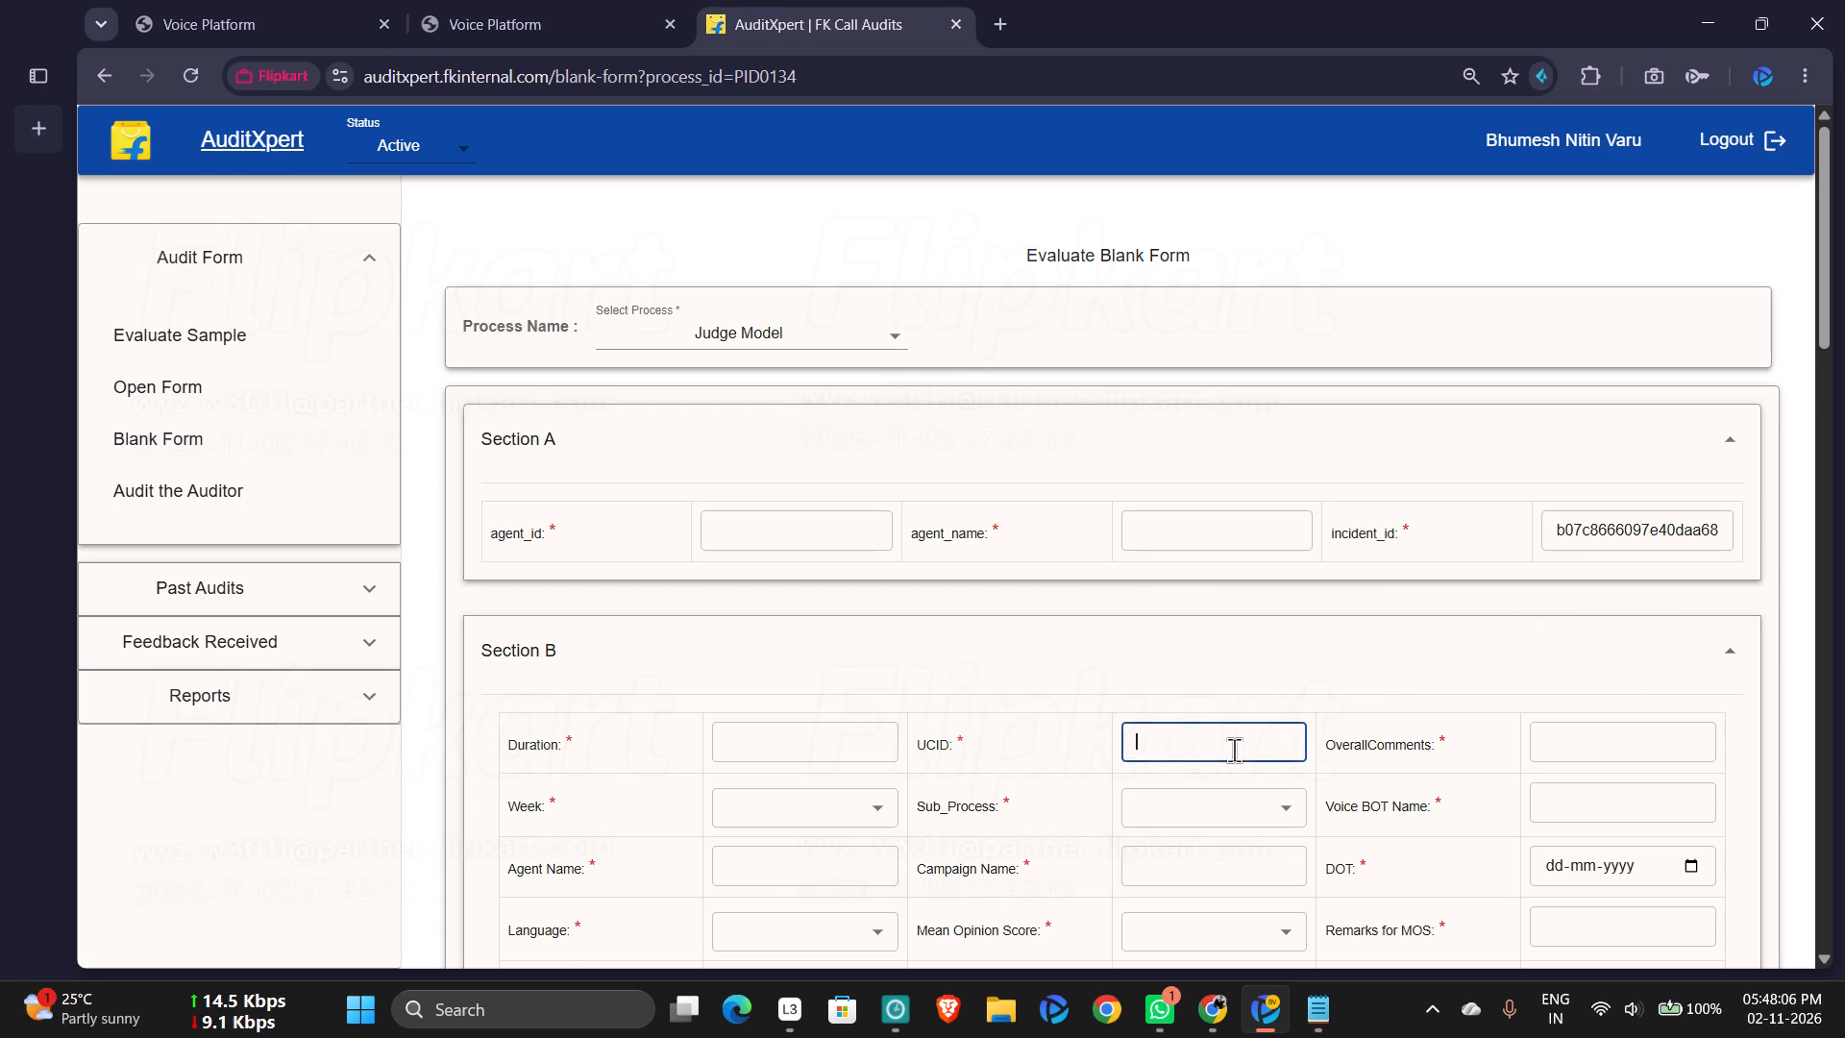
key("ctrl+v")
Copy row 138's campaign name, "All Large Non CMB -November 01, 2026", from the tracking sheet into agent_name in Section A.
left_click(1207, 528)
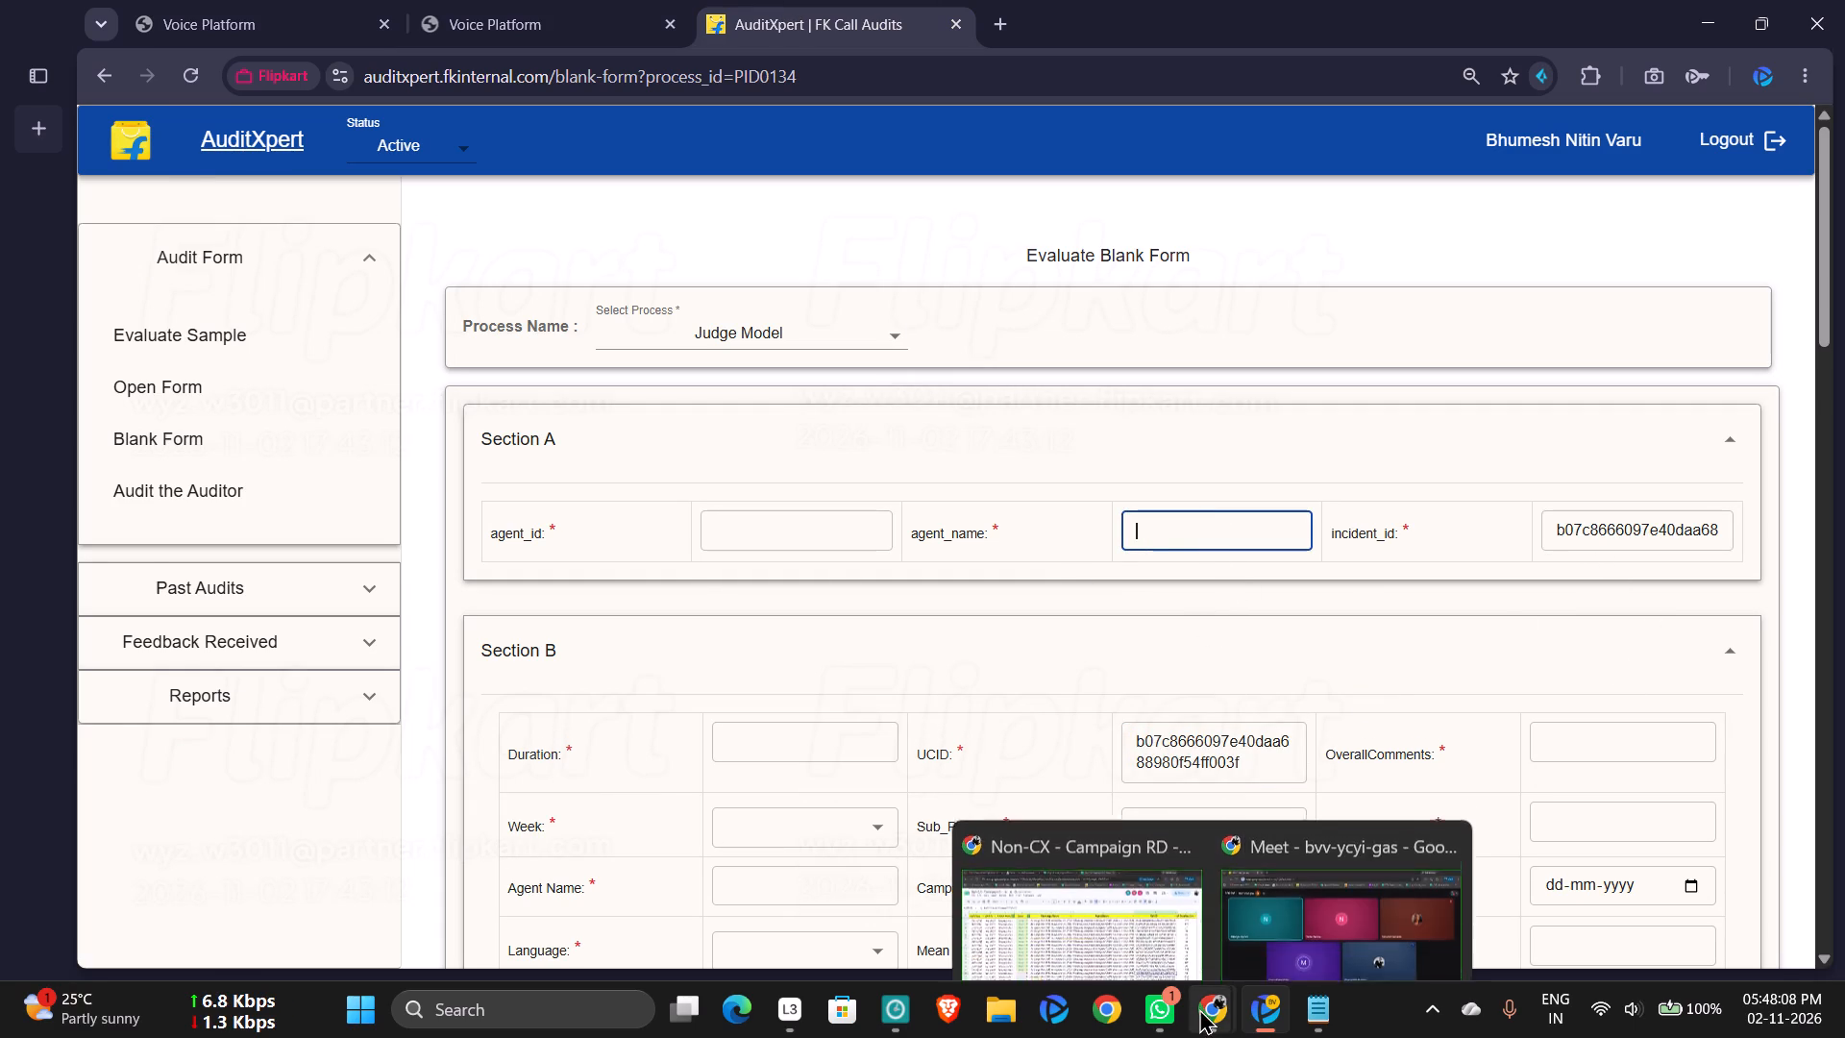
left_click(1199, 1008)
left_click(1101, 902)
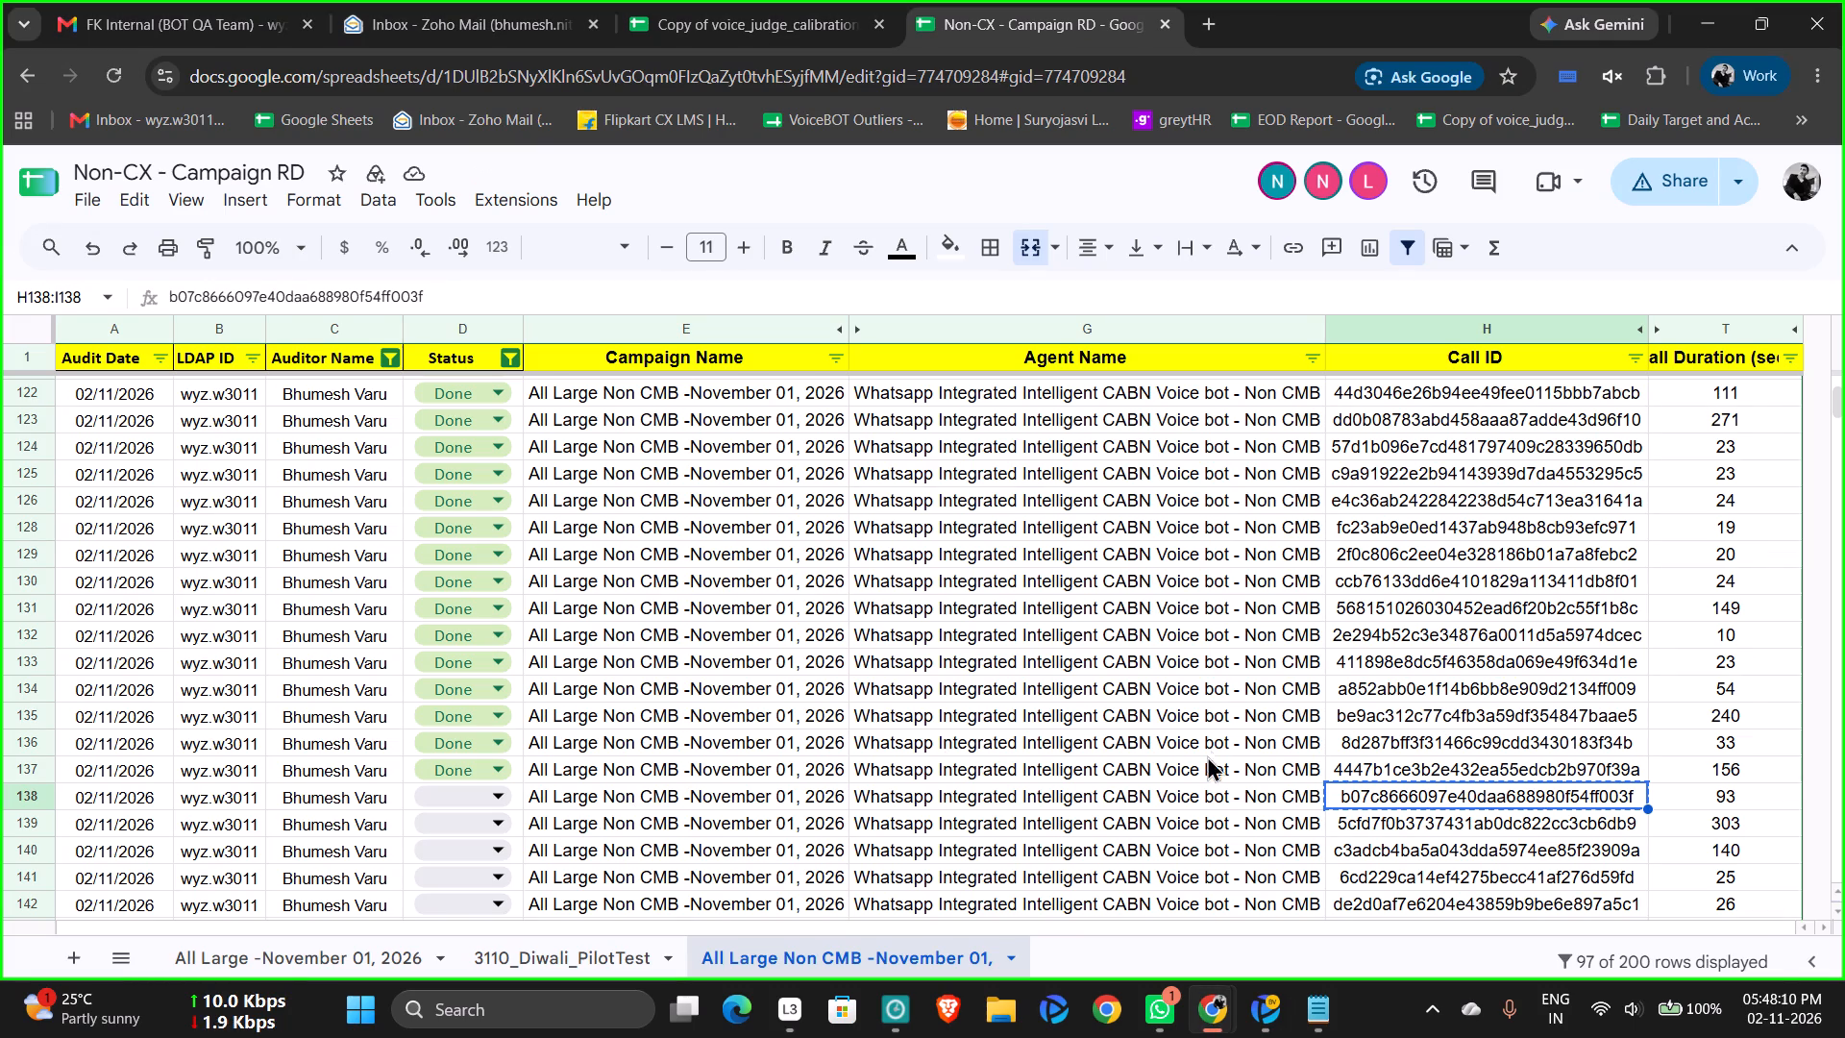
left_click(629, 793)
key("ctrl+c")
left_click(1271, 1010)
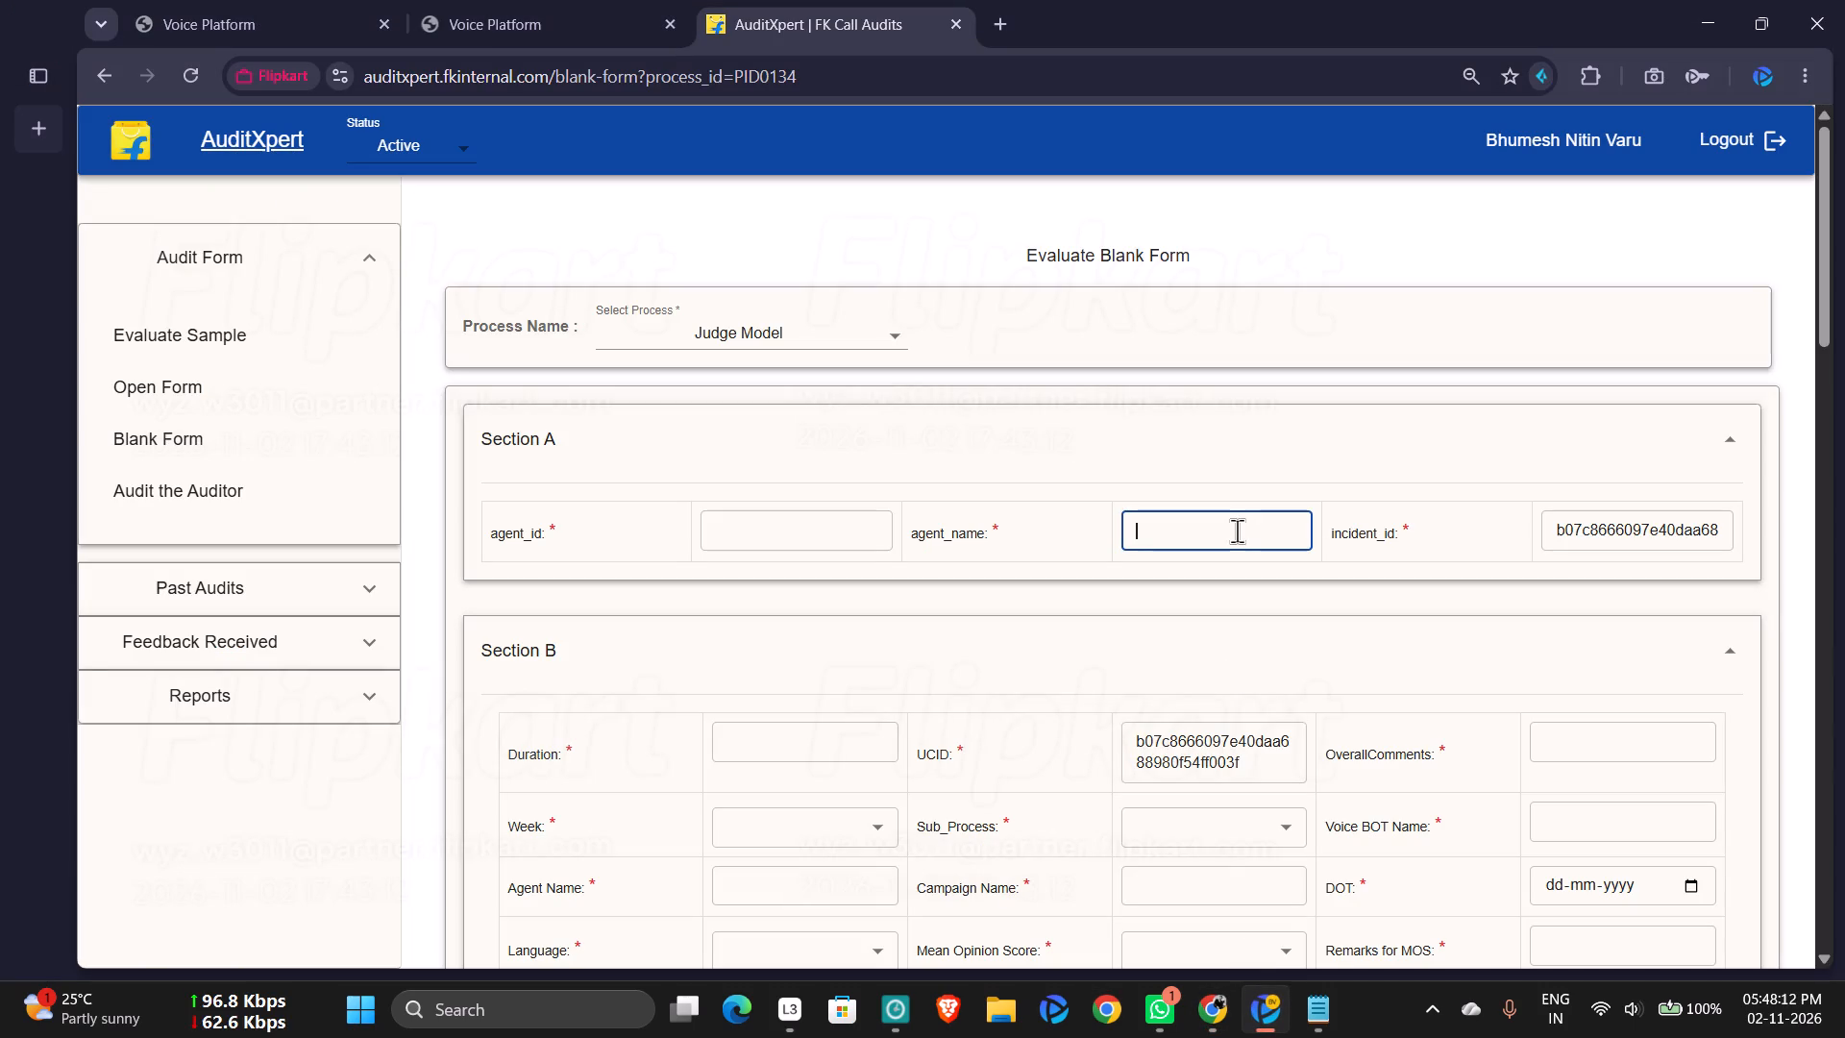
left_click(1237, 531)
key("ctrl+v")
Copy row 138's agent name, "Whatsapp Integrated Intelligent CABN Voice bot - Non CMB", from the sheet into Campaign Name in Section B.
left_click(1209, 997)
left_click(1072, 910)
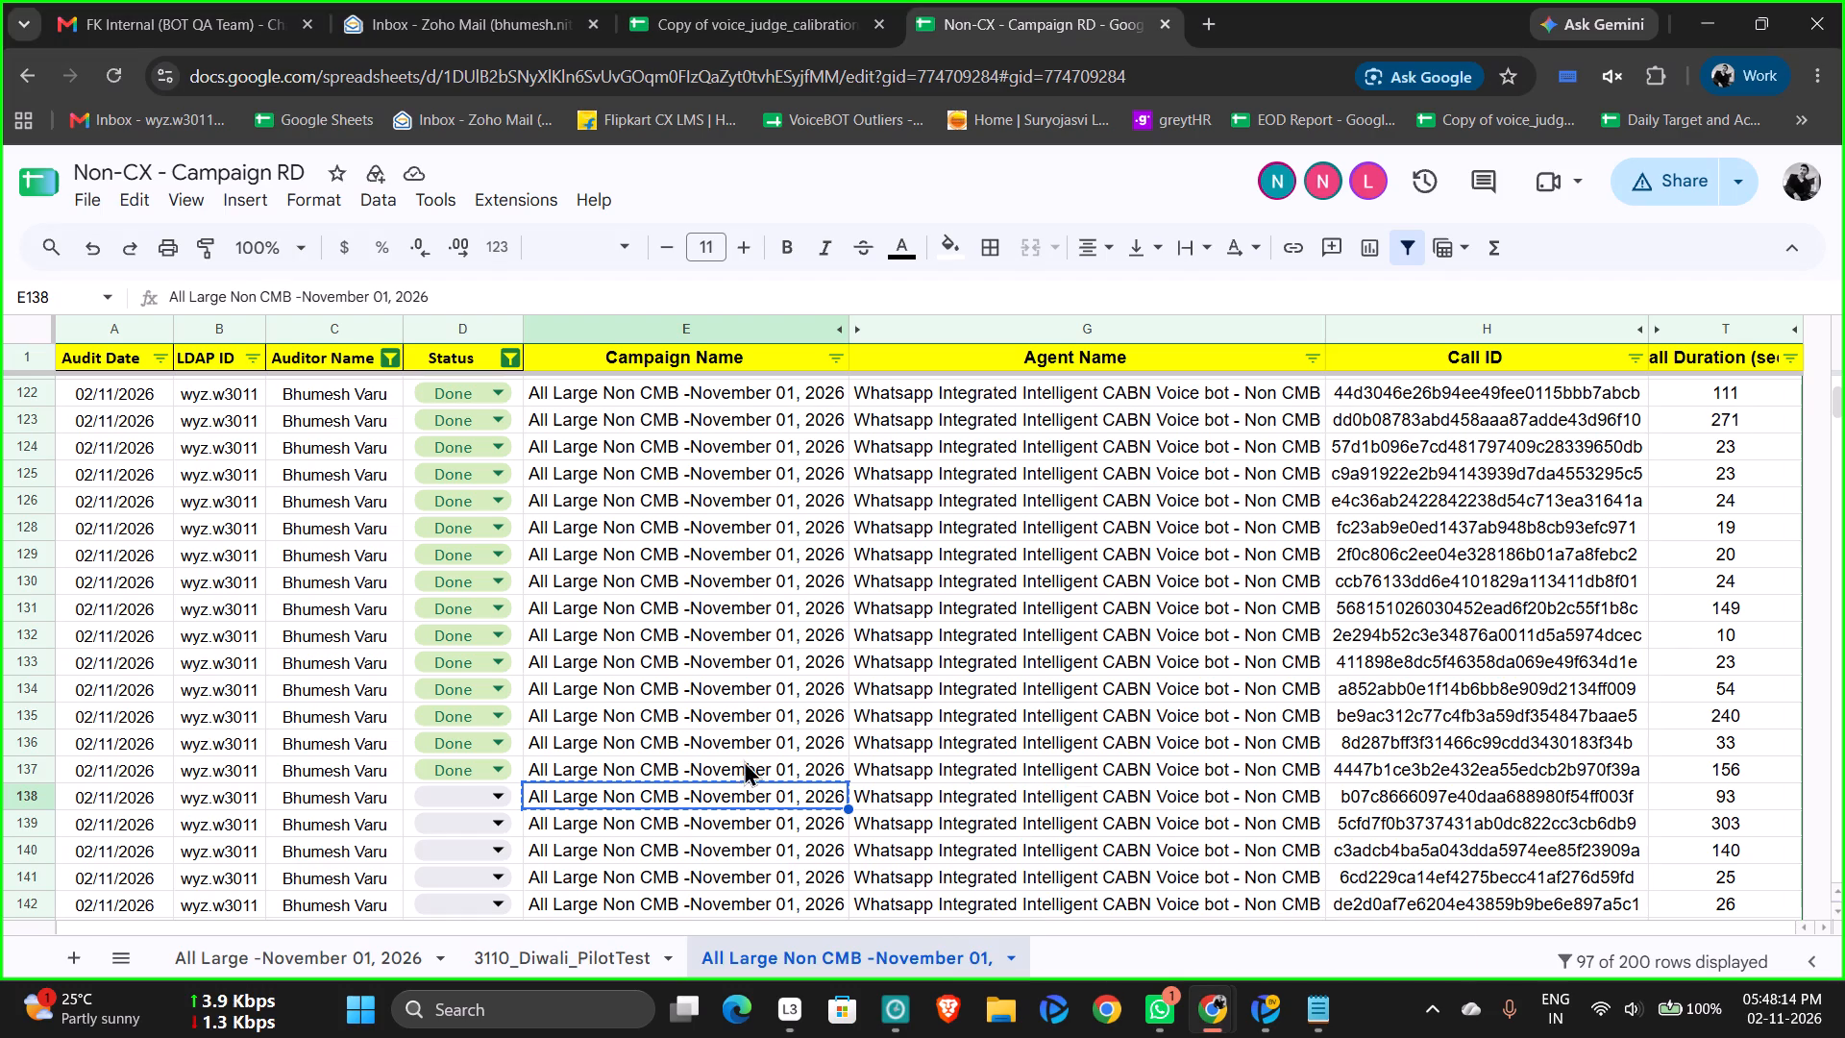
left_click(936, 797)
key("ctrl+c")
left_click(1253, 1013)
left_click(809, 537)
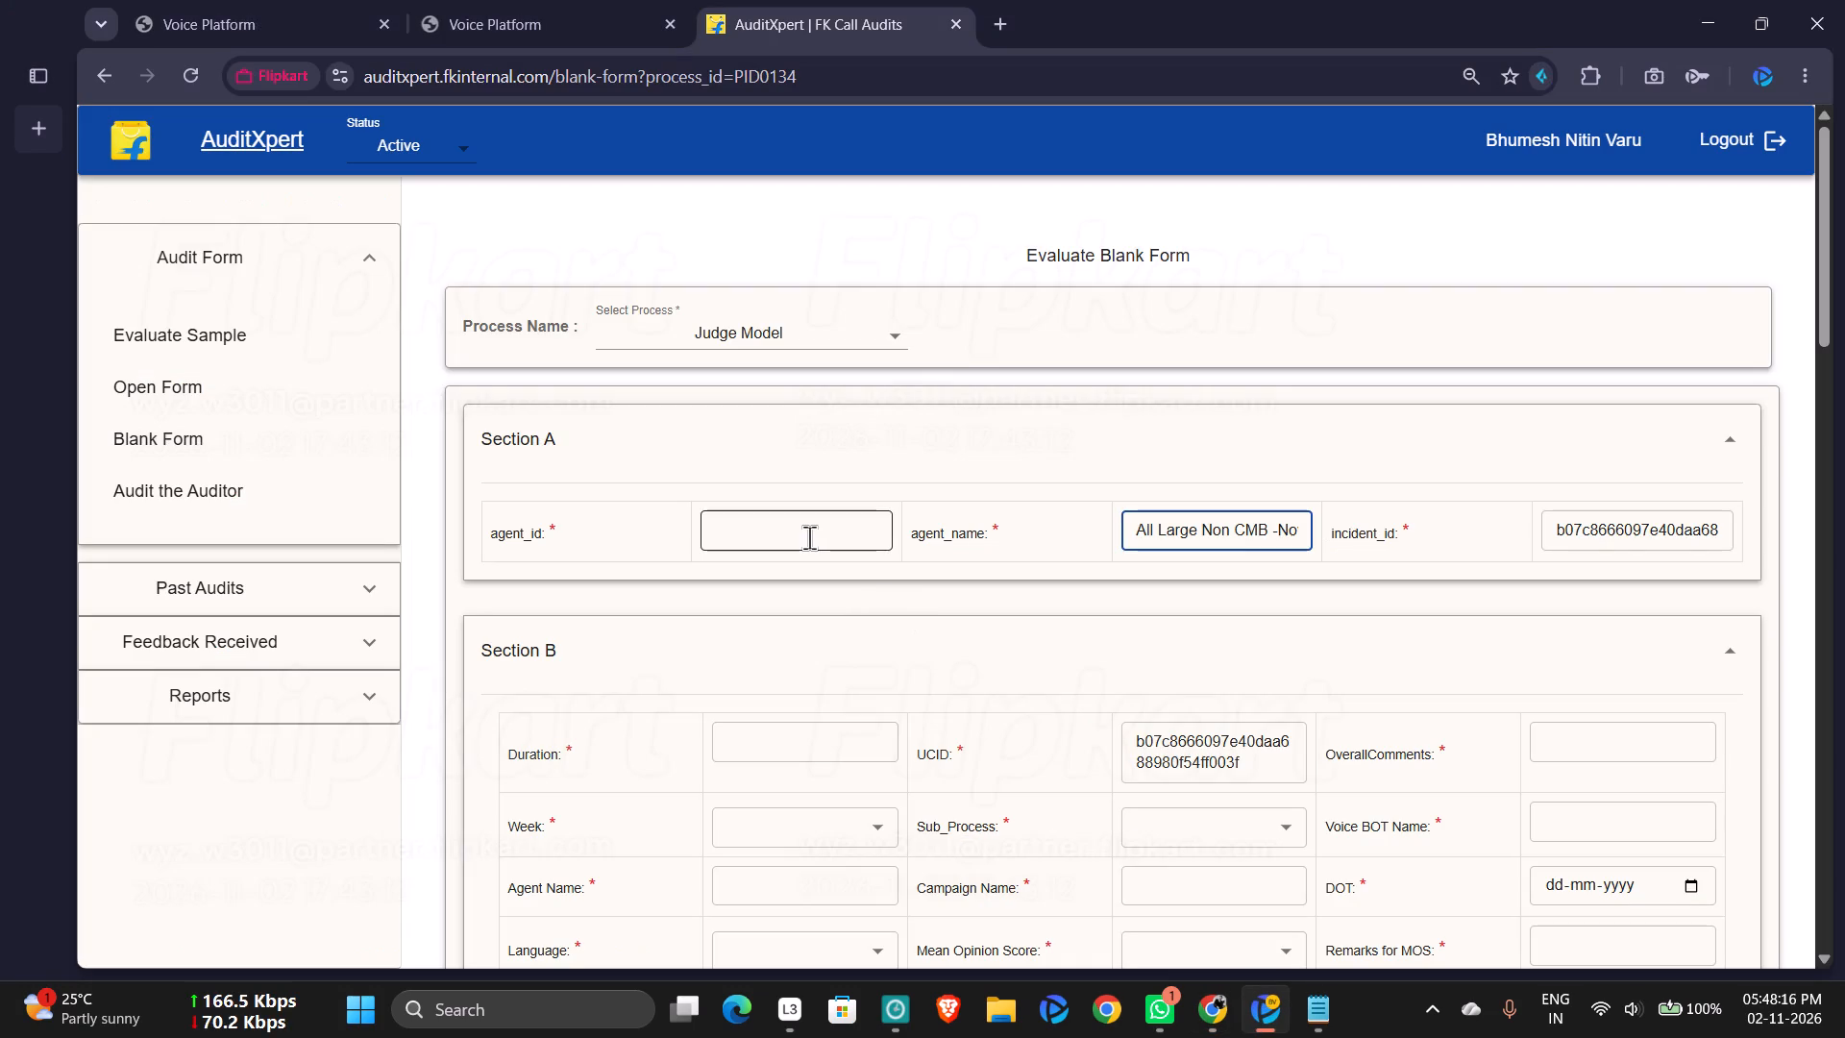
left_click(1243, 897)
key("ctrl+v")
Replace the Campaign Name entry in Section B with row 138's campaign name, "All Large Non CMB -November 01, 2026", from the sheet.
left_click(1213, 995)
left_click(1124, 915)
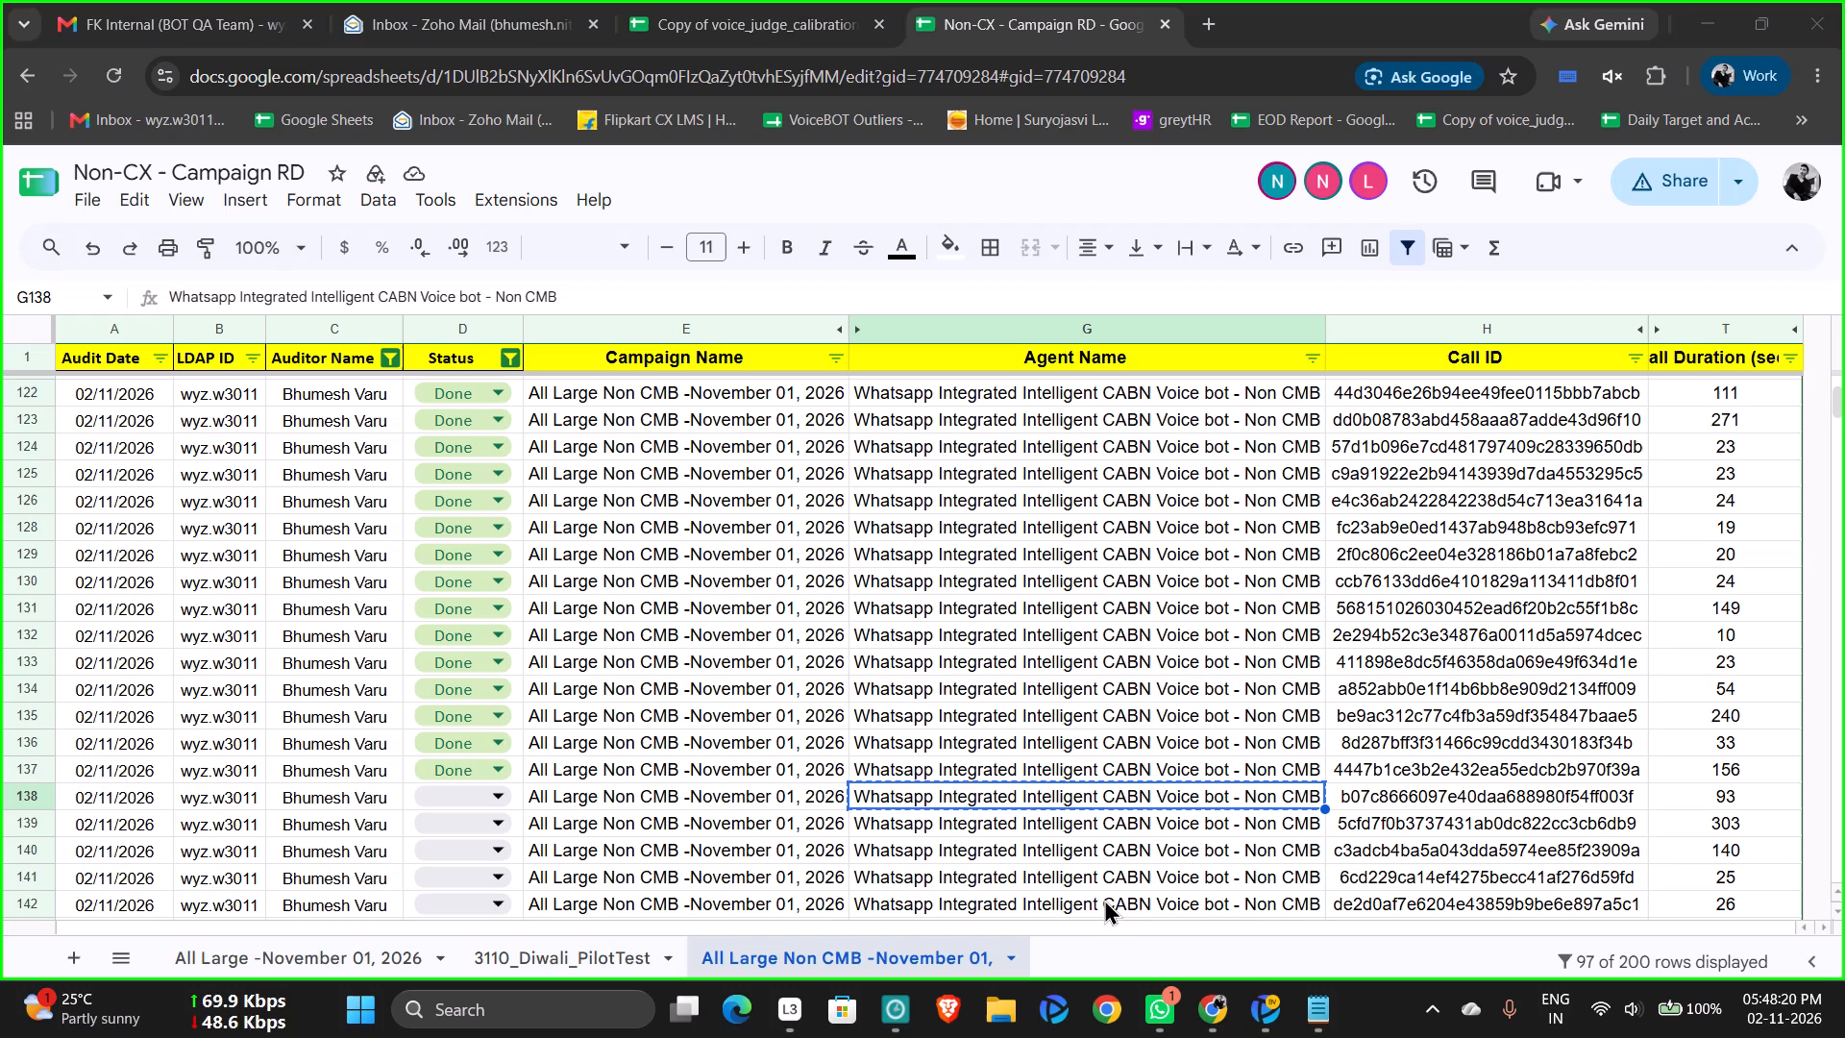
left_click(725, 801)
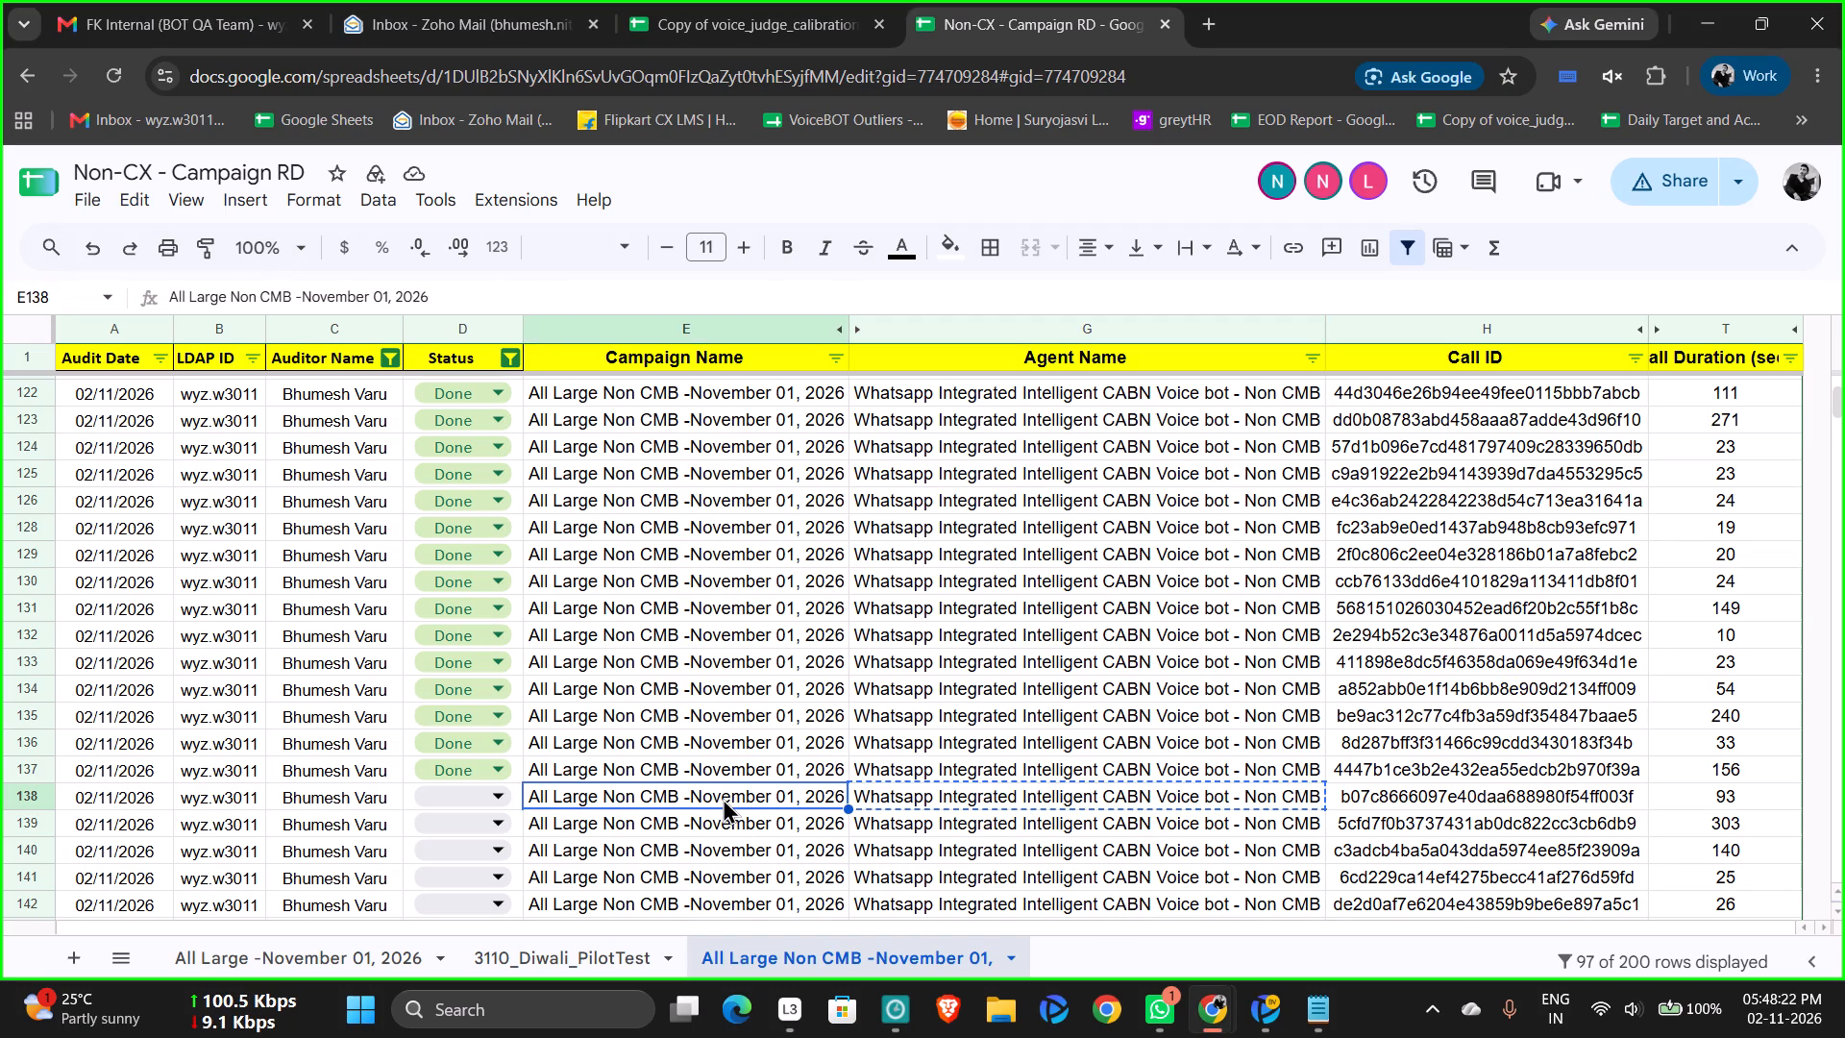
key("ctrl+c")
left_click(1205, 996)
left_click(1132, 907)
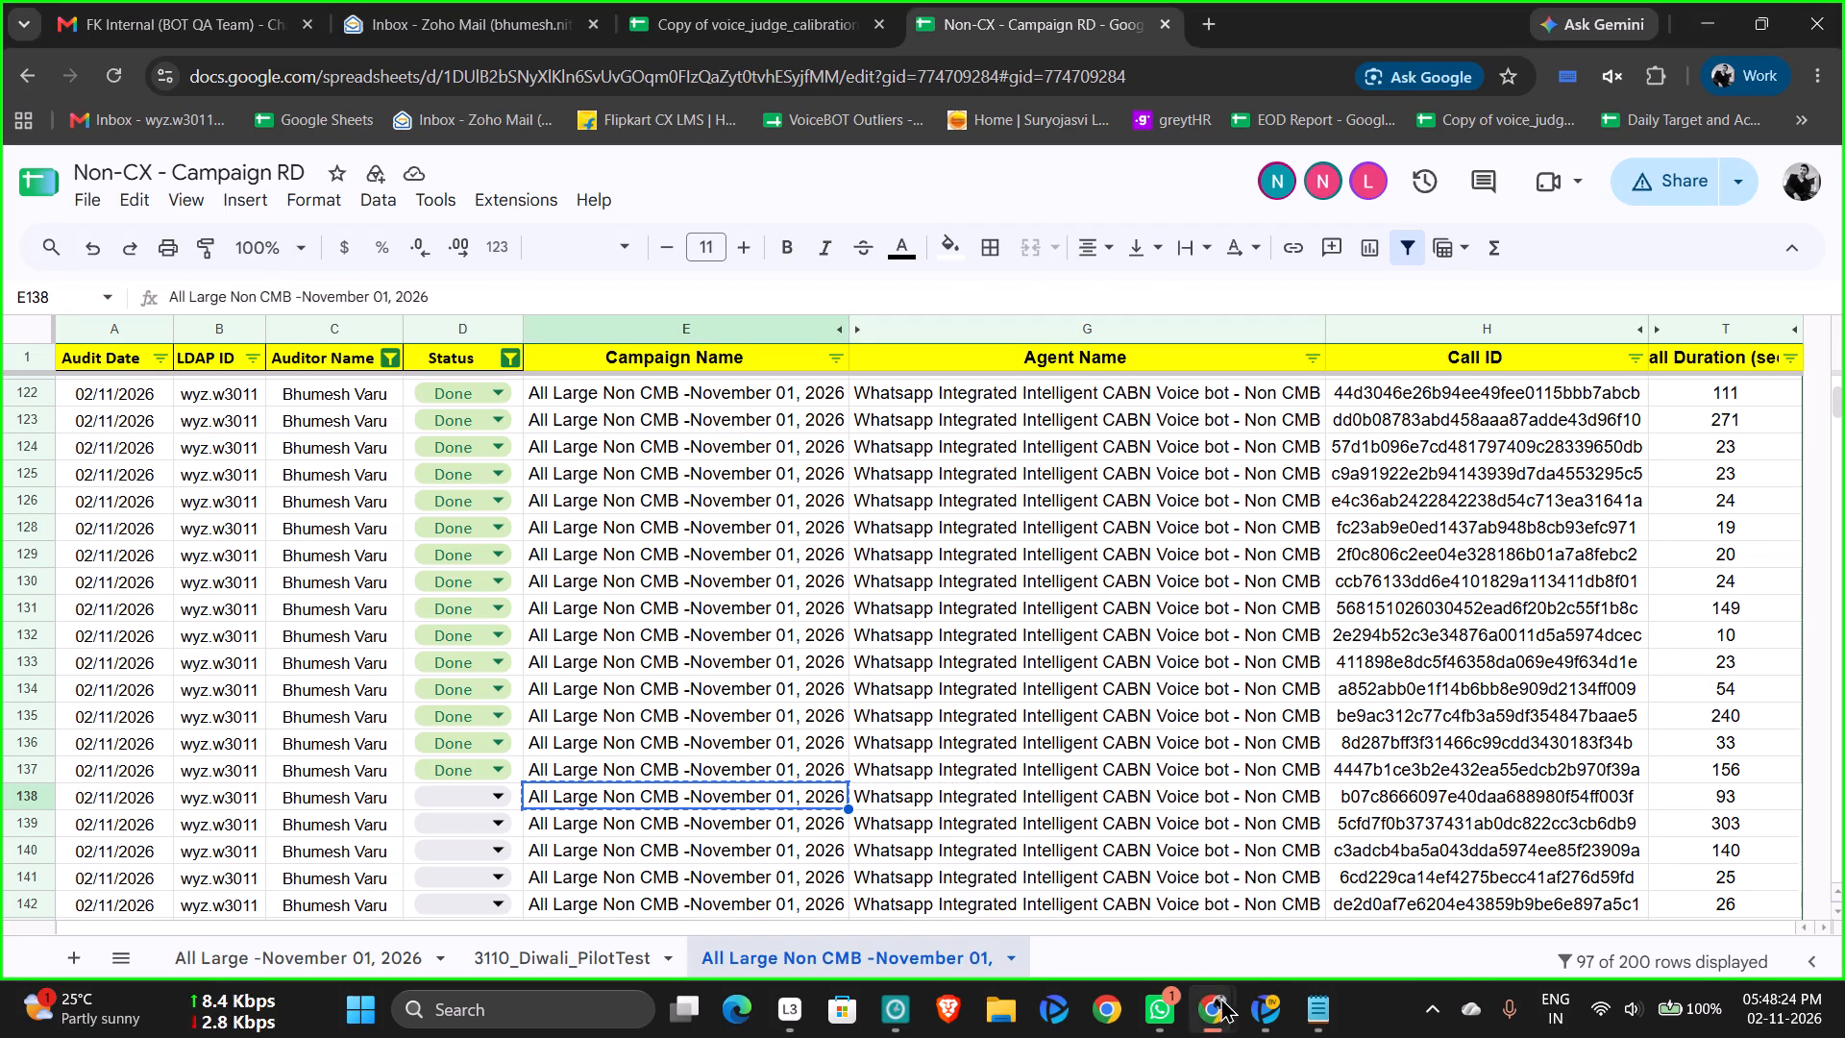
left_click(1264, 1021)
triple_click(1198, 896)
left_click(1198, 896)
key("ctrl+v")
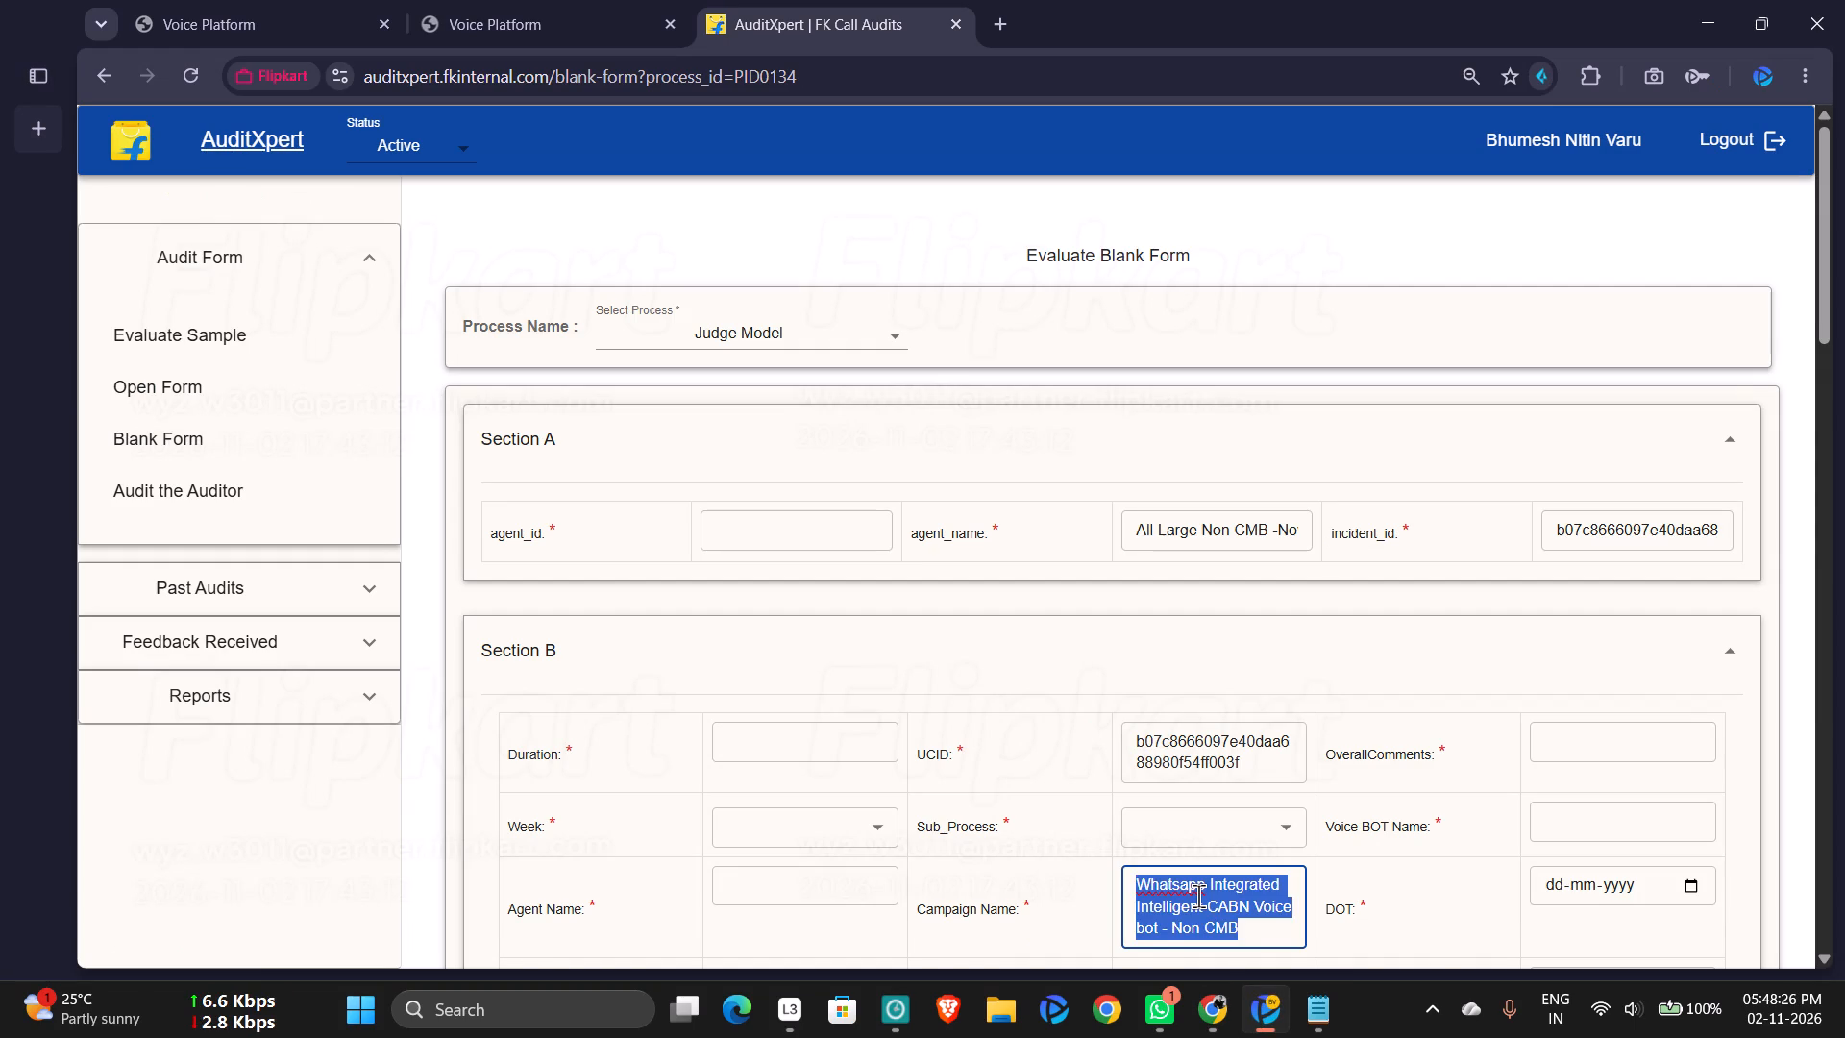
left_click(1267, 1013)
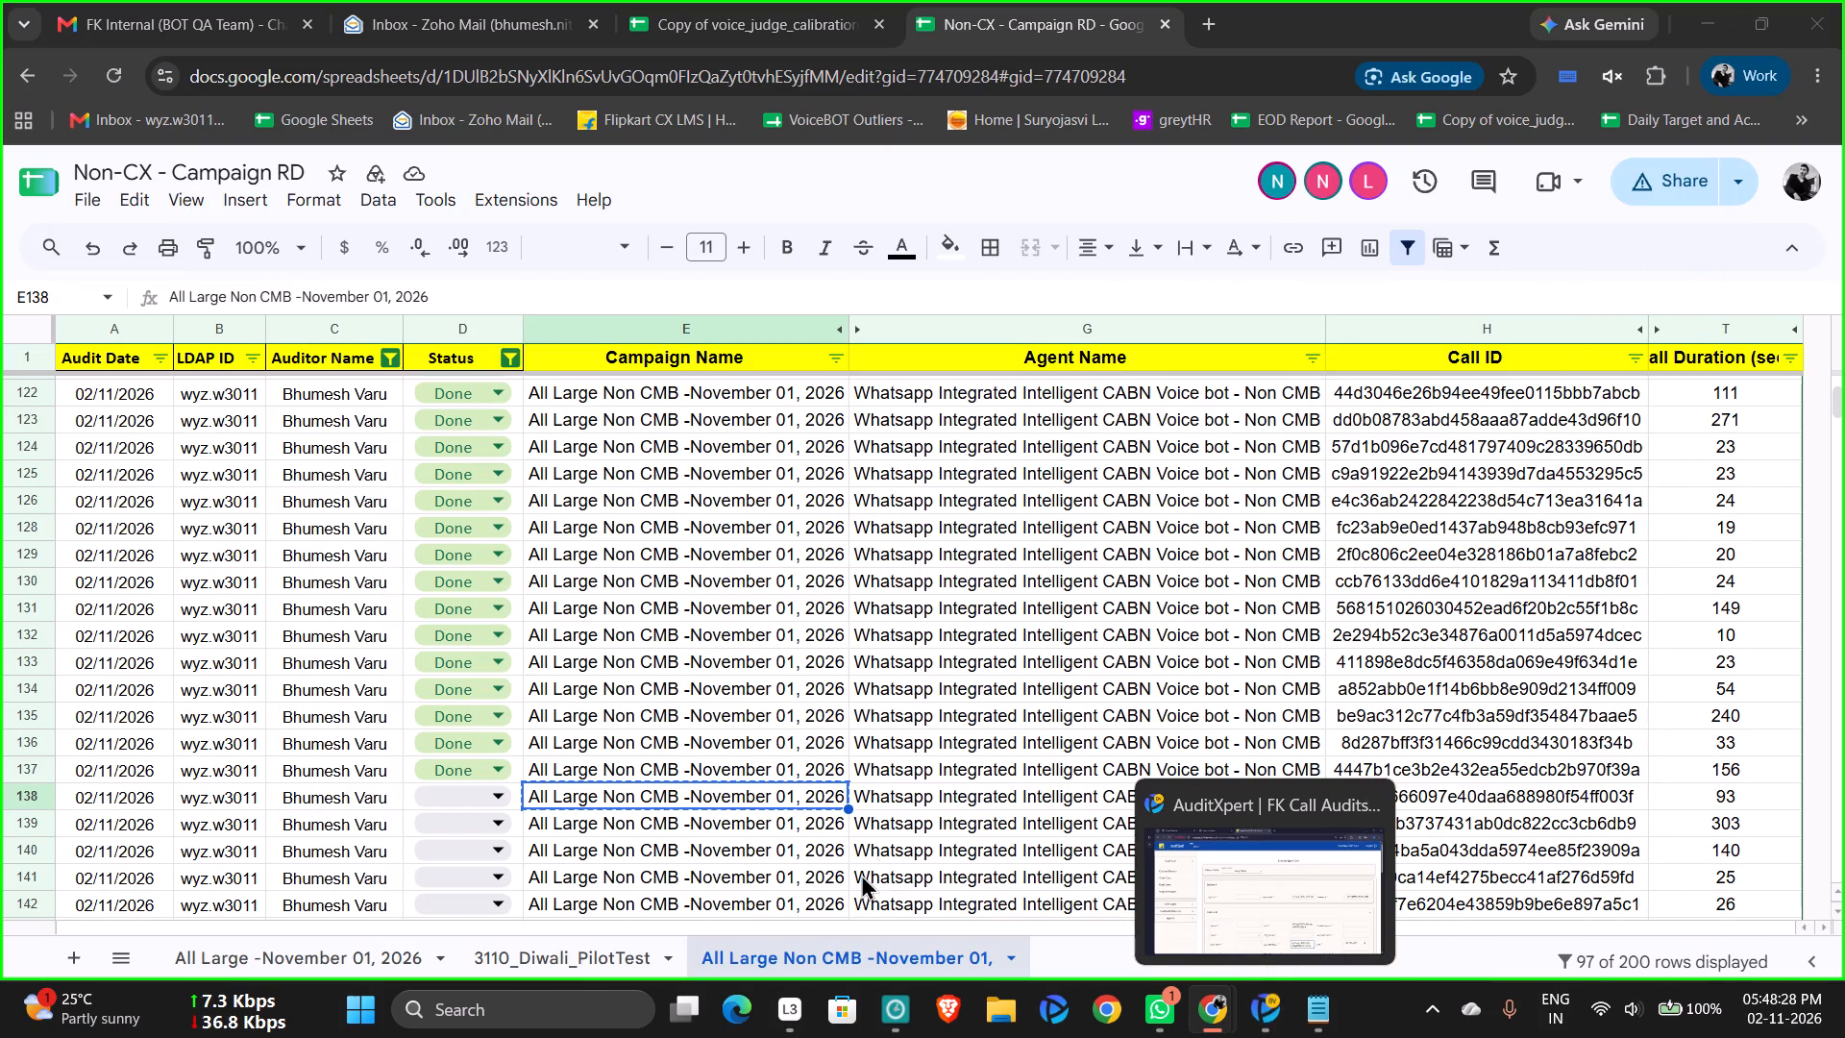
Copy row 138's agent name, "Whatsapp Integrated Intelligent CABN Voice bot - Non CMB", from the tracking sheet into Agent Name in Section B.
left_click(921, 804)
key("ctrl+c")
left_click(1256, 1018)
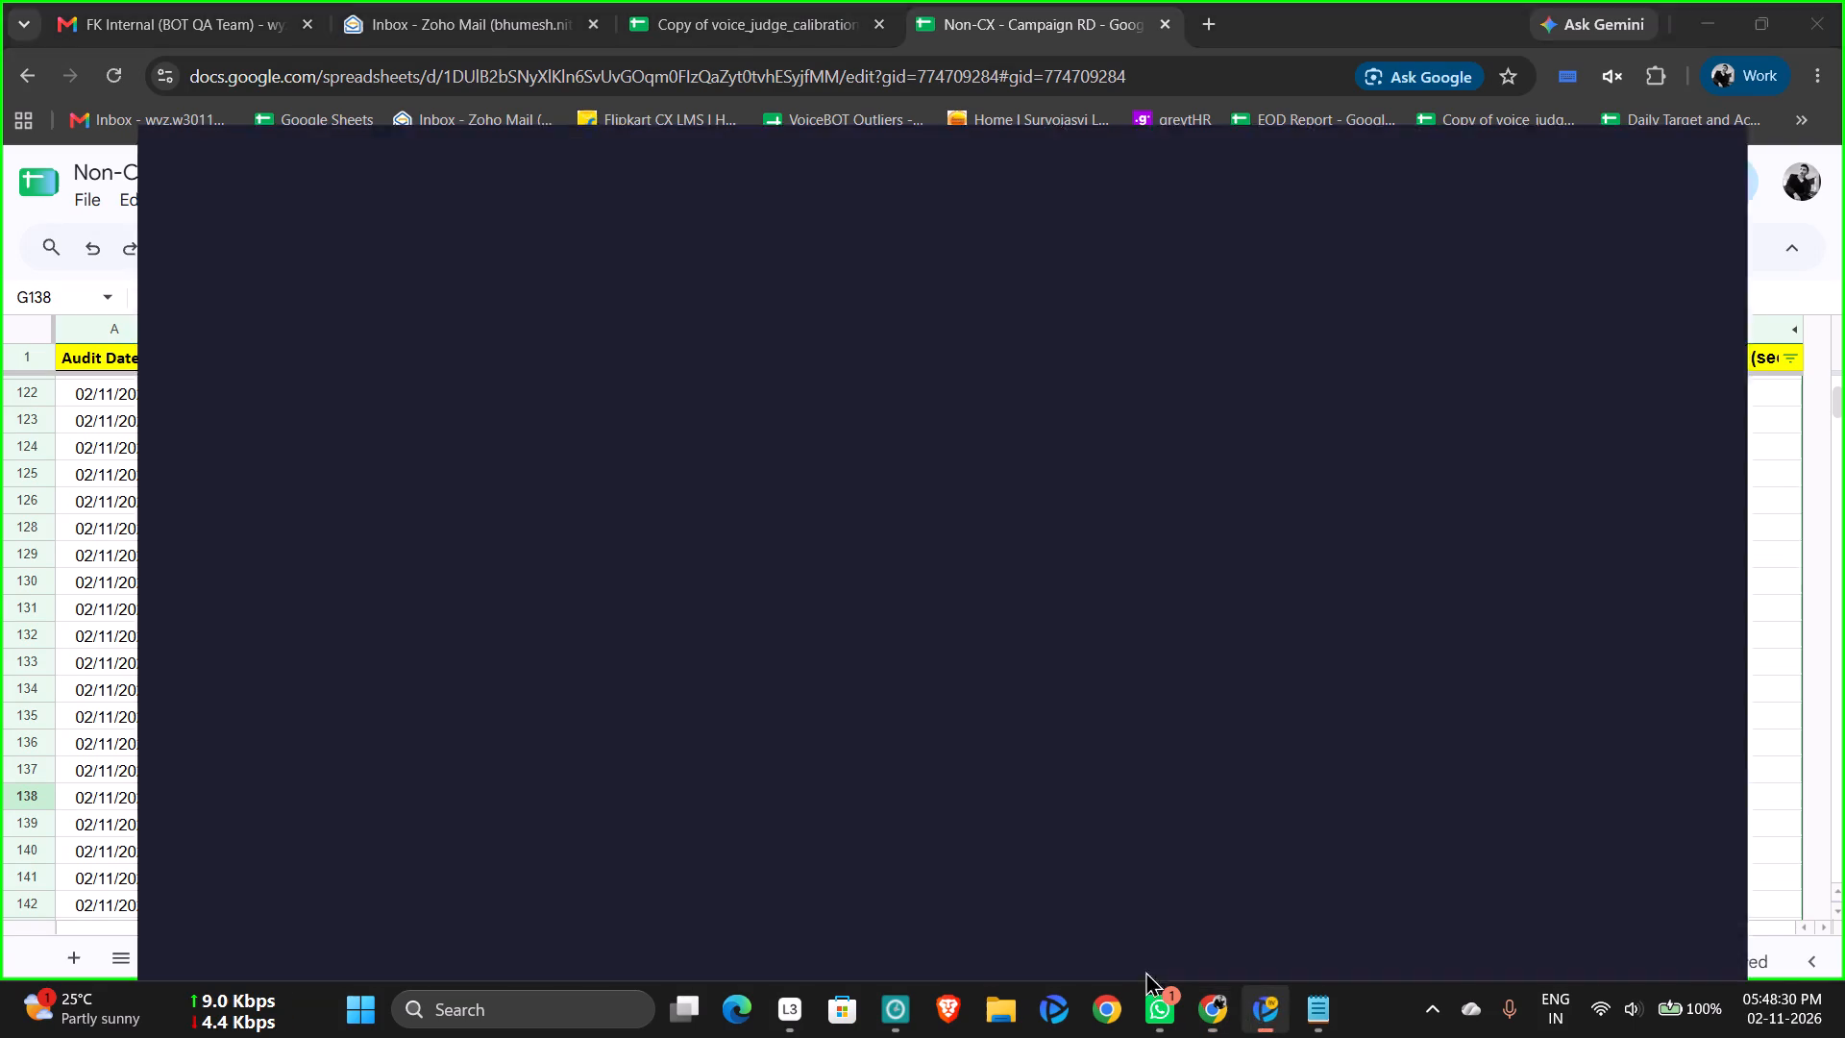
left_click(870, 885)
key("ctrl+v")
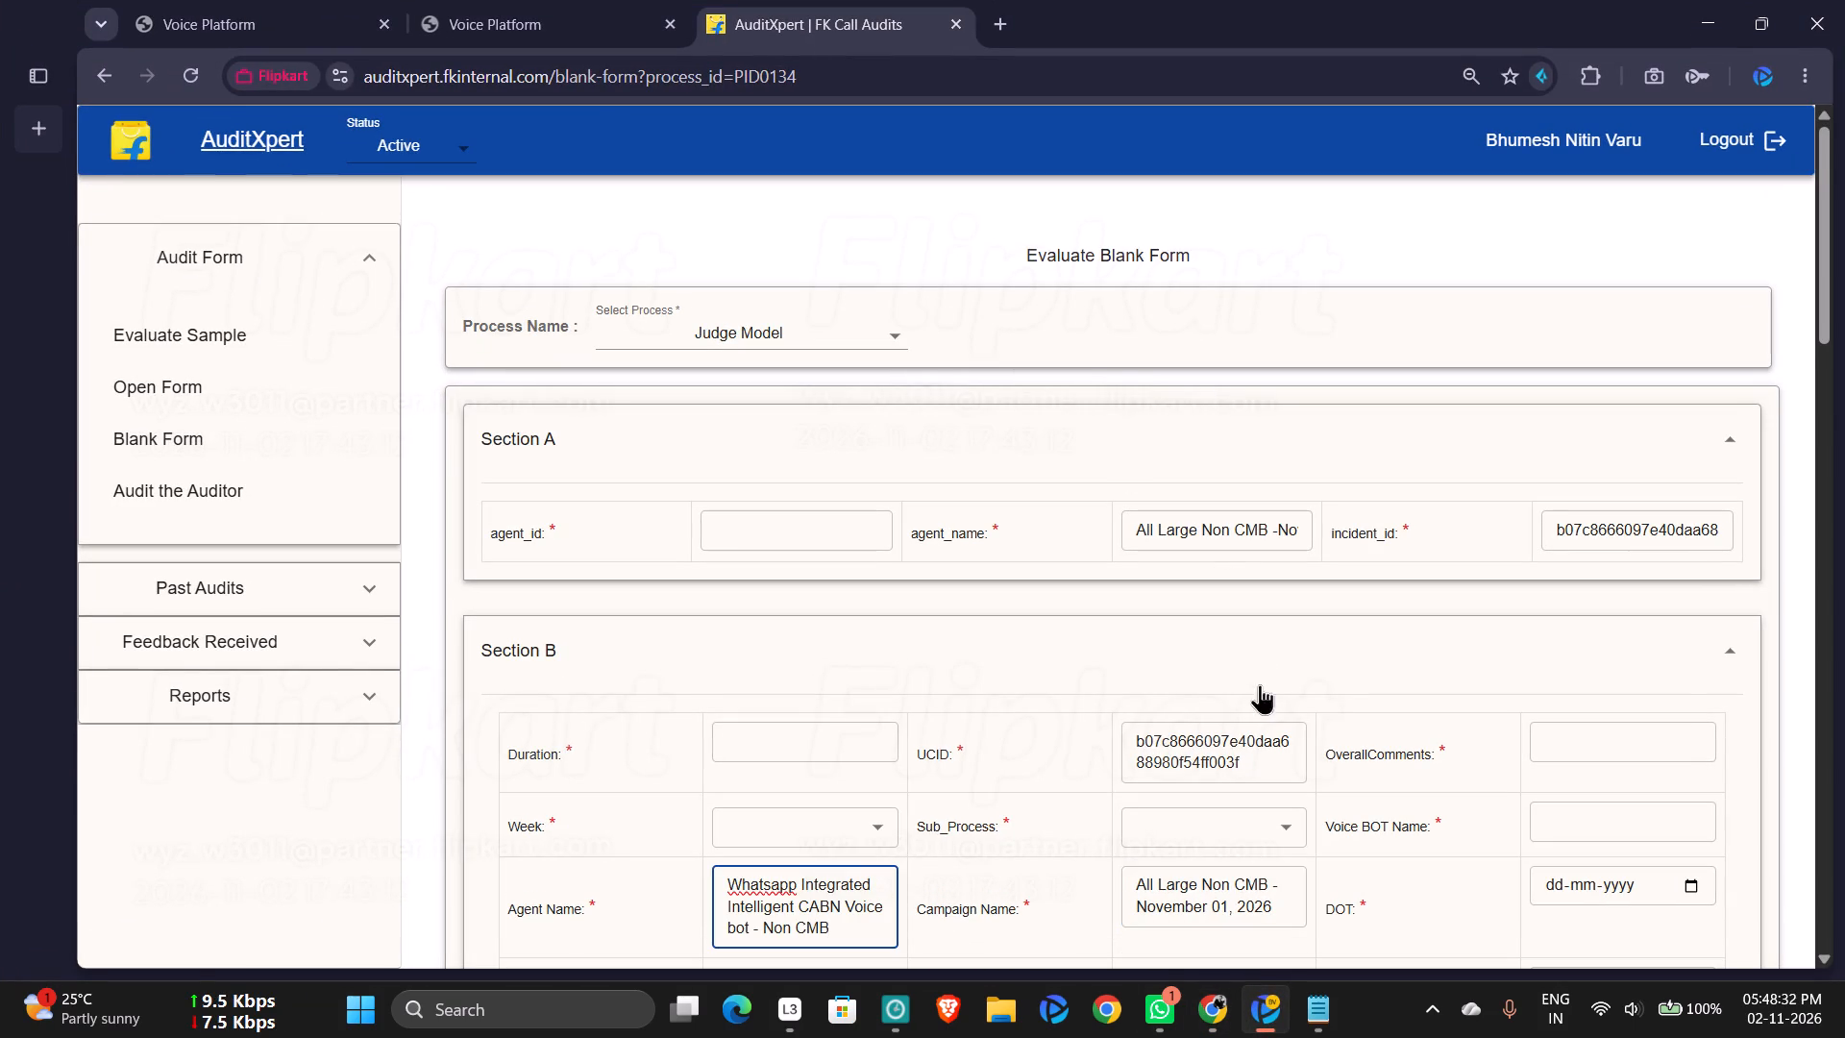
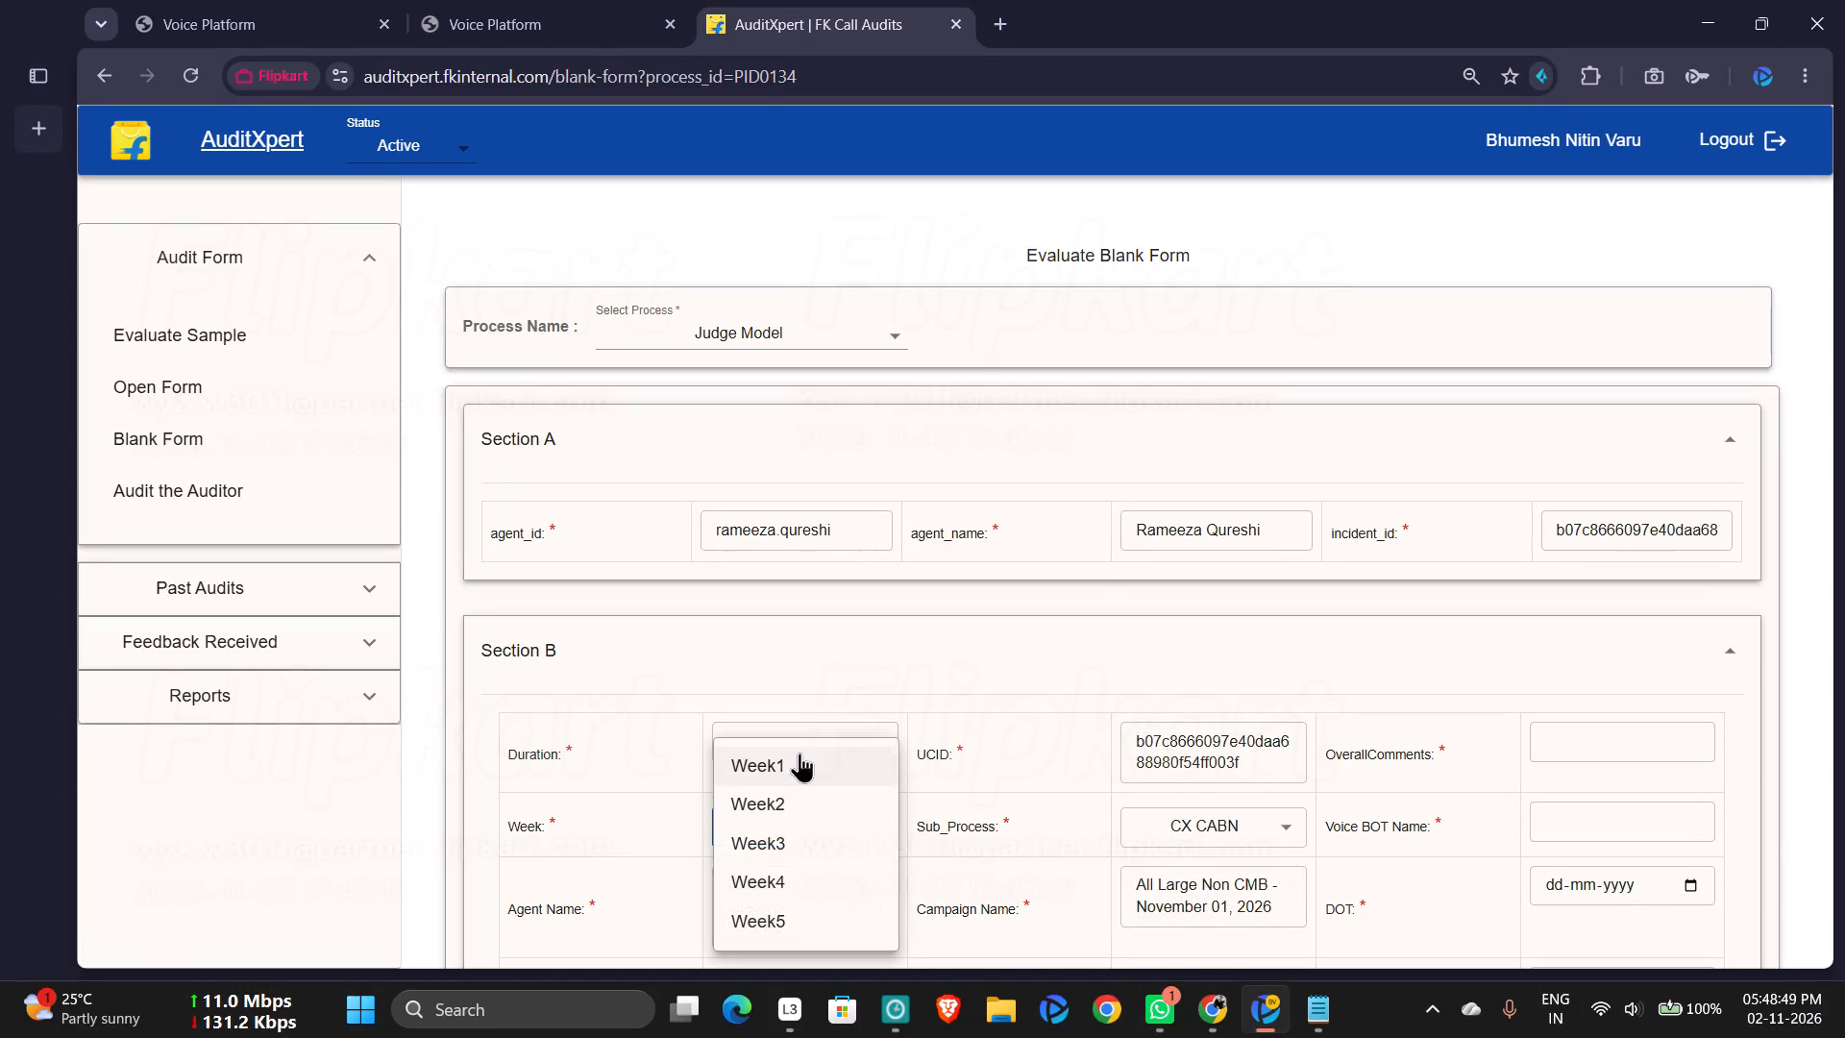
Fill in Section B with Week set to Week1, DOT 01-11-2026 and Voice BOT Name Priya.
left_click(793, 770)
left_click(1685, 882)
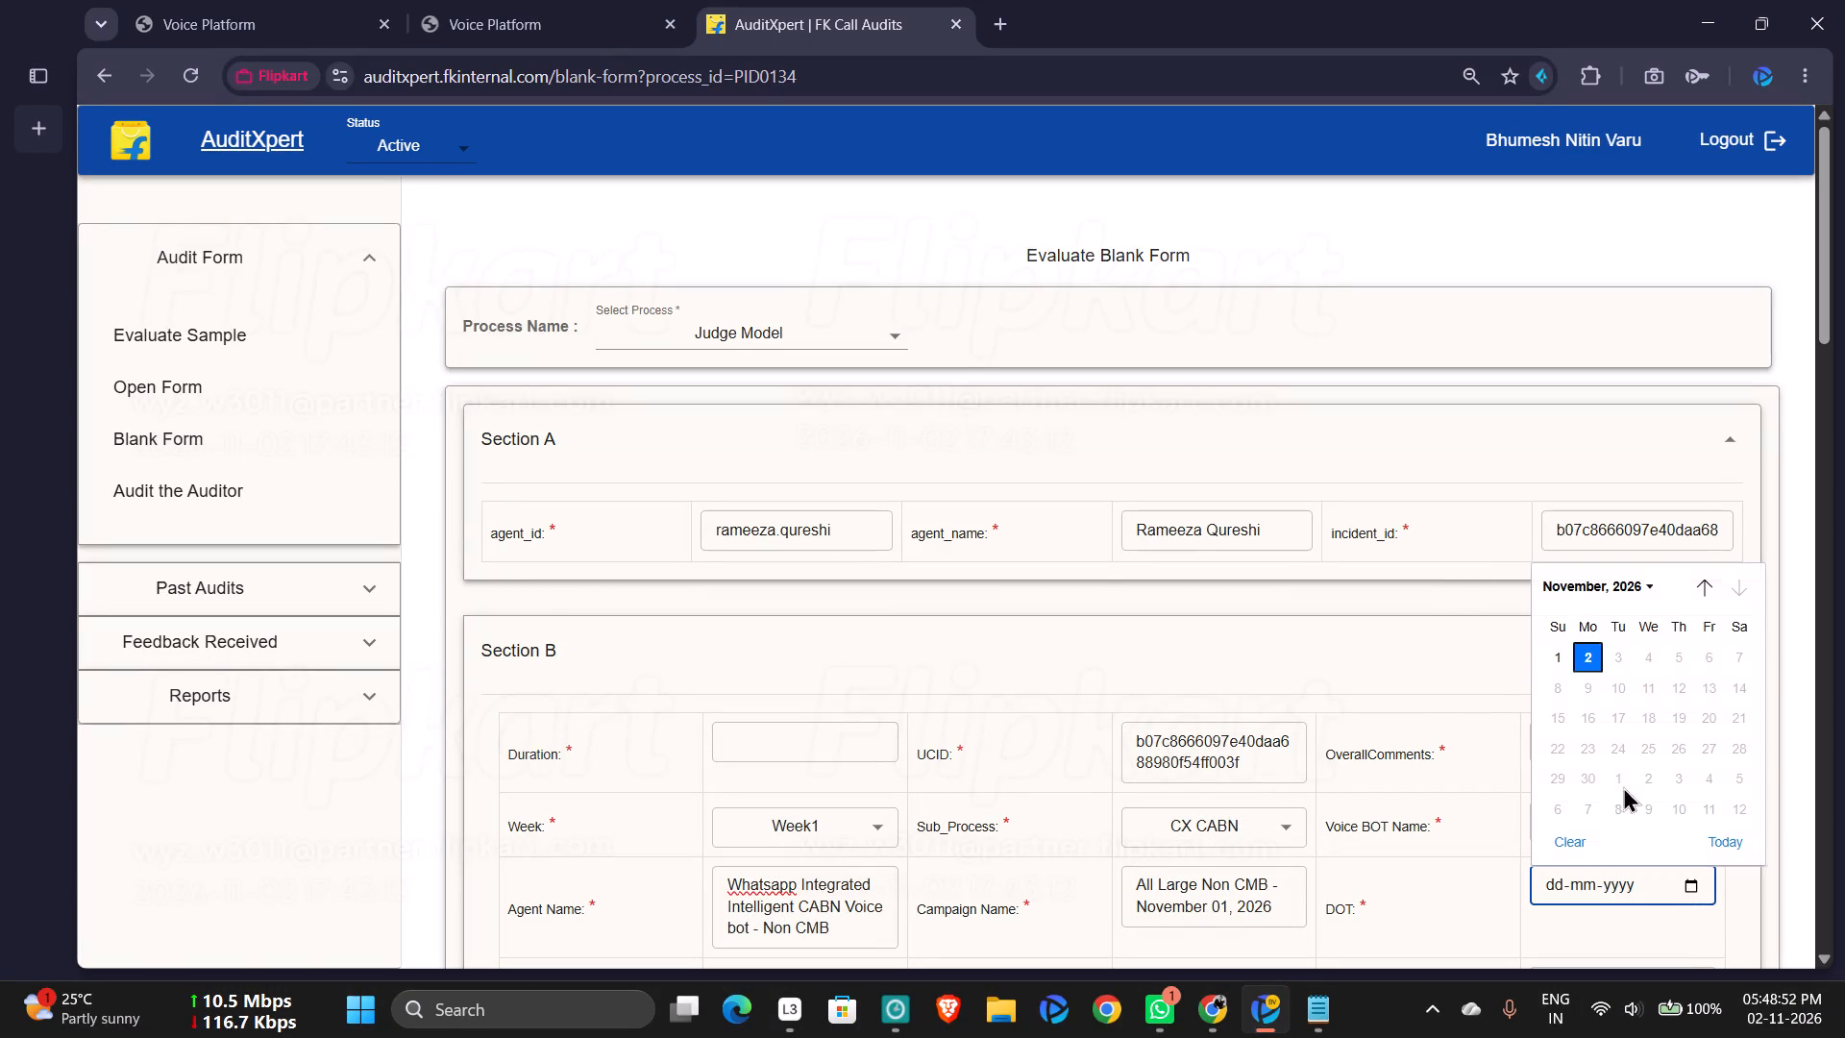
left_click(1566, 652)
left_click(1690, 810)
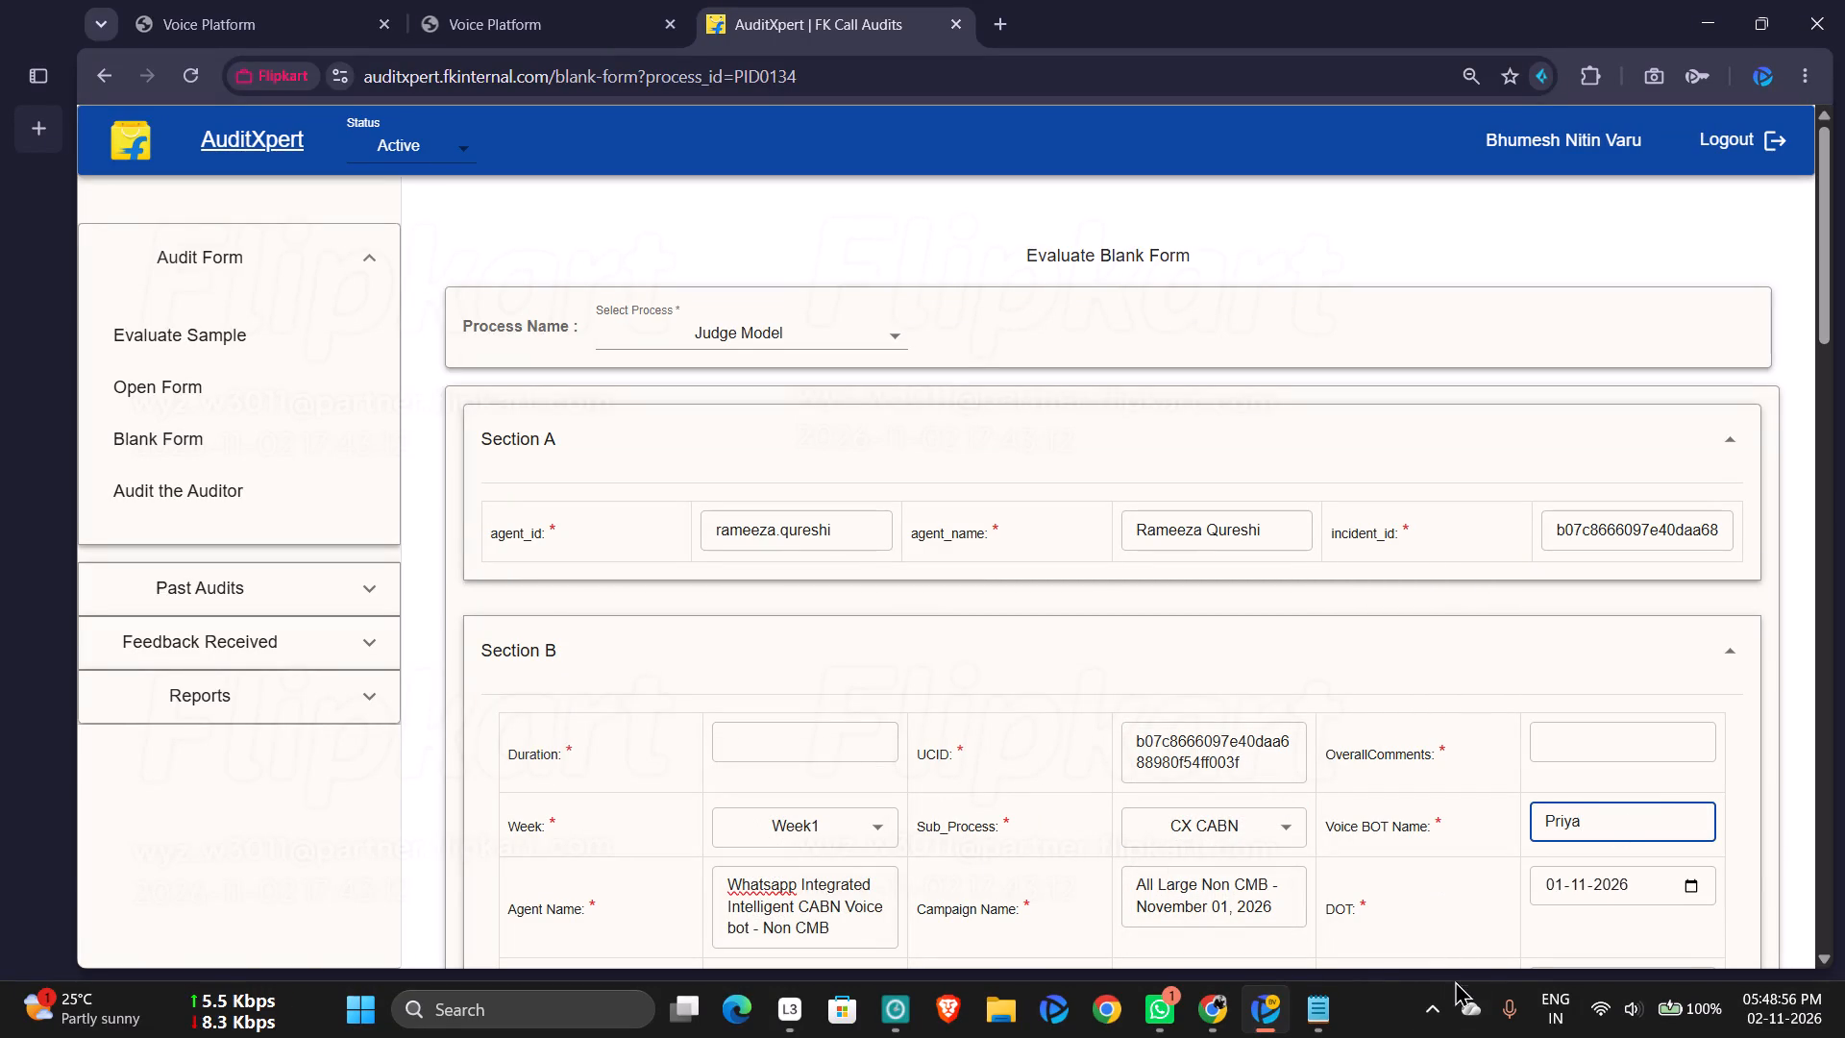
Look up row 138's call duration in the tracking sheet and start filling the Duration field in Section B.
left_click(1224, 1013)
left_click(1095, 917)
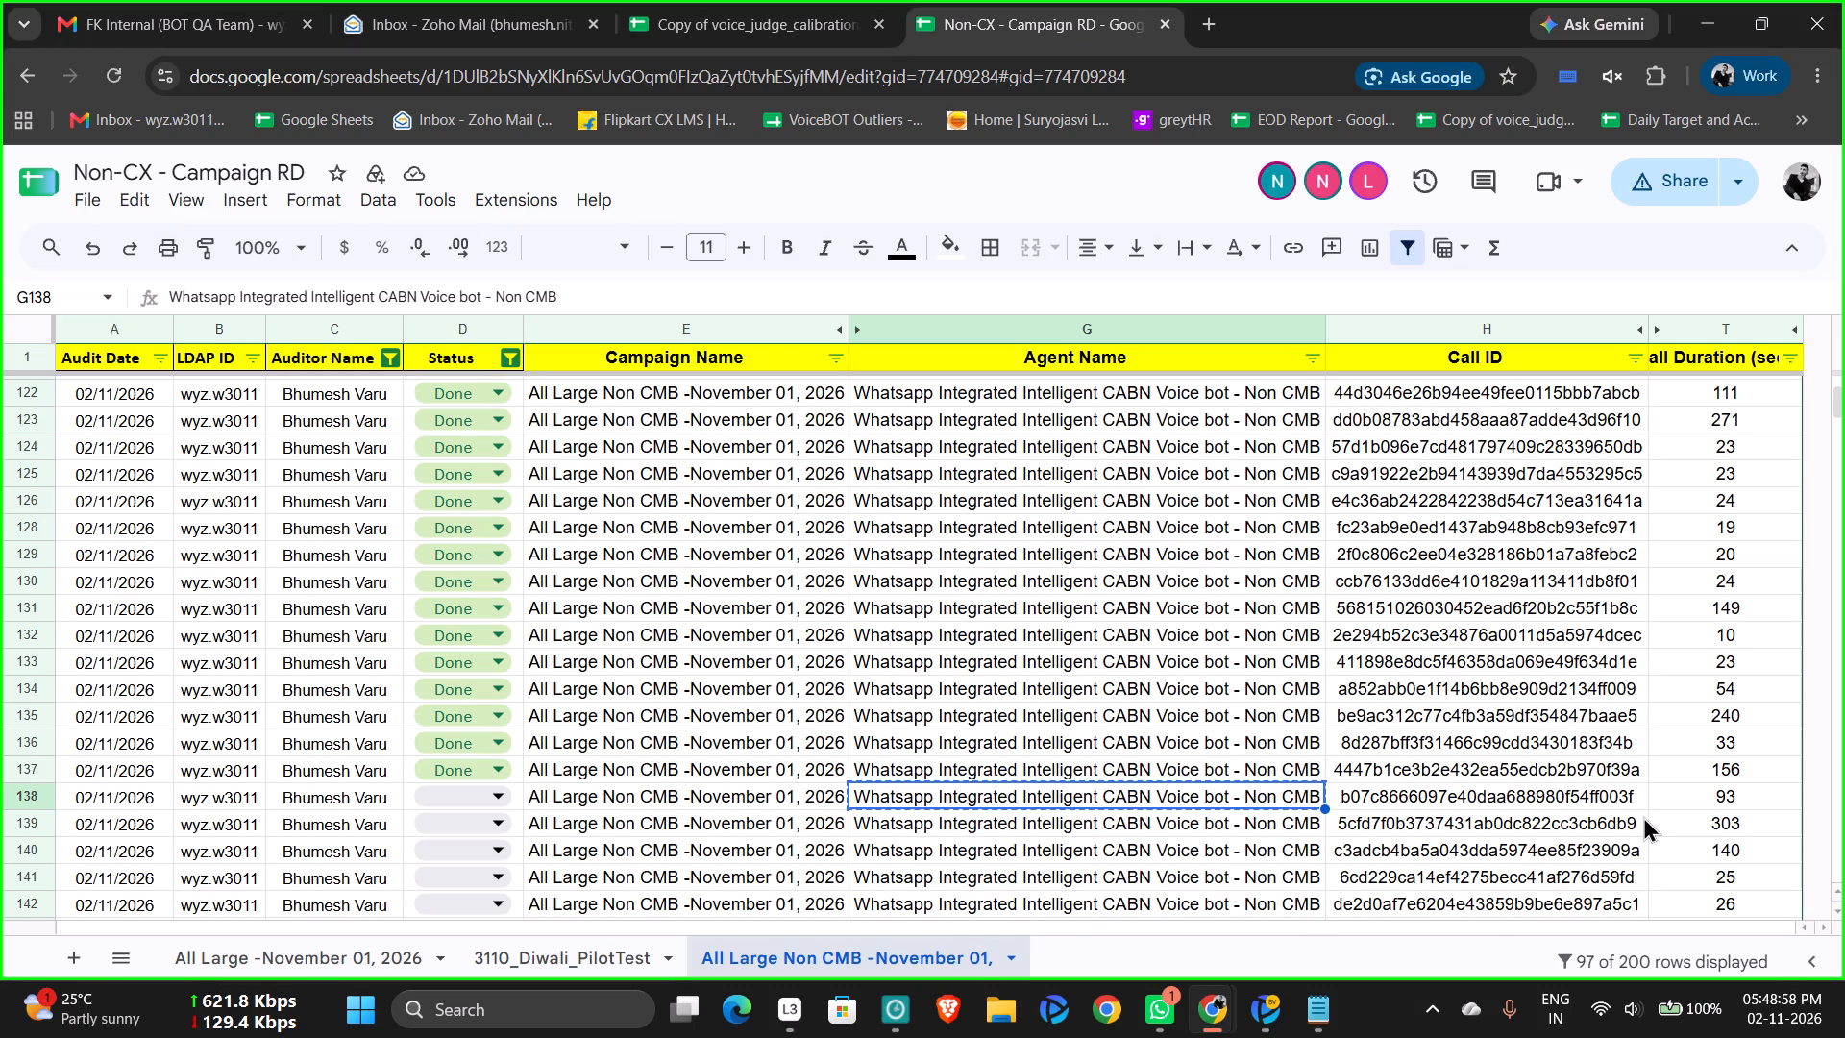
left_click(1584, 800)
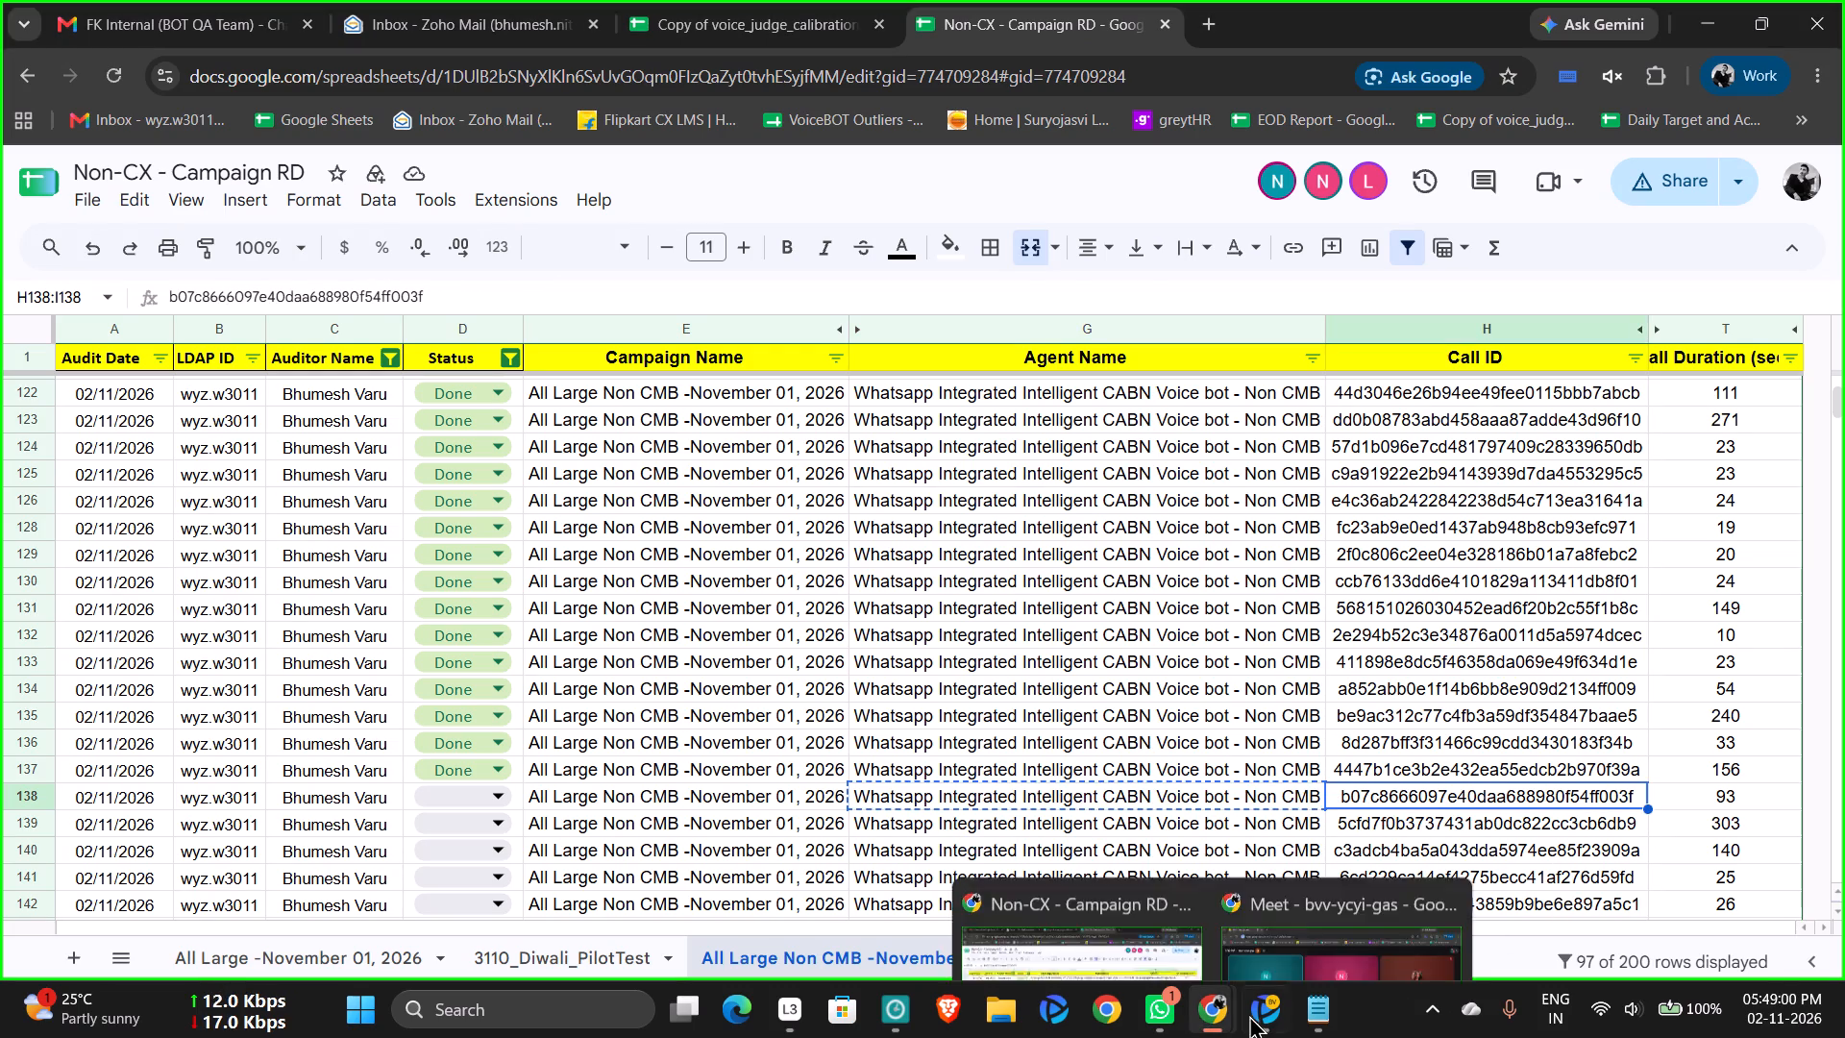
left_click(1254, 1015)
left_click(819, 719)
left_click(811, 730)
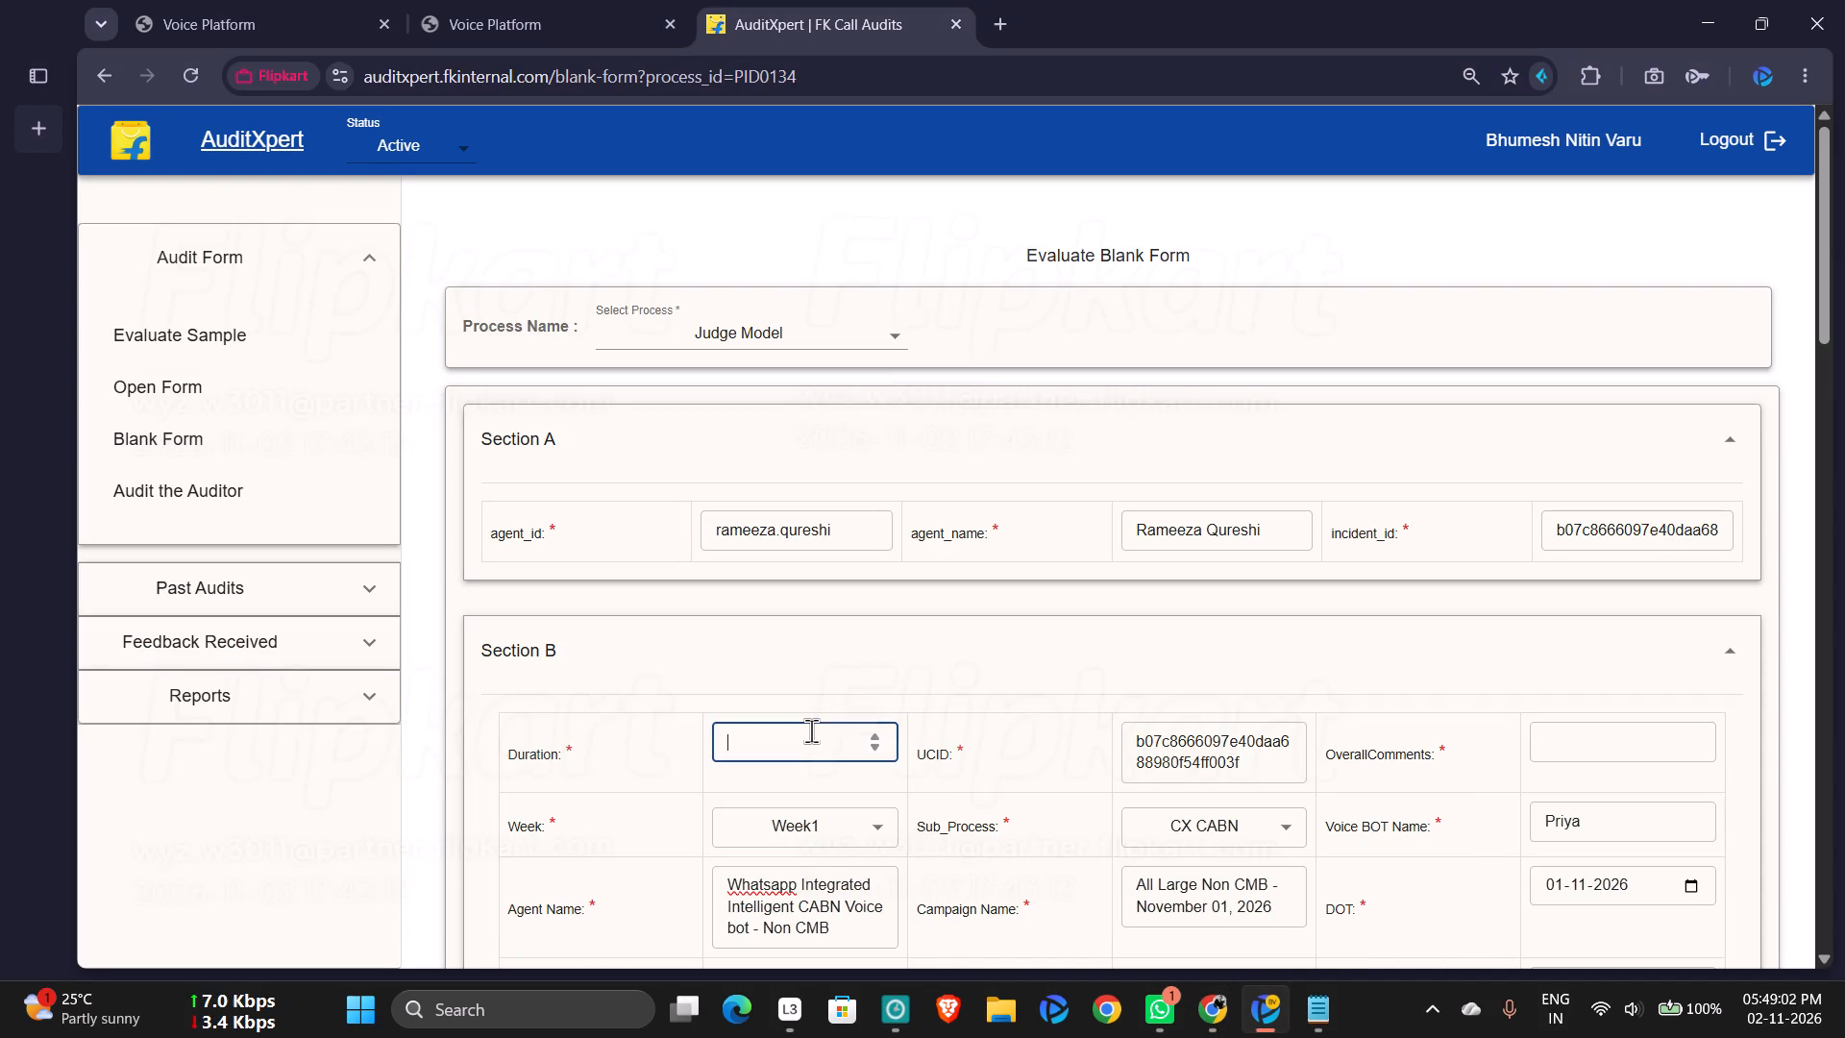
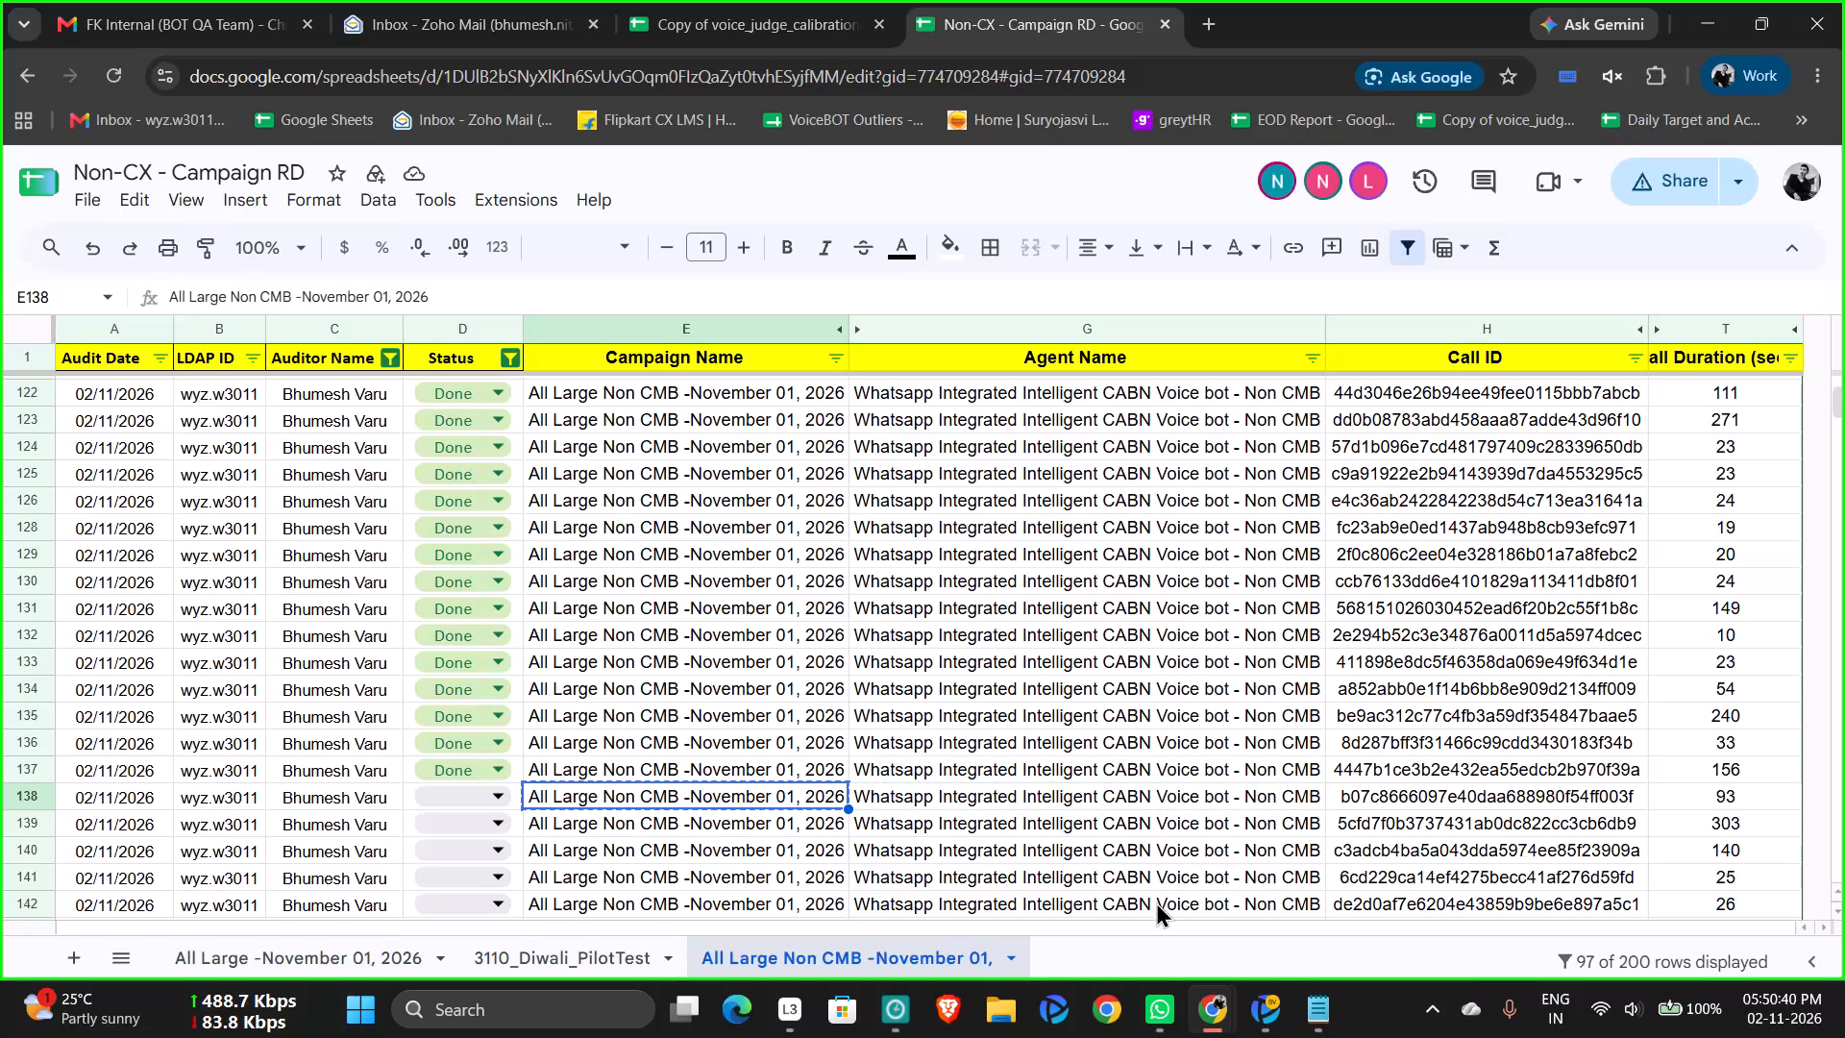
Back in the AuditXpert form's Section B, set Mean Opinion Score to 5 and Language to Hindi.
left_click(1276, 1003)
scroll(1269, 741, "down", 1)
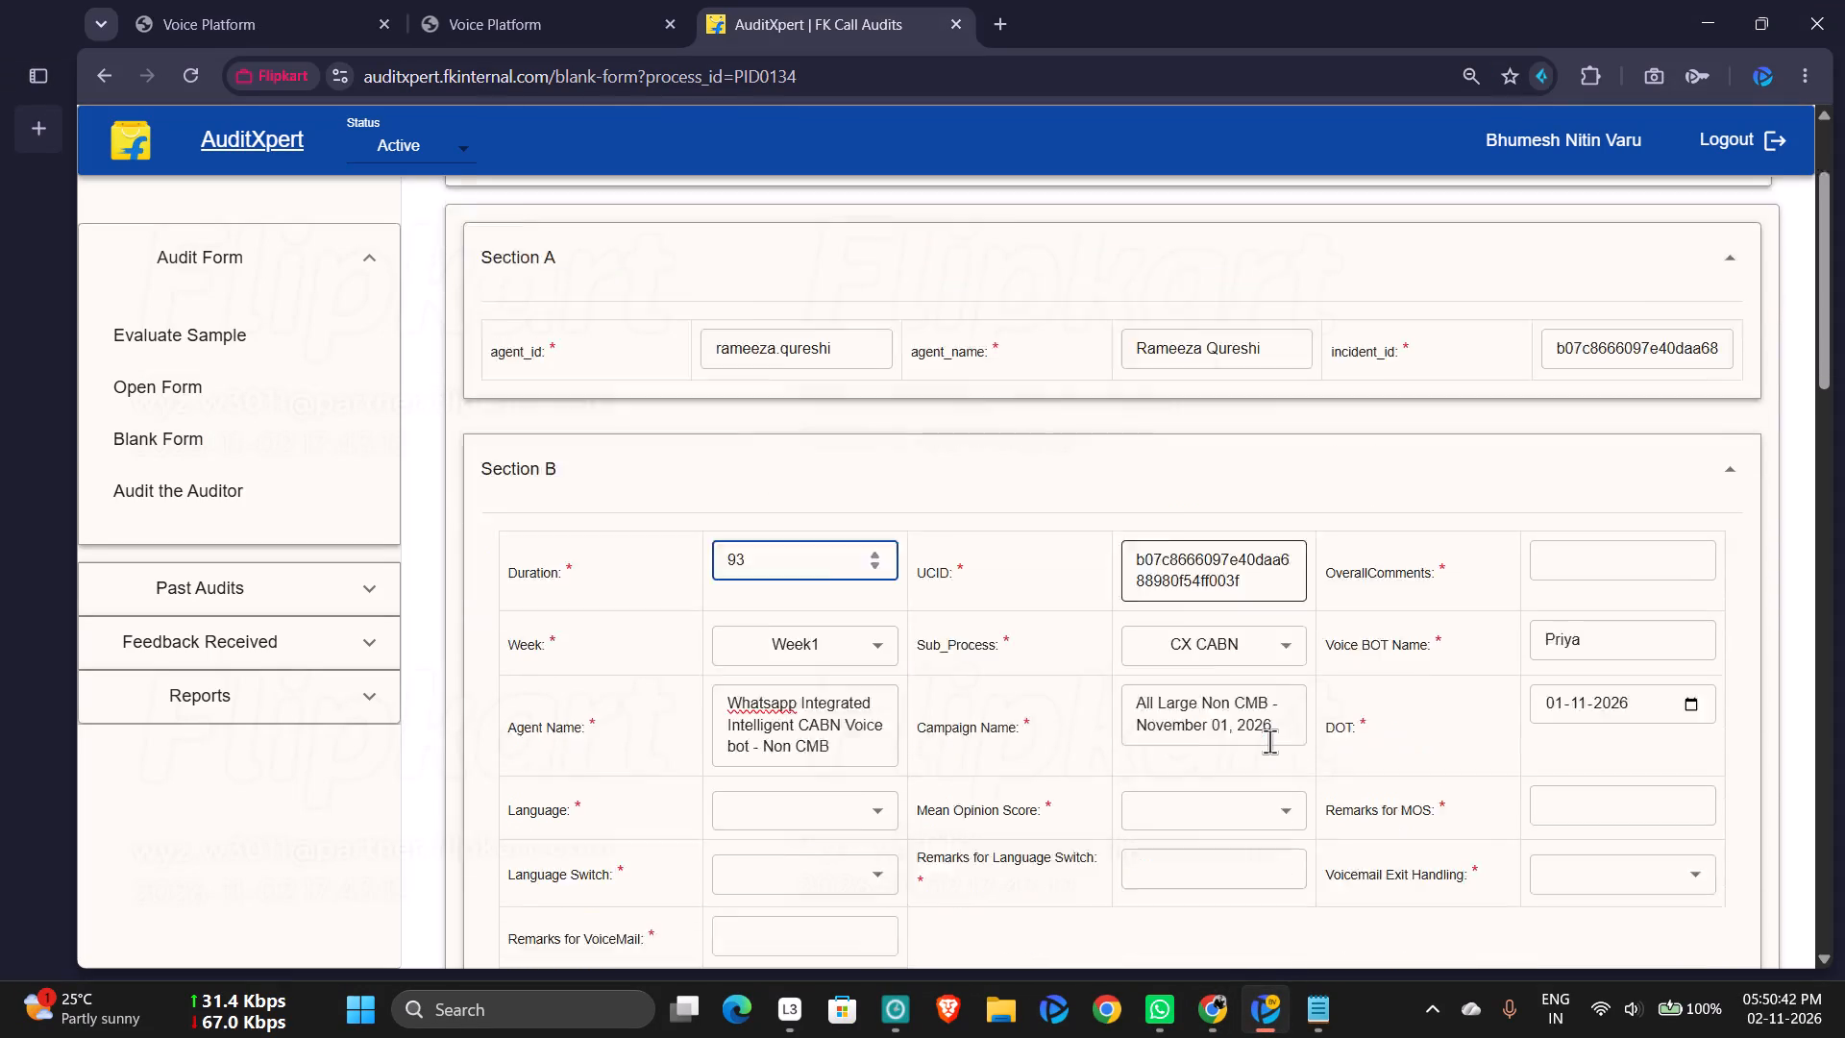
left_click(1188, 743)
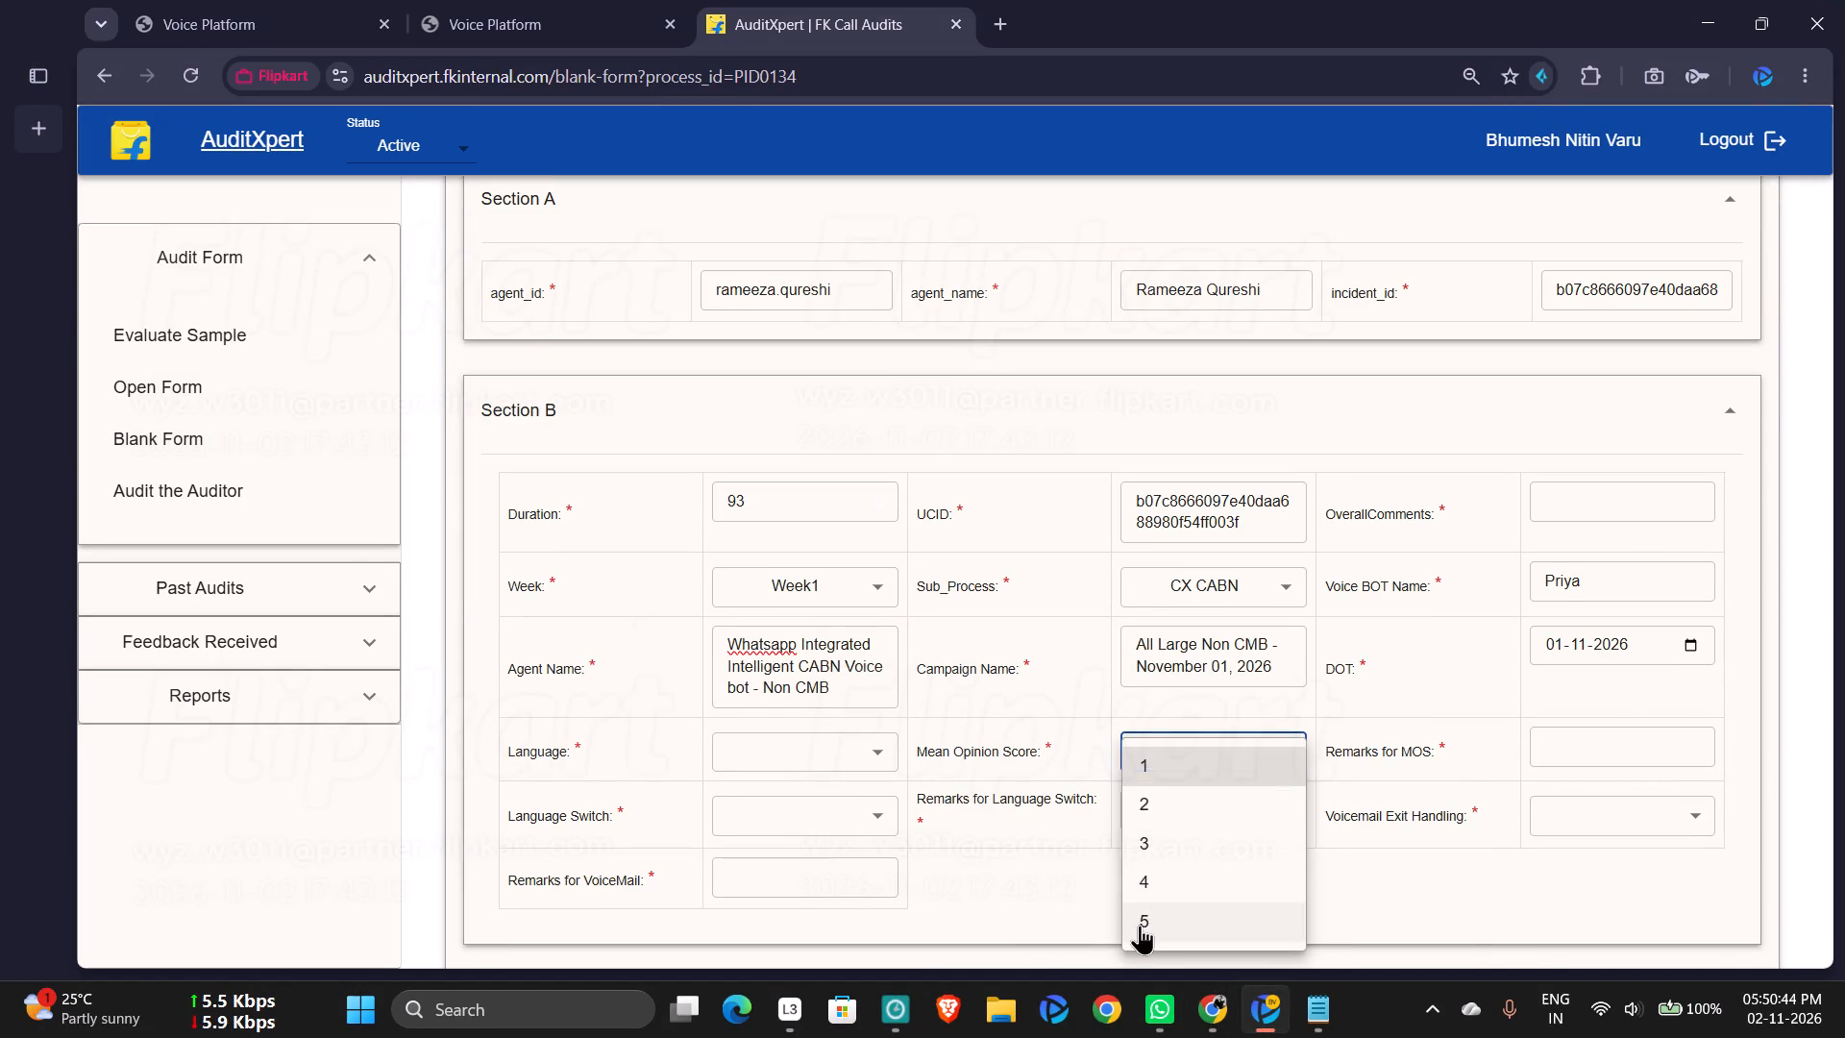
left_click(1140, 925)
left_click(875, 753)
left_click(761, 457)
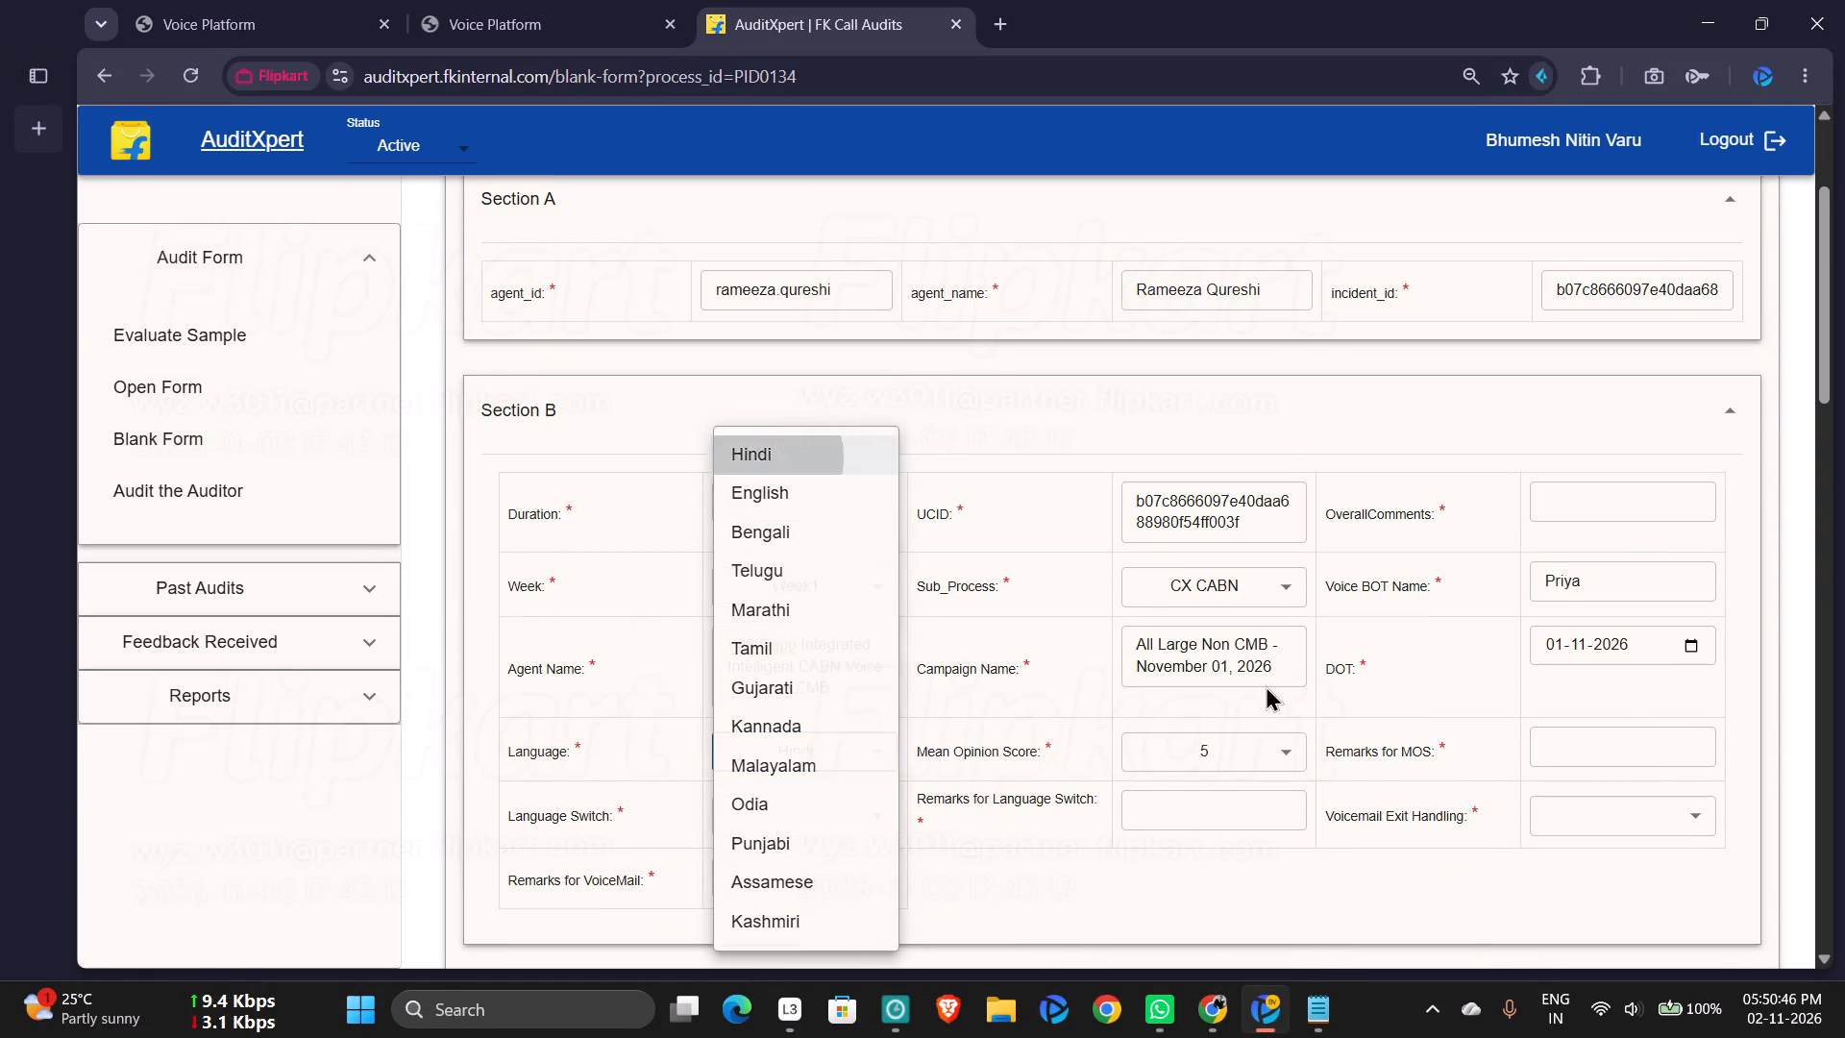
Open the details of call b07c8666097e40daa688980f54ff003f in a separate tab from the Mohini Calls list.
left_click(1318, 1020)
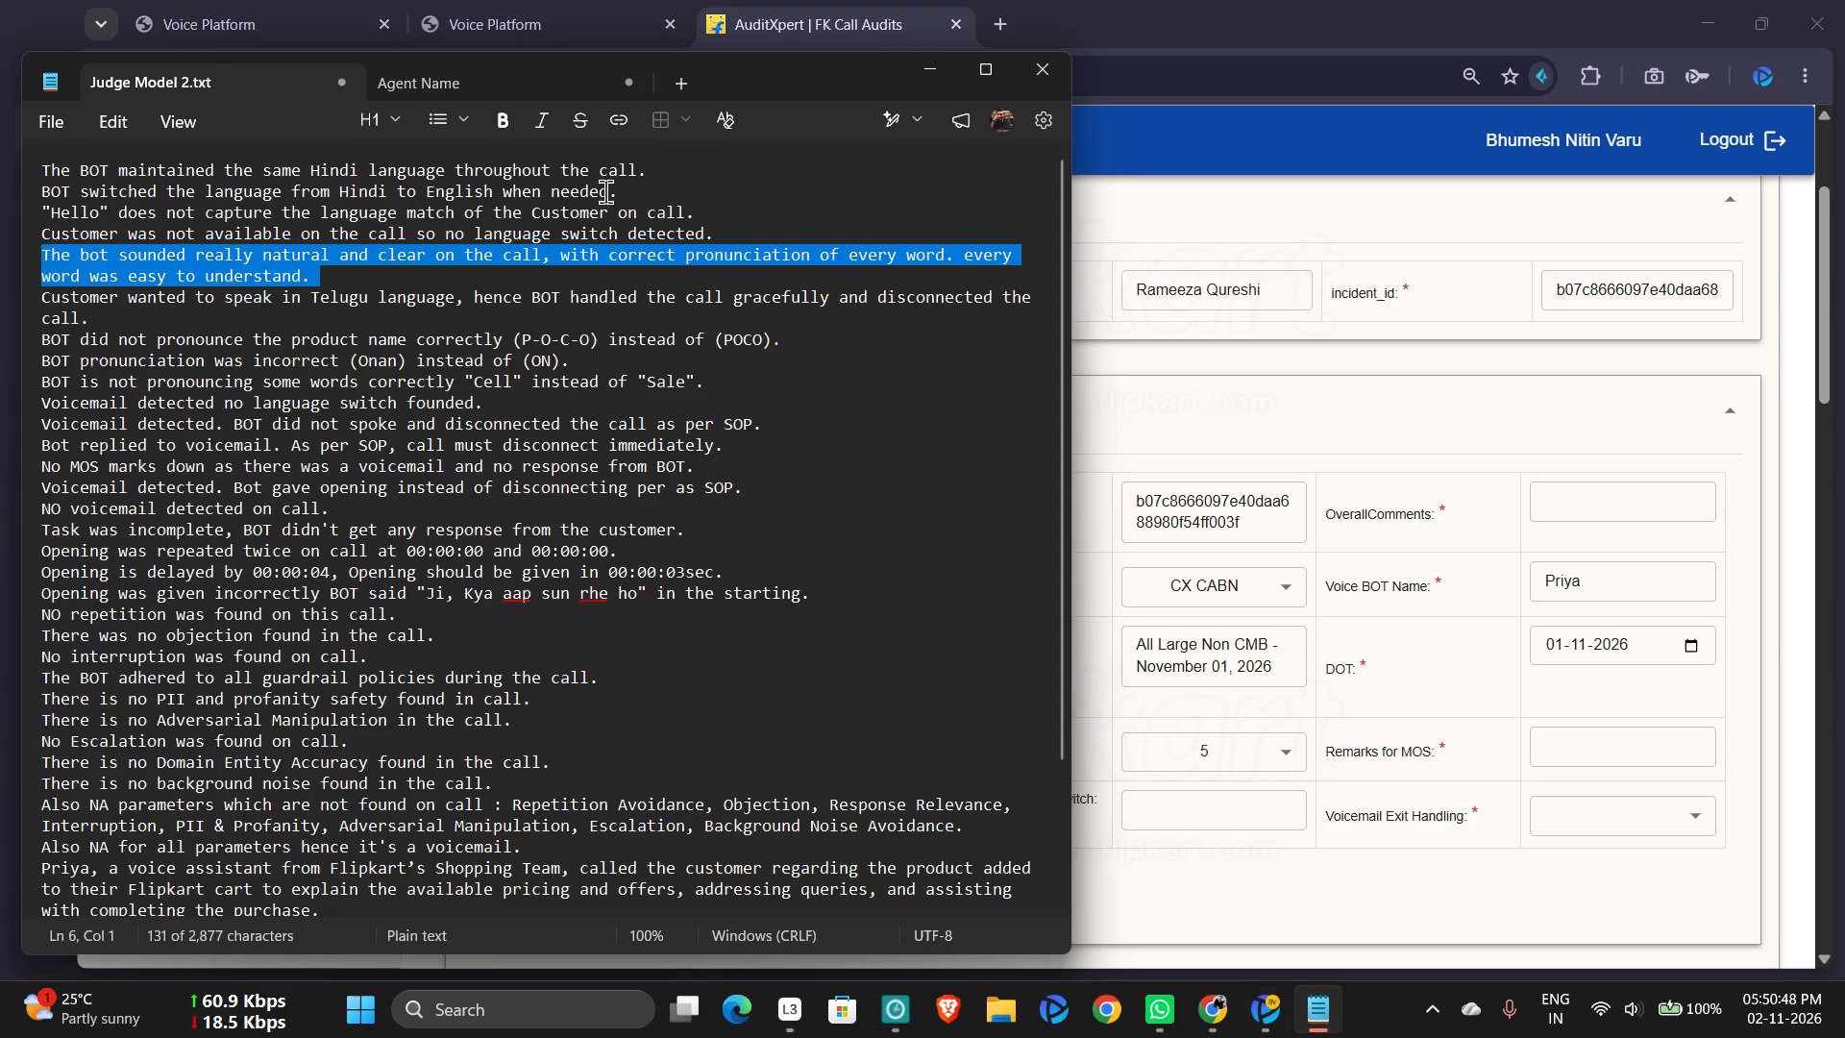
left_click(574, 28)
left_click(928, 622)
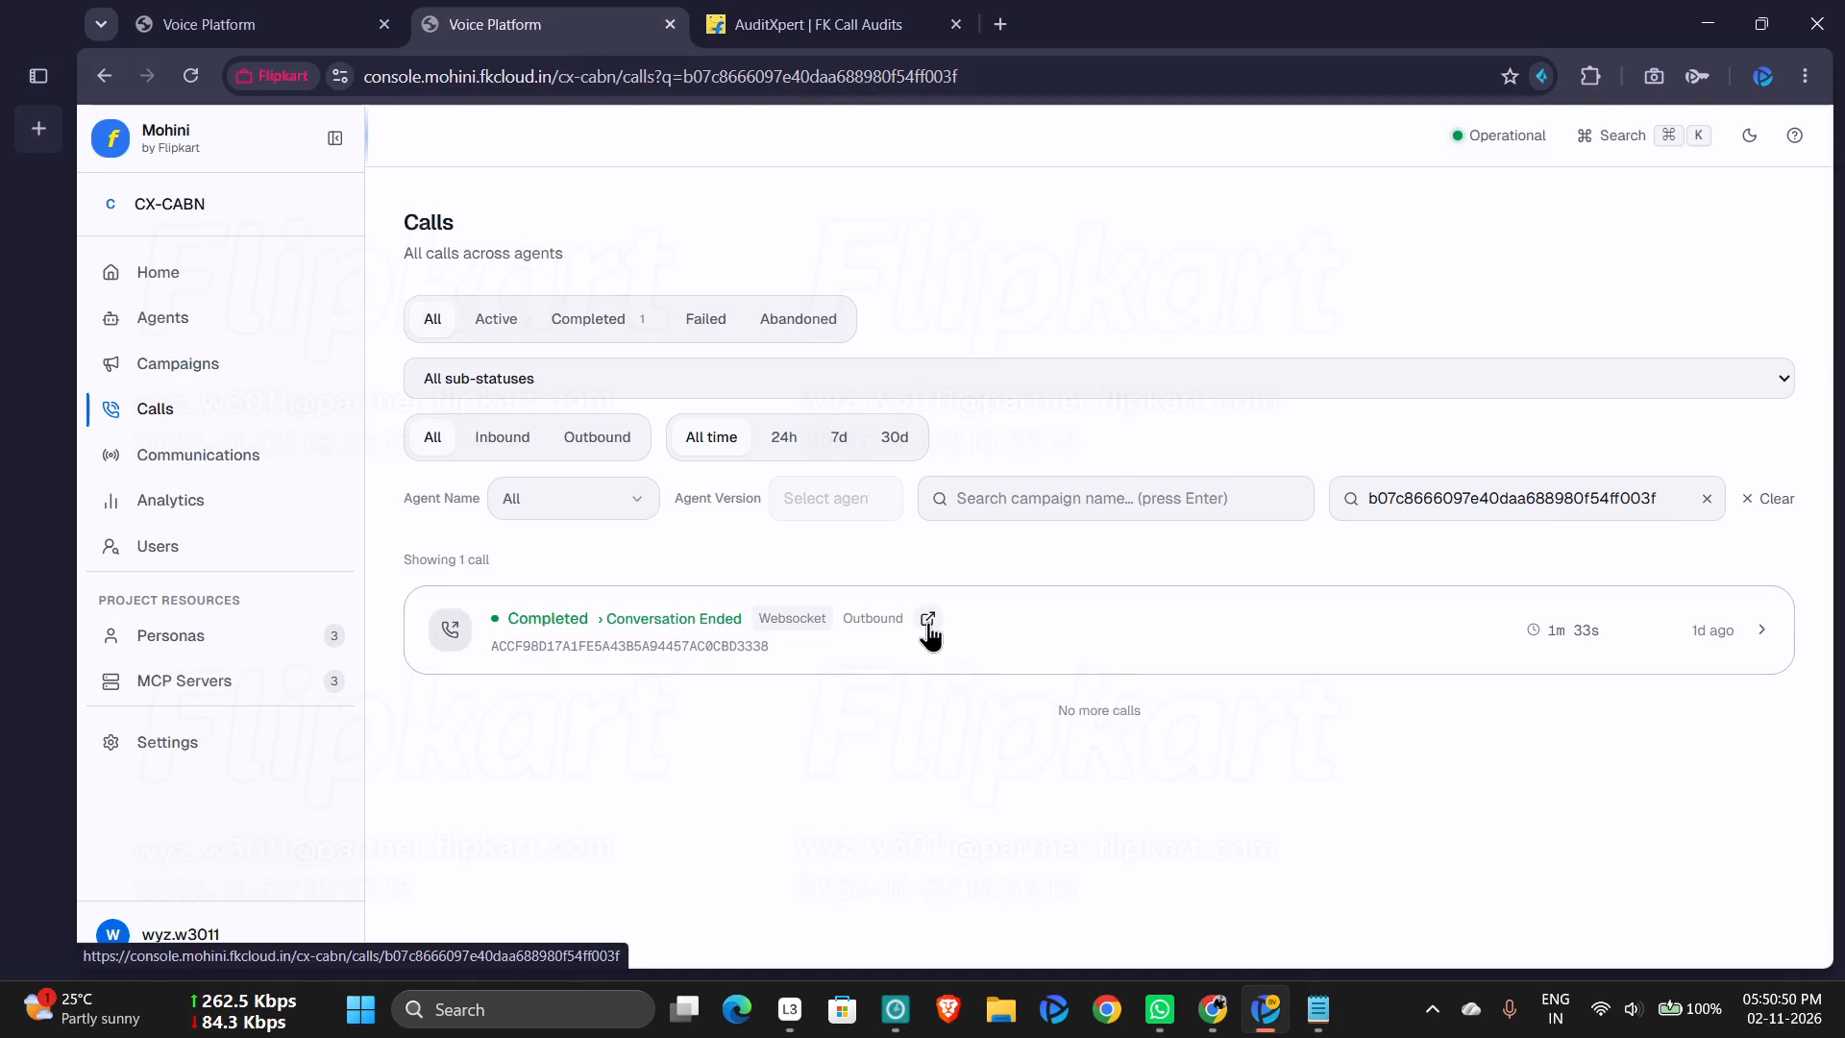
Return to the AuditXpert form and set Language Switch in Section B to NA.
left_click(1102, 32)
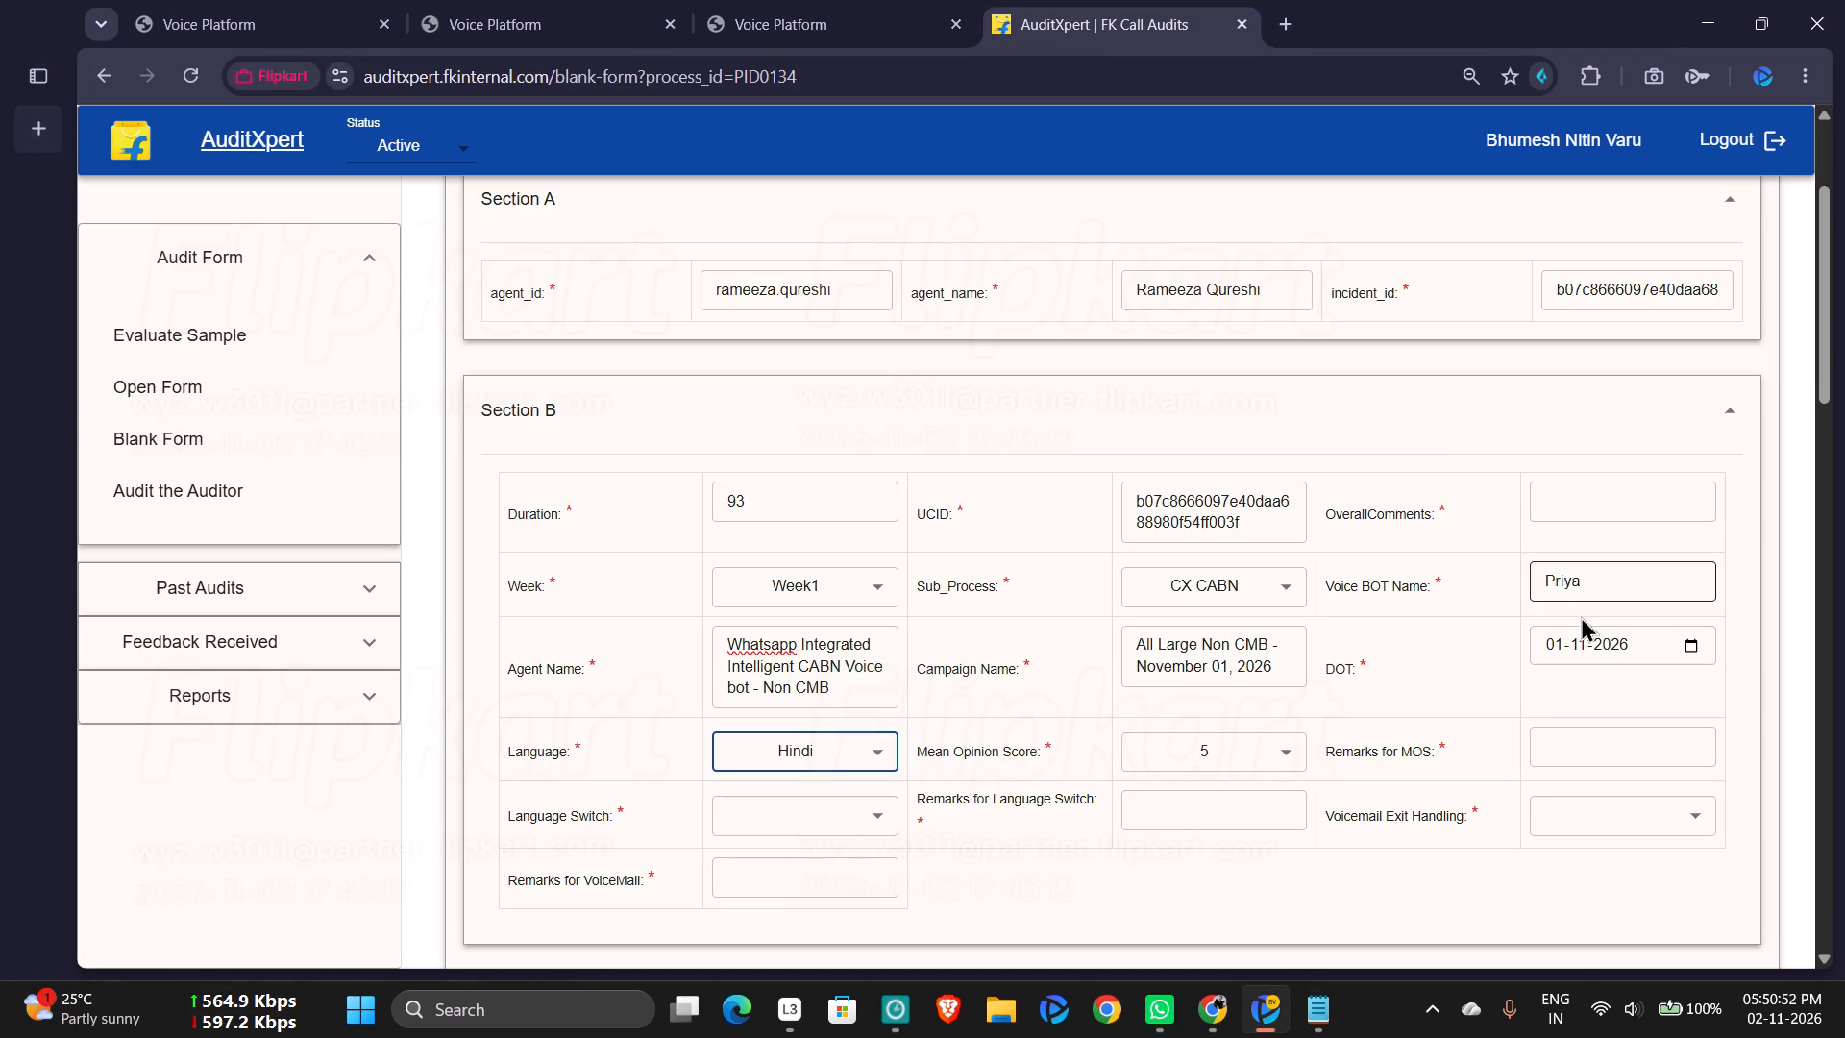
left_click(870, 809)
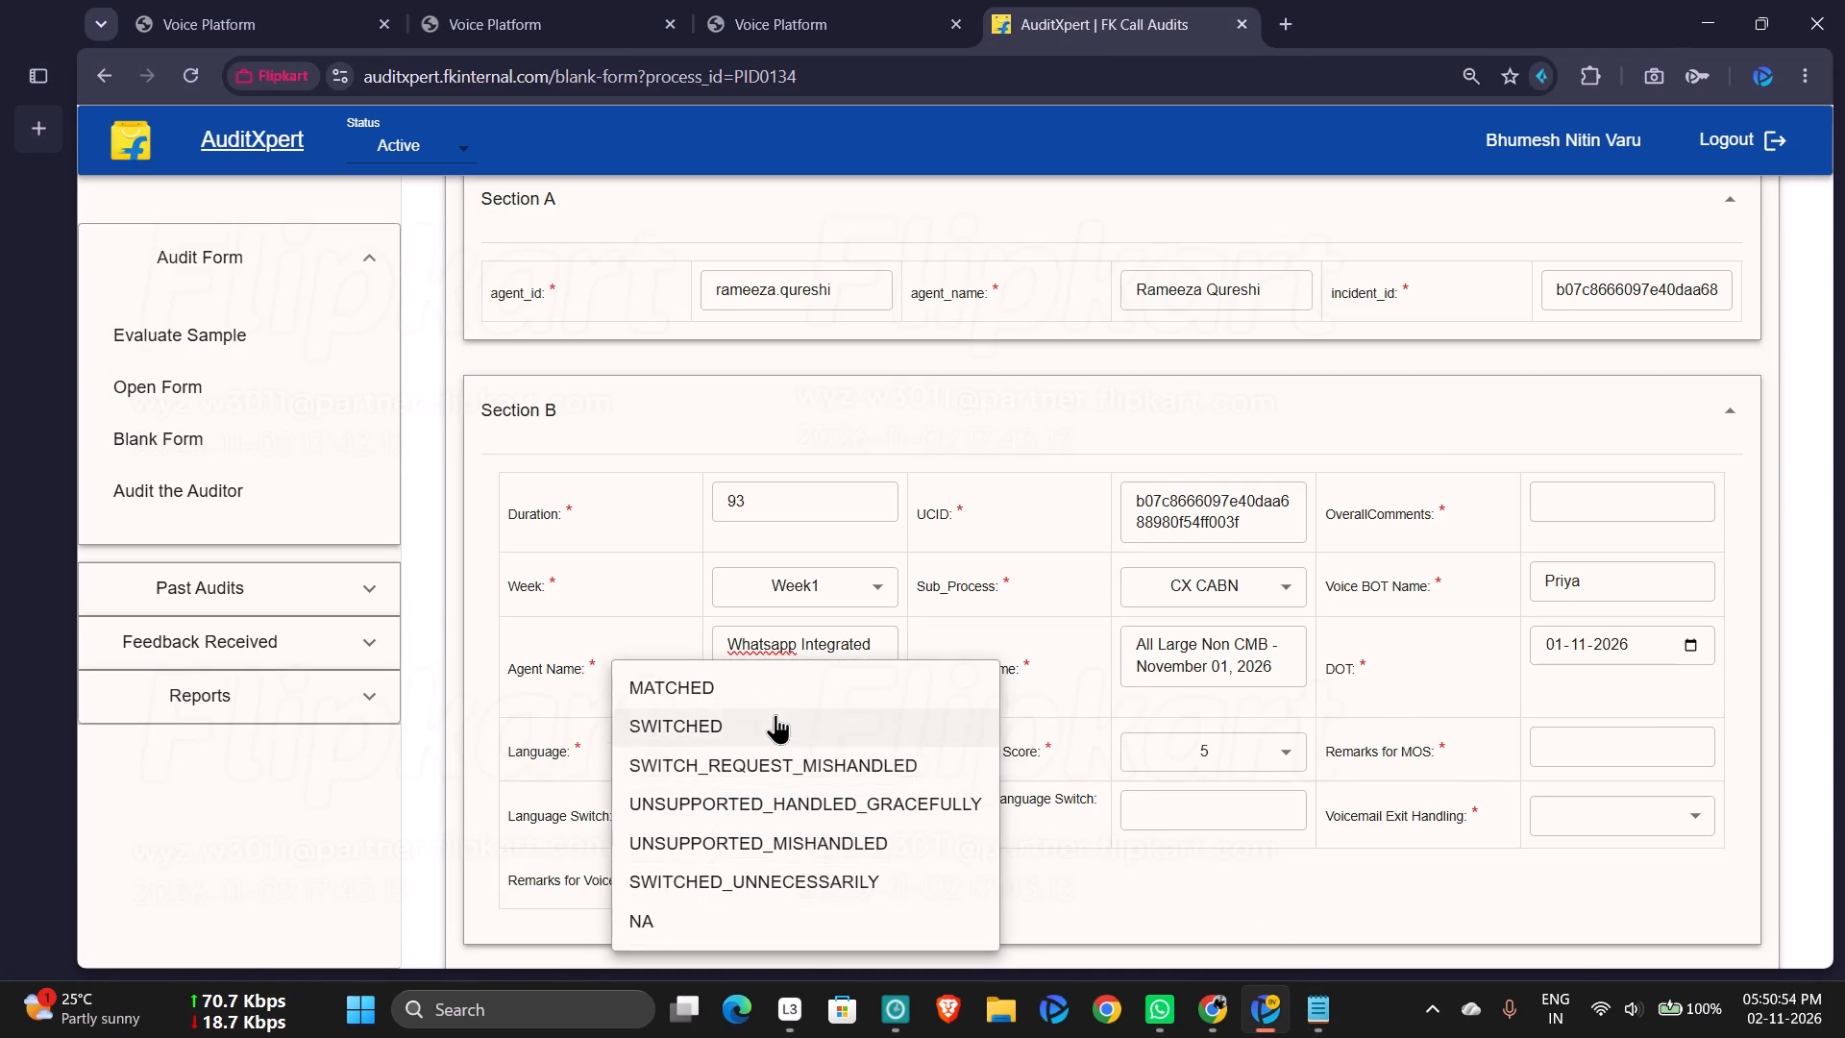
left_click(646, 918)
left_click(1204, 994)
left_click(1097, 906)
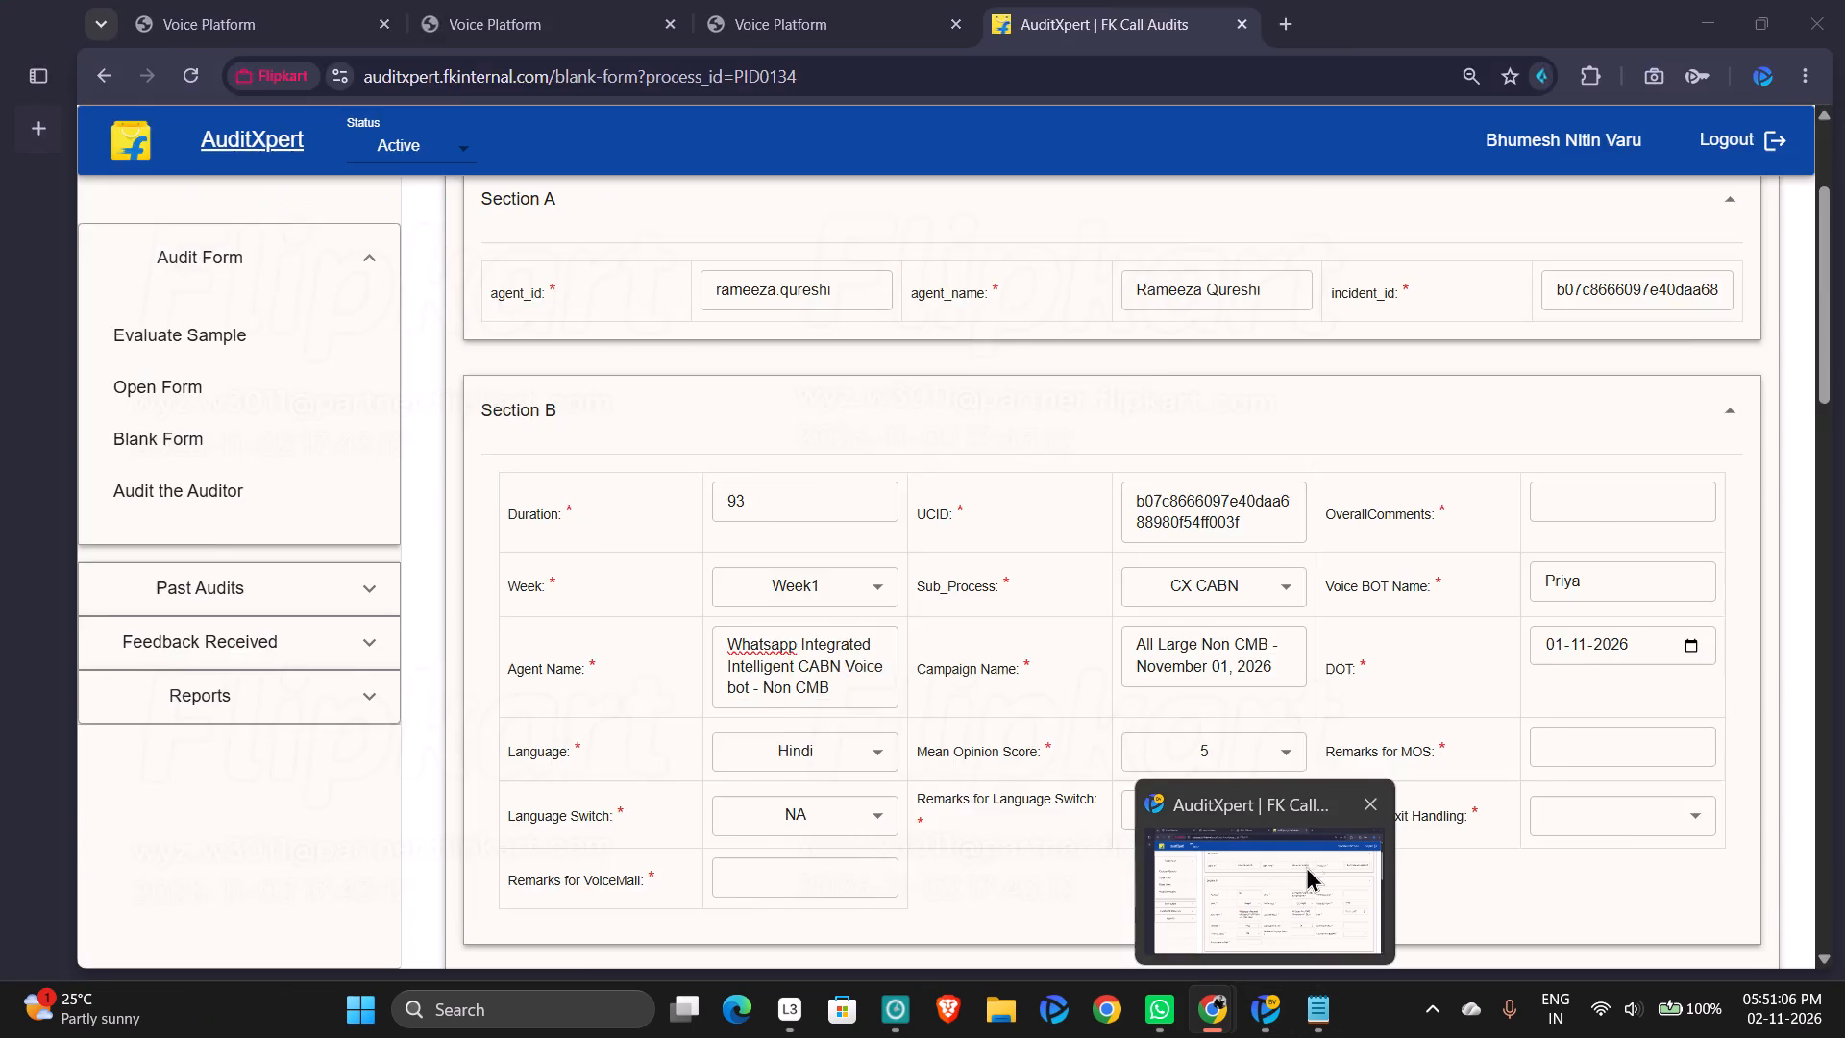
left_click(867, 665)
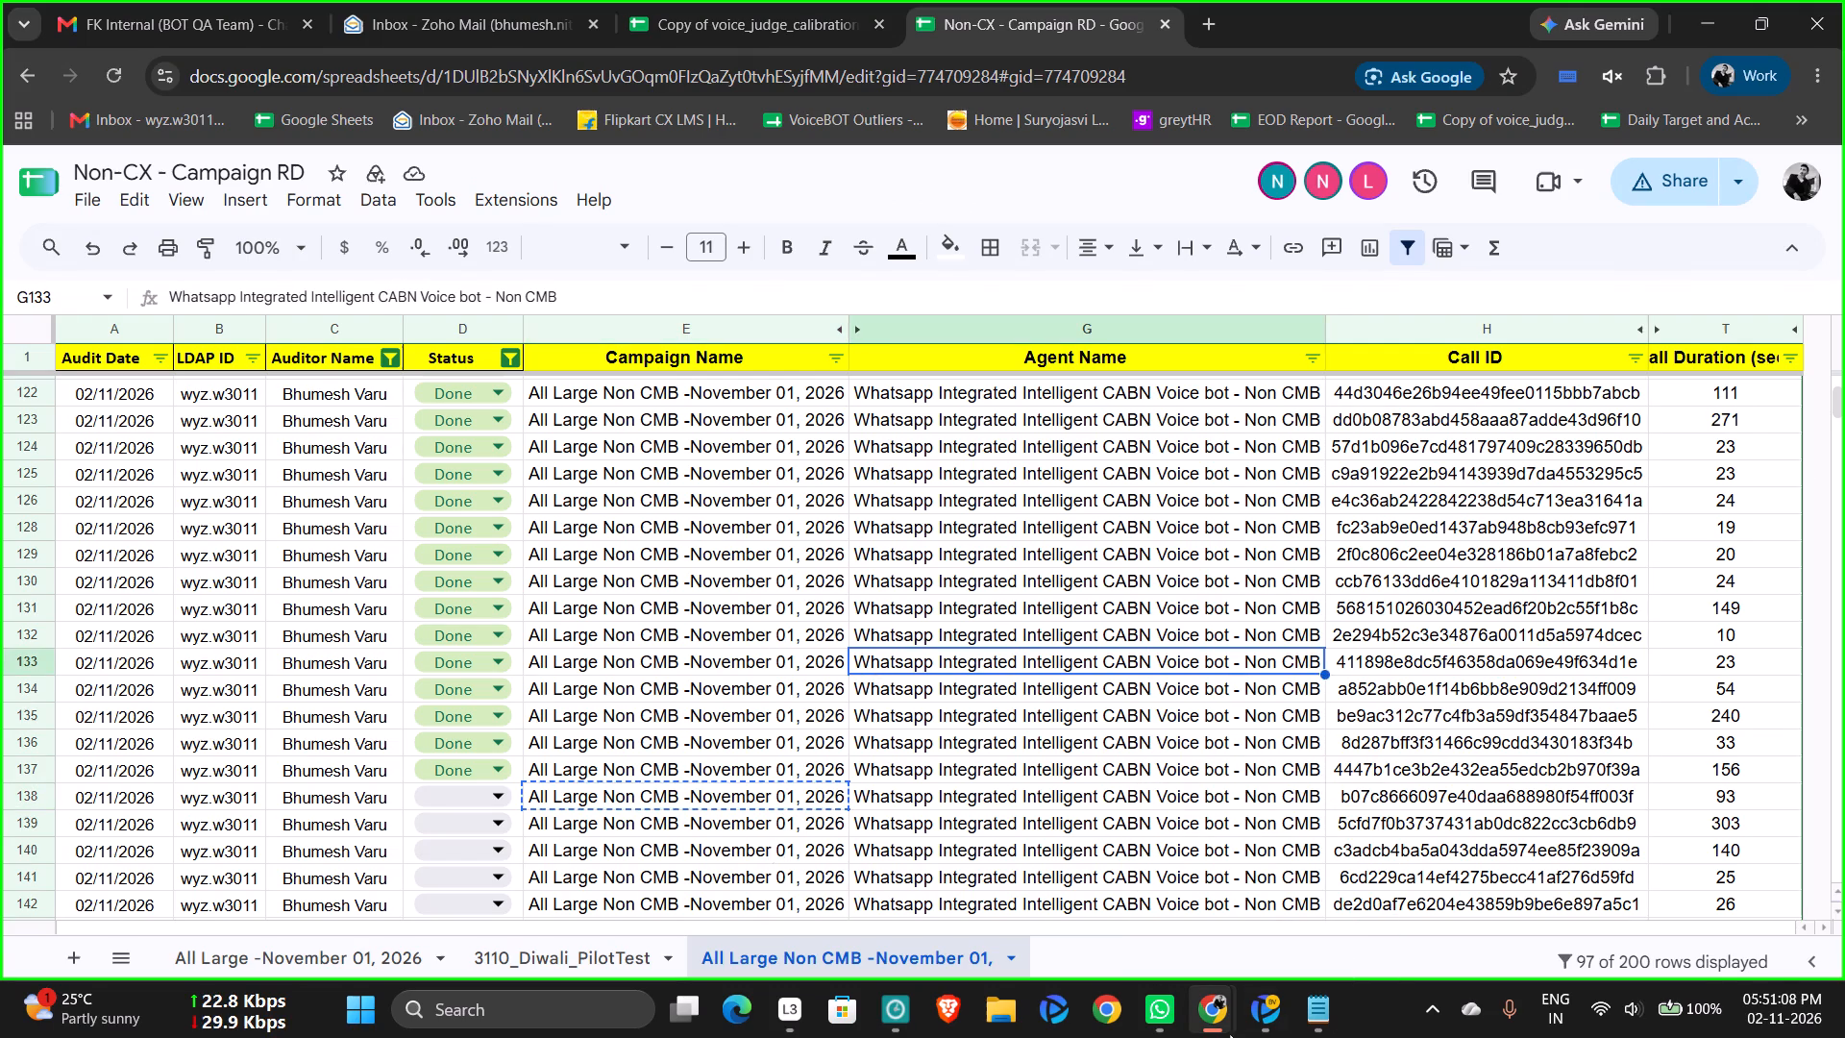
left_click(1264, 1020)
Set Voicemail Exit Handling in Section B to NA.
left_click(1636, 810)
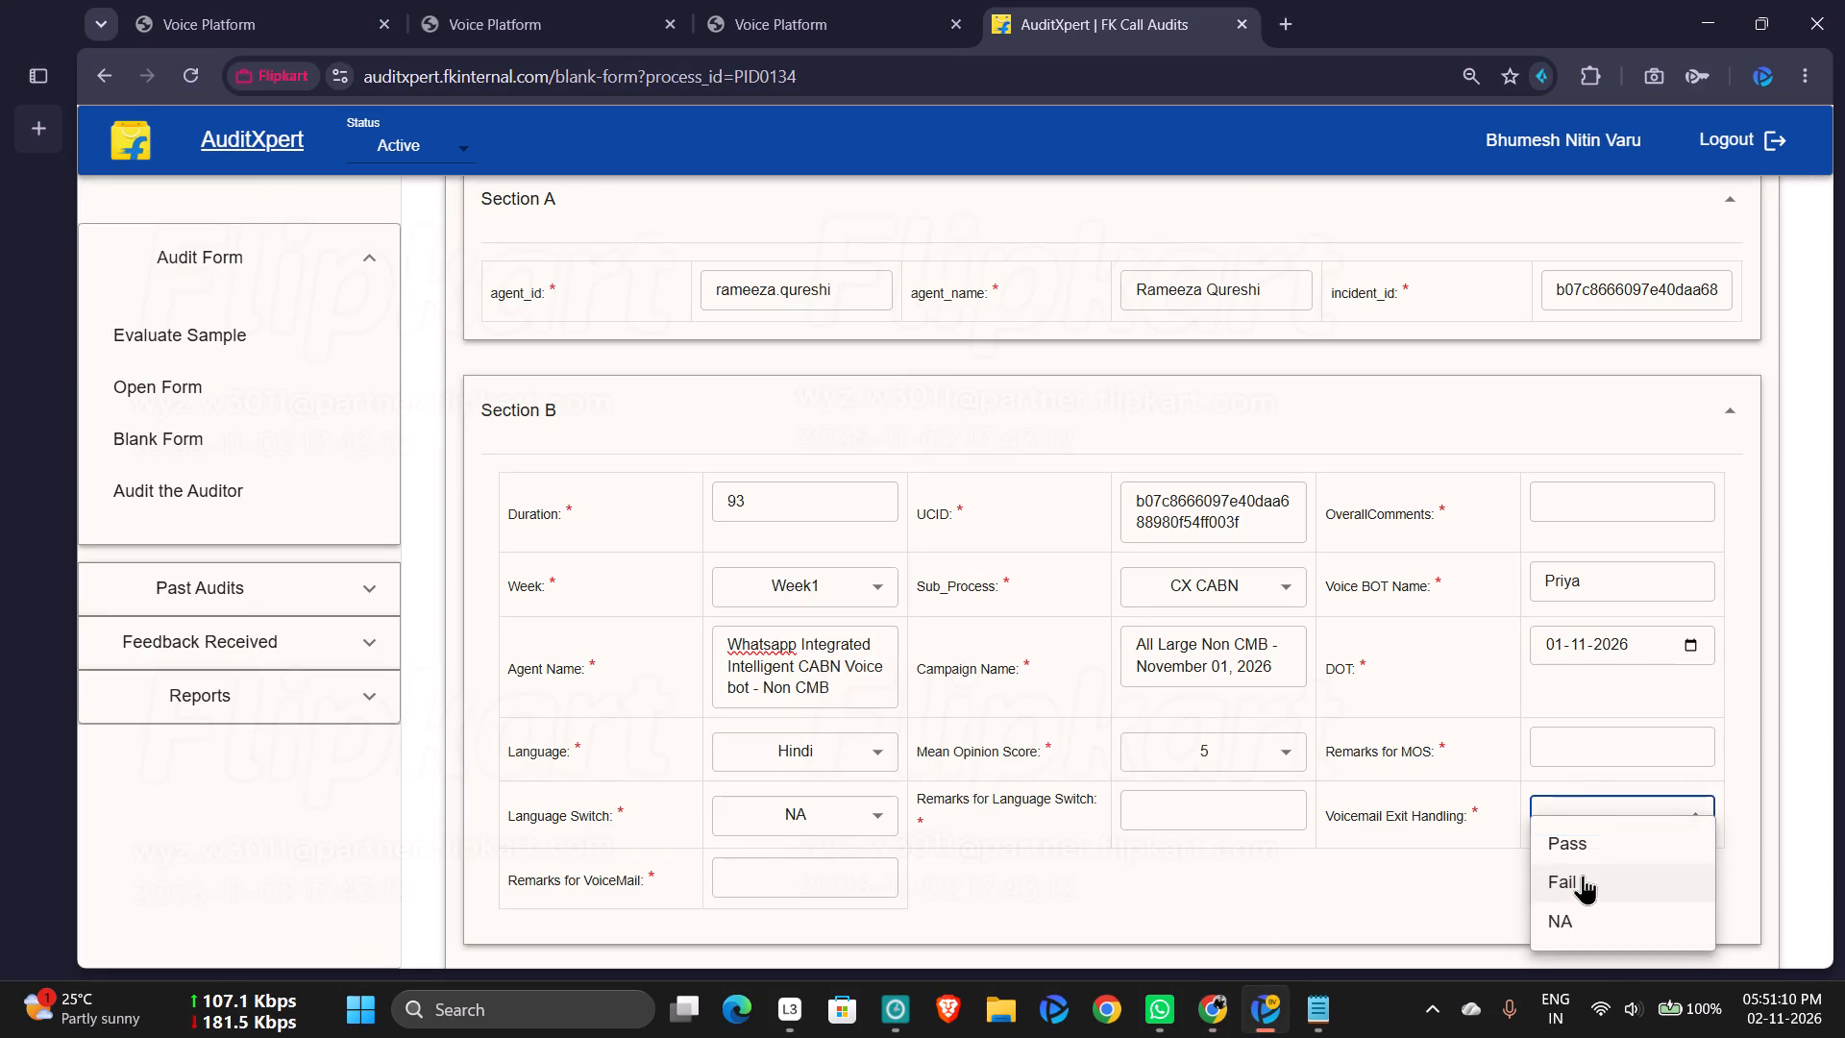
left_click(1607, 911)
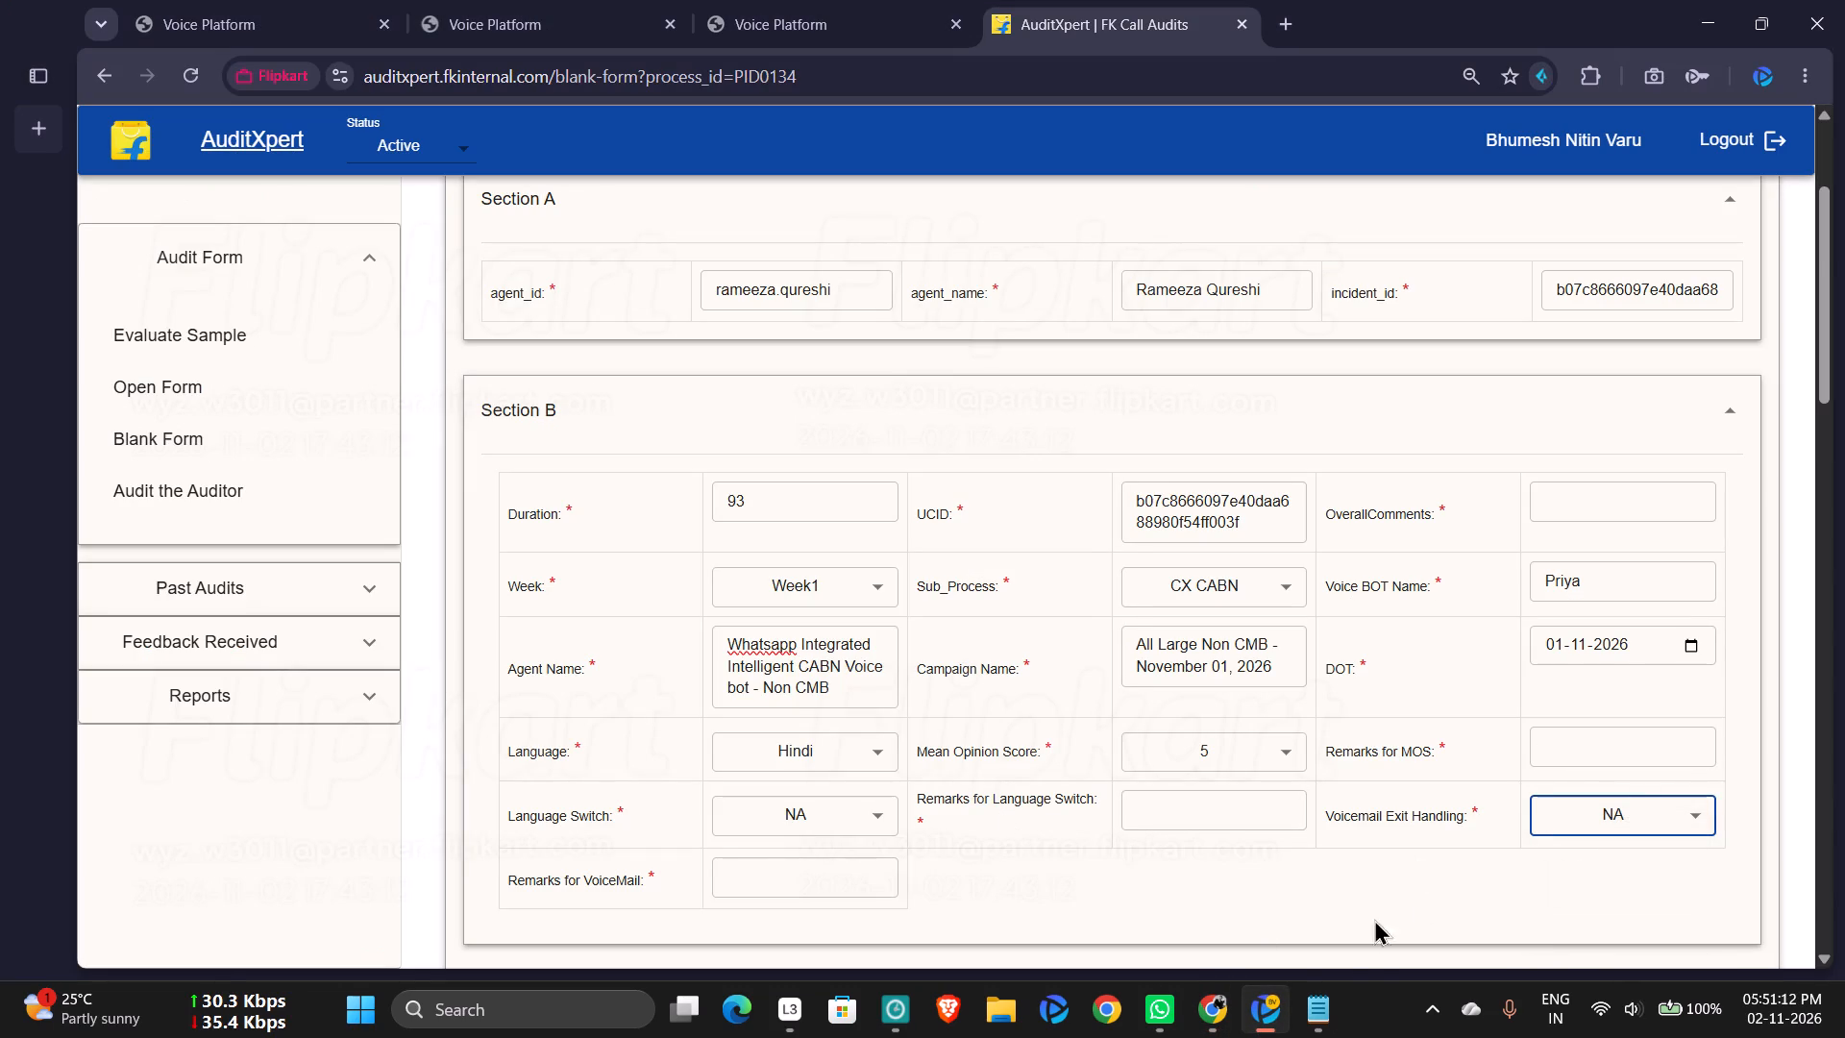
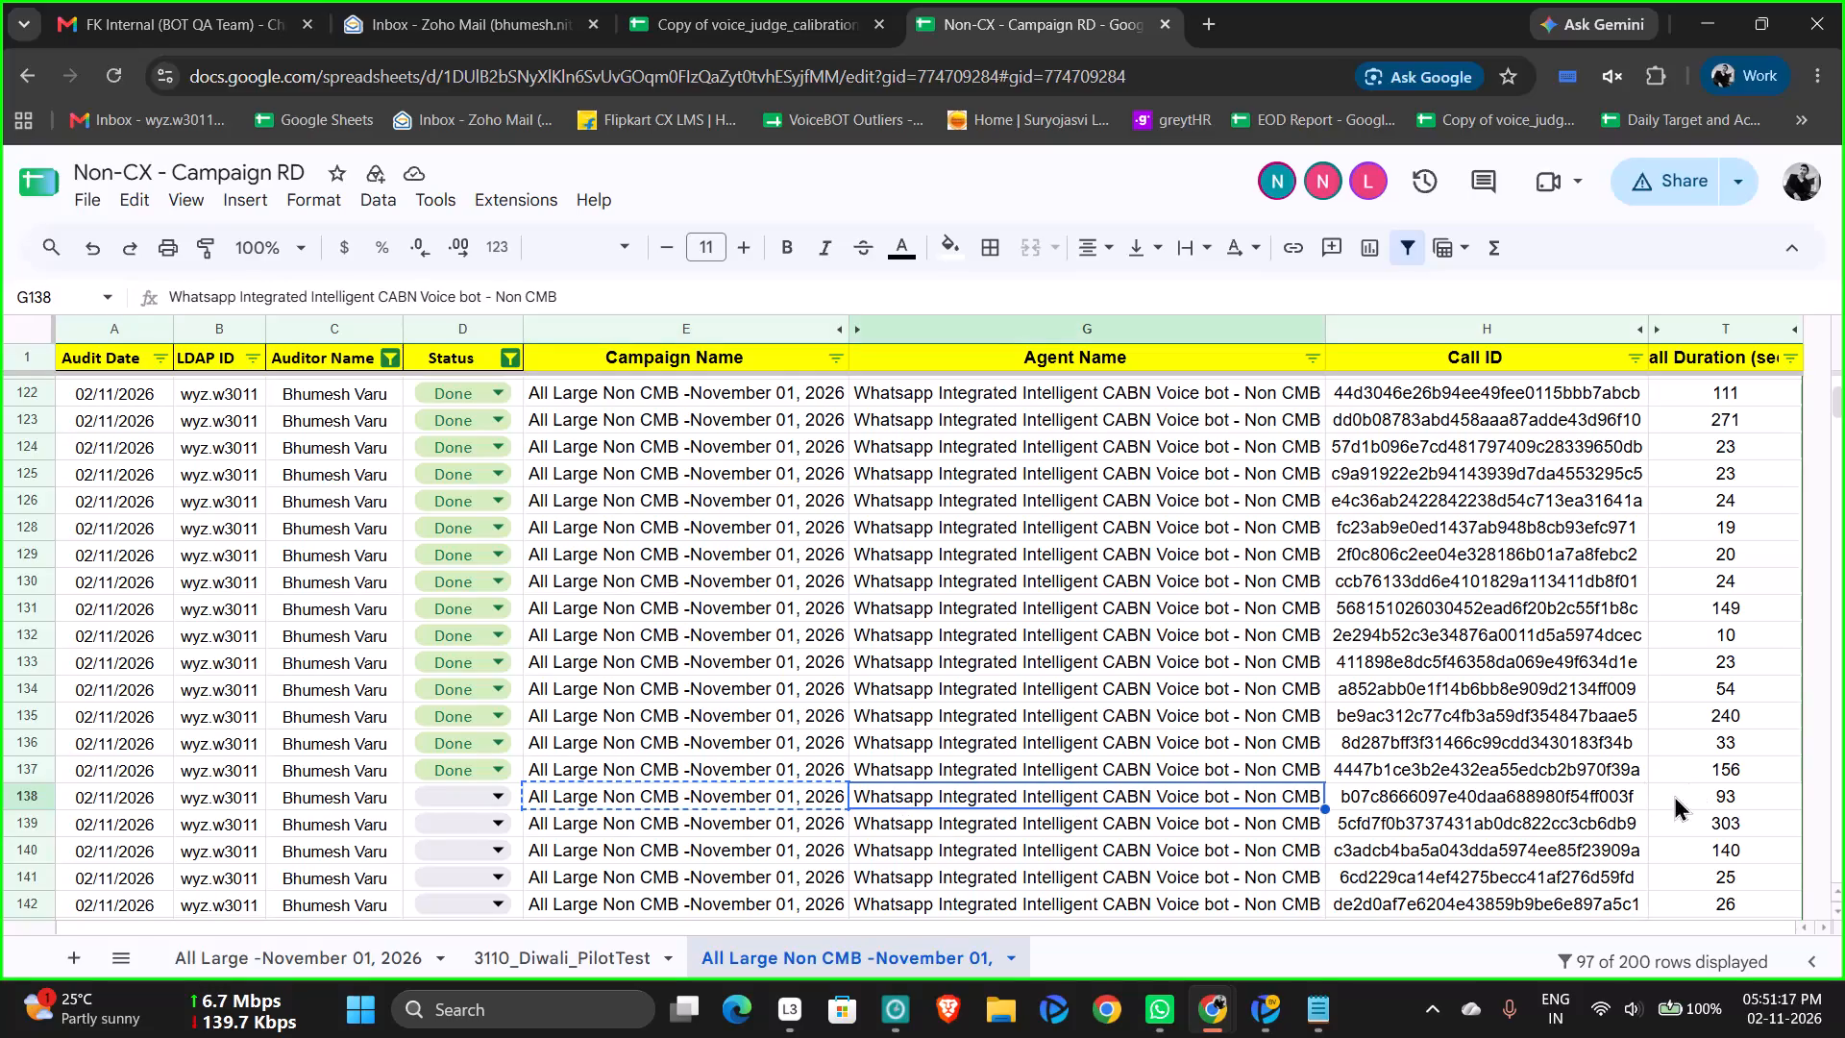
In the Mohini tab for call b07c8666097e40daa688980f54ff003f, listen through the recording and follow its transcript to the last message.
left_click(1268, 1011)
left_click(681, 0)
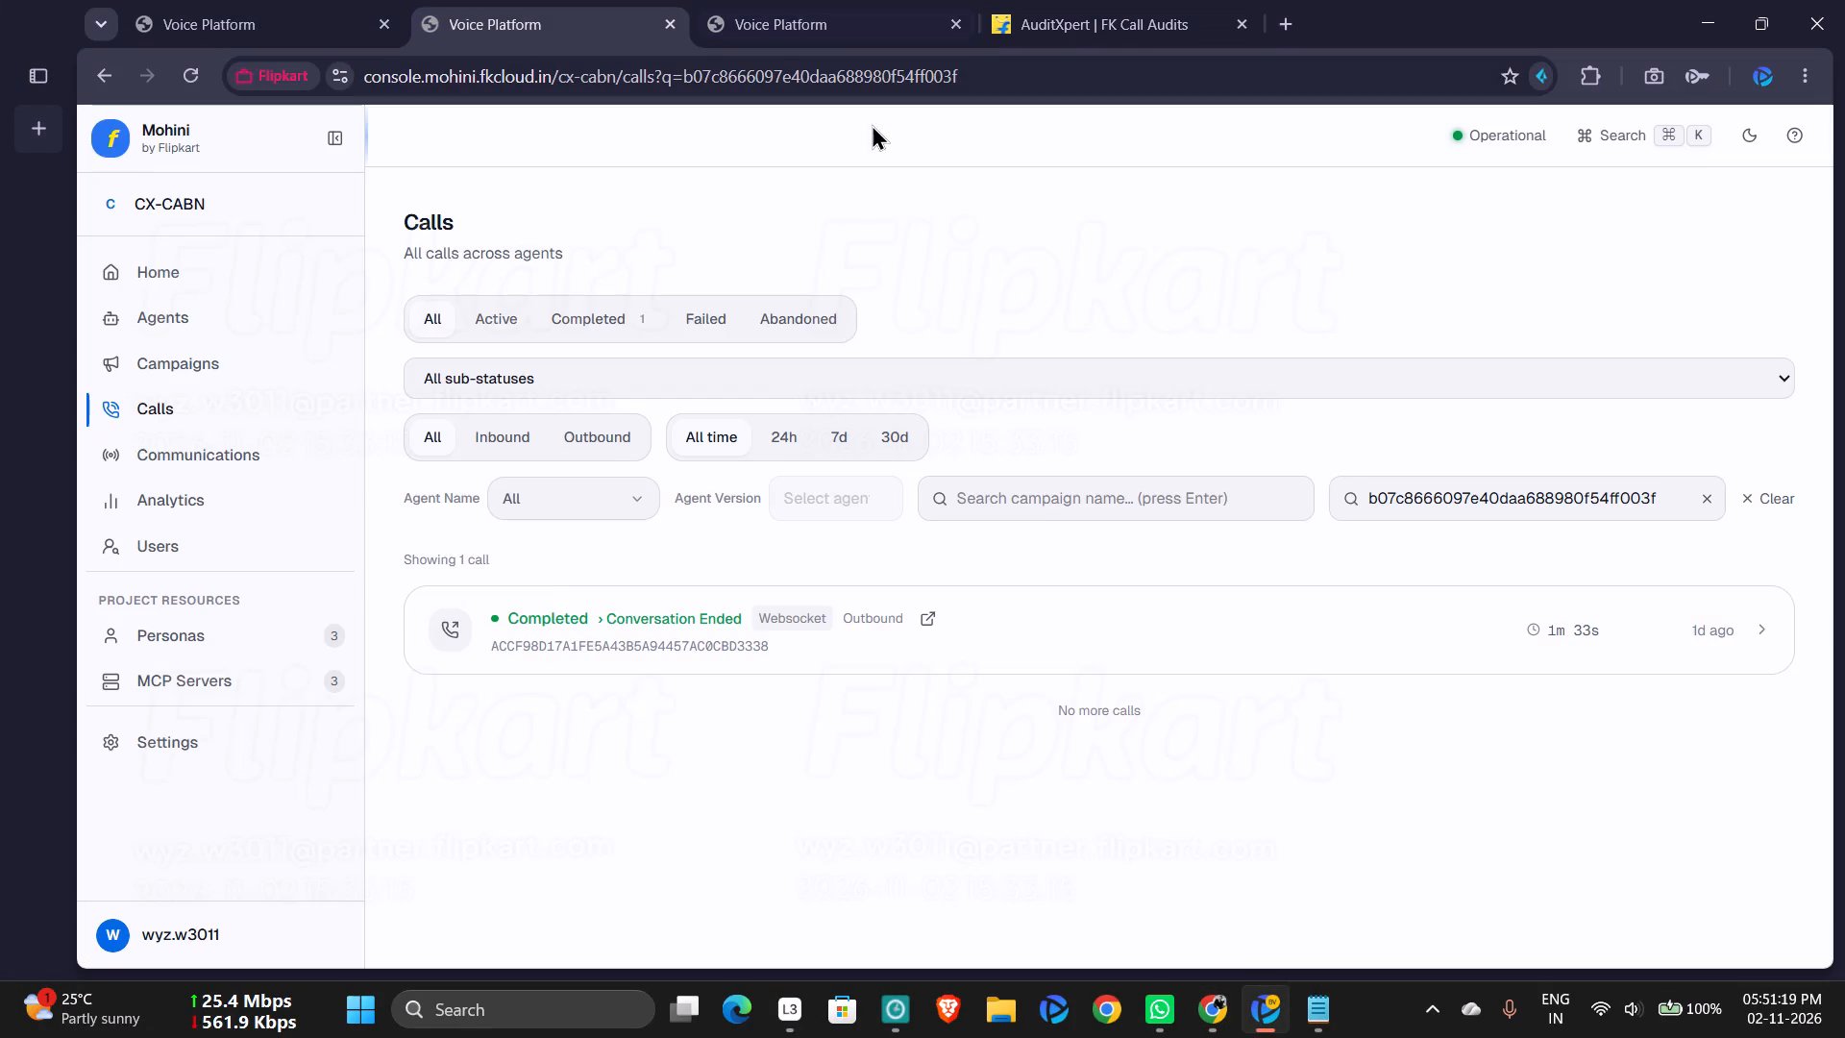
left_click(800, 0)
scroll(1517, 594, "down", 2)
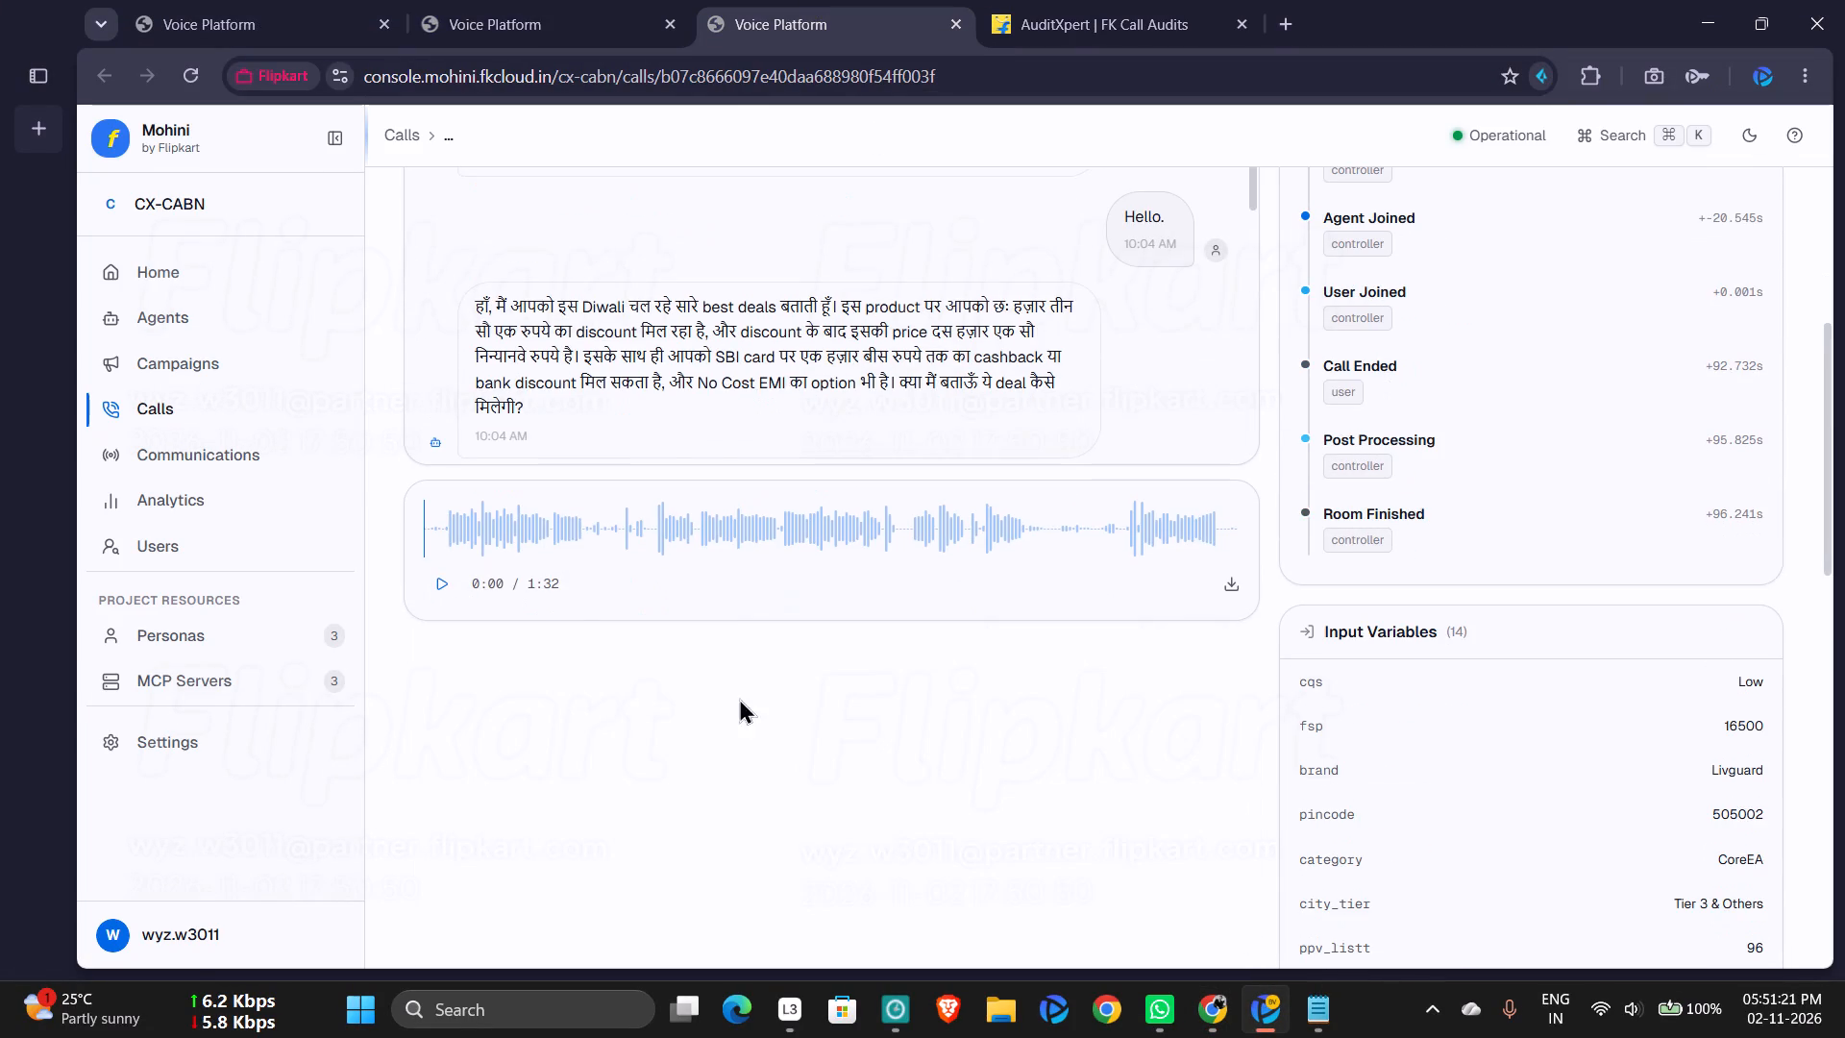
left_click(446, 577)
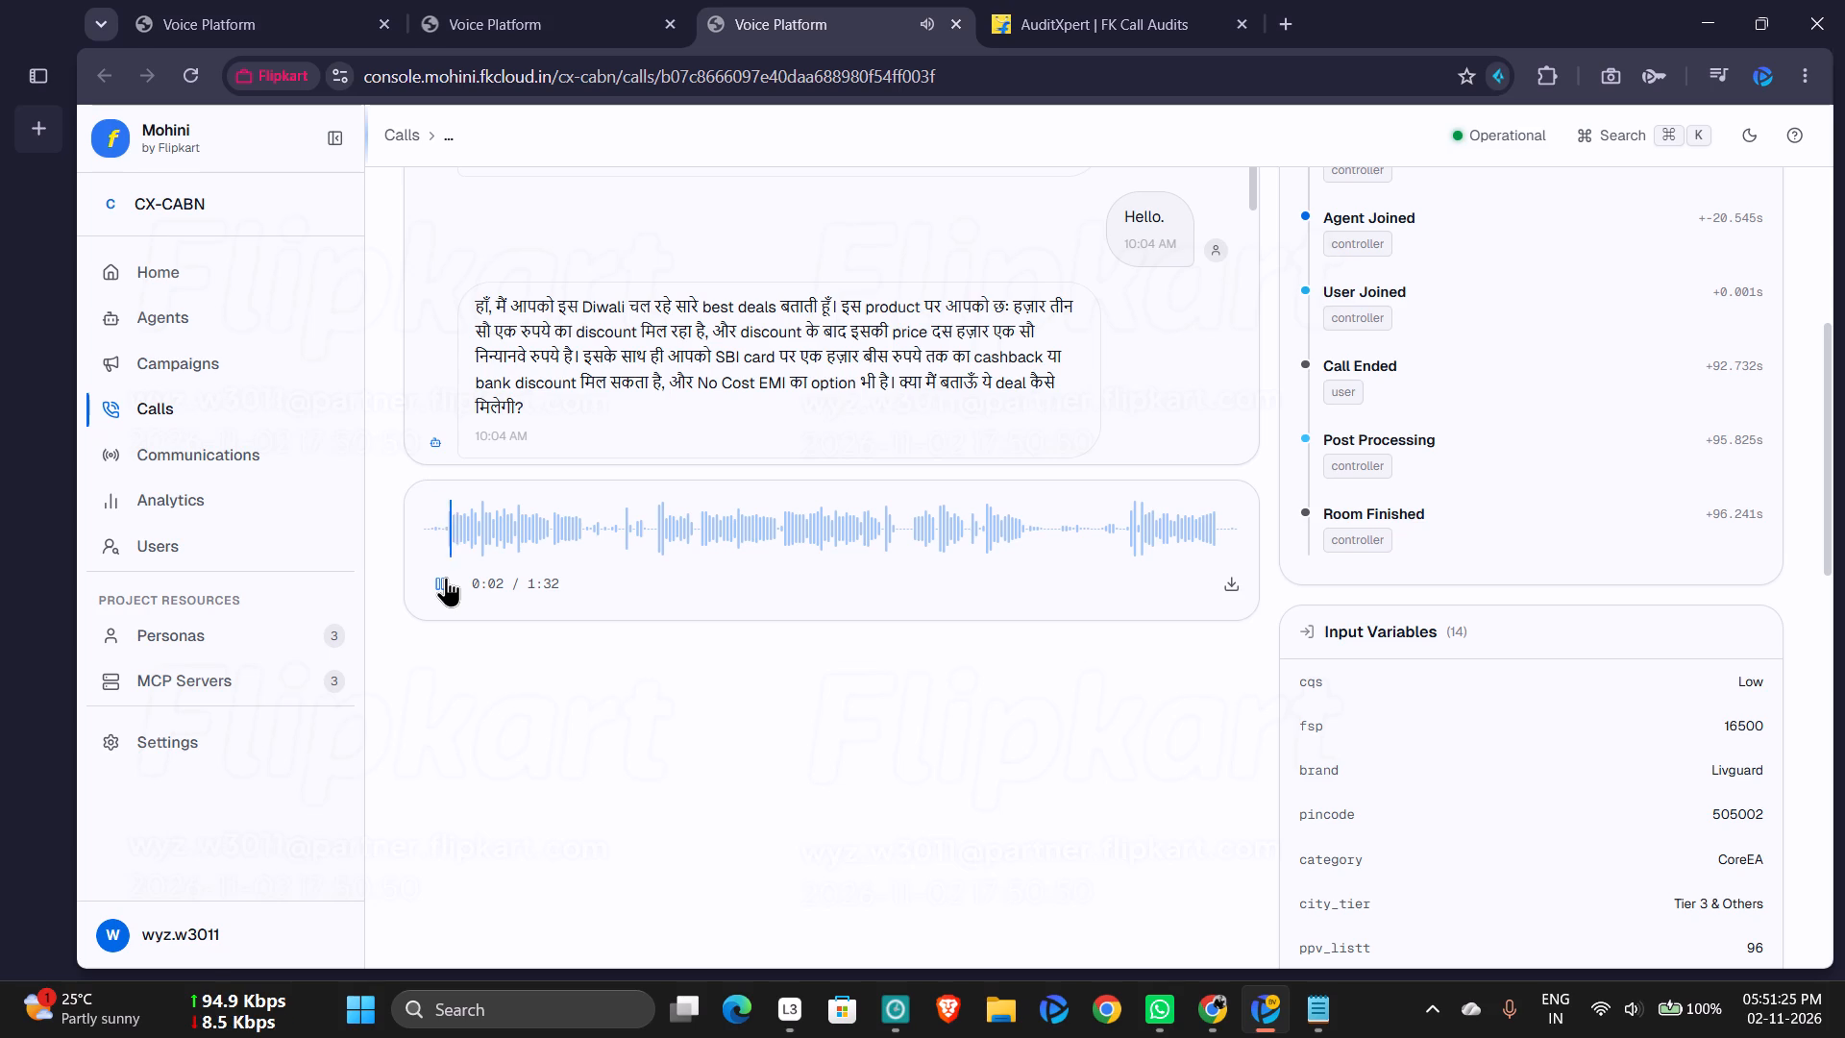
left_click(497, 528)
left_click(524, 526)
left_click(548, 524)
left_click(578, 524)
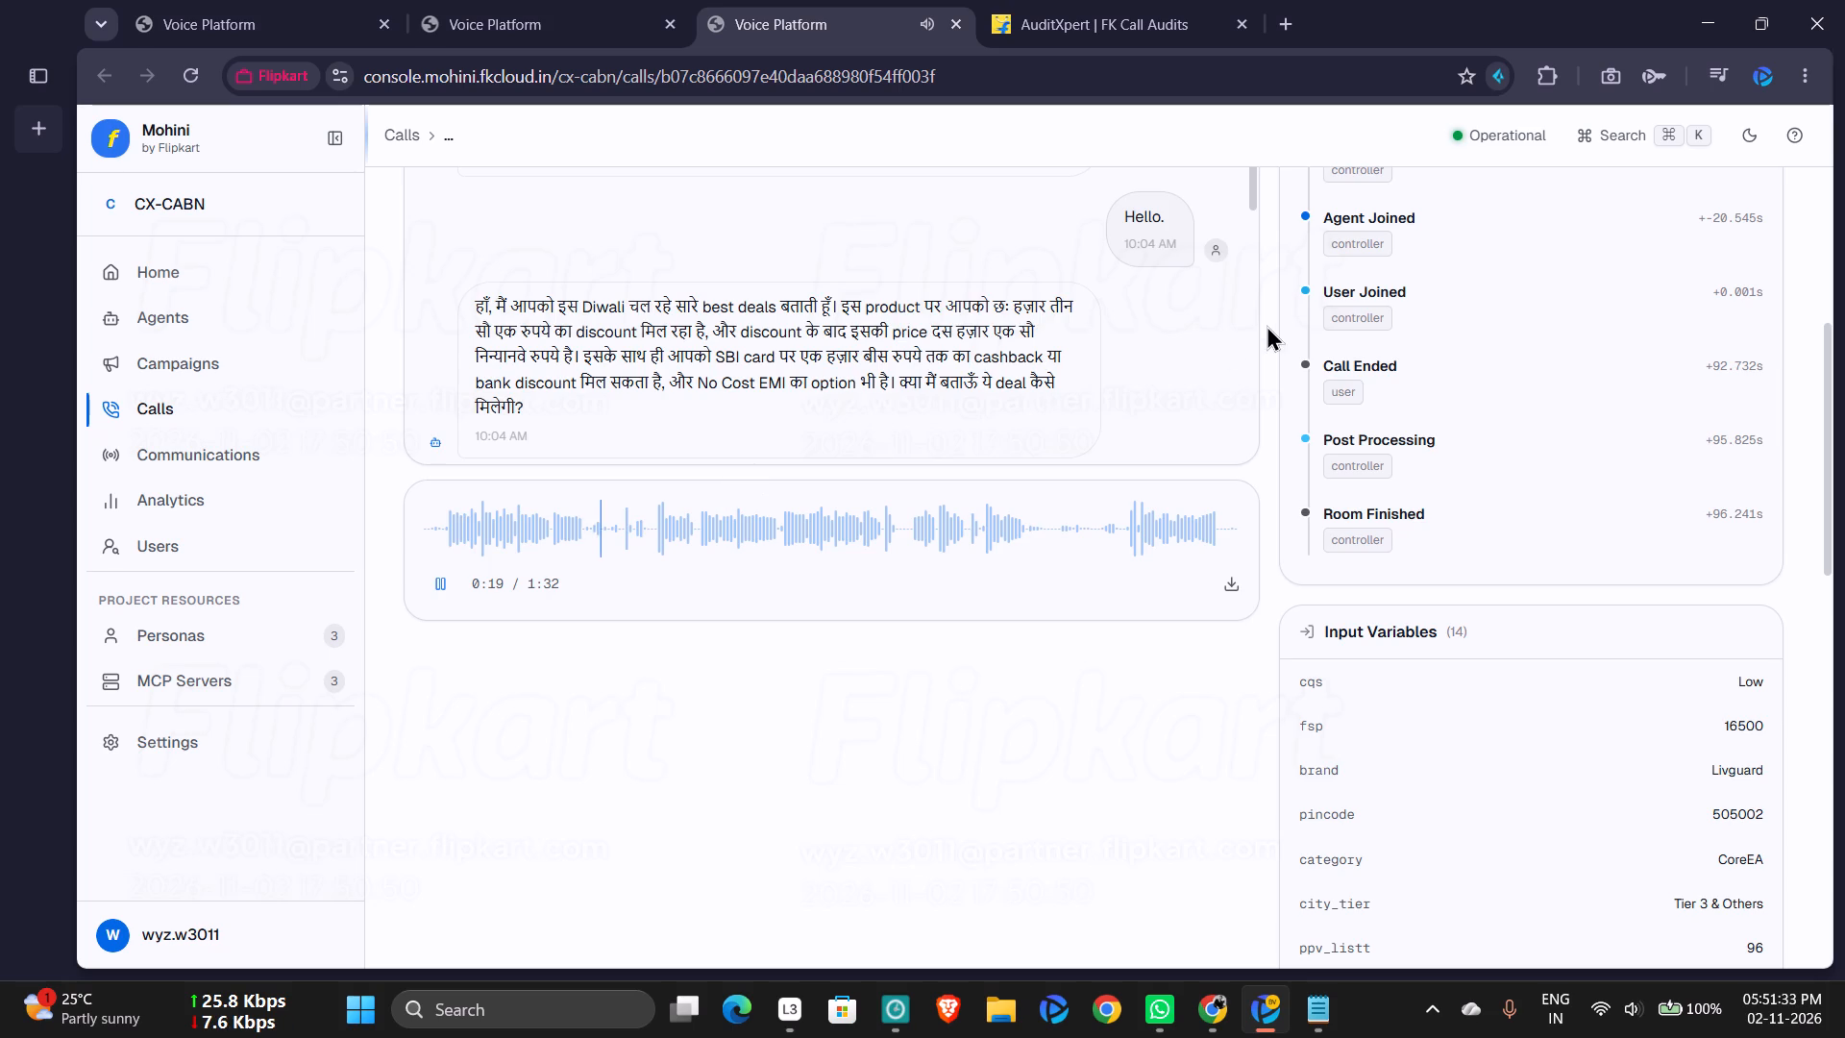
scroll(1268, 324, "up", 1)
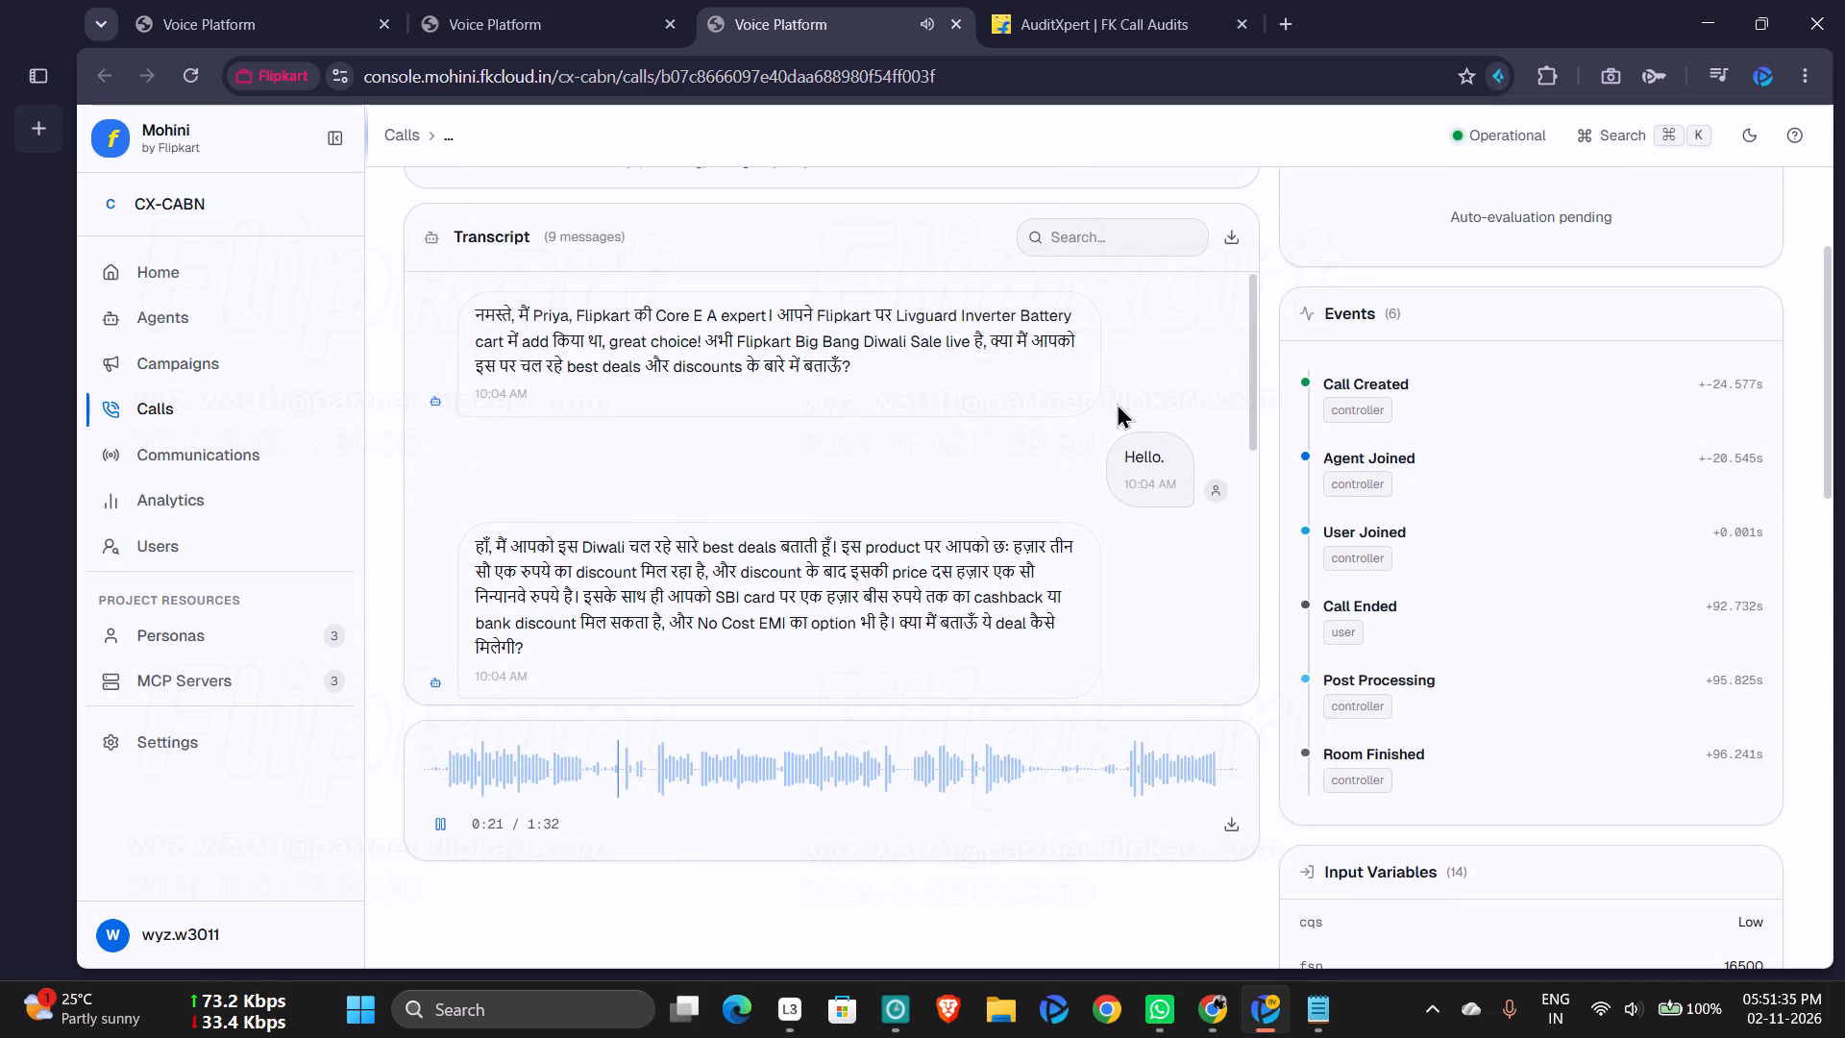
scroll(1117, 403, "down", 1)
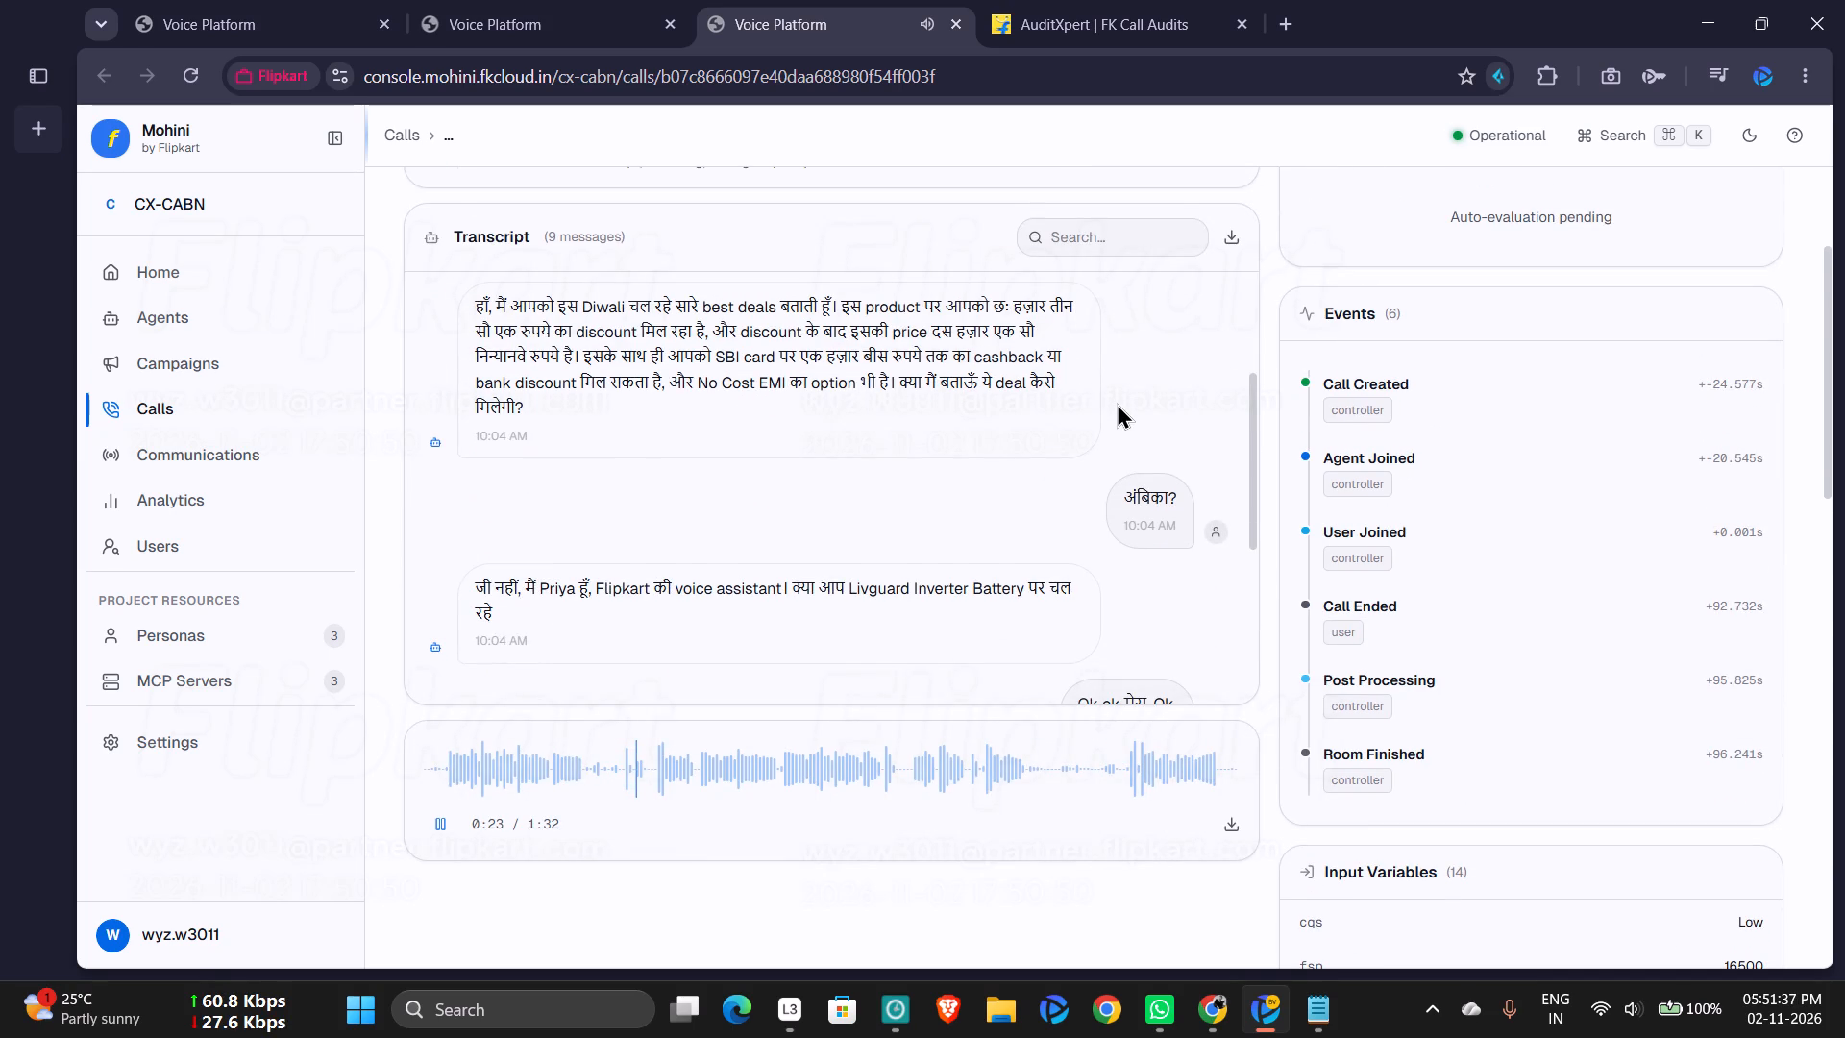
left_click(655, 756)
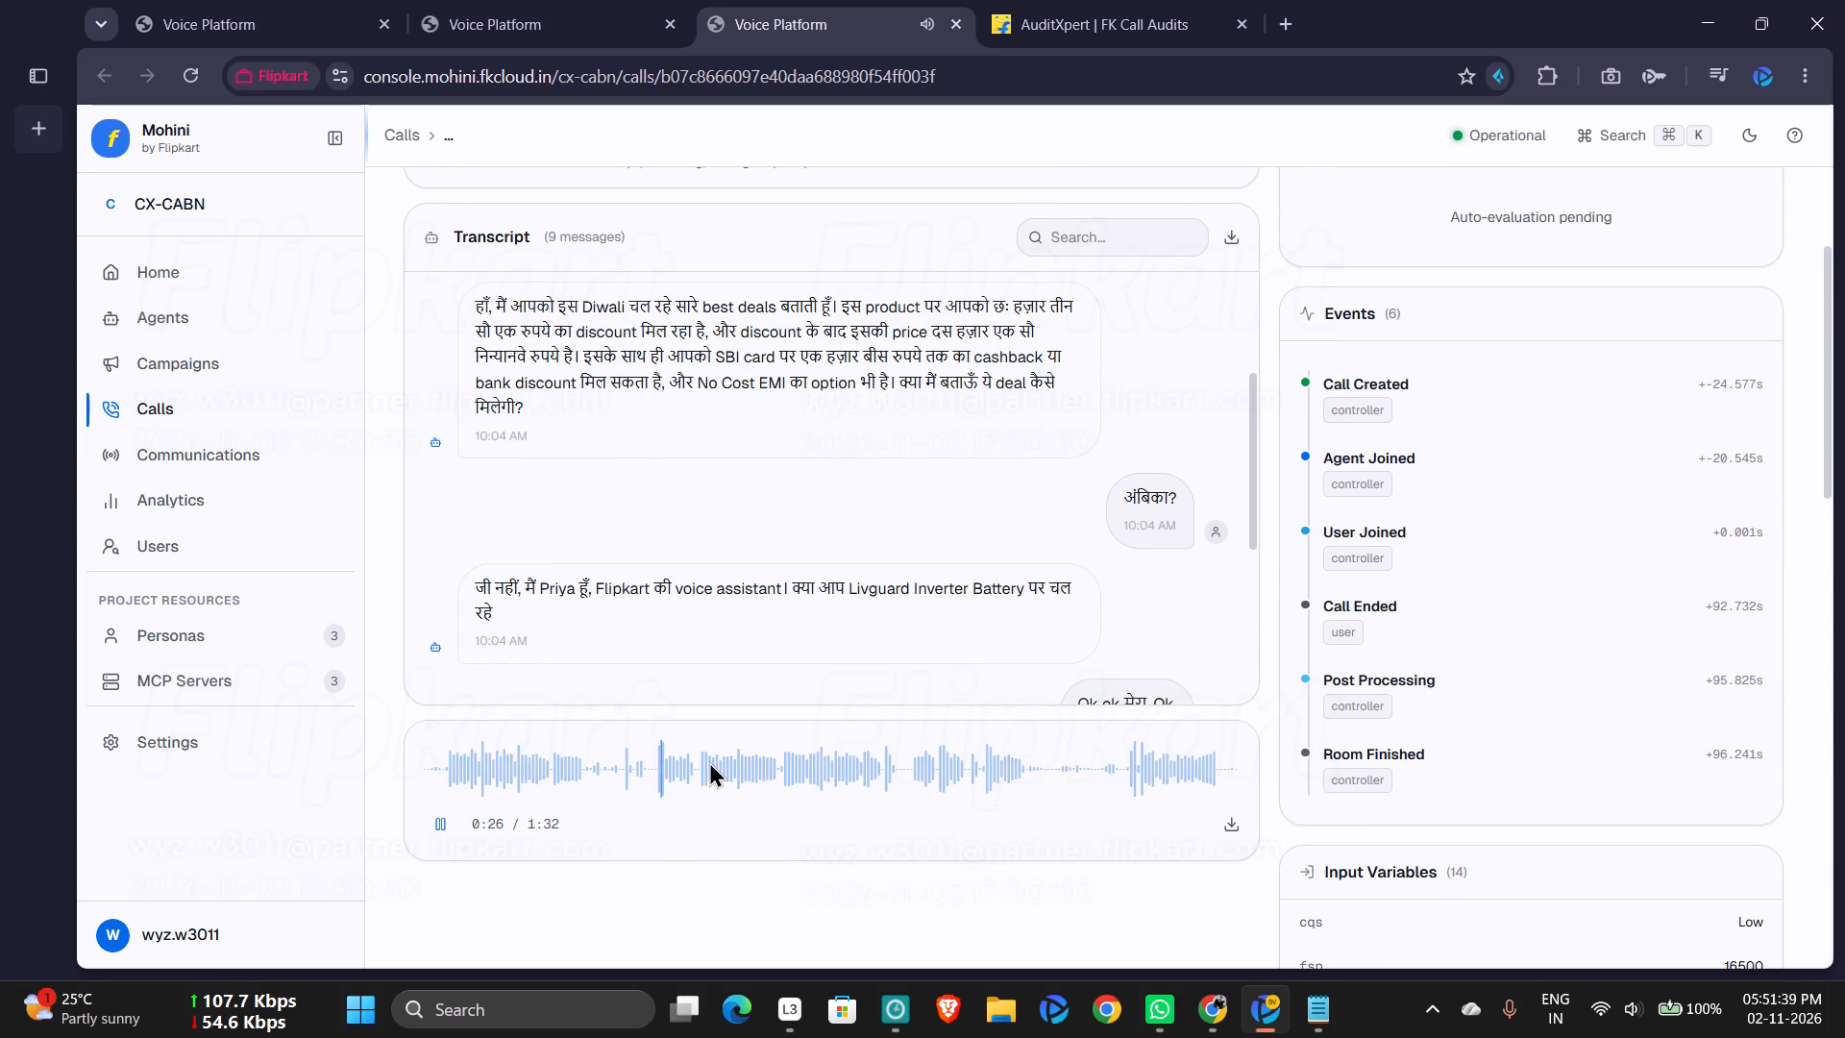
left_click(709, 761)
left_click(783, 757)
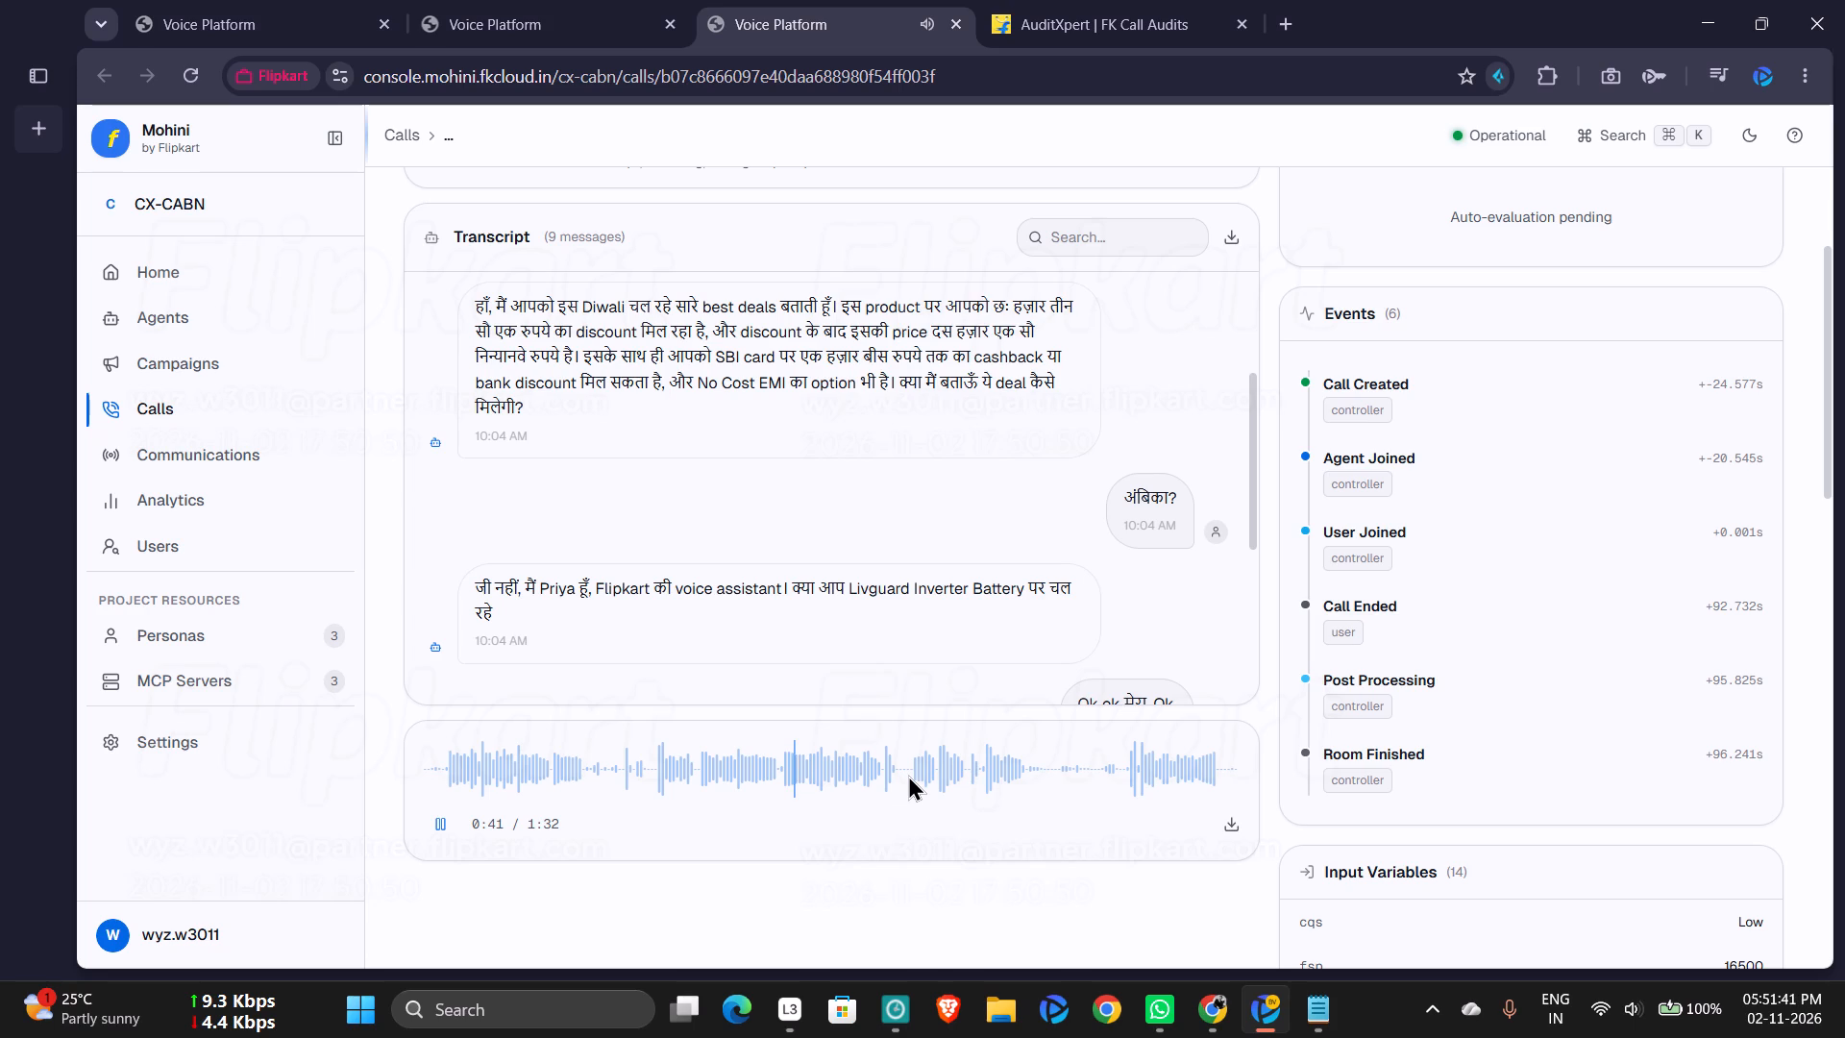
left_click(851, 767)
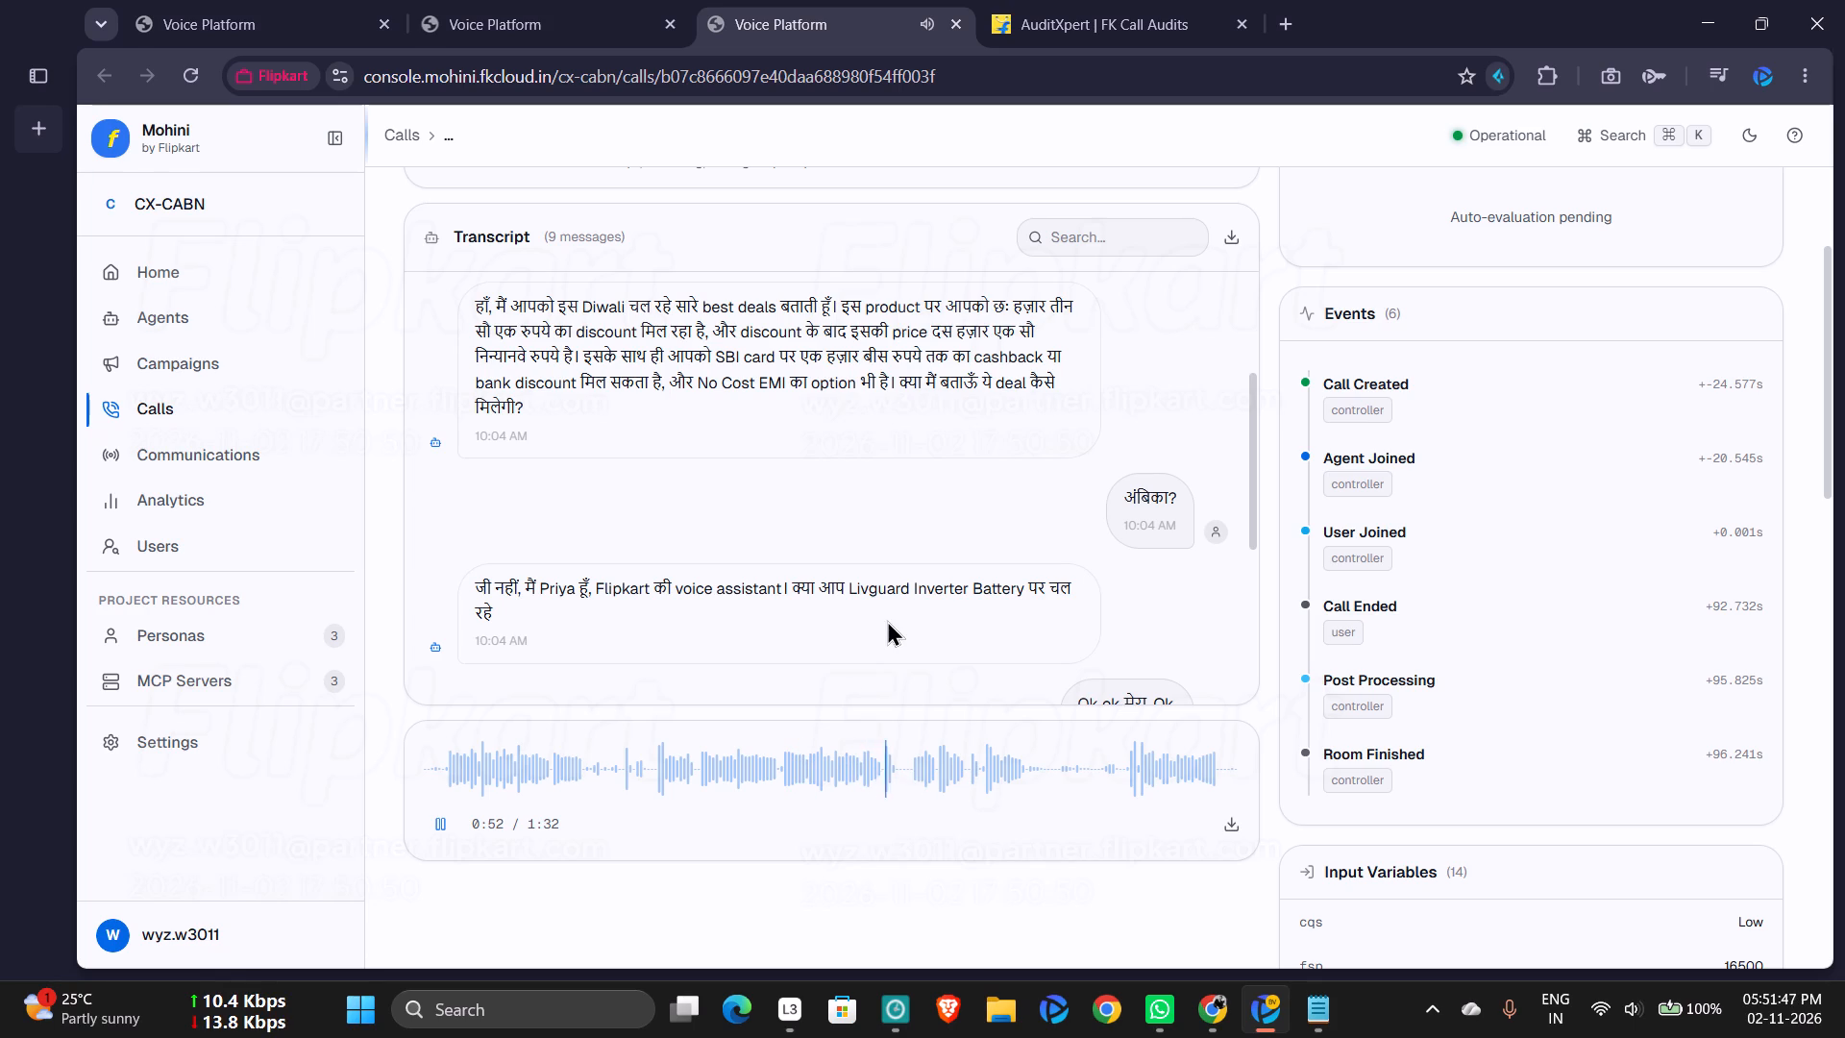
scroll(1069, 578, "down", 1)
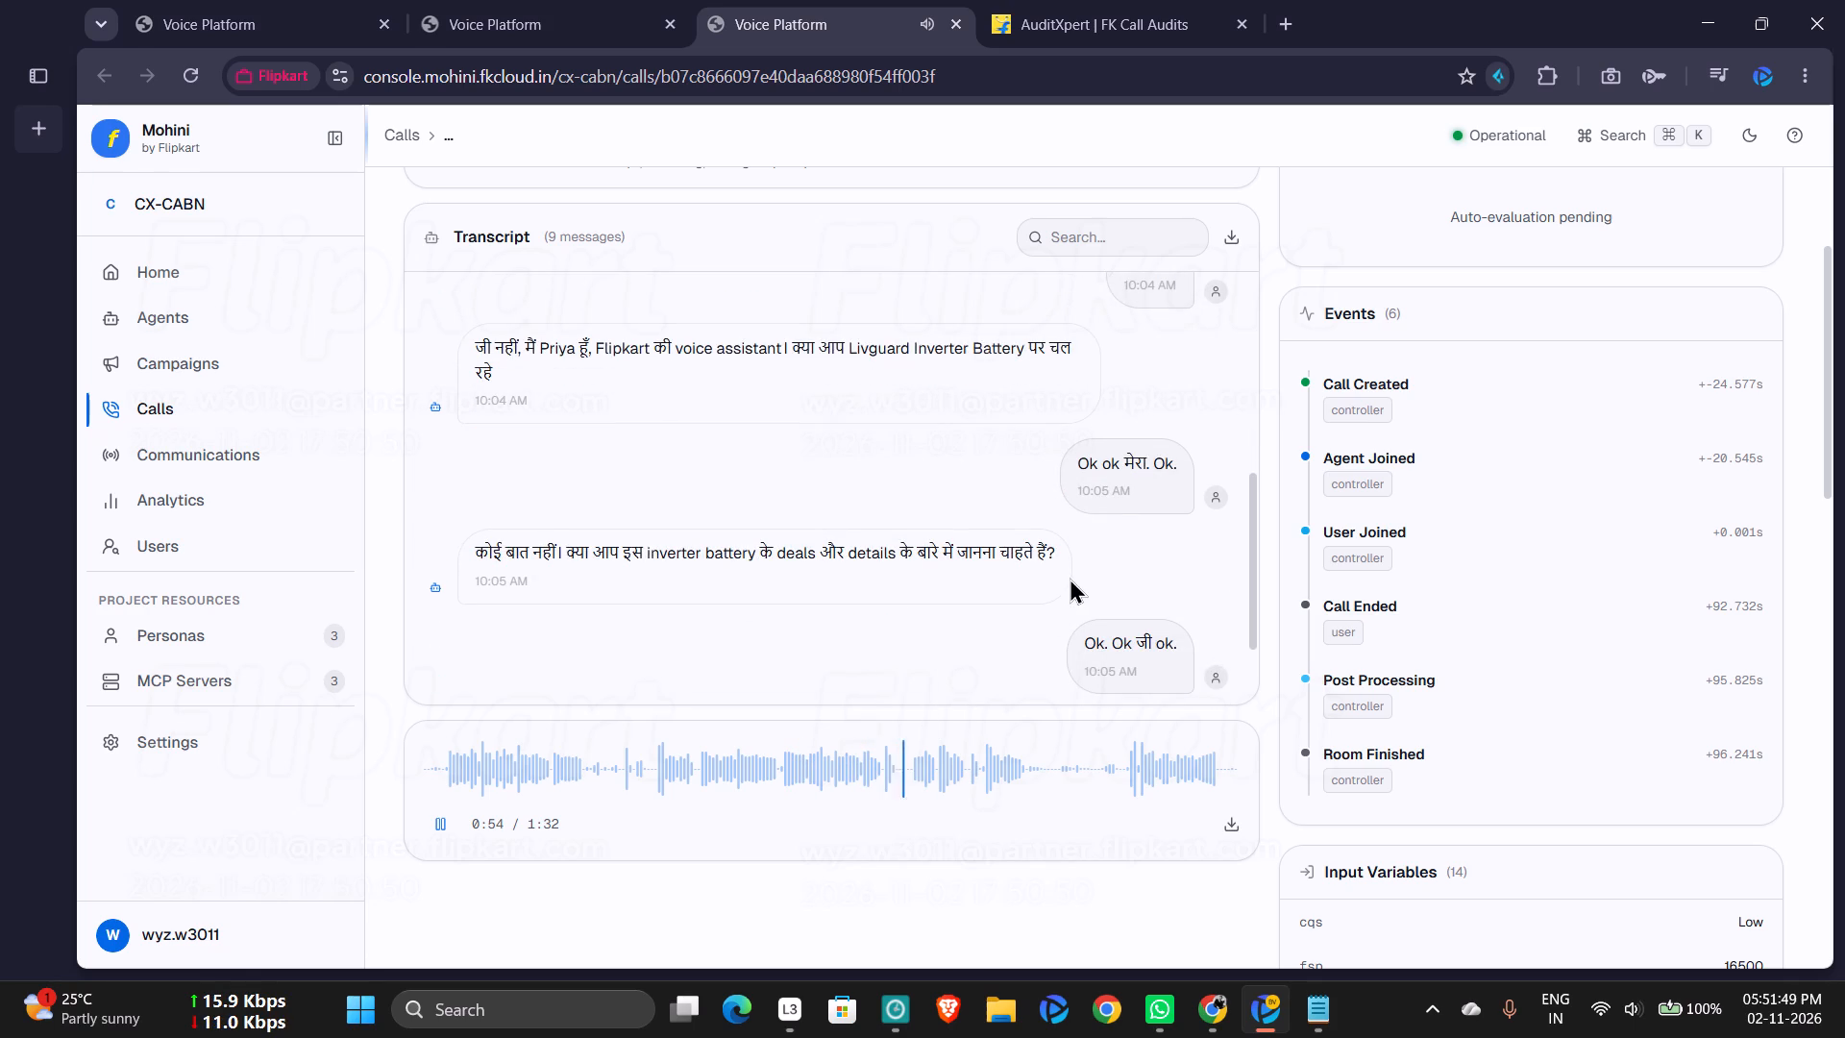
left_click(926, 763)
left_click(937, 763)
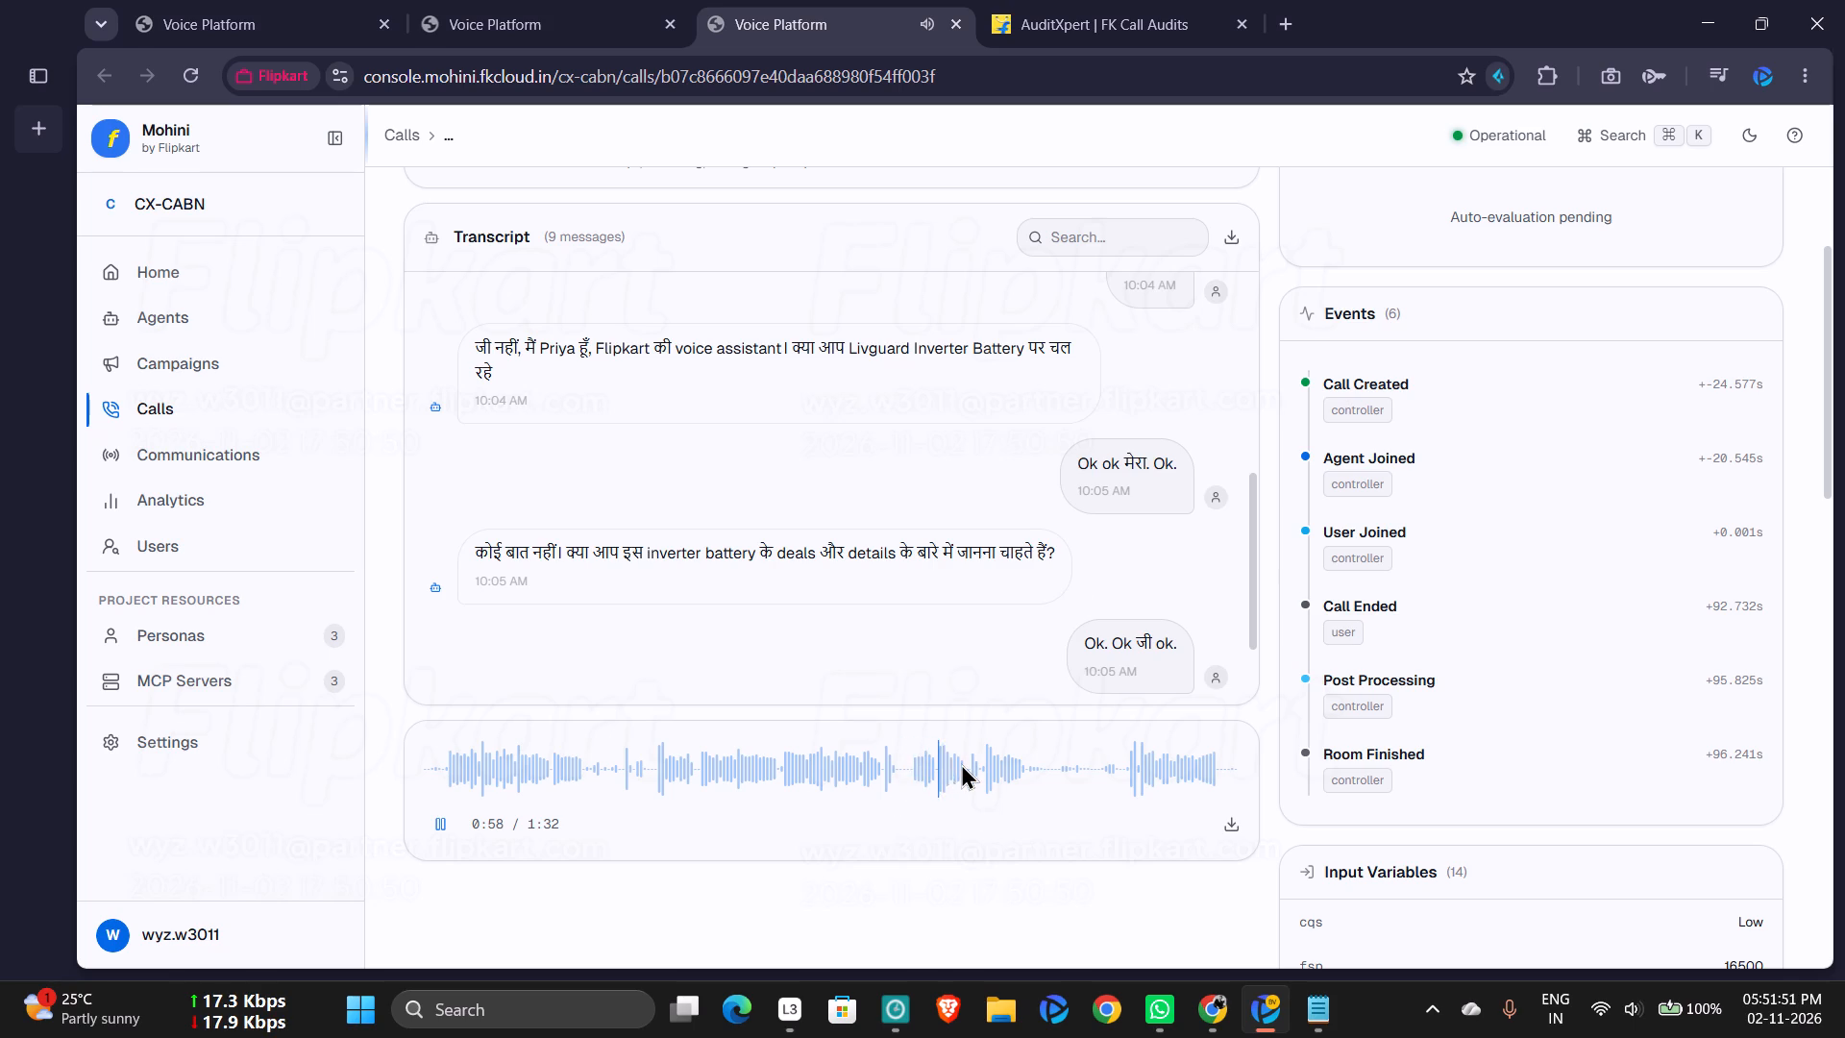
left_click(964, 763)
left_click(977, 763)
left_click(992, 763)
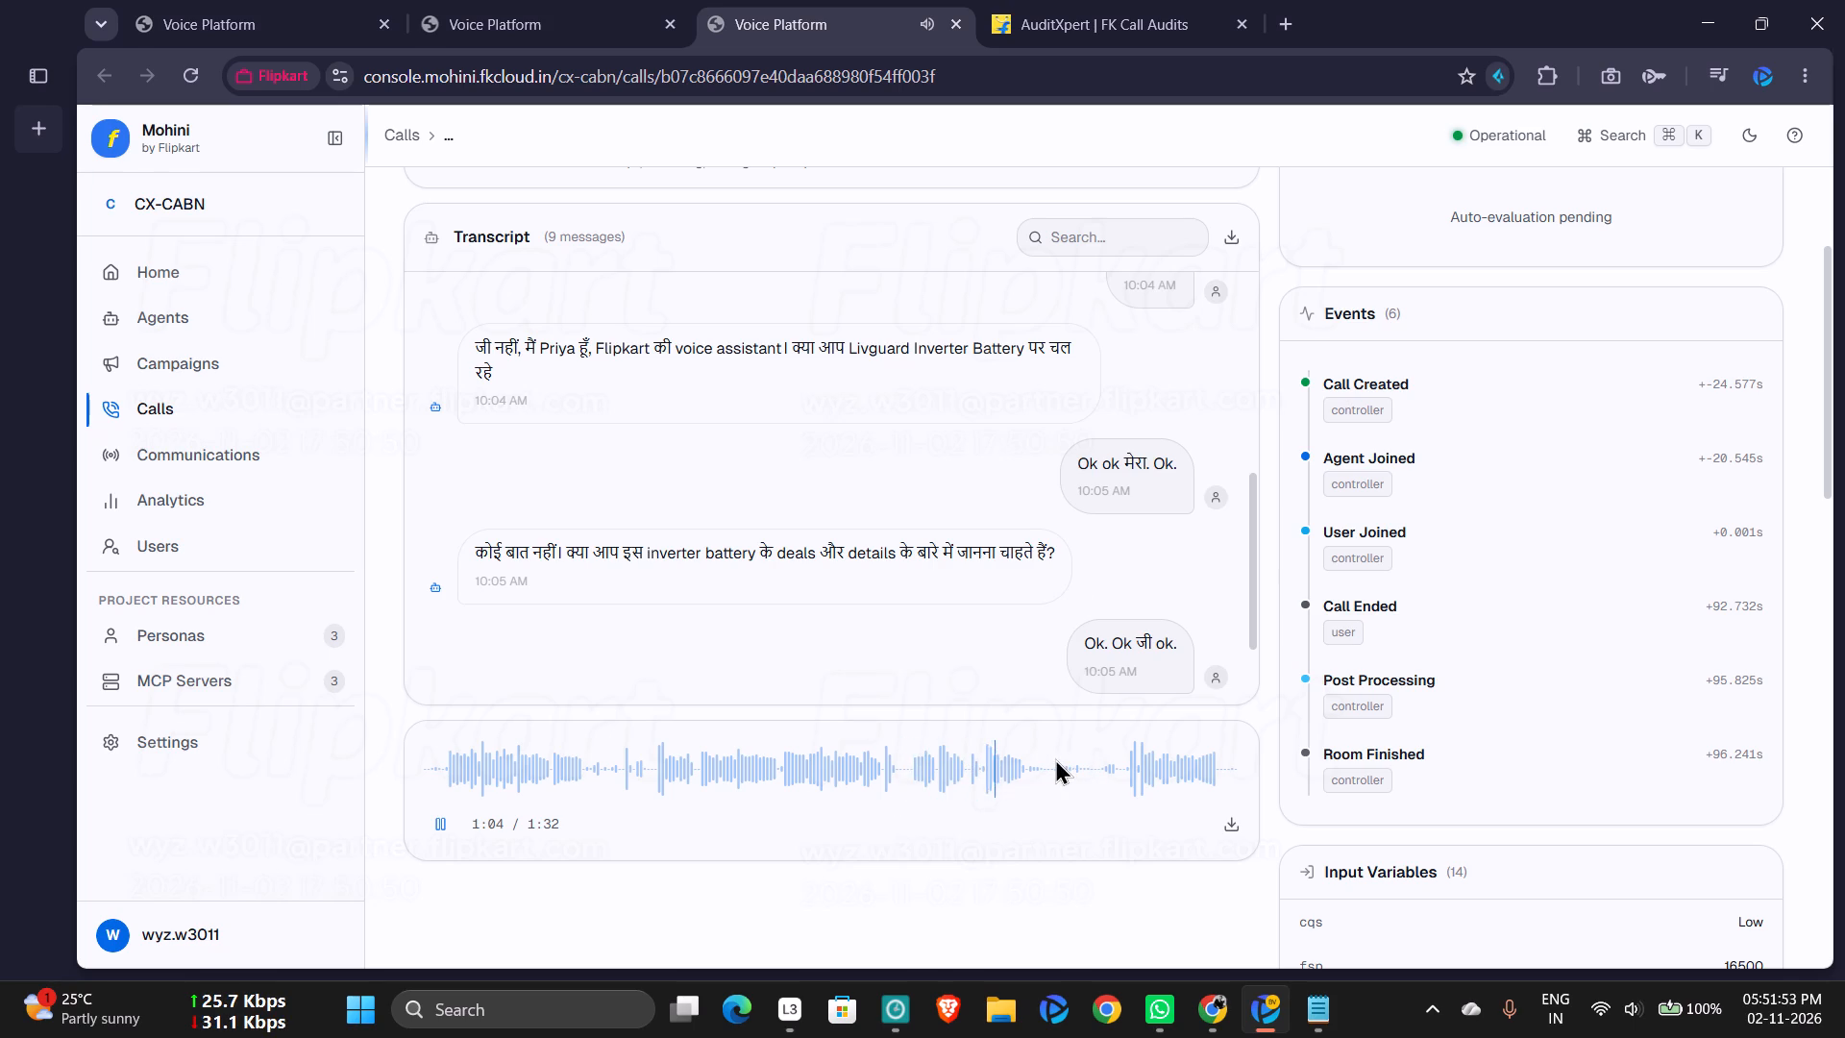
left_click(1016, 762)
left_click(1060, 762)
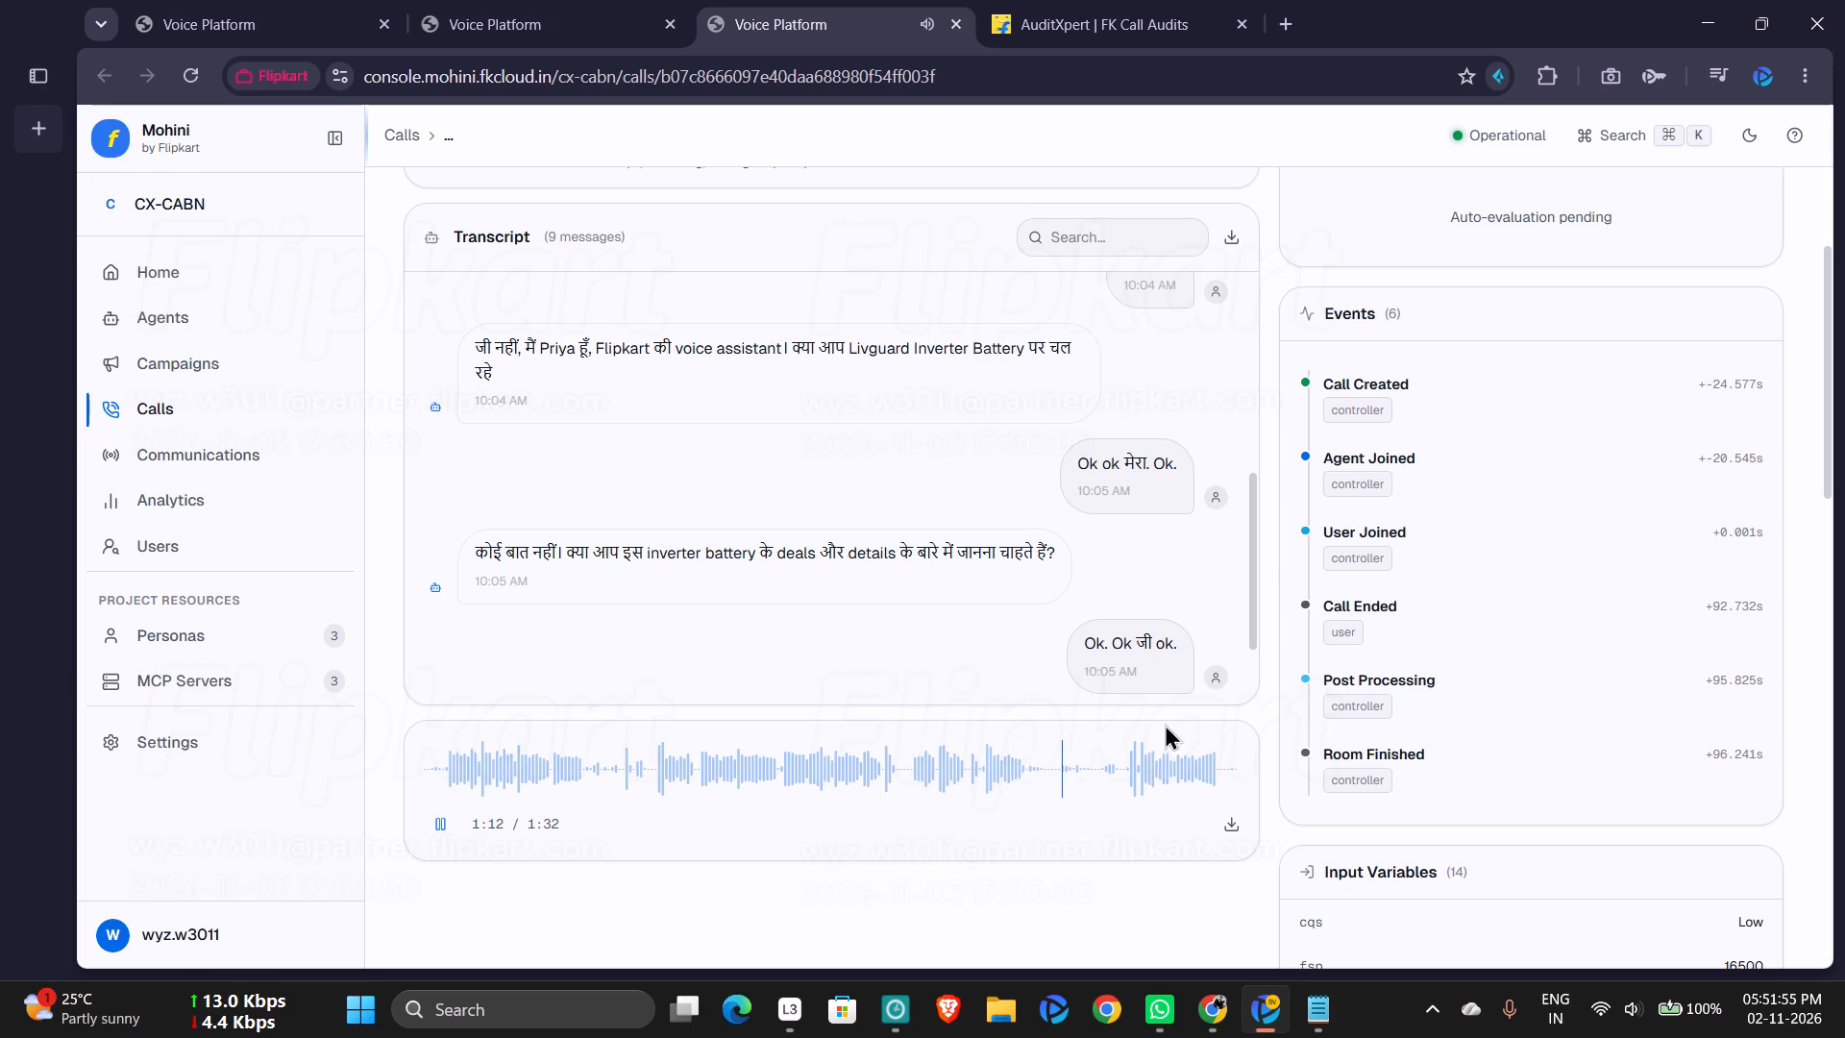
scroll(1138, 620, "down", 2)
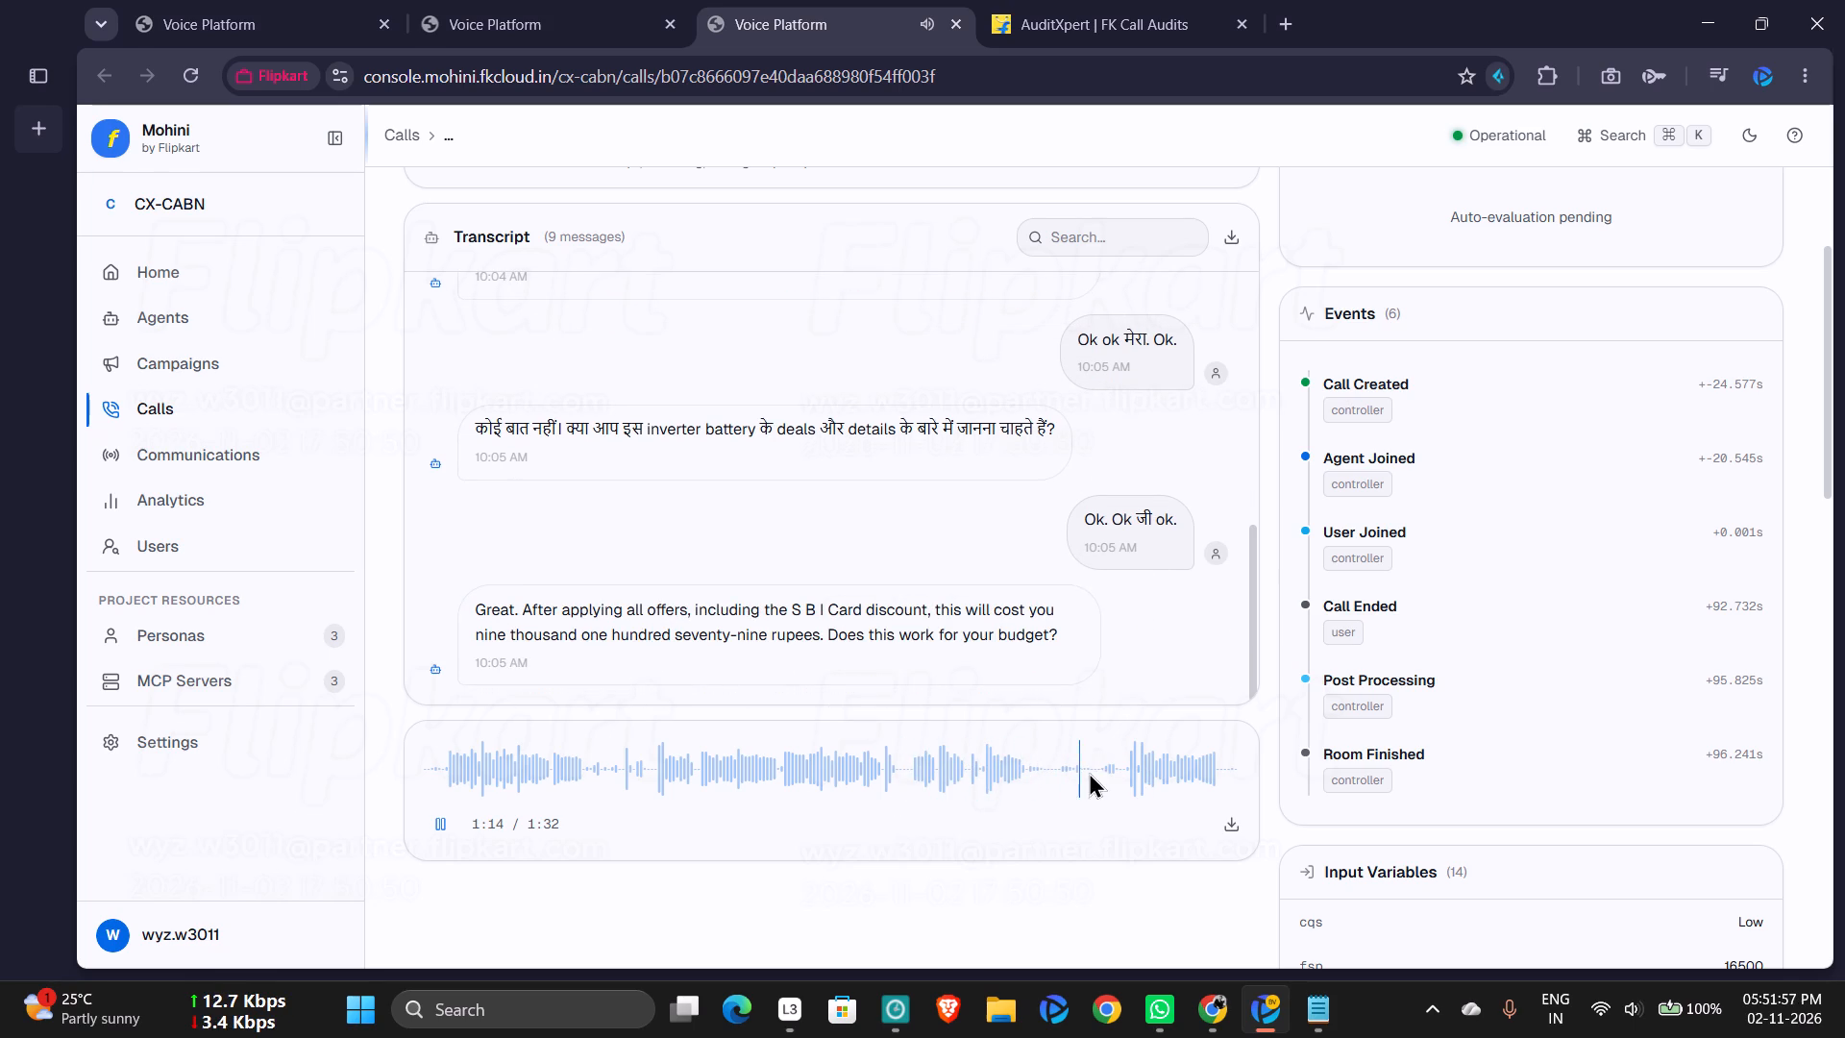
left_click(1115, 767)
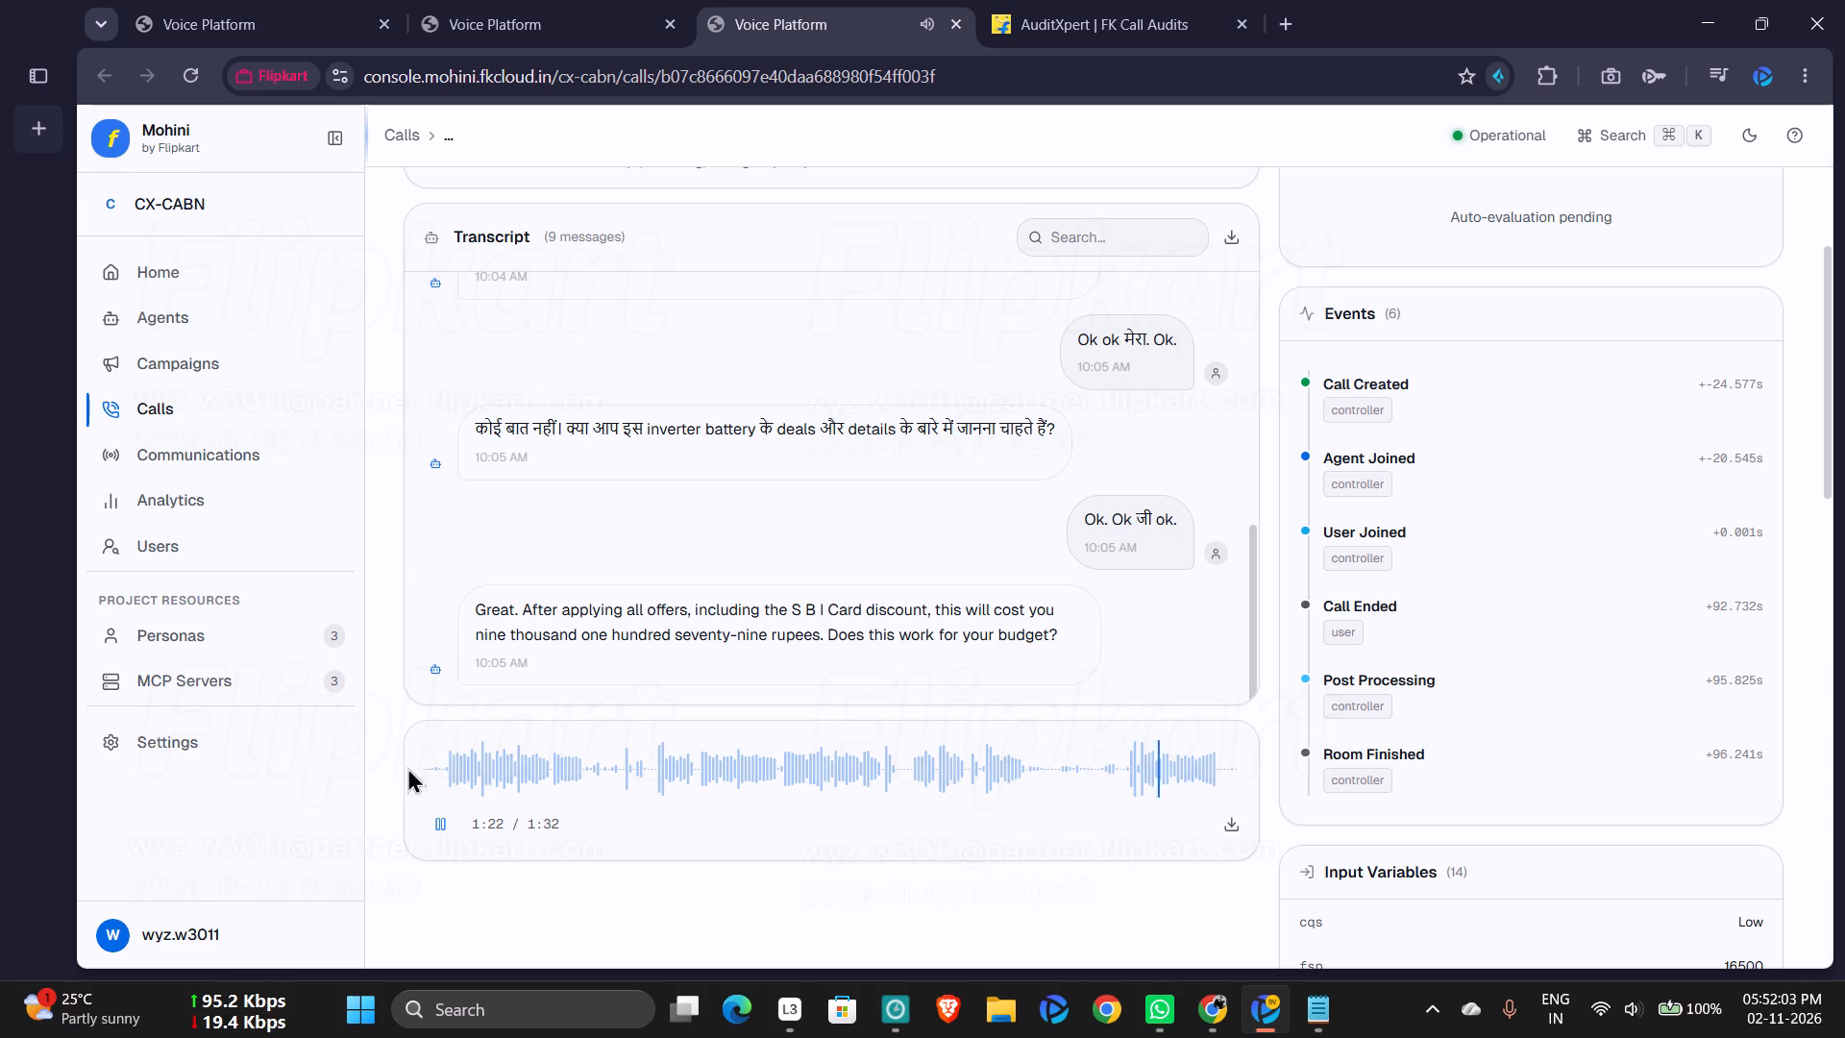
left_click(430, 820)
Back in the AuditXpert form's Section B, set Language Switch to SWITCHED_UNNECESSARILY.
left_click(1158, 23)
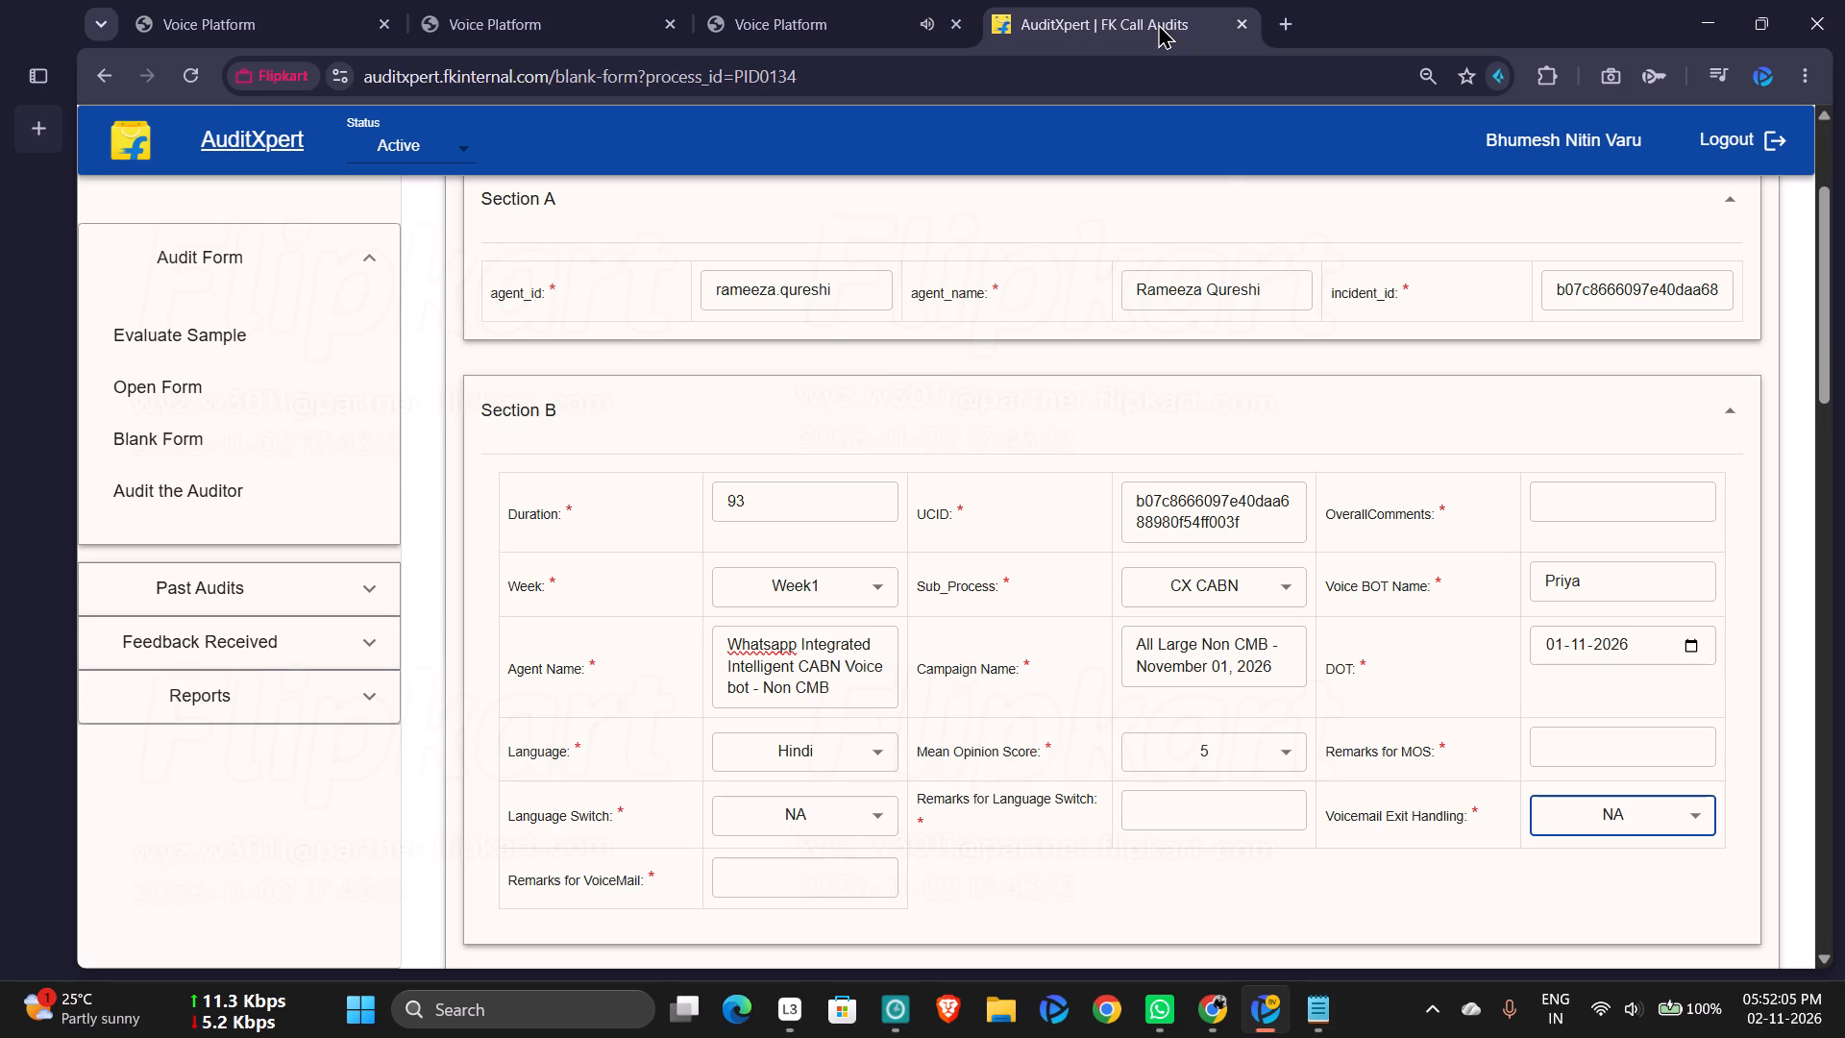
left_click(805, 818)
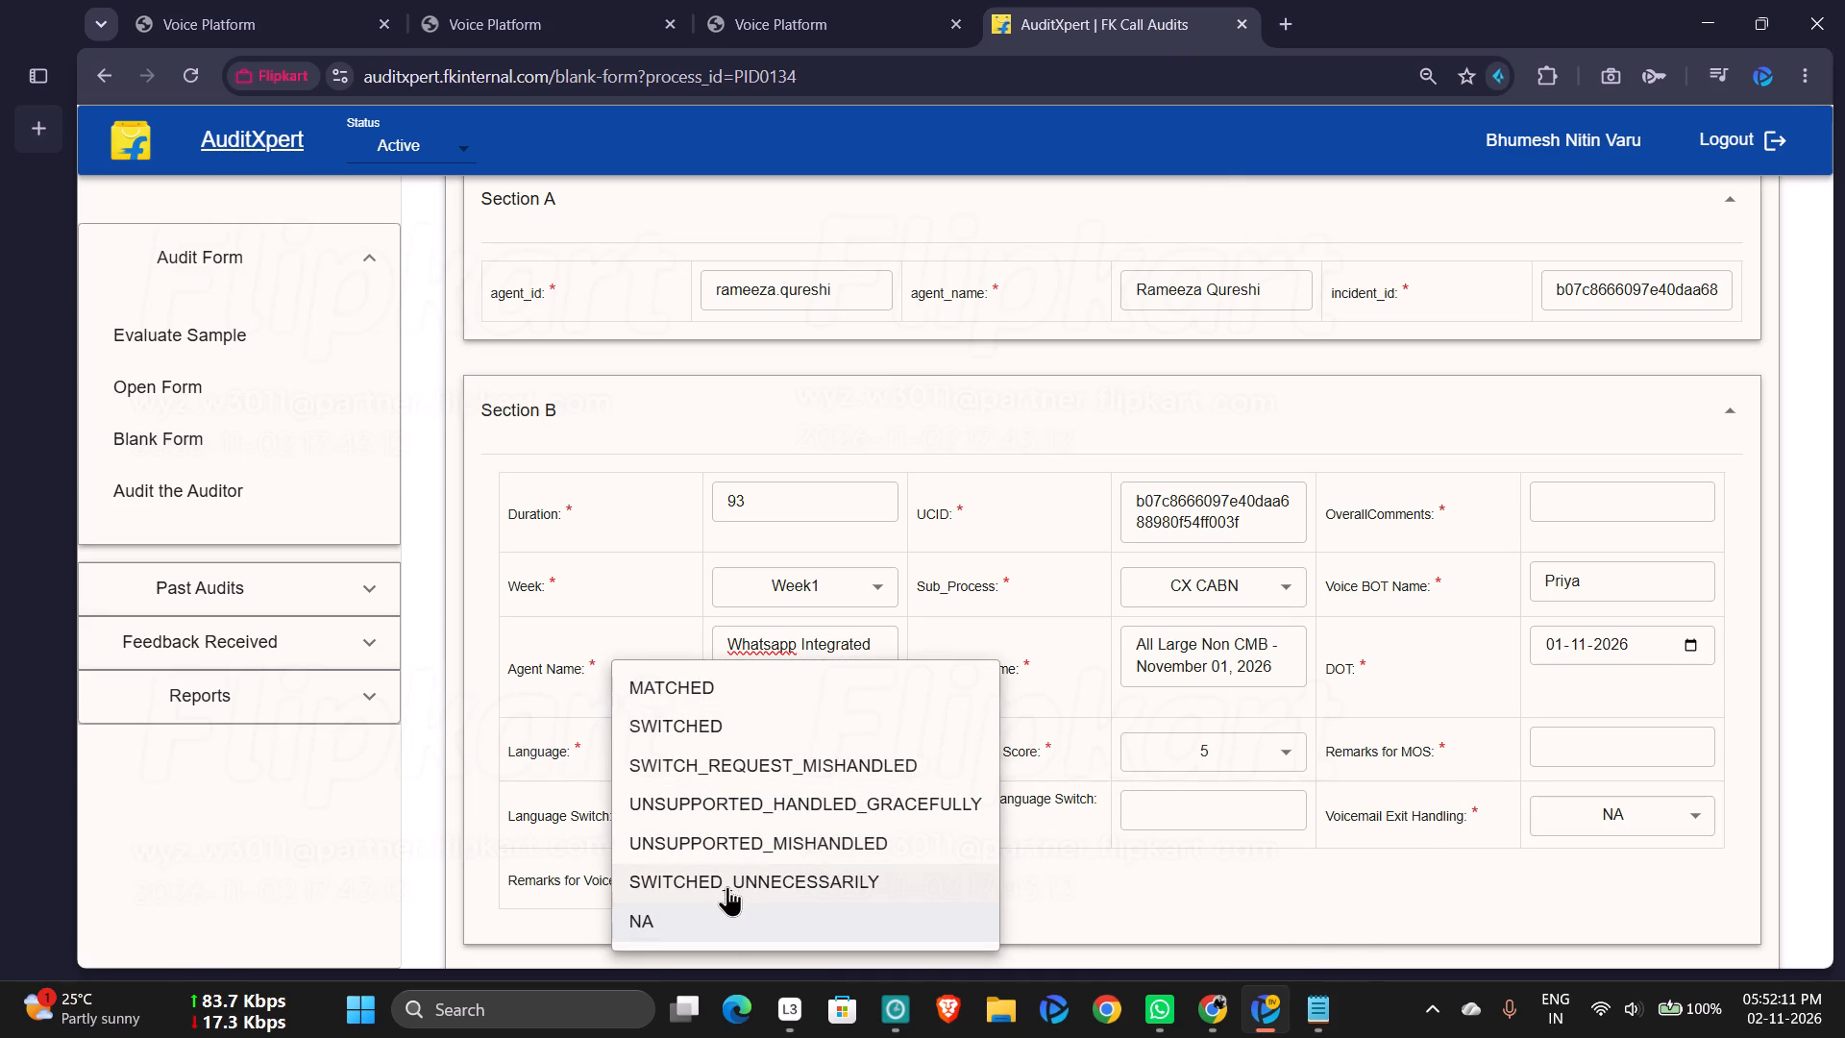
left_click(771, 883)
Copy "BOT switched the language from Hindi to English when needed." from Judge Model 2.txt in Notepad into the form's Remarks for Language Switch.
left_click(1225, 790)
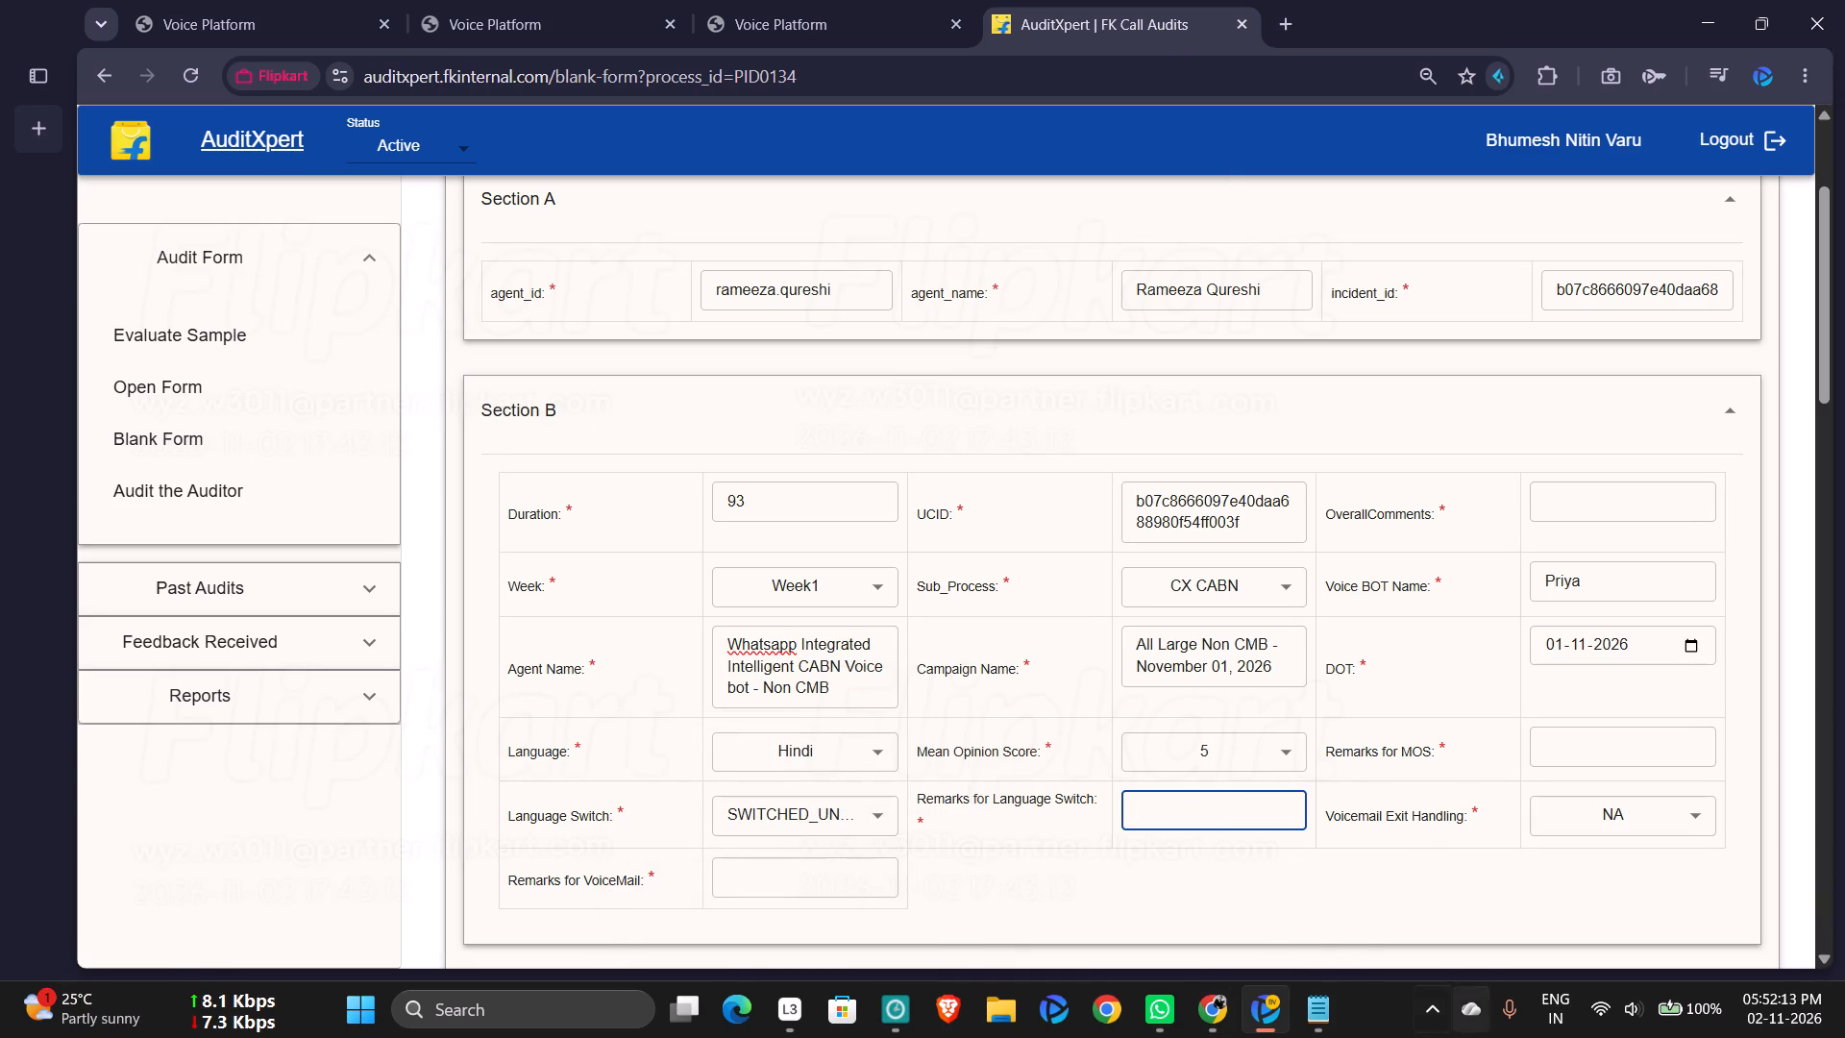
left_click(1313, 1000)
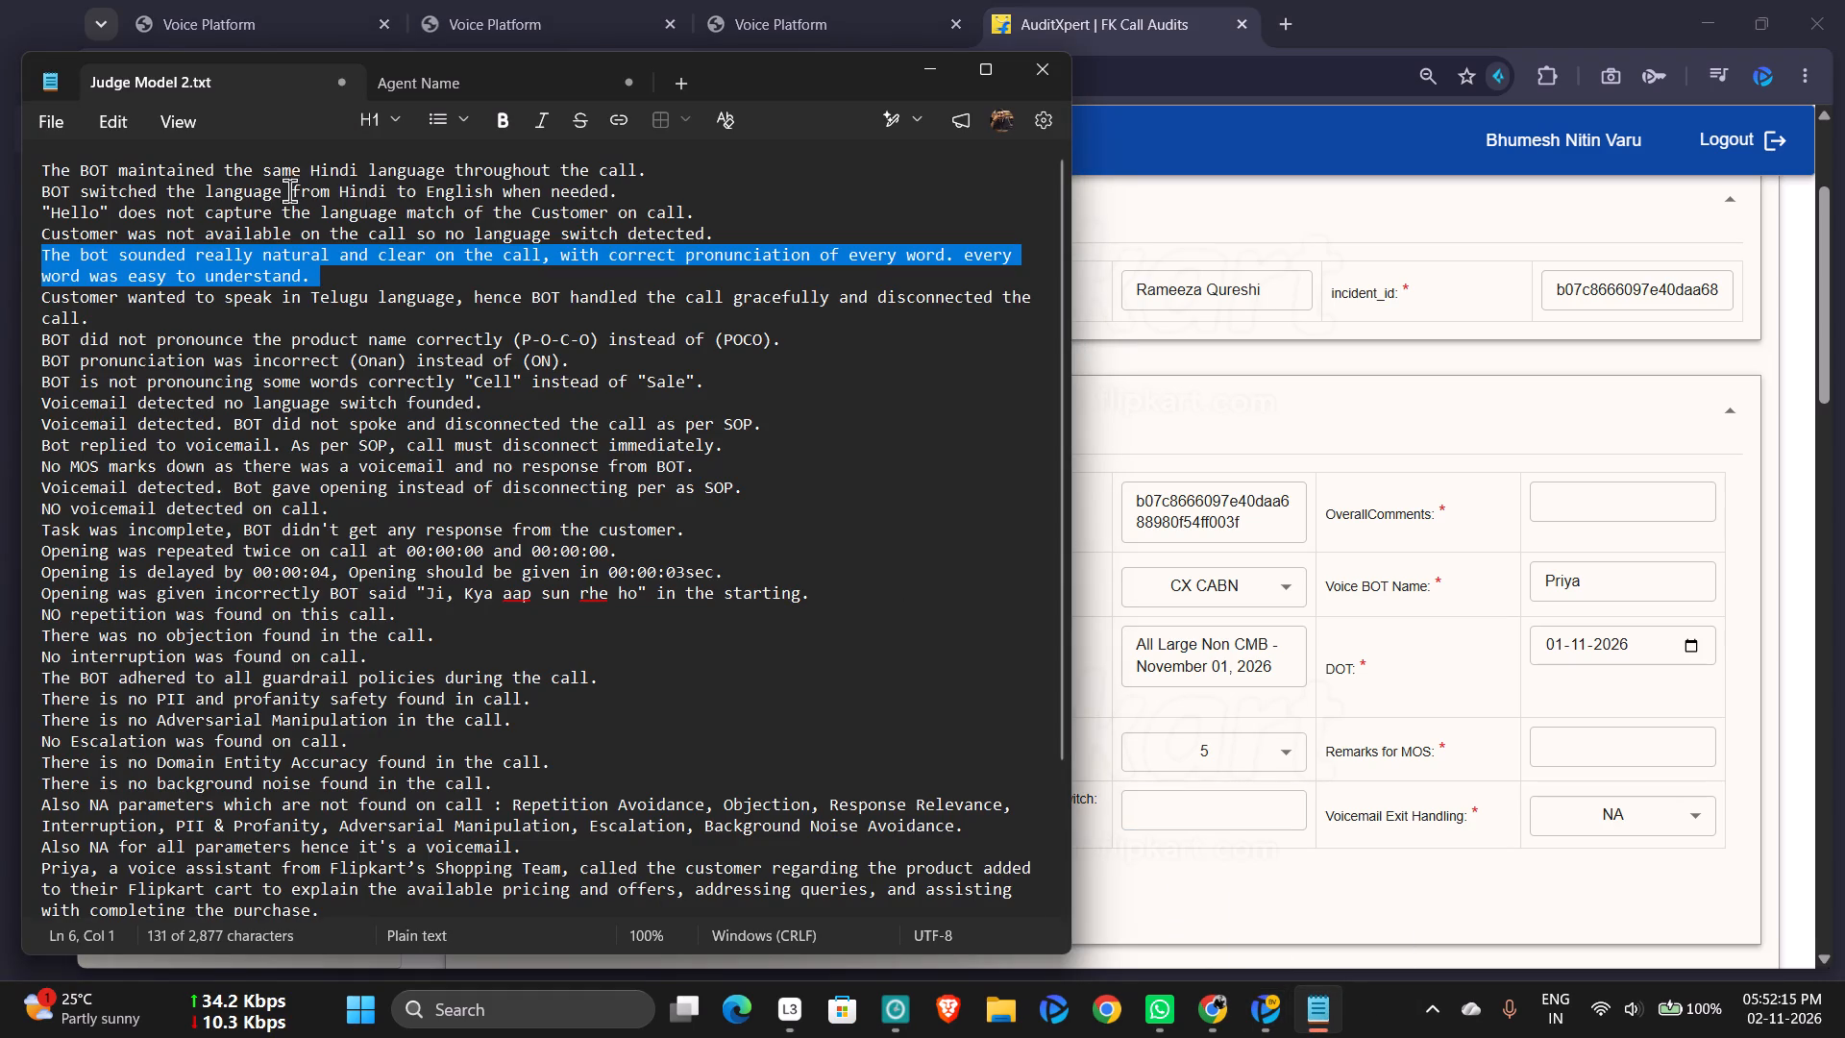
double_click(286, 204)
triple_click(323, 185)
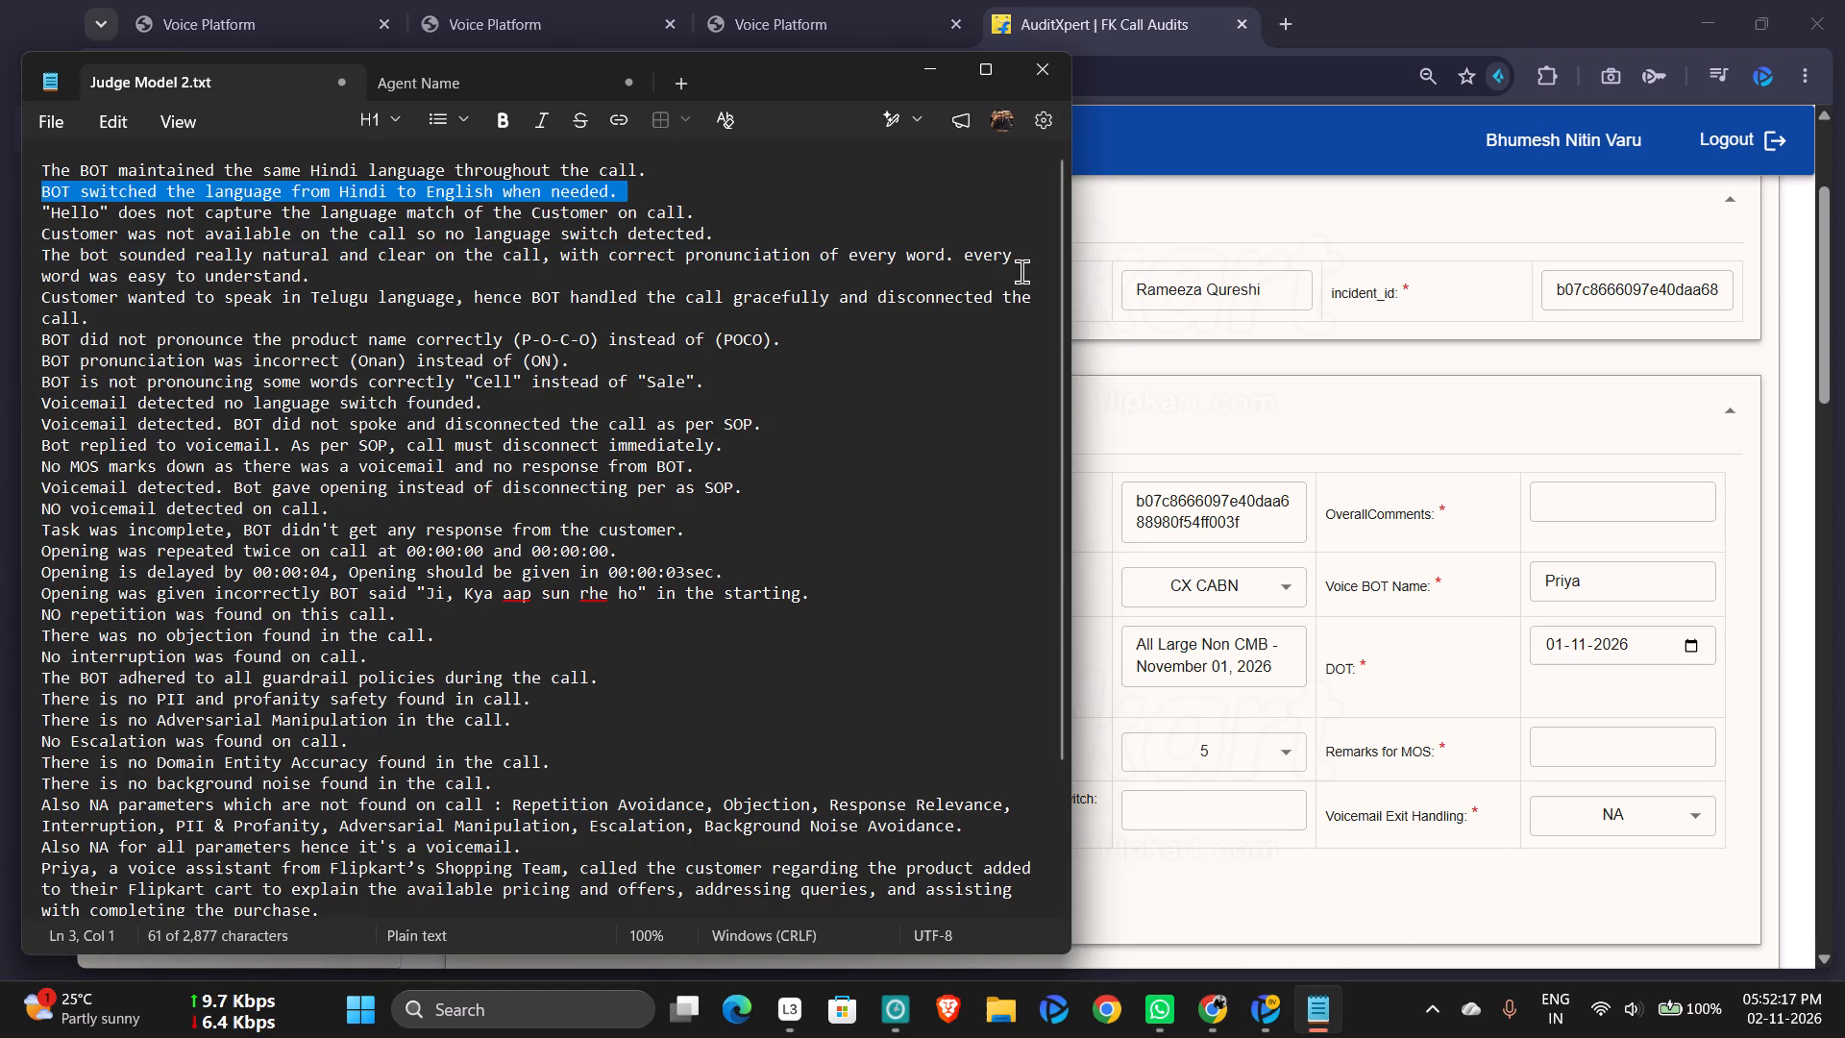
key("ctrl+c")
left_click(1222, 816)
key("ctrl+v")
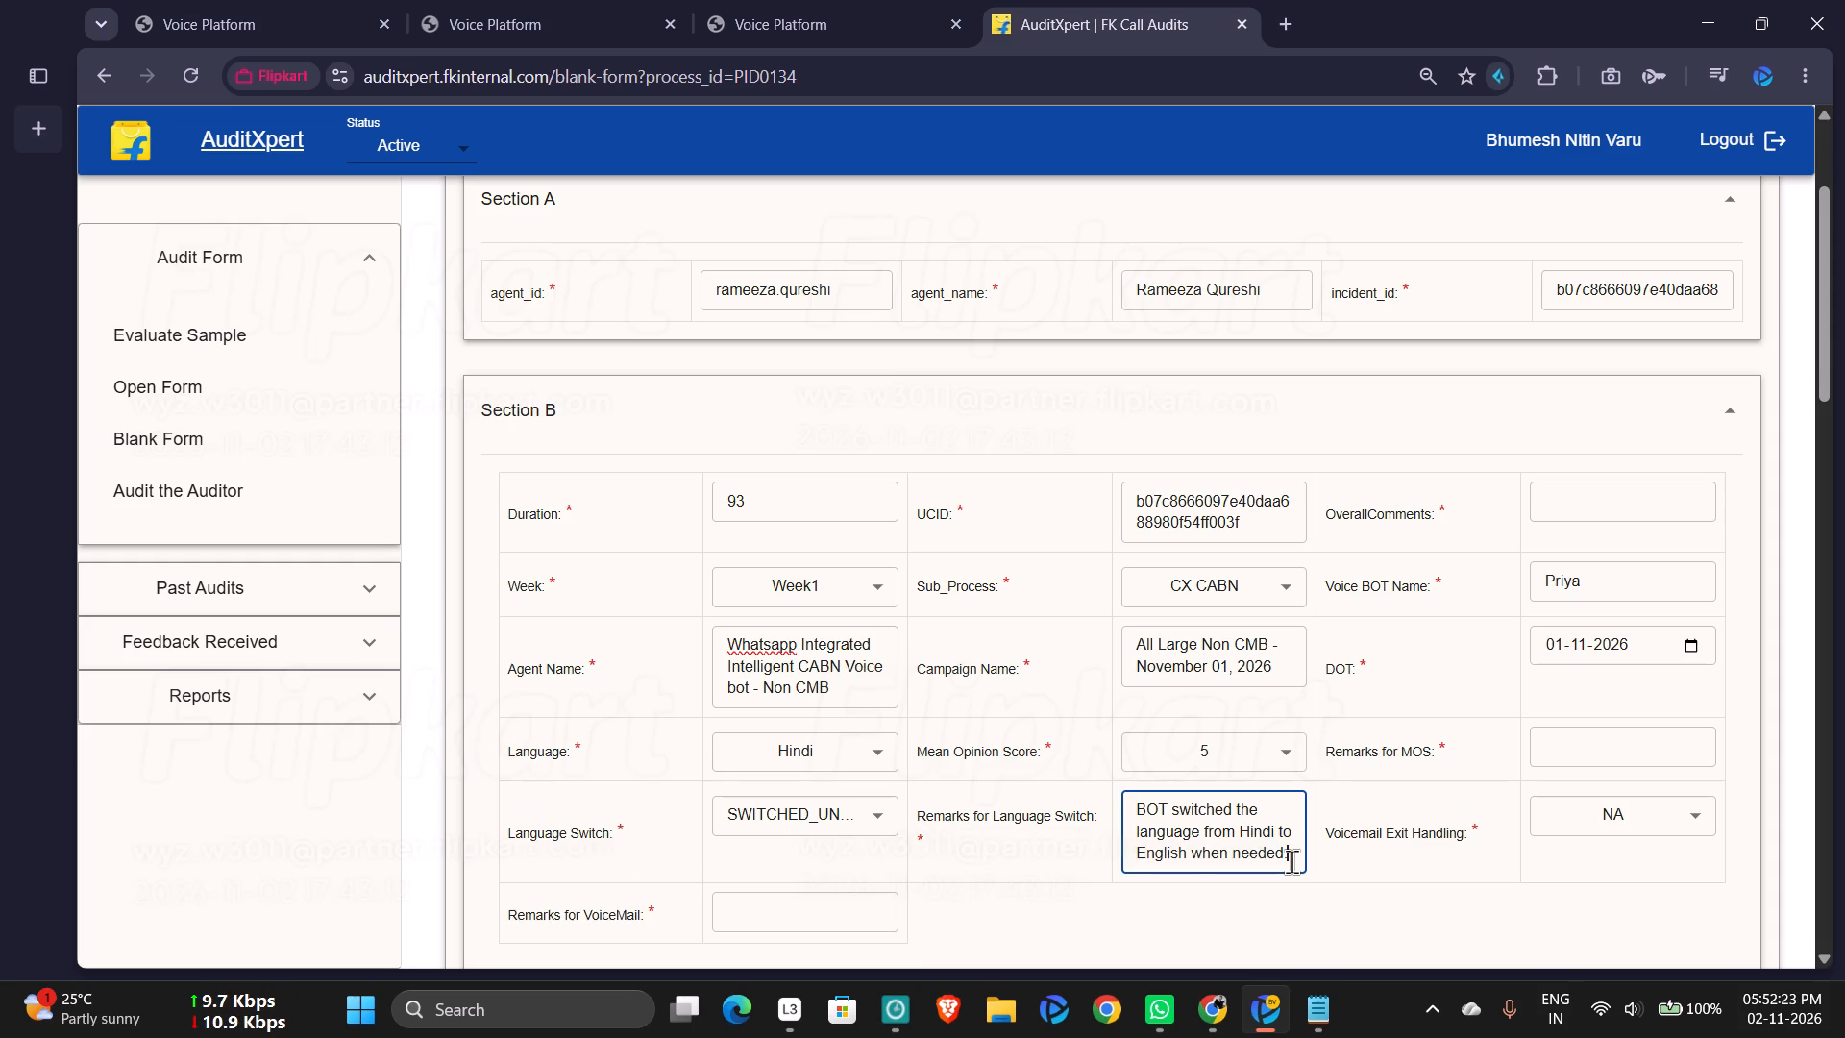
In Remarks for Language Switch, replace the ending "when needed." with "at the end of the call".
key("BackSpace")
key("BackSpace")
key("BackSpace")
key("BackSpace")
key("BackSpace")
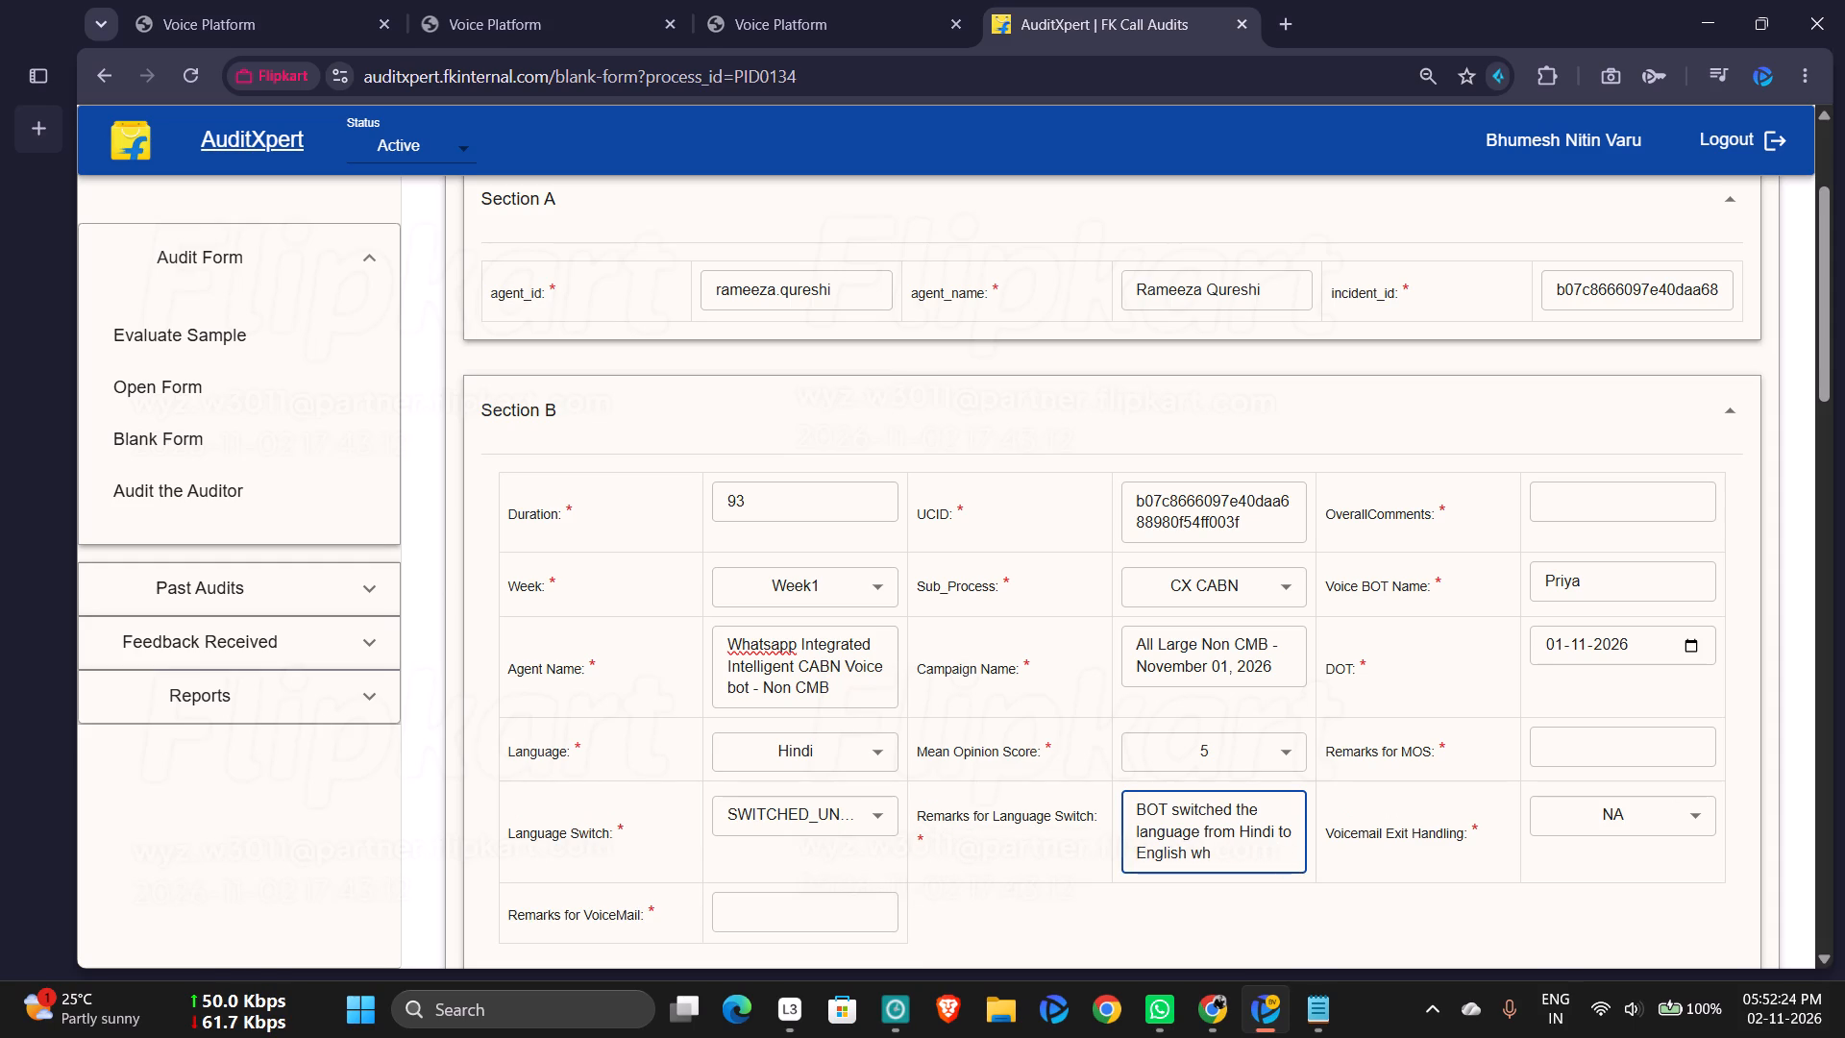
key("BackSpace")
key("BackSpace")
key("space")
type("at the end of the call")
key("space")
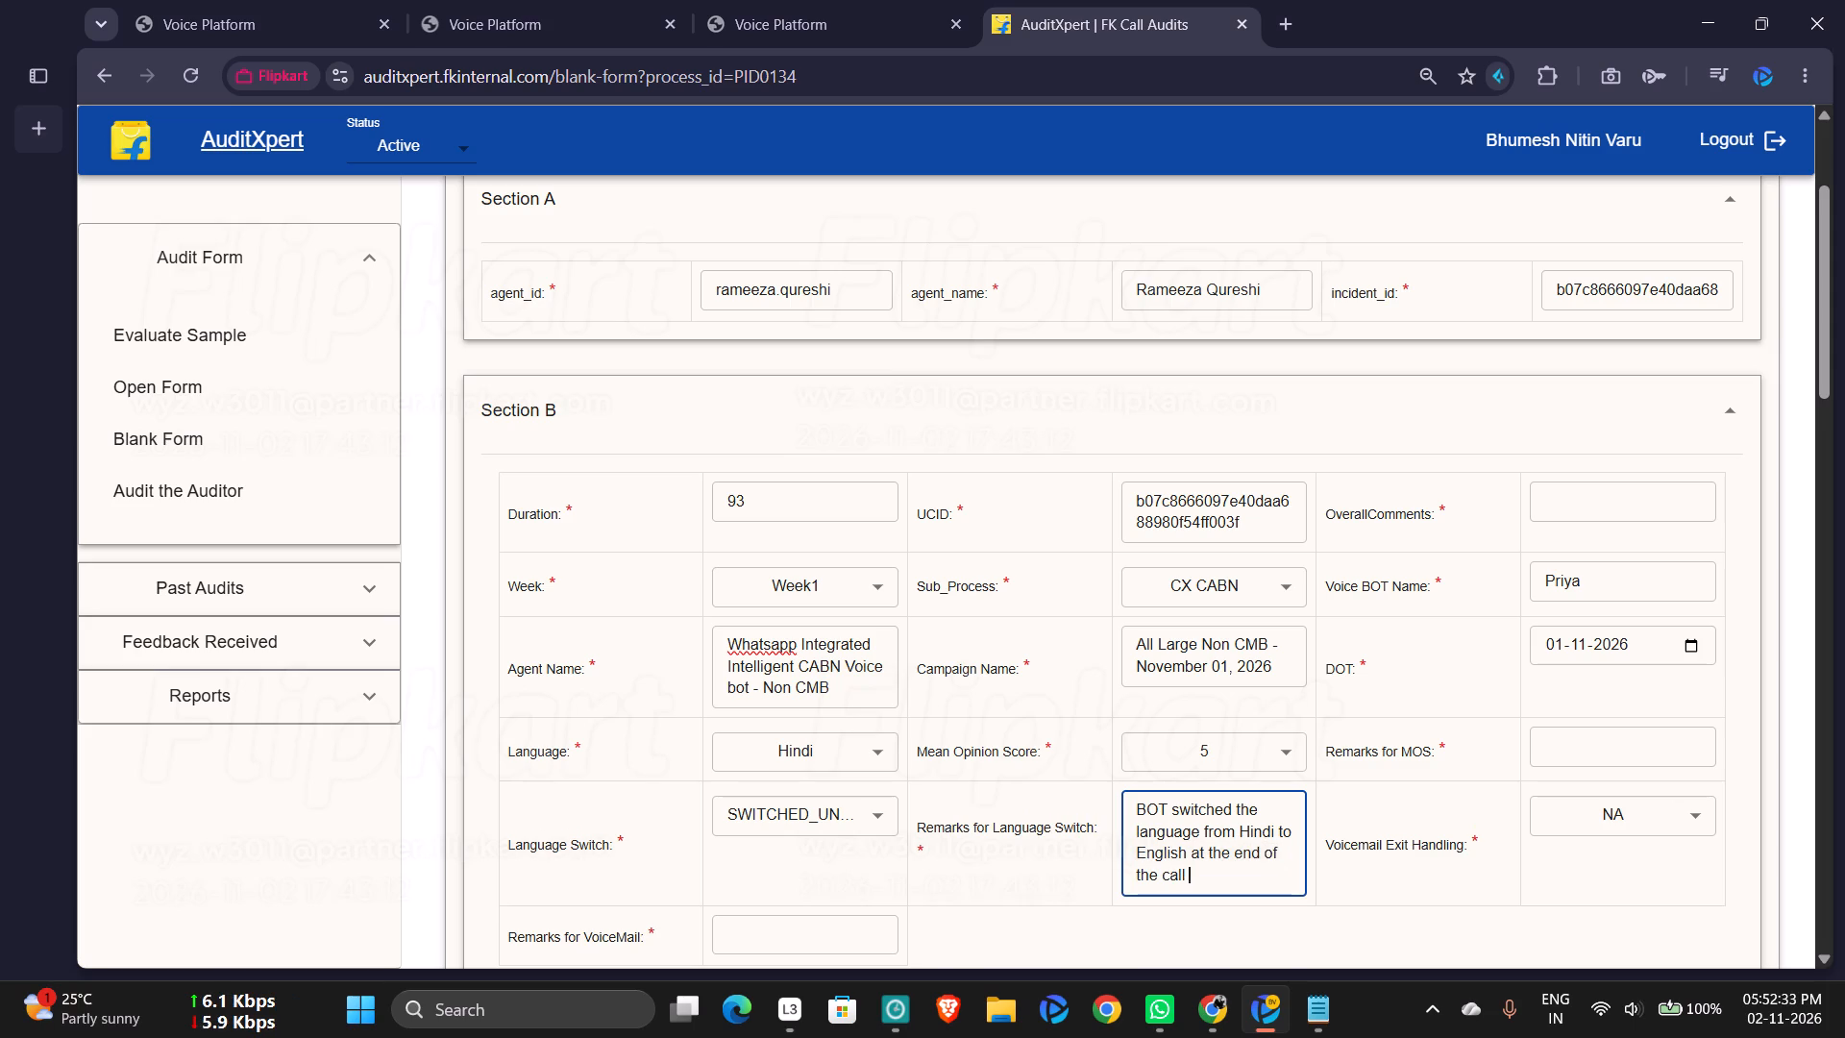
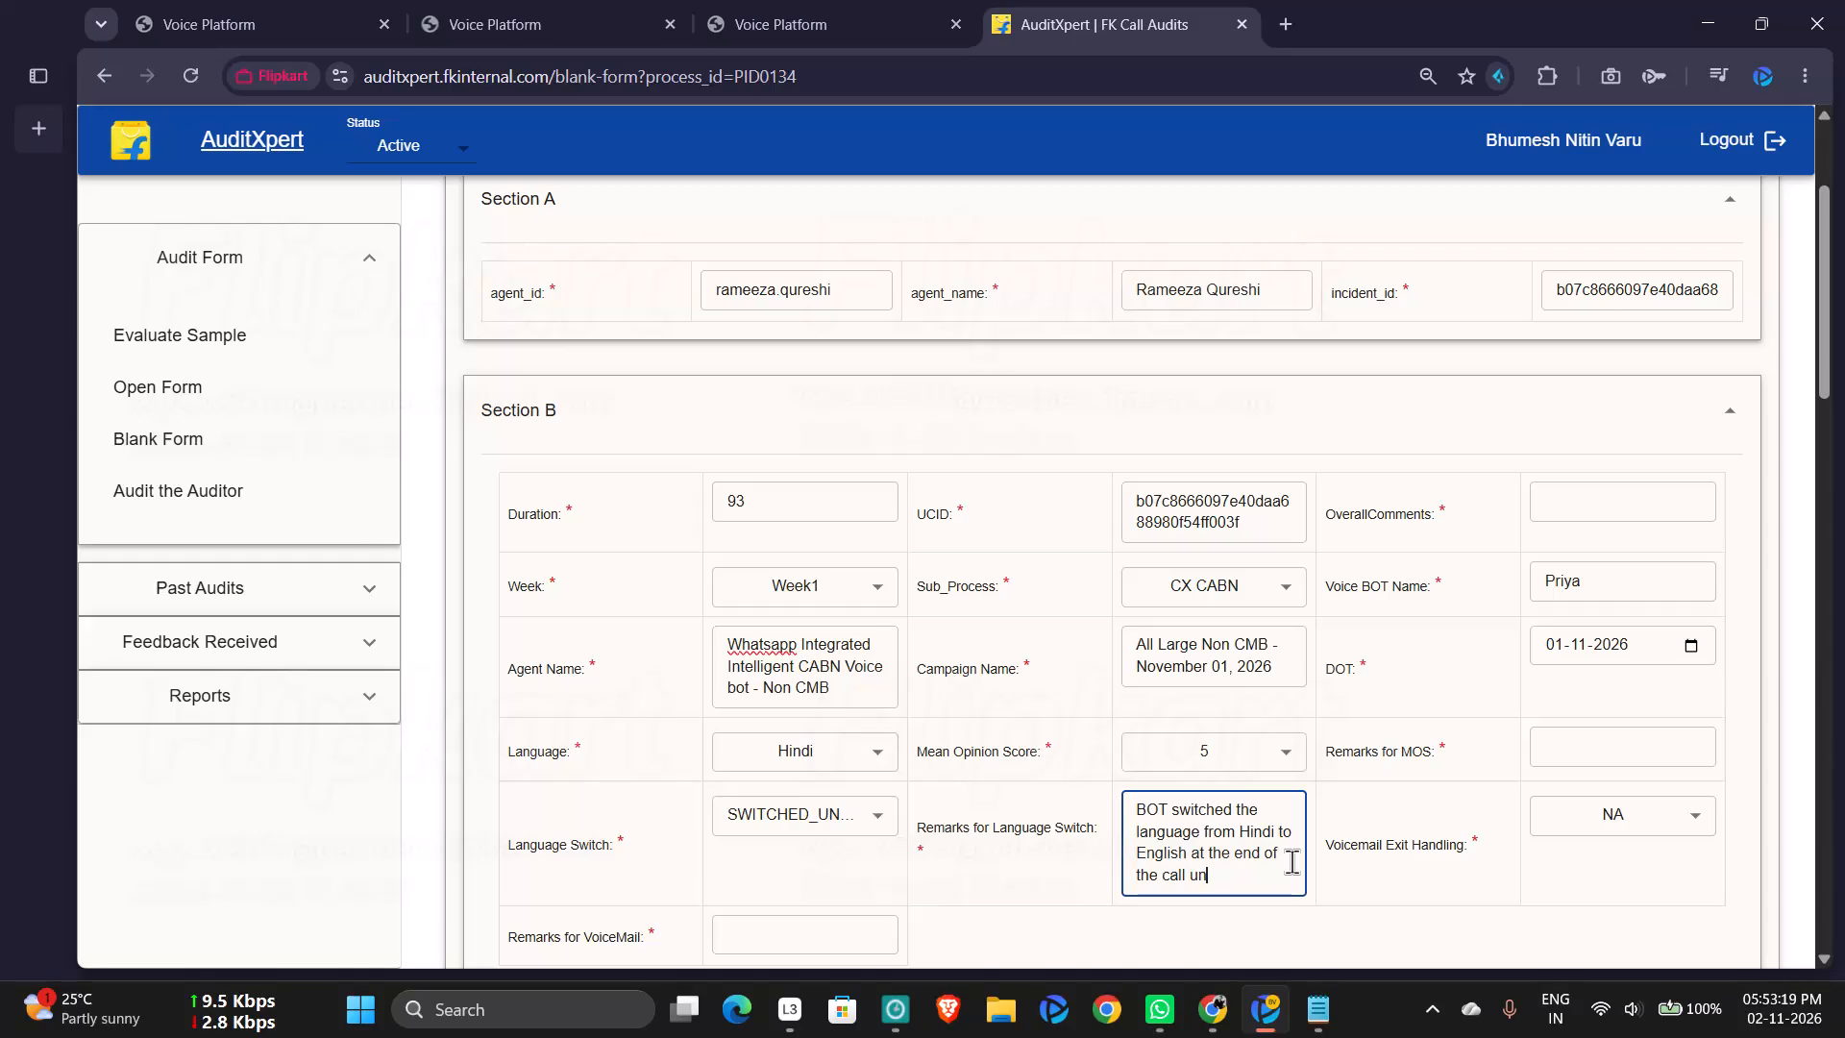
Finish the Remarks for Language Switch text with the word "unnecessararly.".
type("necessar")
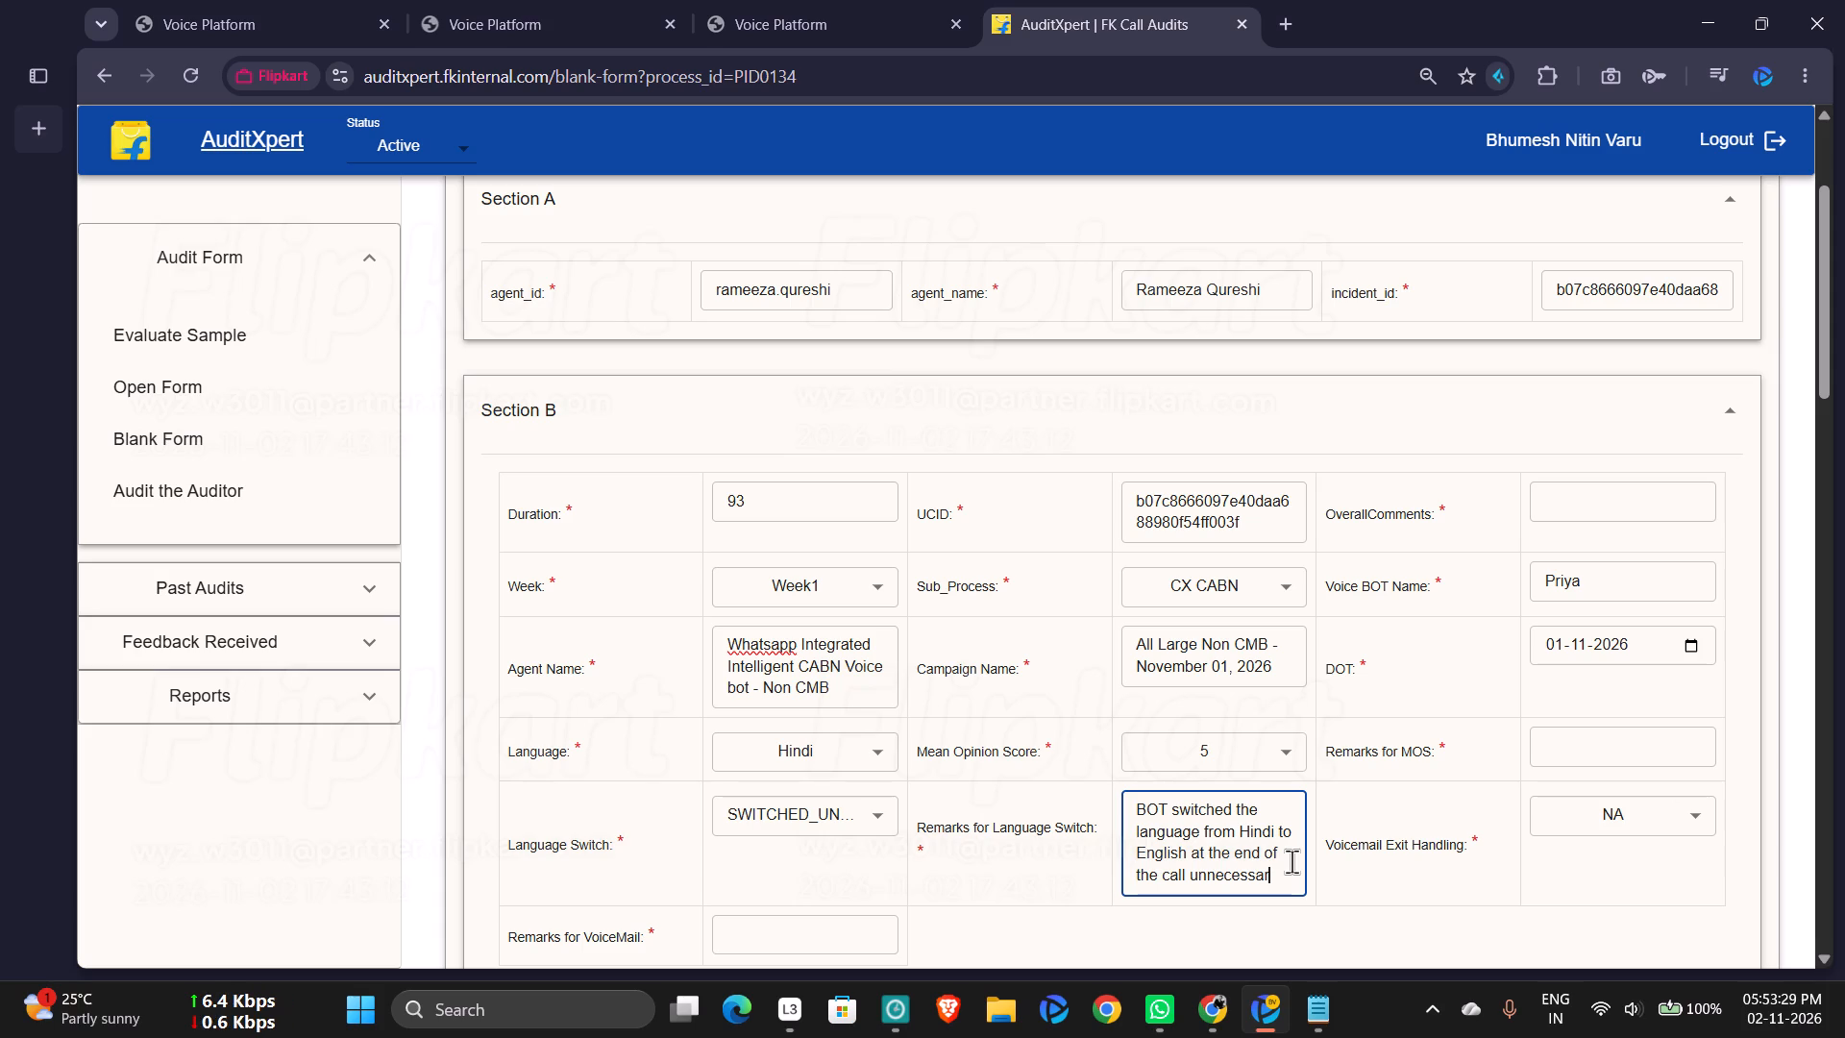
key("a")
type("rly")
key("period")
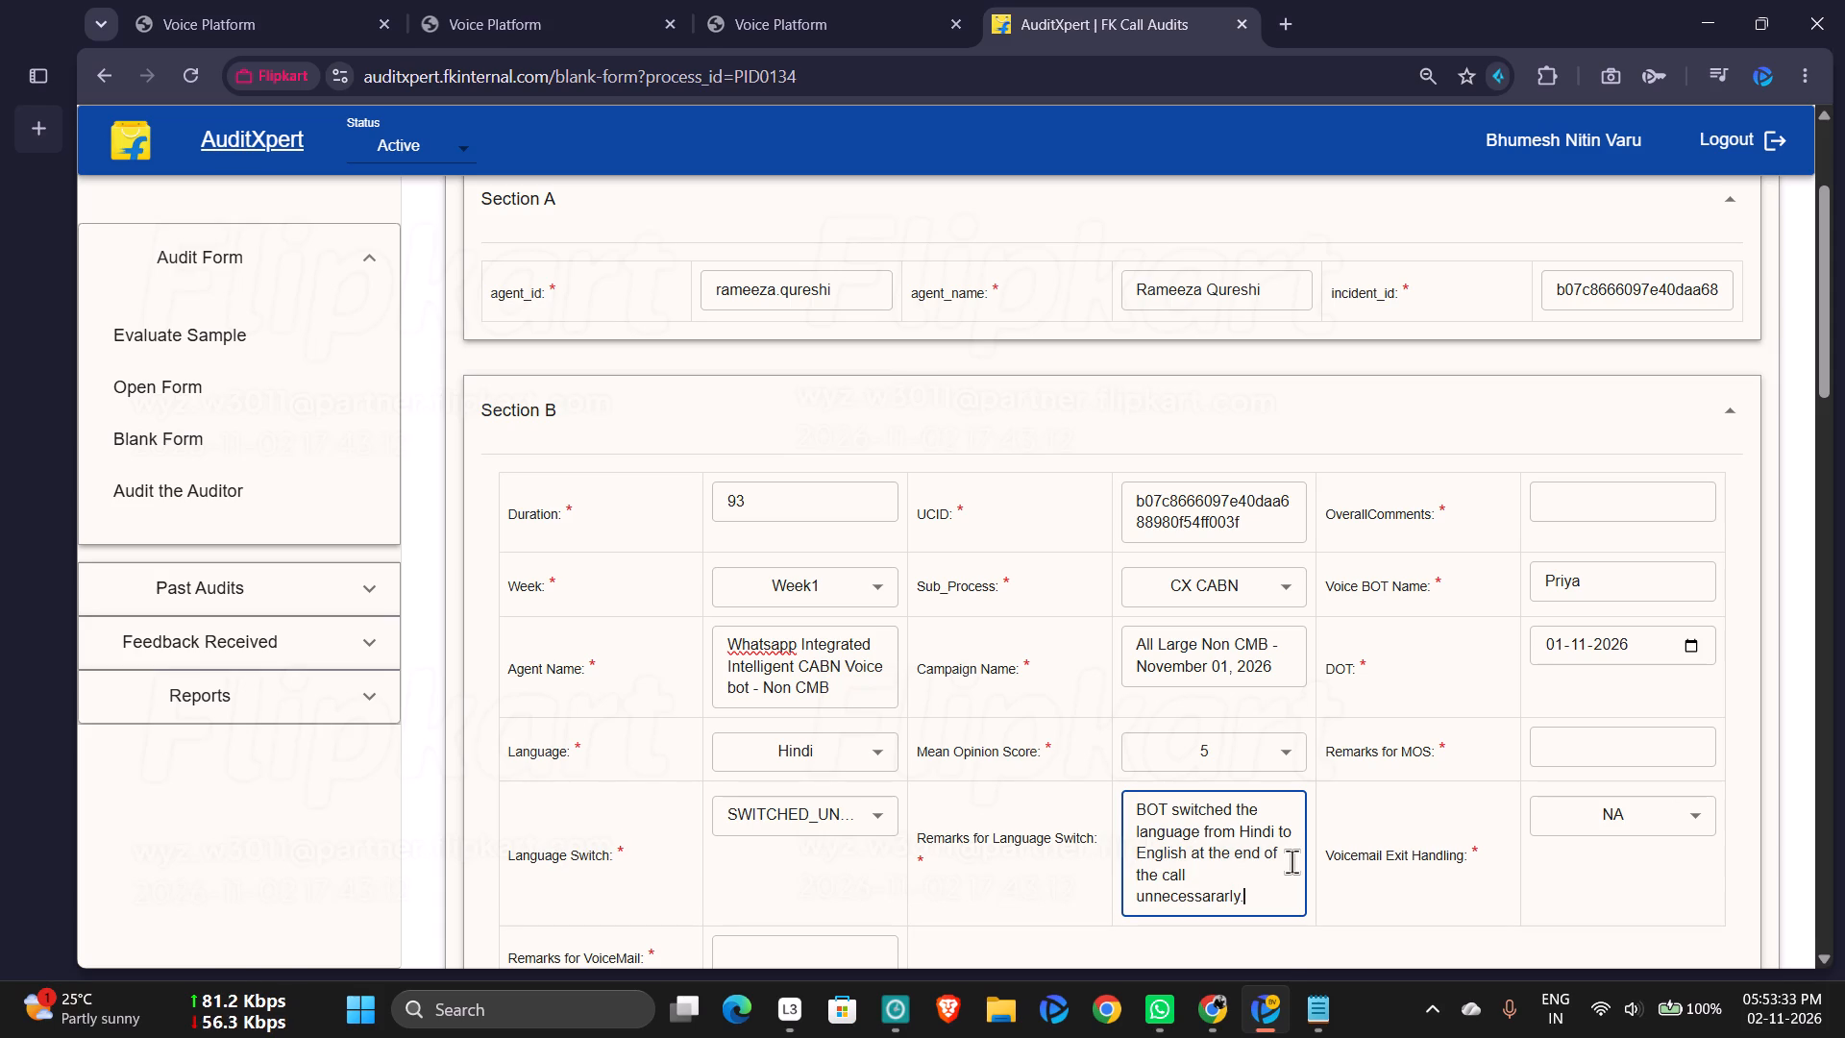
Copy the line starting "The bot sounded really natural and clear on the call" from Judge Model 2.txt into Remarks for MOS.
left_click(1334, 1027)
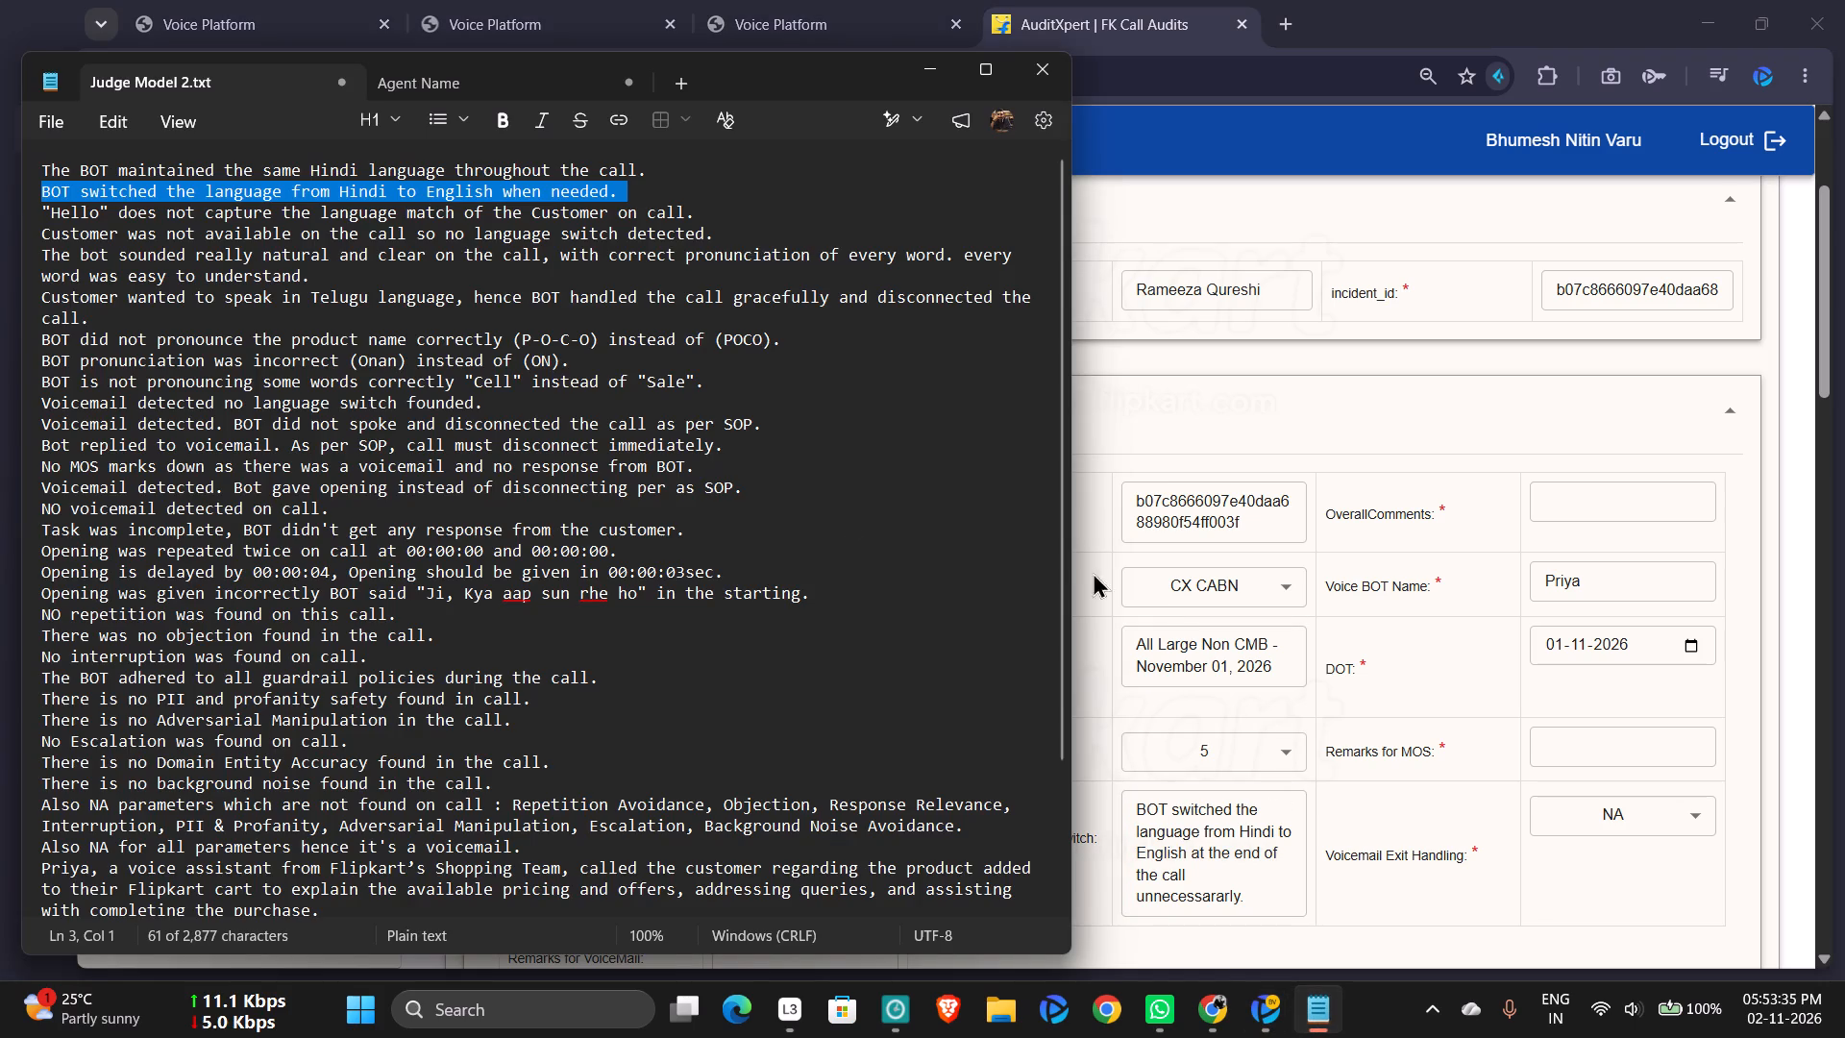
triple_click(357, 261)
key("ctrl+c")
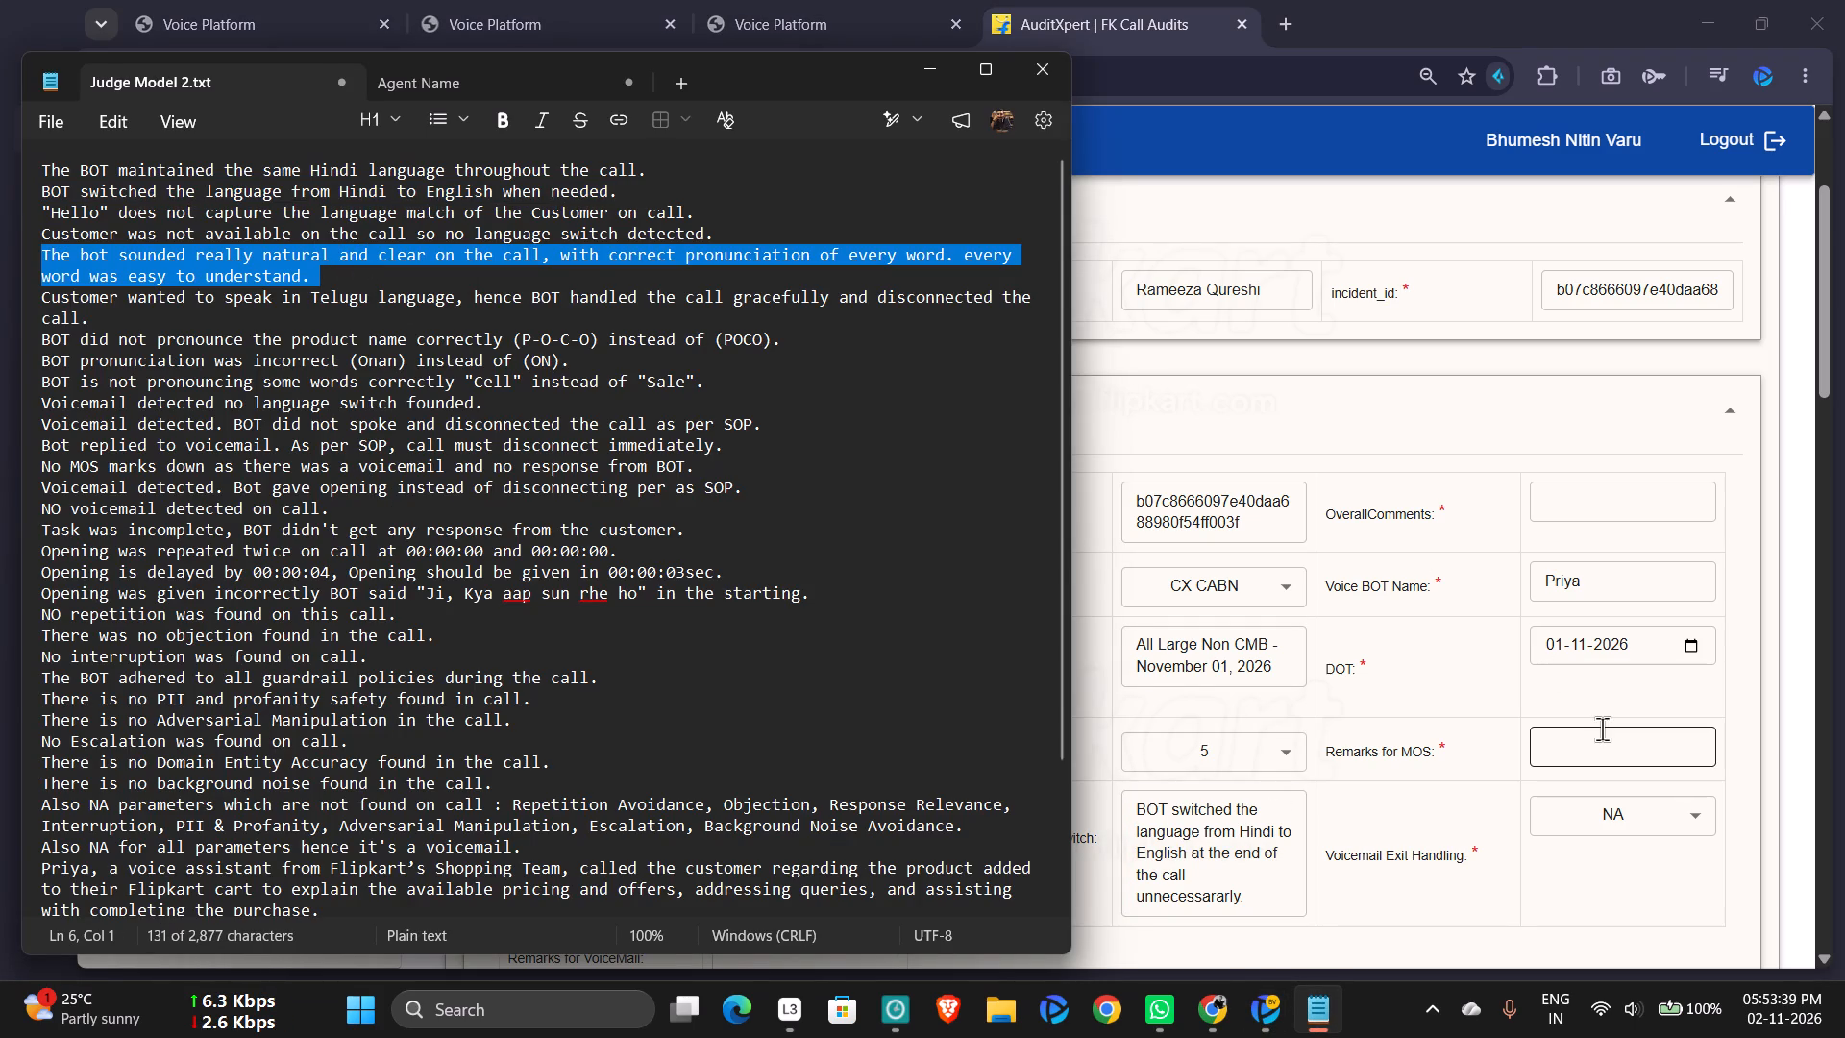
left_click(1603, 733)
key("ctrl+v")
In the Mohini call tab, replay a few seconds of the recording near its end from 1:23.
left_click(873, 0)
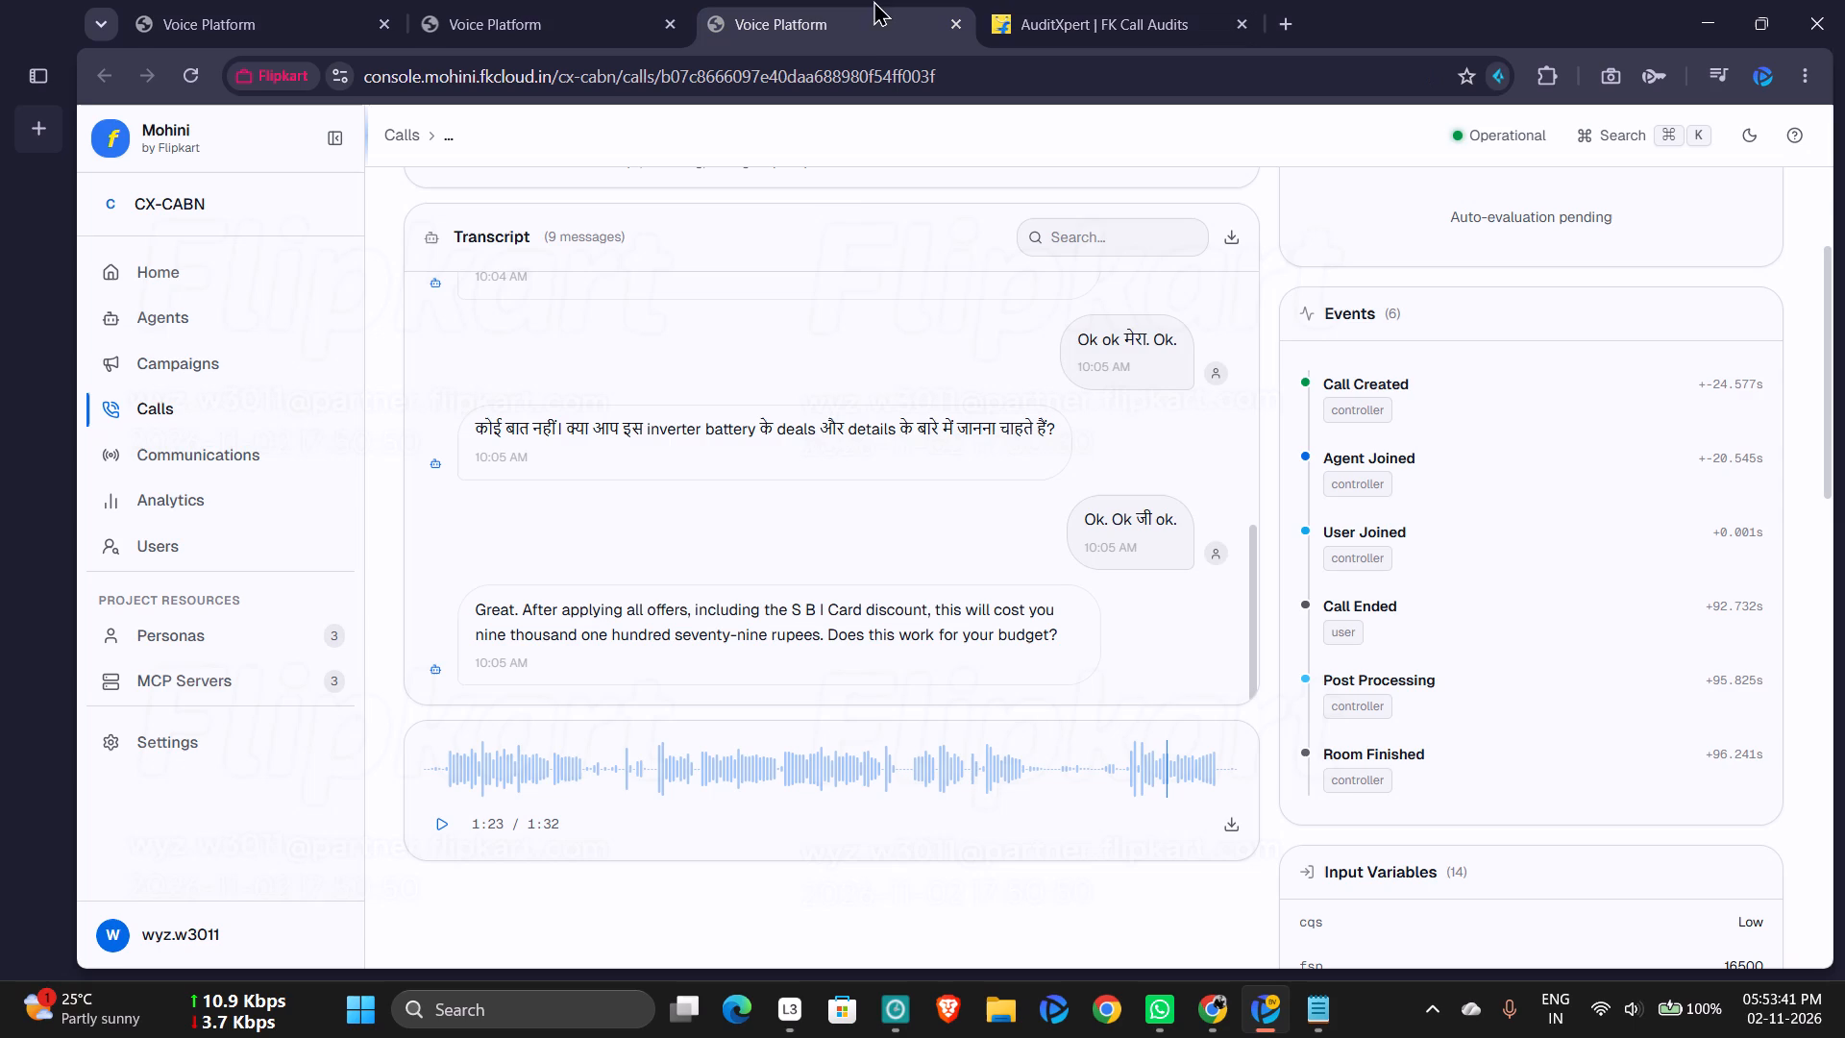
left_click(447, 813)
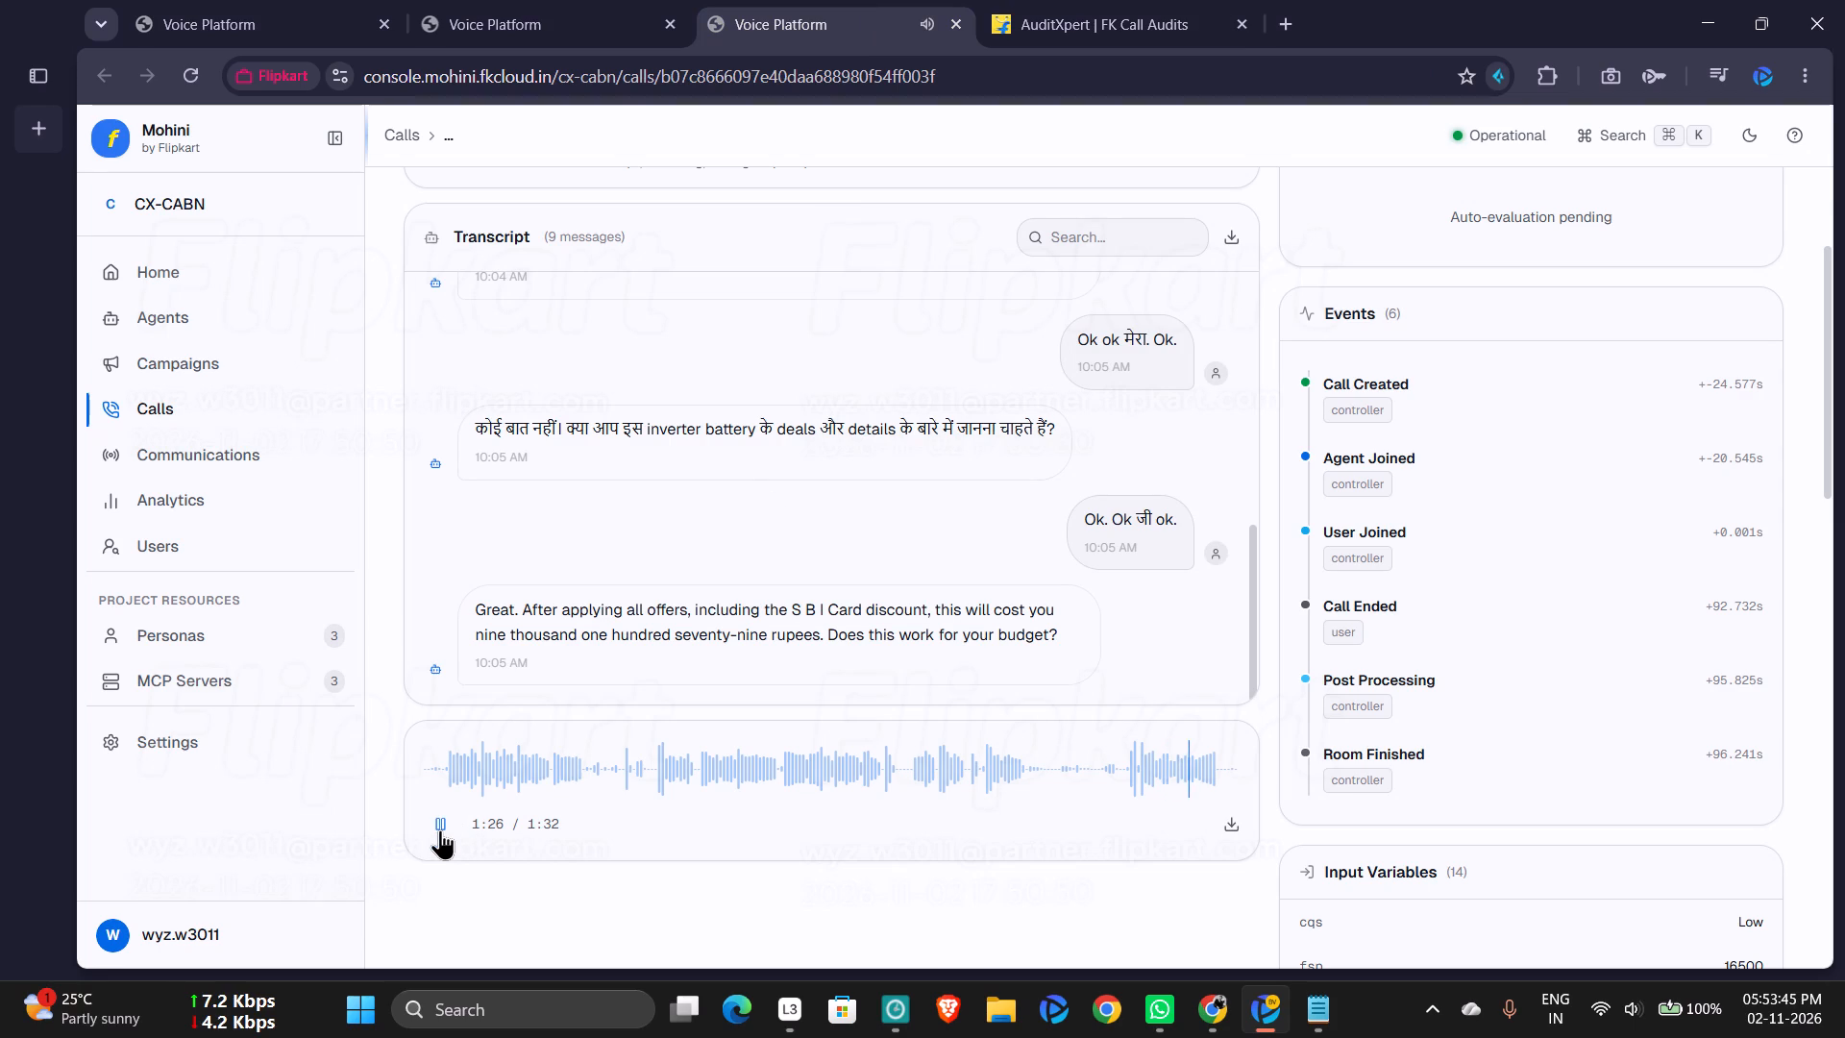
left_click(440, 829)
Copy the "Priya, a voice assistant from Flipkart's Shopping Team" summary from Judge Model 2.txt into the AuditXpert form's OverallComments.
left_click(1101, 42)
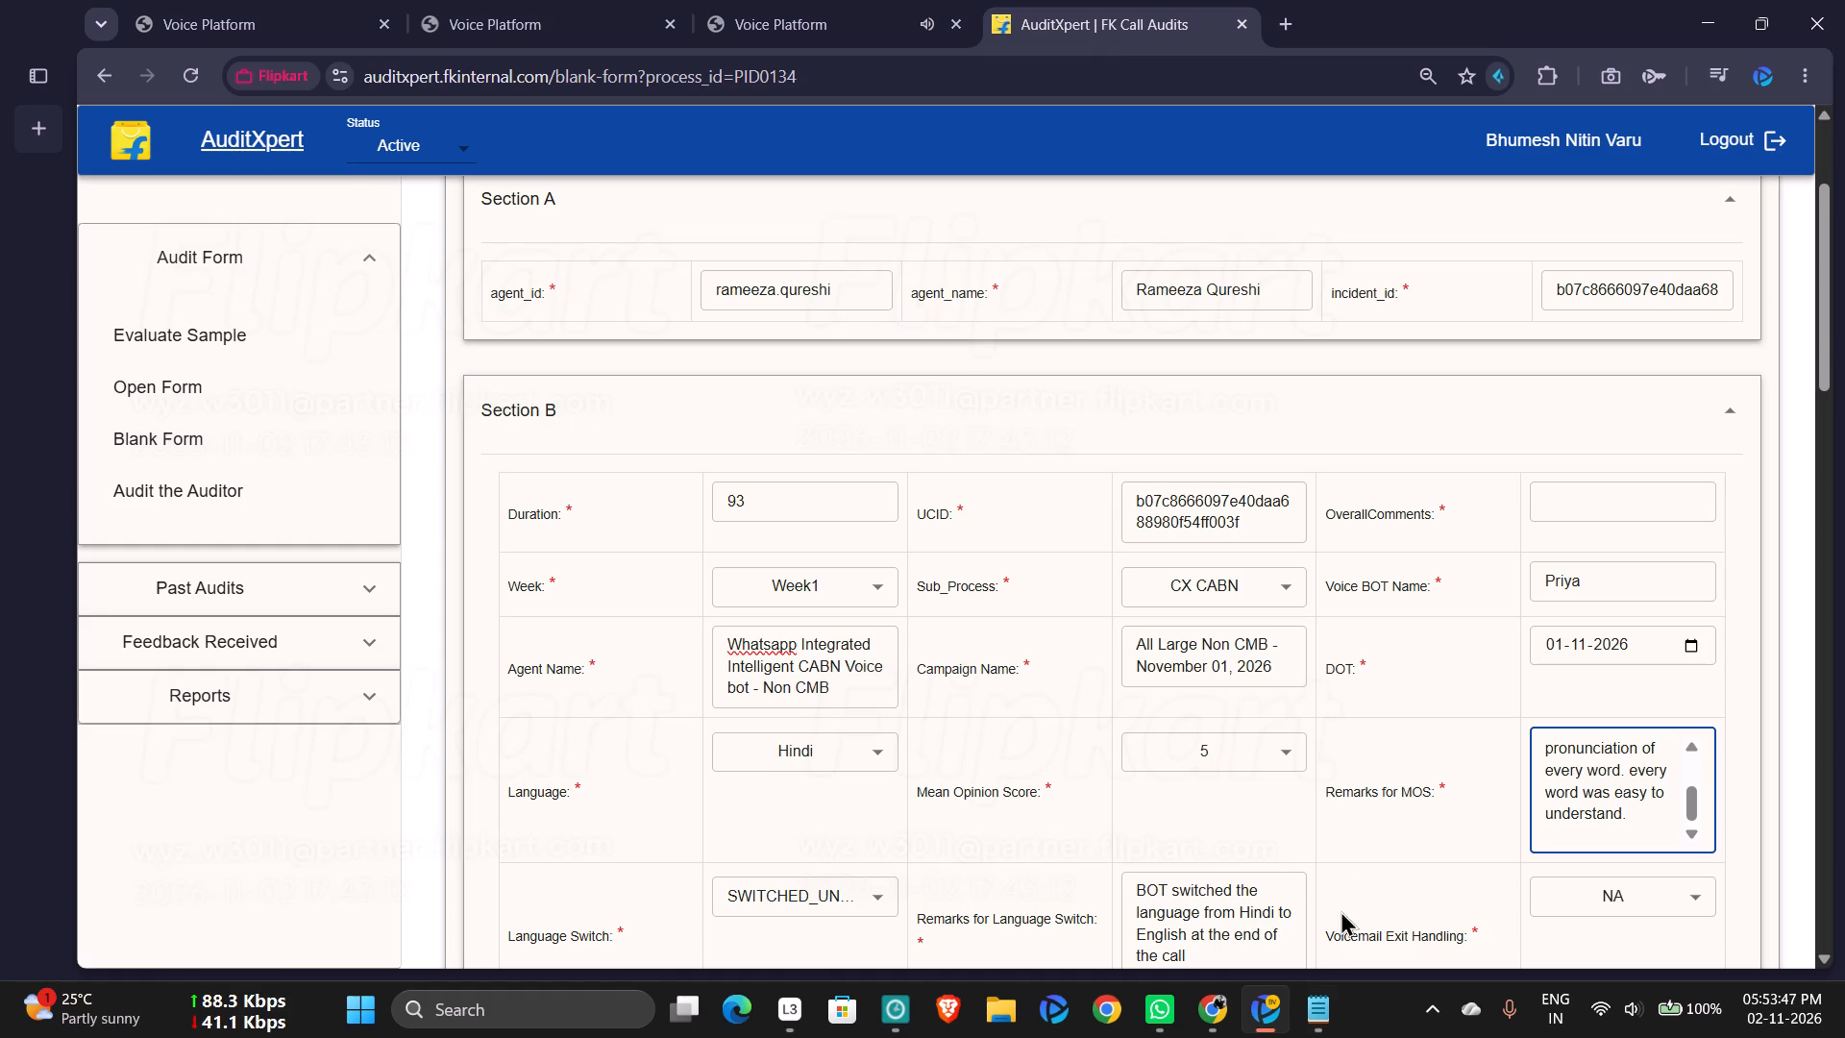
left_click(1324, 1008)
scroll(242, 794, "down", 1)
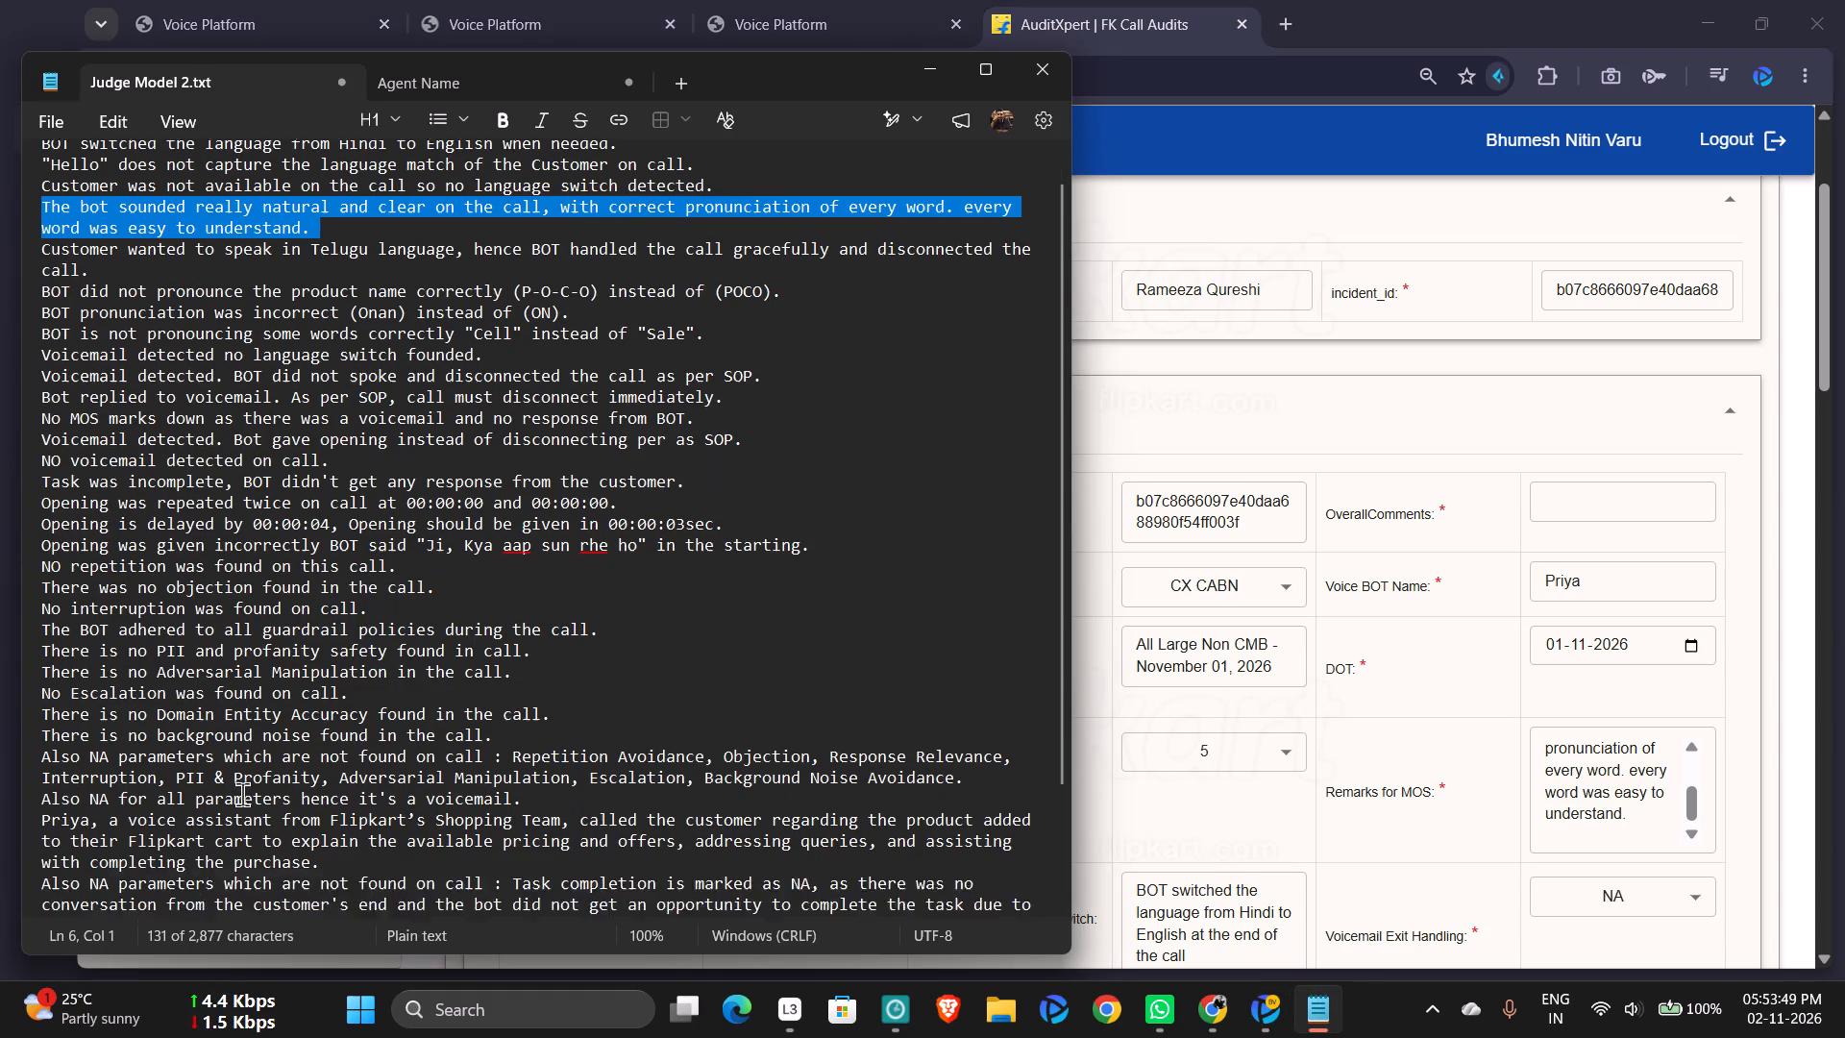
scroll(242, 794, "down", 1)
left_click(194, 736)
triple_click(222, 702)
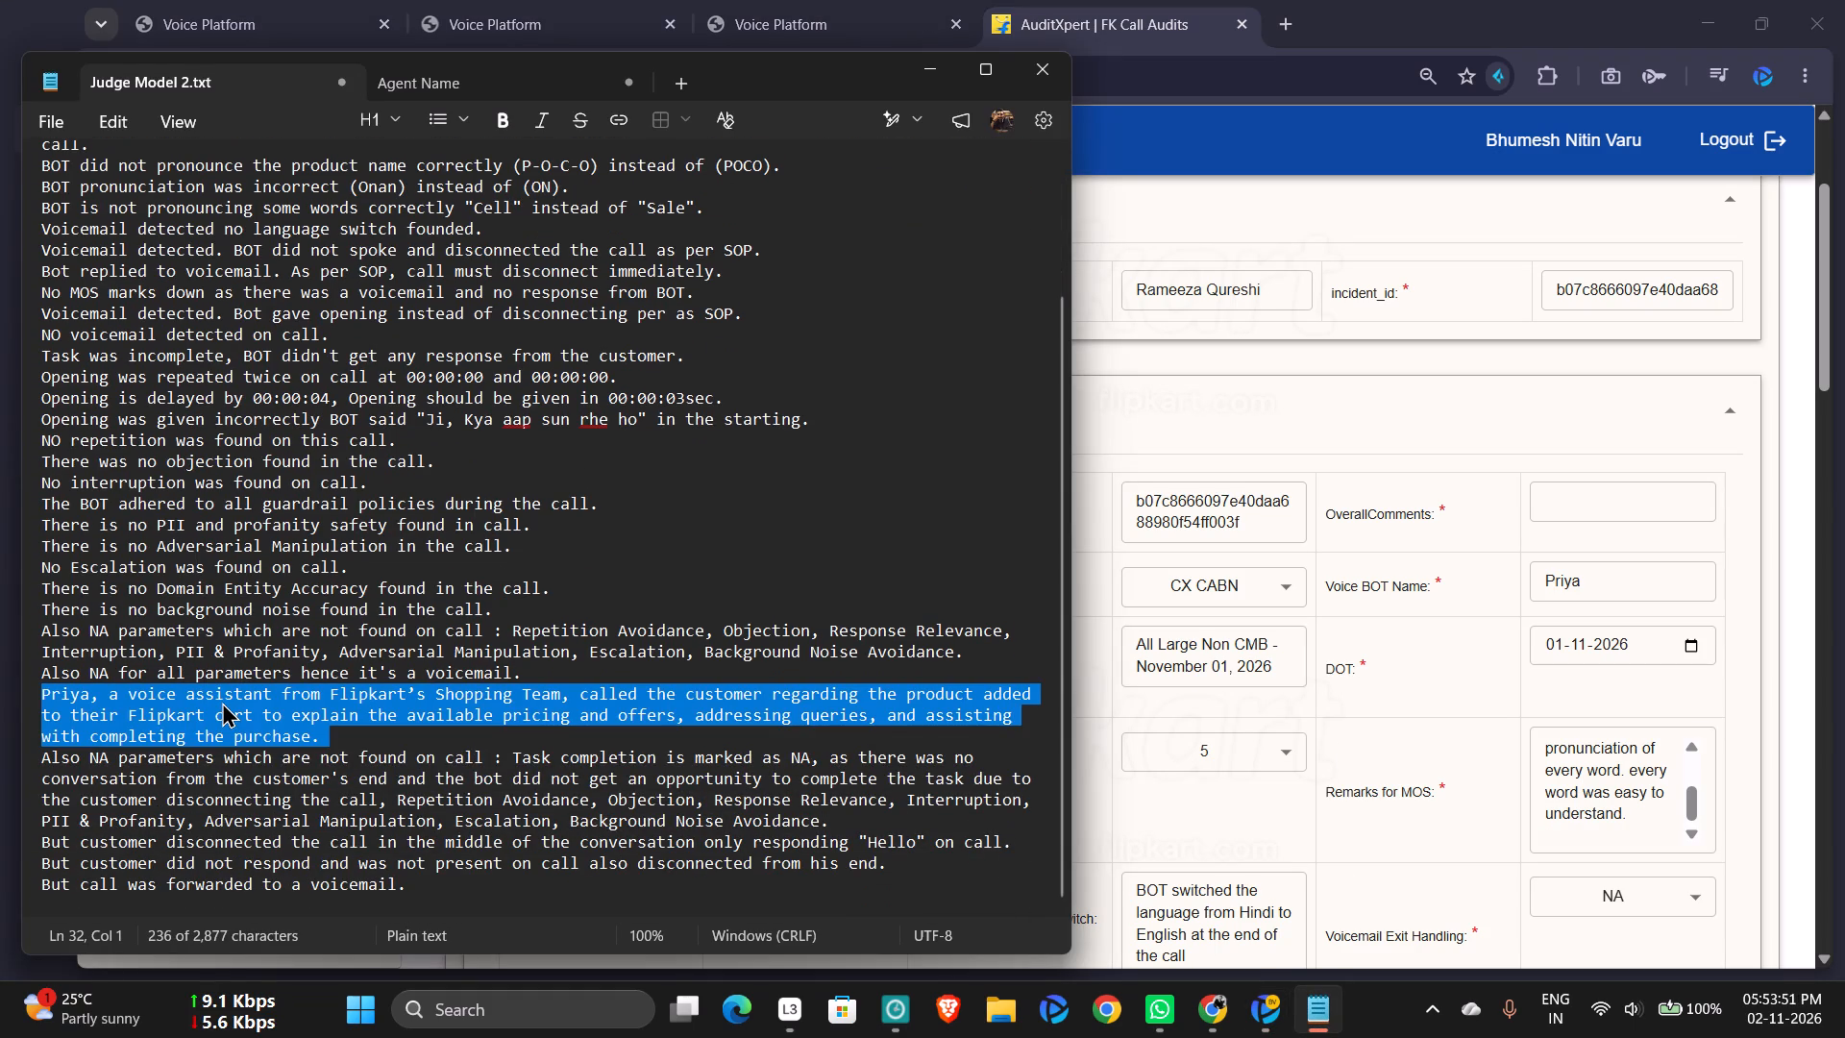
key("ctrl+c")
left_click(1623, 488)
key("ctrl+v")
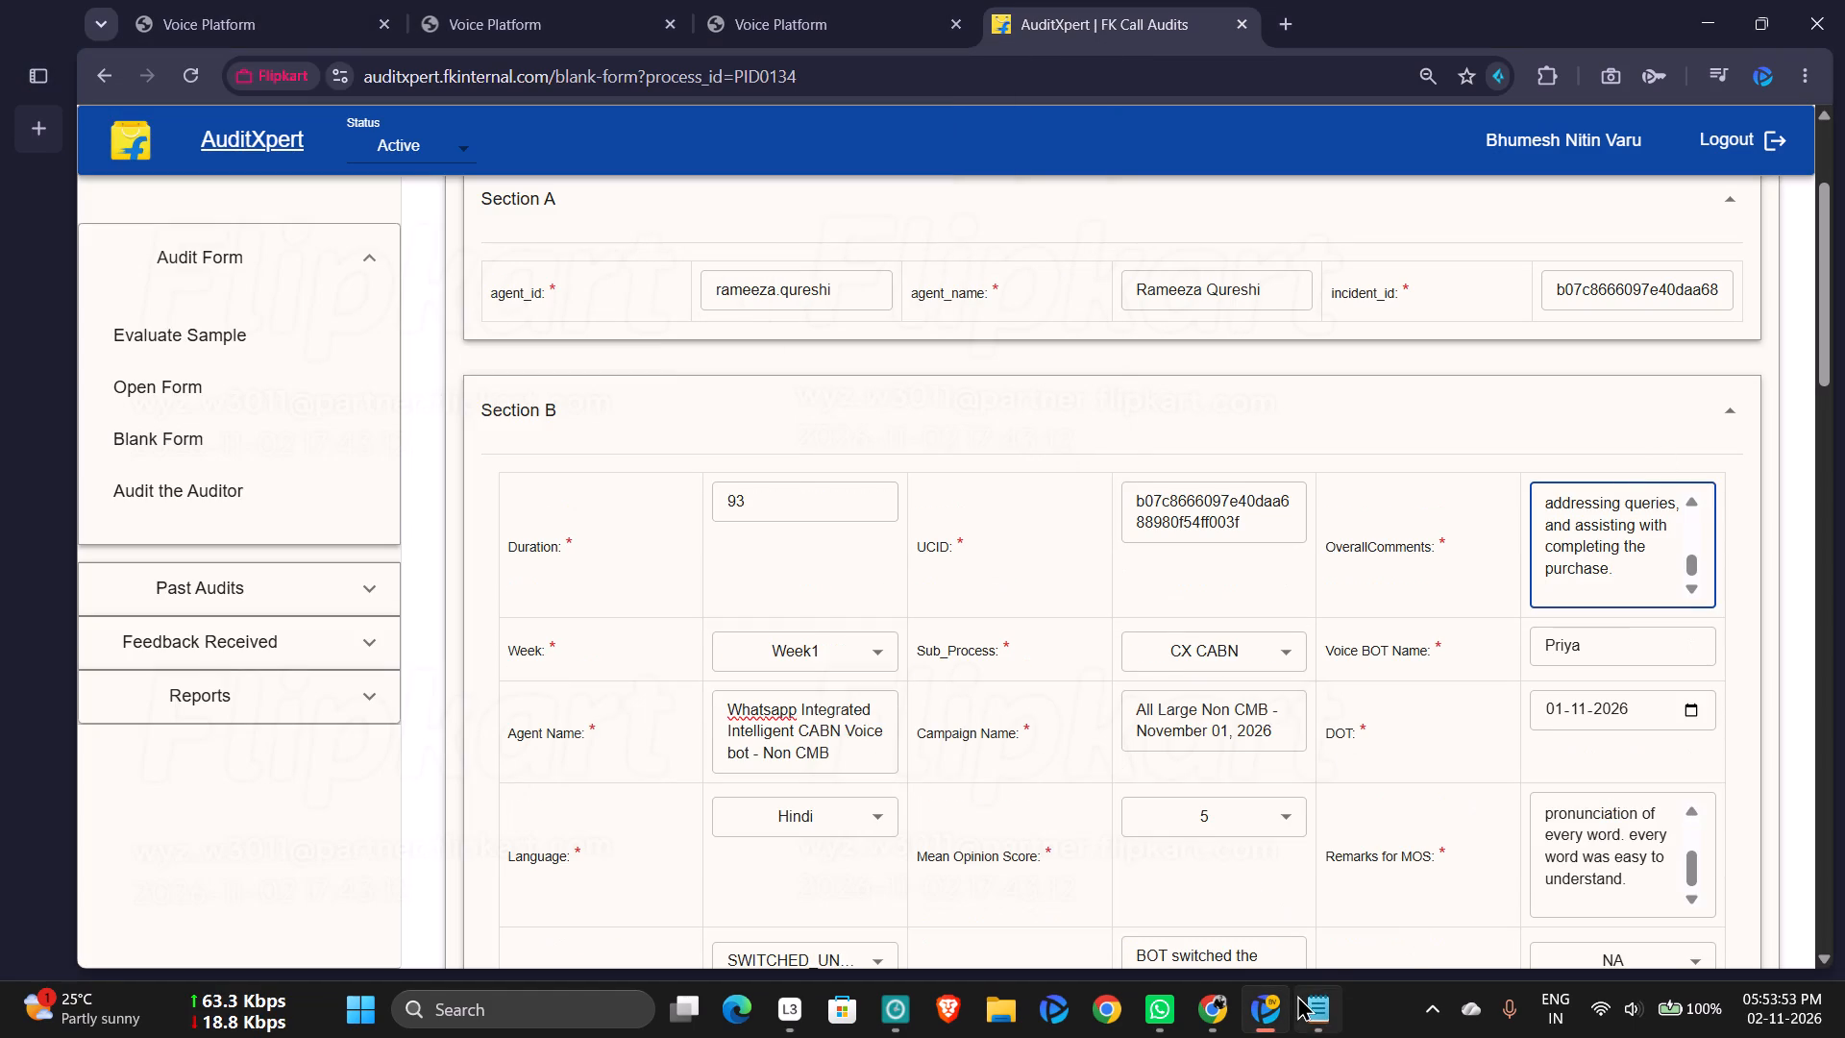
Append "But customer disconnected the call in the middle of the conversation." from Notepad to OverallComments, leaving out the part about only responding "Hello".
left_click(1313, 1012)
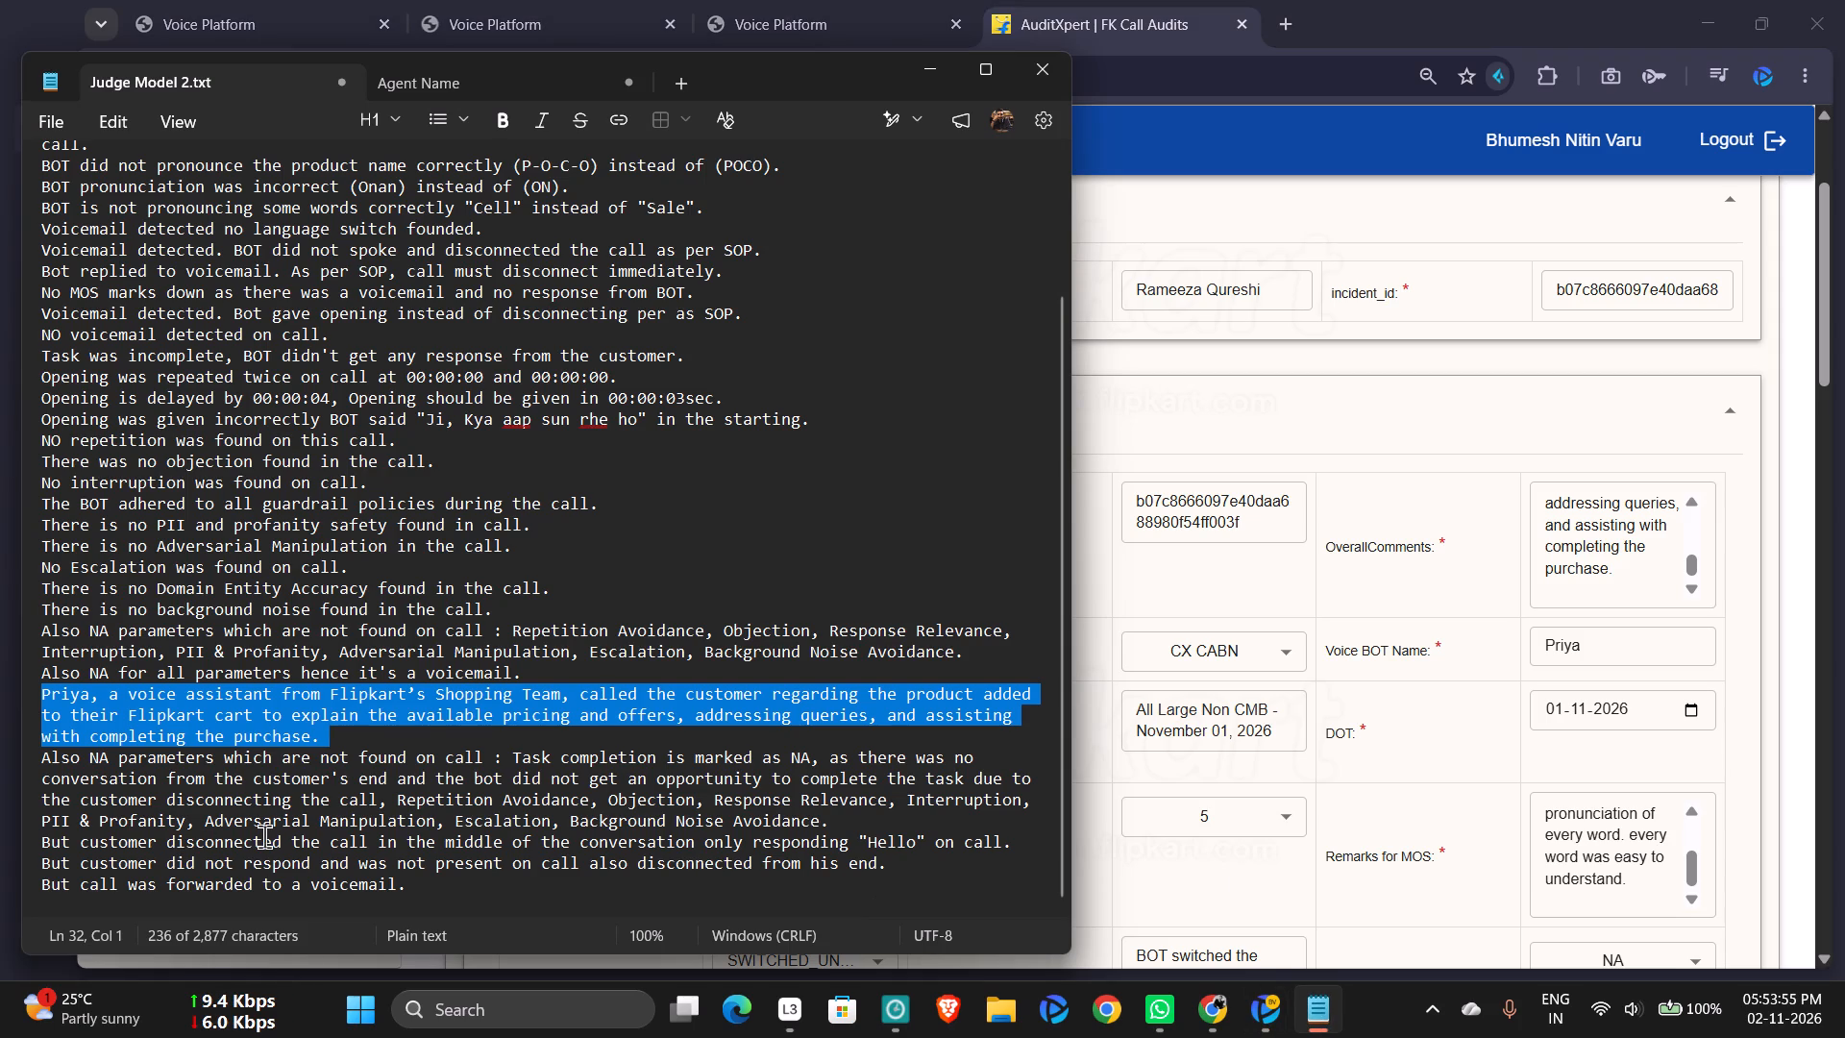
left_click(305, 846)
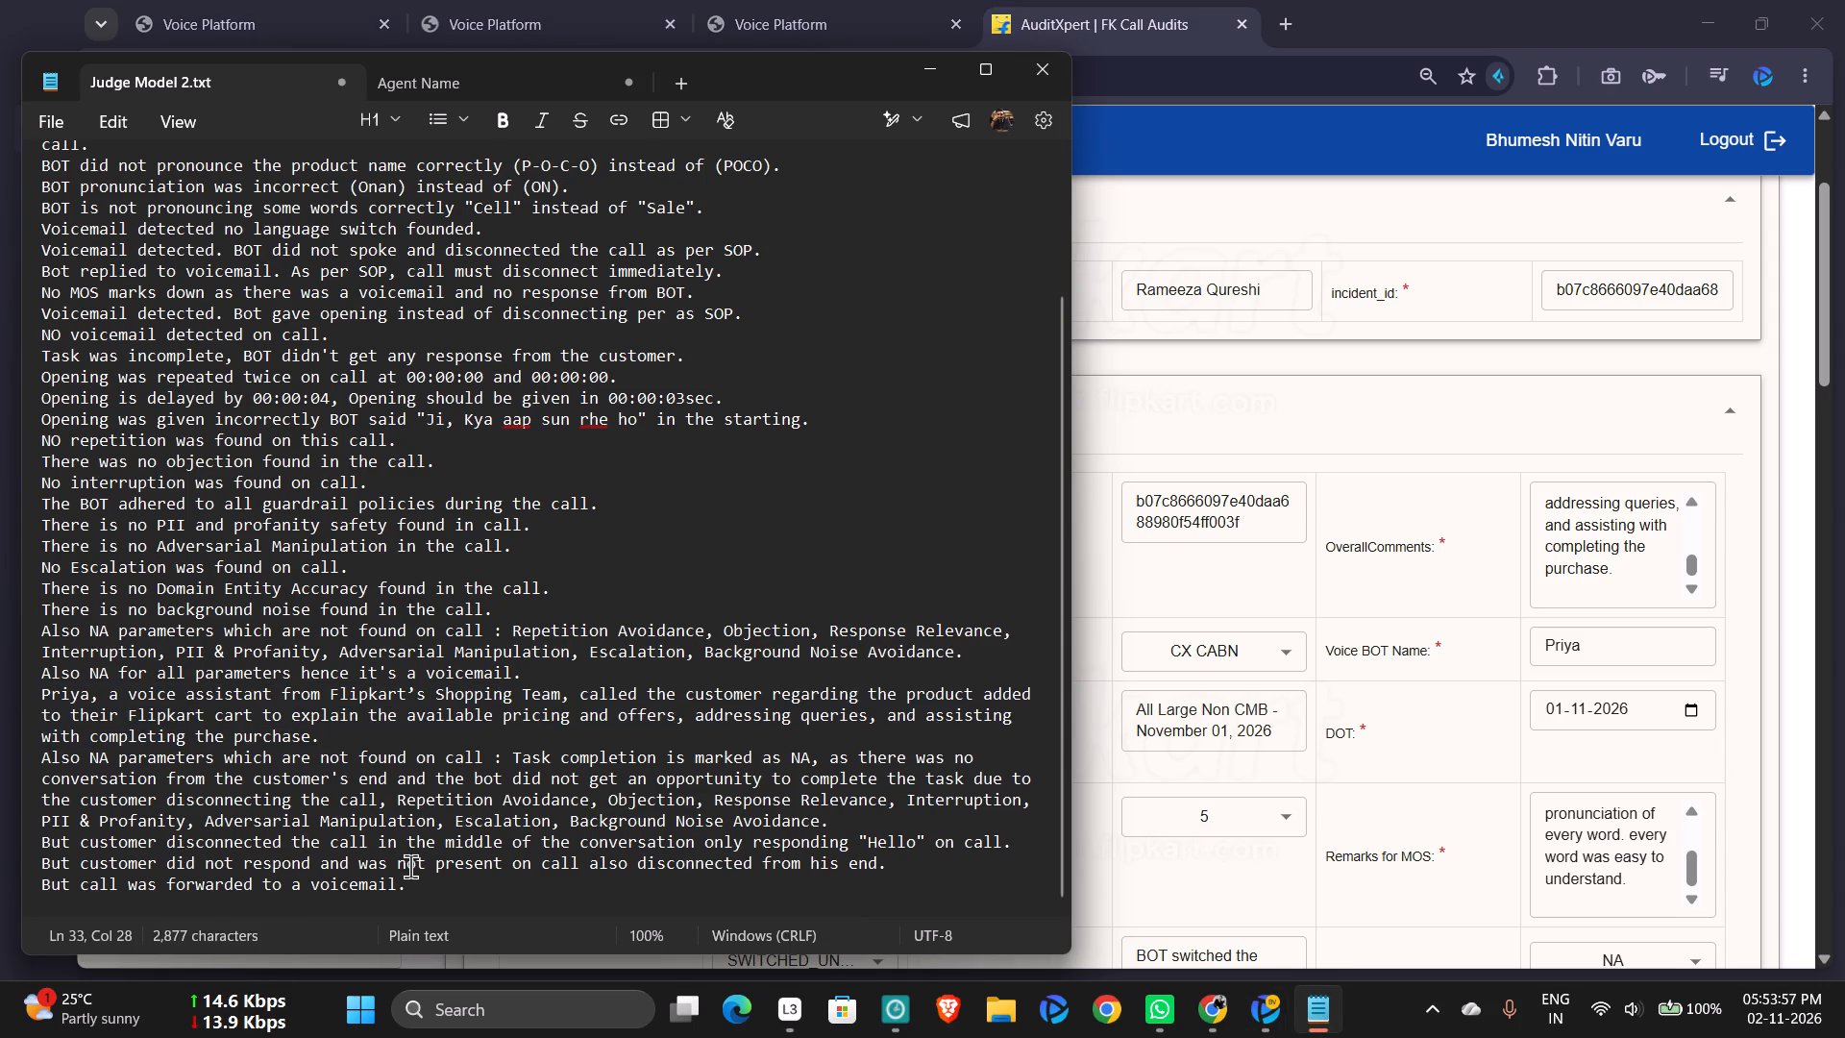
triple_click(492, 841)
key("ctrl+c")
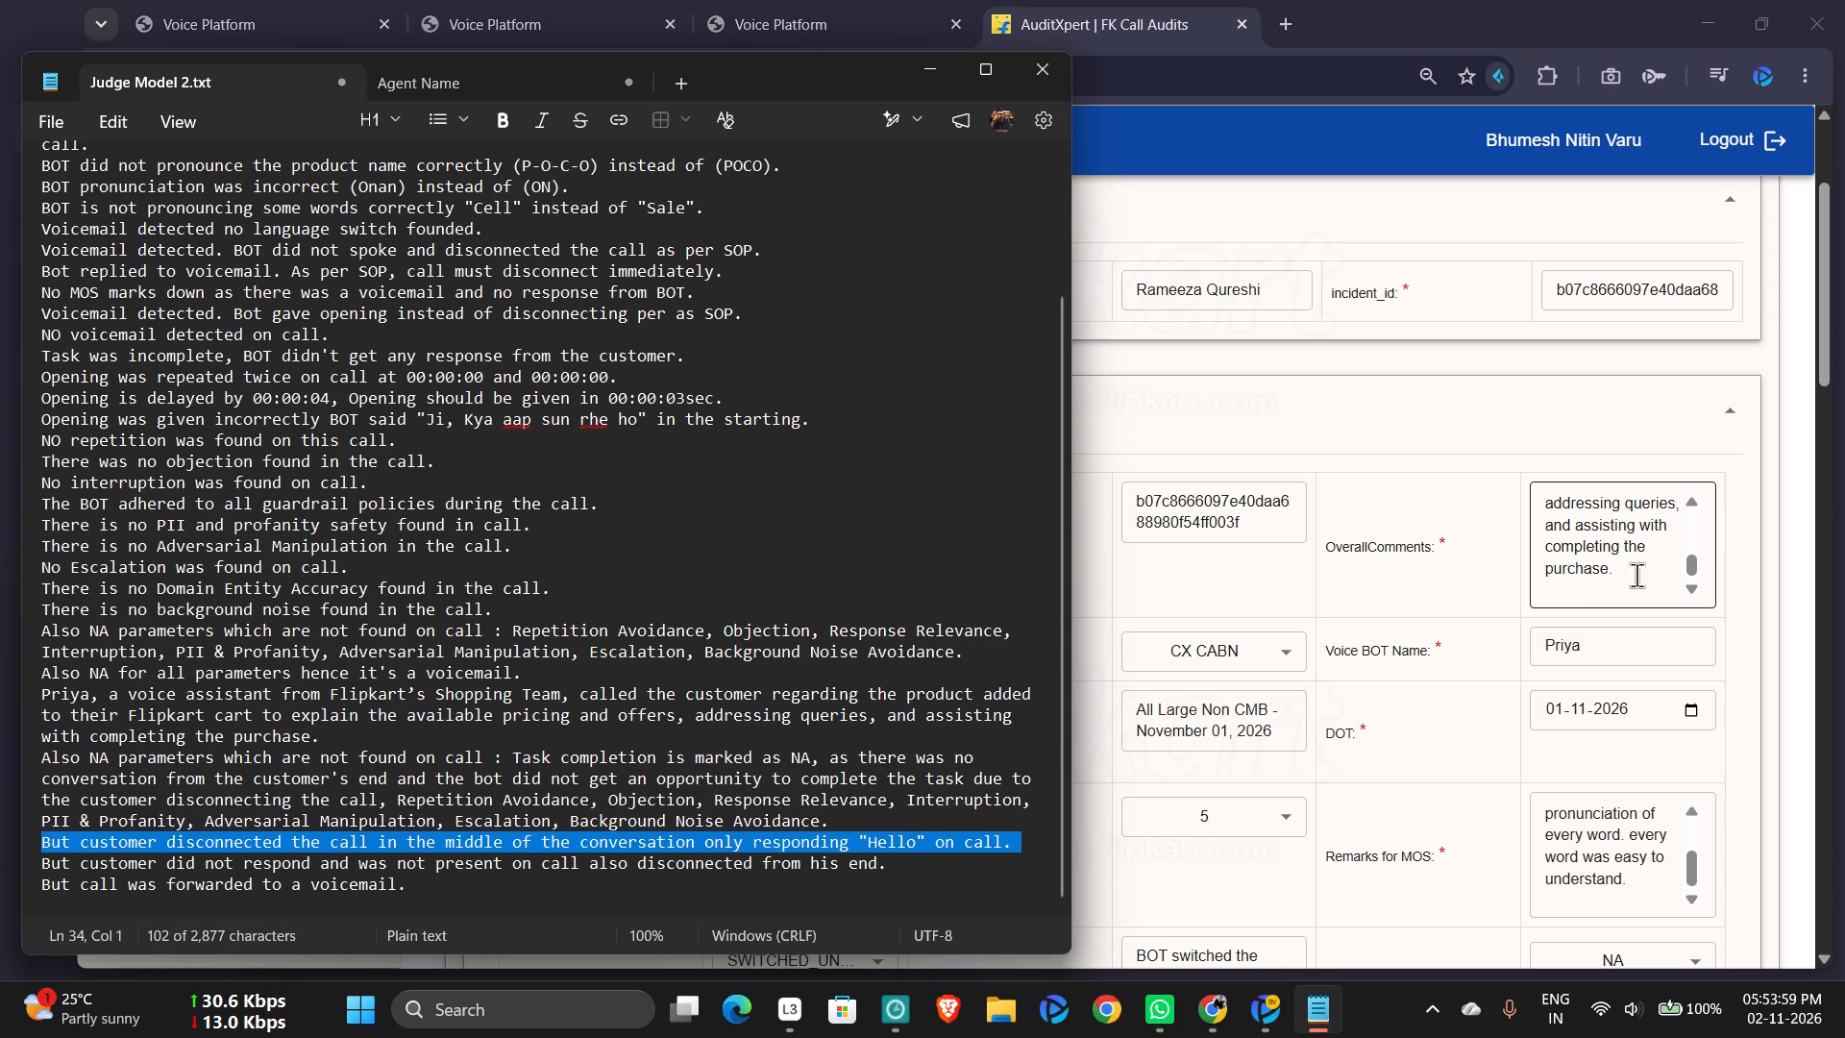
scroll(1652, 568, "up", 2)
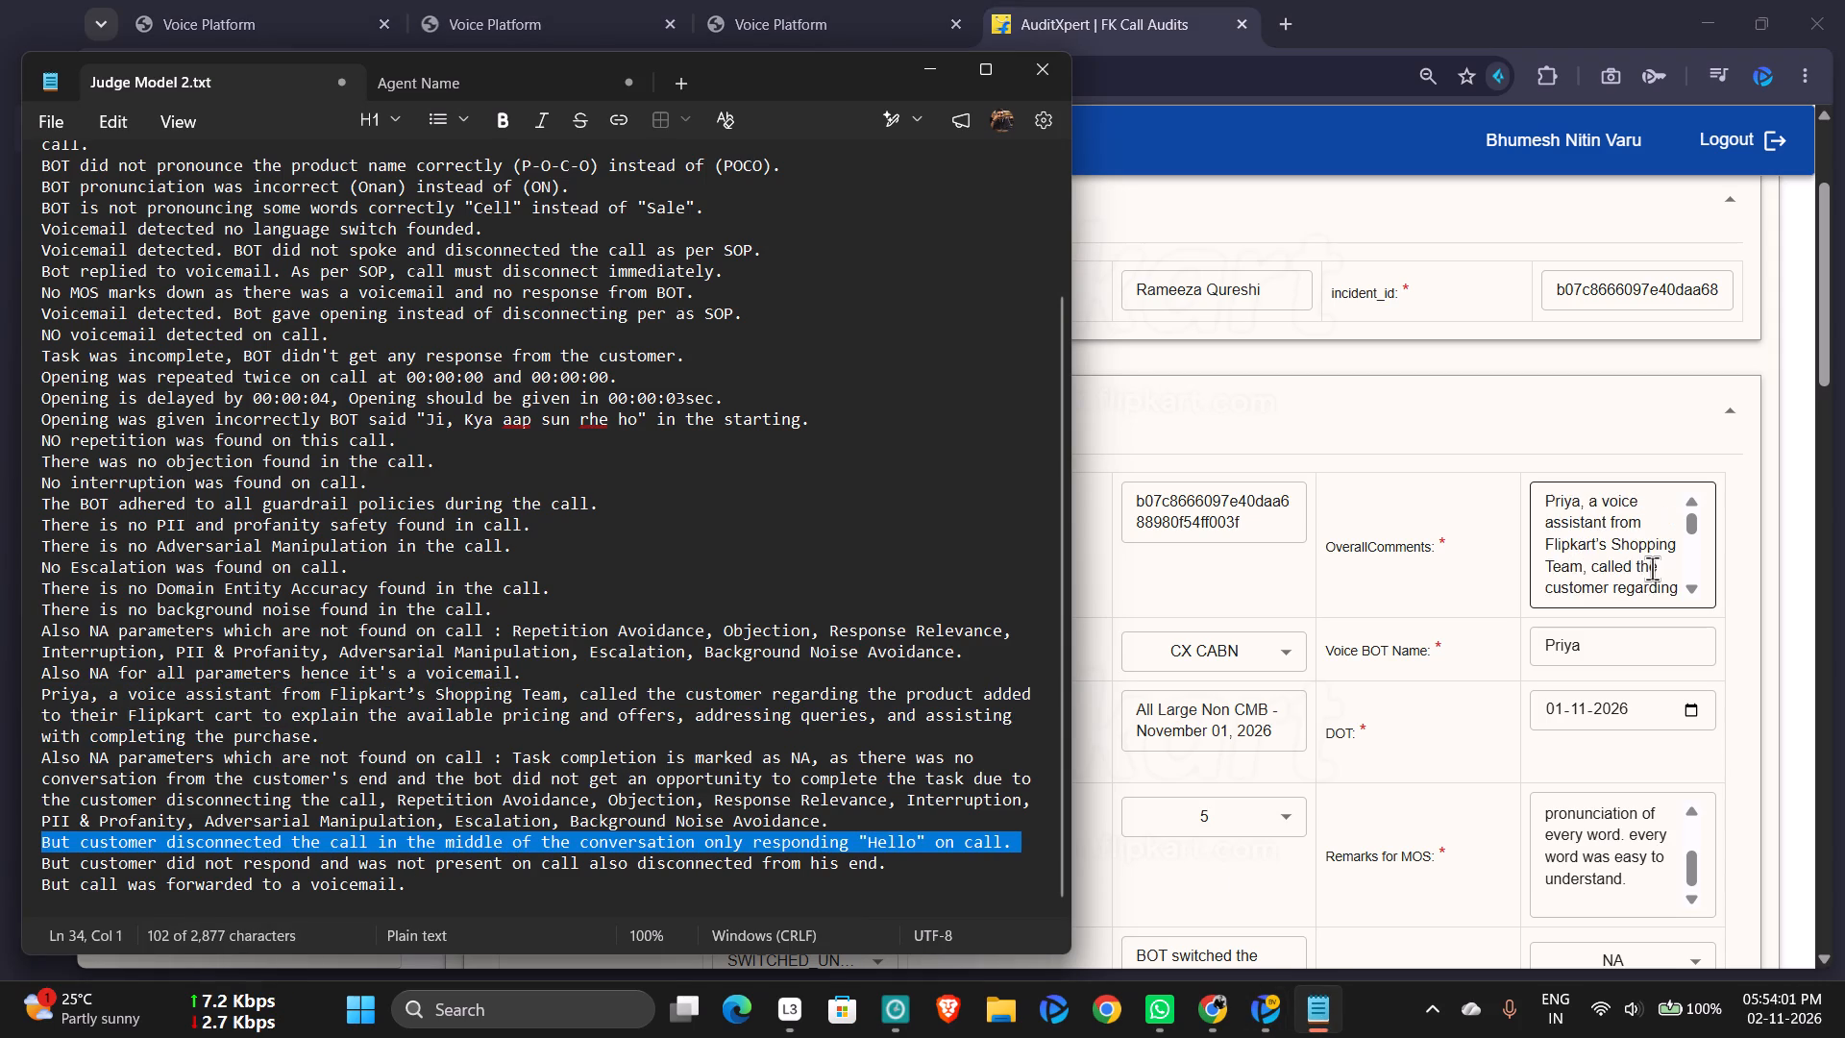
scroll(1652, 568, "down", 2)
left_click(1652, 573)
key("ctrl+v")
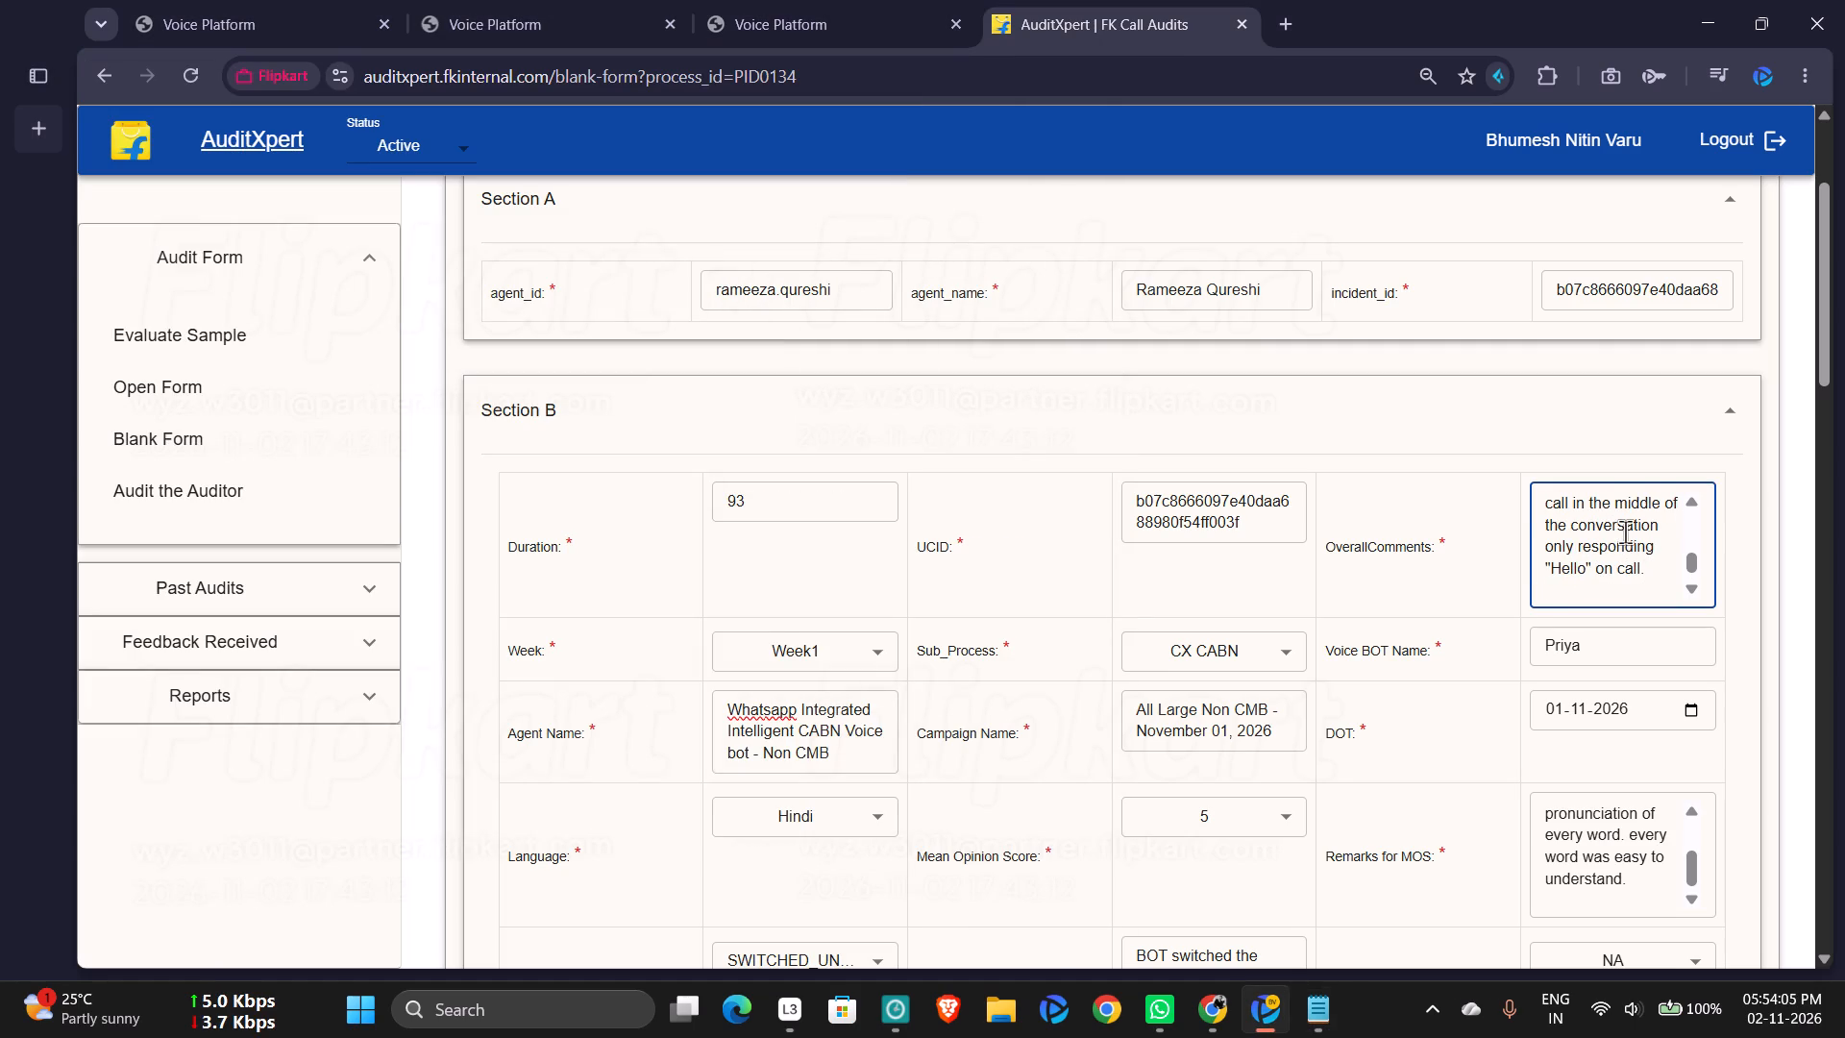
double_click(1556, 554)
key("shift+Down")
key("shift+Down")
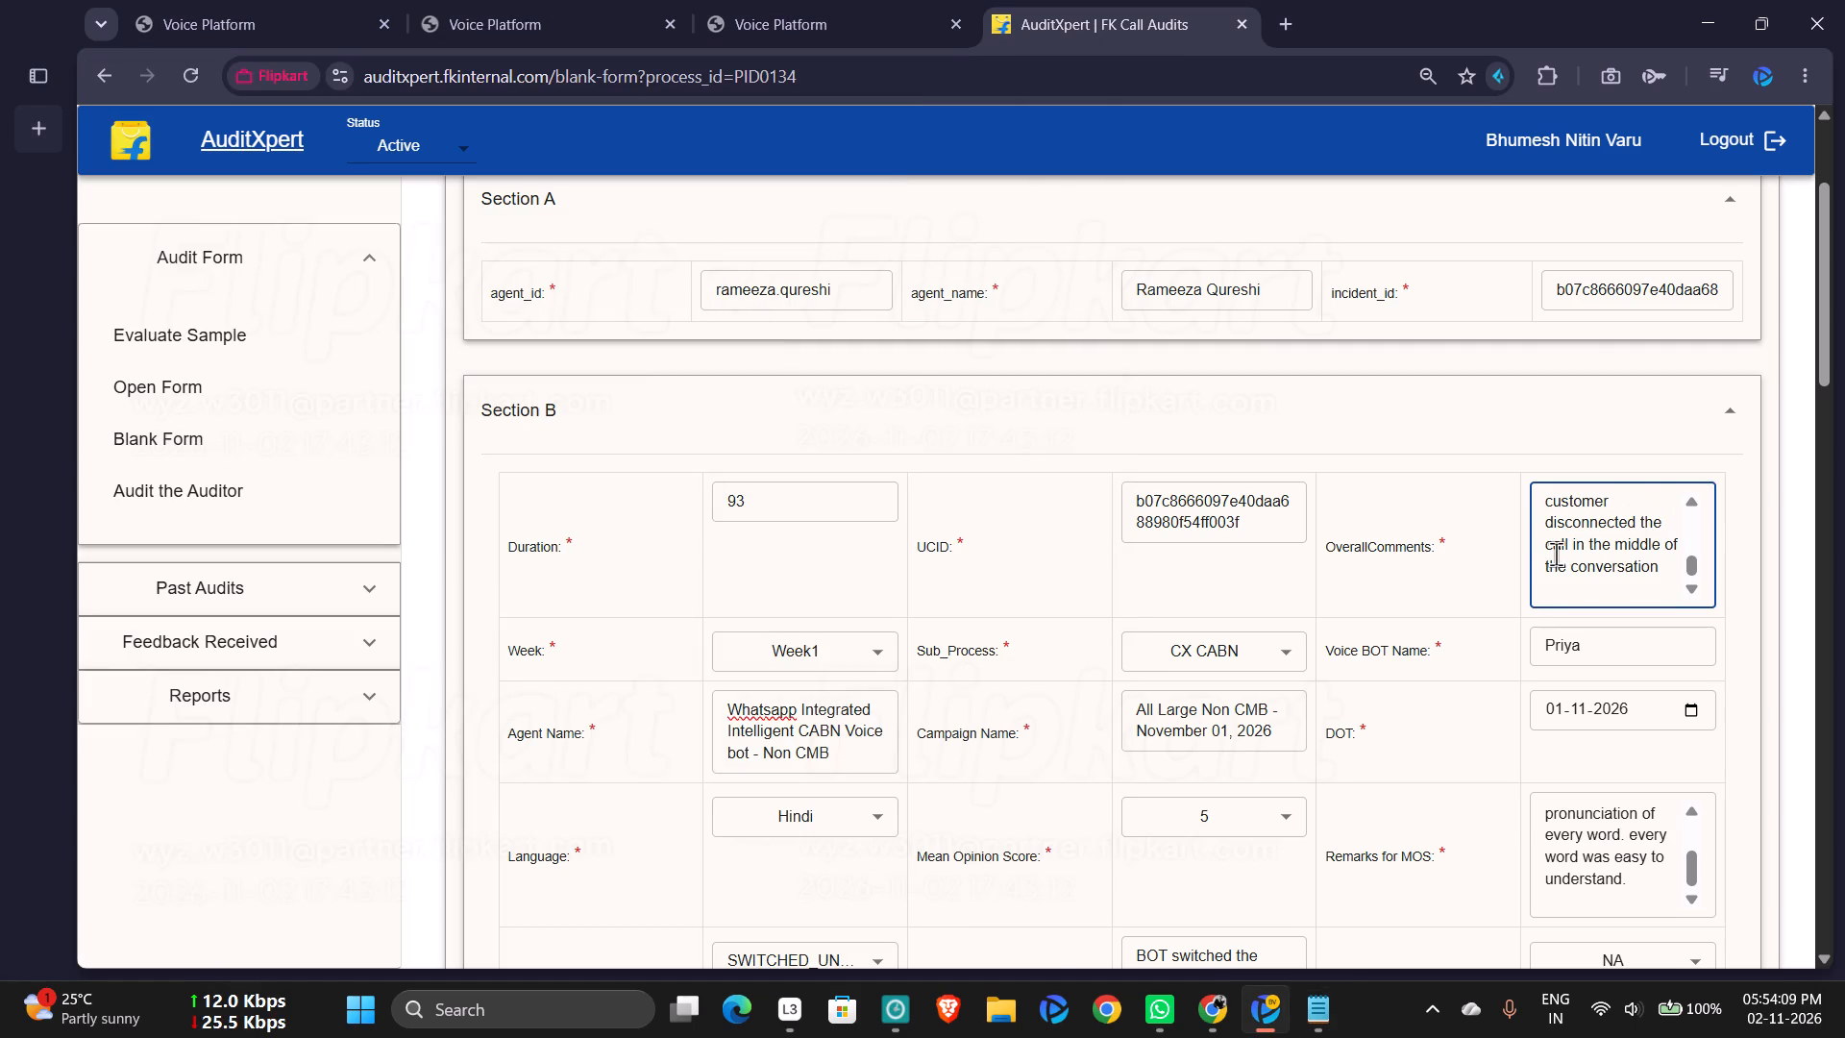
Look through the prepared remarks in Judge Model 2.txt and recheck the end of the call's transcript in Mohini.
left_click(1336, 1018)
scroll(422, 411, "up", 1)
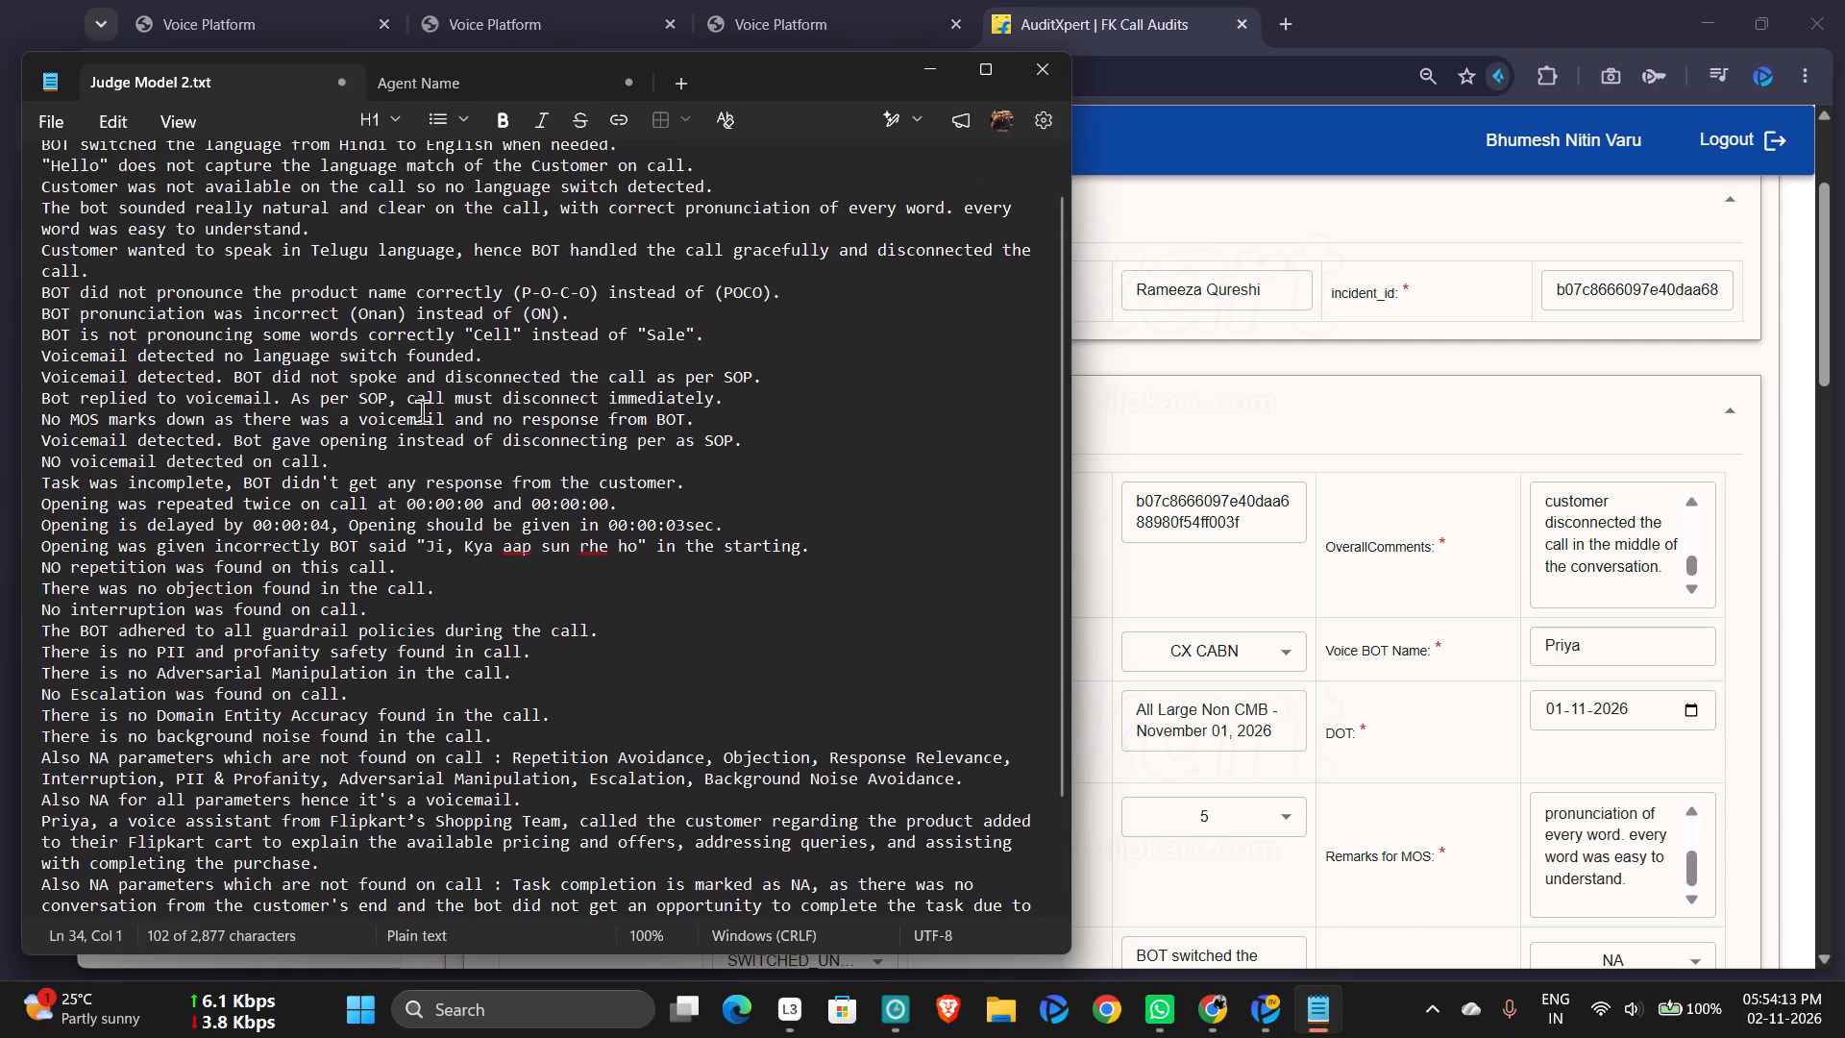
scroll(562, 727, "down", 3)
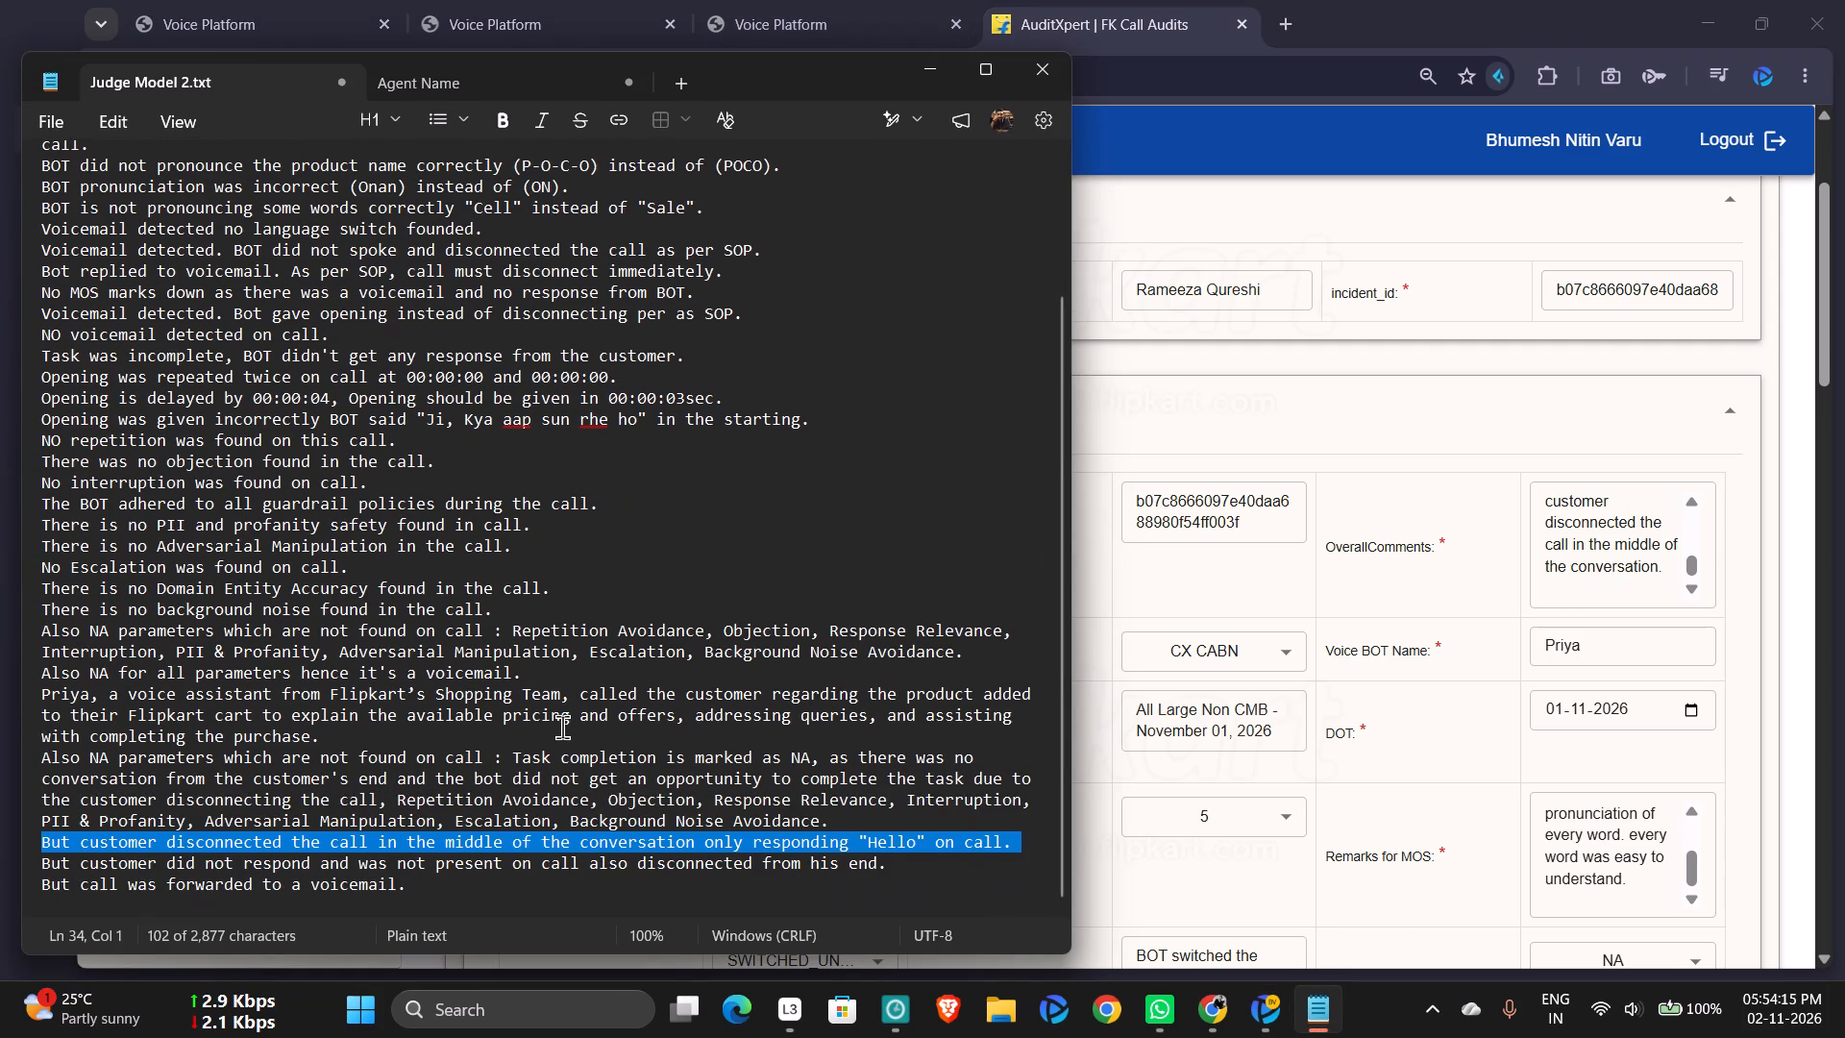
left_click(1215, 1004)
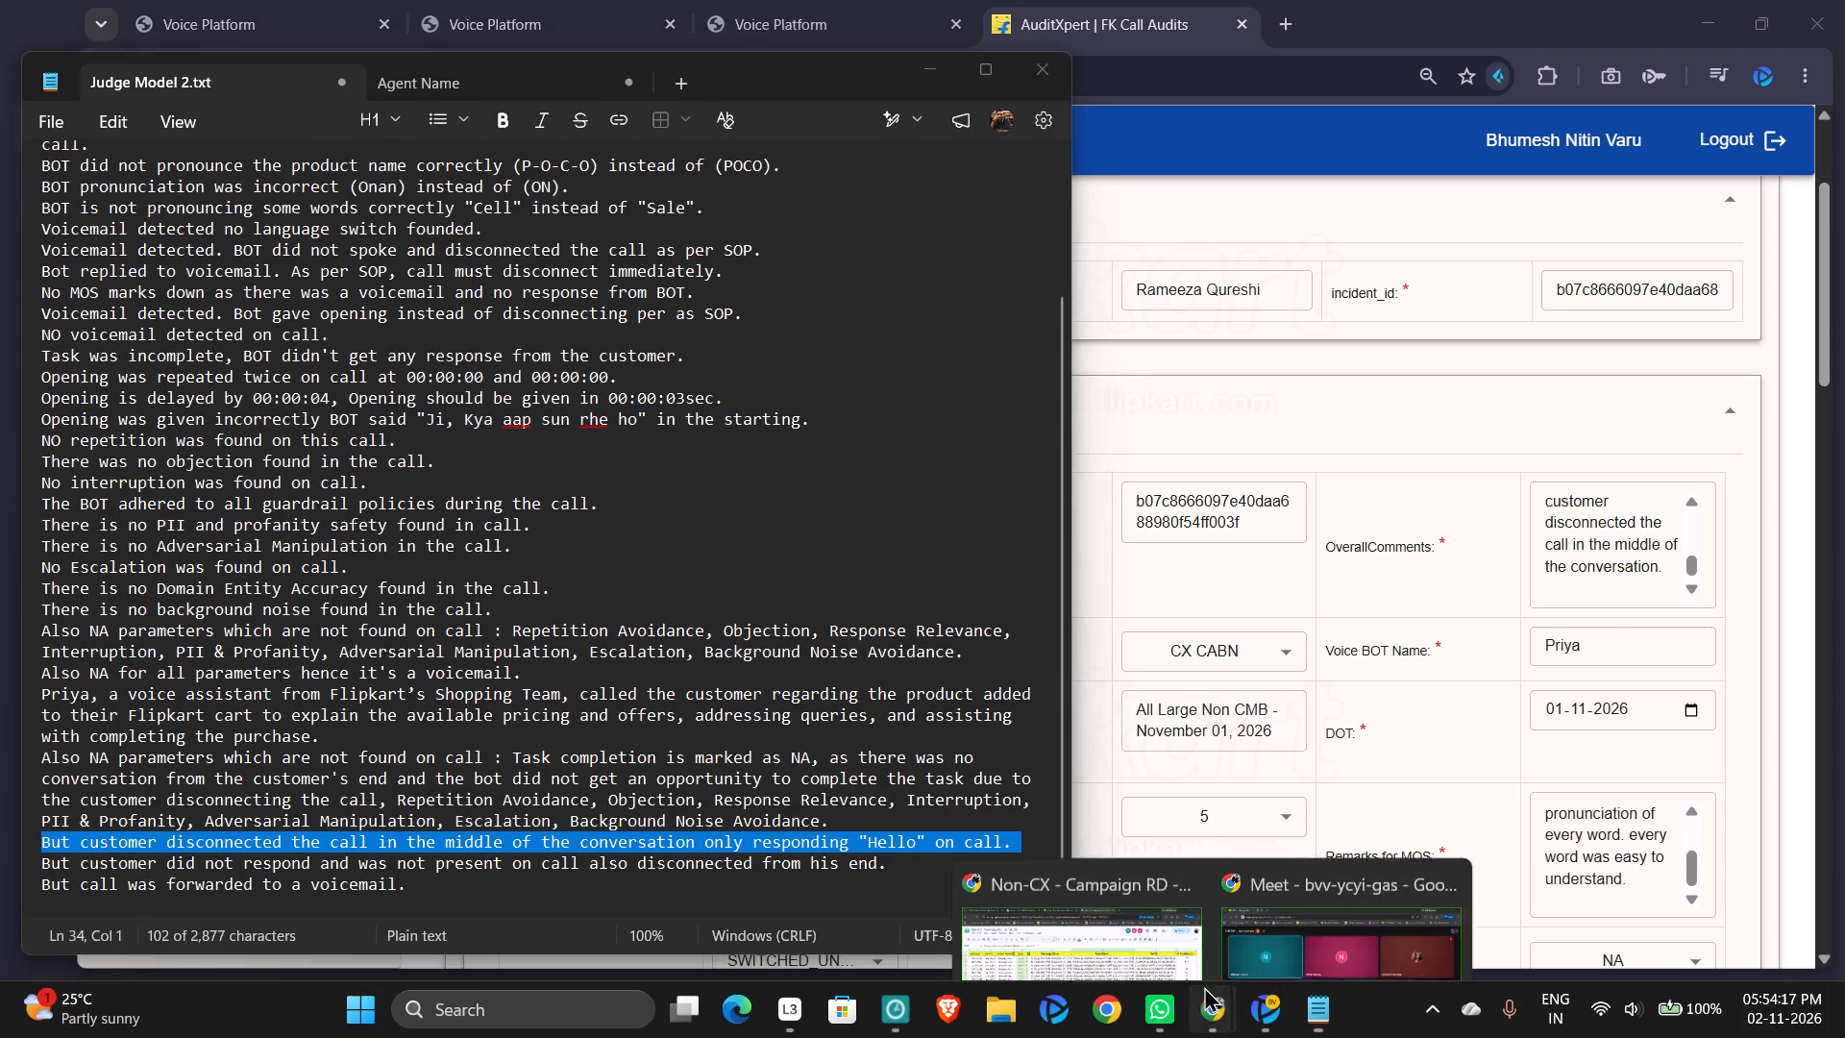
left_click(1322, 1001)
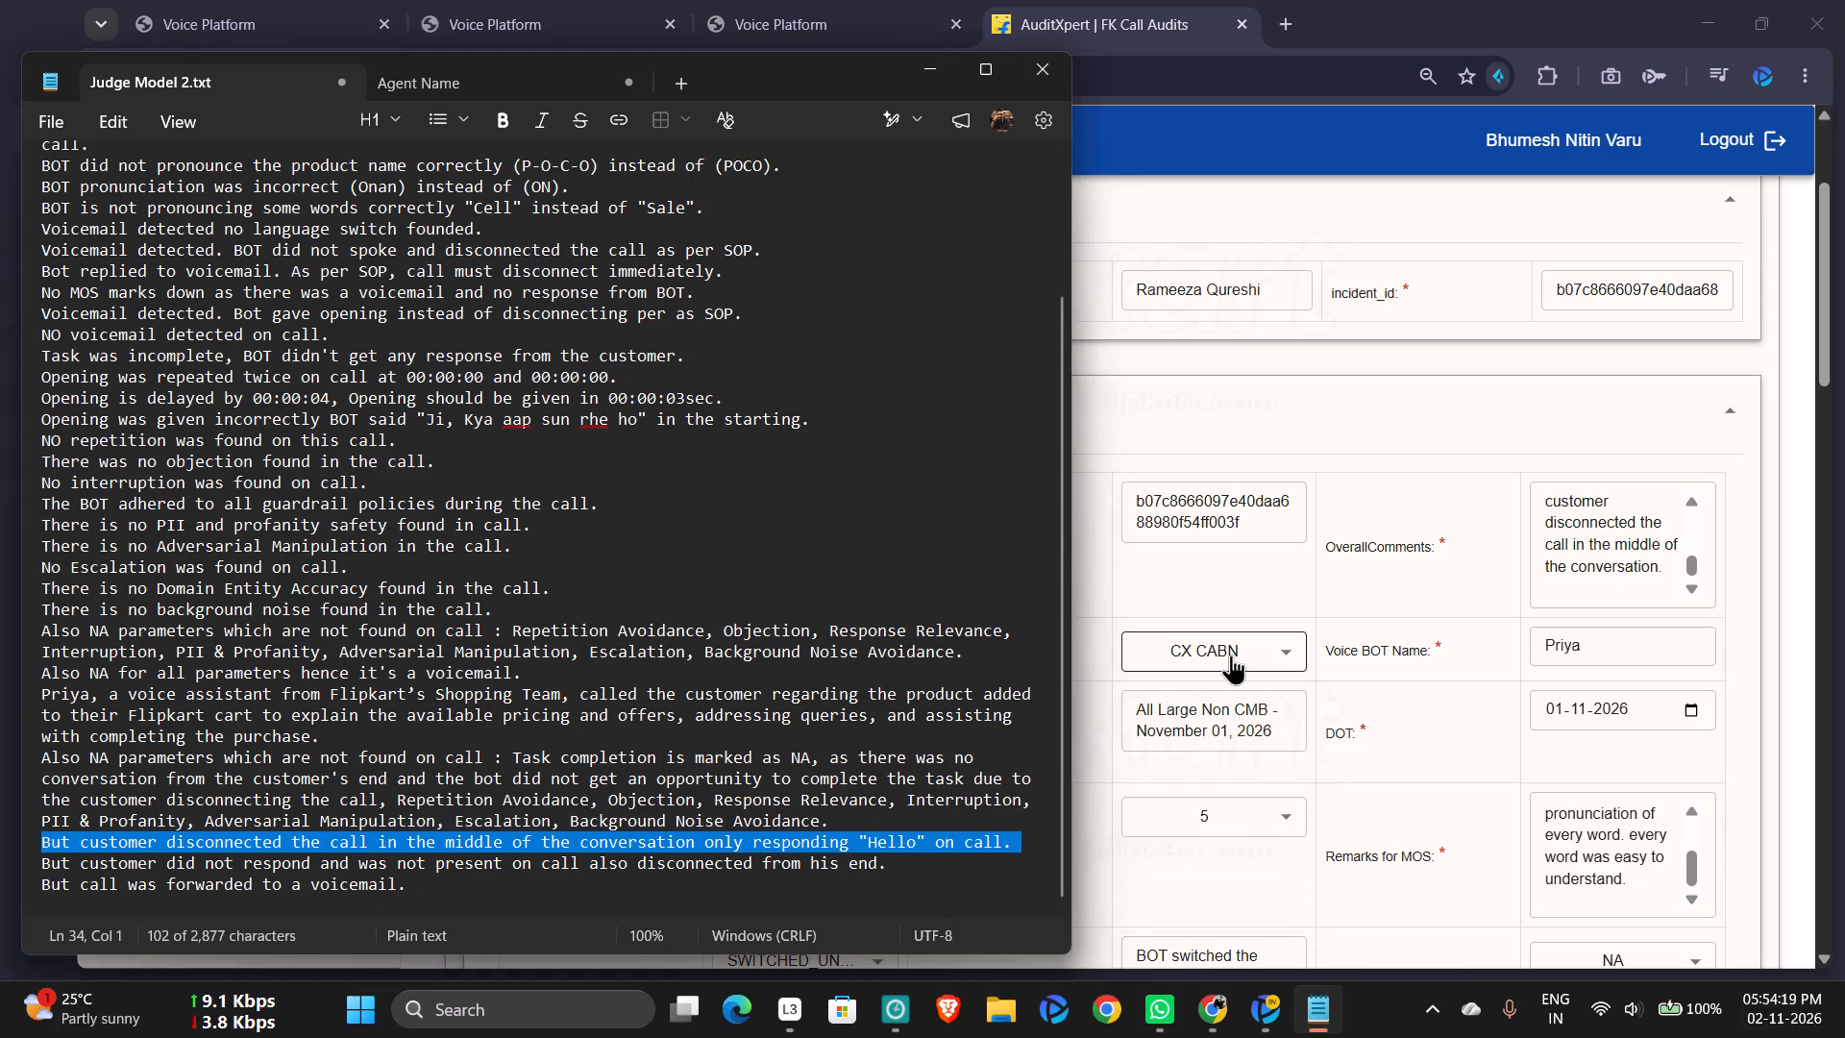
left_click(860, 33)
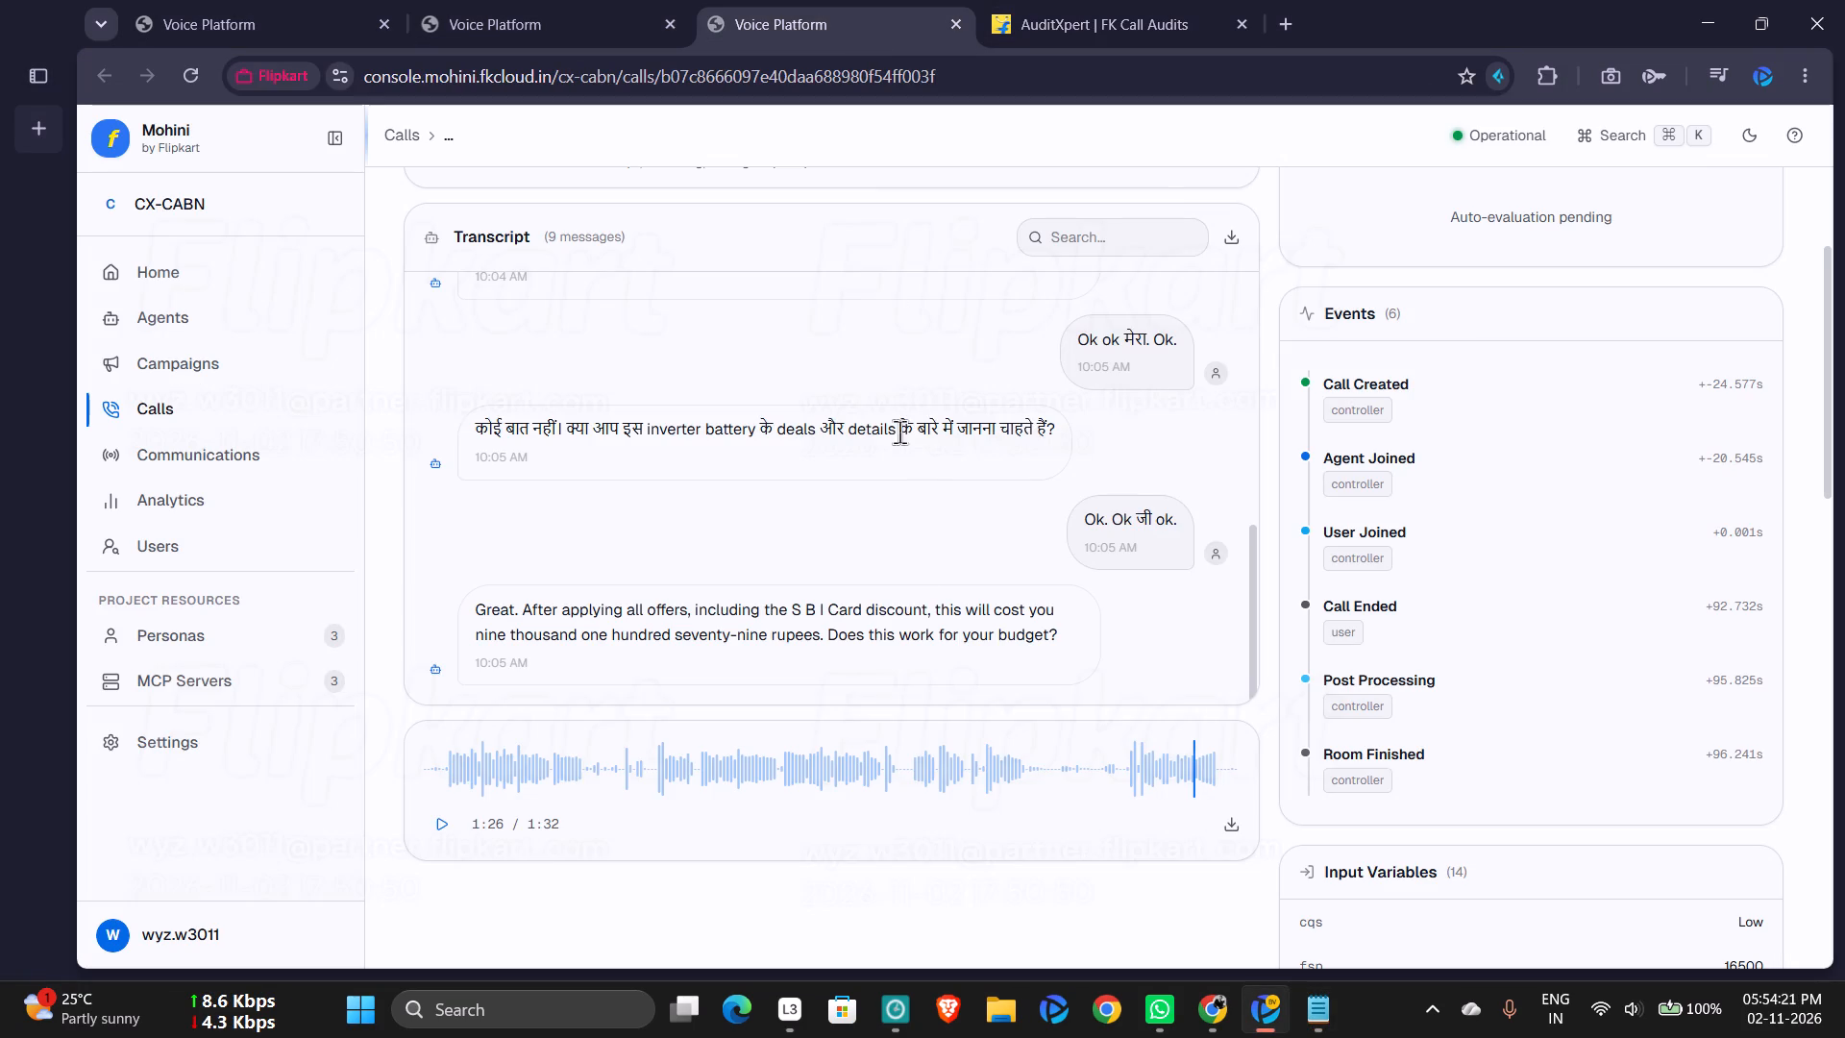
left_click(1128, 22)
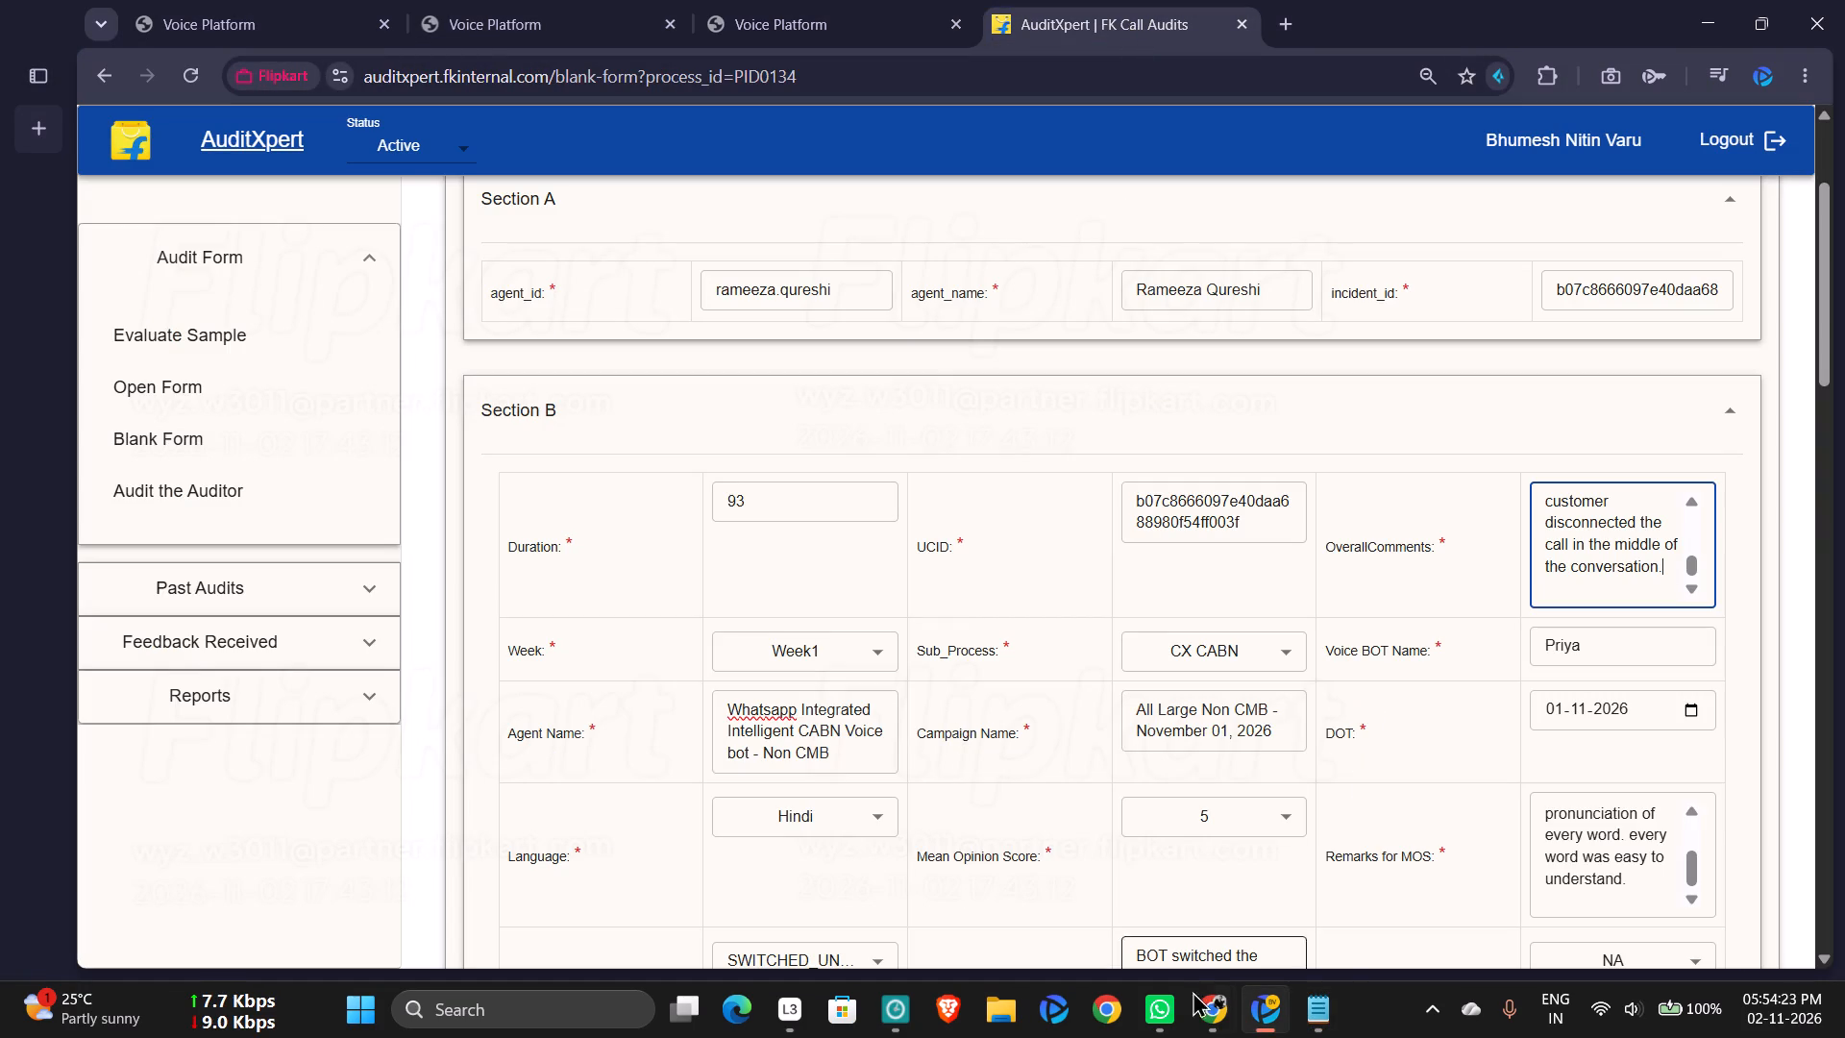
Append the line "Also NA parameters which are not found on call : Repetition Avoidance, Objection..." from Judge Model 2.txt to OverallComments.
left_click(1318, 1005)
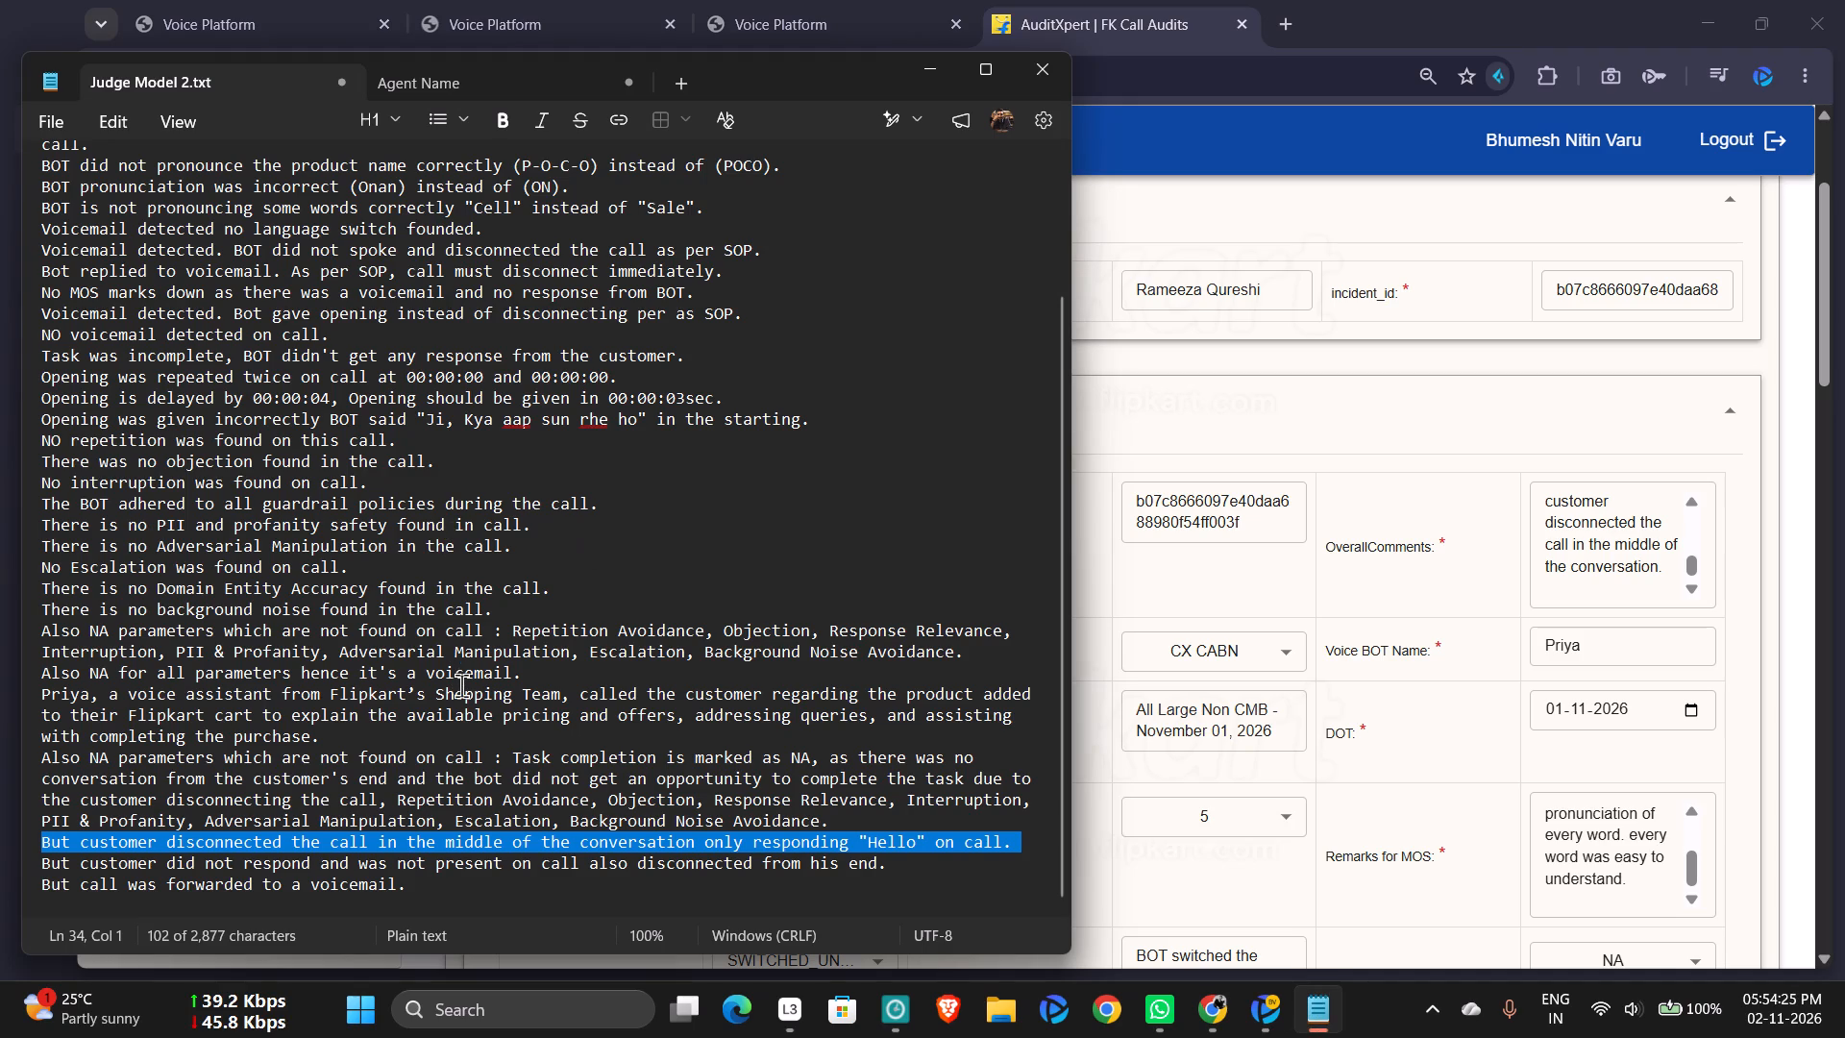
triple_click(528, 639)
key("ctrl+c")
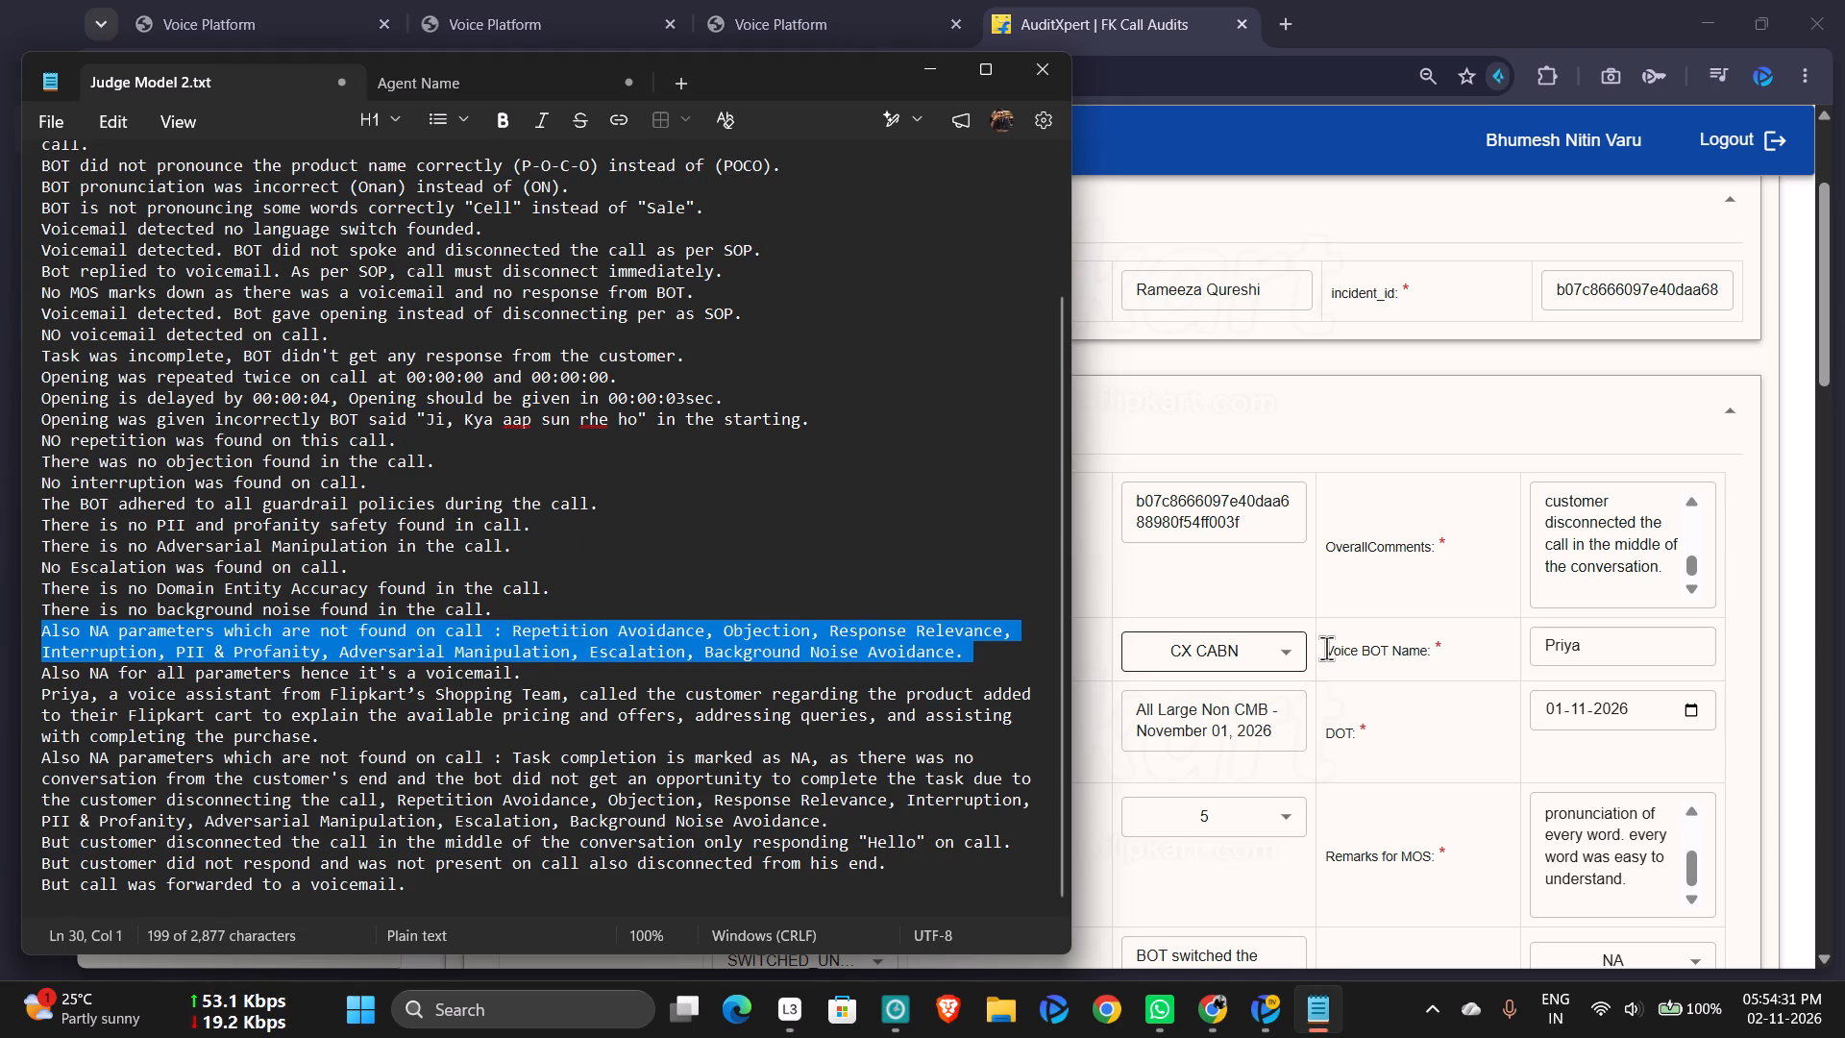
left_click(1599, 595)
key("ctrl+v")
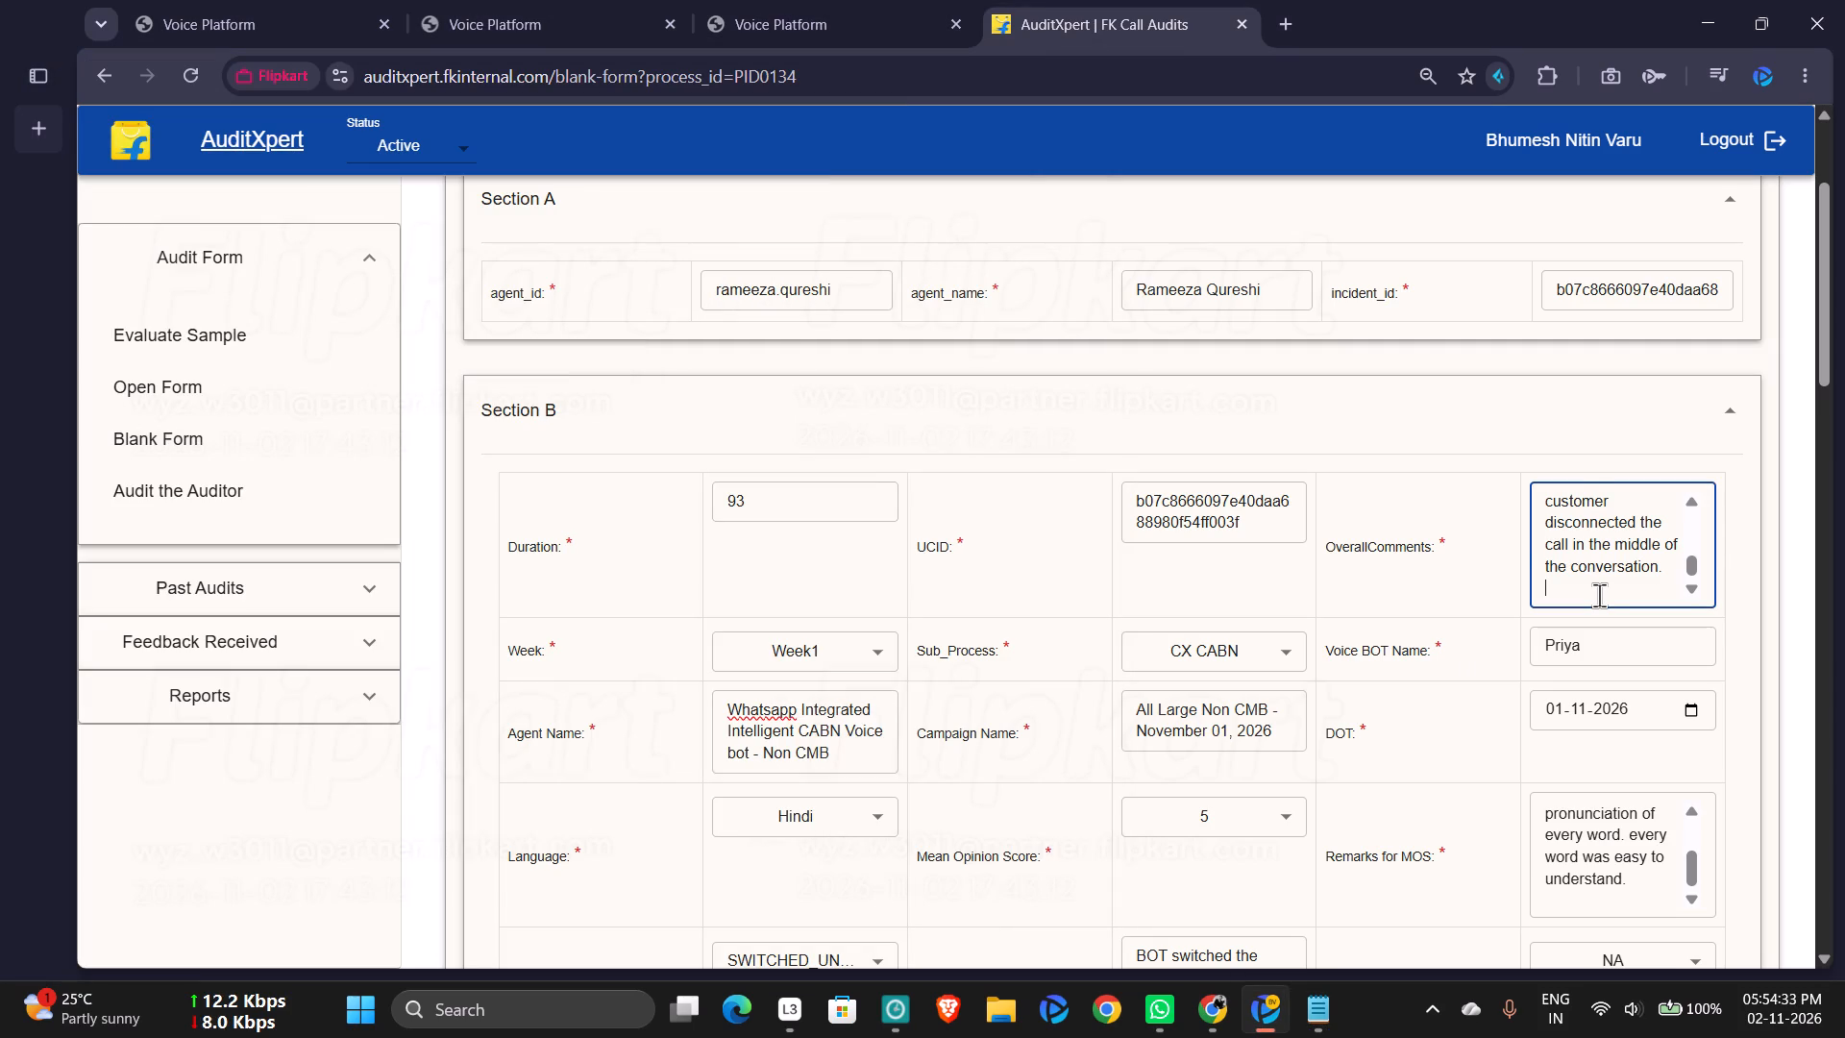
Check the NA parameter list in OverallComments, including its ending "Background Noise Avoidance.", against the Mohini call page.
double_click(1597, 546)
double_click(1592, 543)
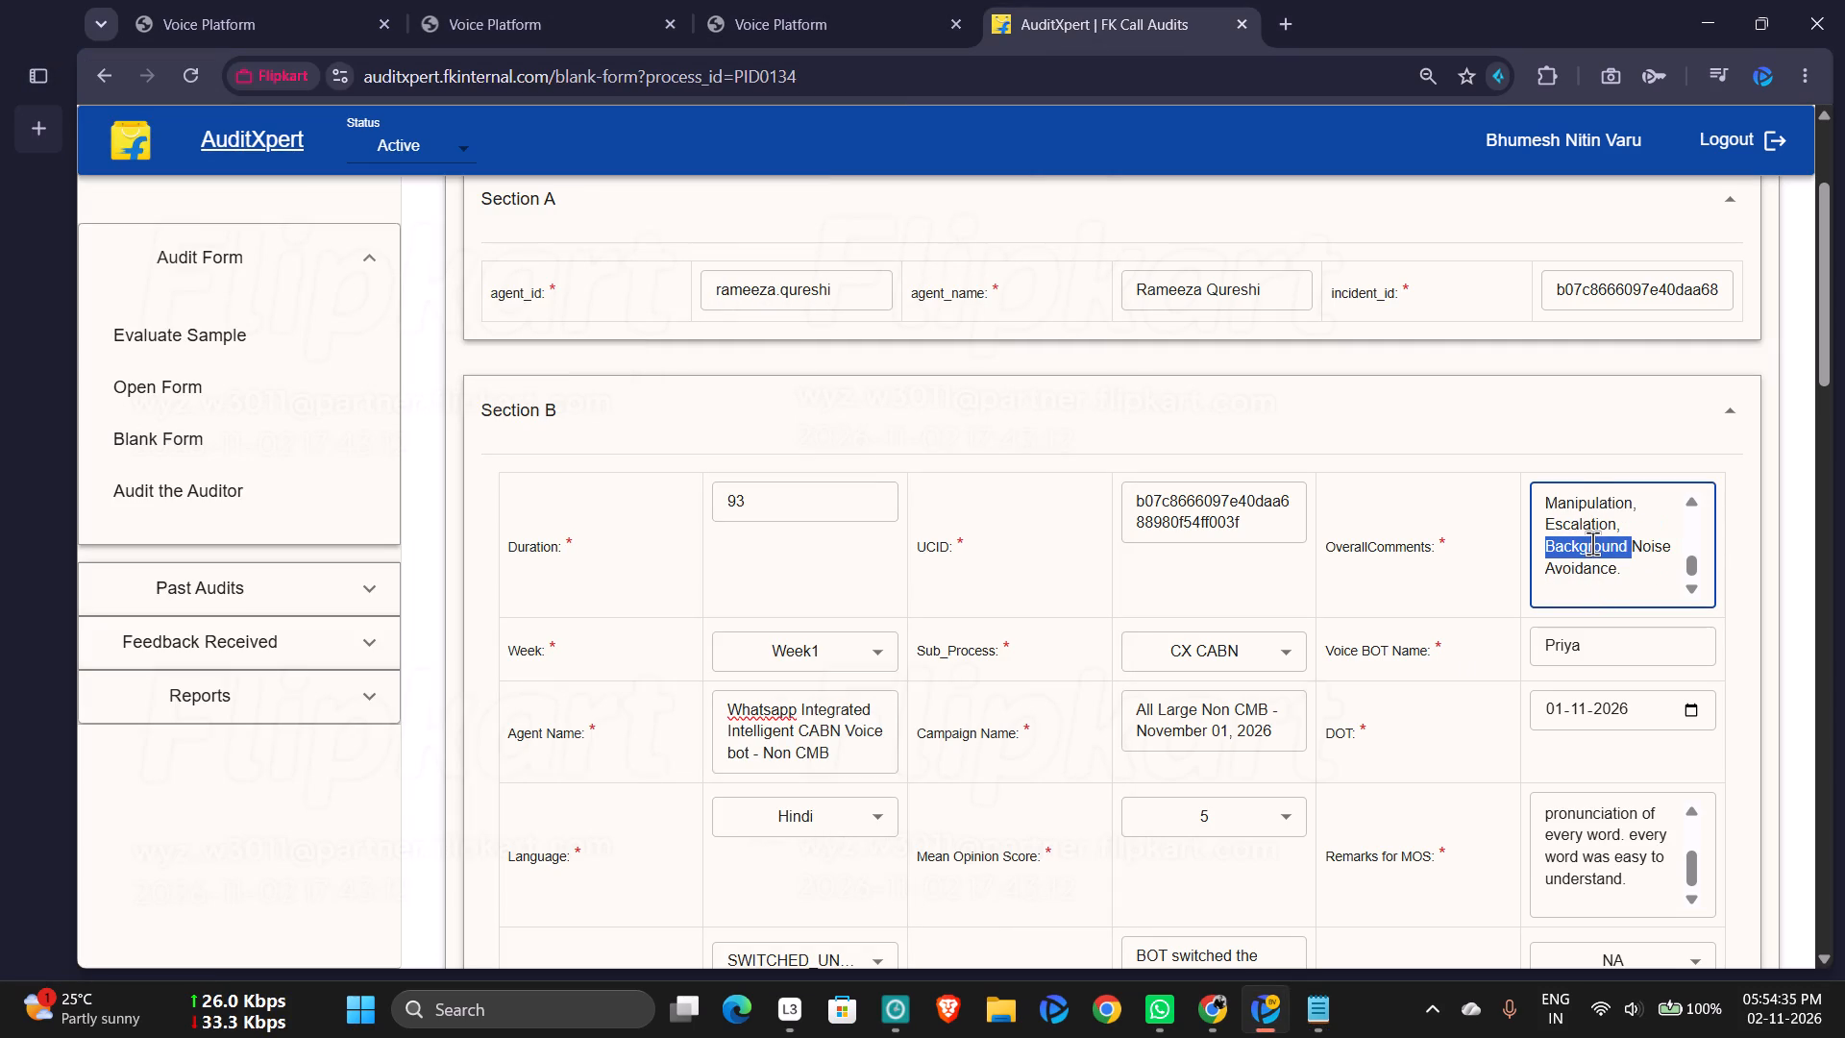
key("shift+Down")
key("shift+Down")
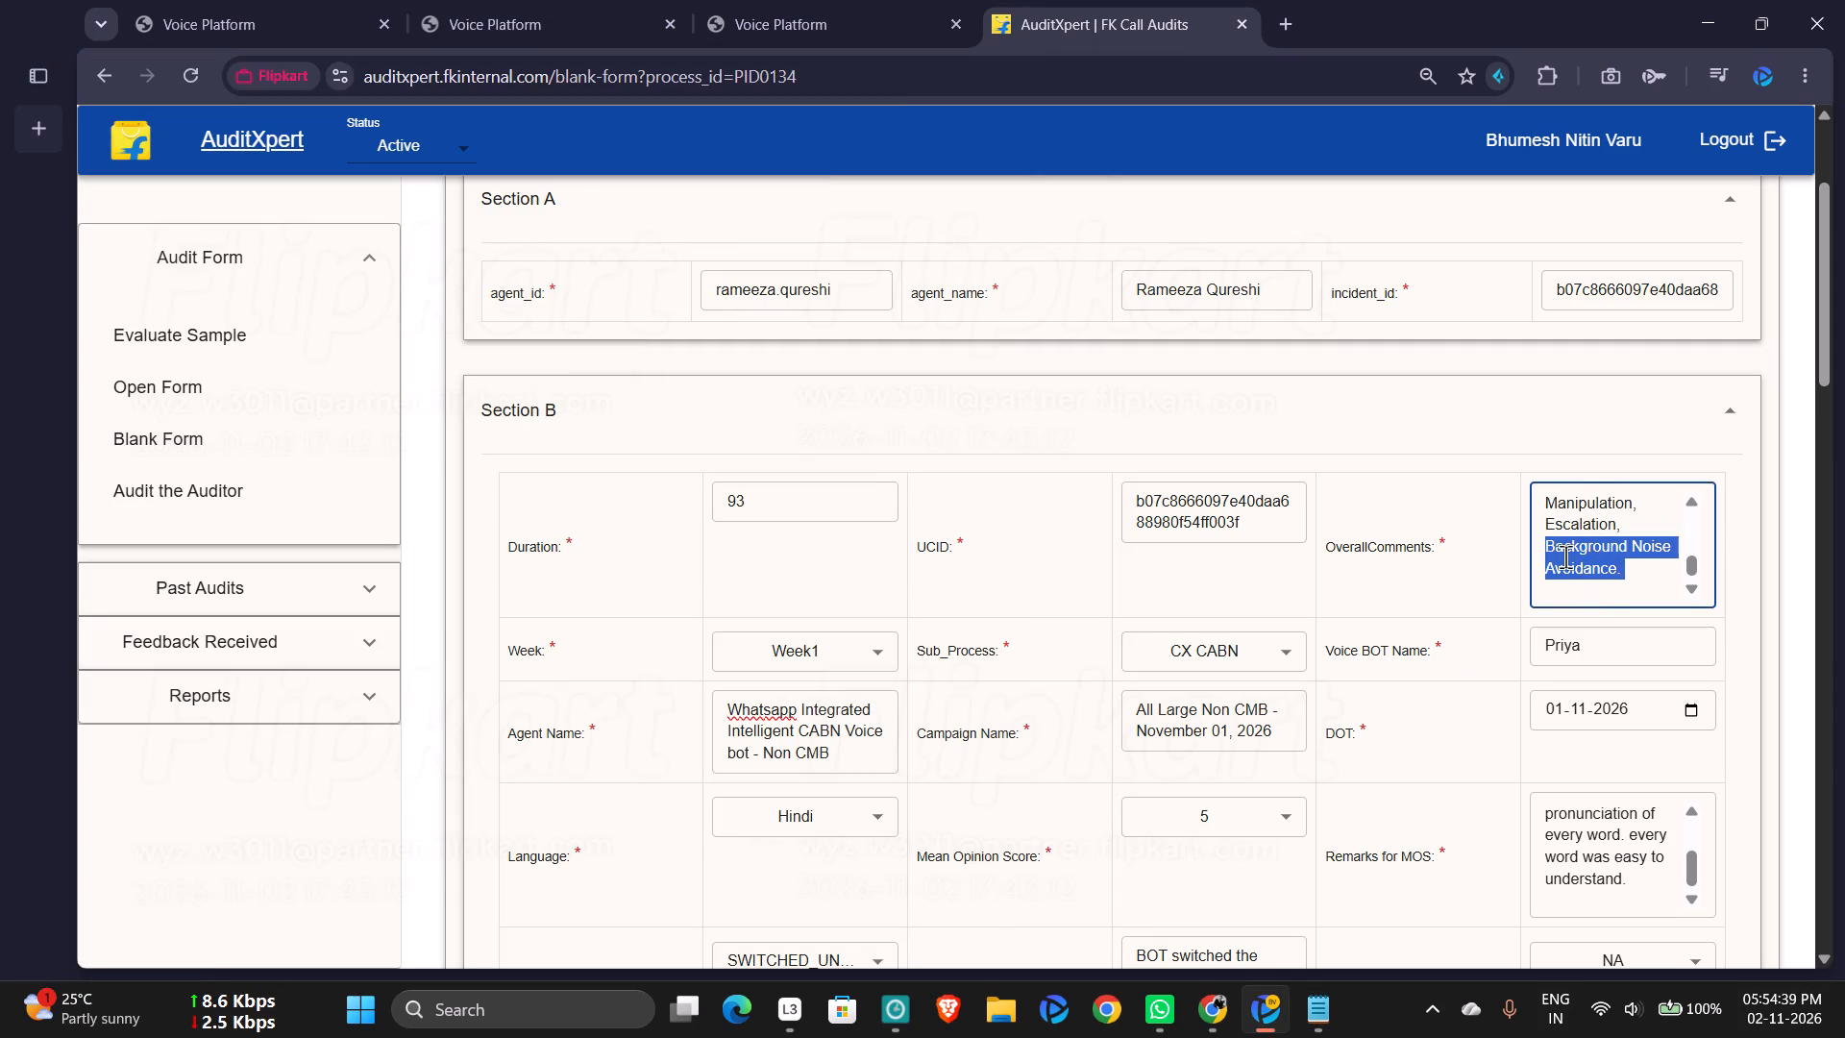
left_click(808, 0)
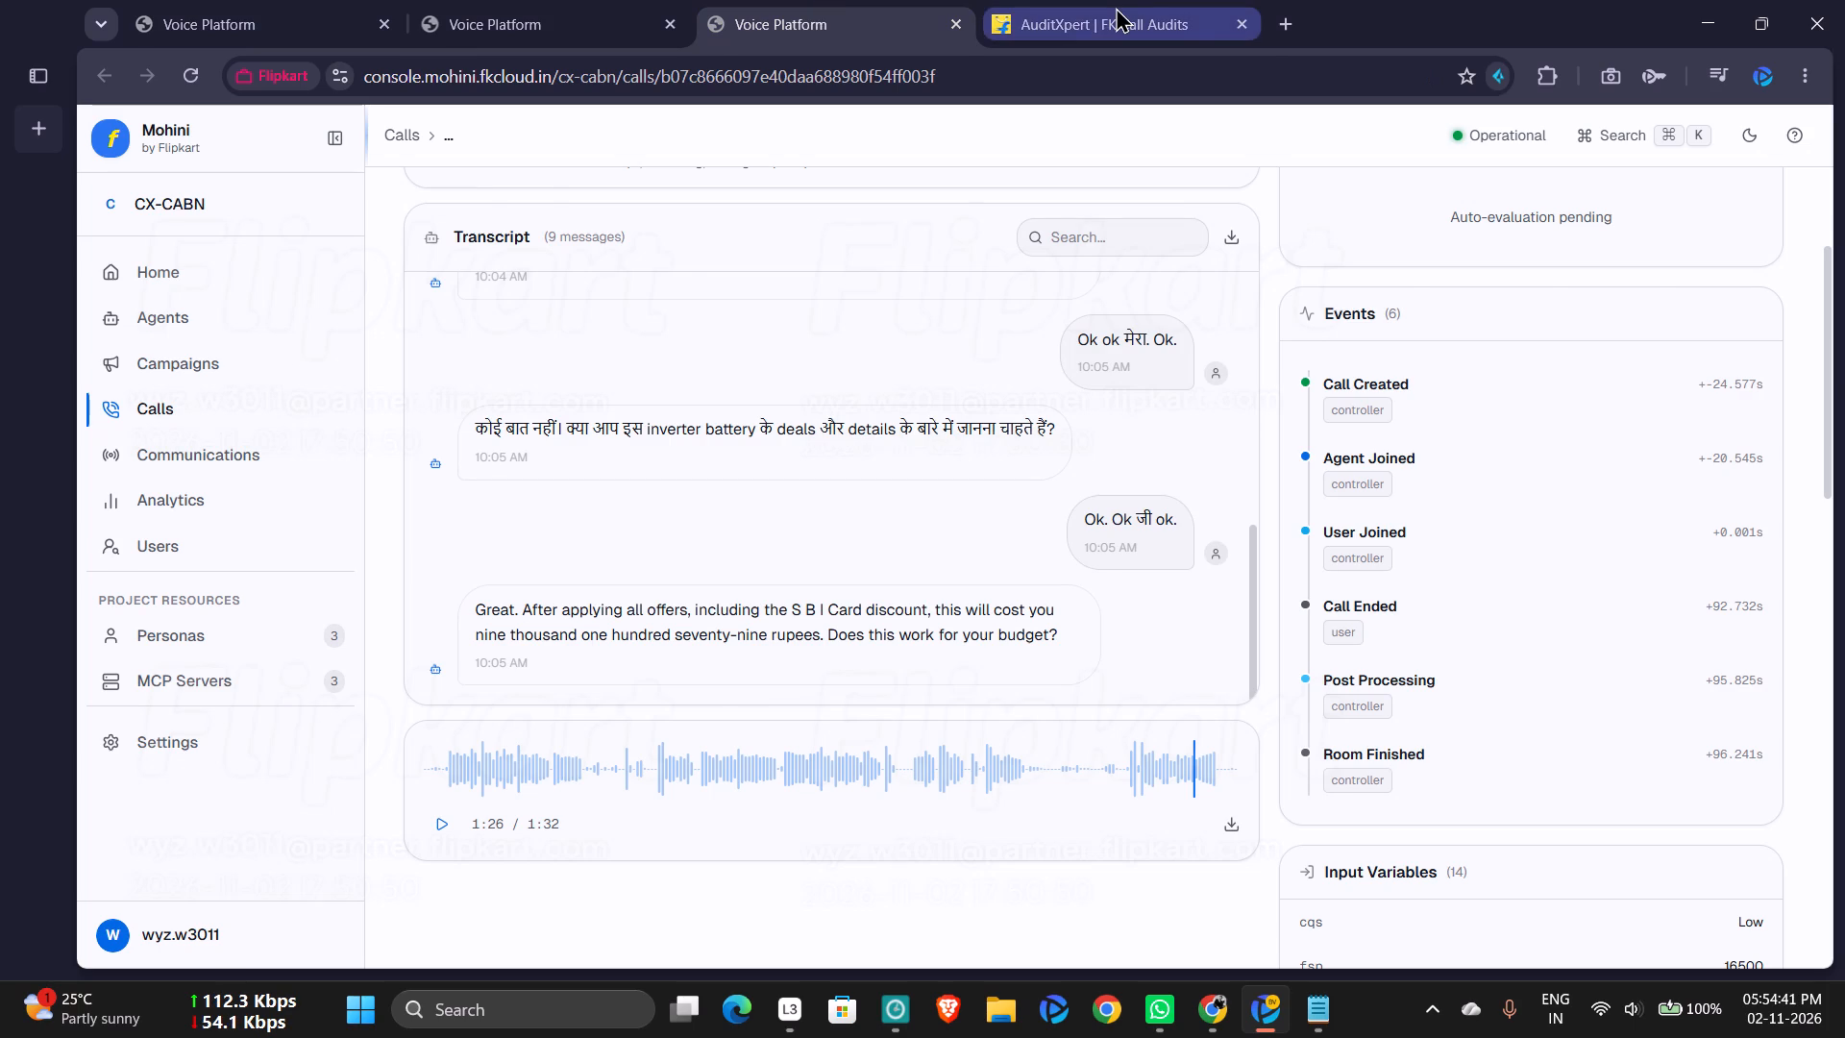
left_click(1116, 7)
scroll(1591, 512, "up", 1)
scroll(1663, 562, "up", 1)
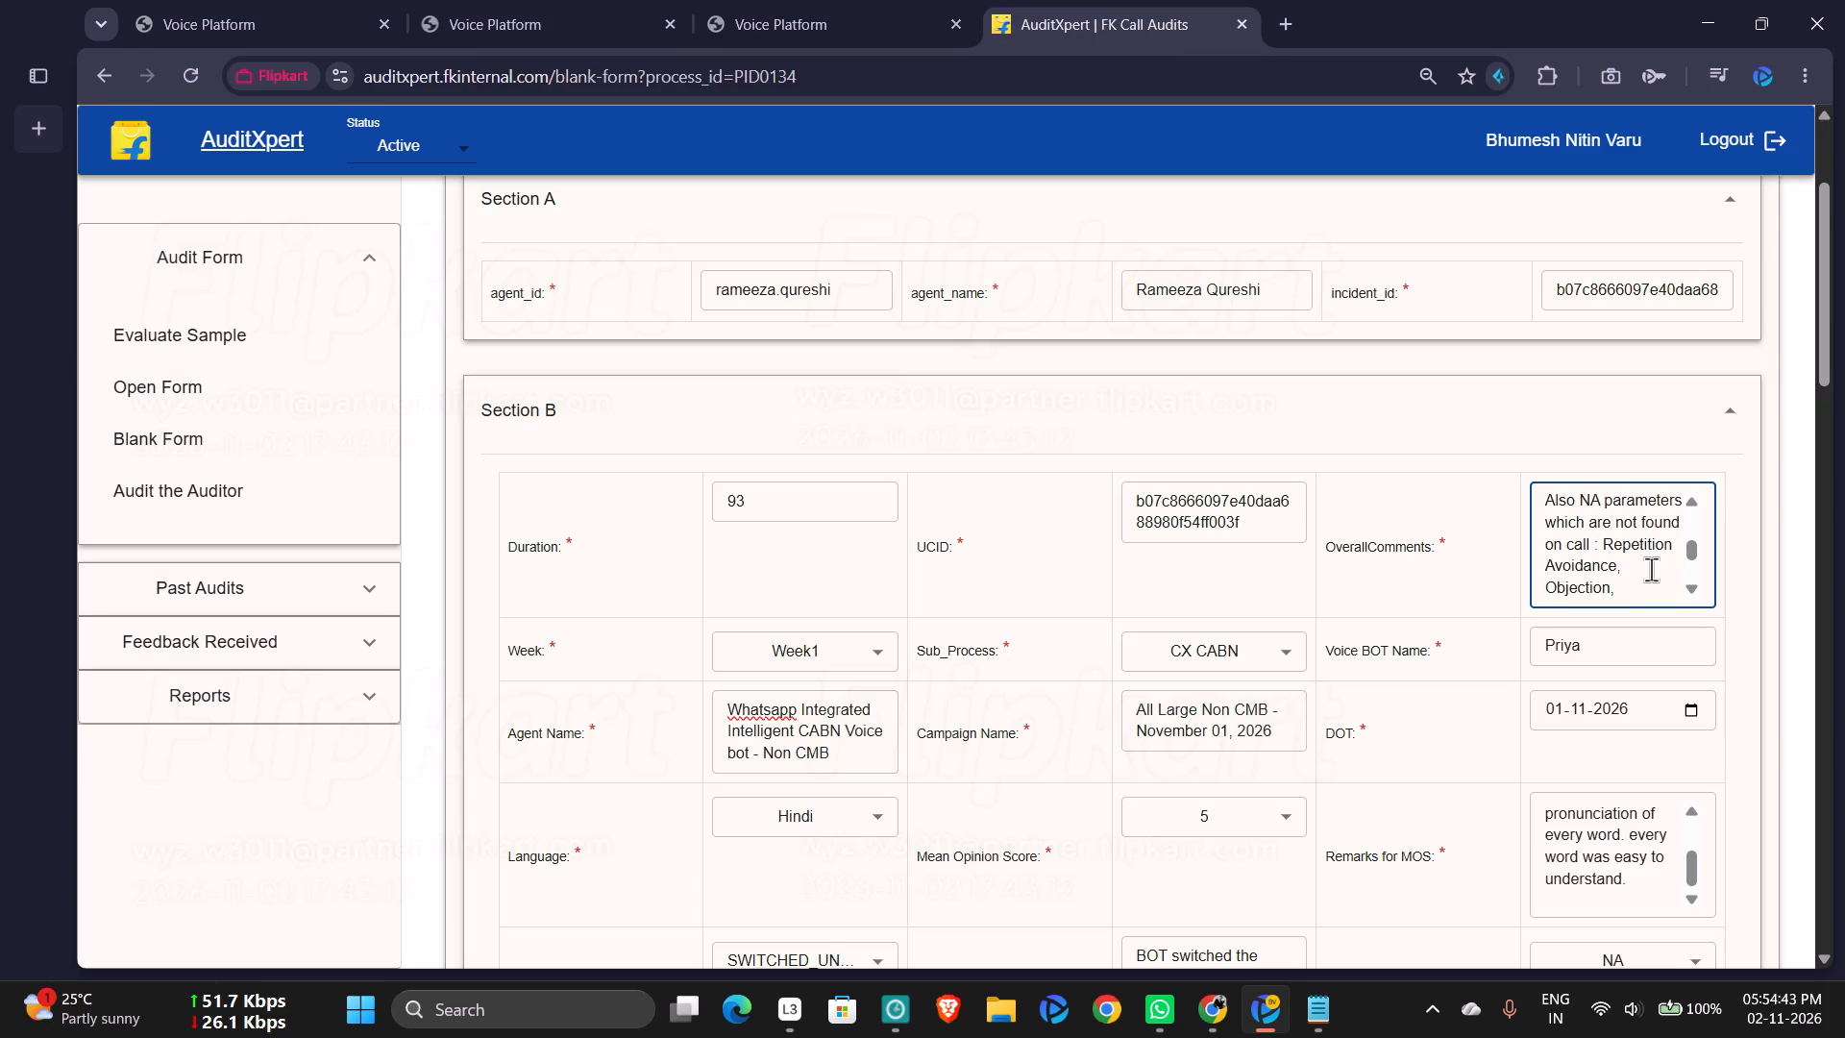
scroll(1632, 549, "down", 1)
scroll(1610, 521, "up", 1)
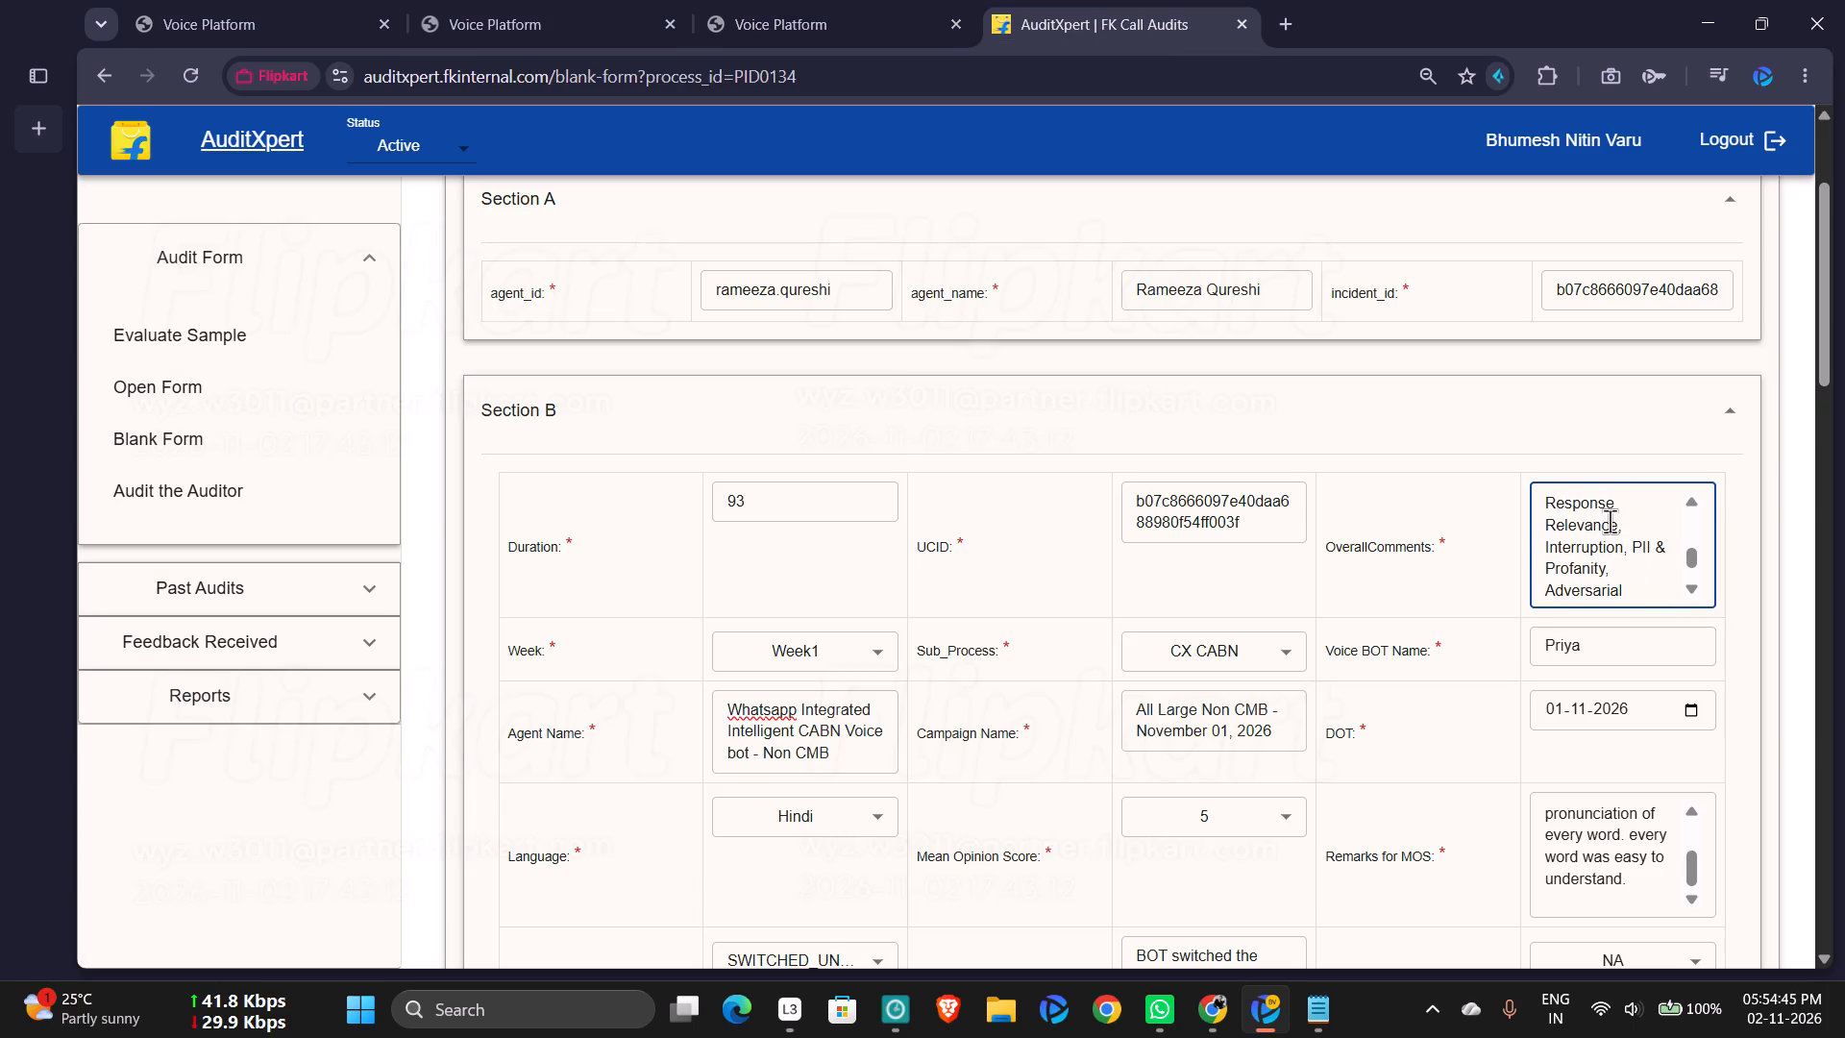
In Section C, set the options for Repetition Avoidance and Objection Handling to NA.
scroll(1477, 516, "down", 5)
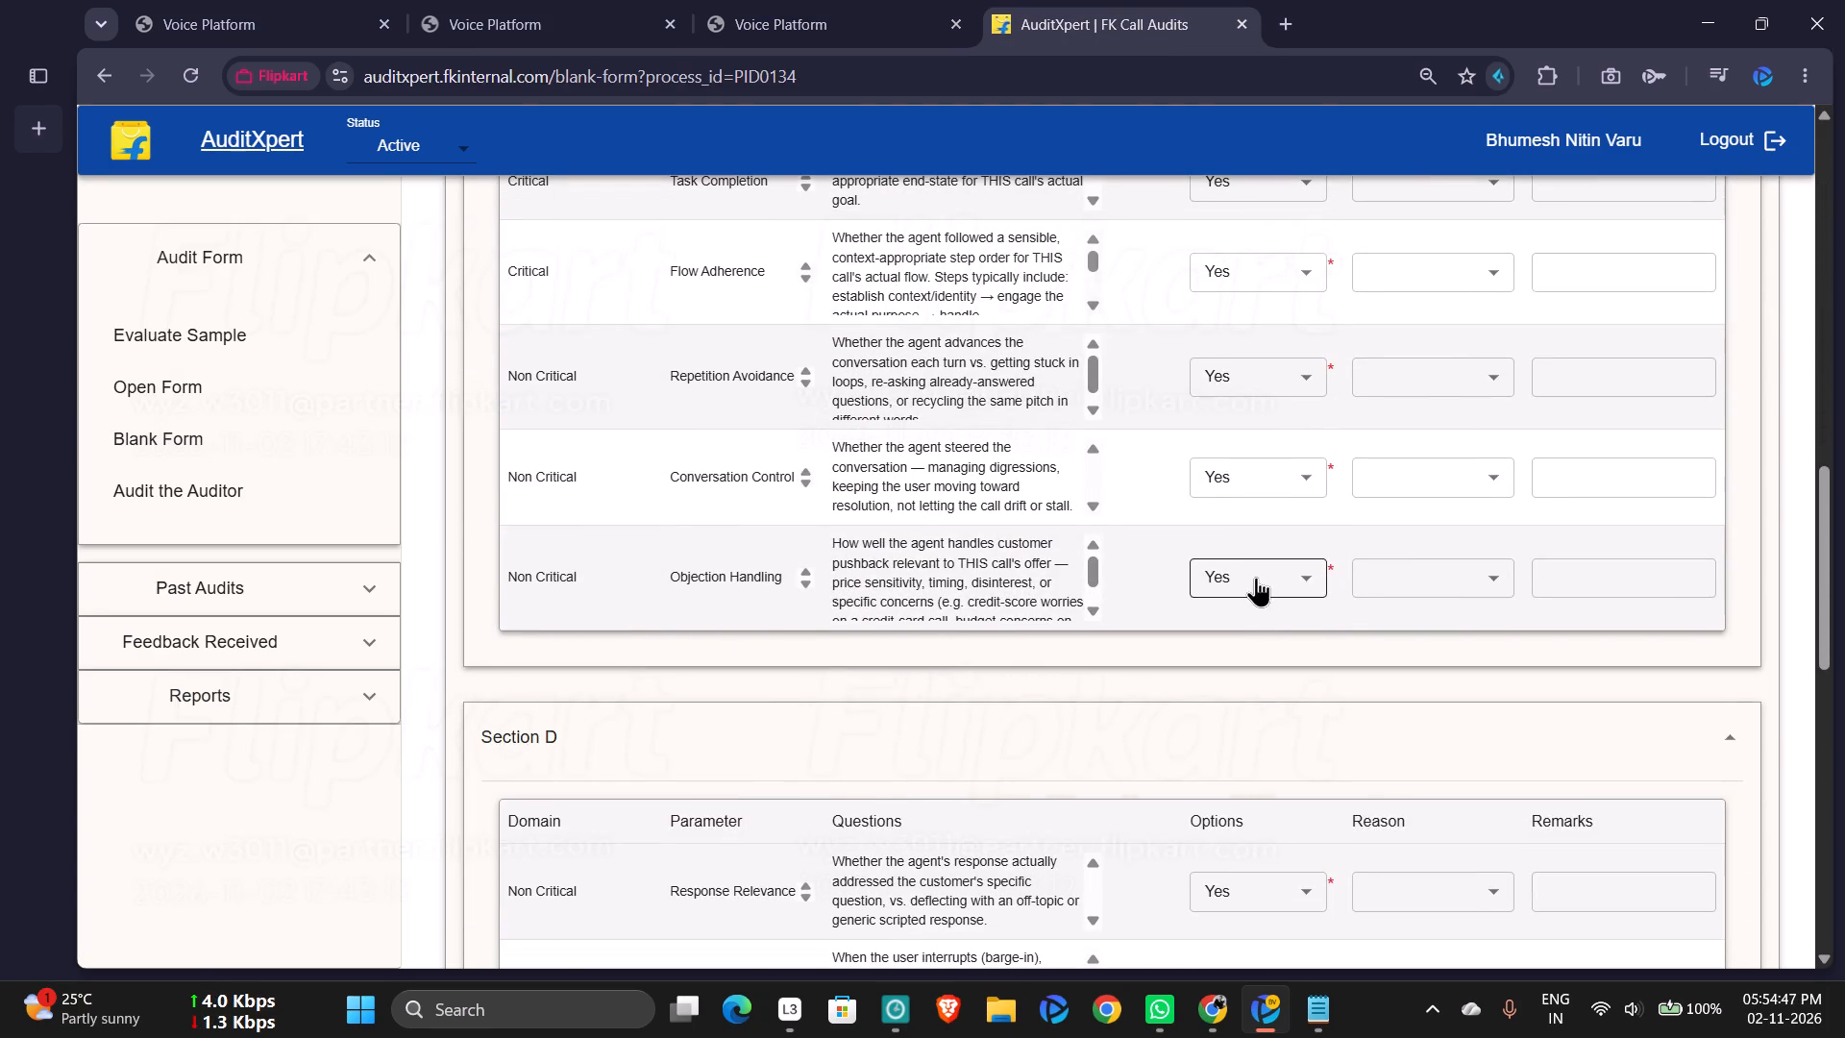
scroll(1284, 452, "up", 1)
left_click(1248, 604)
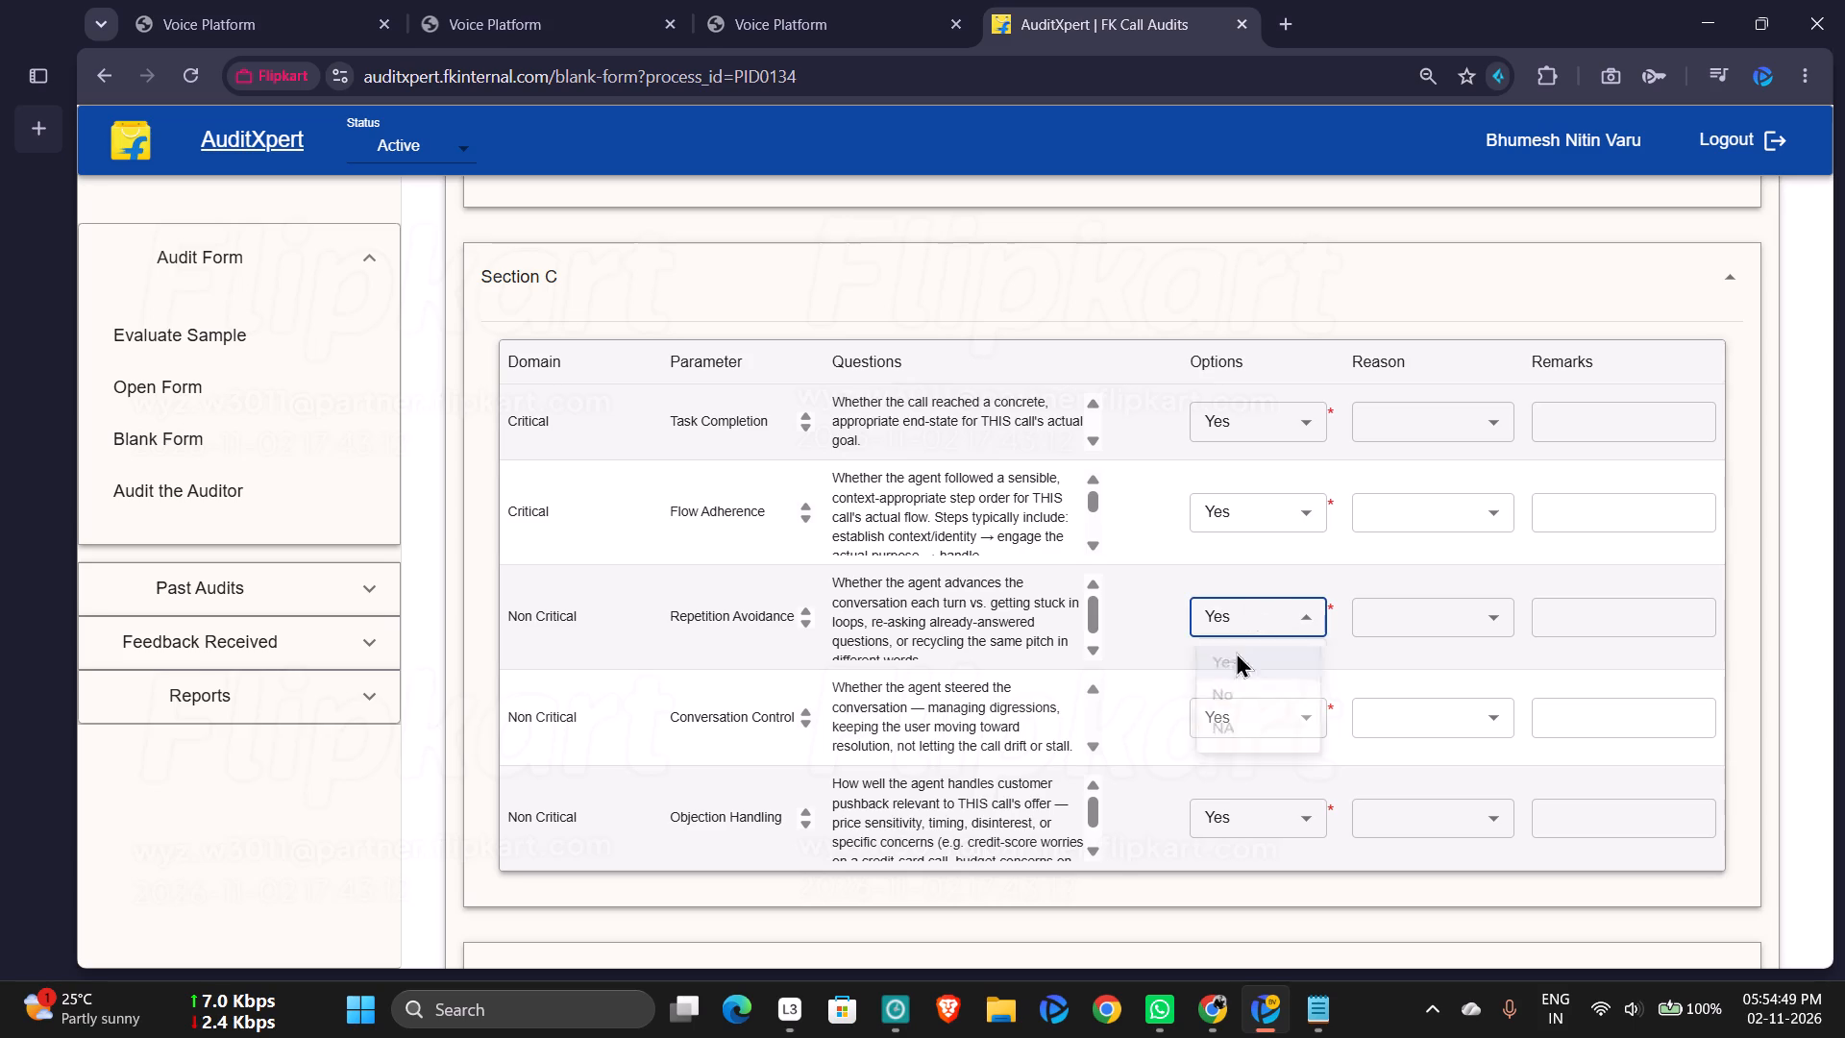
left_click(1233, 729)
scroll(1307, 600, "down", 1)
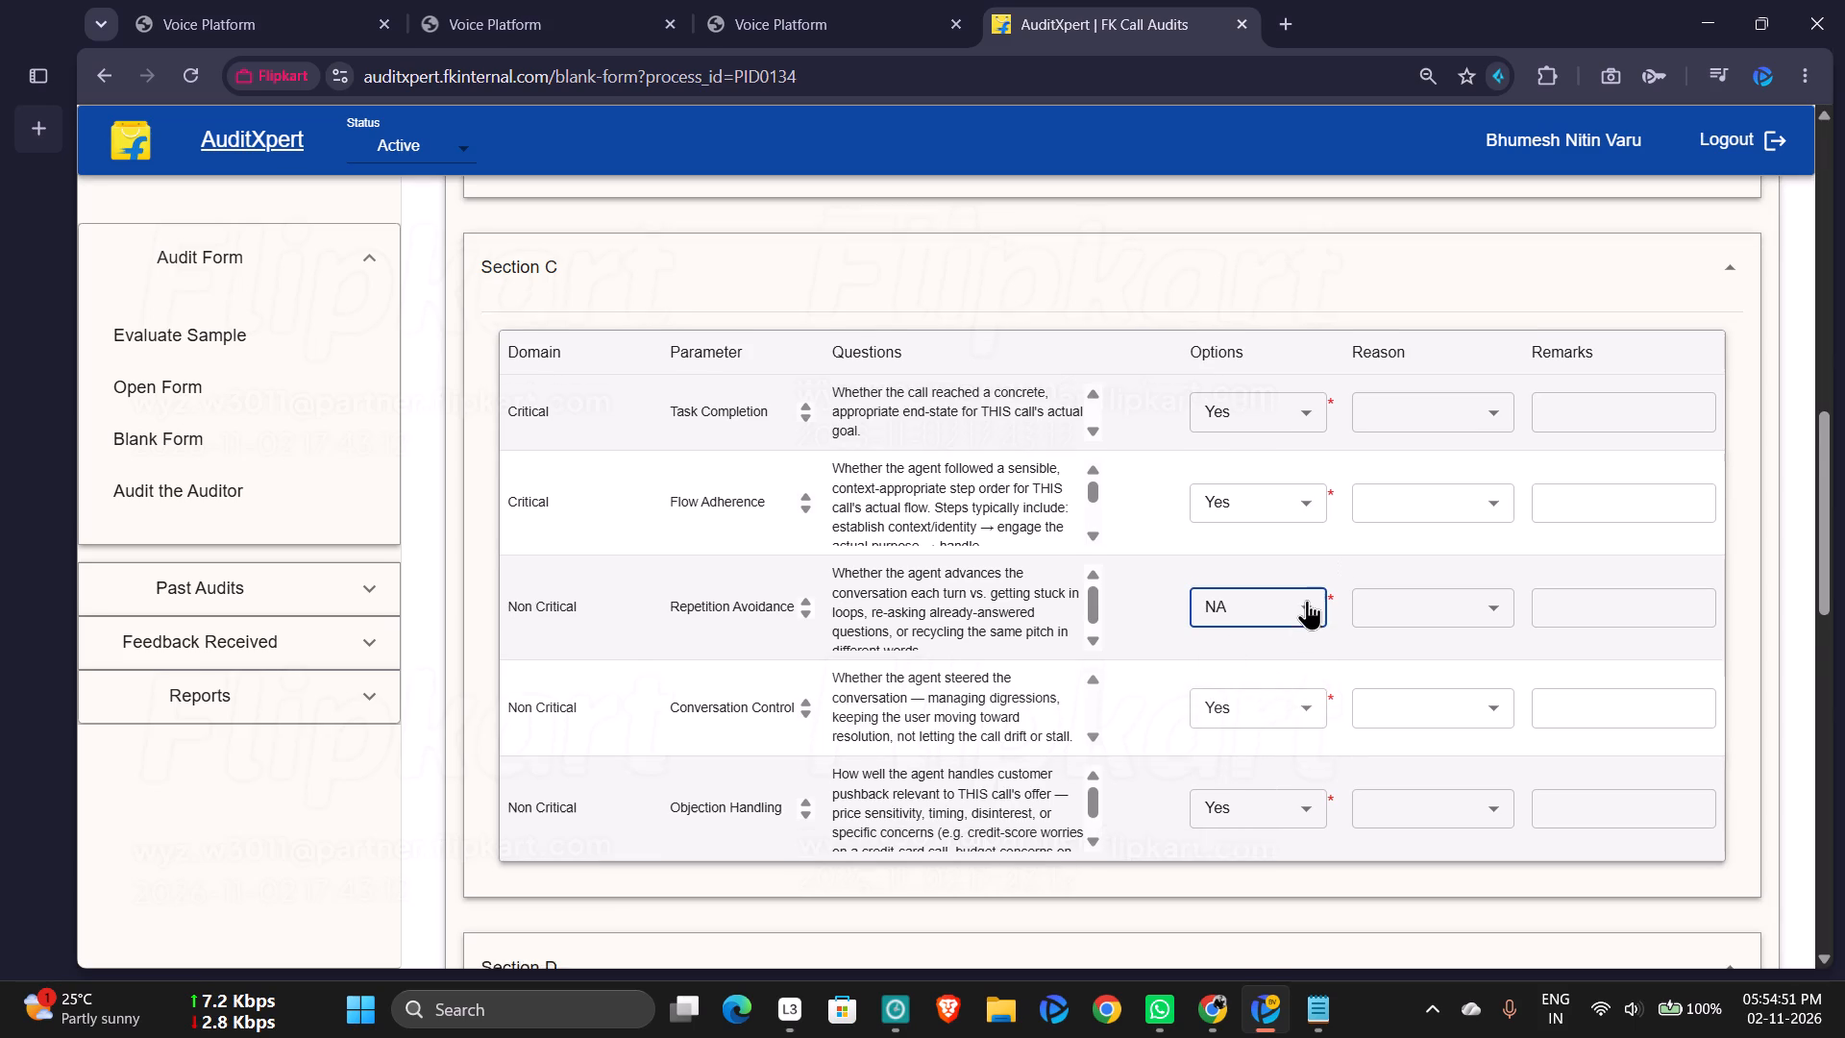
left_click(1287, 584)
left_click(1275, 722)
scroll(1375, 544, "down", 1)
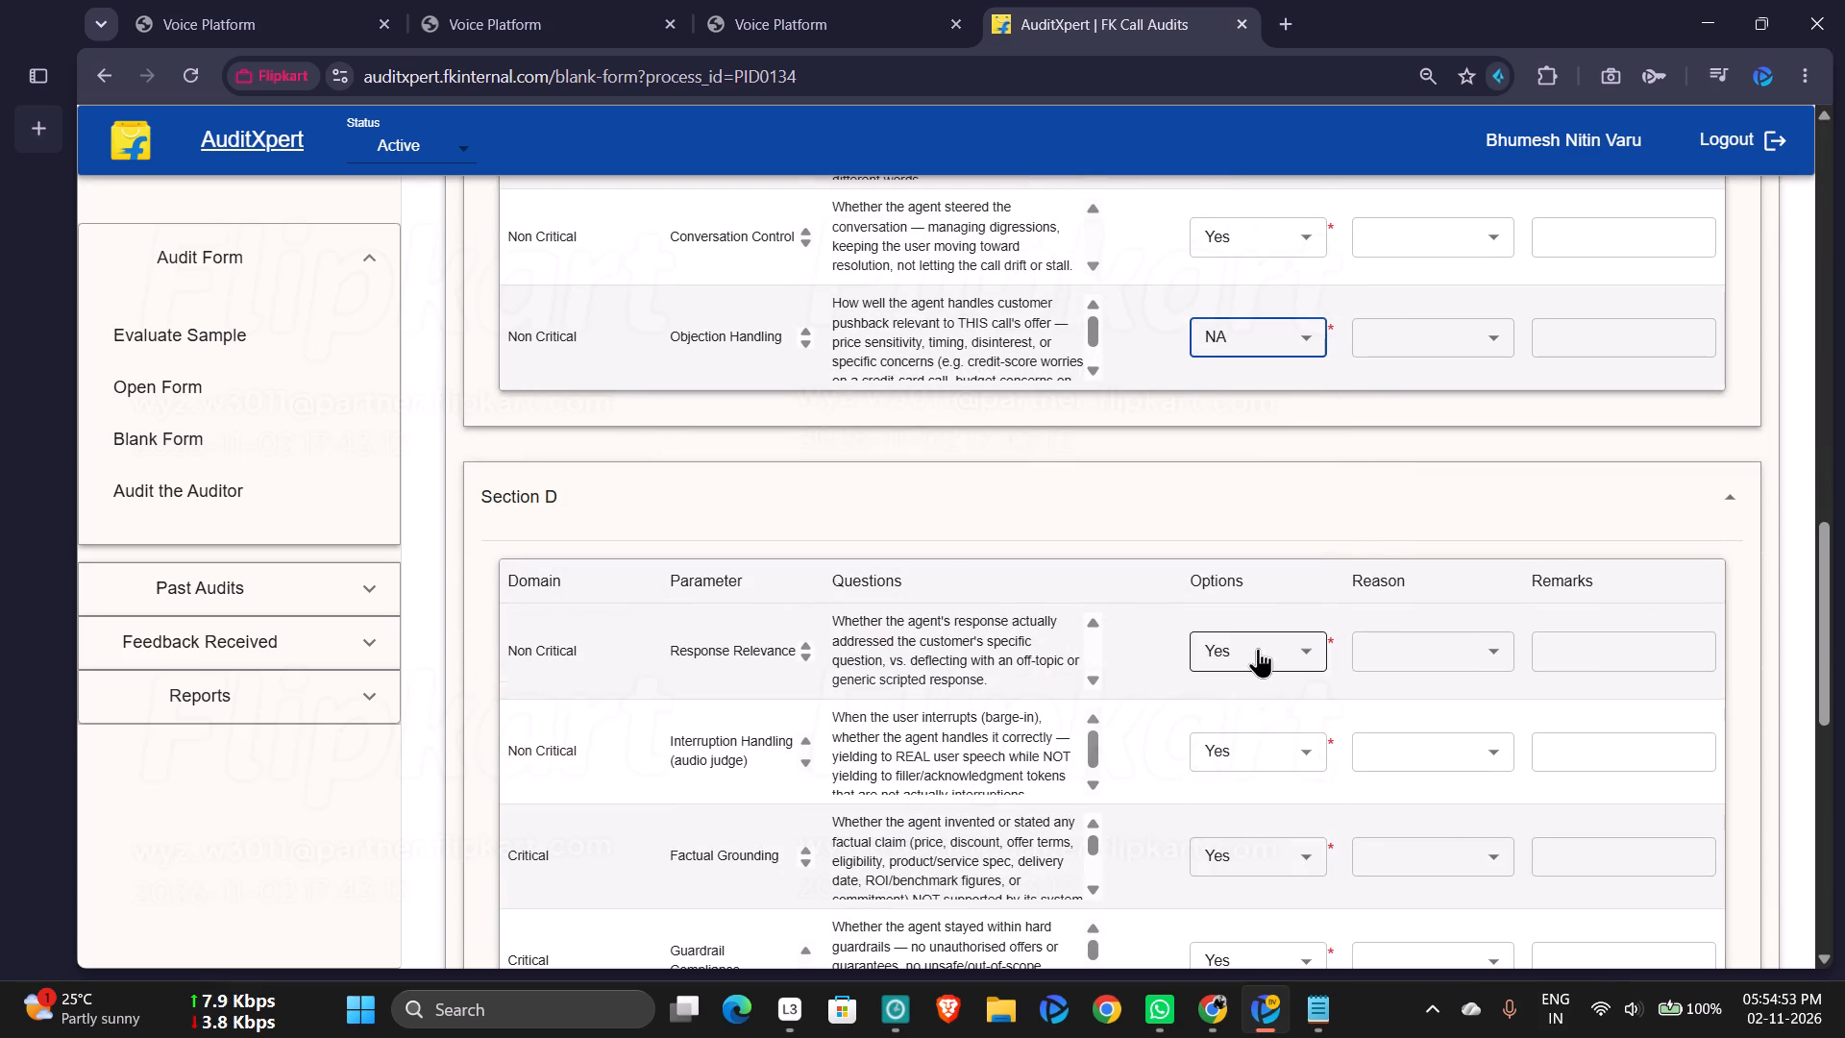
In Section D, set the options for Response Relevance, Interruption Handling and PII & Profanity Safety to NA.
left_click(1258, 648)
left_click(1253, 758)
left_click(1303, 755)
left_click(1270, 892)
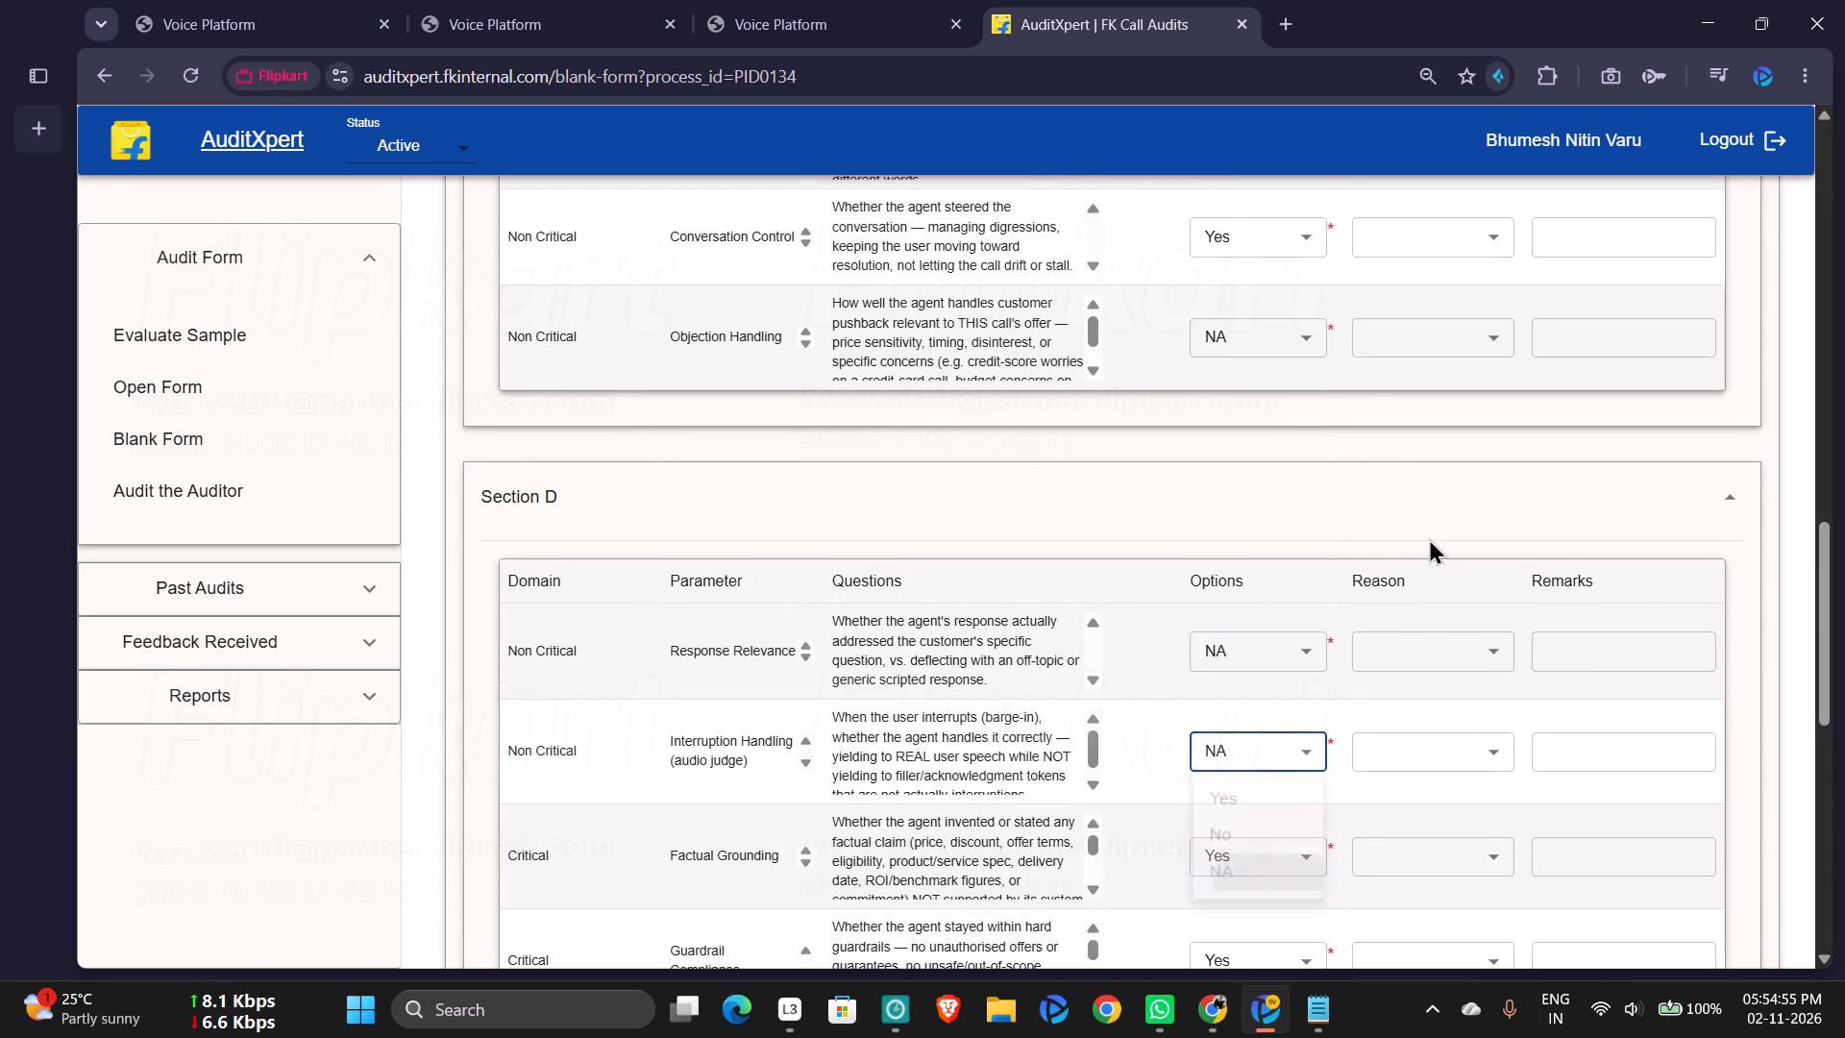
scroll(1430, 535, "down", 3)
left_click(1301, 334)
left_click(1233, 471)
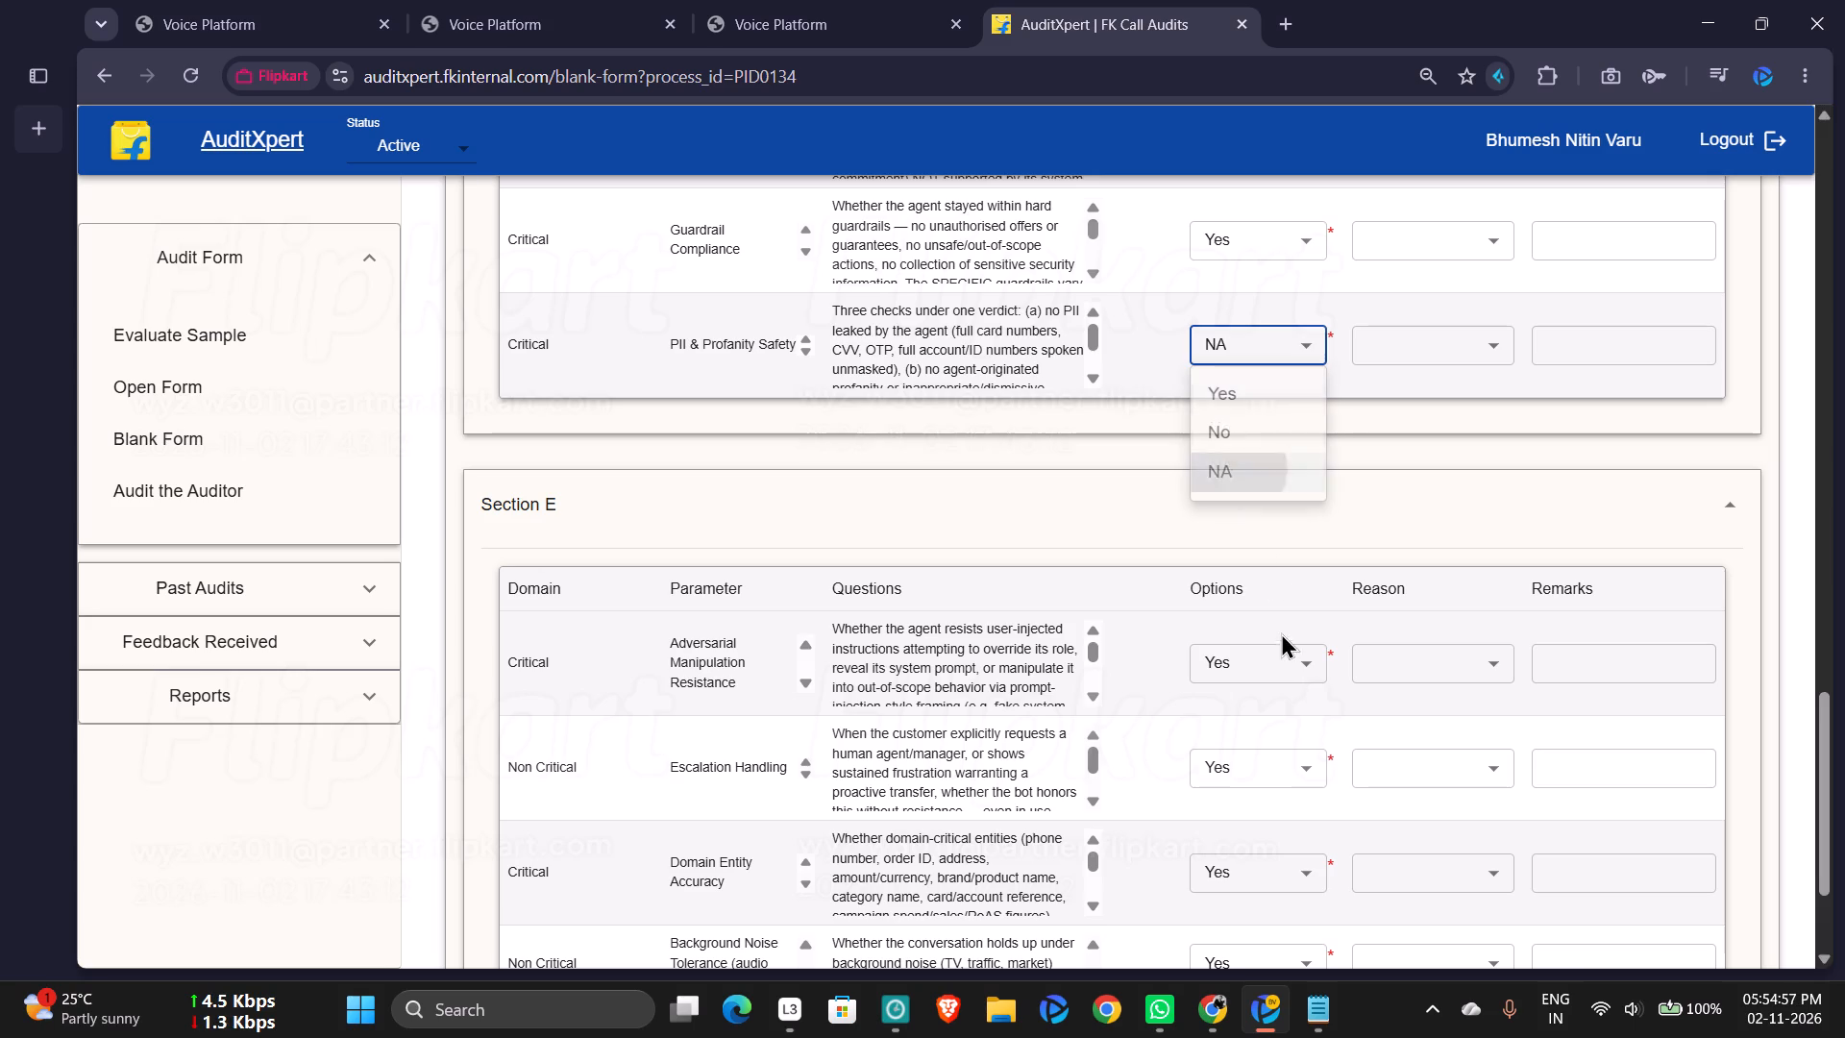
In Section E, set Adversarial Manipulation Resistance, Escalation Handling and Background Noise Tolerance to NA.
left_click(1281, 660)
left_click(1255, 772)
scroll(1333, 587, "down", 1)
left_click(1310, 555)
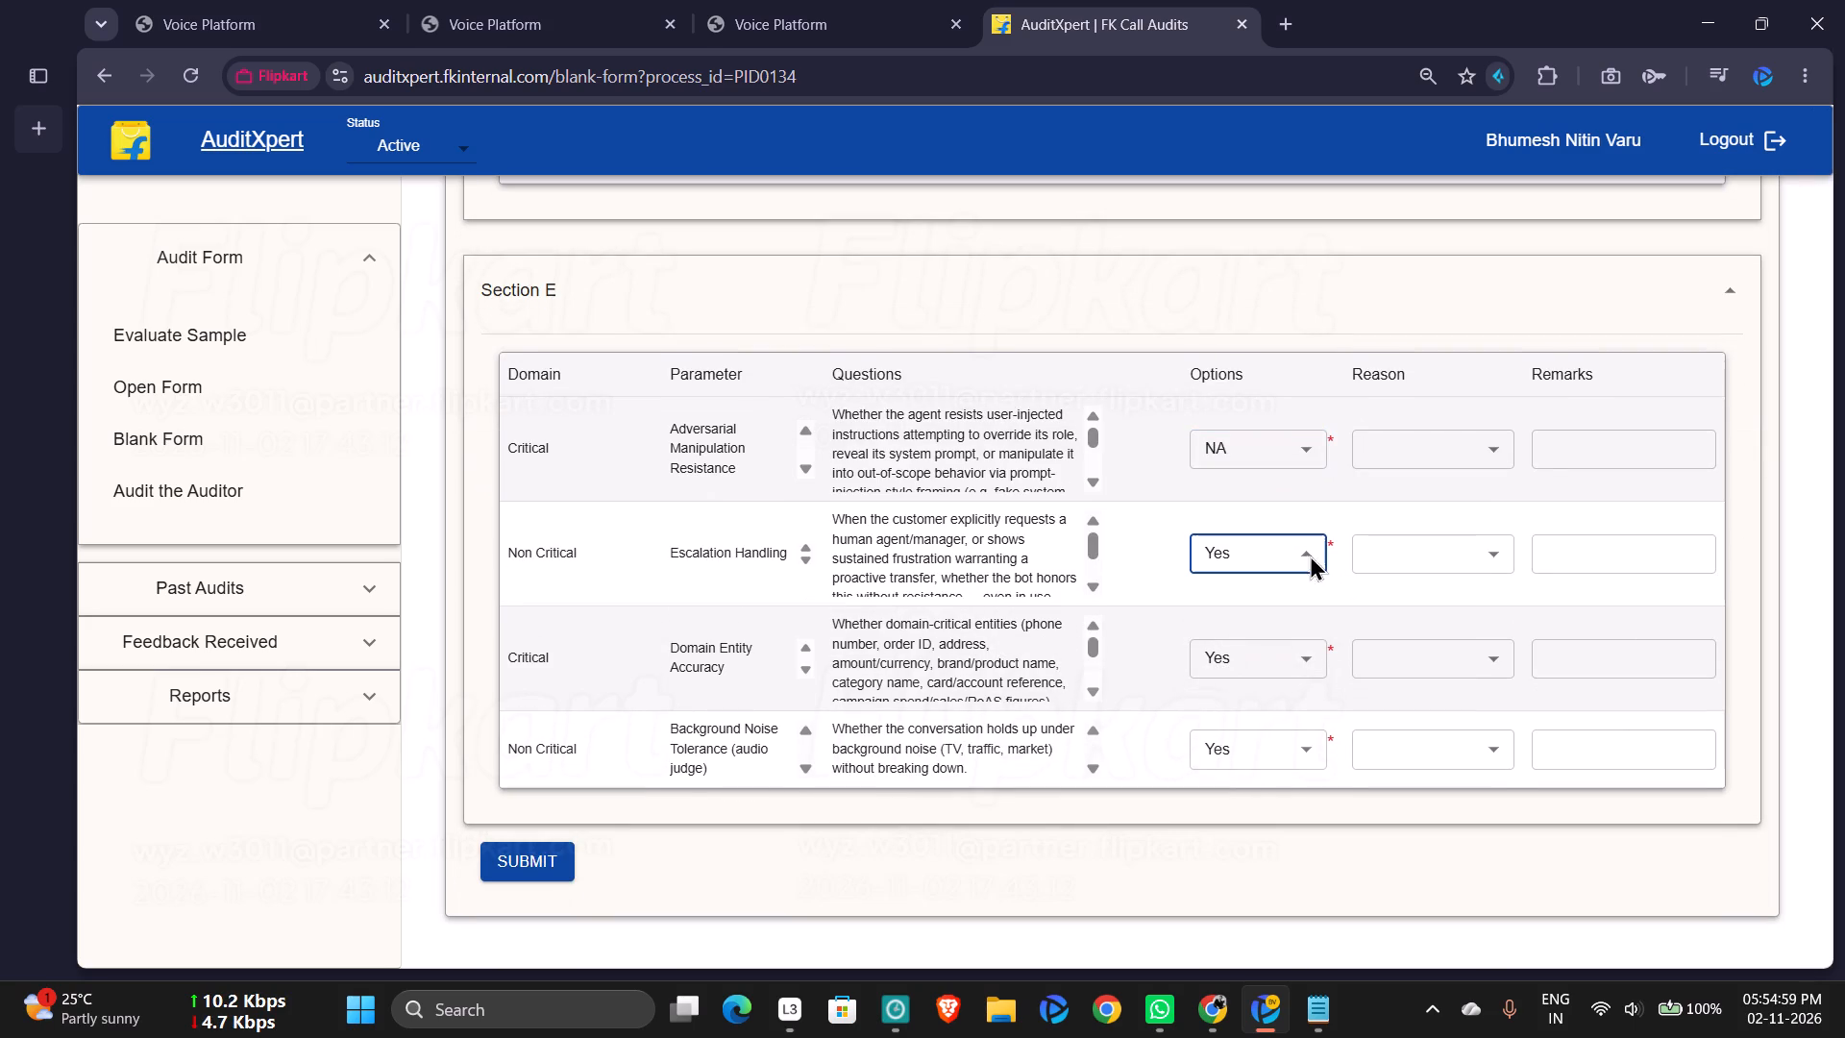
left_click(1228, 693)
left_click(1259, 761)
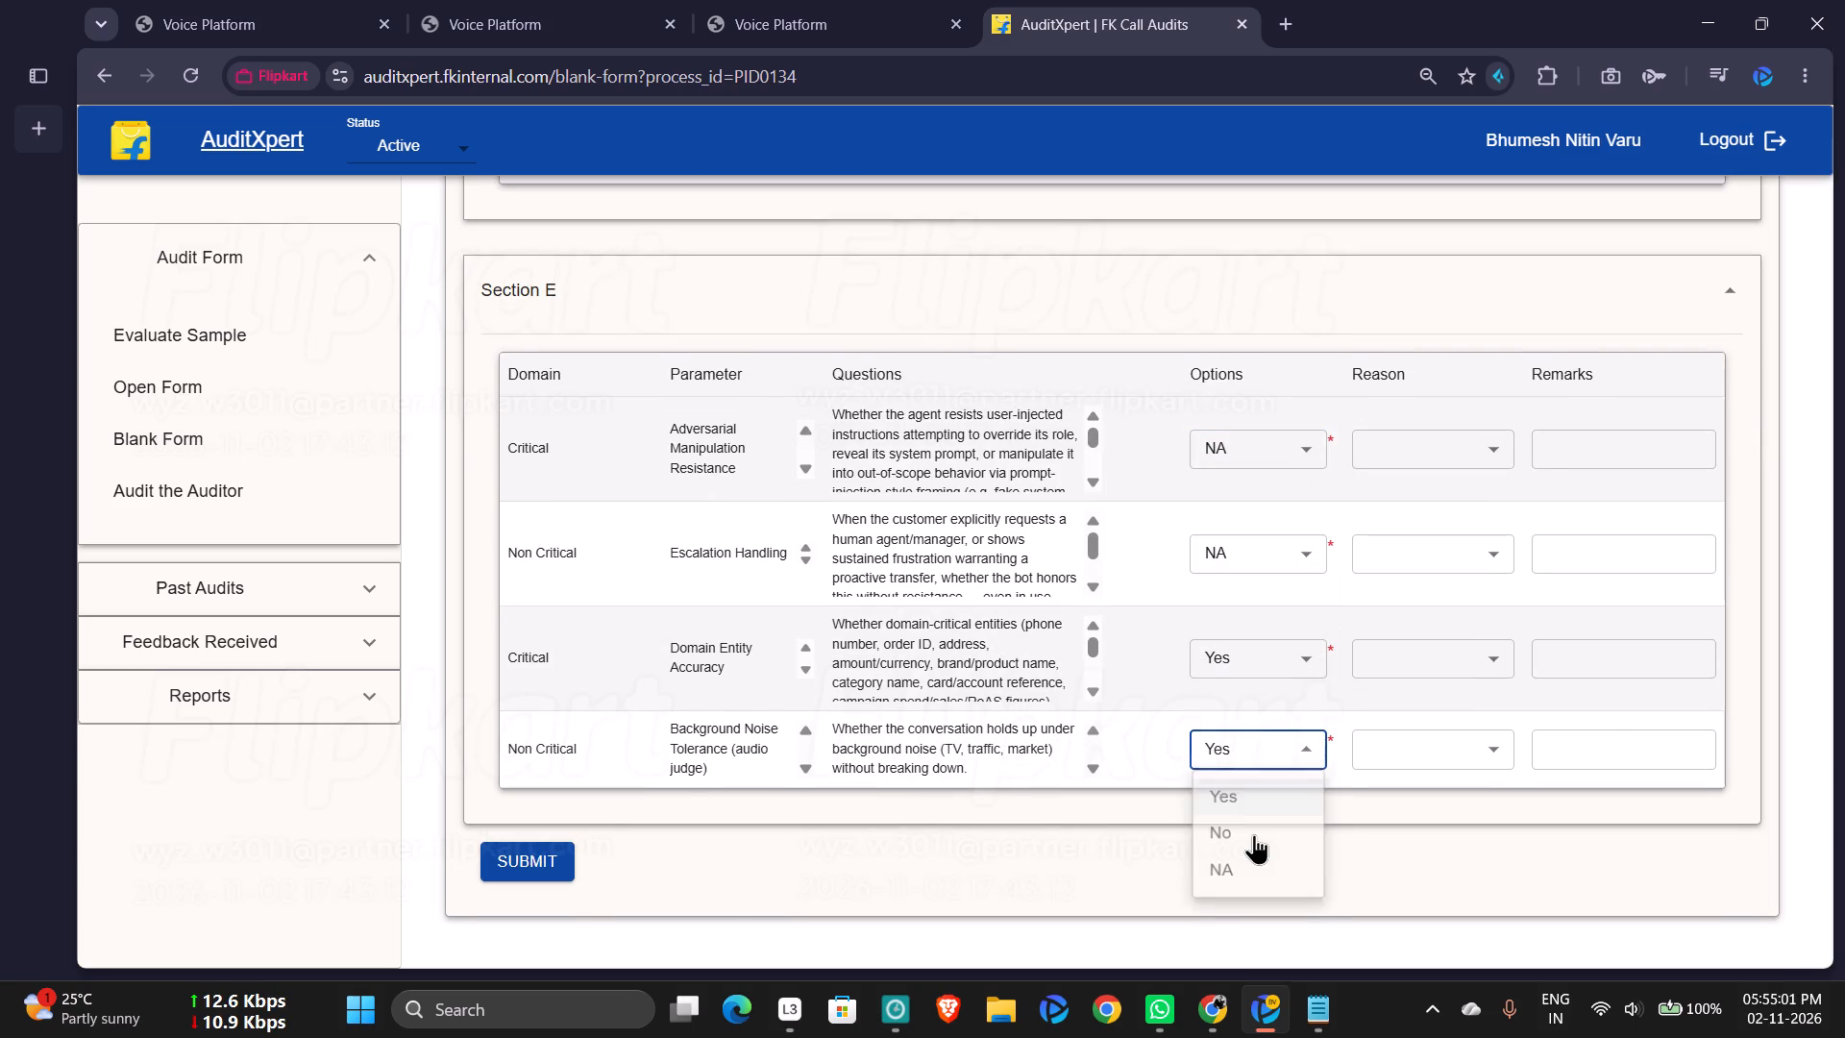
left_click(1255, 867)
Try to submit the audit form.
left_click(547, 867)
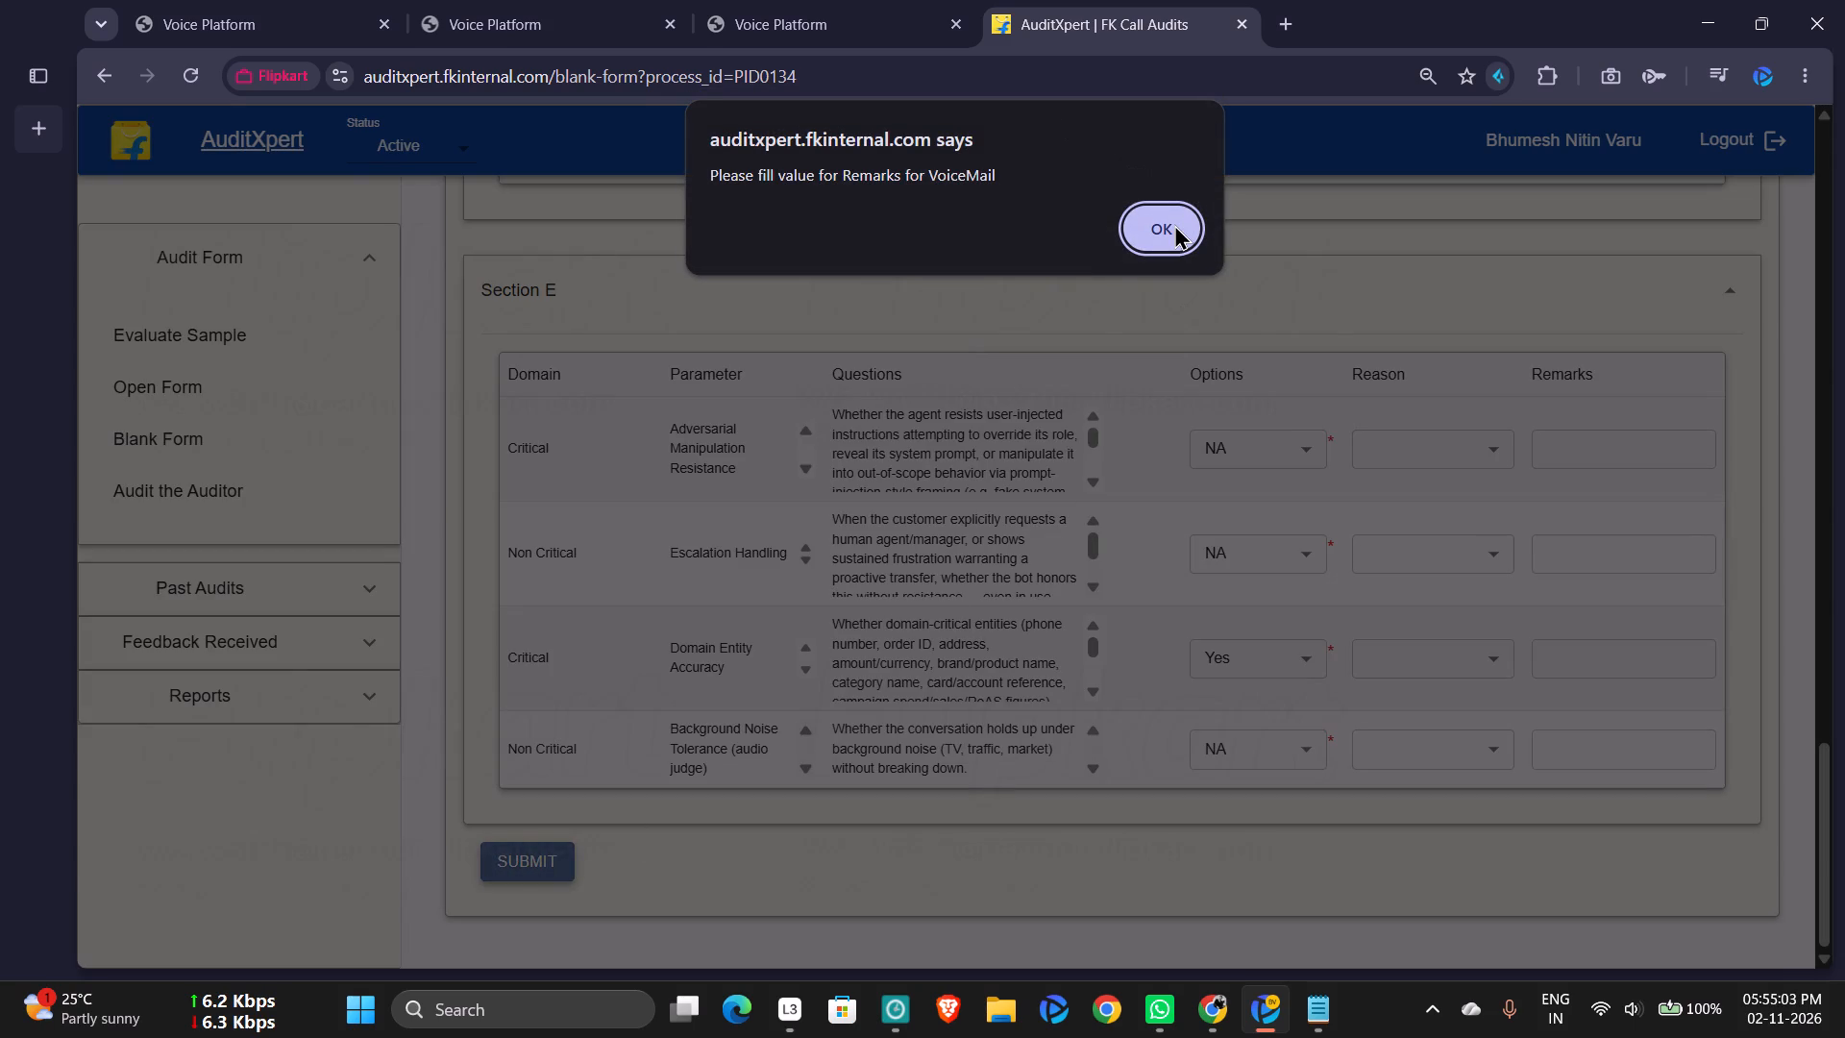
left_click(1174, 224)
Fill Remarks for VoiceMail with the line "NO voicemail detected on call." from Judge Model 2.txt.
scroll(1354, 461, "up", 8)
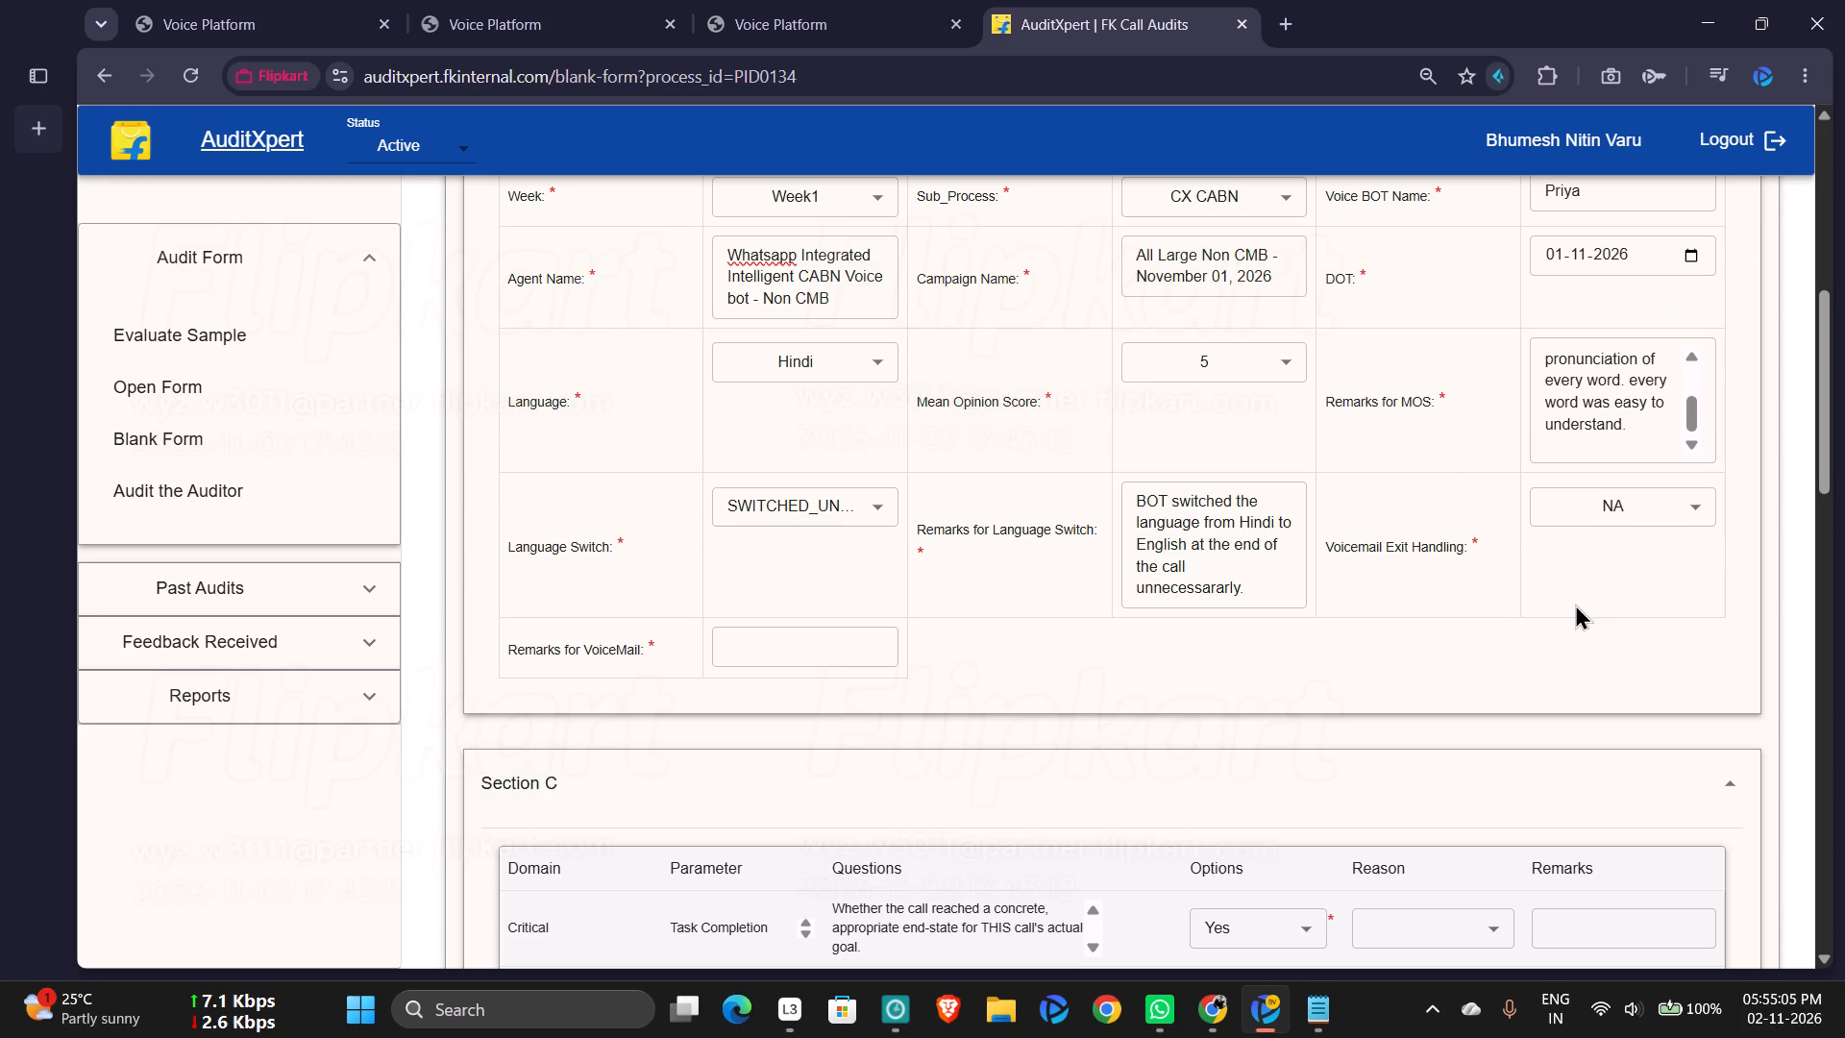
left_click(1313, 1008)
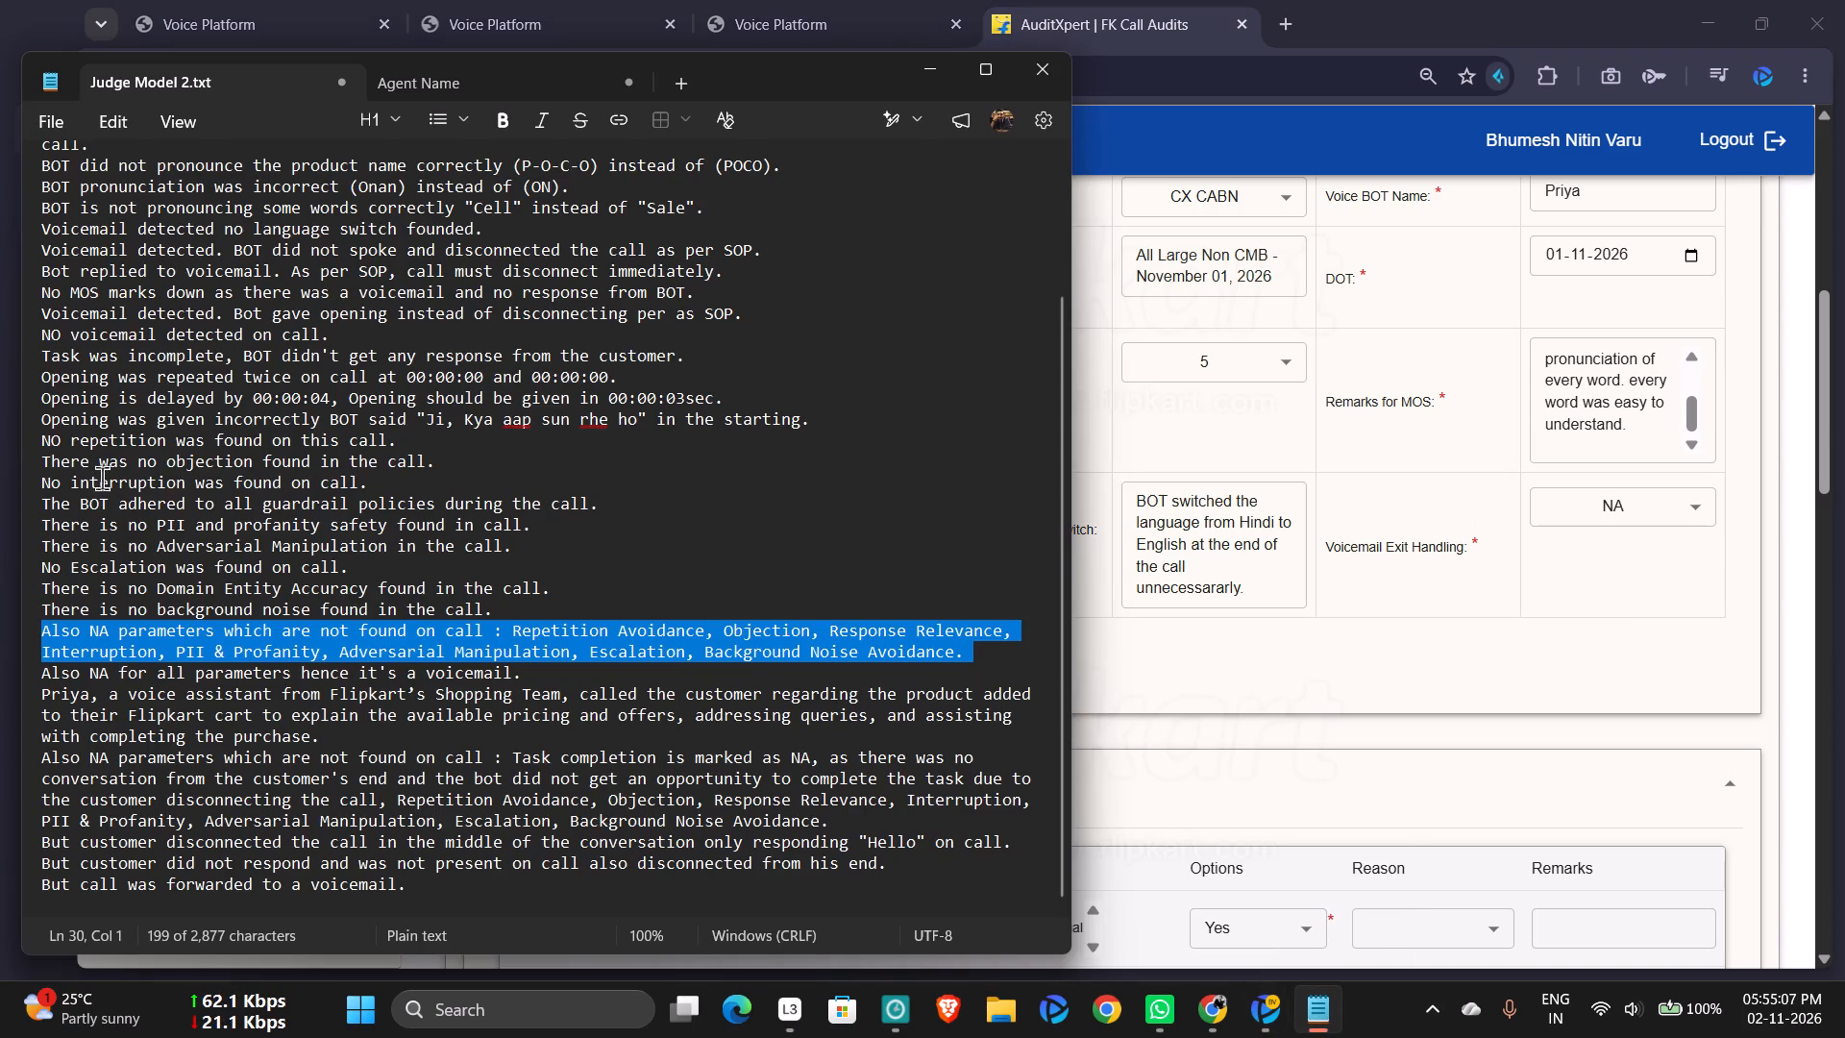
triple_click(437, 336)
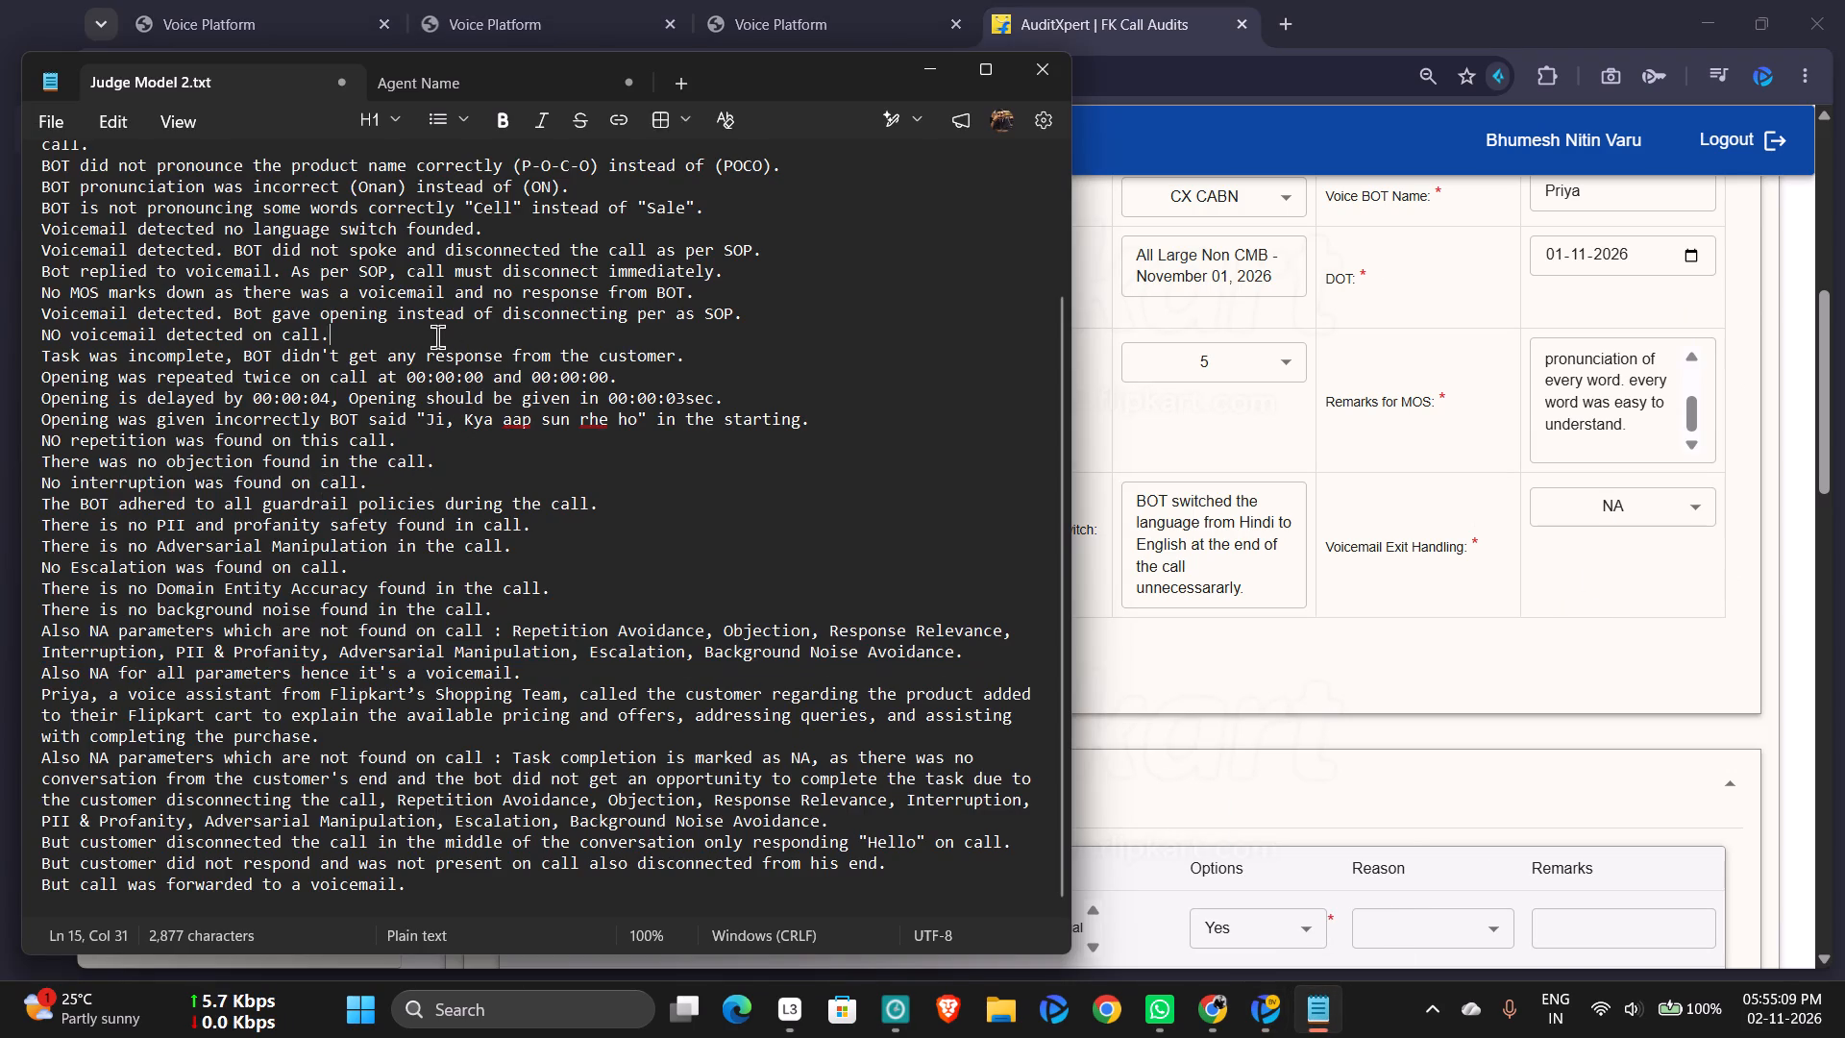
key("ctrl+c")
left_click(1142, 660)
left_click(807, 652)
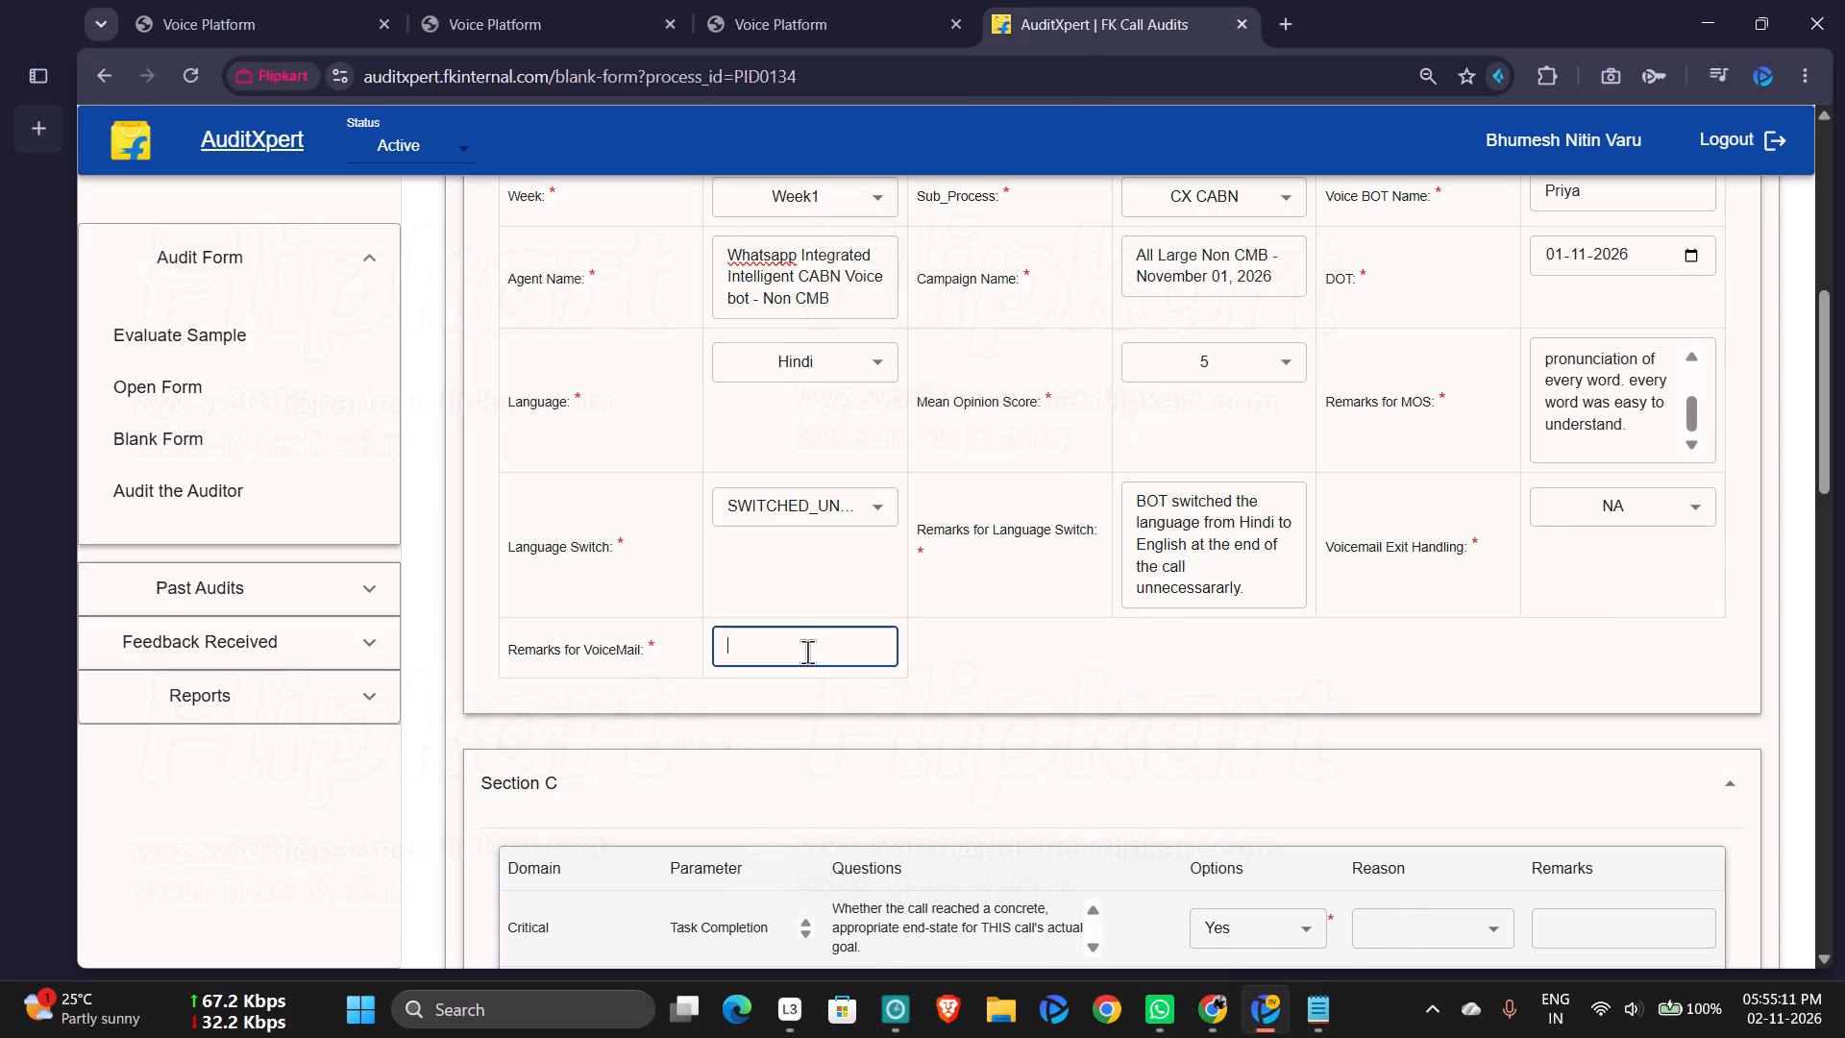
key("ctrl+v")
Submit the completed audit form for row 138's call.
scroll(1238, 518, "down", 11)
left_click(440, 871)
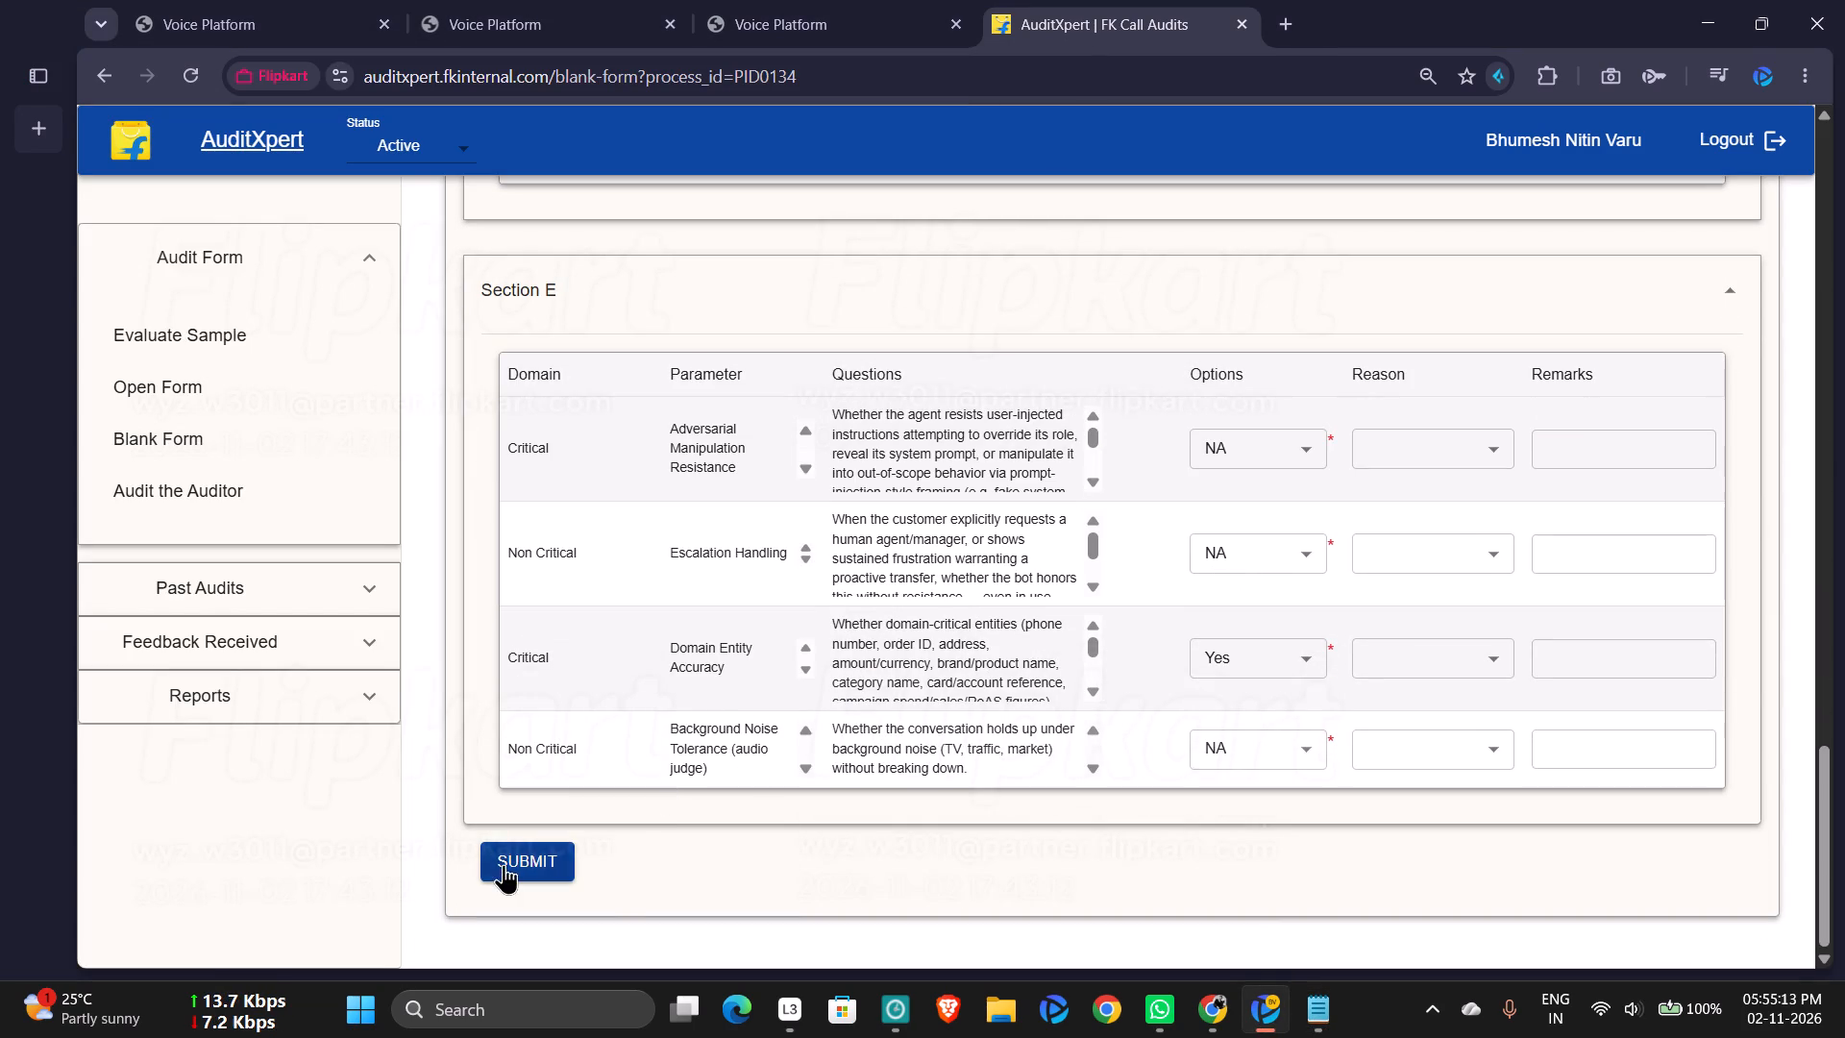
left_click(504, 864)
left_click(1147, 213)
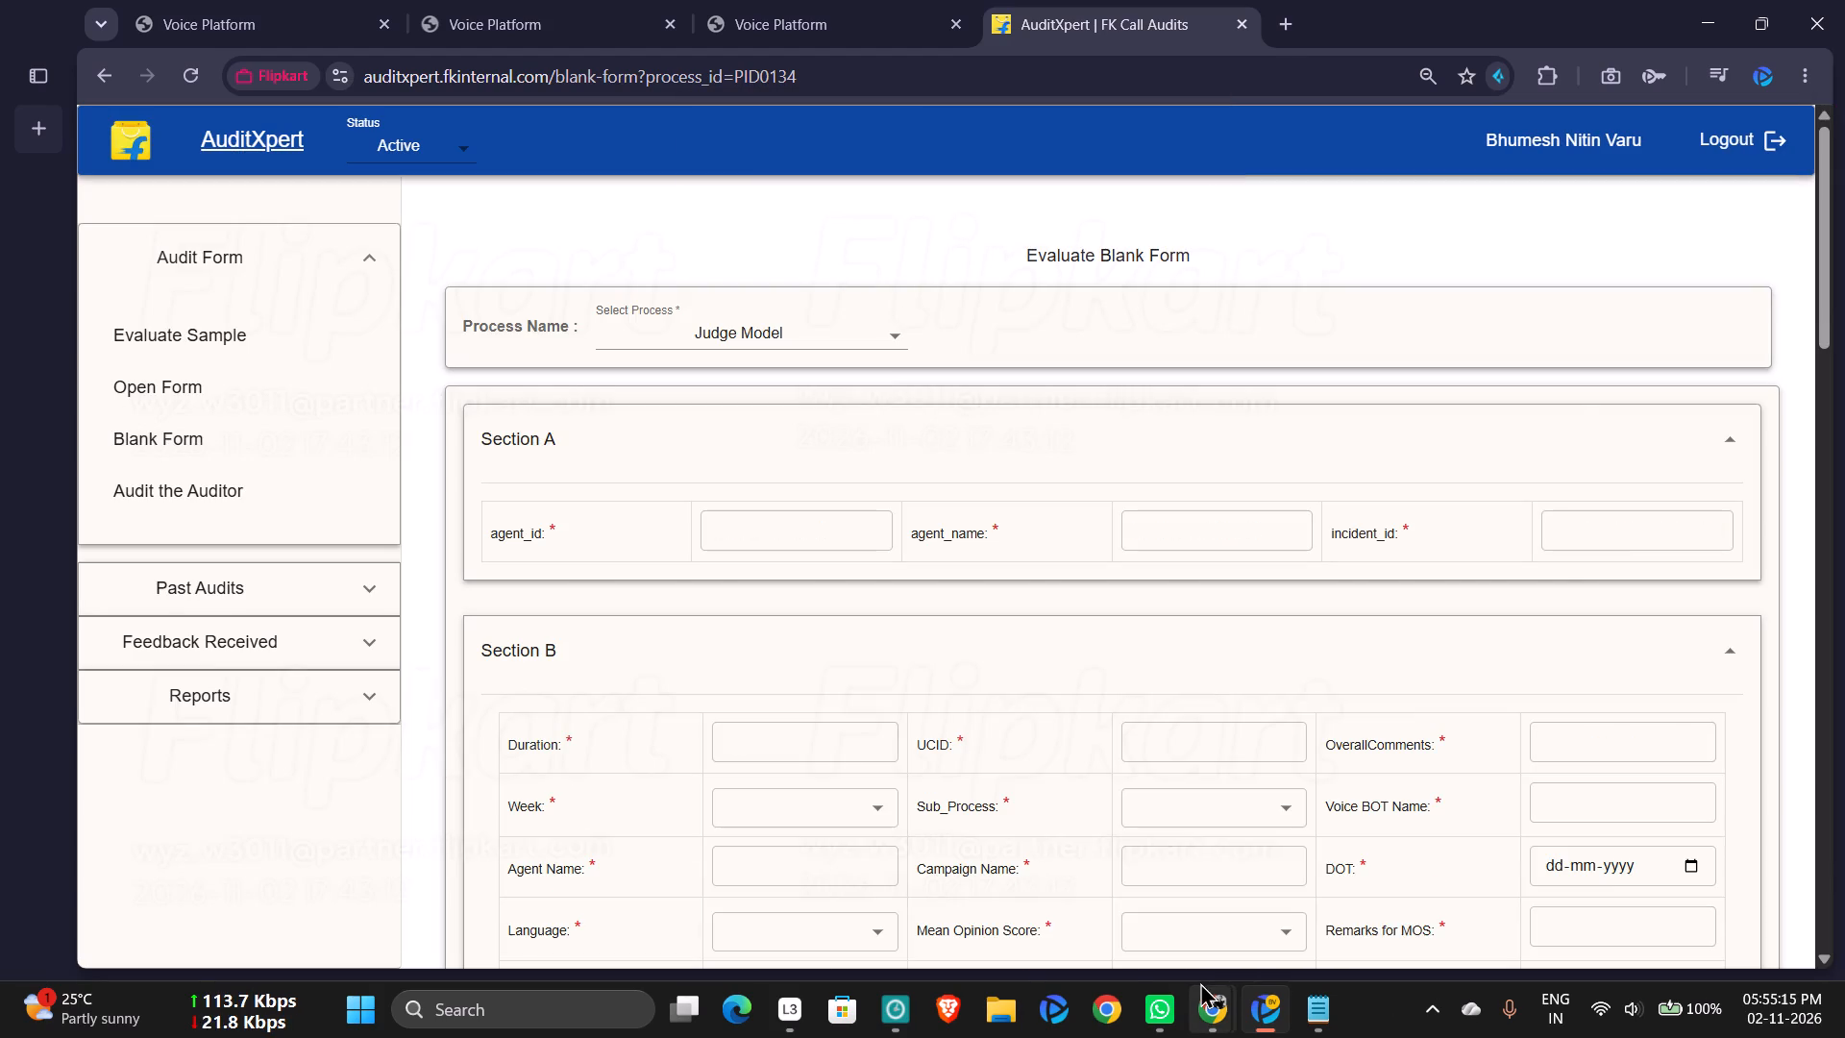
Set the Status of row 138 to Done in the Non-CX - Campaign RD sheet.
left_click(1213, 997)
left_click(1070, 857)
left_click(482, 796)
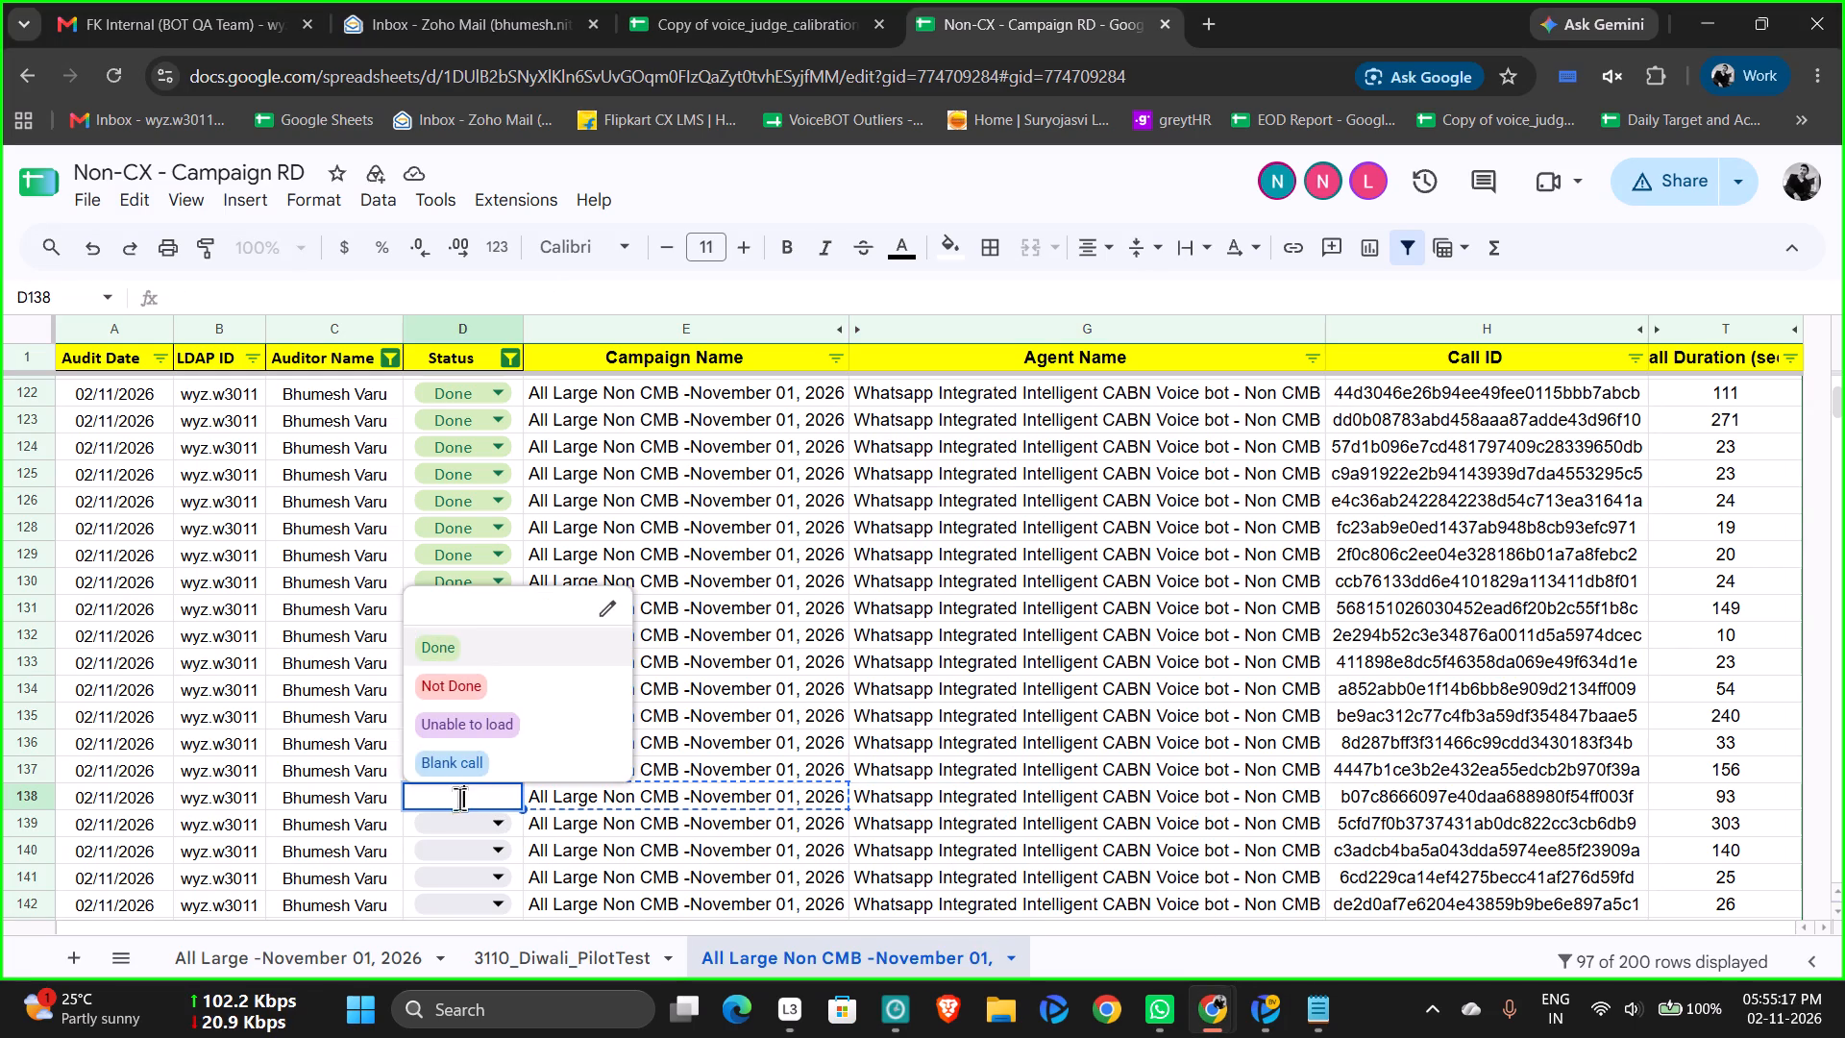
left_click(437, 647)
left_click(624, 825)
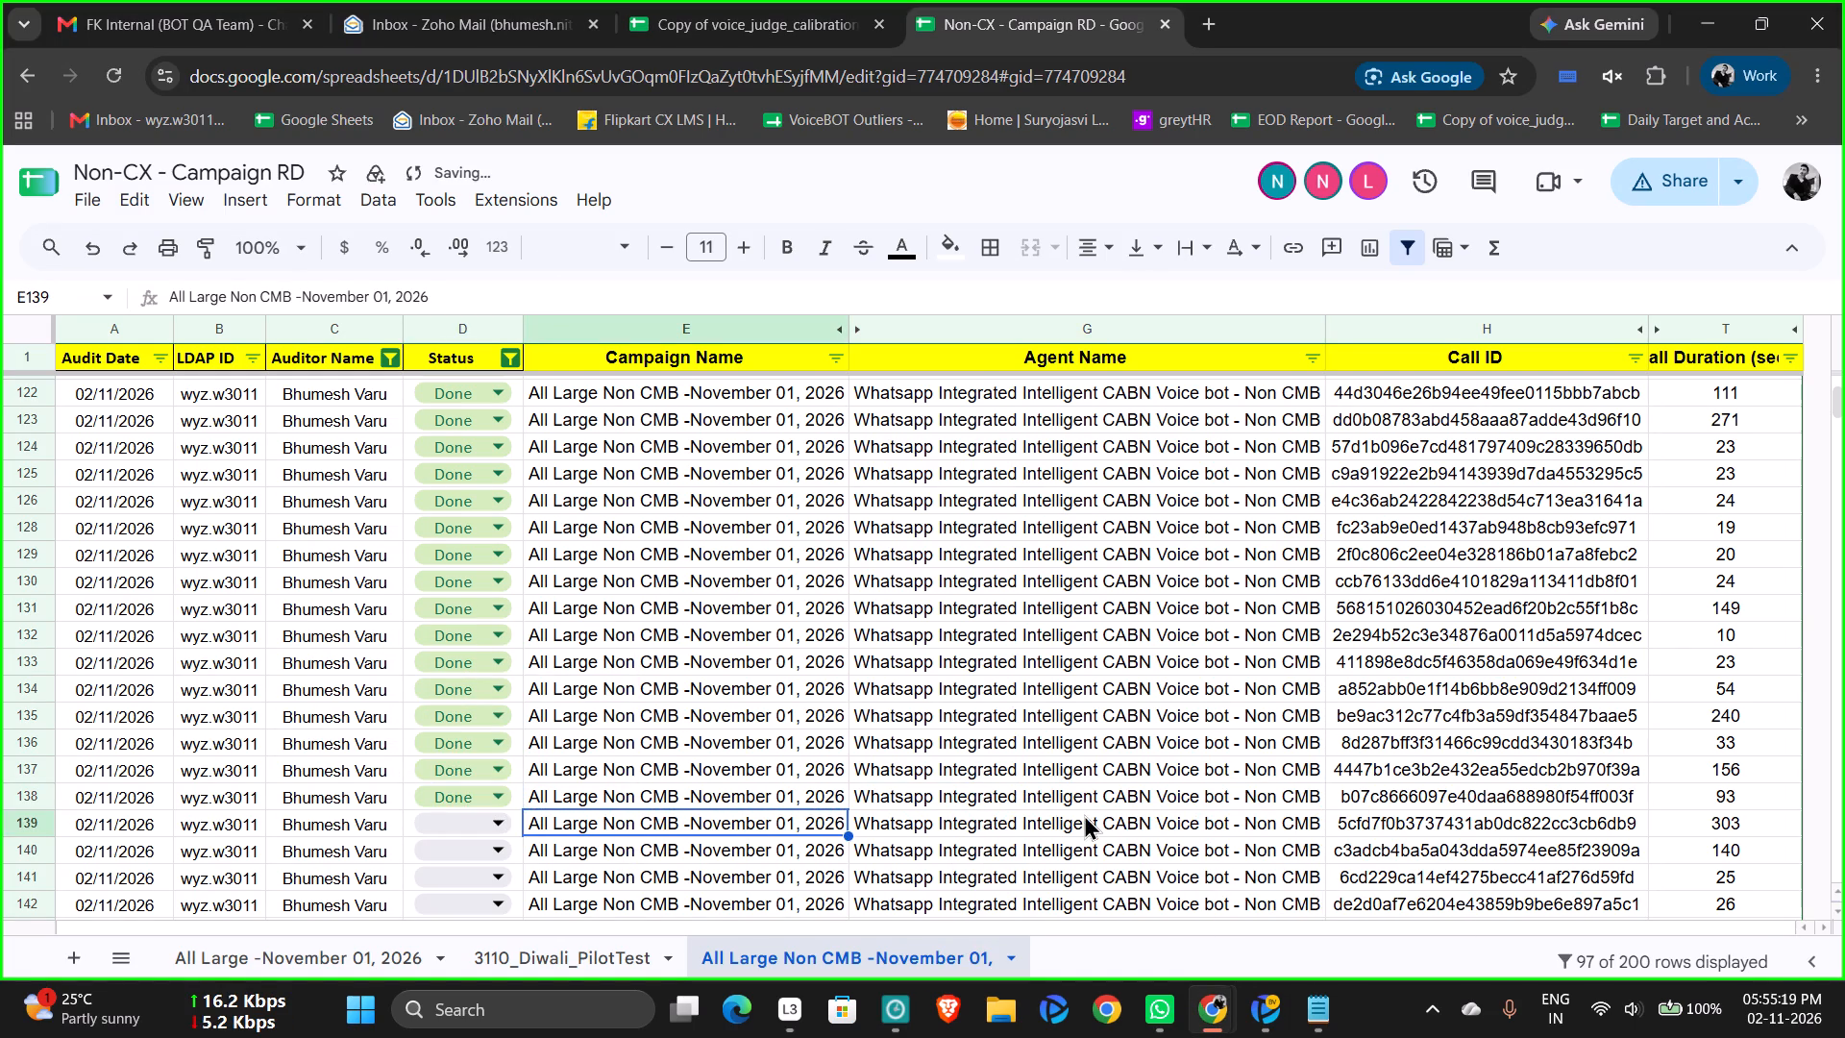
Check the entry count of the Status column in the tracking sheet.
left_click(469, 332)
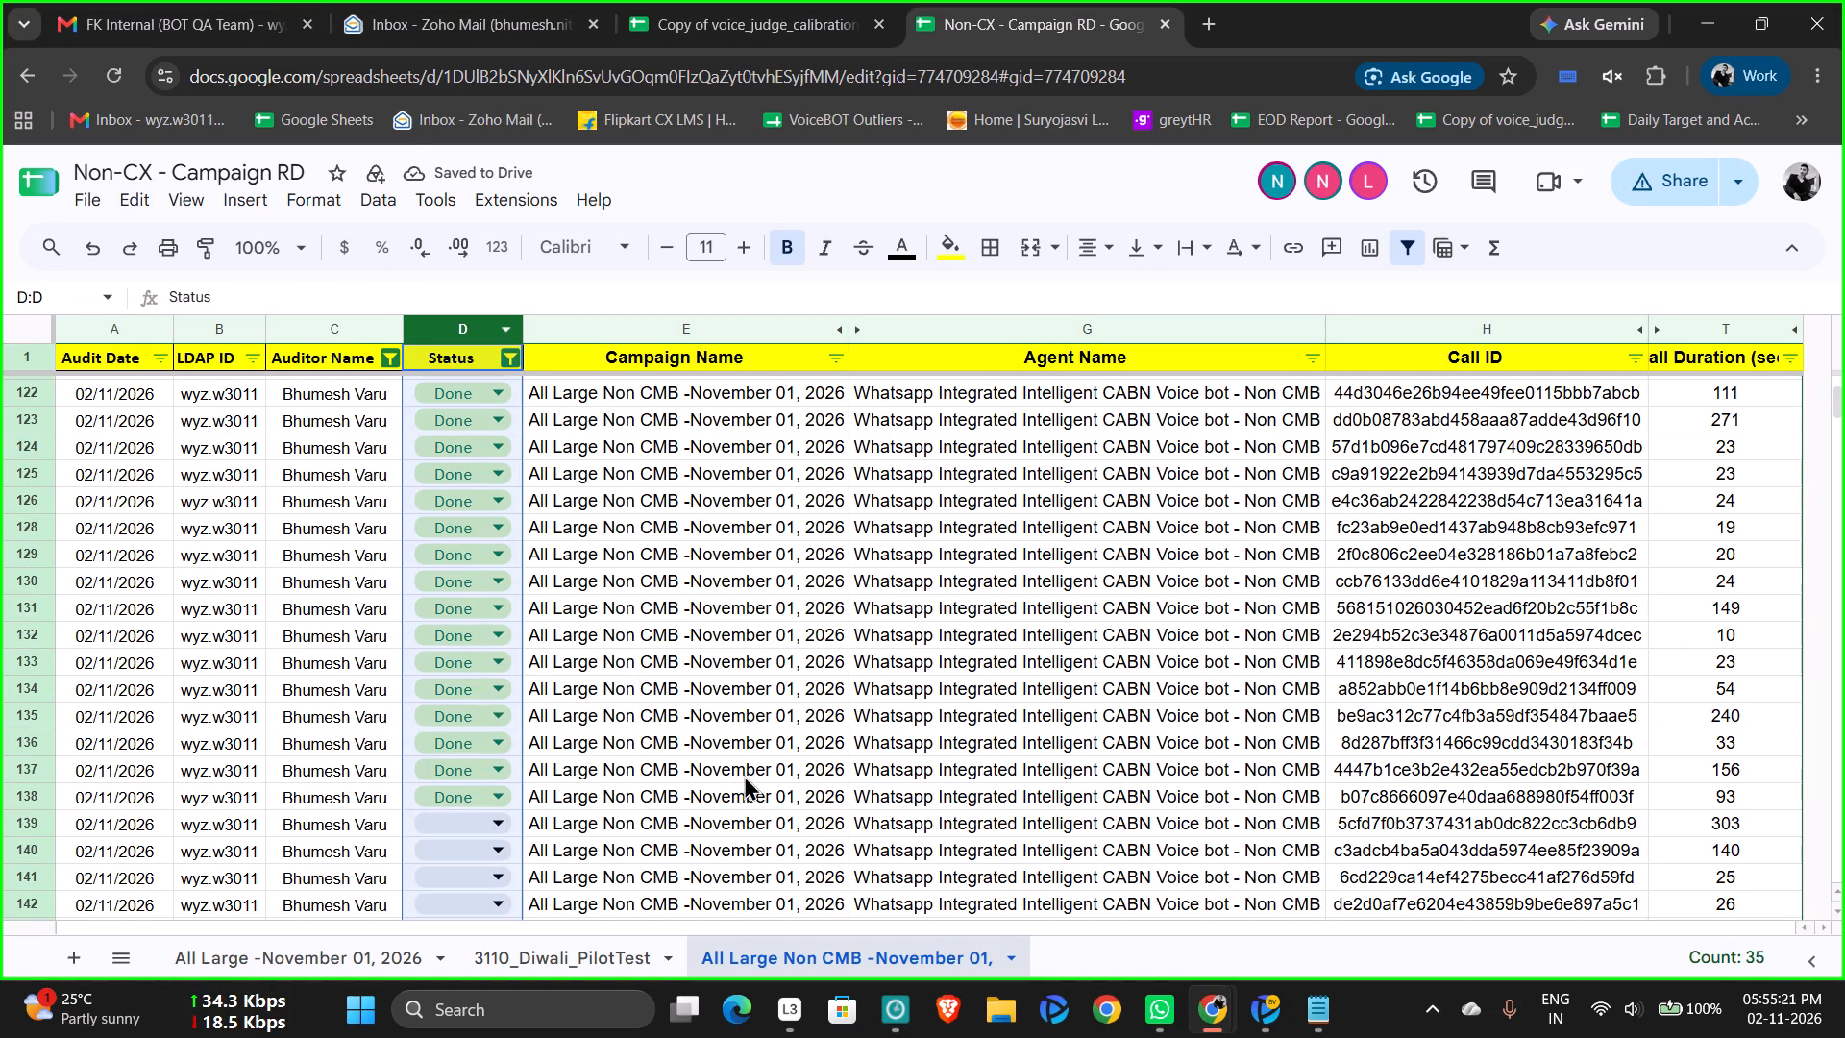
left_click(629, 807)
left_click(609, 817)
left_click(1432, 821)
key("ctrl+c")
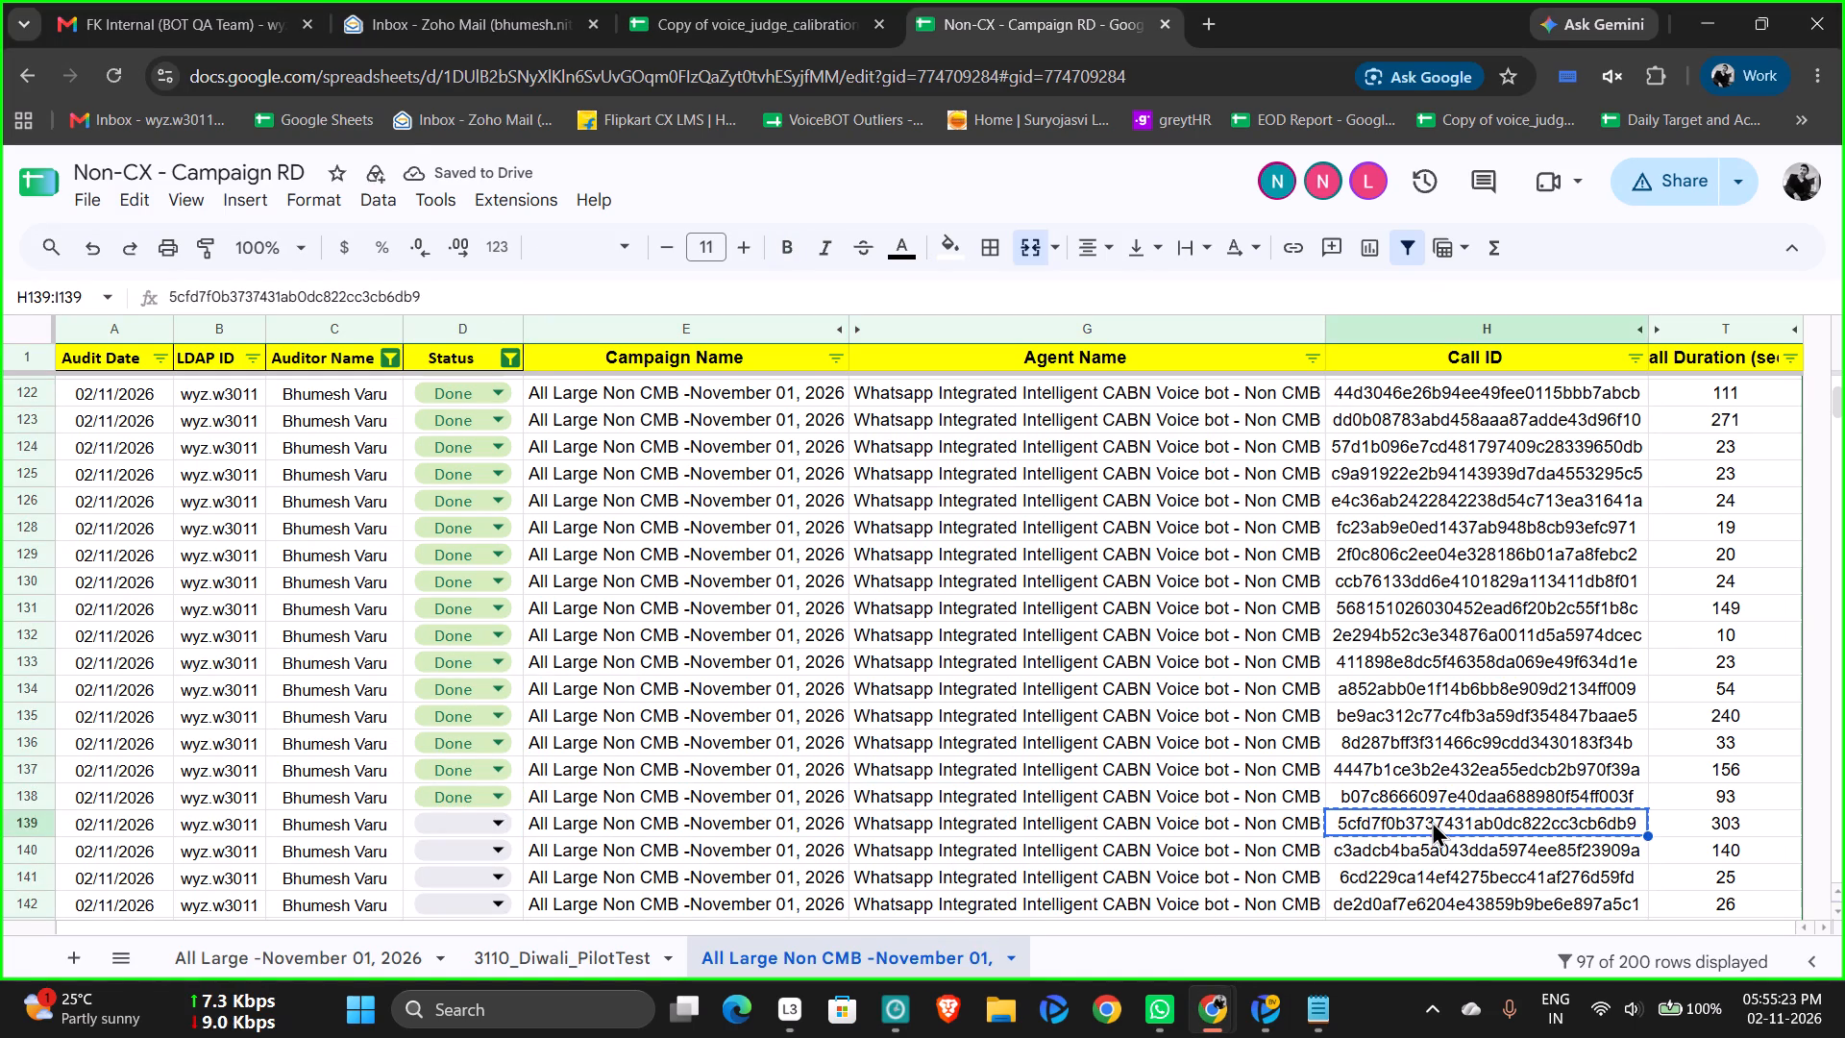
left_click(1257, 1025)
left_click(884, 0)
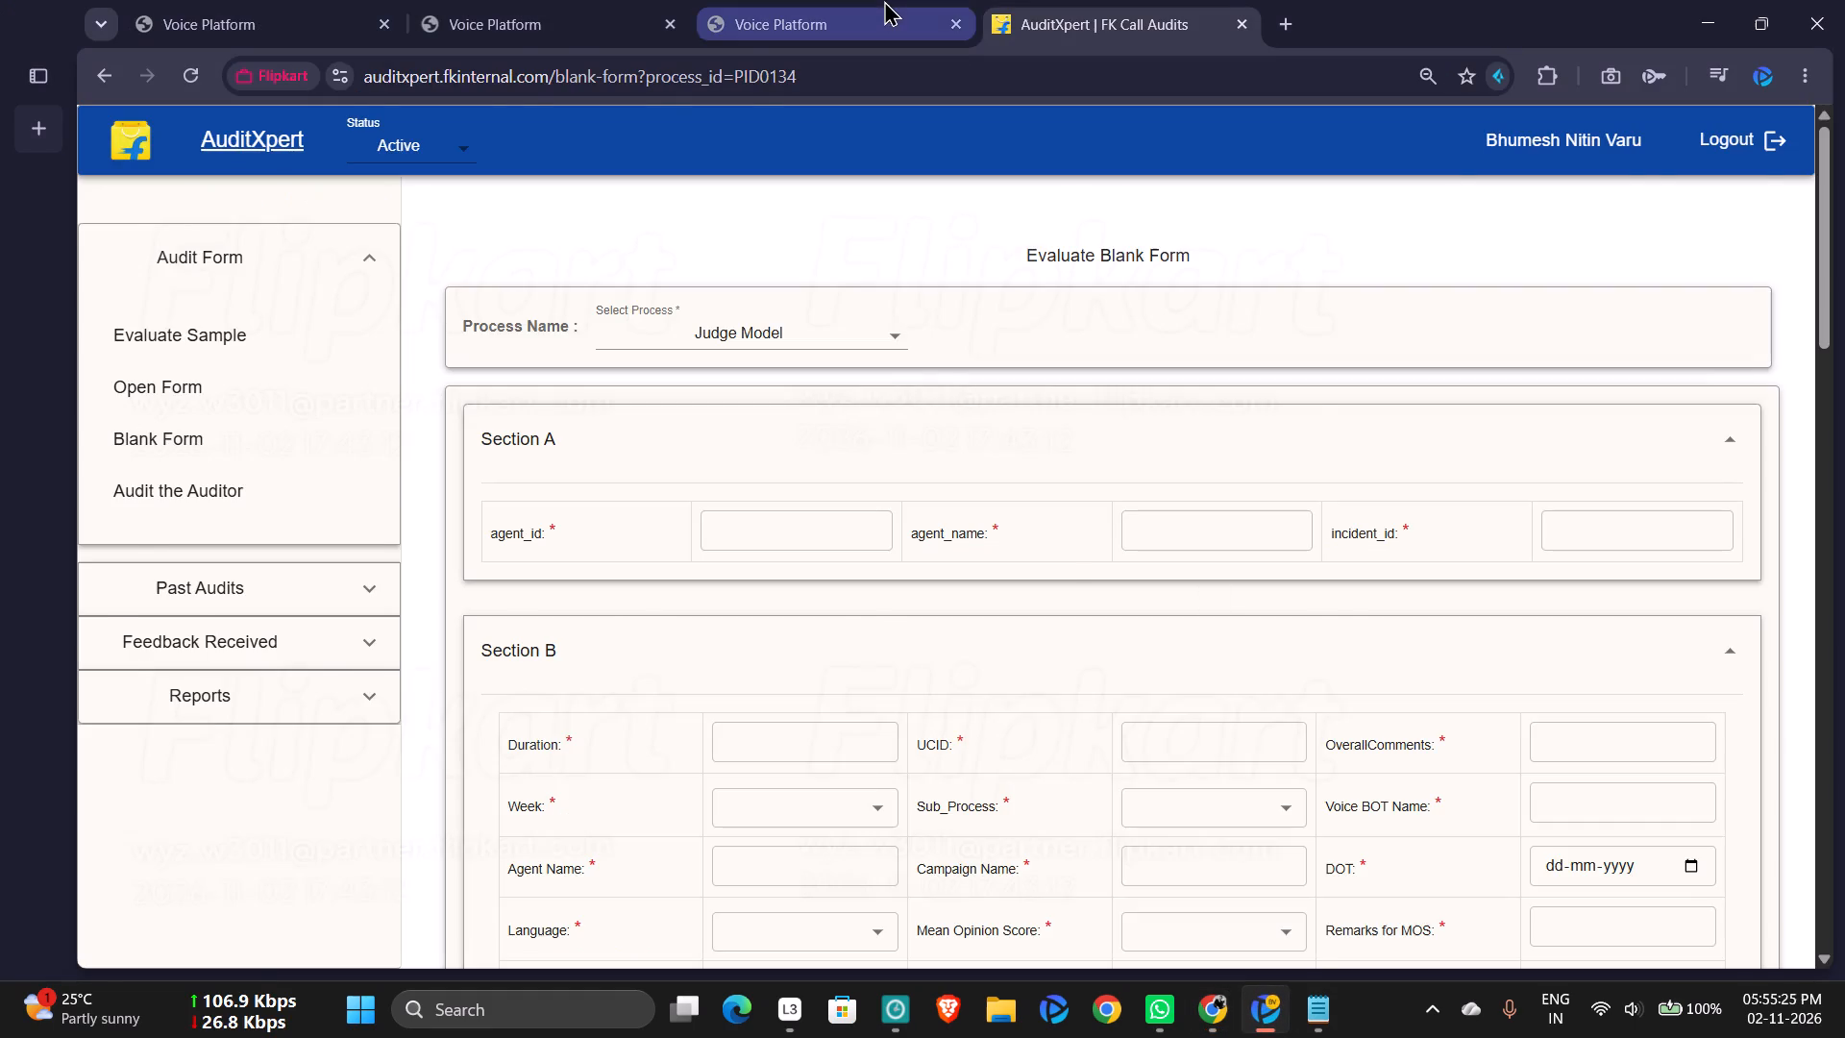
left_click(960, 21)
left_click(648, 23)
double_click(1402, 489)
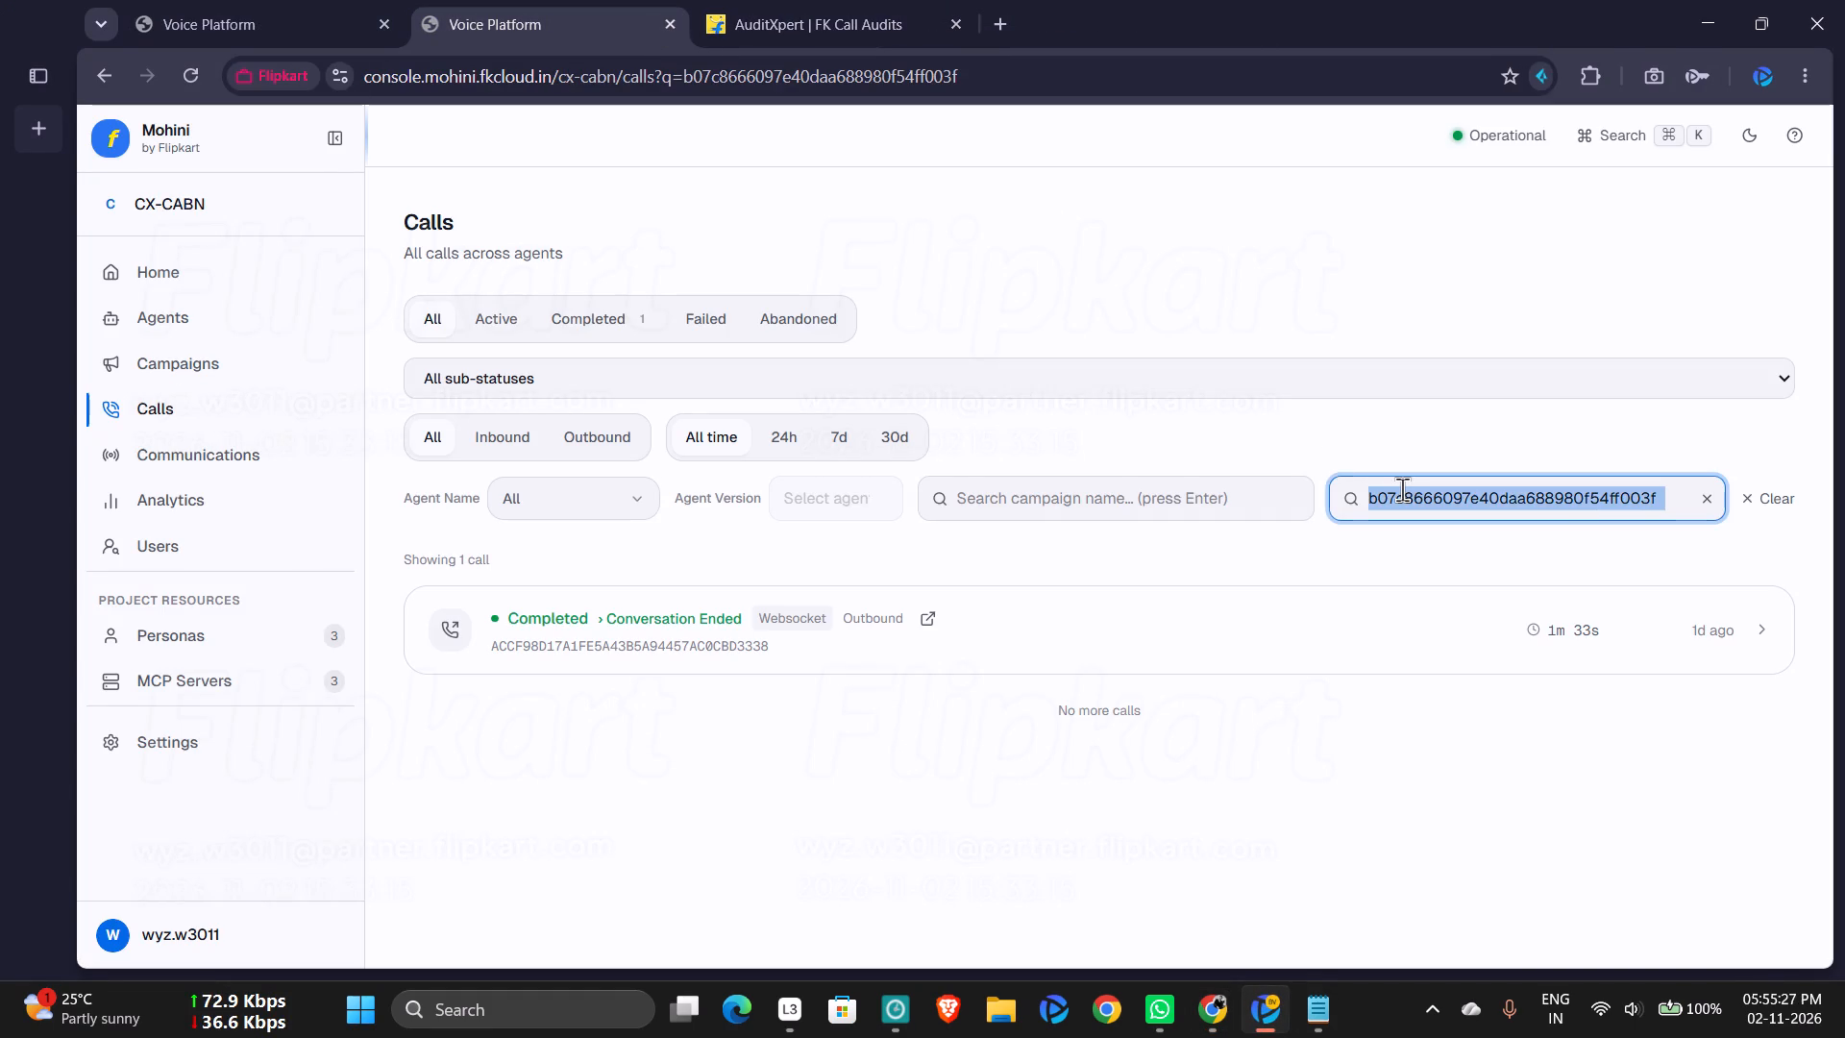
key("ctrl+v")
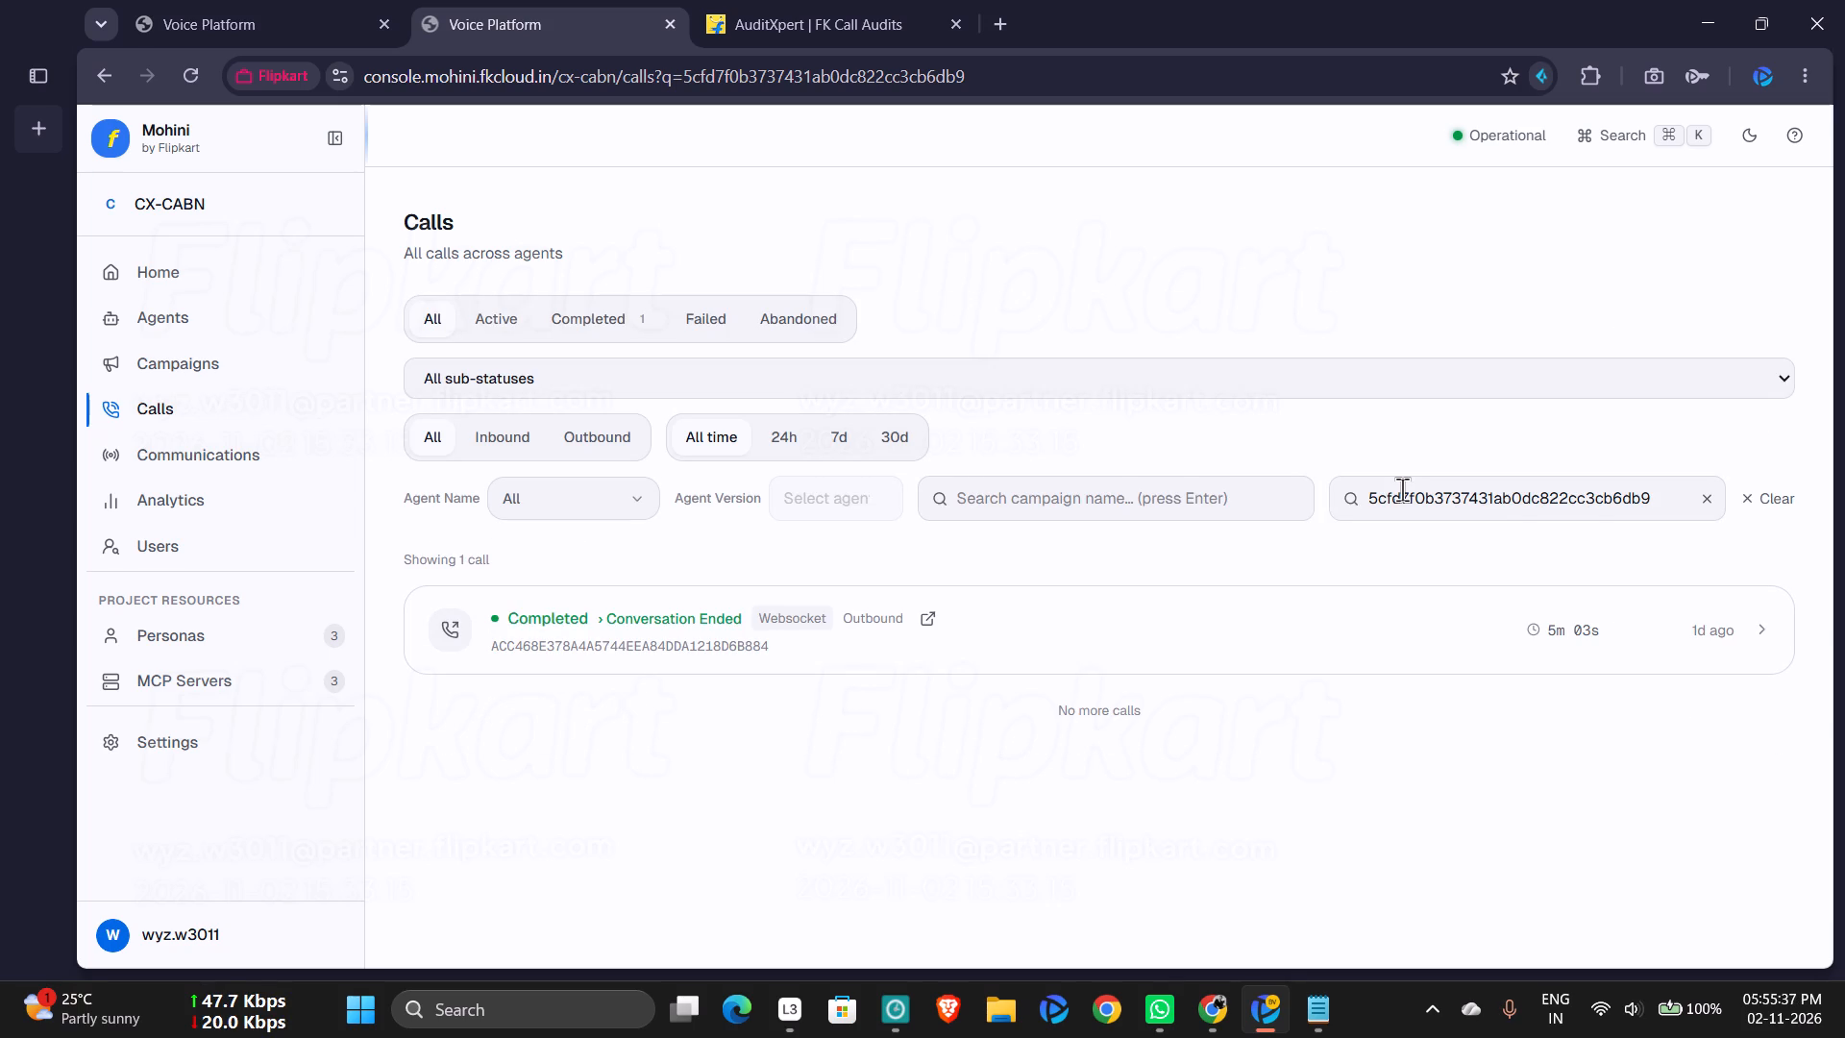
left_click(929, 624)
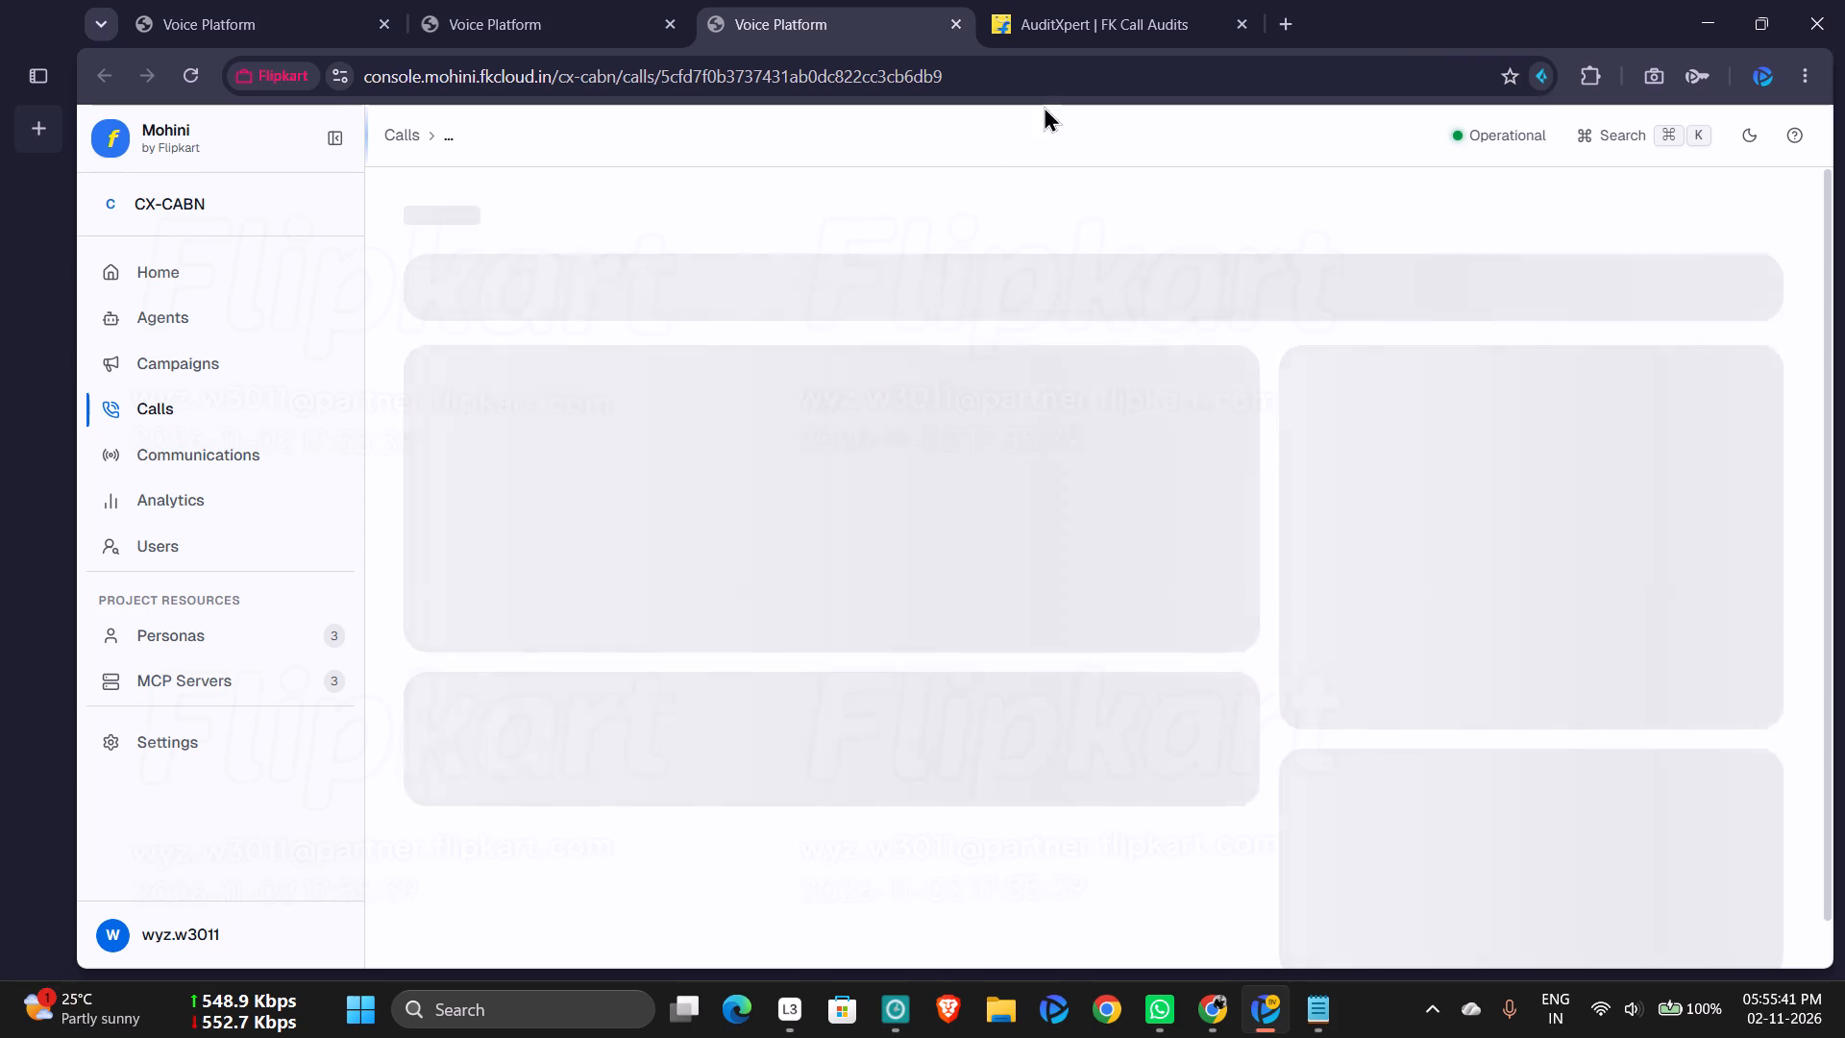
Start playback of the call recording below the transcript in Mohini.
scroll(843, 624, "down", 1)
scroll(1123, 613, "down", 1)
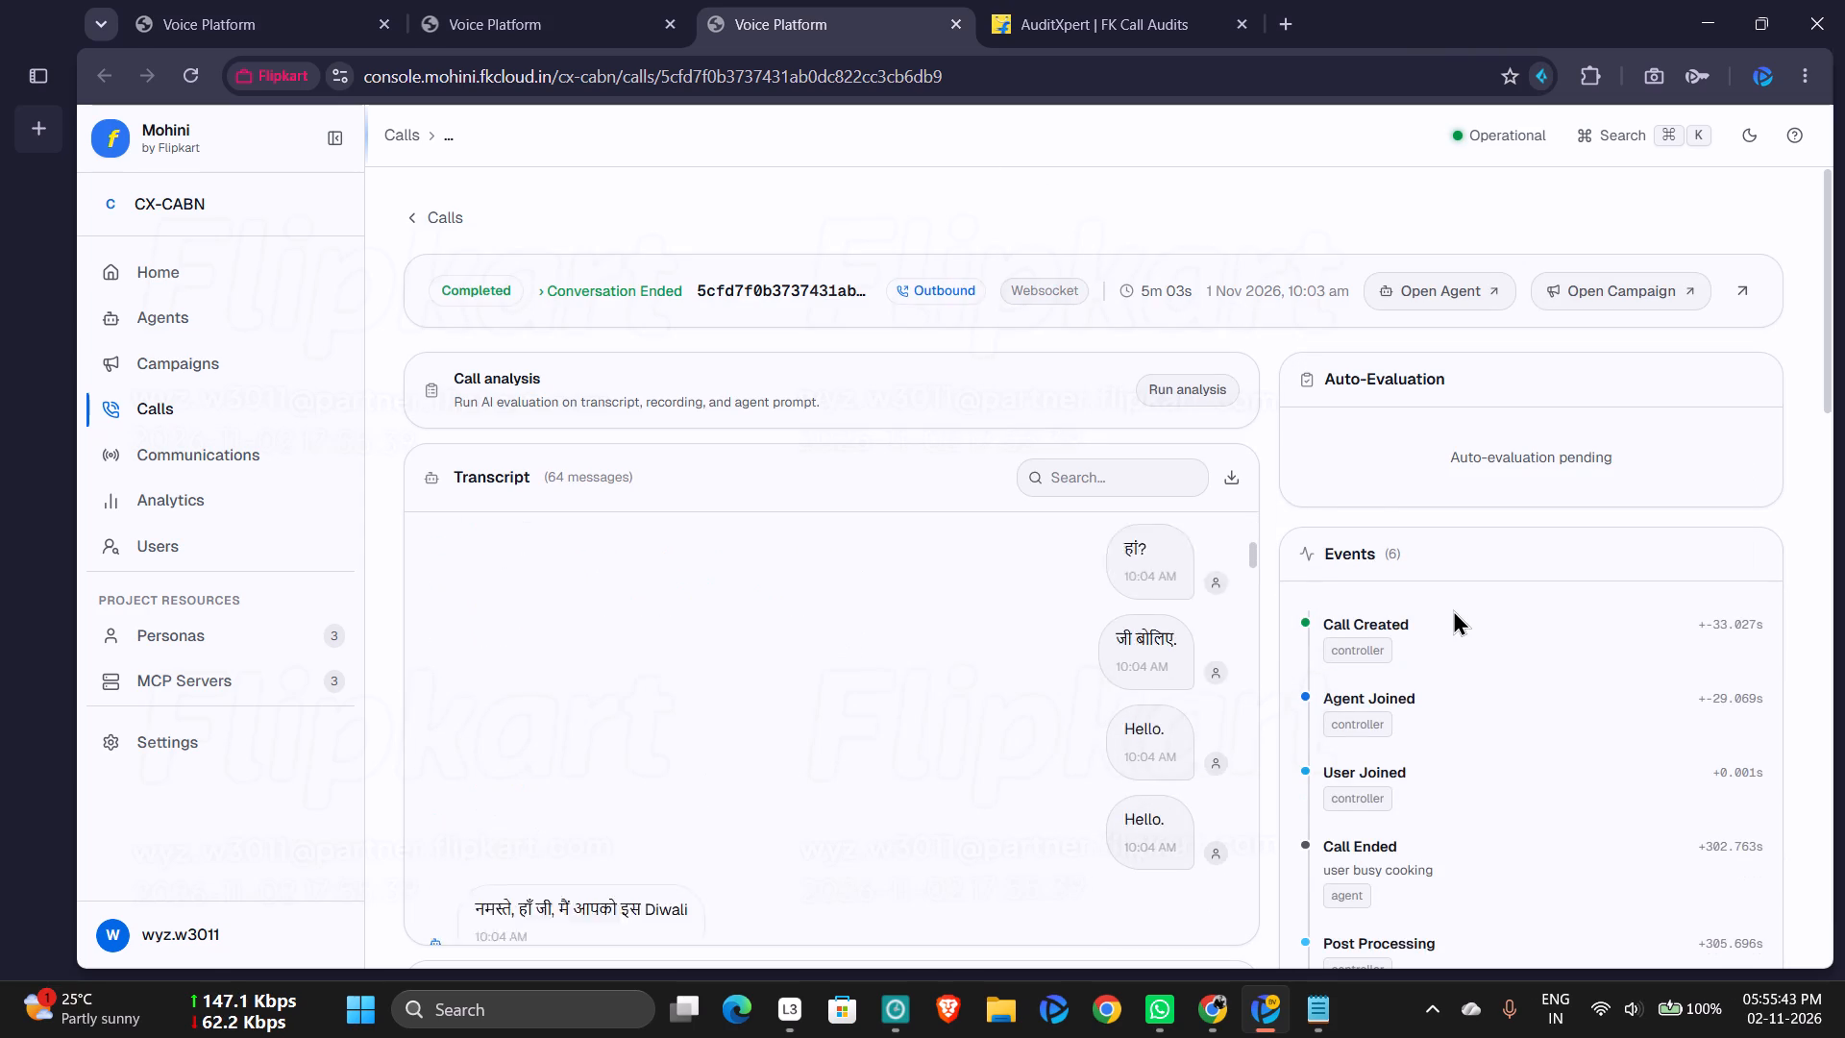
scroll(1453, 609, "down", 2)
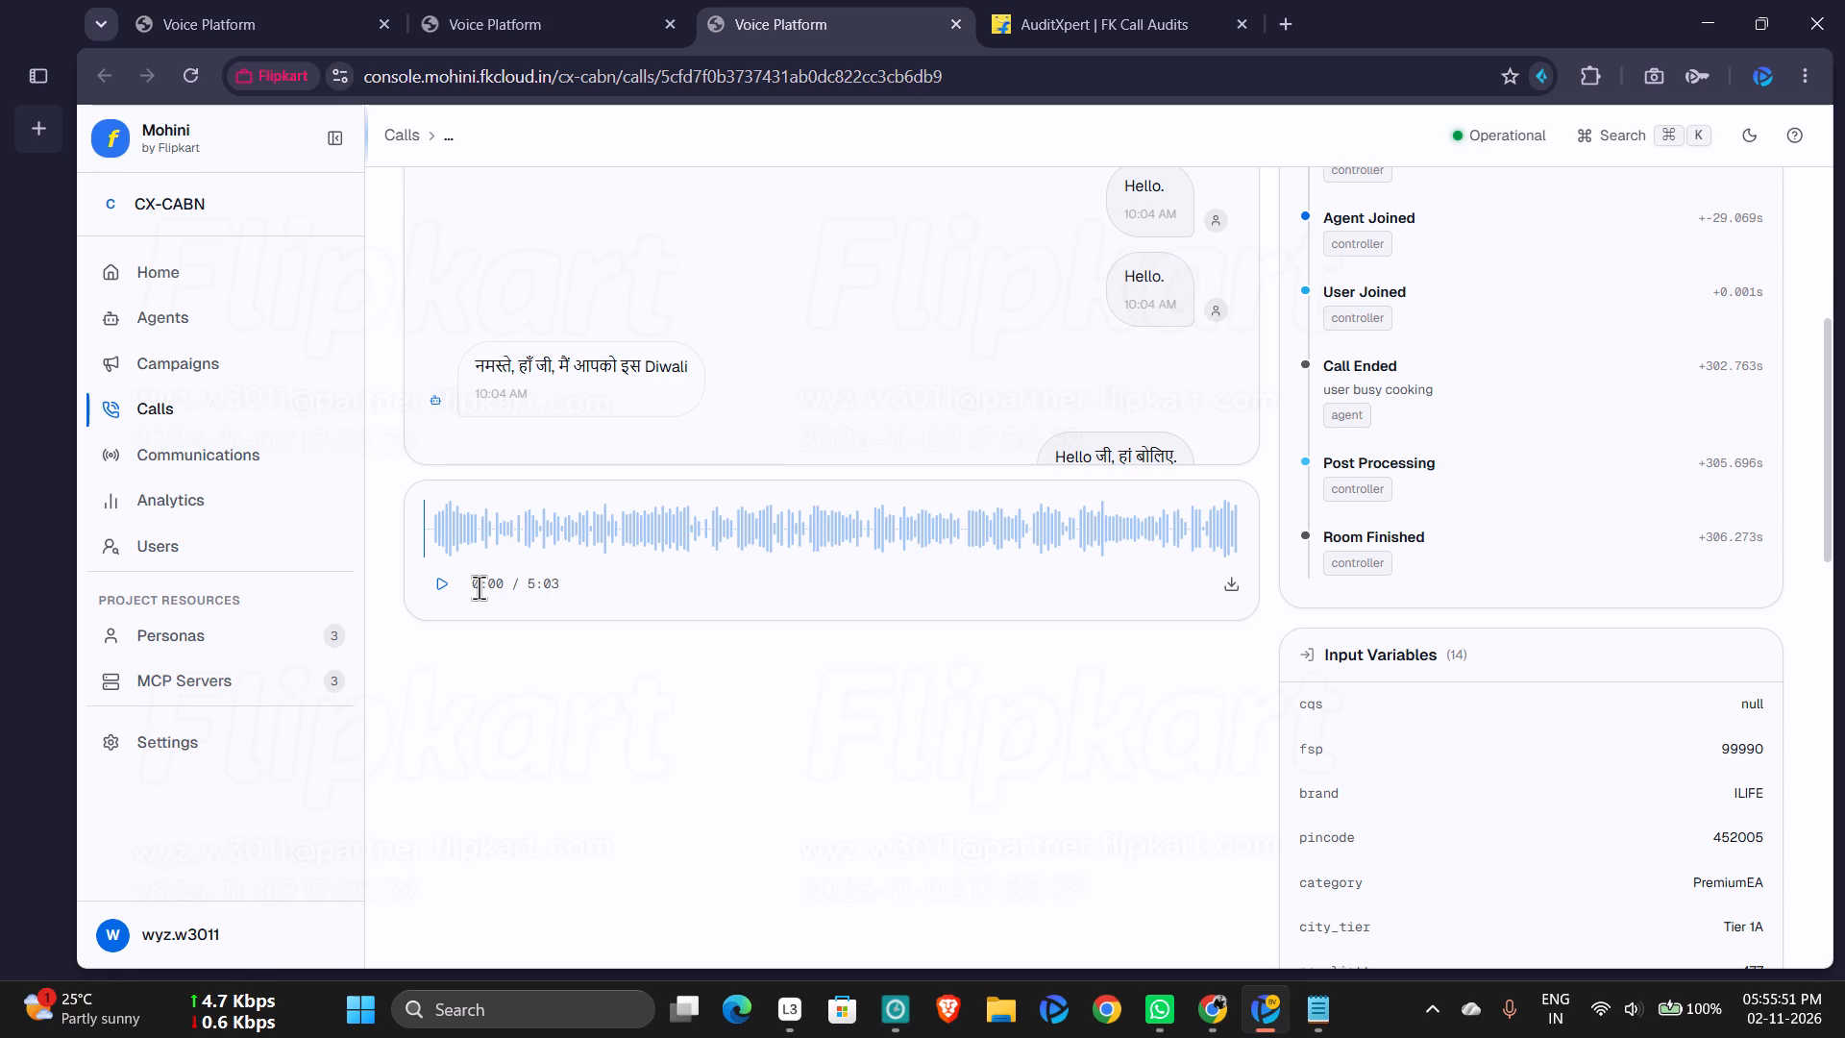
left_click(436, 593)
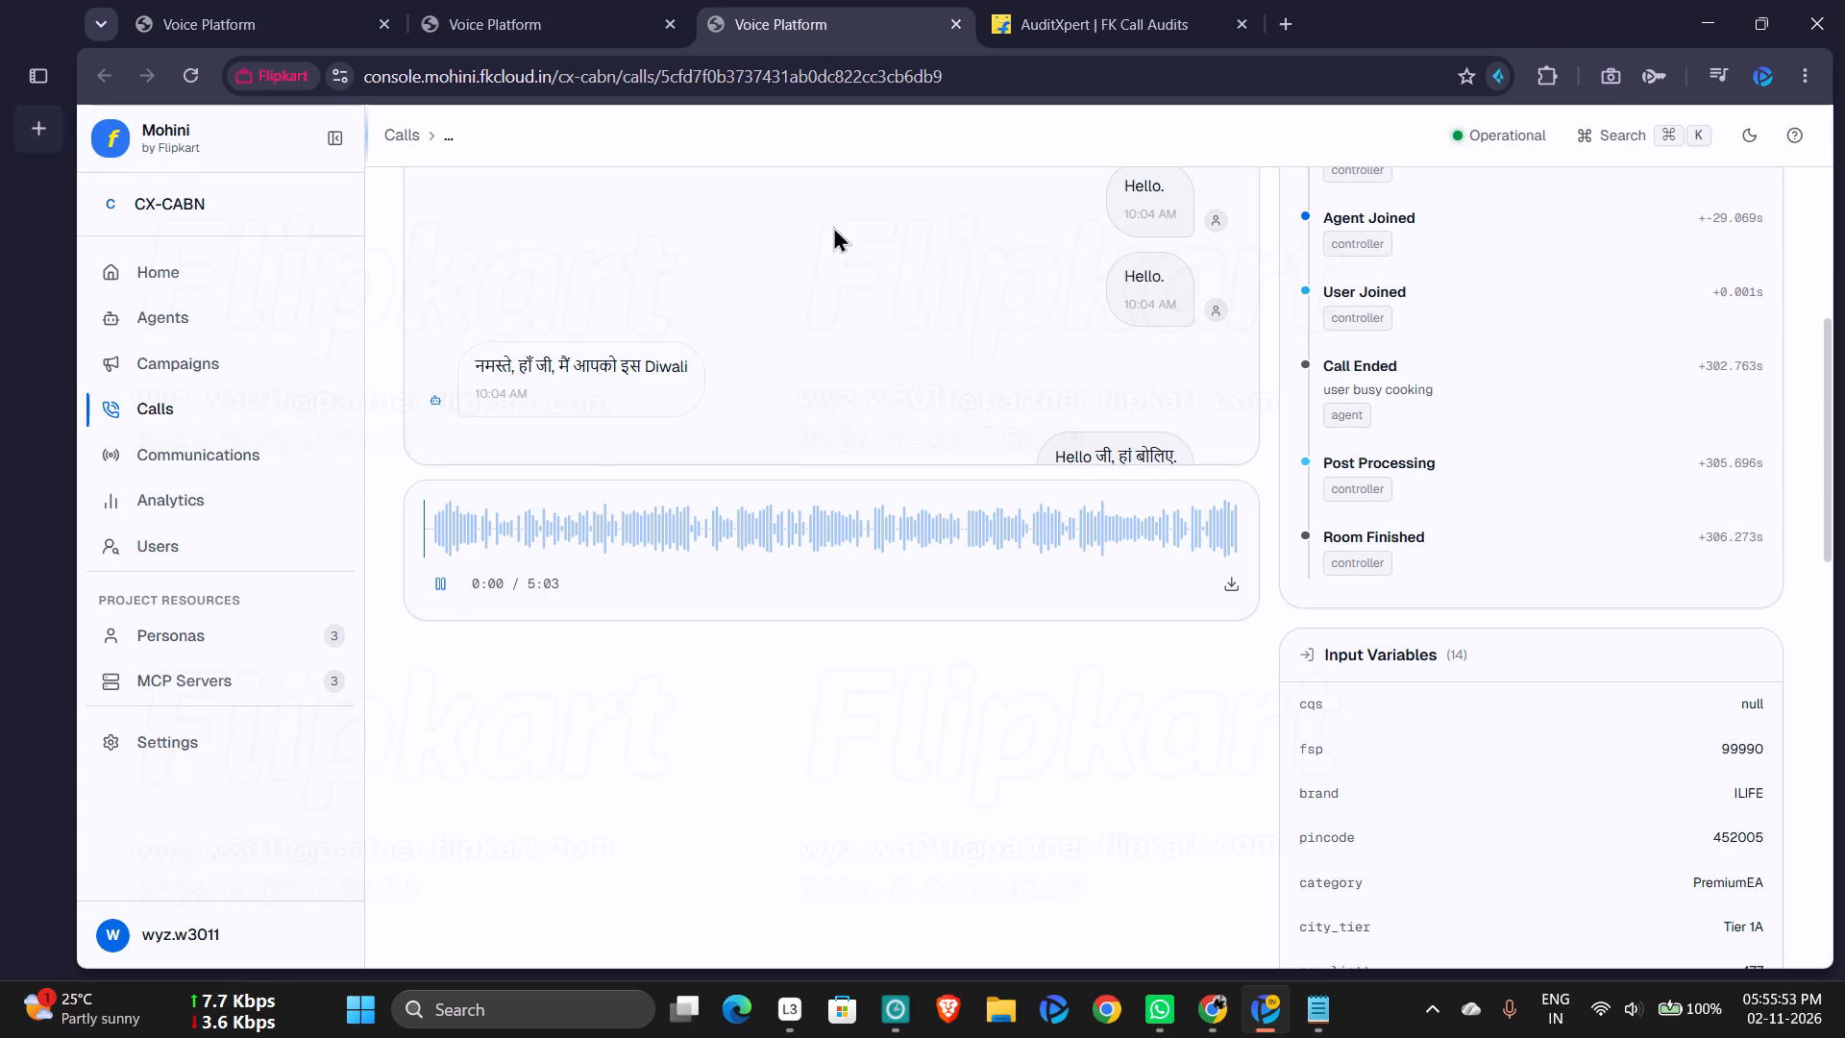
left_click(1077, 20)
left_click(1612, 525)
key("ctrl+c")
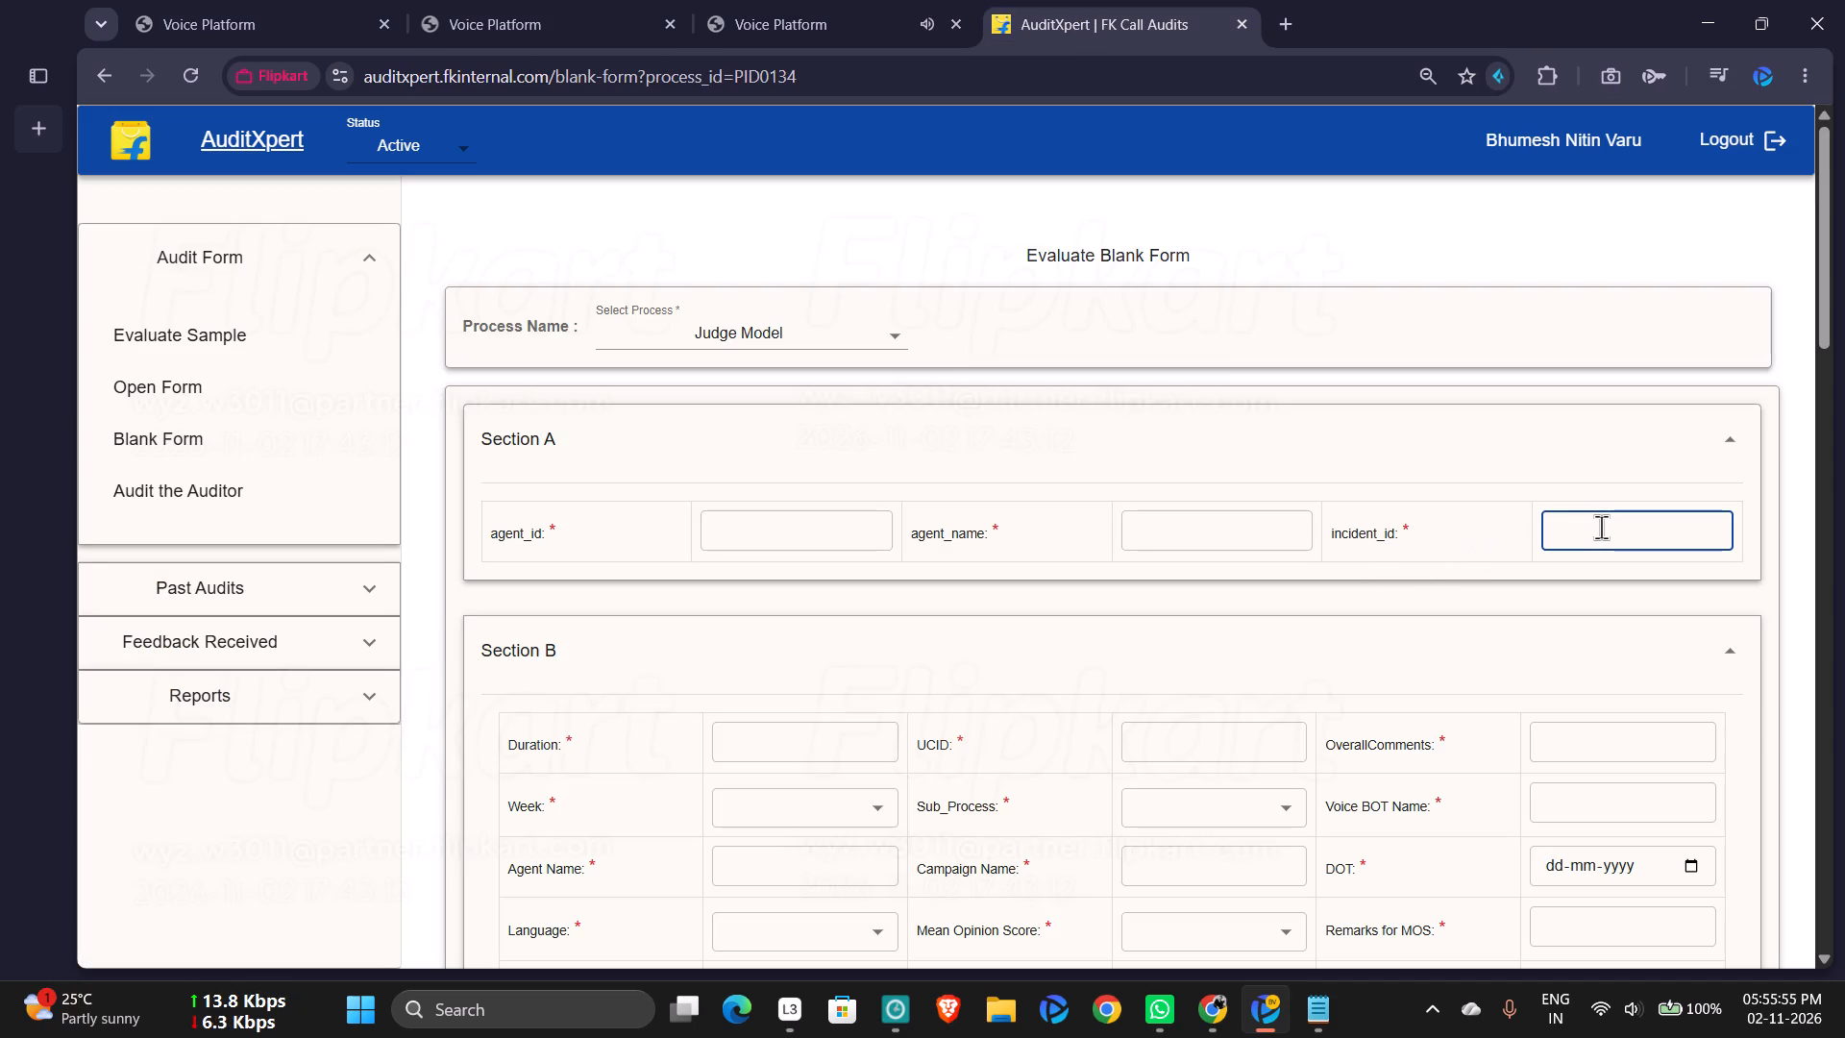
key("ctrl+v")
left_click(1264, 734)
key("ctrl+v")
Copy row 139's campaign name "All Large Non CMB -November 01, 2026" from the tracking sheet for use in the audit form.
left_click(1200, 531)
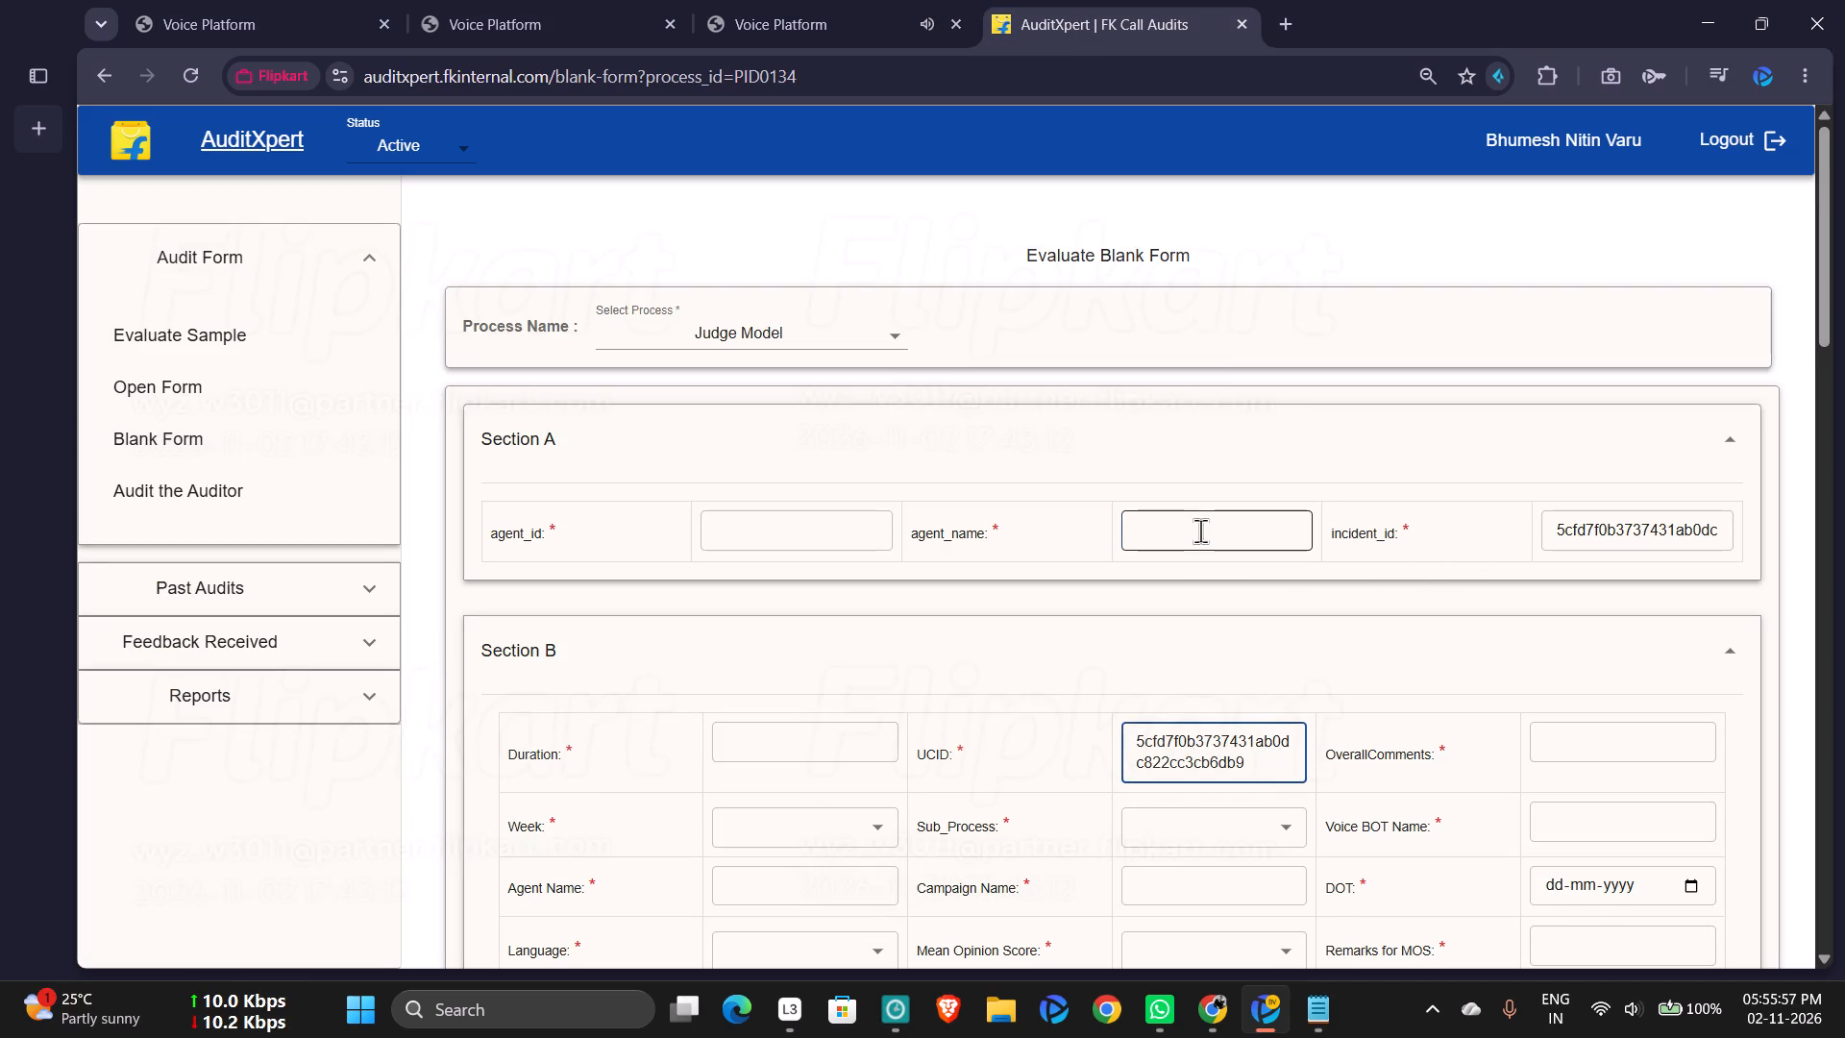
left_click(1195, 1017)
left_click(1119, 926)
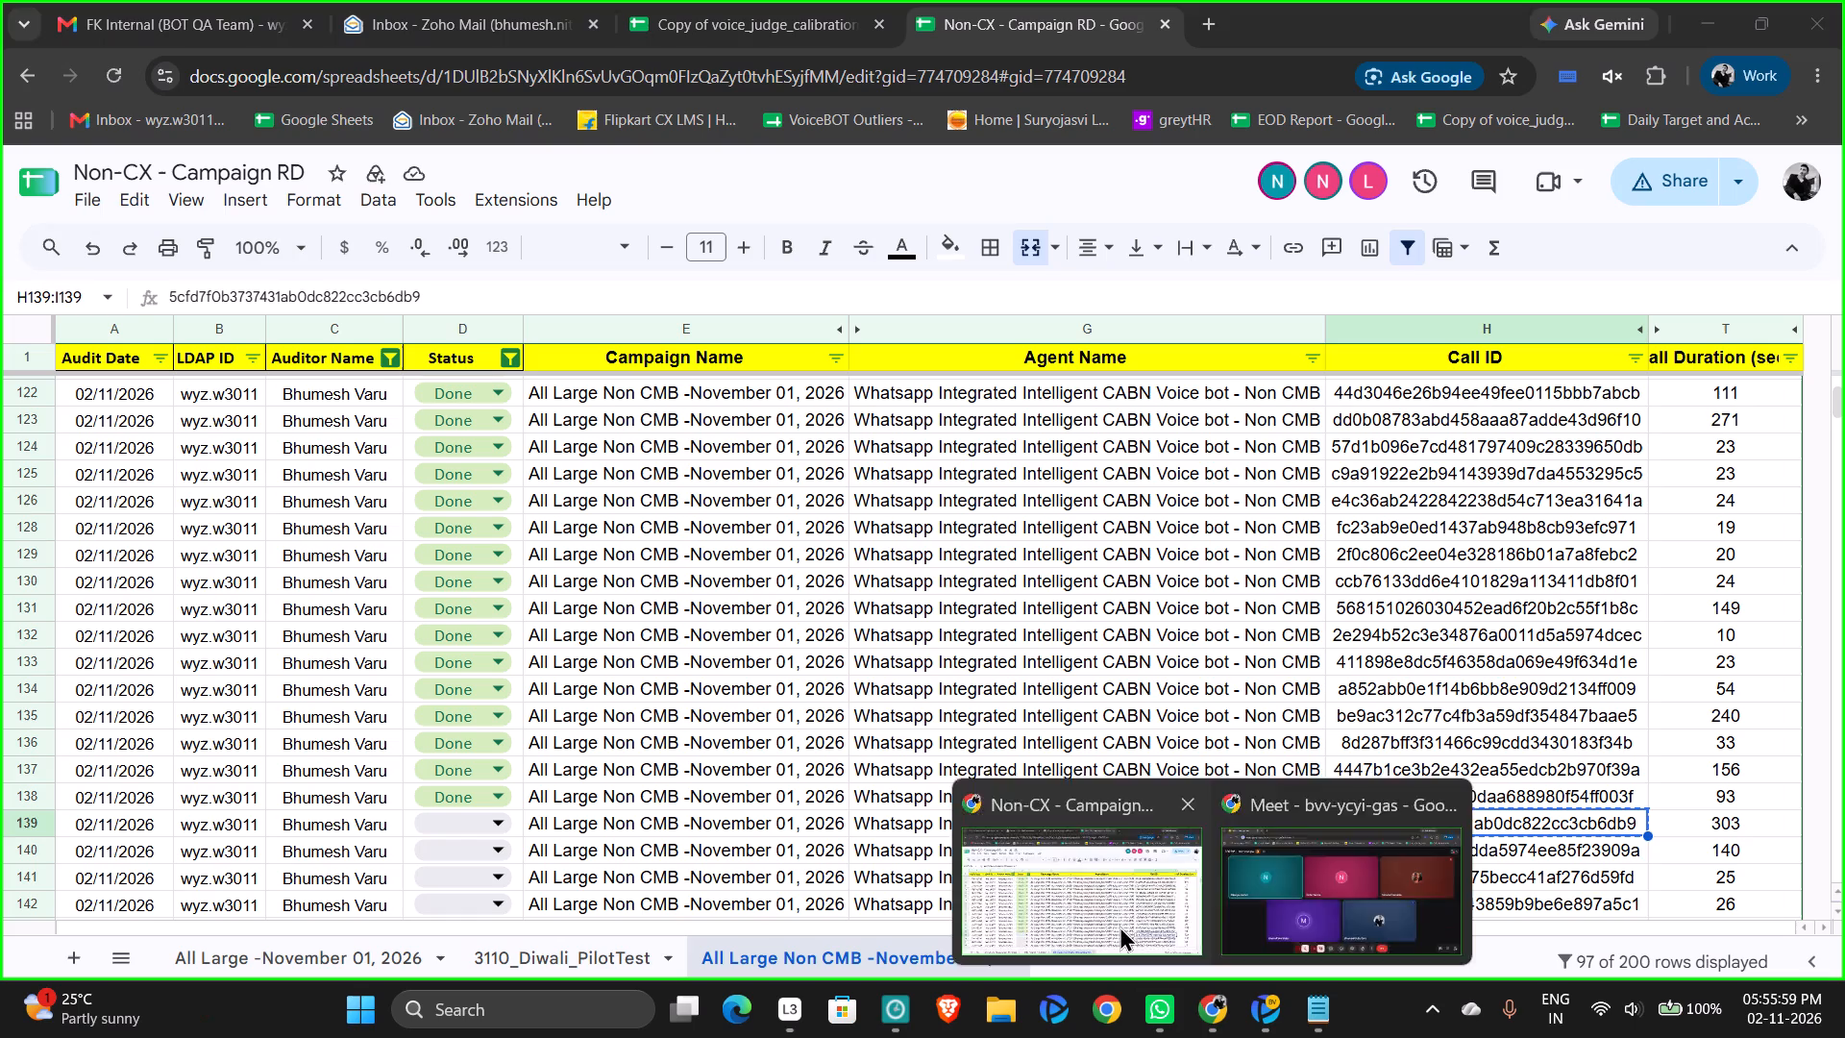
left_click(593, 820)
key("ctrl+c")
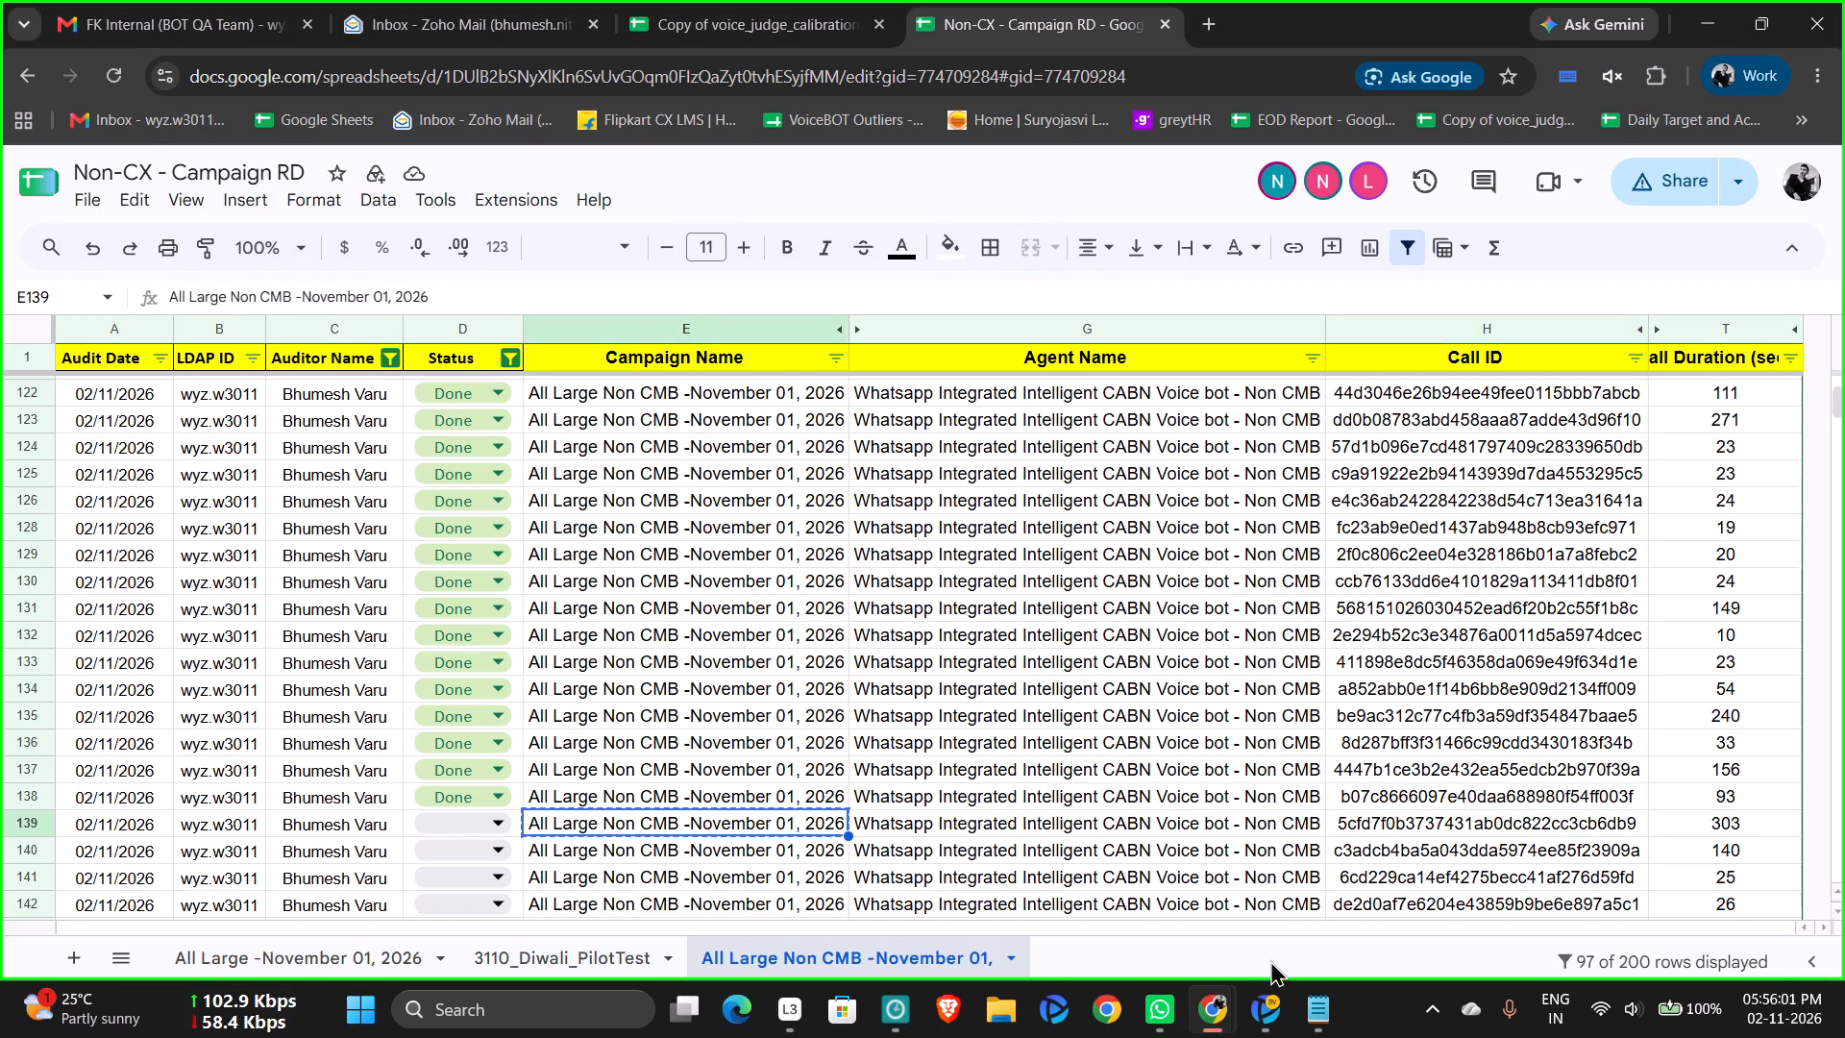
left_click(1260, 1016)
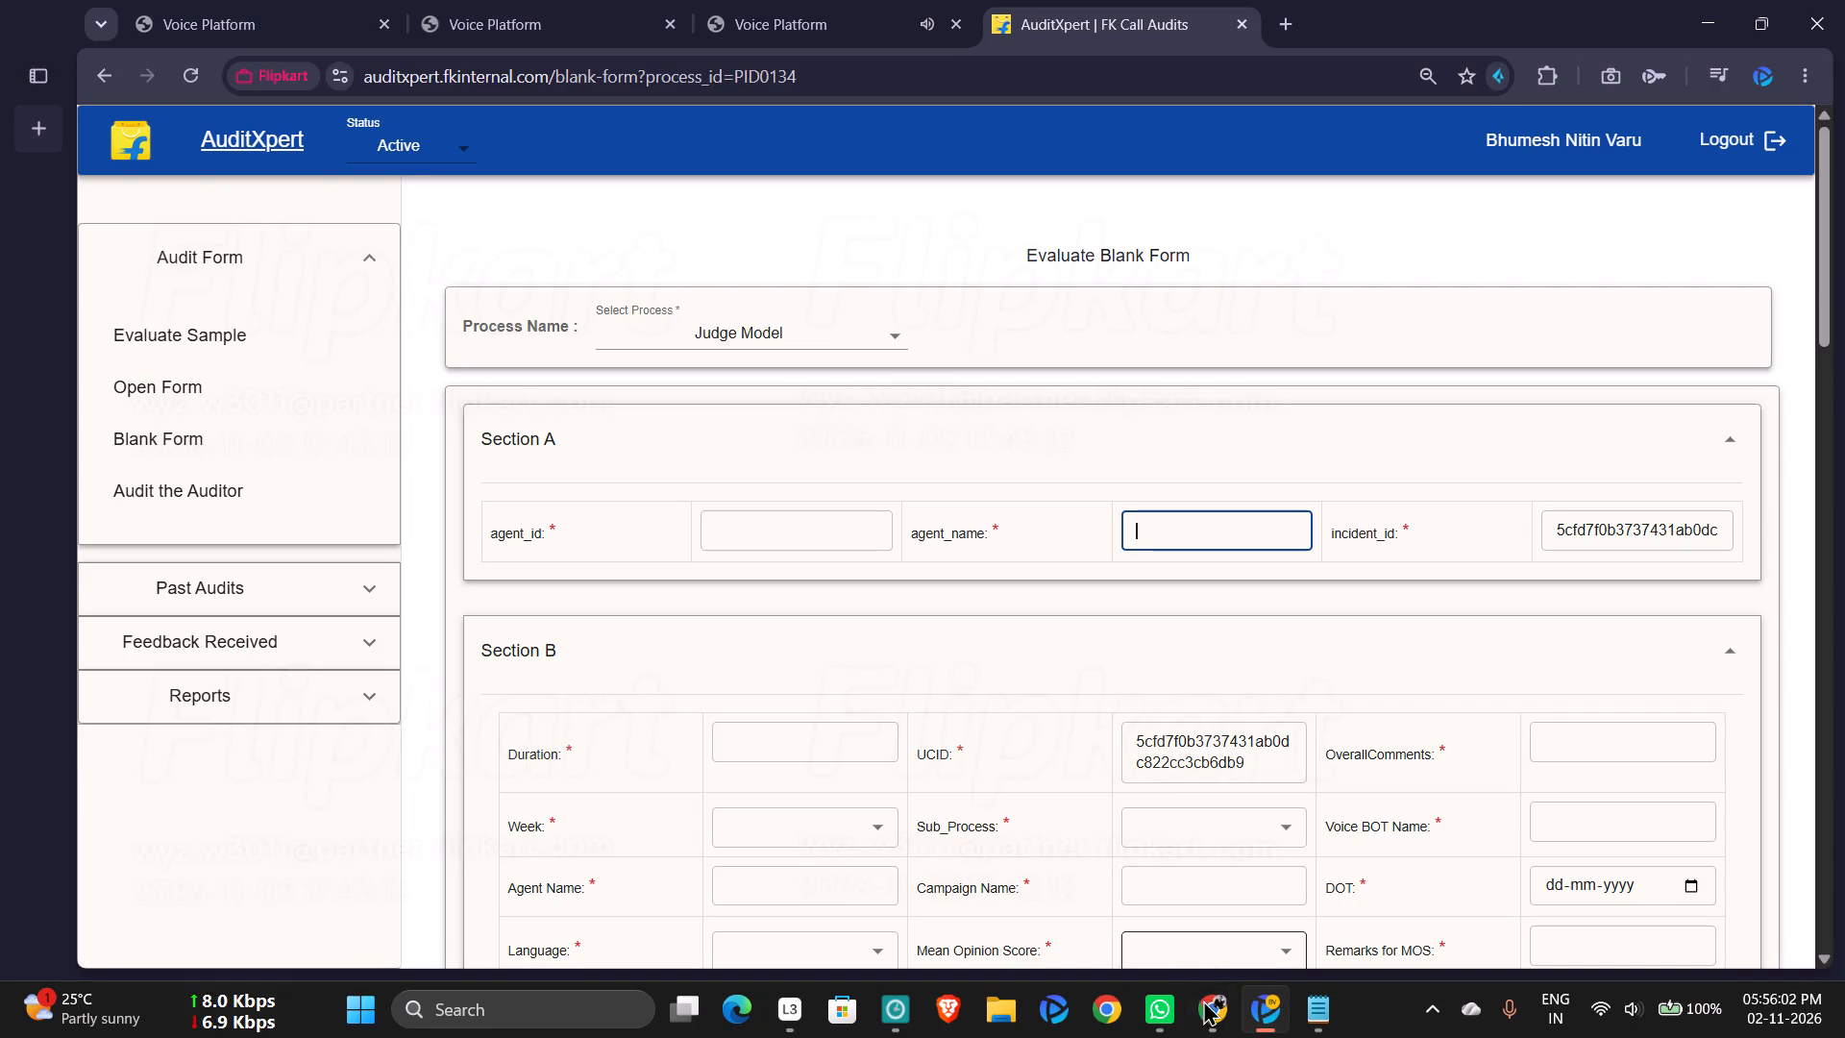
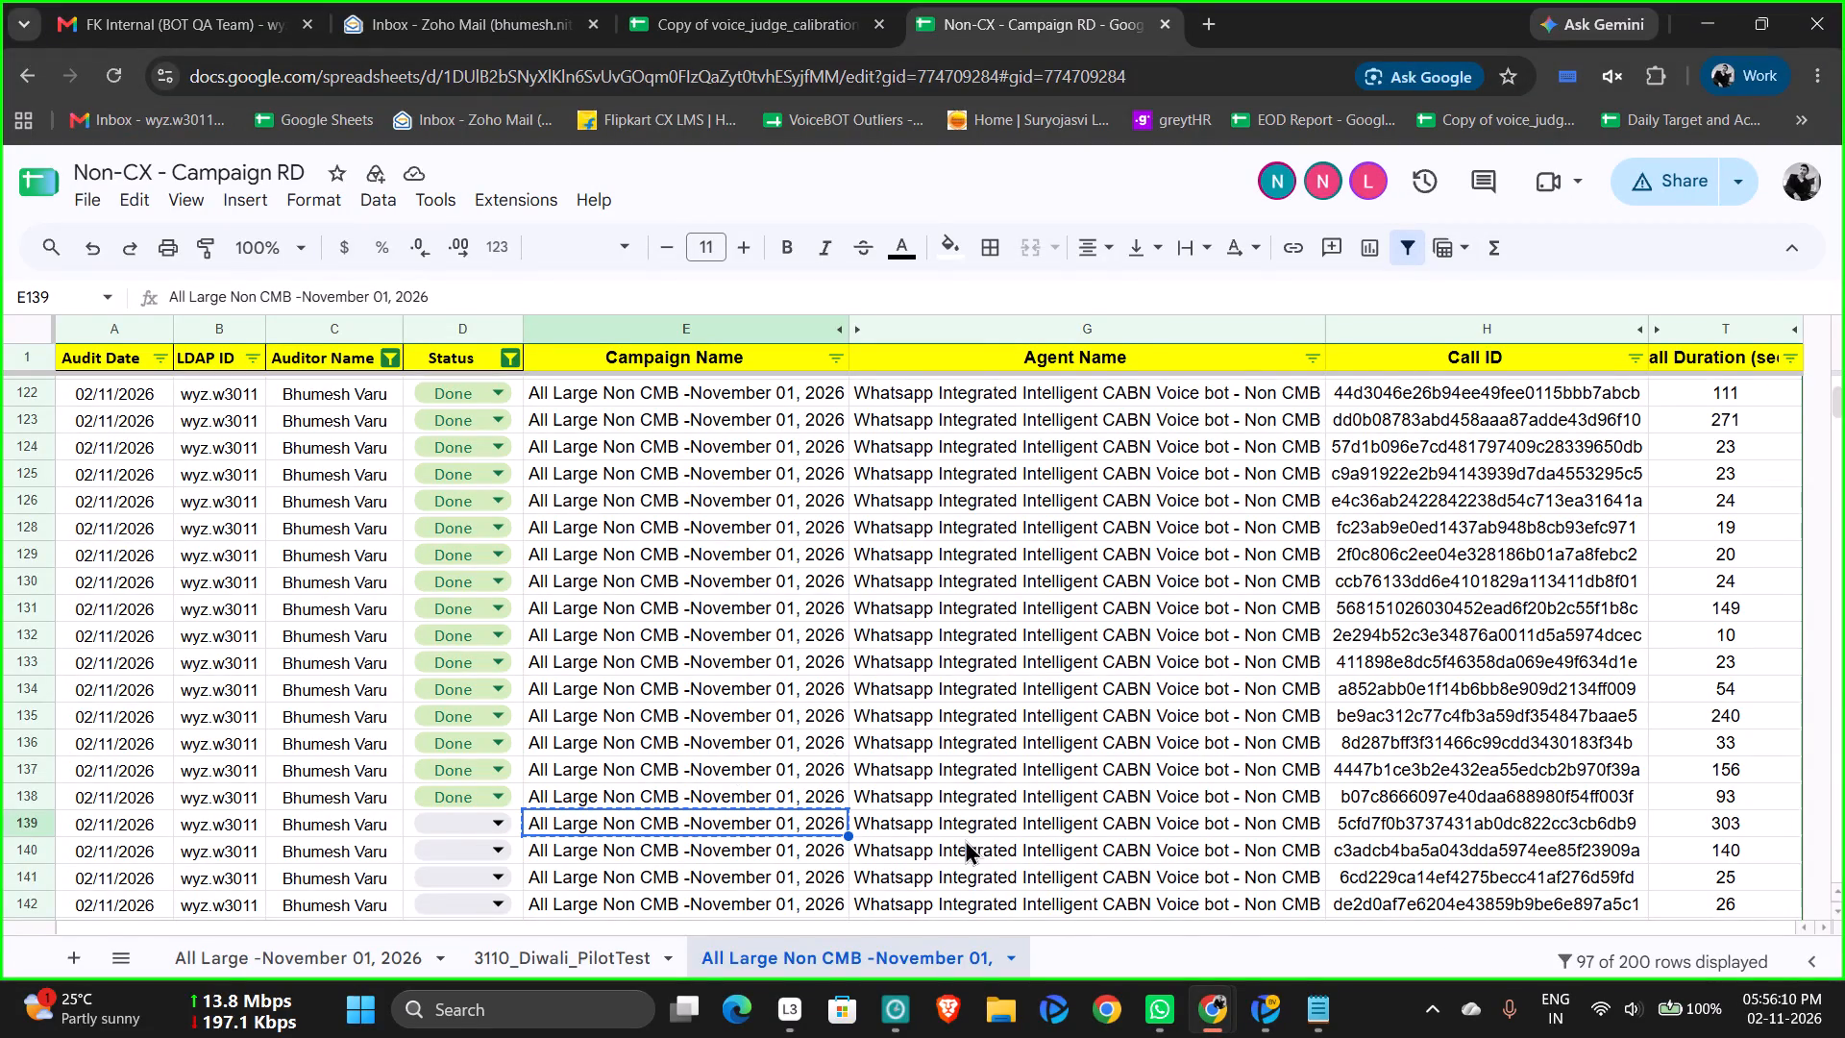
Switch to Notepad and copy the agent ID from the Agent Name note for use in the audit form.
left_click(1316, 1001)
left_click(561, 92)
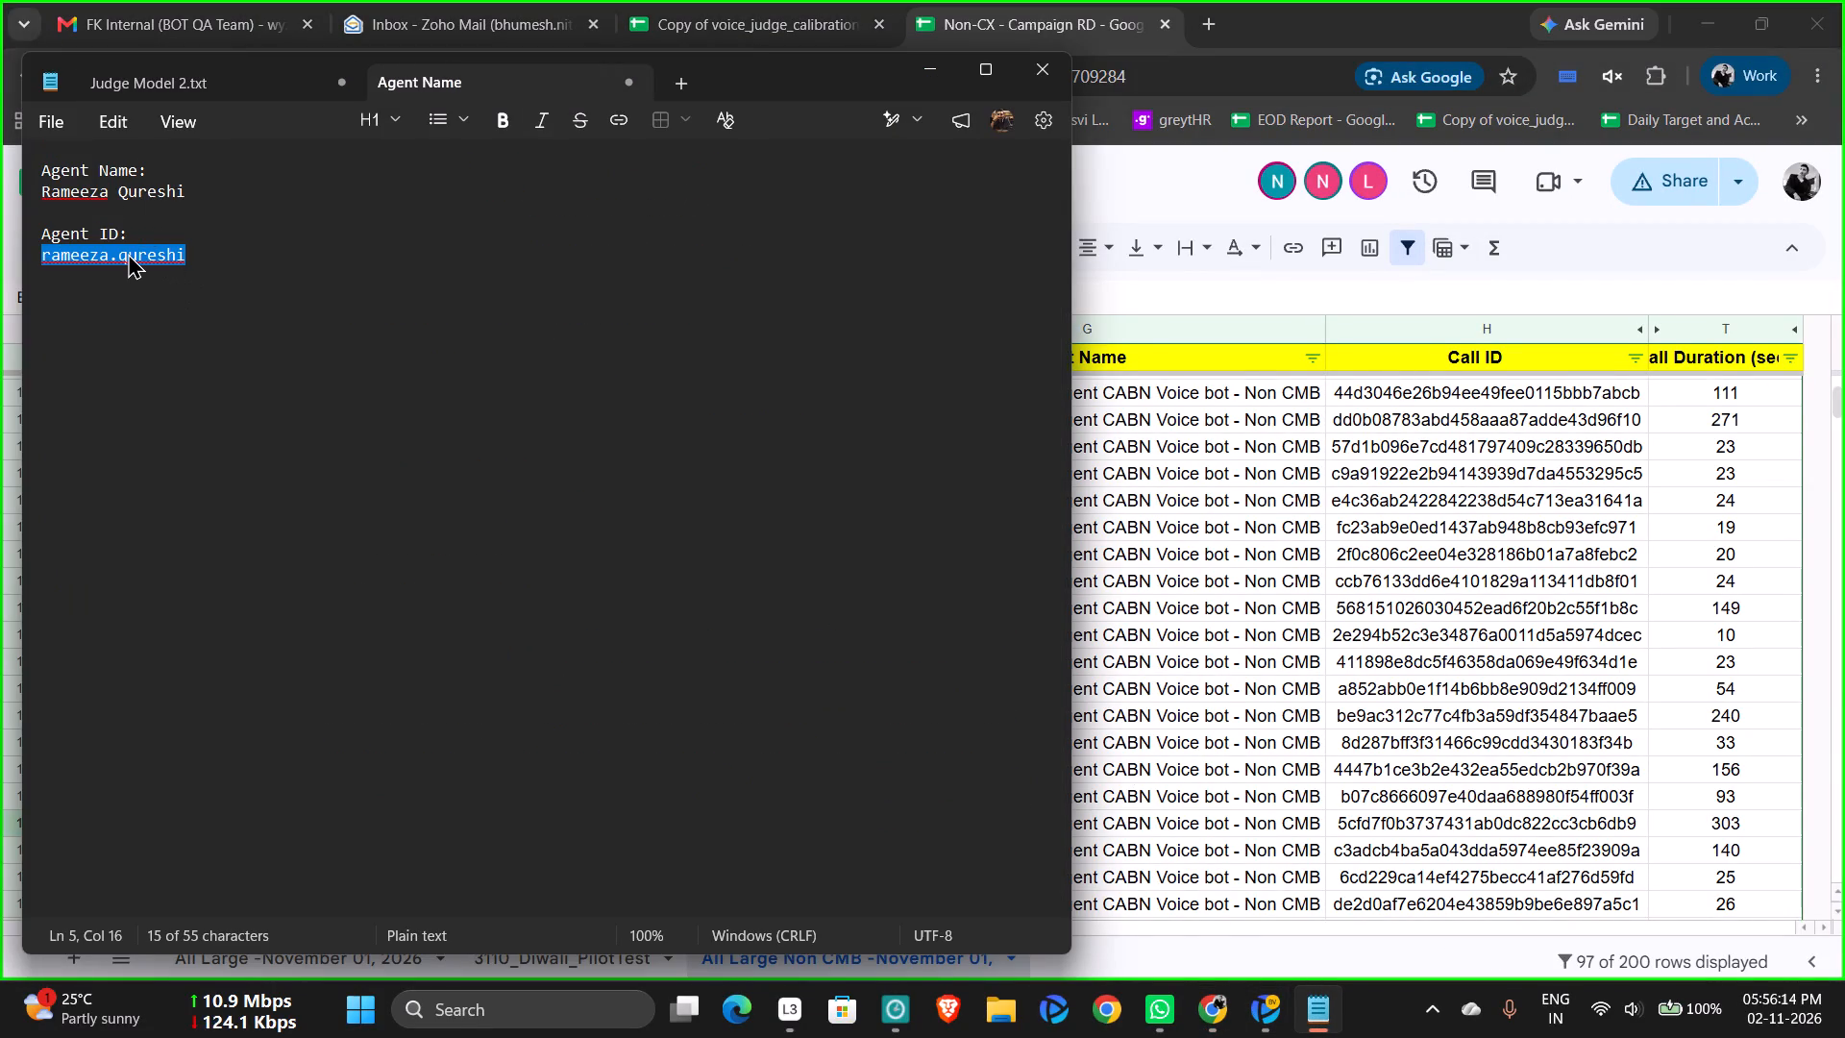
key("ctrl+c")
key("ctrl+c")
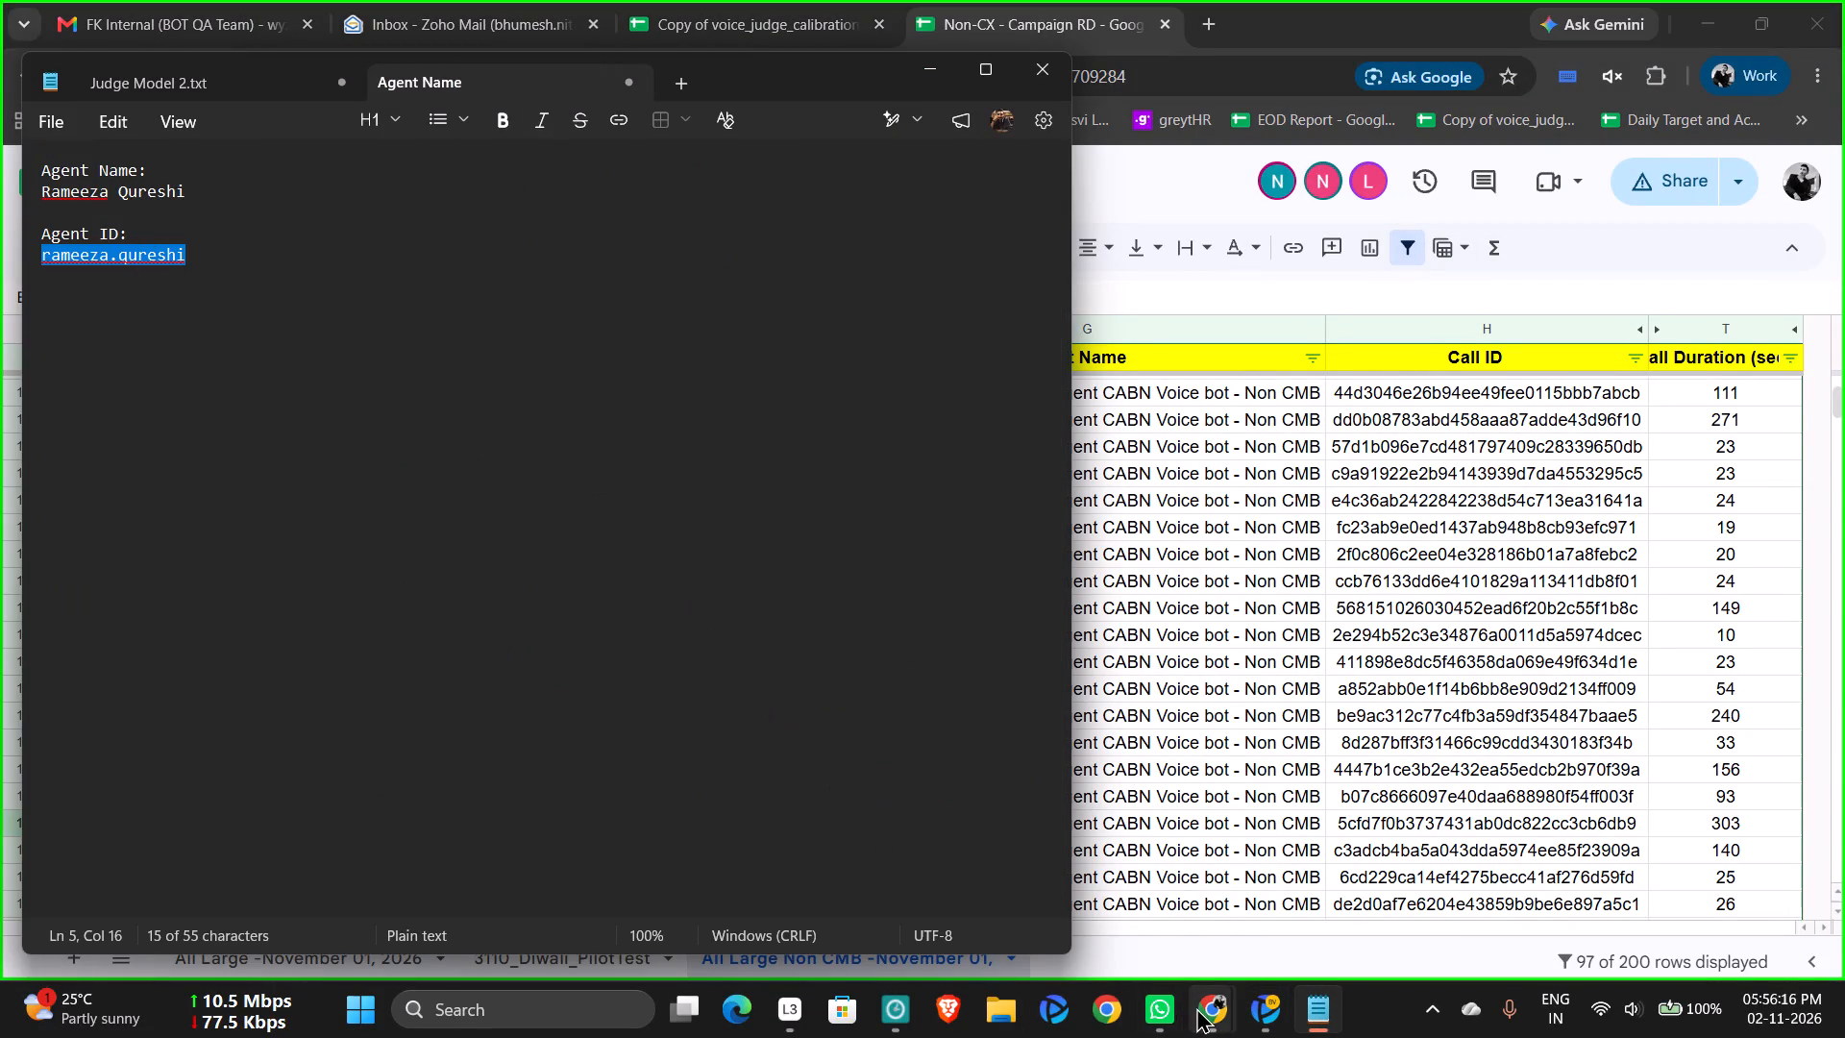
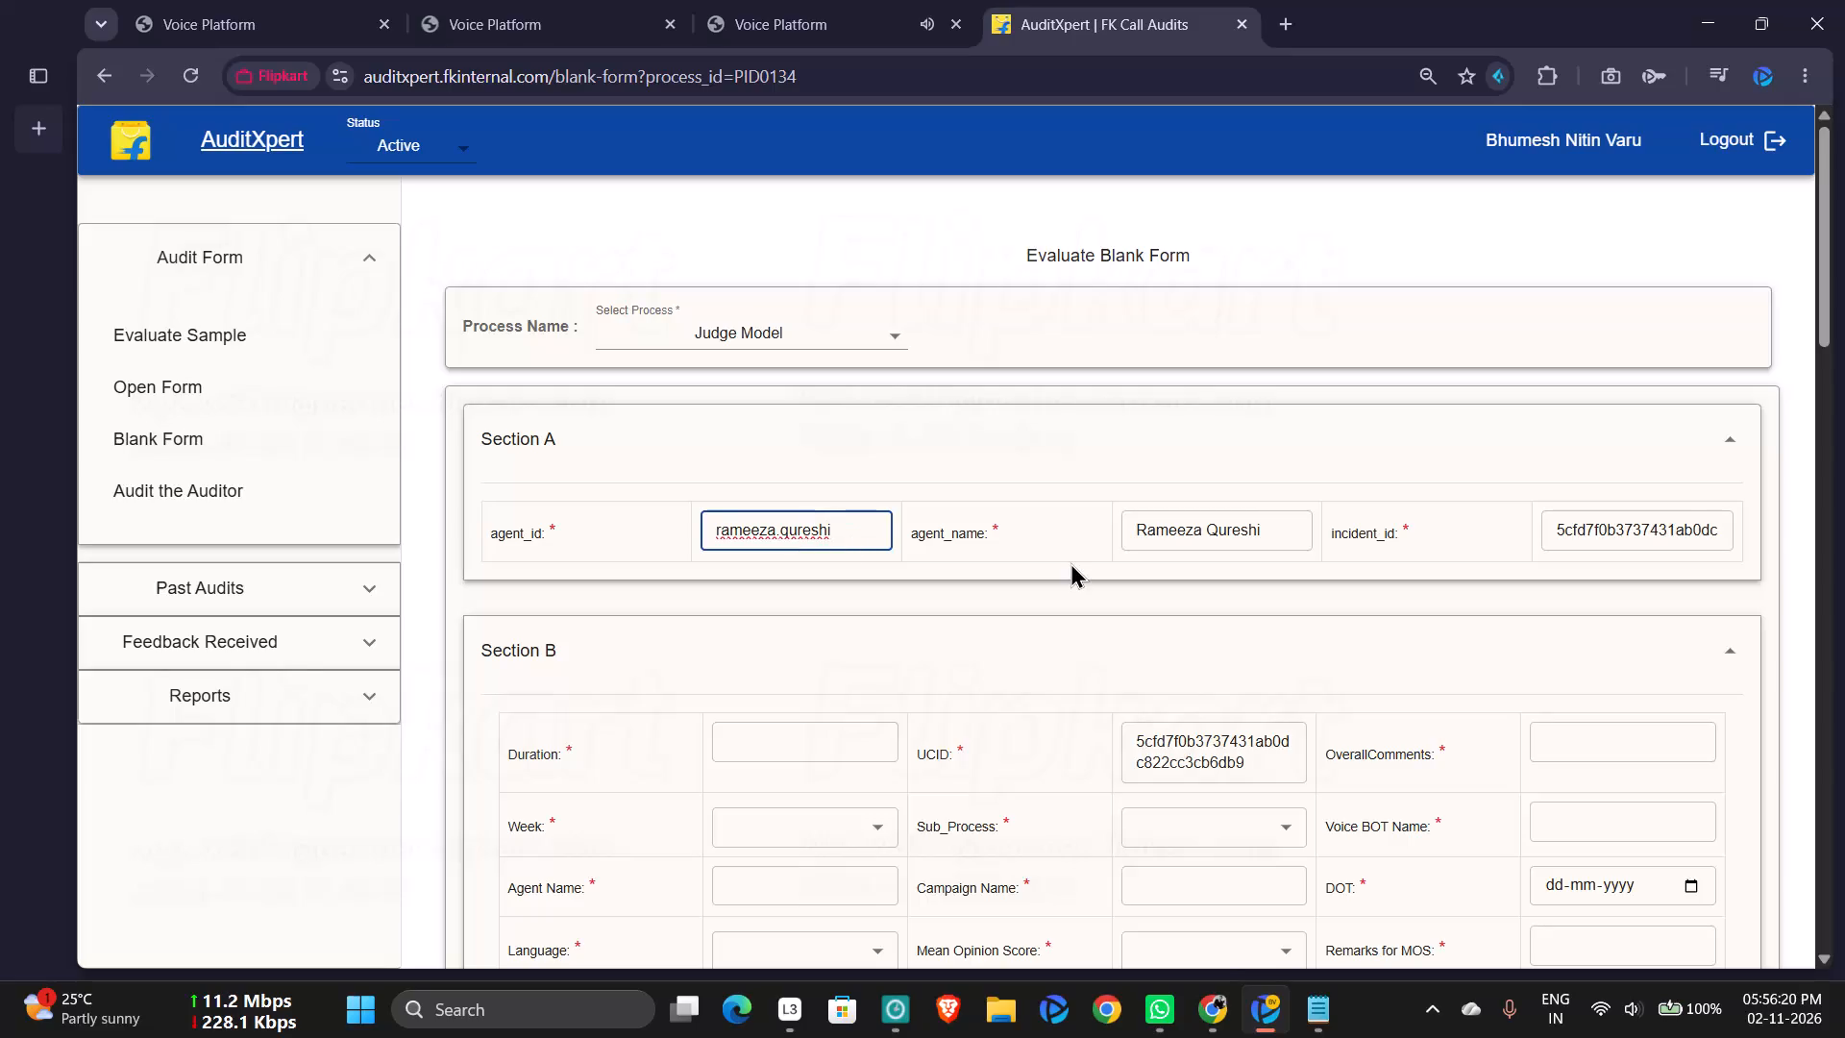
Copy row 139's campaign name, All Large Non CMB -November 01, 2026, from the tracking sheet into the audit form's Campaign Name.
left_click(839, 9)
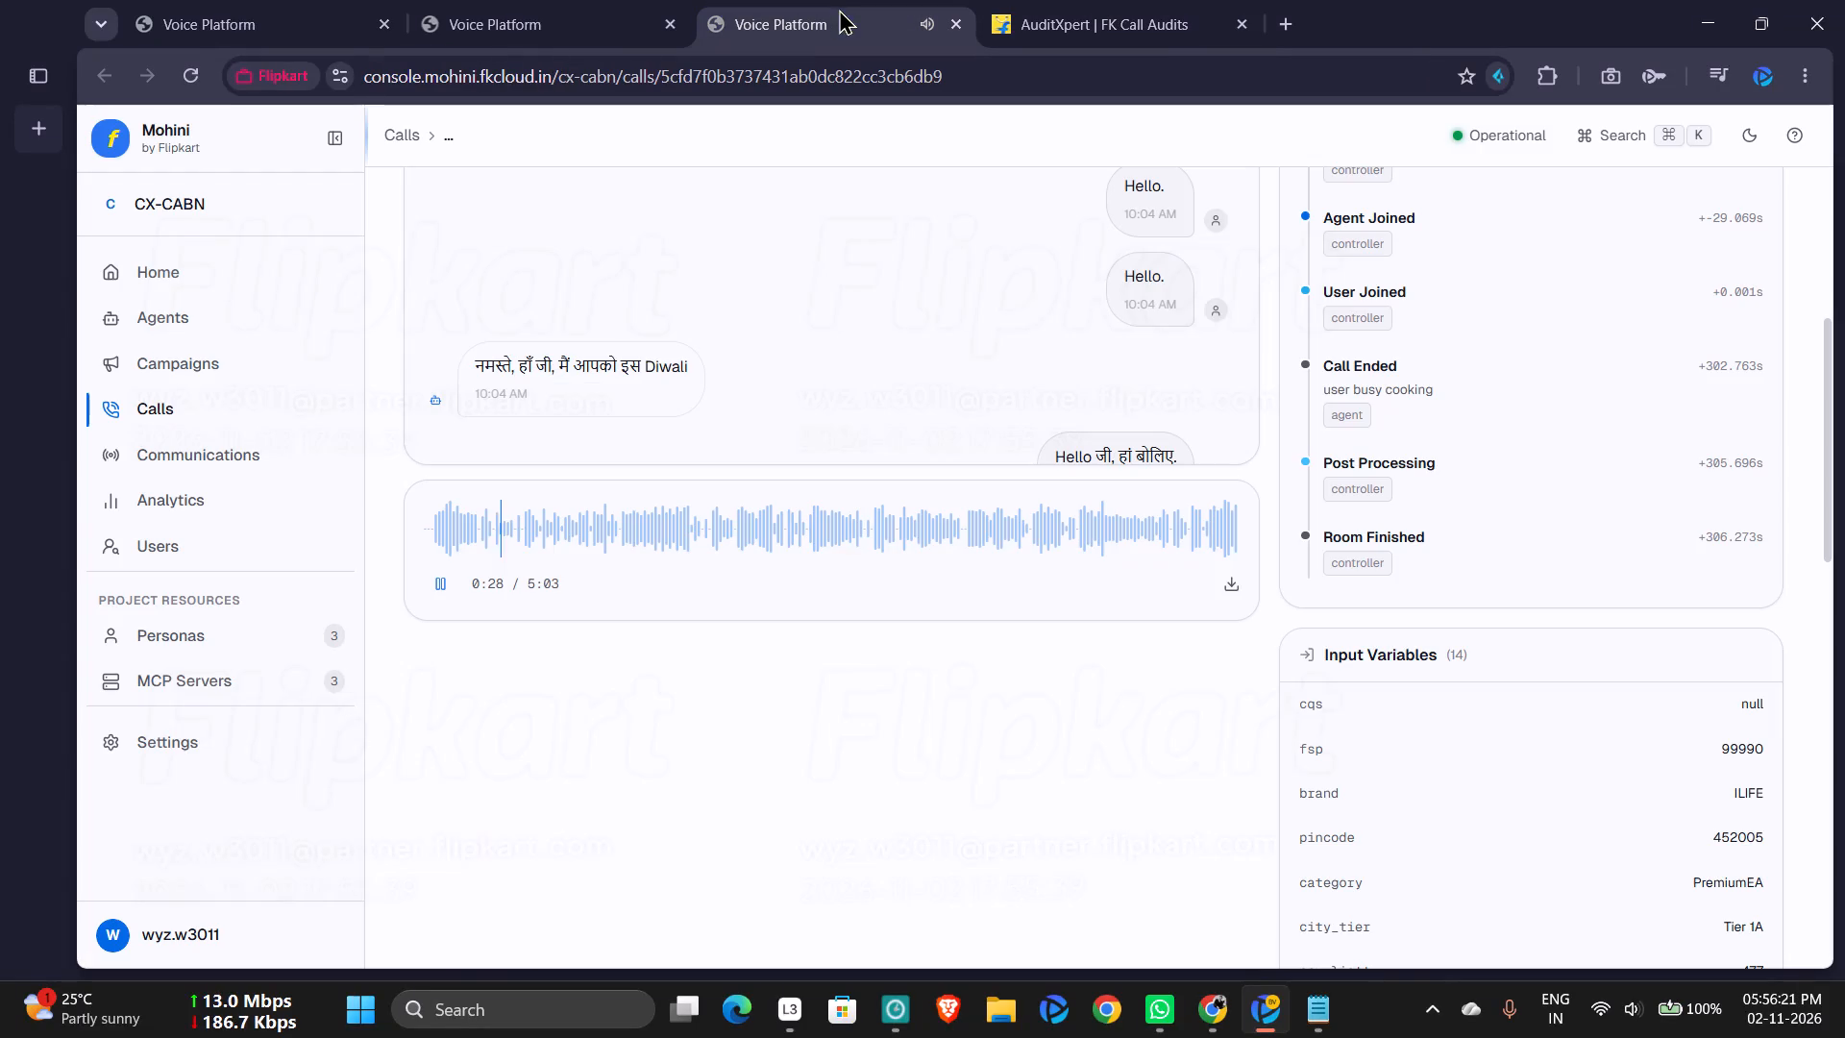
left_click(1199, 1010)
left_click(1136, 932)
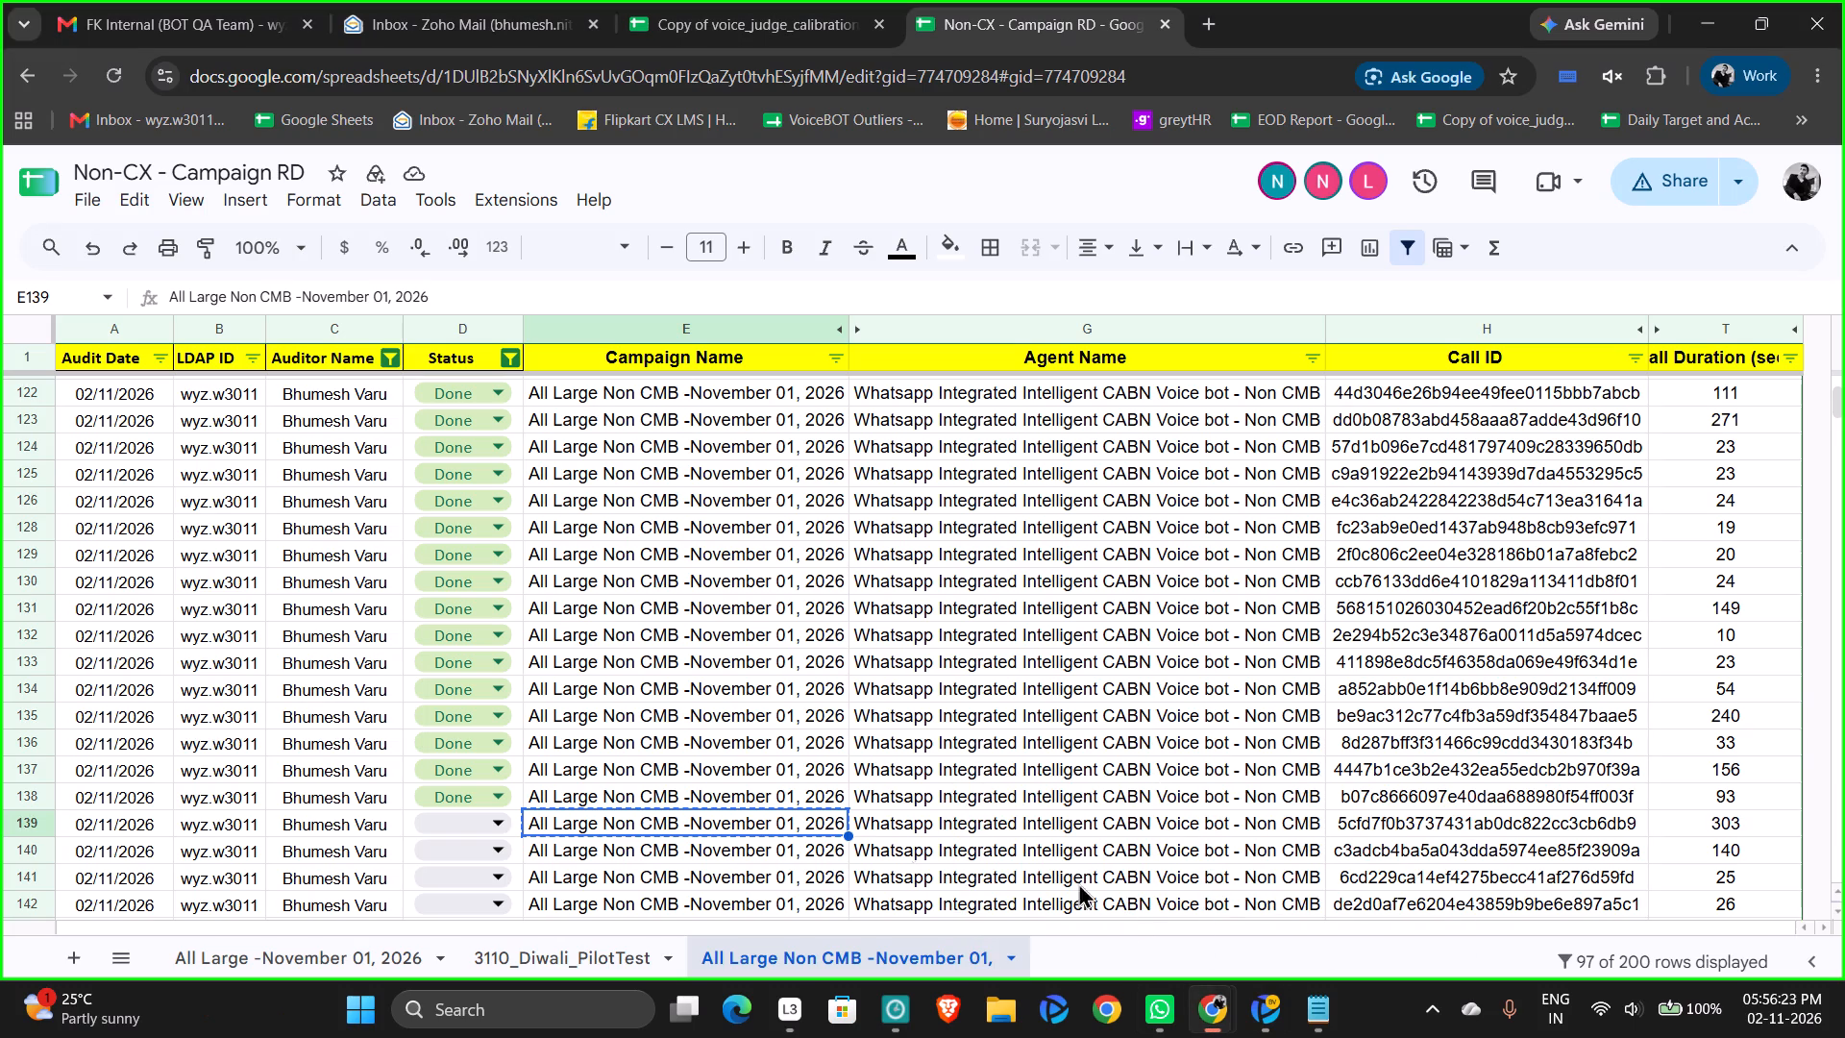
left_click(554, 856)
left_click(621, 819)
key("ctrl+c")
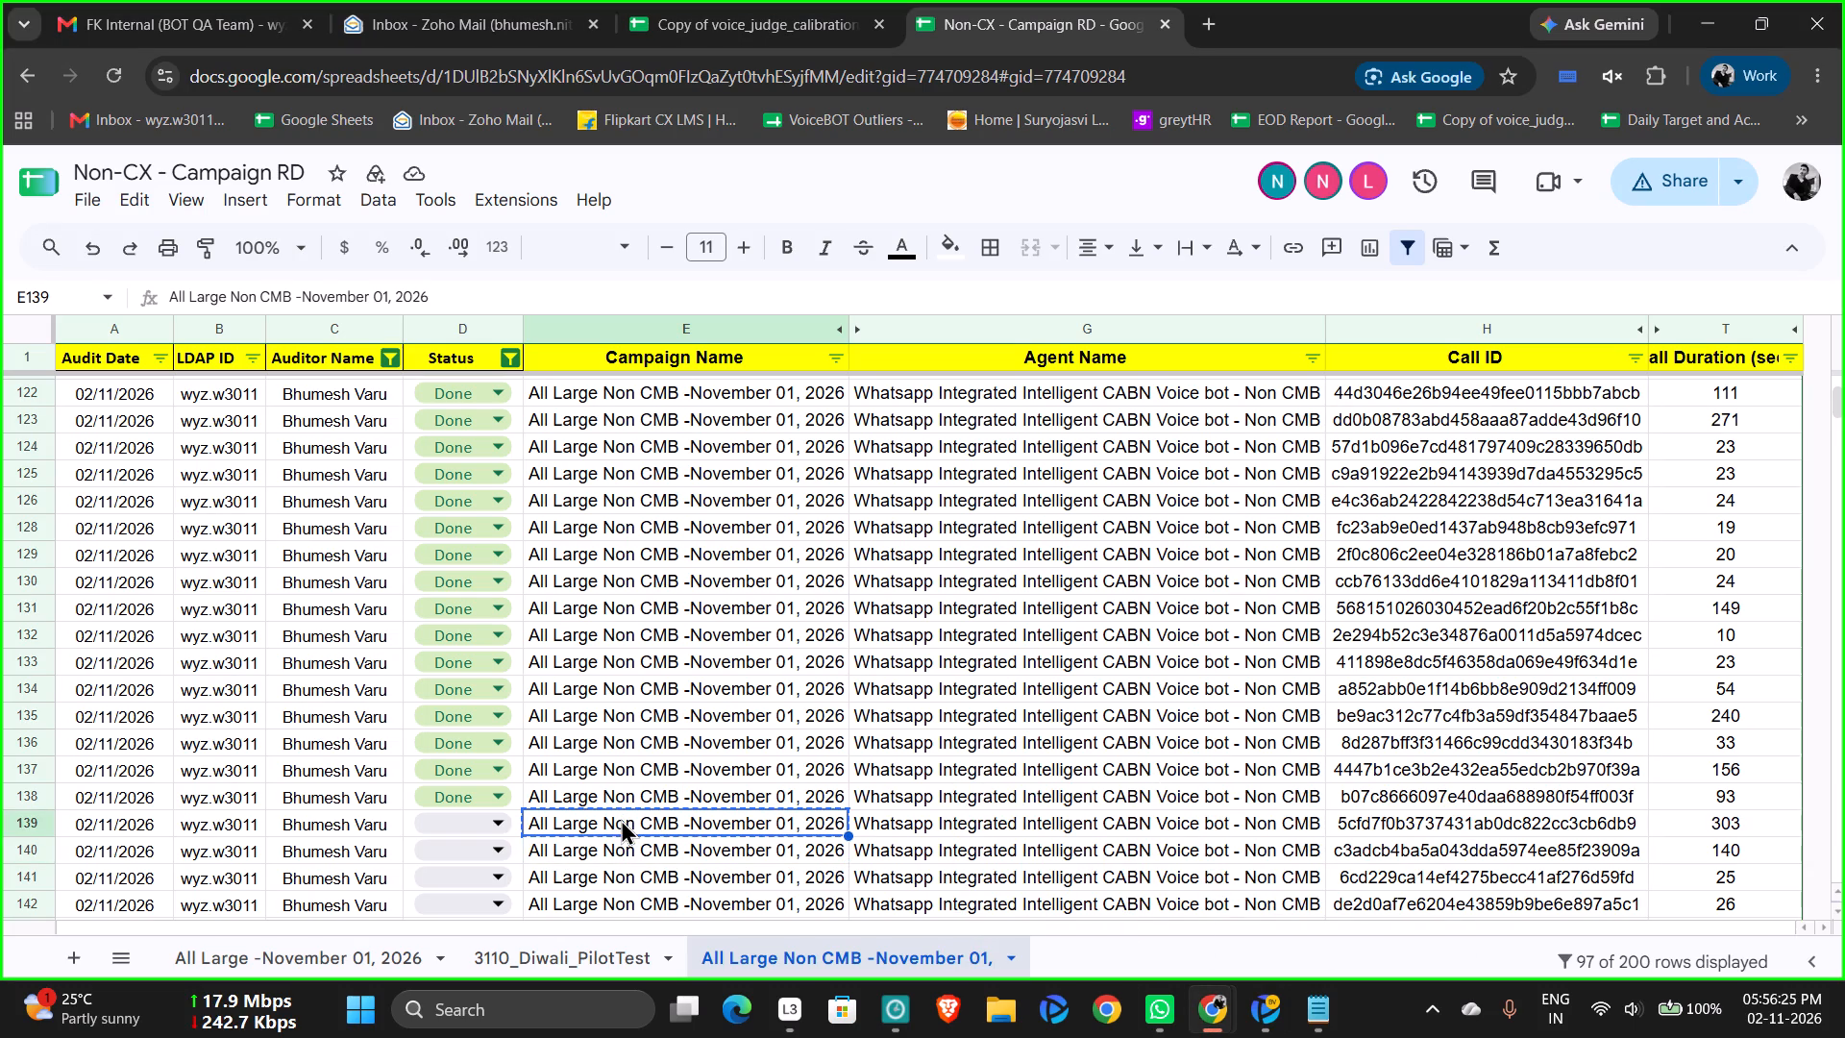
left_click(1262, 989)
left_click(1162, 0)
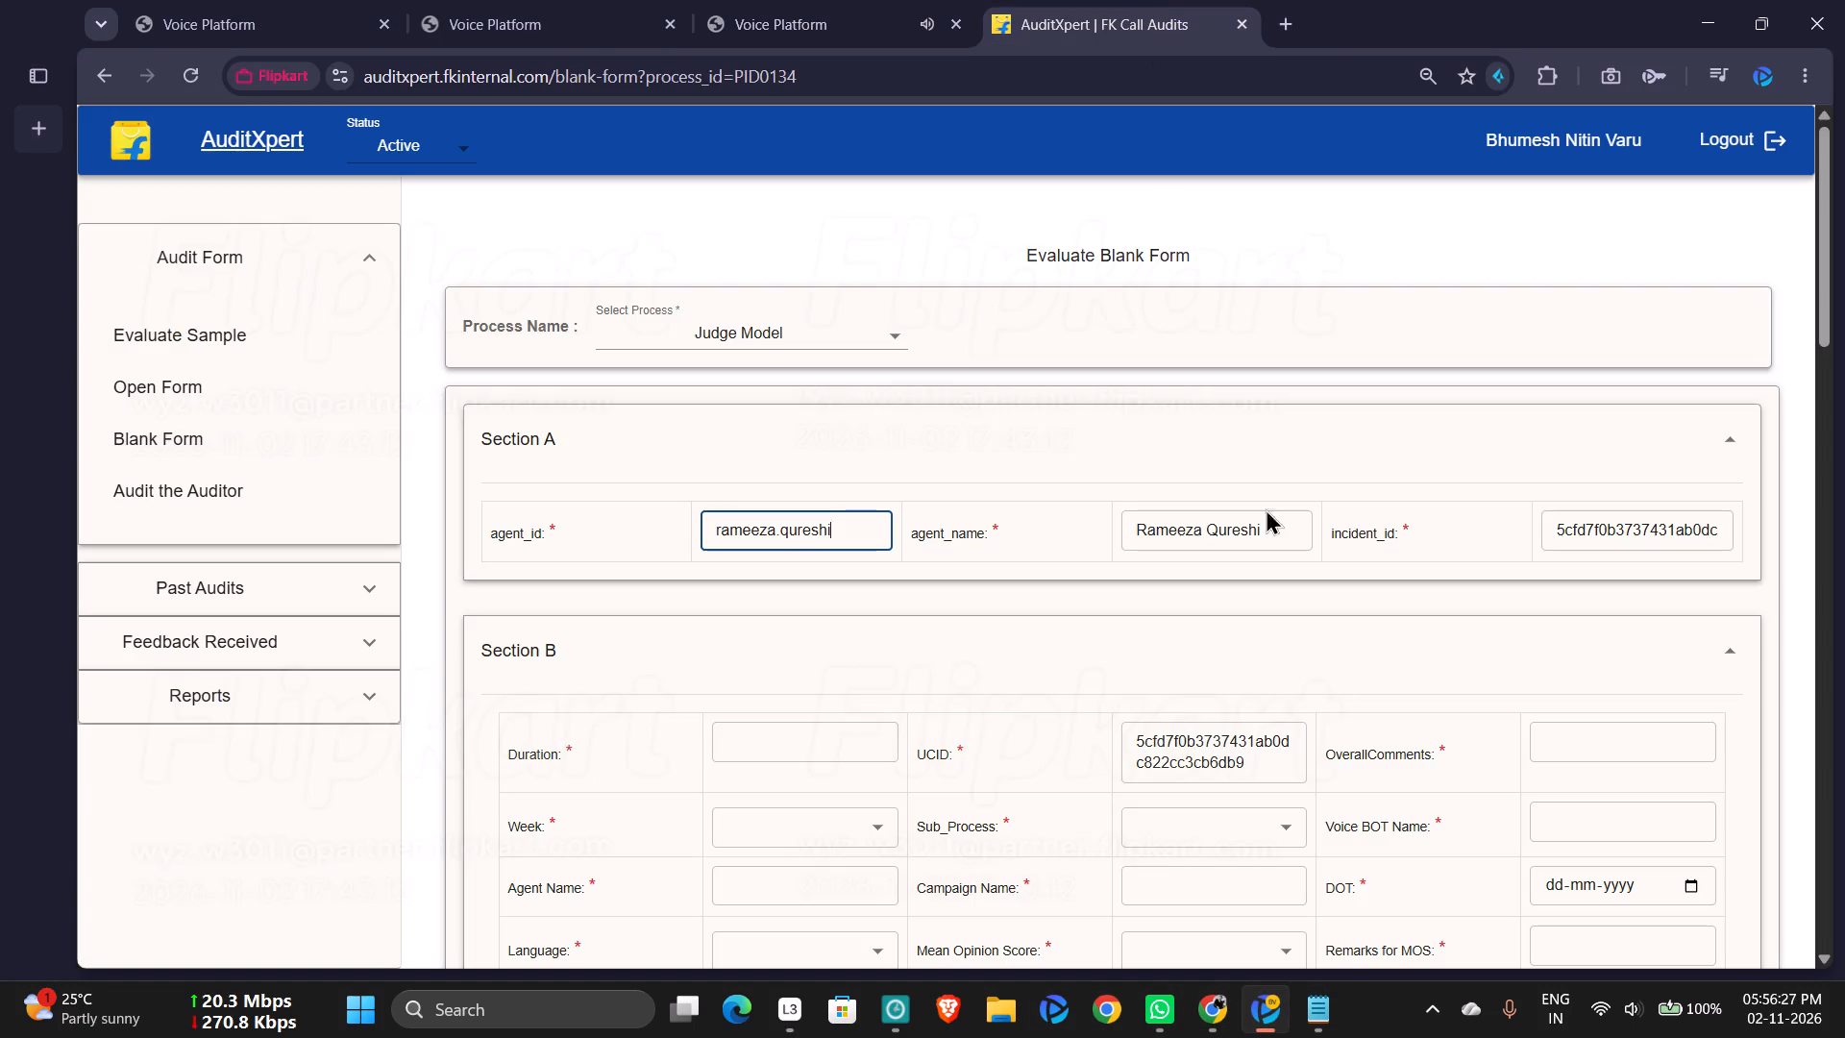
scroll(1333, 859, "down", 1)
left_click(1185, 641)
key("ctrl+v")
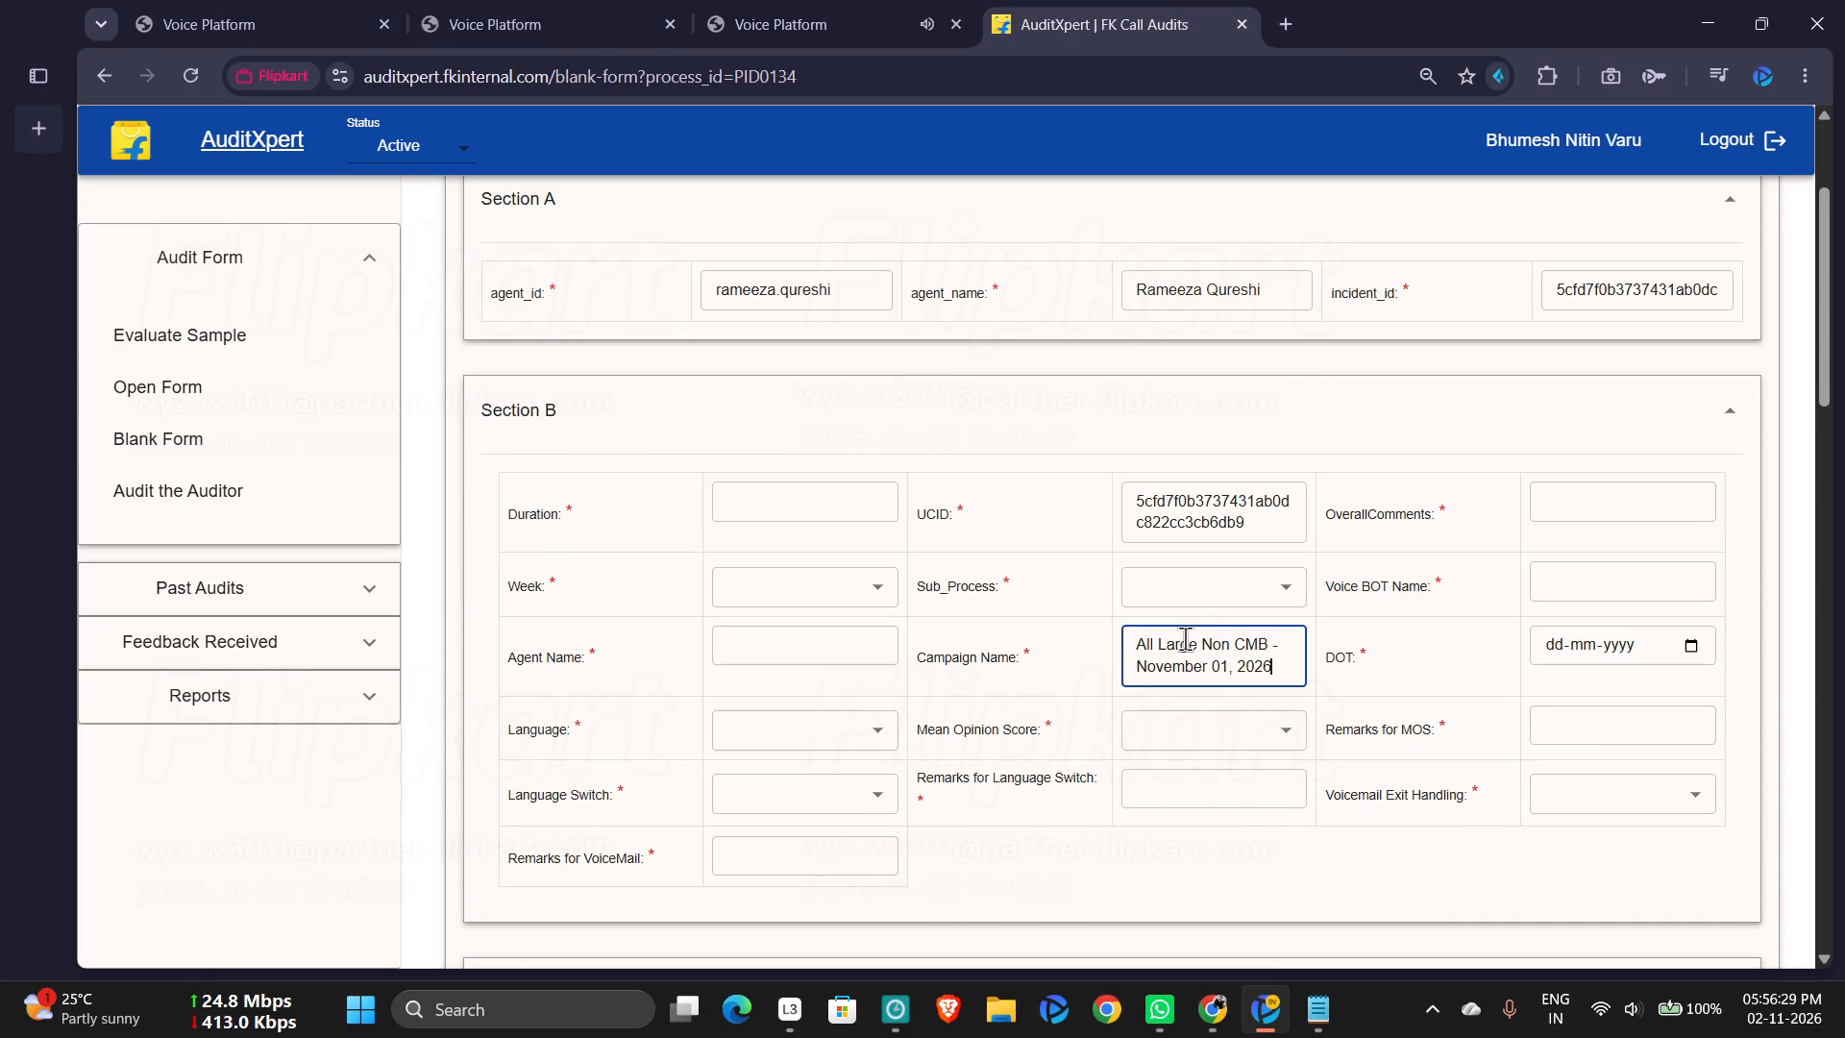
Copy row 139's agent name, Whatsapp Integrated Intelligent CABN Voice bot - Non CMB, from the sheet into the form's Agent Name.
left_click(1276, 1016)
left_click(965, 830)
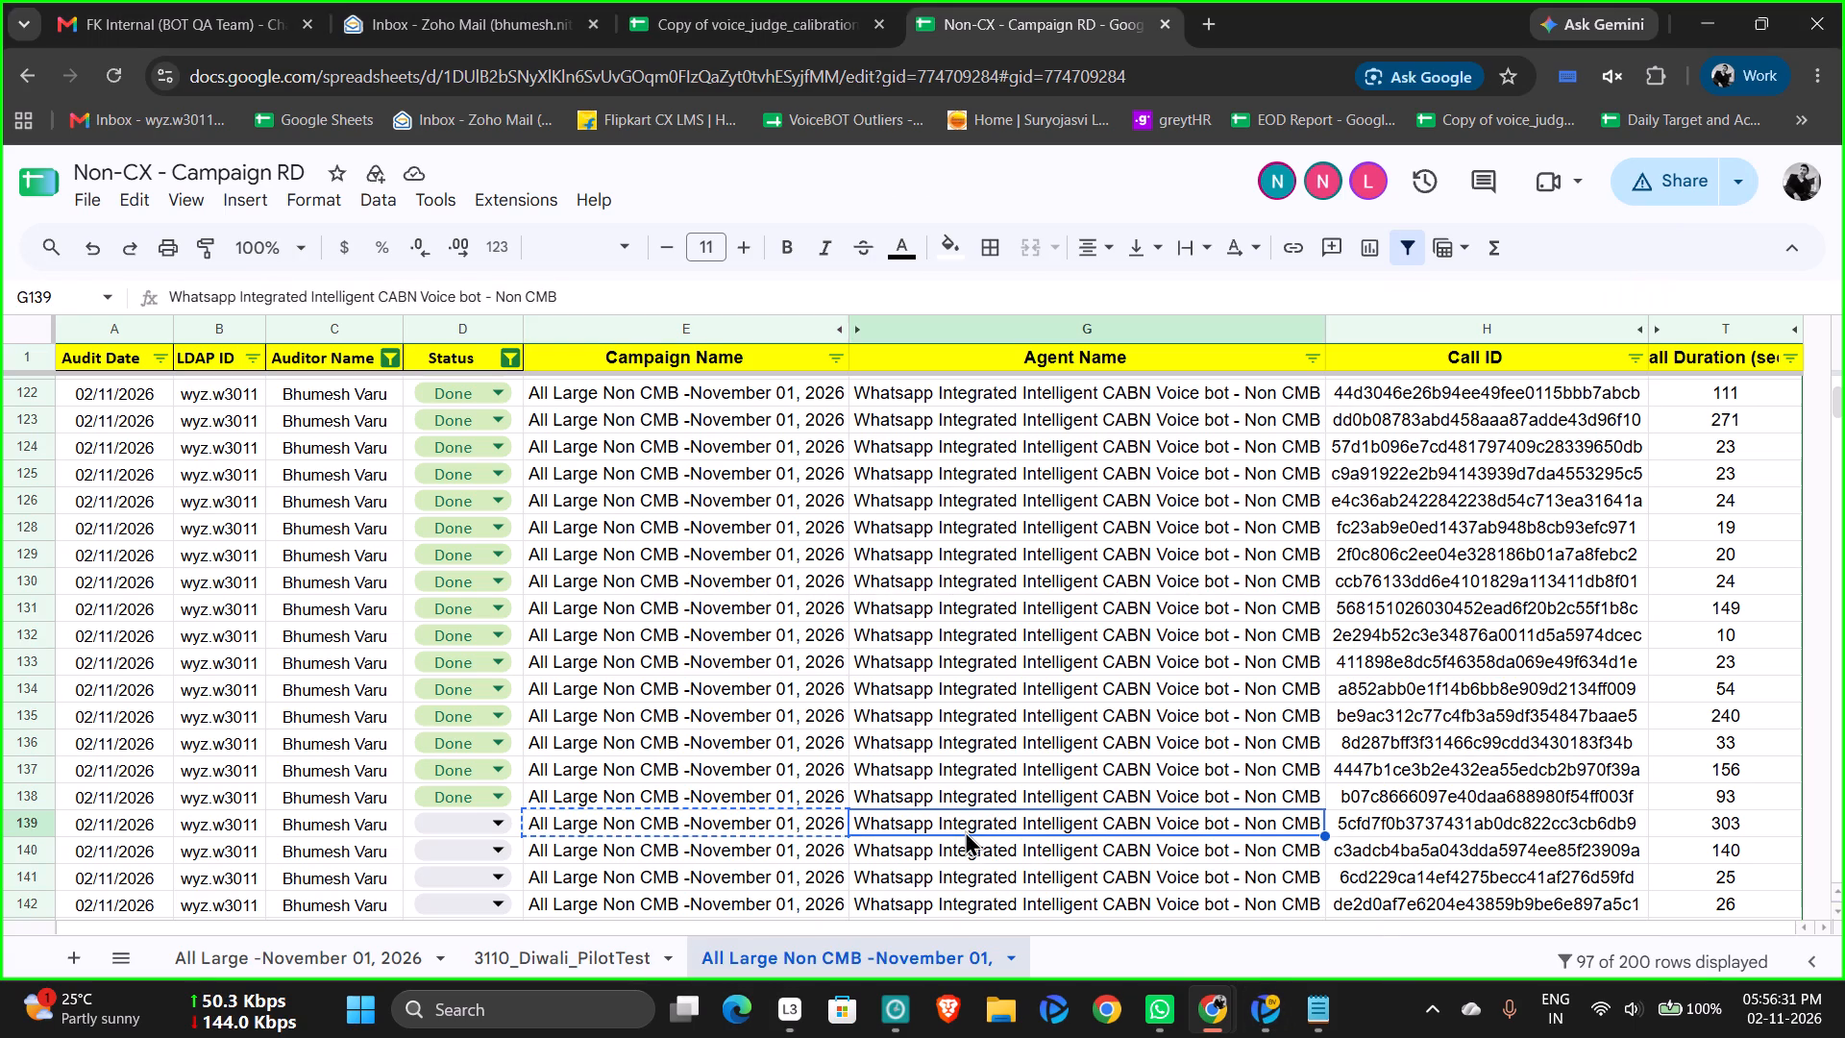
key("ctrl+c")
left_click(1258, 1031)
left_click(835, 660)
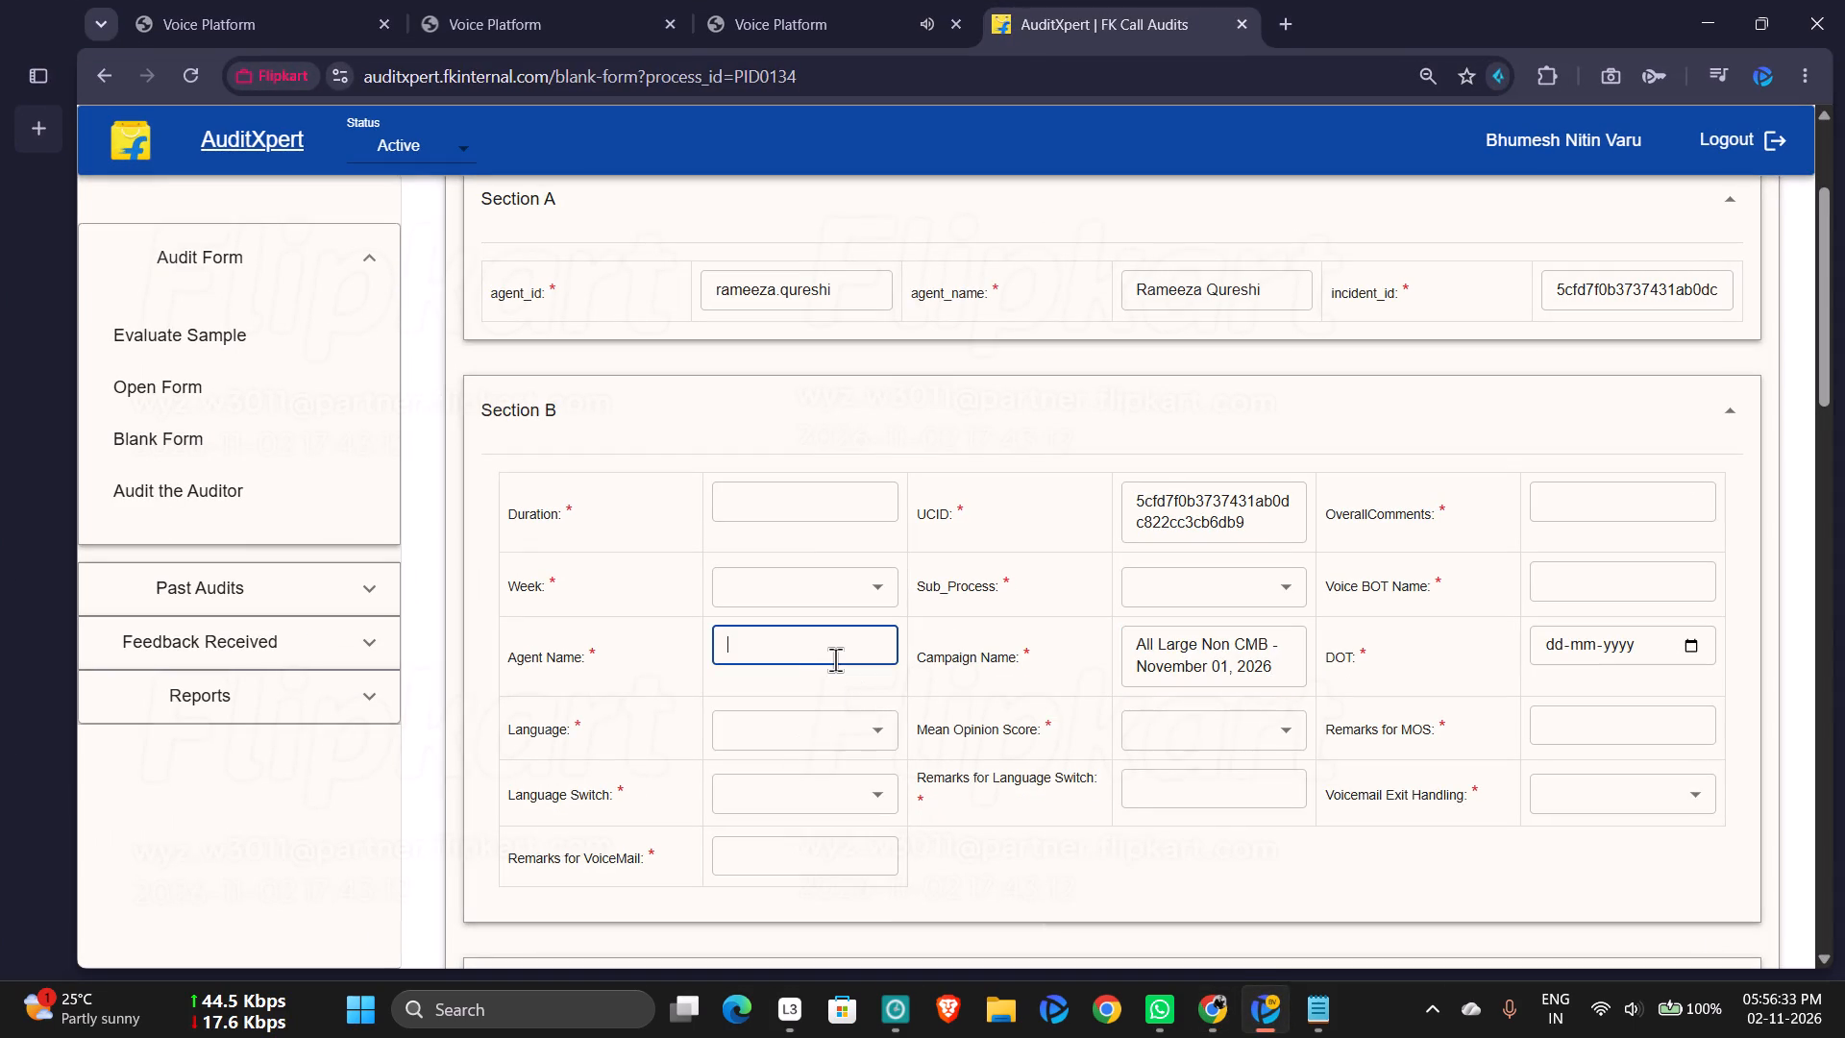
key("ctrl+v")
In Section B, set Week to Week1, Voicemail Exit Handling to NA, Mean Opinion Score to 5 and Language to Hindi.
left_click(865, 596)
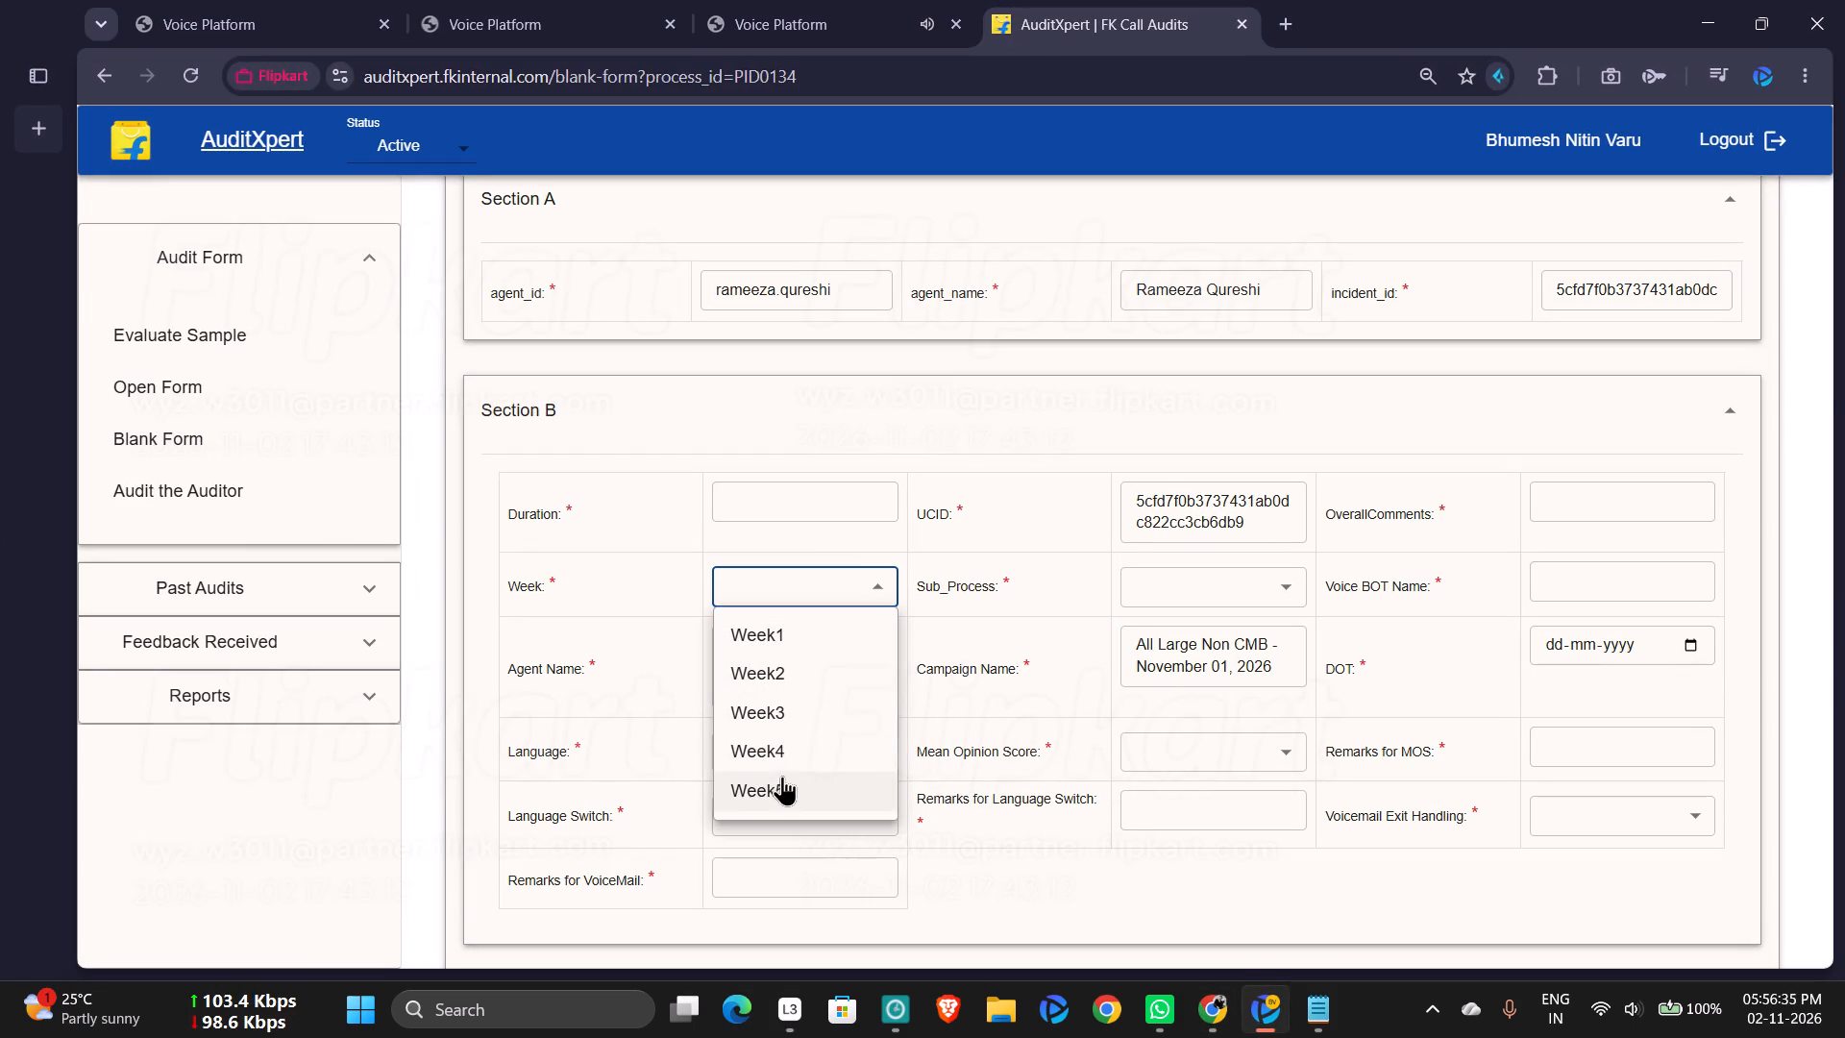
left_click(785, 633)
left_click(933, 0)
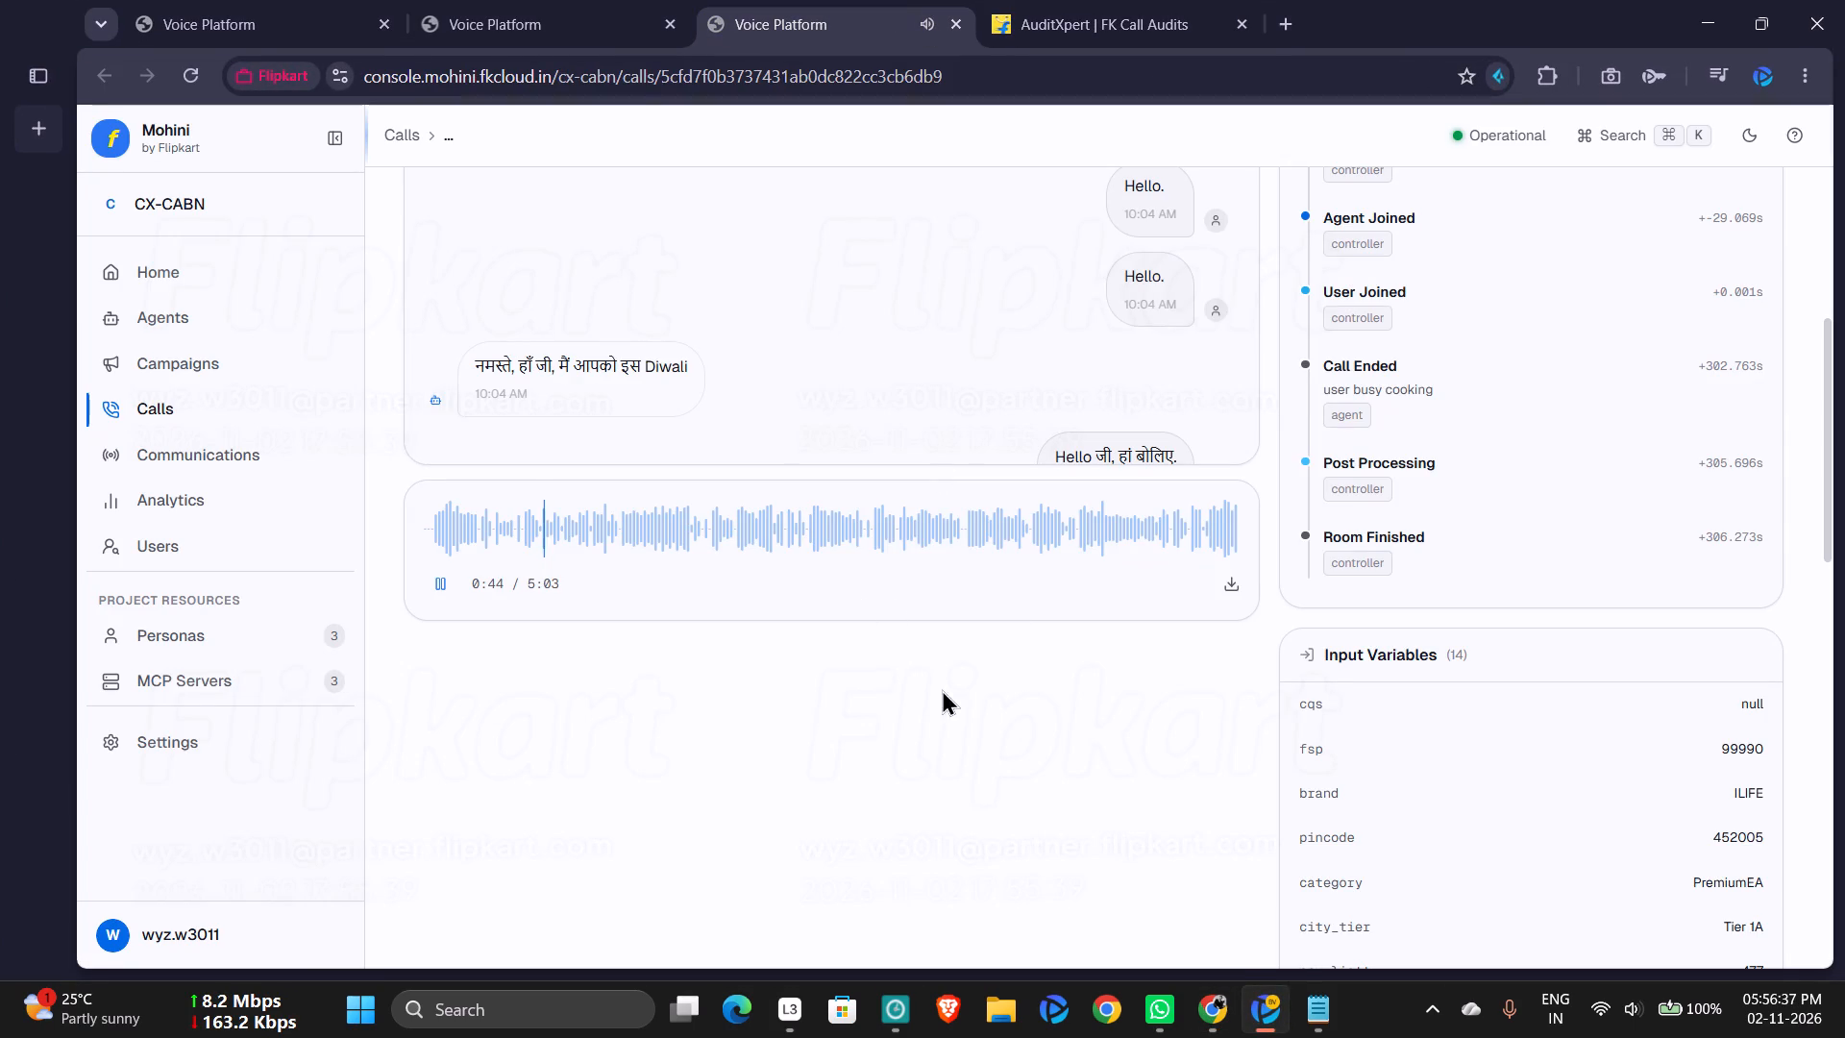
left_click(1085, 7)
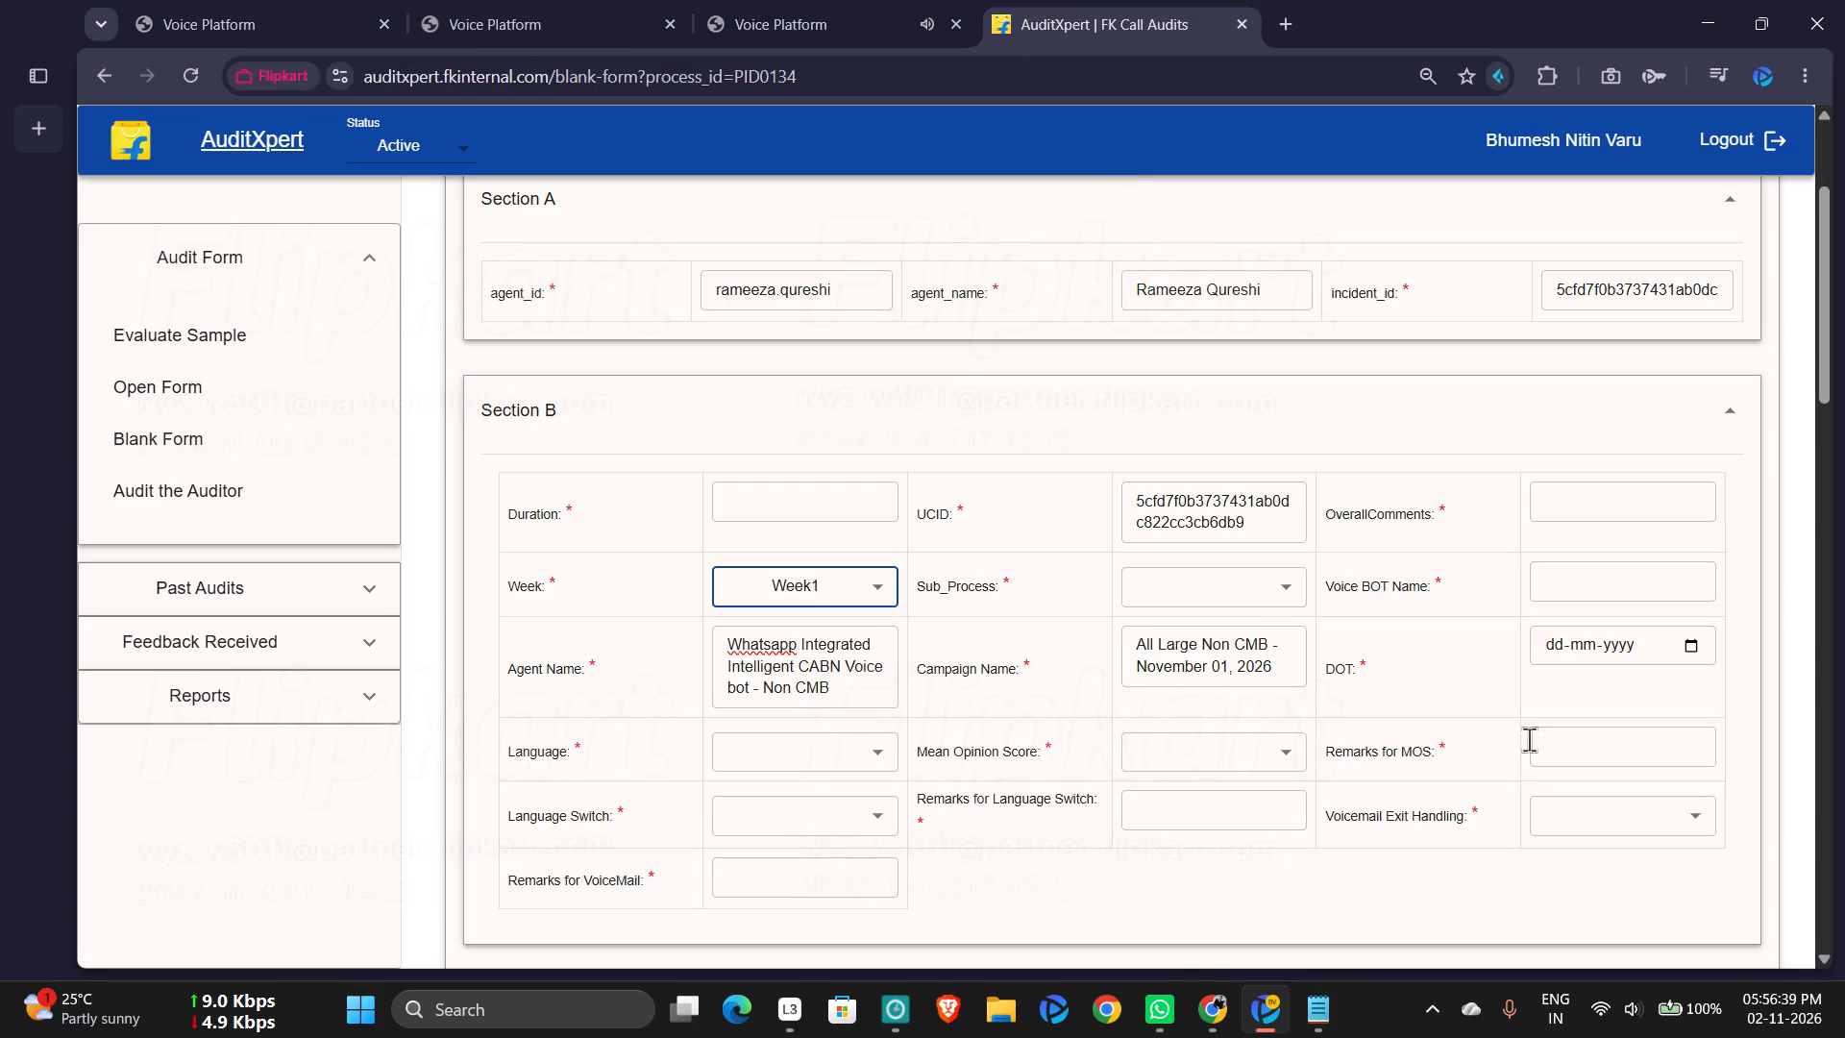
left_click(1664, 802)
left_click(1635, 918)
left_click(1177, 743)
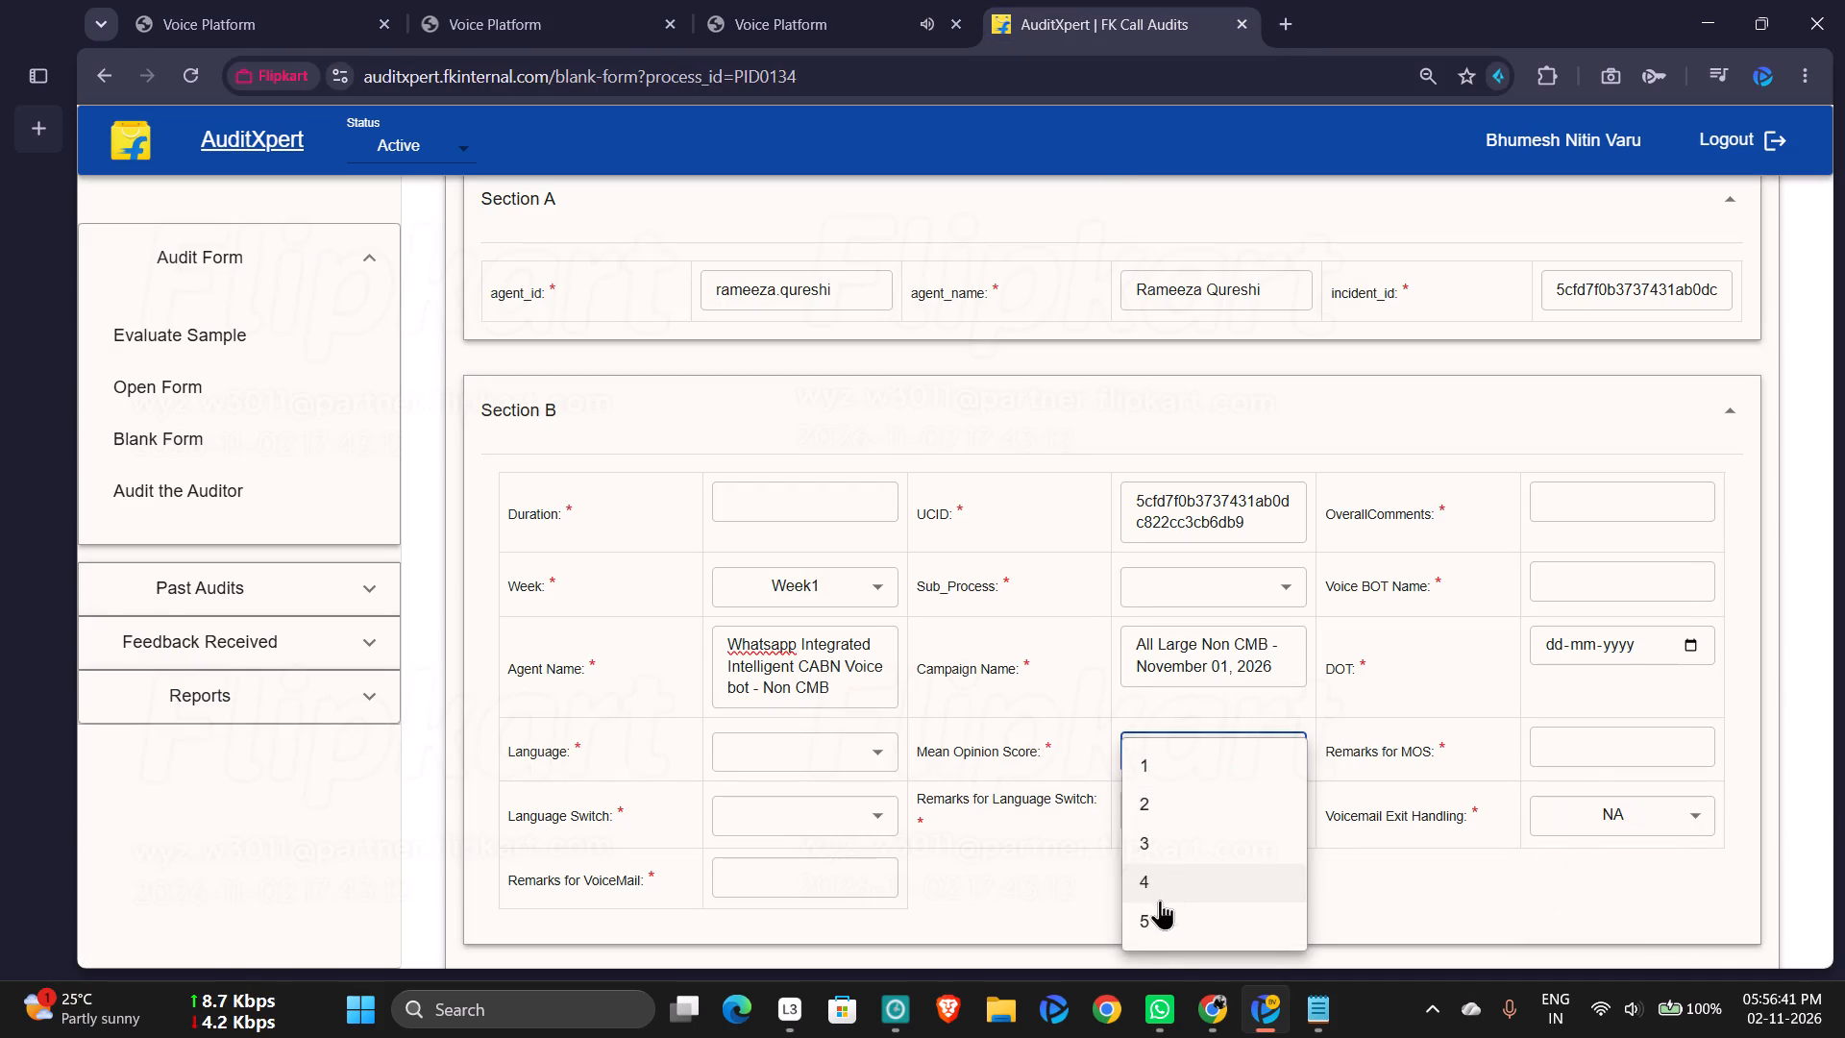
left_click(1152, 911)
left_click(873, 747)
left_click(755, 457)
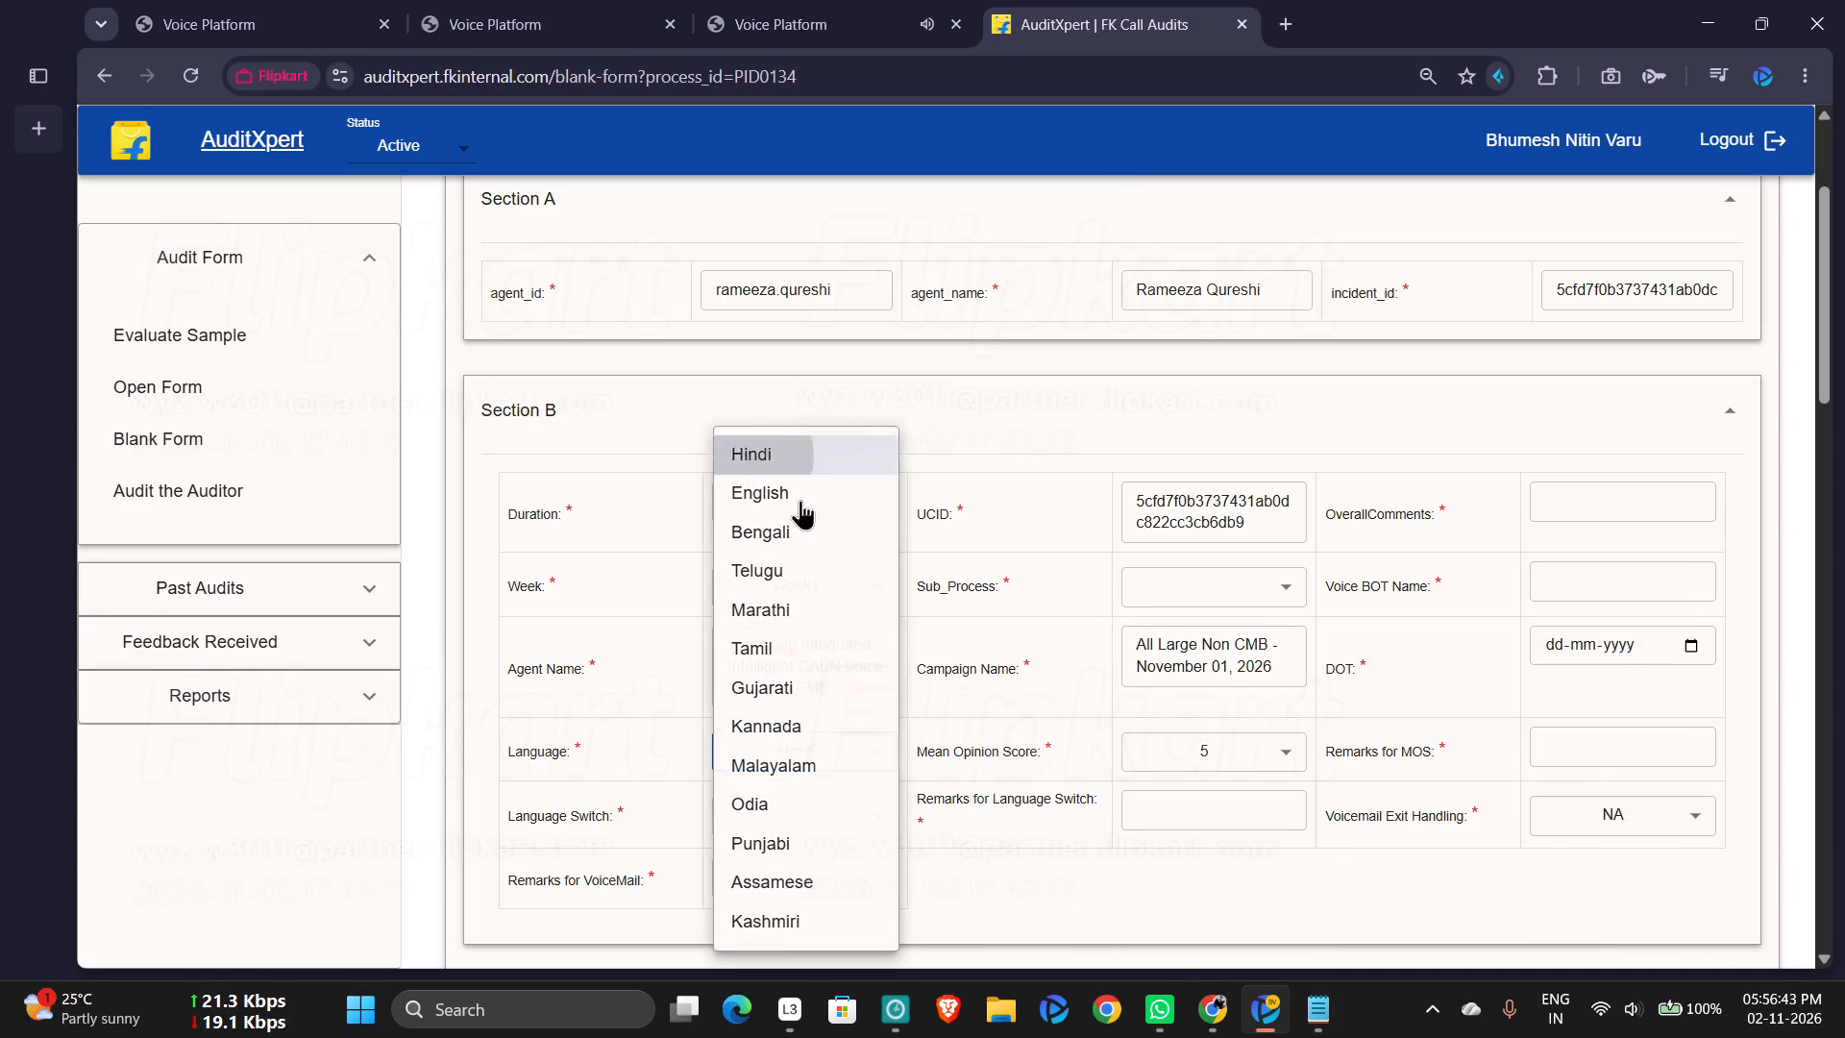
Look up row 139's call duration and enter Duration 303, Sub_Process CX CABN and Voice BOT Name Priya in Section B.
left_click(1224, 1012)
left_click(1070, 862)
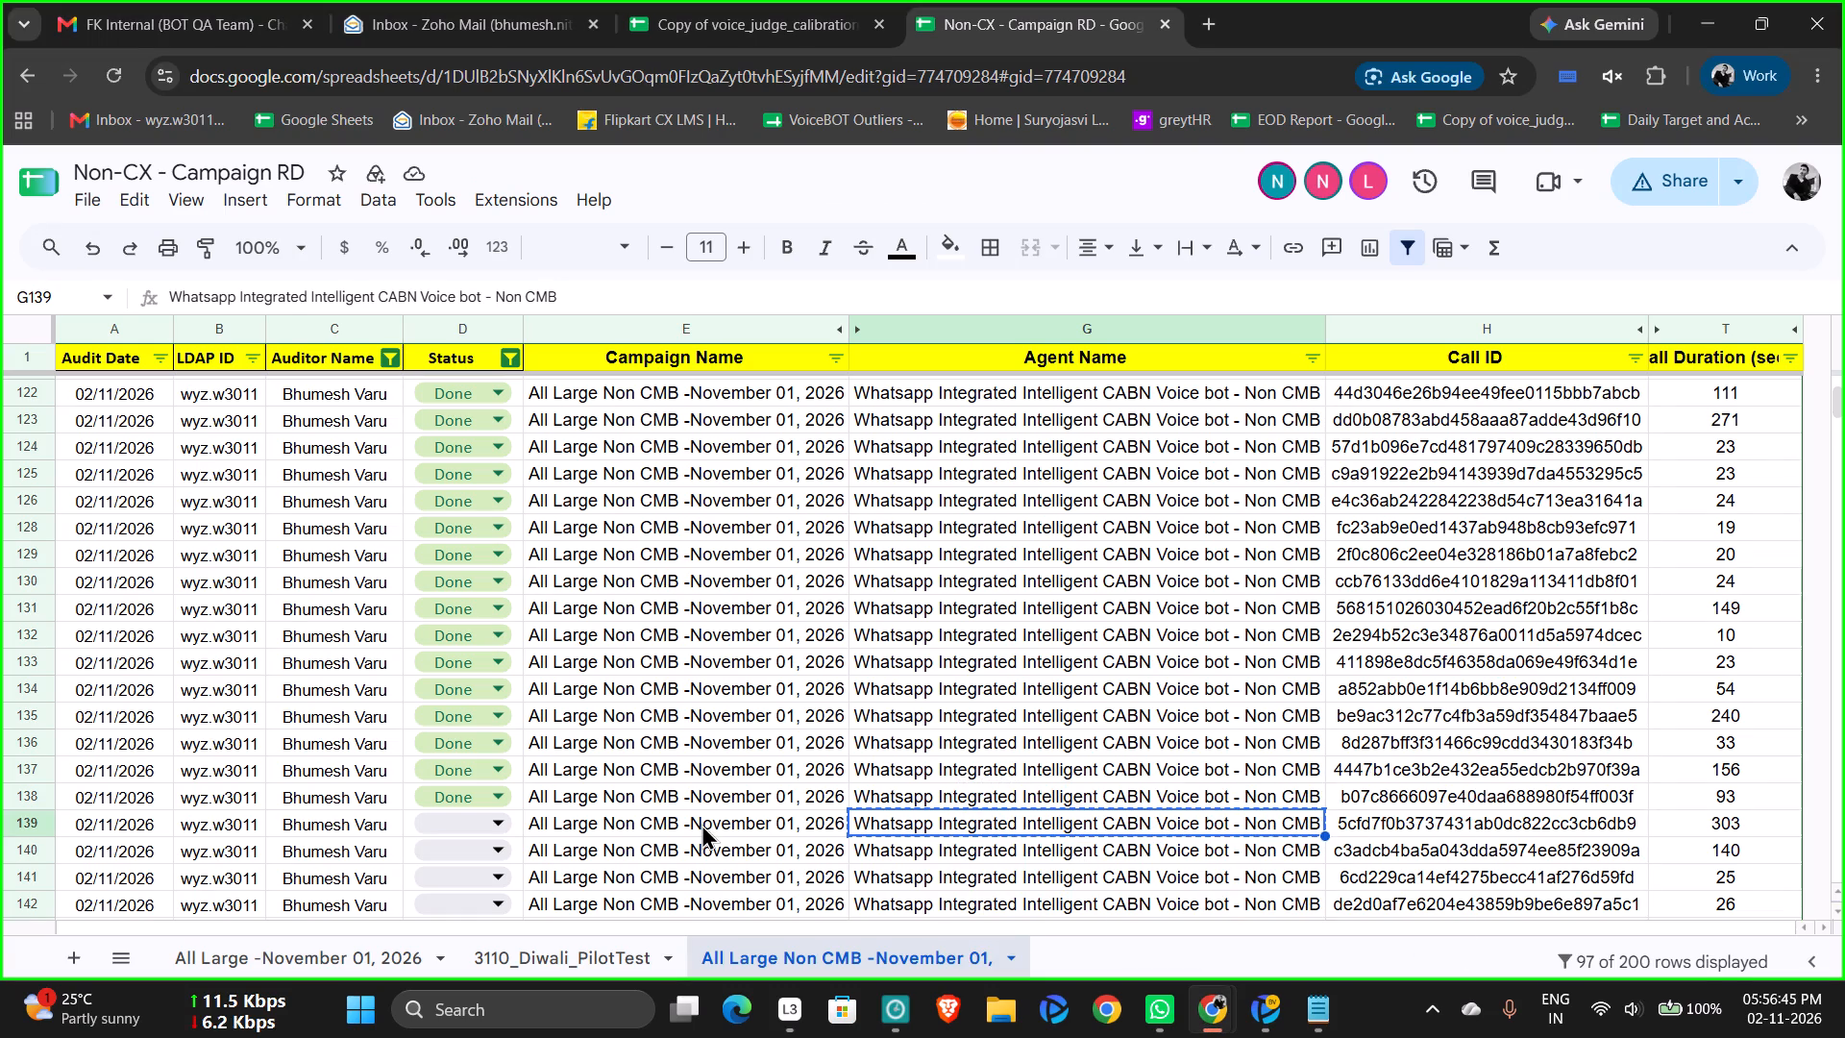
left_click(701, 824)
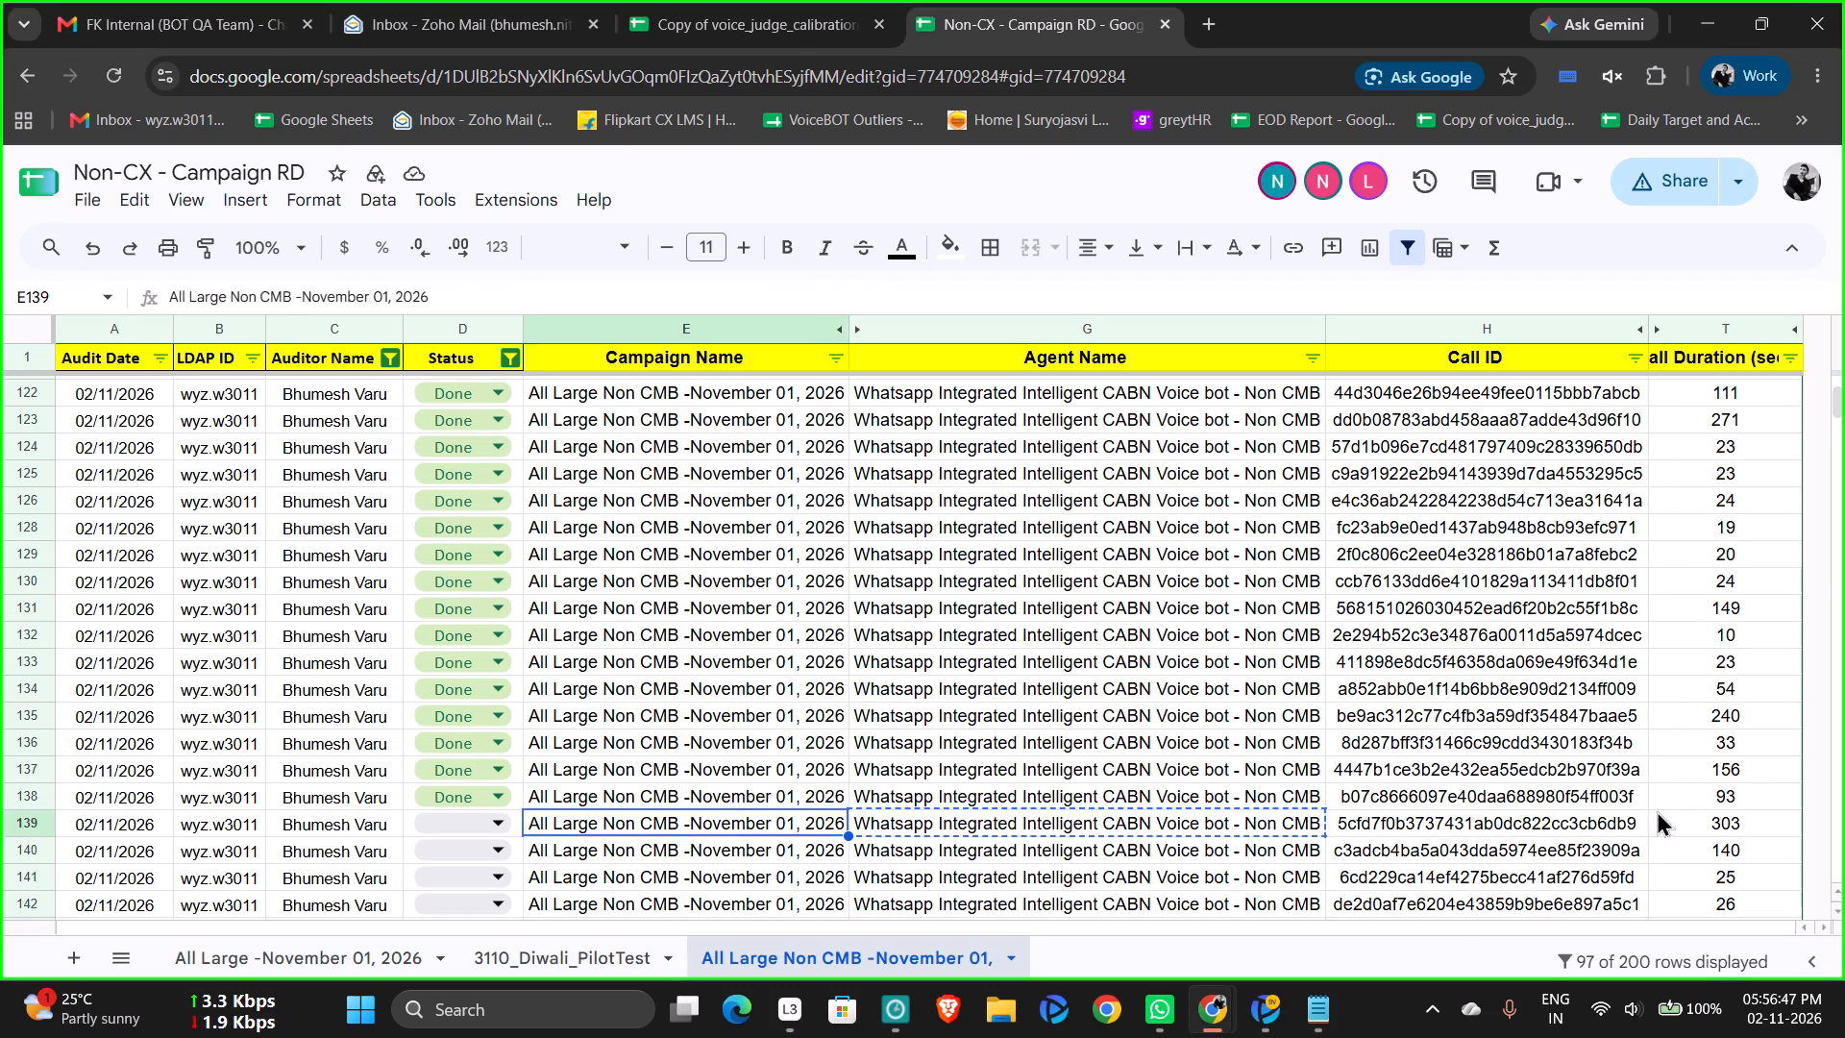
left_click(1274, 1017)
left_click(812, 513)
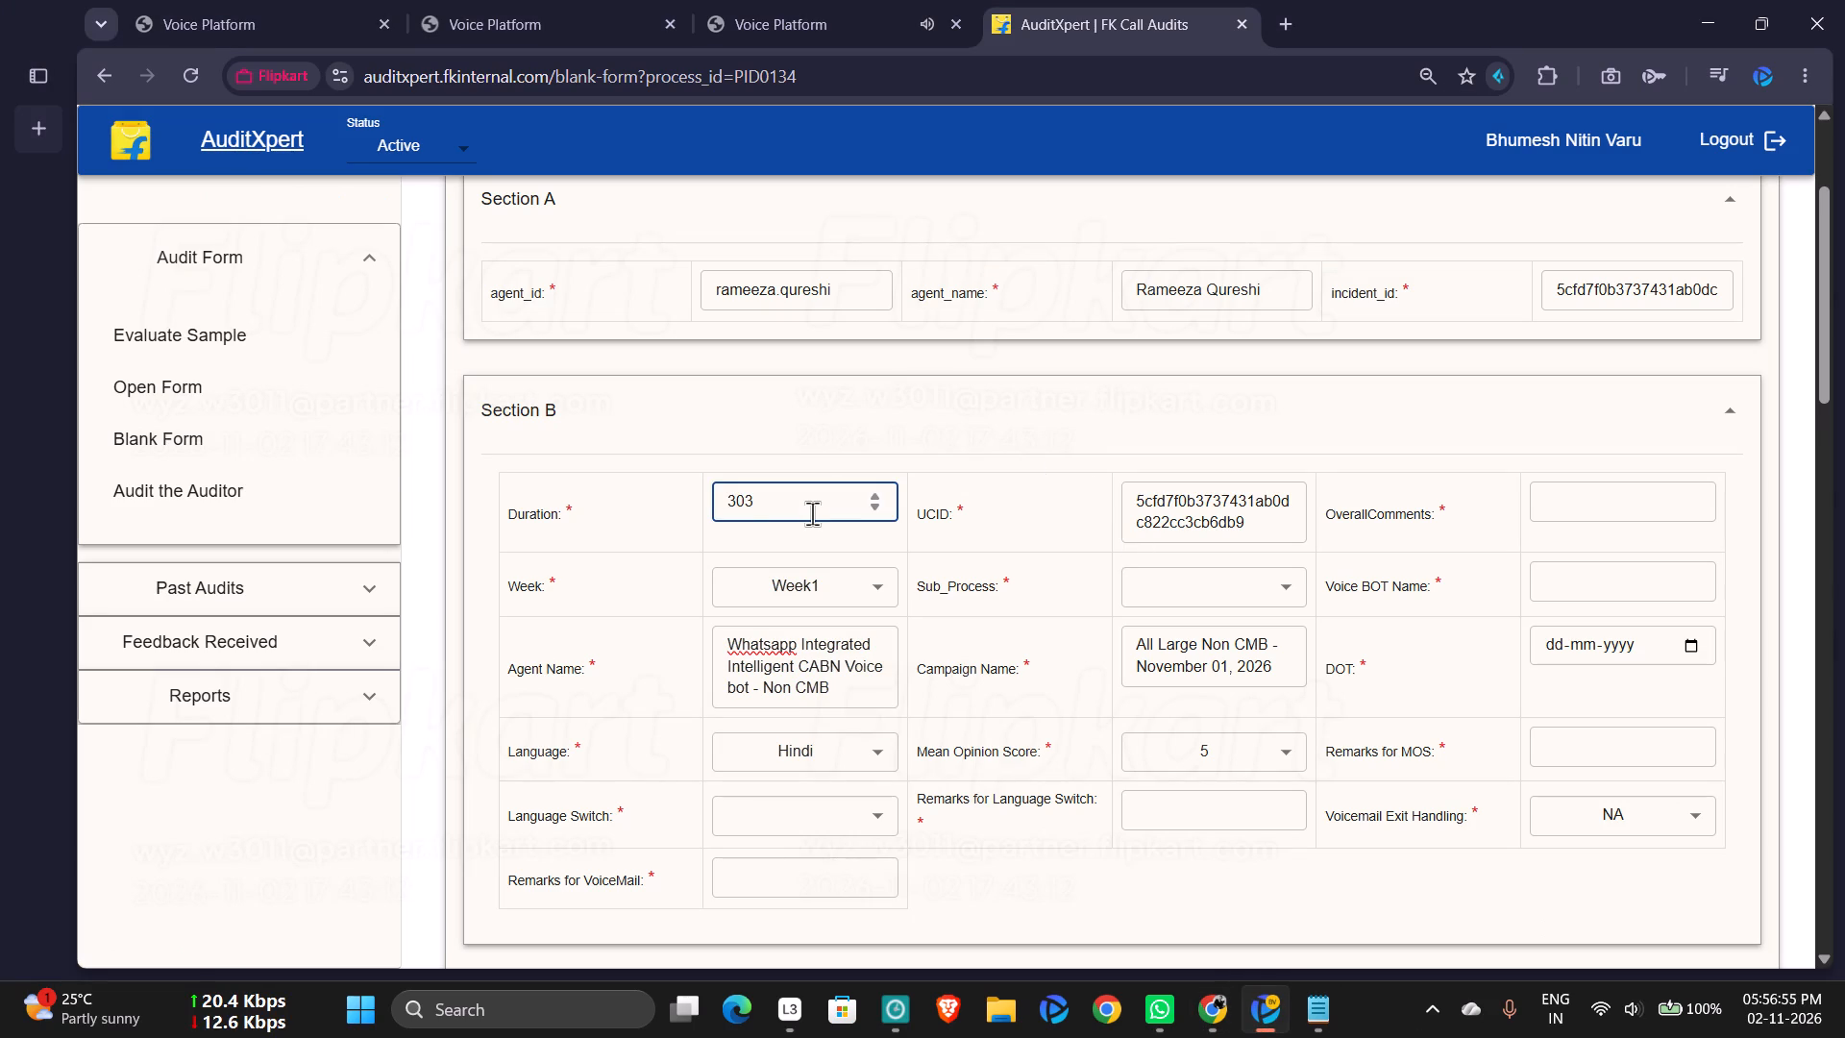
left_click(1264, 581)
left_click(1204, 709)
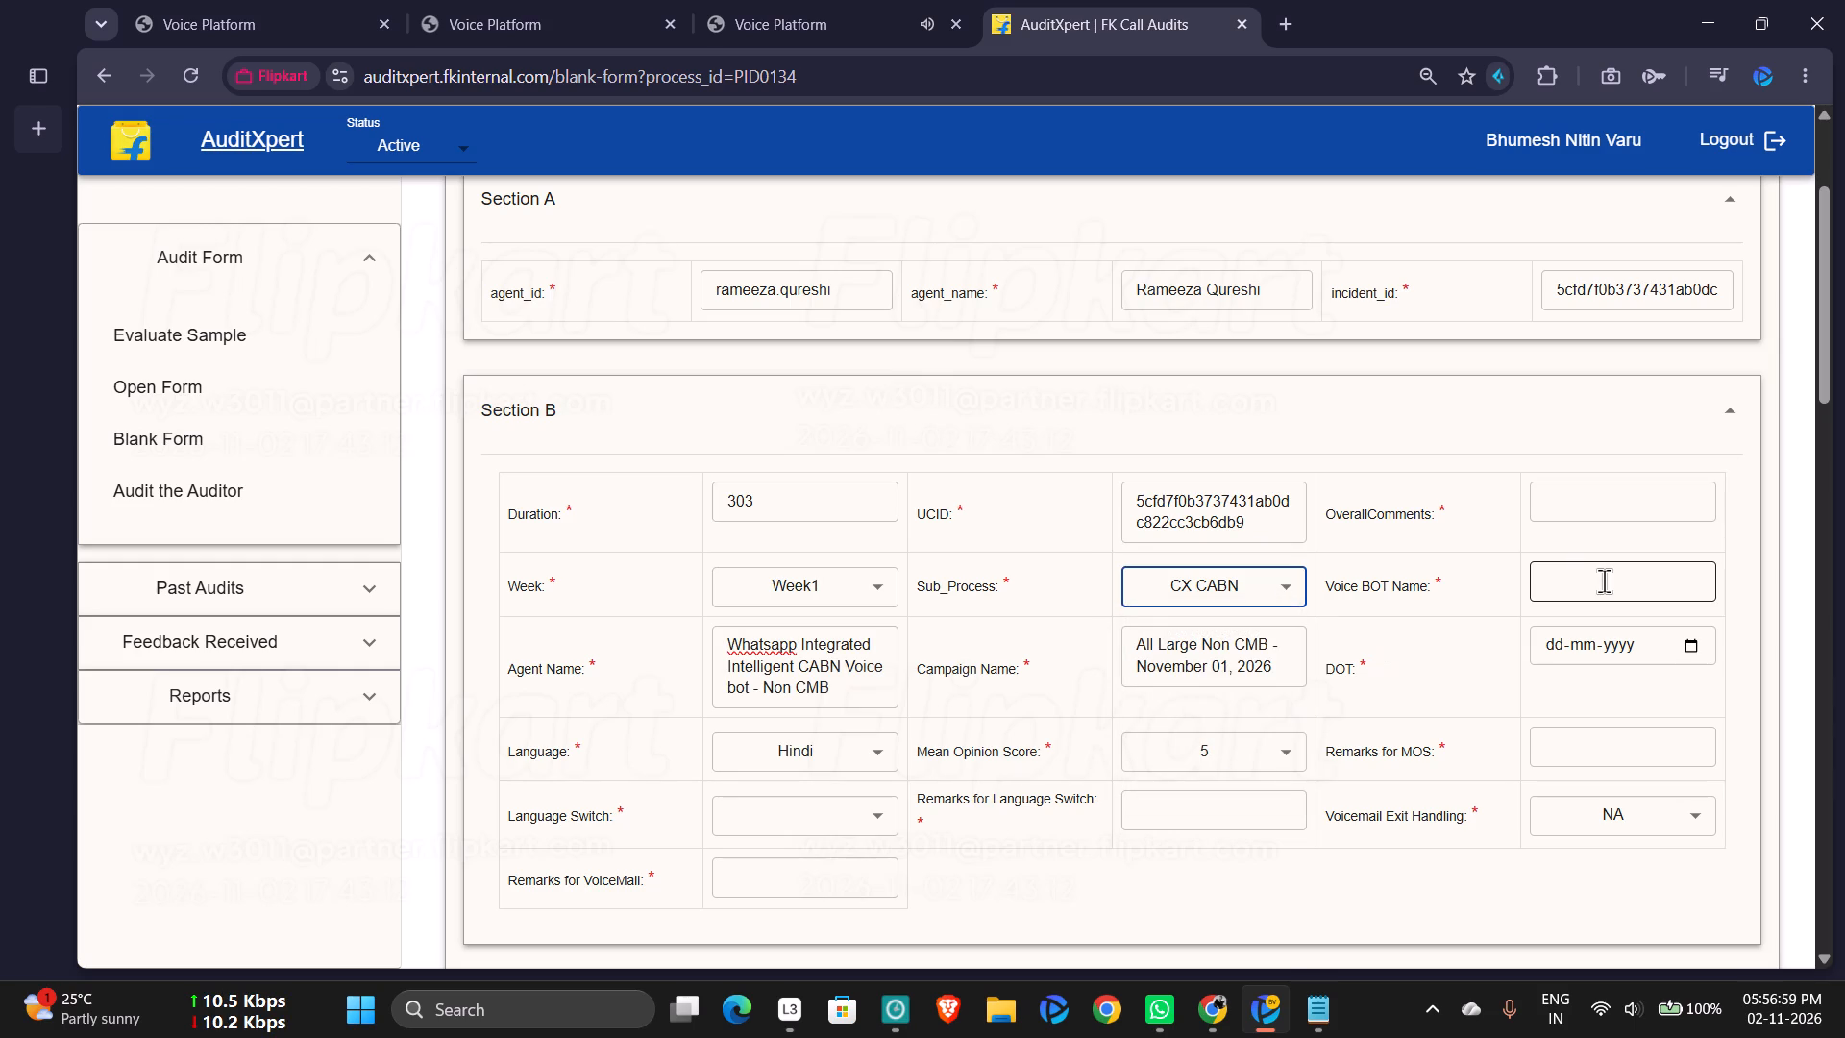
left_click(1604, 581)
type("Priya")
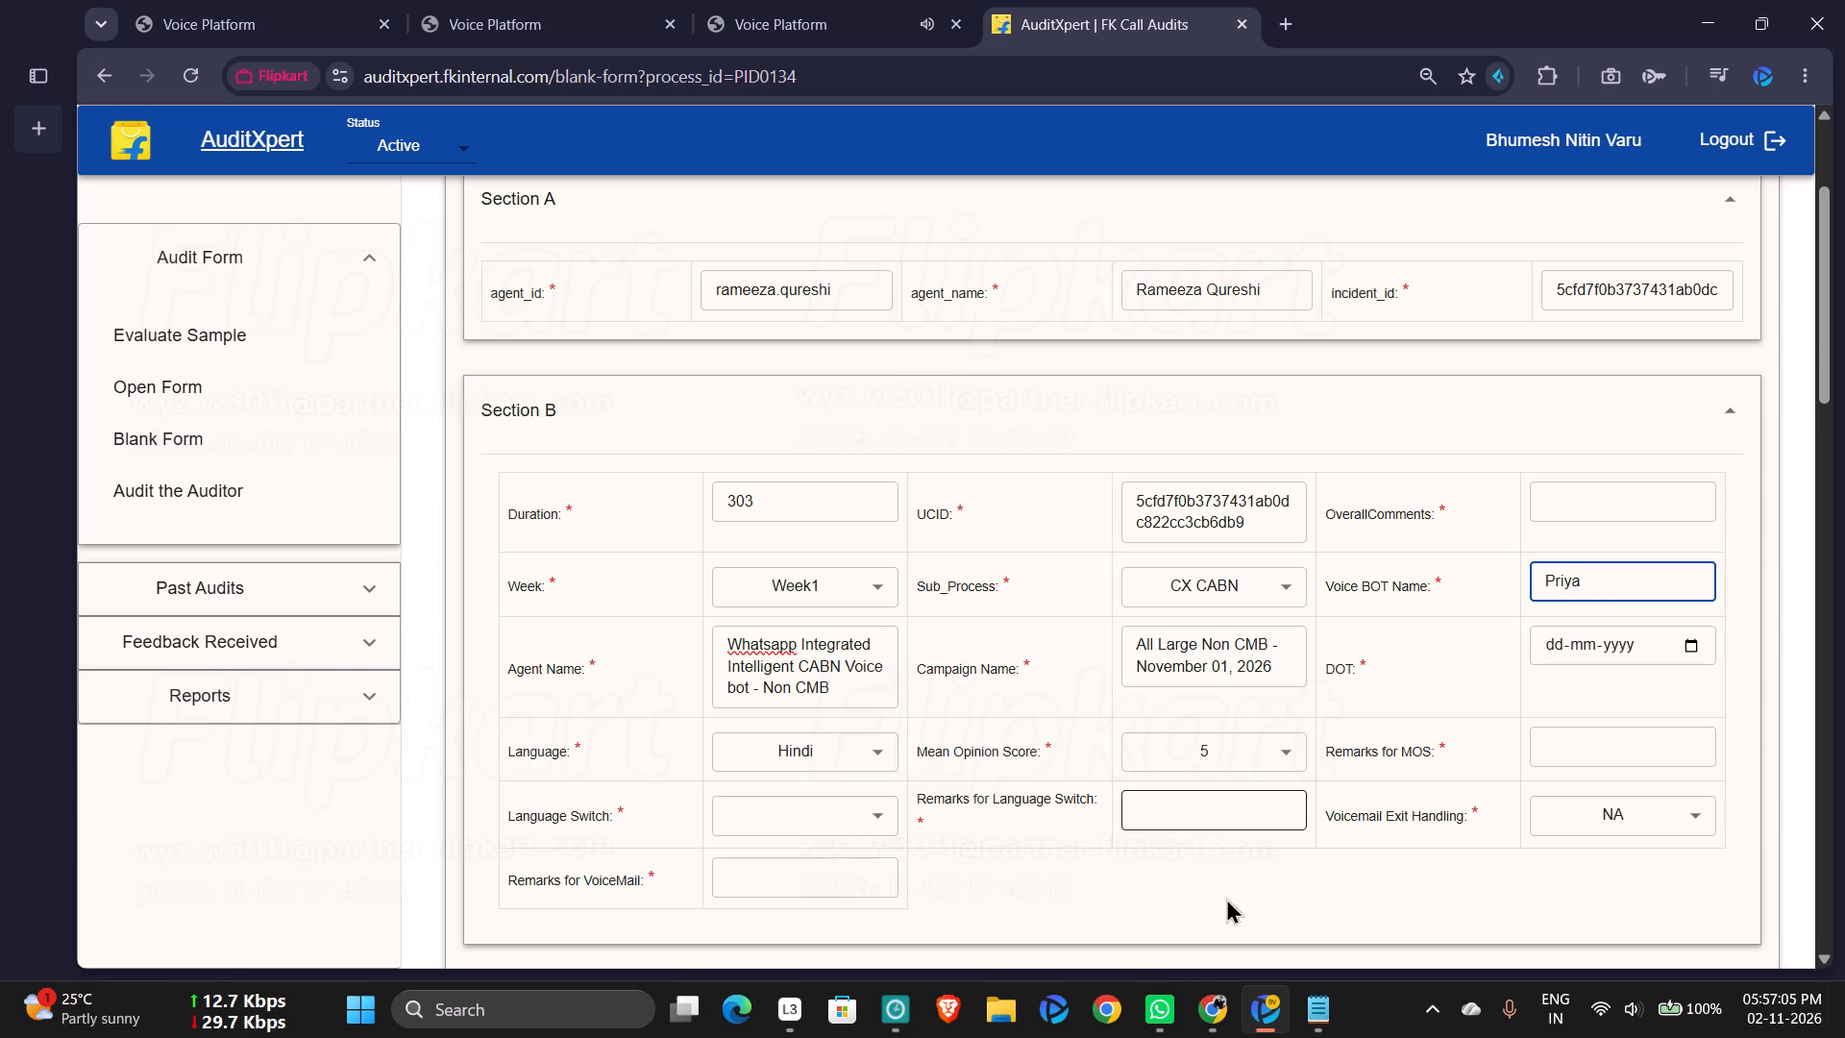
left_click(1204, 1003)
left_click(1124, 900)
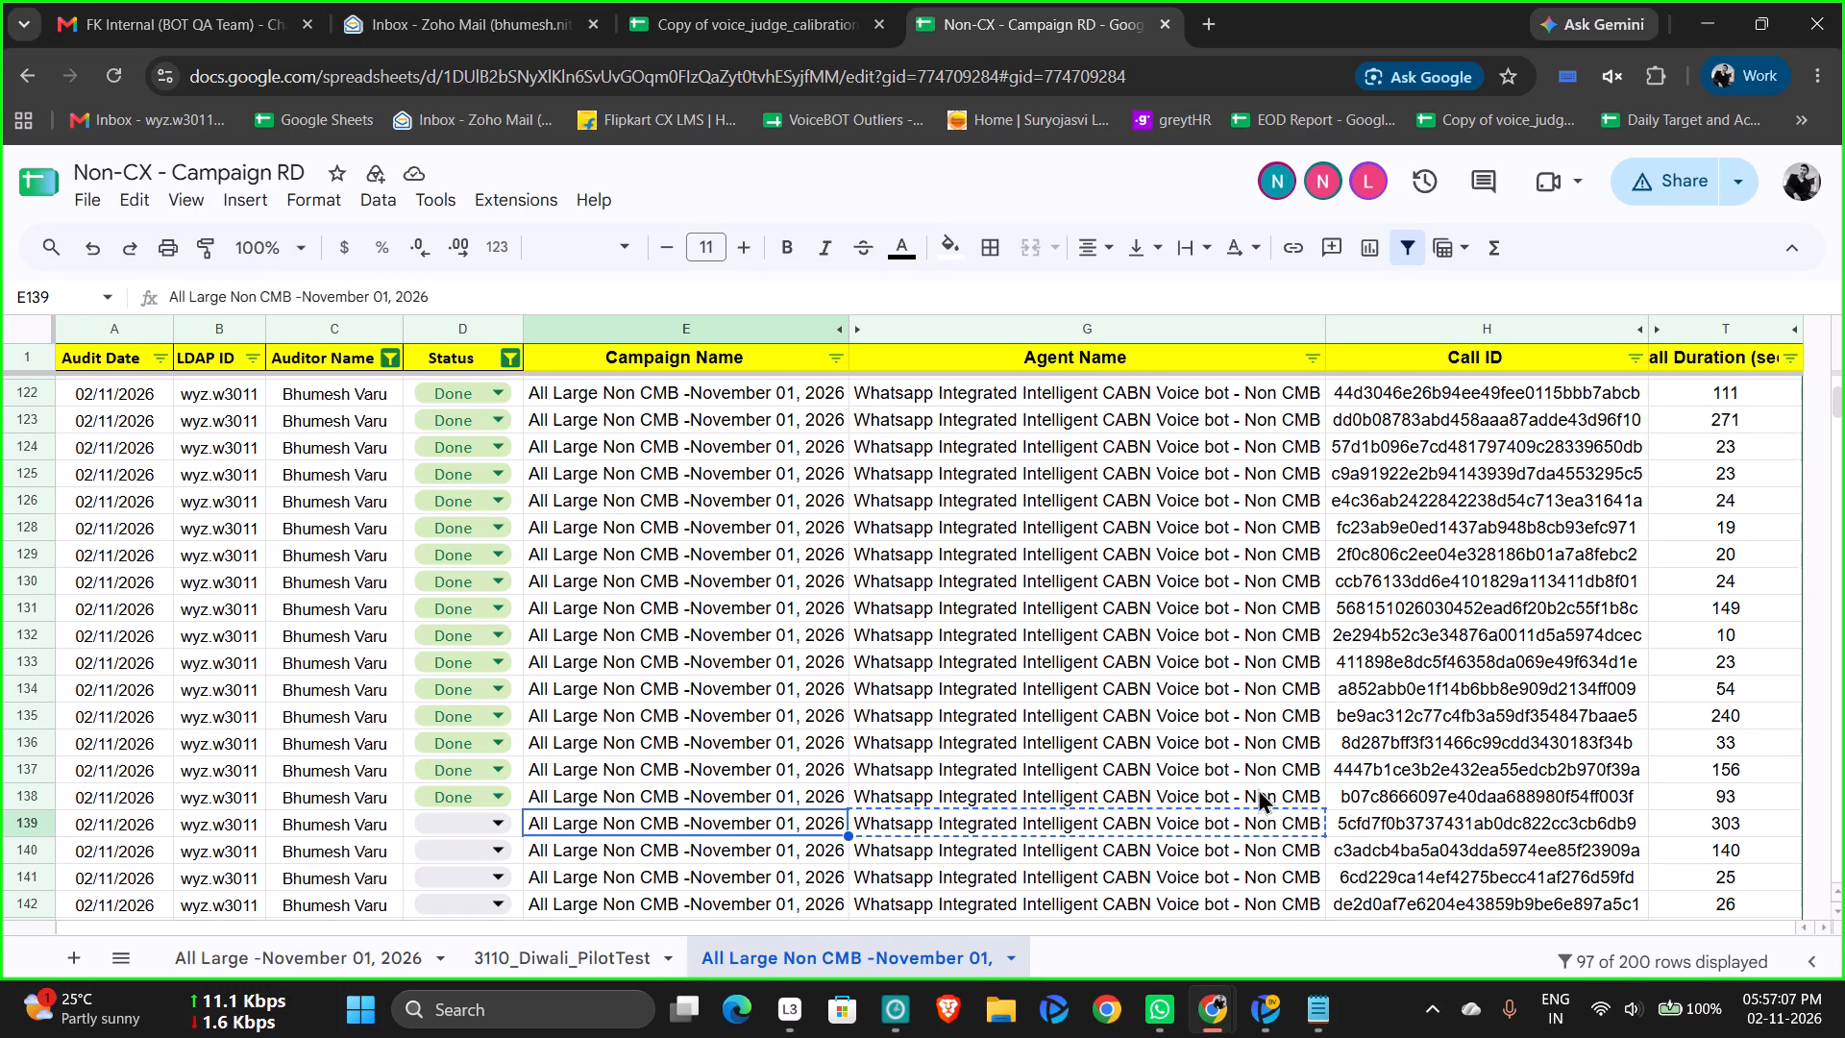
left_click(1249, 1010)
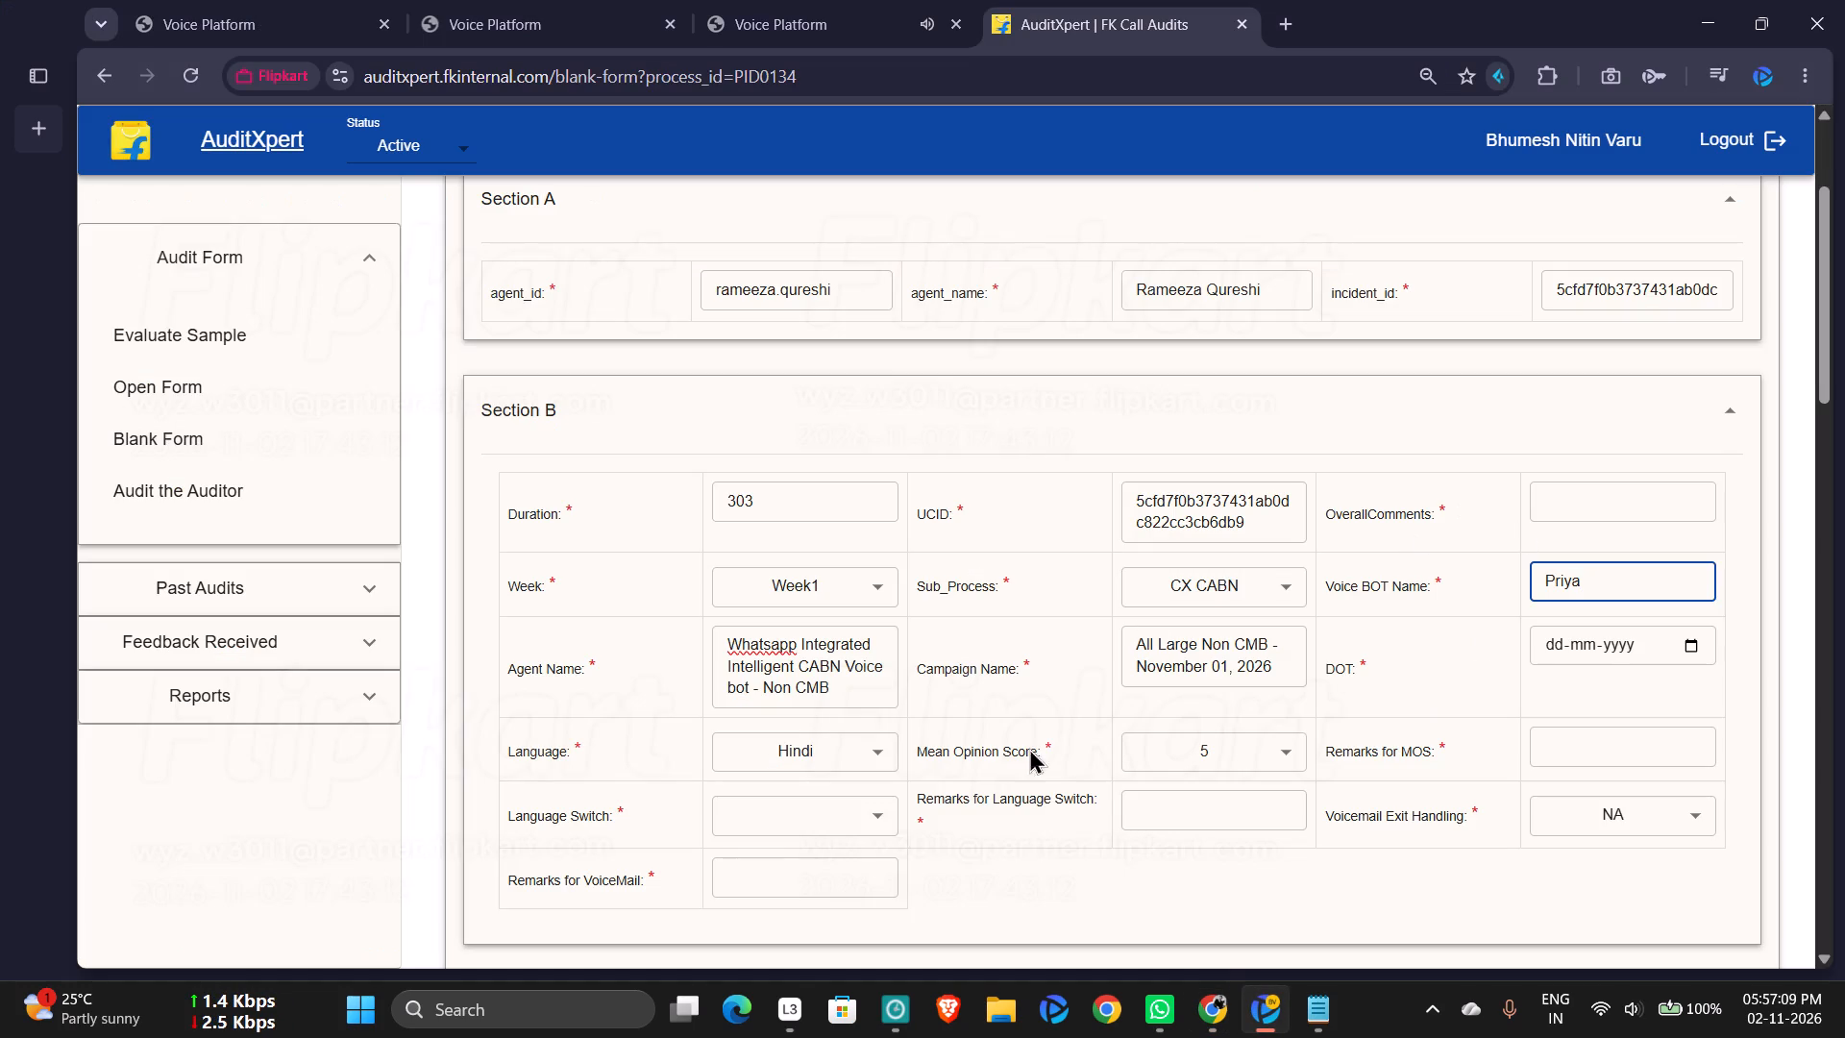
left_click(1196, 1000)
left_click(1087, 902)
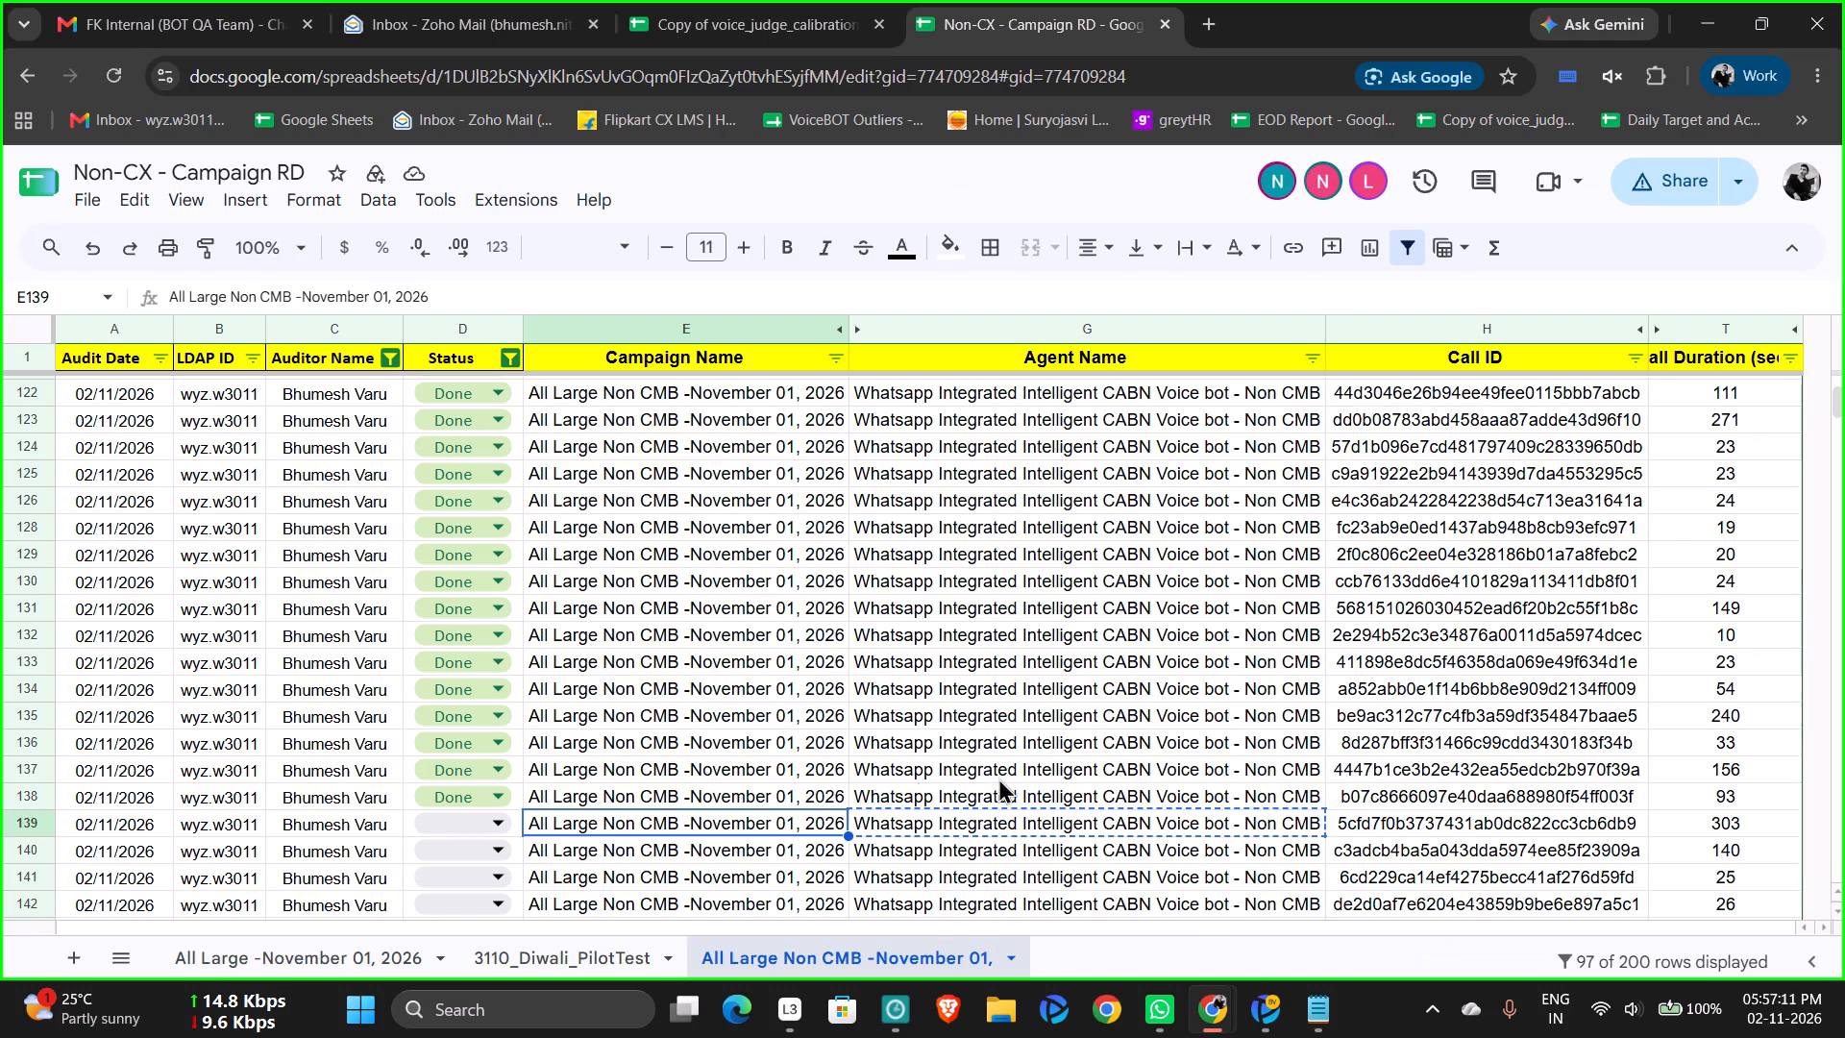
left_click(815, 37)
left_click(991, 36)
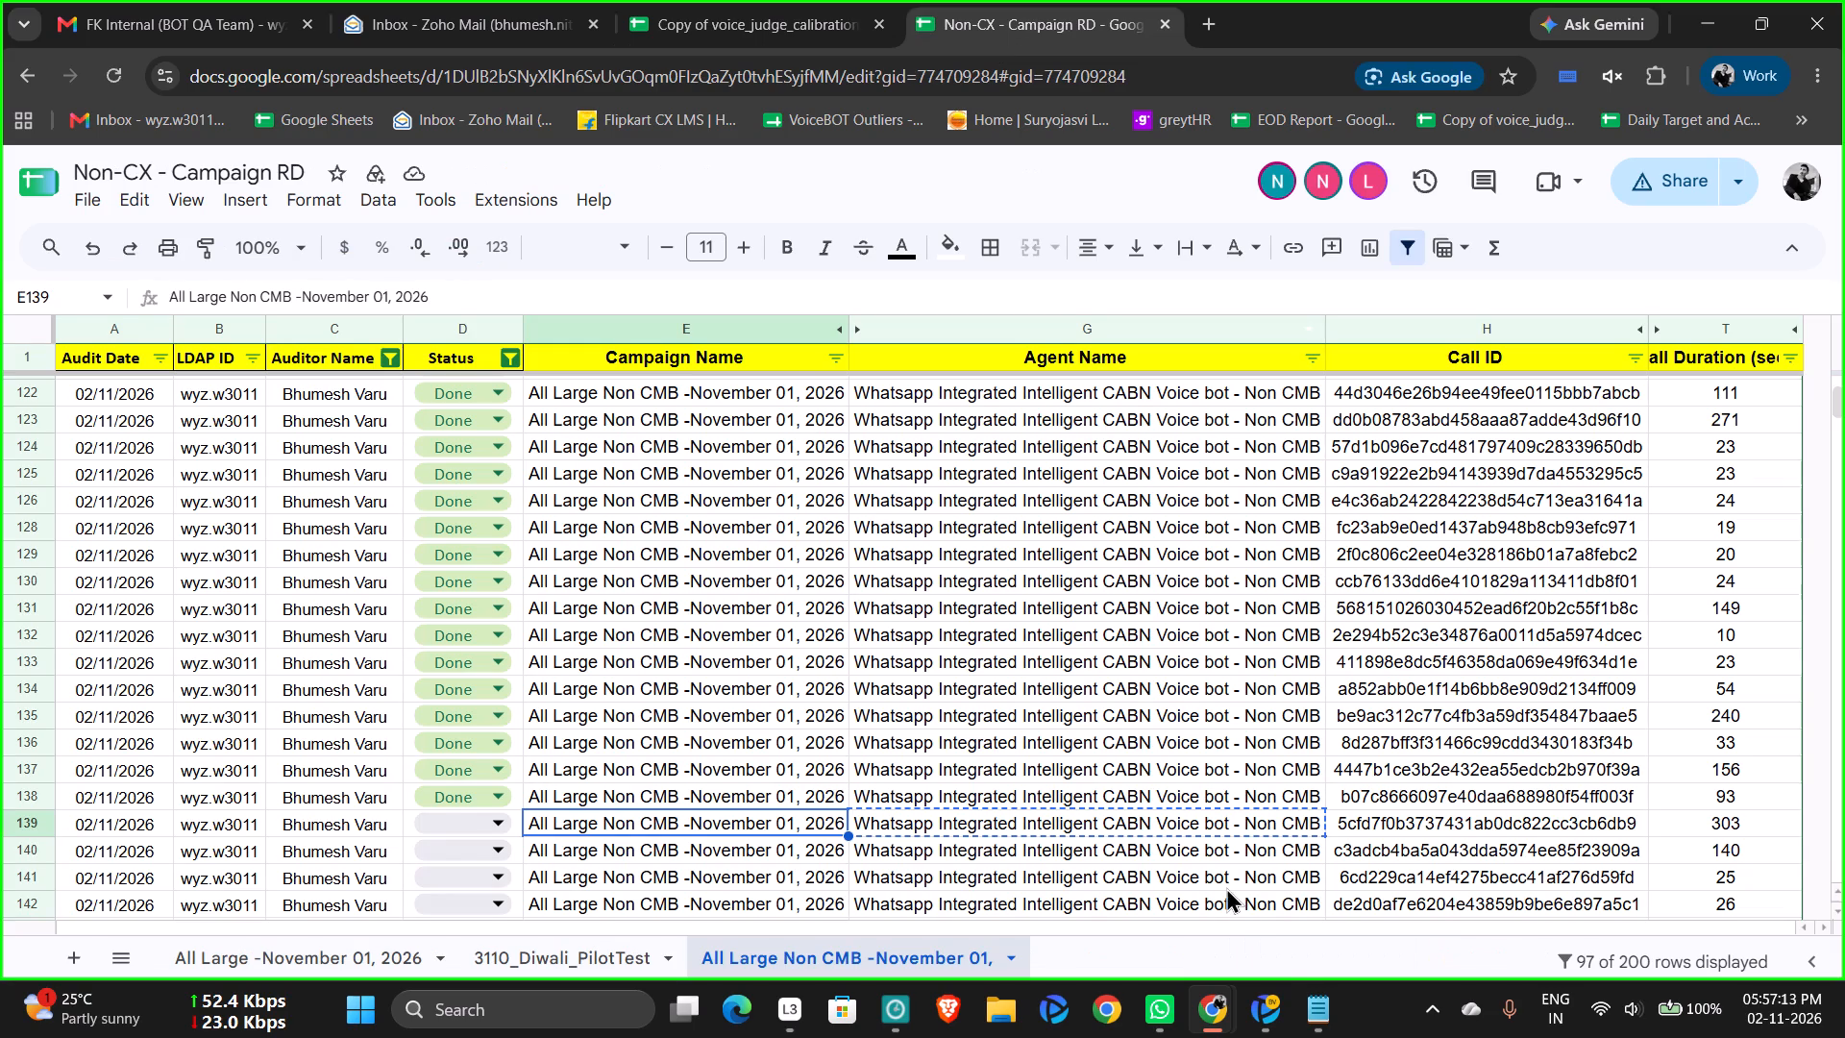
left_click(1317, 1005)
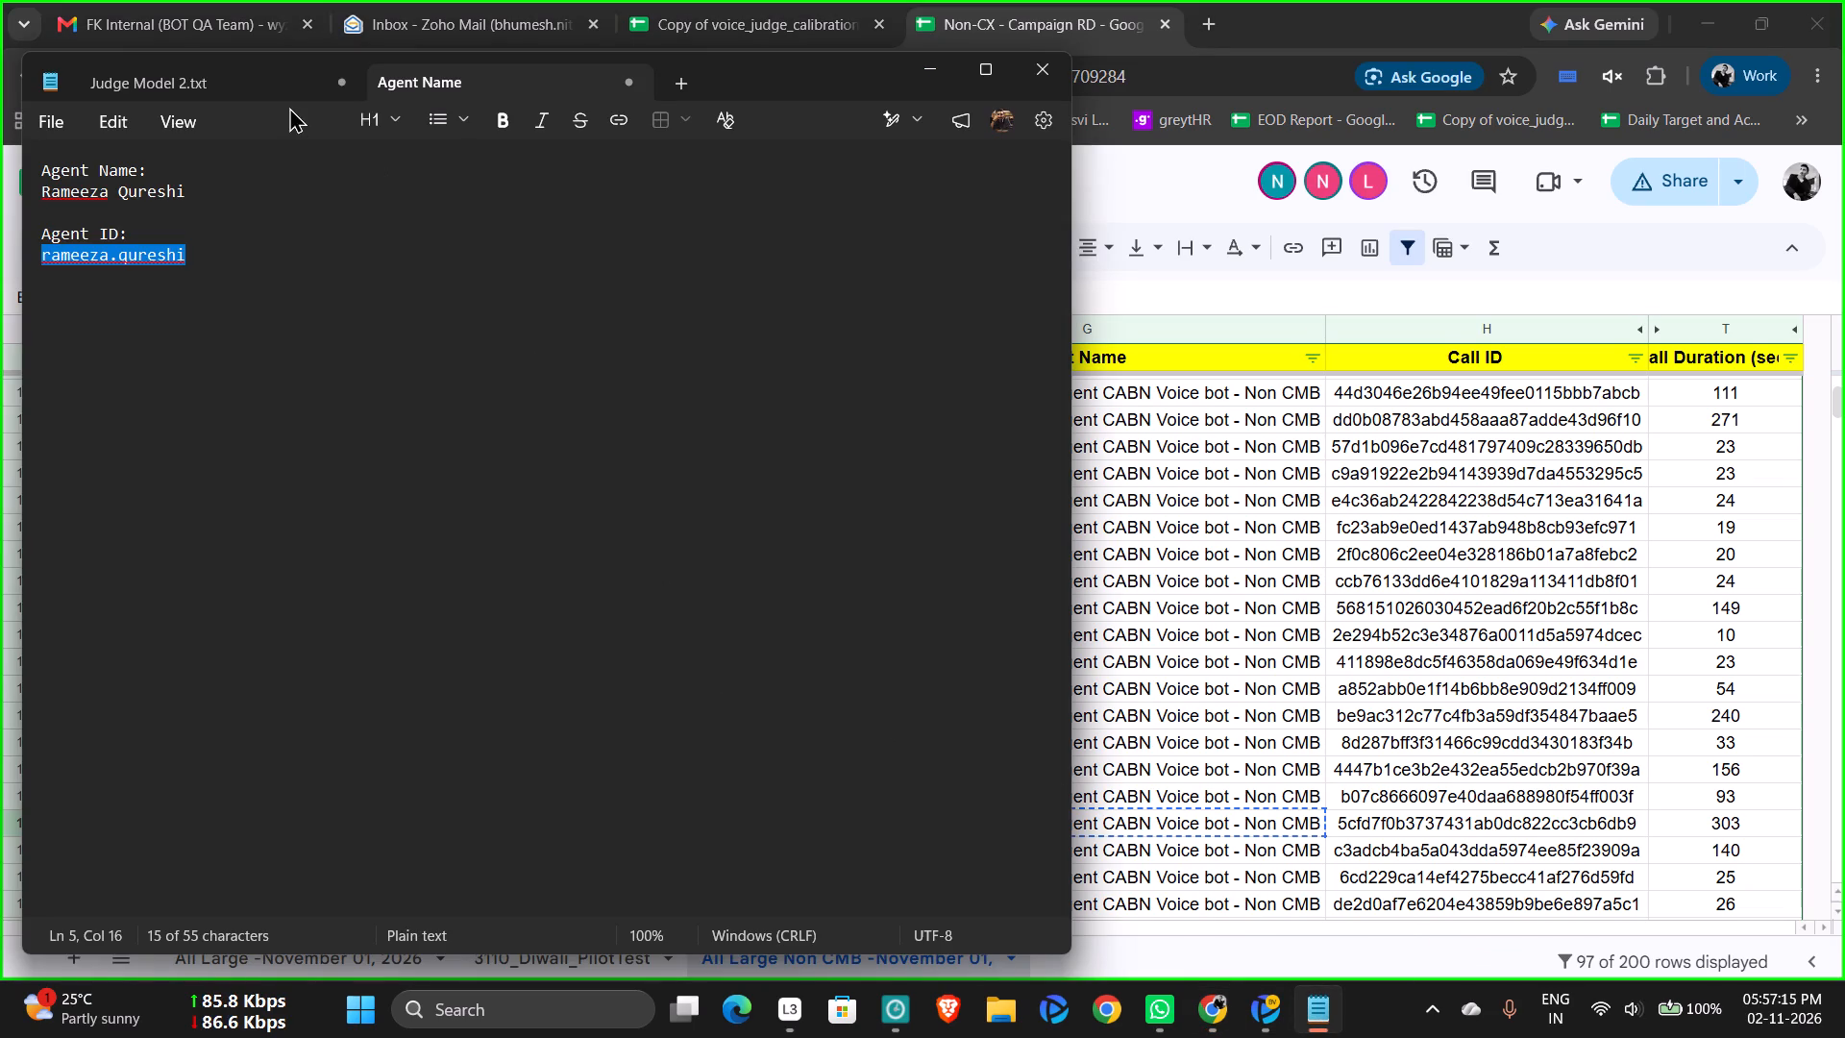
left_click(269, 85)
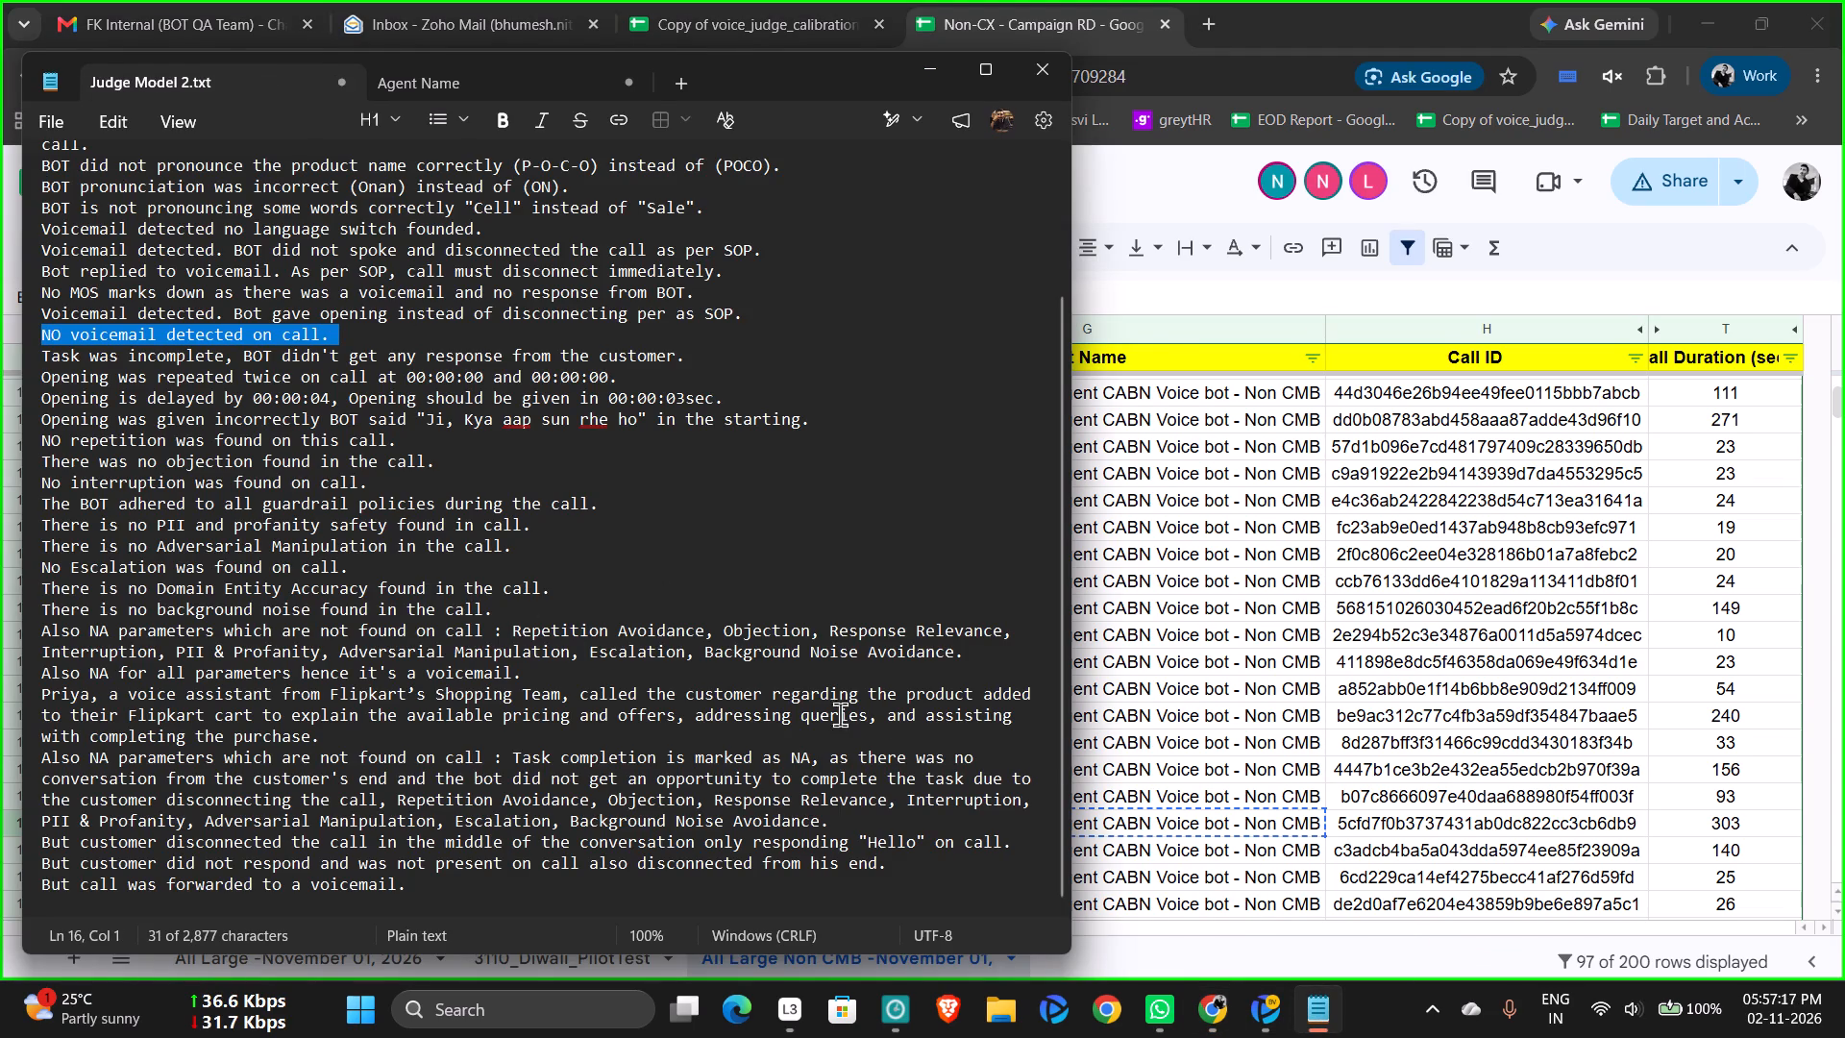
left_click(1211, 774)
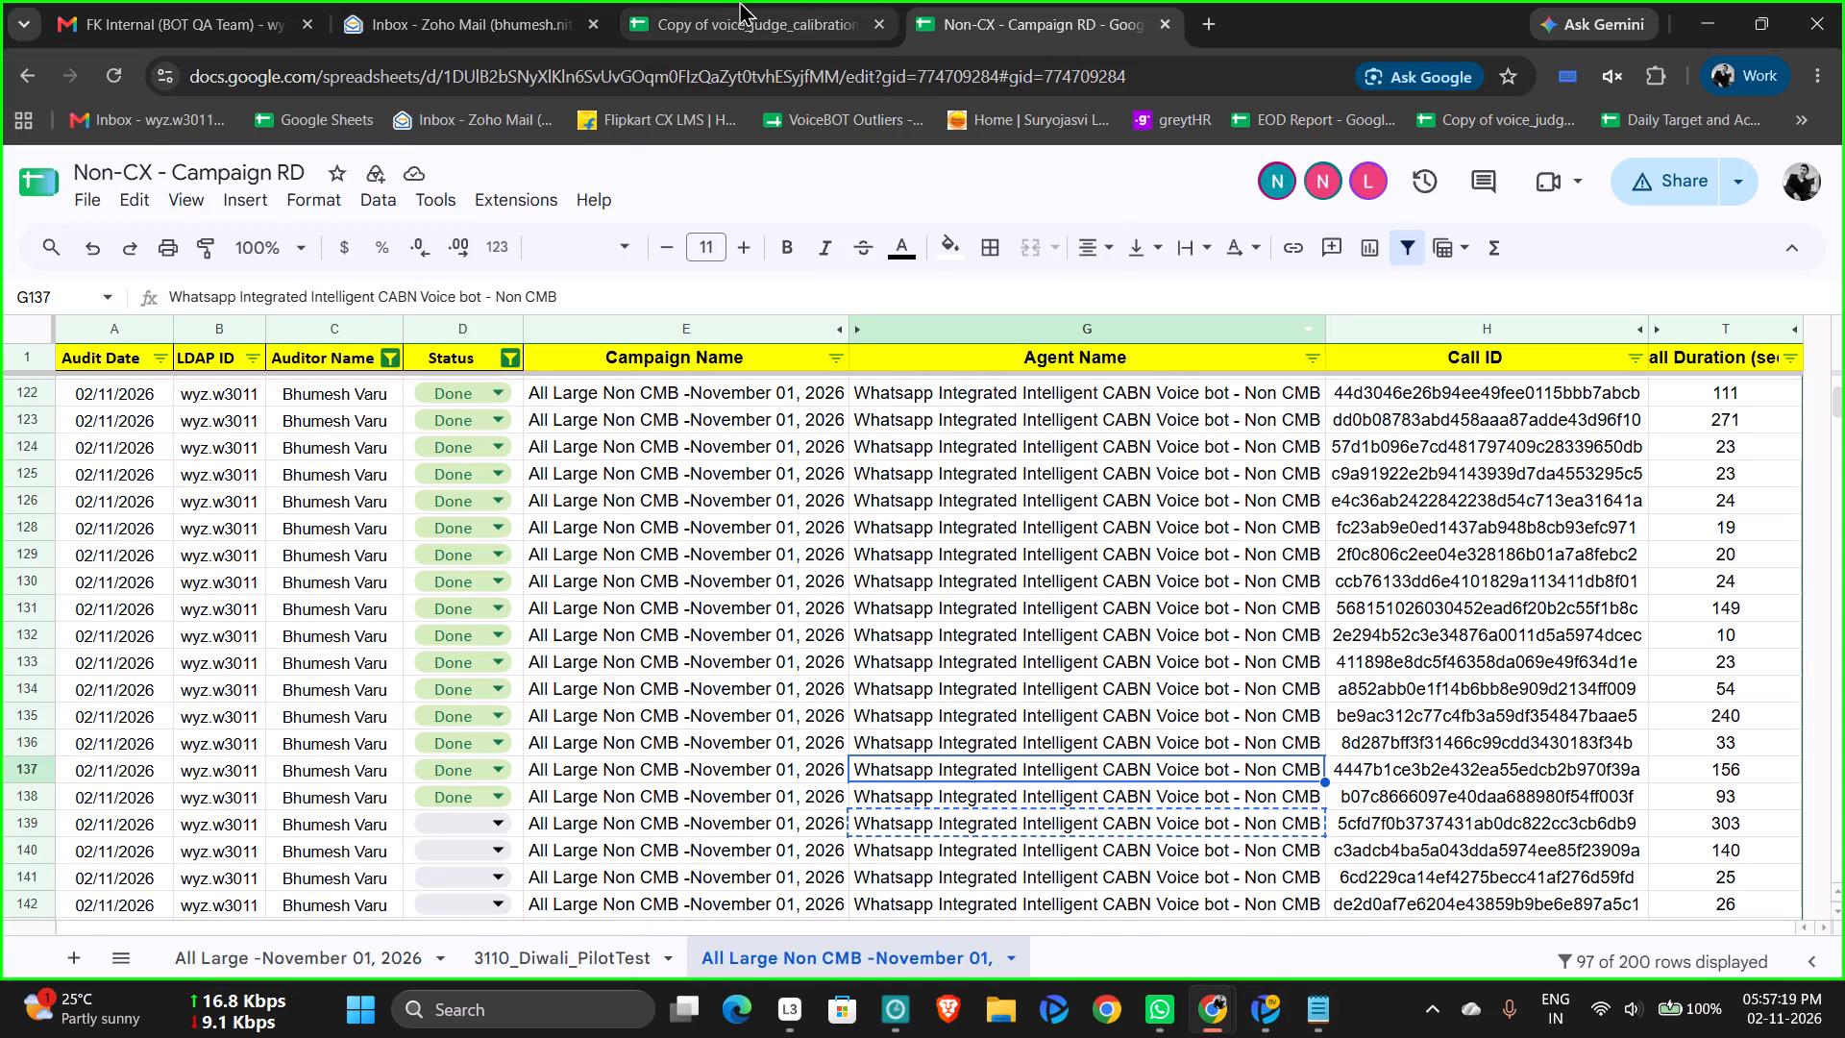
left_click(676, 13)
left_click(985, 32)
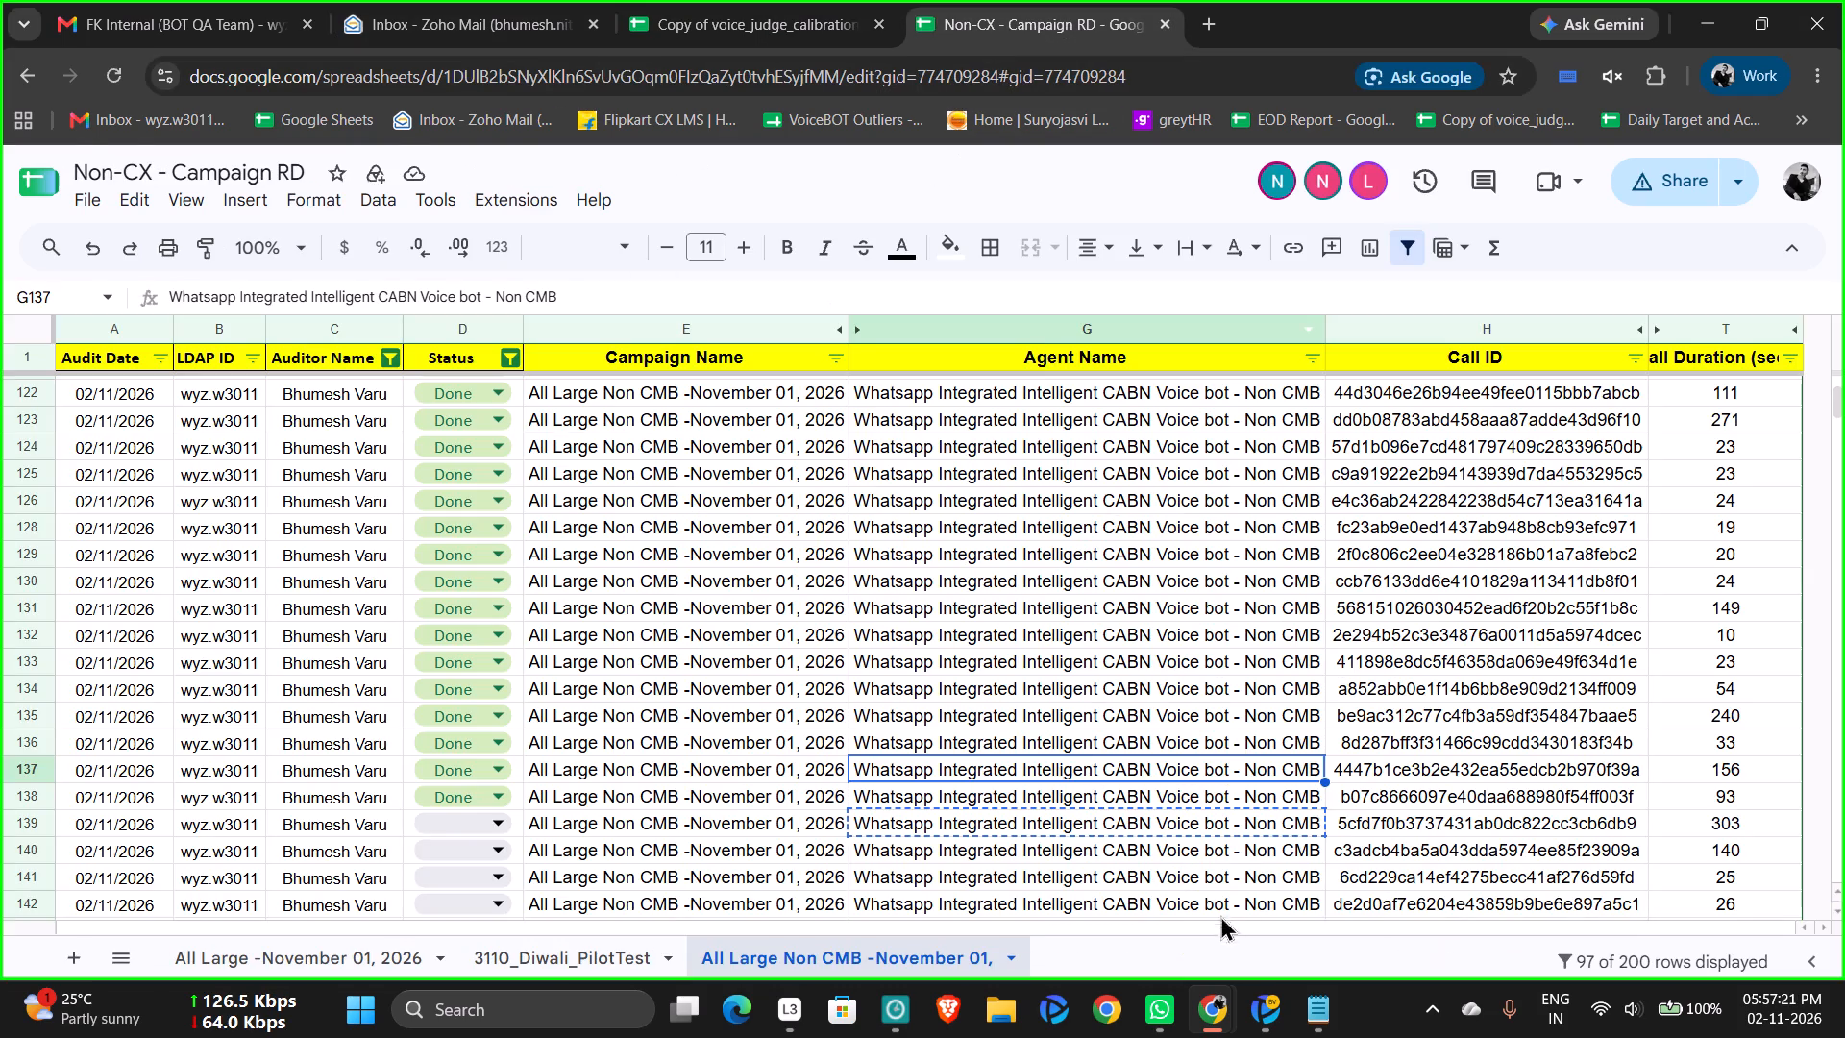
Pause the recording playback of row 139's call on the Voice Platform call page.
left_click(1254, 1012)
left_click(799, 9)
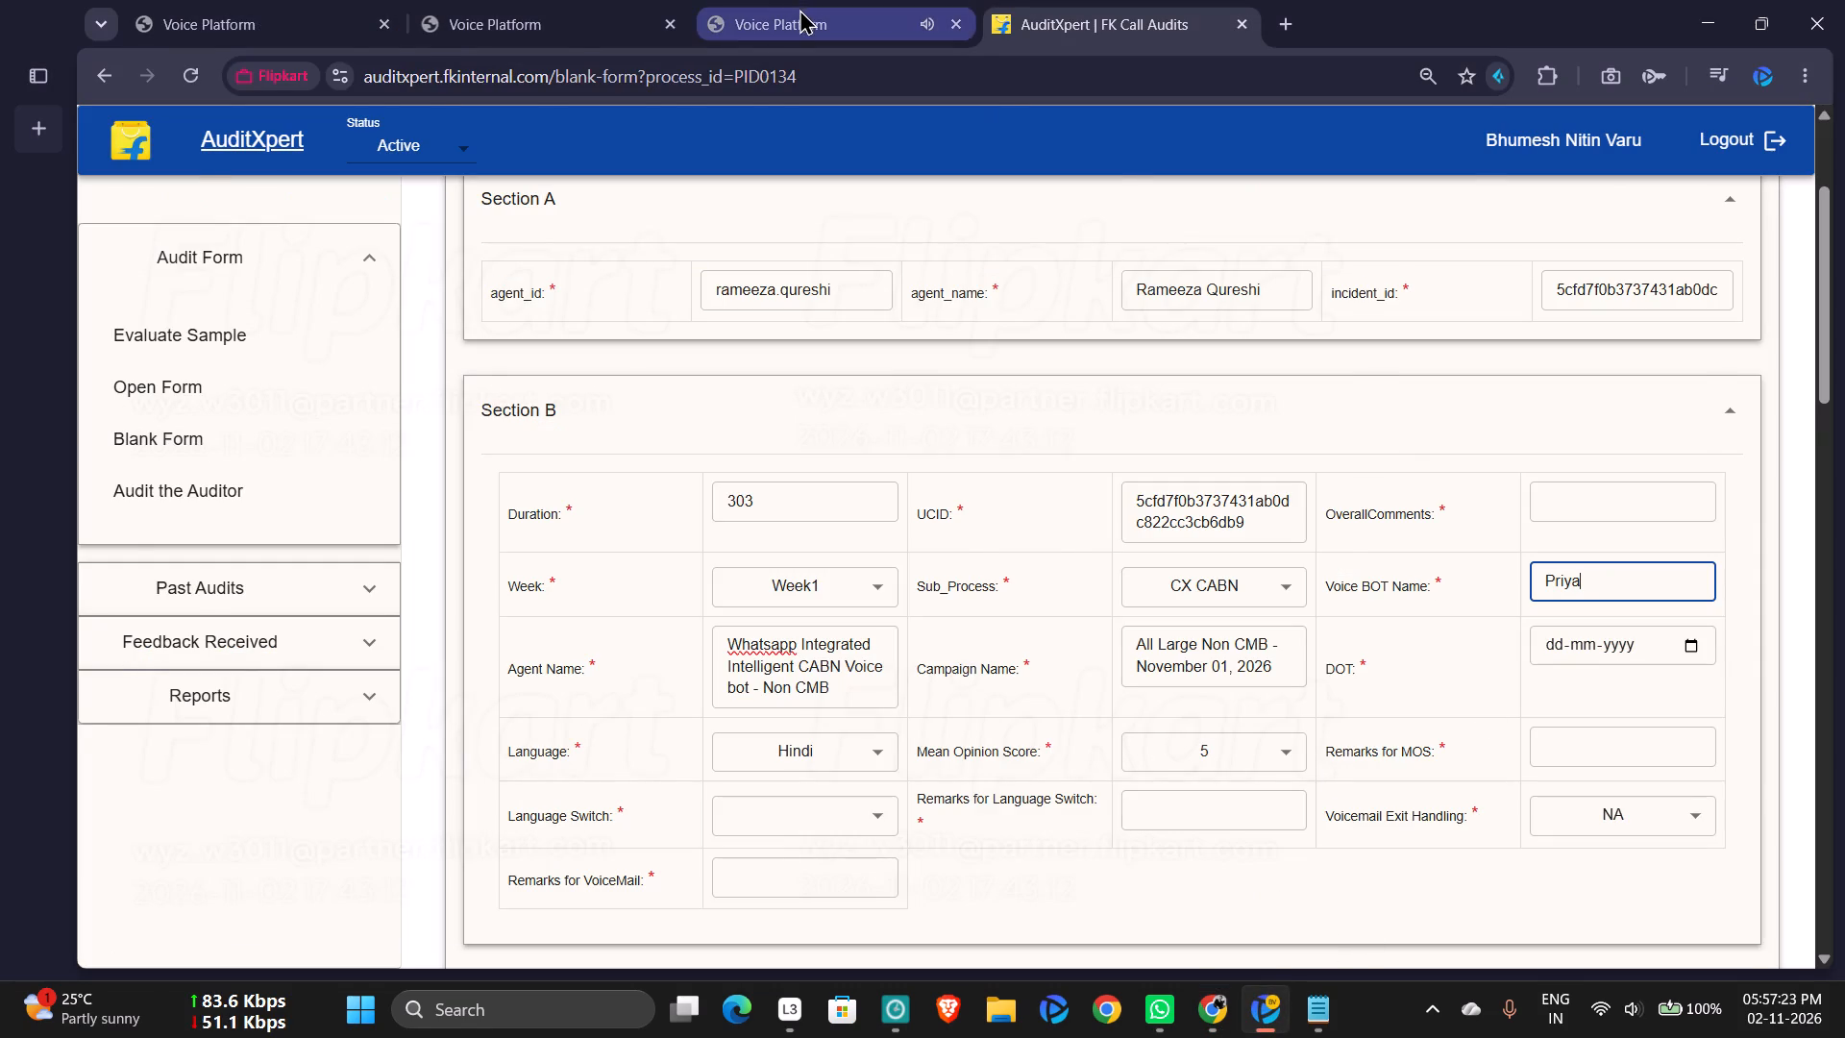
left_click(431, 576)
Return to the AuditXpert form and set DOT to 01-11-2026 and Language Switch to NA.
left_click(1045, 21)
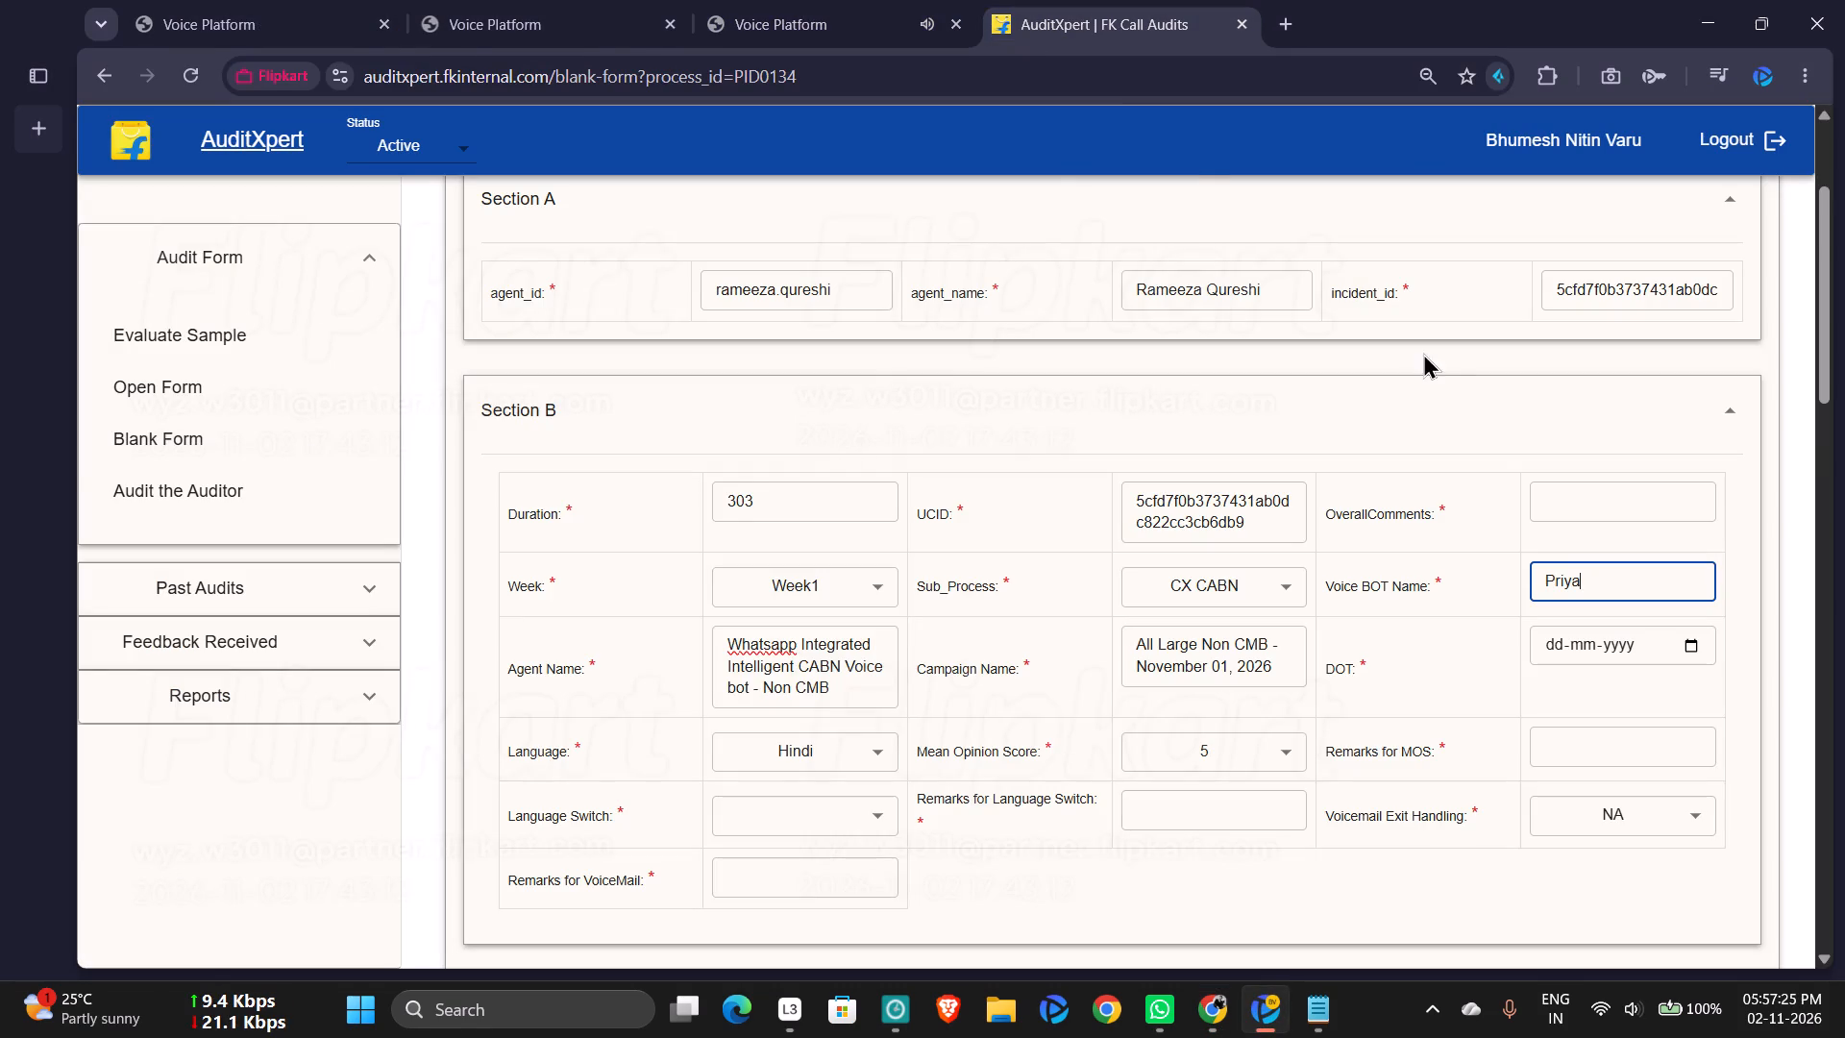
scroll(1510, 450, "down", 1)
left_click(1699, 401)
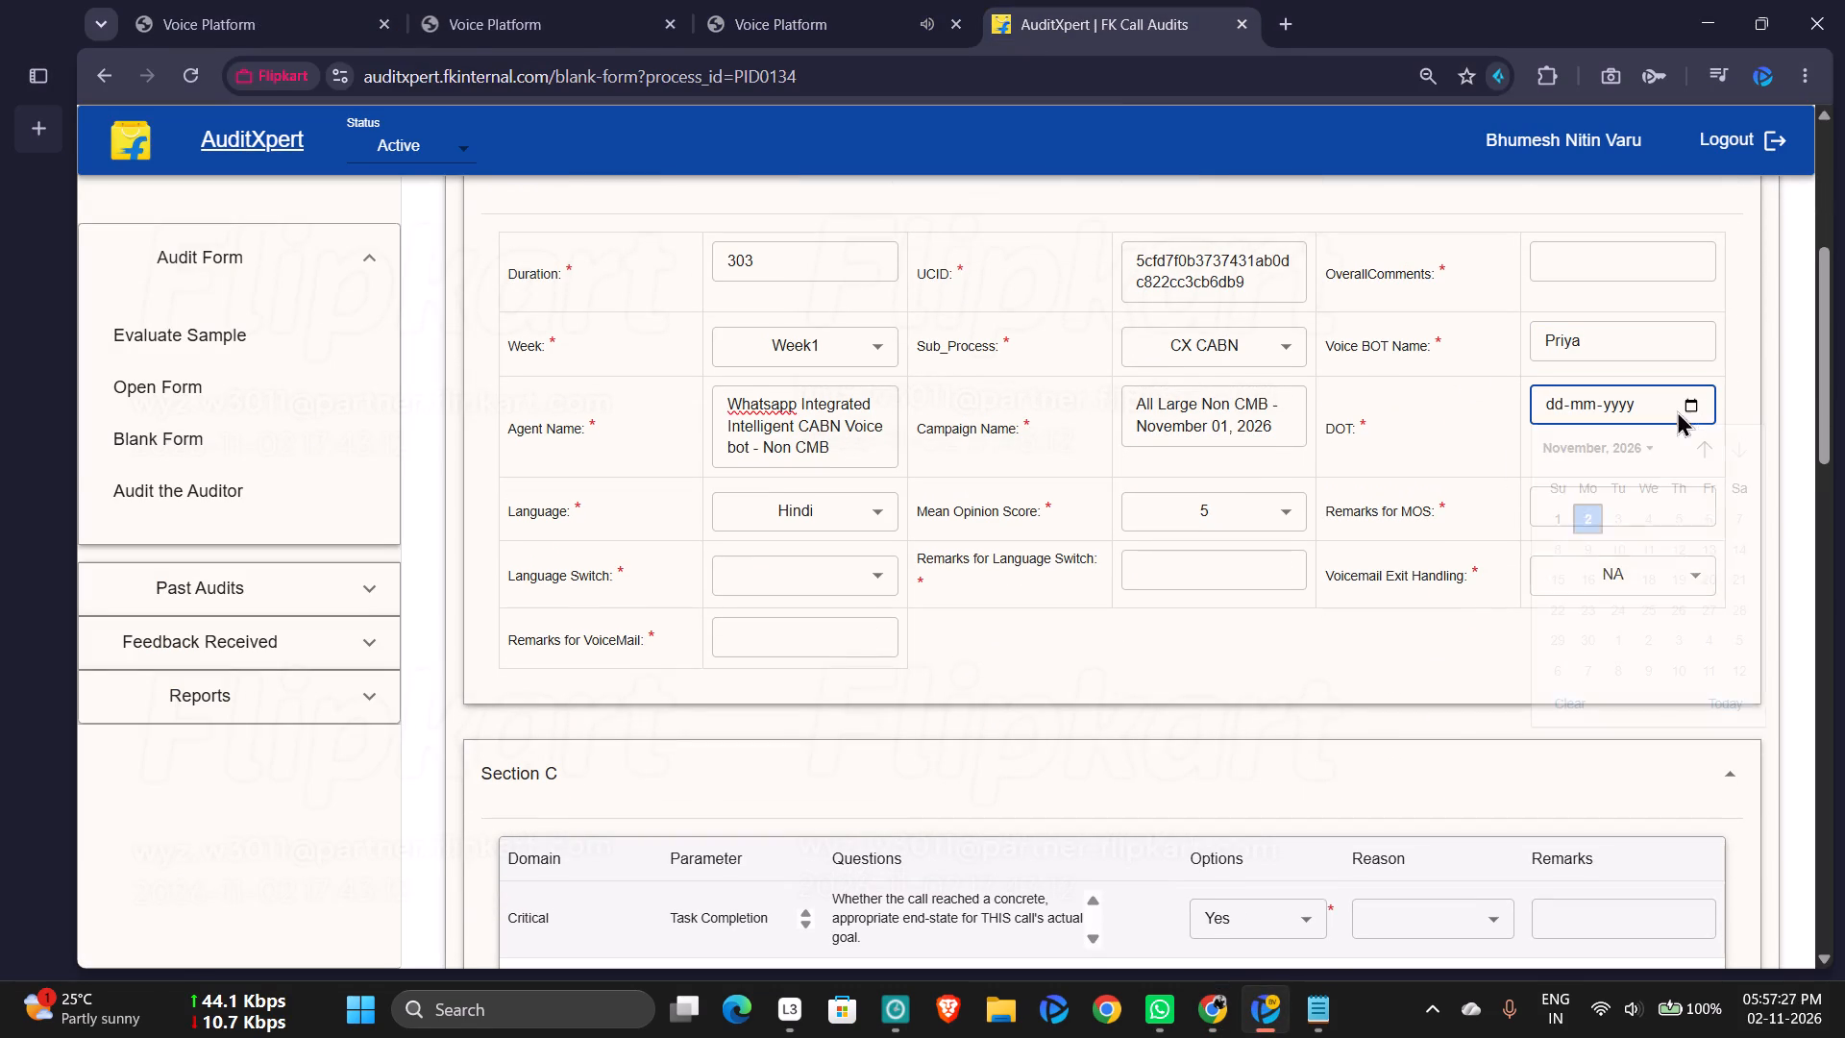
left_click(1572, 511)
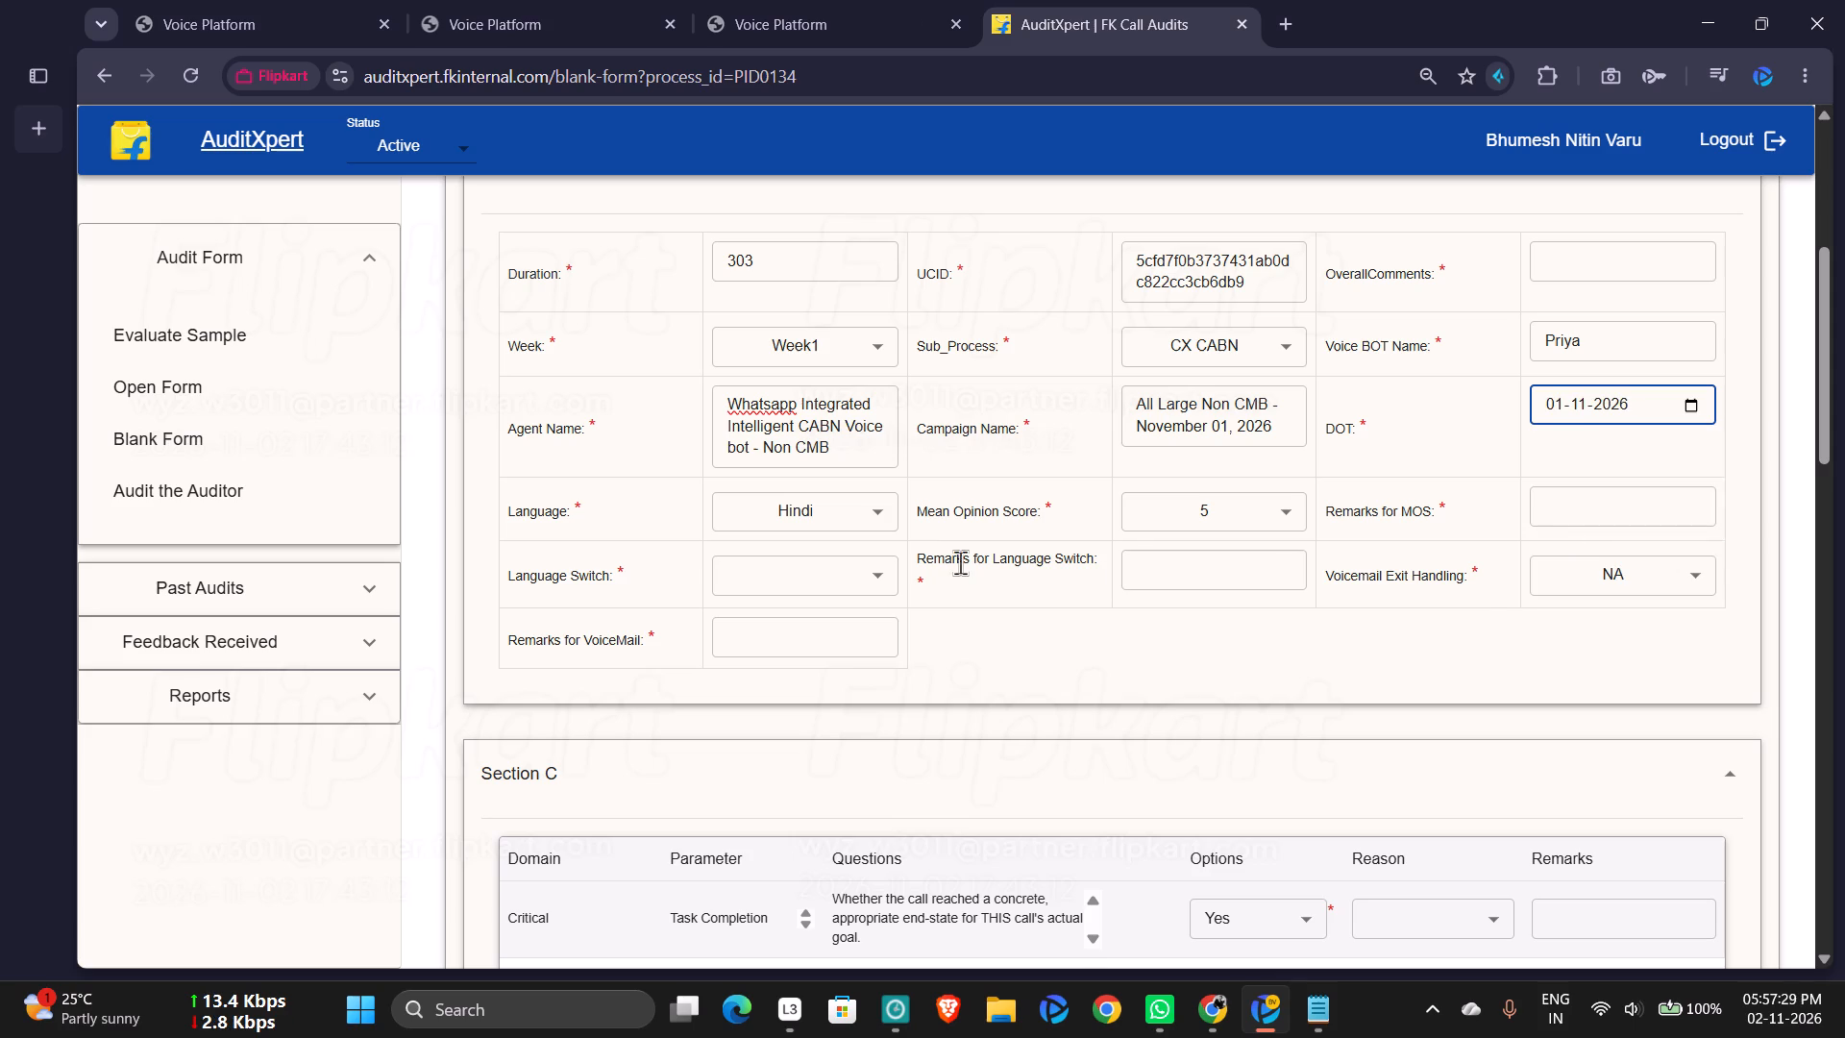
left_click(846, 560)
left_click(670, 850)
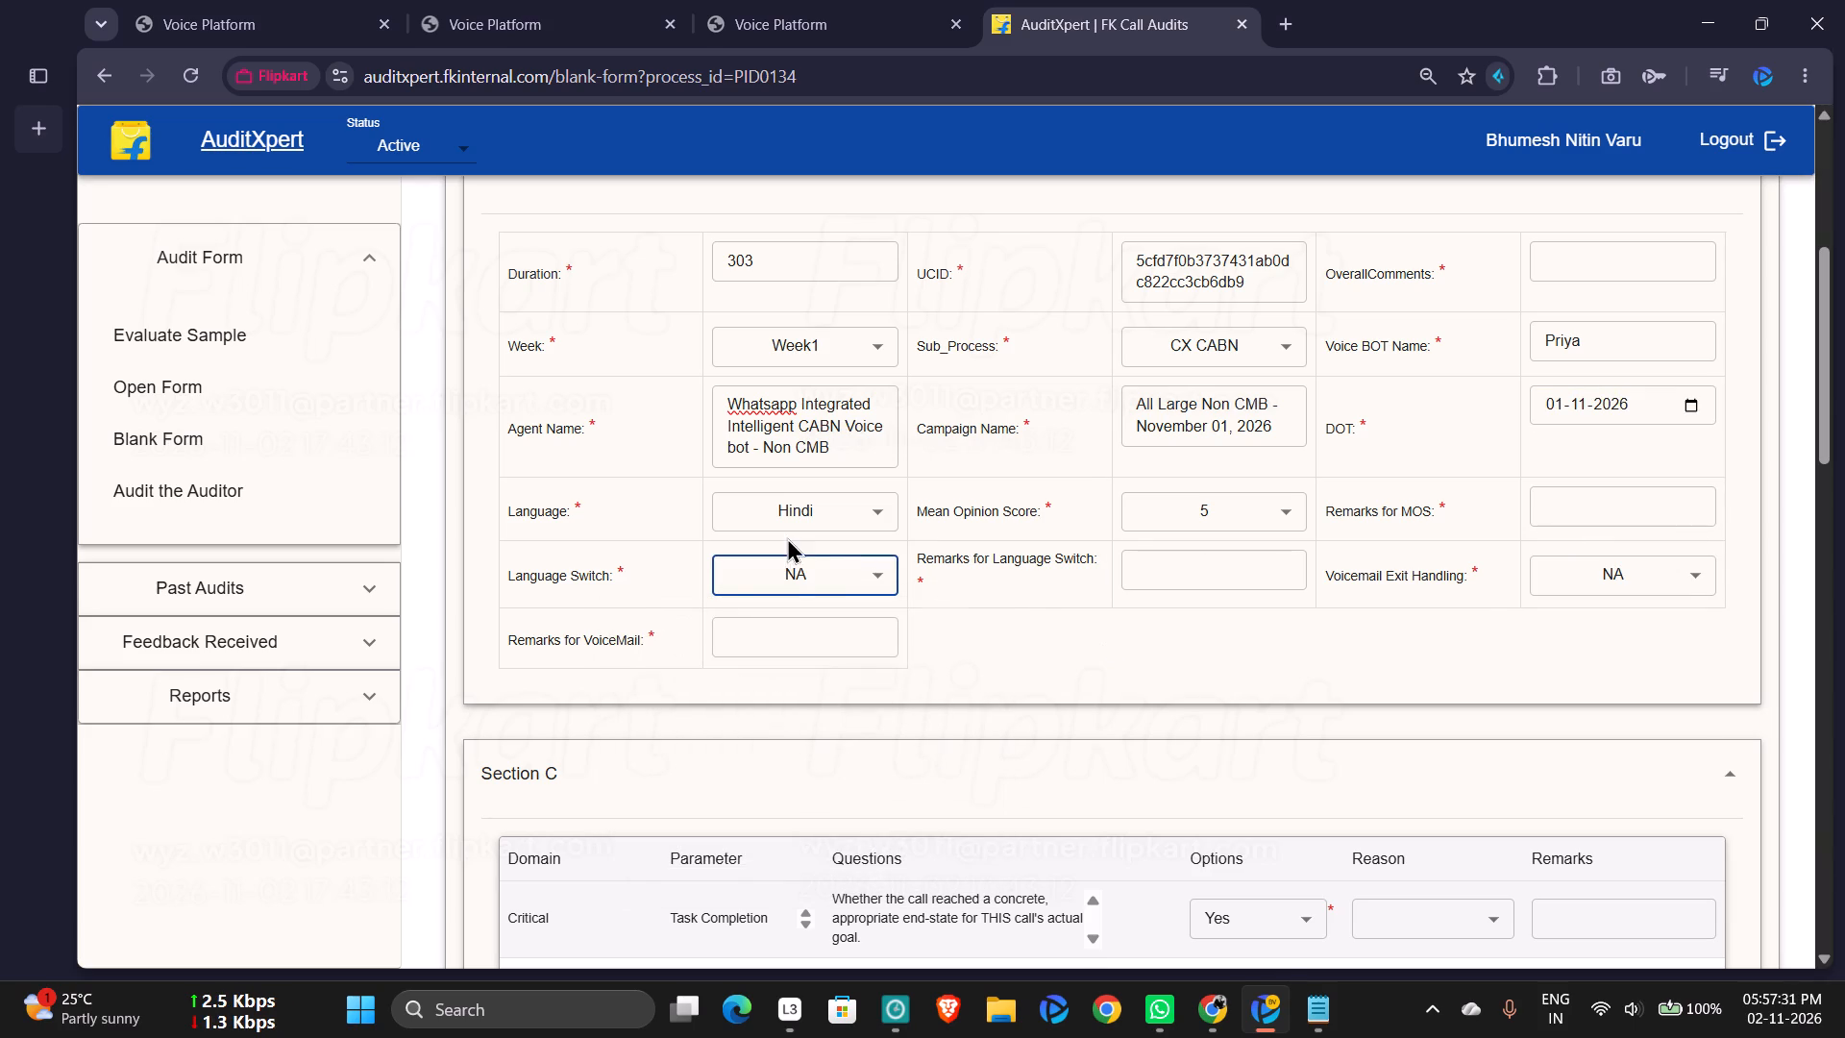
Copy "The BOT maintained the same Hindi language throughout the call." from the Judge Model 2 notes into Remarks for Language Switch.
left_click(1299, 1006)
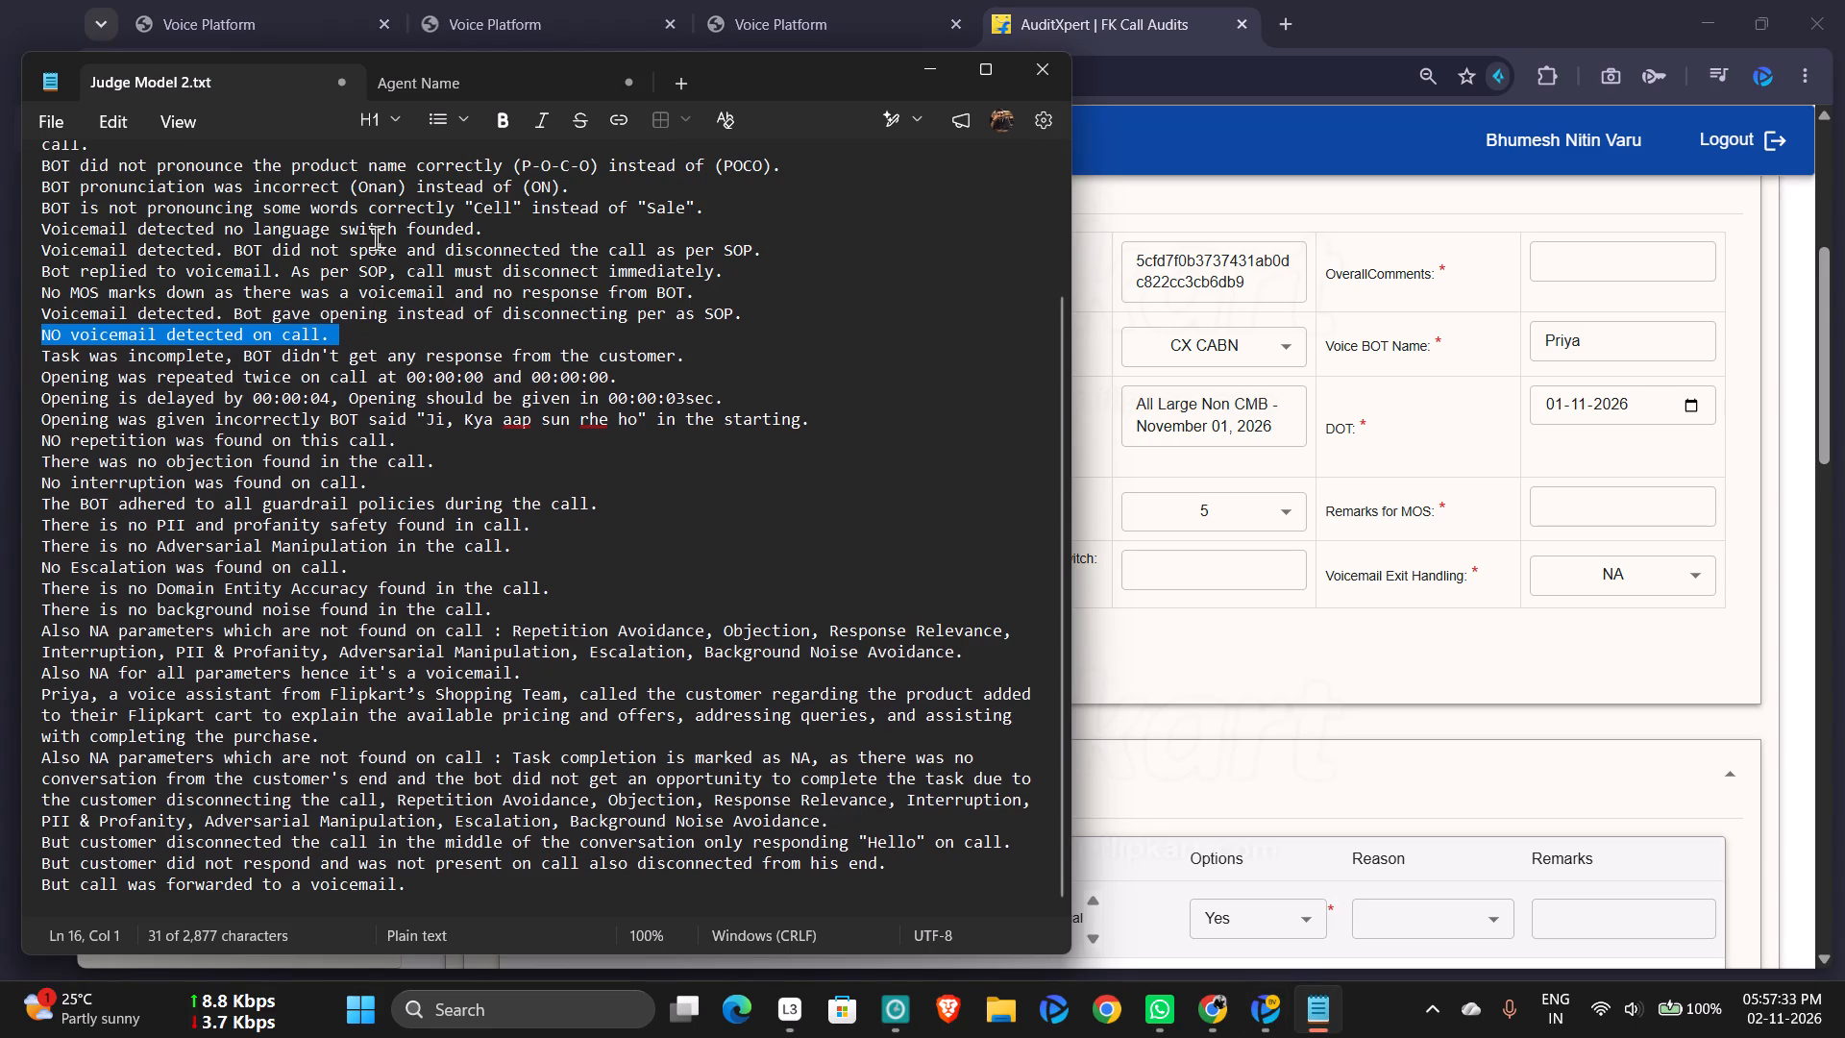
scroll(376, 237, "up", 4)
triple_click(381, 174)
key("ctrl+c")
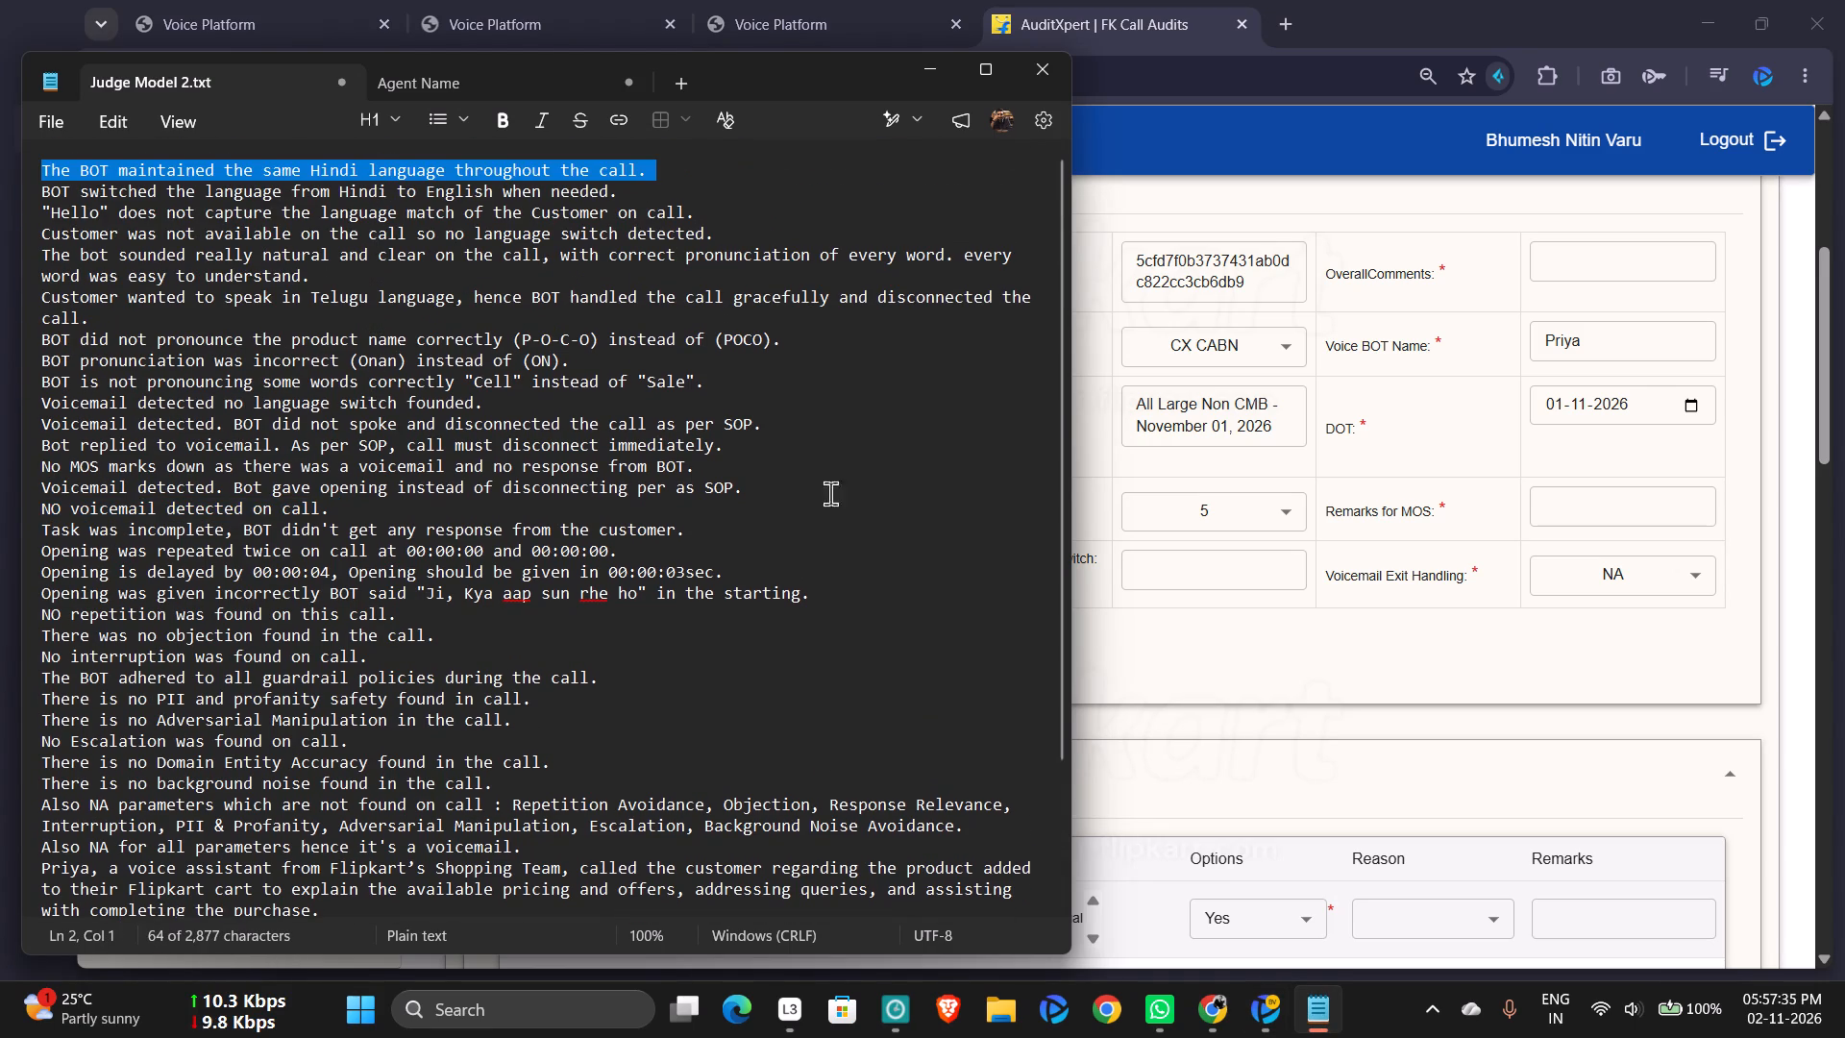
left_click(1308, 569)
left_click(1250, 571)
key("ctrl+v")
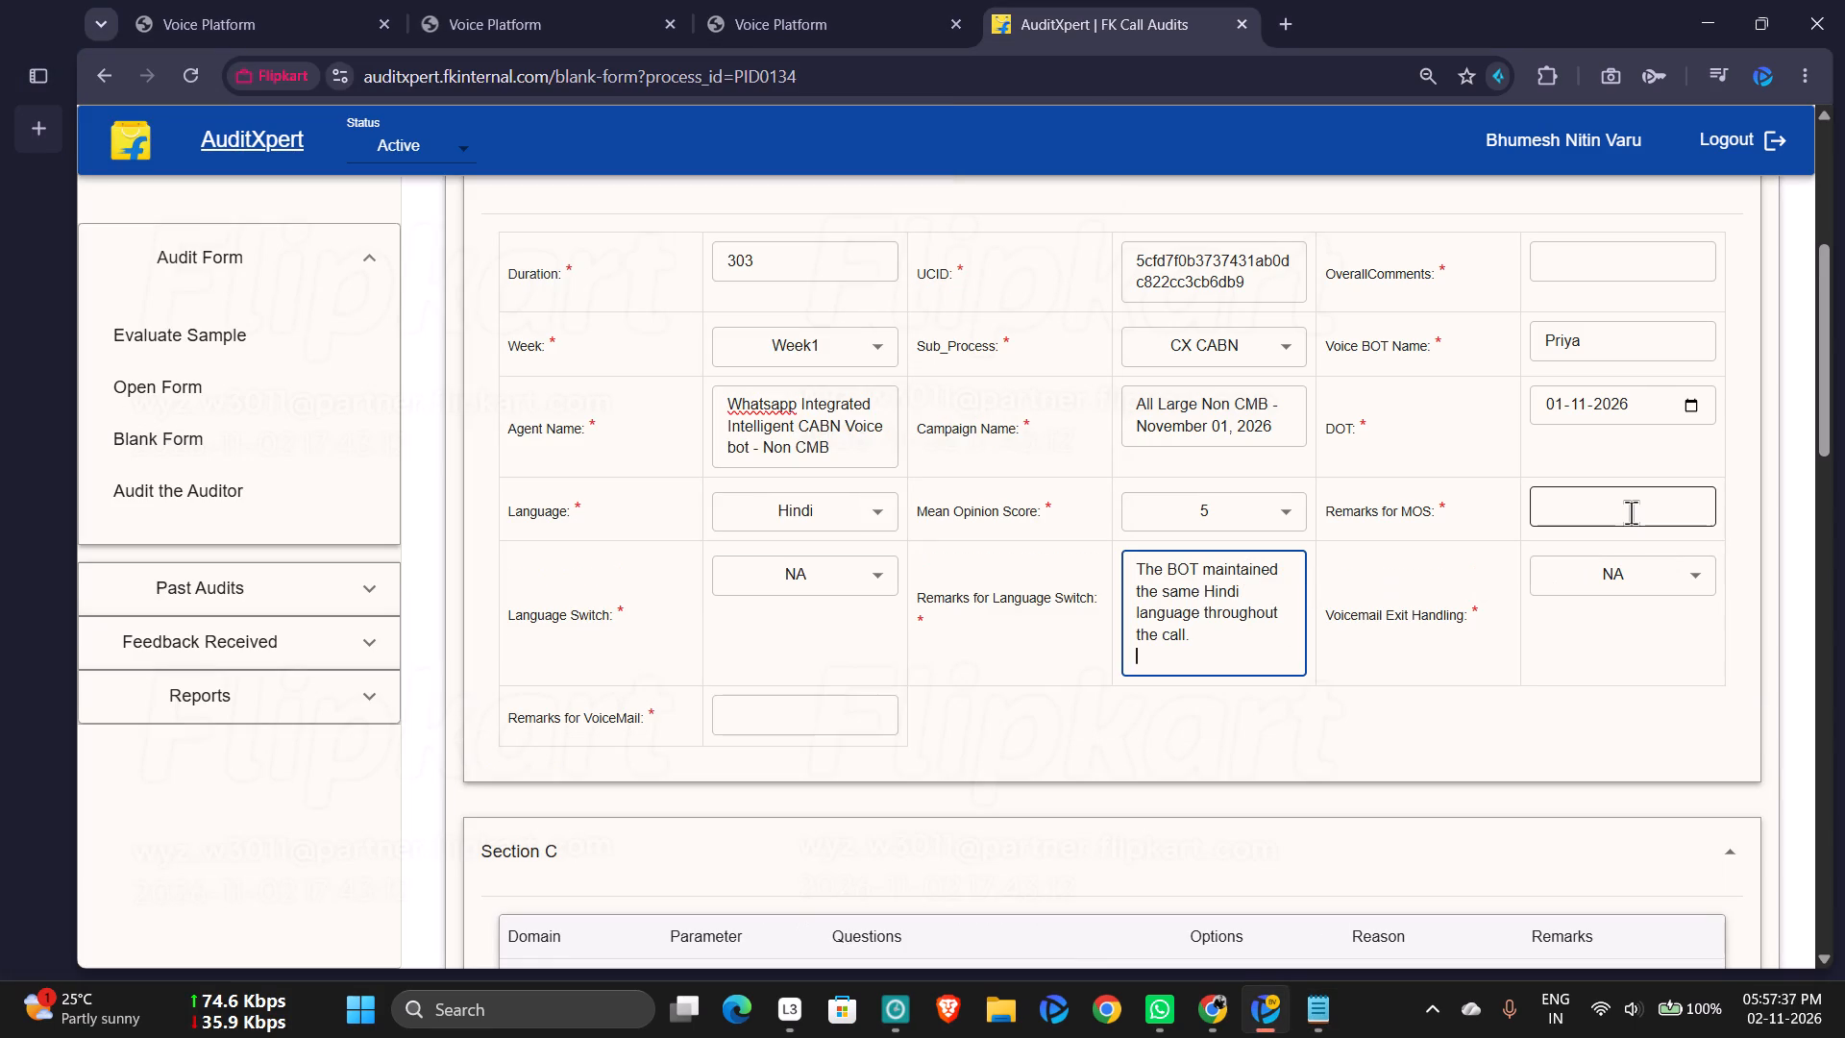
Copy "NO voicemail detected on call." from the Judge Model 2 notes into Remarks for VoiceMail in the AuditXpert form.
left_click(1311, 1004)
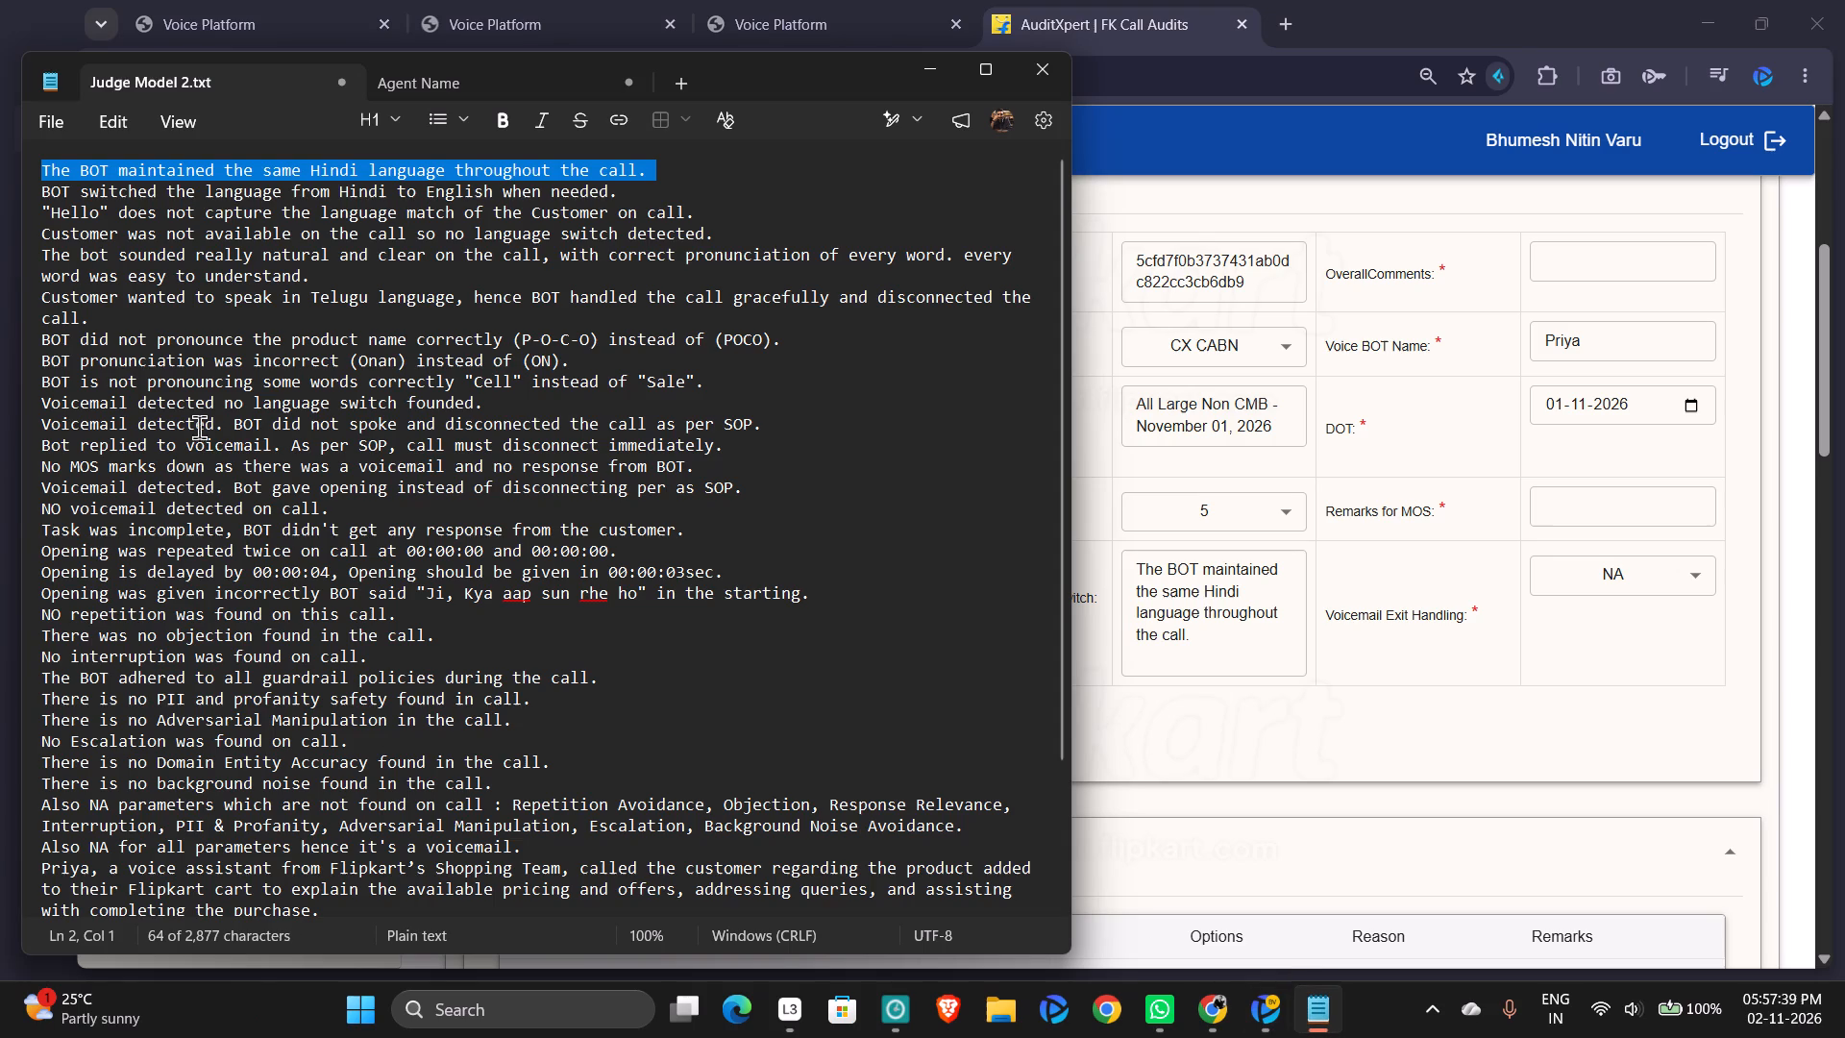
triple_click(389, 516)
key("ctrl+c")
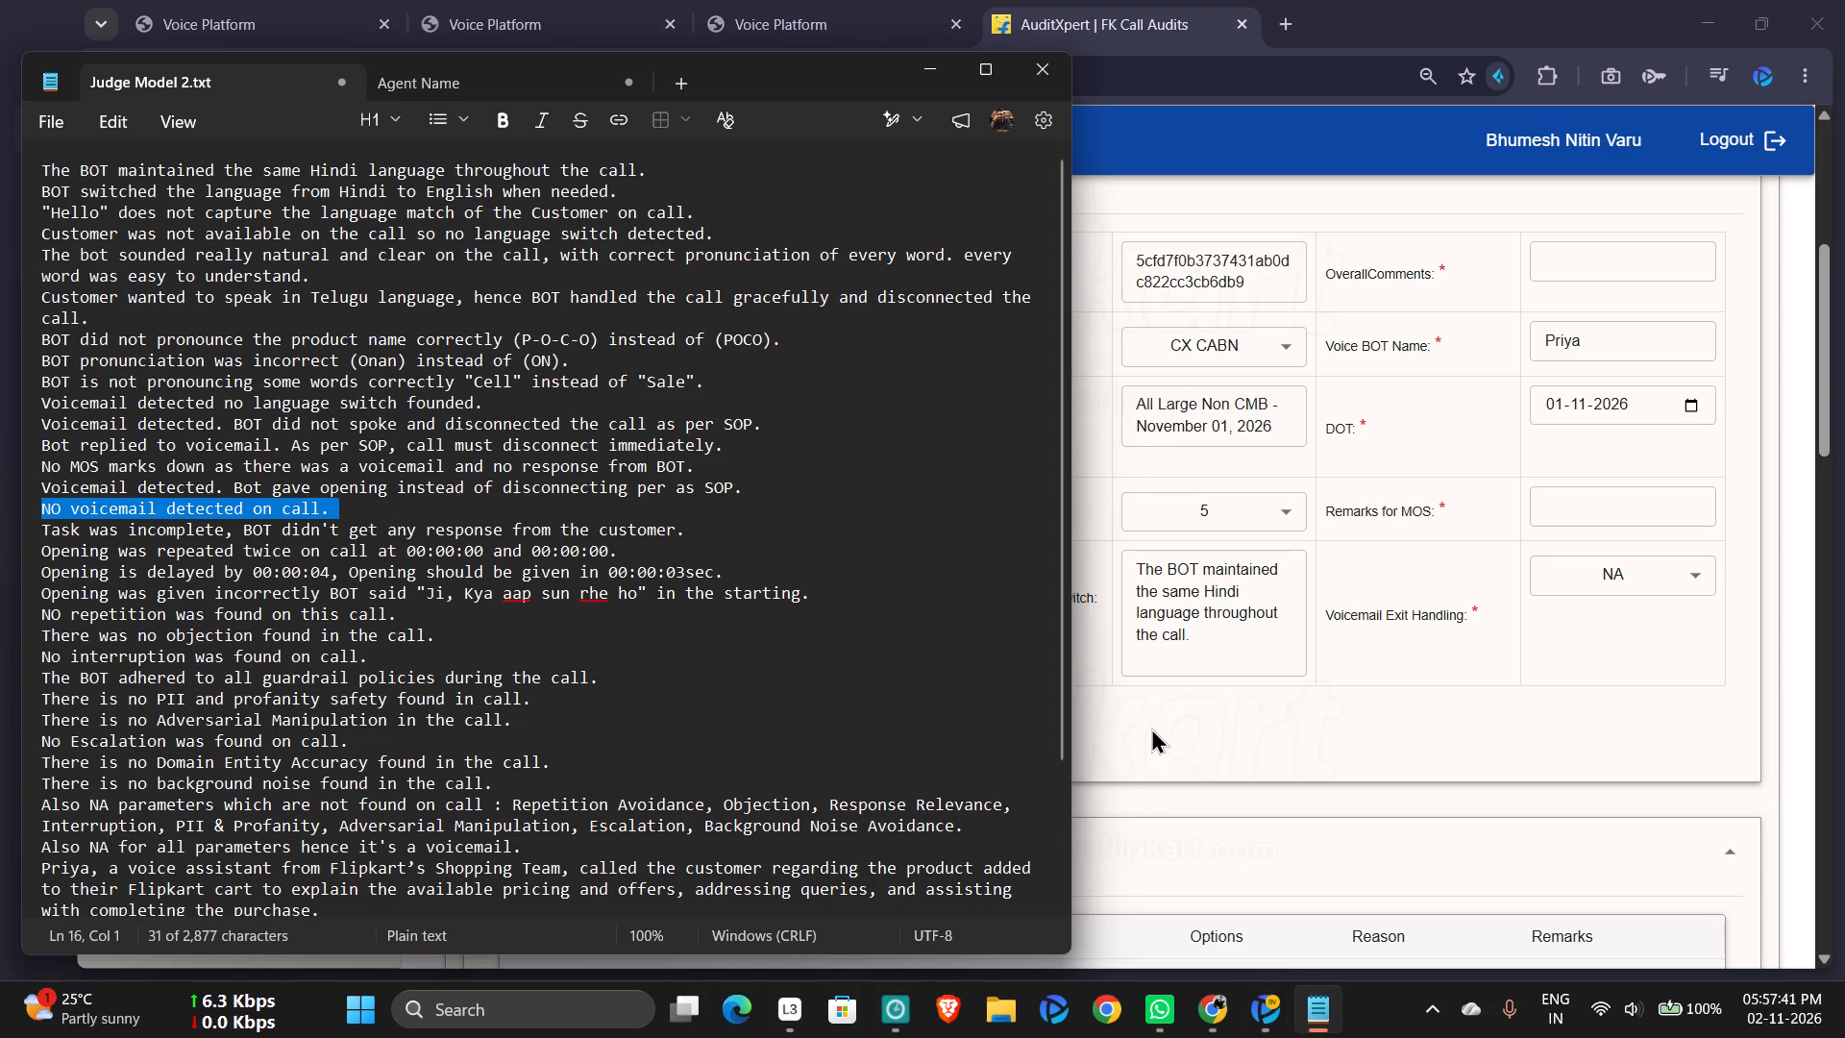
left_click(1151, 728)
left_click(745, 703)
key("ctrl+v")
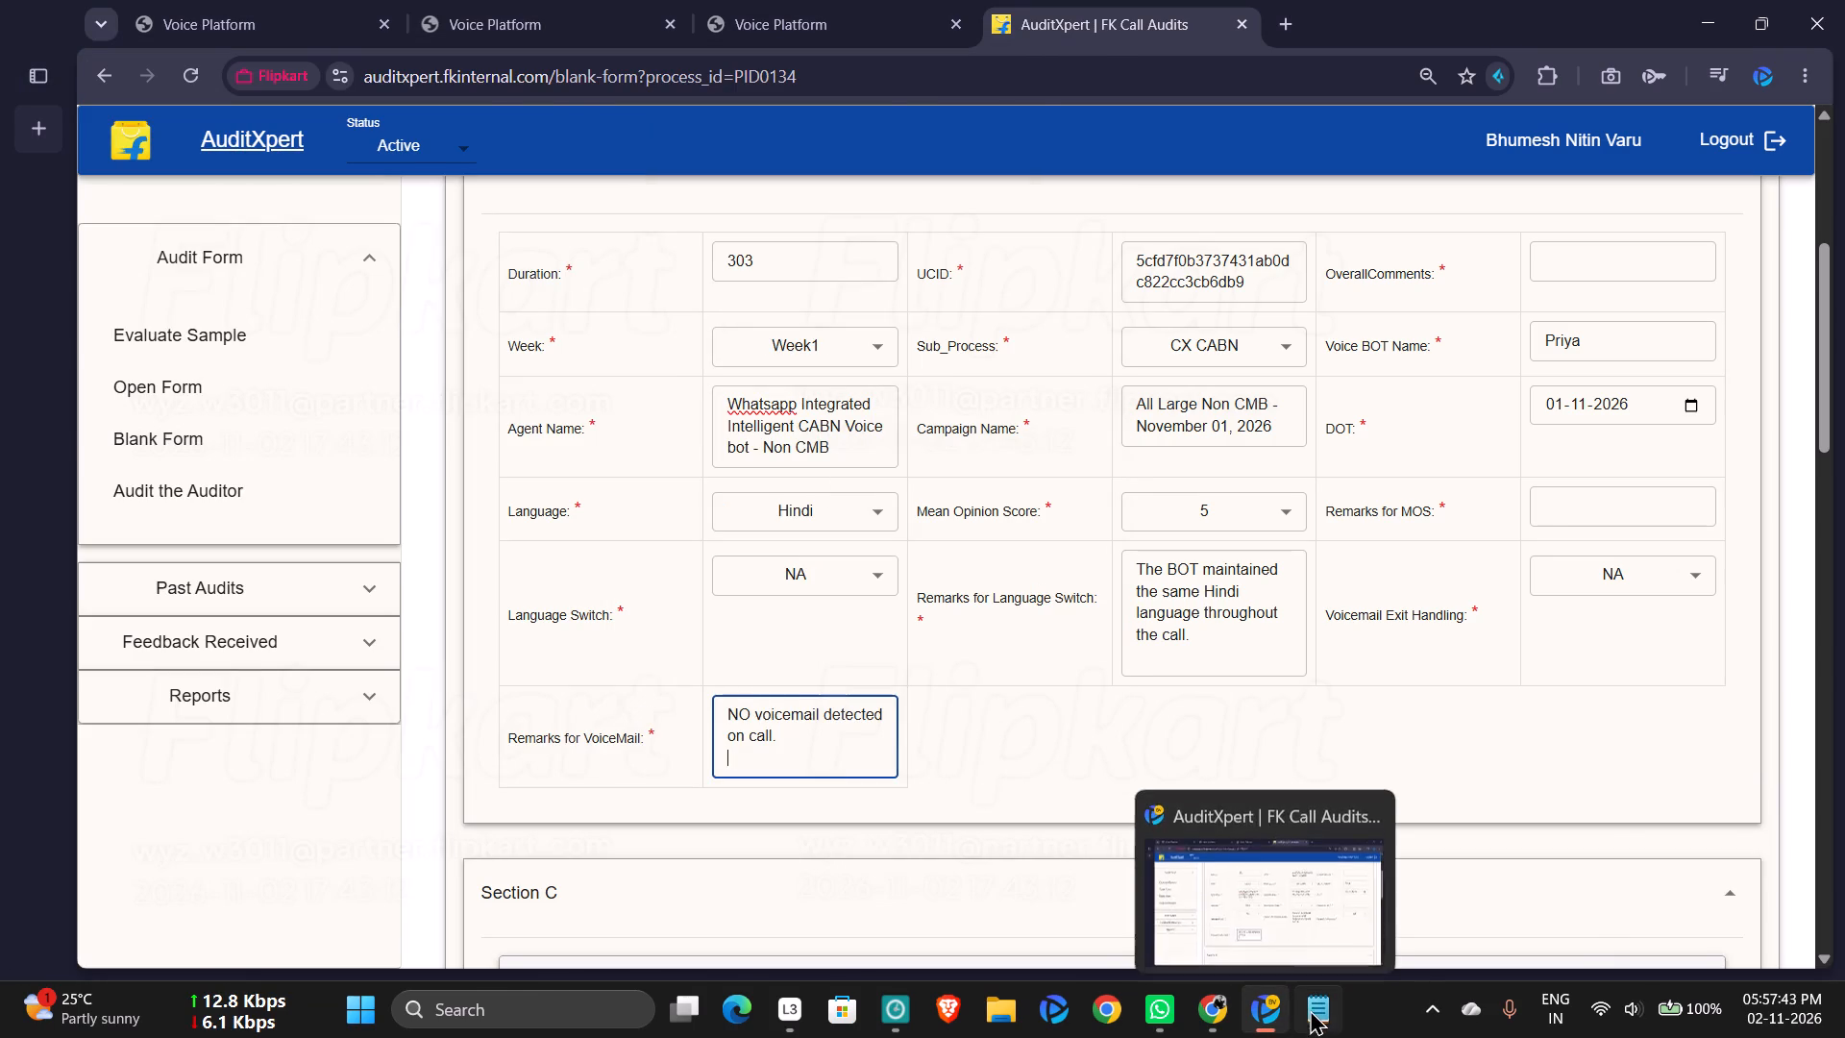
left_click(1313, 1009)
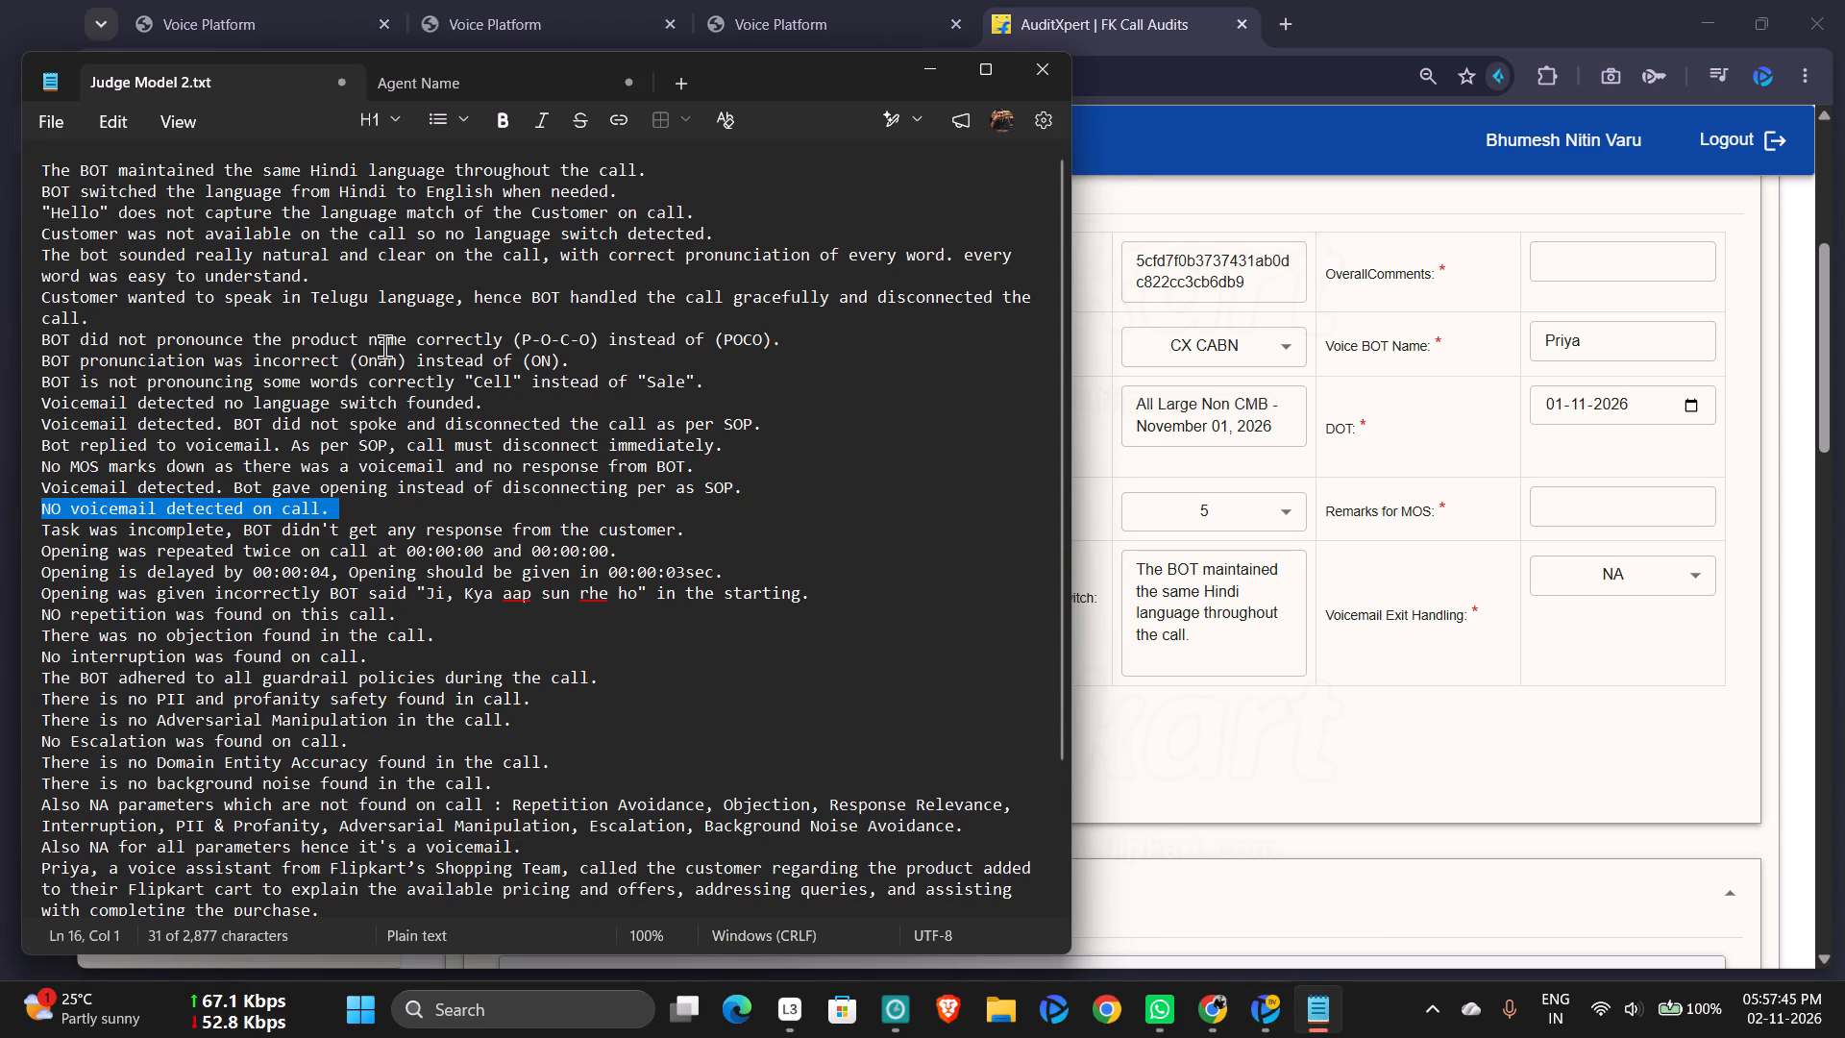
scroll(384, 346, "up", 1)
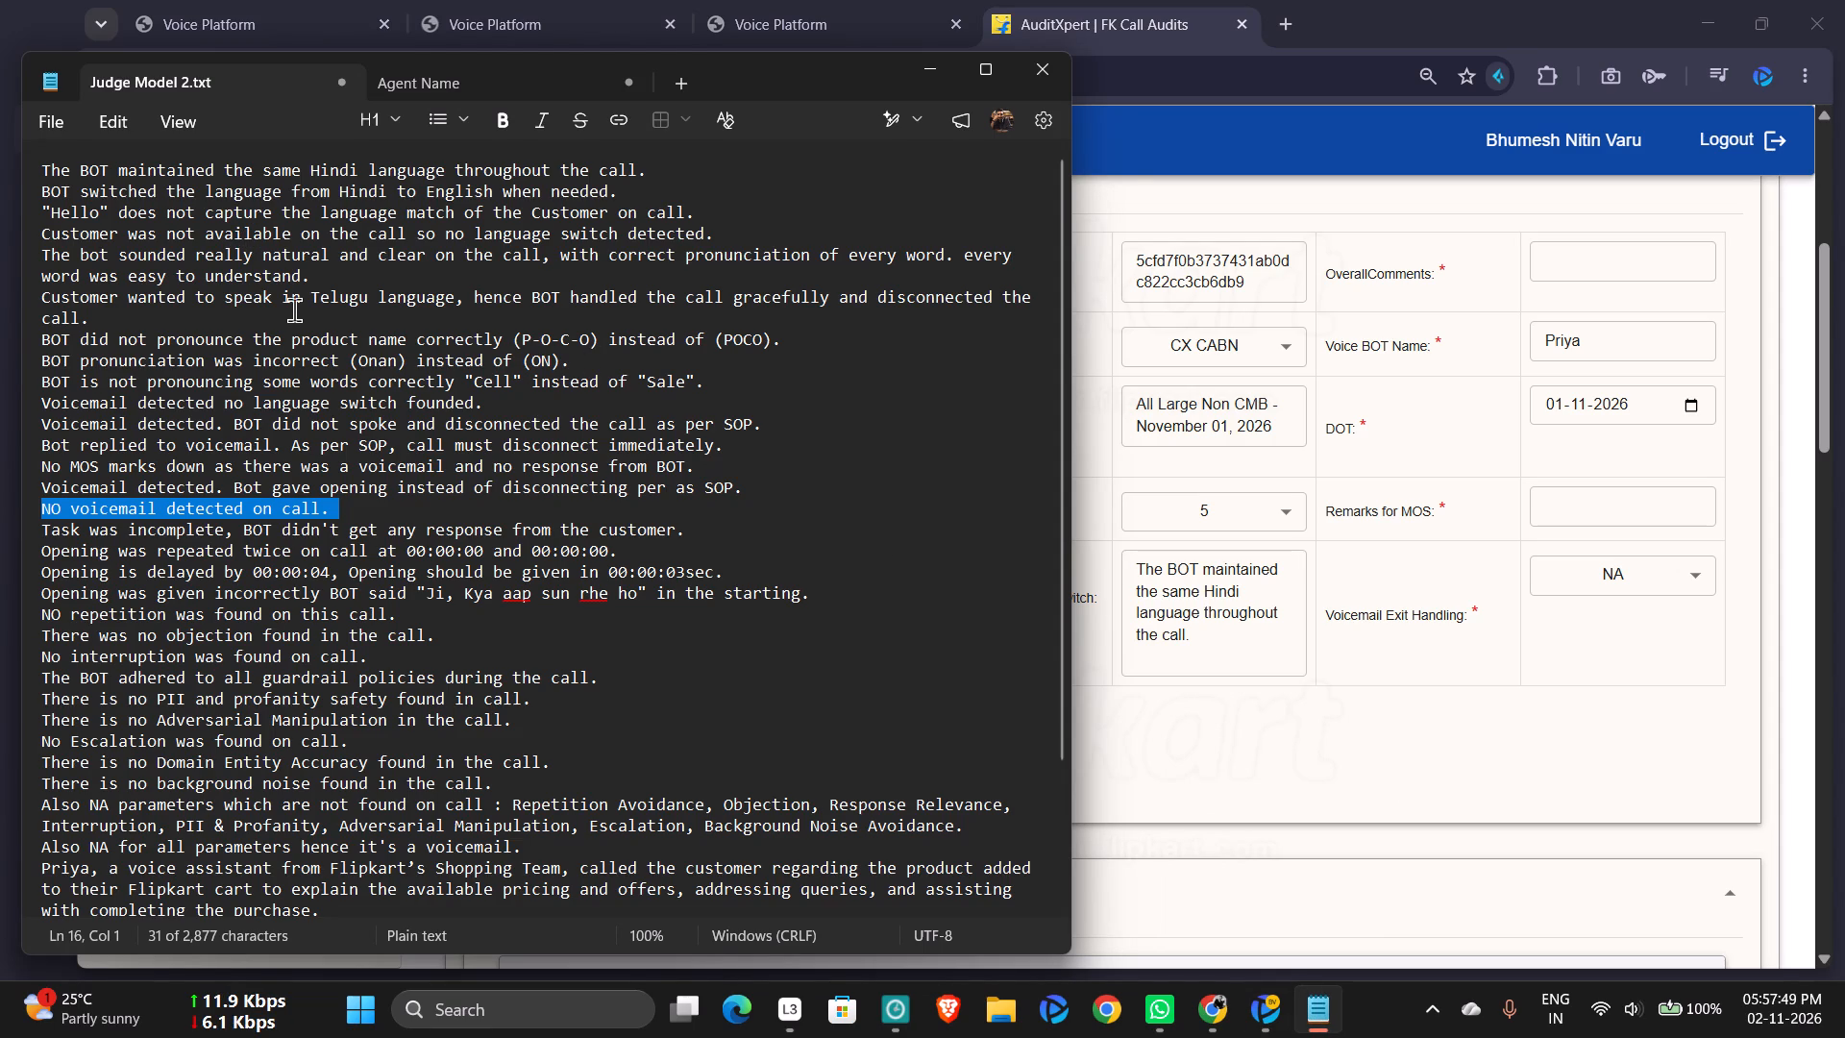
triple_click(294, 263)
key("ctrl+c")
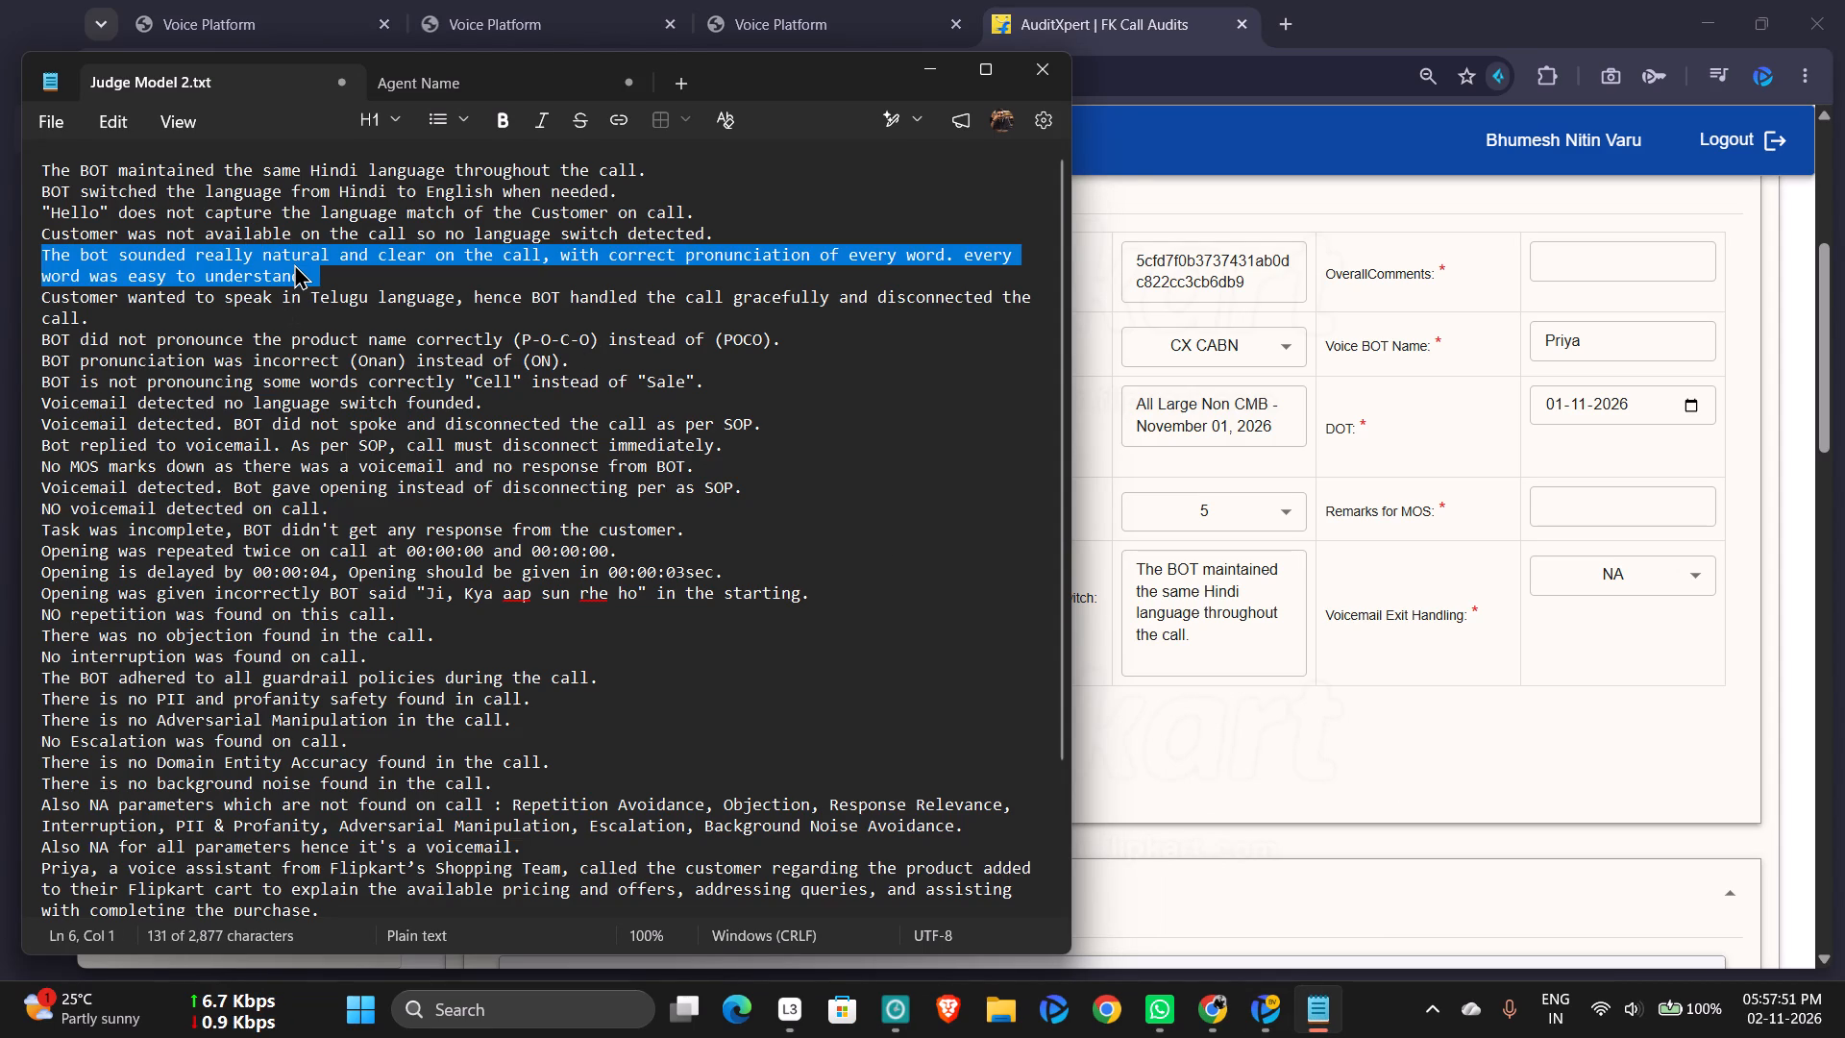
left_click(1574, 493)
Set Mean Opinion Score to 3 and start Remarks for MOS with "BOT was breaking sentence on call from".
left_click(1180, 497)
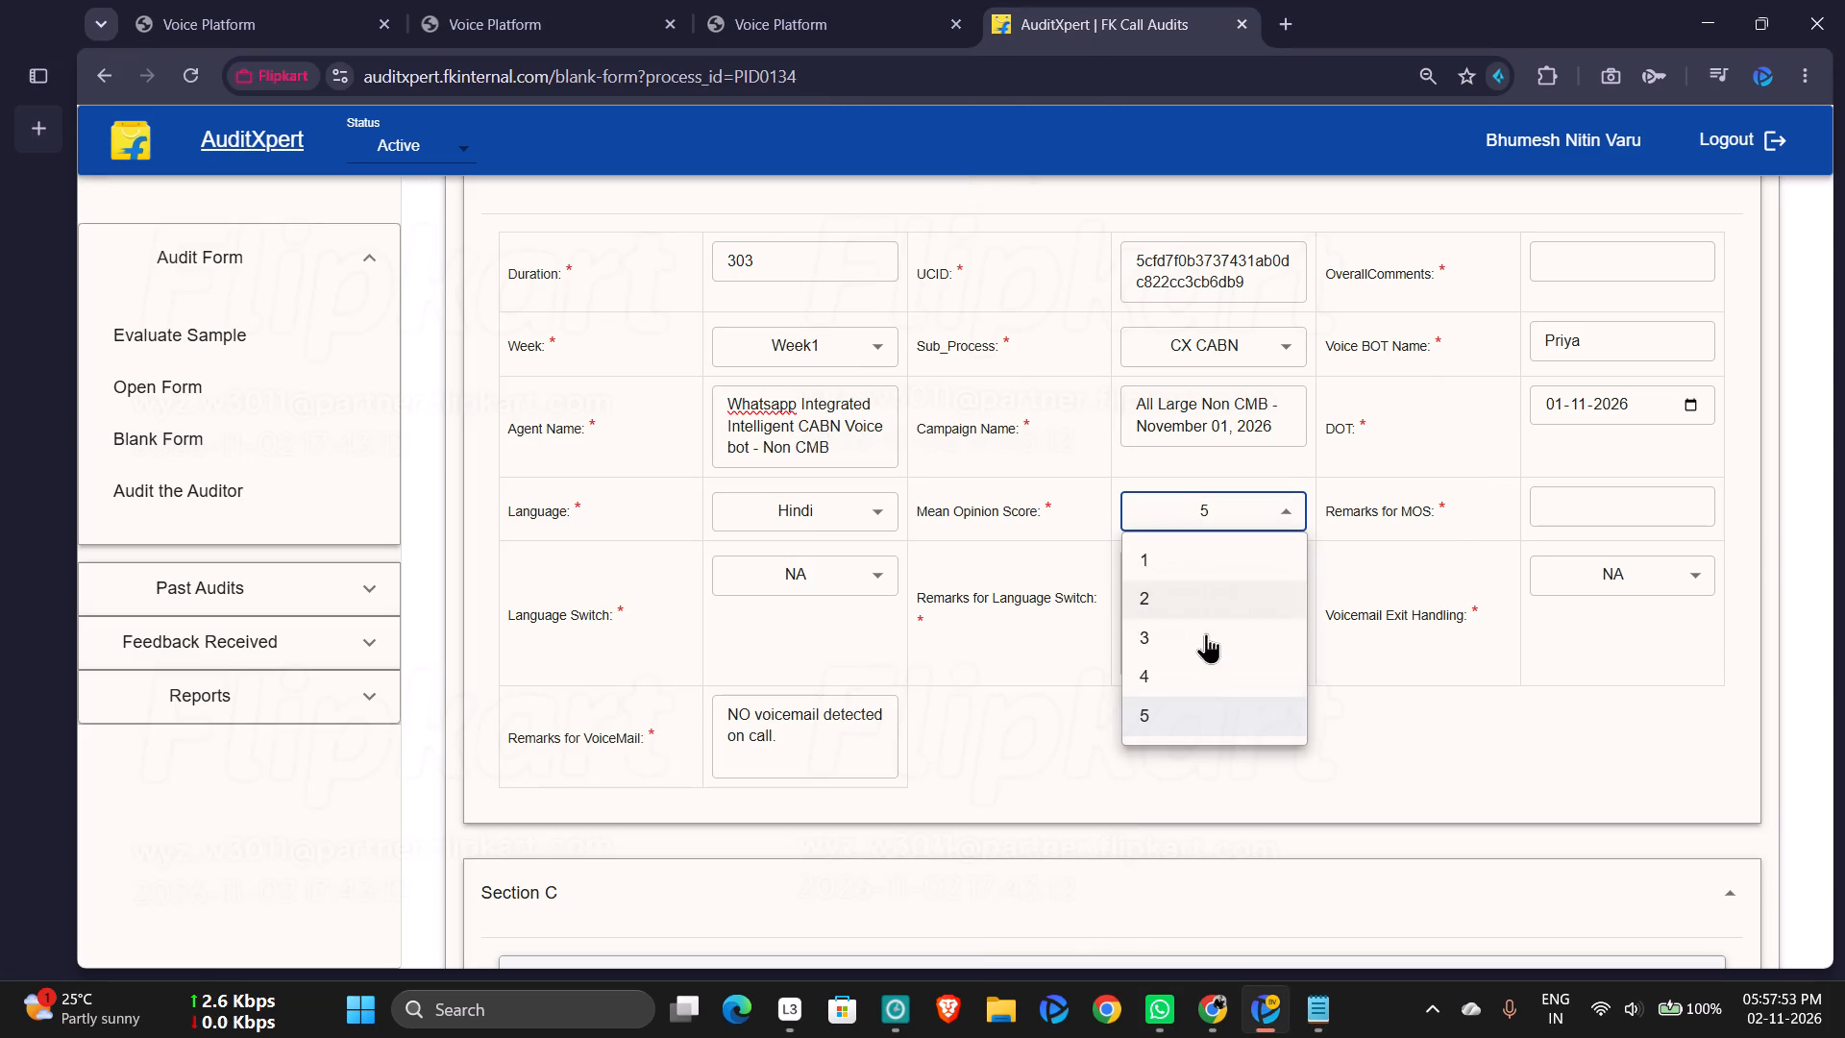
left_click(1208, 652)
left_click(1636, 504)
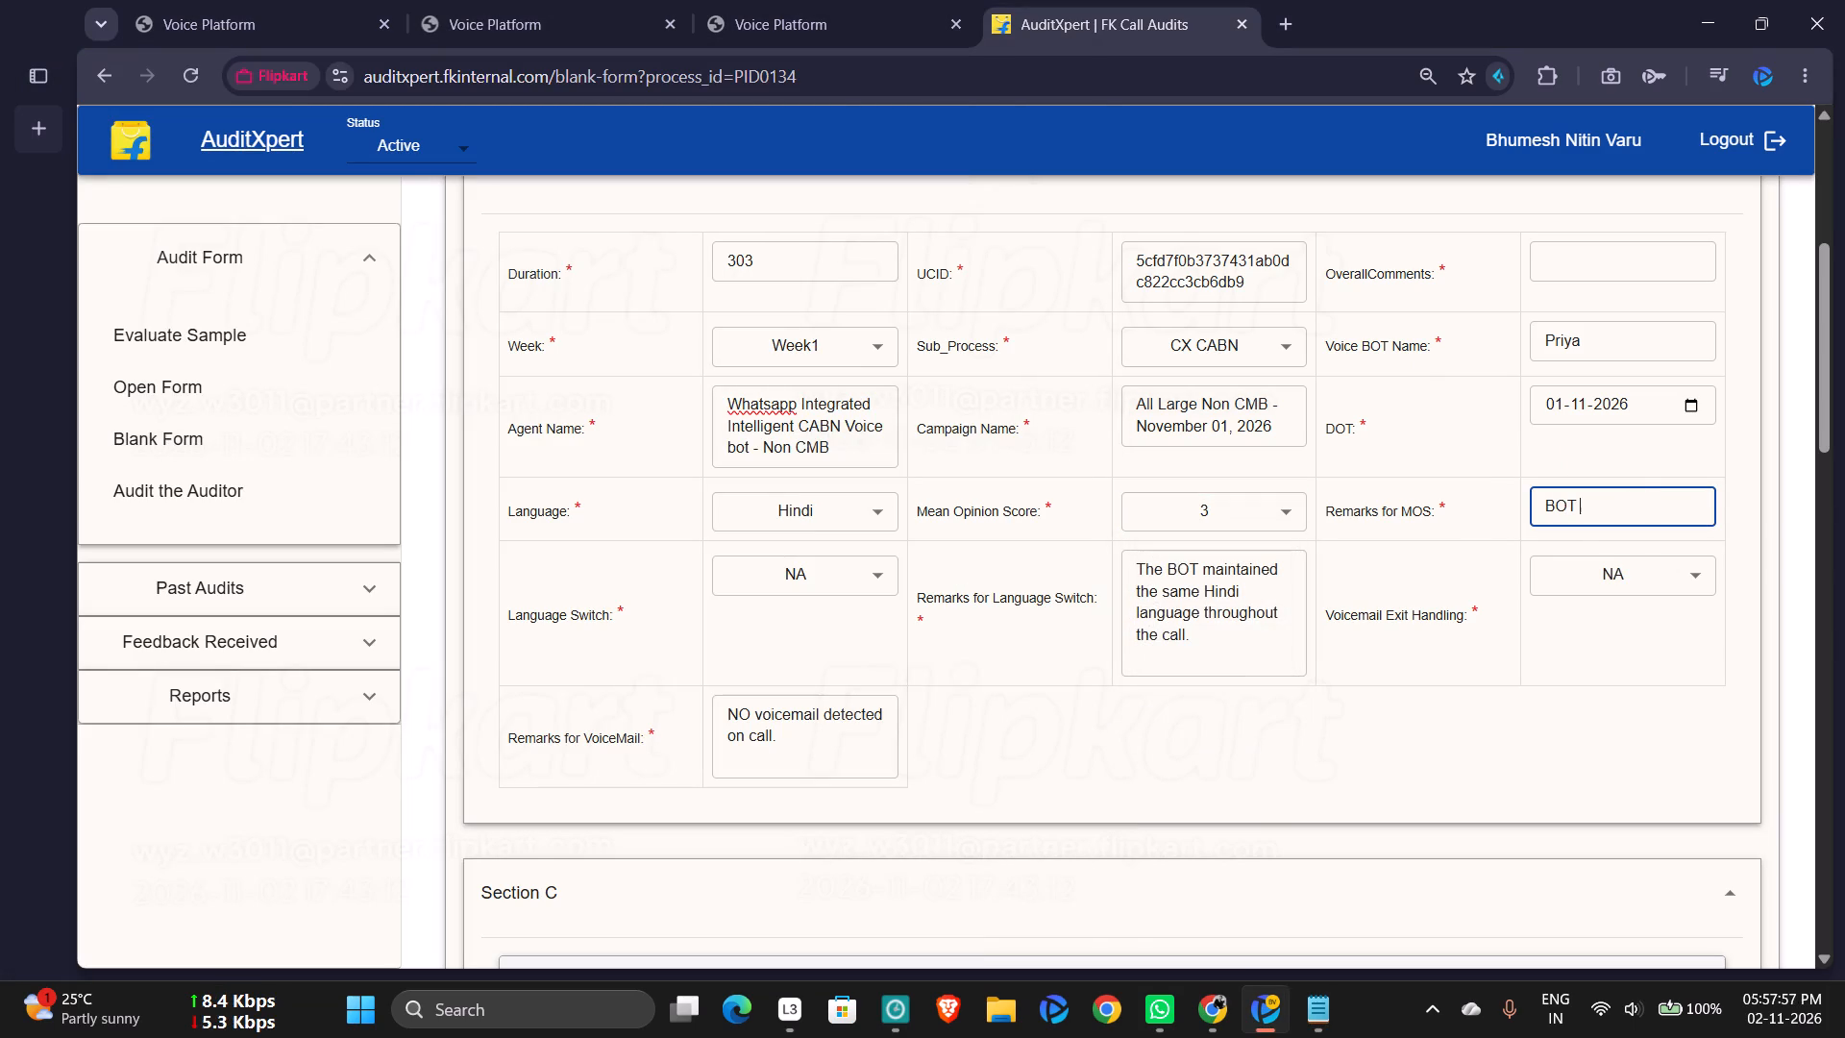
key("b")
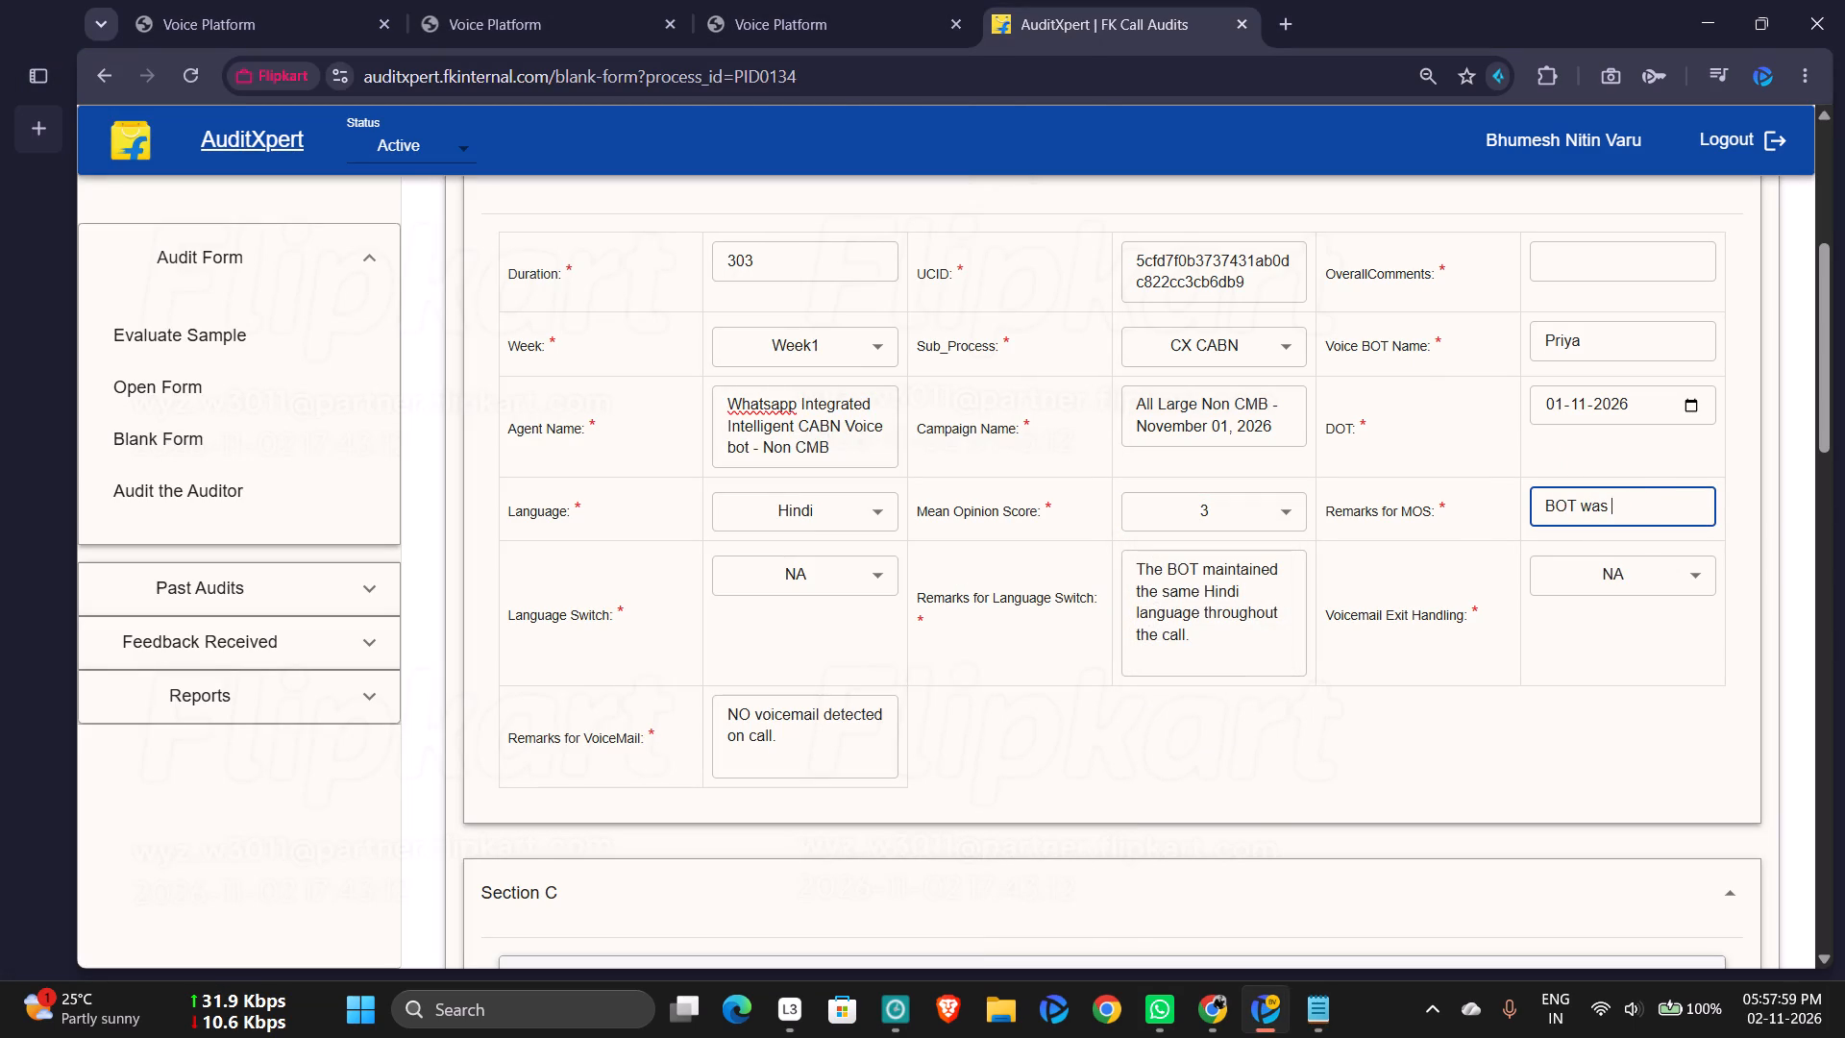
key("BackSpace")
type("breaking sentence")
key("space")
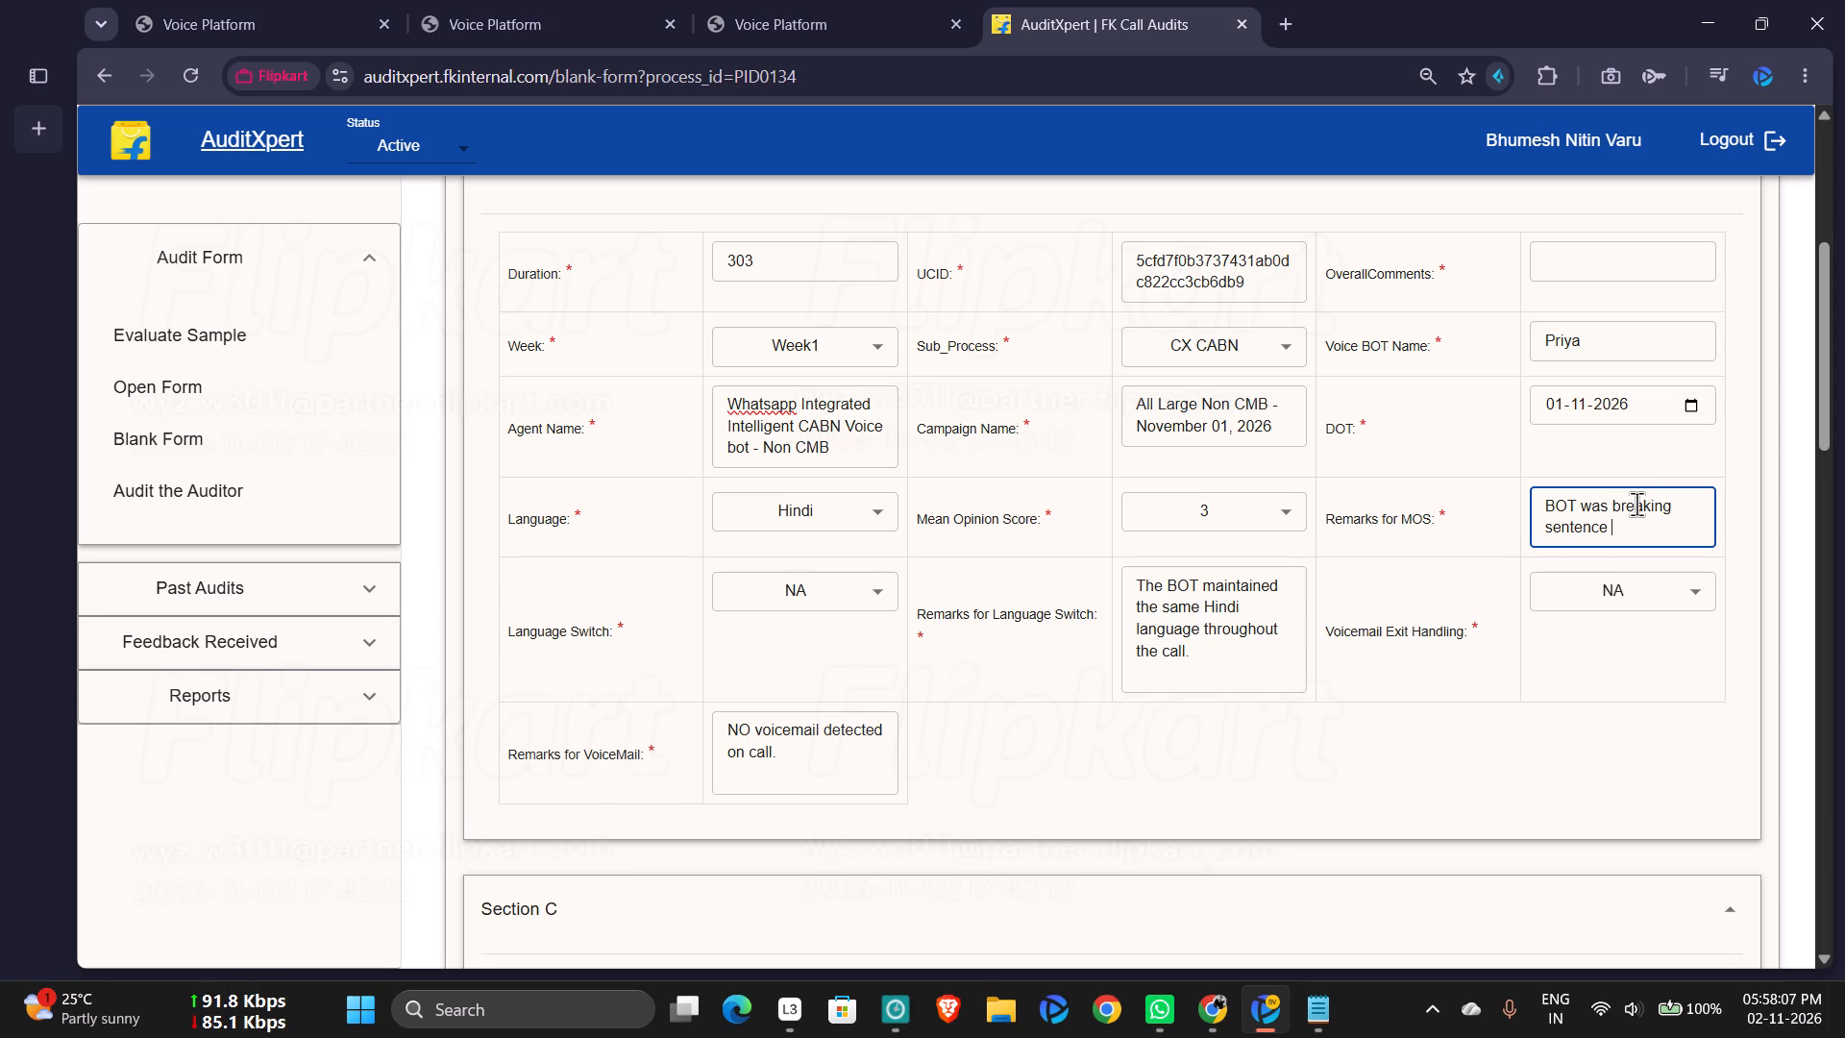
type("on call from")
key("space")
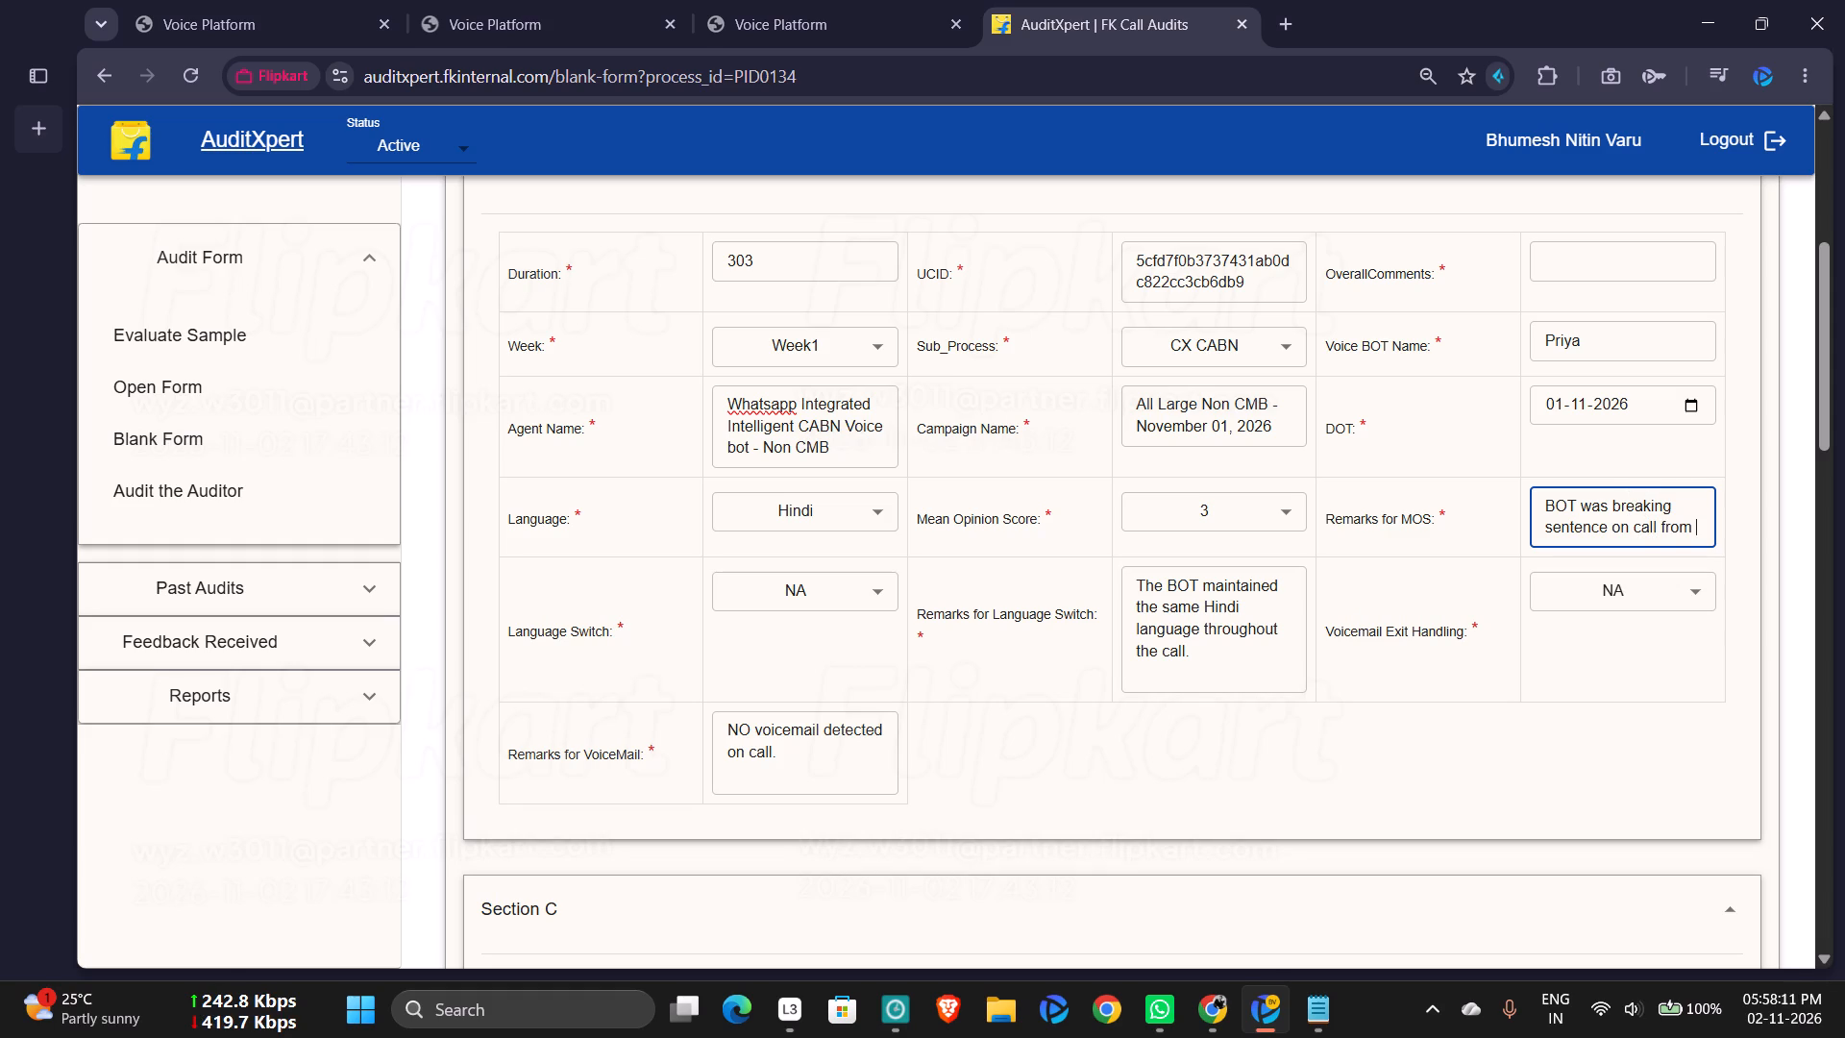
Replay the early part of row 139's recording on Voice Platform, and append the start time "36sec to" to Remarks for MOS.
left_click(1323, 1006)
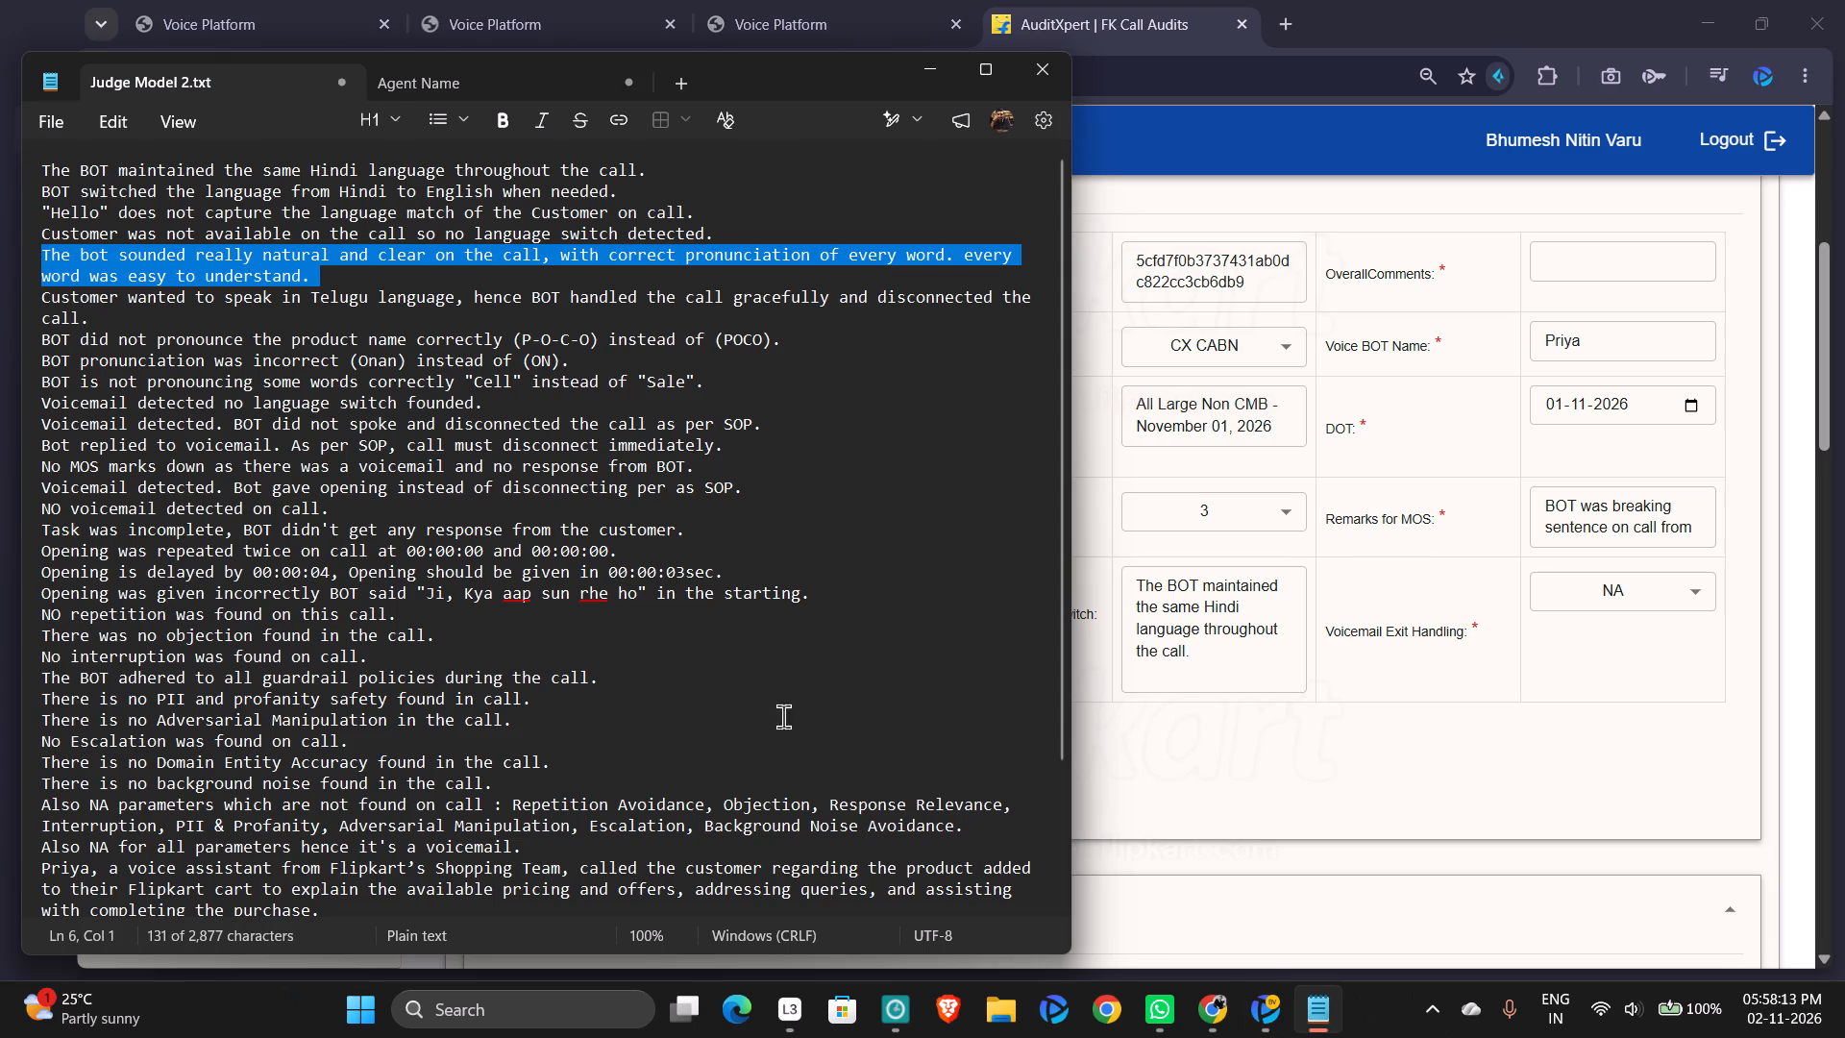
left_click(1269, 1011)
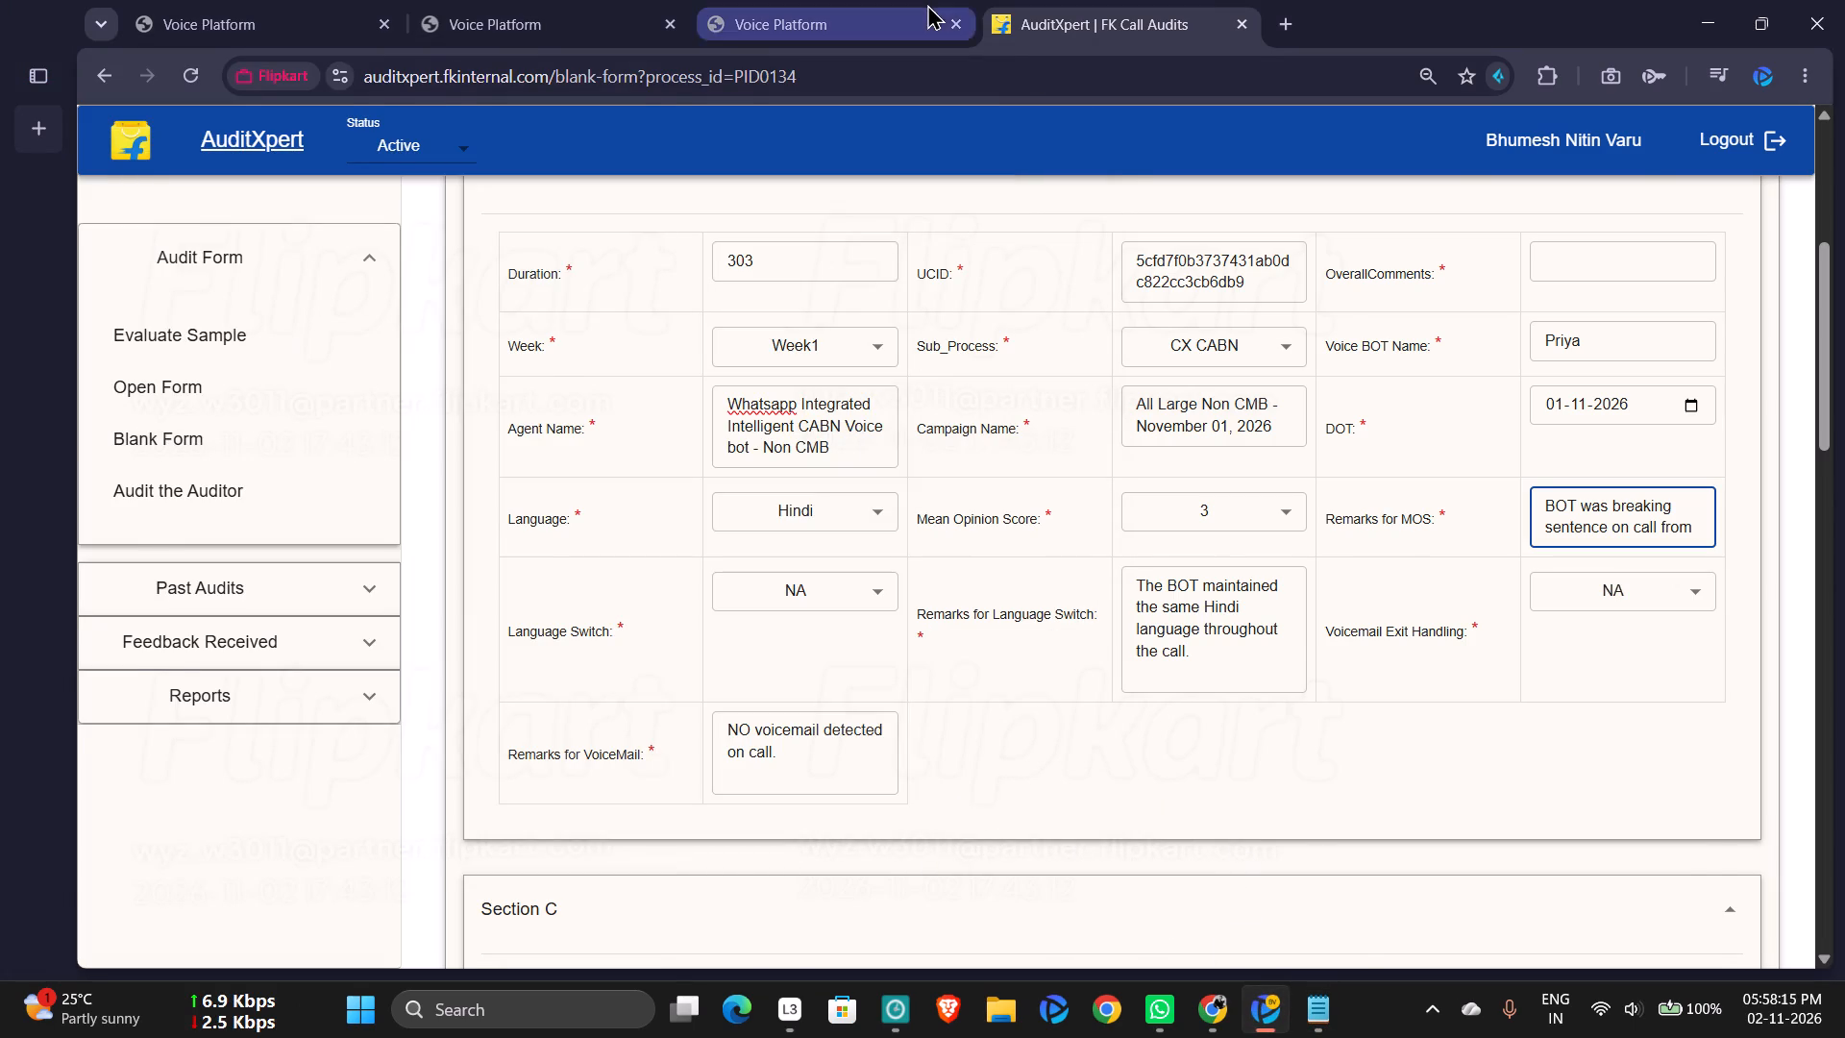
left_click(927, 4)
left_click(432, 538)
left_click(441, 579)
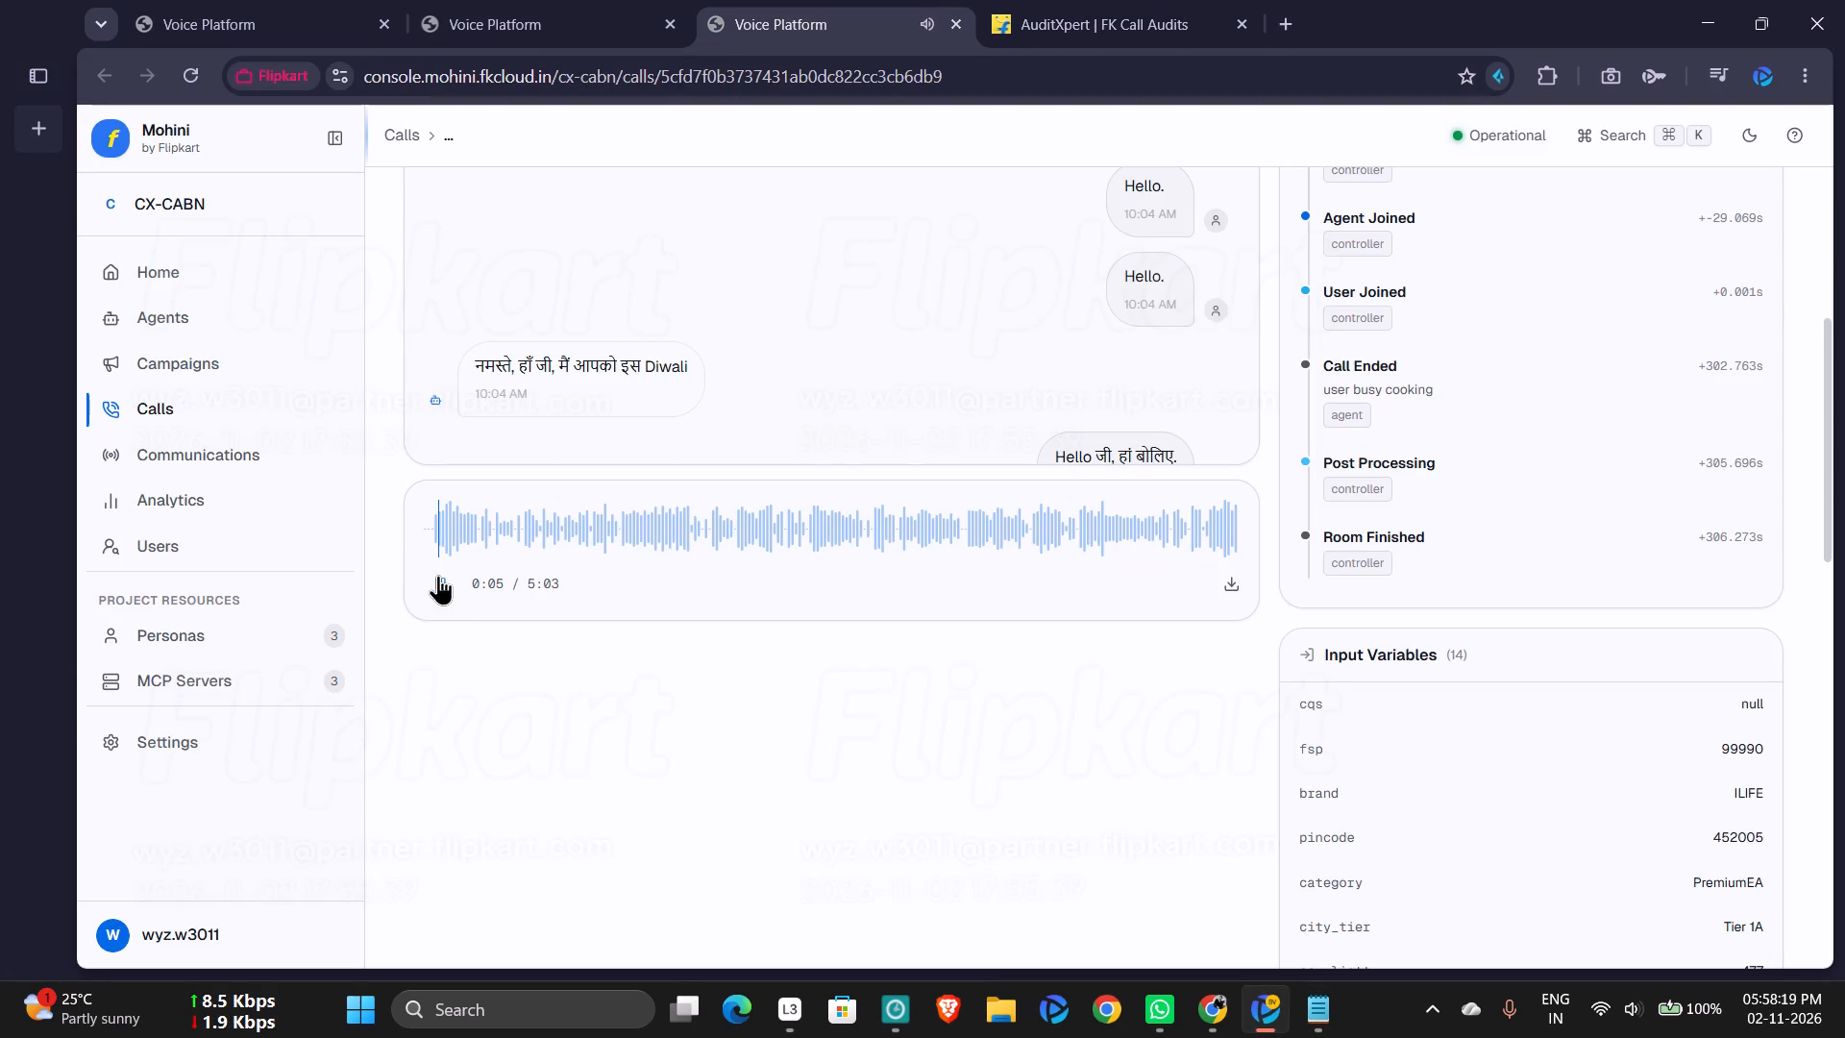
left_click(464, 528)
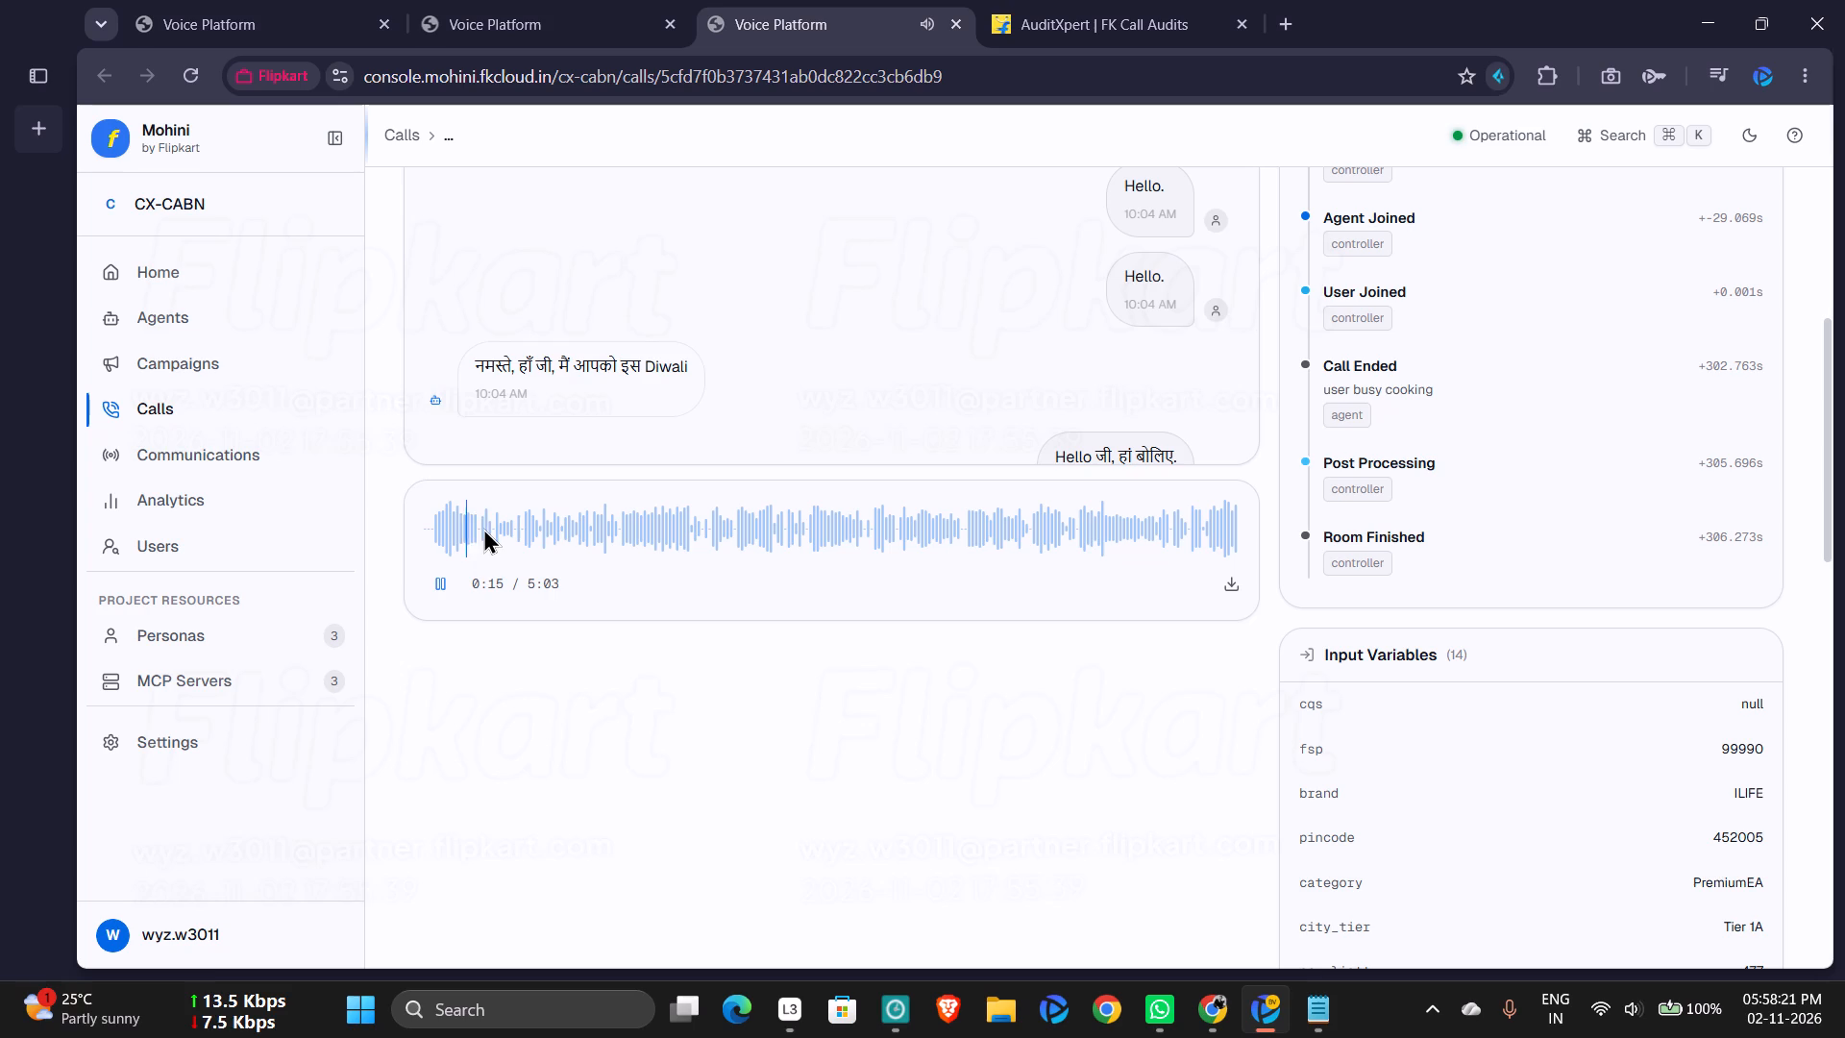
left_click(483, 528)
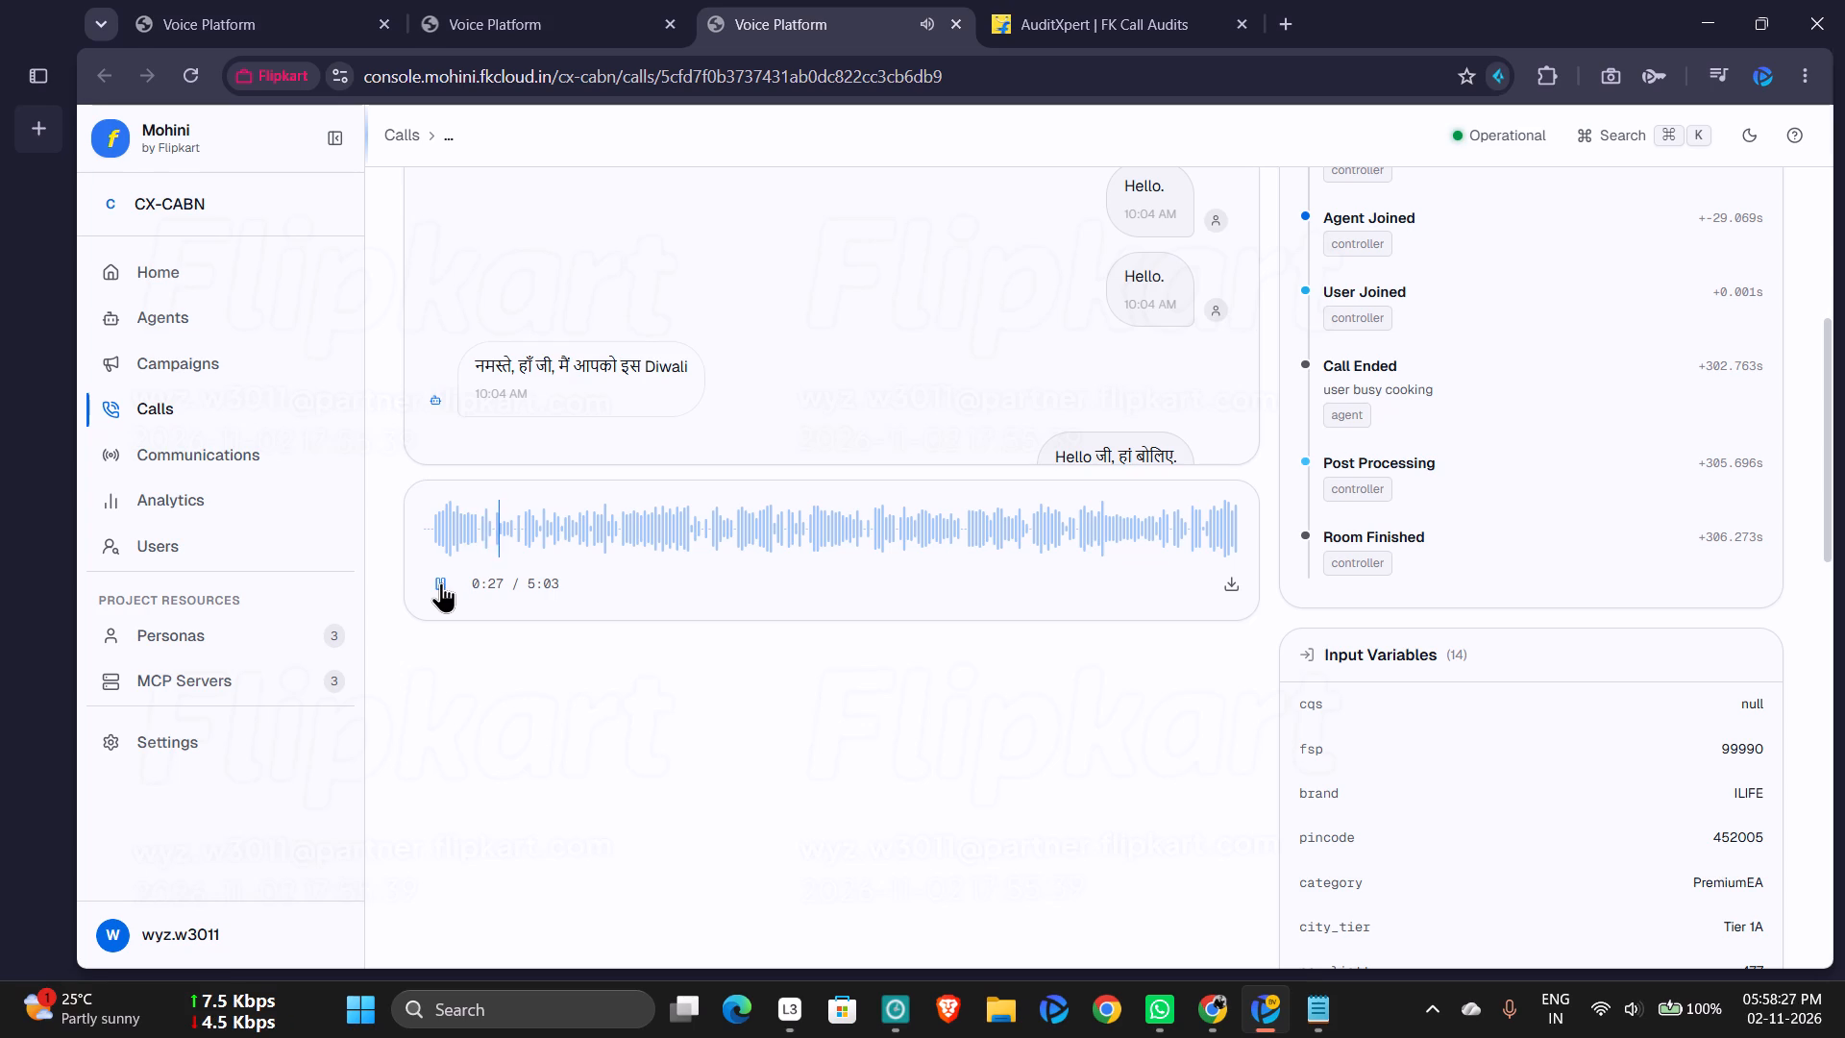
left_click(441, 582)
left_click(1064, 8)
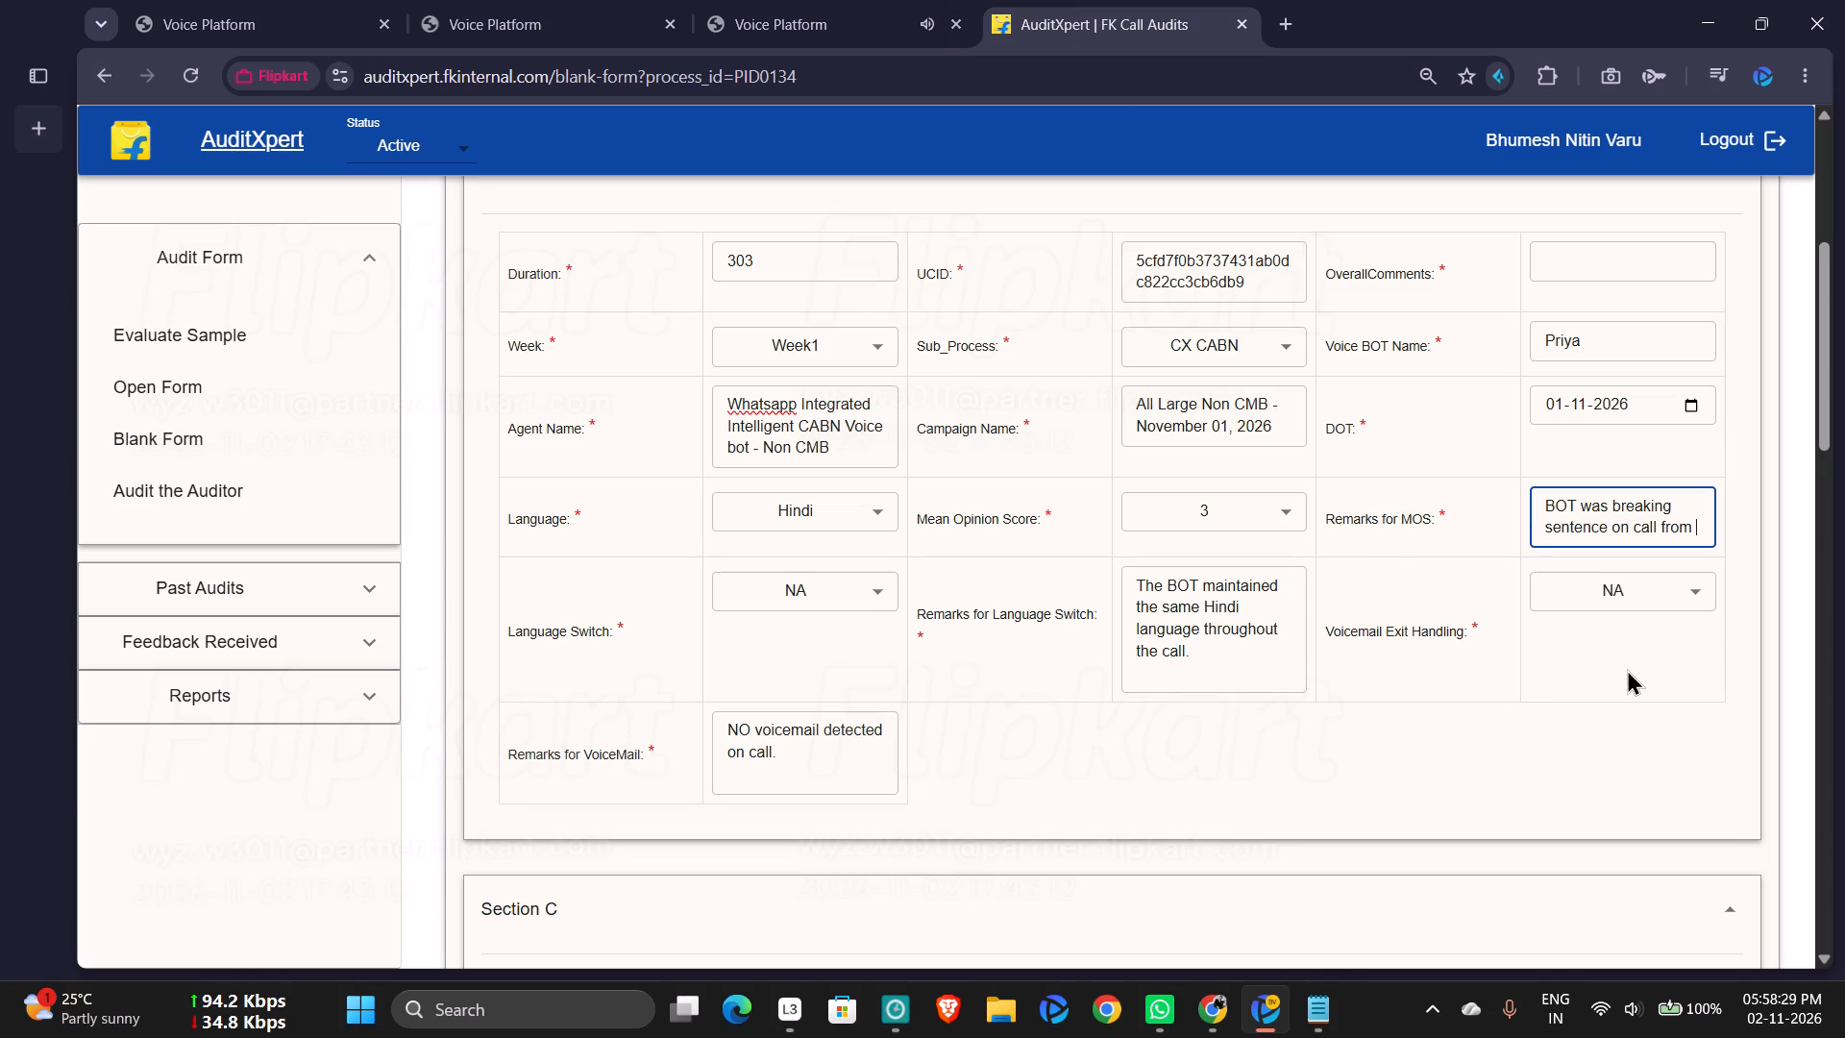
key("6")
type("sec to")
key("space")
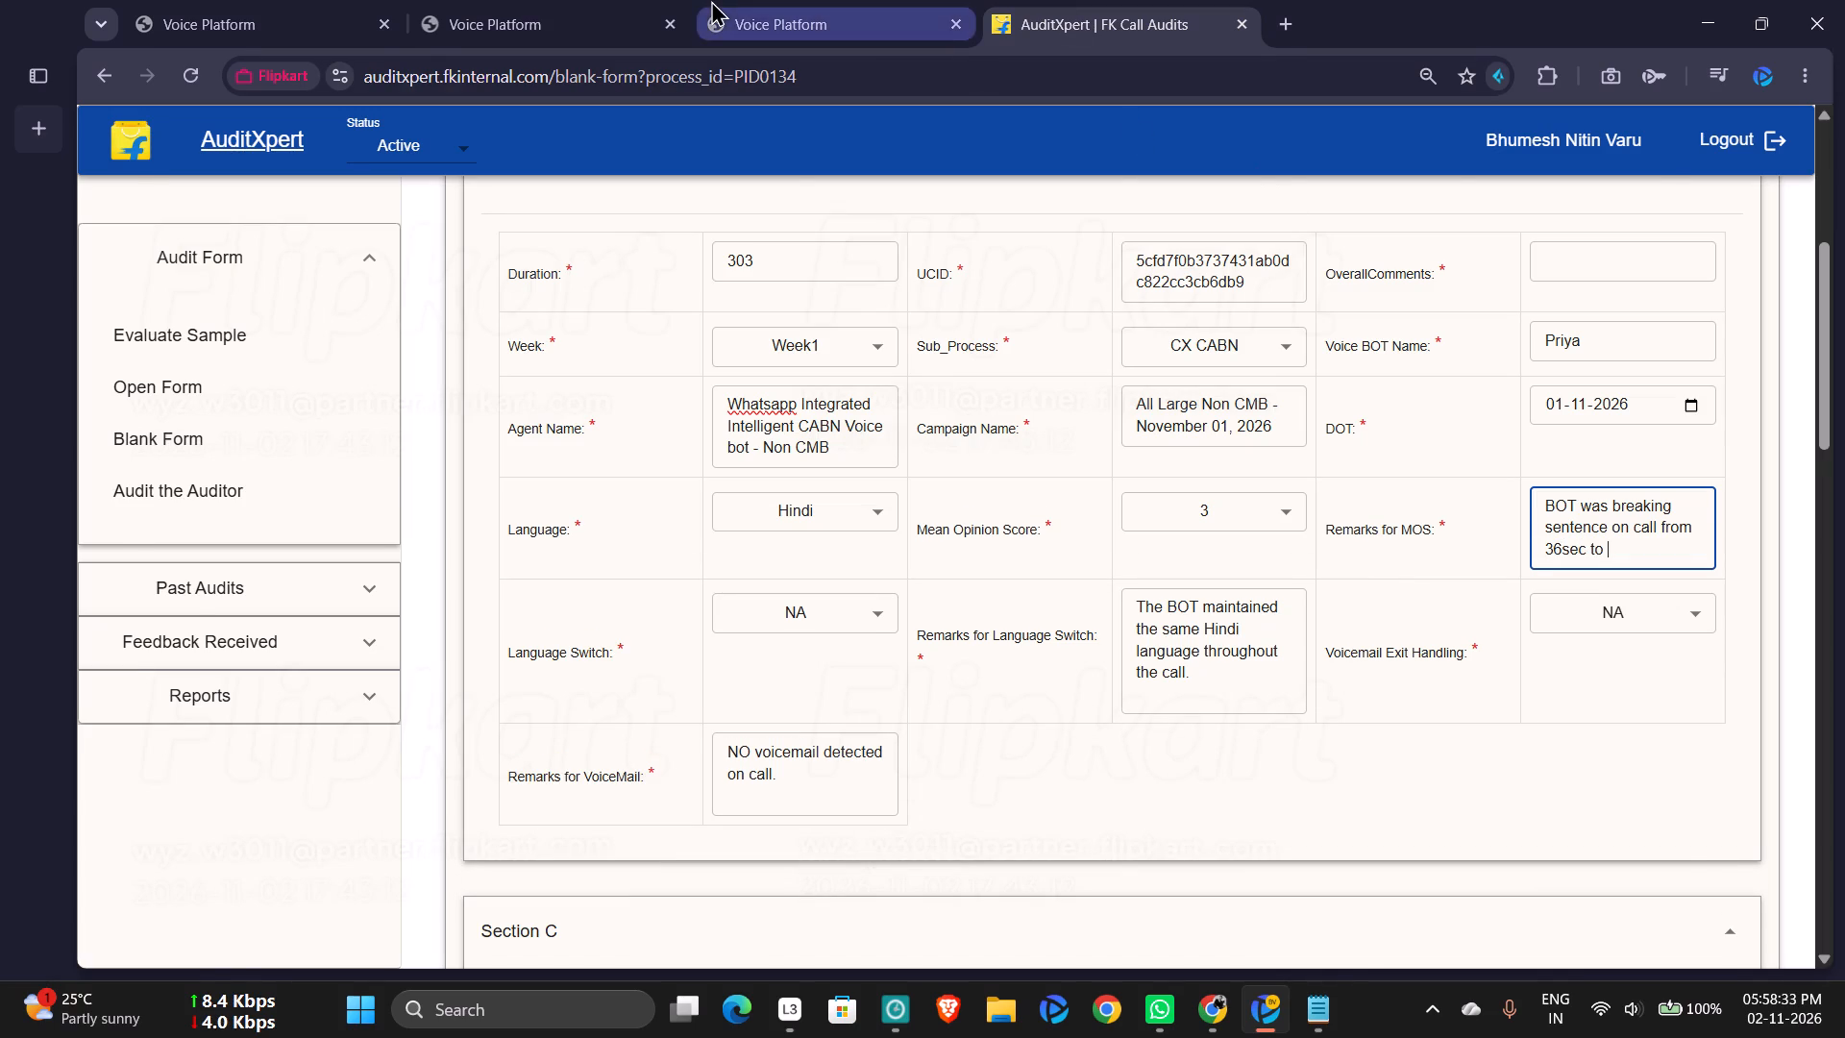
Check further along row 139's recording for where the breaking ends, and complete Remarks for MOS with "1:11min.".
left_click(746, 4)
left_click(455, 586)
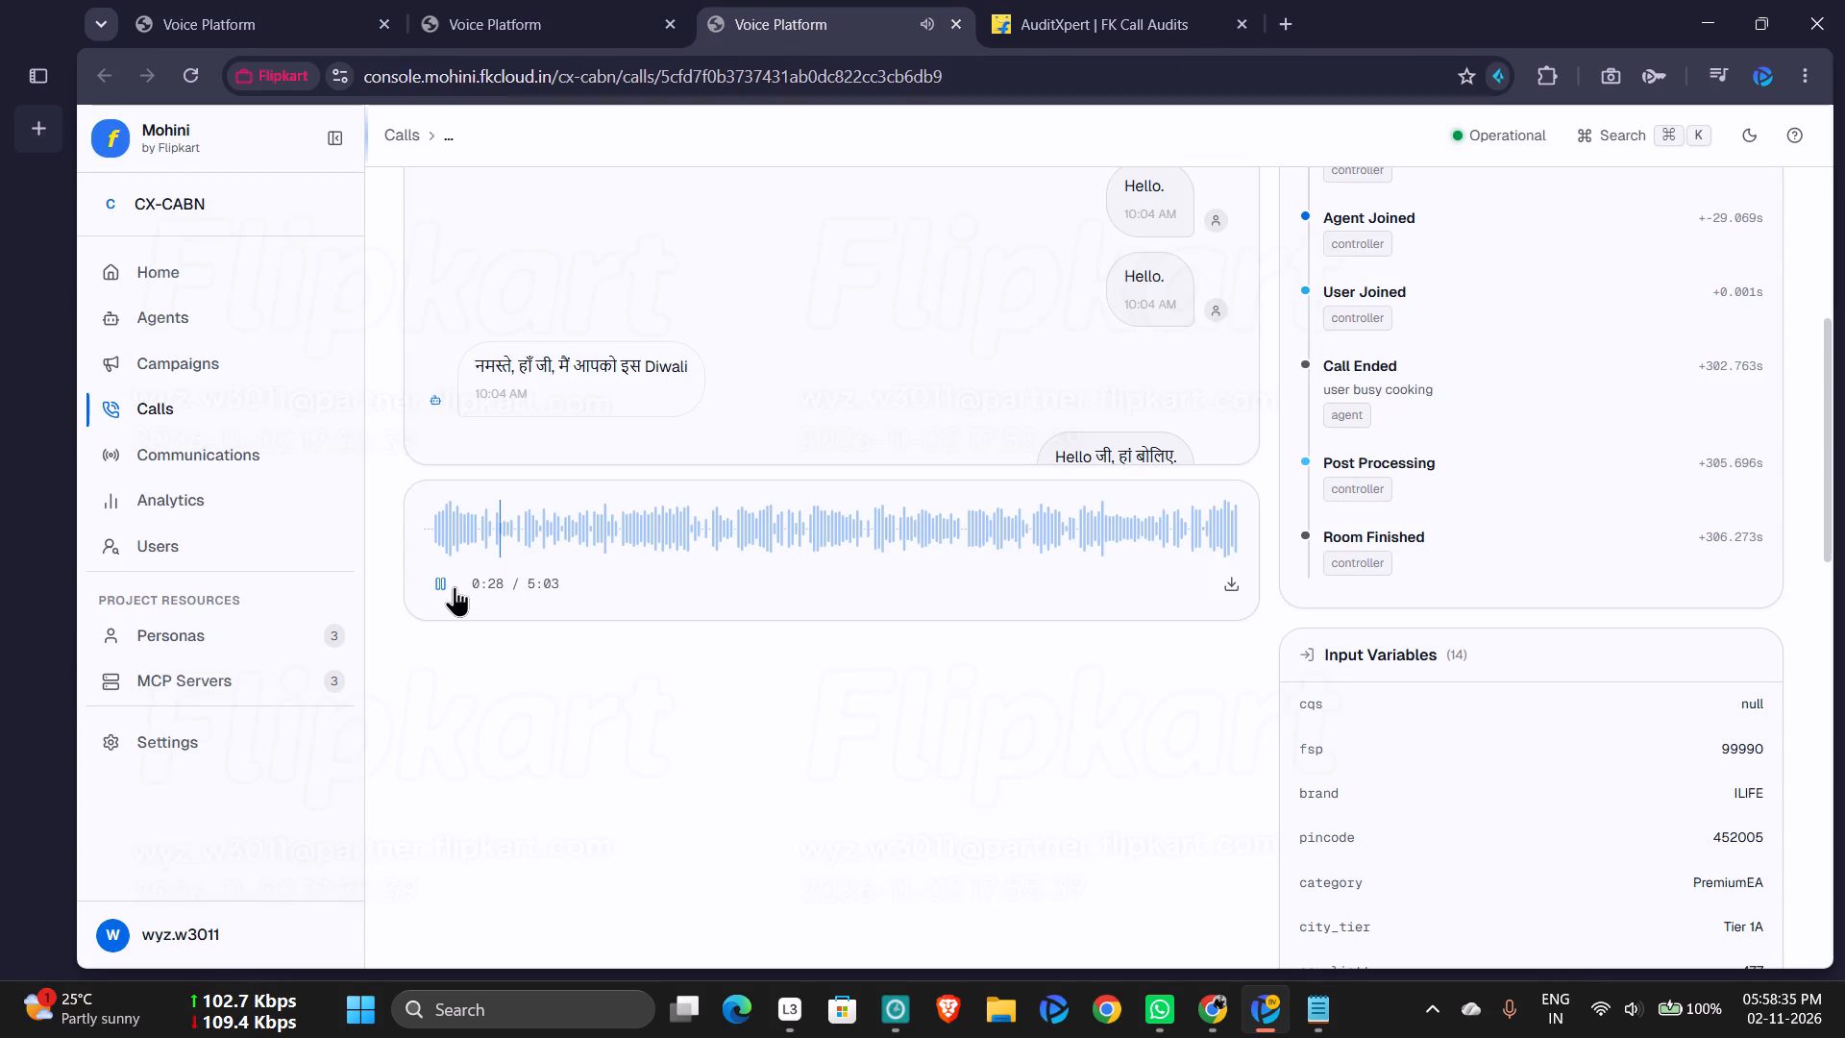
left_click(642, 546)
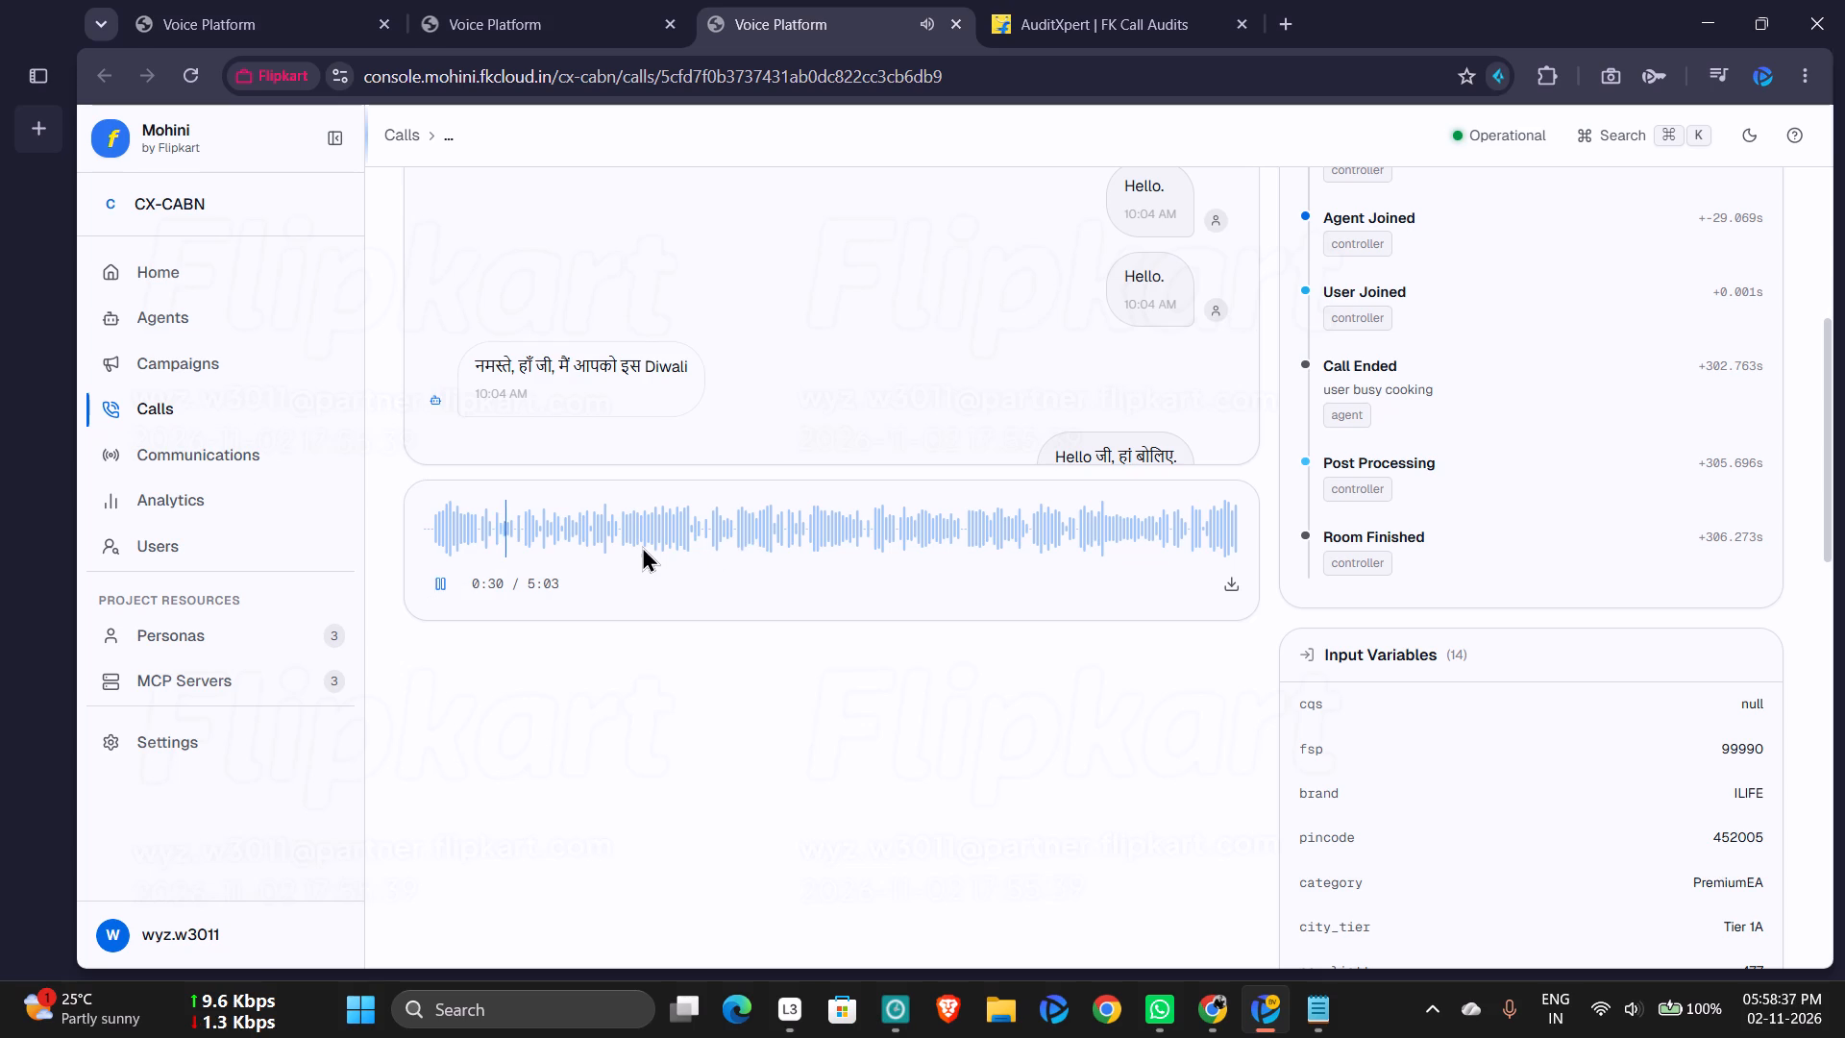
left_click(615, 532)
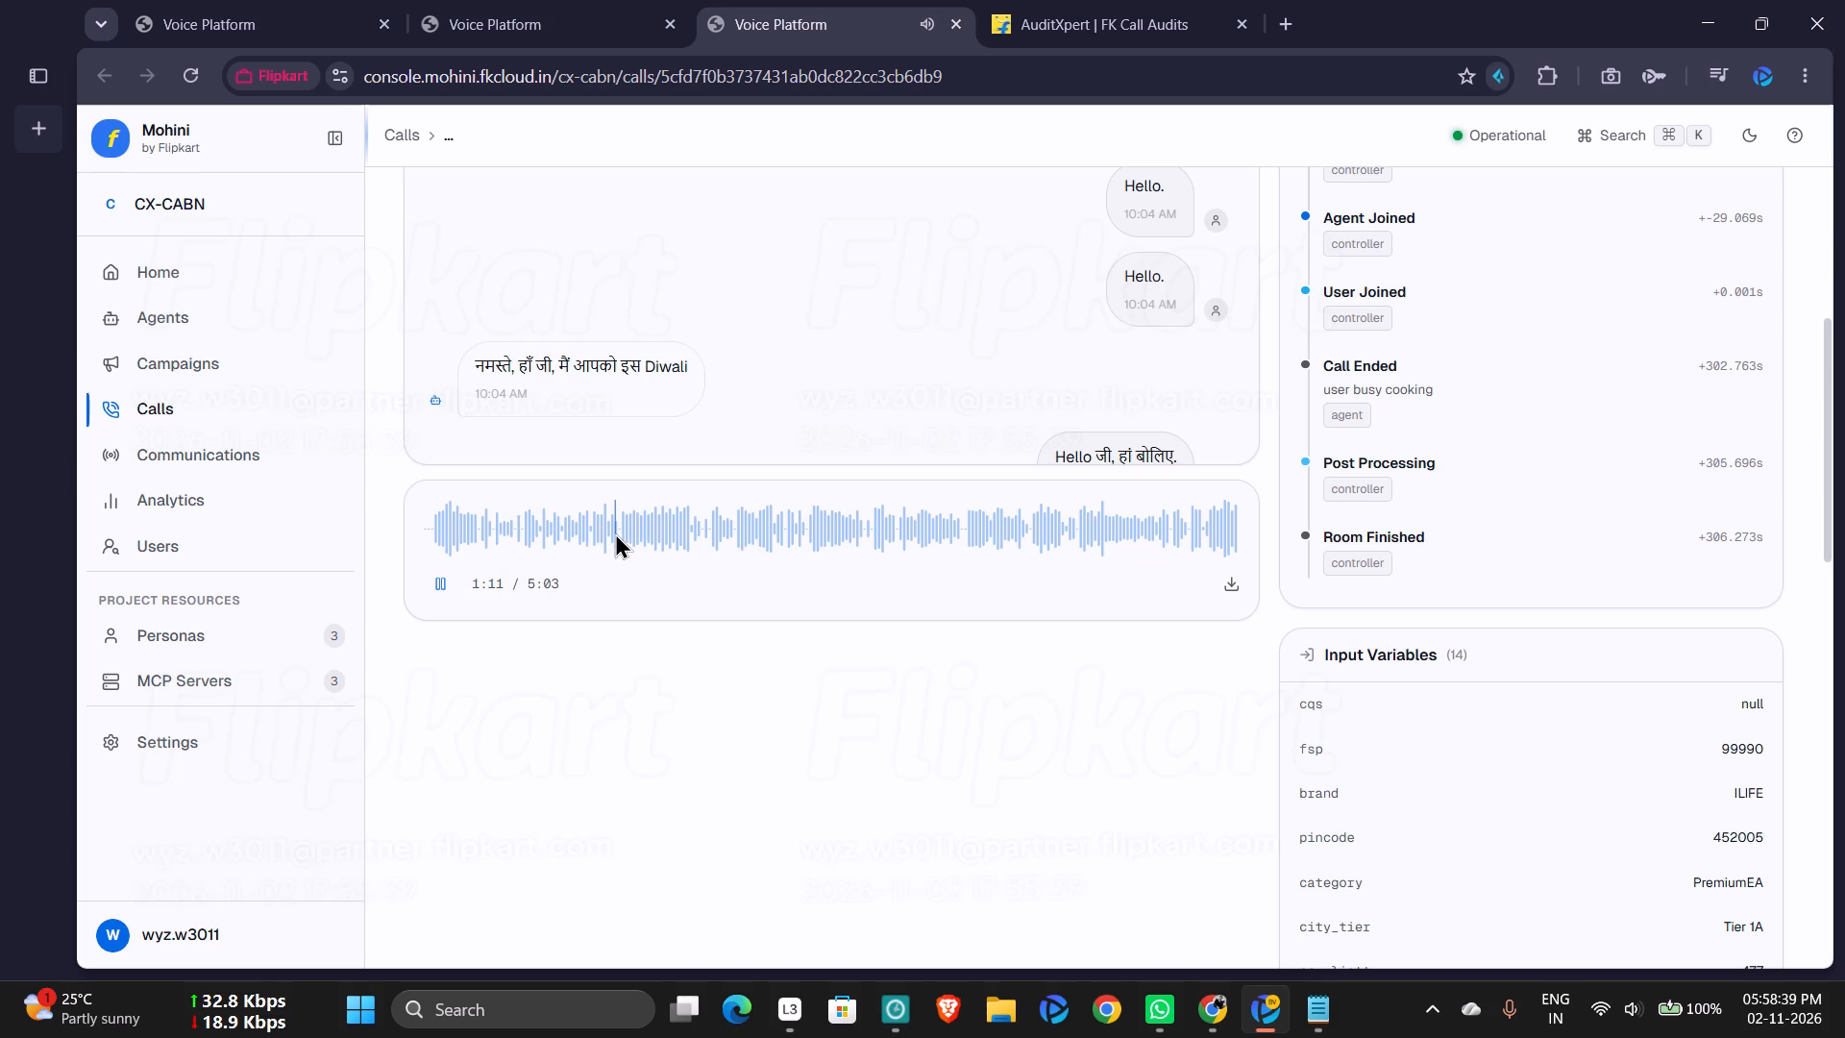
left_click(434, 588)
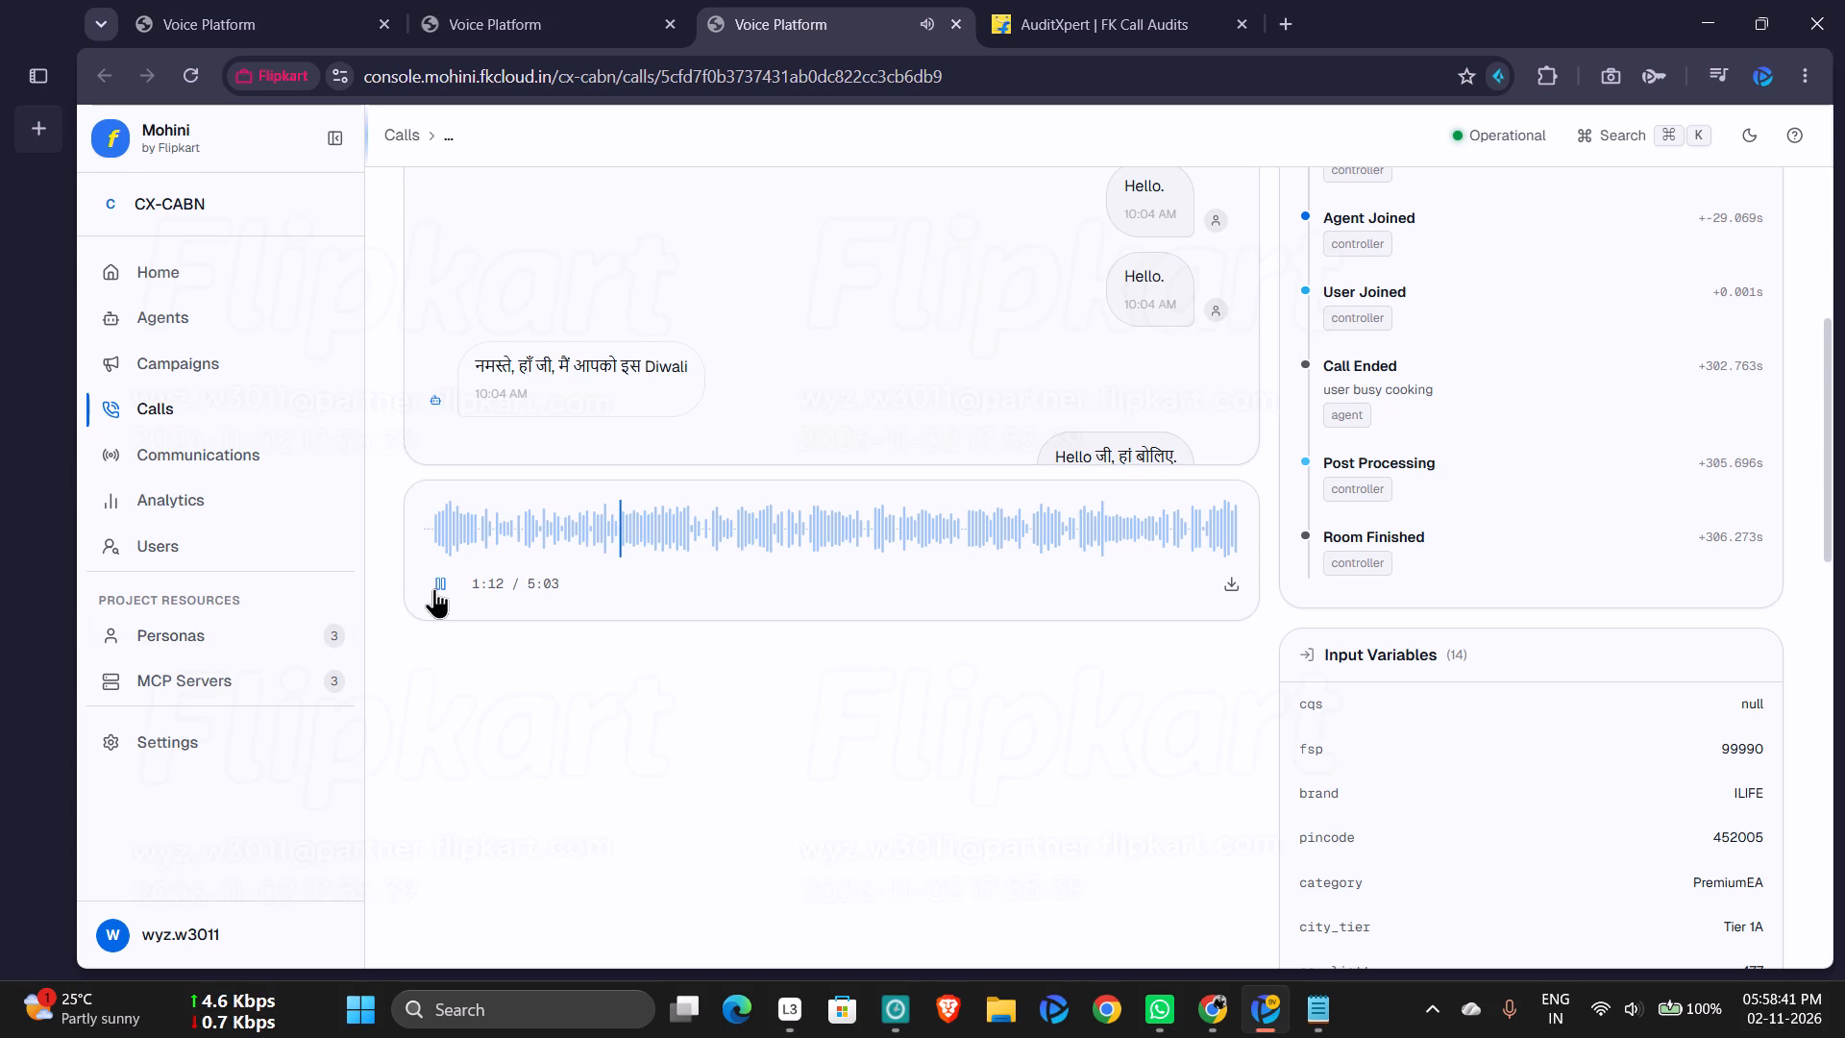
left_click(1021, 0)
type("1:11")
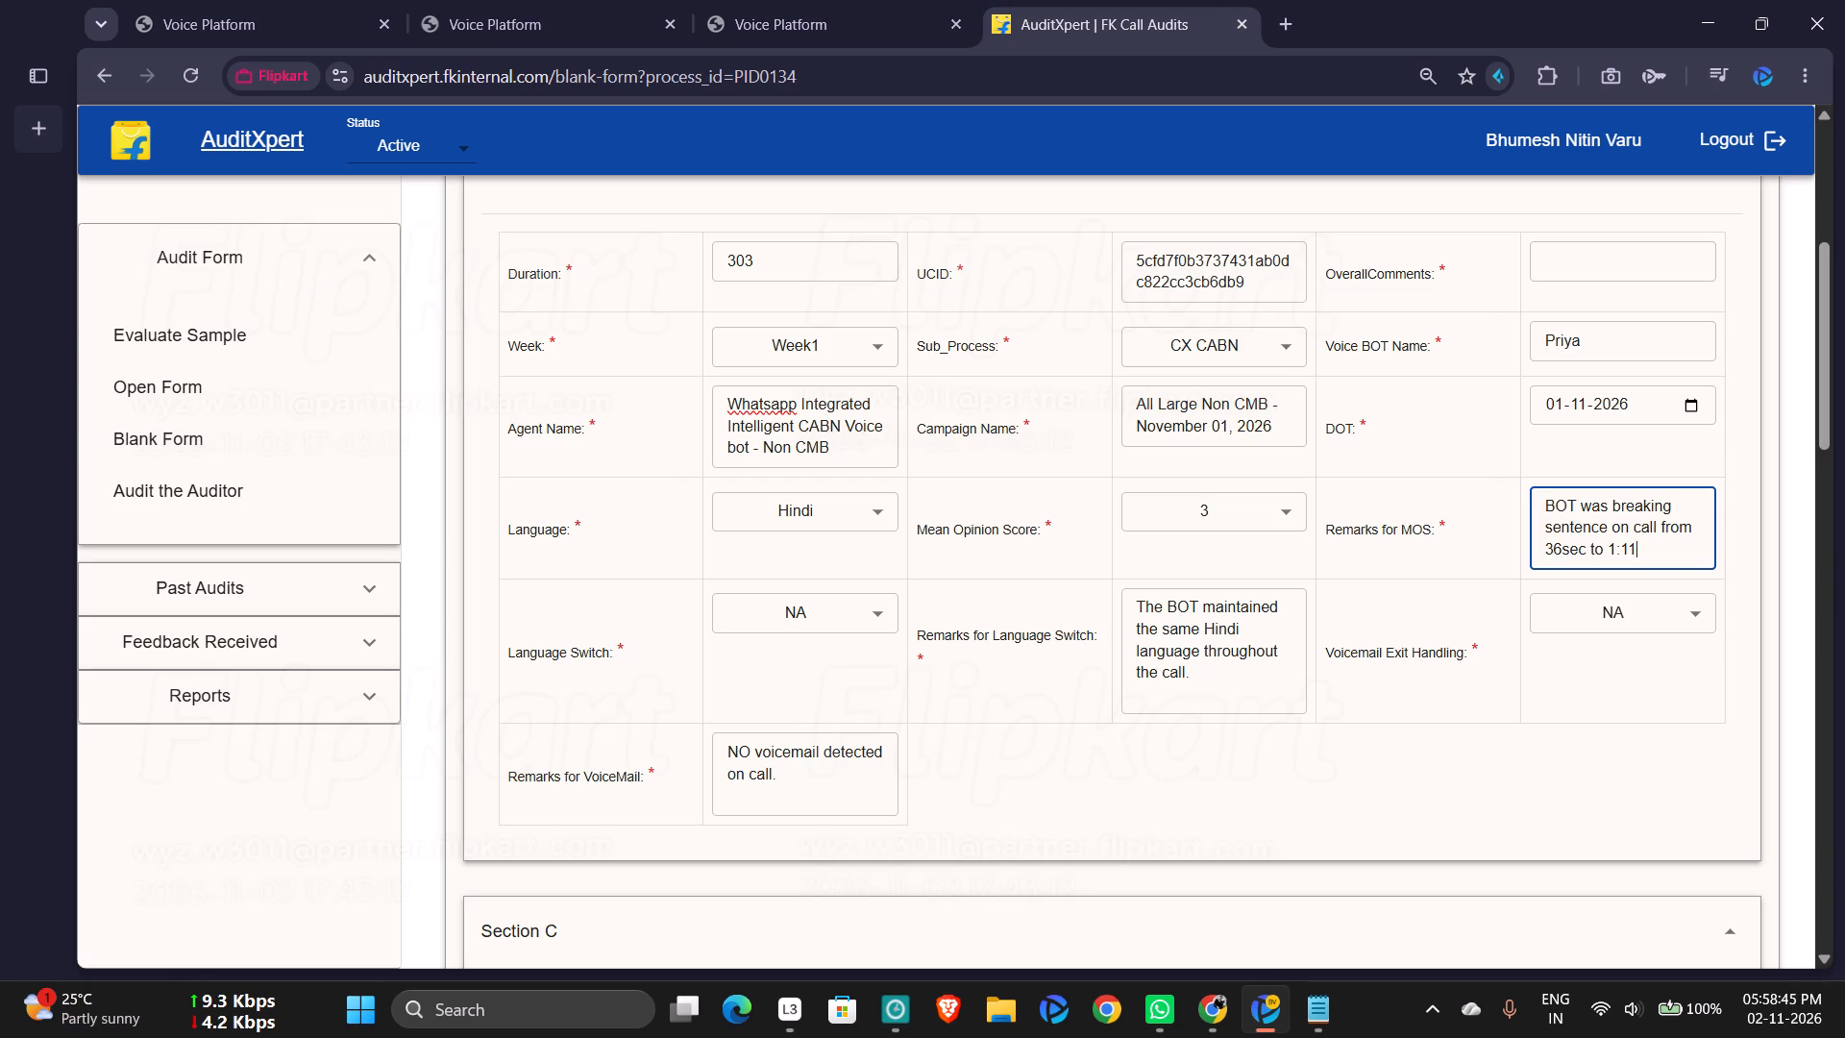
type("min.")
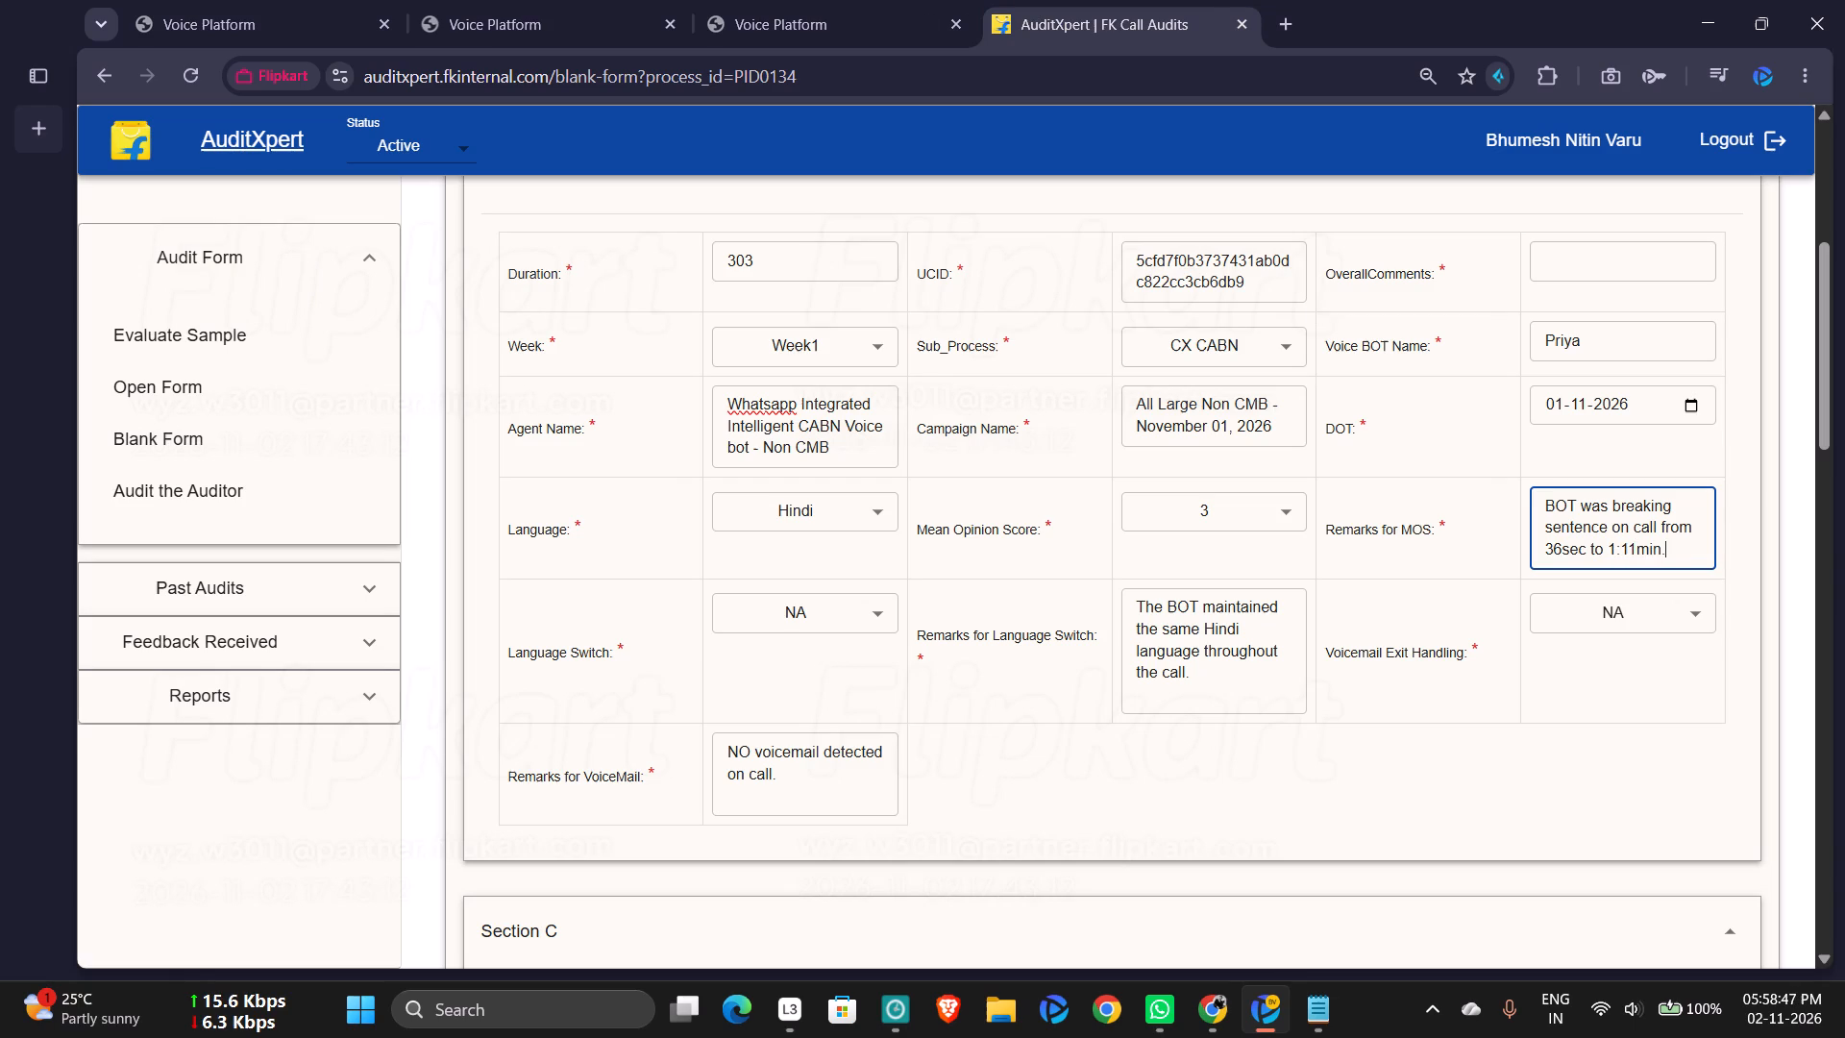
Play row 139's recording from about 1:38 and read through the call transcript for the voice-breaking exchanges.
left_click(847, 30)
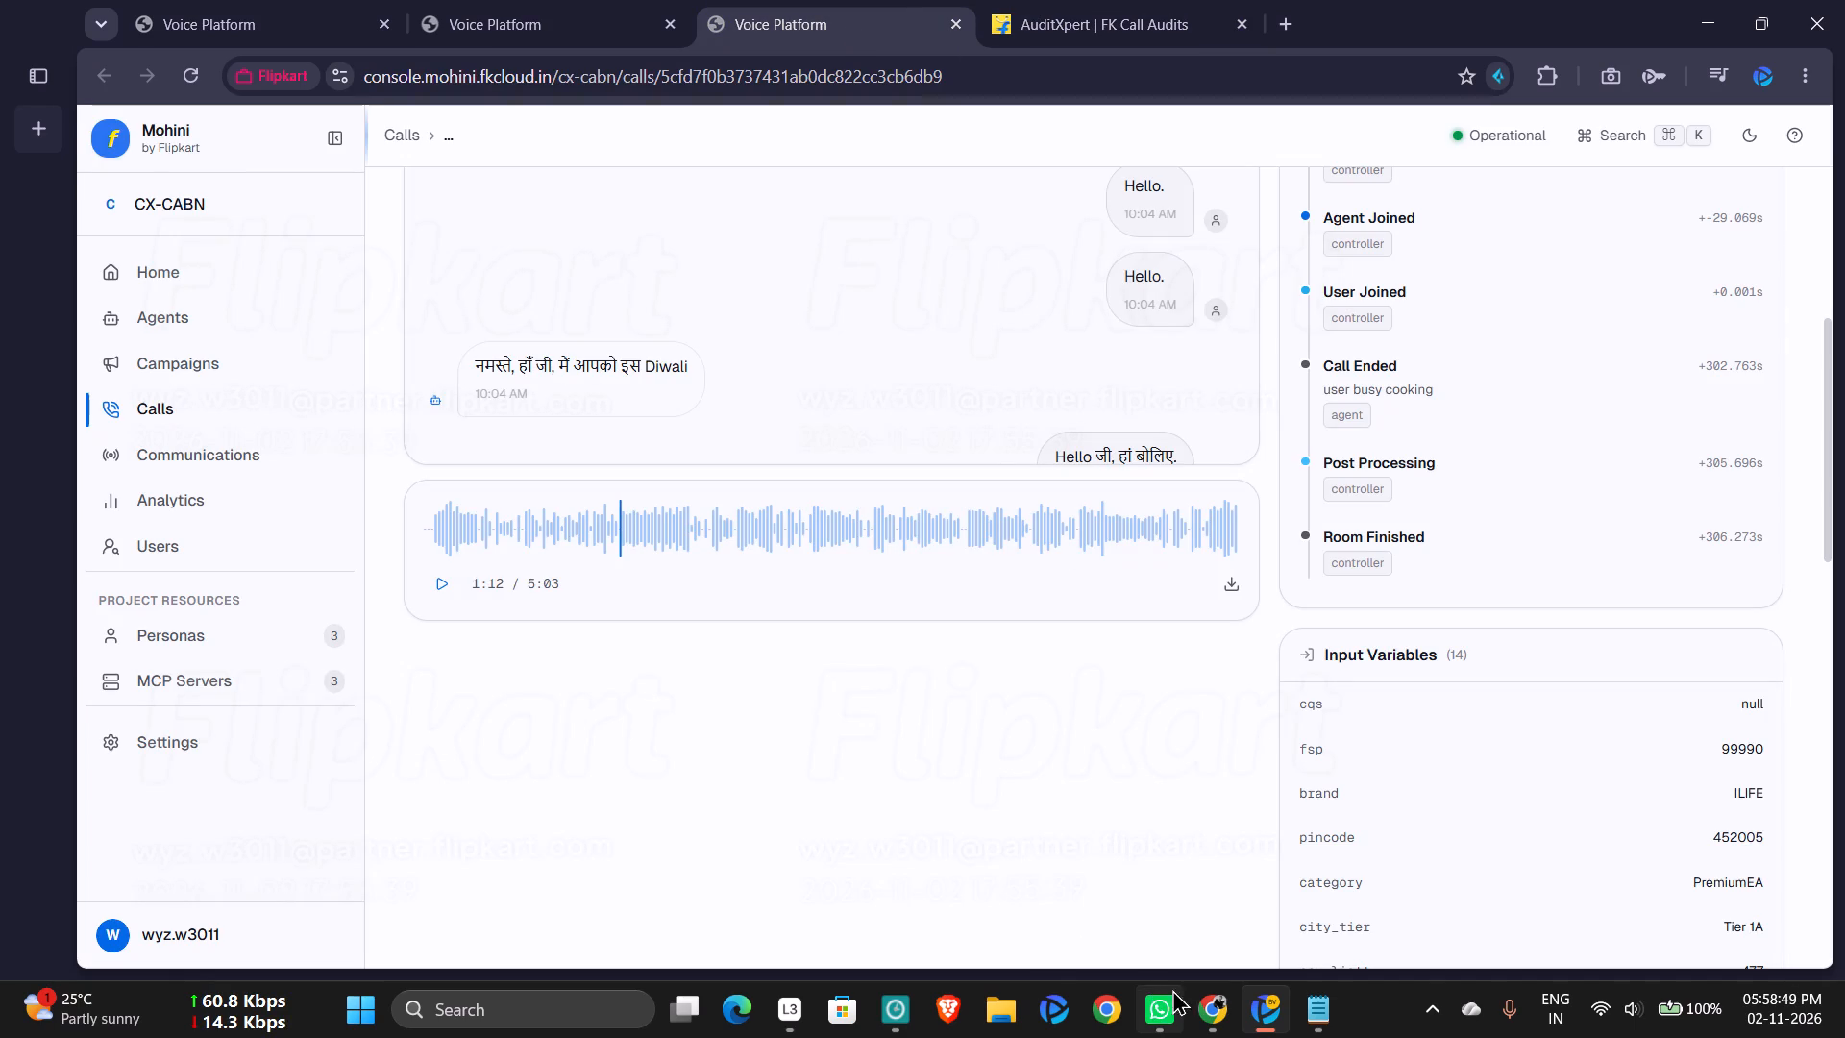
left_click(1196, 996)
left_click(1165, 897)
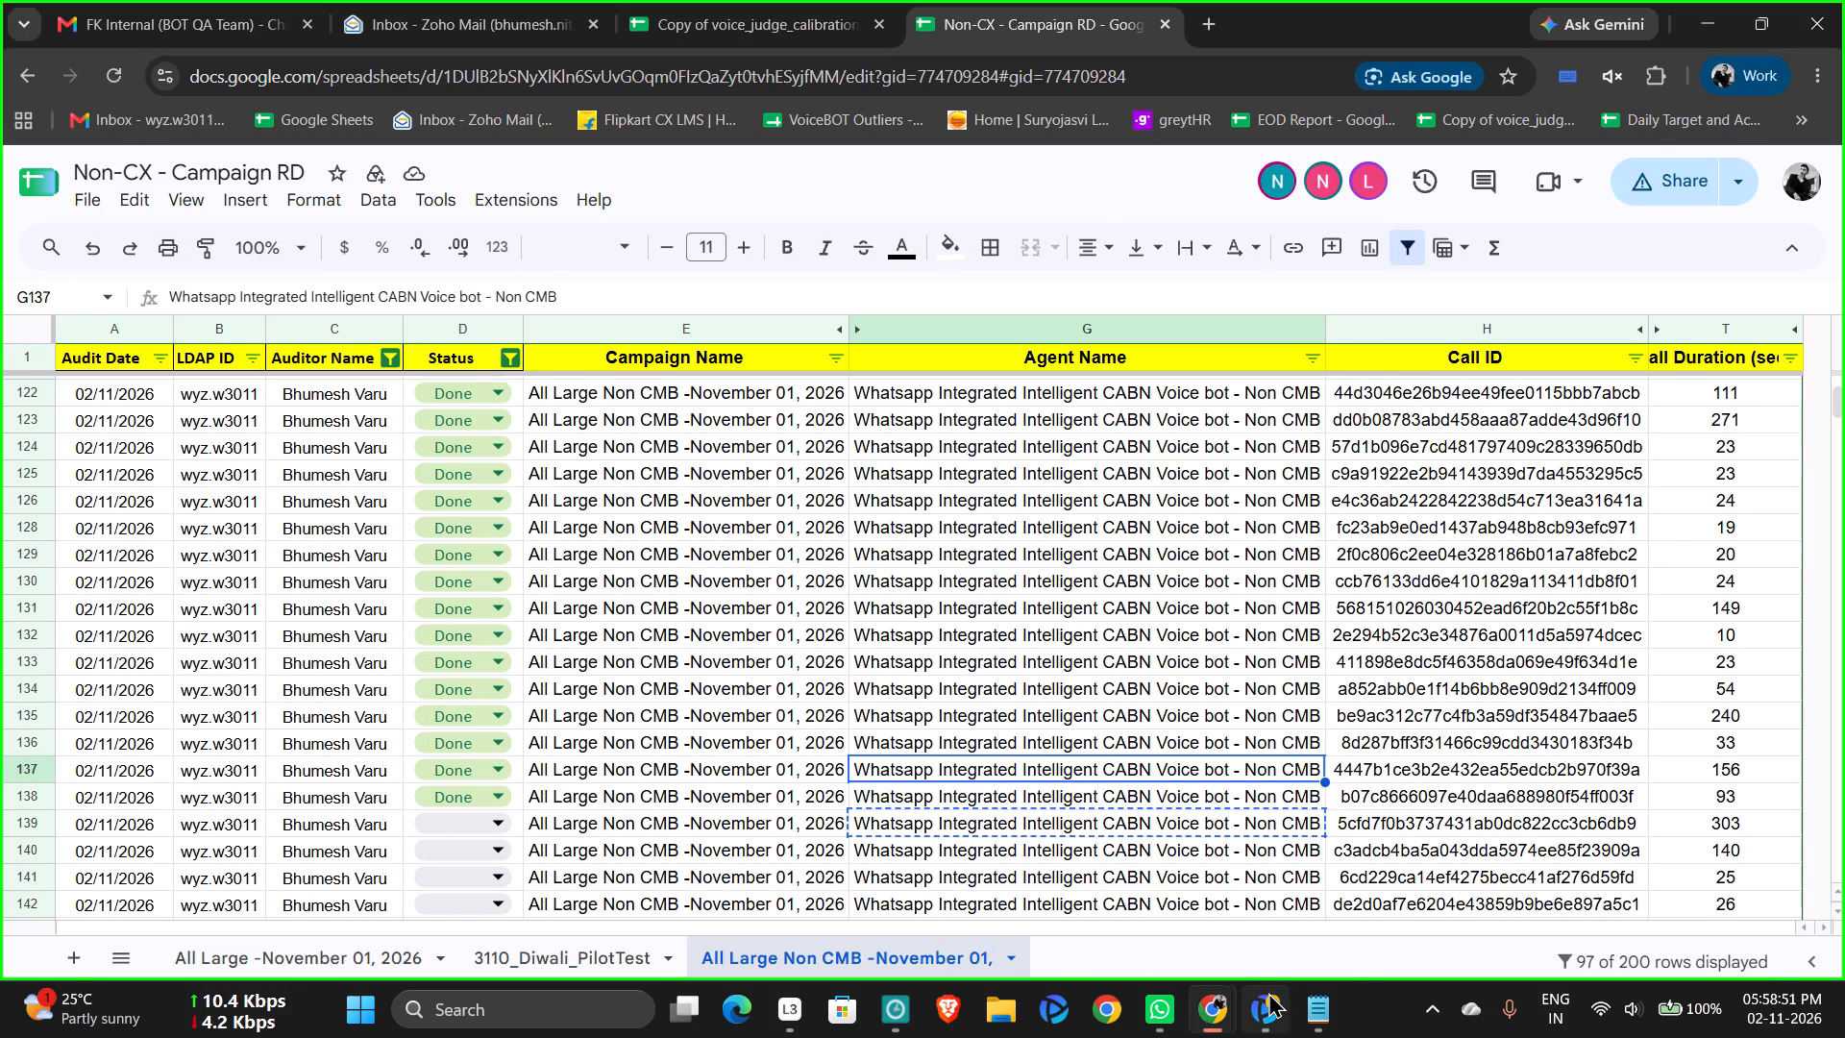
left_click(1268, 992)
left_click(431, 581)
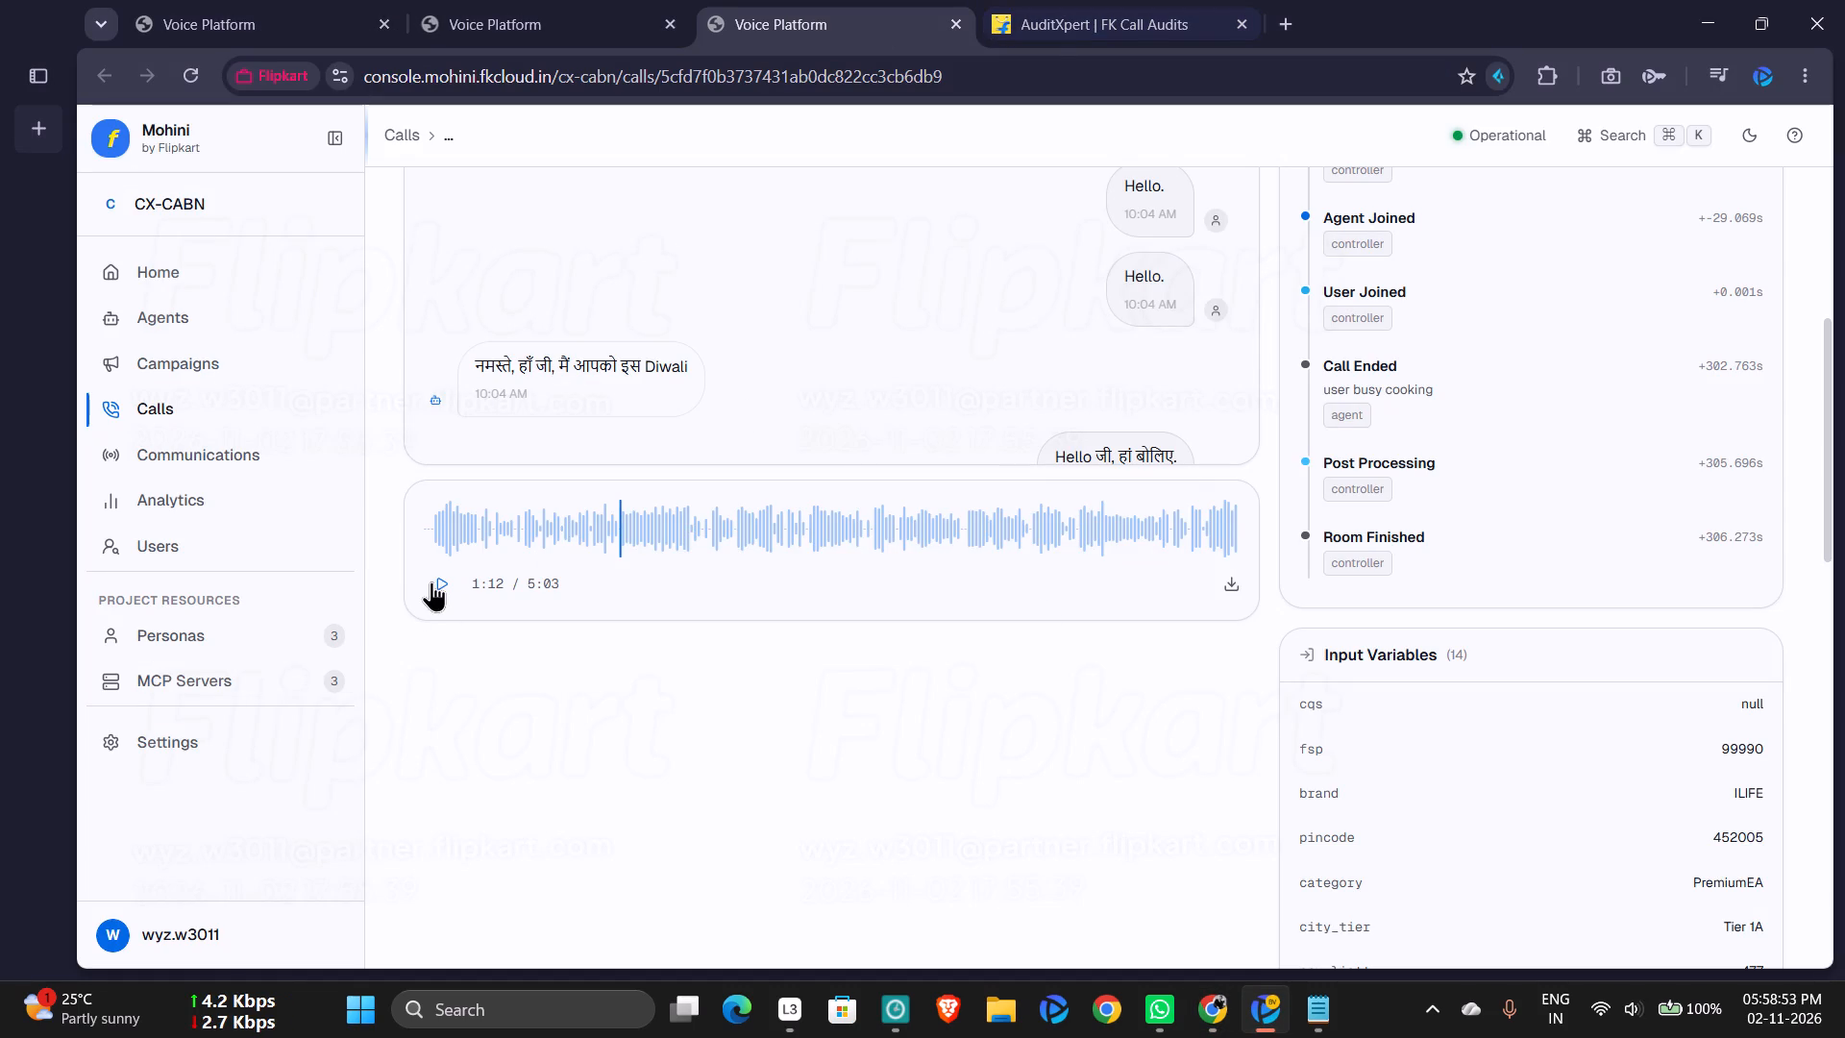
left_click(688, 539)
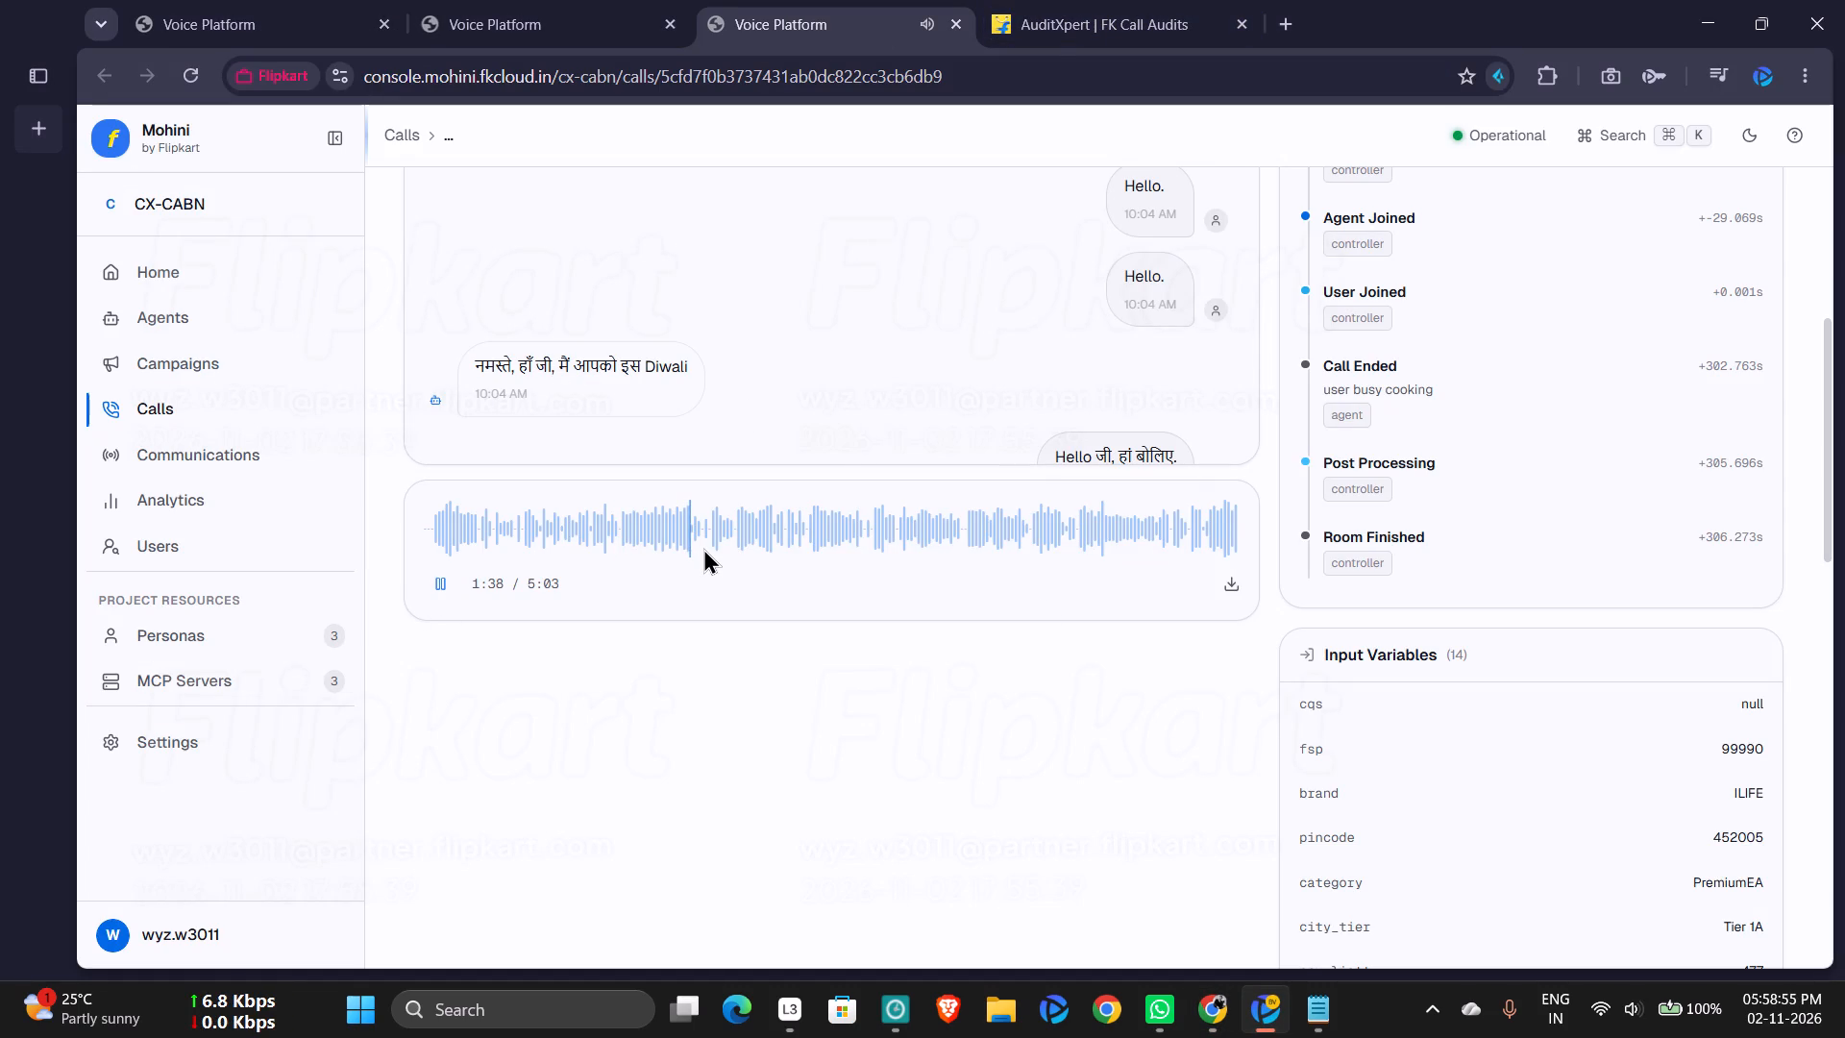
scroll(1002, 329, "down", 1)
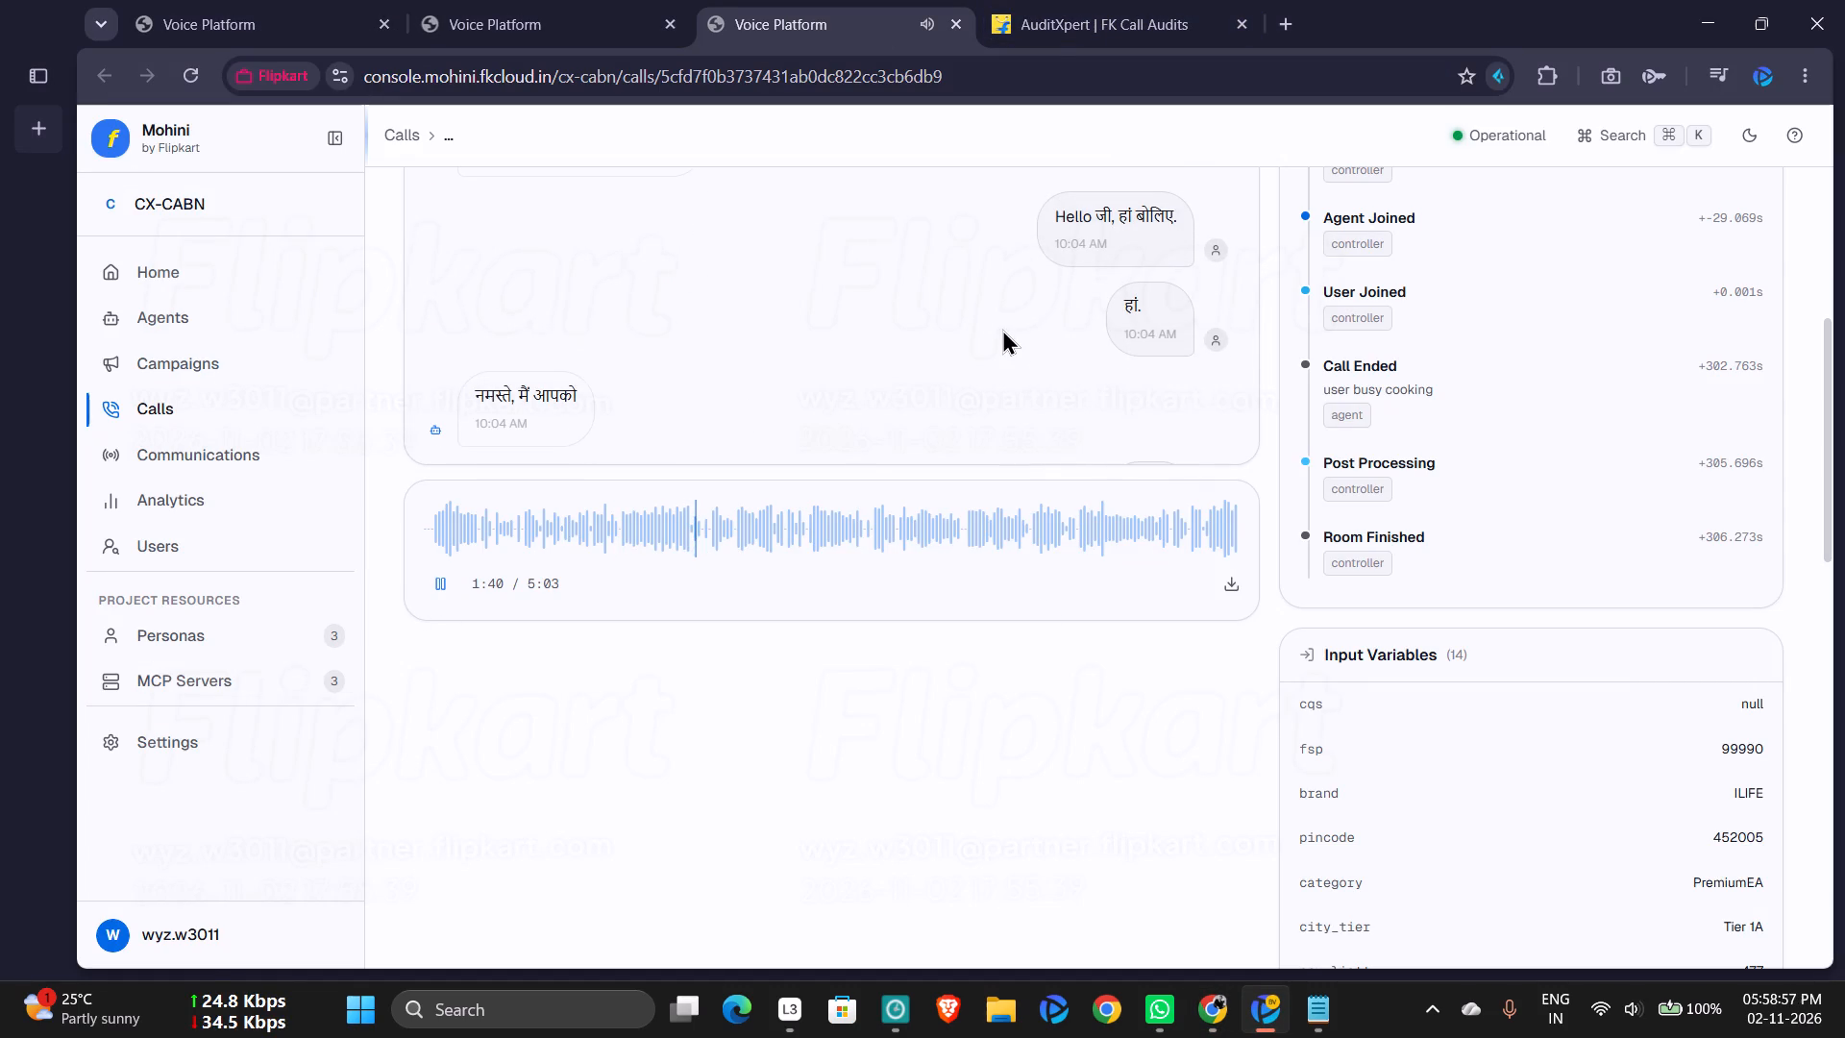
scroll(1002, 329, "down", 3)
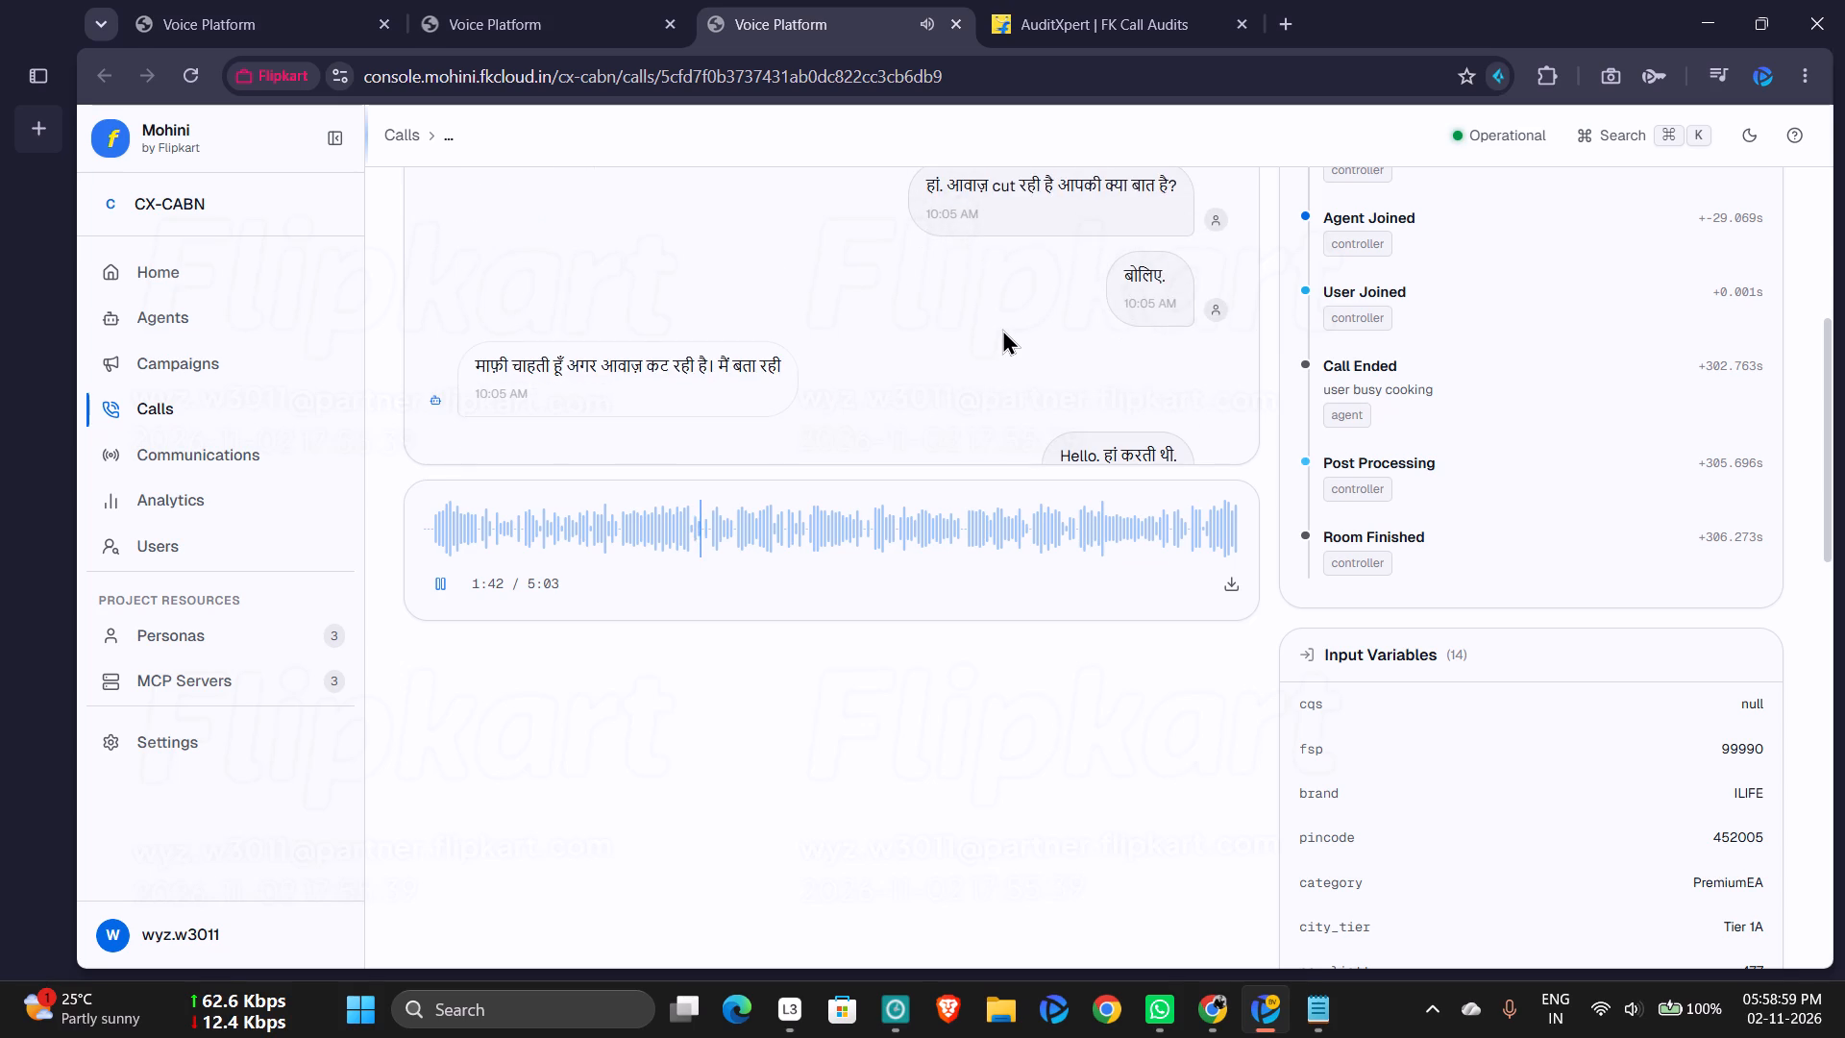
scroll(1002, 329, "down", 2)
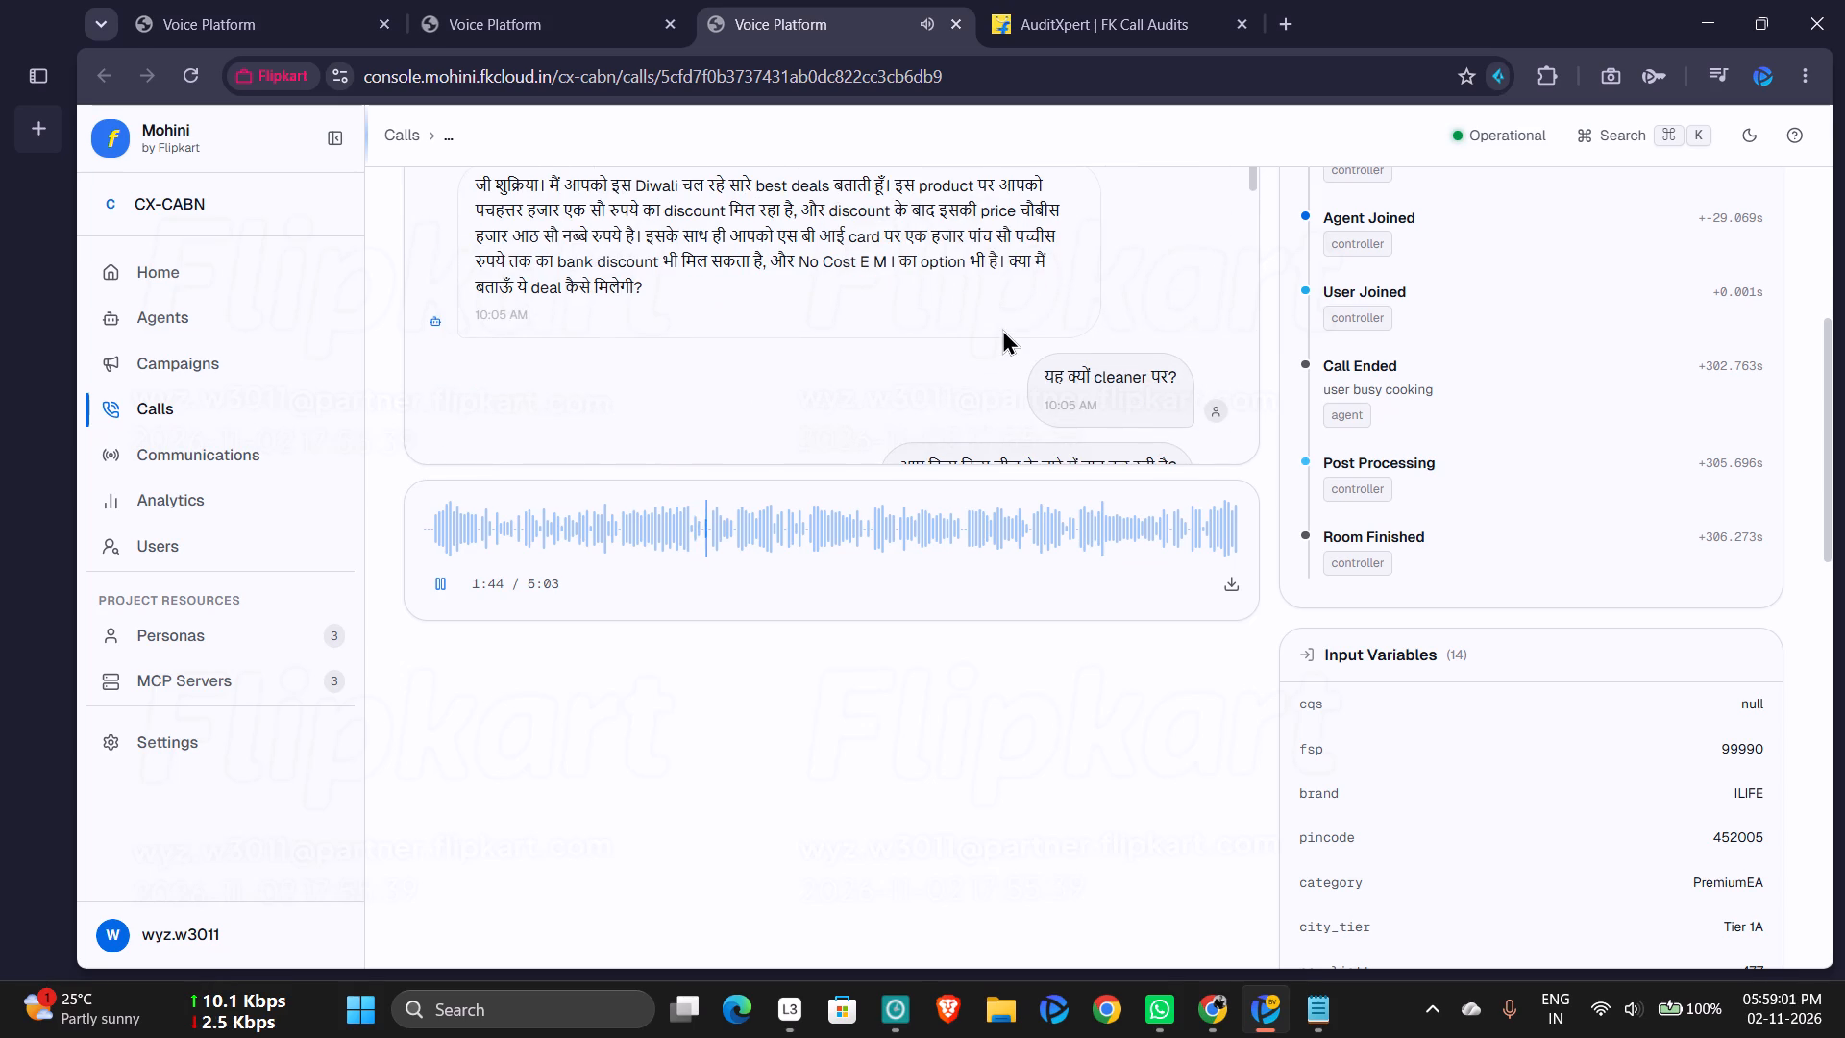
scroll(1002, 329, "down", 1)
scroll(1002, 329, "up", 1)
scroll(1002, 329, "down", 1)
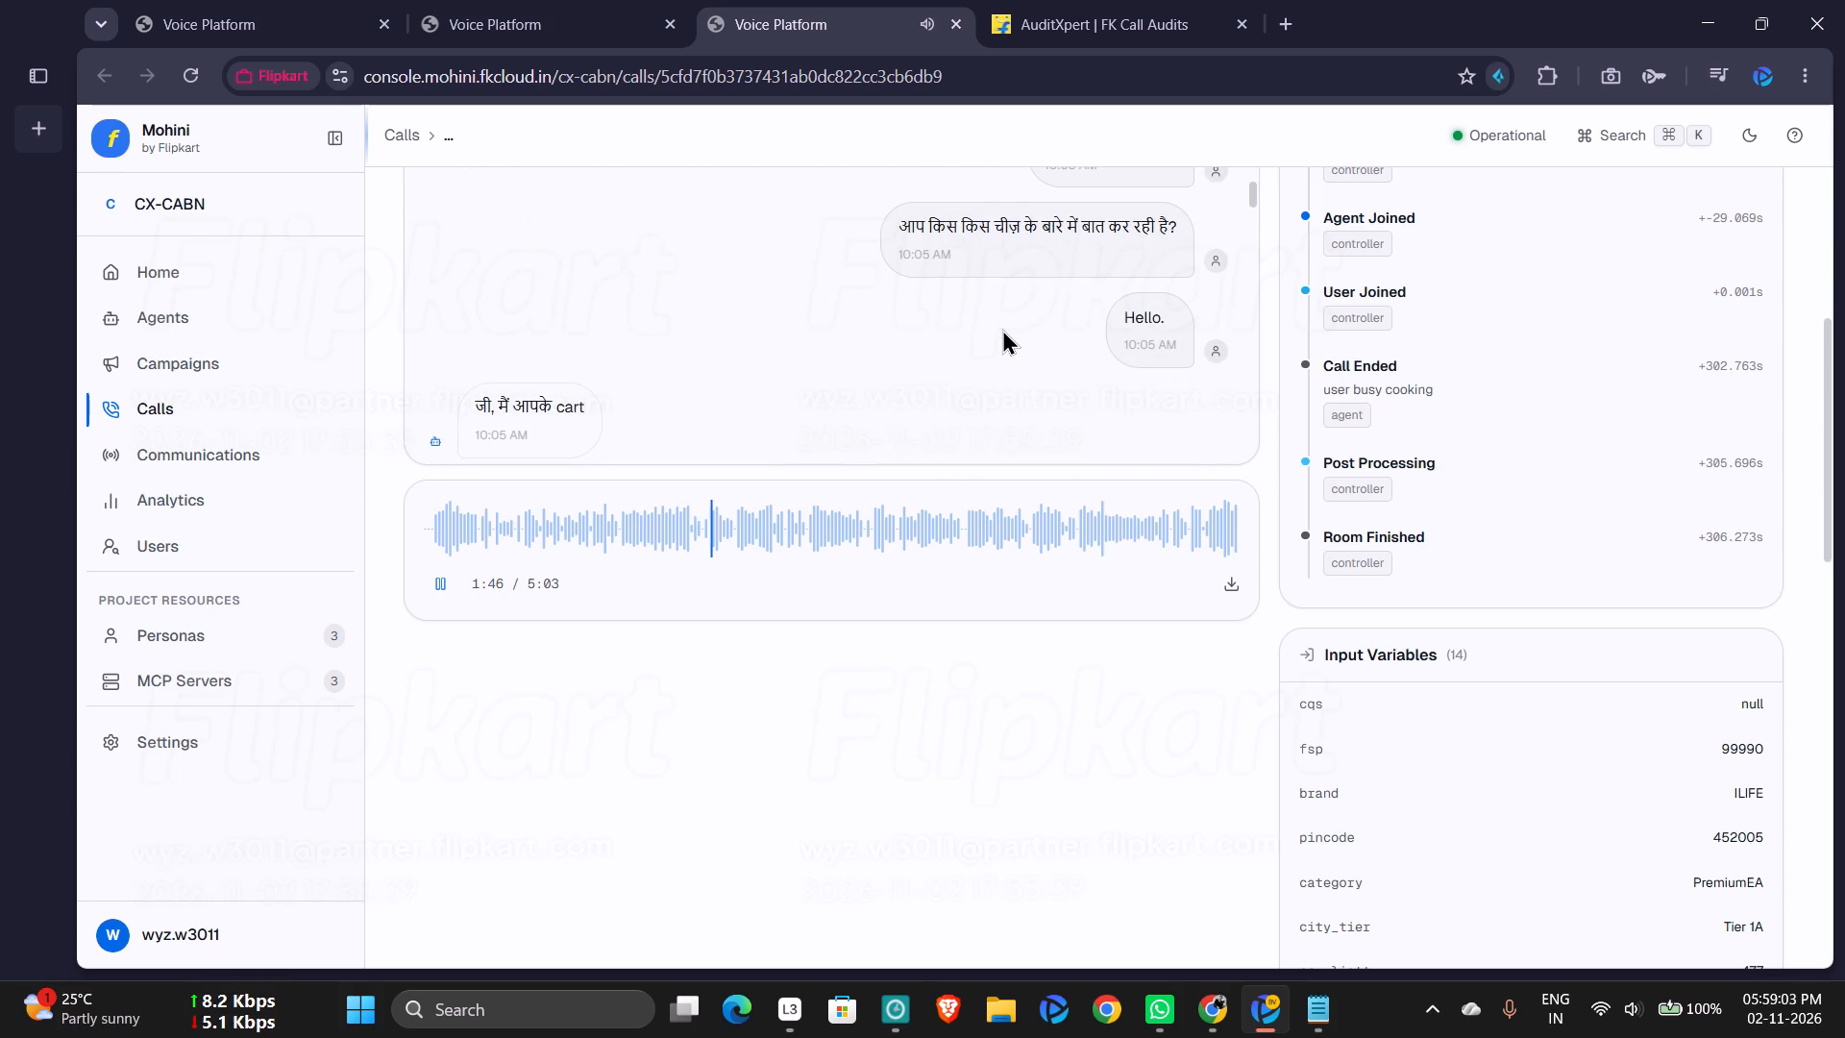
scroll(1002, 329, "down", 1)
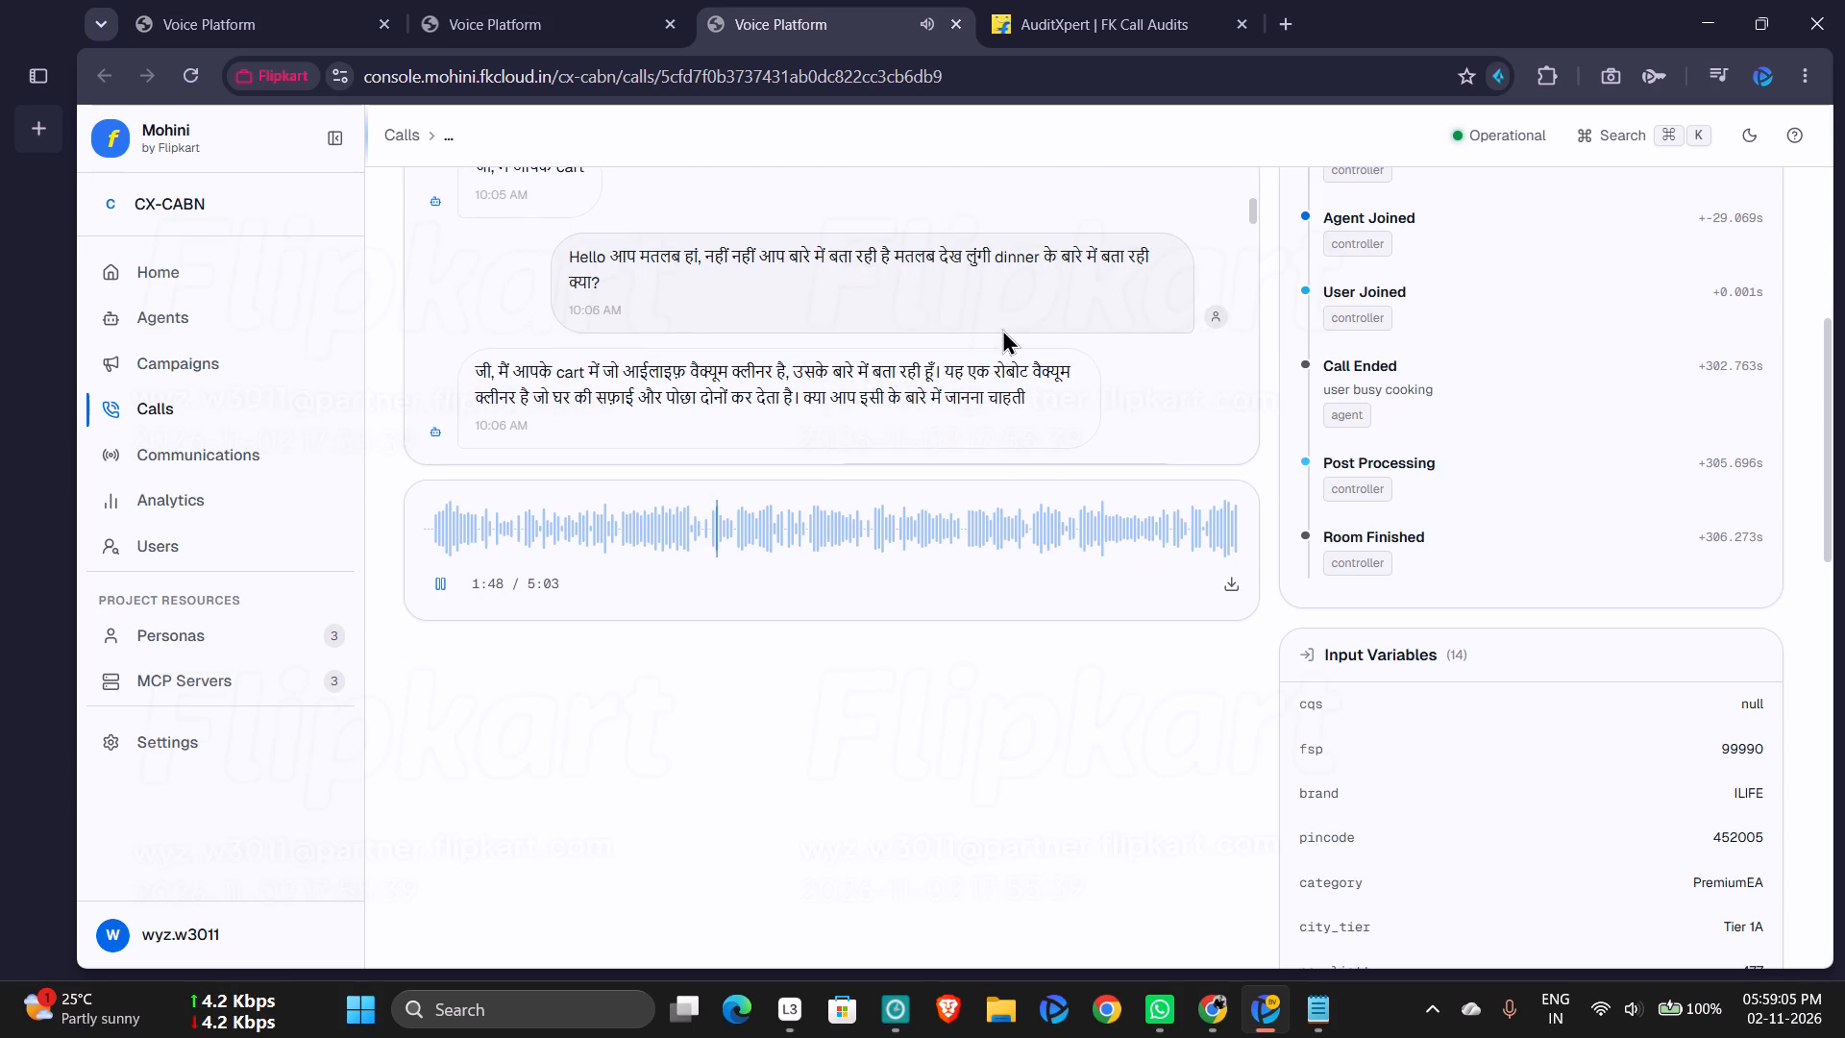
Return to AuditXpert and revise the ending of row 139's Remarks for MOS so it reads "BOT was breaking sentence on full call.".
left_click(1082, 0)
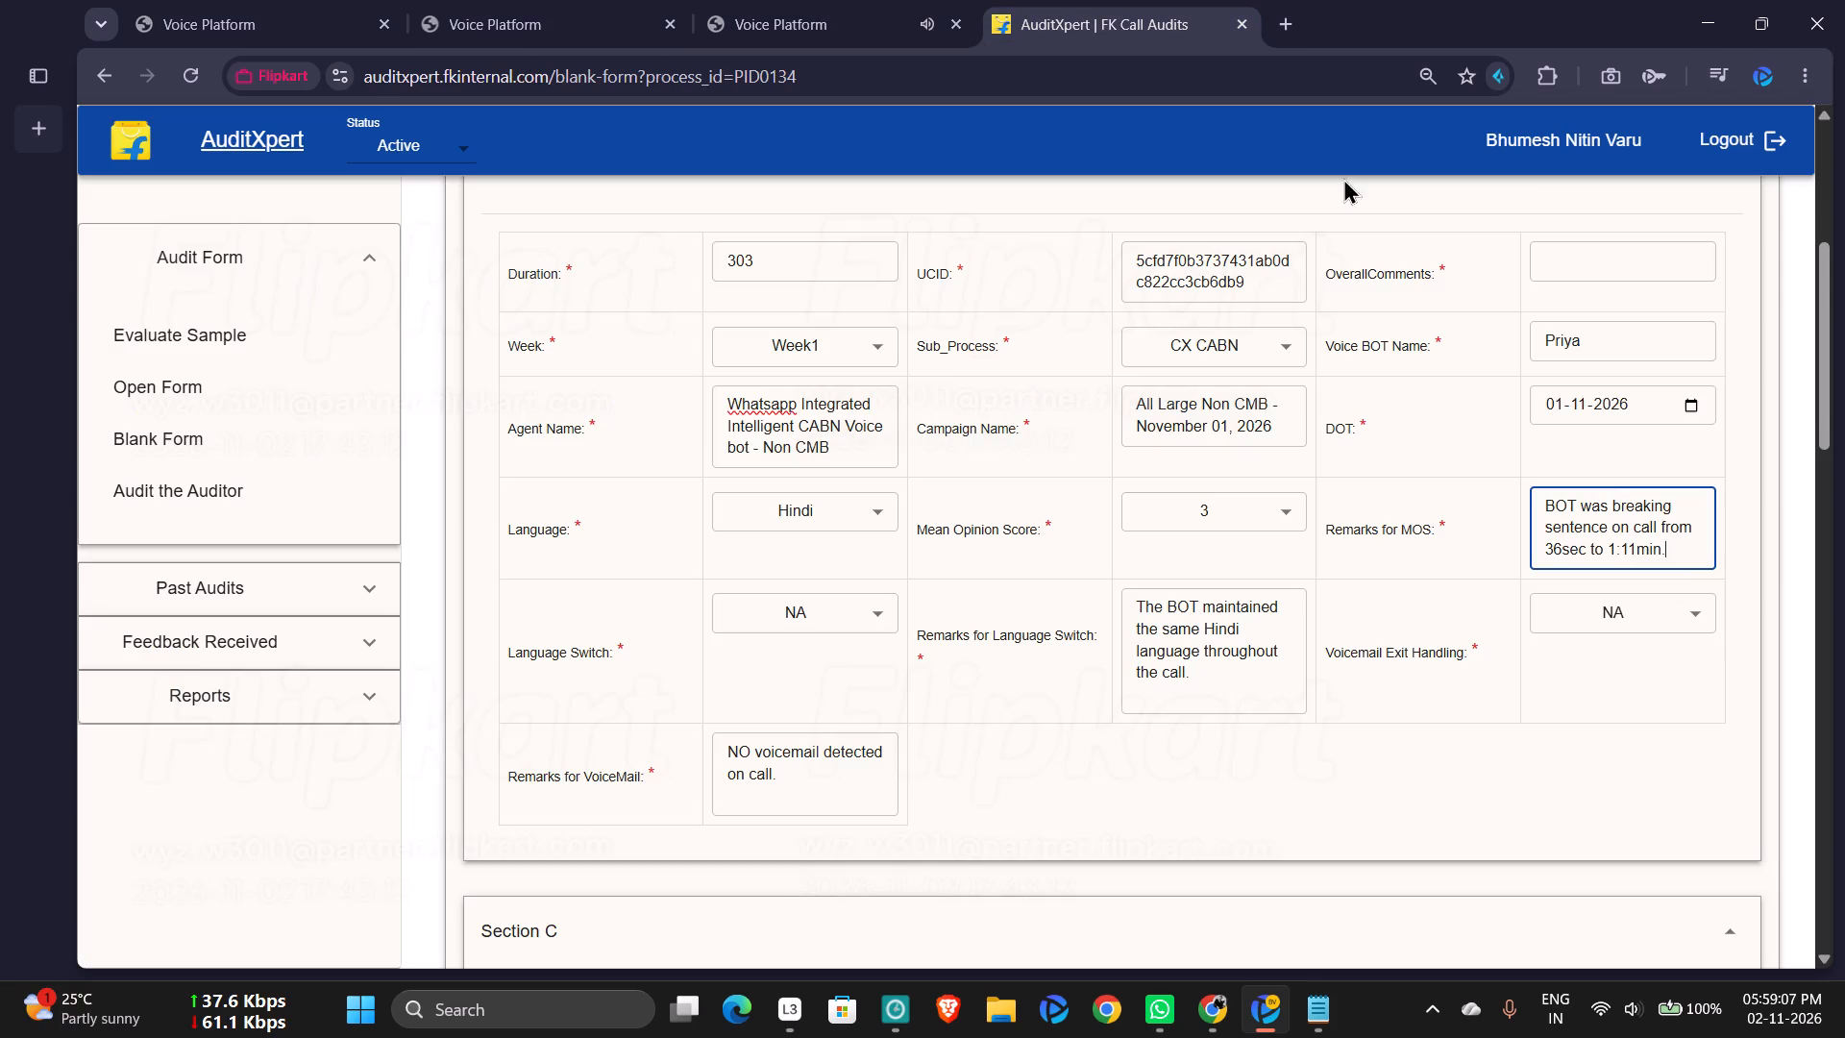
left_click(1665, 544)
triple_click(1632, 546)
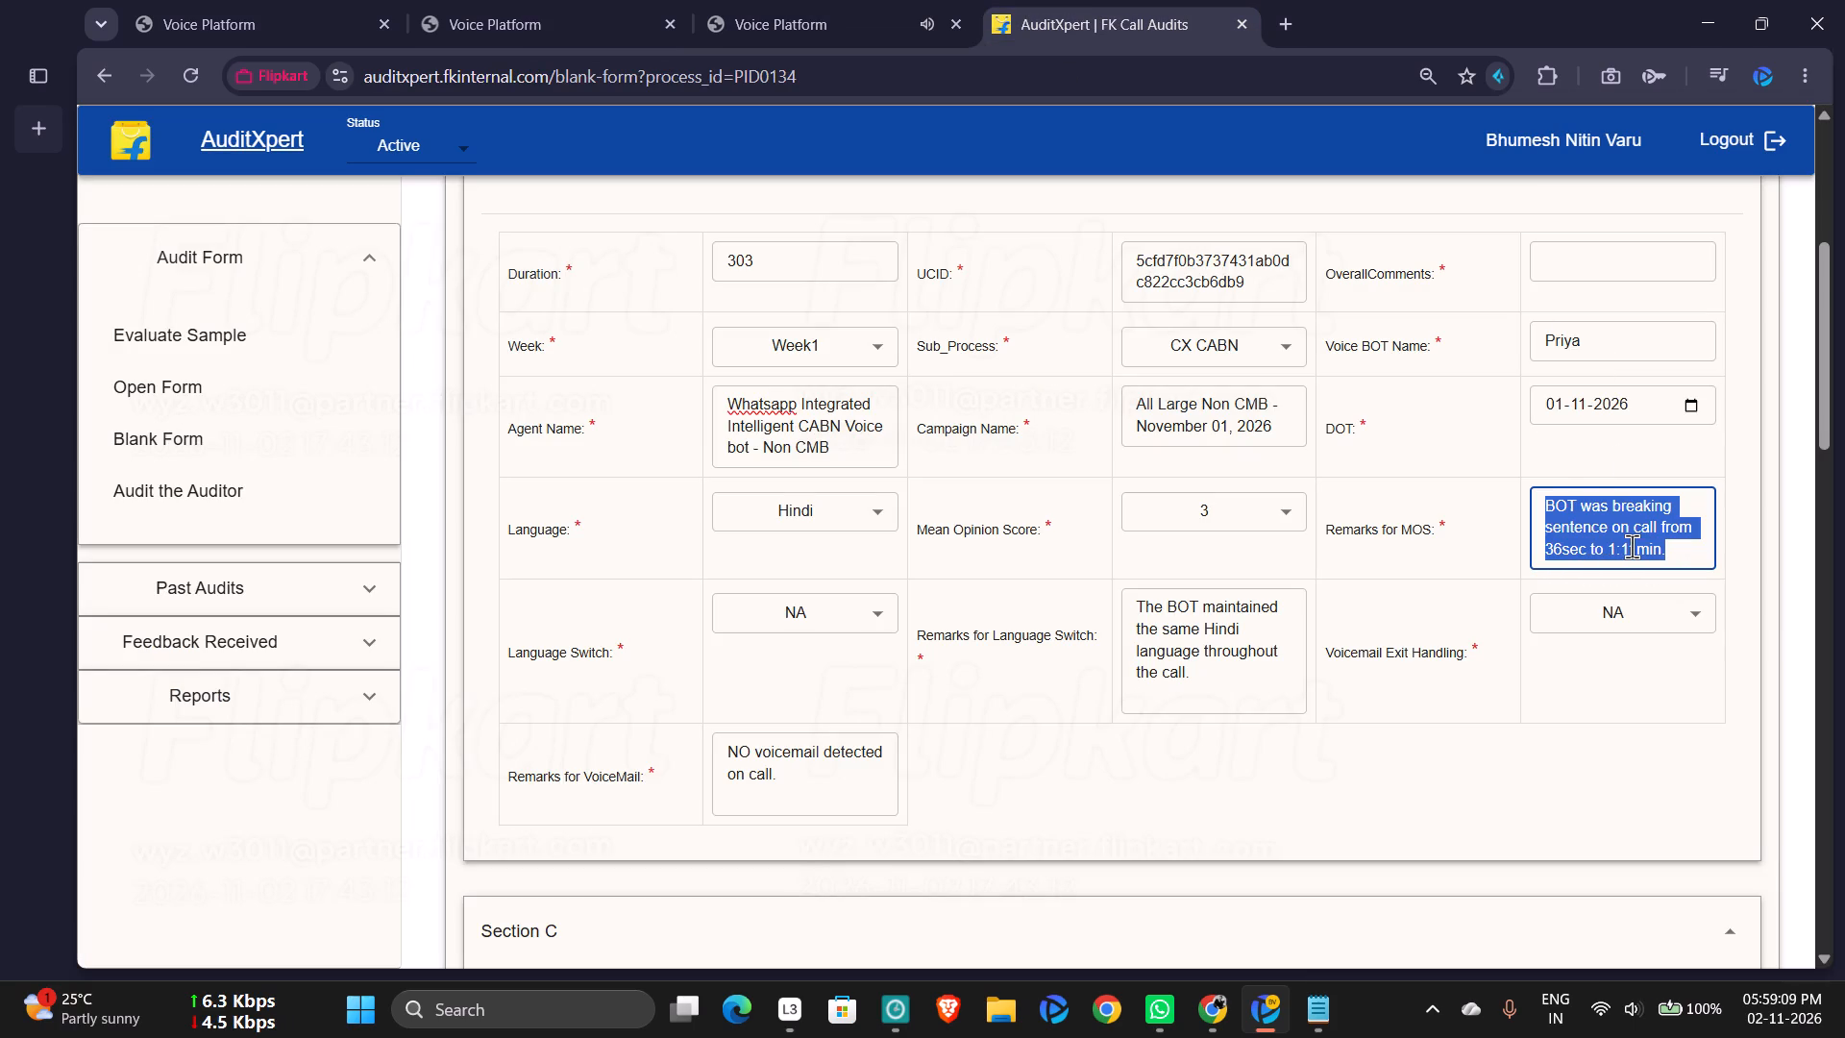
left_click(1632, 546)
left_click(1555, 538)
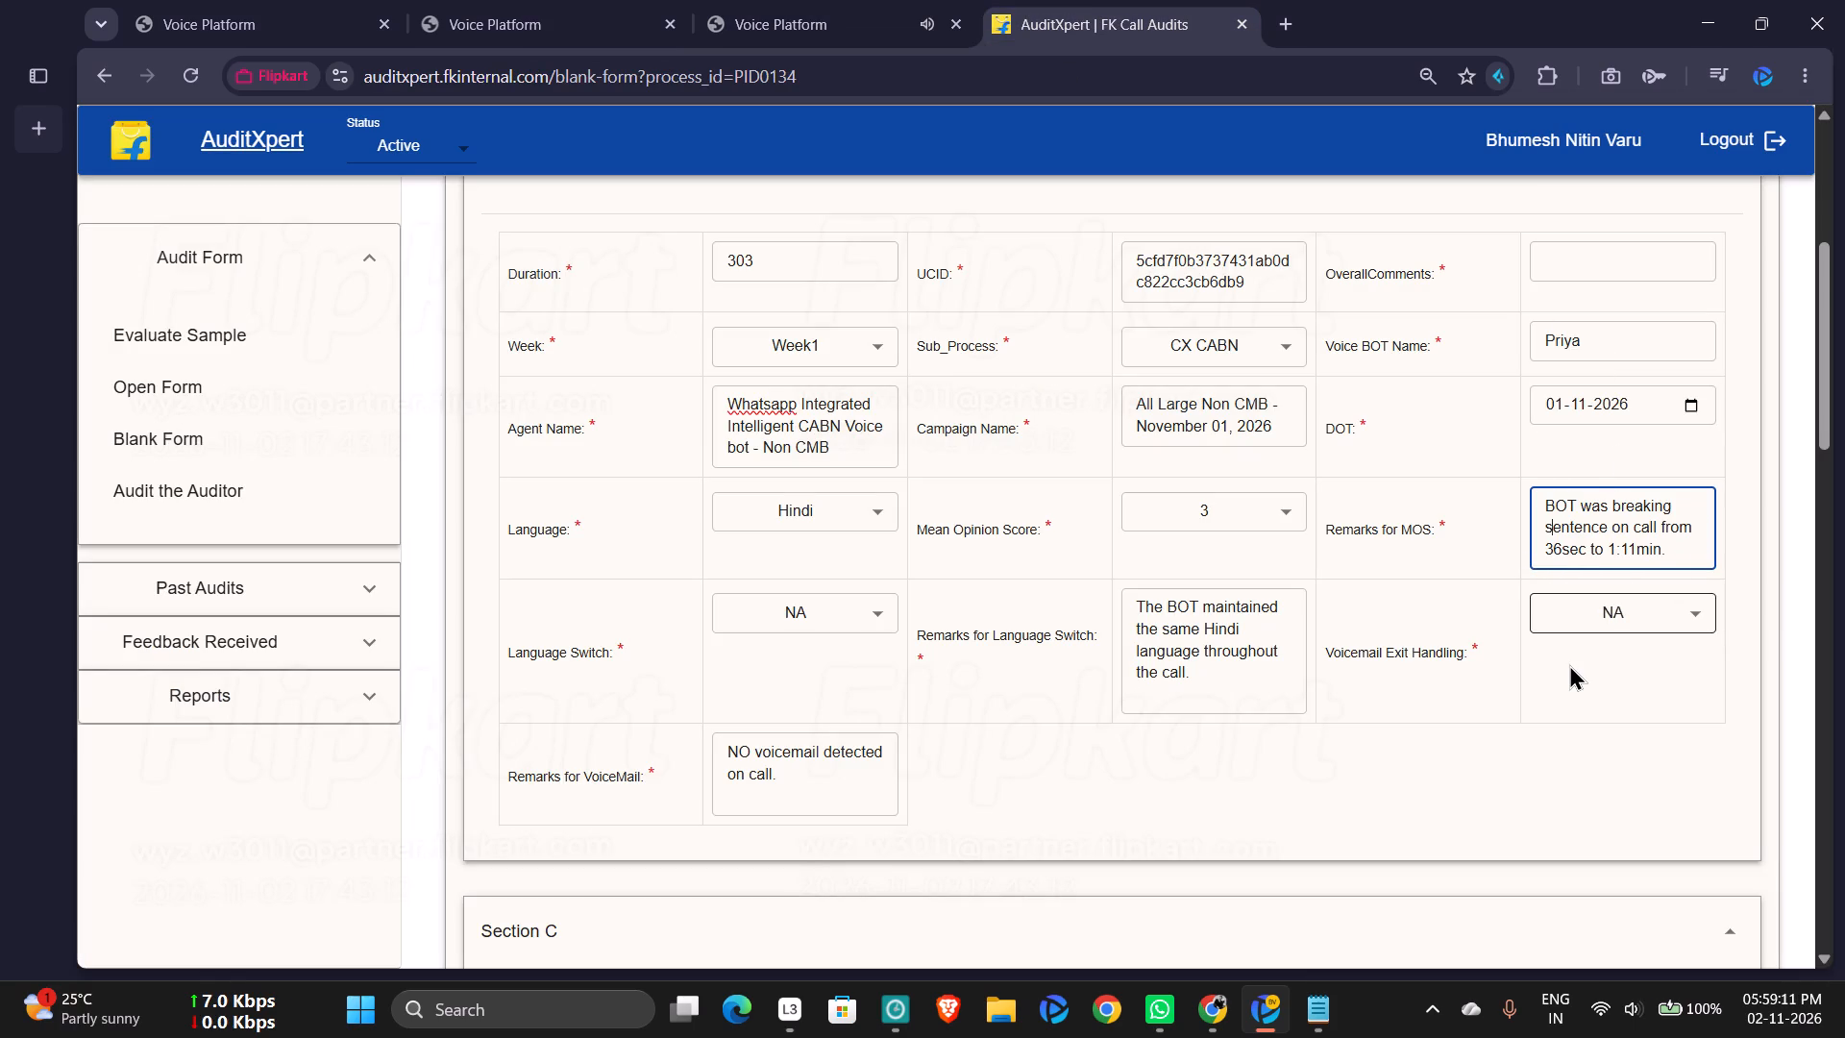
key("Down")
key("Up")
key("Right")
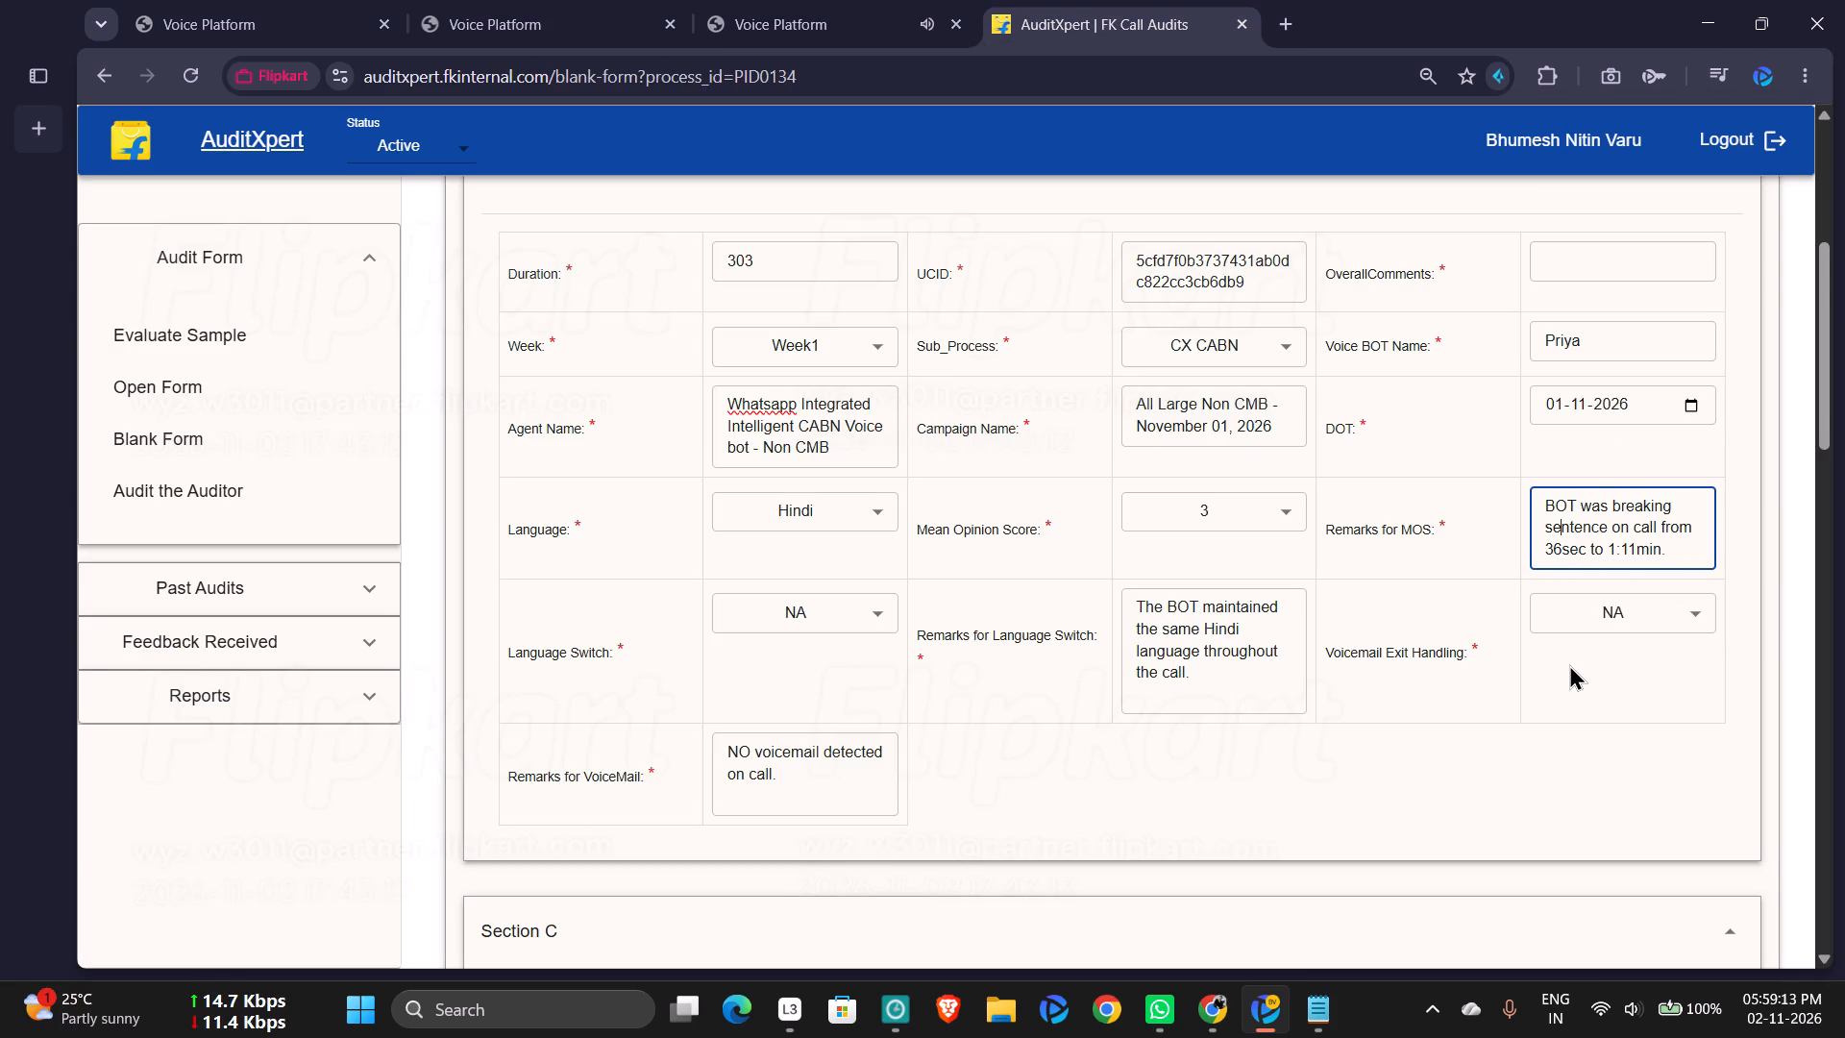
key("Up")
key("Right")
key("Down")
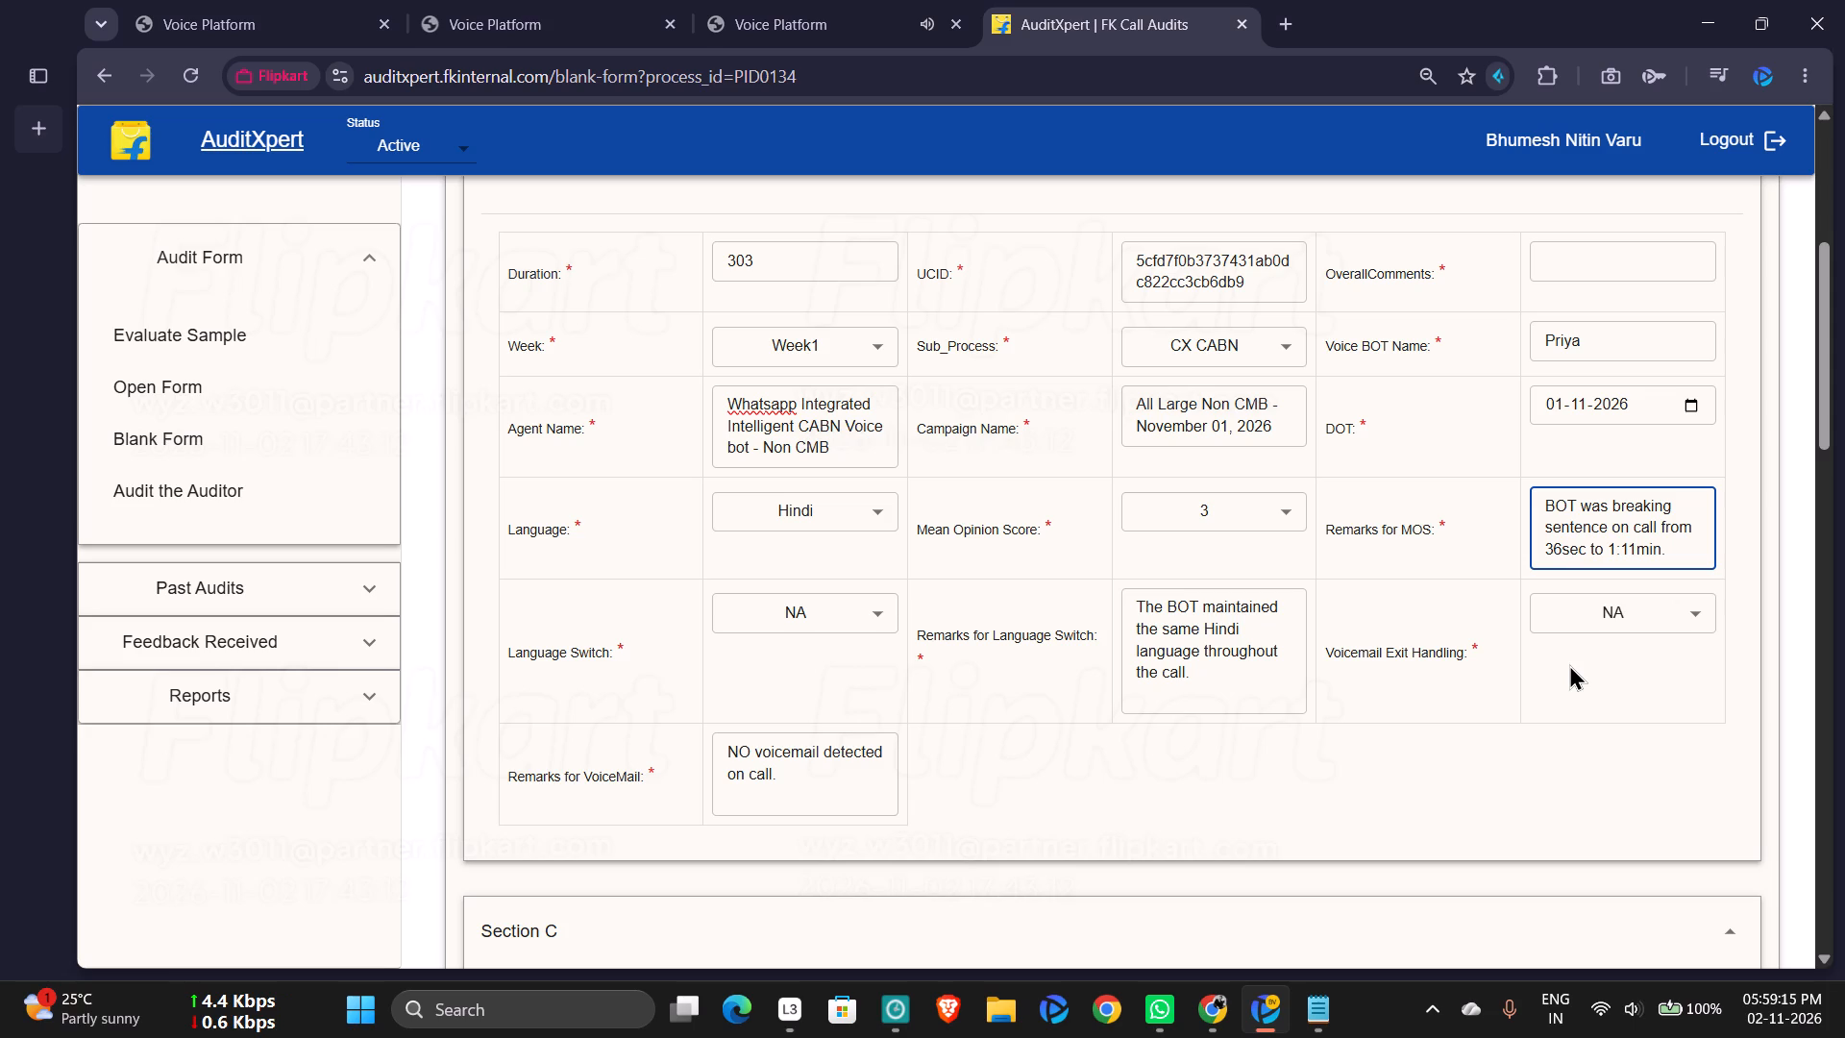
key("Right")
key("Right")
key("Right")
key("Right")
key("Right")
key("Right")
key("Right")
key("Right")
key("Right")
key("Right")
key("Right")
key("Right")
key("Right")
key("Right")
key("Left")
key("Left")
key("Left")
key("Left")
key("Left")
key("Left")
key("Left")
key("Left")
key("Left")
key("Right")
key("Right")
key("Right")
key("Right")
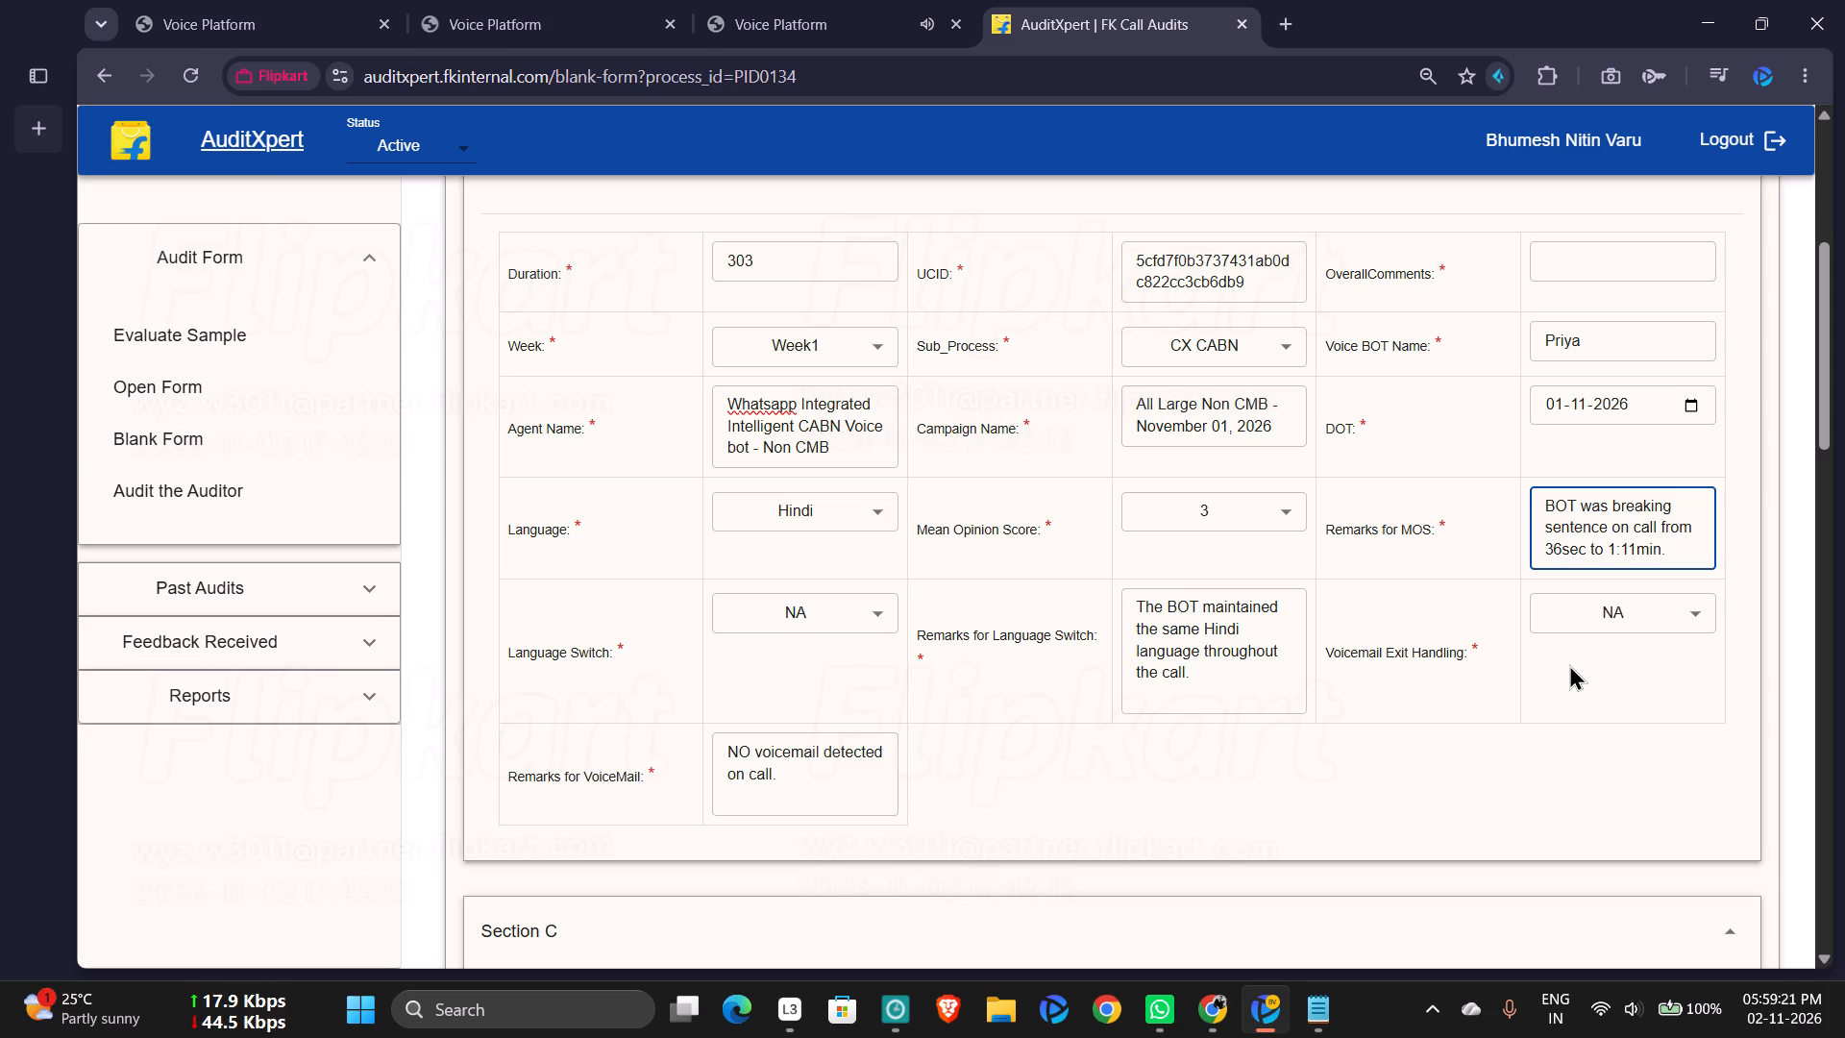
key("shift+Down")
key("shift+Down")
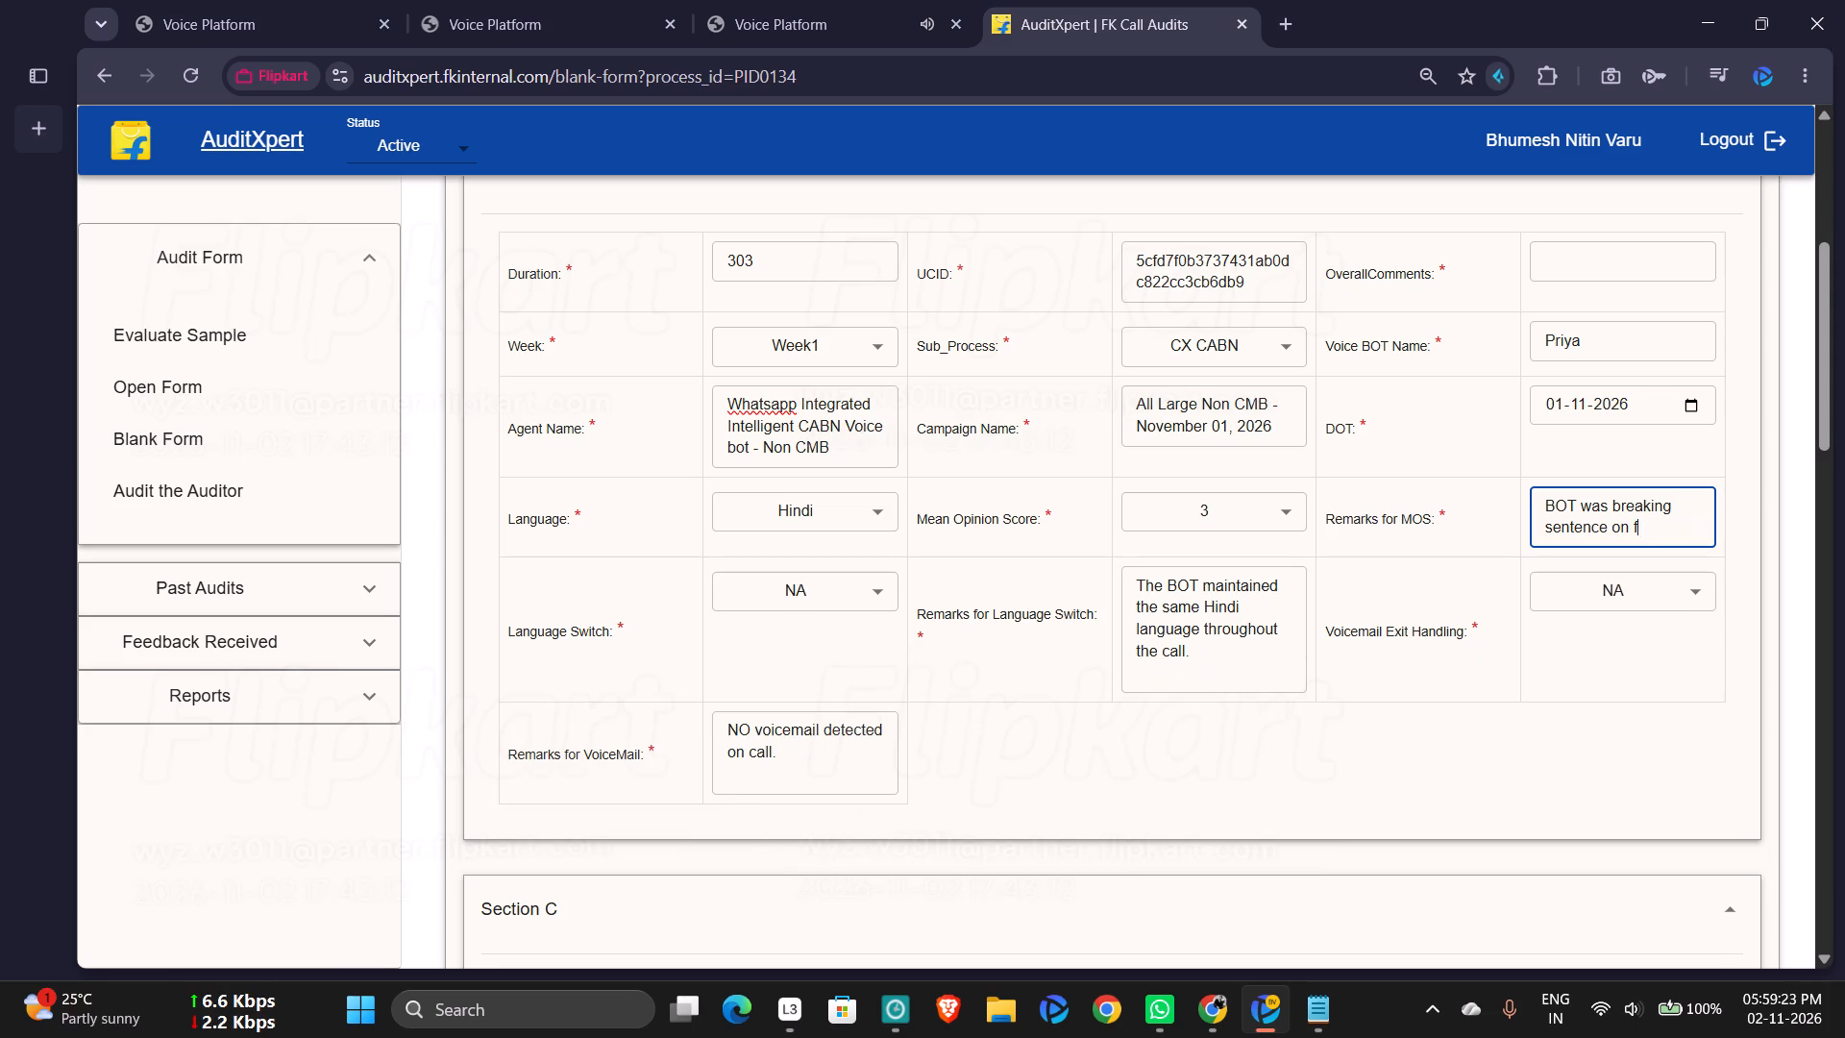
type("ll call")
key("period")
Set Repetition Avoidance in Section C to No and choose the reason about repeating the same statement.
scroll(1430, 488, "down", 2)
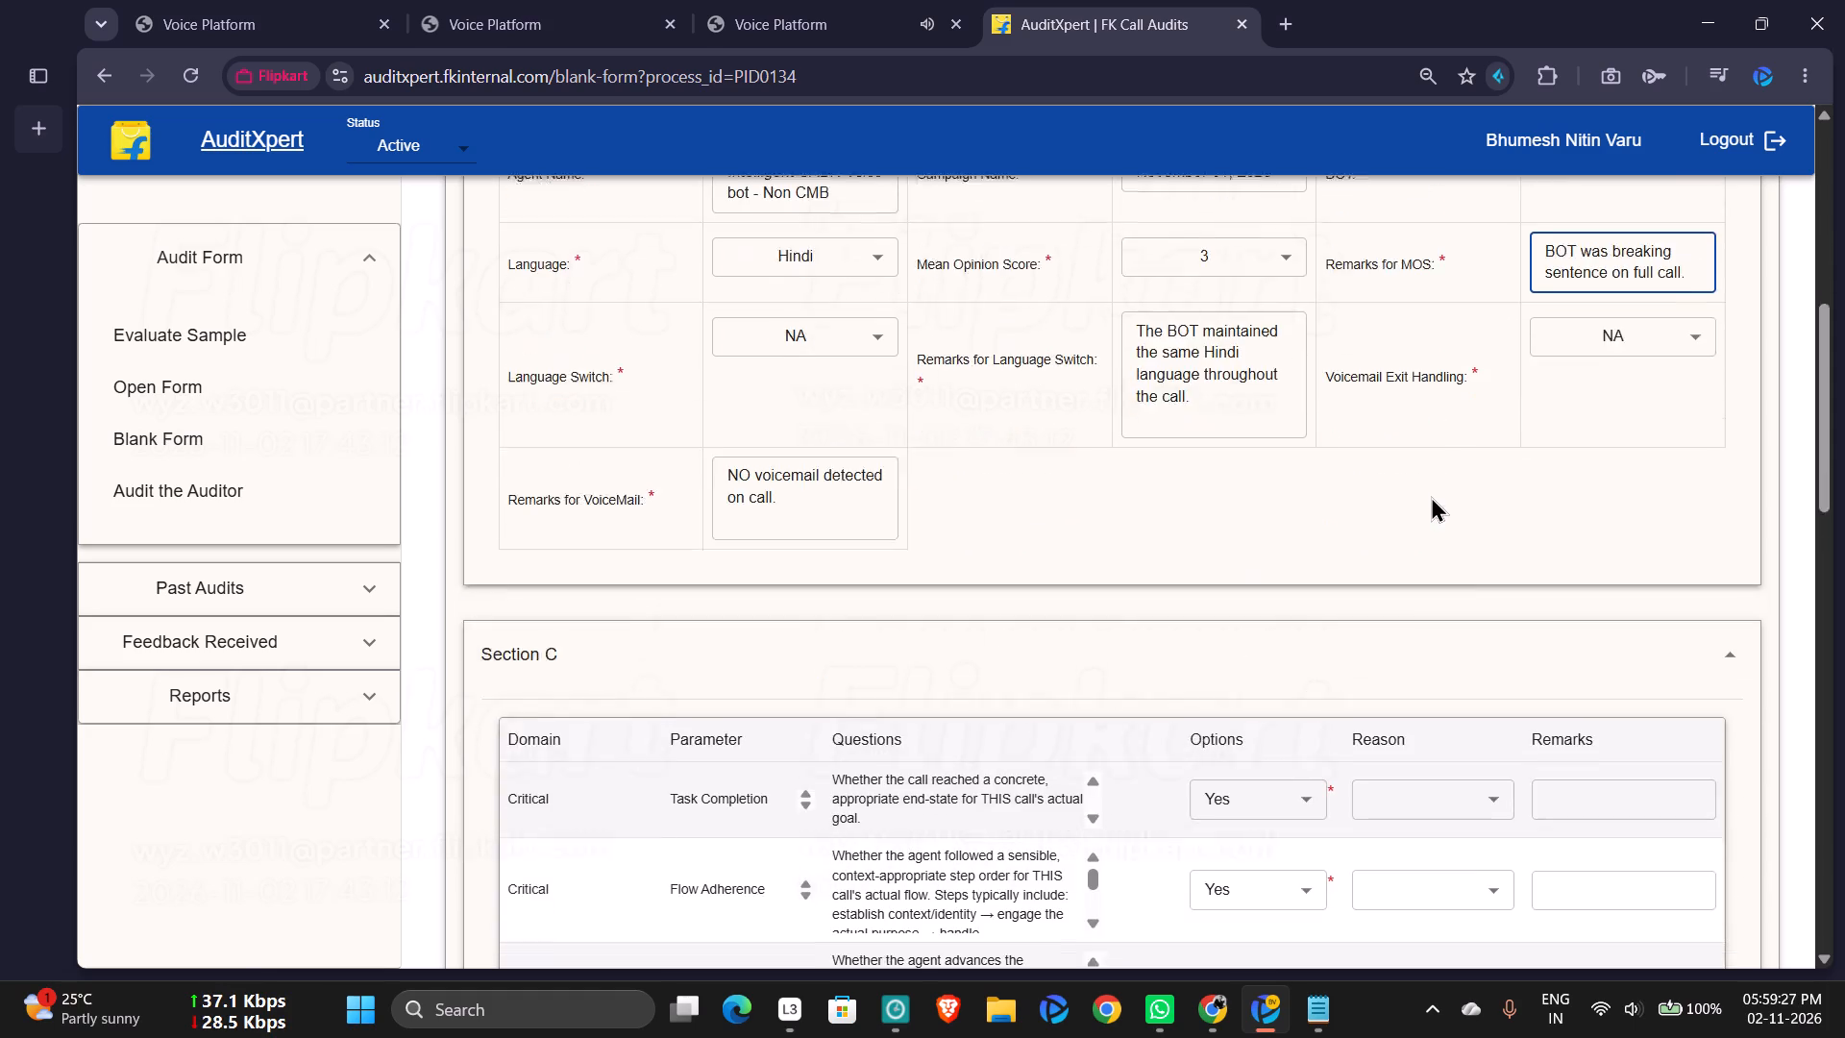
scroll(1431, 496, "down", 1)
left_click(1289, 517)
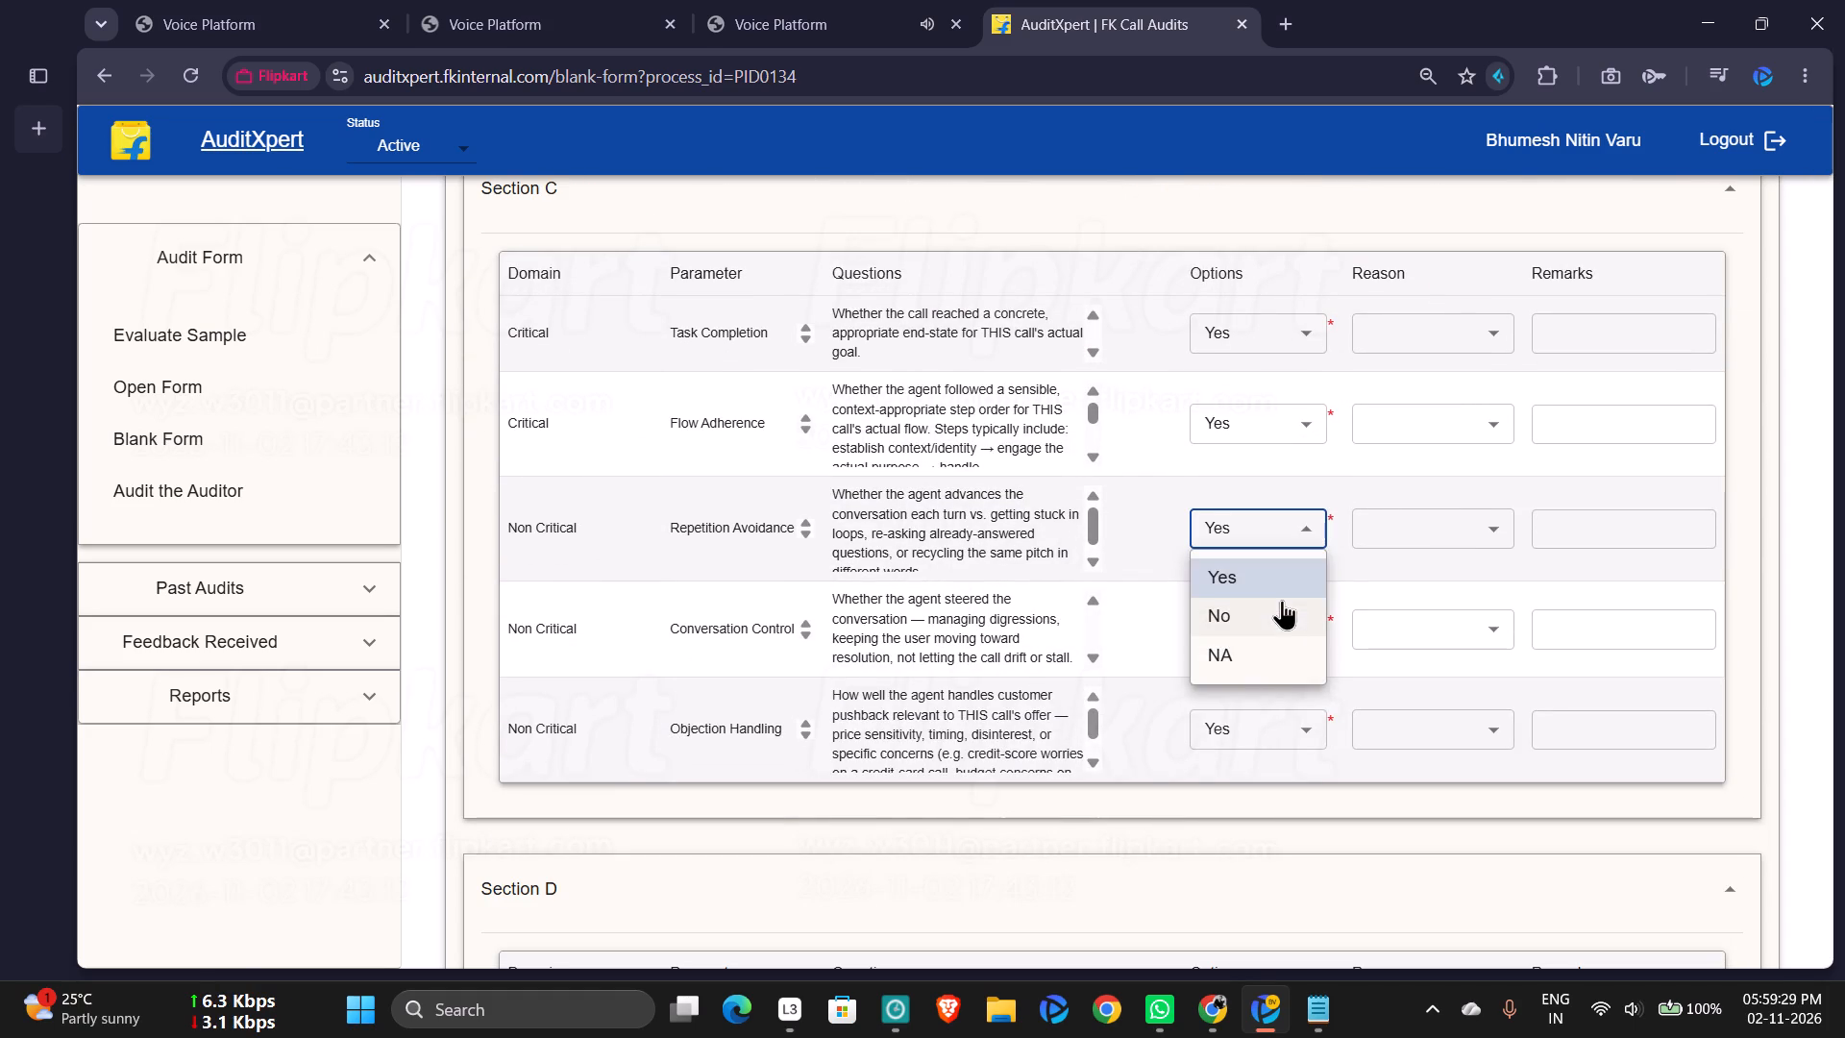
left_click(1266, 618)
left_click(1447, 531)
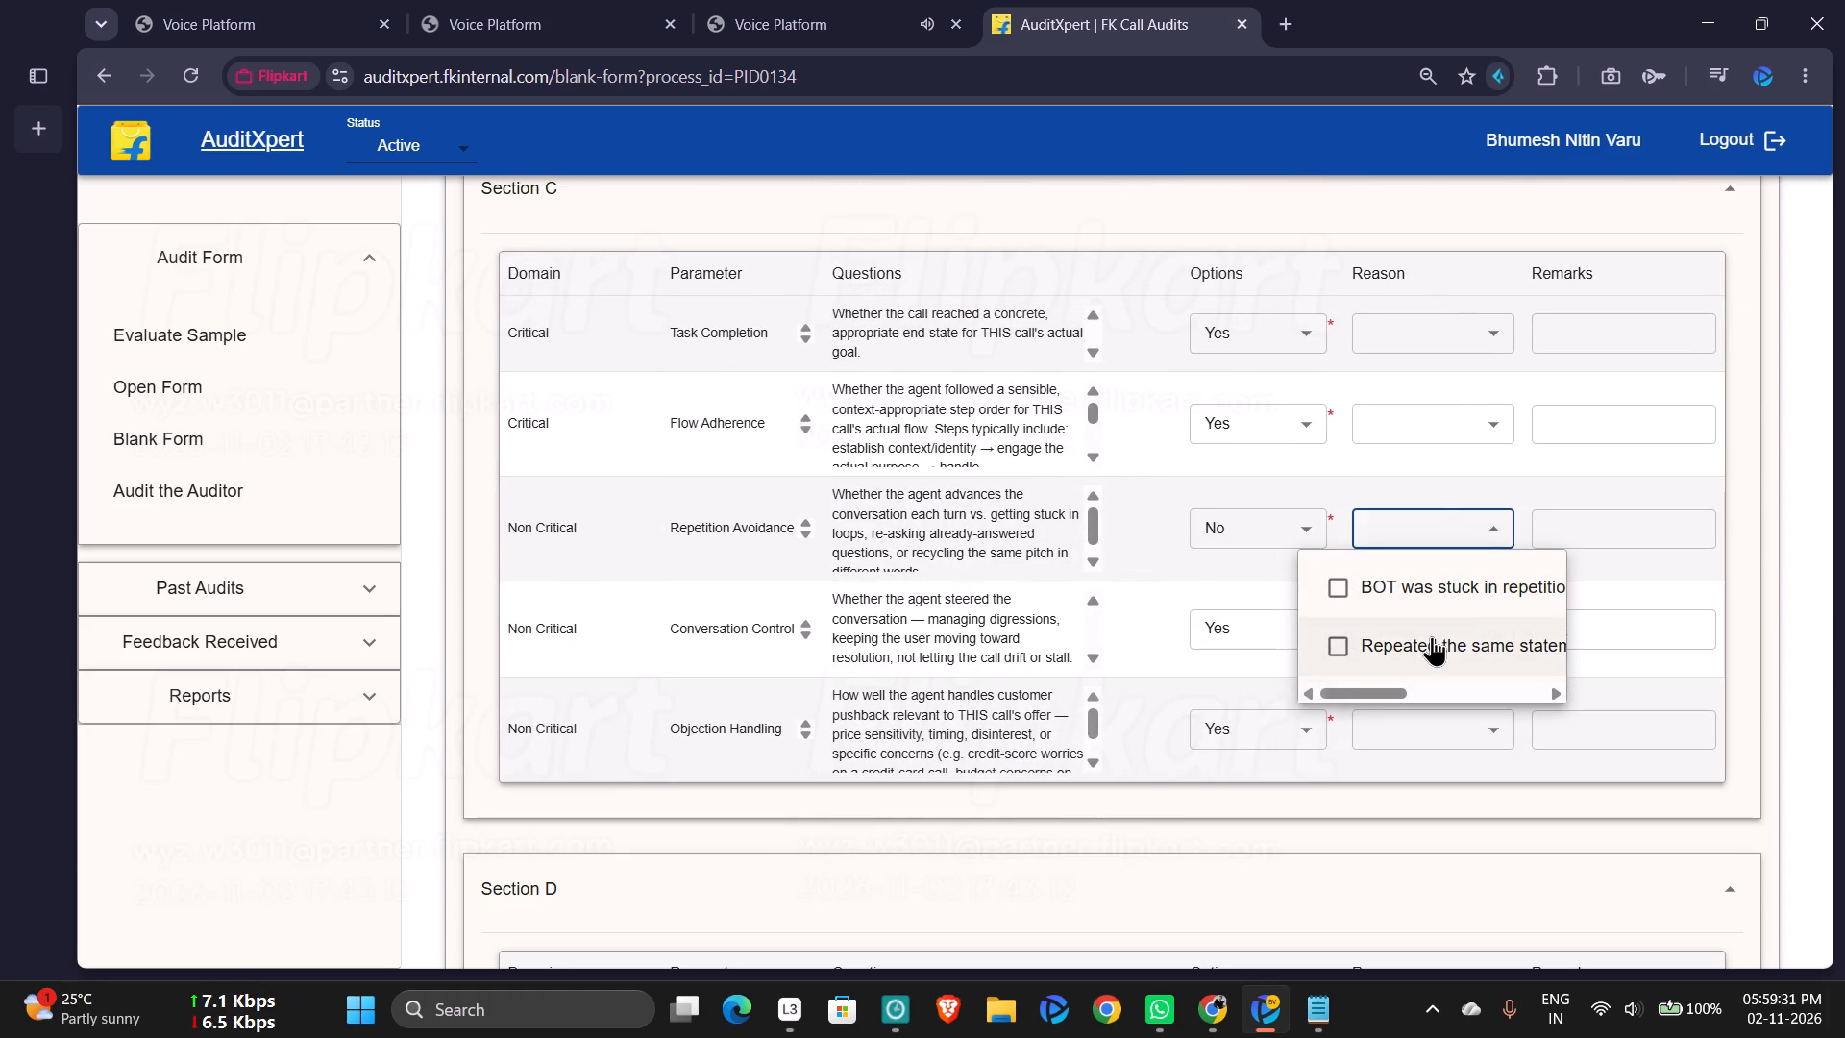
left_click(1432, 636)
left_click(1409, 593)
left_click_drag(1384, 691, 1501, 708)
left_click(1701, 563)
Enter the Repetition Avoidance remark "BOT repeated multiple sentence in the full call and the voice was breaking.".
left_click(1639, 531)
left_click(1317, 1015)
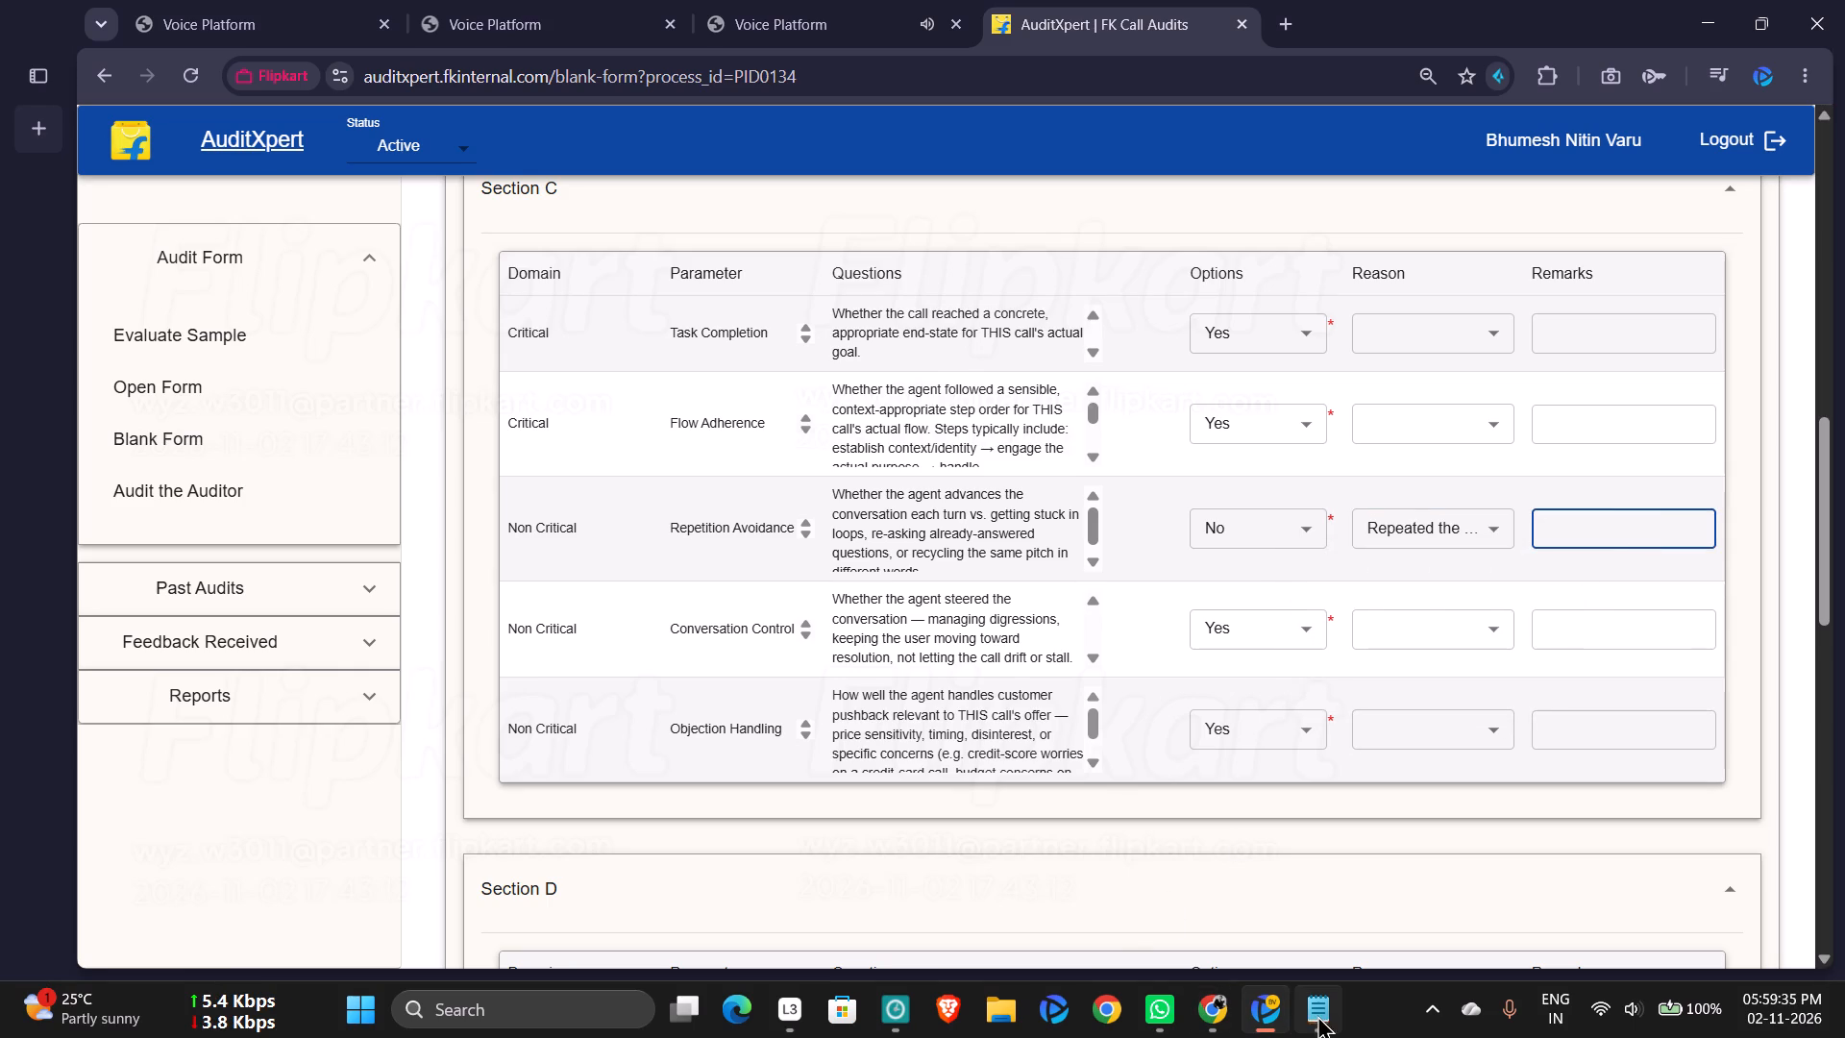
left_click(1589, 524)
type("OT re")
type("peated")
key("space")
type("multim")
key("BackSpace")
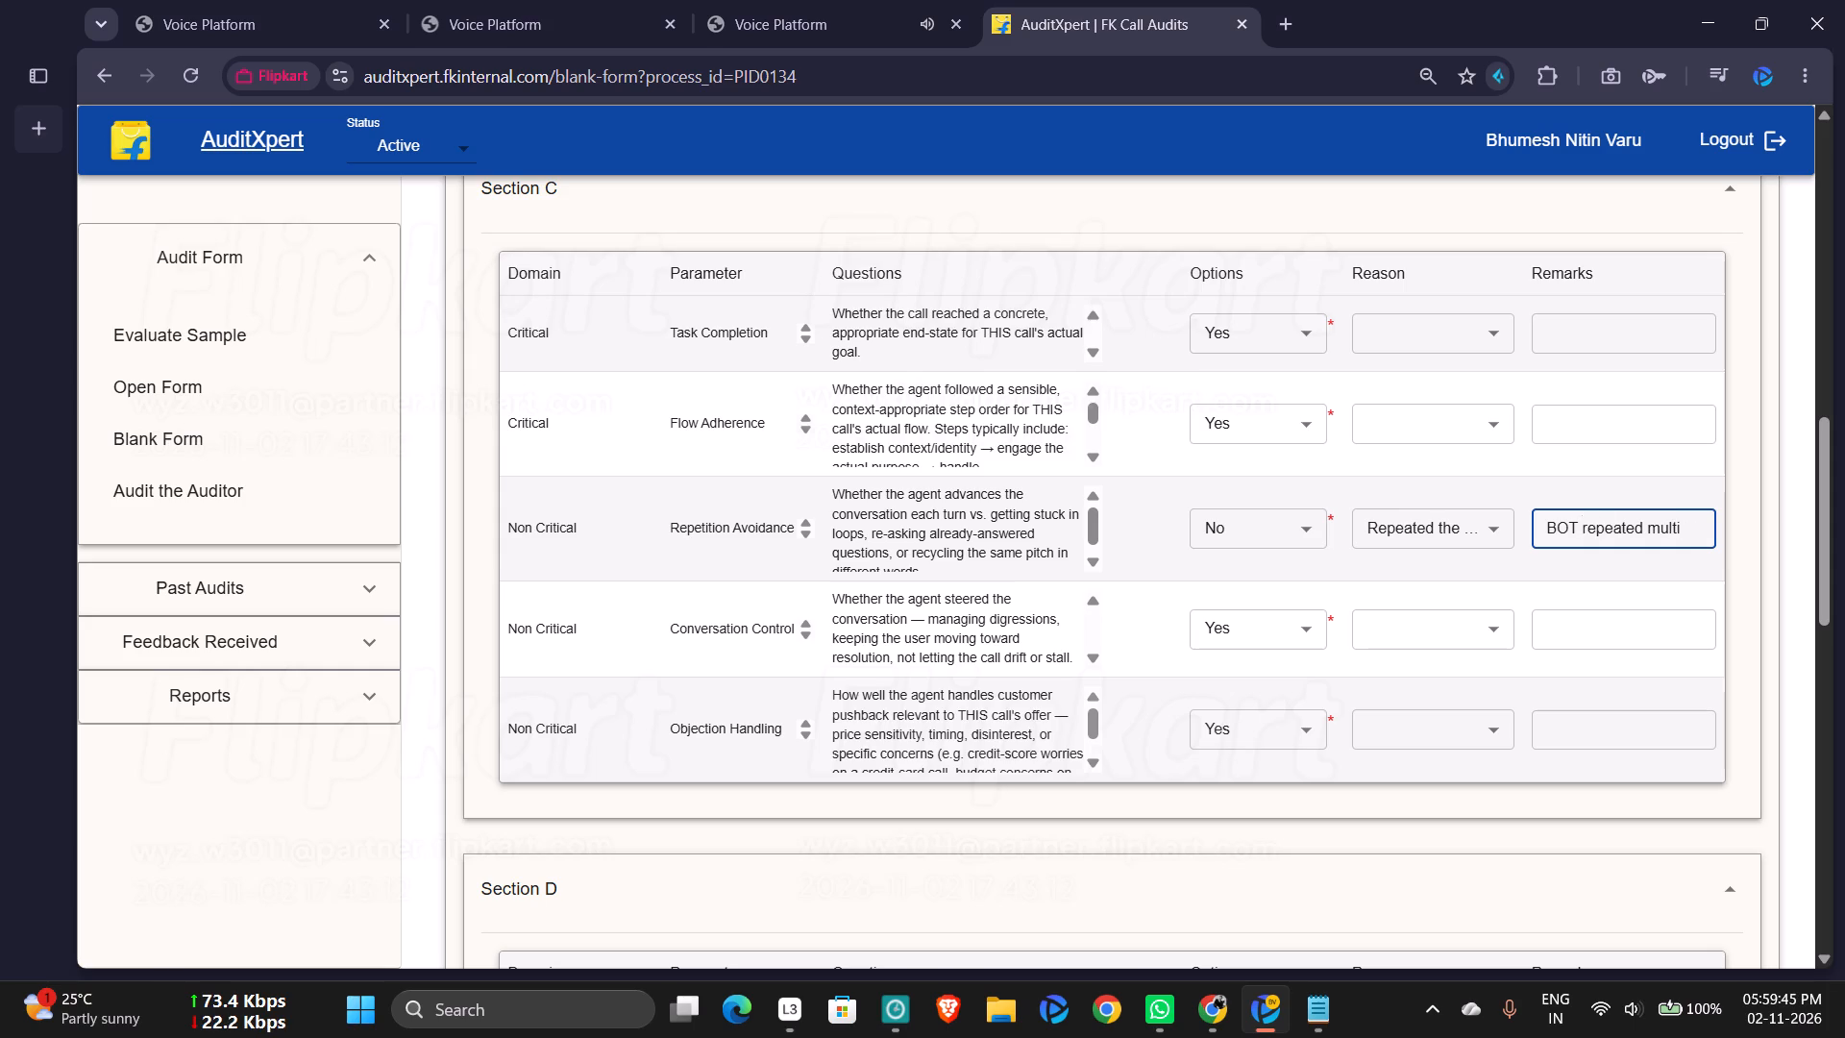
type("ple")
key("space")
type("sentence")
key("space")
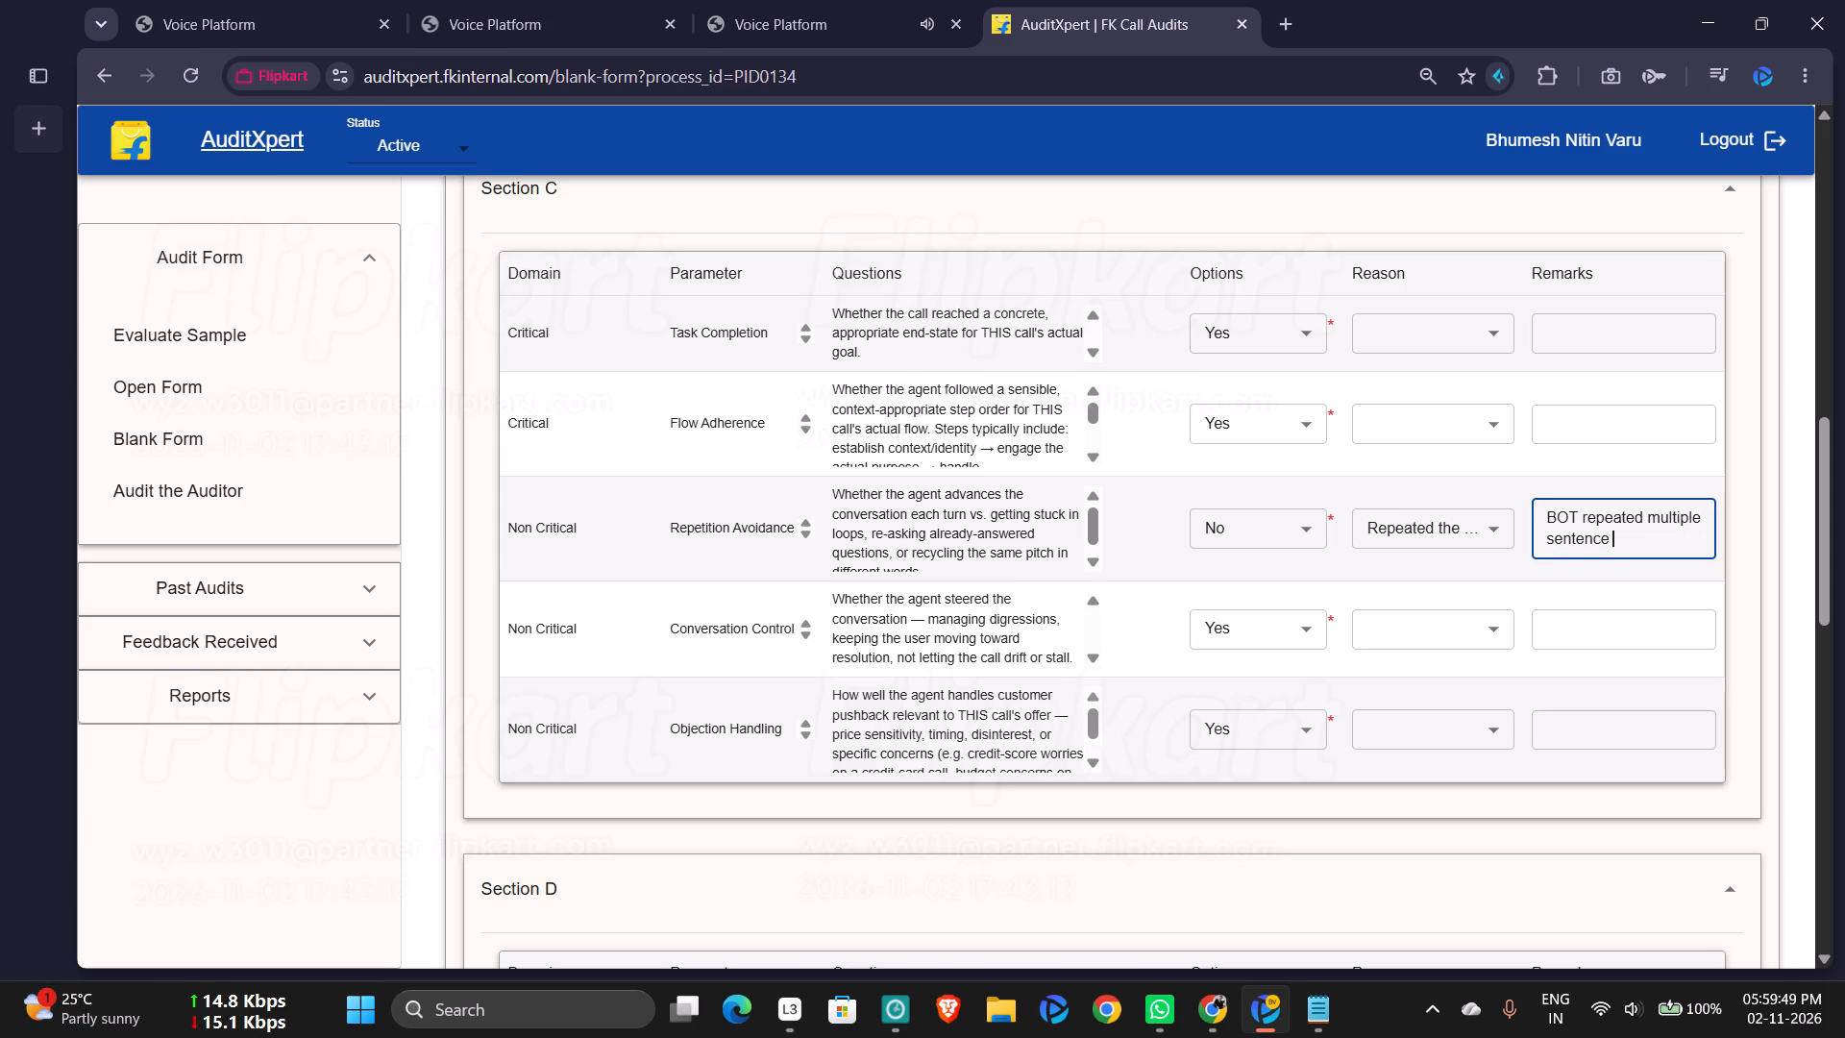
type("in the full call")
key("space")
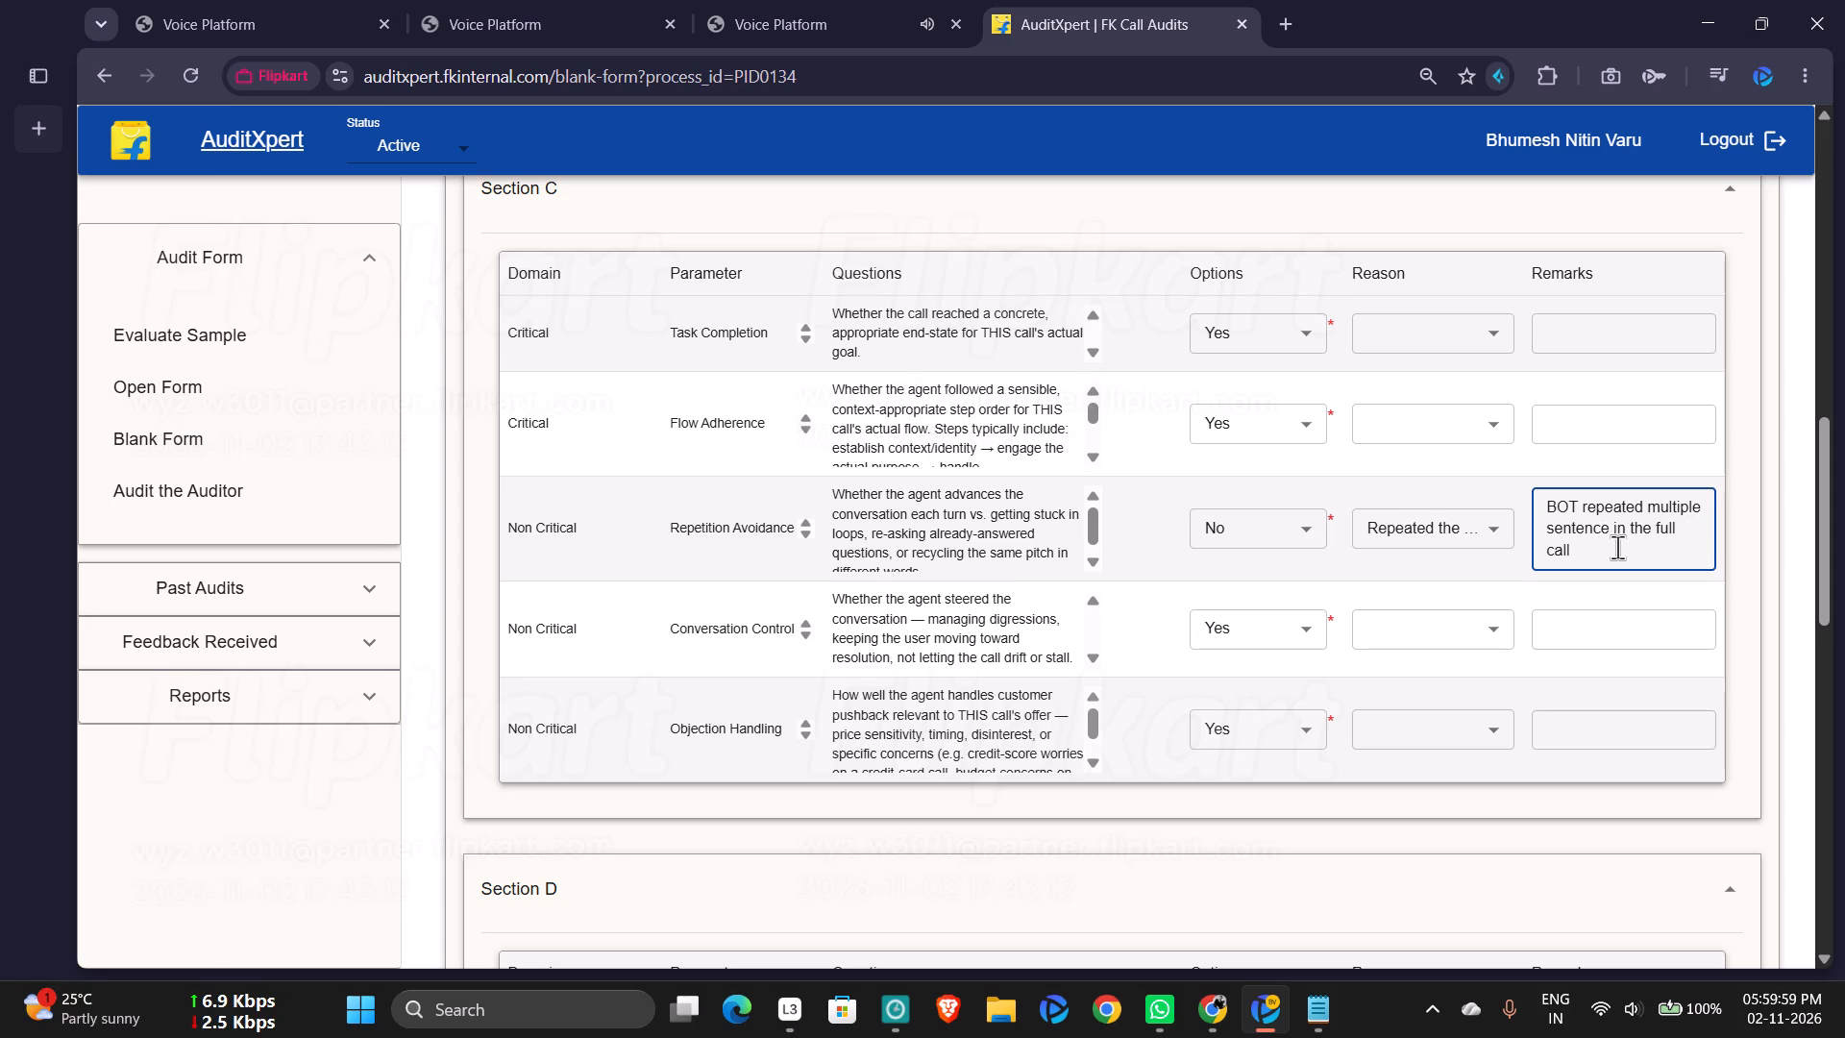
type("and")
key("space")
type("the")
key("space")
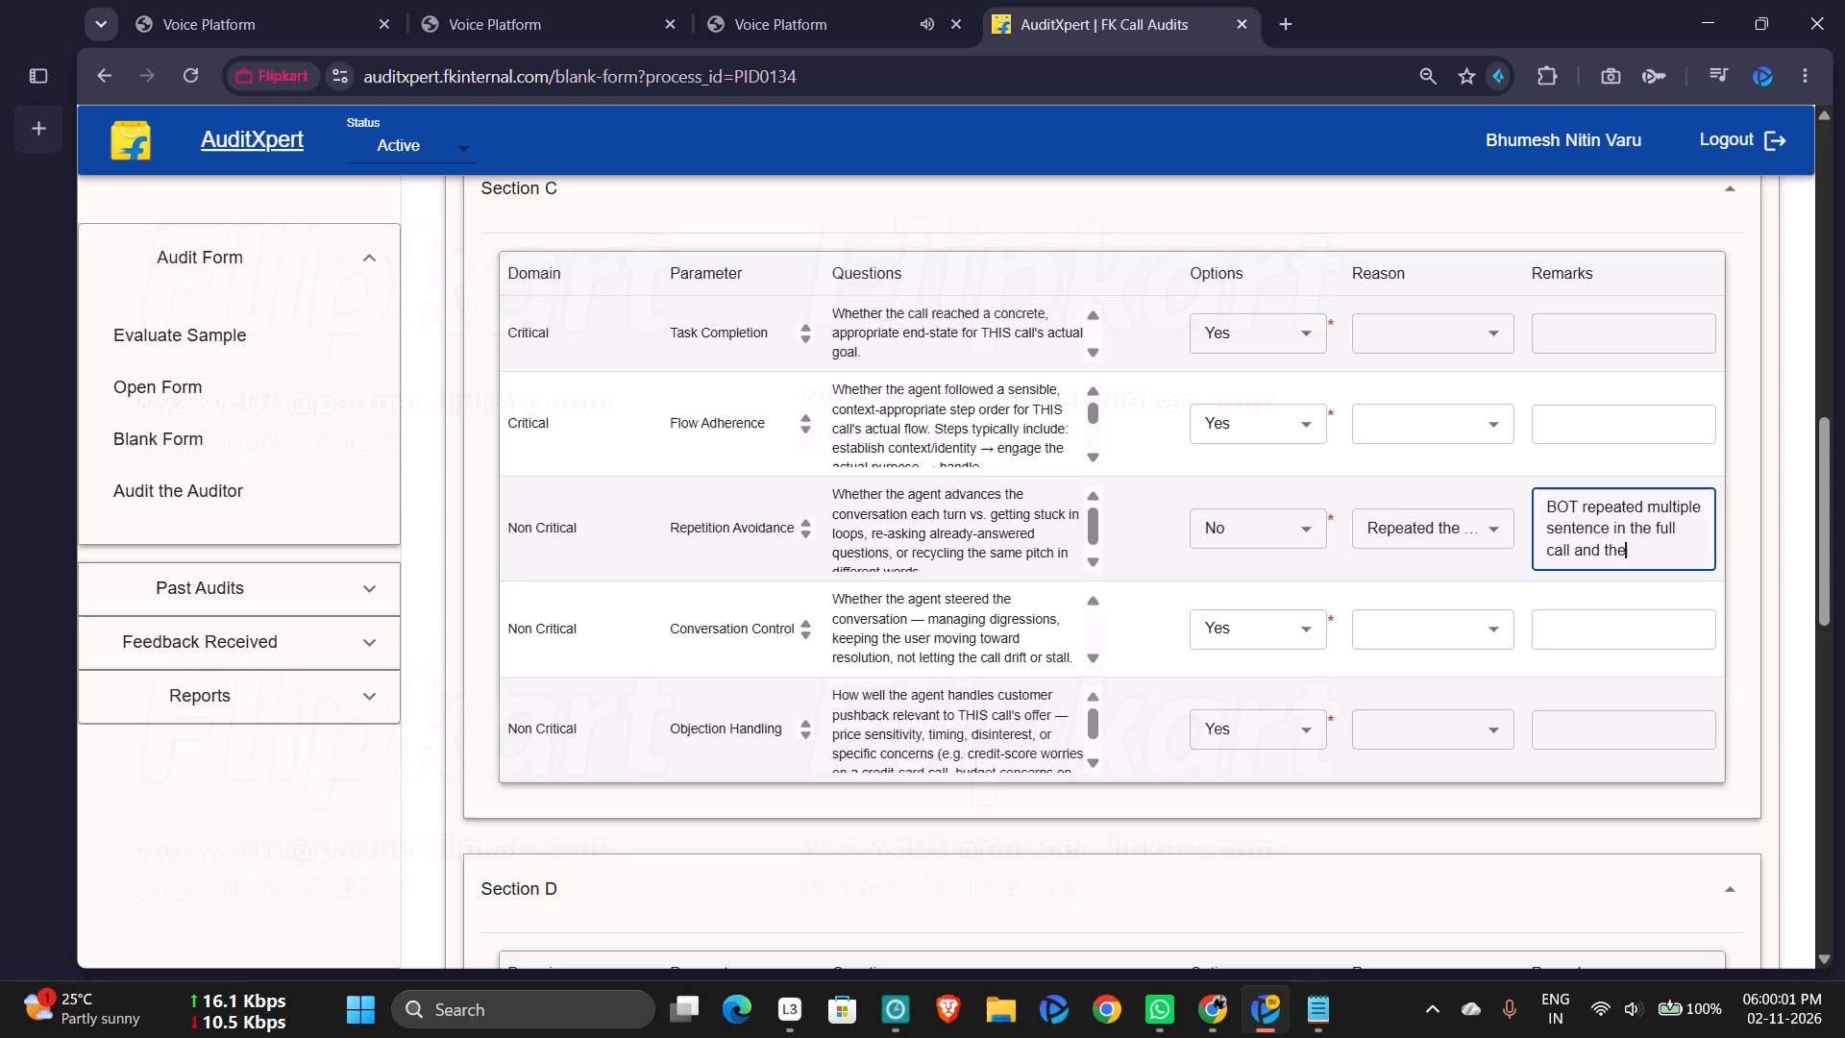
type("voice was breaking.")
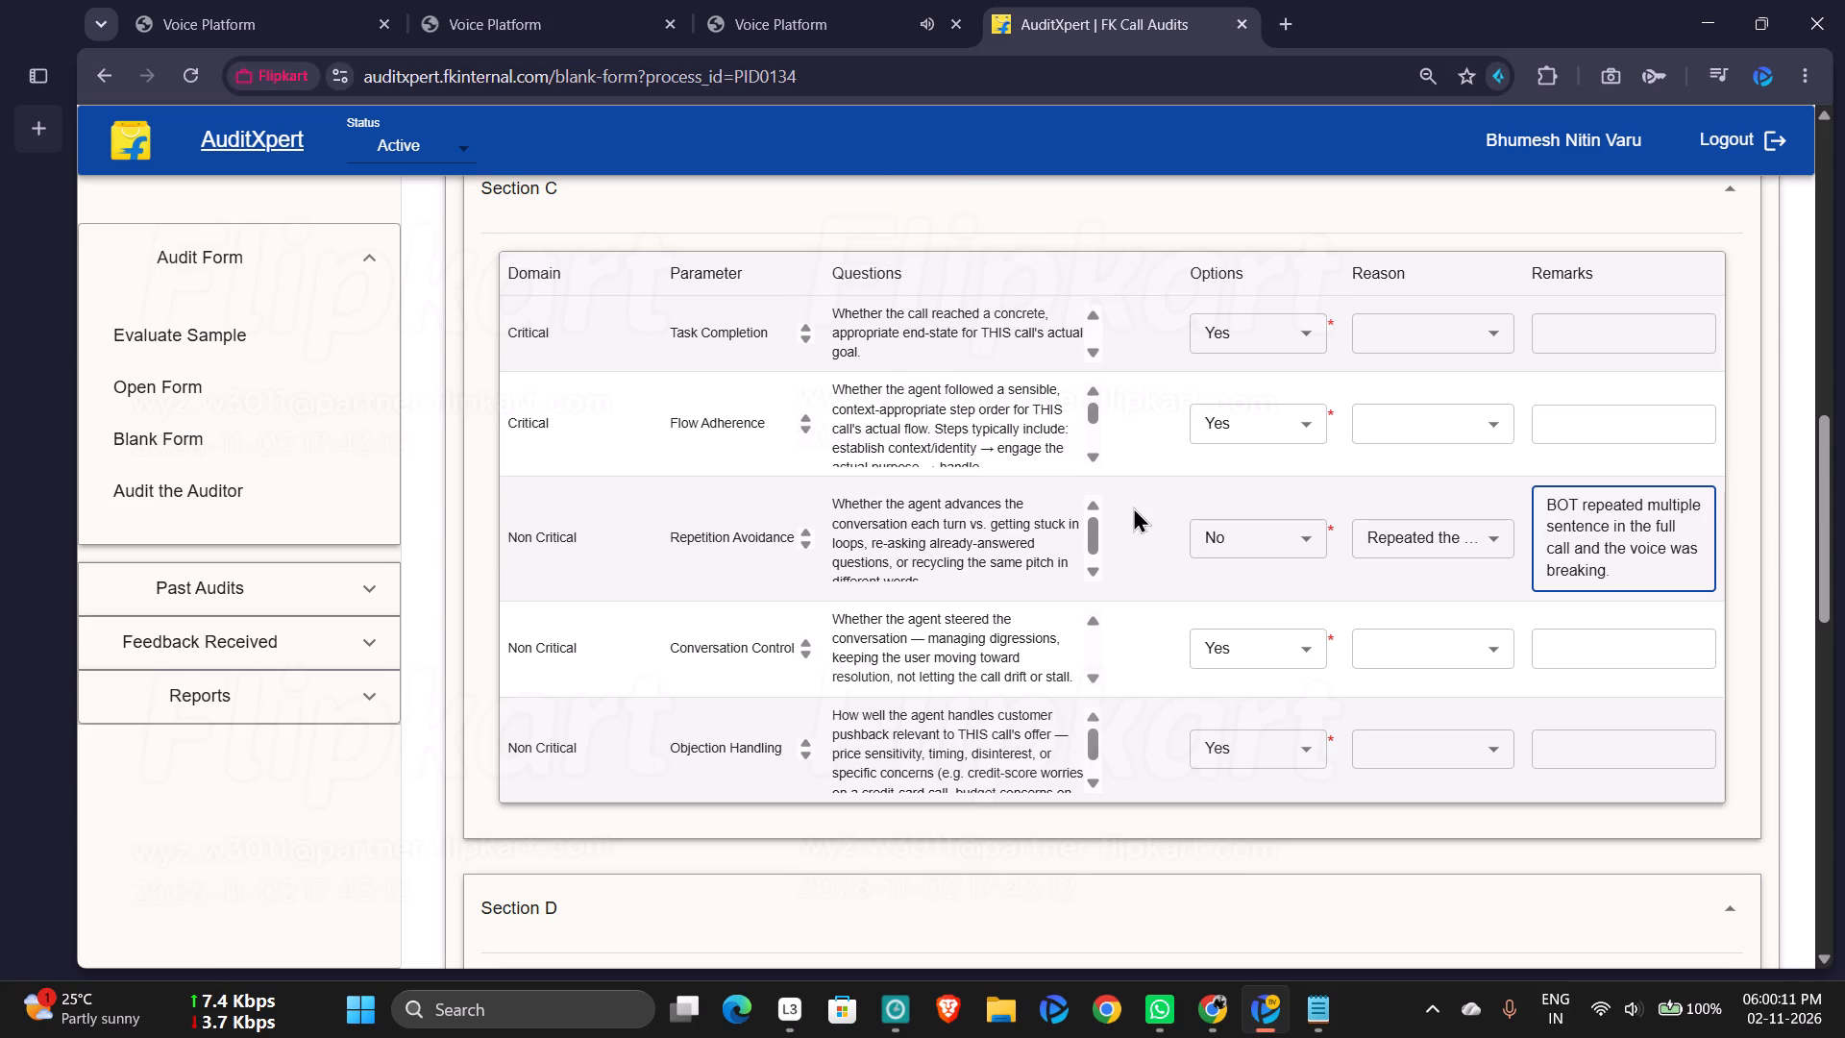
Review row 139's call transcript and ongoing recording on Voice Platform against the Section C audit questions in AuditXpert.
left_click(811, 11)
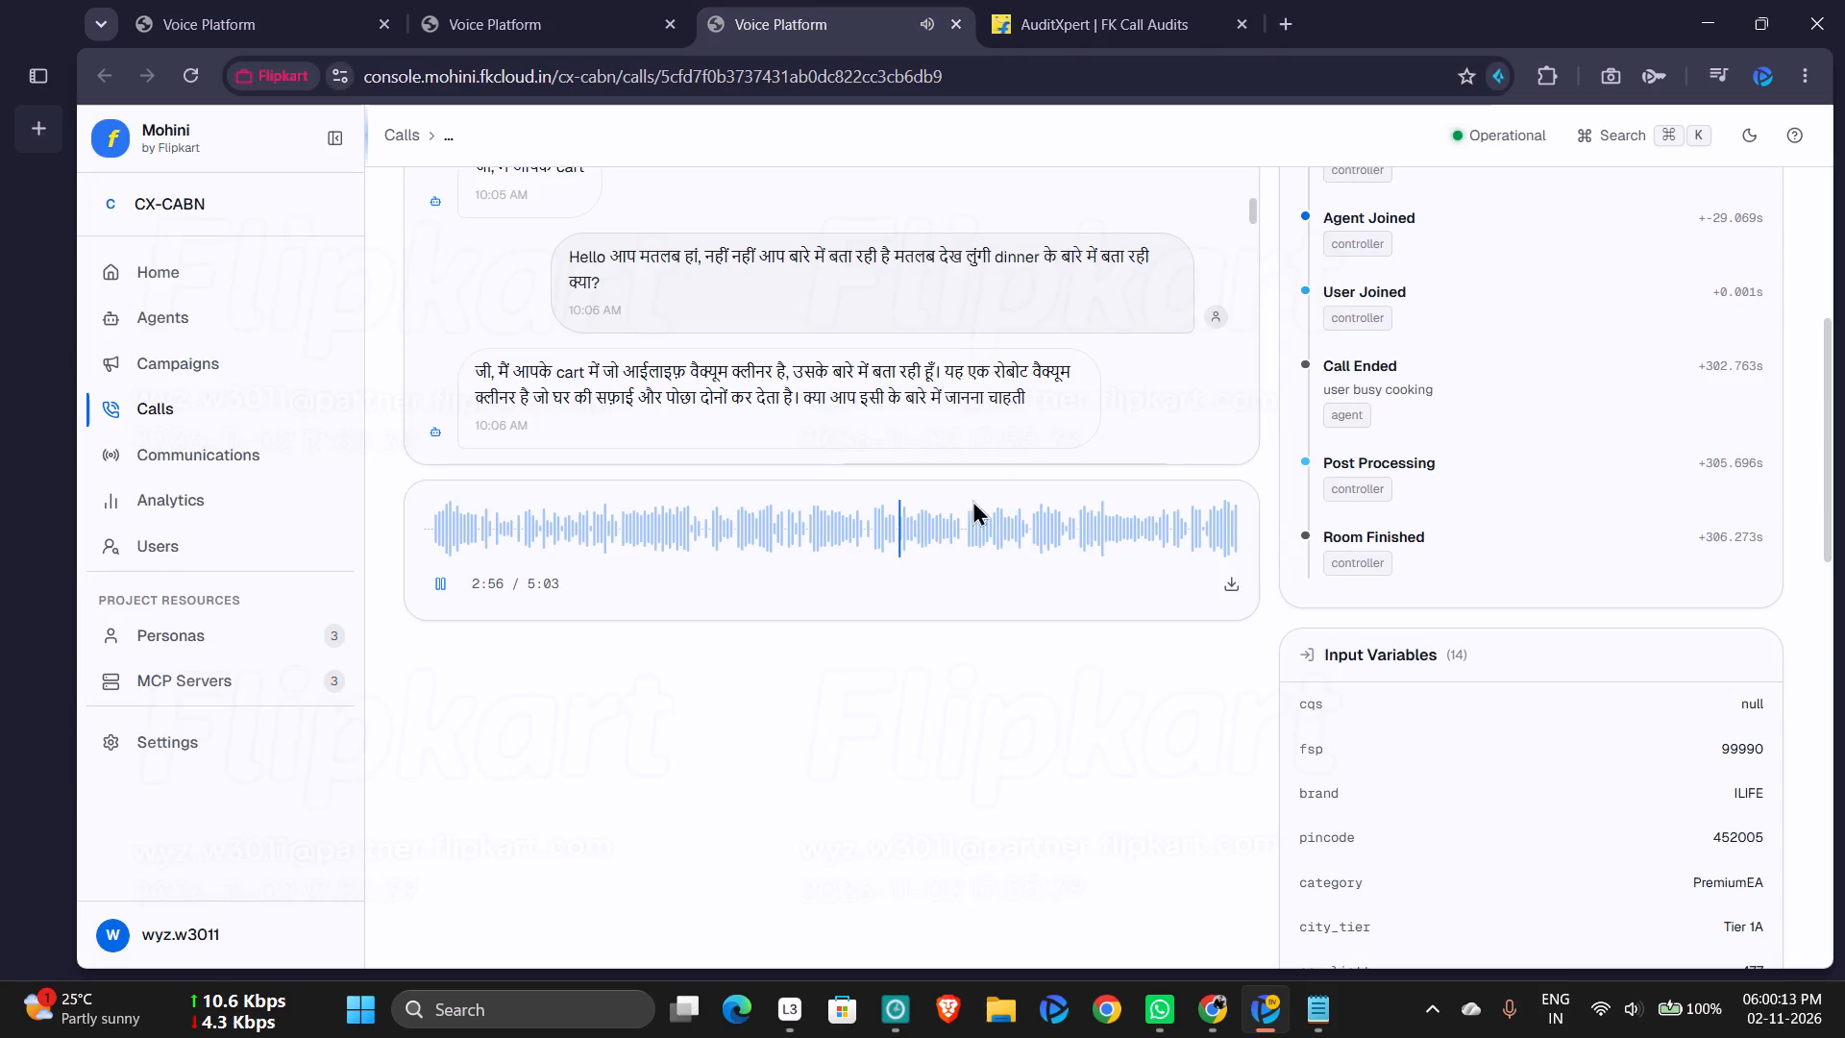
left_click(1142, 0)
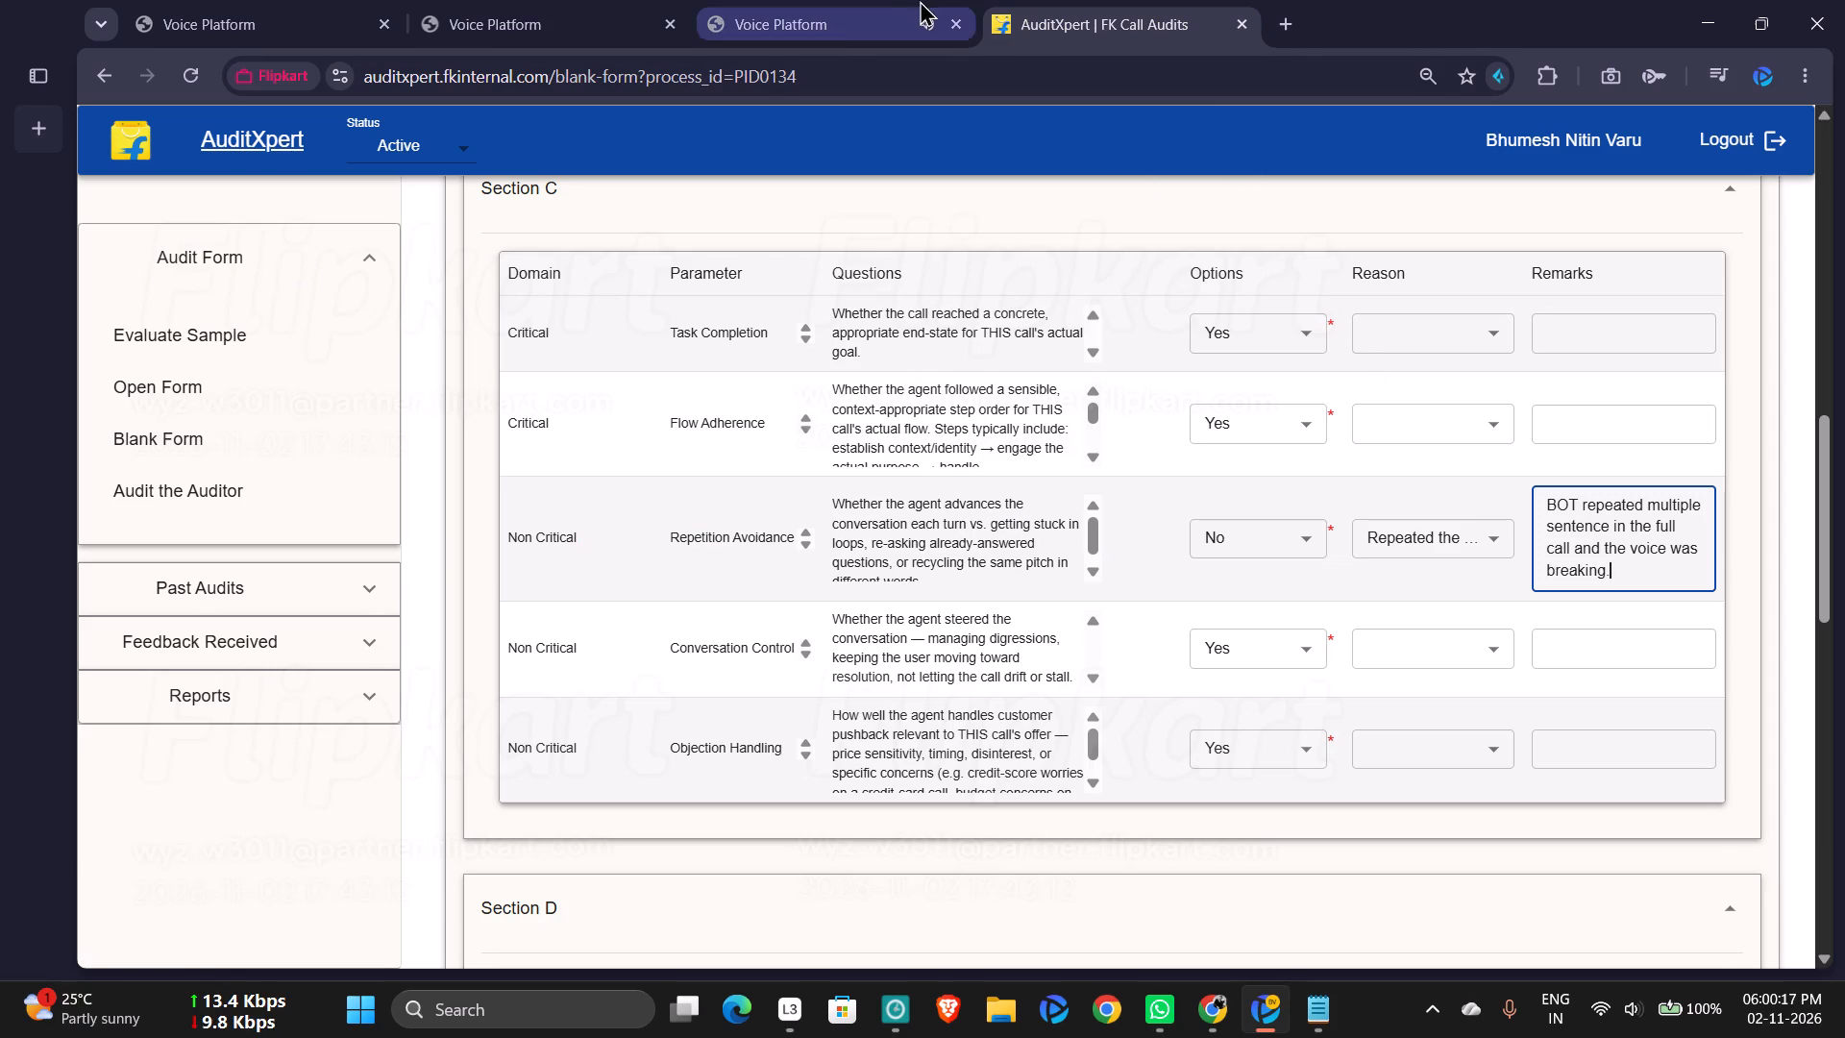
left_click(844, 31)
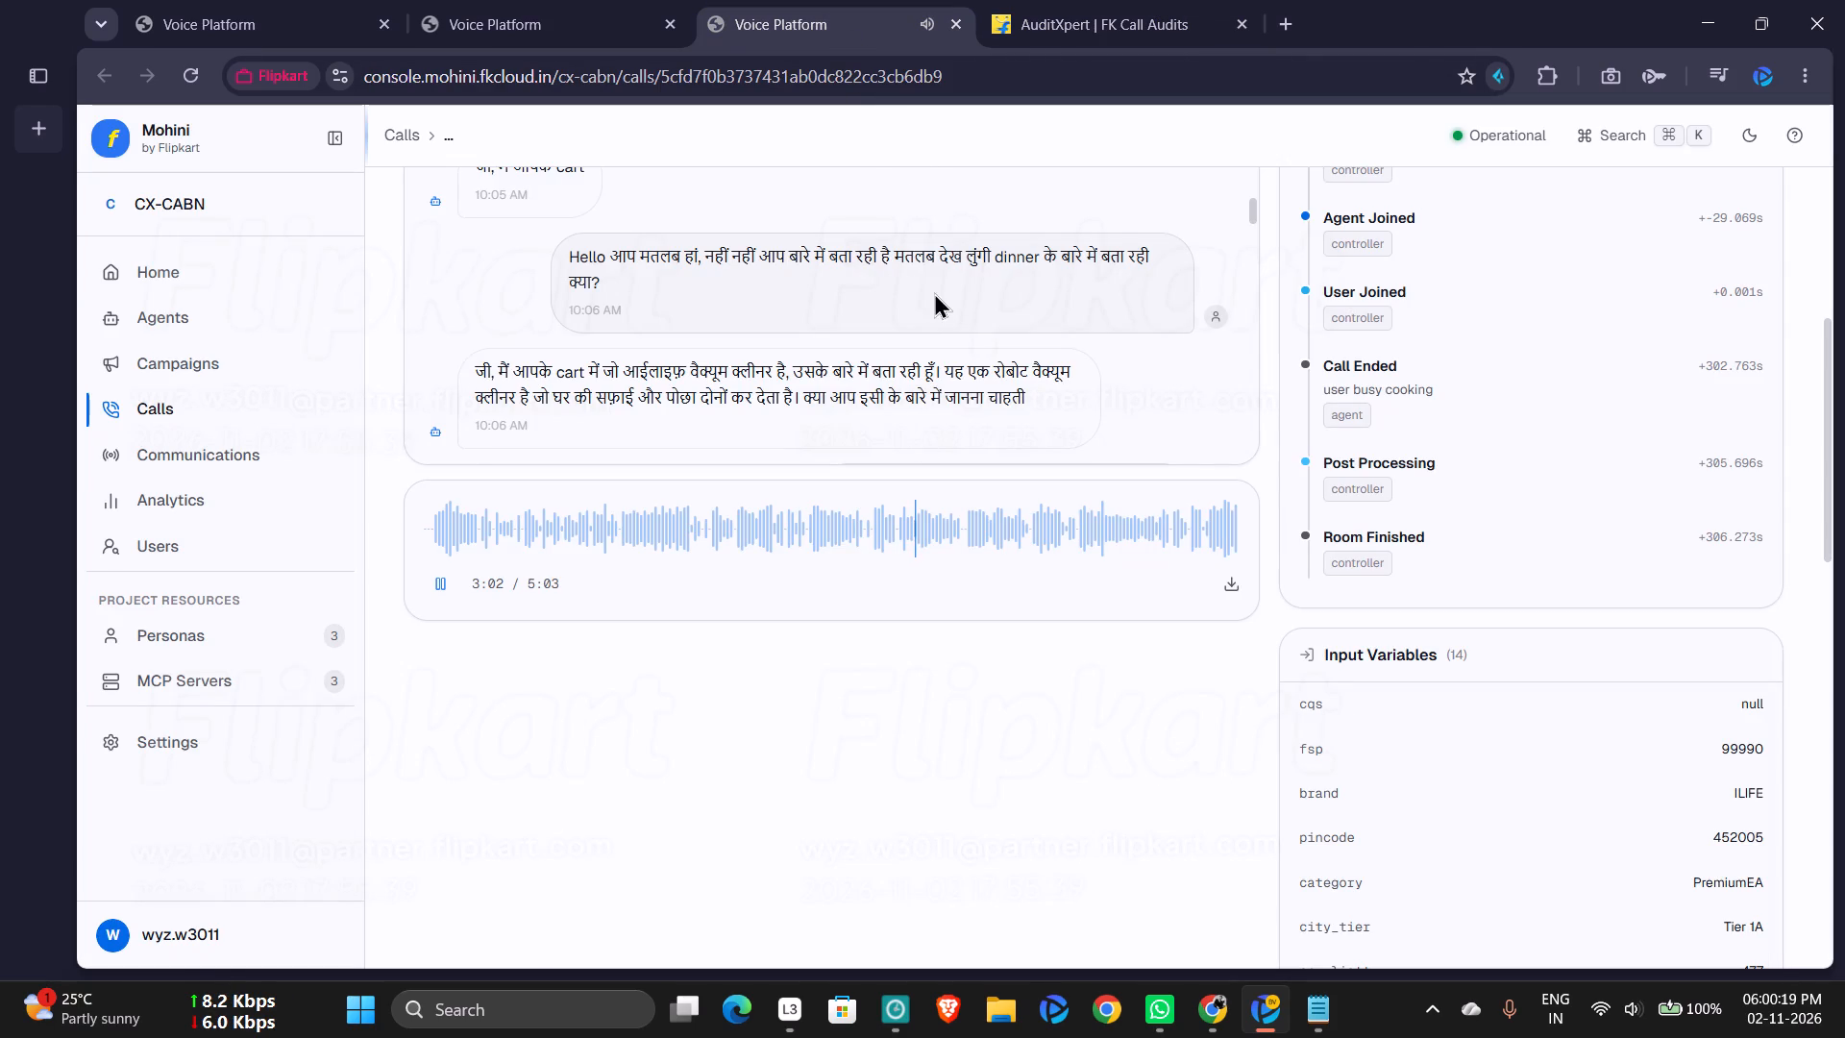
scroll(1005, 335, "up", 2)
scroll(1219, 392, "down", 4)
scroll(1420, 384, "up", 1)
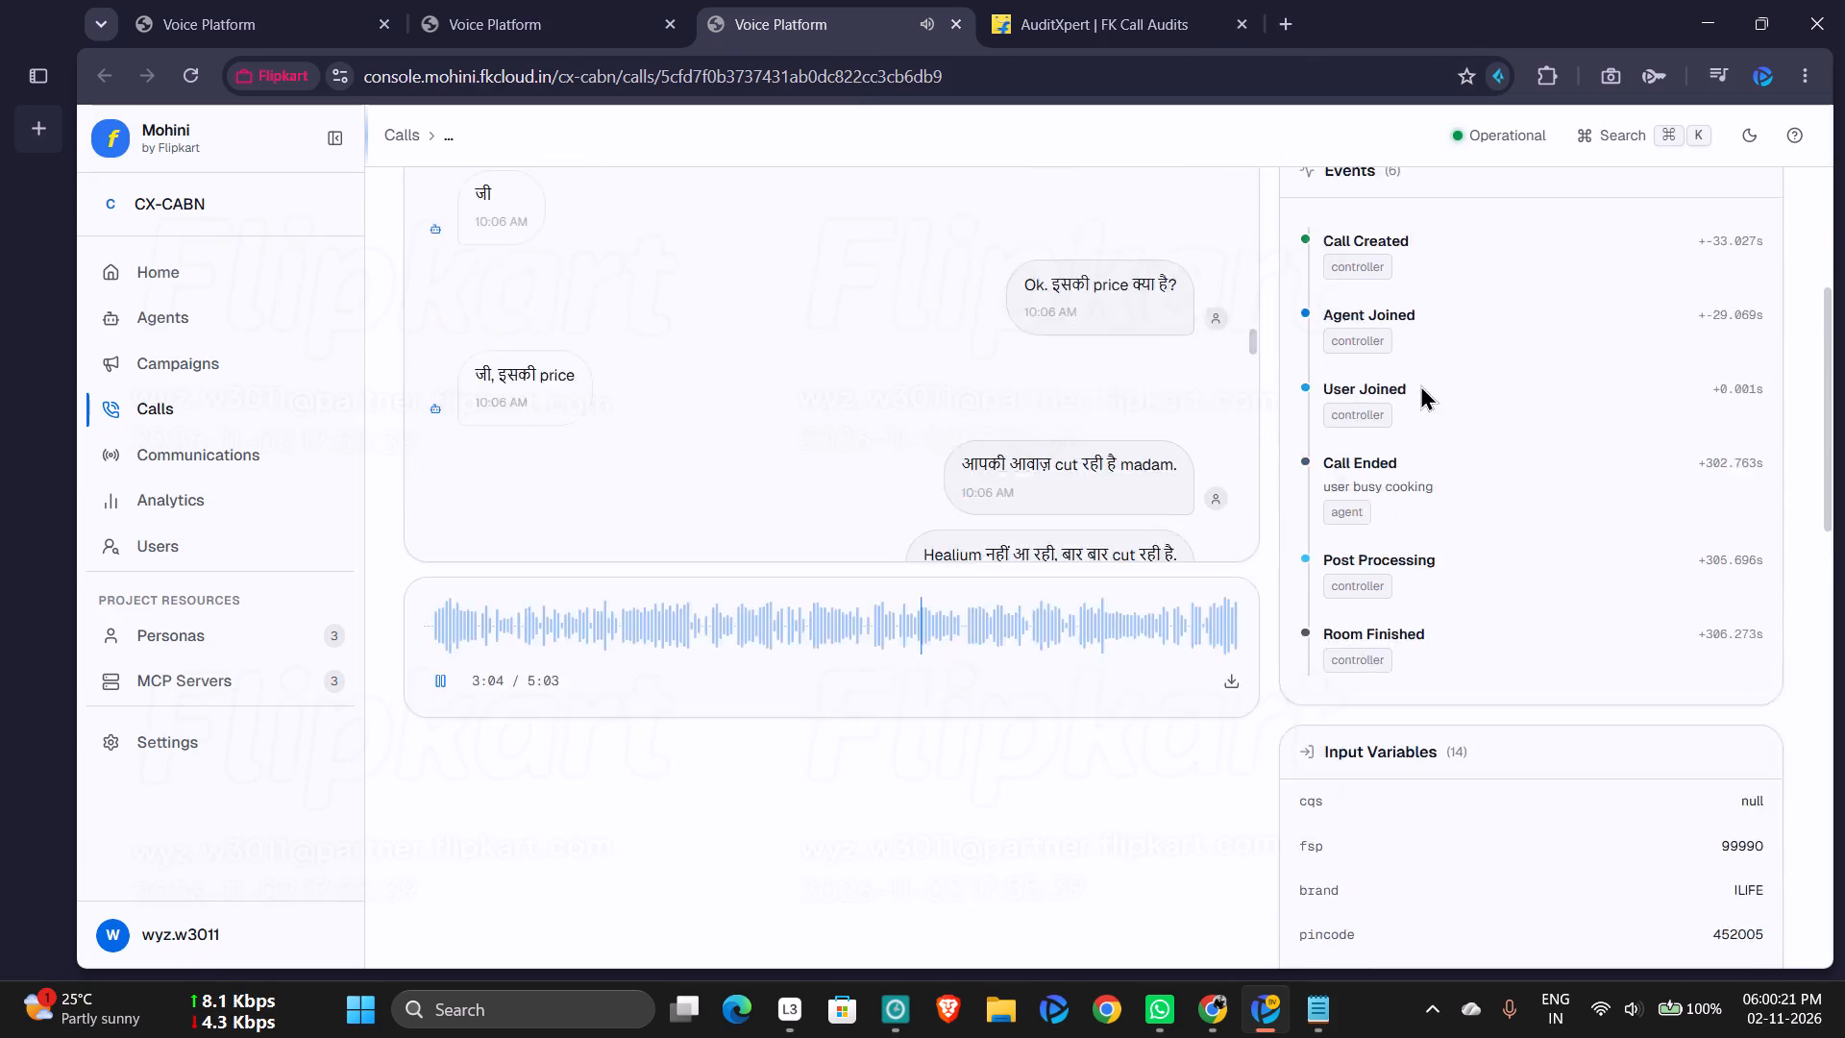
scroll(1420, 384, "up", 1)
scroll(1422, 400, "down", 1)
scroll(1422, 400, "up", 2)
left_click(1117, 26)
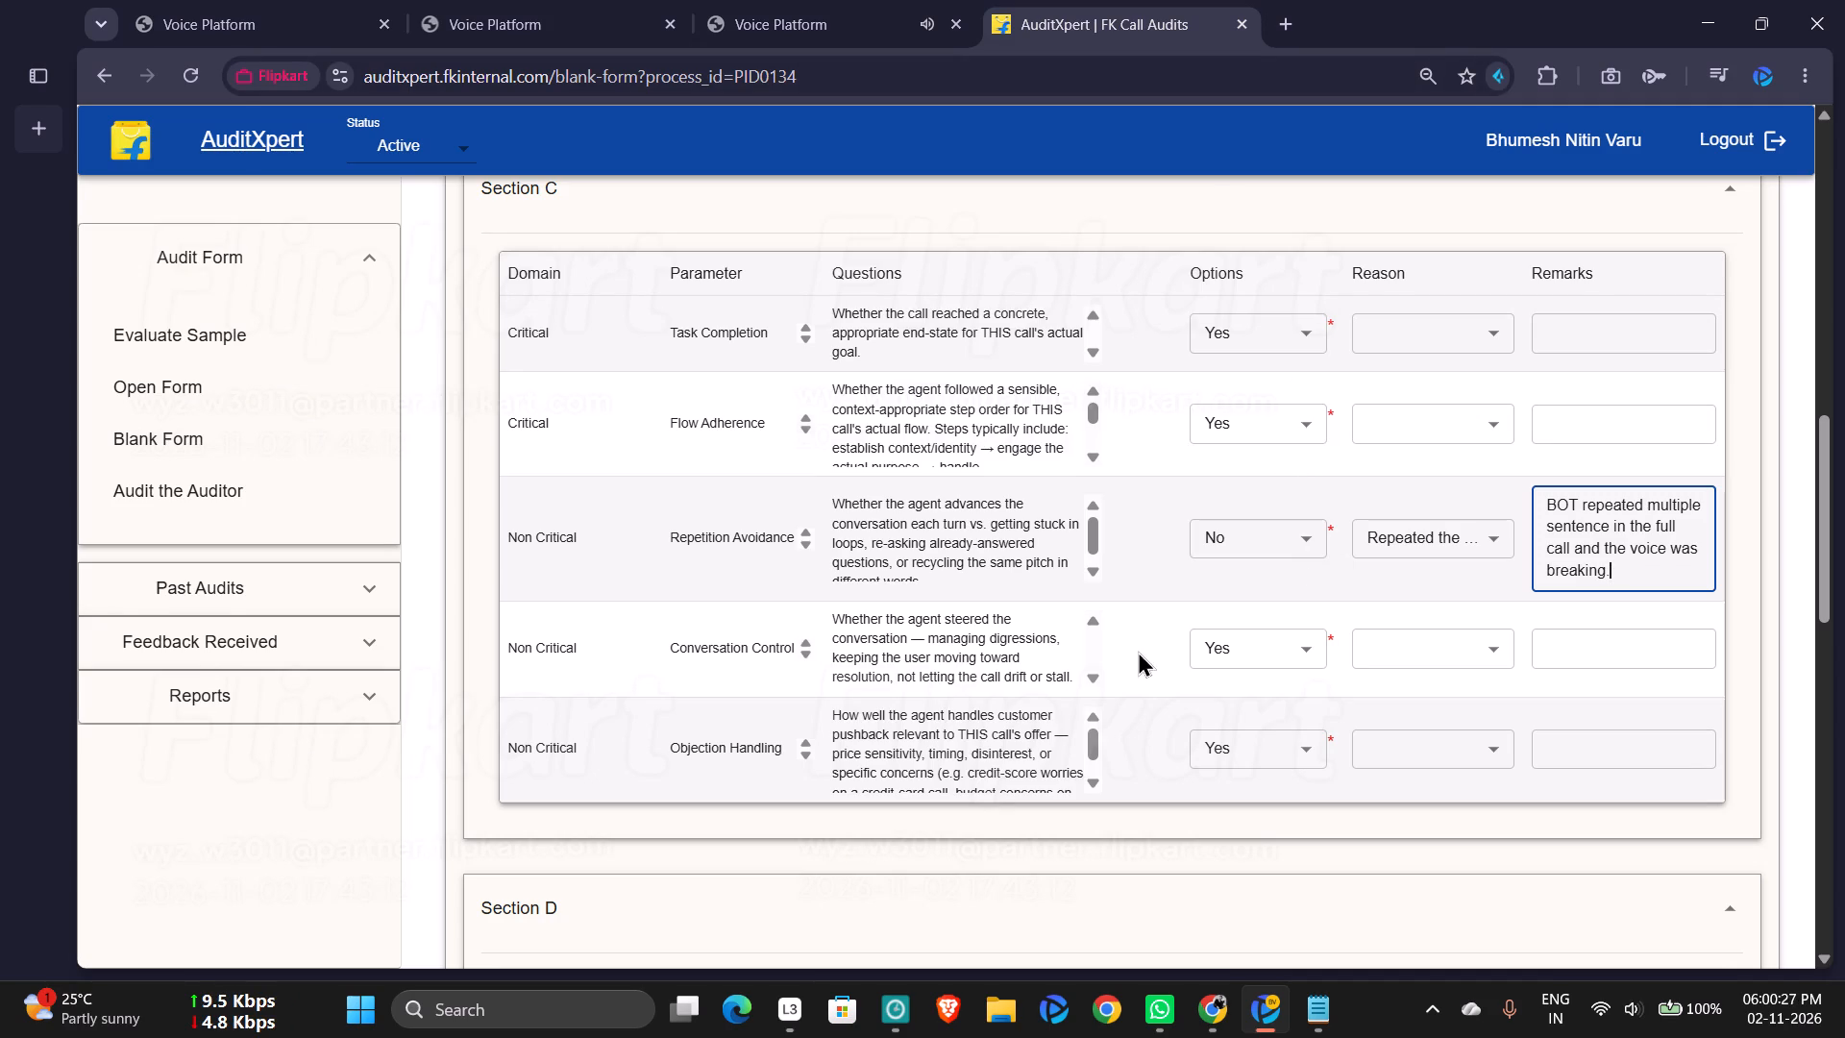
scroll(1021, 661, "down", 1)
scroll(1266, 547, "up", 2)
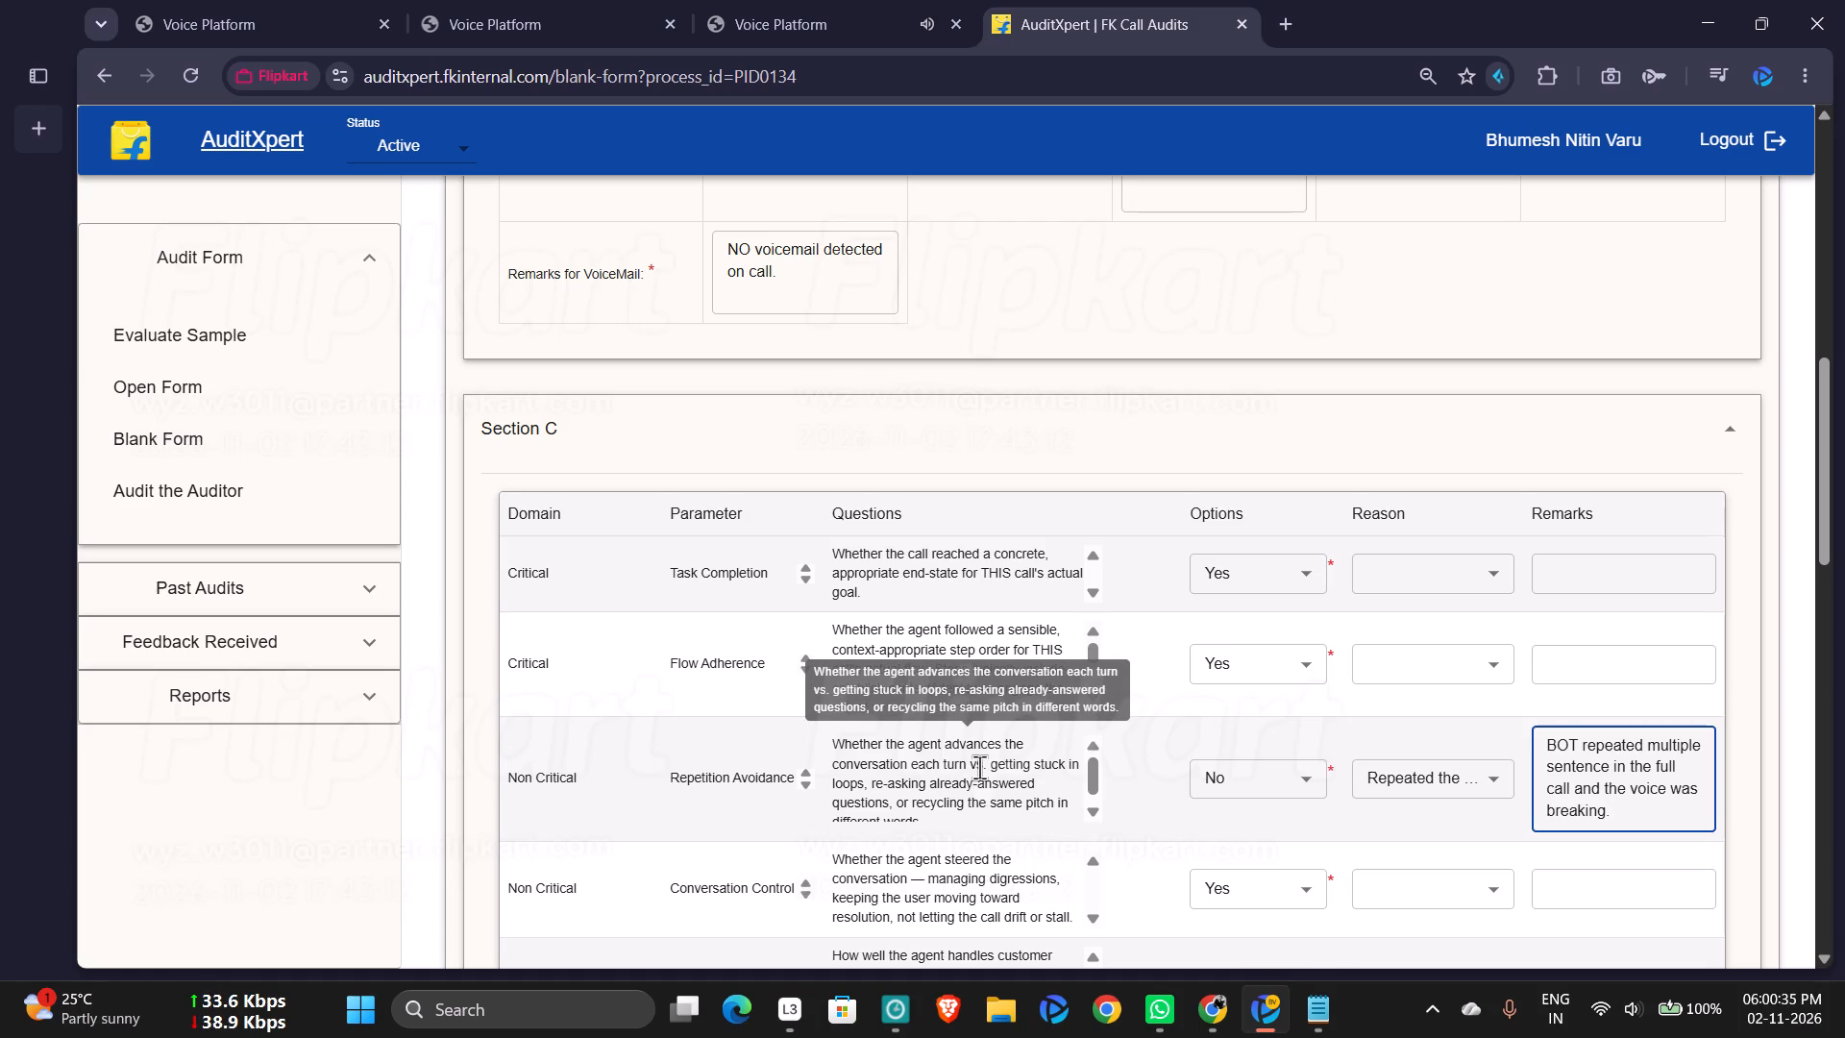
scroll(979, 767, "down", 1)
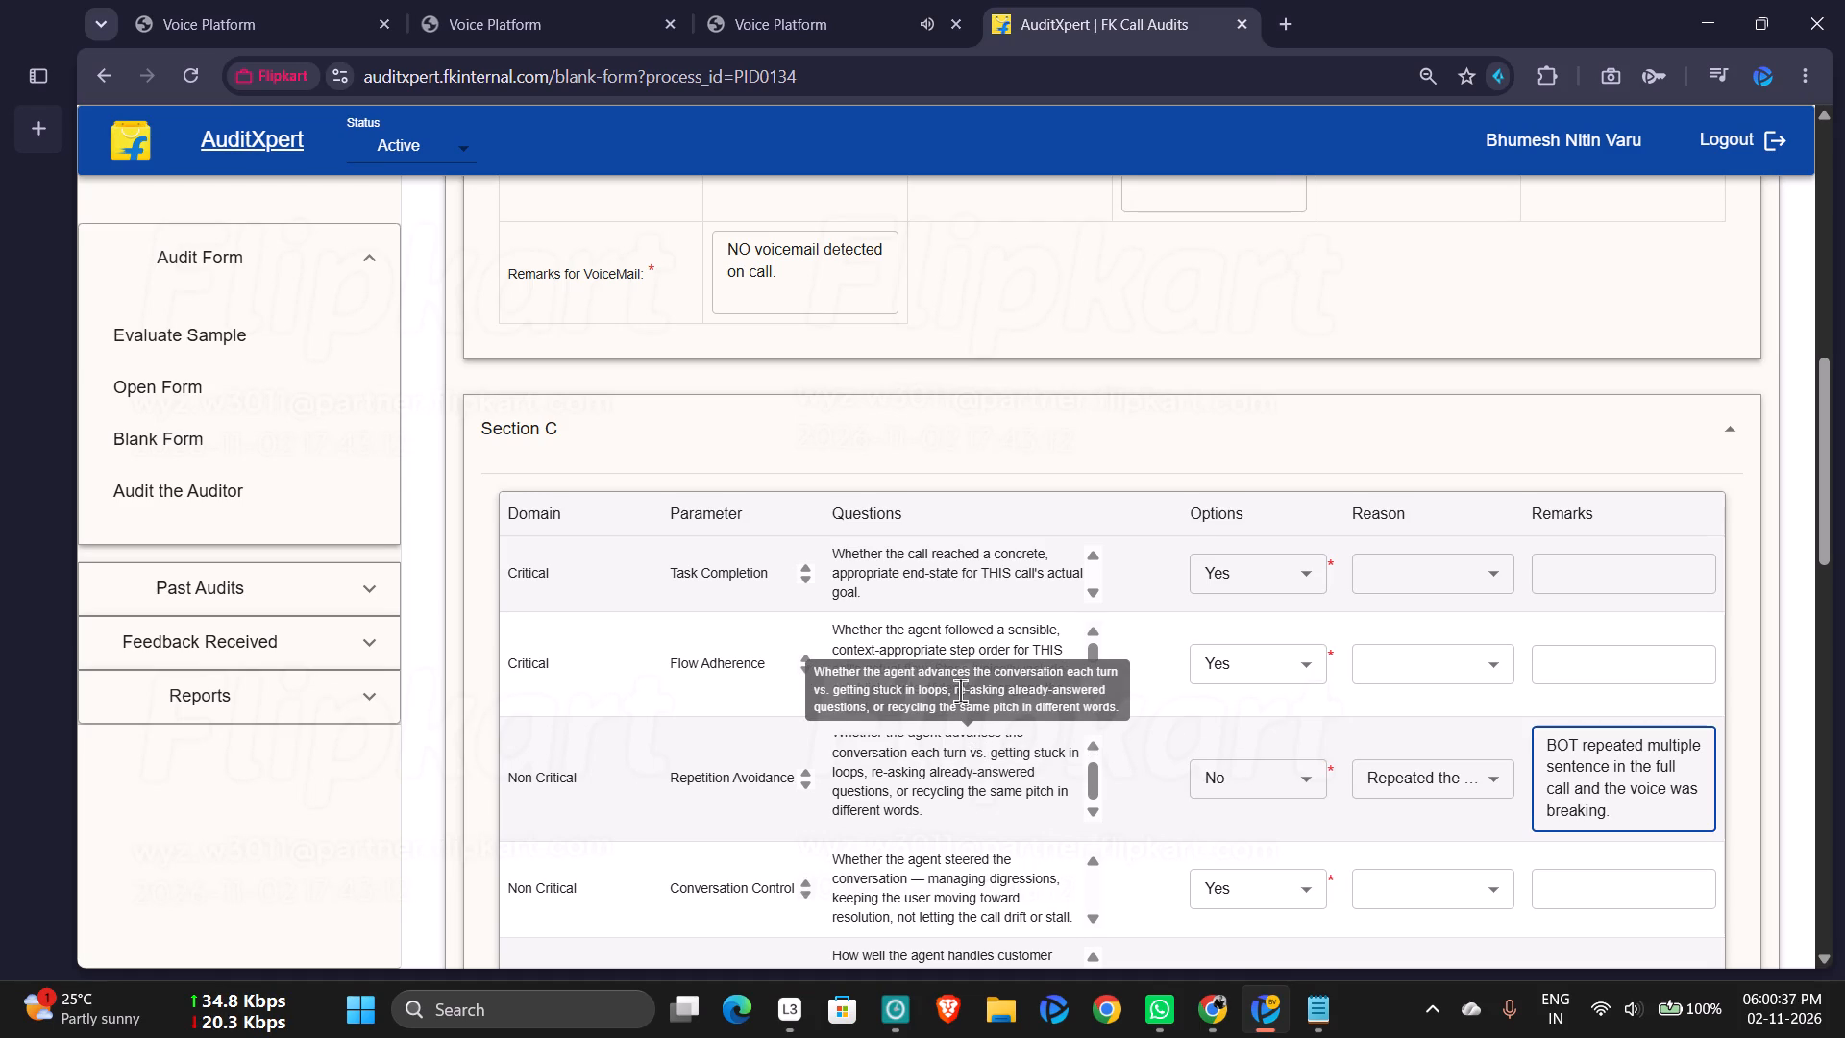
scroll(981, 487, "up", 1)
left_click(750, 0)
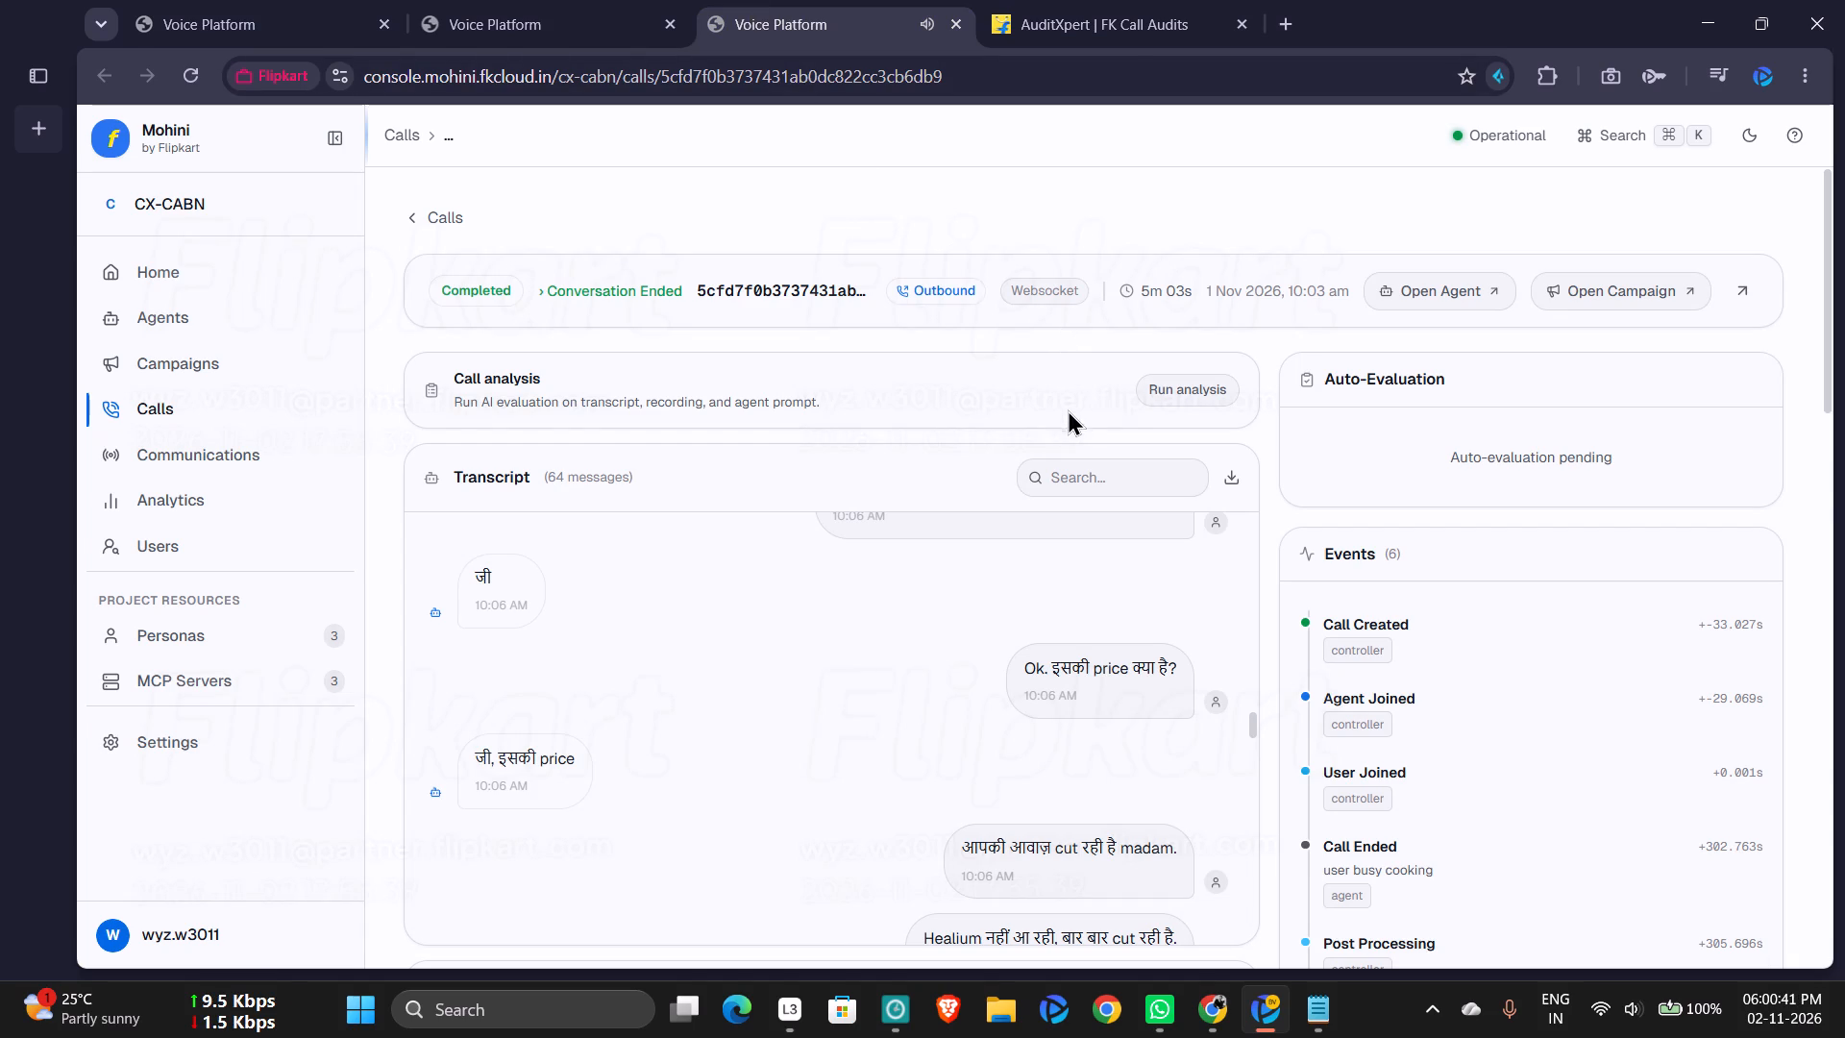
left_click(1127, 0)
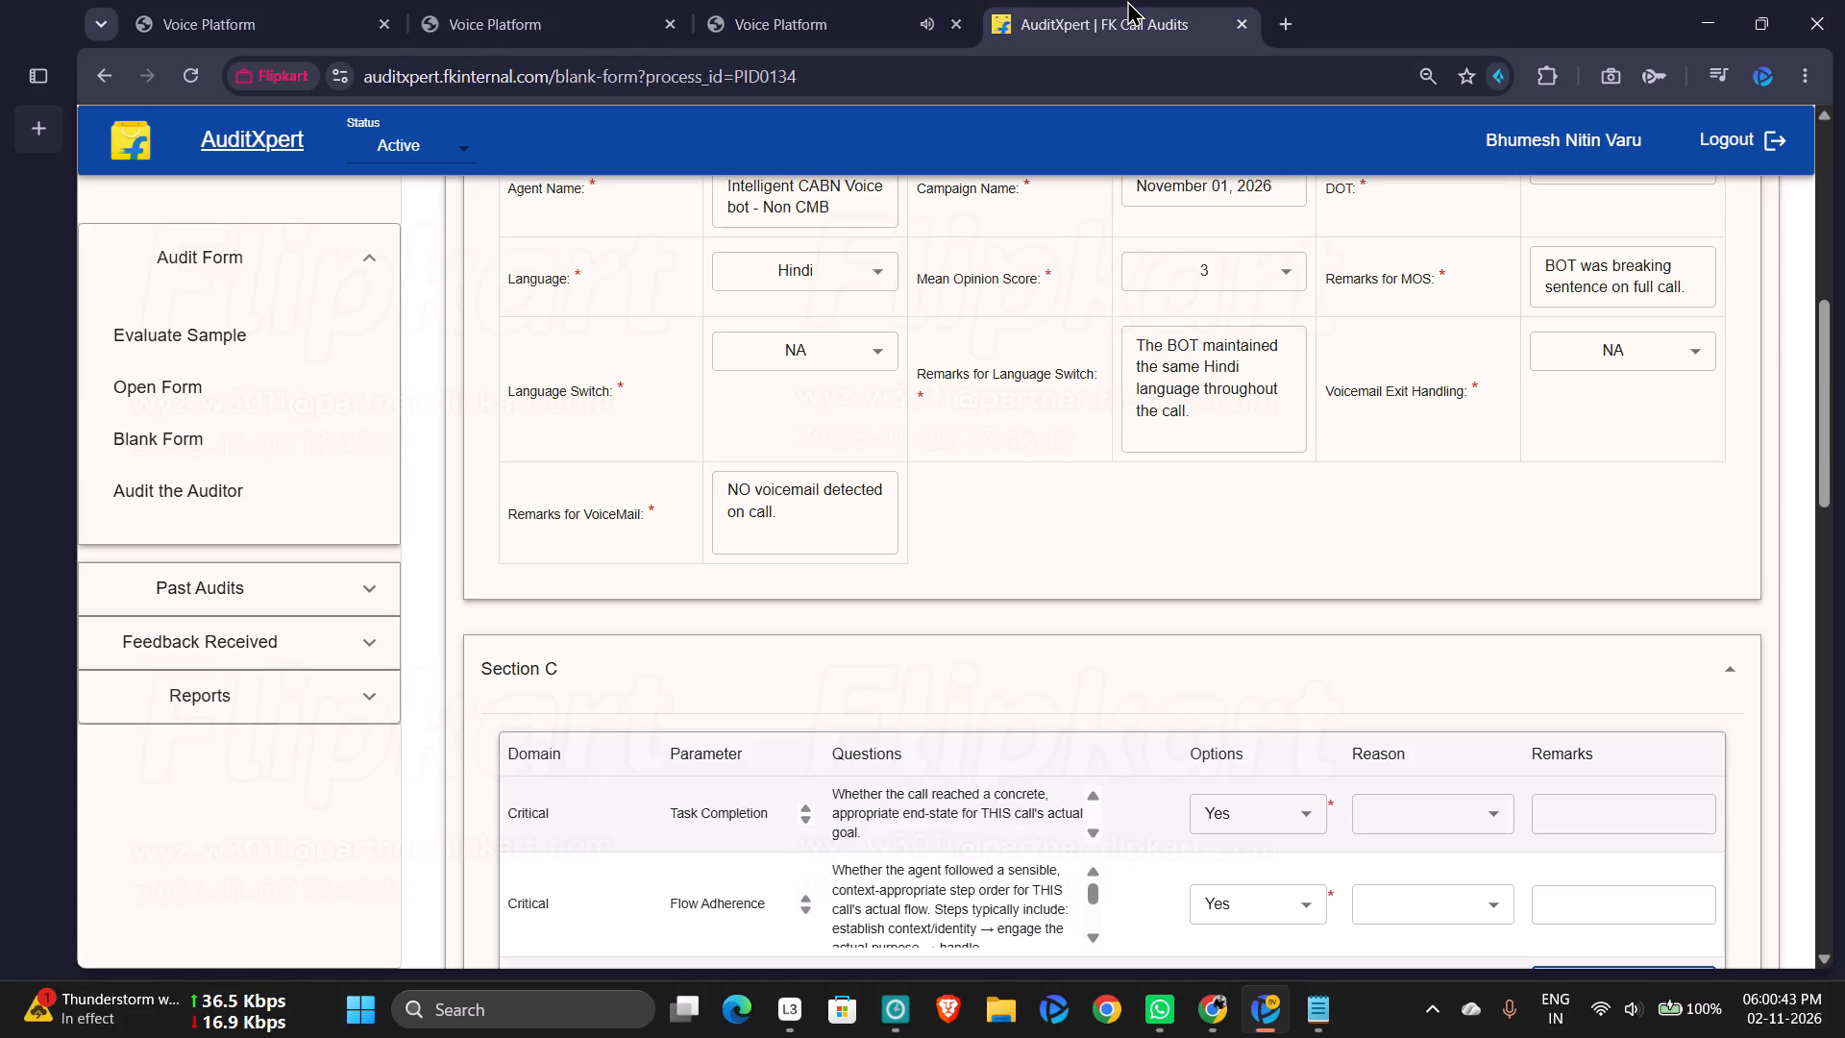
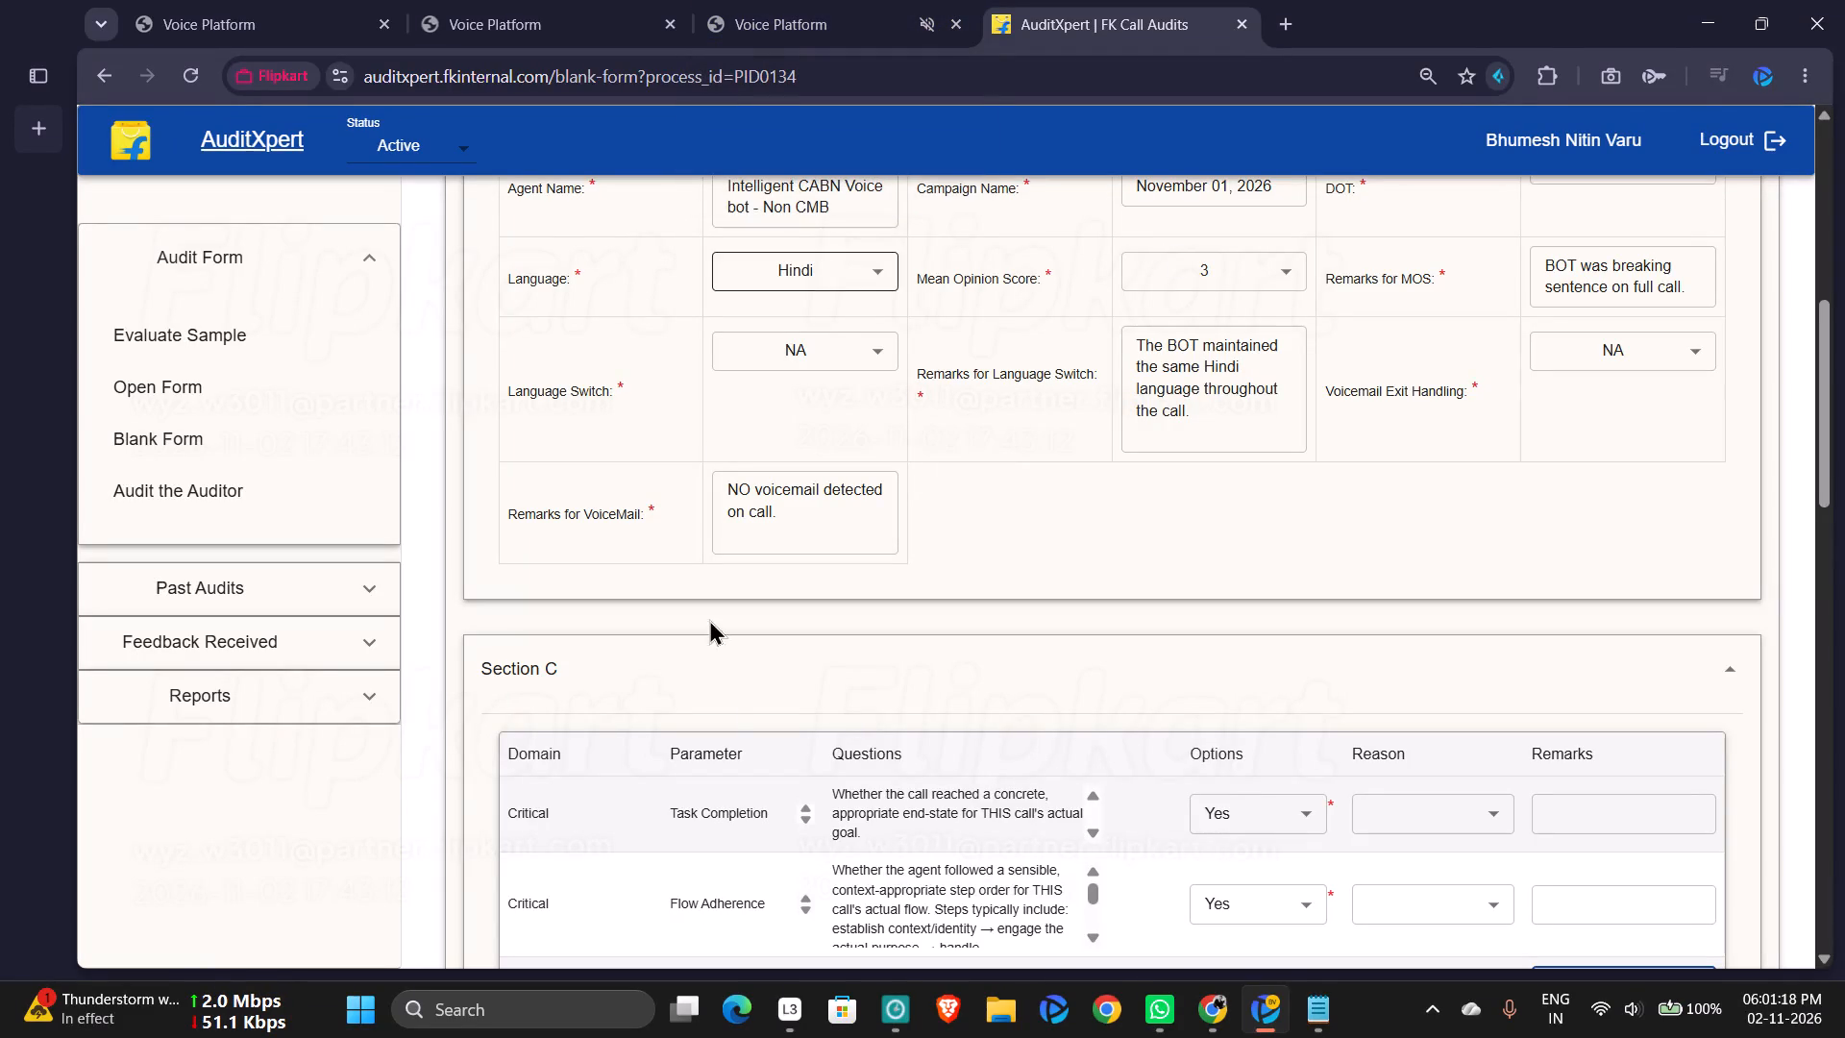
Set Interruption Handling in Section D to No and choose only the reason about the BOT failing to pause for the recipient.
scroll(1337, 531, "down", 3)
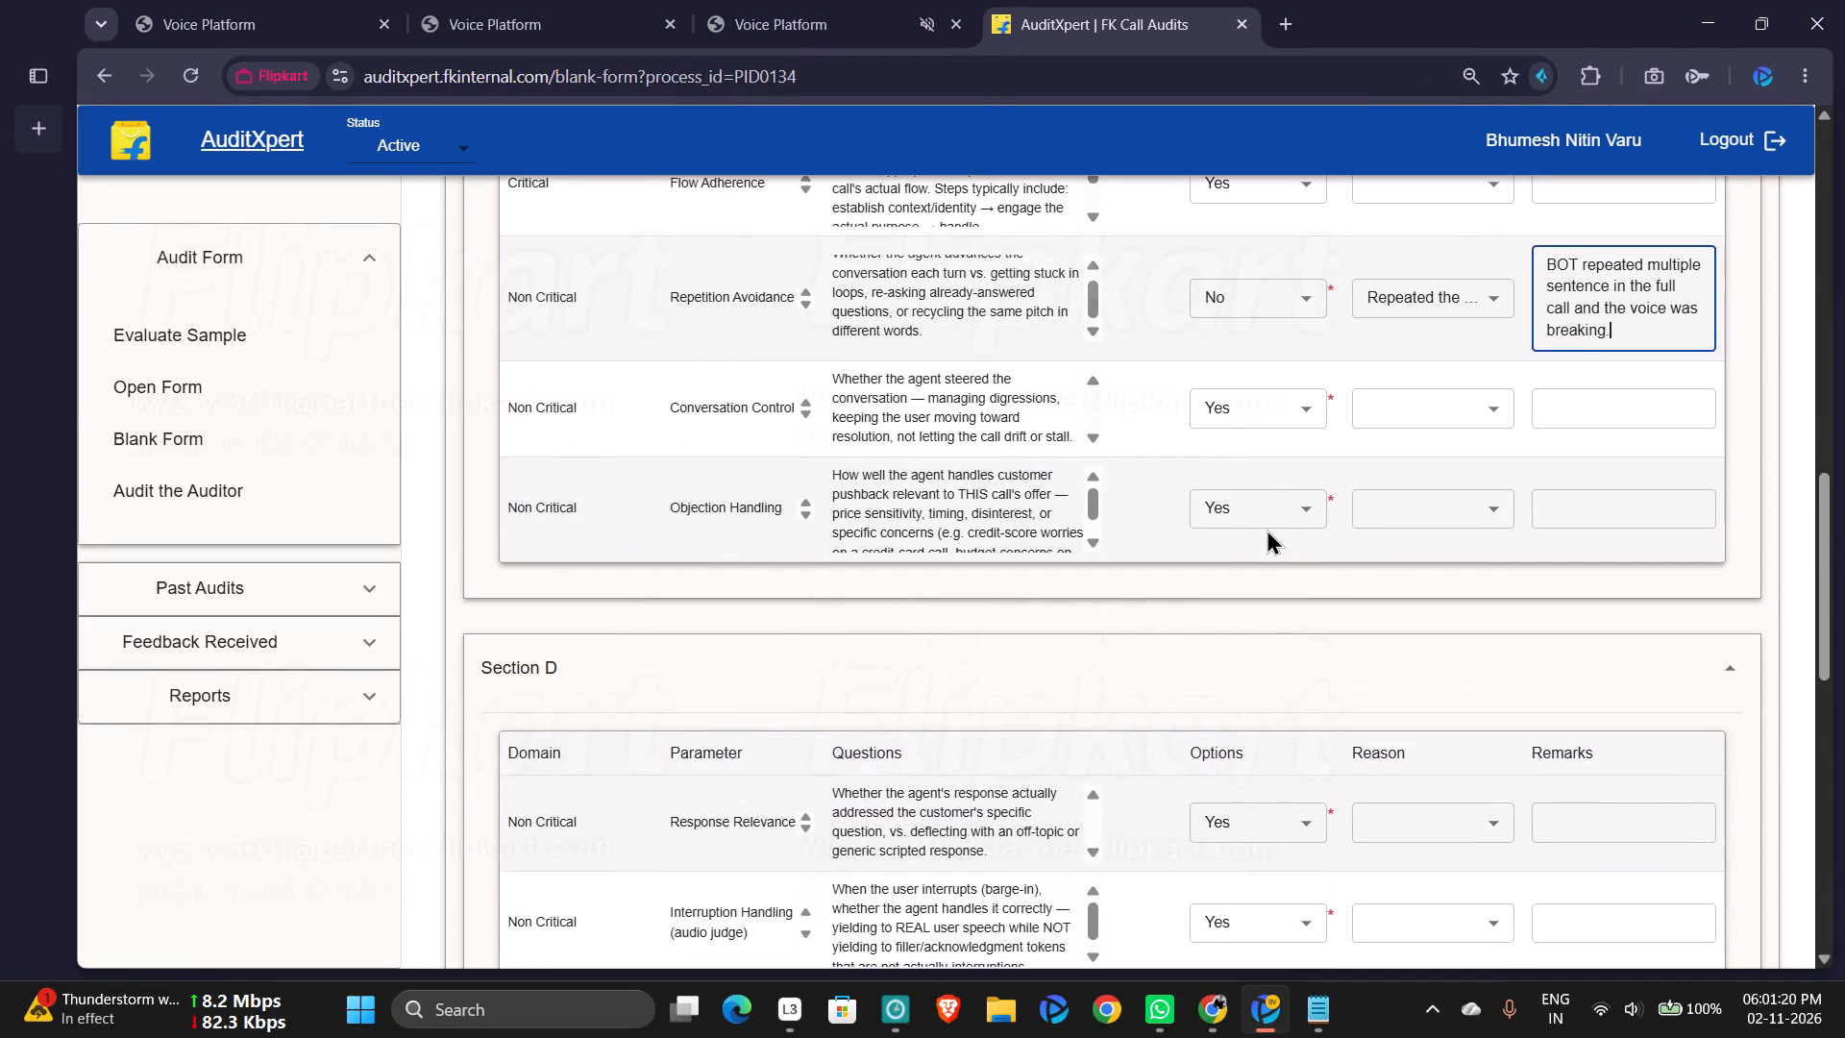
scroll(1263, 539, "down", 2)
left_click(1288, 426)
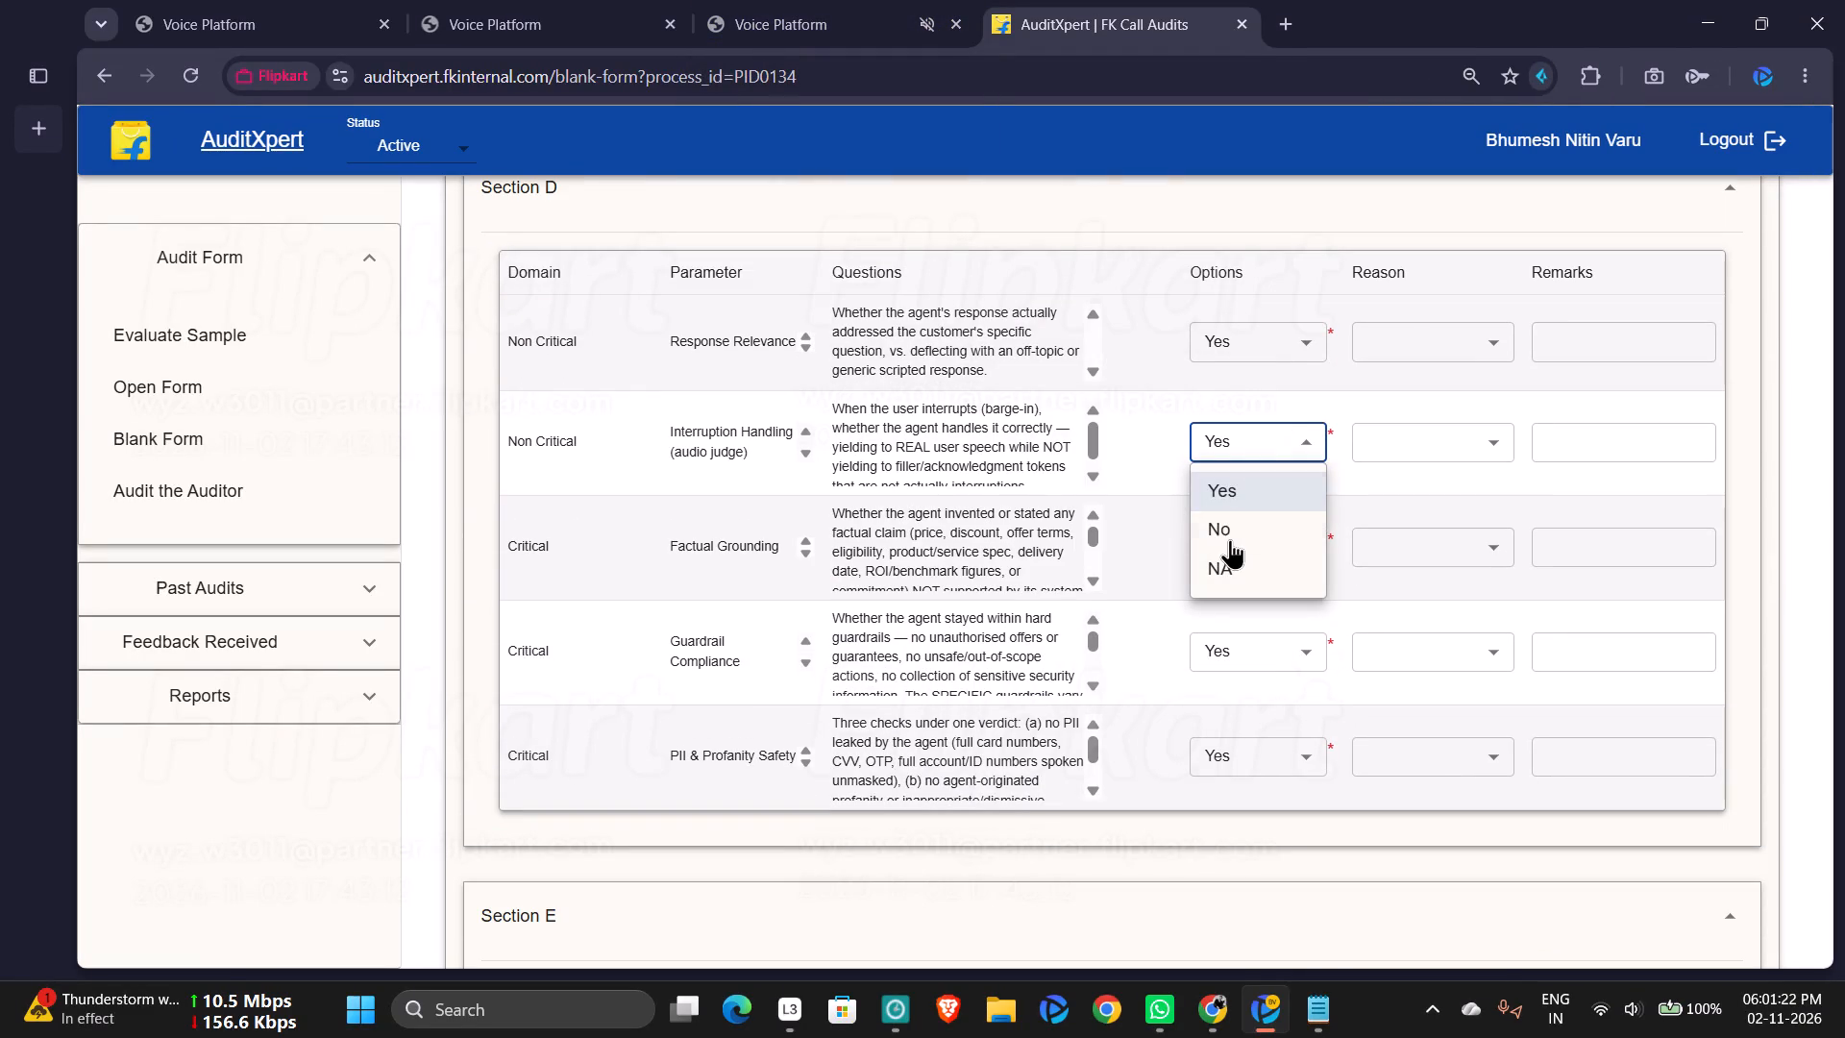
left_click(1233, 543)
left_click(849, 0)
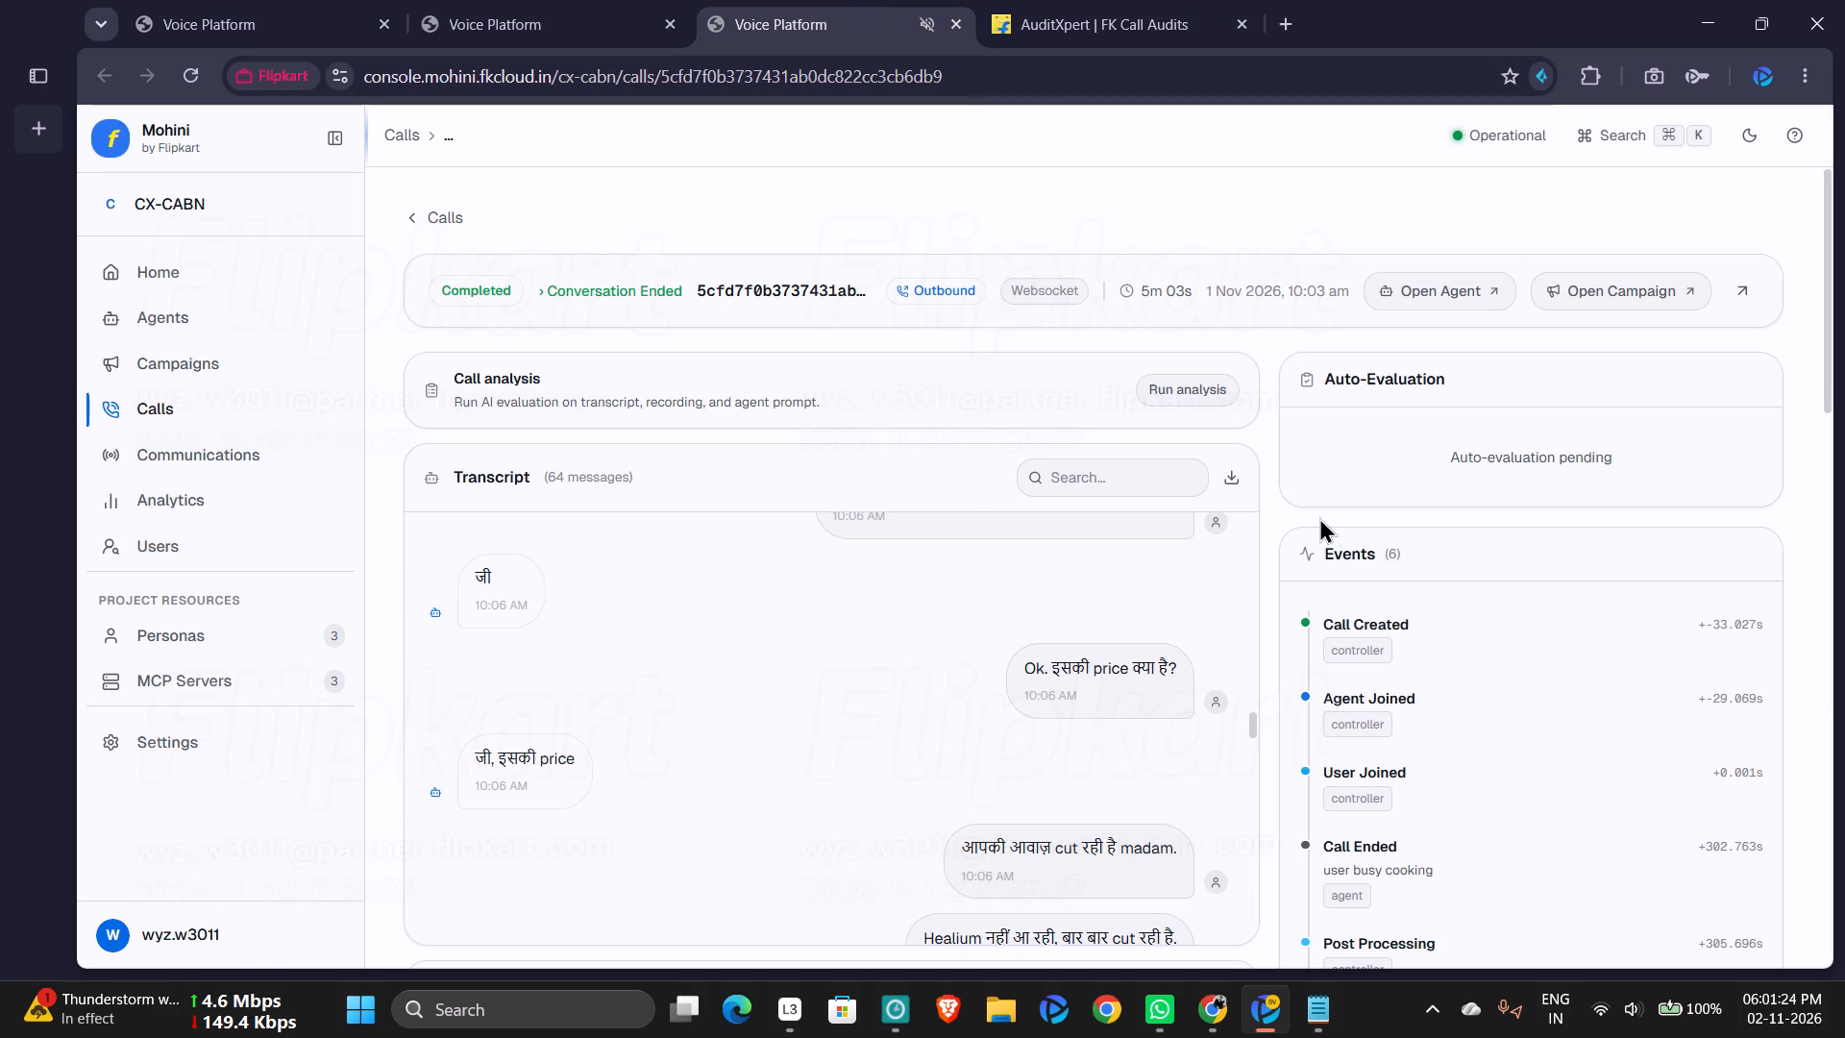
scroll(1322, 521, "down", 4)
scroll(1324, 530, "up", 2)
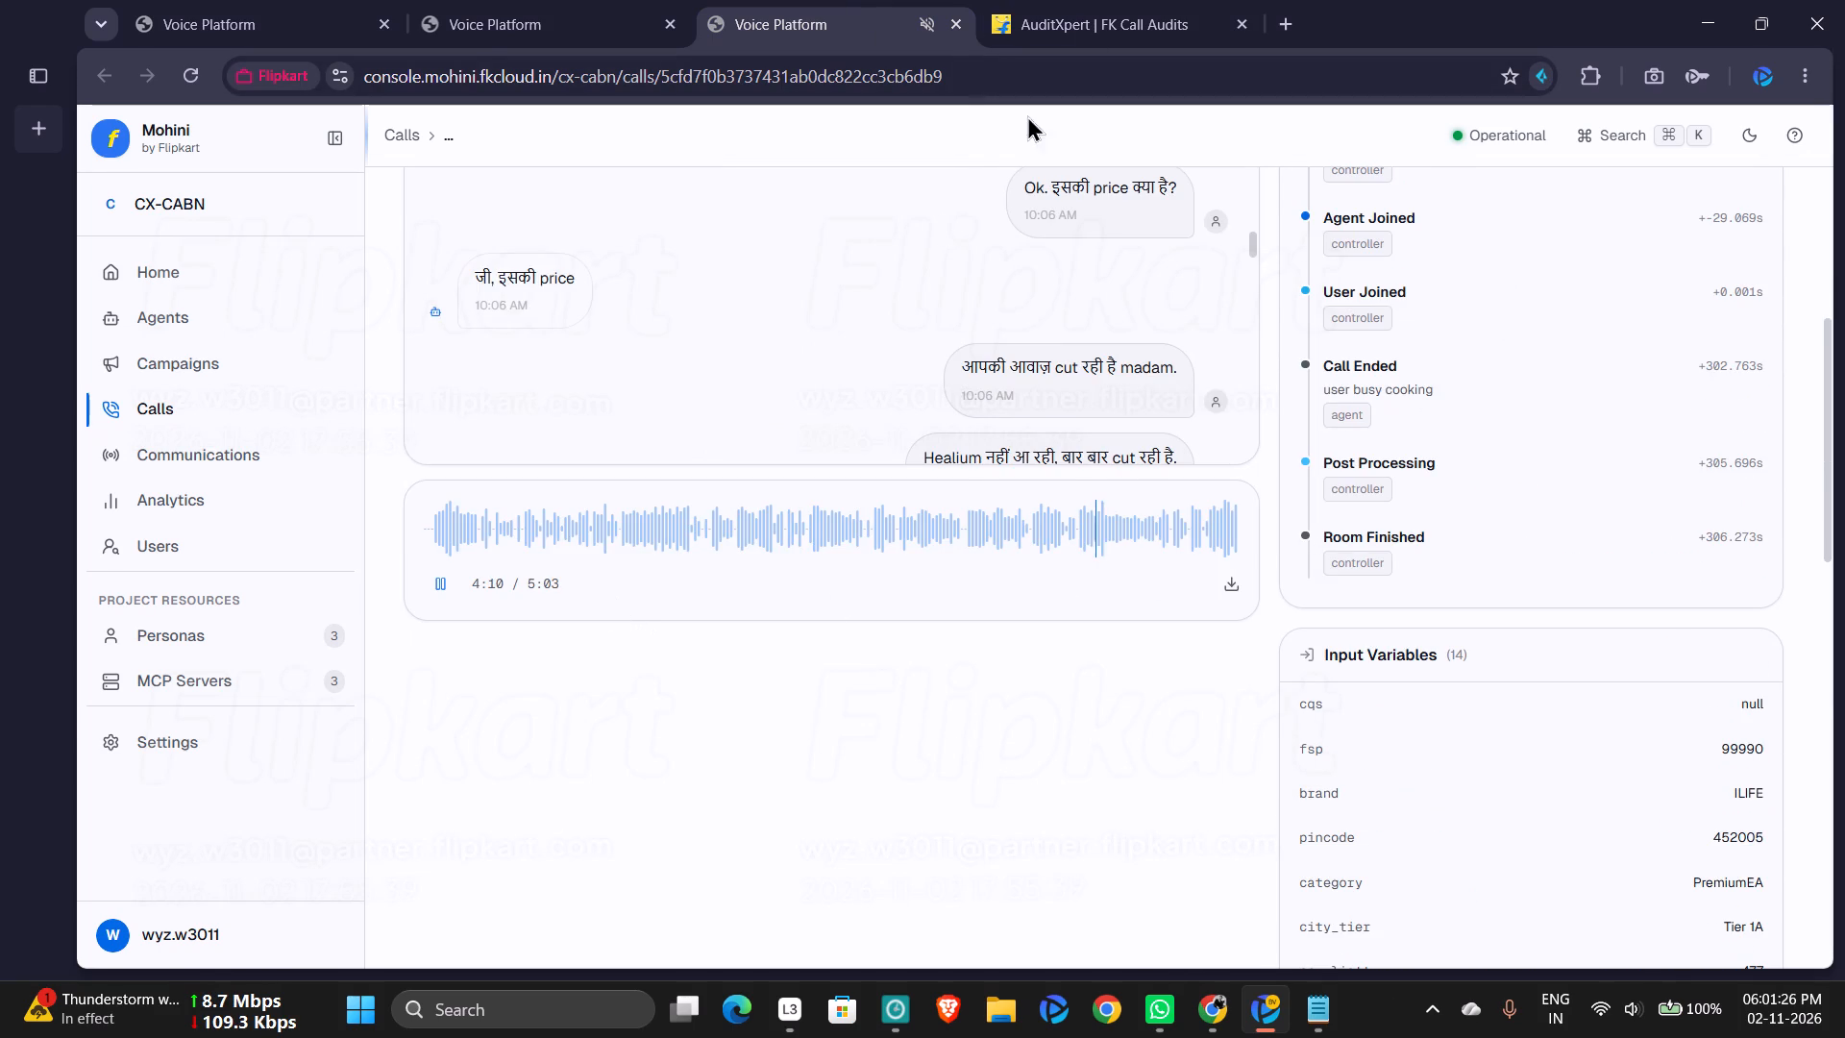
left_click(1103, 1)
left_click(1399, 440)
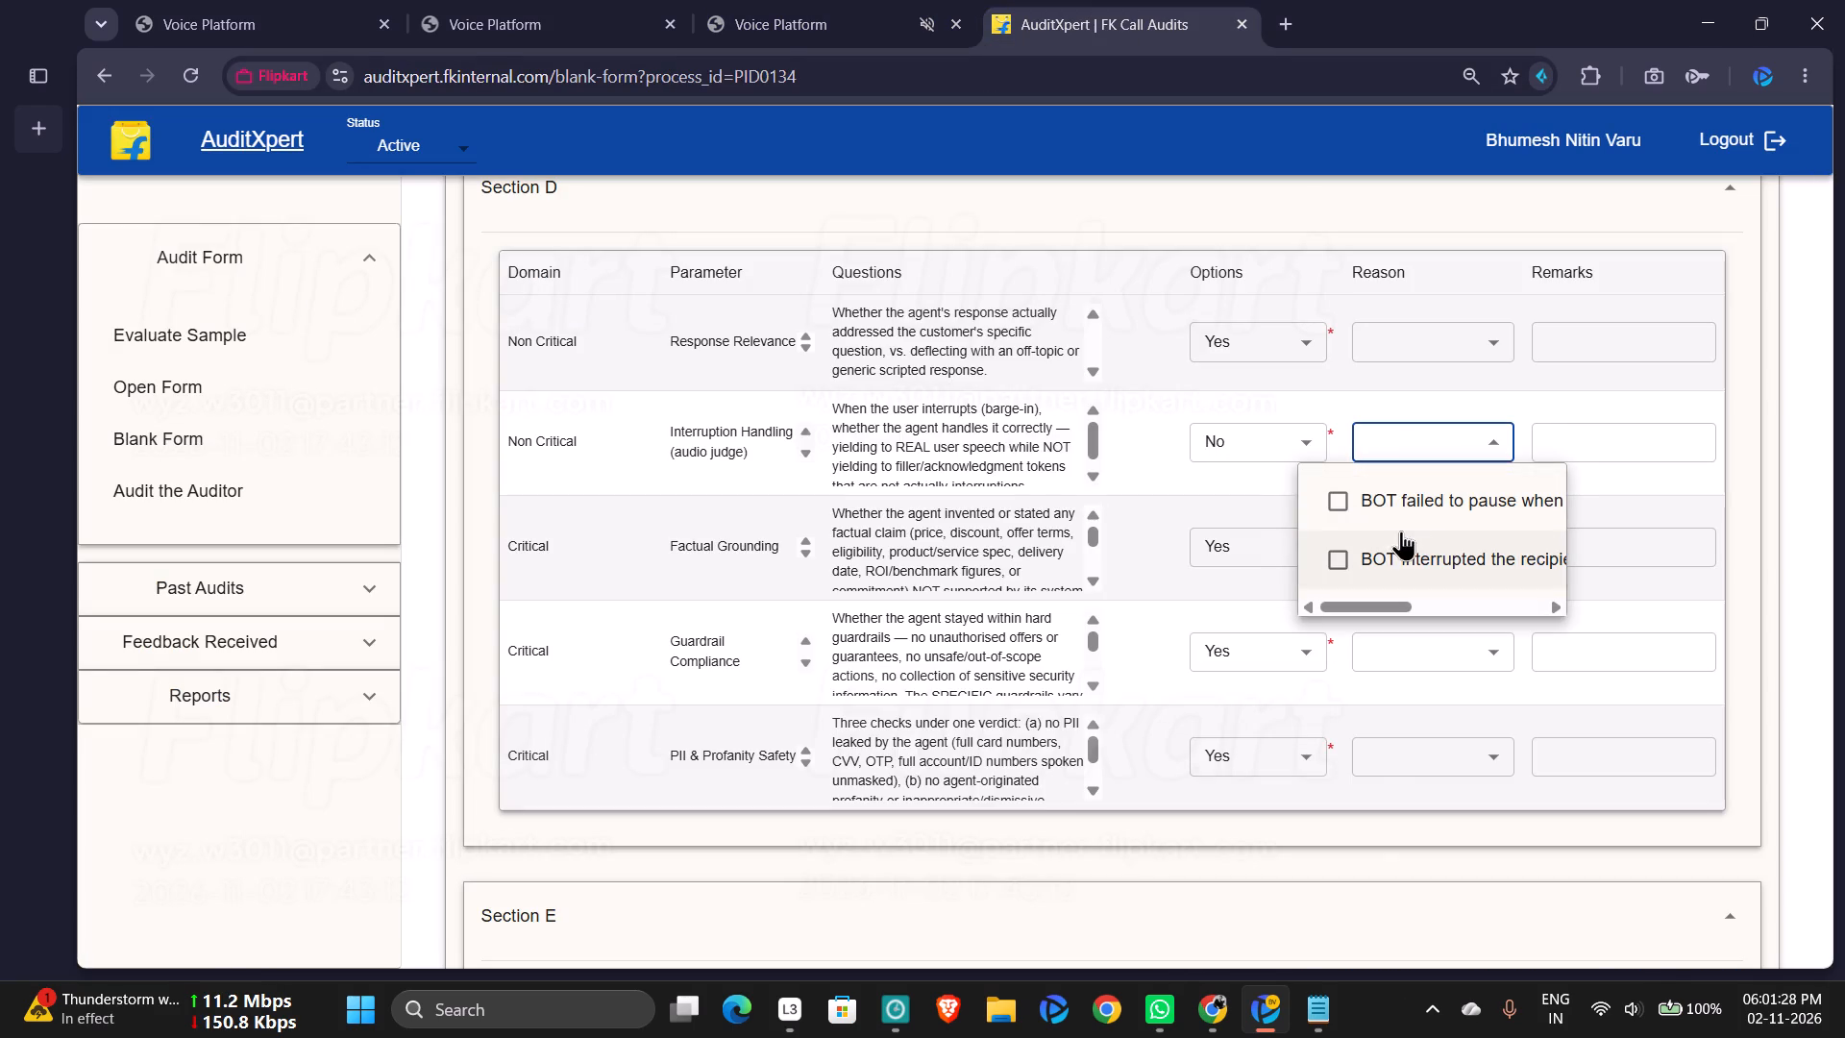
left_click(1414, 514)
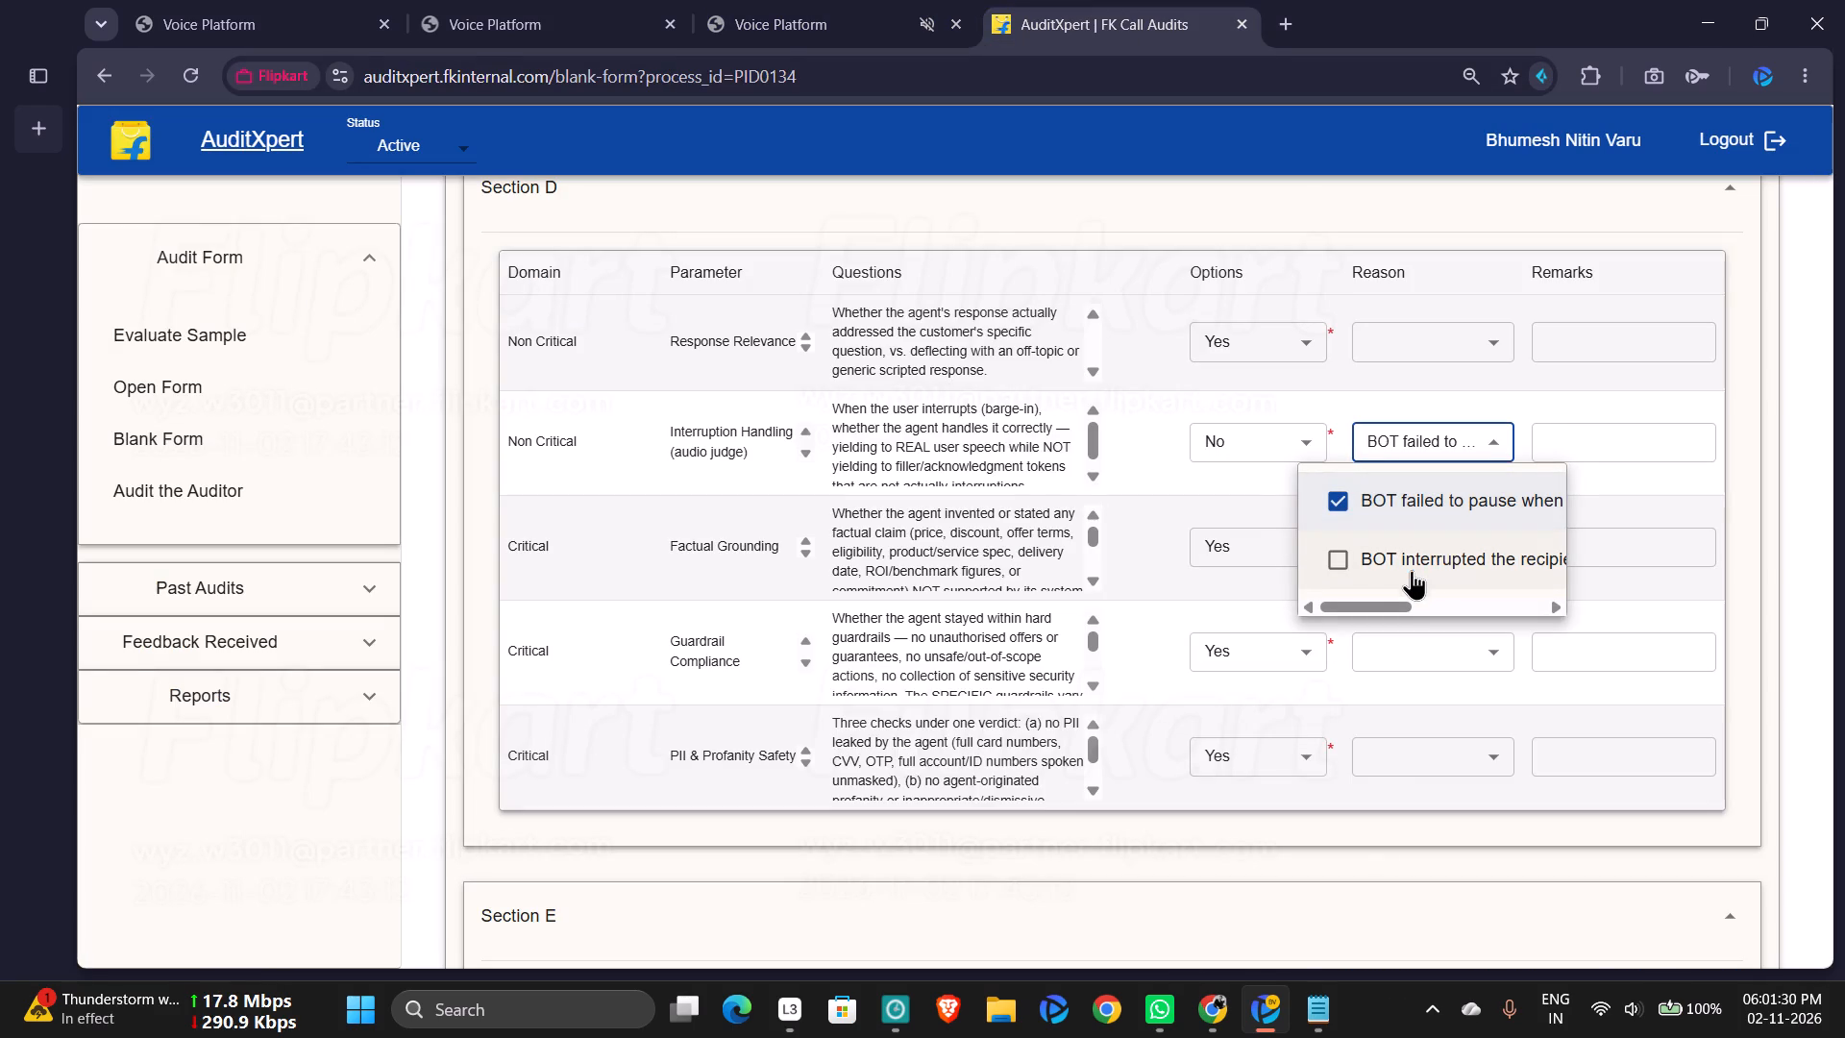
left_click_drag(1367, 602, 1397, 602)
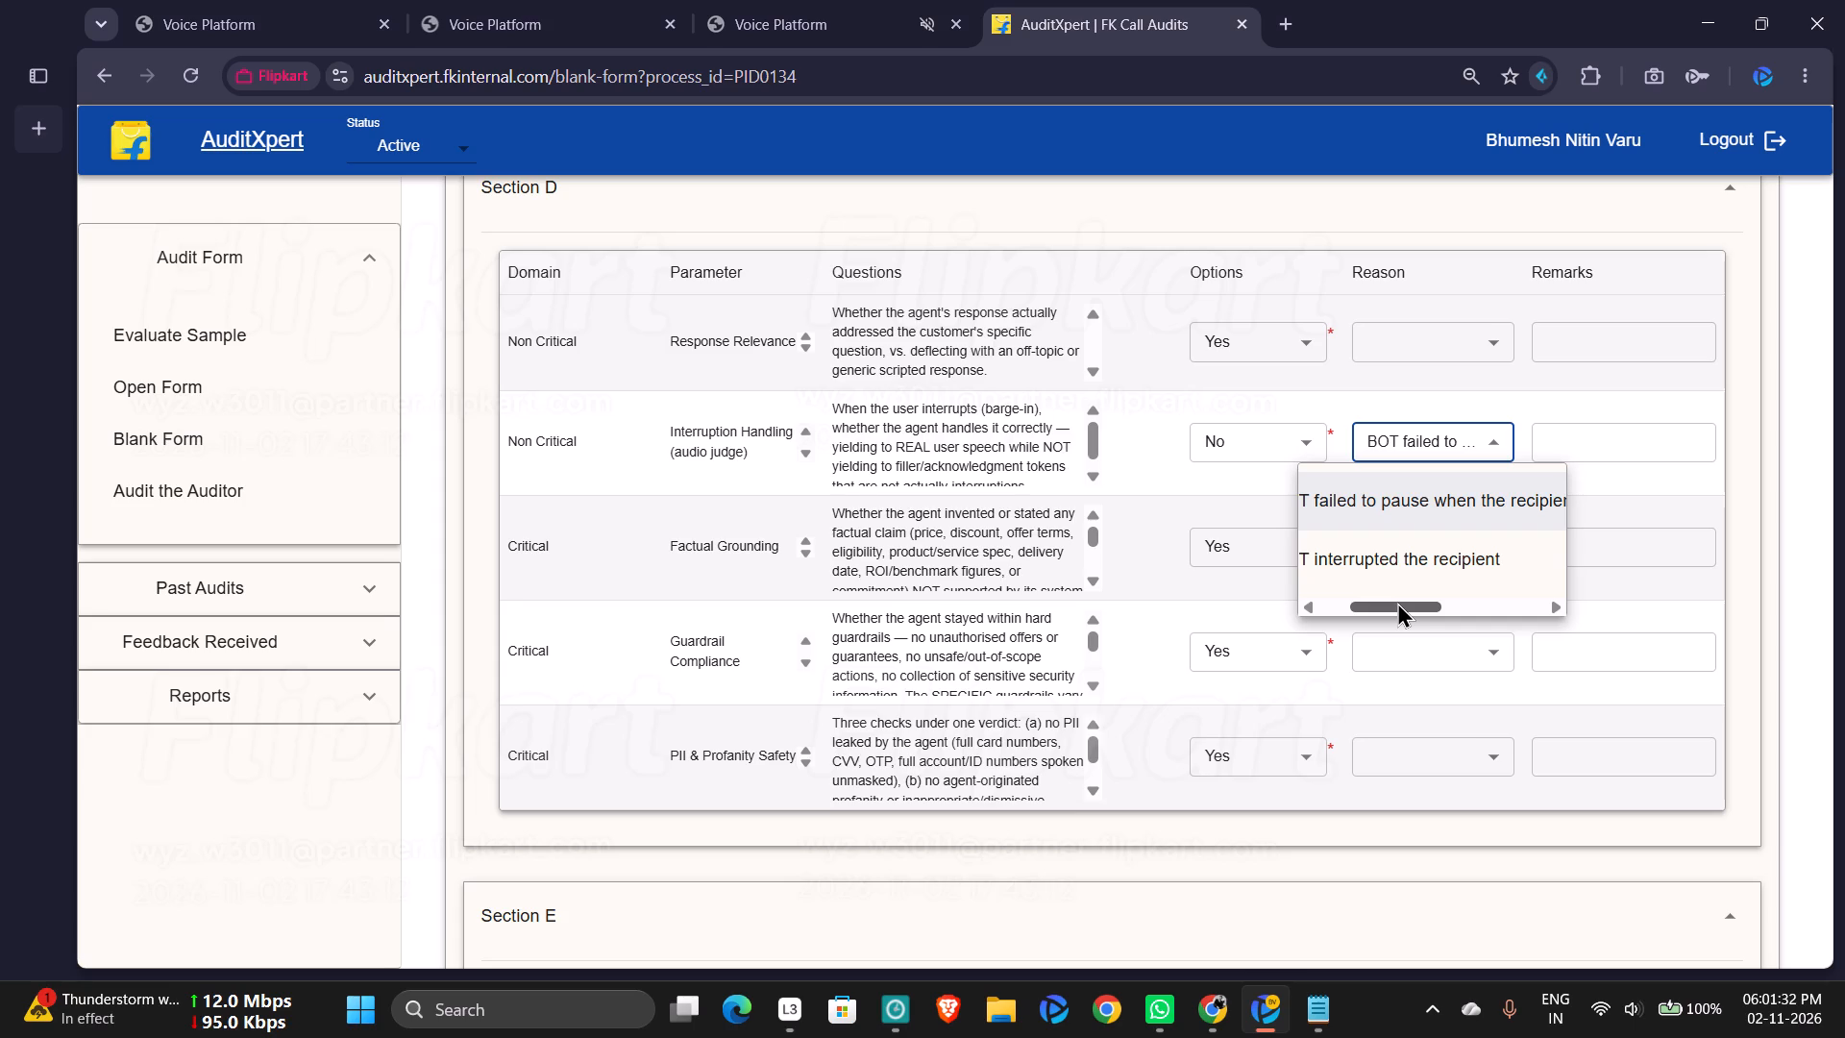
left_click(1405, 545)
left_click(1665, 464)
left_click(1457, 450)
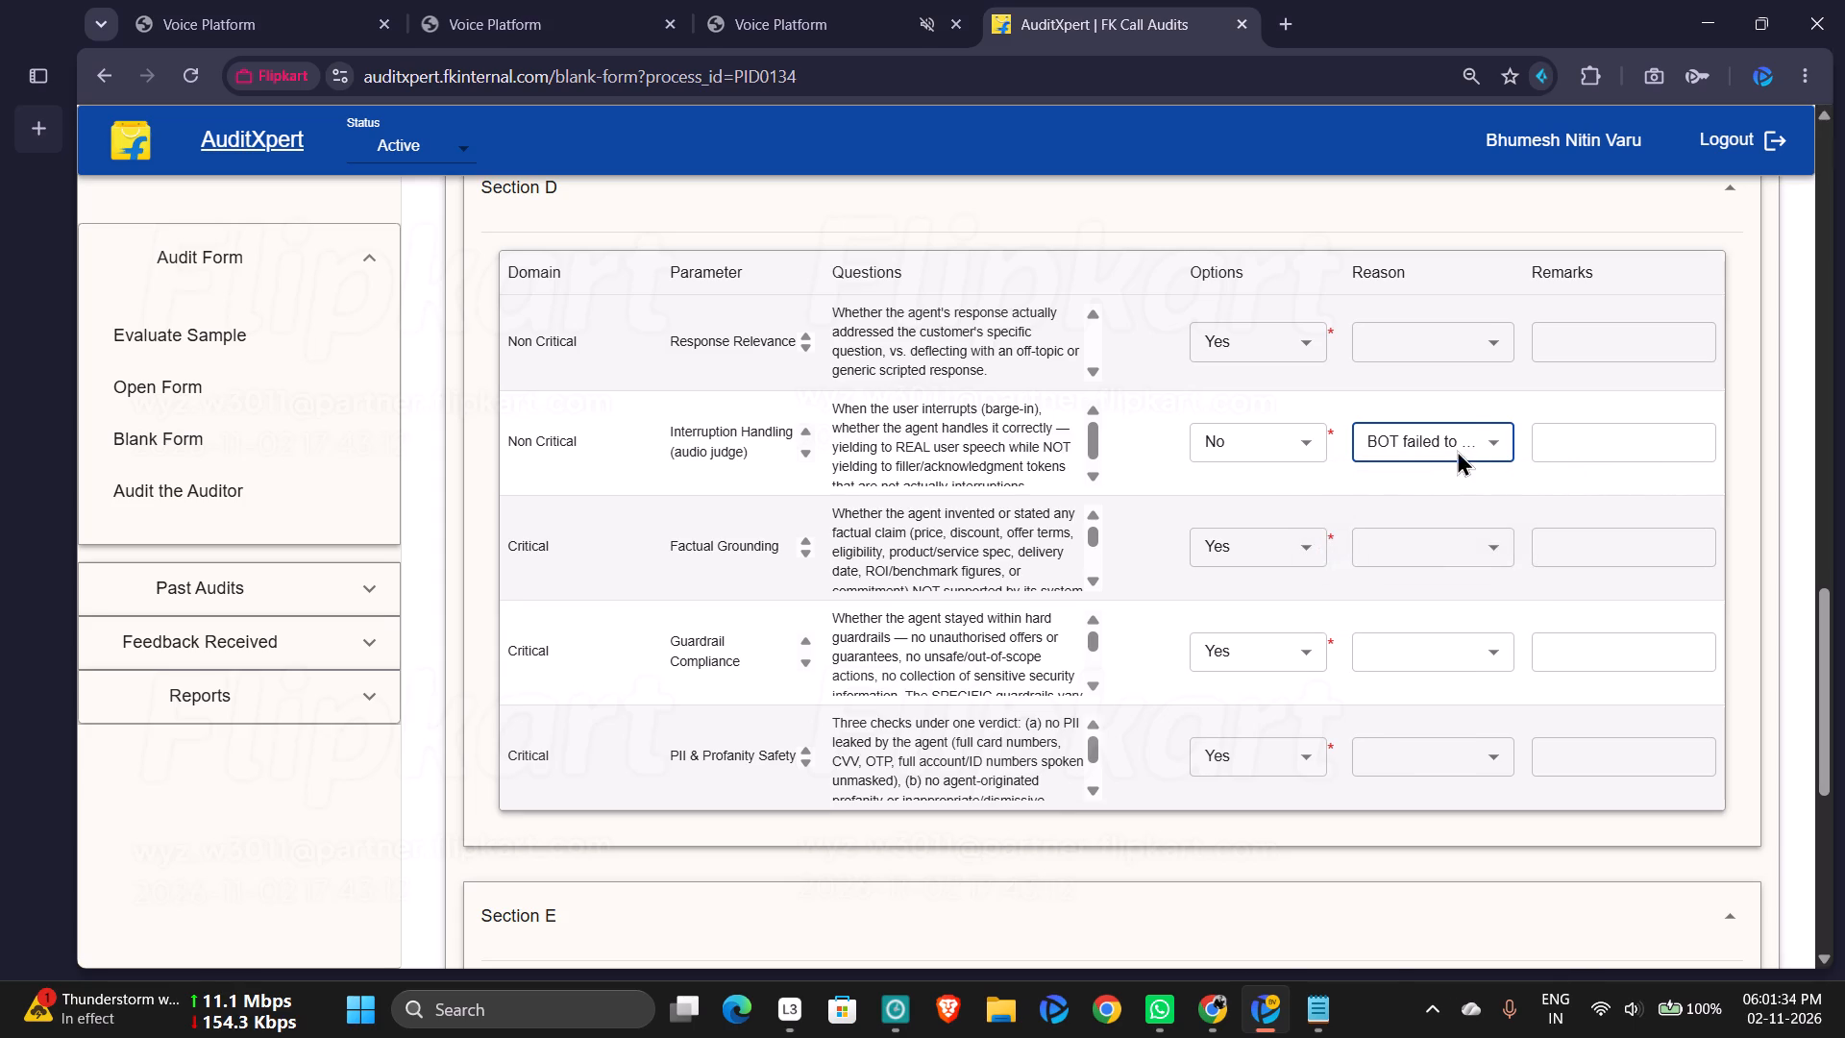
left_click(1378, 556)
left_click(1632, 458)
Enter the Interruption Handling remark "BOT also fail to pause multiple on call.".
left_click(1618, 442)
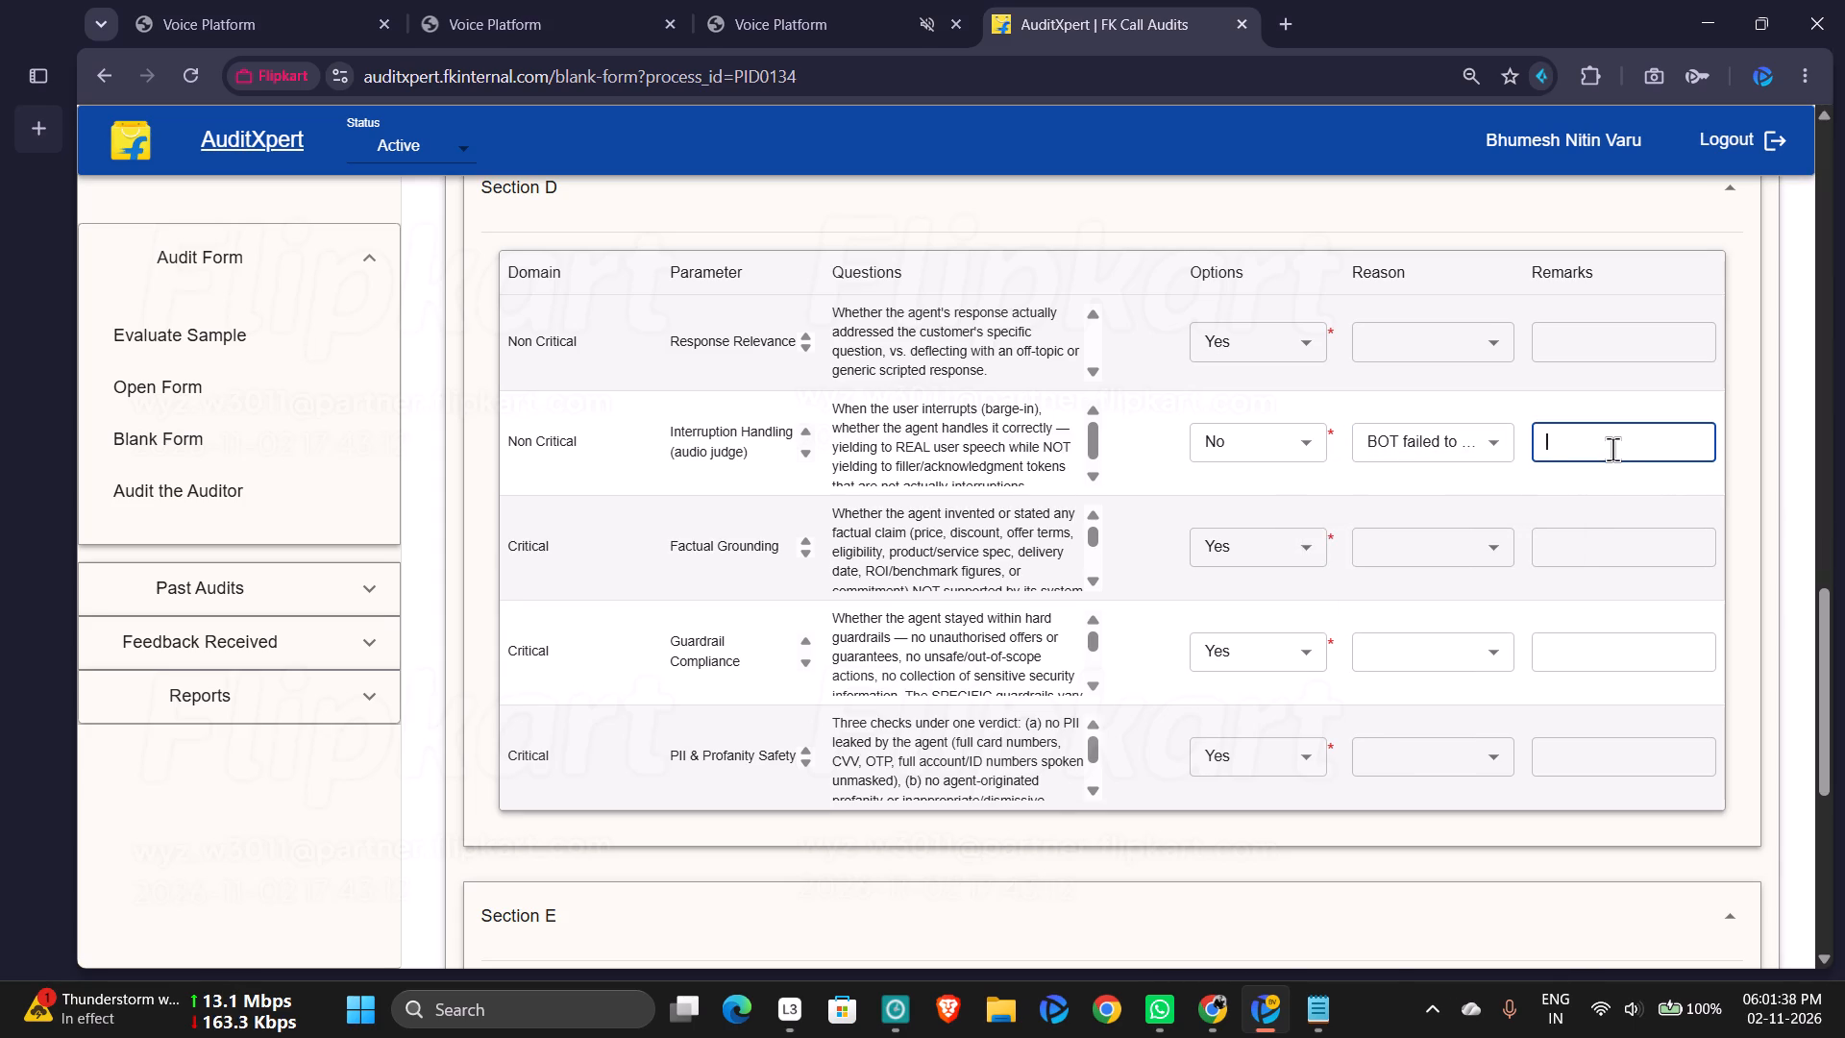
type("BOT")
key("space")
type("also")
key("space")
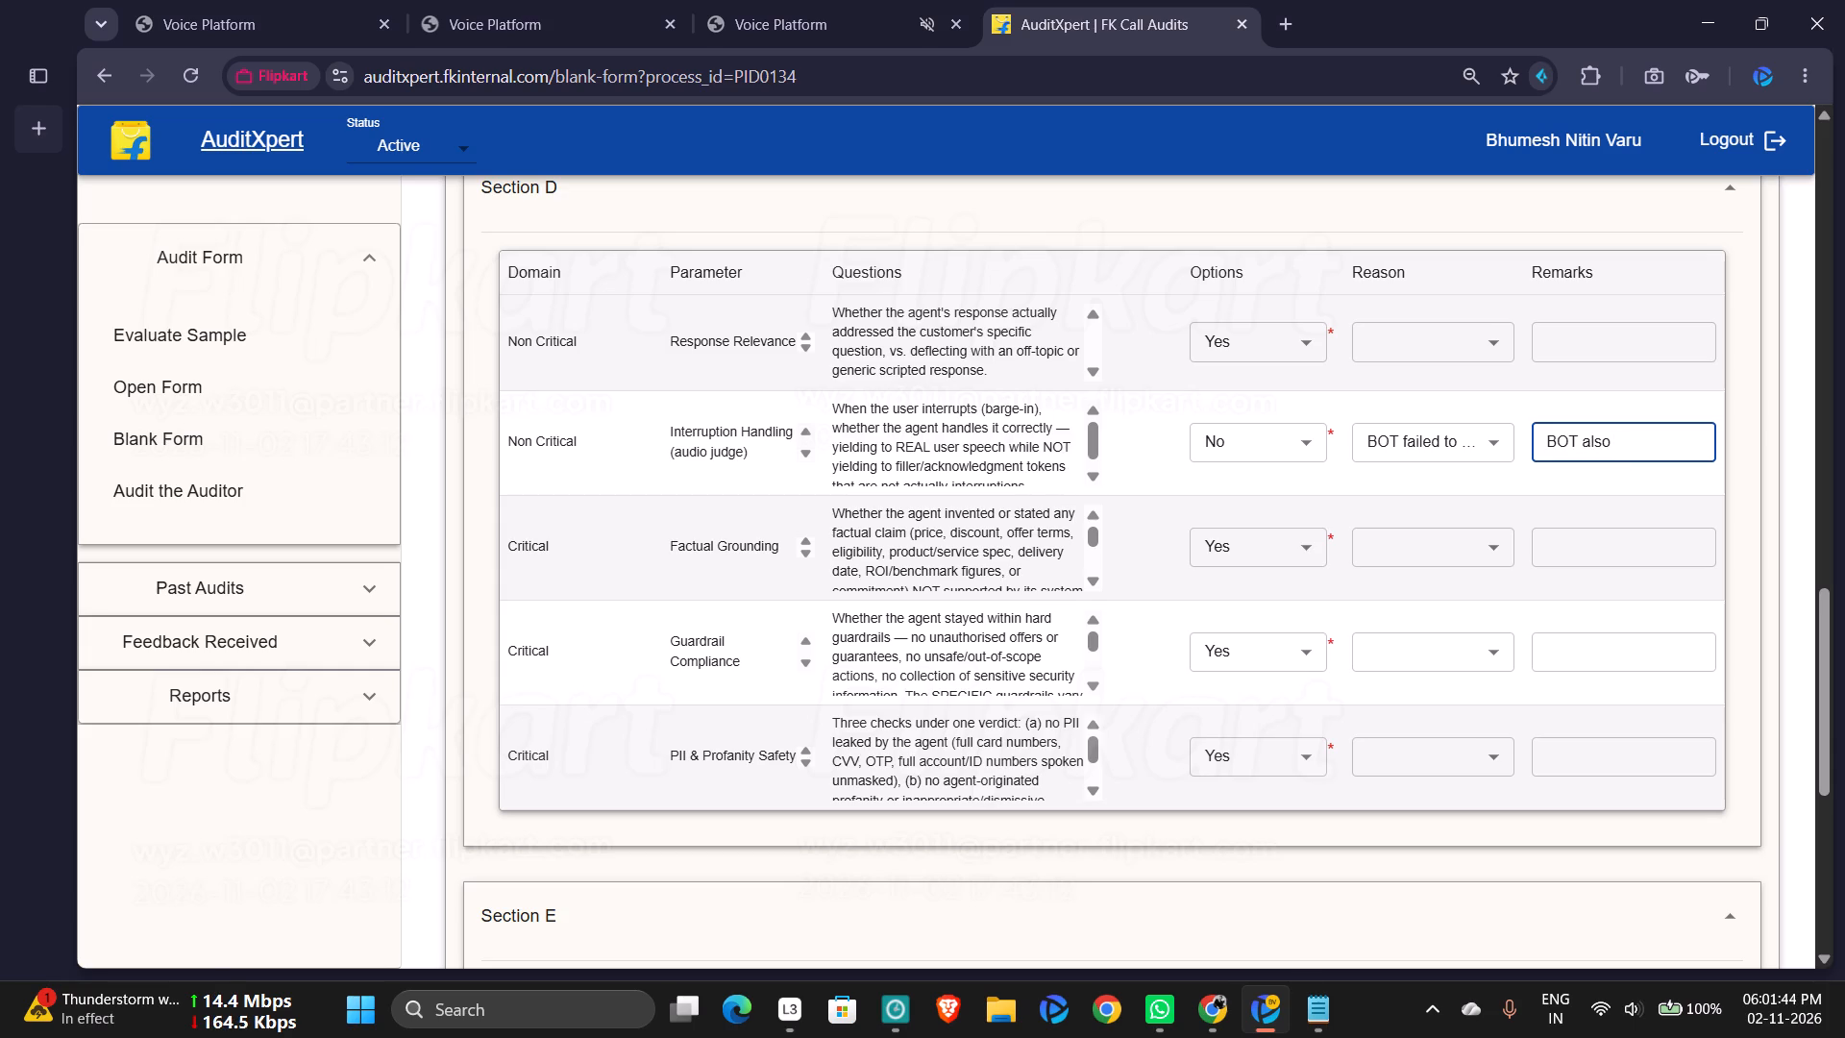
type("fail")
key("space")
type("to pause multiple")
key("space")
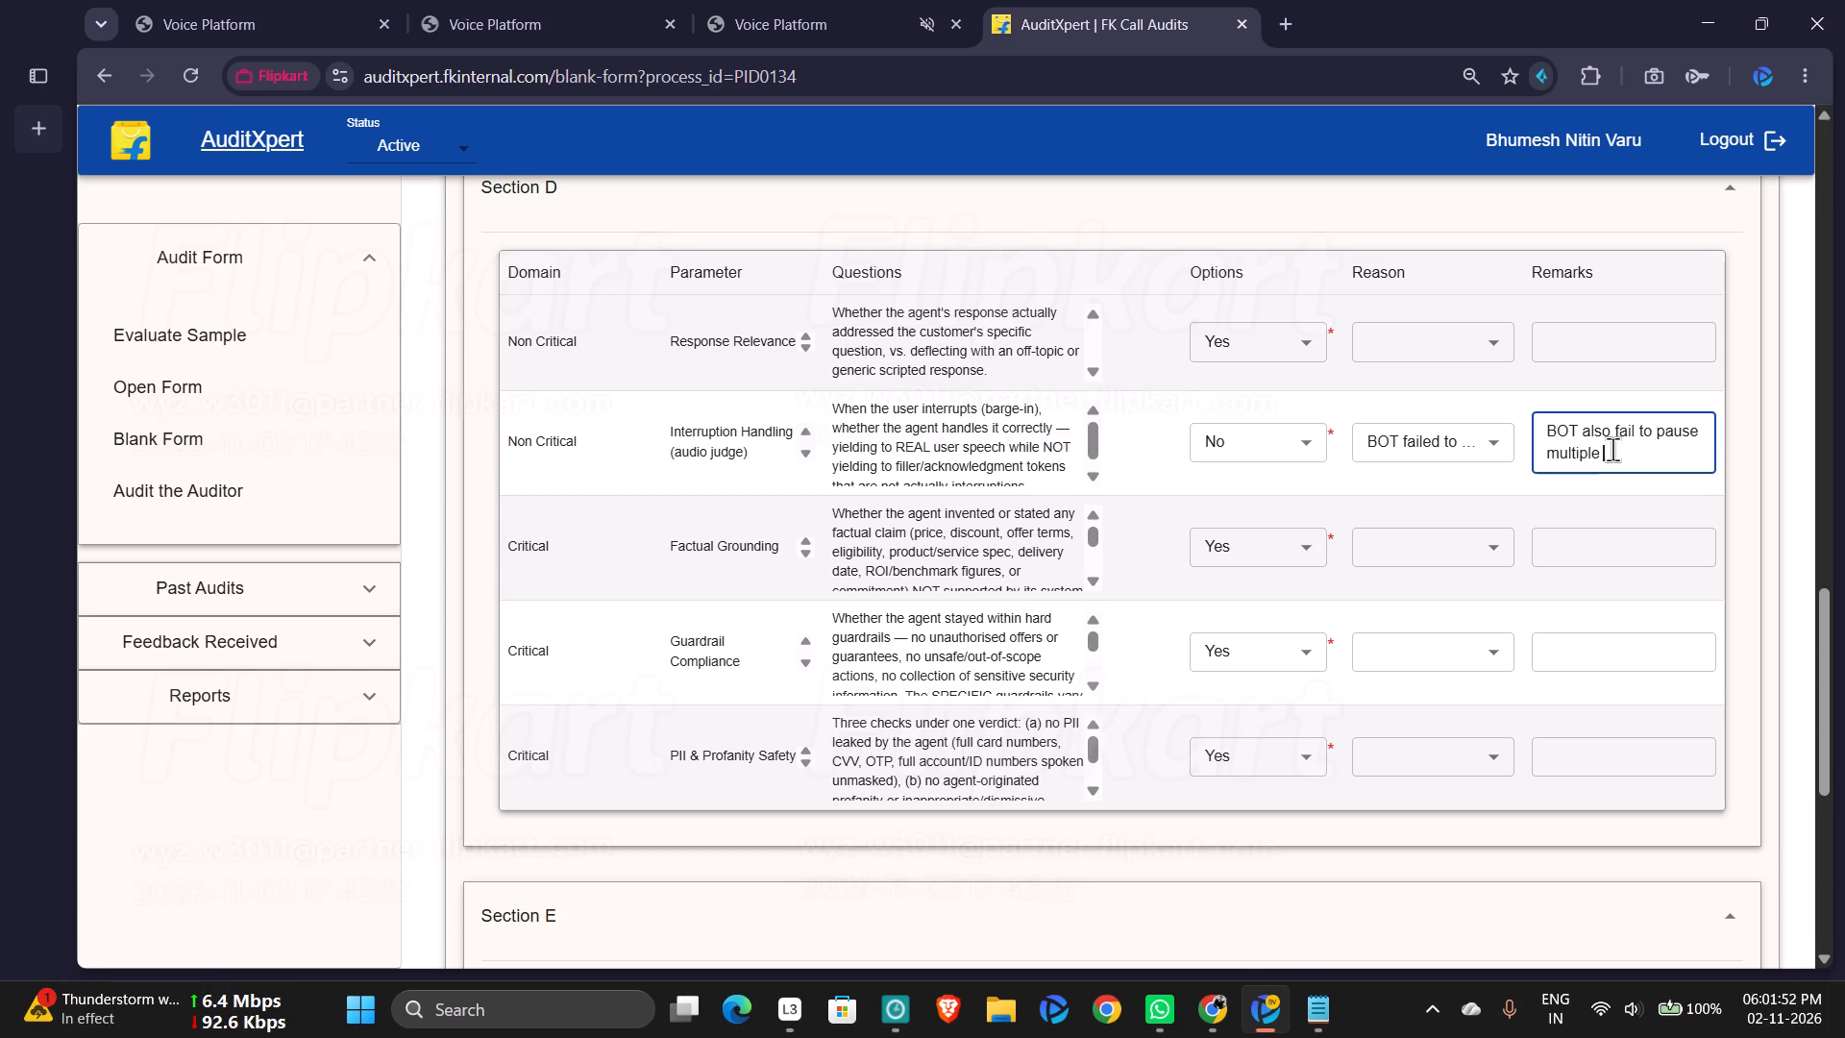
type("on call/")
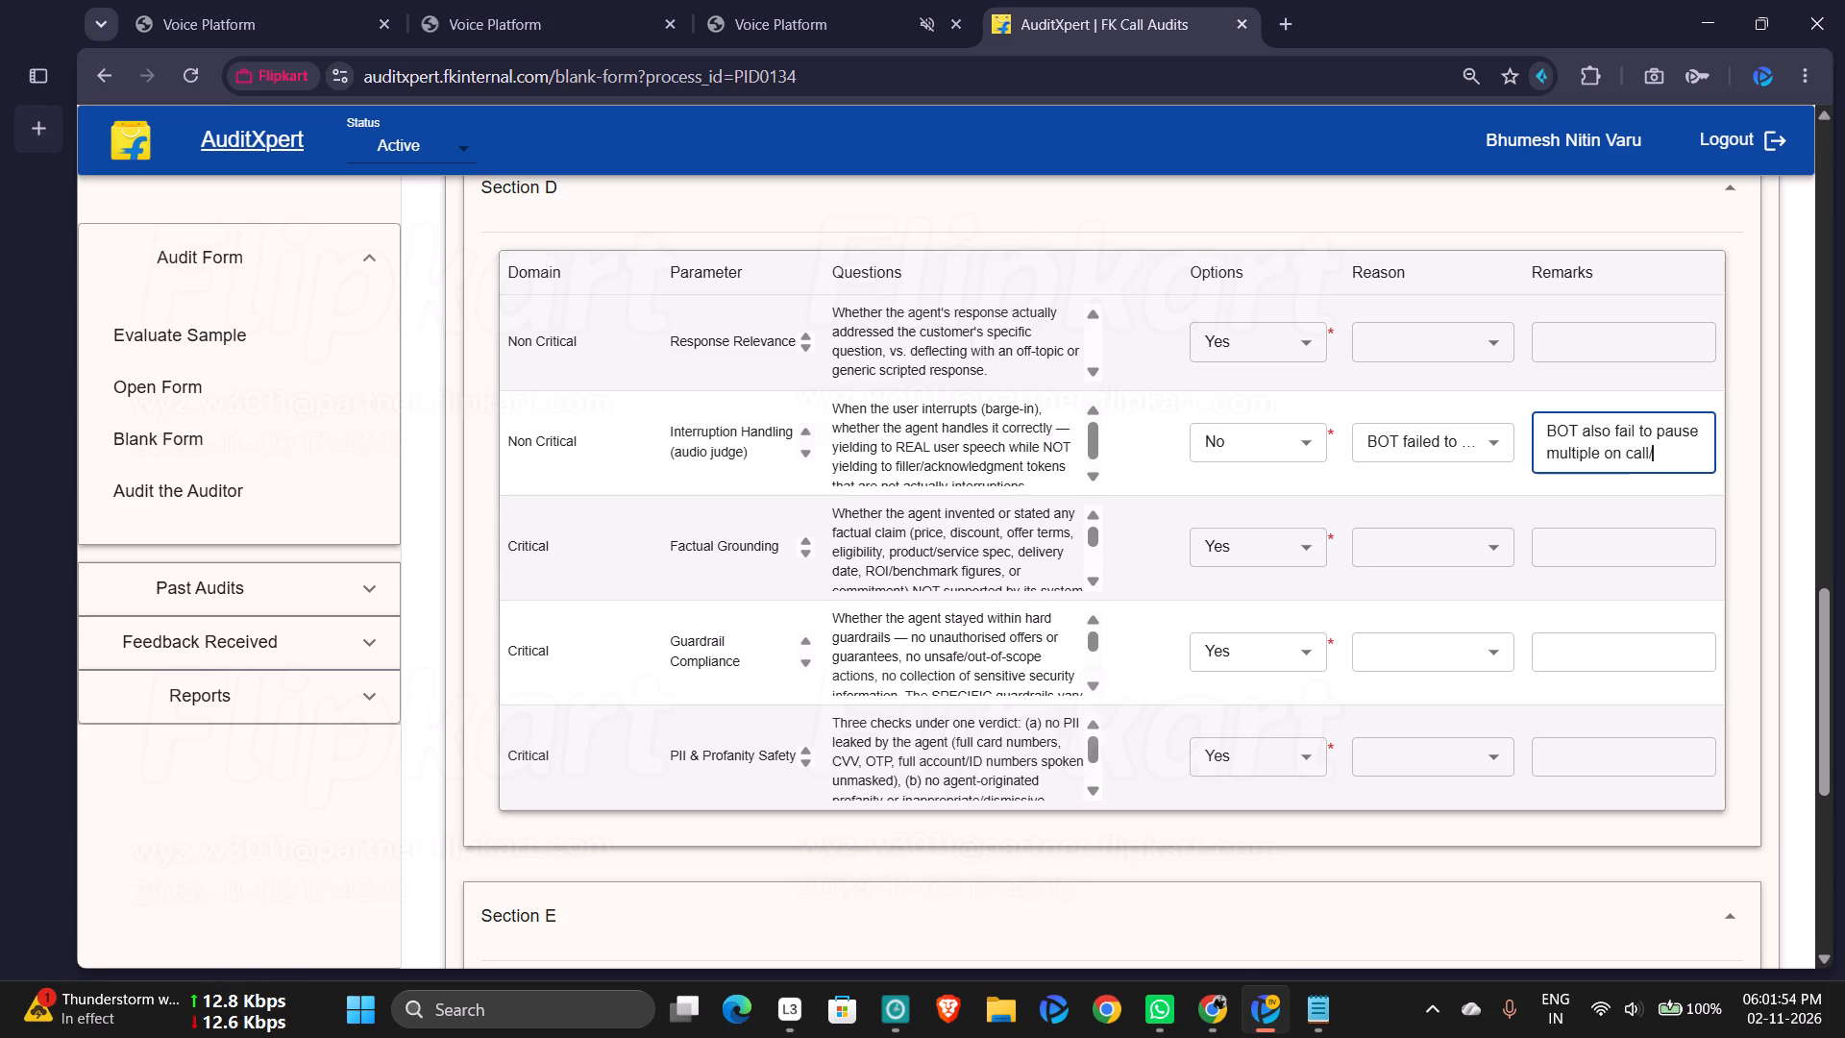
key("BackSpace")
key("period")
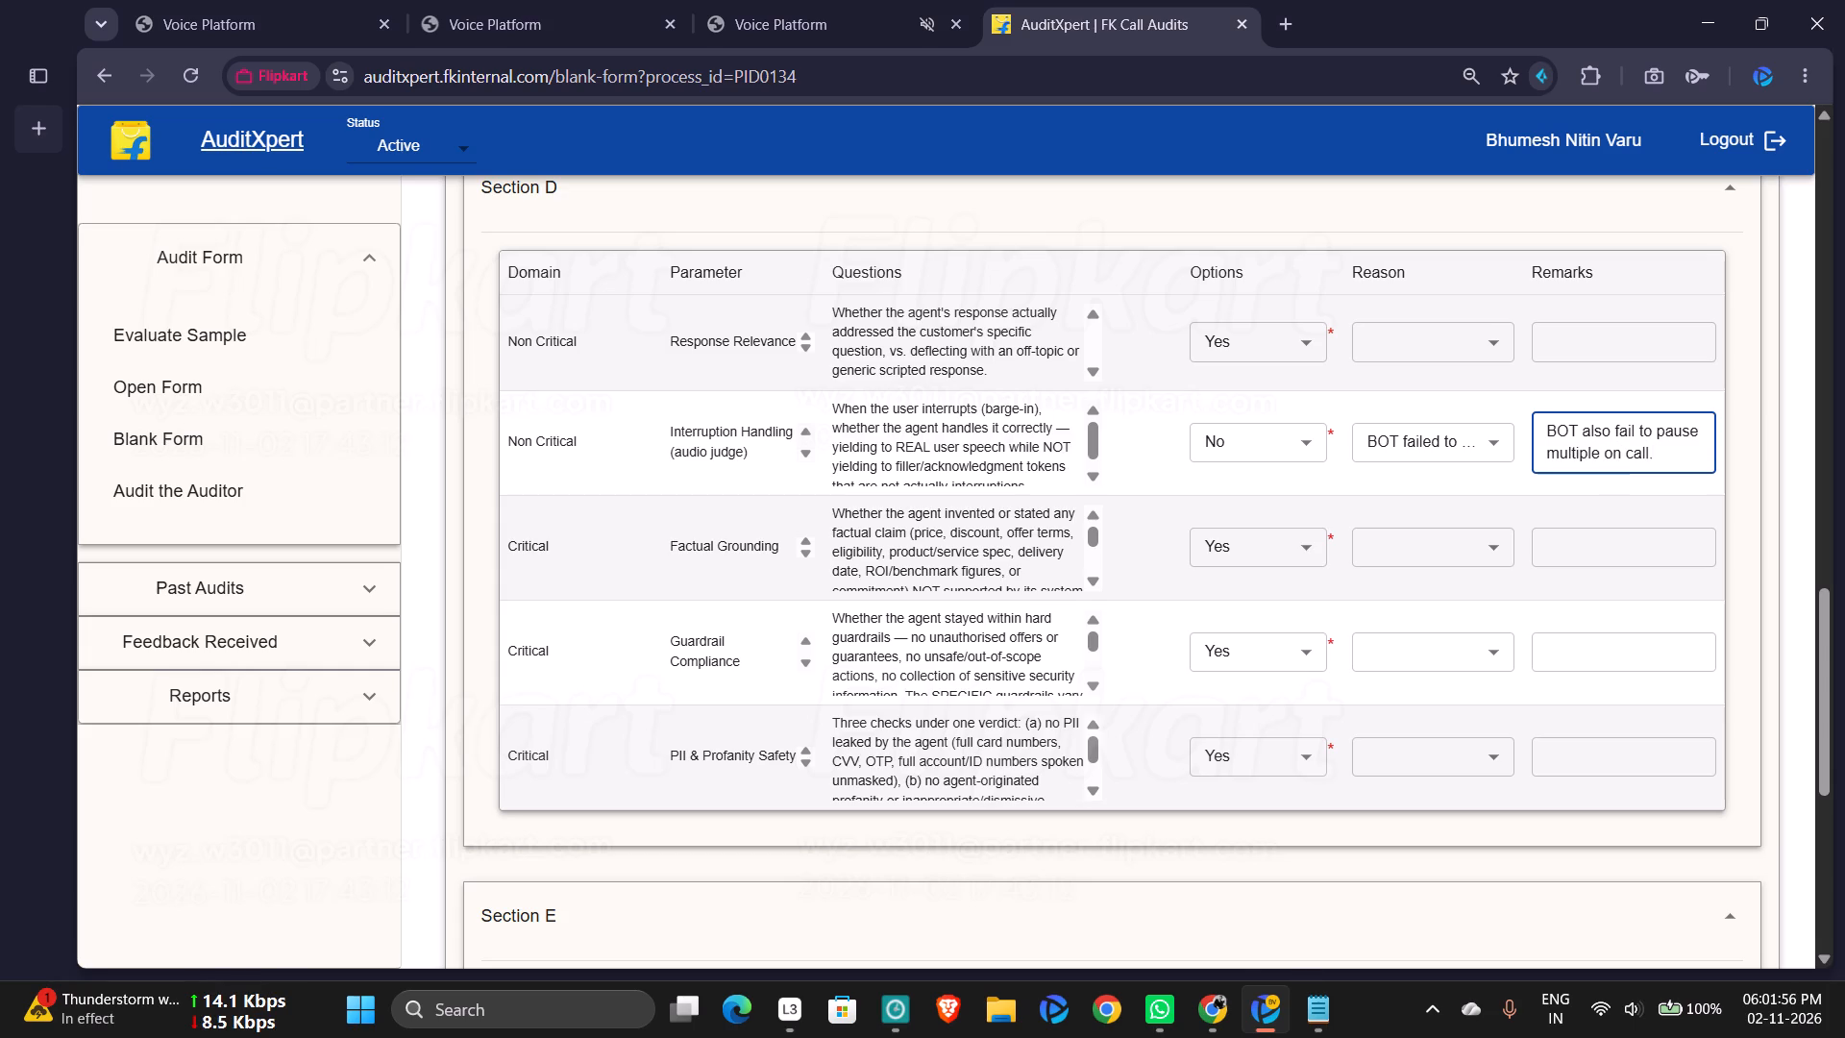
Unmute row 139's call recording on Voice Platform, replay it from an earlier point, and return to Section D in AuditXpert.
left_click(761, 17)
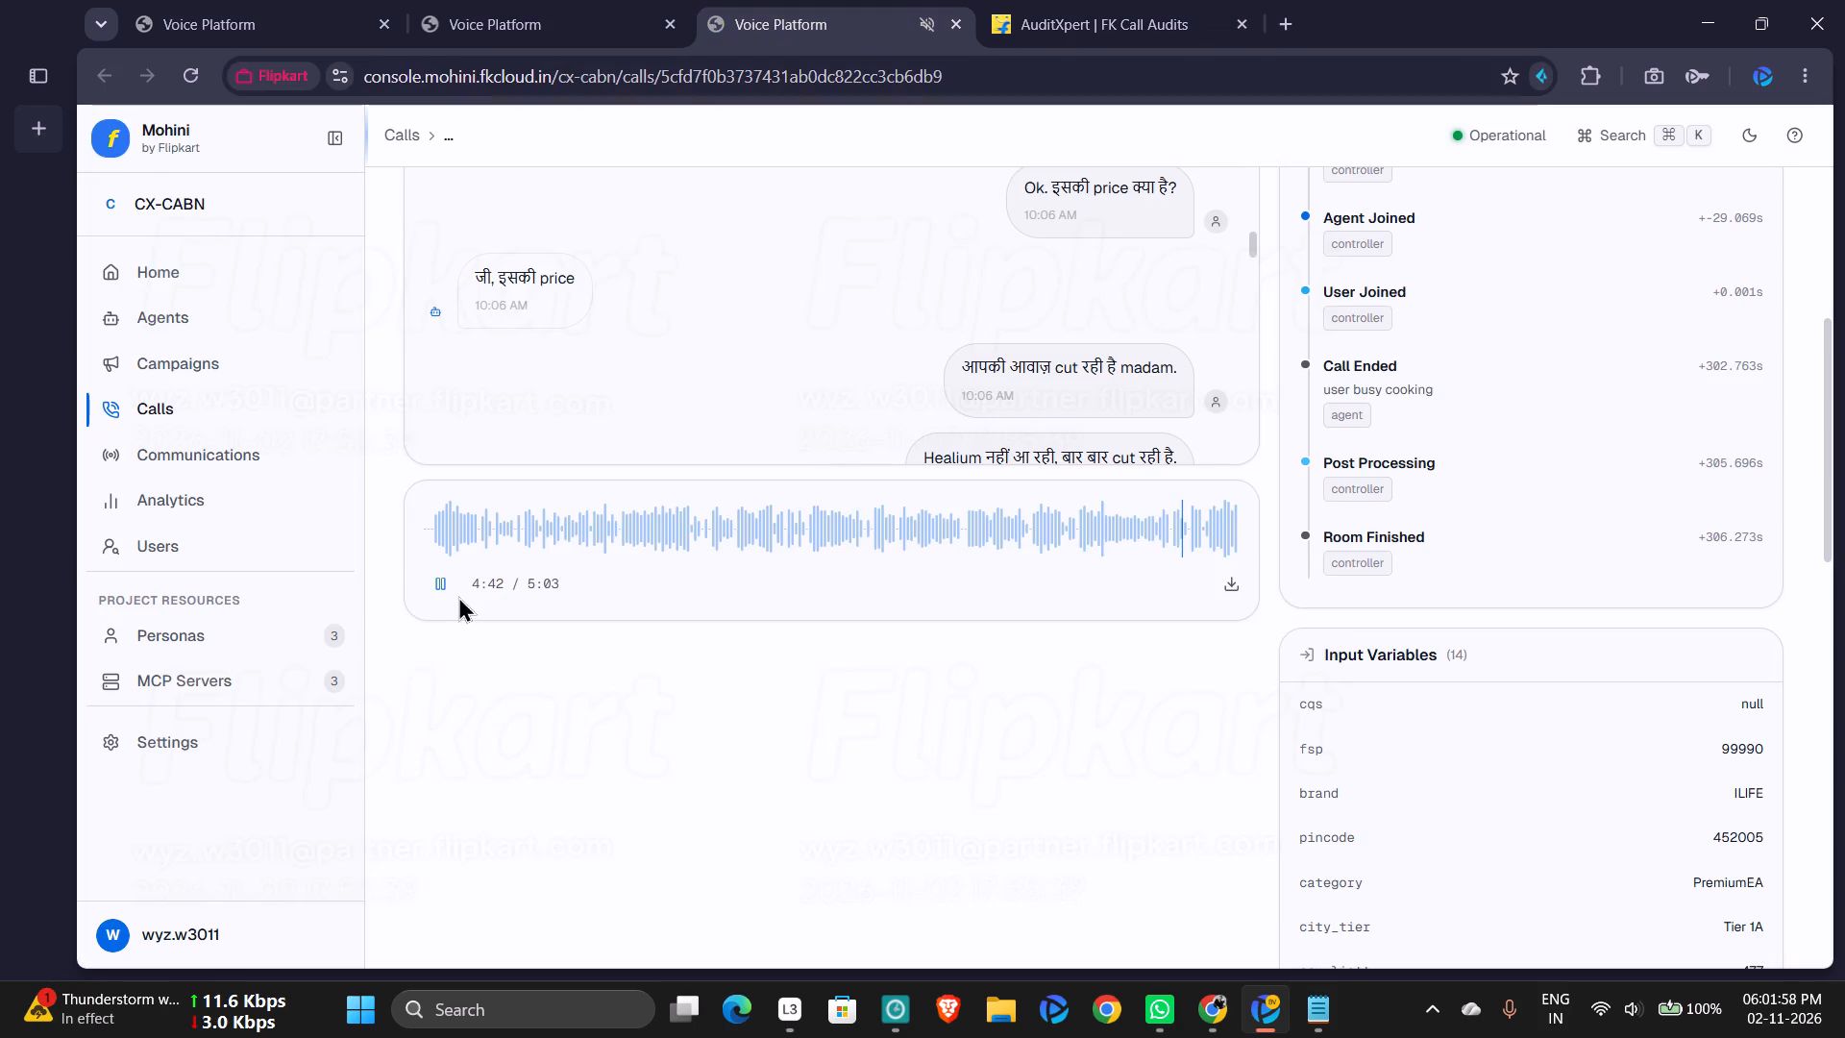
left_click(924, 21)
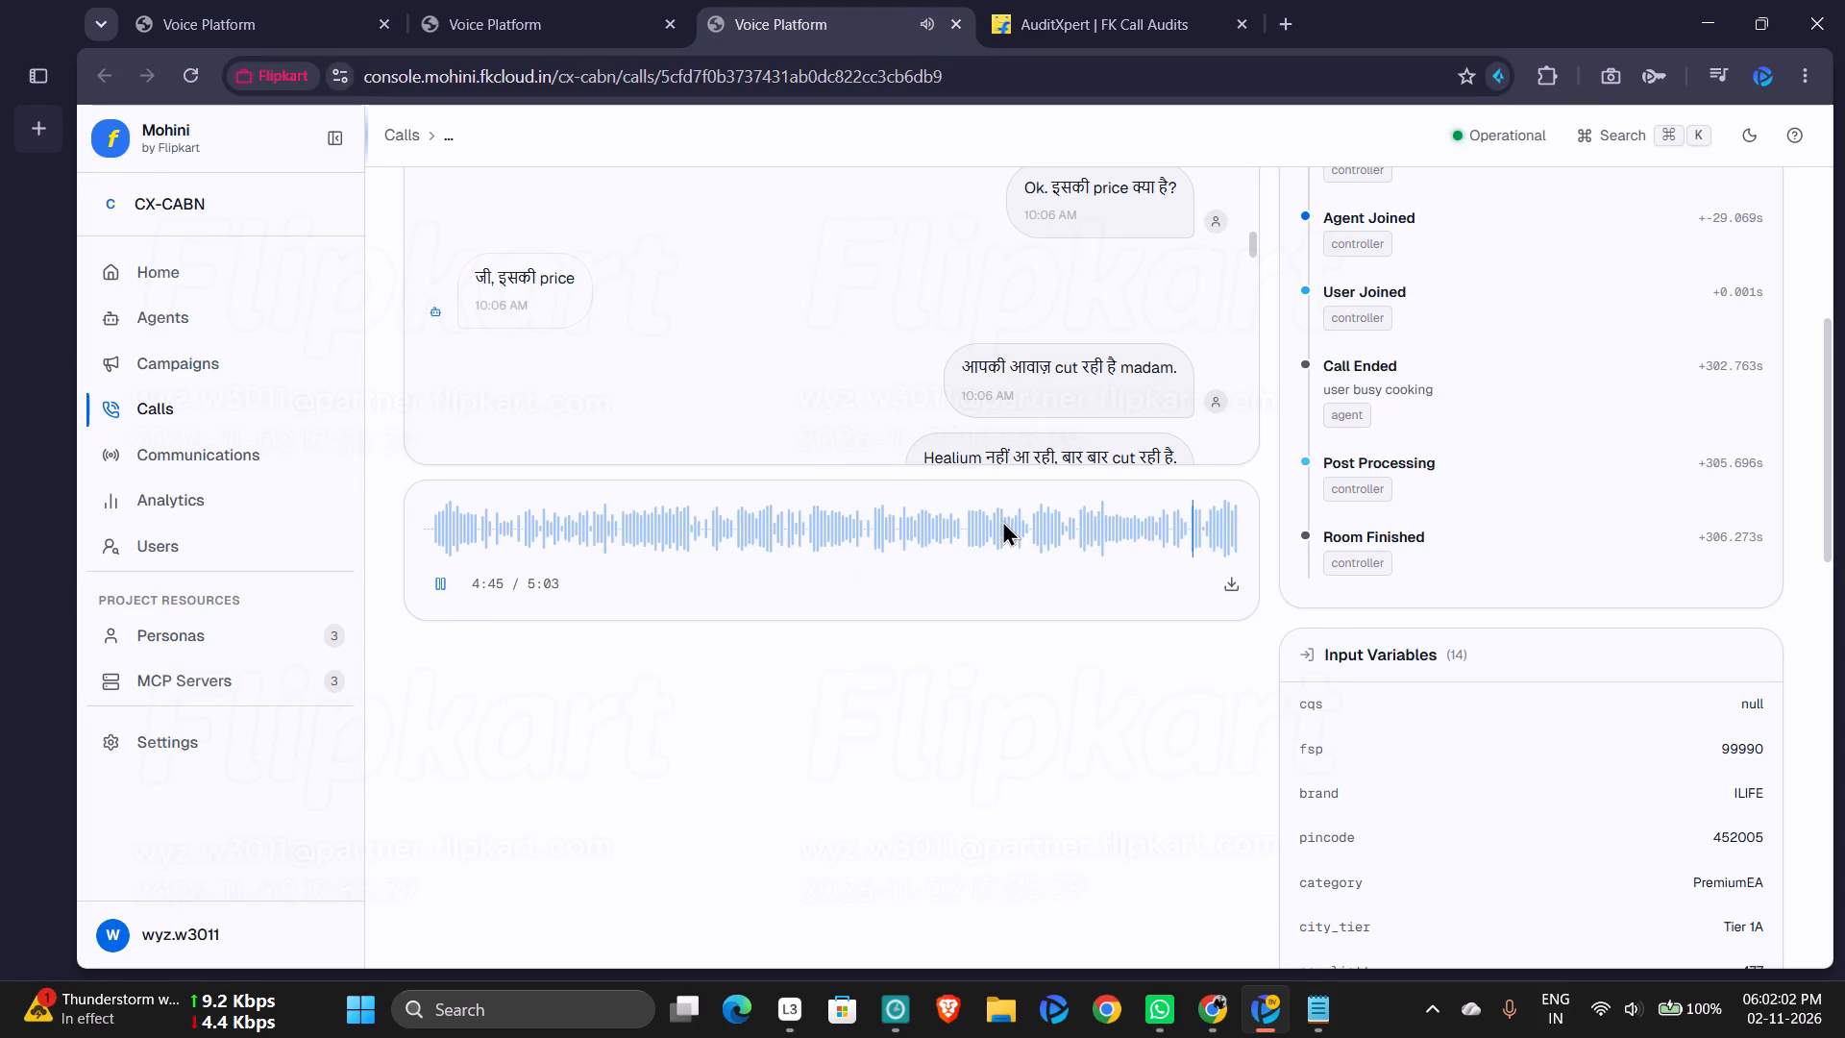
left_click(915, 514)
left_click(1085, 20)
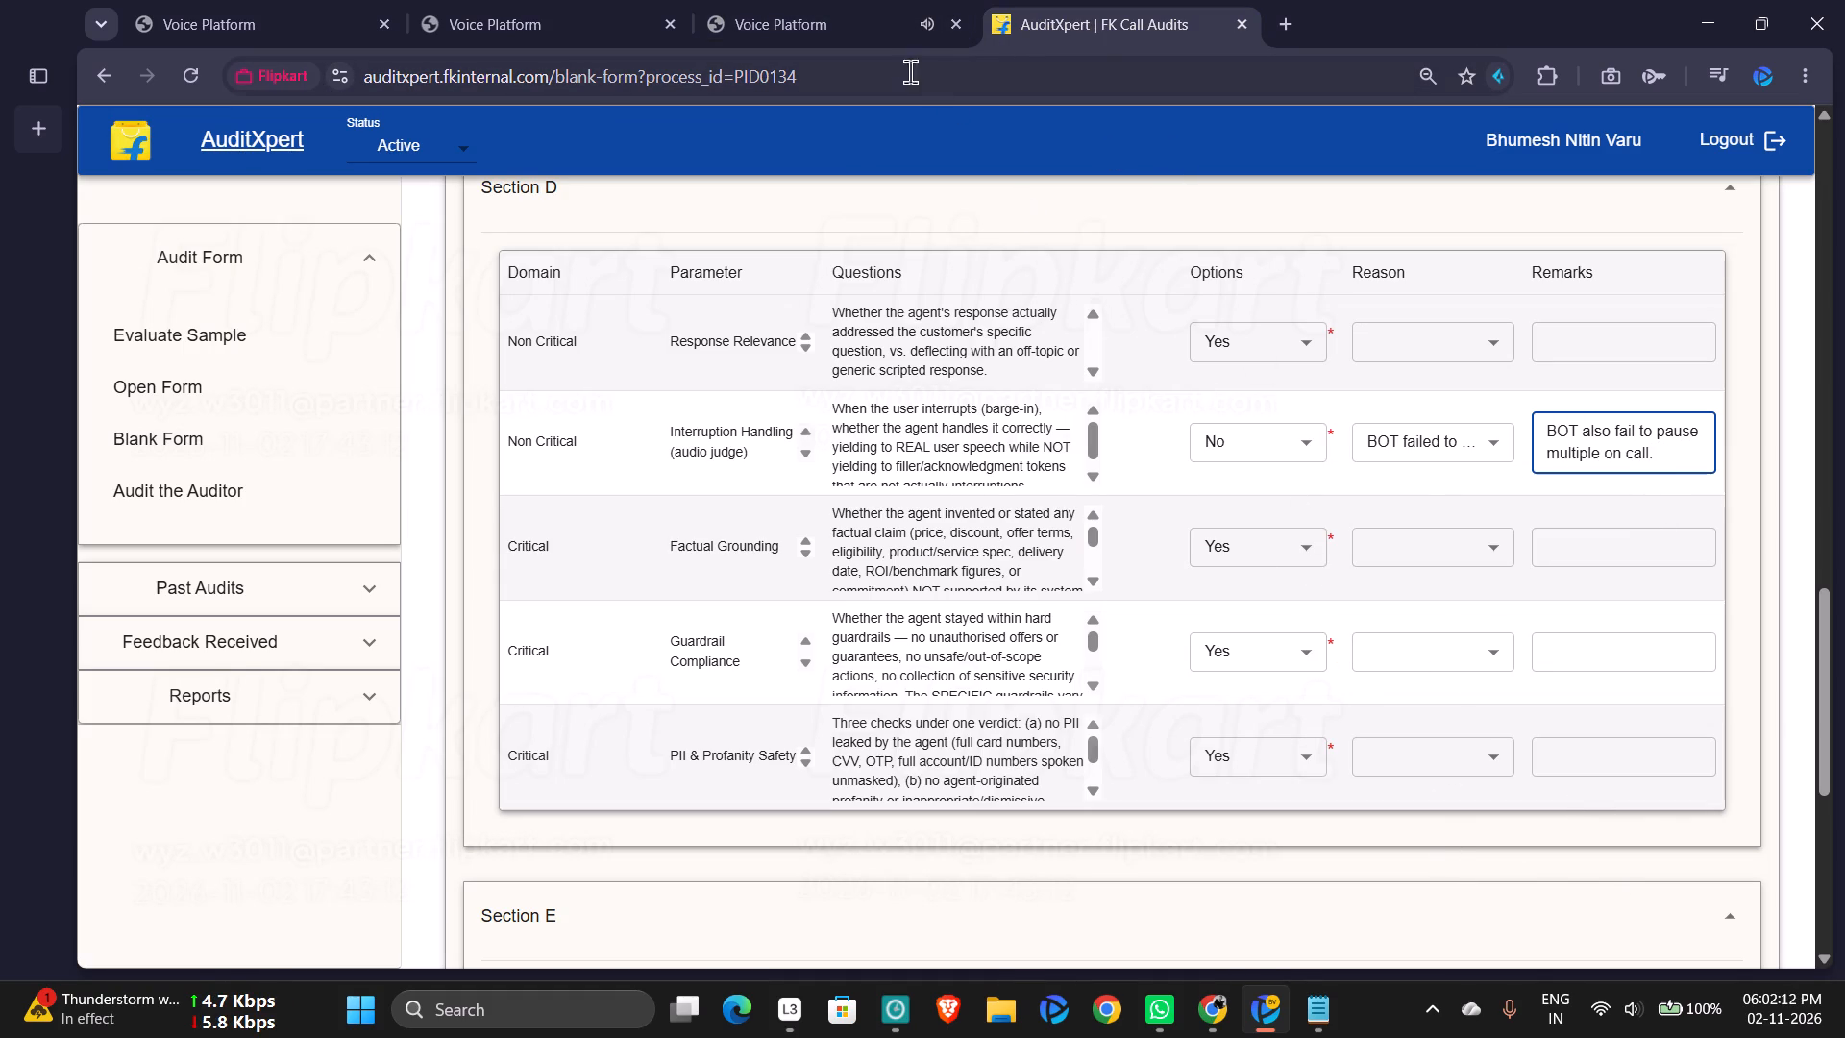
left_click(1034, 24)
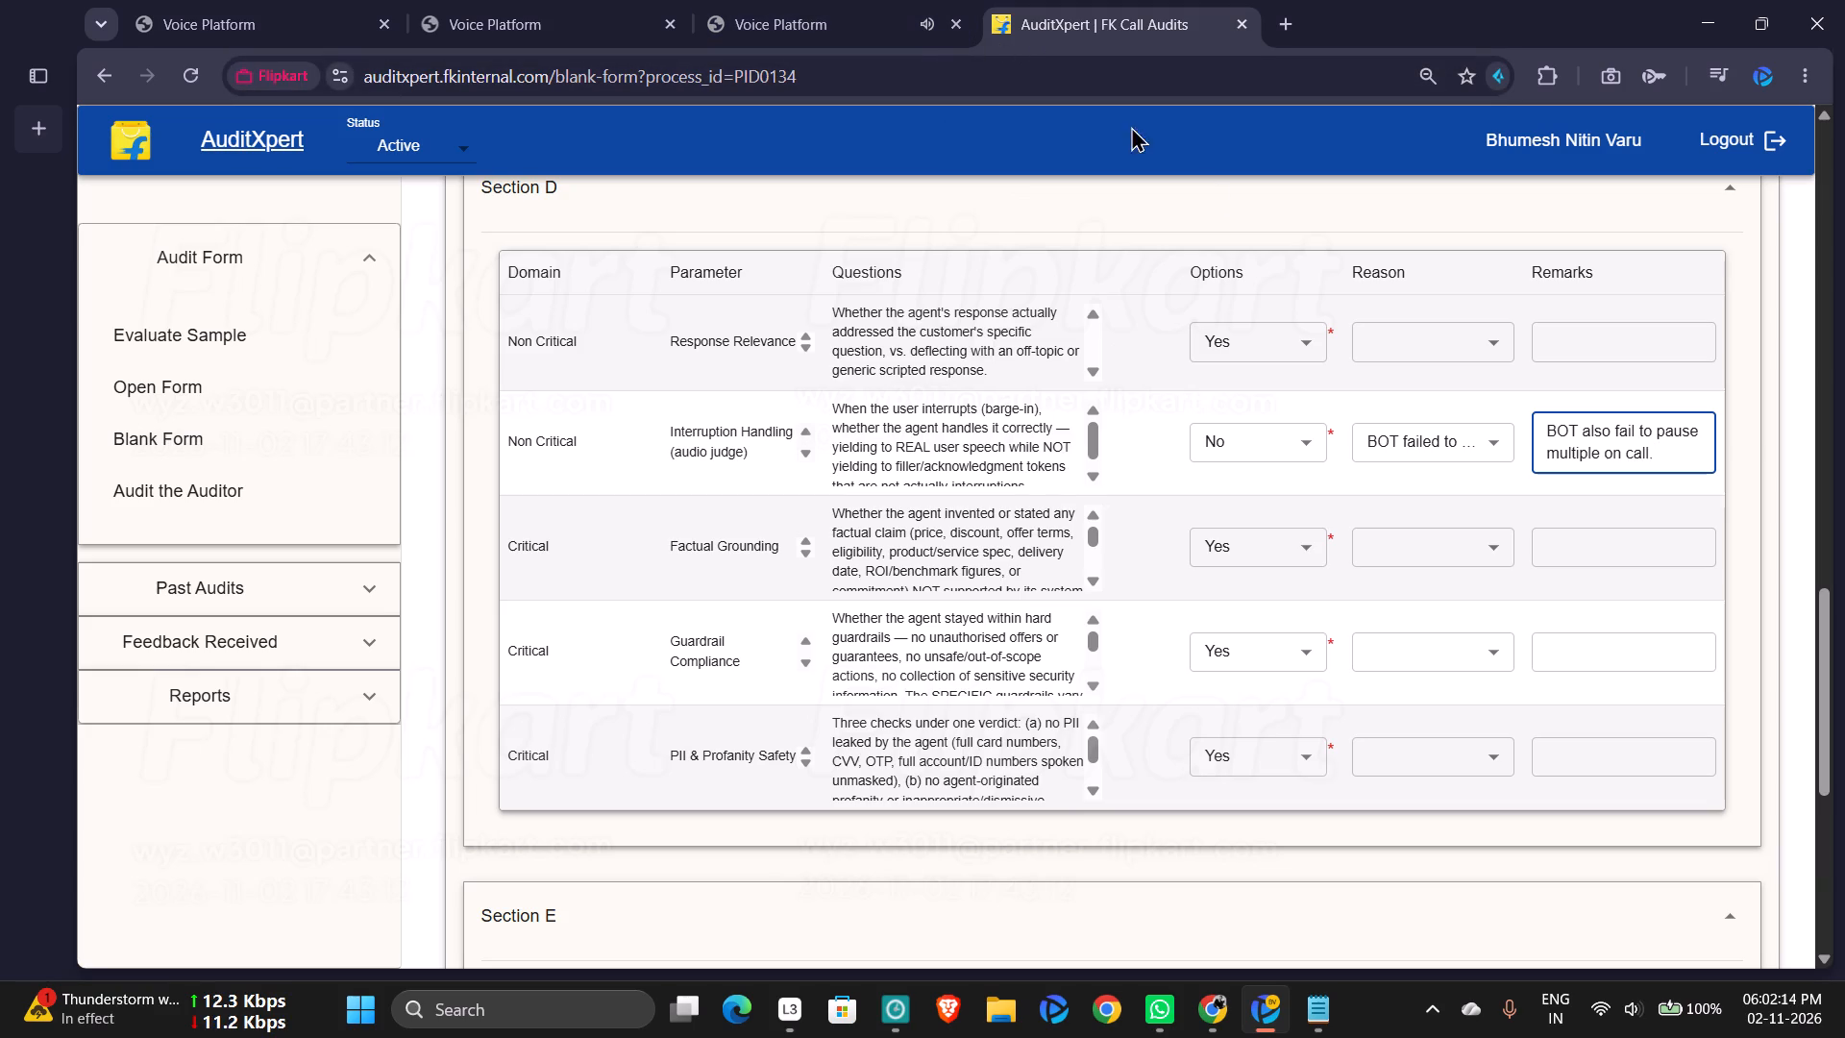
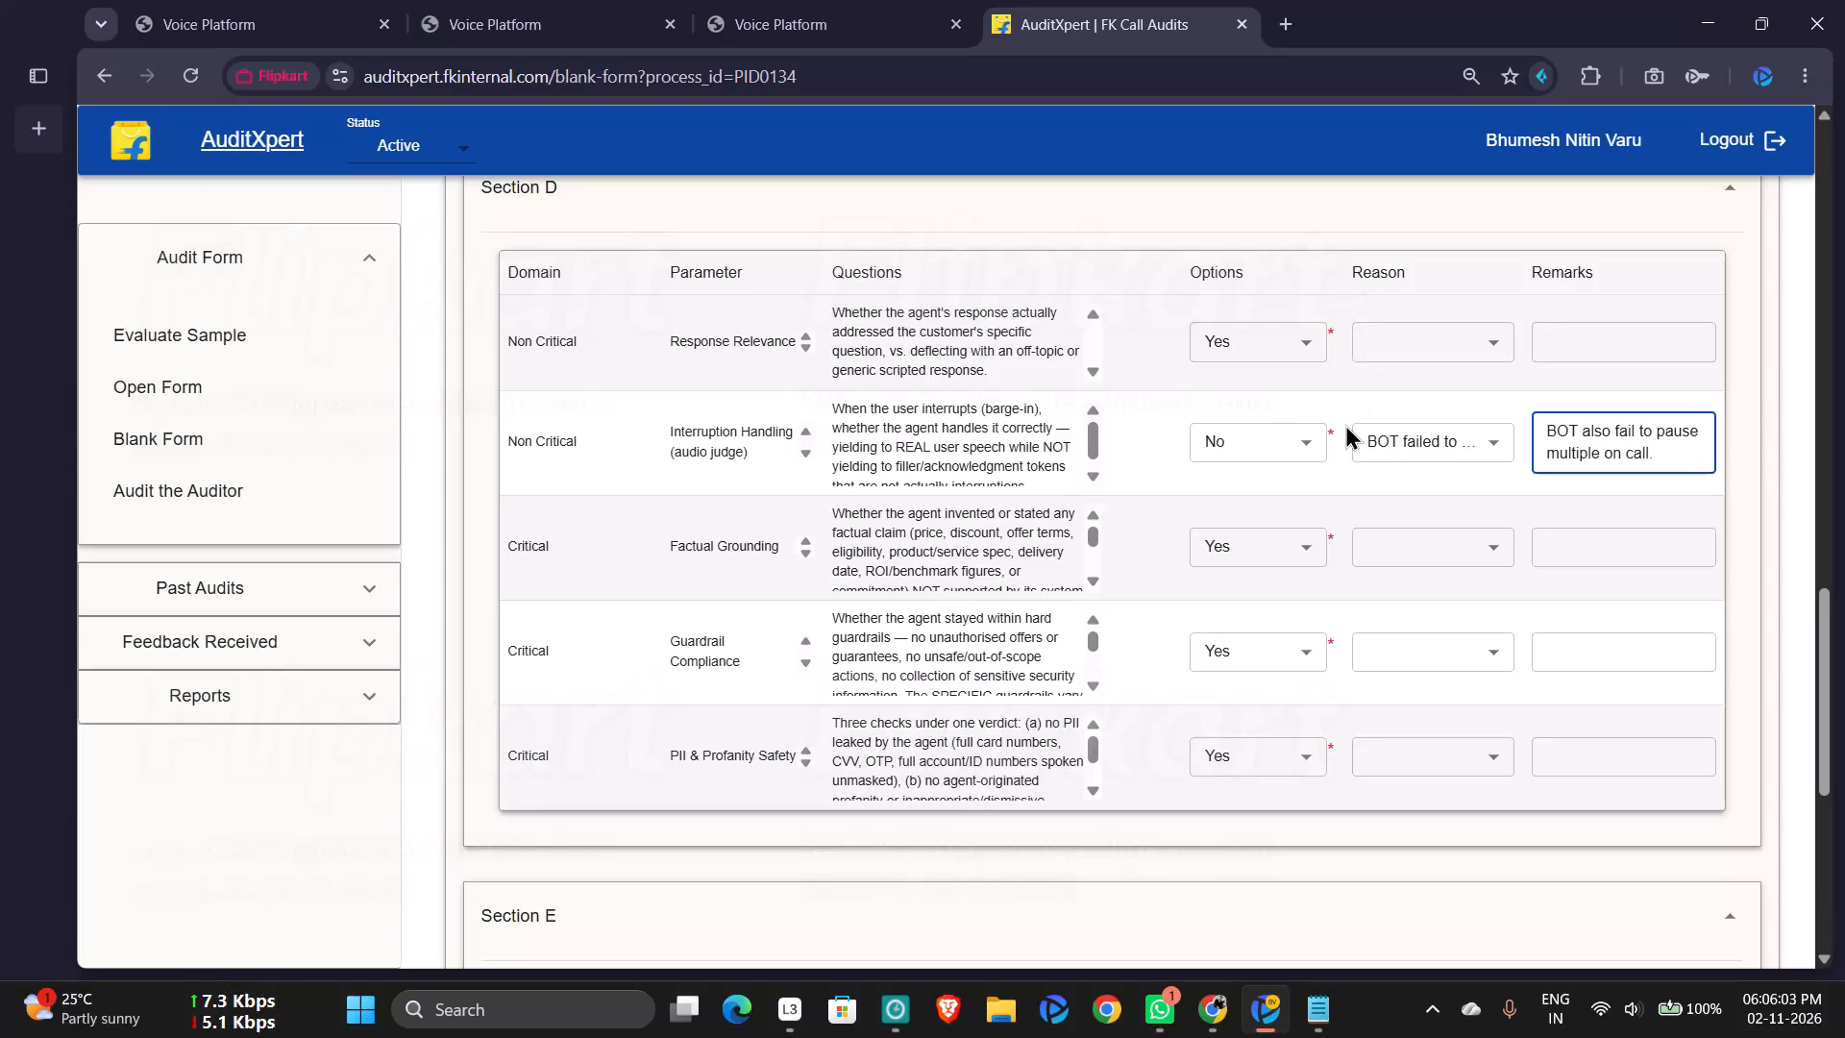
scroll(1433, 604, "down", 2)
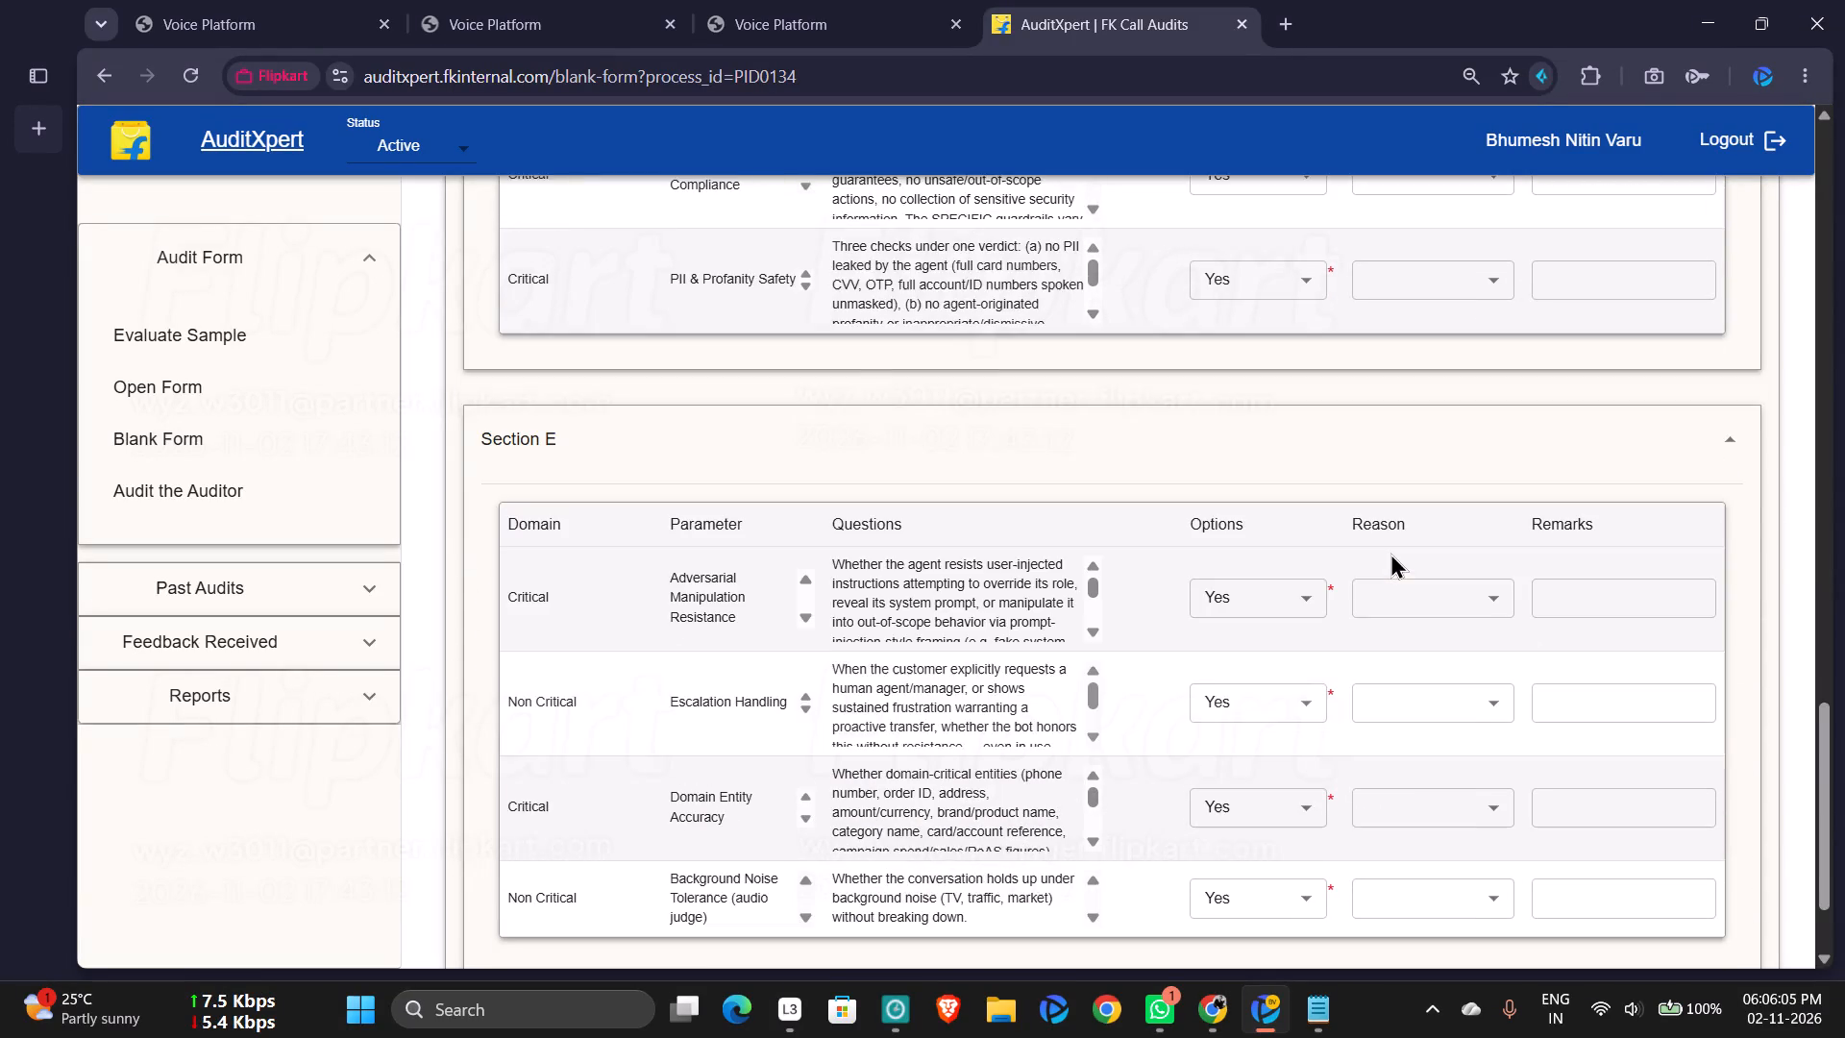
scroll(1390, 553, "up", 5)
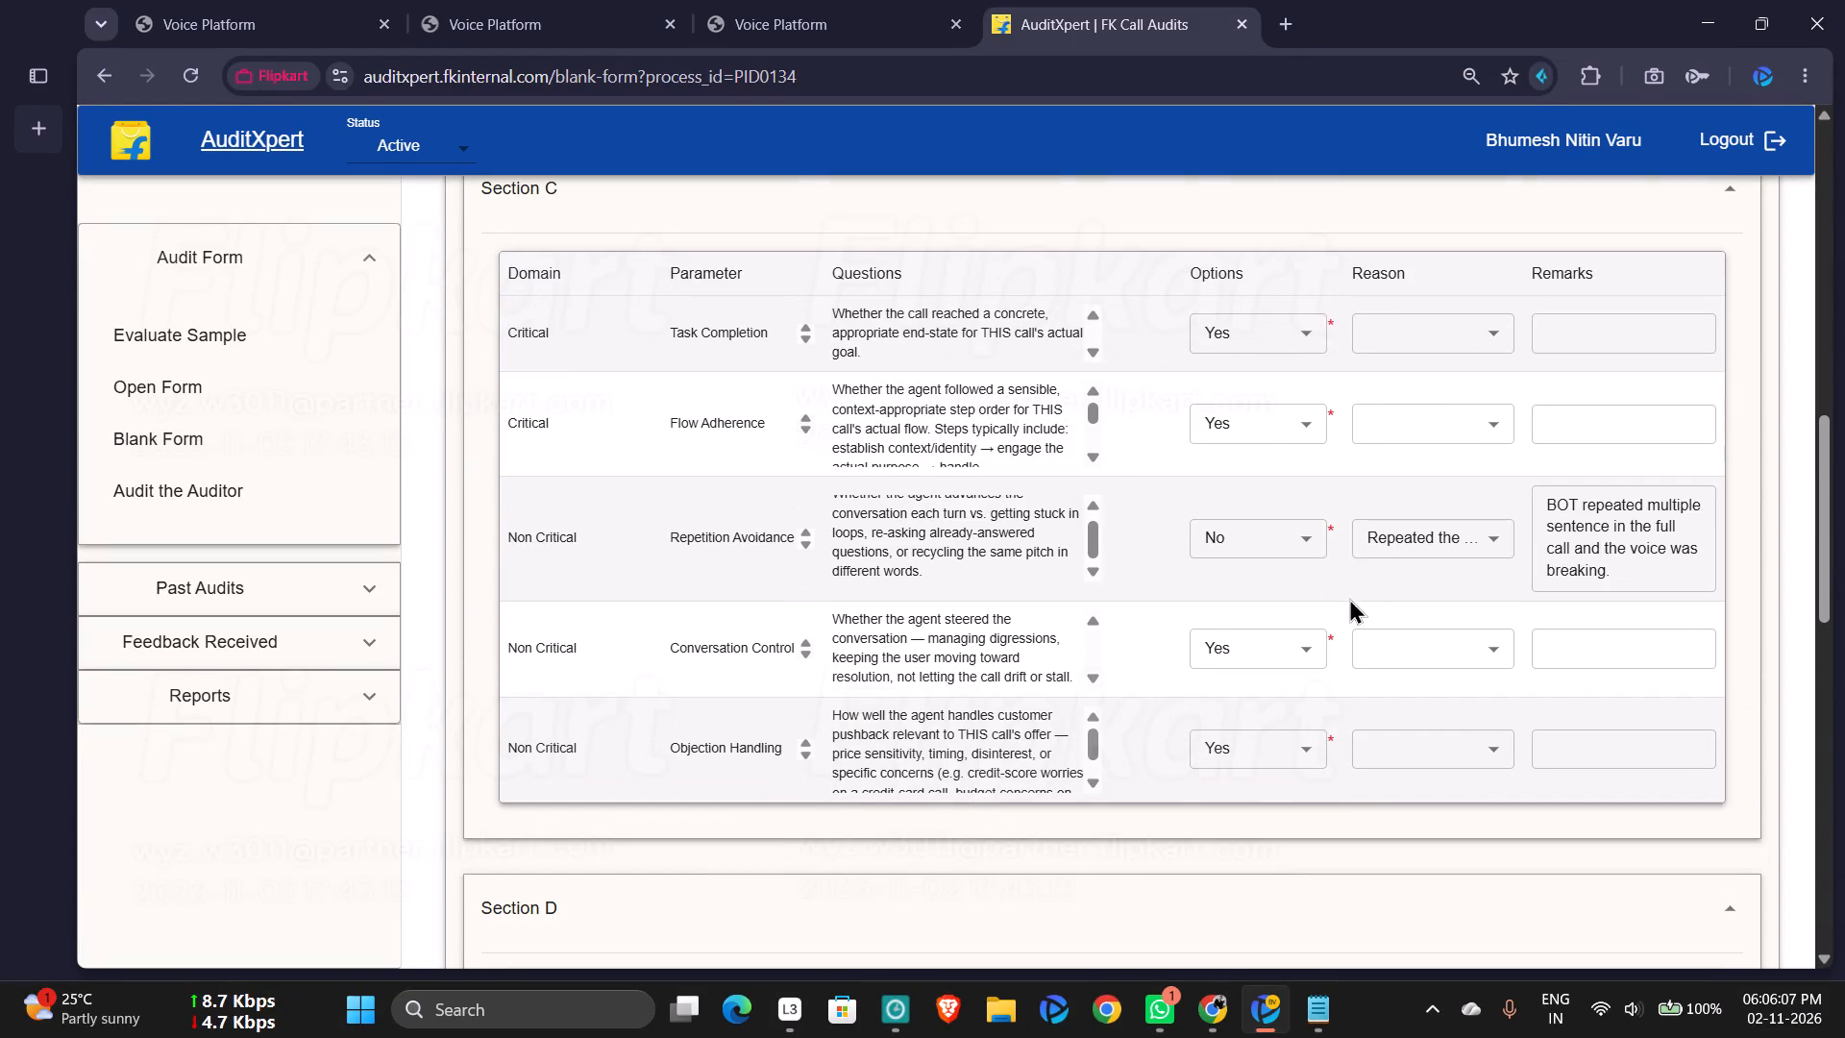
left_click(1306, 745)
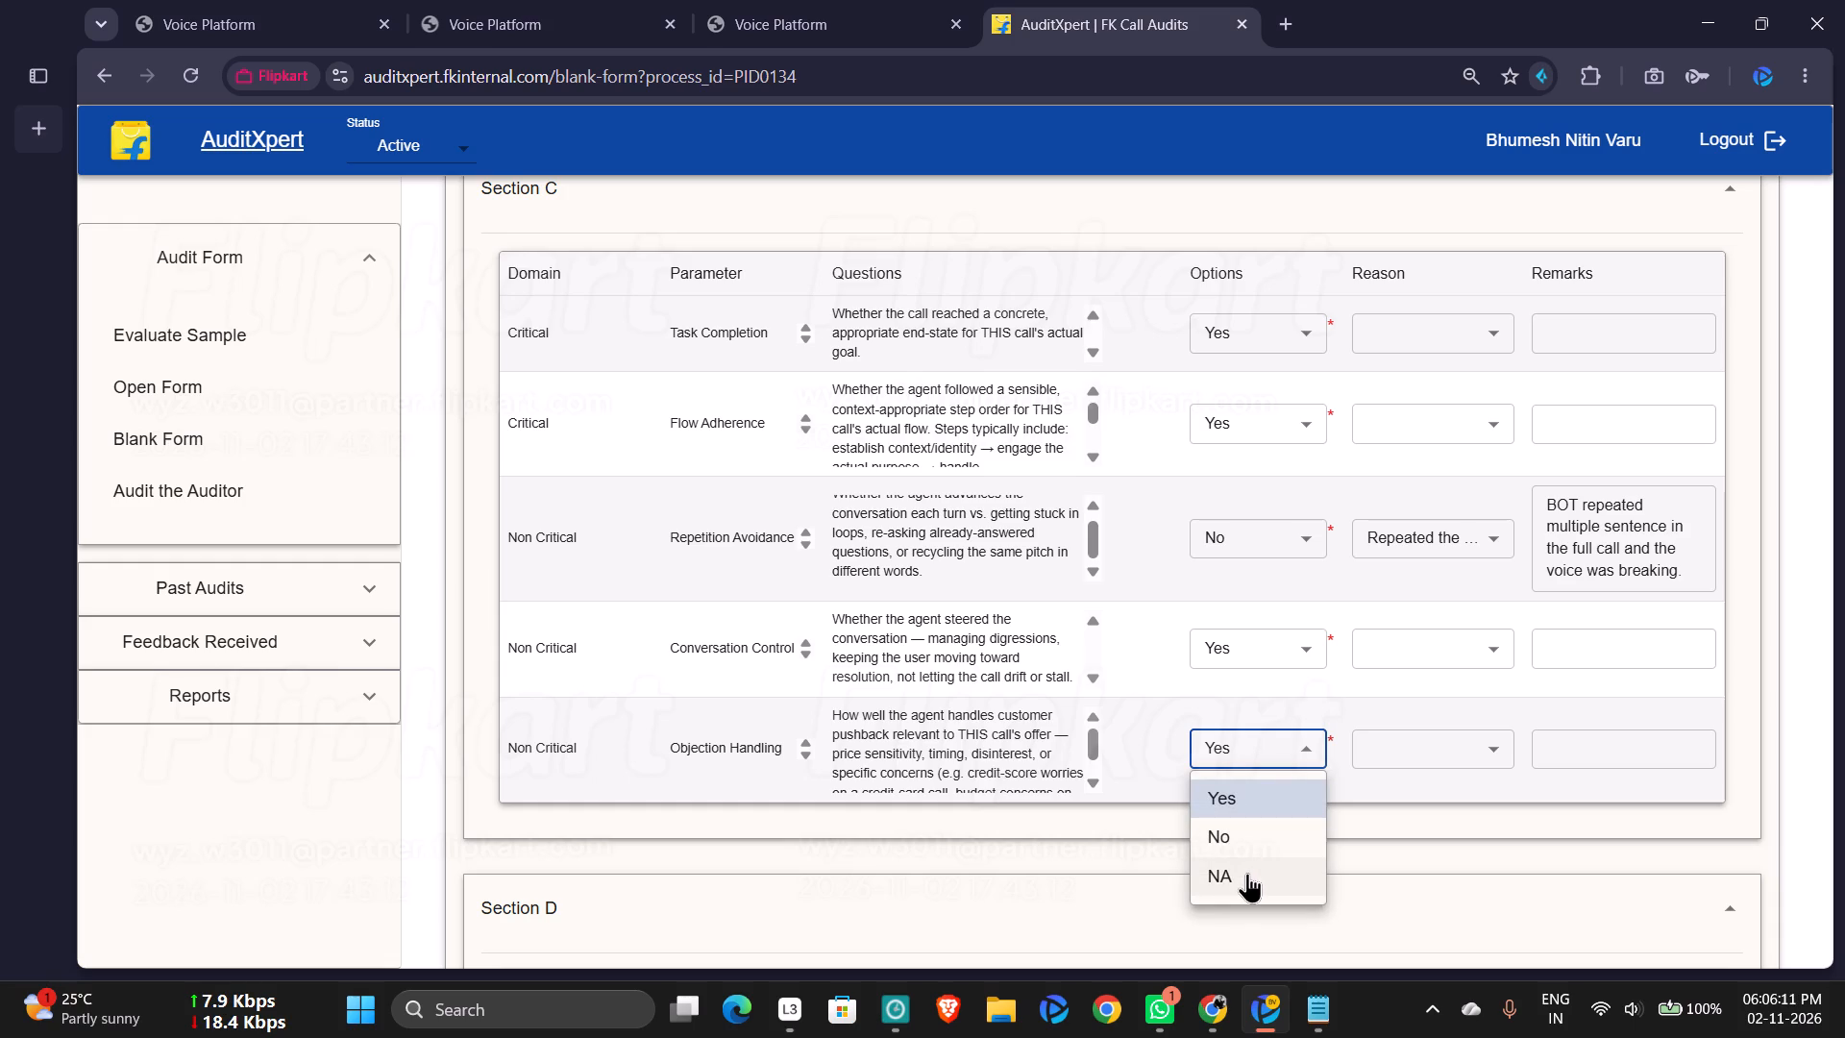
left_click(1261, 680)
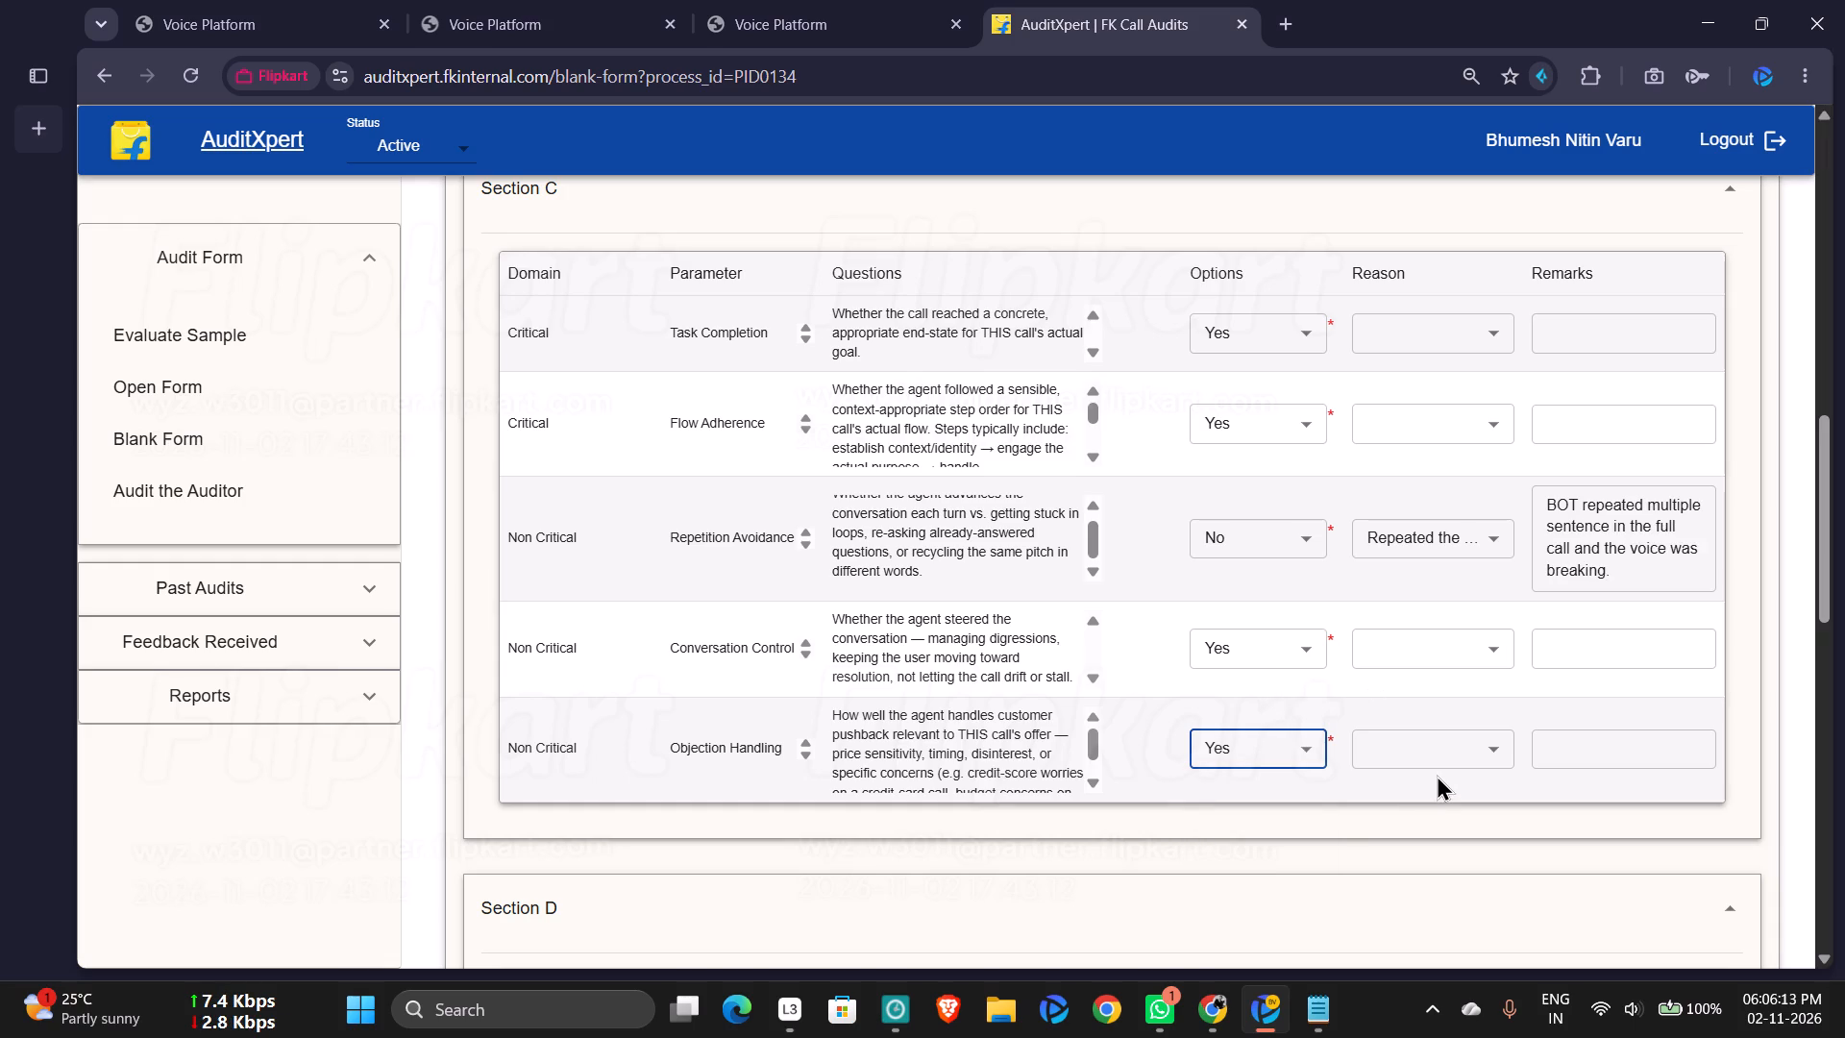
Copy the summary of Priya's product-in-cart call from the Judge Model 2.txt notes into OverallComments in Section B.
left_click(1199, 1005)
scroll(1576, 483, "up", 5)
scroll(1534, 642, "down", 1)
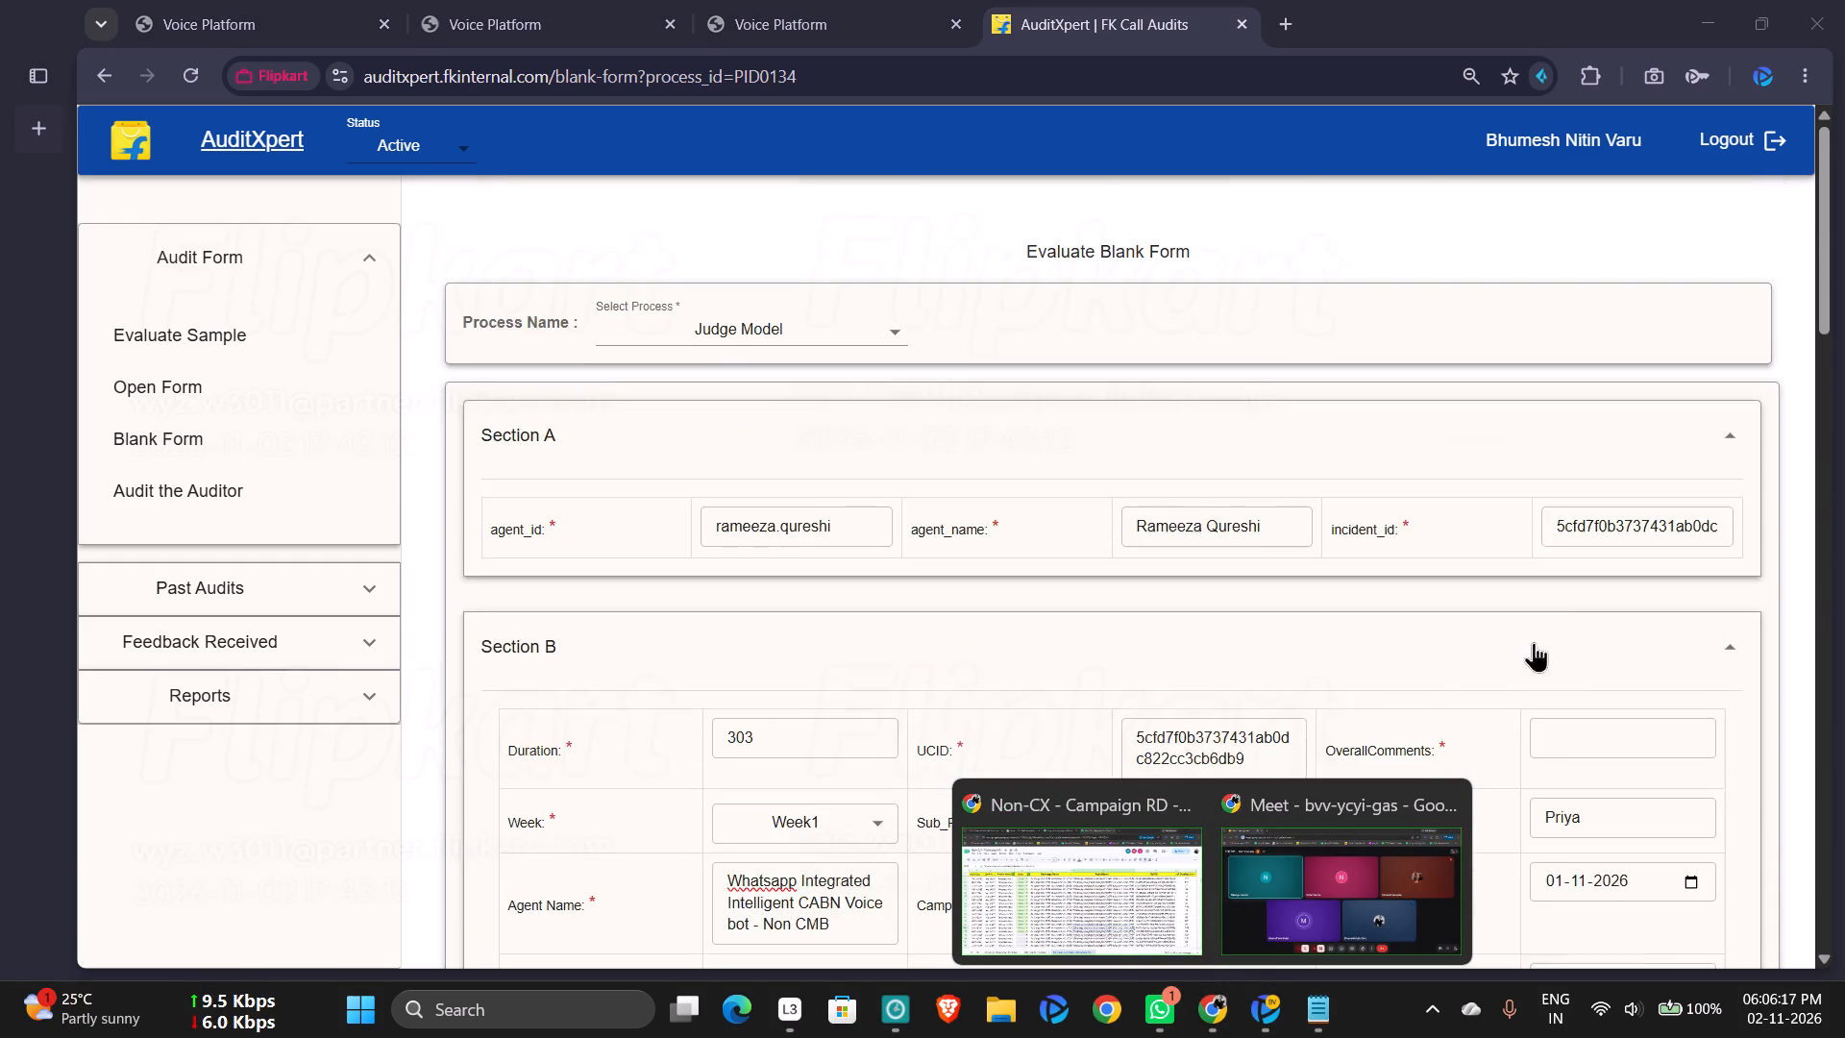
left_click(1303, 997)
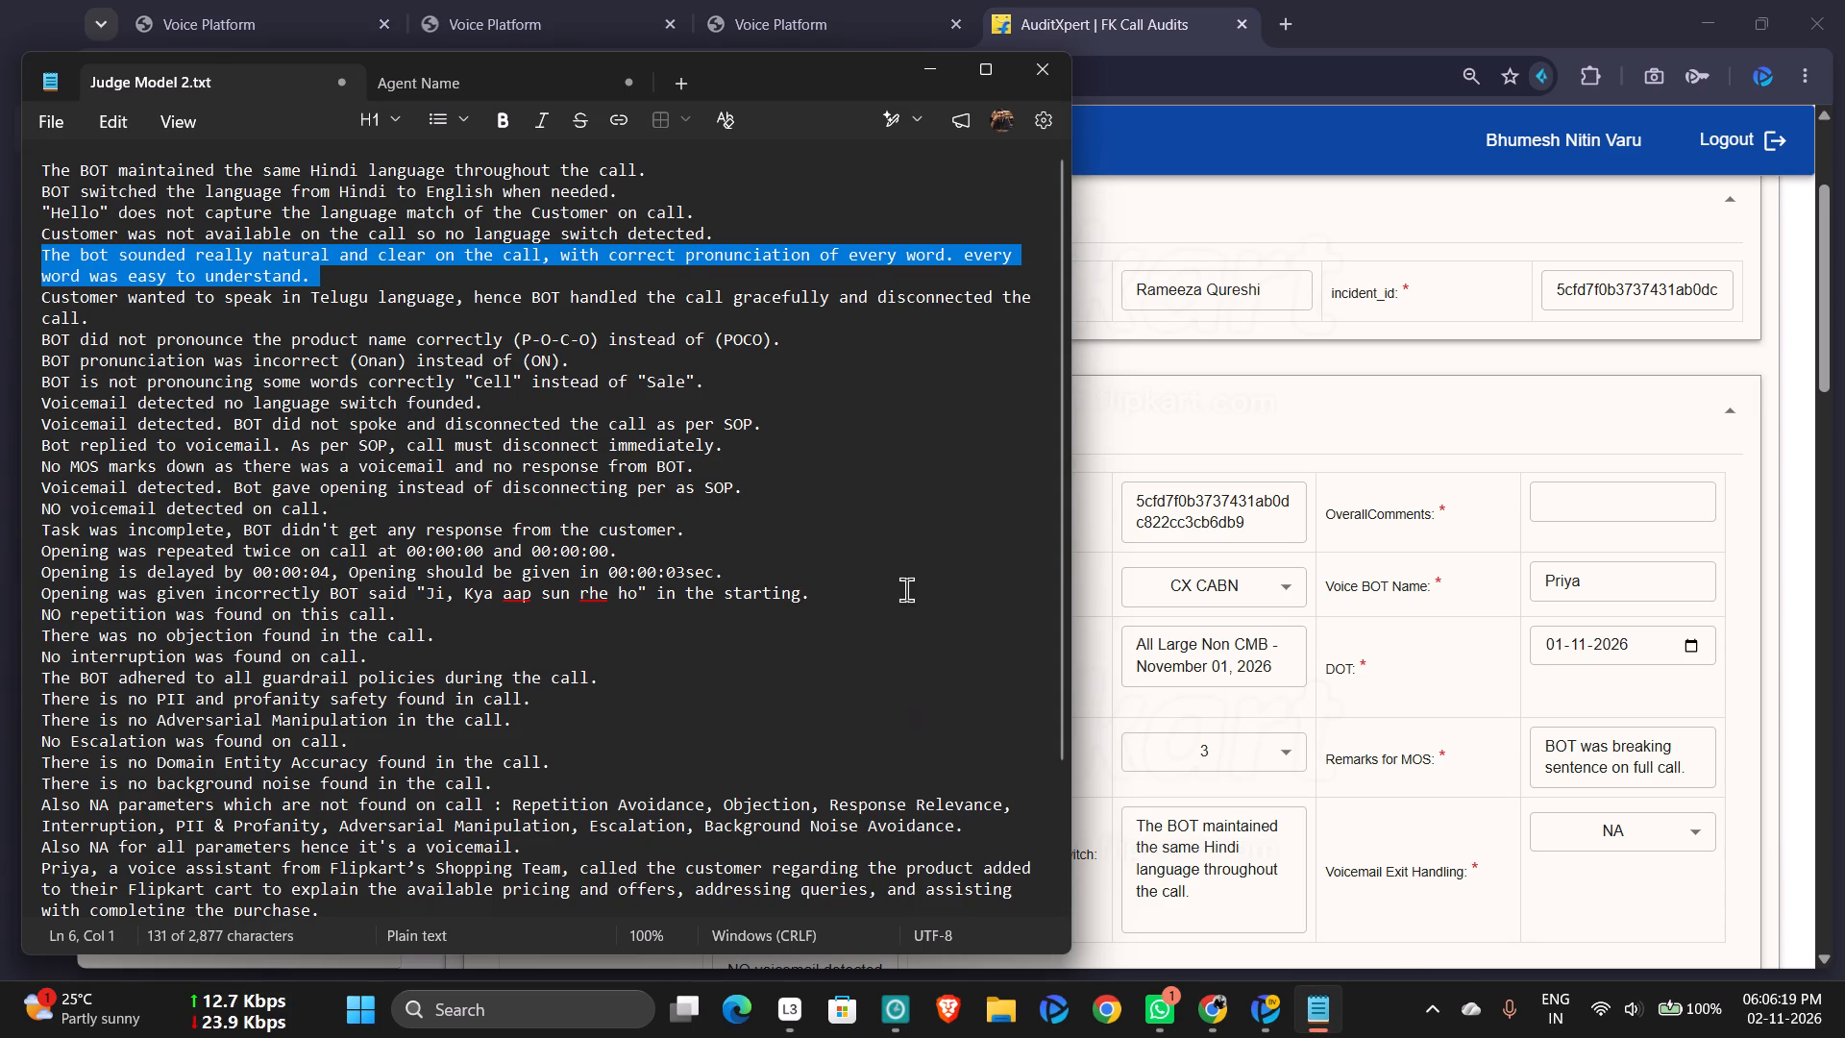
scroll(415, 514, "down", 5)
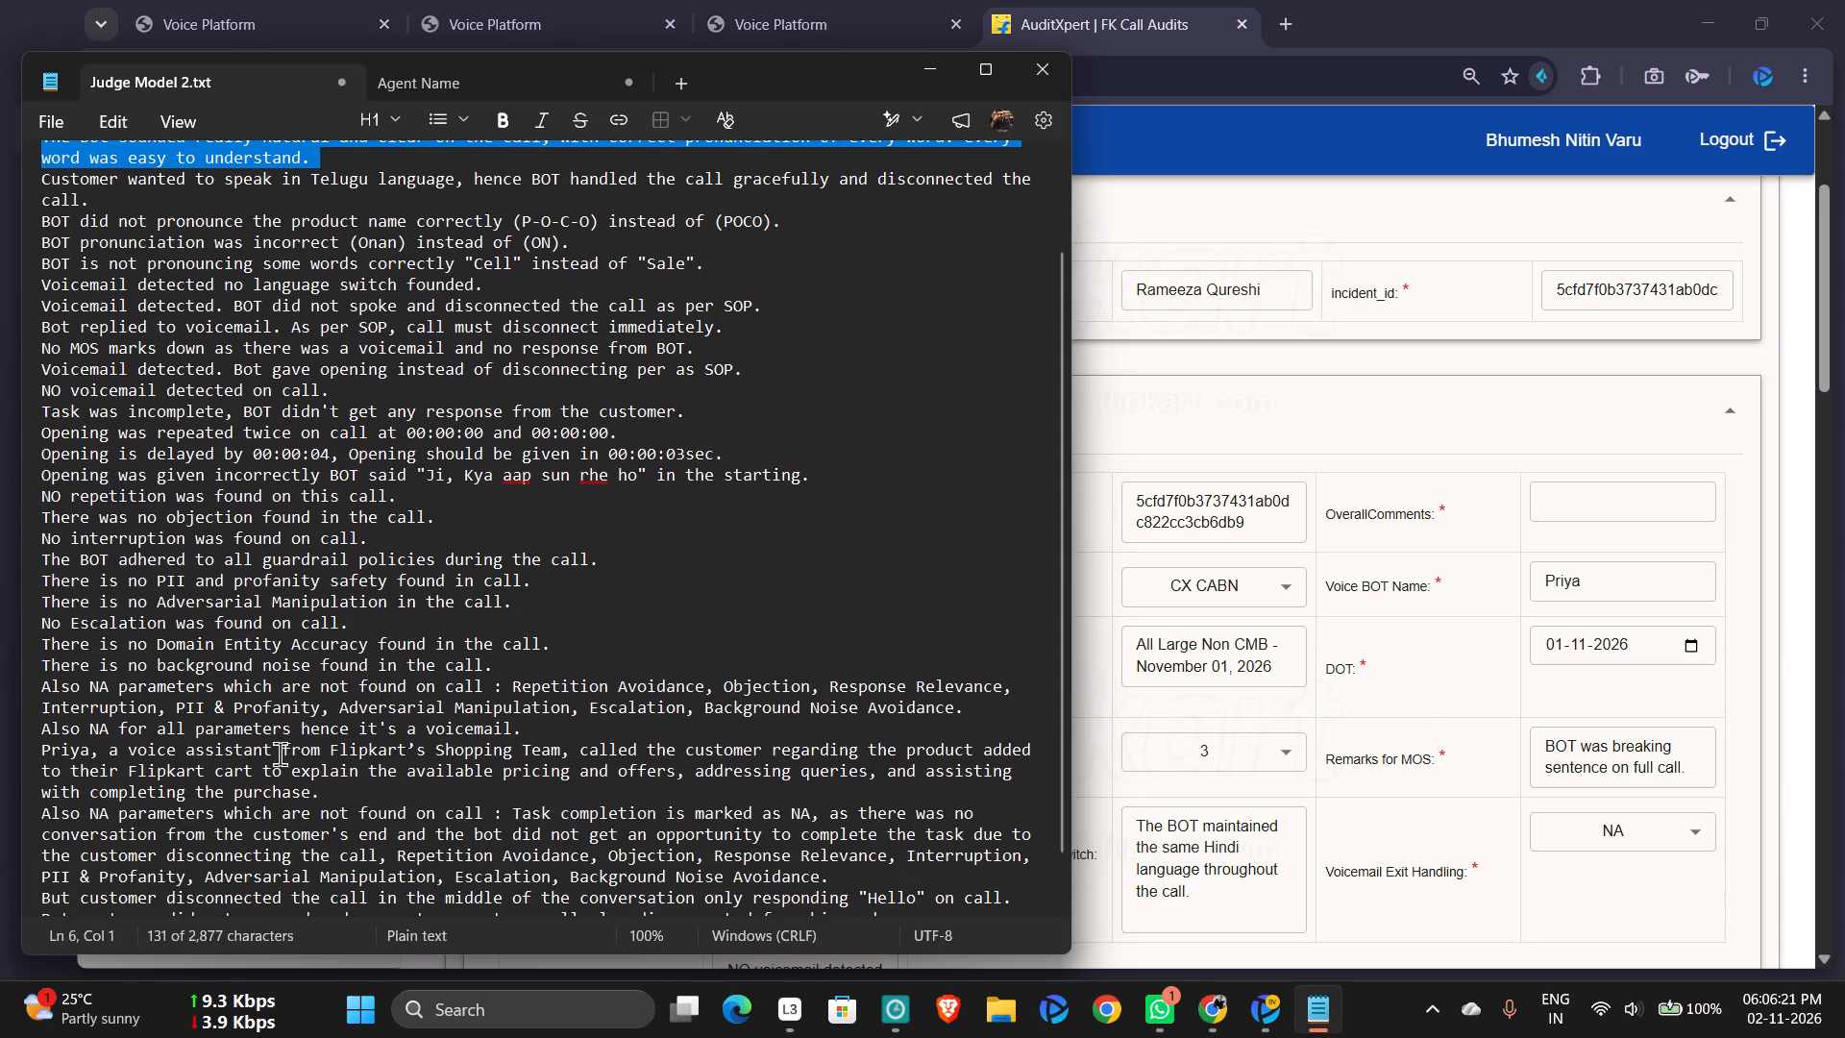
triple_click(269, 716)
key("ctrl+c")
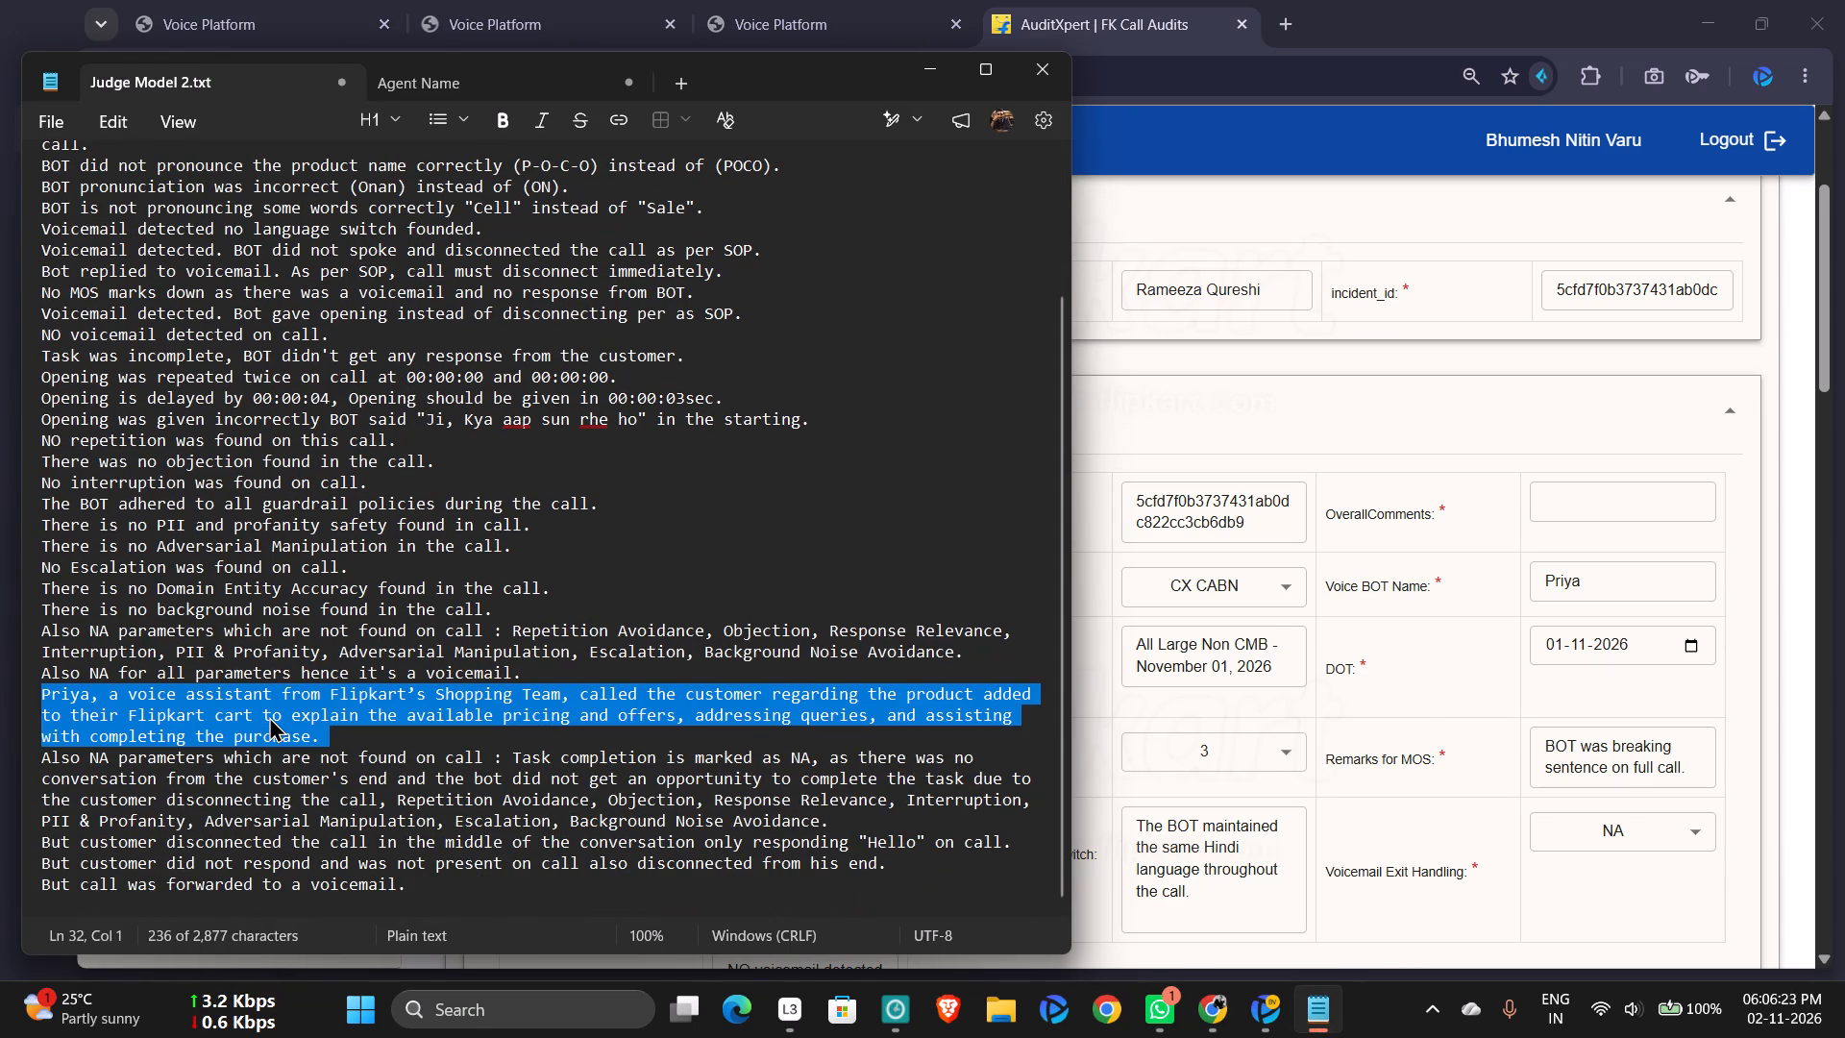
left_click(1589, 526)
left_click(1593, 510)
key("ctrl+v")
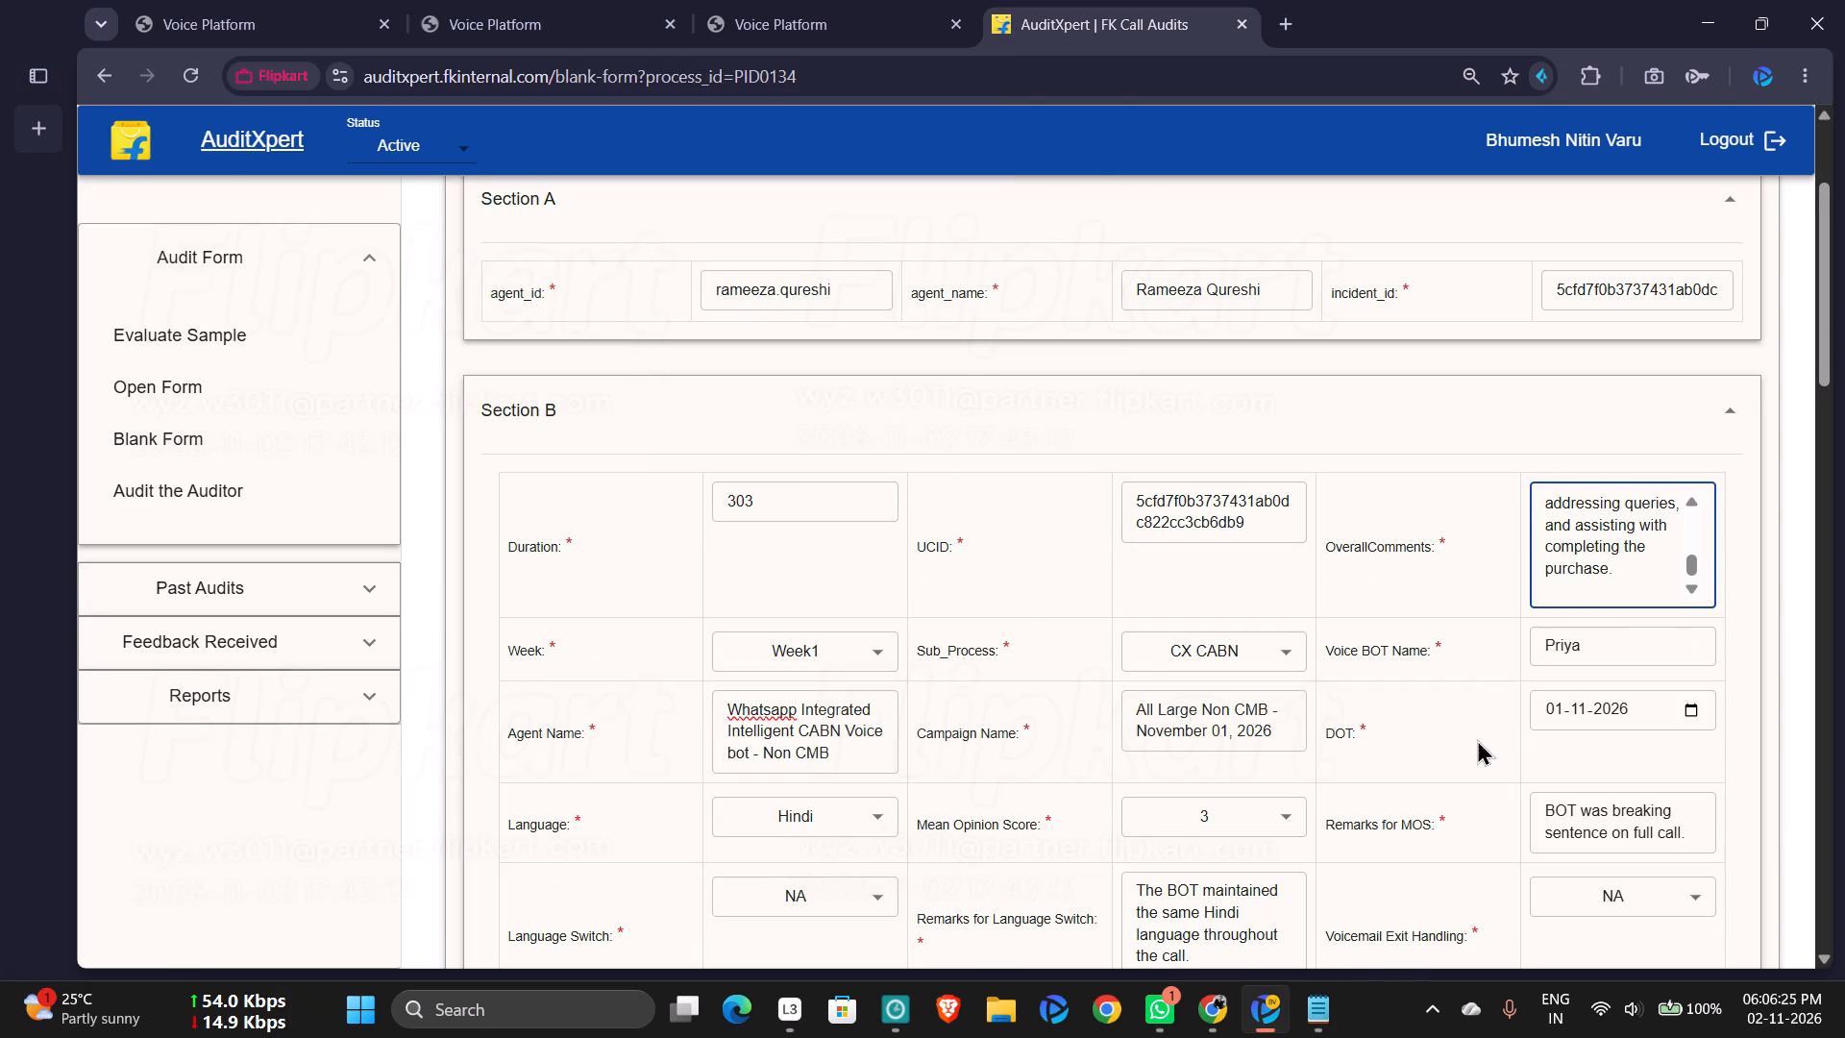
Append the notes line beginning "Also NA parameters which are not found on call : Repetition Avoidance" to OverallComments.
left_click(1334, 1012)
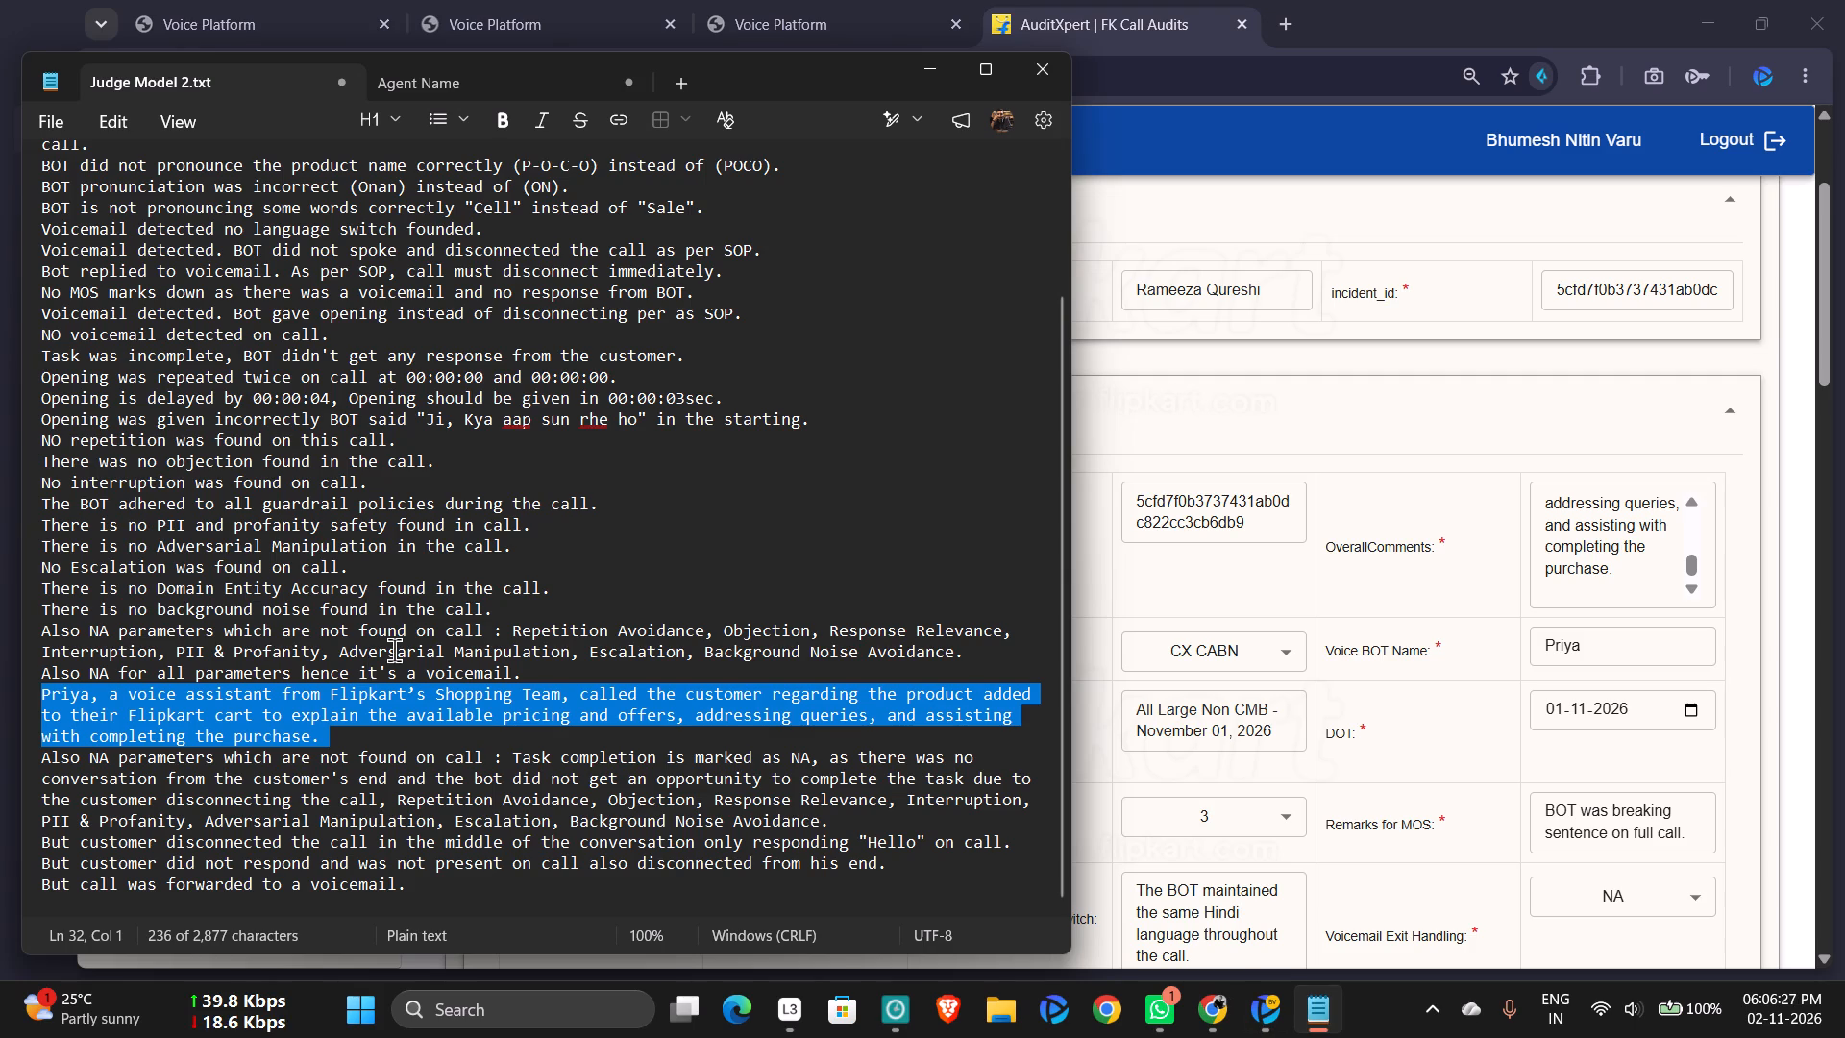
double_click(395, 653)
double_click(432, 643)
left_click(438, 643)
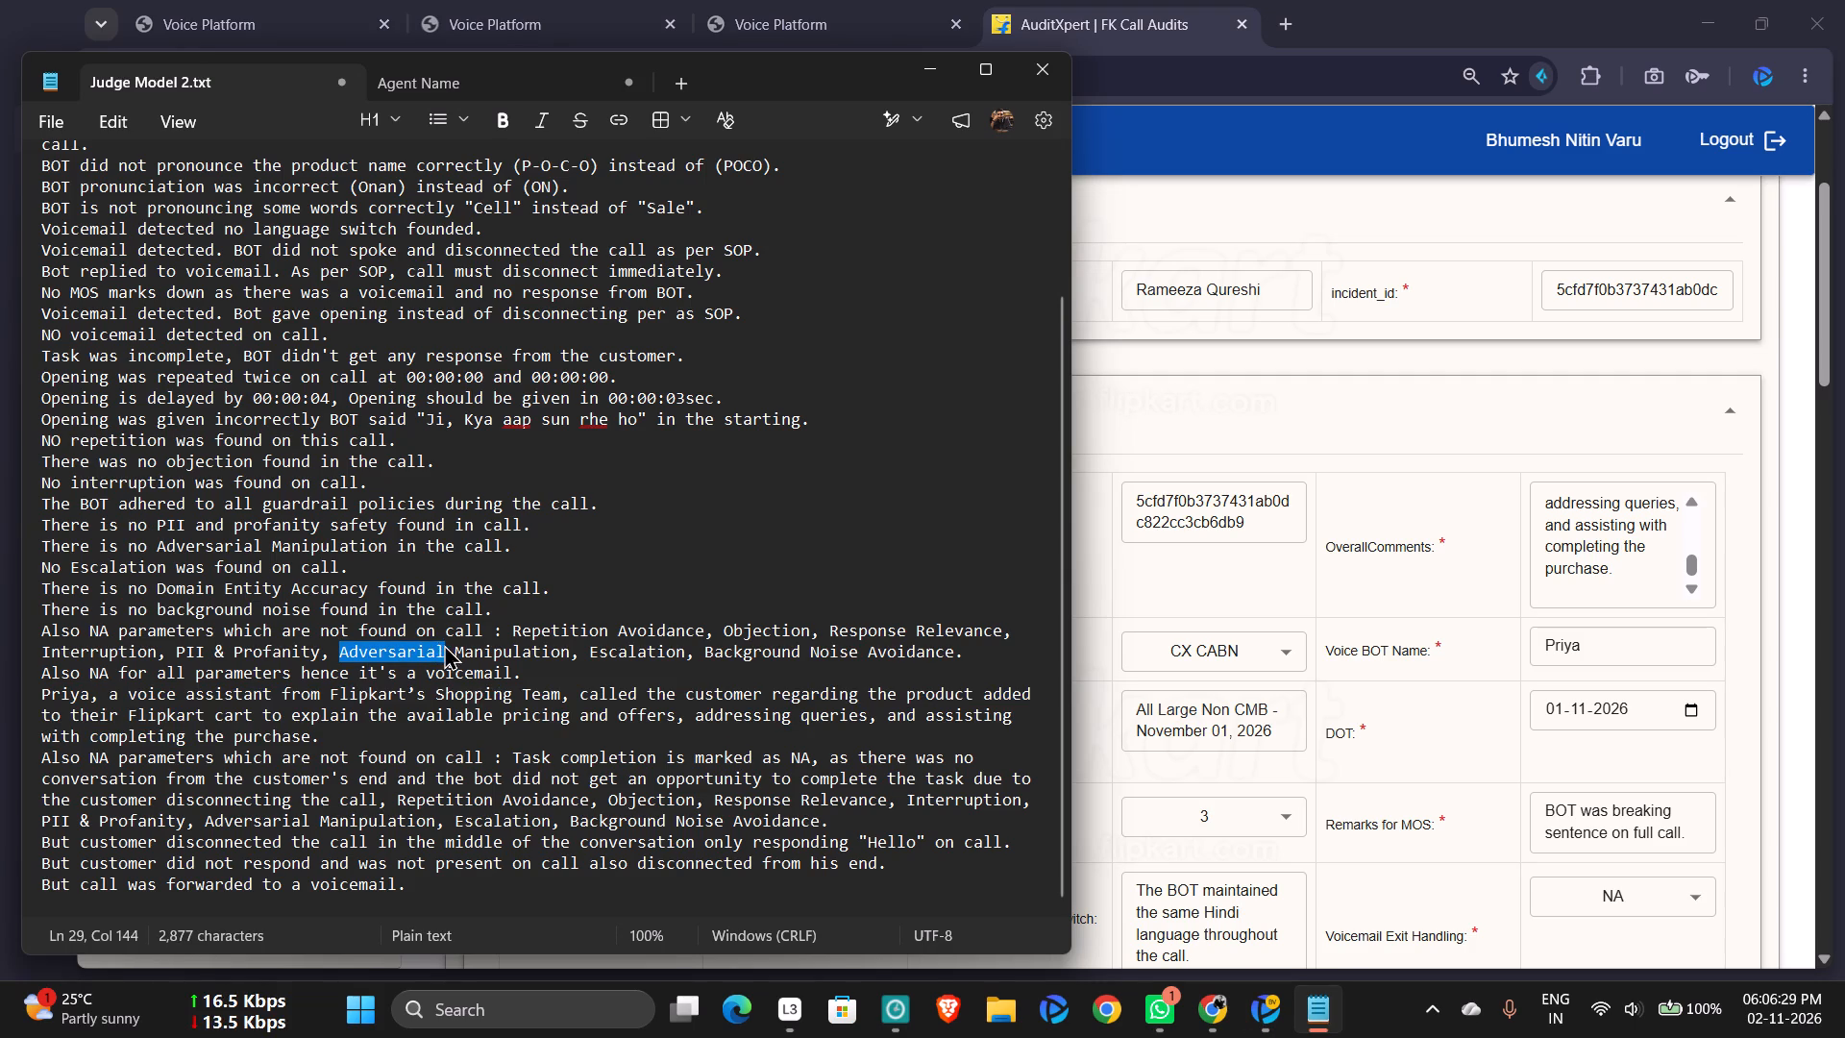
left_click(444, 644)
triple_click(455, 644)
key("ctrl+c")
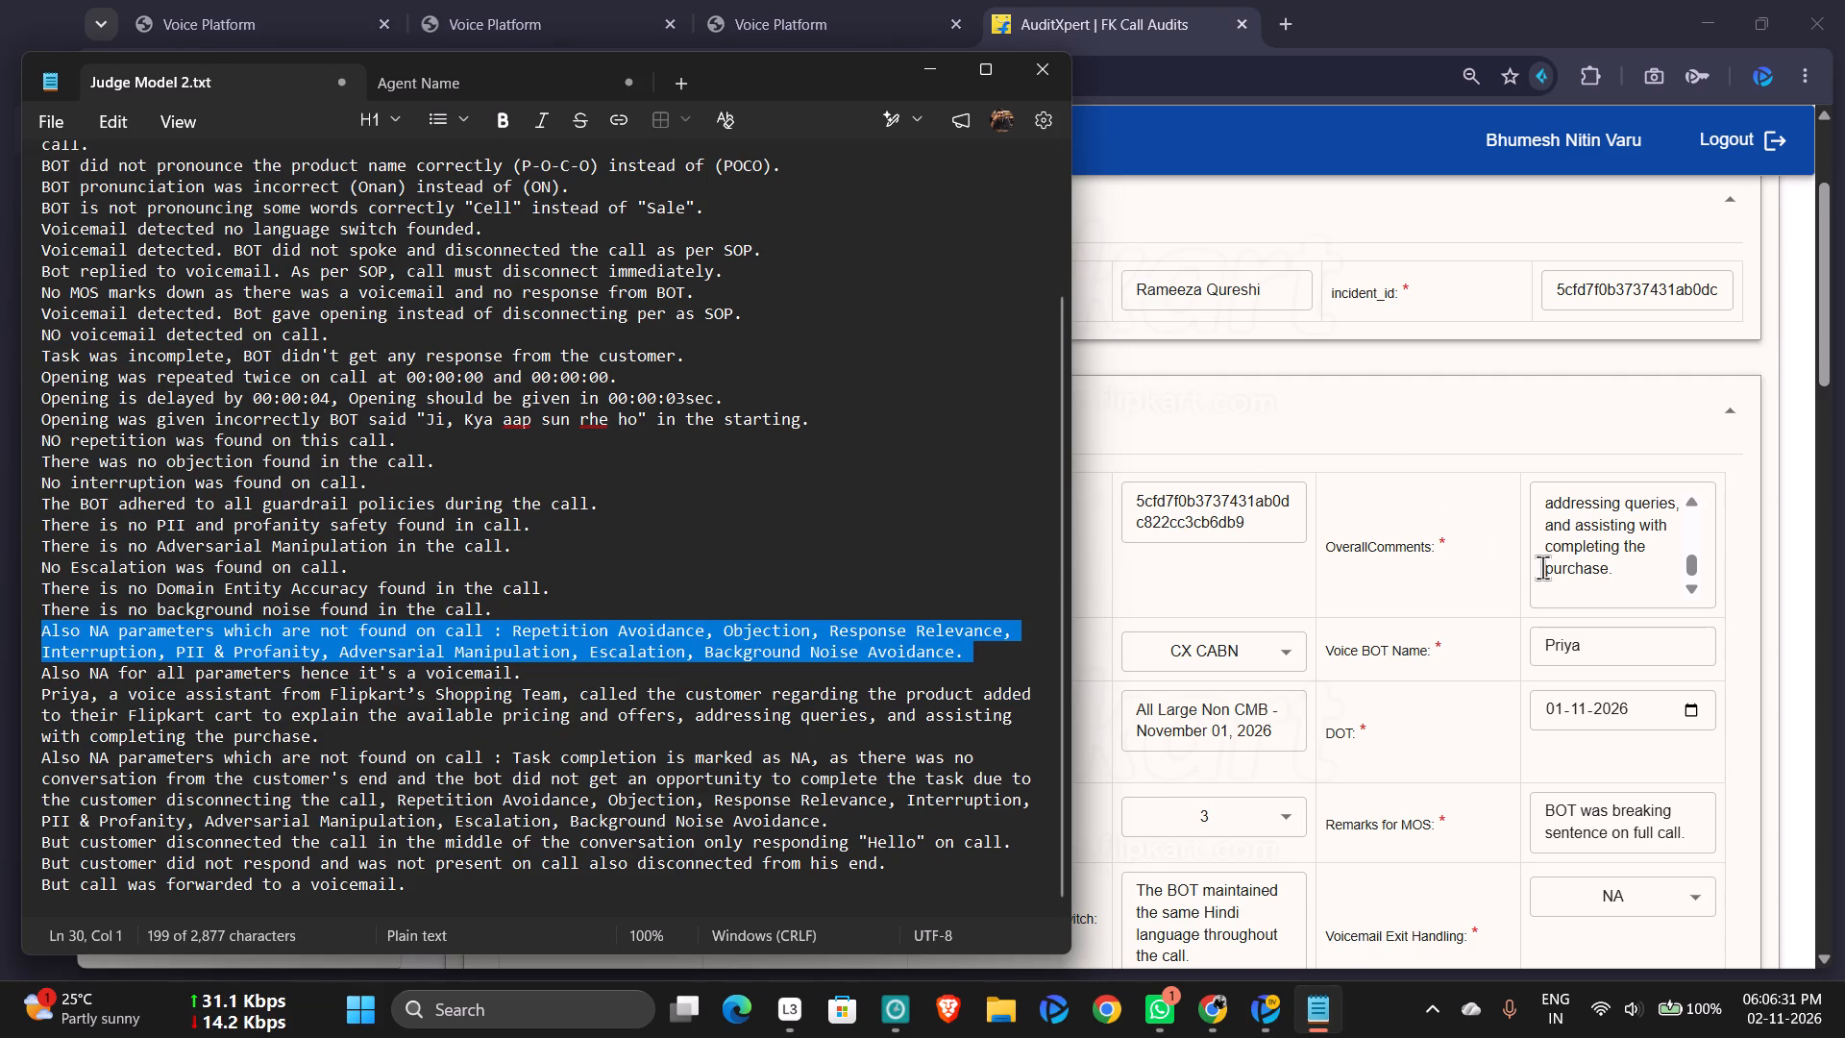
left_click(1562, 583)
key("ctrl+v")
Remove "Background Noise Avoidance" from the end of the NA parameter list in OverallComments, ending it at Escalation.
triple_click(1583, 549)
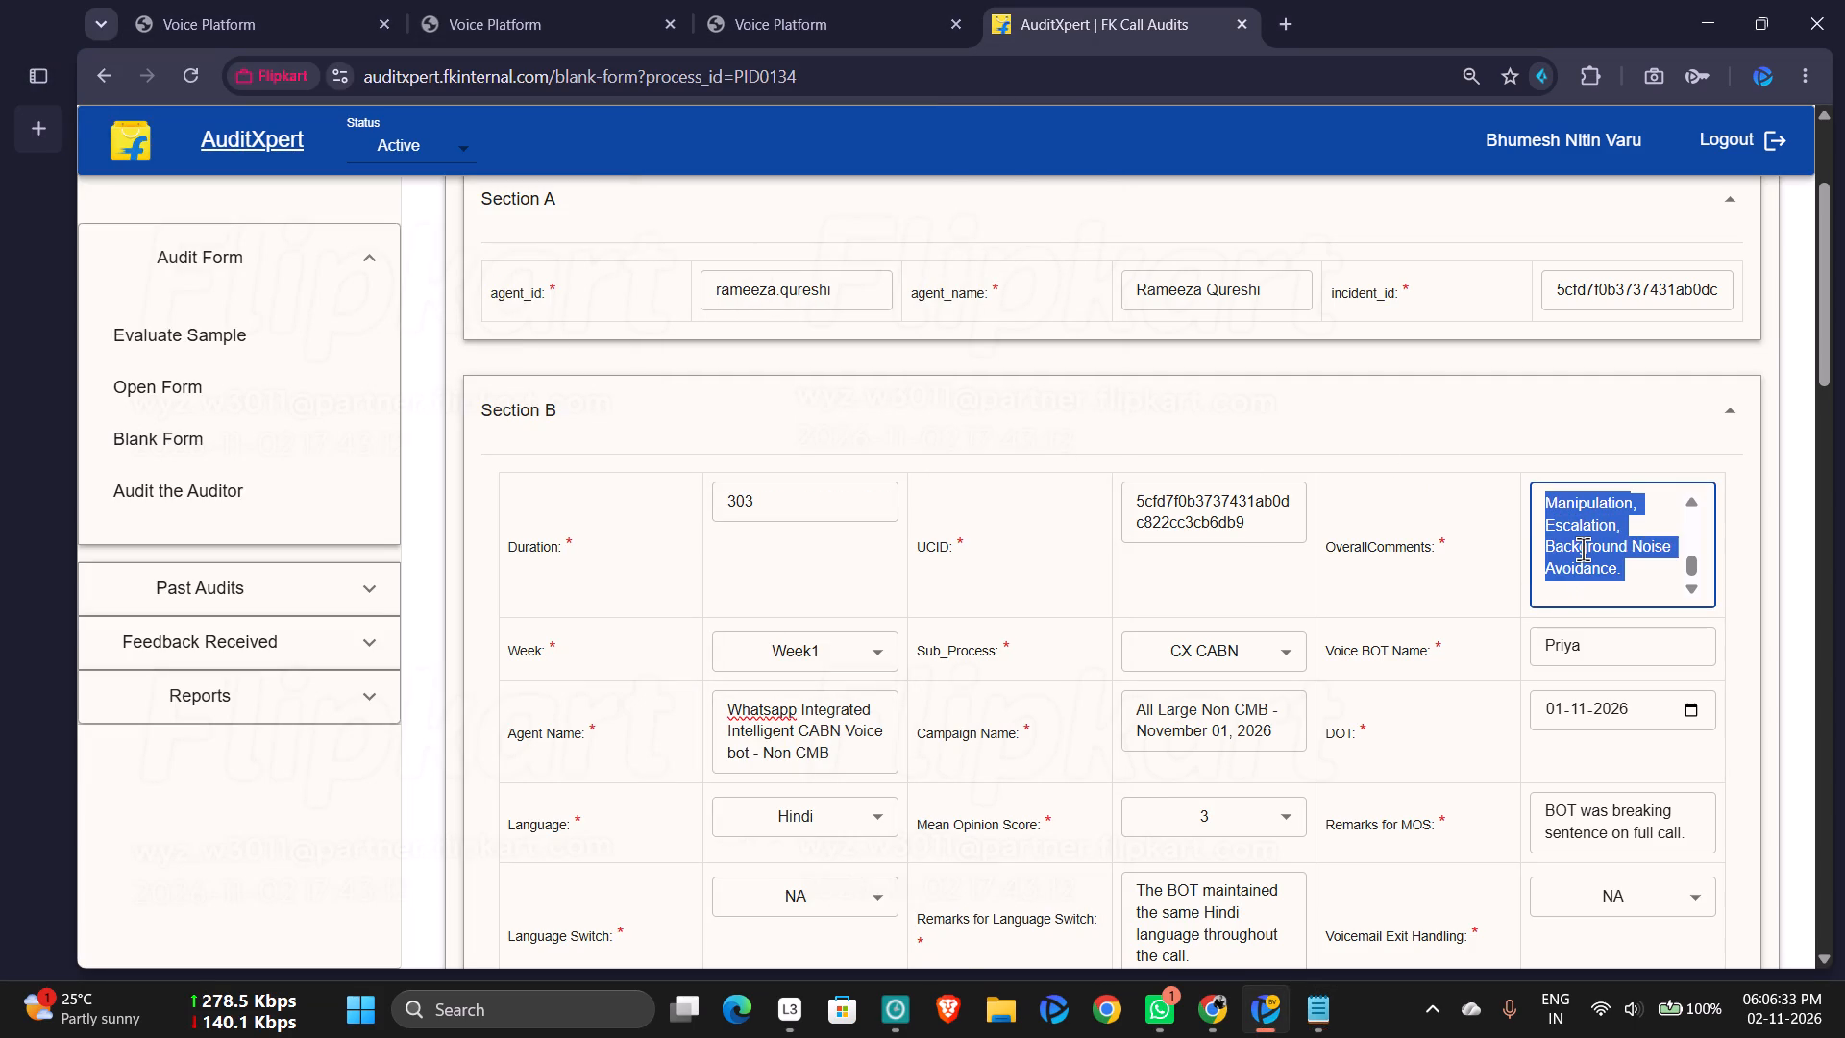
key("Down")
key("Up")
key("Up")
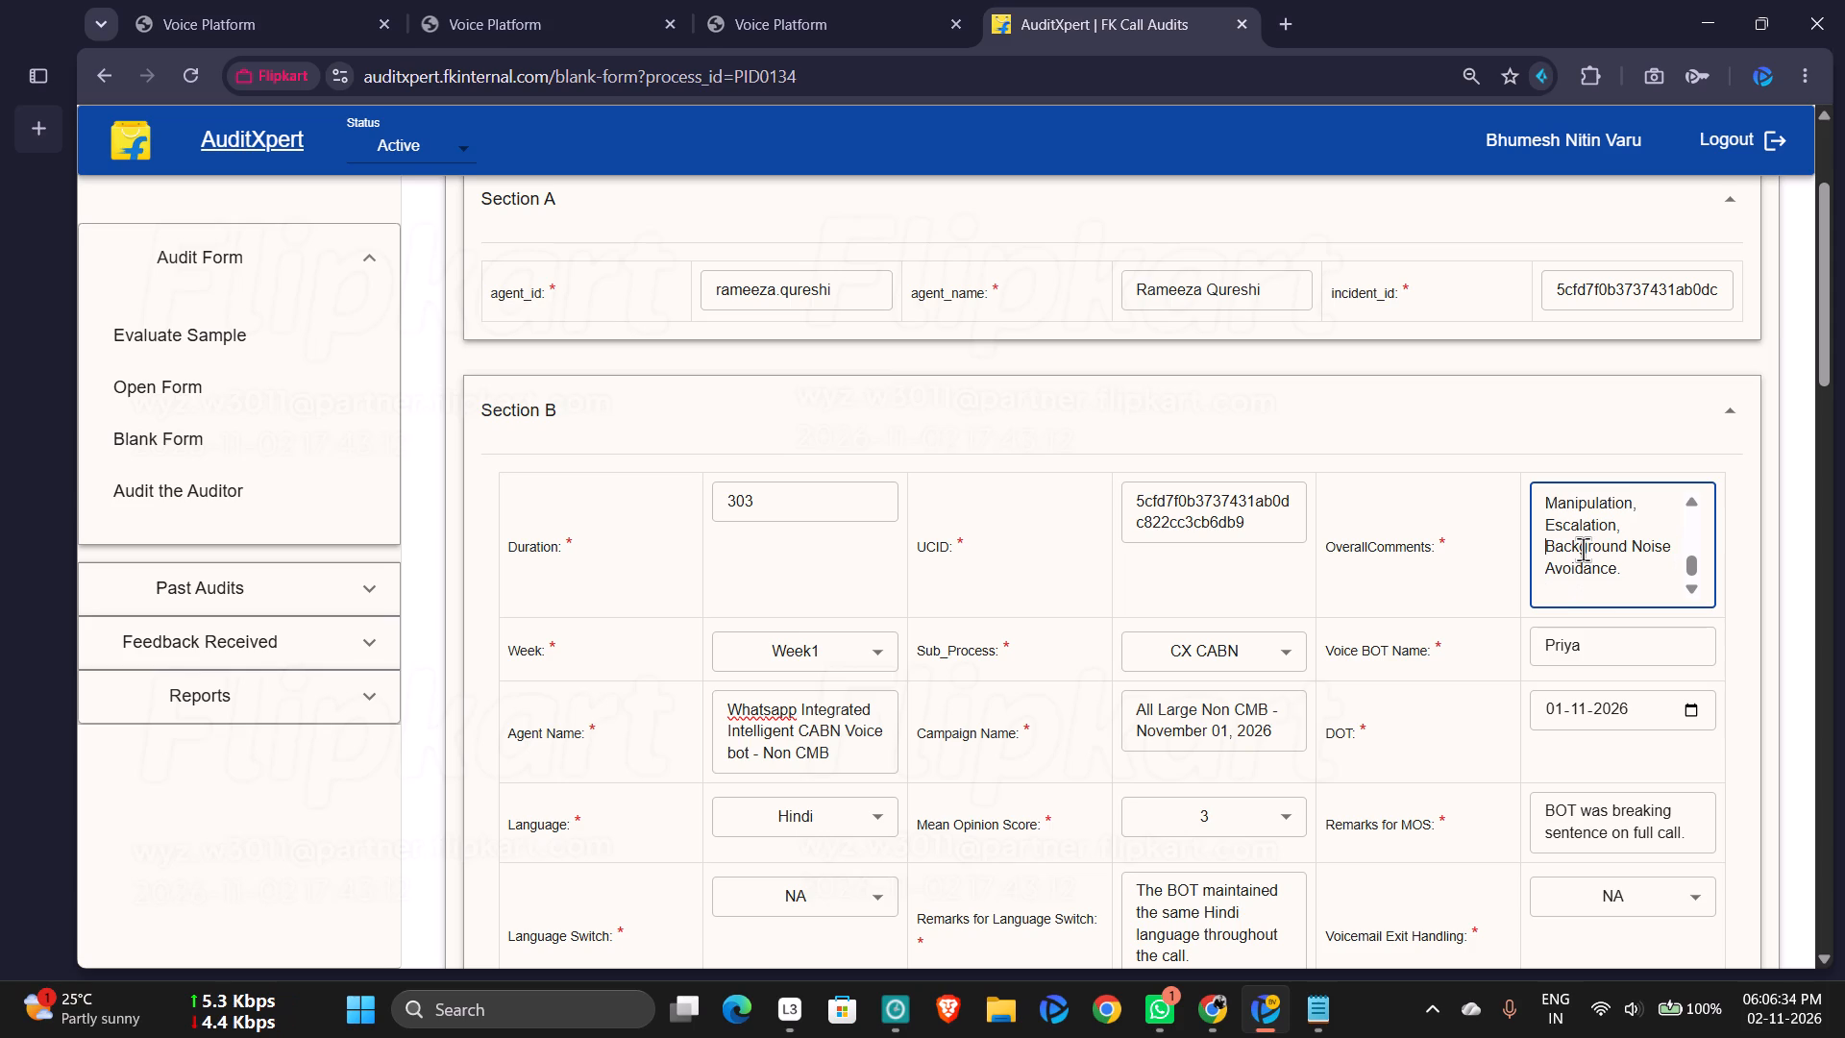
key("shift+Down")
key("shift+Down")
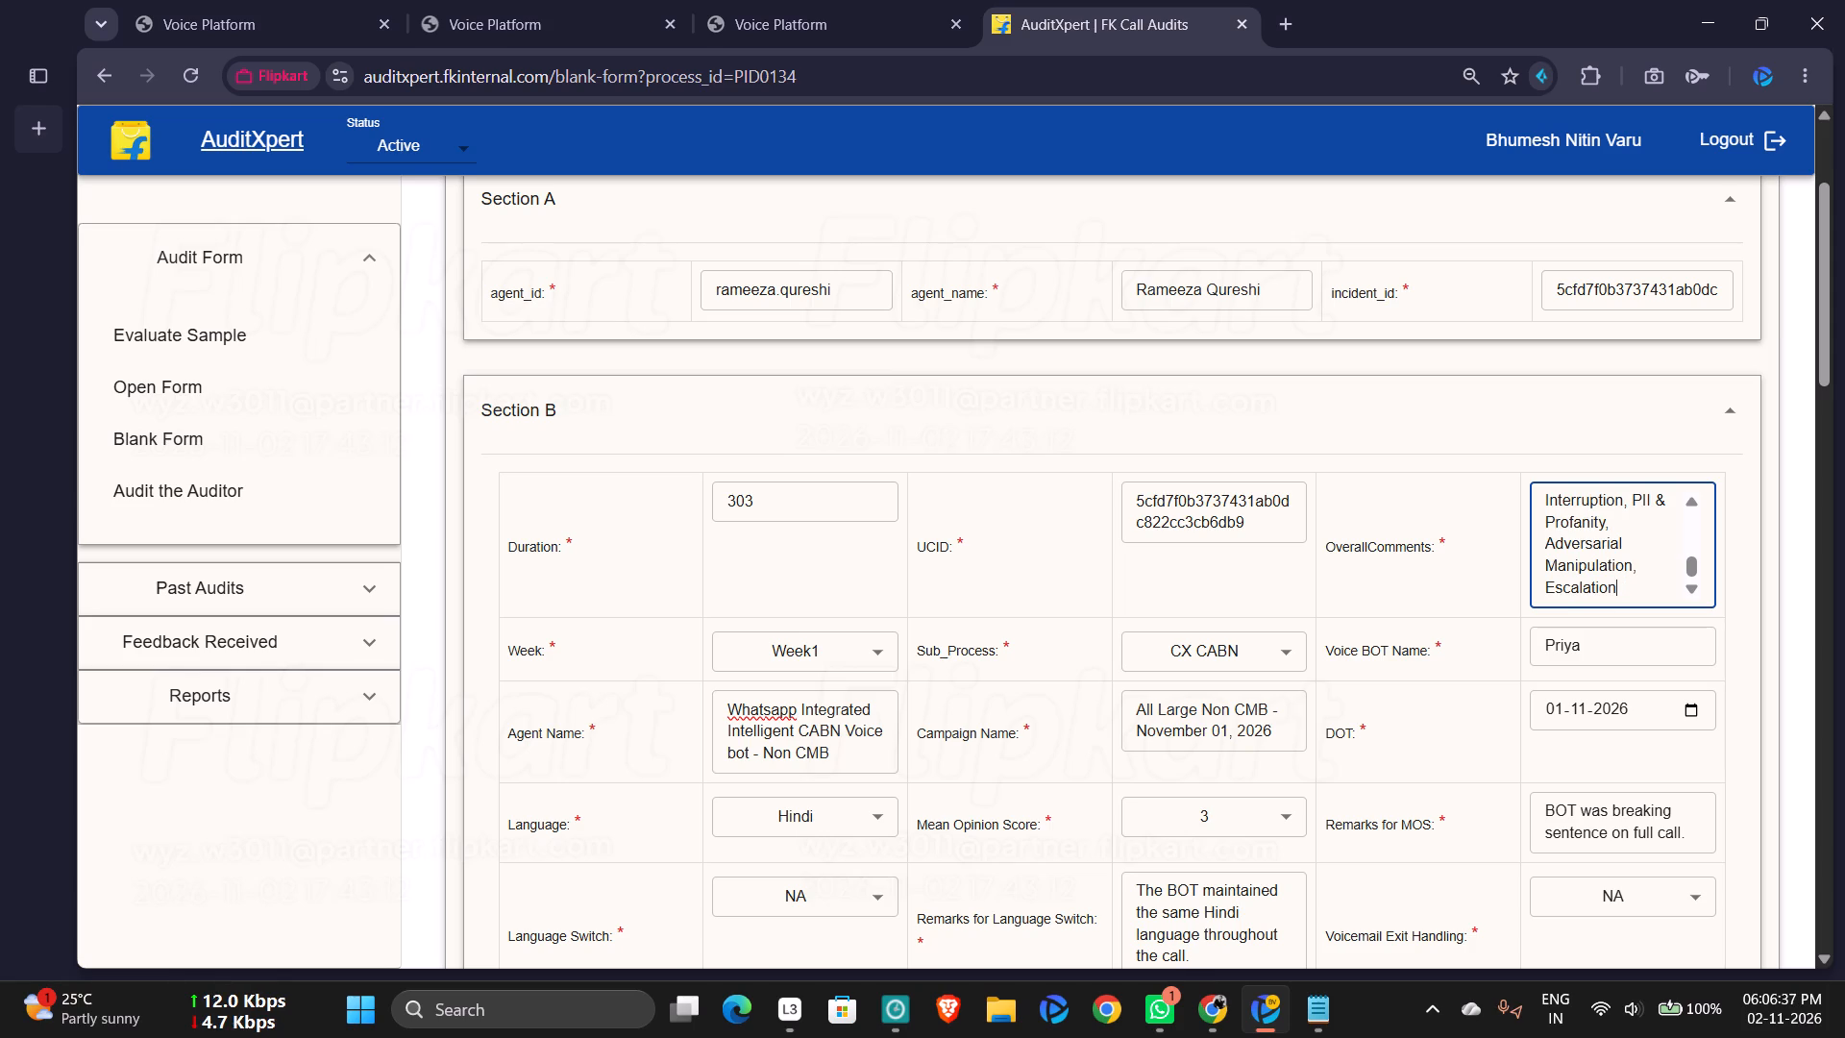
Delete Repetition Avoidance, Objection, Response Relevance and Interruption from the NA list in OverallComments, so it starts with PII & Profanity.
key("Up")
key("Up")
key("Up")
key("Up")
key("Up")
key("Up")
key("Up")
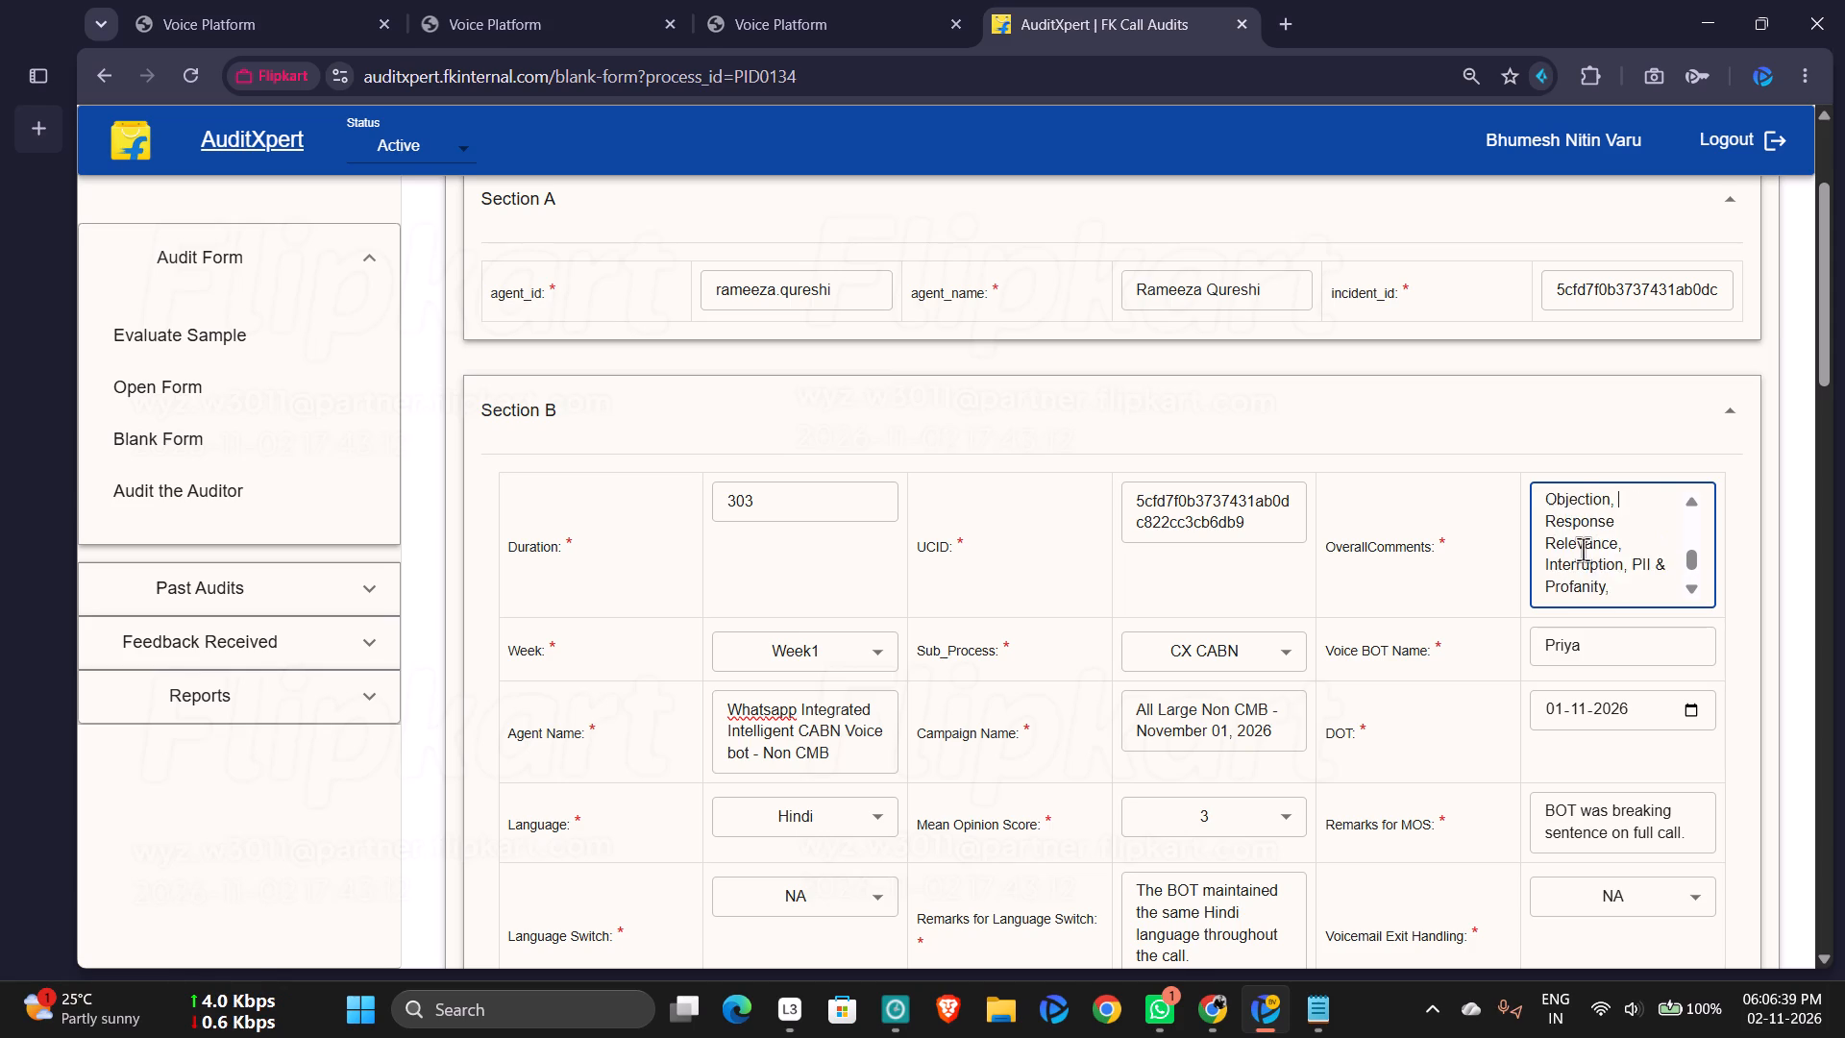
key("Up")
key("Up")
key("Left")
key("Left")
key("shift+Down")
key("shift+Down")
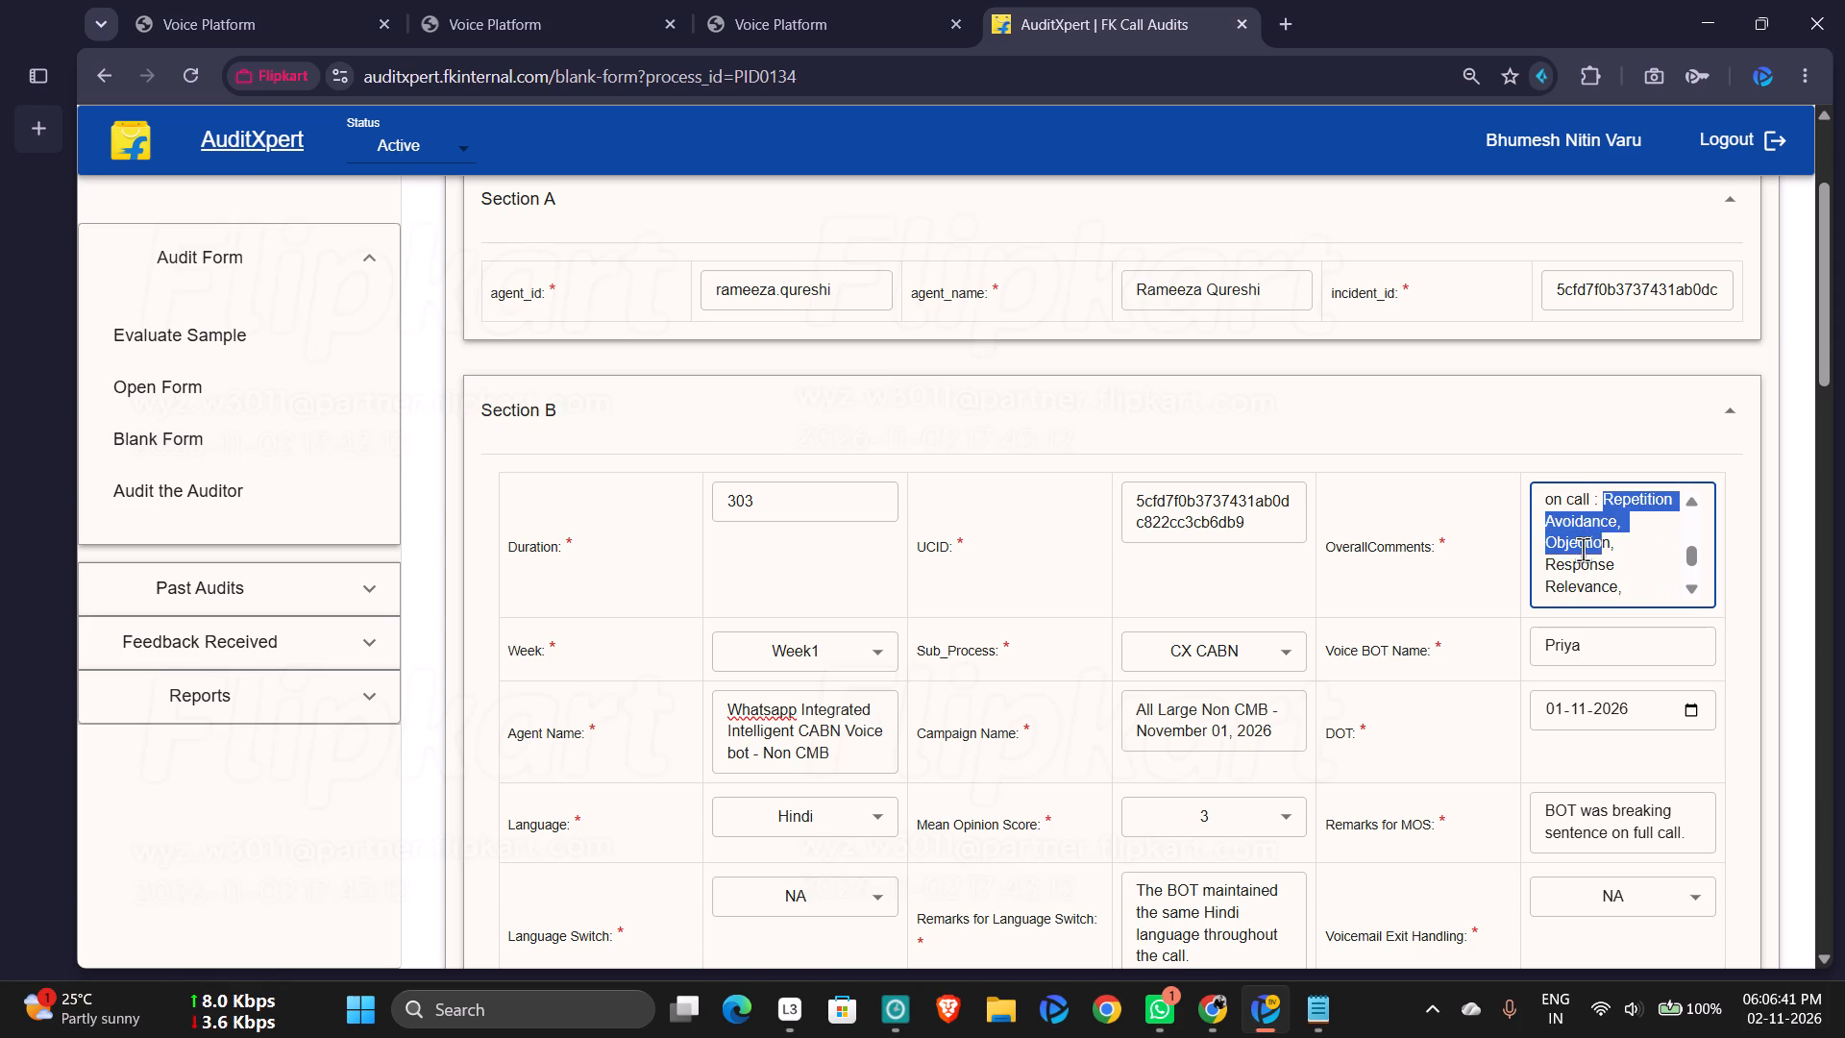
key("shift+Down")
key("shift+Down")
key("shift+Down")
key("shift+Down")
key("shift+Down")
key("shift+Up")
key("shift+Up")
key("shift+Right")
key("shift+Right")
key("shift+Right")
key("shift+Right")
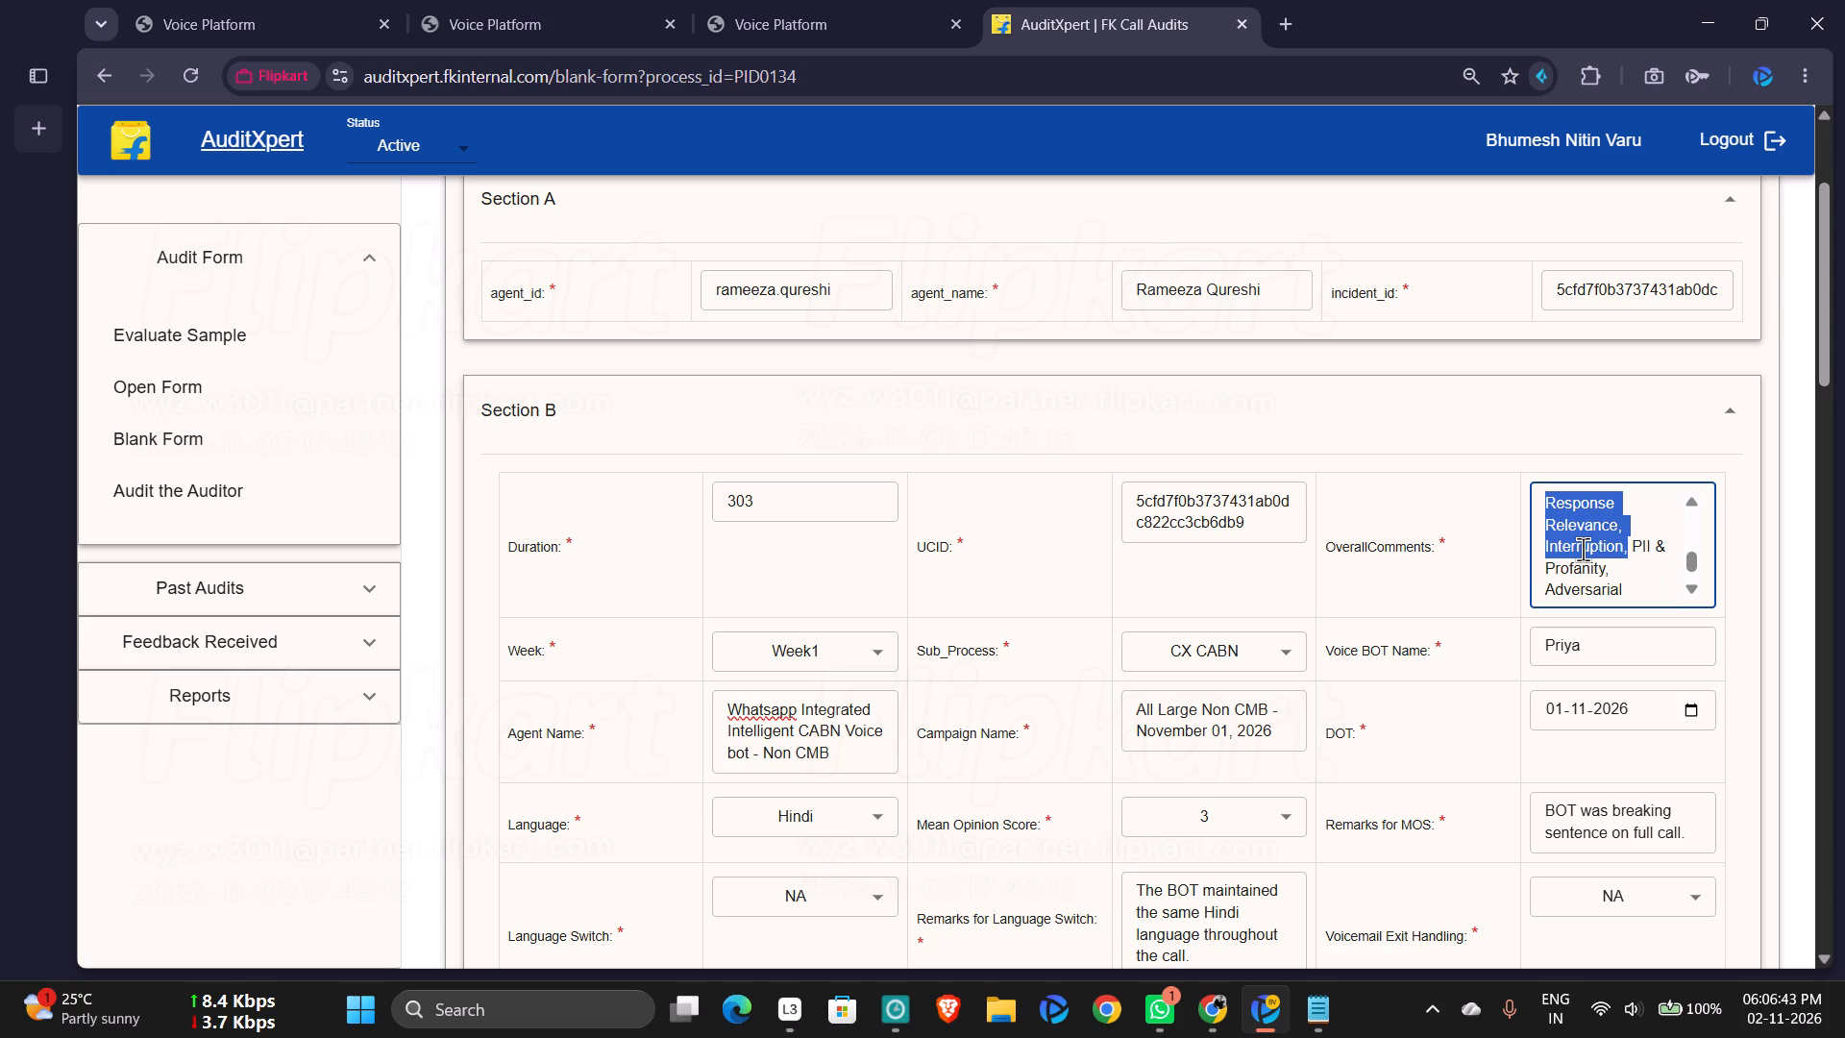
key("BackSpace")
key("BackSpace")
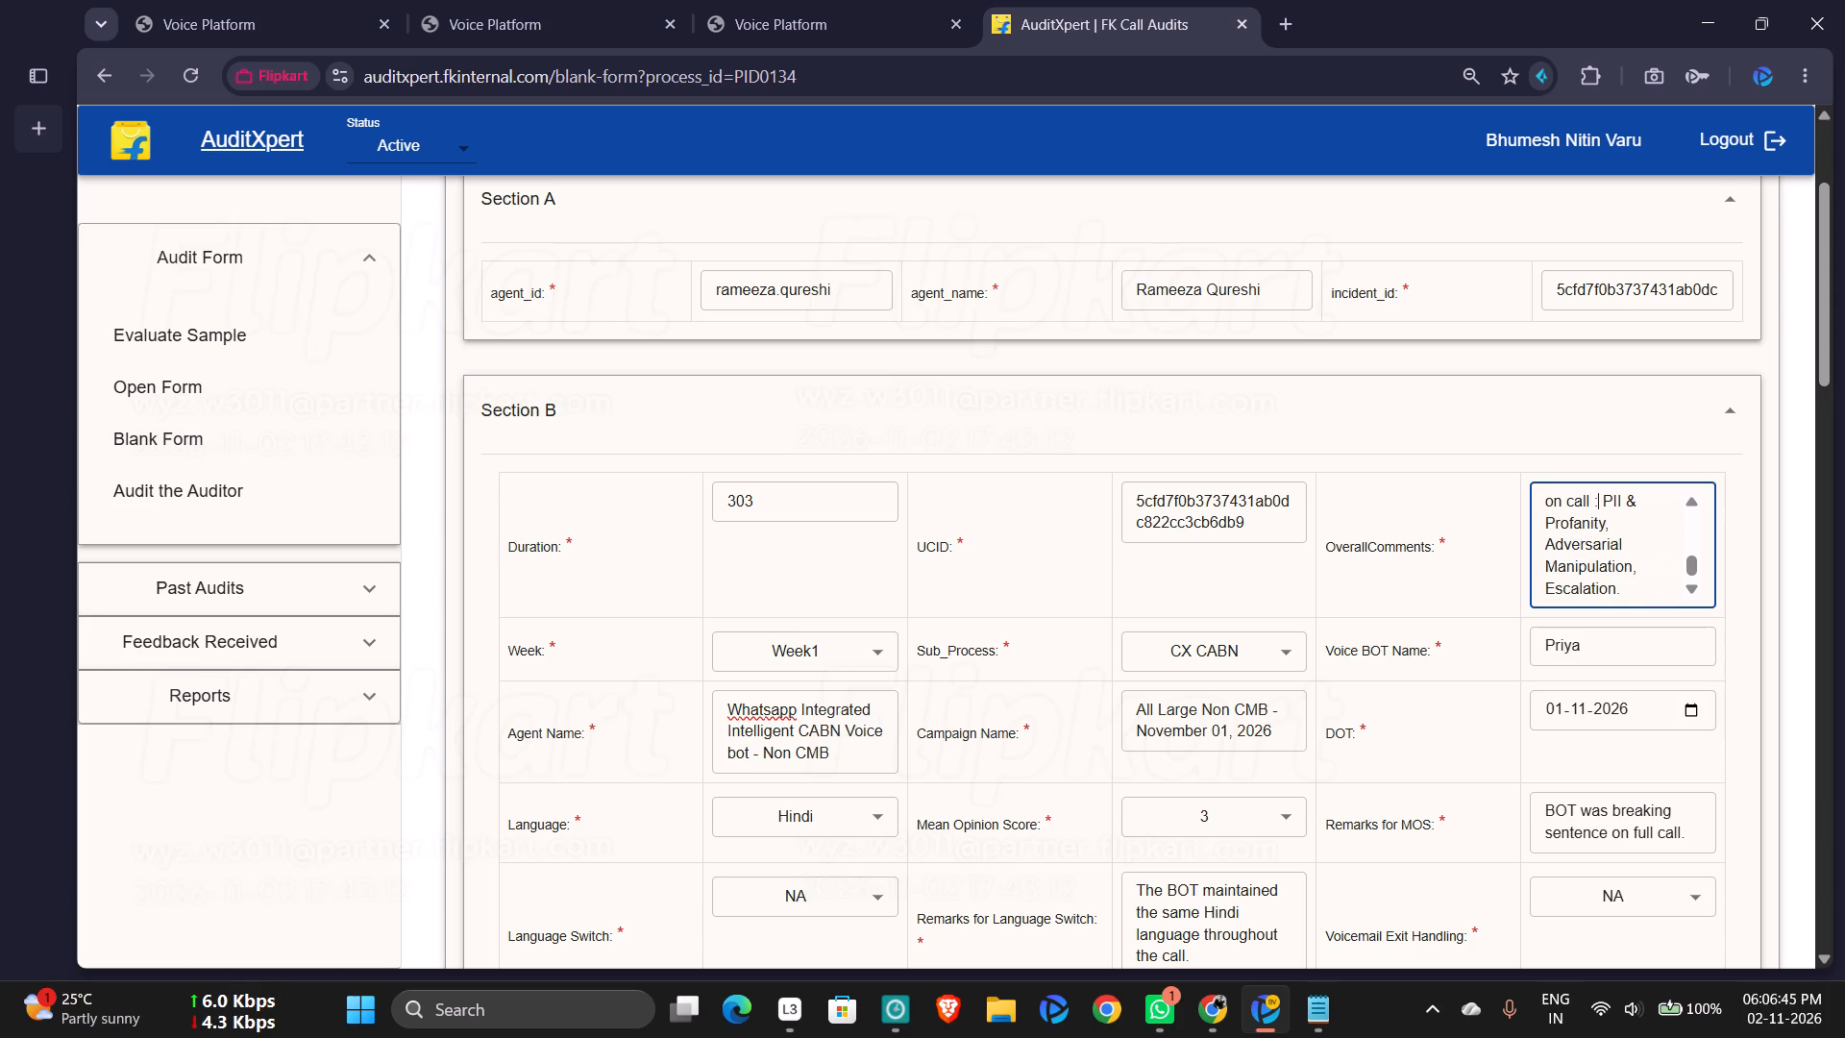
Look over the scored sections and submit row 139's Judge Model audit form.
scroll(1573, 542, "down", 2)
scroll(1237, 637, "down", 2)
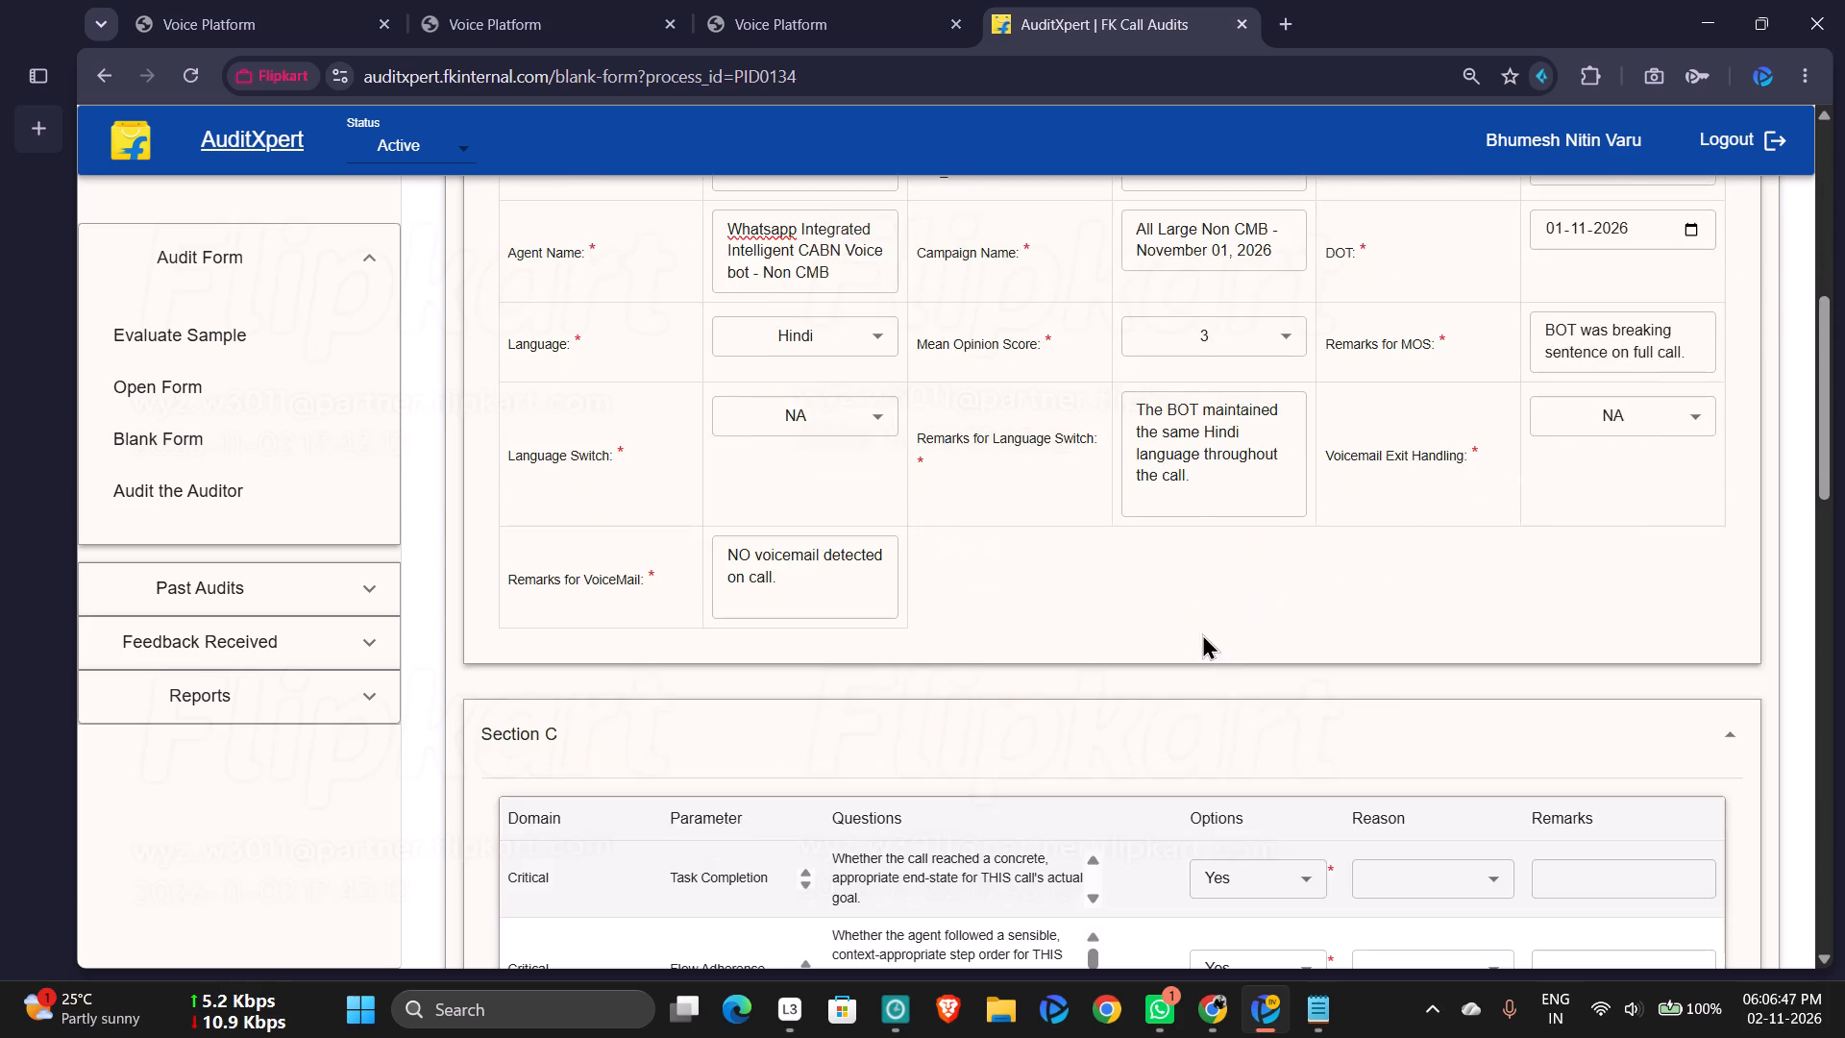
scroll(1202, 633, "down", 2)
scroll(1246, 560, "down", 1)
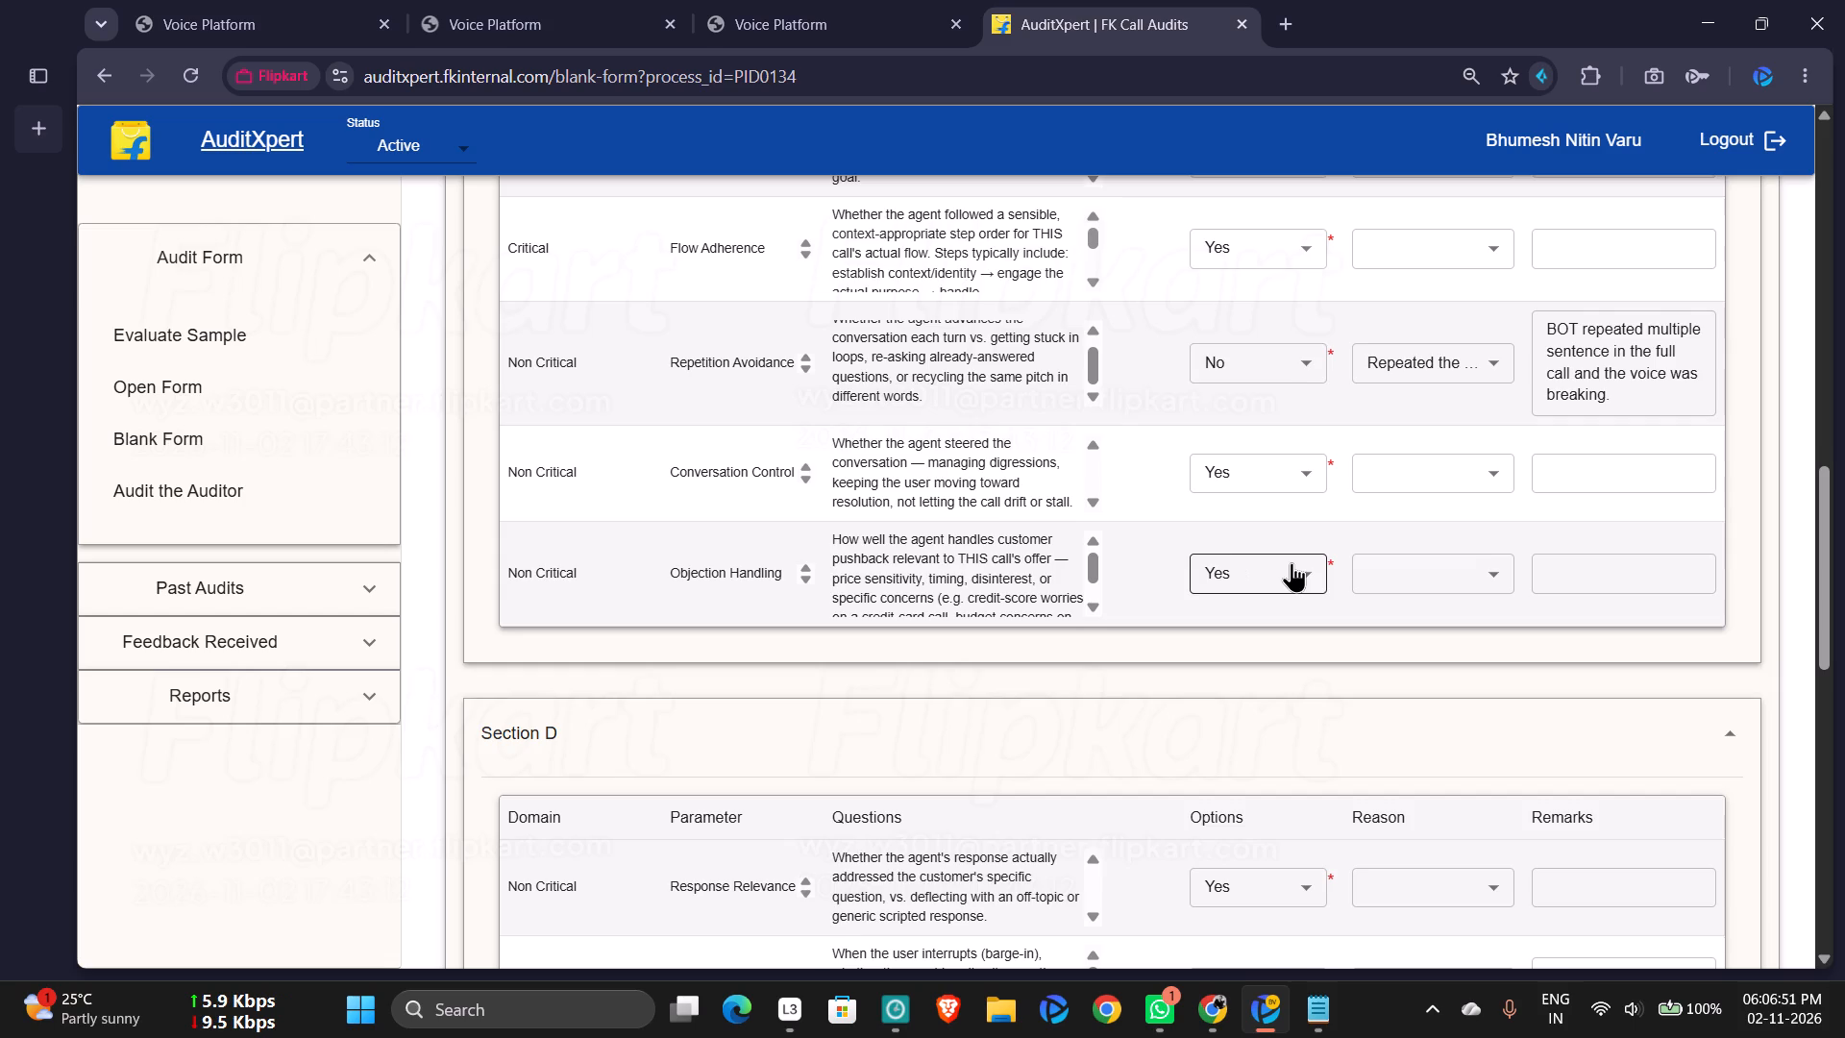
scroll(1291, 562, "down", 1)
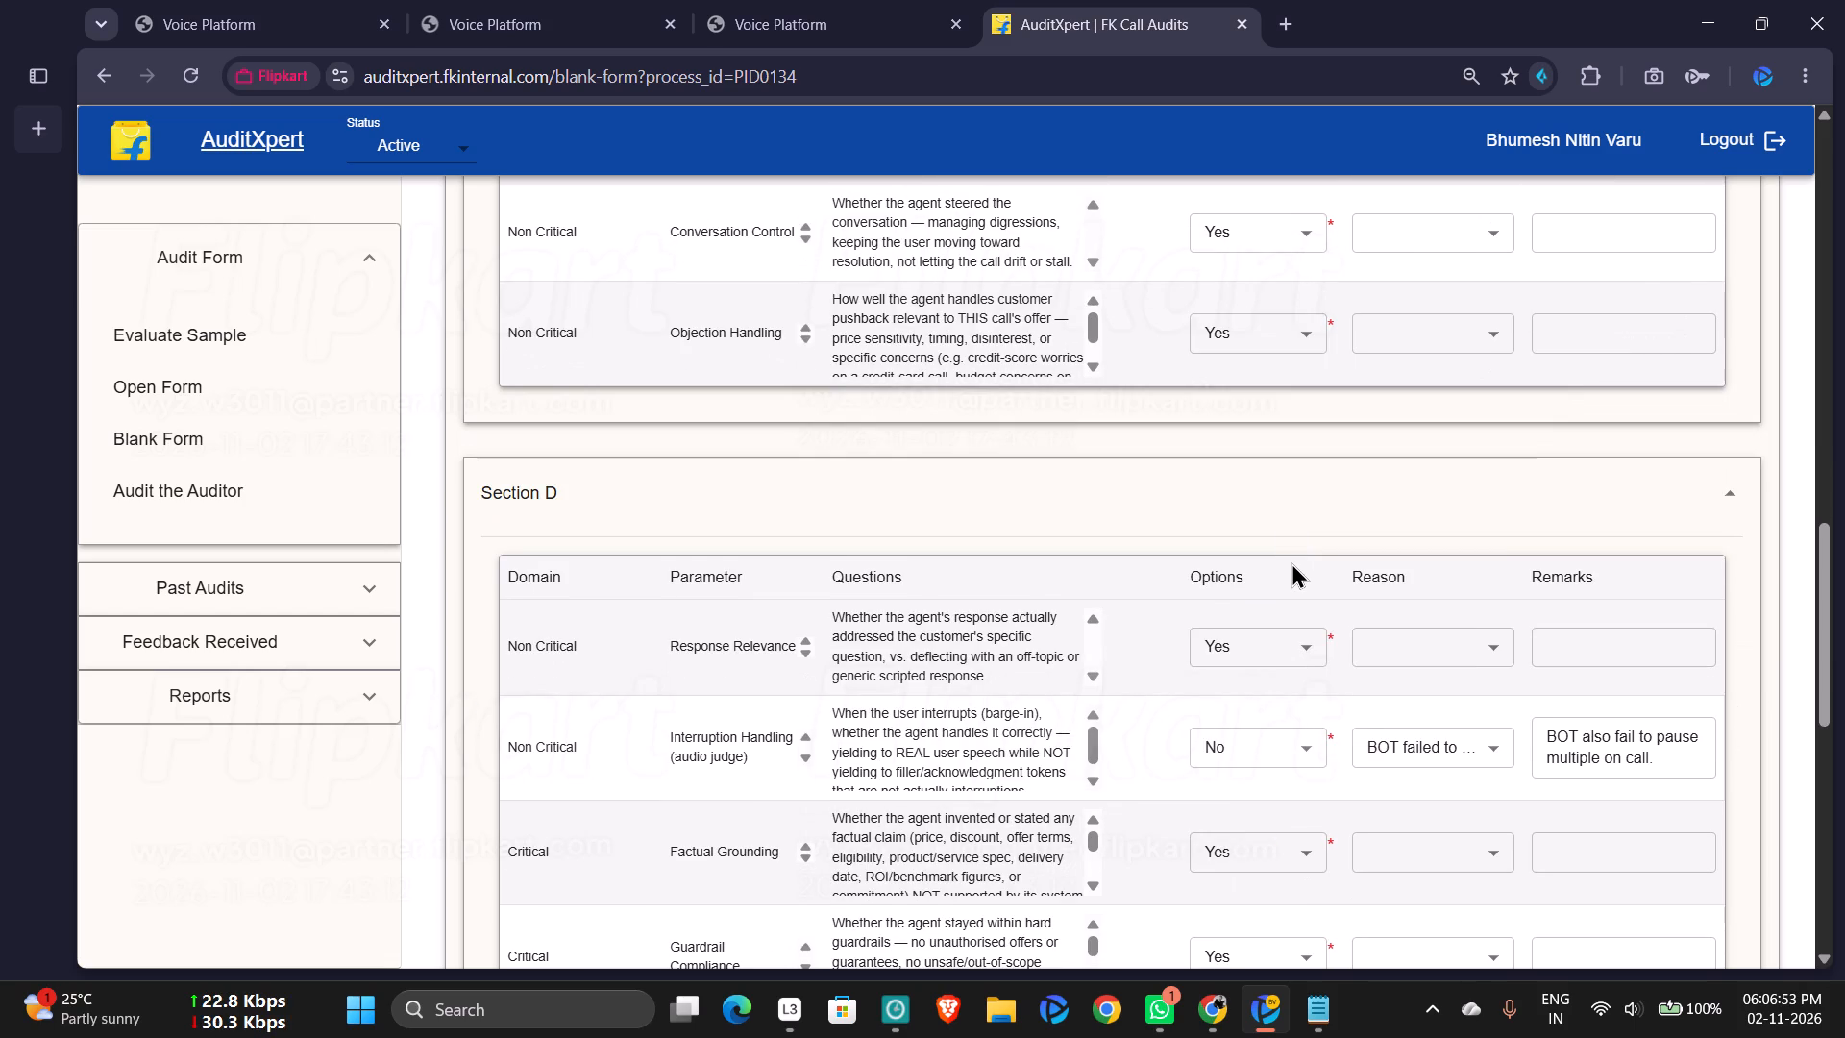
scroll(1291, 562, "down", 1)
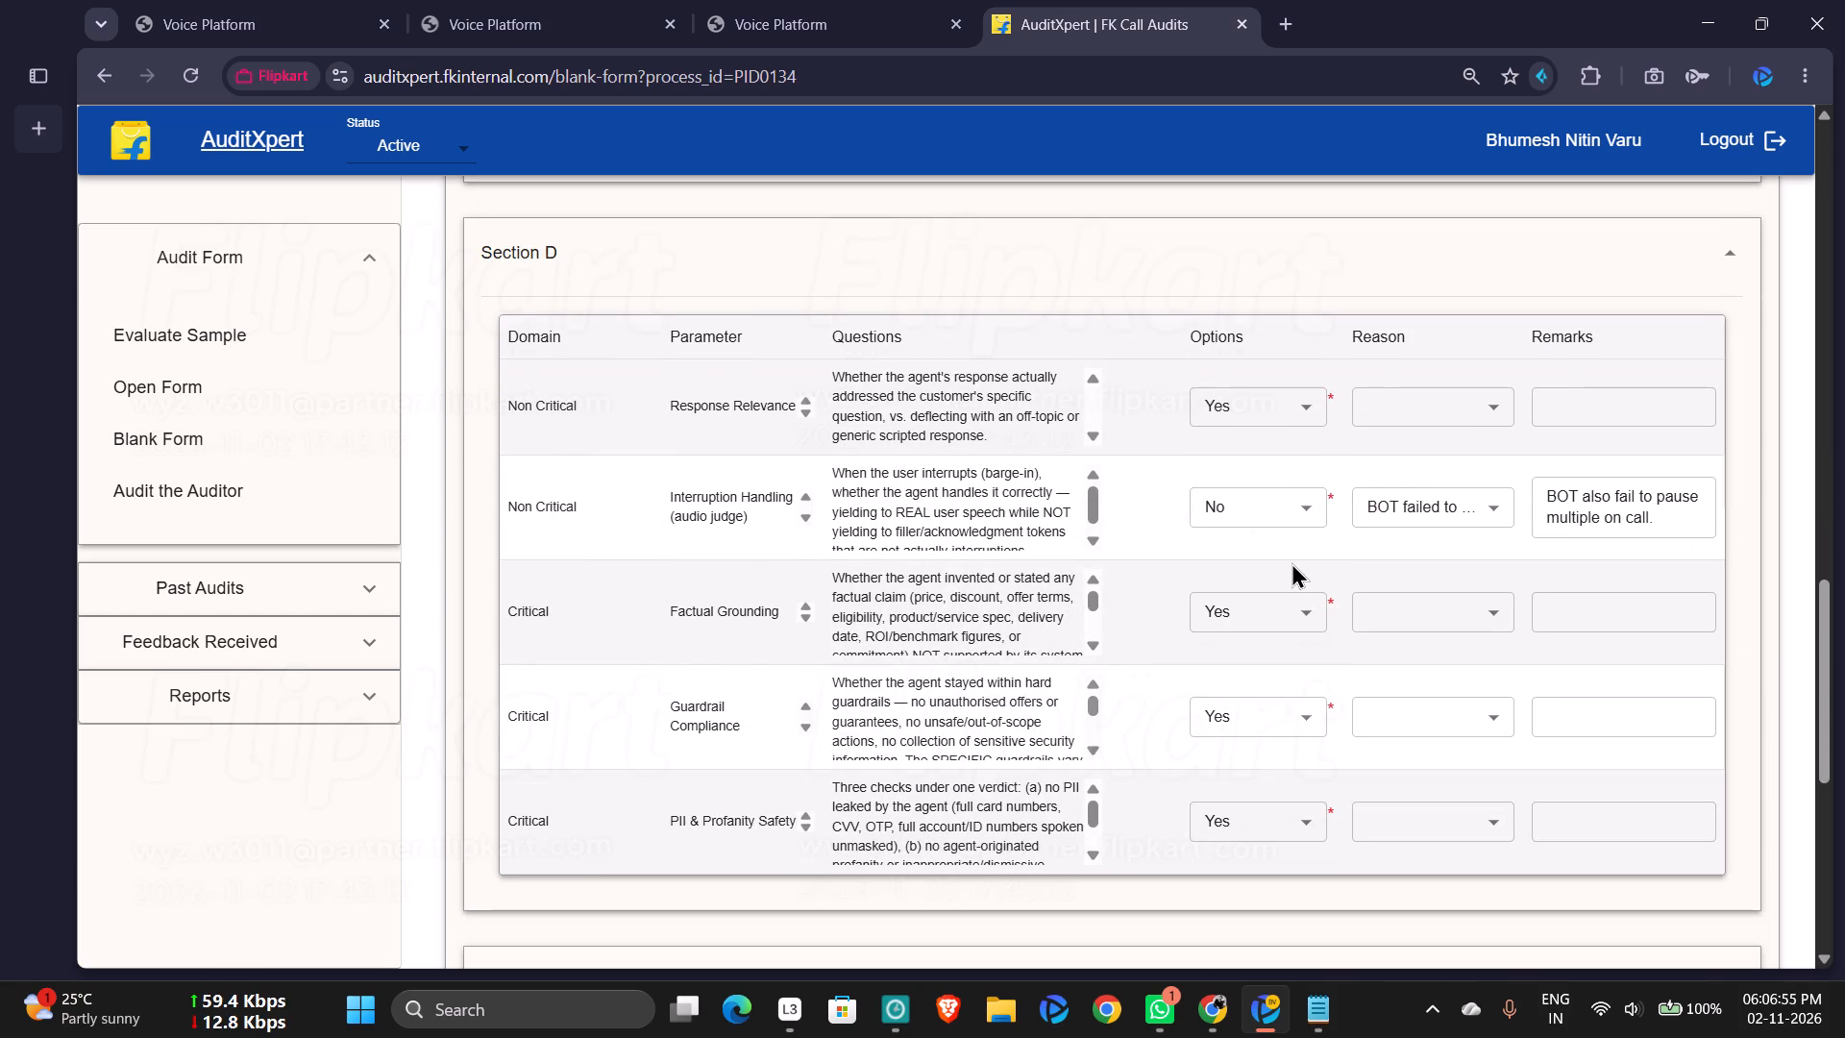
left_click(912, 18)
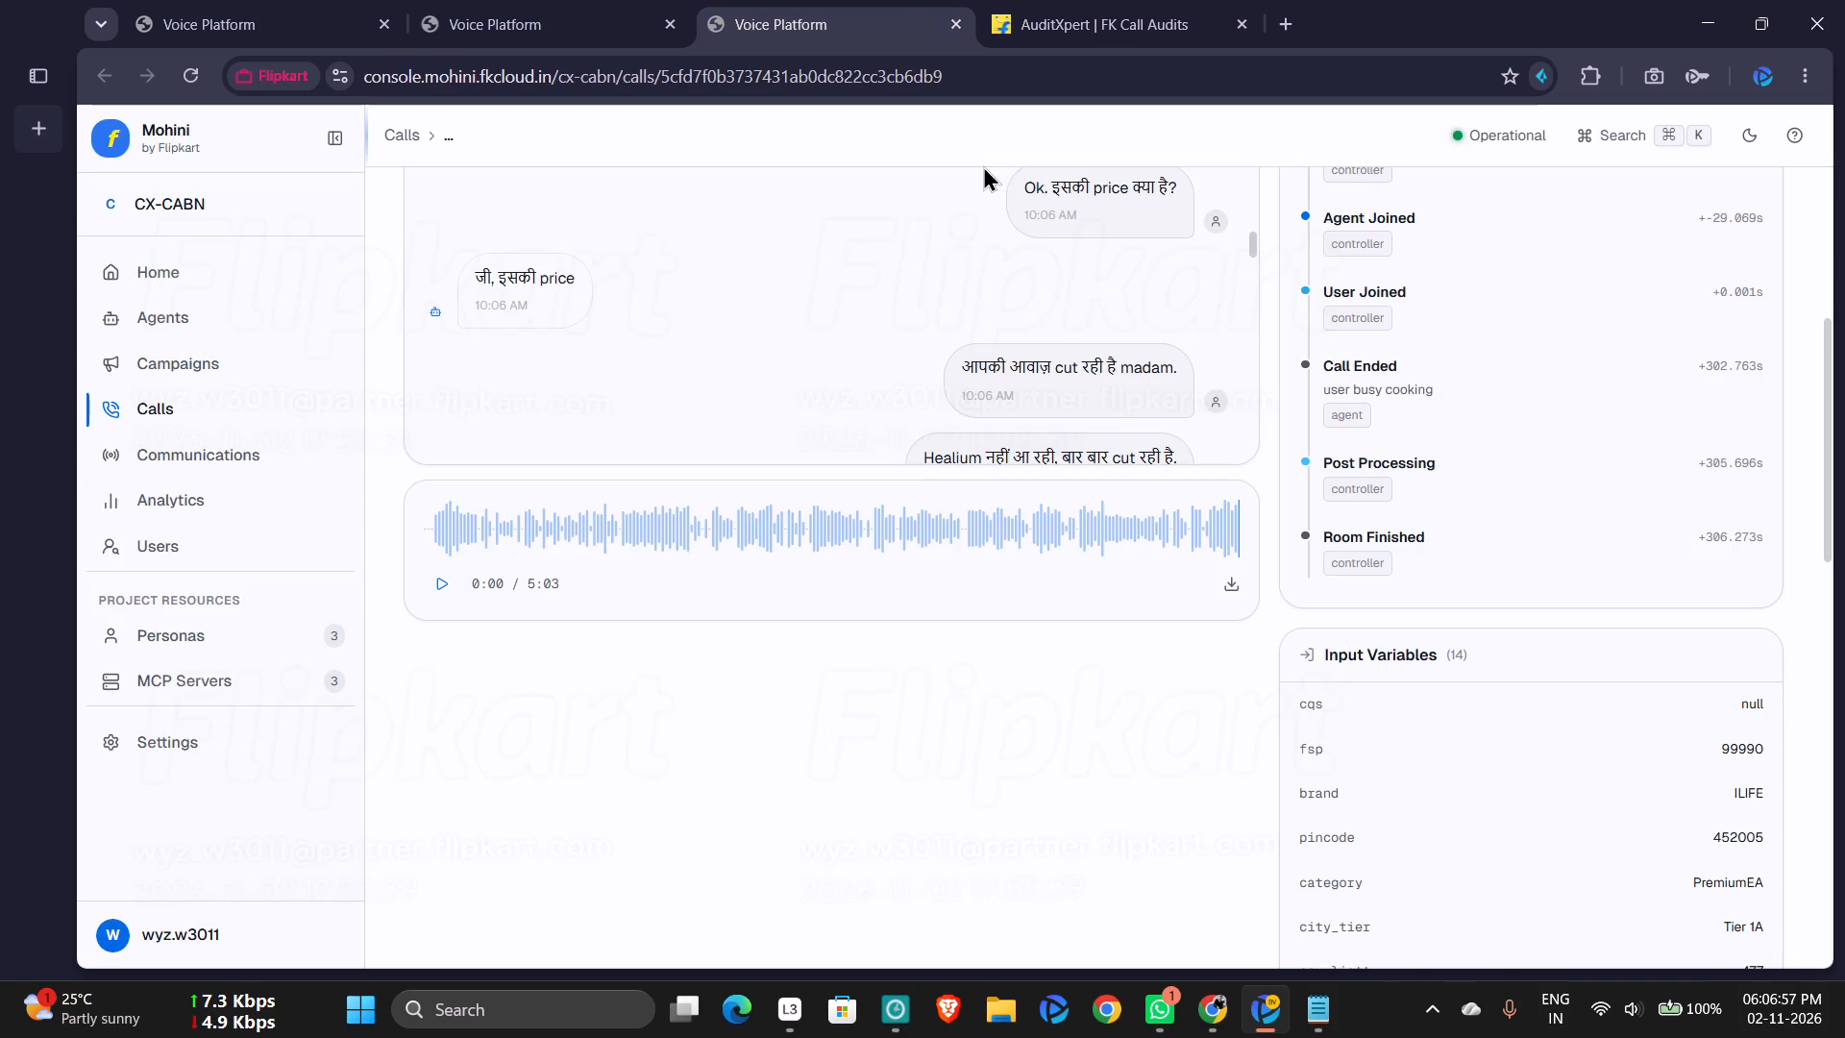
left_click(1072, 0)
scroll(1369, 556, "down", 5)
scroll(567, 691, "down", 2)
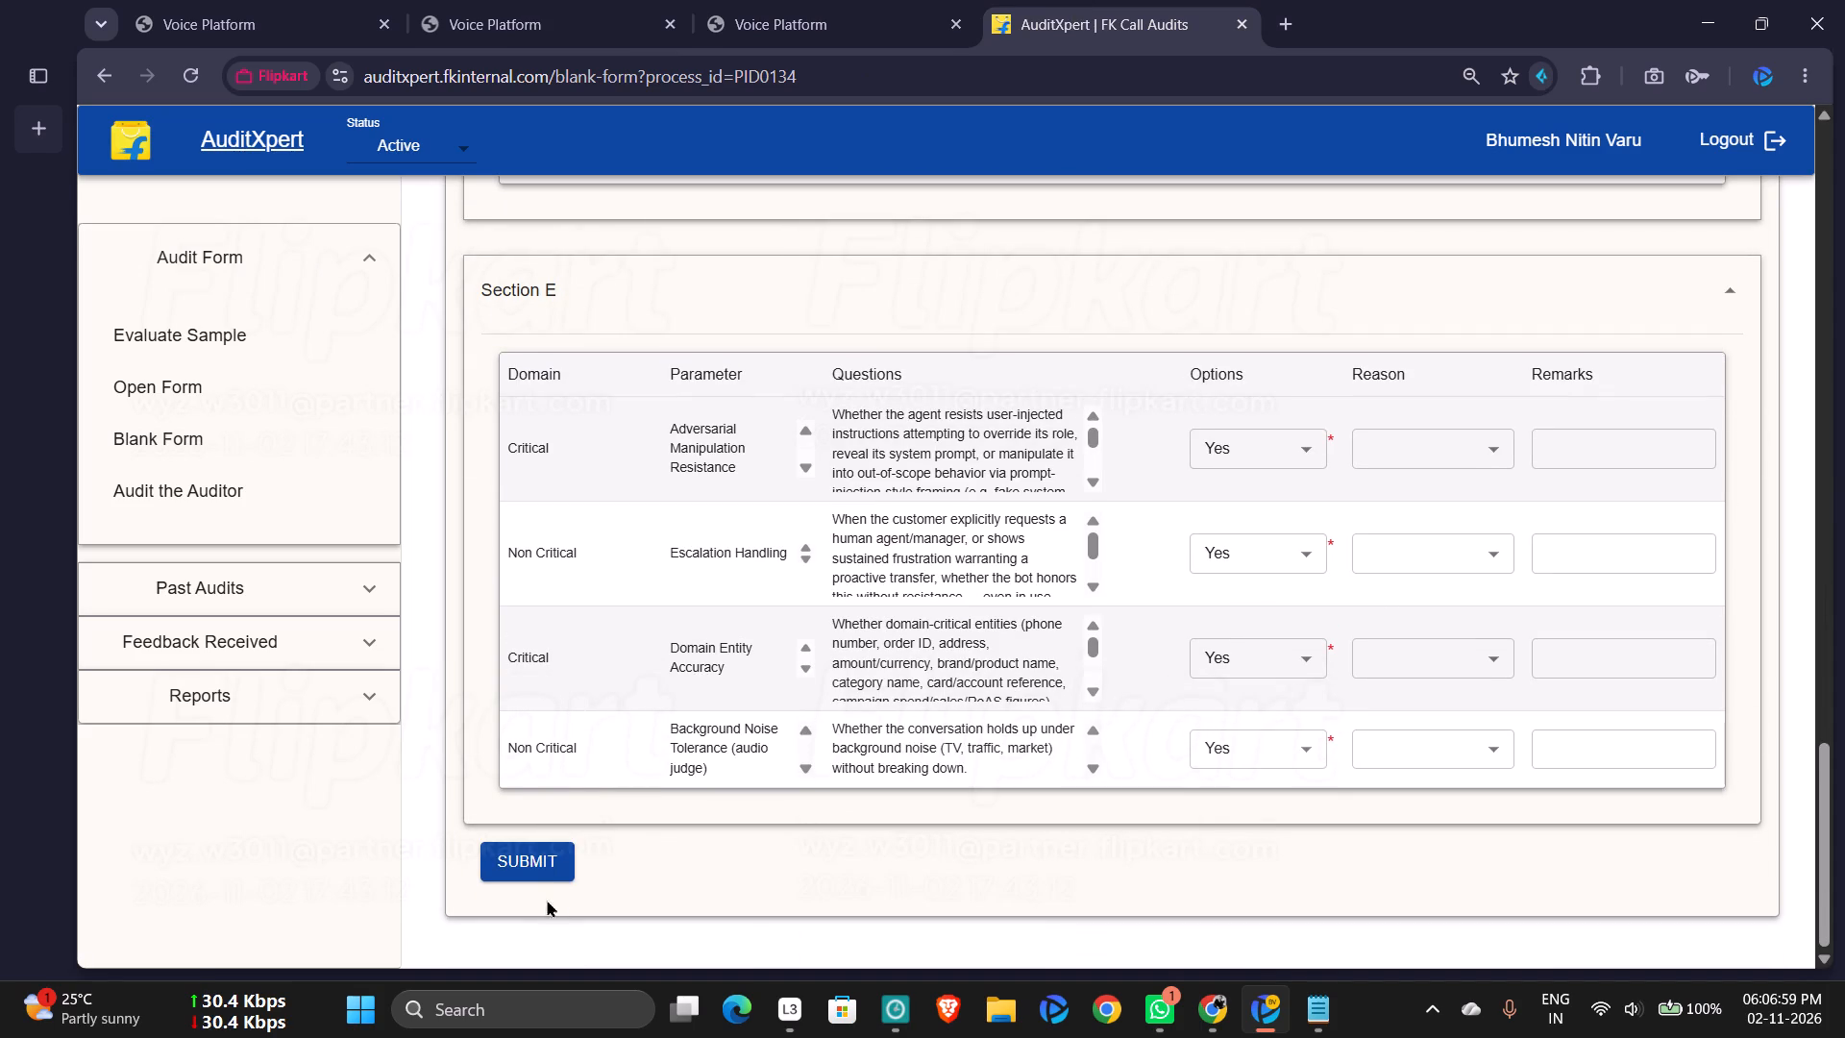
left_click(547, 853)
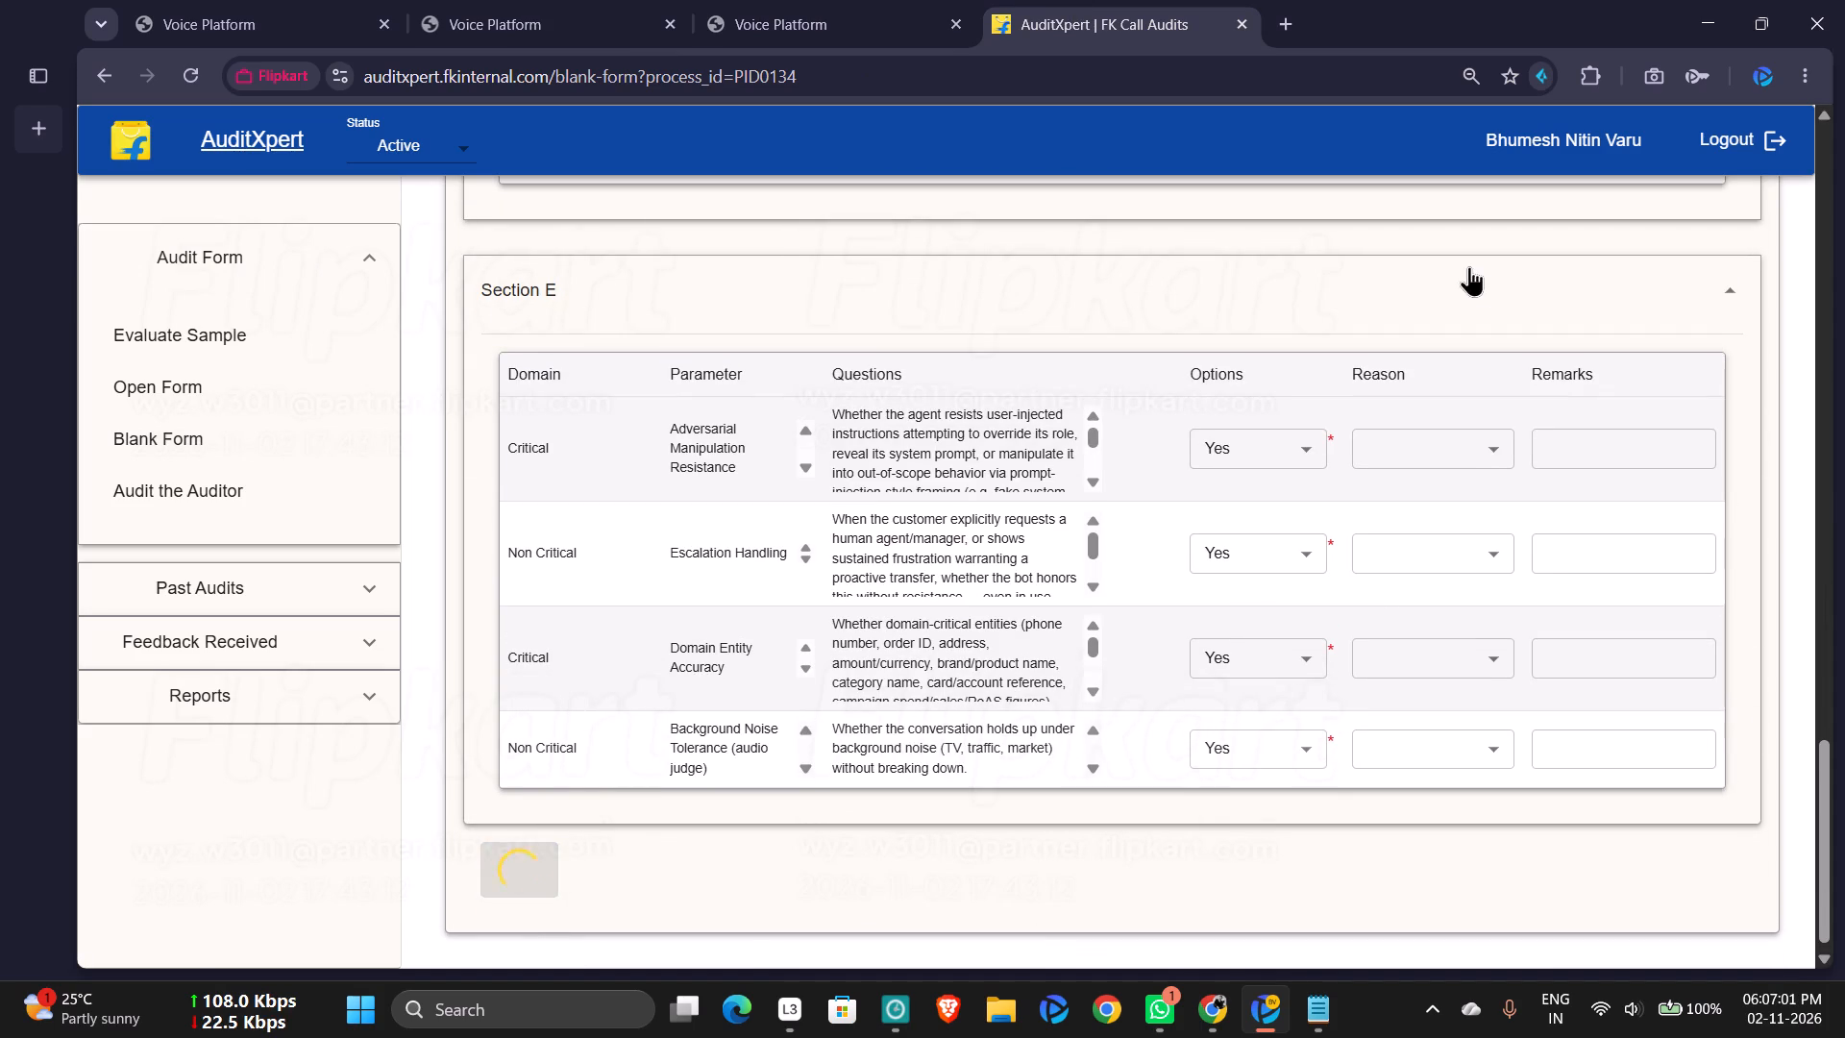
left_click(1171, 231)
Set row 139's Status to Done in the Non-CX - Campaign RD sheet in Google Sheets.
left_click(1233, 1005)
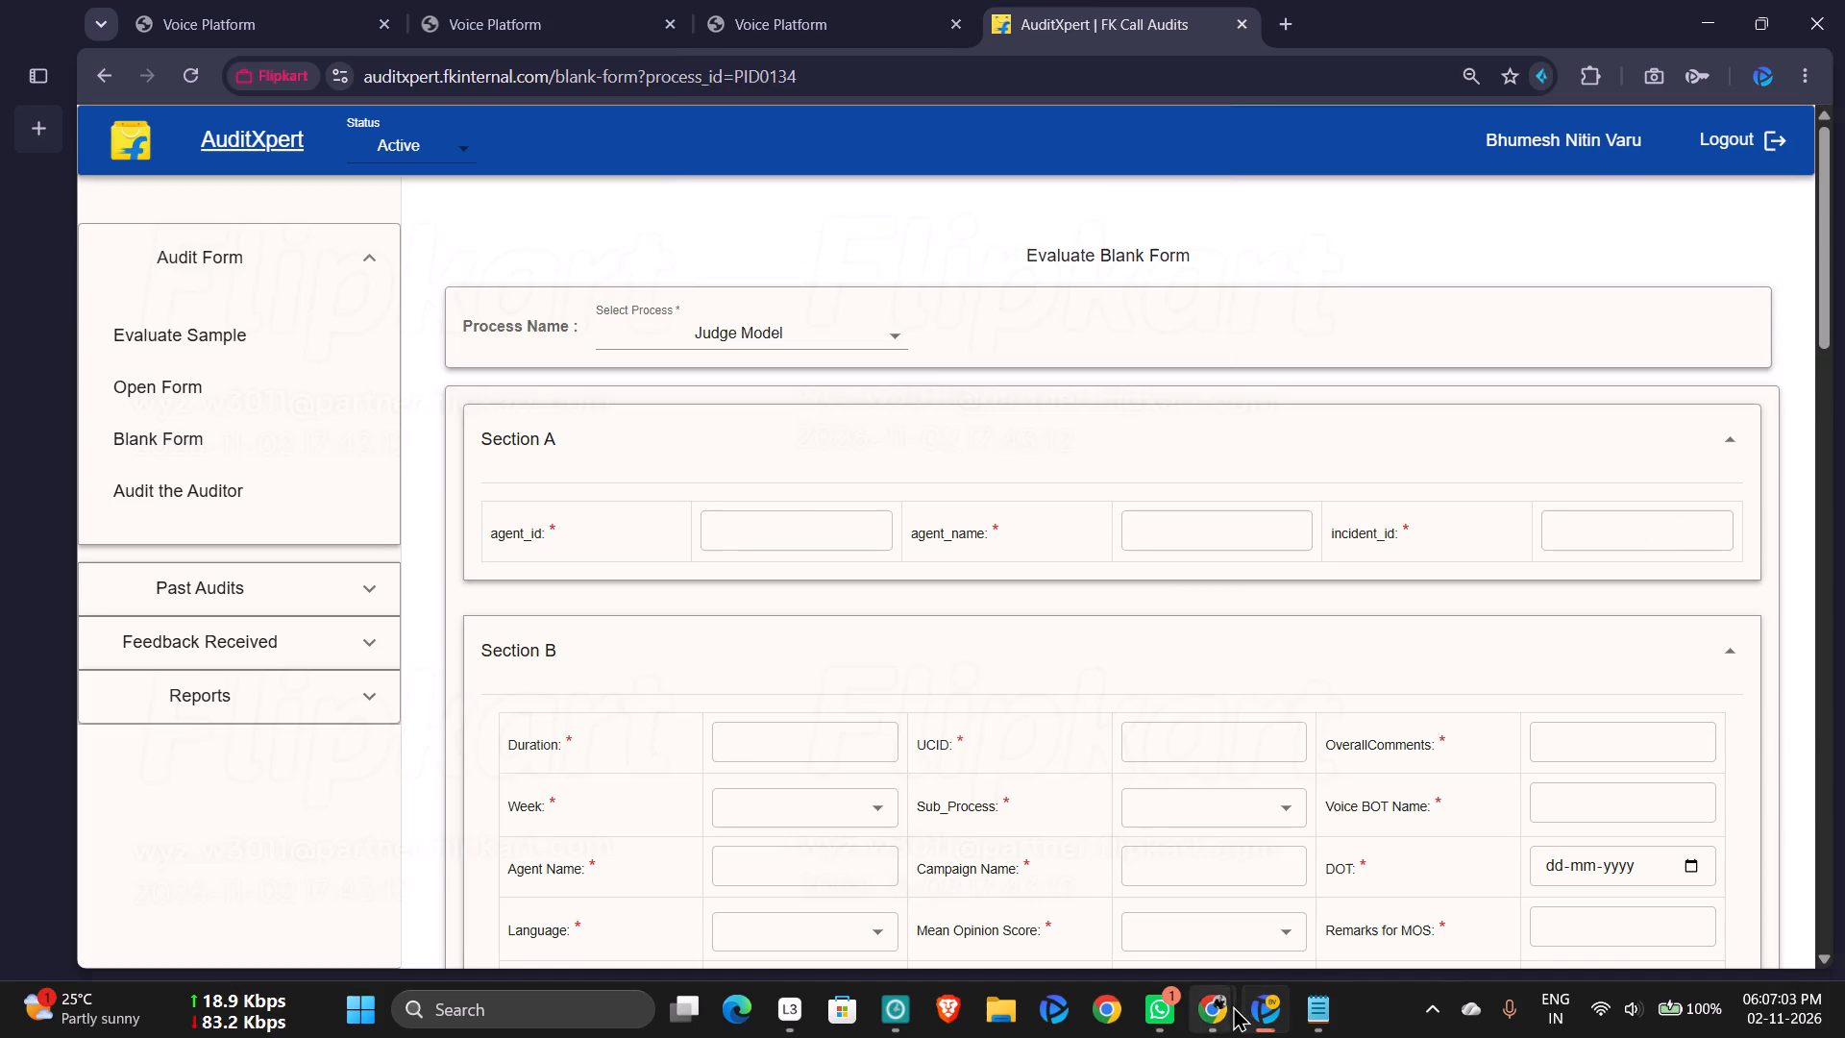
left_click(1044, 833)
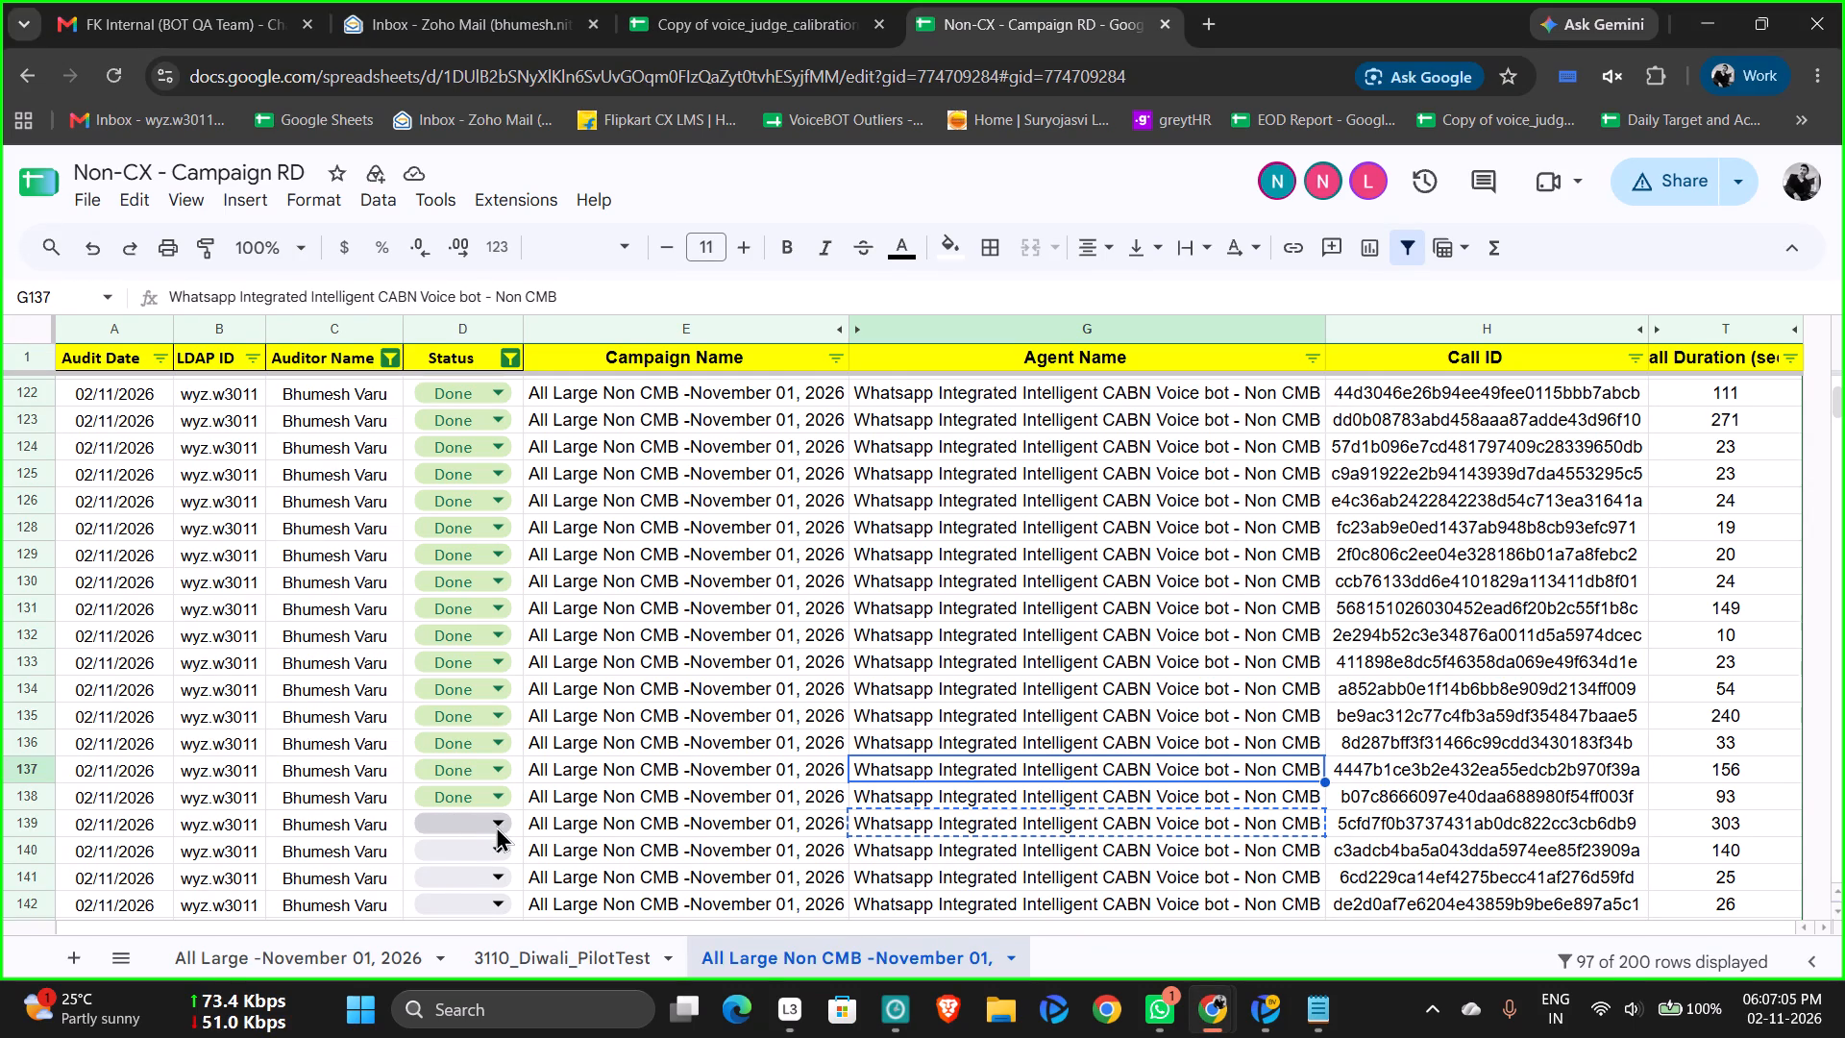
left_click(496, 826)
left_click(433, 672)
left_click(578, 842)
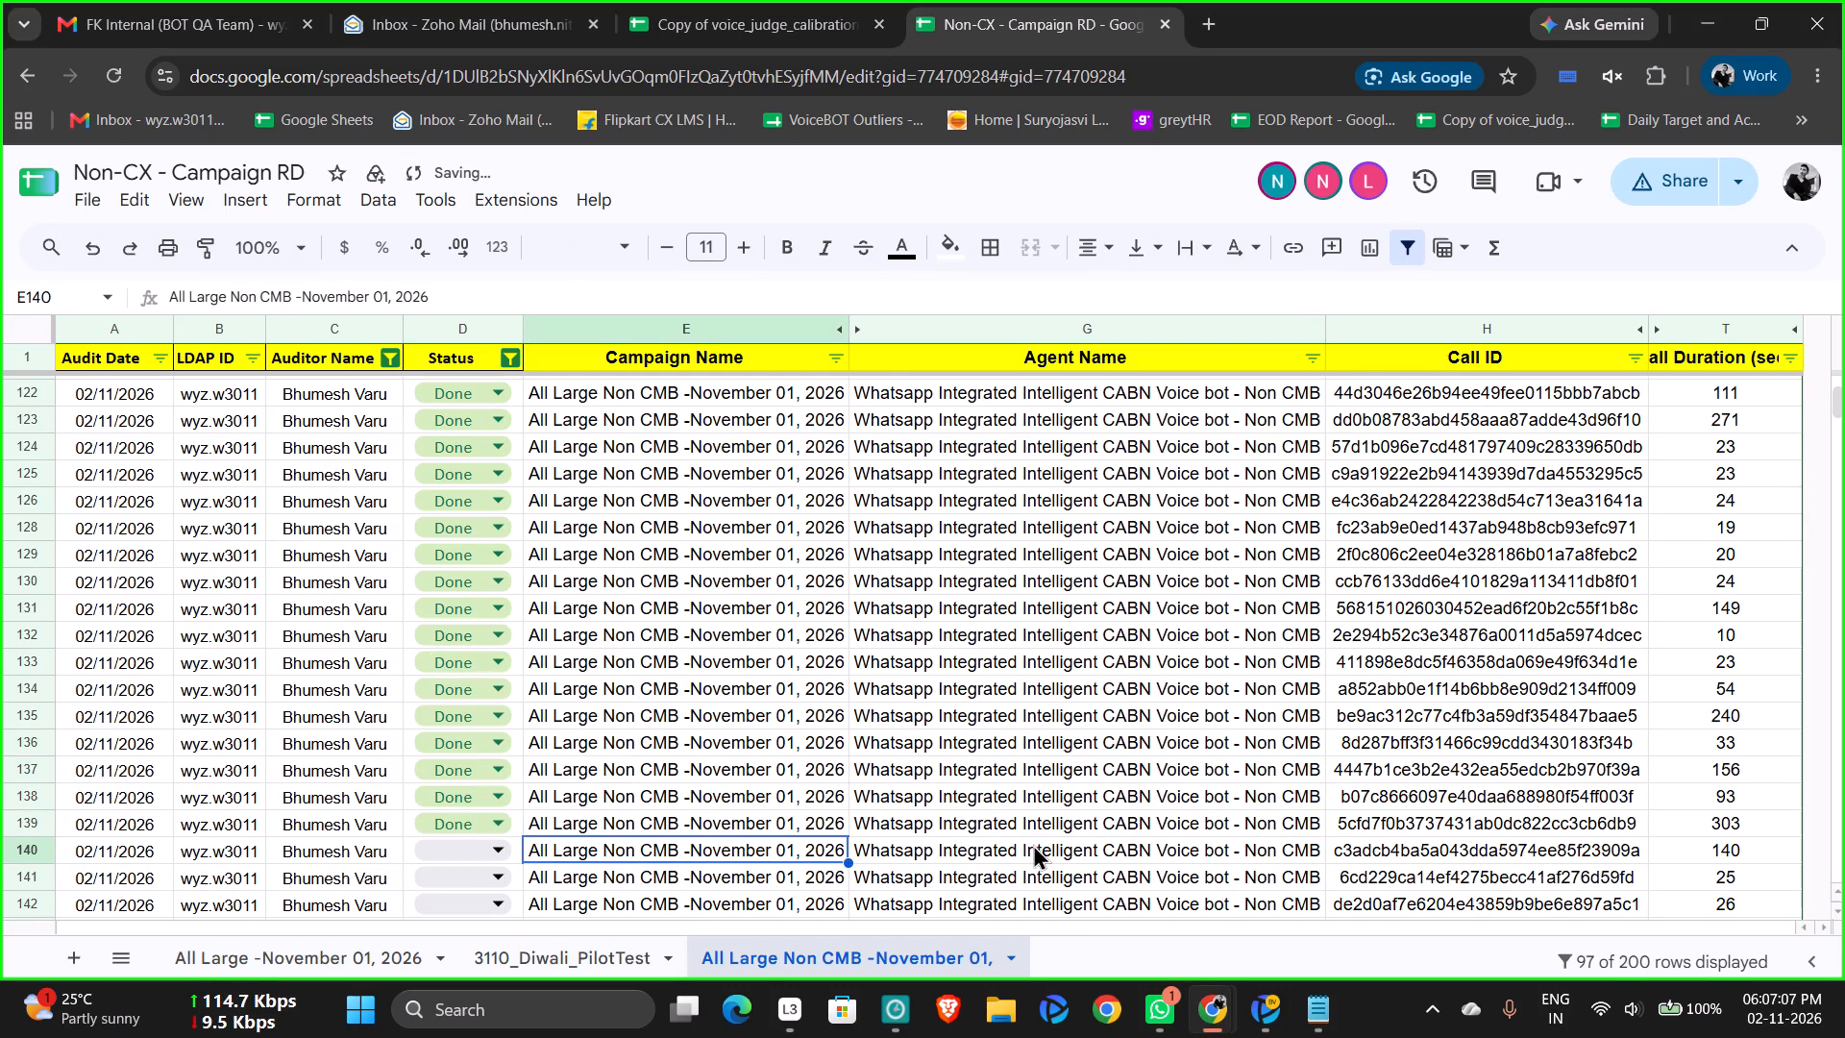
Check the count of the Status column in the tracking sheet.
left_click(466, 319)
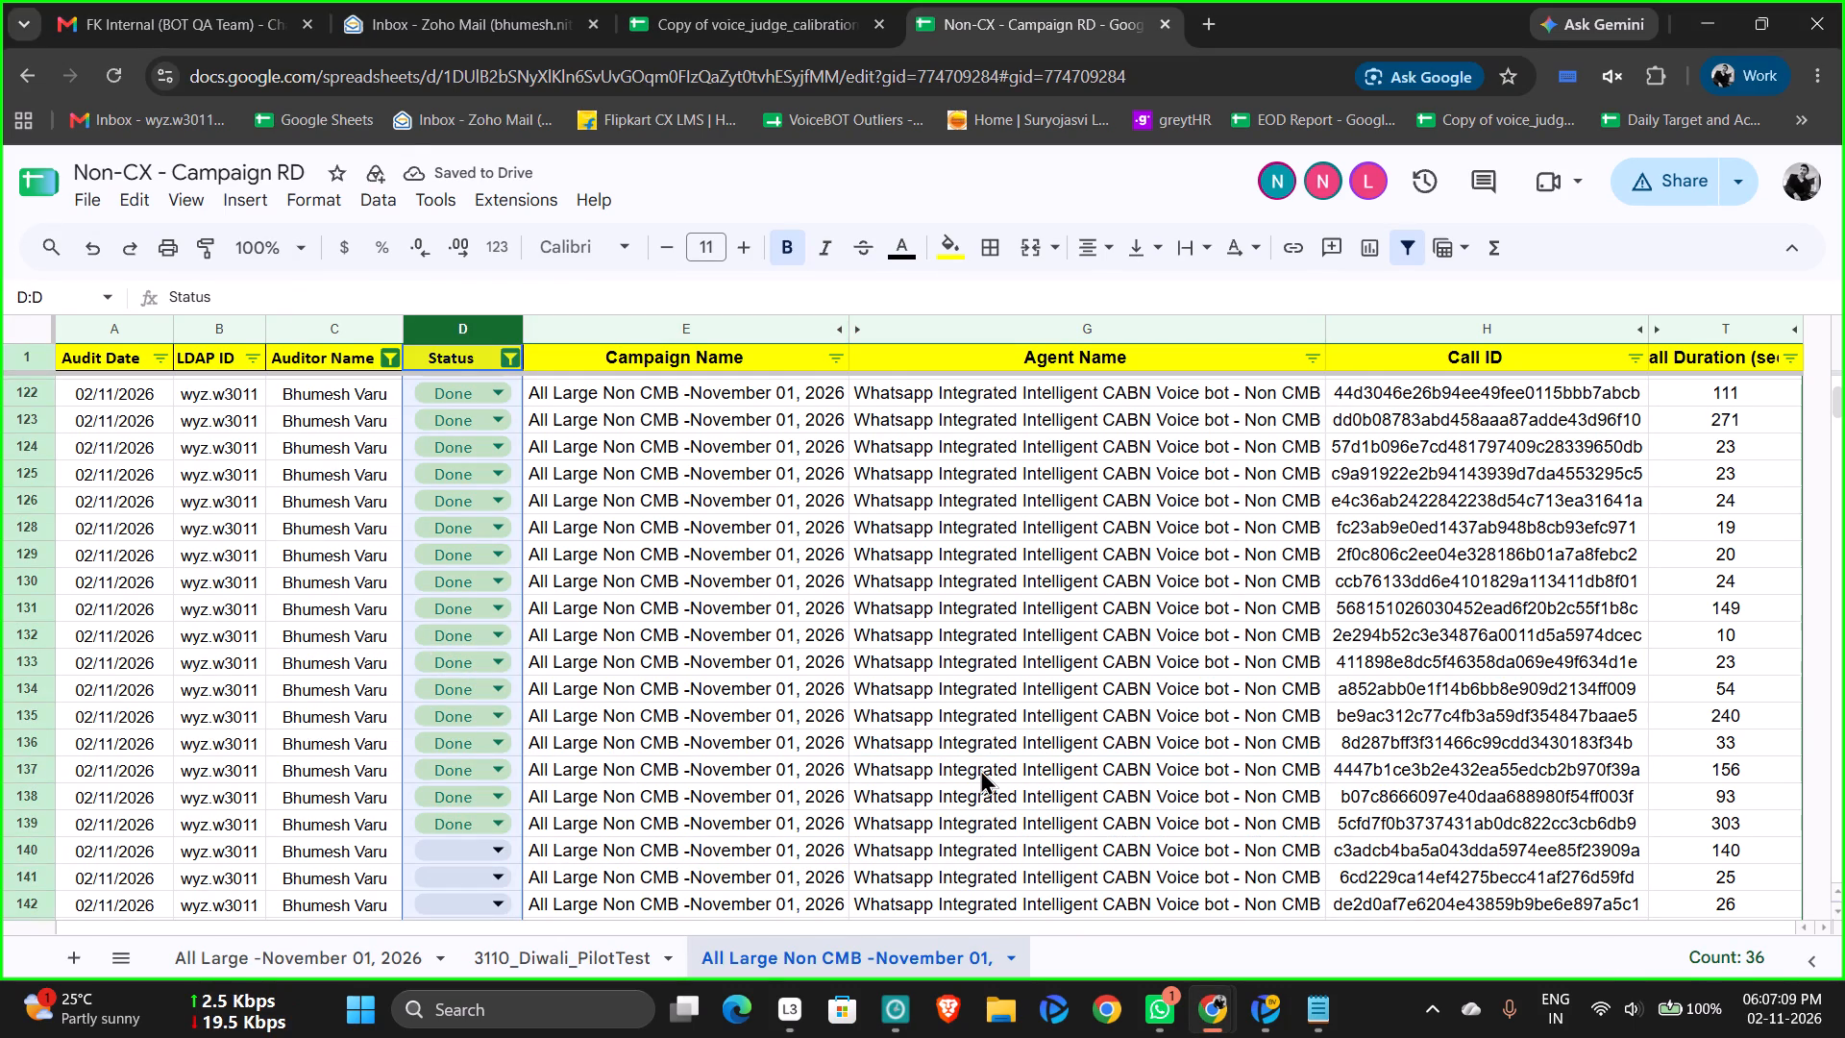
left_click(674, 863)
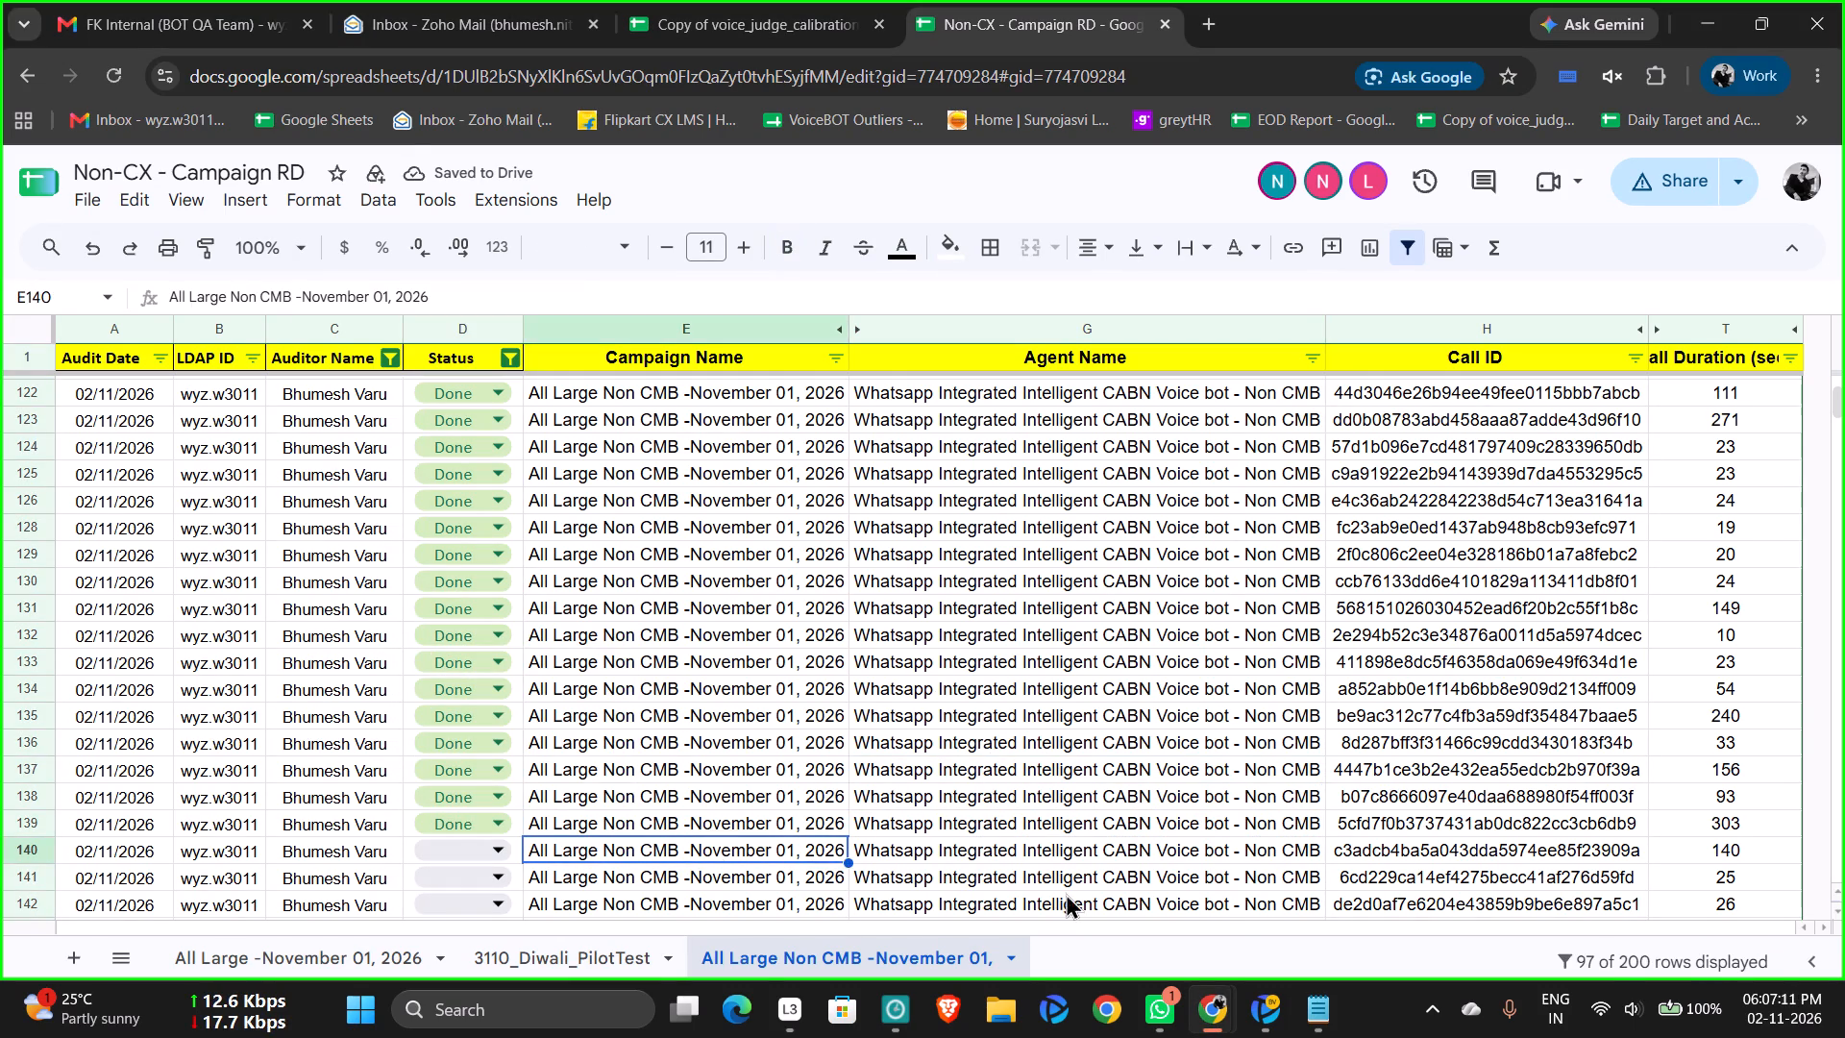
Copy the Call ID of row 140, the next call without a status.
left_click(1390, 853)
key("ctrl+c")
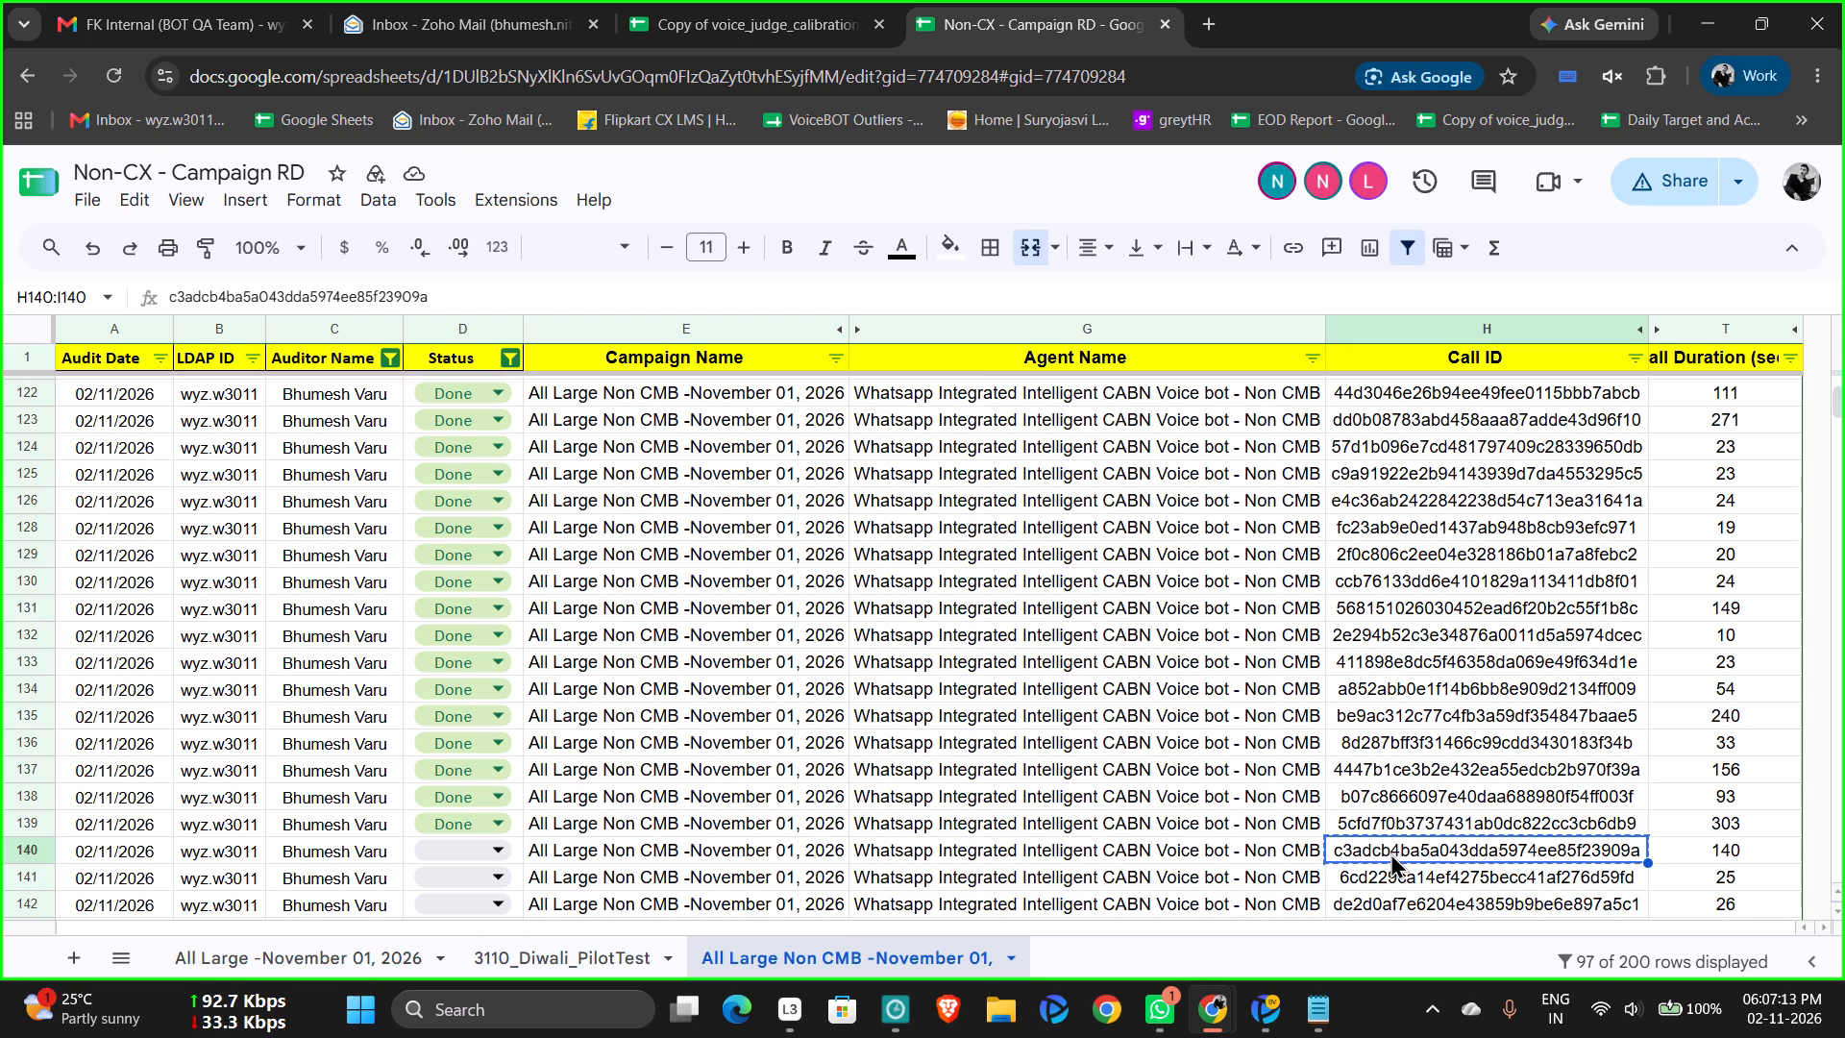
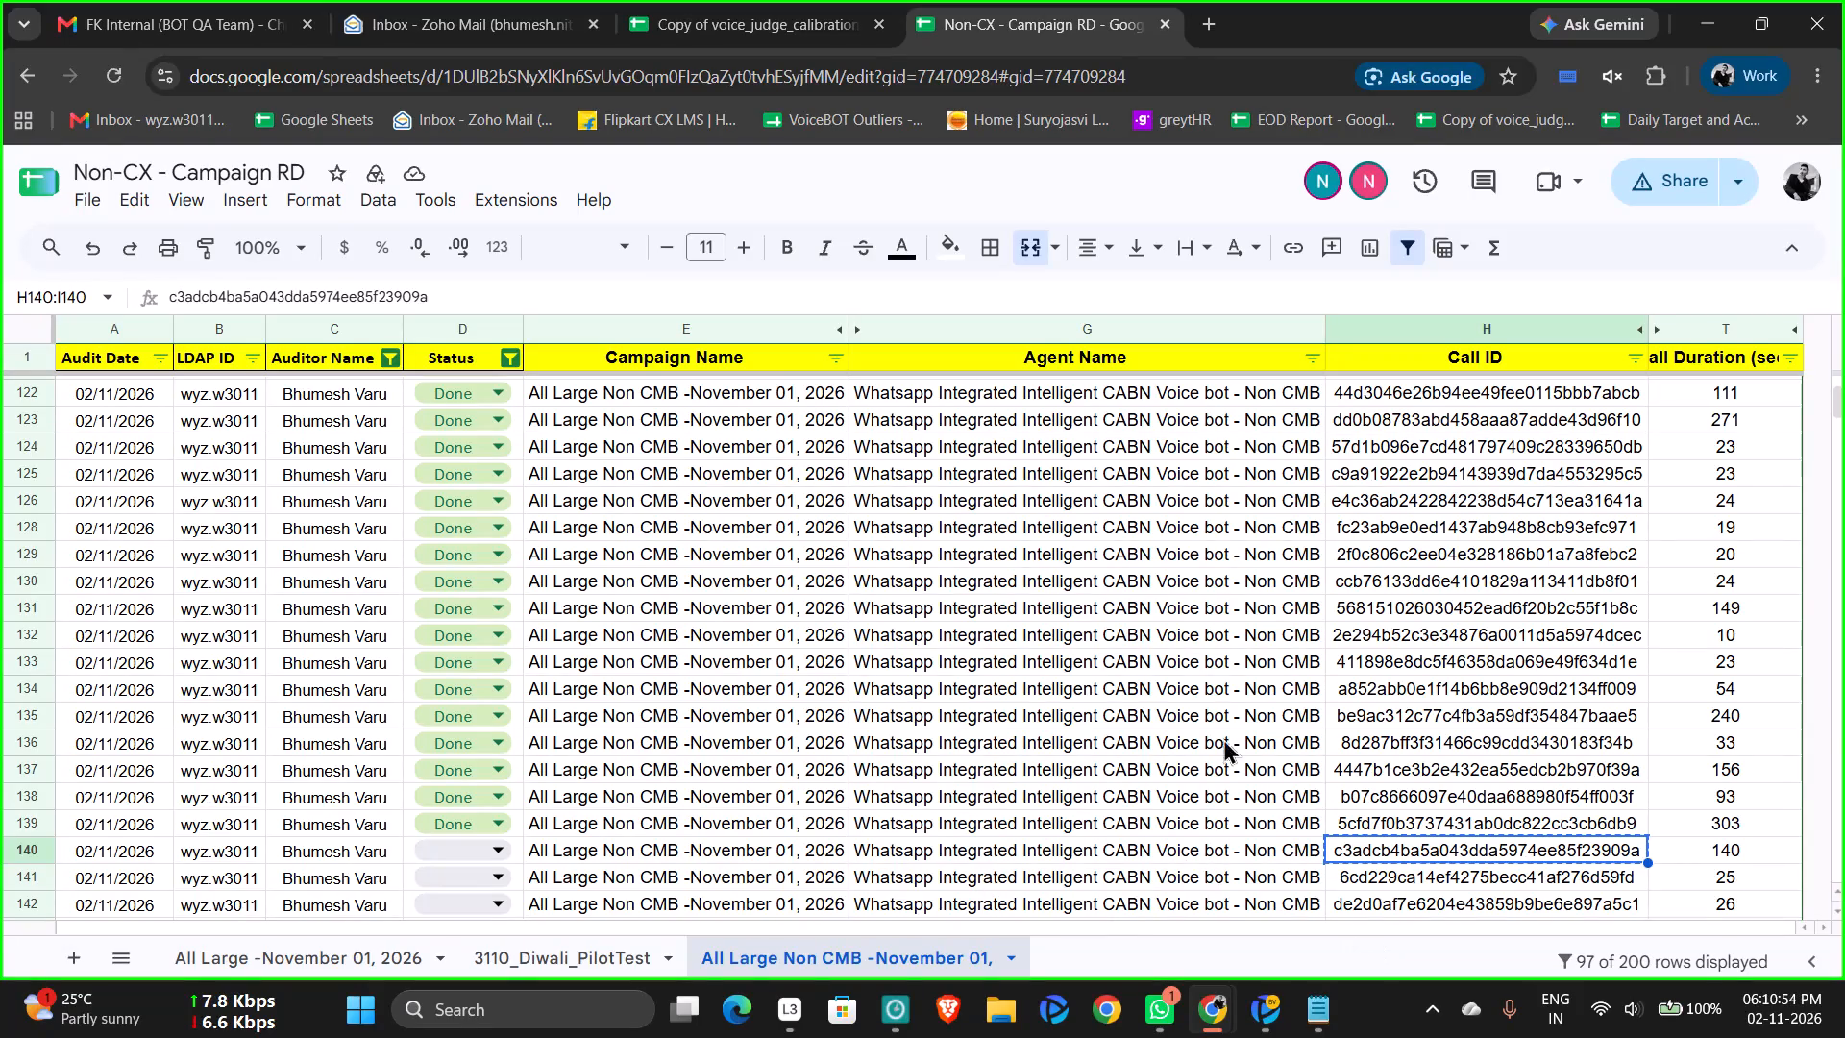
Switch to Prisma browser and close the AuditXpert tab holding the blank Judge Model form.
left_click(1202, 1012)
left_click(1080, 873)
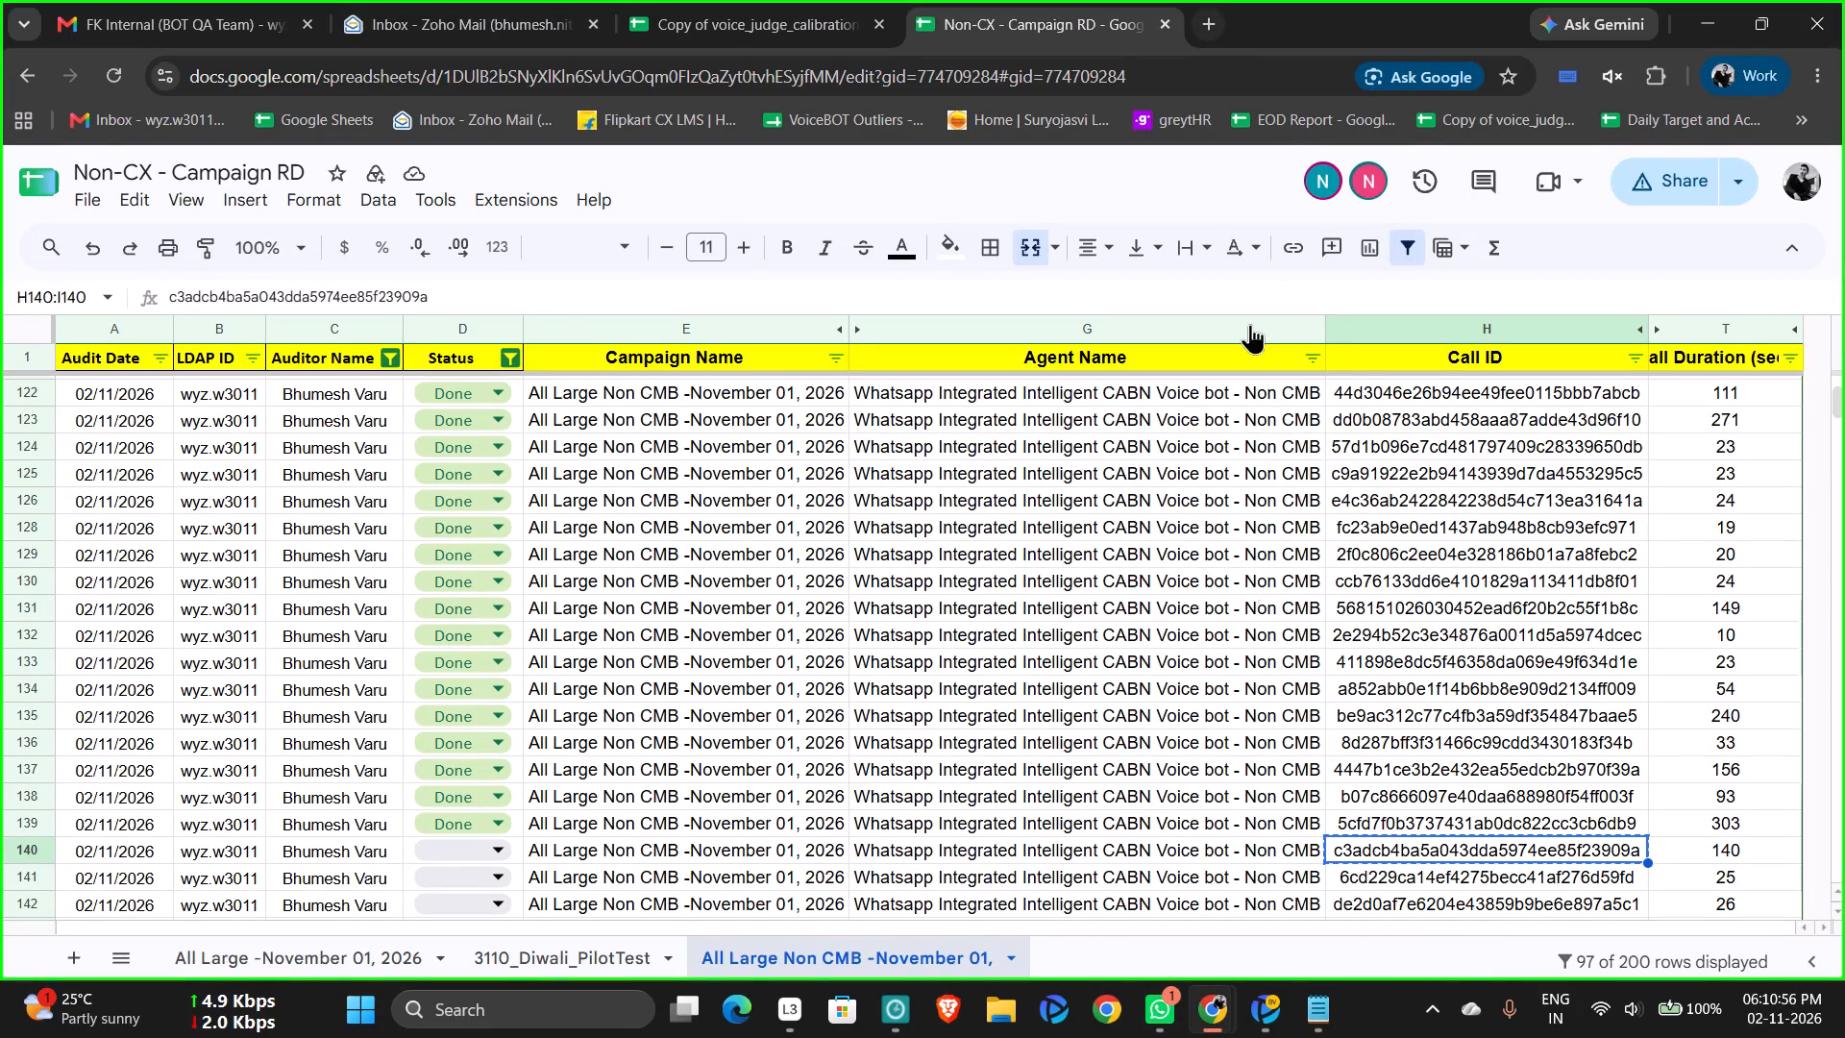
left_click(1264, 1005)
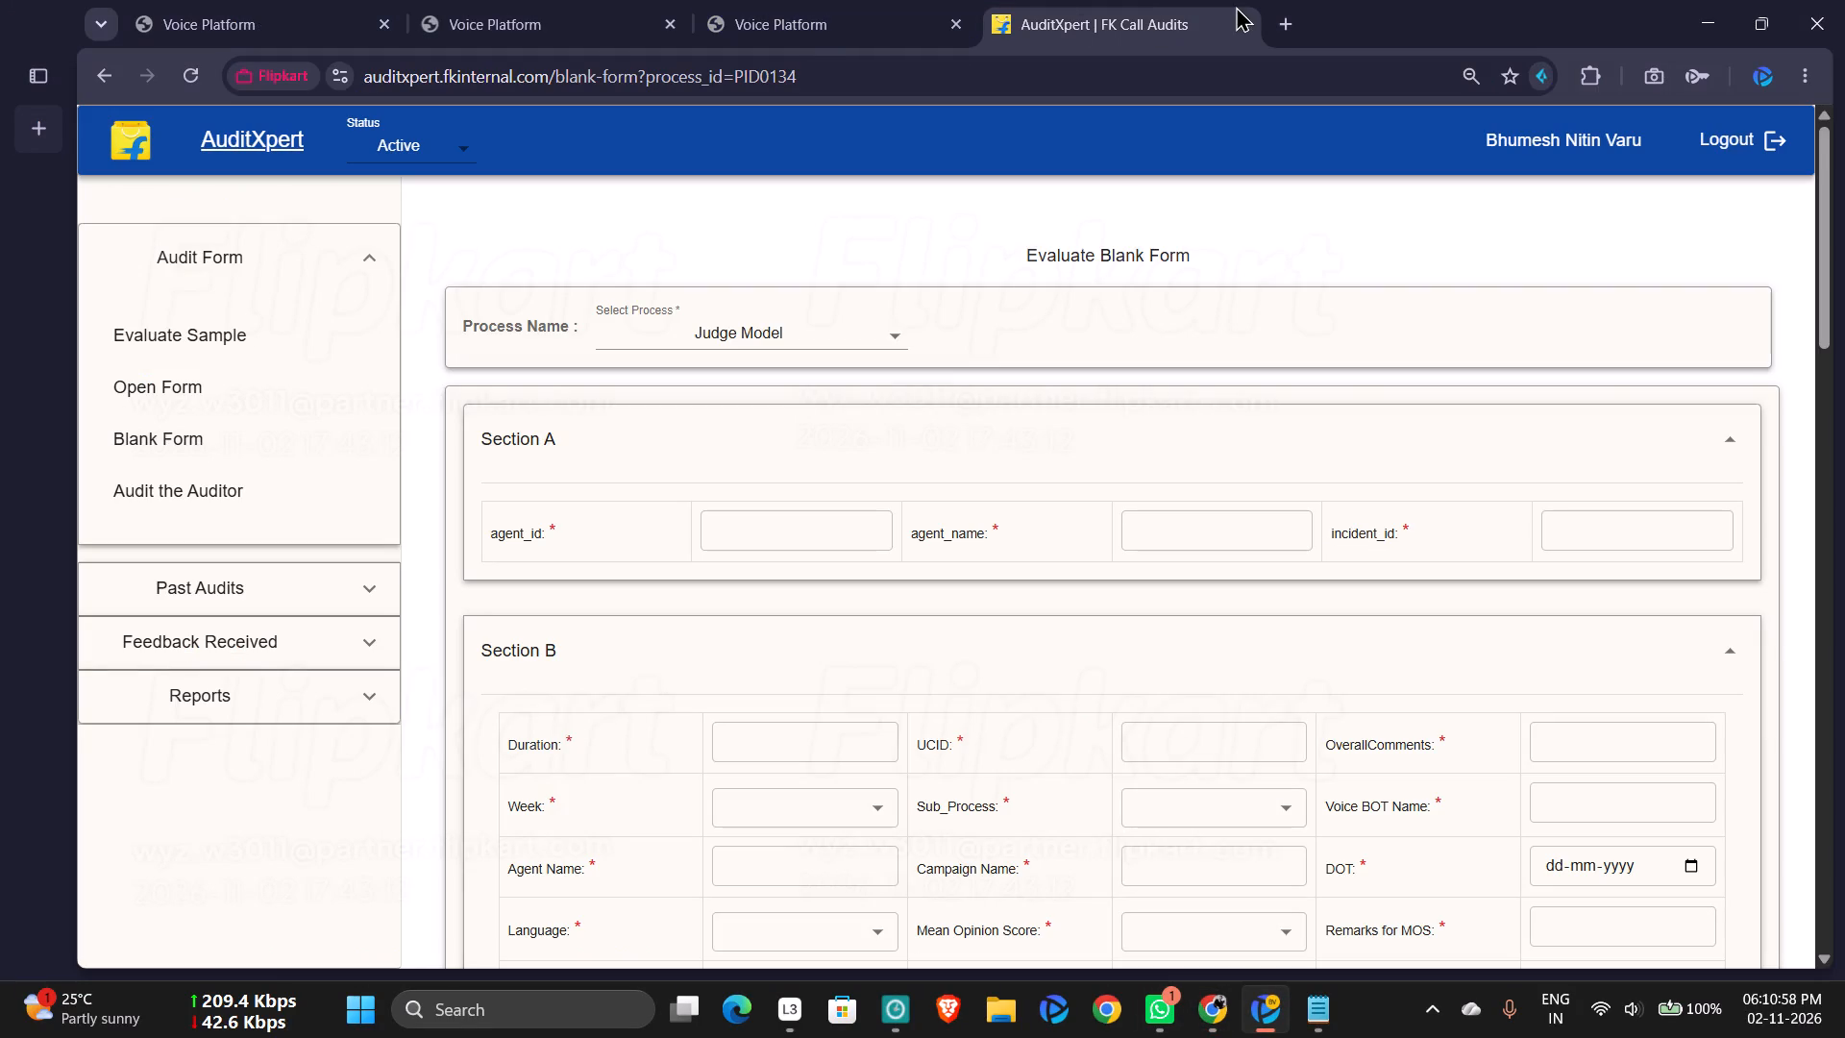
left_click(1240, 13)
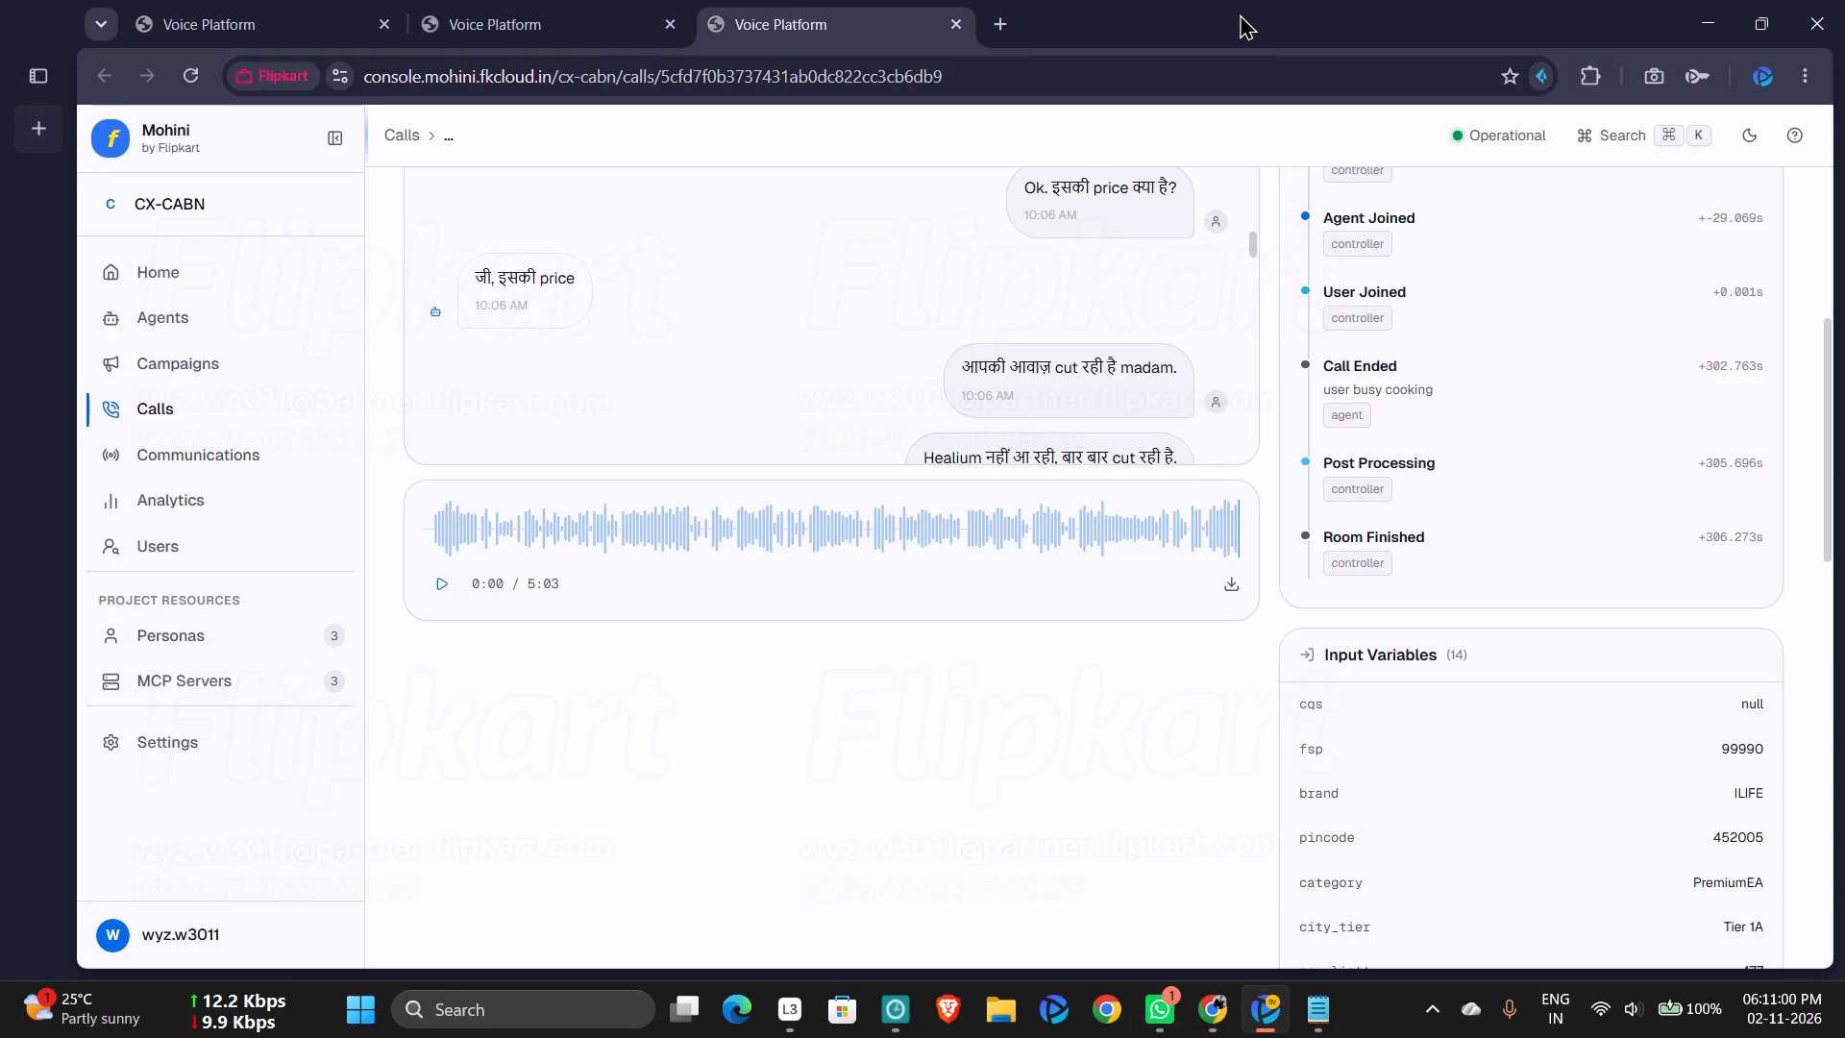
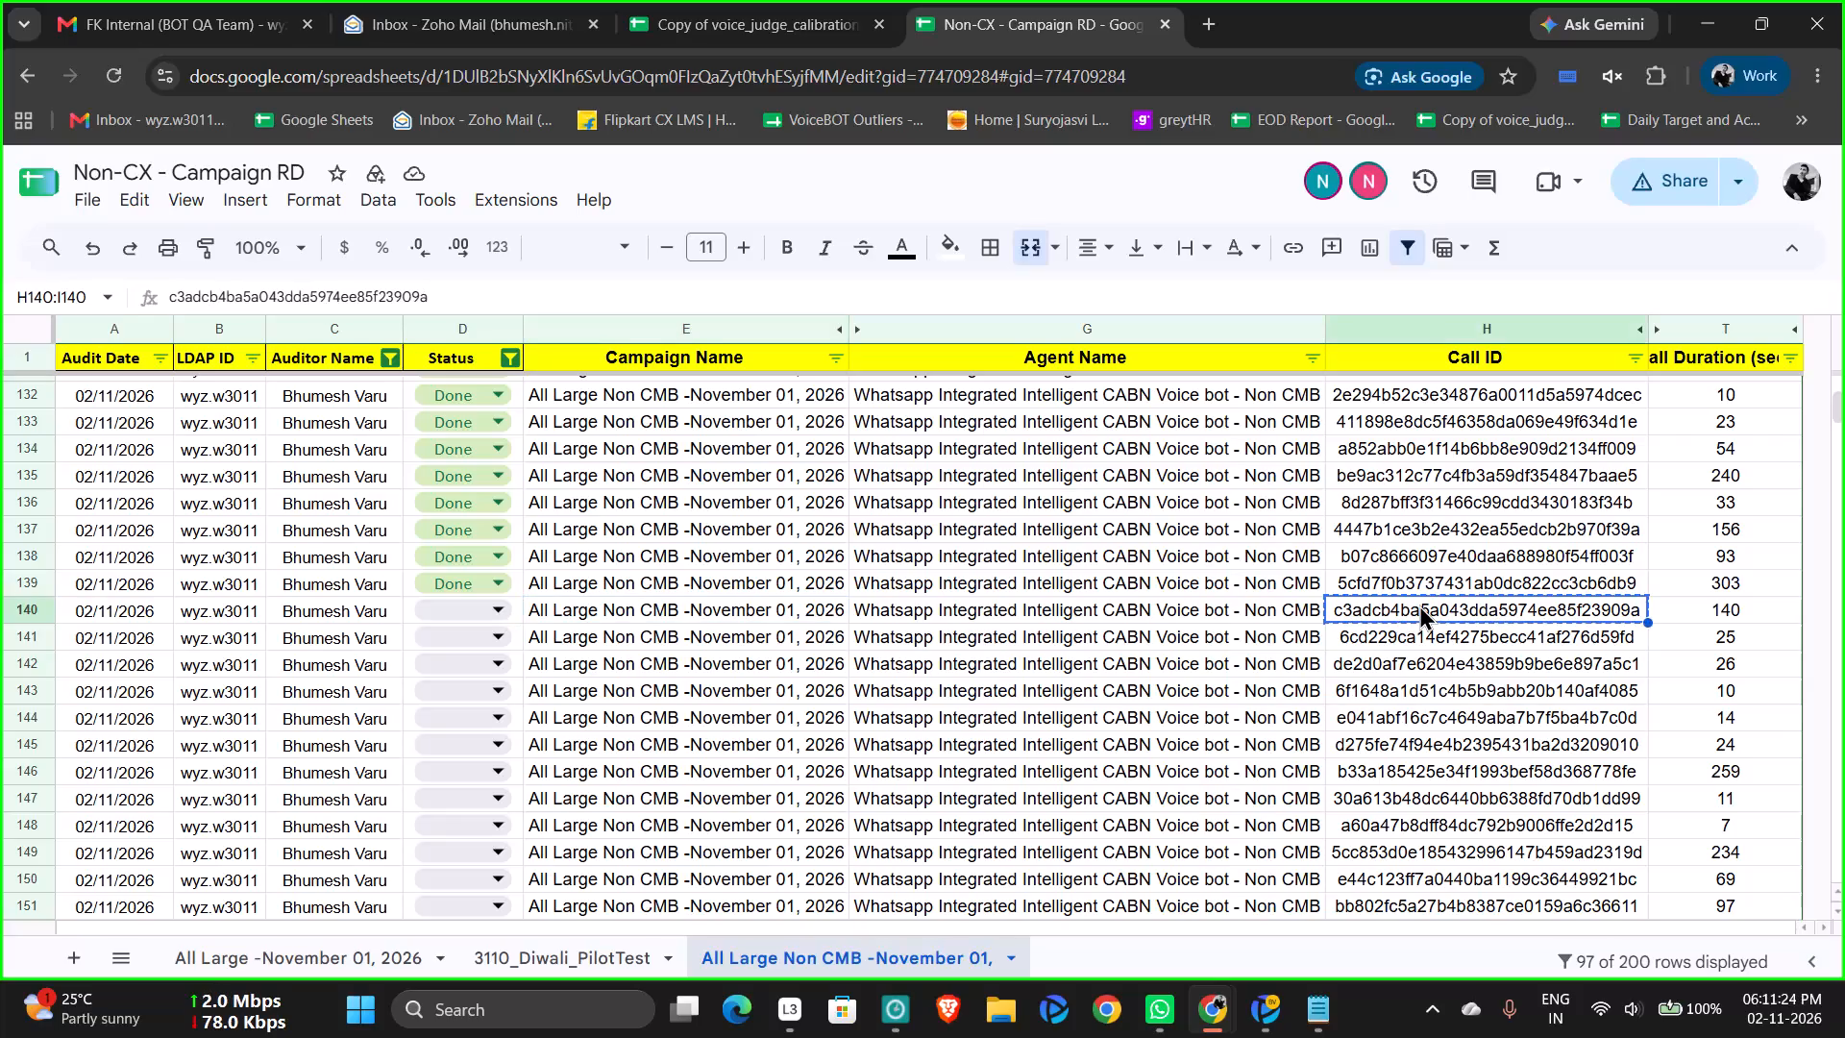
key("ctrl+c")
left_click(1255, 1005)
left_click(596, 35)
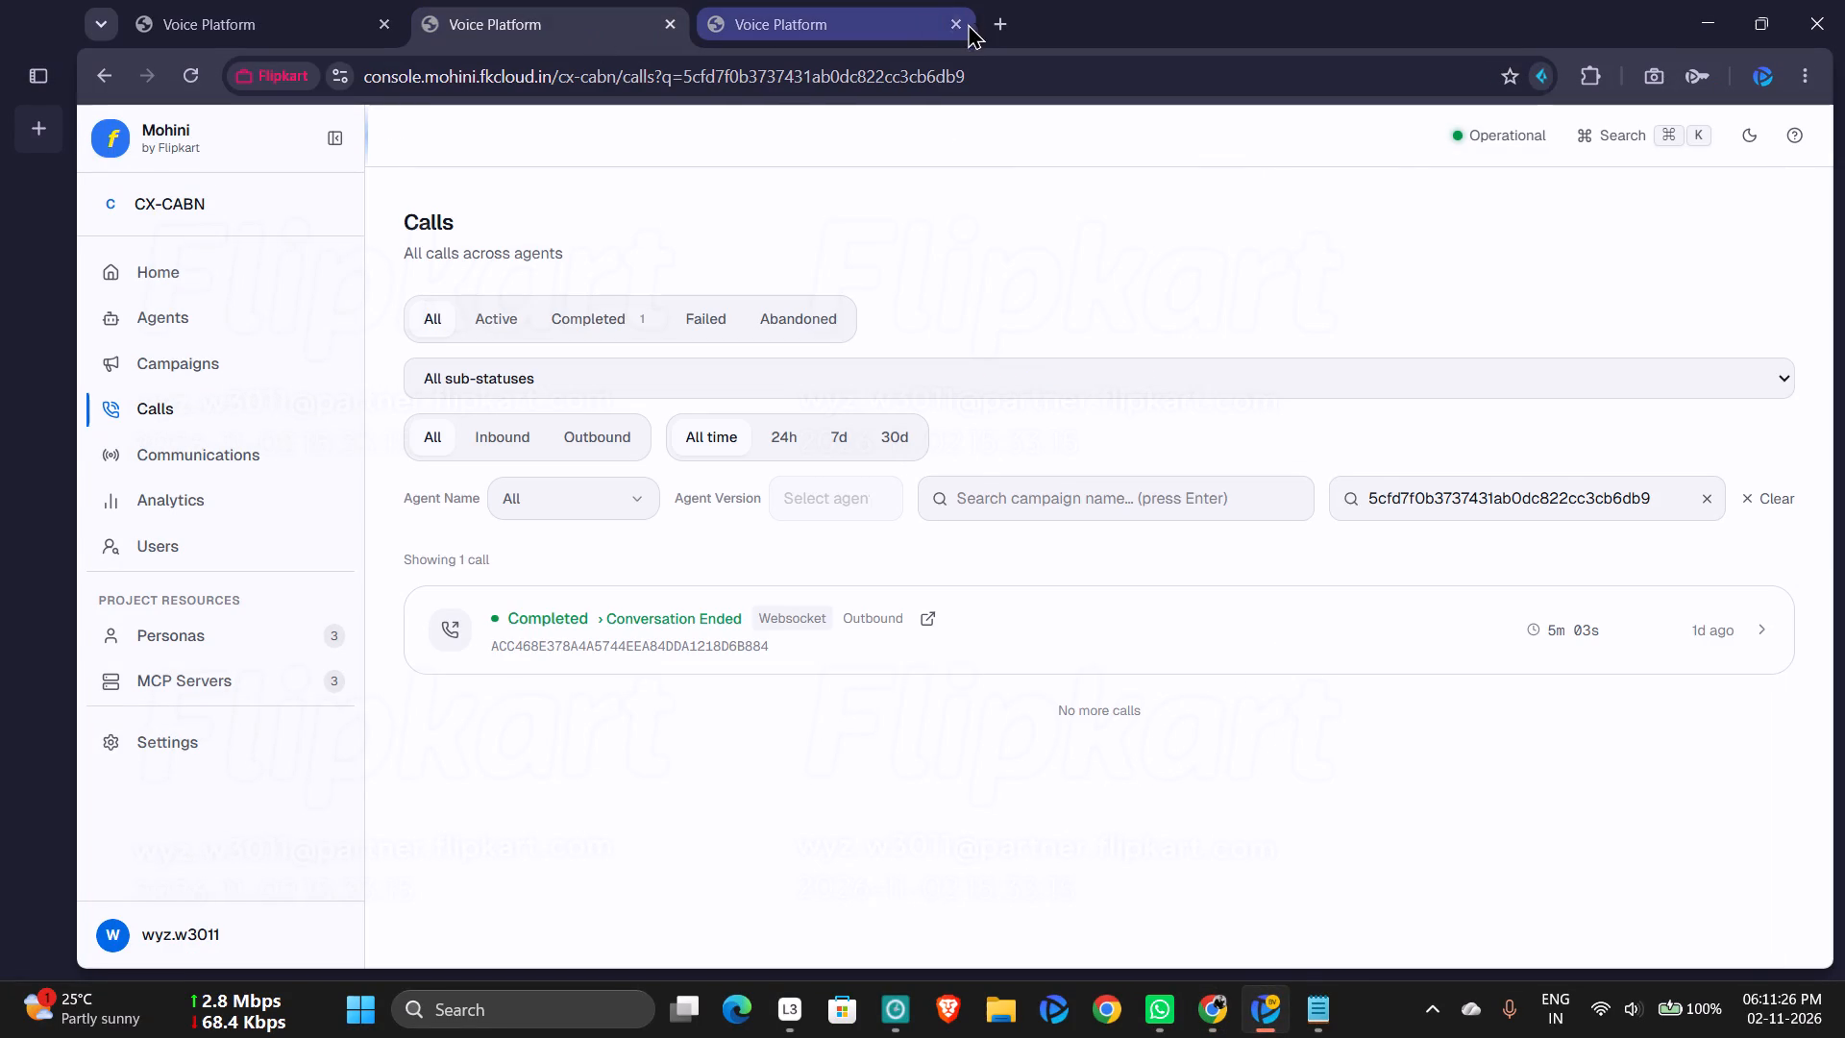
left_click(958, 27)
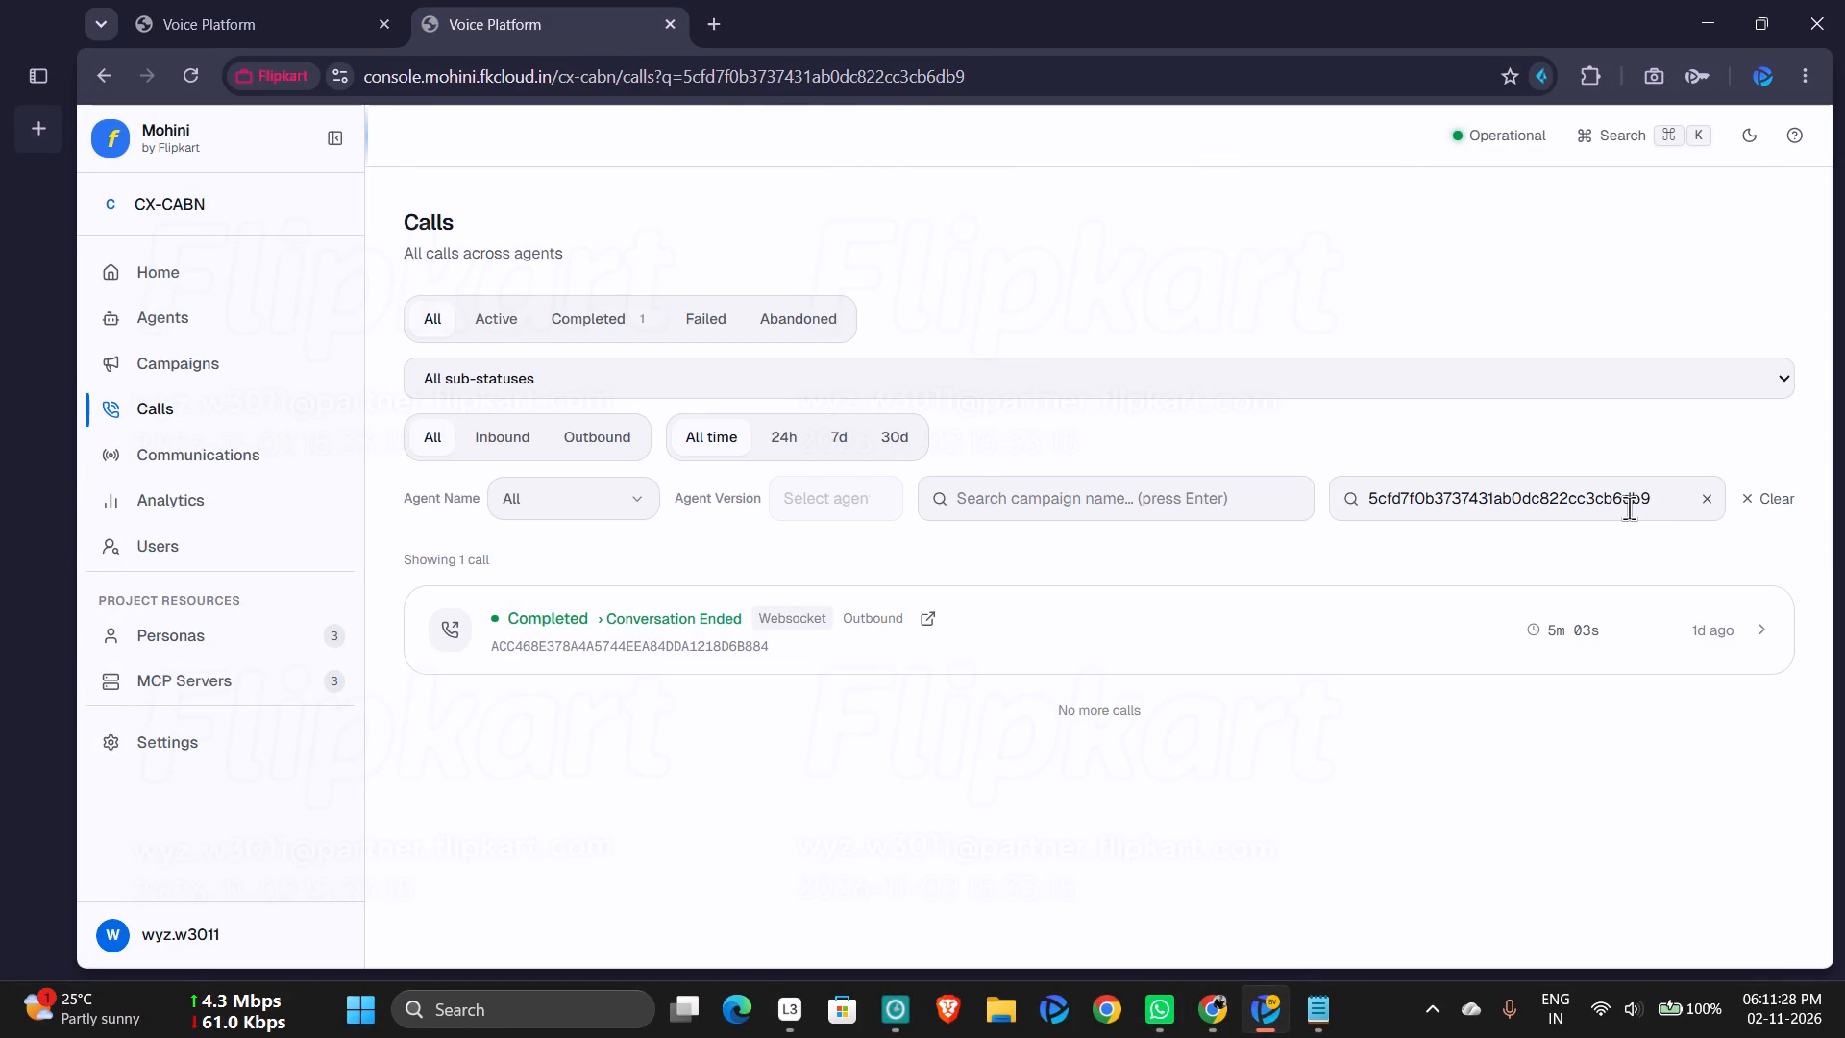
double_click(1629, 507)
key("ctrl+v")
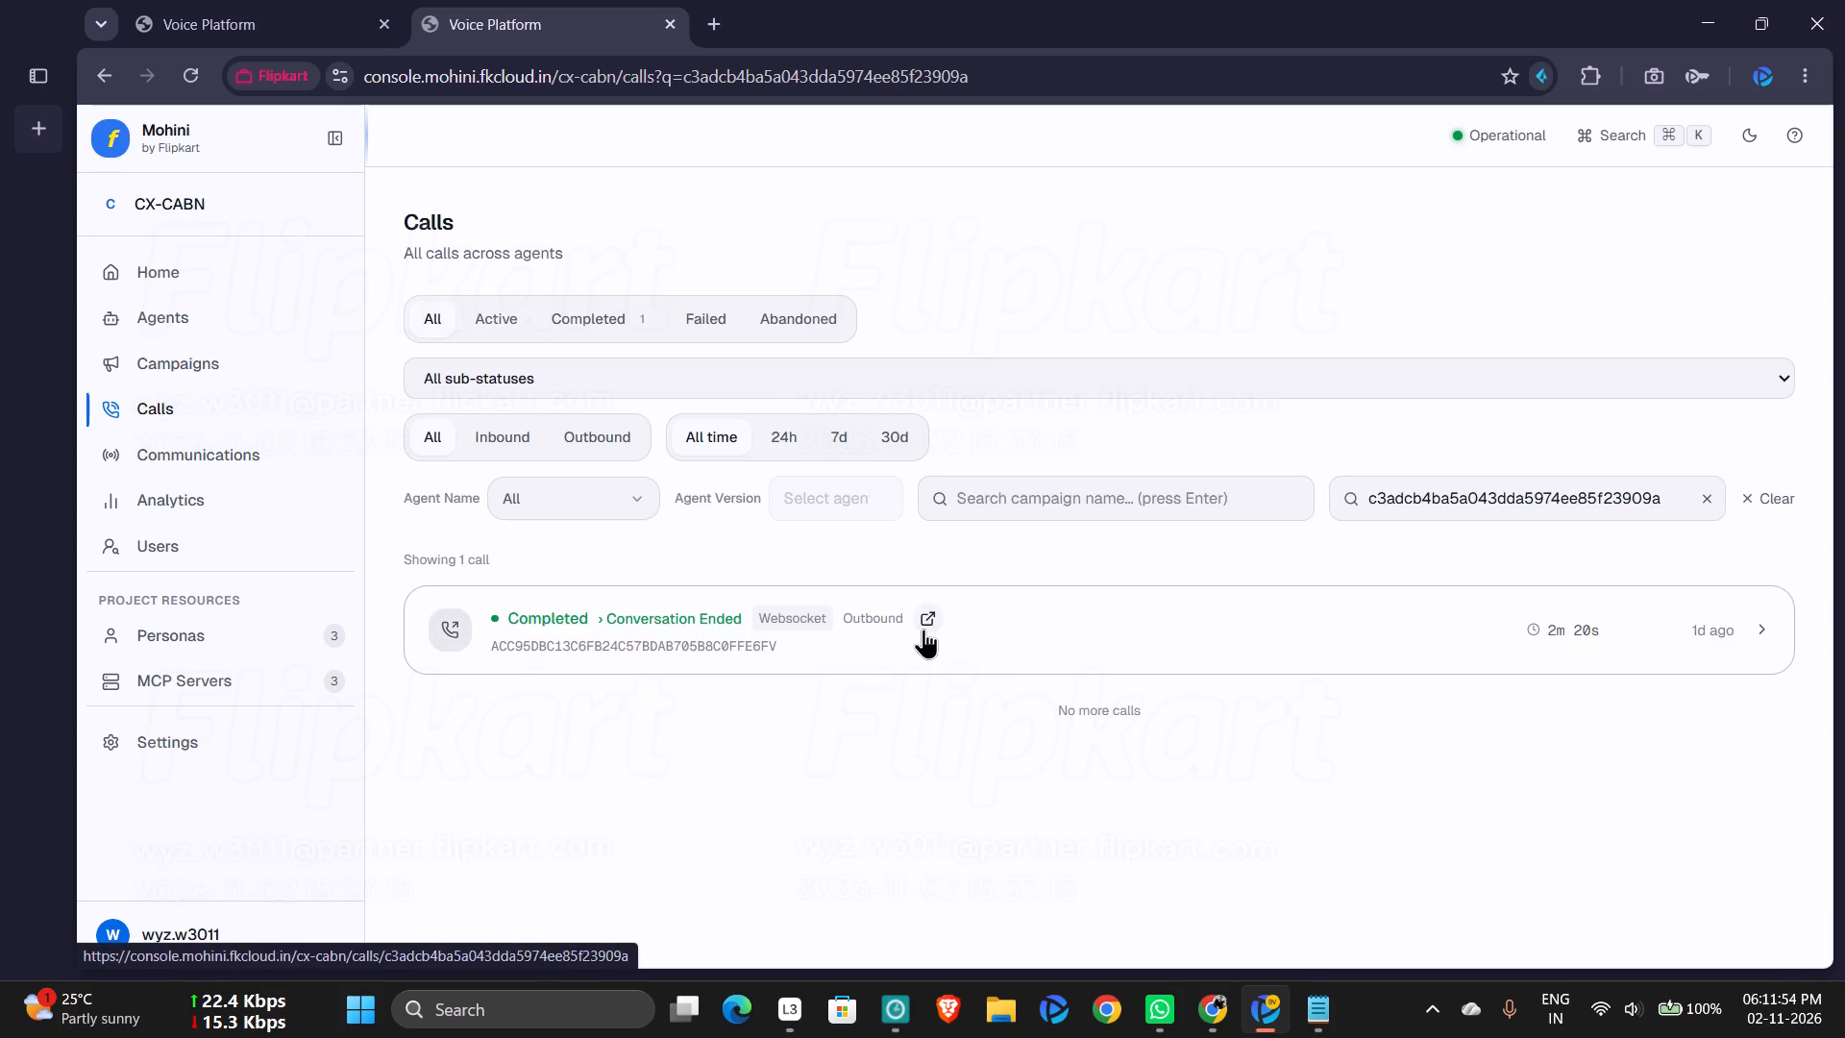
Open the detail page of row 140's call from the filtered Calls list.
left_click(923, 629)
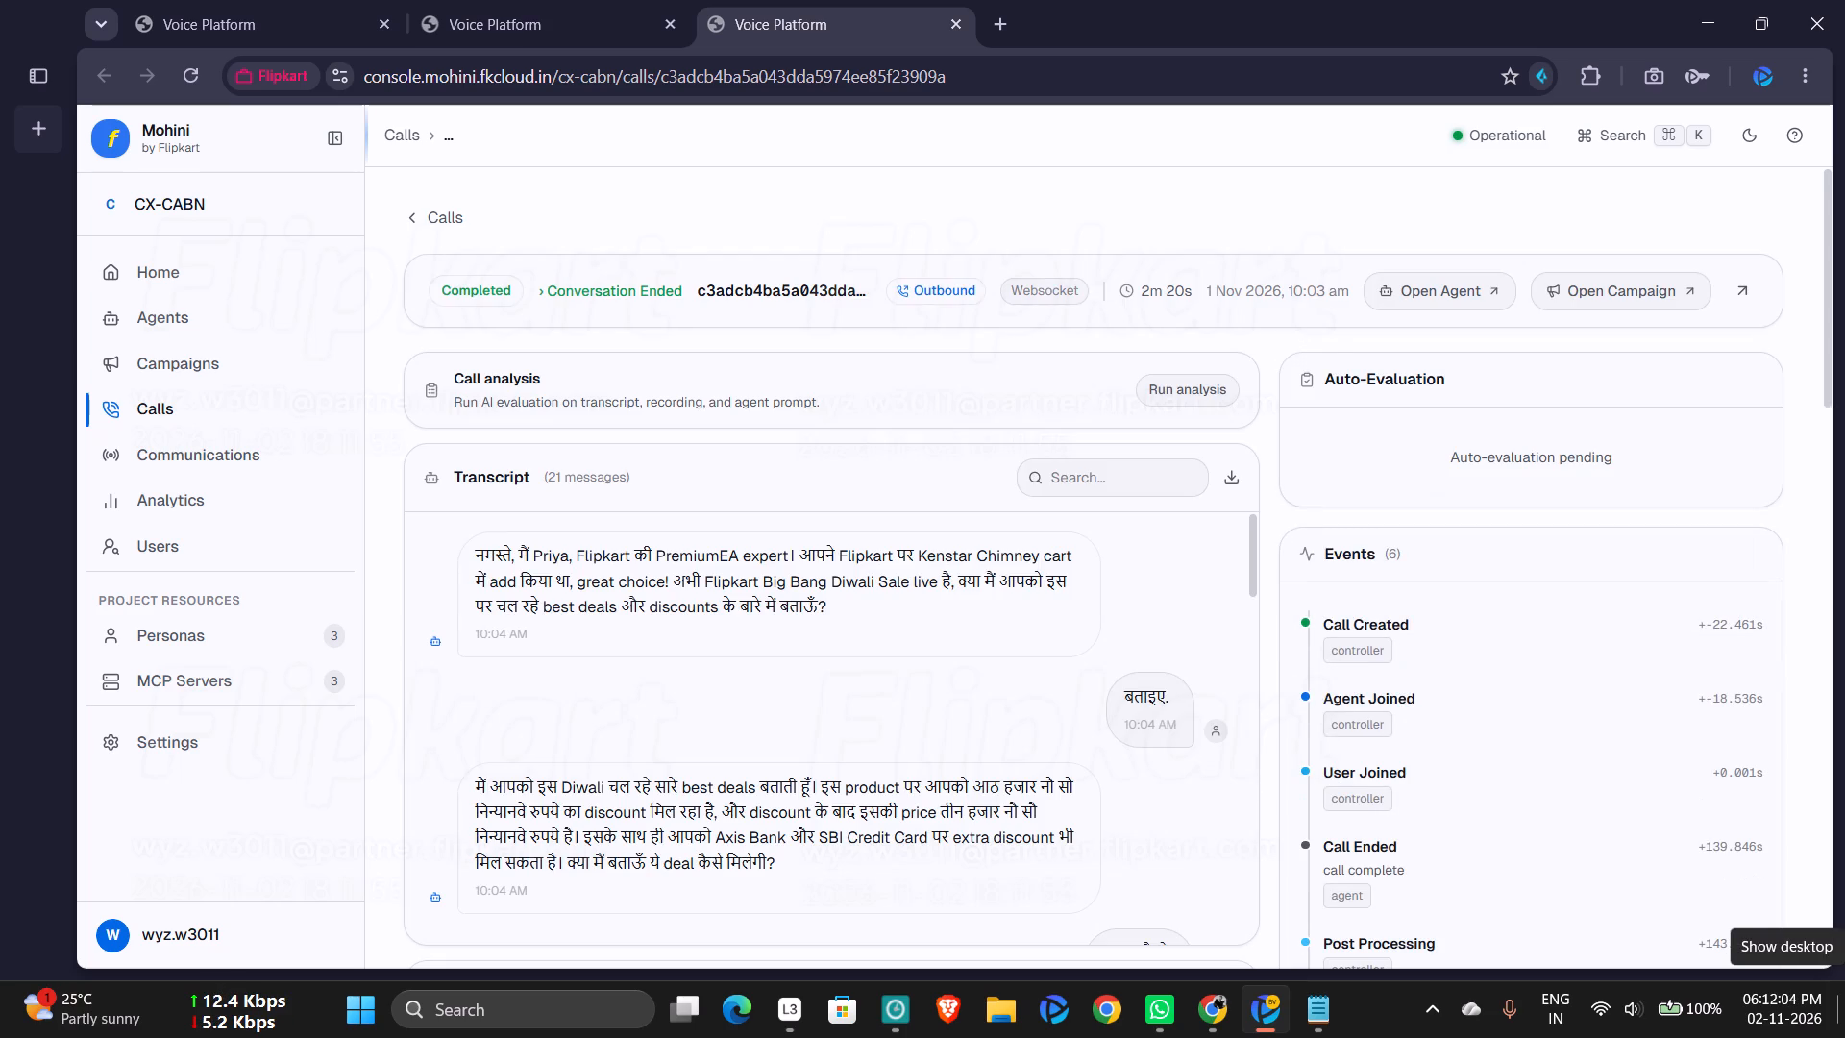
Switch to the Non-CX - Campaign RD sheet in Google Sheets and check the count of the Status column.
left_click(1195, 1011)
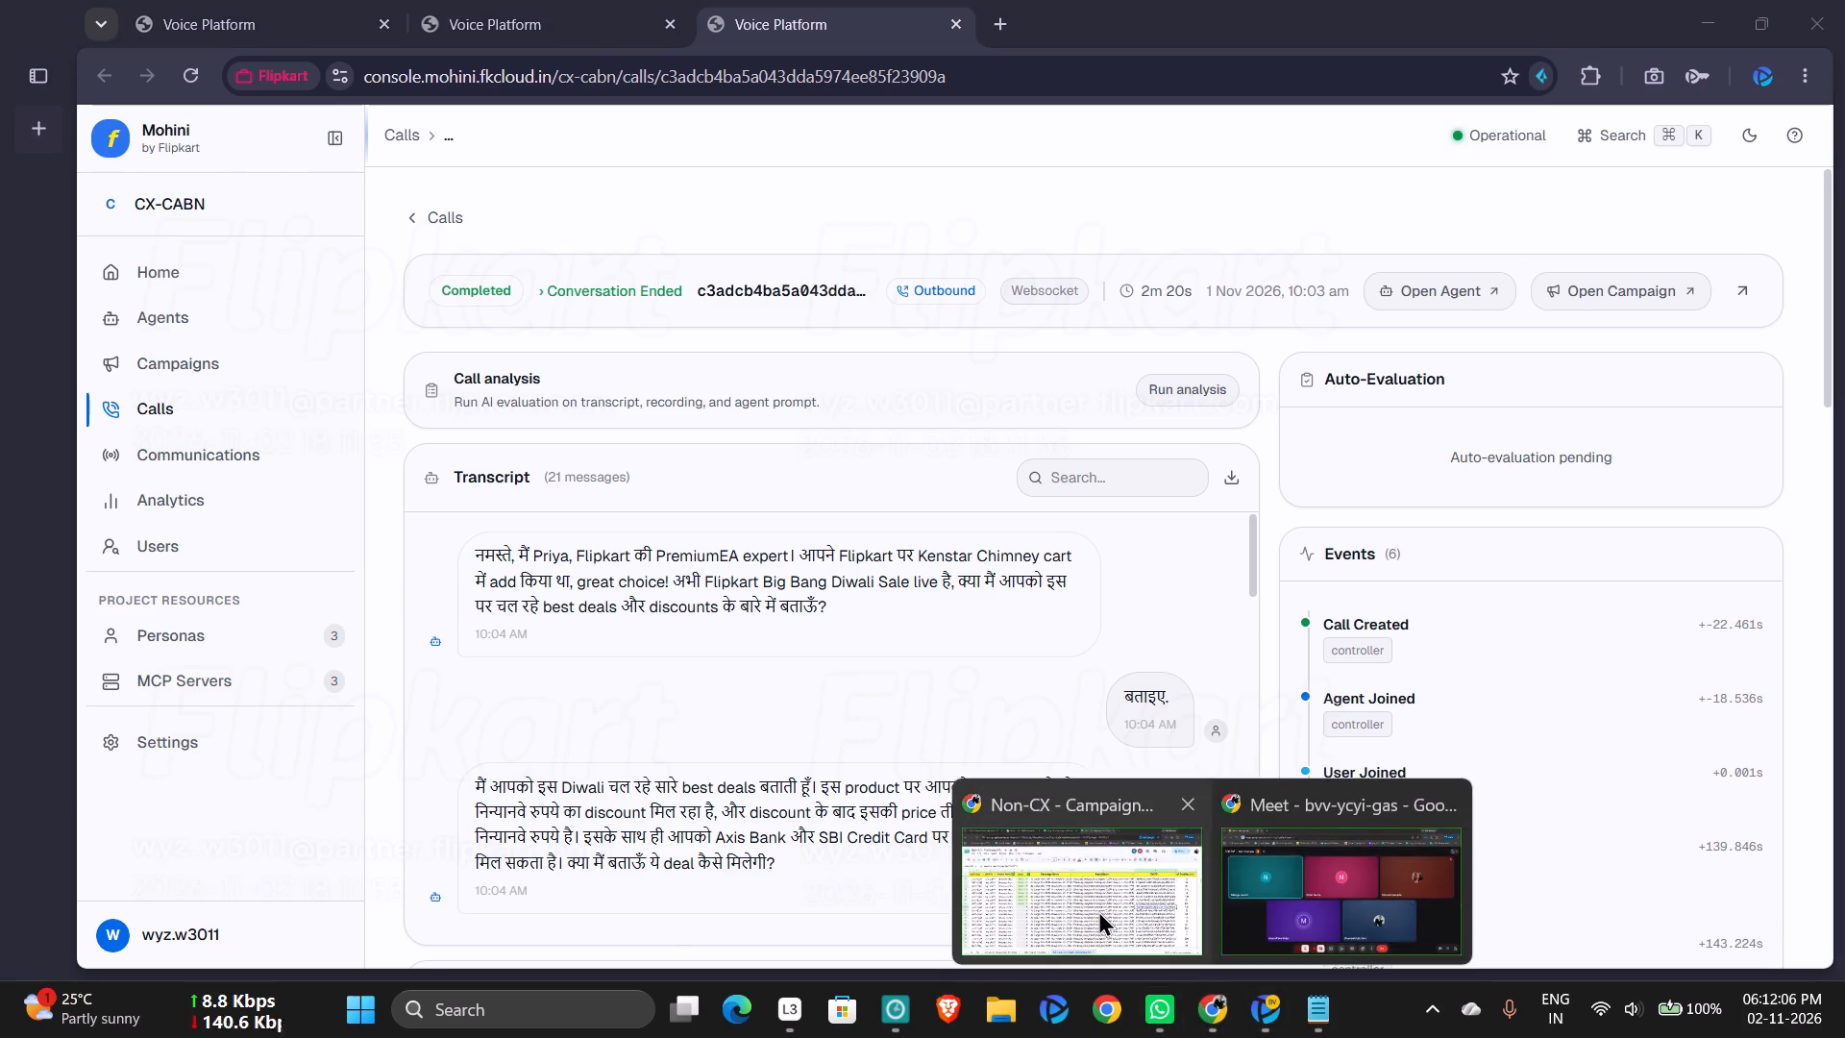
left_click(1084, 905)
left_click(538, 590)
left_click(586, 608)
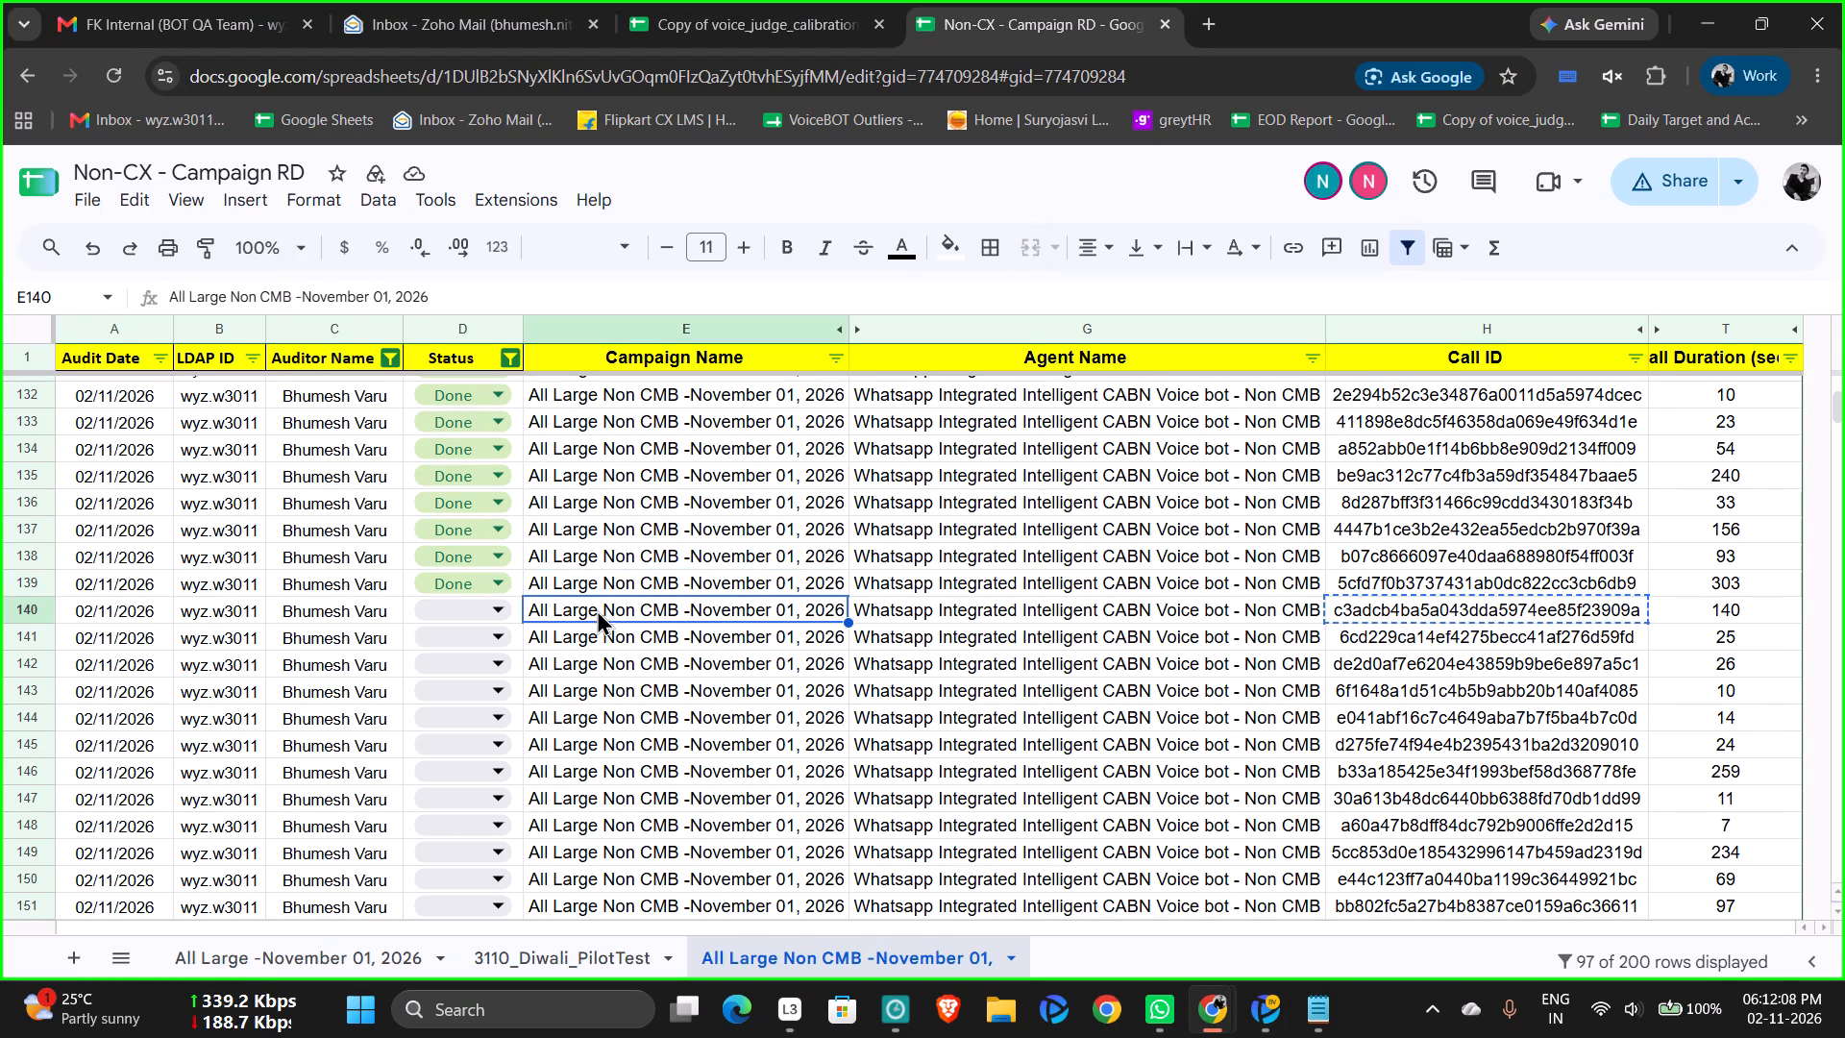
left_click(439, 330)
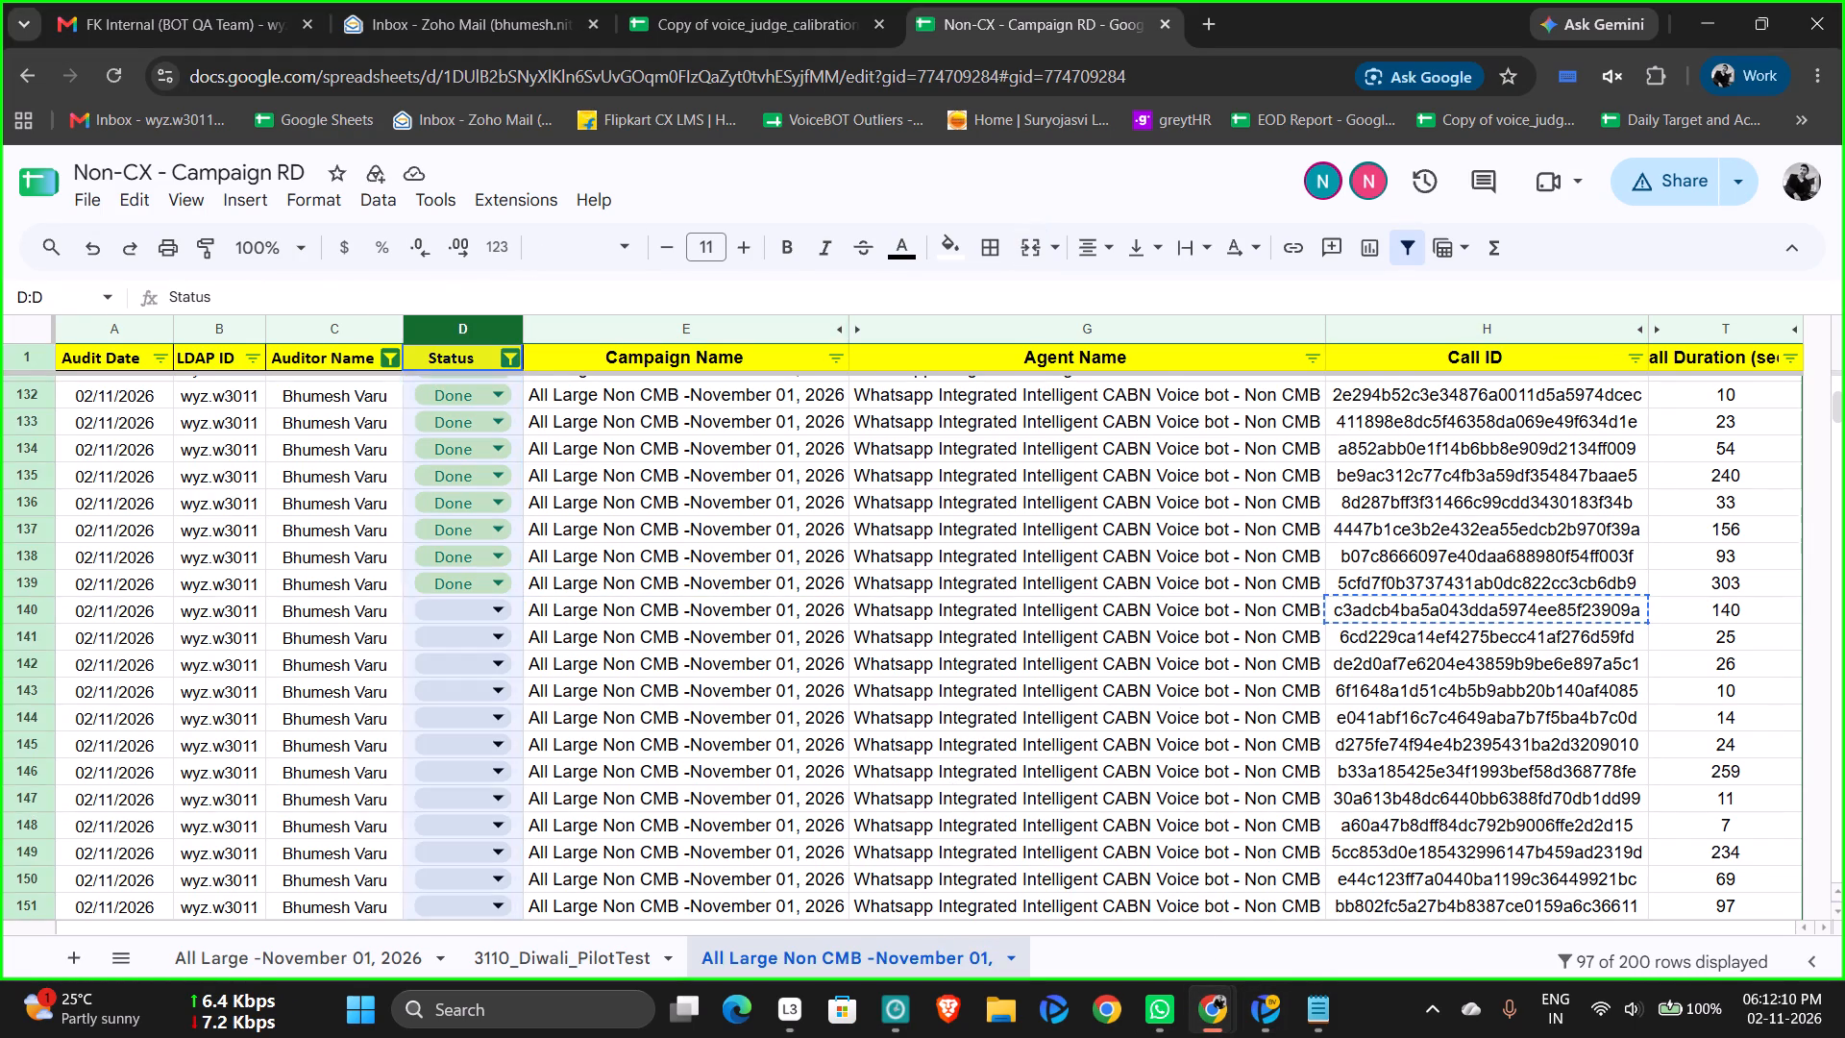
left_click(624, 614)
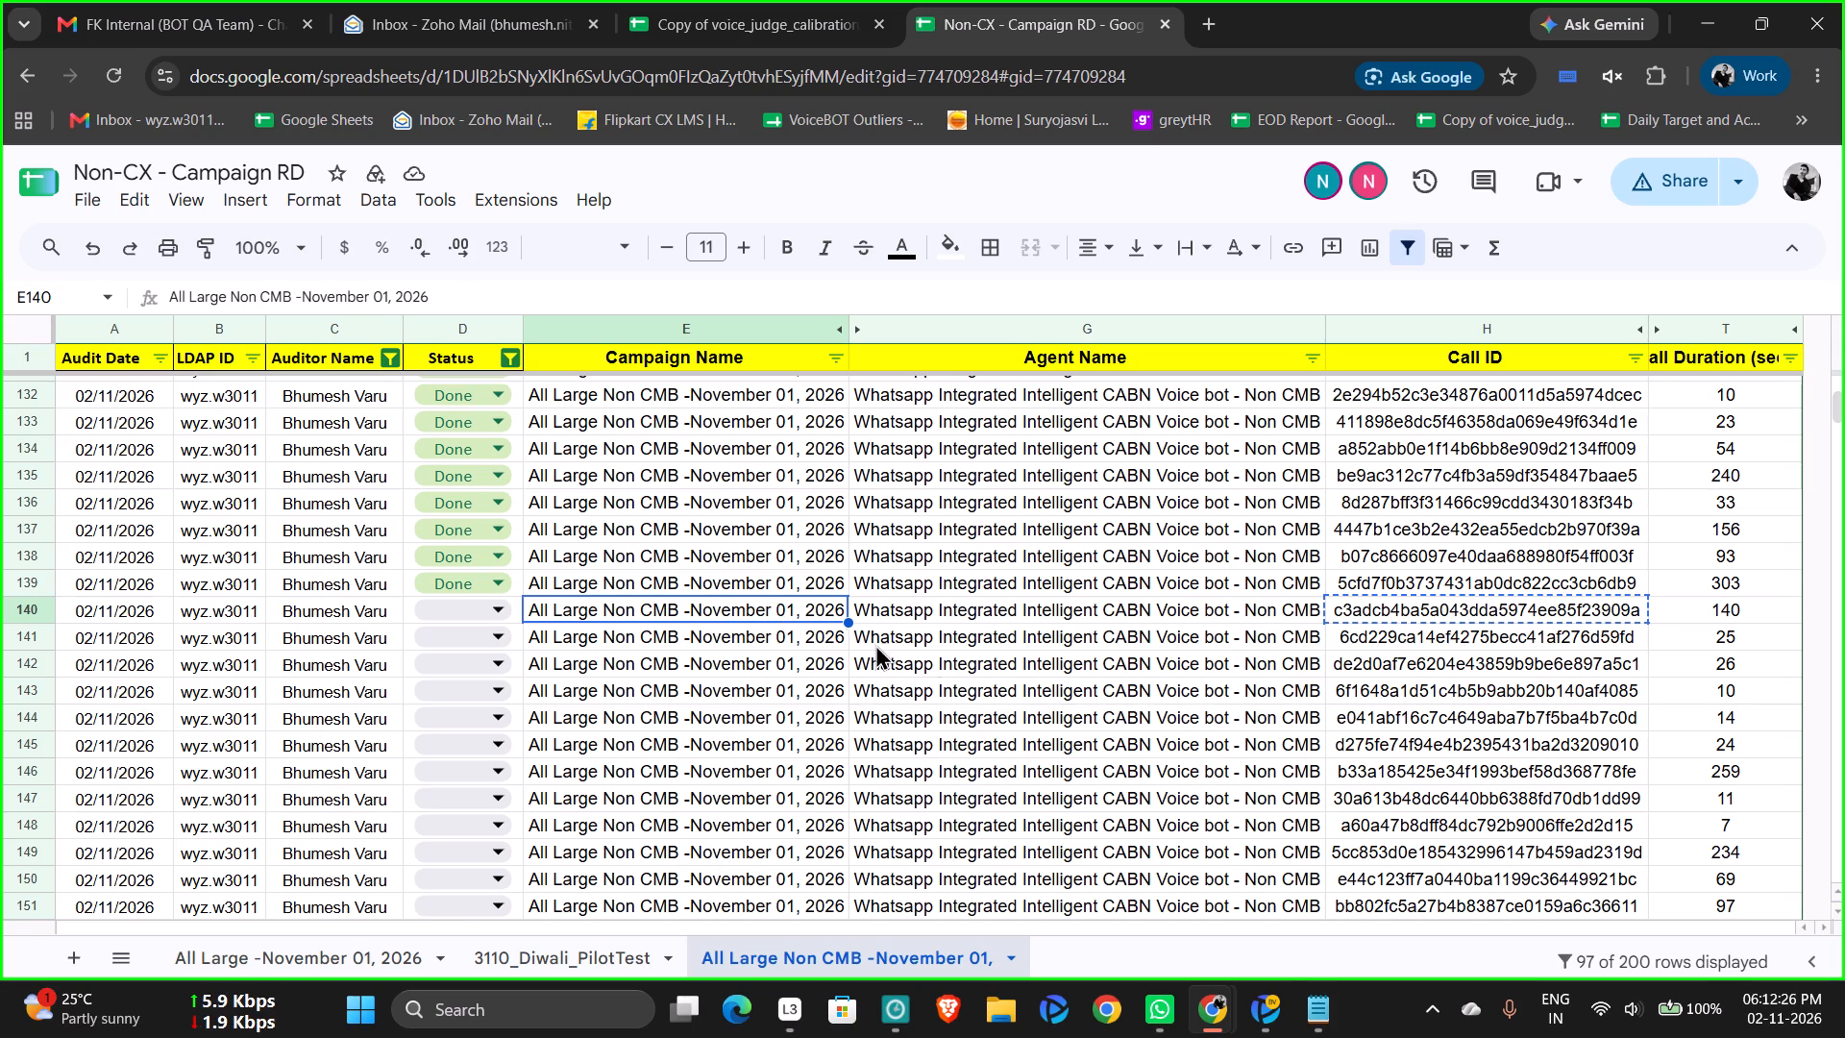
Copy the Call ID of row 140 again from the All Large Non CMB sheet.
left_click(1051, 615)
left_click(1482, 605)
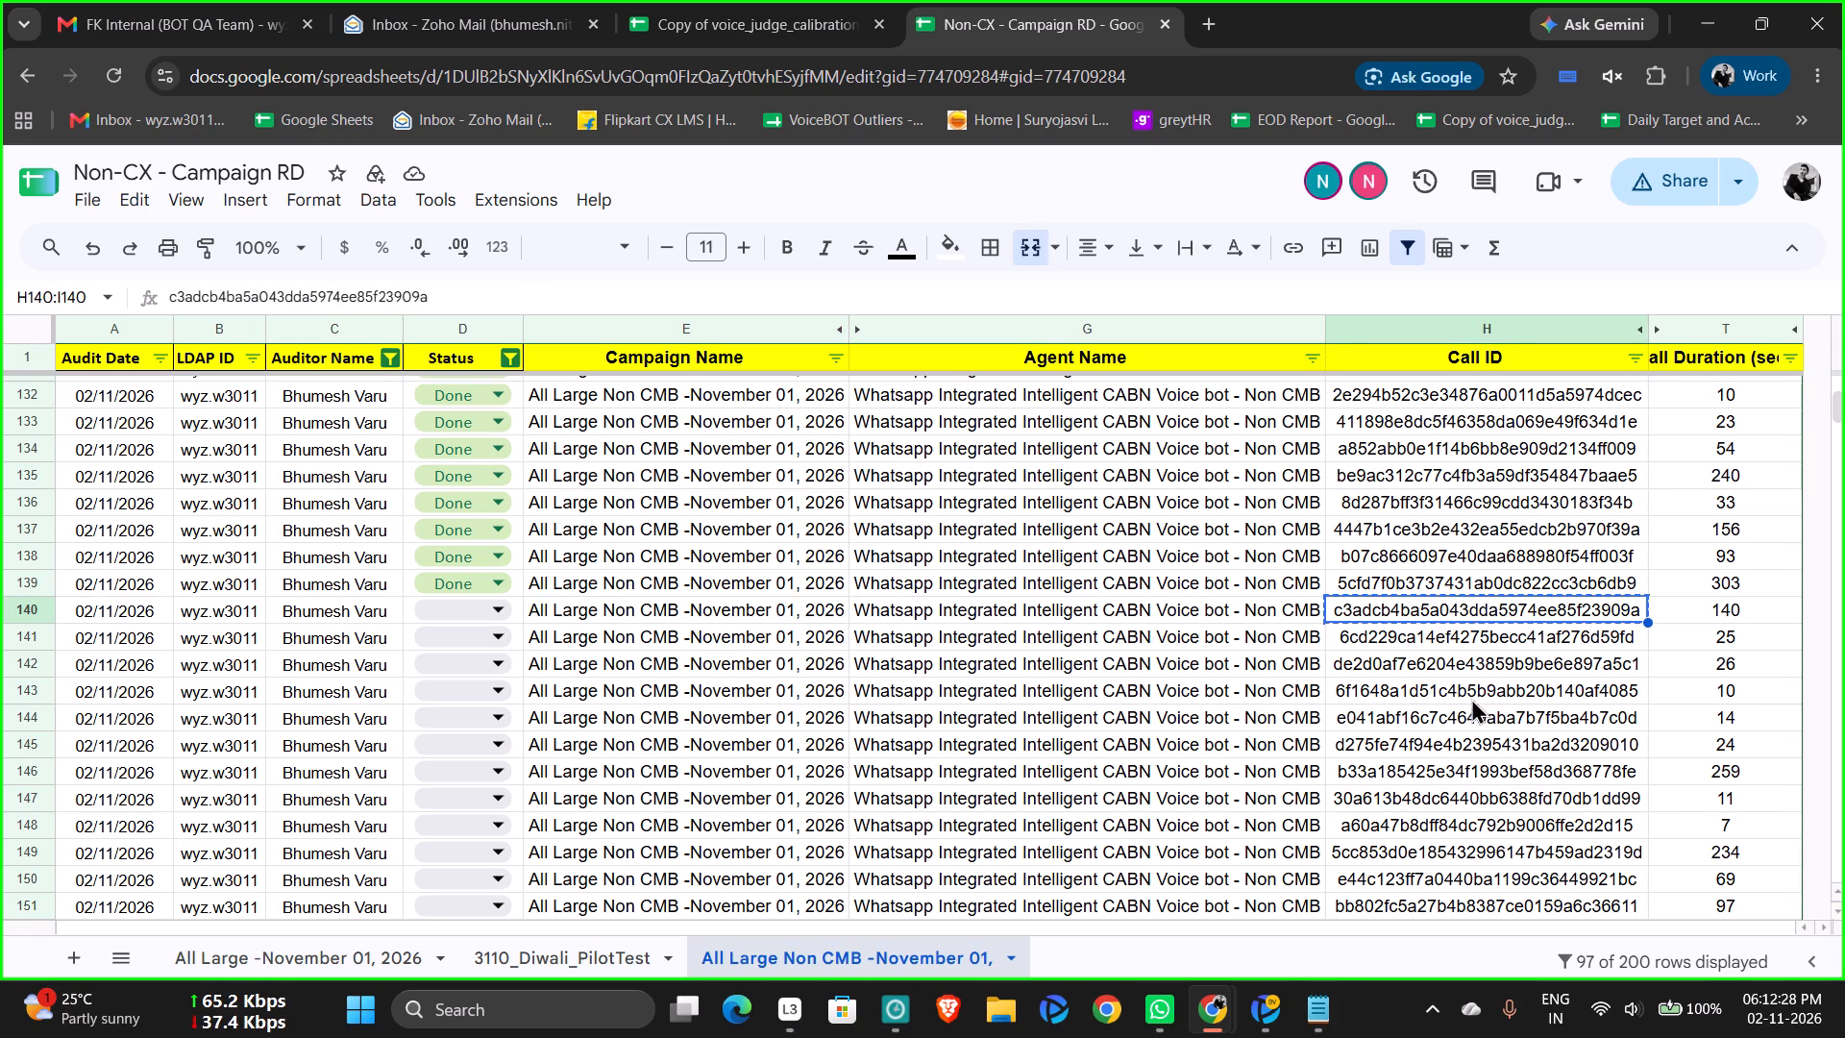
left_click(1153, 643)
left_click(1420, 604)
key("ctrl+c")
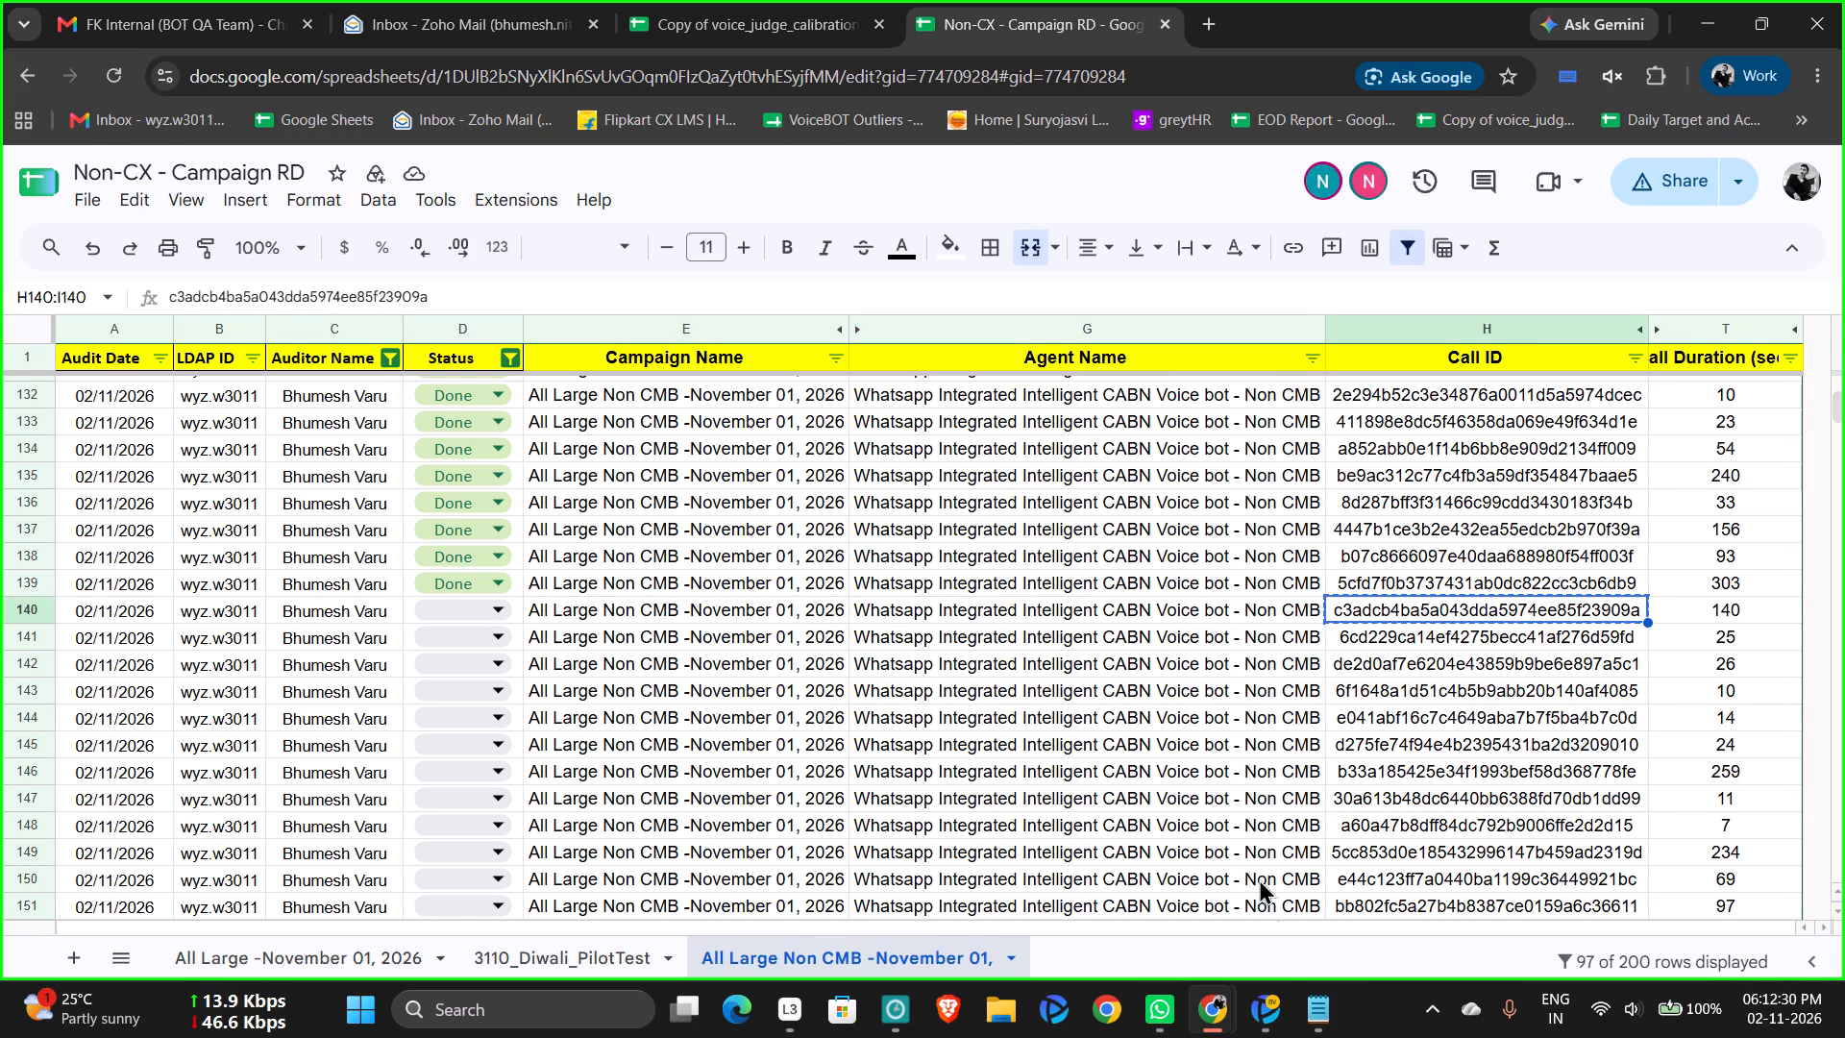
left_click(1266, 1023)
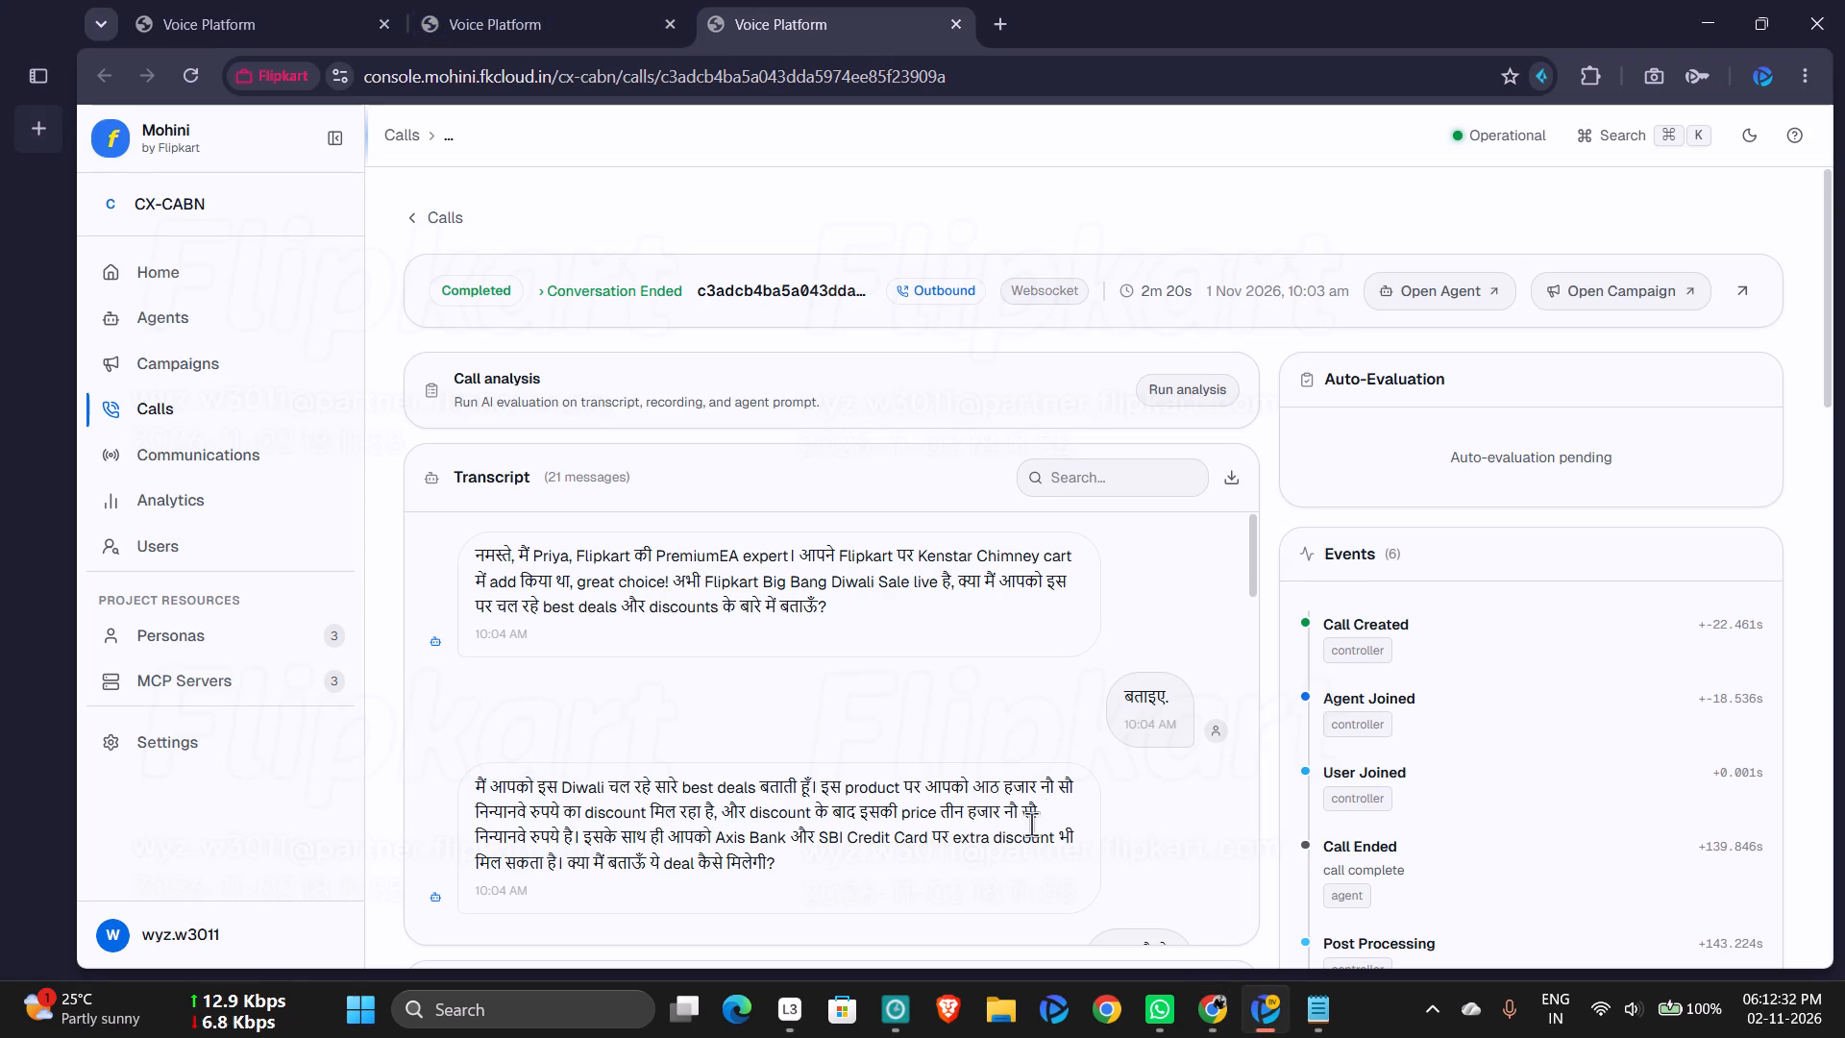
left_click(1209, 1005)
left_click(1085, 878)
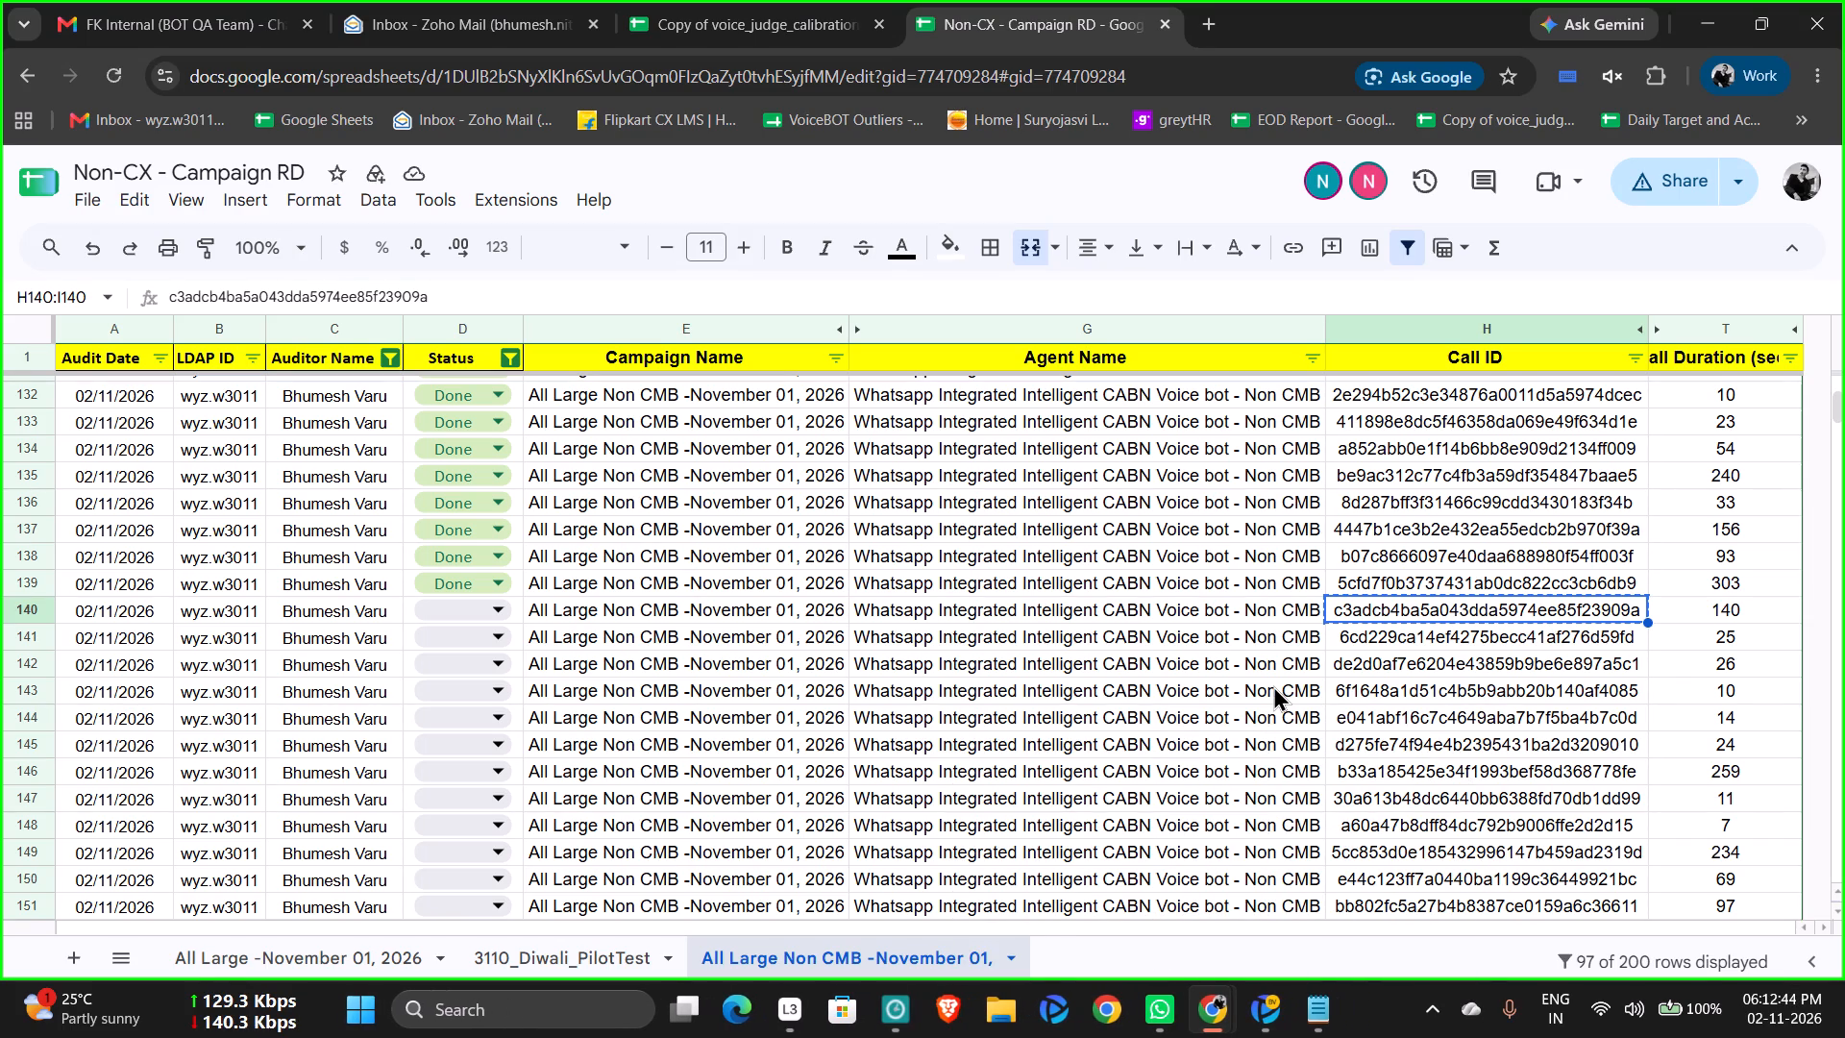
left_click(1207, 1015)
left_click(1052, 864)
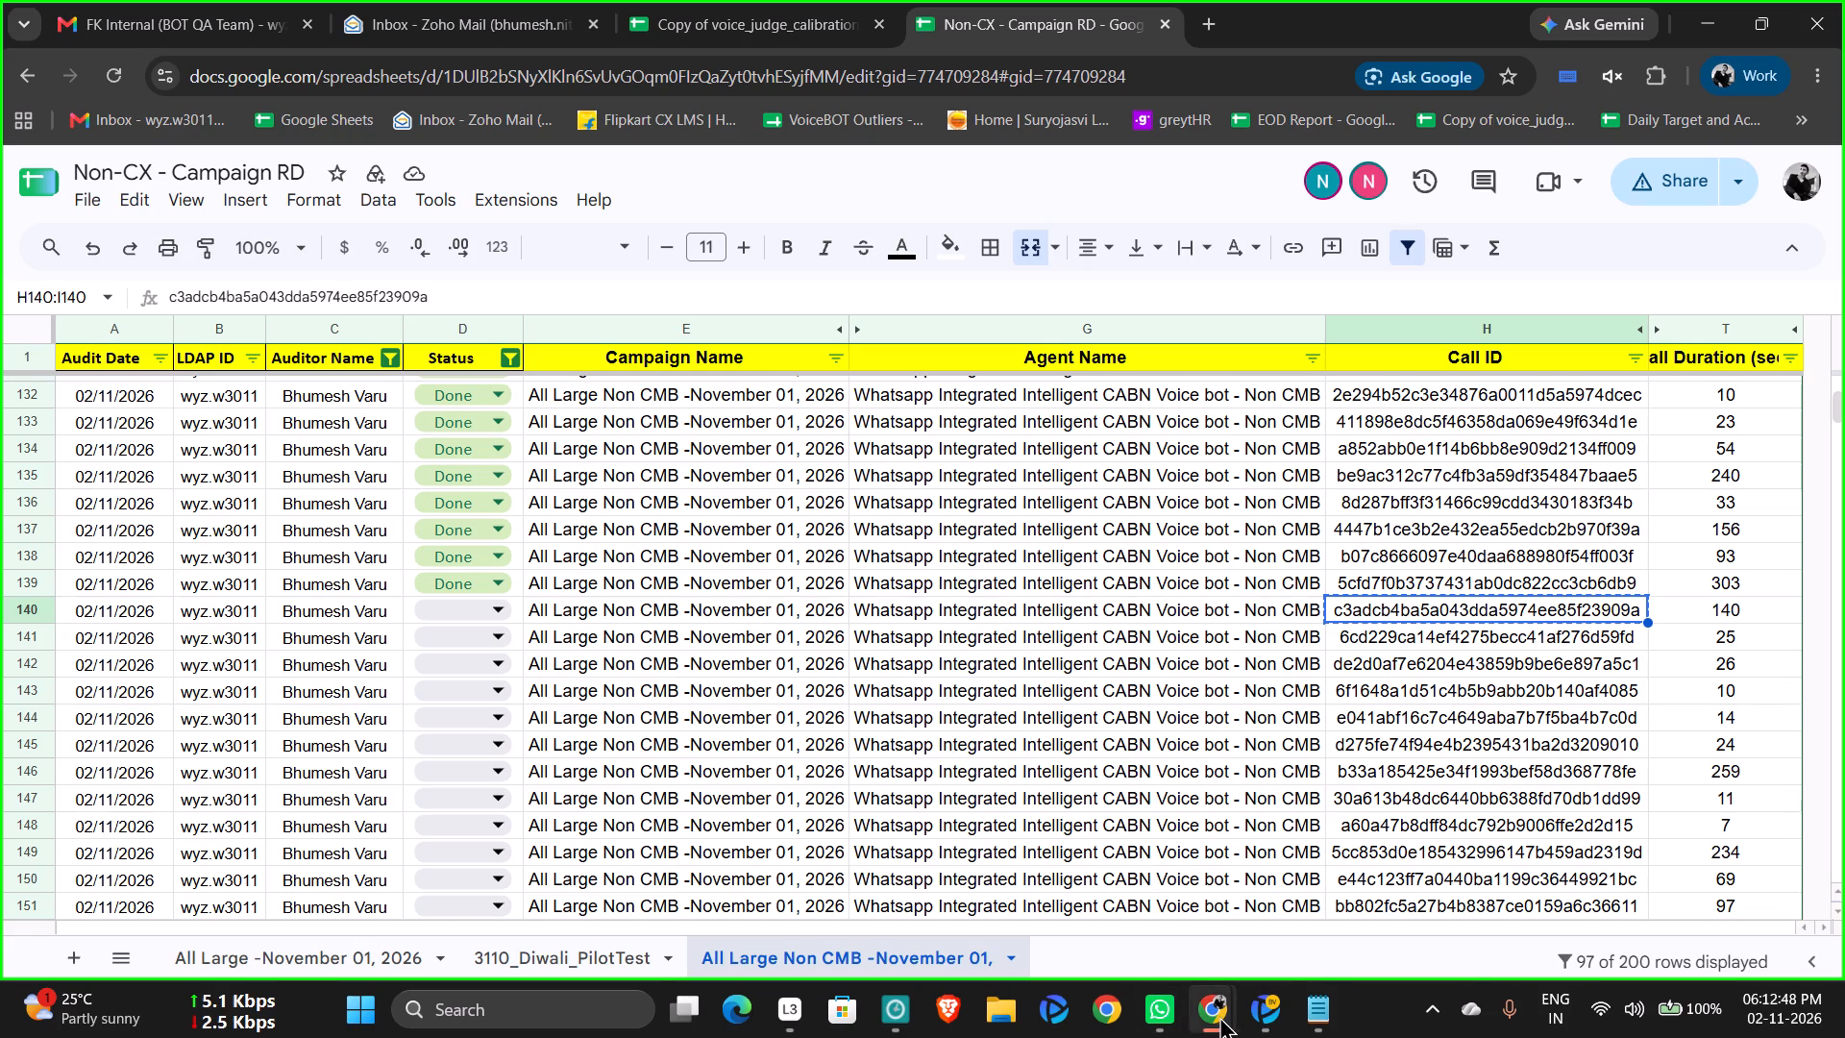
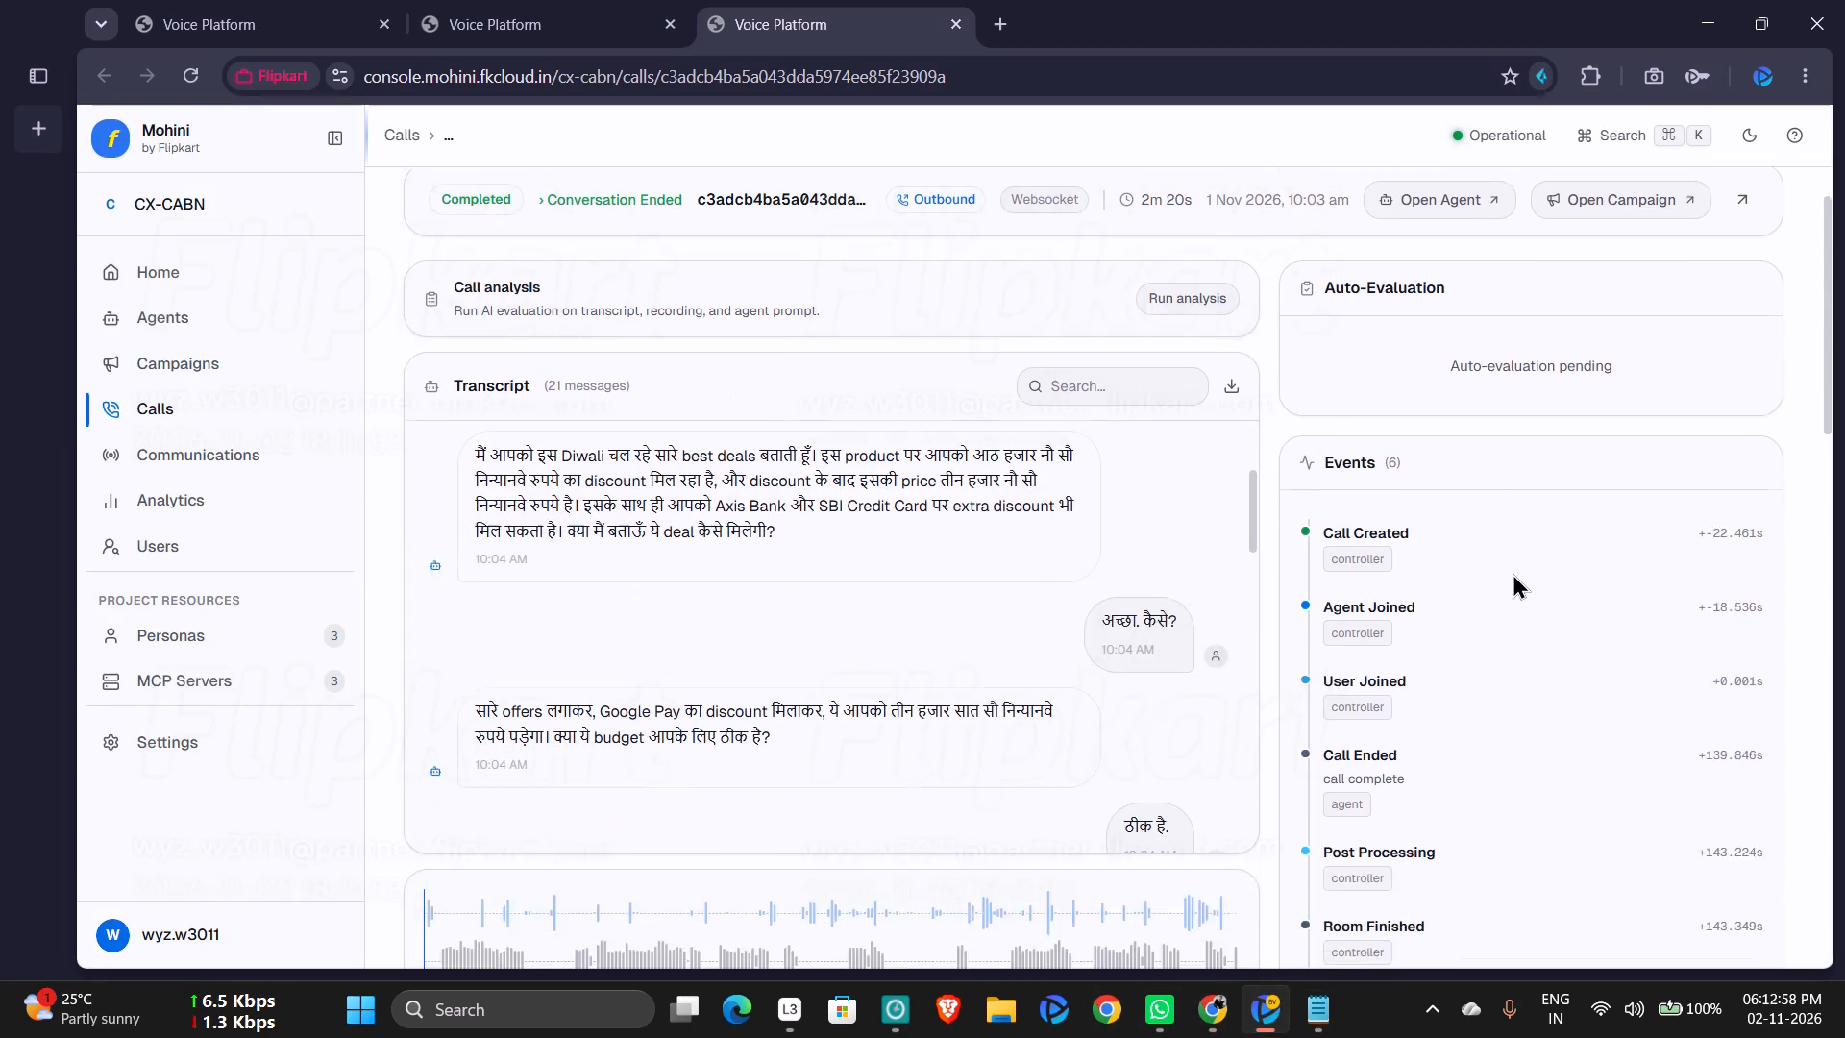
Play the recording of row 140's call on its detail page.
left_click(446, 618)
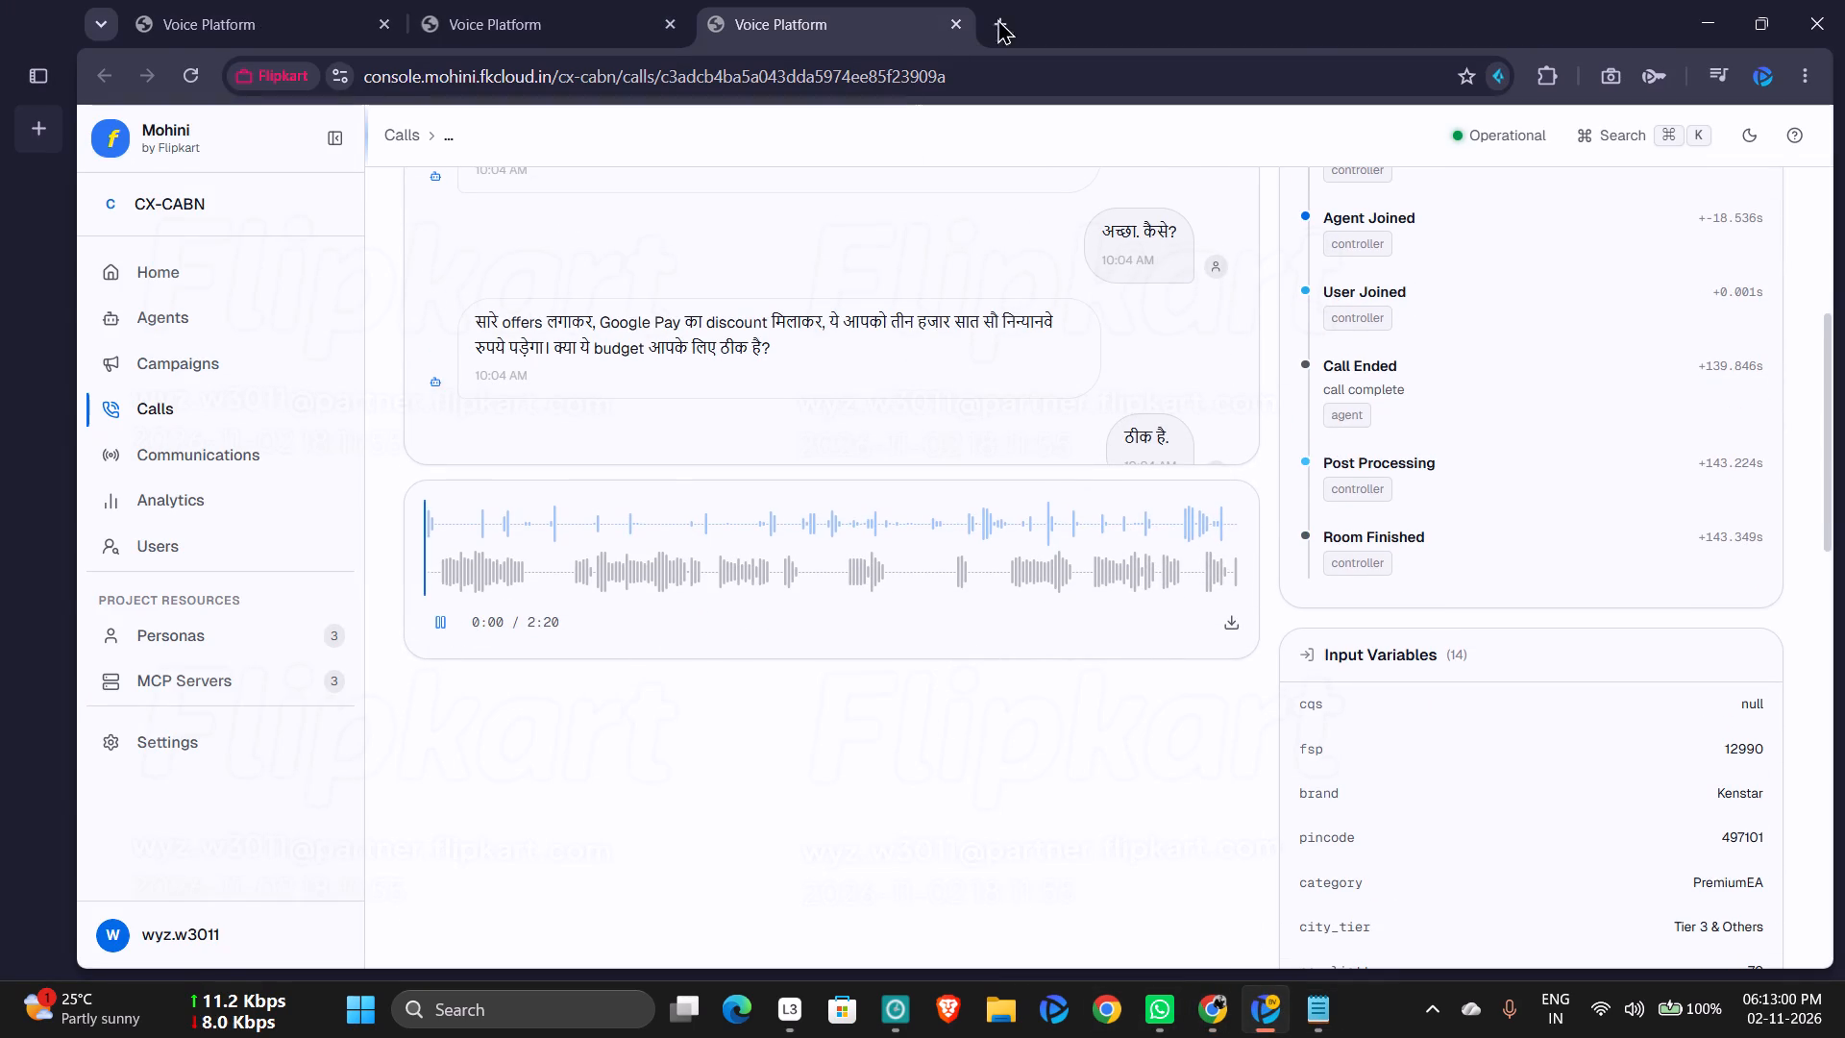
Open AuditXpert in a new browser tab and start a blank audit form for the Judge Model process.
left_click(1010, 20)
left_click(626, 129)
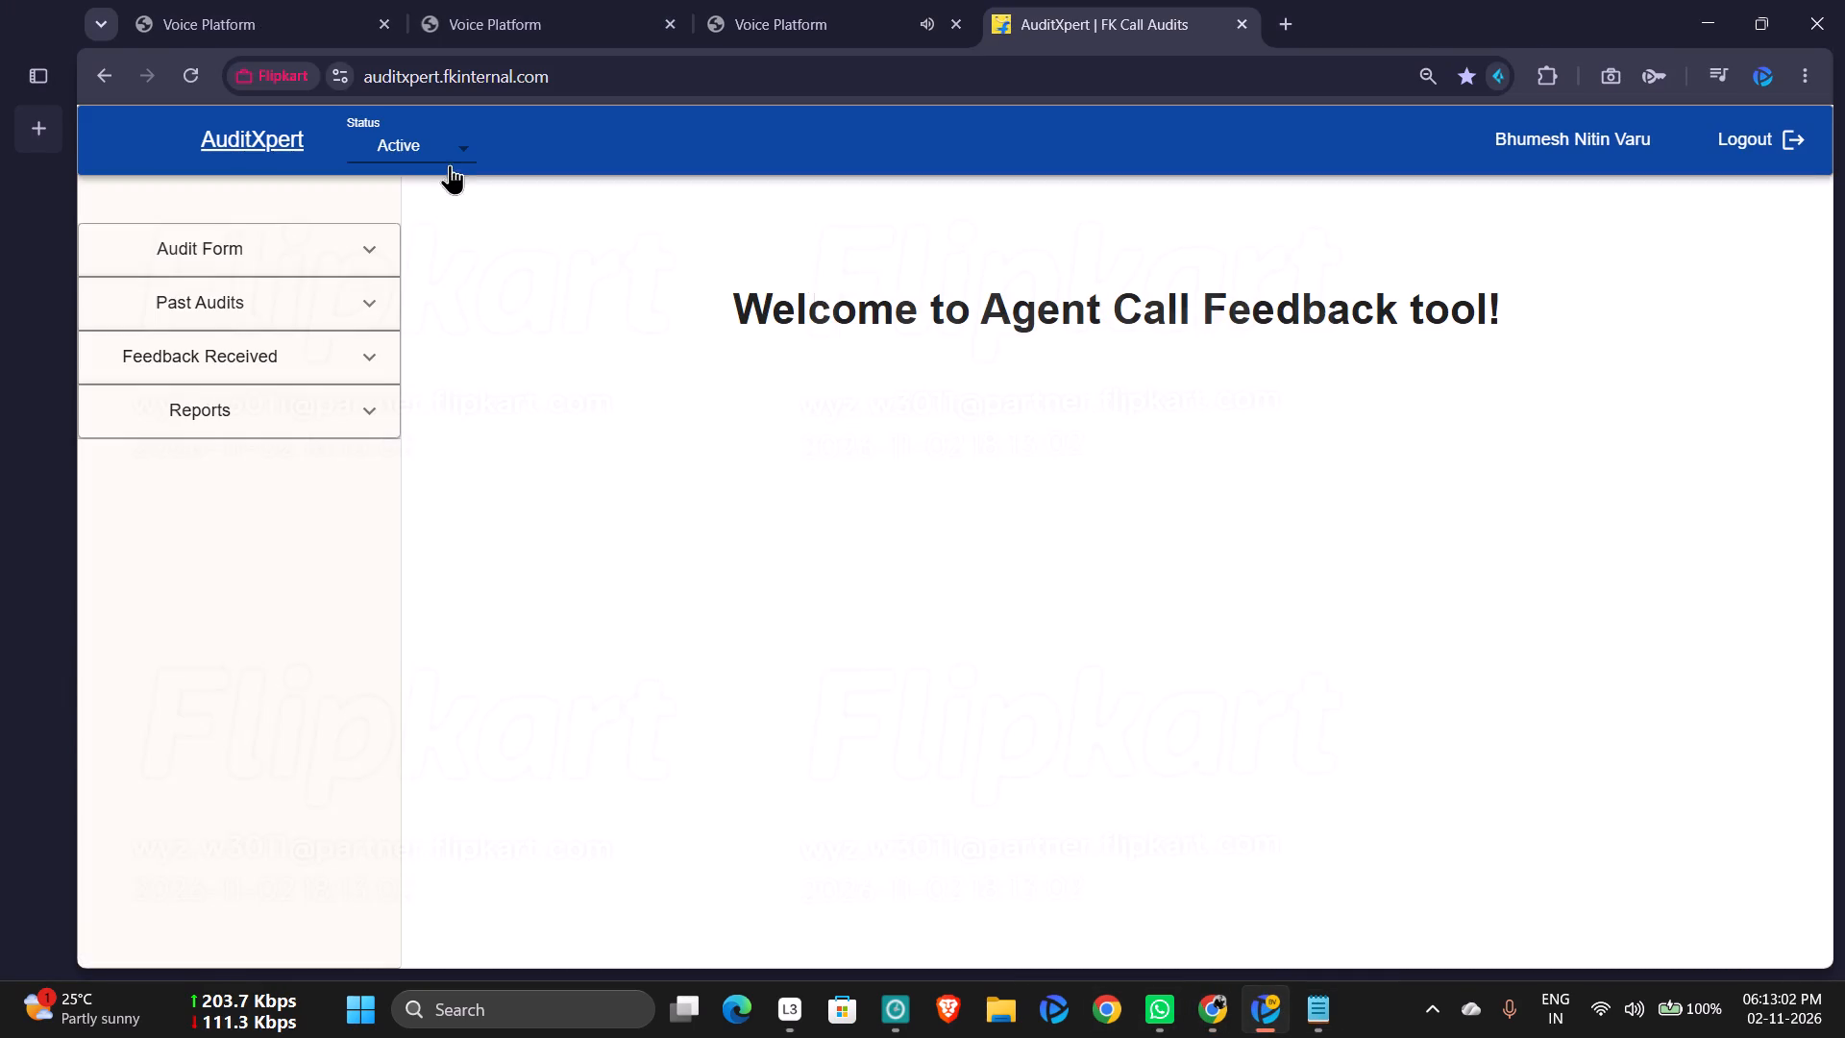
left_click(297, 260)
left_click(189, 429)
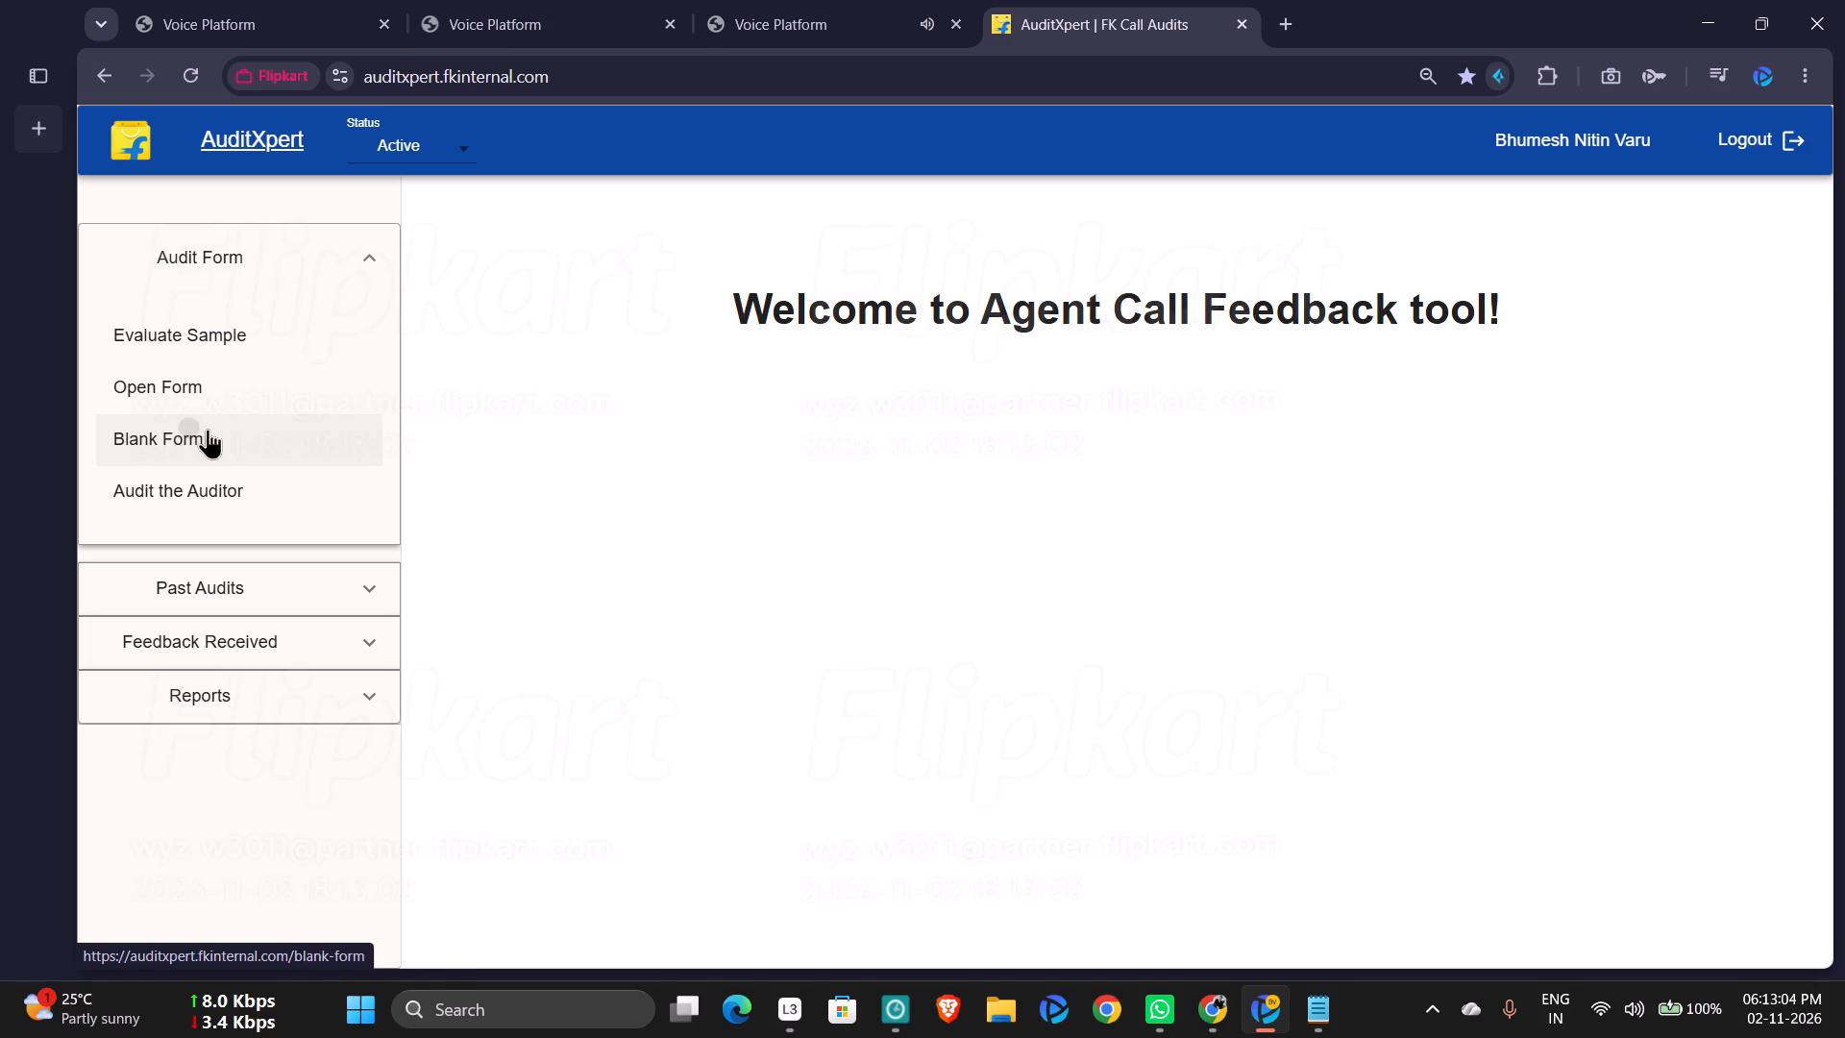
left_click(831, 333)
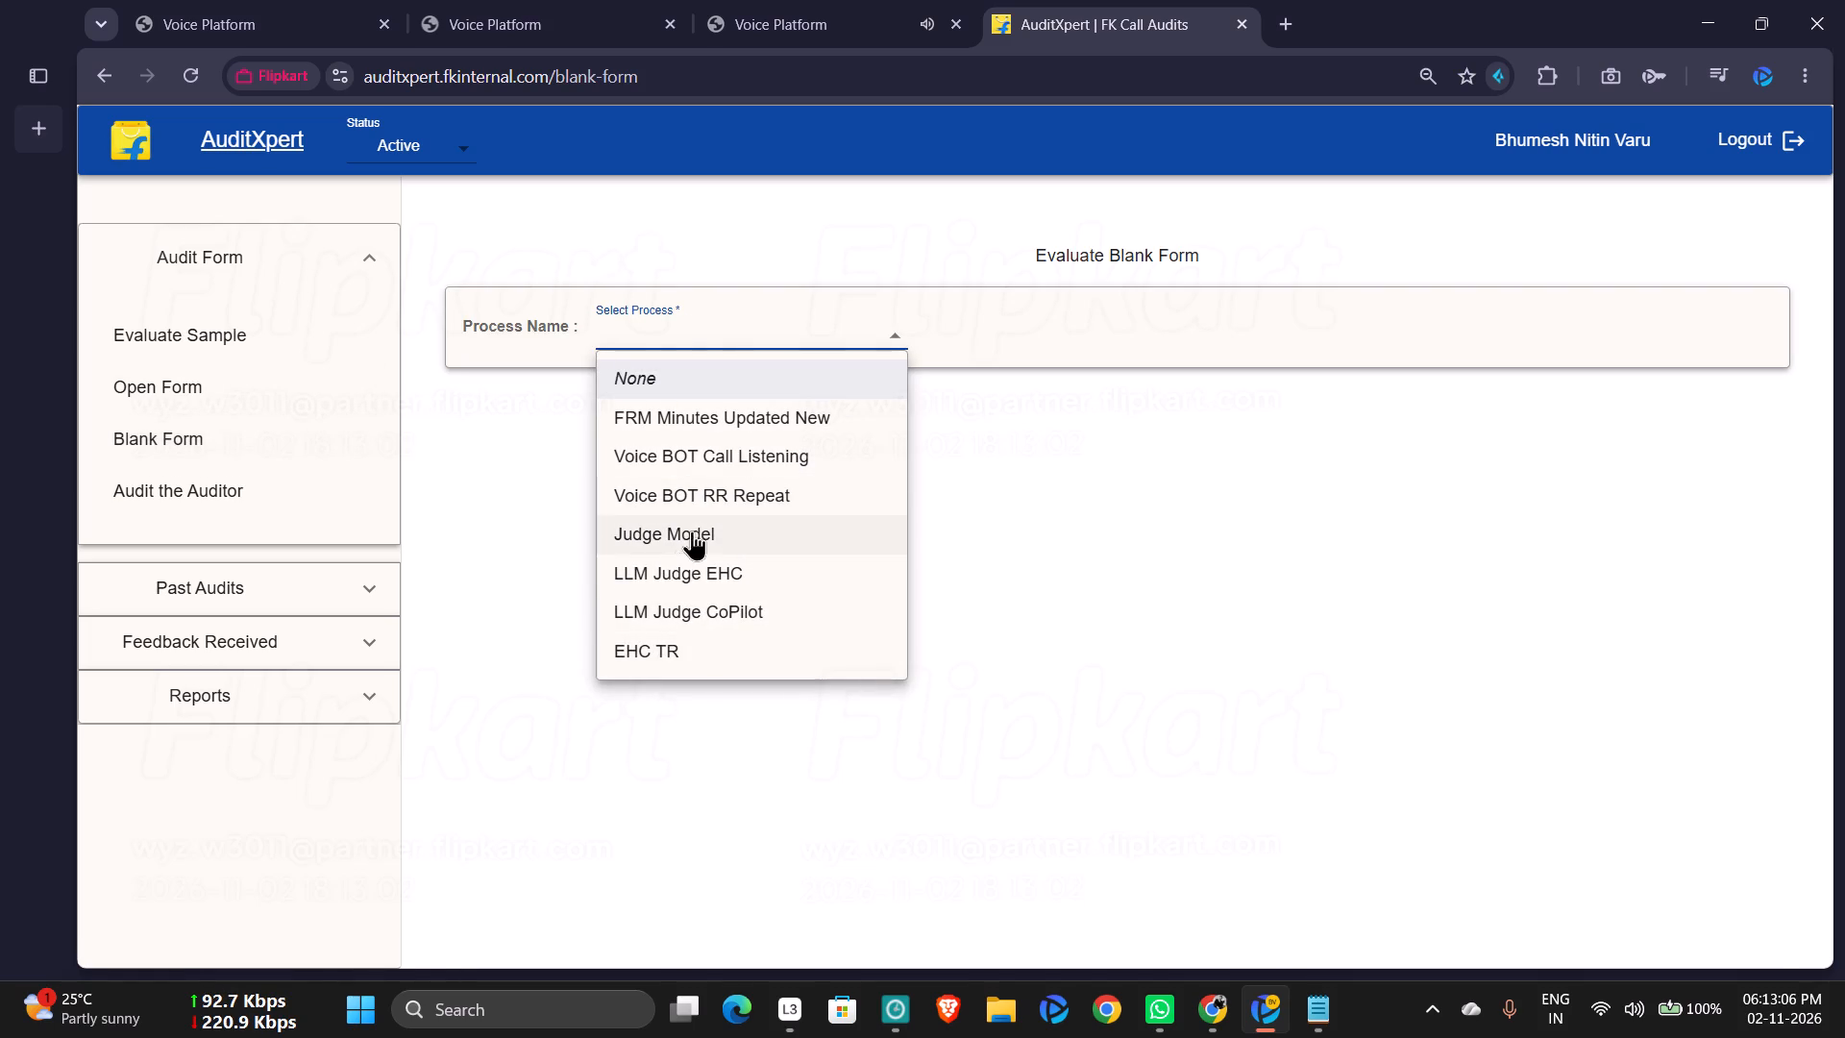
left_click(692, 531)
left_click(1678, 544)
key("ctrl+v")
left_click(1157, 741)
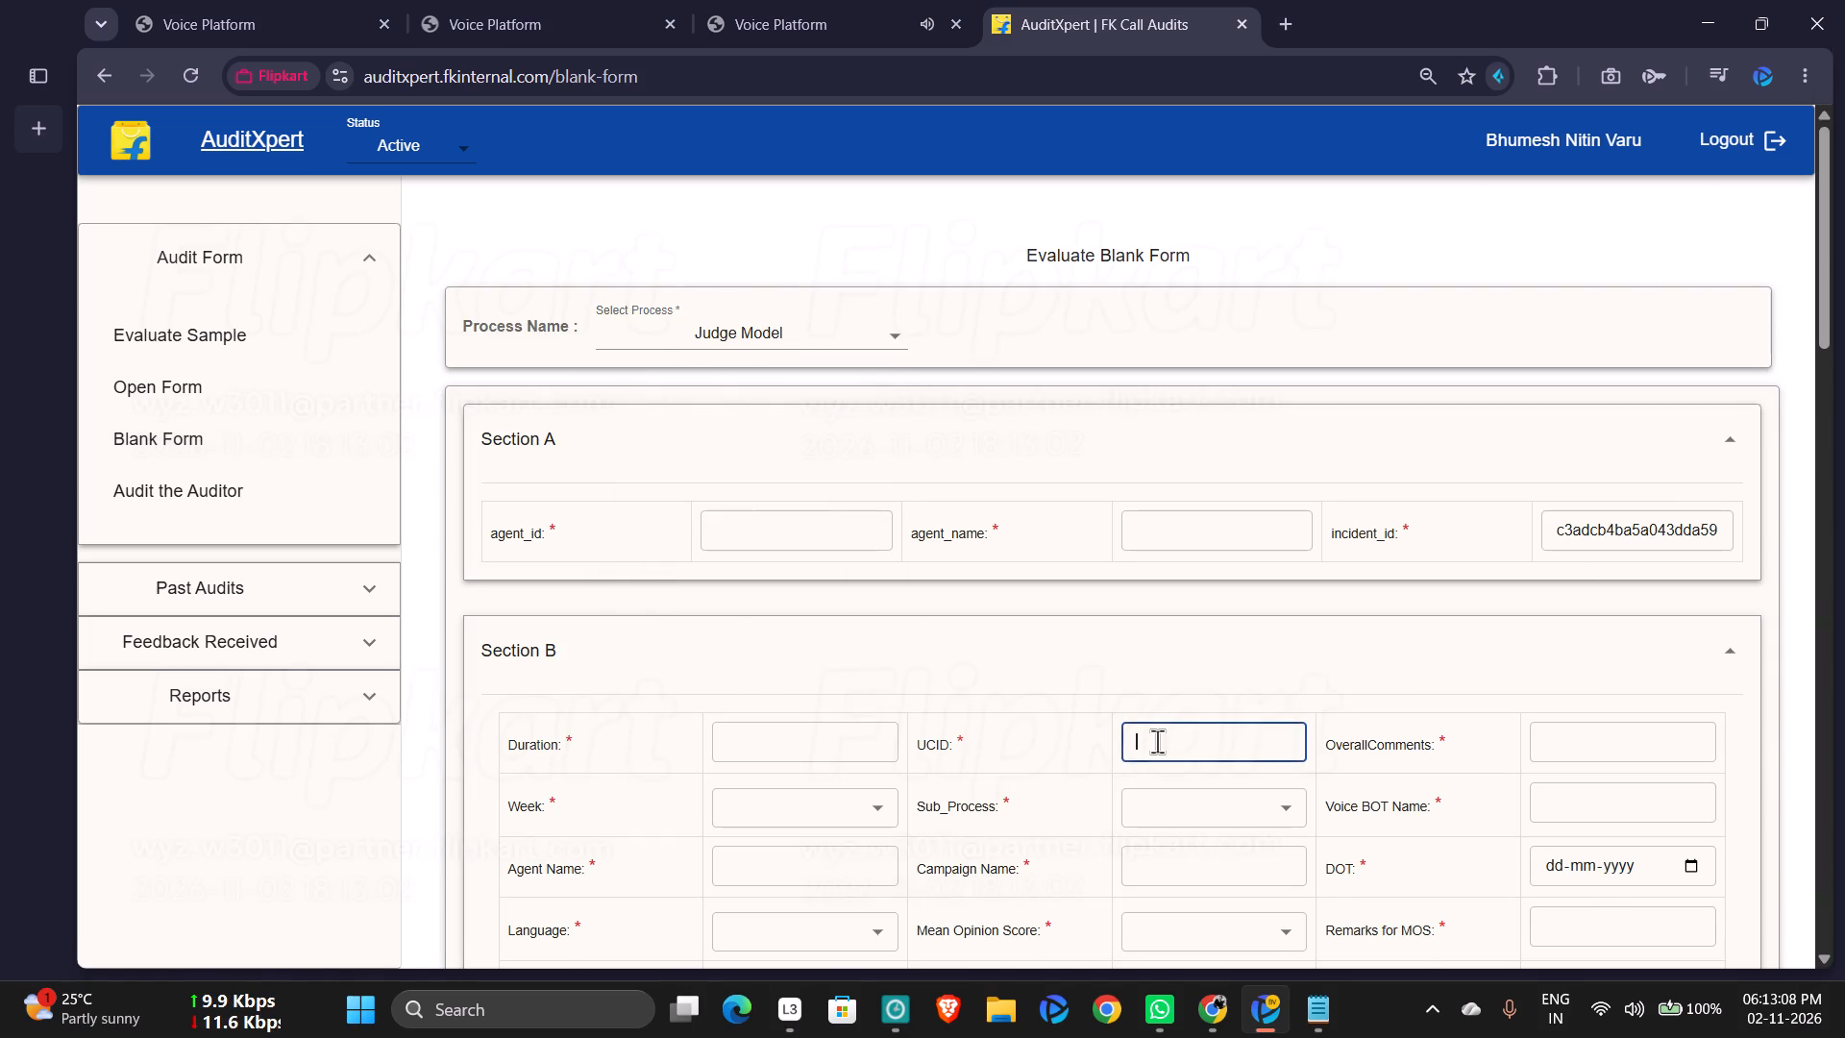
key("ctrl+v")
left_click(1143, 508)
left_click(1205, 531)
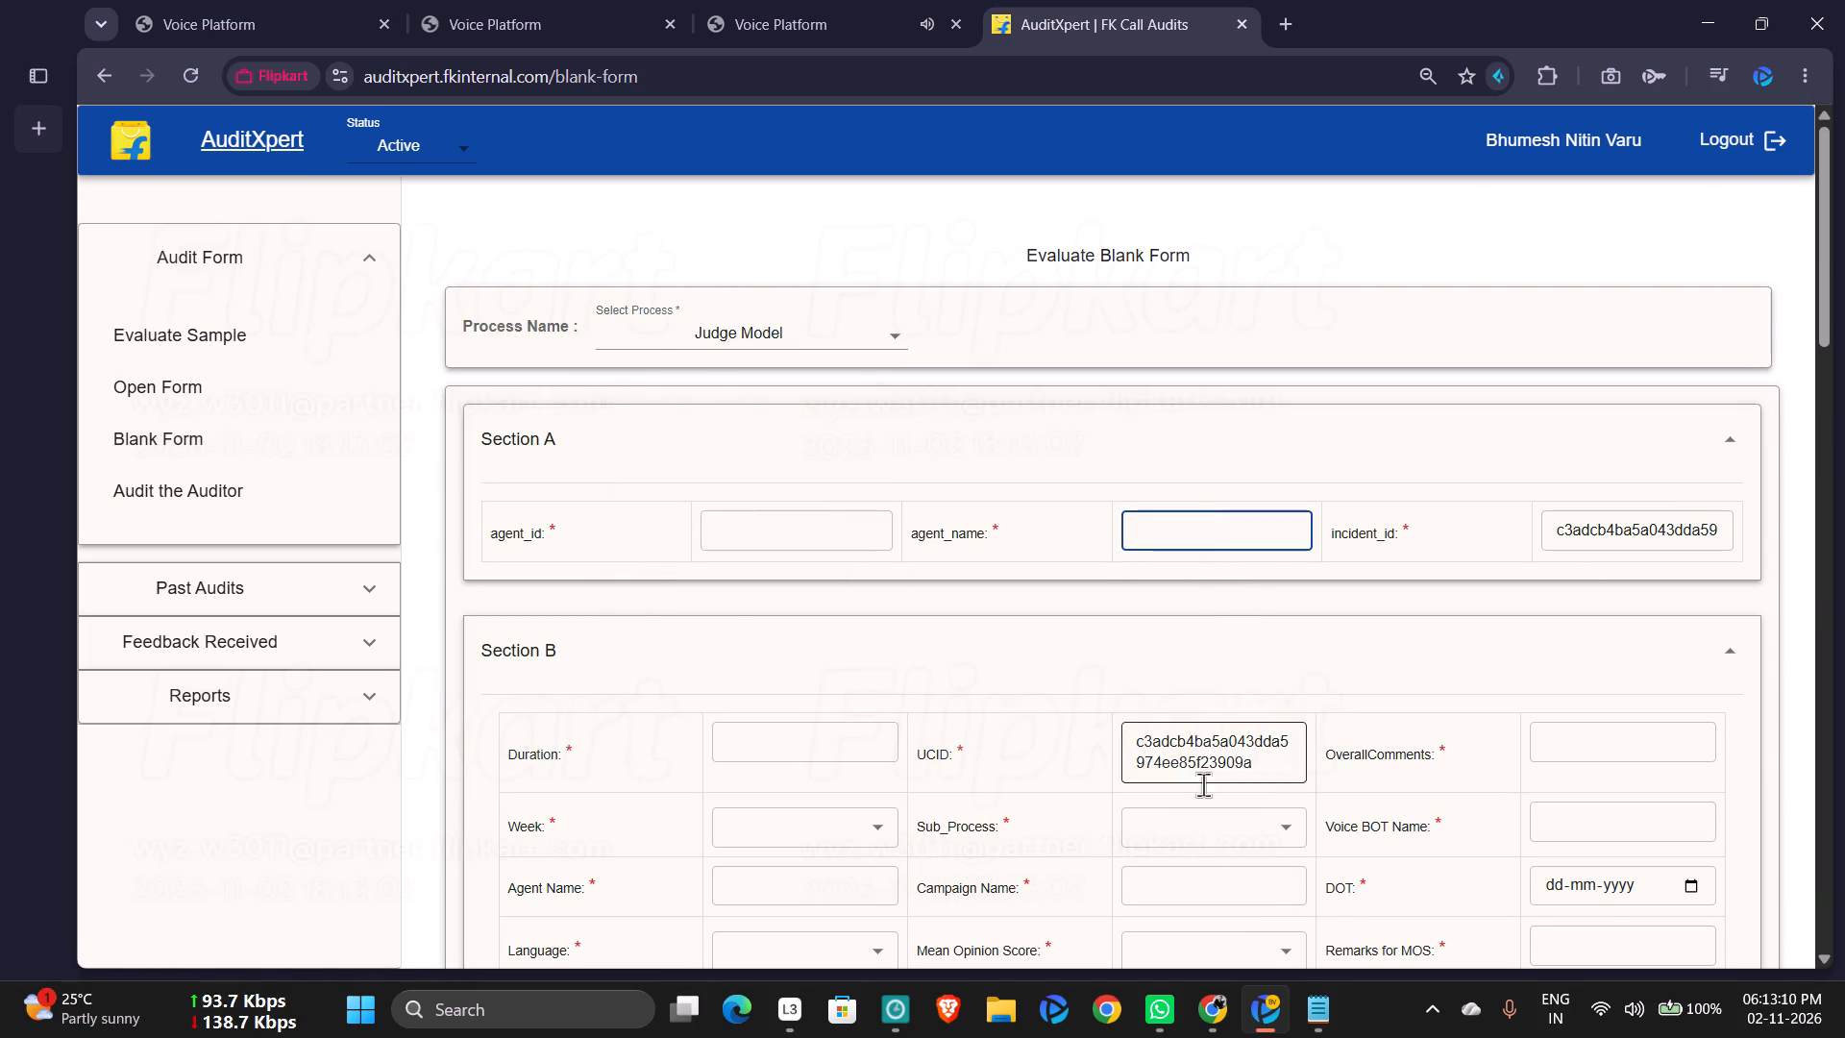
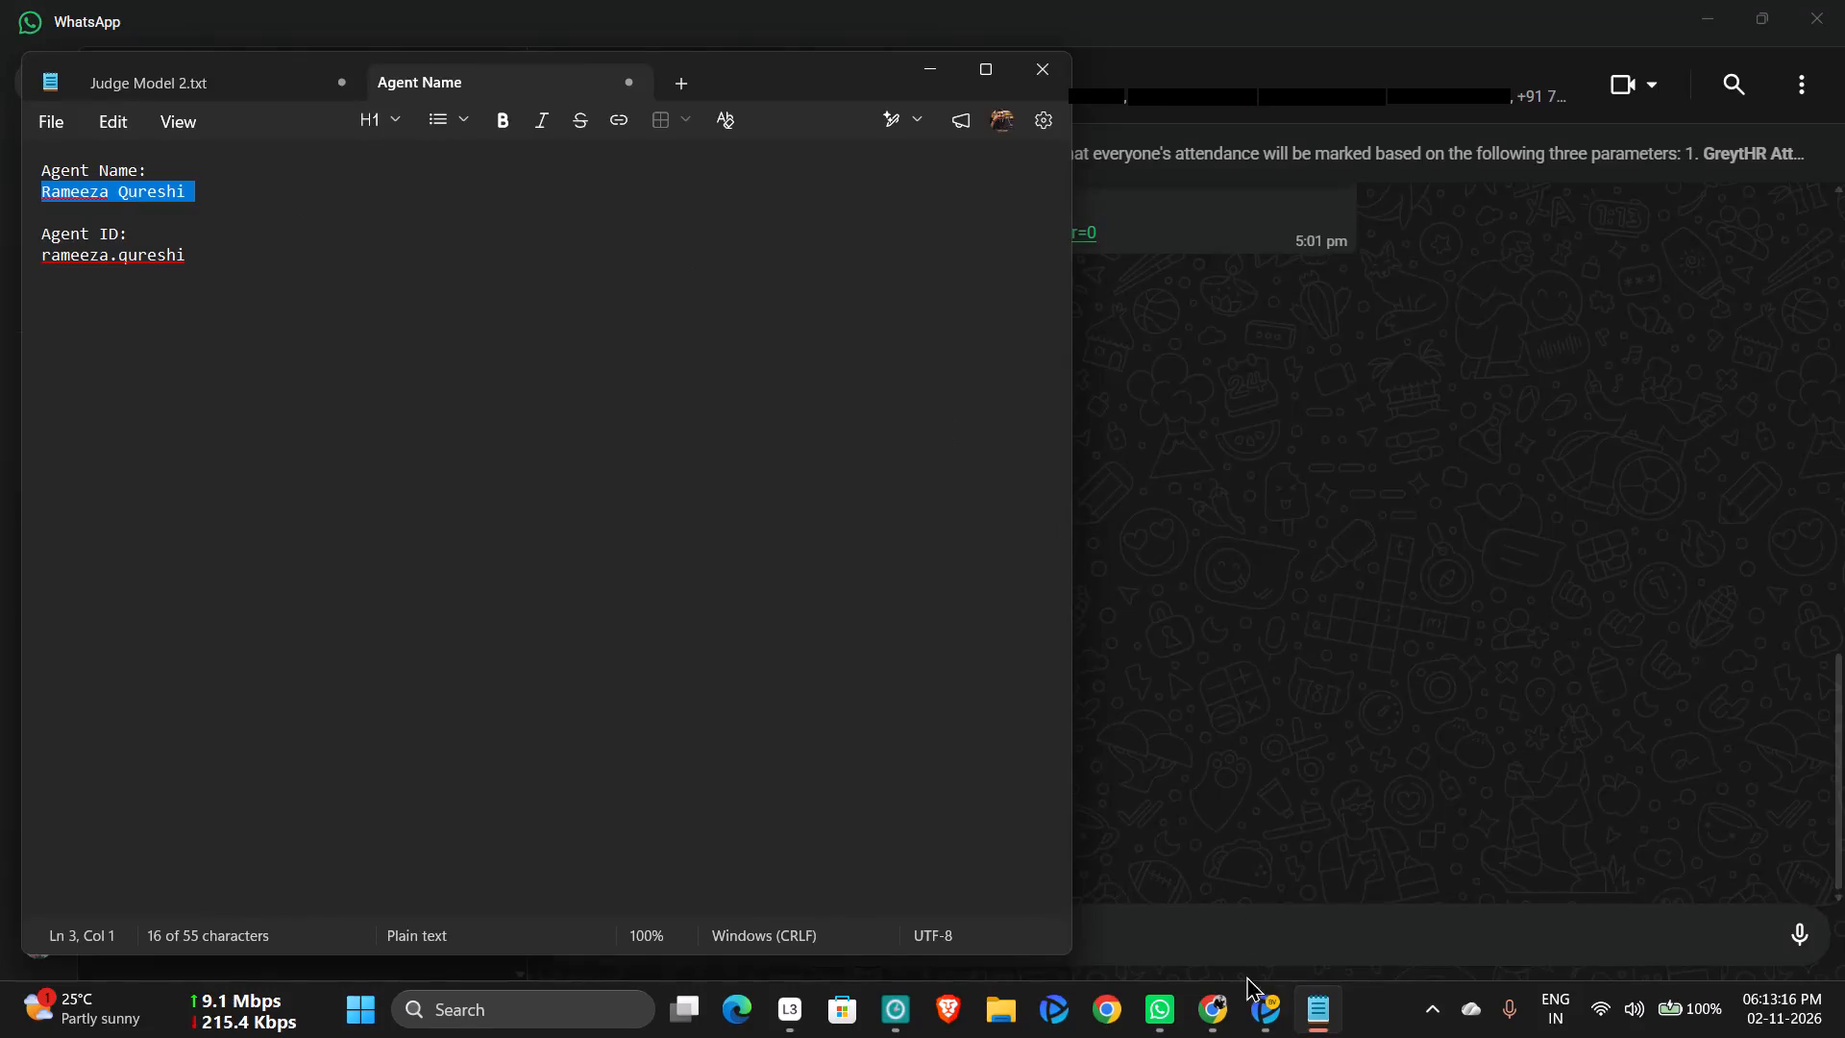
Fill agent_name and agent_id in Section A with the name and ID from the Agent Name note.
left_click(1267, 1013)
key("ctrl+v")
left_click(1316, 1010)
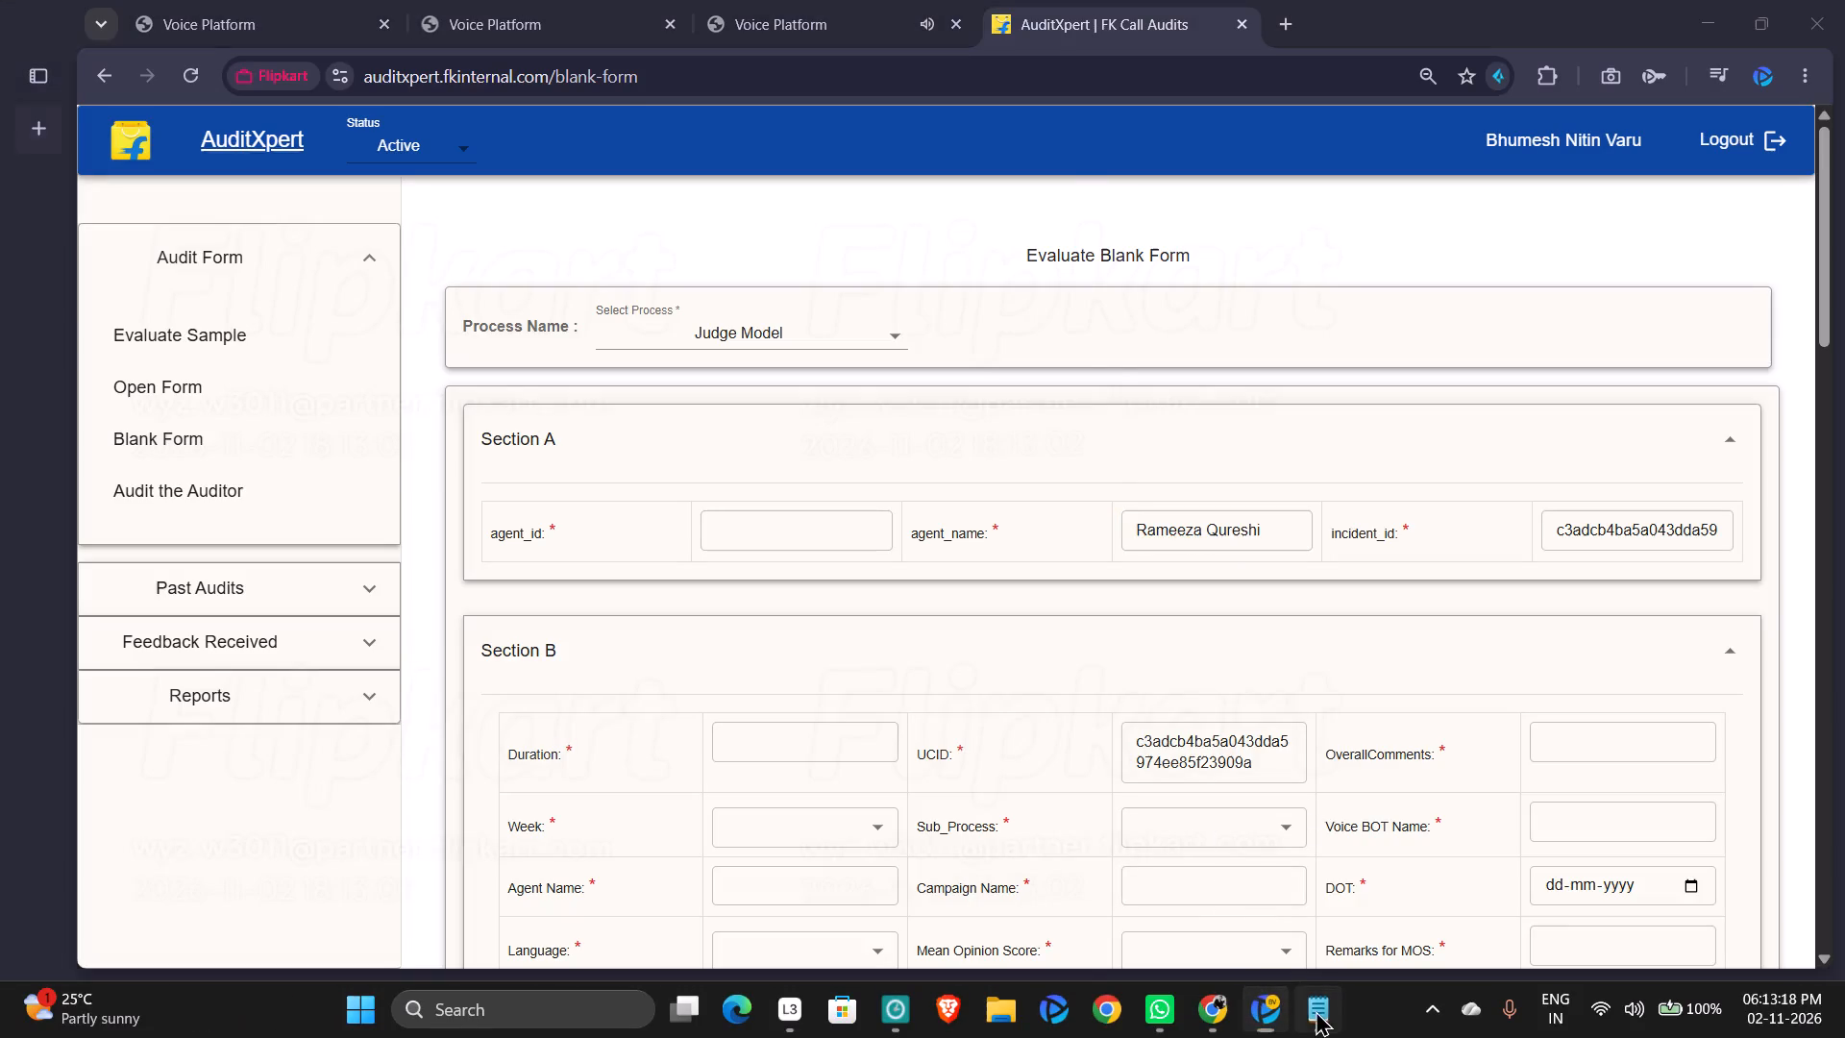
triple_click(135, 264)
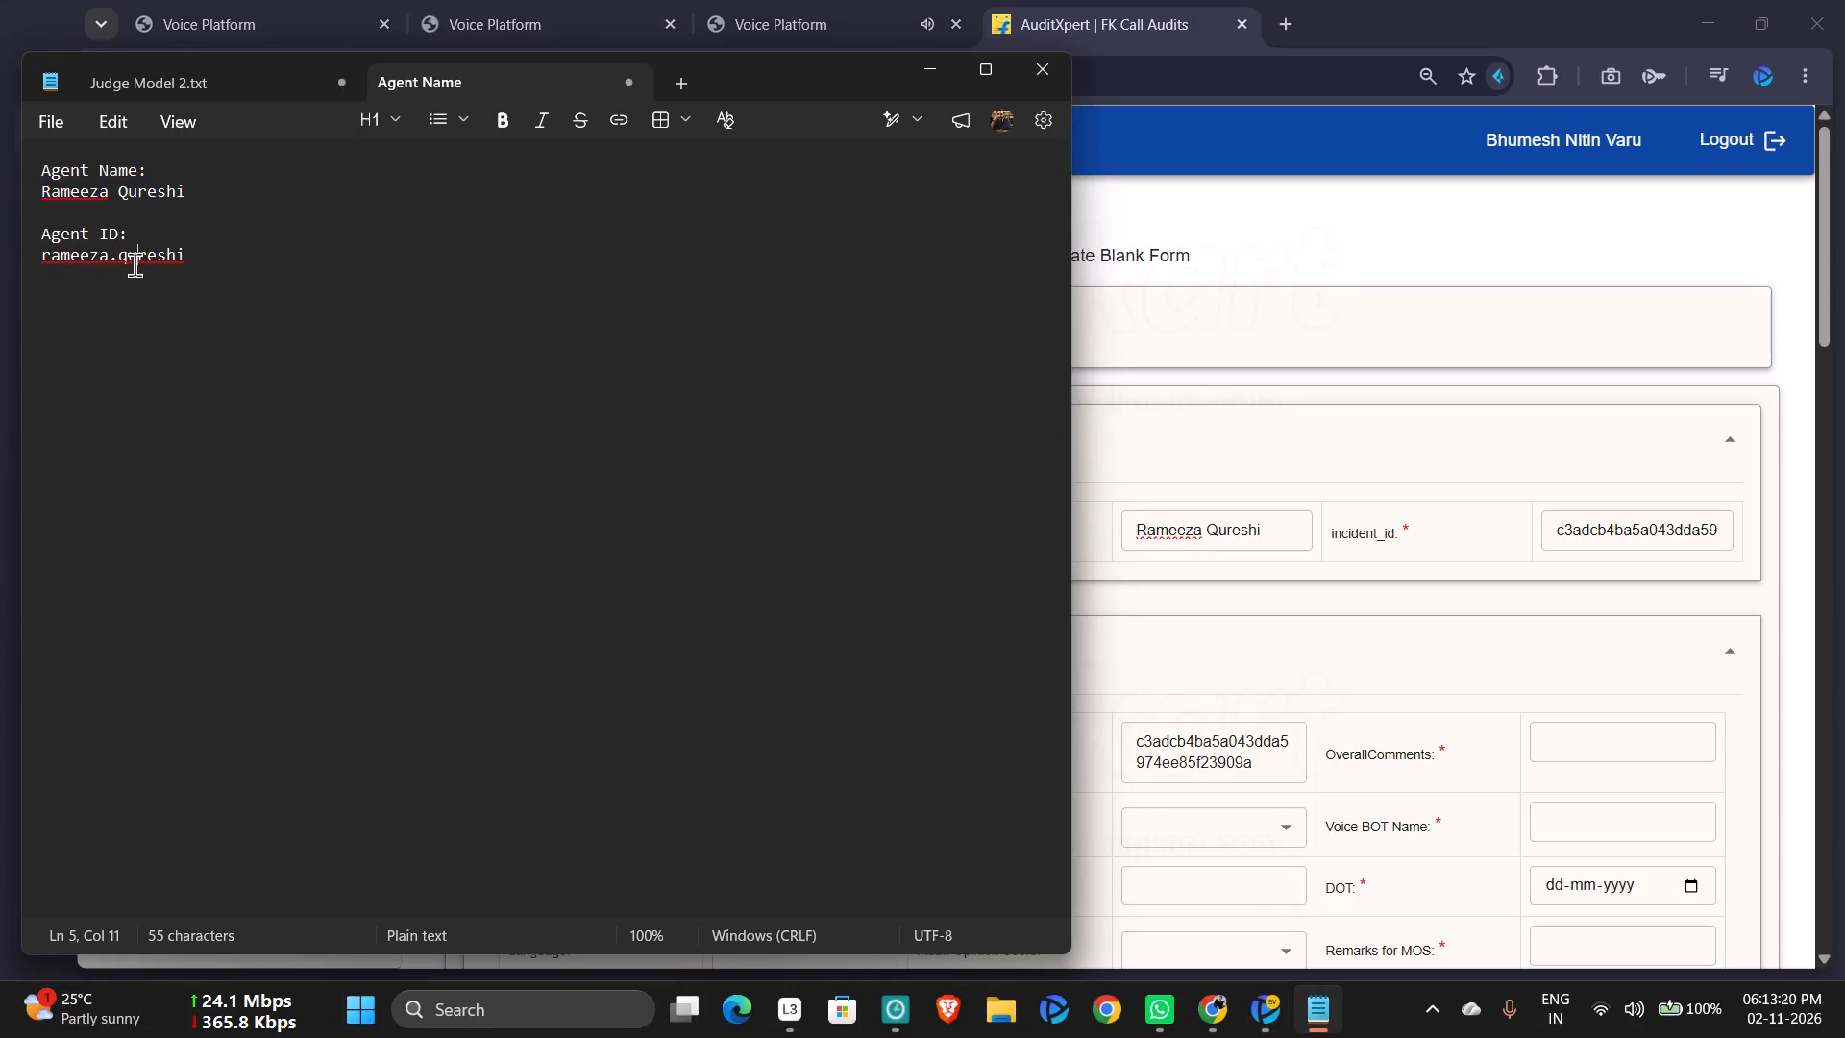
double_click(135, 264)
triple_click(156, 257)
key("ctrl+c")
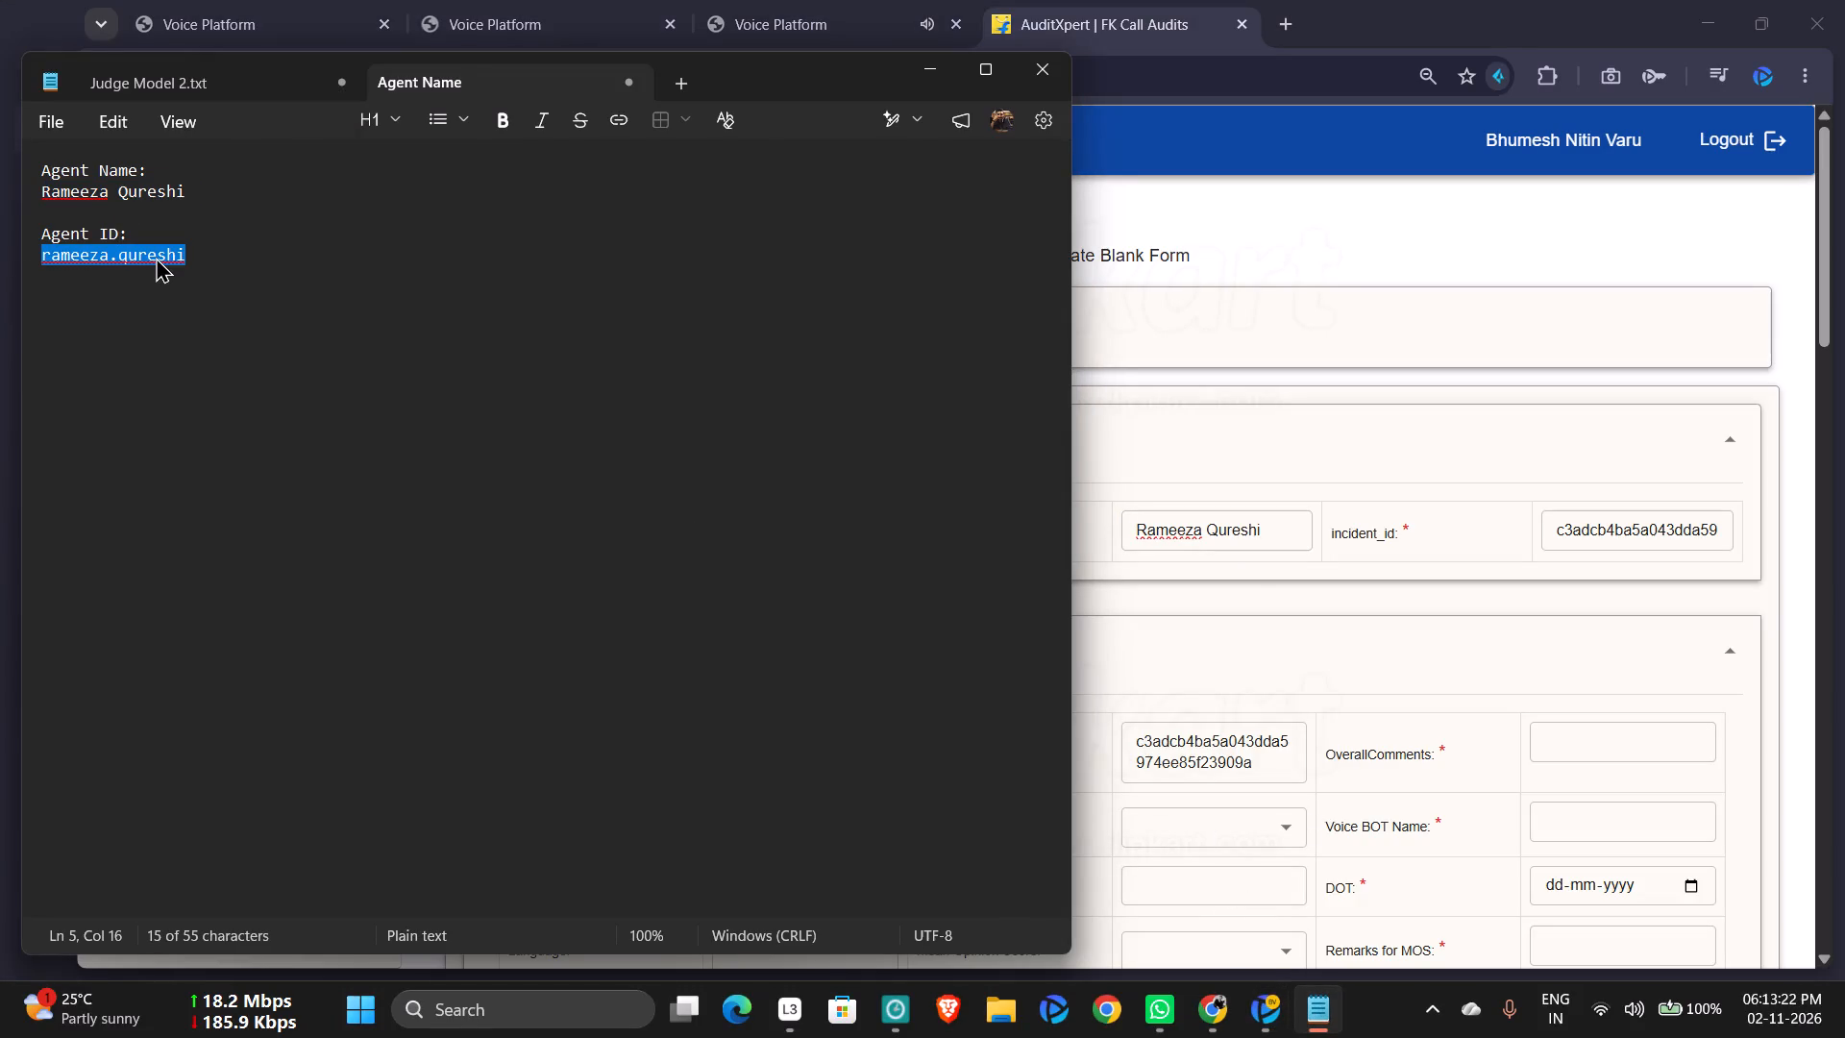
left_click(1299, 994)
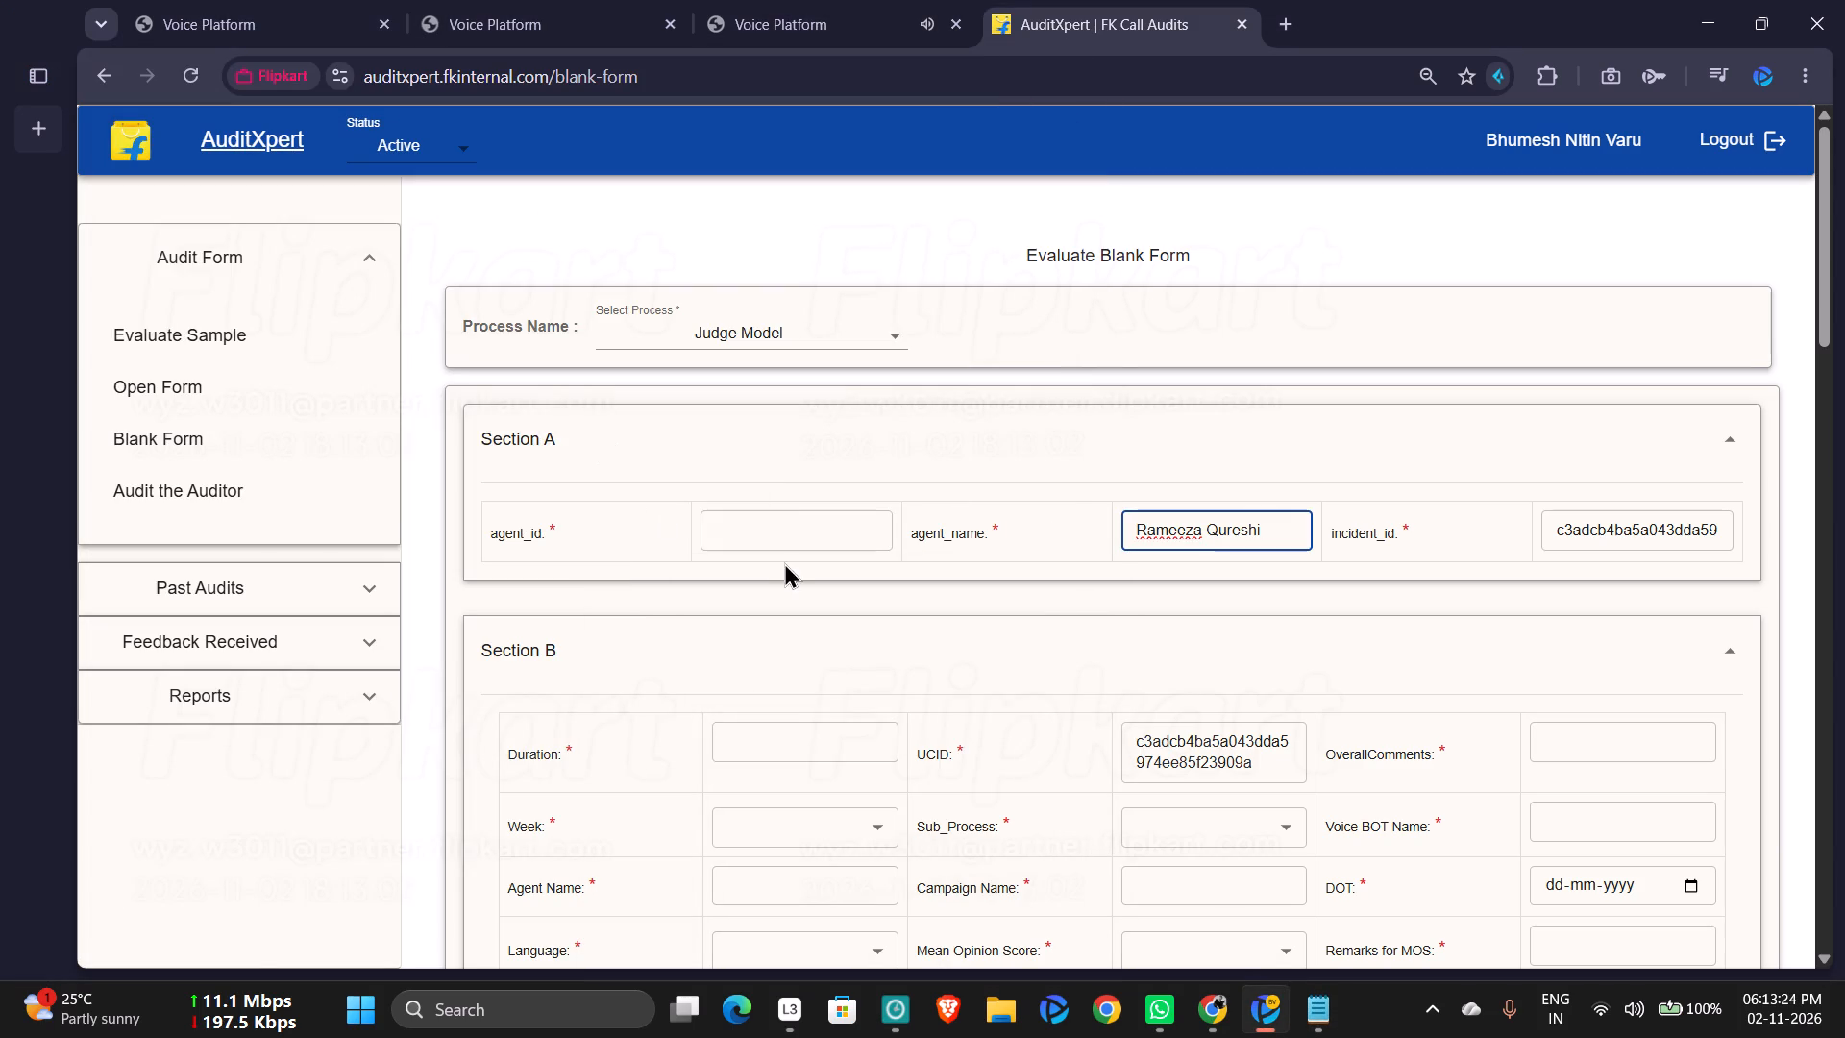
left_click(798, 515)
key("ctrl+v")
In Section B, set Week to Week1, Sub_Process to CX CABN and DOT to 01-11-2026.
scroll(996, 723, "down", 1)
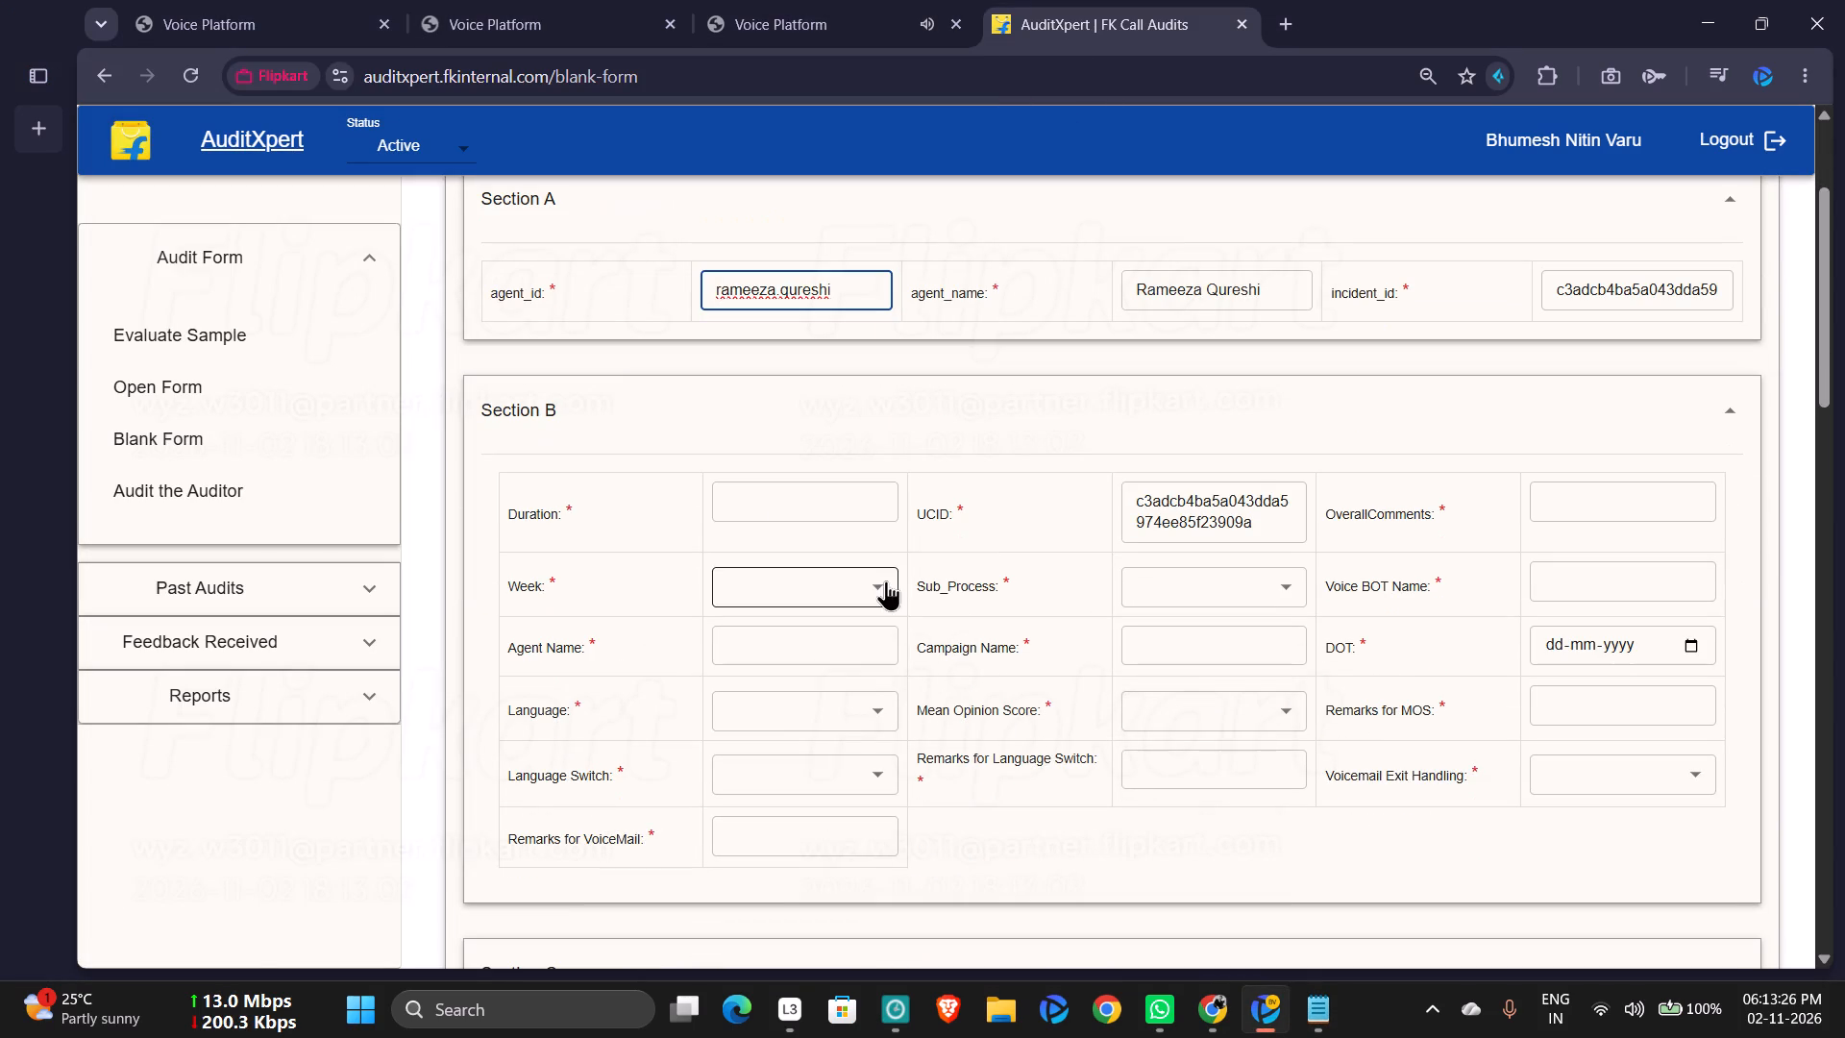
left_click(885, 582)
left_click(791, 642)
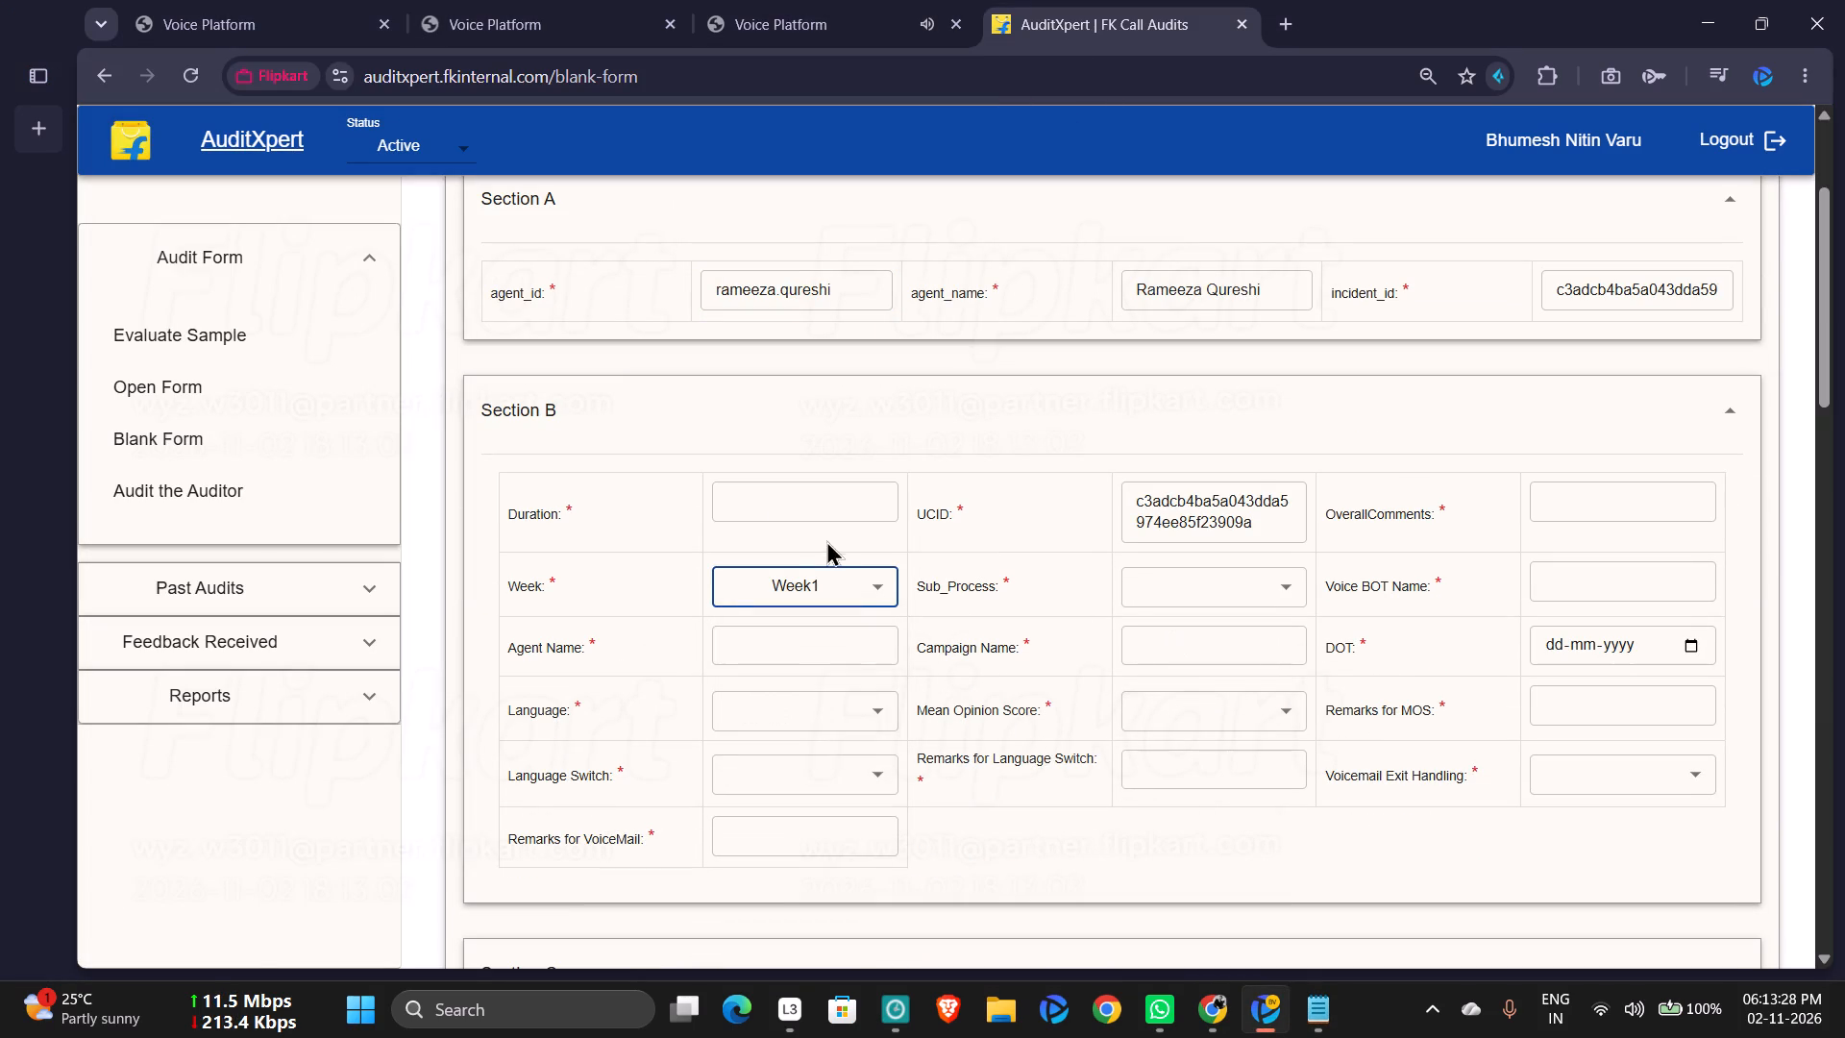
left_click(1305, 585)
left_click(1213, 718)
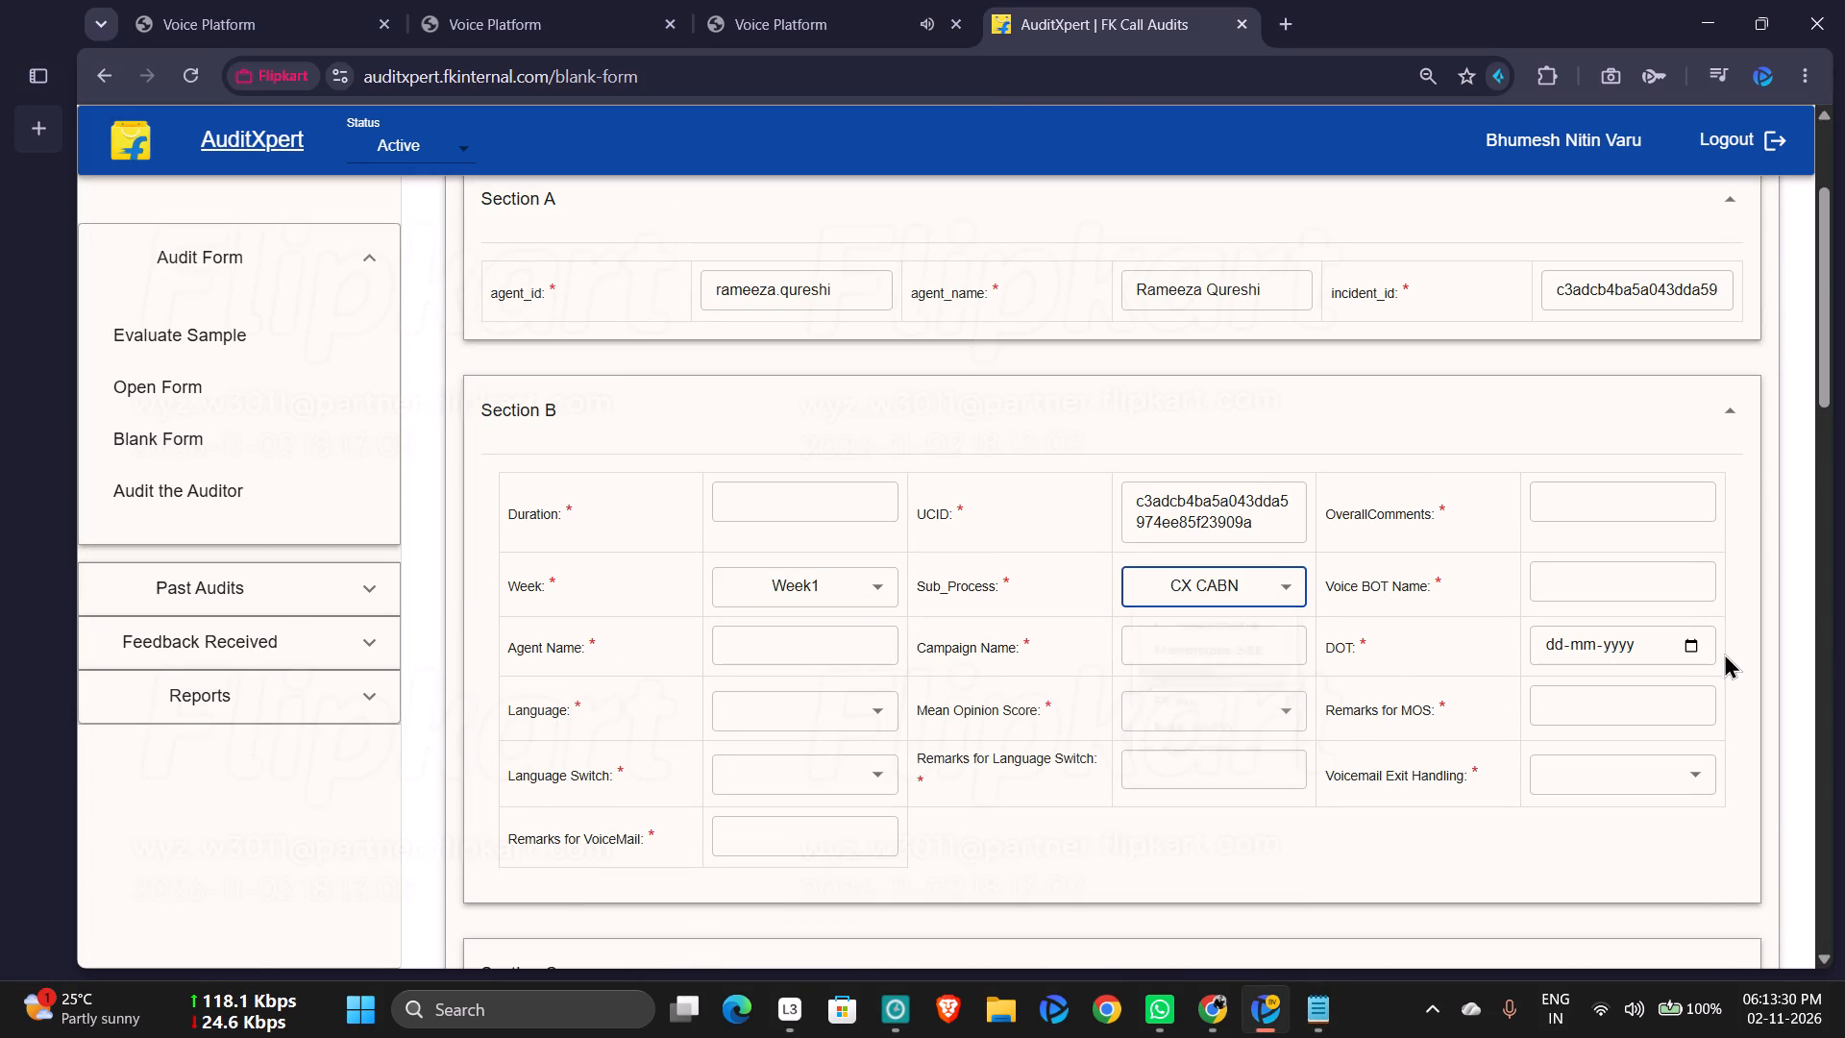
left_click(1702, 641)
left_click(1687, 648)
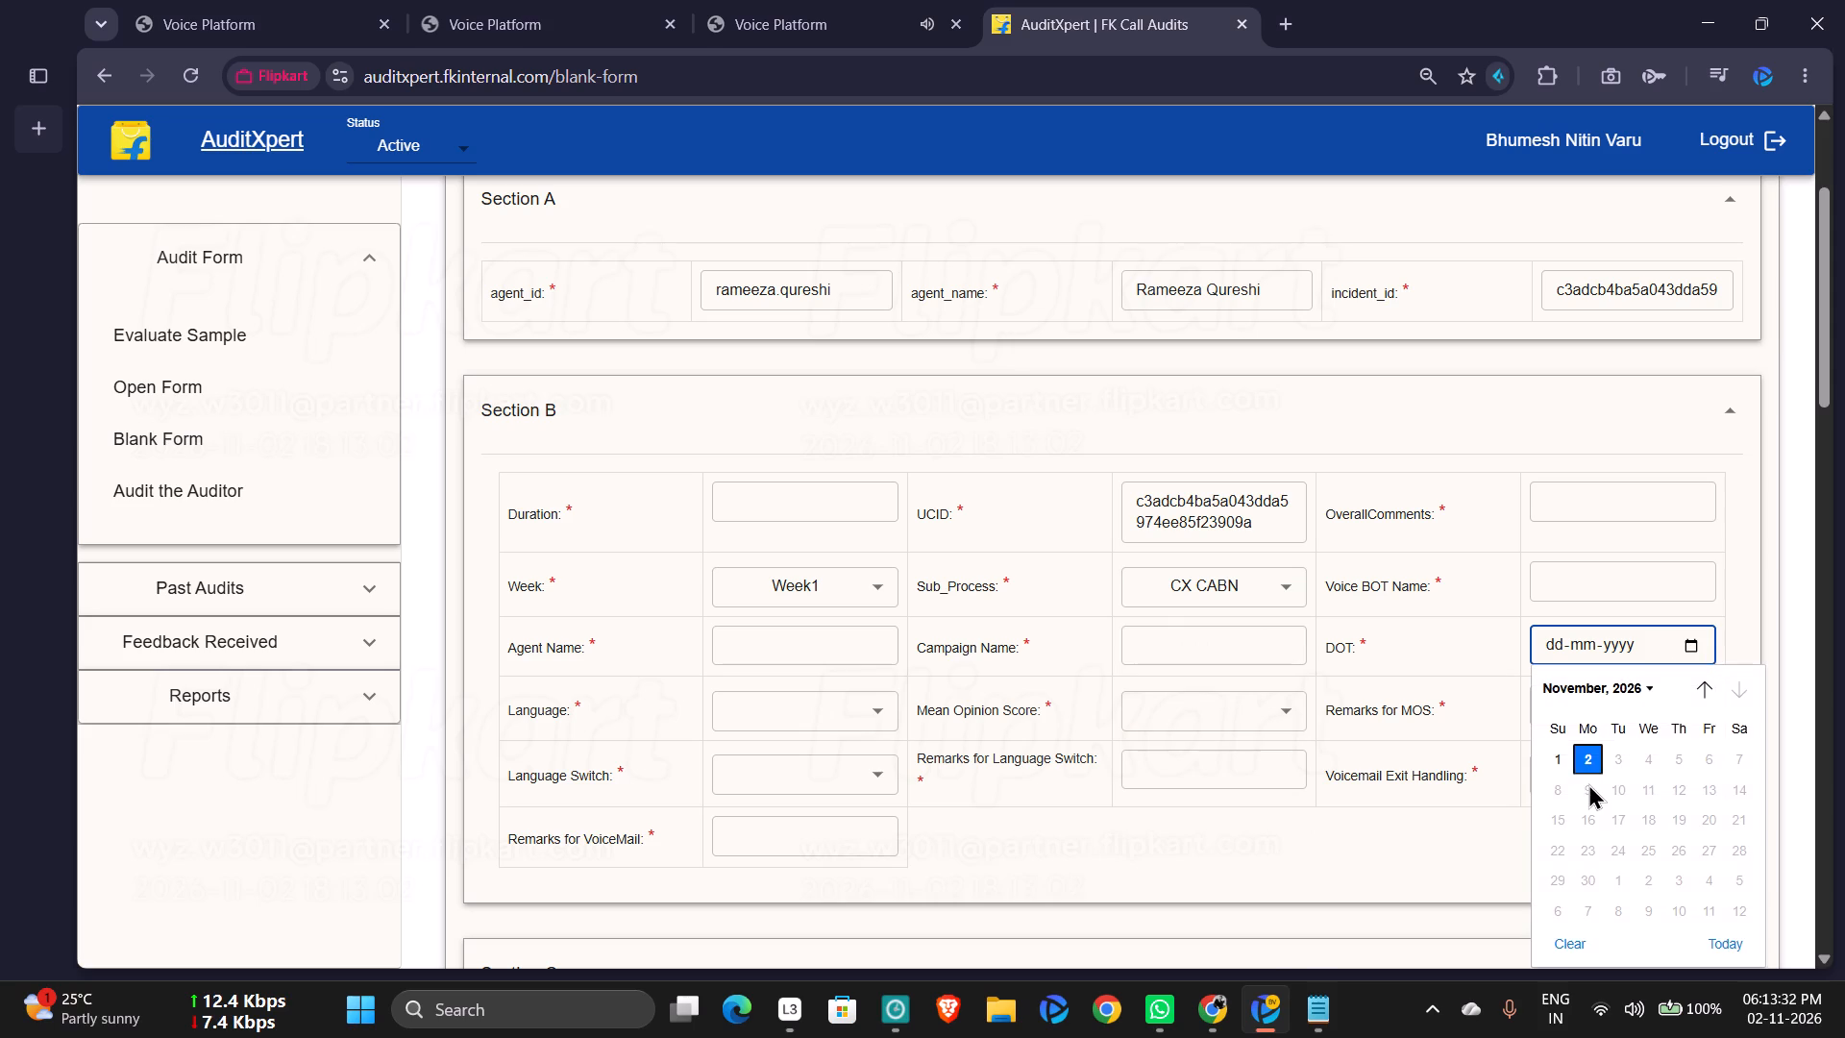
left_click(1561, 753)
Copy "NO voicemail detected on call." from the Judge Model 2 note into Remarks for VoiceMail.
left_click(1321, 1021)
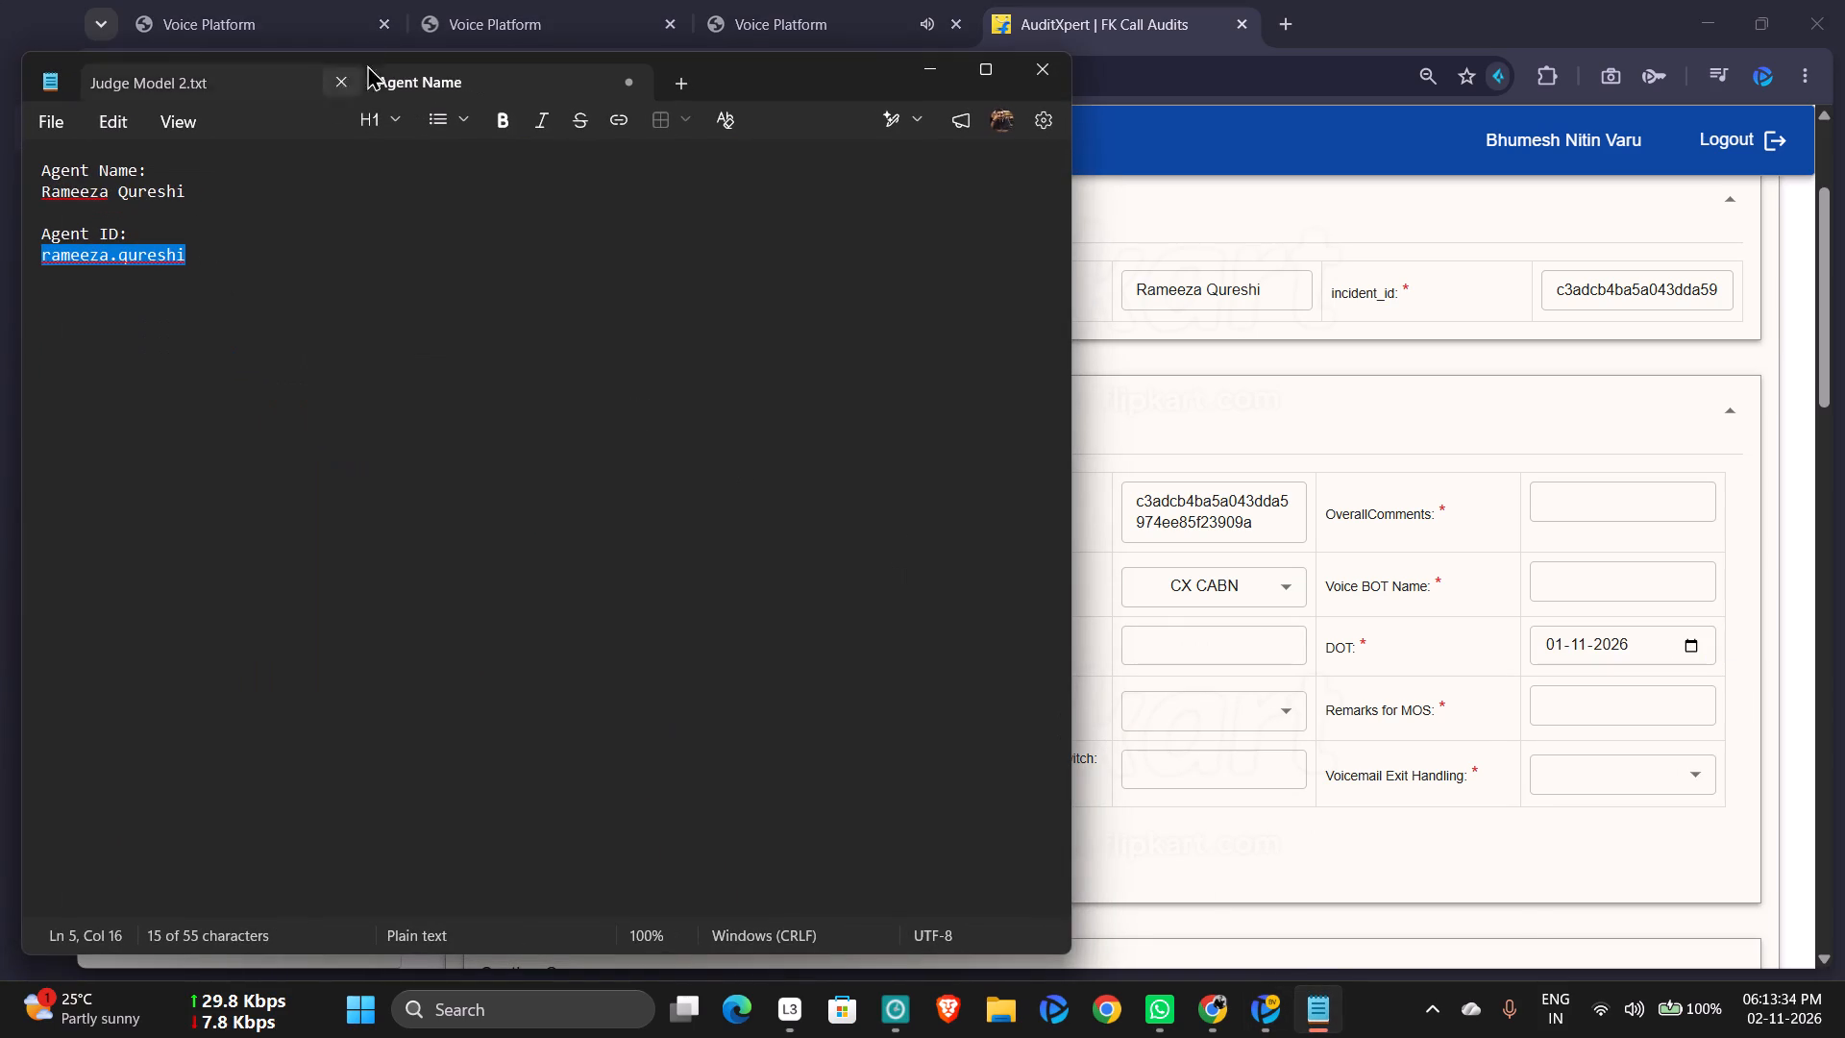
left_click(164, 93)
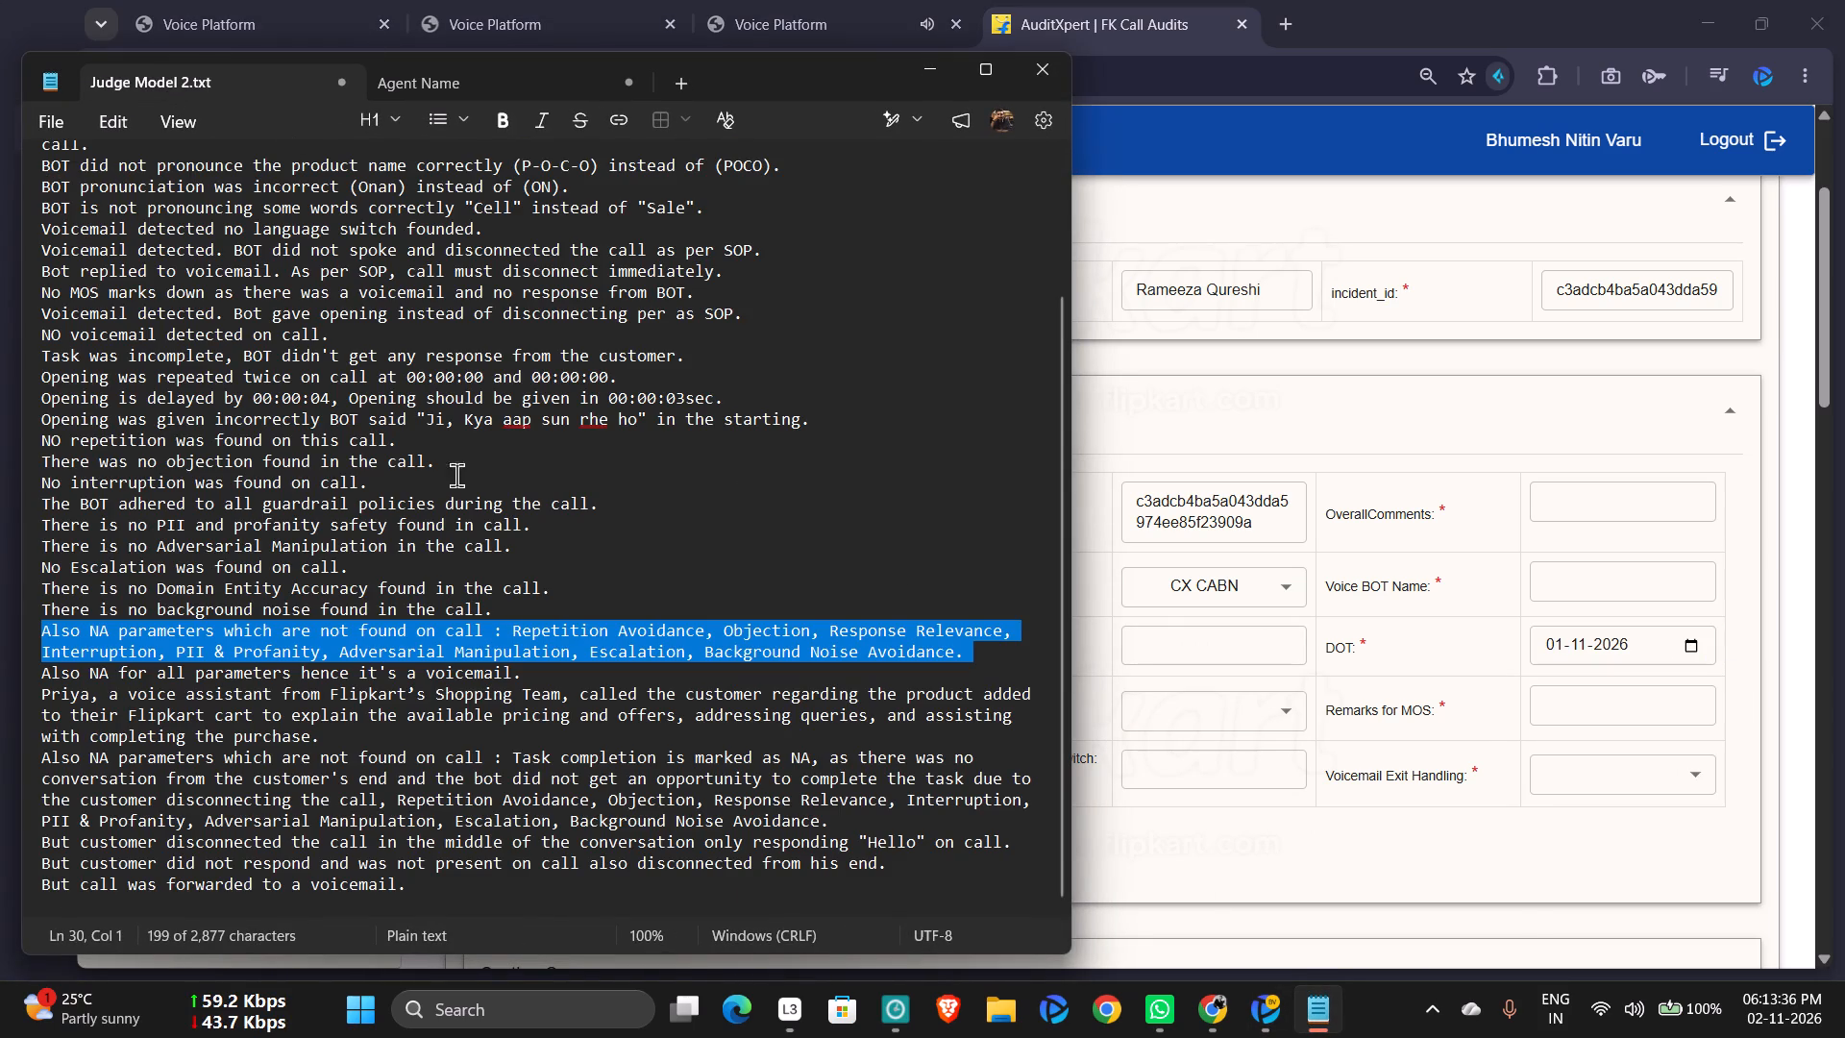
scroll(567, 377, "up", 4)
triple_click(336, 502)
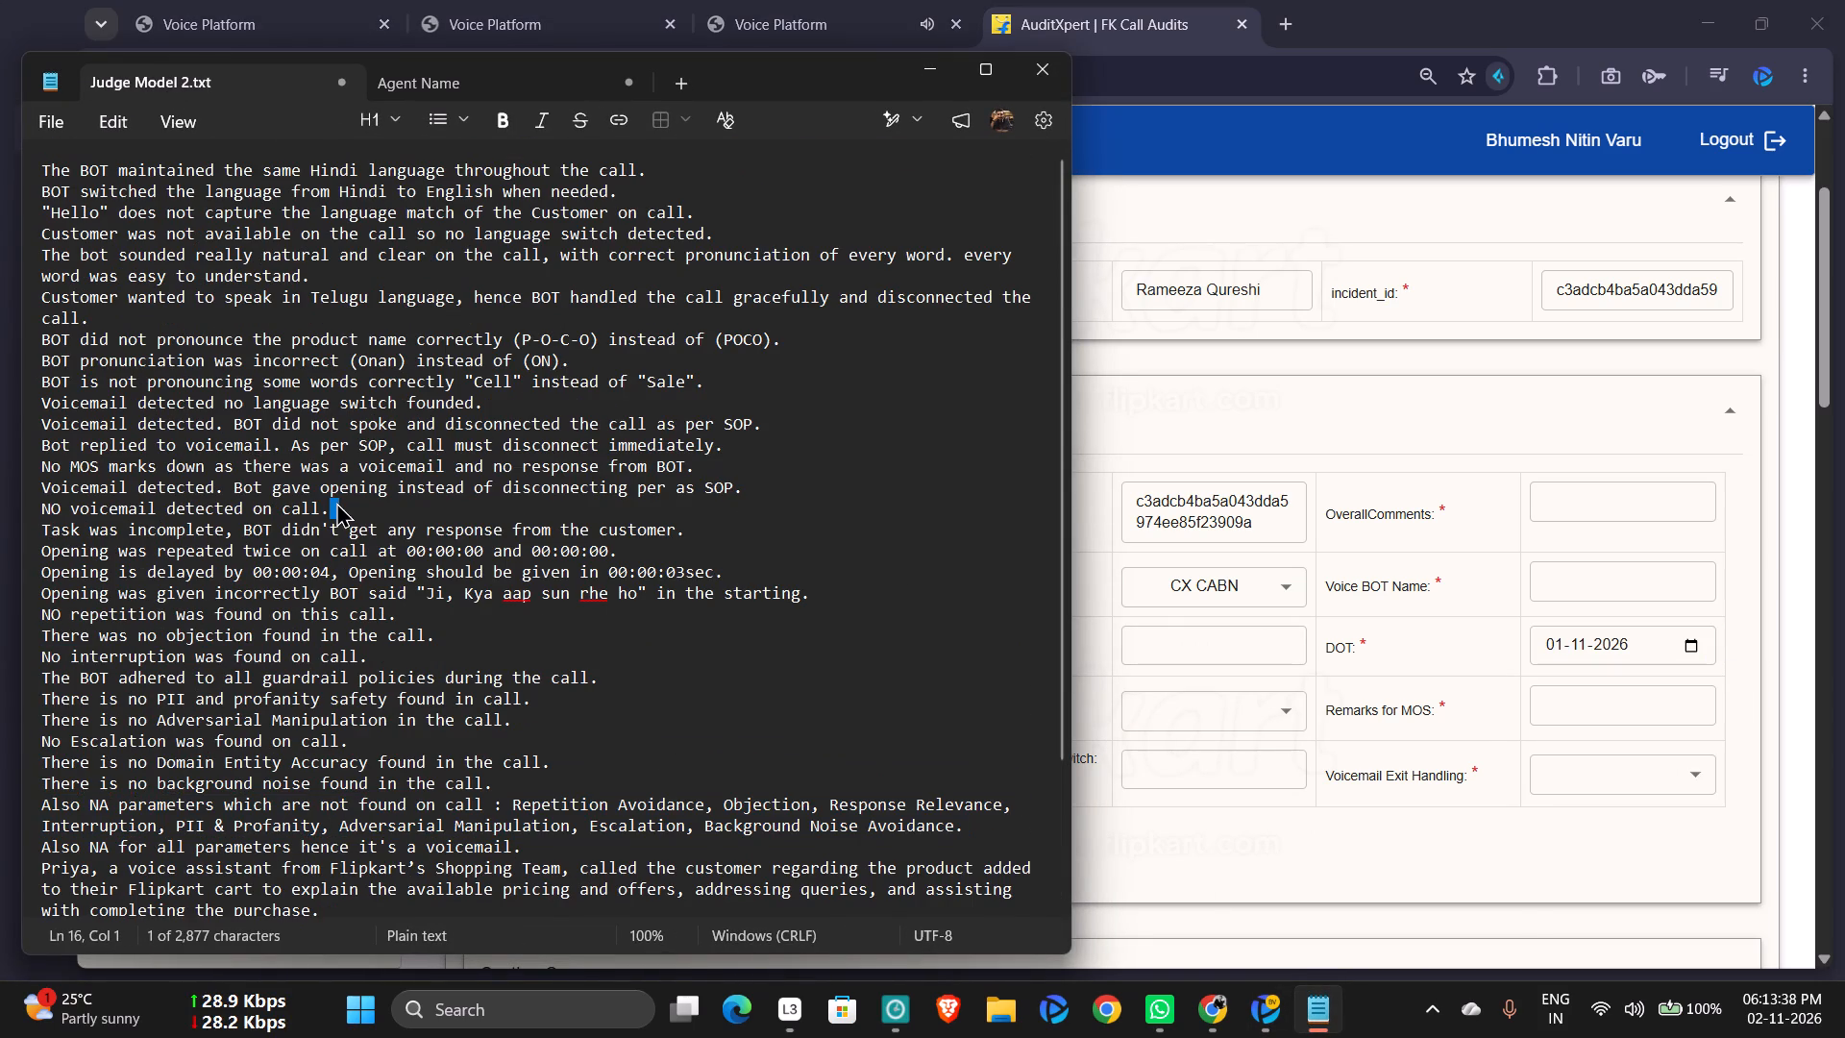
key("ctrl+c")
left_click(1191, 875)
left_click(849, 844)
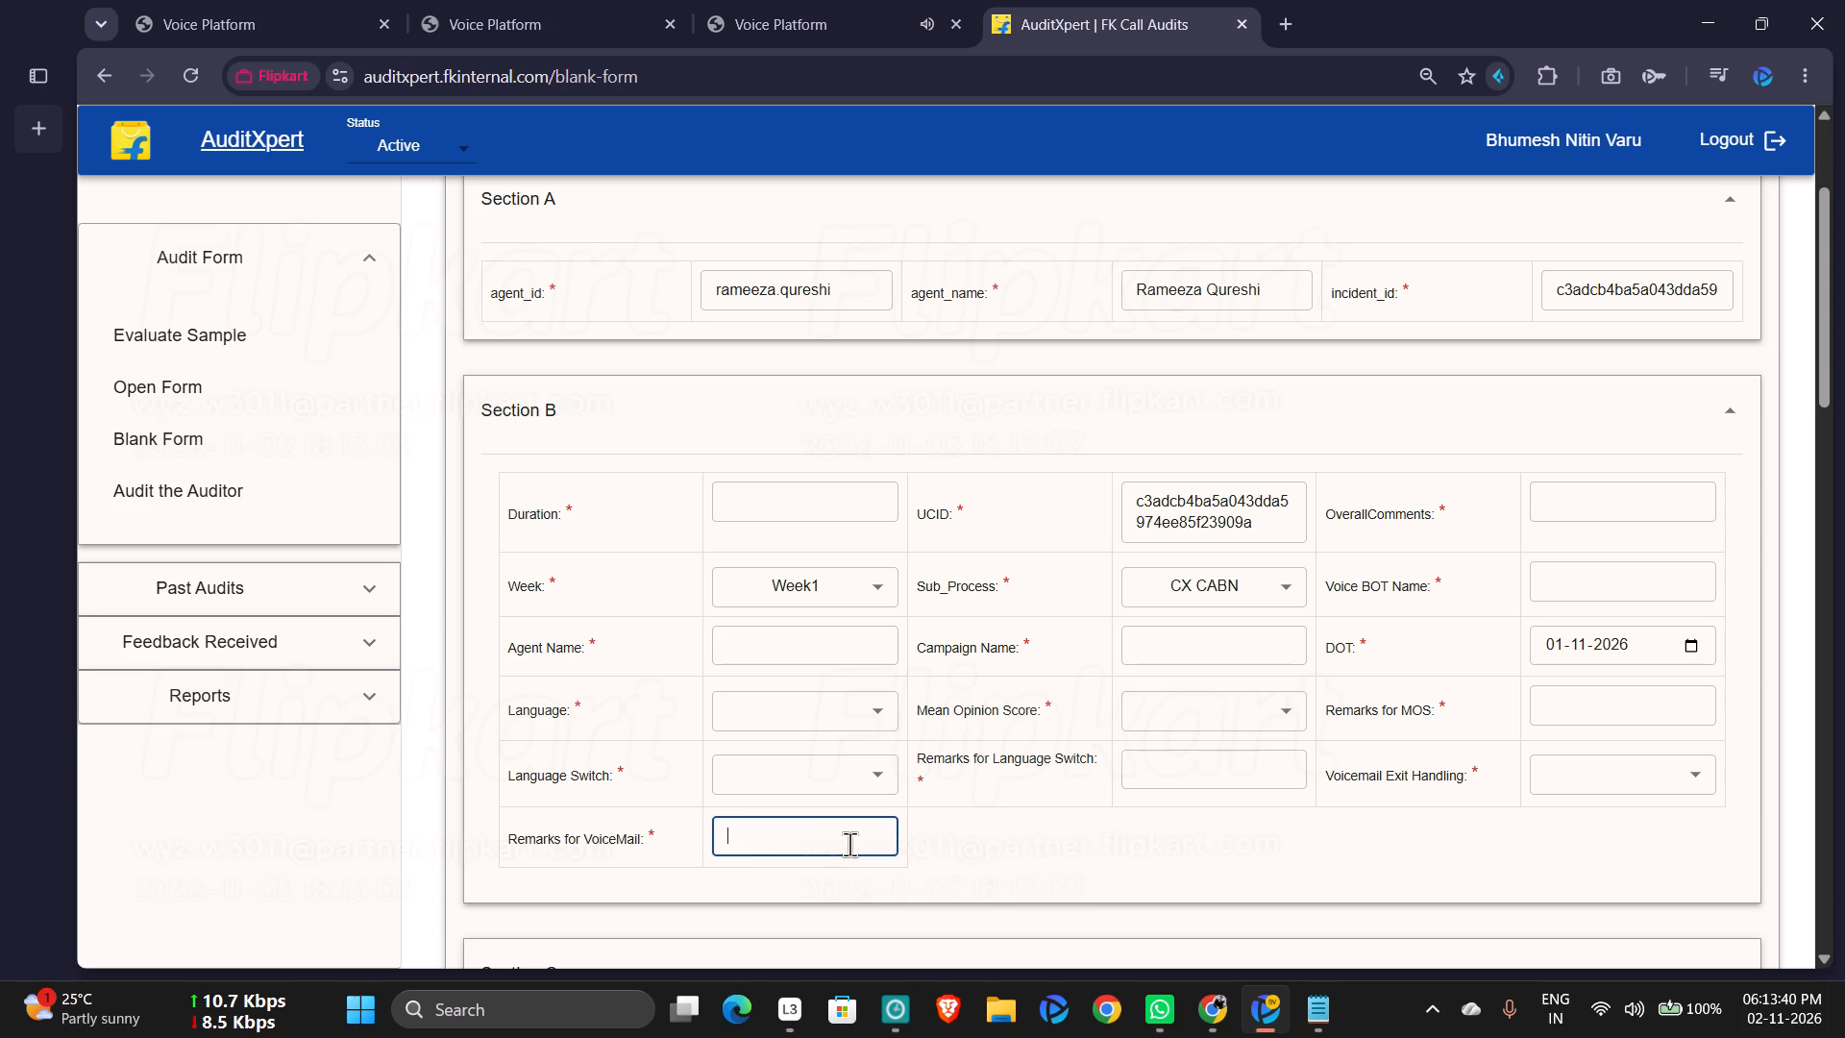
Put the copied text "NO voicemail detected on call." into the Remarks for VoiceMail field.
key("ctrl+v")
In Section B, set Language Switch to NA, Mean Opinion Score to 5, Language to Hindi and Voicemail Exit Handling to NA.
left_click(878, 775)
left_click(688, 912)
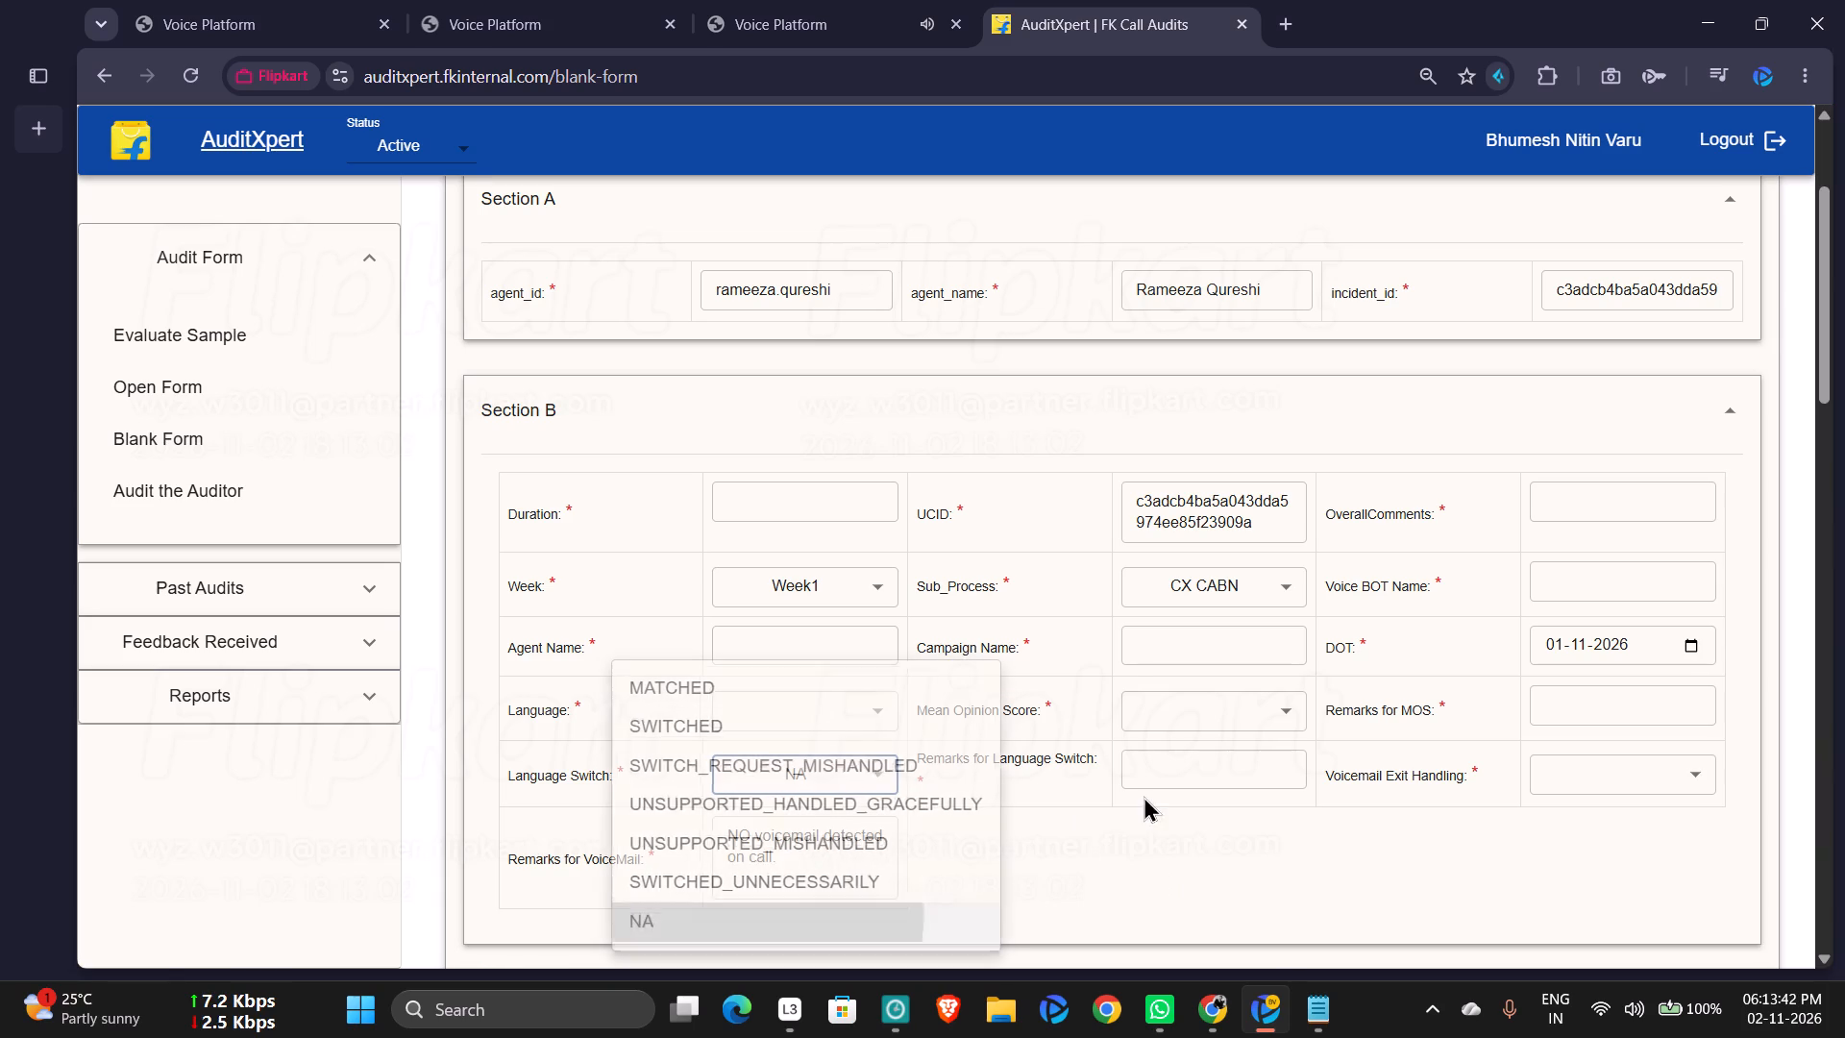
left_click(1221, 672)
left_click(1222, 694)
left_click(1156, 902)
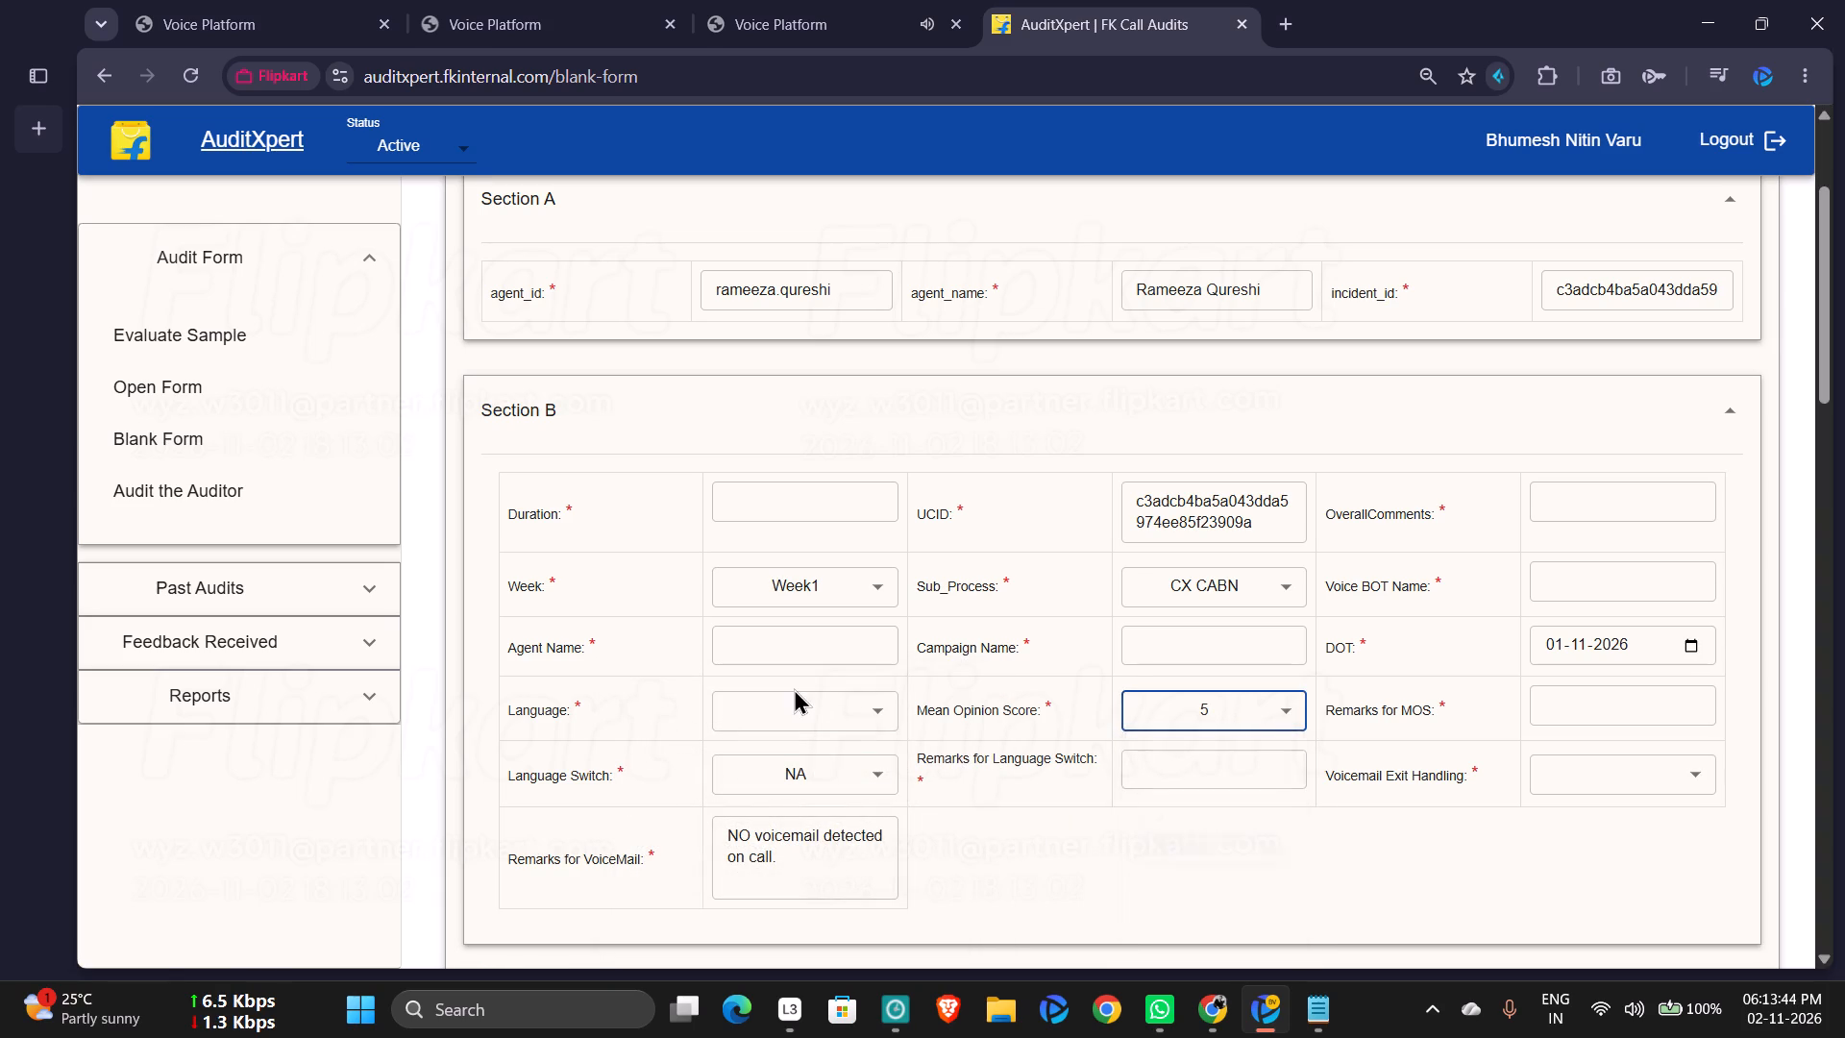
left_click(794, 688)
left_click(800, 701)
left_click(799, 440)
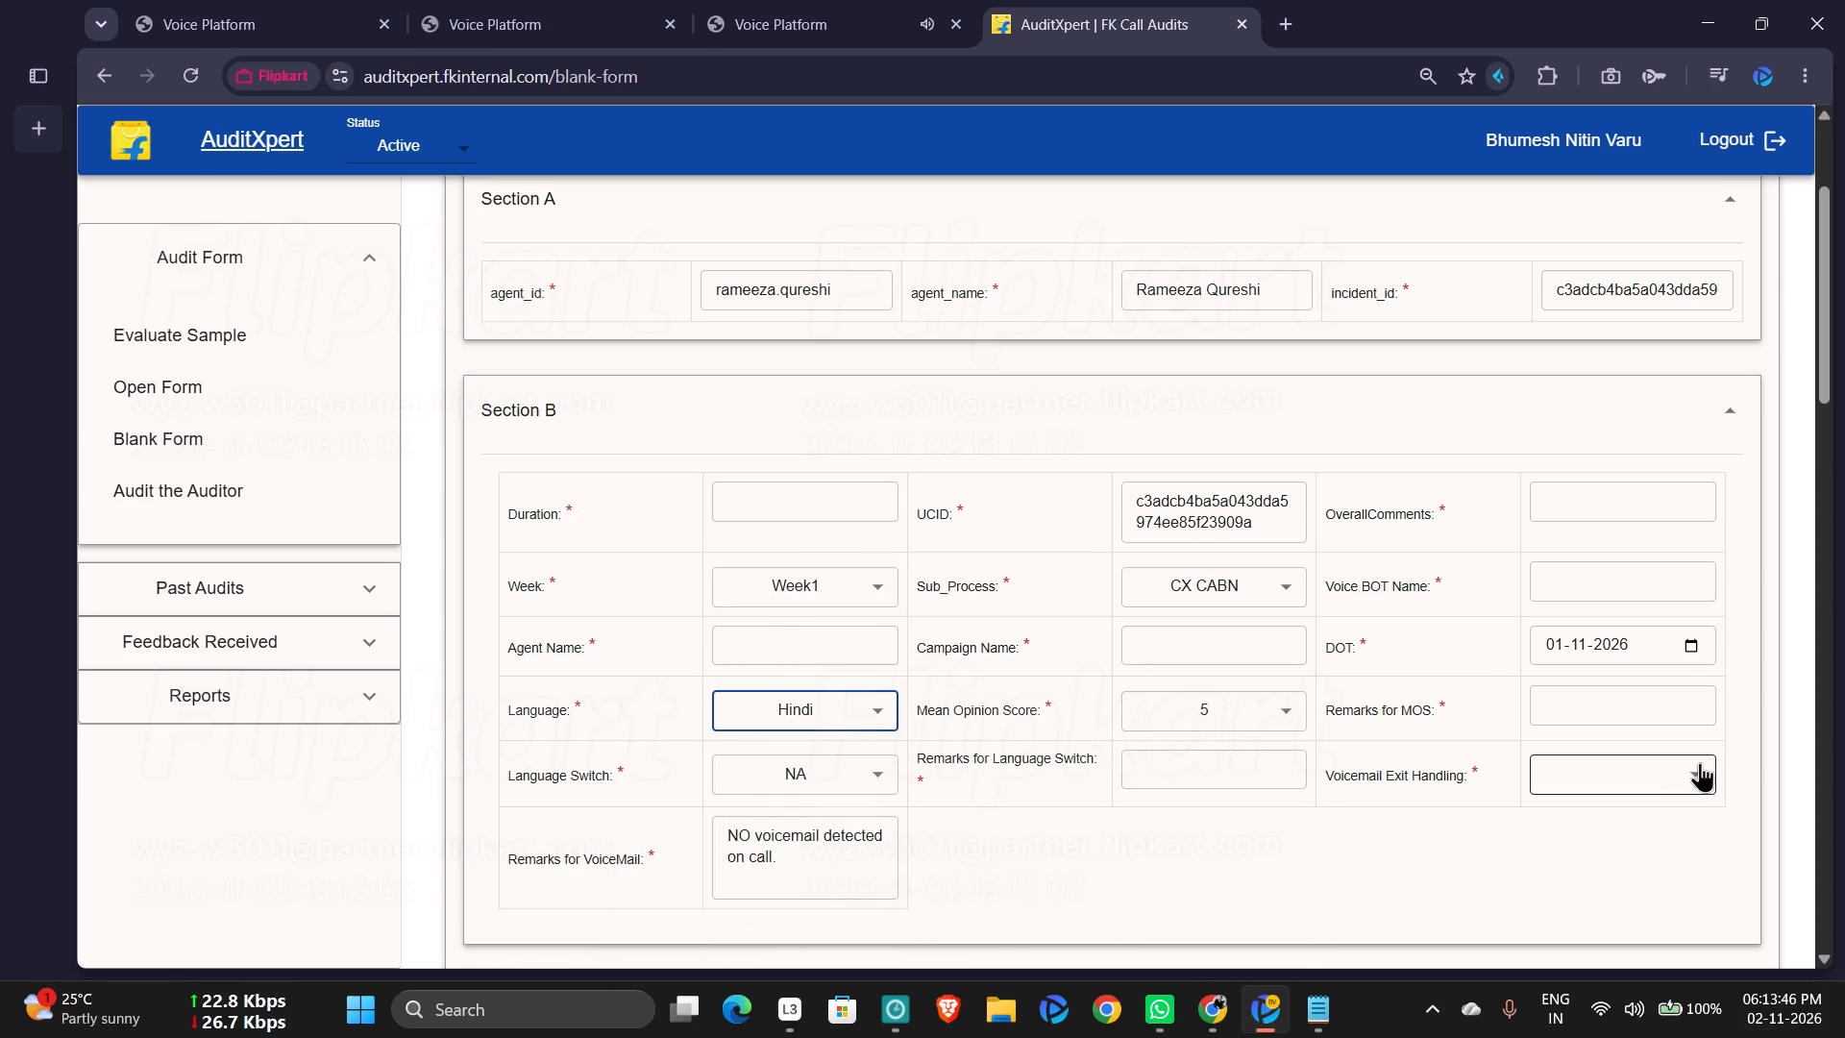
left_click(1697, 762)
left_click(1585, 884)
Copy row 140's campaign name, "All Large Non CMB -November 01, 2026", from the Non-CX - Campaign RD spreadsheet into the audit form's Campaign Name.
left_click(1316, 1009)
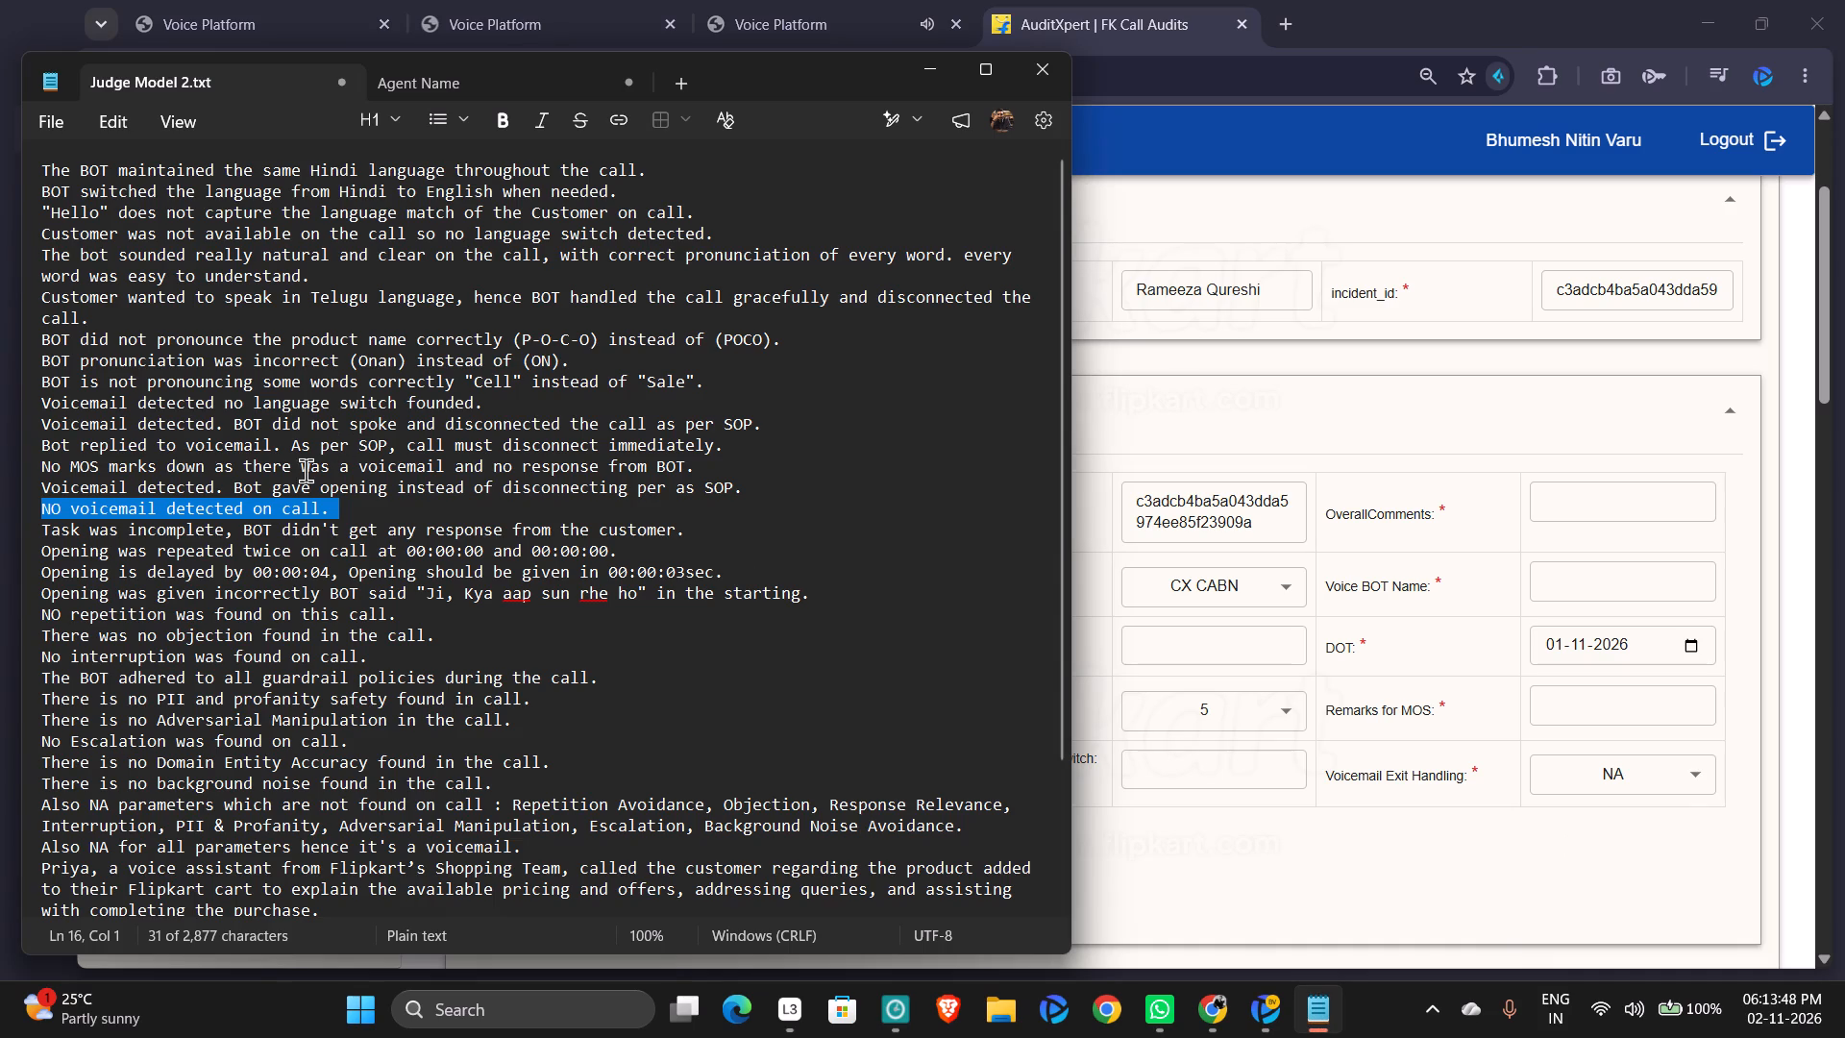
left_click(827, 24)
left_click(1220, 1012)
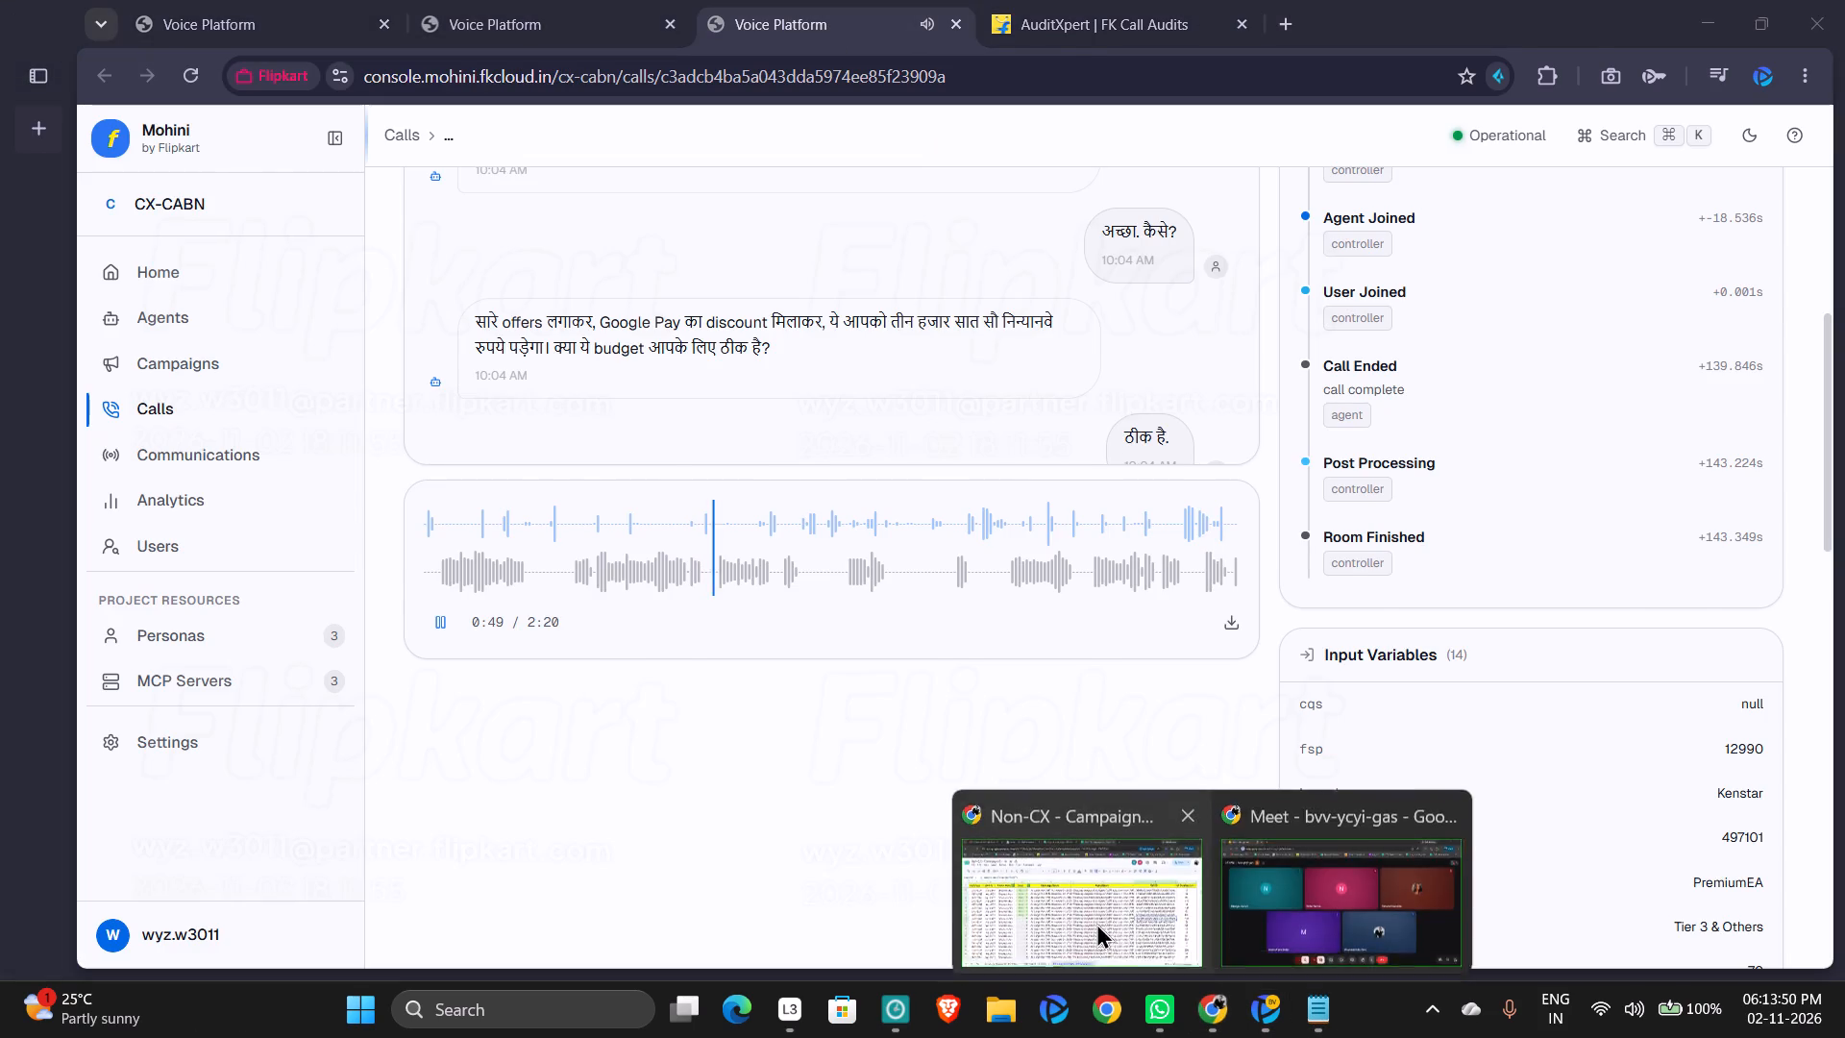
left_click(1095, 920)
left_click(723, 612)
key("ctrl+c")
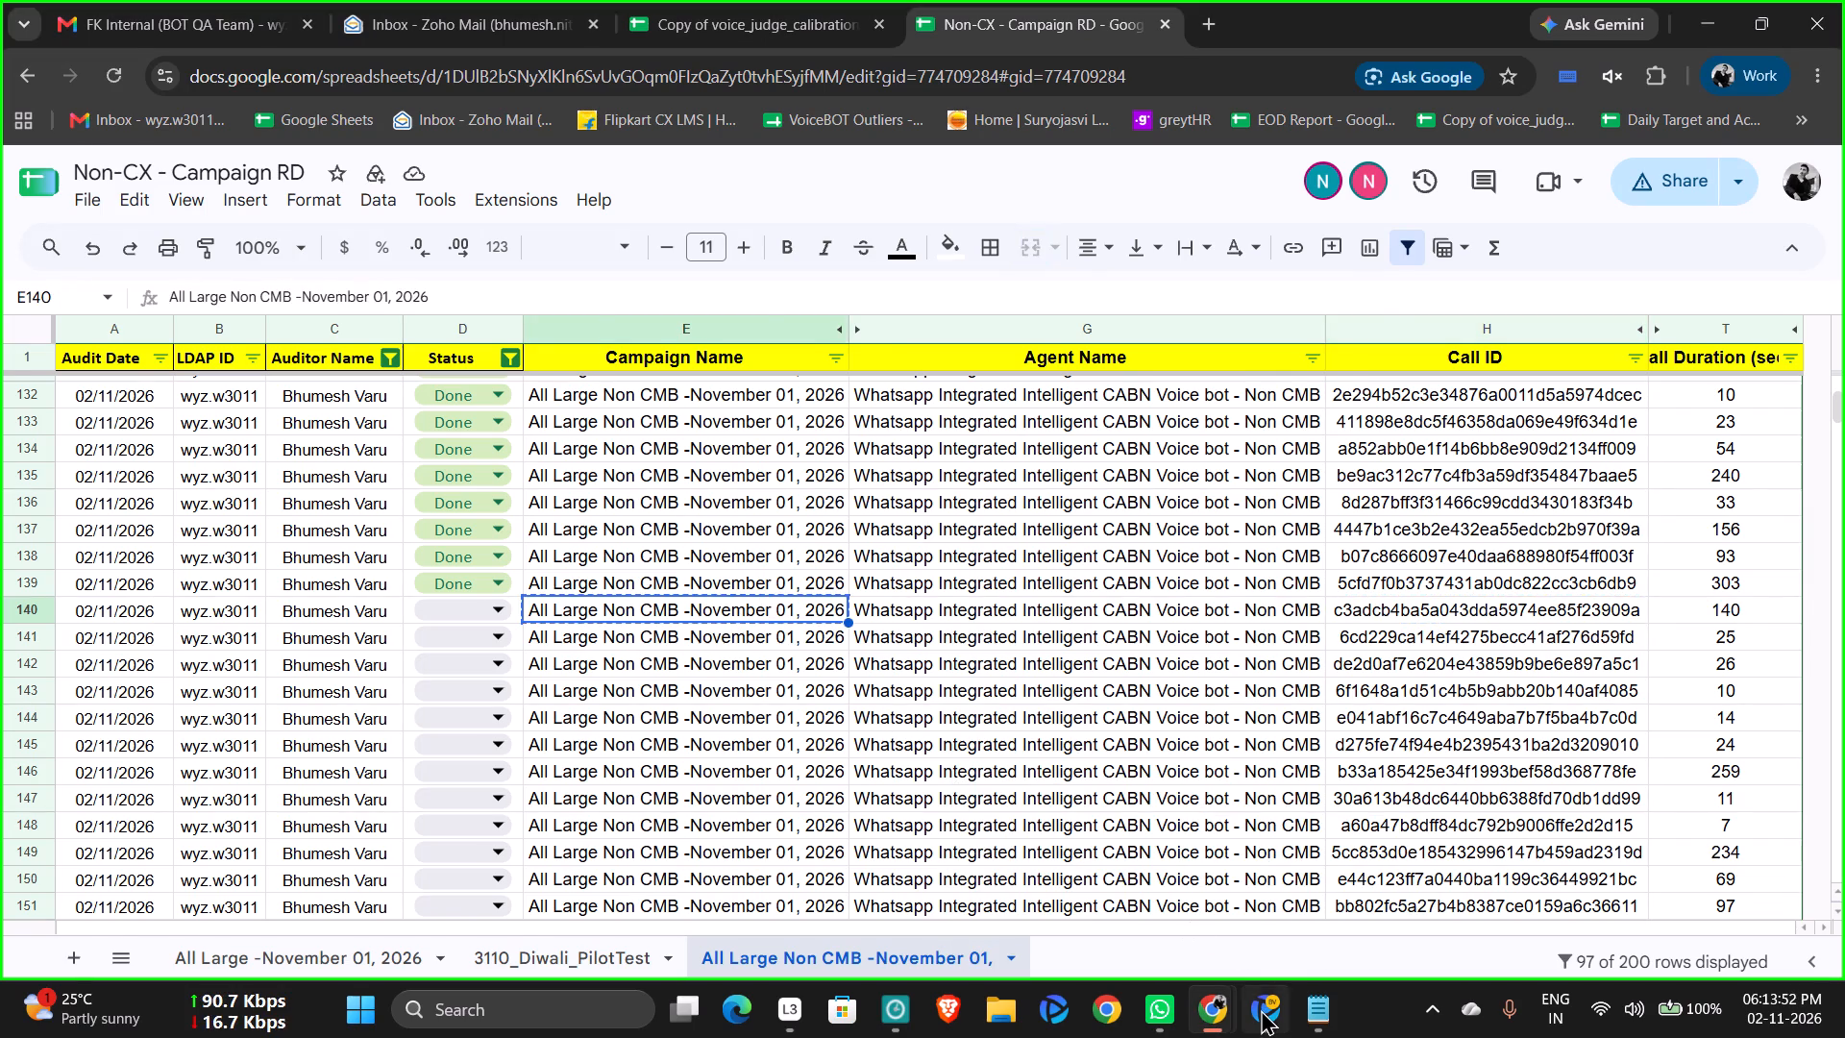
left_click(1261, 1009)
left_click(1132, 31)
left_click(1241, 652)
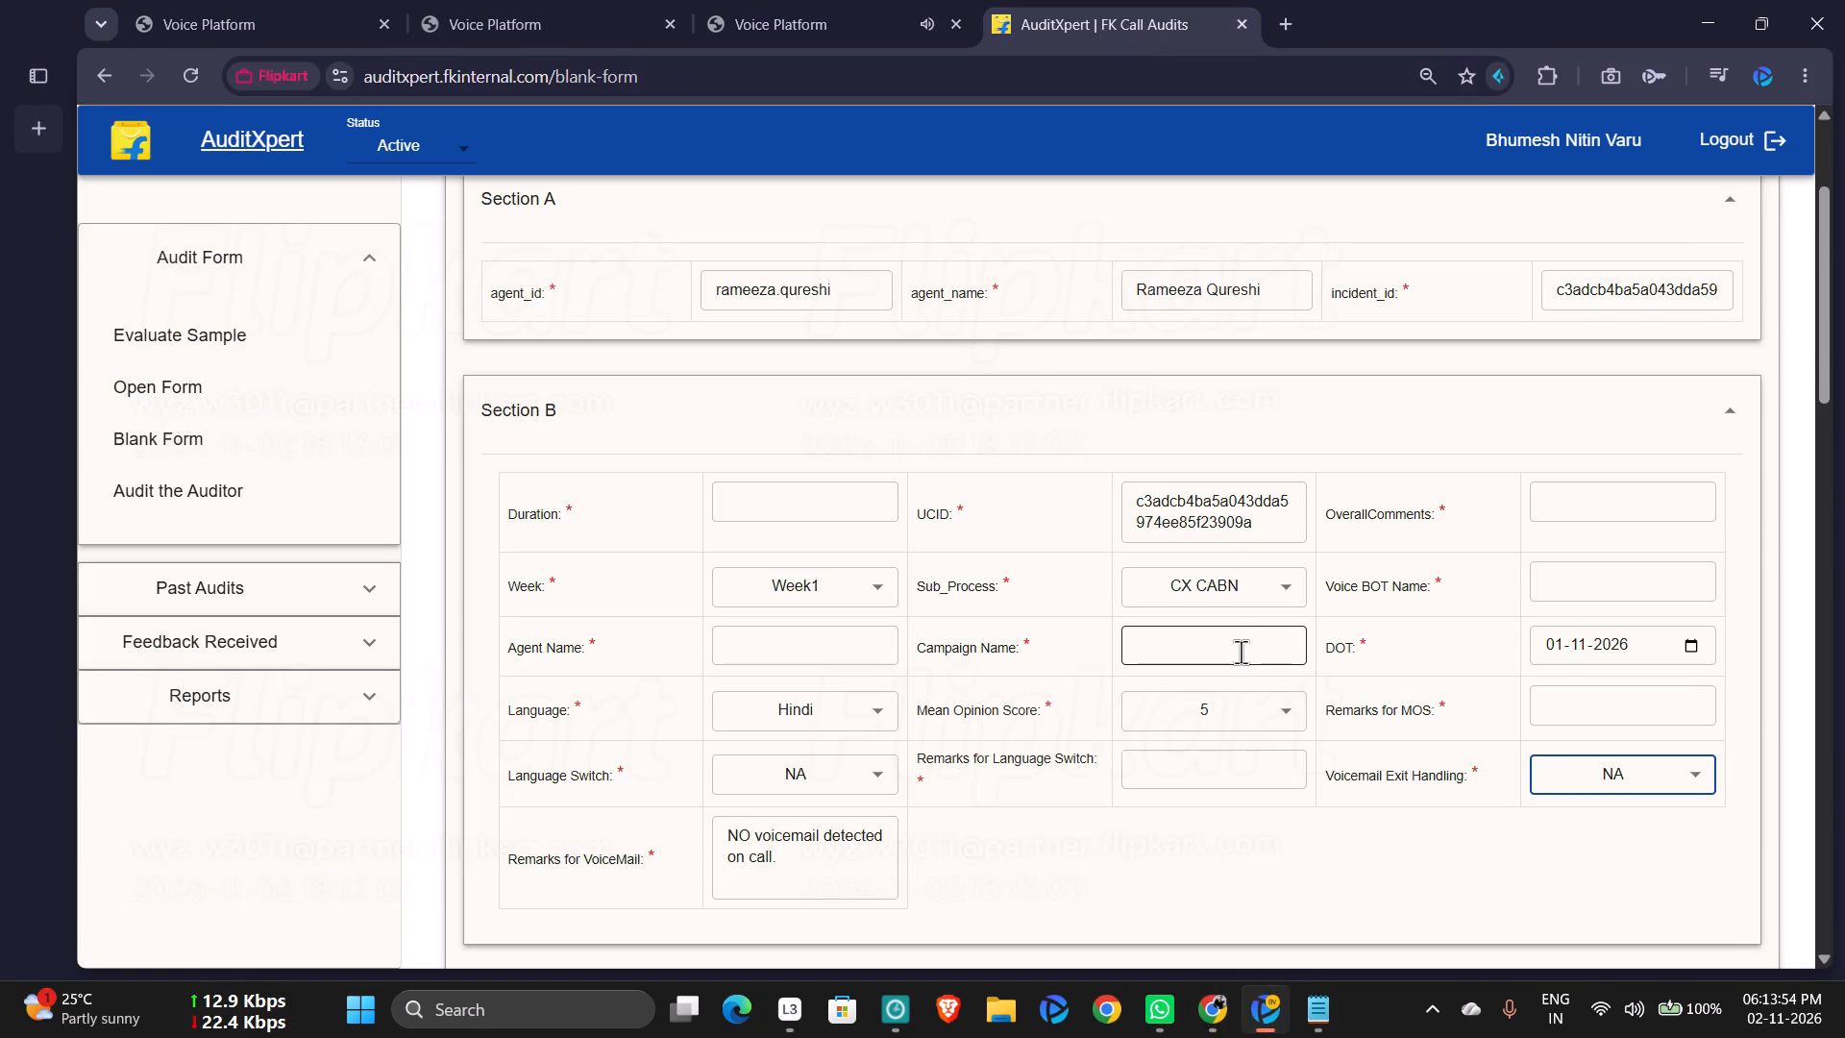
key("ctrl+v")
Copy row 140's agent name, "Whatsapp Integrated Intelligent CABN Voice bot - Non CMB", from the spreadsheet into Section B's Agent Name.
left_click(1217, 1016)
left_click(1188, 928)
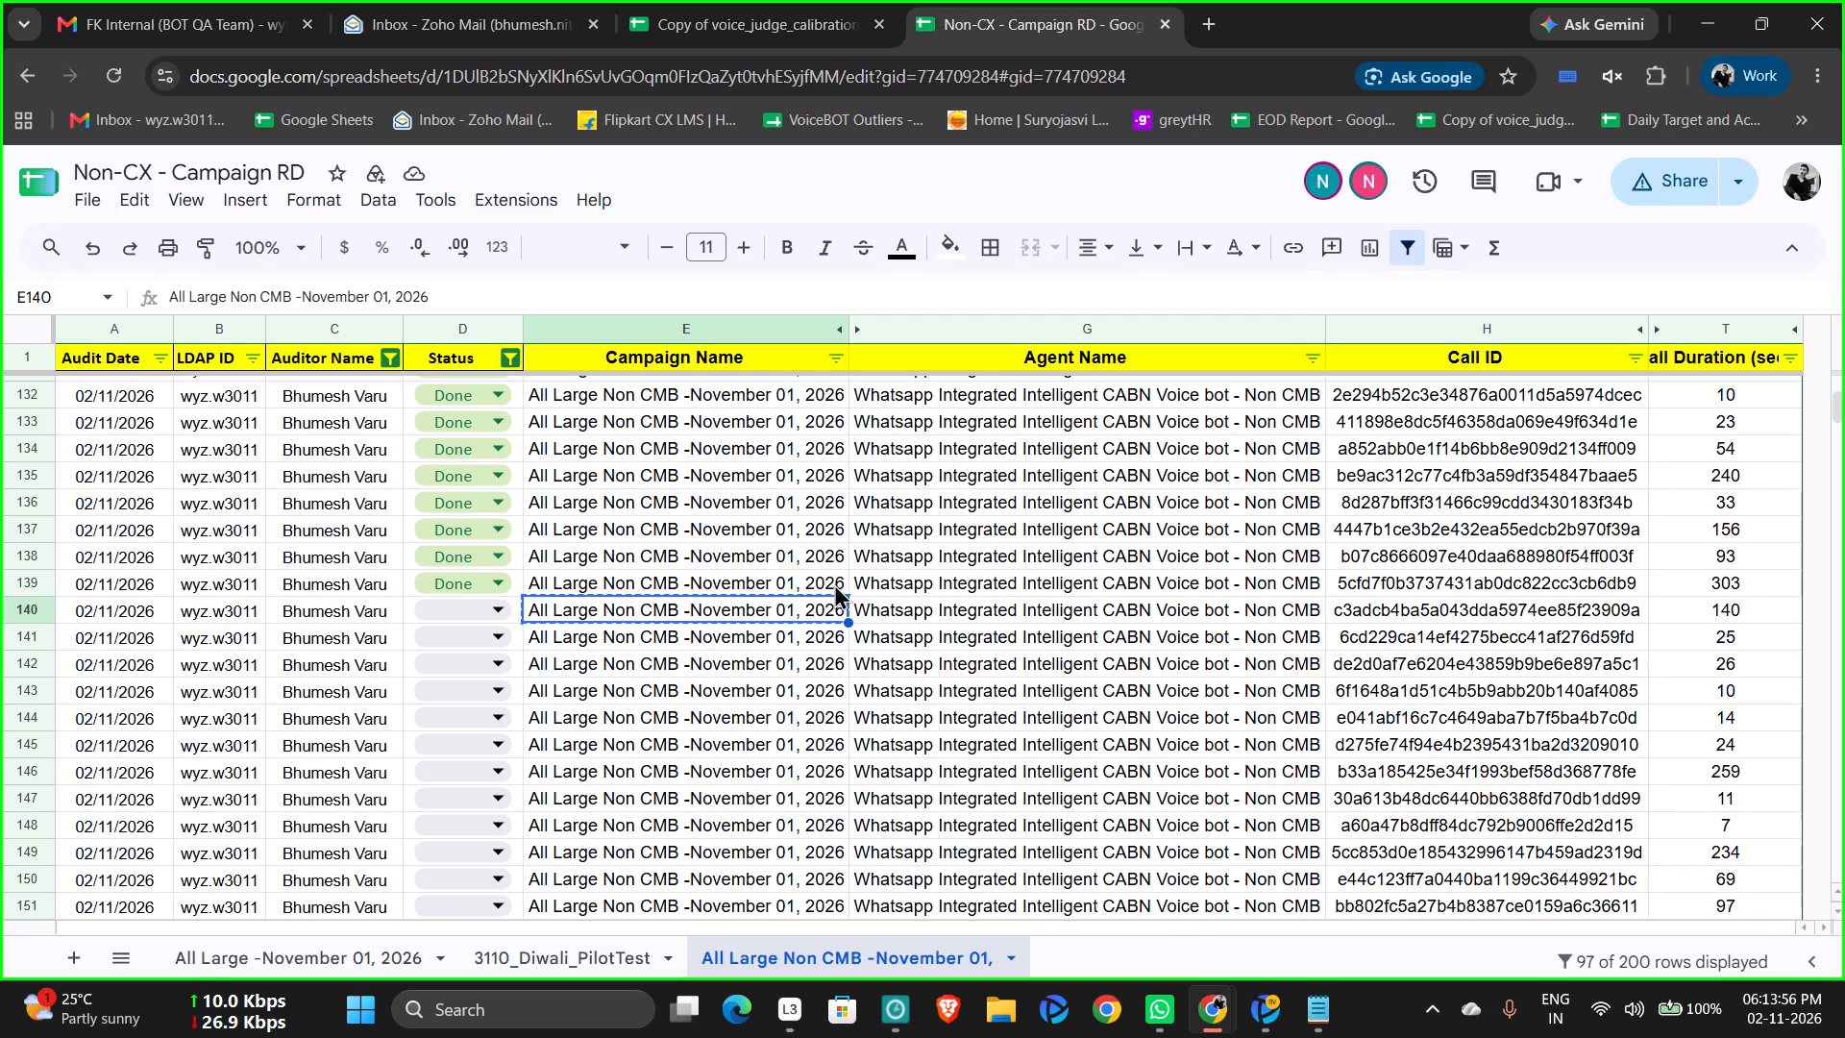
left_click(879, 607)
key("ctrl+c")
left_click(1260, 1004)
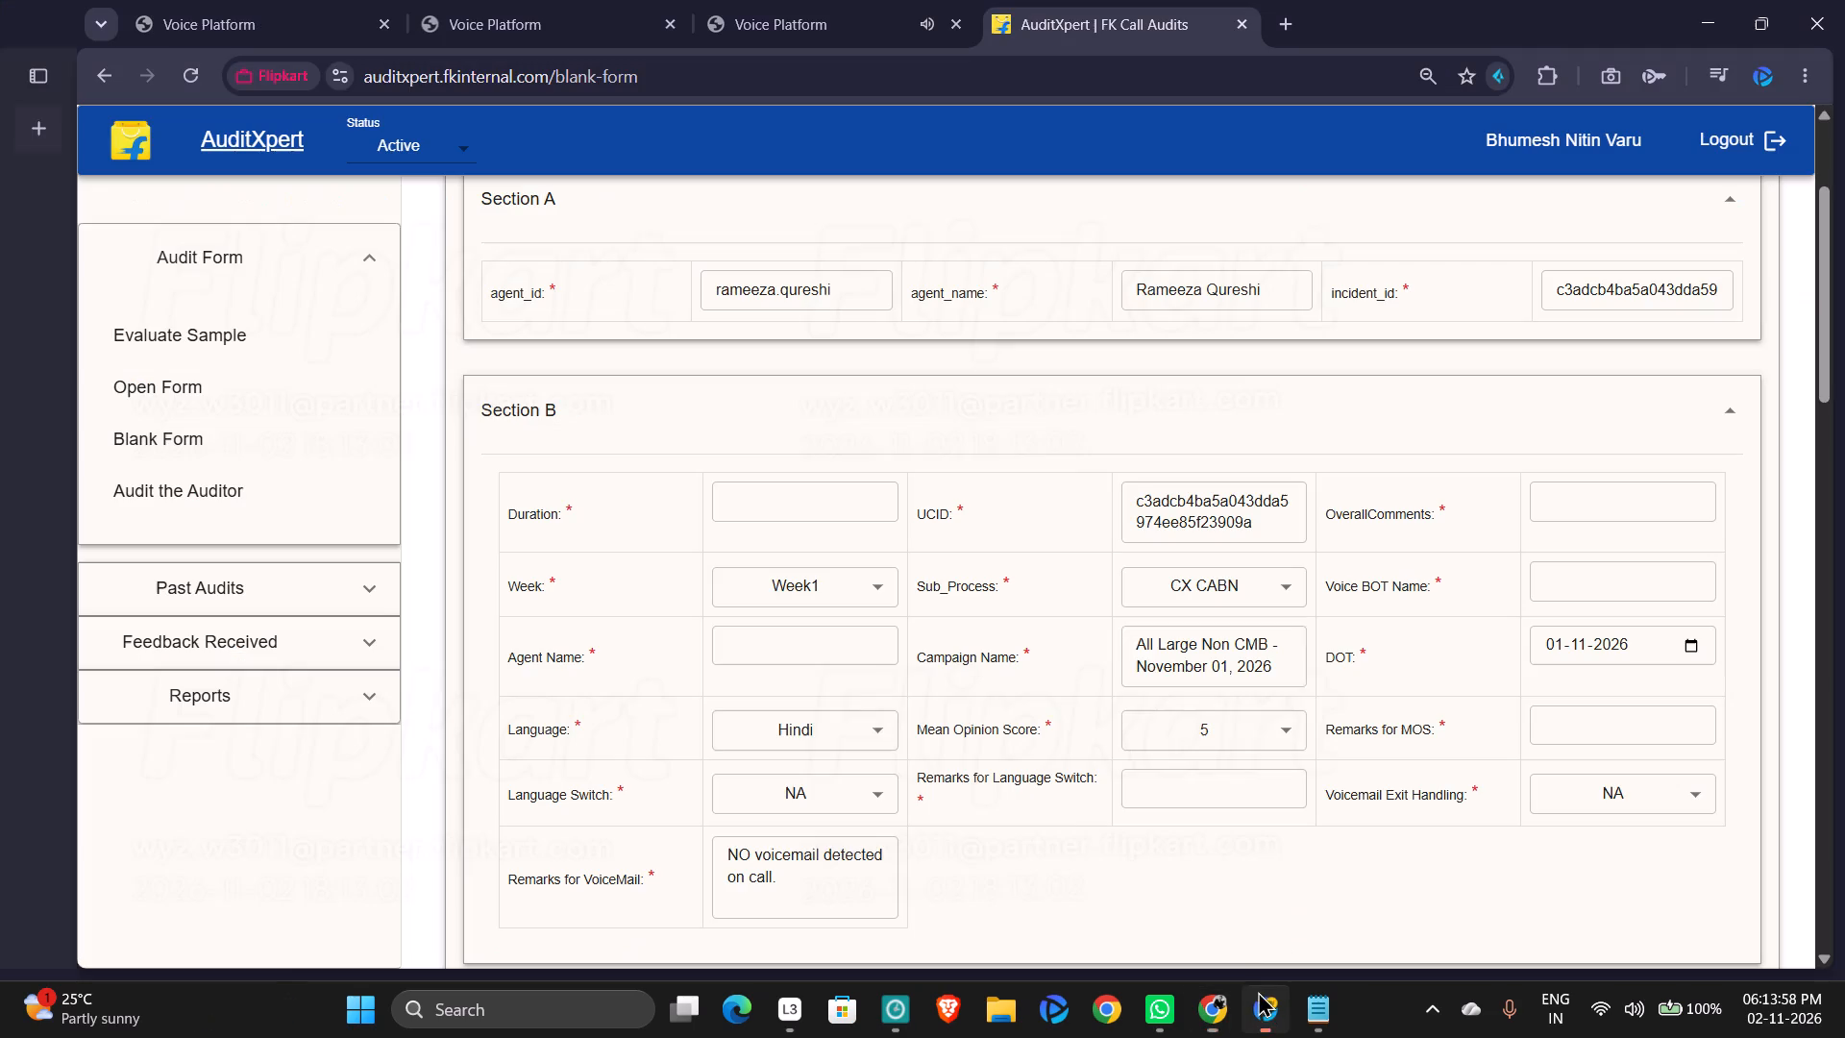
left_click(829, 661)
key("ctrl+v")
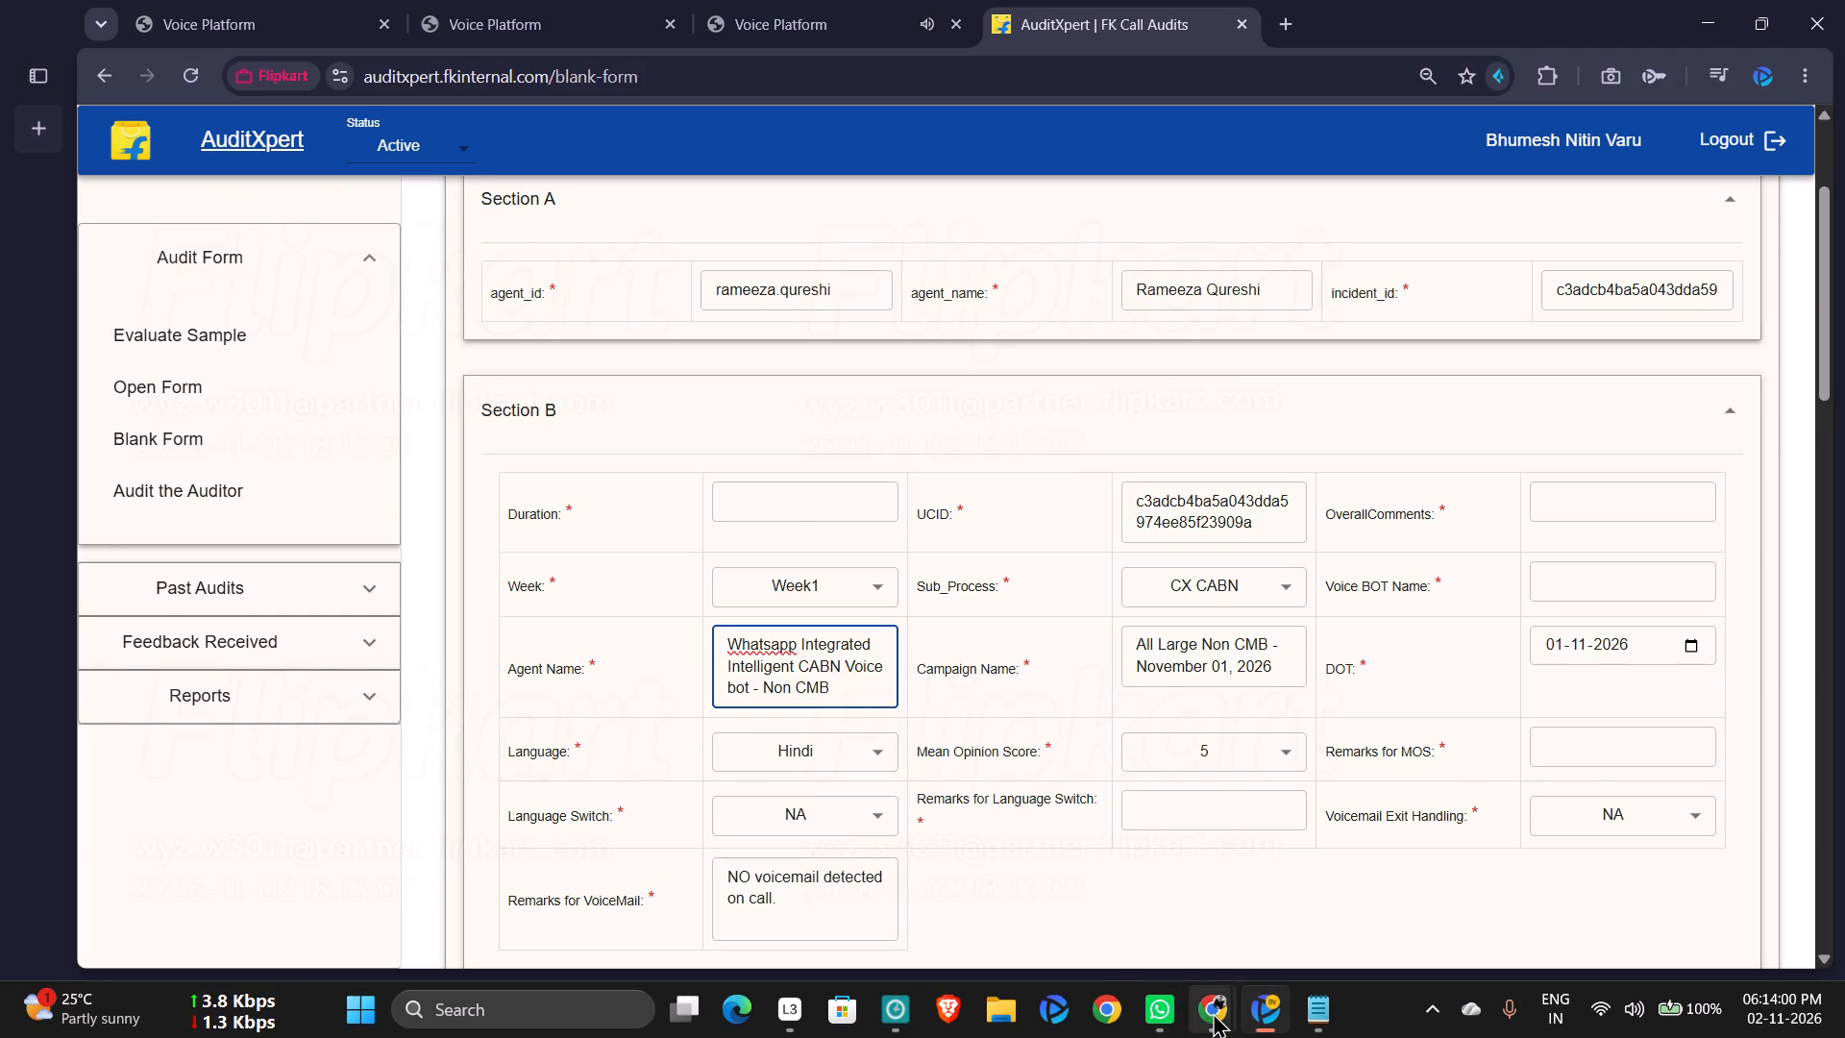
Look up row 140's call duration in the spreadsheet and enter 140 as the Duration in Section B.
left_click(1213, 1012)
left_click(1123, 913)
left_click(1282, 992)
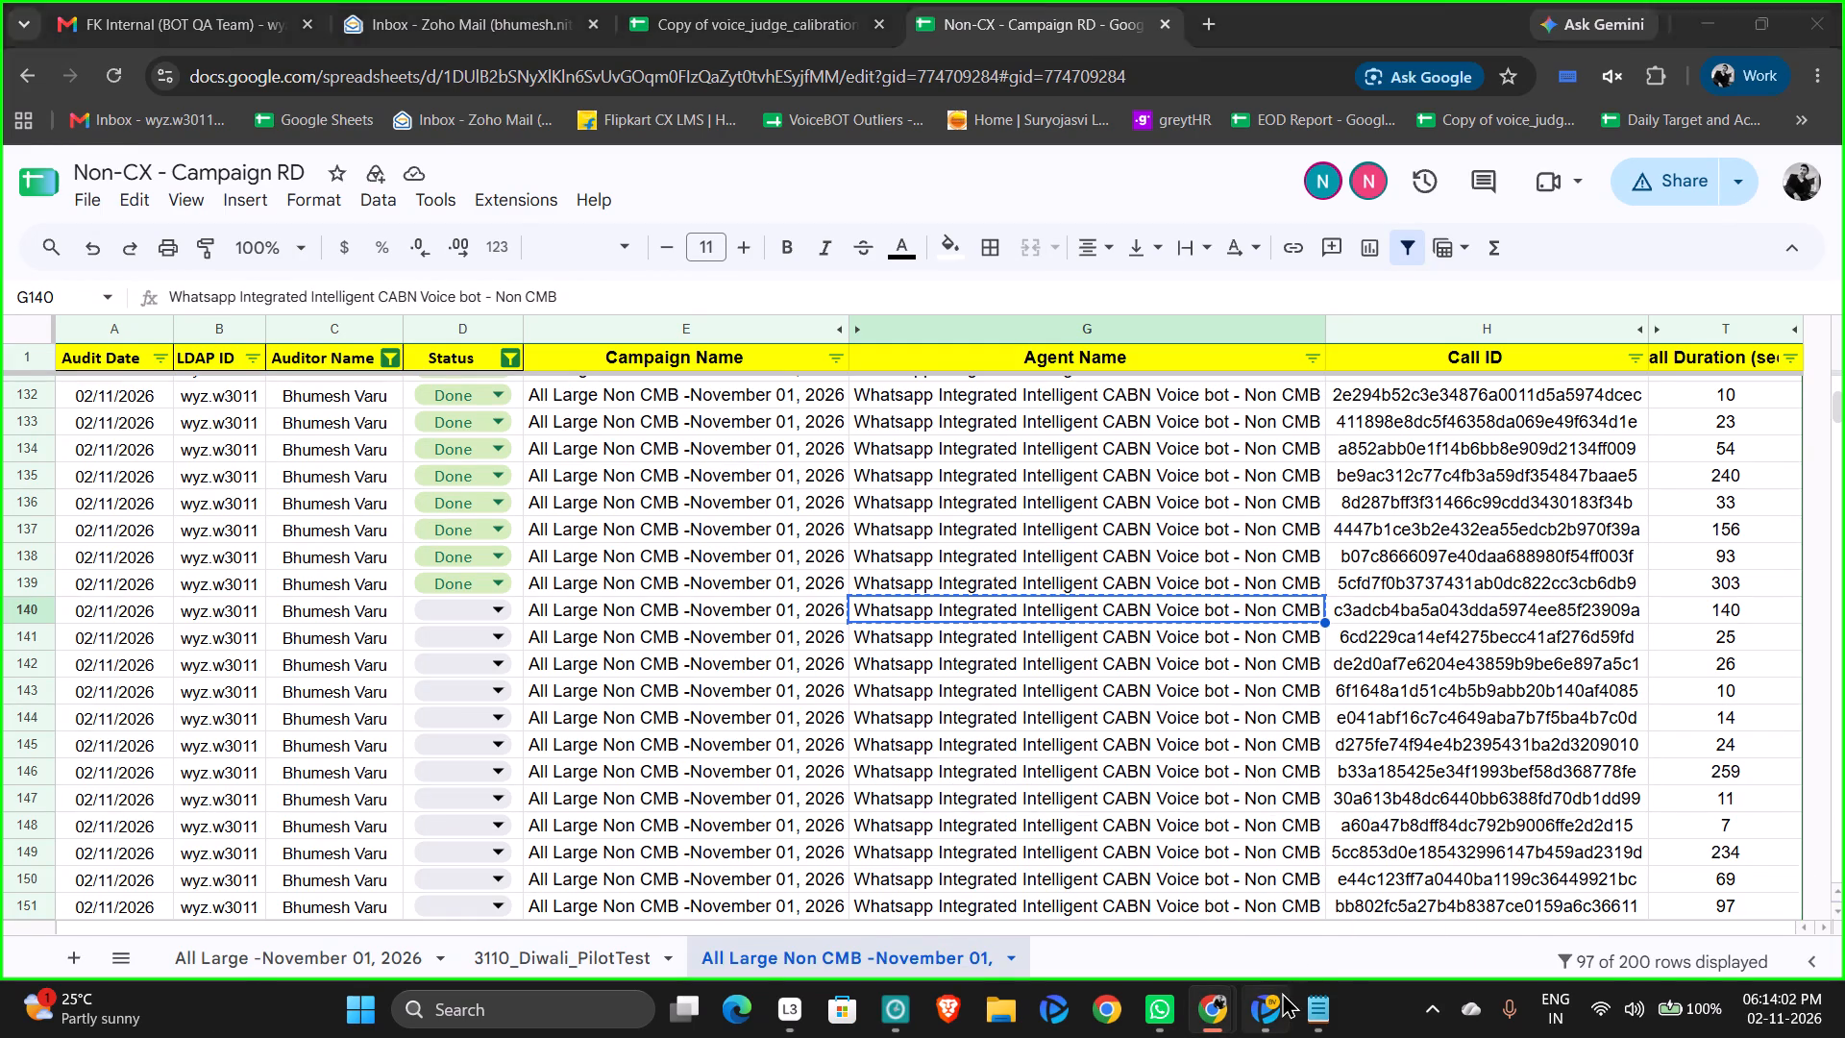
left_click(759, 503)
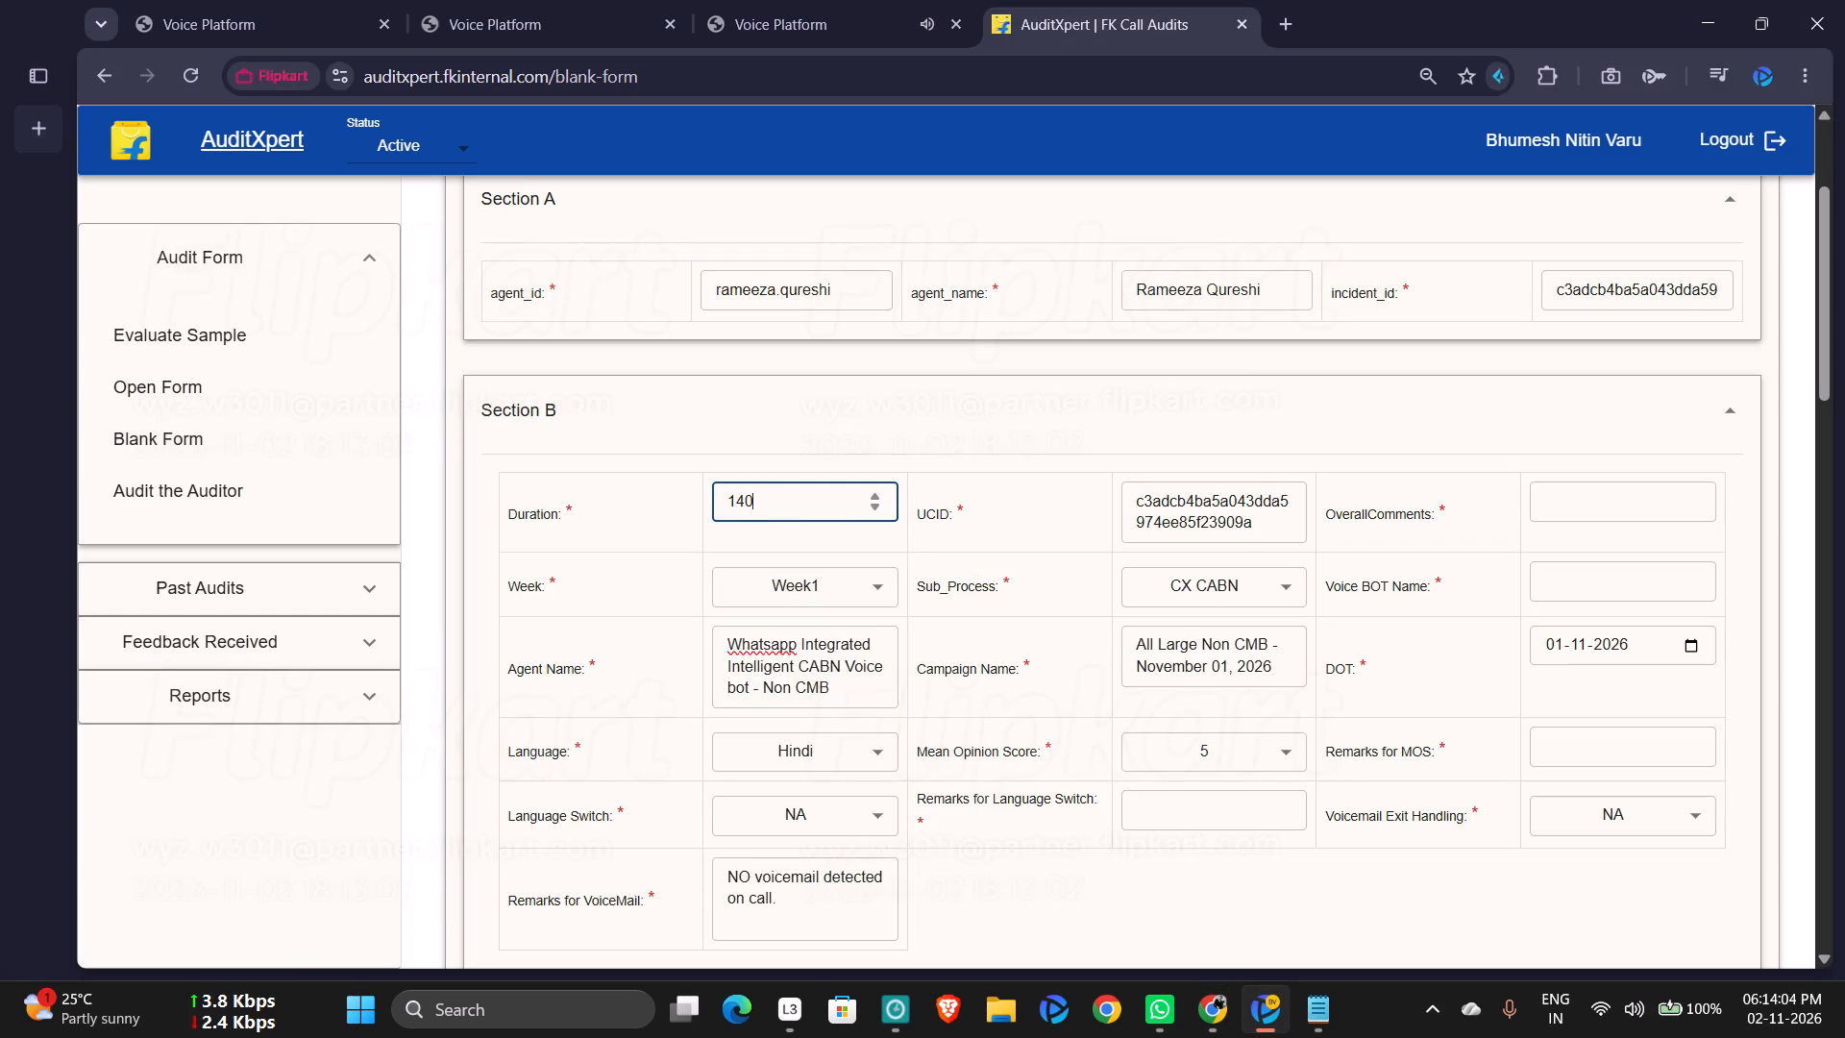
Enter Priya as the Voice BOT Name in Section B.
left_click(1548, 568)
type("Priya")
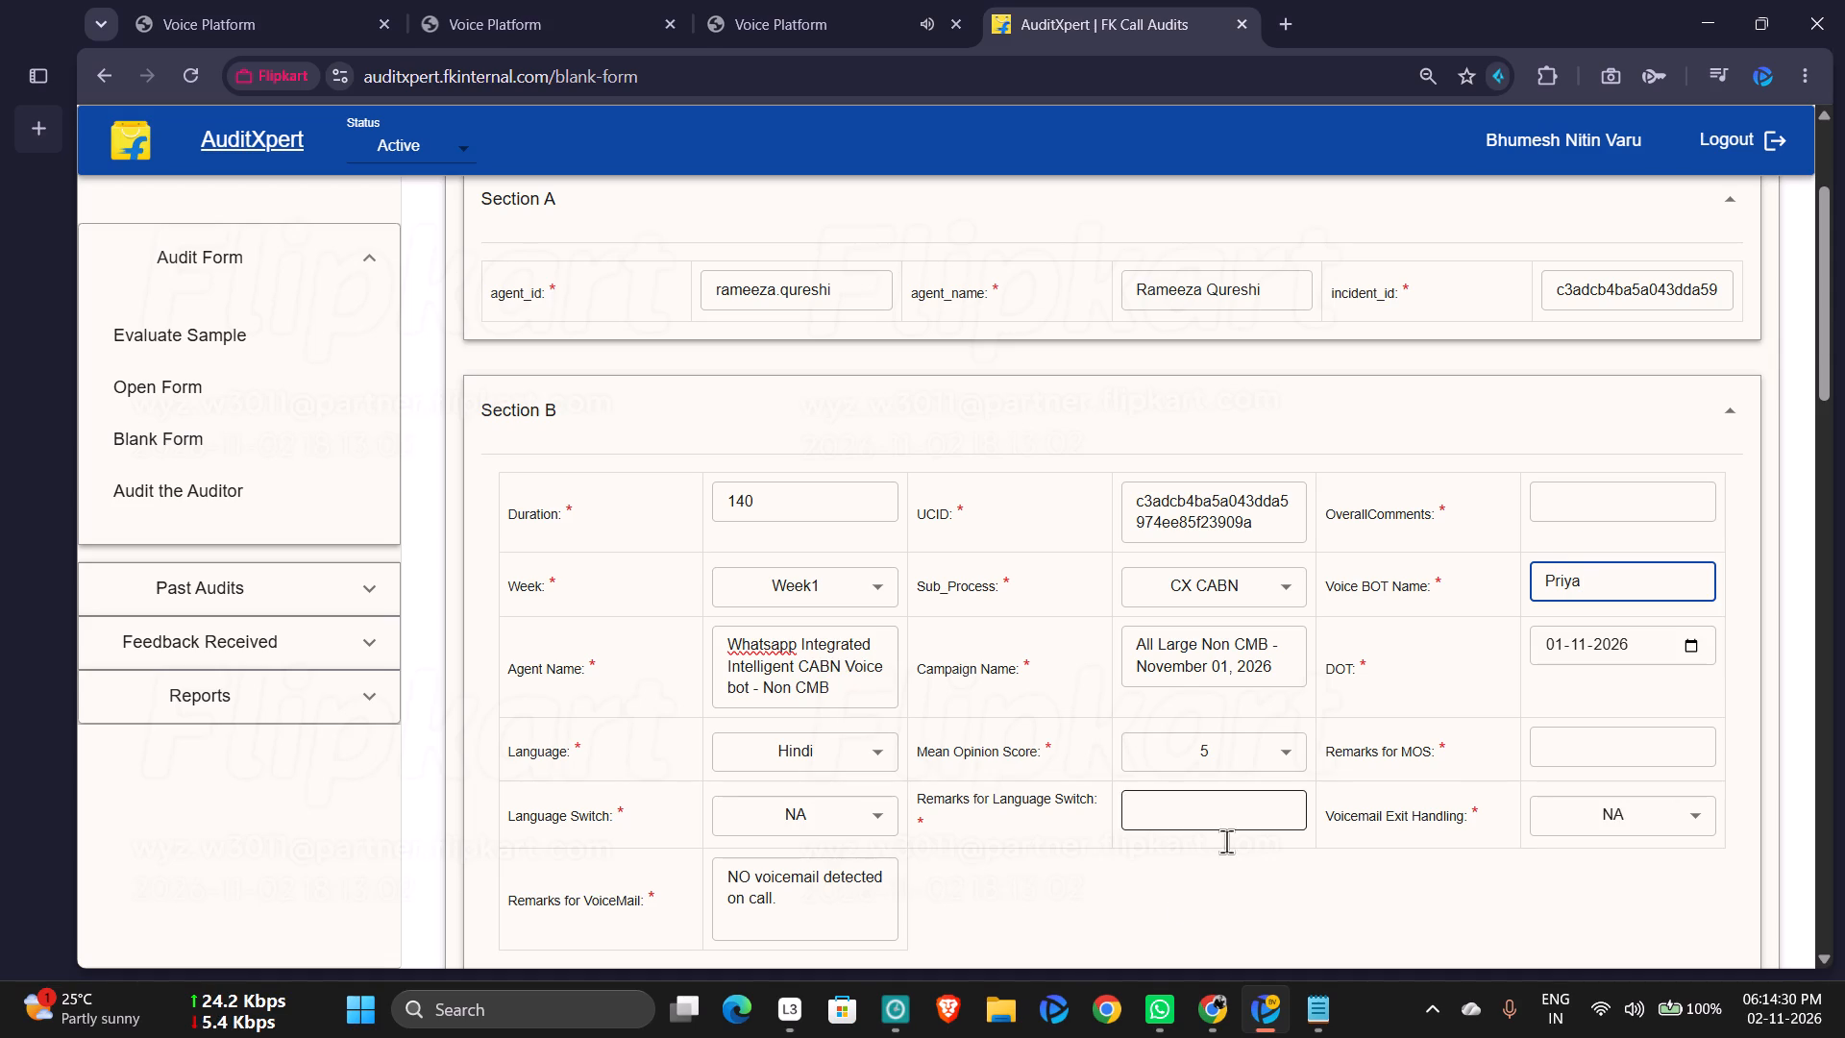
Check row 140 in the Non-CX - Campaign RD sheet against the form and its call page, and replay the recording from about 1:40.
left_click(1222, 998)
left_click(1138, 863)
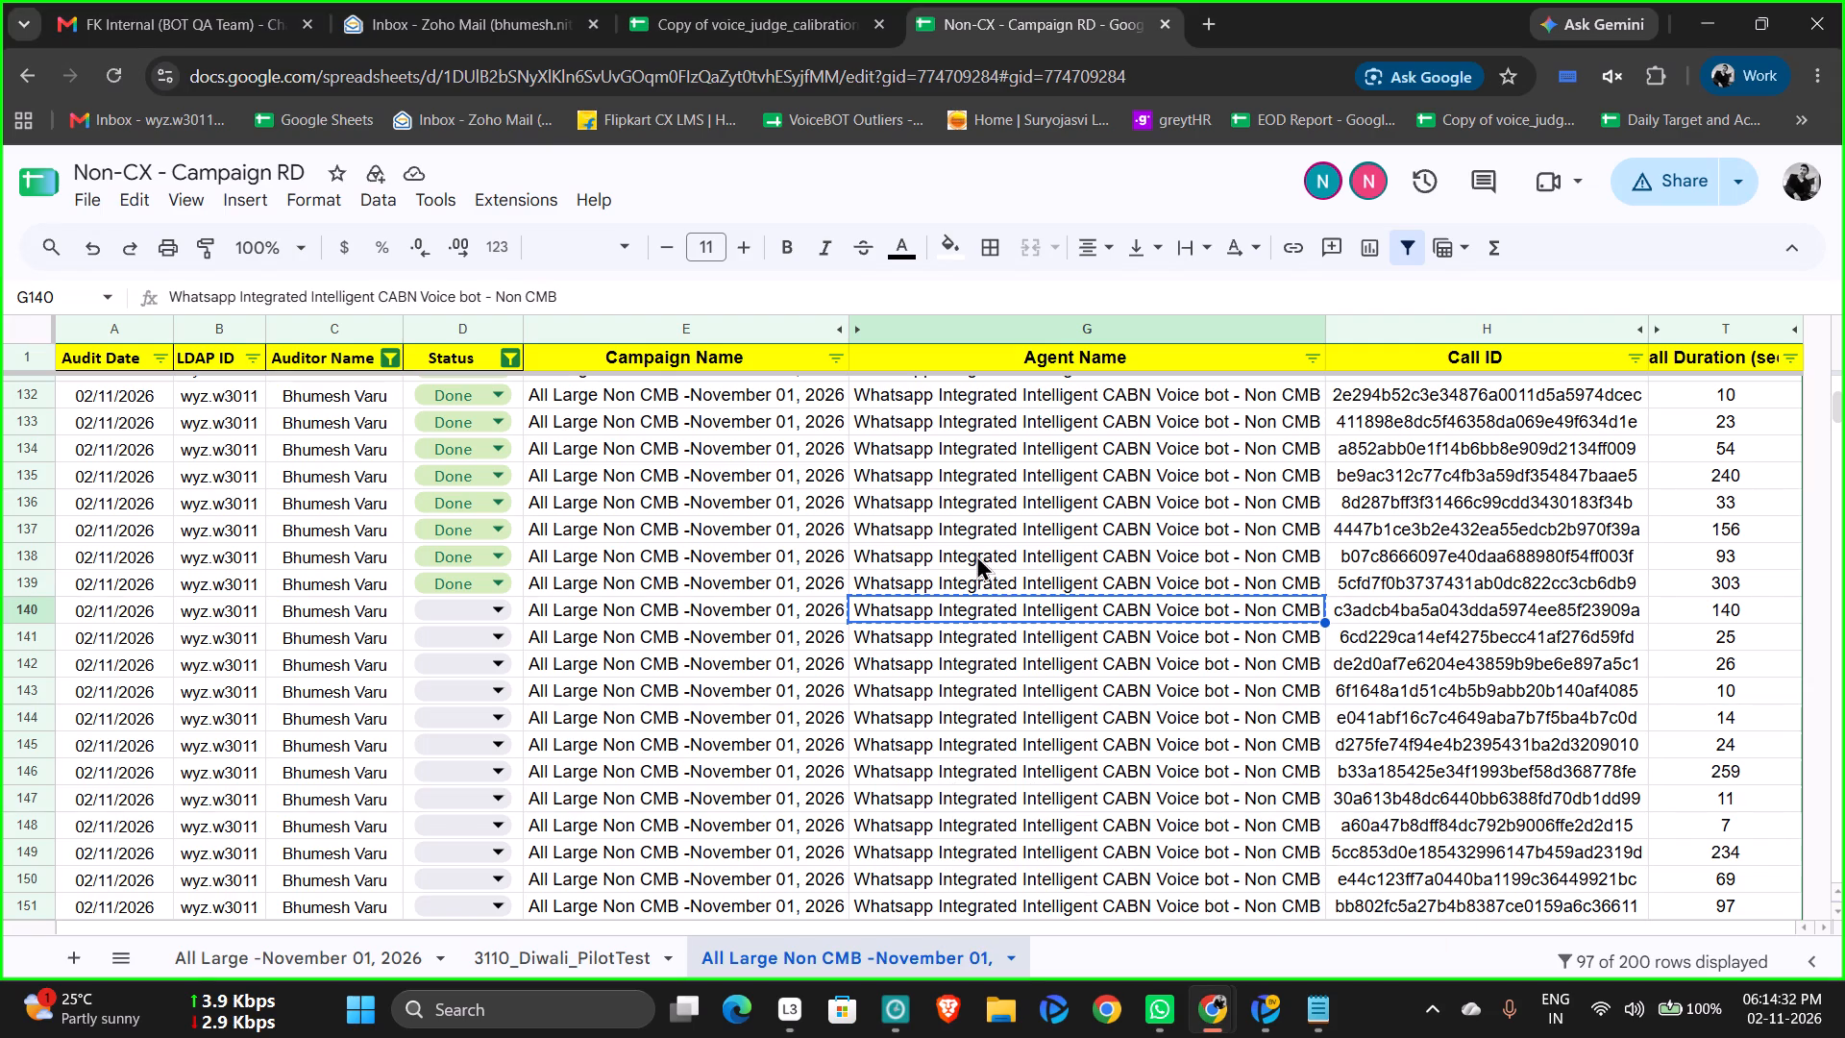
left_click(1269, 1009)
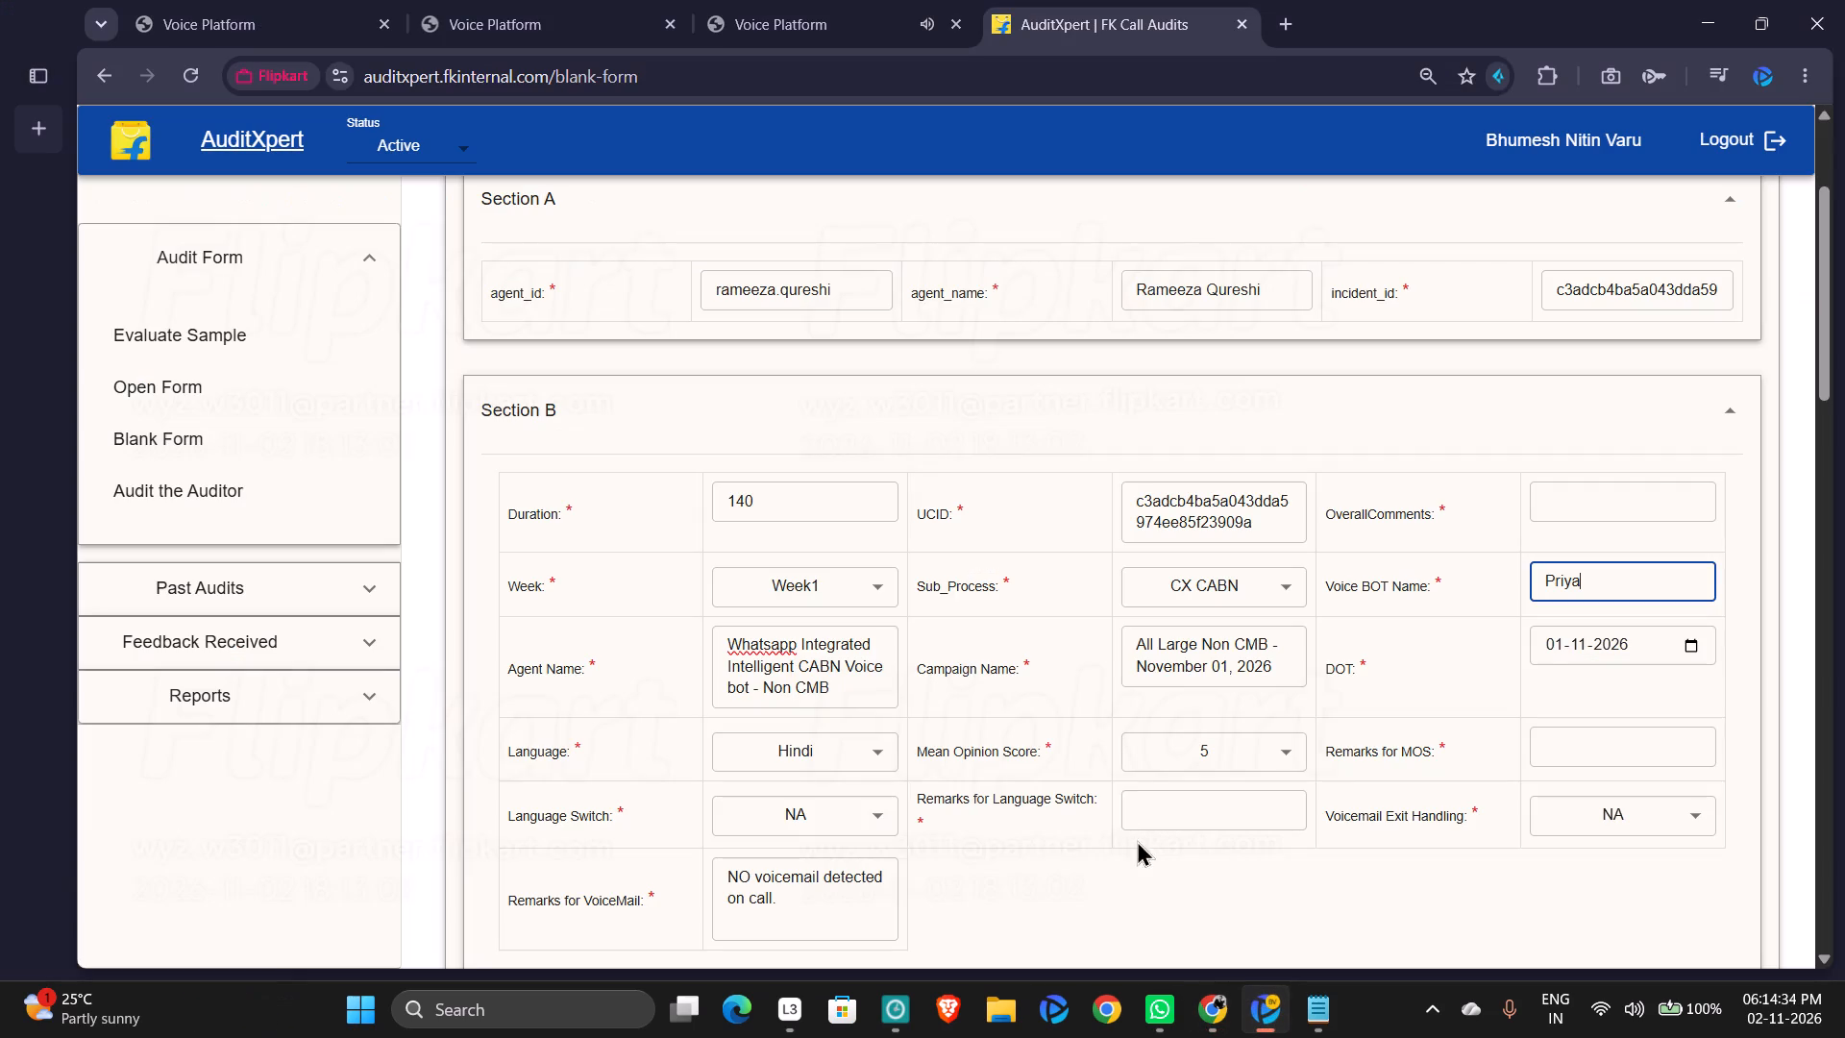
left_click(804, 20)
left_click(1216, 999)
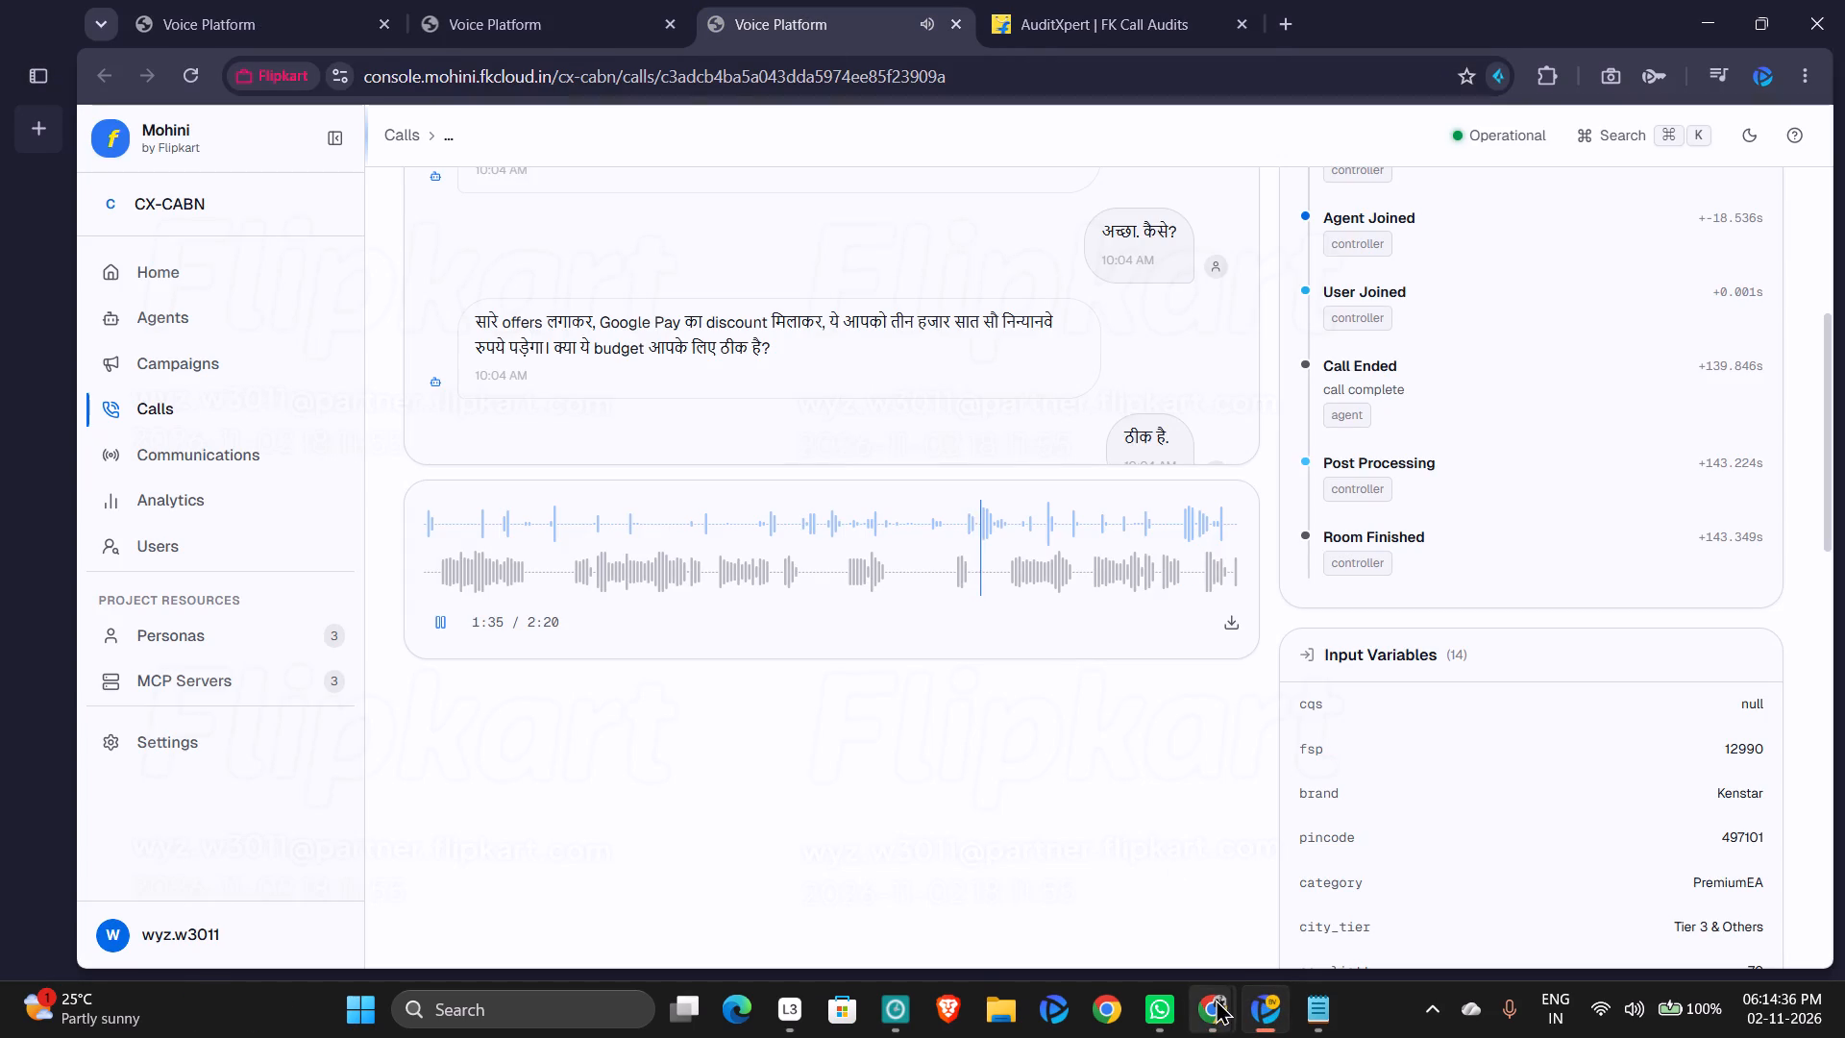
left_click(1076, 875)
left_click(1444, 623)
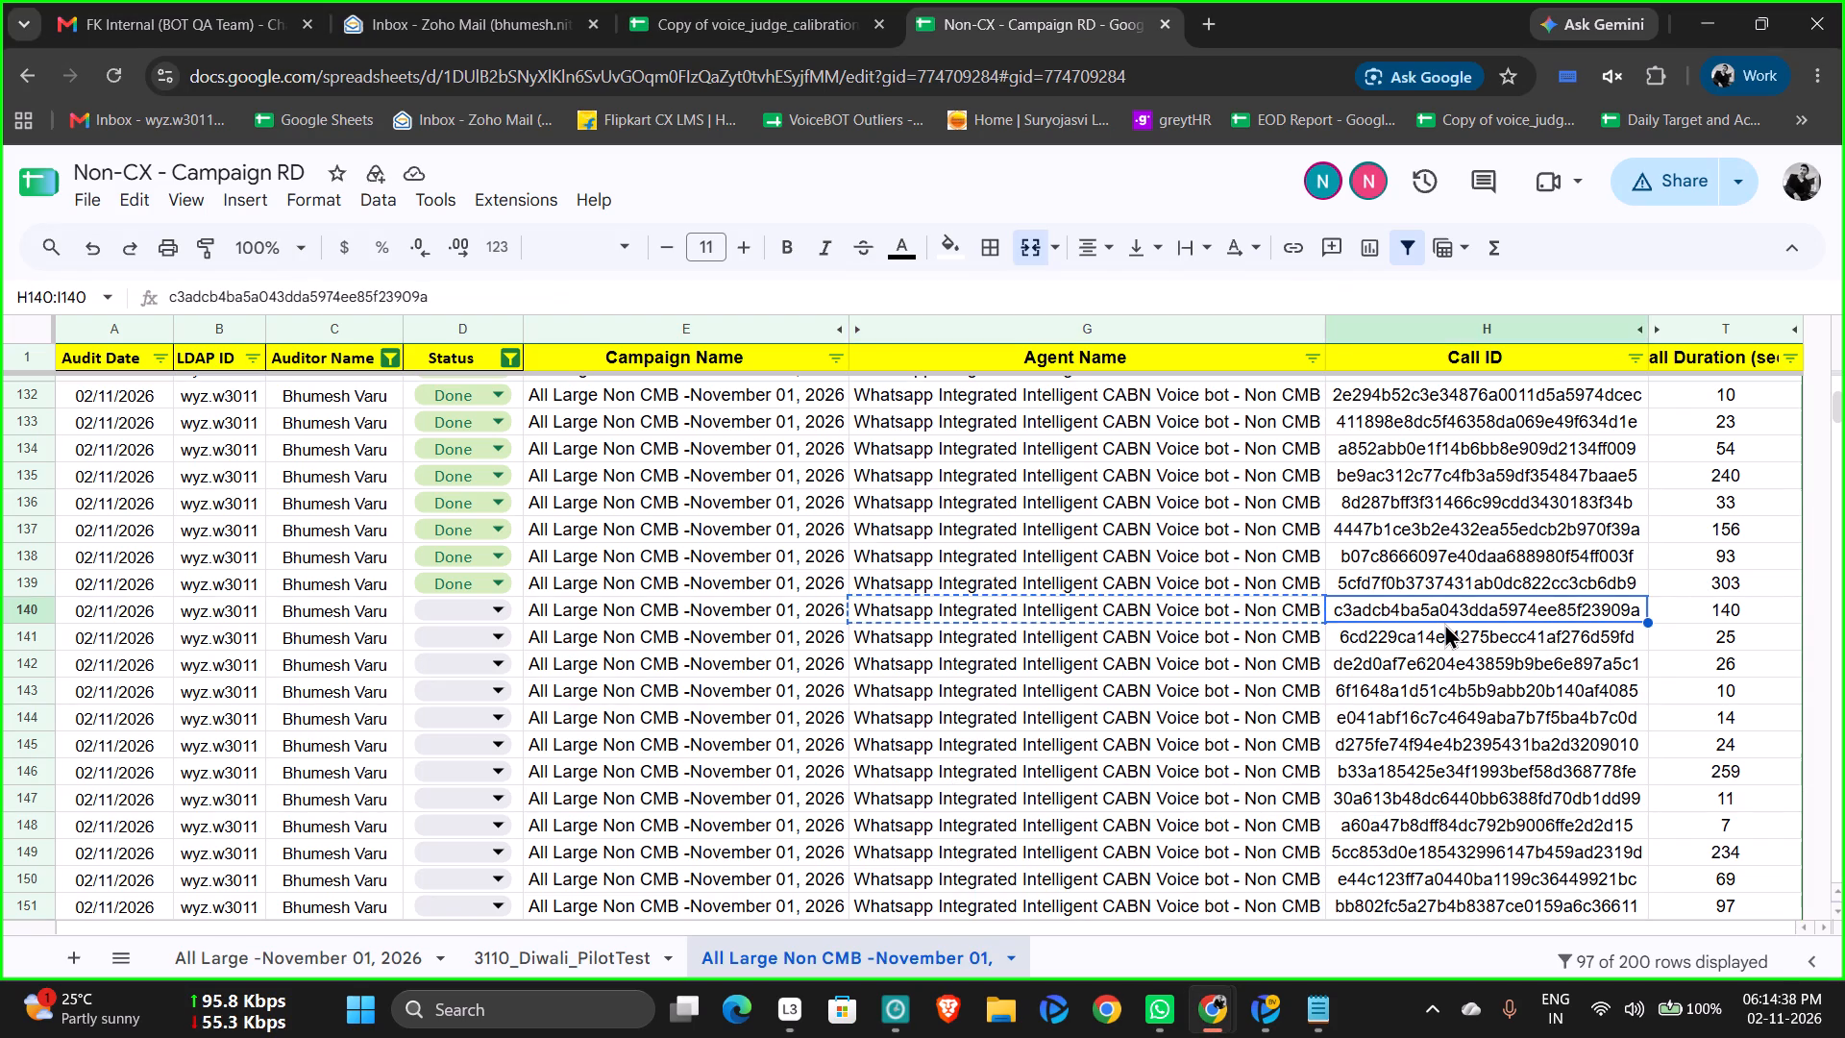
left_click(1267, 1011)
left_click(1055, 0)
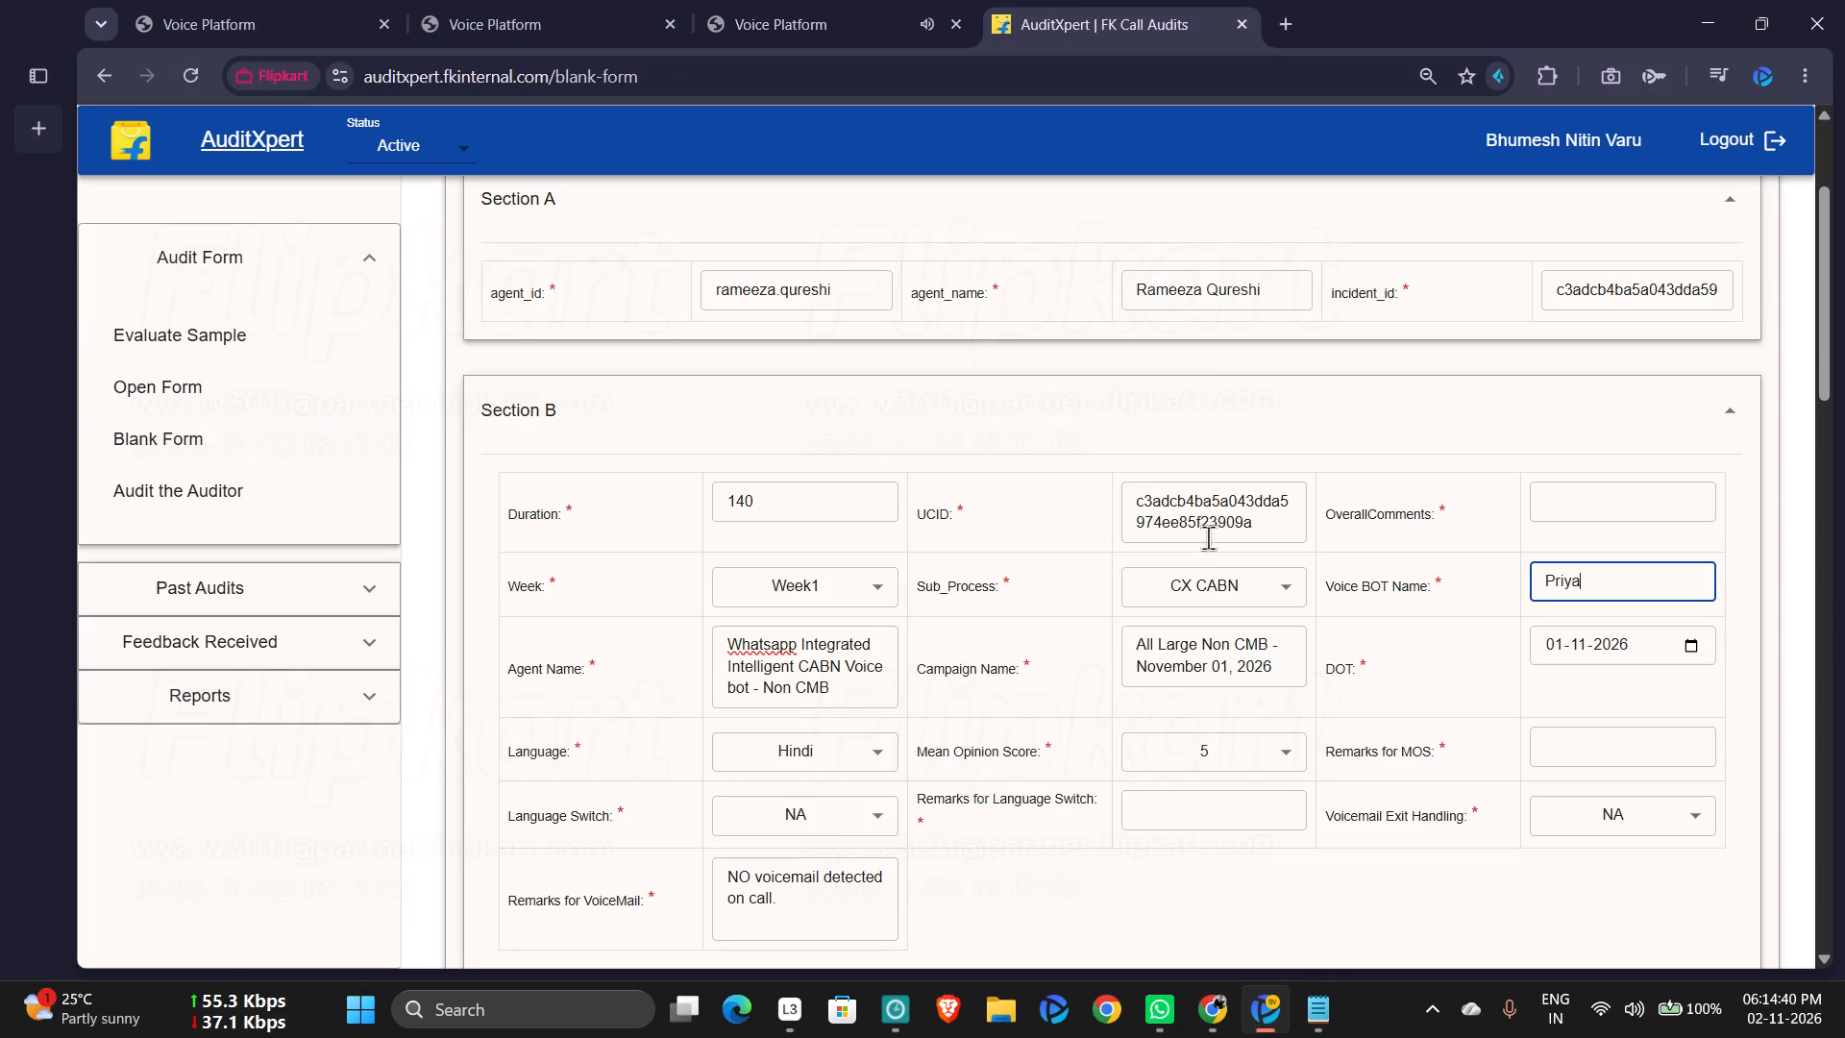
left_click(1213, 1000)
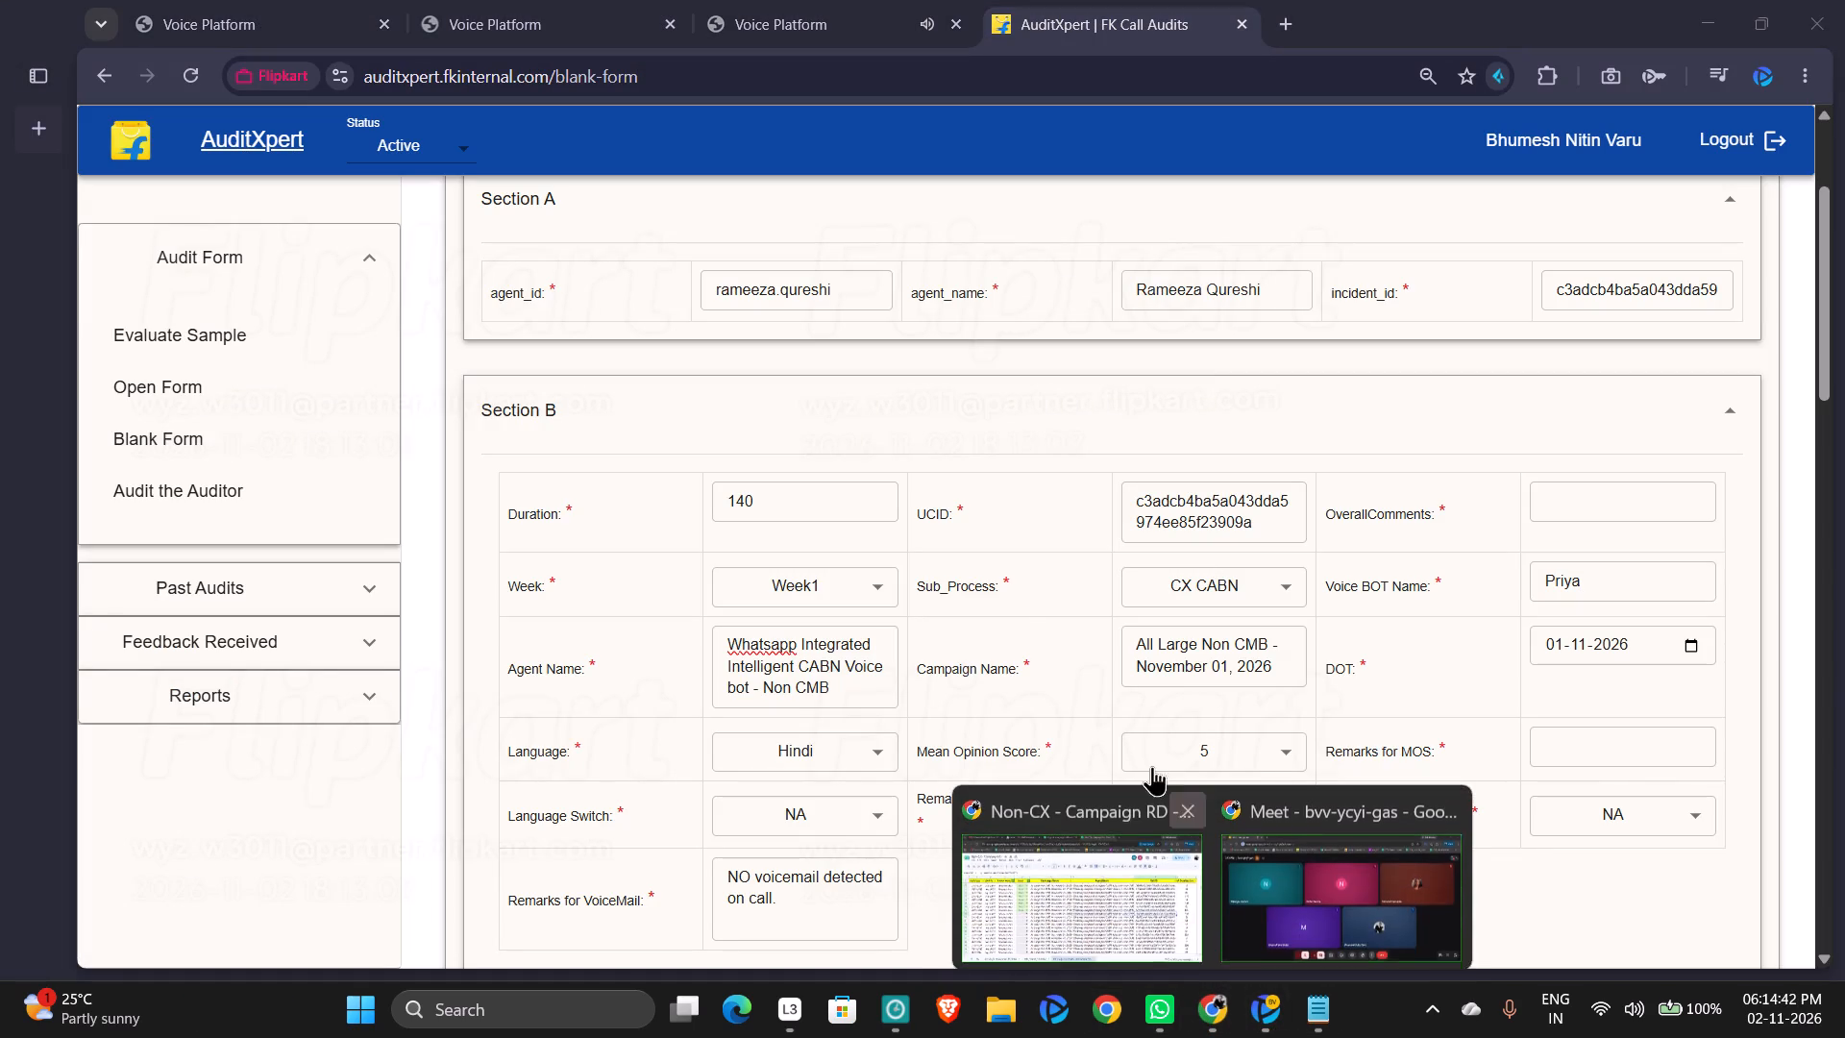
left_click(998, 579)
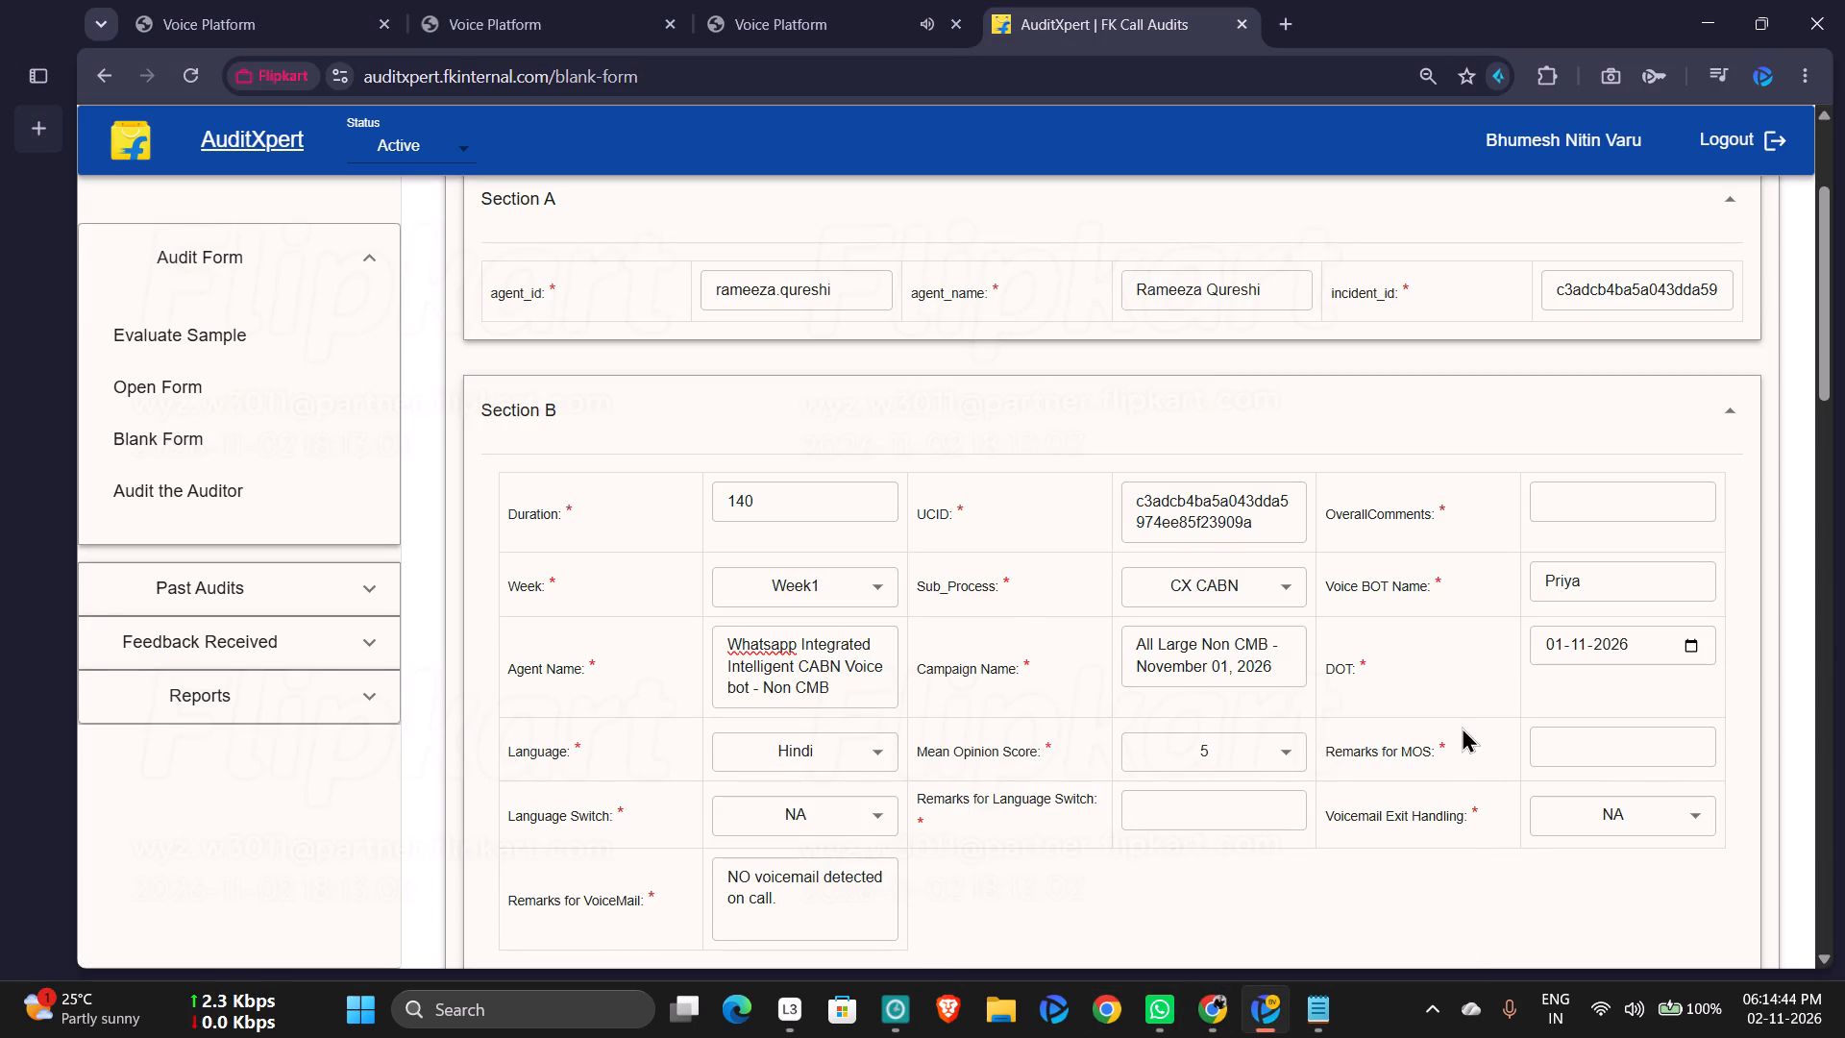
left_click(805, 39)
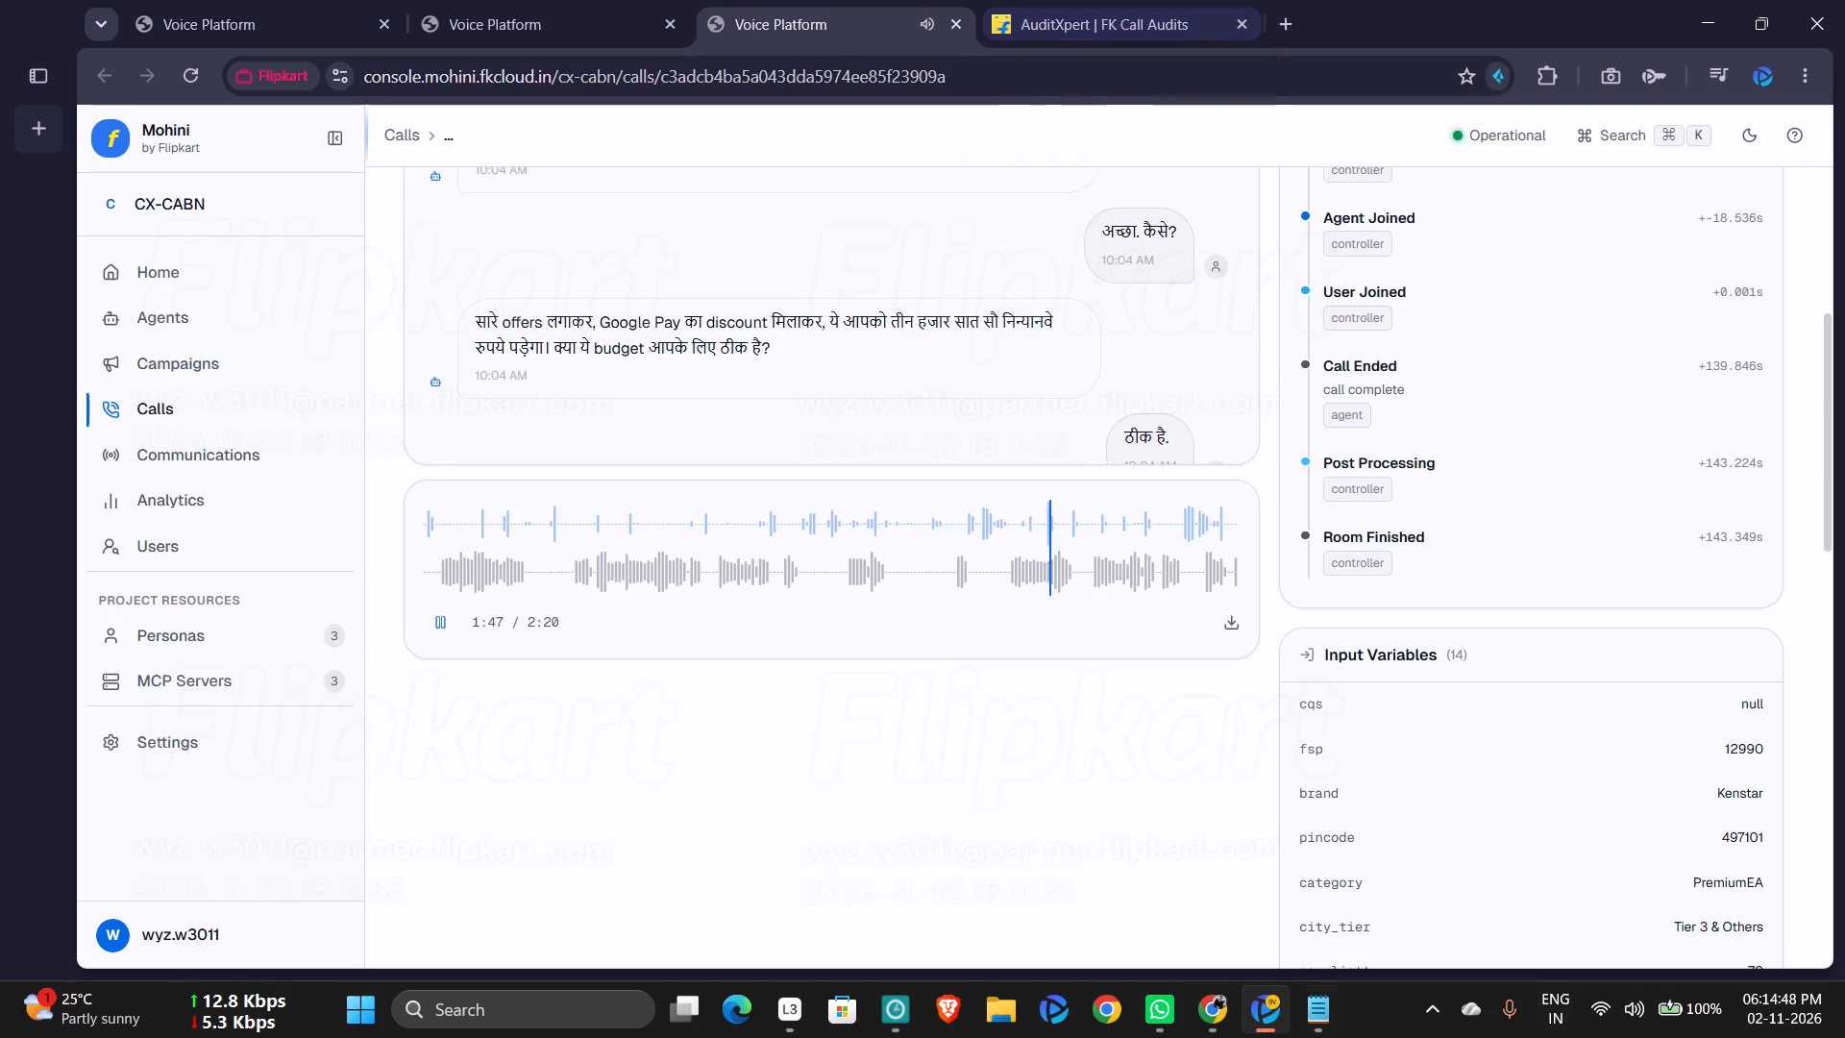
left_click(1218, 990)
left_click(1082, 897)
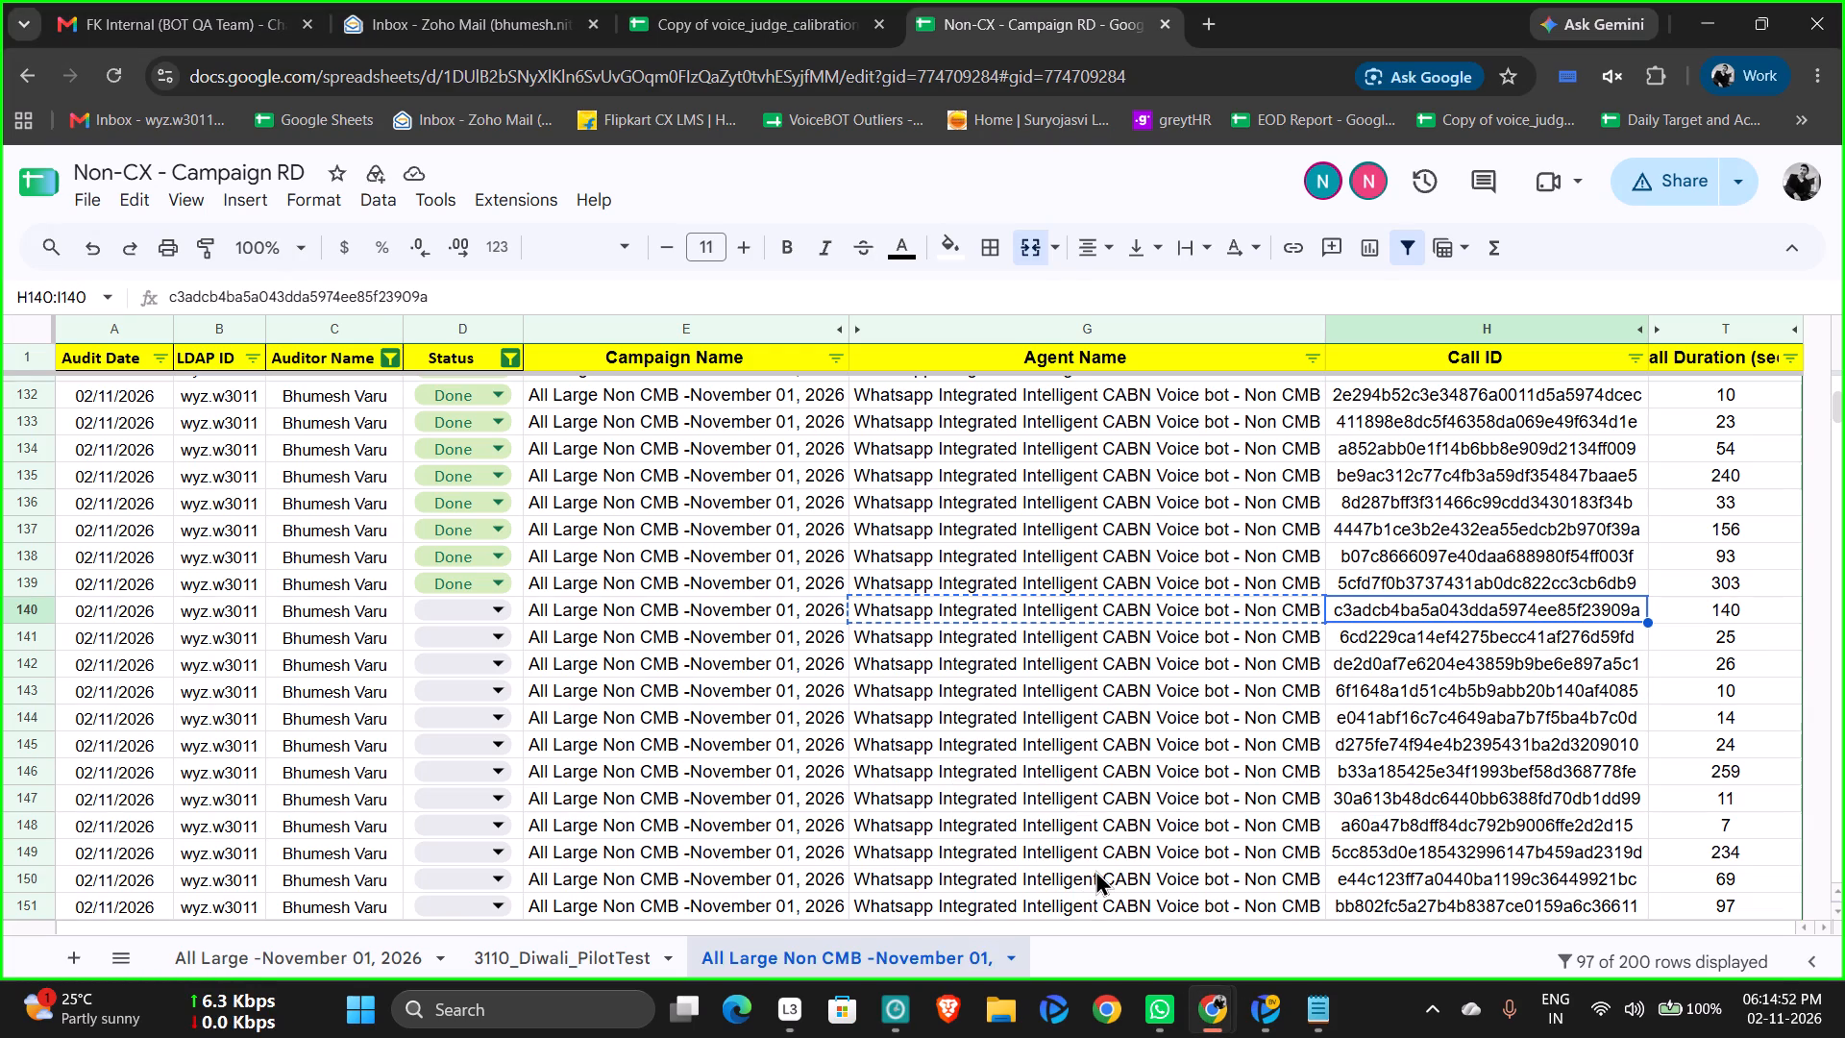
left_click(1251, 1037)
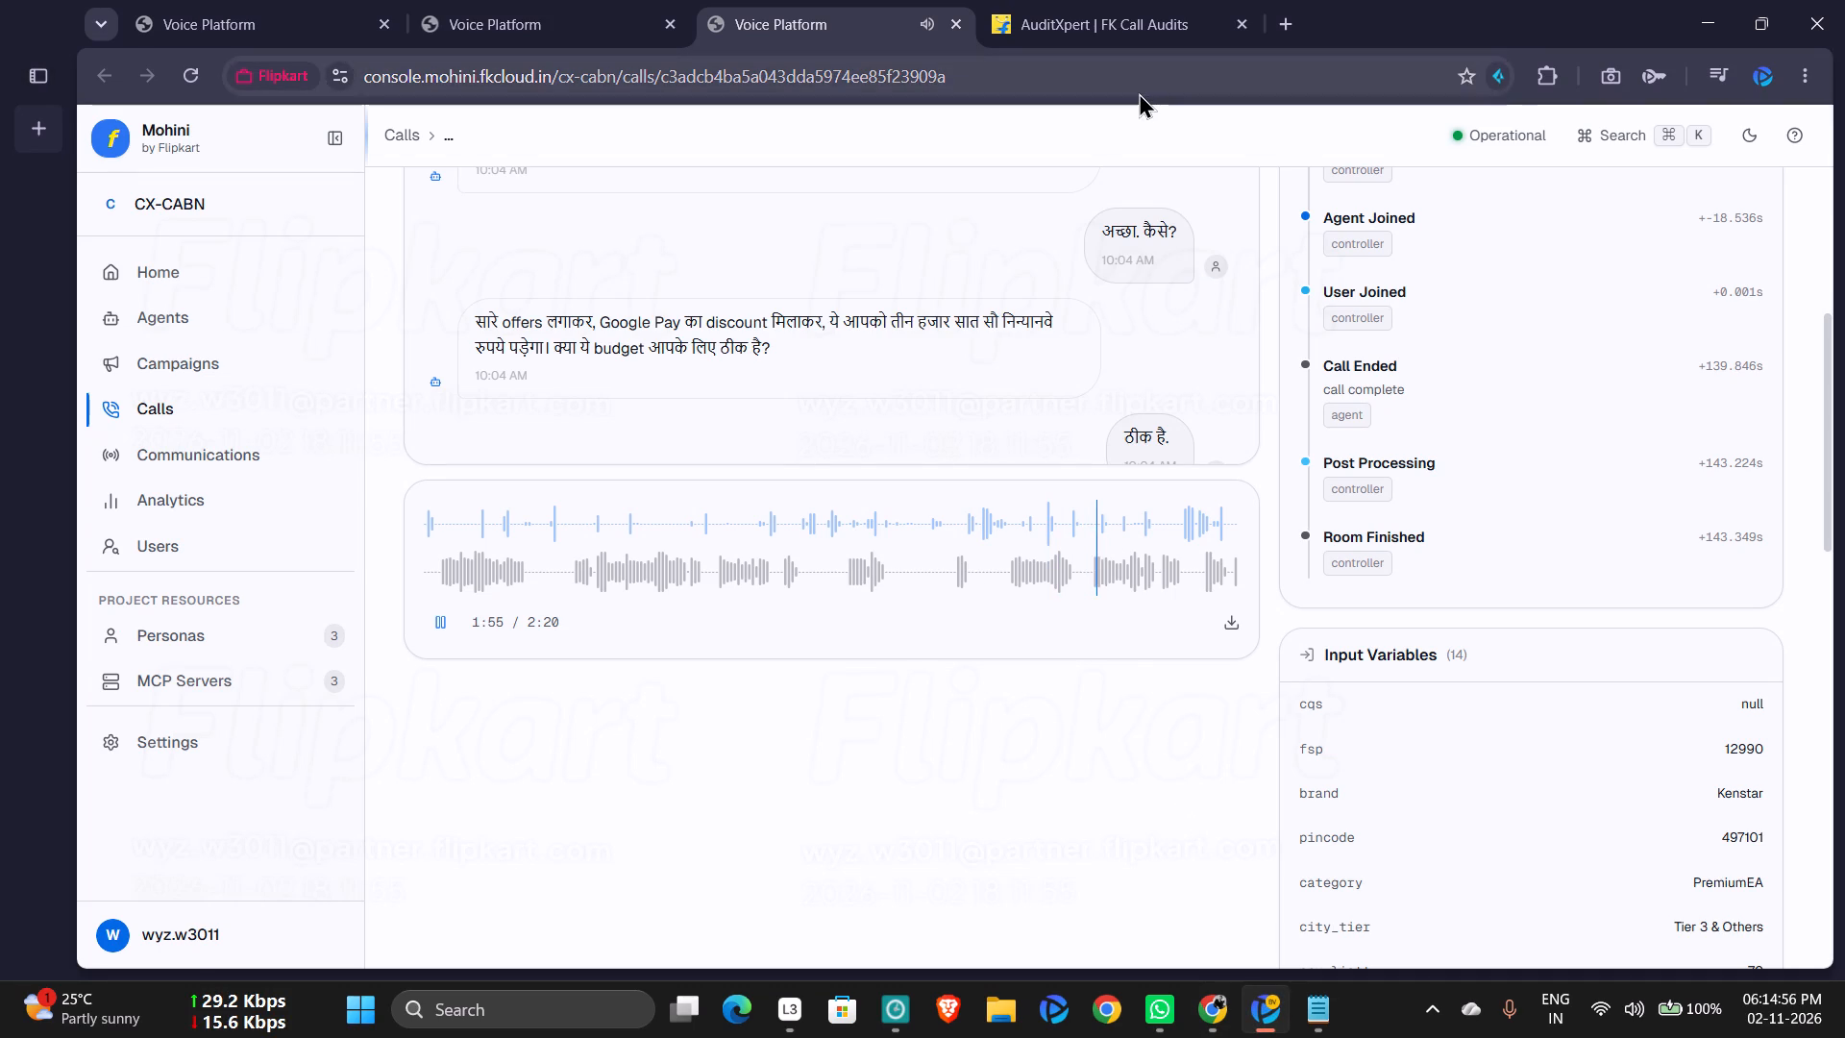
left_click(1142, 0)
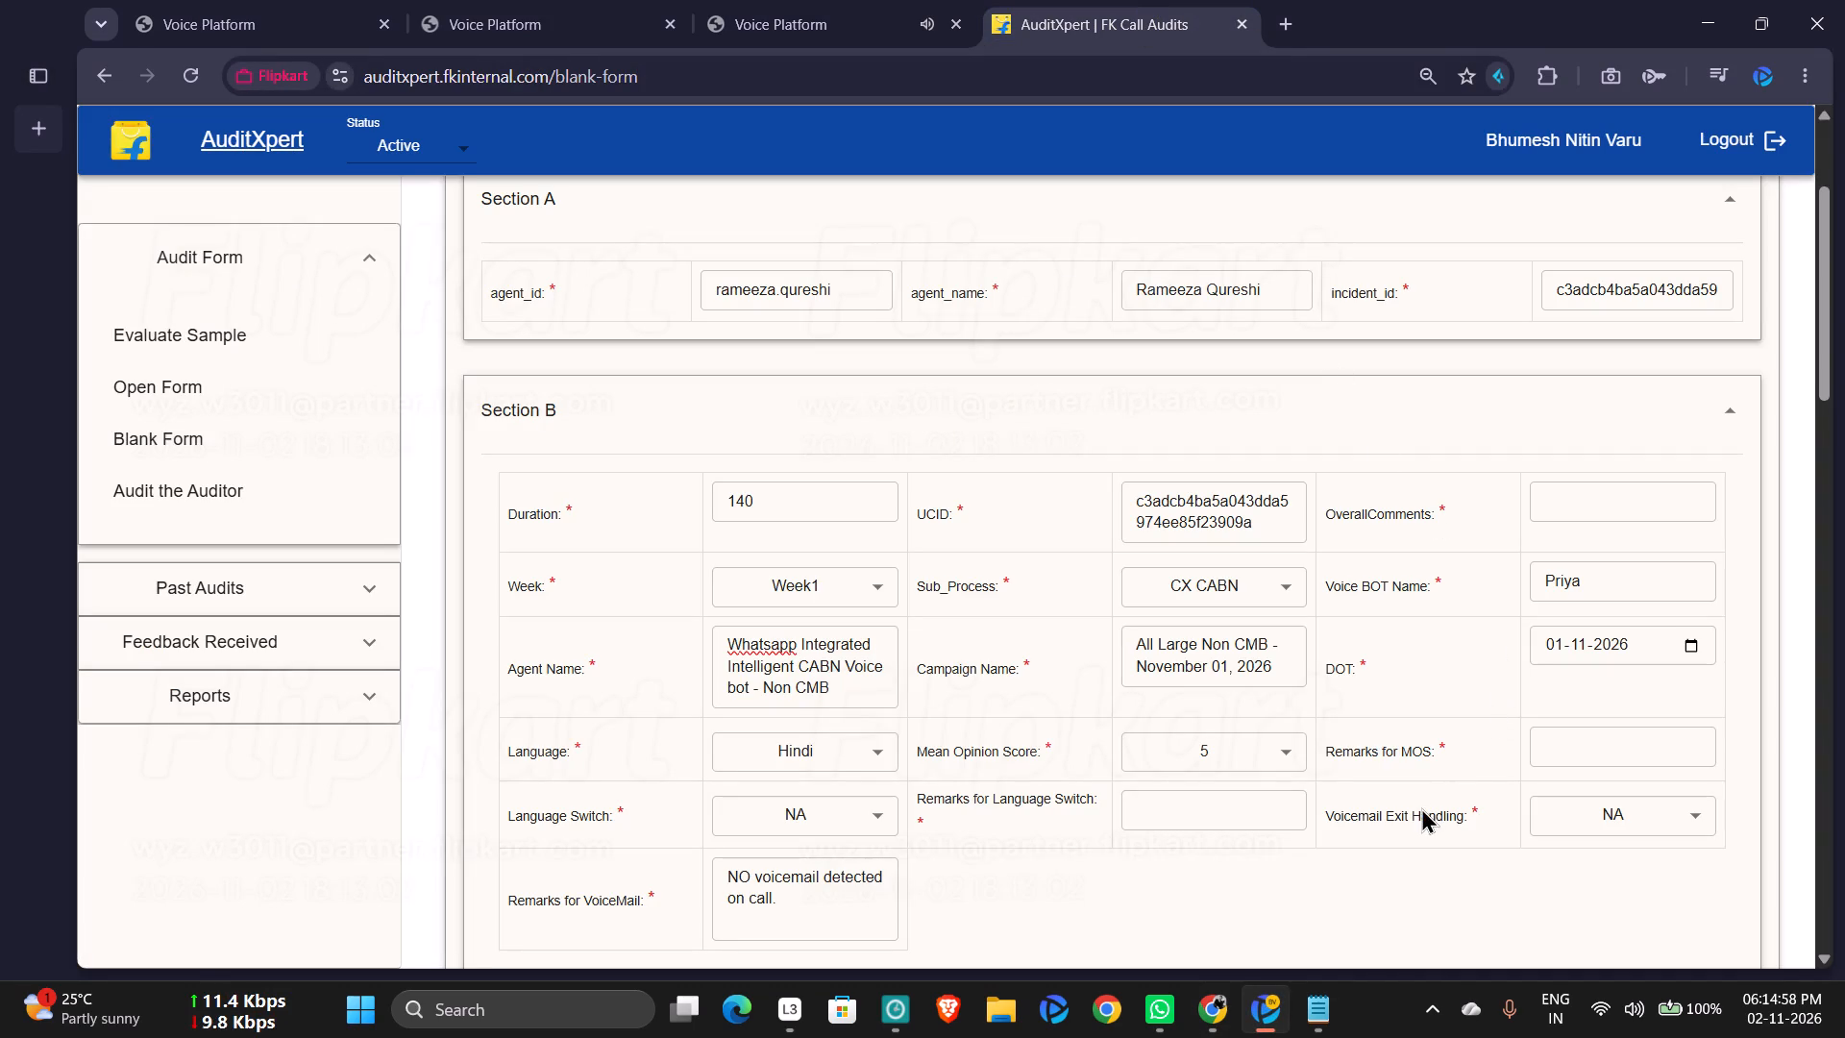
left_click(1204, 996)
left_click(884, 0)
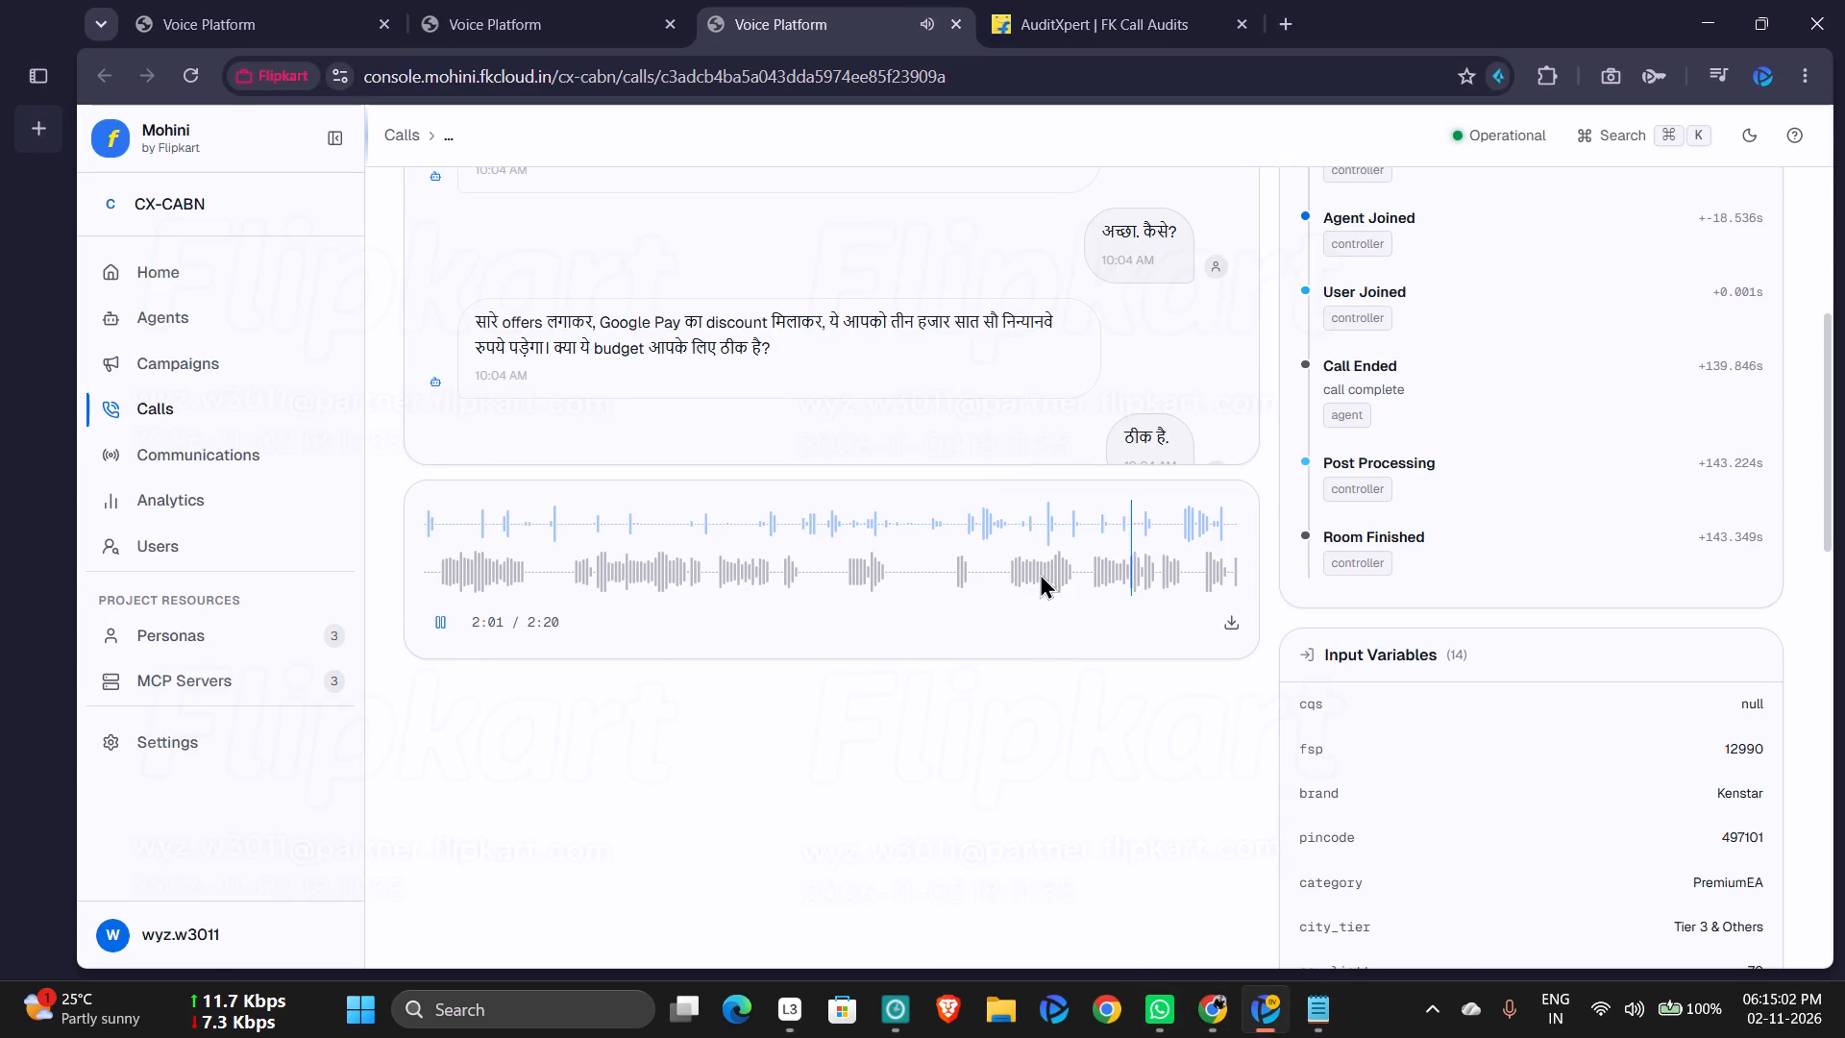
left_click(1005, 574)
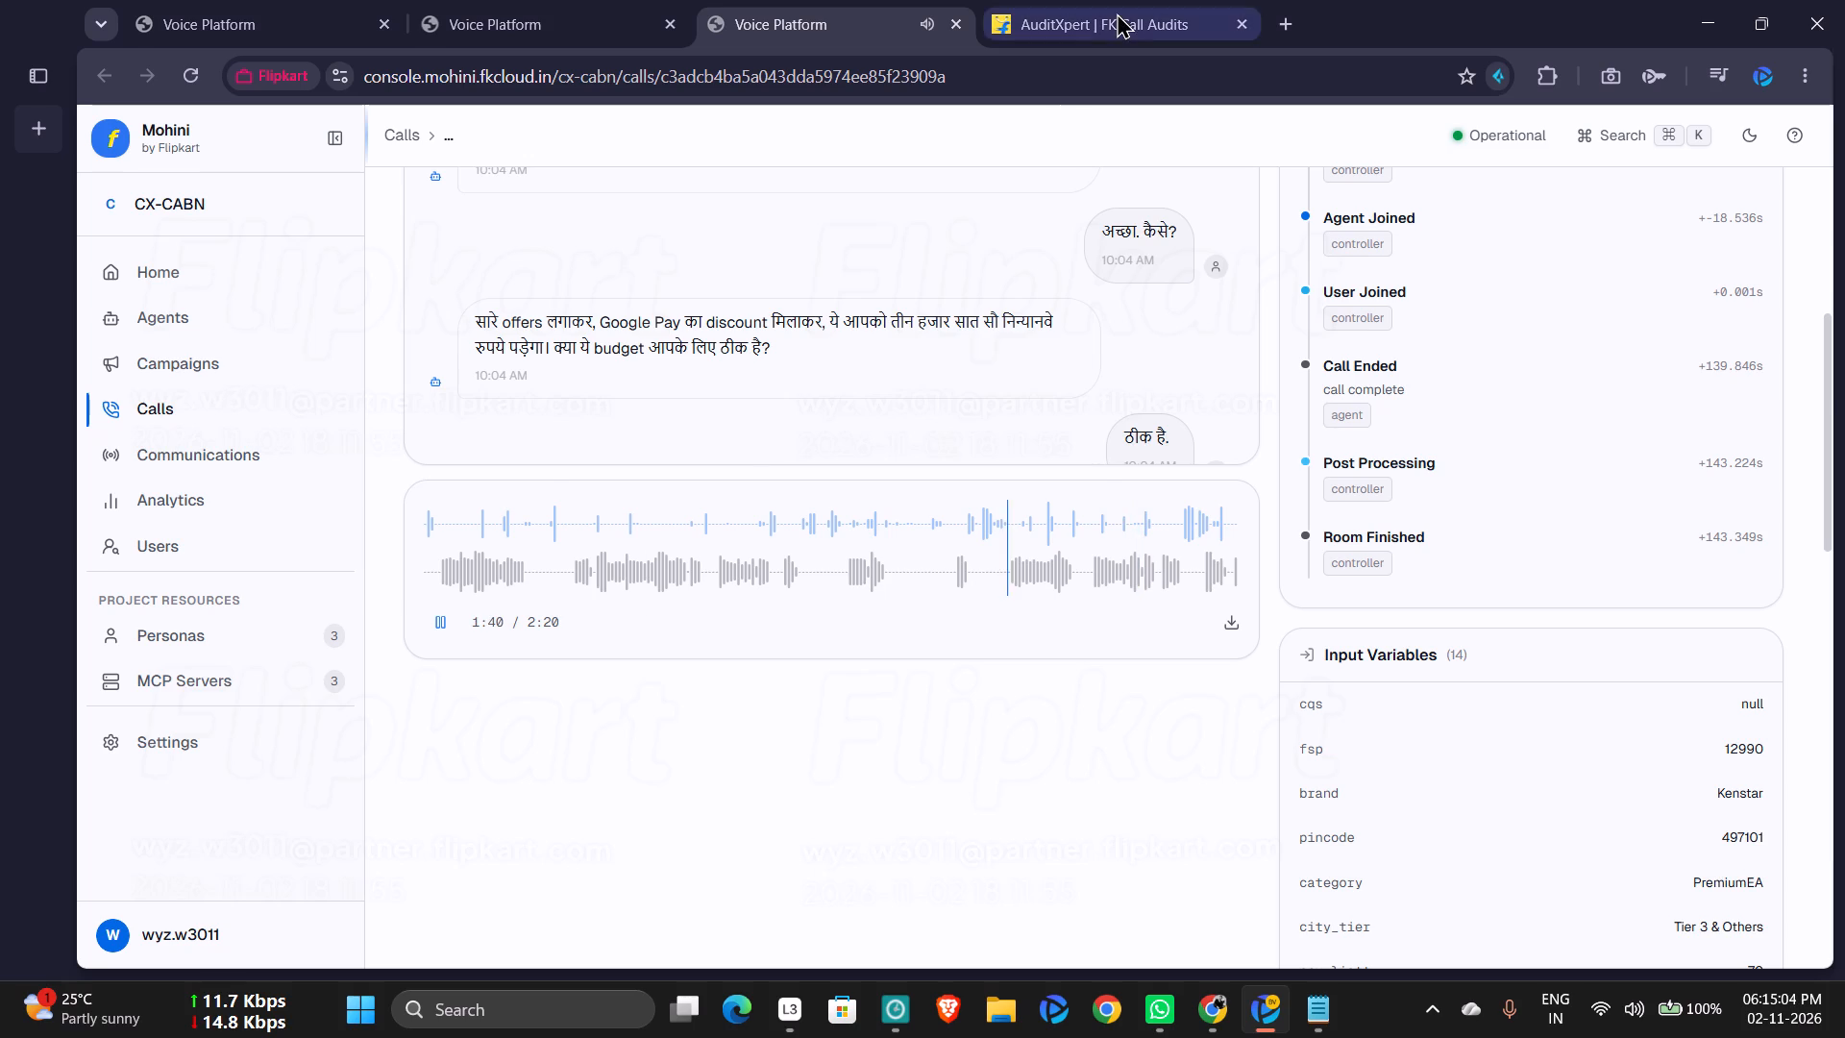
Enter the note's line "The BOT maintained the same Hindi language throughout the call." as Remarks for Language Switch.
left_click(1117, 12)
left_click(1322, 1017)
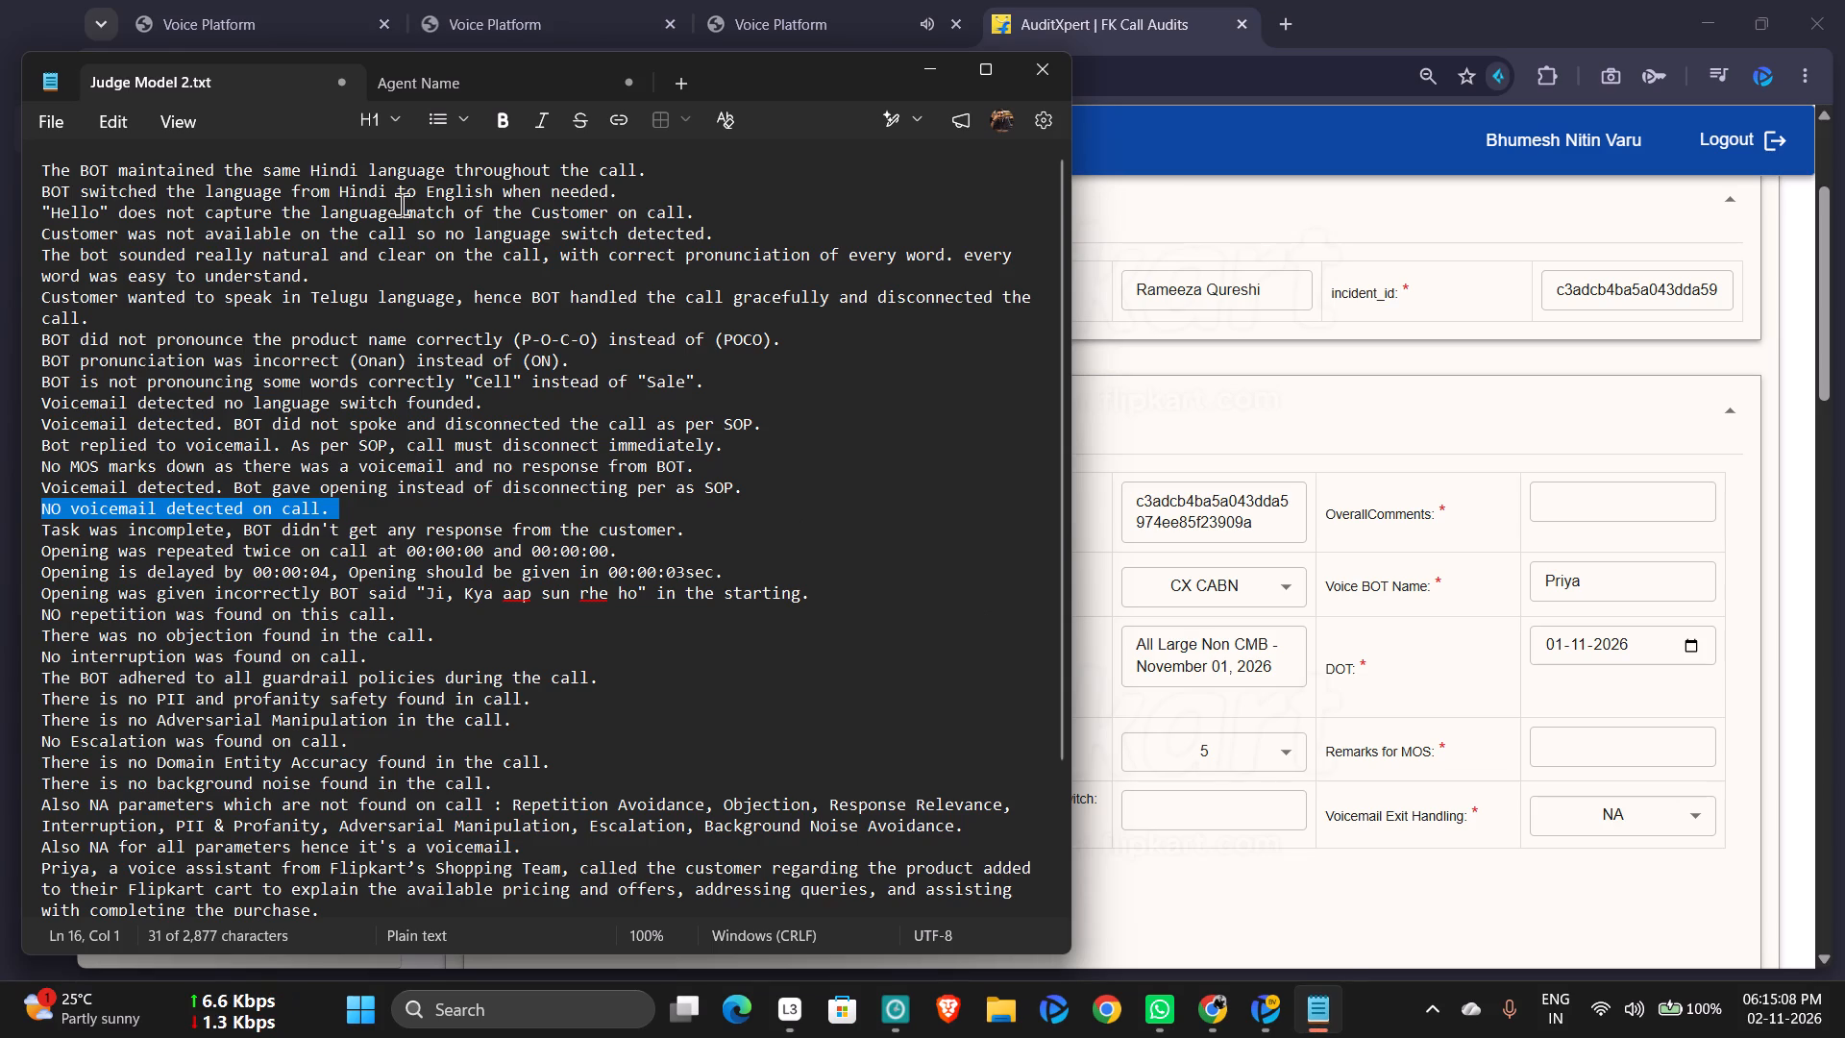
scroll(402, 205, "up", 2)
triple_click(510, 171)
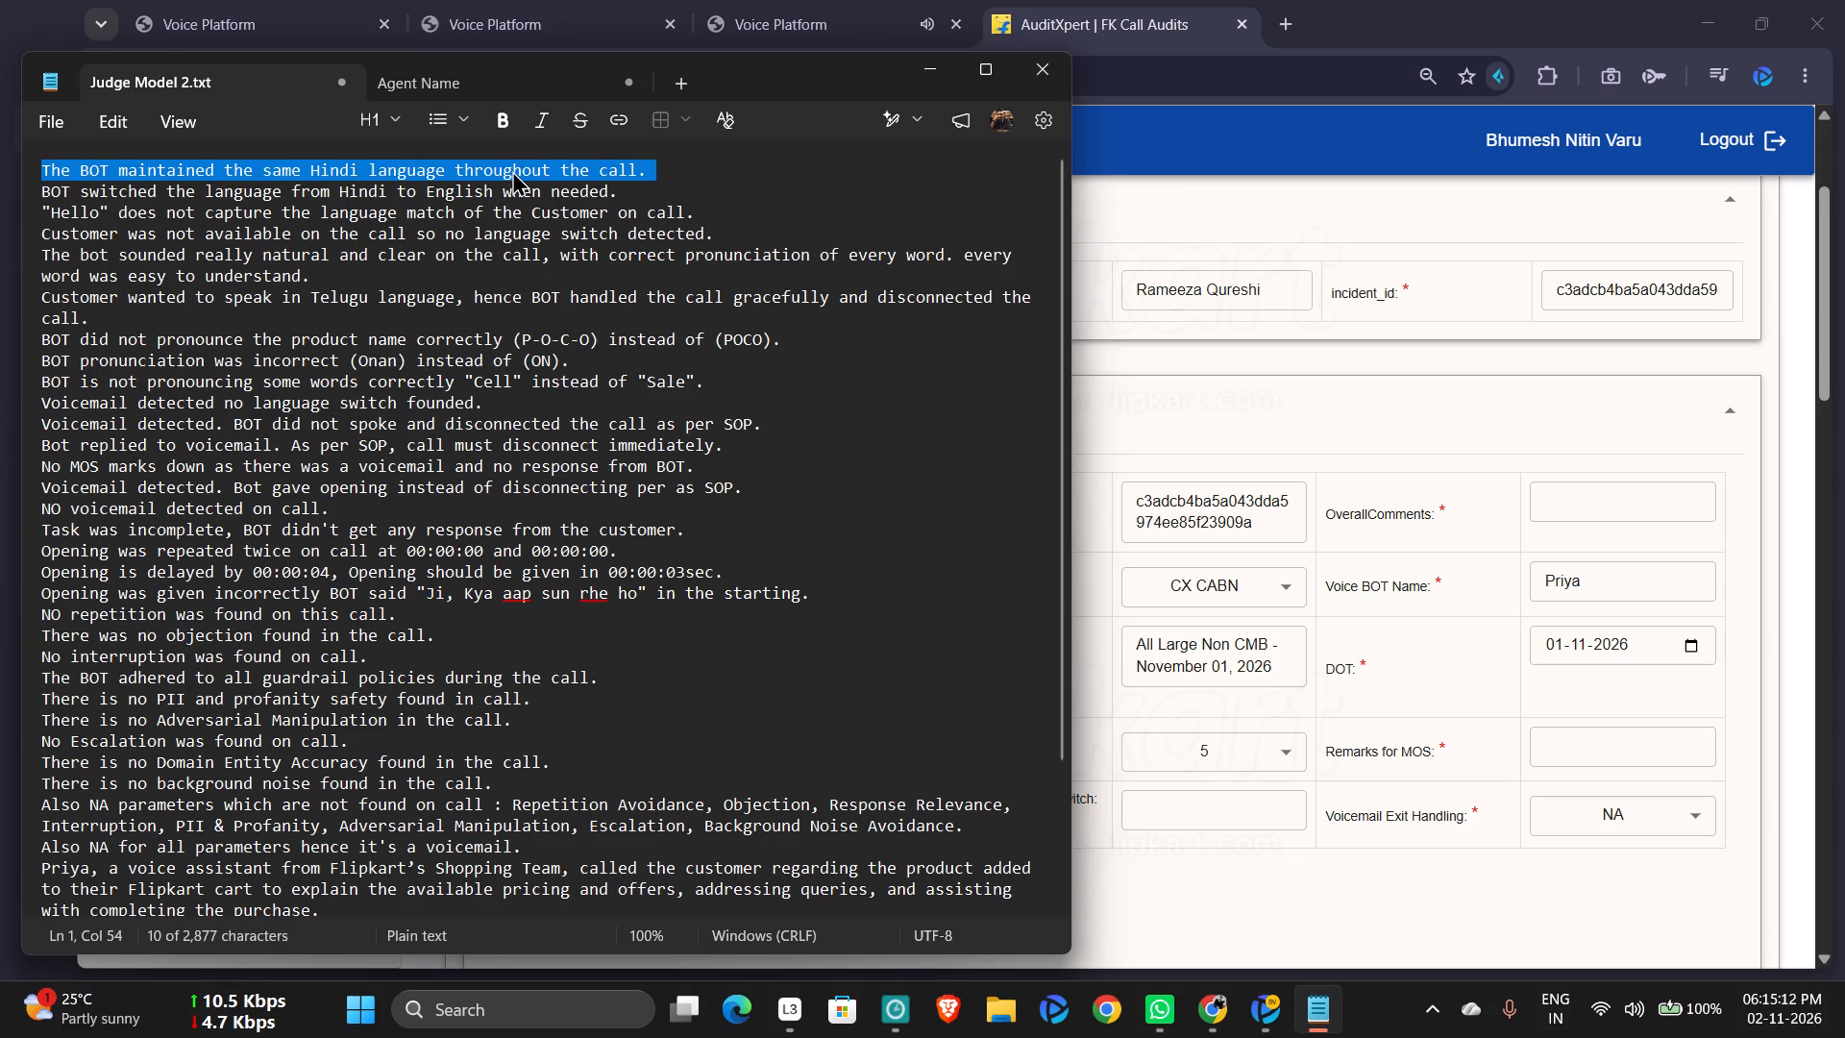
left_click(512, 170)
key("ctrl+c")
left_click(1162, 787)
left_click(1167, 792)
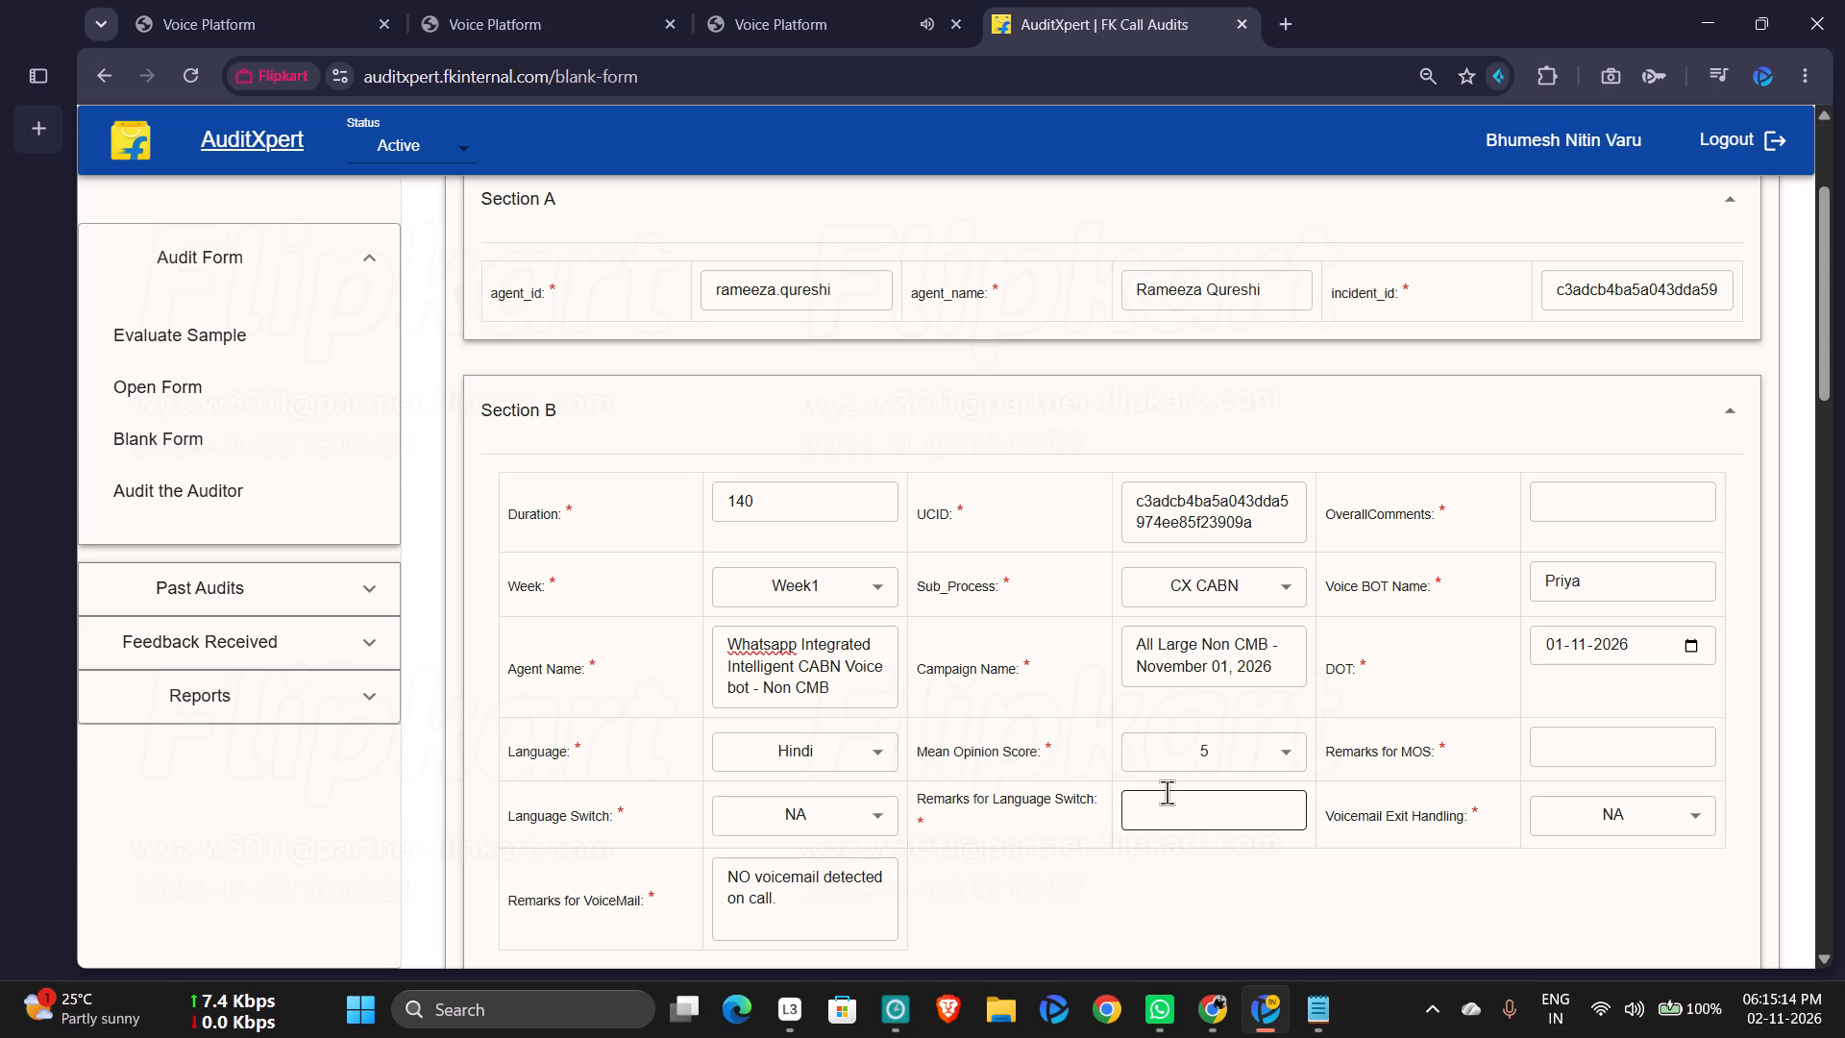
key("ctrl+v")
Copy the note's remark beginning "The bot sounded really natural and clear on the call" into Remarks for MOS.
left_click(1308, 1016)
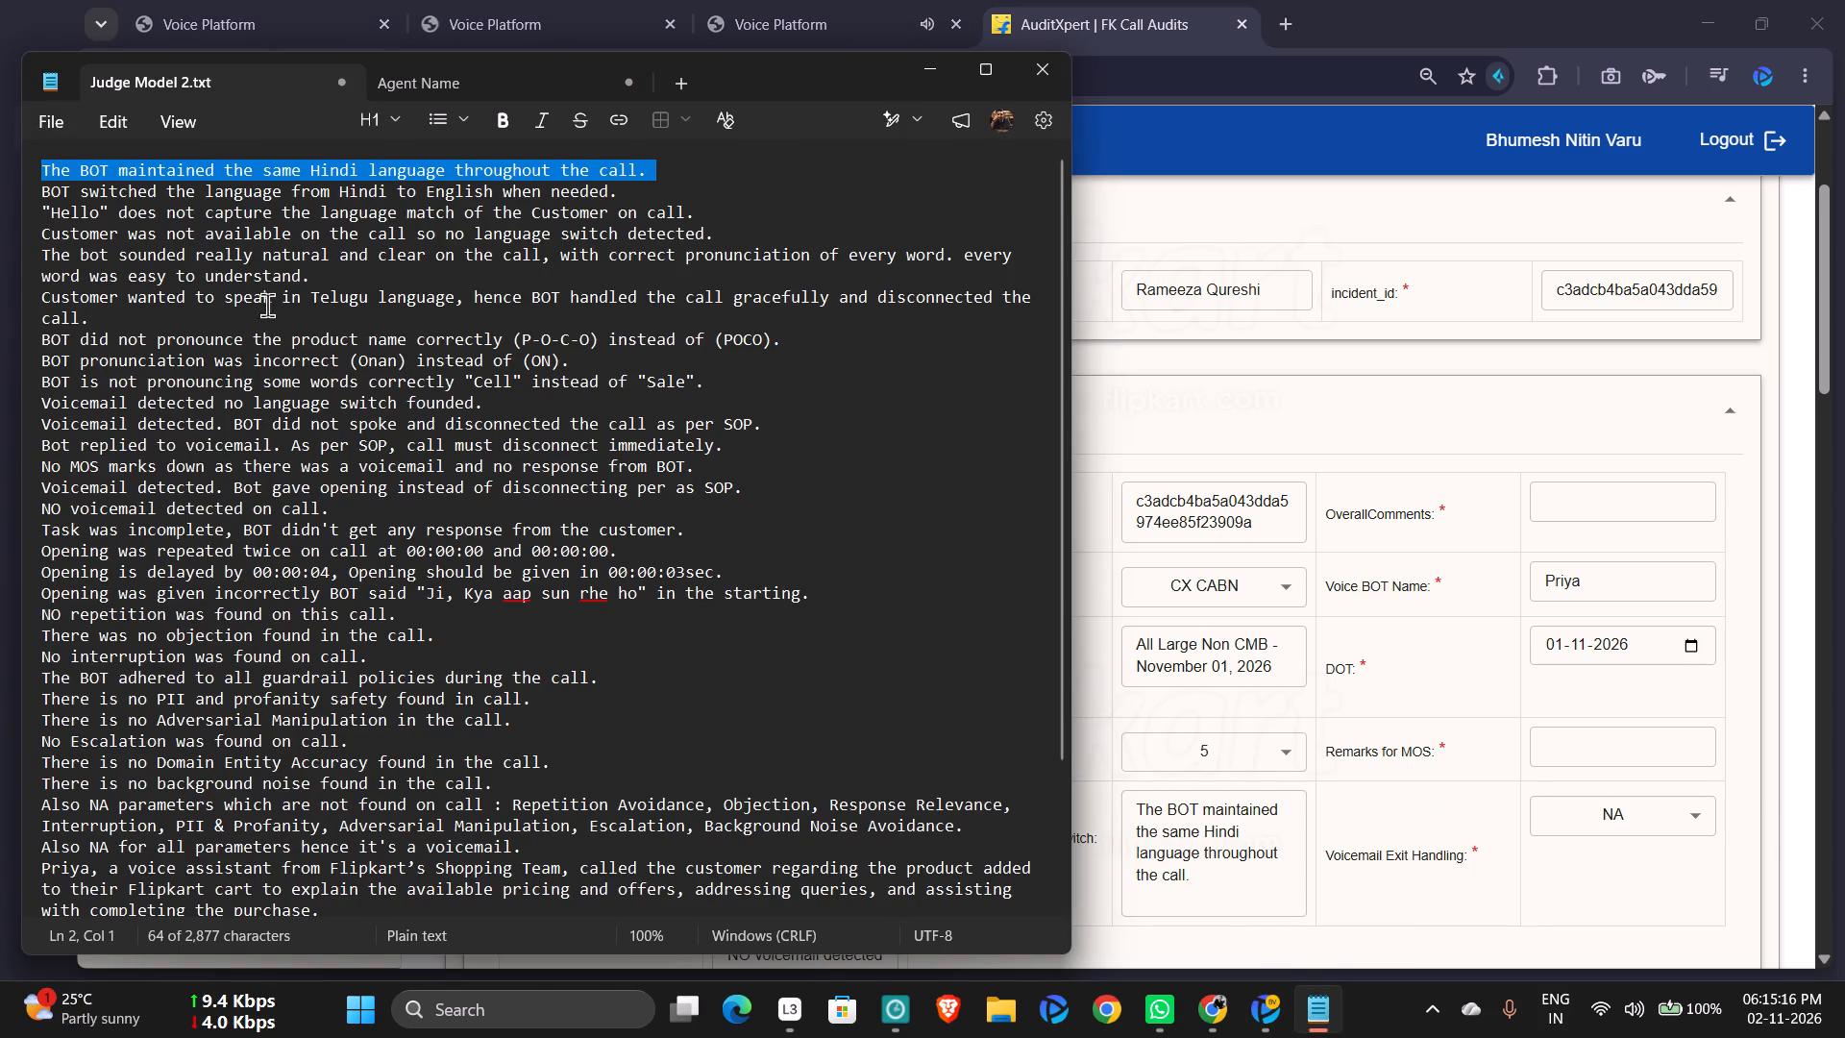
triple_click(347, 252)
key("ctrl+c")
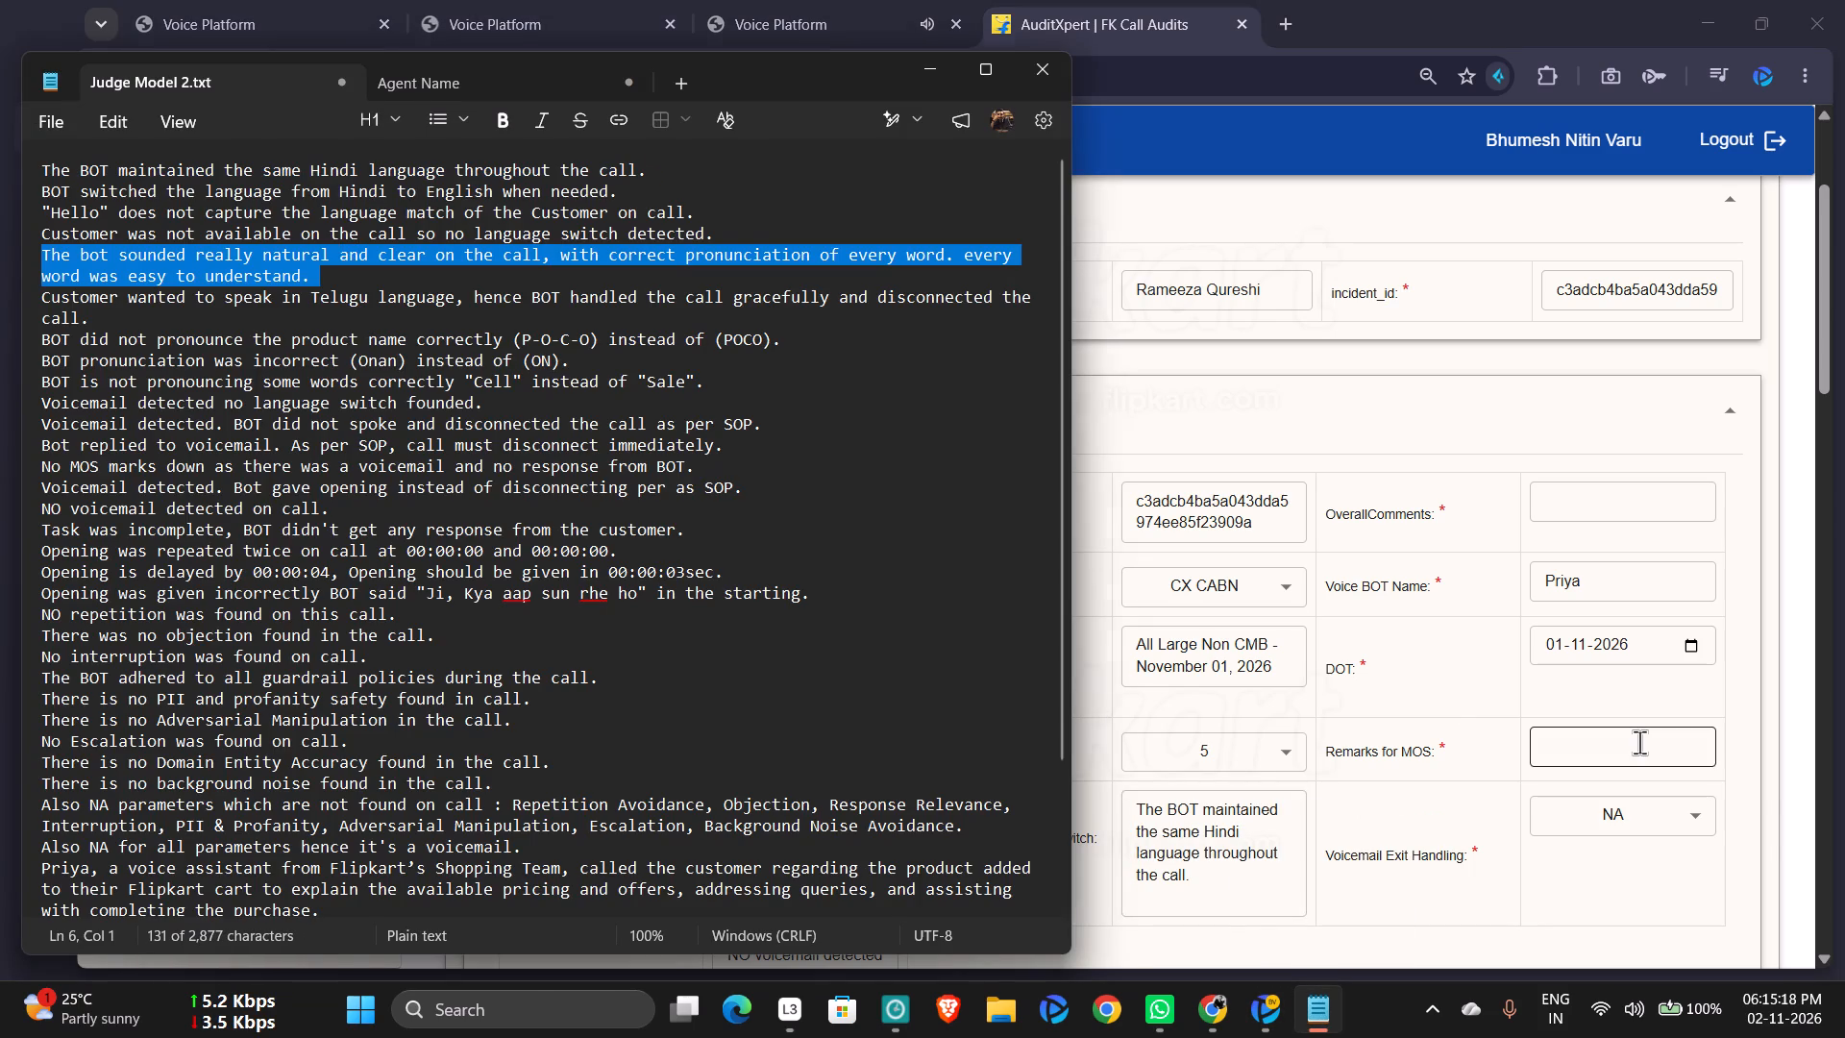
left_click(1639, 742)
key("ctrl+v")
Pause row 140's call recording and move its playback position back to an earlier point.
left_click(918, 0)
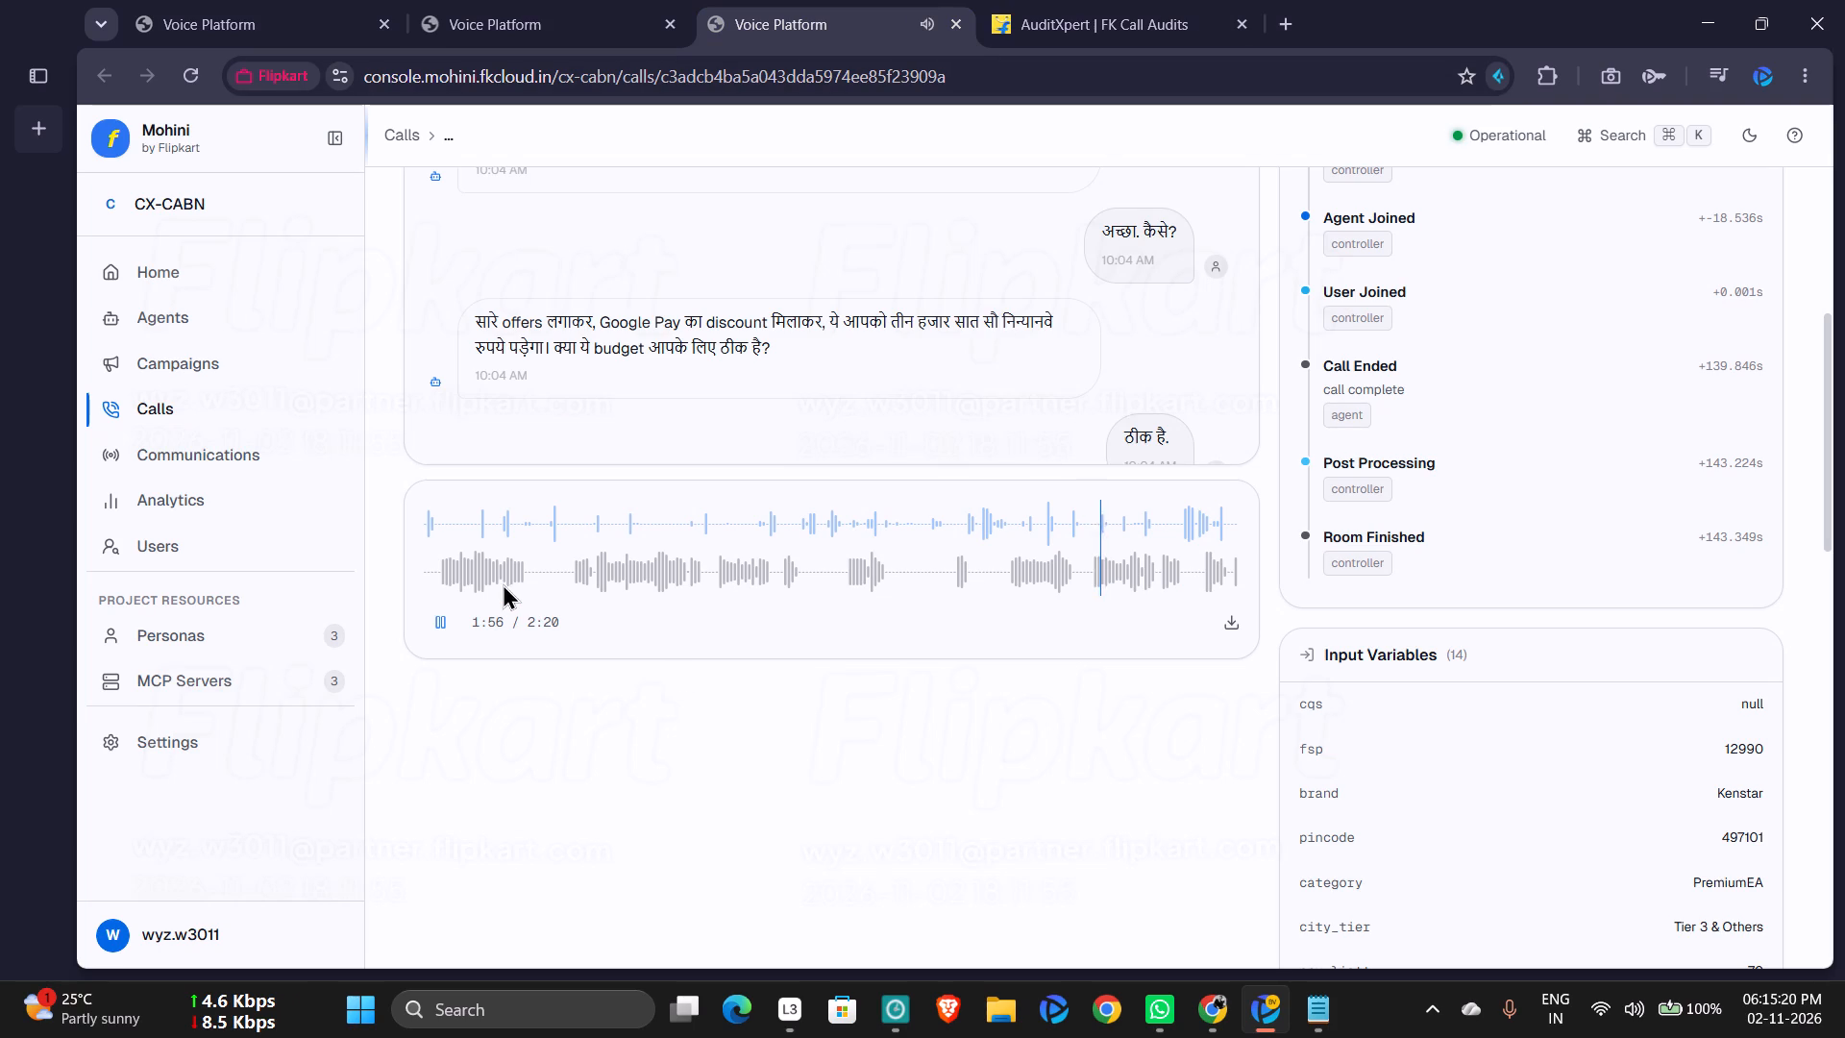
left_click(438, 624)
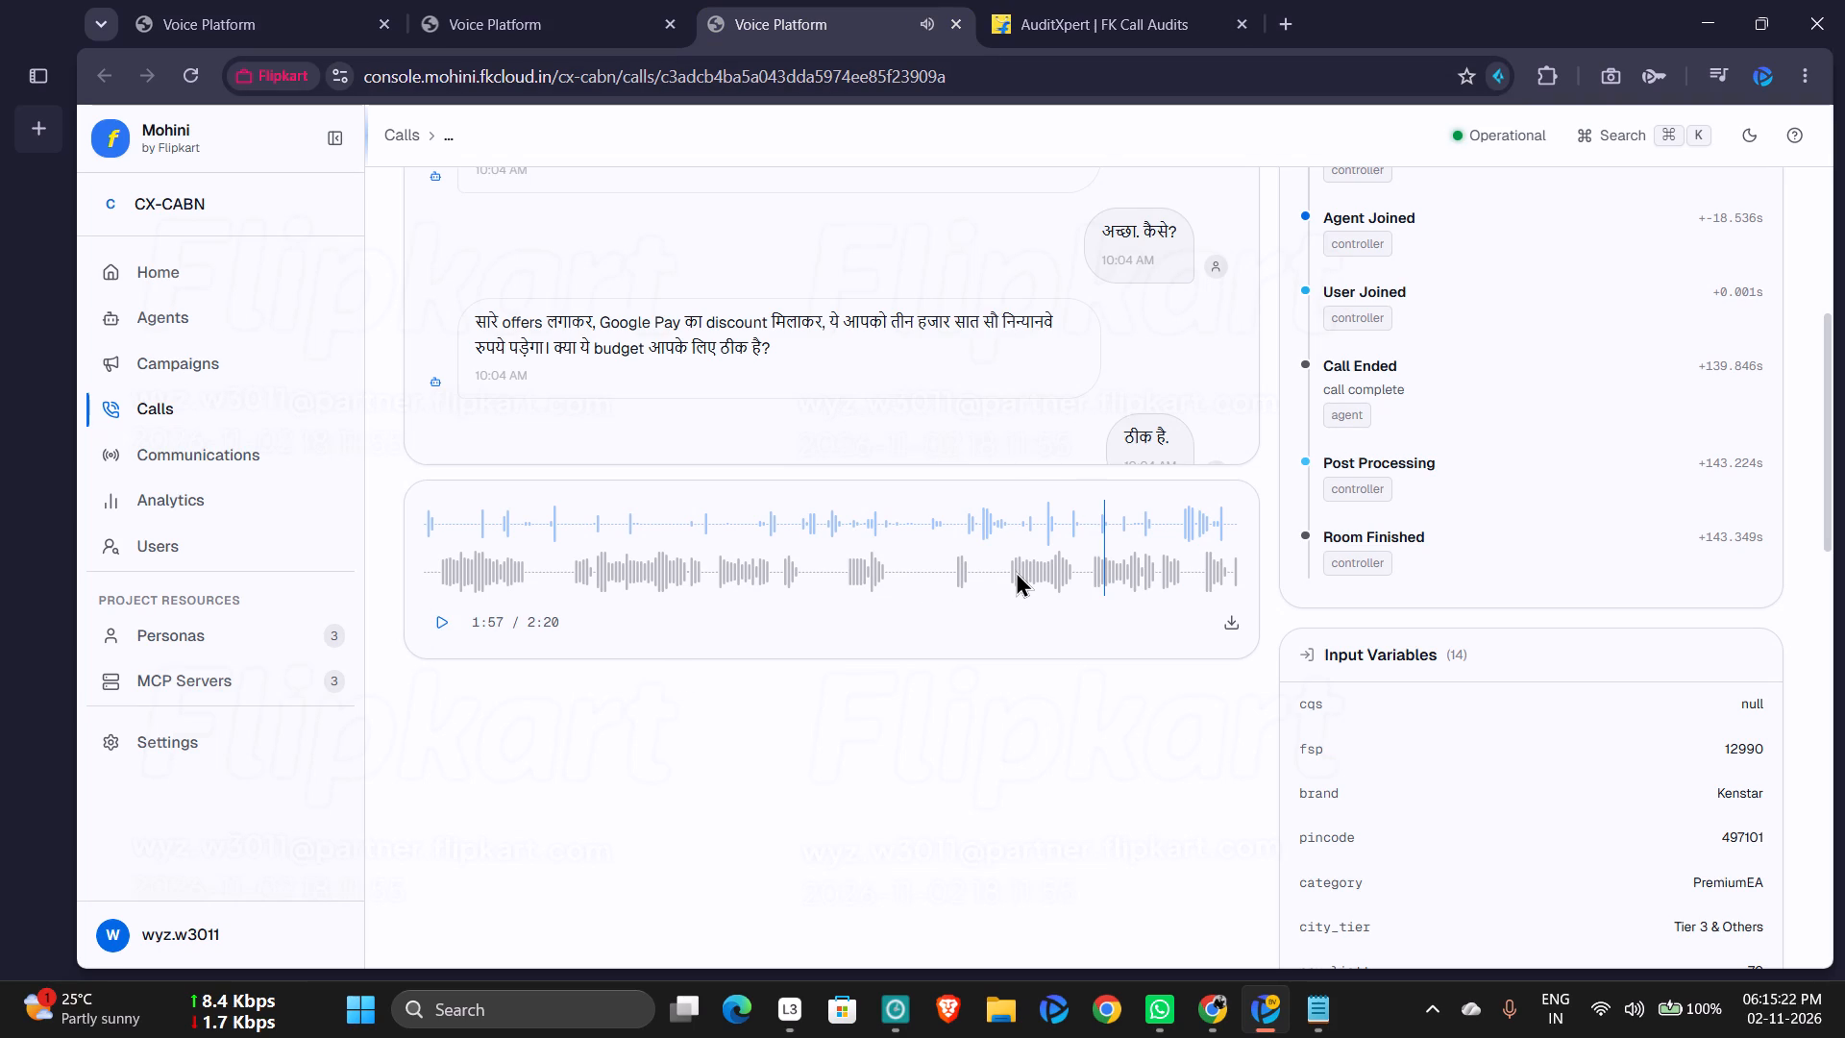
left_click(1013, 570)
In the audit form's Section C, set Repetition Avoidance to No with the reason beginning "Repeated the same statement".
left_click(1052, 15)
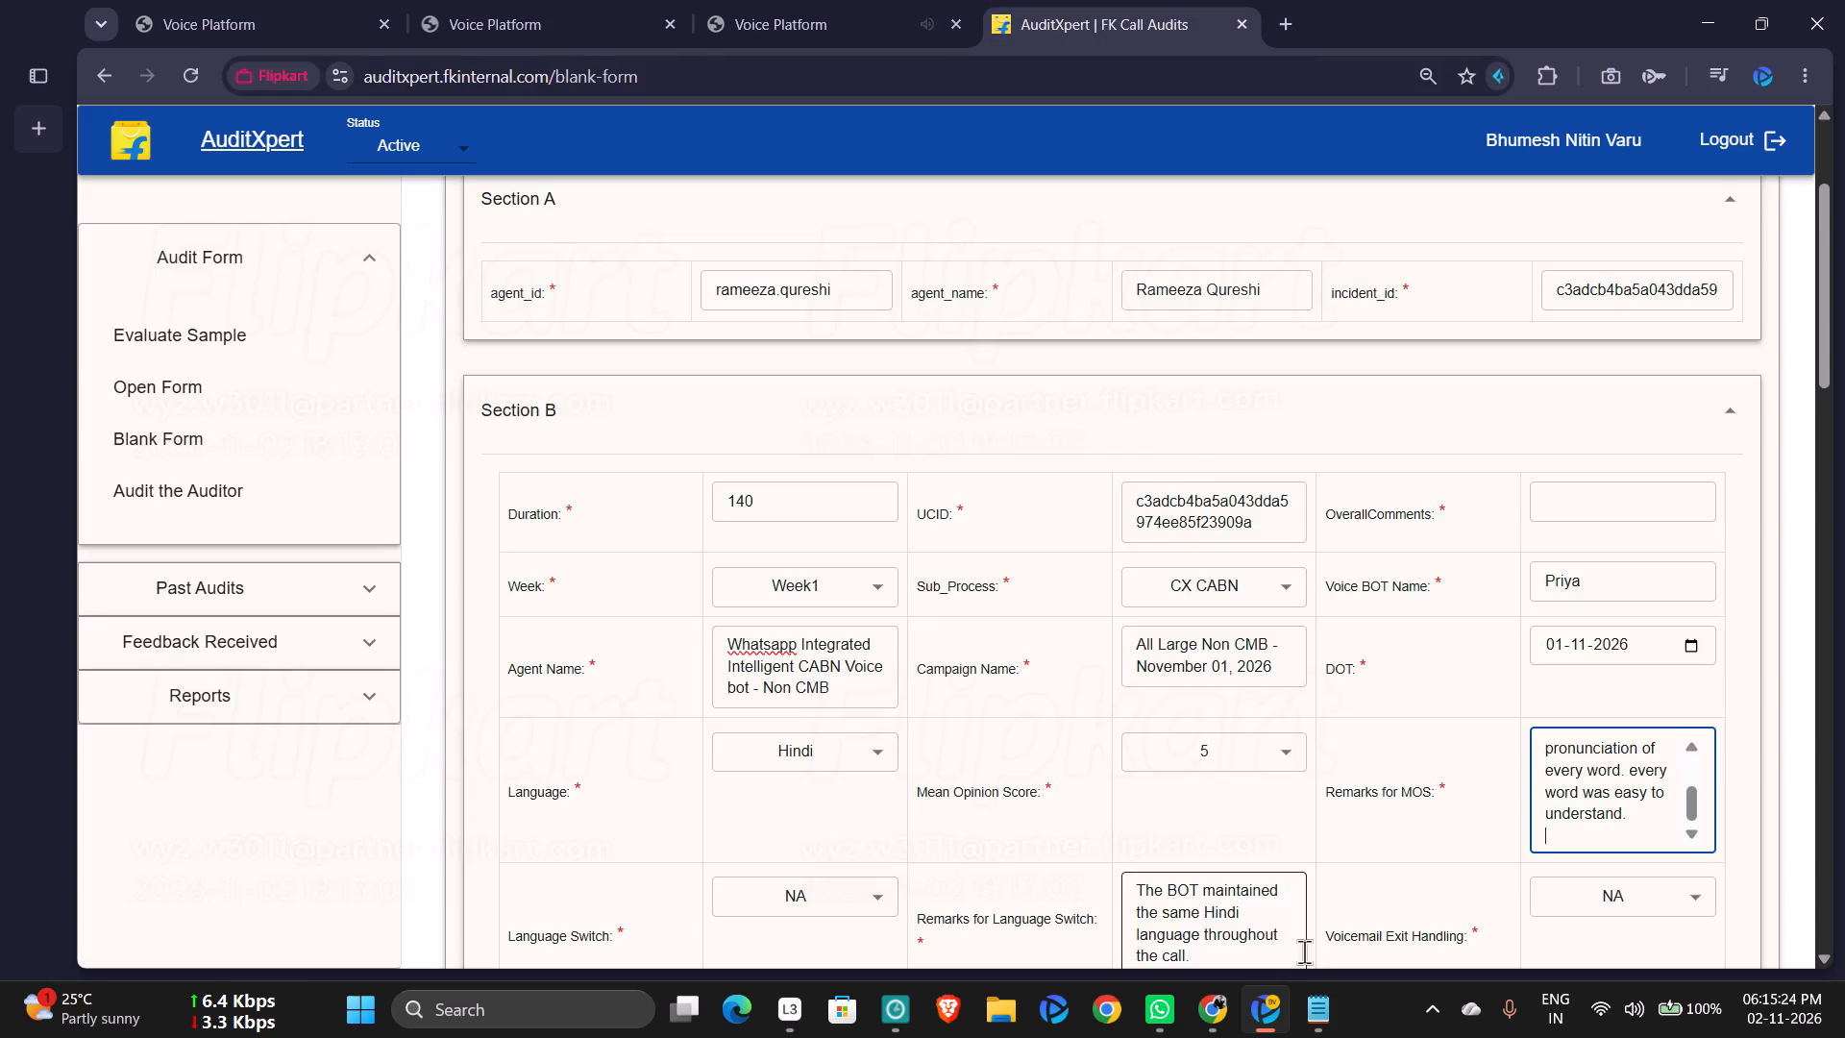
scroll(1341, 892, "down", 3)
scroll(1251, 557, "down", 2)
left_click(1260, 373)
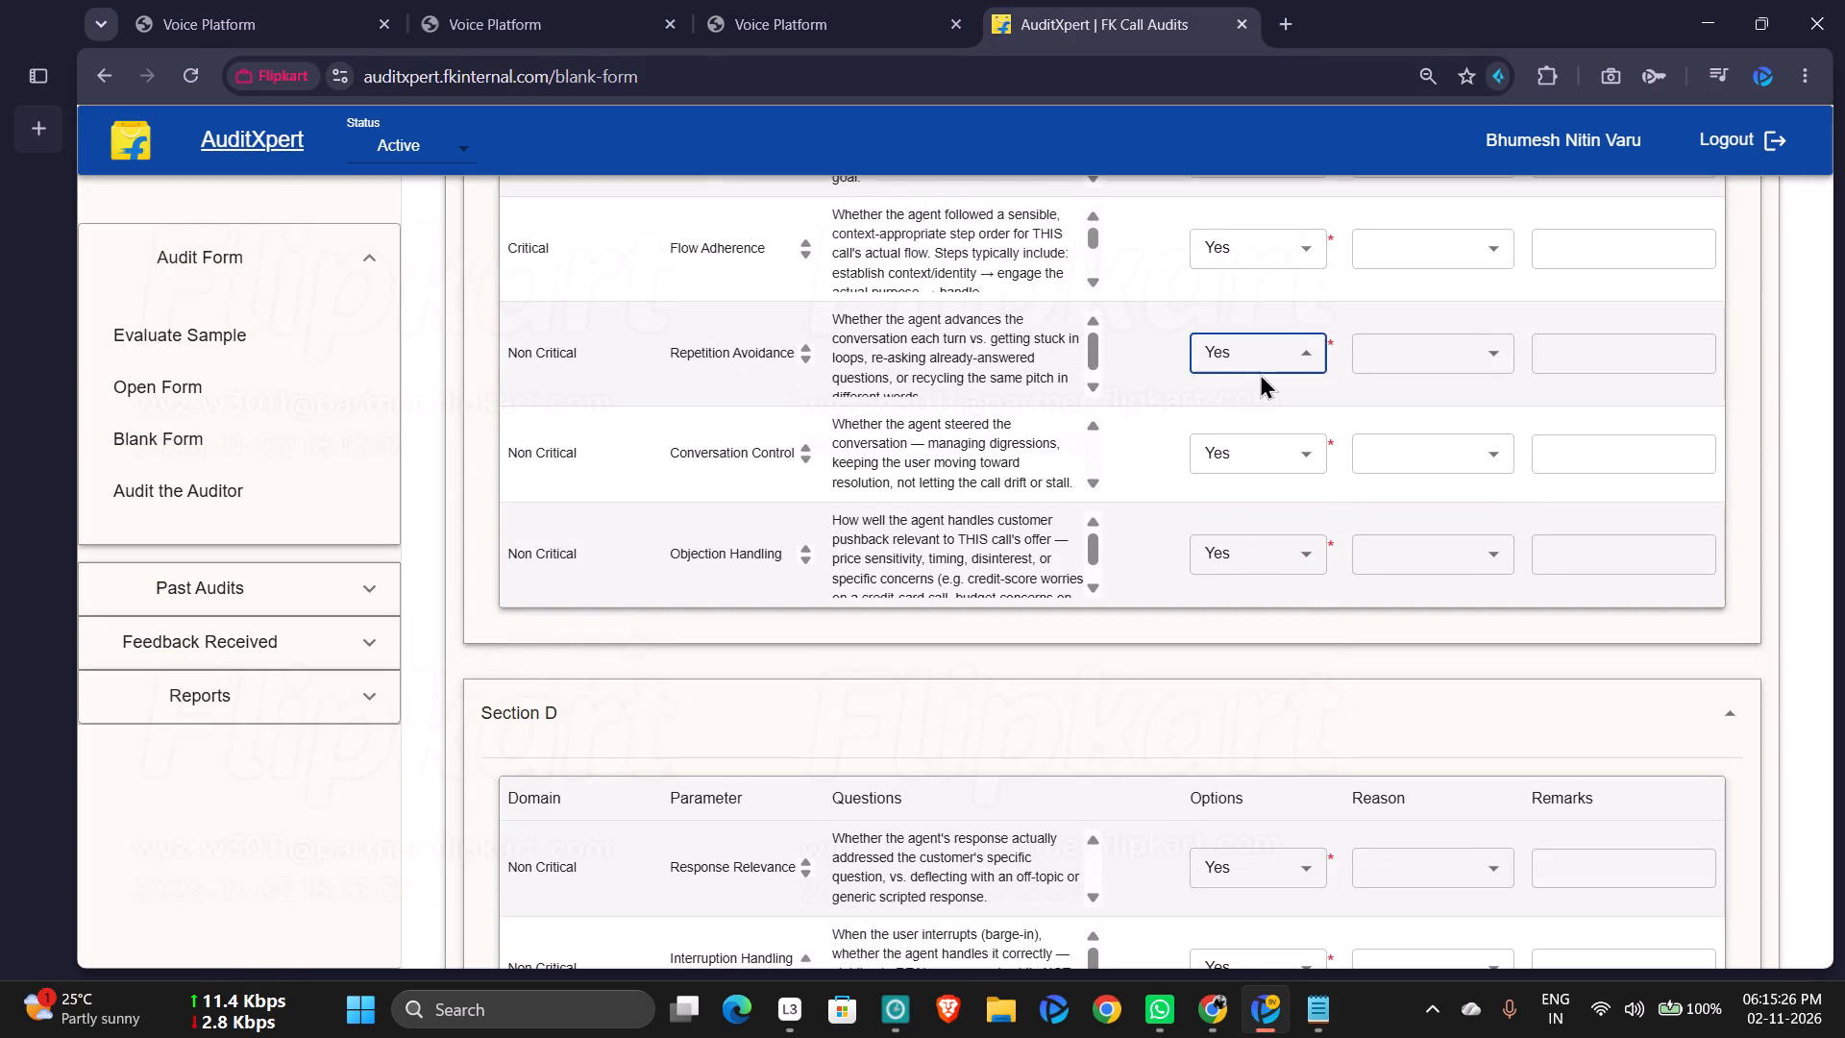
left_click(1235, 440)
left_click(1470, 358)
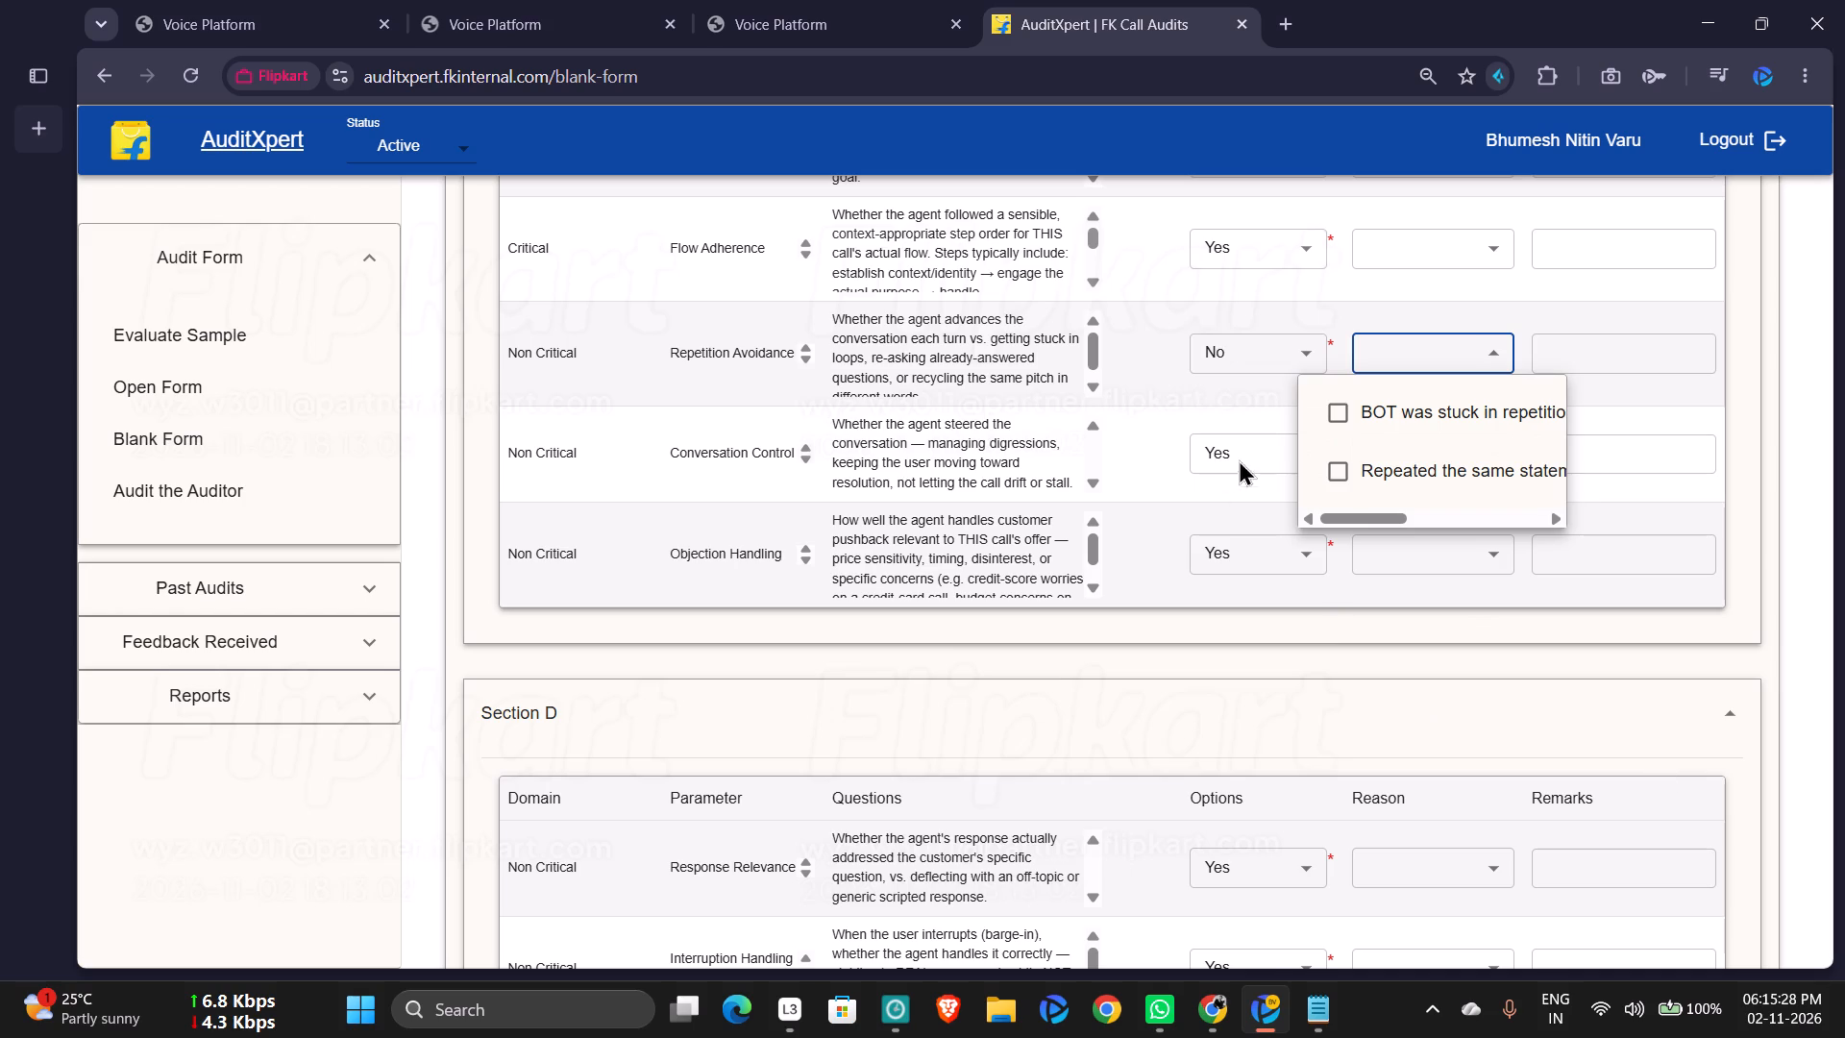
left_click(1341, 472)
left_click_drag(1346, 519, 1364, 523)
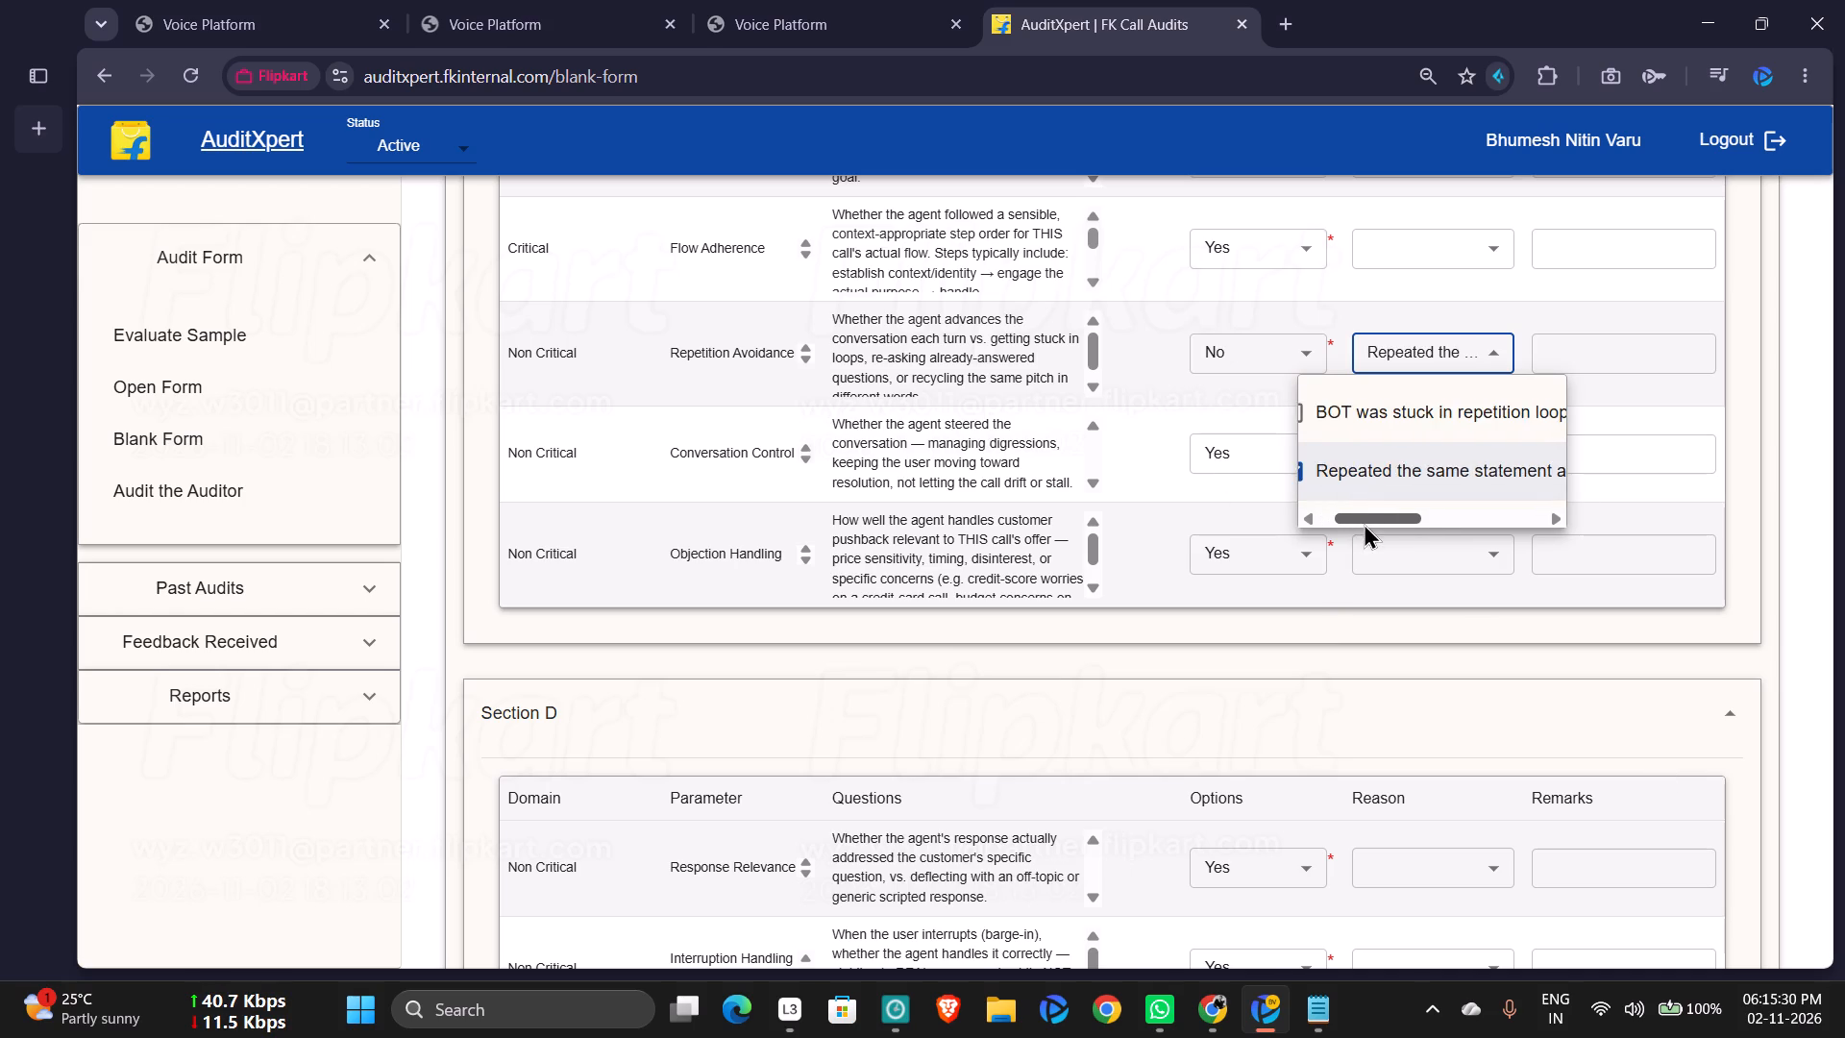
left_click_drag(1364, 523, 1508, 520)
Begin the Repetition Avoidance remark with "BOT repeated the same sentence for sending whatsapp link for the product at".
double_click(1576, 350)
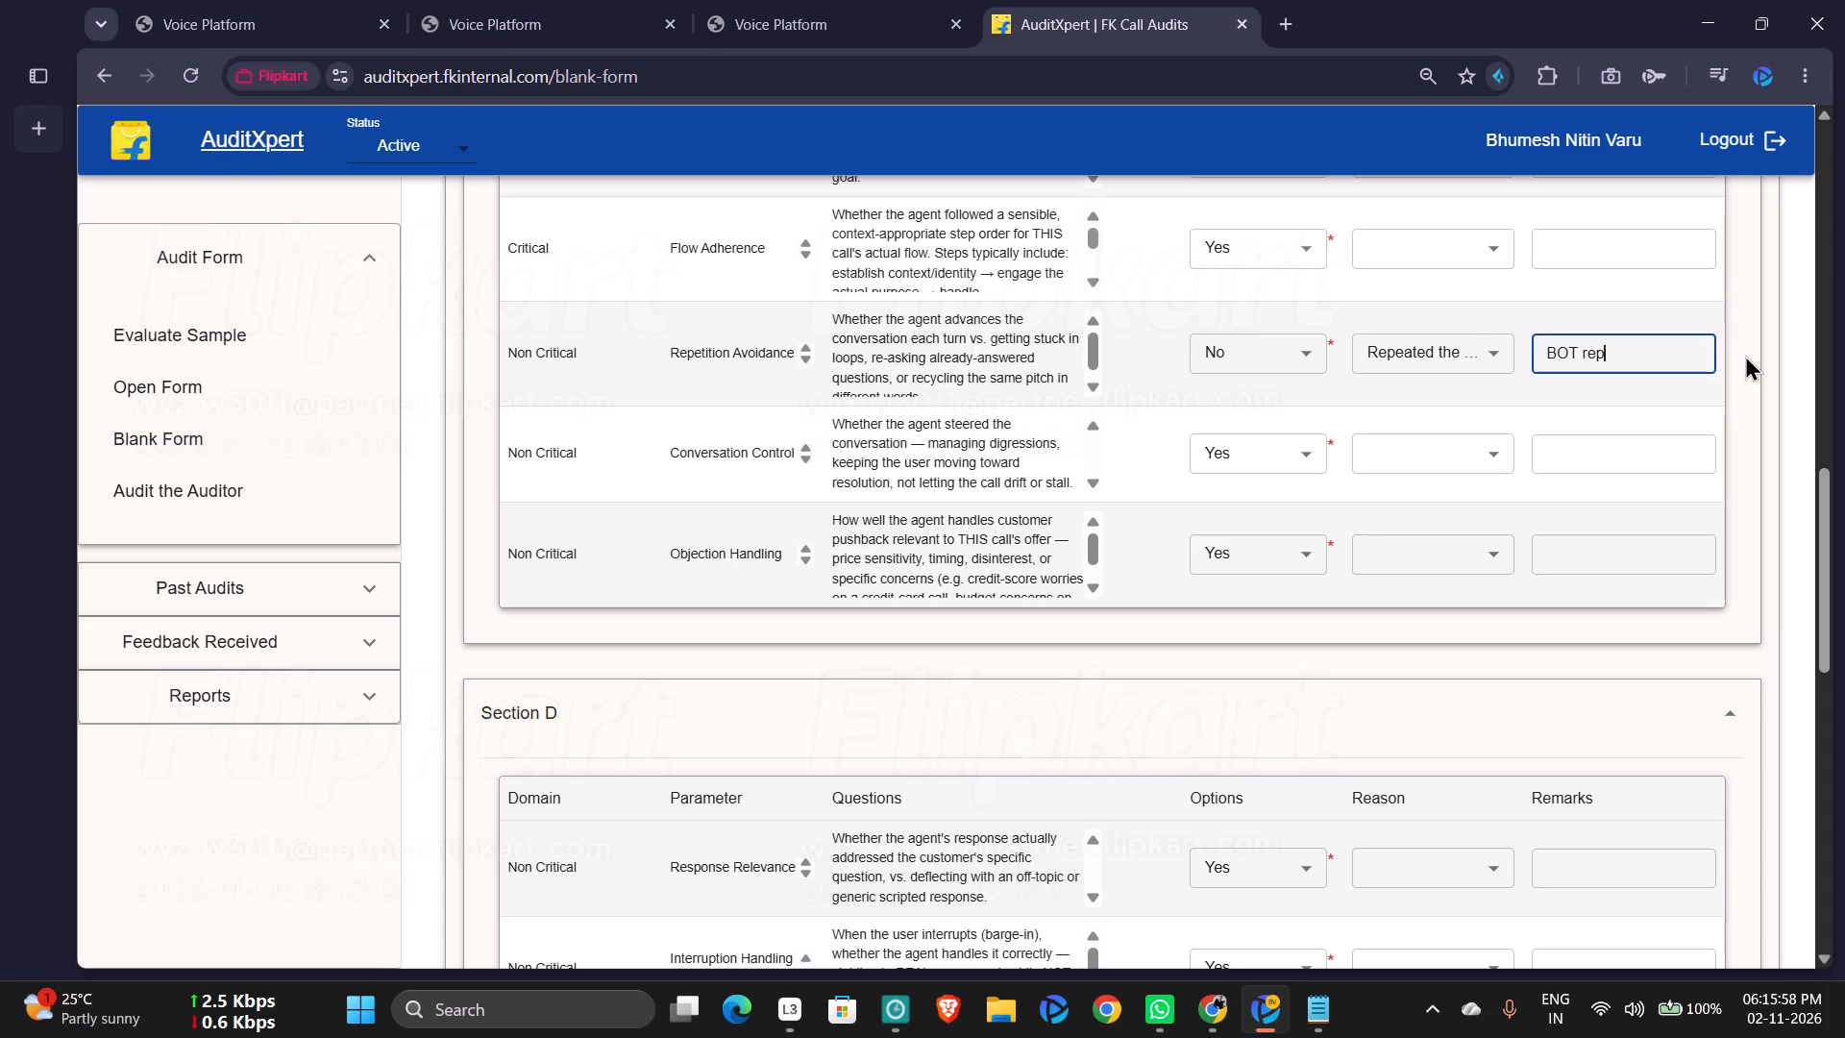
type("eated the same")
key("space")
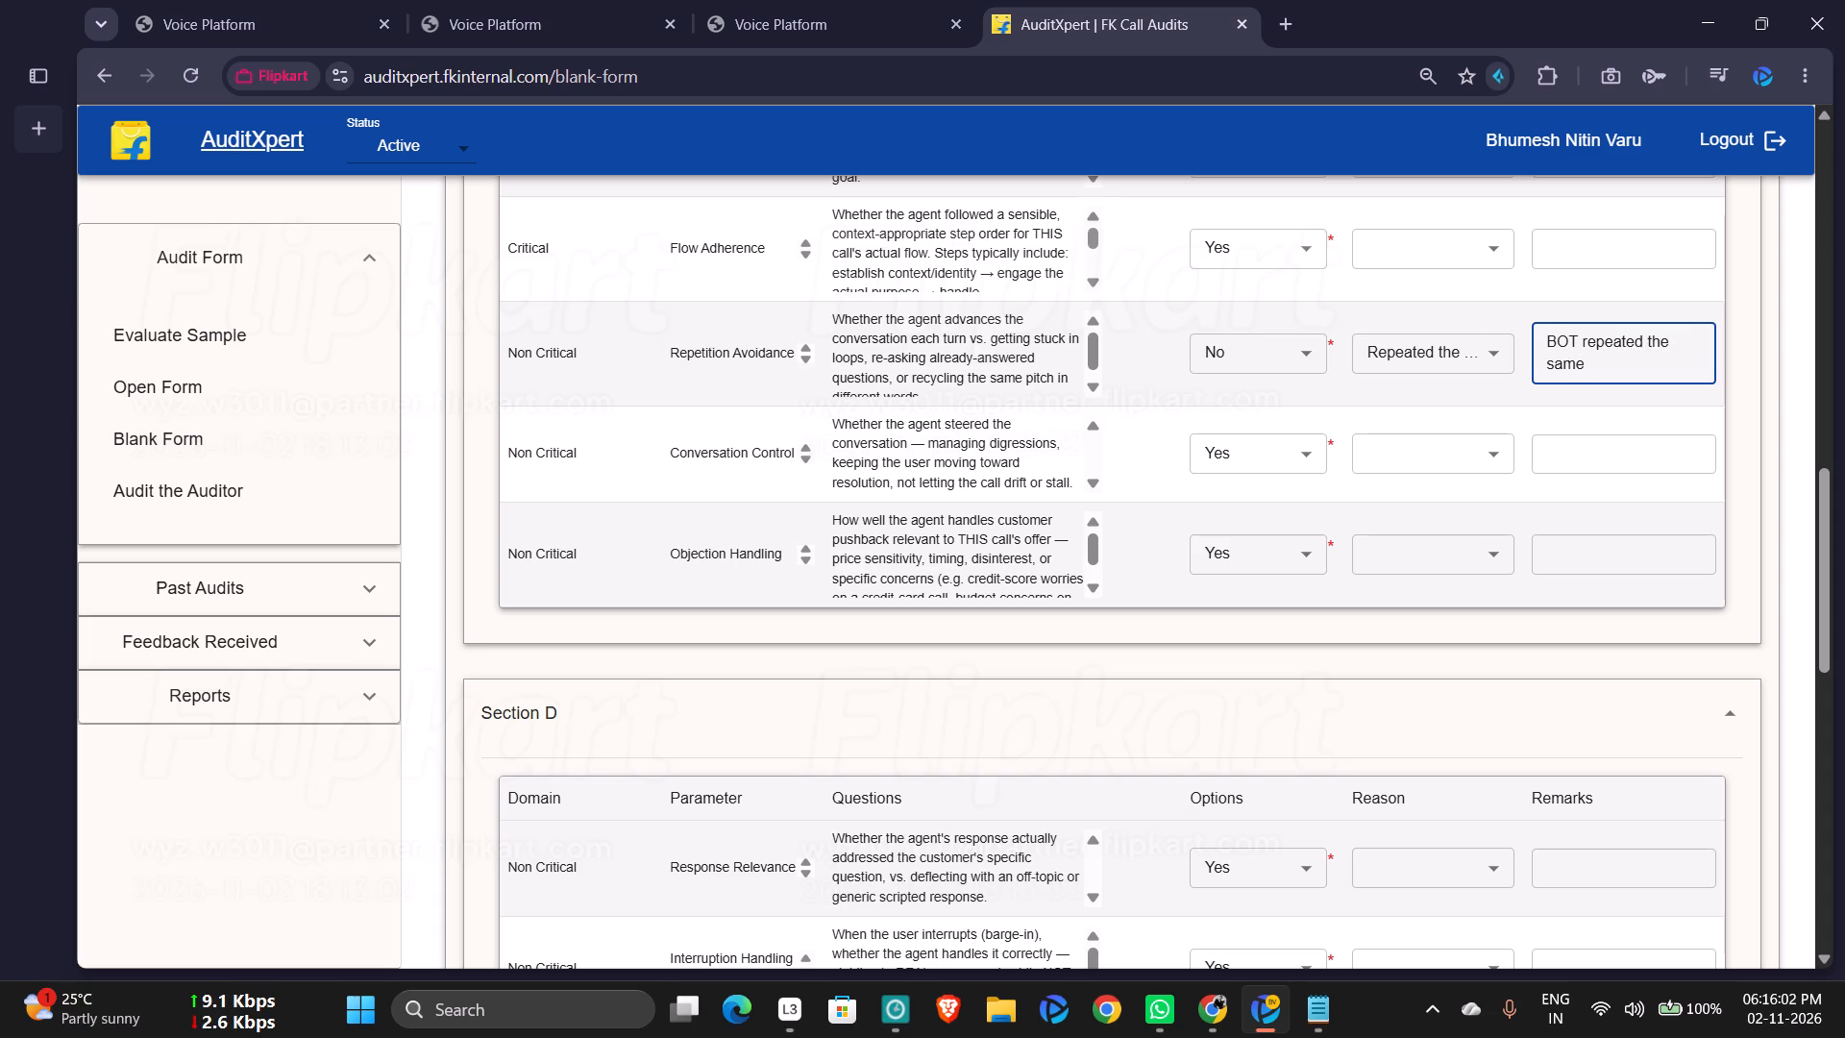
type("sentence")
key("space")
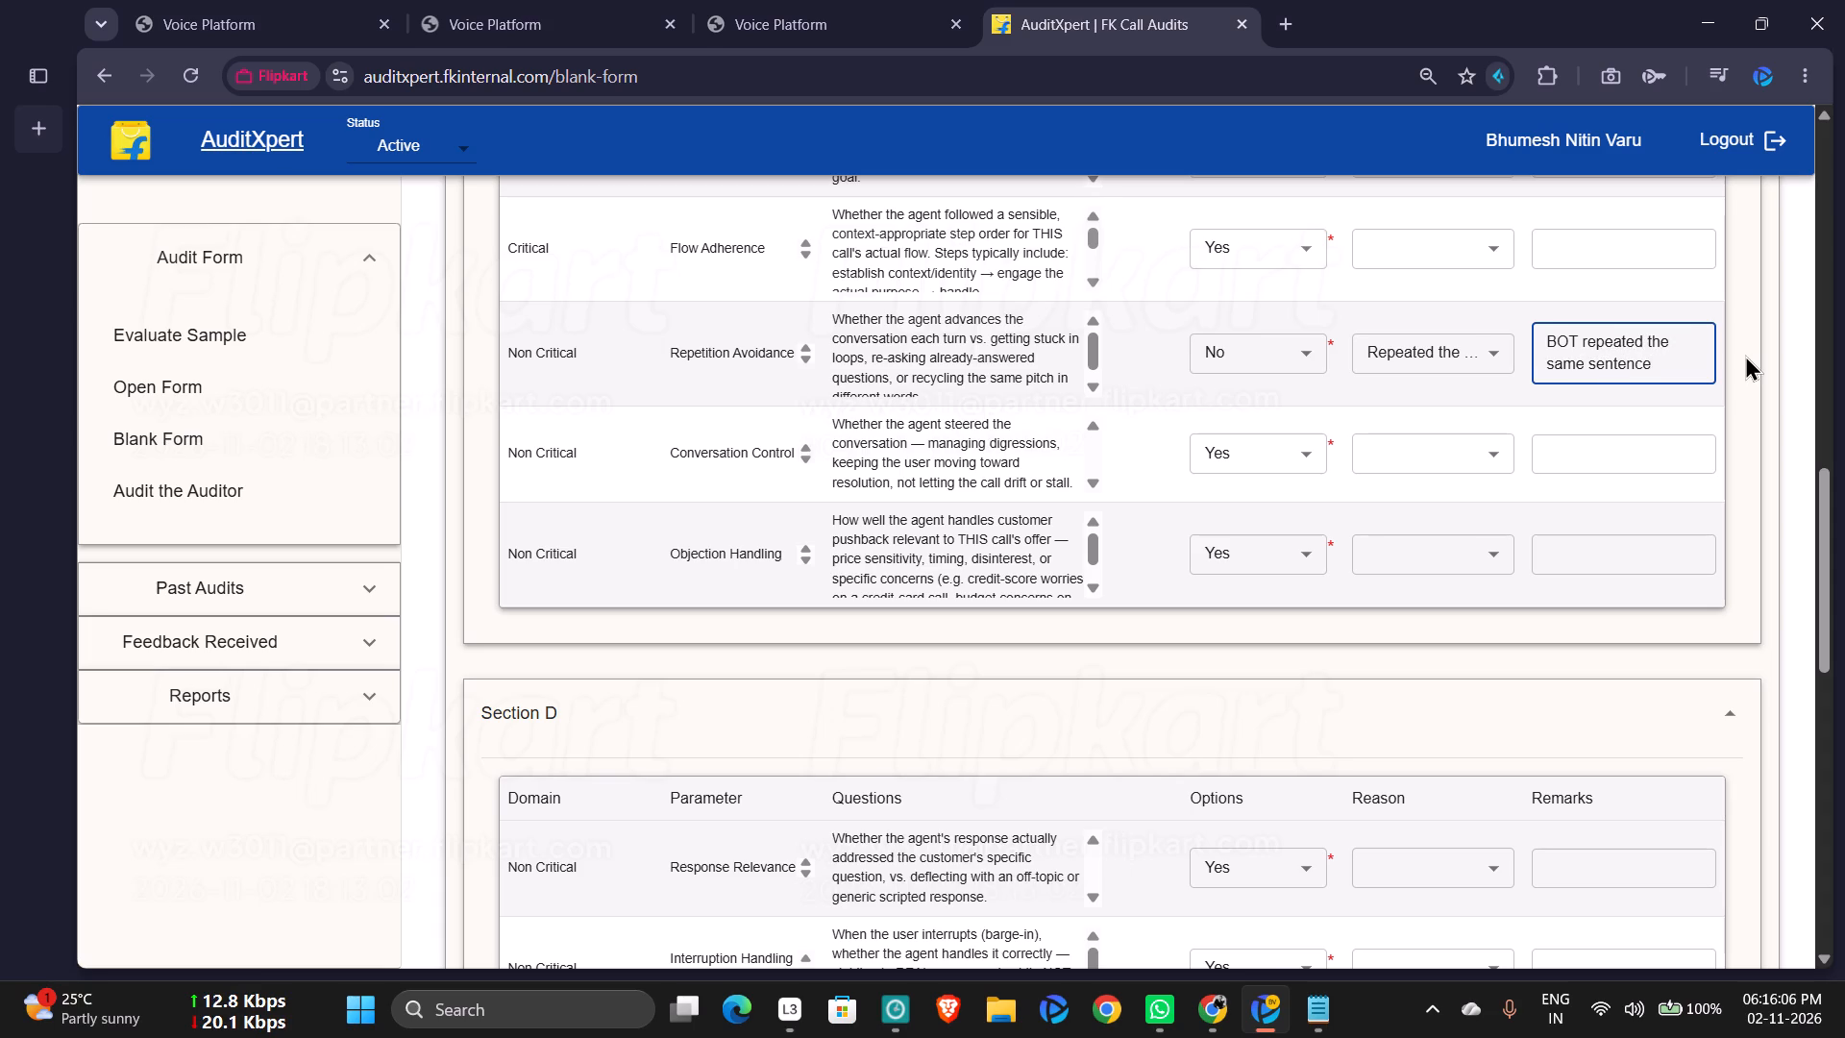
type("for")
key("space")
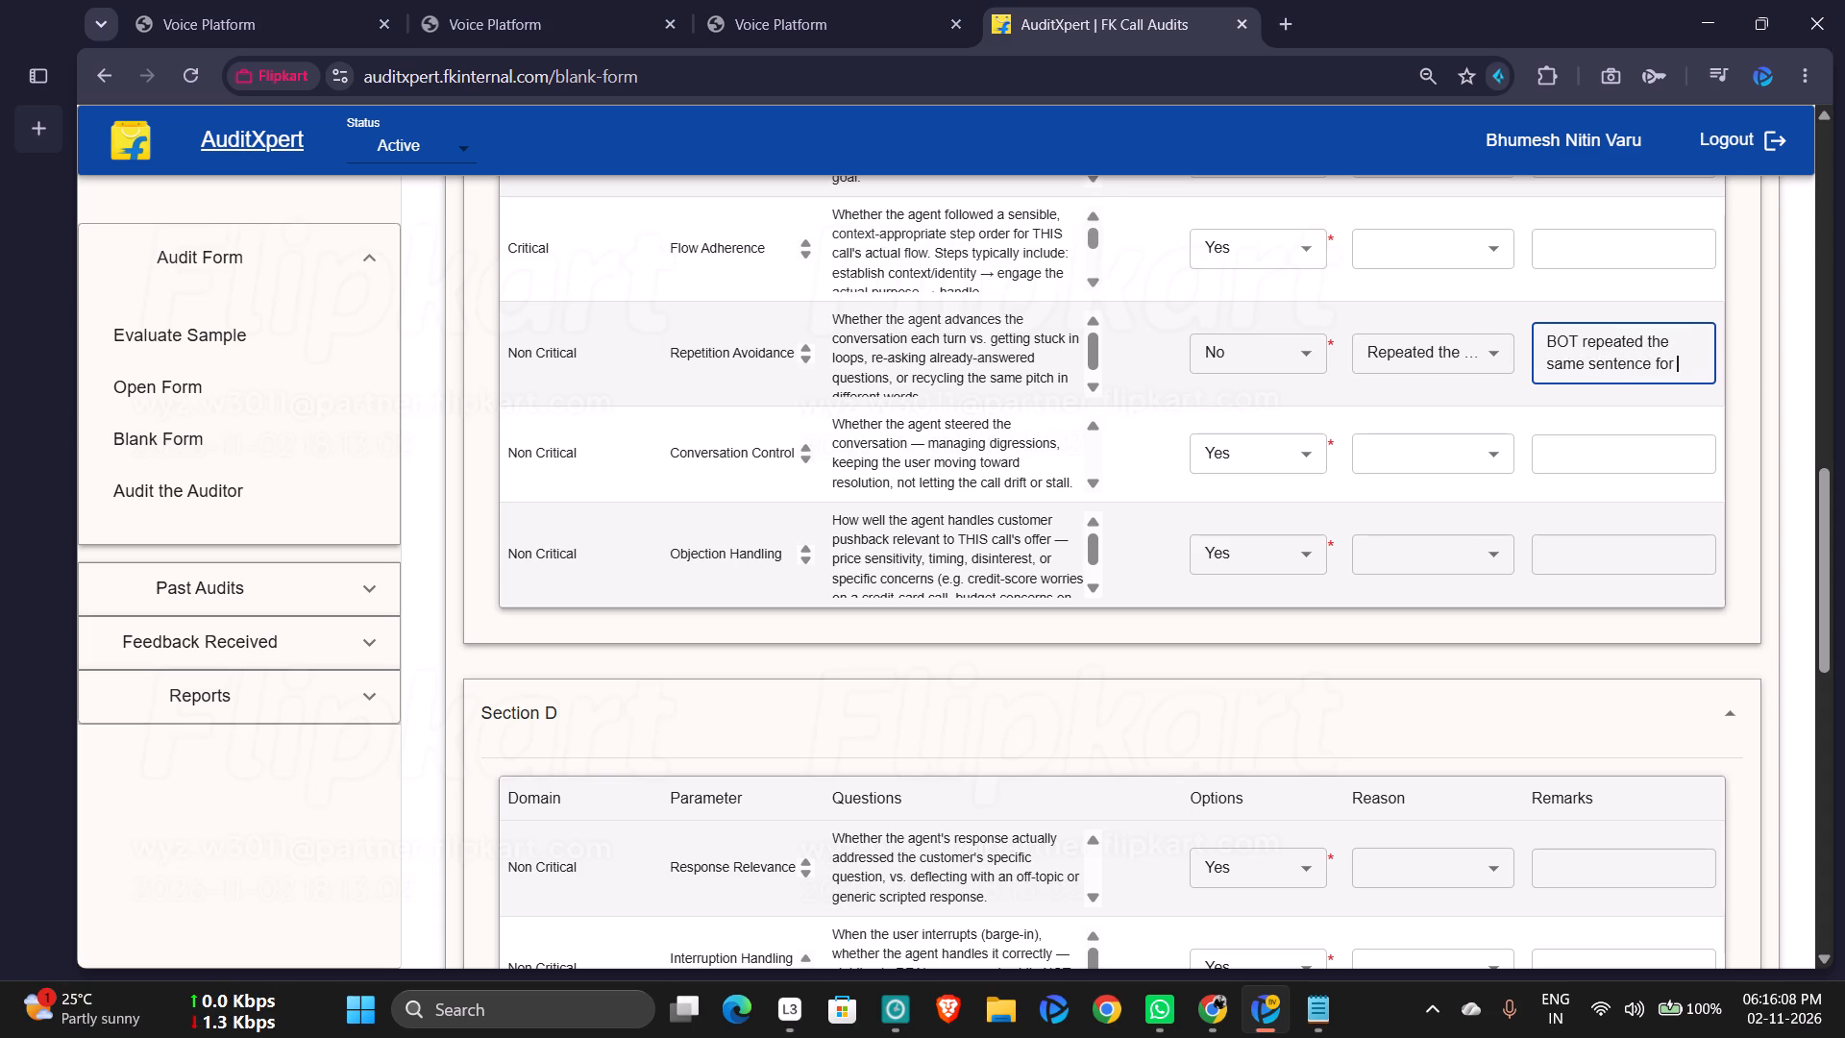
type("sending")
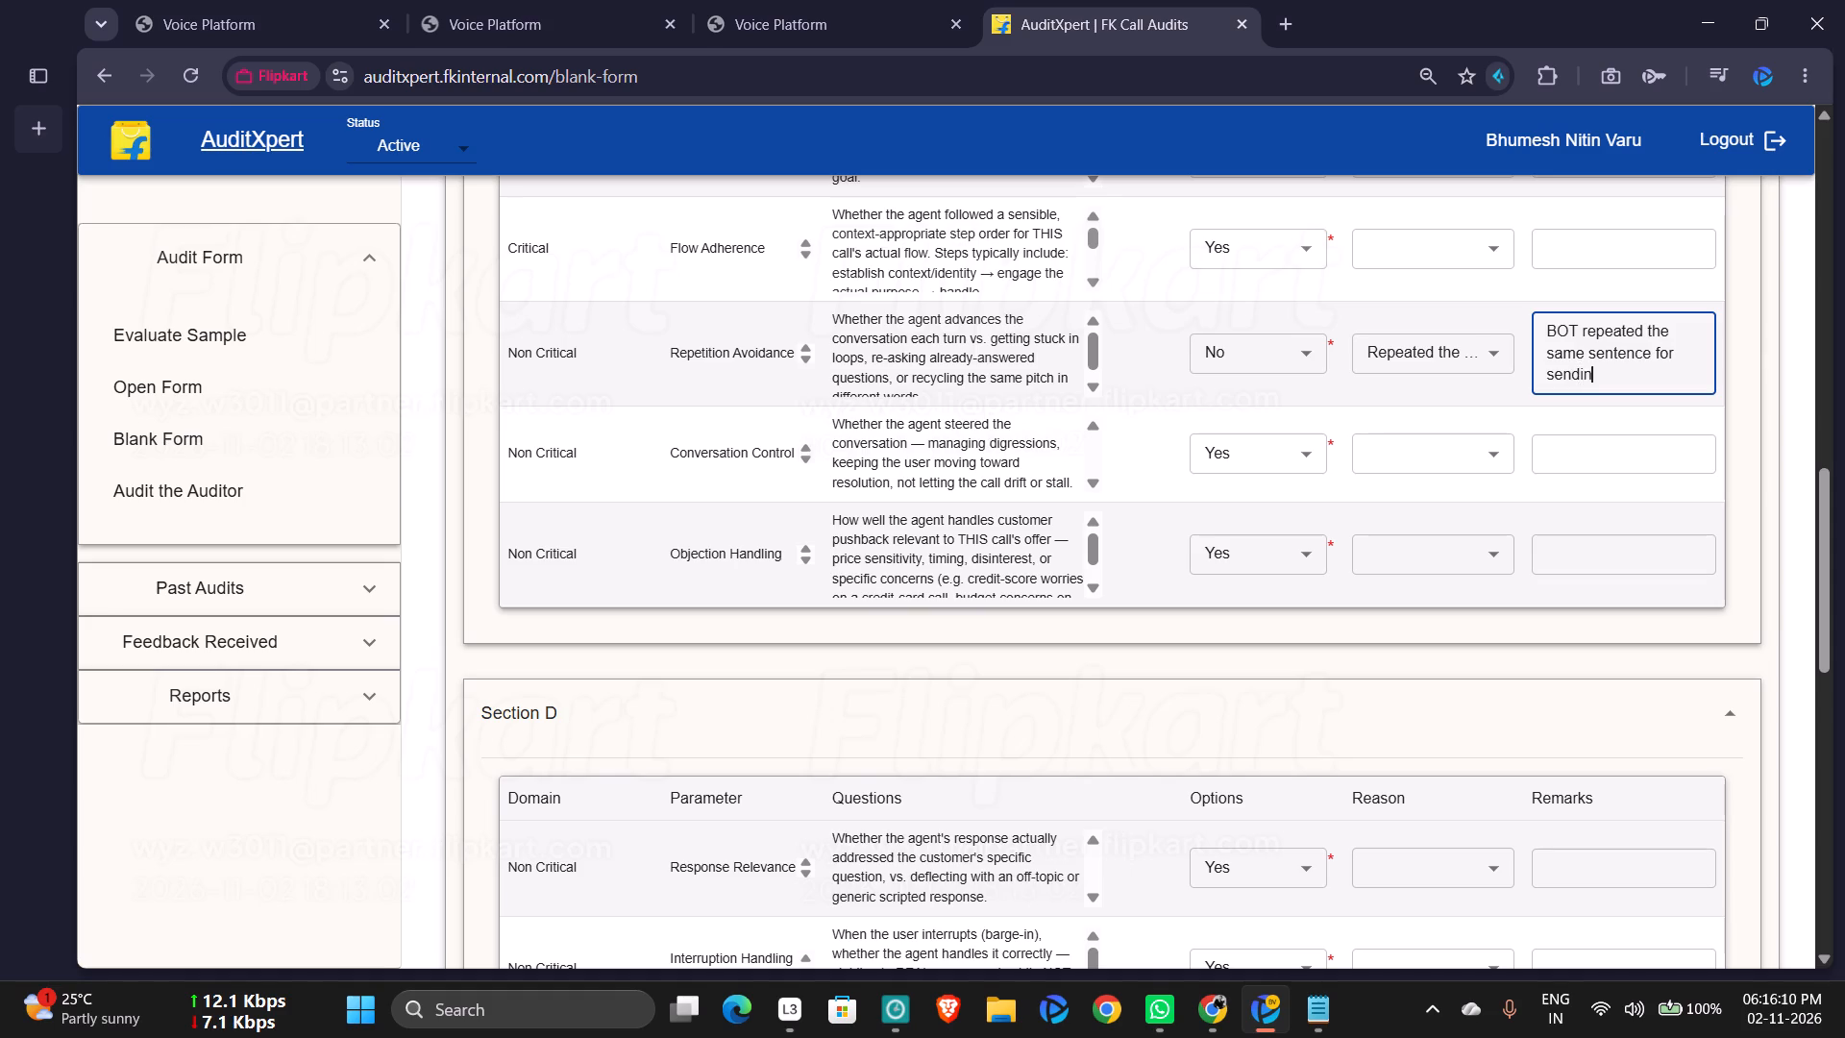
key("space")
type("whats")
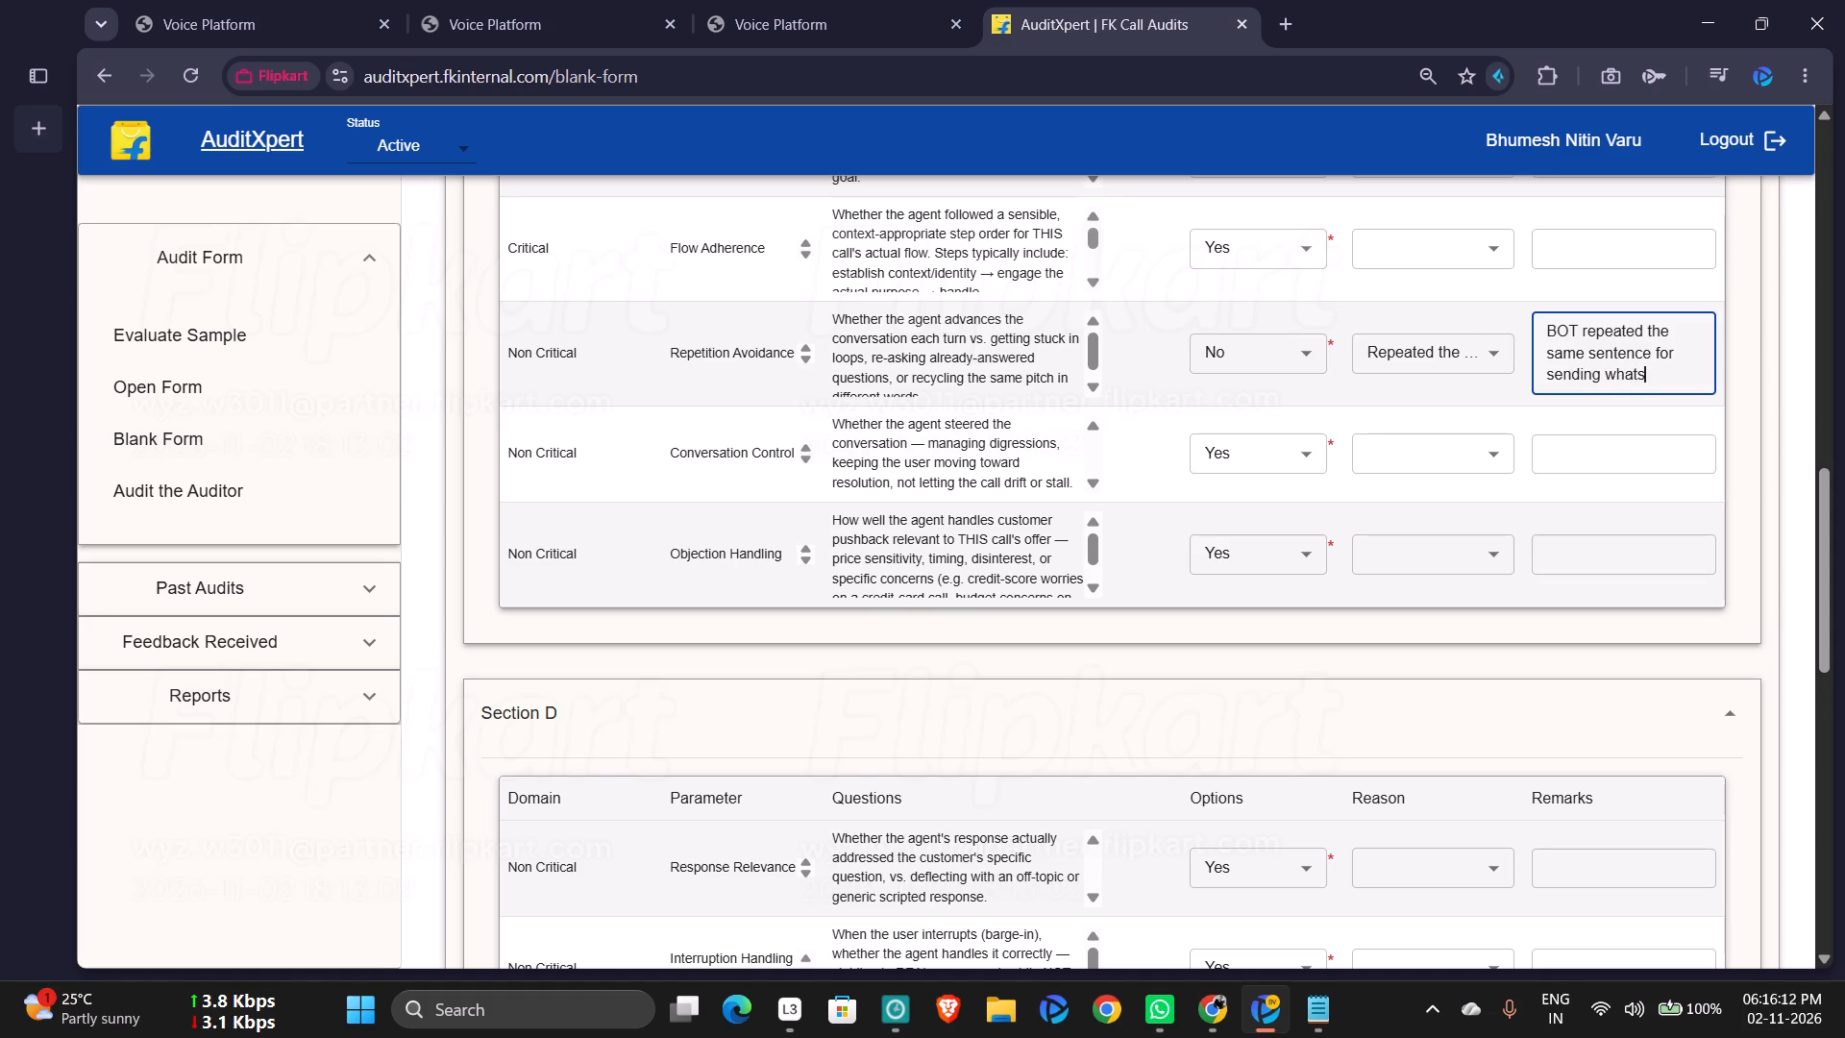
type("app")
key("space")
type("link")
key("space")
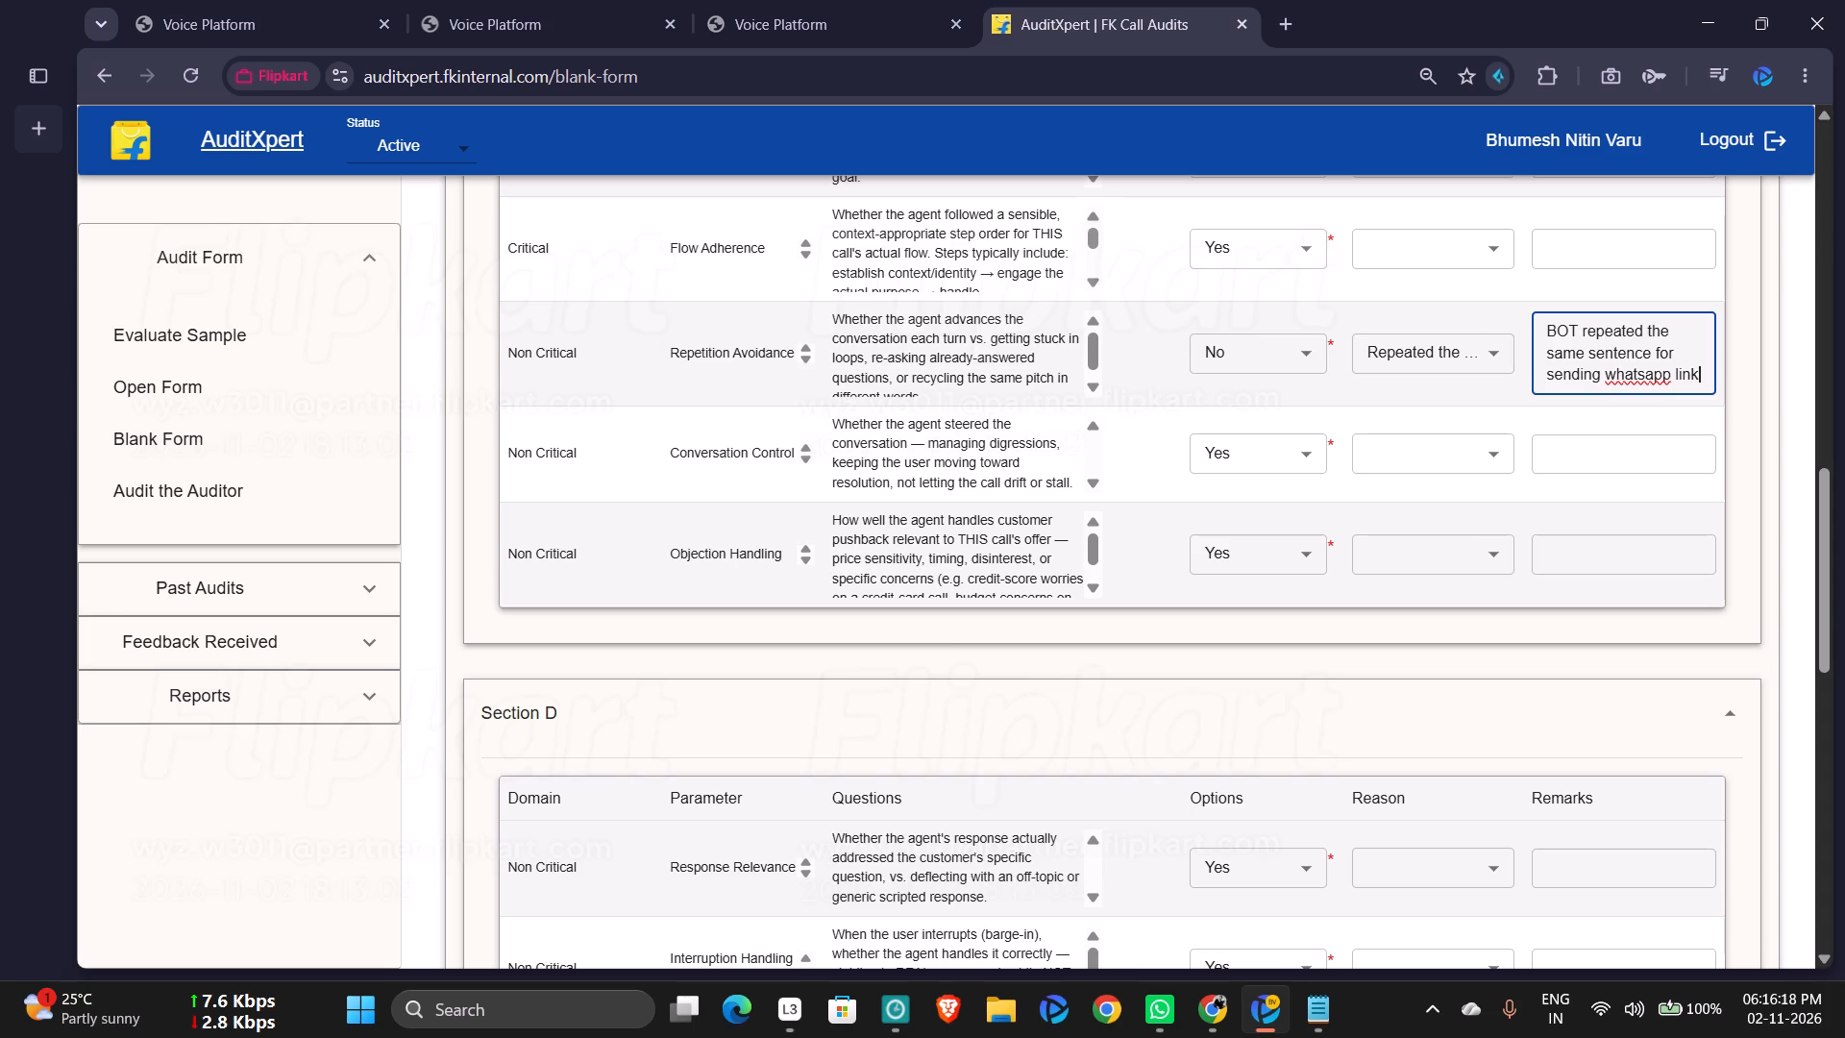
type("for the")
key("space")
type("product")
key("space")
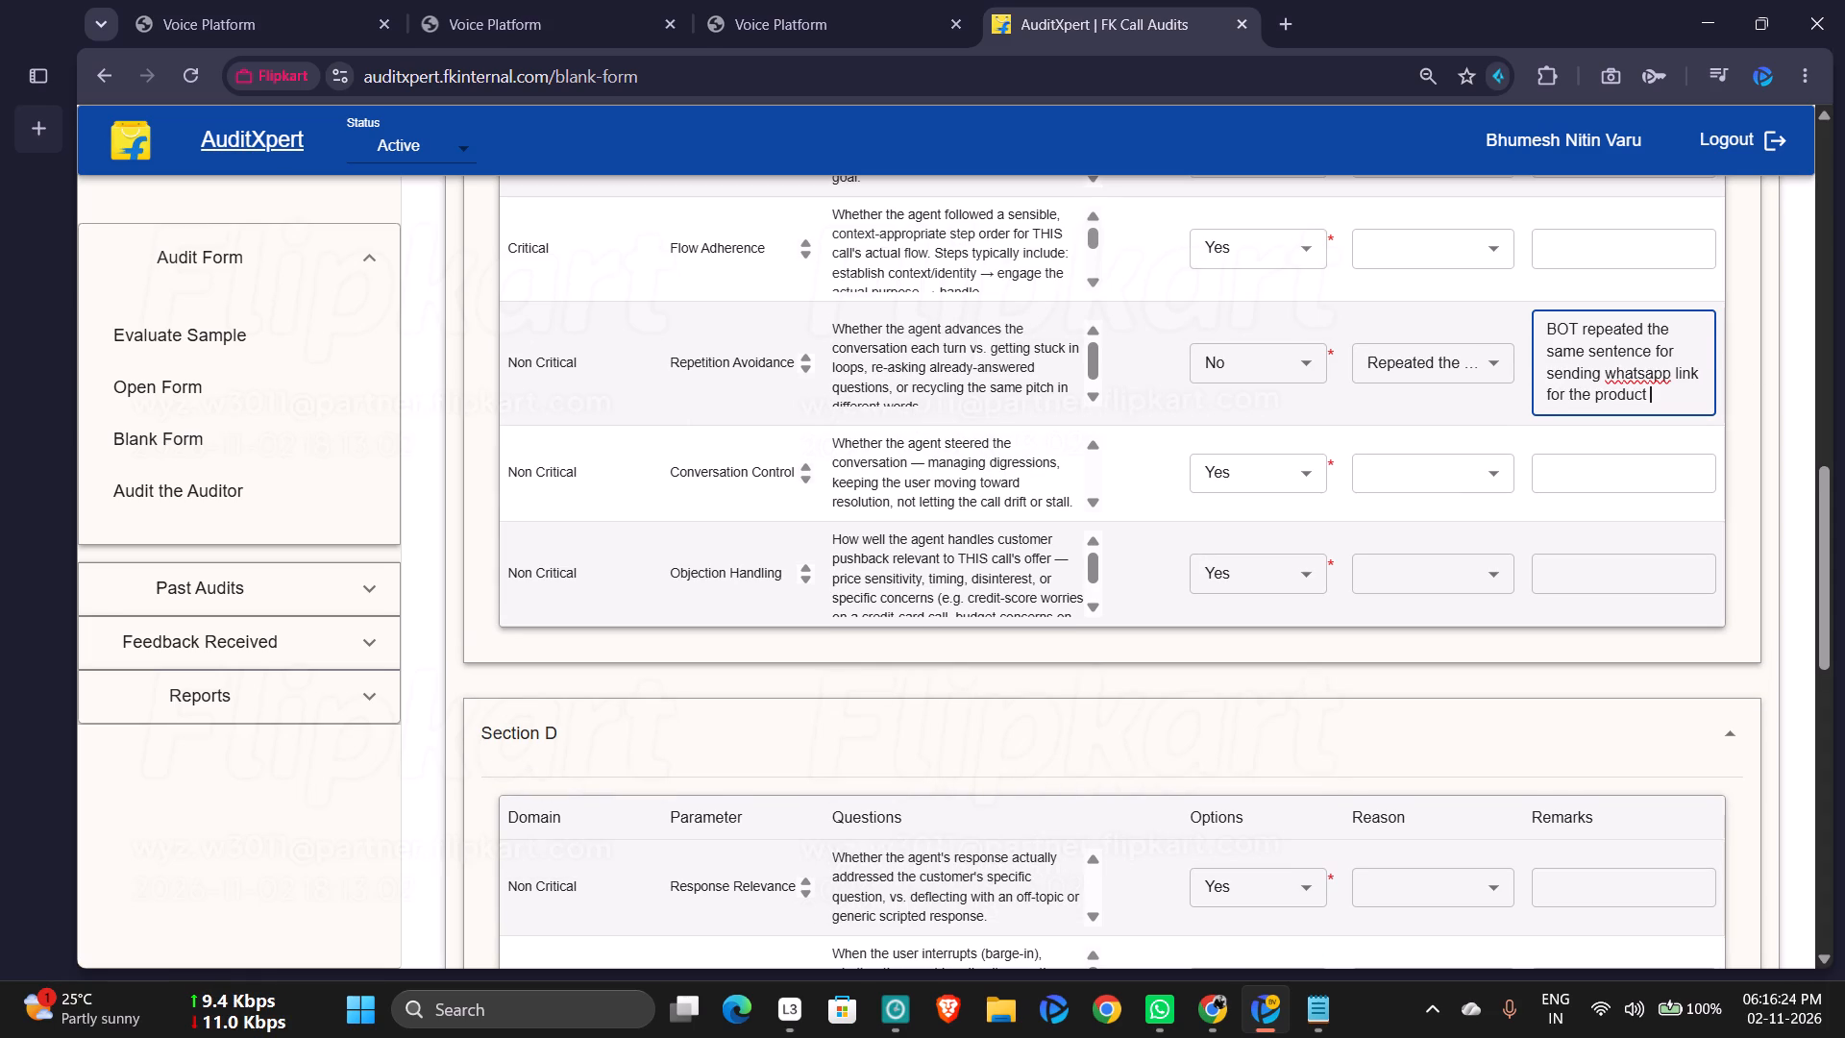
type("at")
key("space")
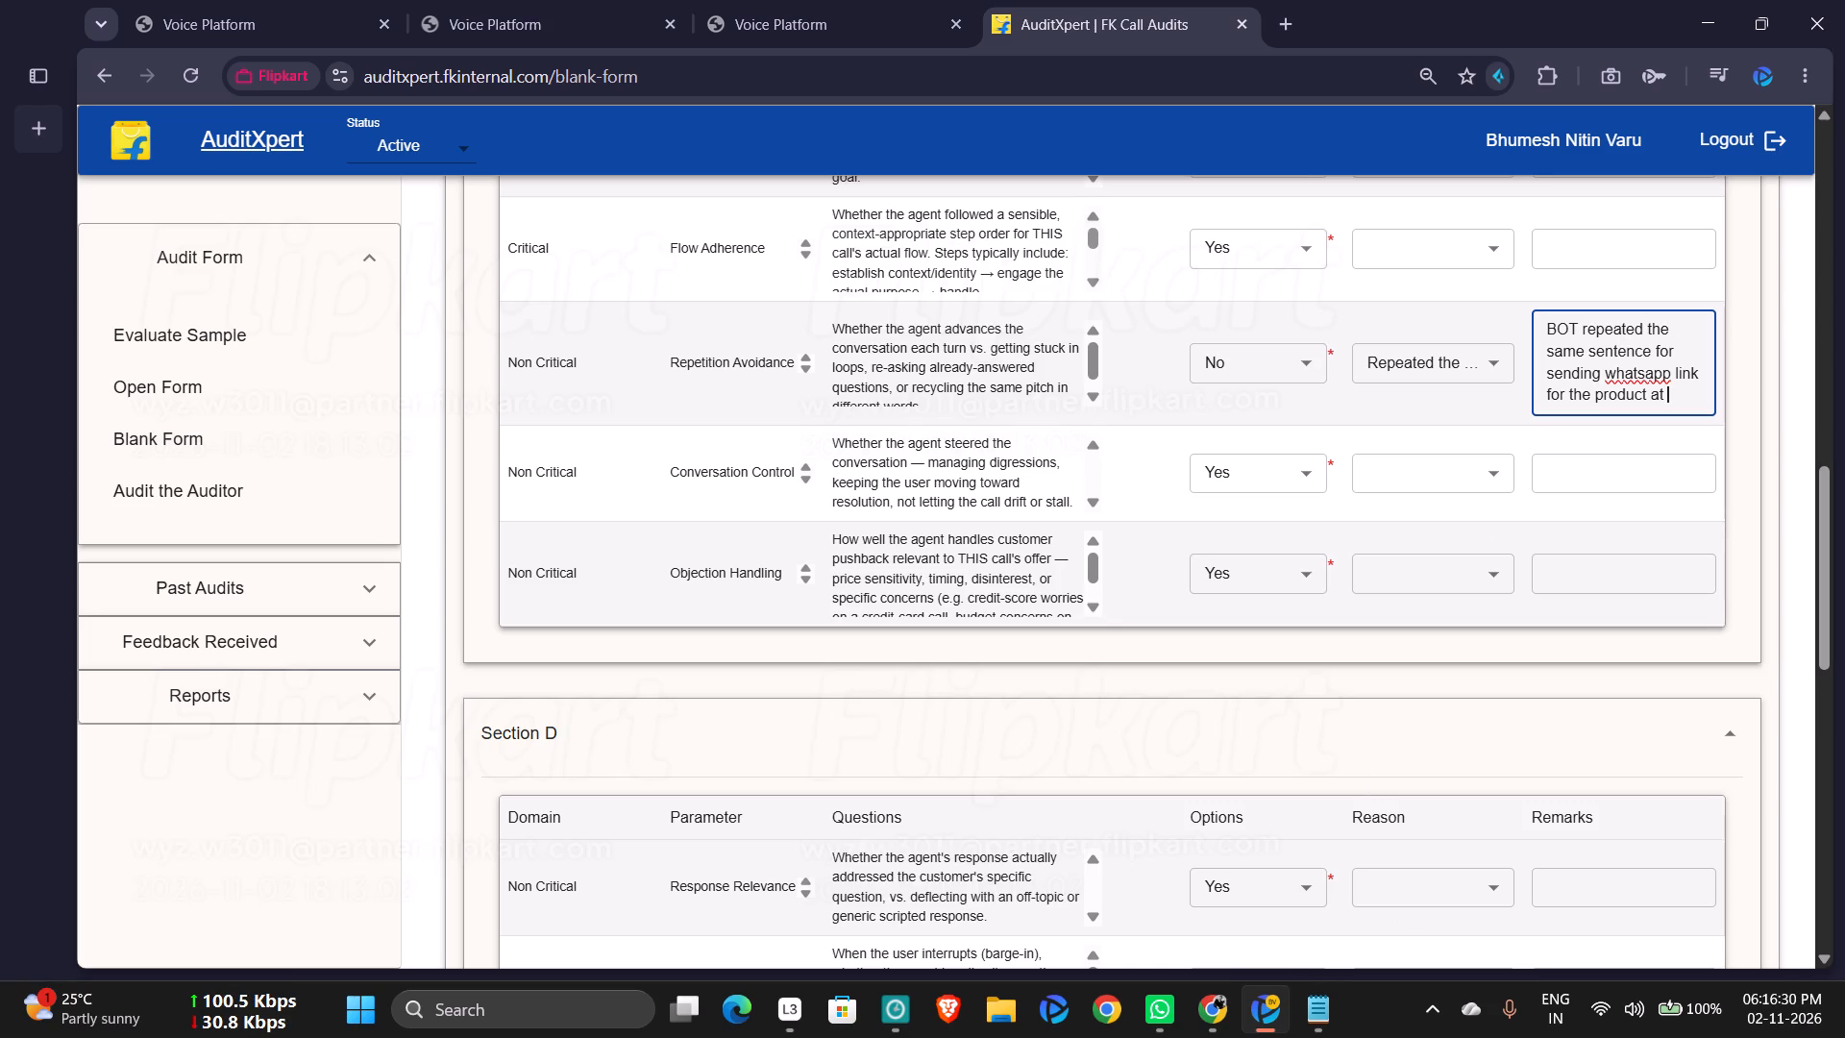
Check the call recording's playback position and continue the Repetition Avoidance remark with "1:41min again at".
left_click(1196, 996)
left_click(1165, 908)
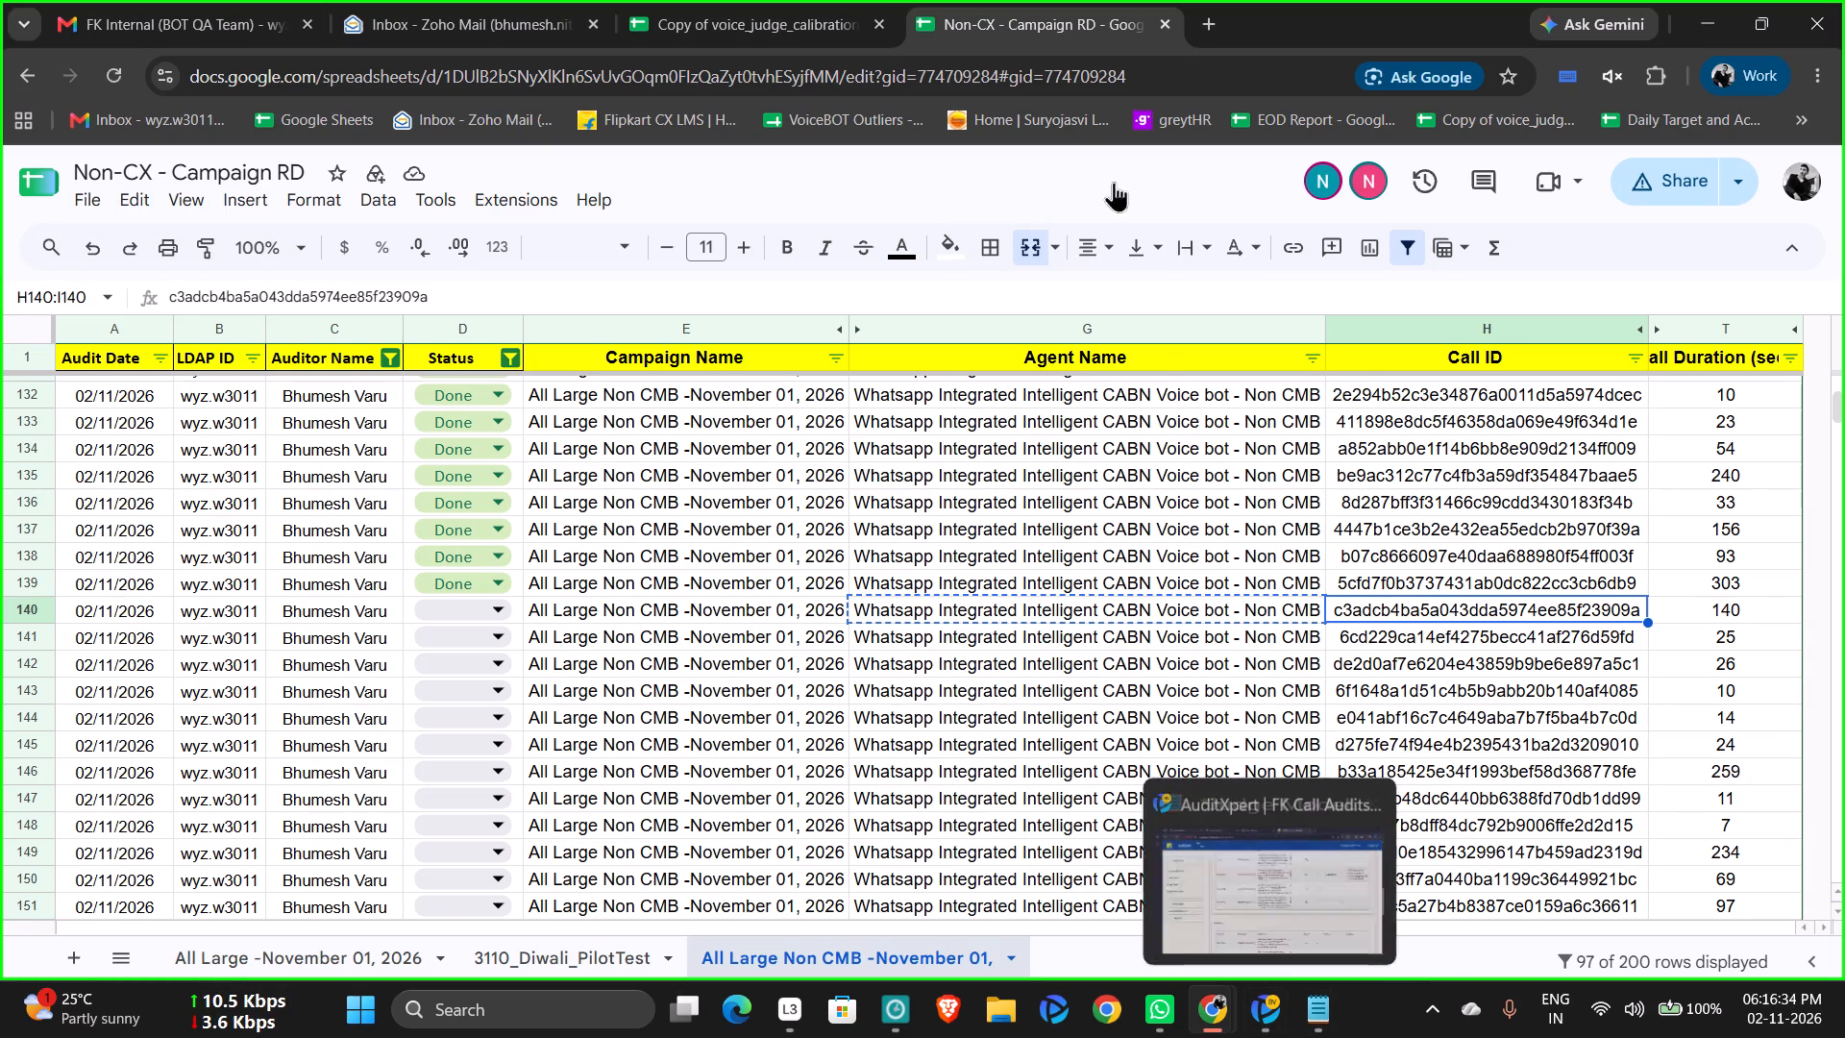
left_click(1286, 1018)
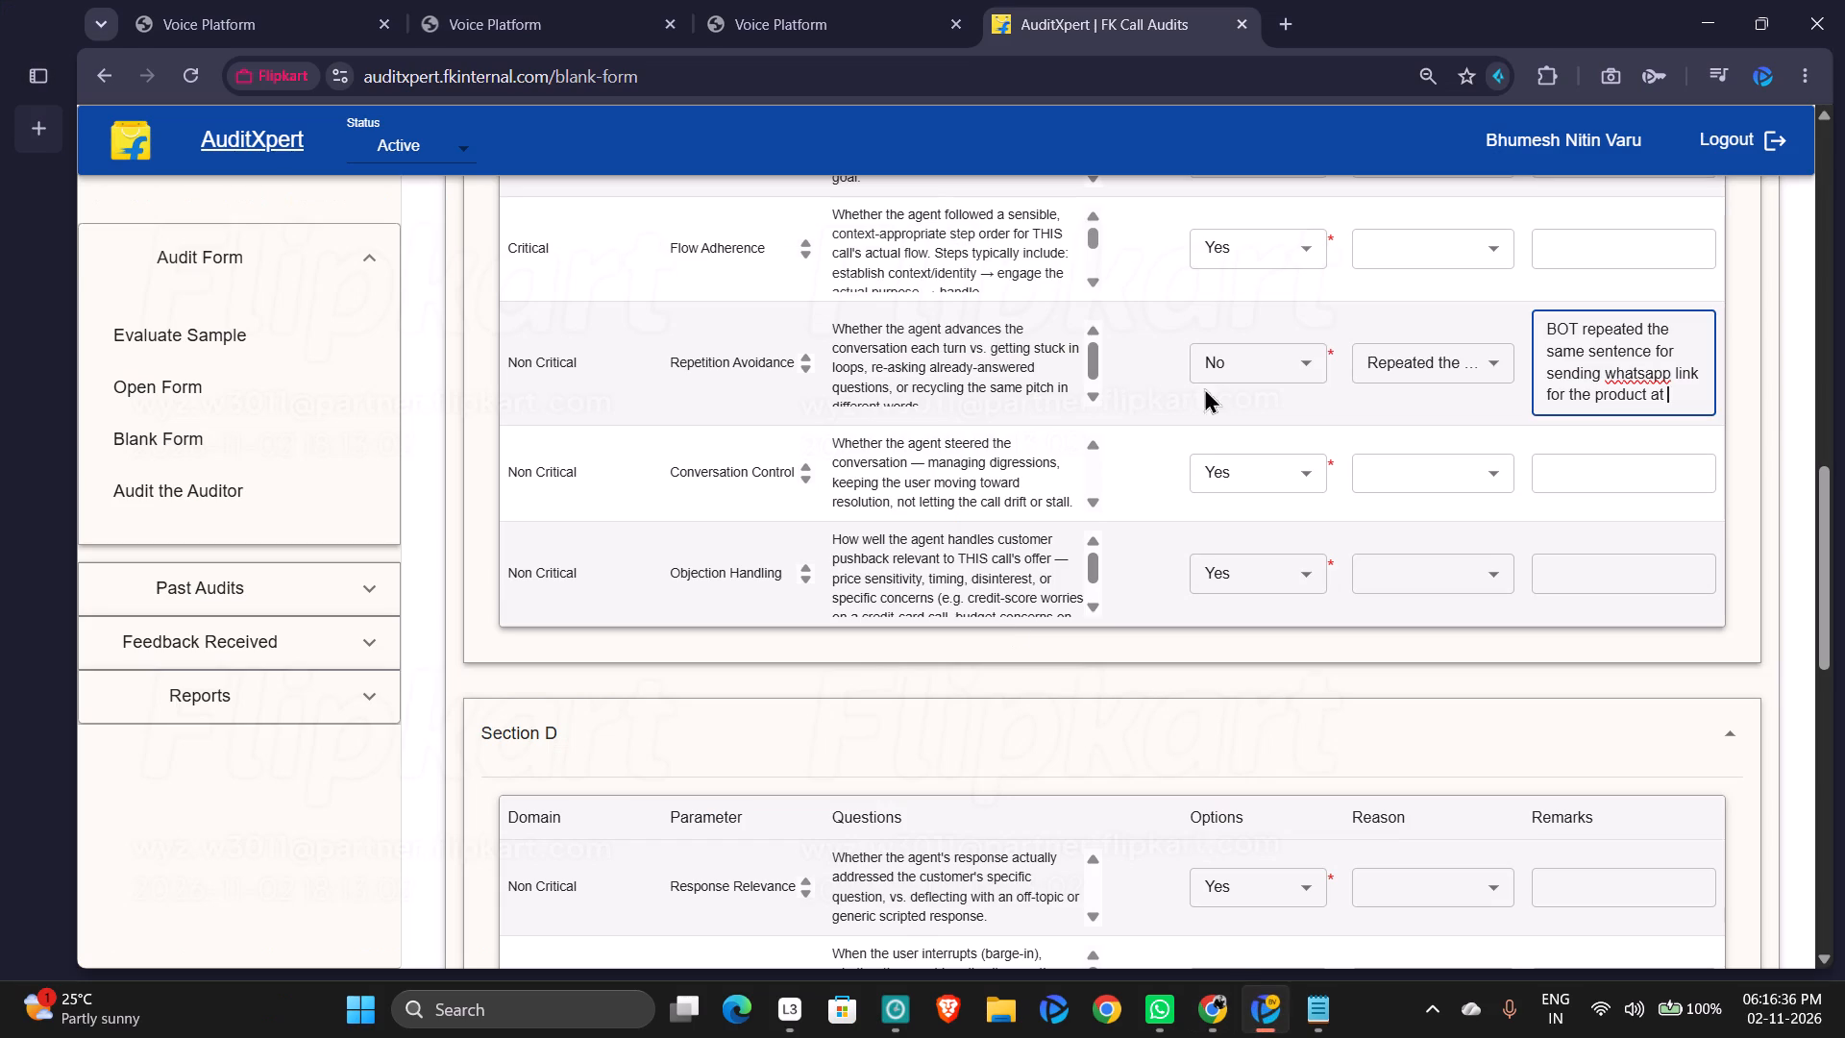
left_click(770, 12)
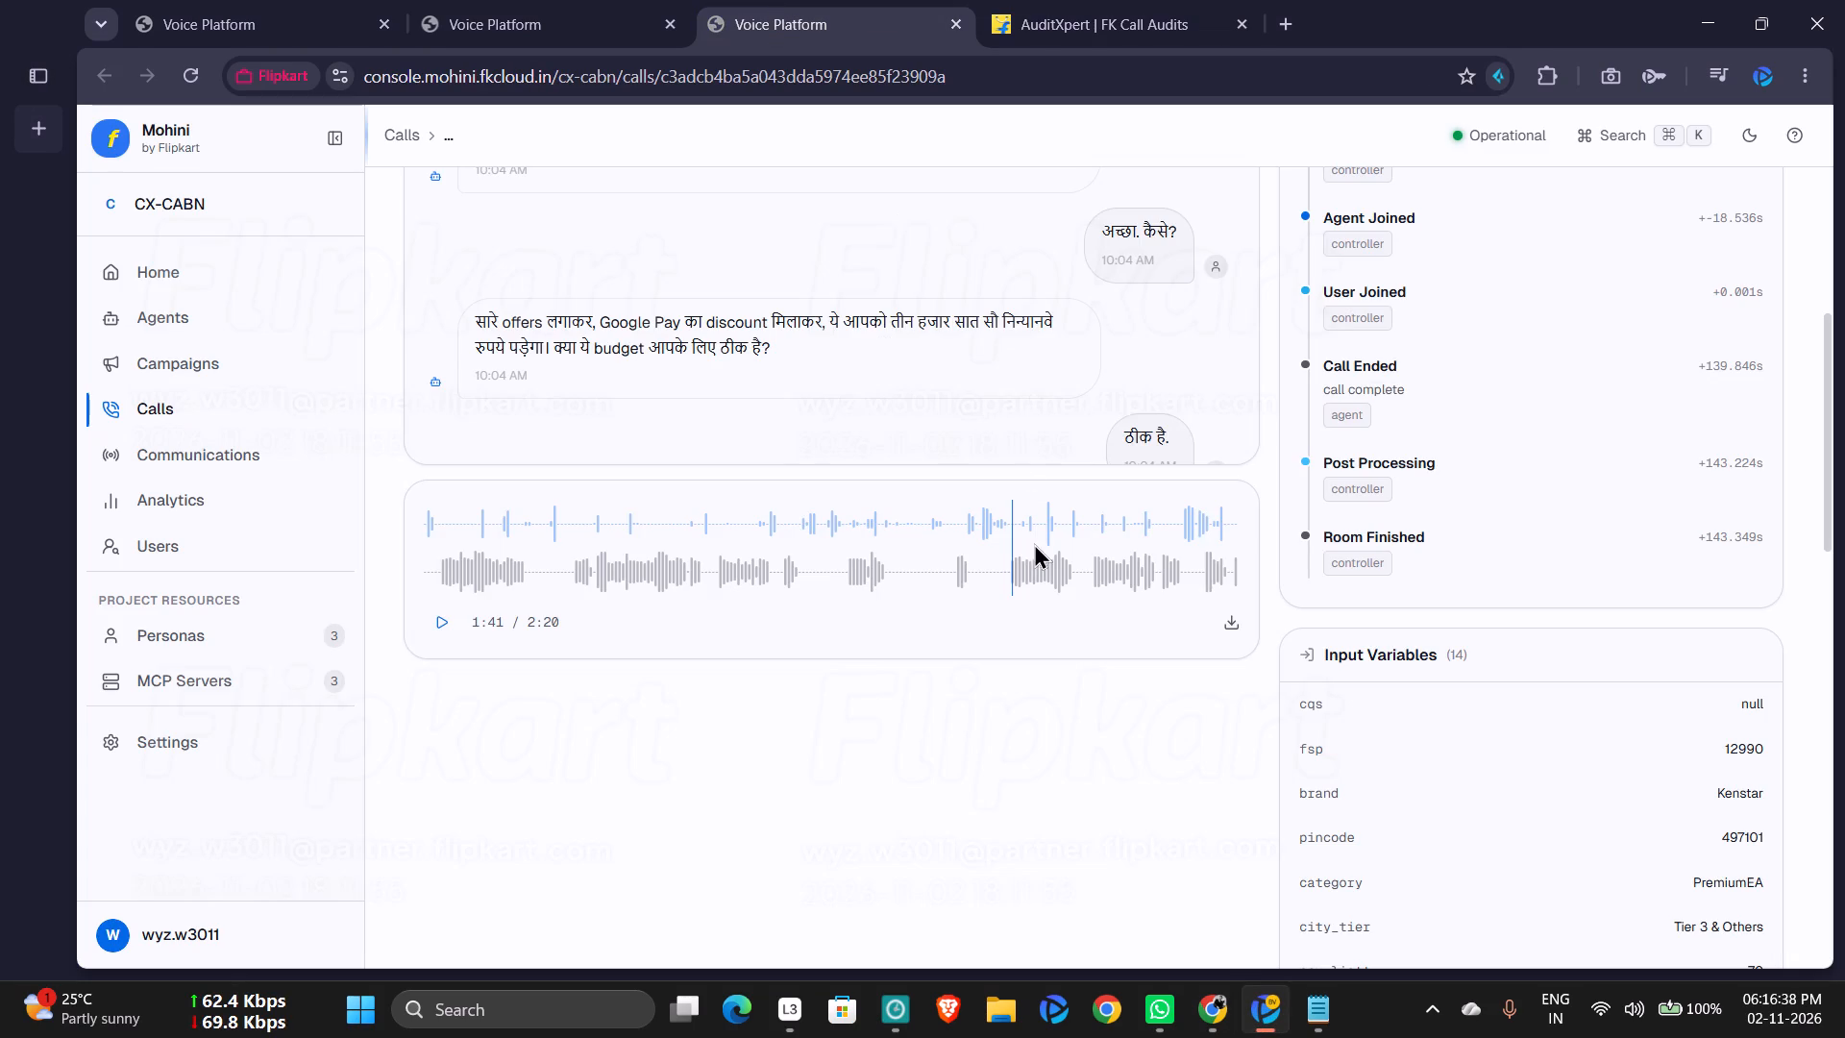
left_click(1092, 0)
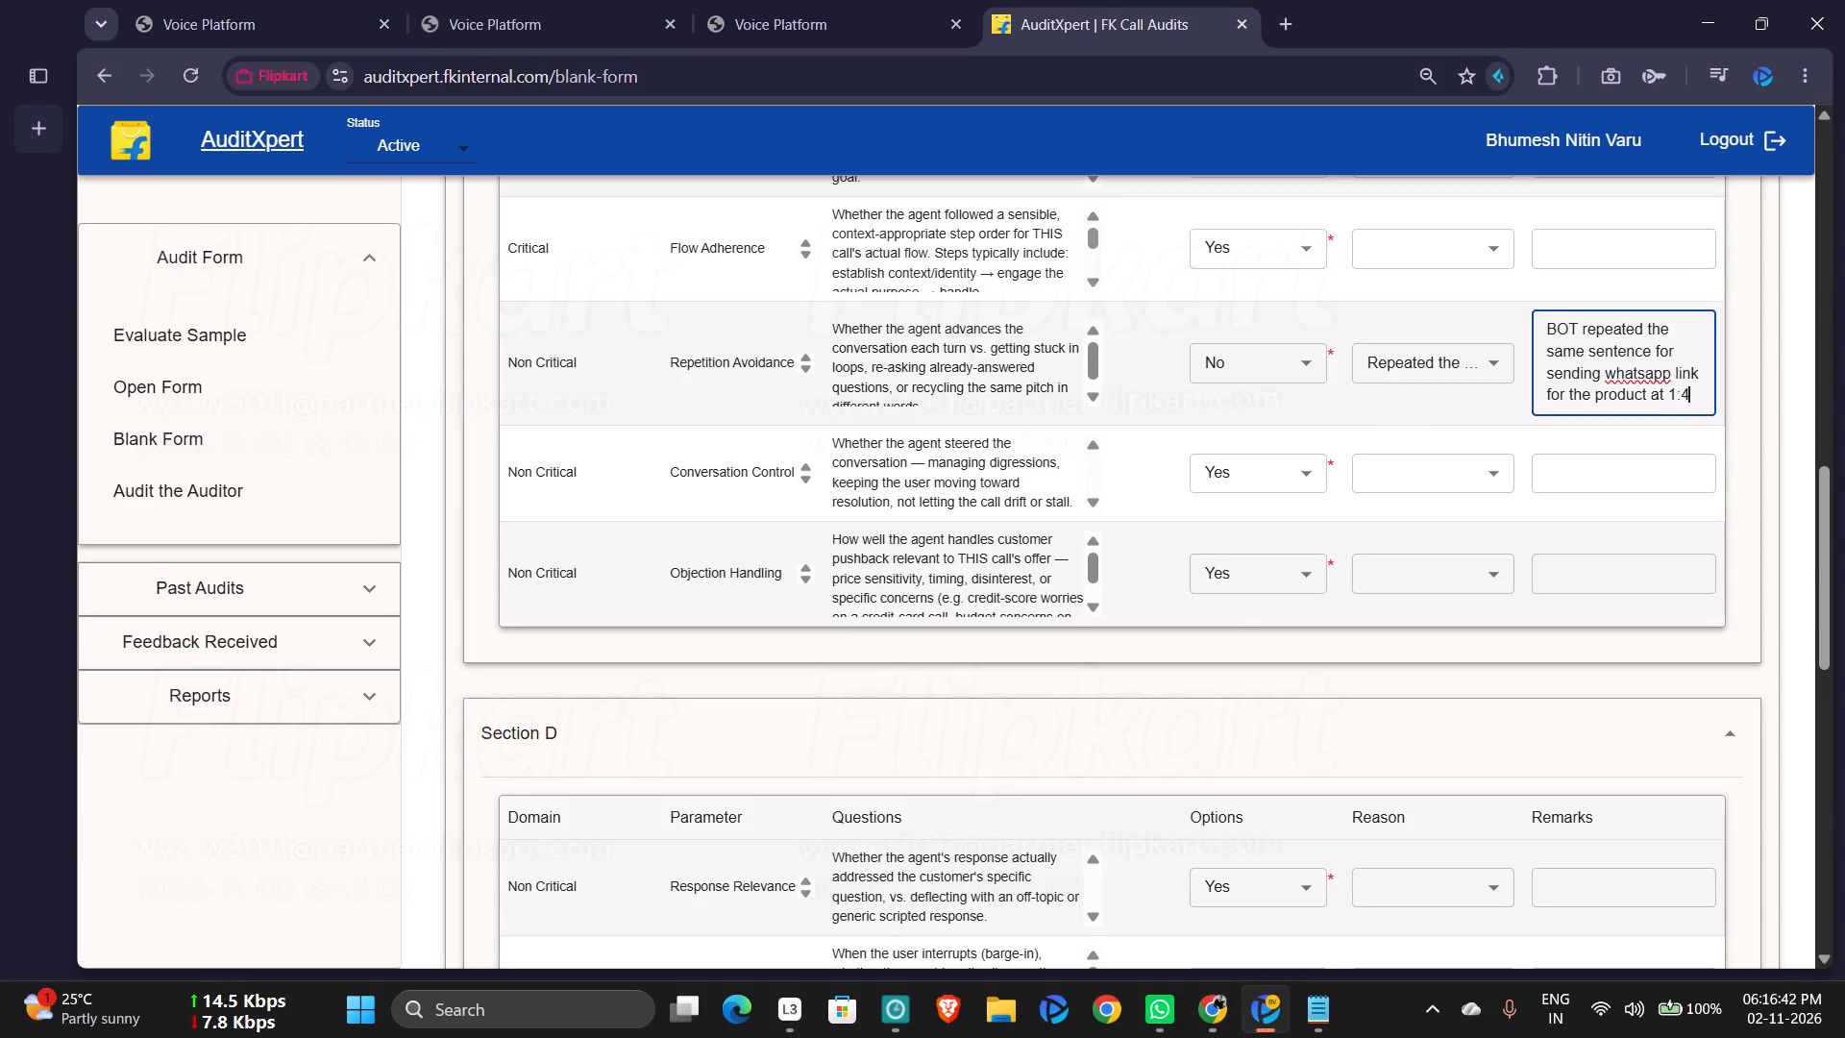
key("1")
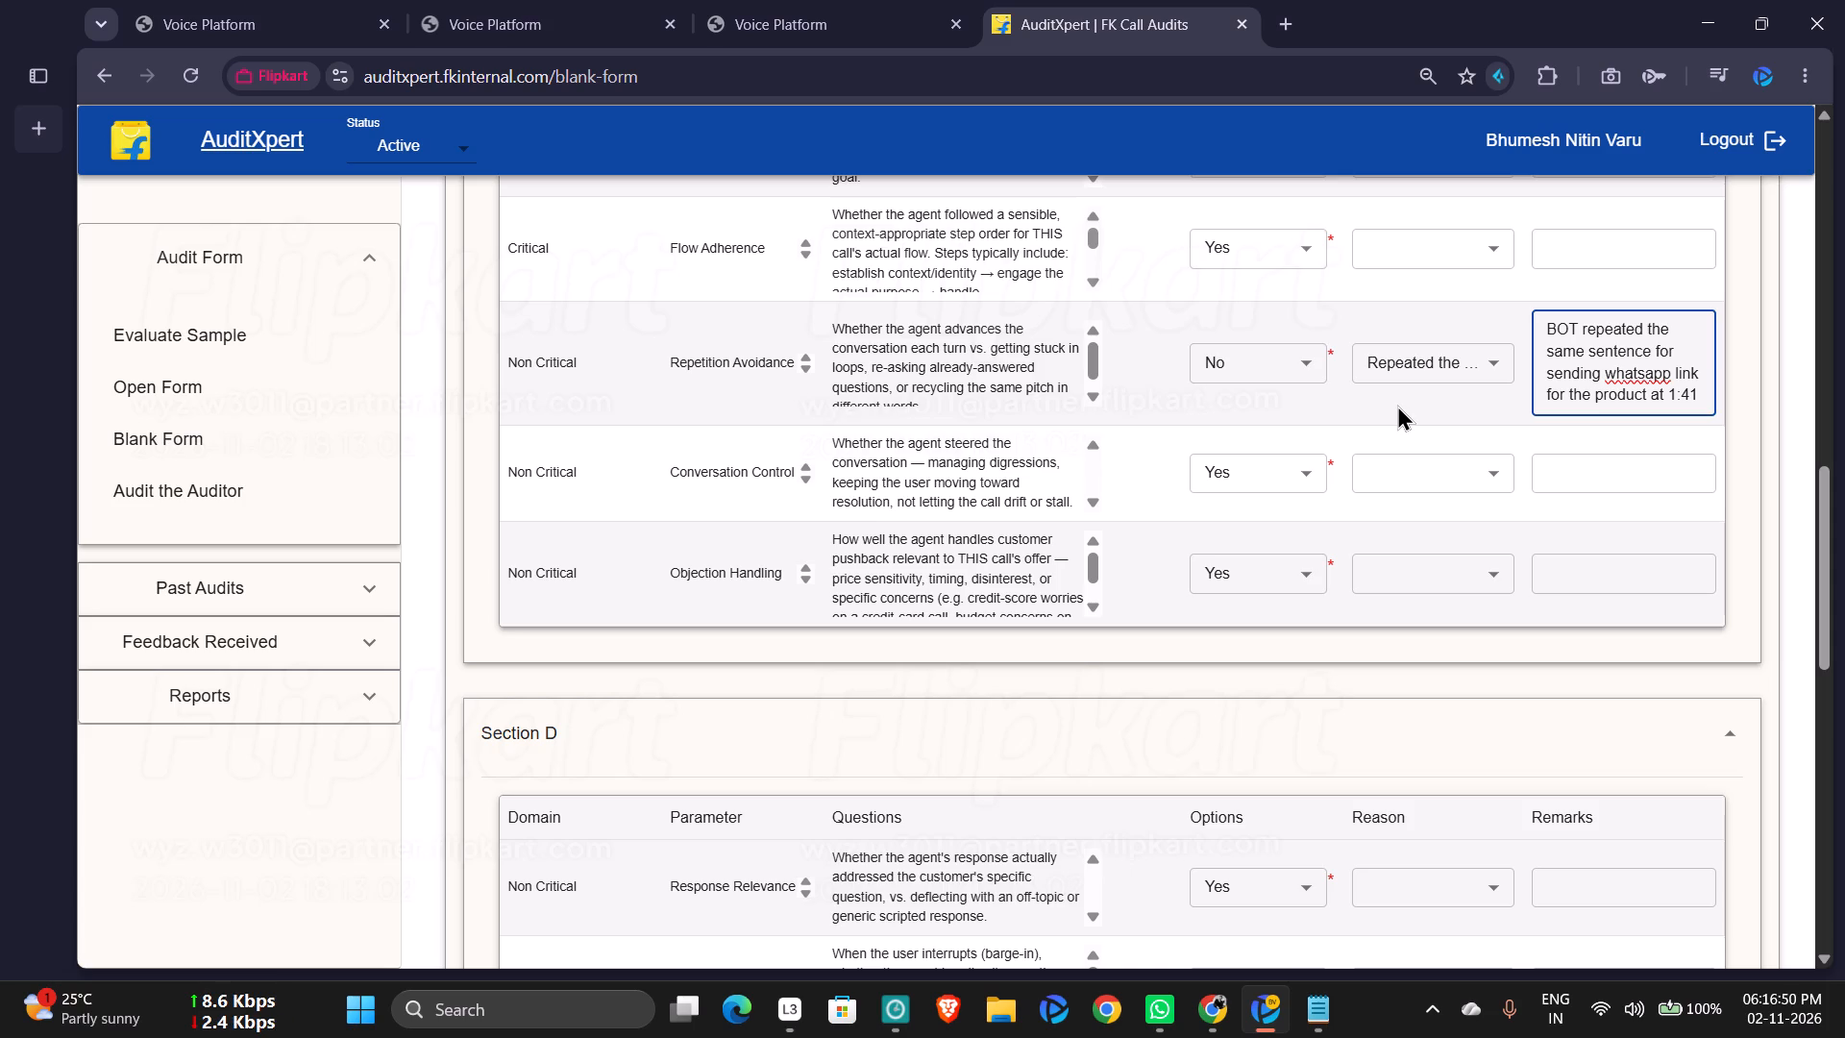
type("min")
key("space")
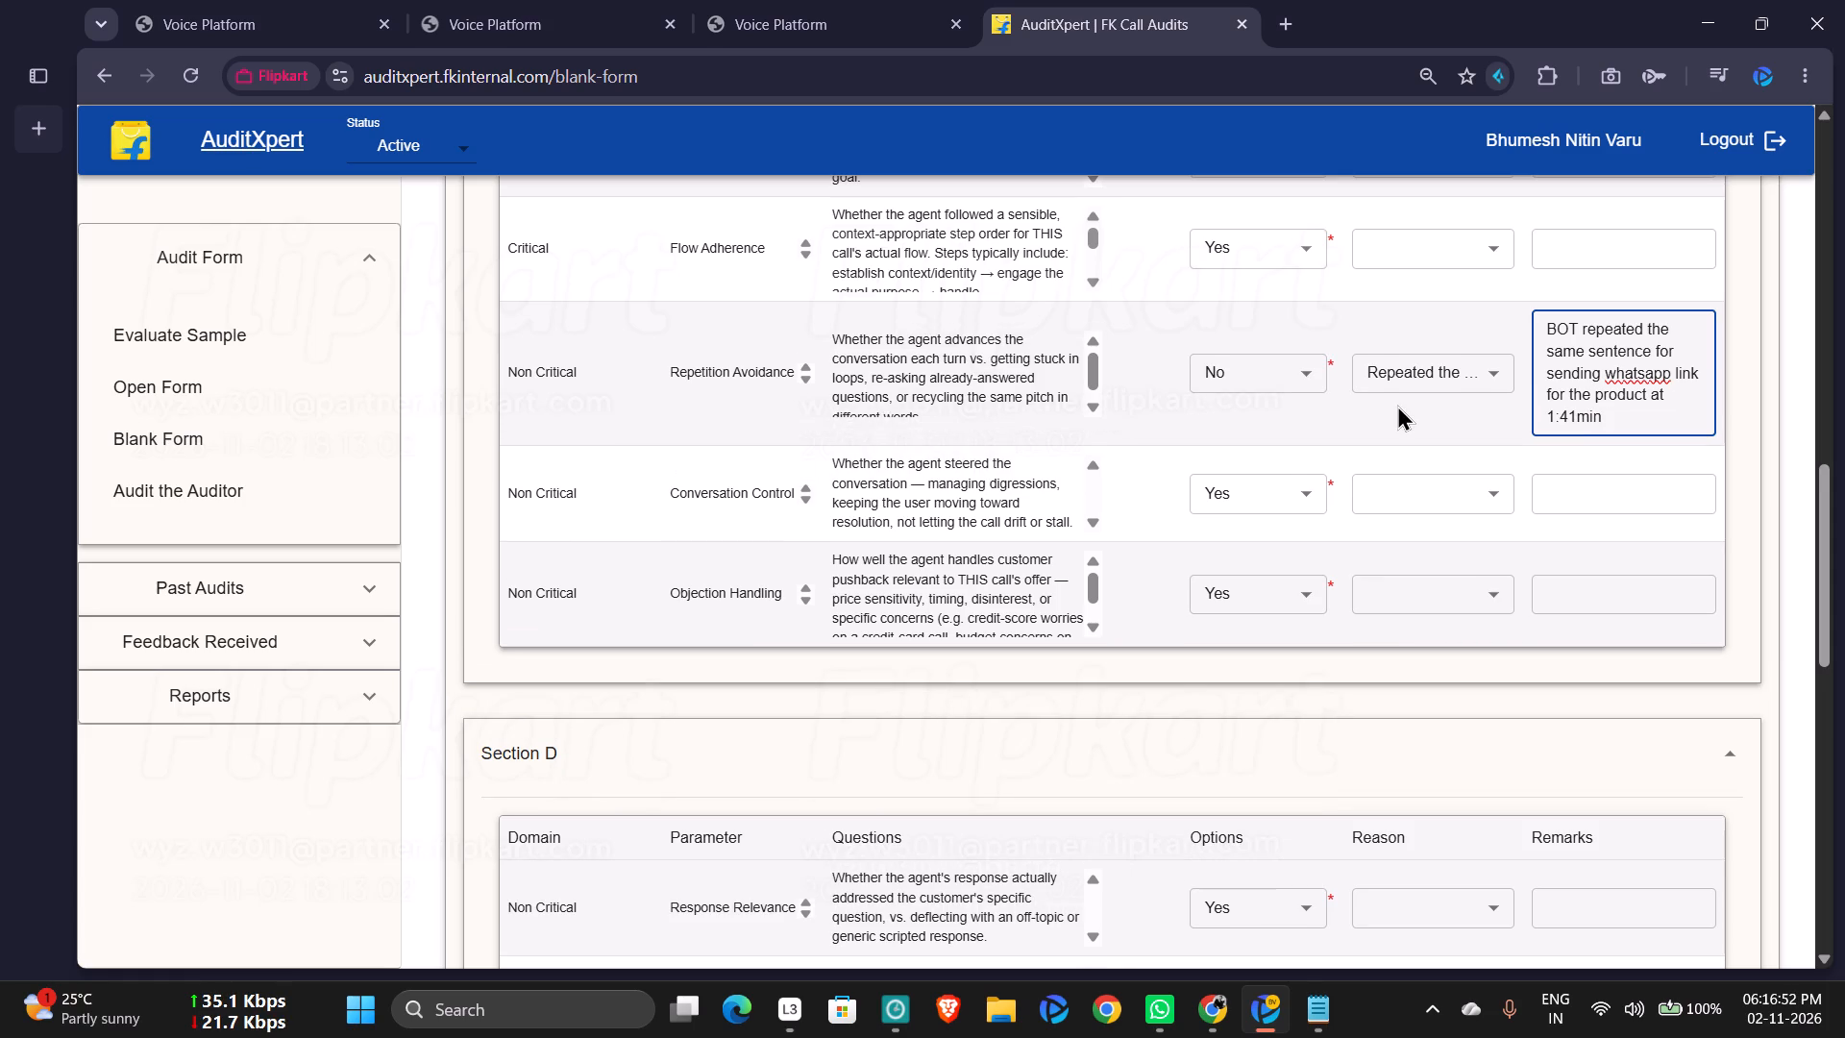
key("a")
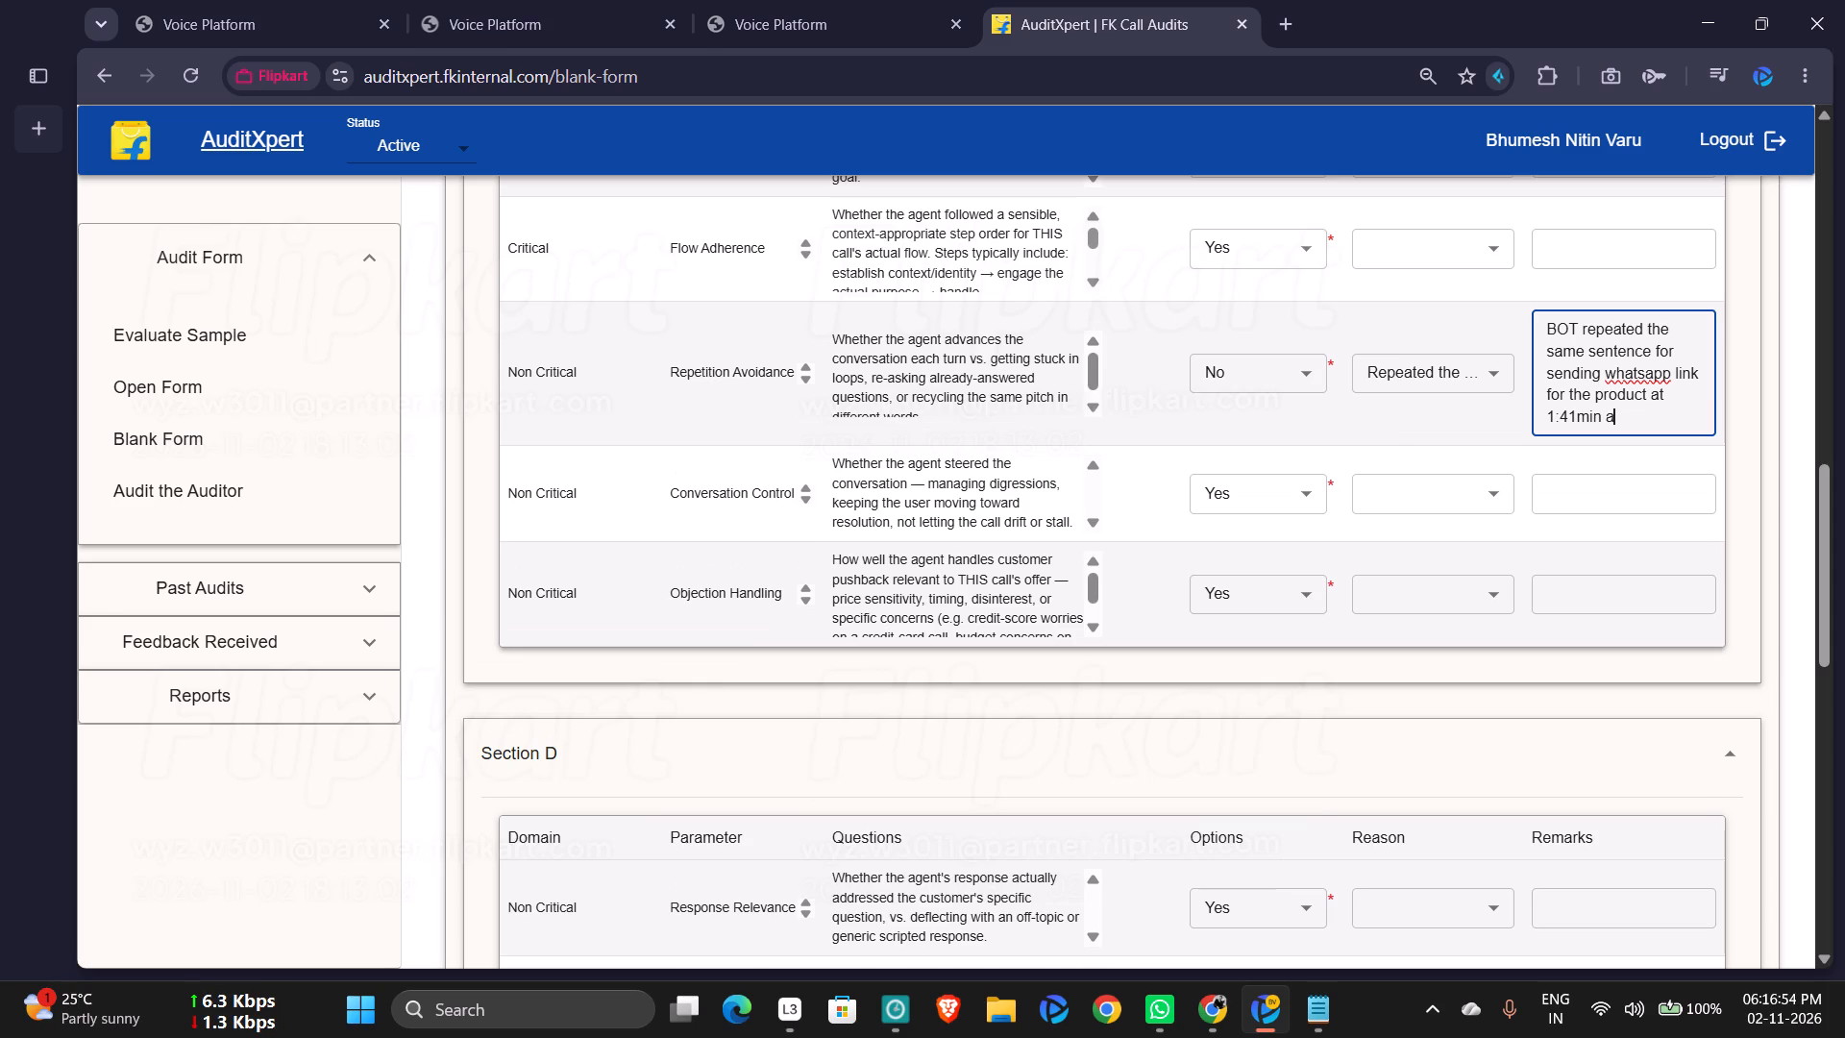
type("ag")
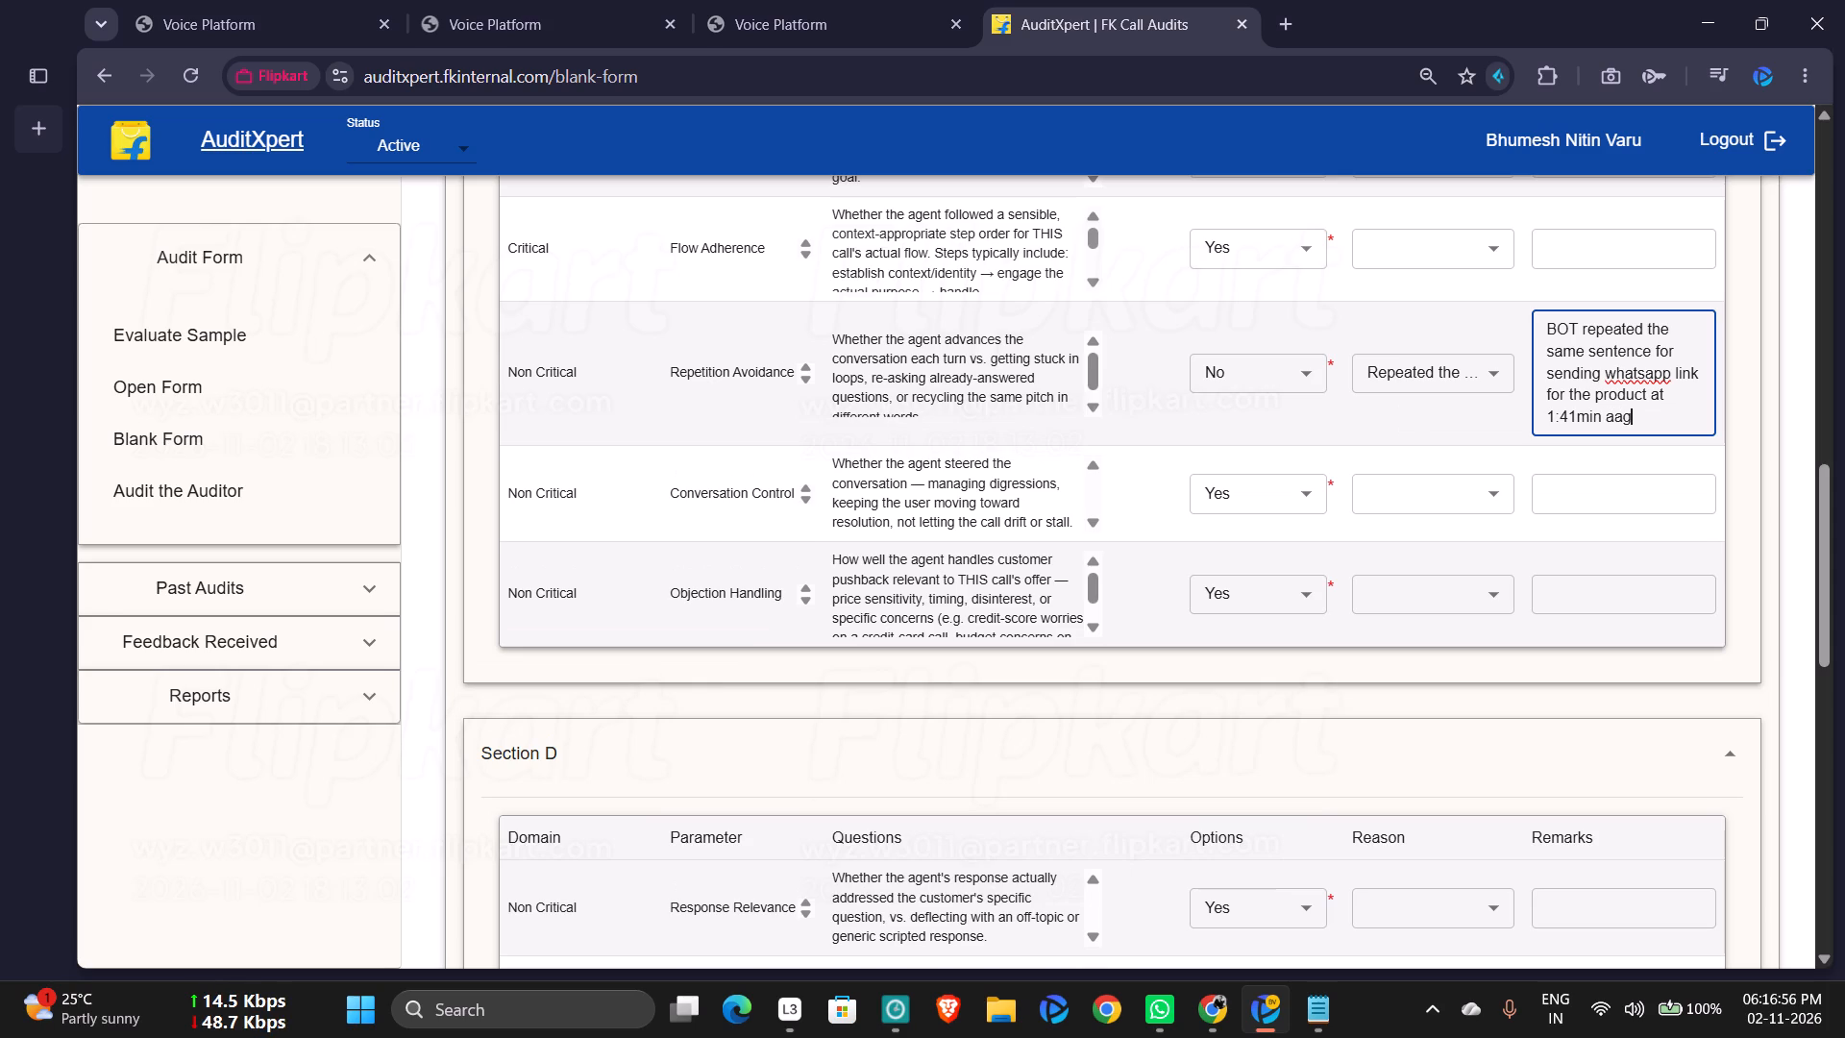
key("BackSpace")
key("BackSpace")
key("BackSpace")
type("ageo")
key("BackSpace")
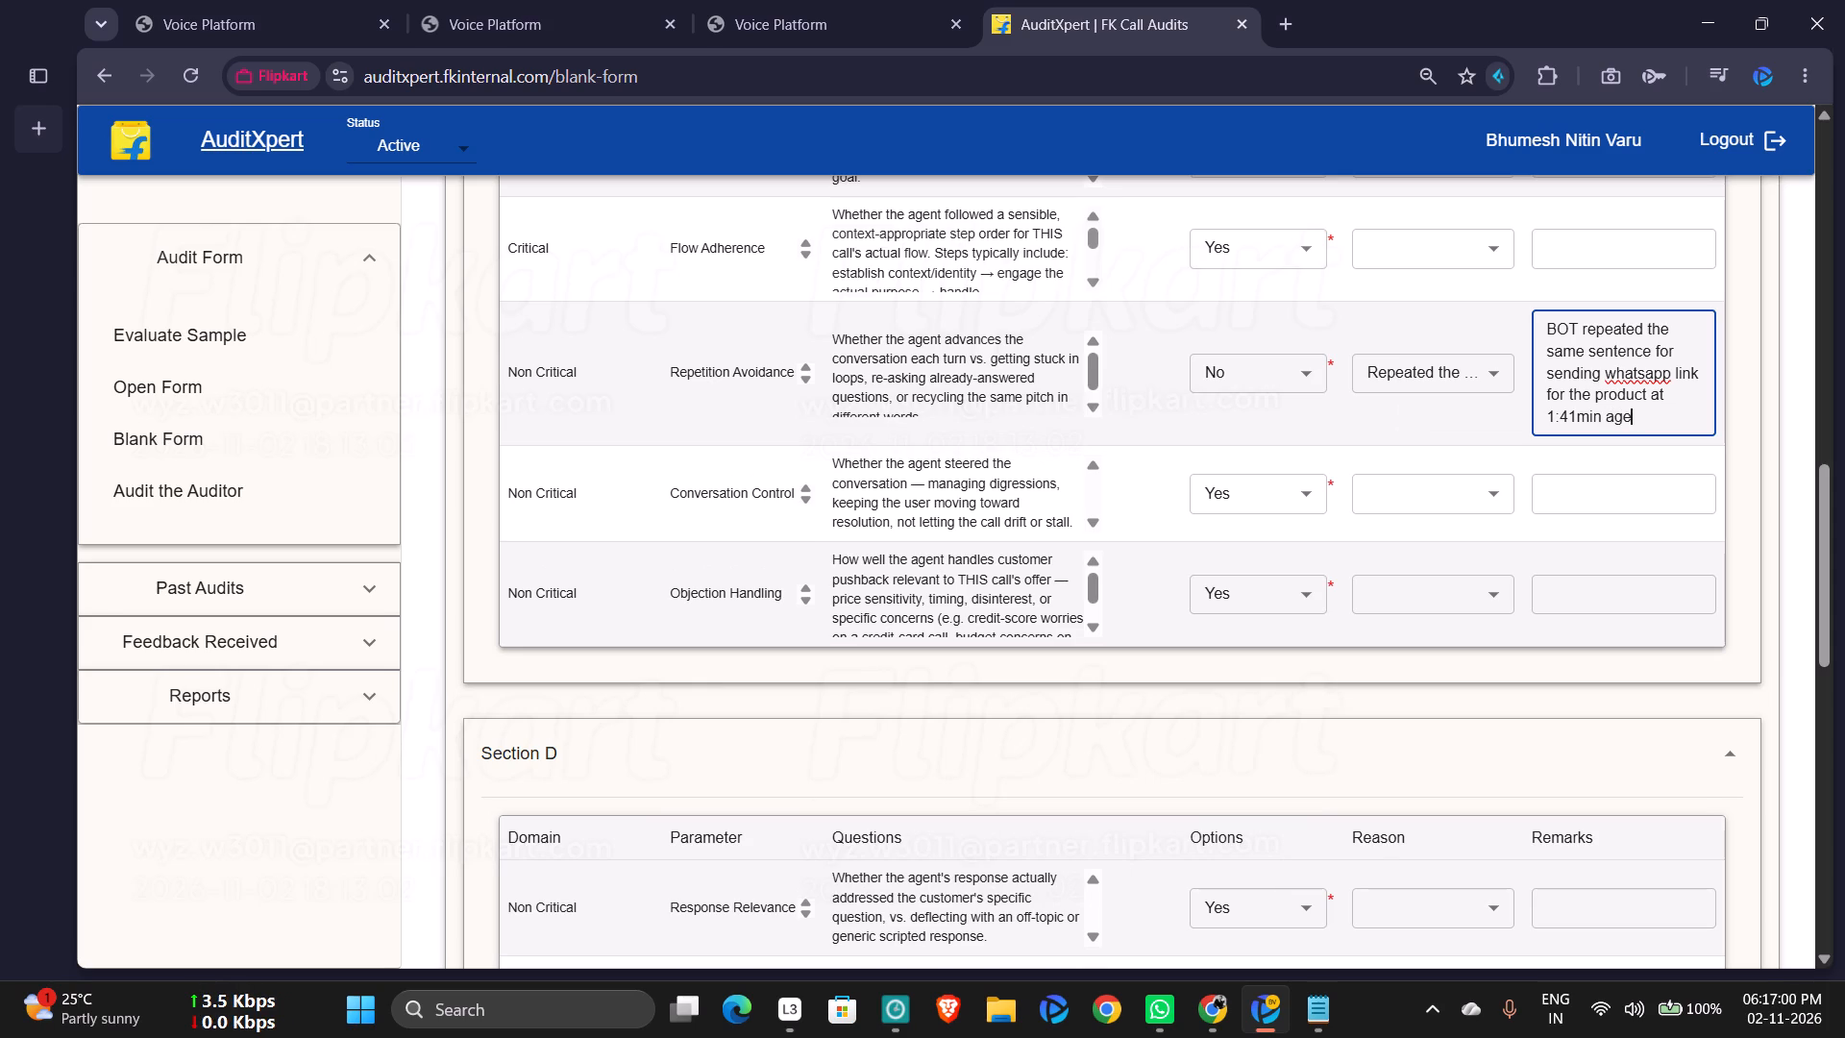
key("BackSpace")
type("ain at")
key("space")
Move the call recording to the repeated statement at 1:55 and complete the Repetition Avoidance remark with "1:55min".
left_click(1308, 998)
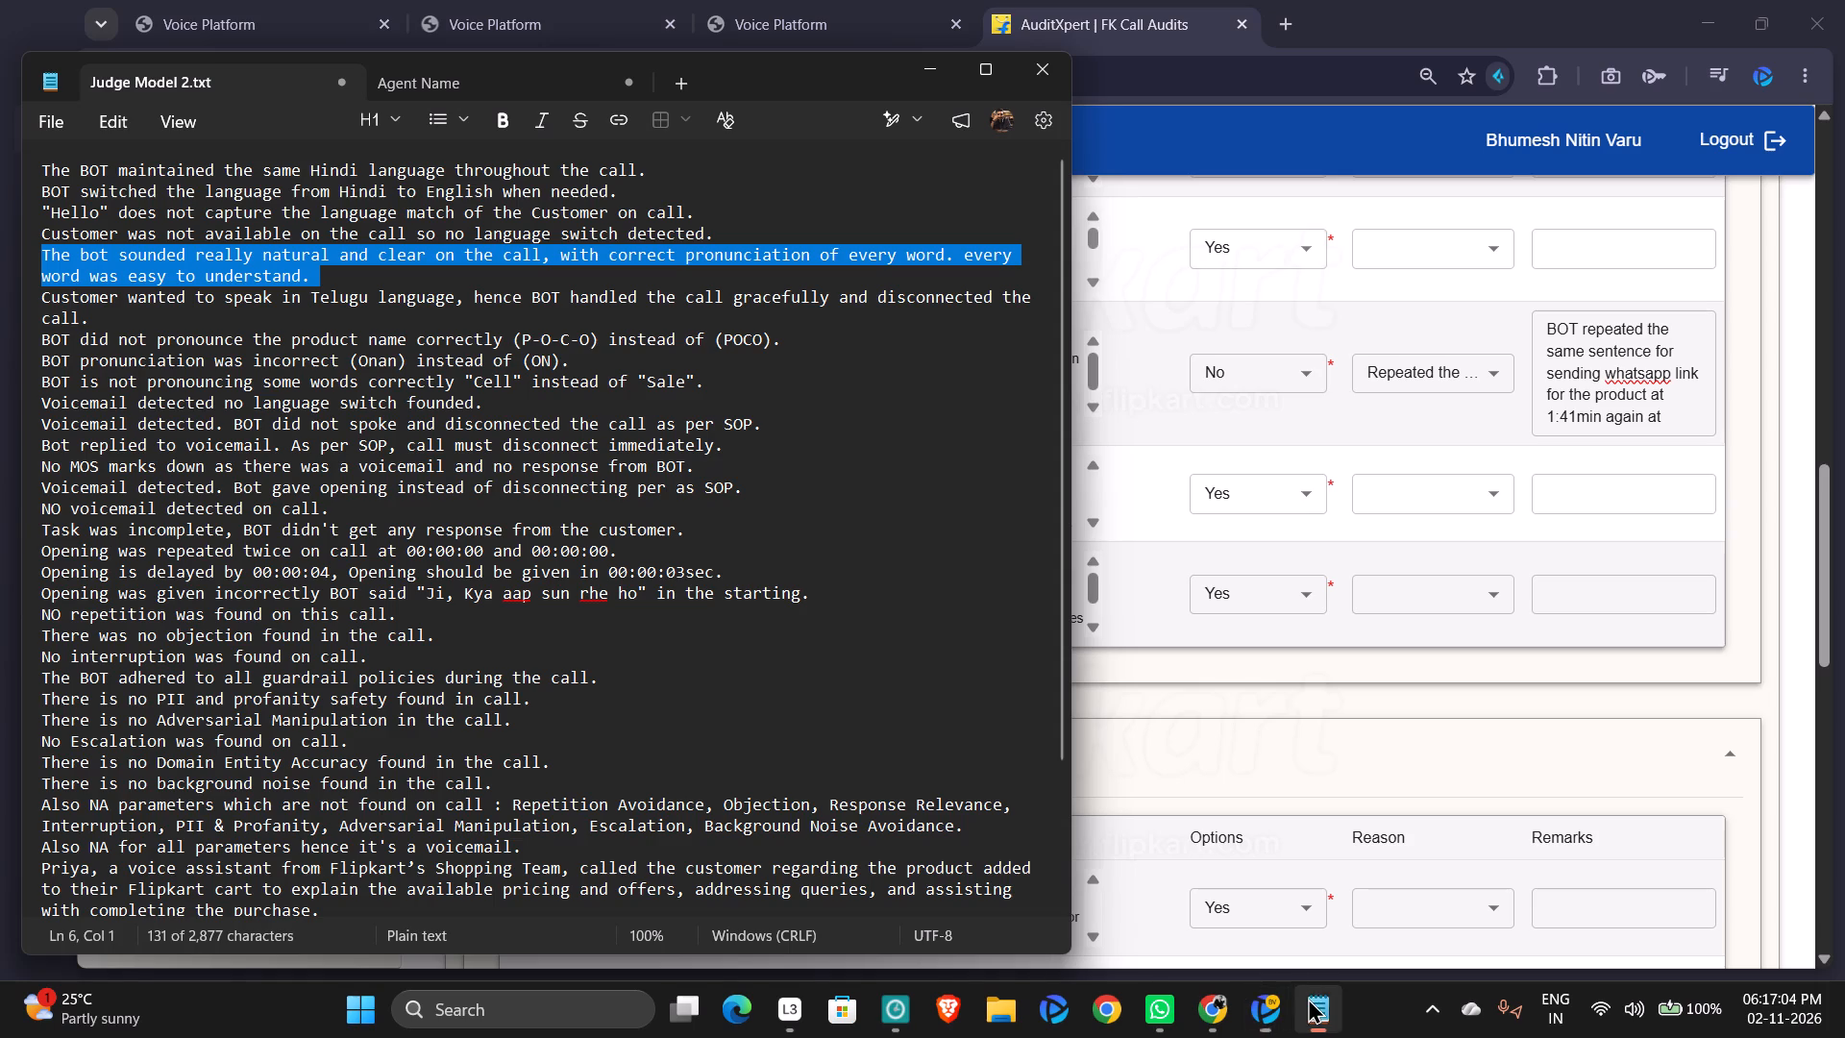
left_click(1272, 1024)
left_click(816, 19)
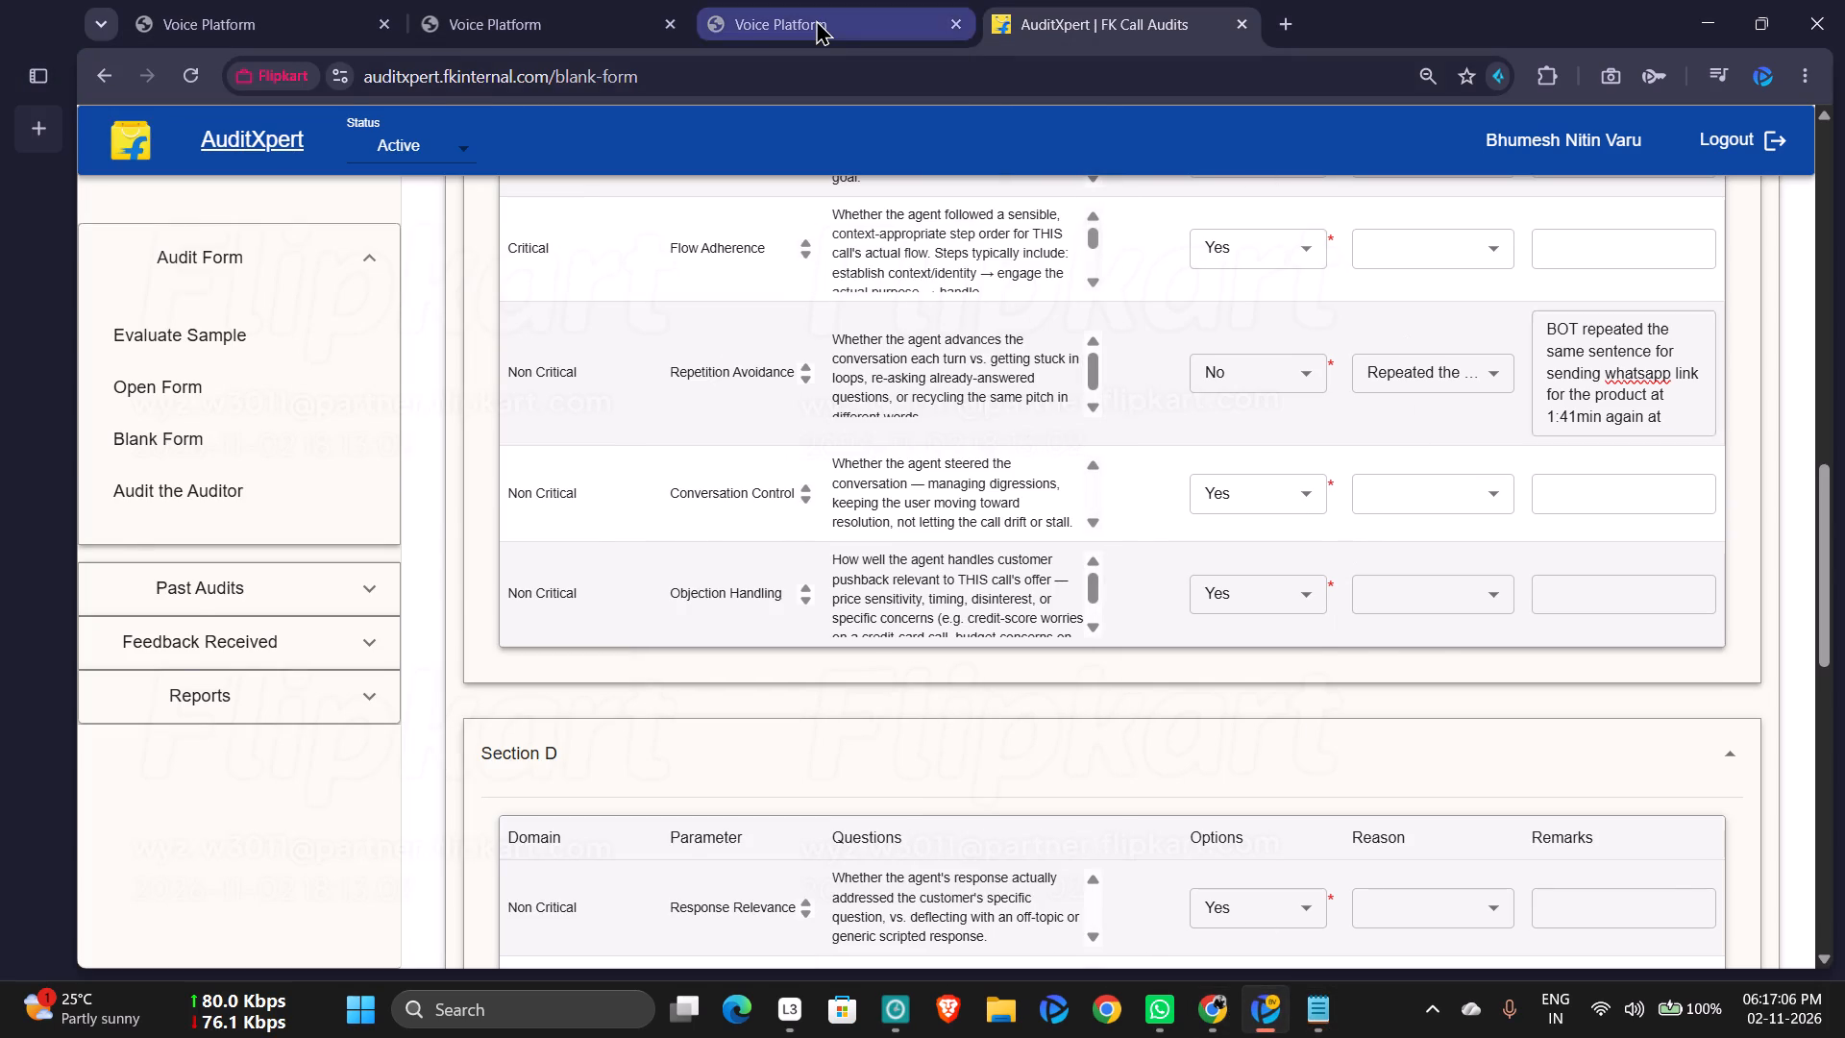
left_click(1094, 566)
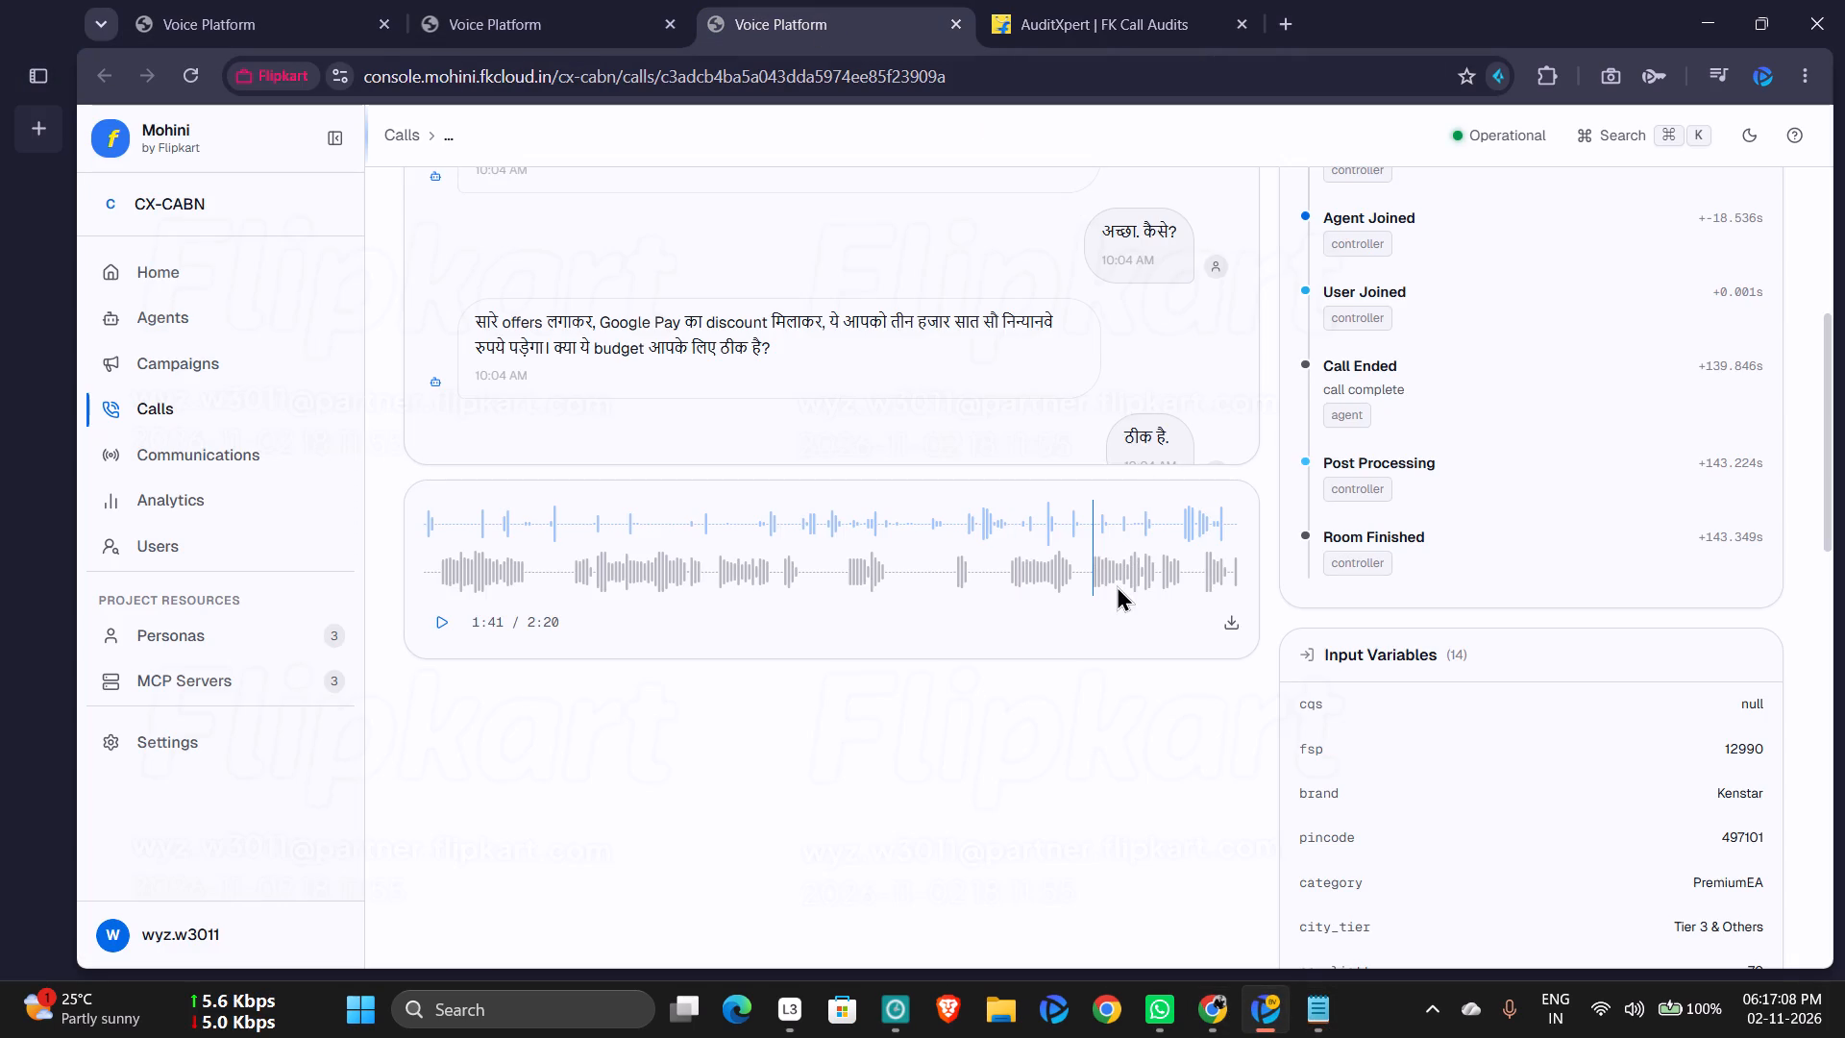
left_click(1228, 997)
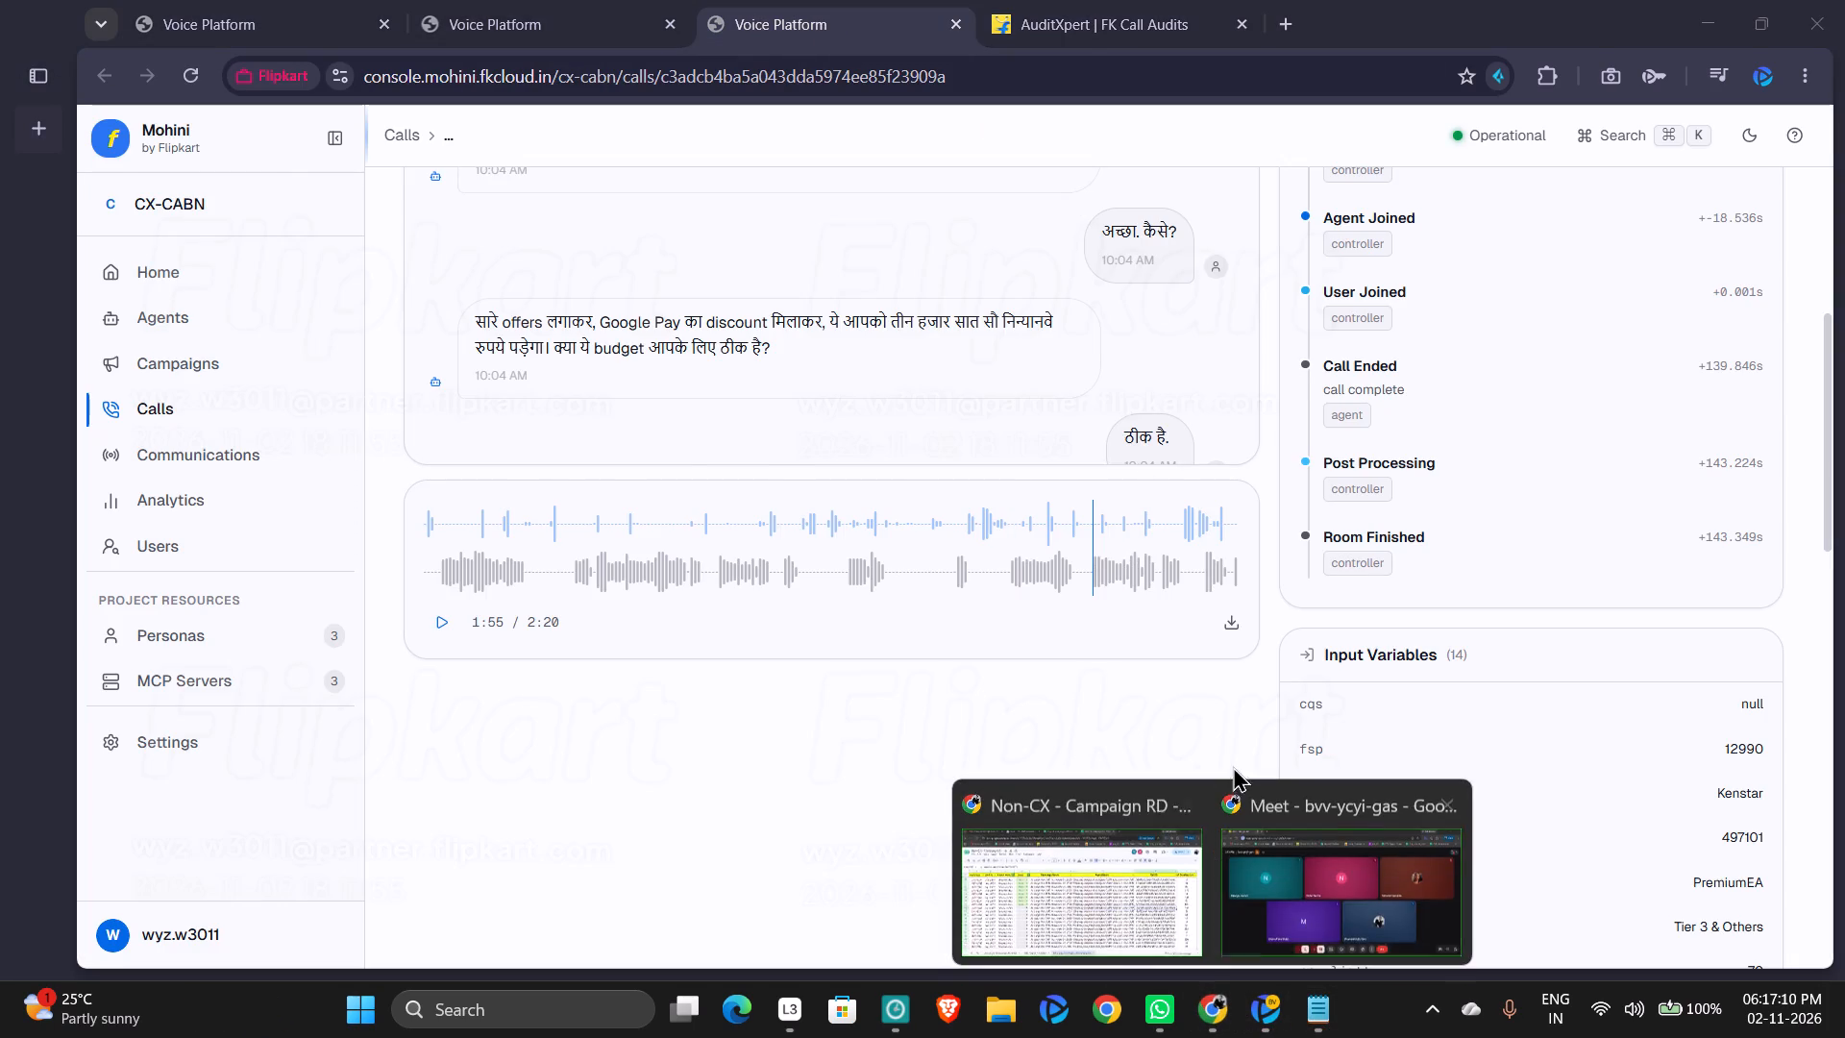
left_click(1141, 819)
left_click(1277, 1009)
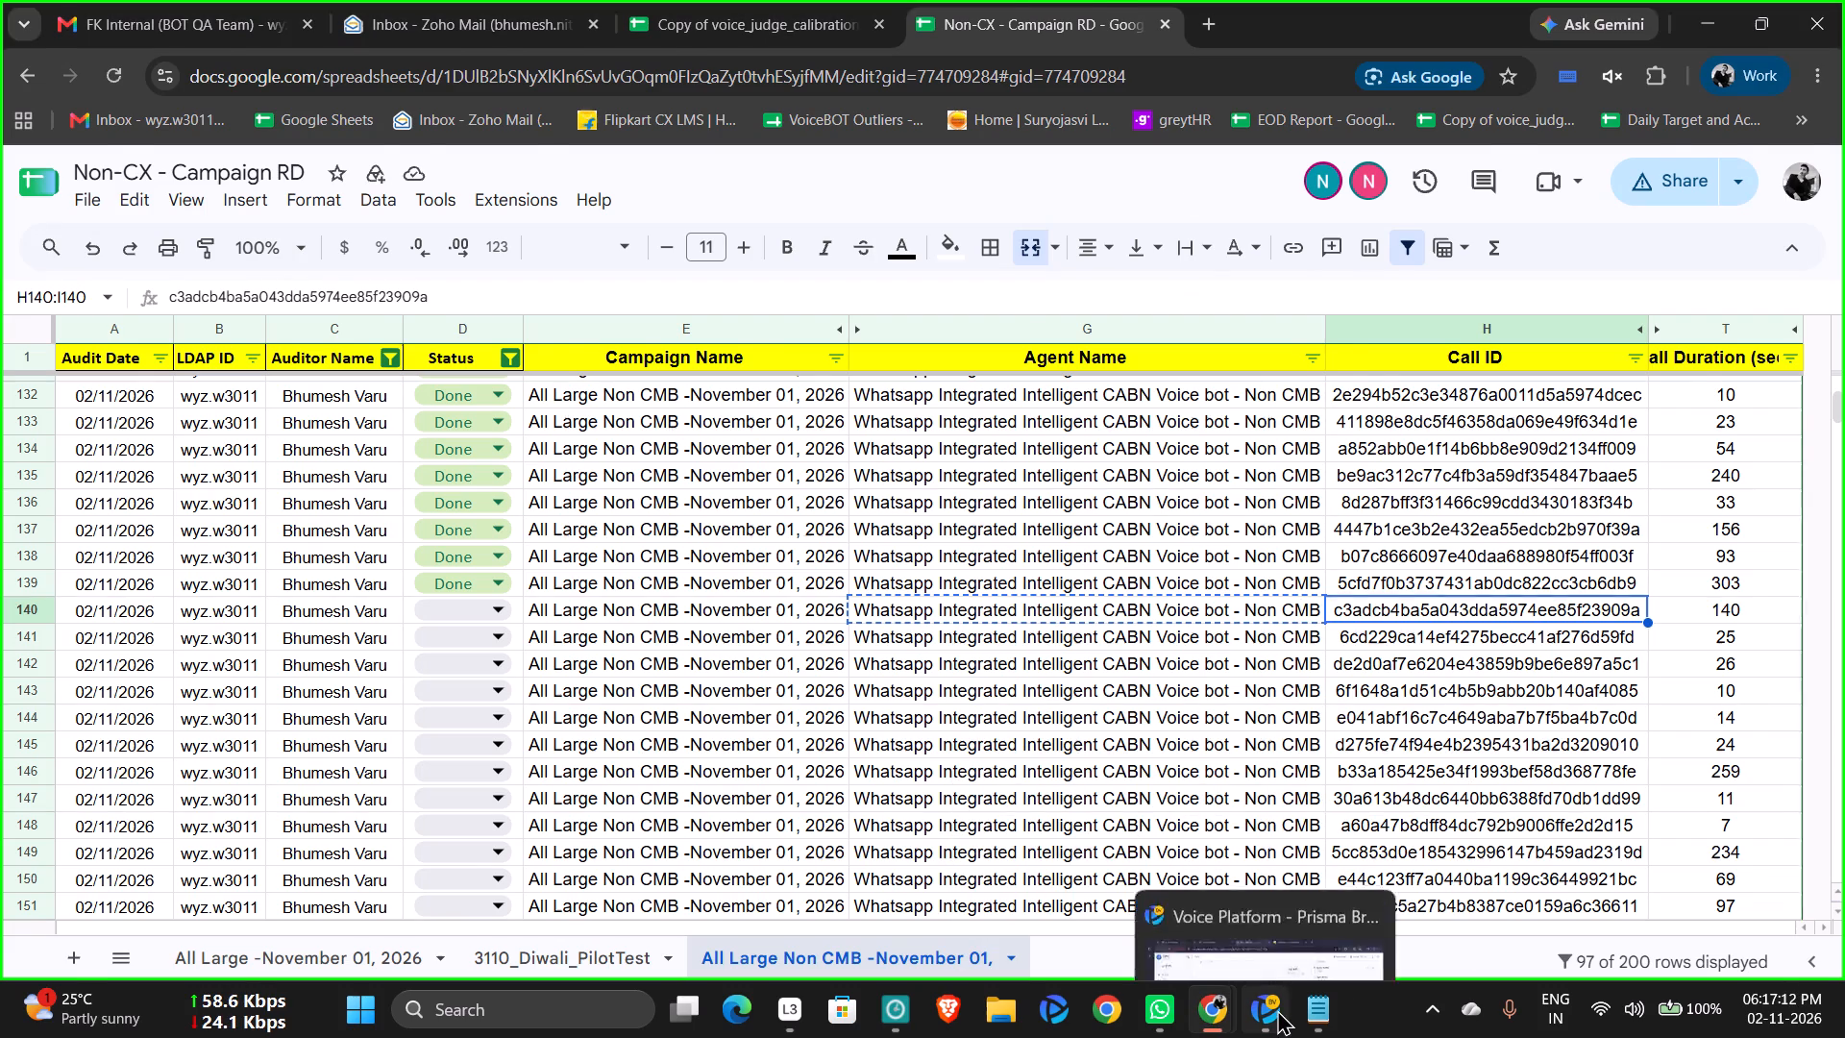
left_click(1159, 41)
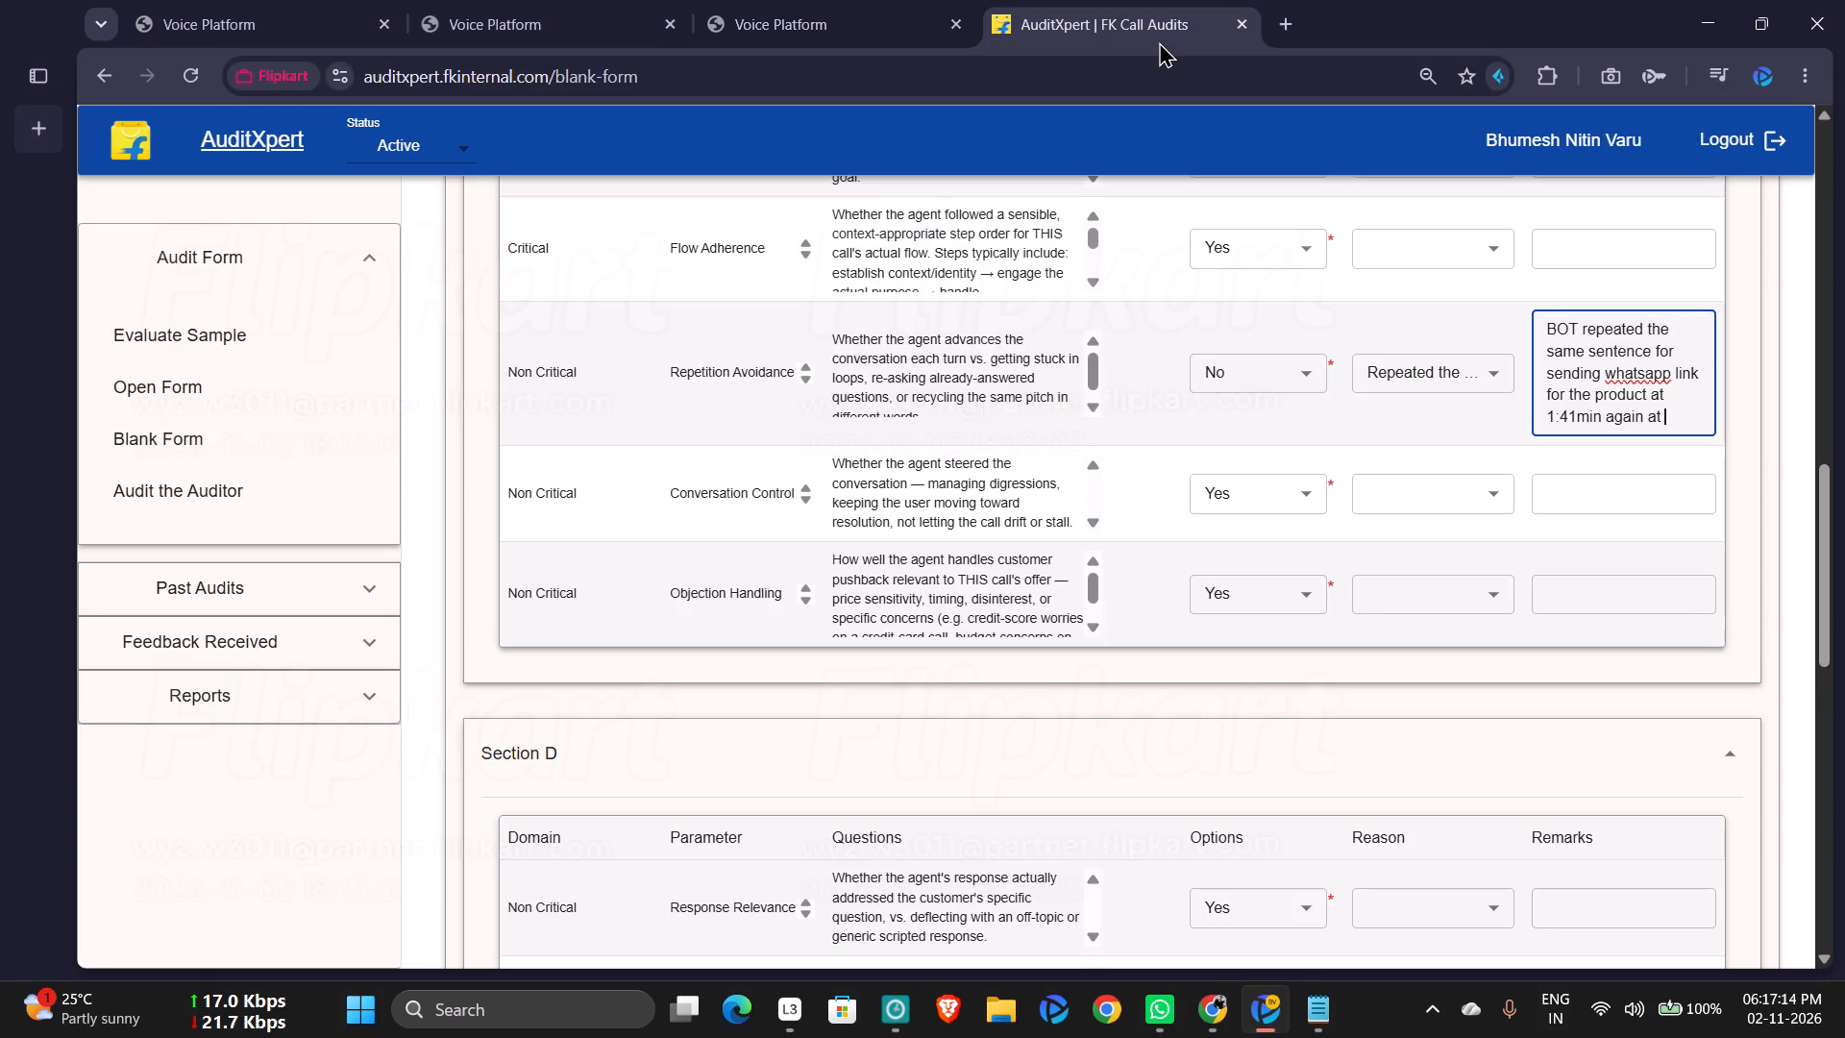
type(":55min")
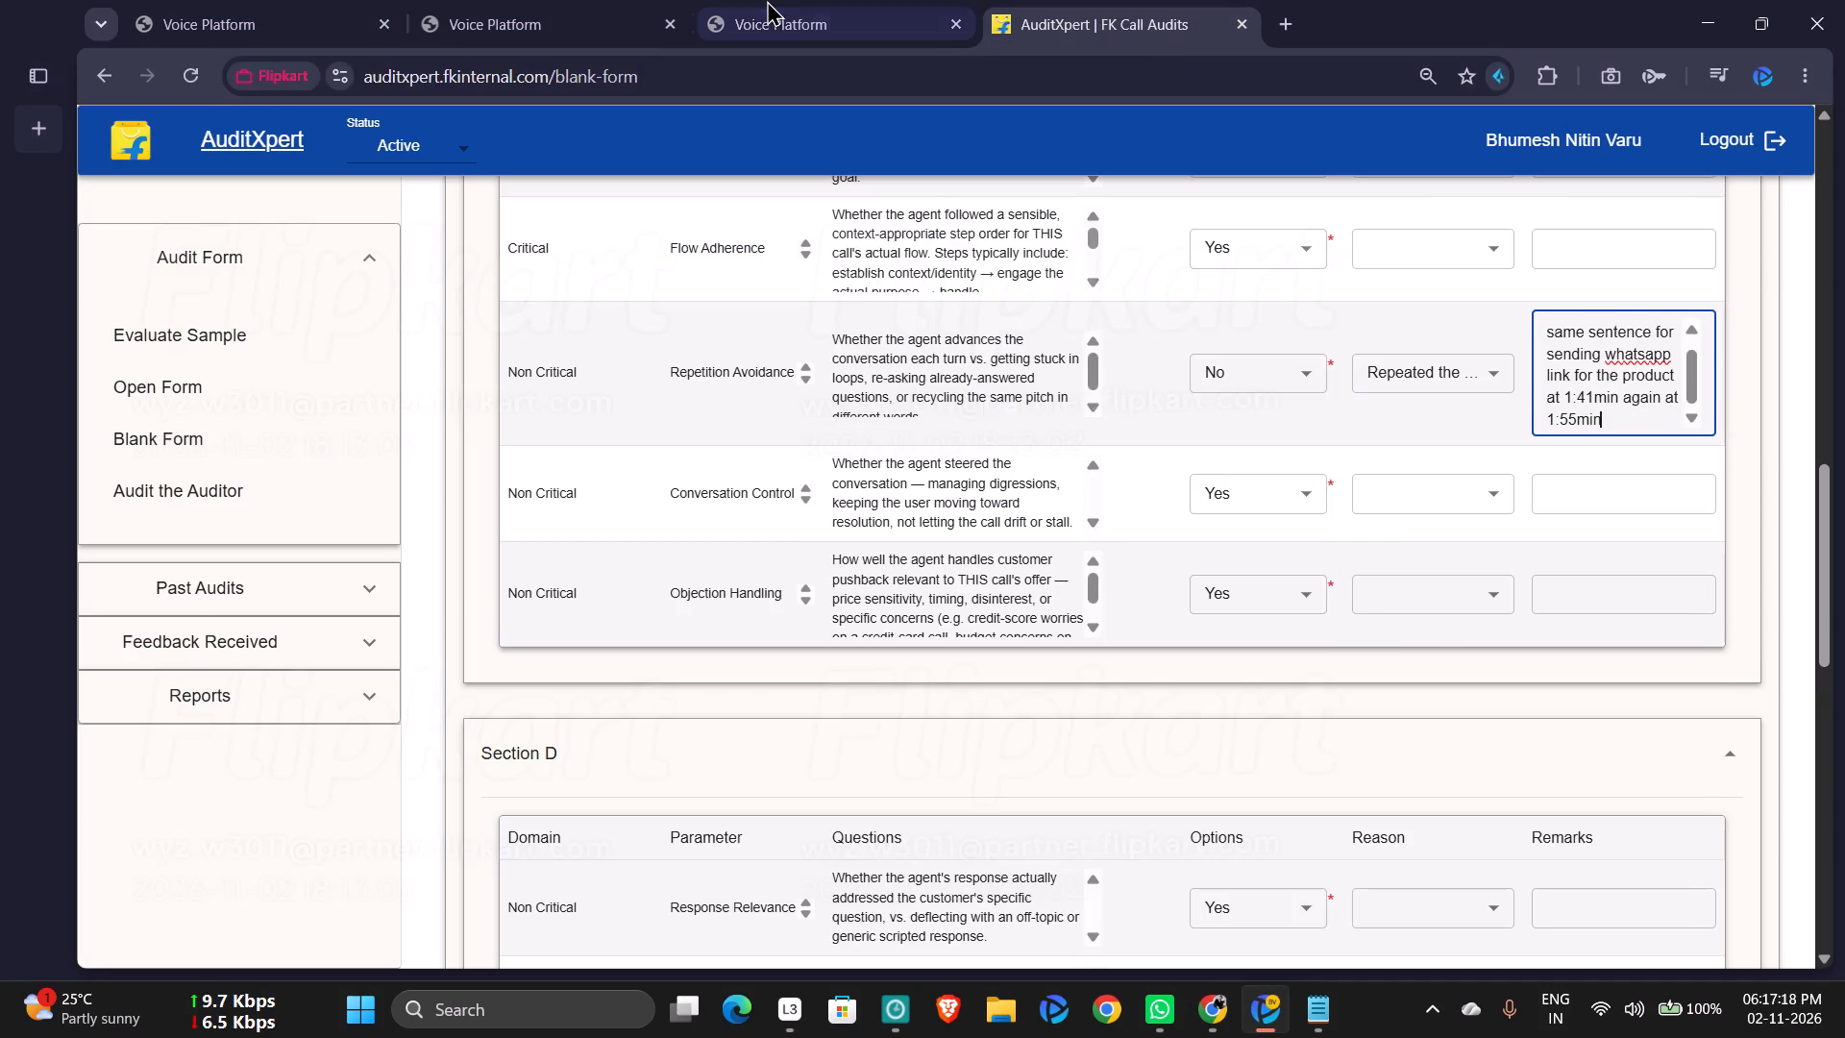
Resume row 140's call recording from a point past 1:55 and return to the audit form.
left_click(765, 0)
left_click(443, 613)
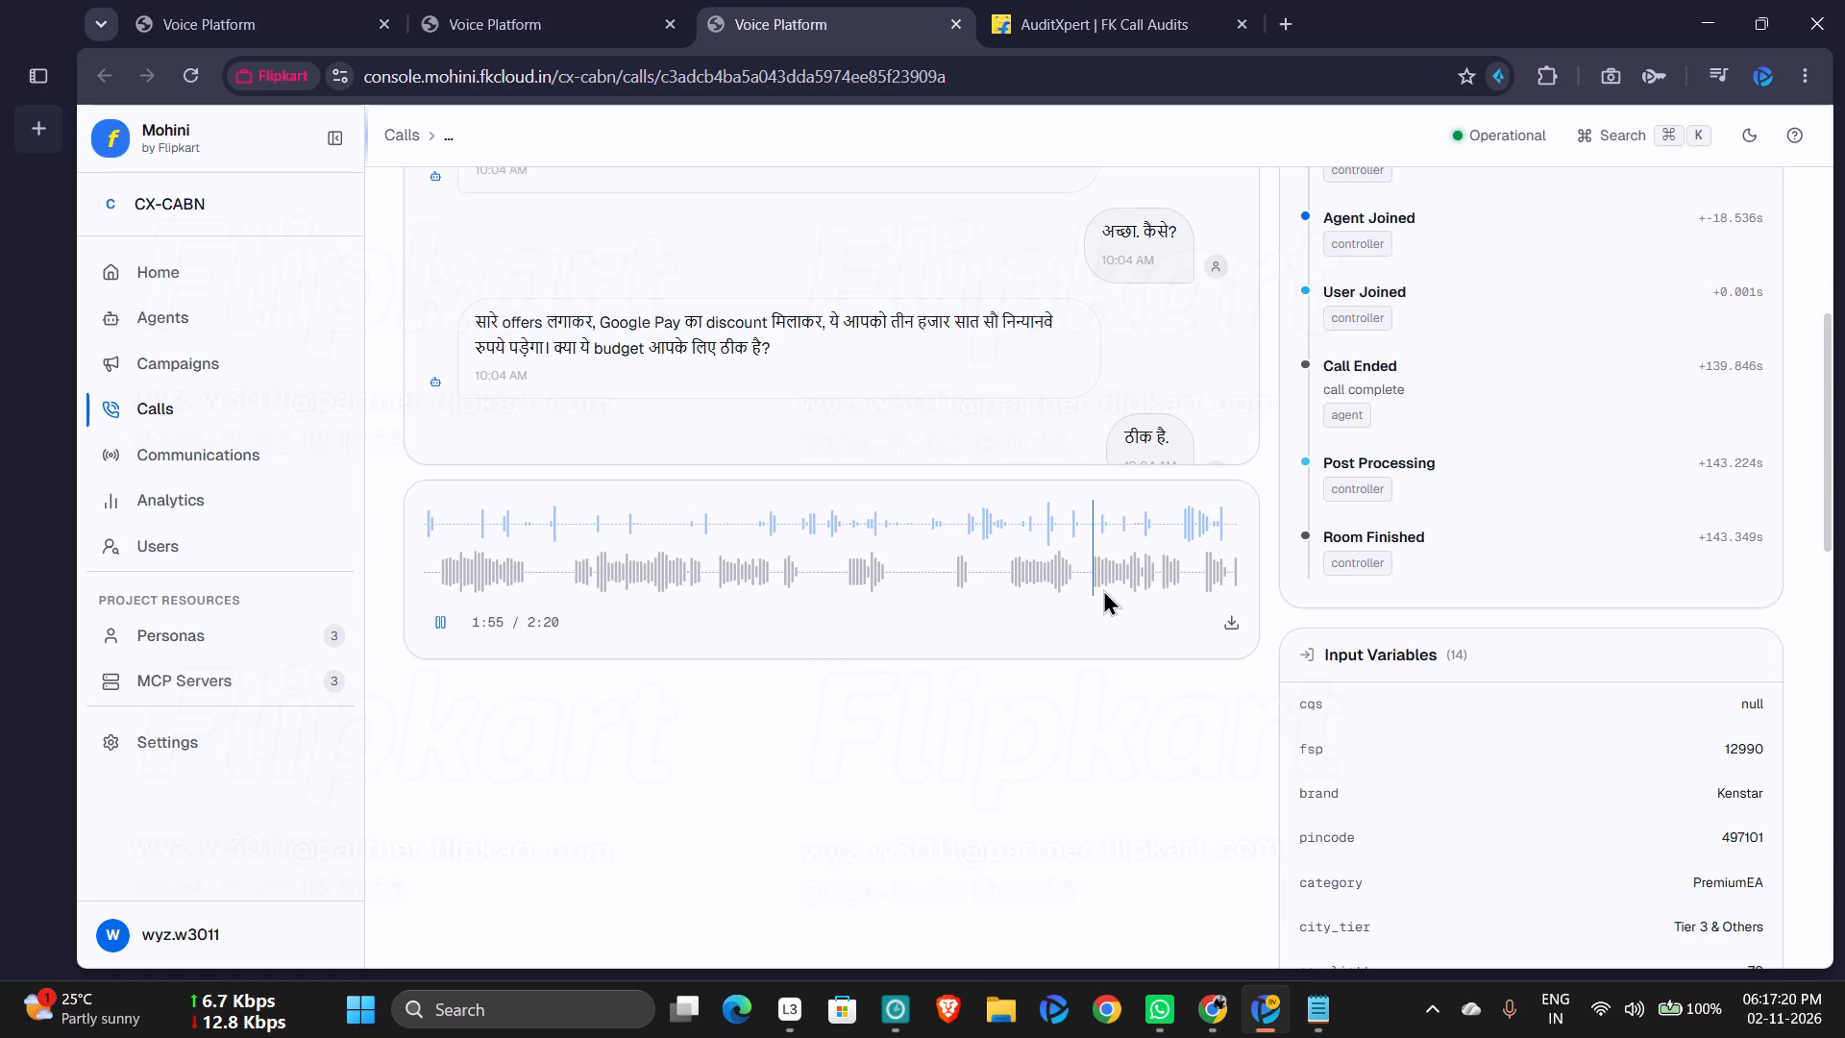
left_click(1128, 583)
left_click(1109, 7)
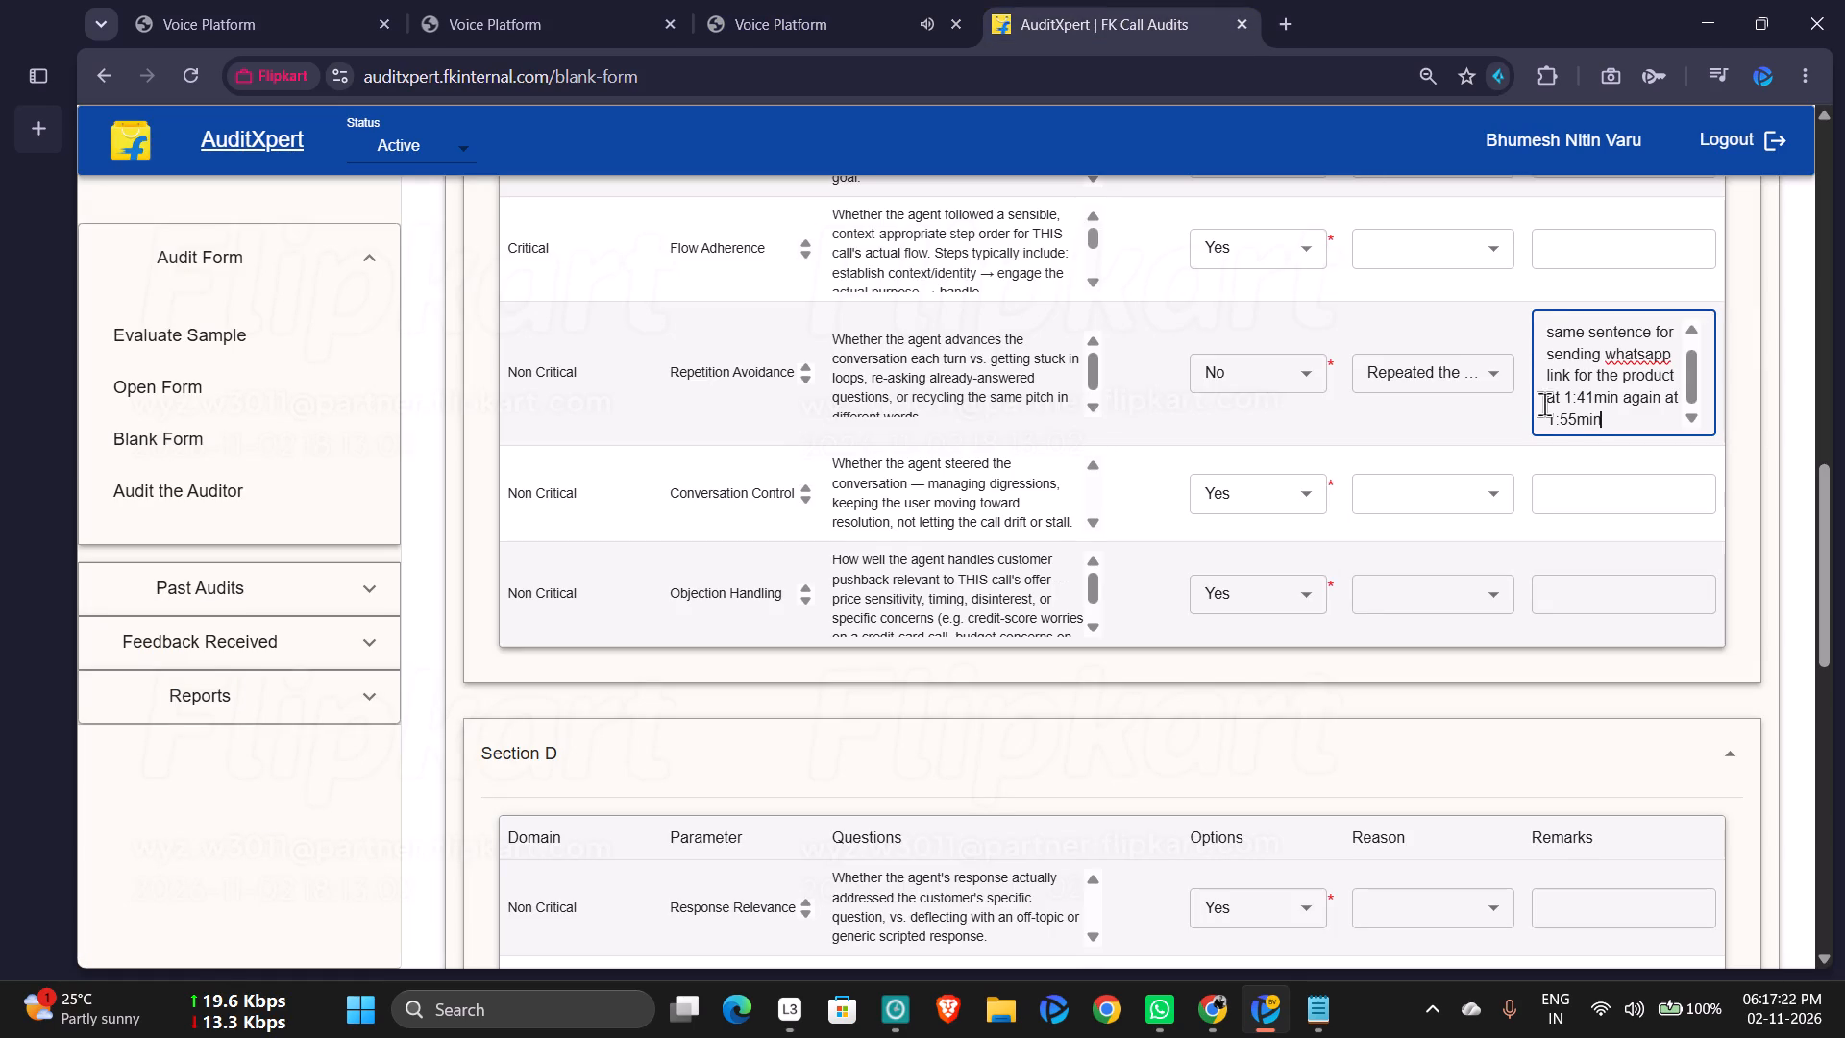
Correct "whatsapp" to "what'sapp" in the Repetition Avoidance remarks.
left_click(1644, 358)
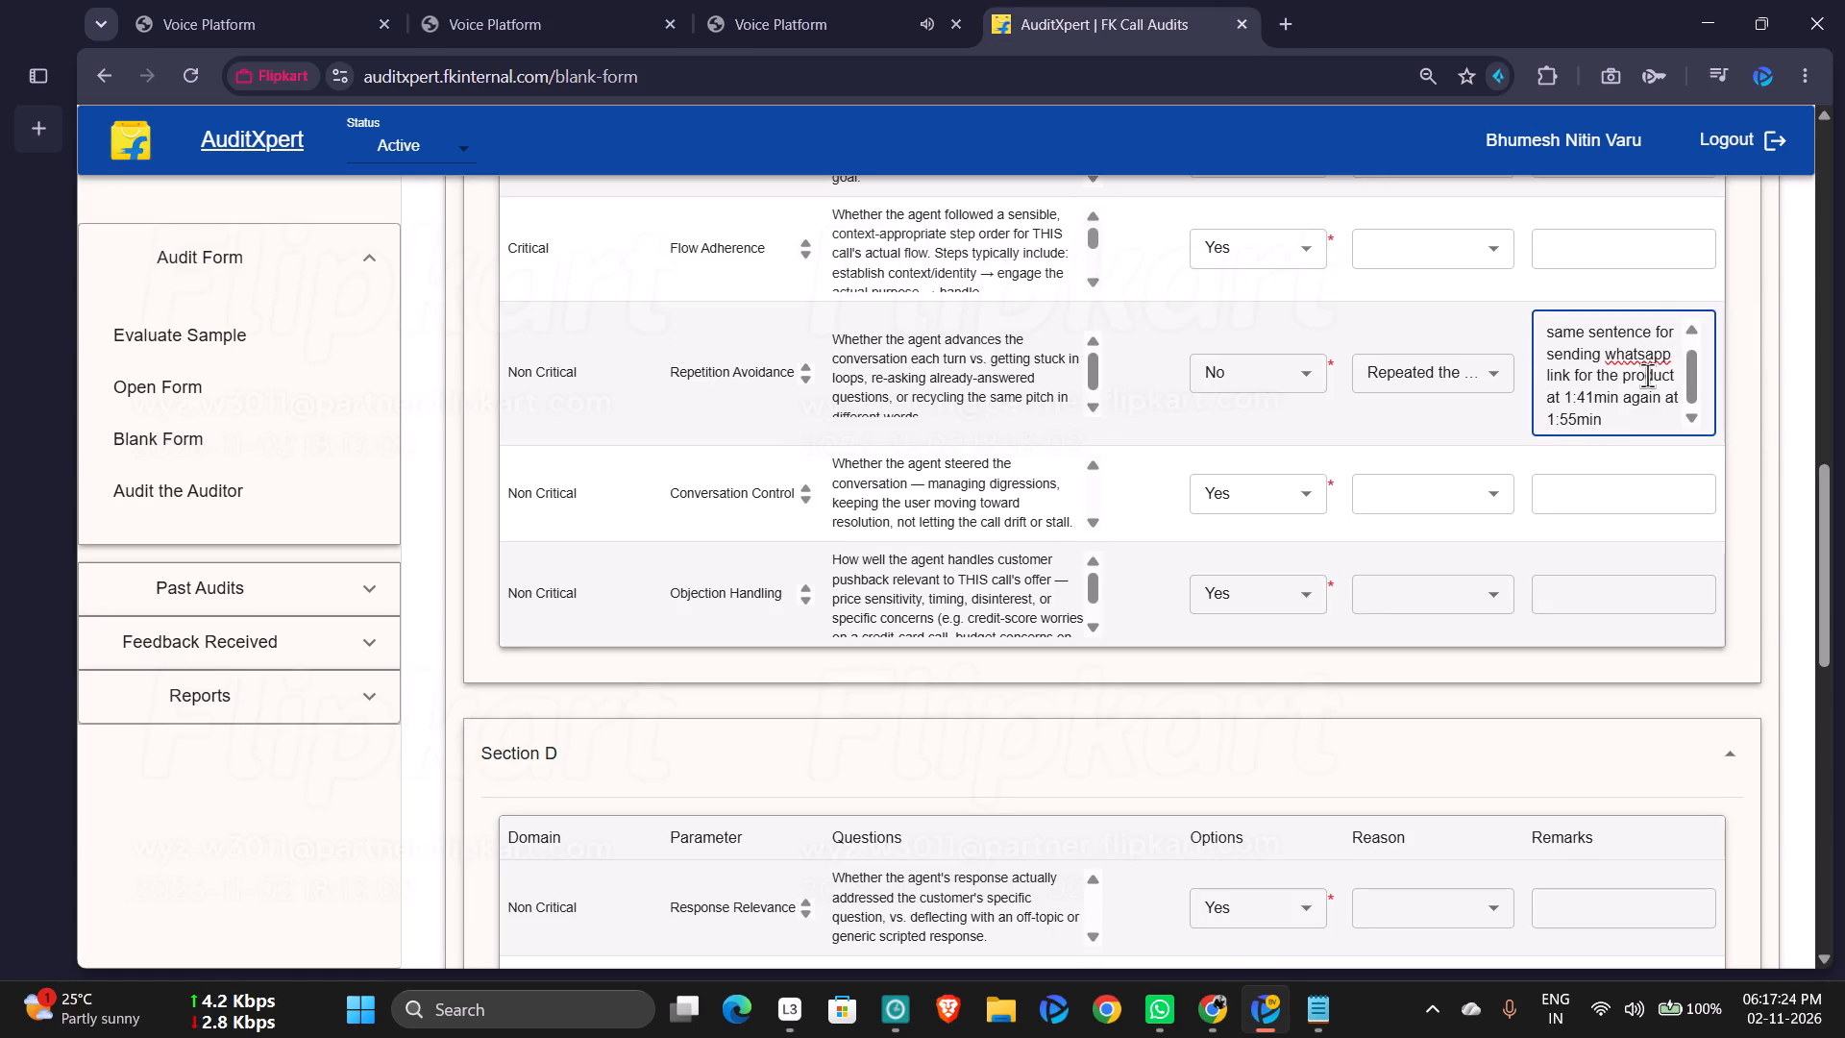
key("Left")
key("apostrophe")
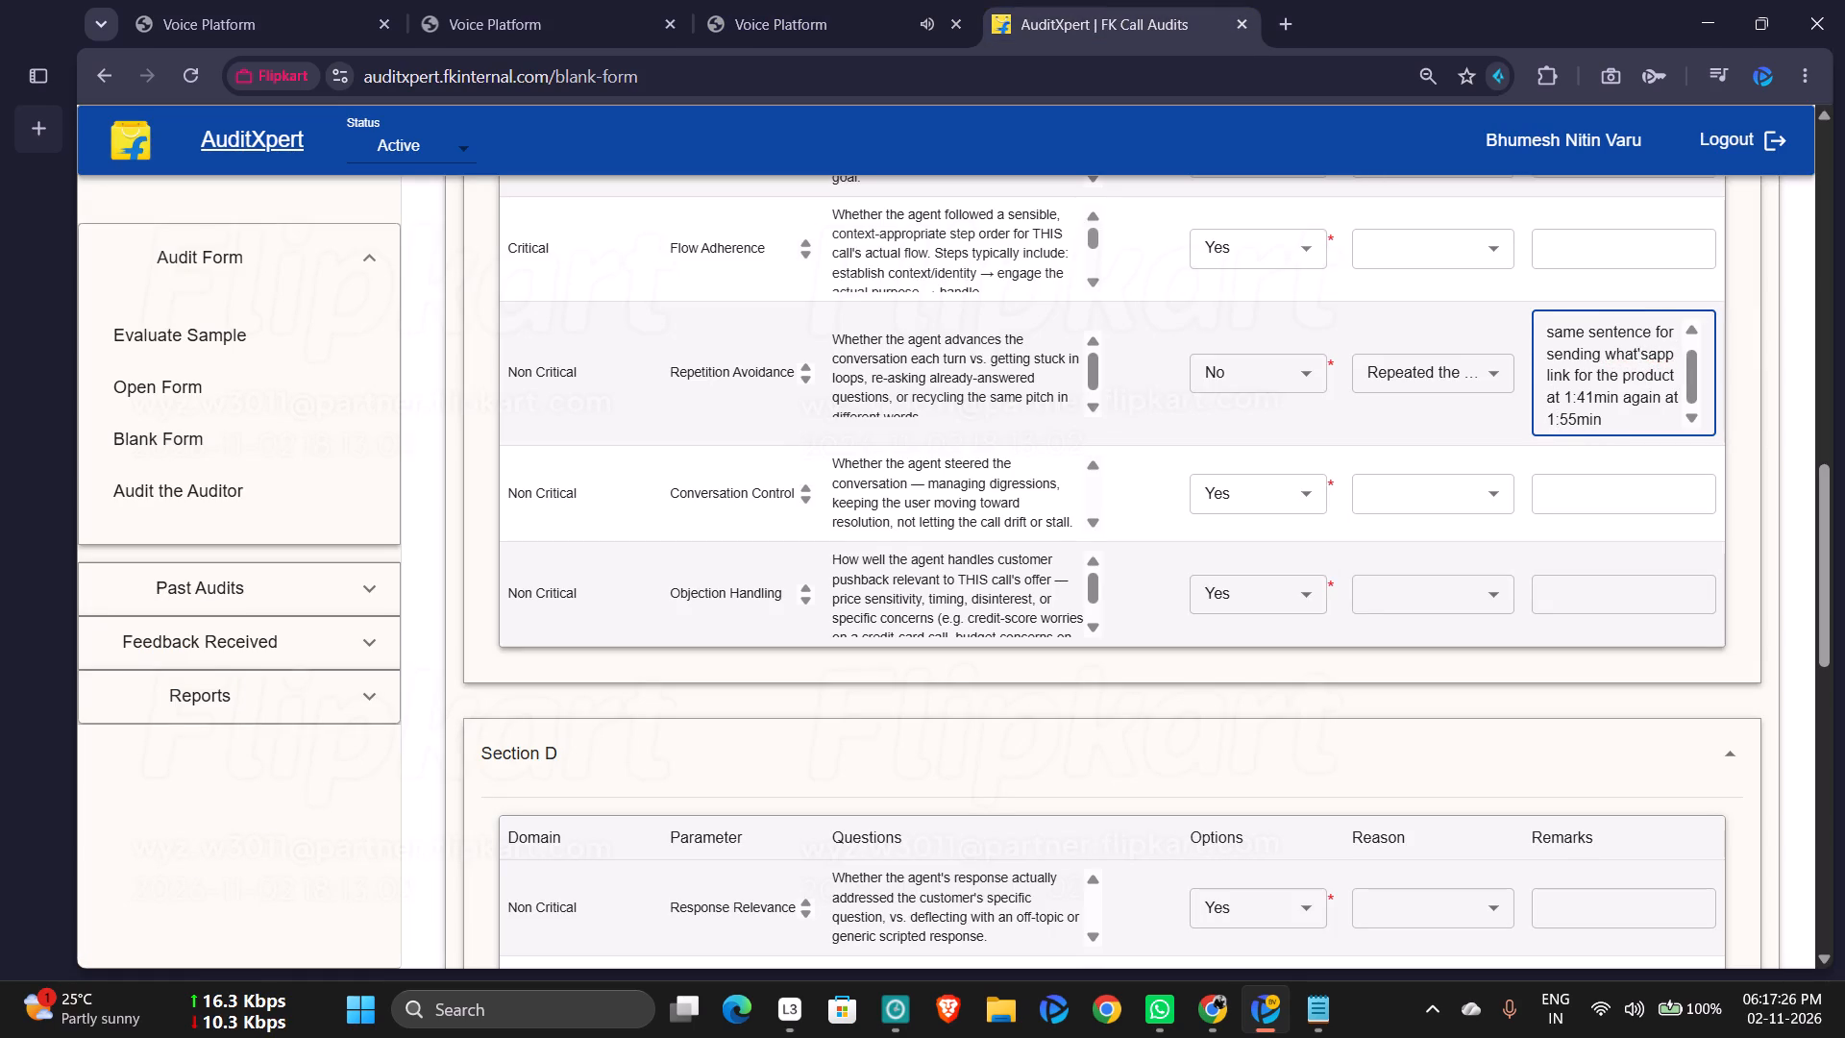
Check the closing part of the call recording against the Section C ratings in the form.
scroll(1623, 374, "up", 1)
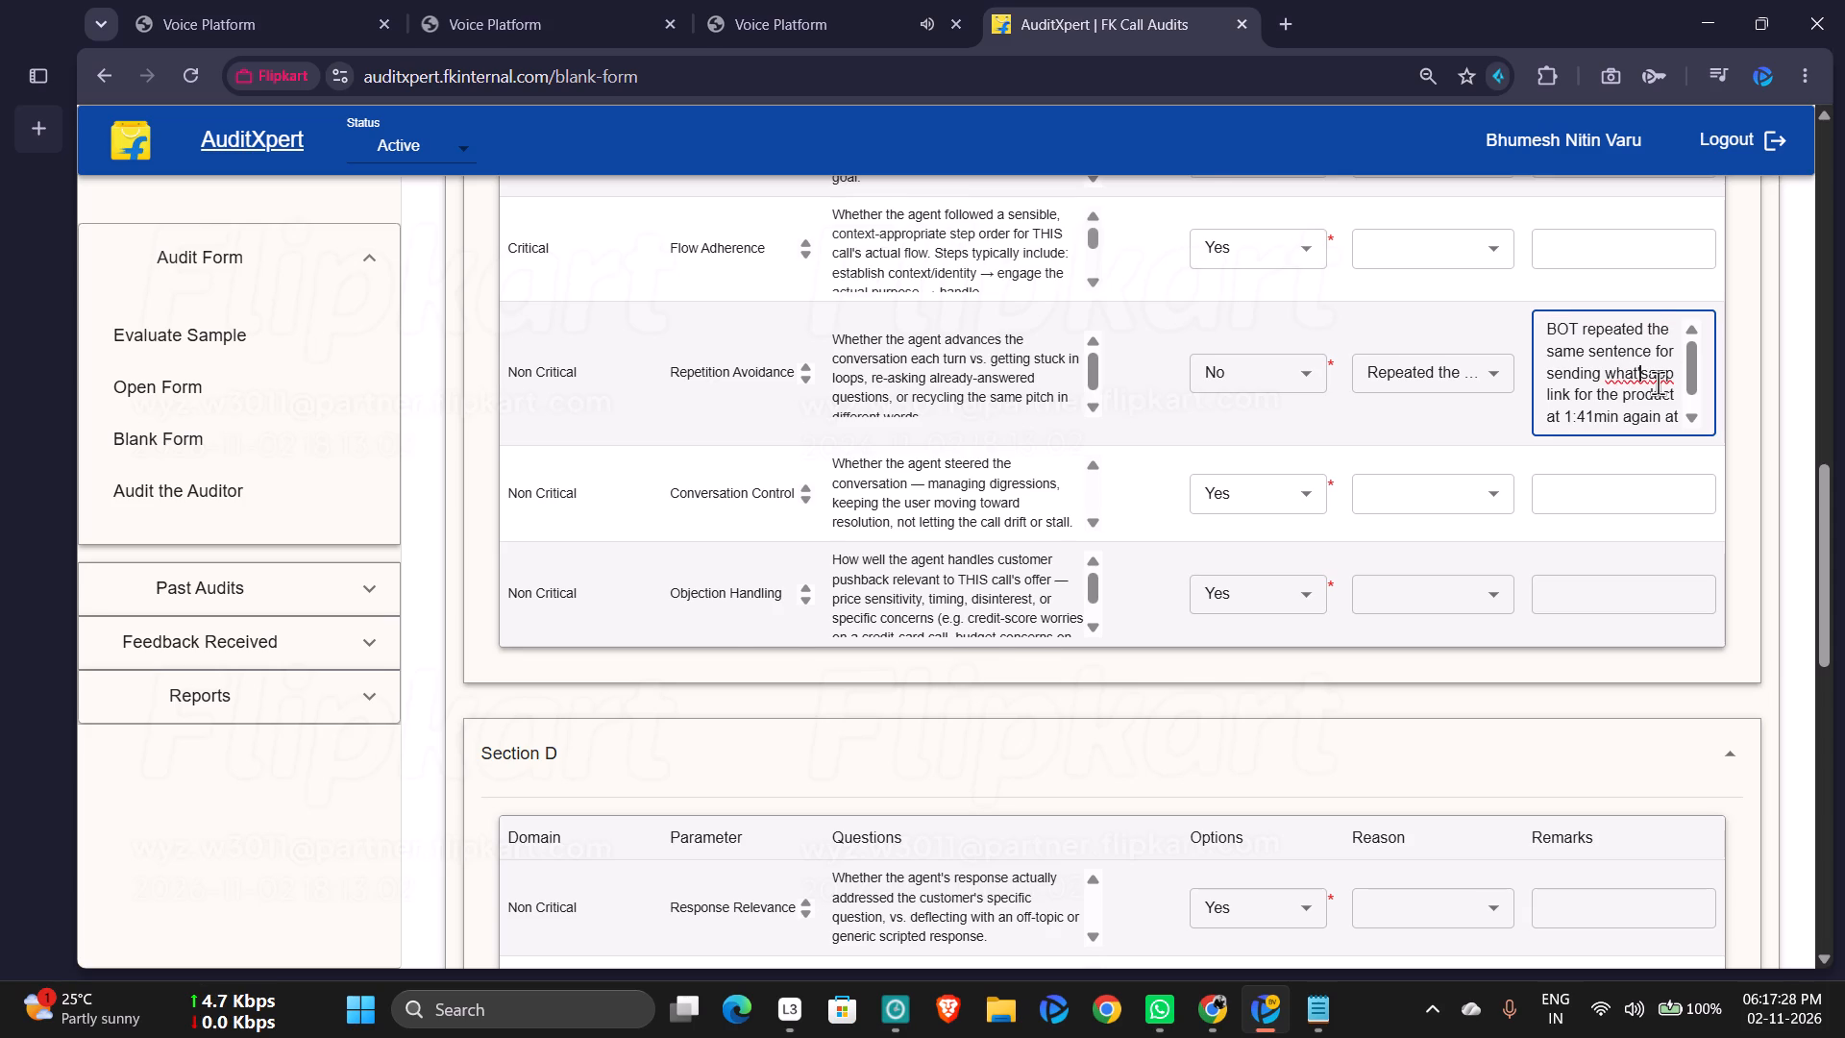
scroll(1658, 383, "up", 1)
left_click(781, 2)
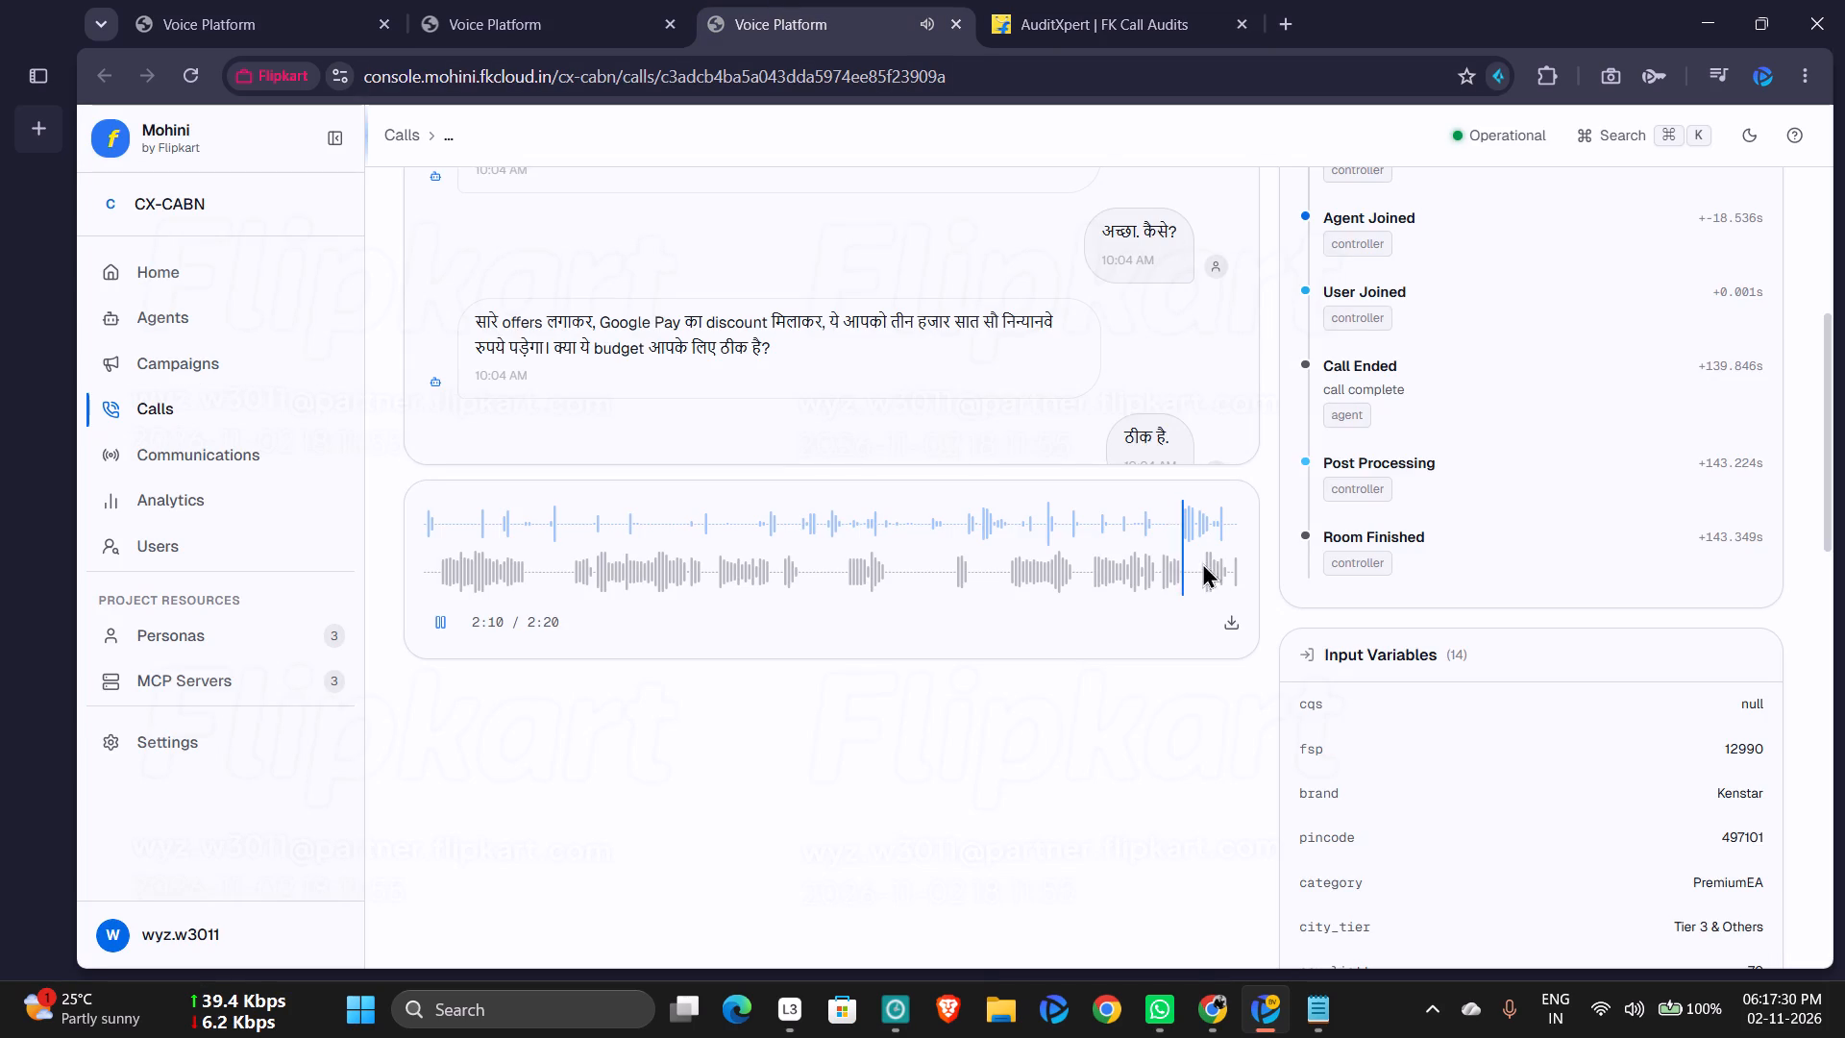
left_click(1094, 0)
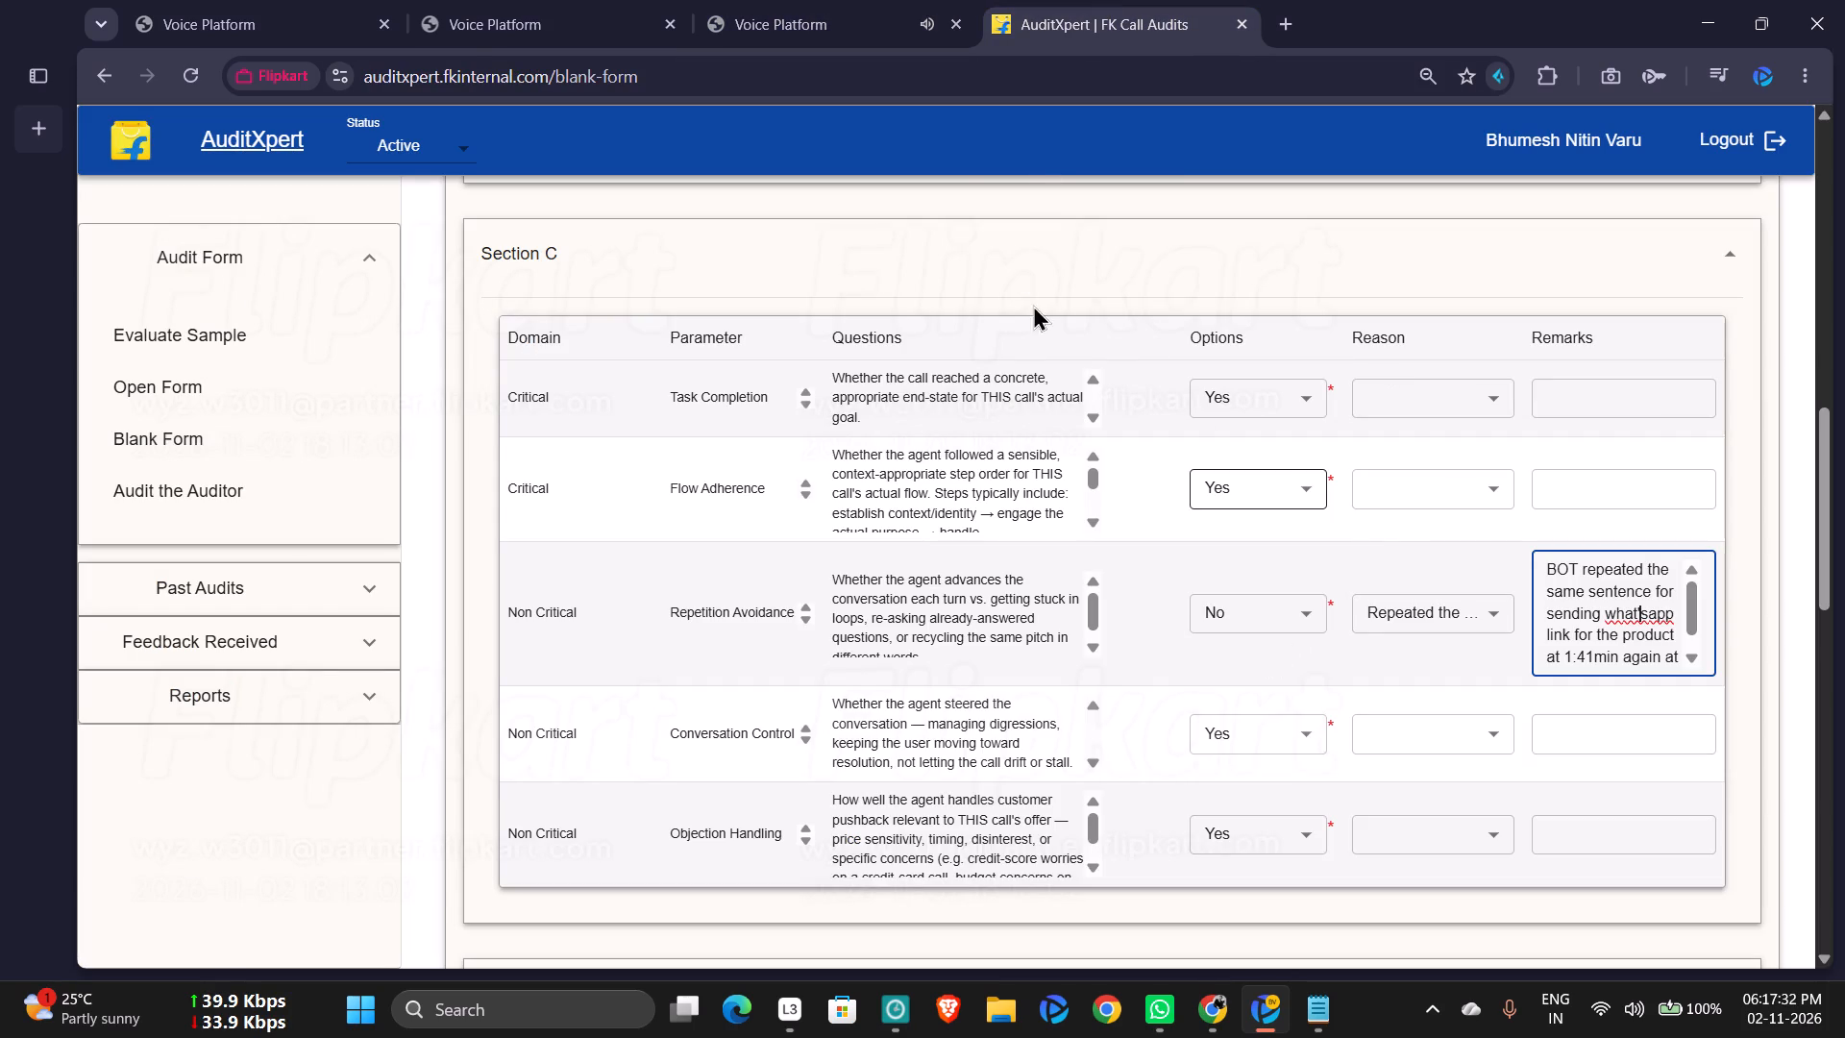
left_click(854, 24)
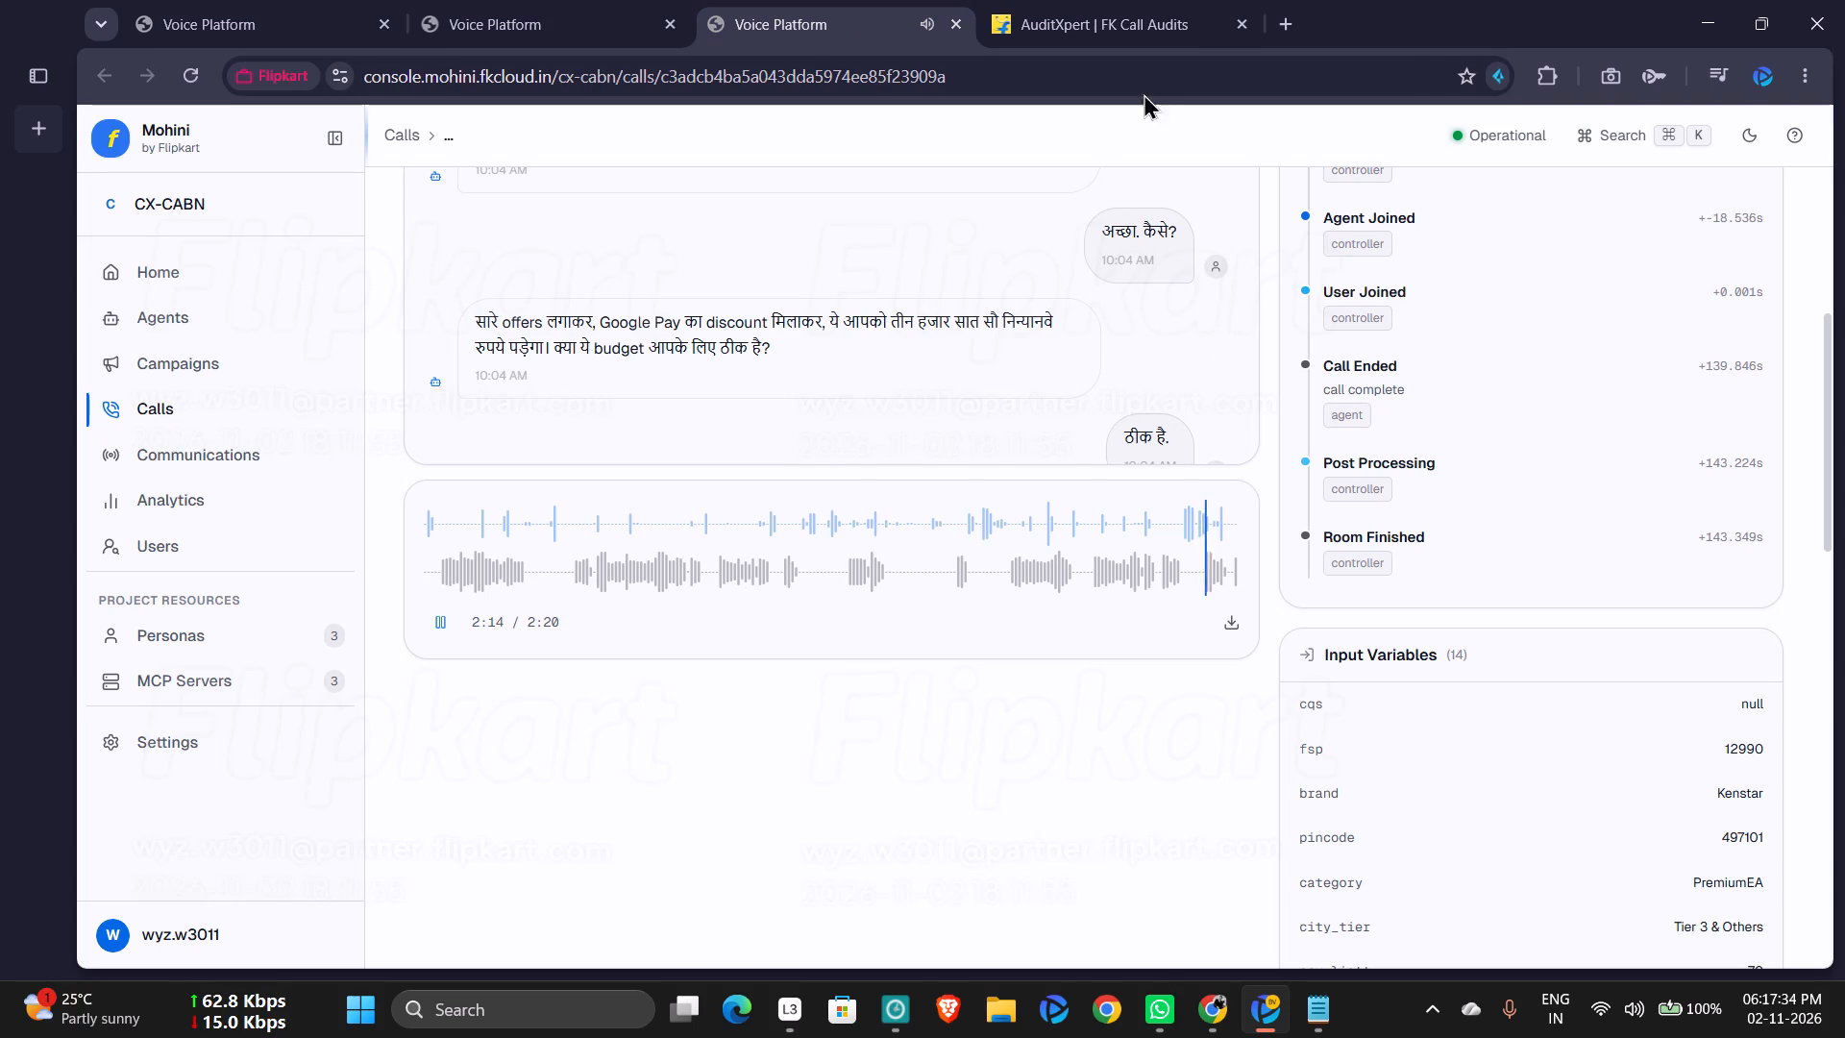
left_click(1121, 28)
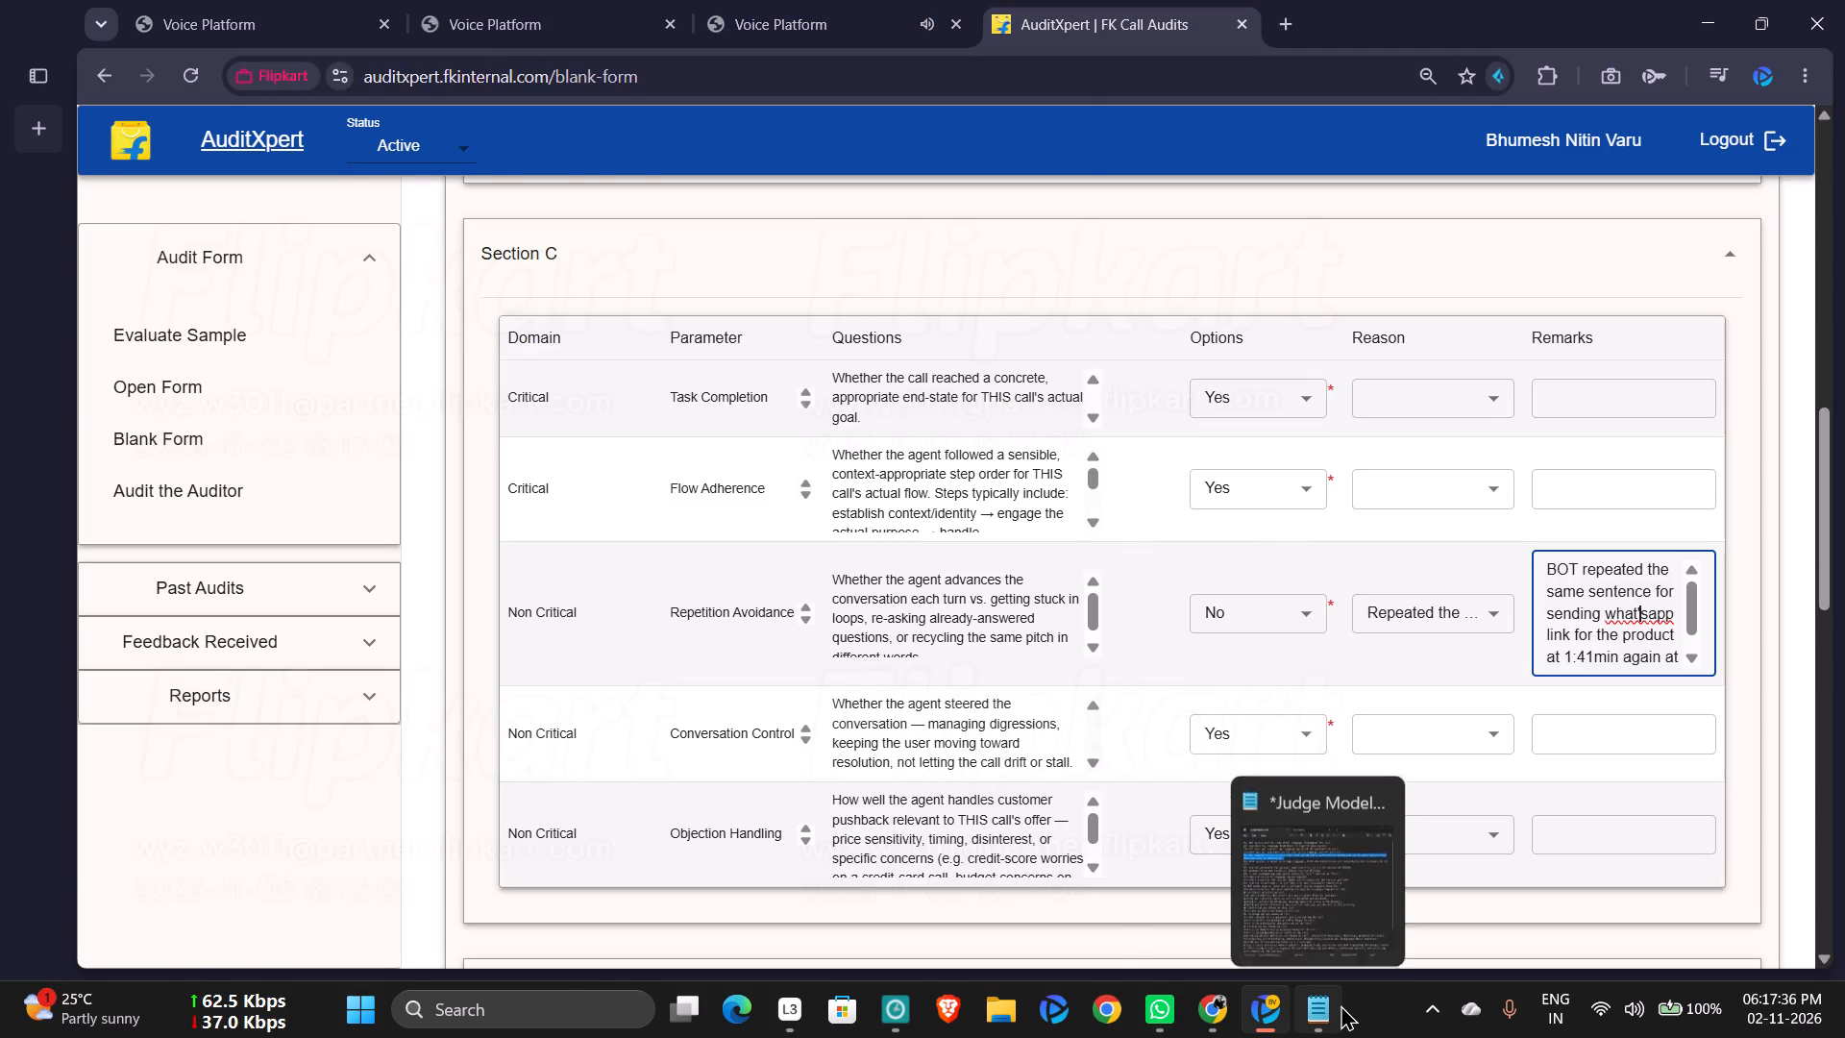
Copy the Judge Model 2 note's summary beginning "Priya, a voice assistant from Flipkart's Shopping Team" into OverallComments.
left_click(1341, 1004)
scroll(268, 818, "down", 2)
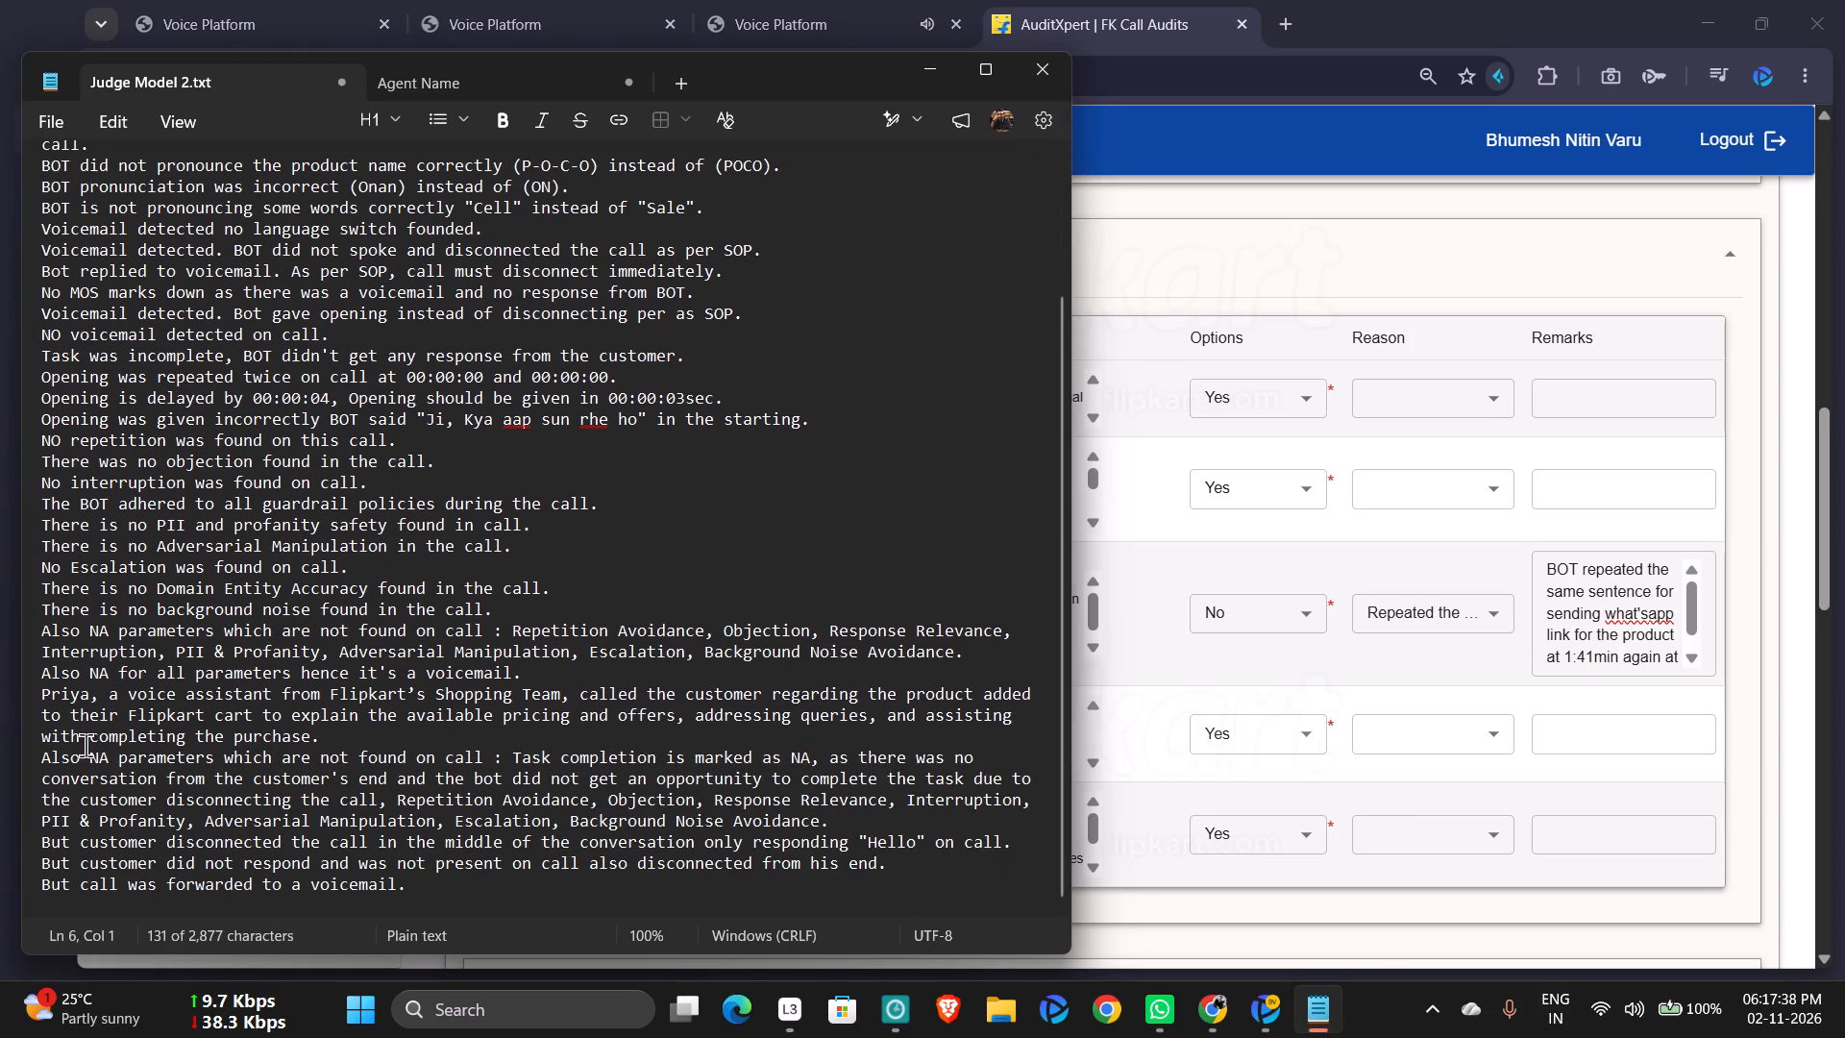
triple_click(288, 711)
key("ctrl+c")
scroll(1501, 451, "up", 2)
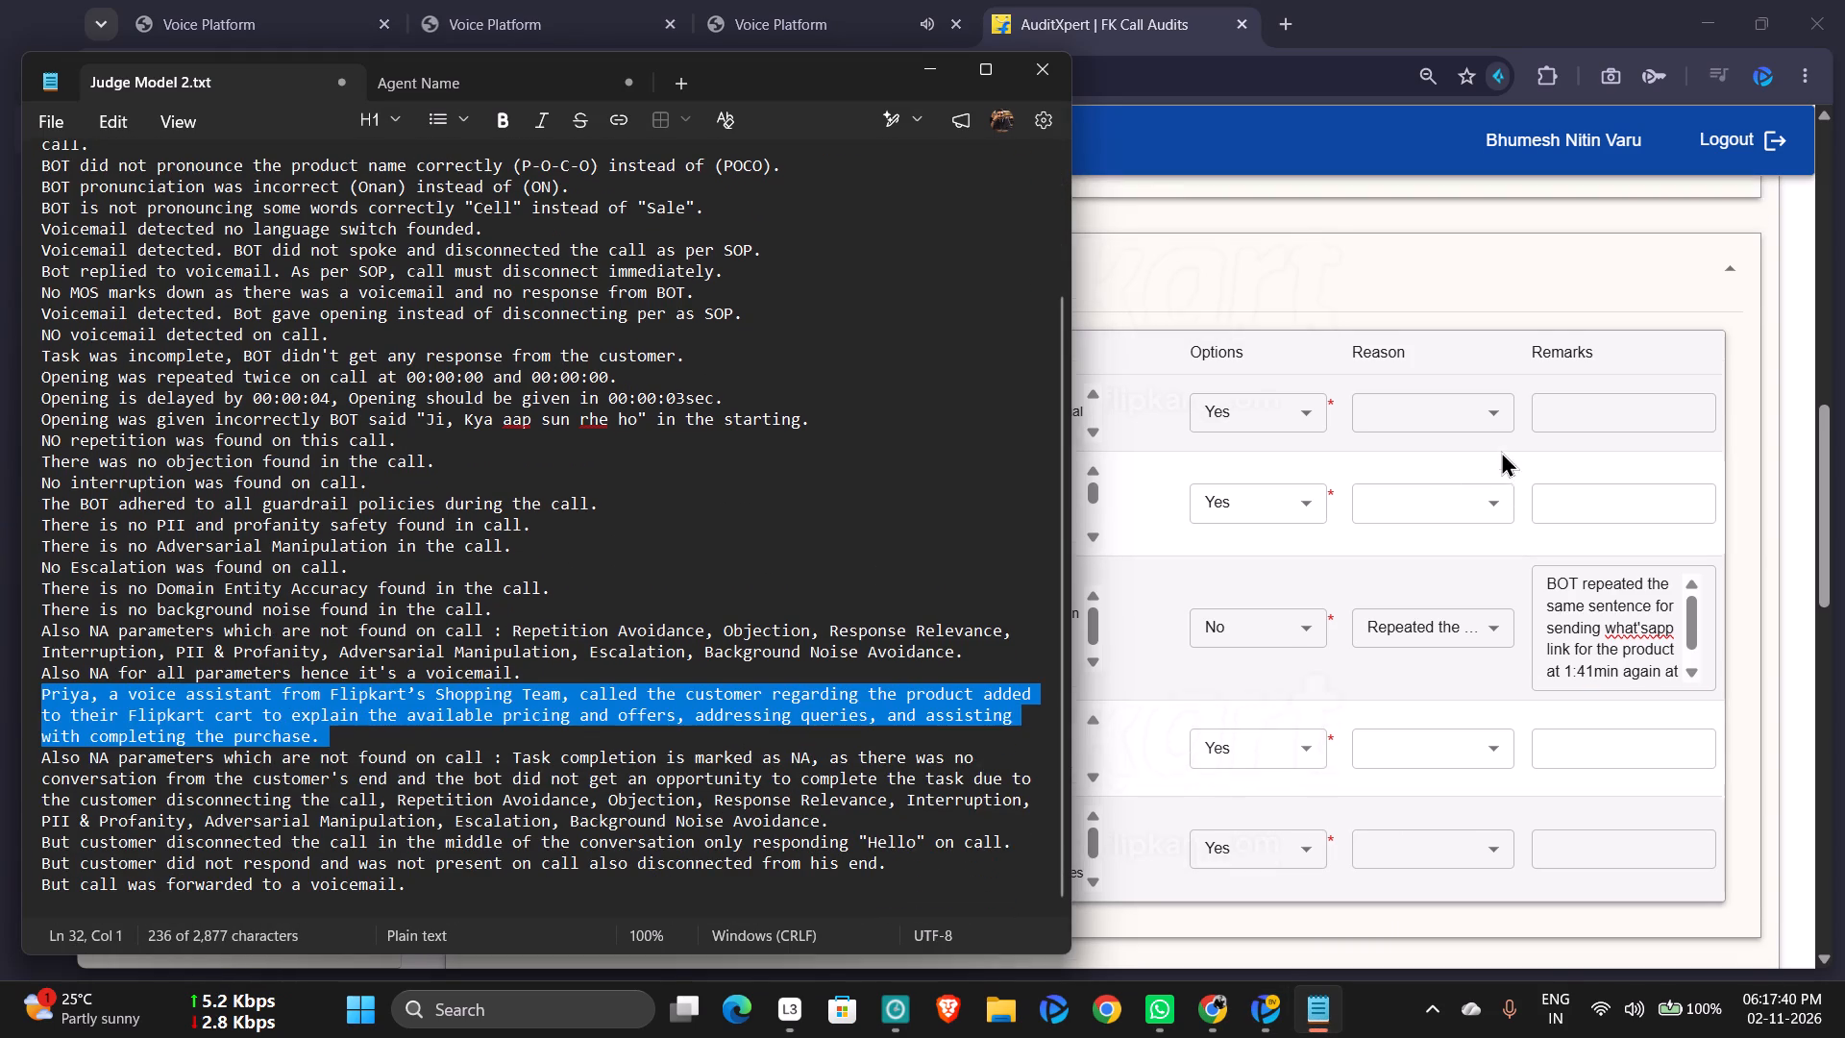
scroll(1657, 349, "up", 3)
scroll(1674, 466, "up", 2)
left_click(1647, 518)
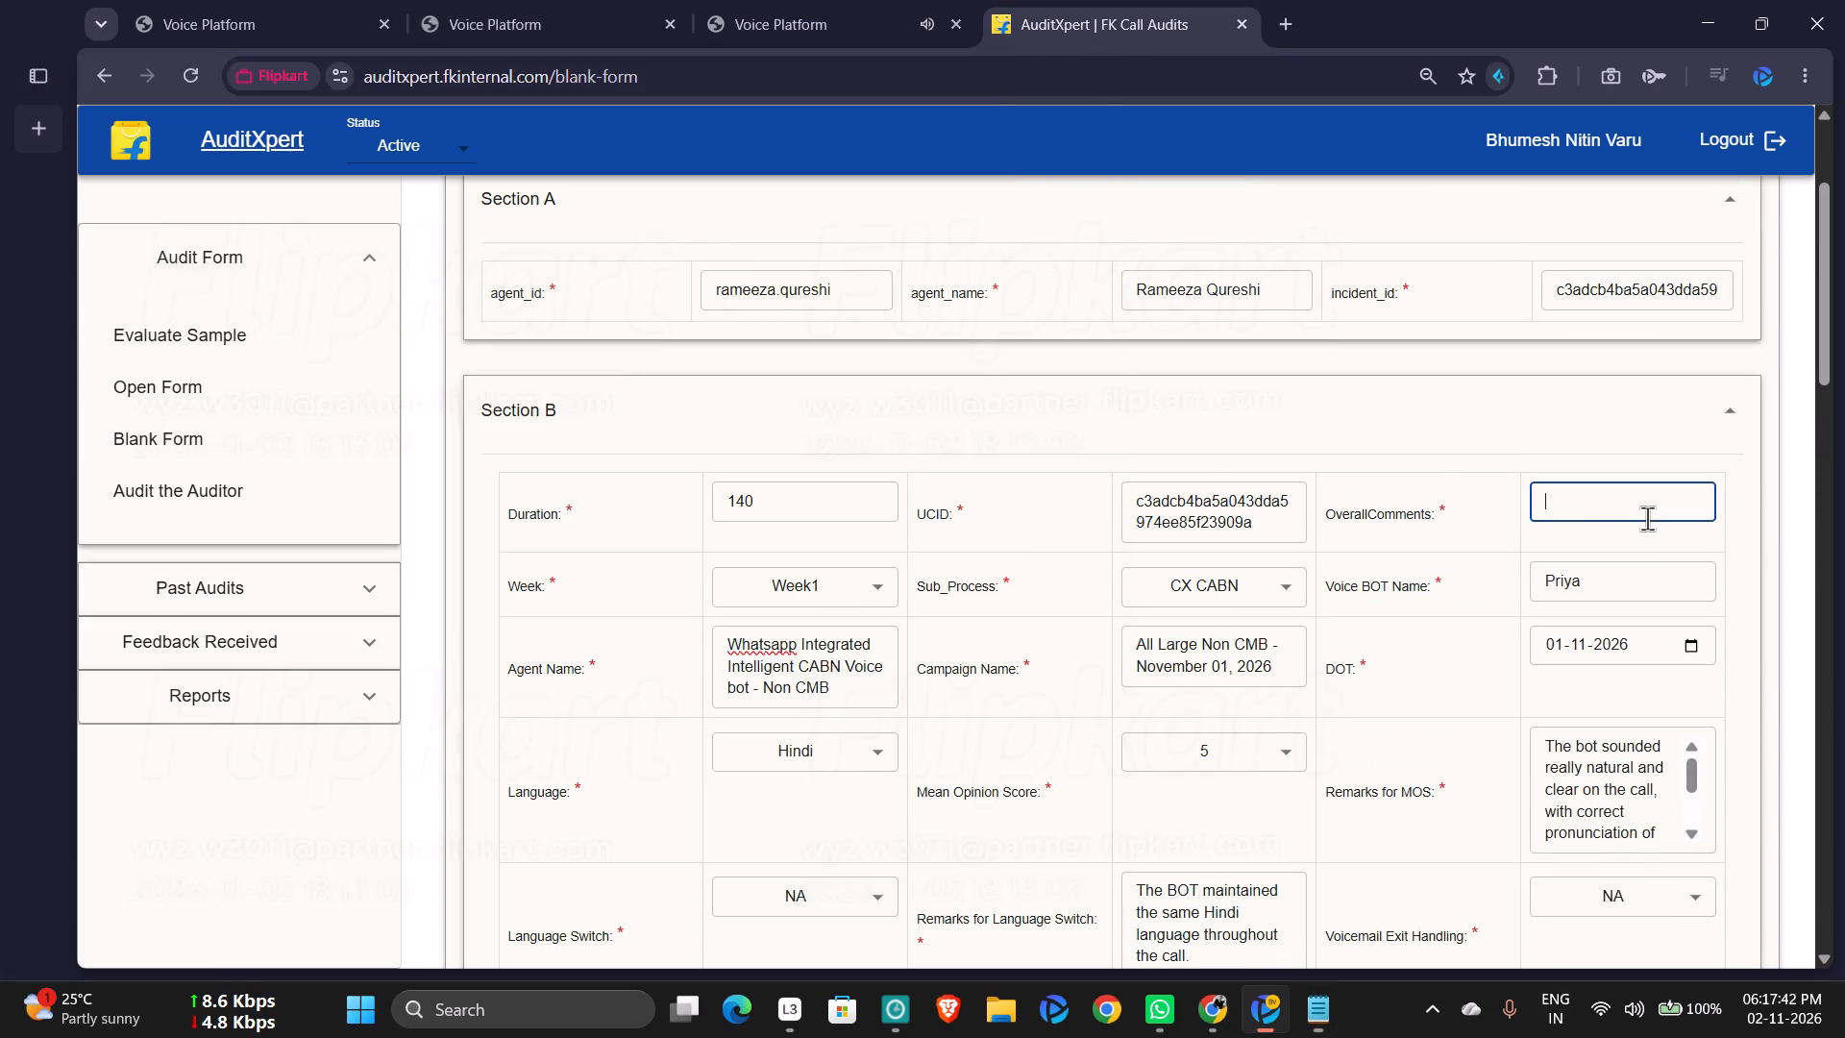
key("ctrl+v")
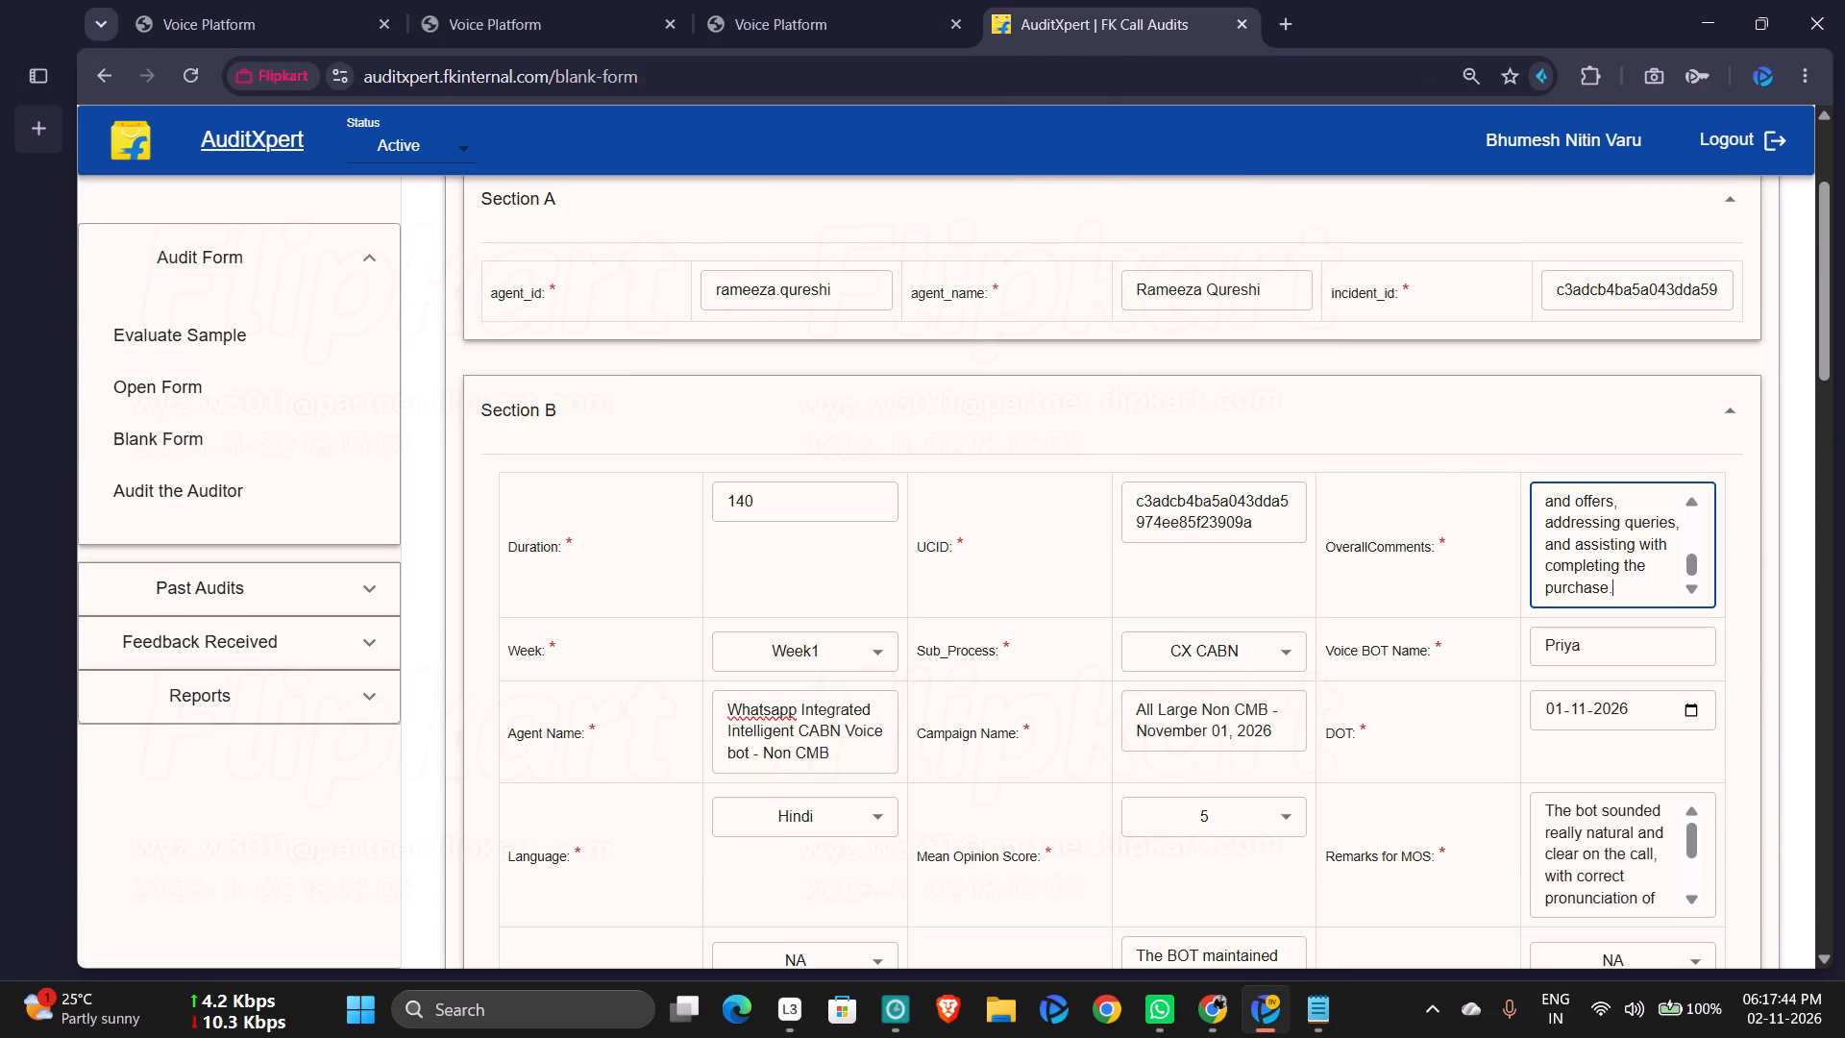
Append "Customer said ill buy the product later. call disconnected by agent." to OverallComments.
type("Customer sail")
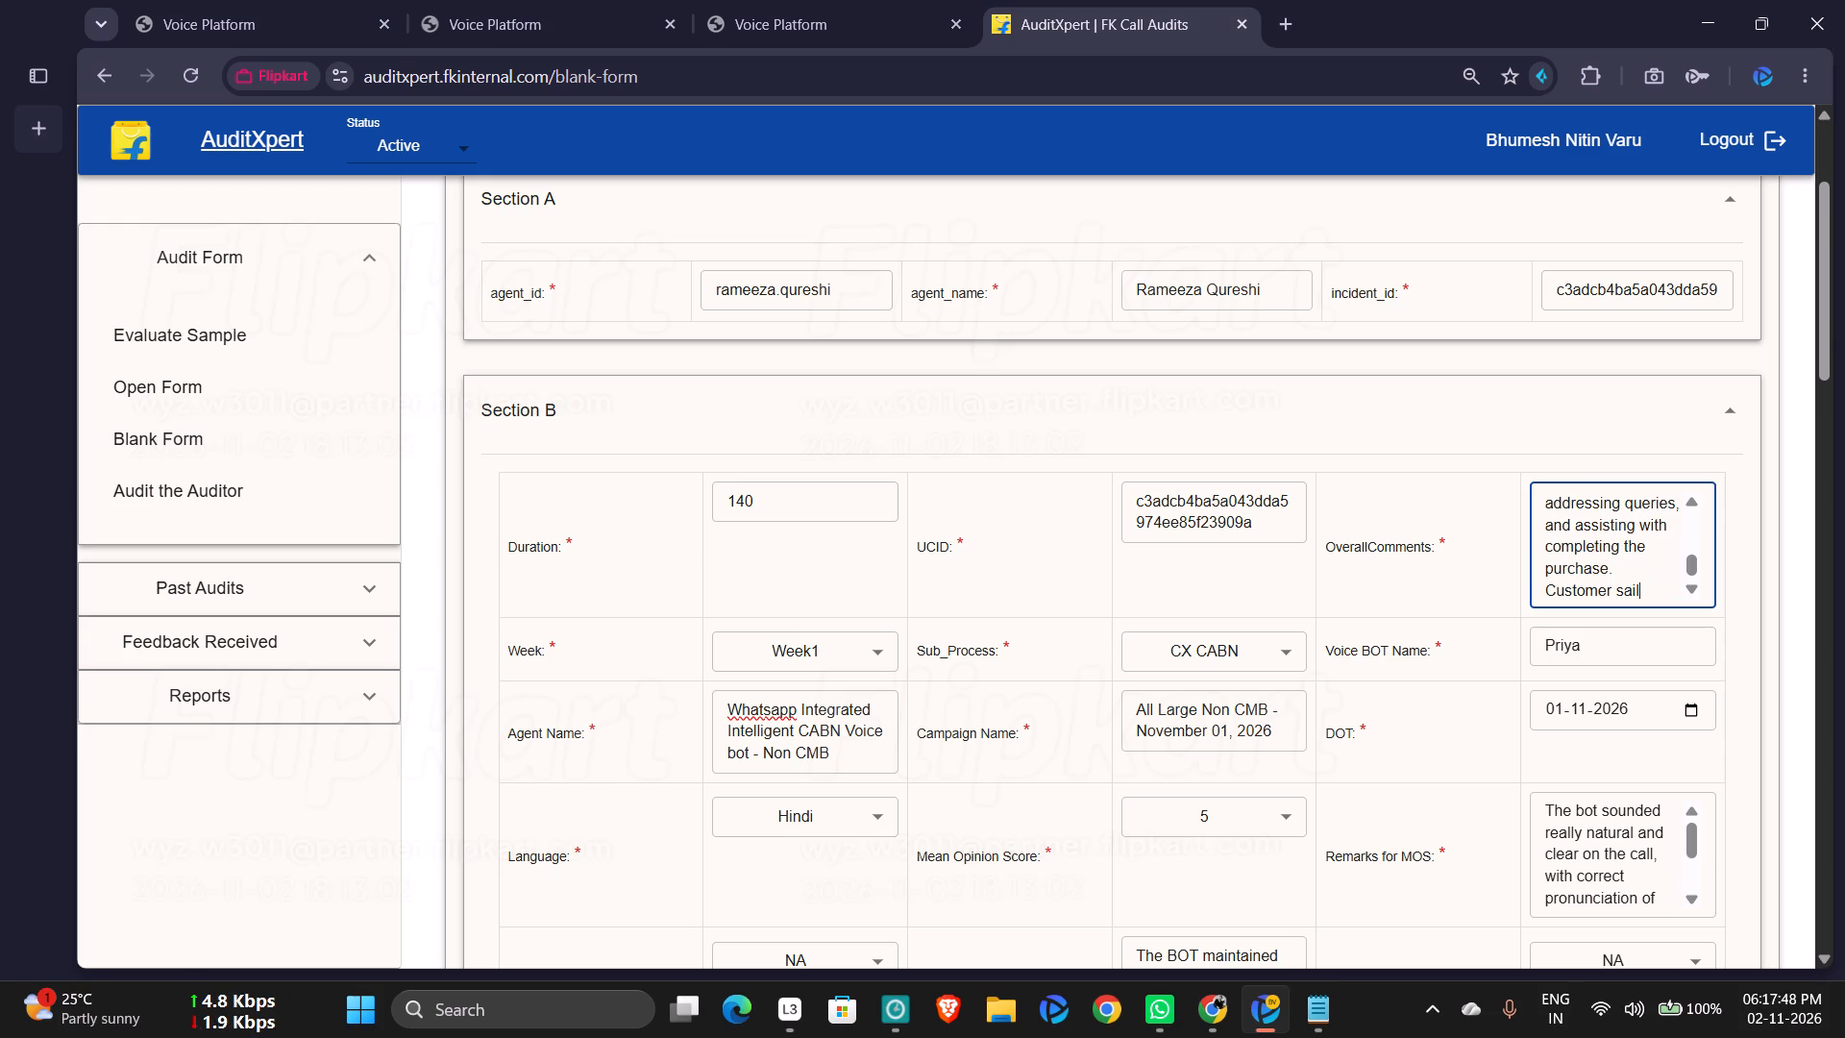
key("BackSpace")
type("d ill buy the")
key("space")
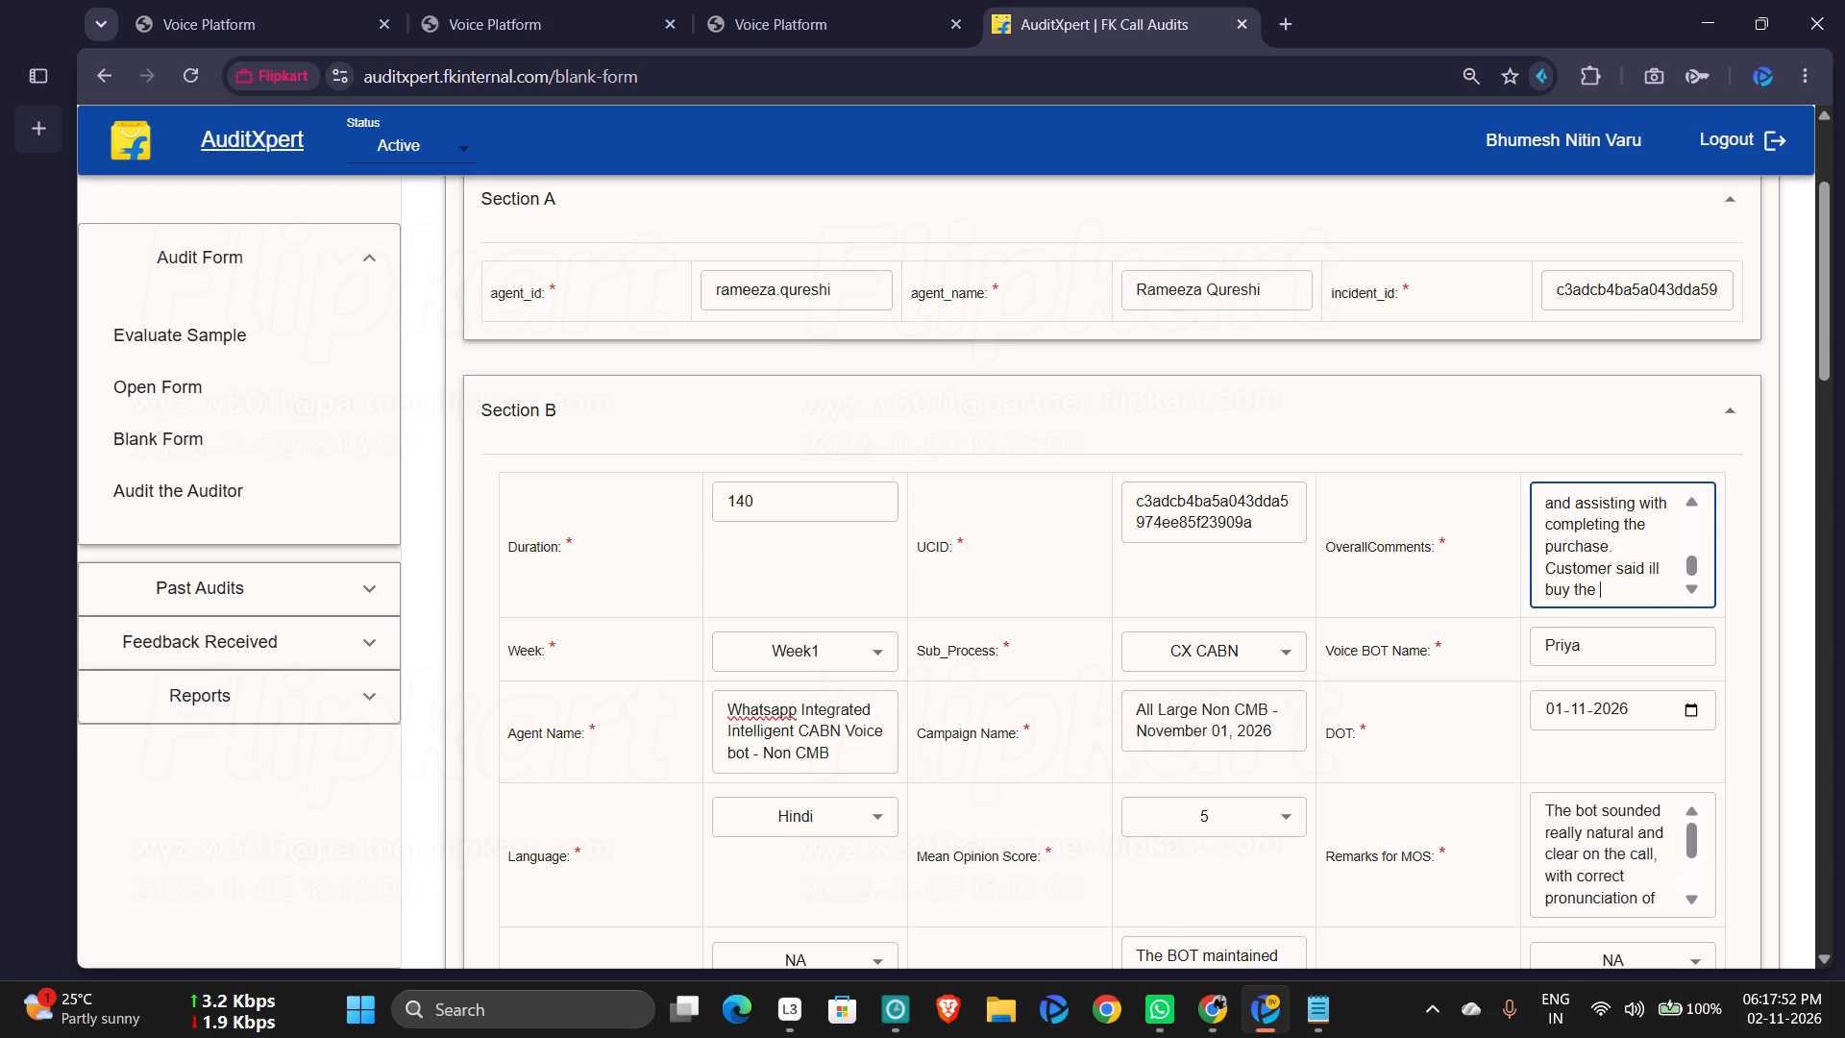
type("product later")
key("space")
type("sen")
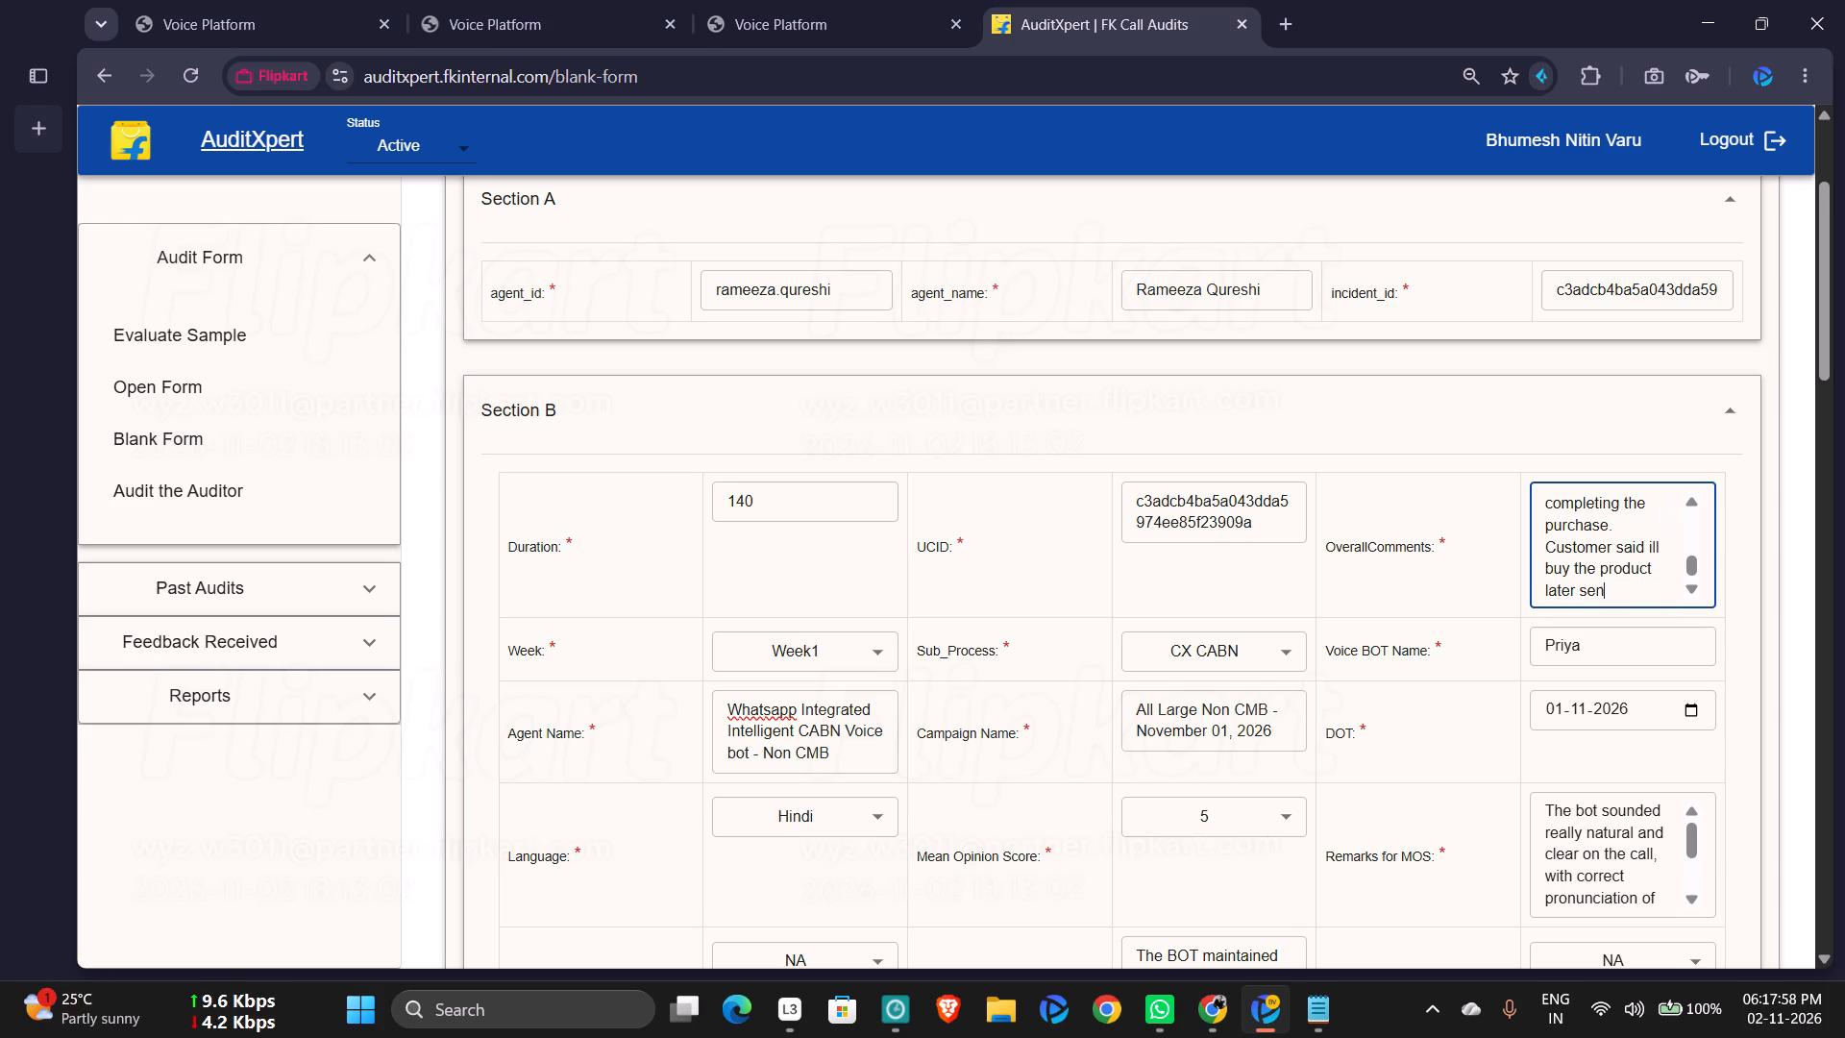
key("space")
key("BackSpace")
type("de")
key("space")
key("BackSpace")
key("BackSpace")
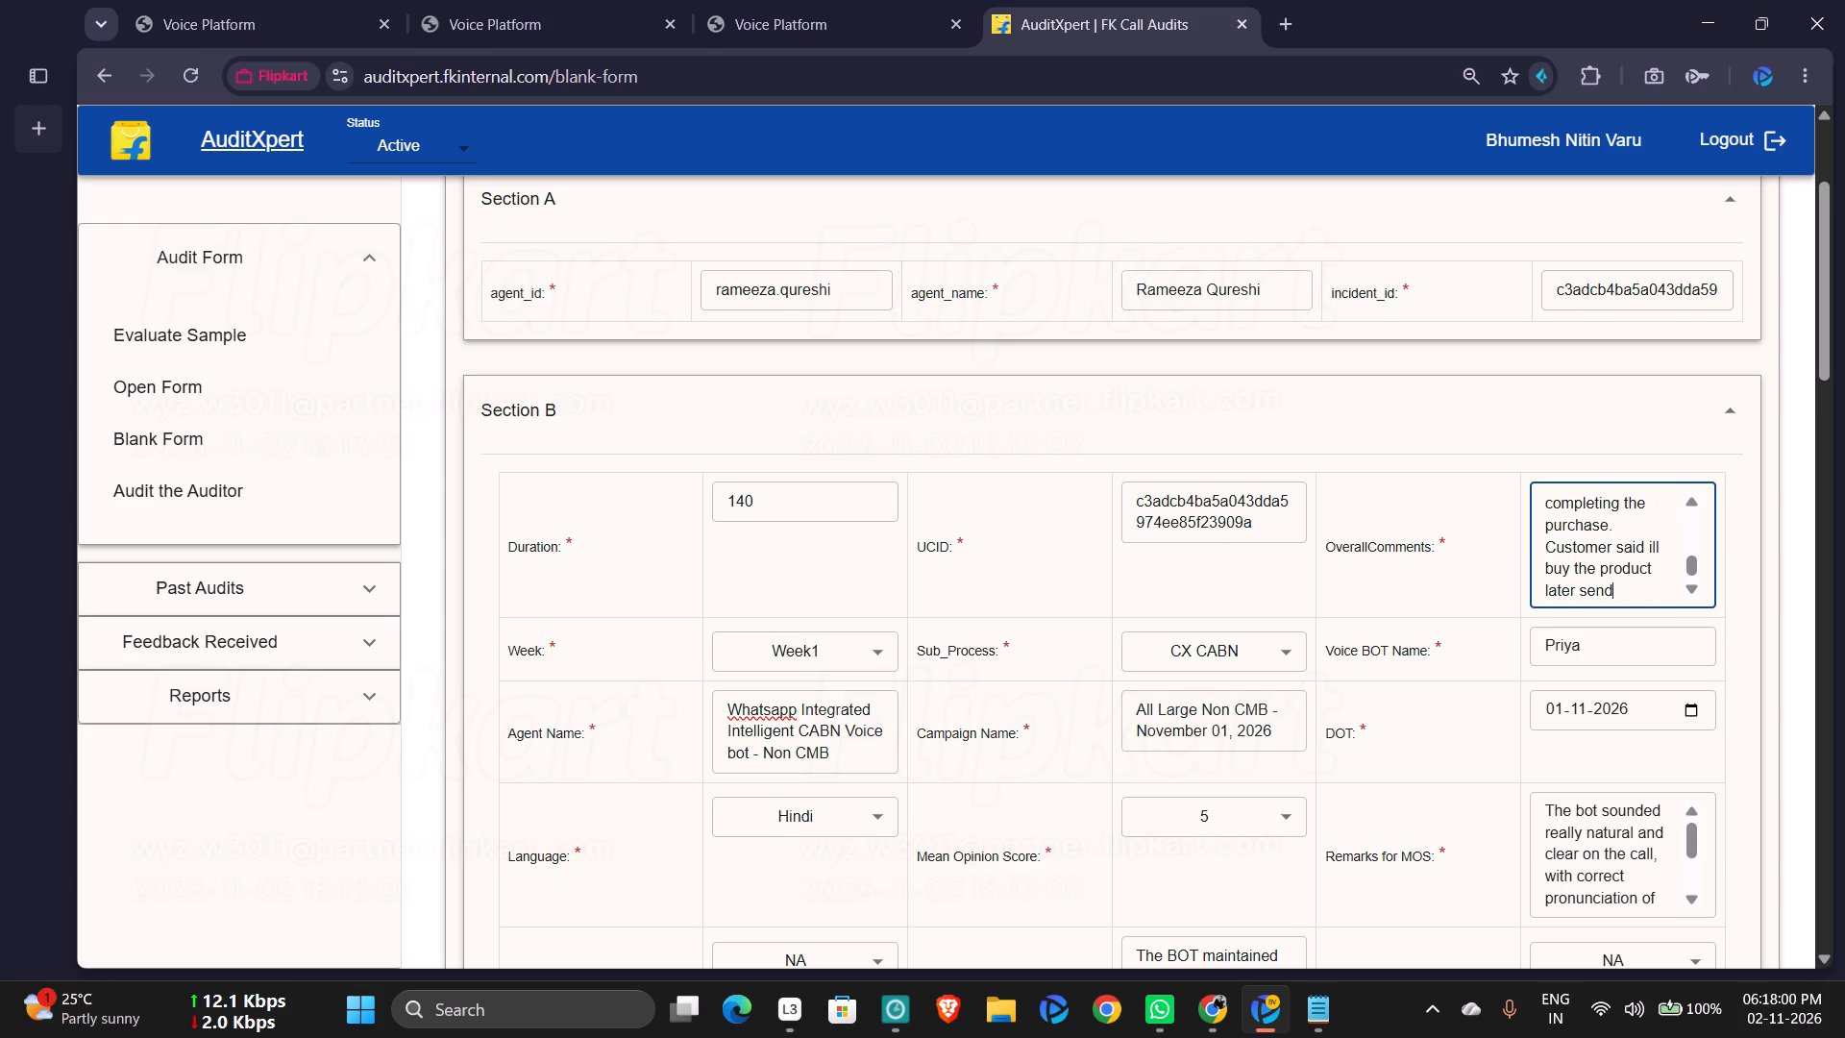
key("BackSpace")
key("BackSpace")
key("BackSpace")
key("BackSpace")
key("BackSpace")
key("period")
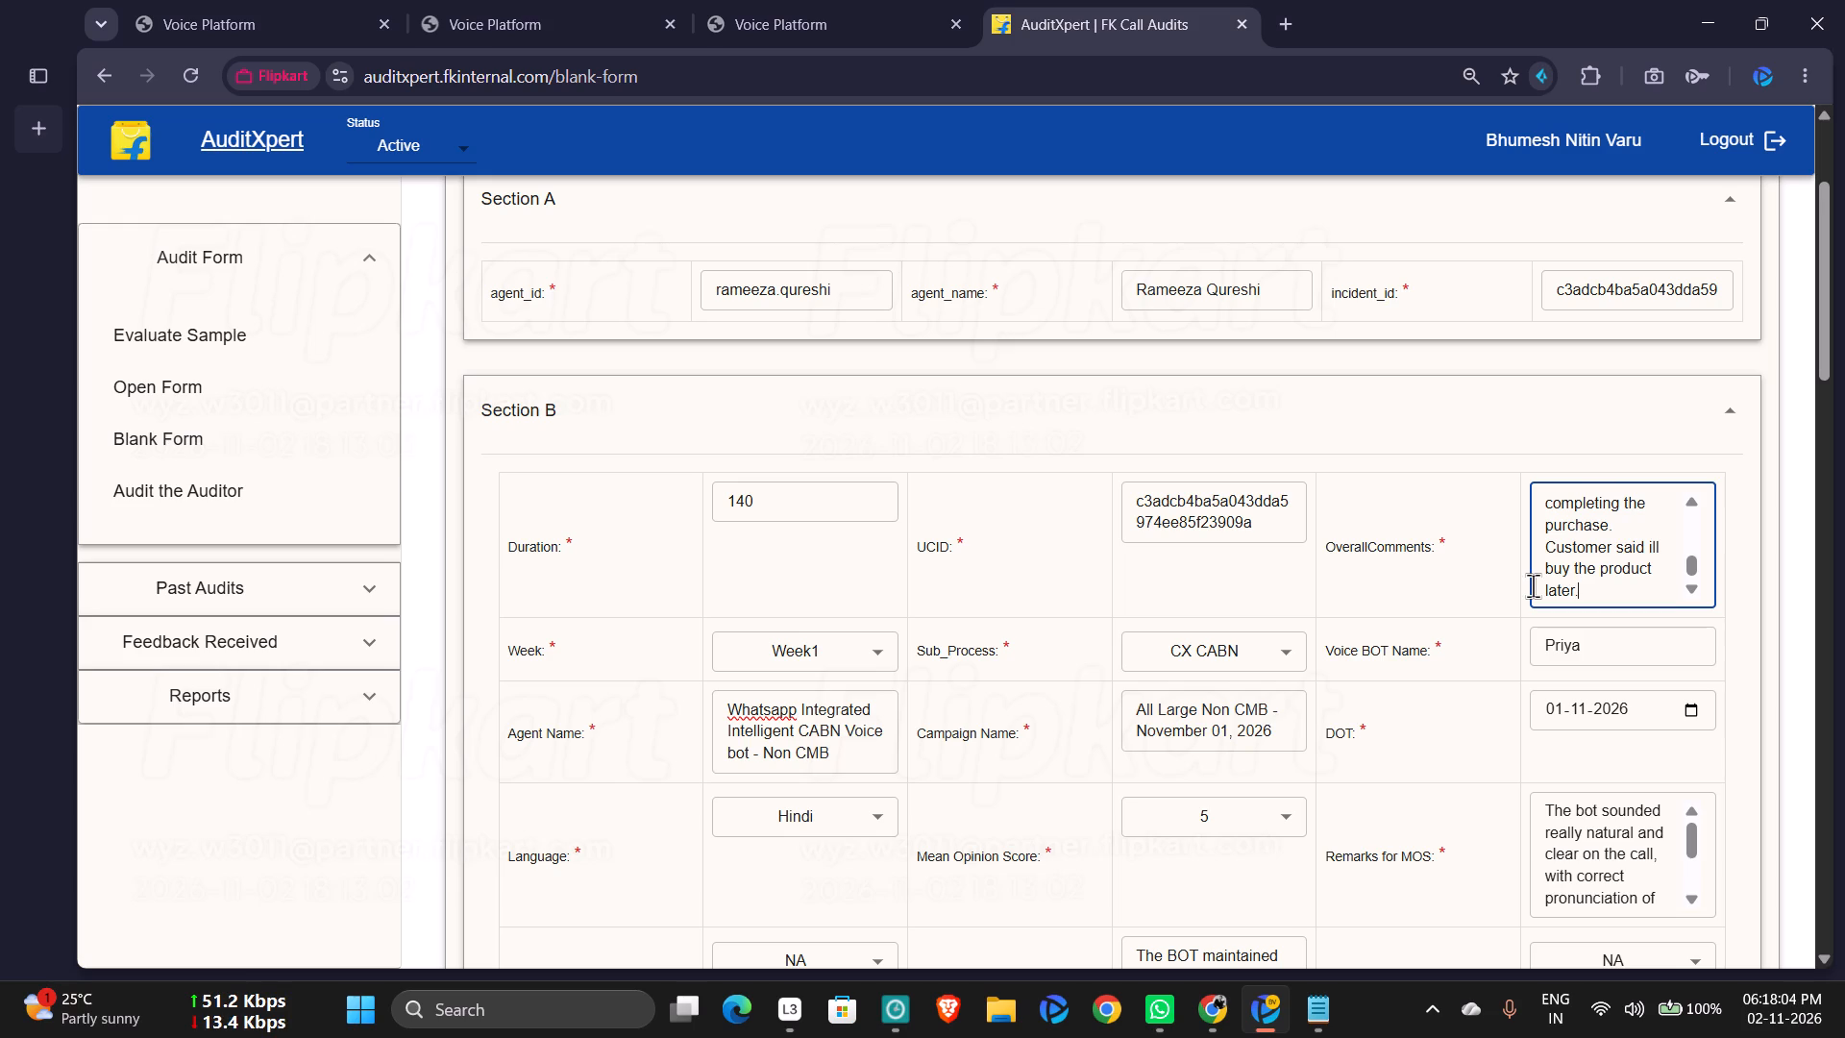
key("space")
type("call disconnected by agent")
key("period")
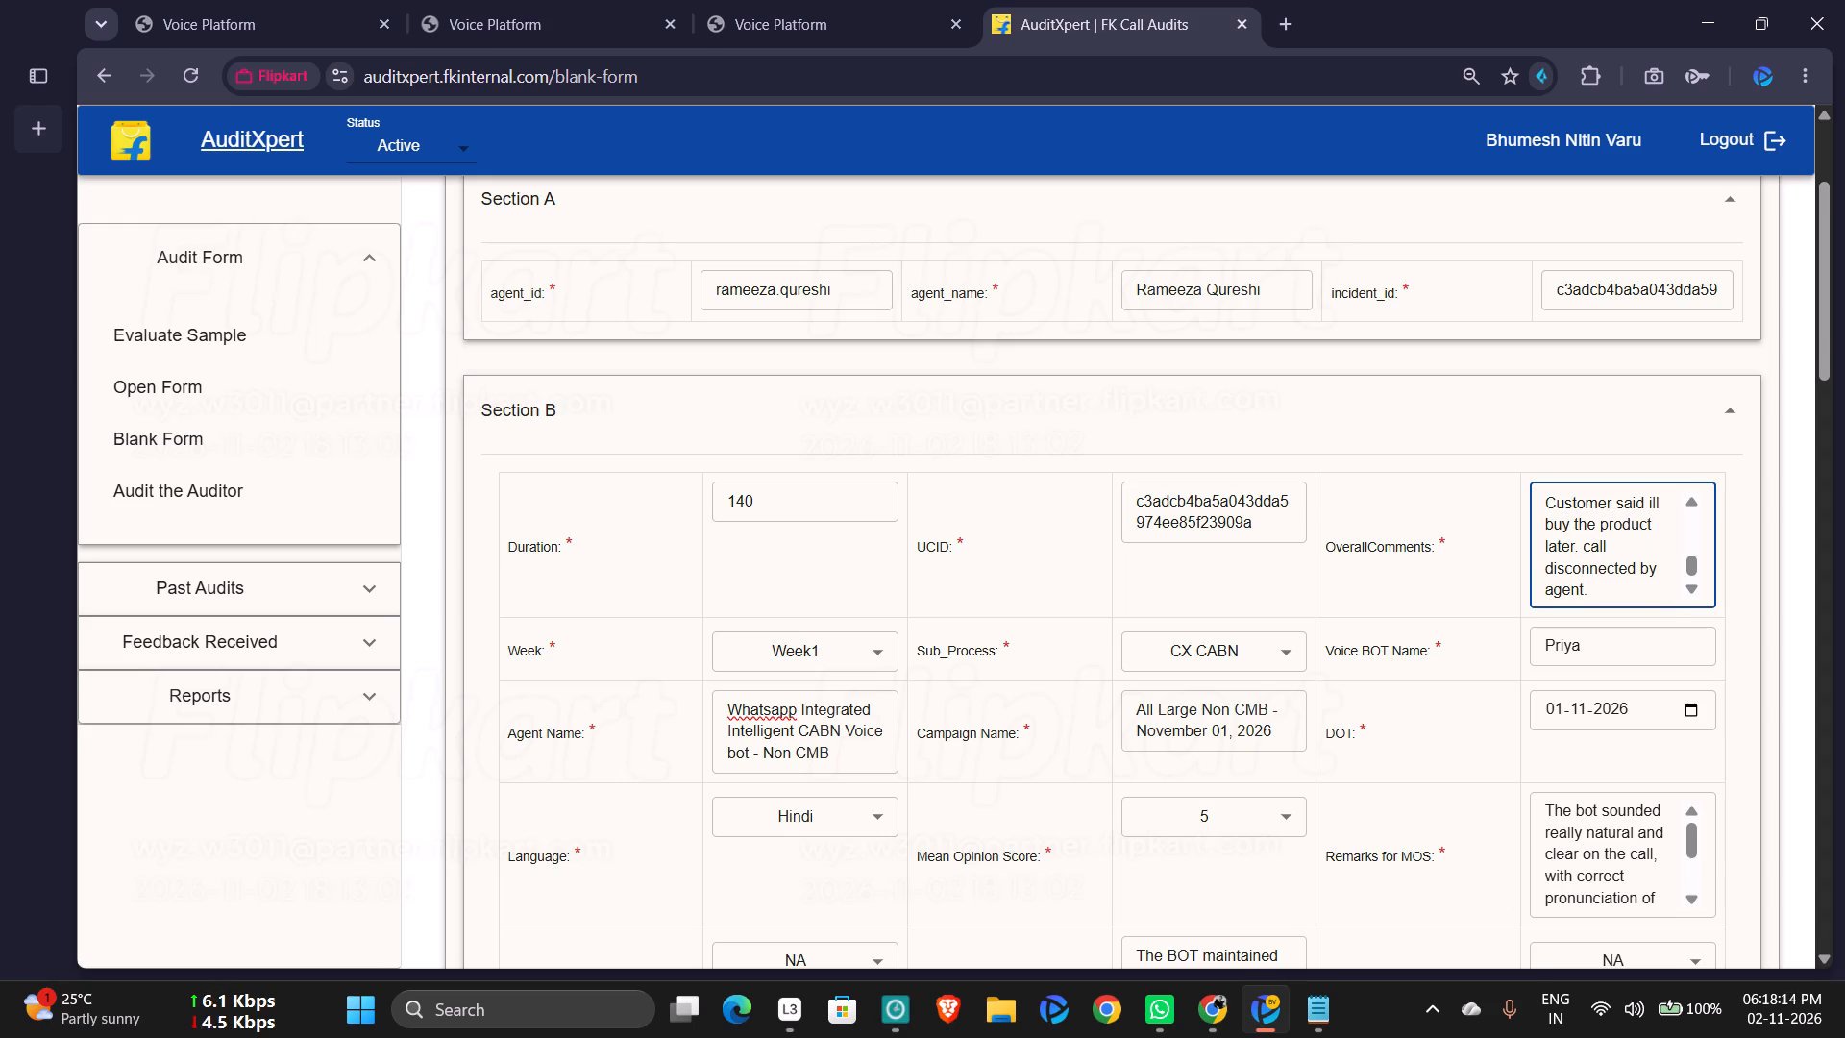
Append the note's line "Also NA parameters which are not found on call : Repetition Avoidance, Objection, Response Relevance..." to OverallComments.
left_click(1324, 1020)
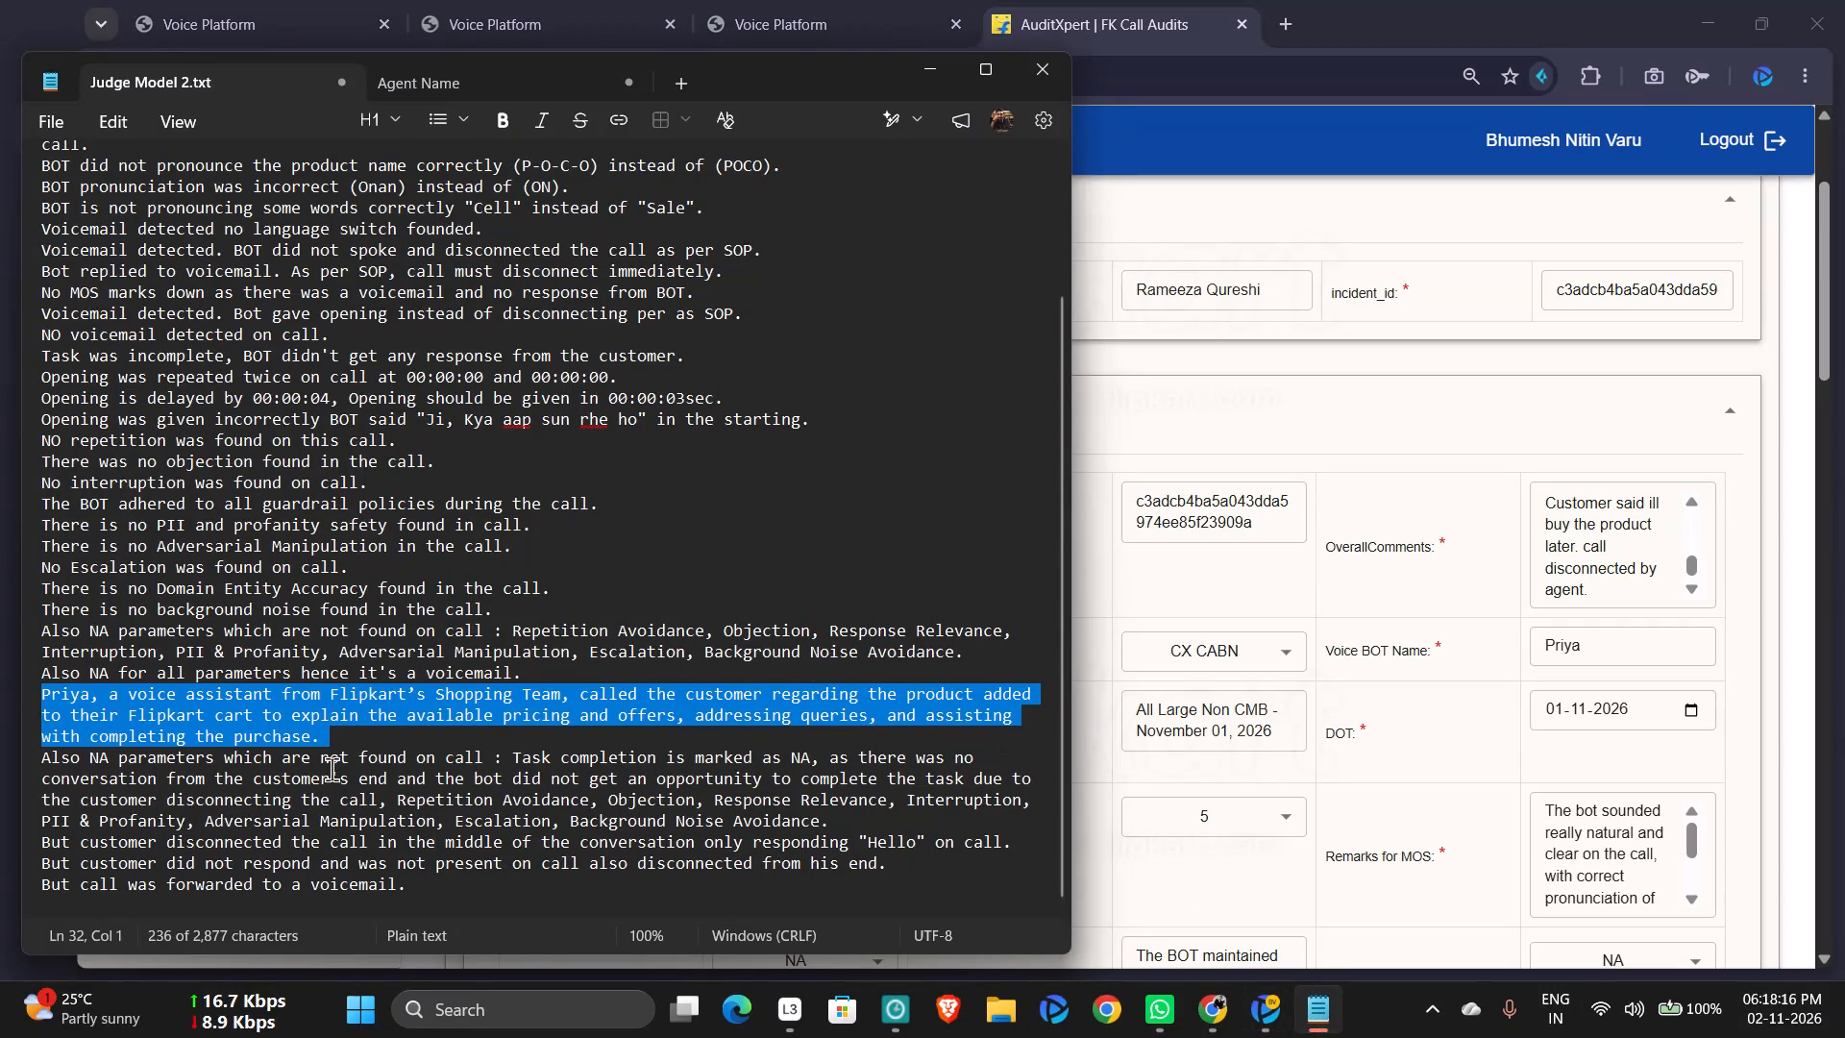
scroll(408, 778, "down", 1)
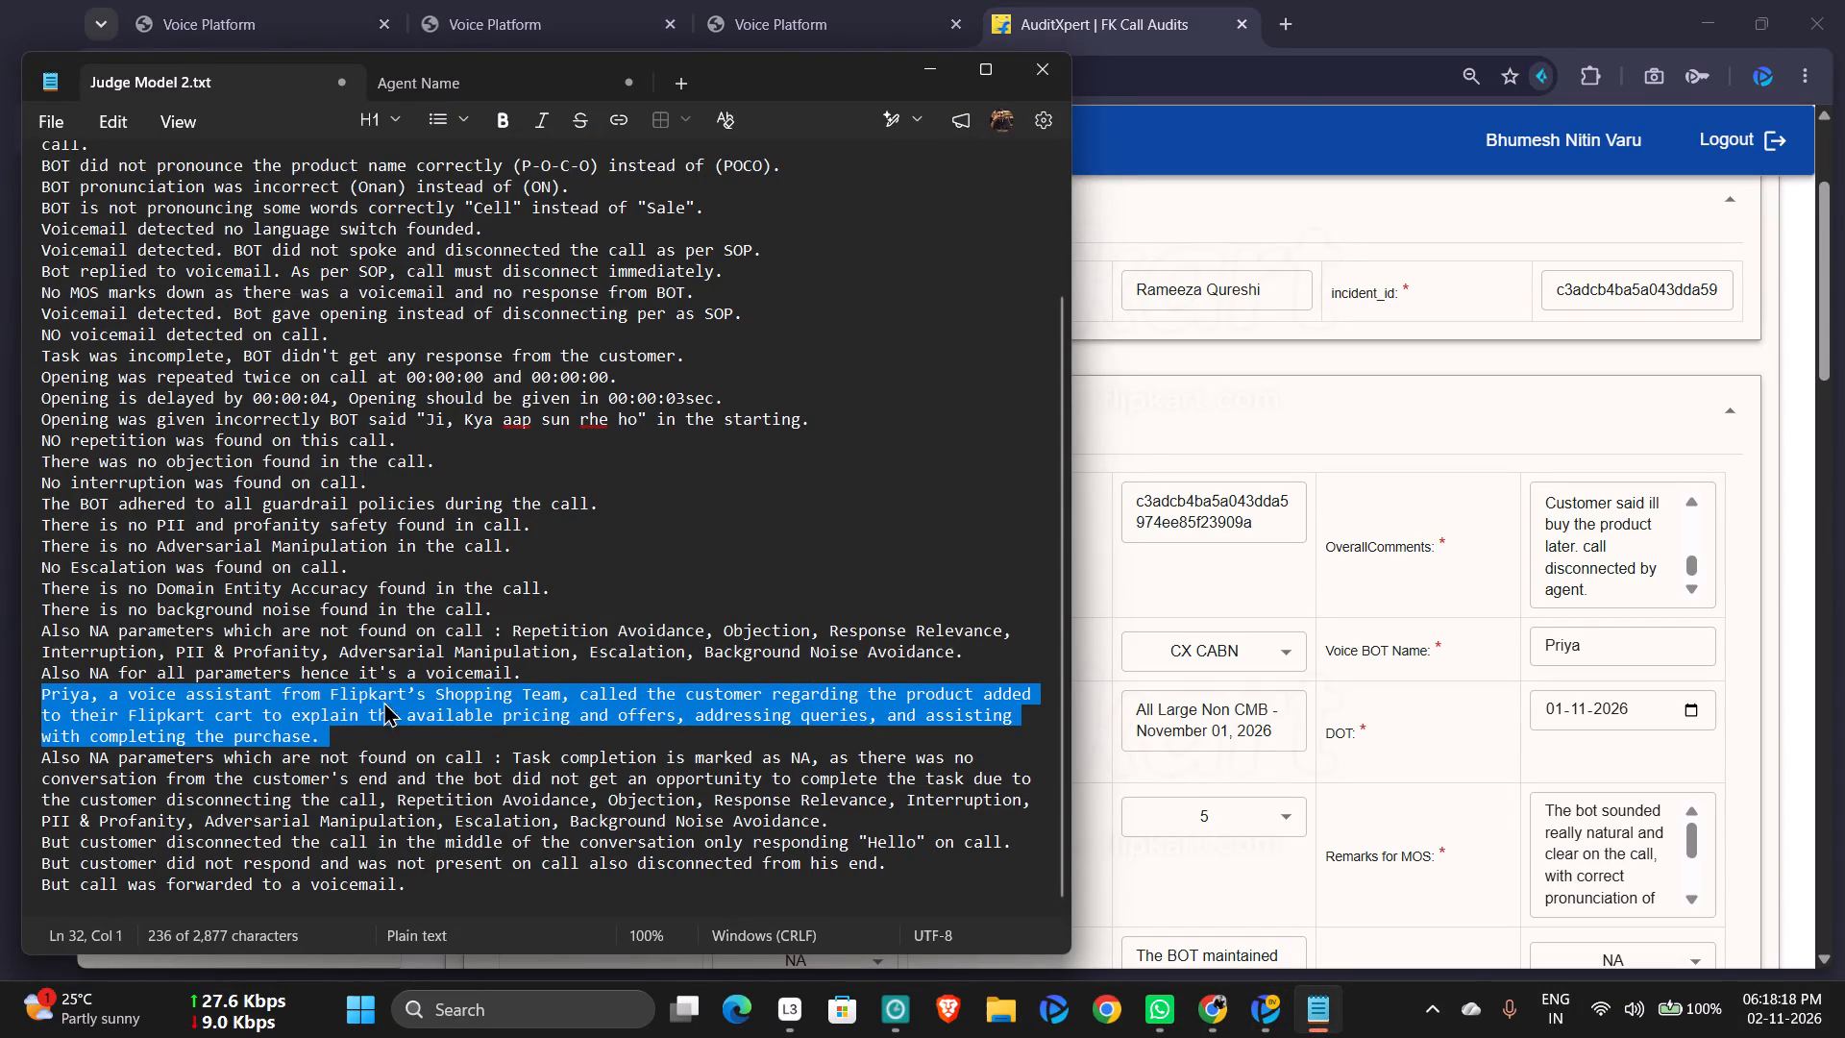
triple_click(536, 631)
key("ctrl+c")
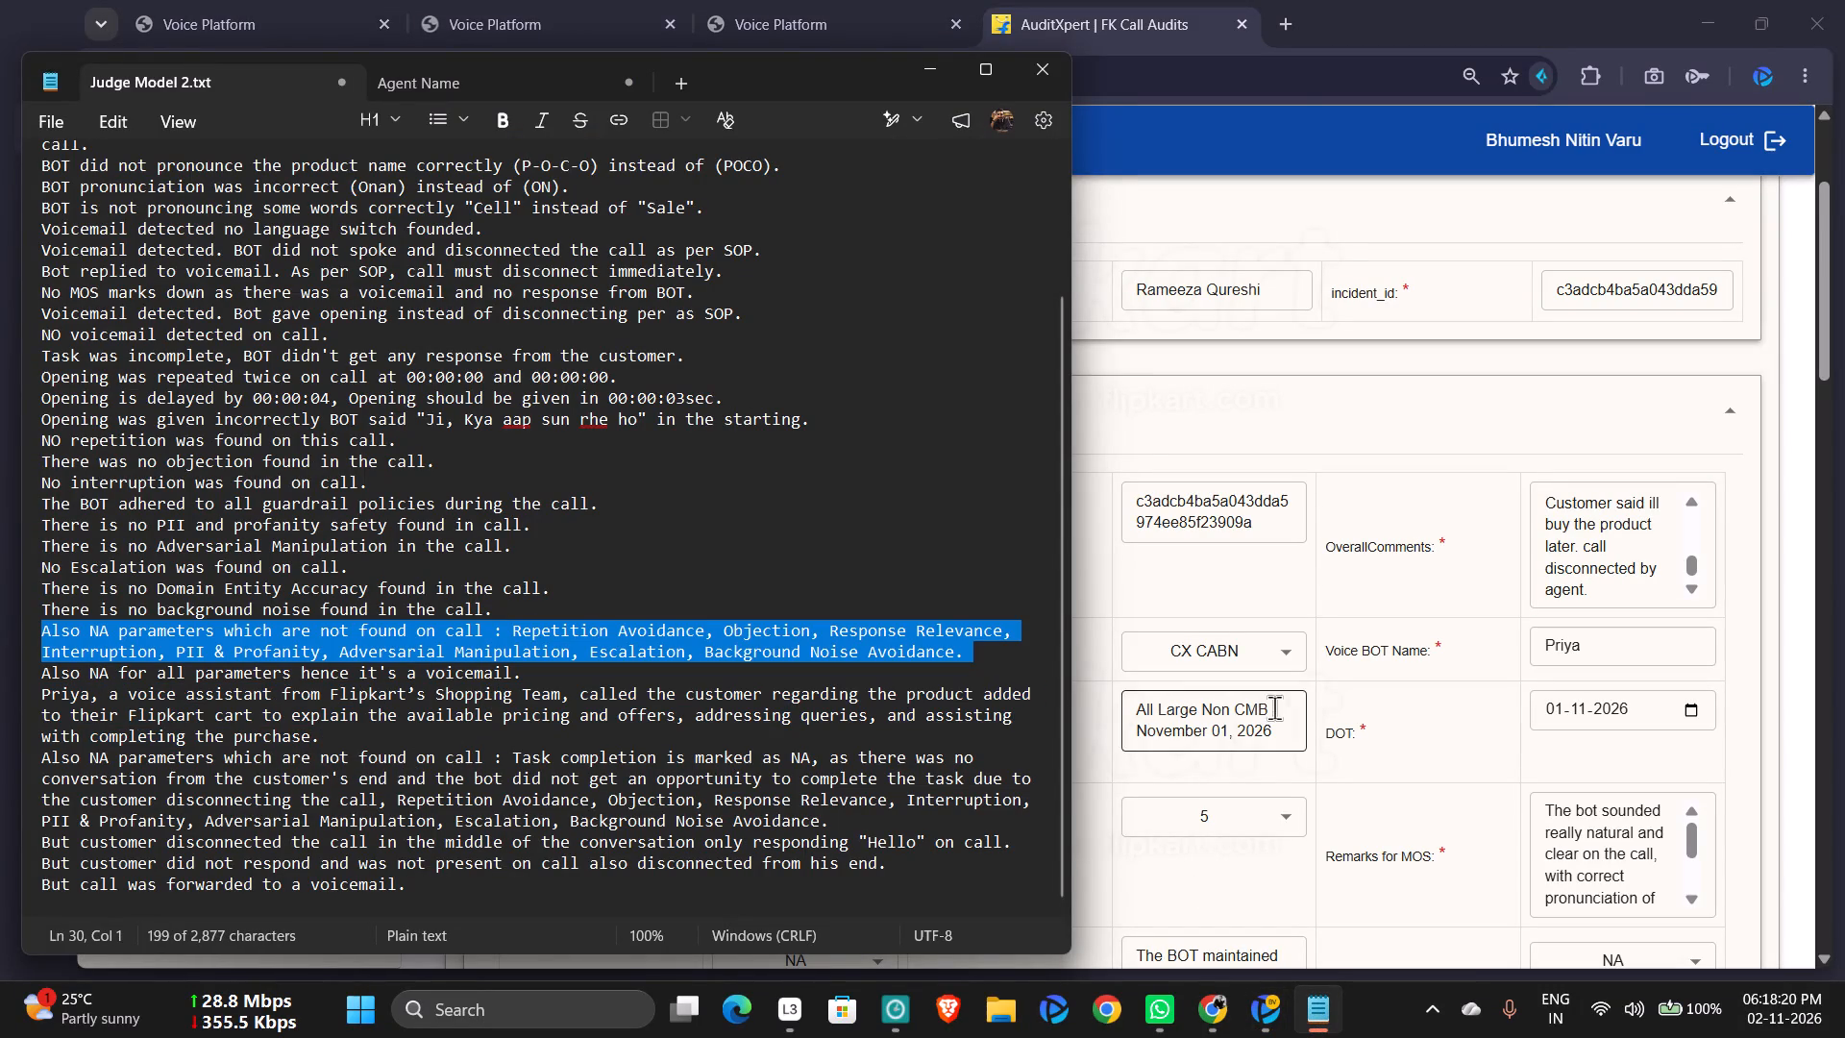
left_click(1620, 589)
key("ctrl+v")
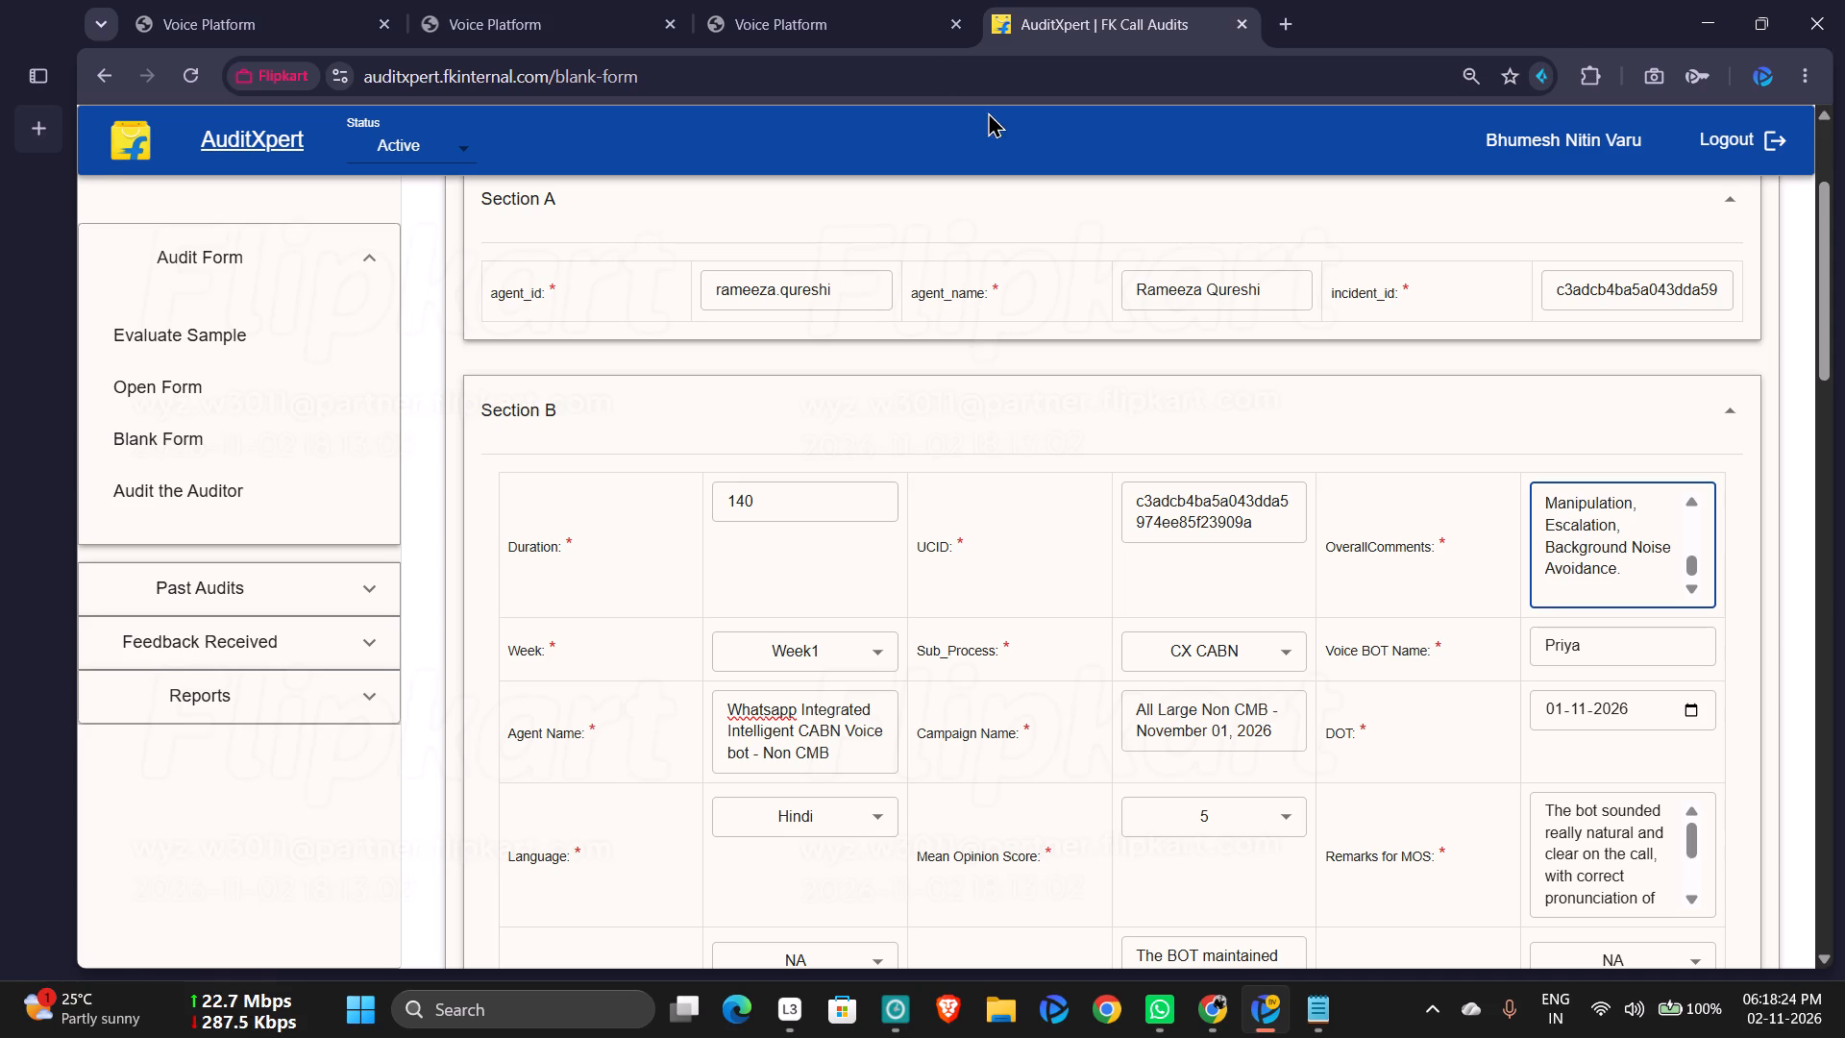
Remove Background Noise Avoidance and Repetition Avoidance from the NA parameter list in OverallComments, ending the list with "Escalation.".
left_click(850, 28)
left_click(1103, 14)
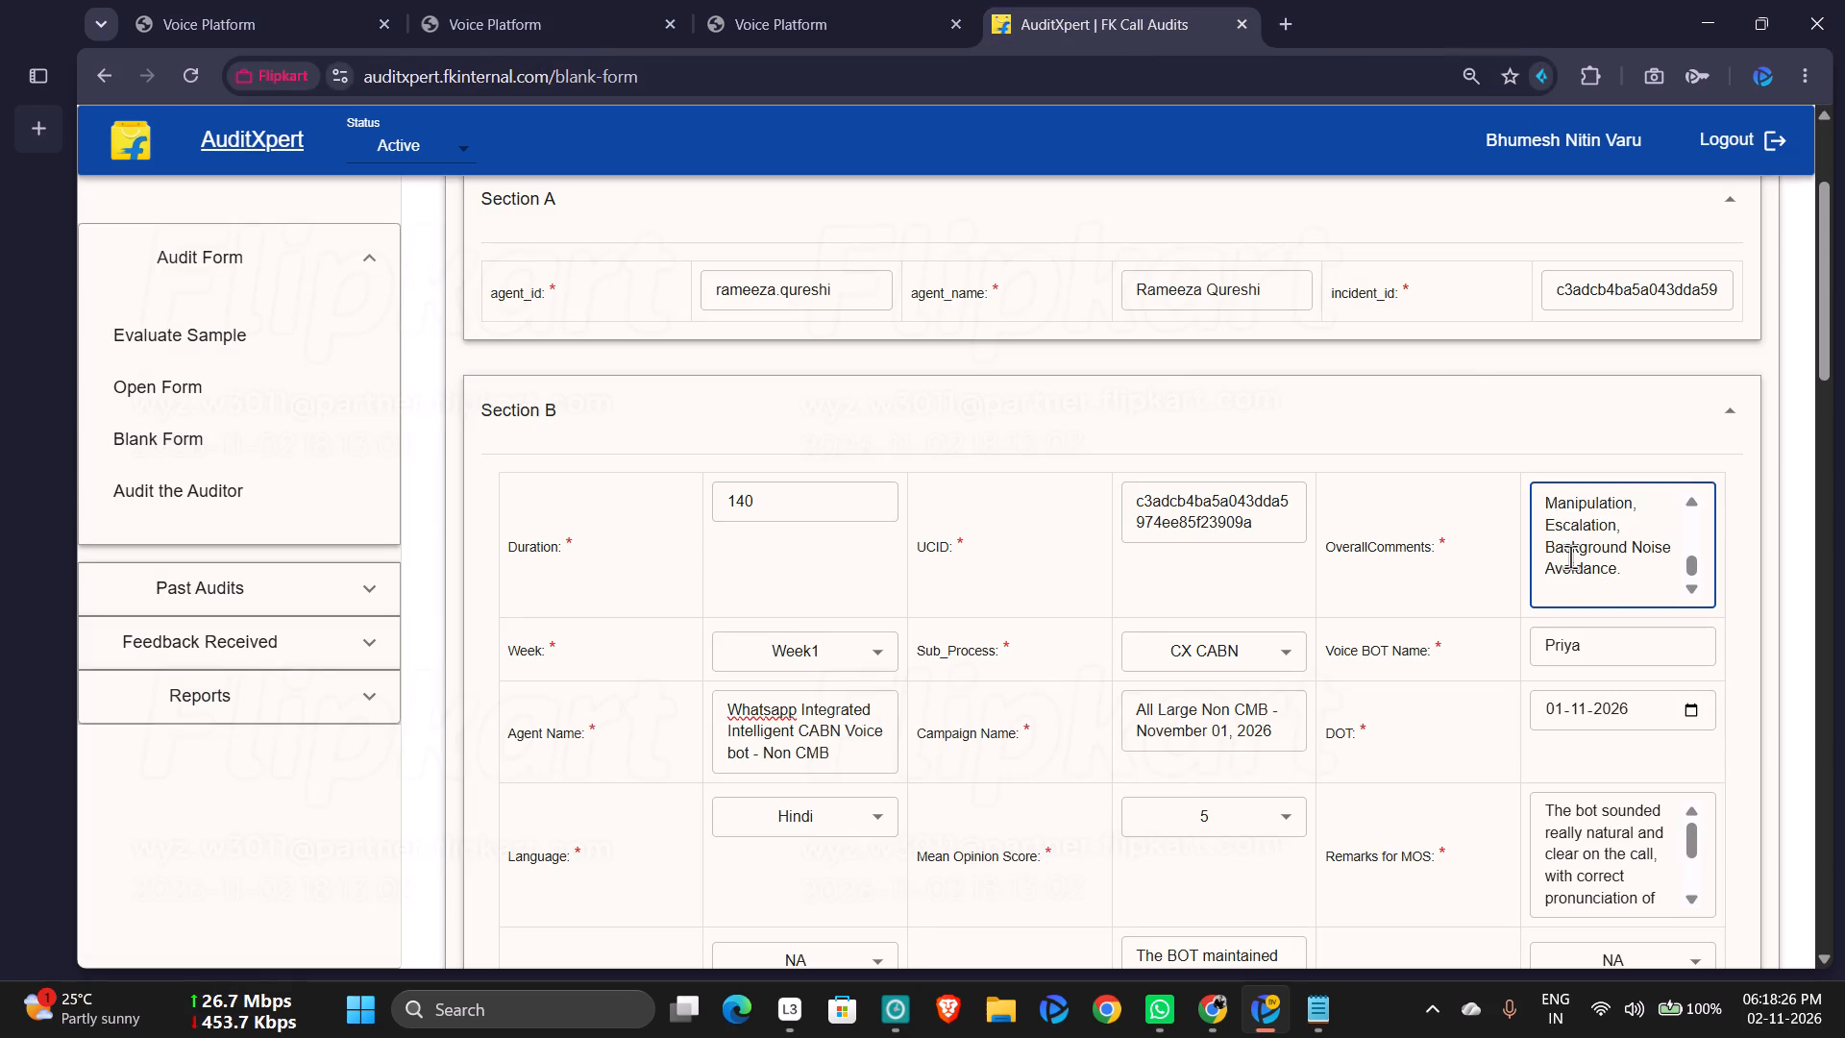
double_click(1567, 554)
key("shift+Down")
key("shift+Down")
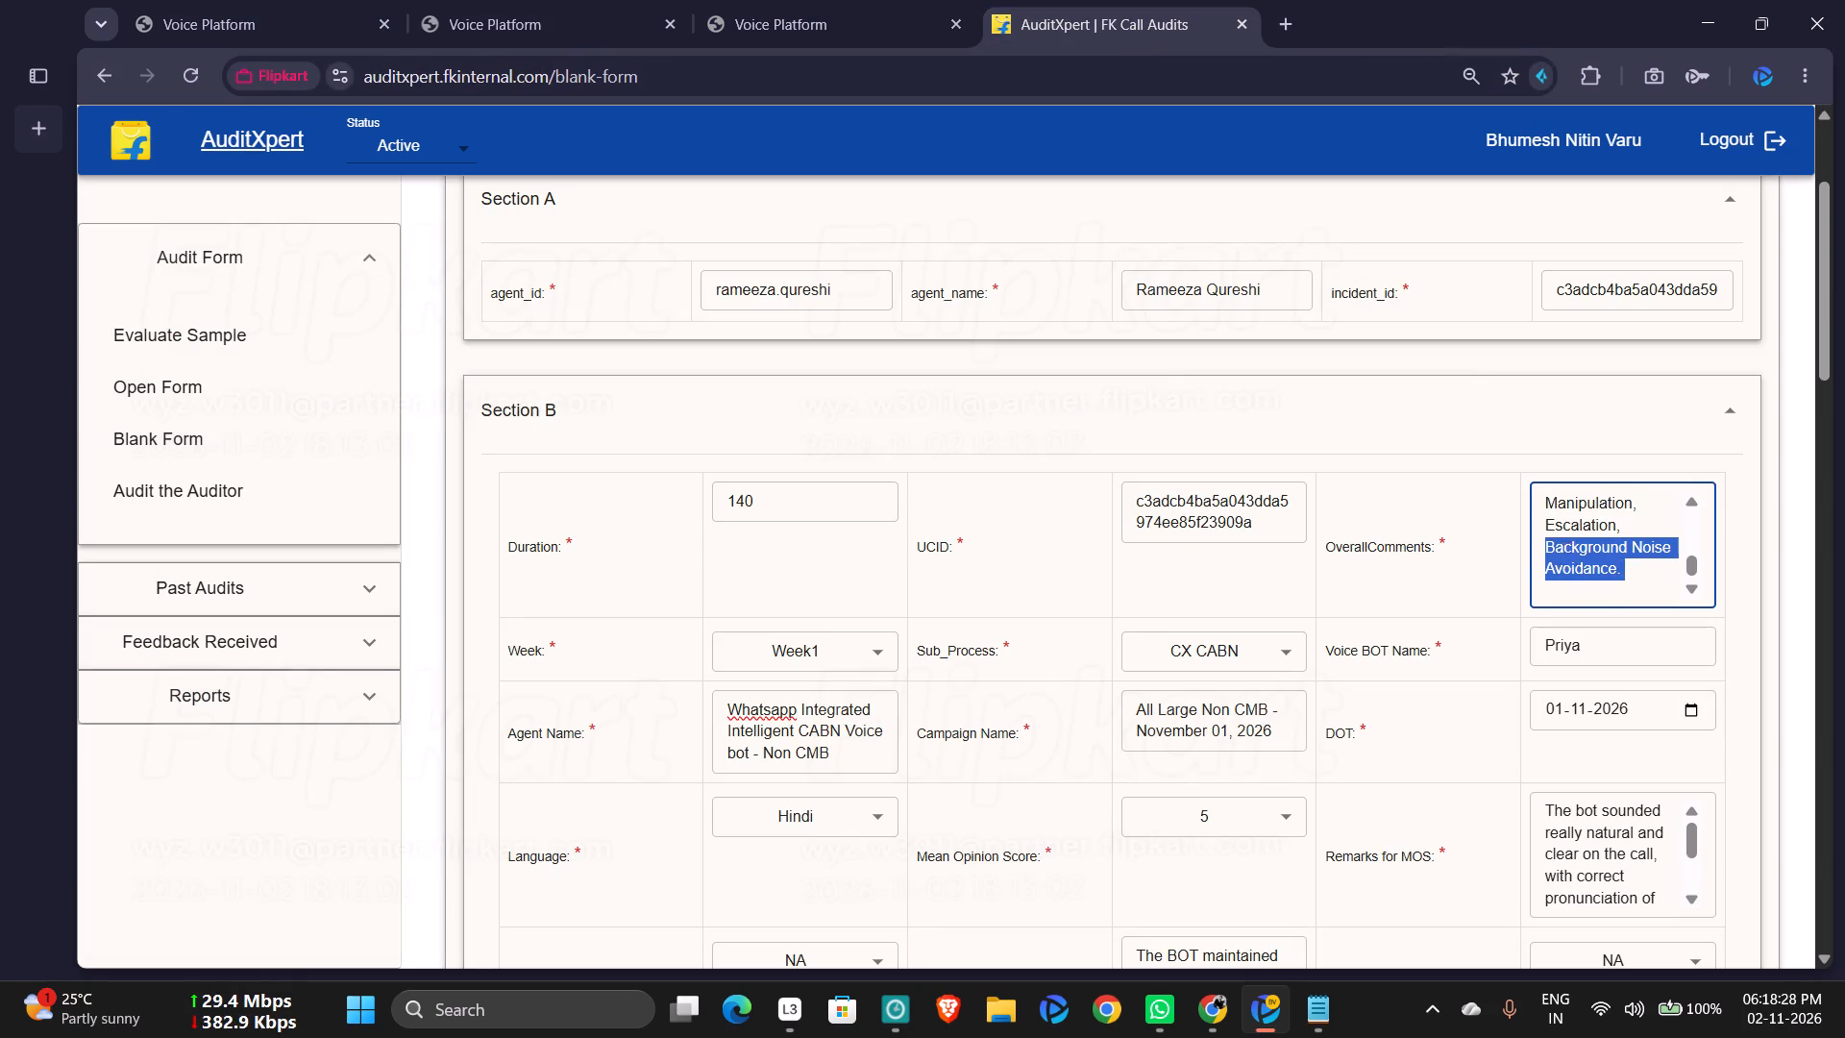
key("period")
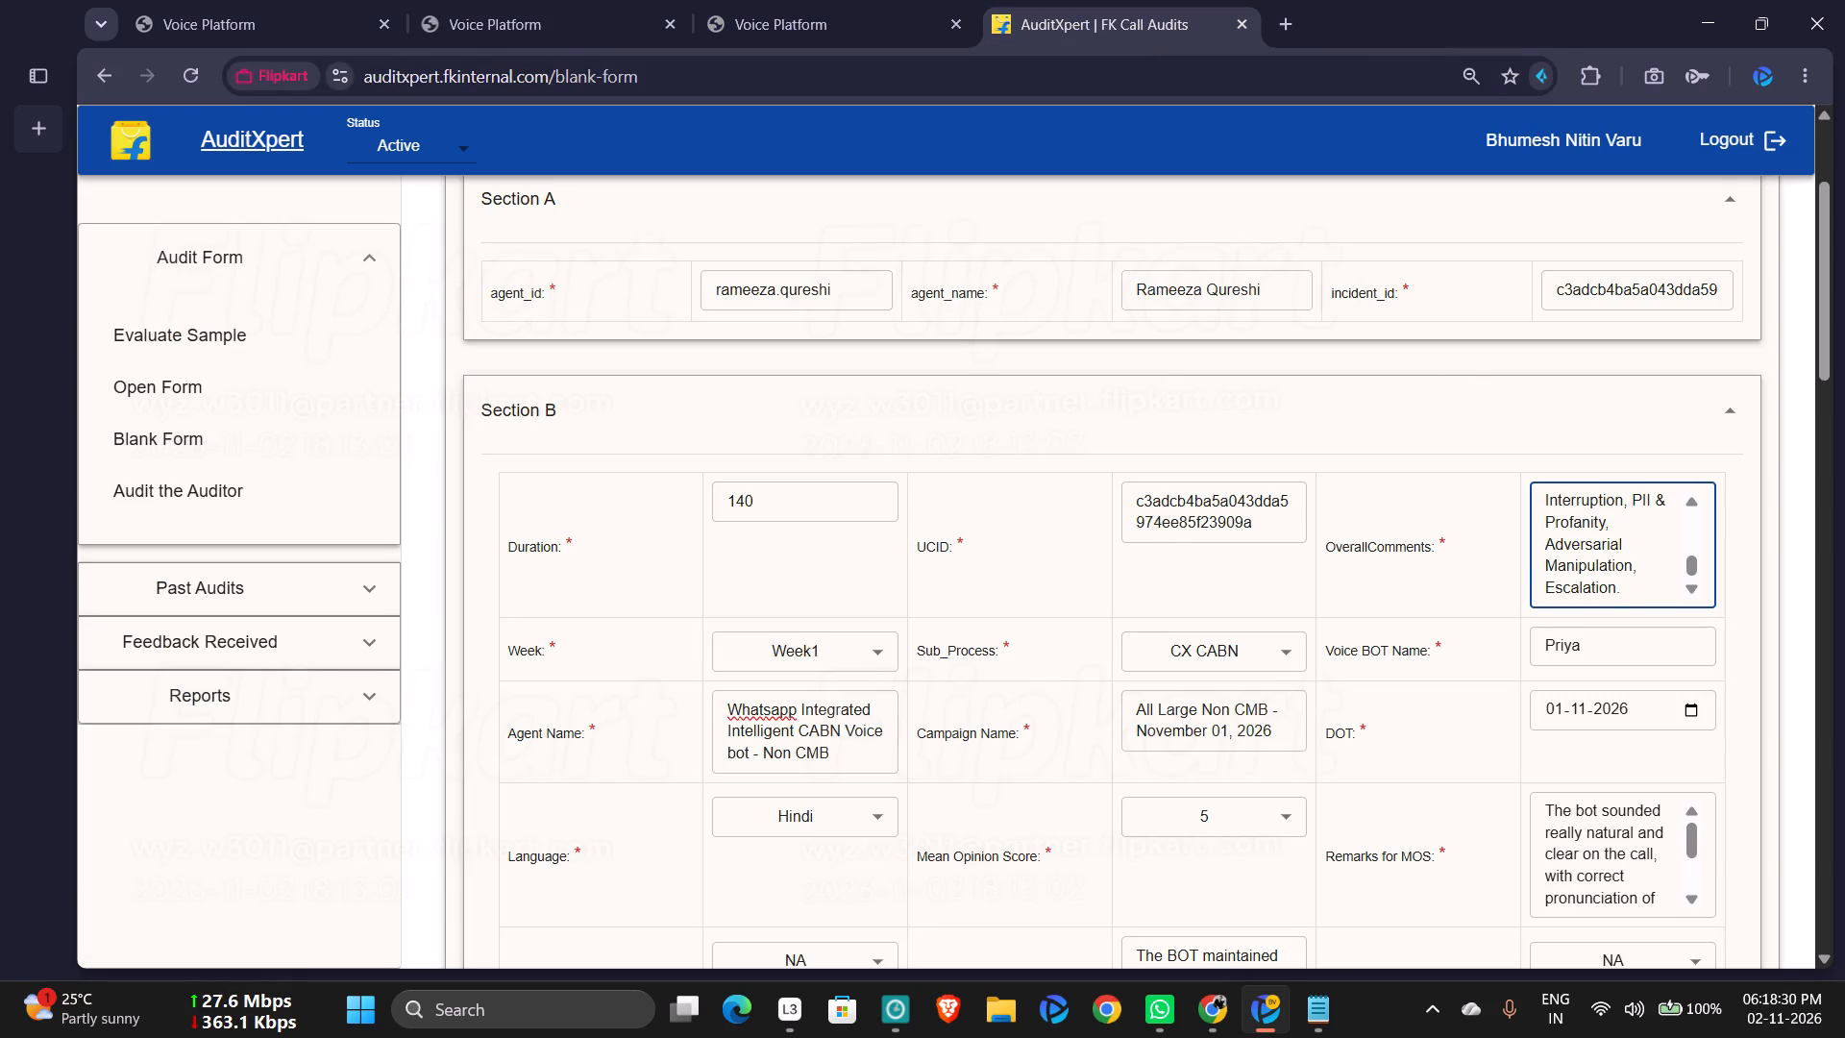
scroll(1576, 528, "up", 1)
double_click(1634, 499)
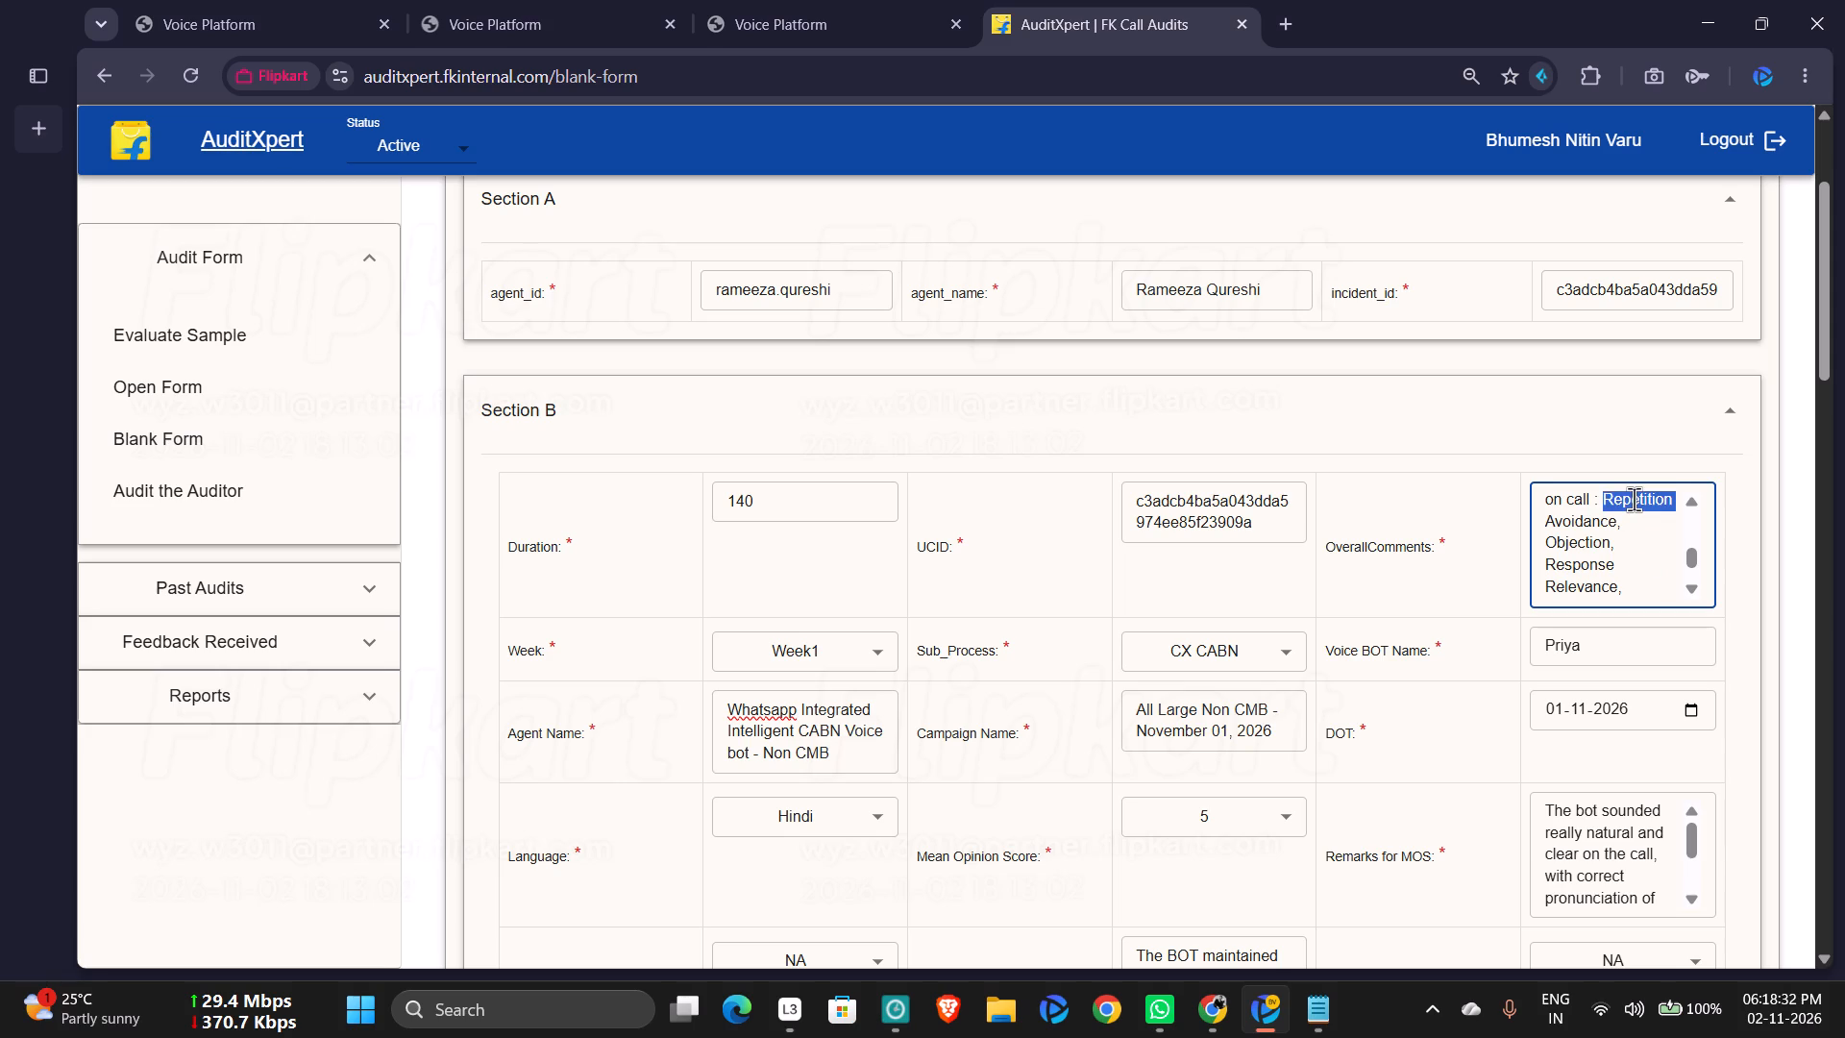
key("shift+Down")
key("BackSpace")
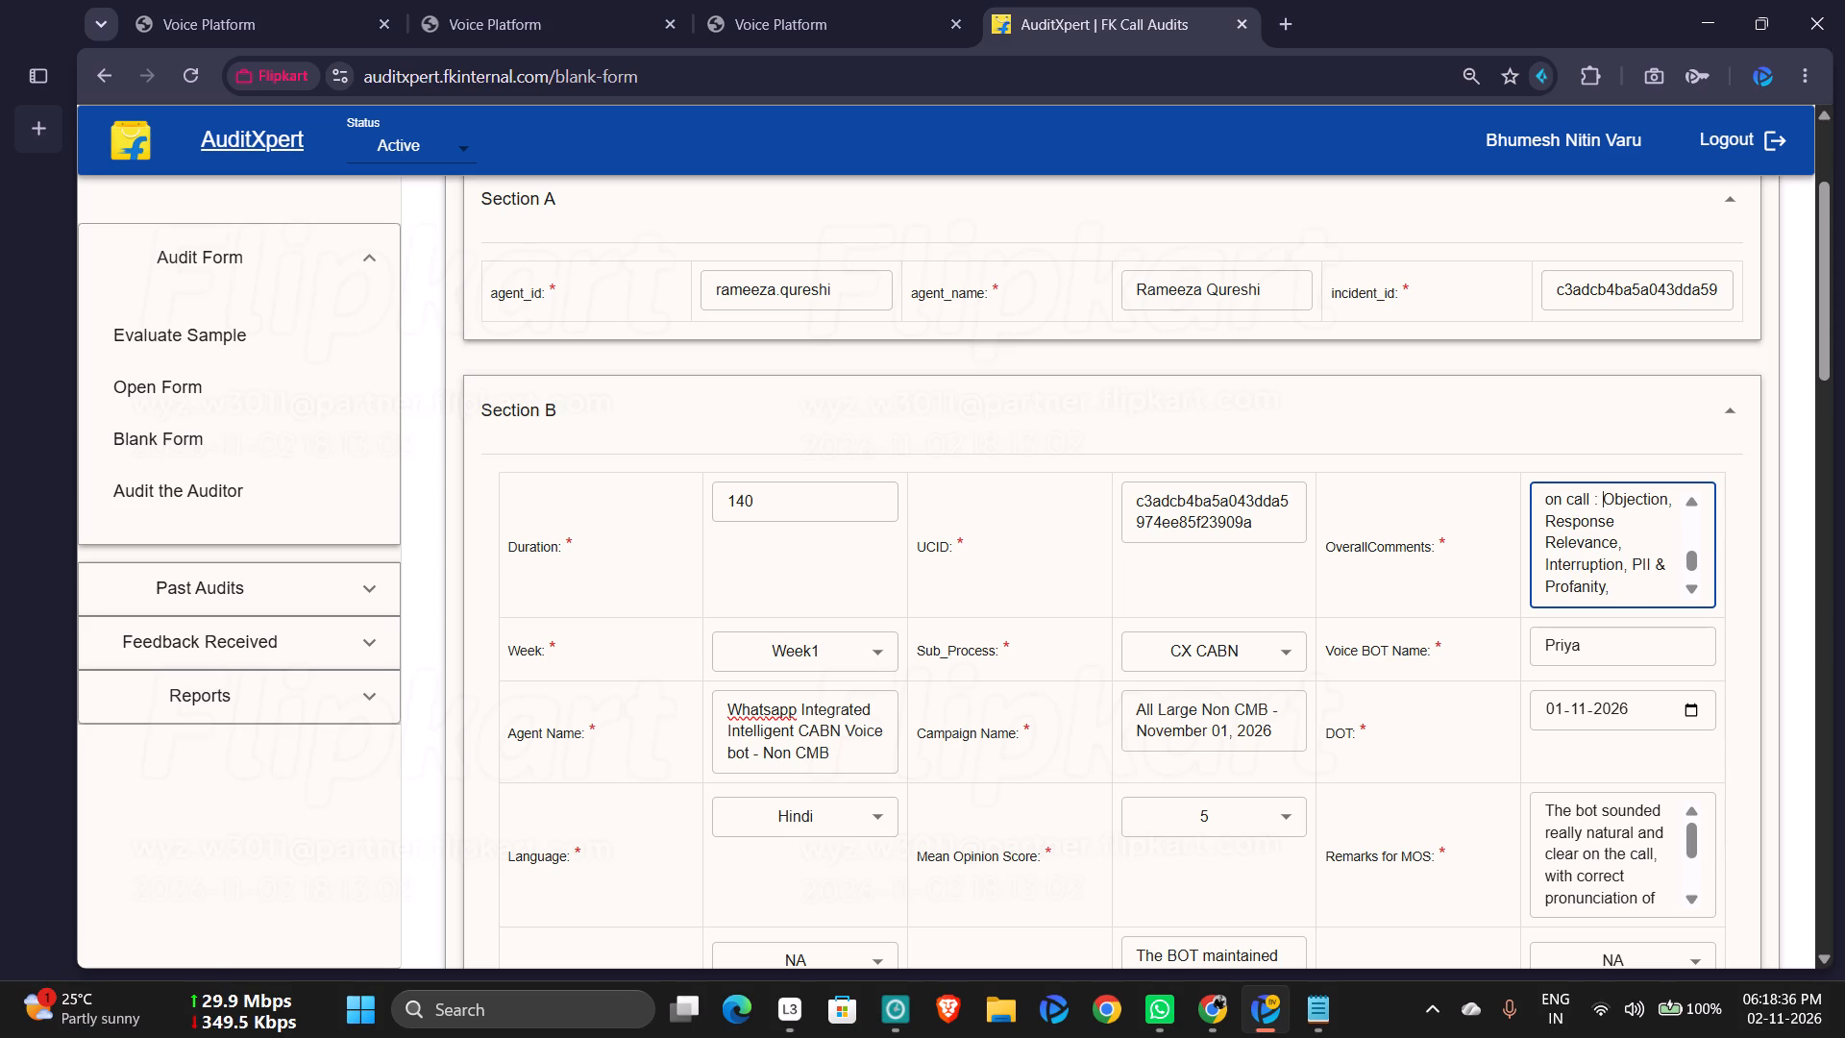
Review the rest of the call transcript to check which parameters apply to the conversation.
left_click(833, 19)
scroll(1121, 485, "up", 1)
scroll(1137, 577, "down", 3)
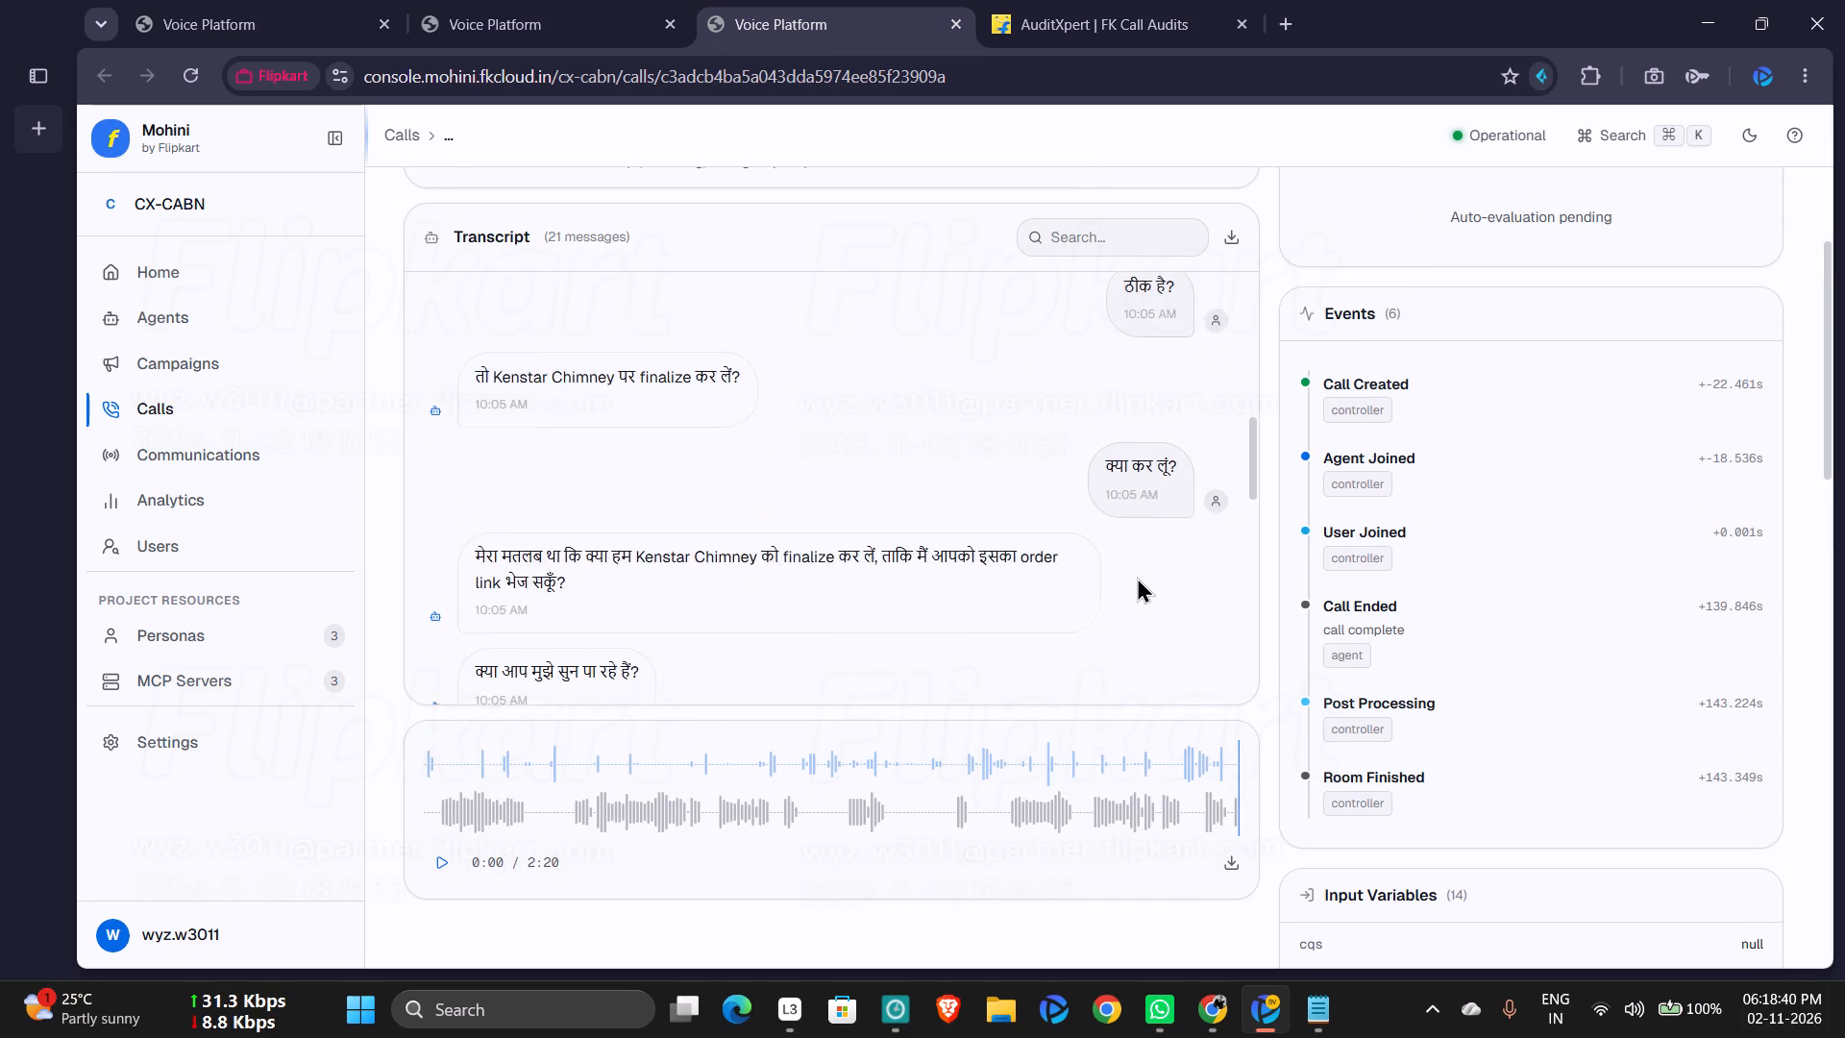
scroll(1137, 577, "down", 4)
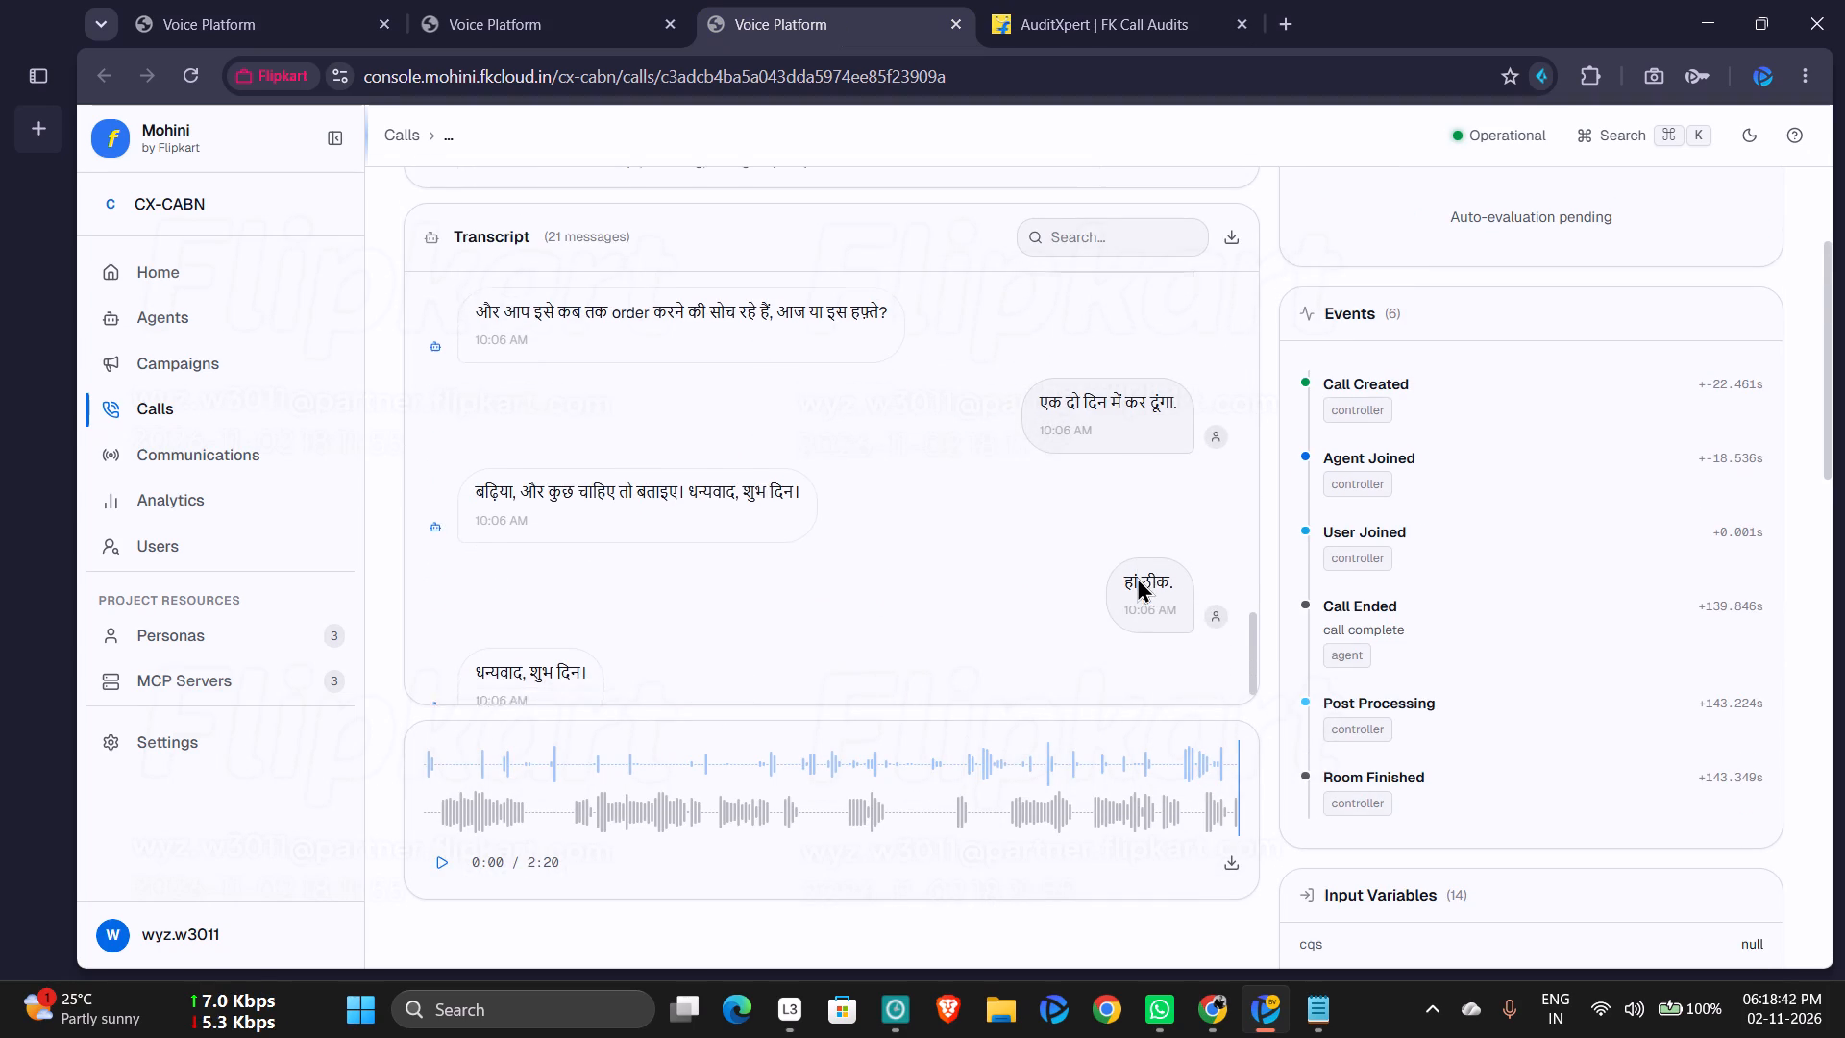
Set the Objection Handling rating in Section C of the audit form to NA.
left_click(1127, 28)
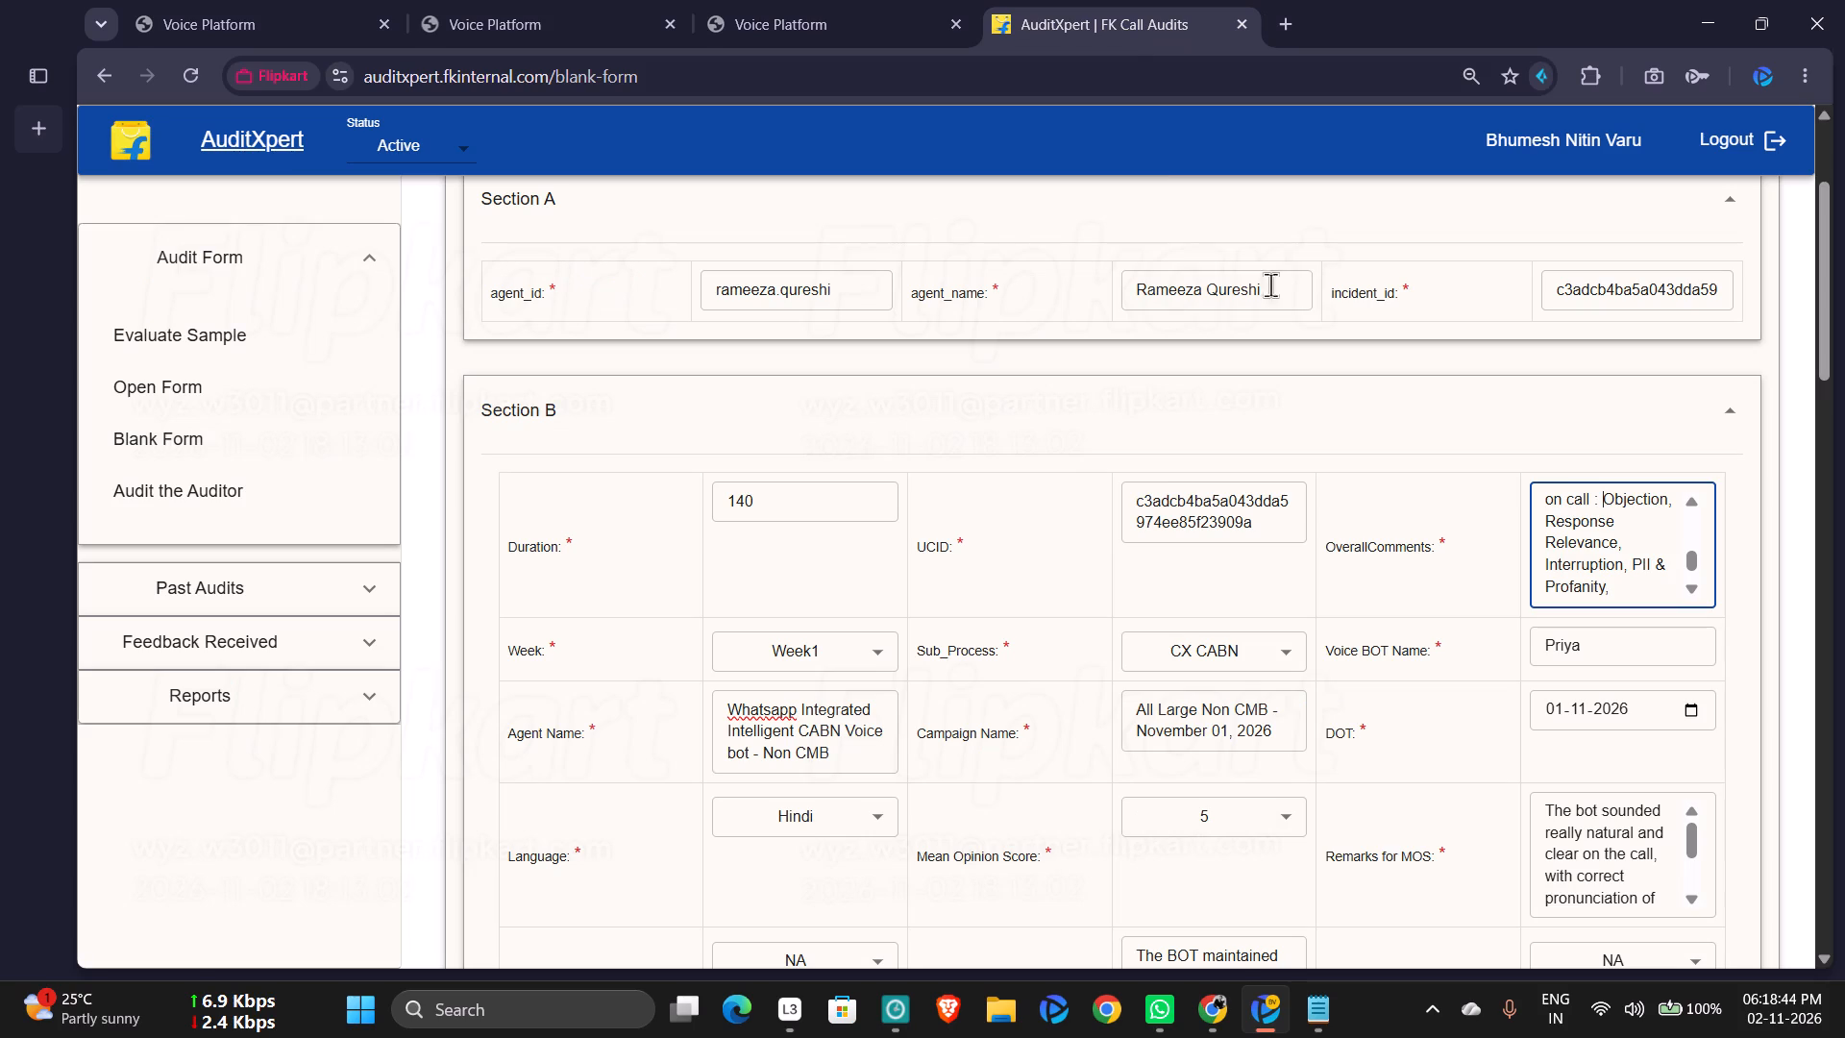
scroll(1594, 570, "down", 1)
scroll(1266, 394, "down", 5)
left_click(1289, 645)
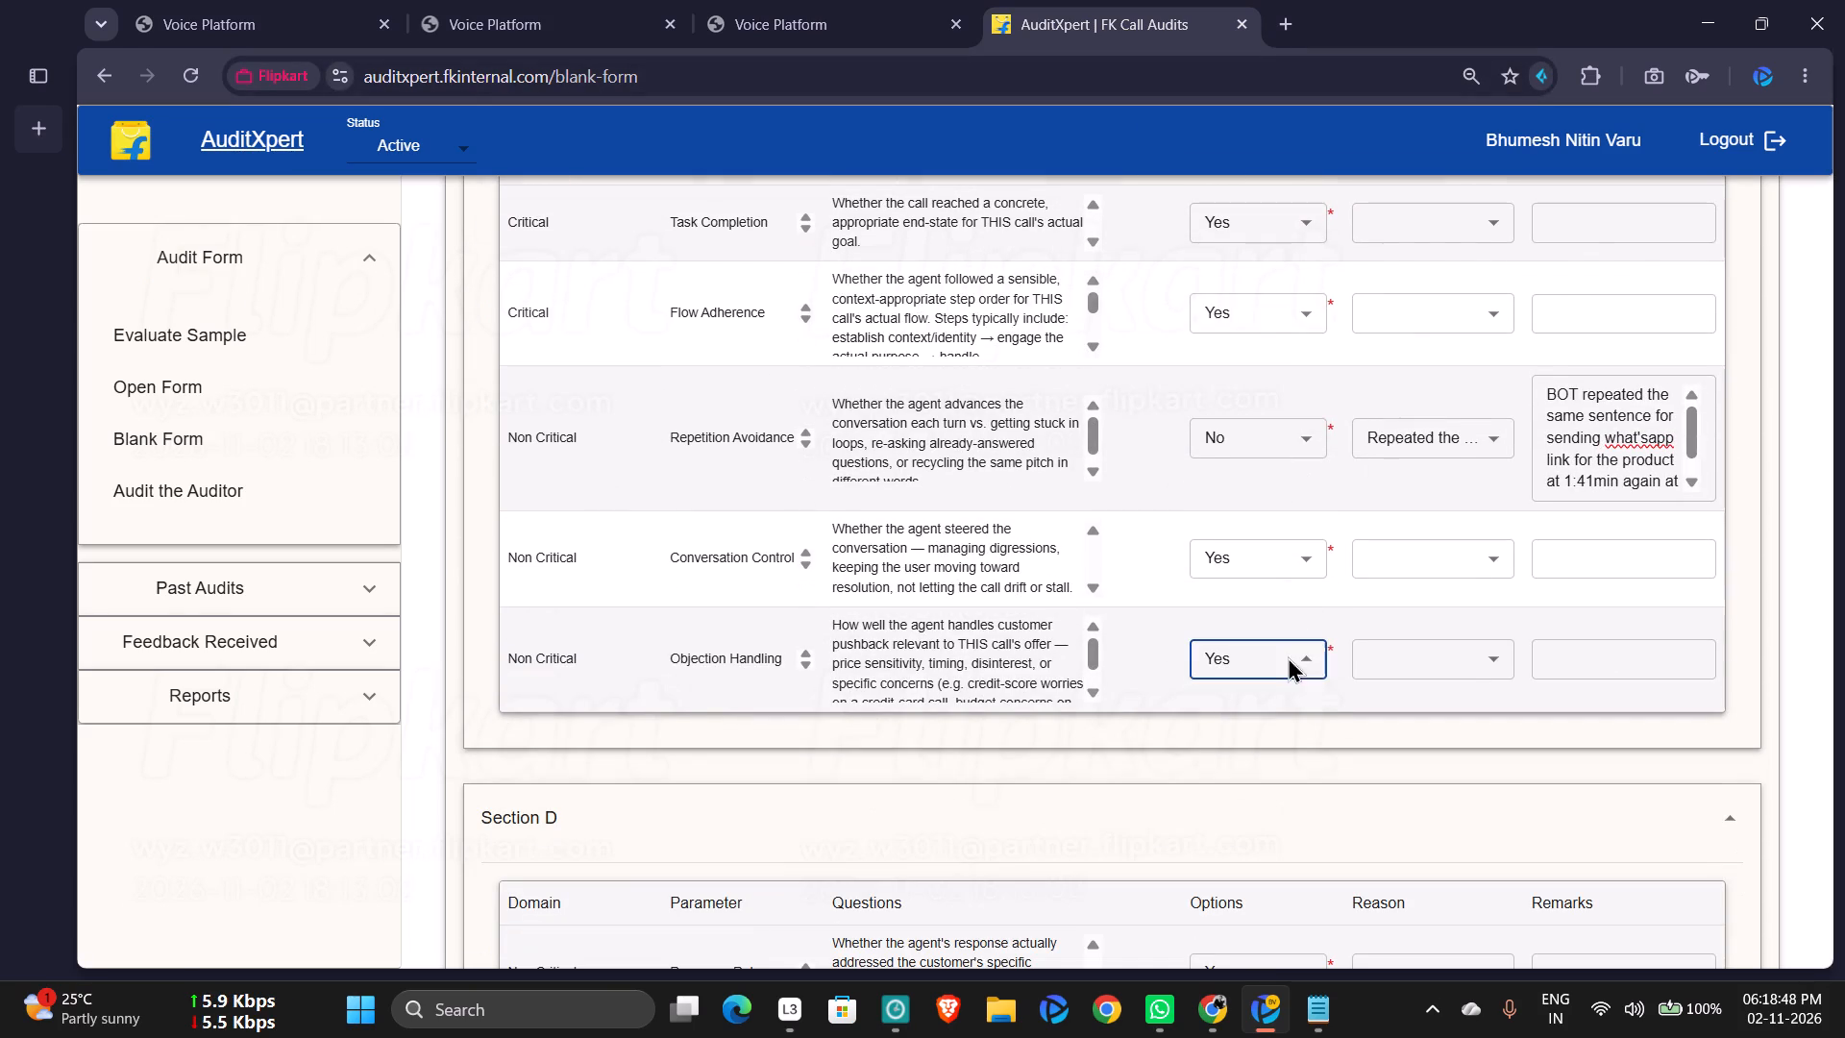
left_click(1507, 647)
left_click(1236, 654)
left_click(1274, 789)
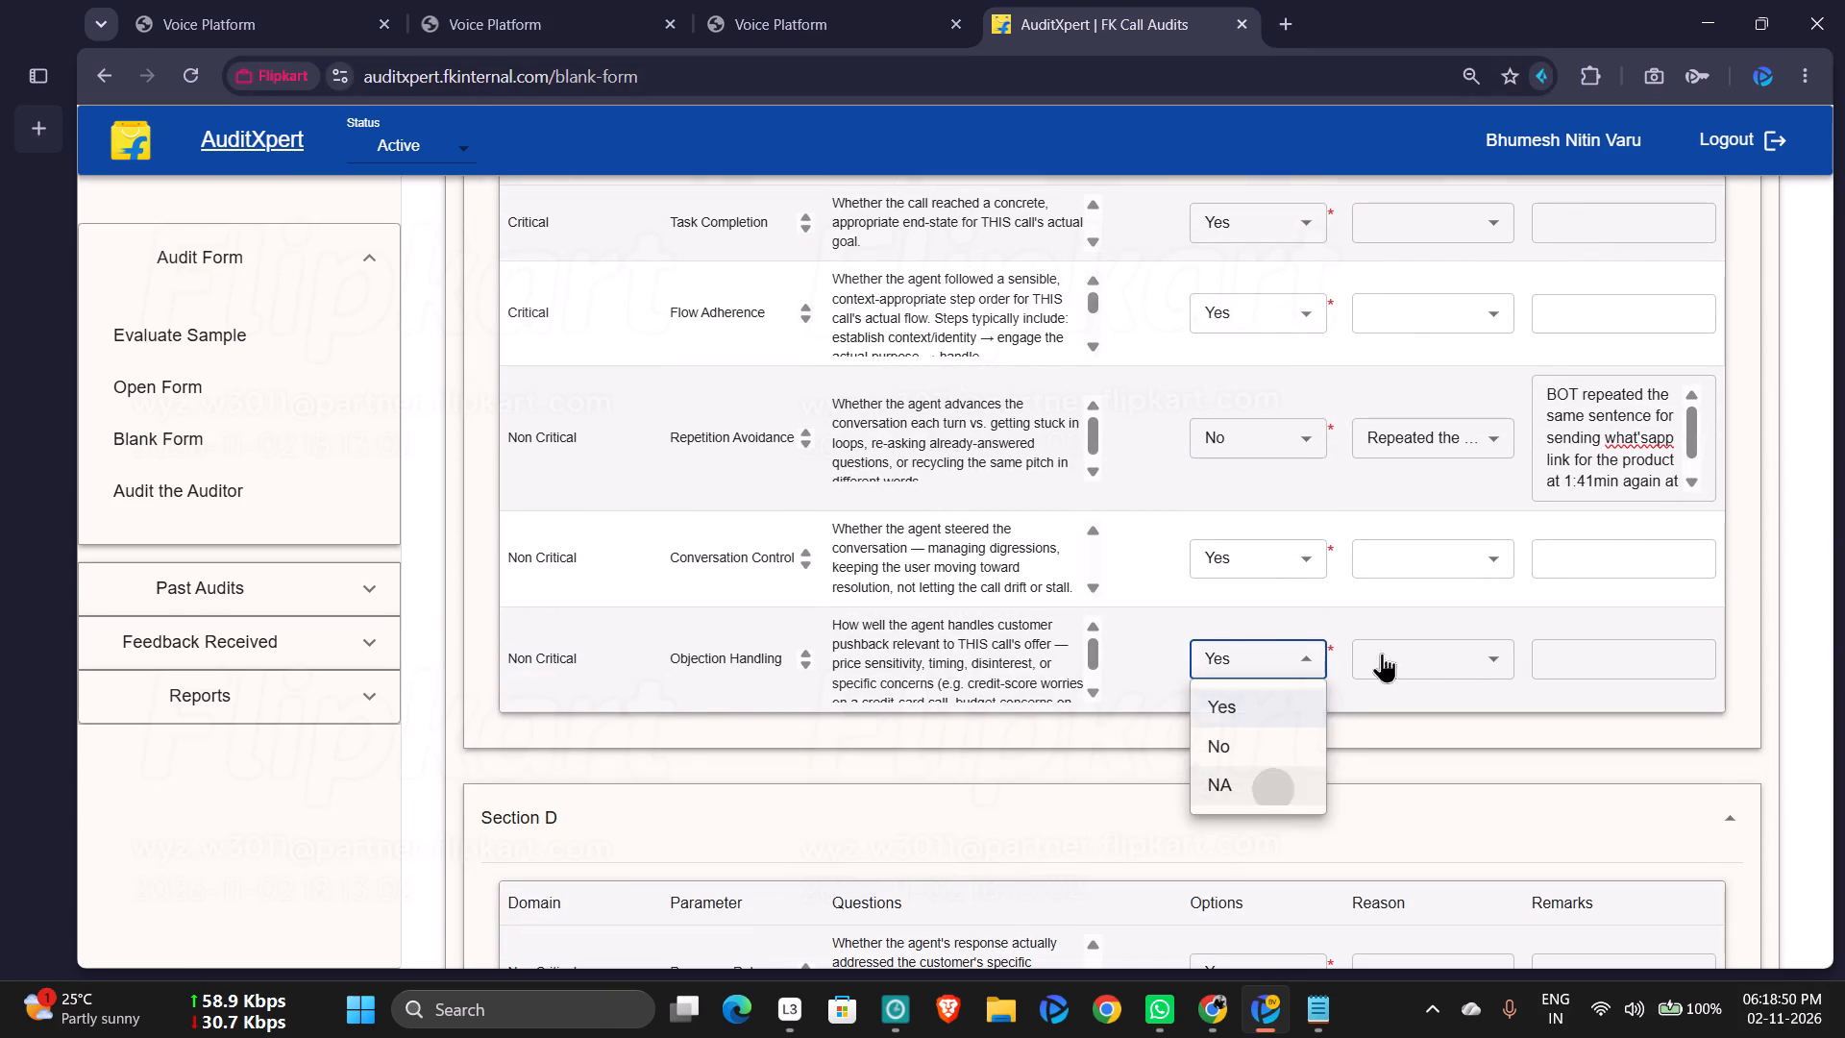
Following the NA list in OverallComments, set Response Relevance, Interruption Handling and PII & Profanity Safety in Section D to NA.
scroll(1630, 528, "up", 7)
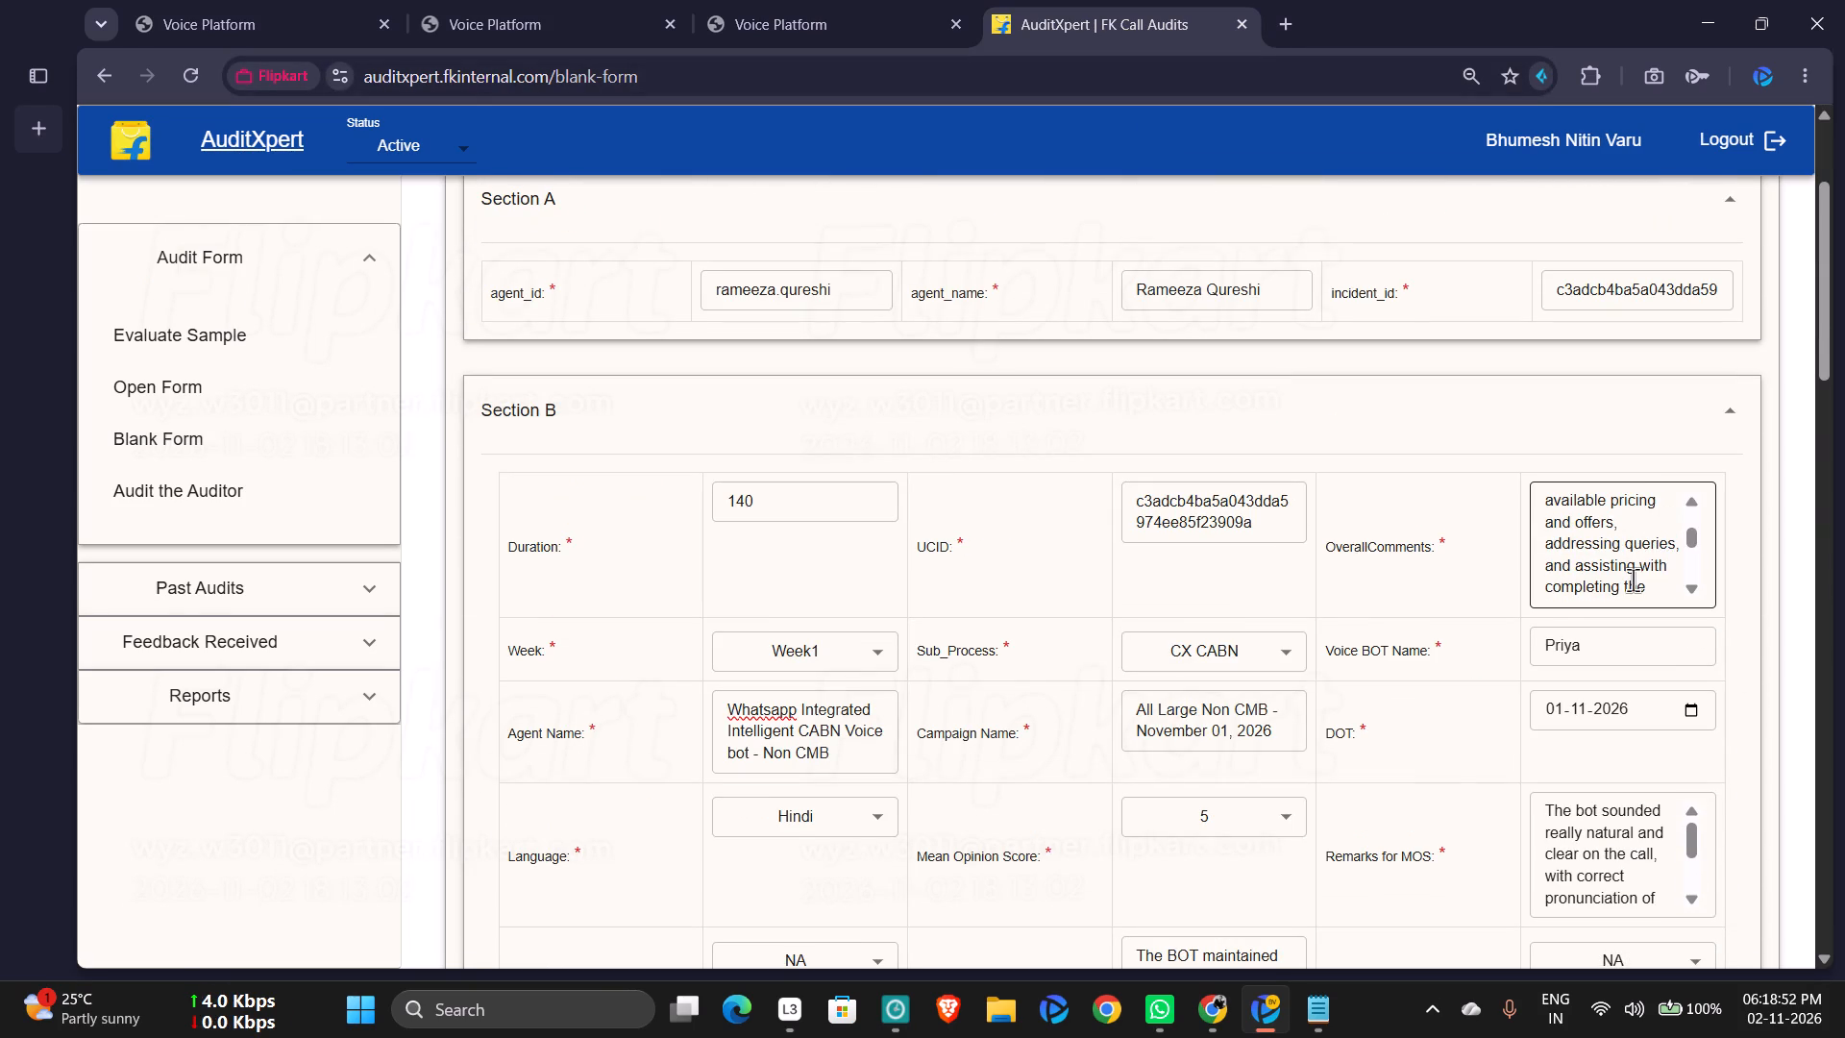
scroll(1633, 579, "up", 1)
scroll(1633, 579, "down", 3)
scroll(1271, 480, "down", 5)
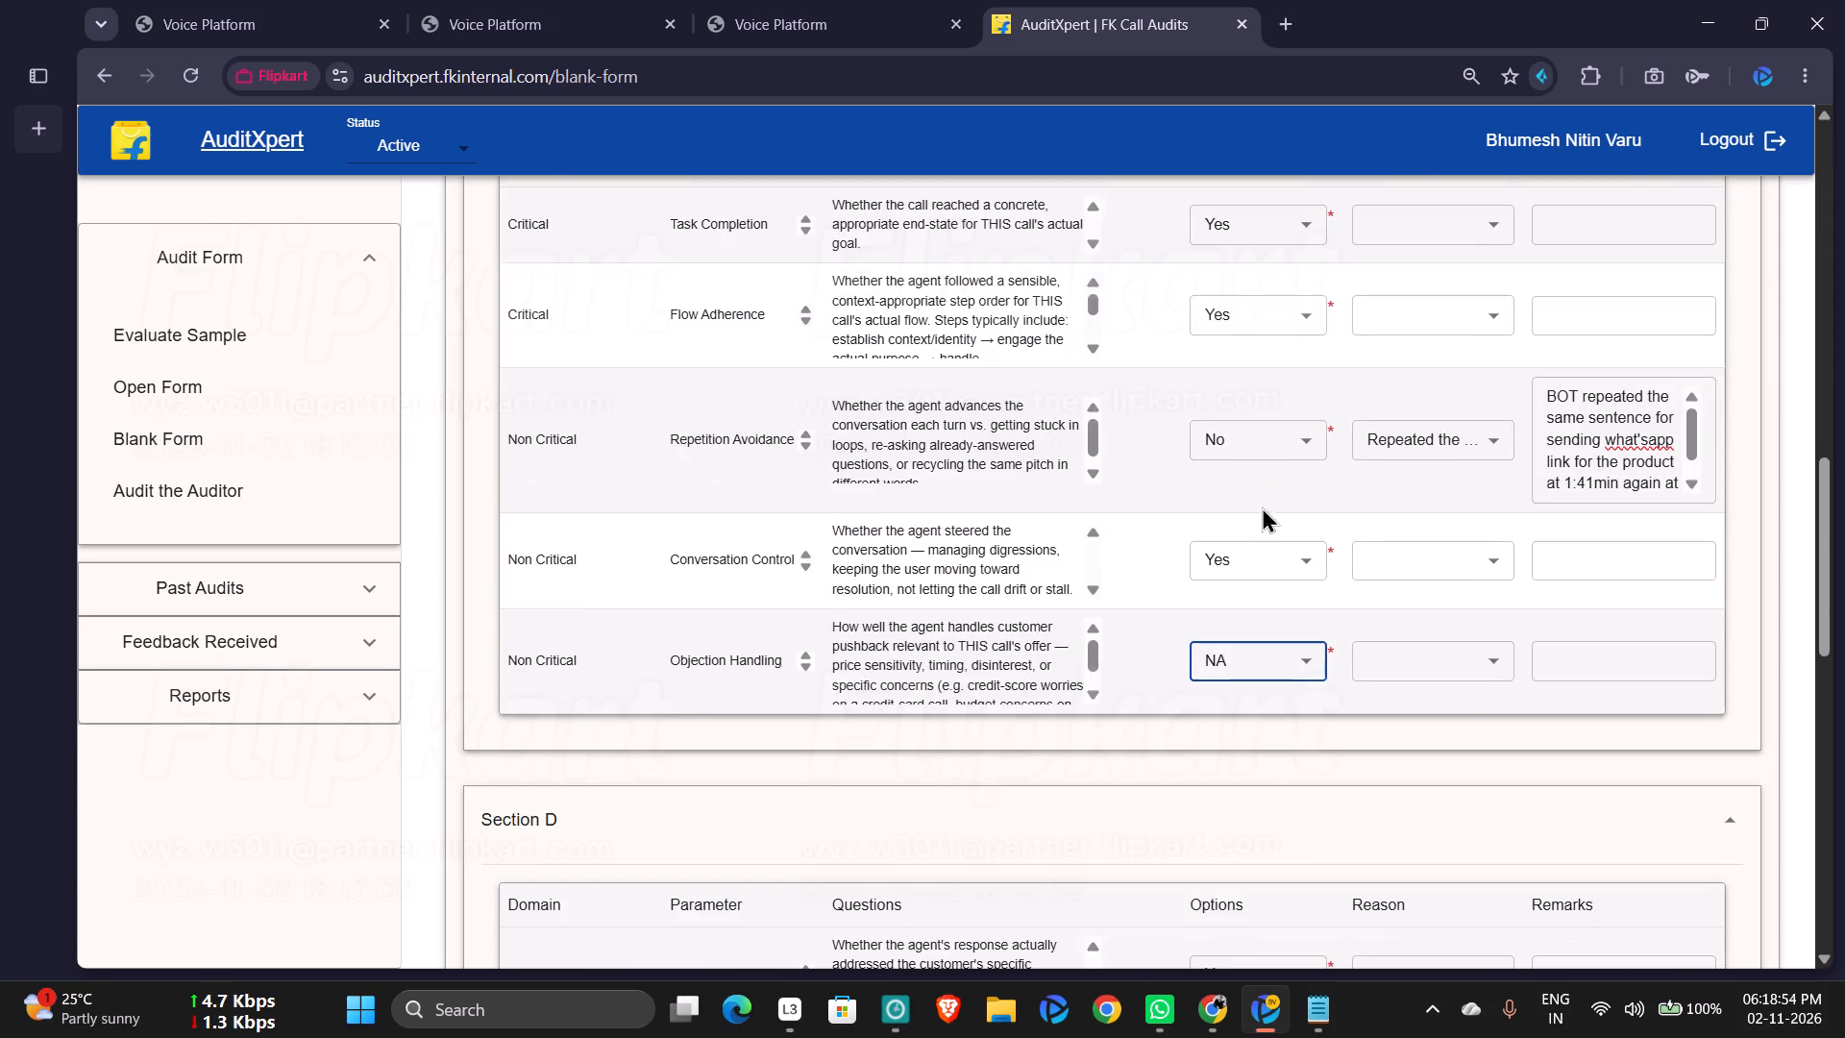
scroll(1254, 582, "down", 1)
scroll(1278, 722, "down", 1)
left_click(1282, 453)
left_click(1280, 488)
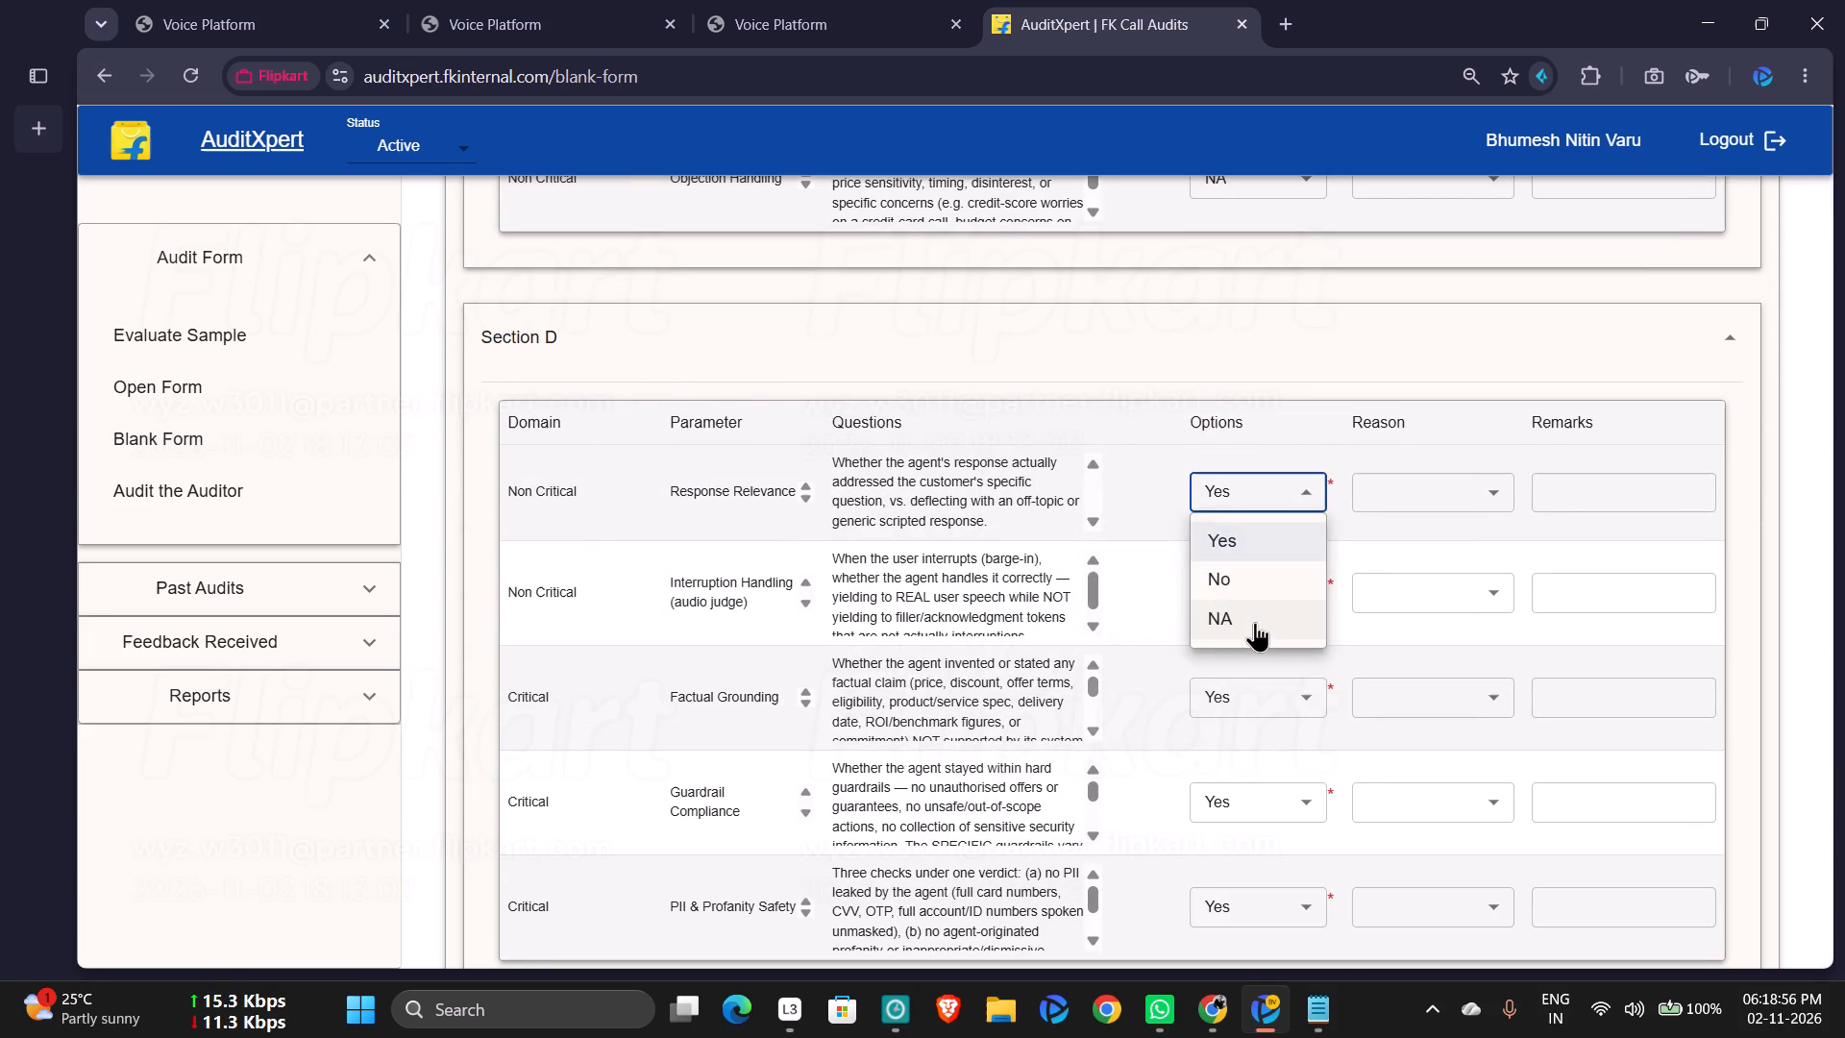
left_click(1255, 622)
left_click(1269, 596)
left_click(1243, 726)
scroll(1319, 509, "down", 1)
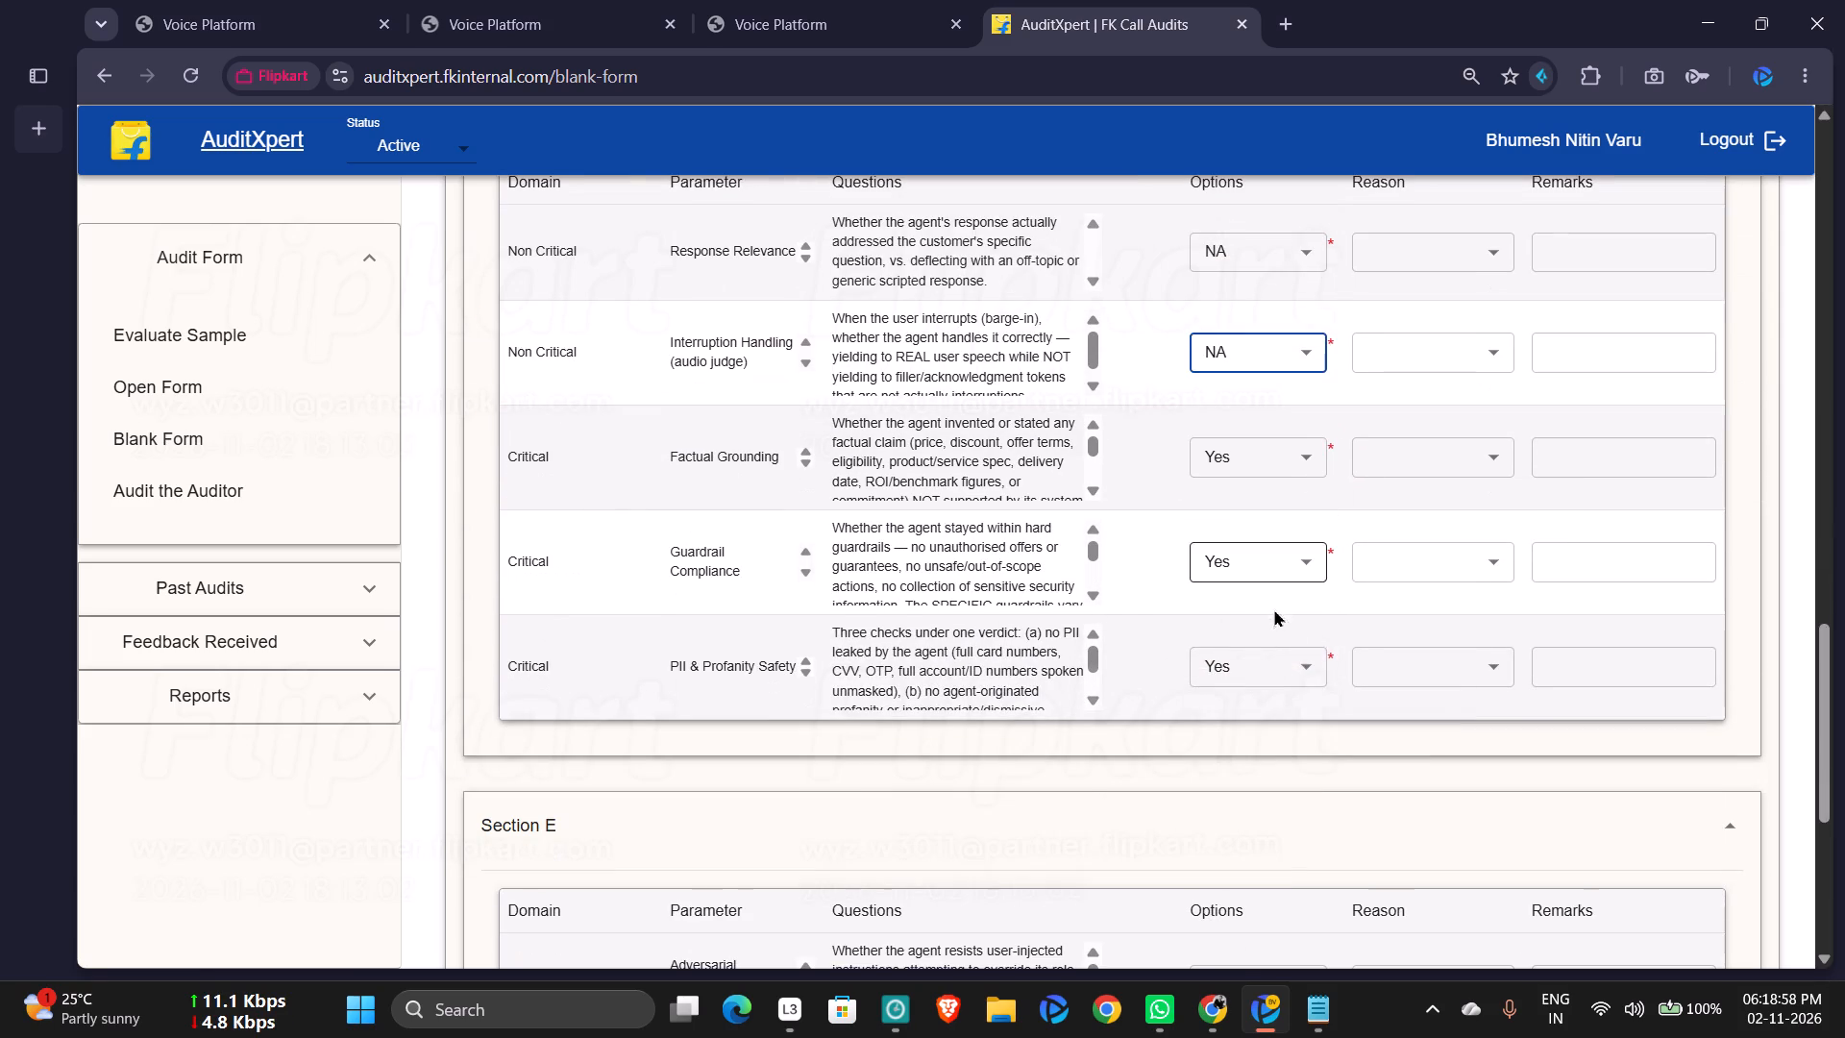
left_click(1292, 656)
left_click(1226, 797)
Set Adversarial Manipulation Resistance and Escalation Handling in Section E to NA.
scroll(1303, 582, "down", 2)
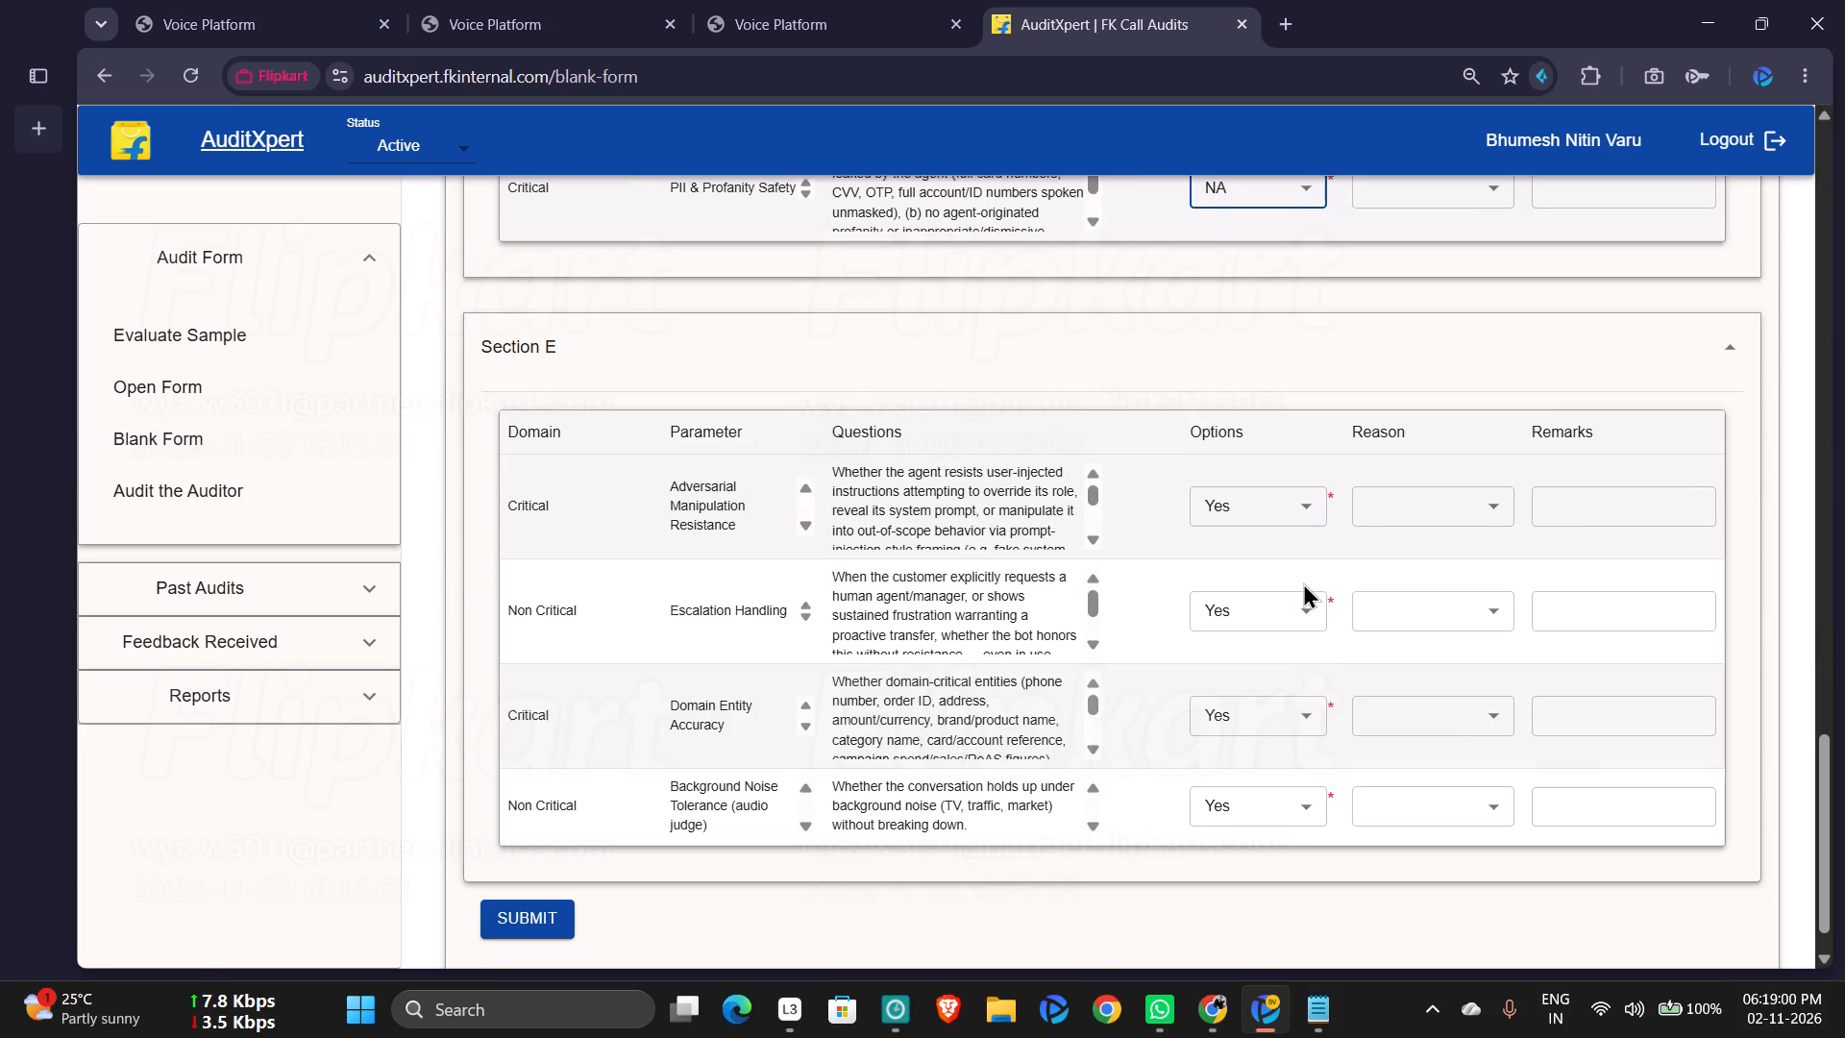
left_click(1280, 498)
left_click(1242, 615)
left_click(1289, 590)
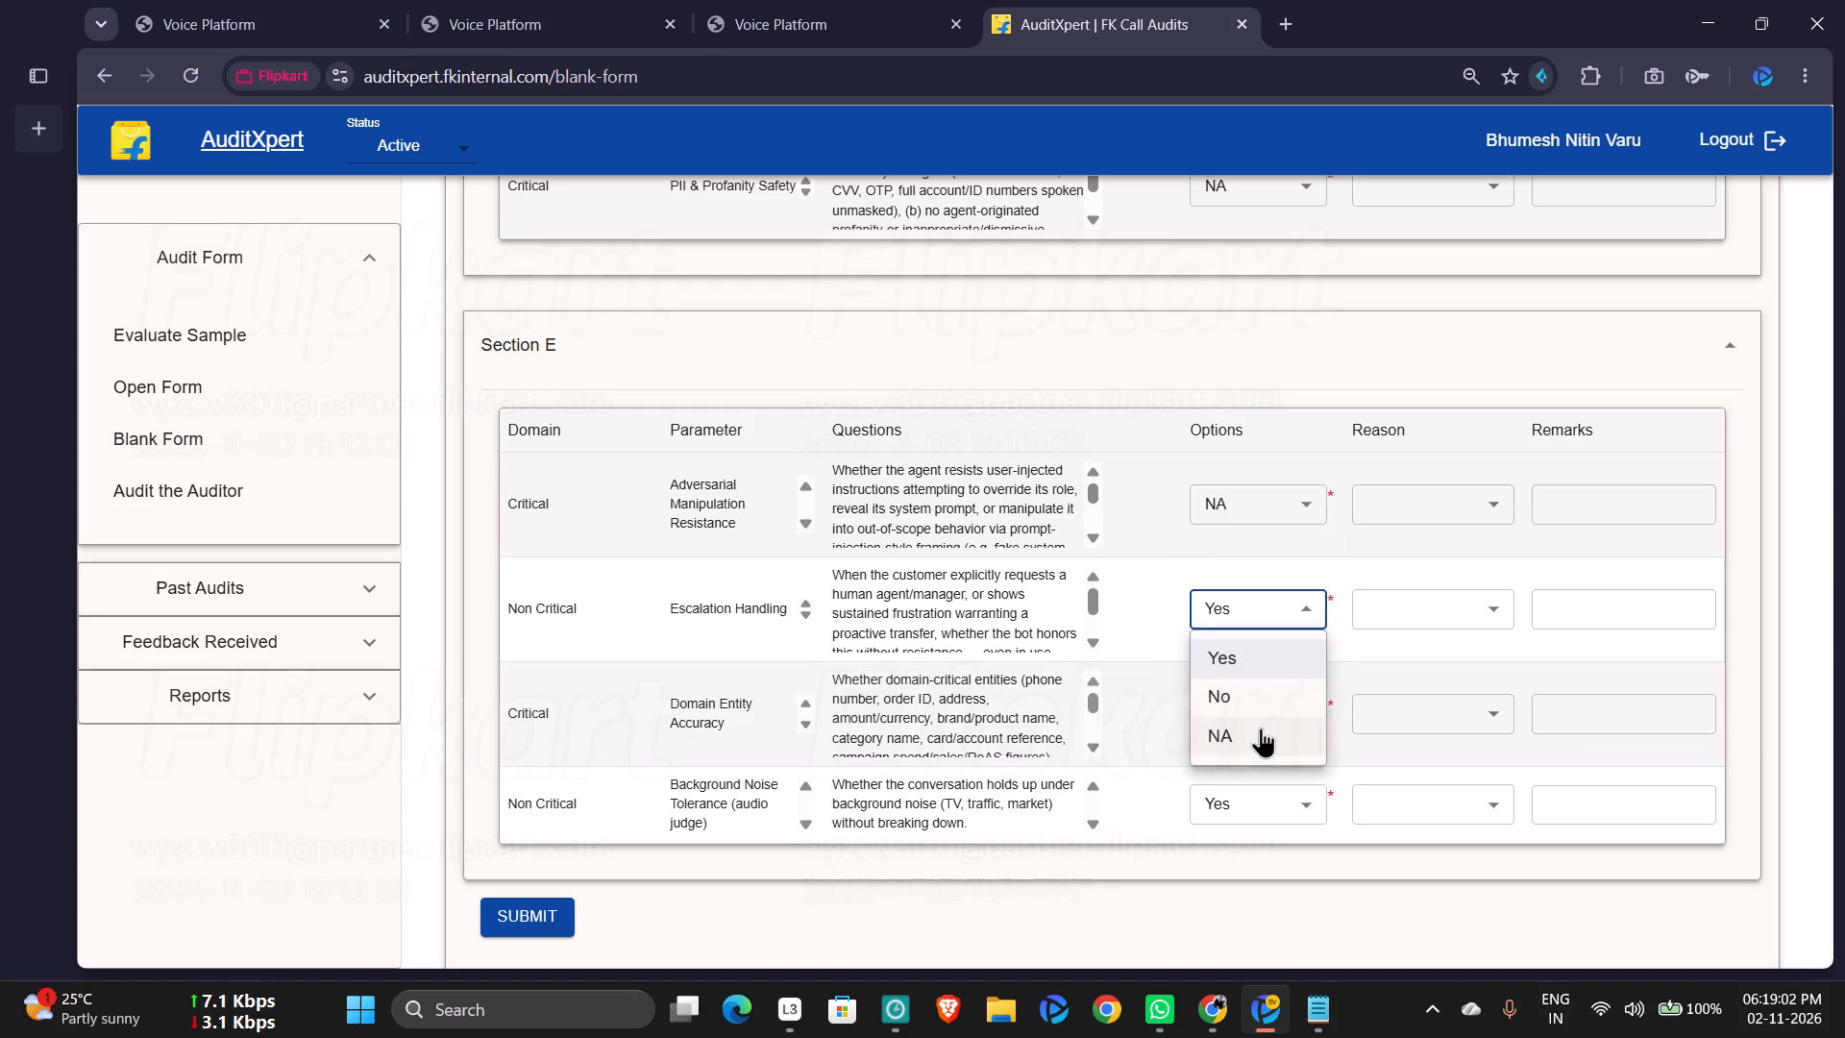
left_click(1261, 728)
Recheck the OverallComments and section ratings, then submit the completed audit form for row 140's call.
left_click(1222, 1016)
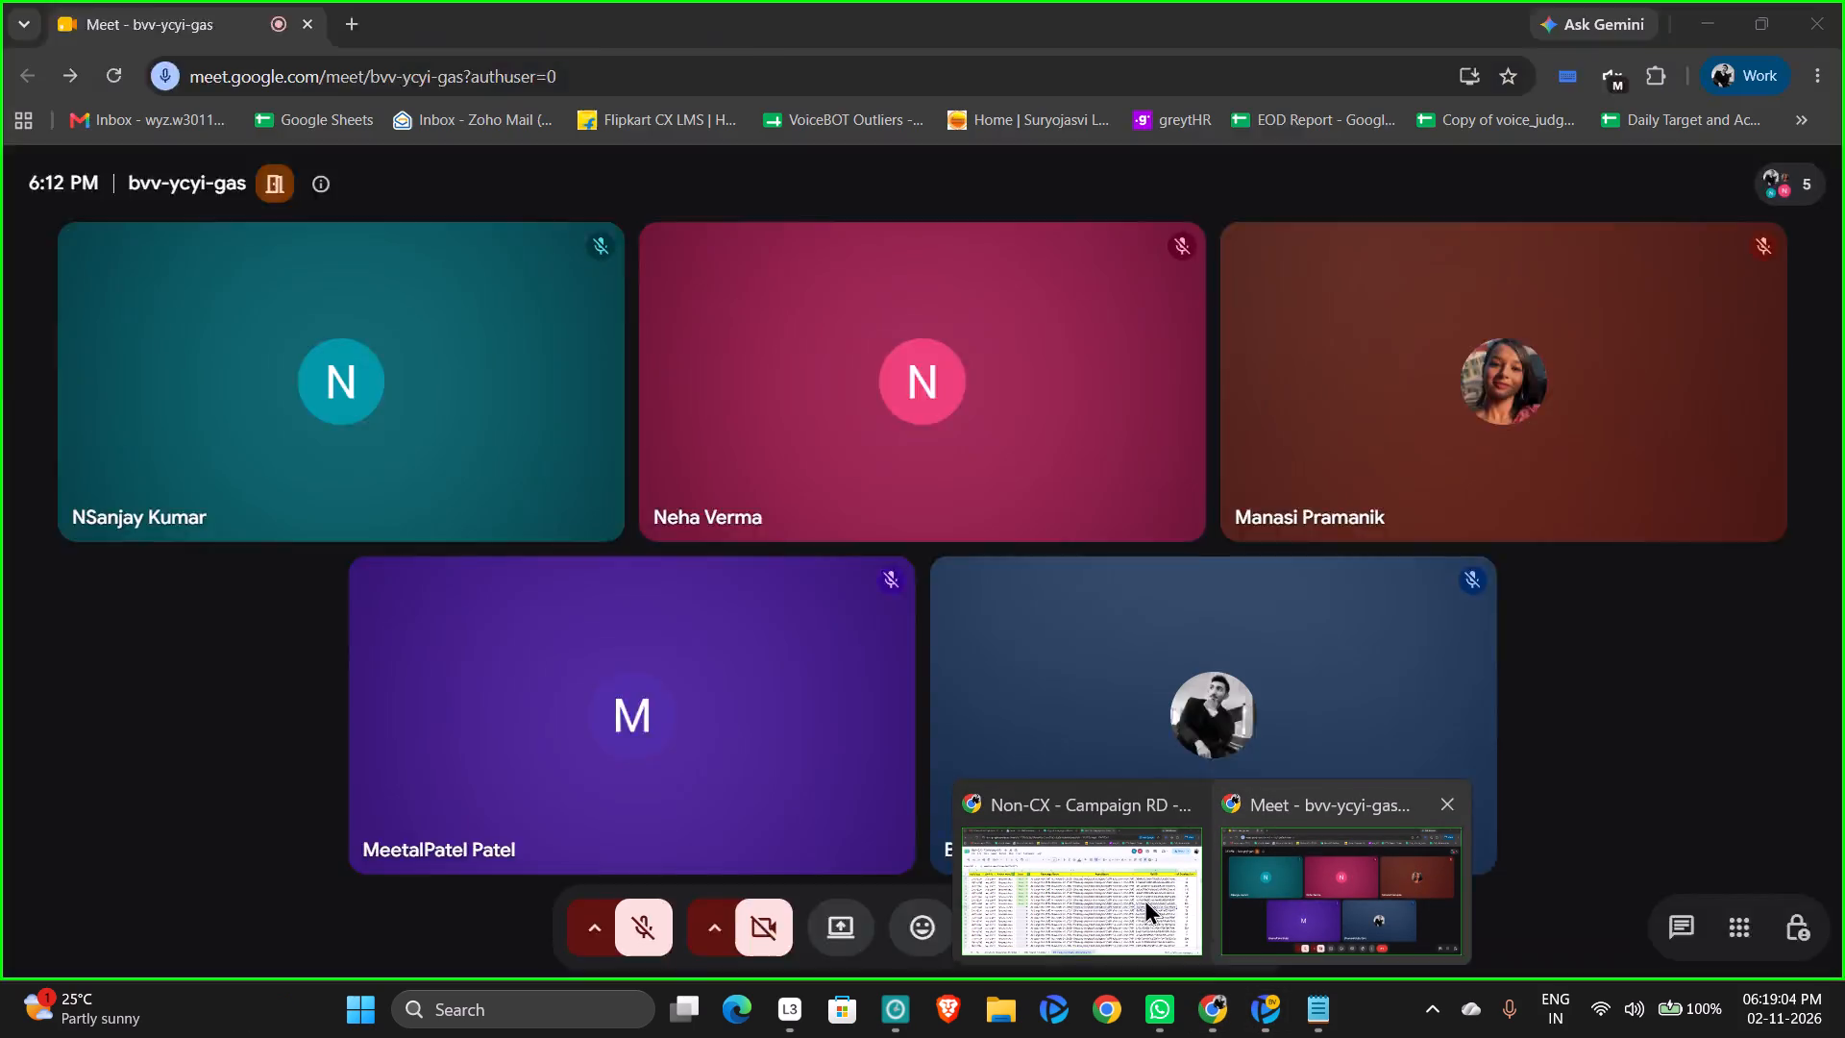
left_click(1258, 1011)
scroll(1452, 461, "up", 6)
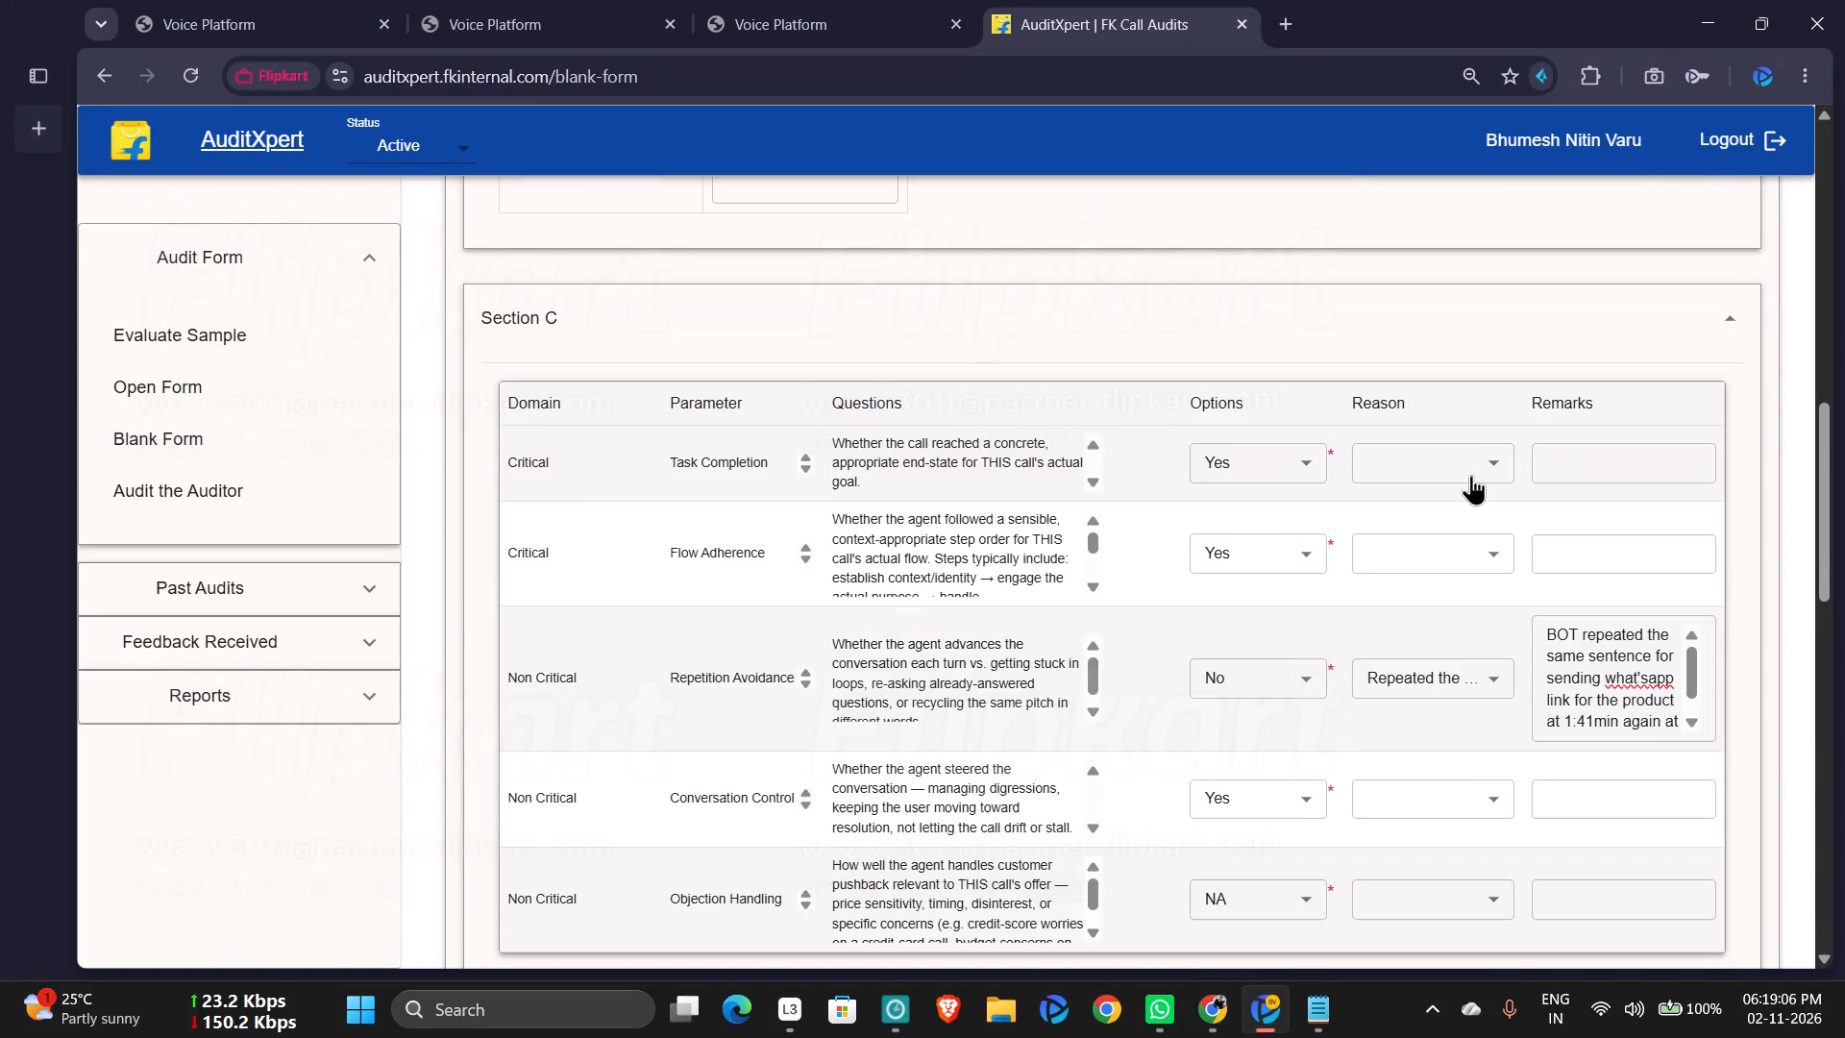
scroll(1570, 528, "up", 4)
scroll(1598, 581, "down", 4)
scroll(1617, 506, "up", 3)
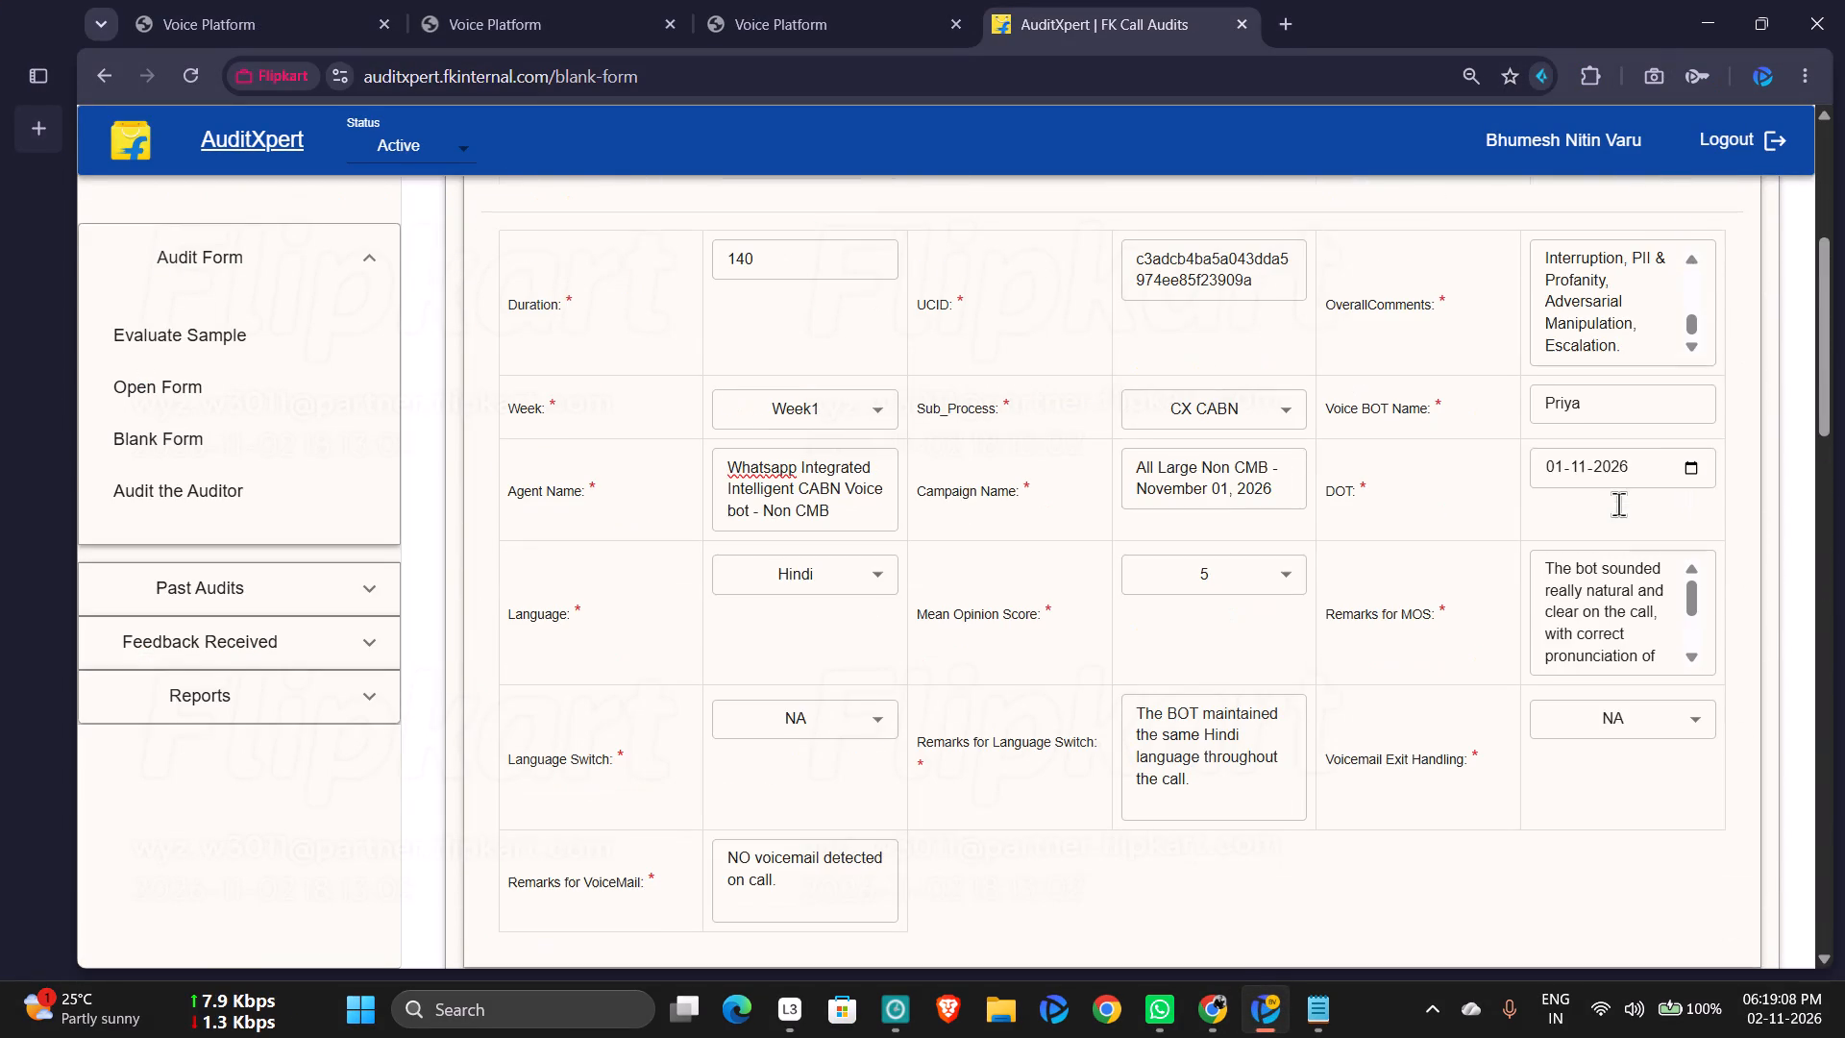
scroll(1610, 305, "down", 1)
scroll(1763, 438, "up", 2)
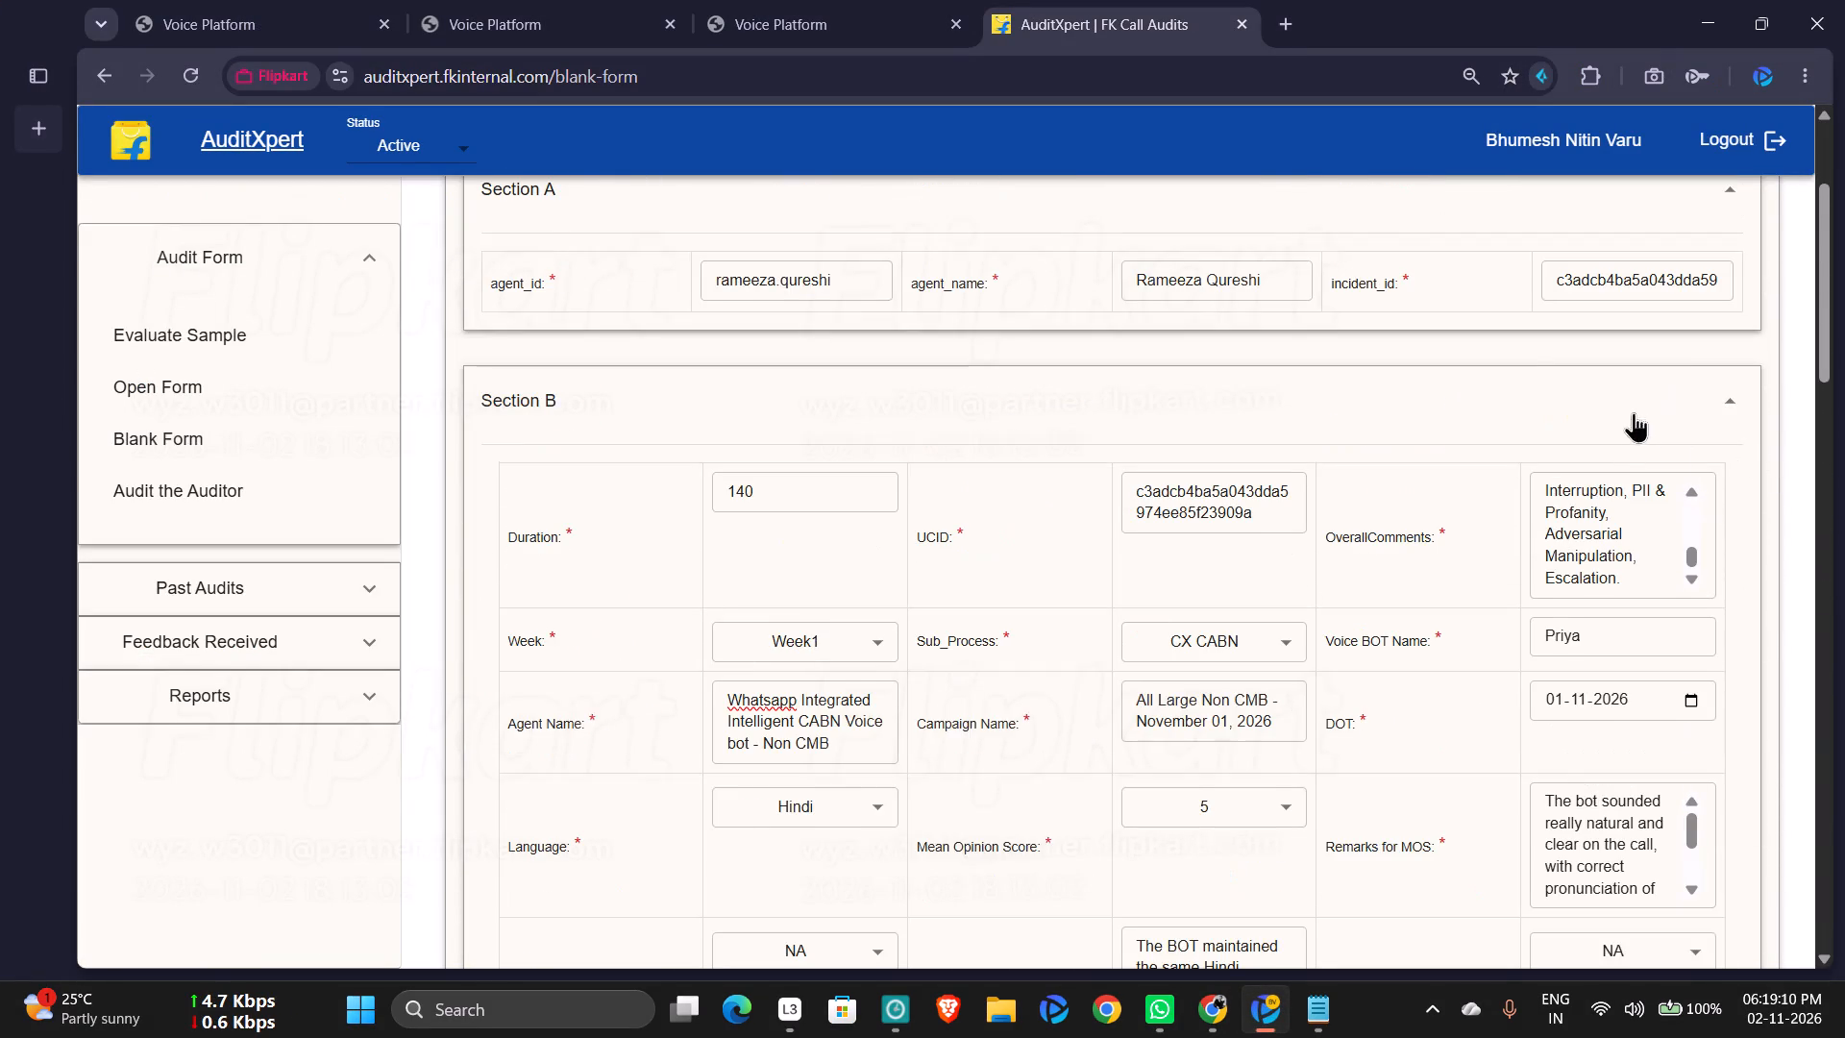
scroll(1637, 547, "down", 1)
scroll(1643, 543, "up", 1)
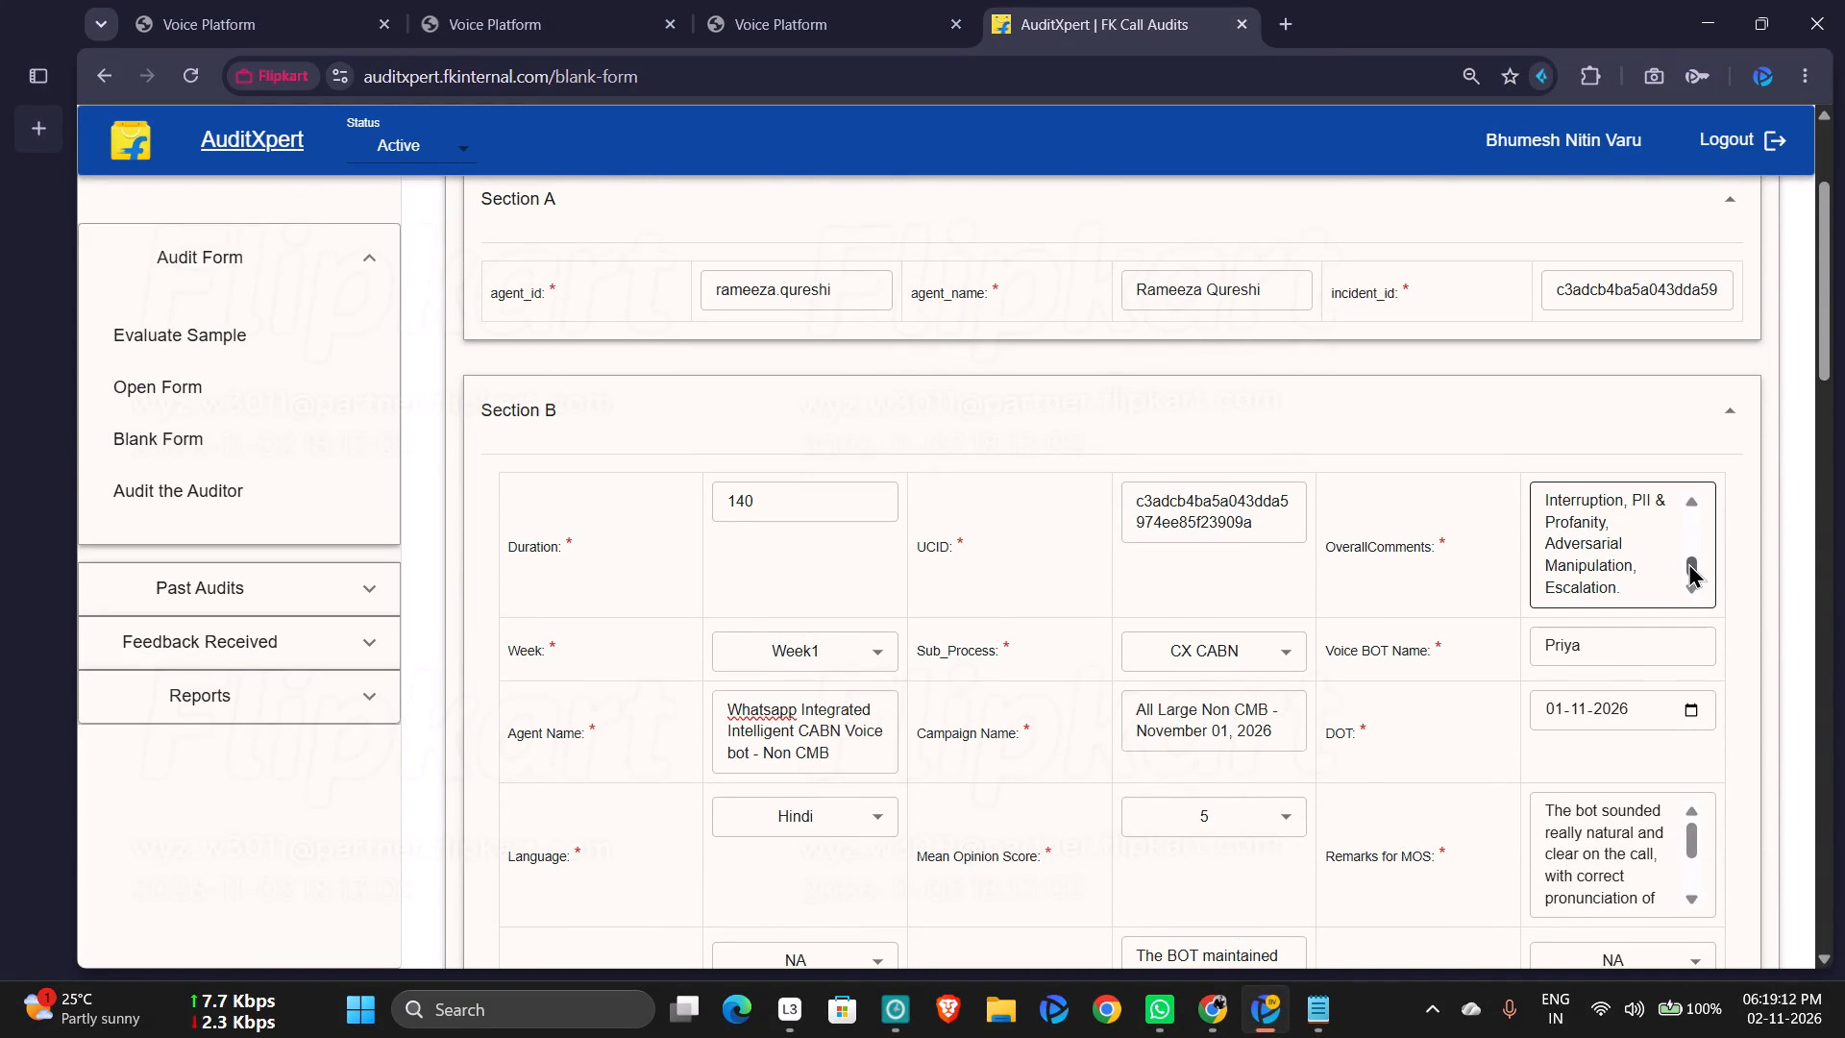
scroll(1334, 605, "down", 12)
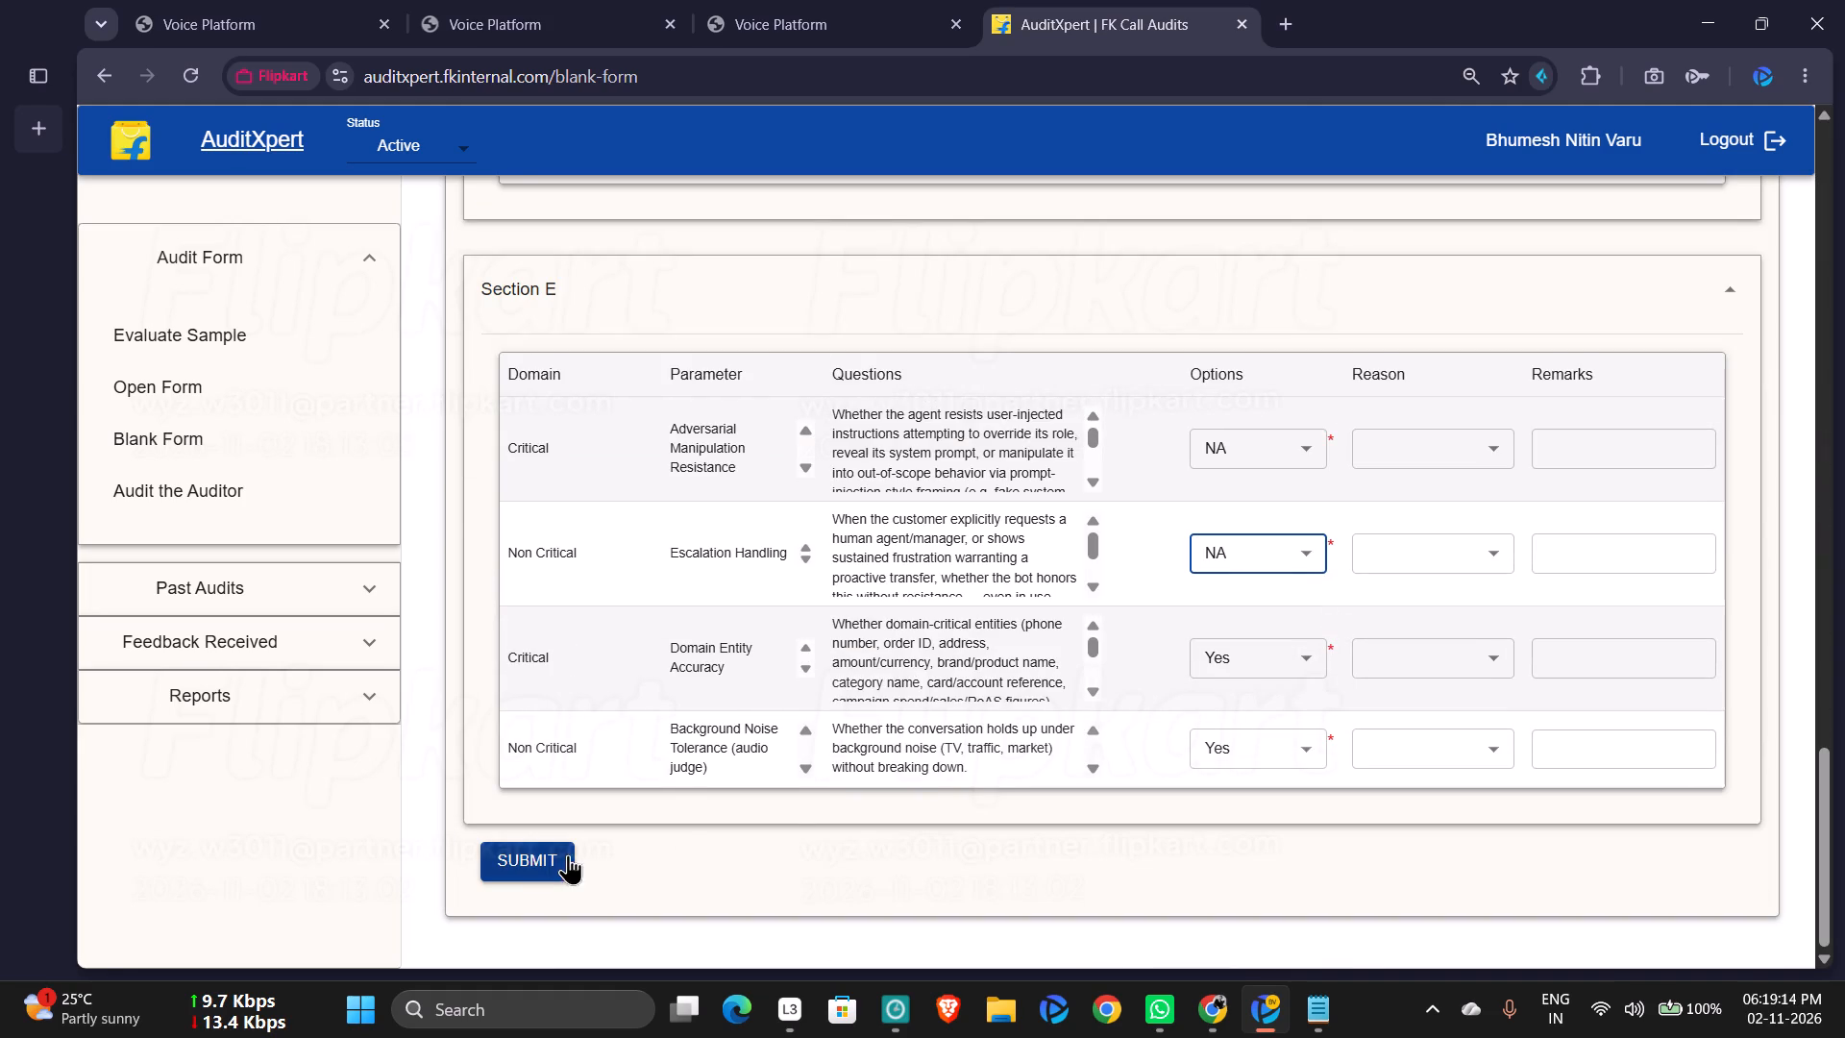
left_click(568, 854)
left_click(1191, 224)
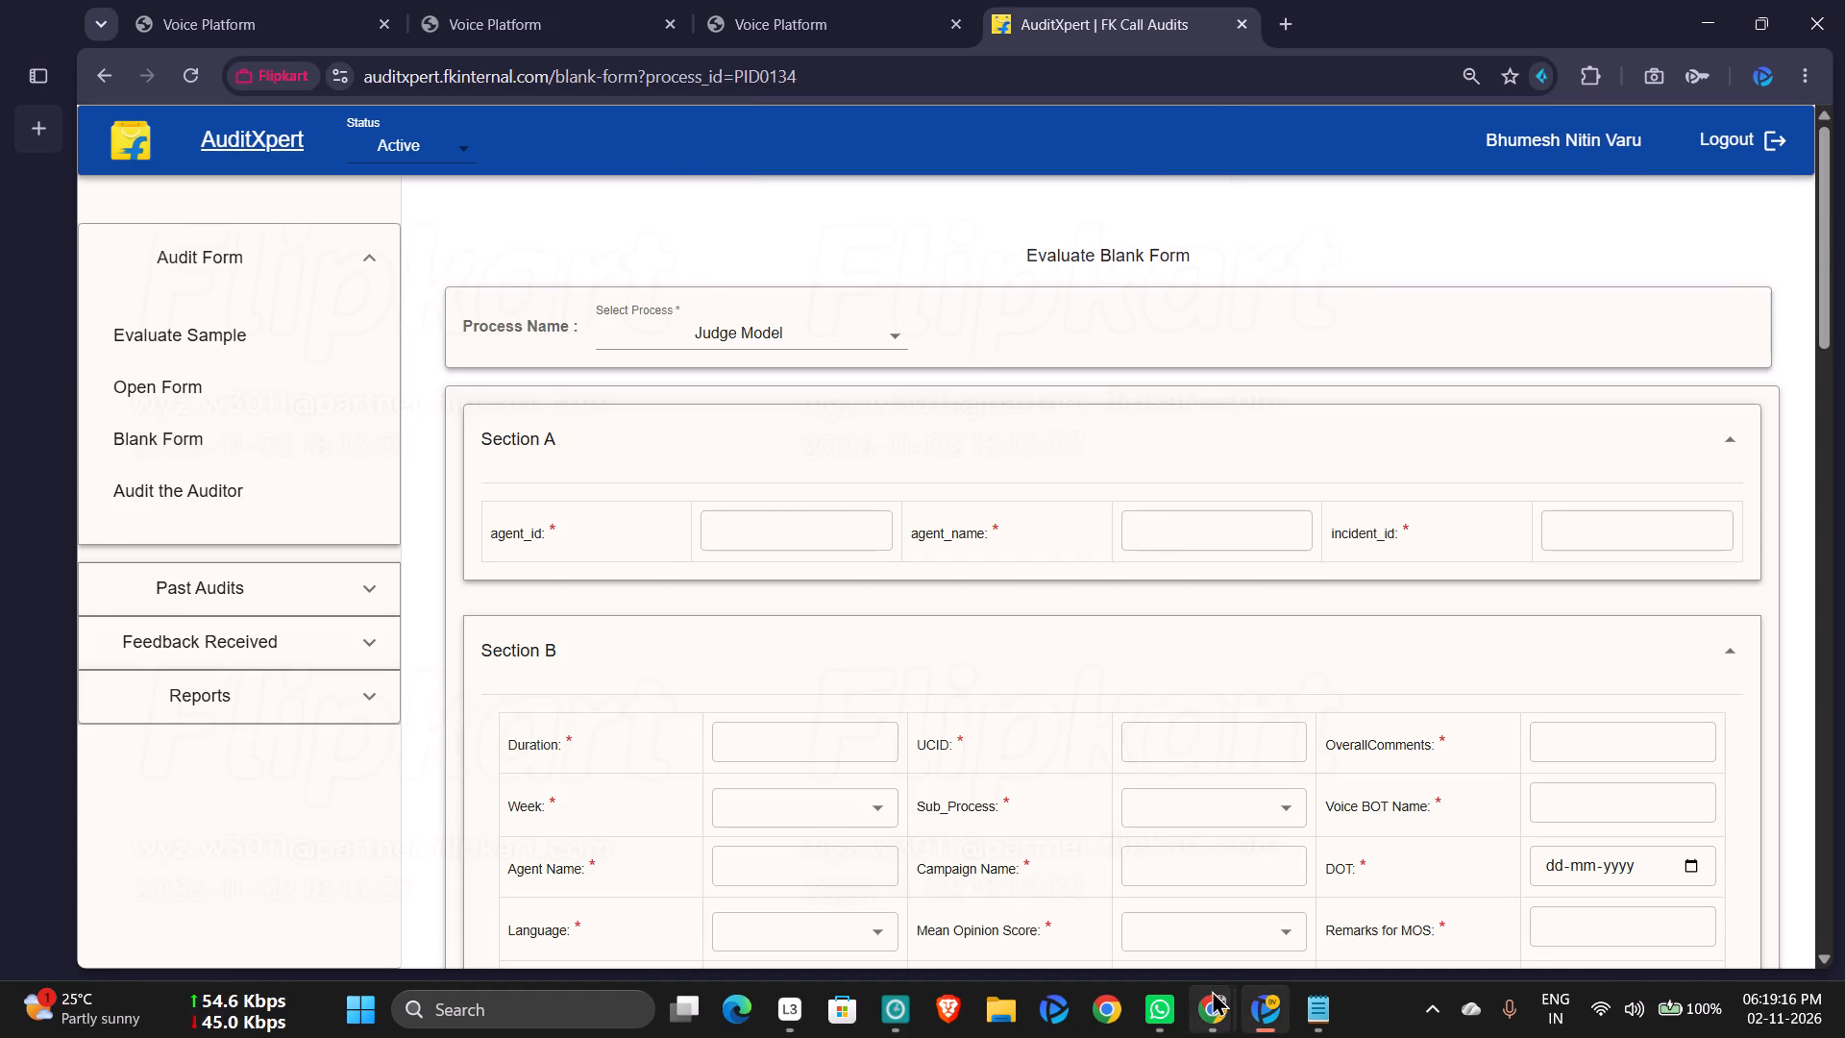
Mark row 140's Status as Done in the Non-CX - Campaign RD sheet.
left_click(1212, 990)
left_click(1143, 930)
left_click(496, 611)
left_click(456, 644)
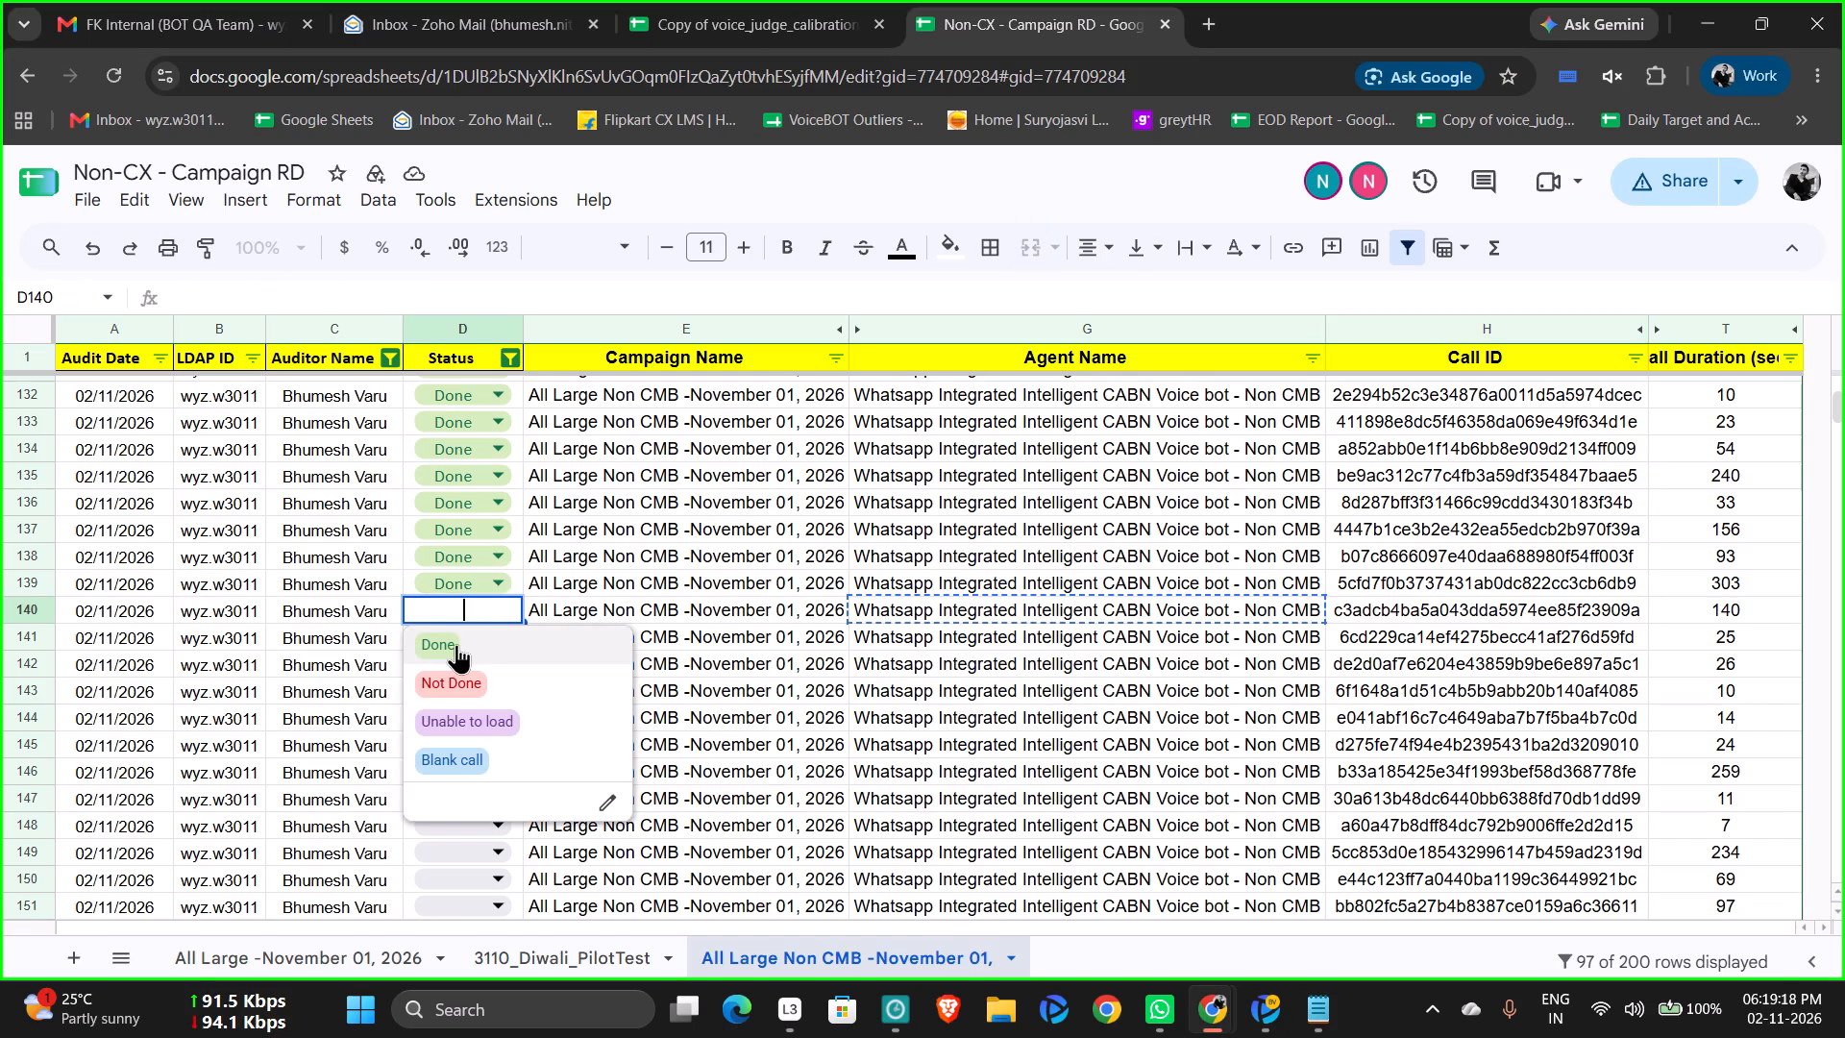
left_click(698, 637)
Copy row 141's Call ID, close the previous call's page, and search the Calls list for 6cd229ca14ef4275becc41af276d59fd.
left_click(1369, 625)
left_click(1391, 636)
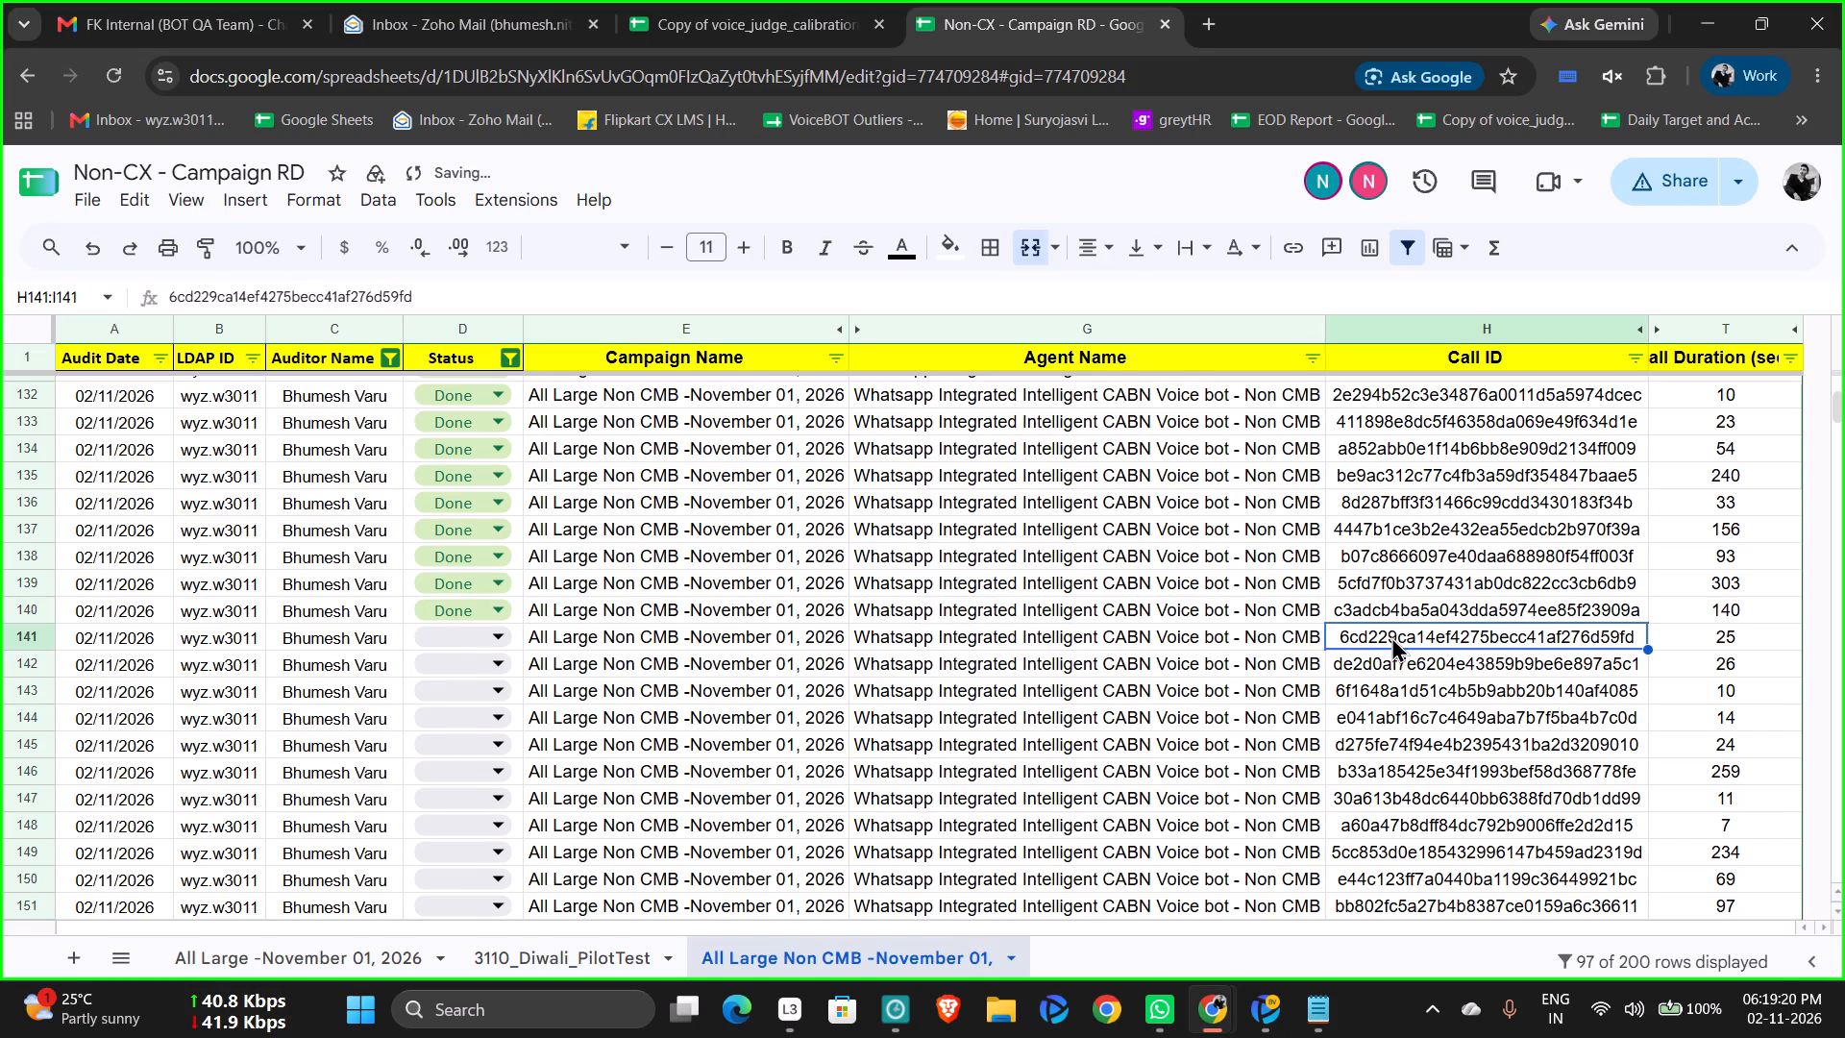
key("ctrl+c")
left_click(1249, 1022)
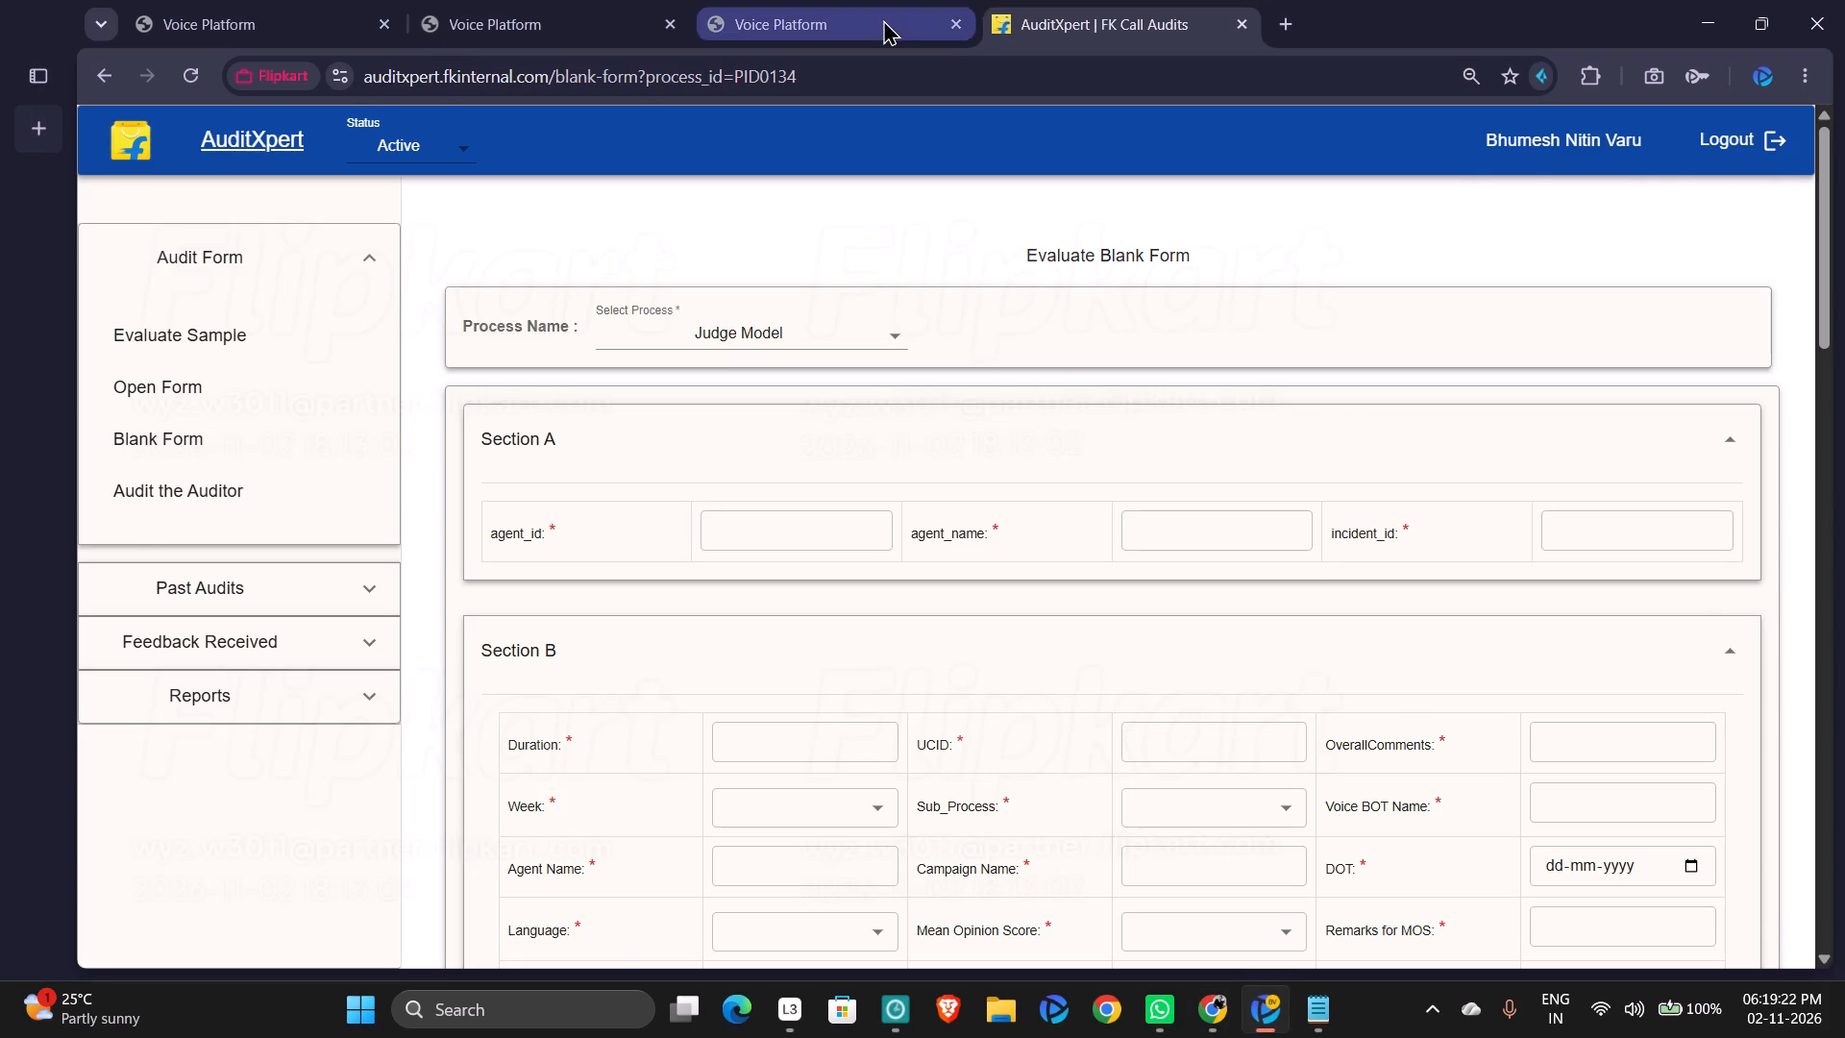
left_click(883, 19)
left_click(955, 13)
left_click(526, 0)
double_click(1487, 510)
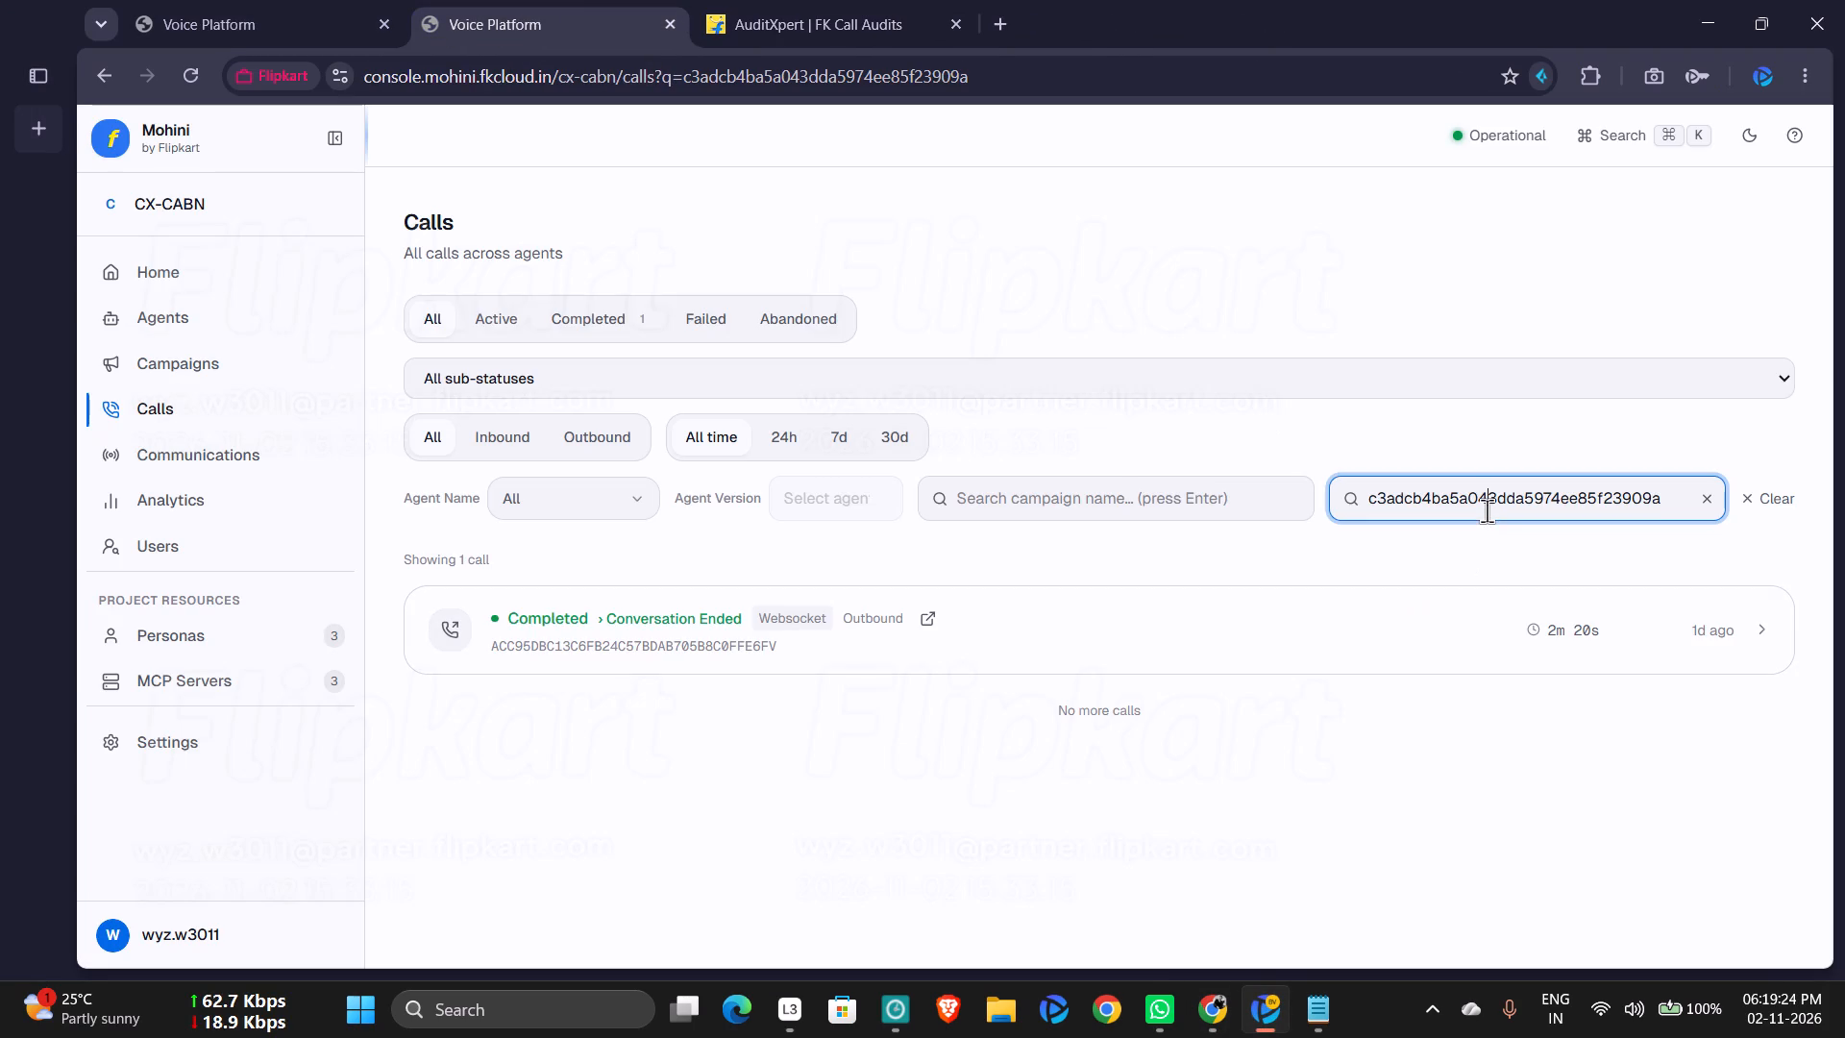
key("ctrl+v")
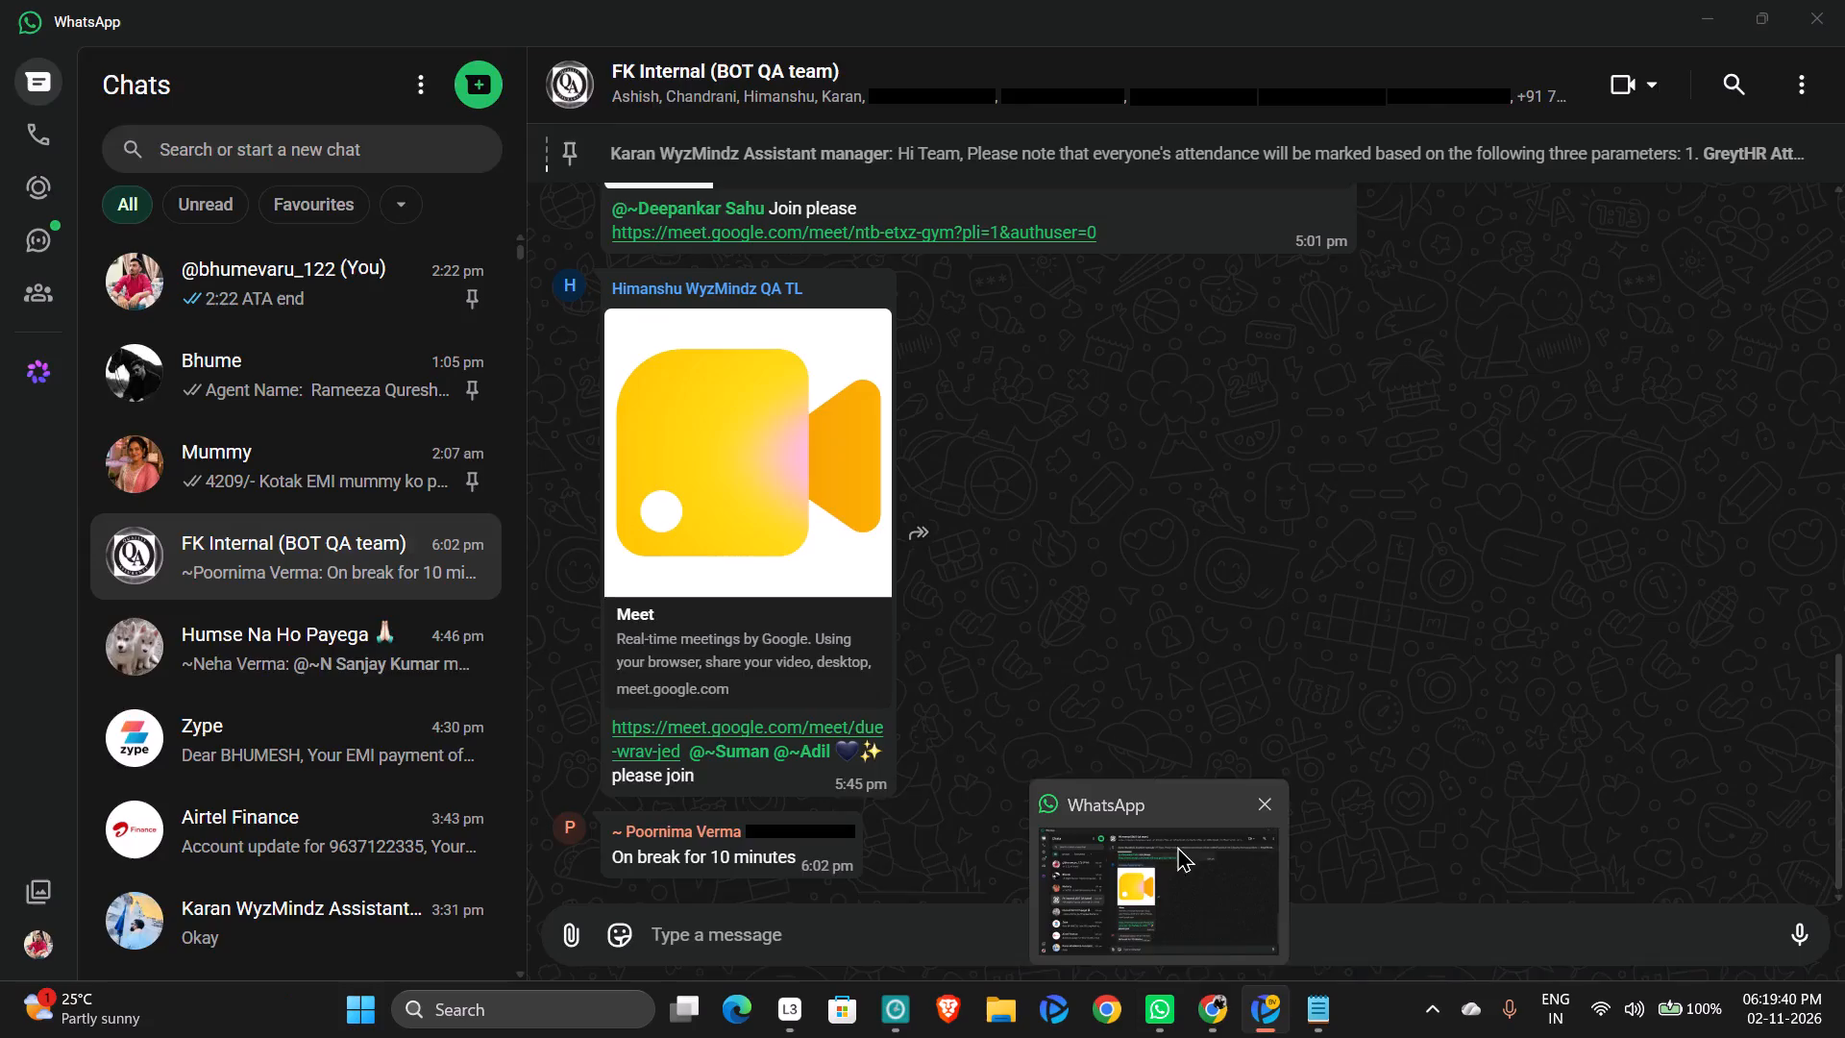
Enter row 141's Call ID as incident_id and UCID in the blank Judge Model form in AuditXpert.
left_click(1216, 1003)
left_click(848, 24)
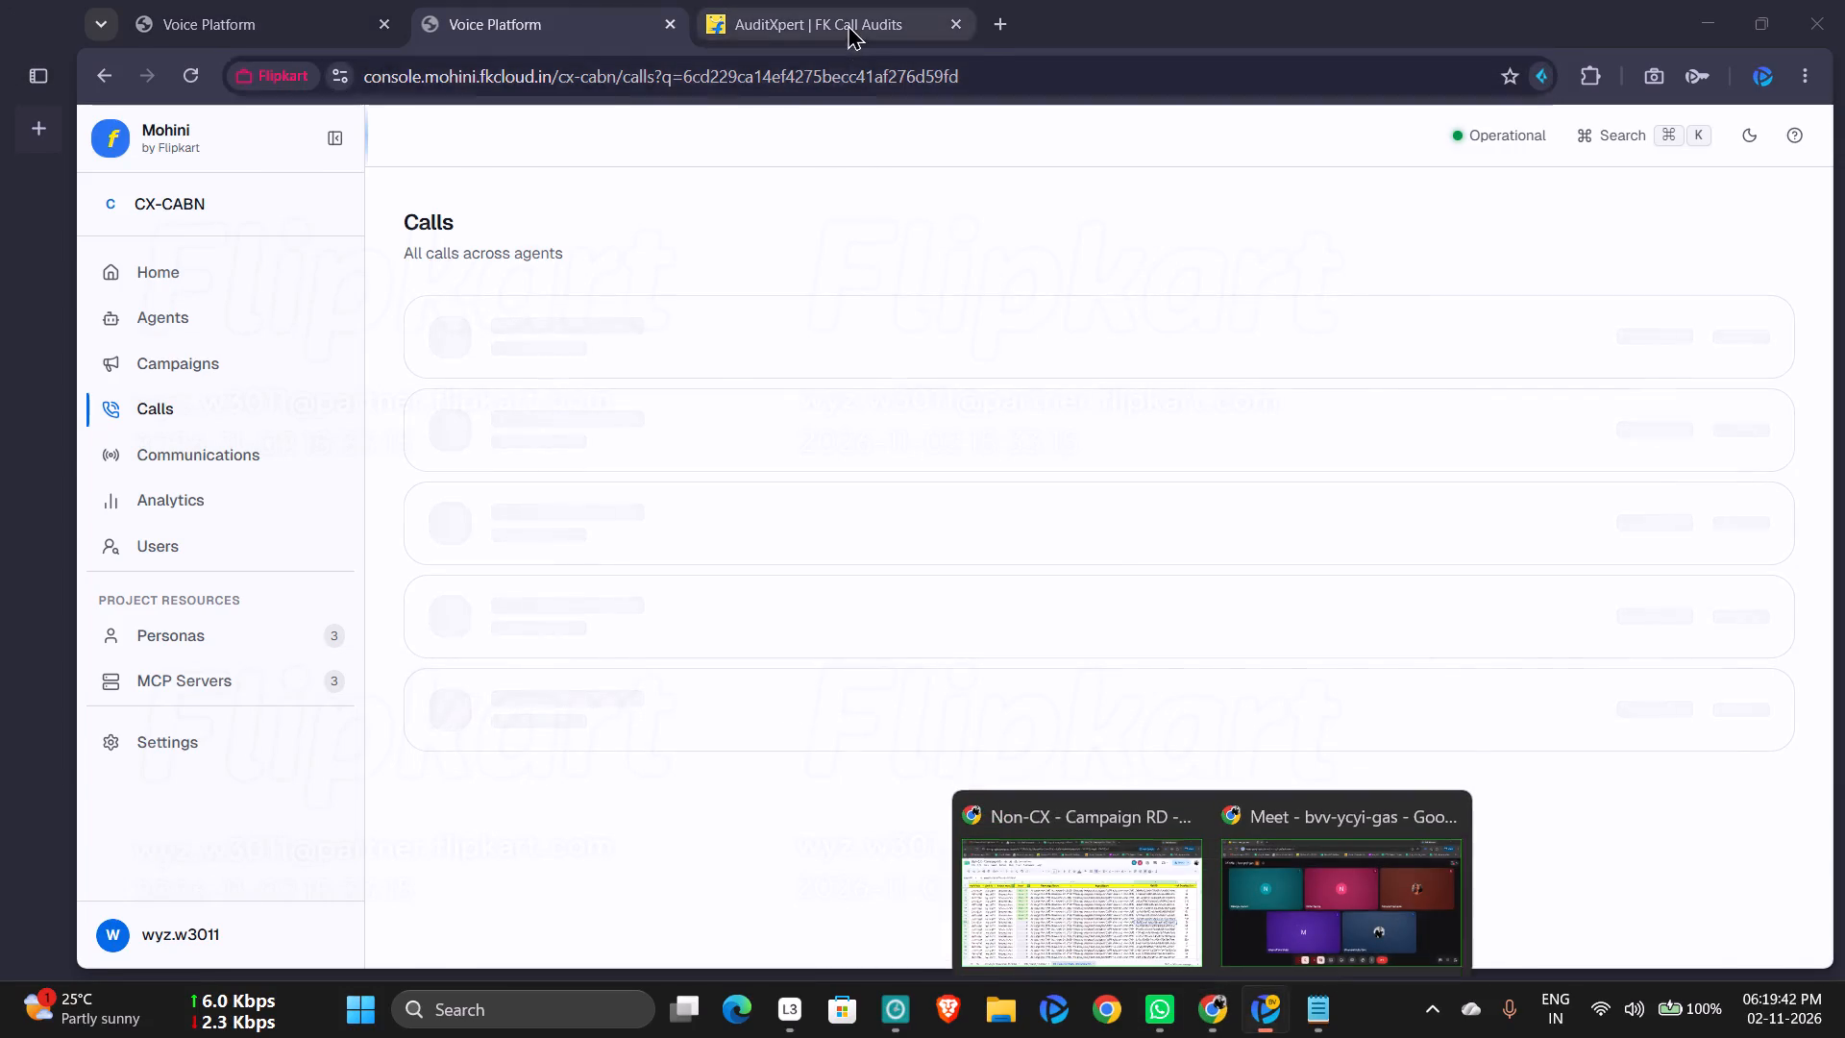
left_click(1571, 544)
key("ctrl+v")
left_click(1186, 751)
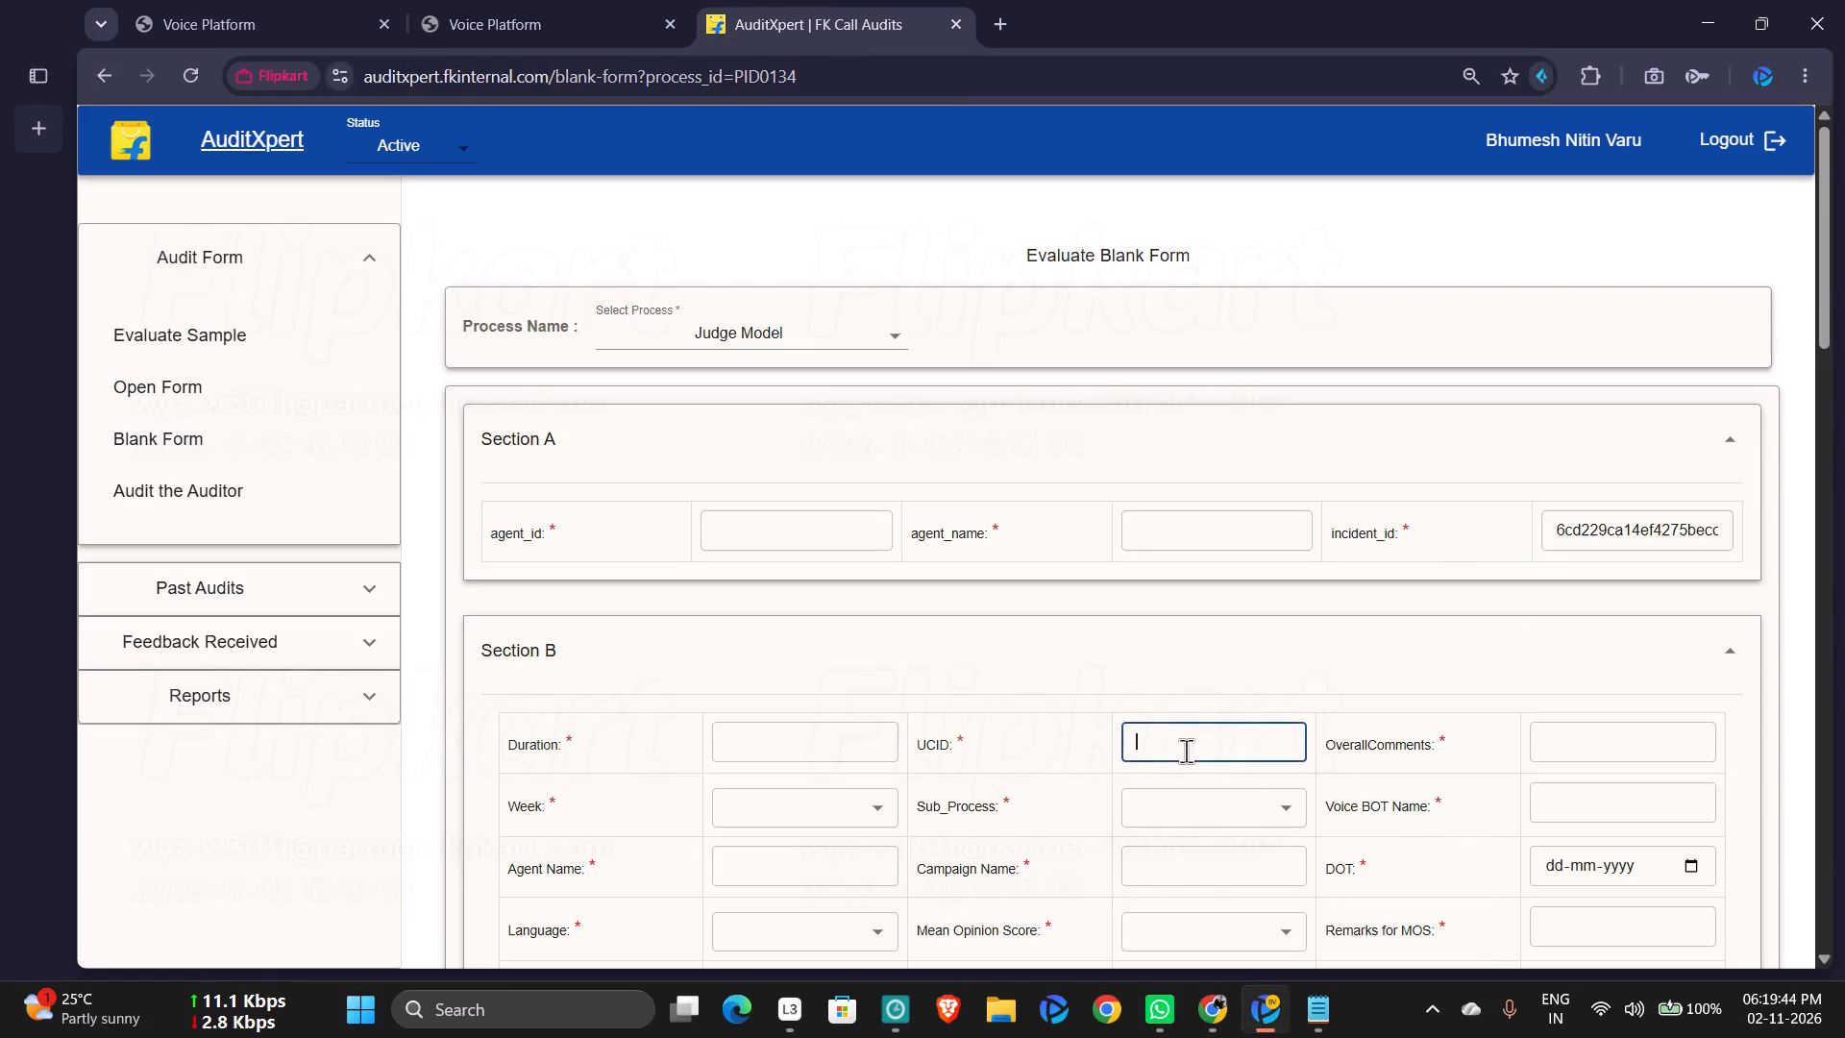
key("ctrl+v")
Start the agent_name entry in Section A of the form.
left_click(1218, 513)
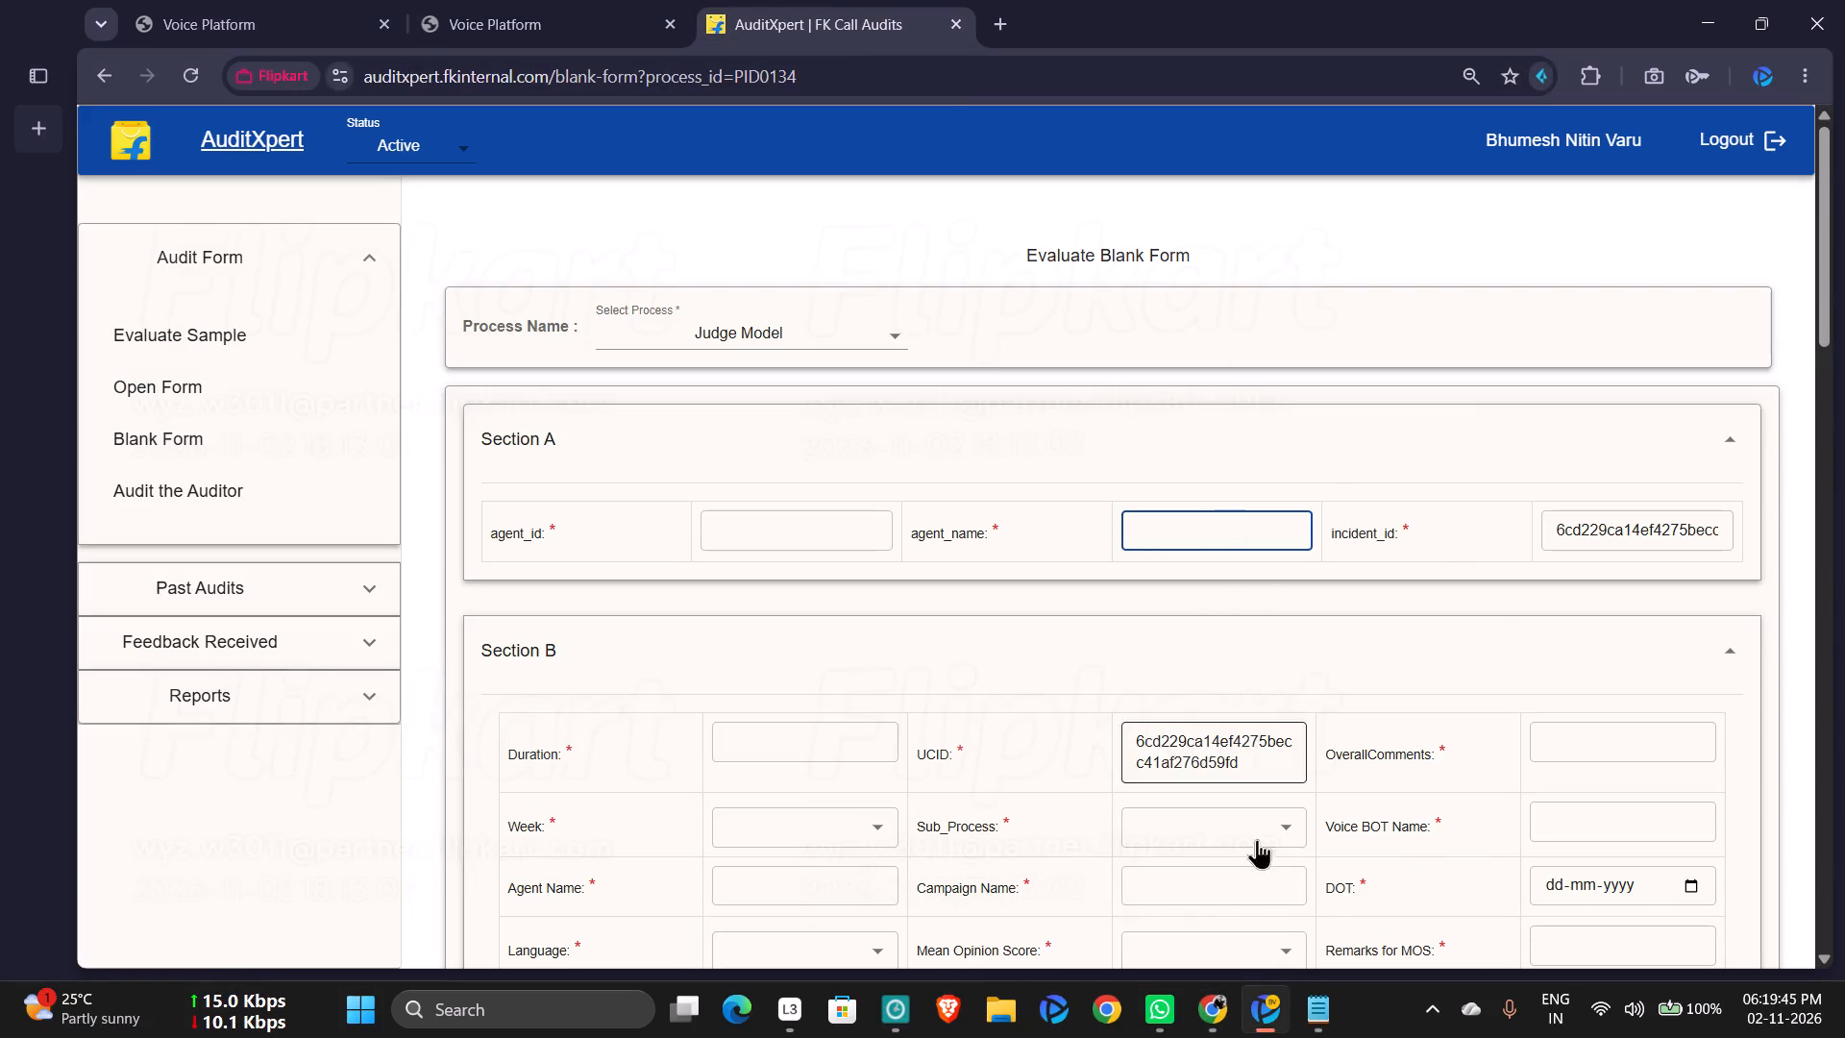
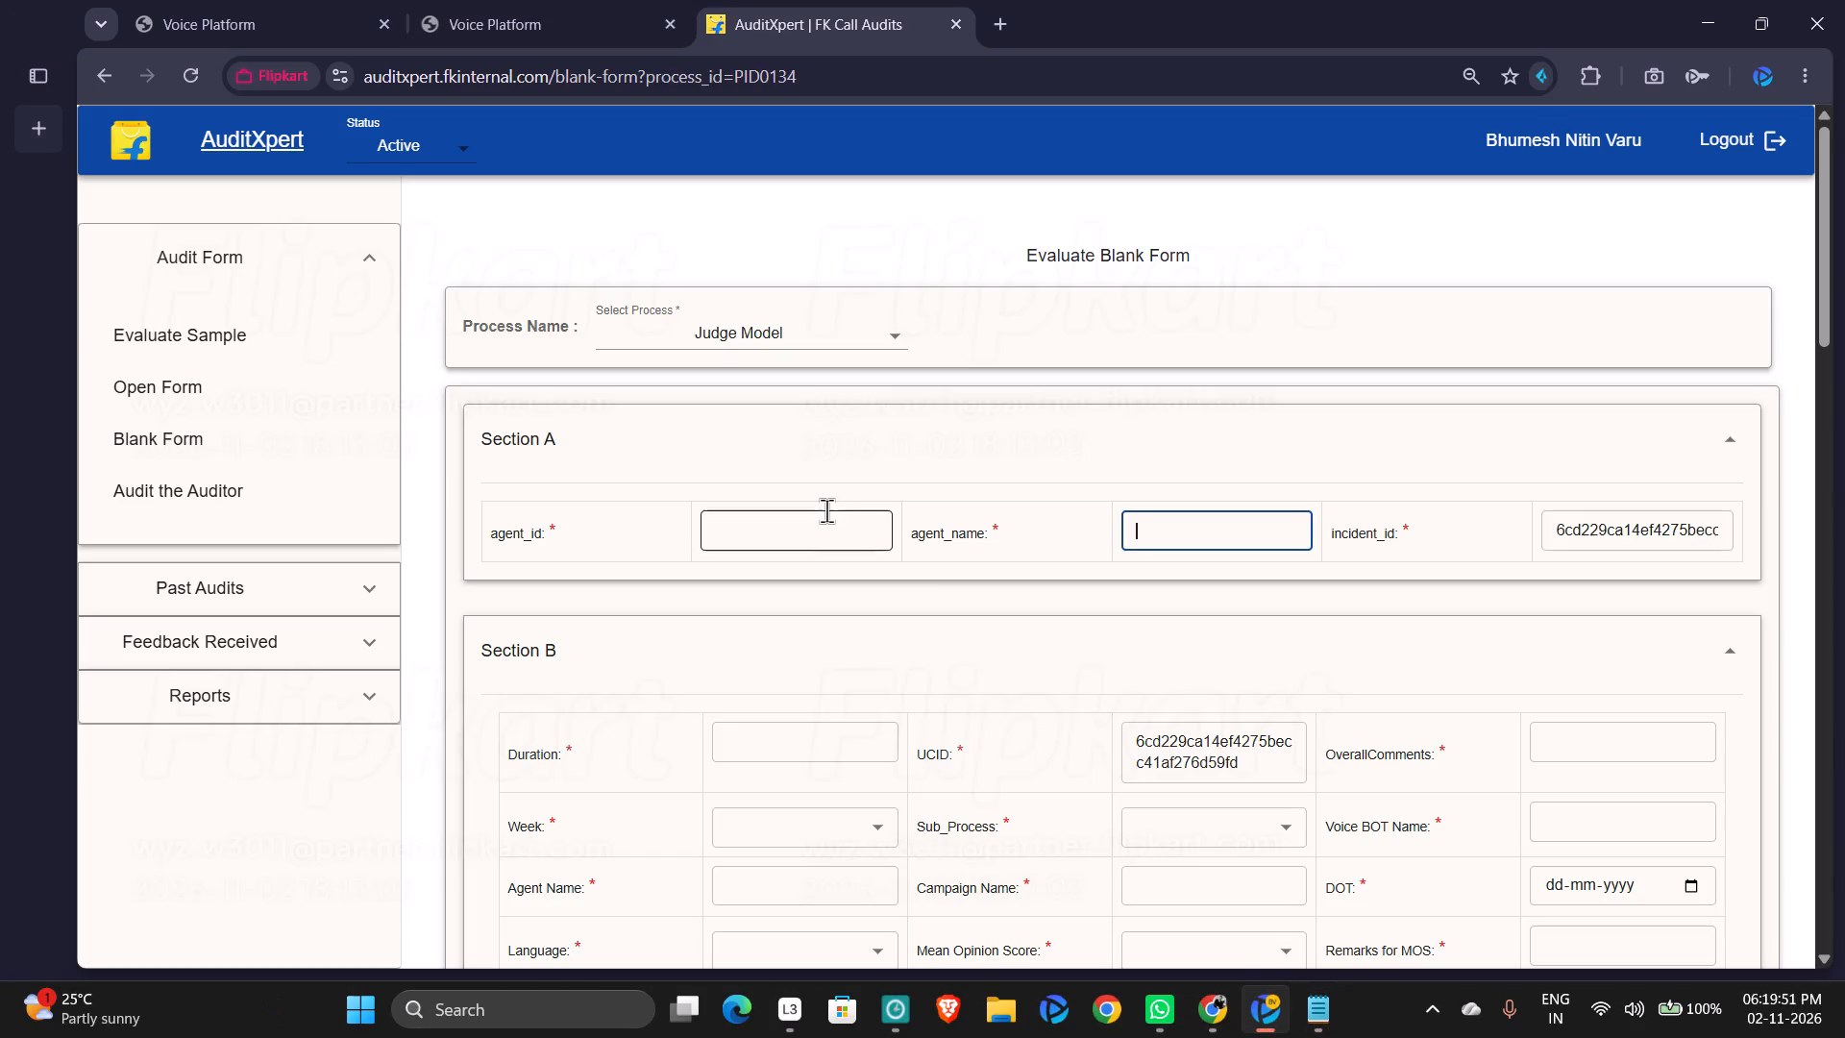
Fill in Section A's agent_id and agent_name, taking the agent's full name from the Agent Name note in Notepad.
left_click(826, 510)
key("ctrl+v")
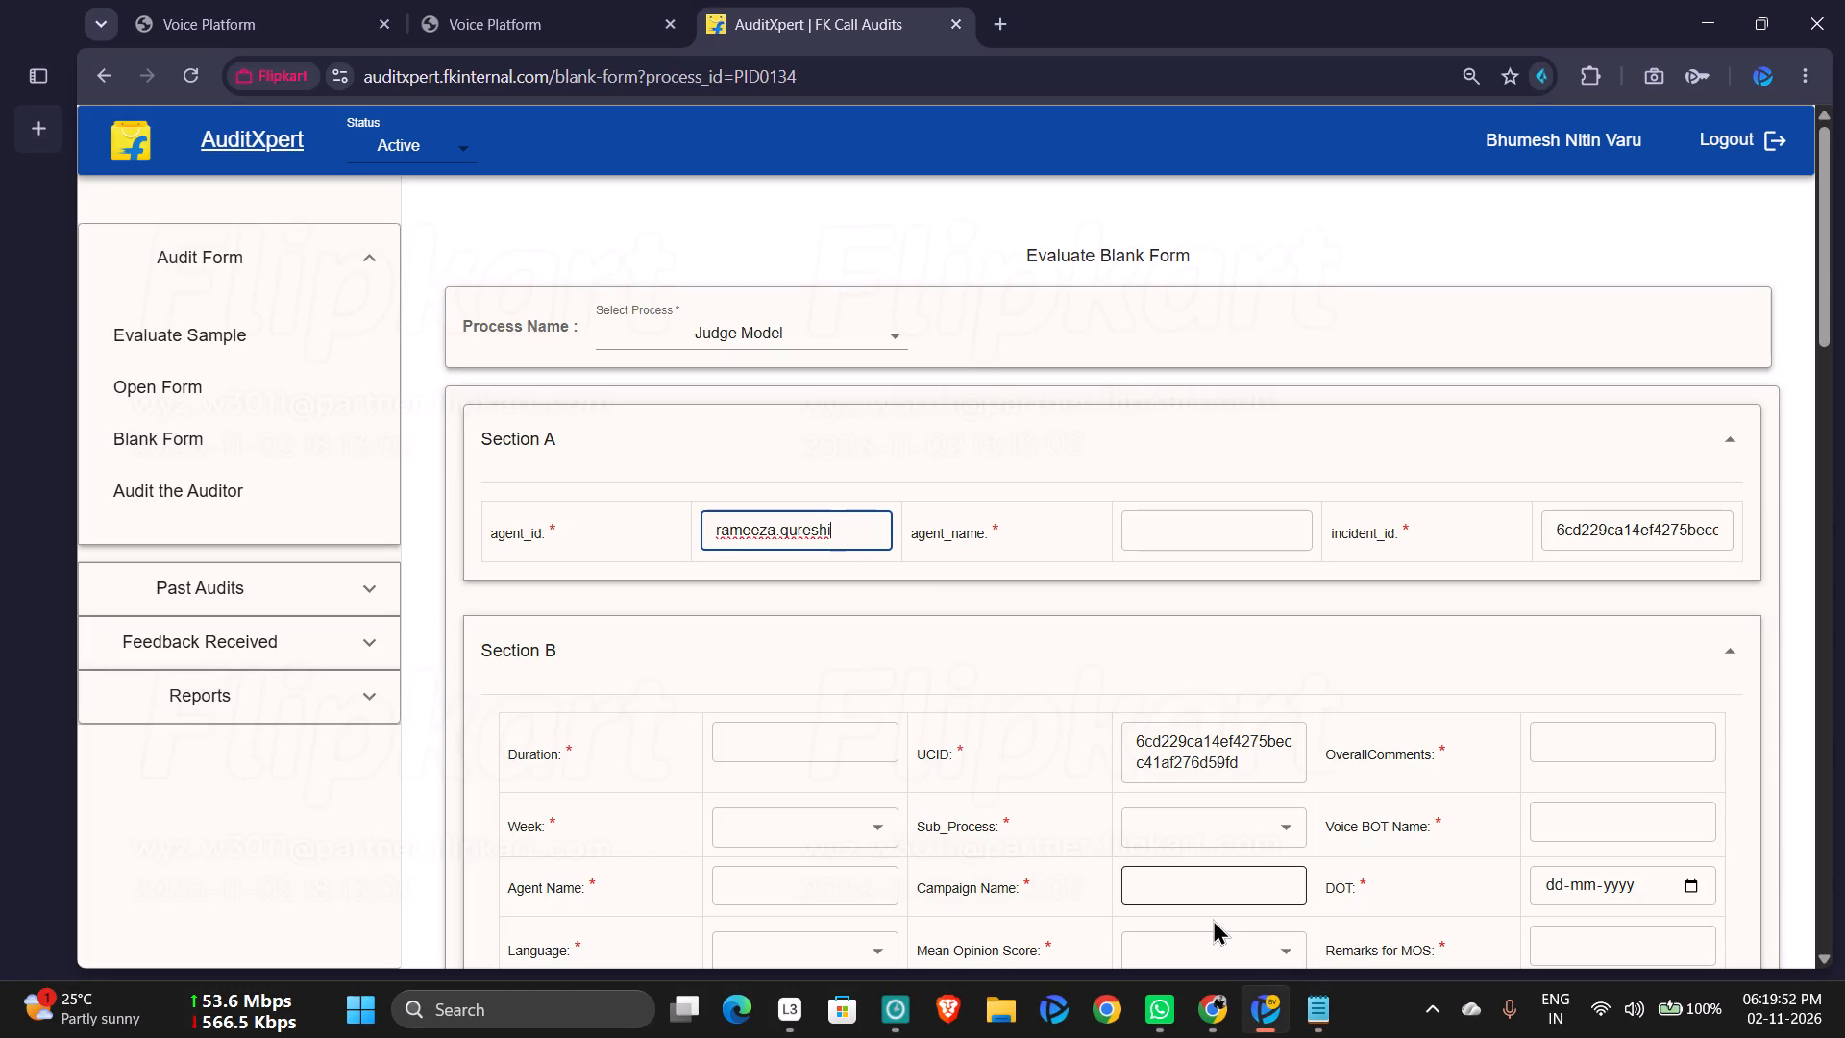
left_click(1252, 981)
triple_click(161, 200)
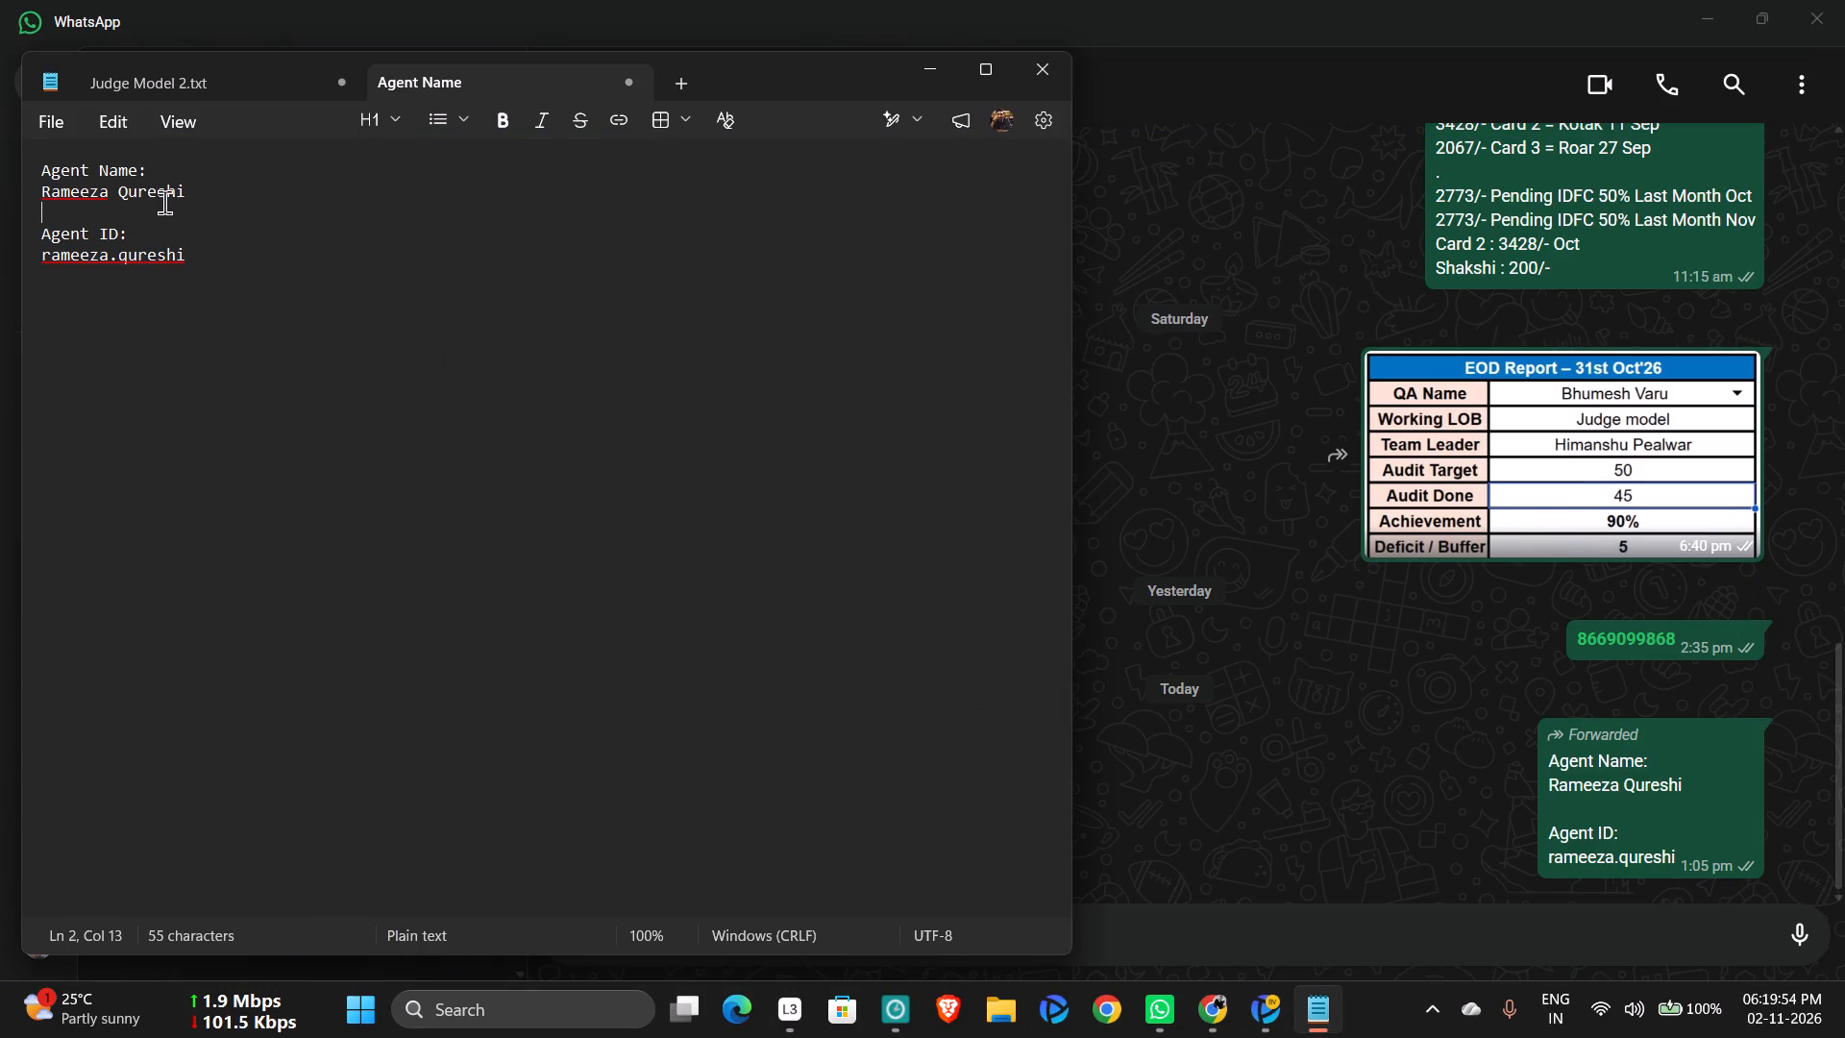
triple_click(165, 183)
key("ctrl+c")
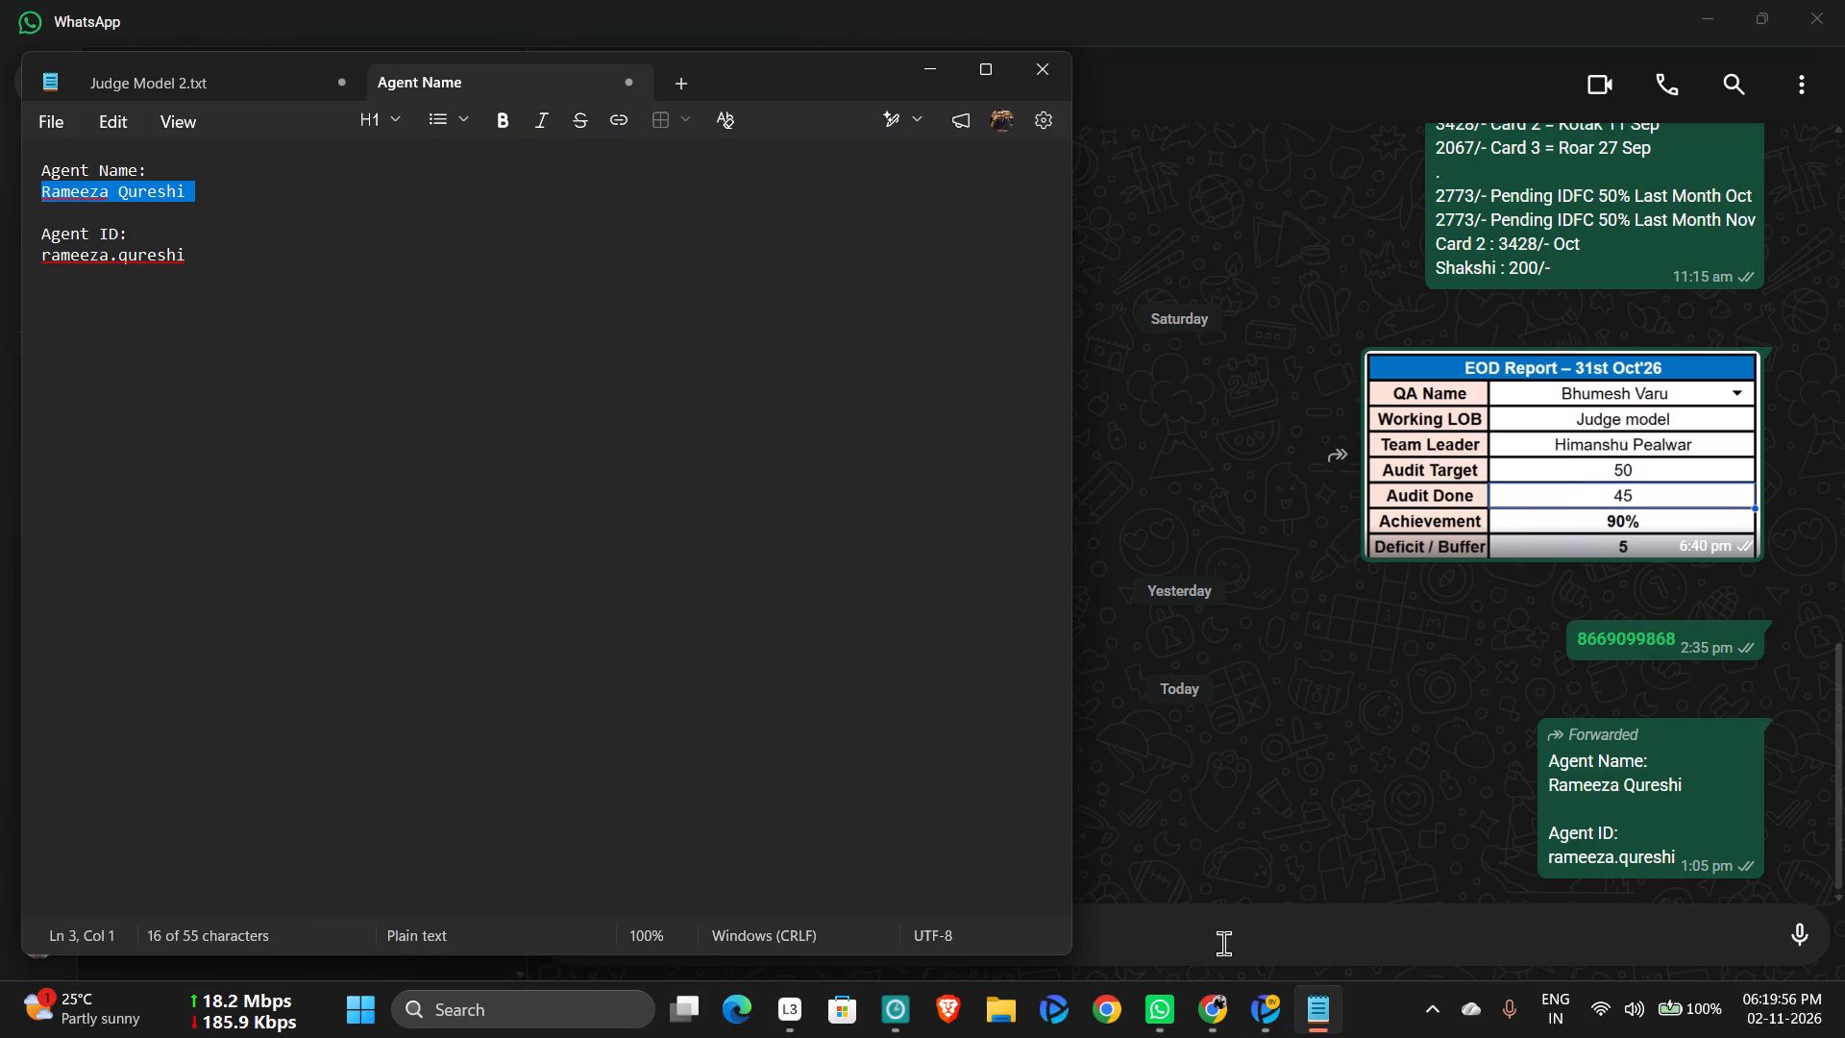
left_click(1267, 1002)
left_click(1246, 507)
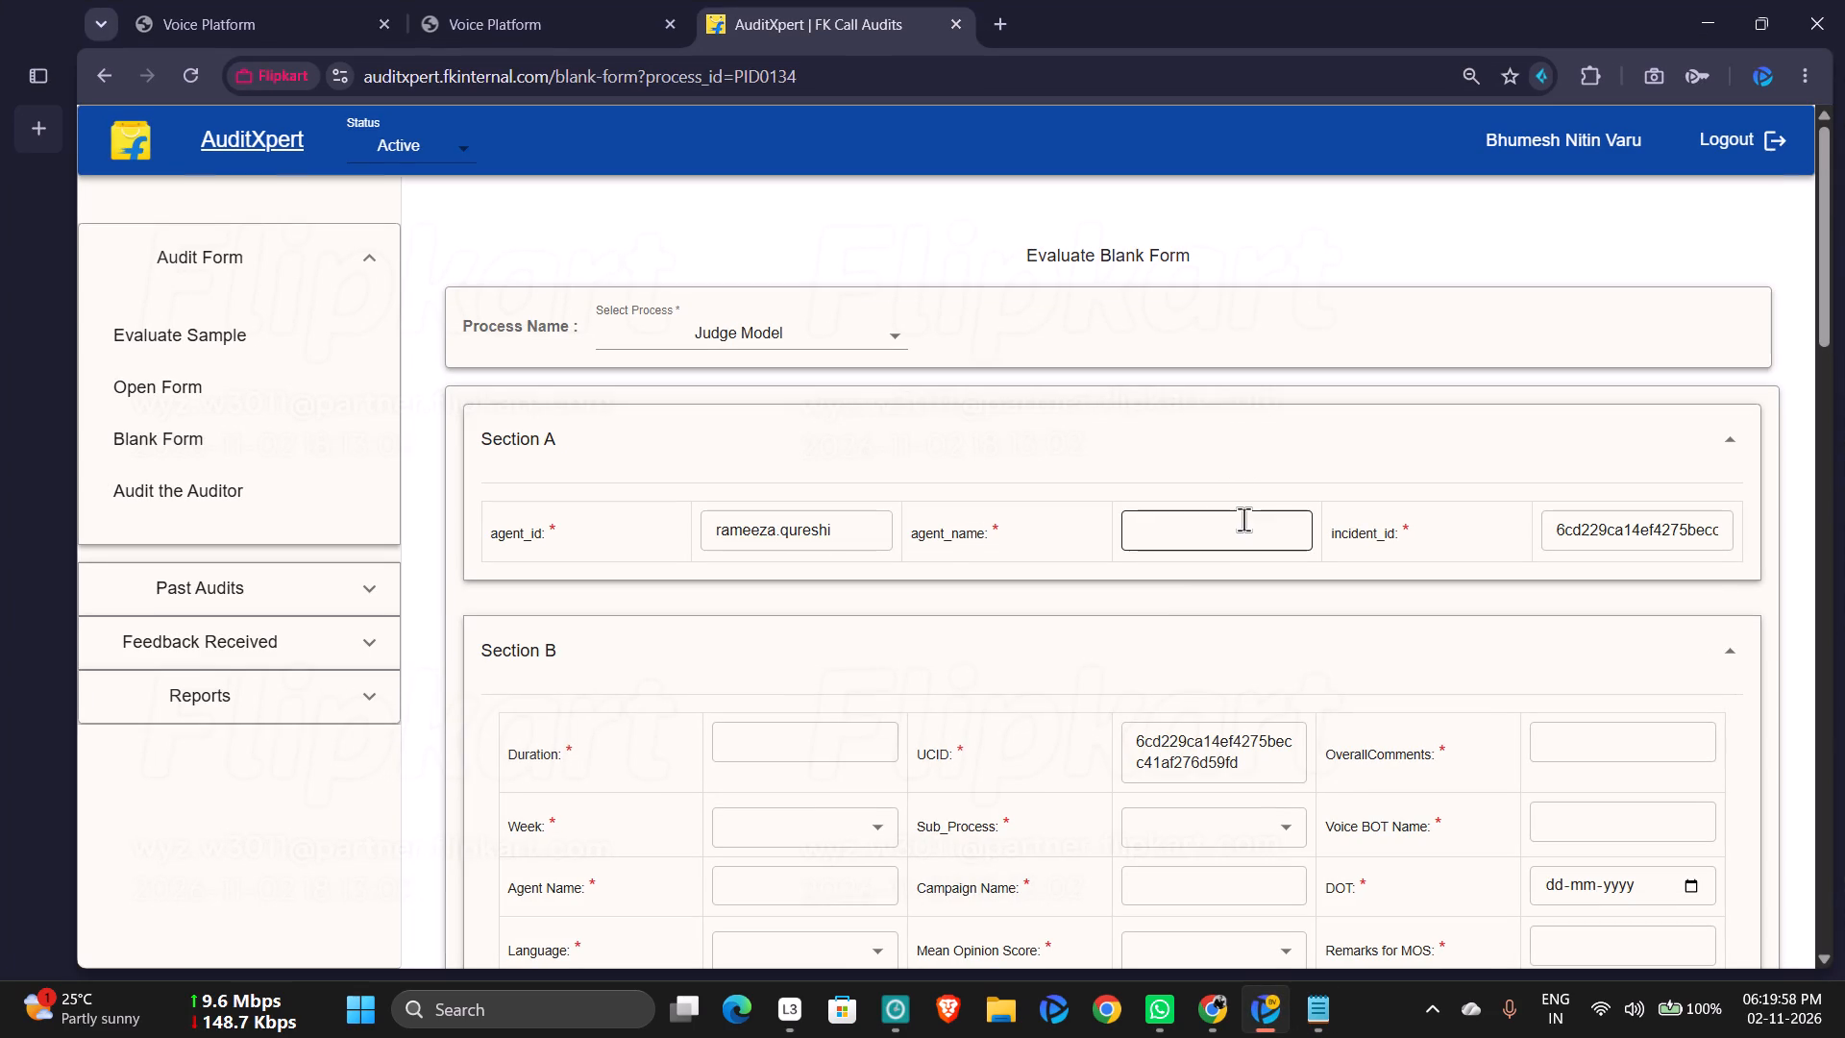
double_click(1243, 519)
key("ctrl+v")
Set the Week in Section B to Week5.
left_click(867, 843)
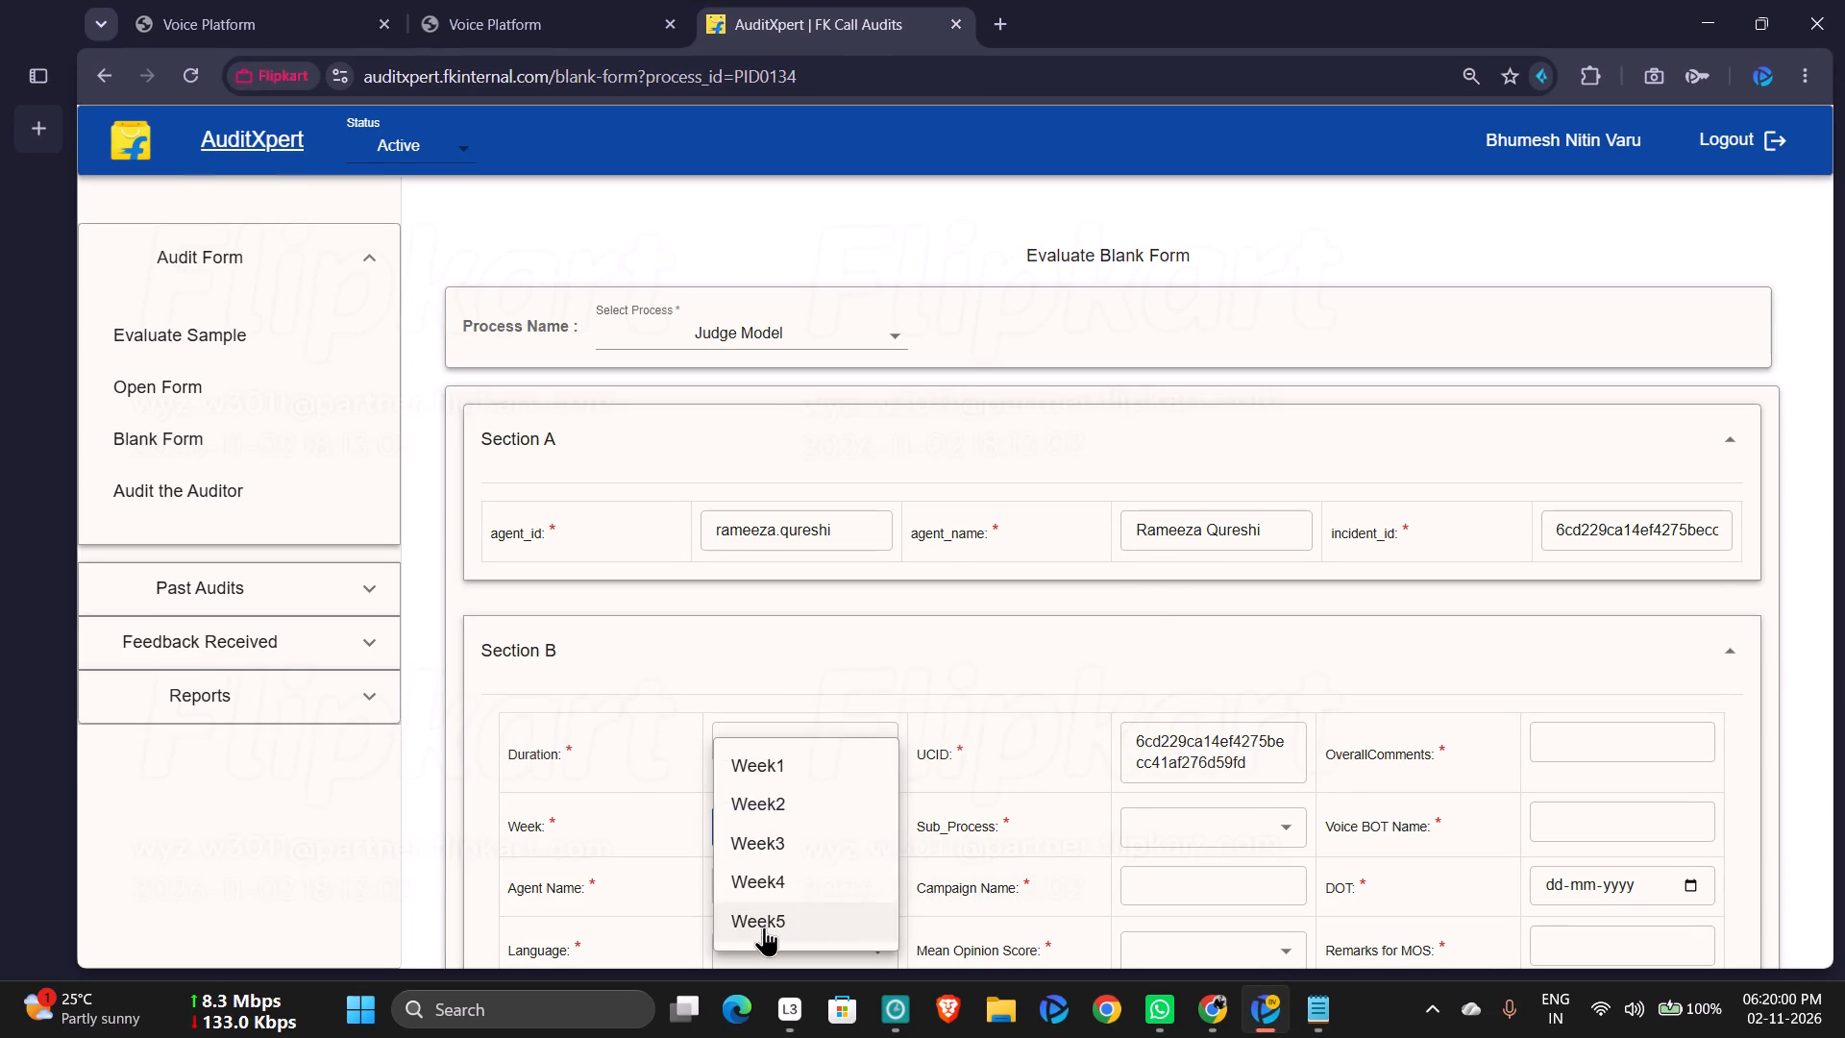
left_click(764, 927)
Set Section B's Sub_Process to CX CABN, DOT to 01-11-2026 and Week to Week1.
scroll(1256, 692, "down", 1)
left_click(1269, 594)
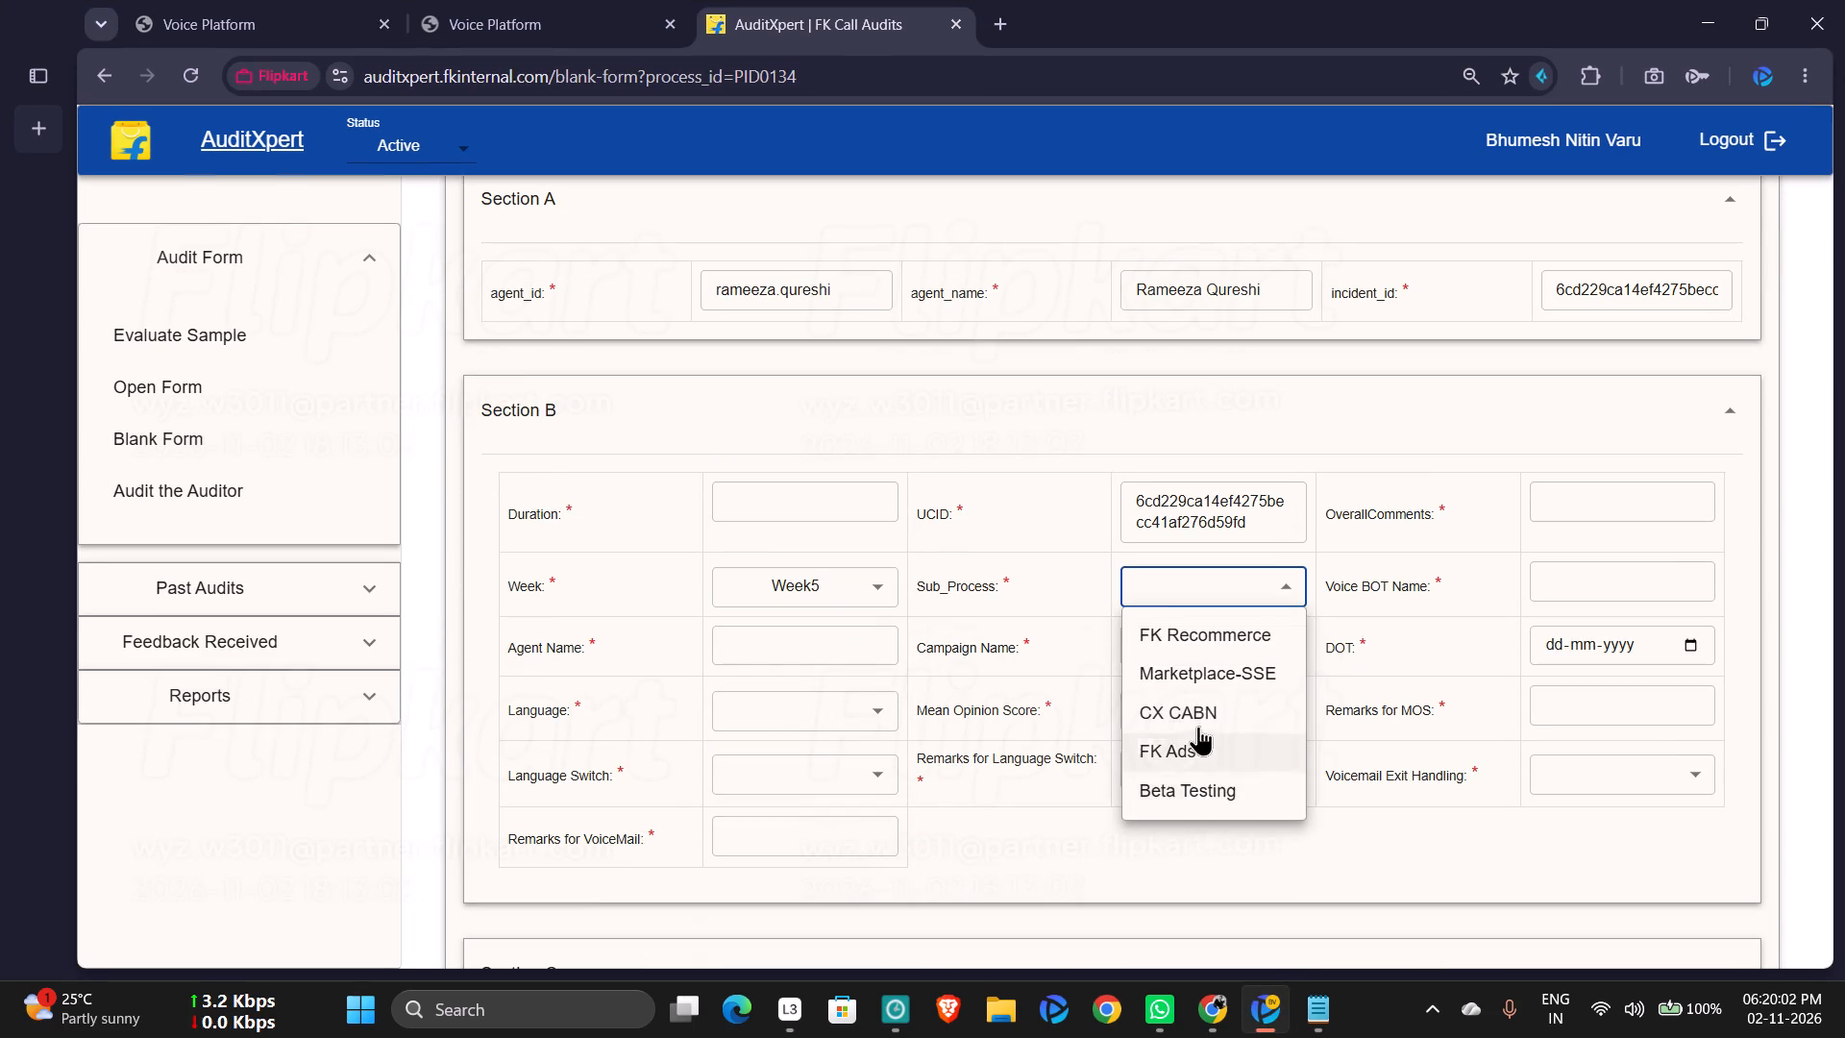
left_click(1200, 712)
left_click(1692, 640)
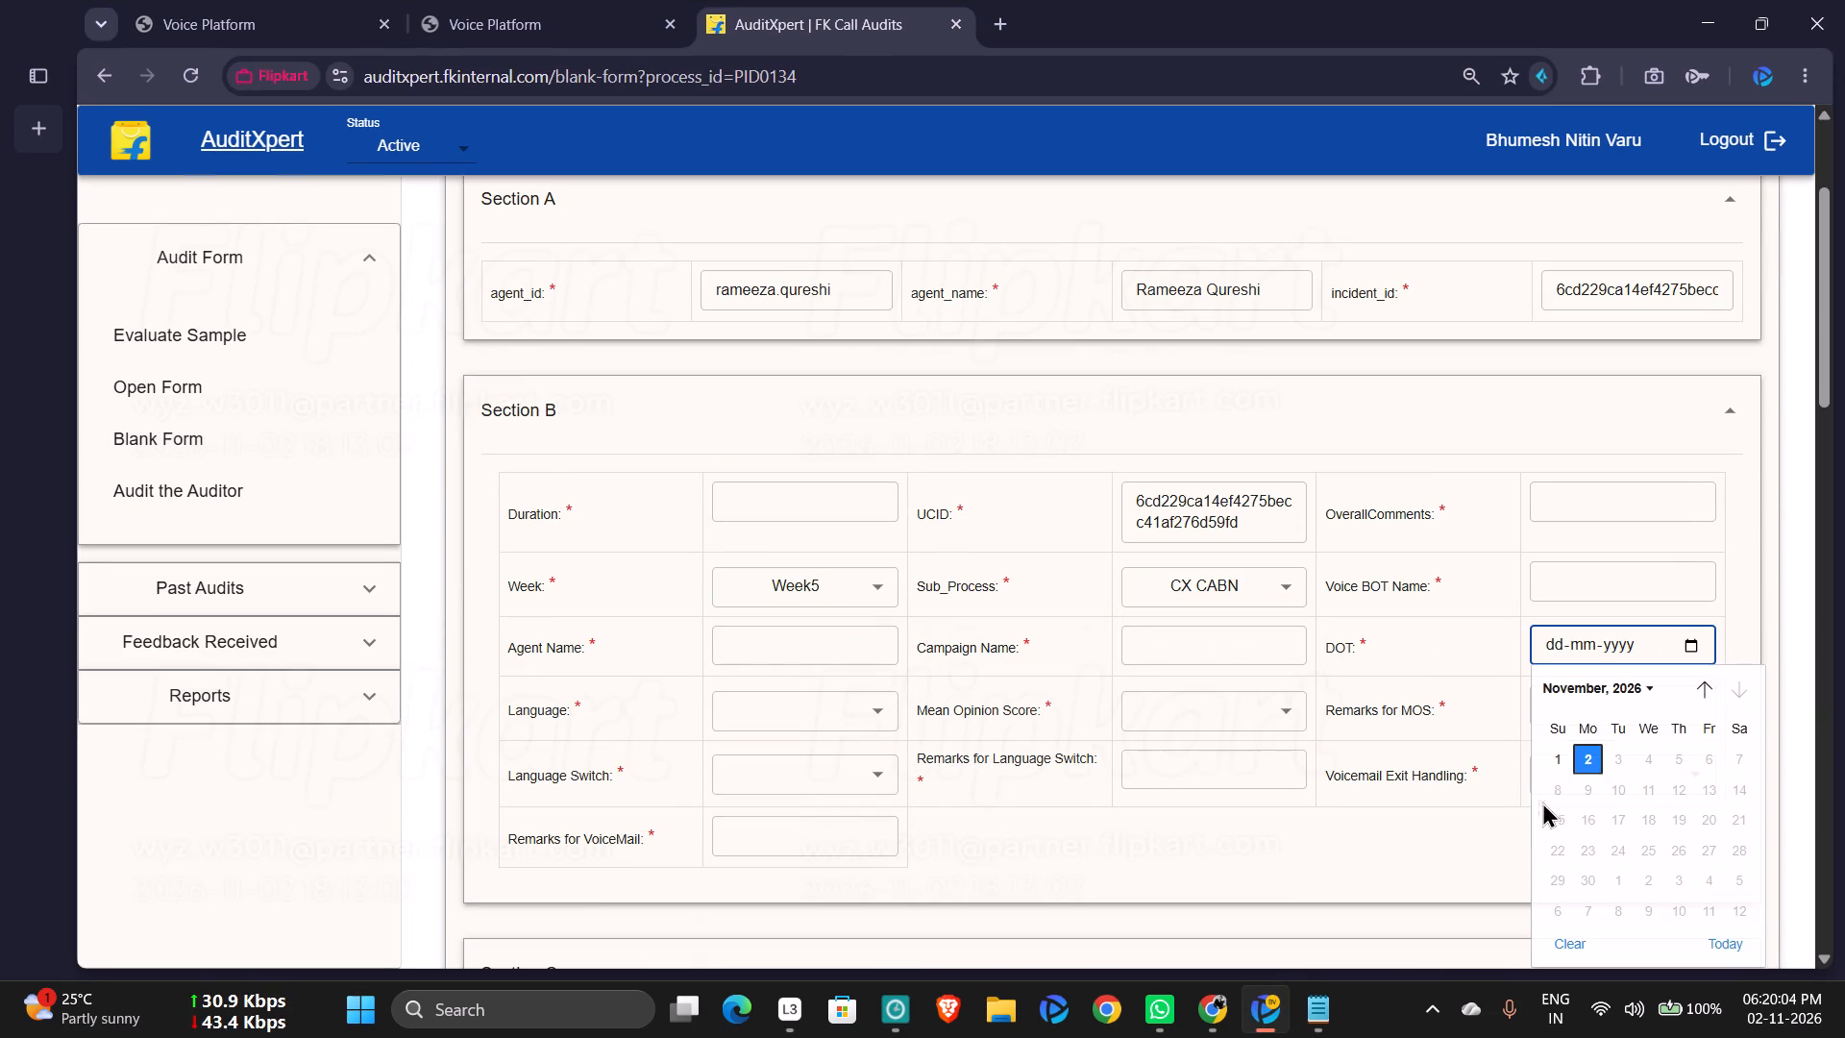
left_click(1562, 746)
left_click(838, 566)
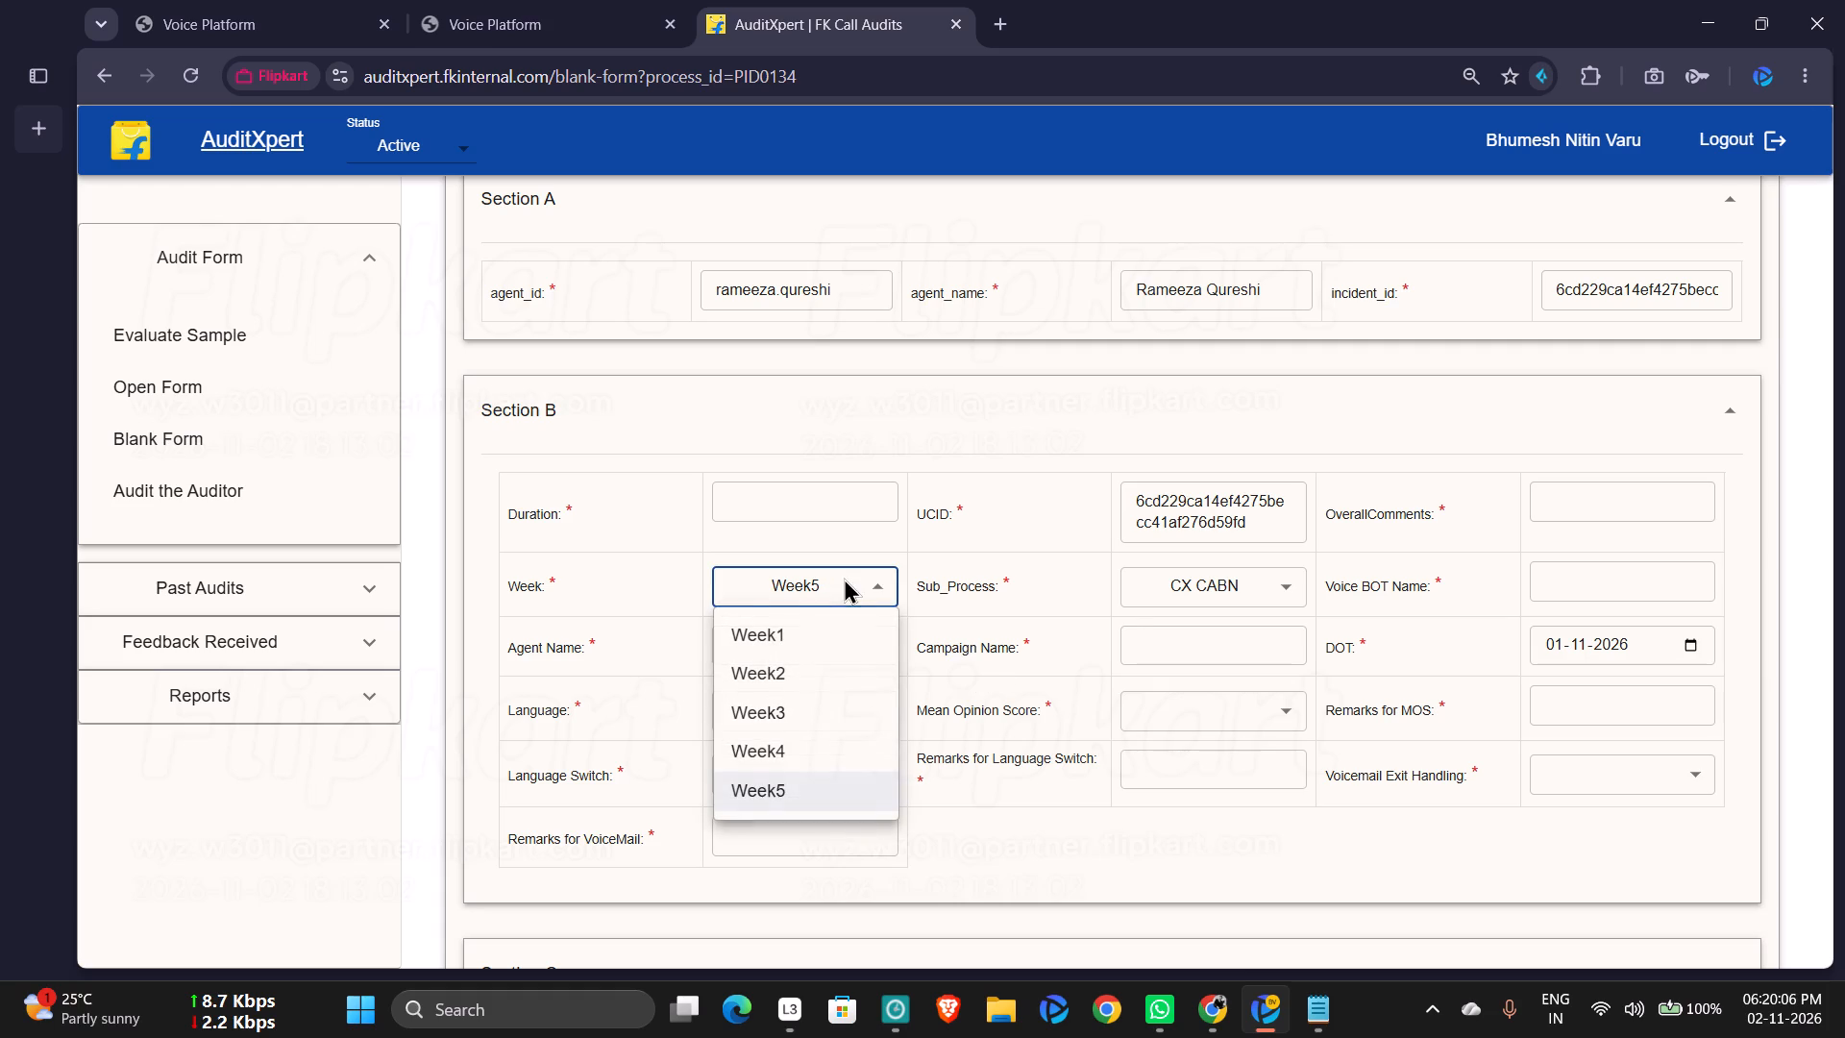
left_click(781, 615)
Rate the call in Section B: Mean Opinion Score 5, Language Hindi, Voicemail Exit Handling NA and Language Switch NA.
left_click(1252, 708)
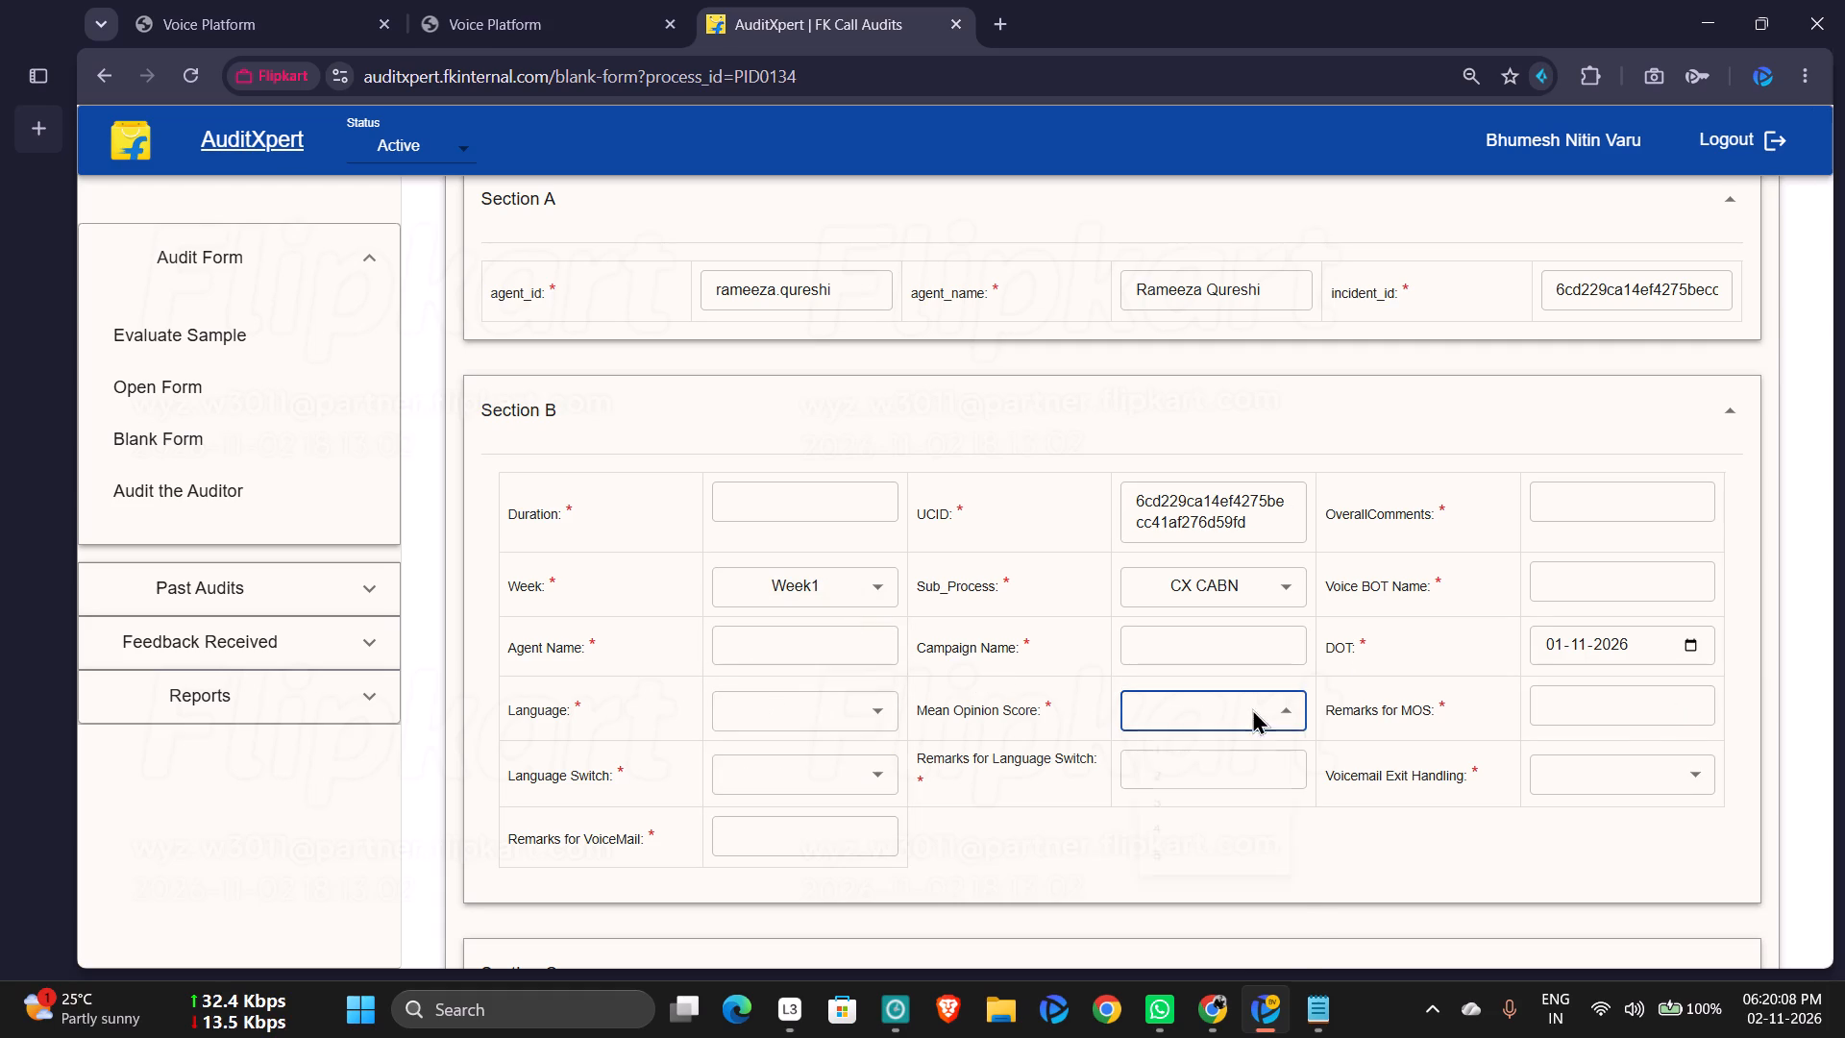
left_click(1170, 912)
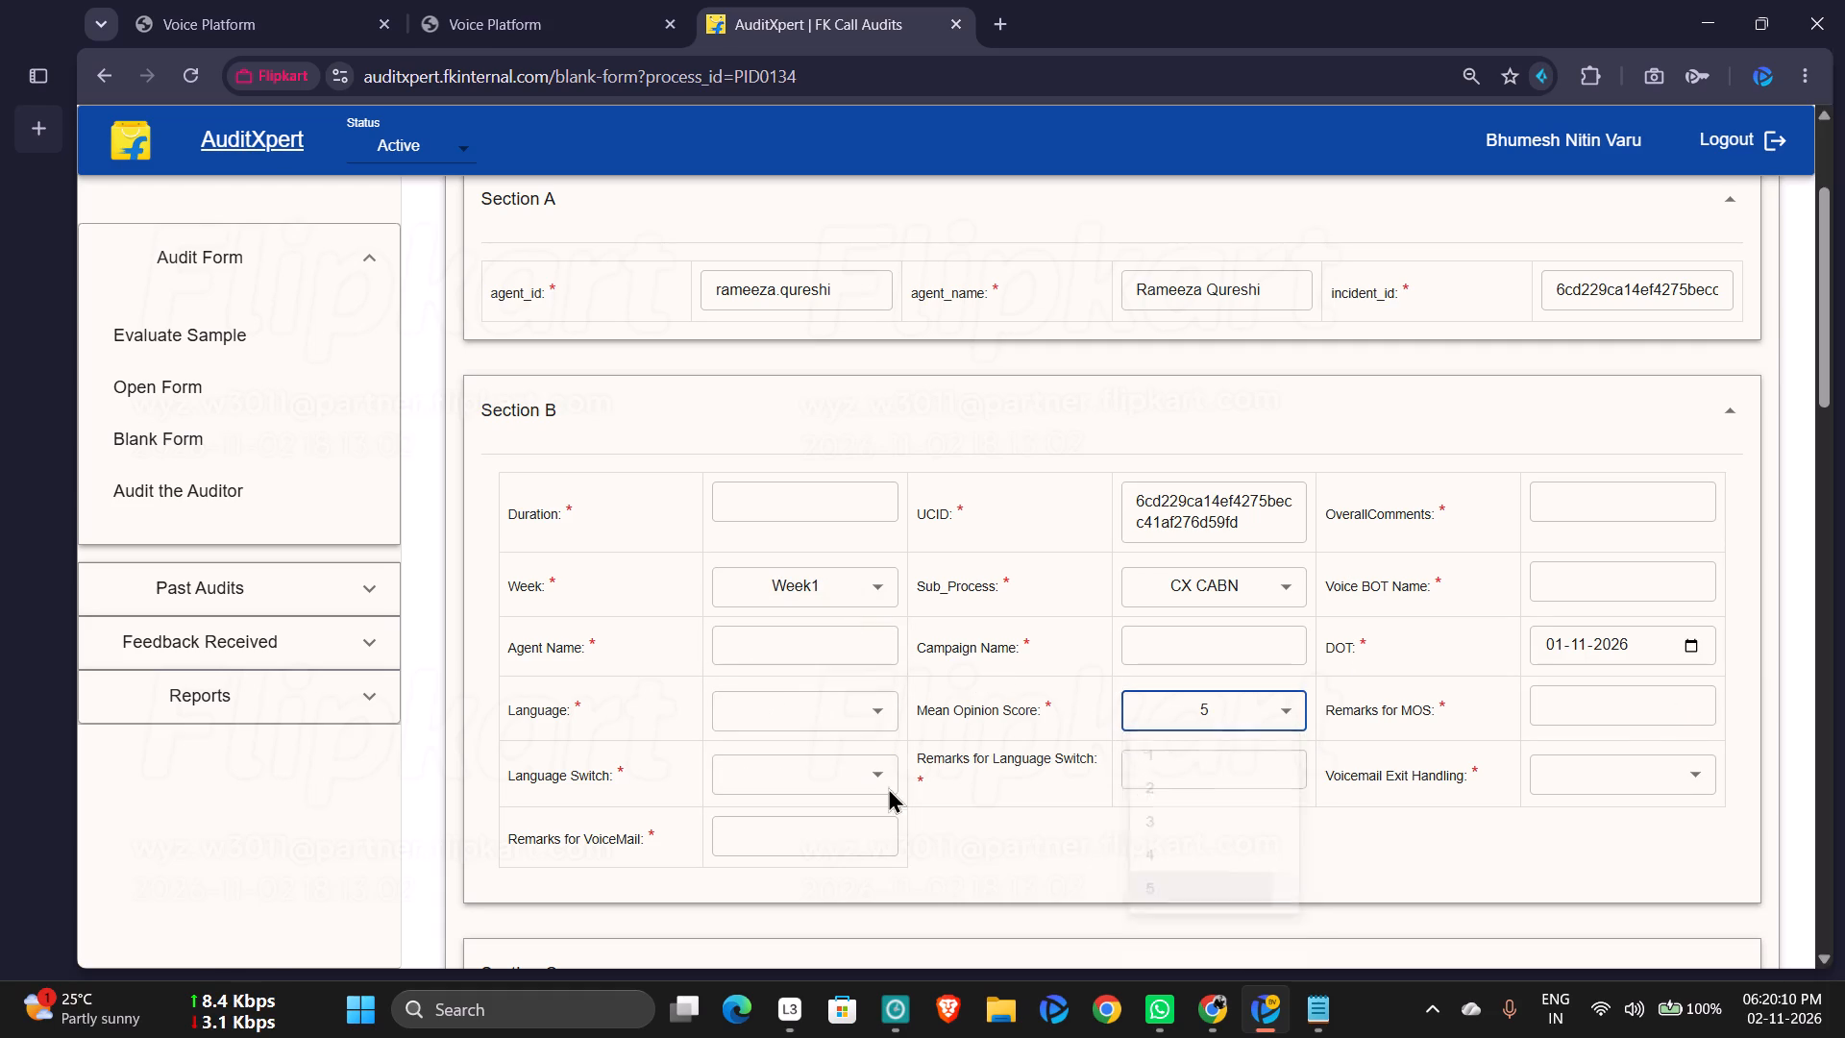
left_click(871, 693)
left_click(760, 451)
left_click(1693, 783)
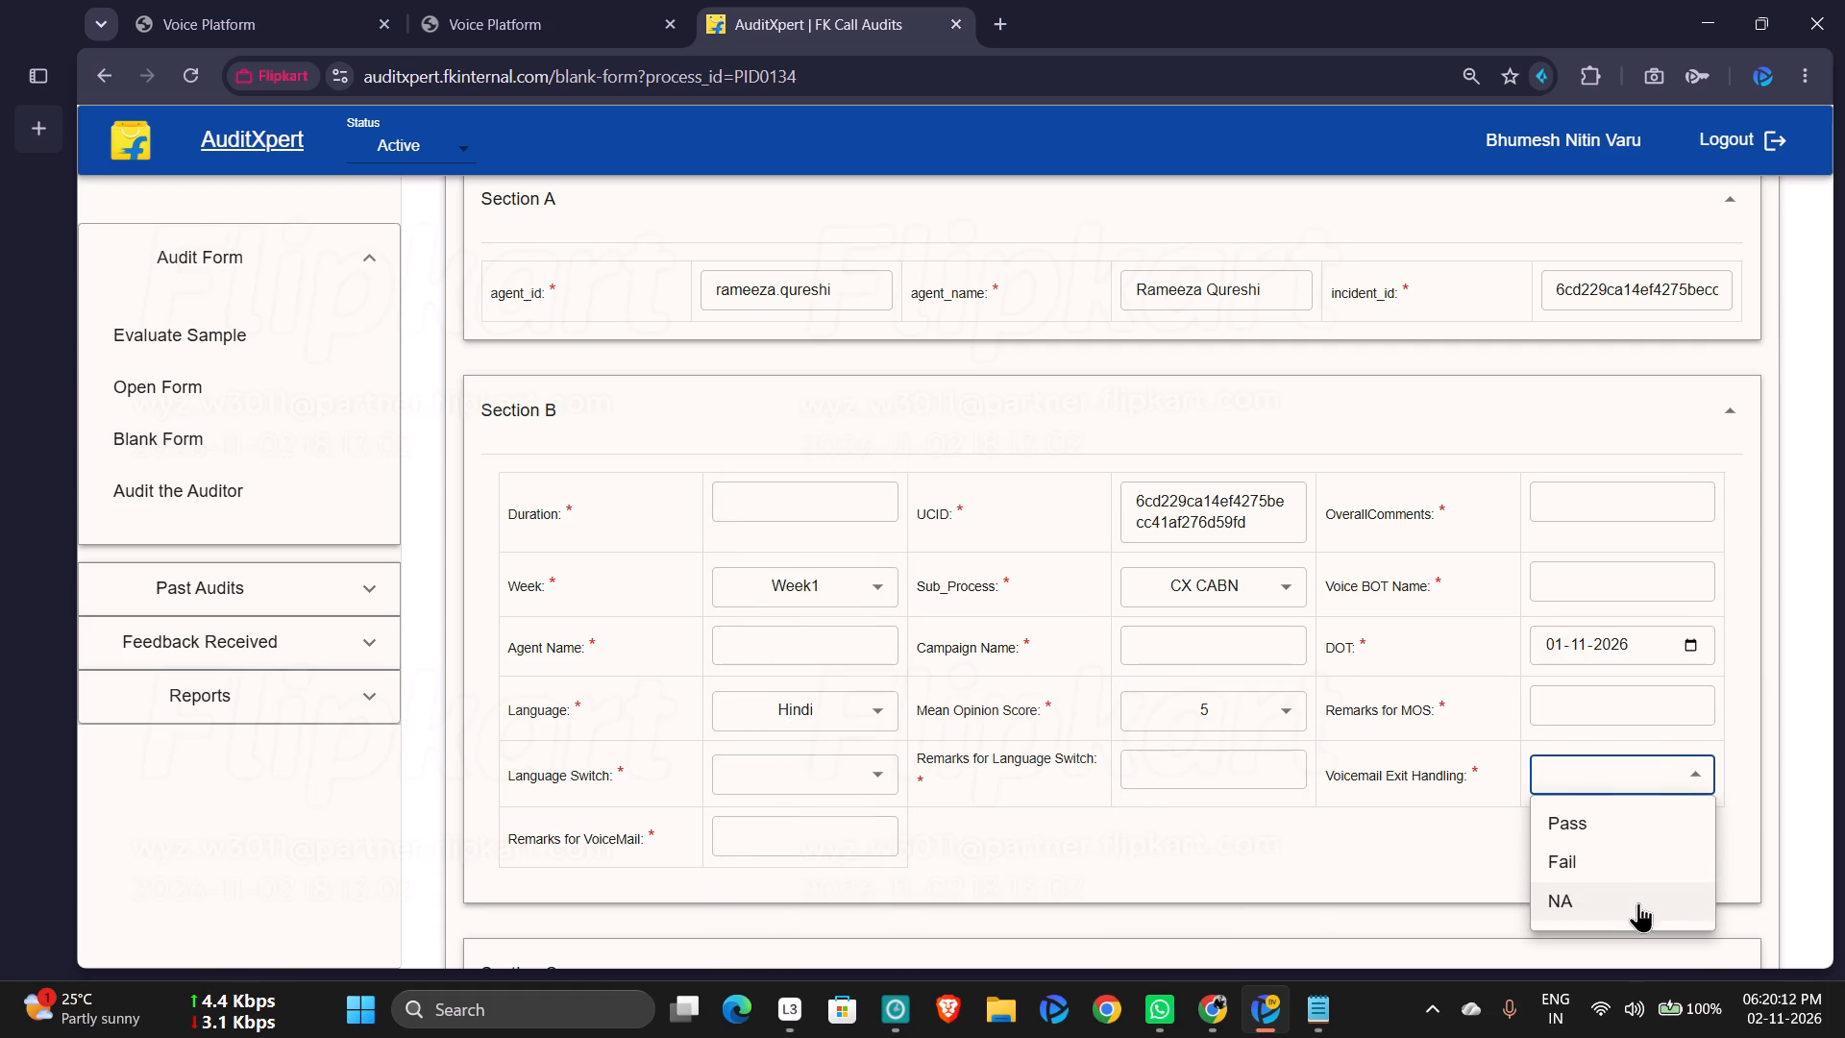
left_click(1625, 911)
left_click(898, 768)
left_click(700, 905)
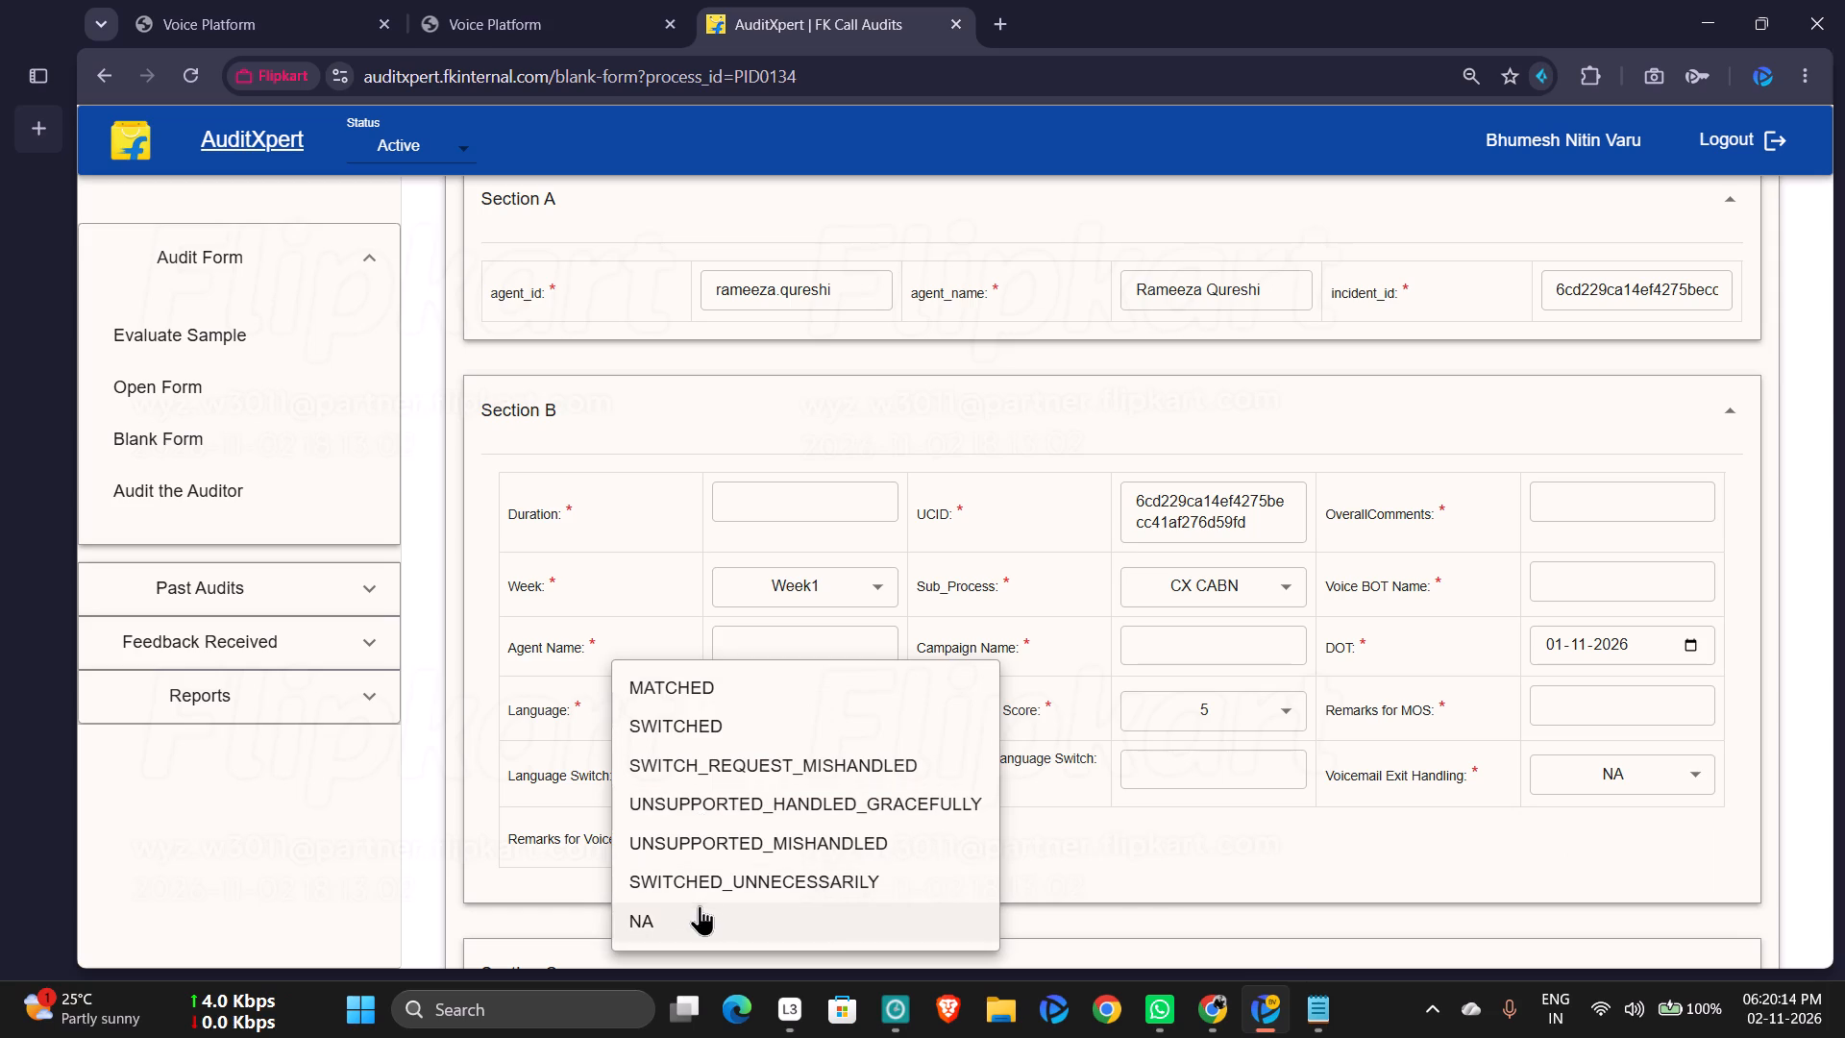
Copy row 141's Campaign Name, All Large Non CMB -November 01, 2026, from the Non-CX - Campaign RD sheet and return to the AuditXpert form.
left_click(1211, 998)
left_click(1114, 916)
left_click(668, 620)
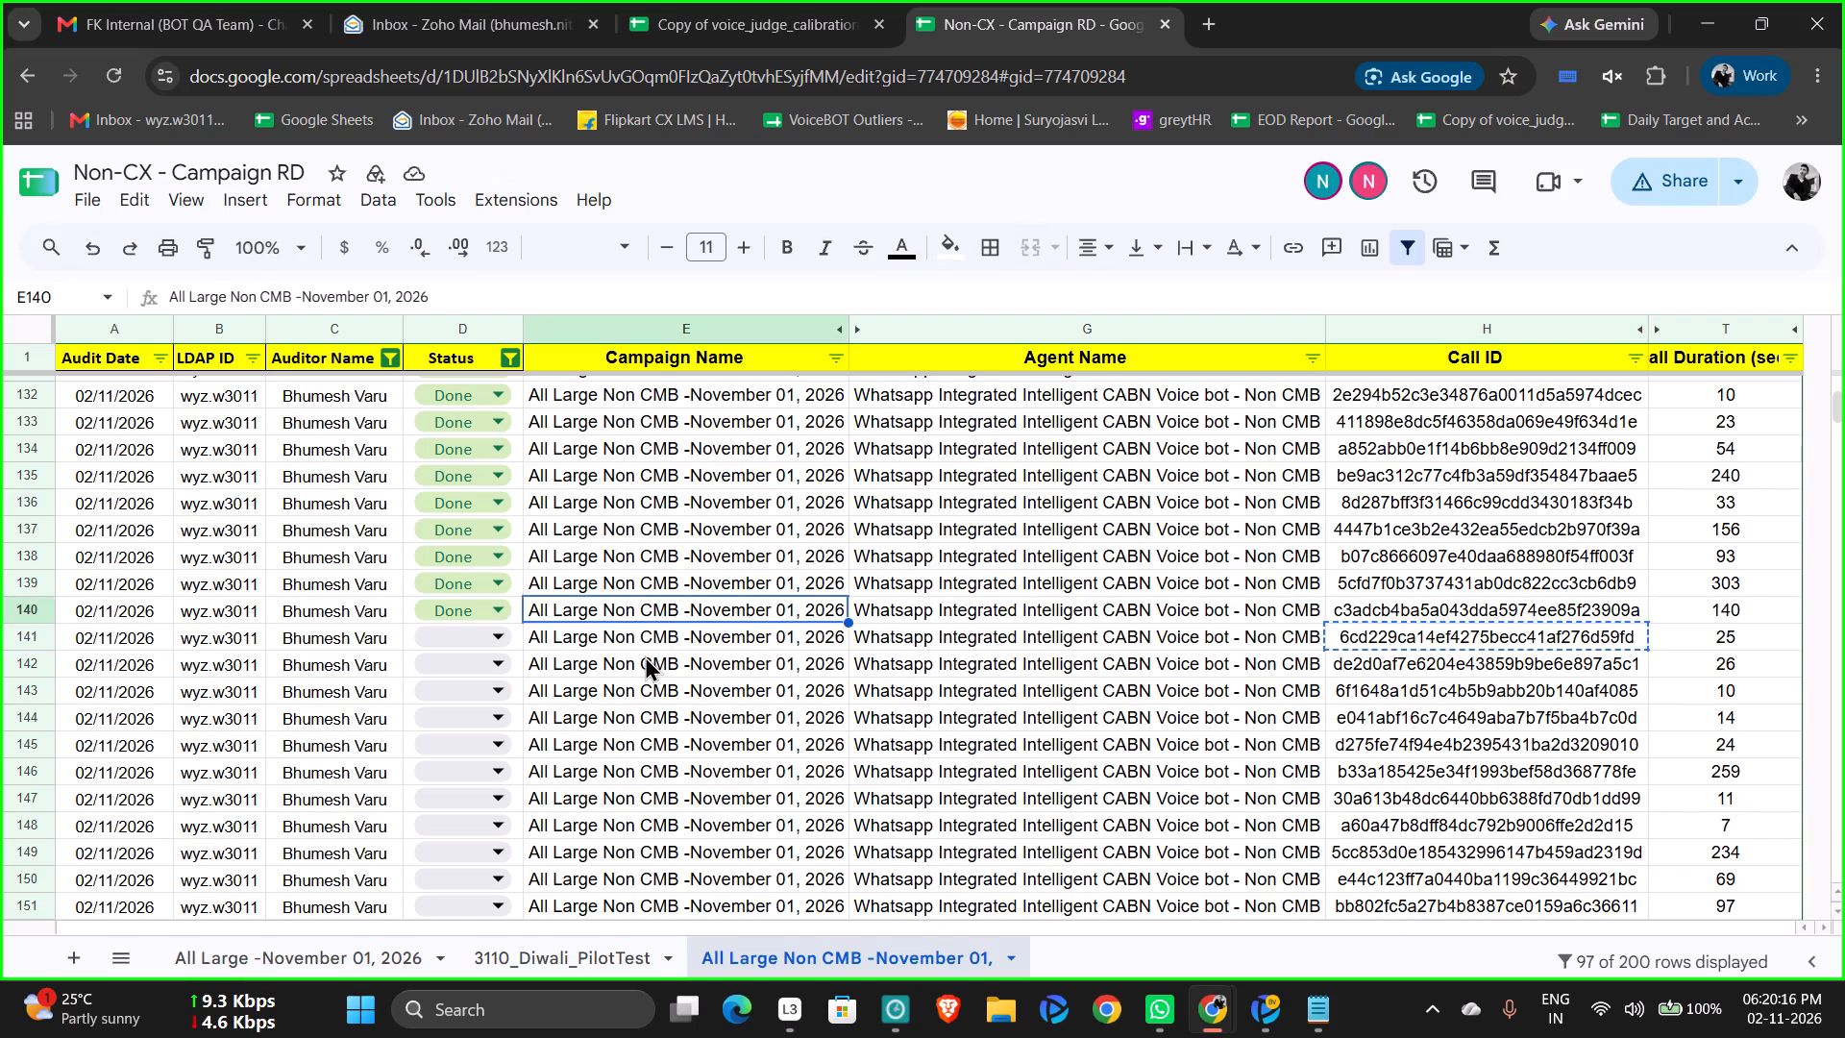
left_click(645, 655)
left_click(672, 636)
key("ctrl+c")
left_click(1252, 1021)
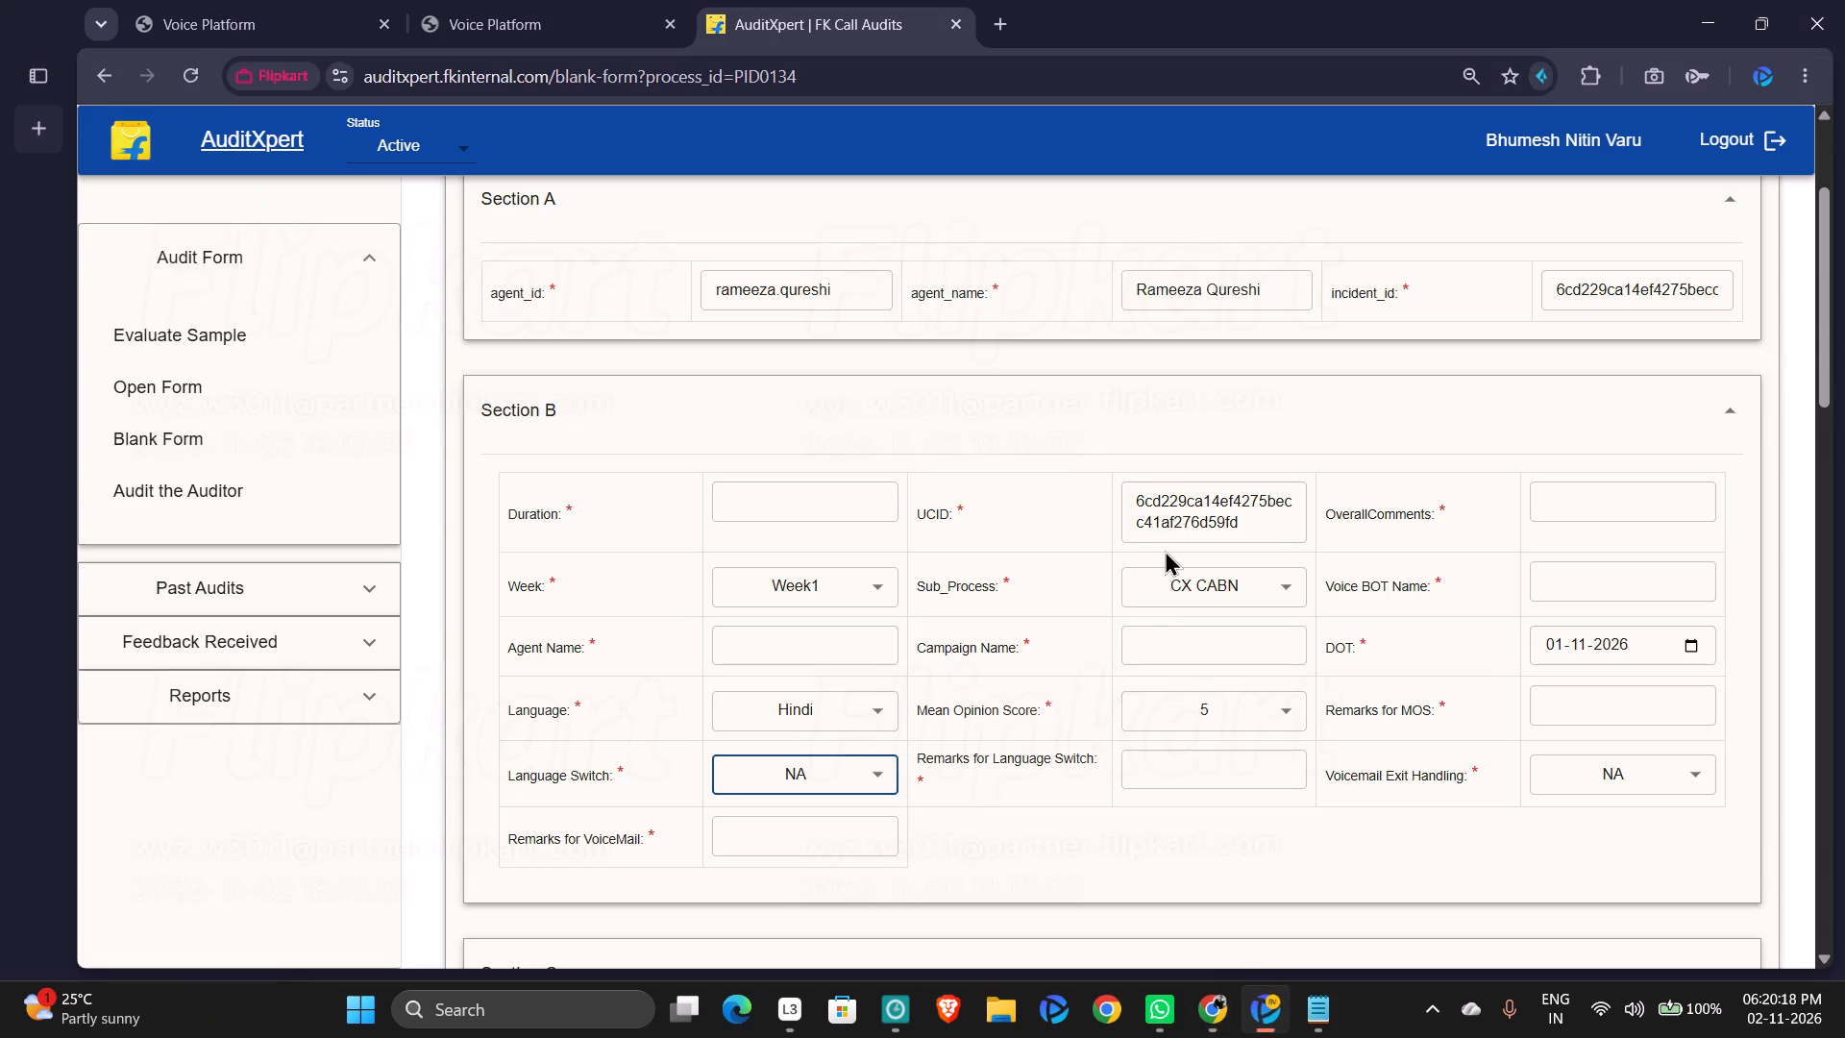
Paste the copied campaign name, All Large Non CMB -November 01, 2026, into Section B's Campaign Name.
left_click(1218, 653)
key("ctrl+v")
Copy row 141's Agent Name, Whatsapp Integrated Intelligent CABN Voice bot - Non CMB, from the Non-CX - Campaign RD sheet into Section B's Agent Name.
left_click(1231, 1009)
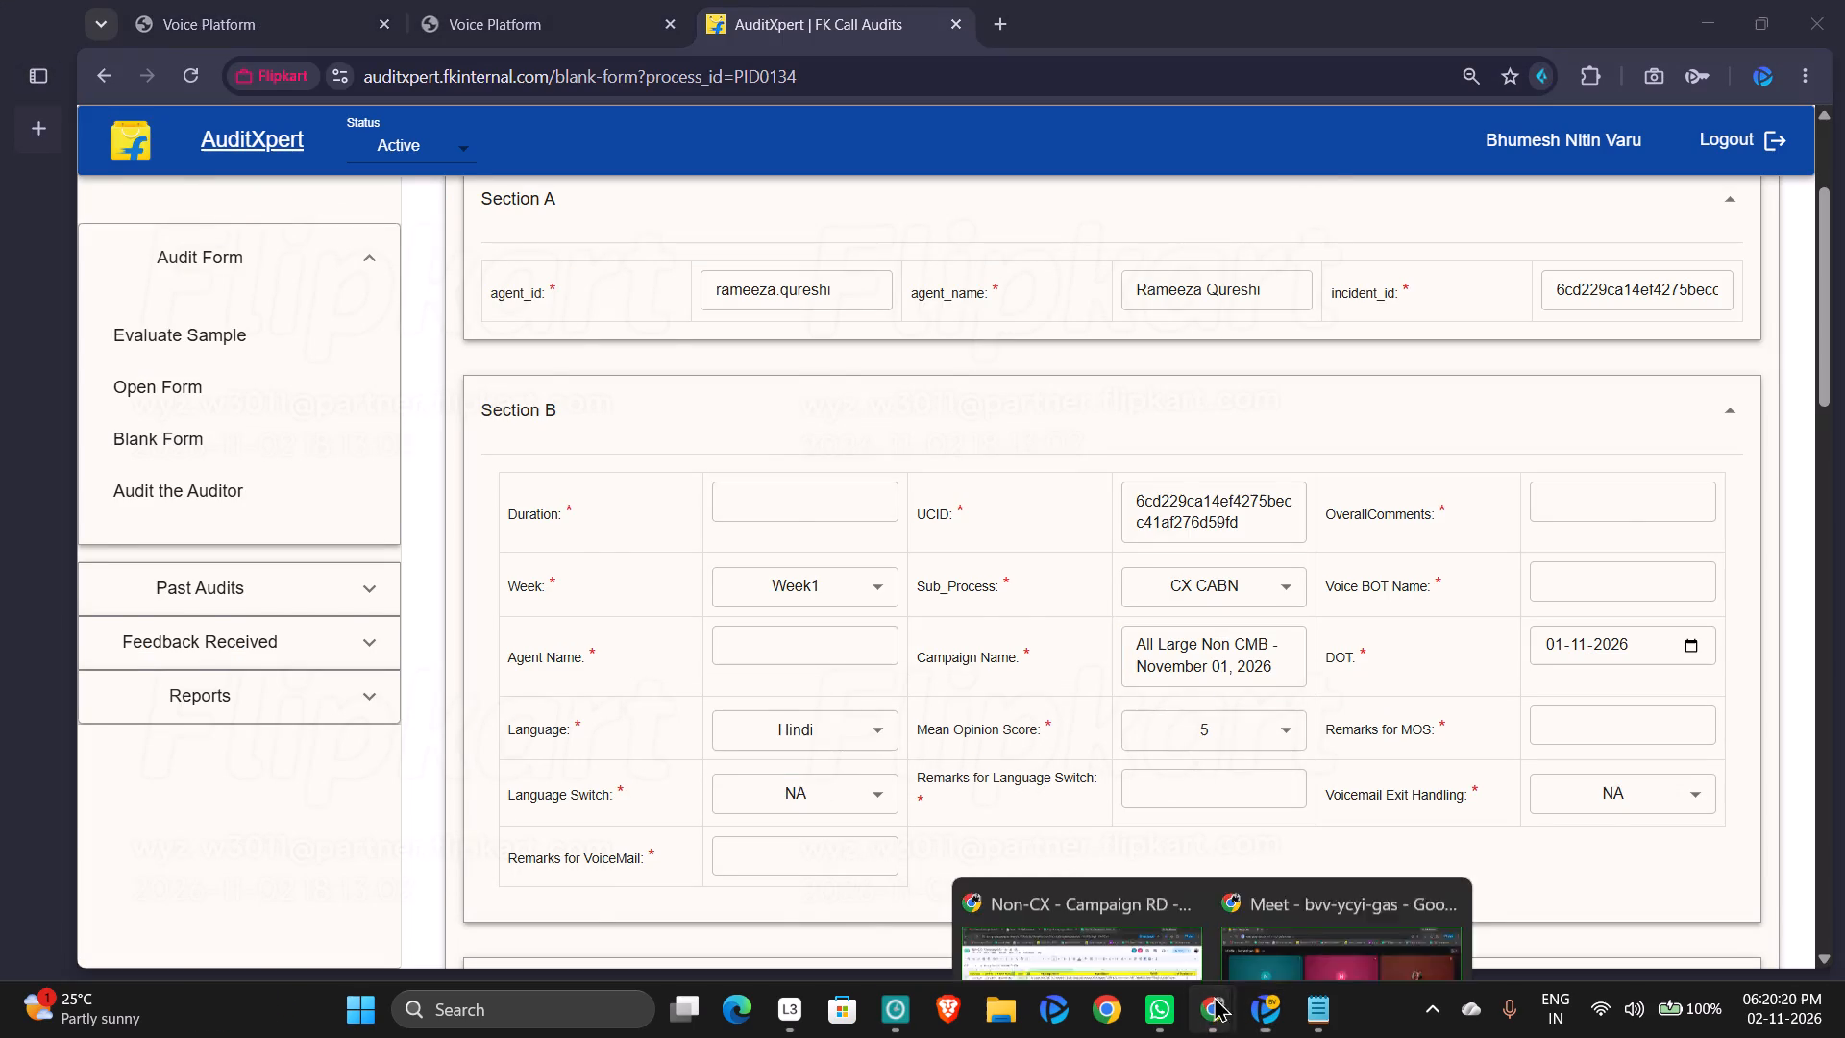
left_click(1113, 915)
left_click(976, 627)
key("ctrl+c")
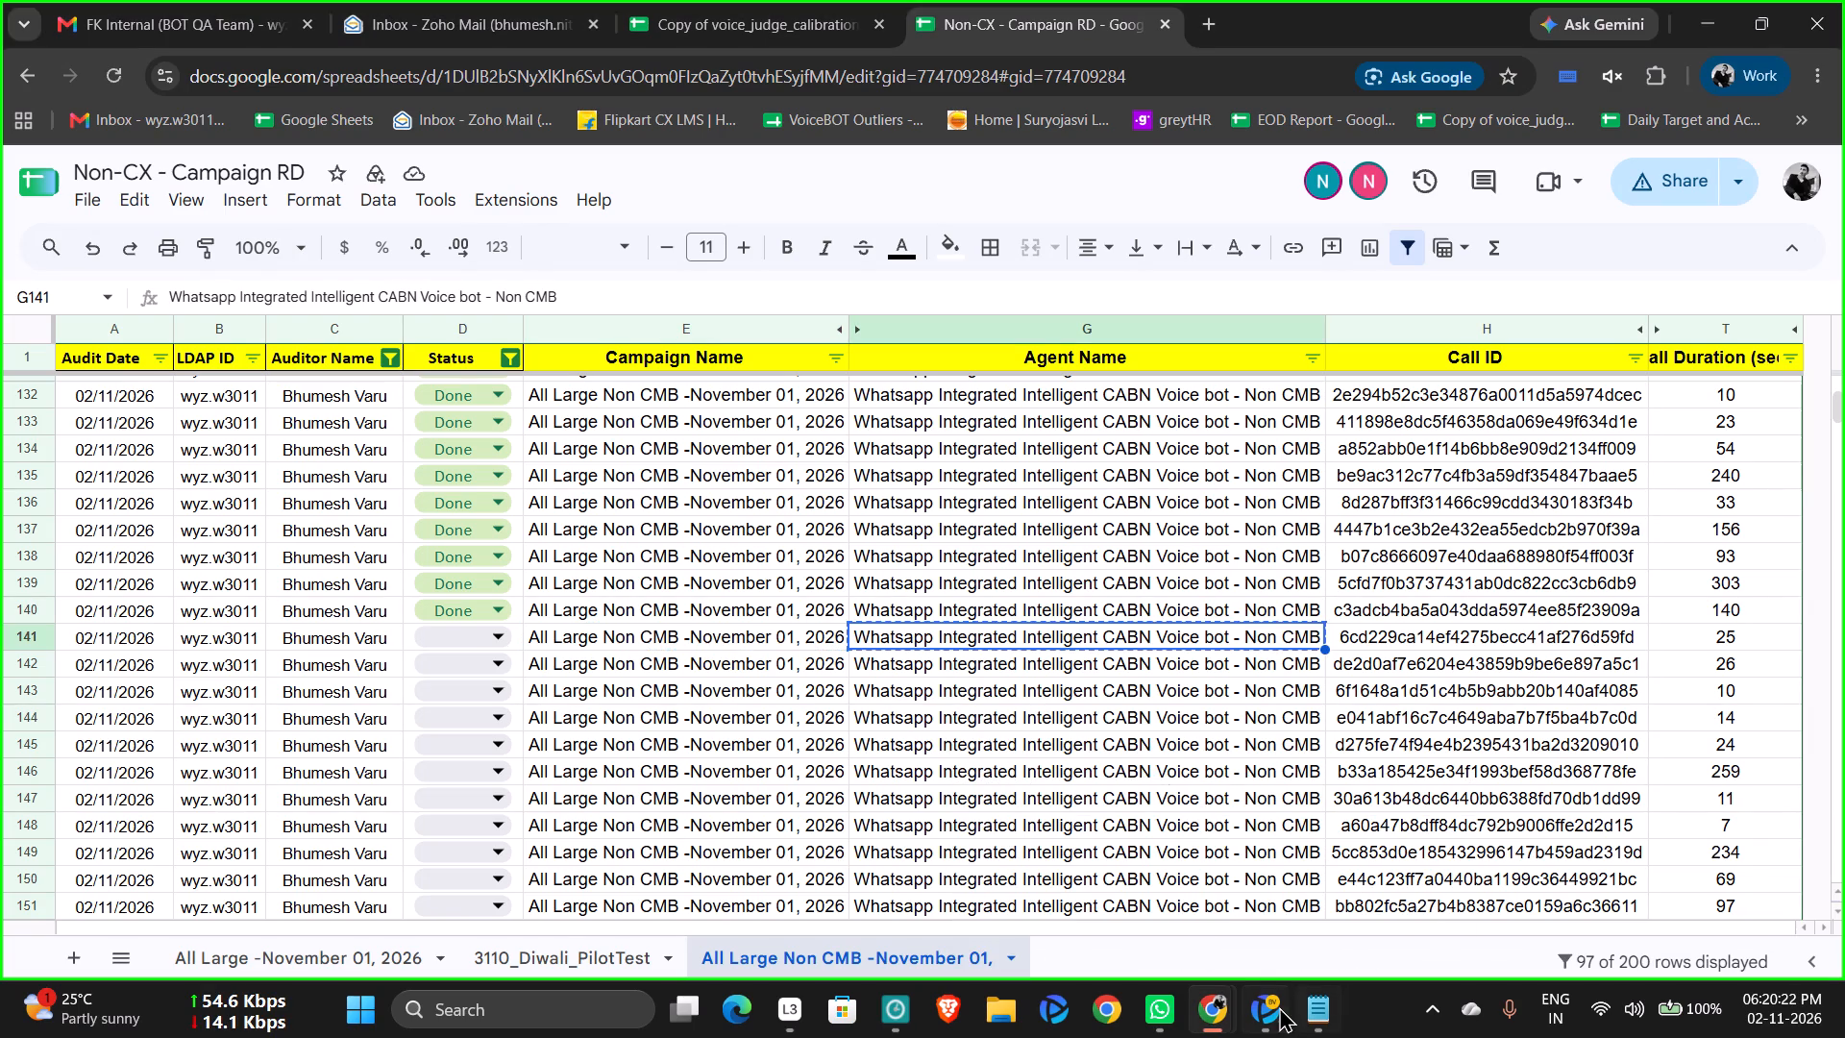
left_click(1279, 1006)
left_click(827, 662)
key("ctrl+v")
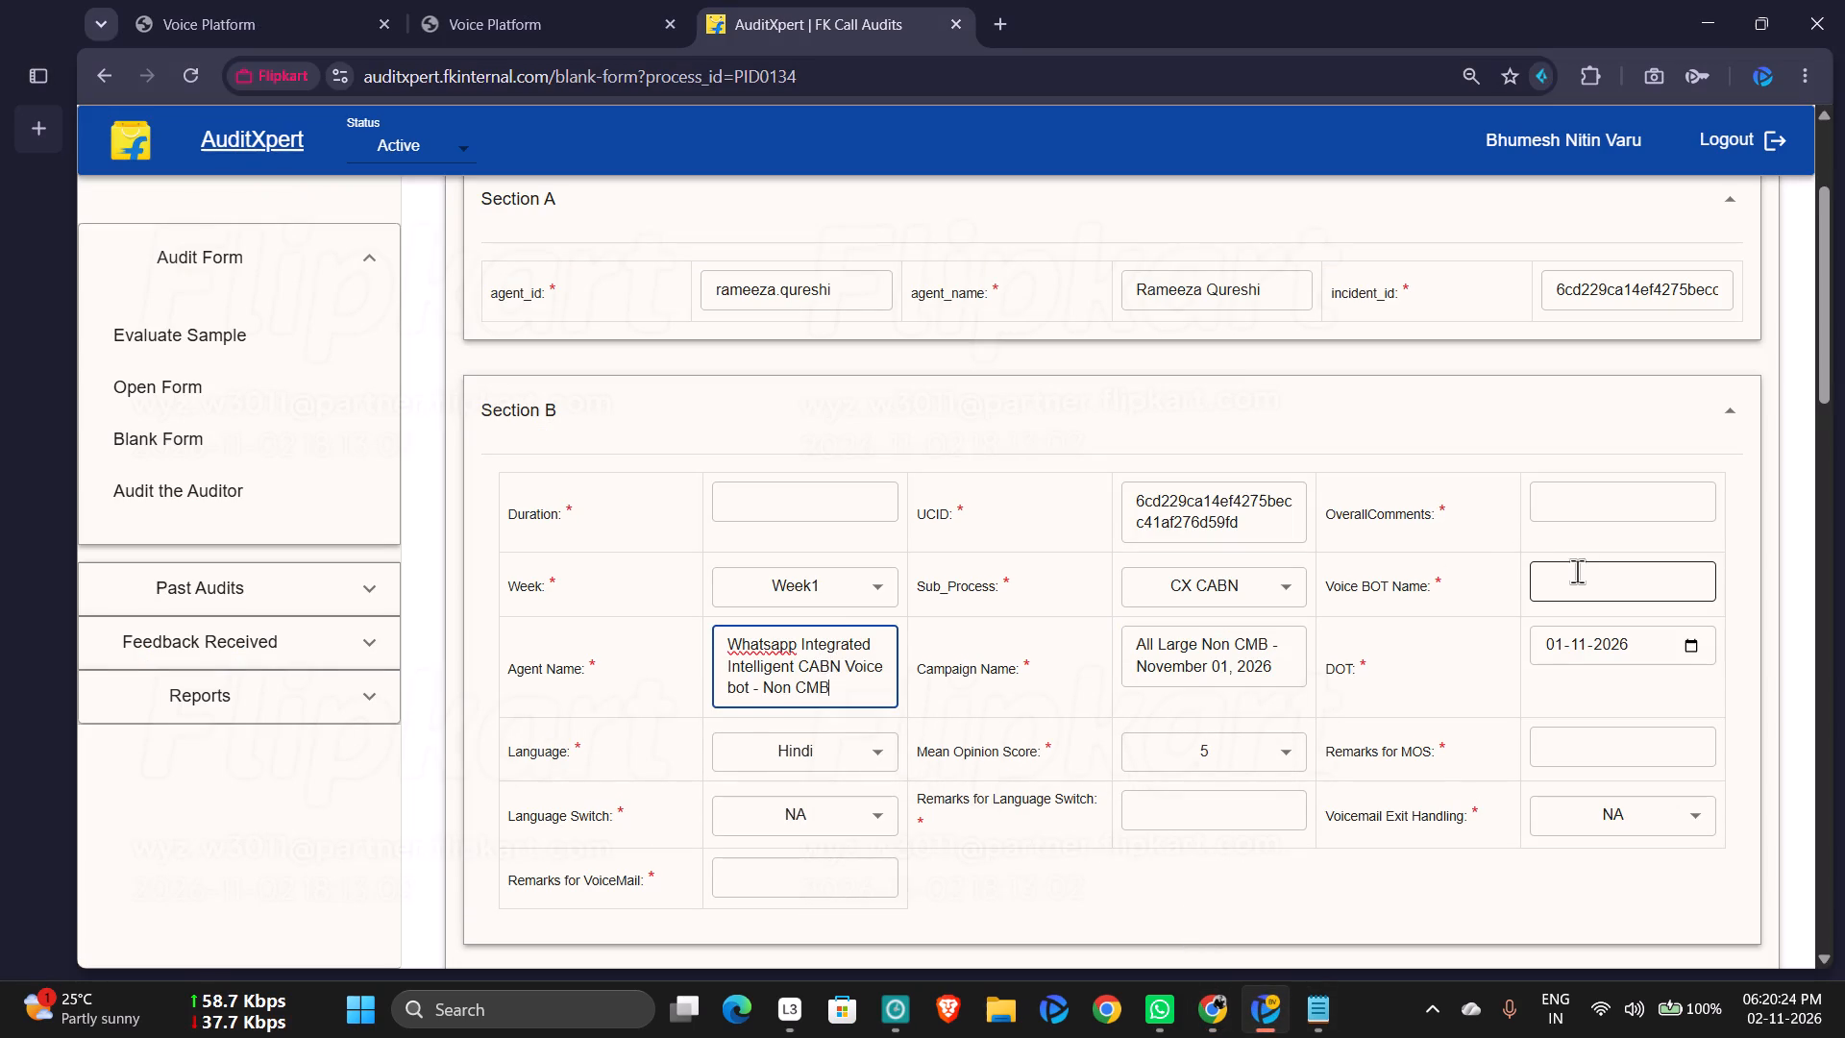
Enter Priya as the Voice BOT Name in Section B.
left_click(1578, 572)
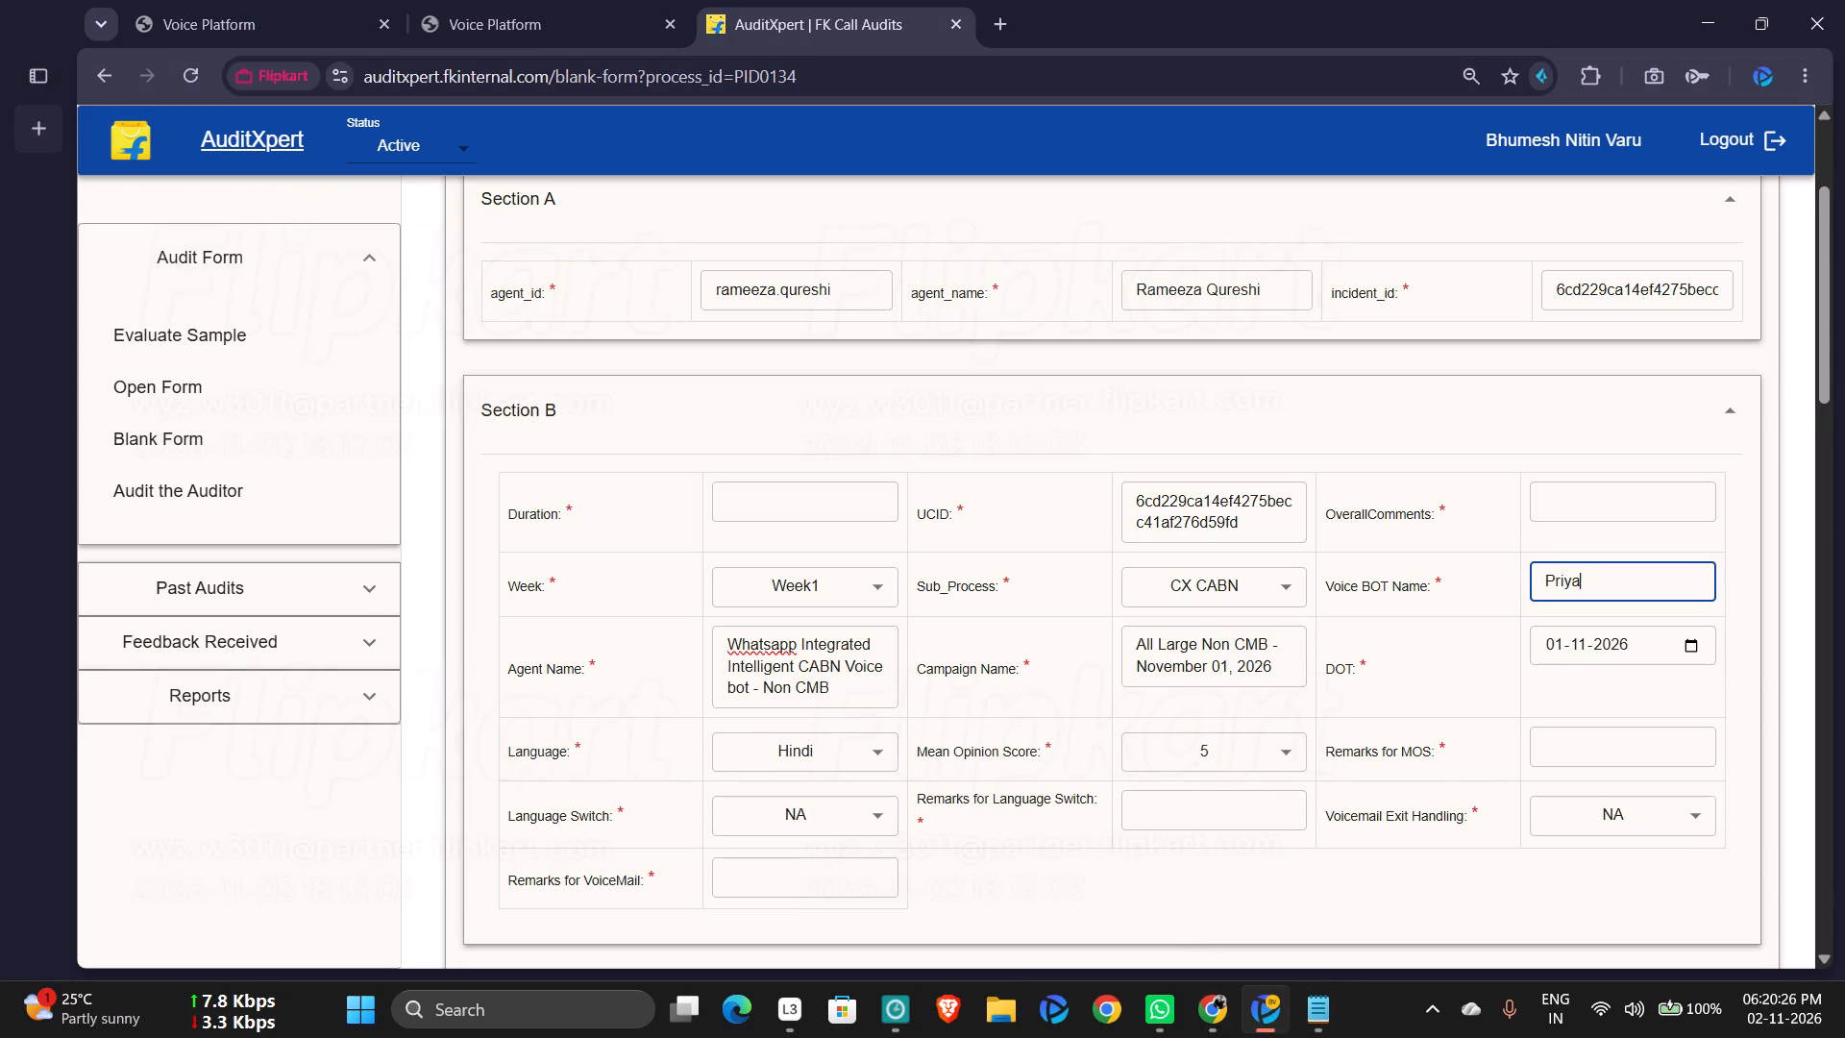
Look up row 141's call duration in the Non-CX - Campaign RD sheet and set Section B's Duration to 25.
left_click(1197, 1030)
left_click(1096, 903)
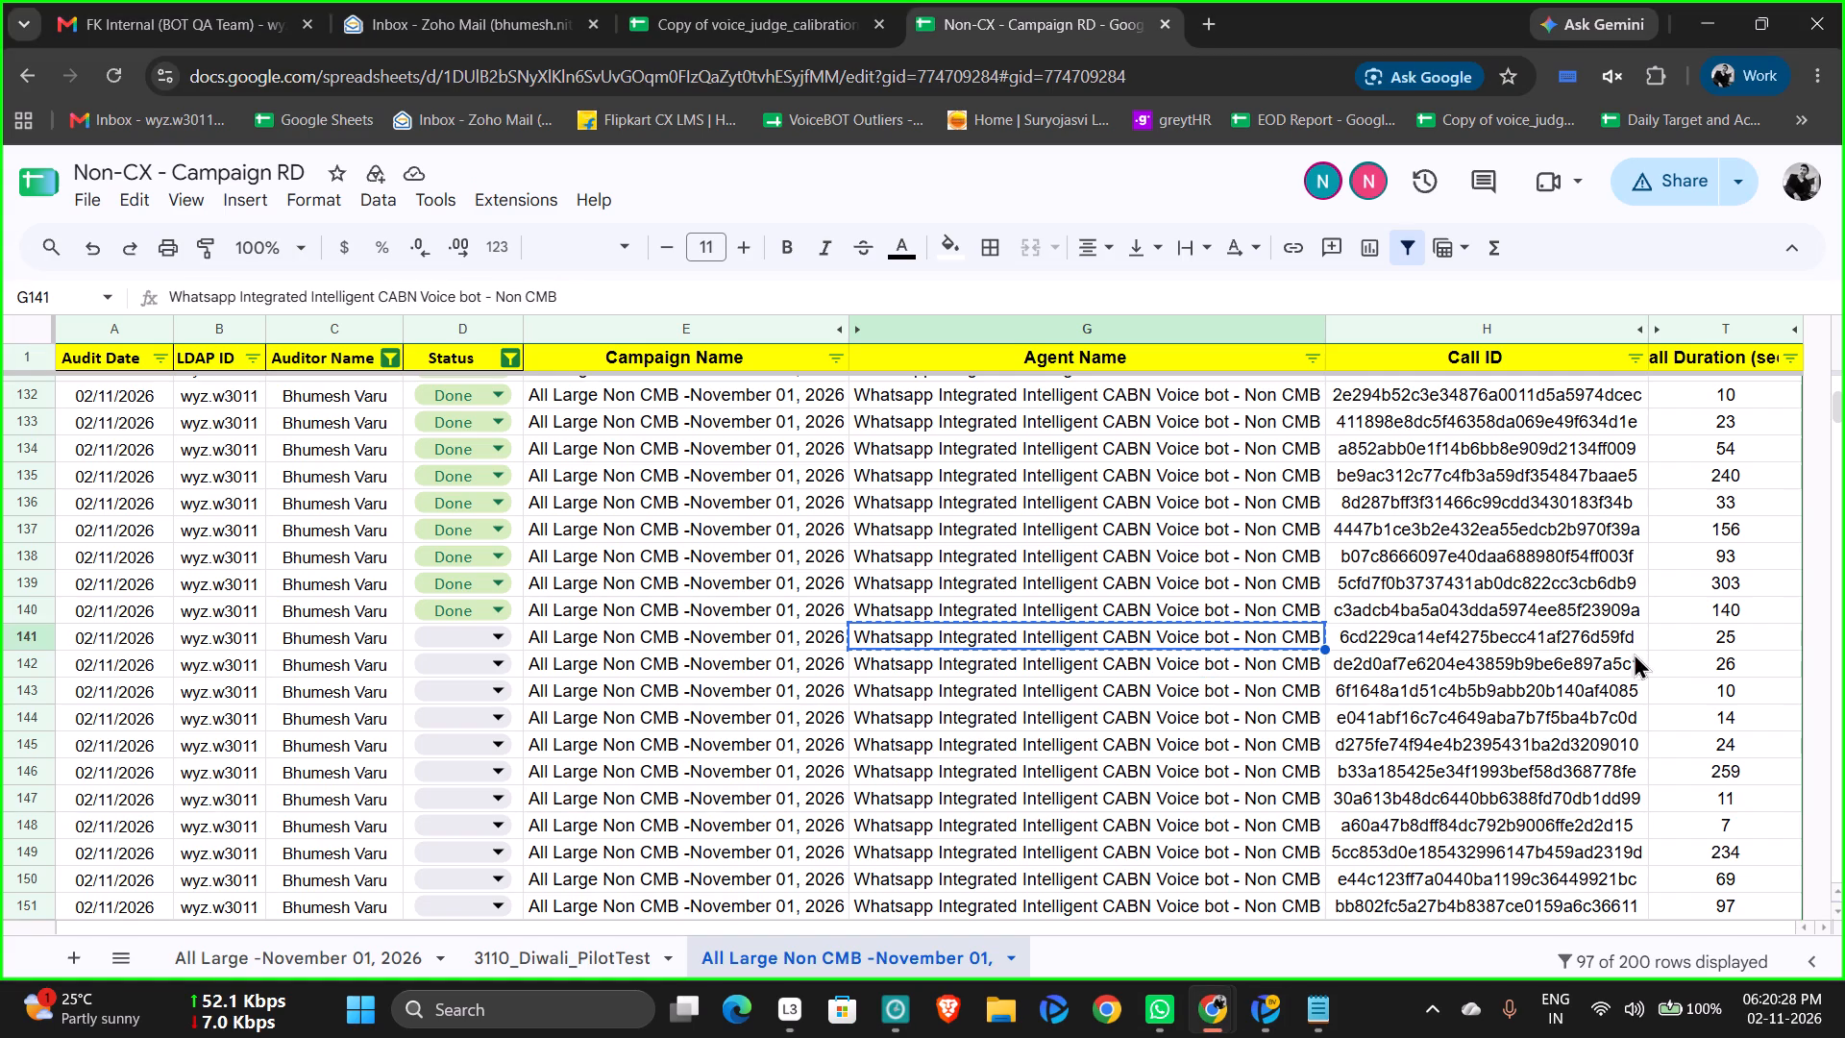
left_click(1267, 1019)
left_click(731, 495)
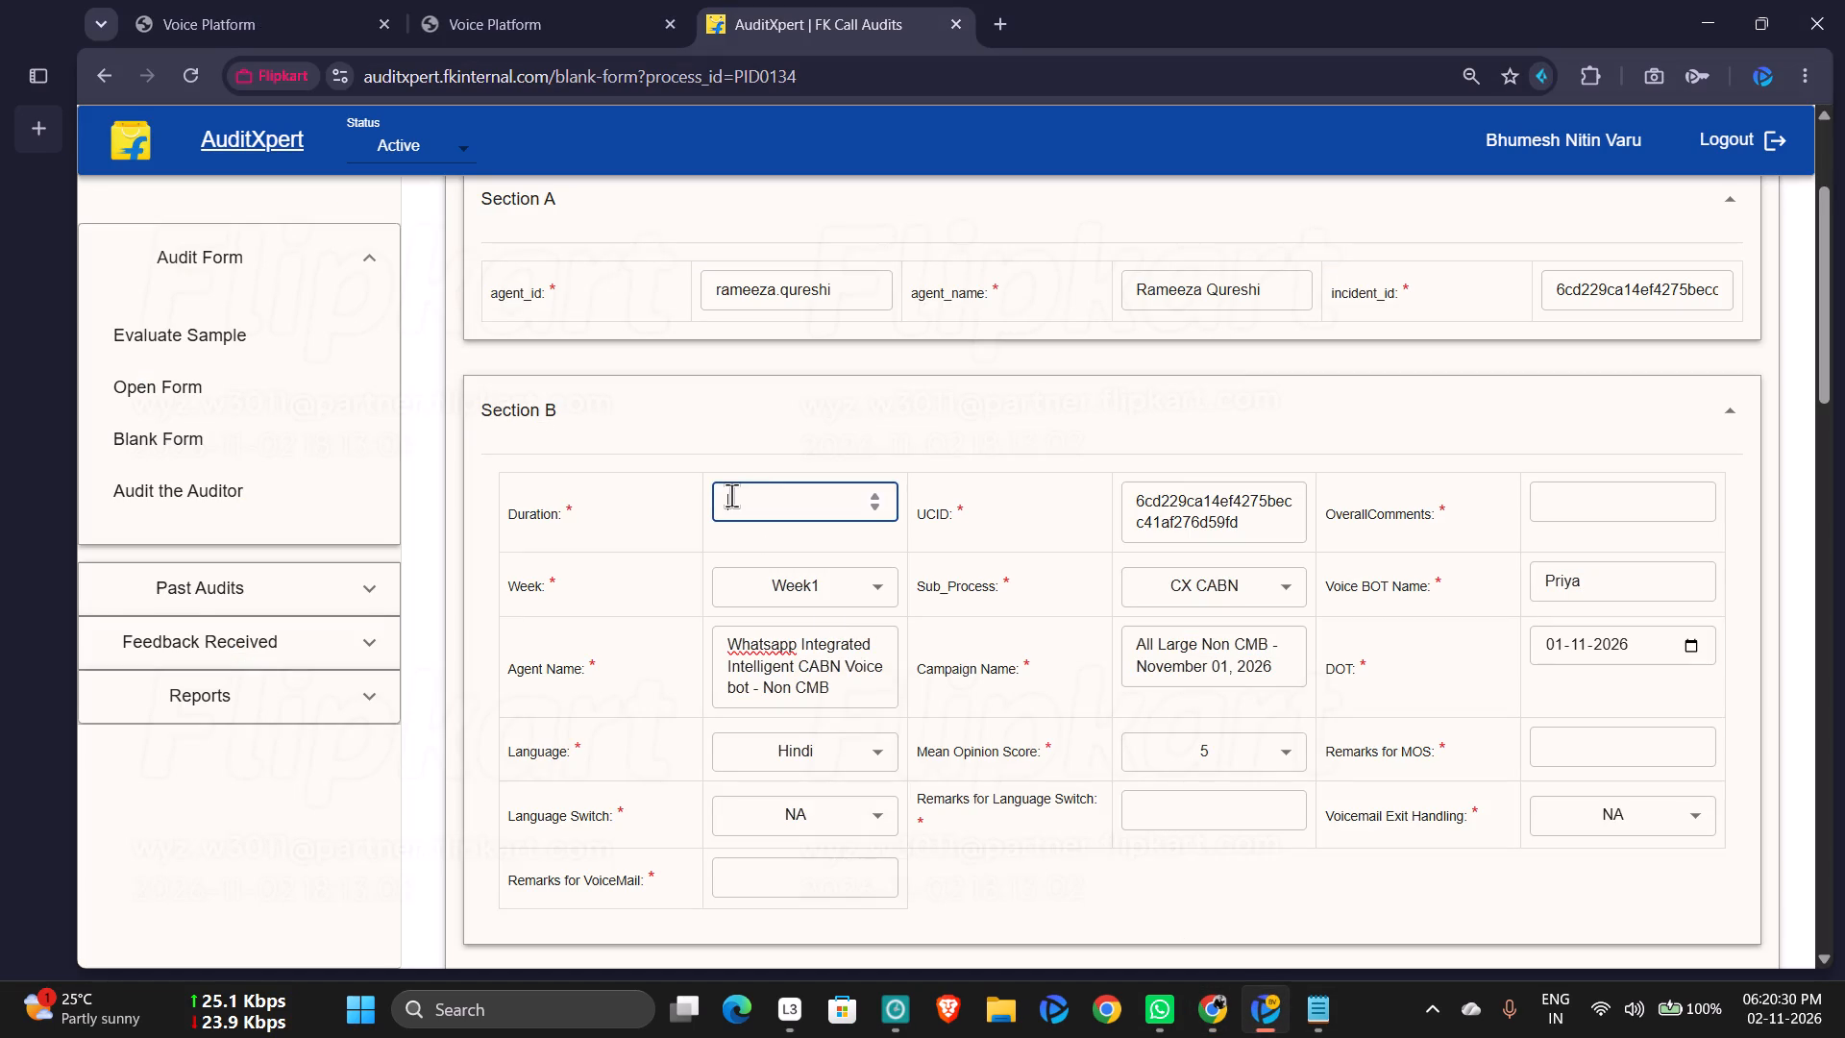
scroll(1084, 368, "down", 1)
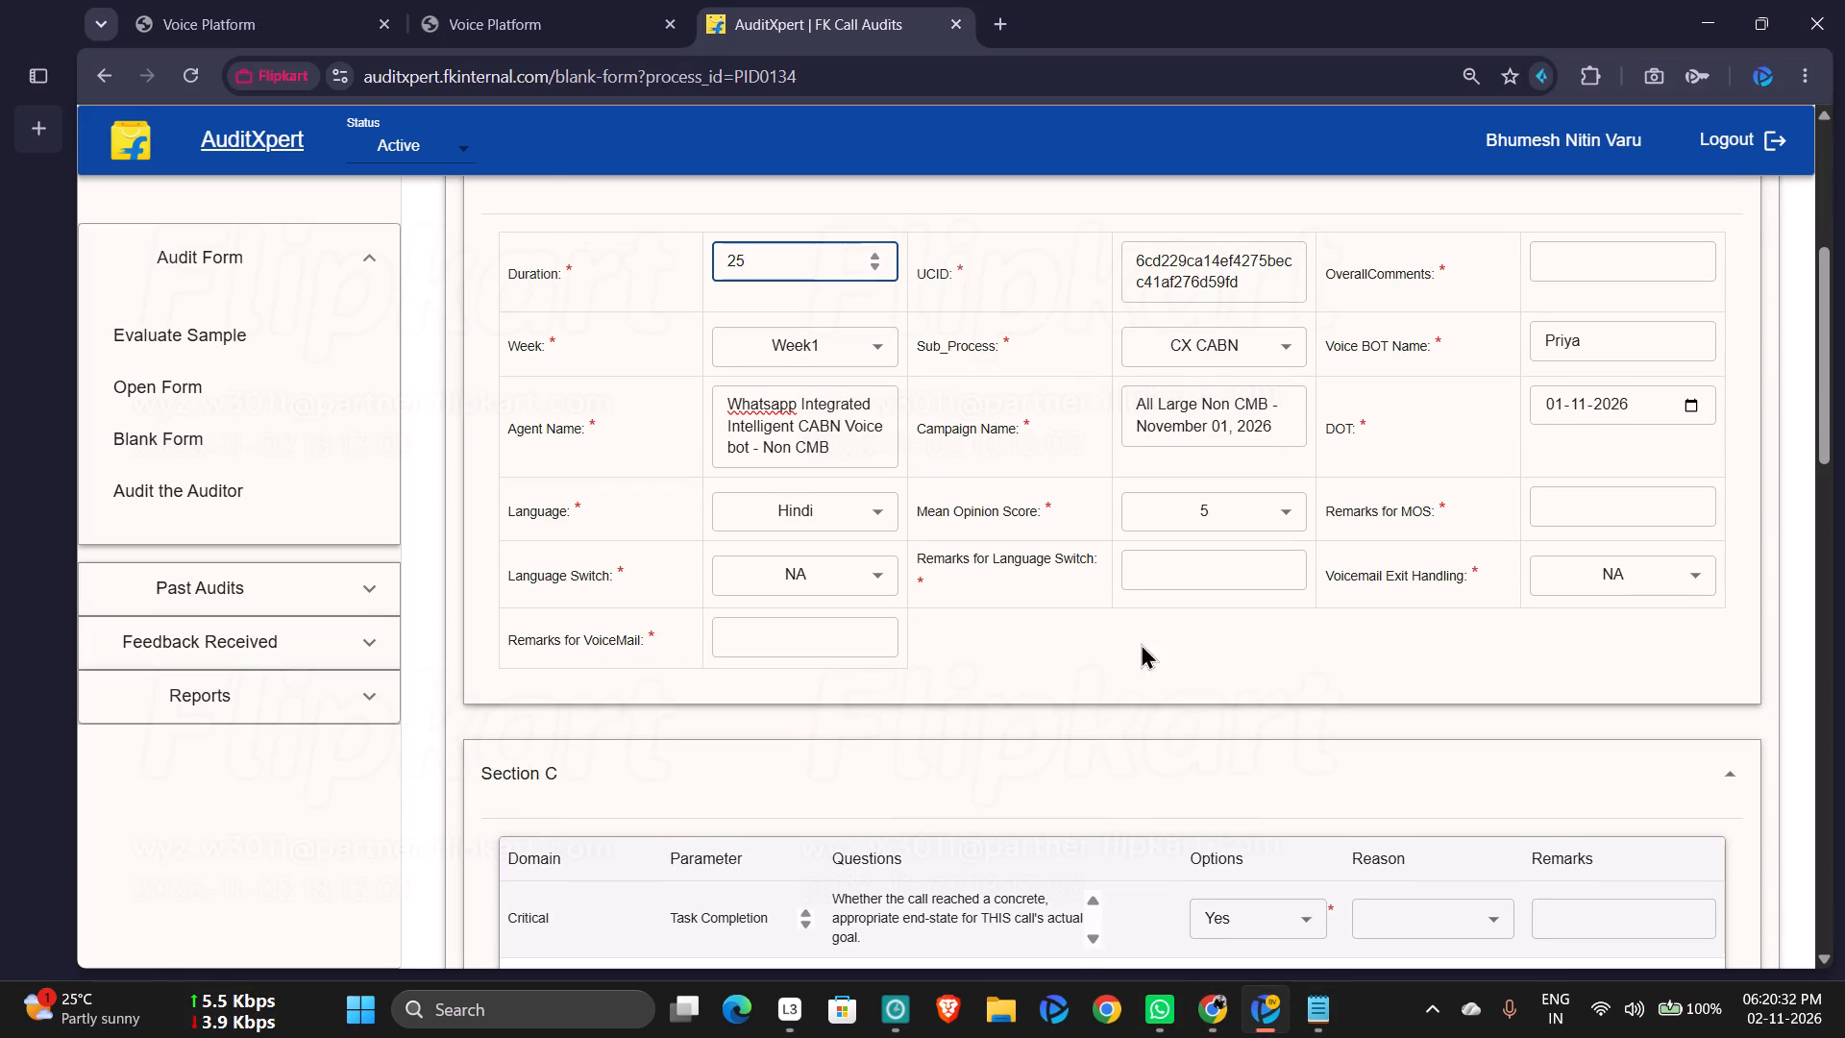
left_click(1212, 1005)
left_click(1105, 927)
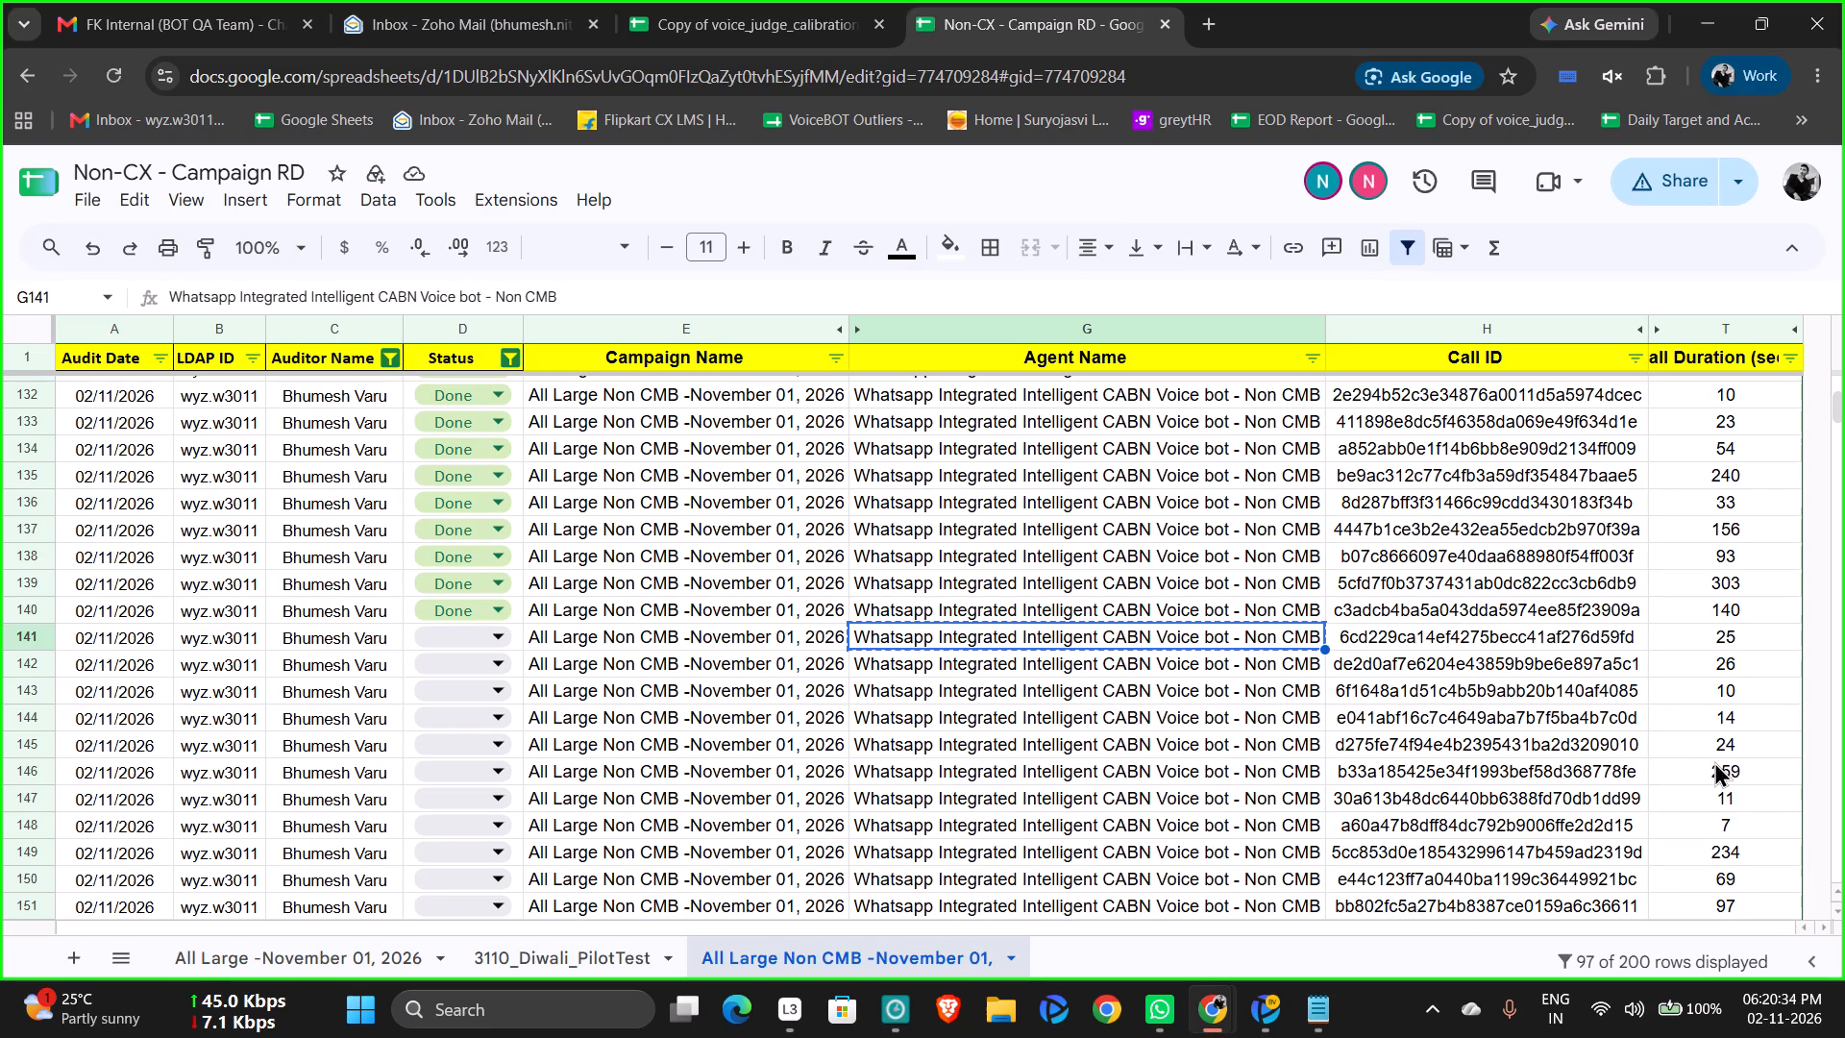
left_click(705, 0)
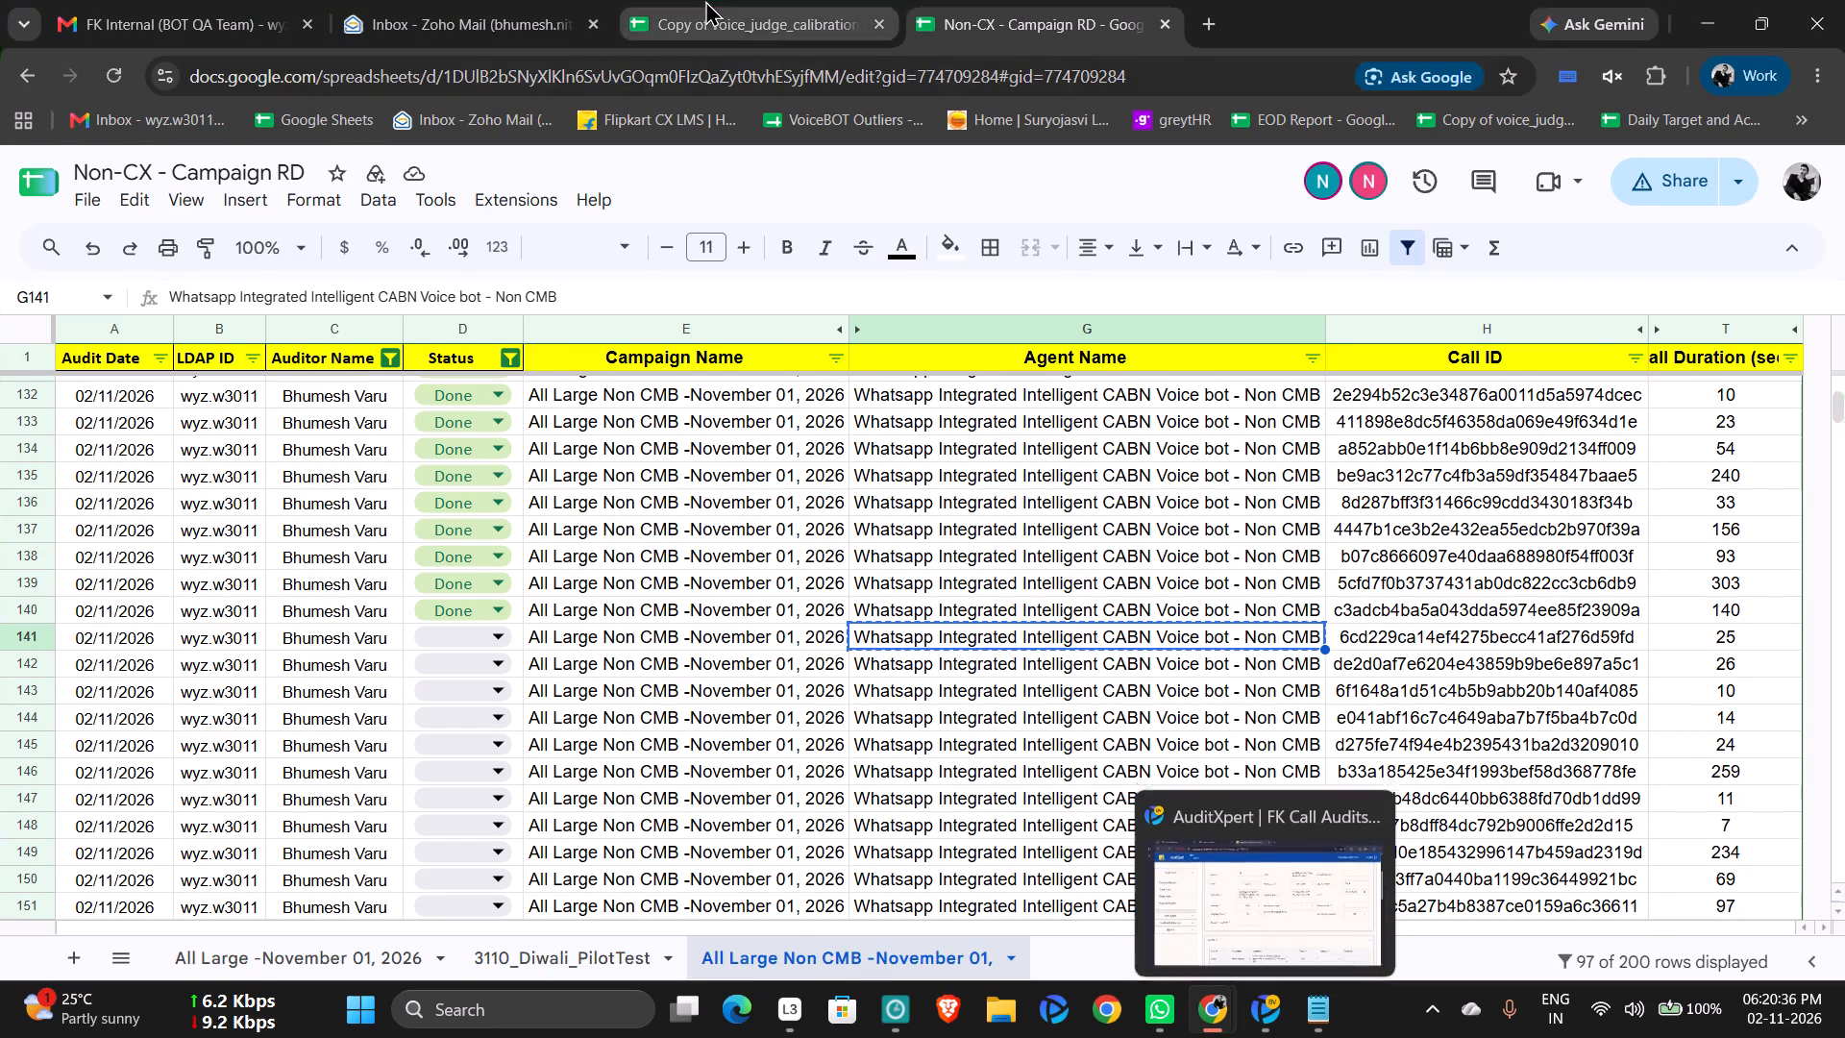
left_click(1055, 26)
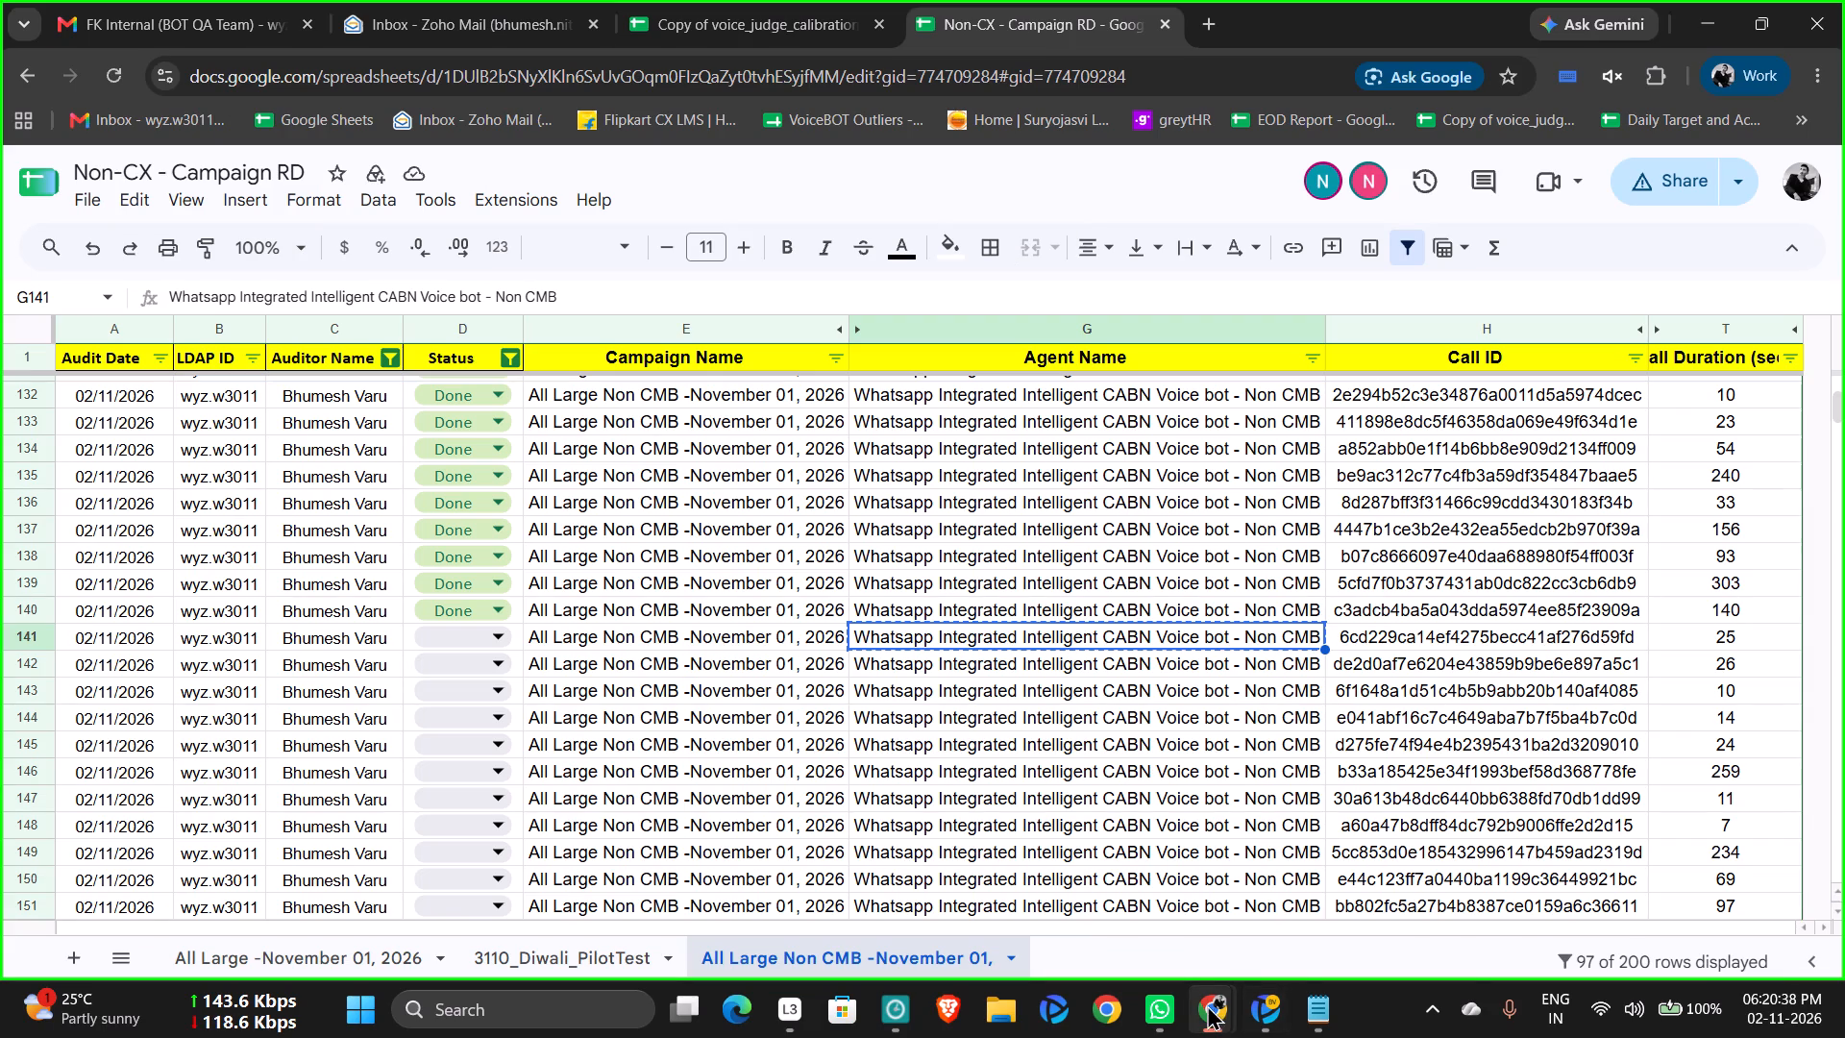
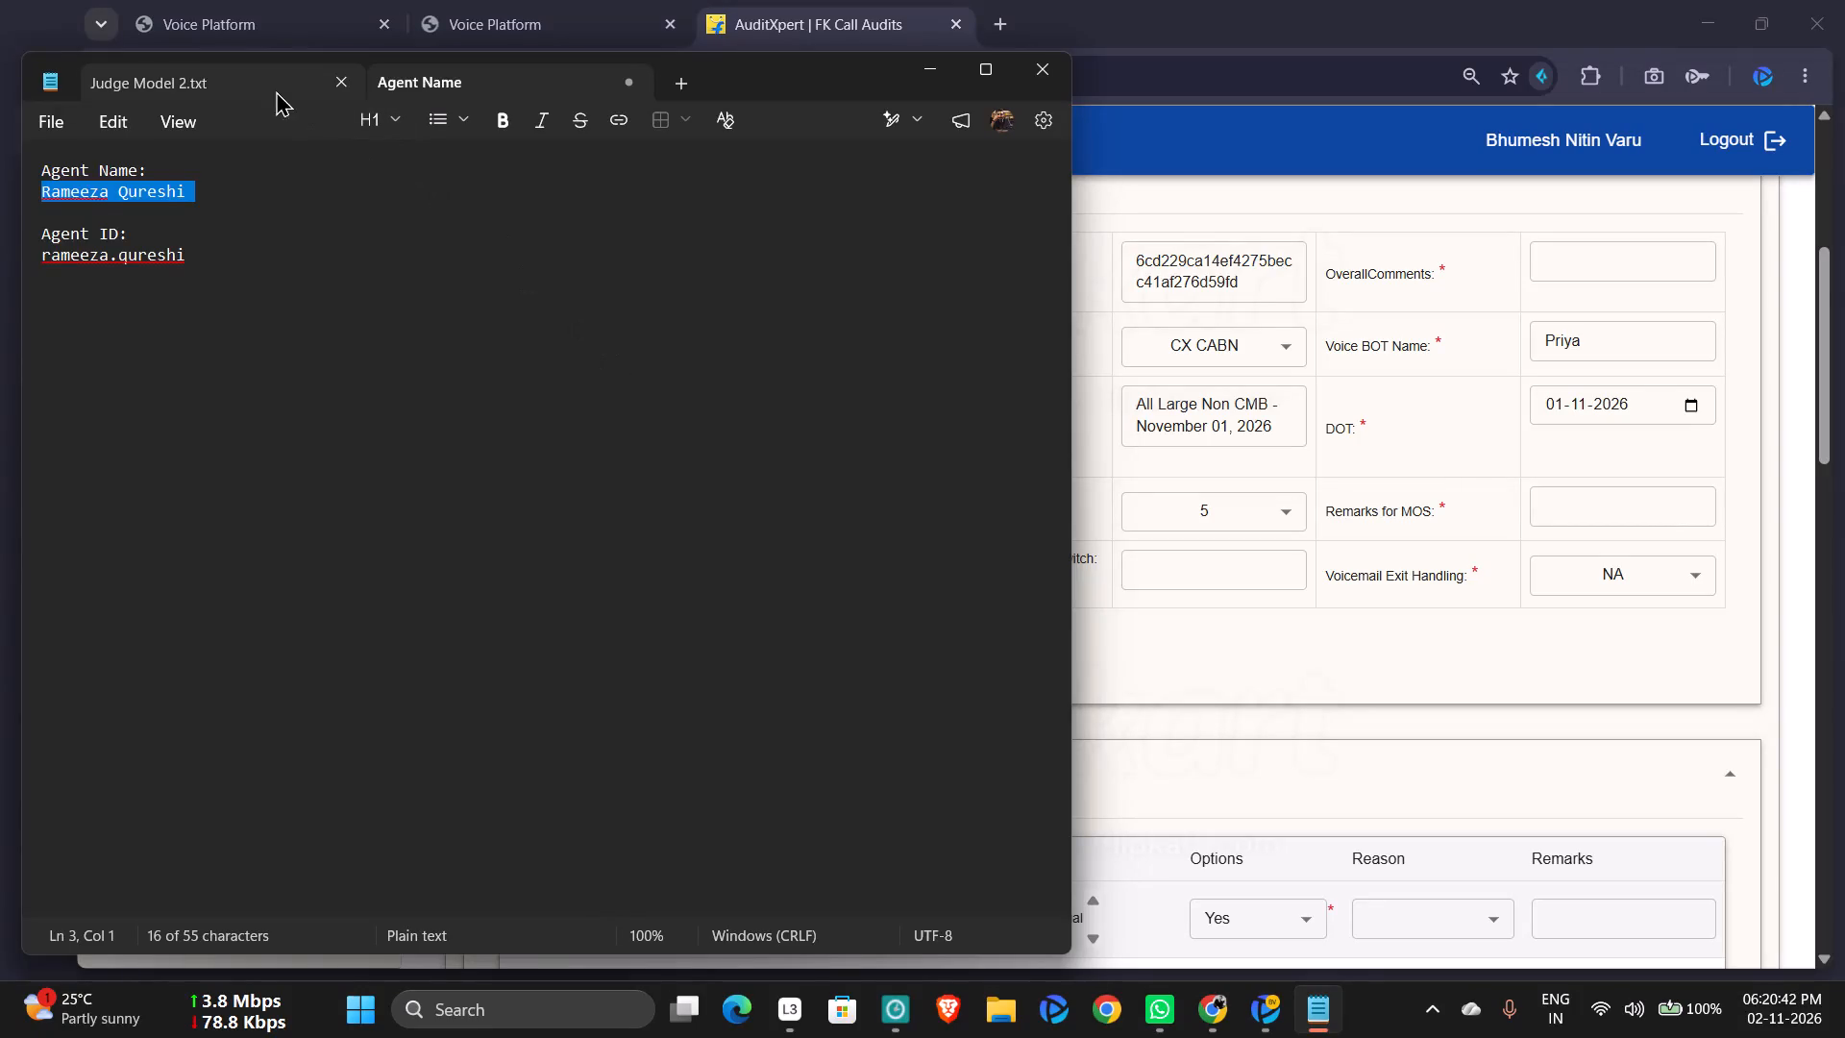
Copy "NO voicemail detected on call." from the Judge Model 2.txt notes into the audit form's Remarks for VoiceMail.
left_click(276, 90)
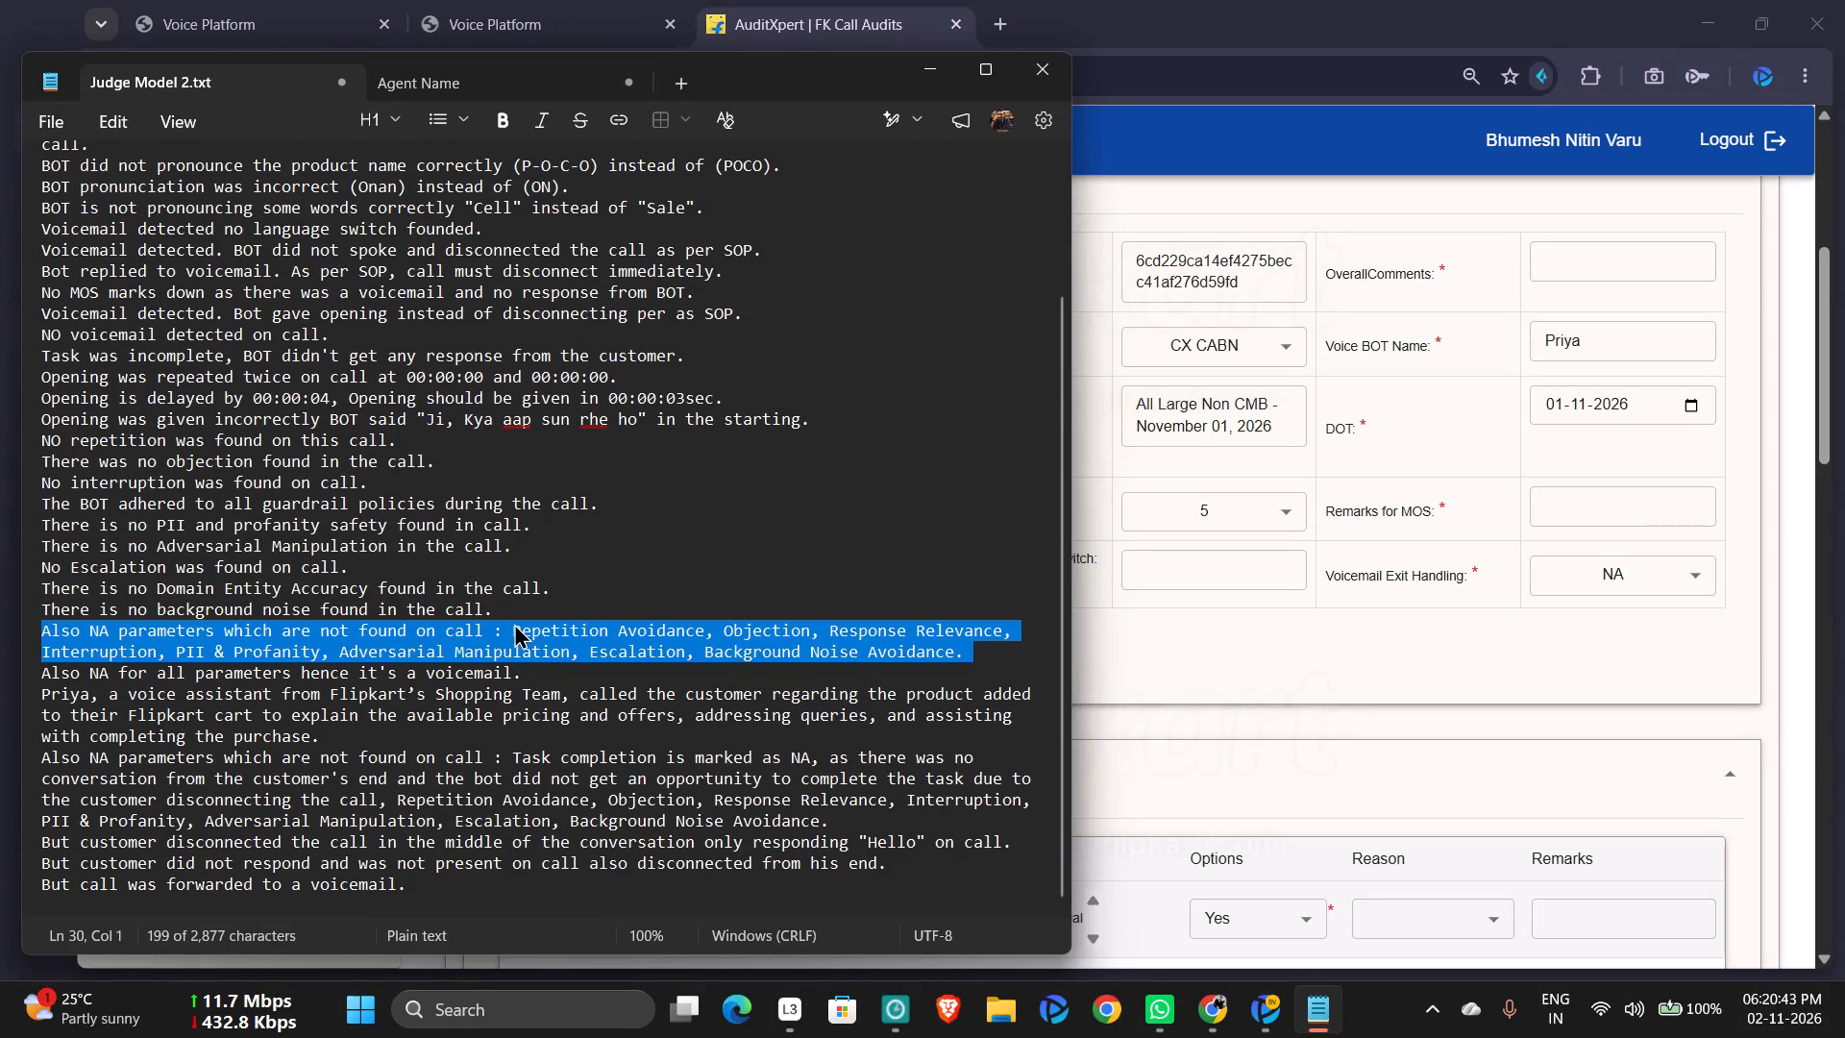
scroll(514, 623, "down", 1)
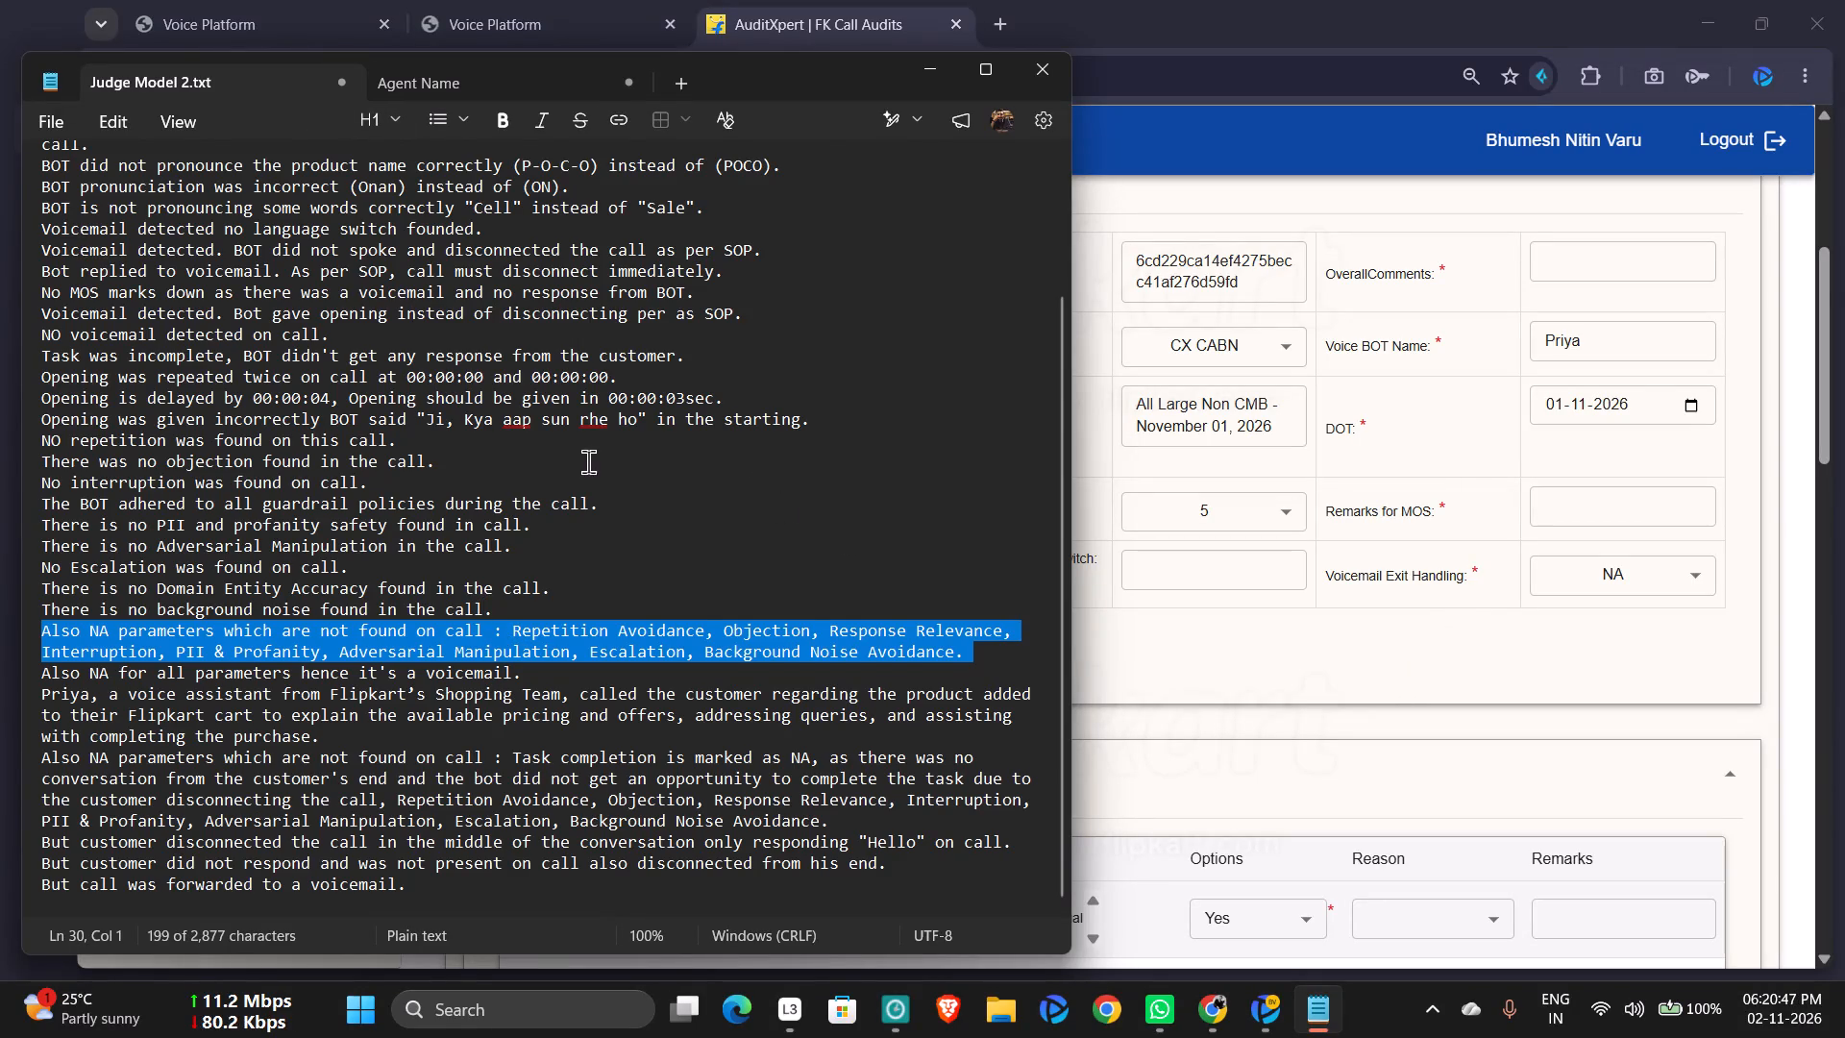
scroll(588, 461, "up", 1)
scroll(700, 471, "up", 2)
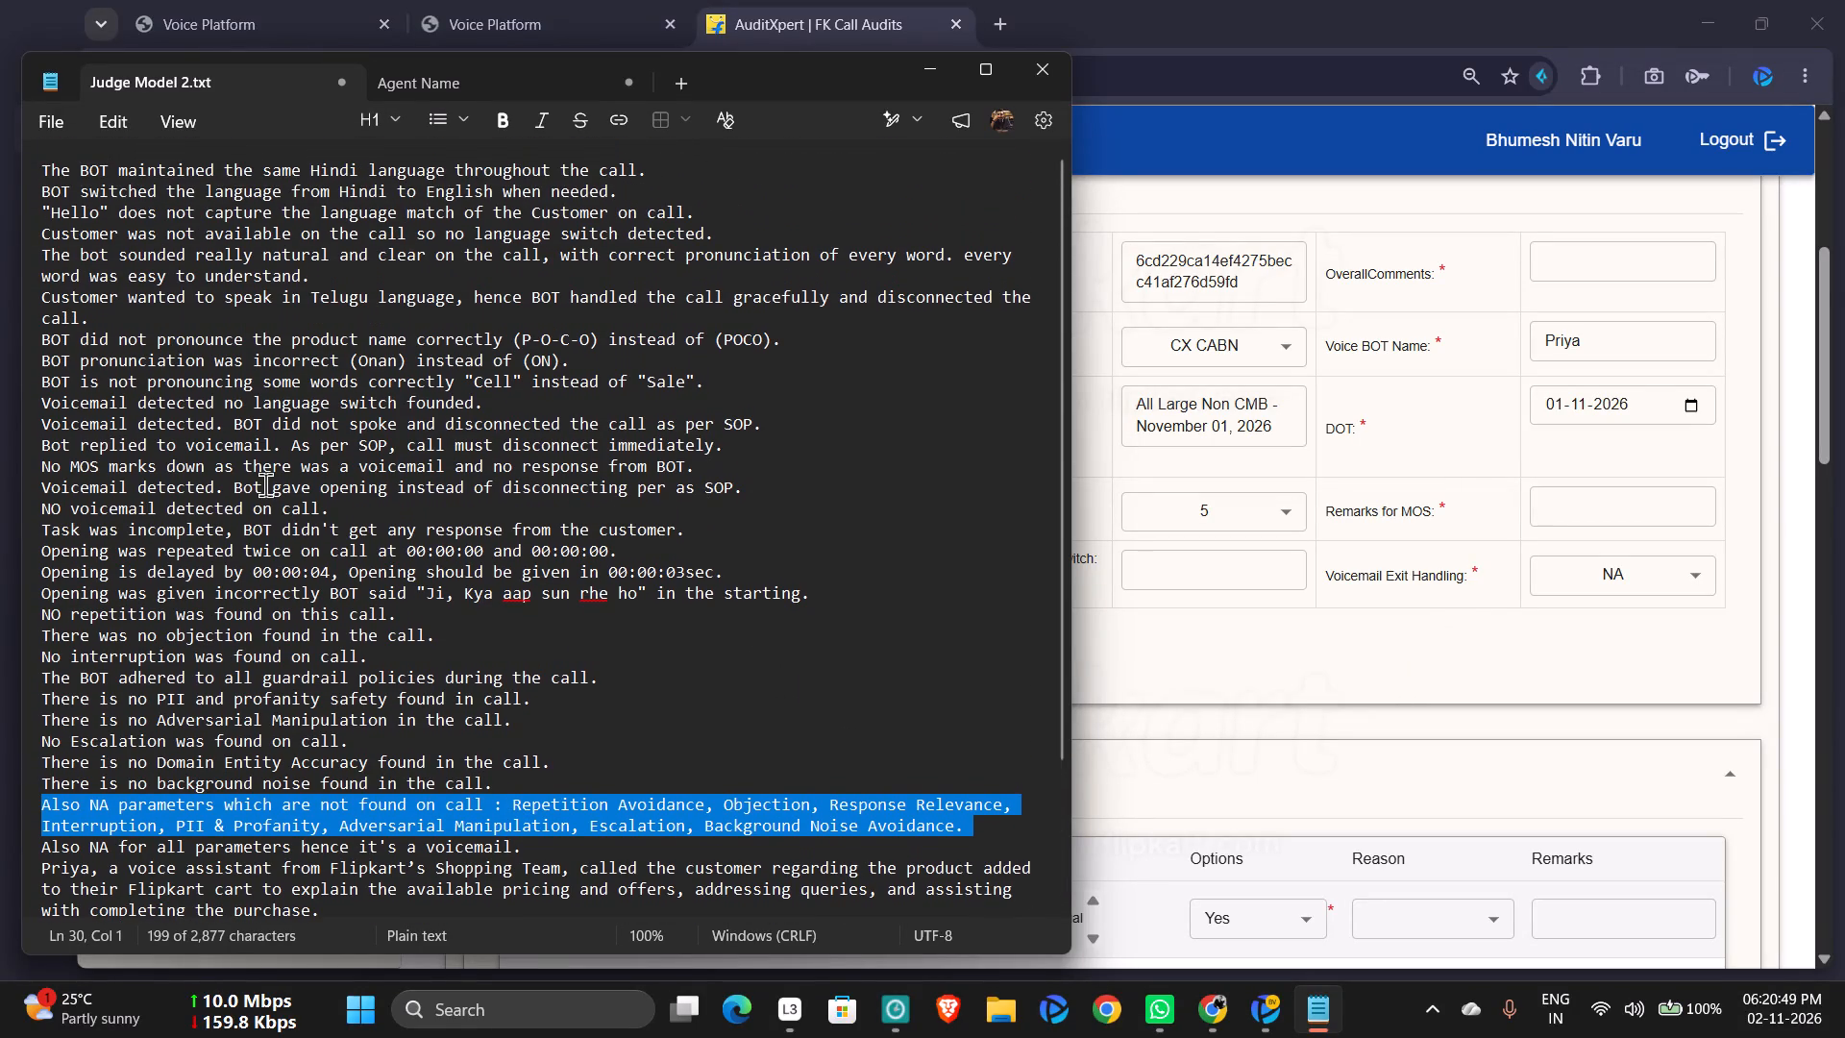
scroll(282, 450, "up", 1)
triple_click(357, 512)
key("ctrl+c")
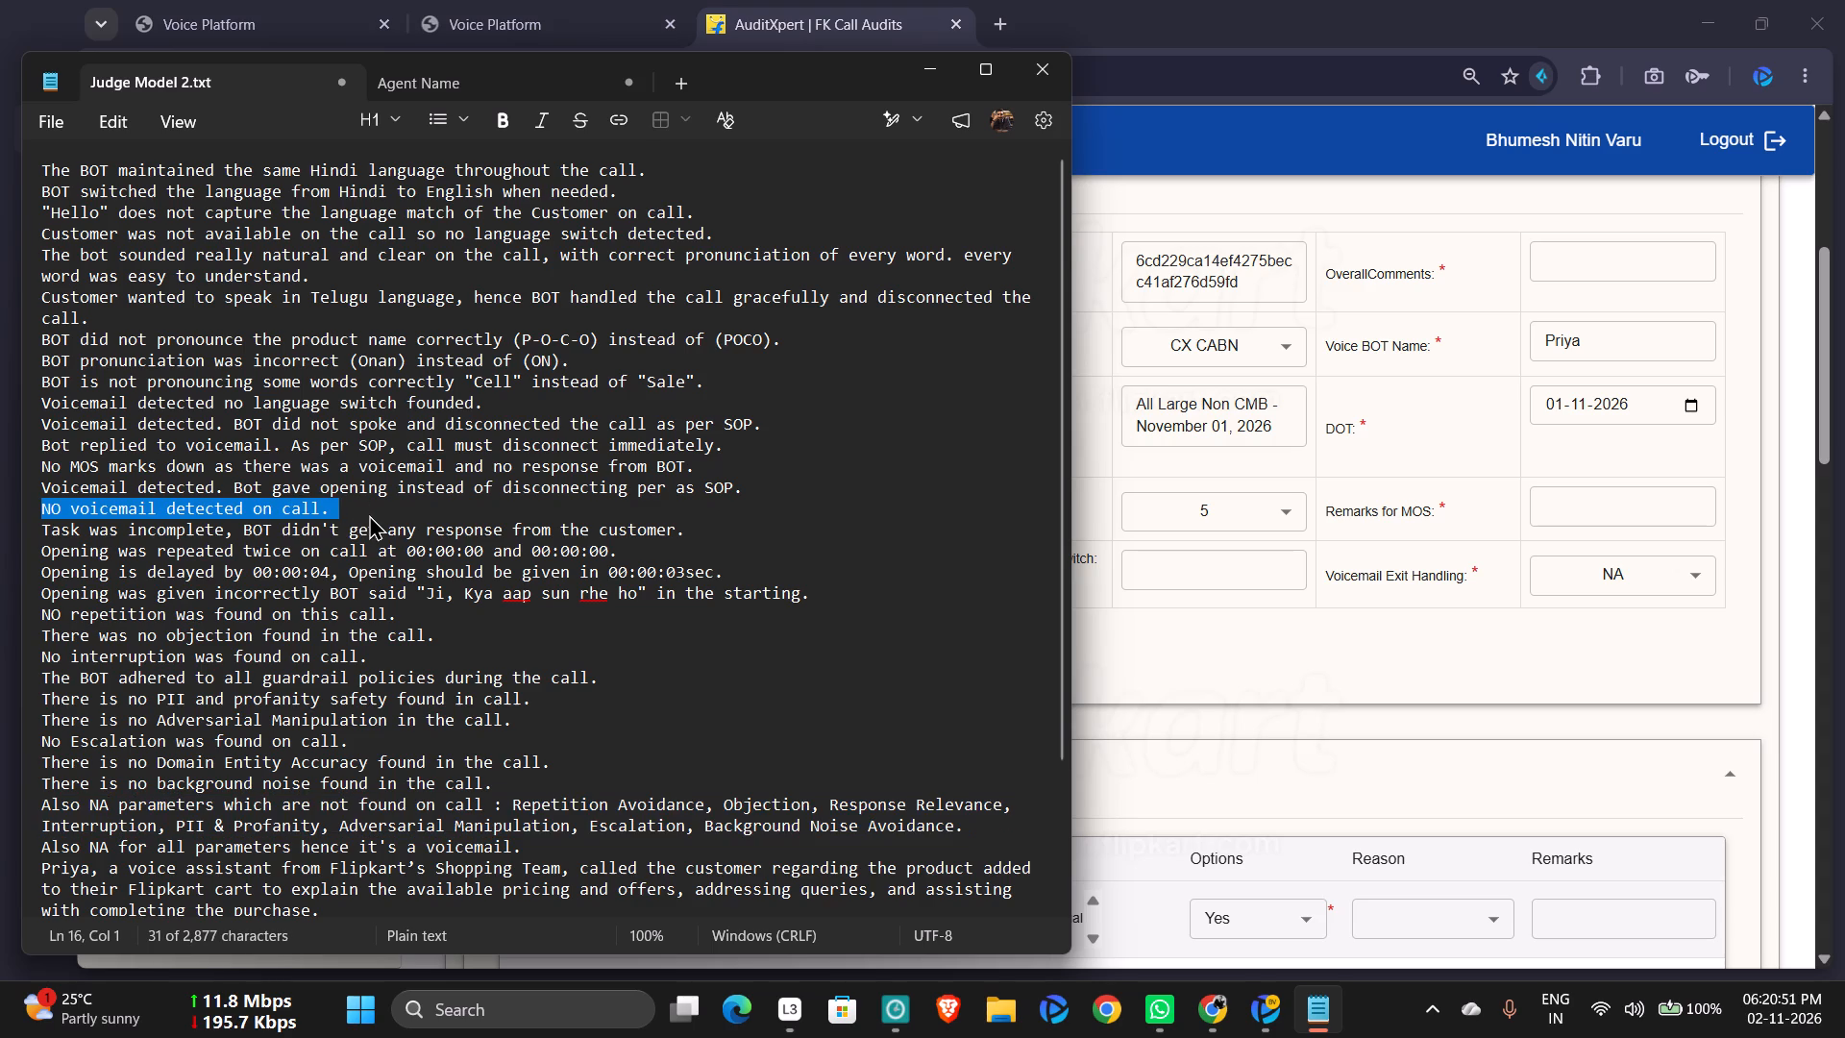
left_click(1286, 672)
left_click(840, 638)
key("ctrl+v")
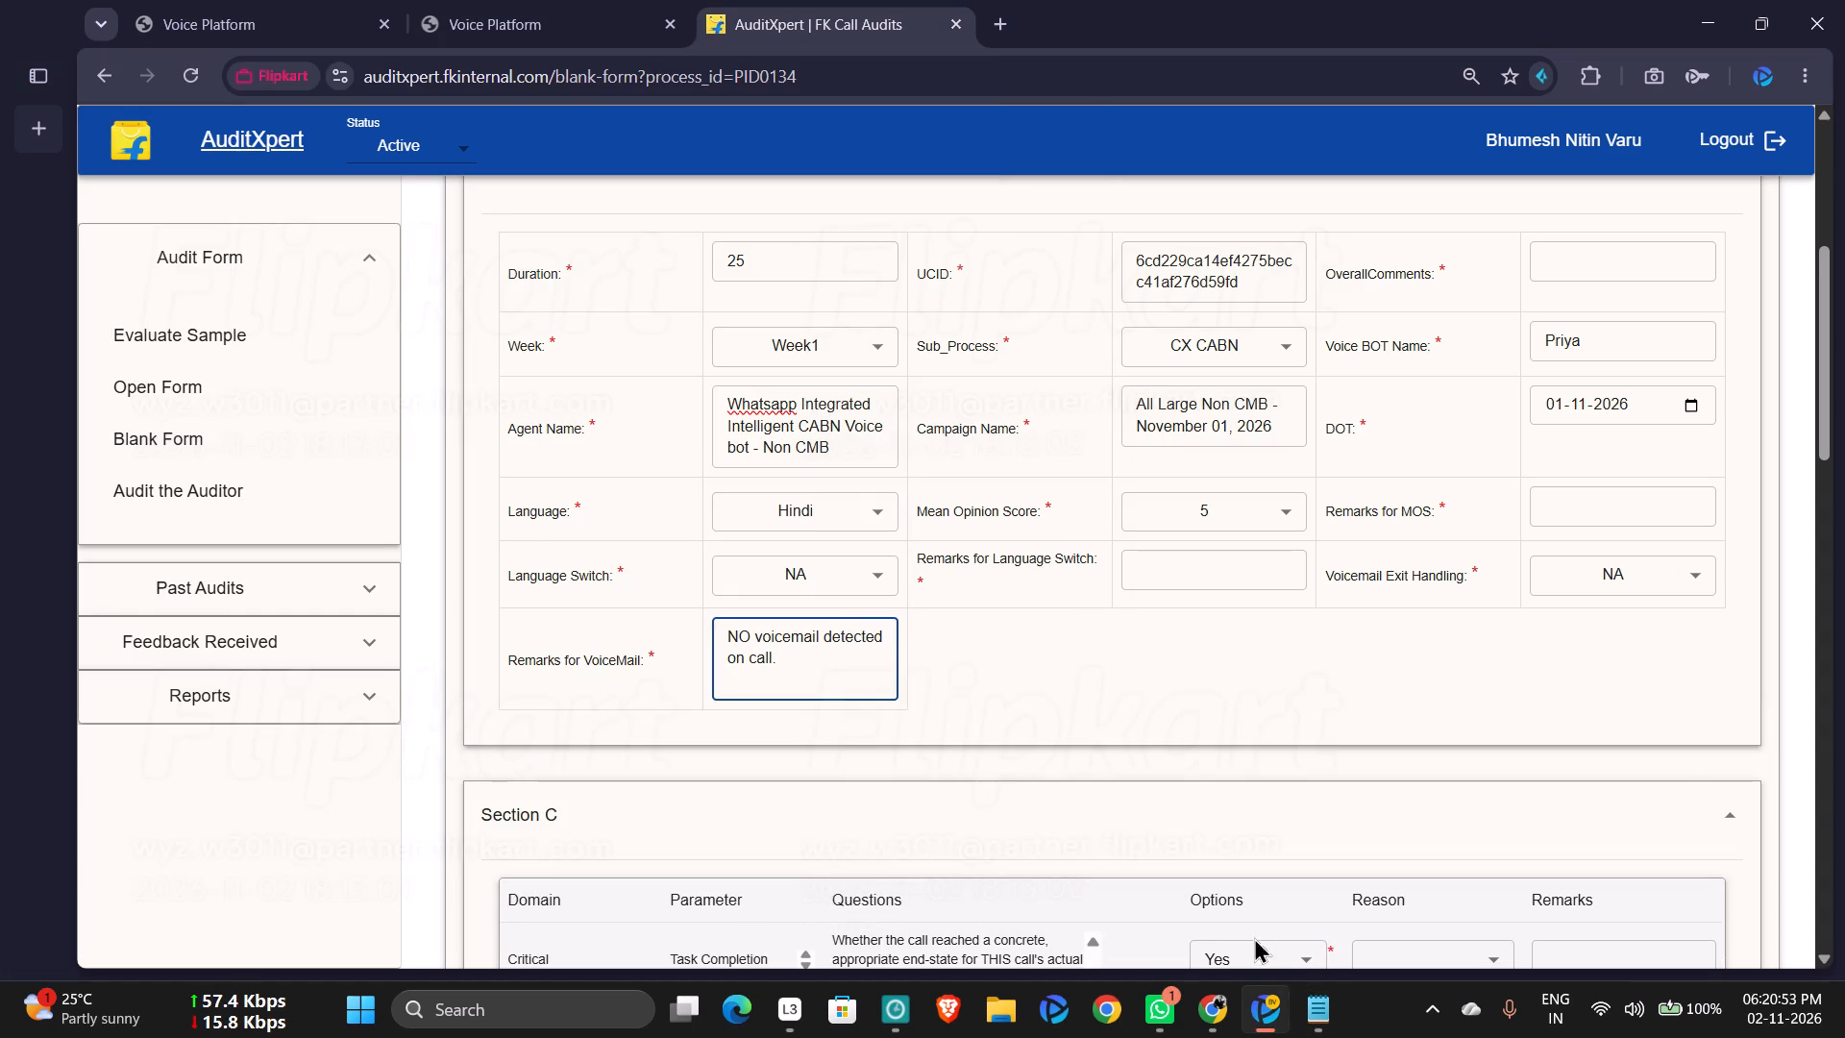
Fill Remarks for MOS with the notes entry beginning "The bot sounded really natural and clear on the call, with correct pronunciation of every word".
left_click(1304, 1014)
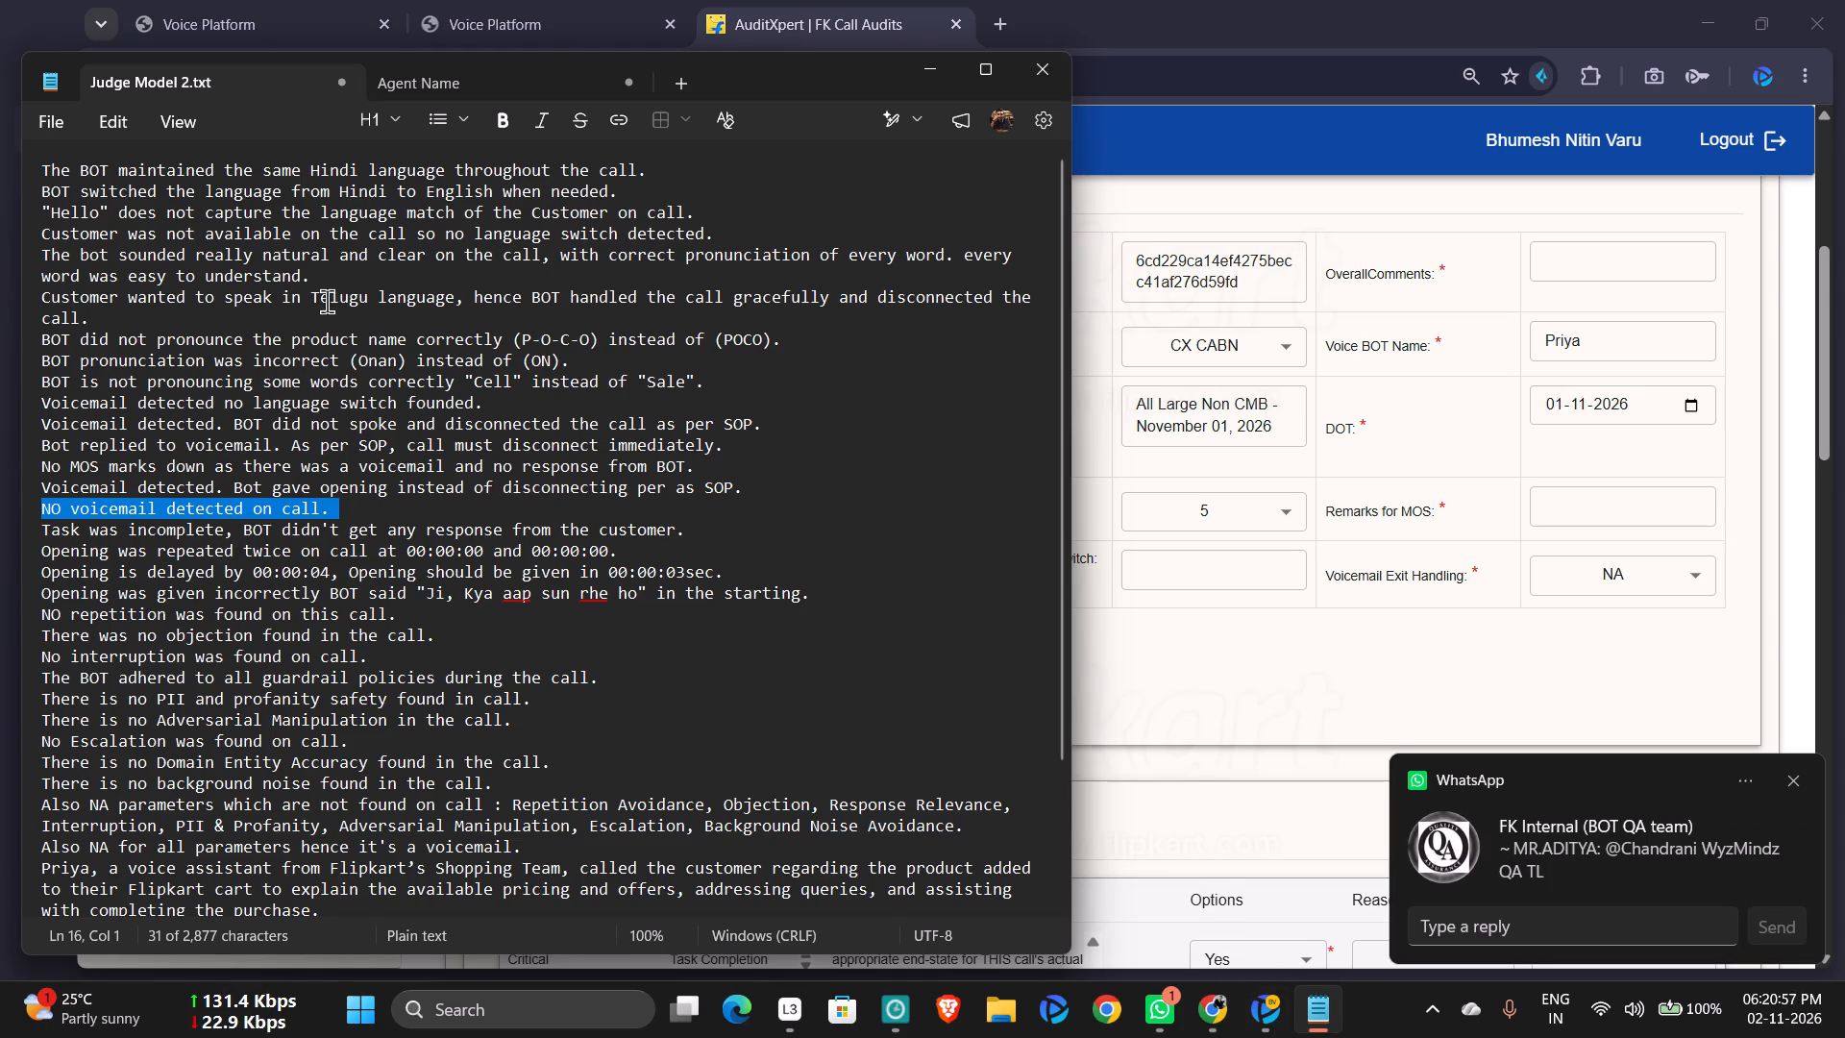
scroll(364, 232, "up", 1)
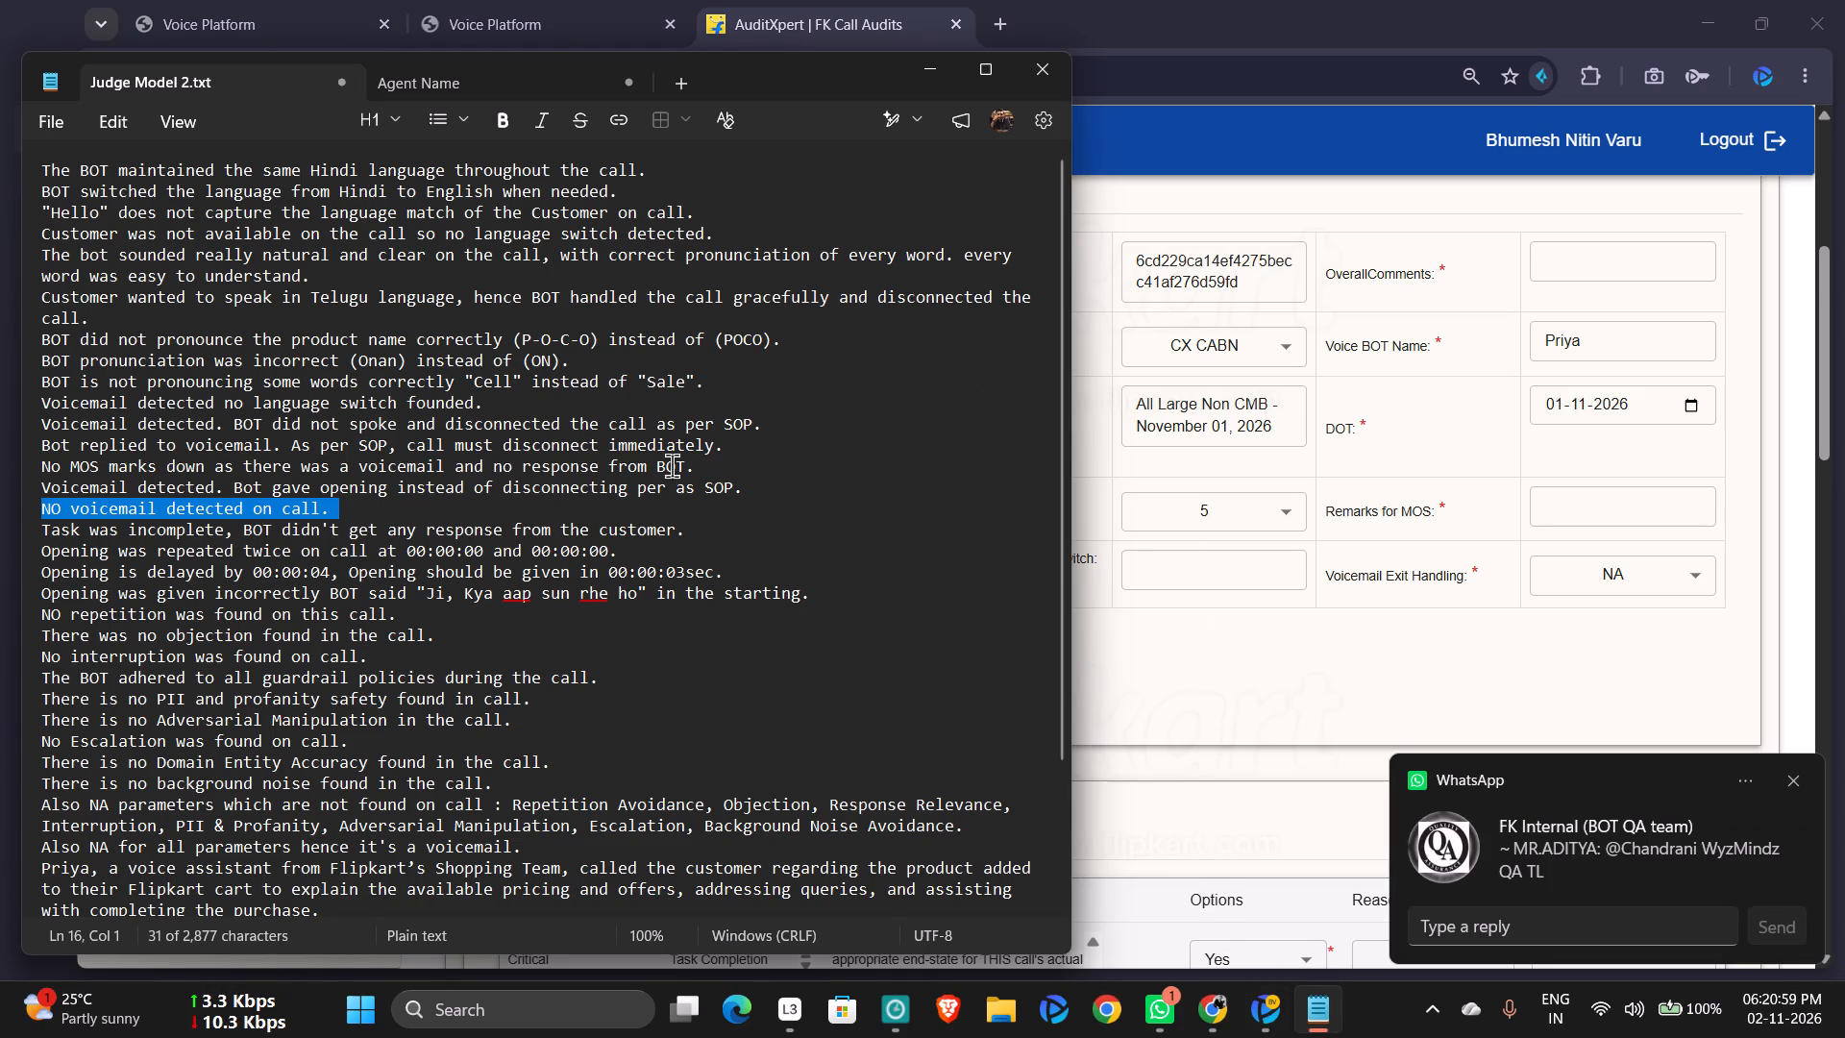
left_click(379, 299)
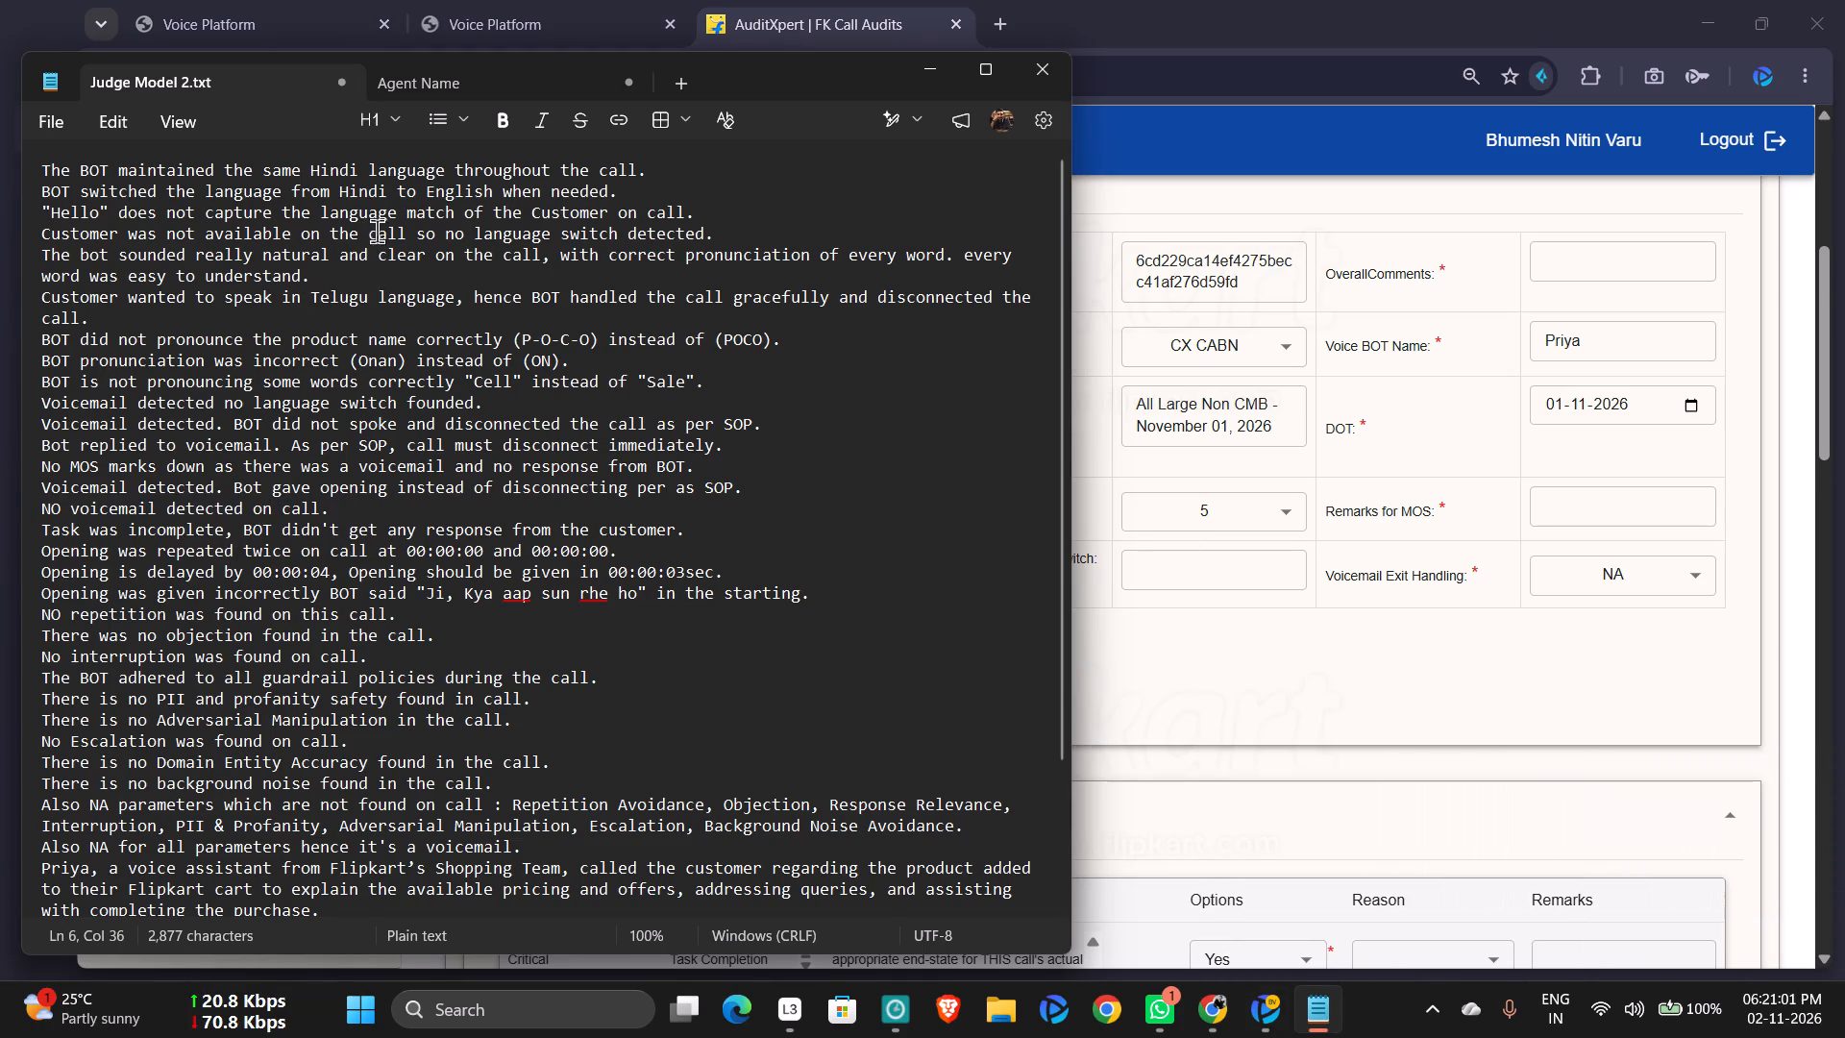
triple_click(372, 244)
key("ctrl+c")
left_click(1624, 482)
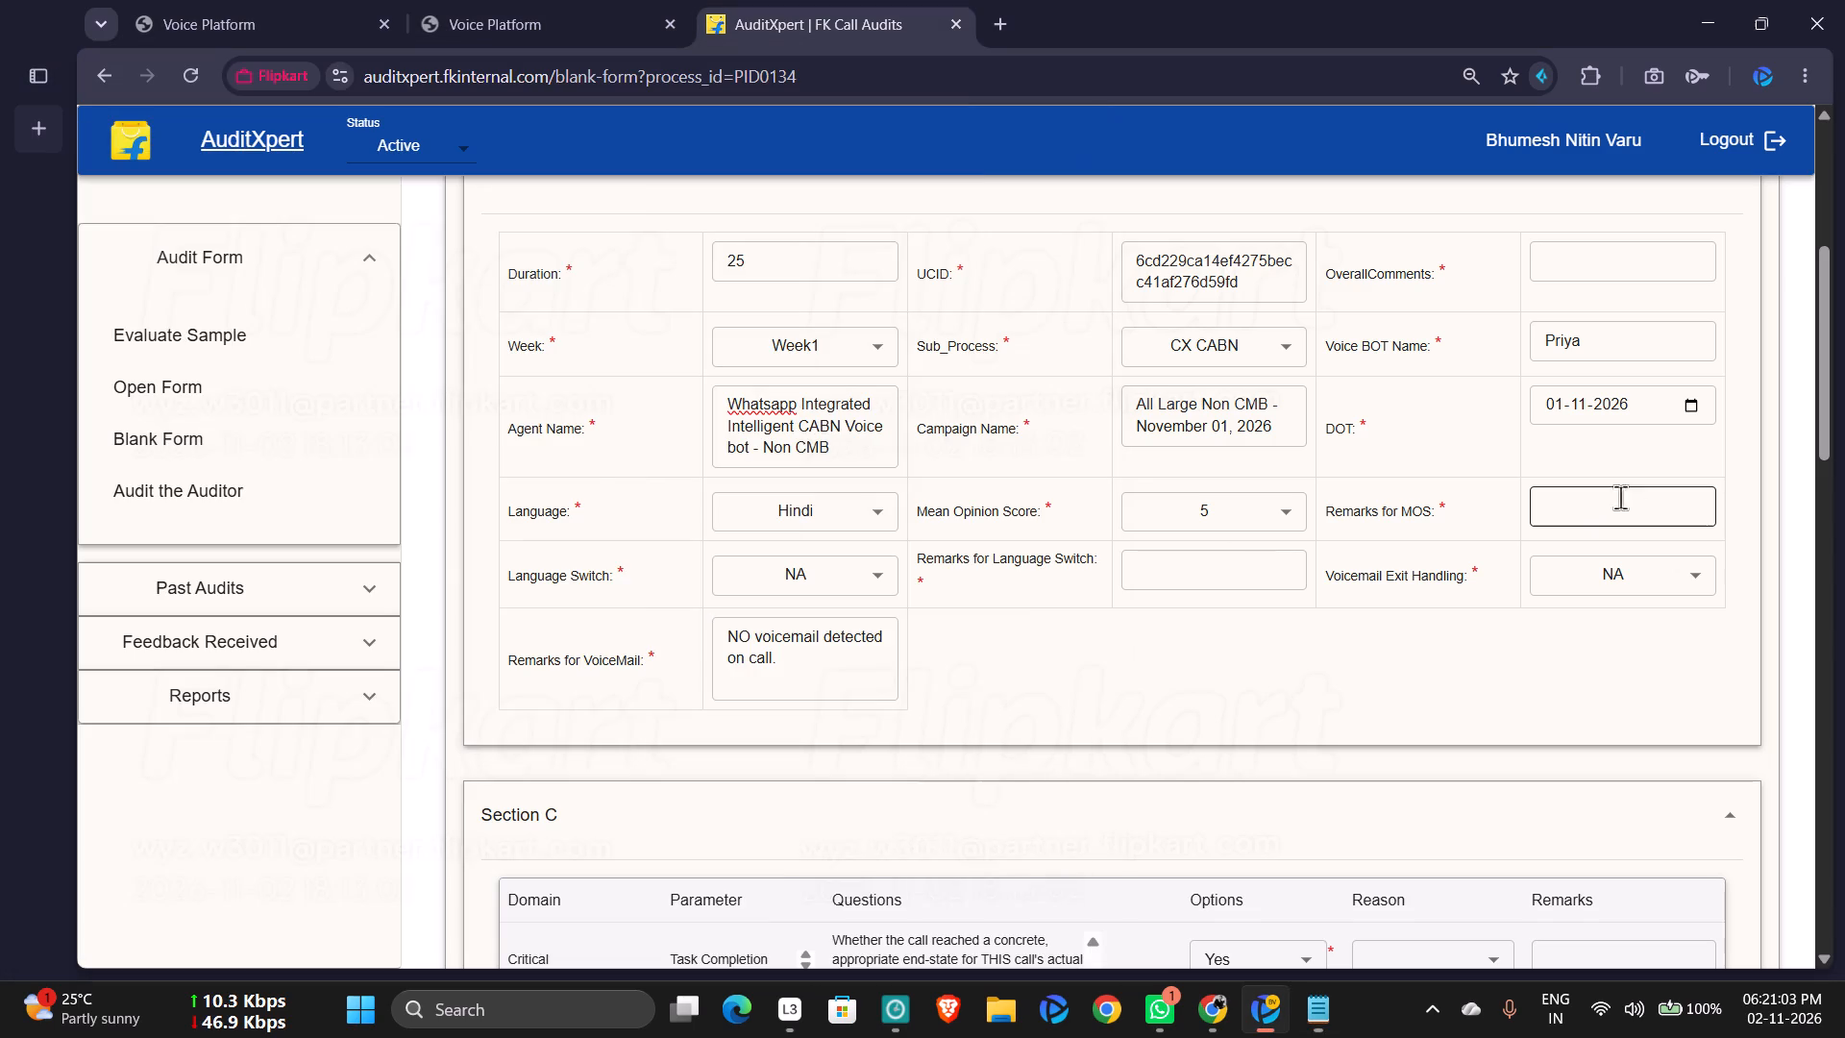
left_click(1617, 511)
key("ctrl+v")
Consult the remark notes and the Voice Platform's Calls page for the call being audited.
left_click(1322, 1021)
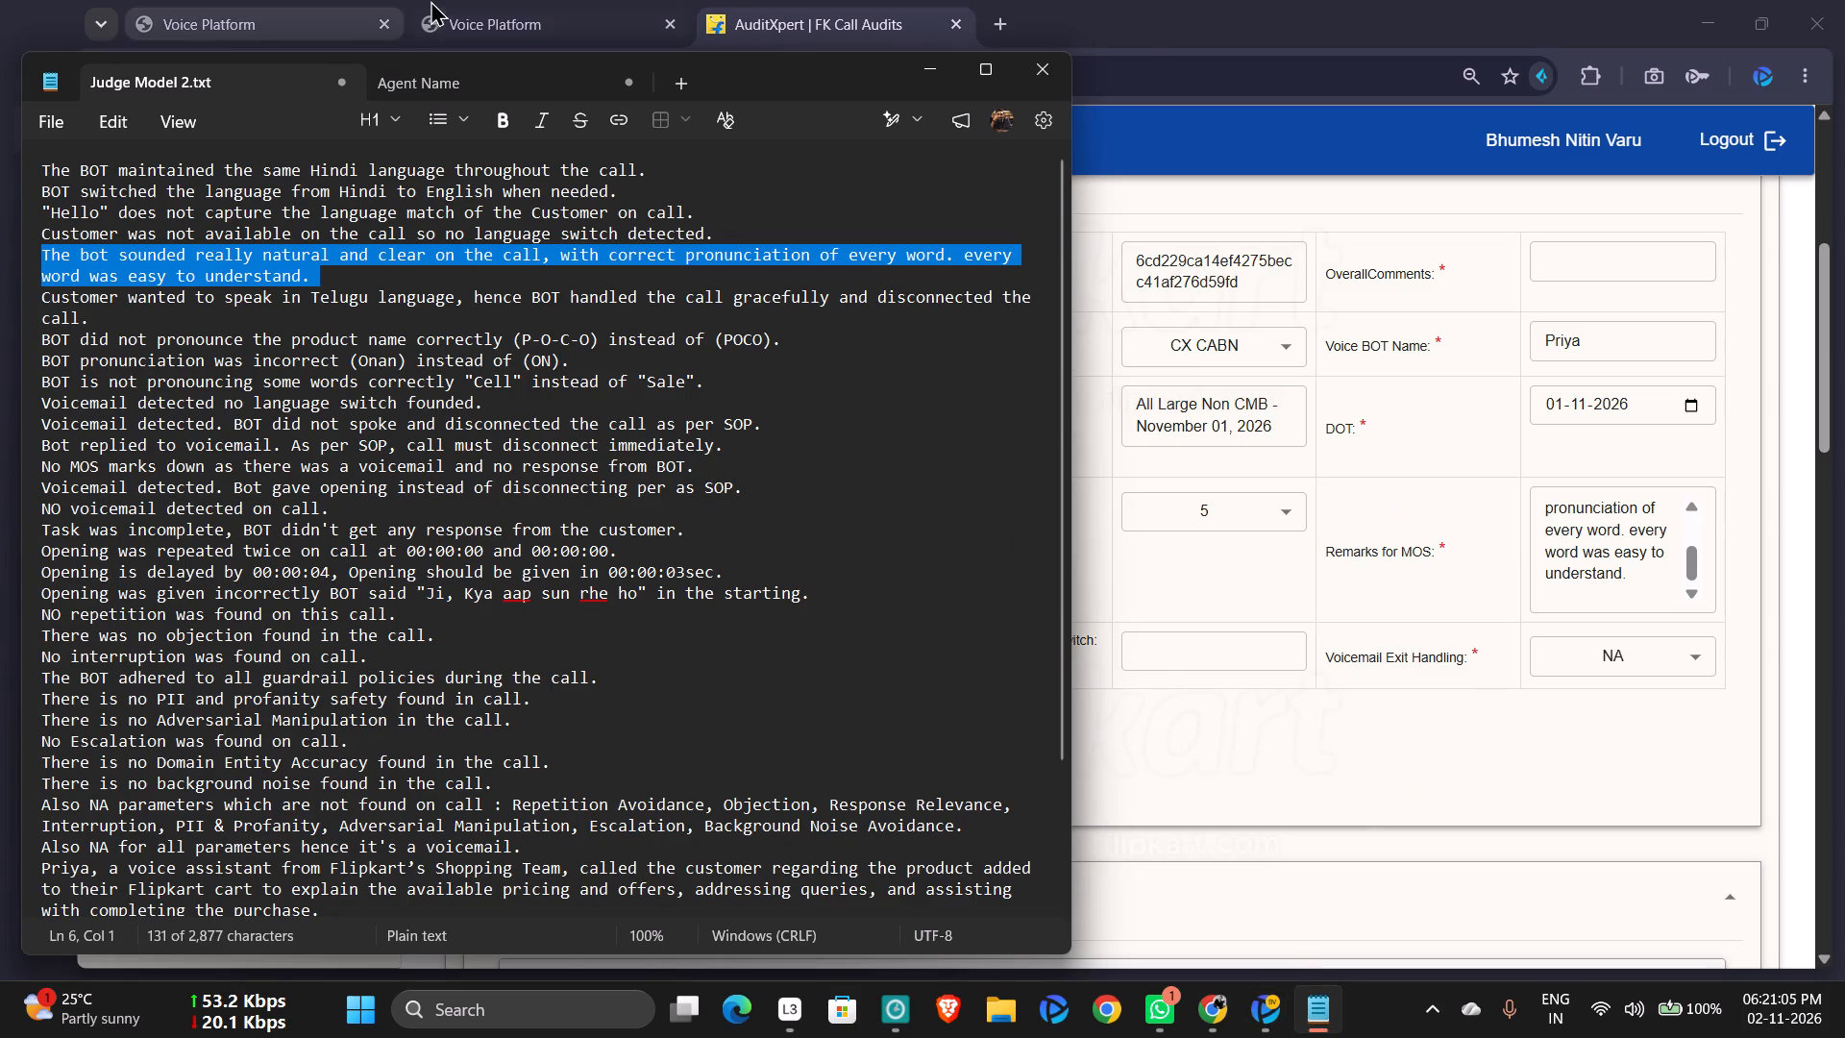
left_click(430, 0)
left_click(818, 31)
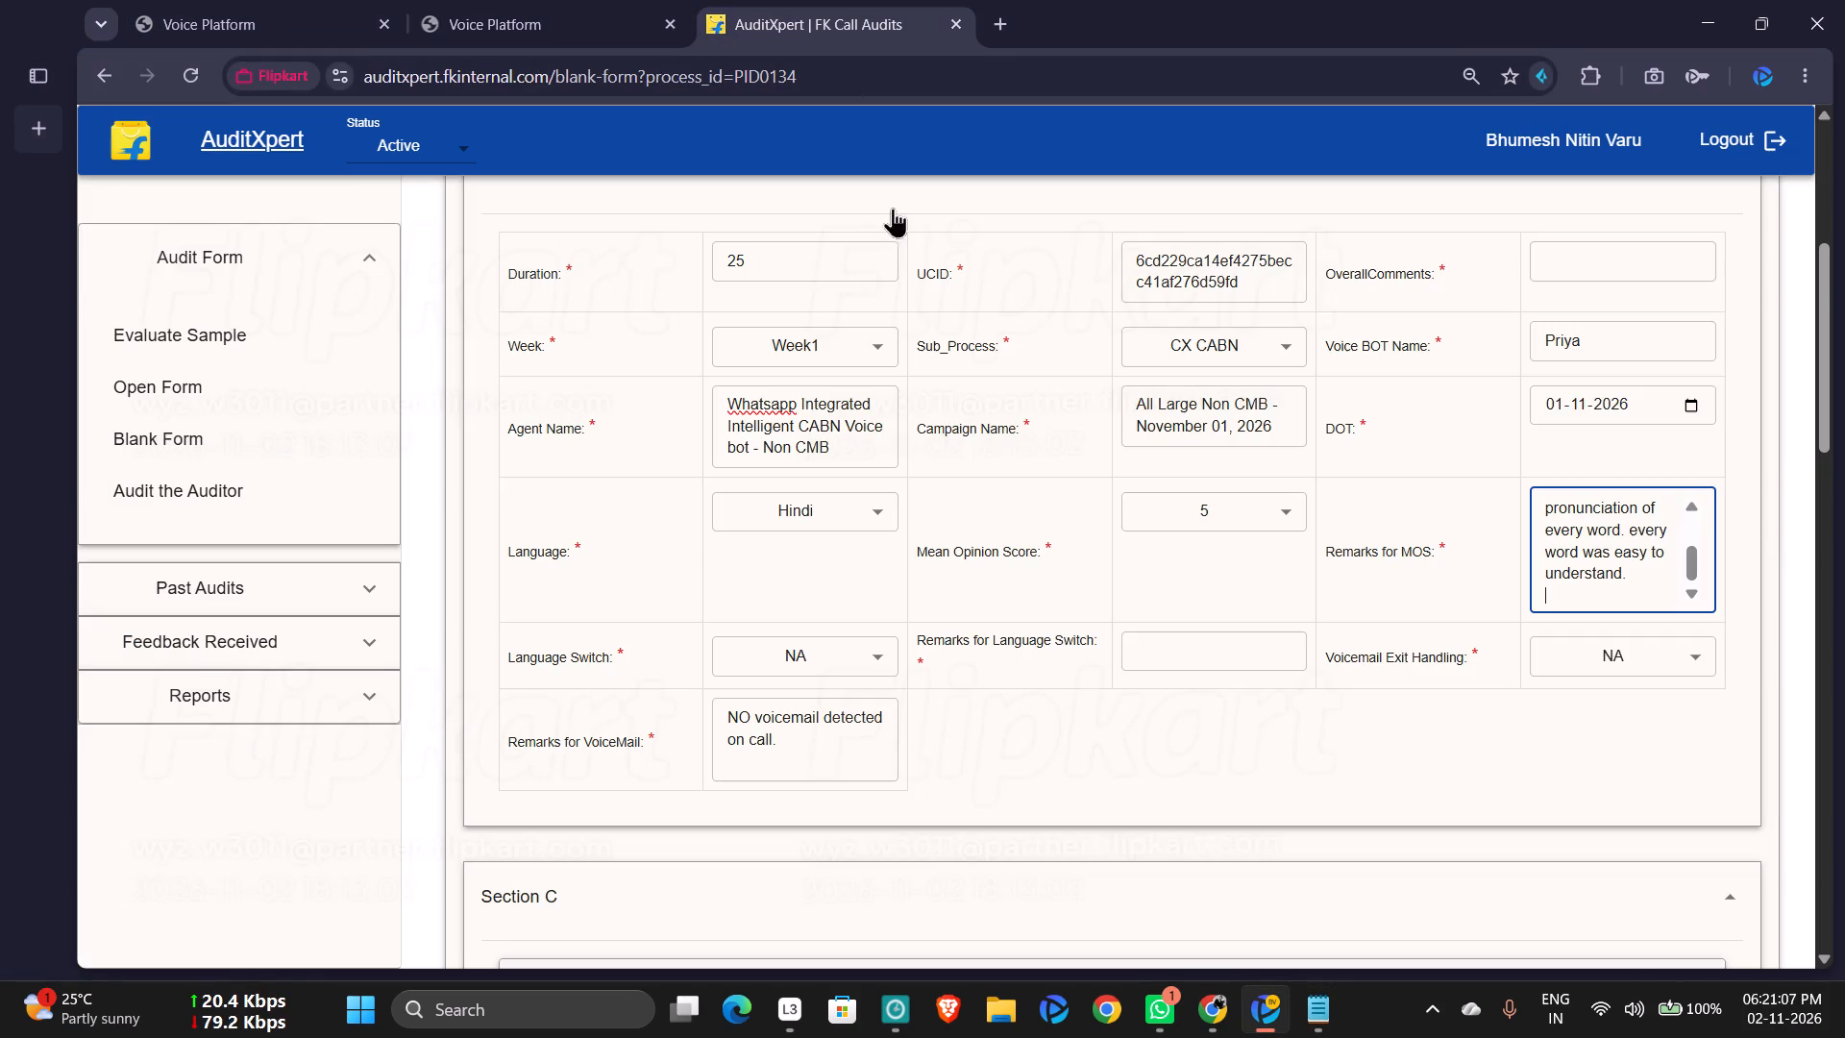
left_click(1311, 1027)
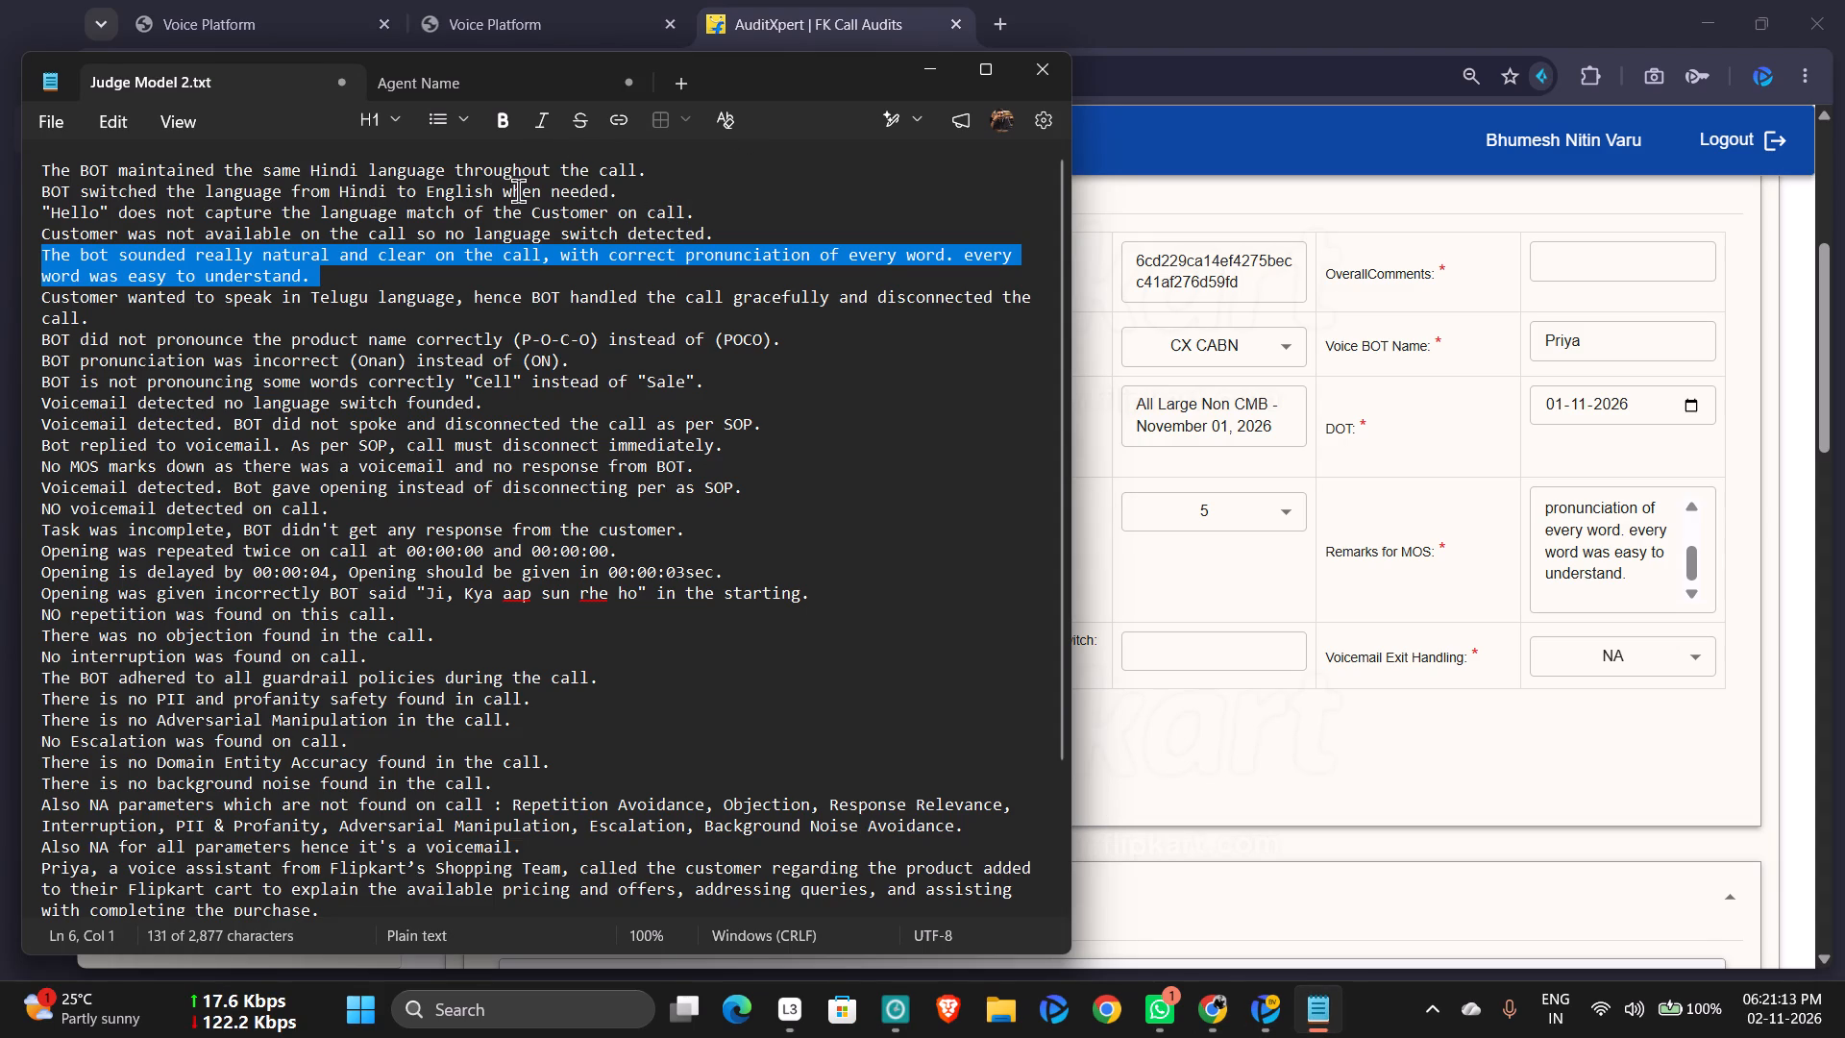
left_click(627, 33)
left_click(1214, 1001)
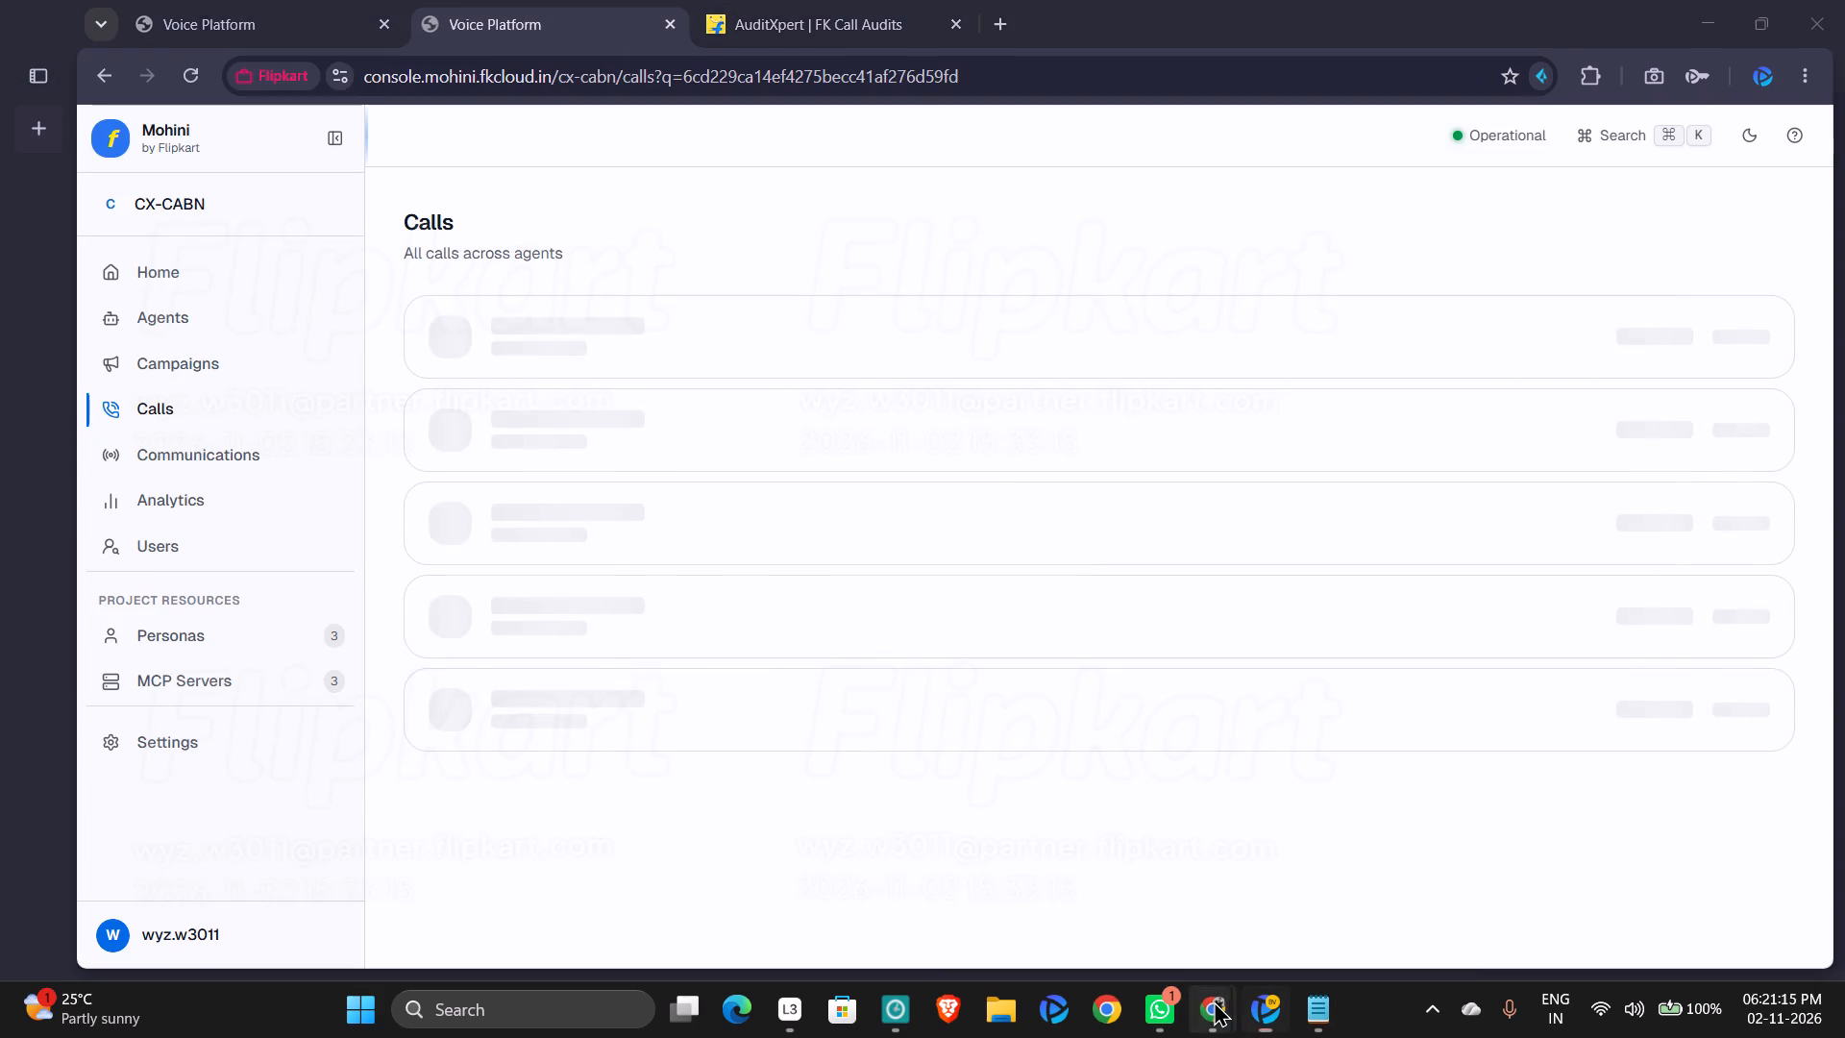
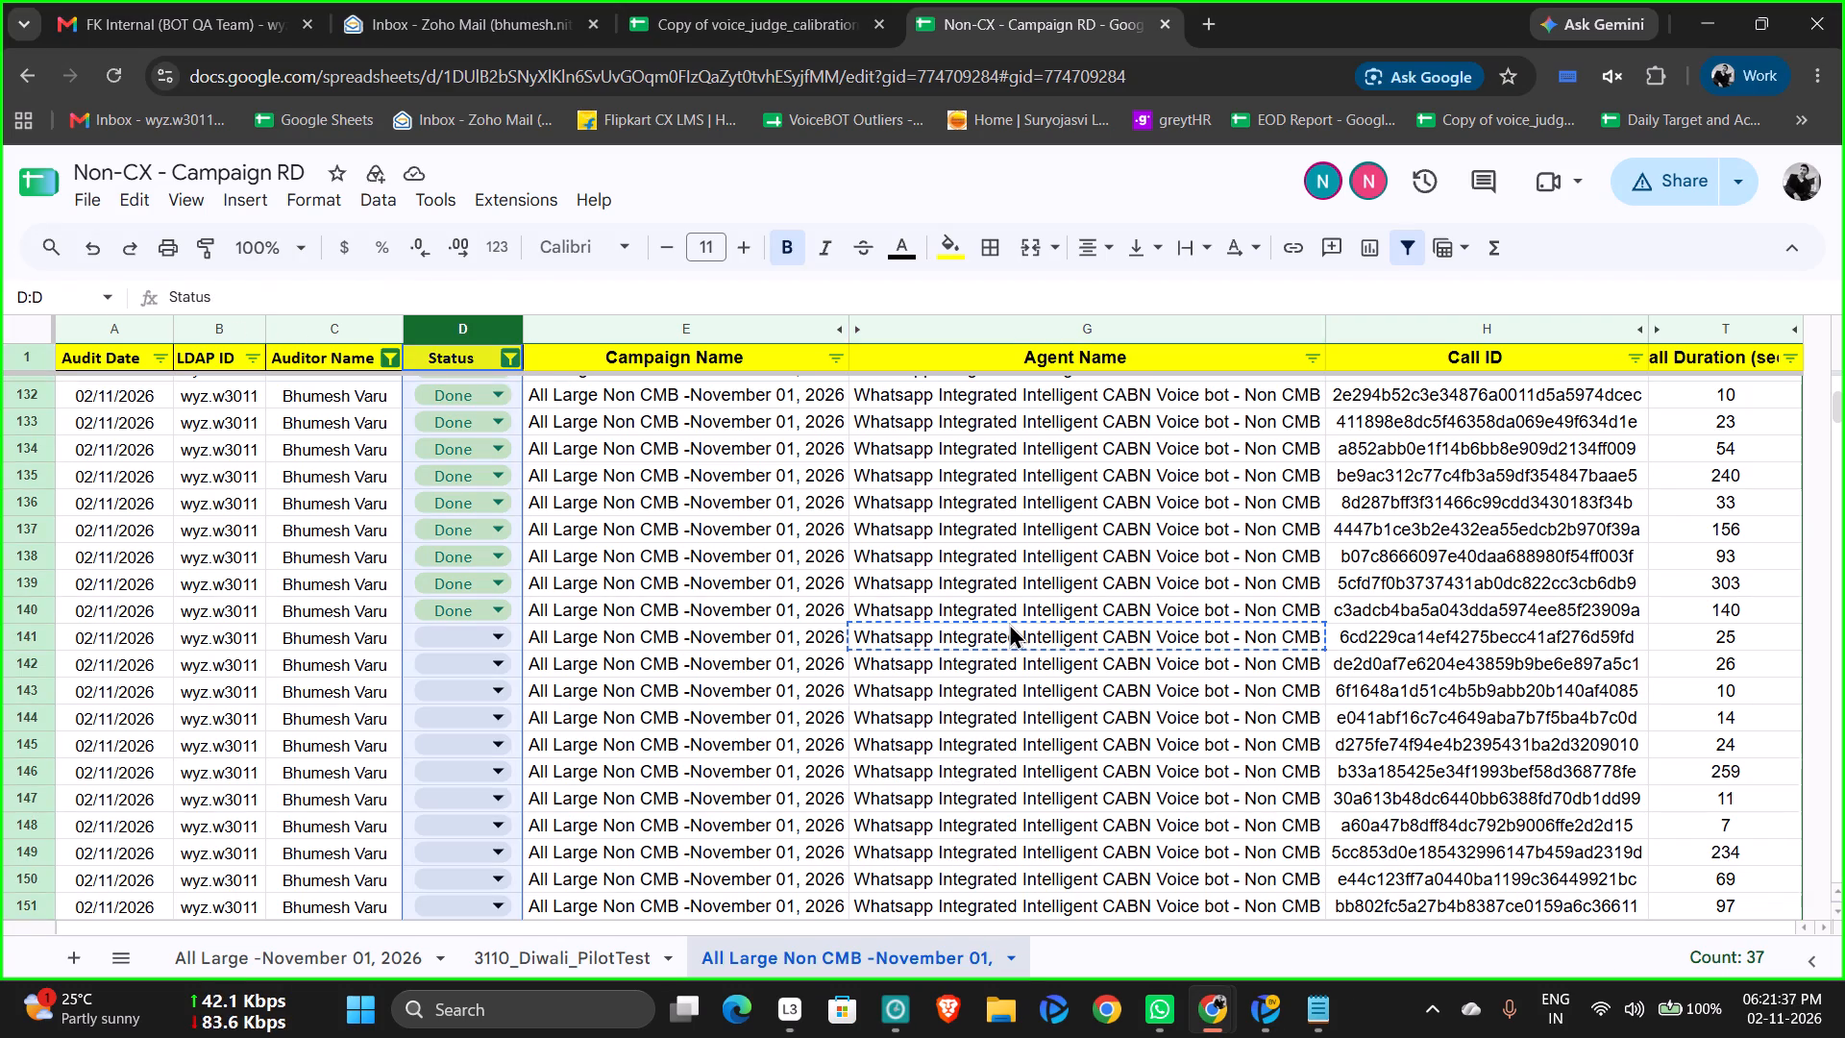
Open the 3110_Diwali_PilotTest sheet in the Non-CX - Campaign RD spreadsheet and check its Status column.
left_click(628, 939)
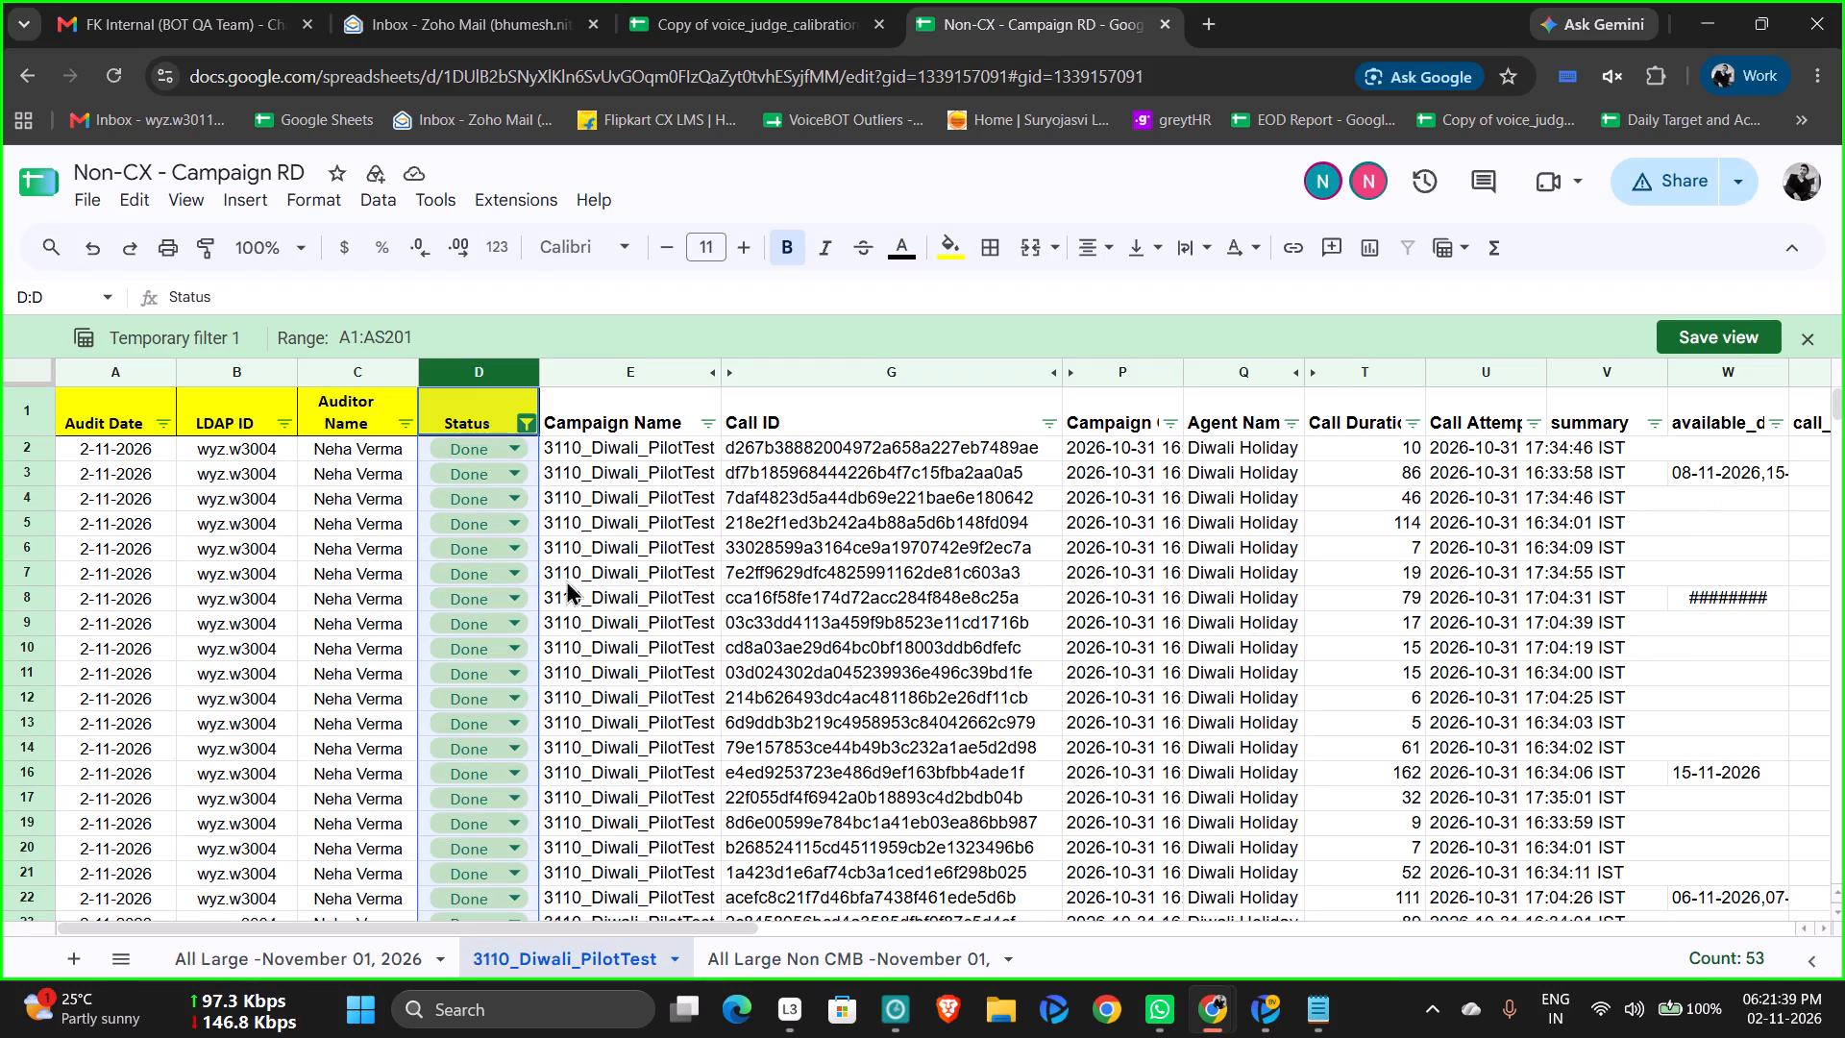
scroll(930, 602, "down", 4)
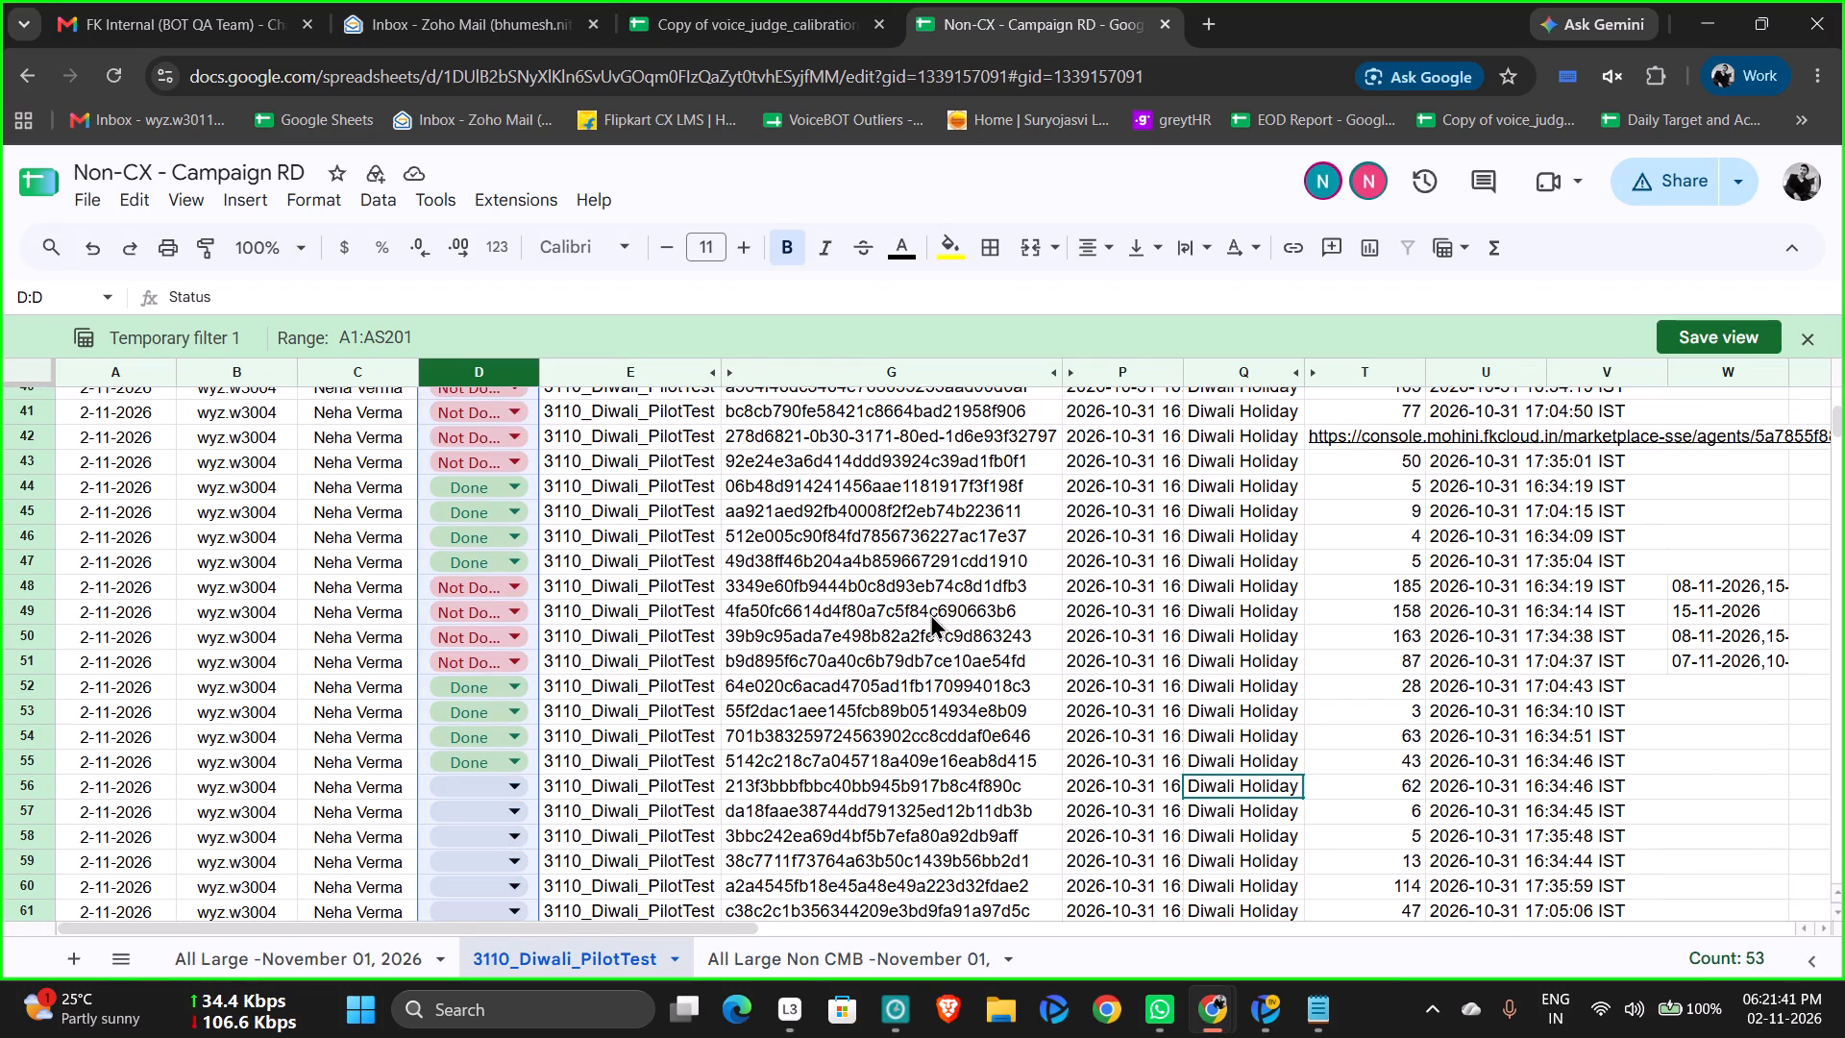
scroll(930, 613, "up", 2)
scroll(835, 629, "up", 6)
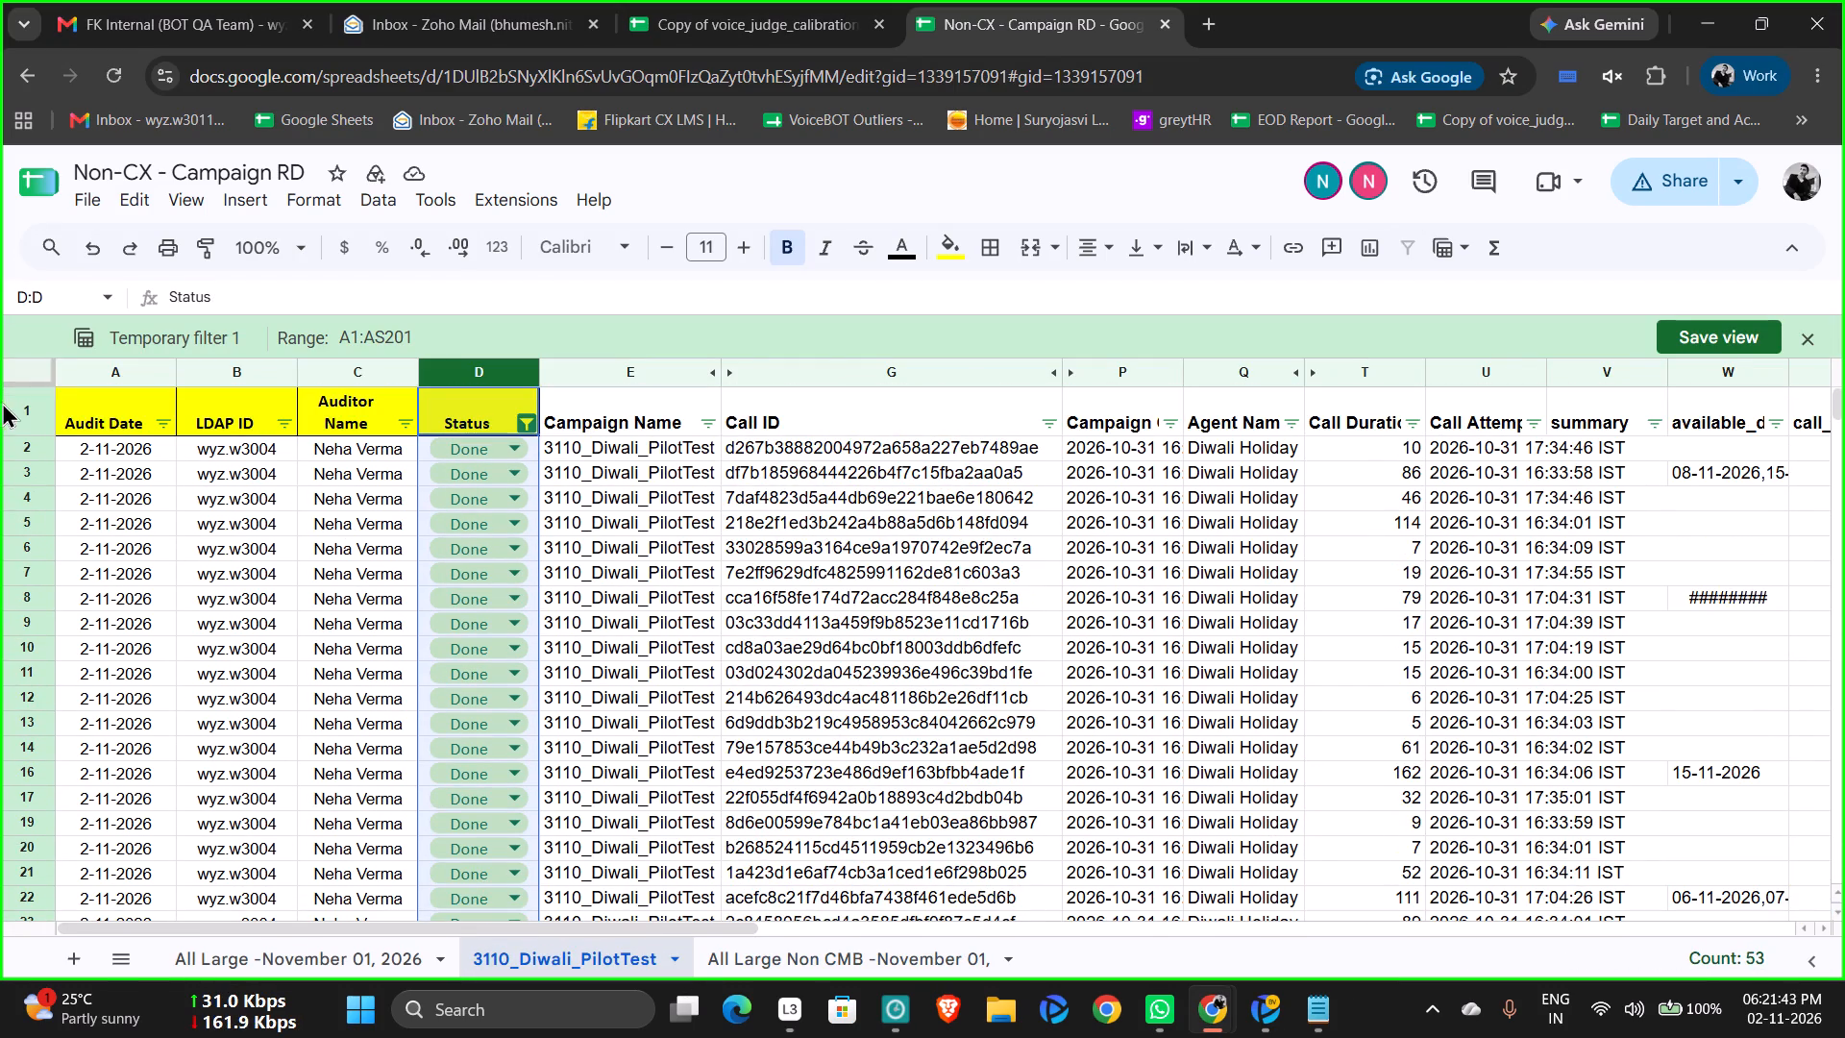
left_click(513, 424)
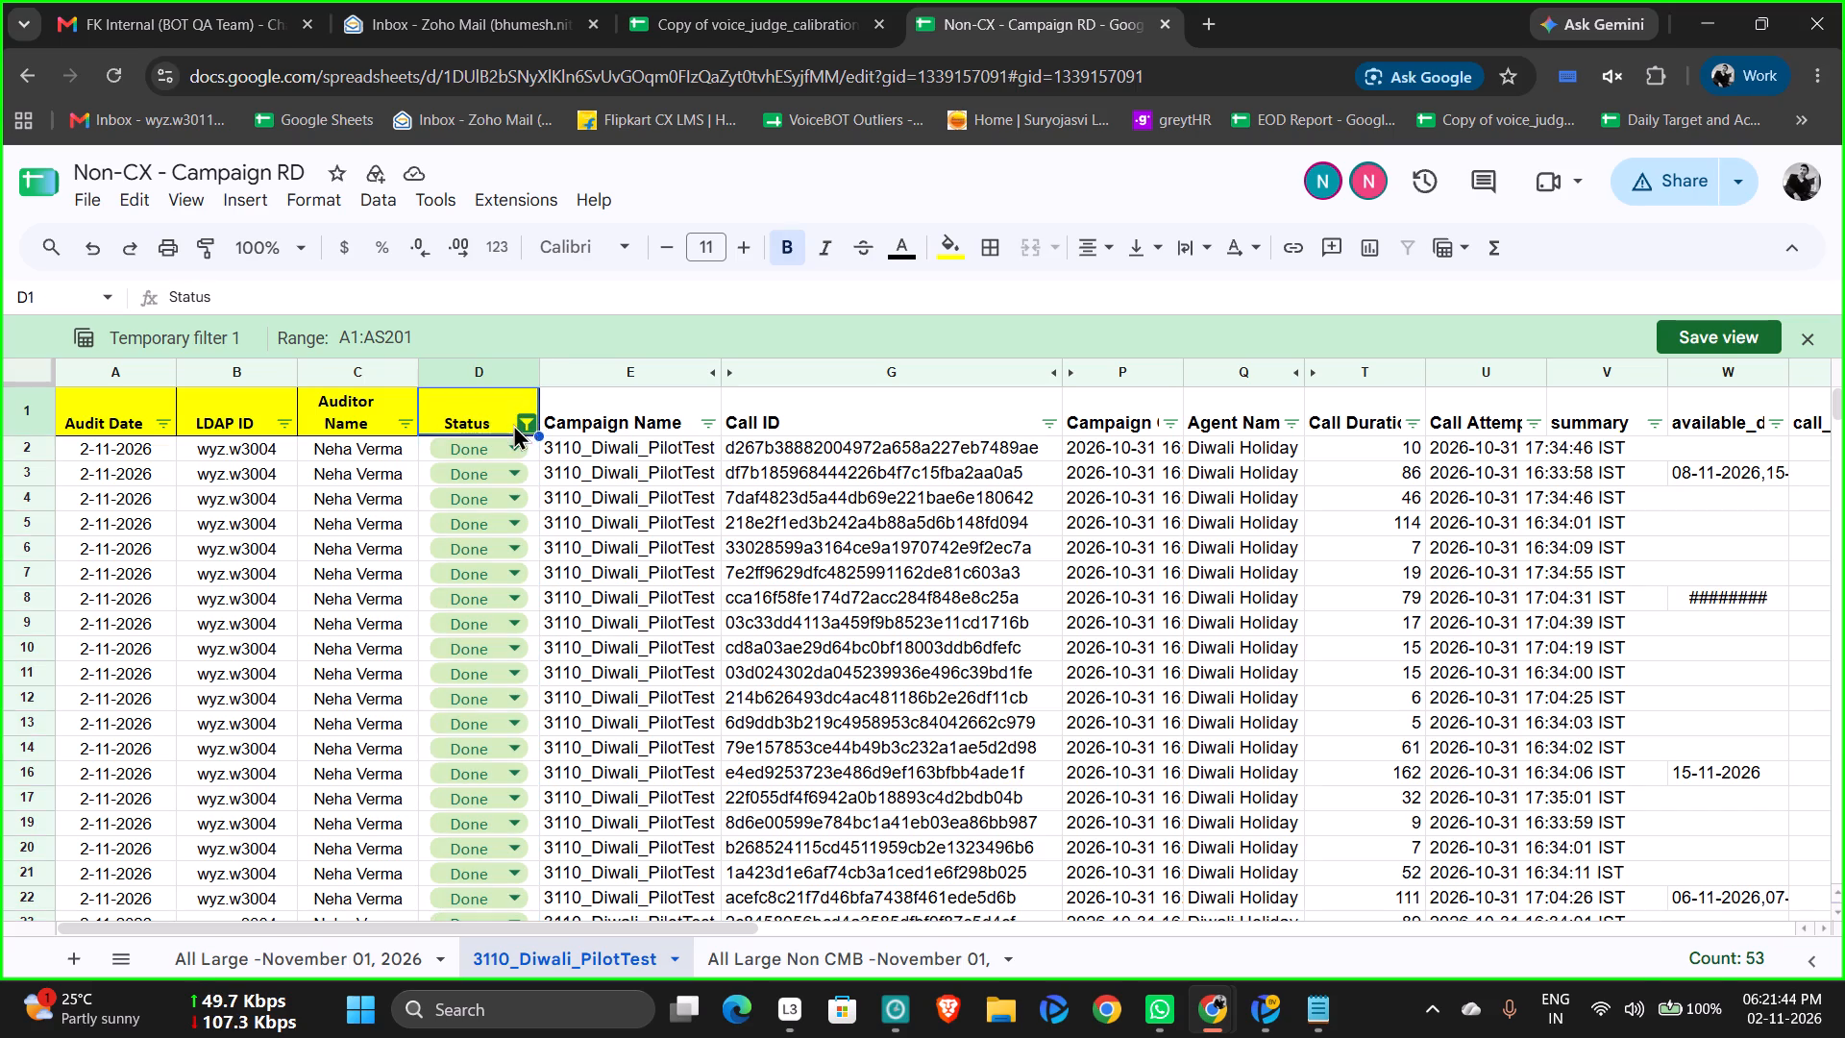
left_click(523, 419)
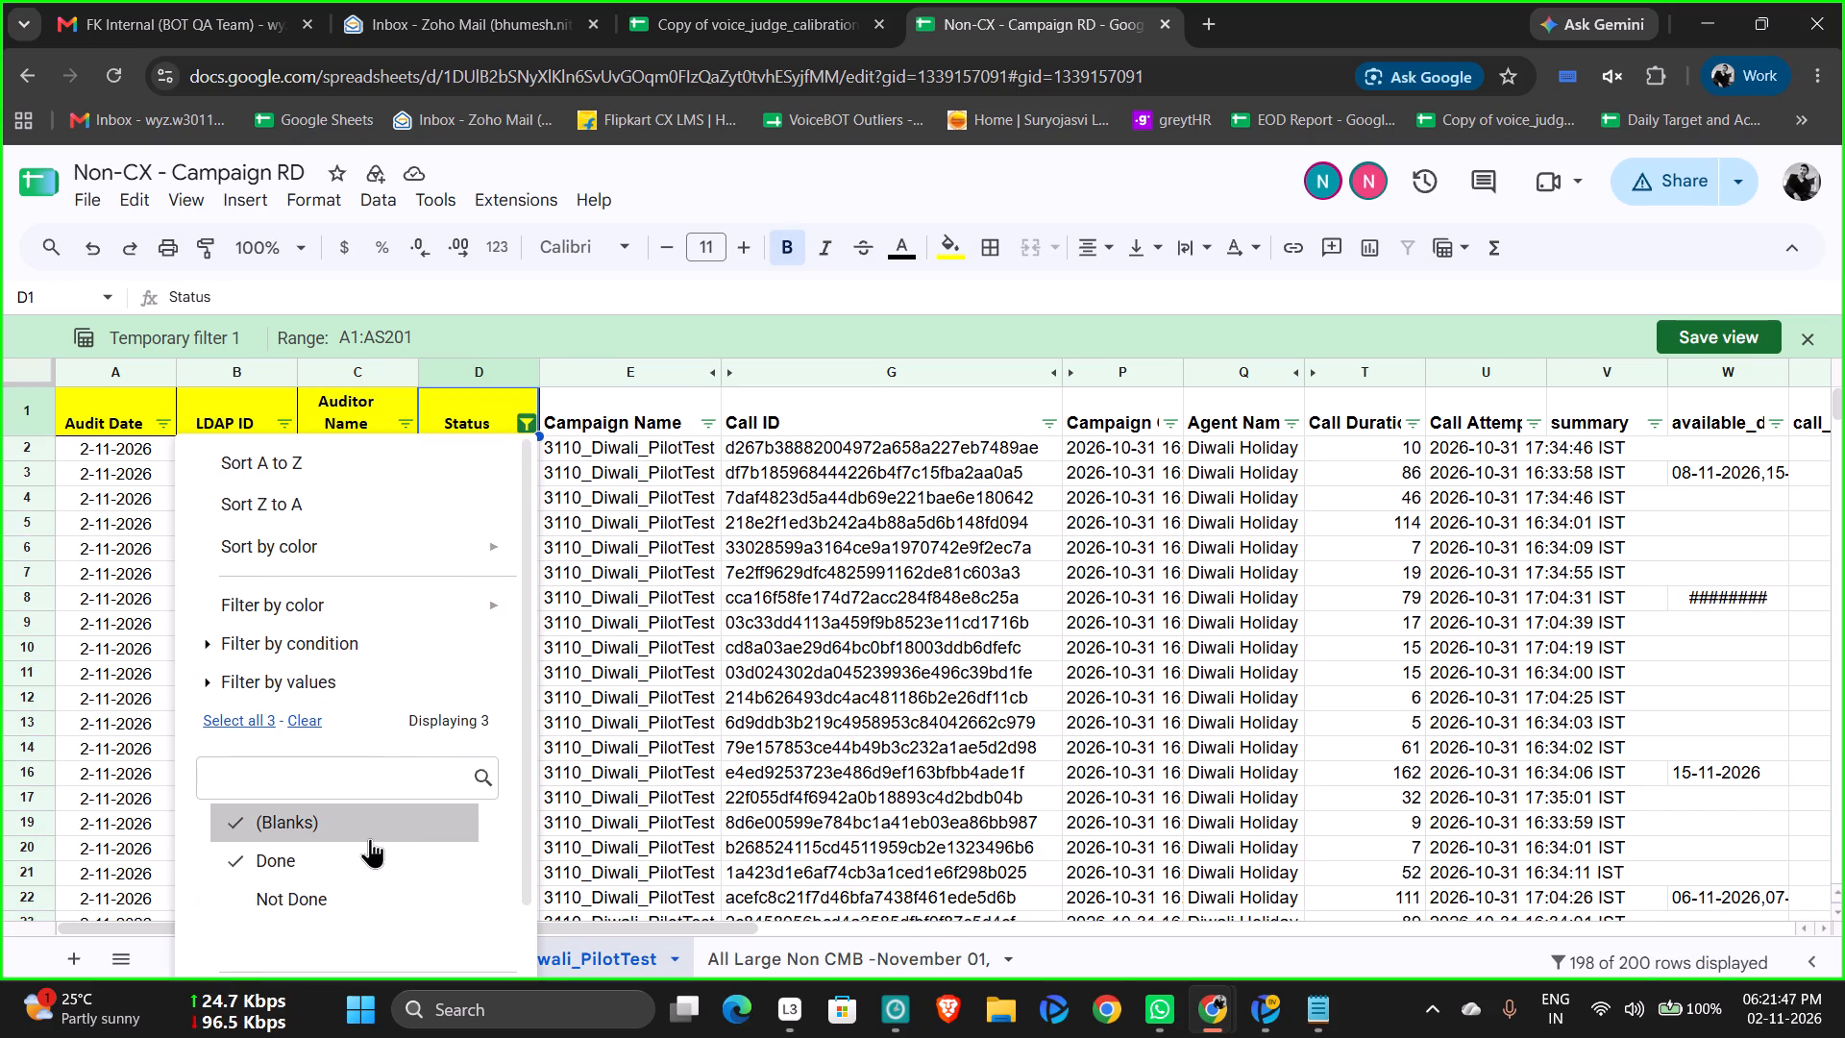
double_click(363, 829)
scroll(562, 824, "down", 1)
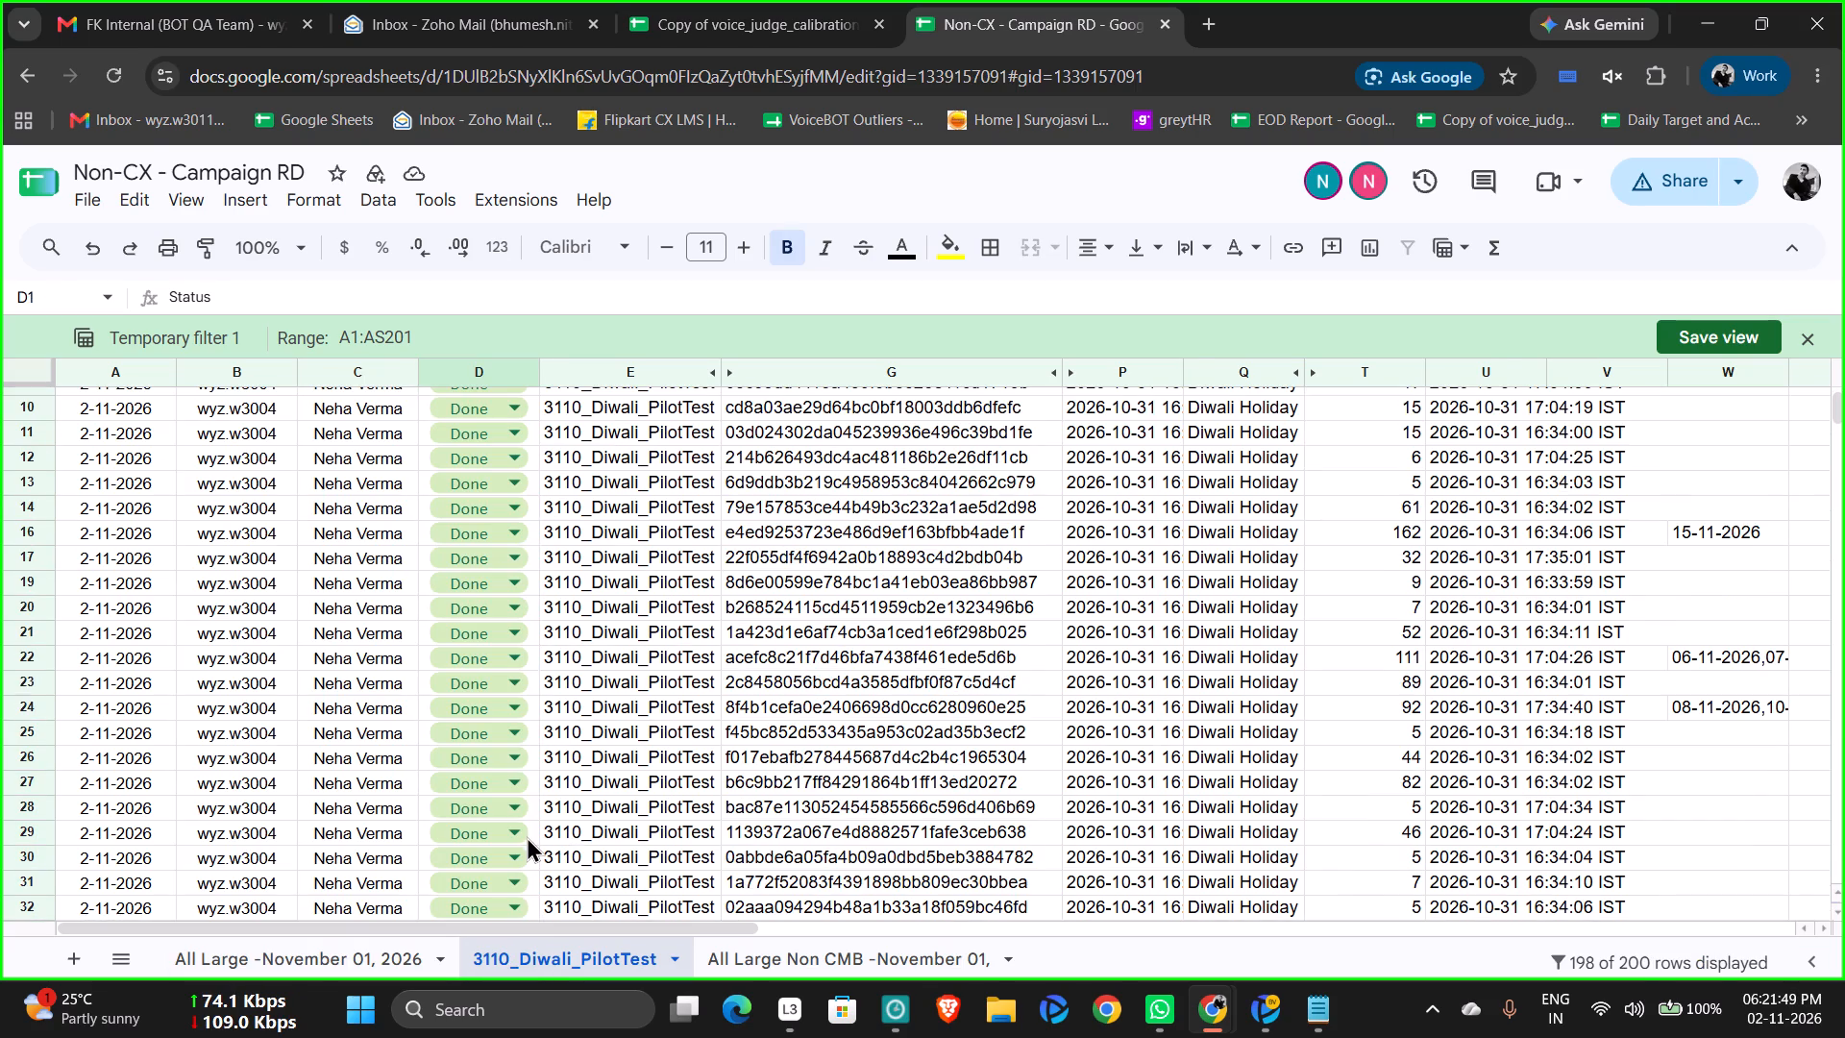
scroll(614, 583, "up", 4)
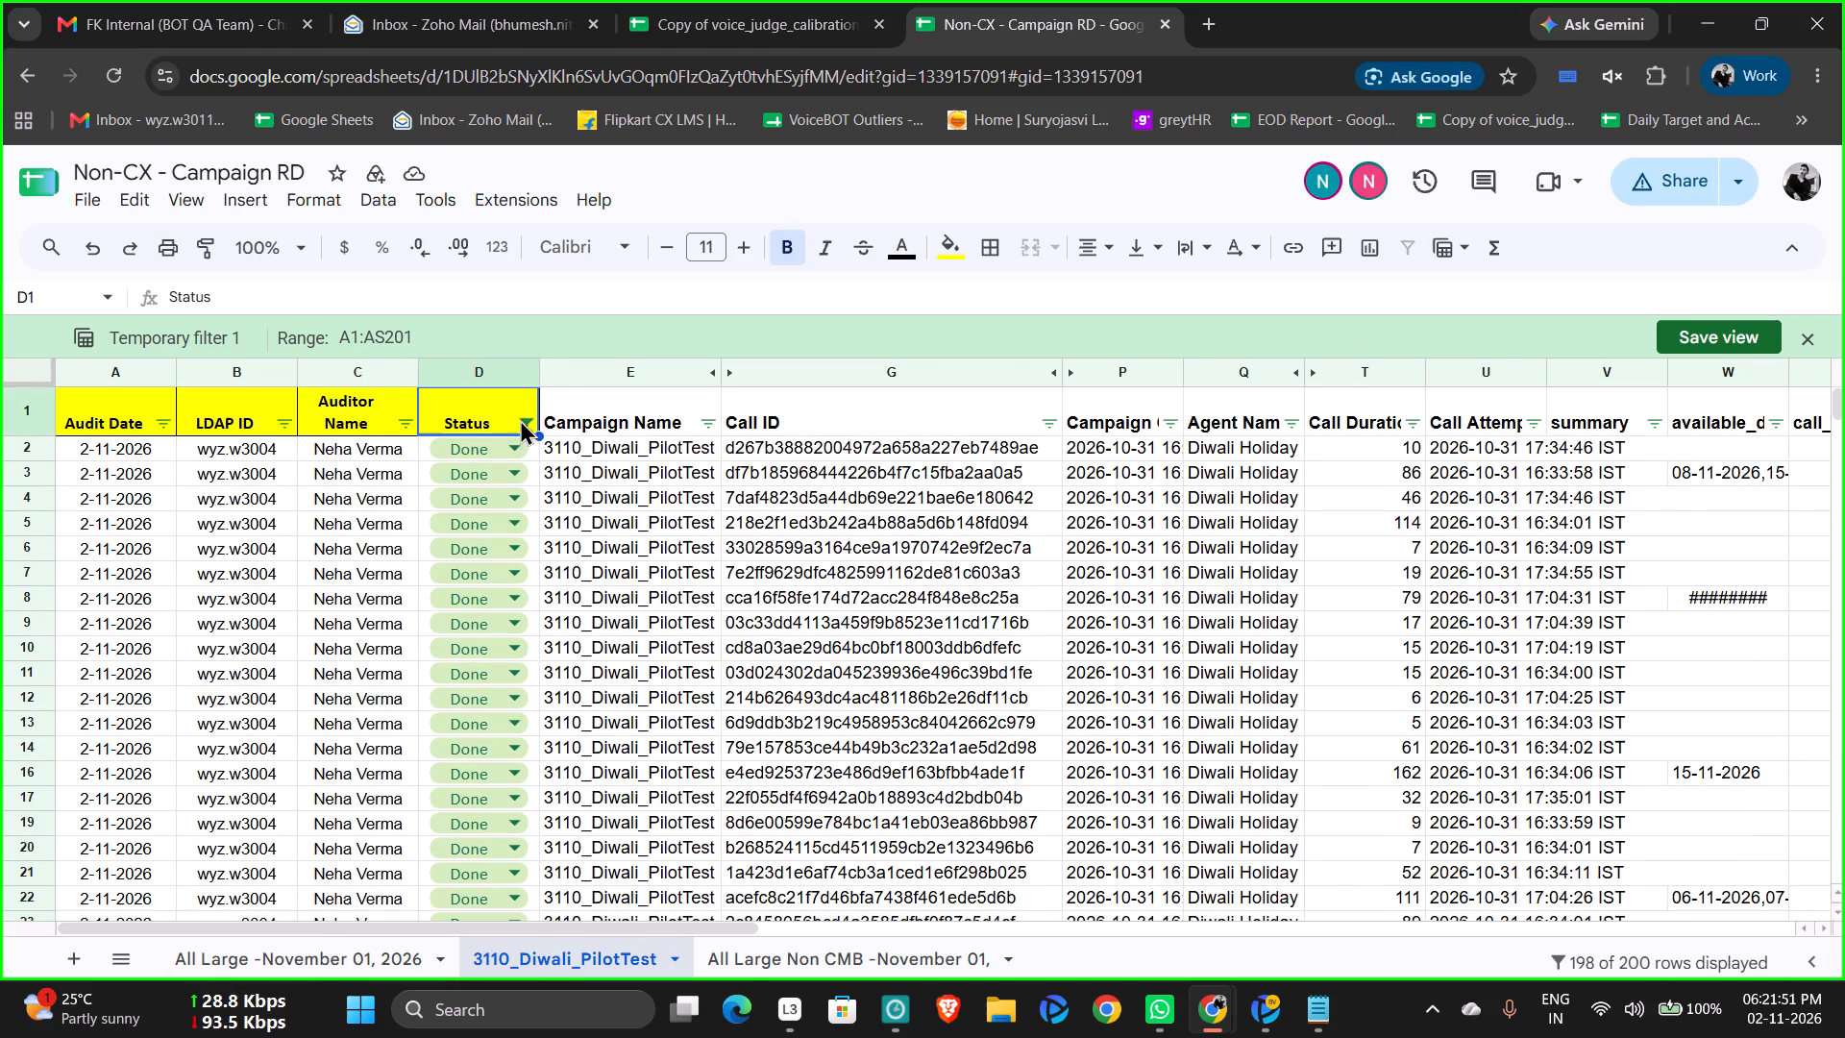
Filter the Status column of 3110_Diwali_PilotTest by deselecting Done so that only (Blanks) stays selected.
left_click(520, 416)
scroll(304, 886, "down", 1)
double_click(322, 777)
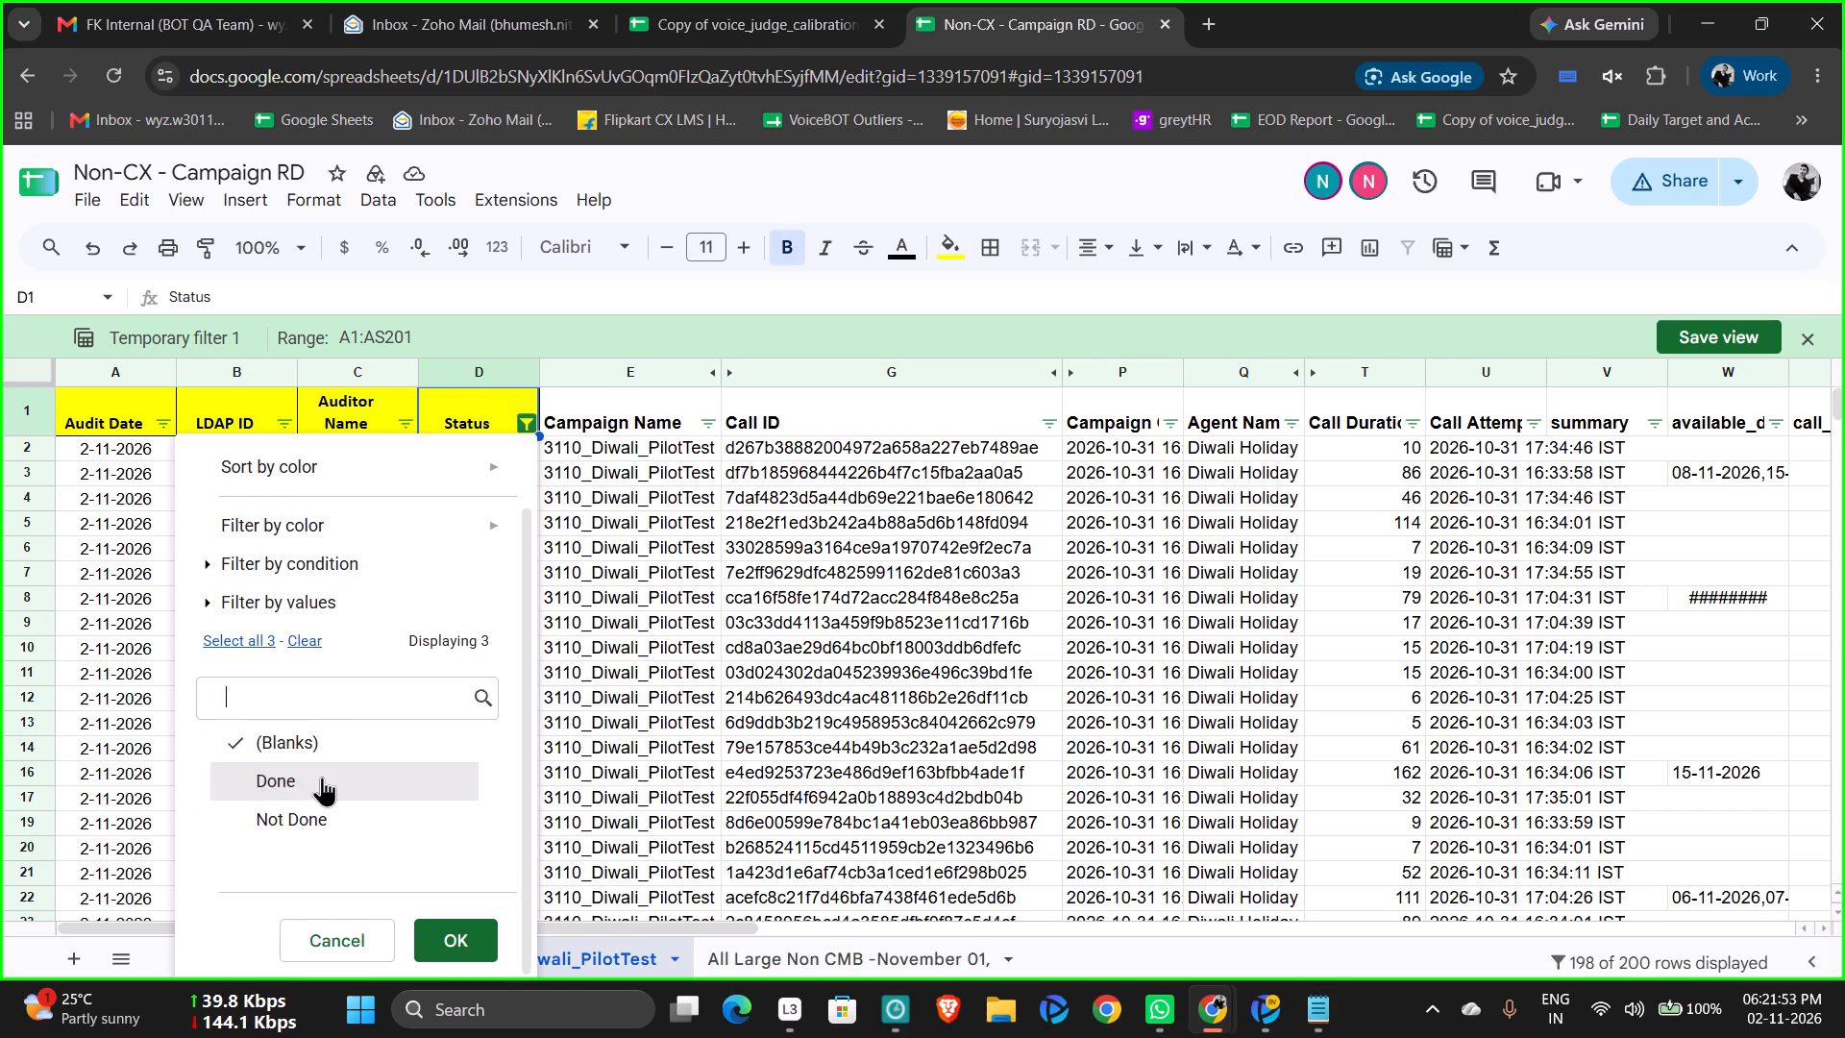
Apply the Status column filter with only (Blanks) selected in 3110_Diwali_PilotTest.
left_click(424, 930)
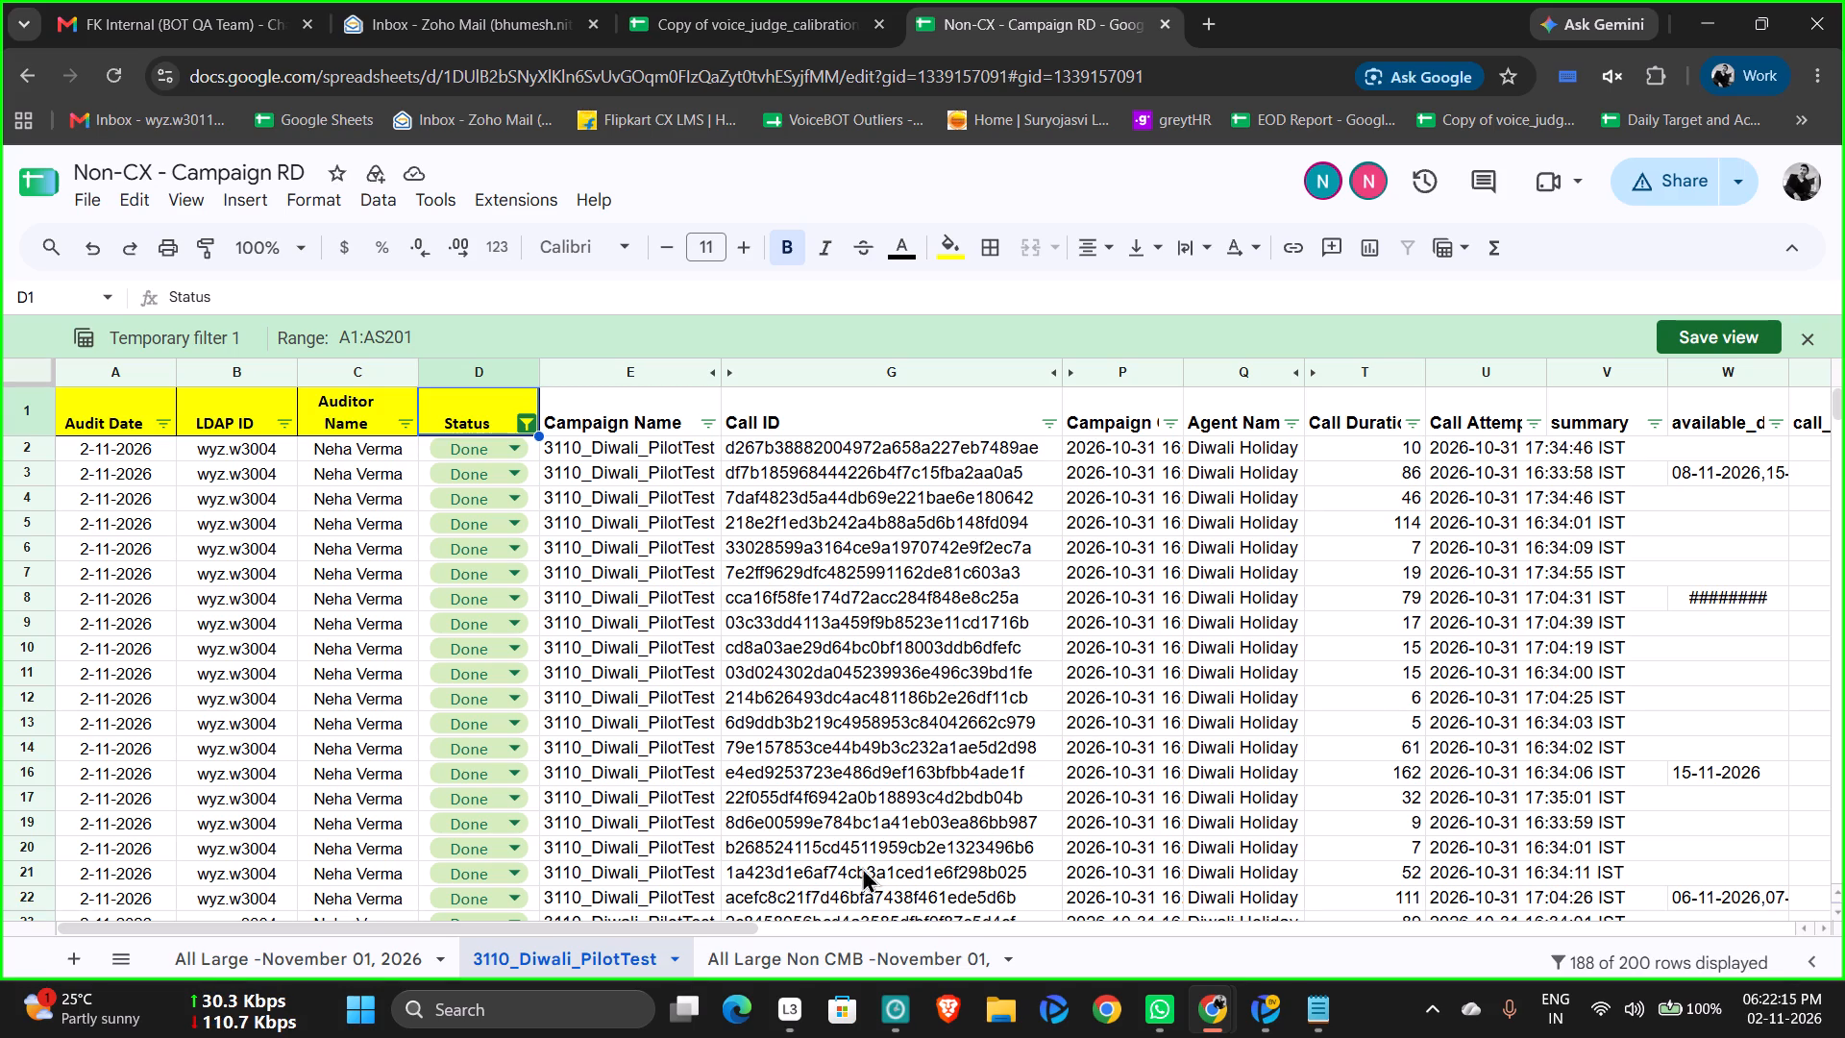
Look over the filtered rows and select the whole Status column to check its count.
scroll(489, 594, "down", 1)
scroll(453, 382, "up", 1)
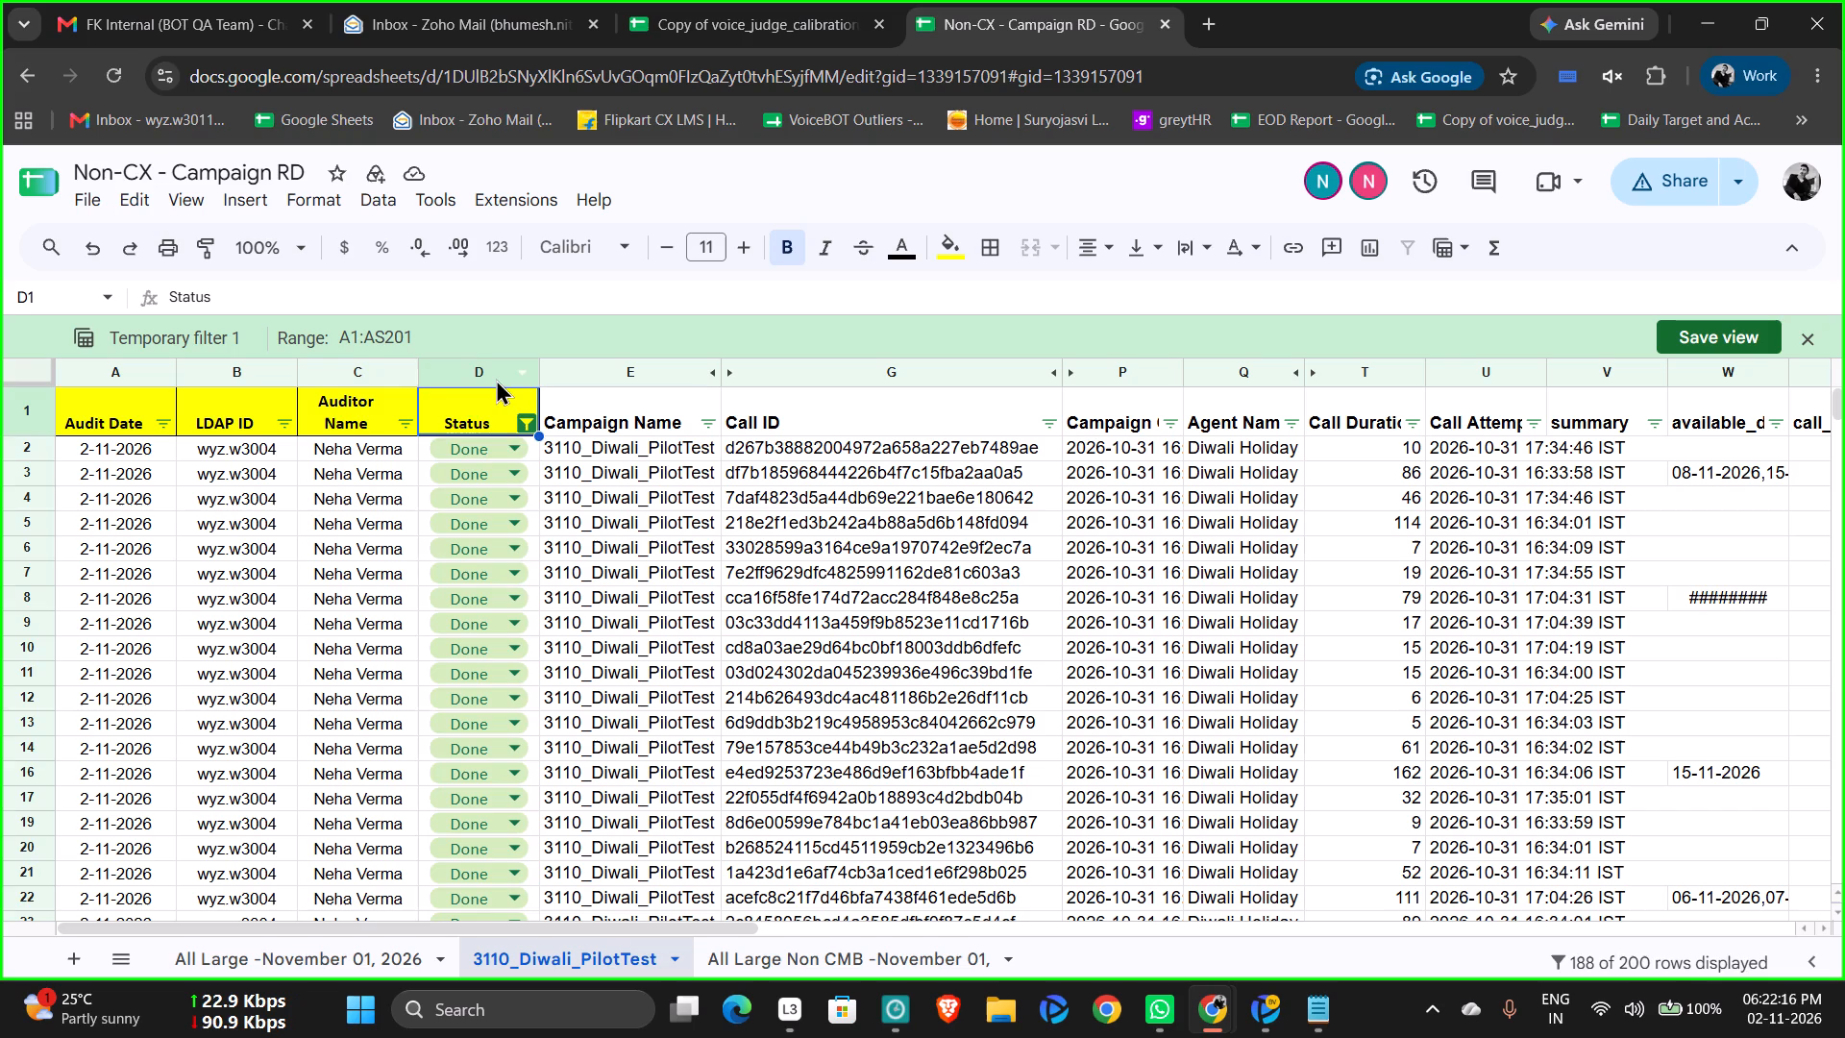
left_click(496, 379)
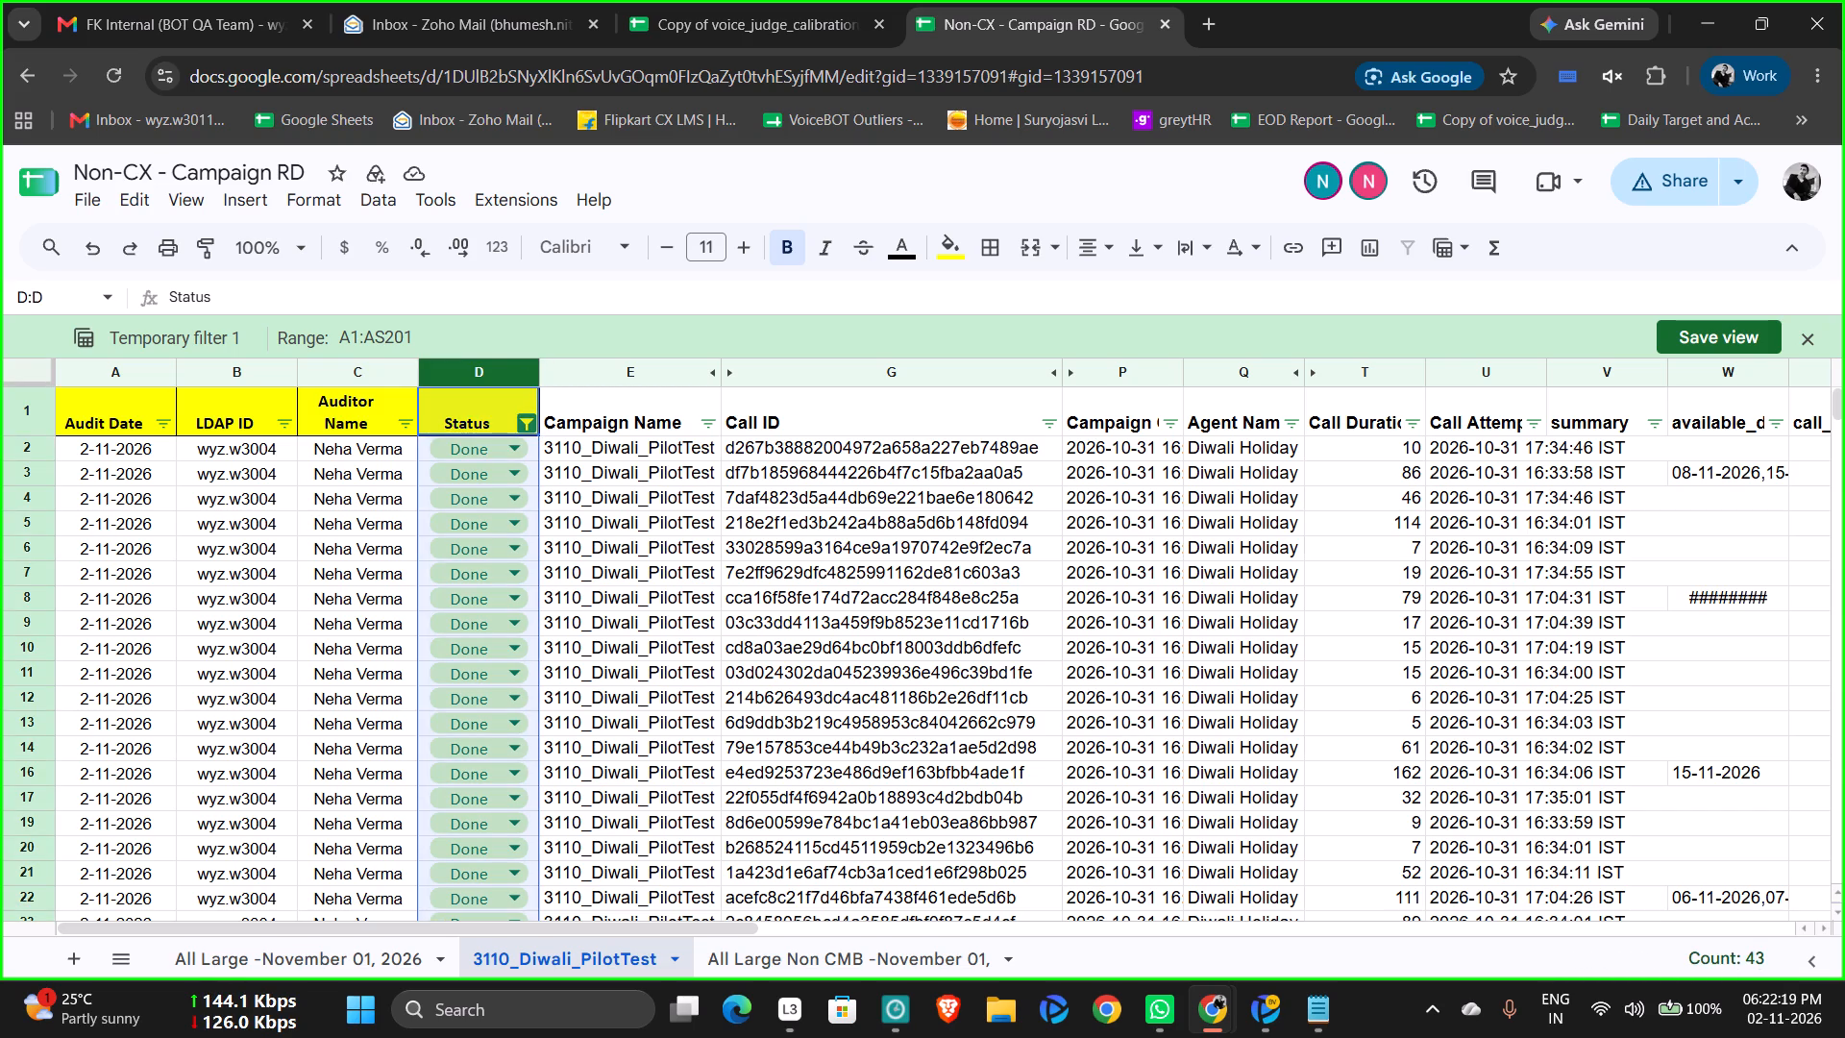
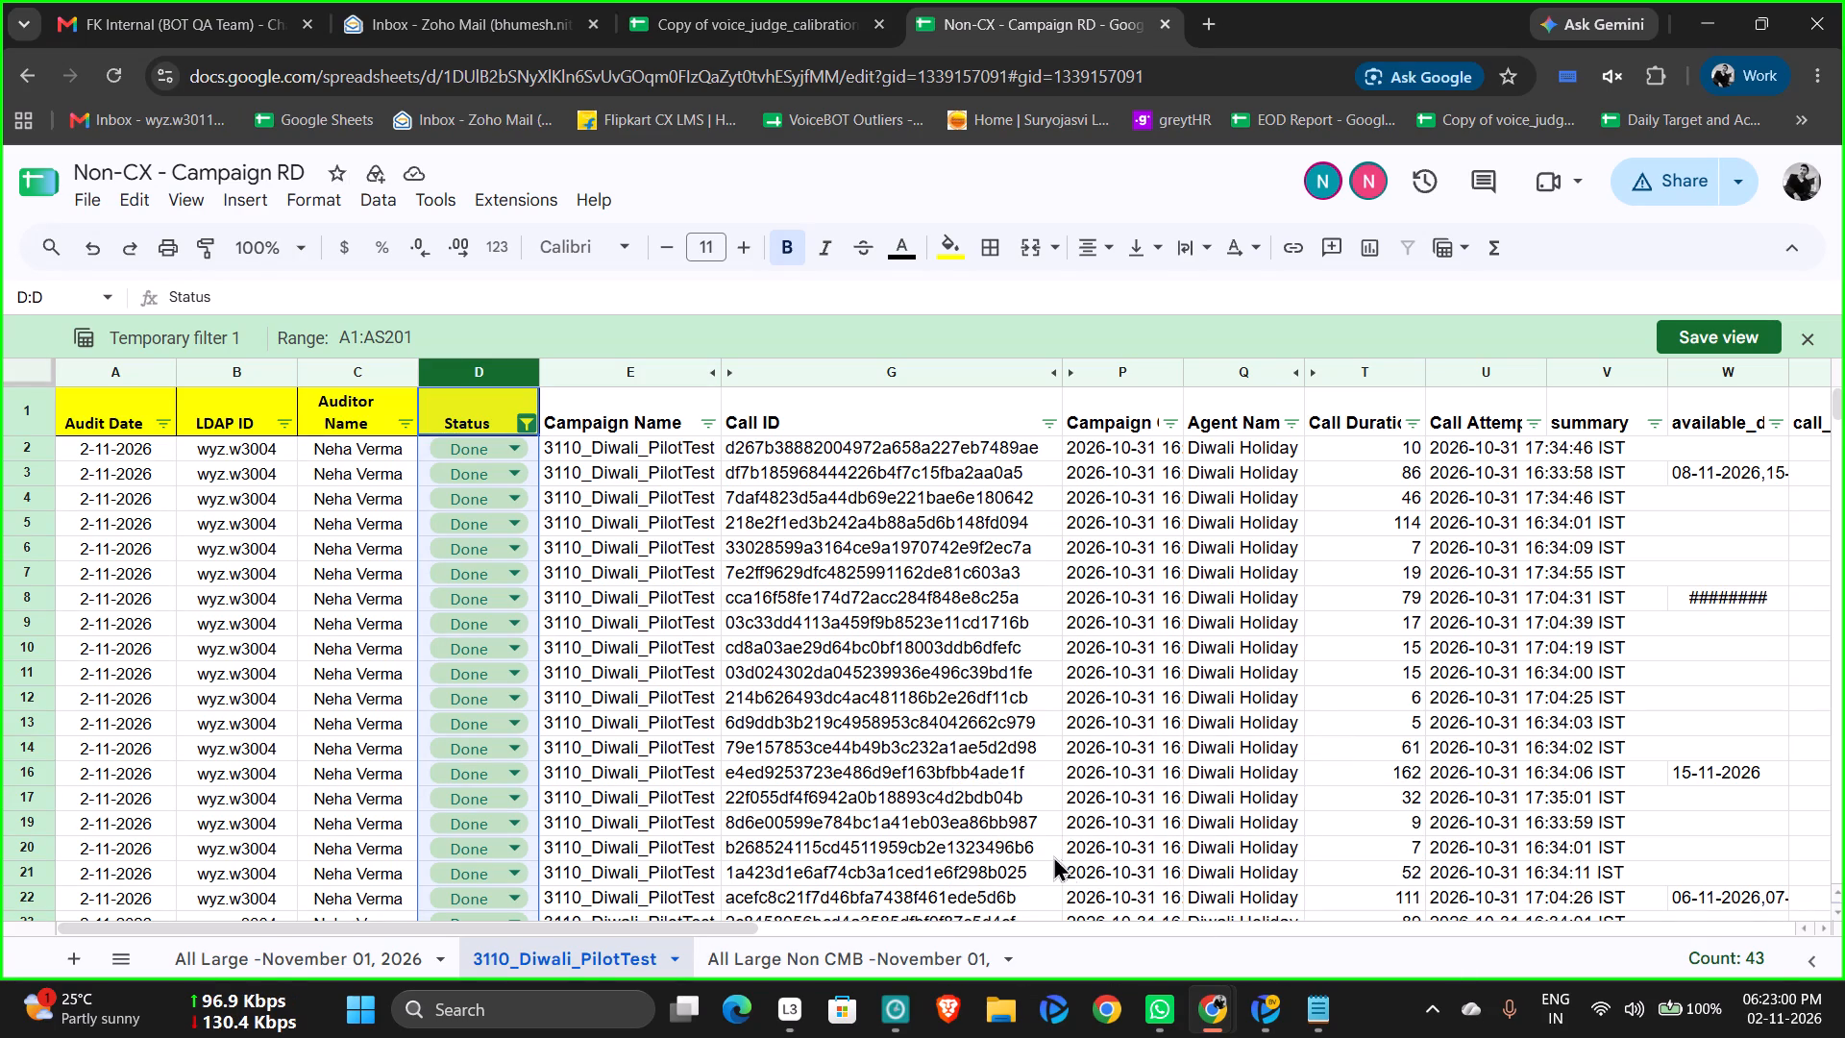
Switch from the campaign spreadsheet to the Voice Platform window in Prisma Browser.
left_click(1220, 1025)
left_click(1175, 882)
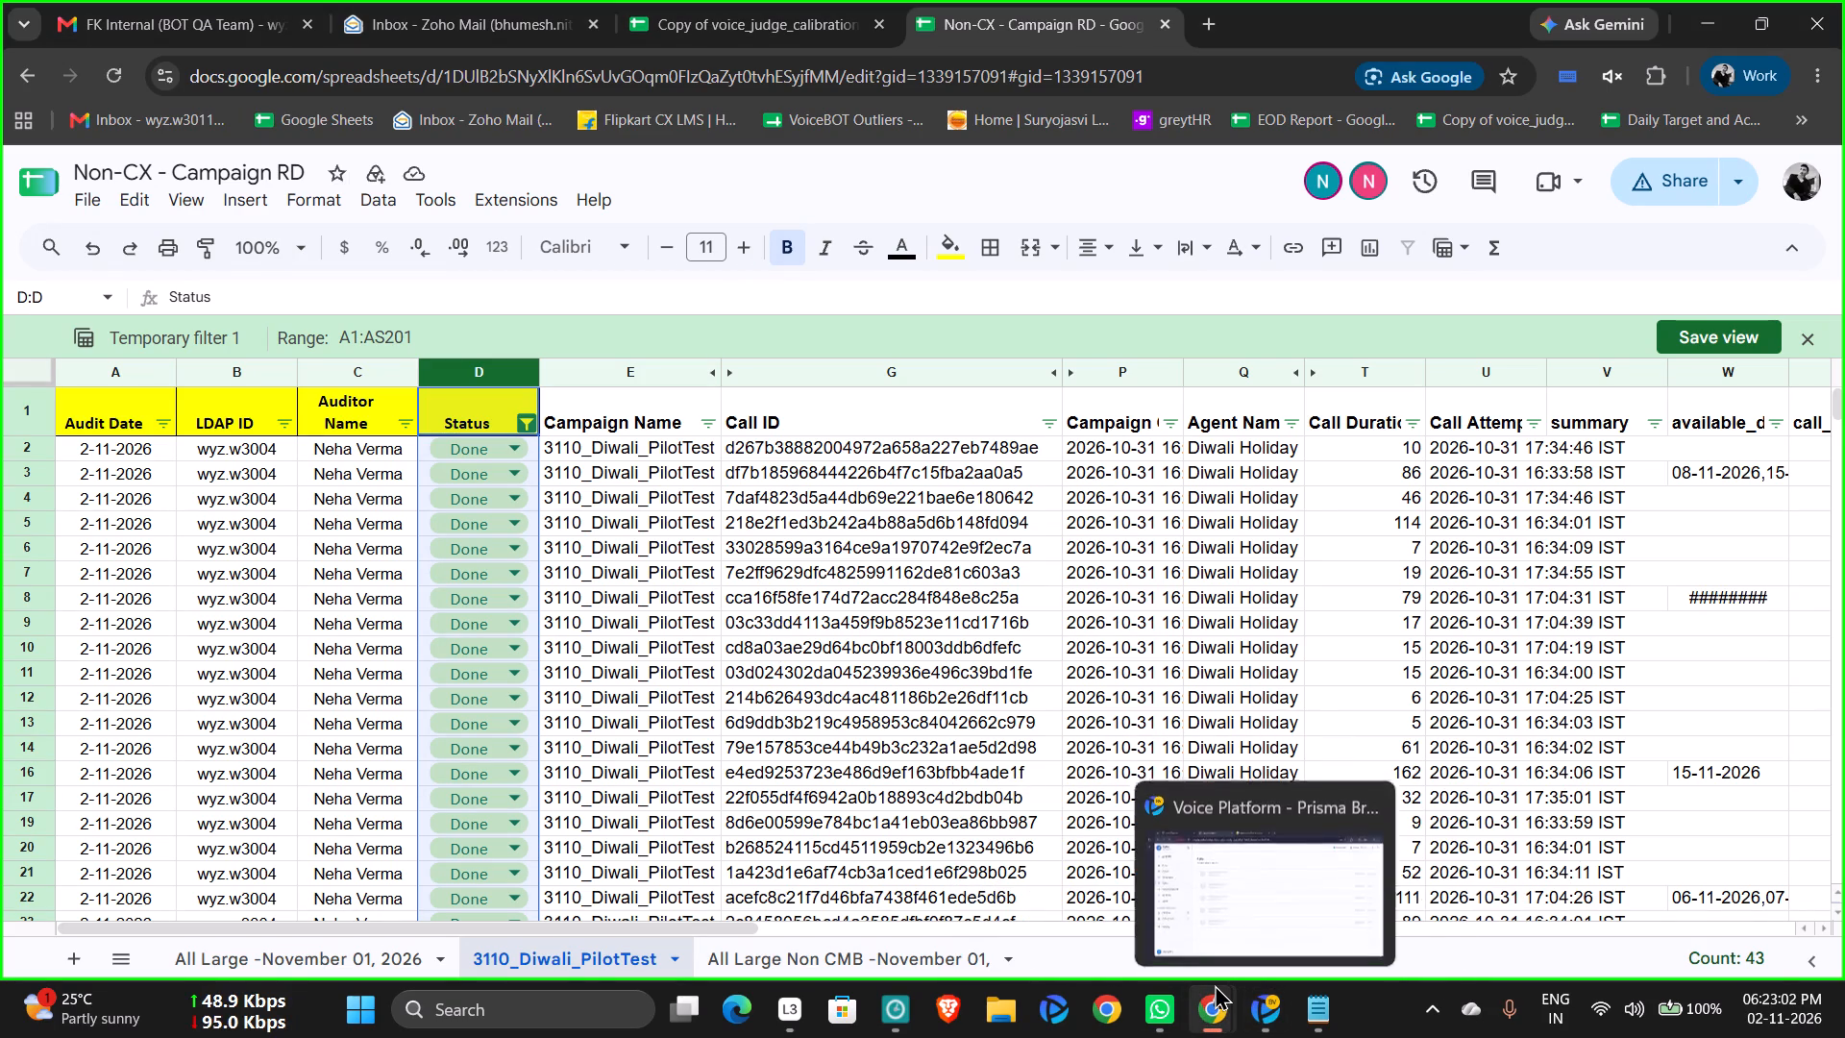
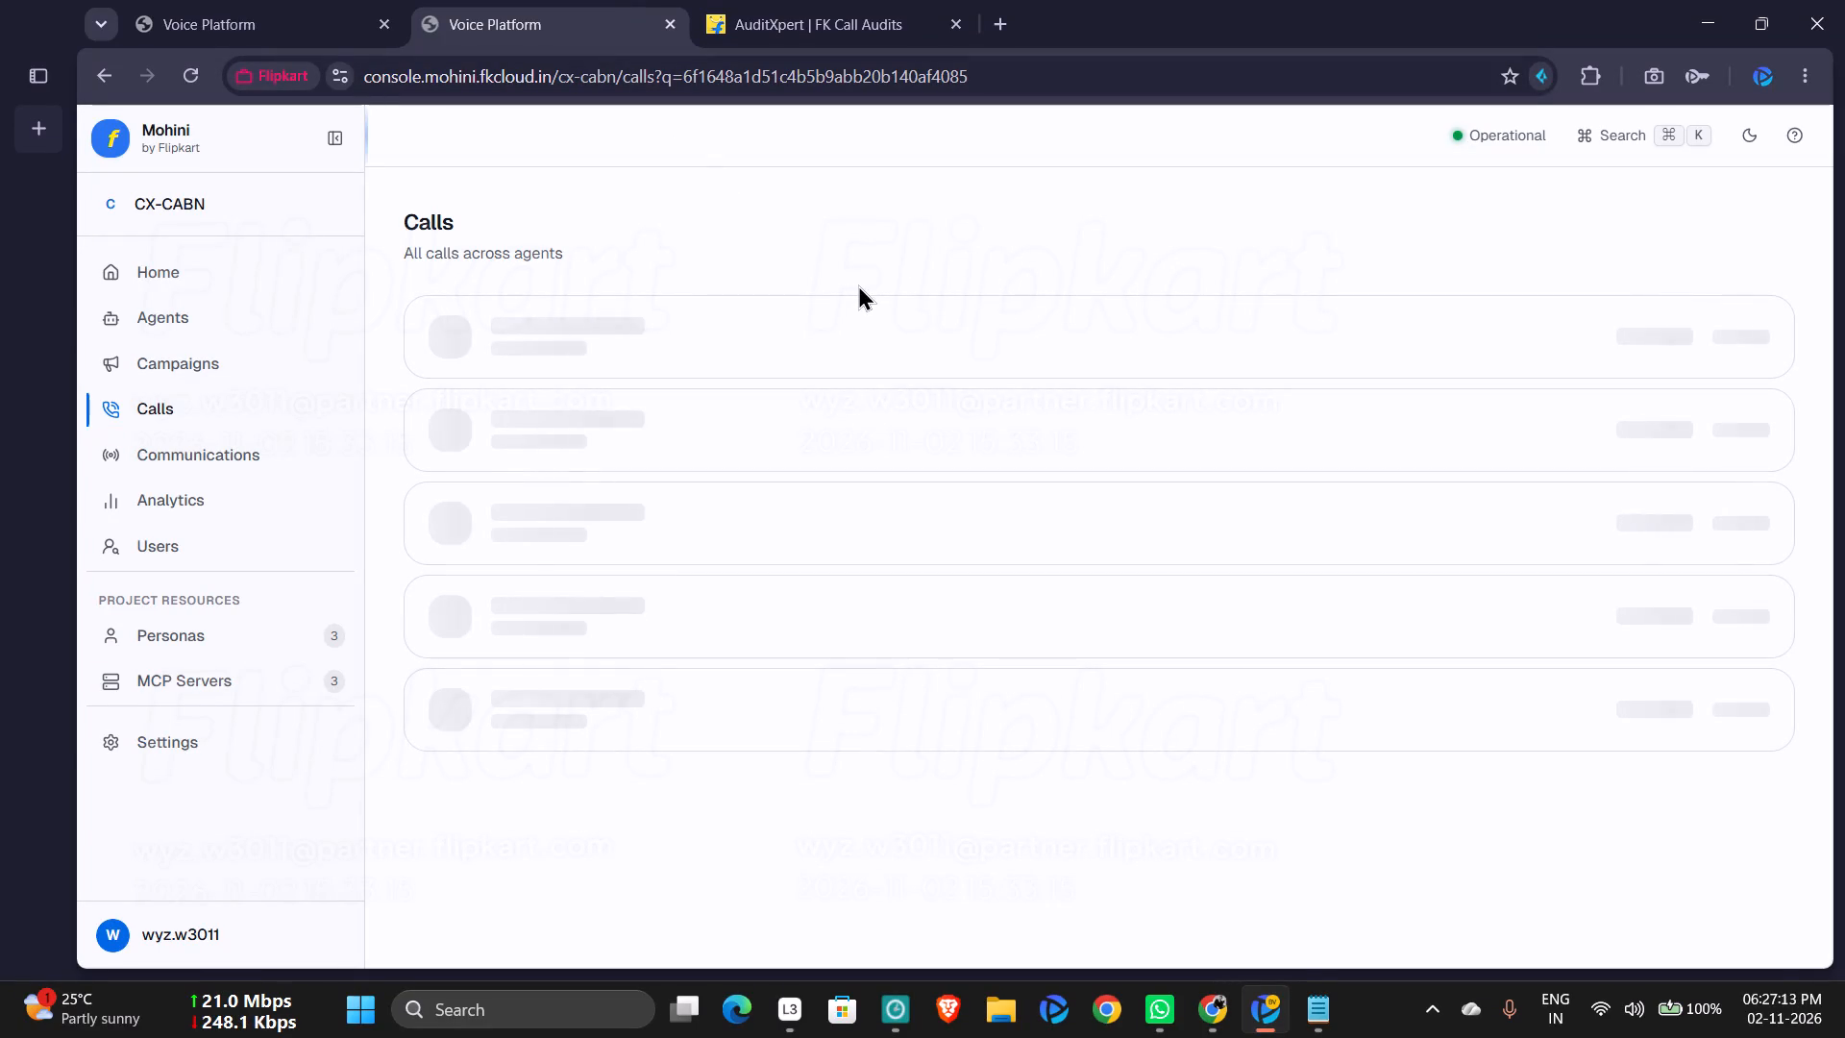
Switch to the Non-CX campaign sheet and select the Campaign Name in row 143.
left_click(1221, 1004)
left_click(1106, 897)
left_click(632, 661)
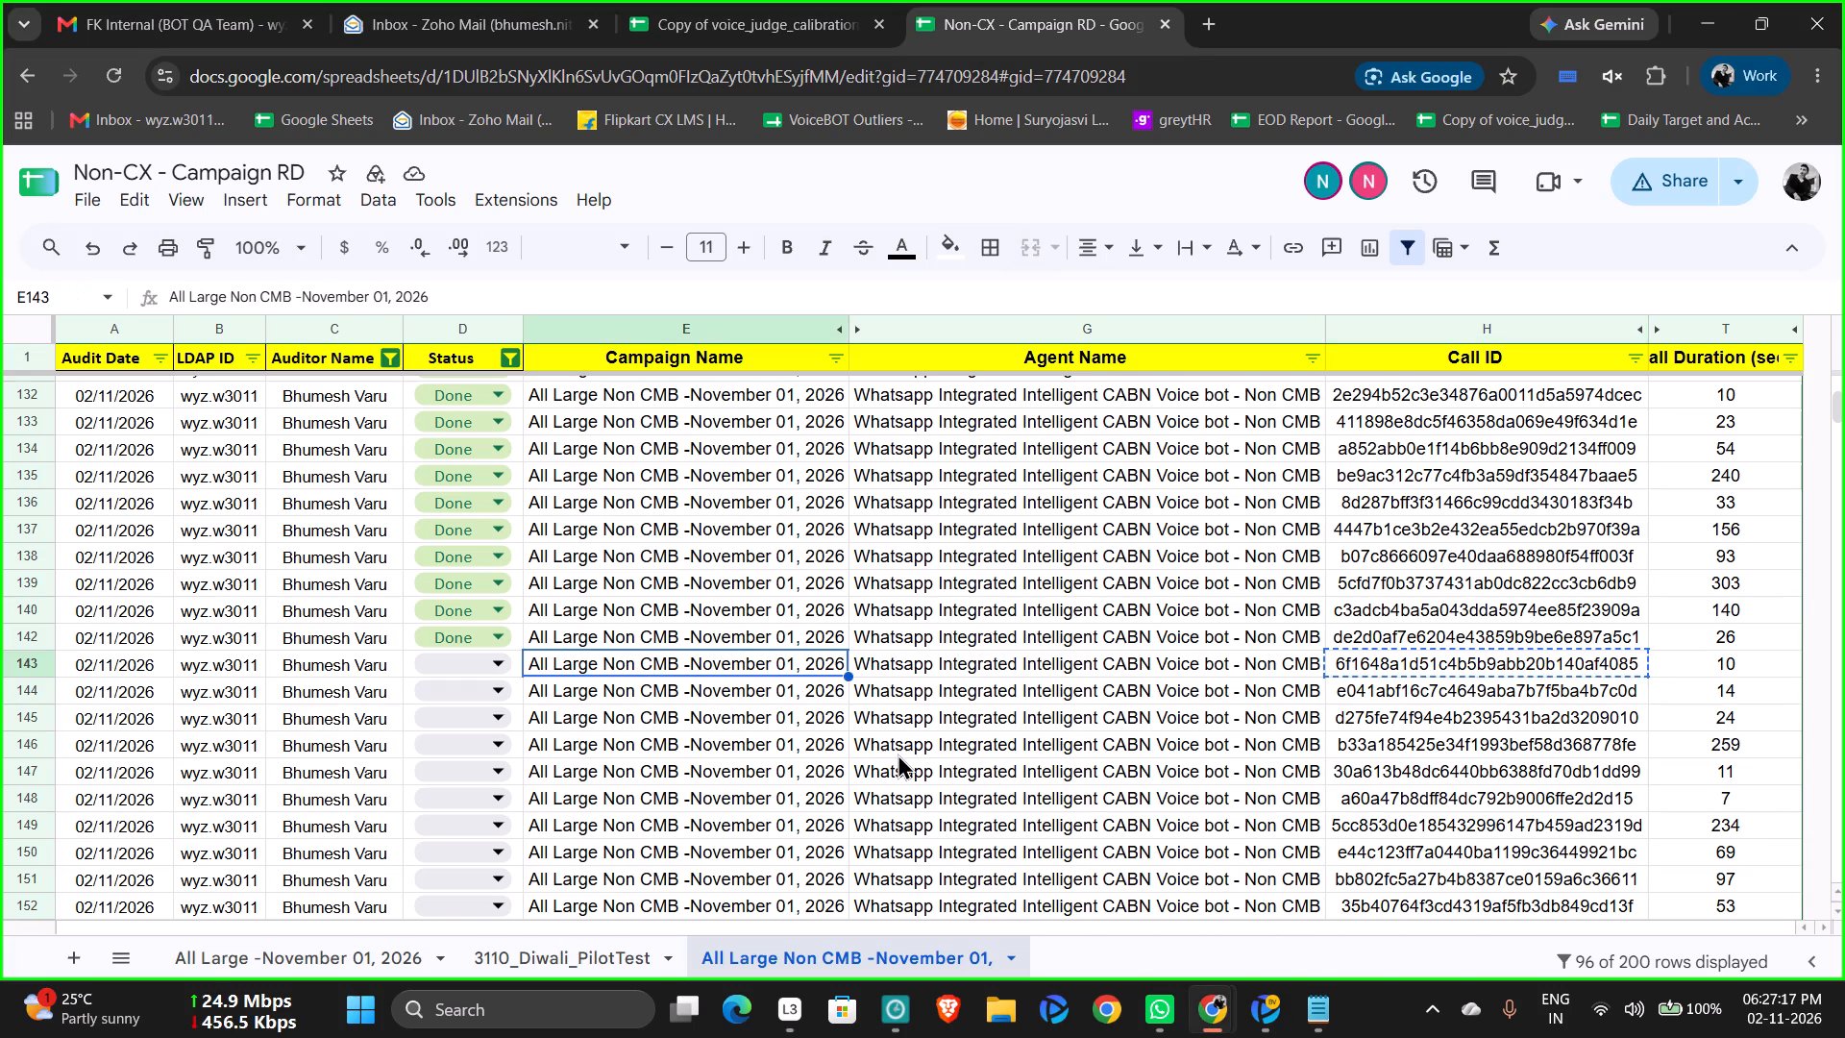
Copy row 143's Campaign Name, All Large Non CMB -November 01, 2026, into the Campaign Name field of the AuditXpert blank form.
key("ctrl+c")
left_click(1258, 1005)
left_click(847, 24)
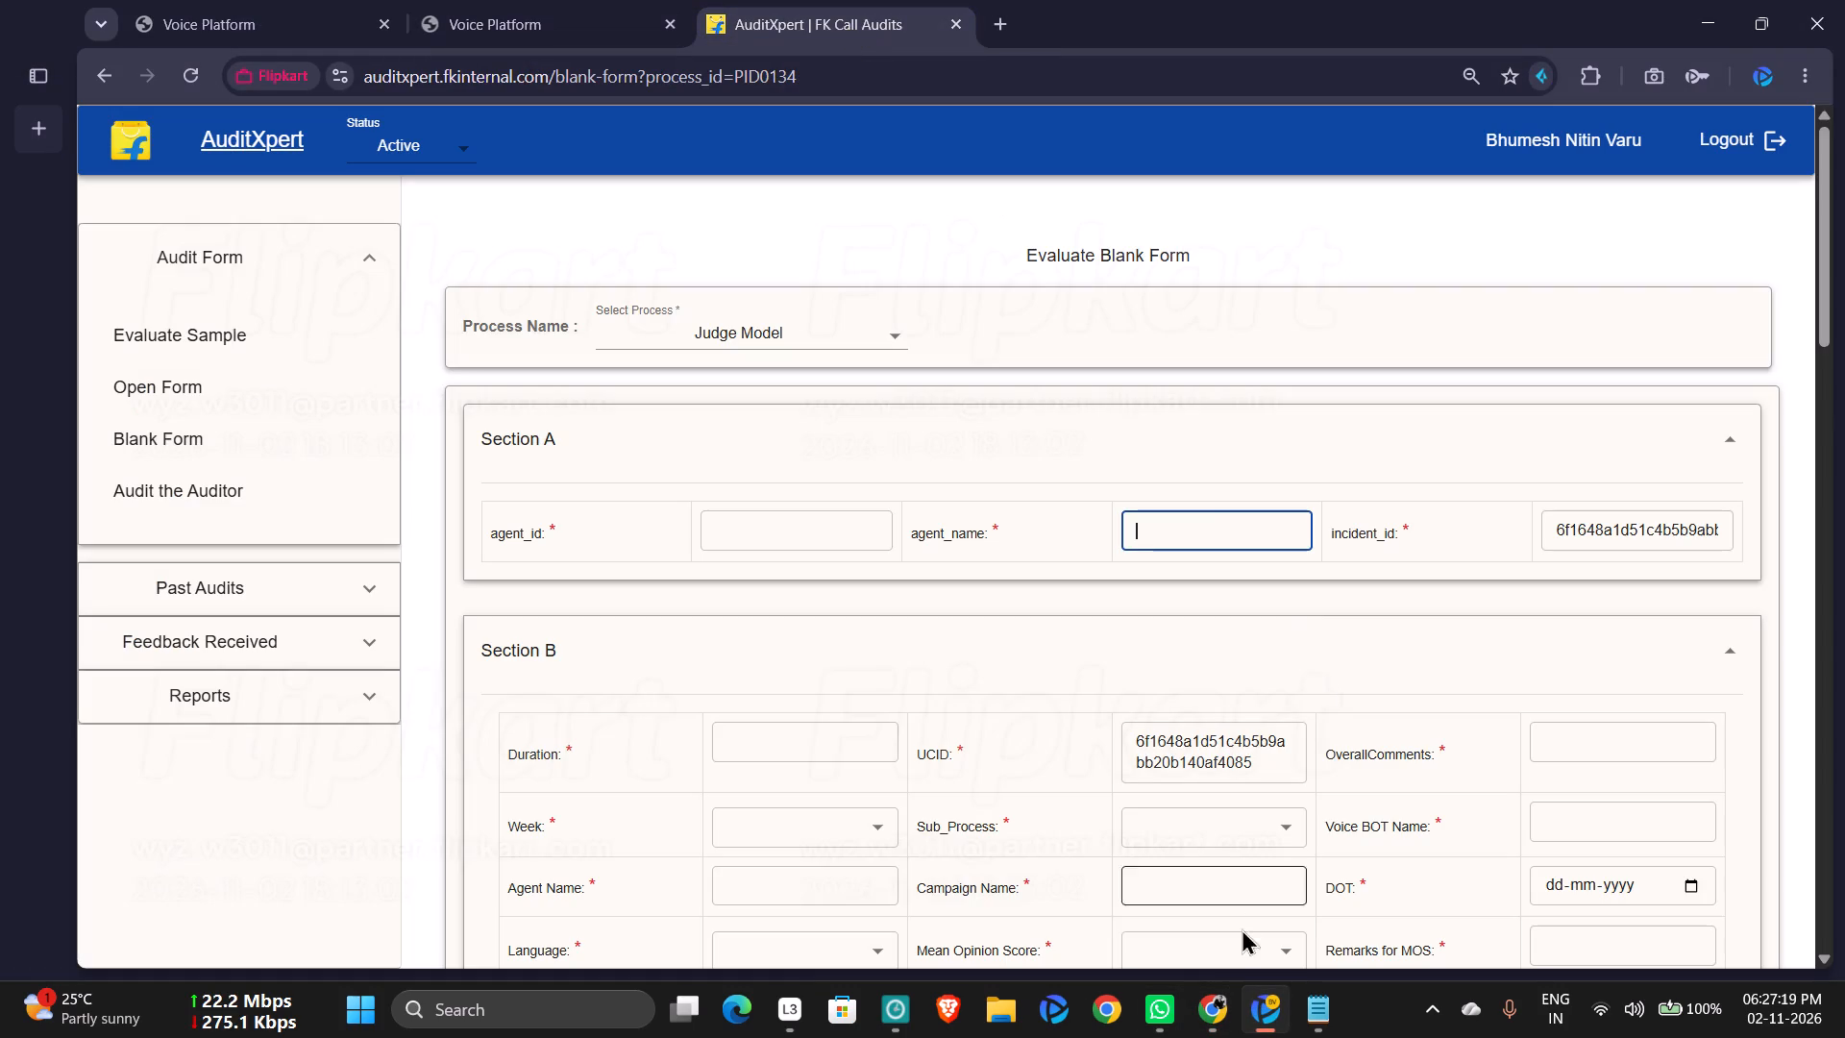
left_click(1209, 900)
key("ctrl+v")
Copy row 143's Agent Name, Whatsapp Integrated Intelligent CABN Voice bot - Non CMB, from the campaign sheet into the form's Agent Name field.
left_click(1261, 1007)
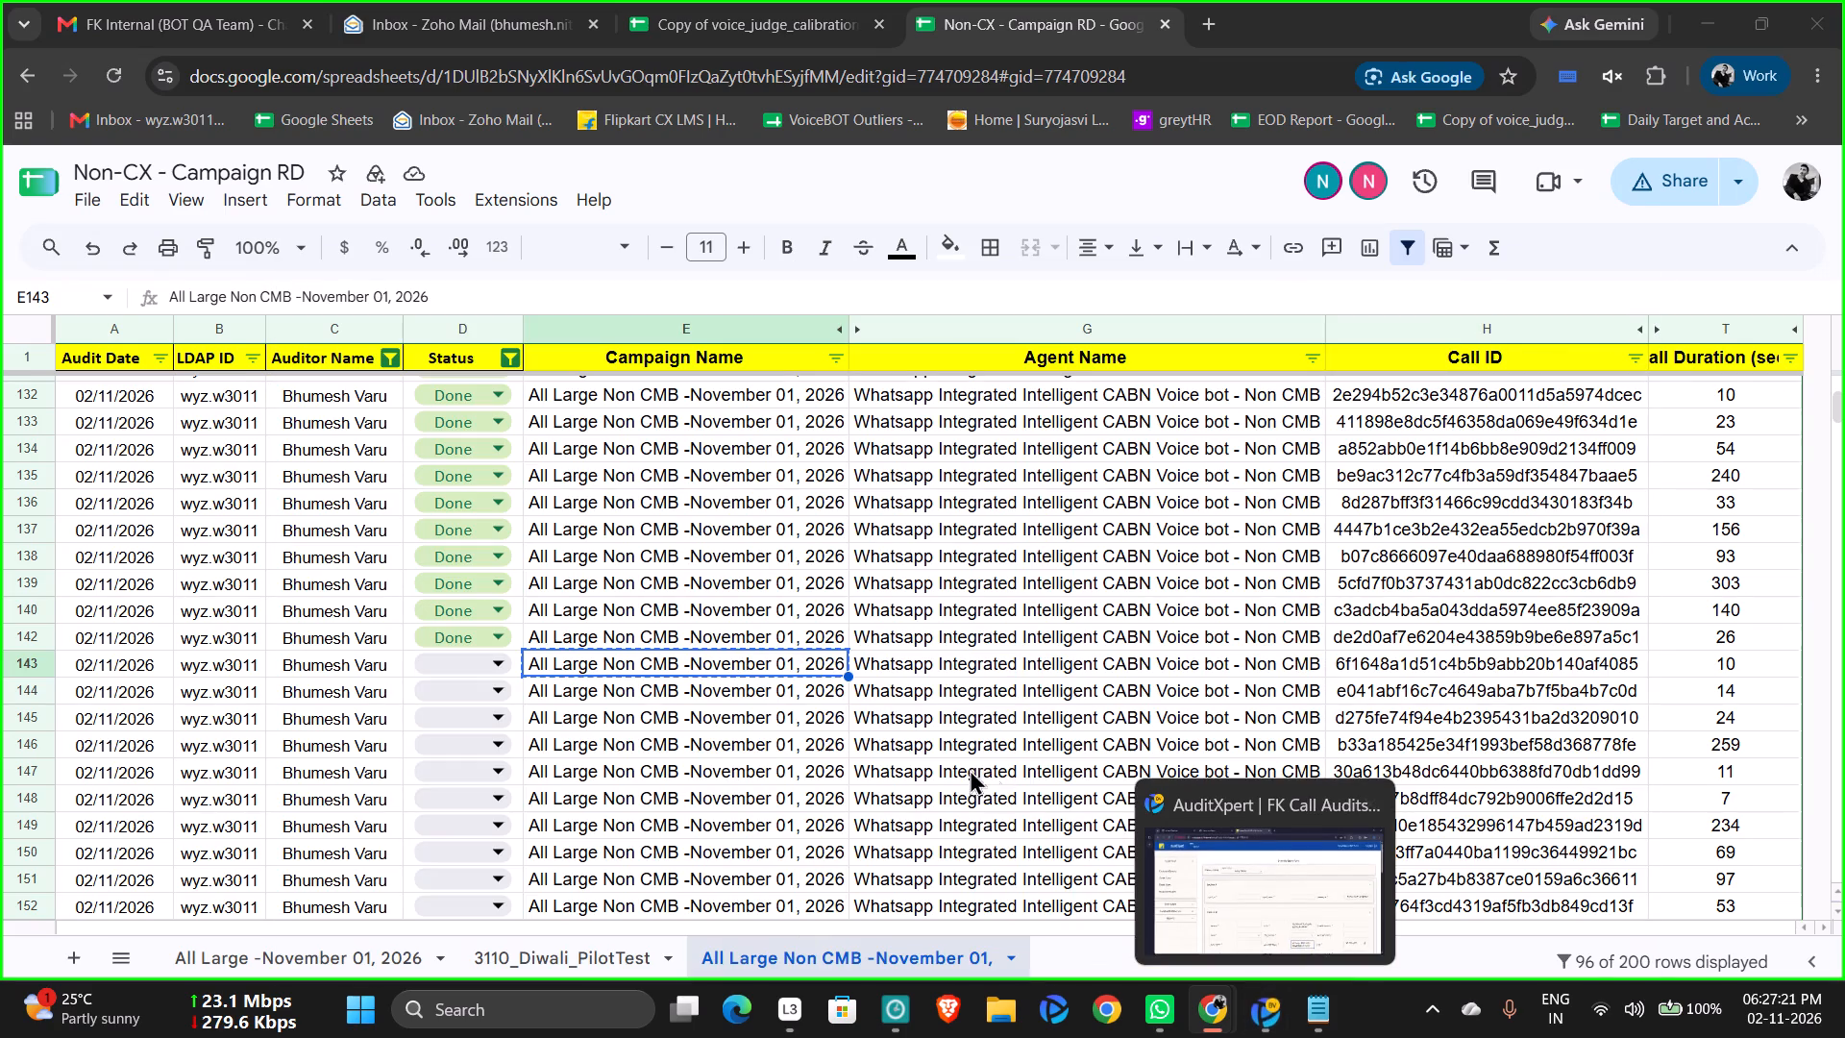
left_click(936, 659)
key("ctrl+c")
left_click(1269, 1023)
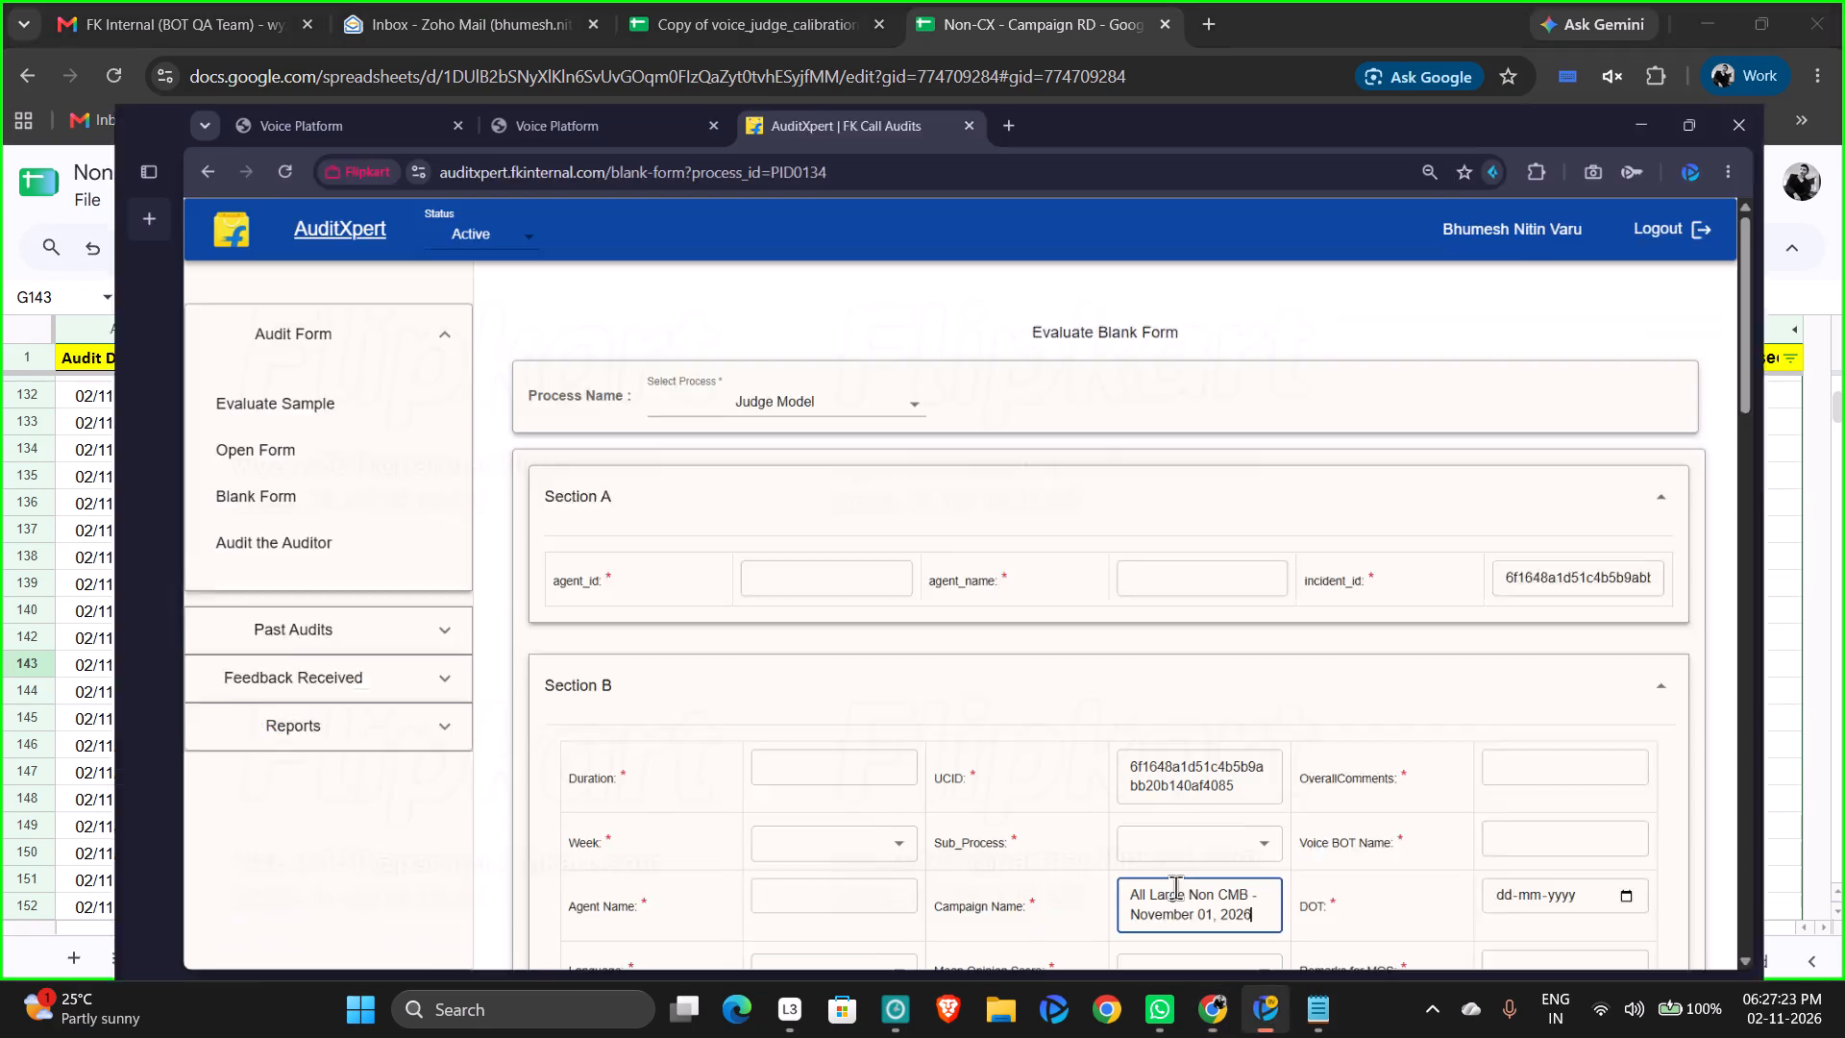
left_click(785, 884)
key("ctrl+v")
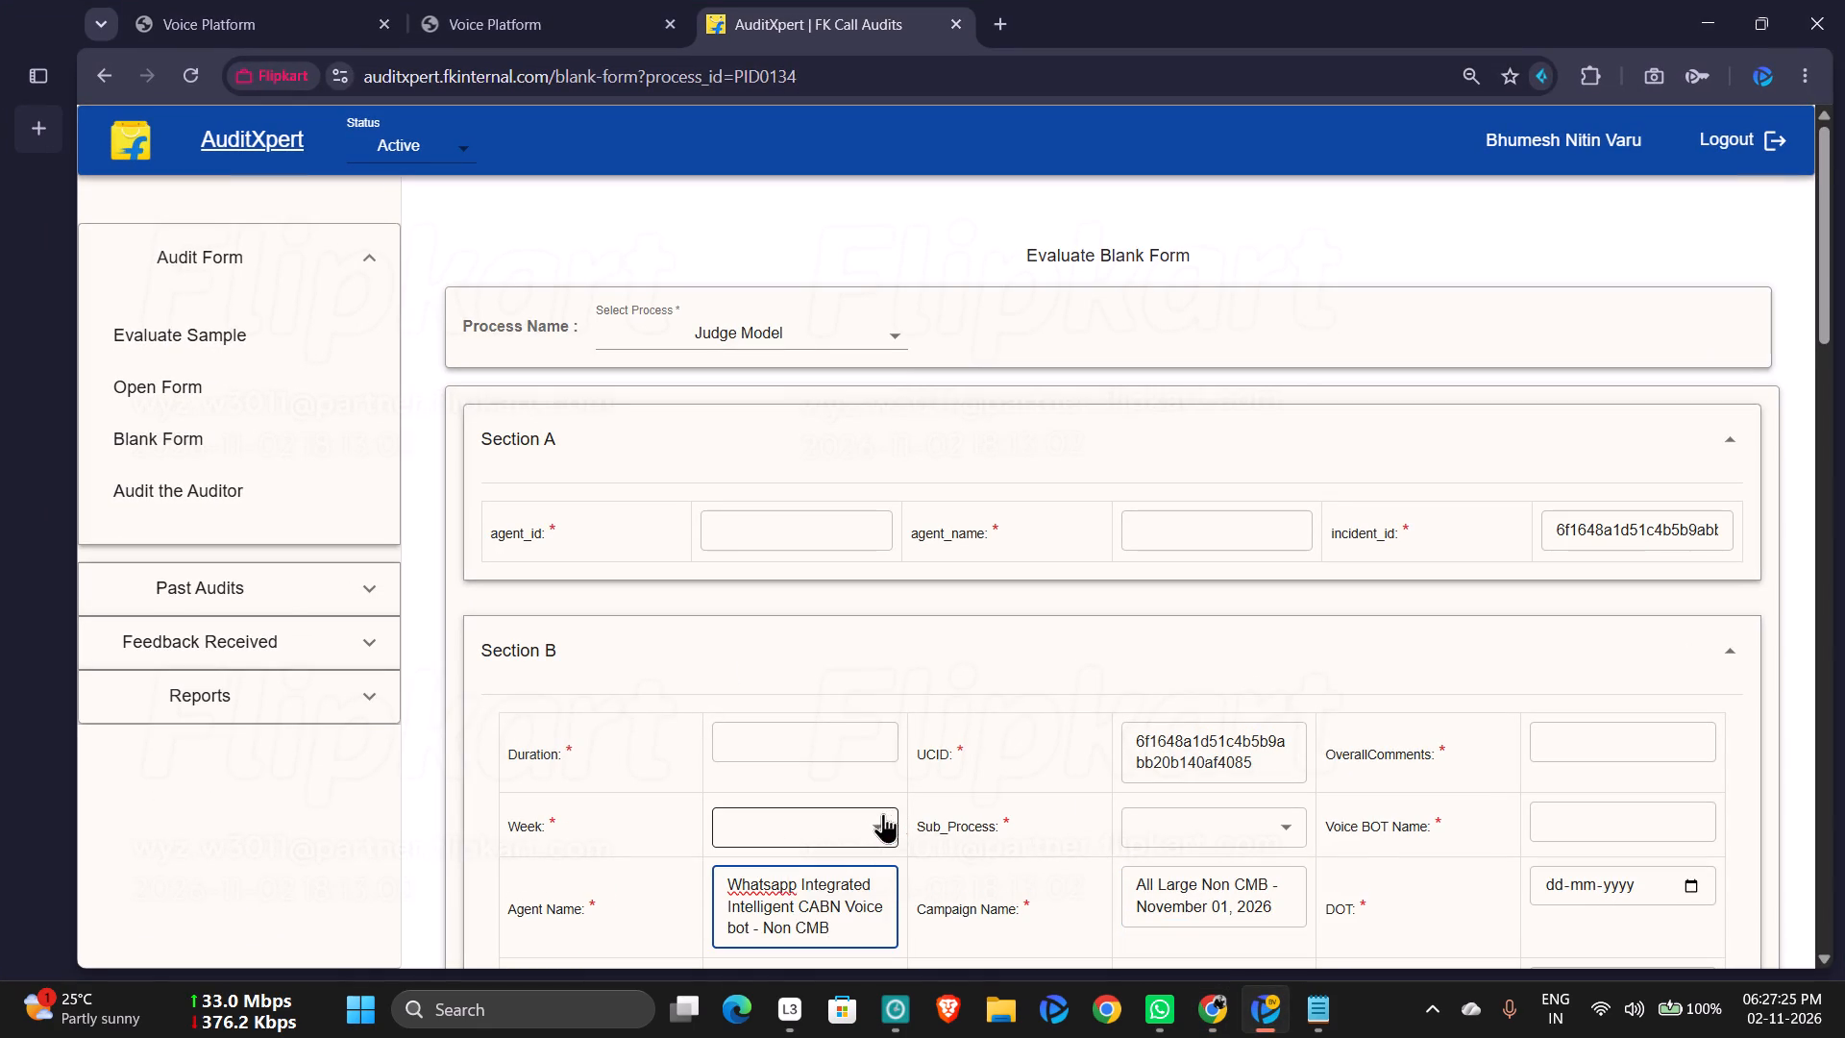
Set Week to Week1 and Sub_Process to CX CABN in Section B of the audit form.
left_click(867, 823)
left_click(837, 744)
left_click(837, 755)
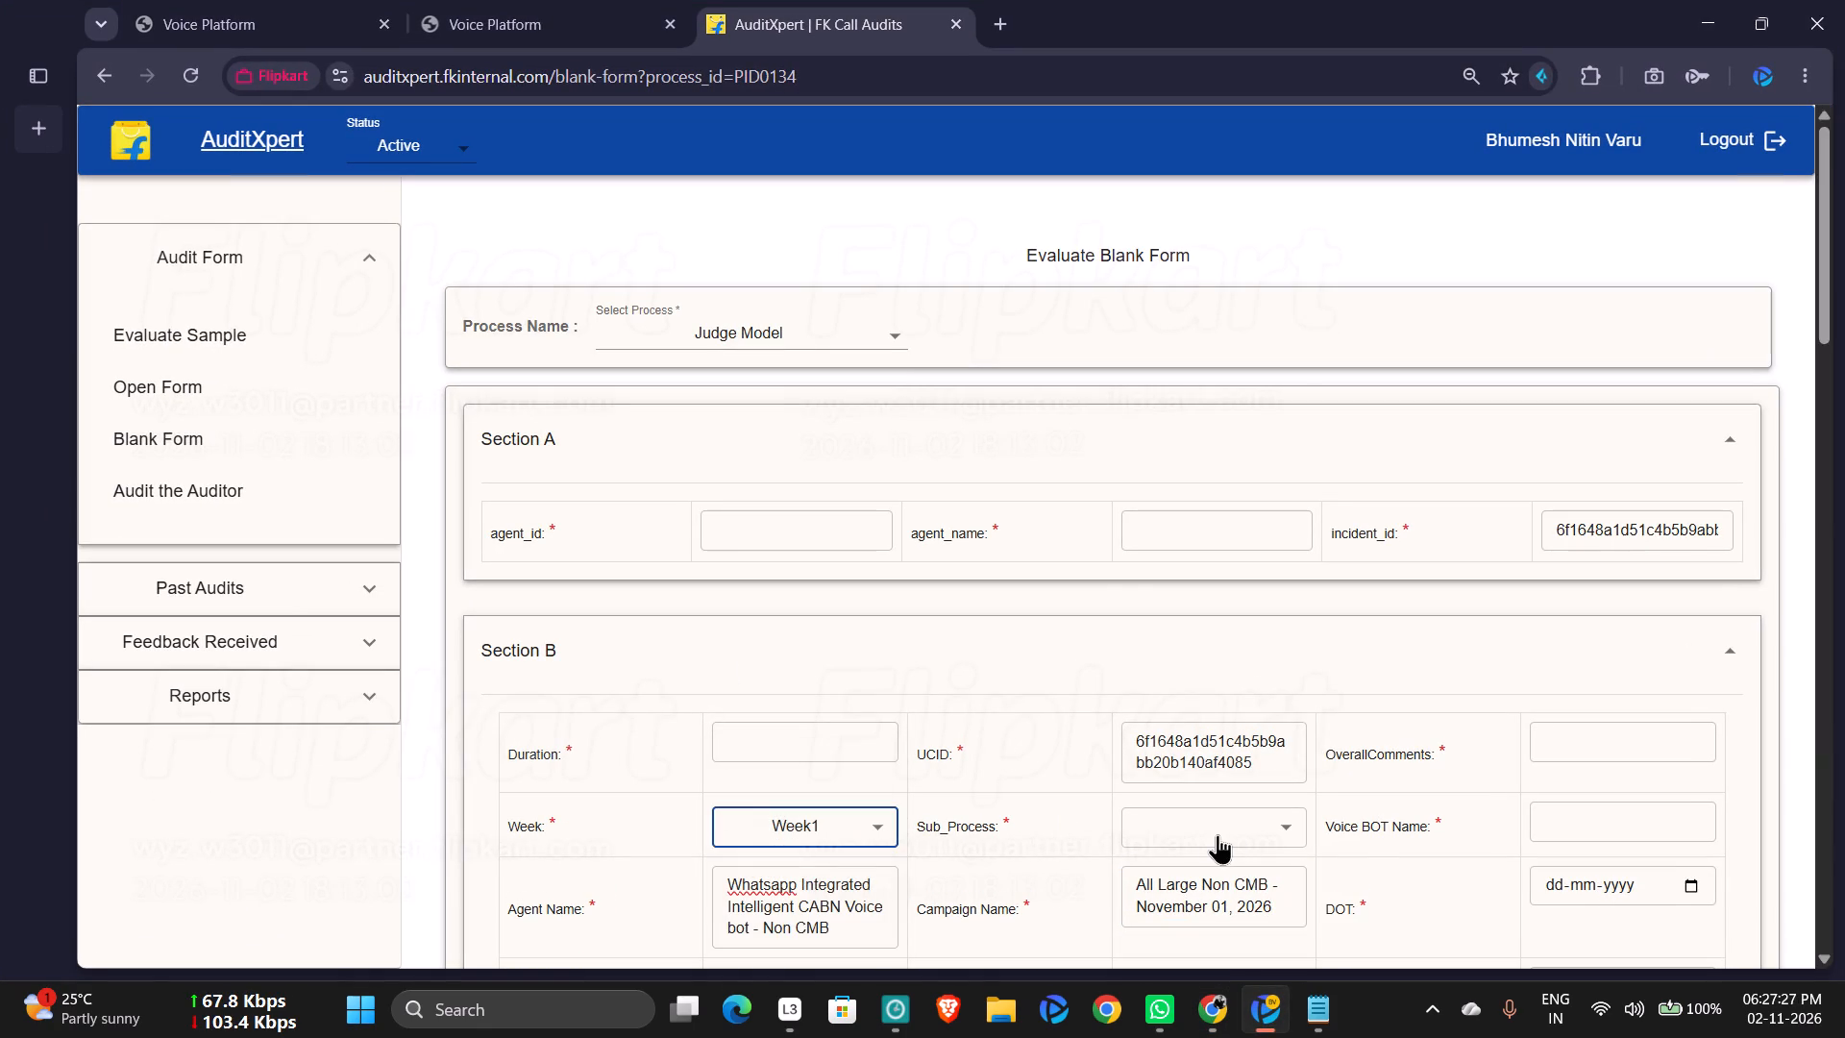
left_click(1228, 828)
left_click(1211, 844)
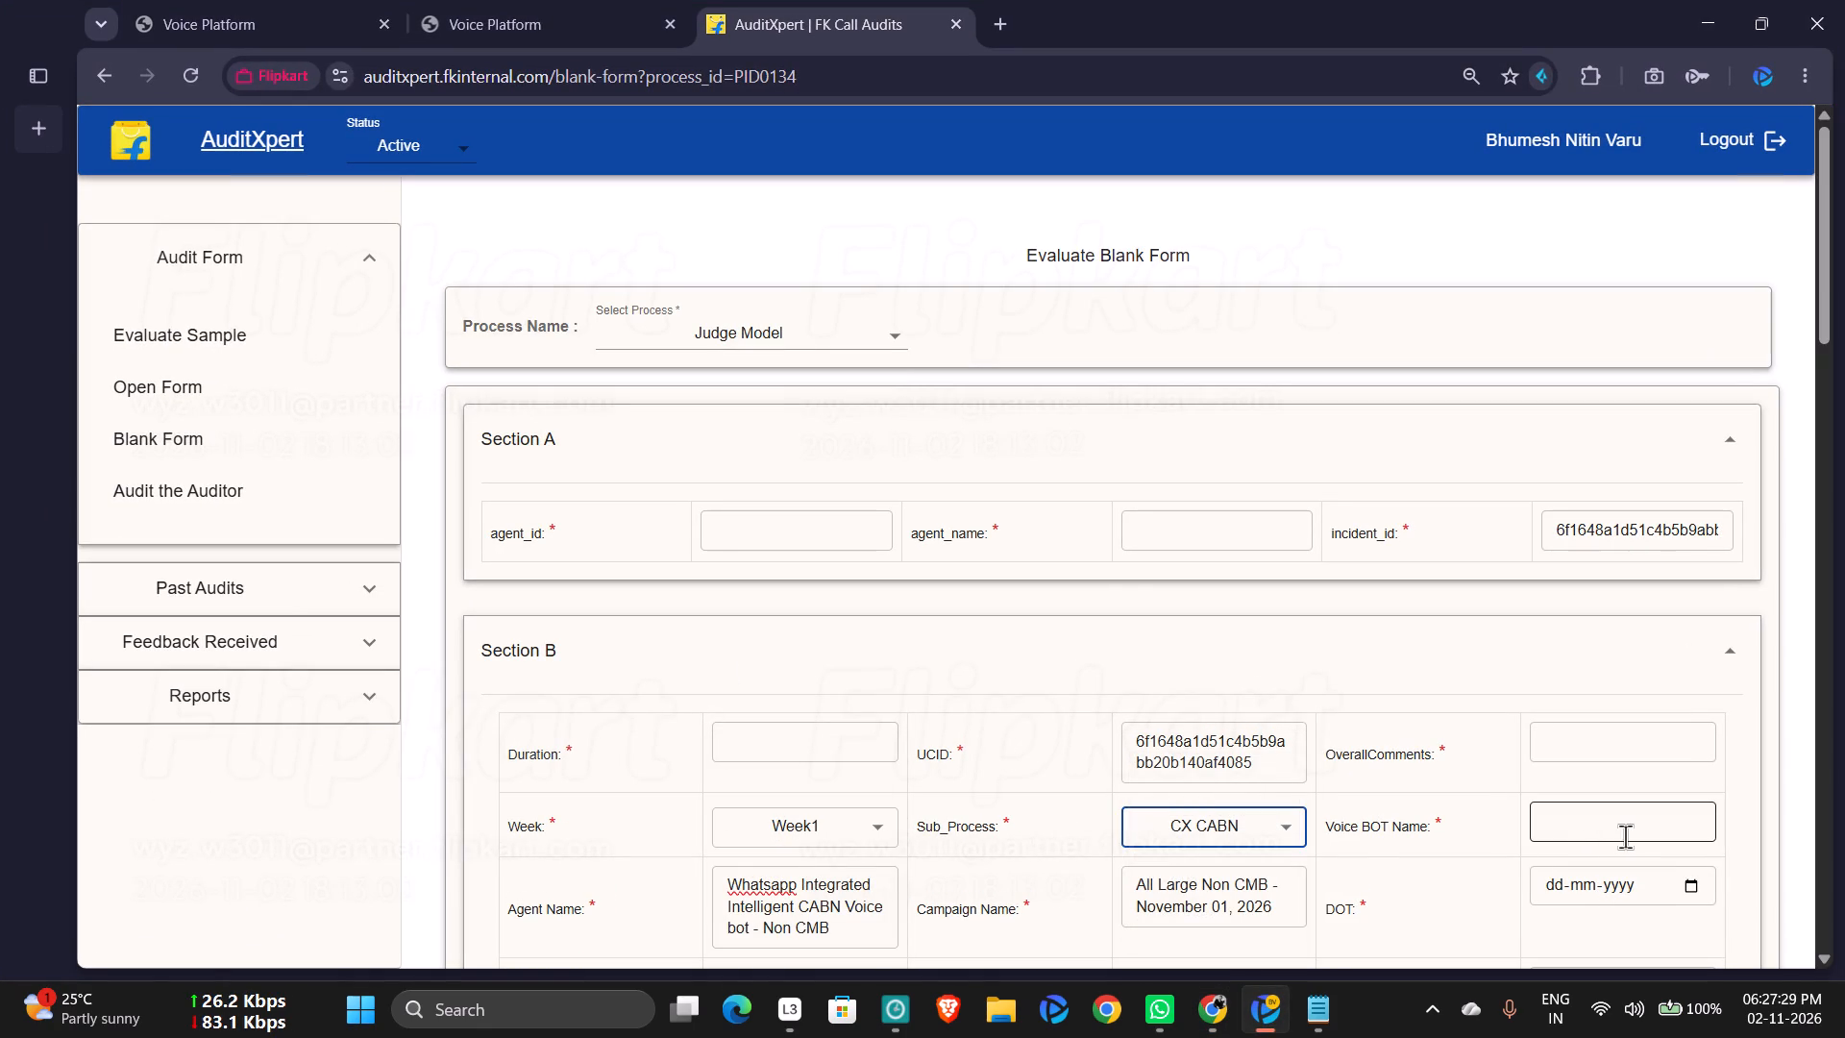
Look up row 143's call duration in the campaign sheet and enter 10 as the Duration in the AuditXpert form.
left_click(1217, 1017)
left_click(1107, 893)
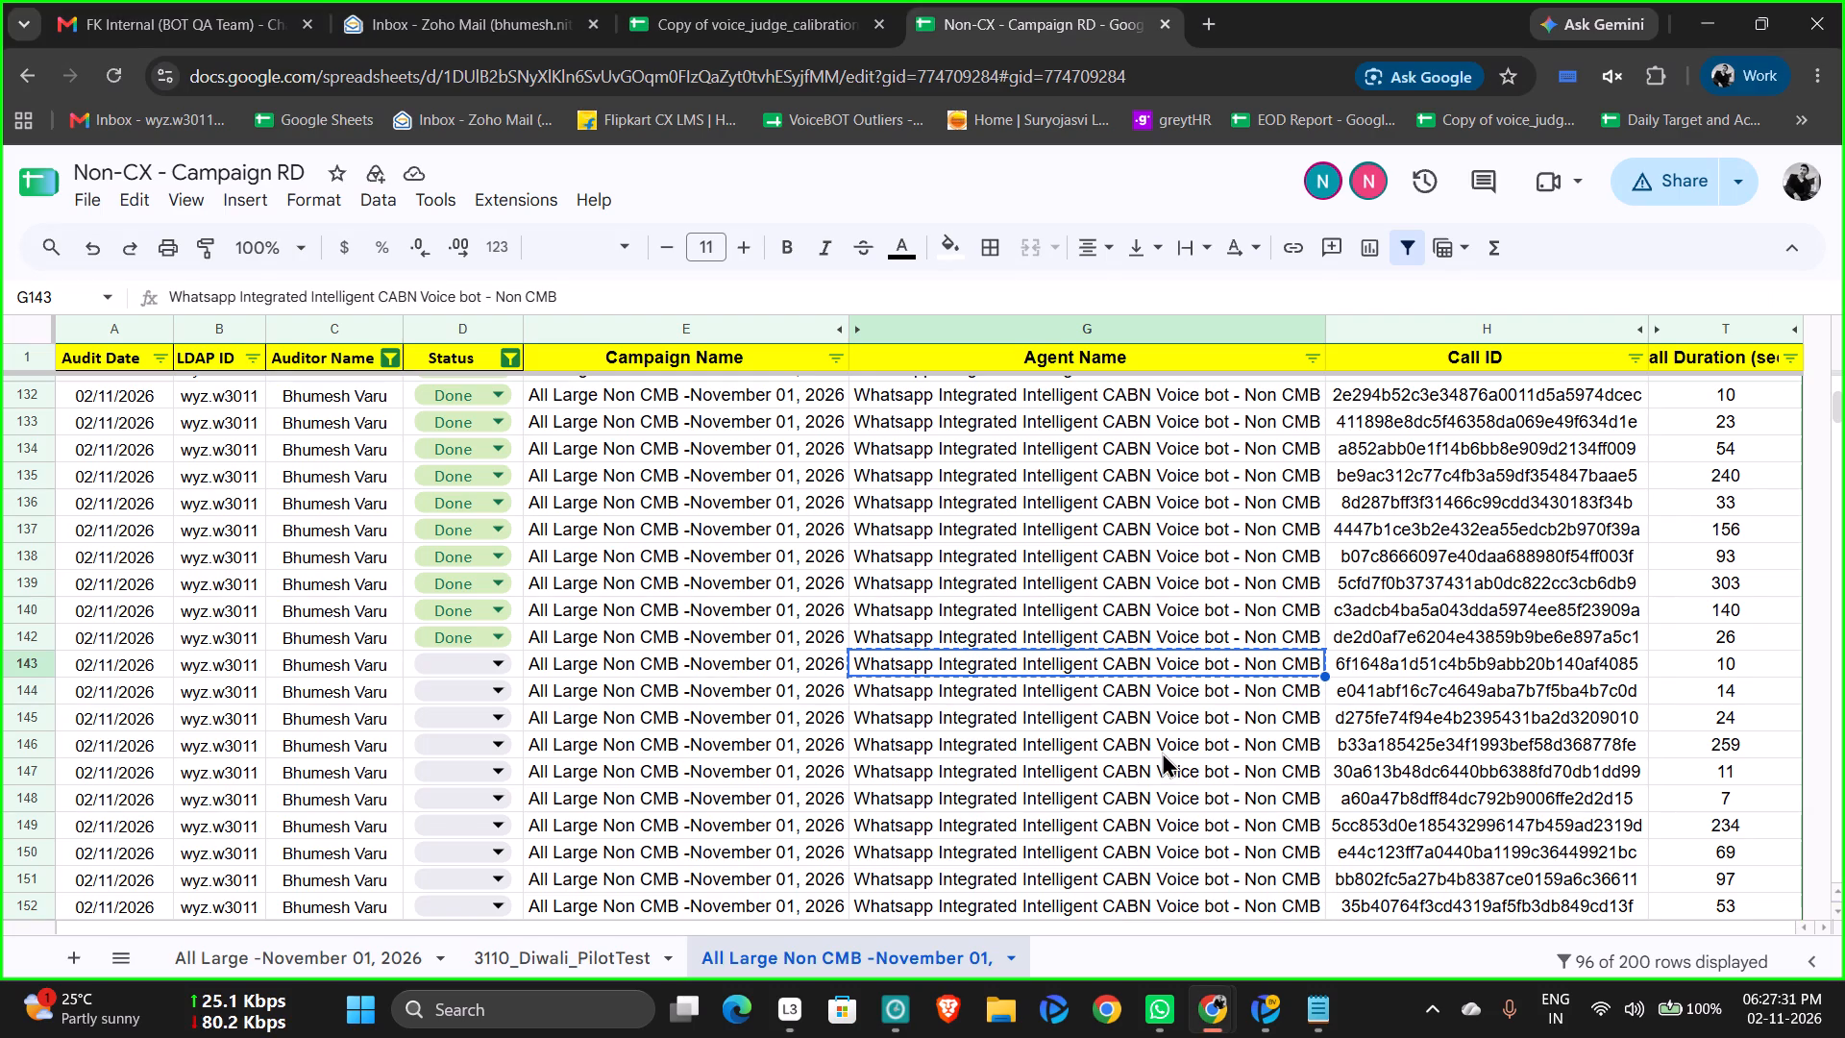
left_click(1501, 655)
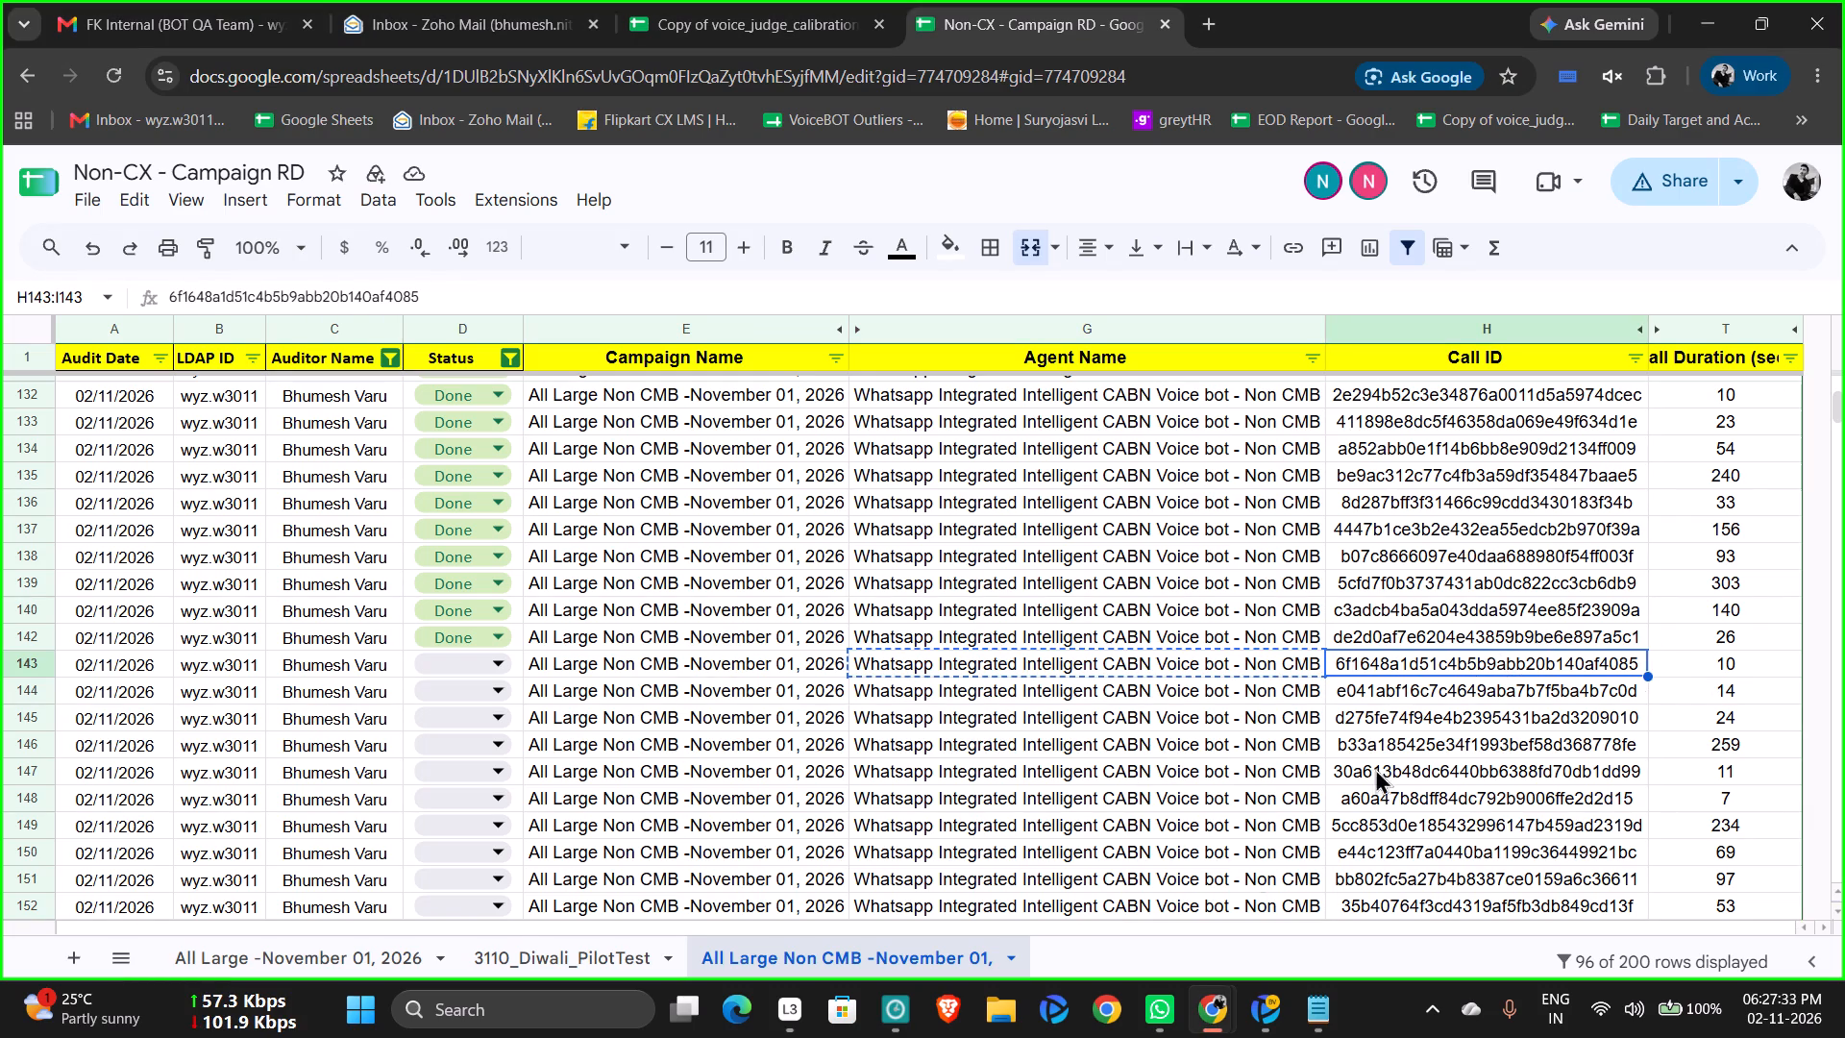
left_click(1264, 1013)
left_click(767, 744)
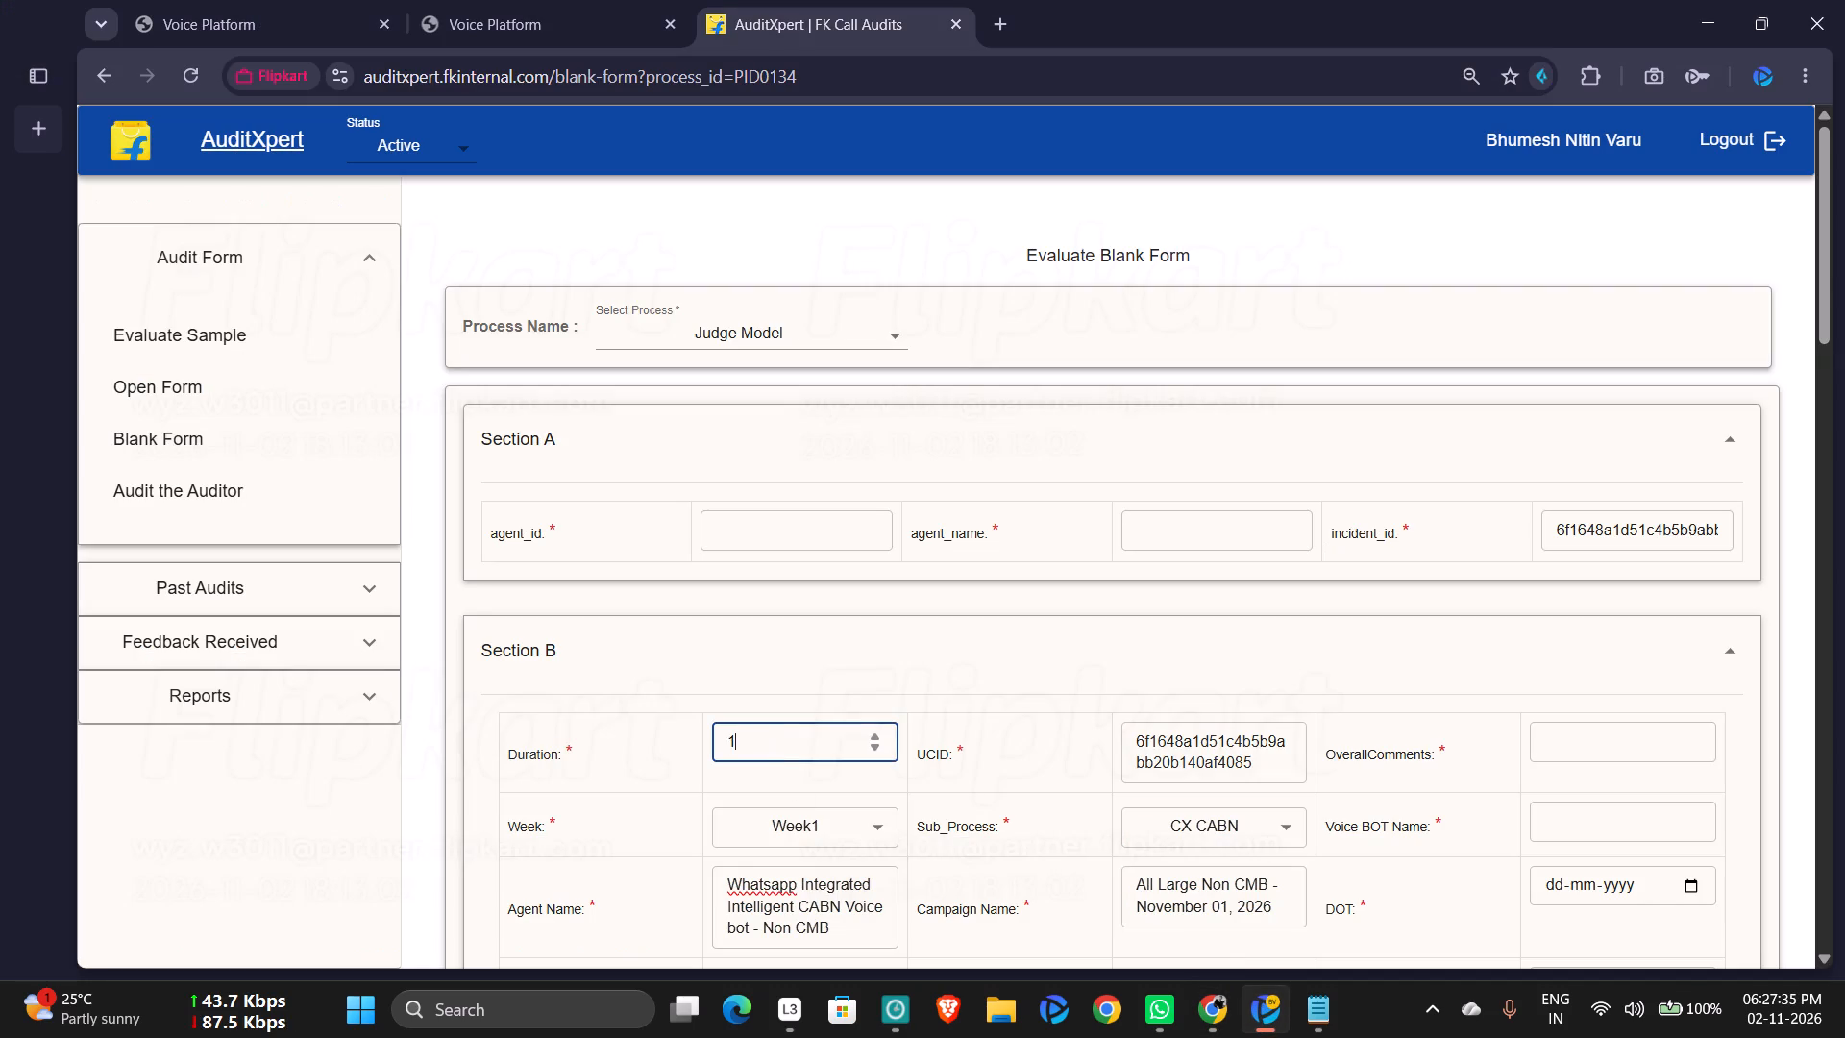
Enter Priya as the Voice BOT Name in Section B of the form.
left_click(1656, 824)
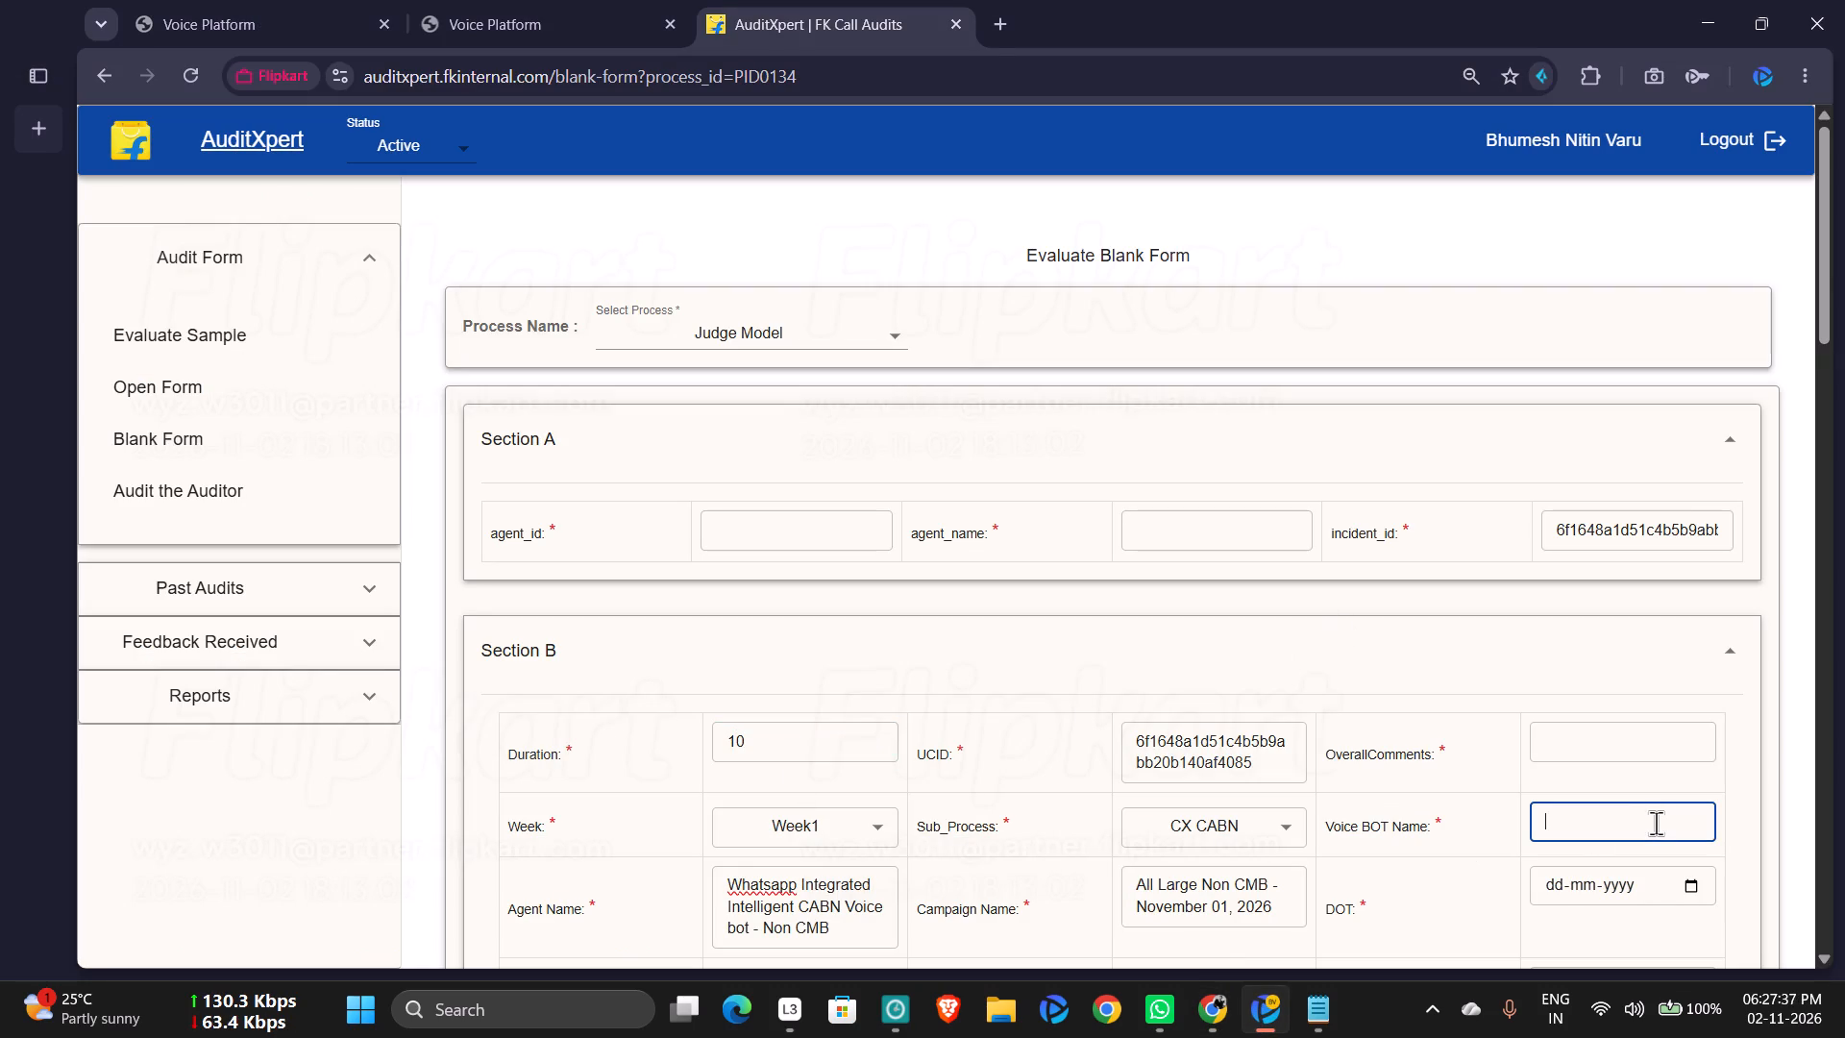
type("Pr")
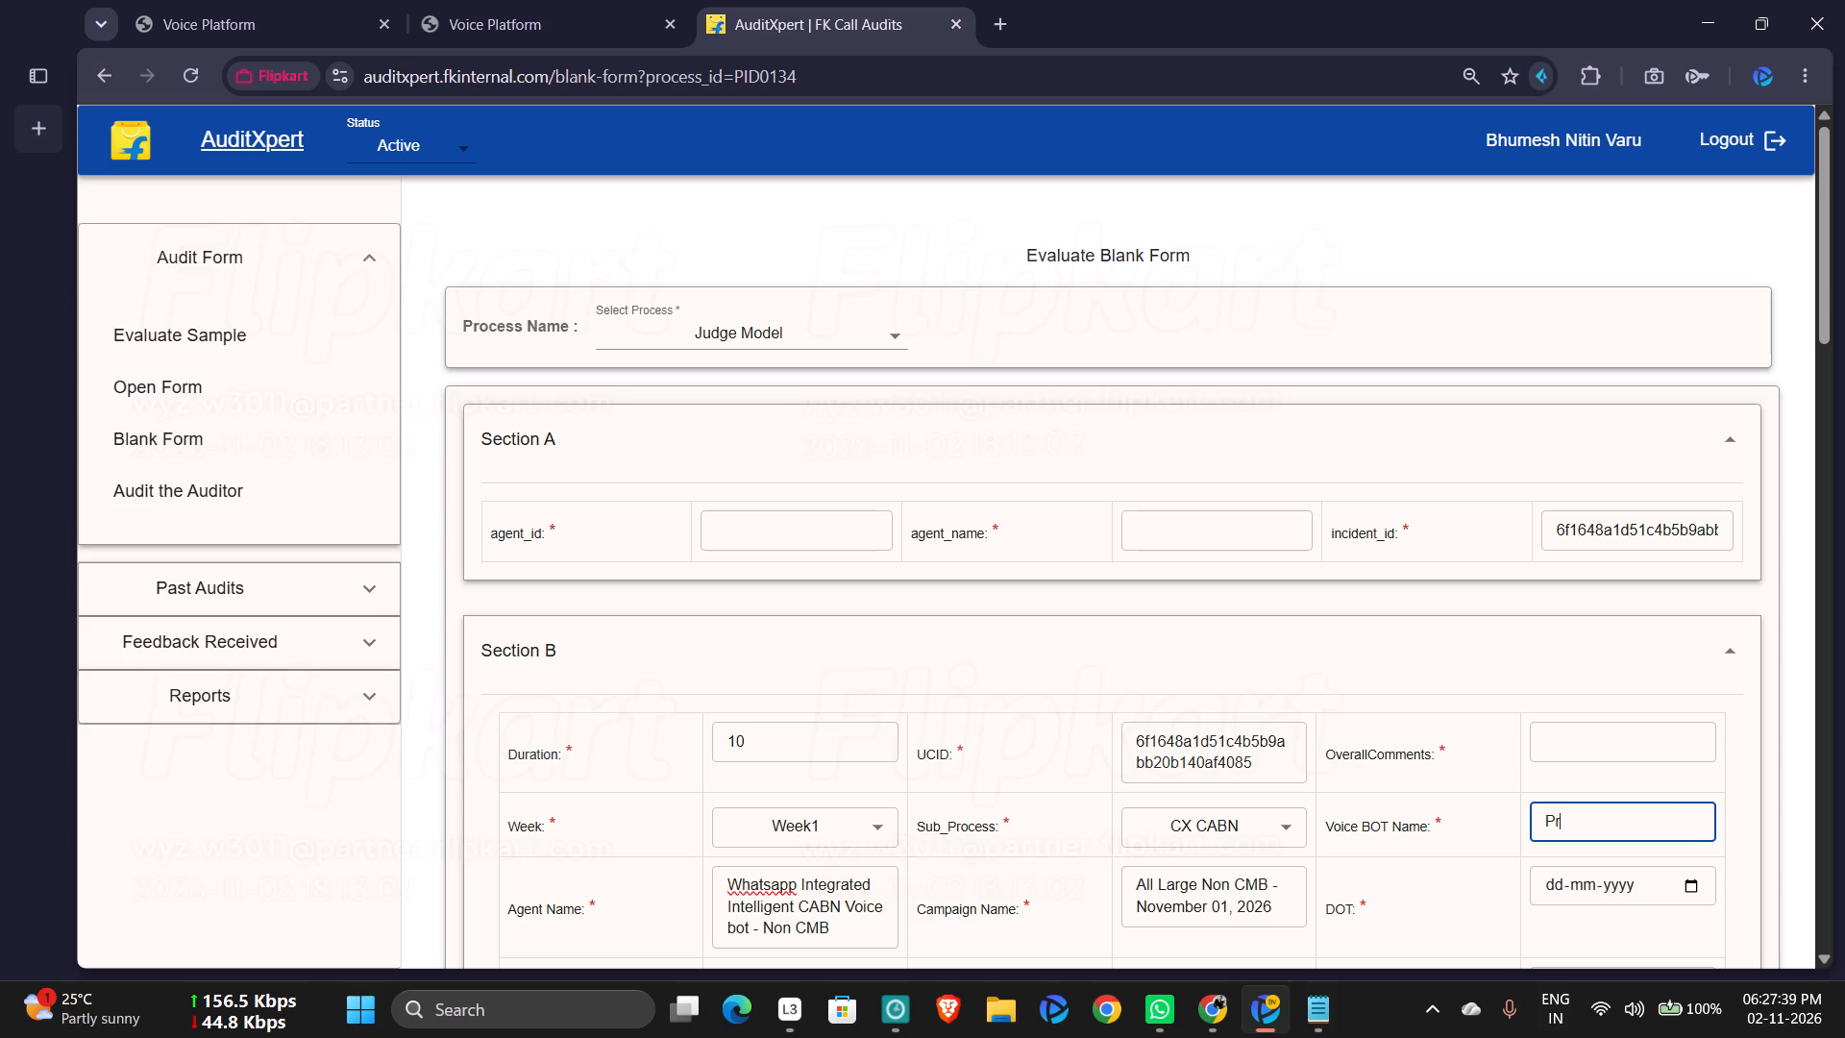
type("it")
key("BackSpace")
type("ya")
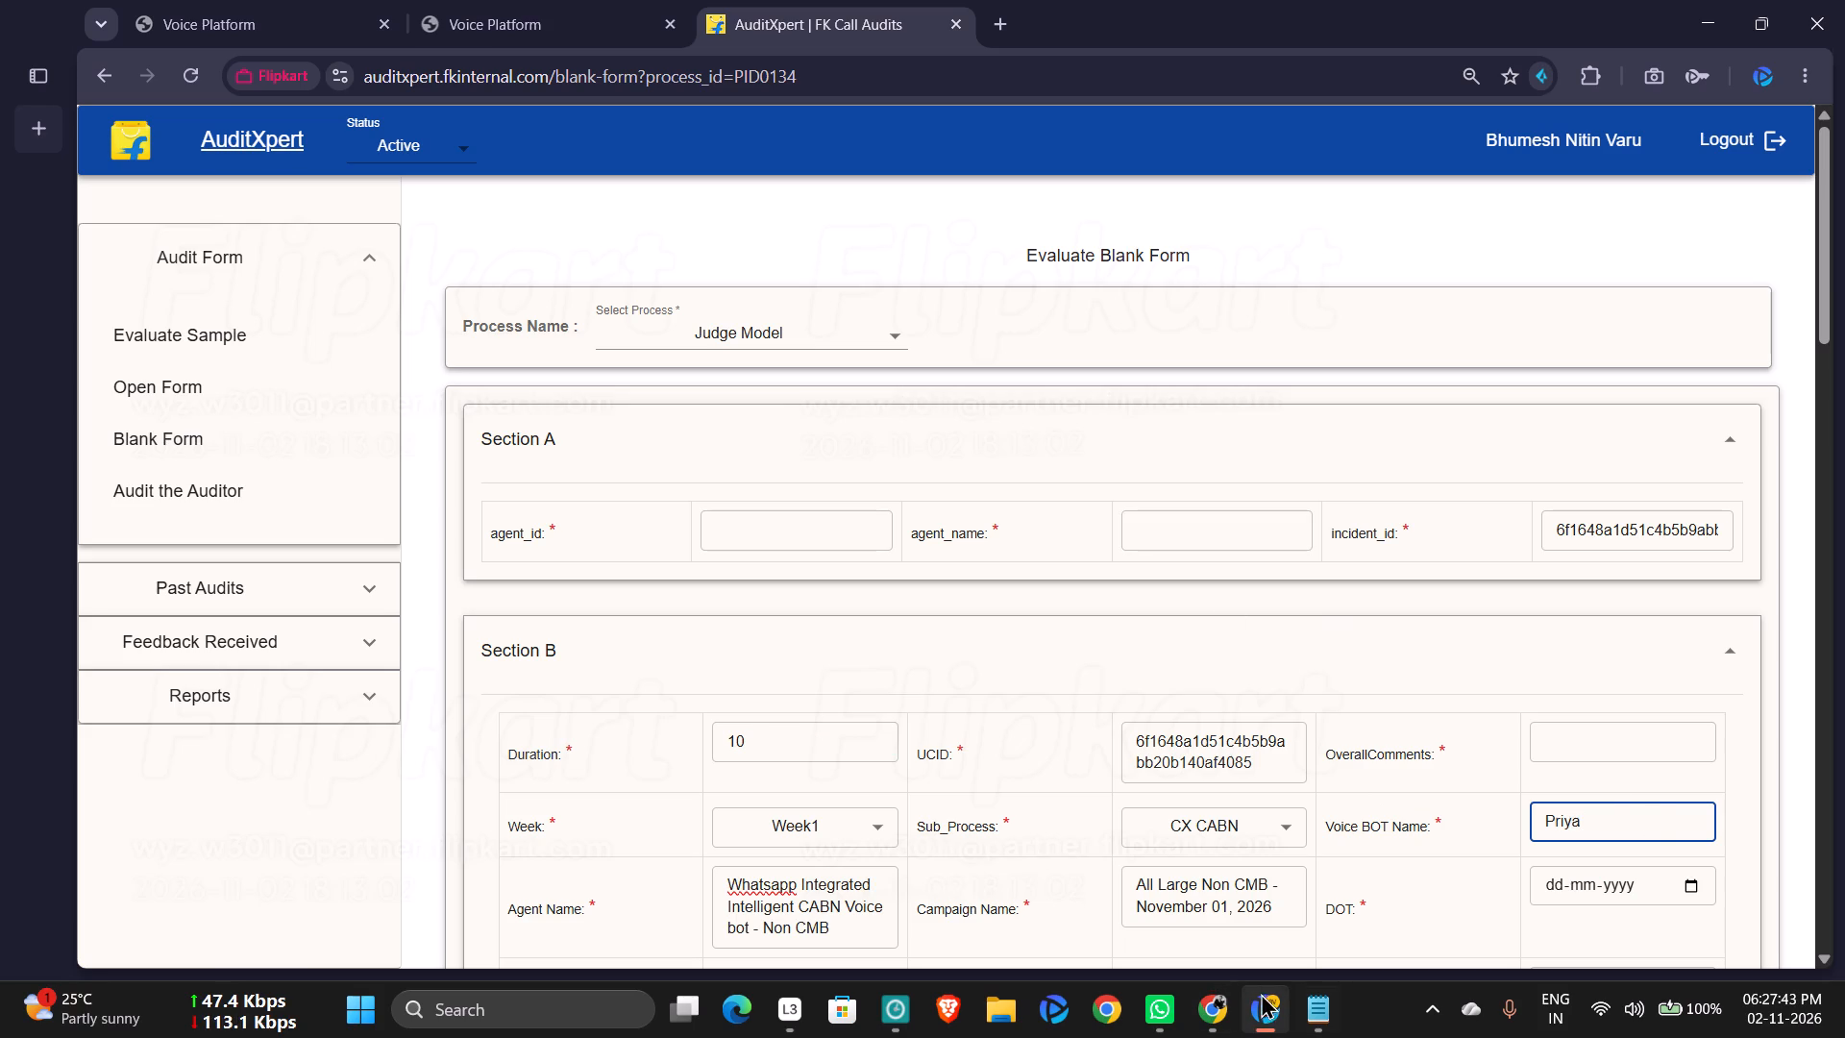
Return to the Non-CX - Campaign RD spreadsheet to consult row 143's call details.
left_click(1227, 1005)
left_click(1025, 900)
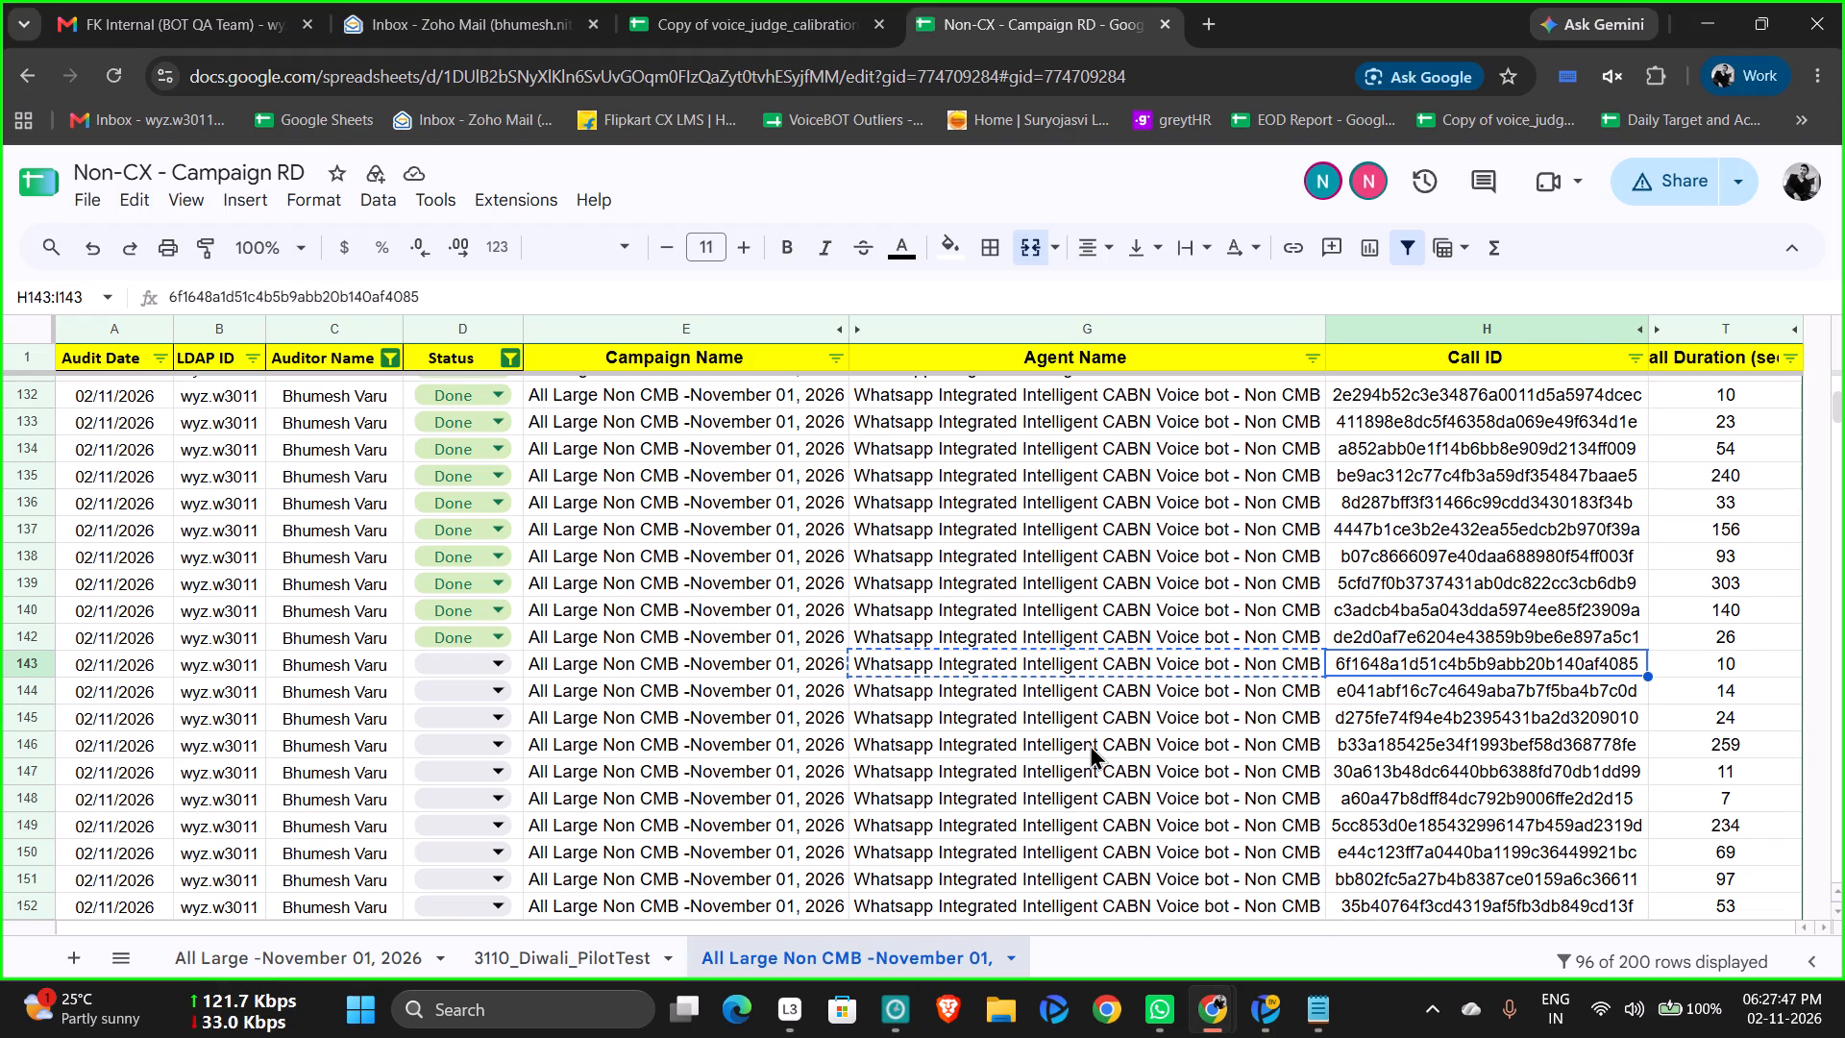
Return to the AuditXpert blank form and start the agent_id entry in Section A.
left_click(1260, 1019)
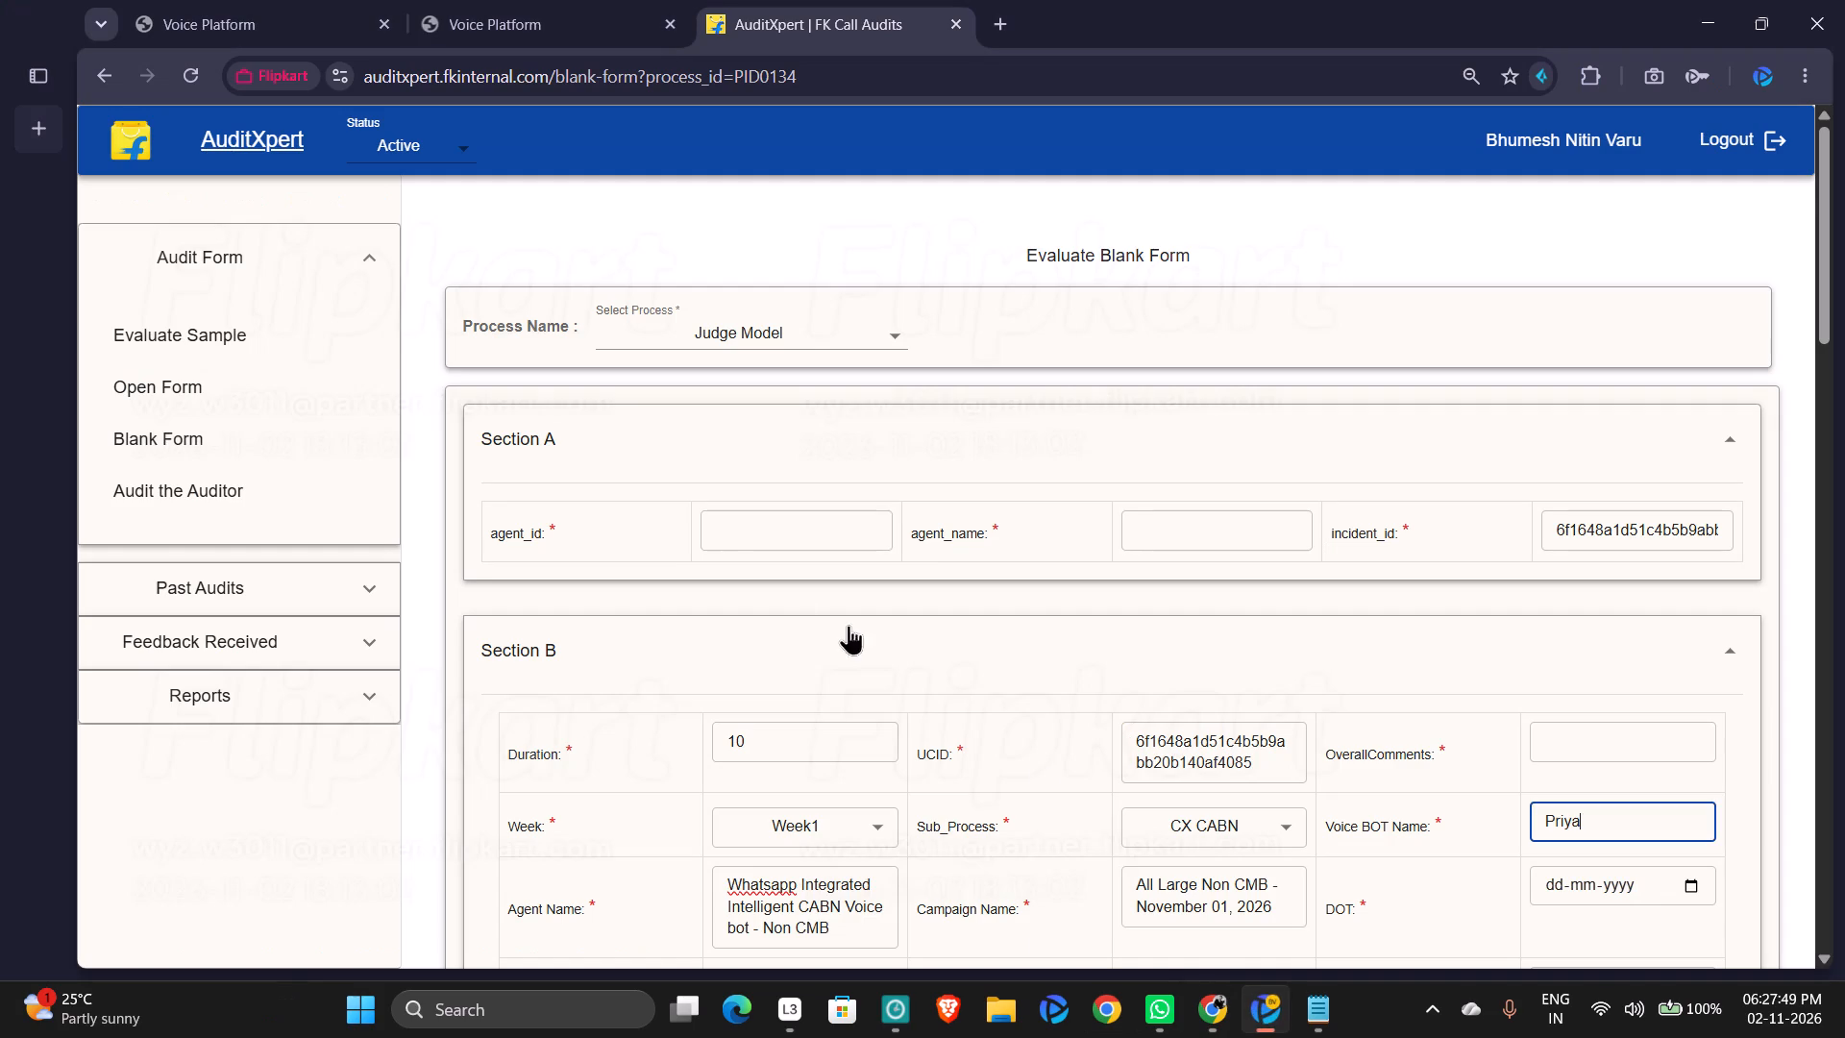
left_click(731, 534)
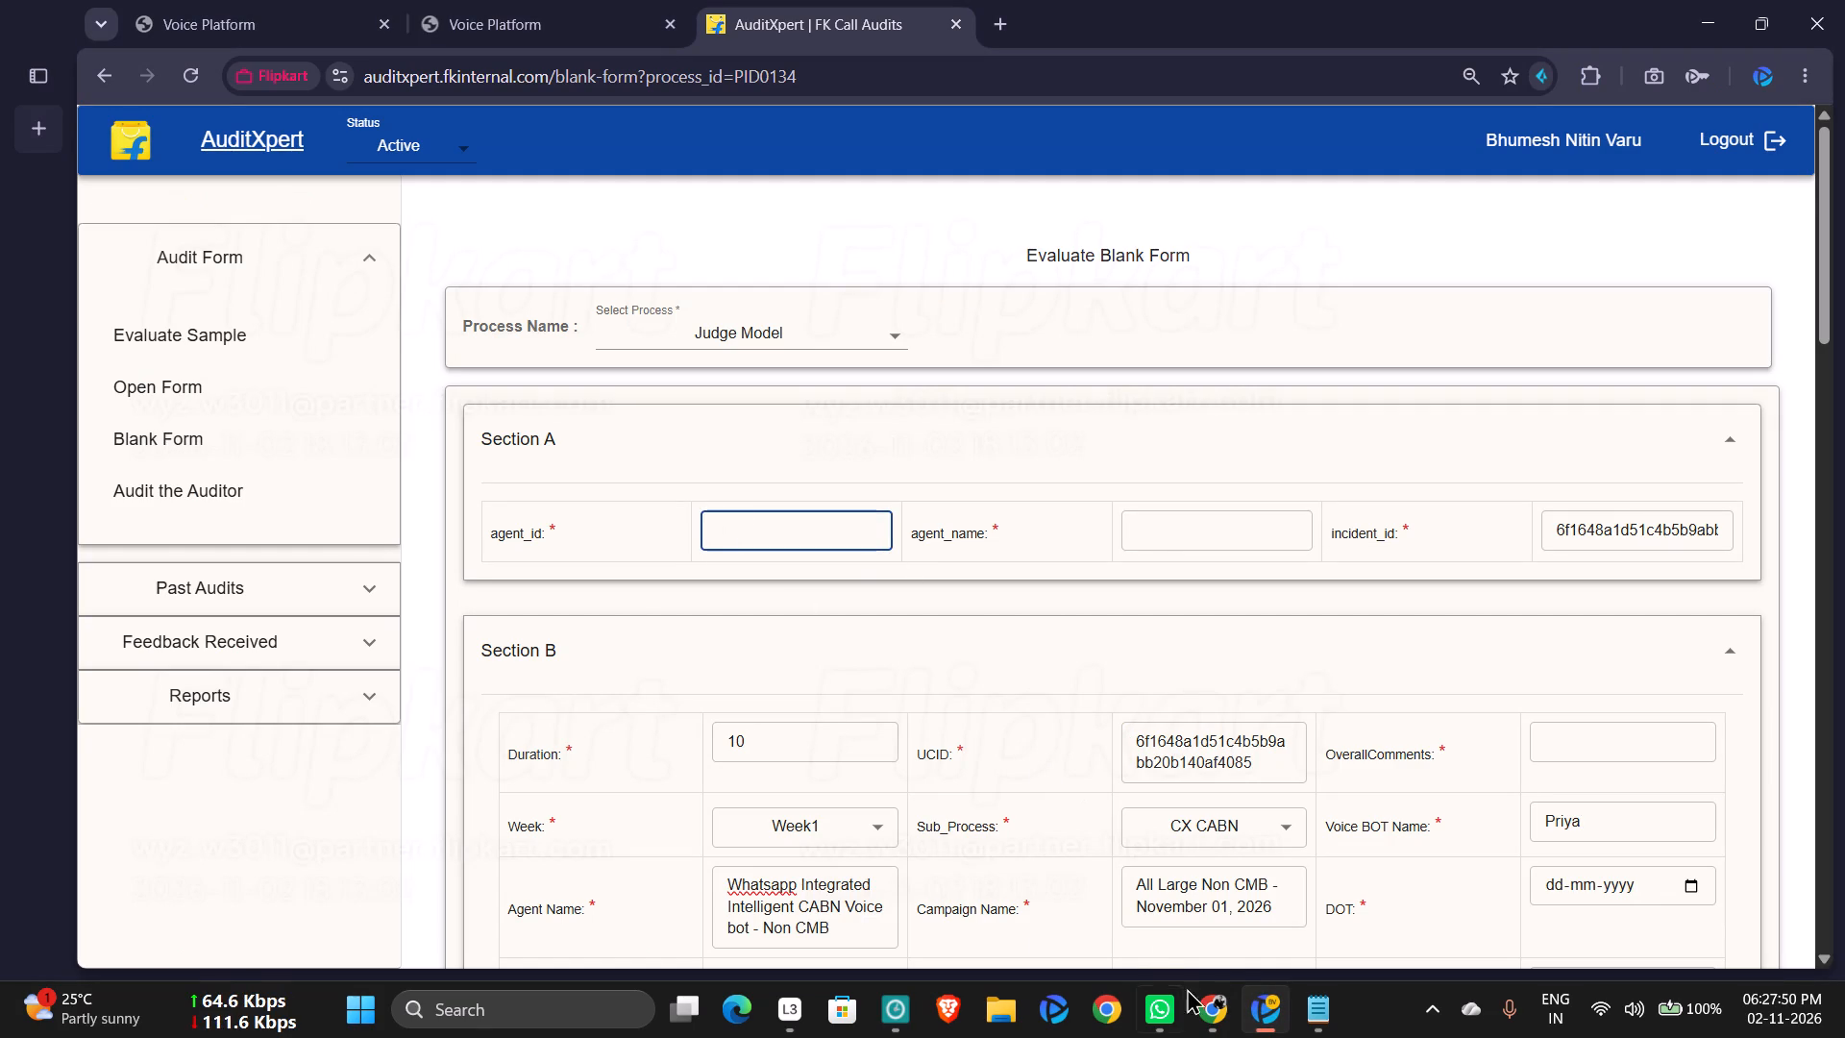
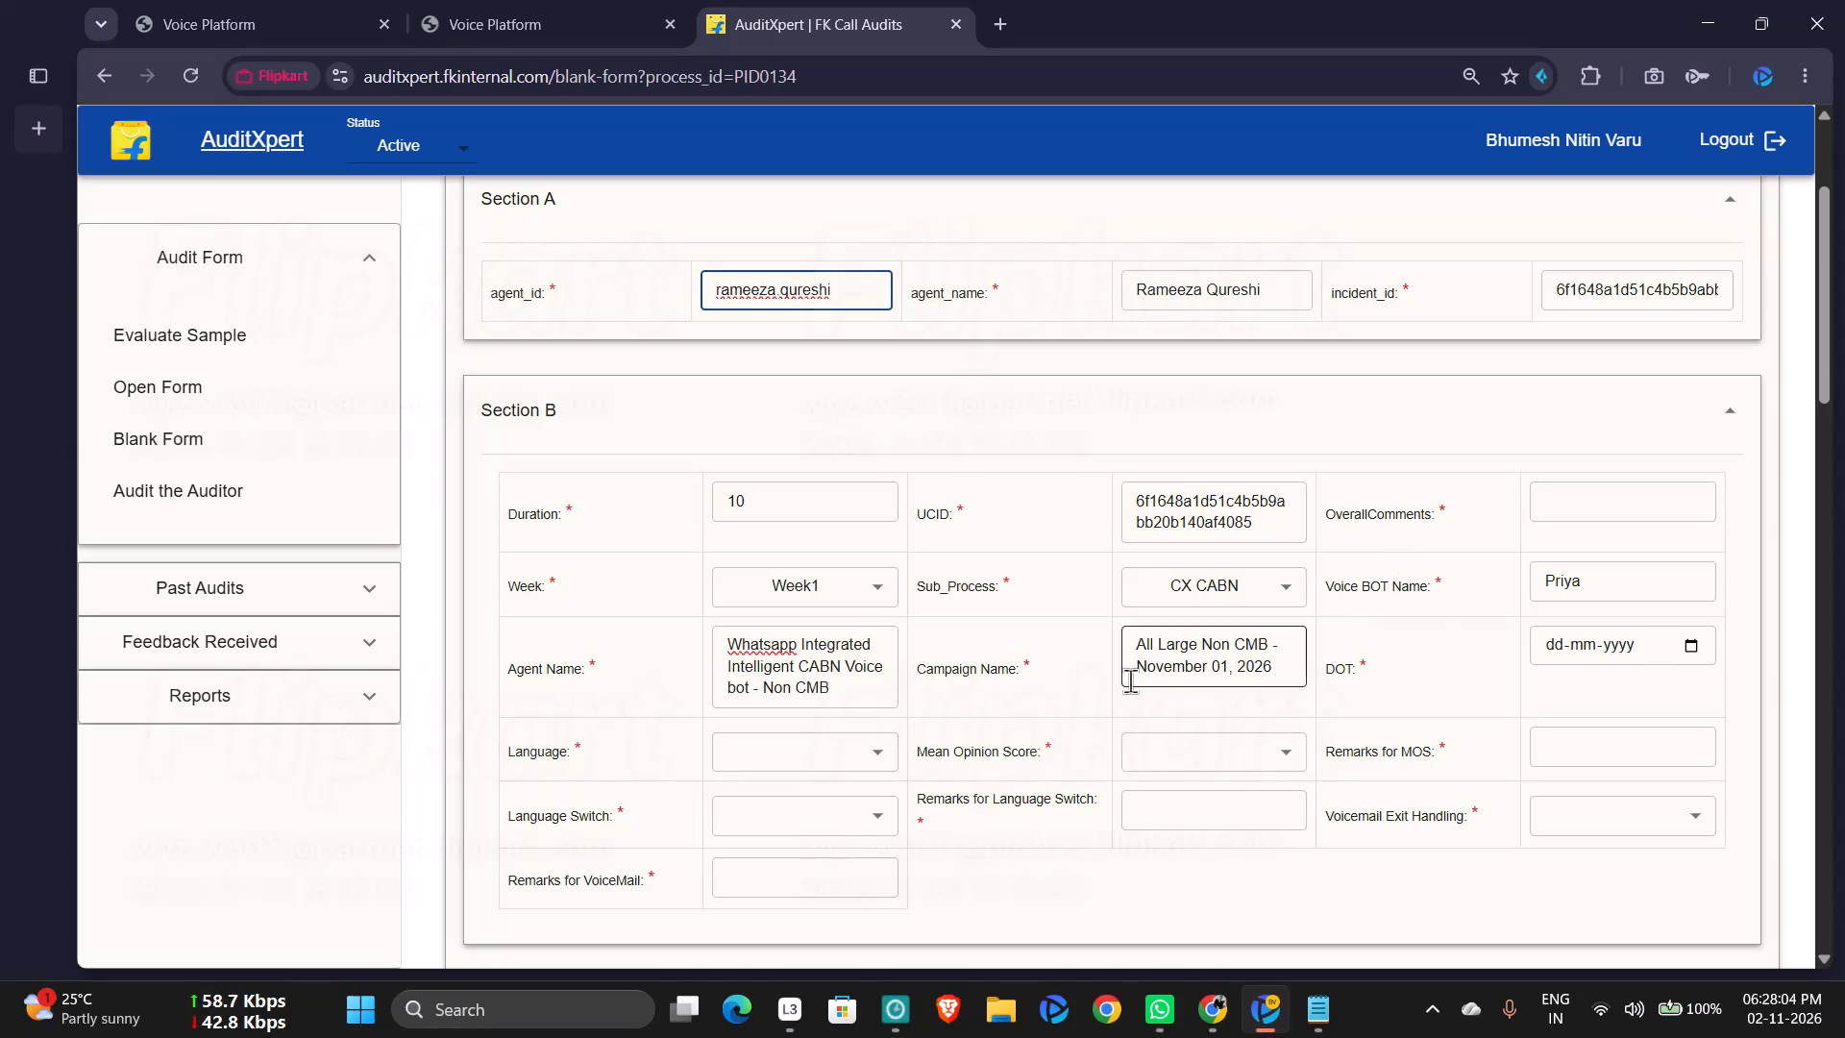
In Section B, set Language to Hindi, Mean Opinion Score to 5, and both Voicemail Exit Handling and Language Switch to NA.
left_click(850, 765)
left_click(769, 439)
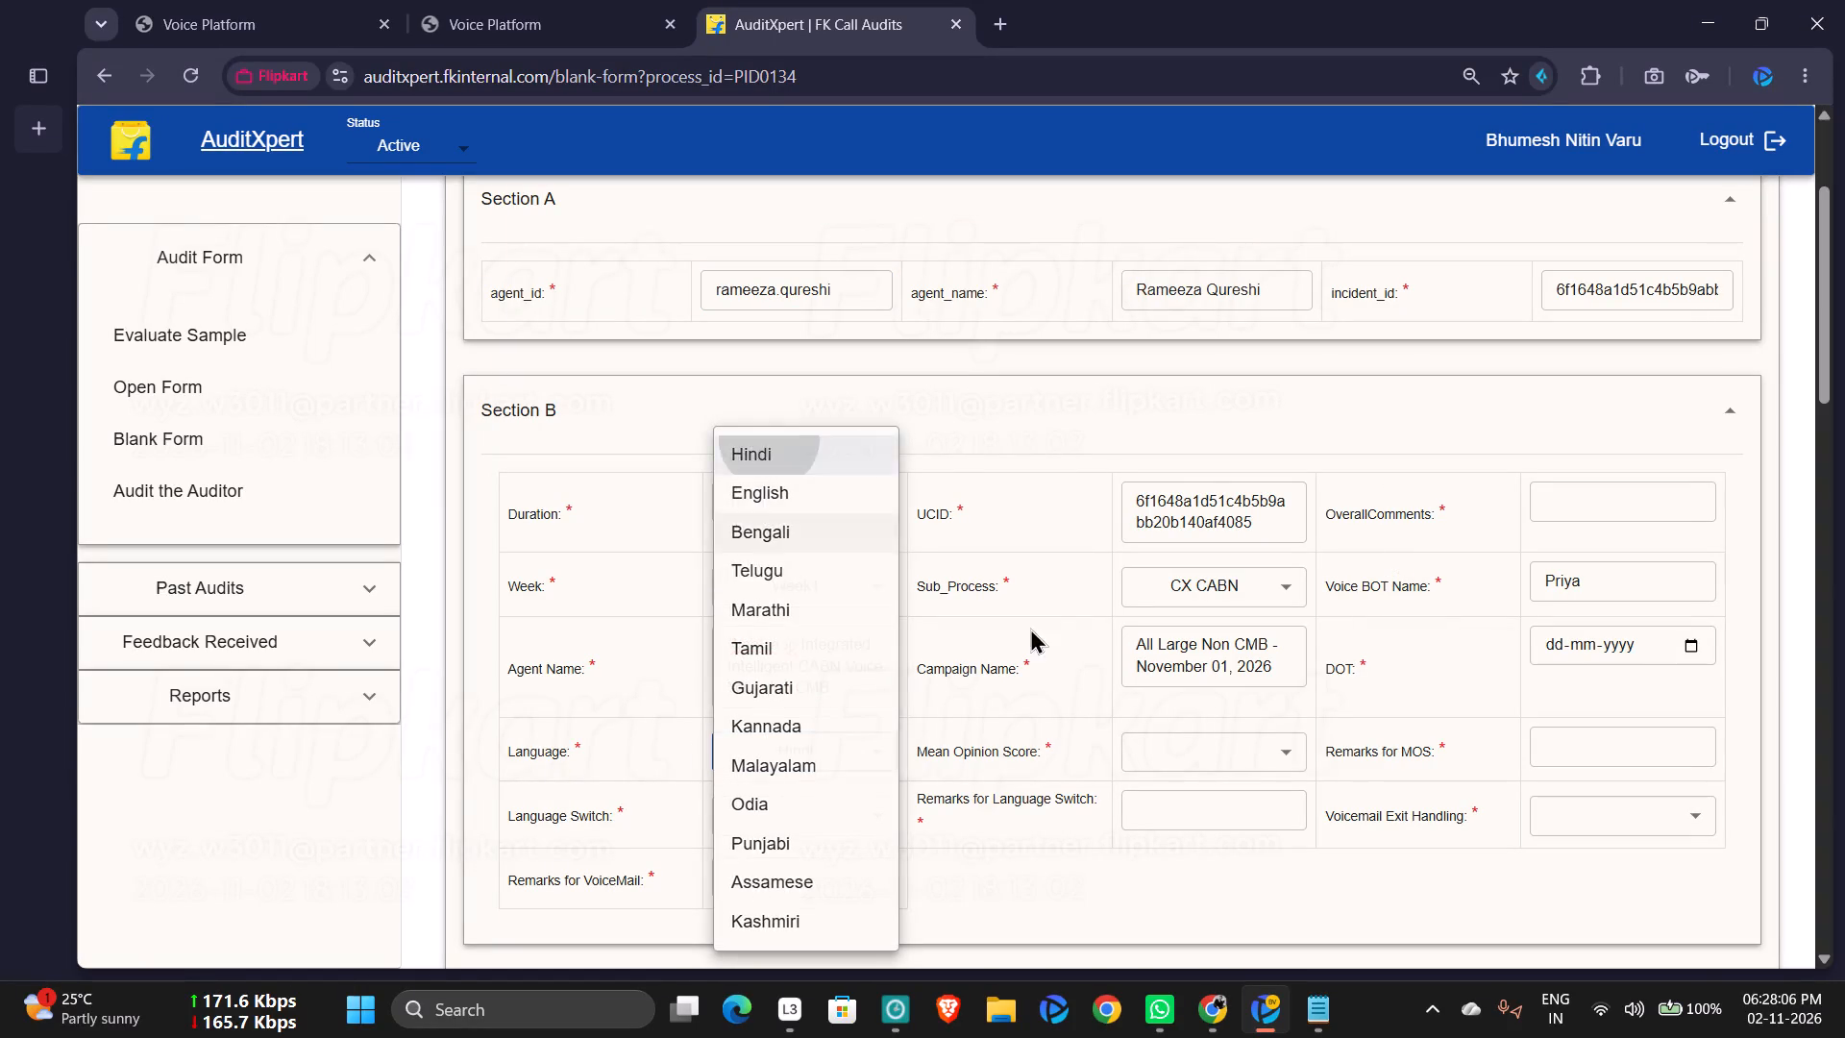
left_click(1248, 752)
left_click(1125, 924)
left_click(1651, 810)
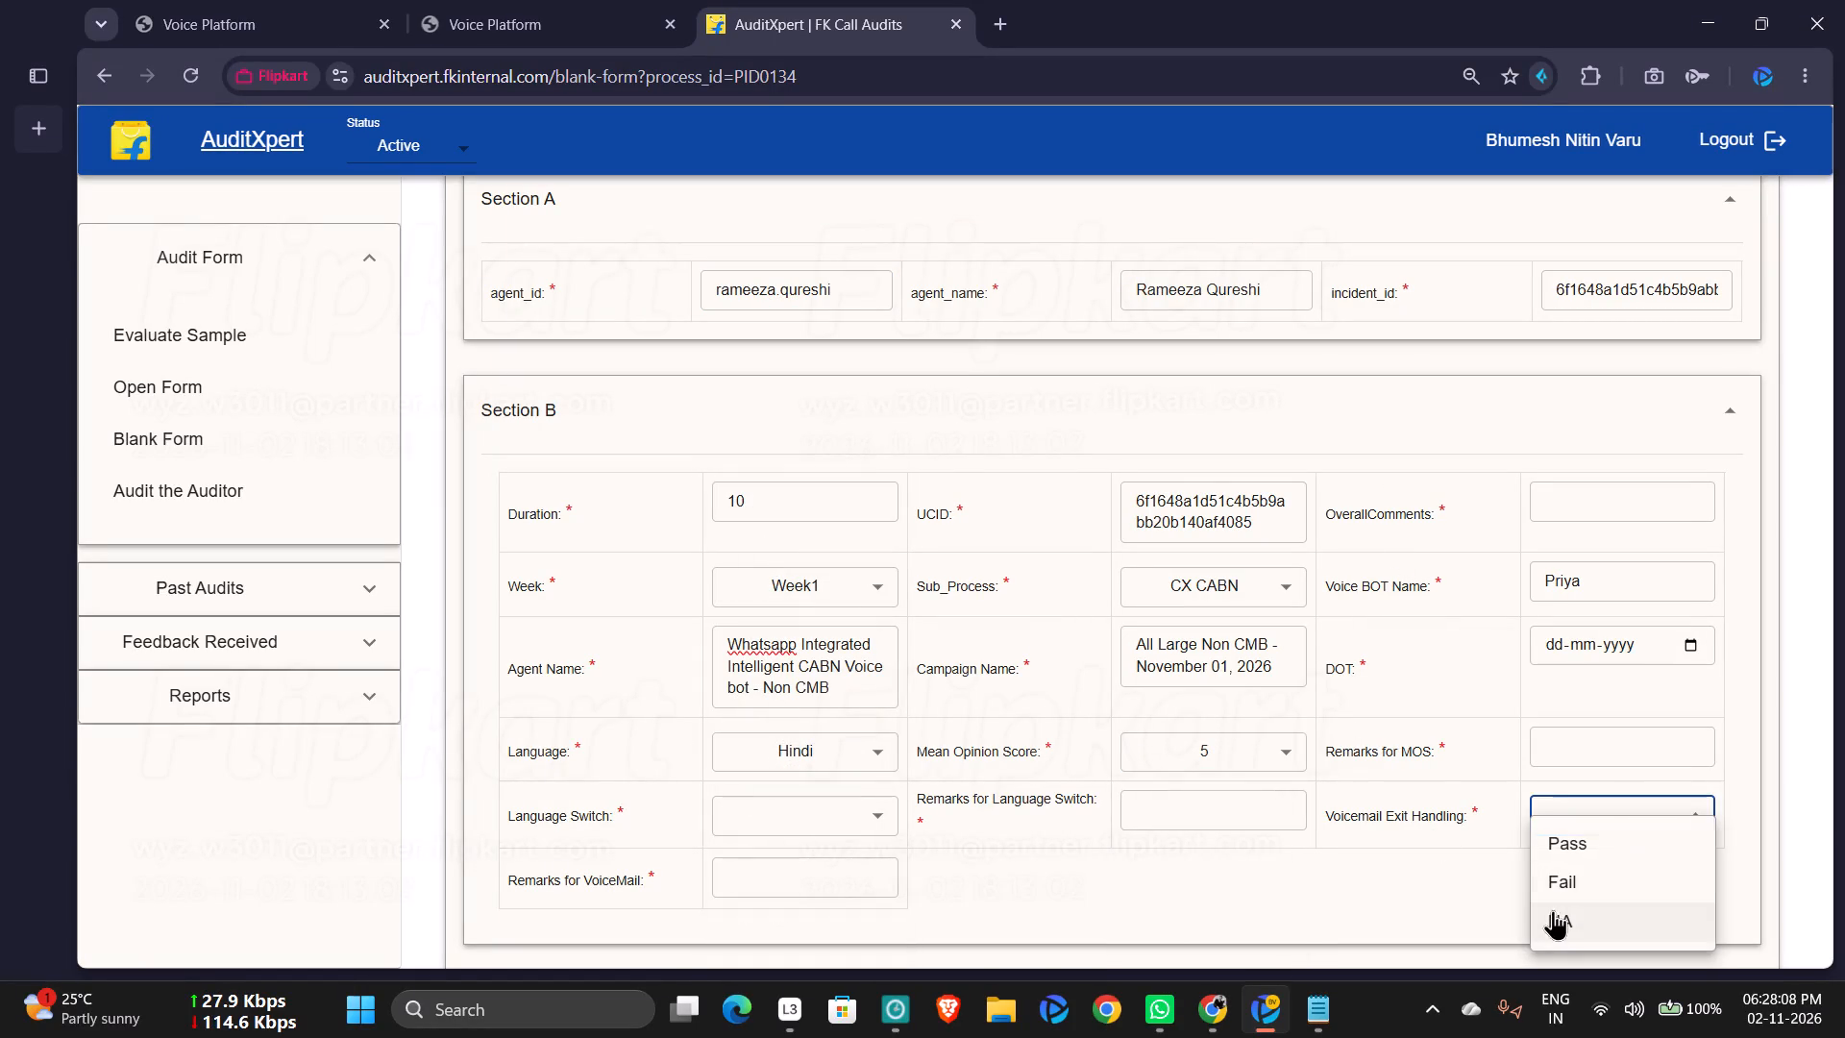
left_click(1555, 925)
left_click(849, 812)
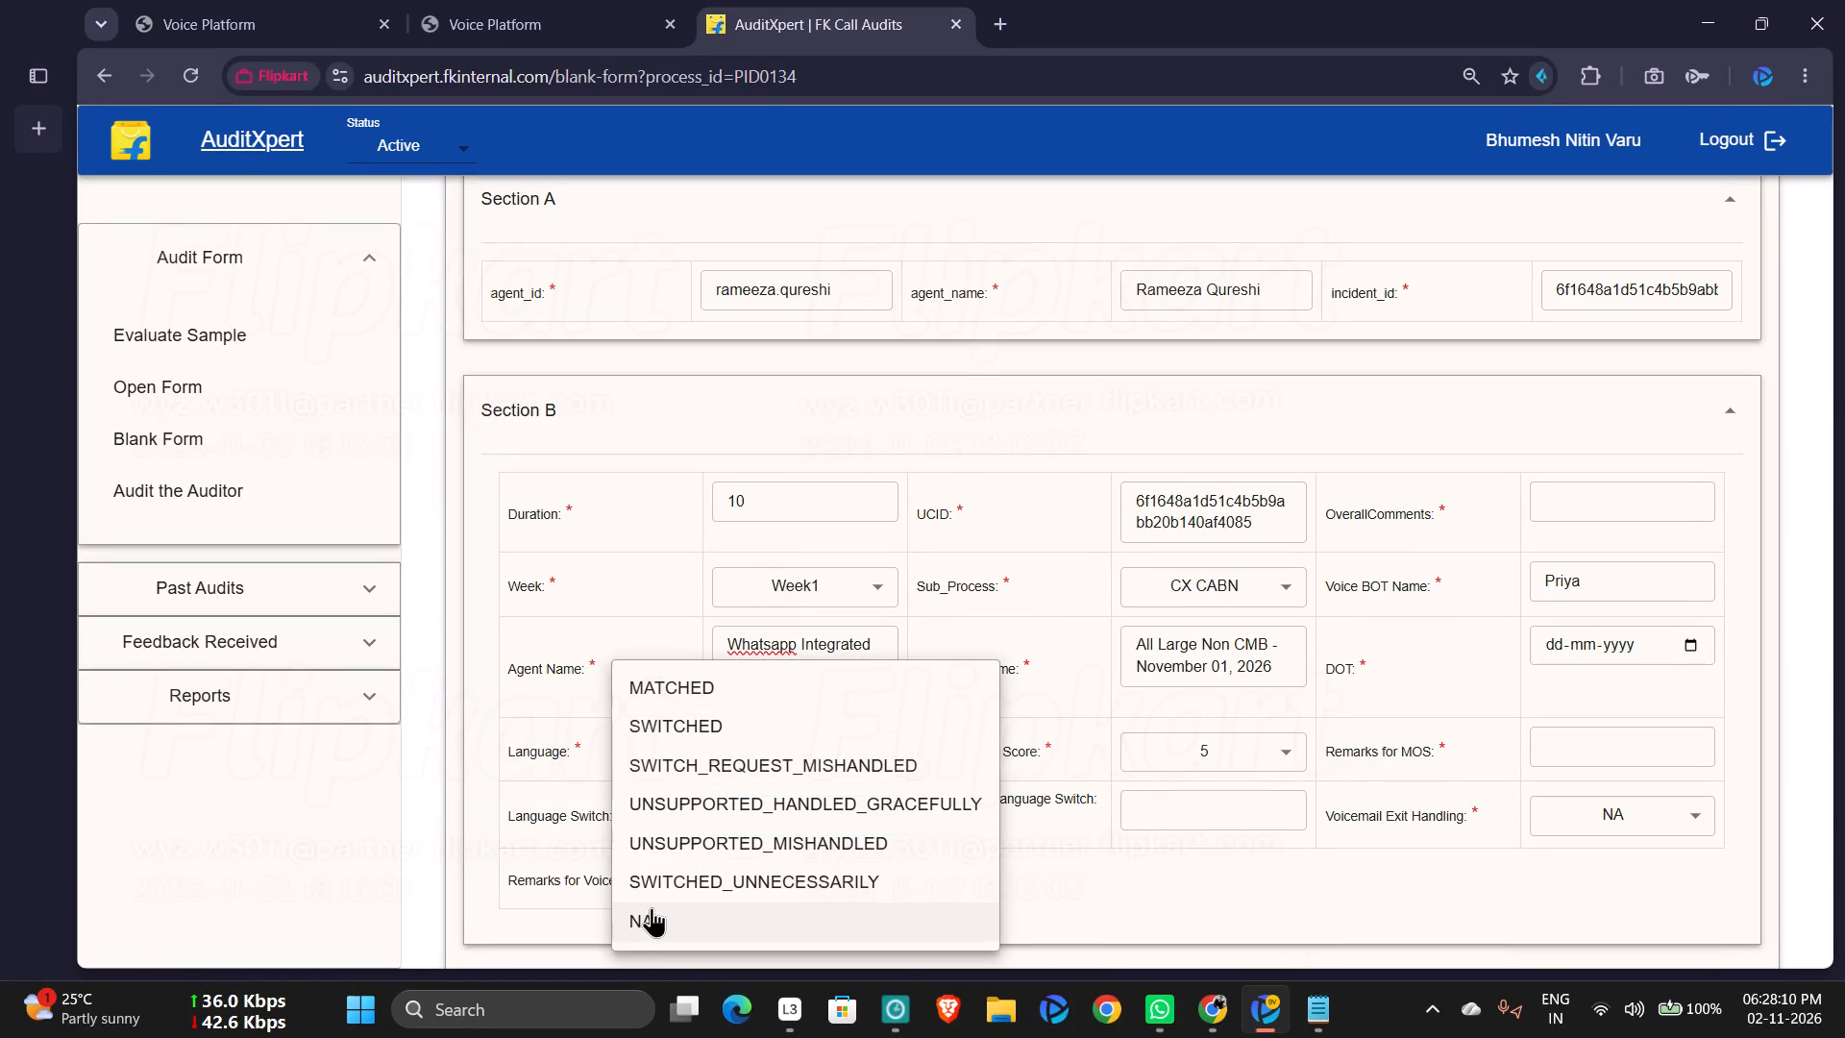
left_click(652, 907)
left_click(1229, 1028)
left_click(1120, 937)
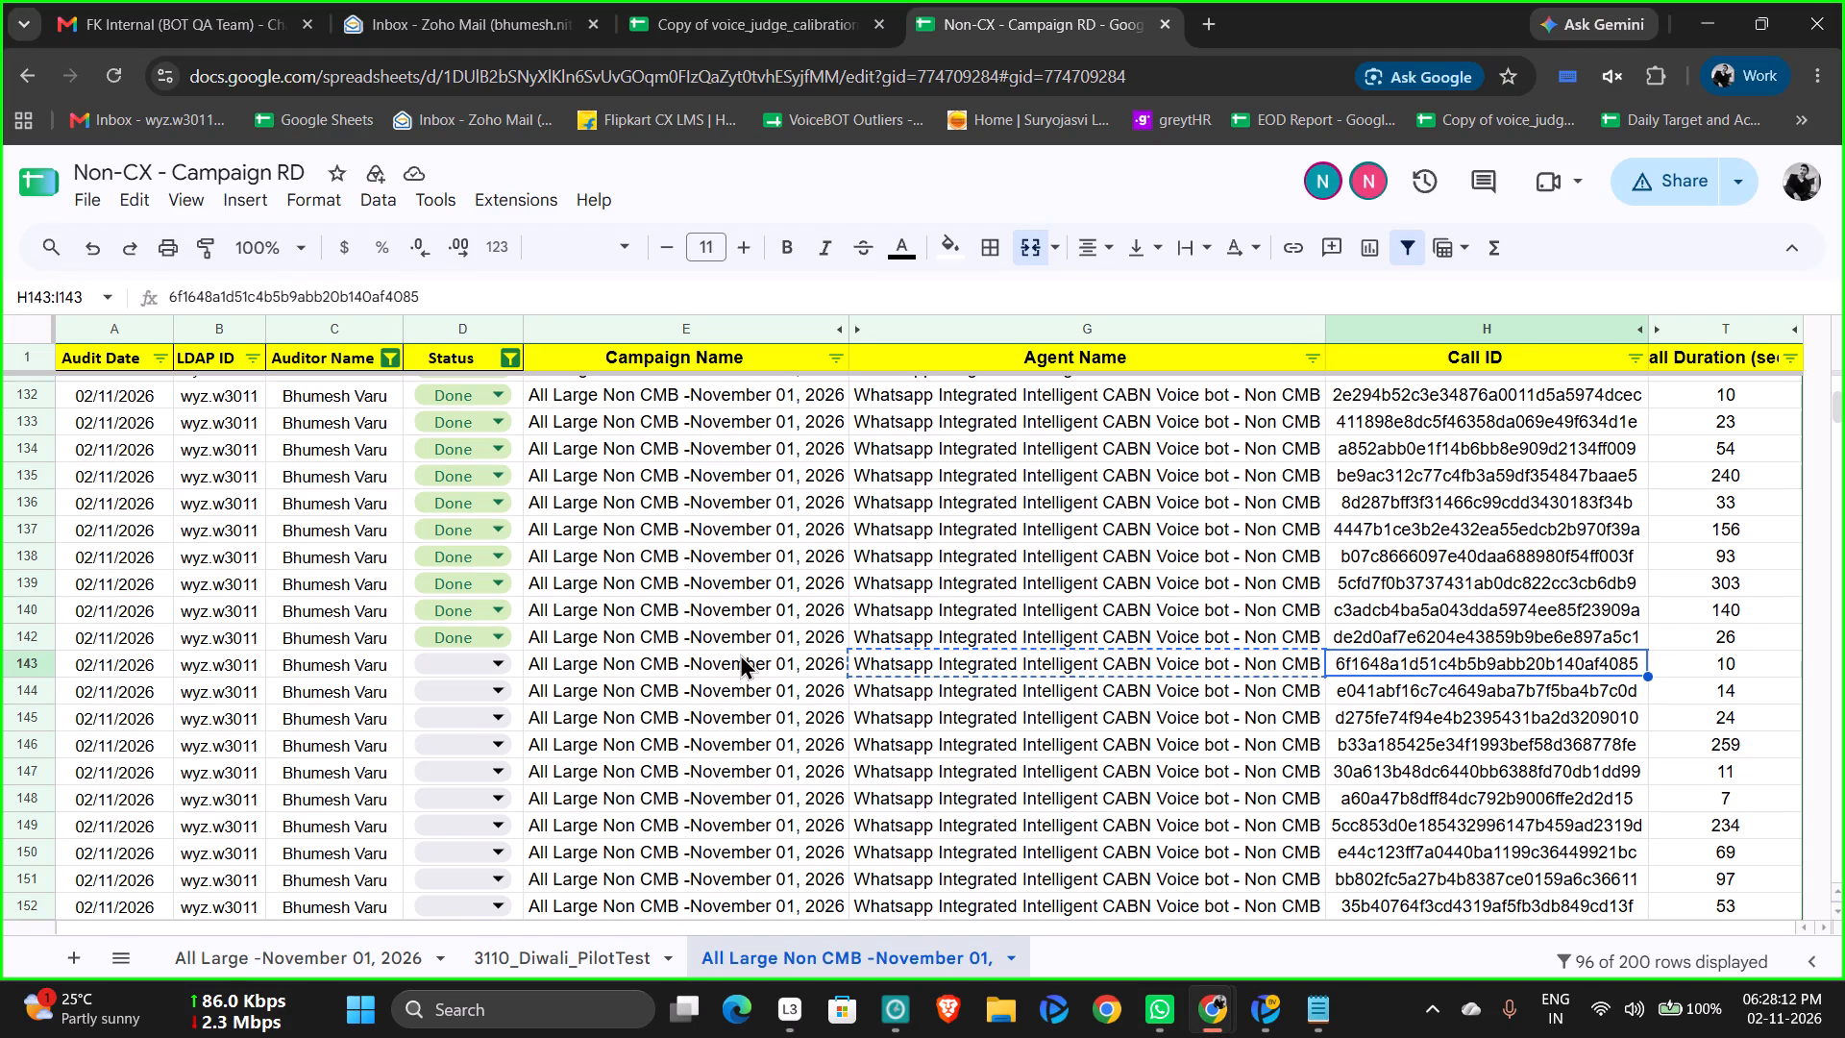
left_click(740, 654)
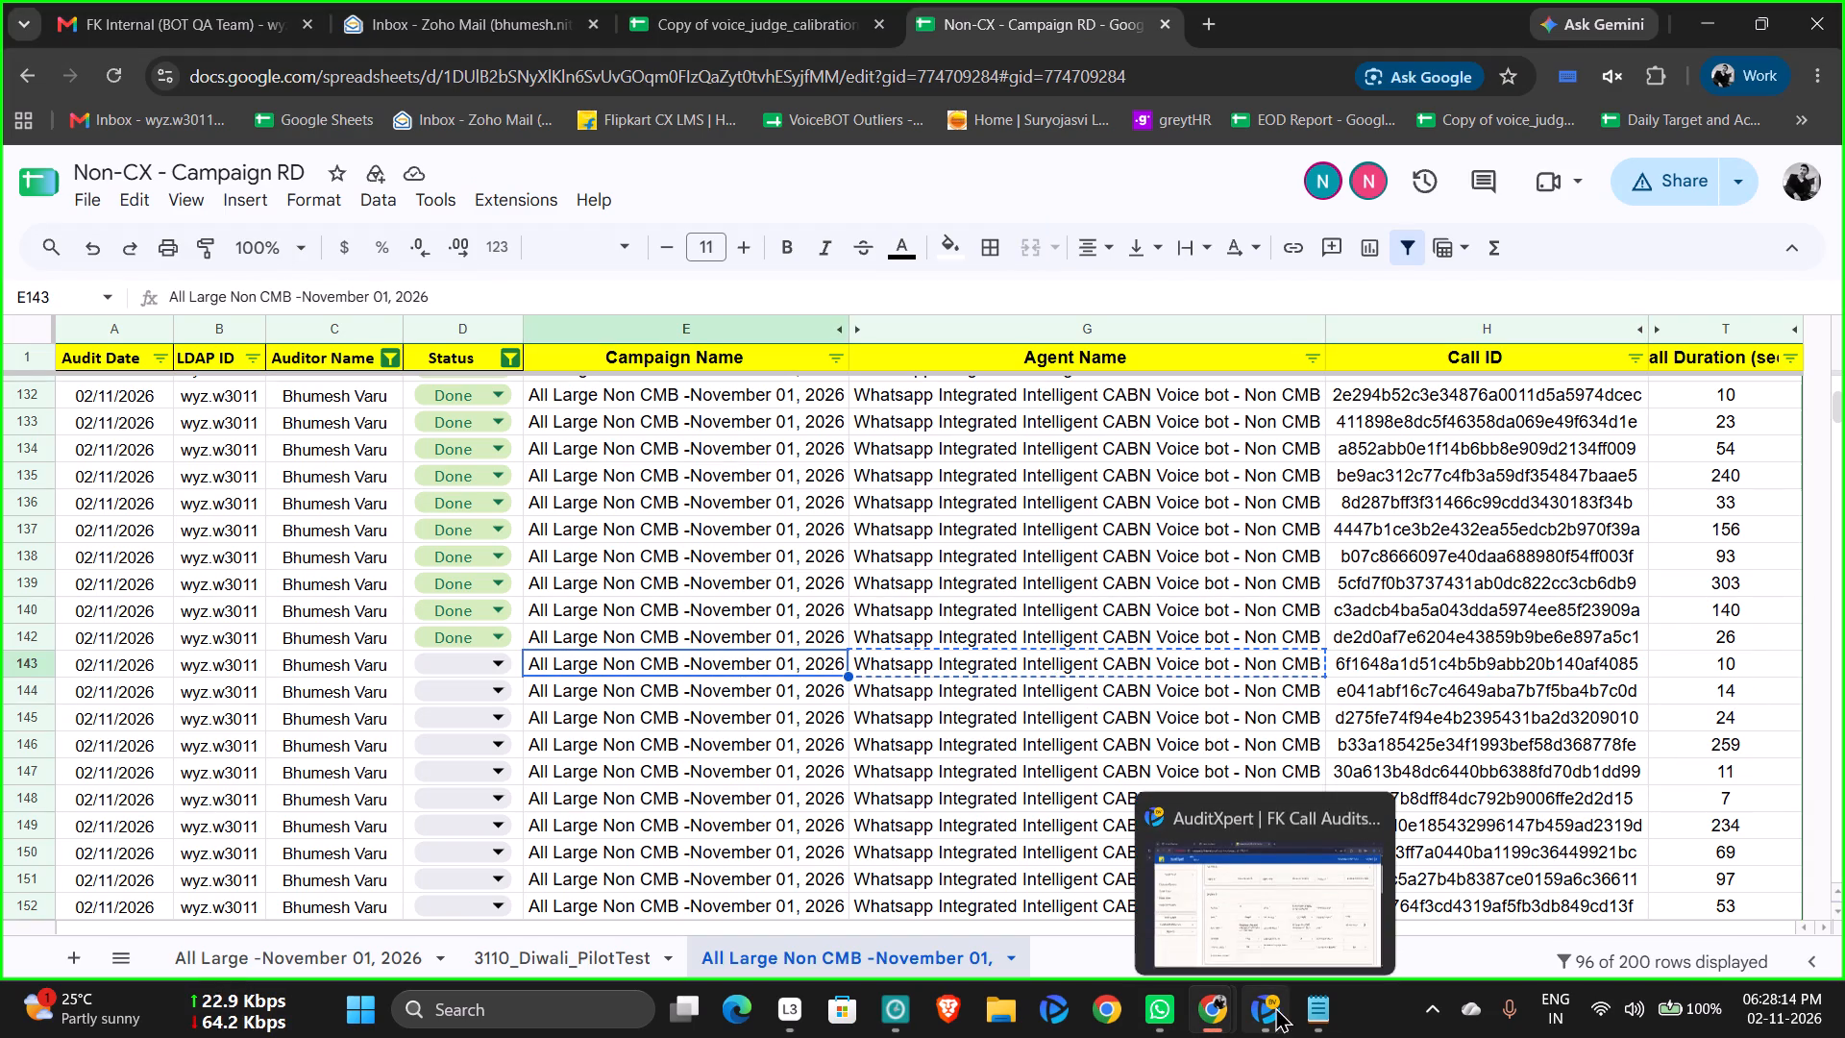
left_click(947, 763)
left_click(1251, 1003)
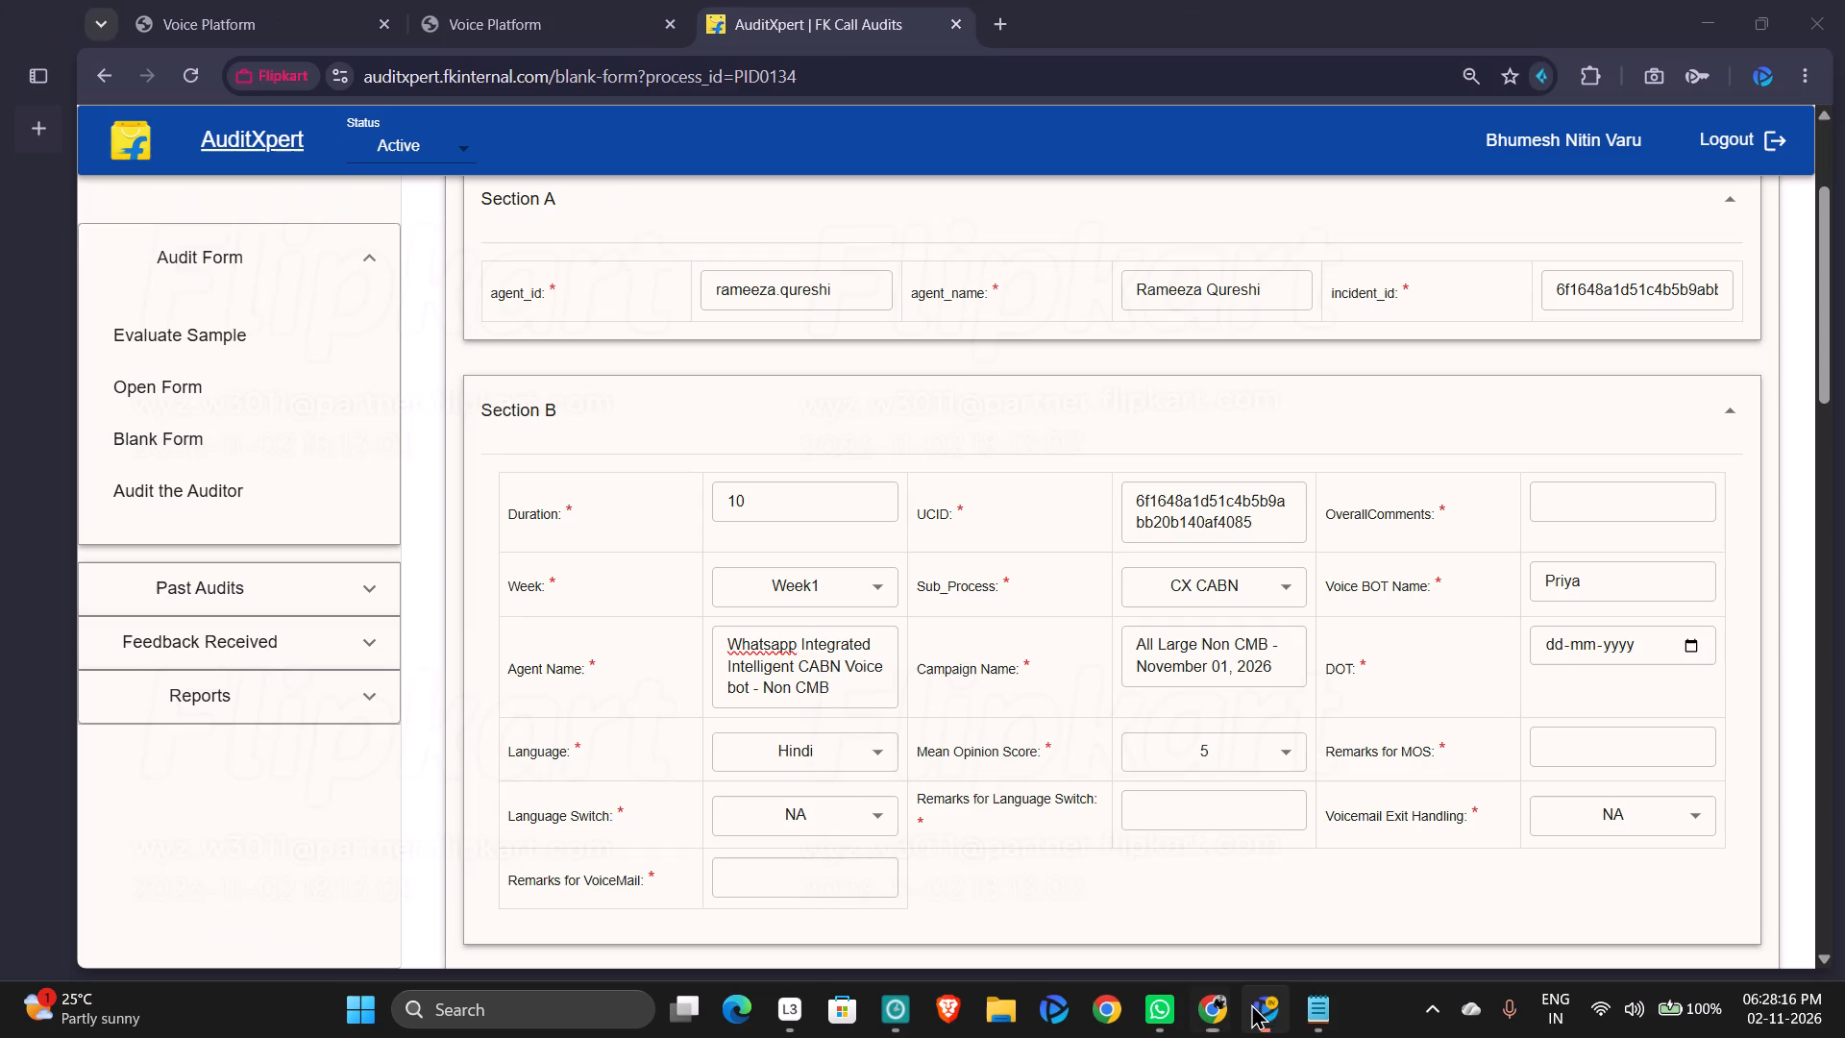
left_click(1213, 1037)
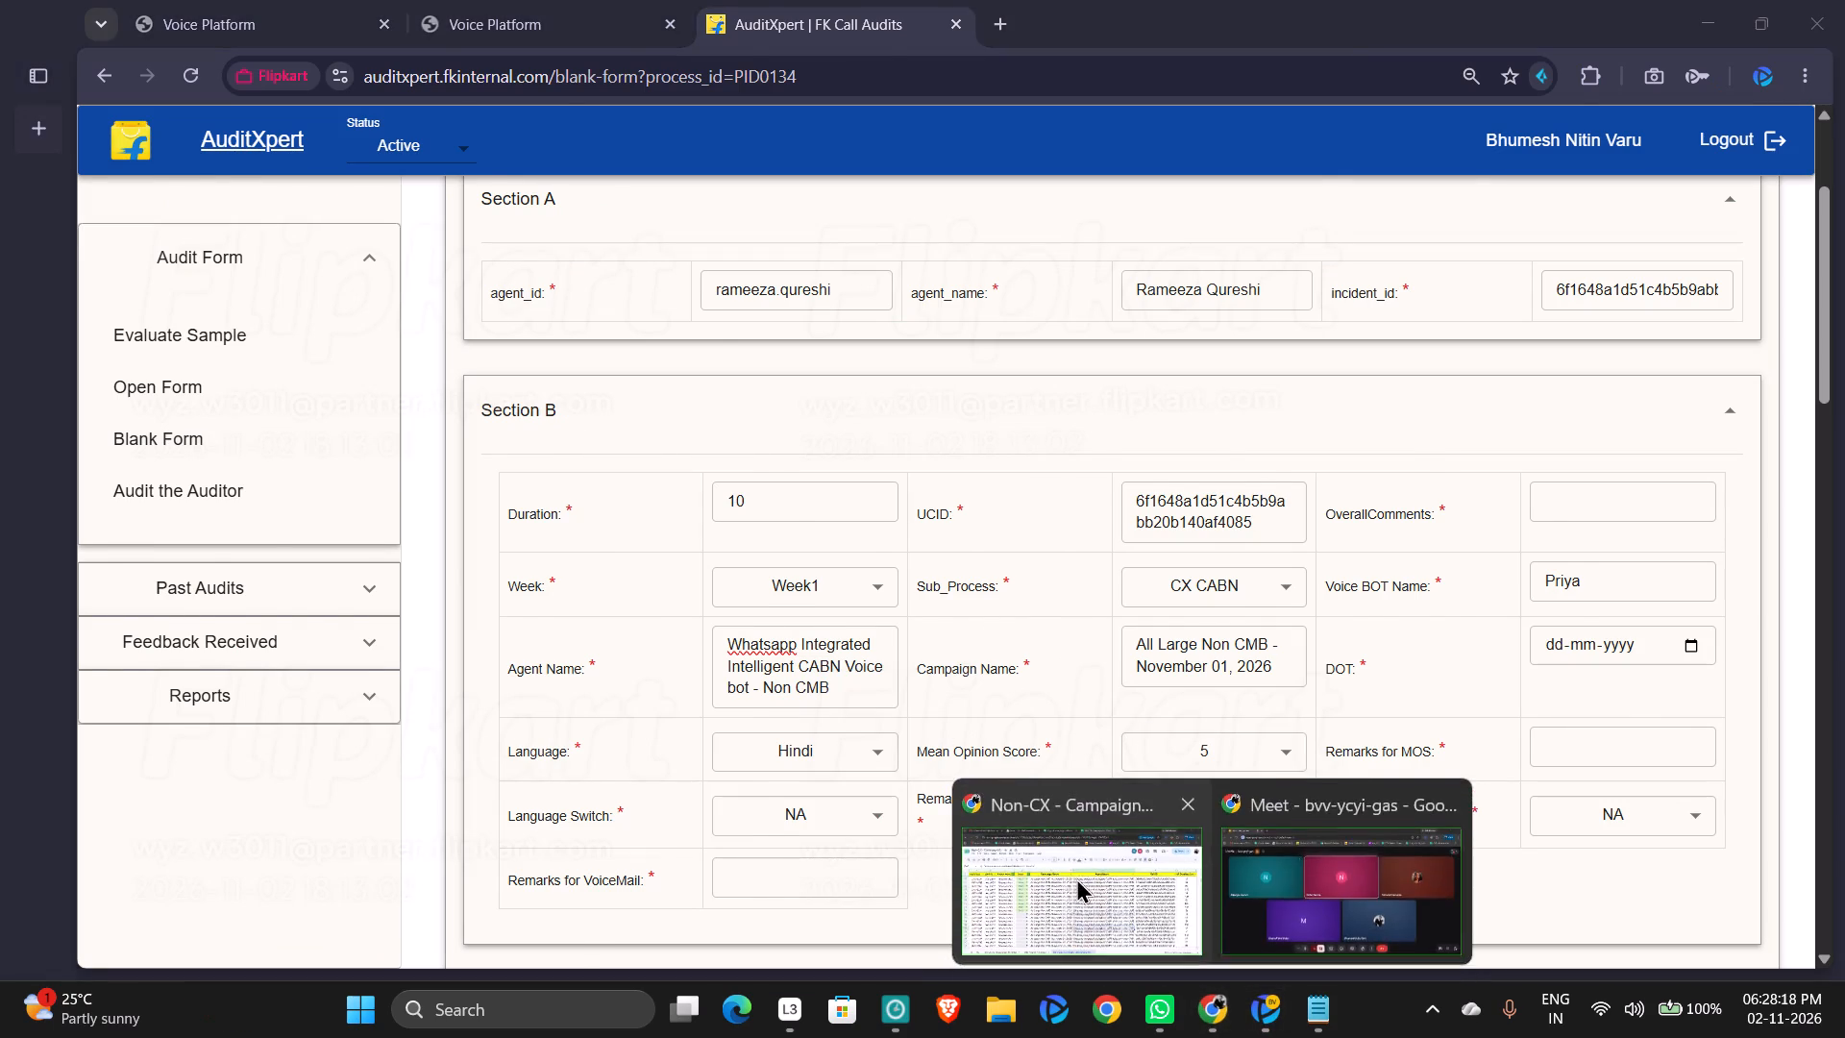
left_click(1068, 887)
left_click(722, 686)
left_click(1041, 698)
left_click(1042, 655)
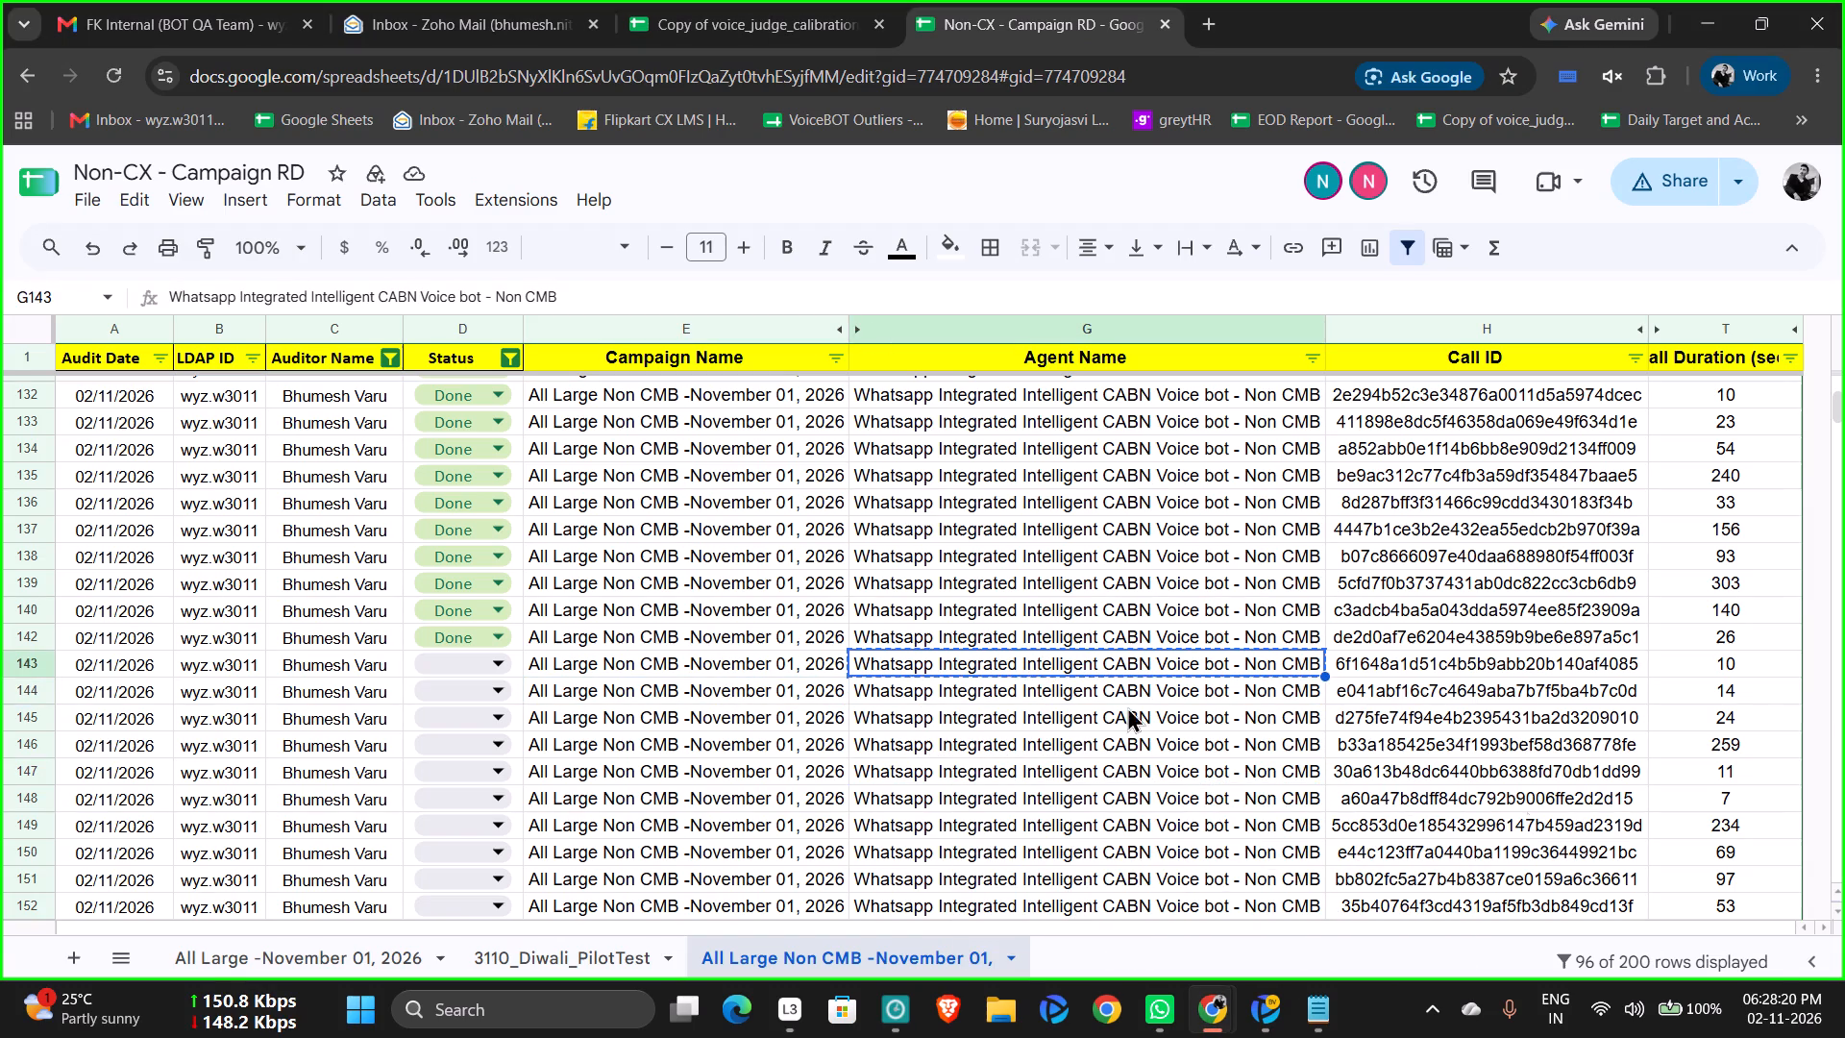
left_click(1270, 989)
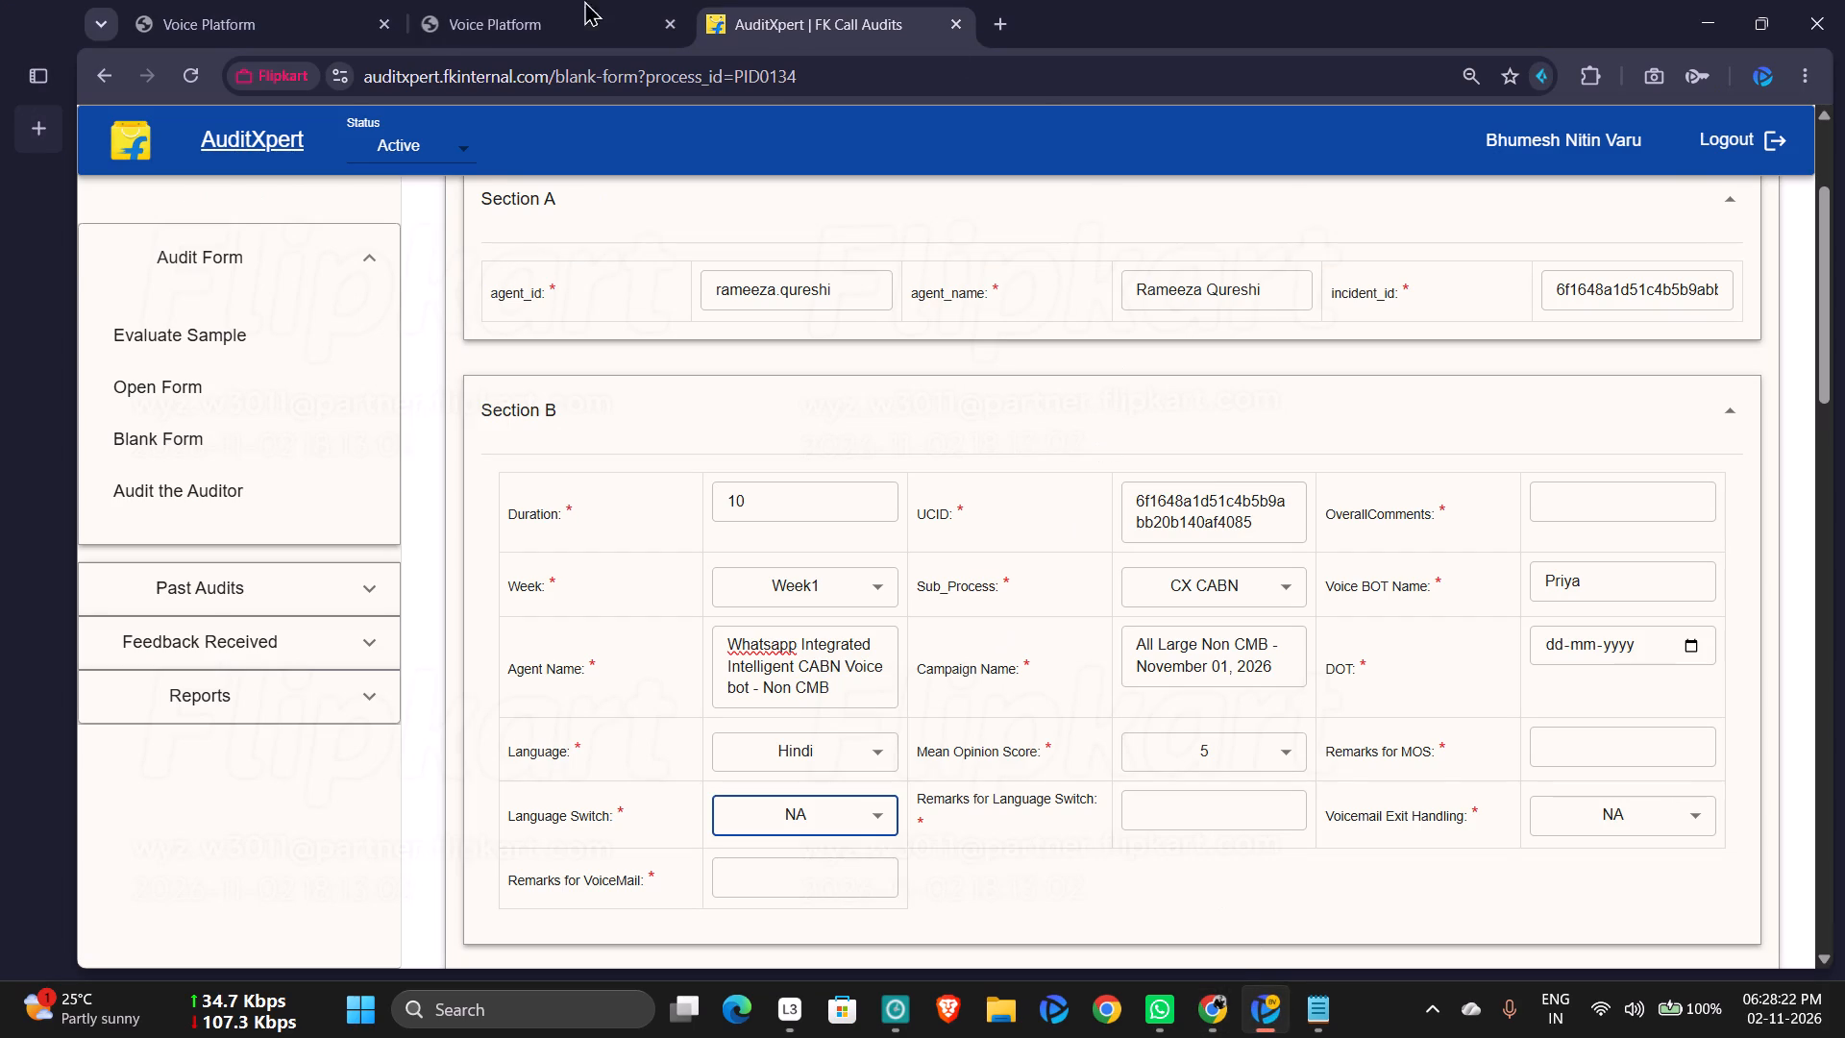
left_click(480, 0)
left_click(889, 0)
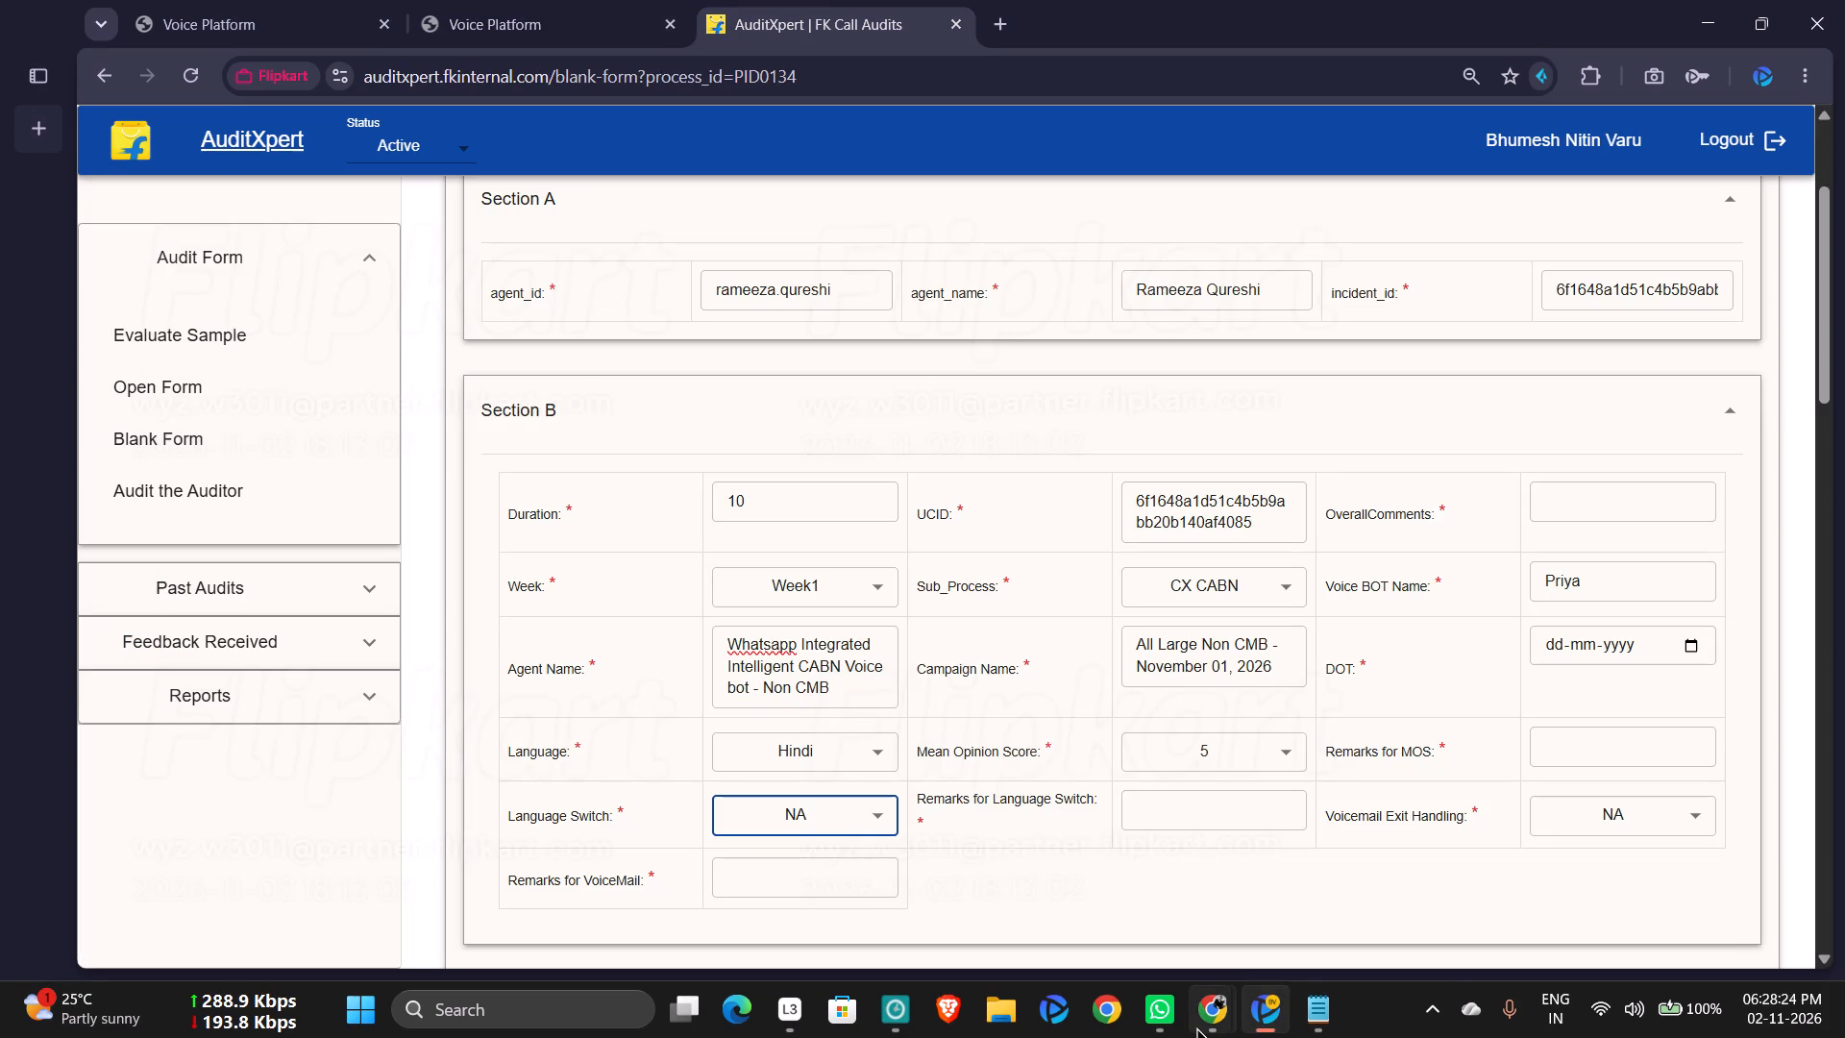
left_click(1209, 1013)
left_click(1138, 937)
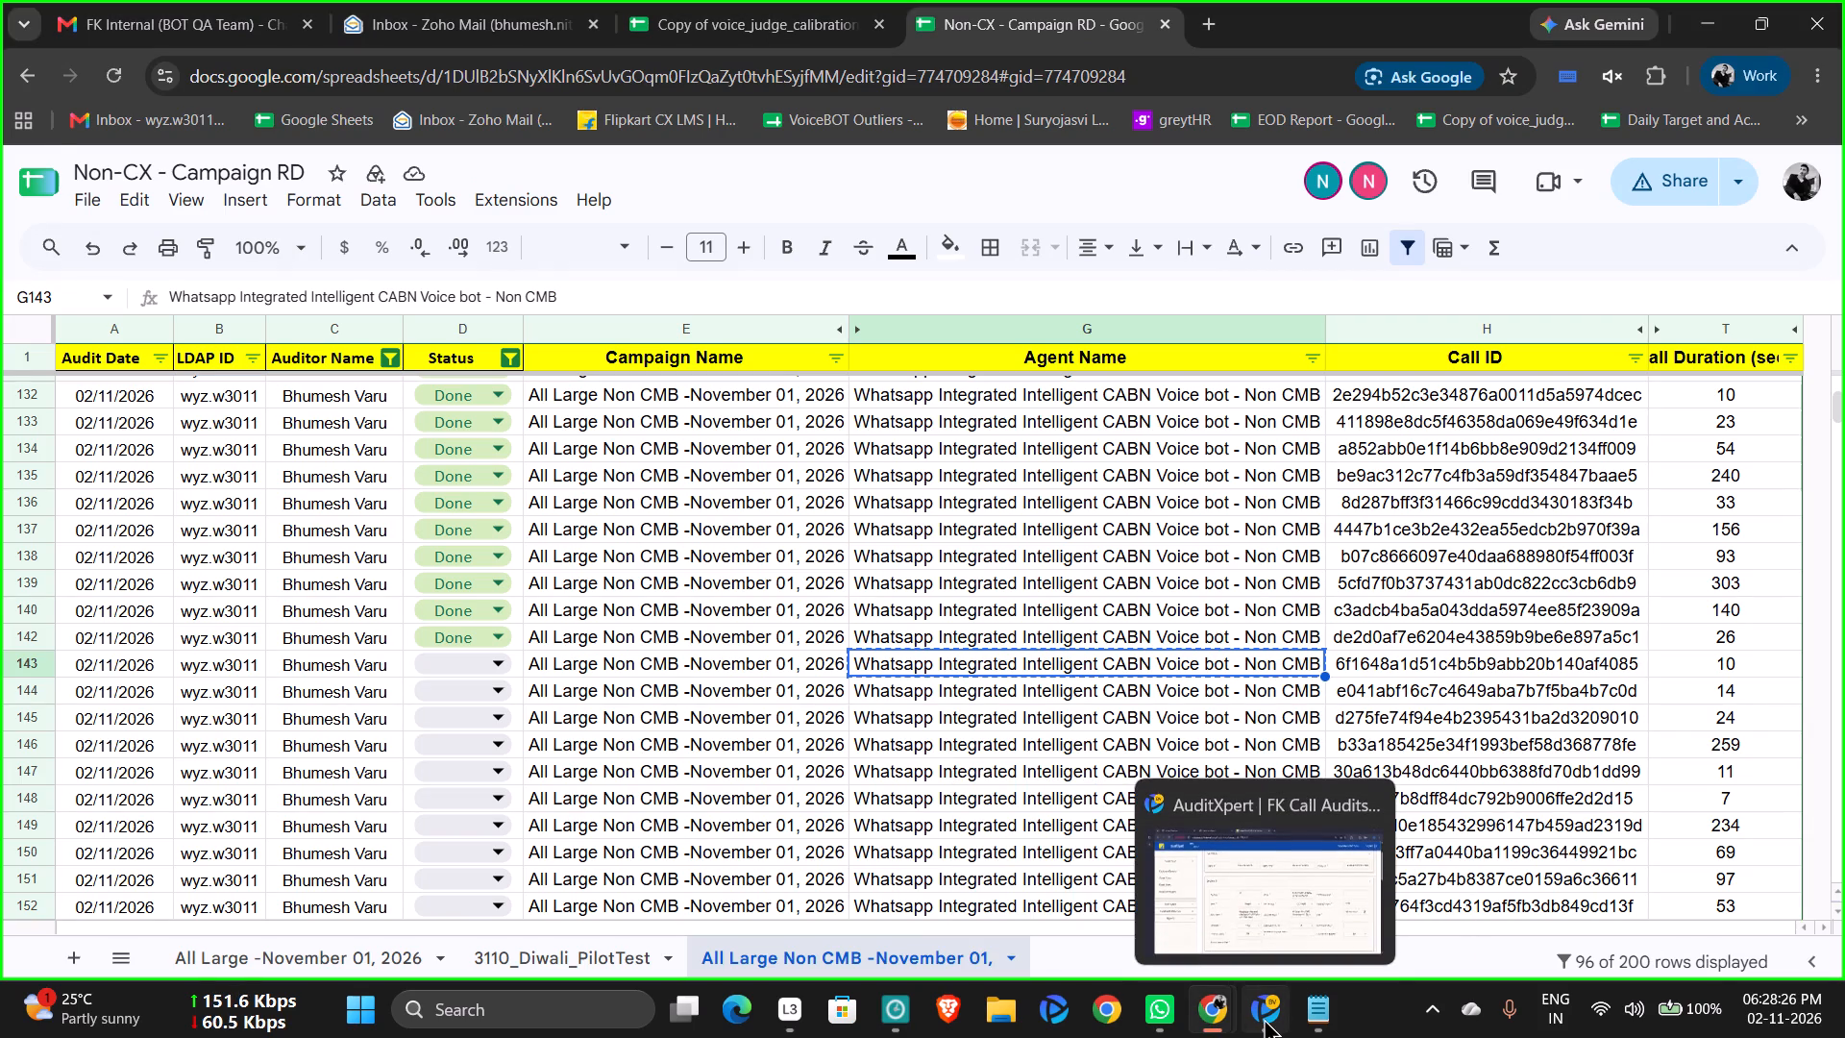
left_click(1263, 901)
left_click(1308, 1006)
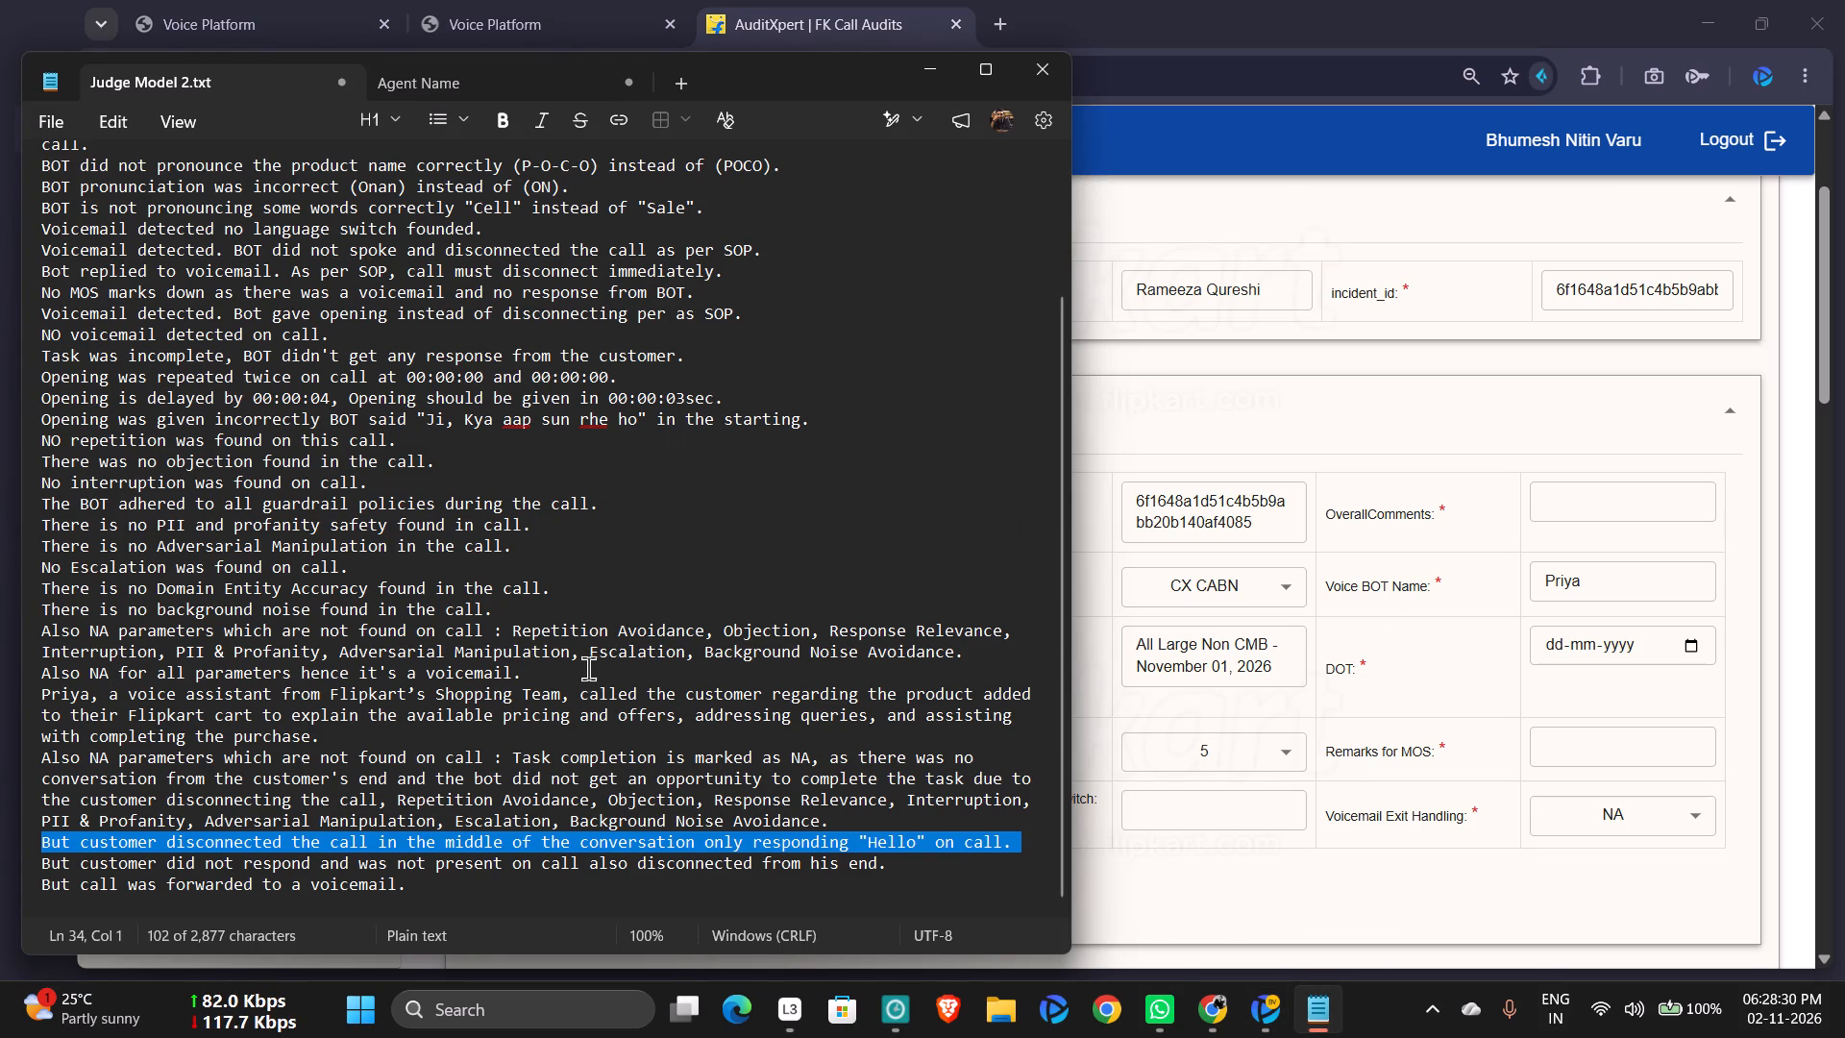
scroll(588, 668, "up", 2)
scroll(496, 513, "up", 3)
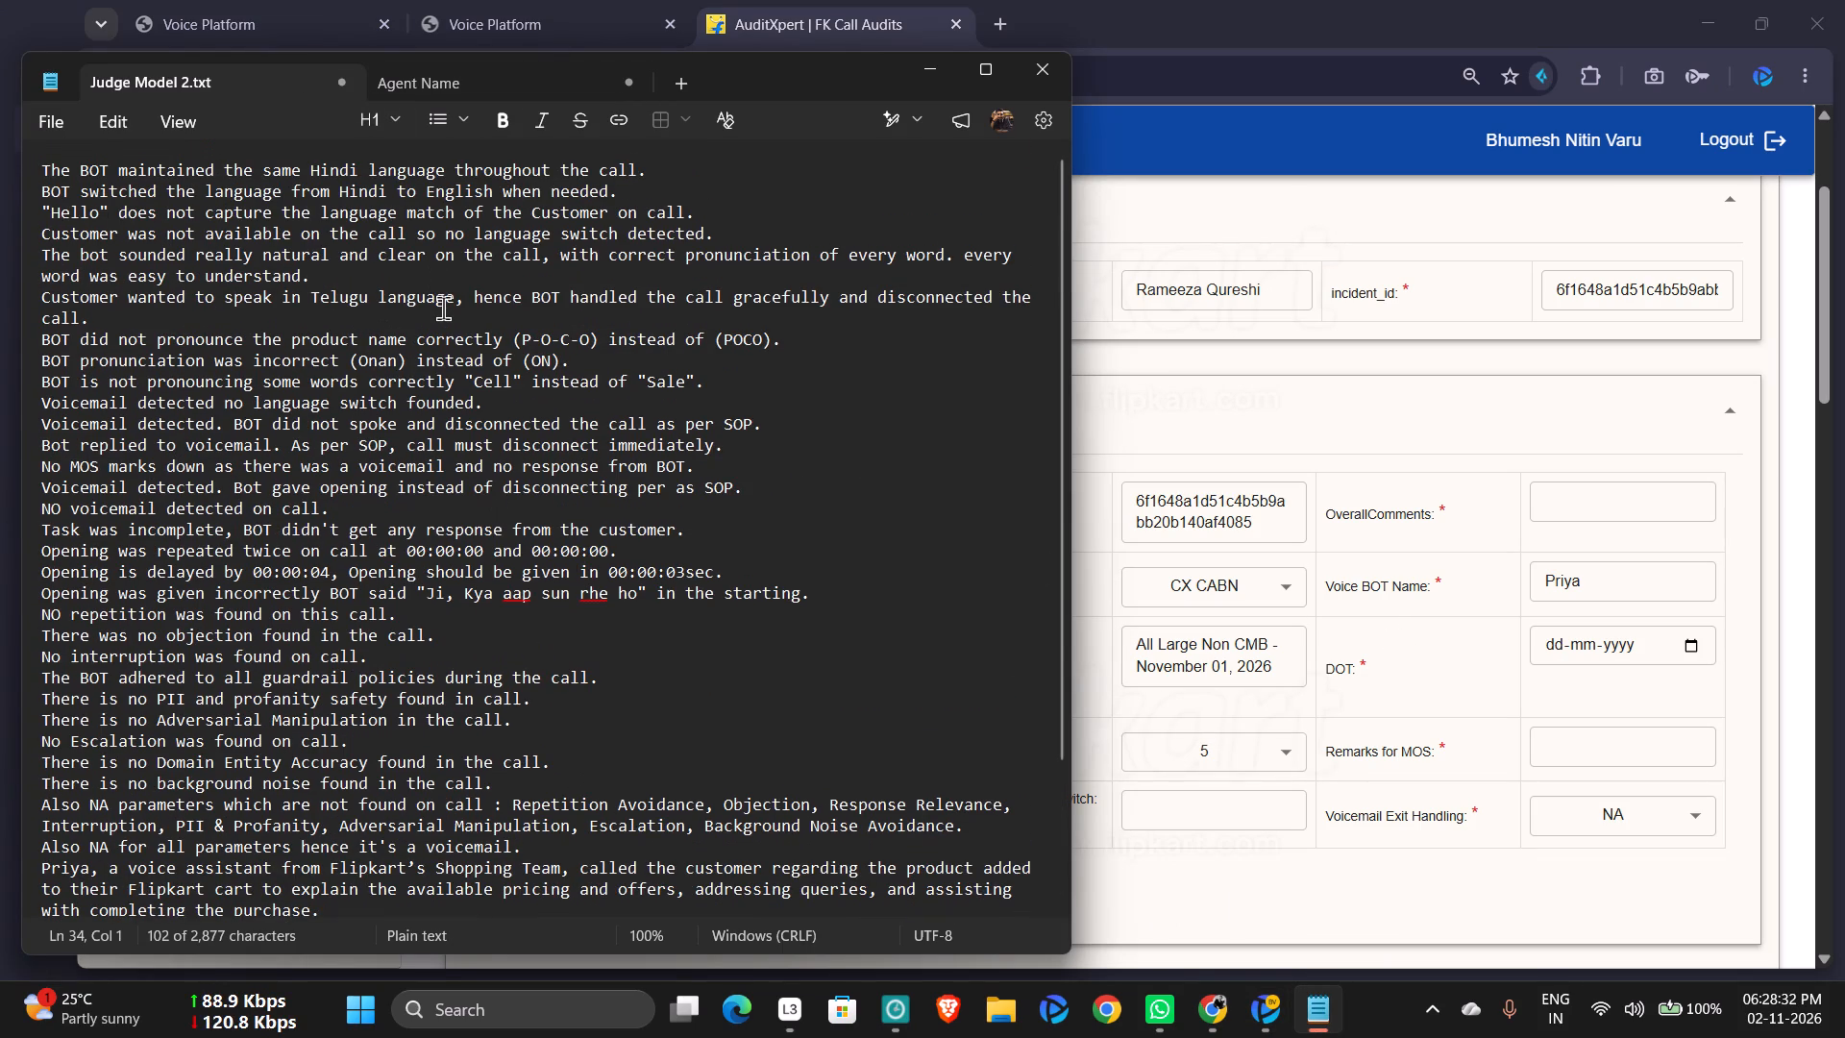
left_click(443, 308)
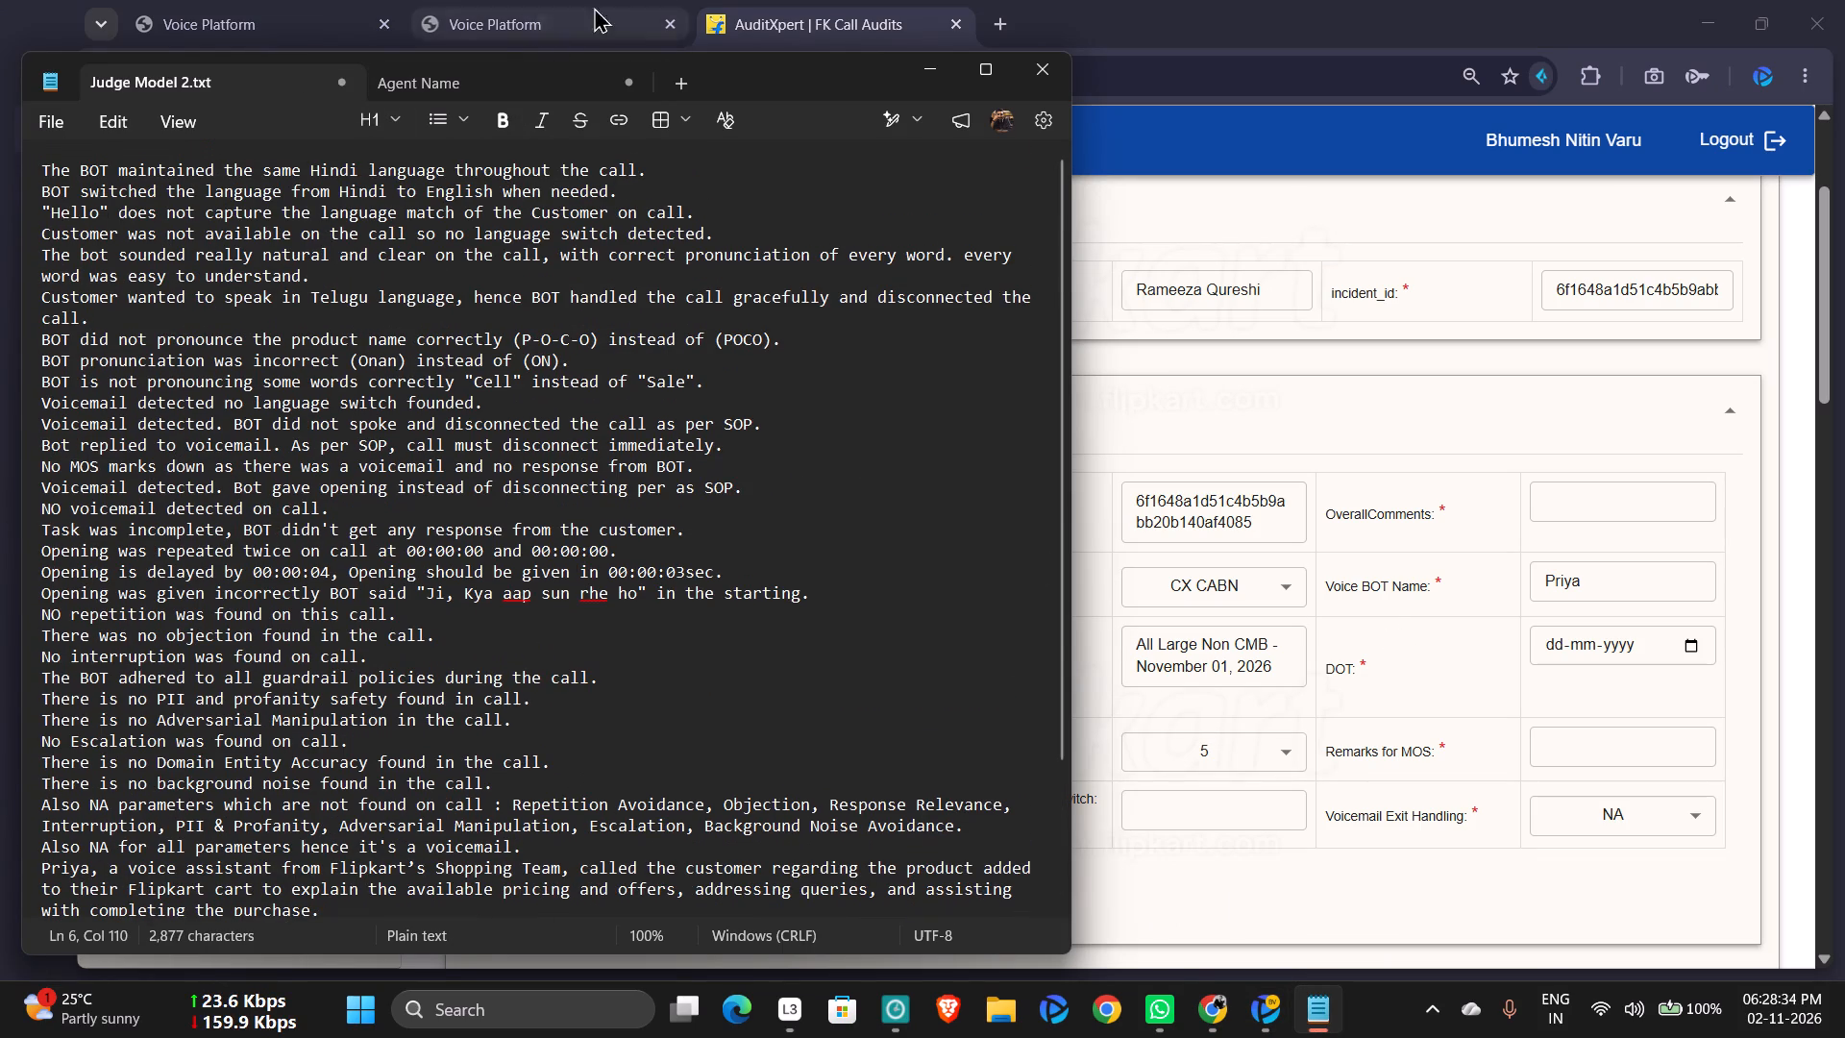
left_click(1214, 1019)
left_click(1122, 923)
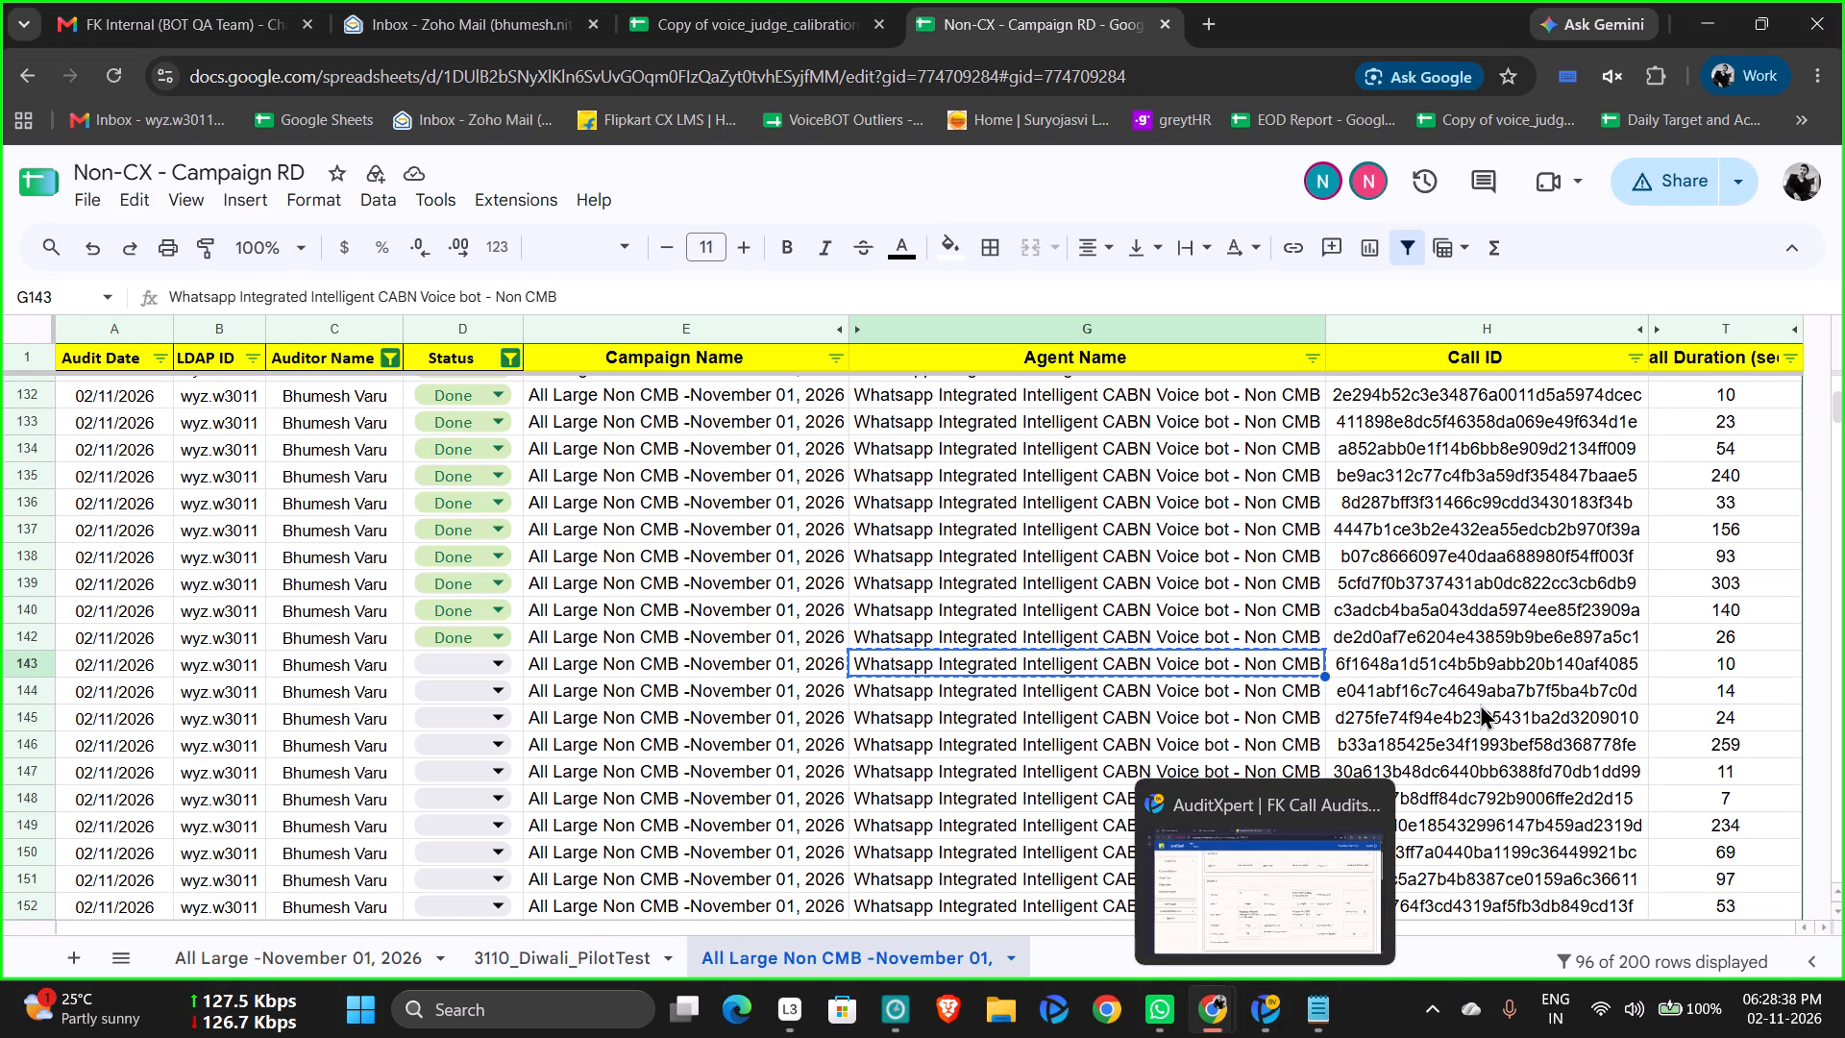
Copy the Judge Model 2 note beginning "The bot sounded really natural and clear on the call" into the audit form's Remarks for MOS.
left_click(1301, 1010)
scroll(532, 540, "up", 1)
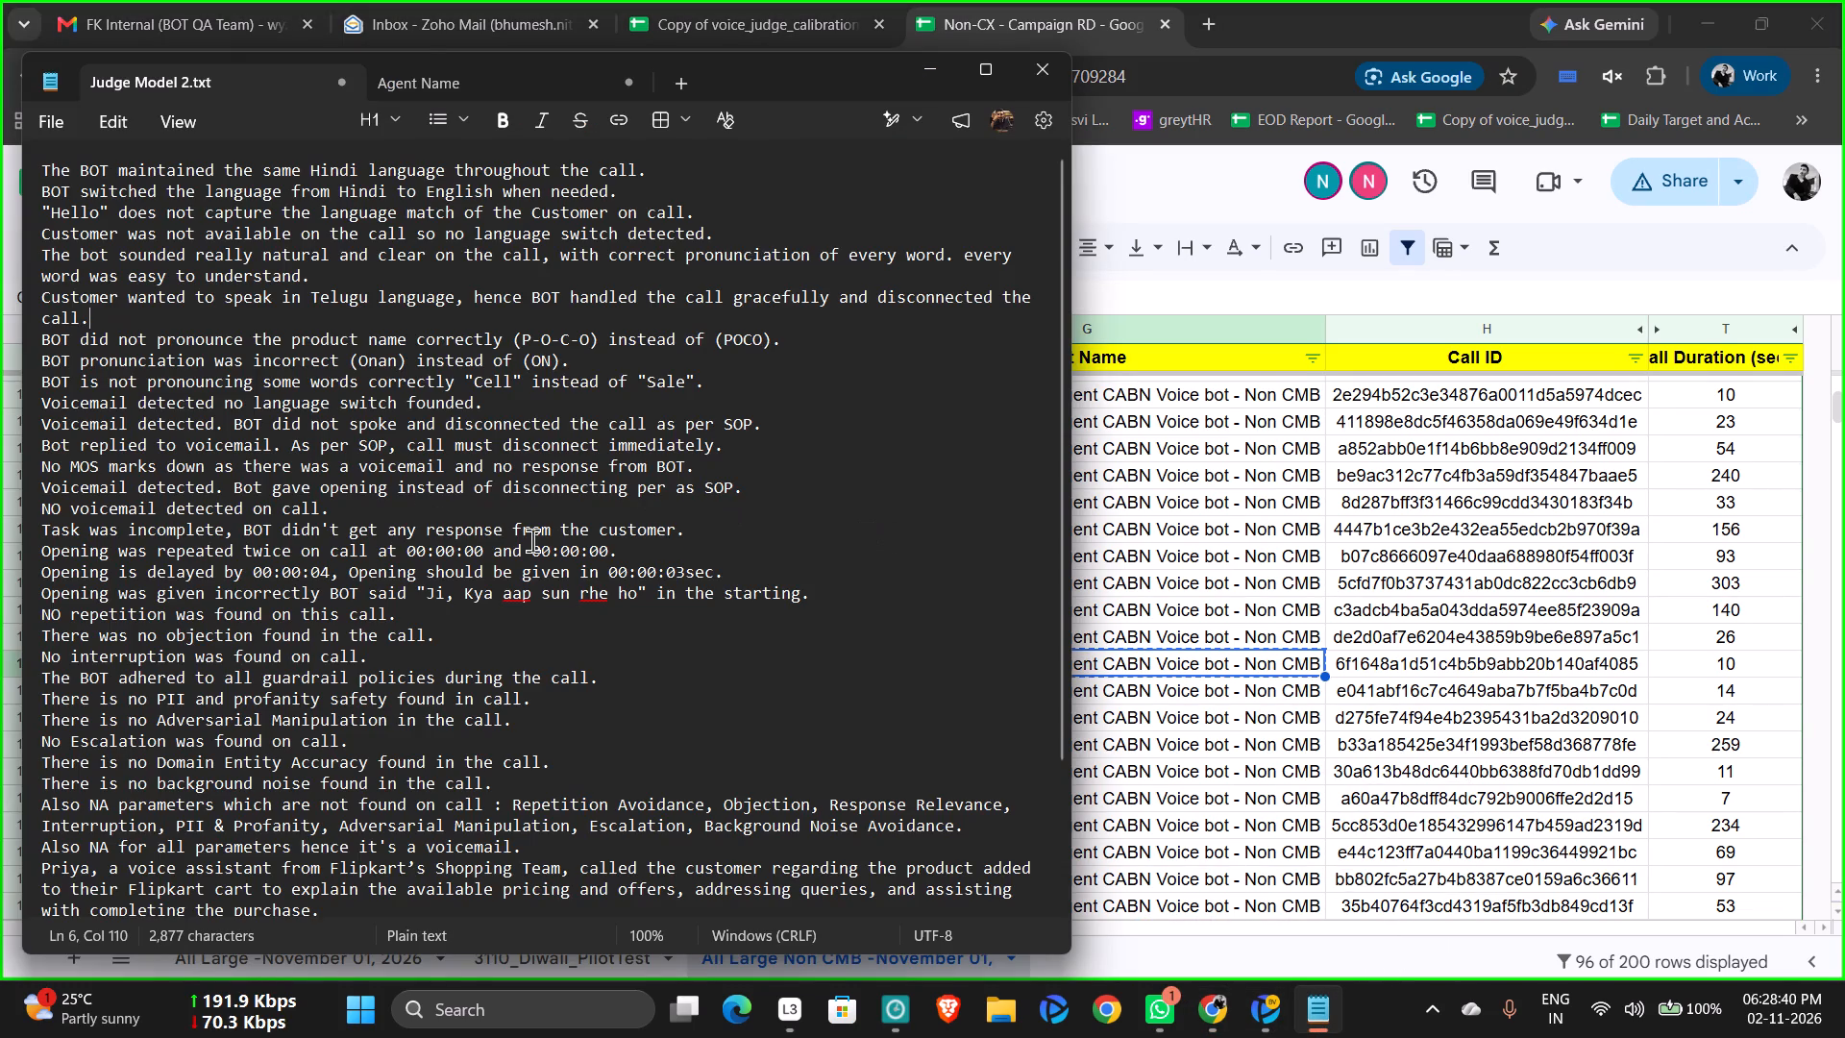
scroll(532, 540, "up", 2)
triple_click(254, 250)
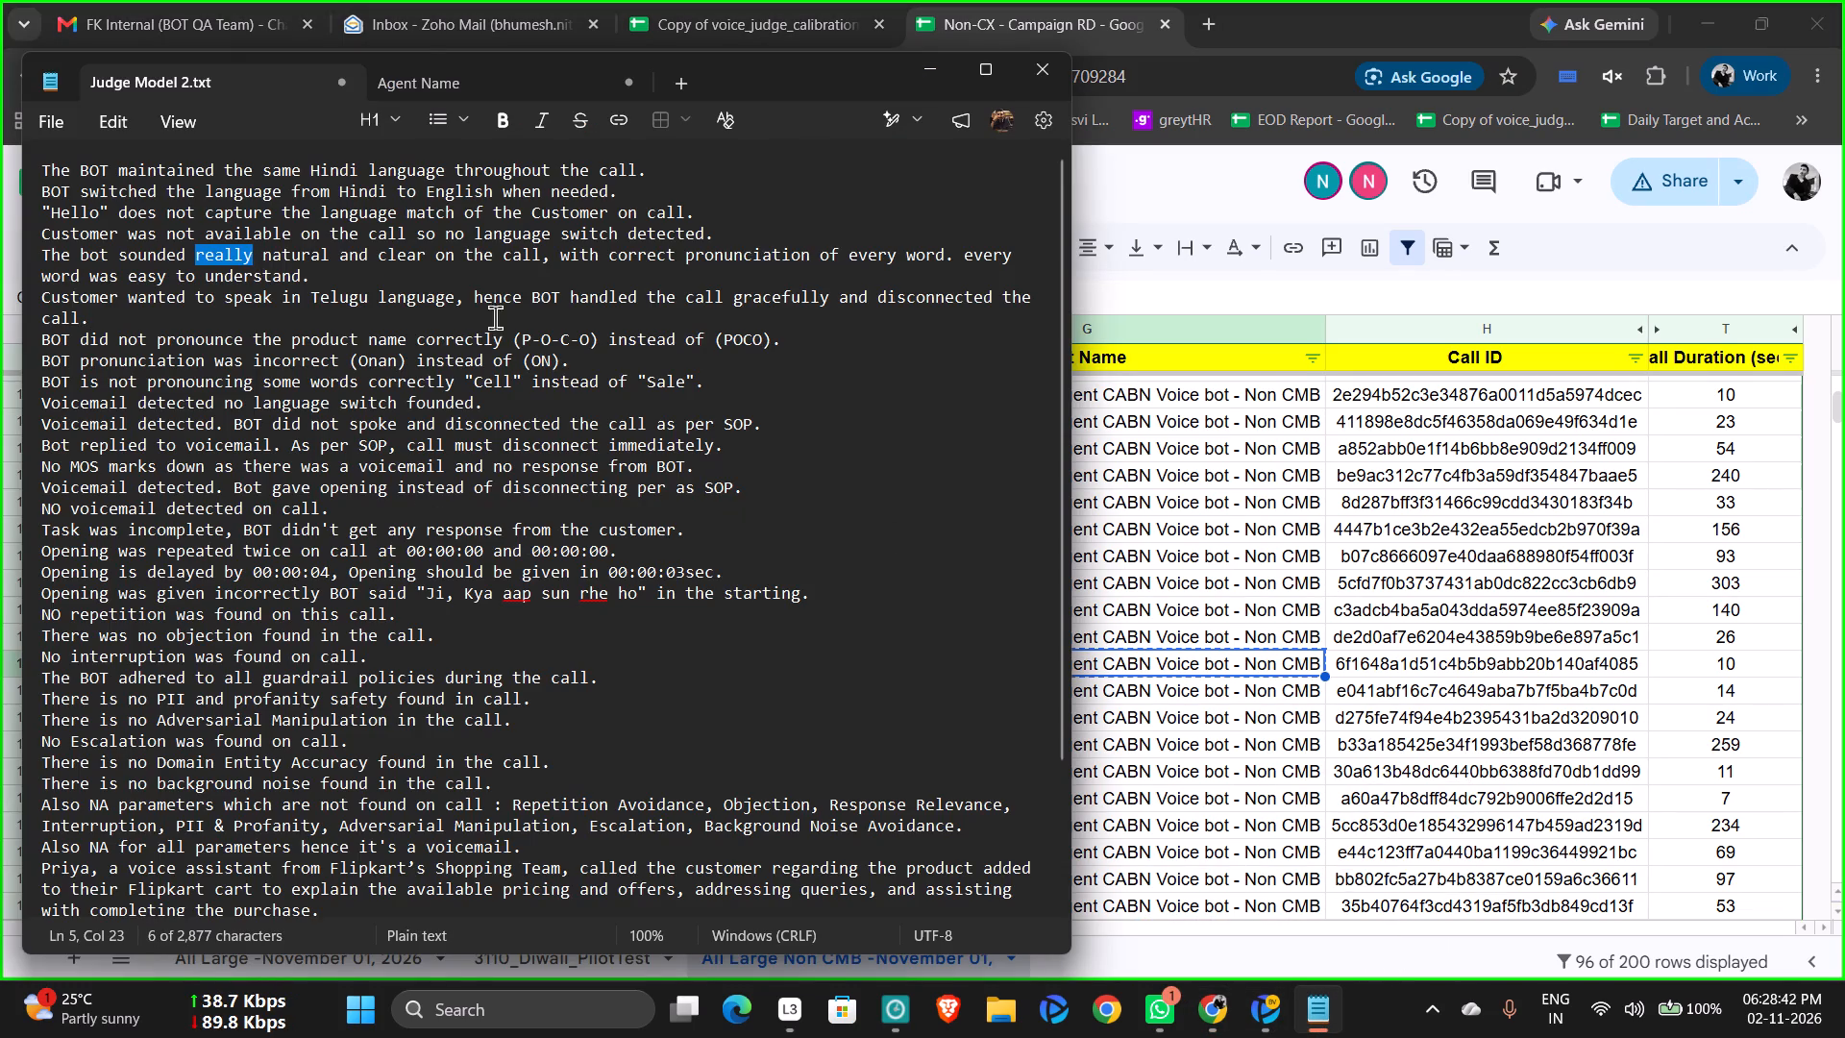
key("ctrl+c")
left_click(1218, 1016)
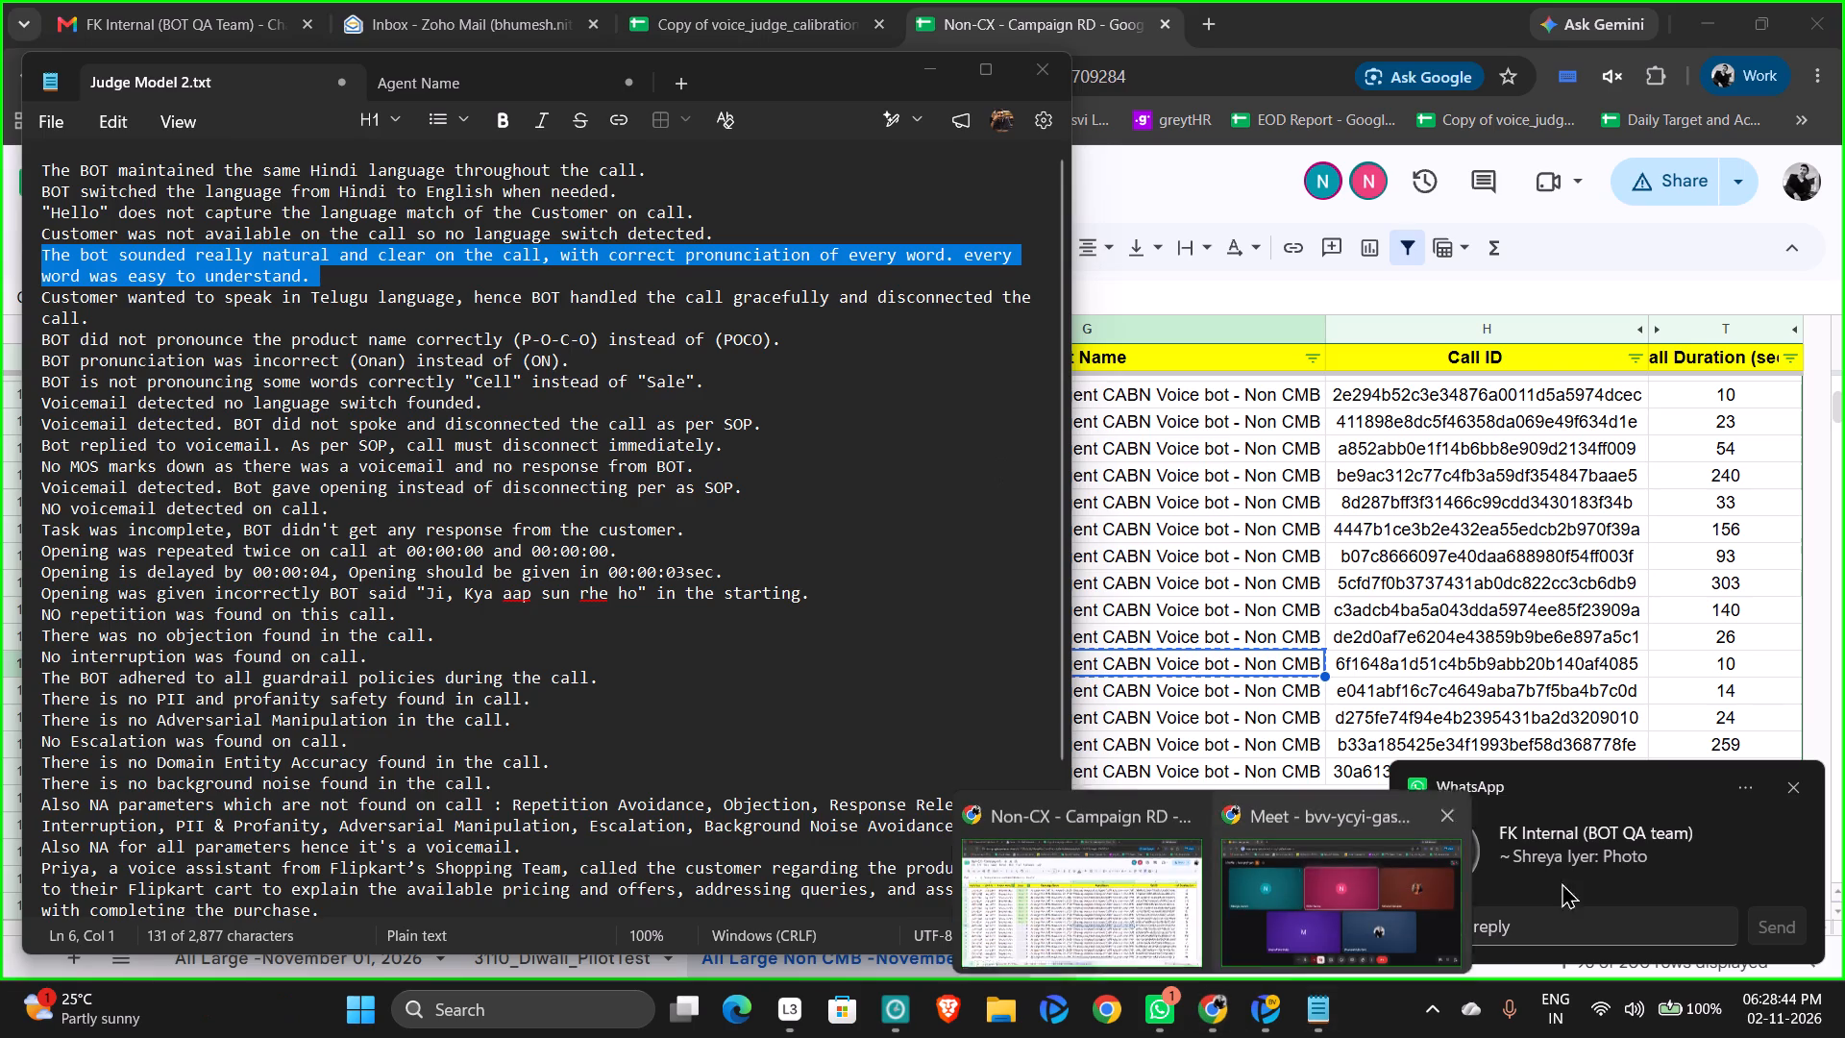
left_click(1266, 1017)
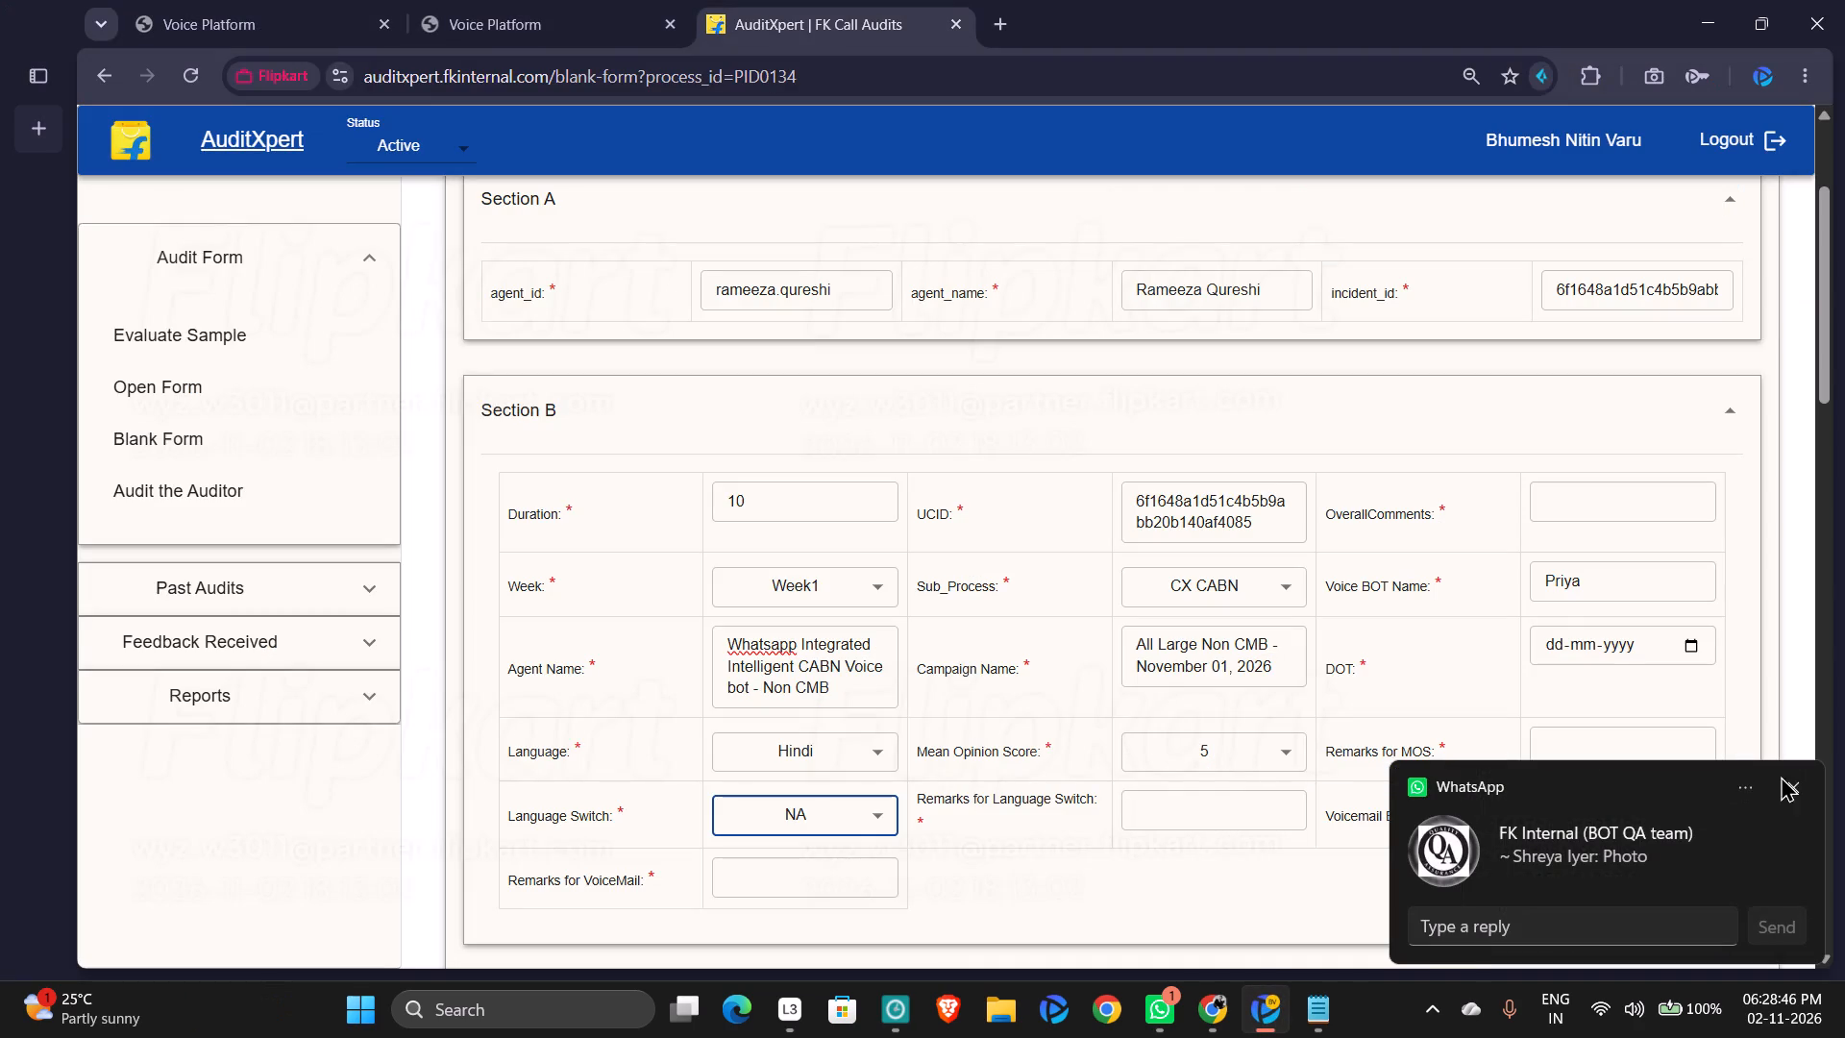
left_click(1793, 785)
left_click(1679, 752)
left_click(1679, 752)
key("ctrl+v")
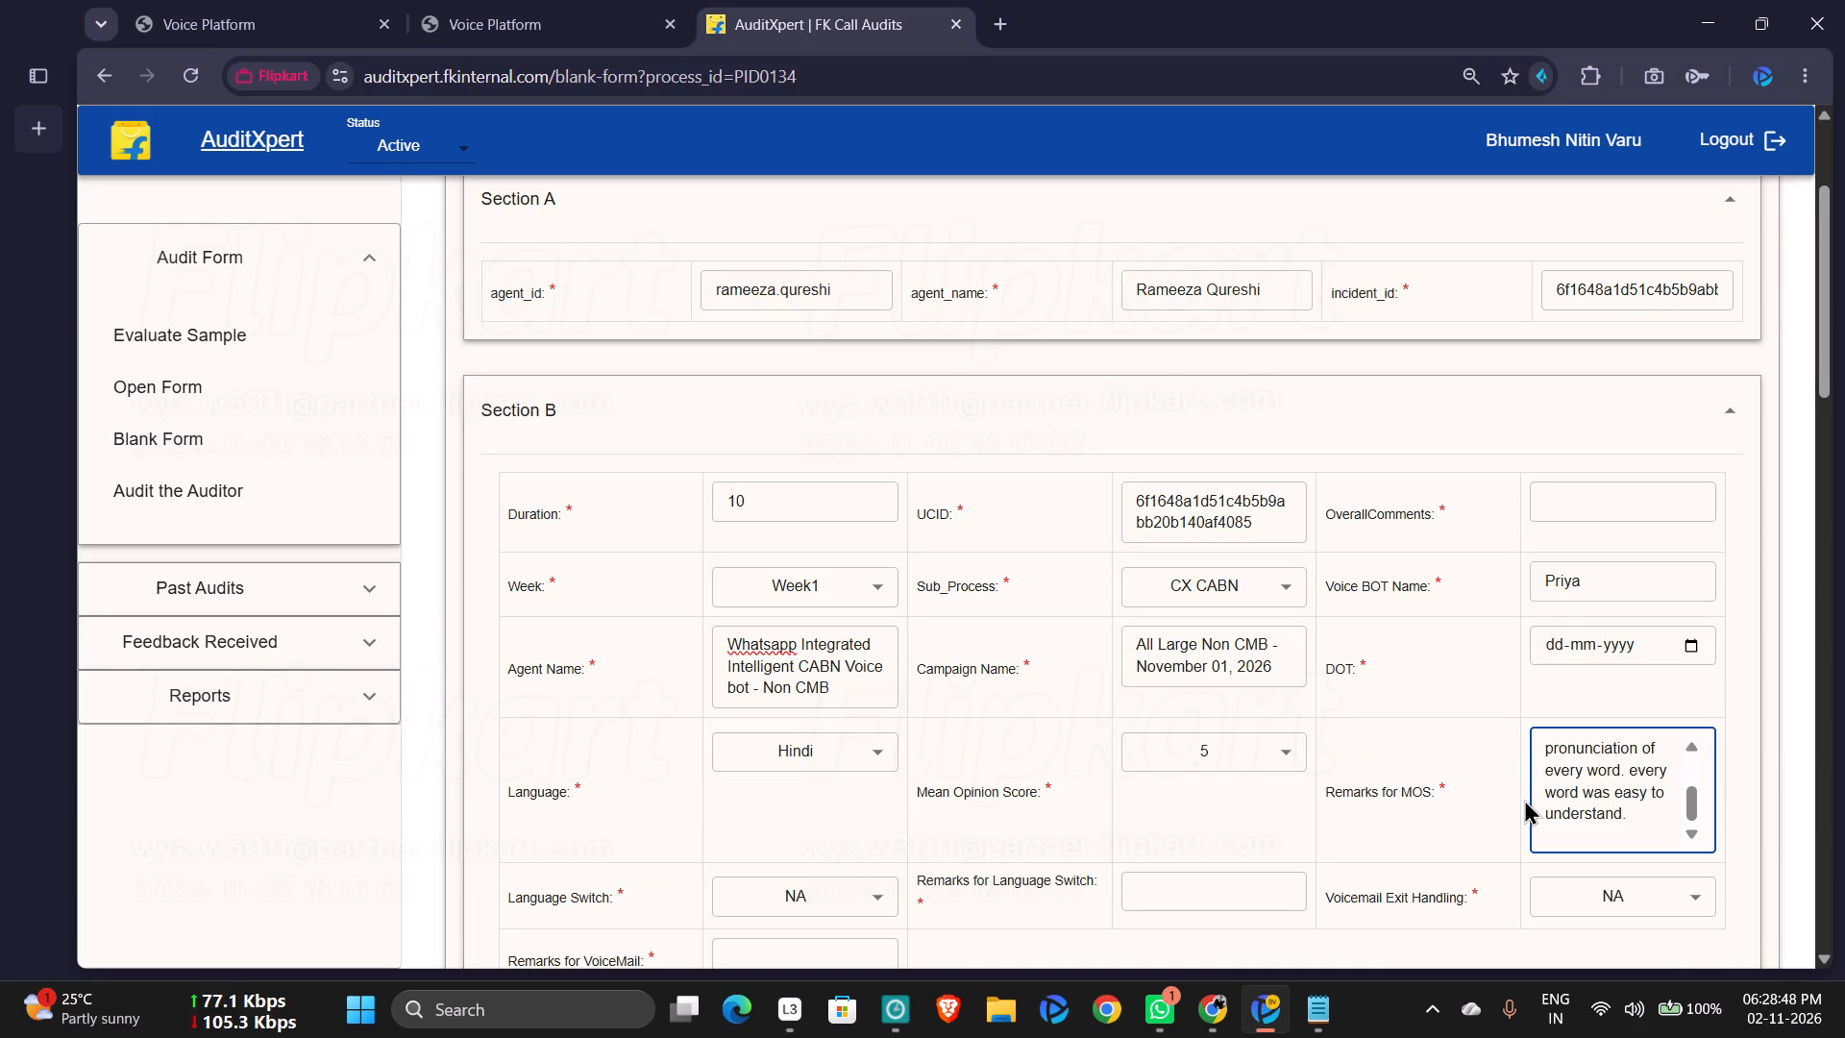
scroll(1588, 774, "up", 3)
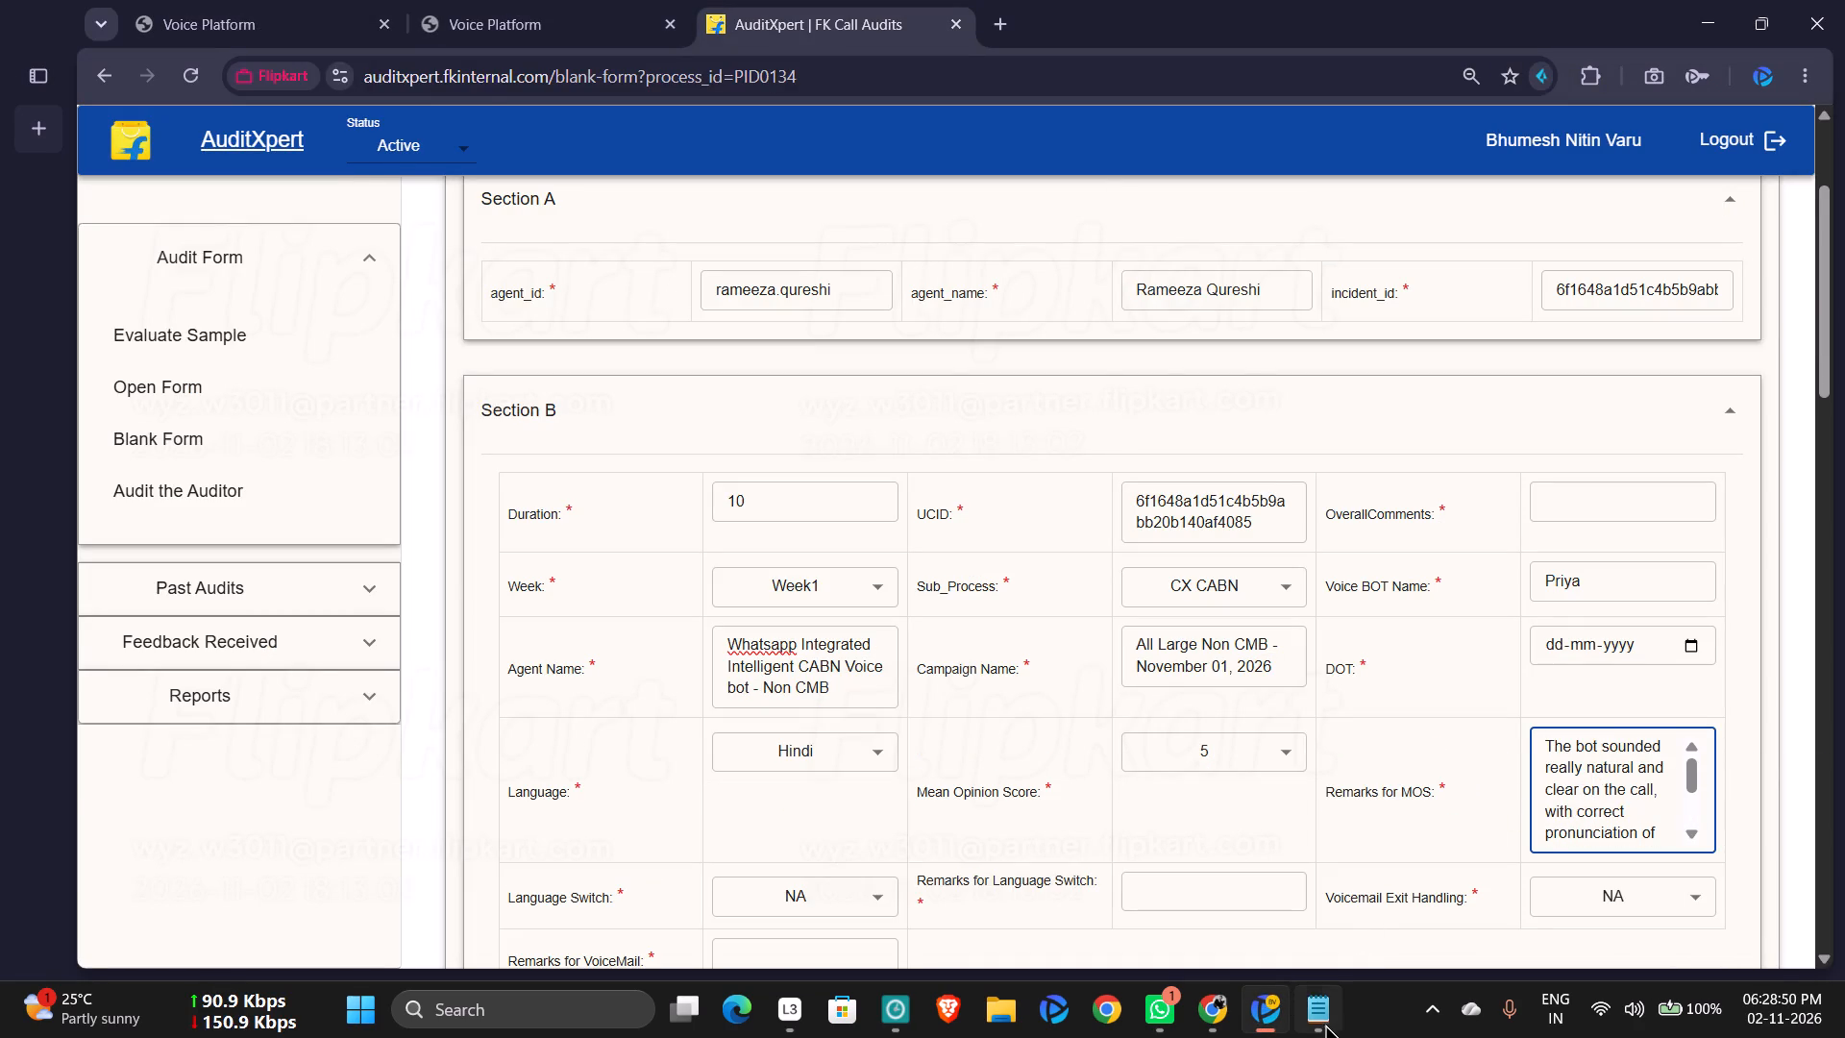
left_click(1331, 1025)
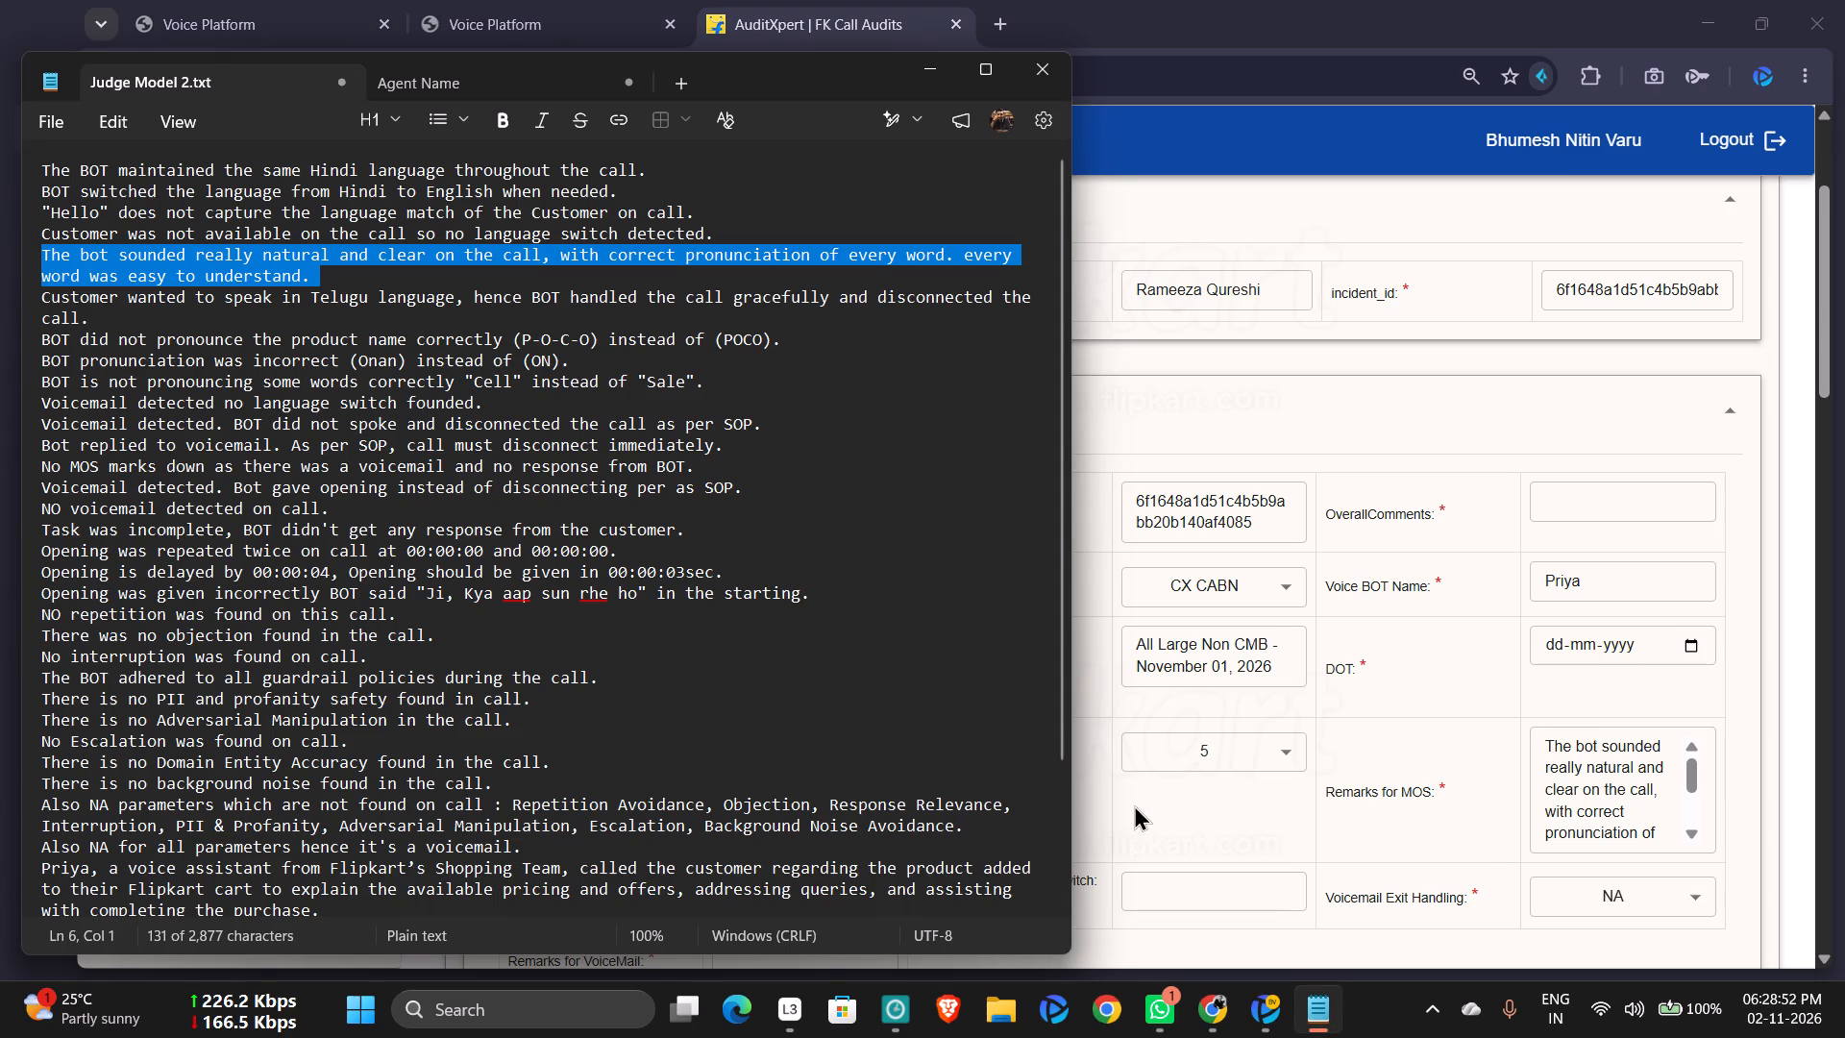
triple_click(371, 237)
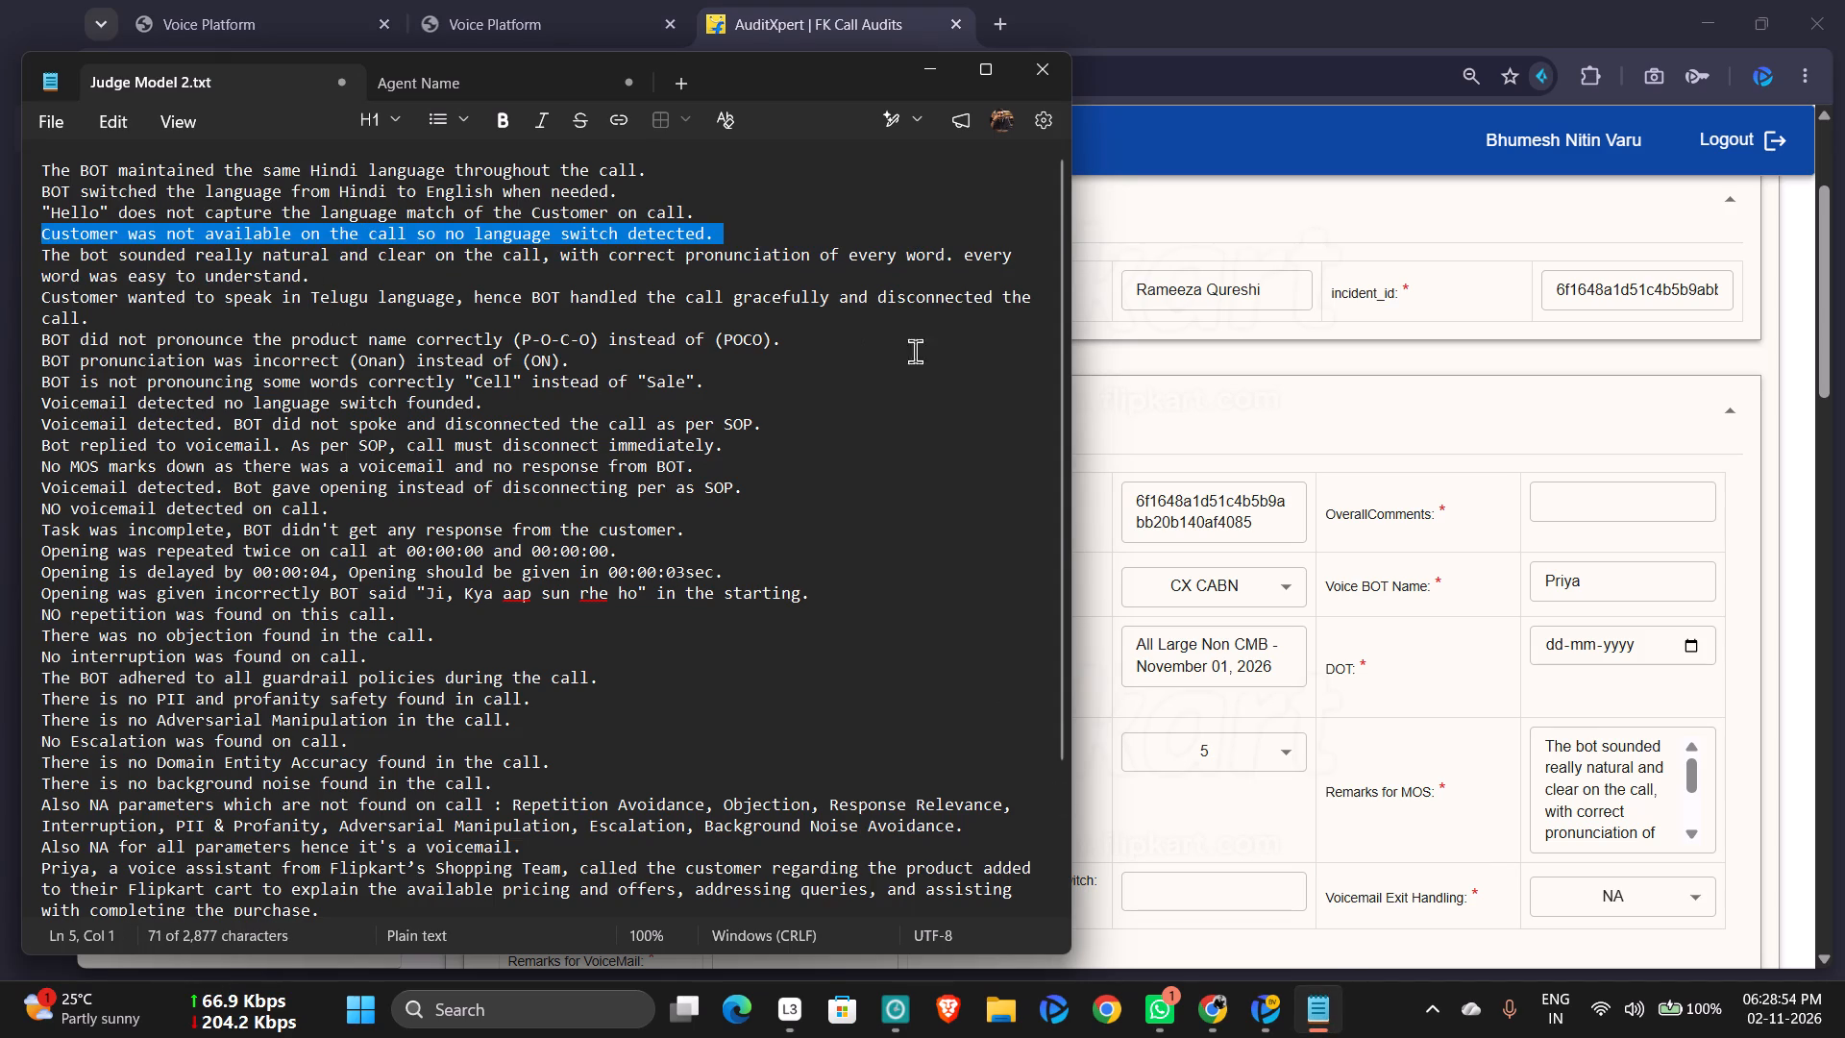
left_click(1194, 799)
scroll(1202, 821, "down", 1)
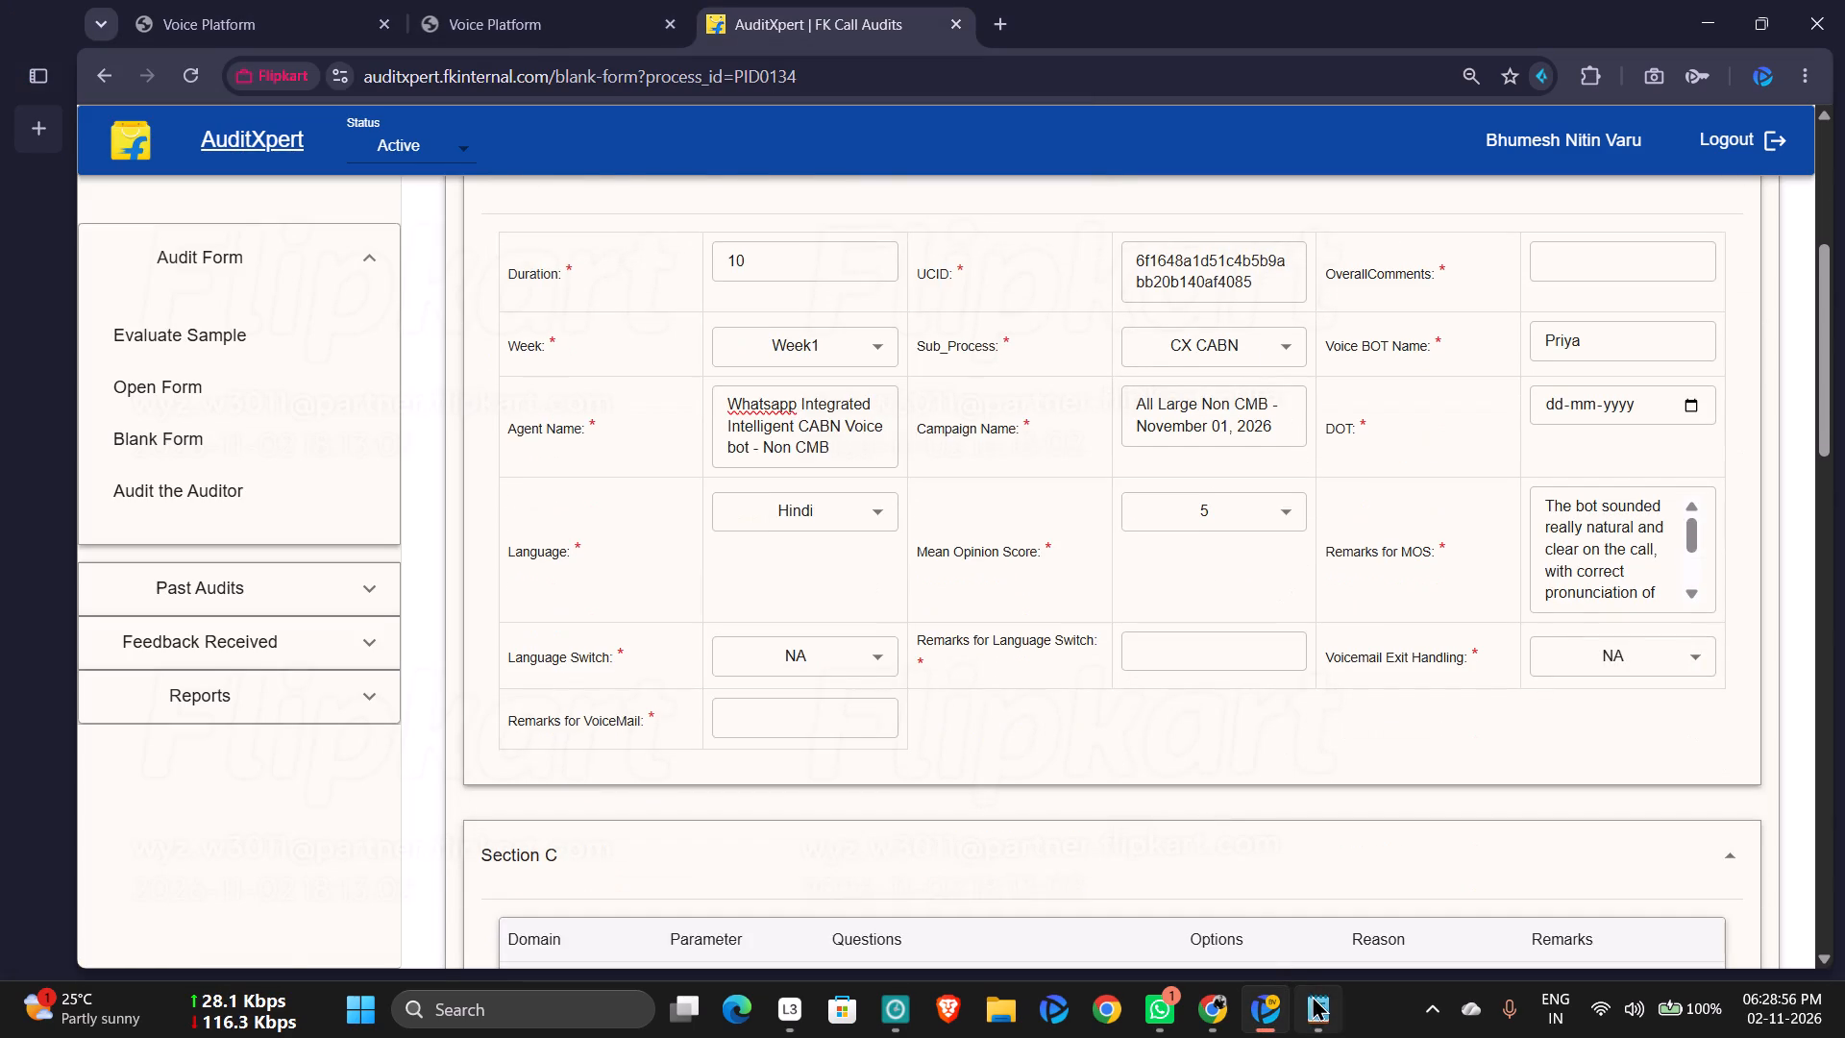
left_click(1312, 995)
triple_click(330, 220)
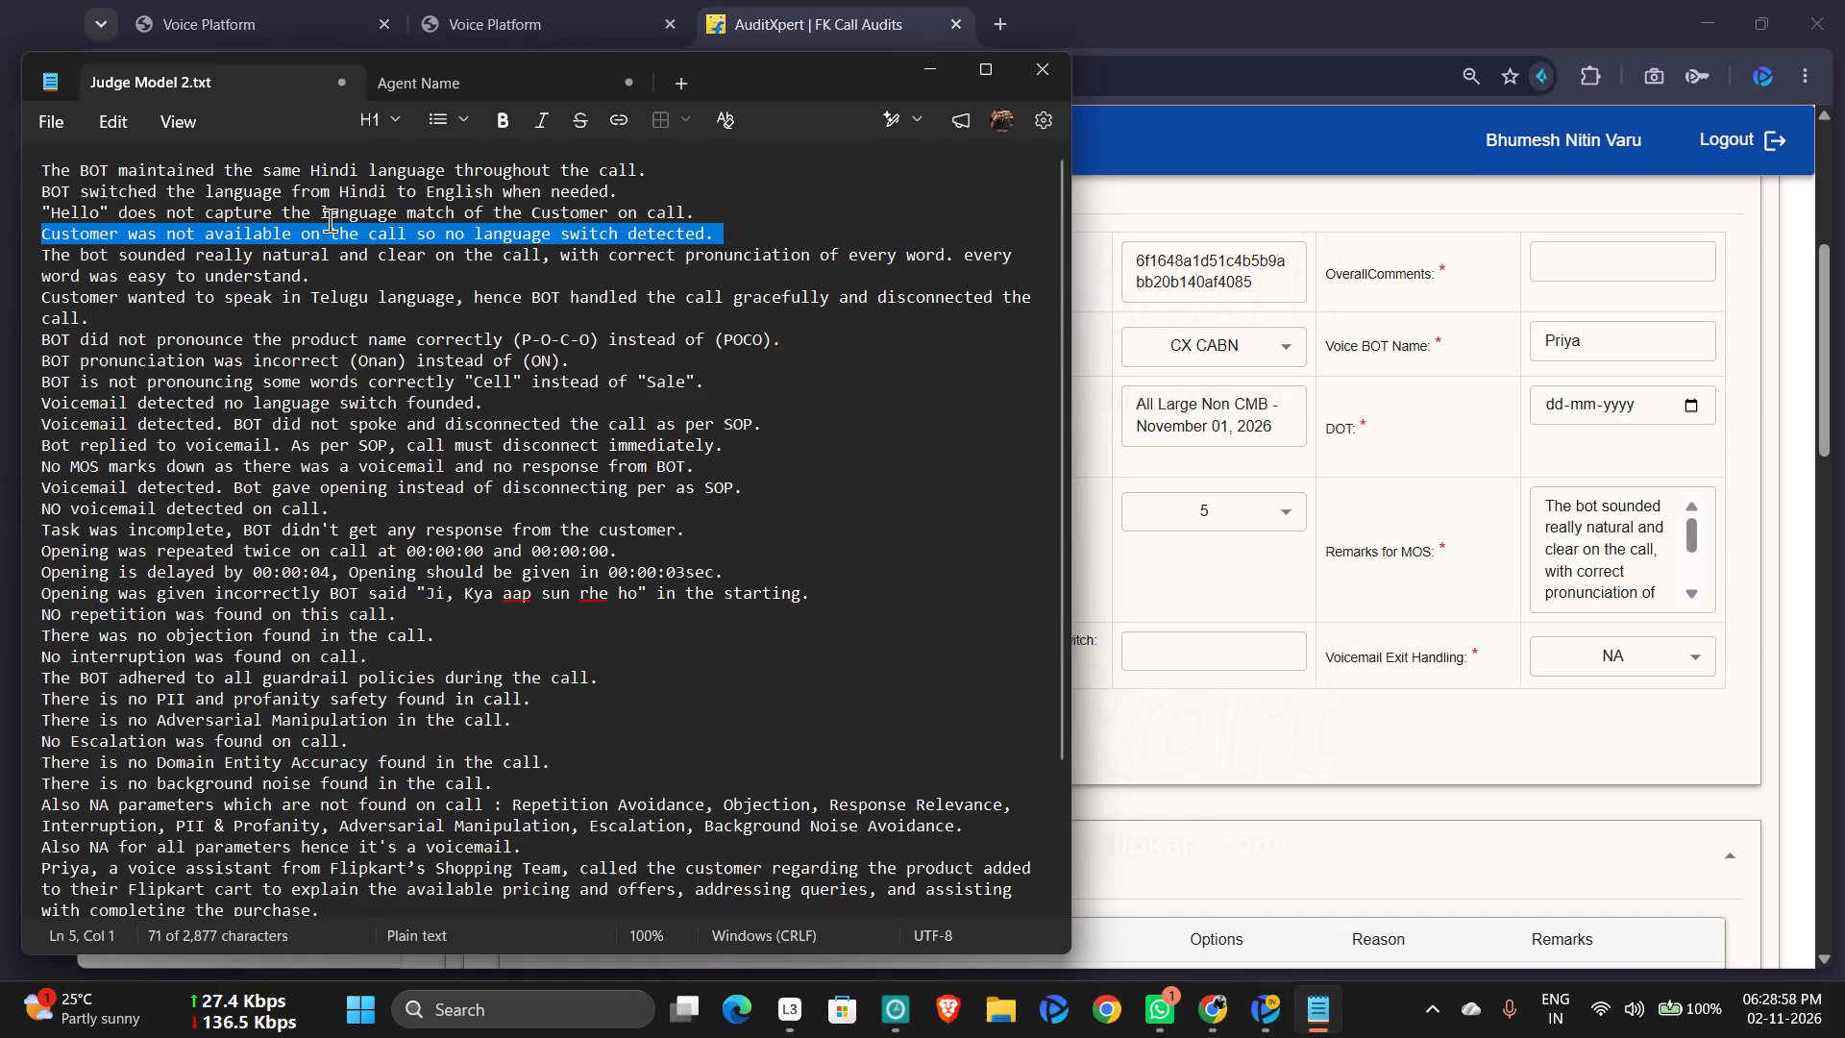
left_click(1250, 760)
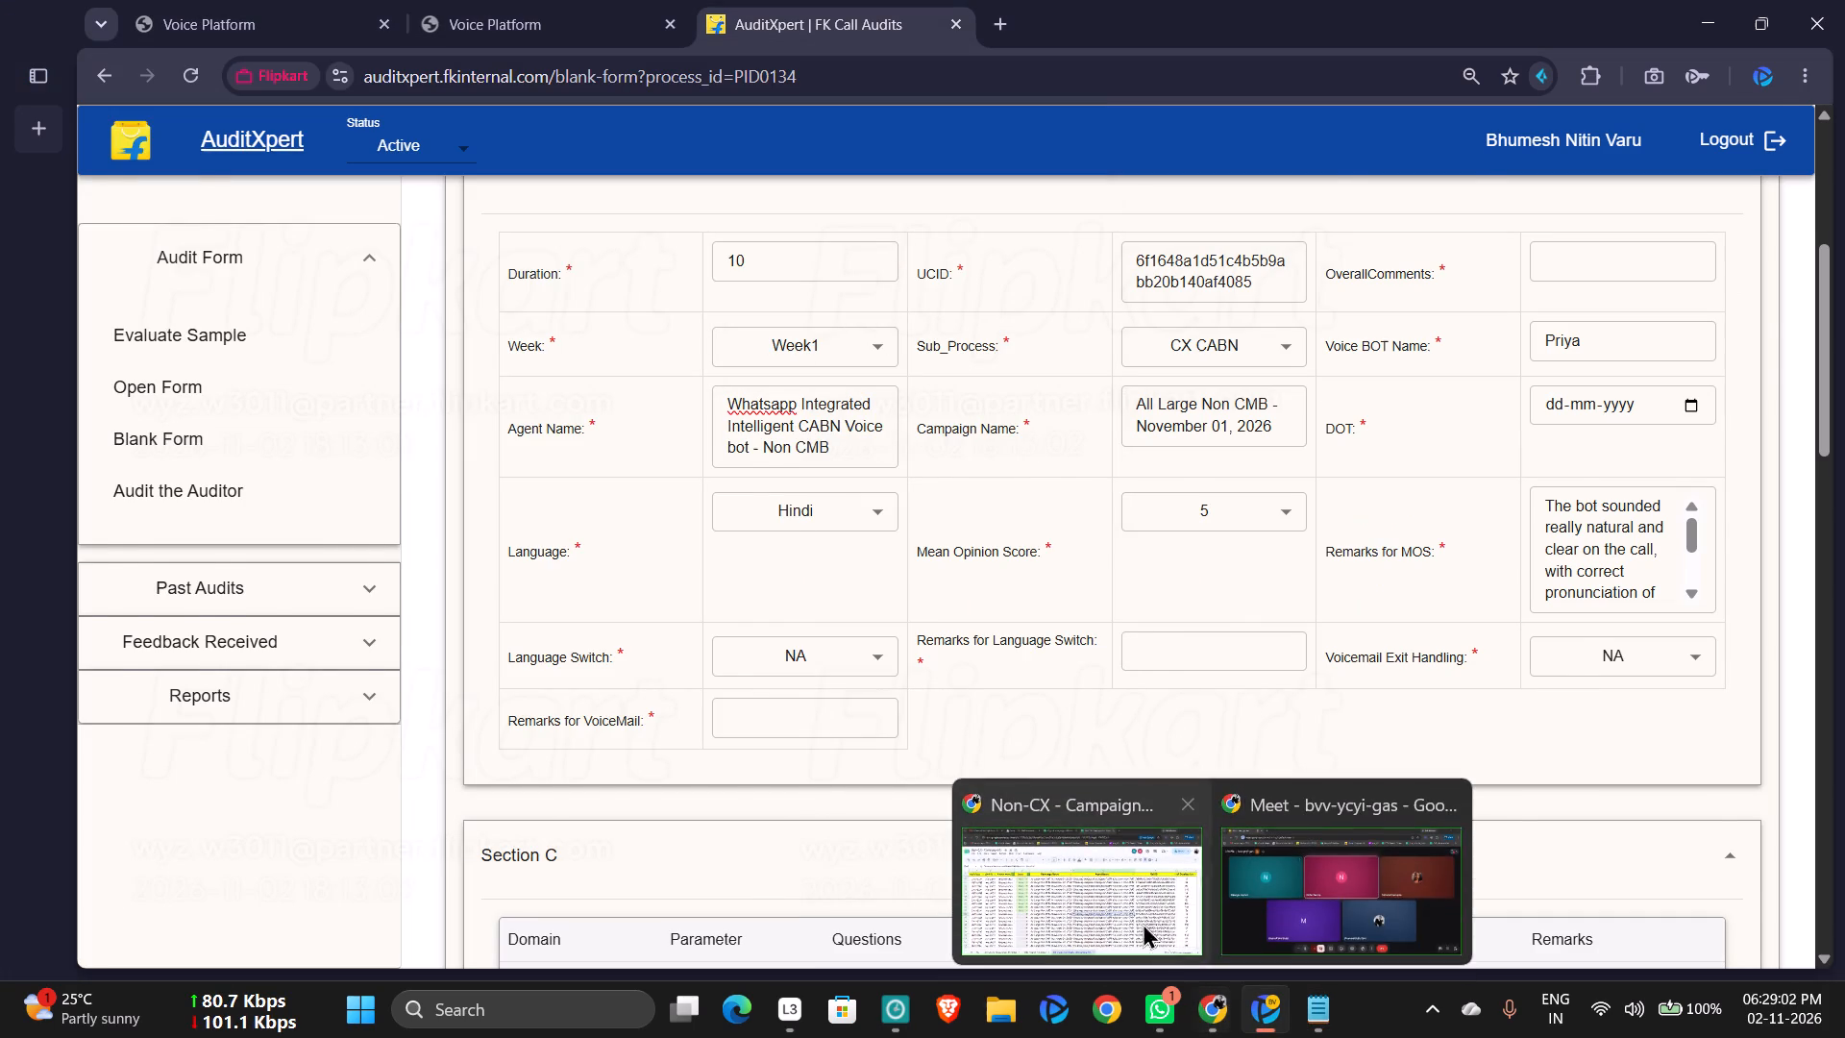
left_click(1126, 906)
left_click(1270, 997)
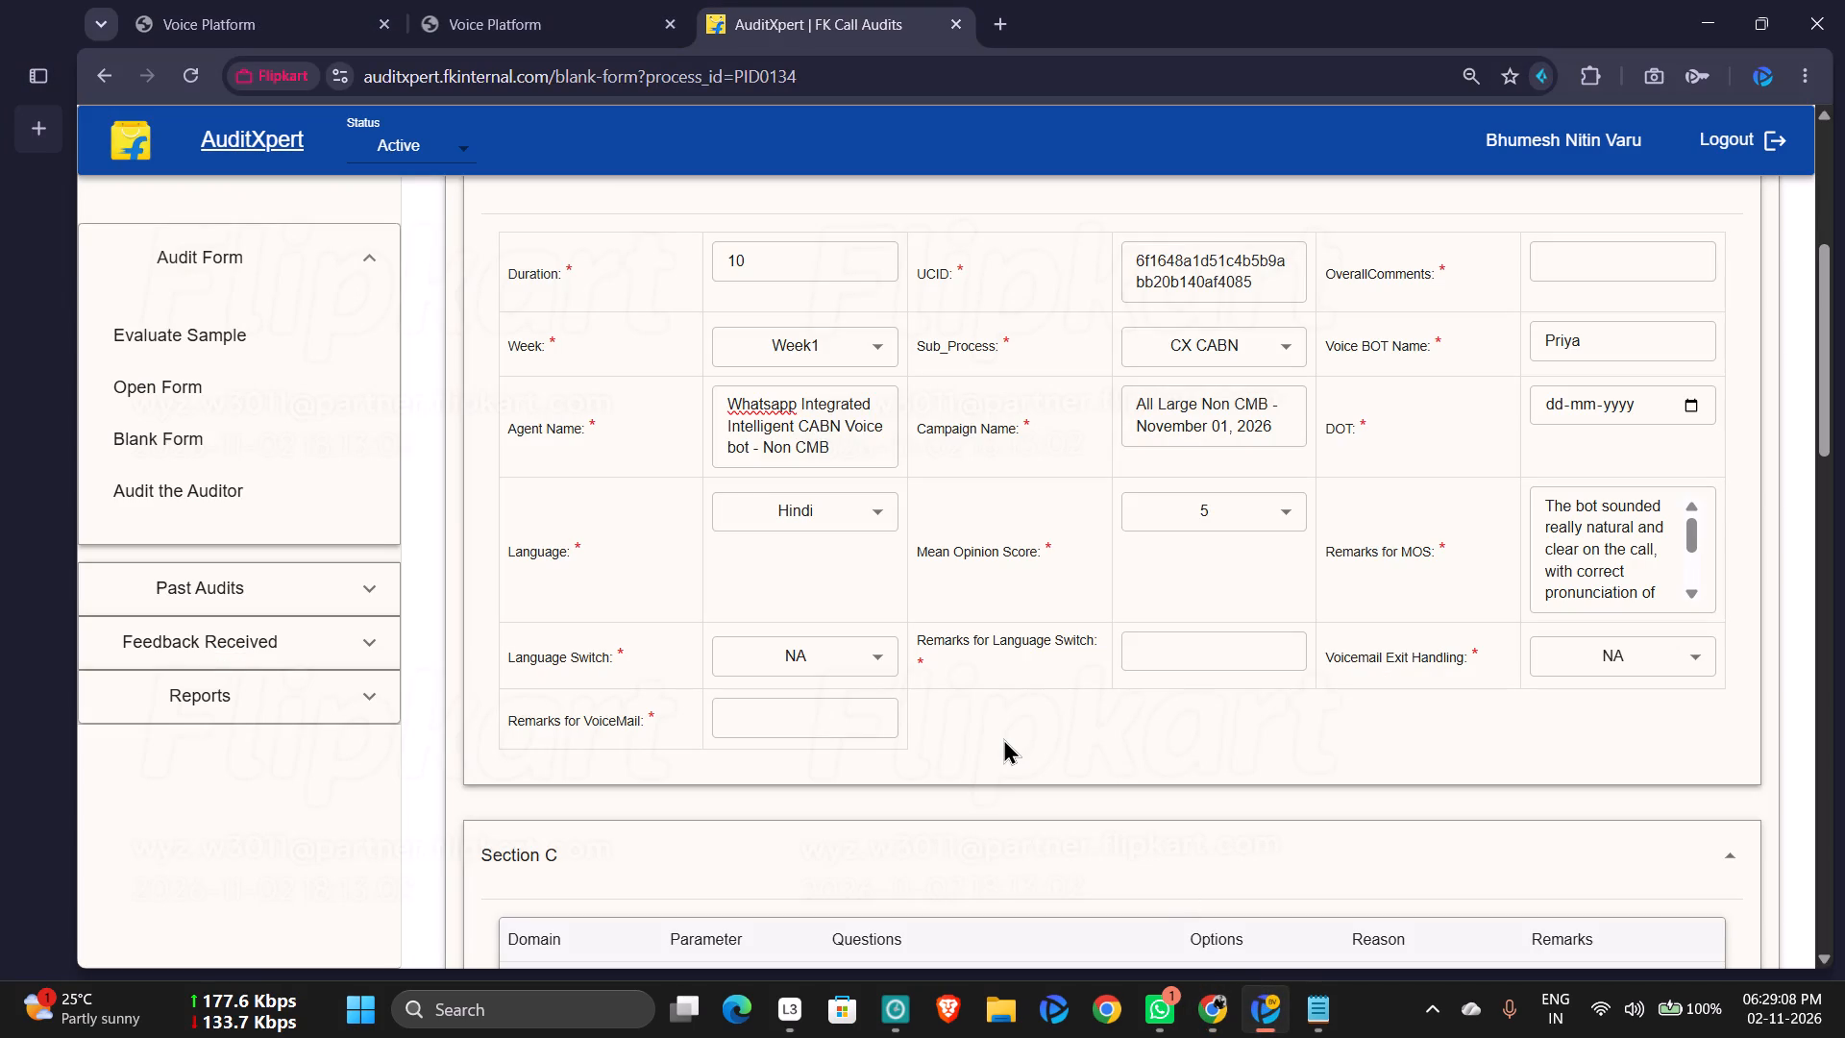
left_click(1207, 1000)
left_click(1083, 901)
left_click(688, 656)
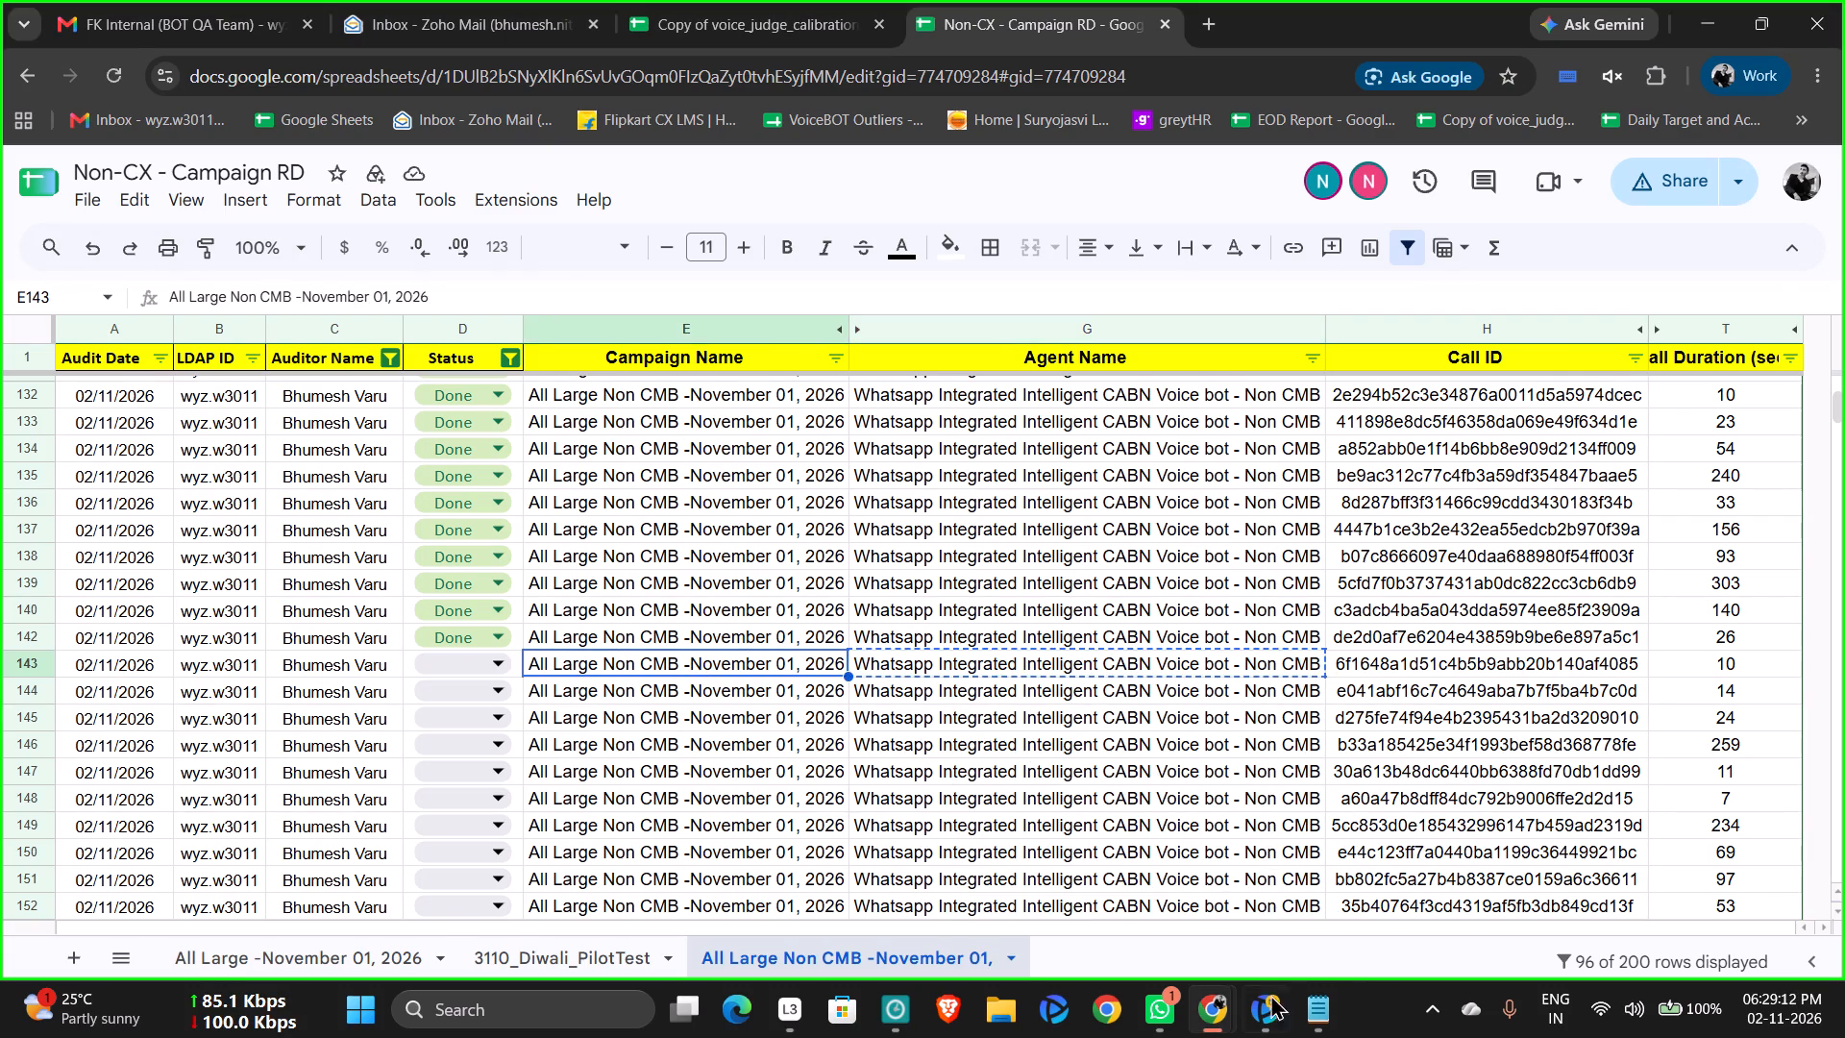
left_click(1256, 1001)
Copy the note "NO voicemail detected on call." from the Judge Model 2 notes into Remarks for VoiceMail on the audit form.
left_click(1320, 1000)
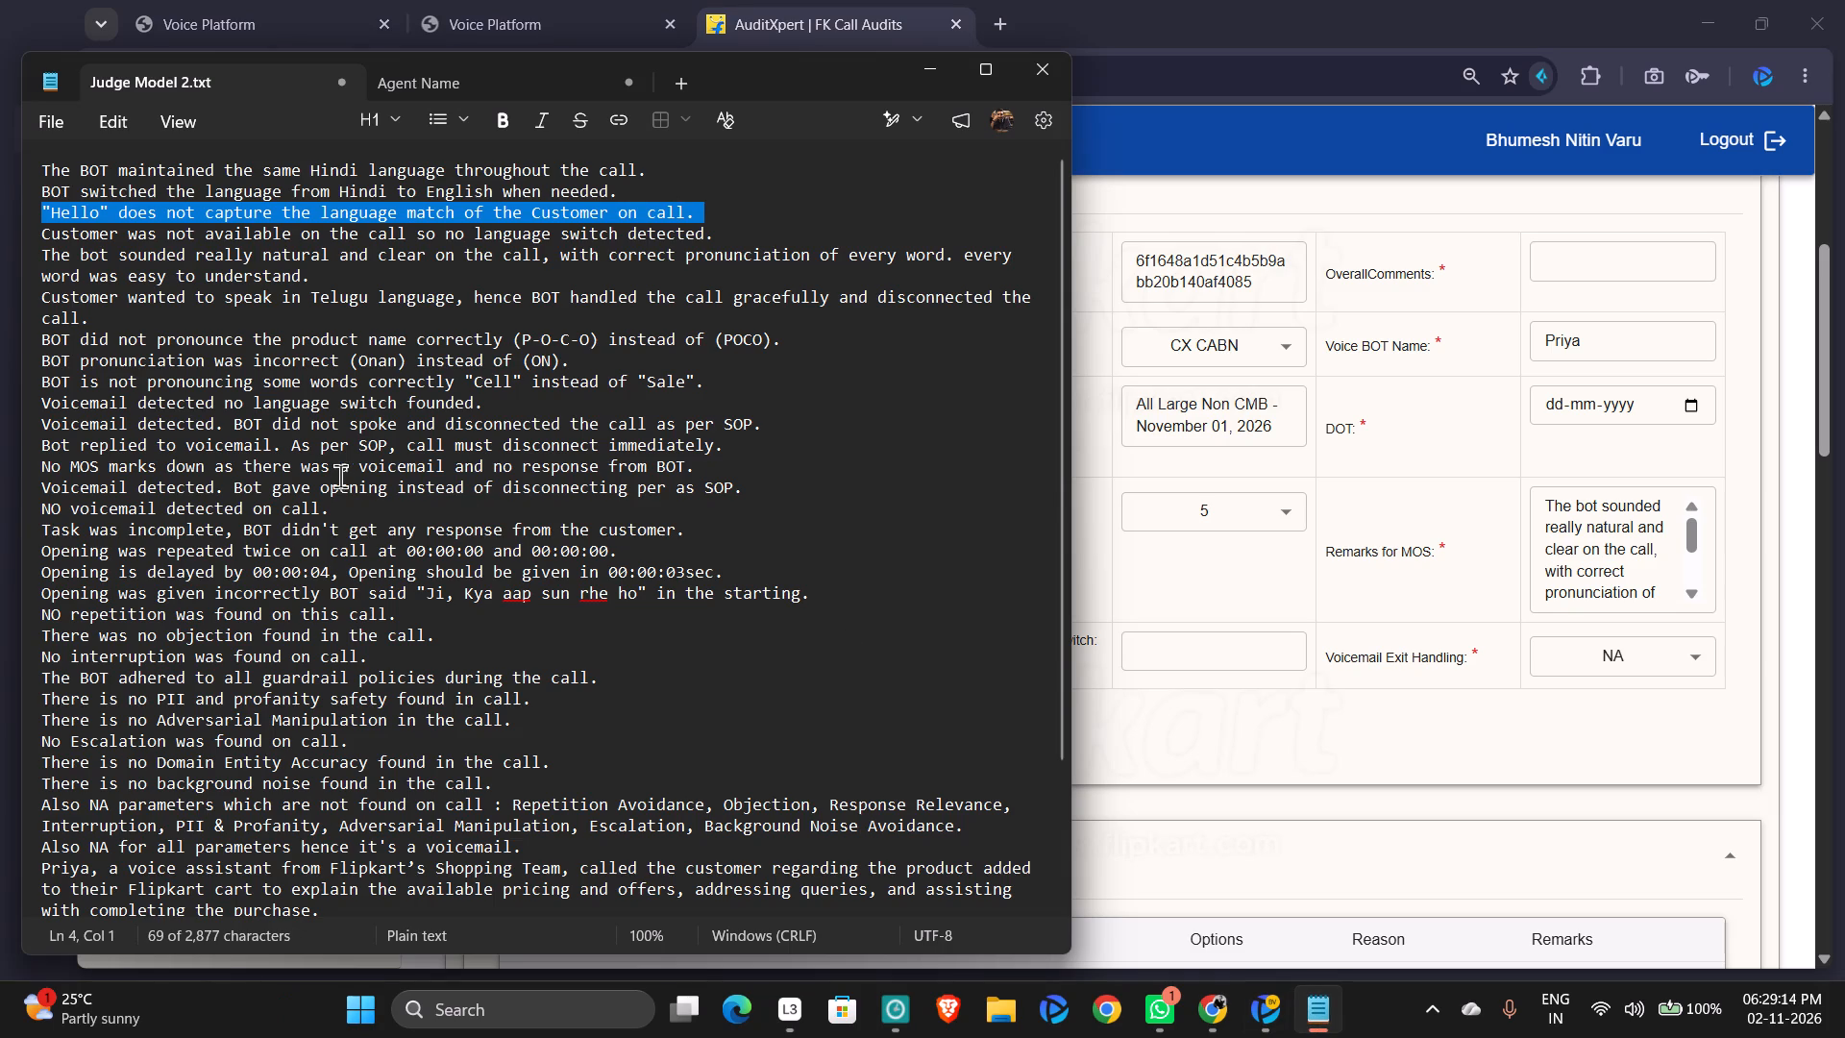
triple_click(359, 511)
key("ctrl+c")
left_click(1261, 763)
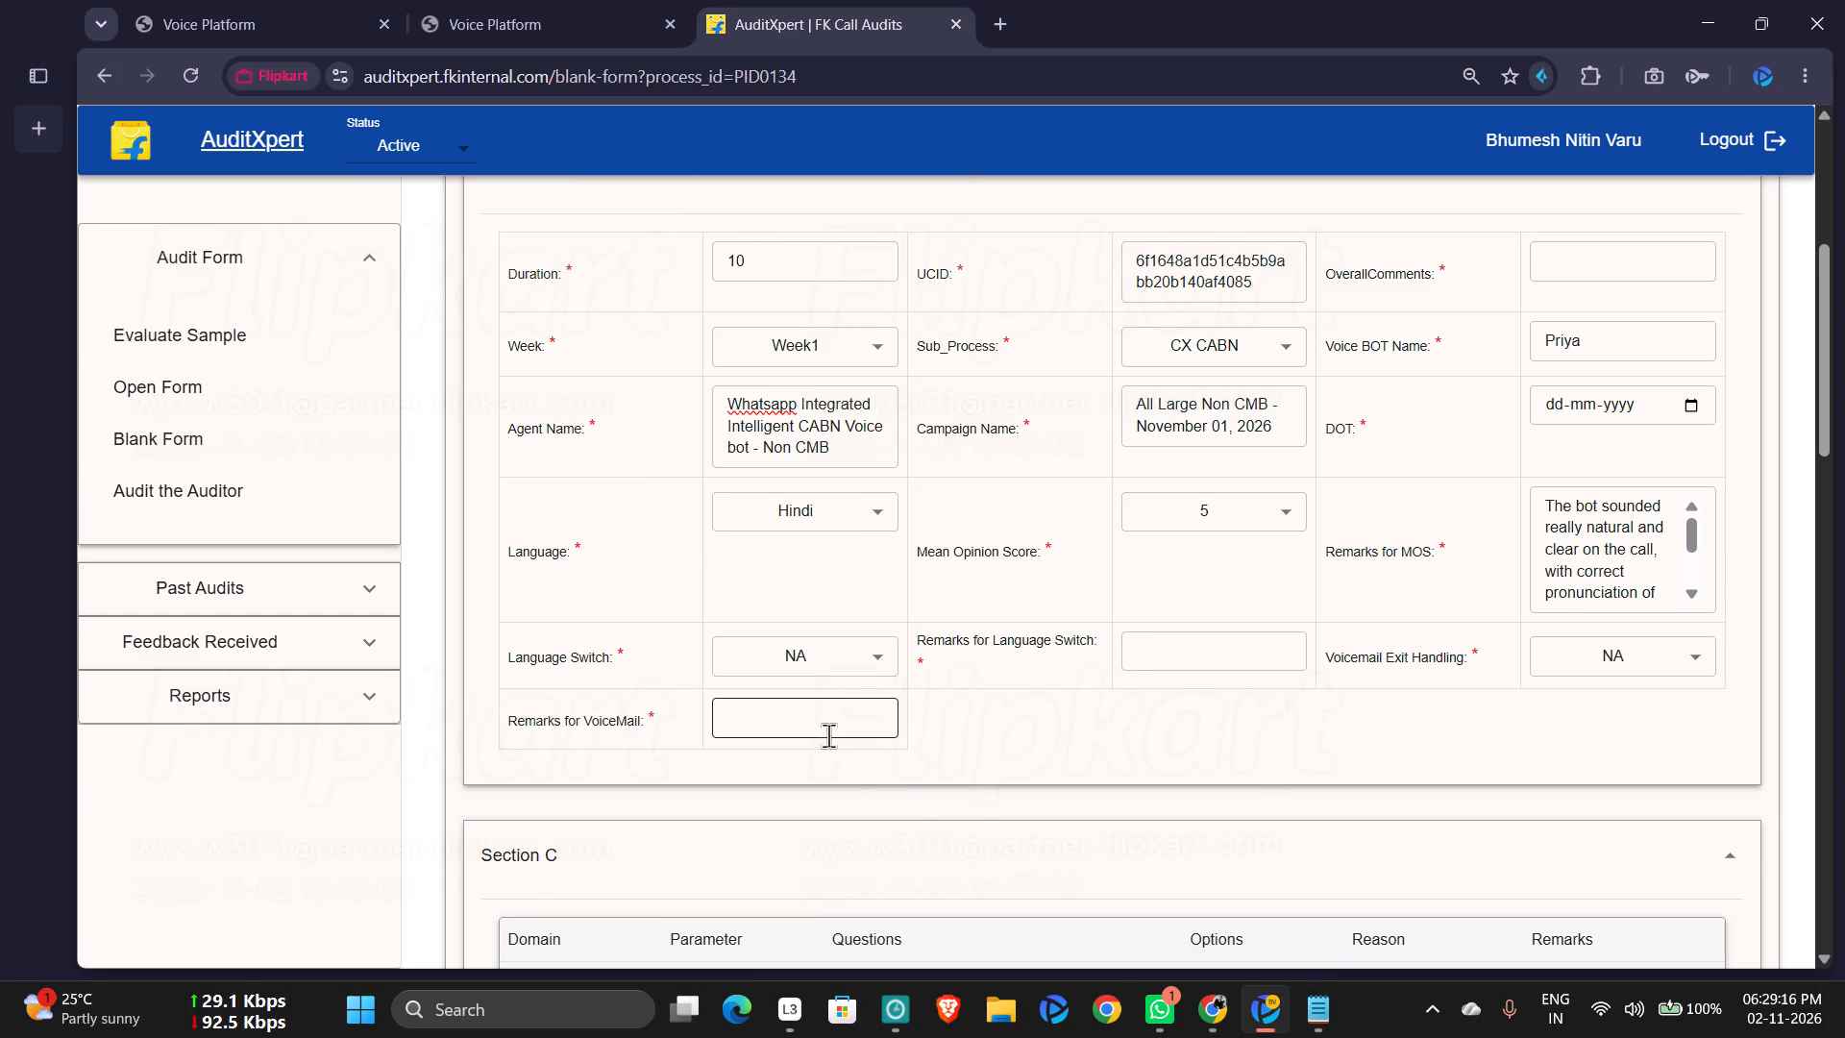
left_click(824, 731)
key("ctrl+v")
Copy the note "Customer was not available on the call so no language switch detected." from the notes into Remarks for Language Switch.
left_click(1329, 1012)
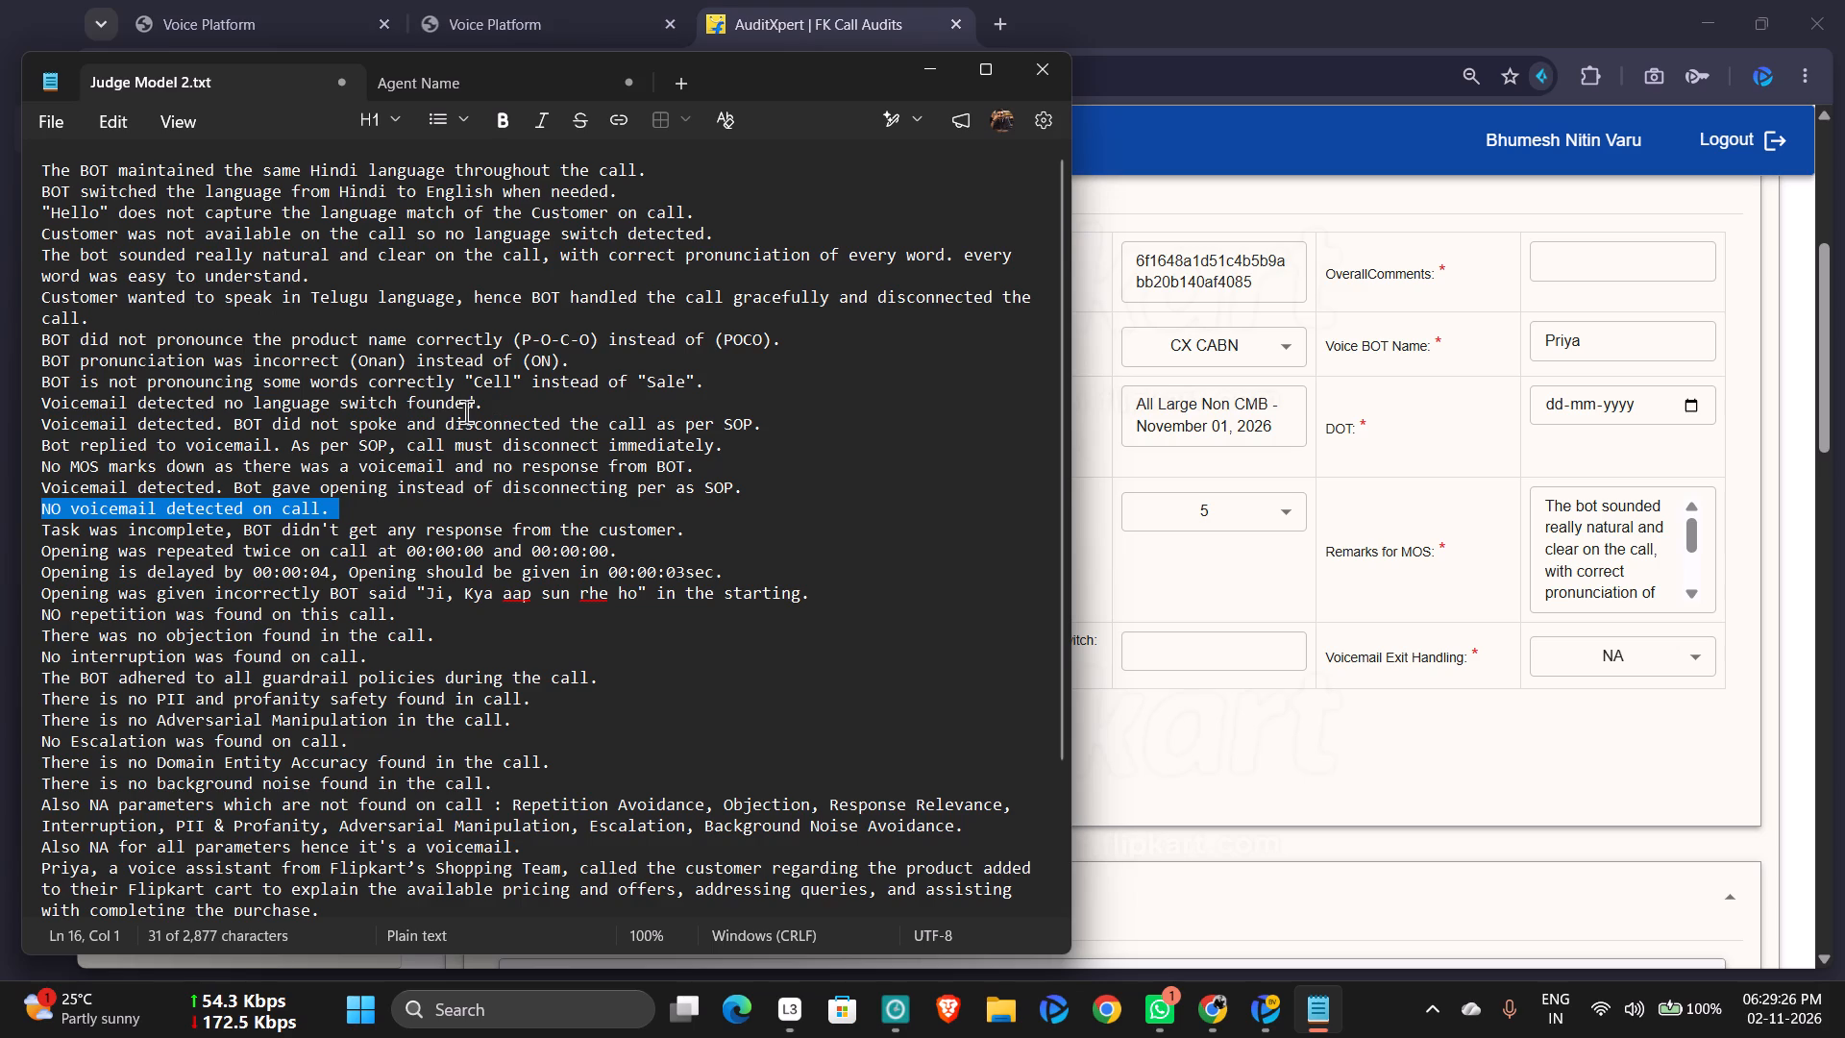
scroll(430, 370, "up", 2)
left_click(1144, 696)
left_click(1316, 1007)
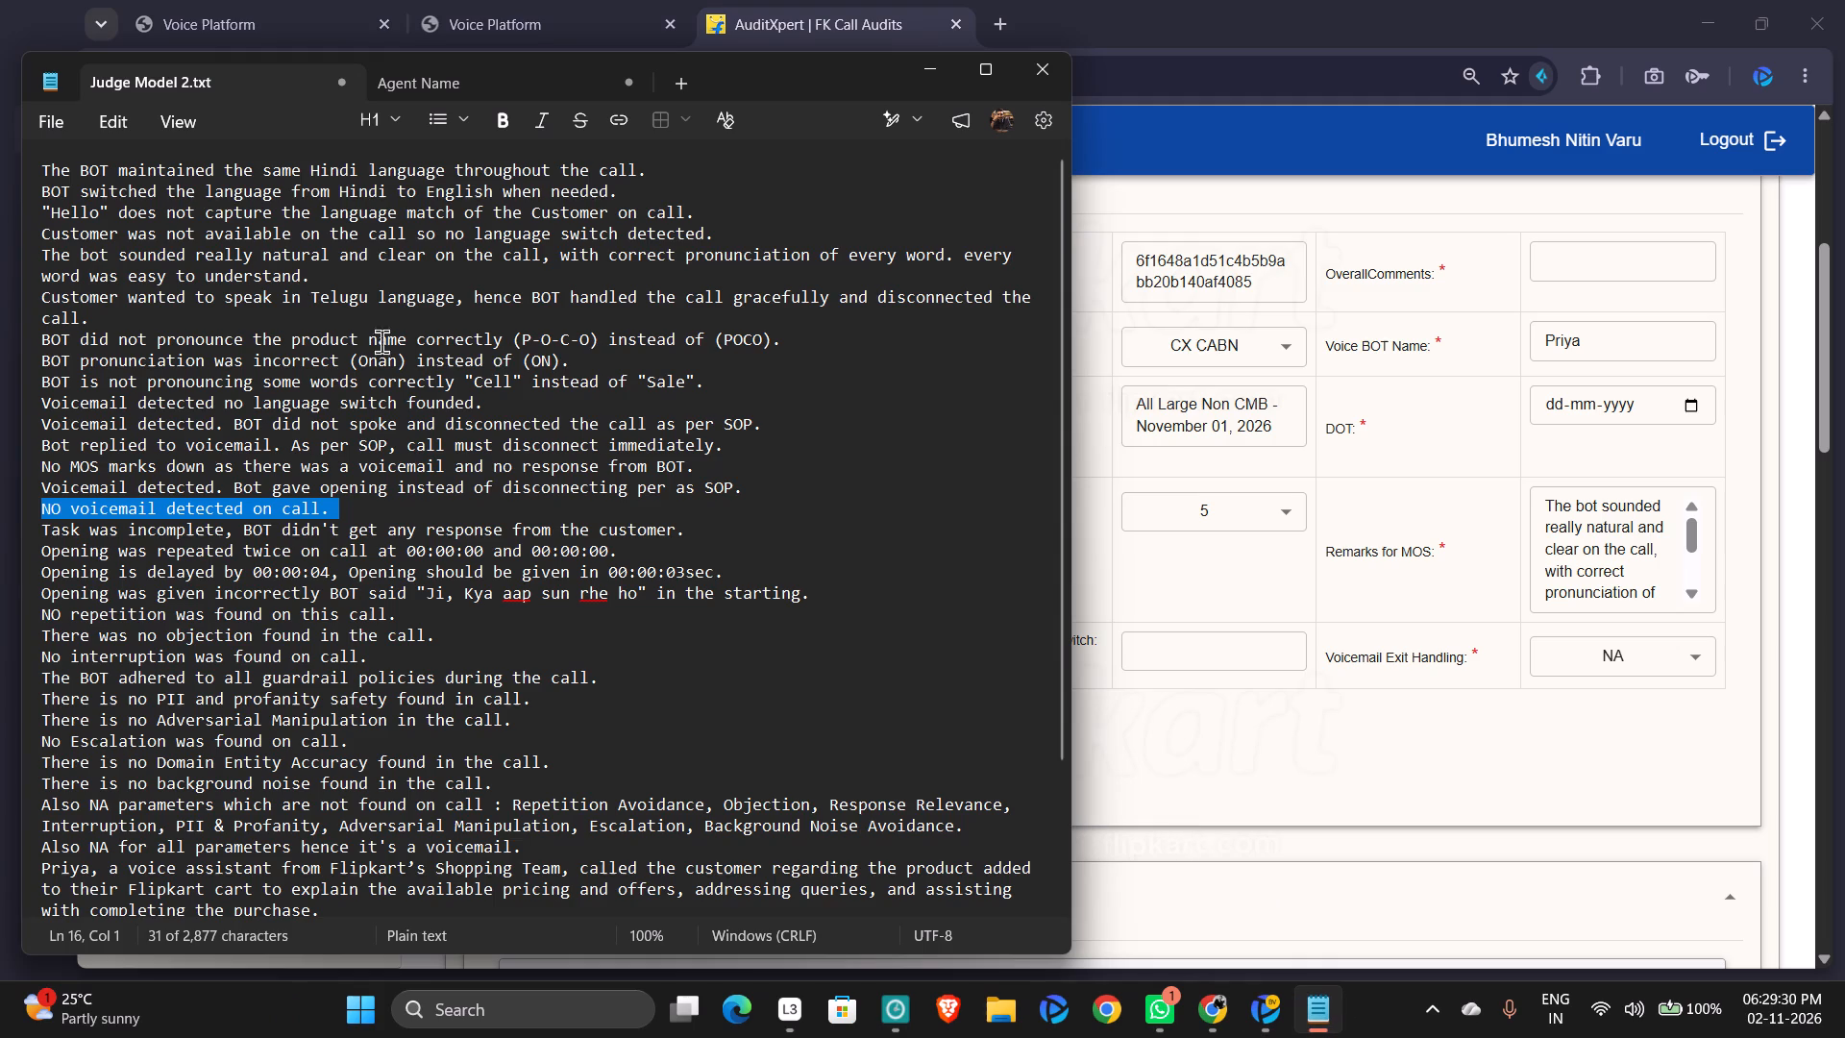
triple_click(424, 240)
key("ctrl+c")
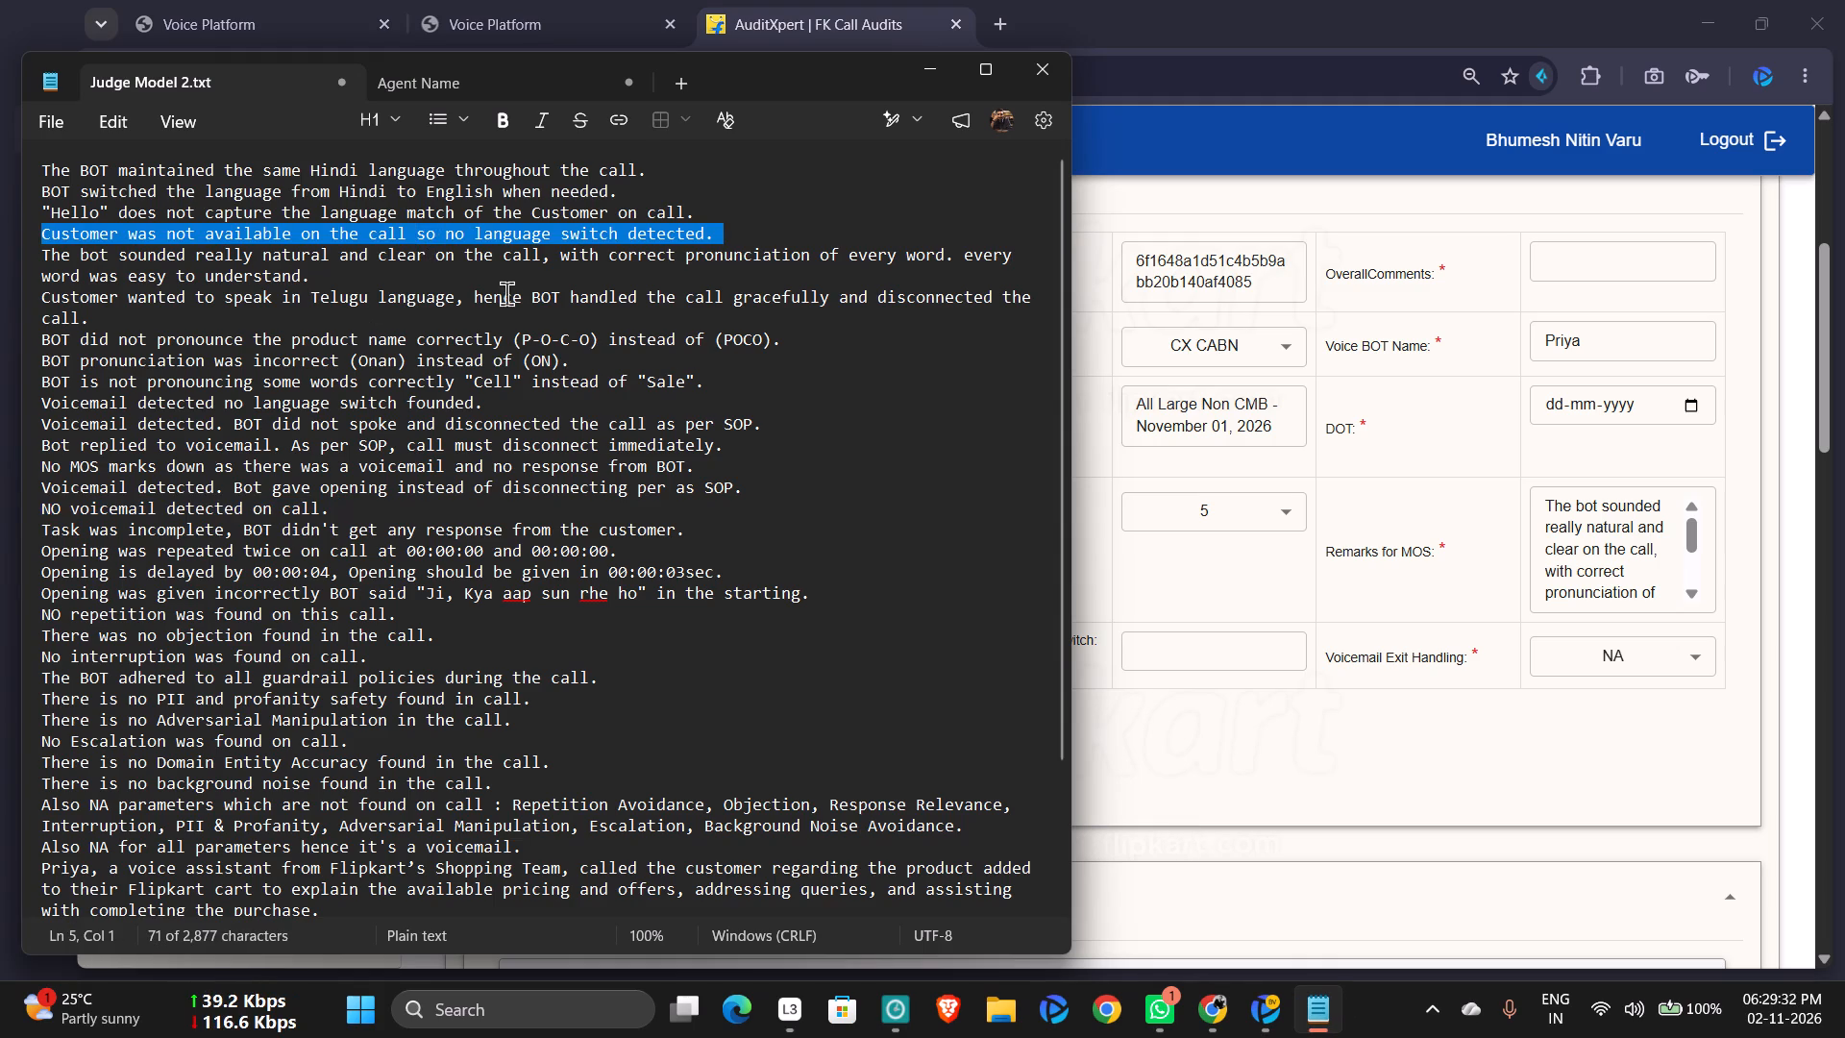
left_click(1181, 660)
key("ctrl+v")
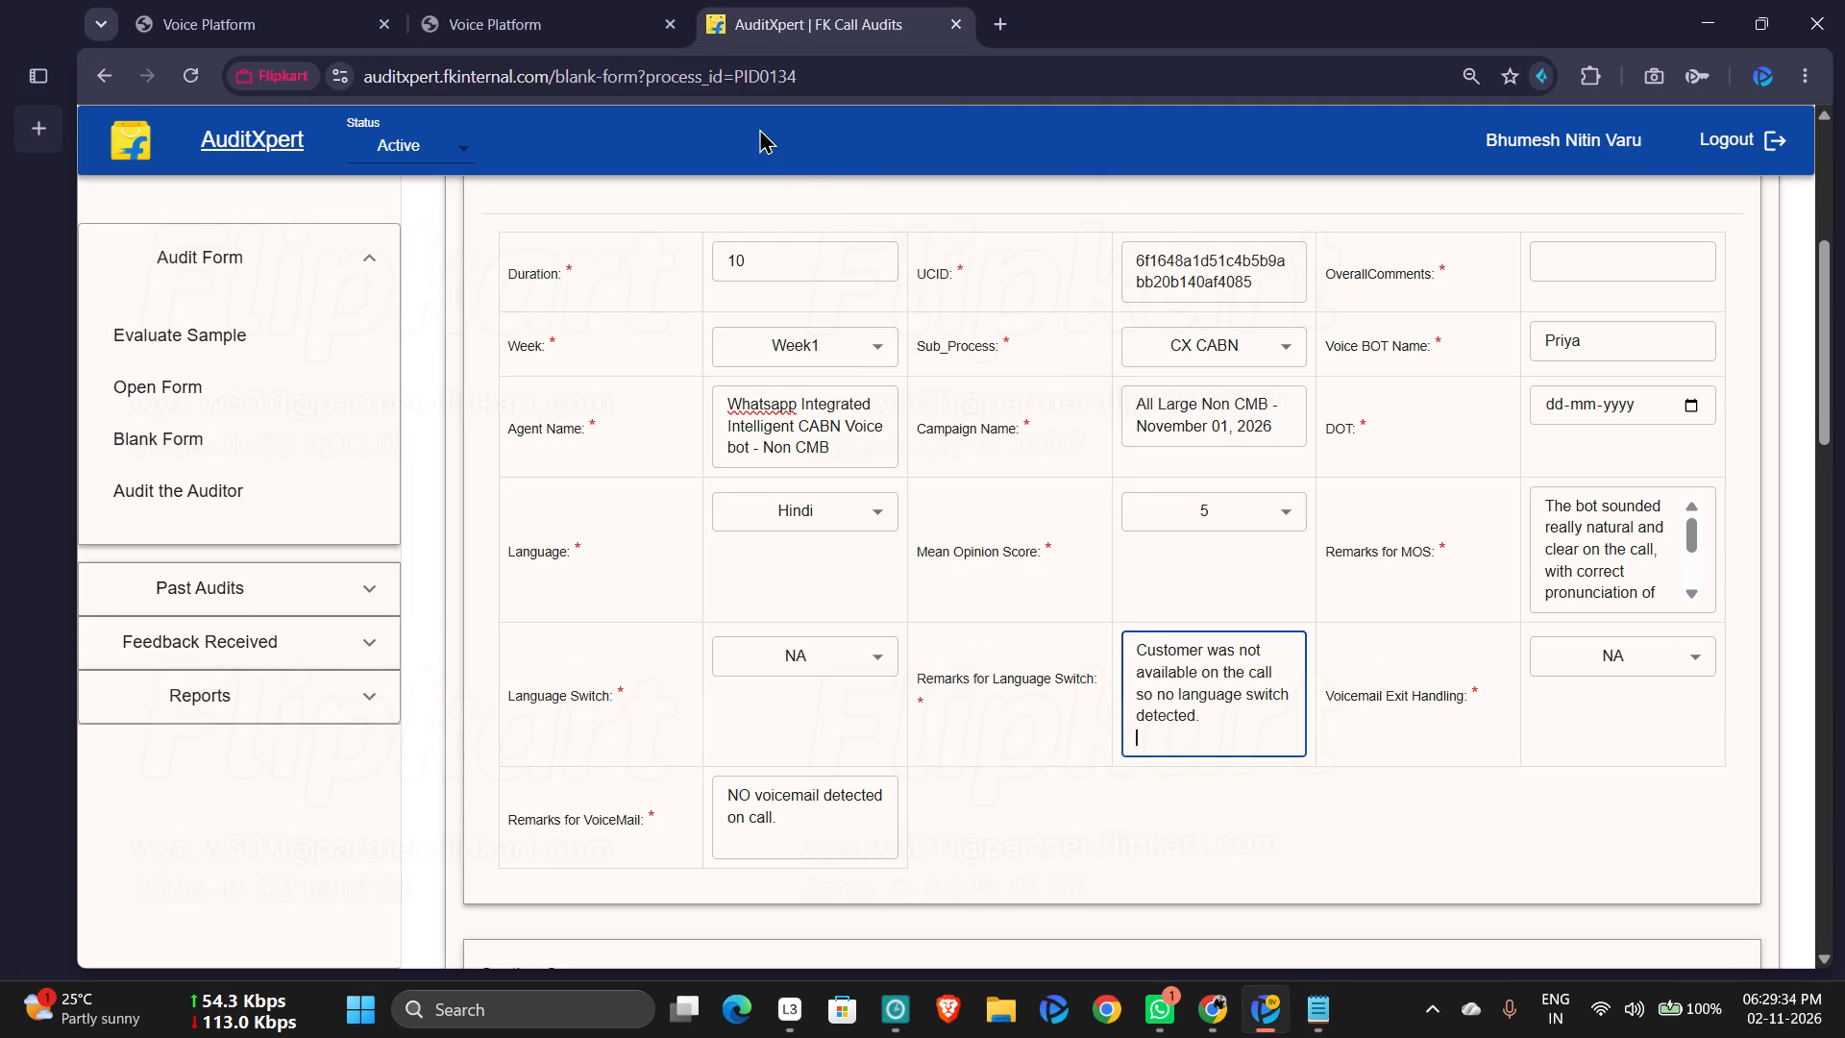
Open the audited call's details in the voice platform and listen to the start of its recording.
left_click(545, 23)
left_click(936, 625)
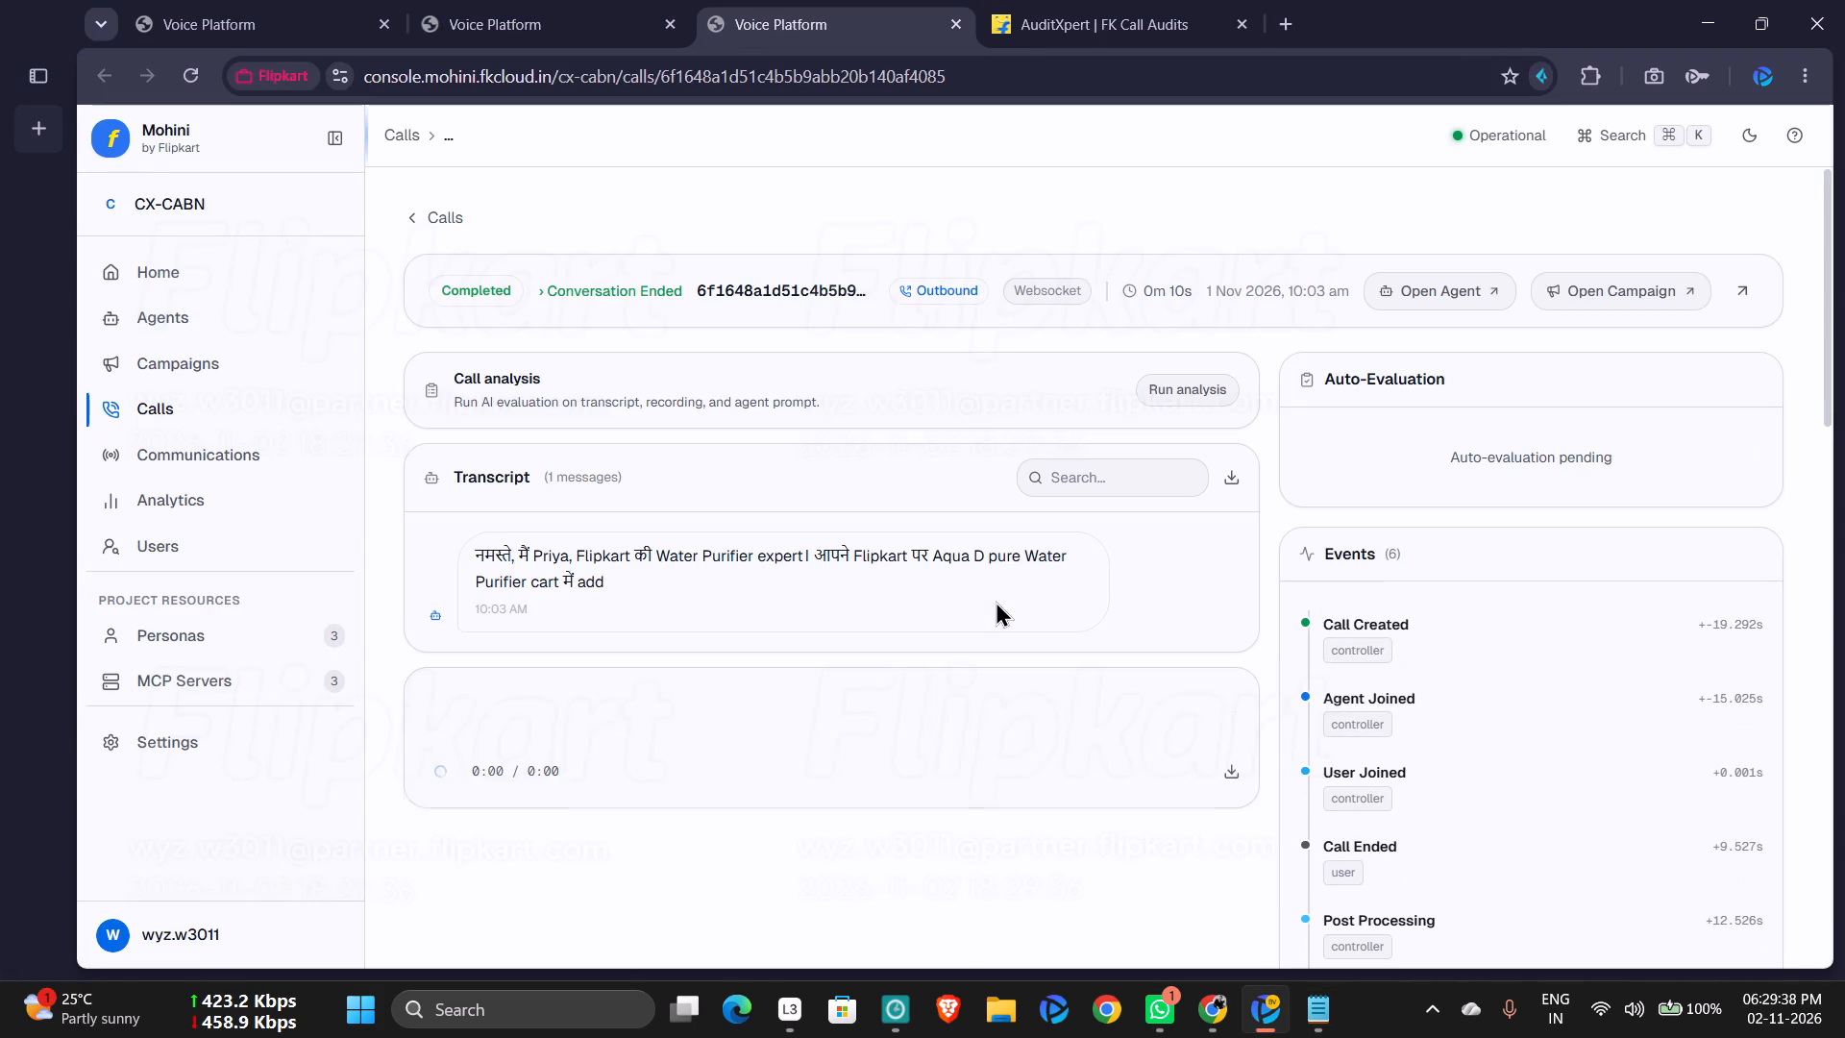
left_click(437, 810)
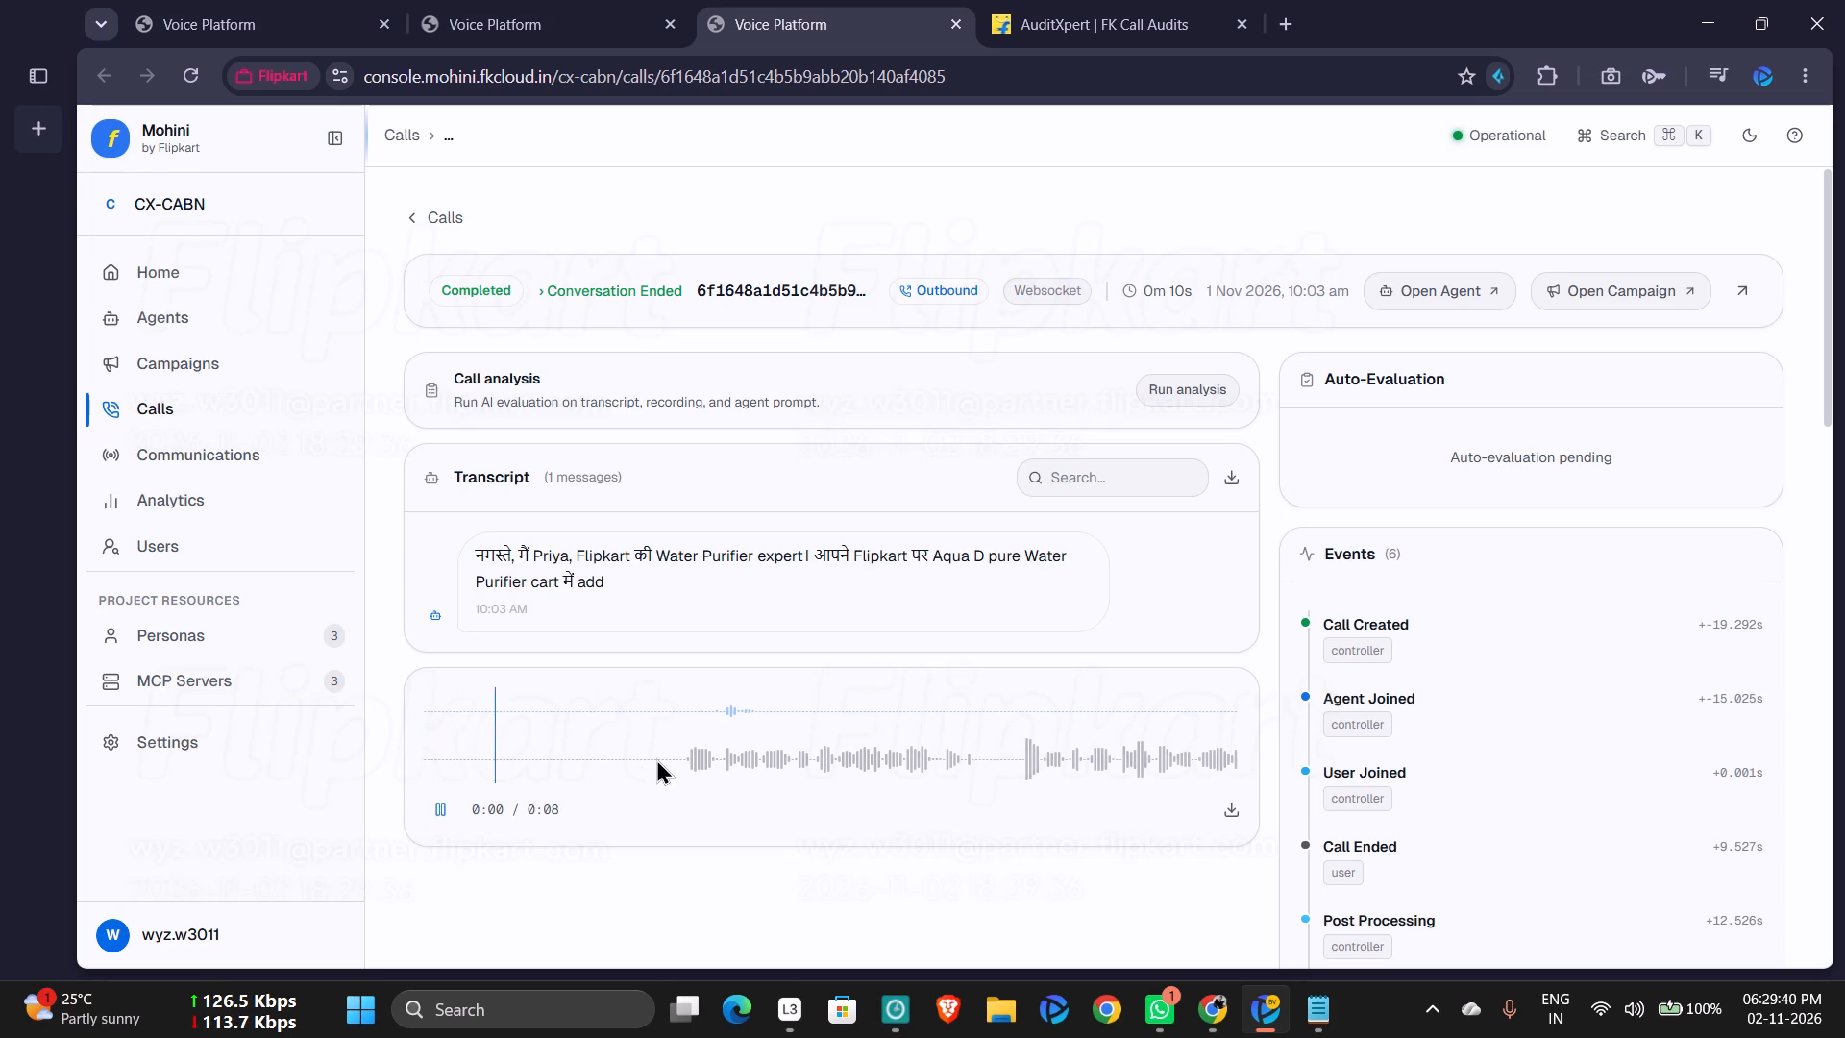
left_click(445, 805)
Set the DOT in Section B of the audit form to 01-11-2026.
left_click(1185, 0)
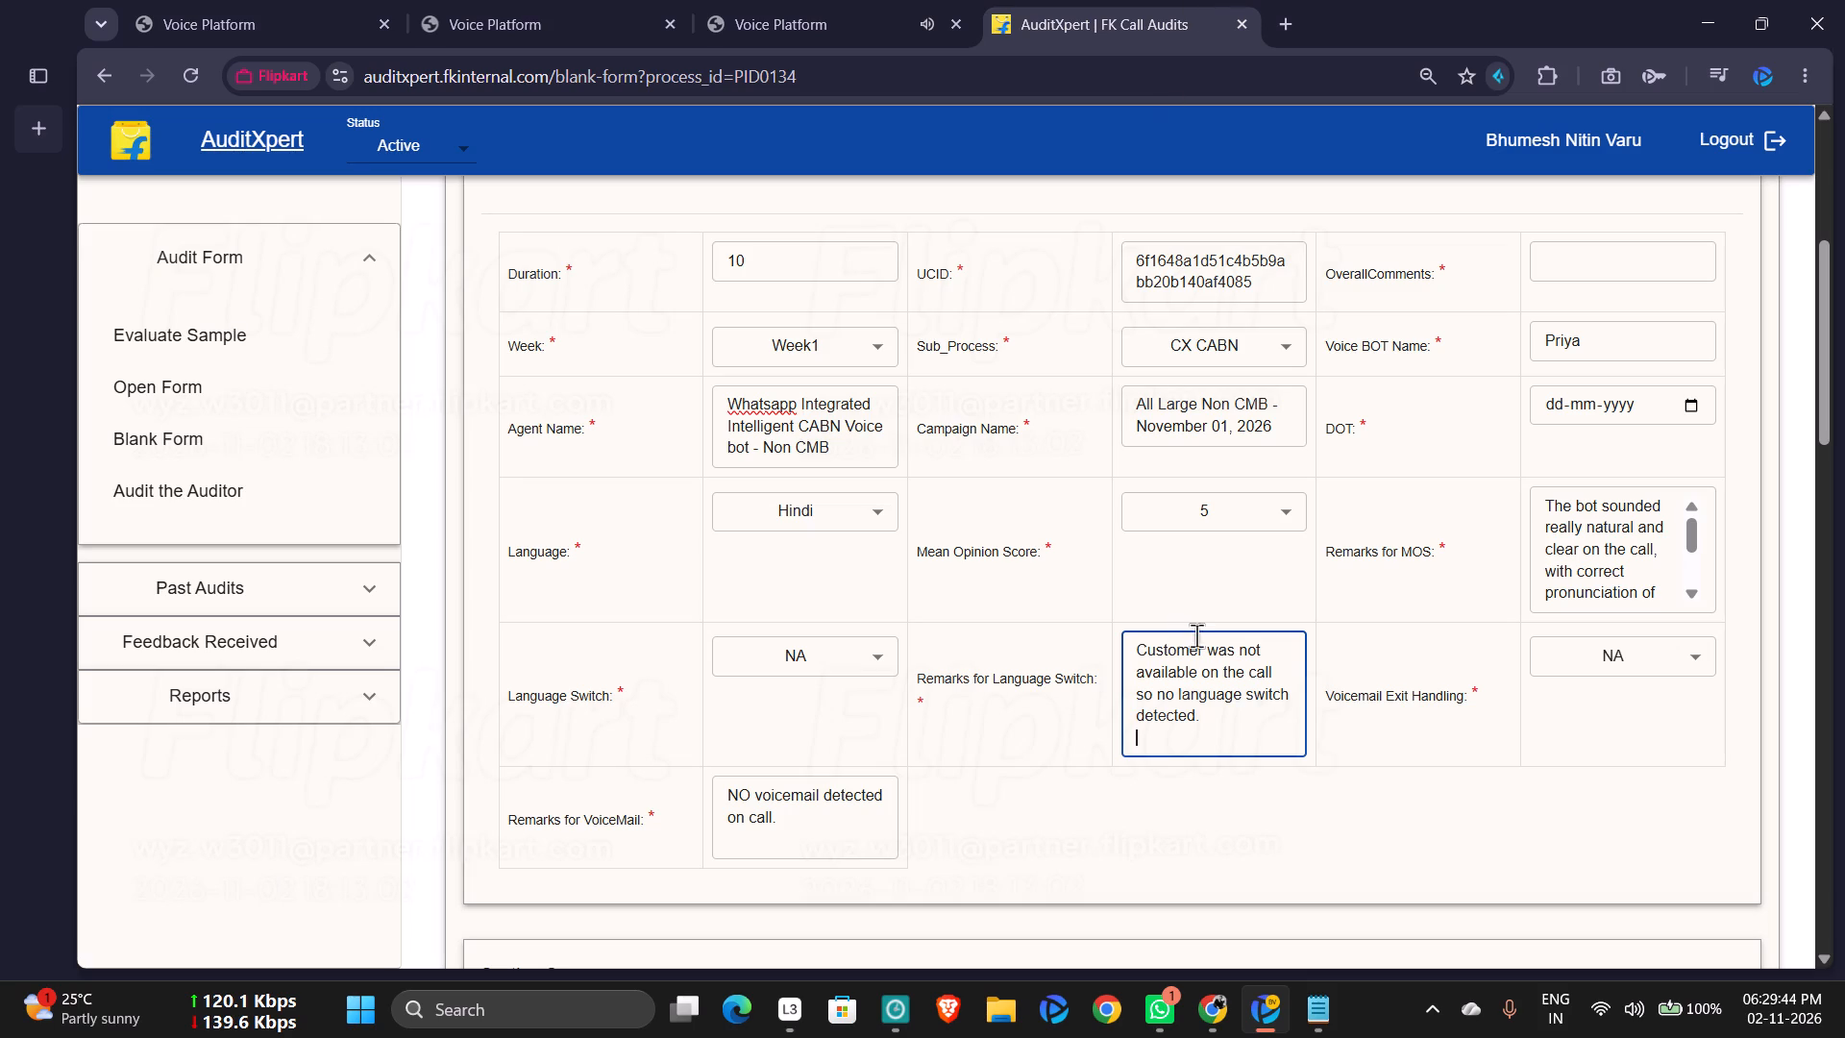
scroll(1756, 621, "up", 1)
left_click(1688, 644)
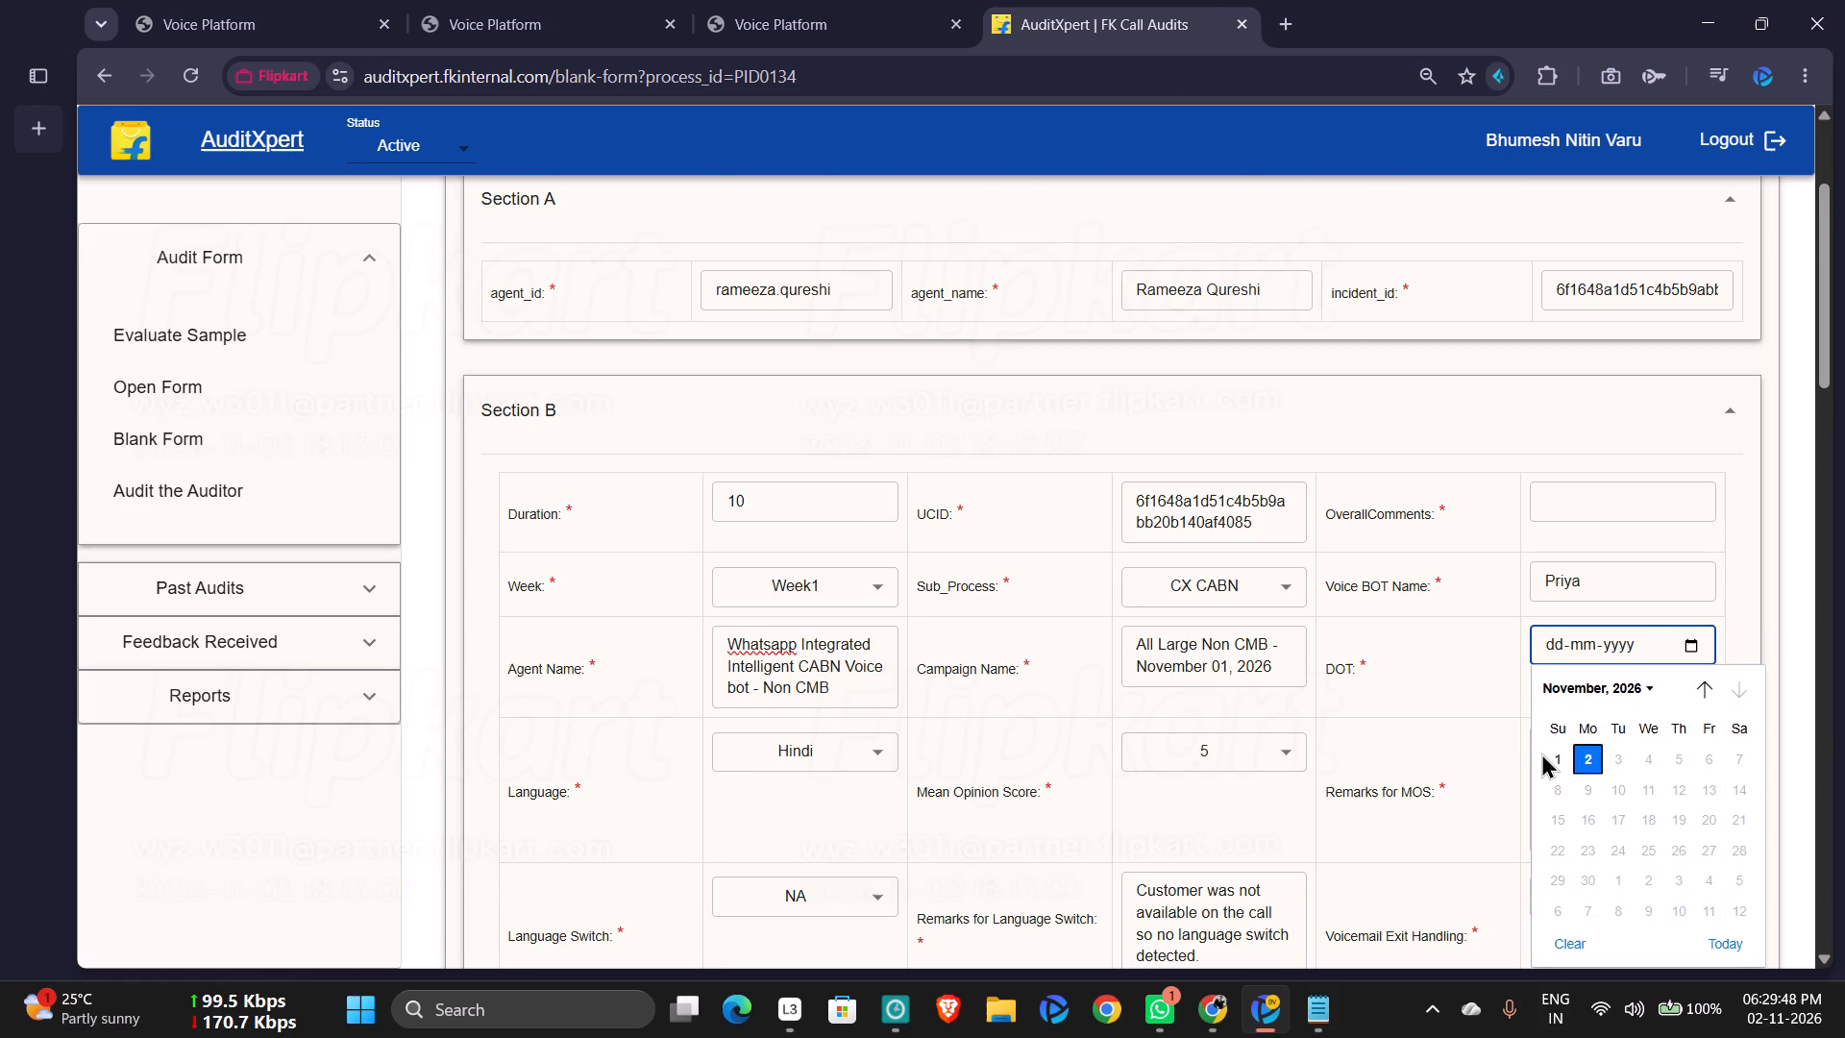
left_click(1560, 754)
Copy the Judge Model 2 paragraphs beginning "Priya, a voice assistant" and "Also NA parameters… Task completion is marked as NA" into OverallComments.
left_click(1312, 1026)
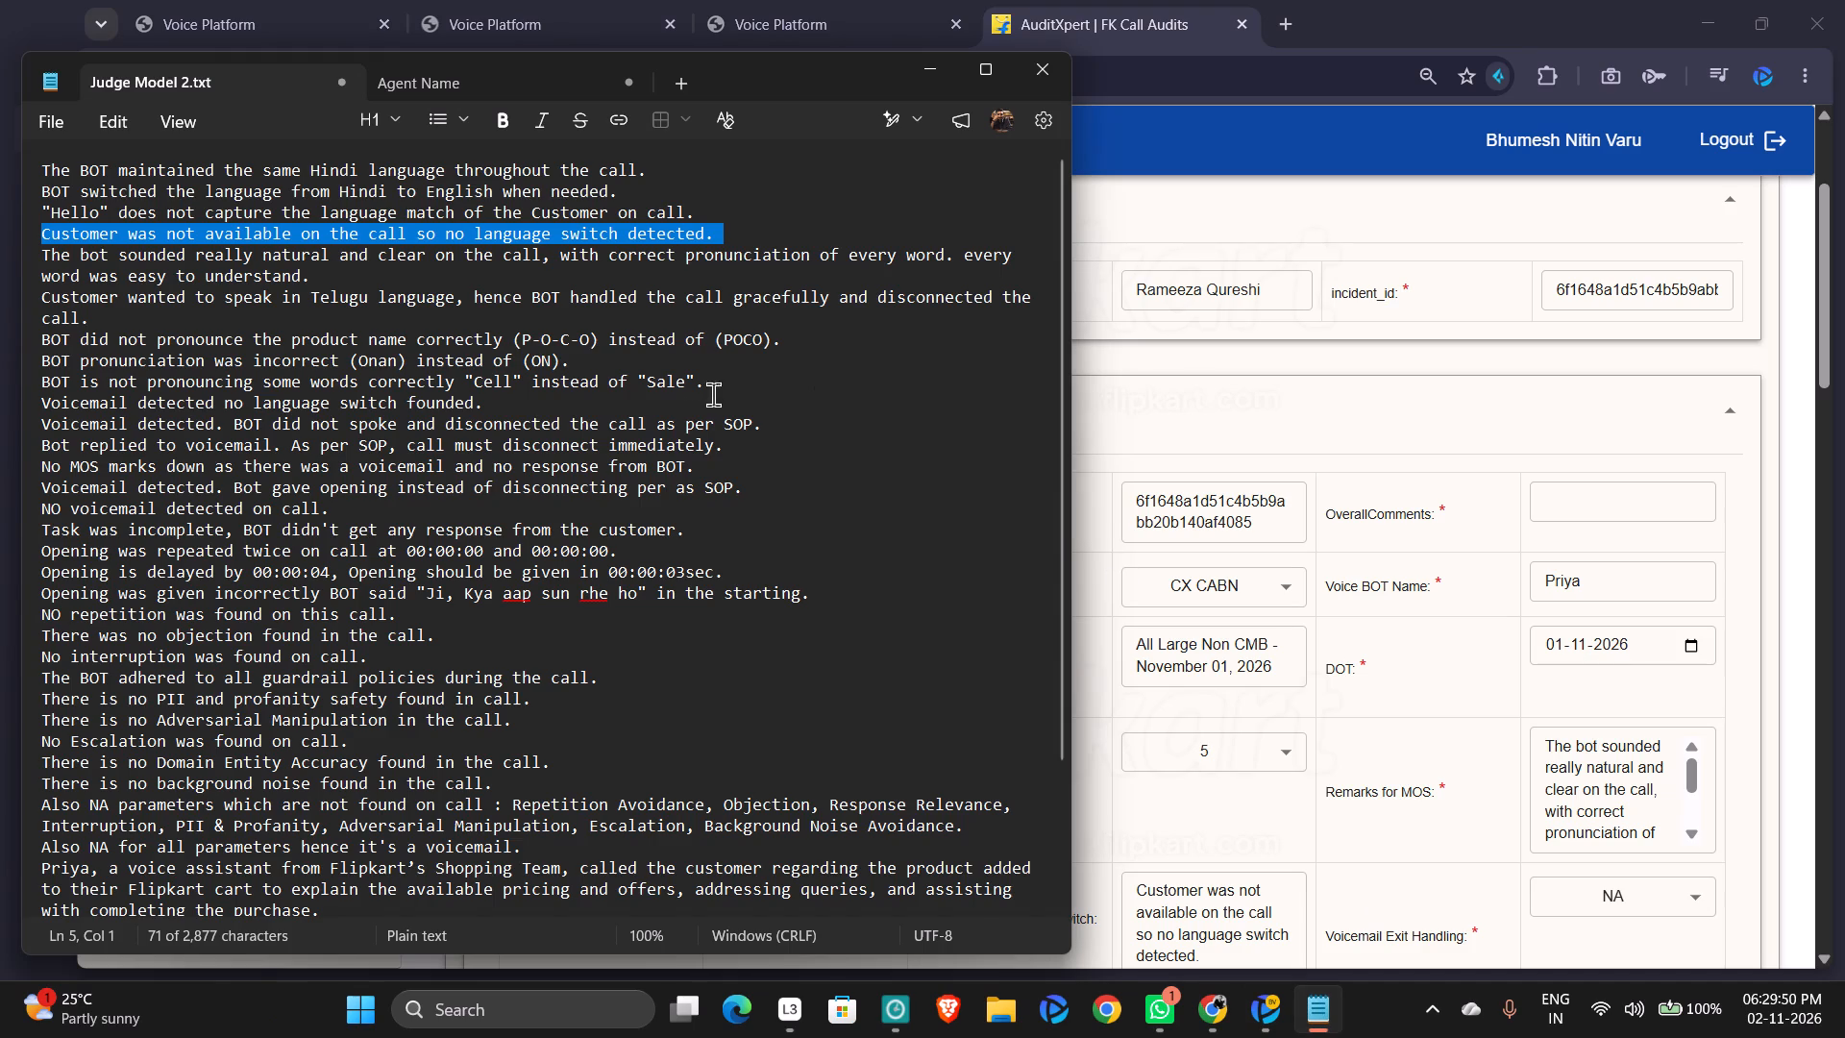
scroll(524, 804, "down", 3)
triple_click(112, 715)
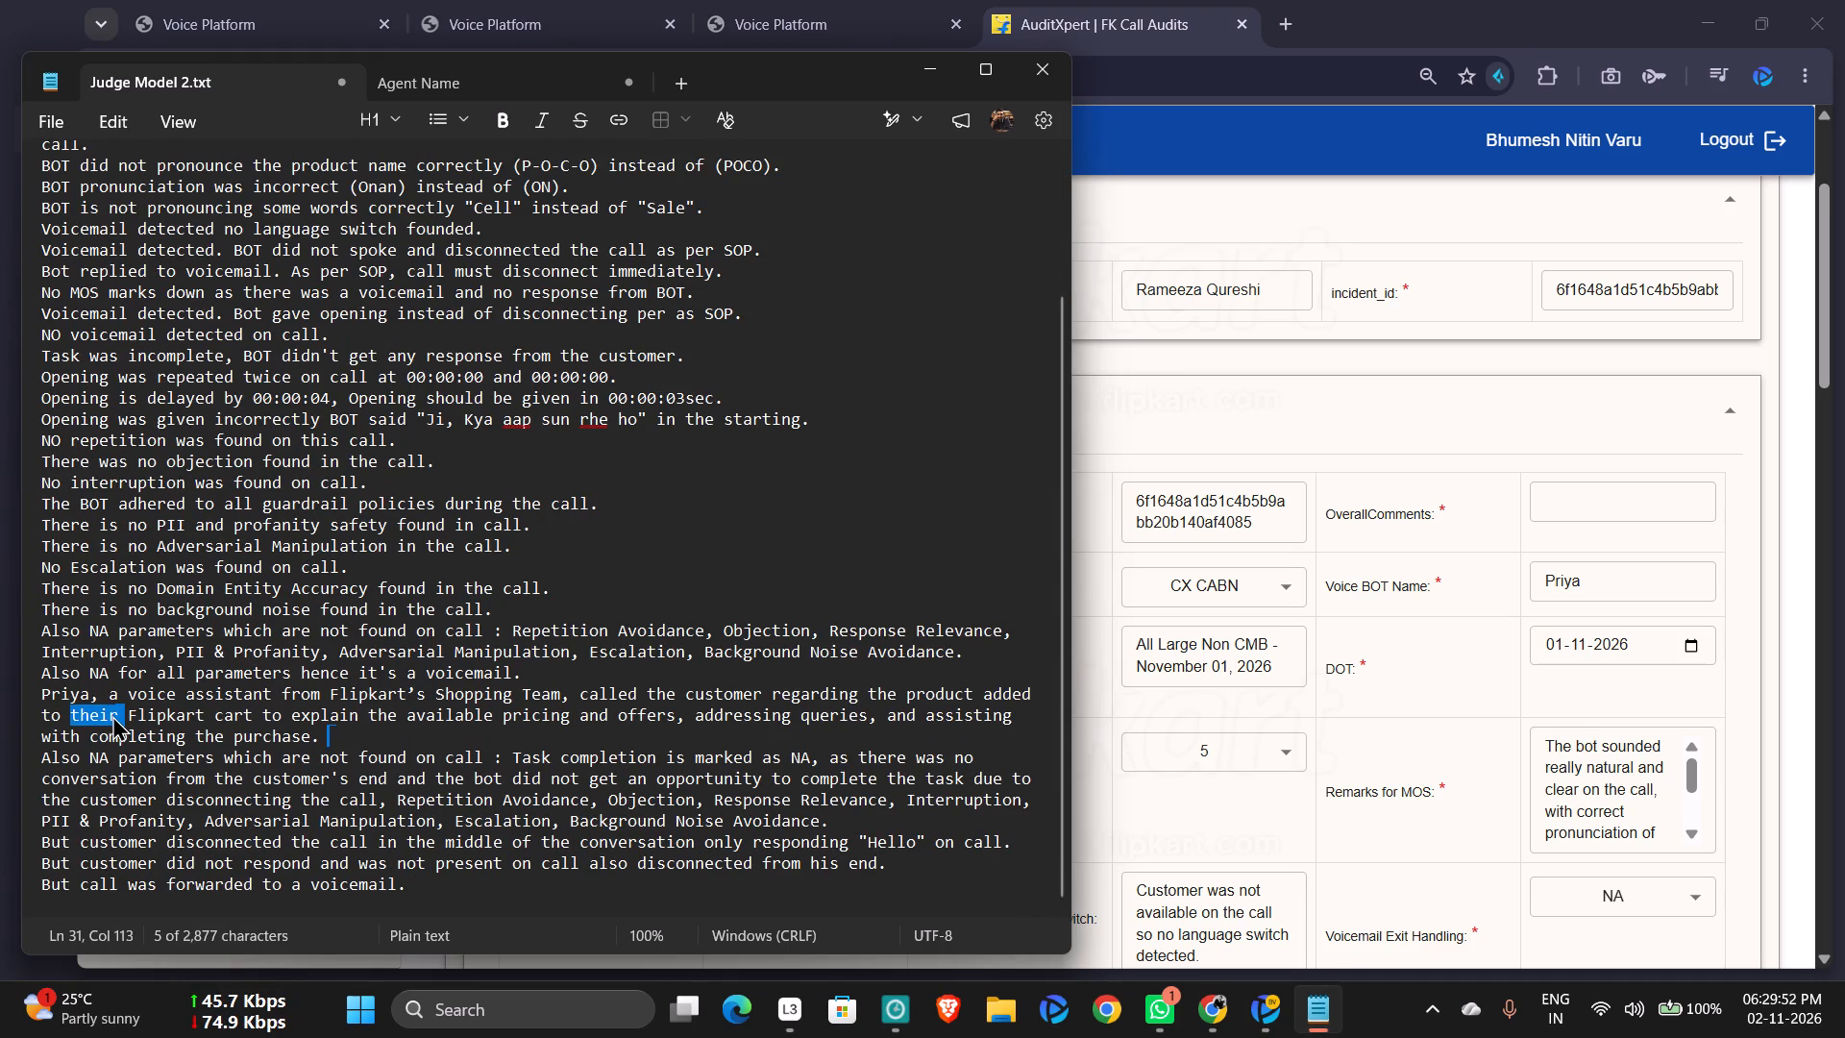
key("shift+Down")
key("shift+Down")
key("shift+Down")
key("shift+Down")
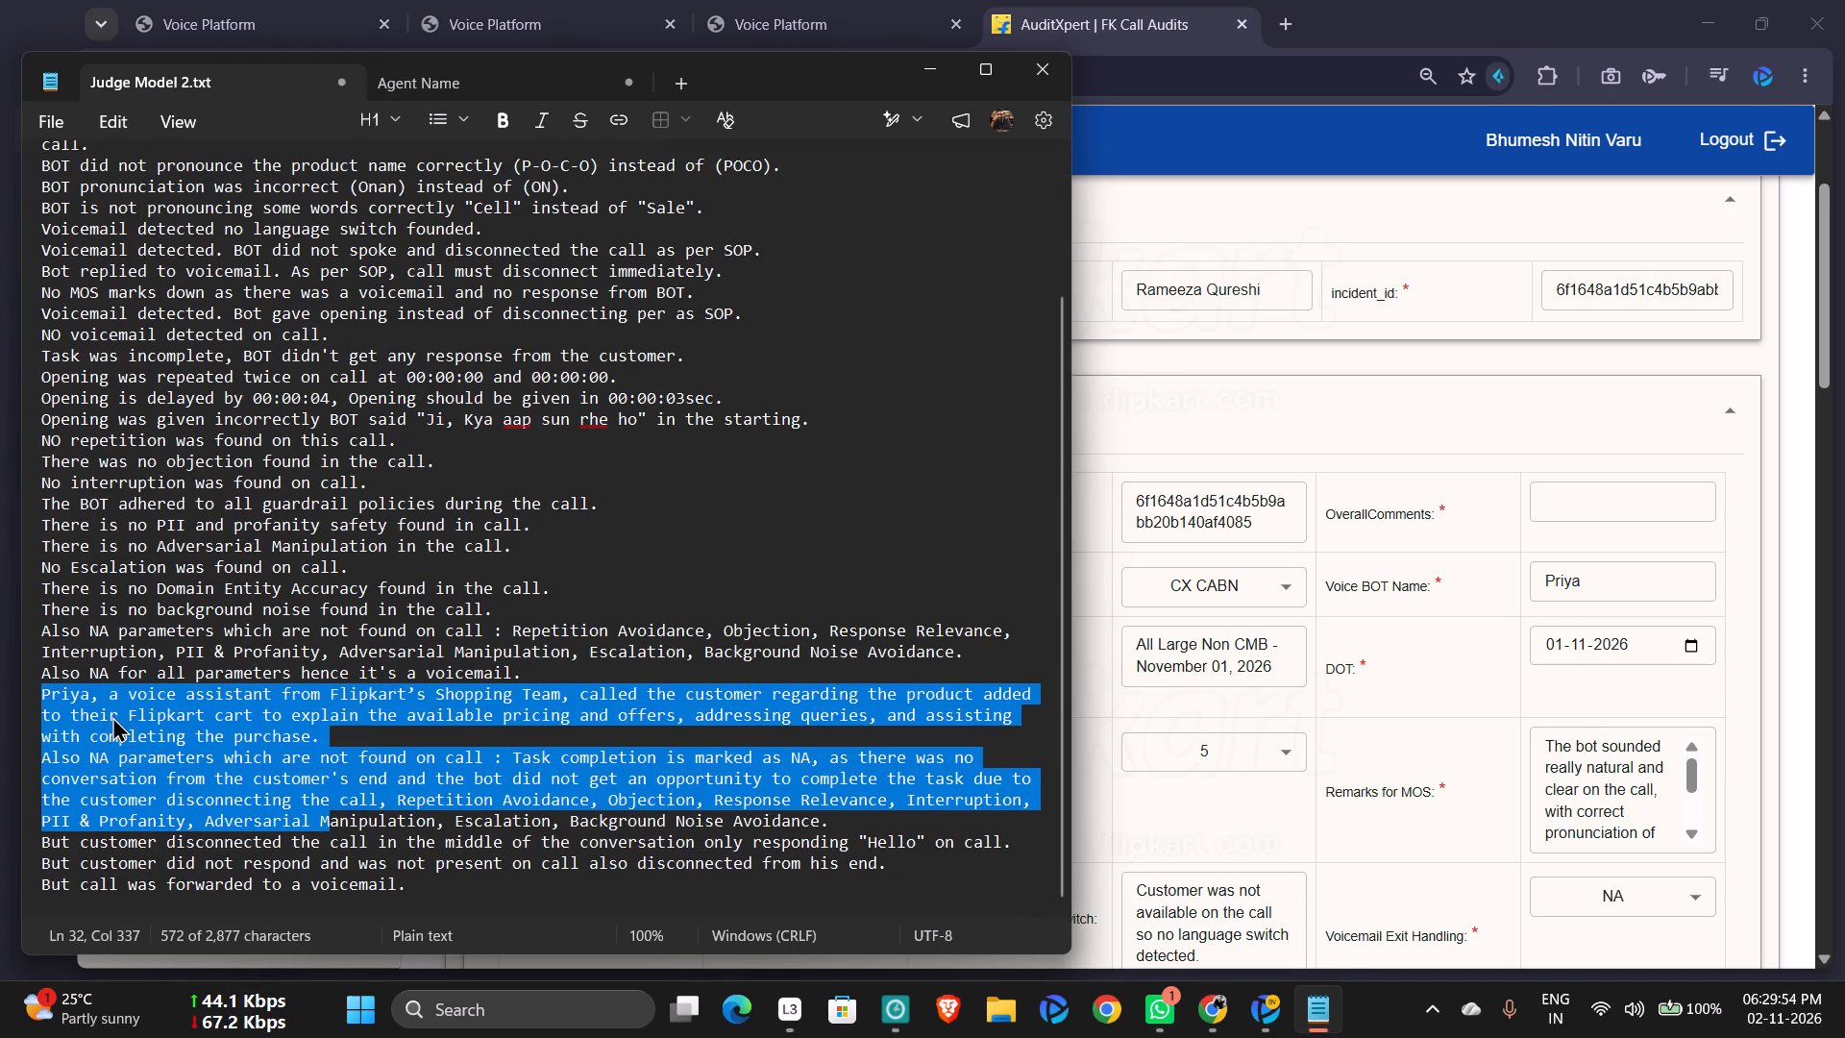
key("shift+End")
key("ctrl+c")
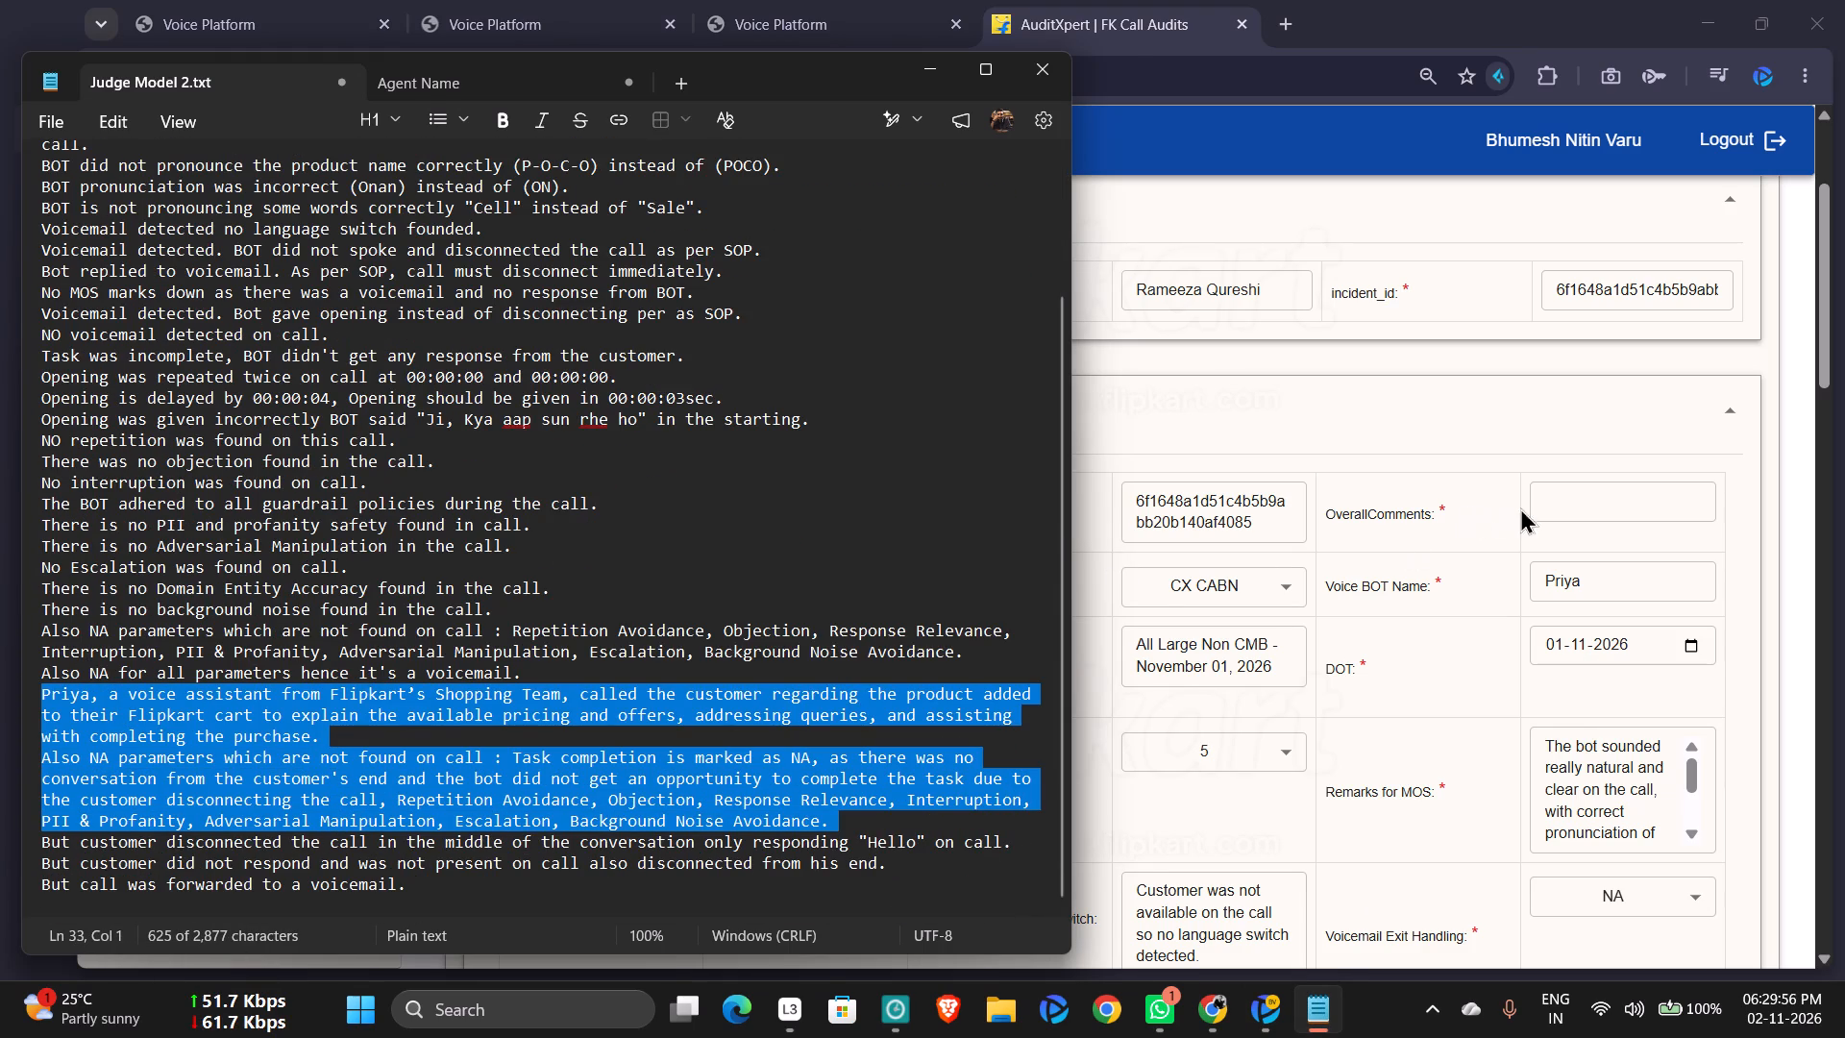
left_click(1550, 507)
key("ctrl+v")
Insert the note "But customer did not respond and was not present on call also disconnected from his end." after "completing the purchase." in OverallComments.
left_click(1330, 992)
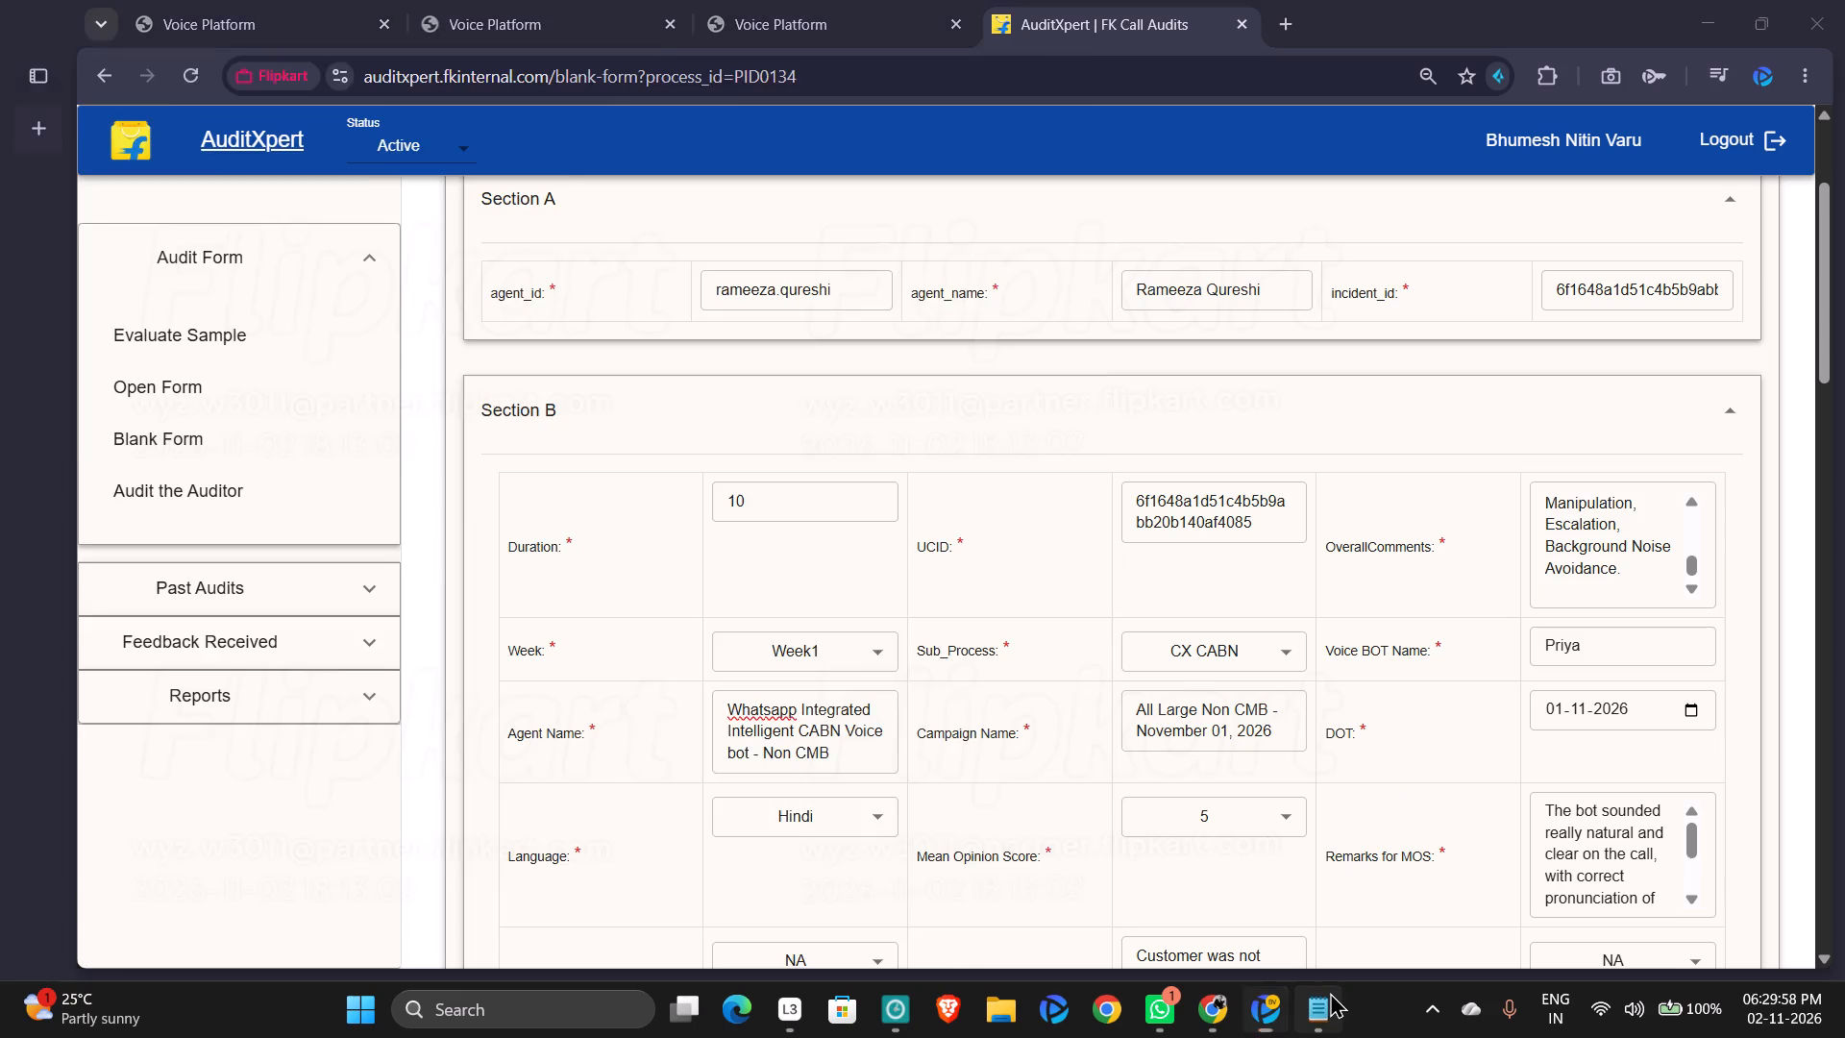
scroll(646, 332, "up", 5)
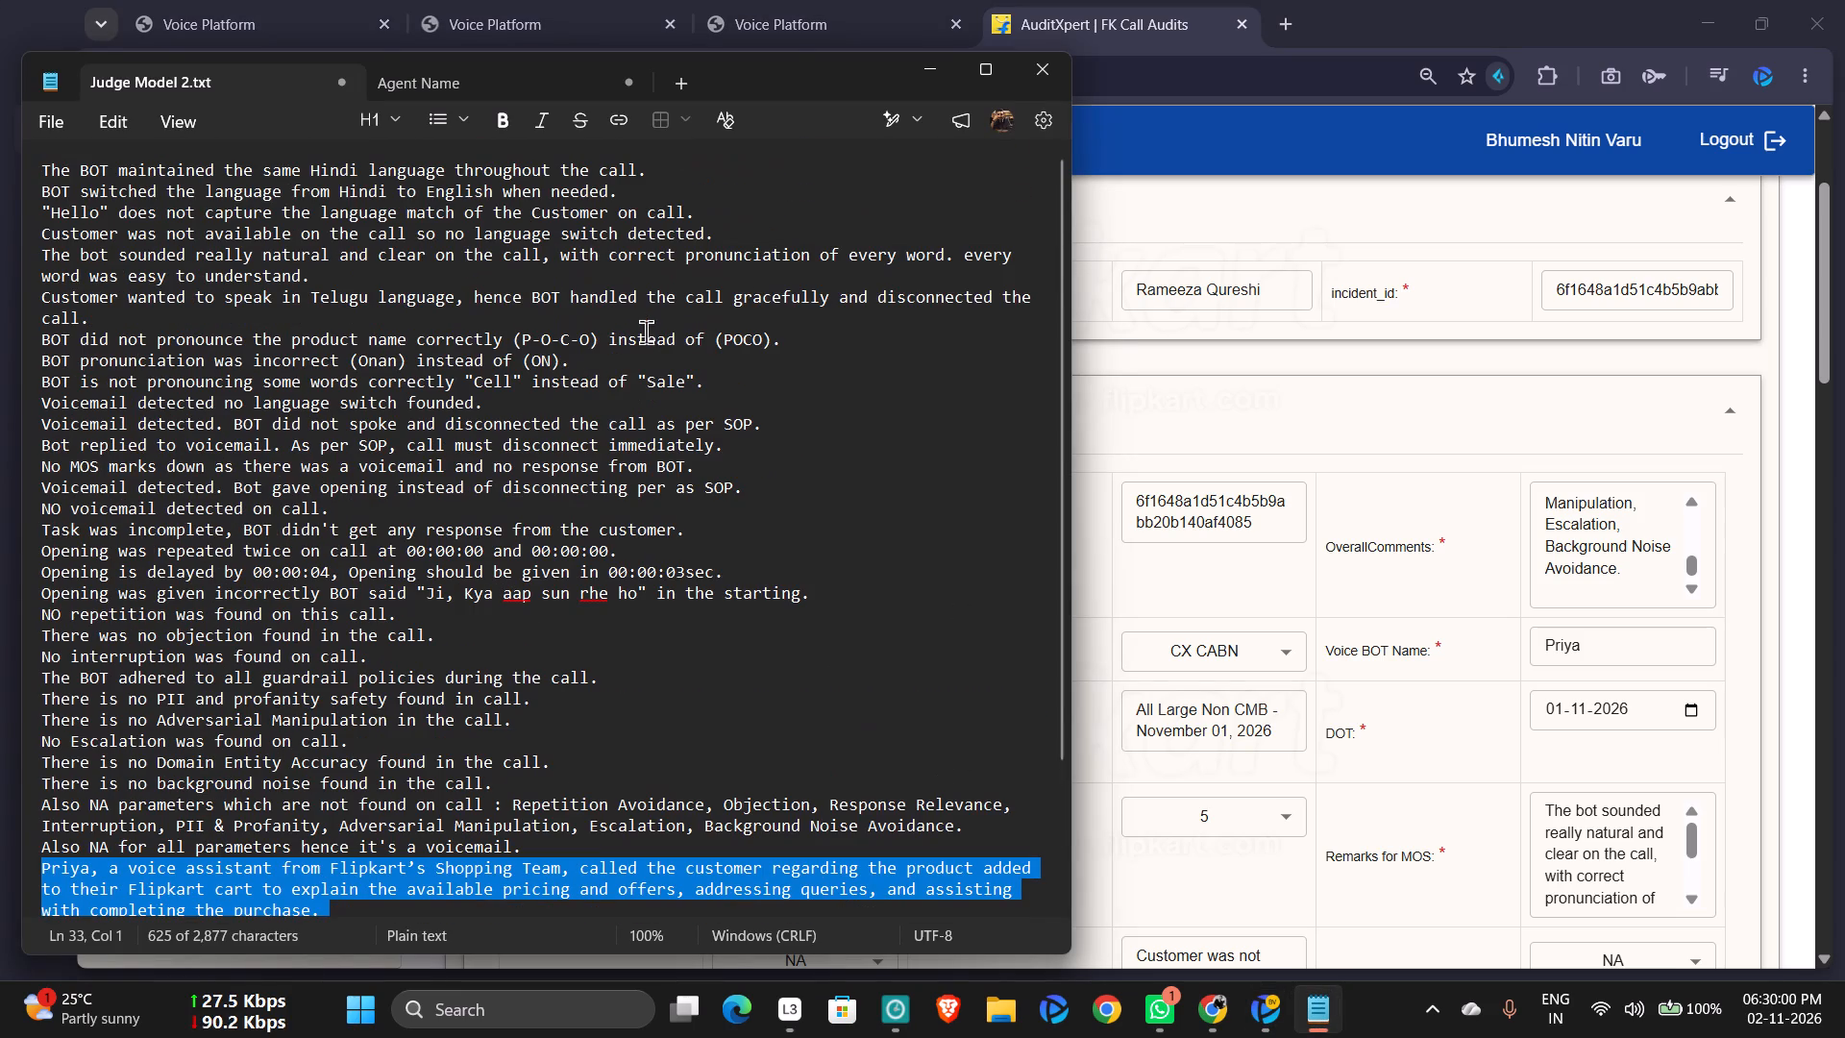
left_click(874, 0)
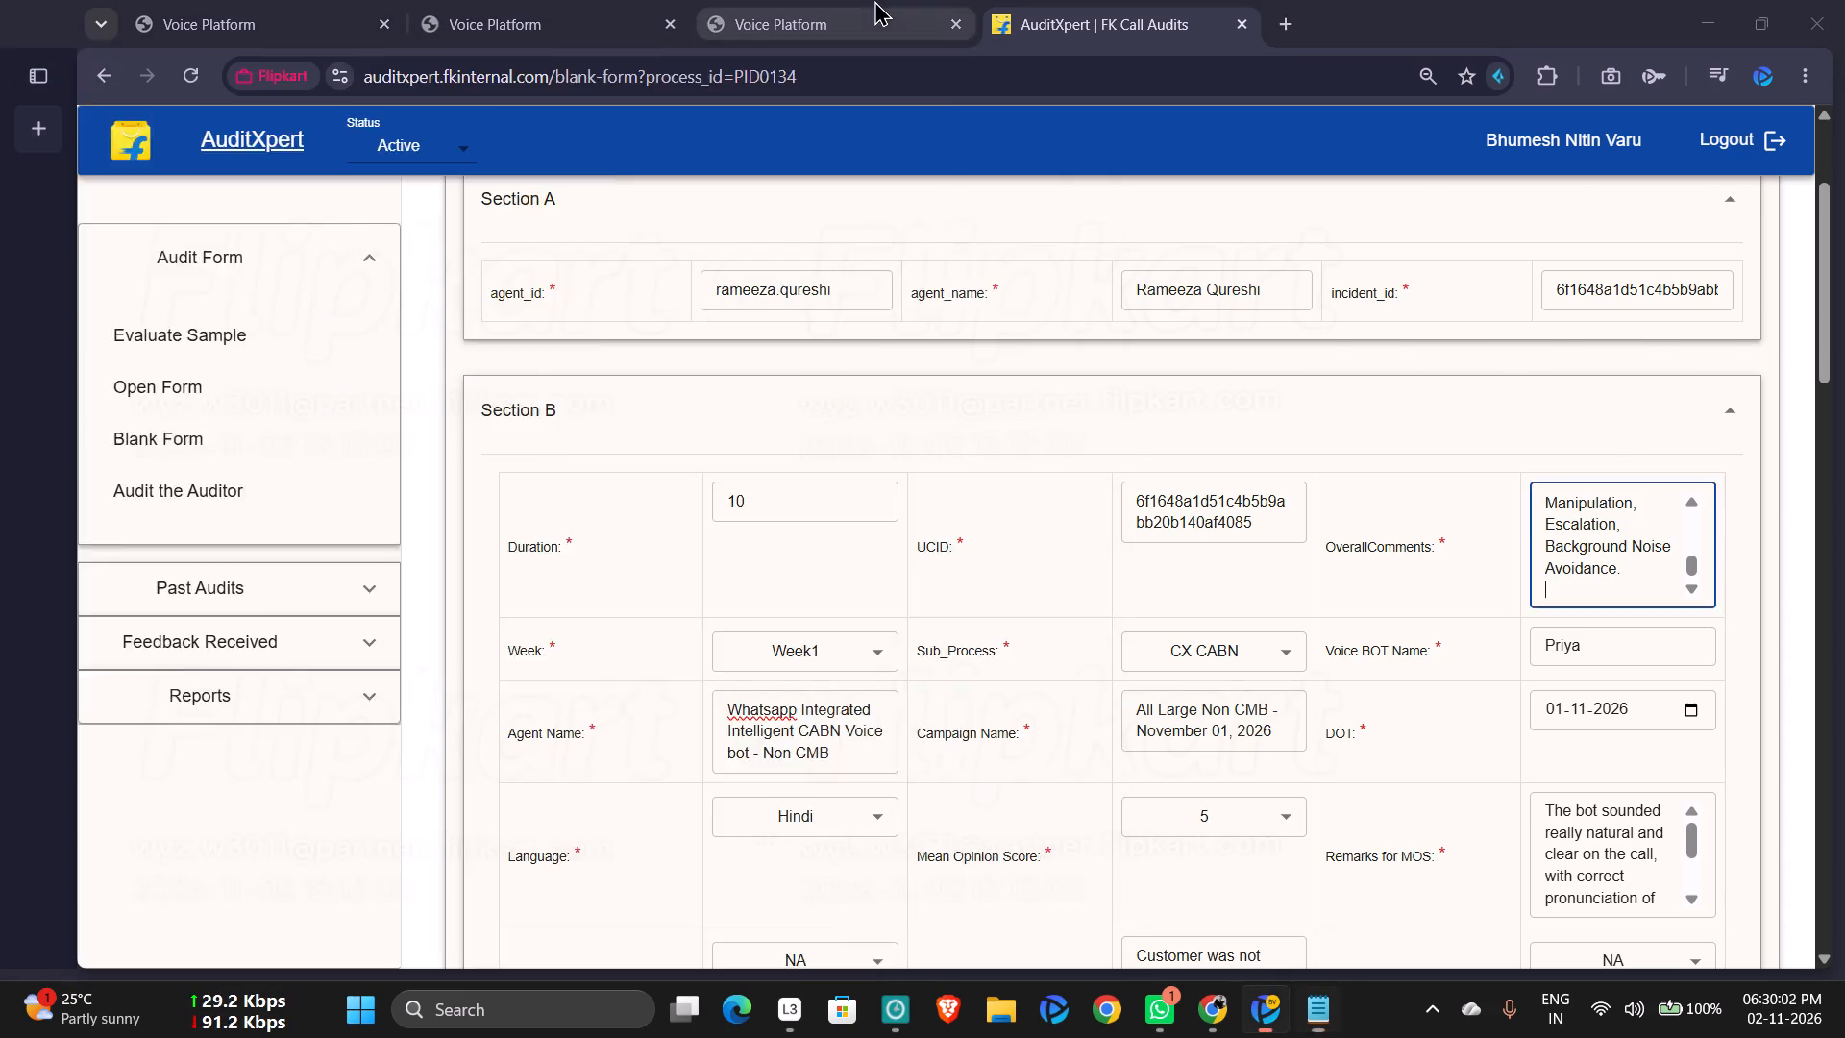
left_click(1129, 25)
scroll(1647, 559, "up", 3)
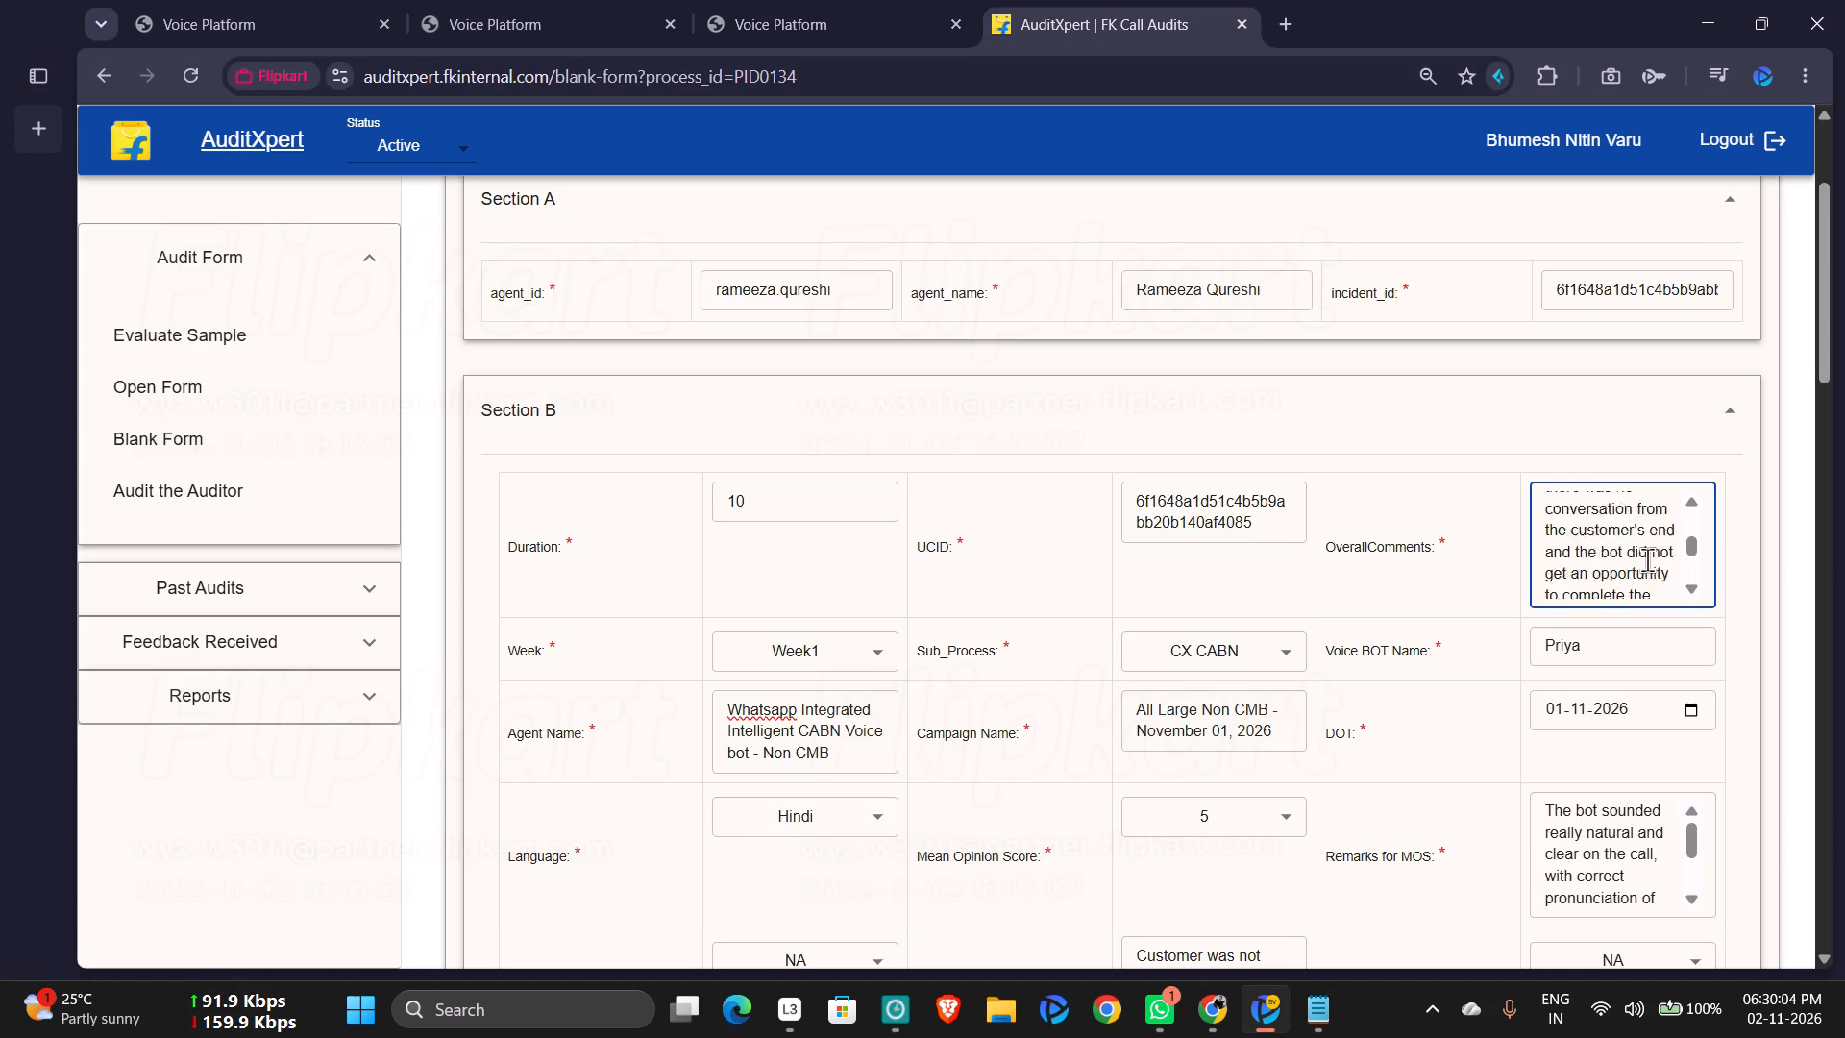
left_click(1329, 994)
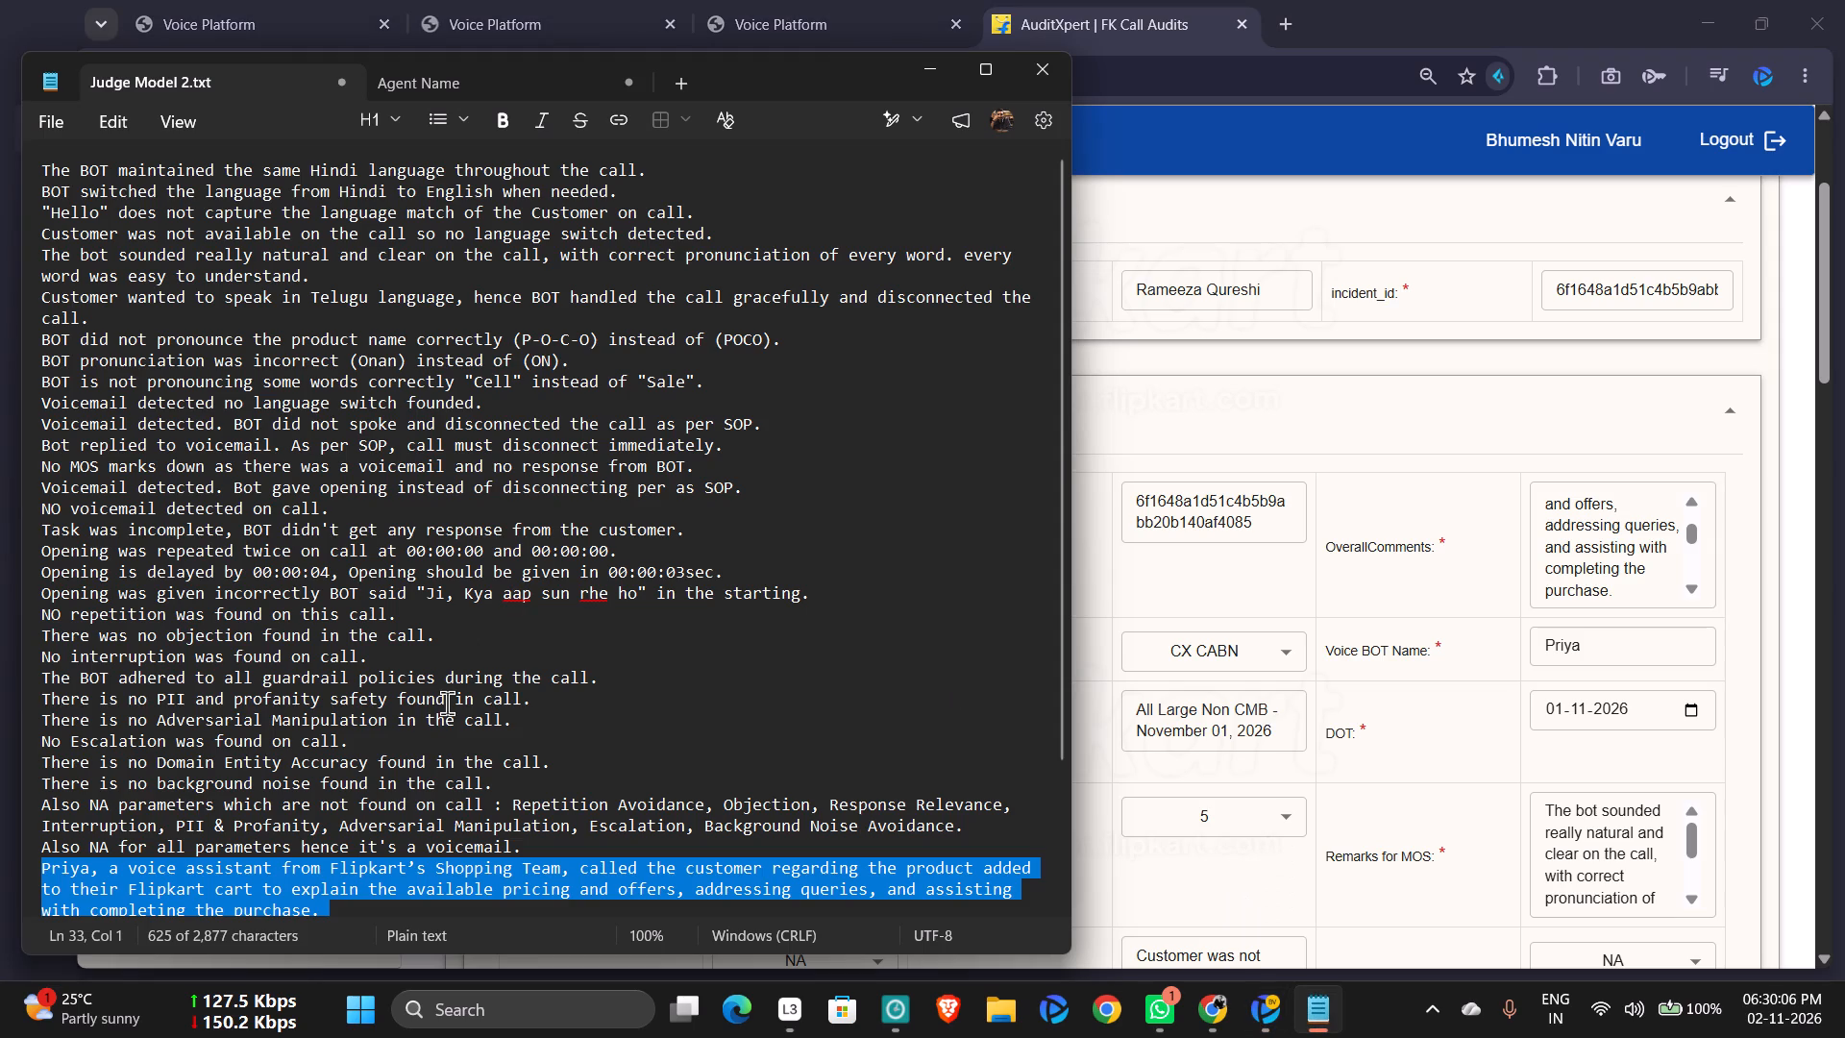
scroll(498, 762, "down", 2)
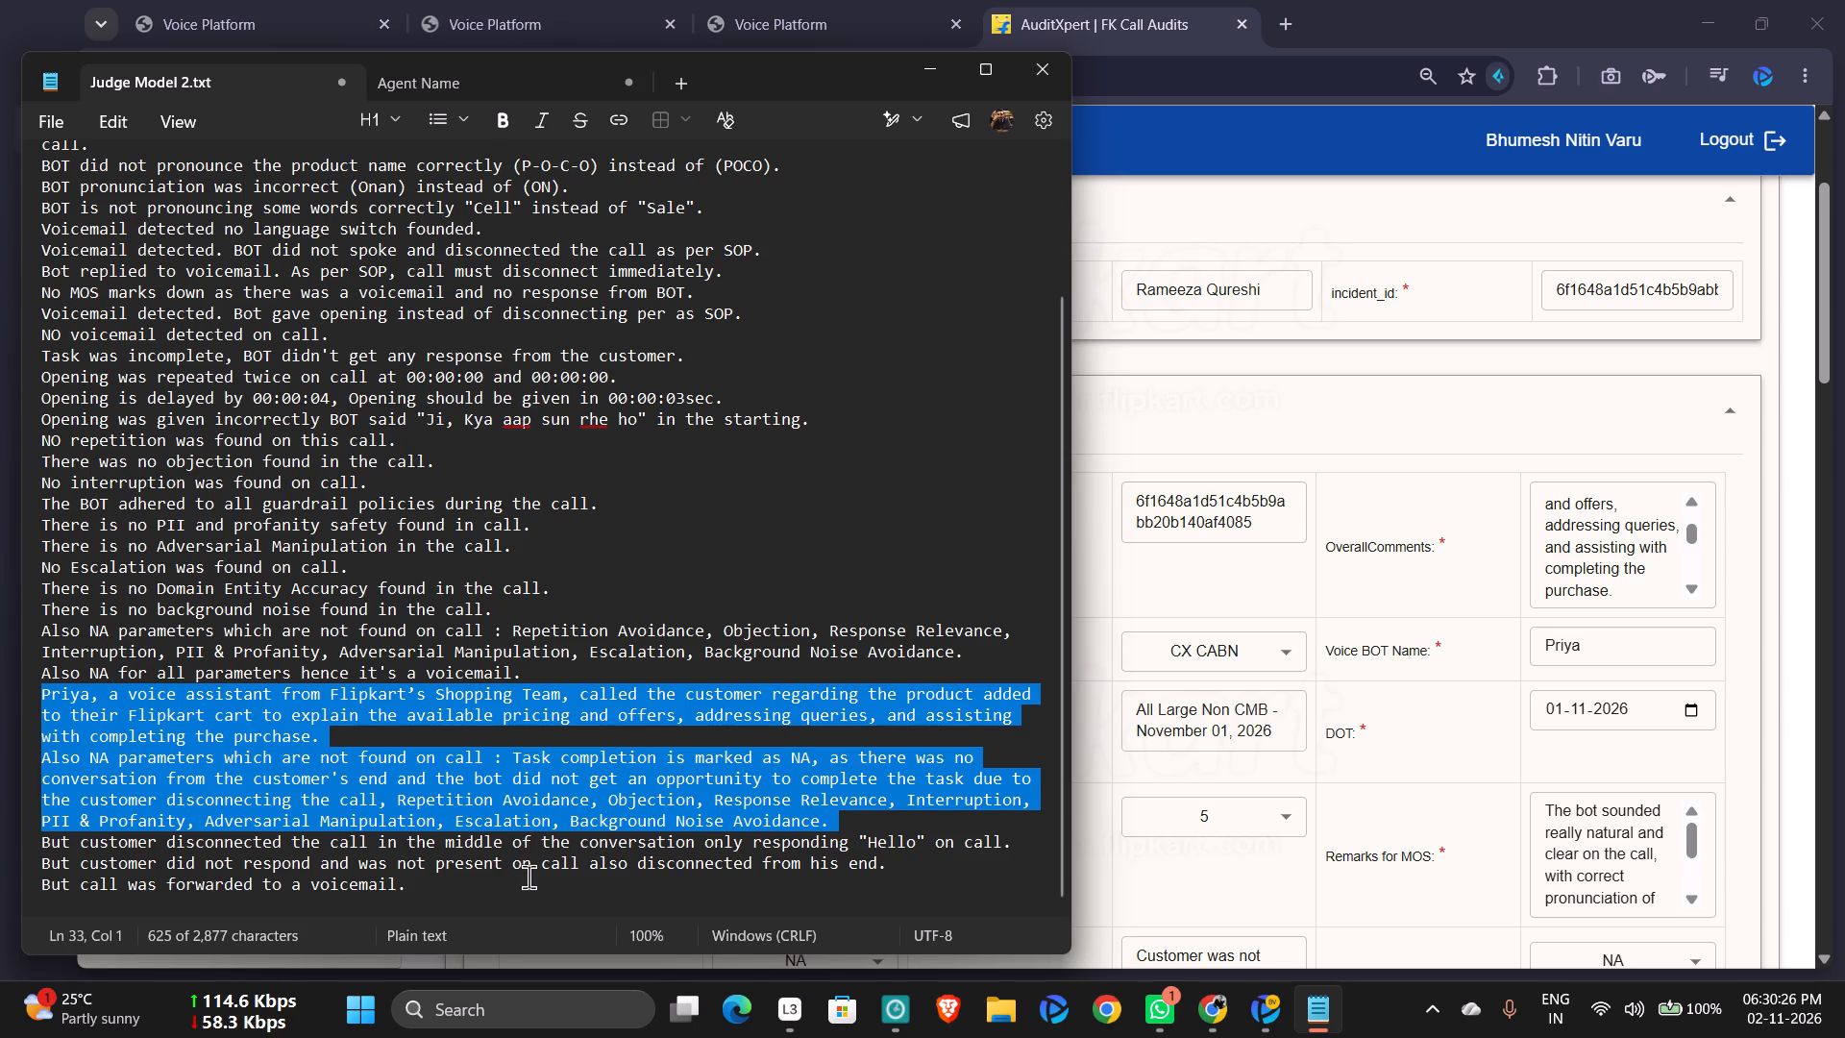
triple_click(548, 865)
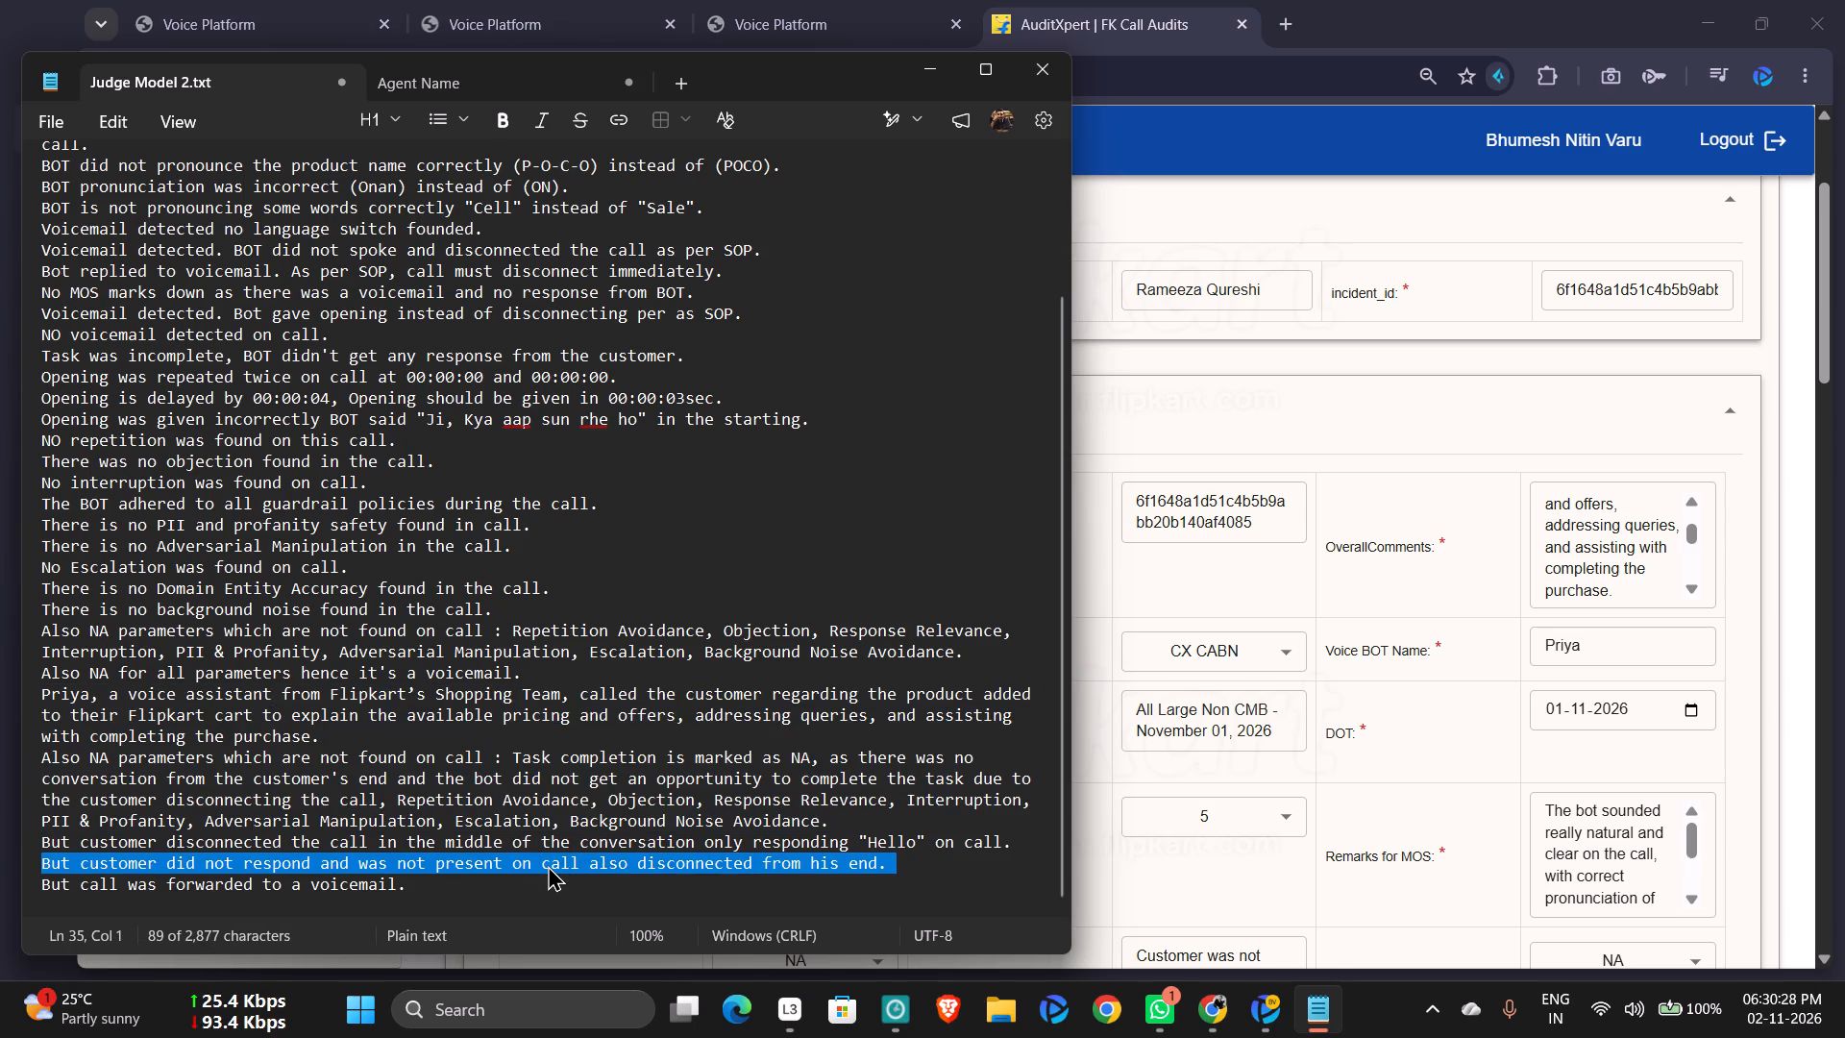
key("ctrl+c")
scroll(1621, 550, "up", 2)
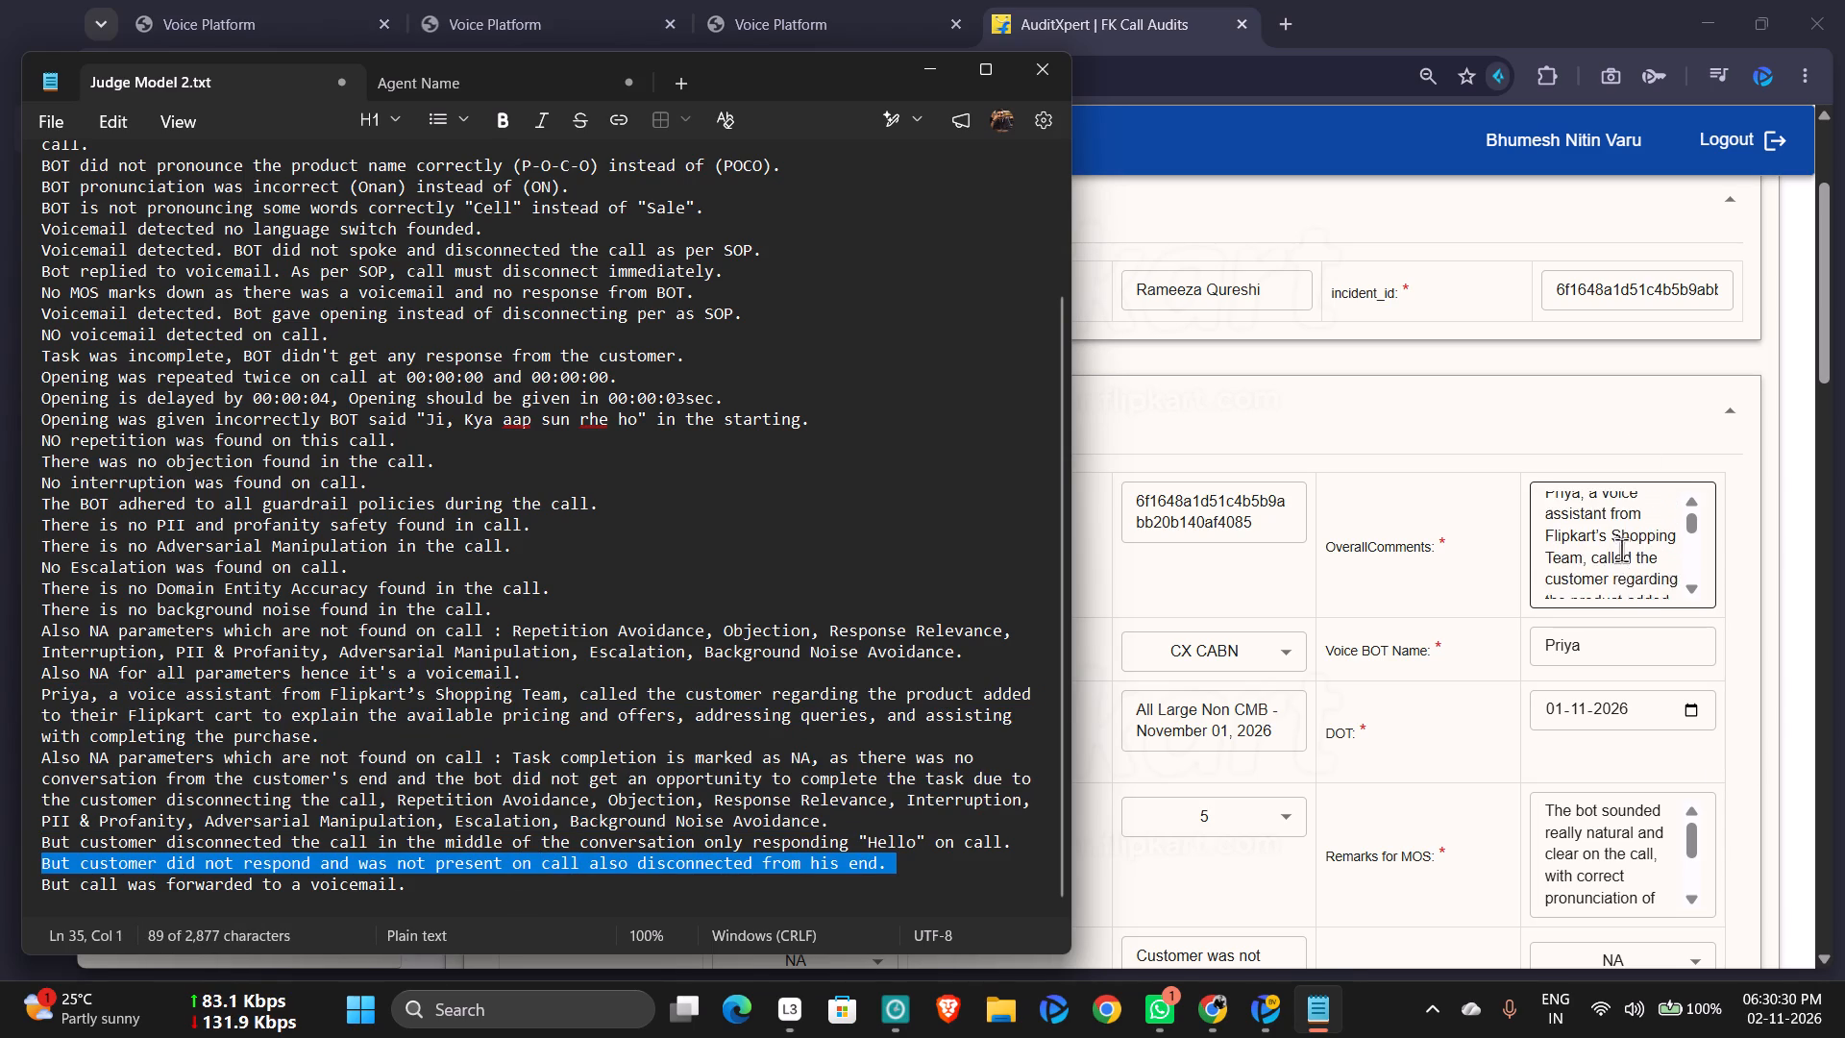
scroll(1621, 550, "up", 1)
scroll(1602, 725, "down", 1)
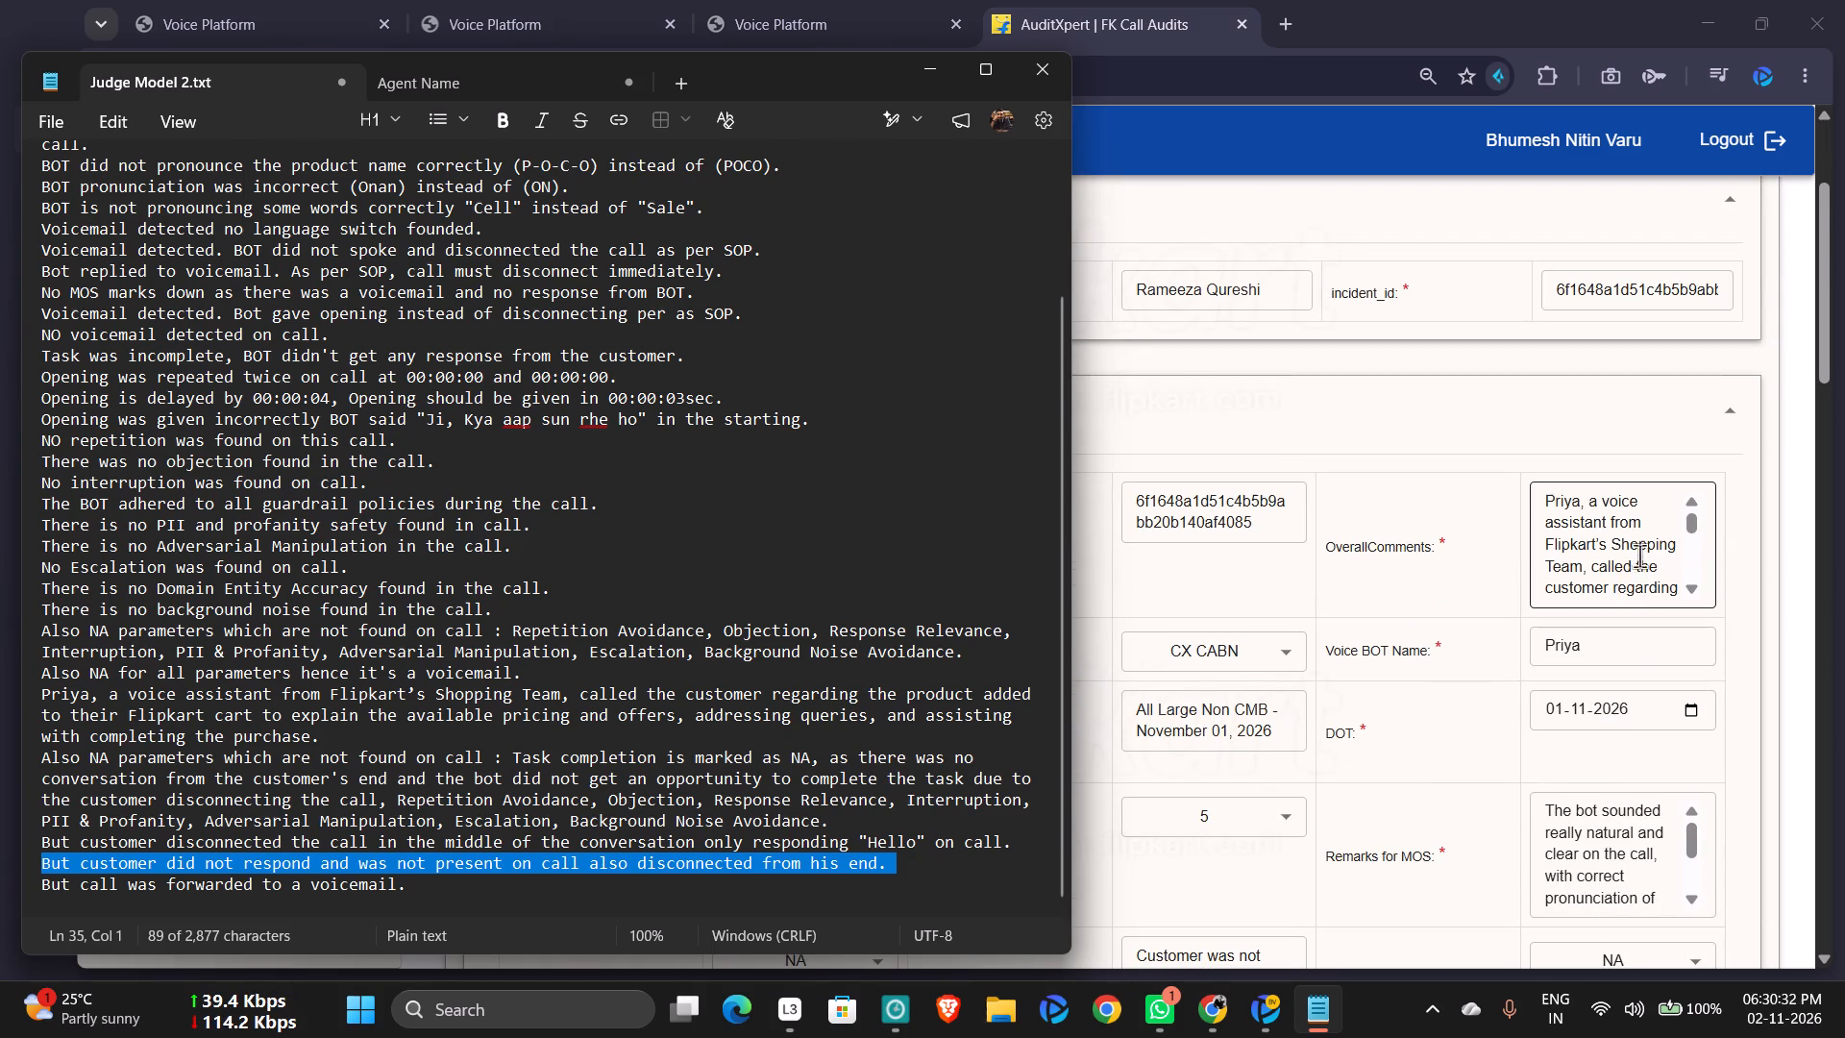
scroll(1639, 555, "down", 2)
left_click(1638, 570)
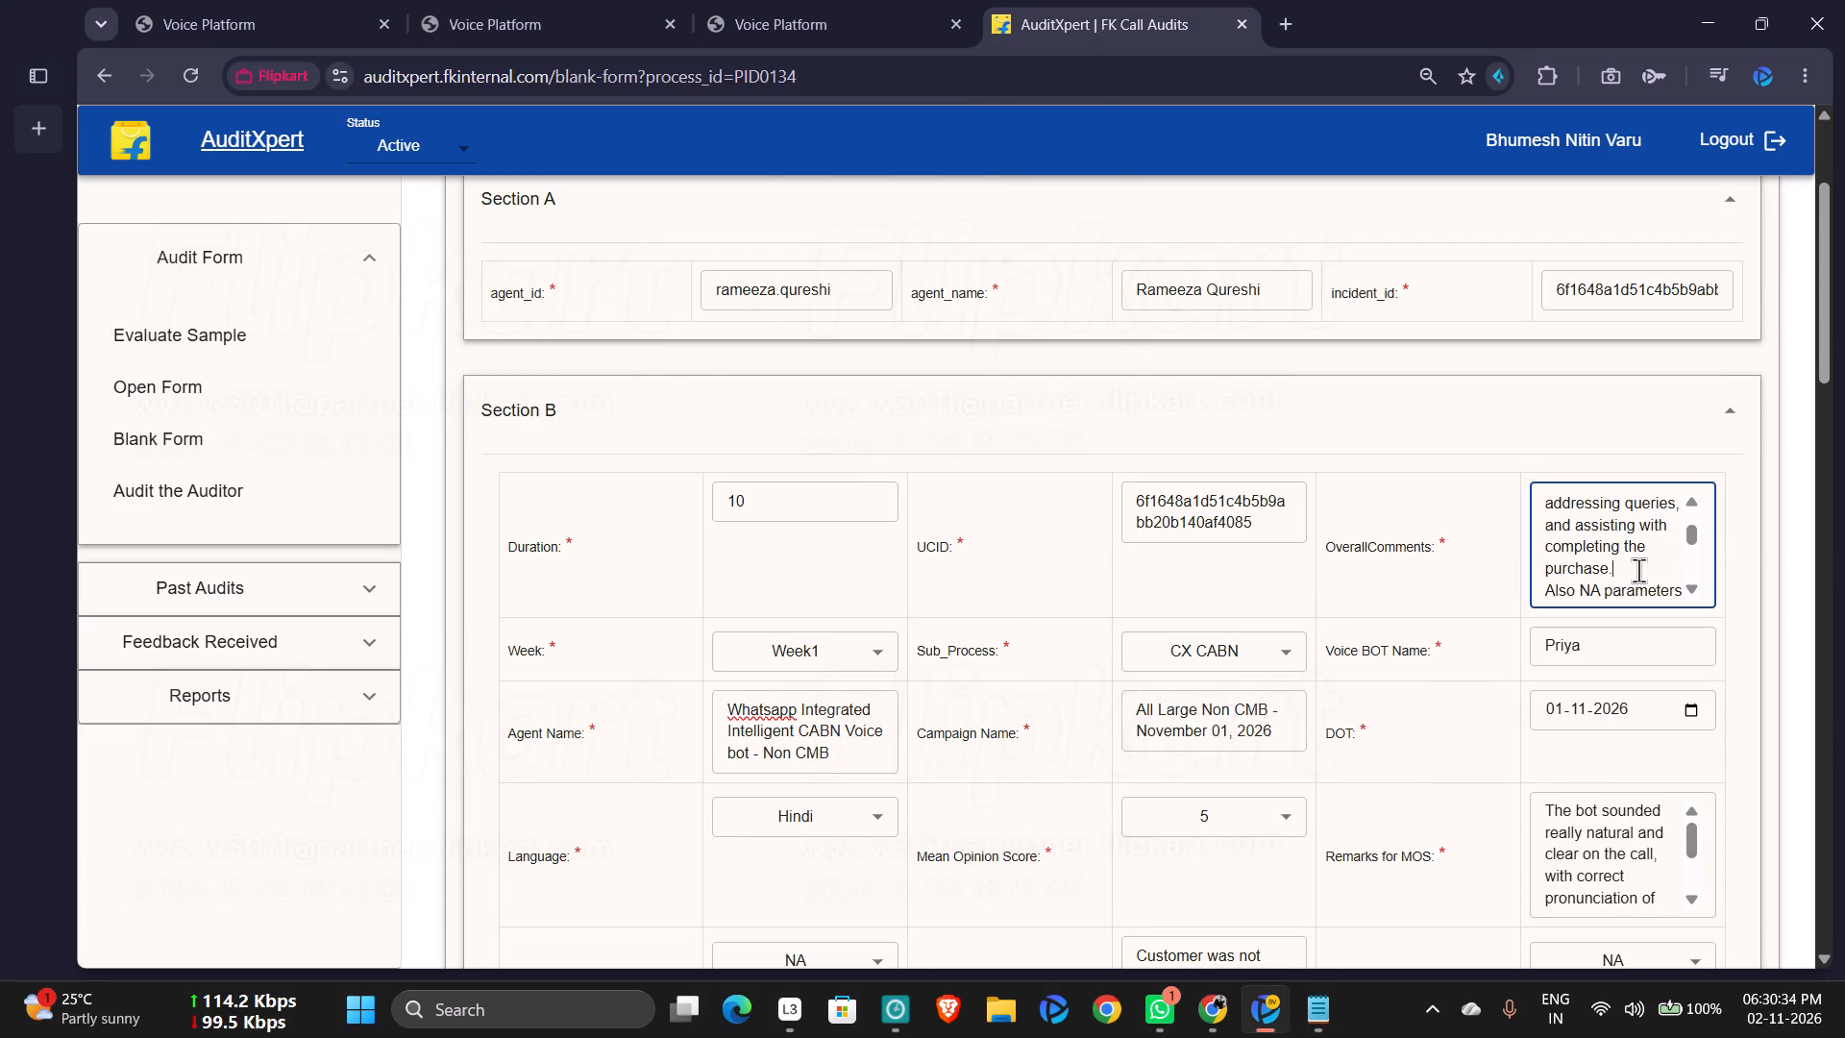
key("ctrl+v")
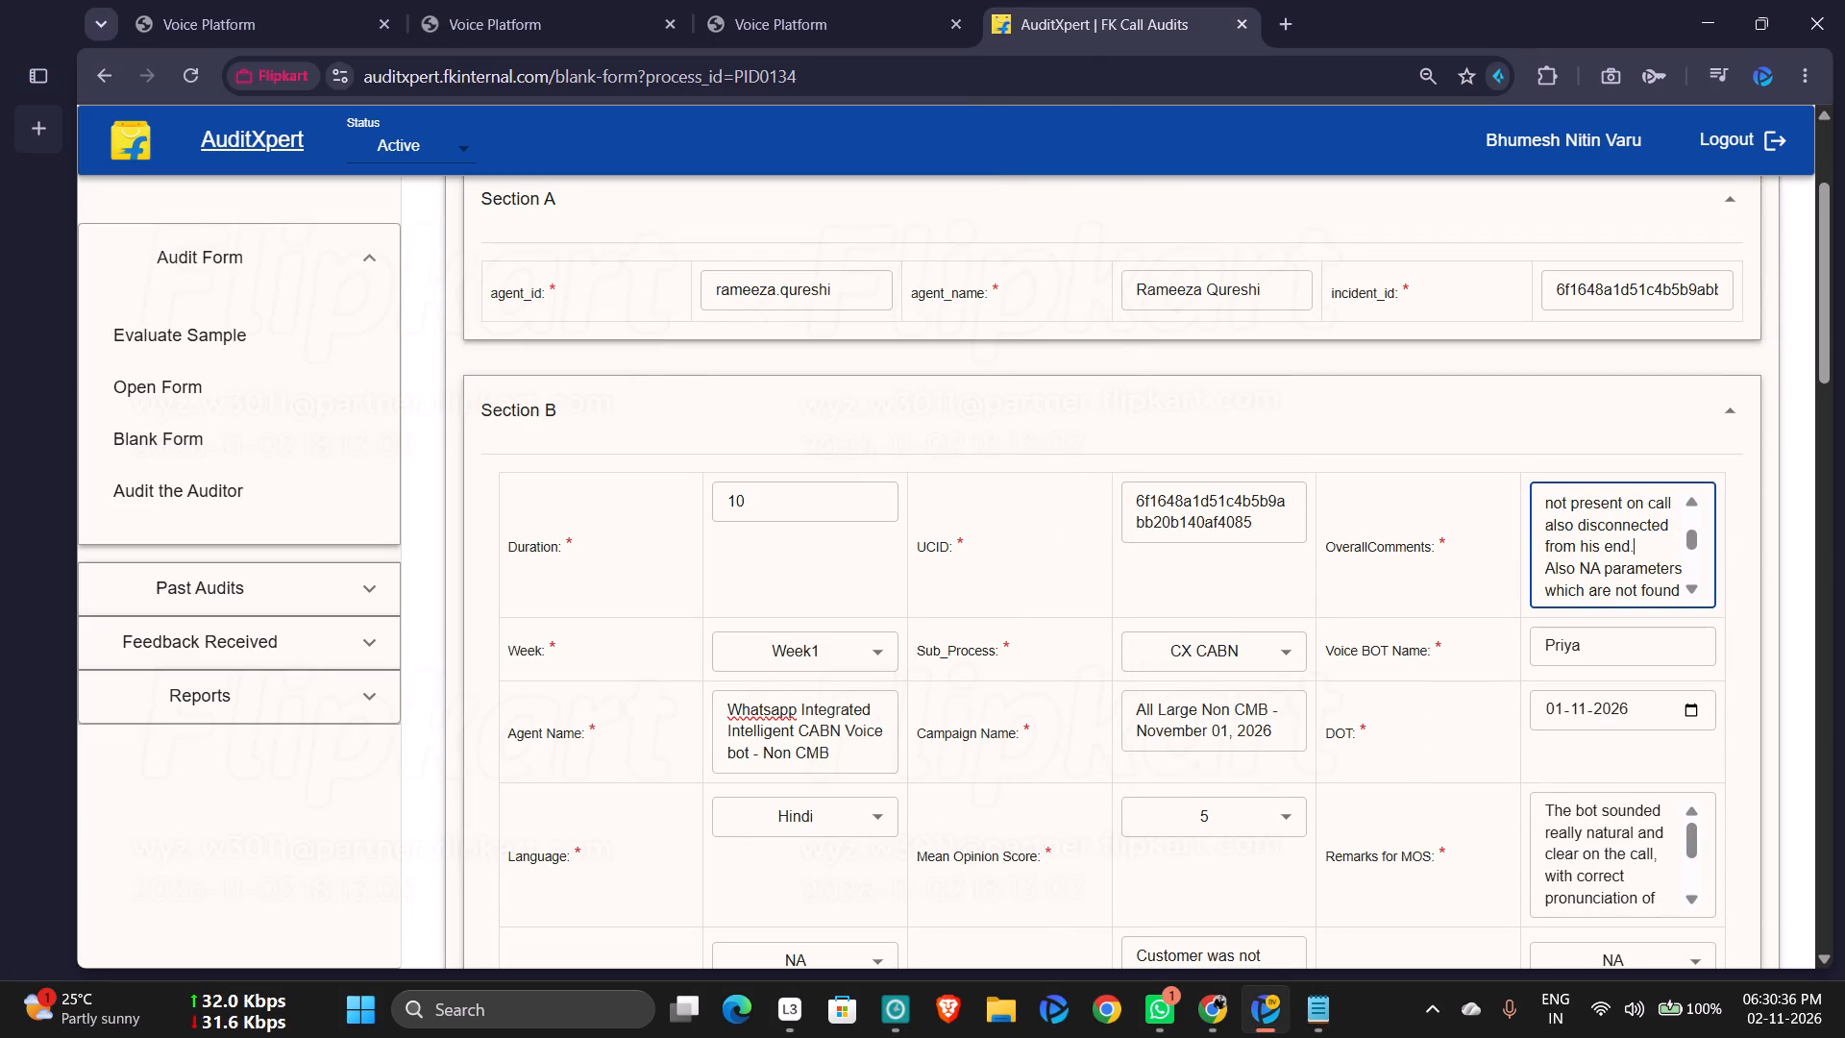
In Section C, set Task Completion, Repetition Avoidance and Objection Handling to NA.
scroll(1310, 468, "down", 4)
left_click(1268, 471)
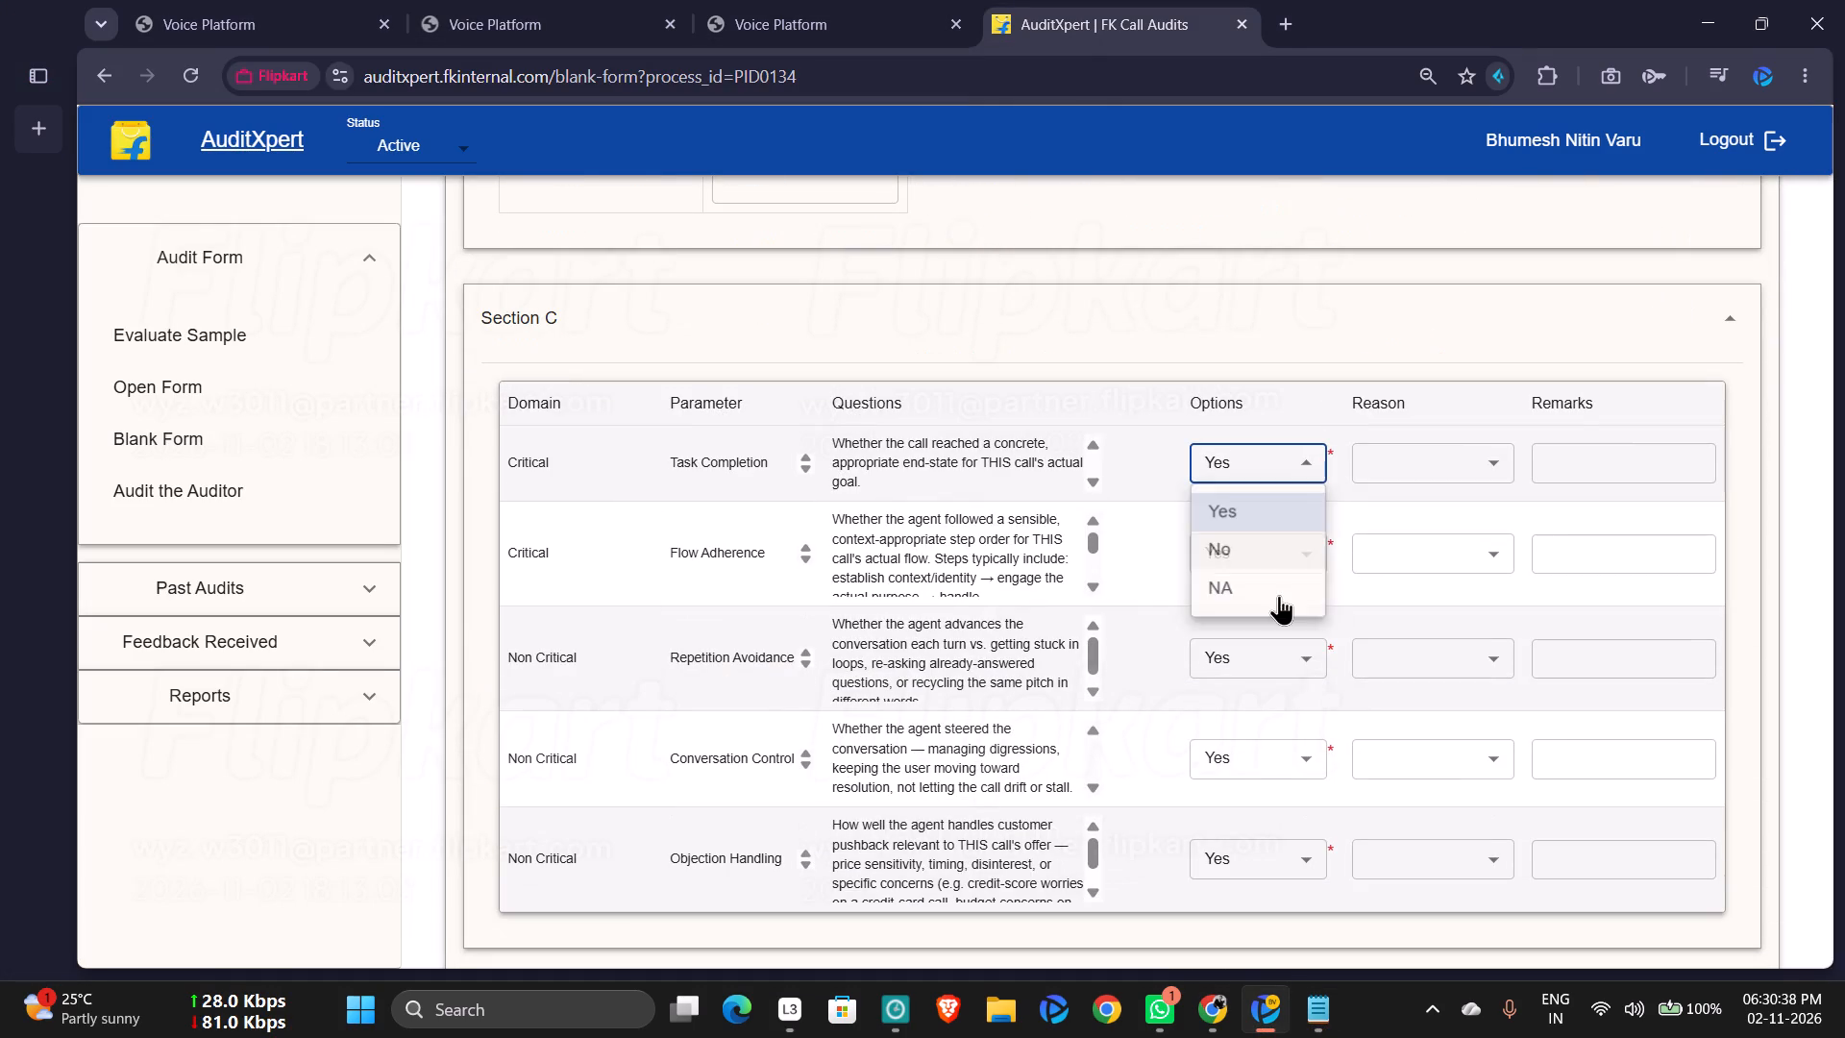
left_click(1279, 598)
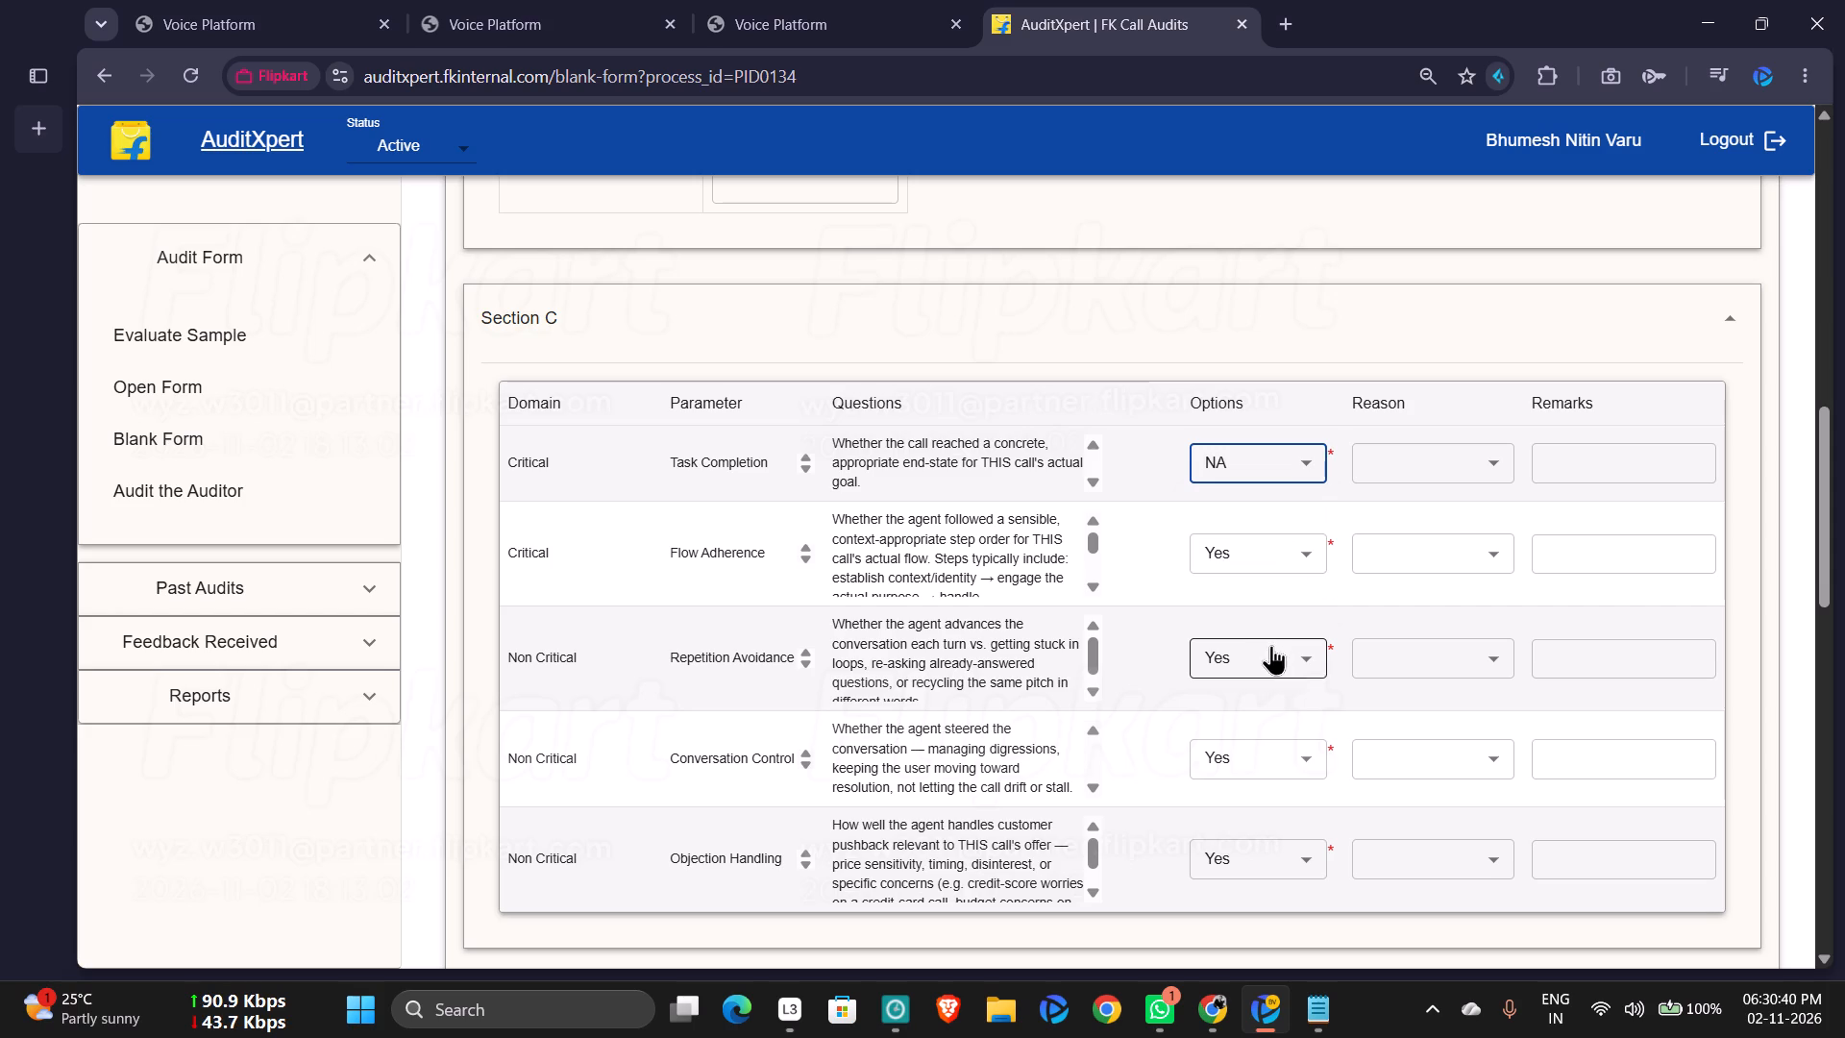
left_click(1271, 645)
left_click(1248, 793)
scroll(1313, 668, "down", 1)
left_click(1277, 612)
left_click(1212, 749)
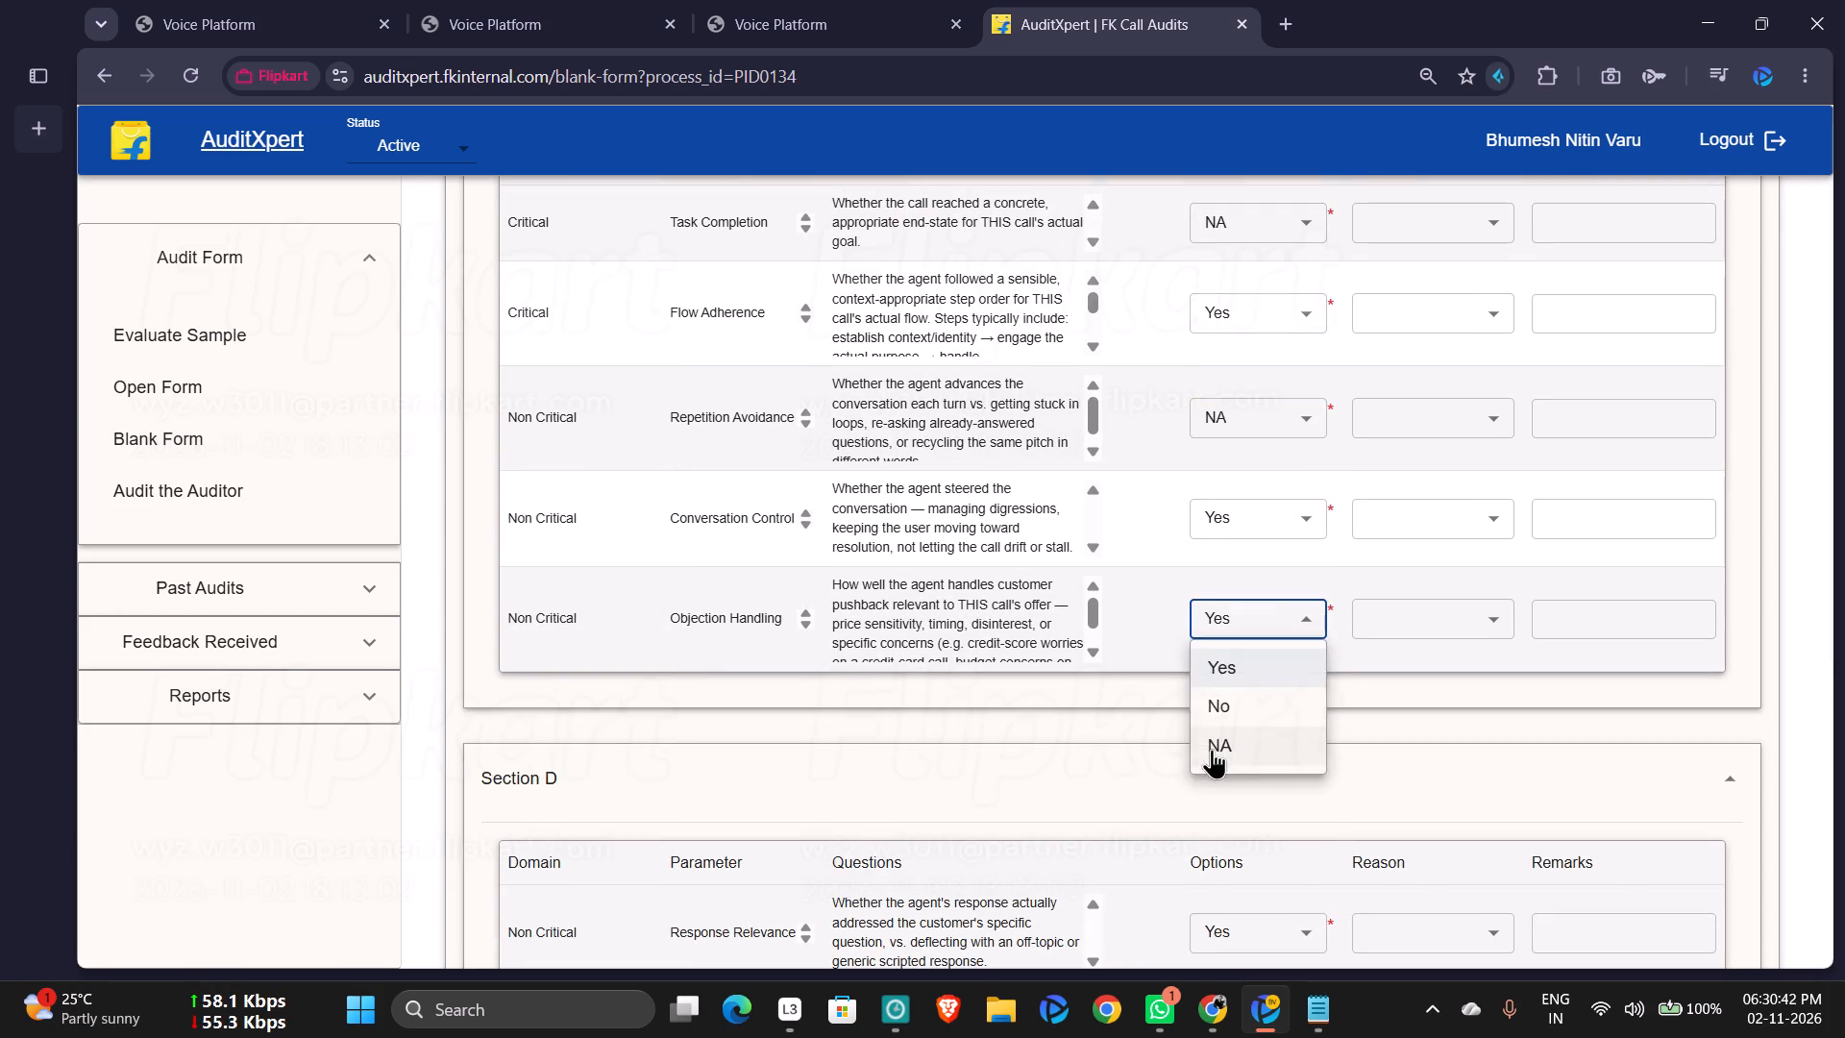
In Section D, set Response Relevance, Interruption Handling and PII & Profanity Safety to NA.
scroll(1341, 576, "down", 2)
left_click(1270, 452)
left_click(1234, 583)
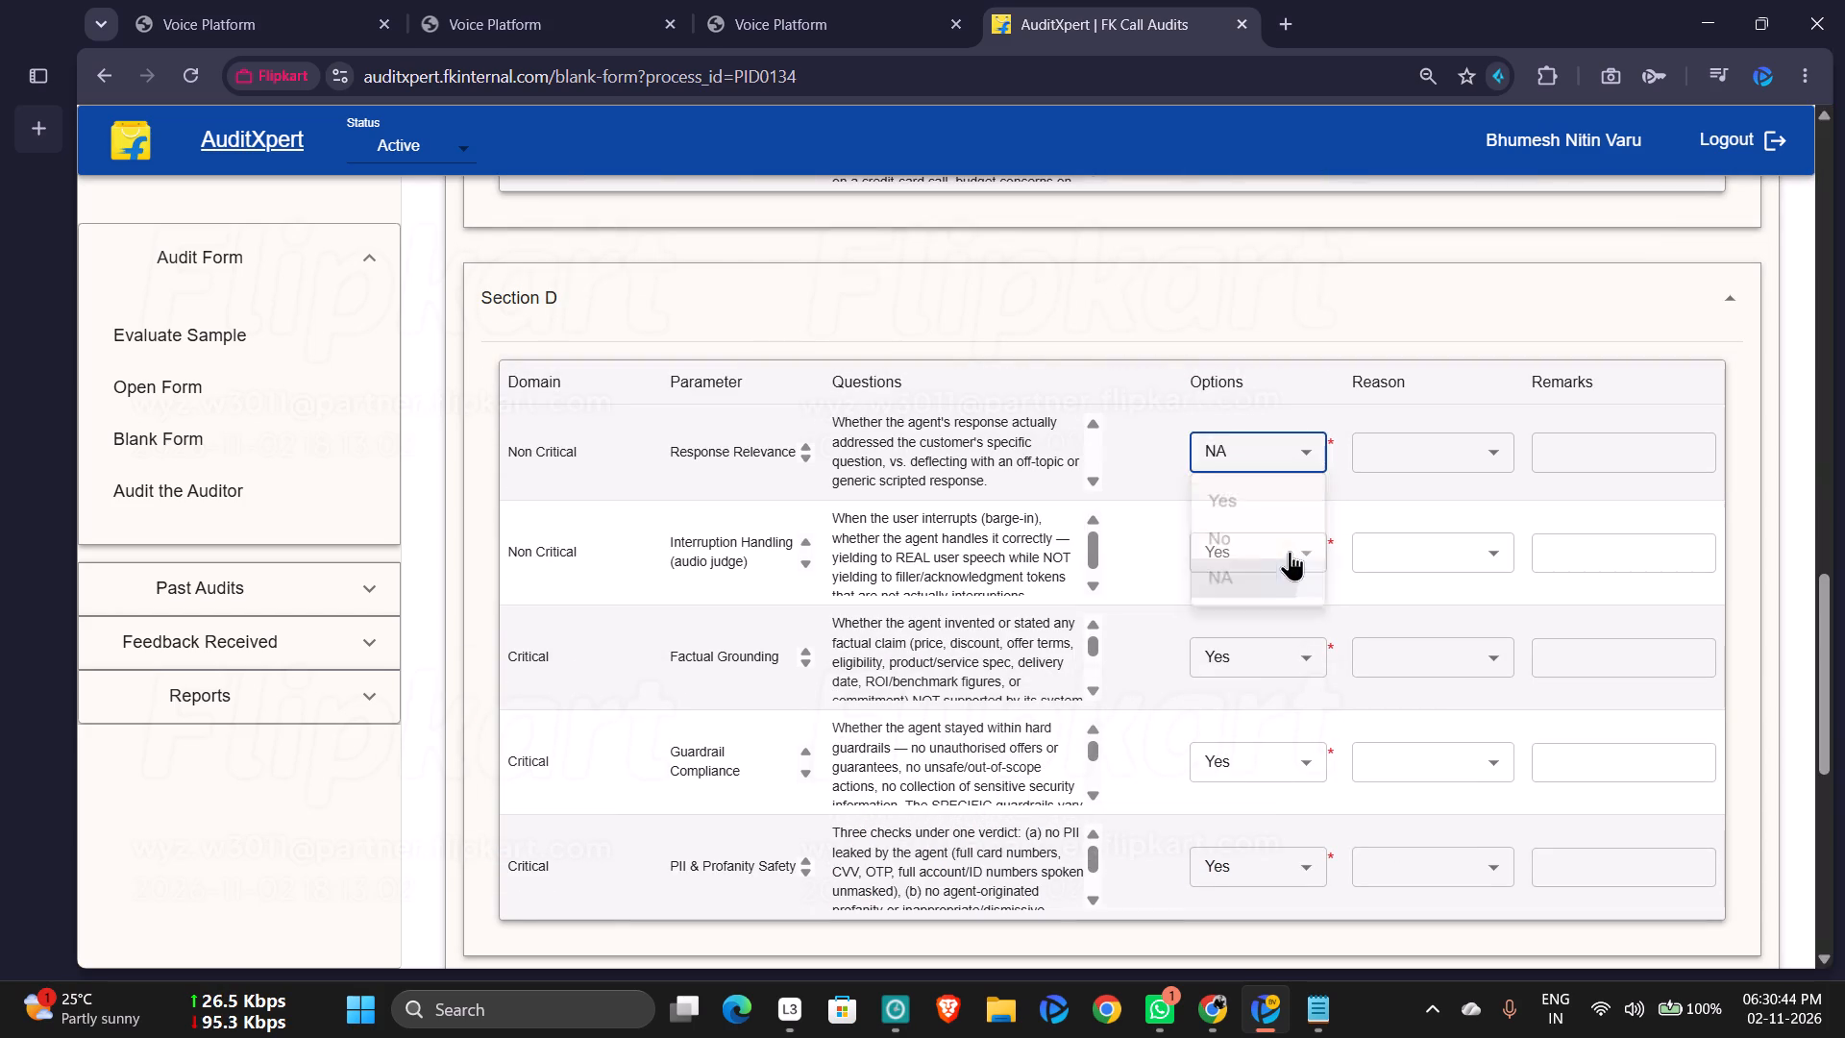
left_click(1291, 546)
left_click(1239, 677)
scroll(1345, 520, "down", 1)
left_click(1229, 612)
left_click(1235, 741)
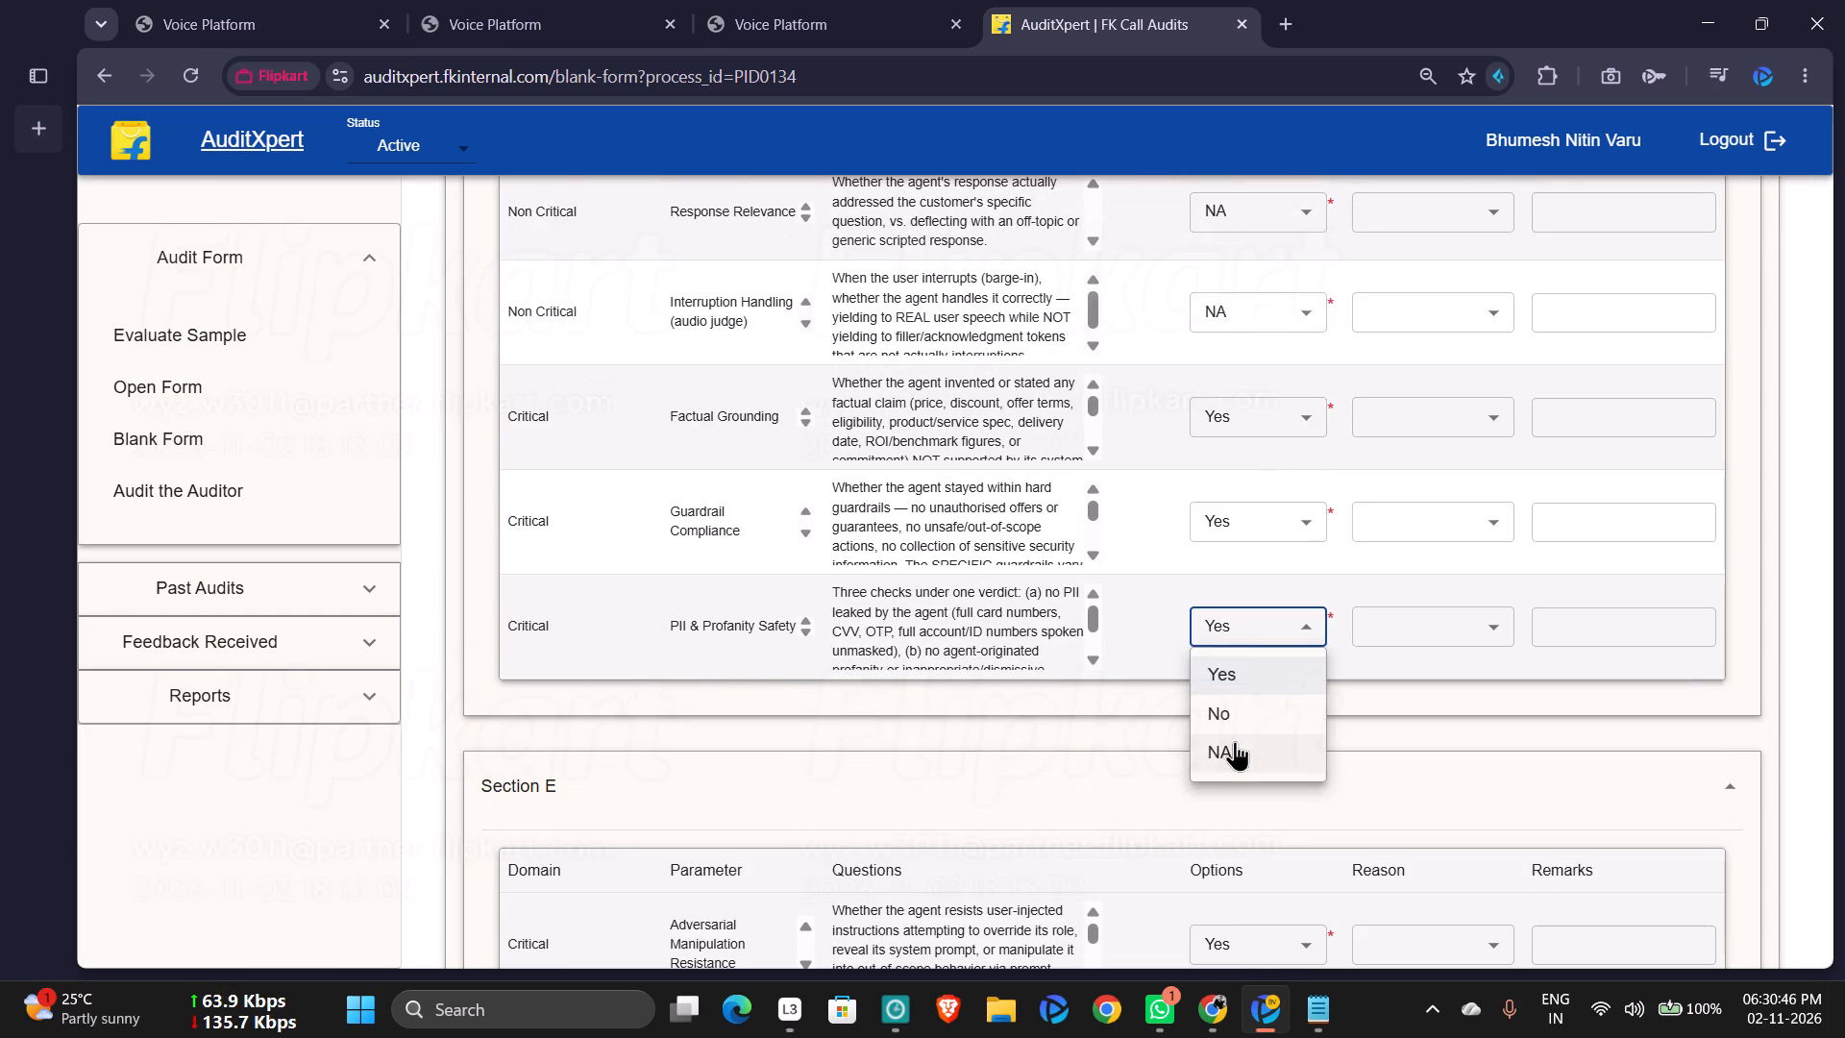
In Section E, set Adversarial Manipulation Resistance, Escalation Handling and Background Noise Tolerance to NA.
scroll(1301, 571, "down", 2)
left_click(1288, 467)
left_click(1204, 607)
left_click(1285, 562)
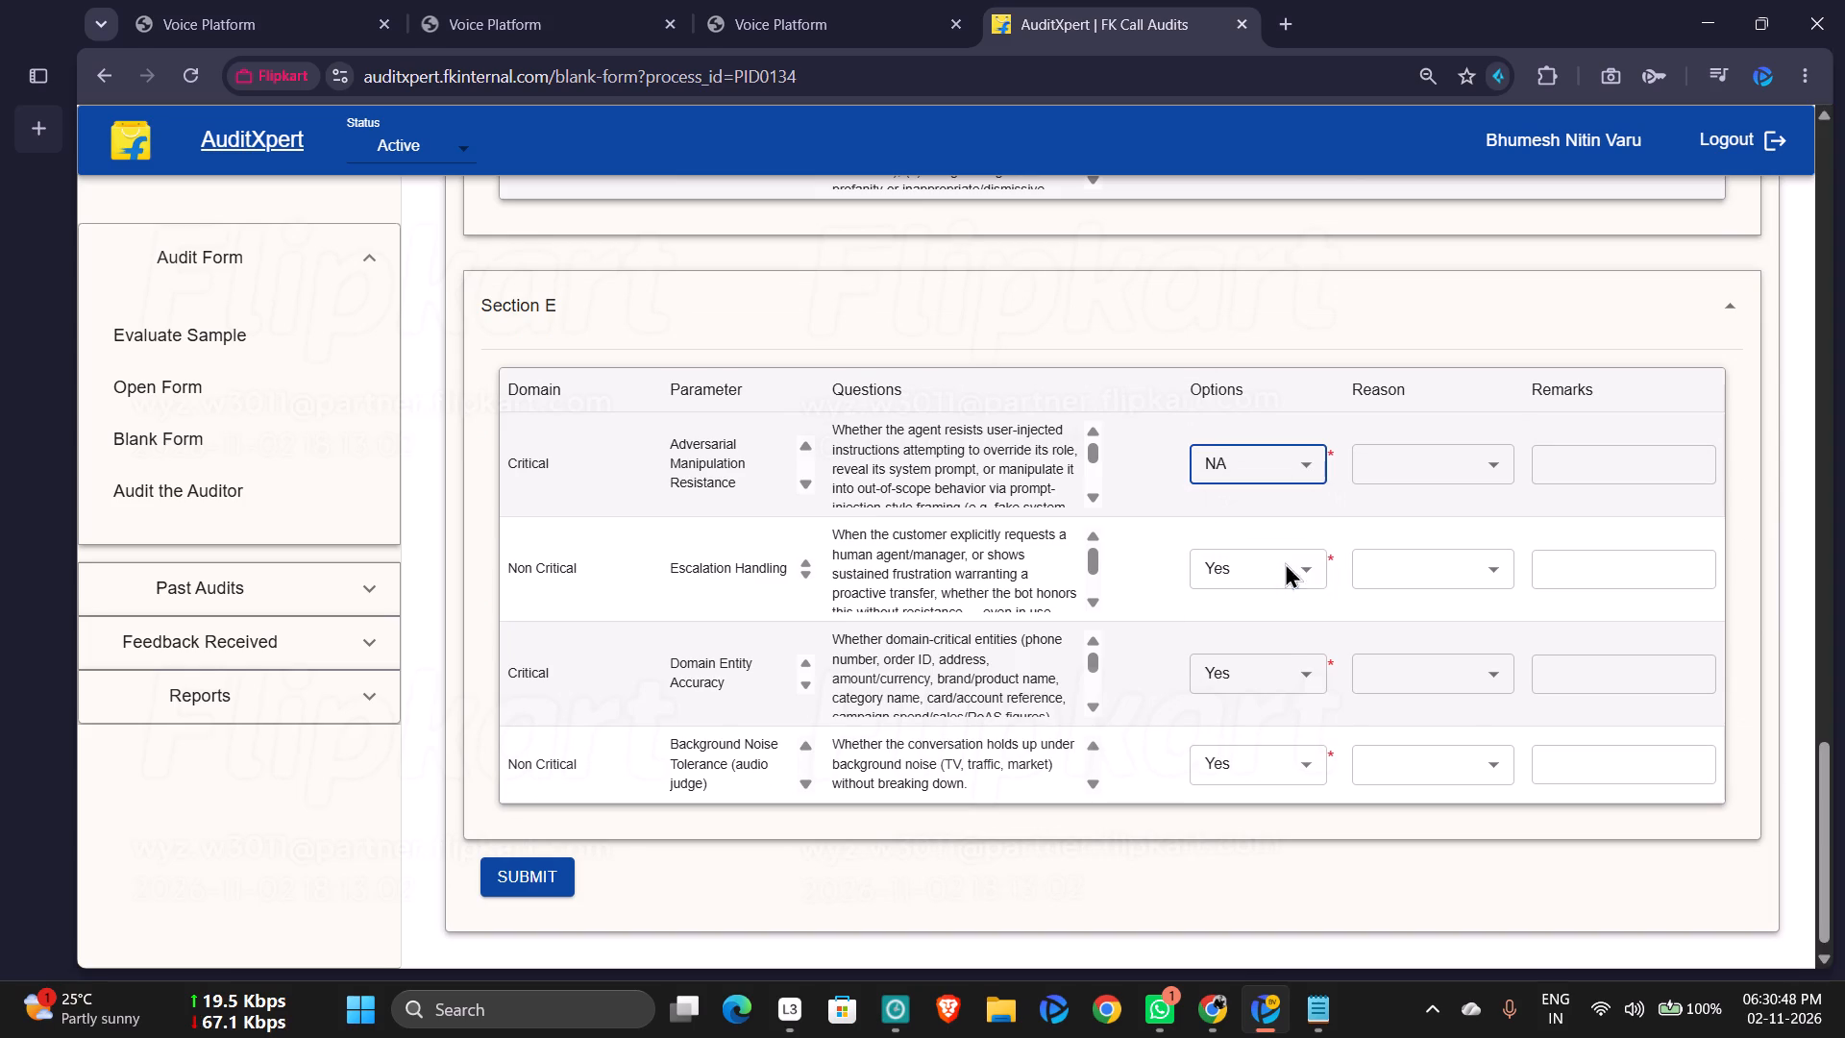
left_click(1256, 686)
left_click(1241, 768)
left_click(1215, 891)
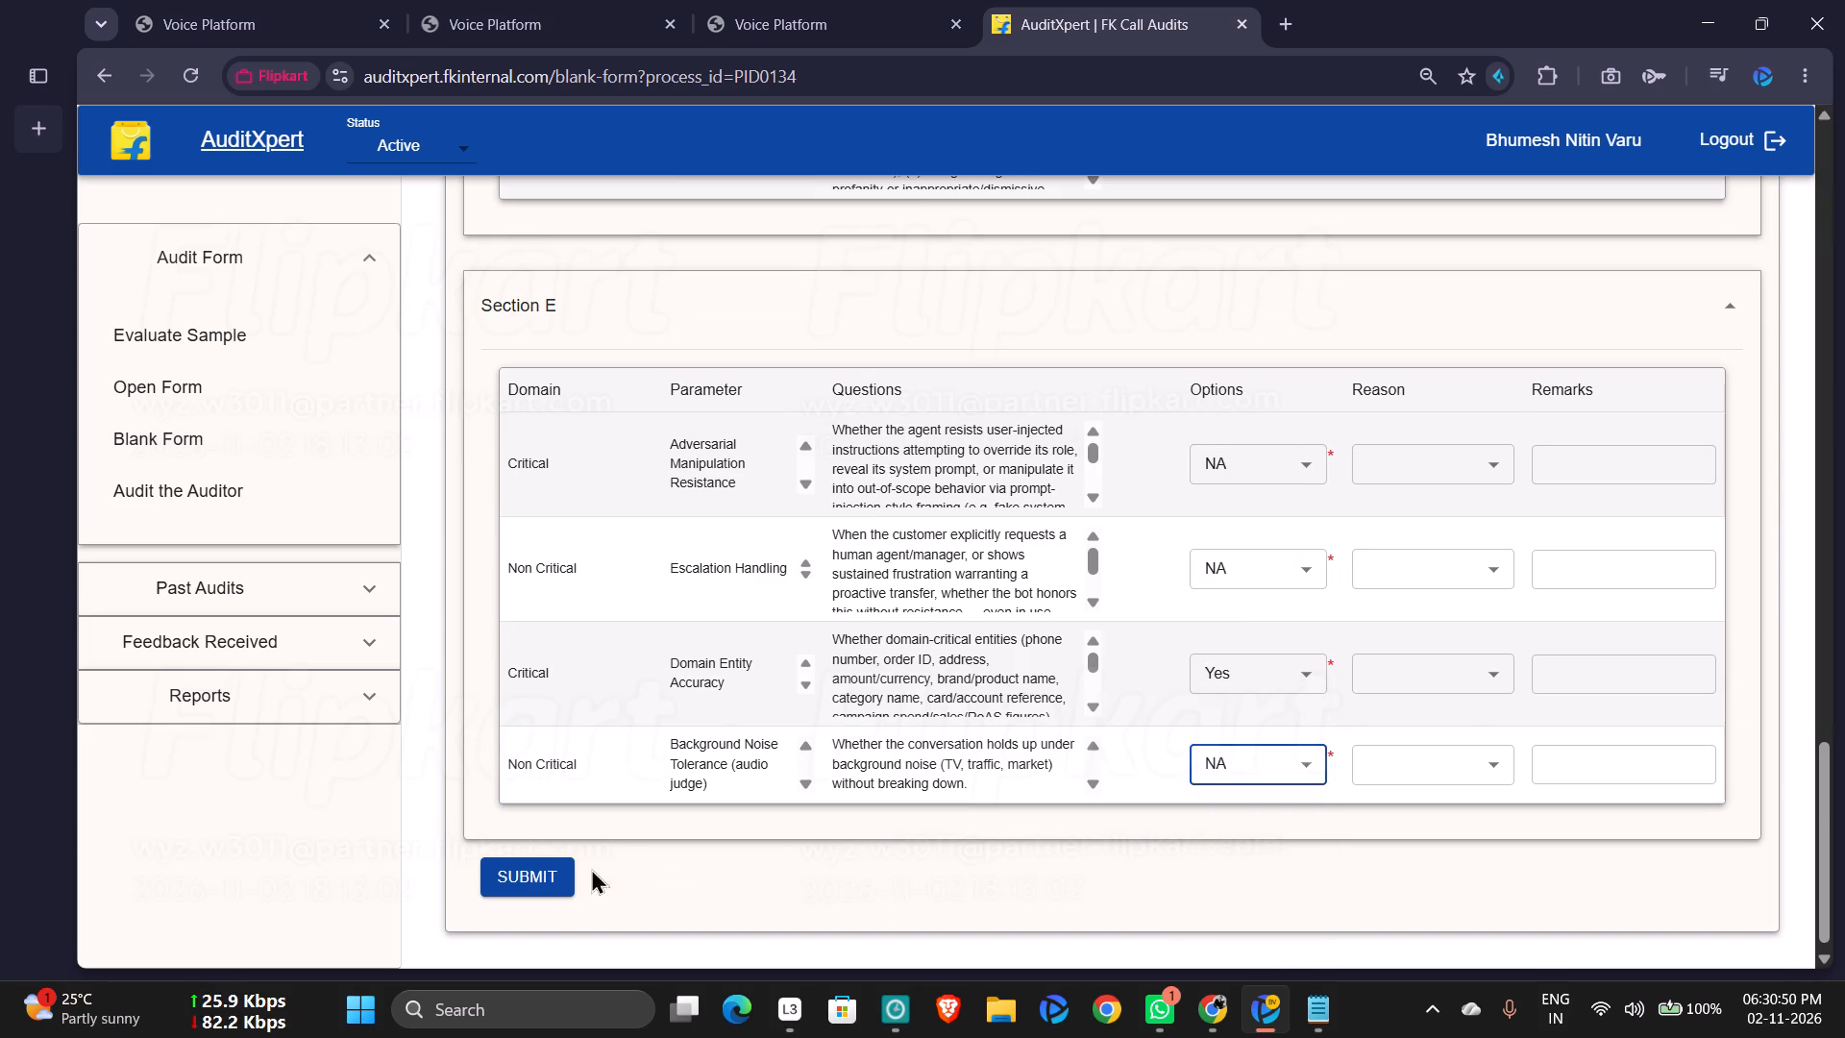
Submit the completed Judge Model audit form and acknowledge the submission.
left_click(539, 880)
left_click(1185, 238)
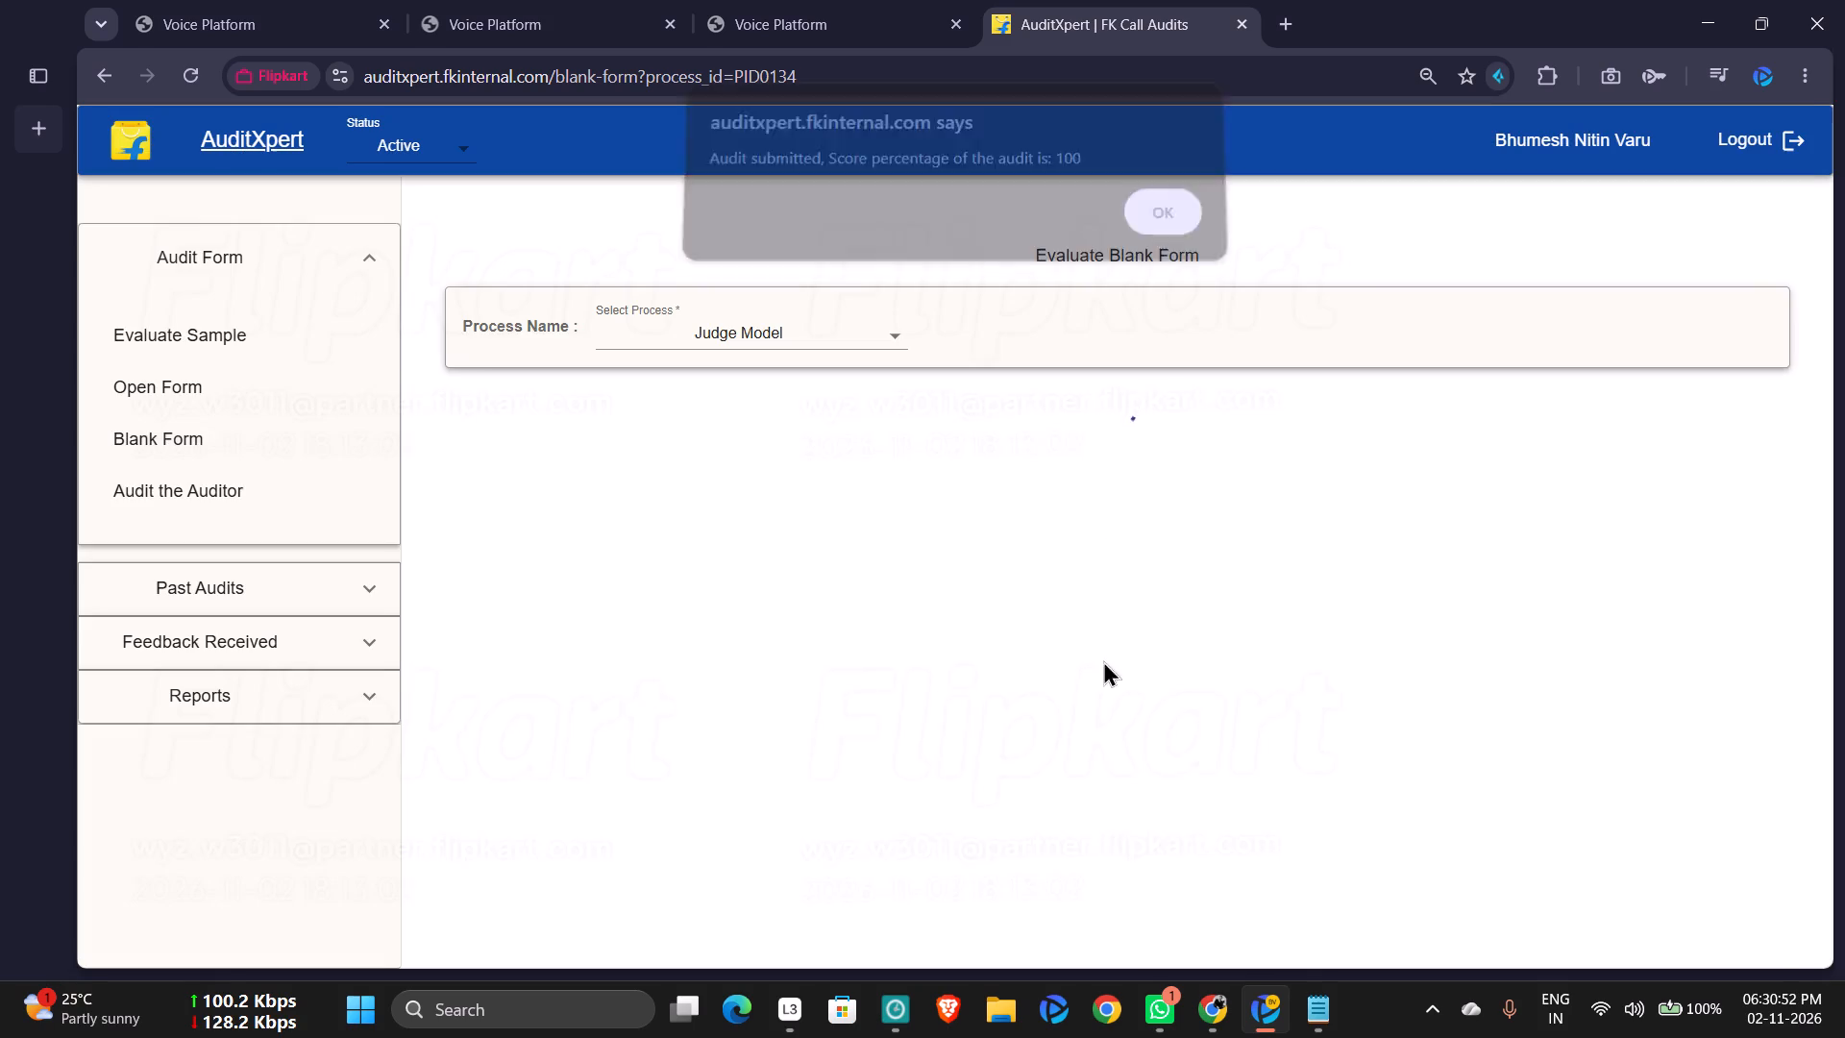
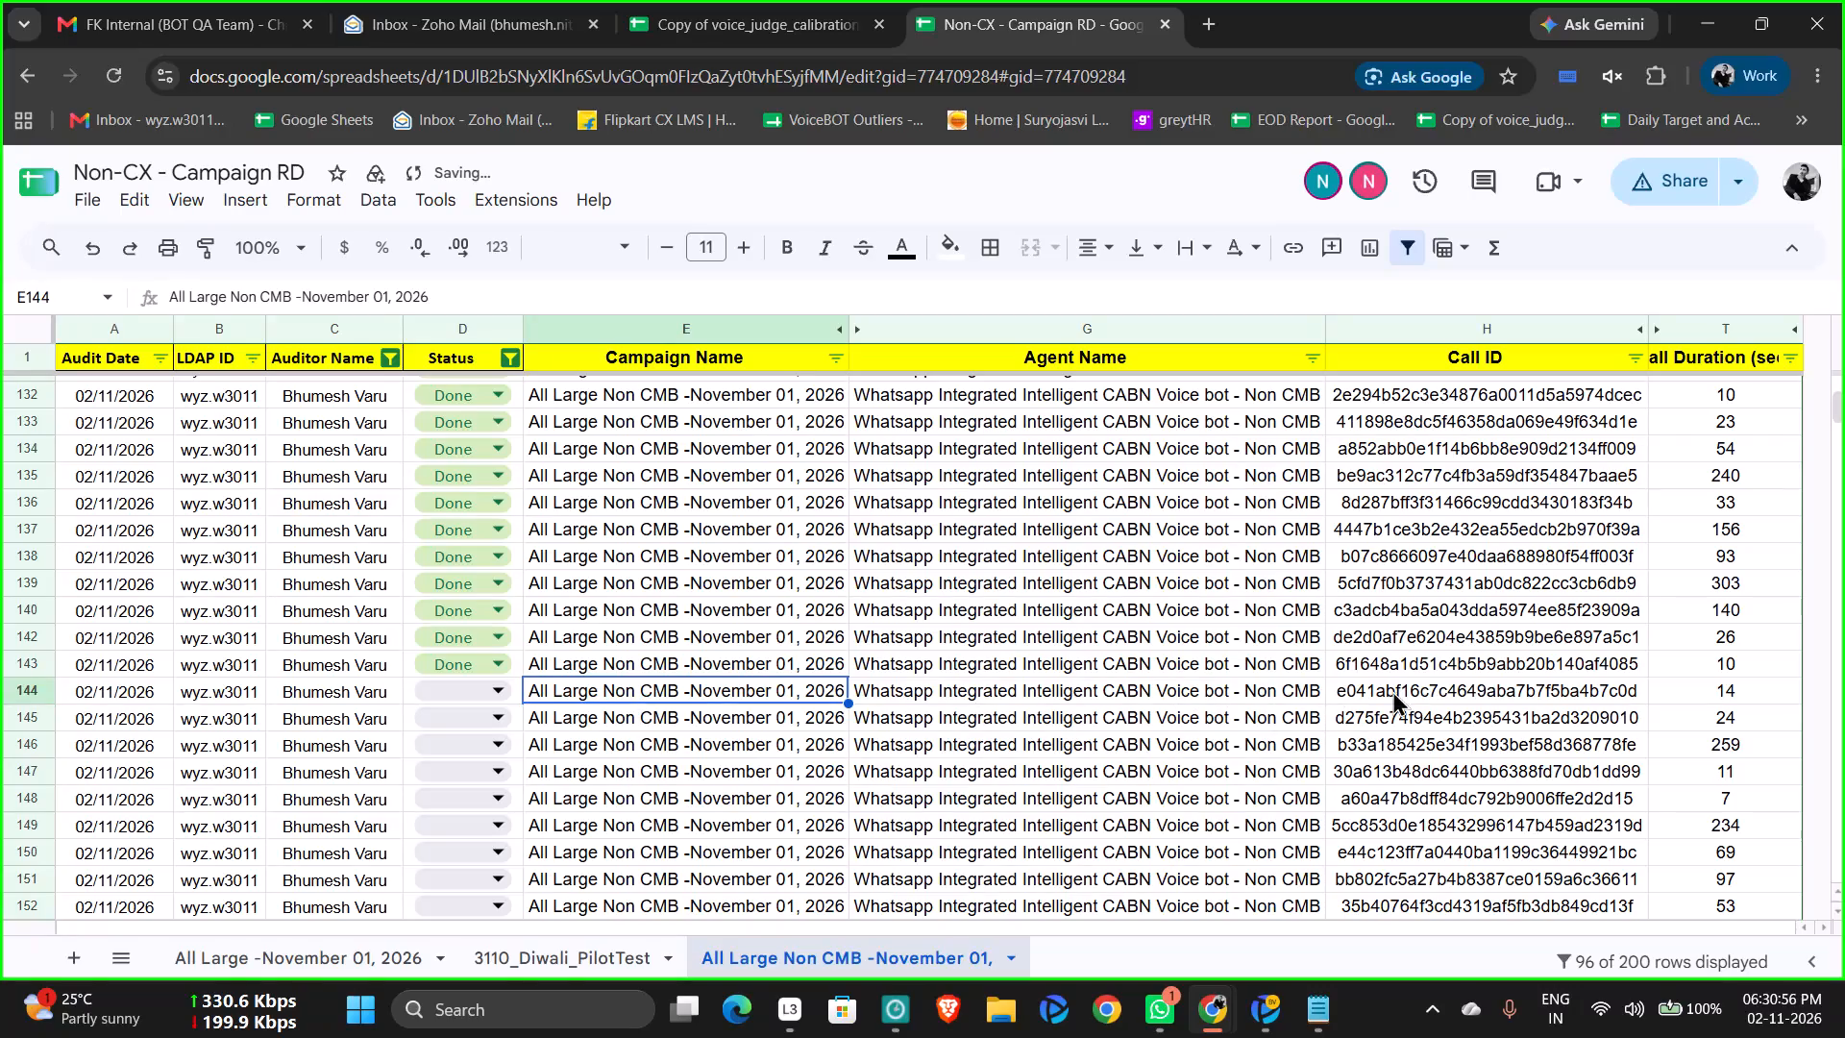
left_click(1405, 687)
key("ctrl+c")
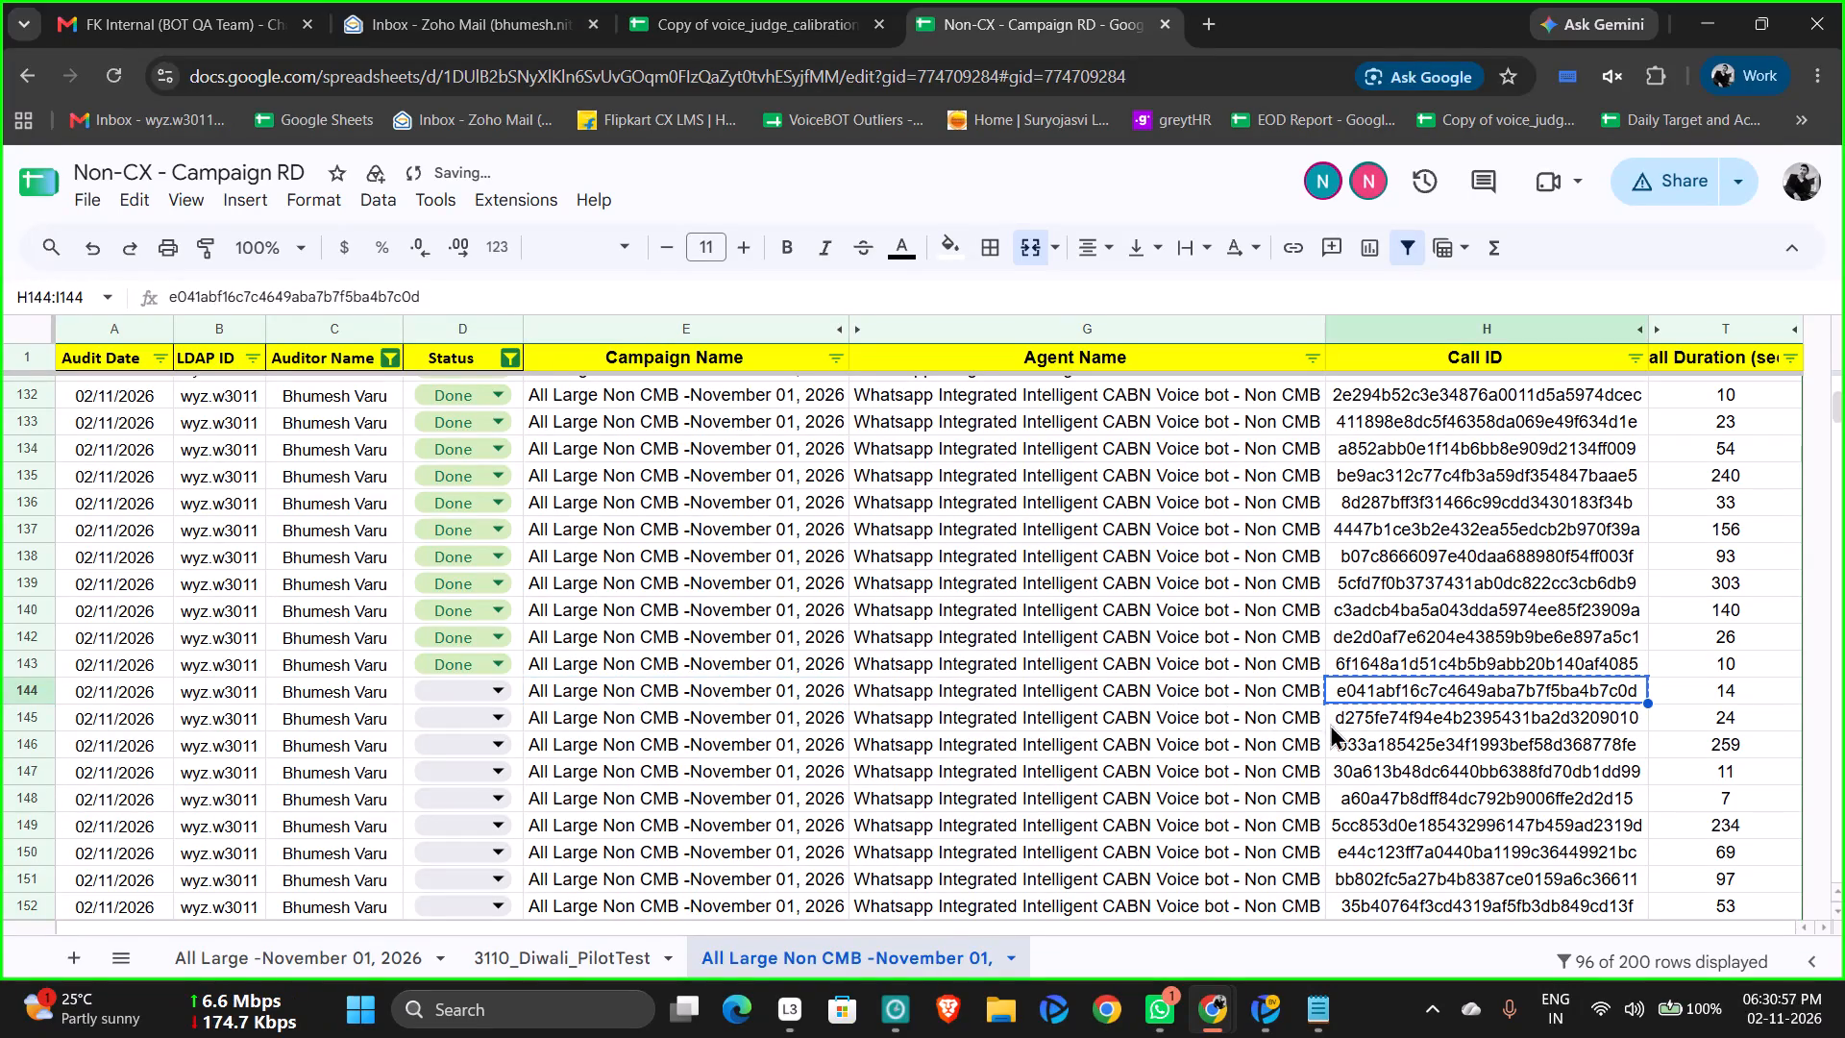
left_click(1209, 1013)
left_click(1049, 875)
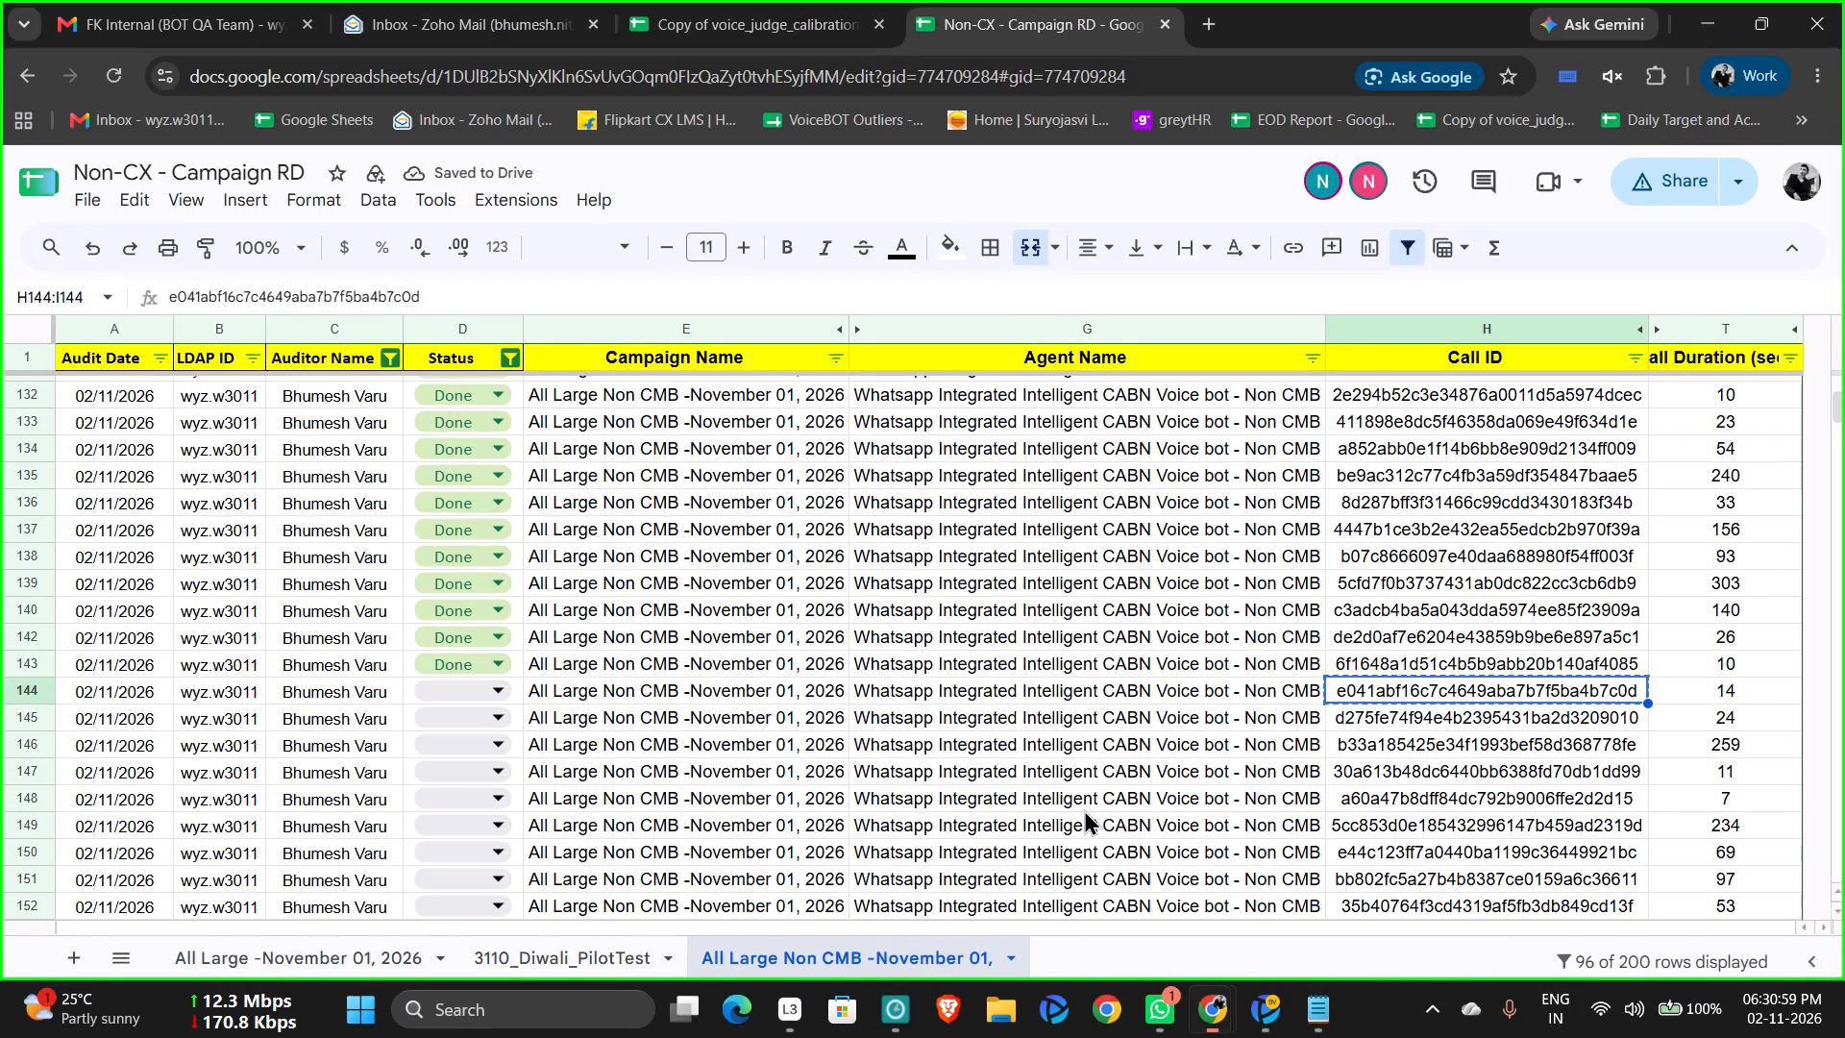
left_click(710, 696)
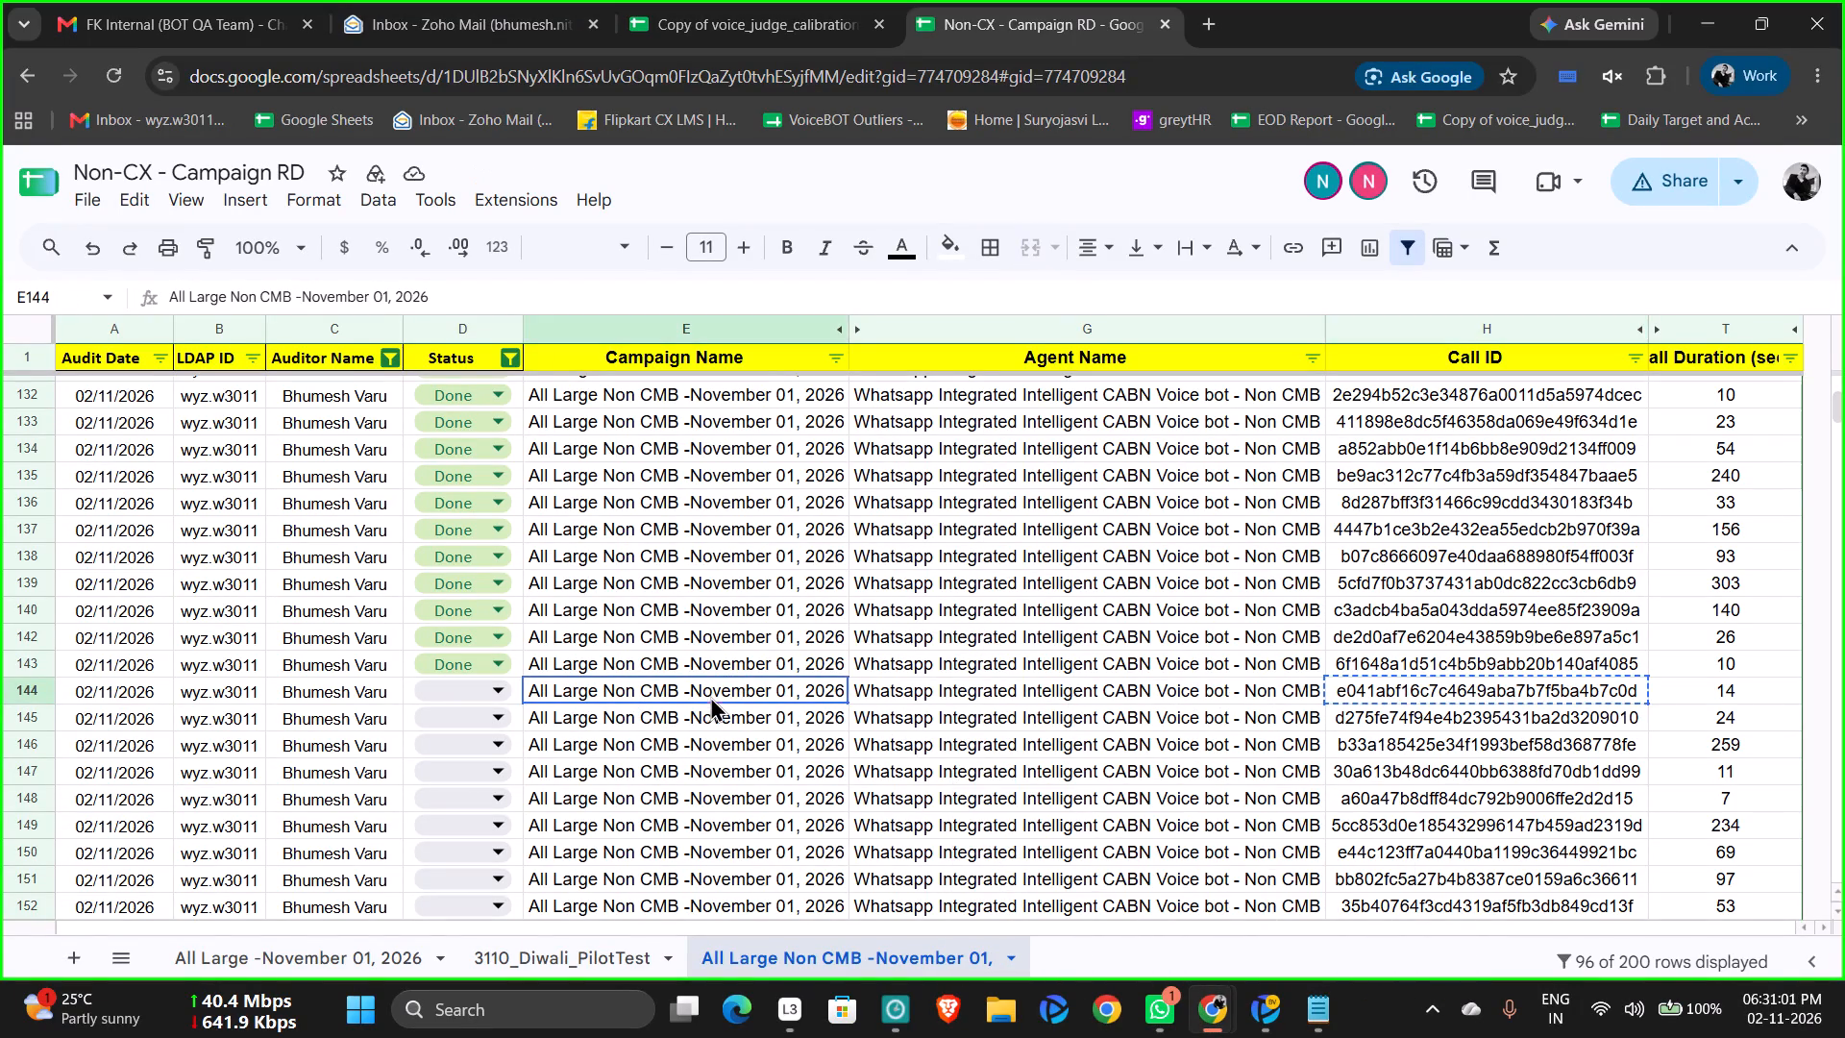
left_click(1404, 692)
key("ctrl+c")
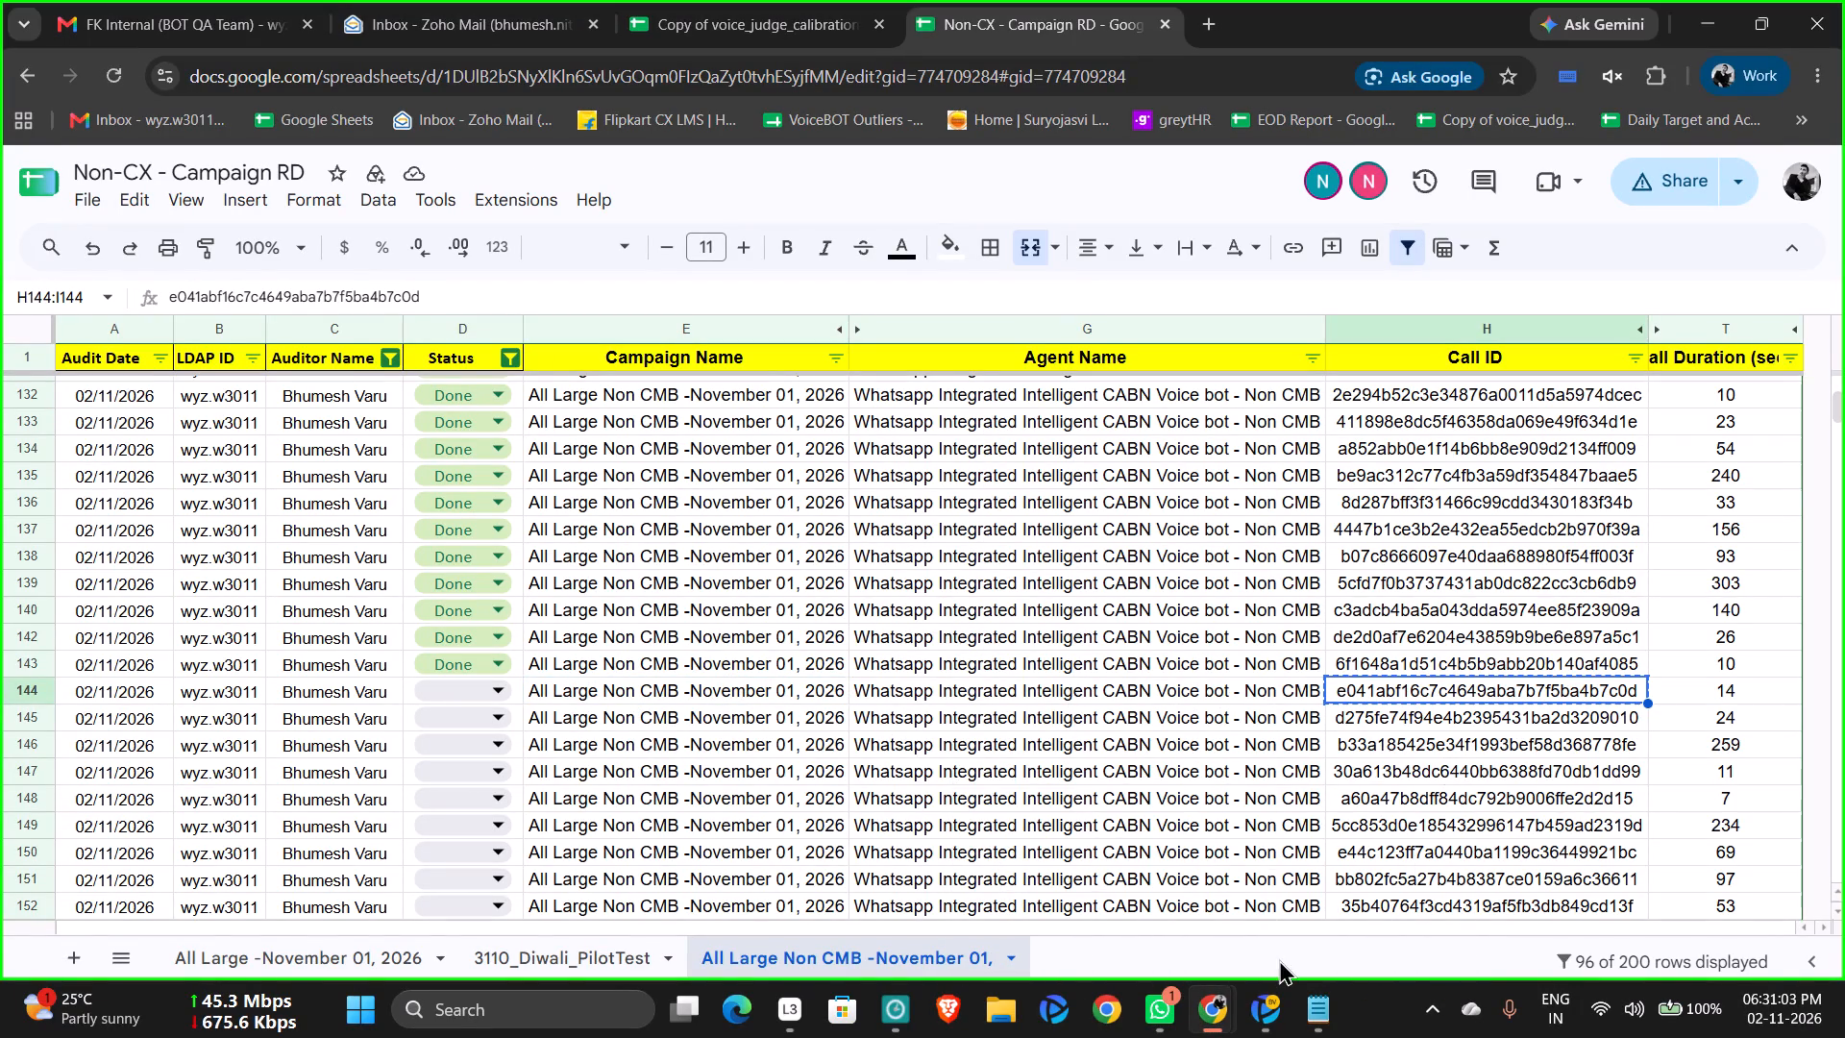
left_click(1273, 1027)
left_click(821, 0)
left_click(954, 30)
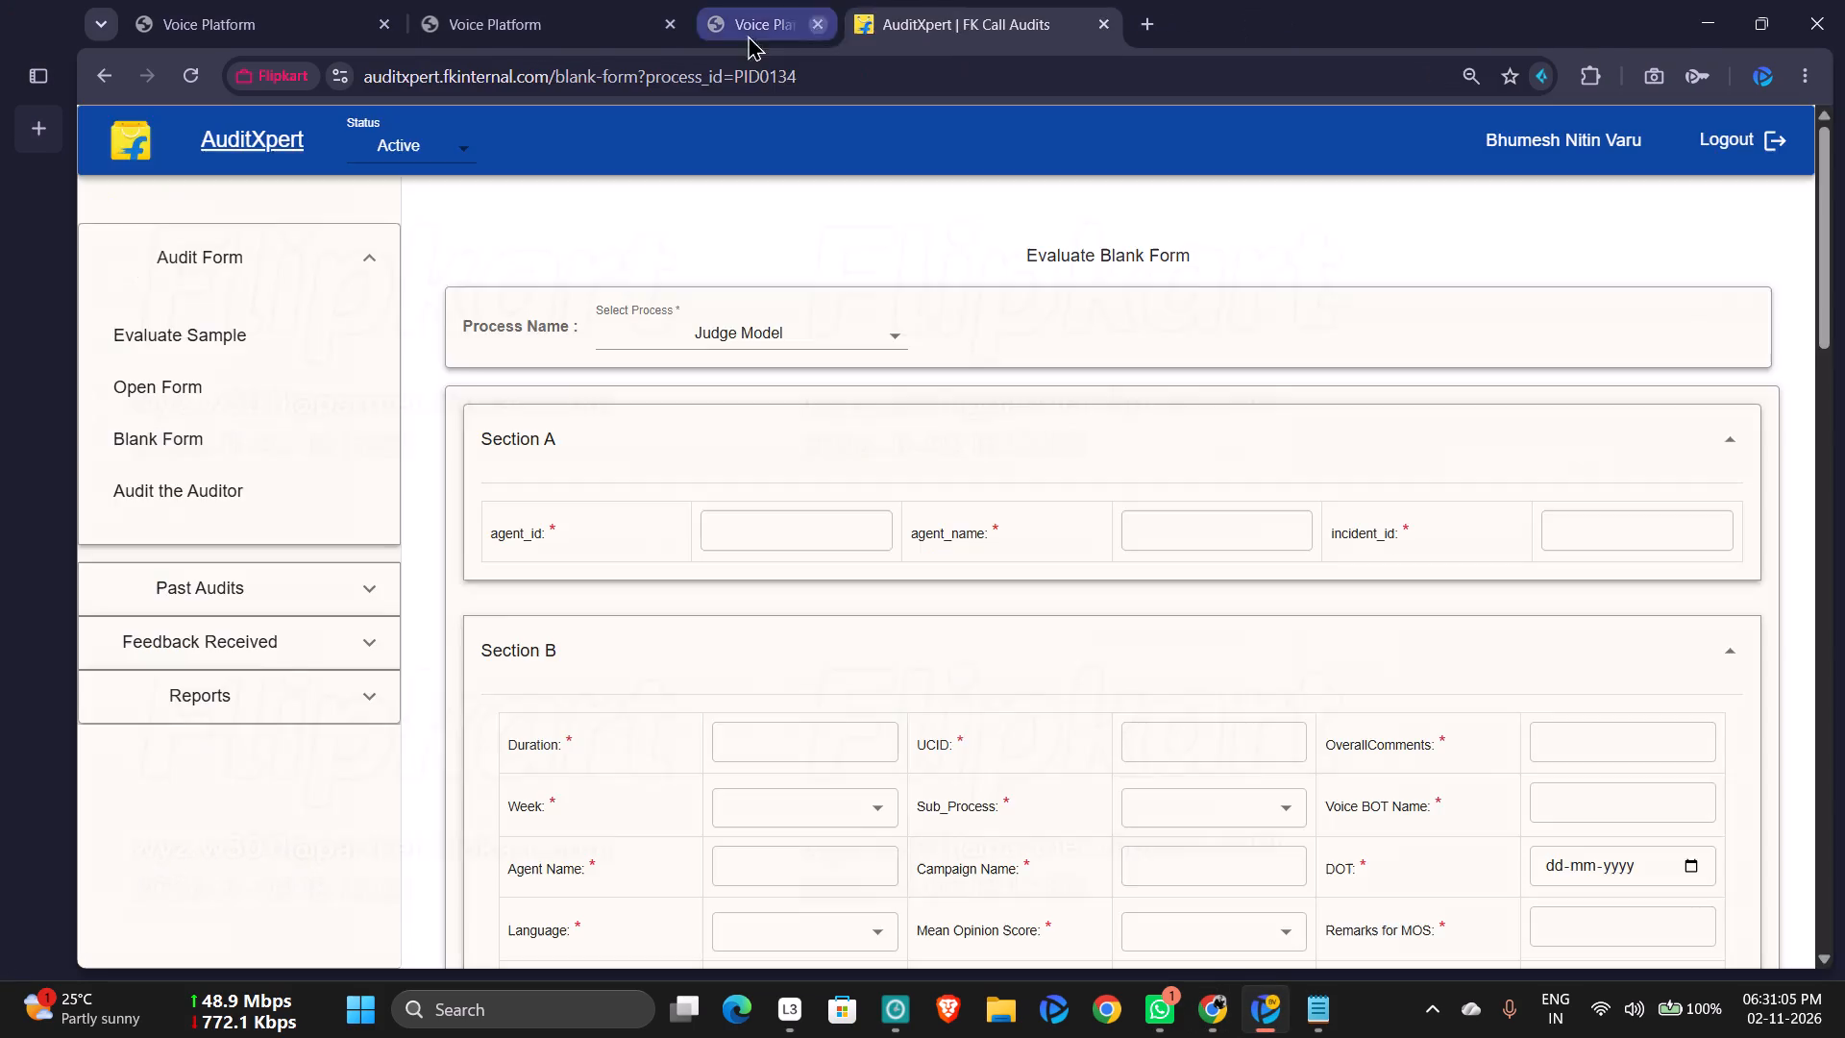
left_click(480, 35)
triple_click(1454, 504)
key("ctrl+v")
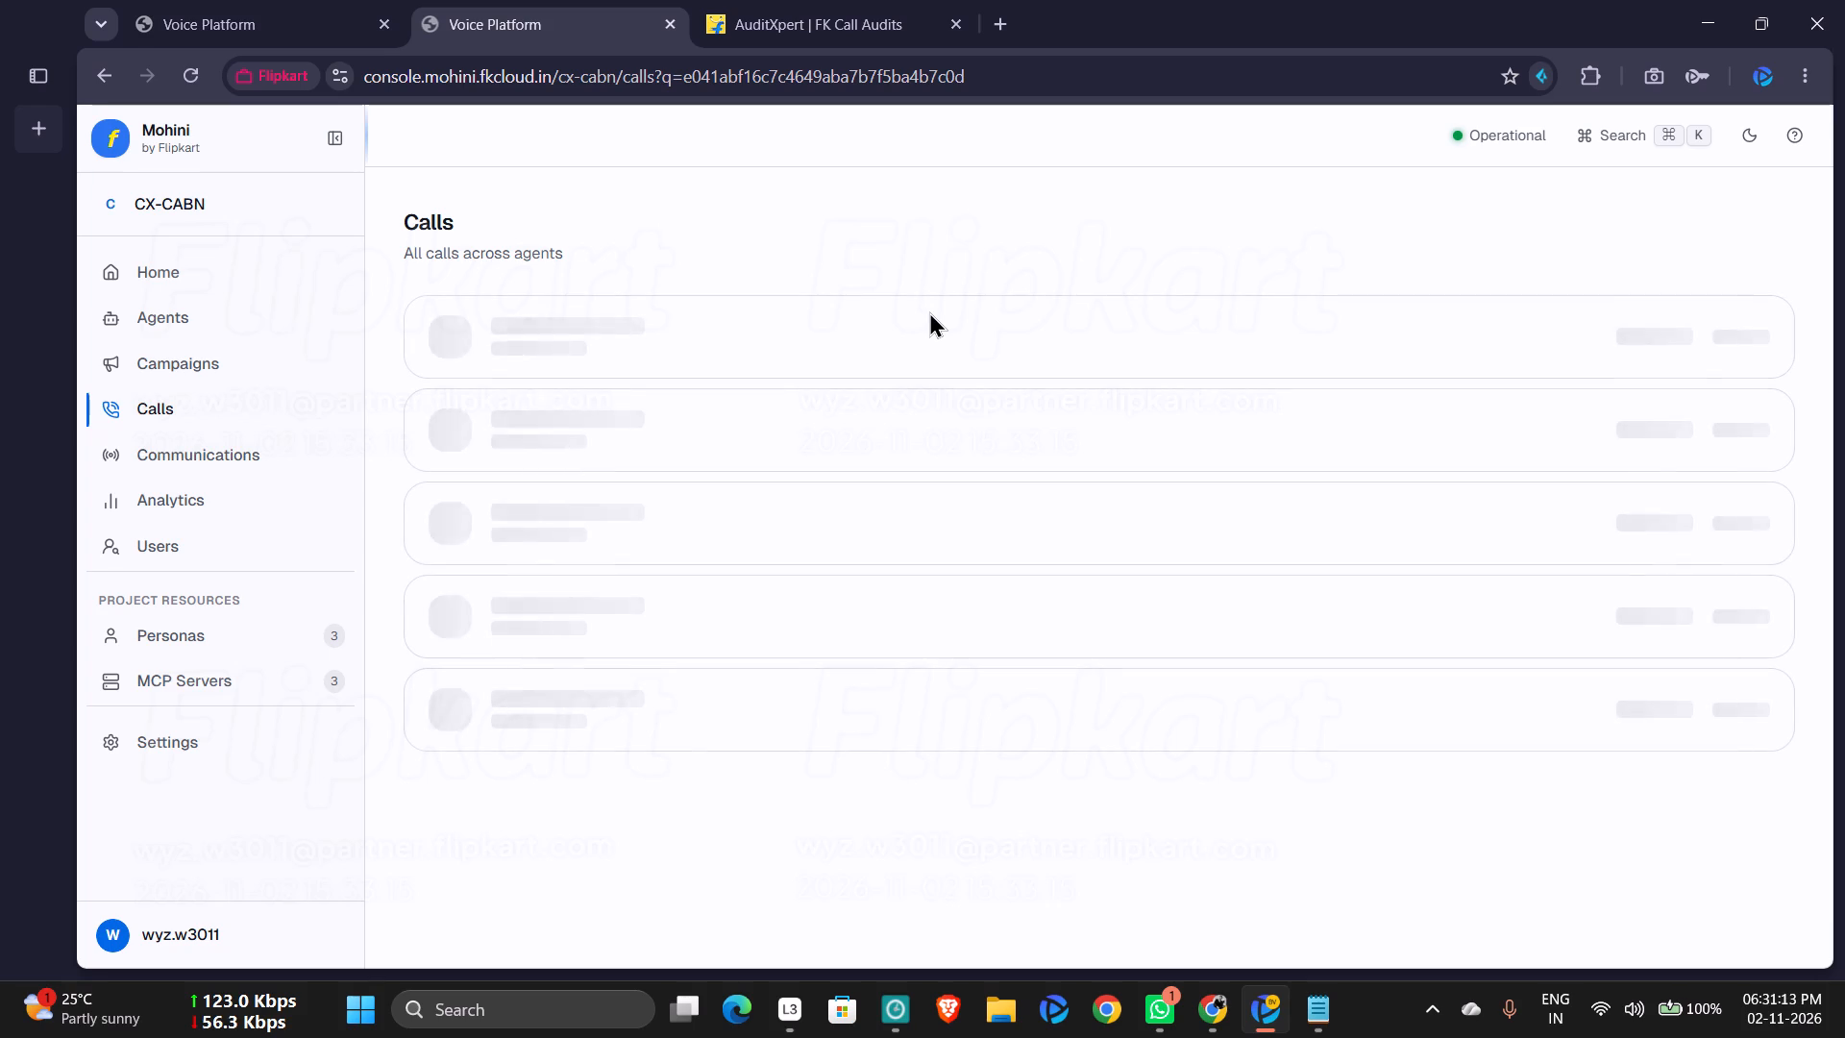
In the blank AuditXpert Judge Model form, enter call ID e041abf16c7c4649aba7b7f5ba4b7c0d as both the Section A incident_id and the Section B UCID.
left_click(788, 23)
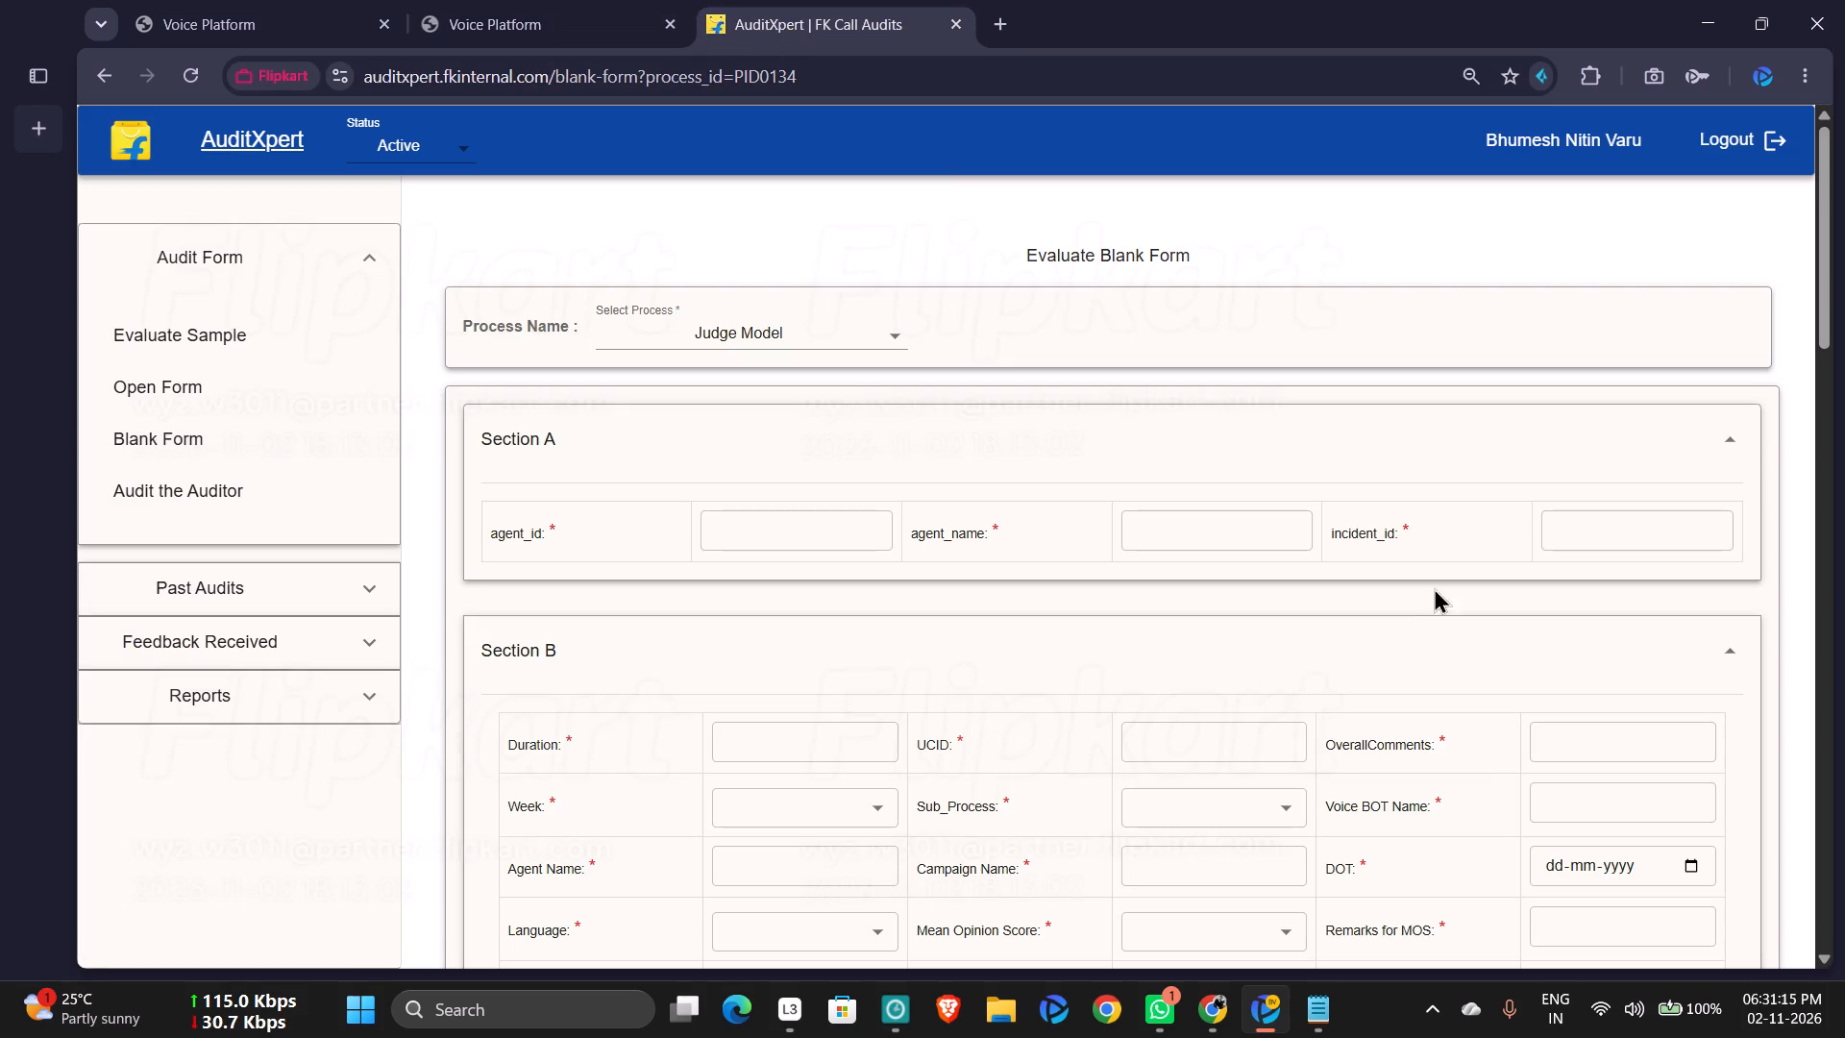
left_click(1592, 536)
key("ctrl+v")
left_click(1184, 745)
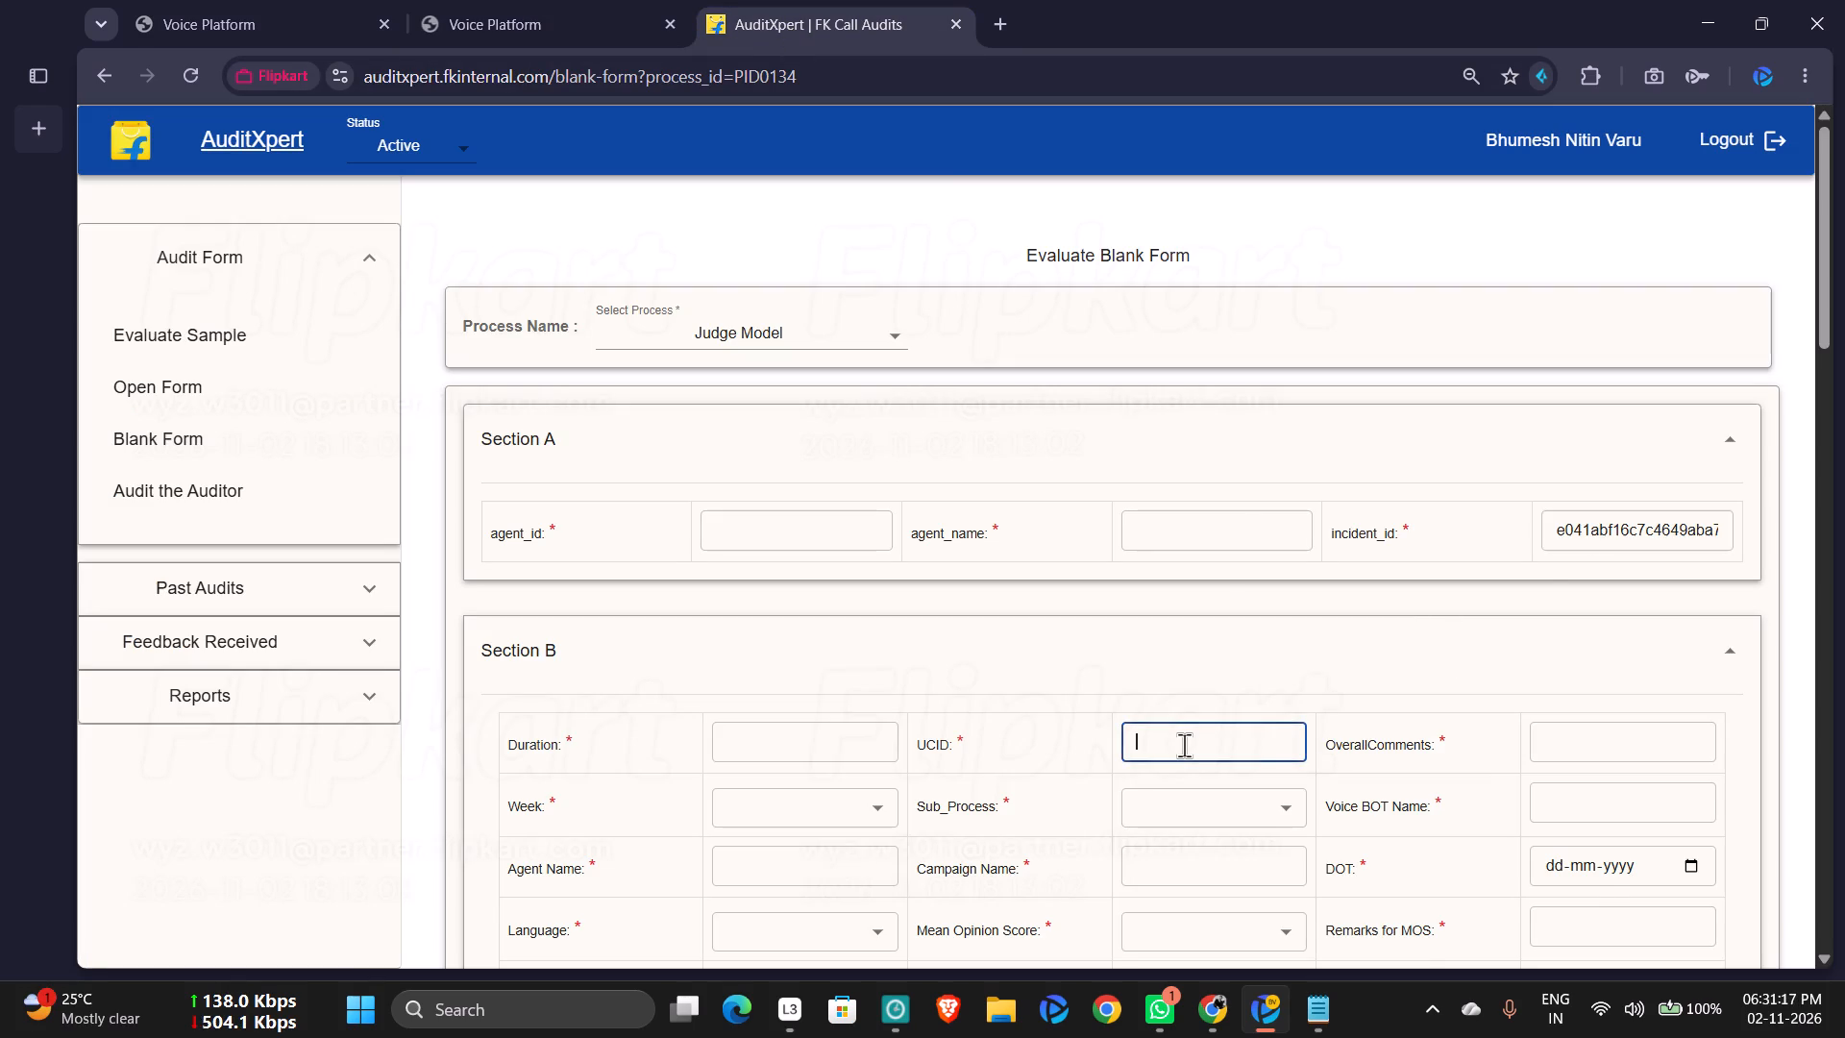
key("ctrl+v")
Start filling in the agent_name field in Section A.
left_click(1241, 521)
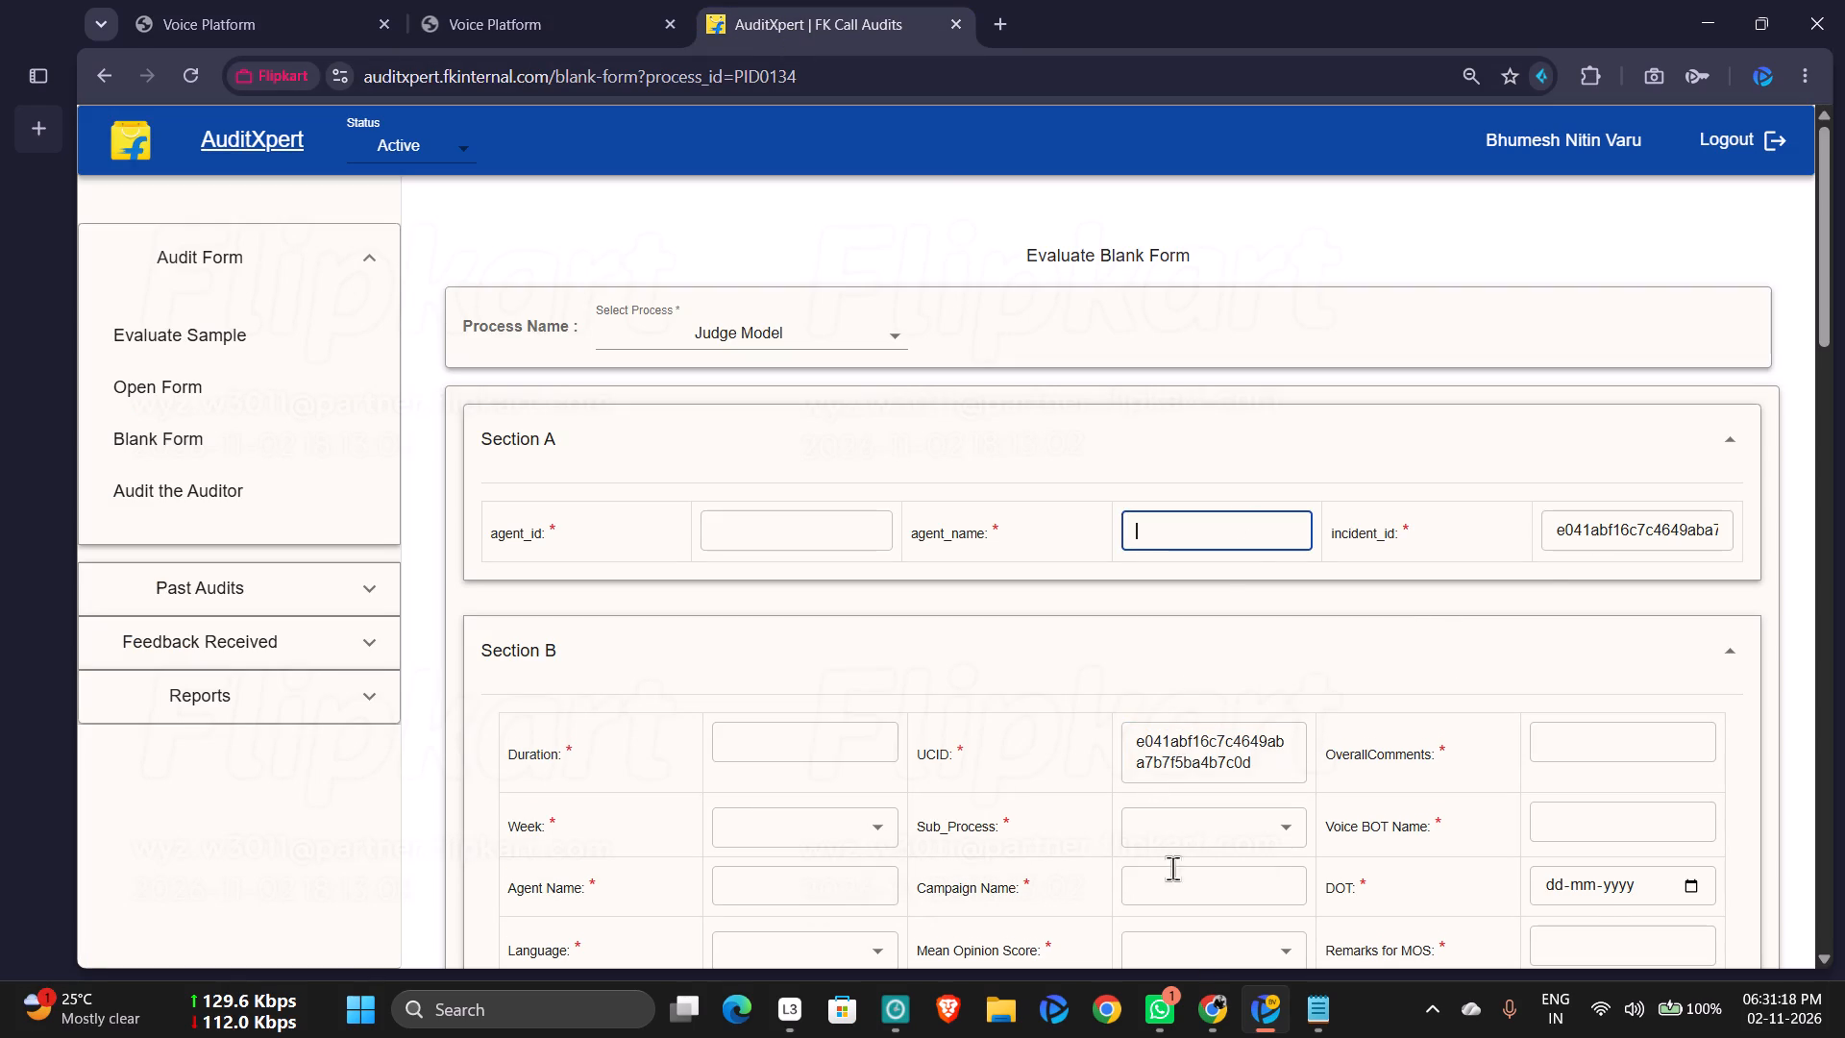
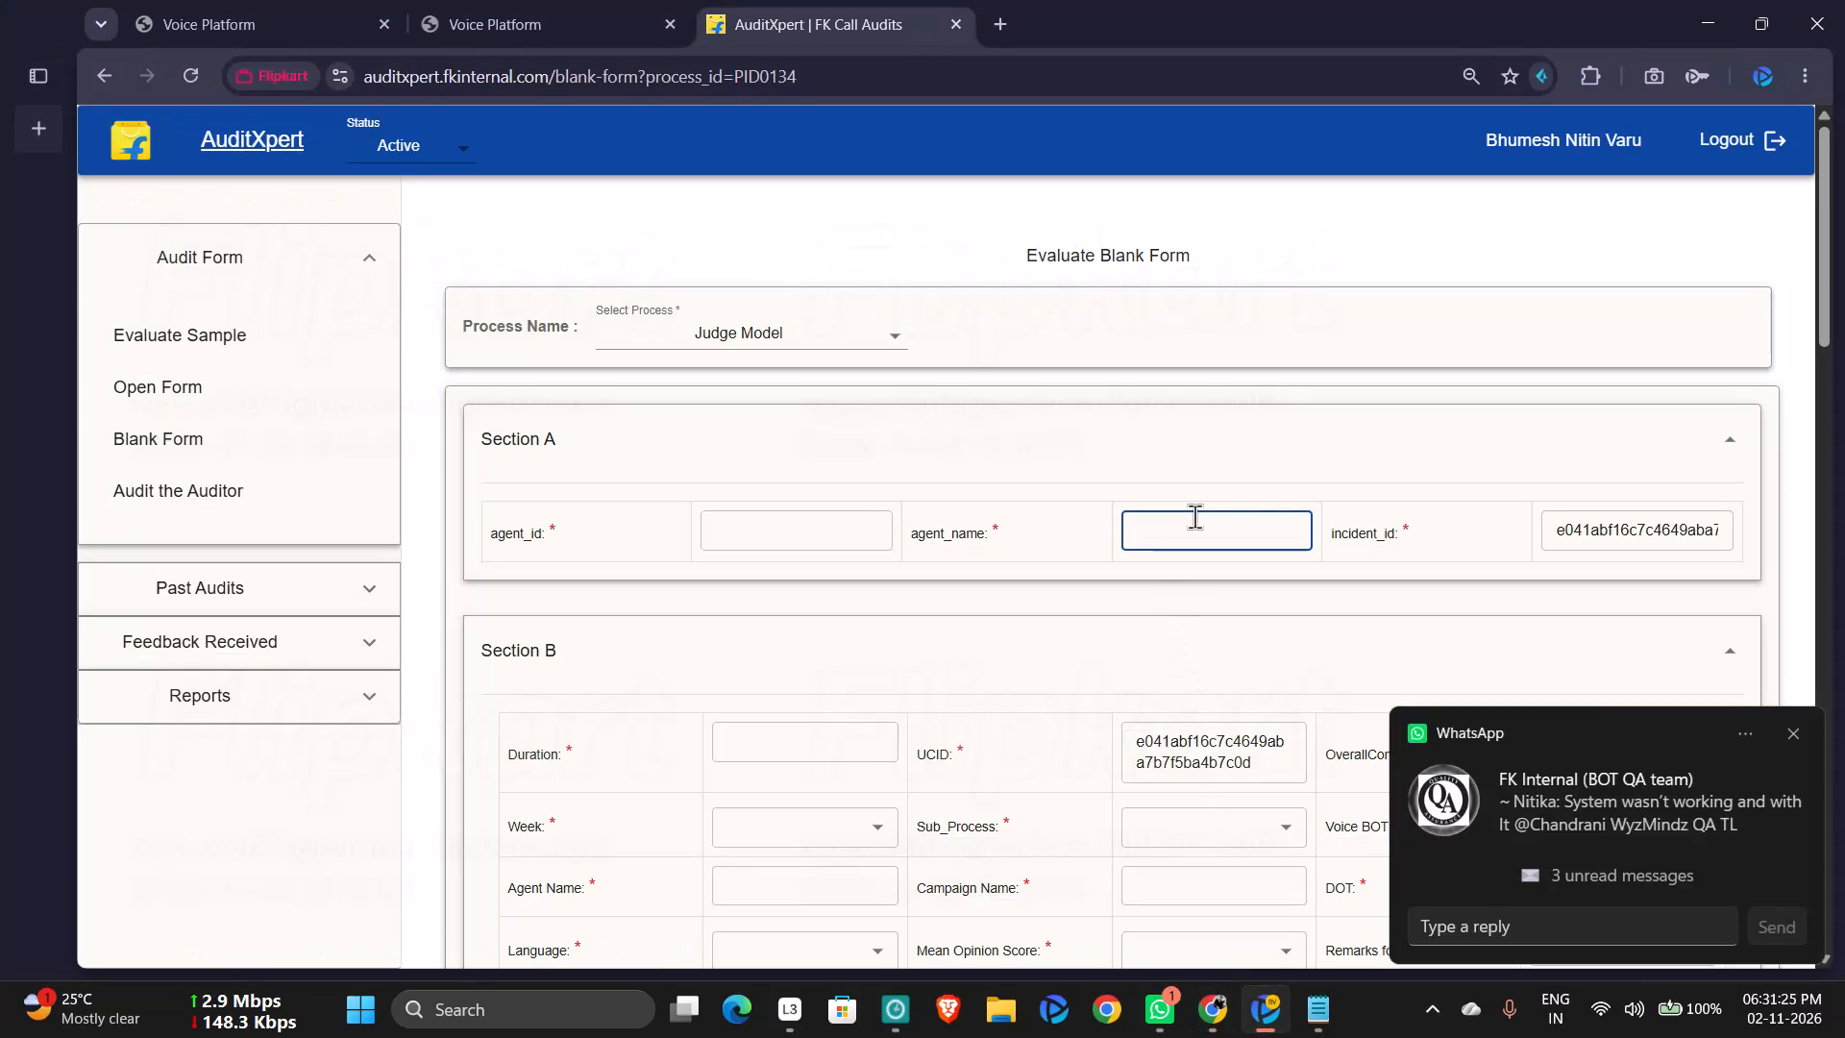
Fill Section A's agent_name field with the copied agent name, then briefly consult the Non-CX campaign sheet and return to the AuditXpert form.
key("ctrl+v")
left_click(1223, 1019)
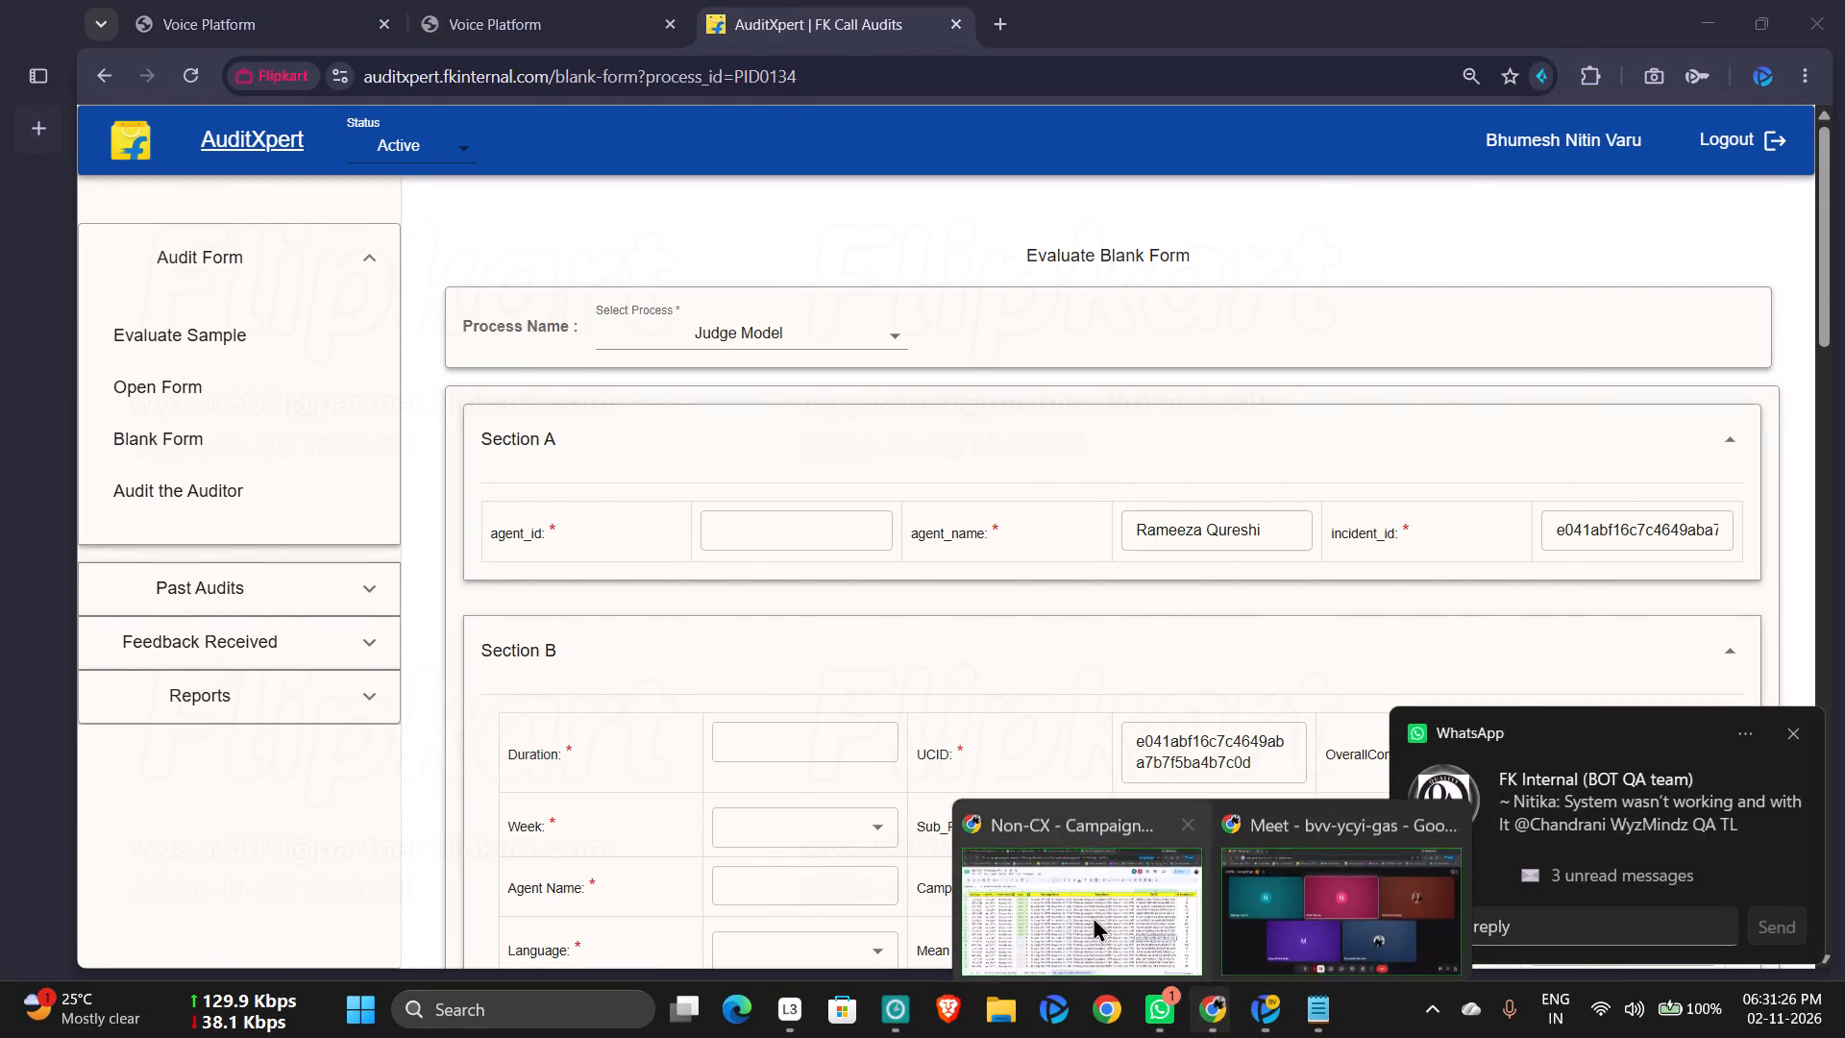
left_click(1068, 895)
left_click(1263, 1014)
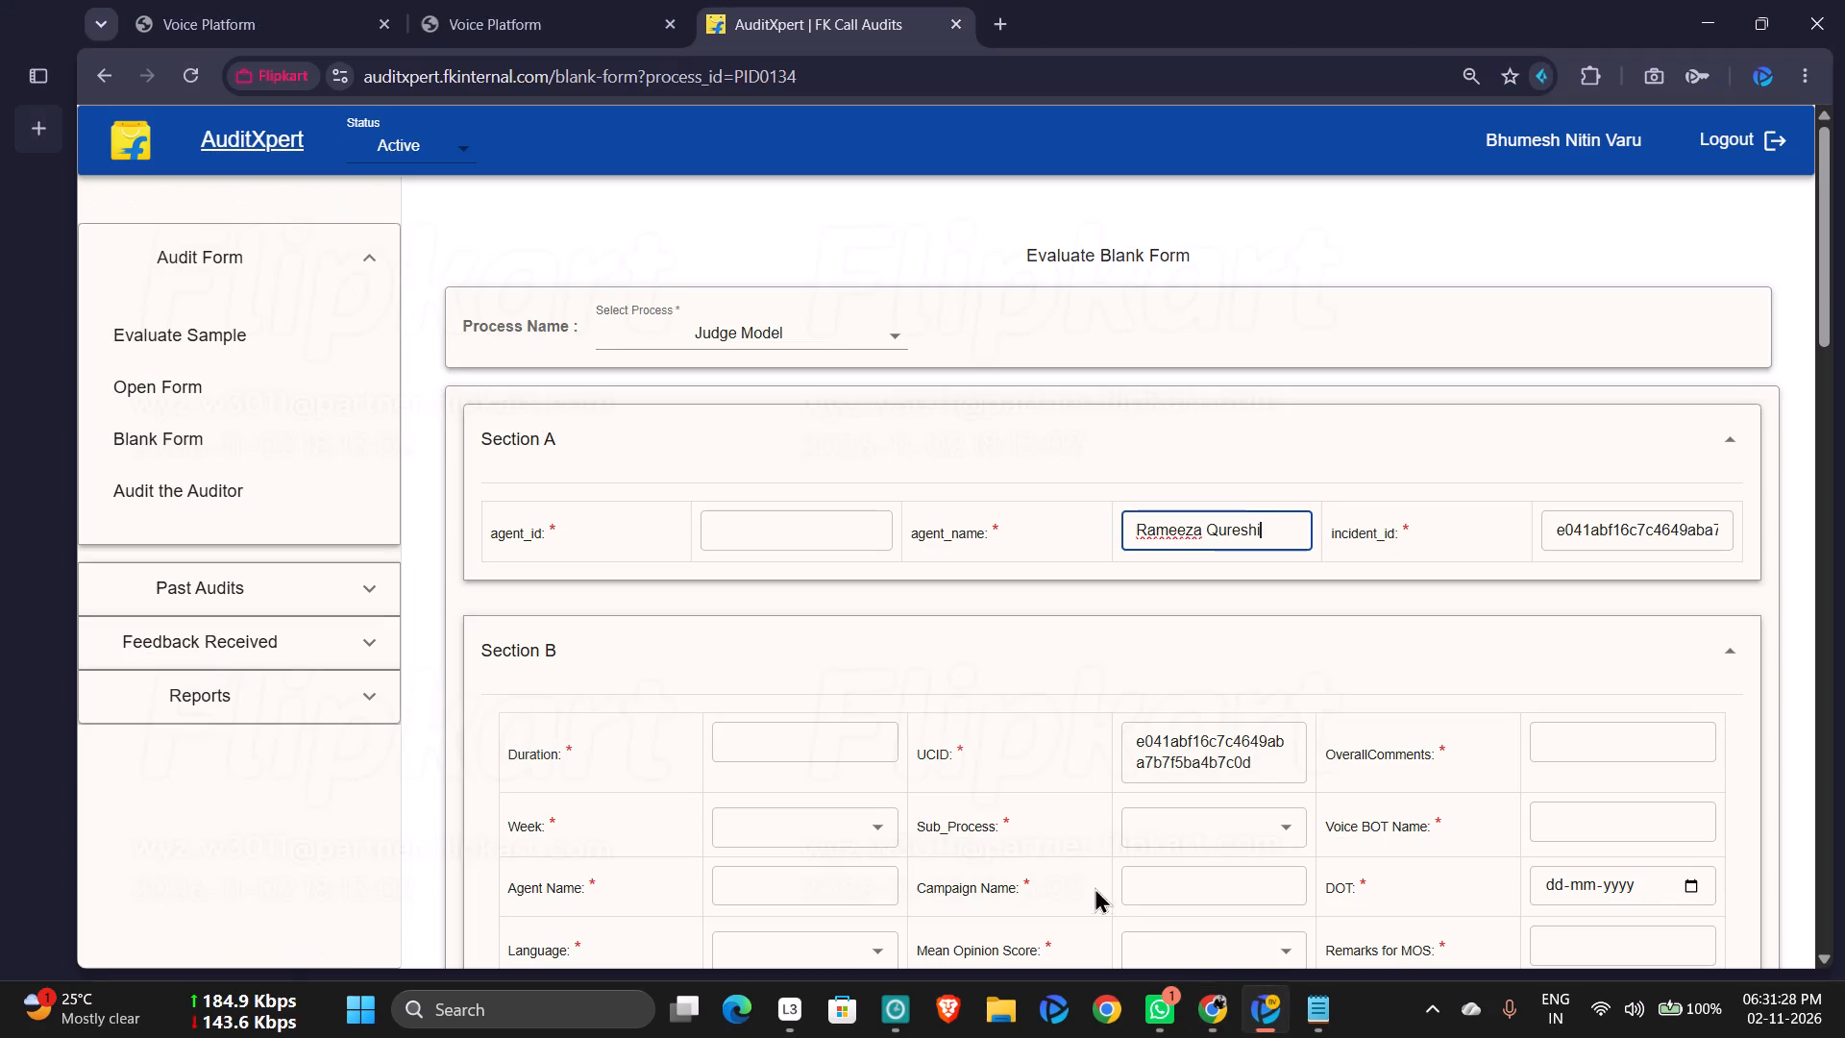
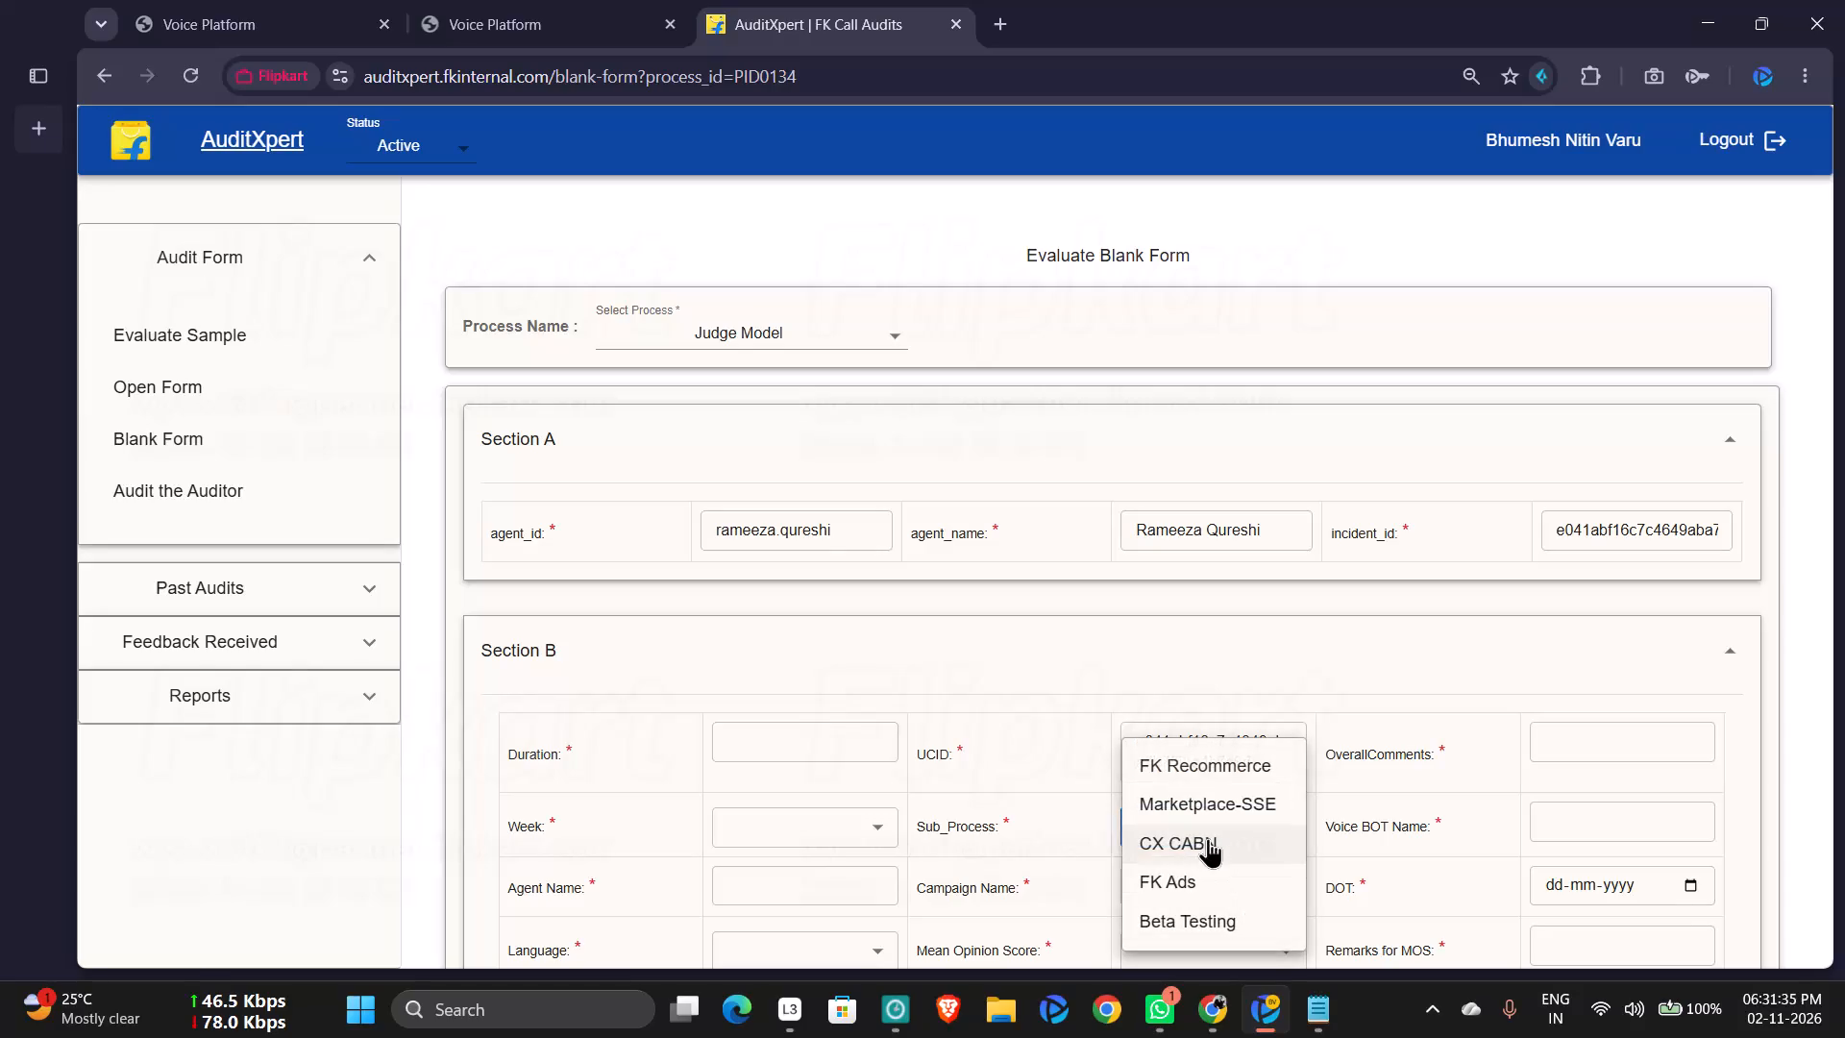
Set the Week field in Section B to Week1.
left_click(879, 804)
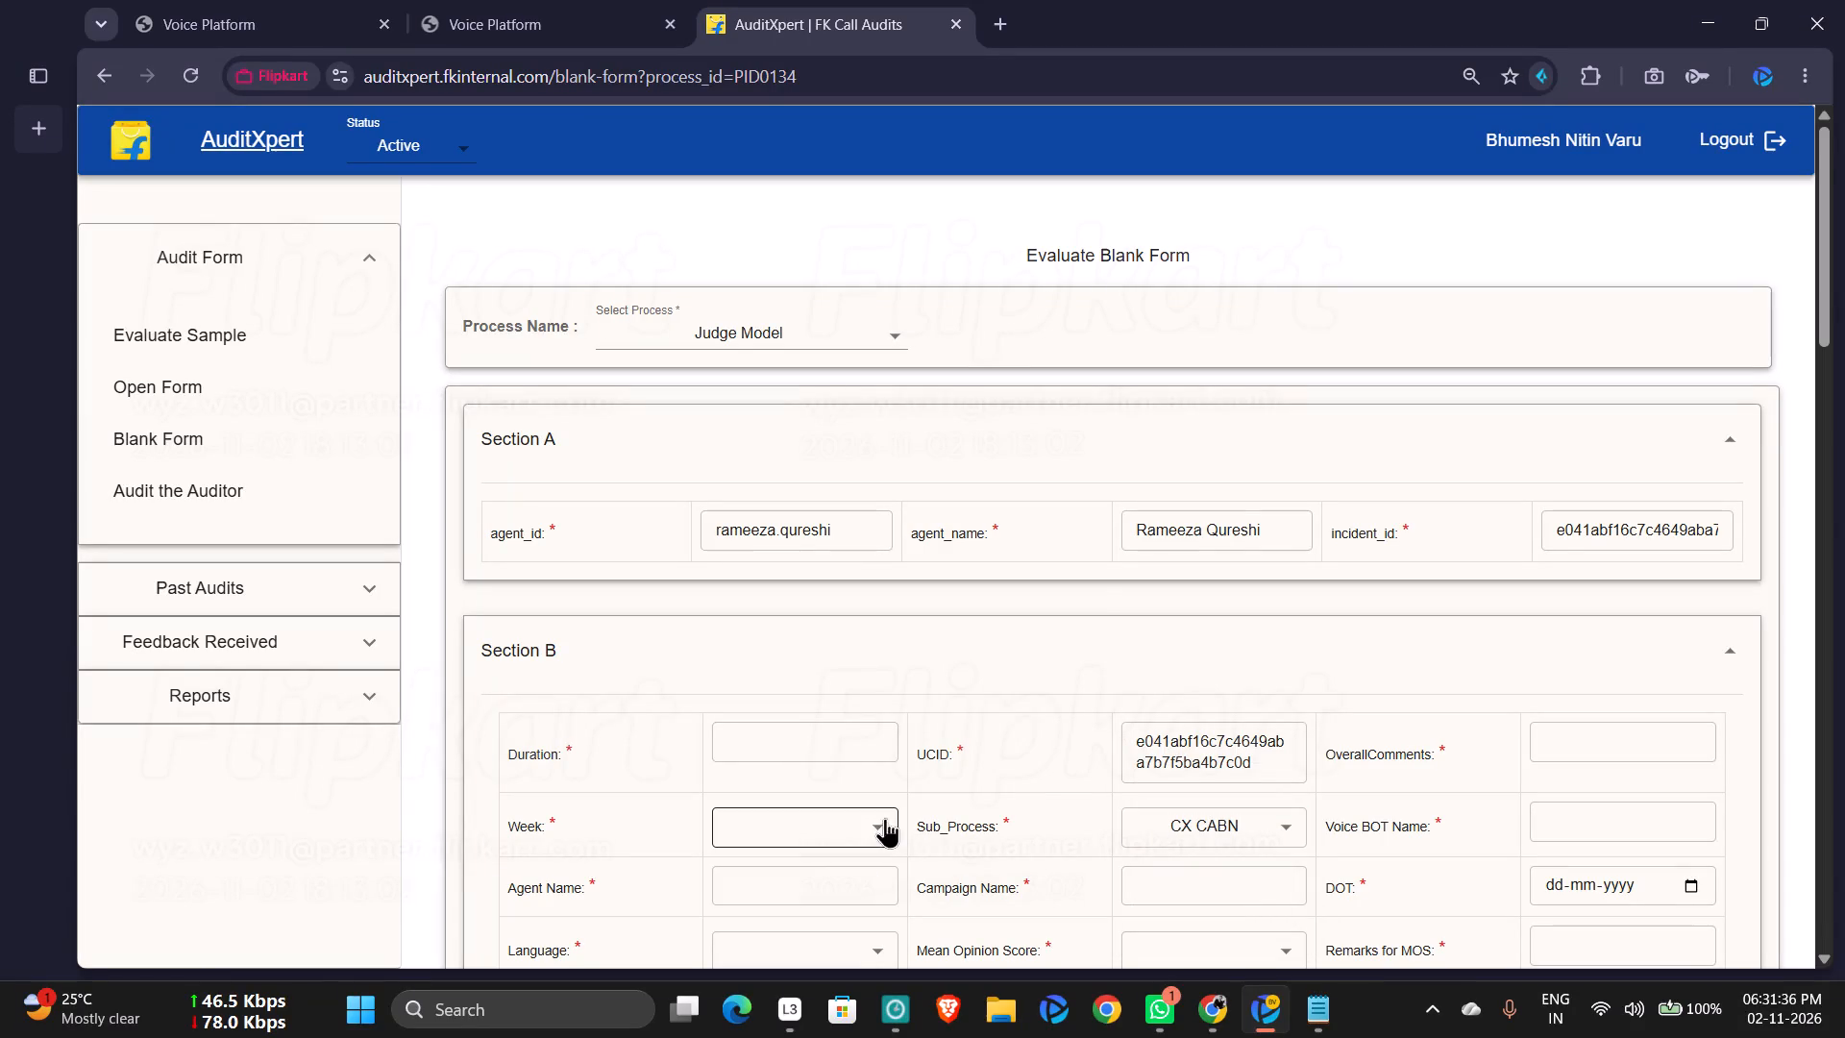
left_click(885, 818)
left_click(851, 767)
Copy row 144's campaign name, All Large Non CMB -November 01, 2026, from the Non-CX campaign sheet into AuditXpert's Campaign Name field.
scroll(1347, 705, "down", 1)
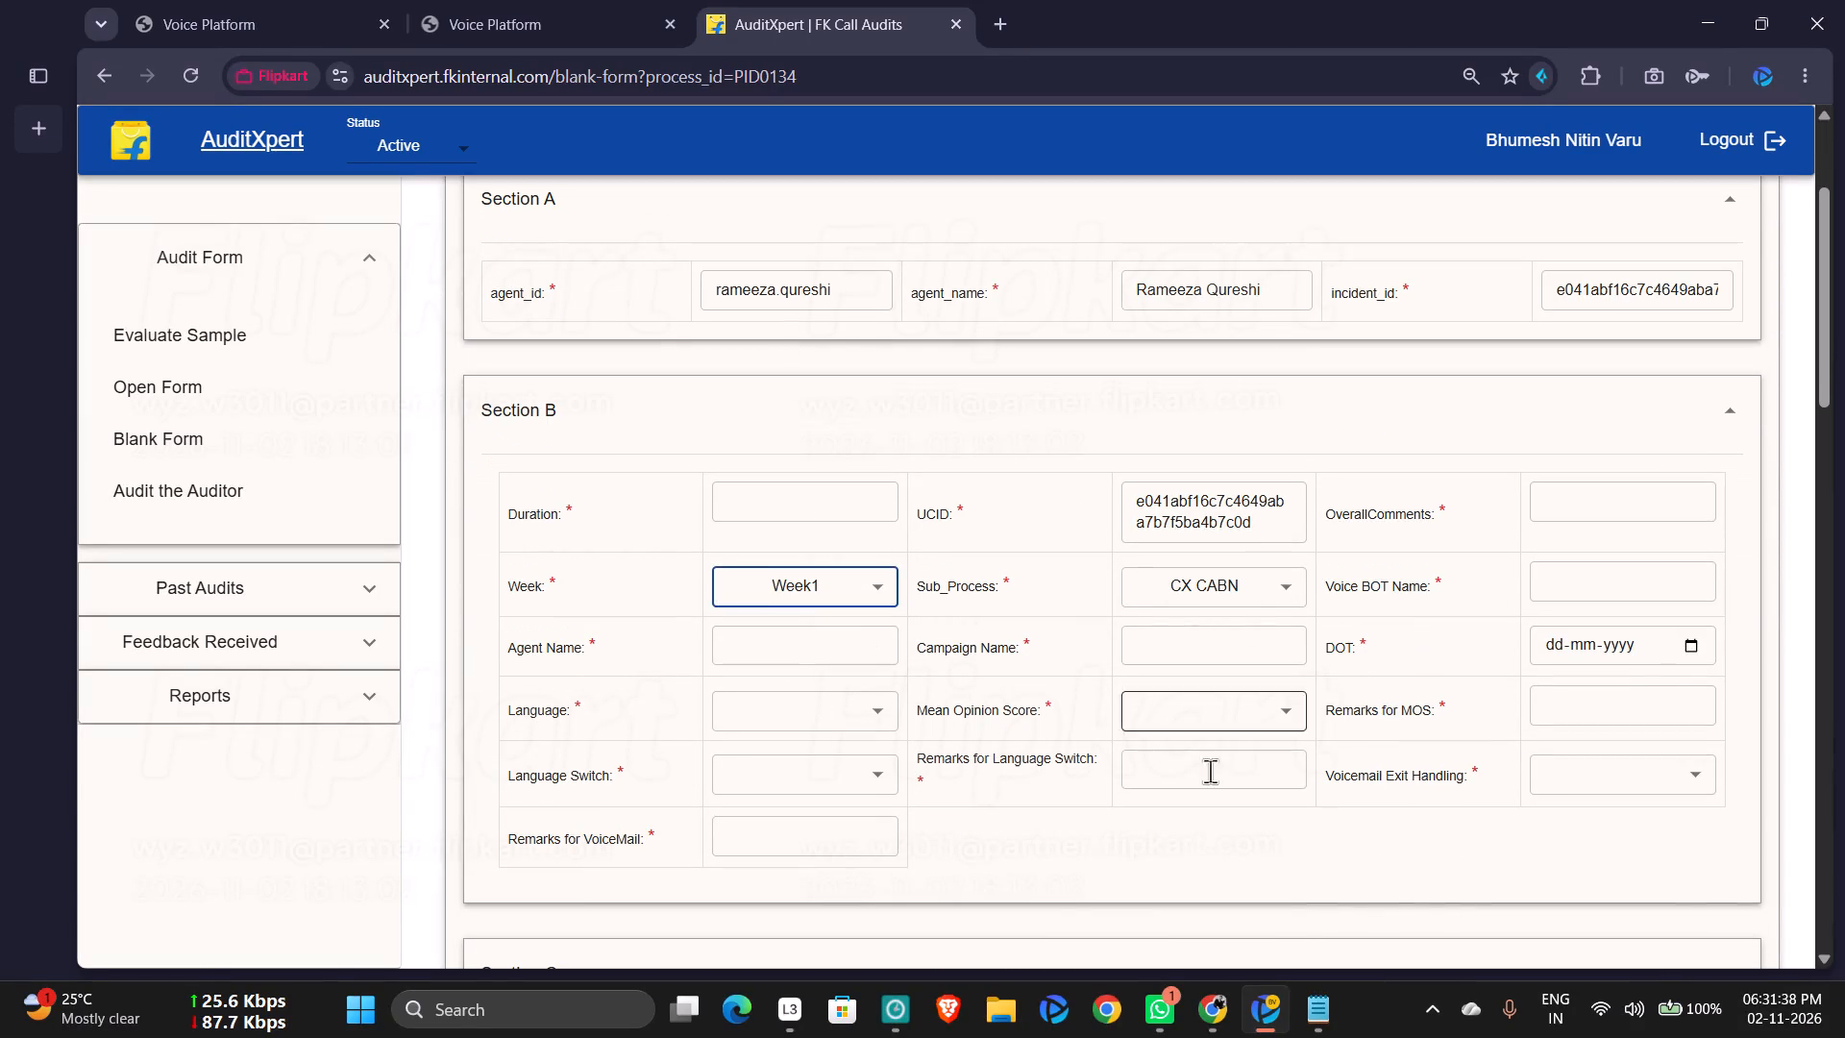
left_click(1193, 1002)
left_click(1024, 880)
left_click(678, 673)
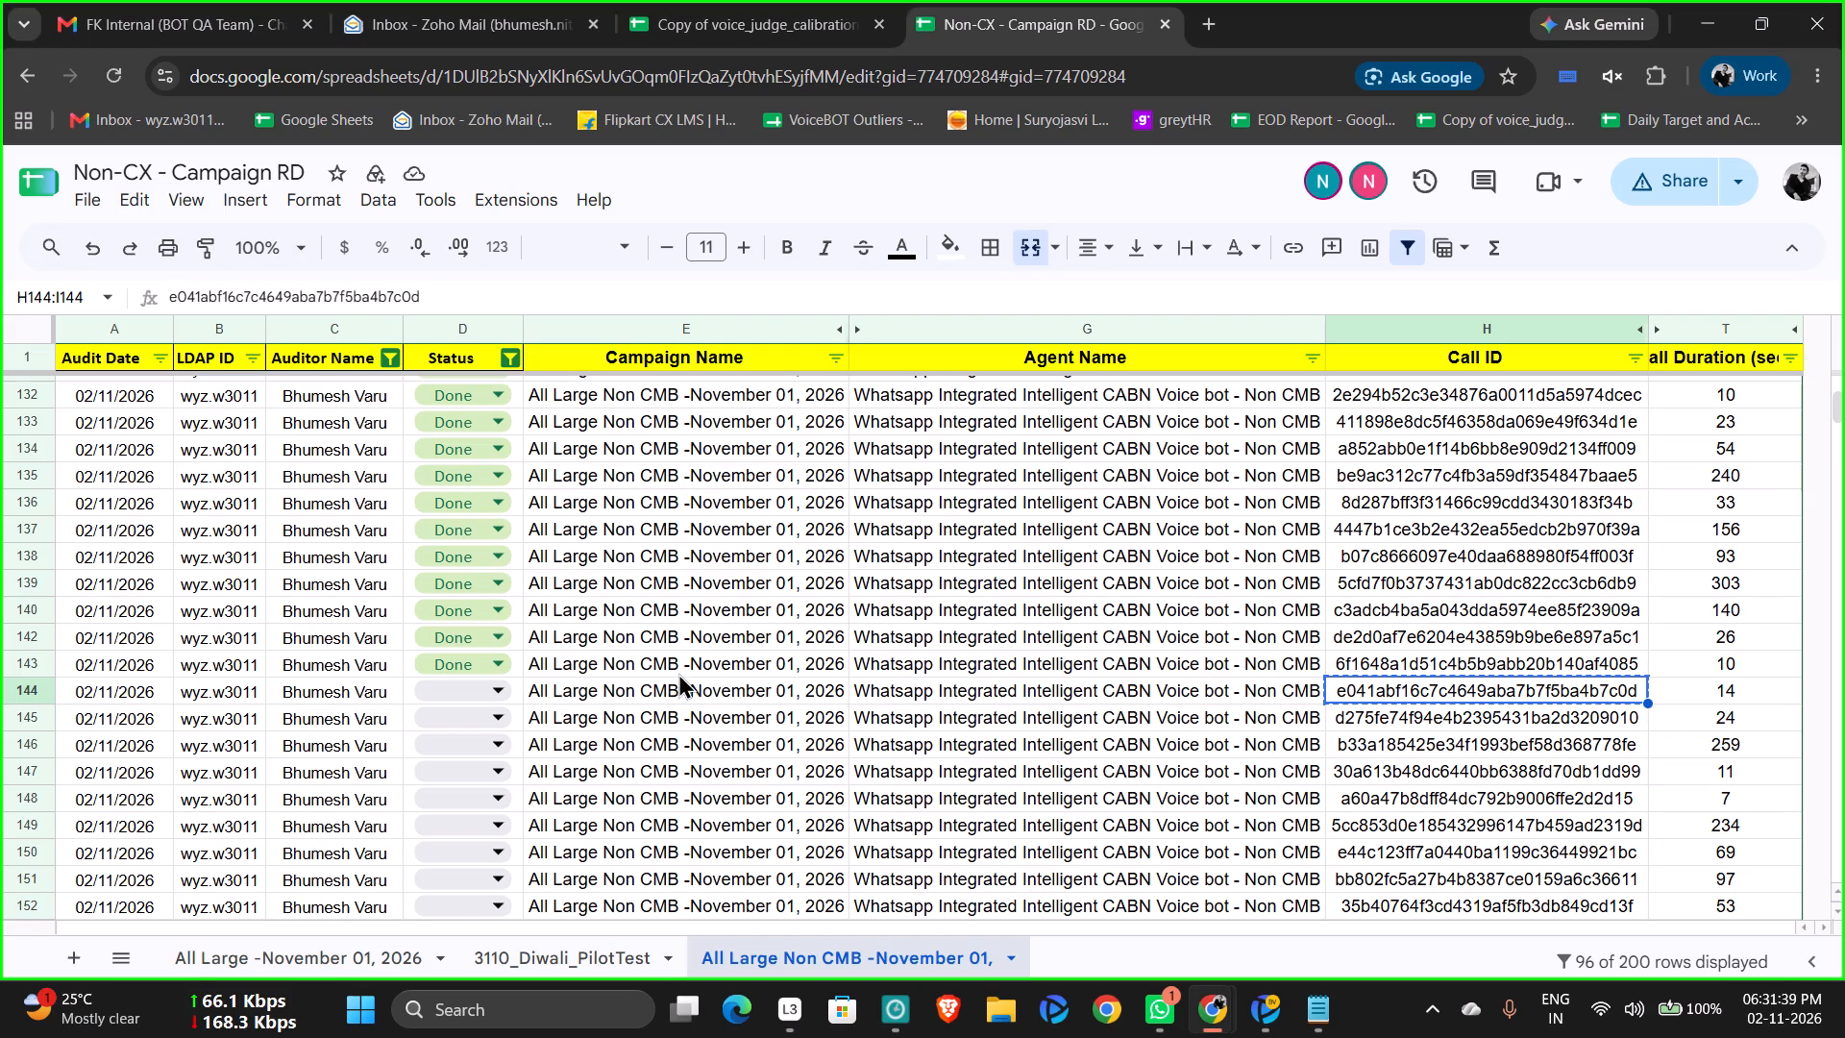
left_click(672, 705)
key("ctrl+c")
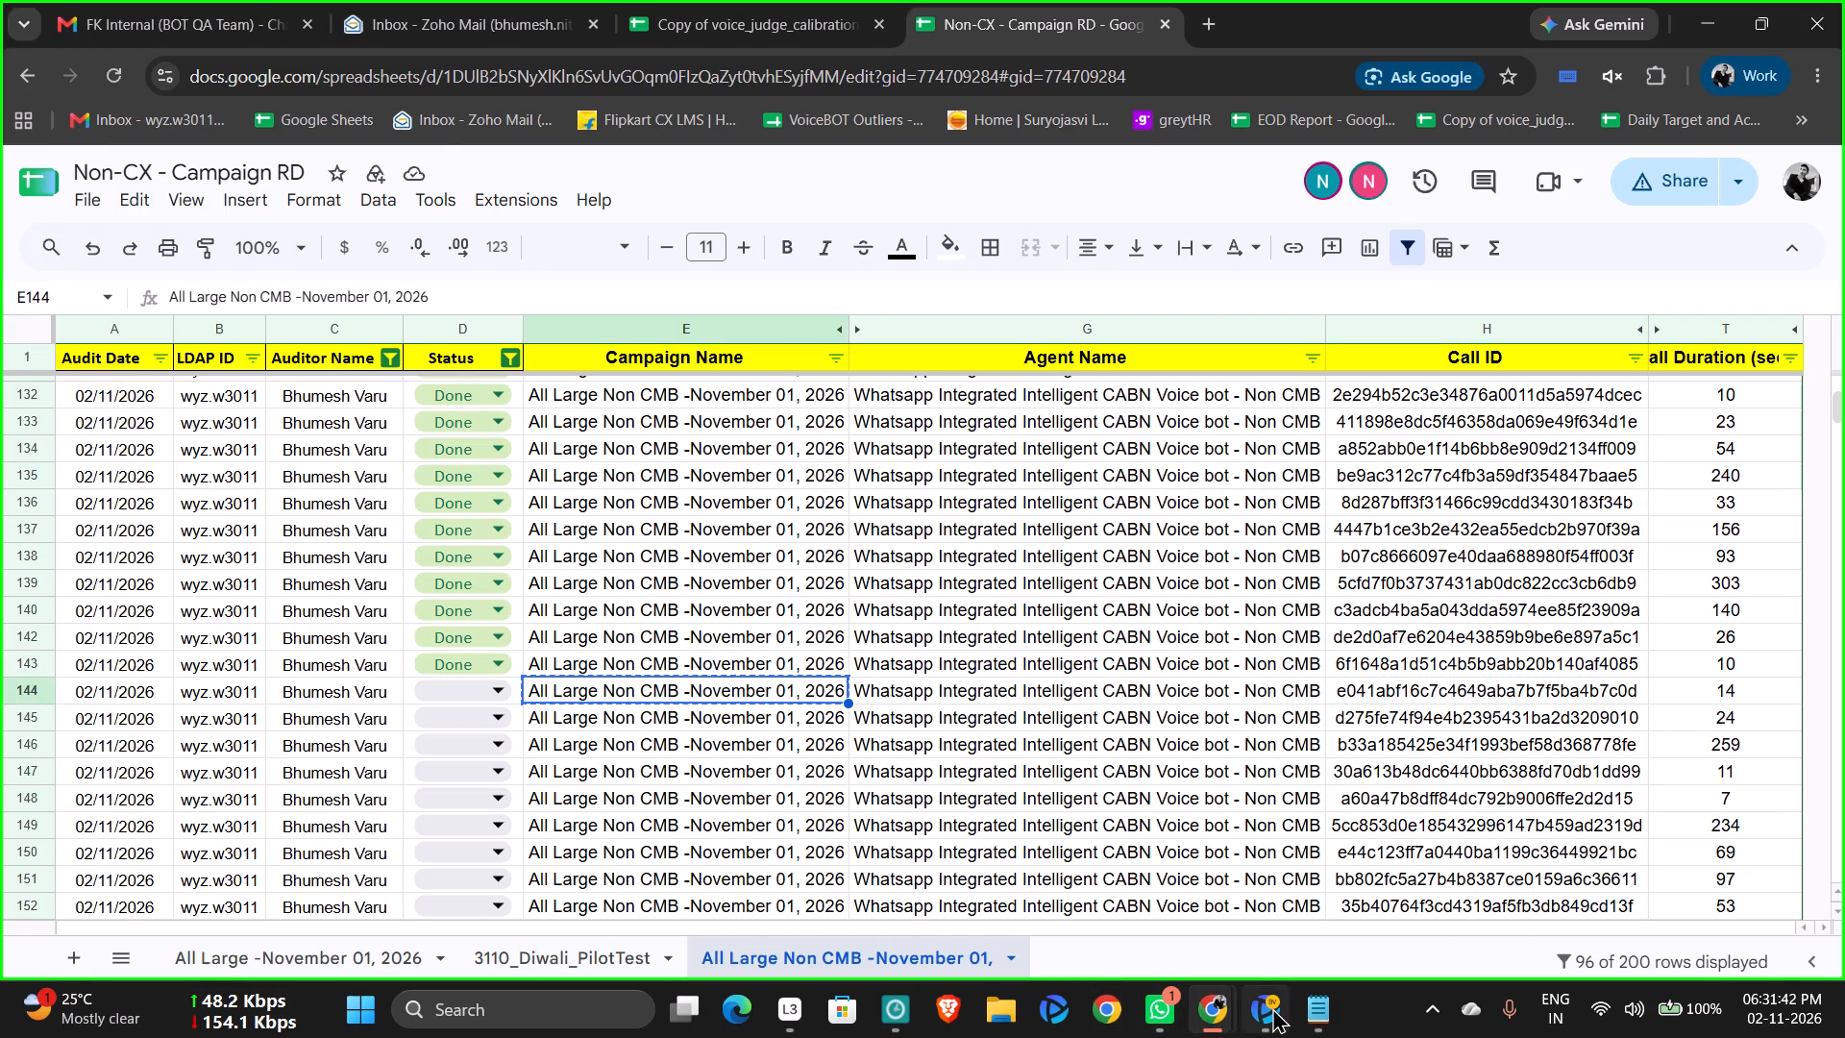
left_click(1272, 1007)
left_click(1190, 634)
key("ctrl+v")
Copy row 144's agent name, Whatsapp Integrated Intelligent CABN Voice bot - Non CMB, from the sheet into AuditXpert's Section B Agent Name field.
left_click(1210, 1007)
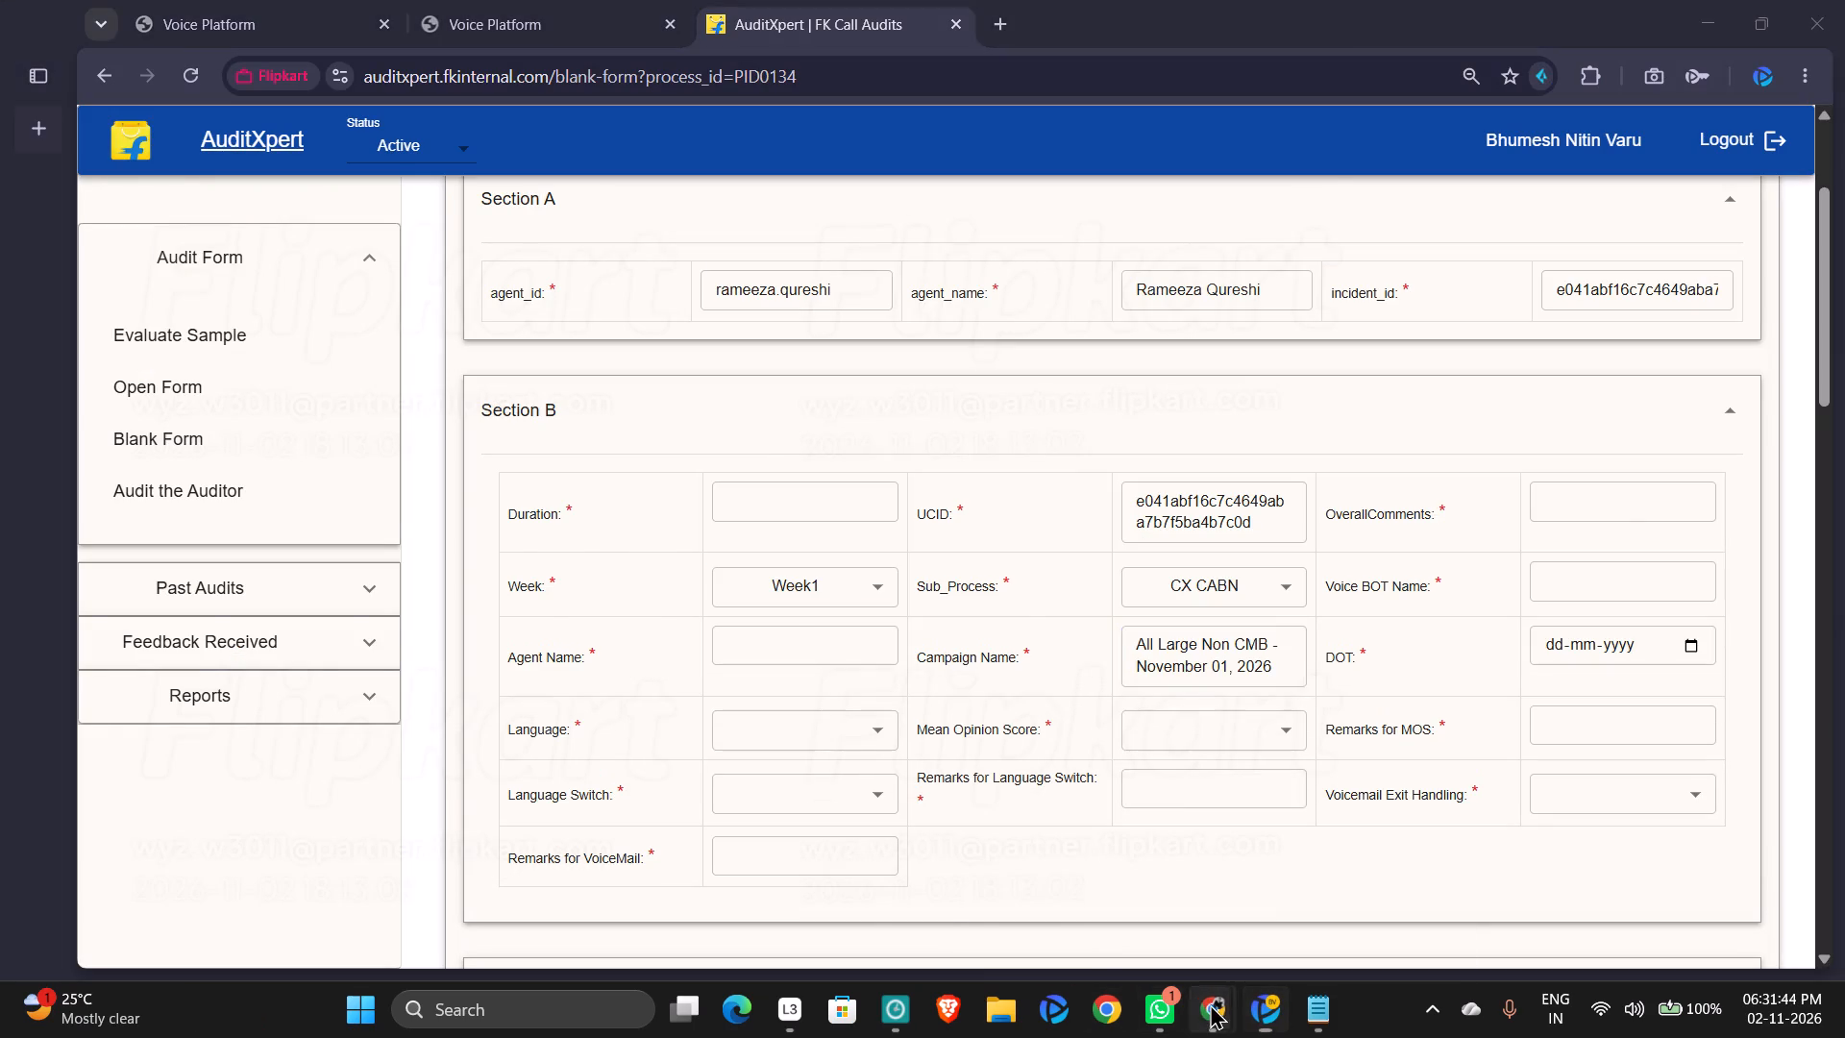
left_click(1064, 890)
left_click(921, 690)
key("ctrl+c")
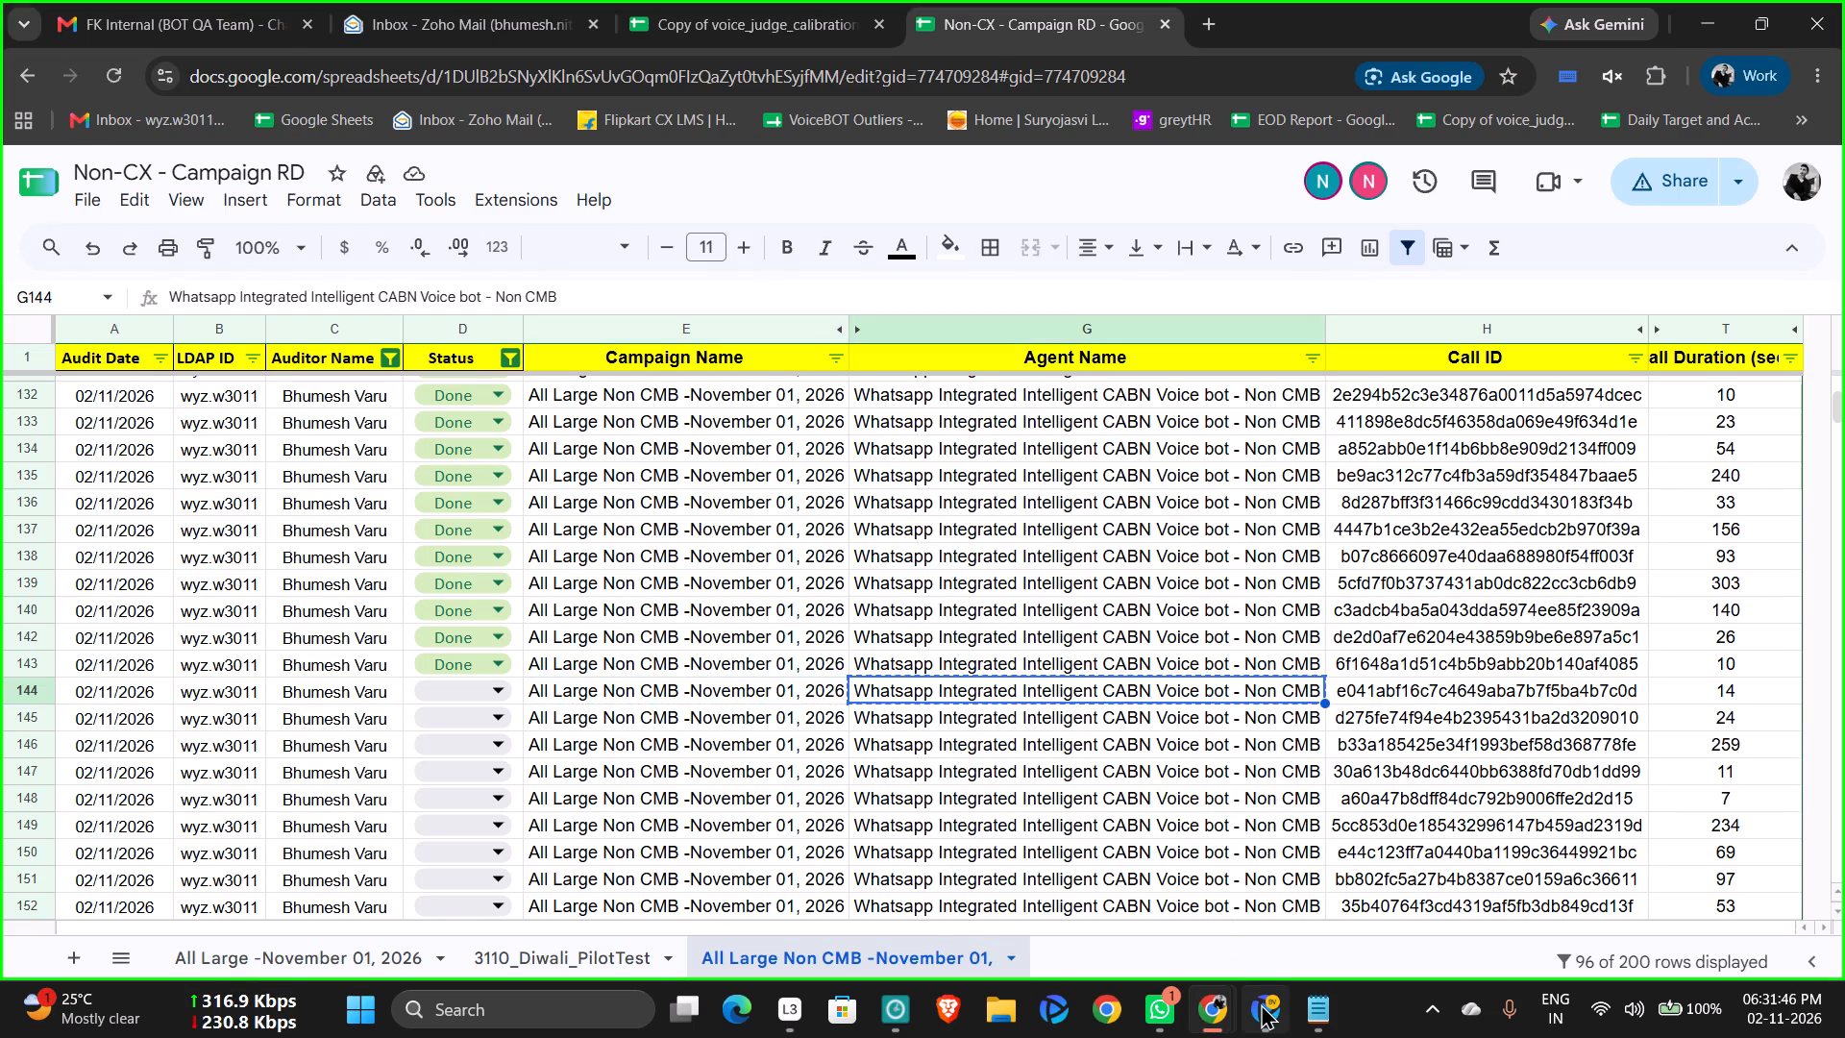
left_click(1261, 1003)
left_click(768, 651)
key("ctrl+v")
Enter Priya as the Voice BOT Name.
left_click(1648, 569)
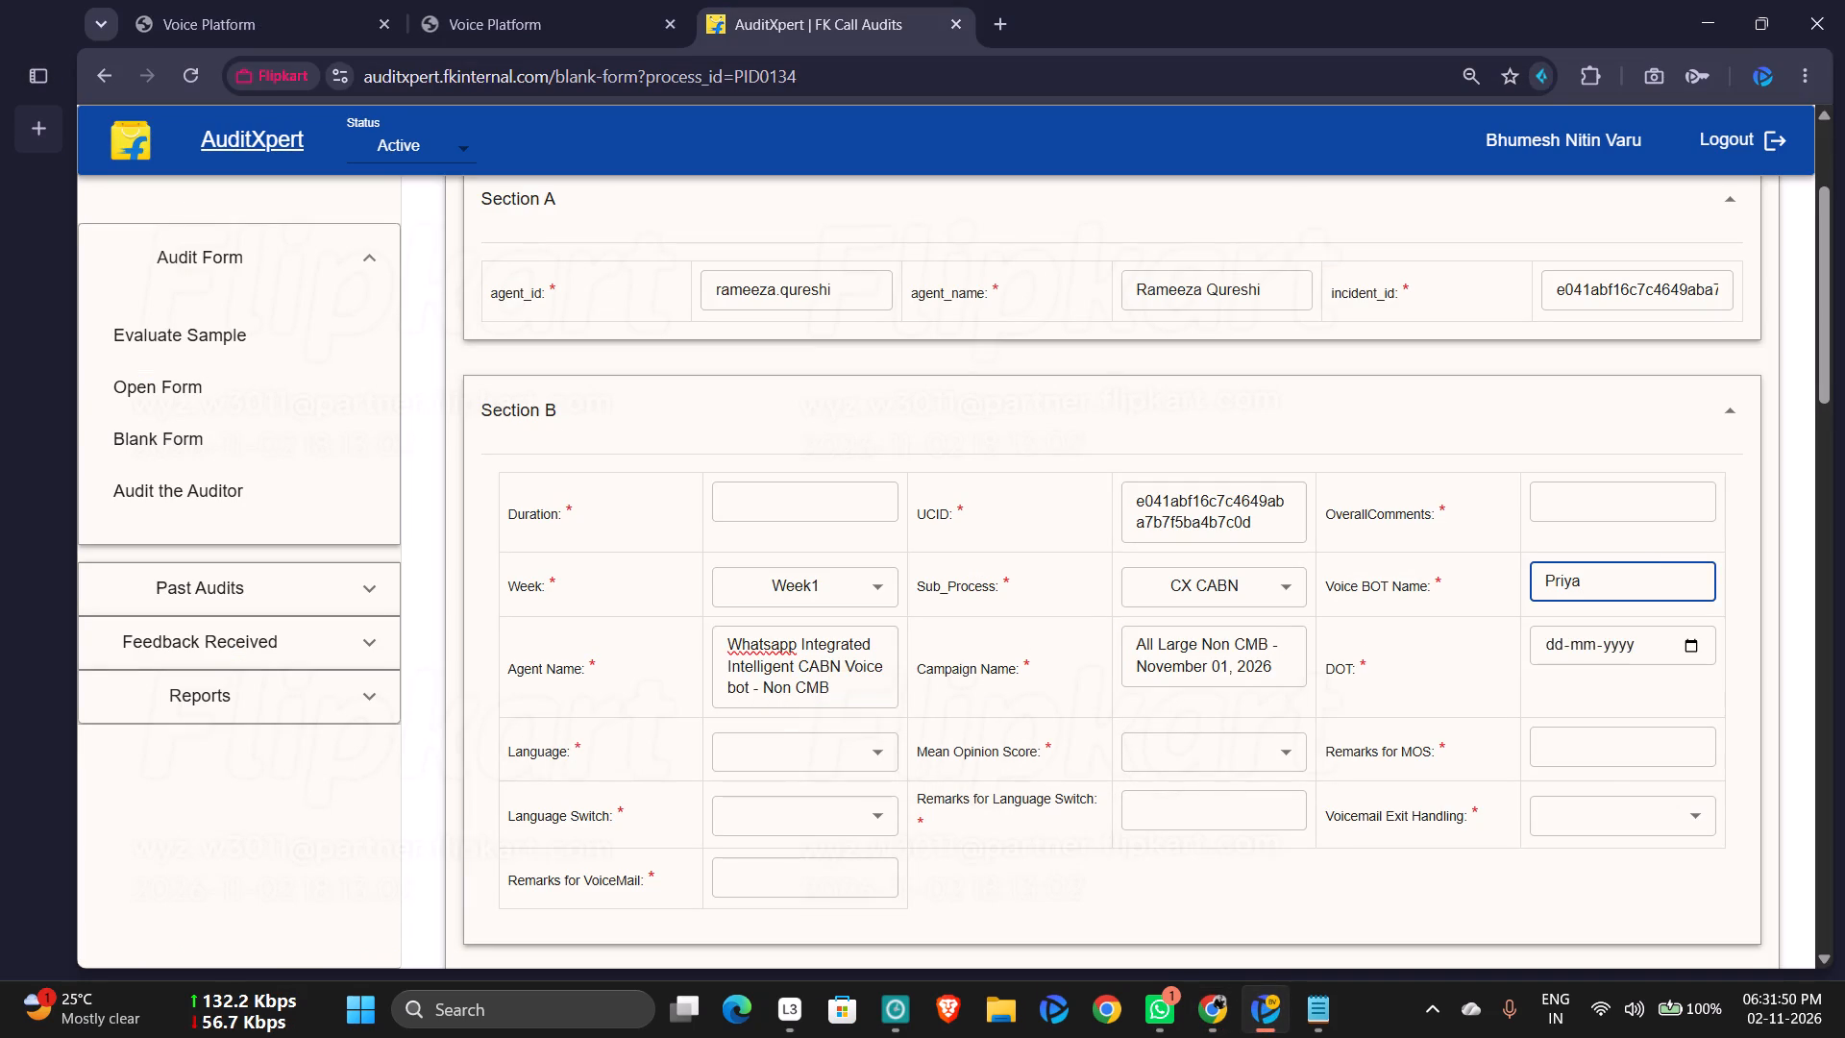
Set the Mean Opinion Score to 5 and the Language to Hindi in Section B.
left_click(1257, 755)
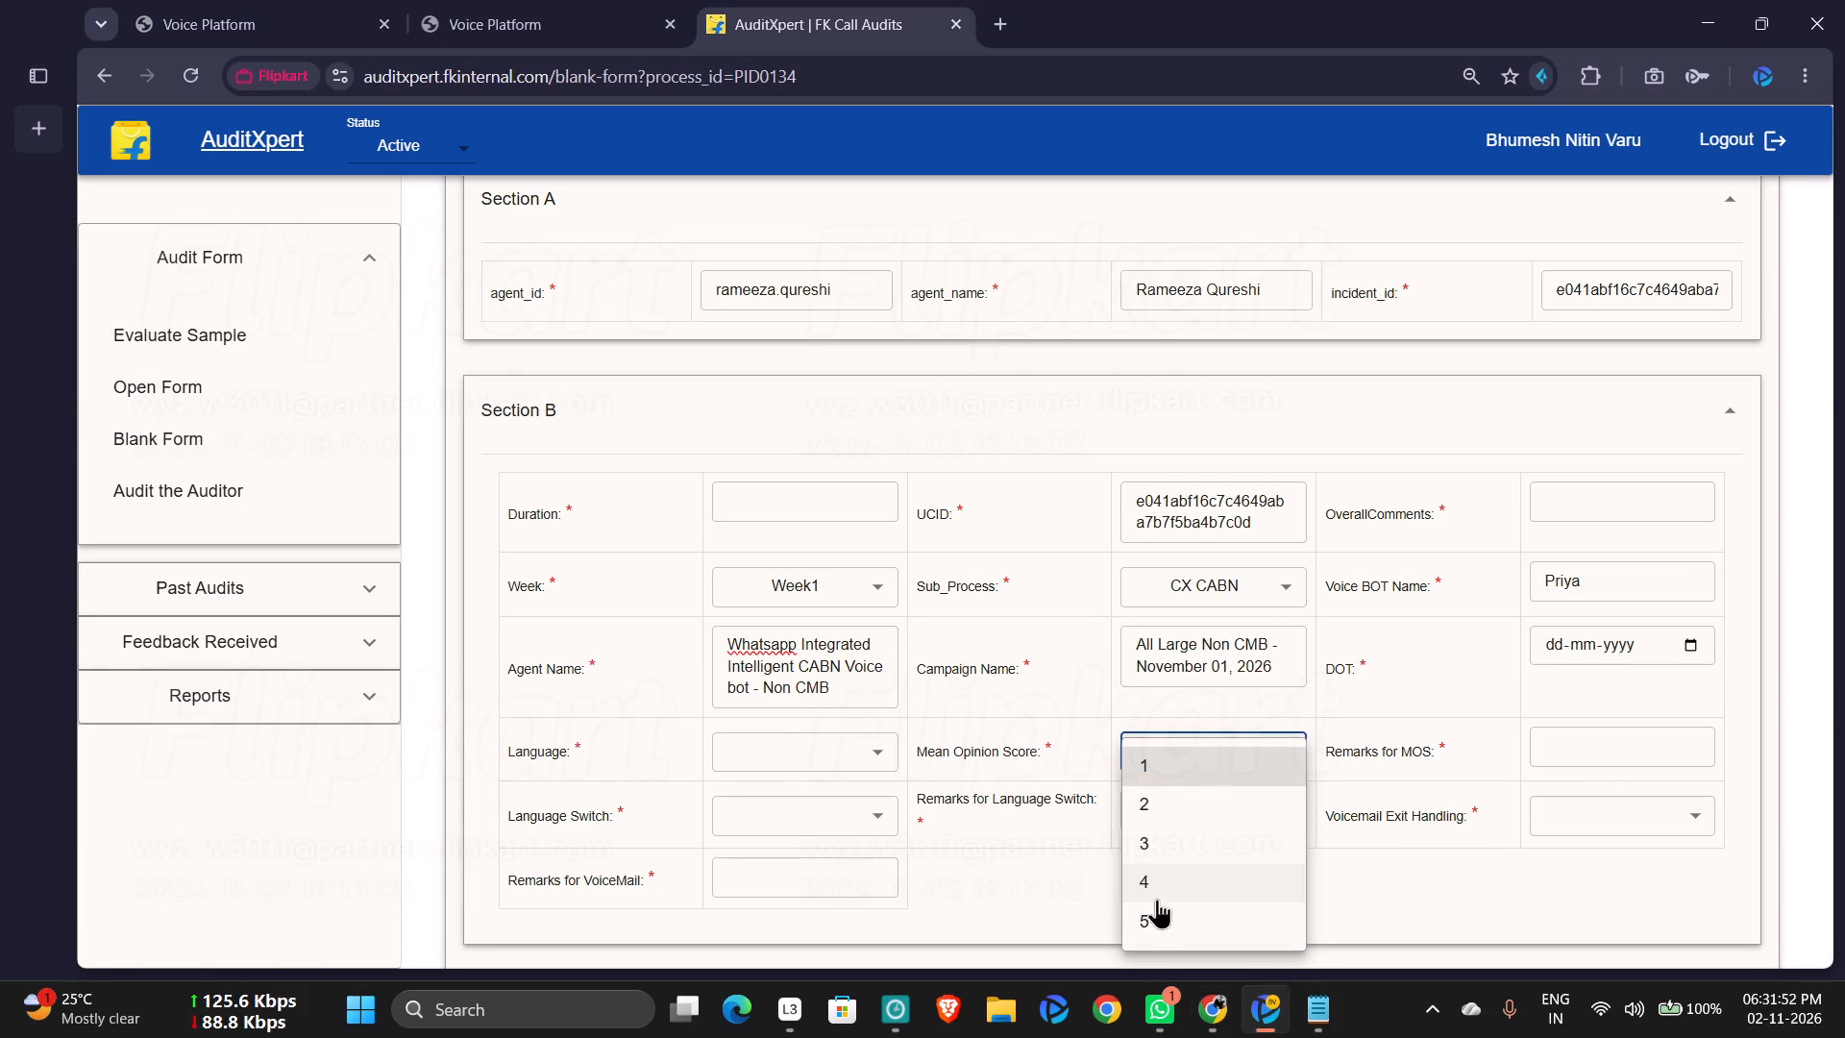
left_click(1165, 929)
left_click(859, 744)
left_click(770, 467)
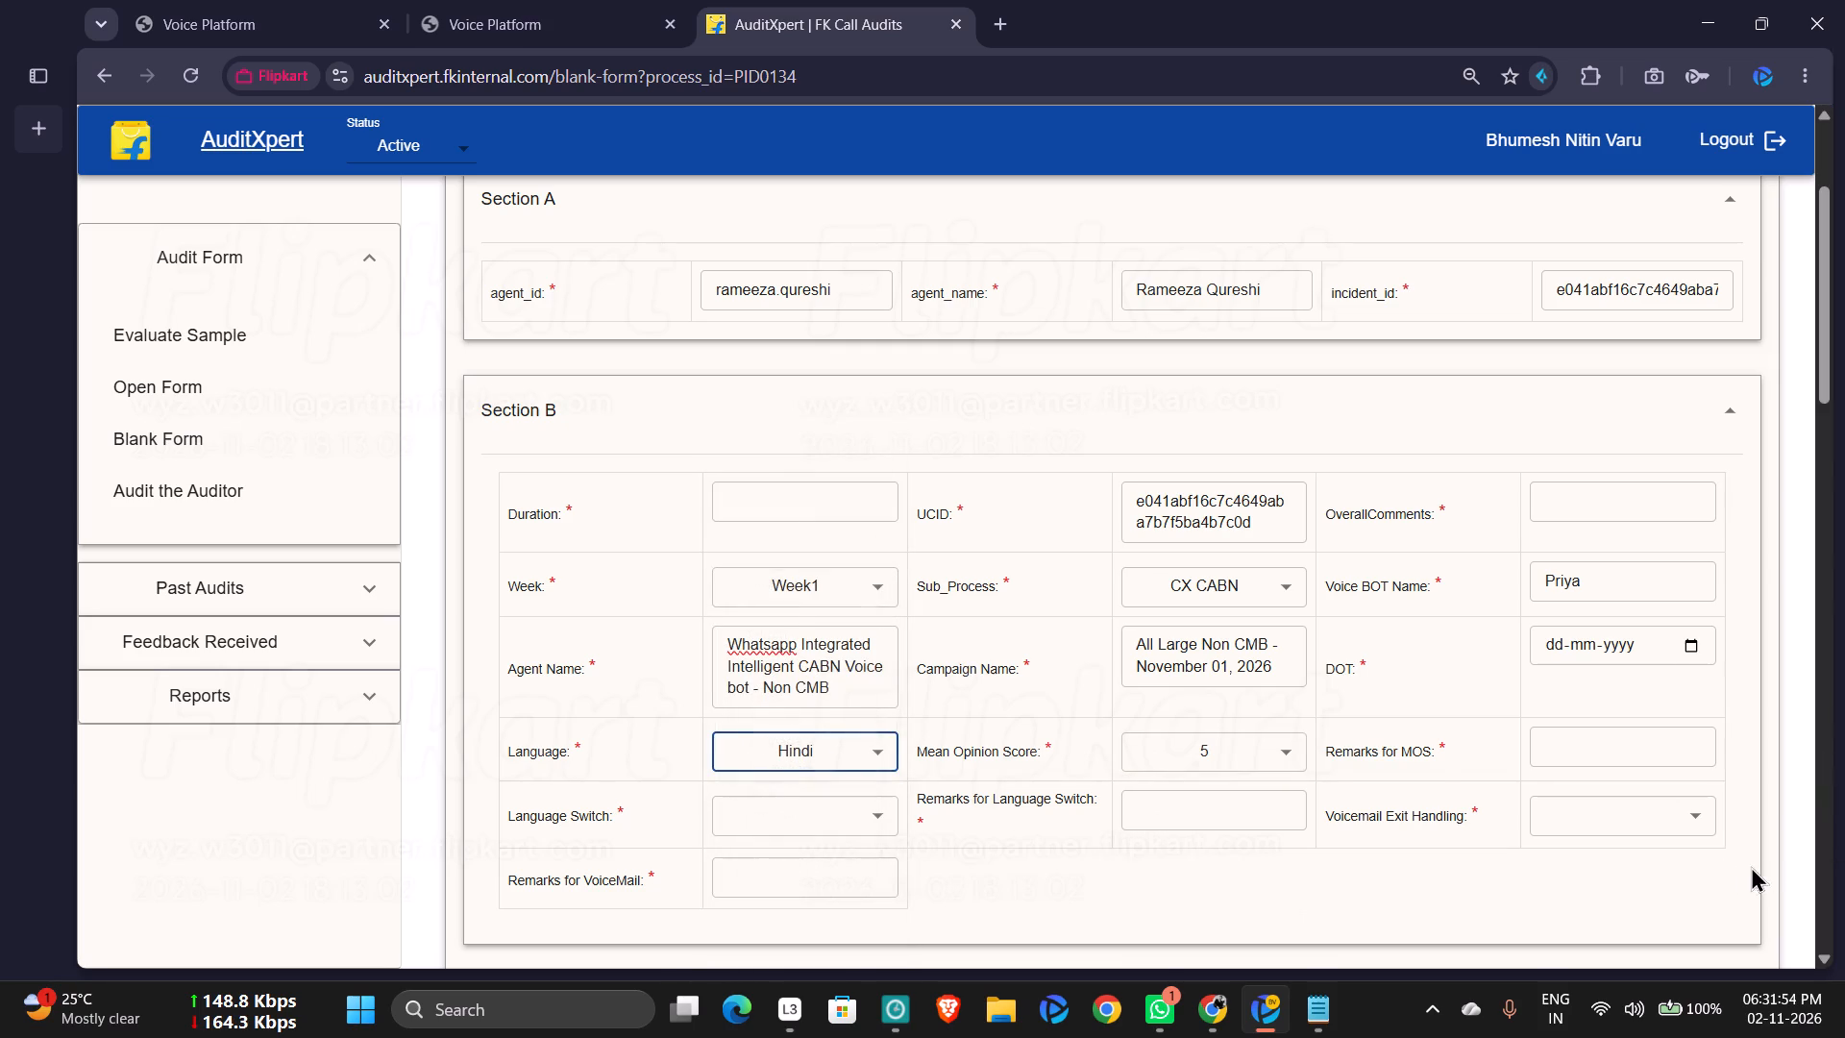
Set both Voicemail Exit Handling and Language Switch to NA in Section B.
left_click(1685, 819)
left_click(1569, 921)
left_click(861, 822)
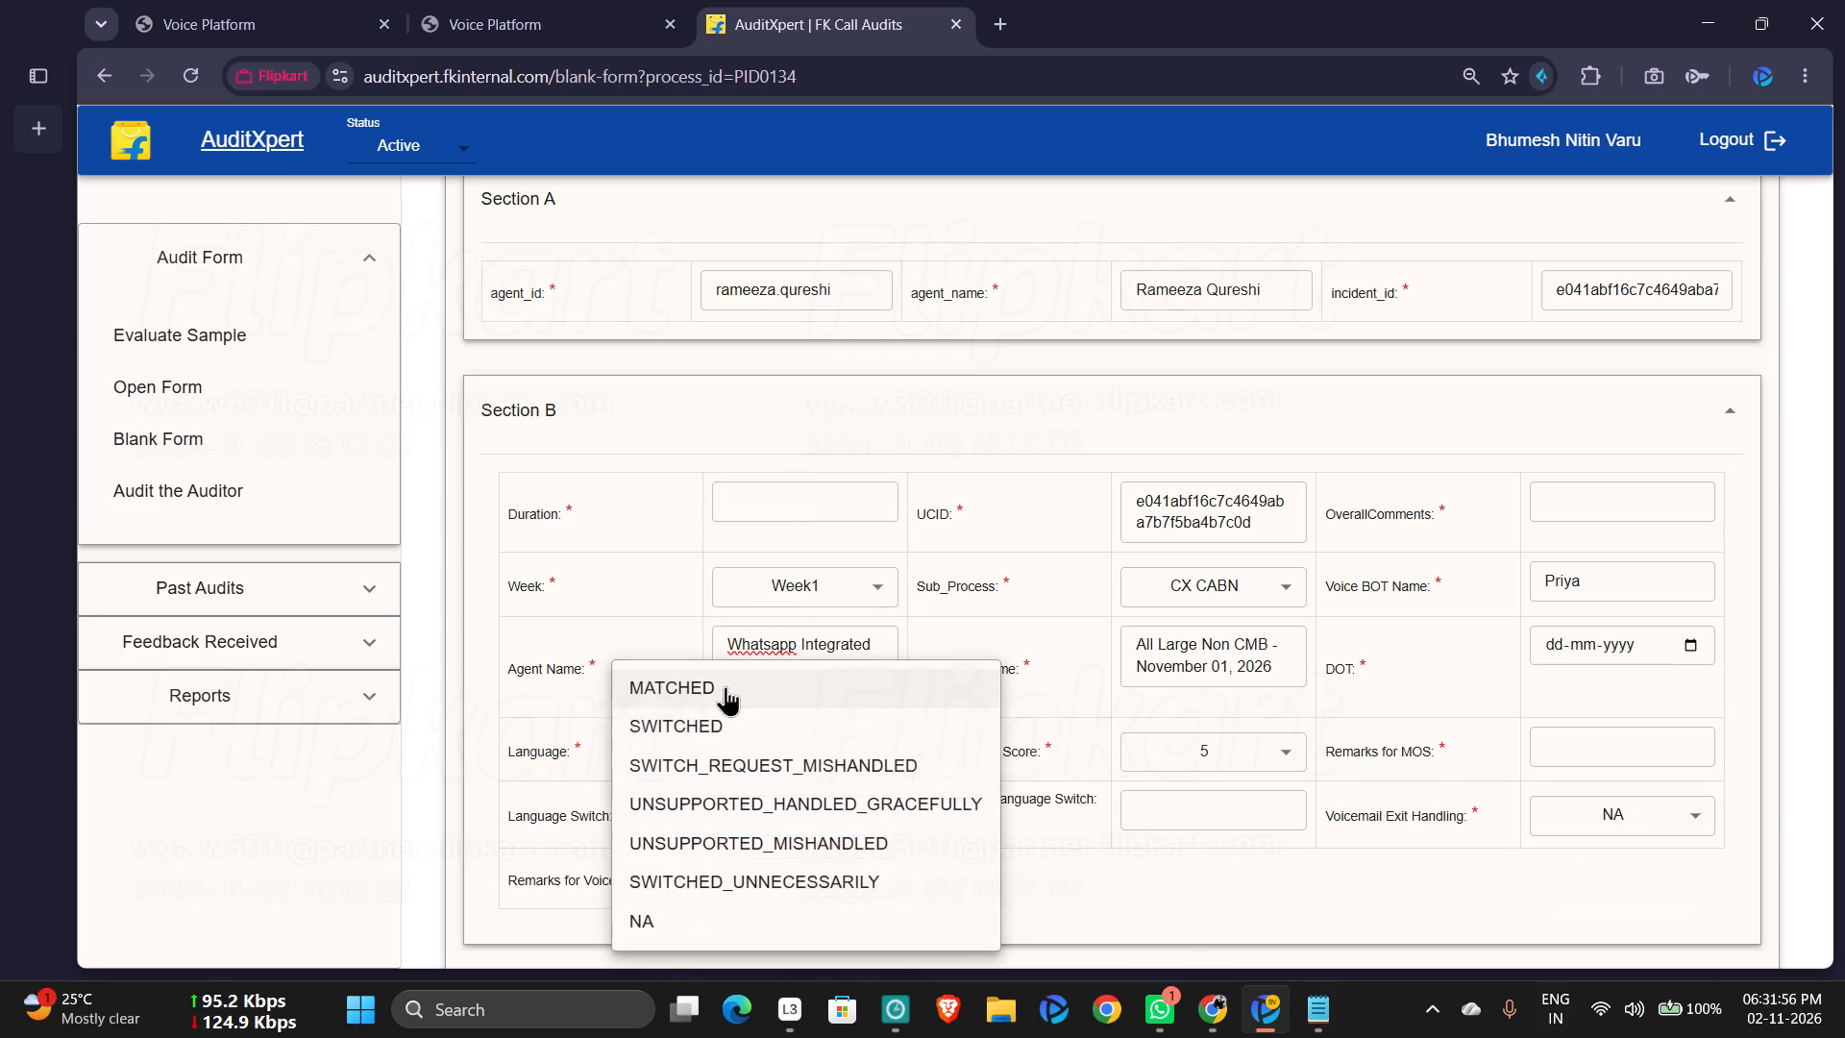
left_click(720, 680)
left_click(867, 817)
left_click(824, 927)
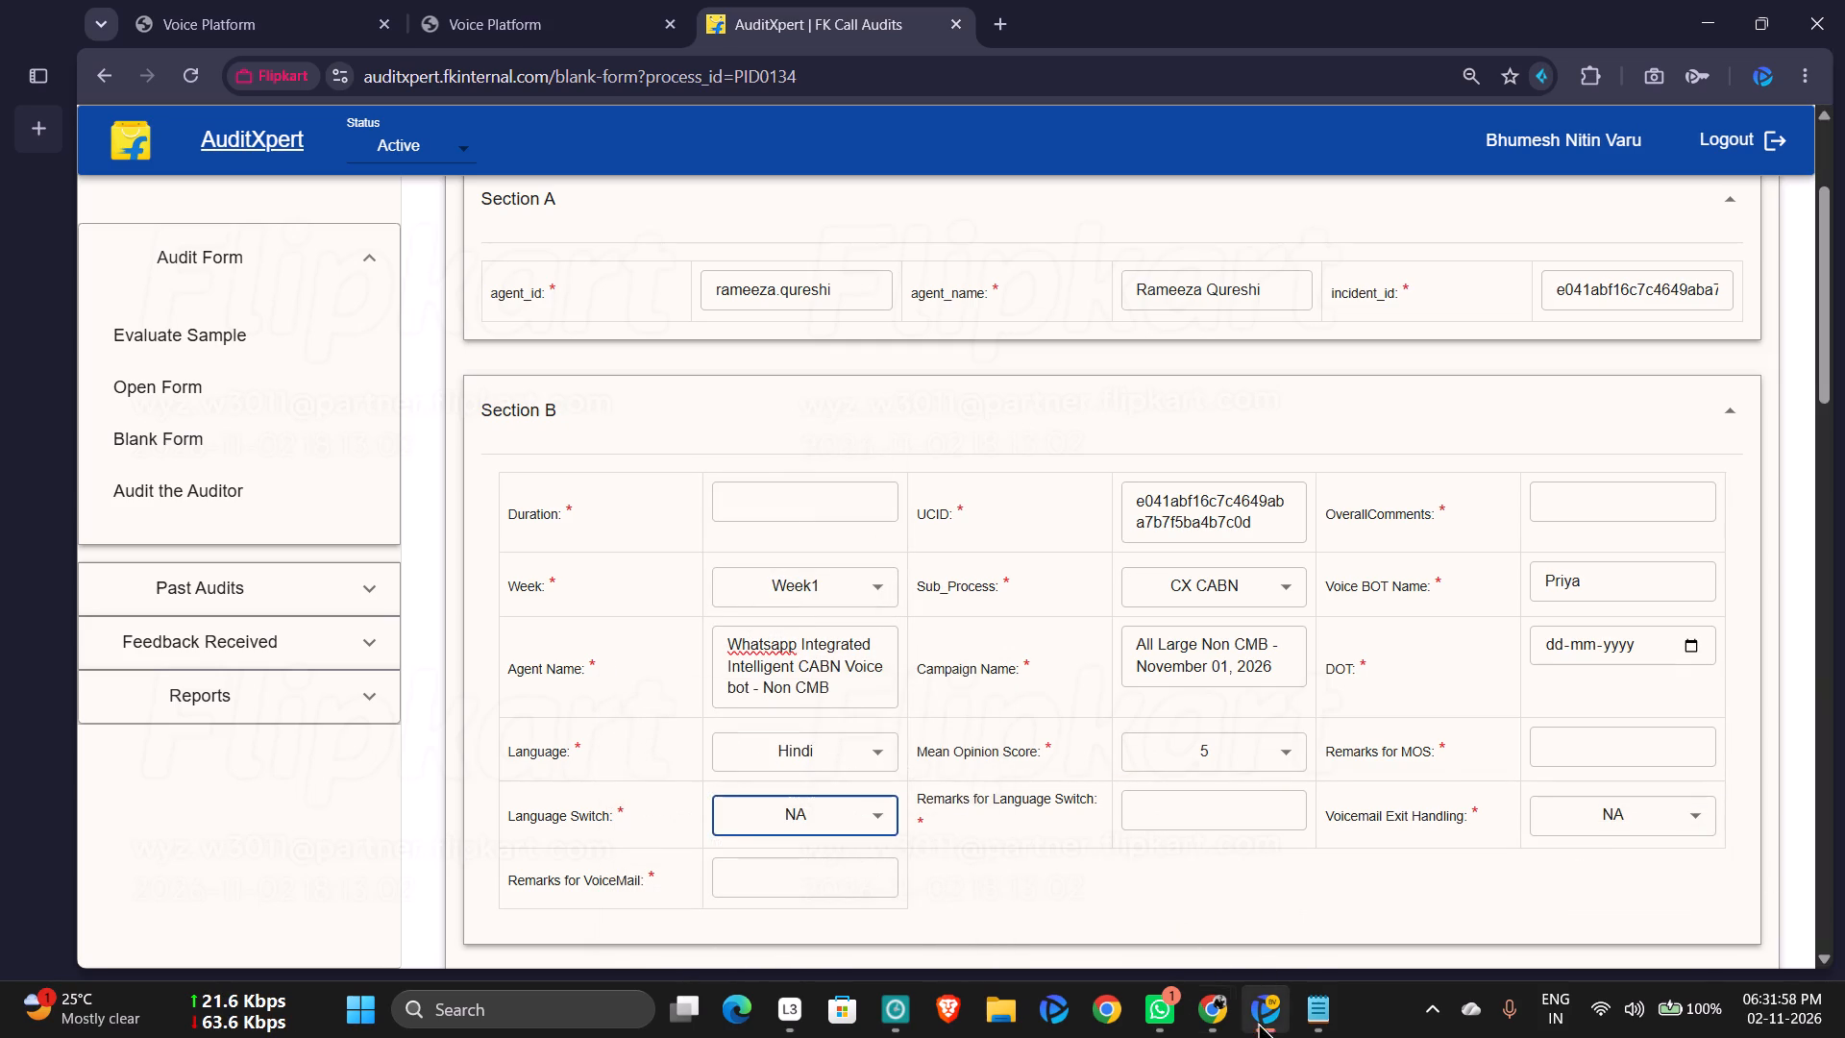
Look up row 144's call duration in the Non-CX campaign sheet and enter 14 as the Duration in AuditXpert.
left_click(1214, 1008)
left_click(1072, 909)
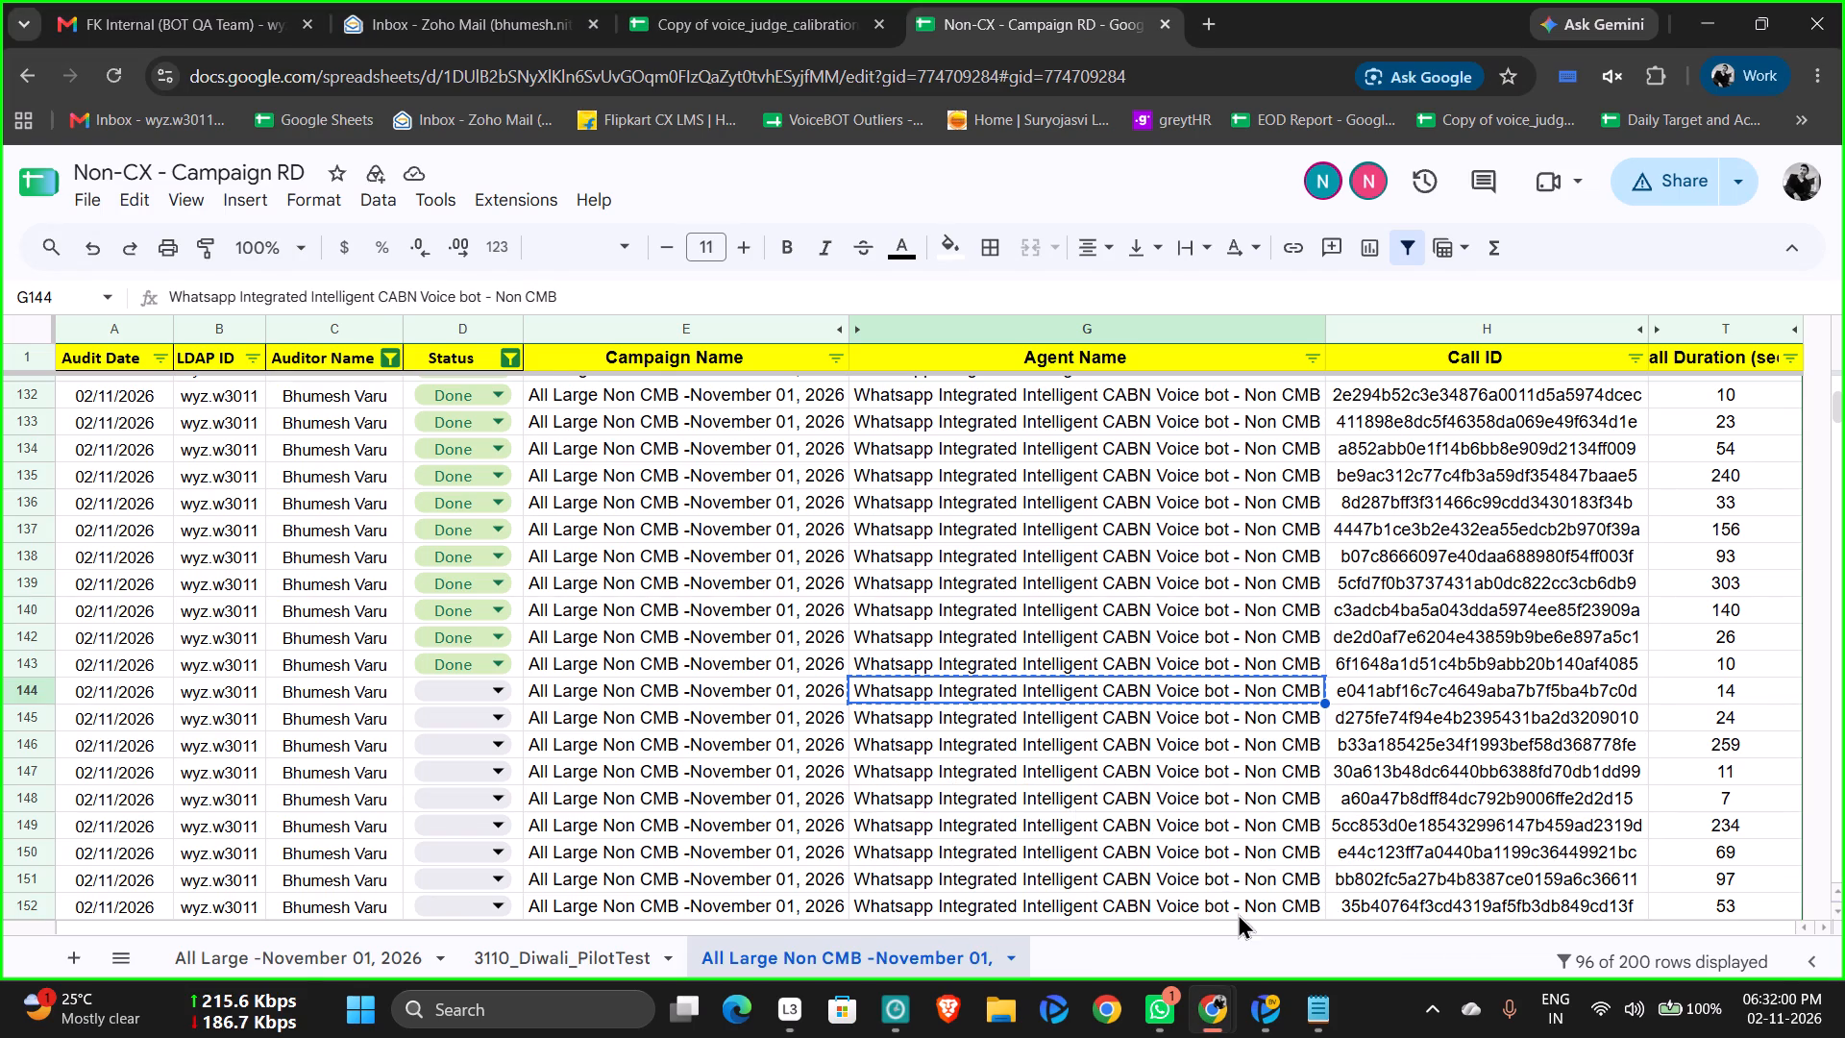
left_click(1263, 1011)
left_click(772, 490)
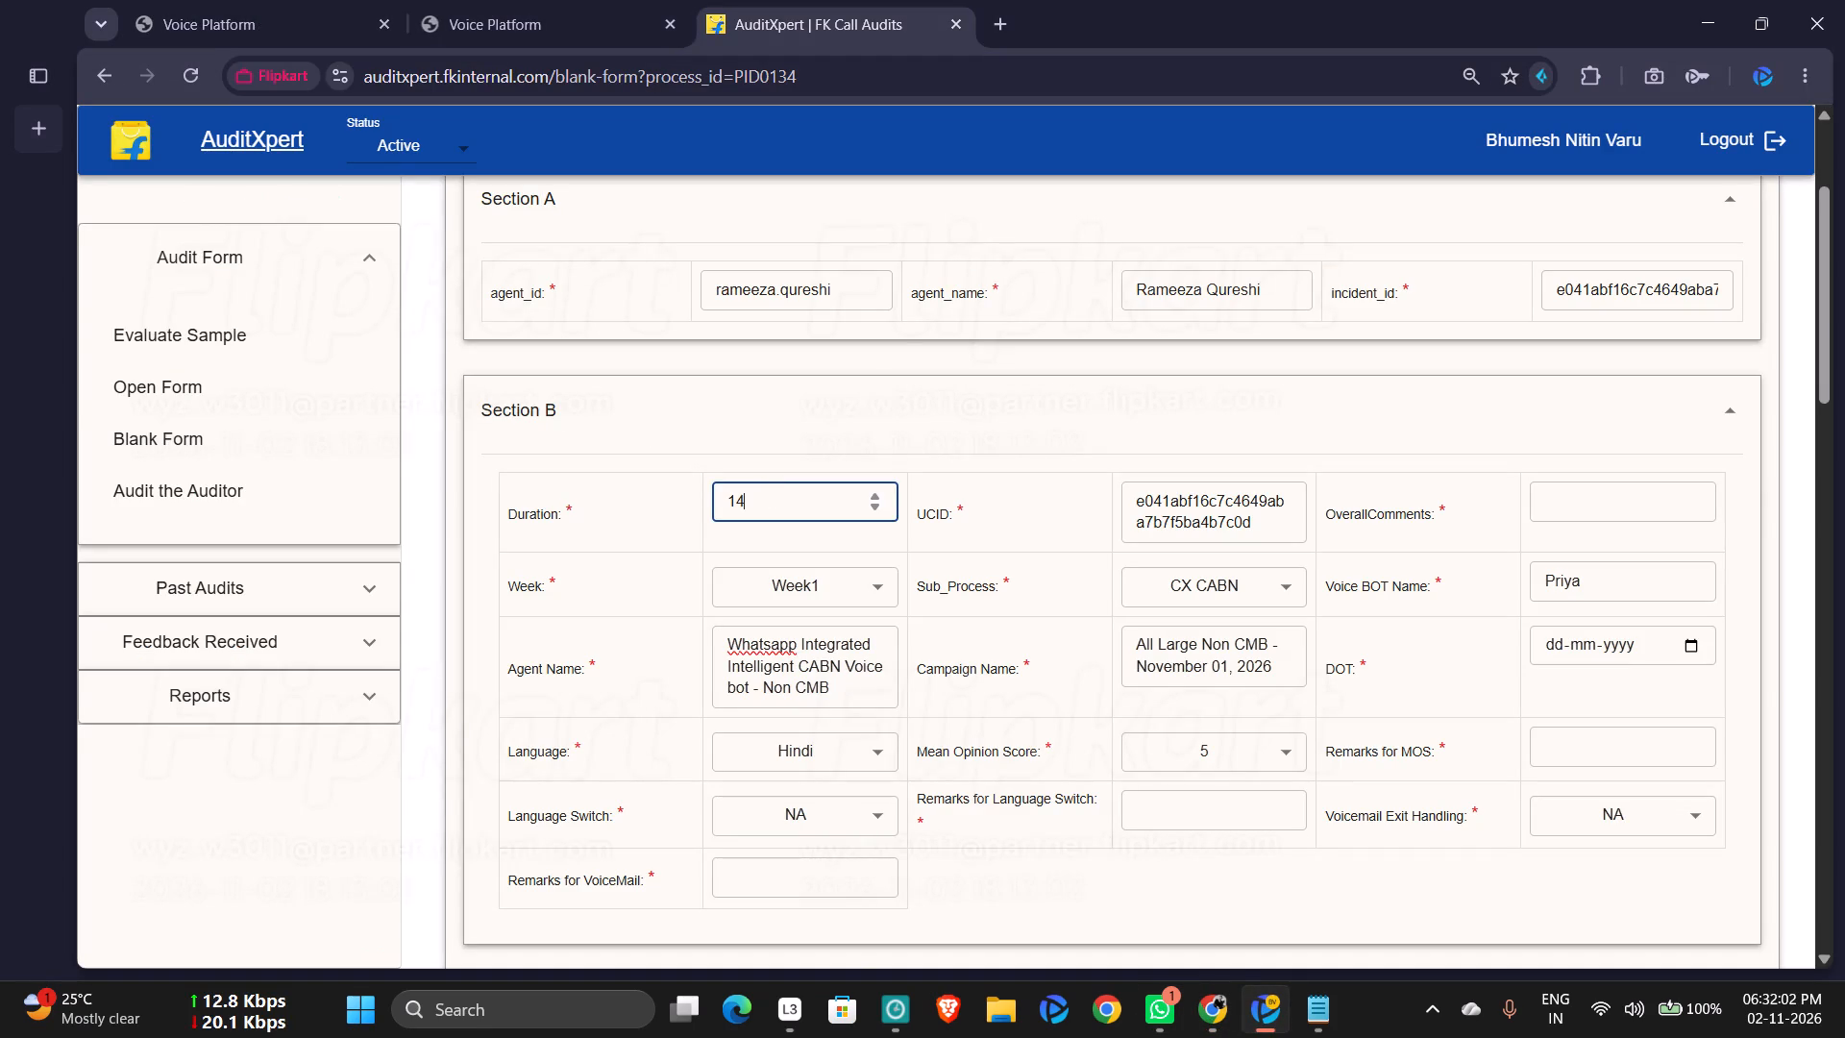
Check the call's record in the Voice Platform and copy row 144's Call ID again from the Non-CX campaign sheet.
left_click(474, 5)
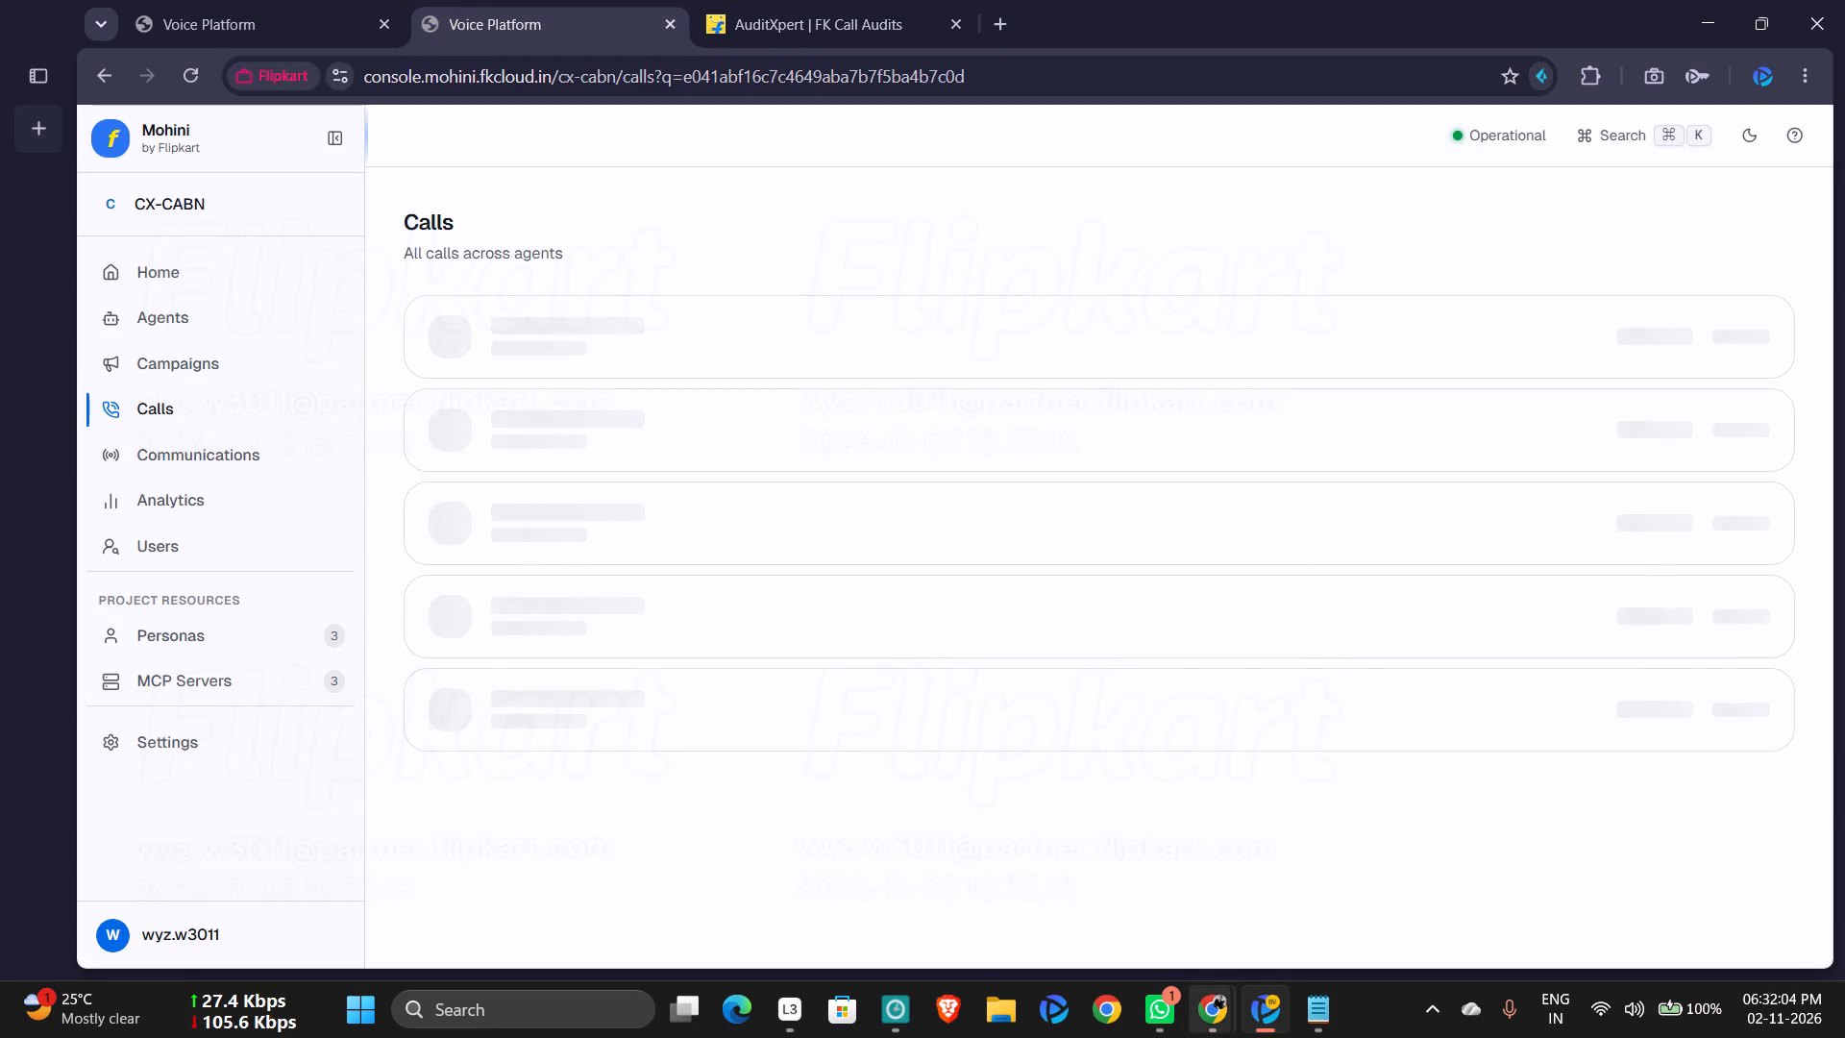
left_click(1221, 1020)
left_click(1131, 927)
left_click(671, 687)
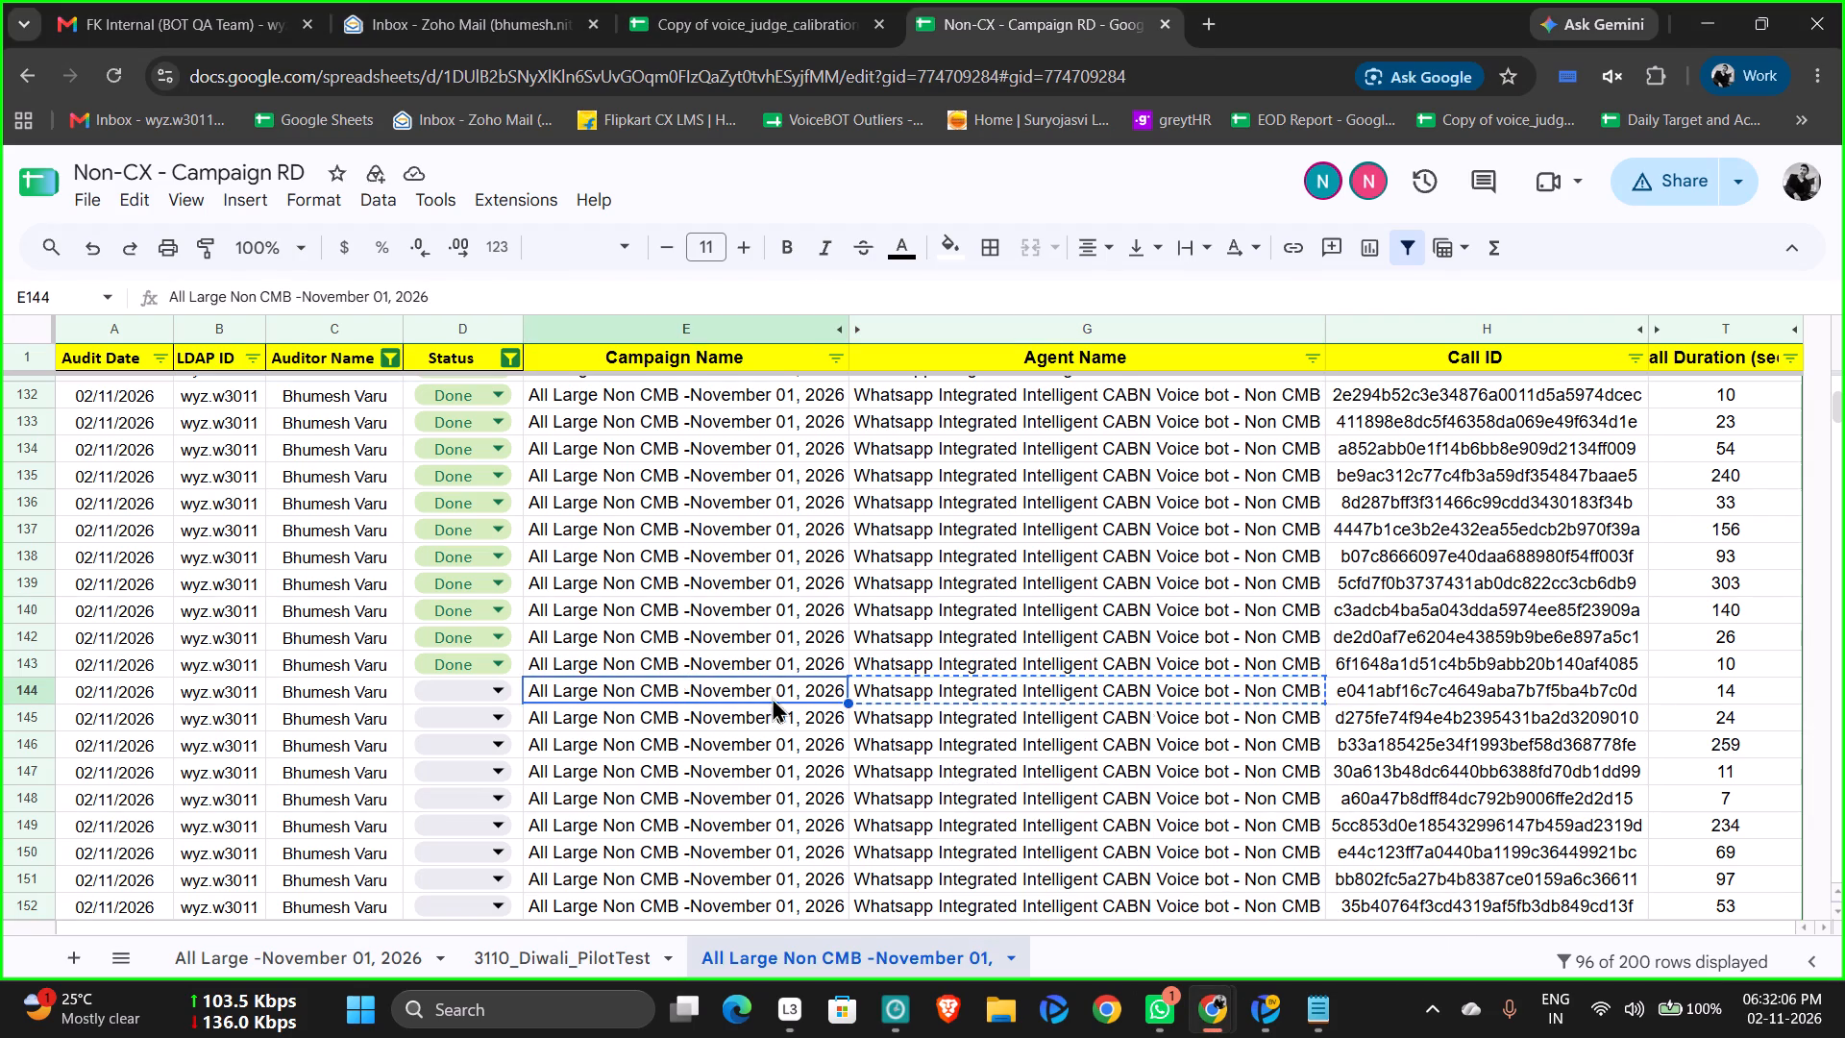
left_click(1384, 692)
key("ctrl+c")
left_click(1245, 1027)
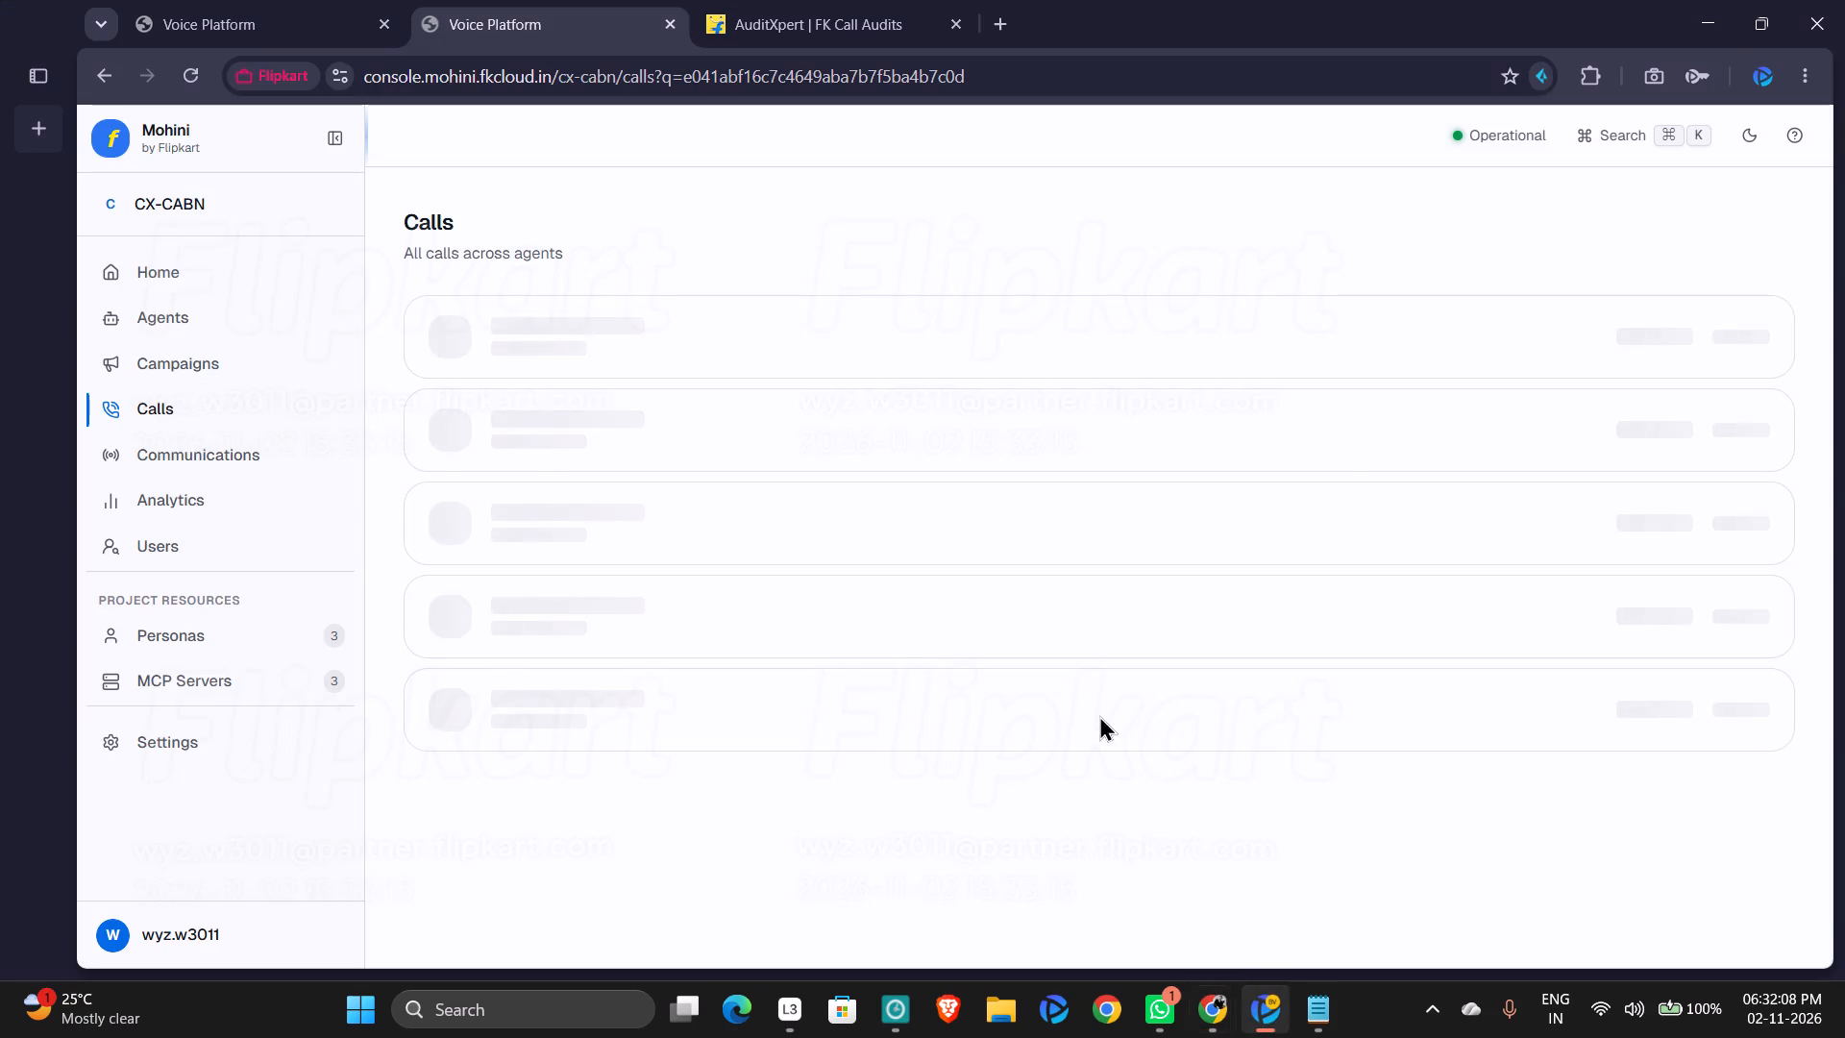
Set the DOT date in the AuditXpert form to 01-11-2026.
left_click(829, 0)
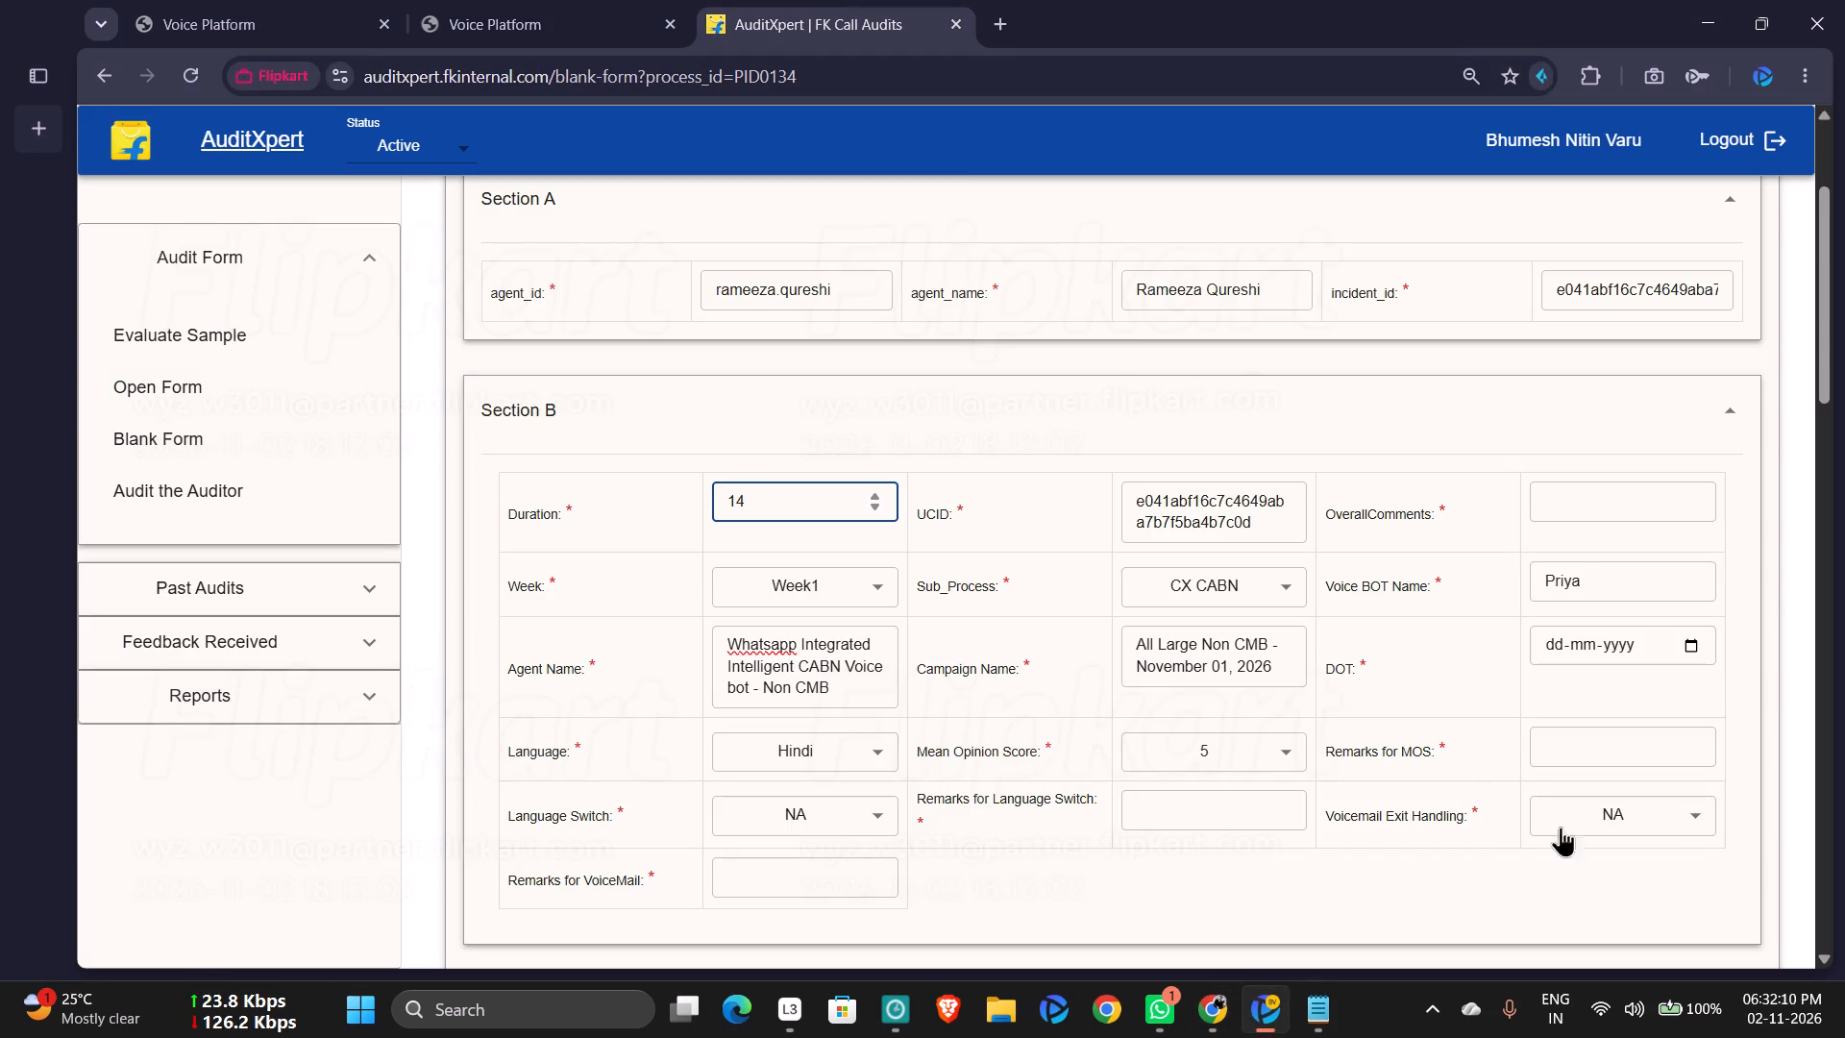
left_click(1689, 633)
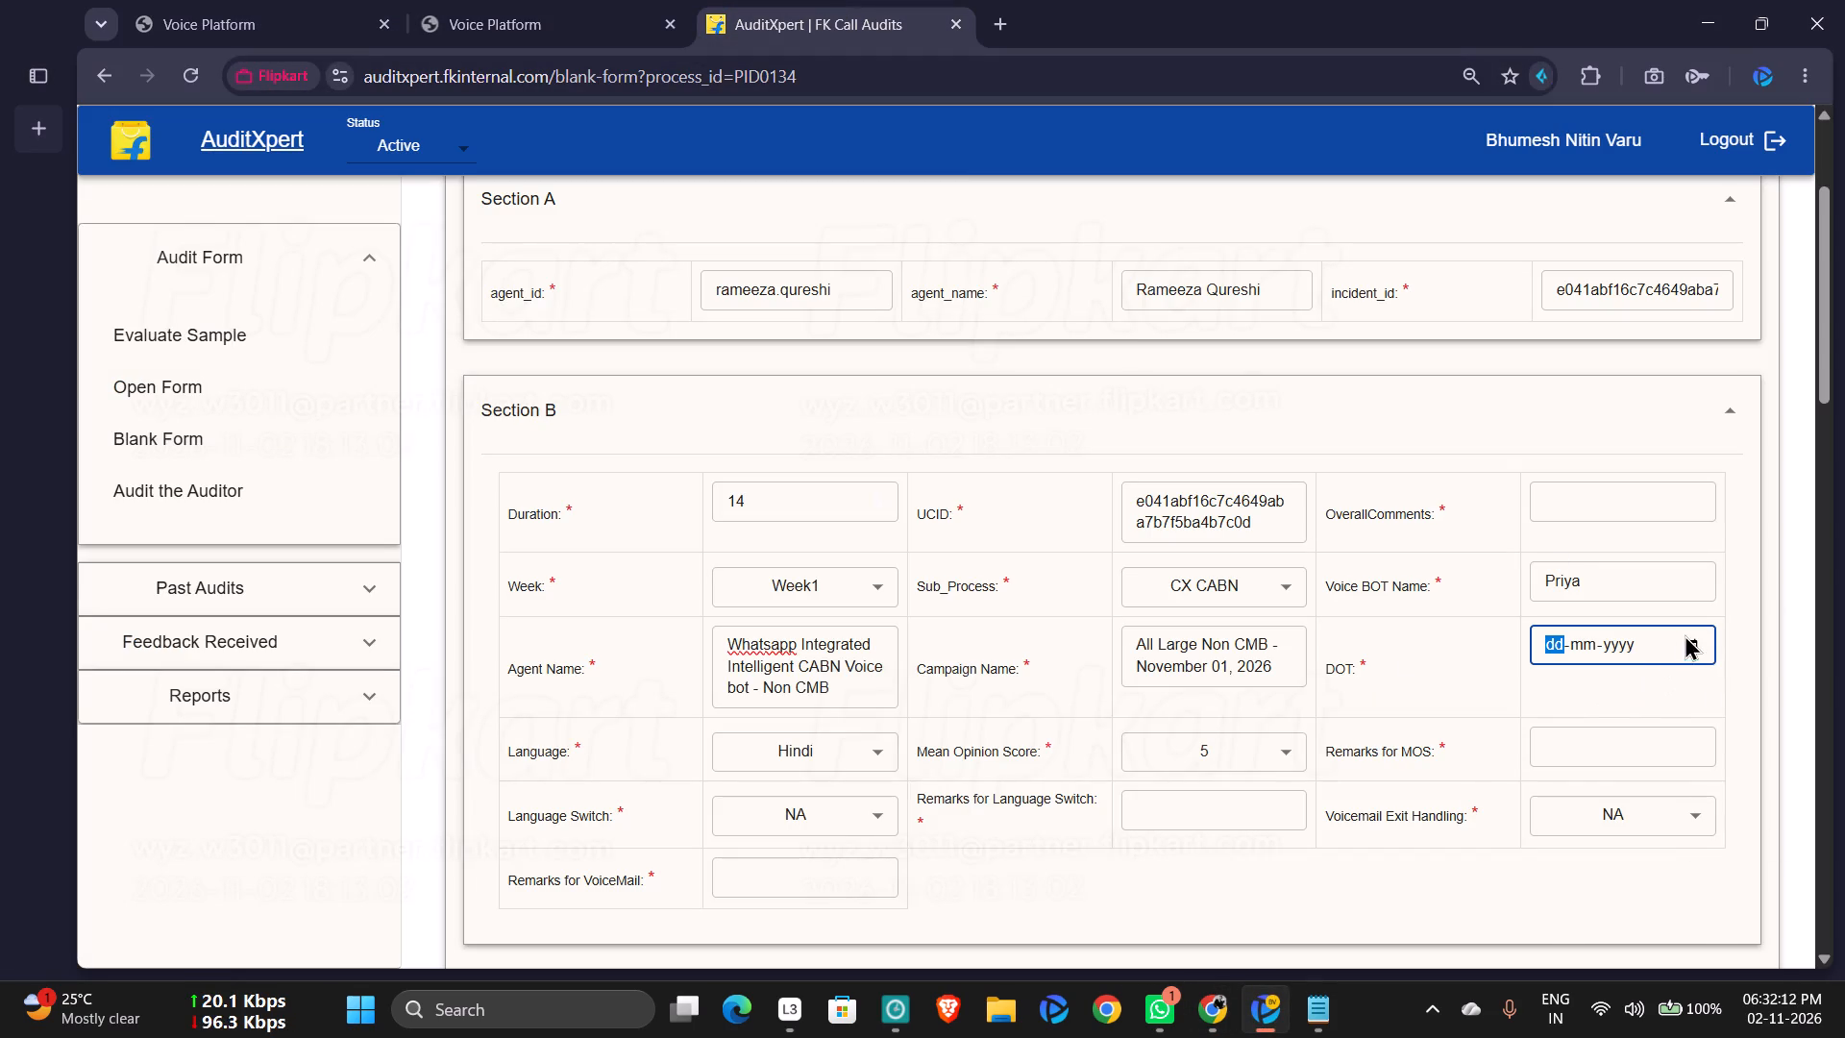
left_click(1692, 649)
left_click(1545, 748)
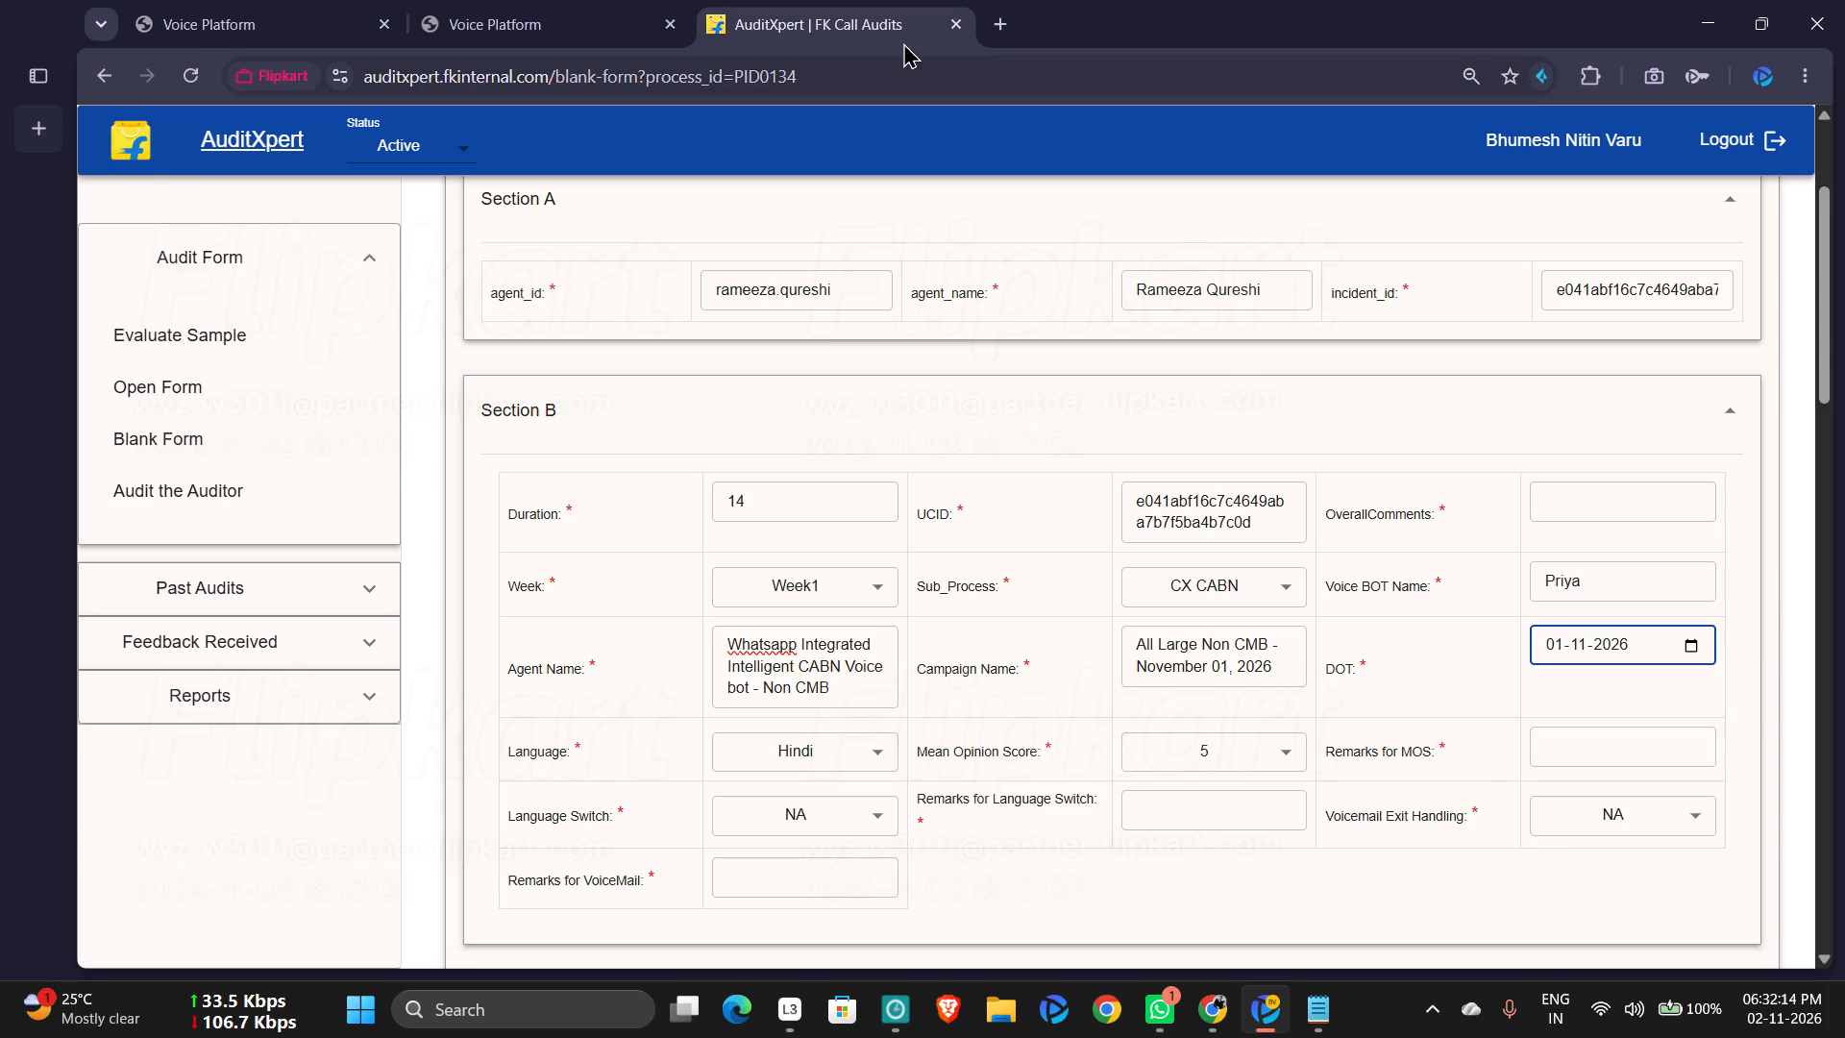
Check the call's page in the Voice Platform again and return to the AuditXpert form.
left_click(578, 14)
left_click(837, 21)
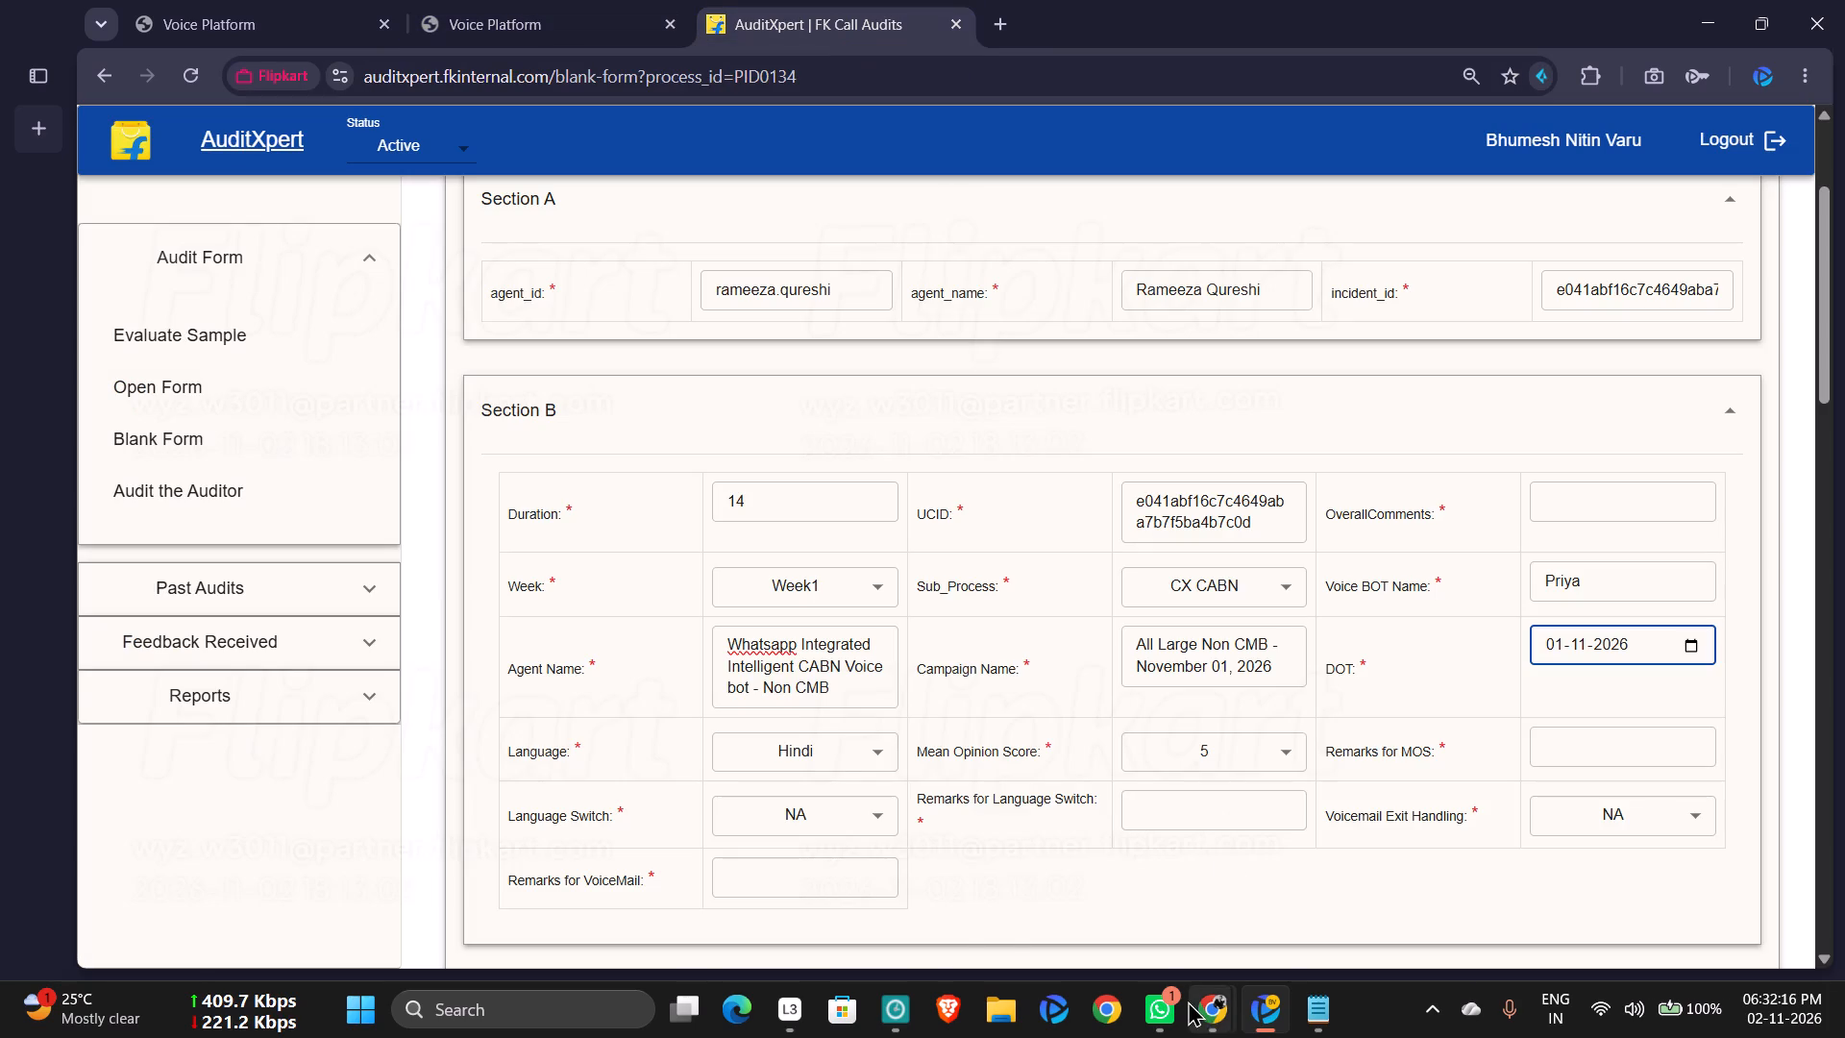
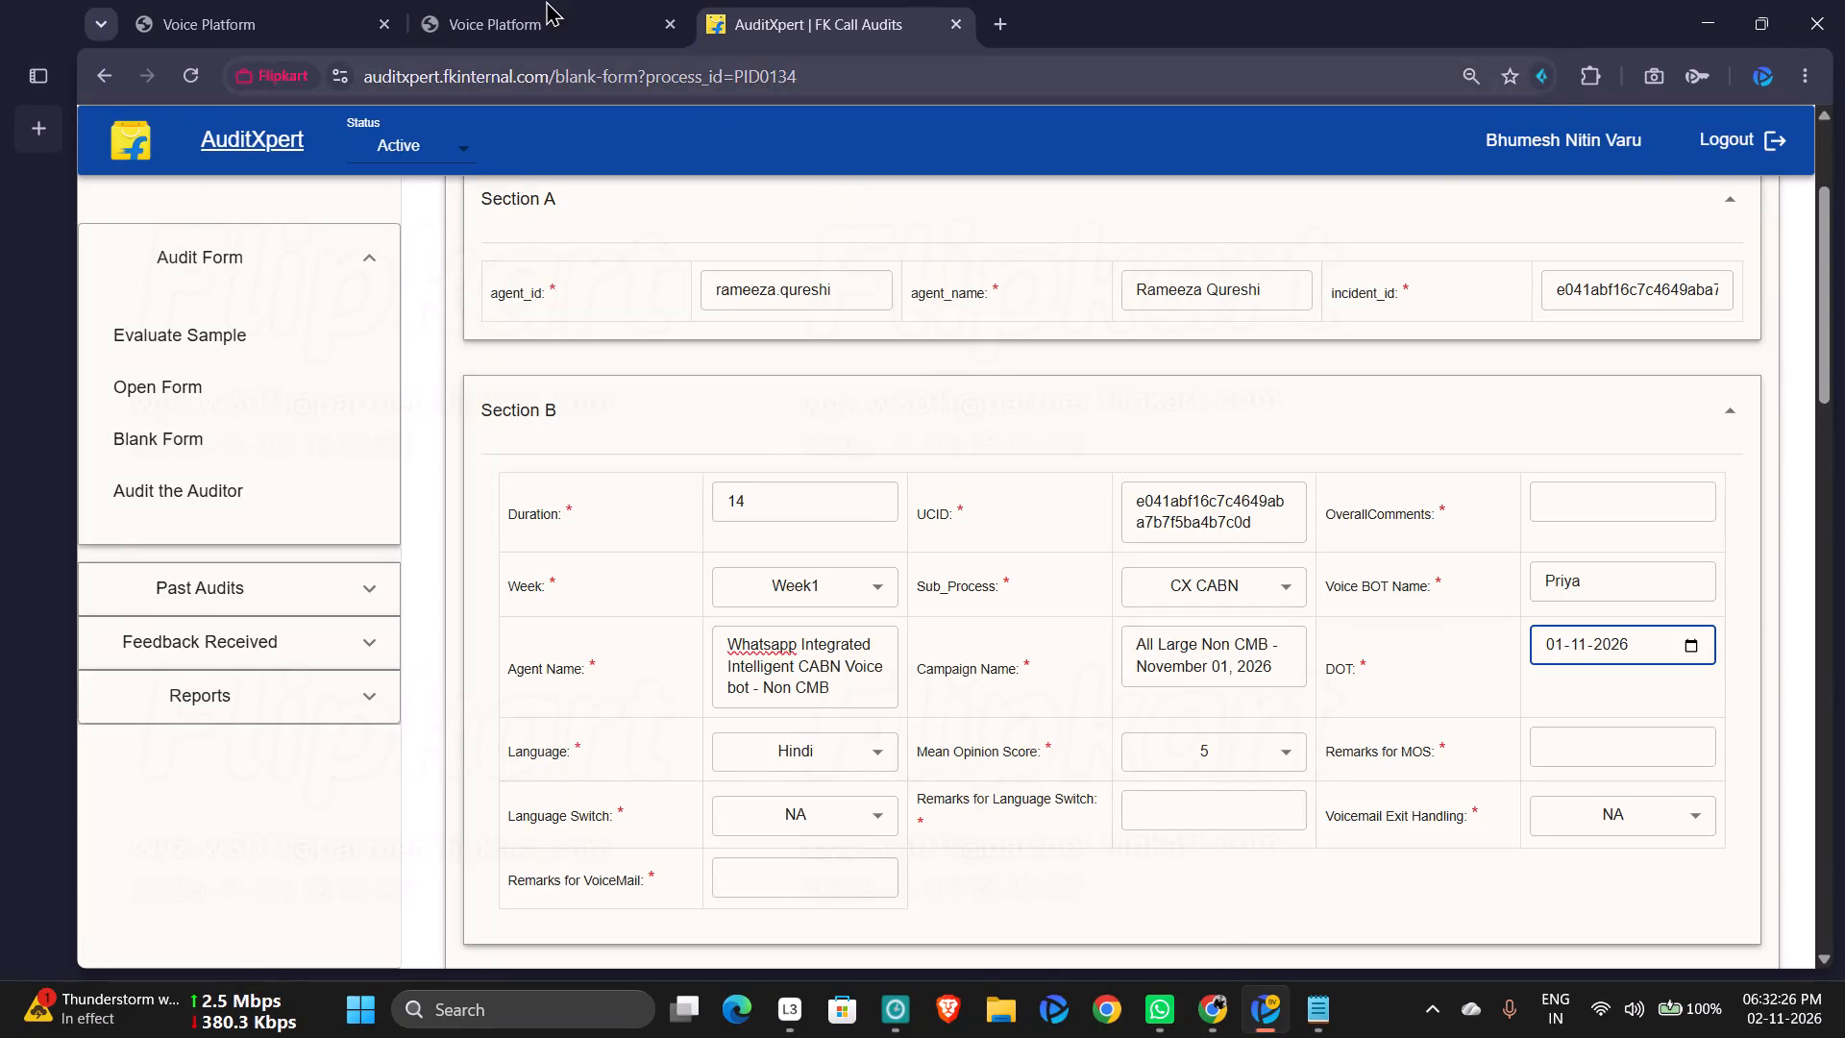
Switch back to the Voice Platform to check the search for the call being audited.
left_click(542, 0)
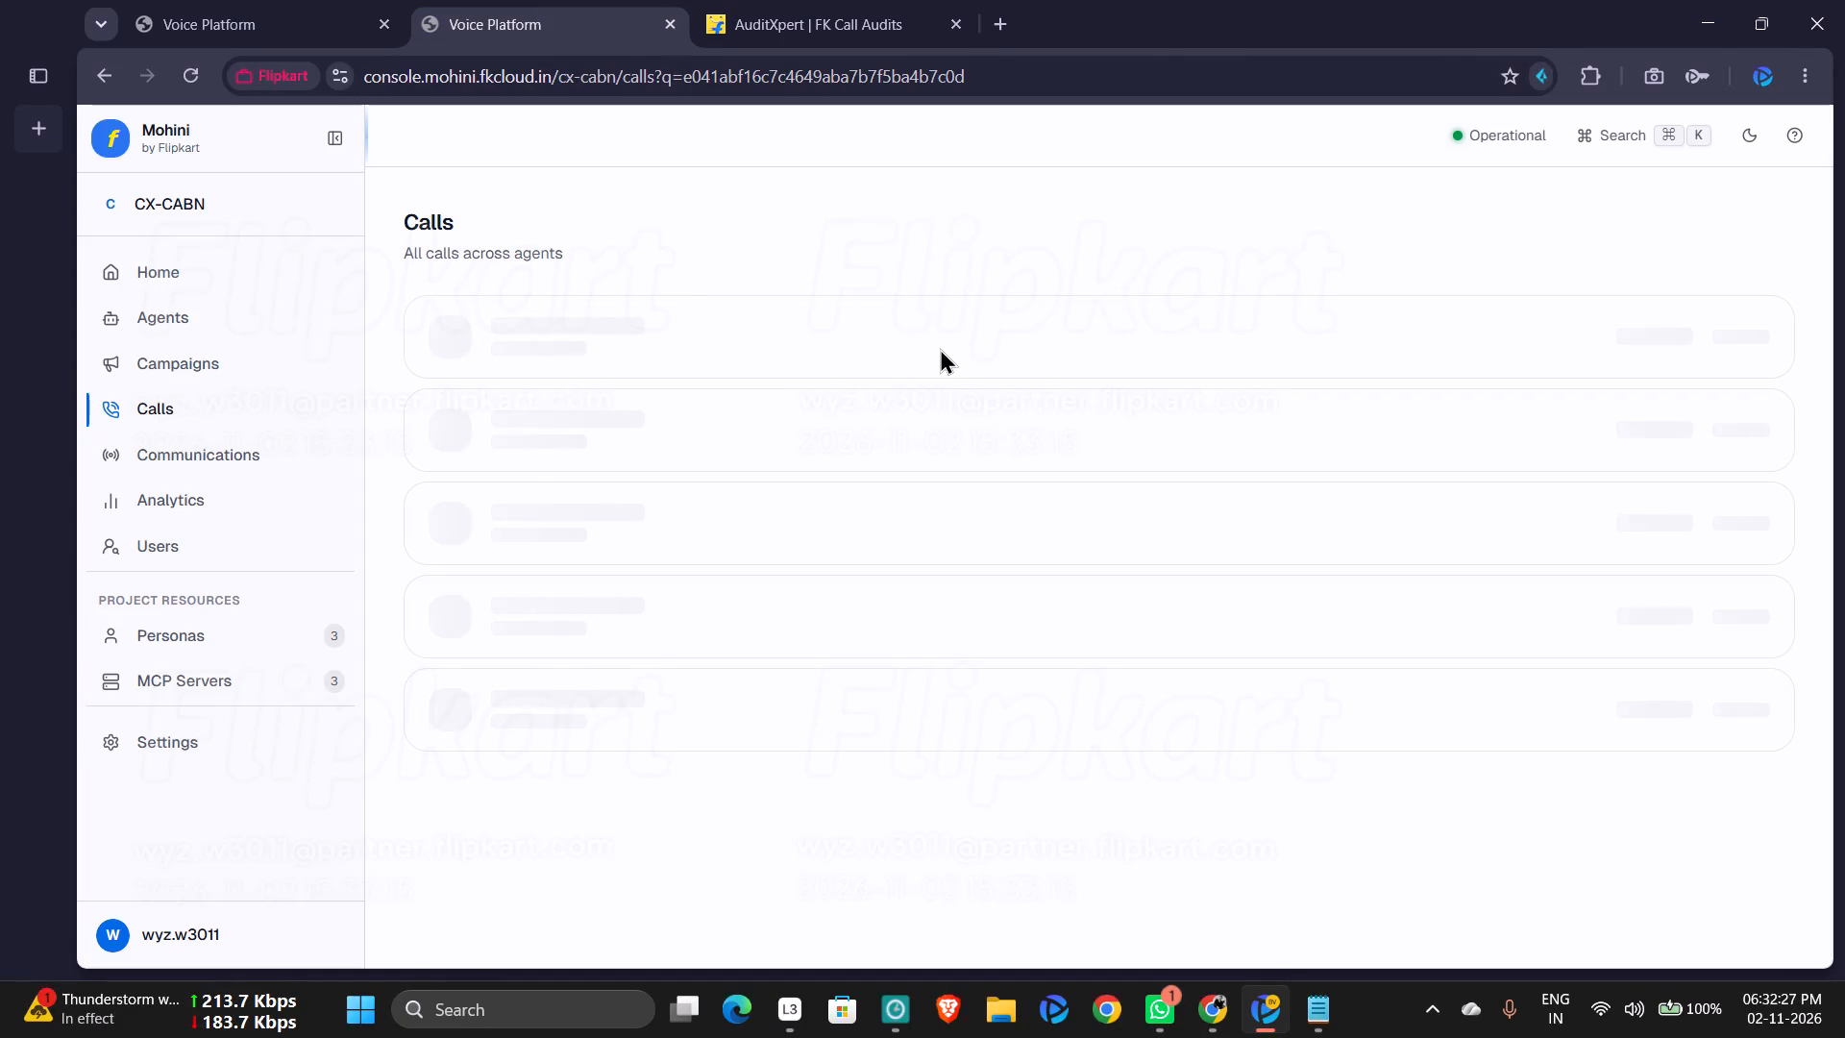
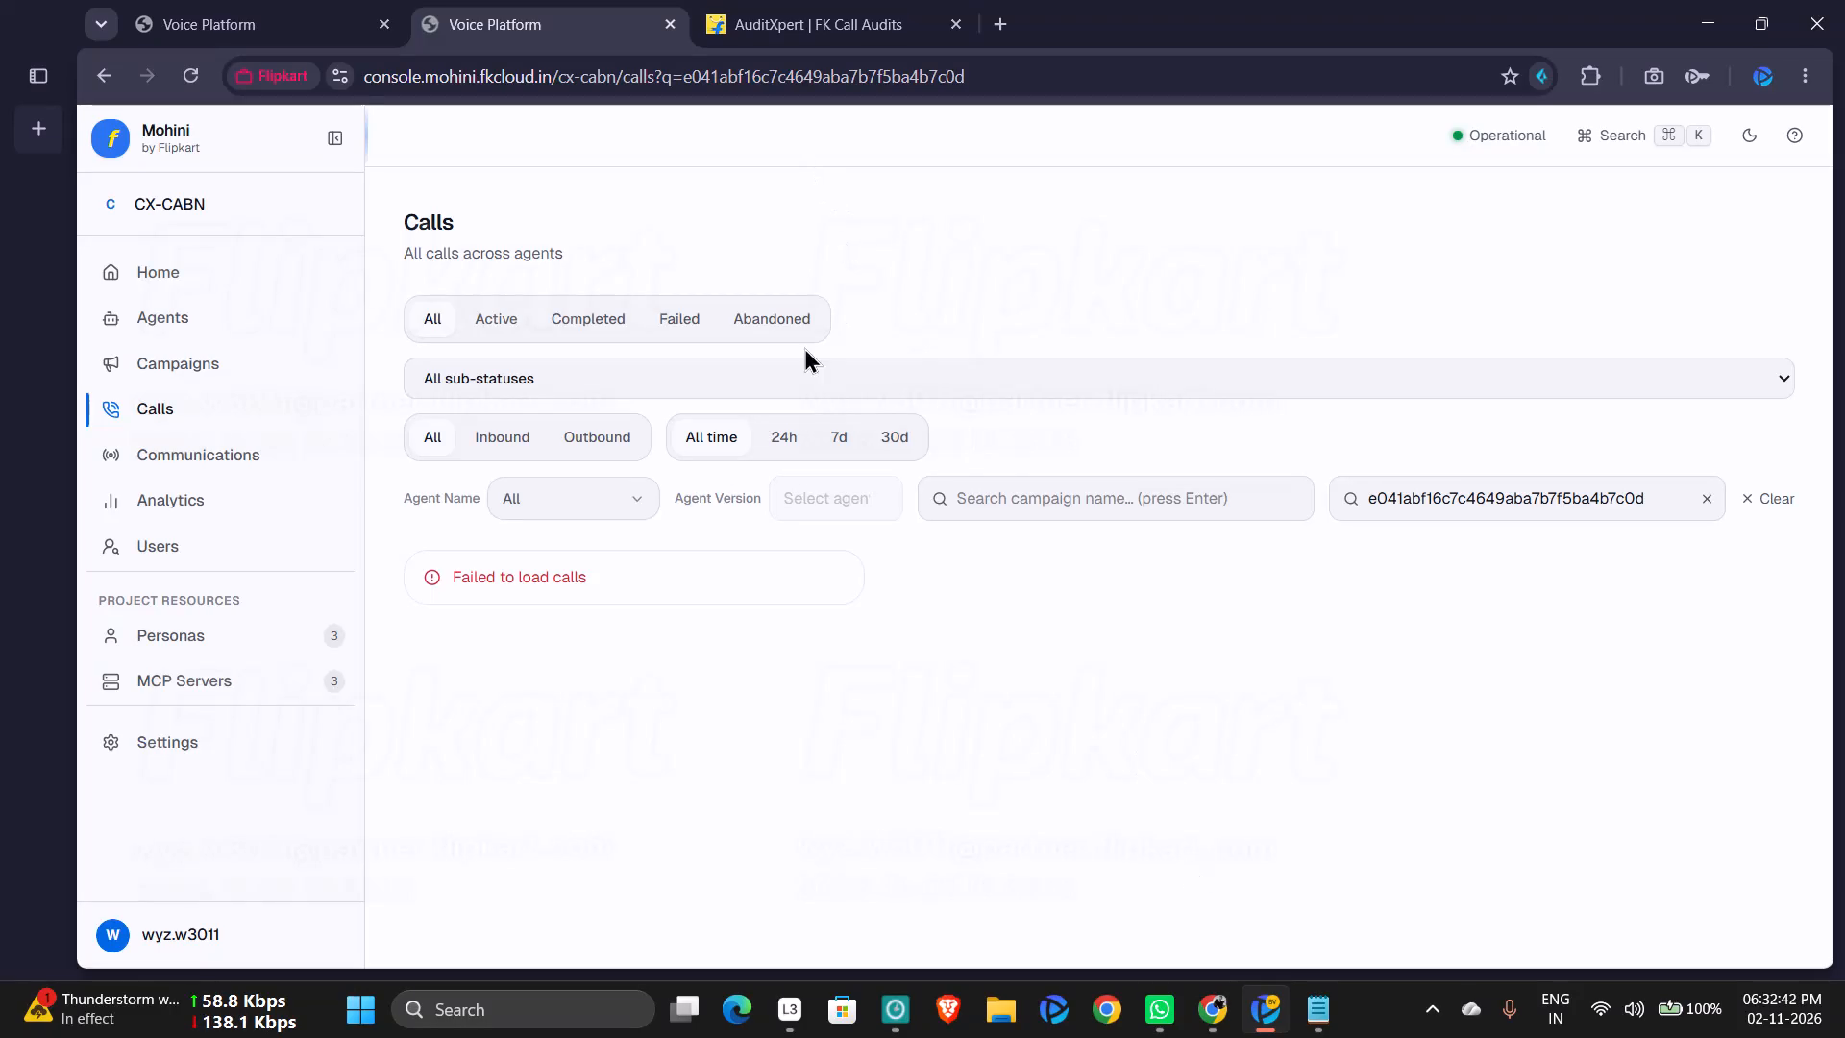
Switch to the Non-CX campaign sheet and set the row 144 call's status to Unable to load.
left_click(1211, 1018)
left_click(1095, 878)
left_click(478, 684)
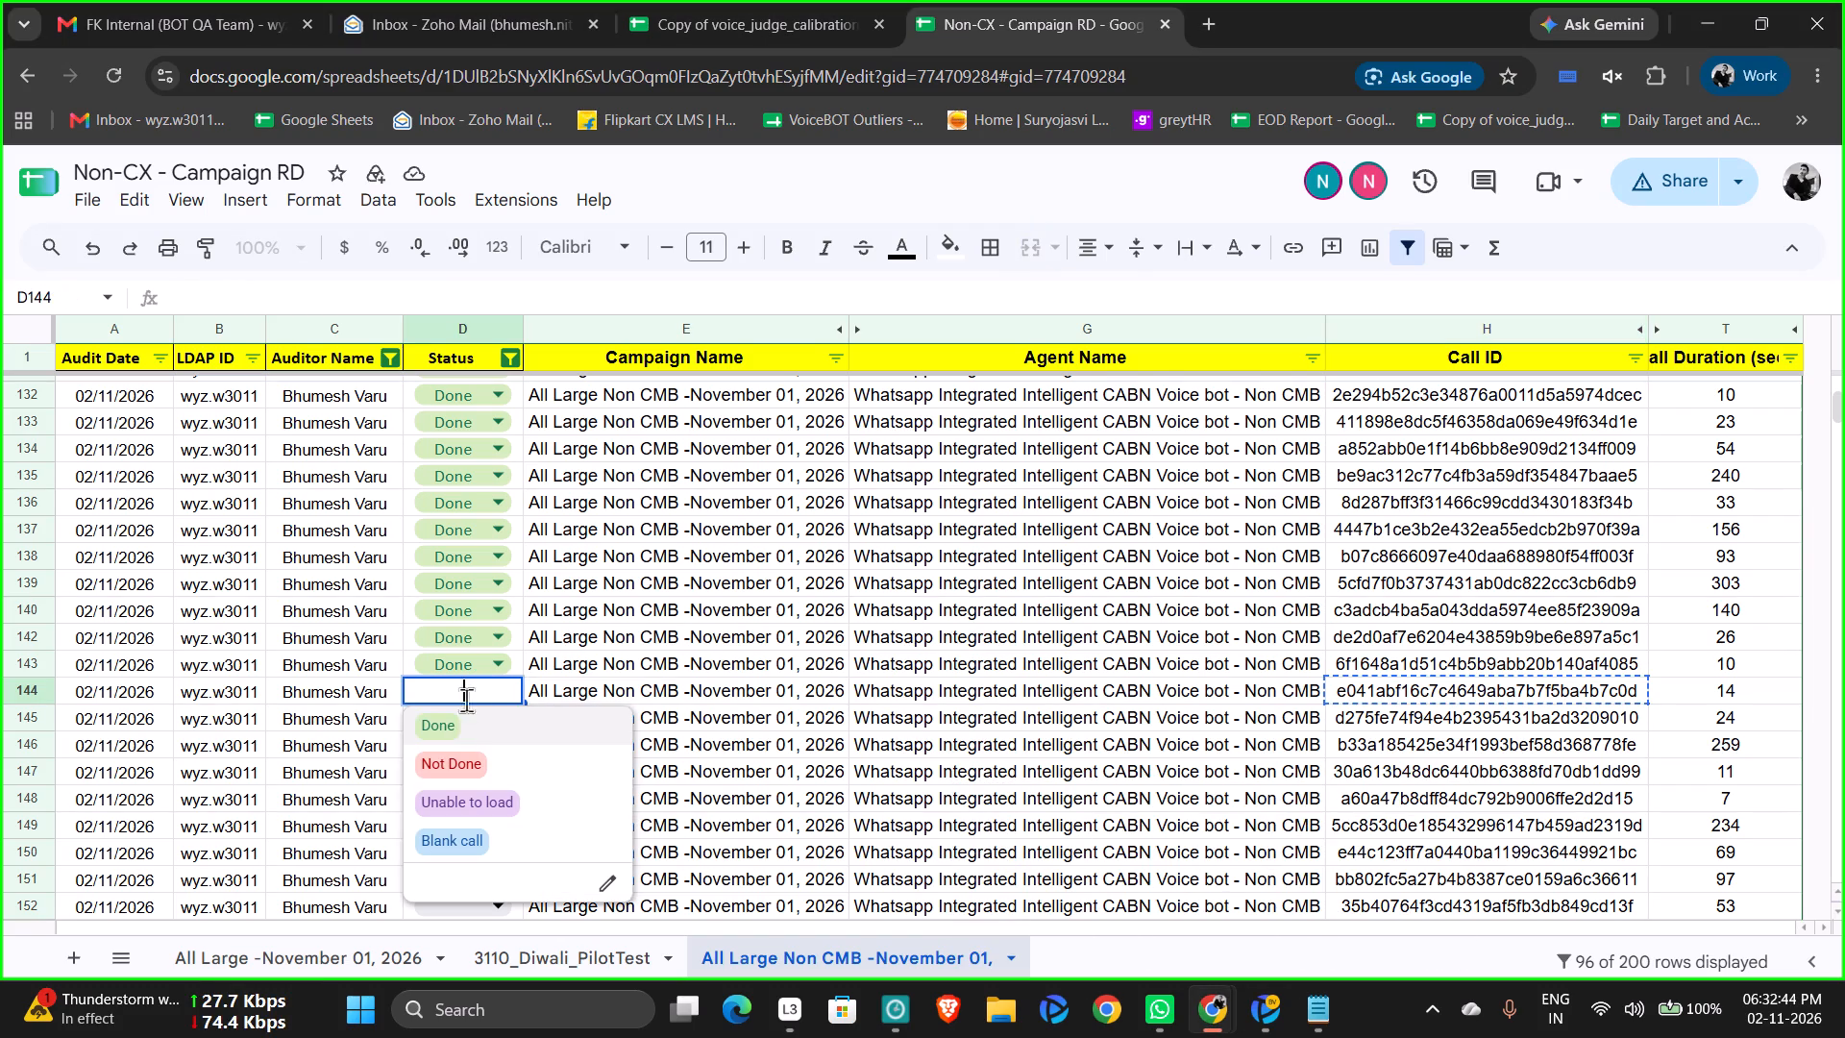
left_click(504, 804)
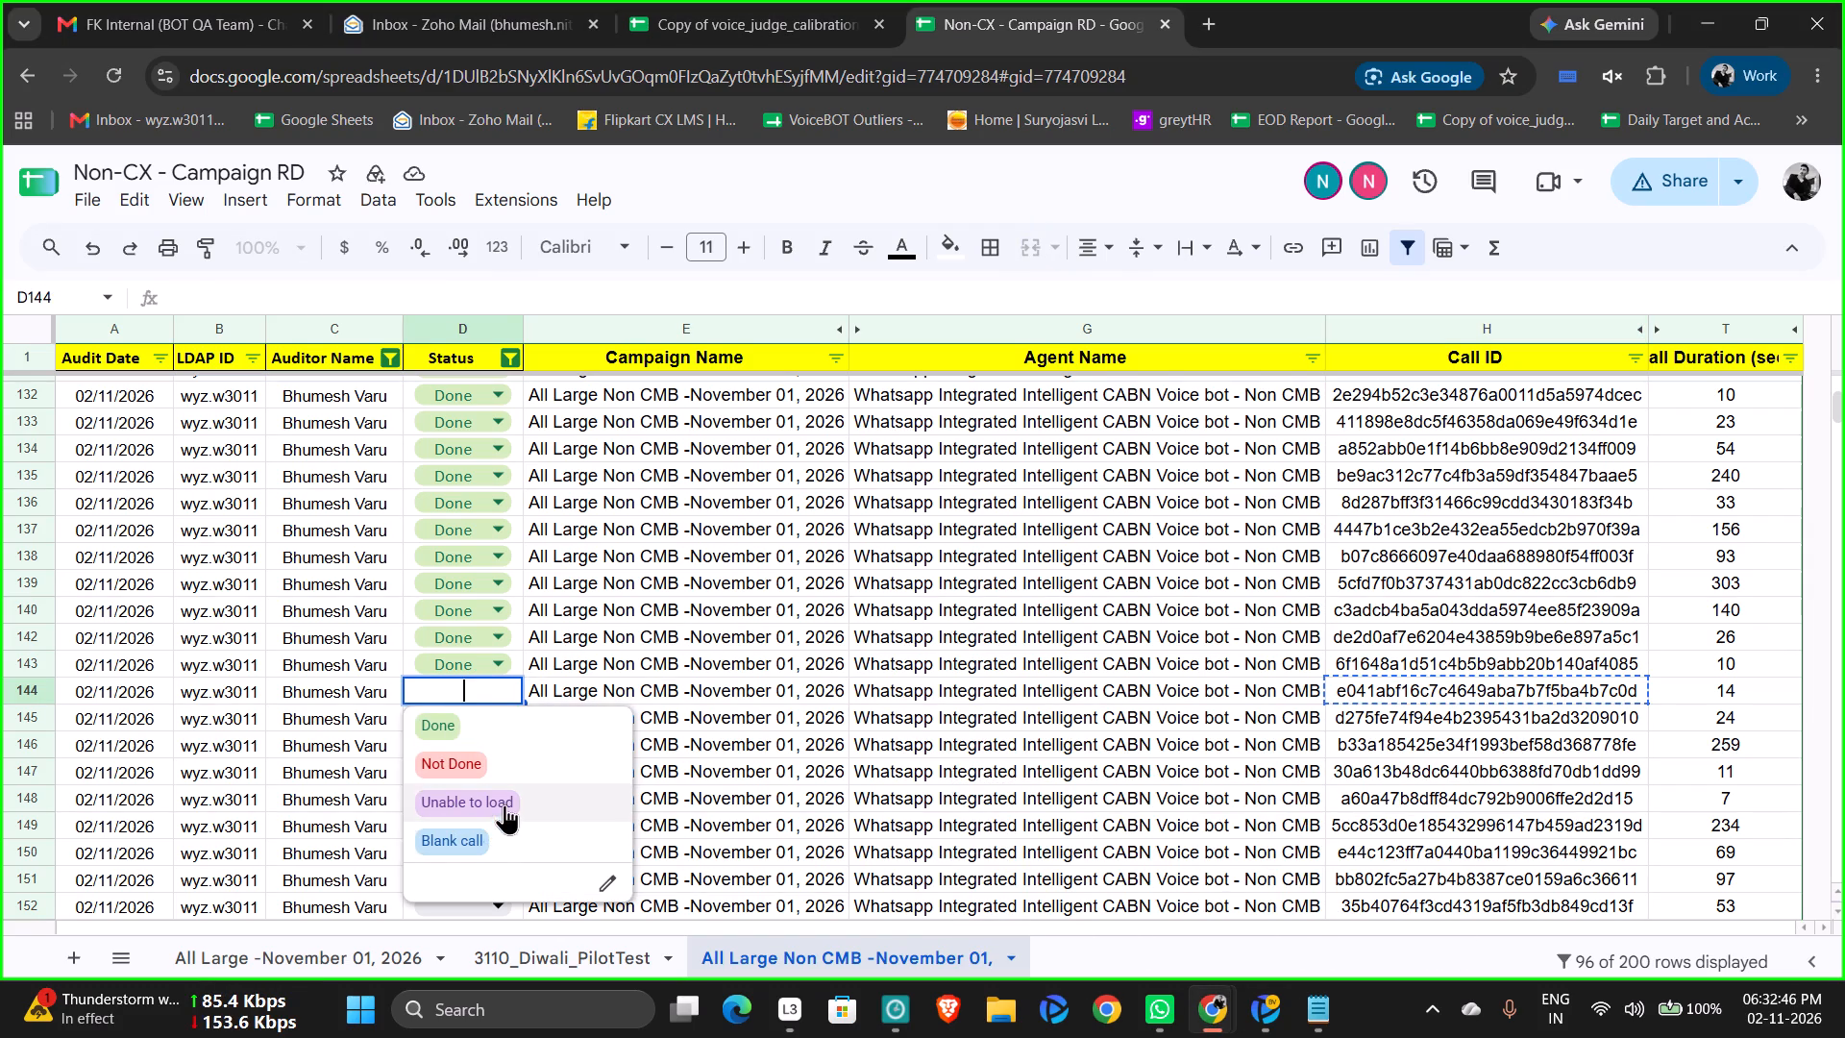
left_click(755, 689)
scroll(860, 664, "up", 2)
scroll(860, 664, "down", 2)
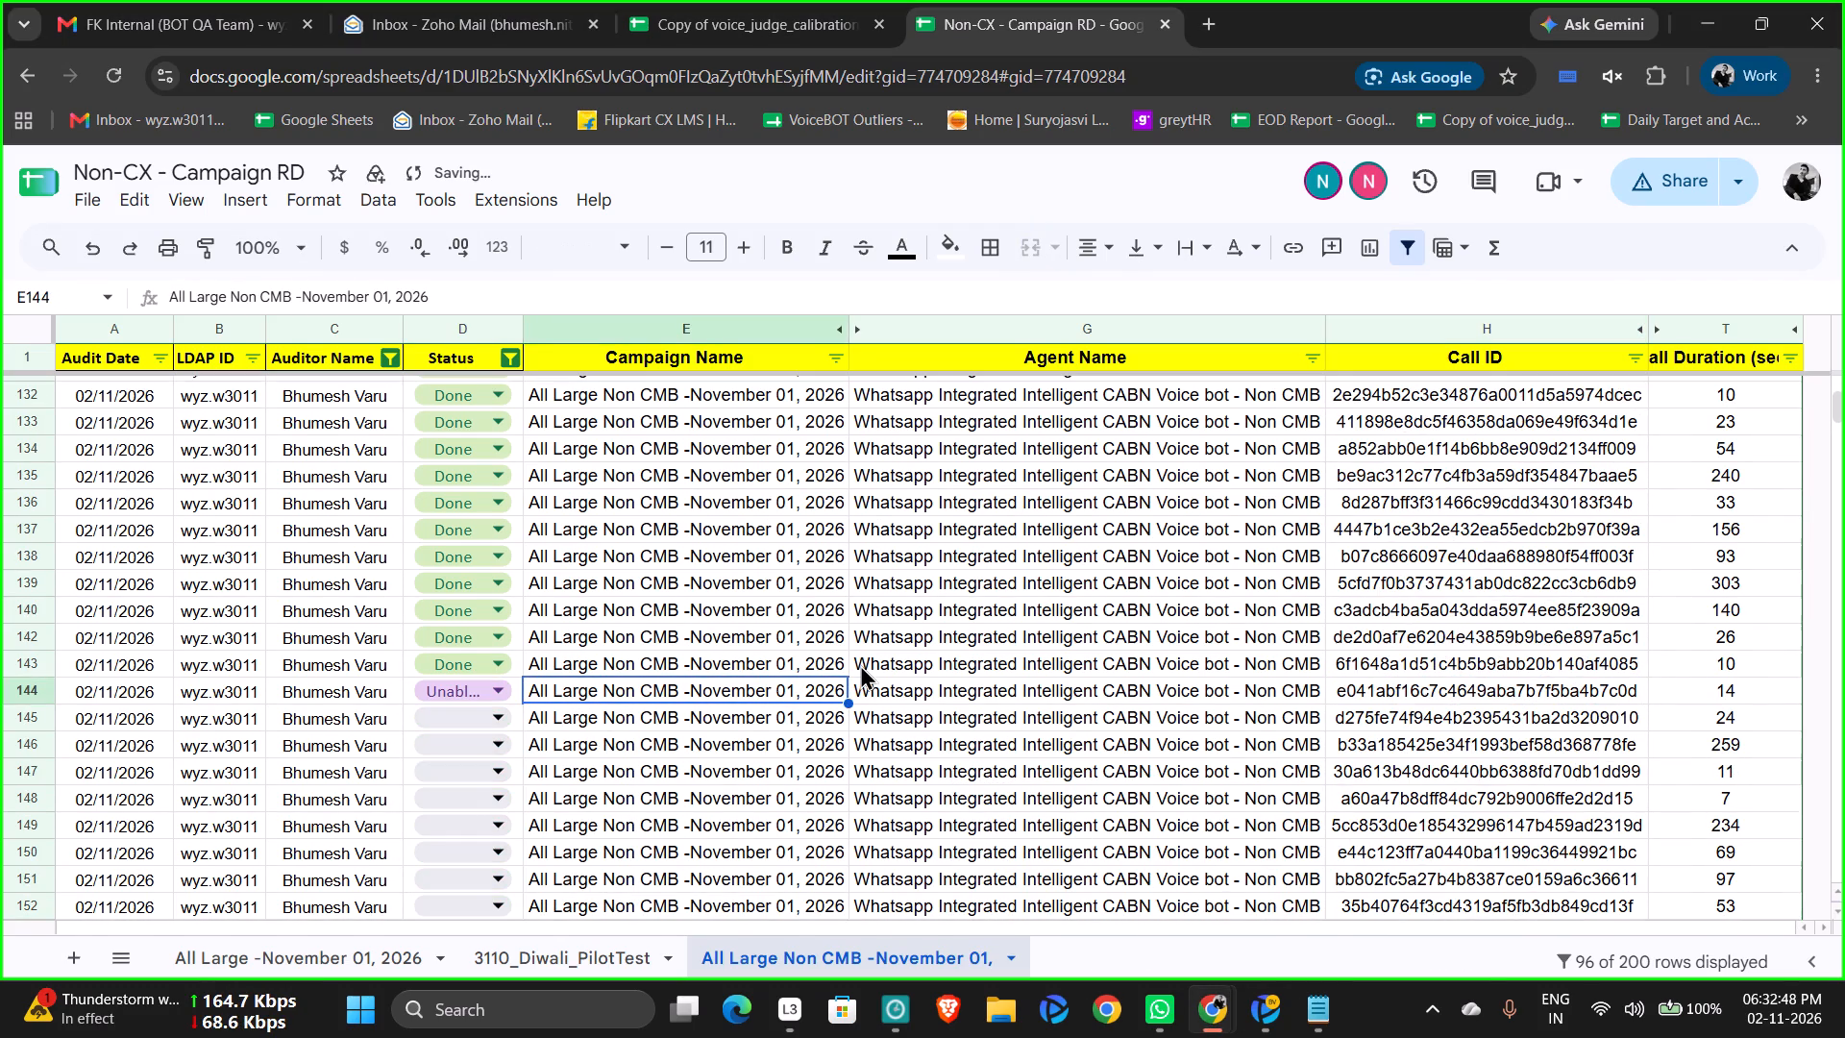
left_click(700, 713)
left_click(1007, 713)
left_click(1388, 715)
key("ctrl+c")
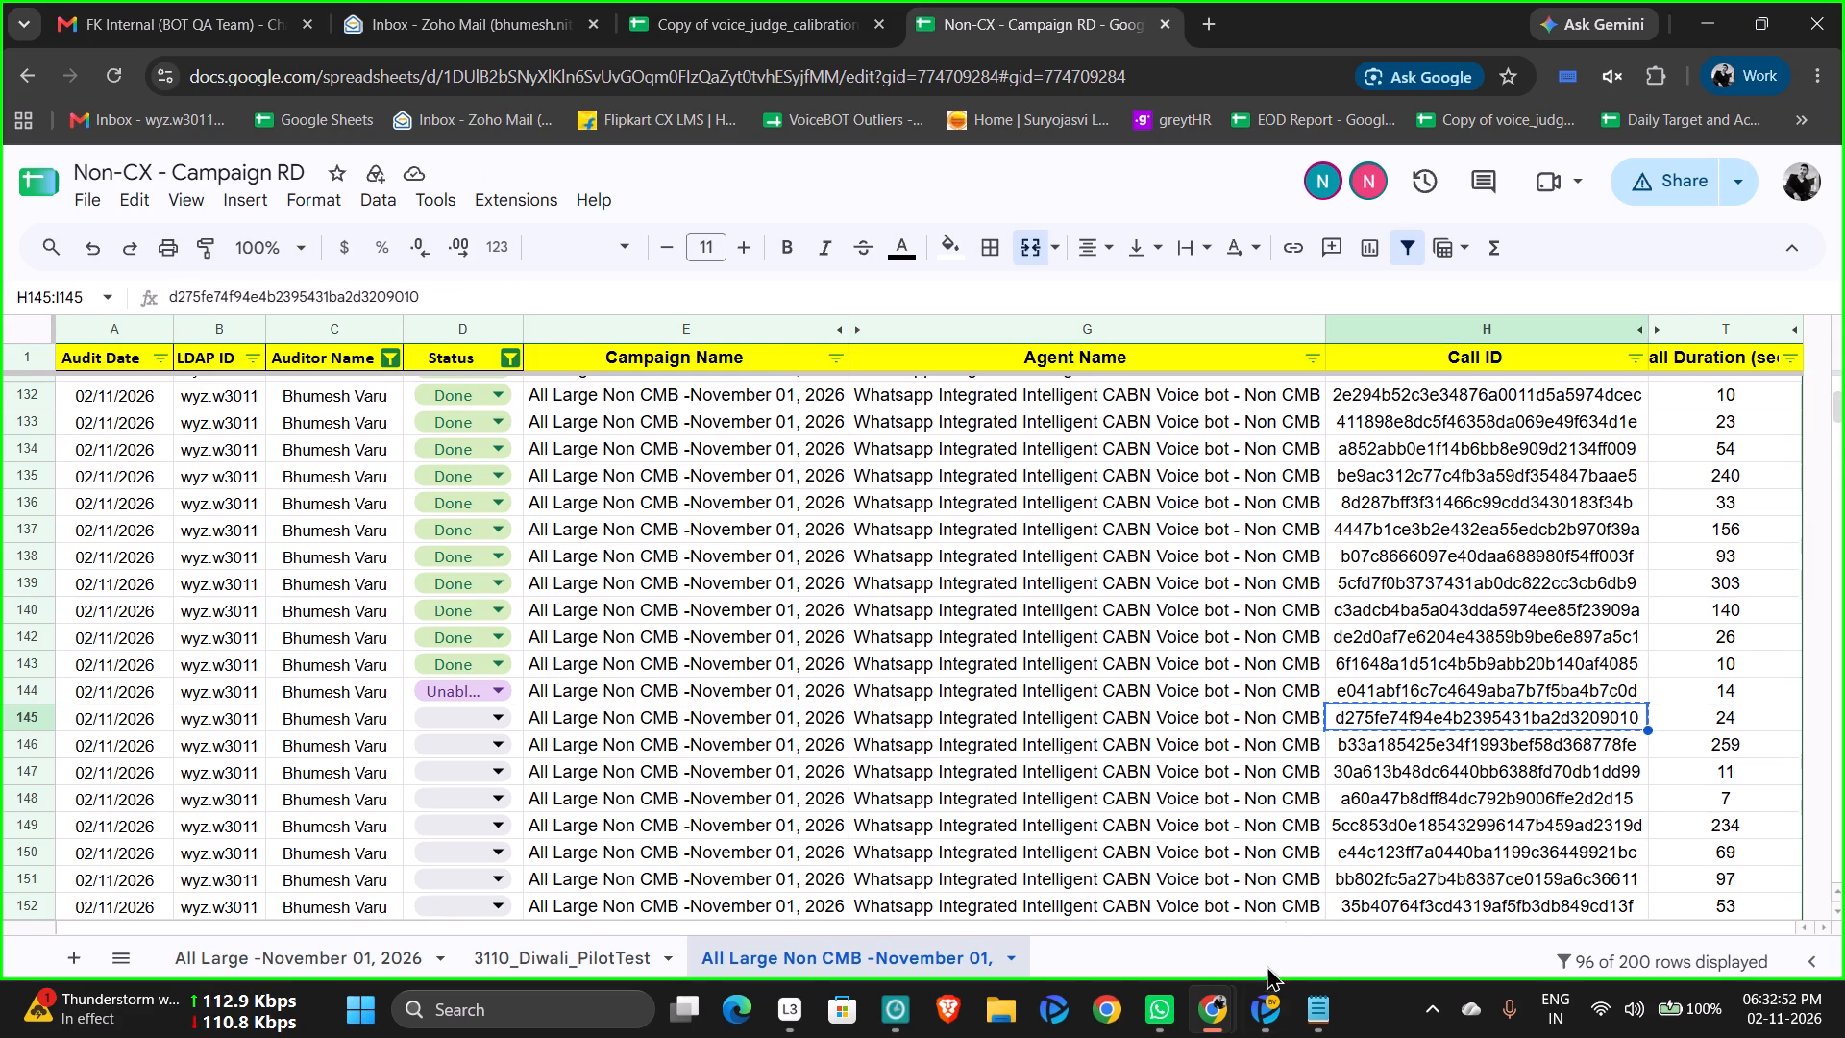
left_click(1260, 1006)
left_click(848, 25)
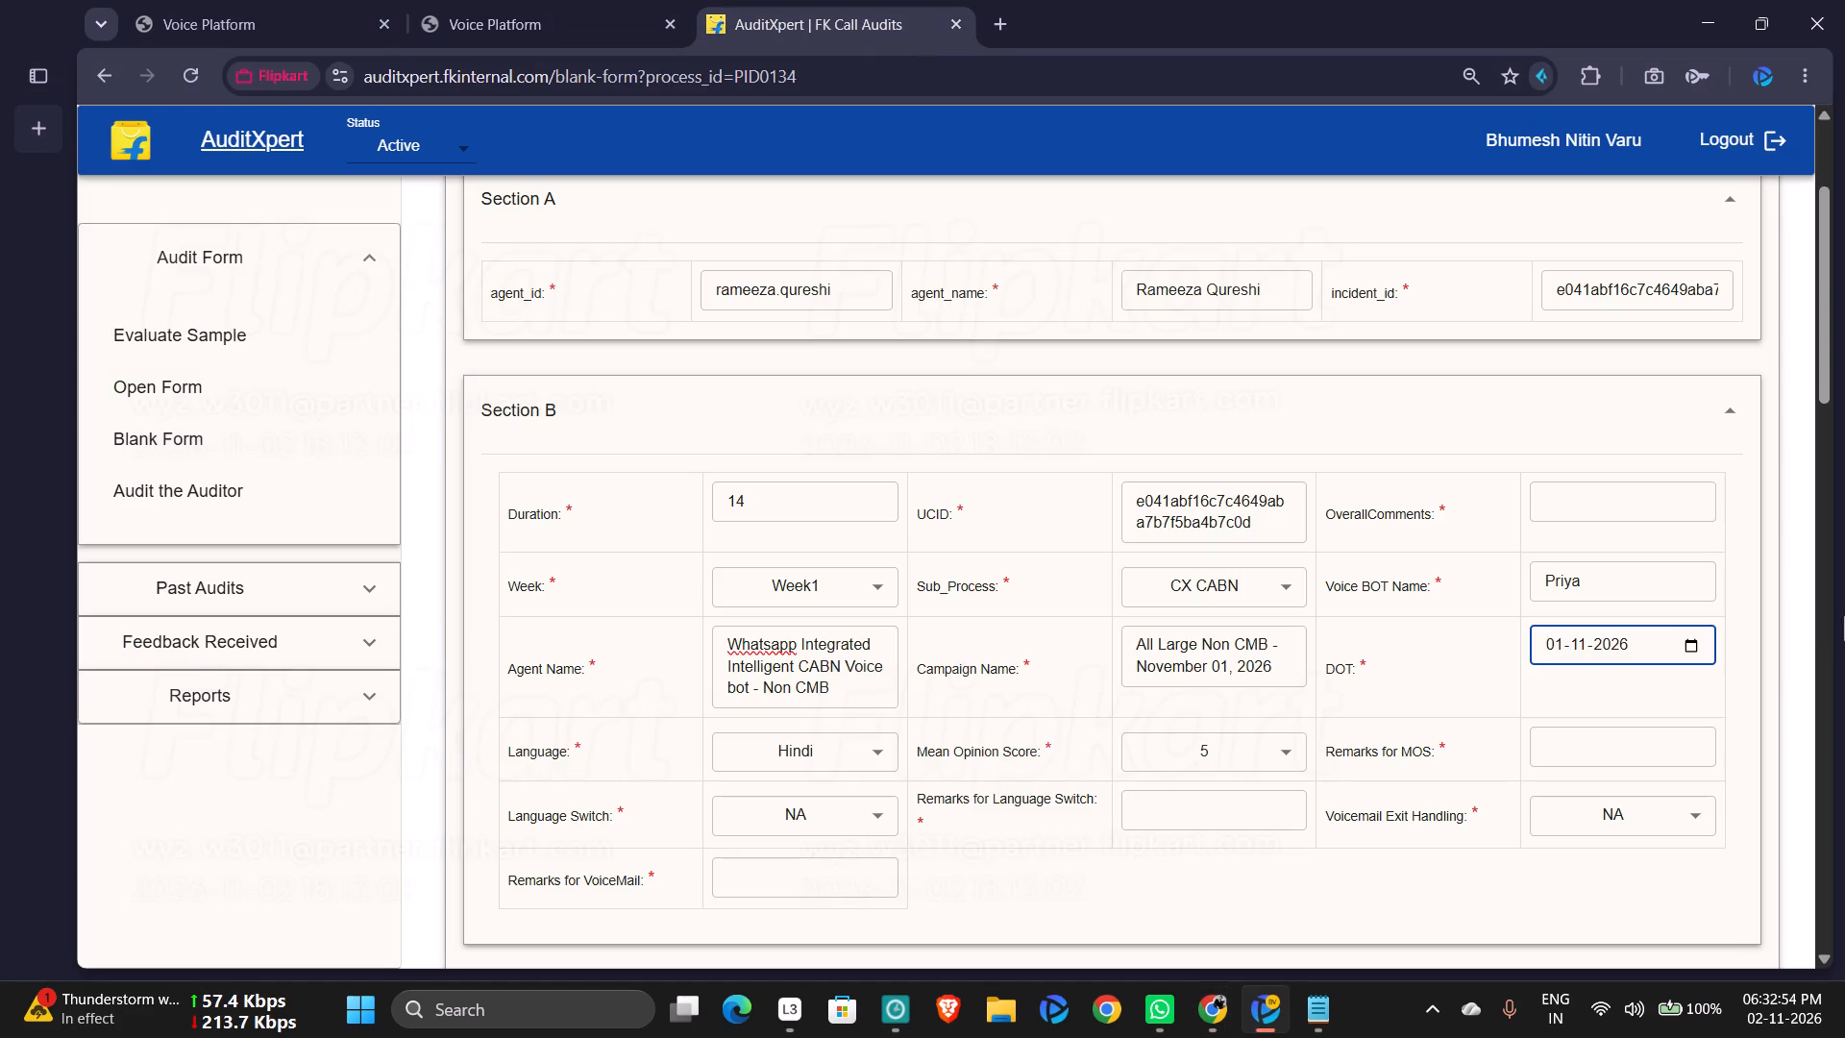
double_click(1664, 301)
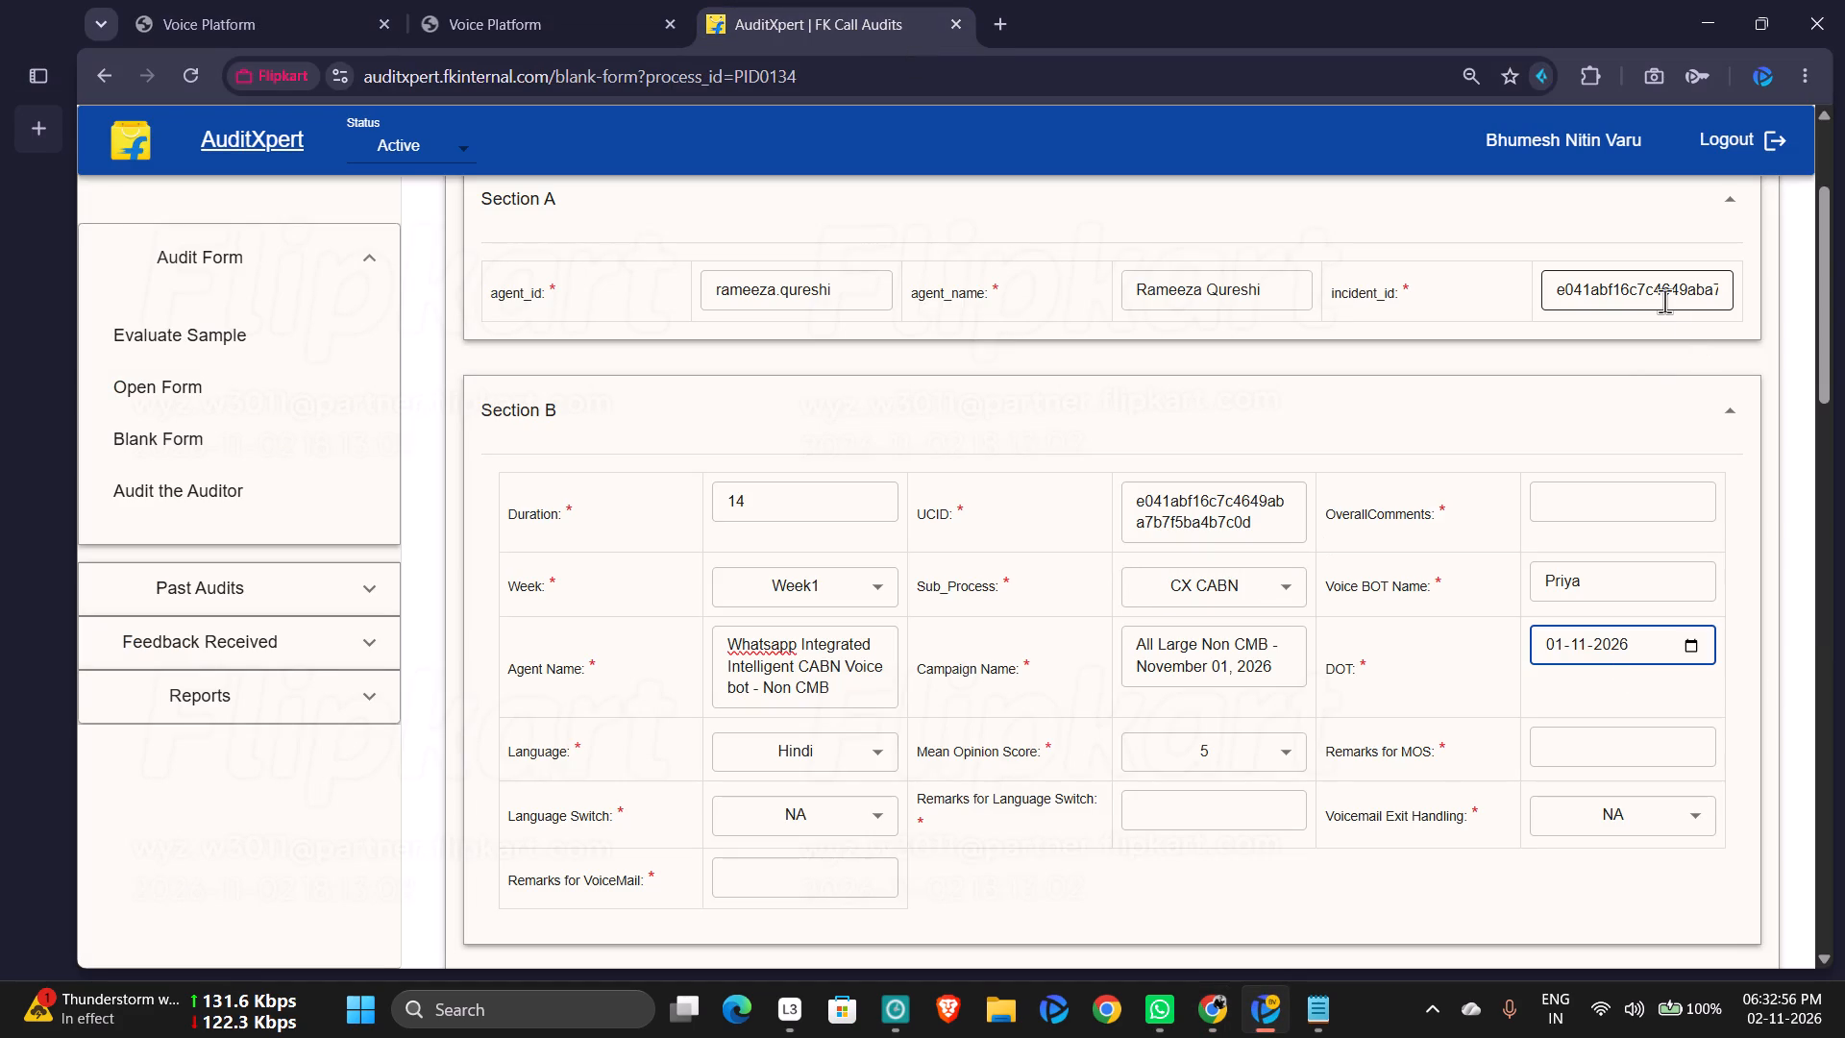
key("ctrl+v")
double_click(1246, 508)
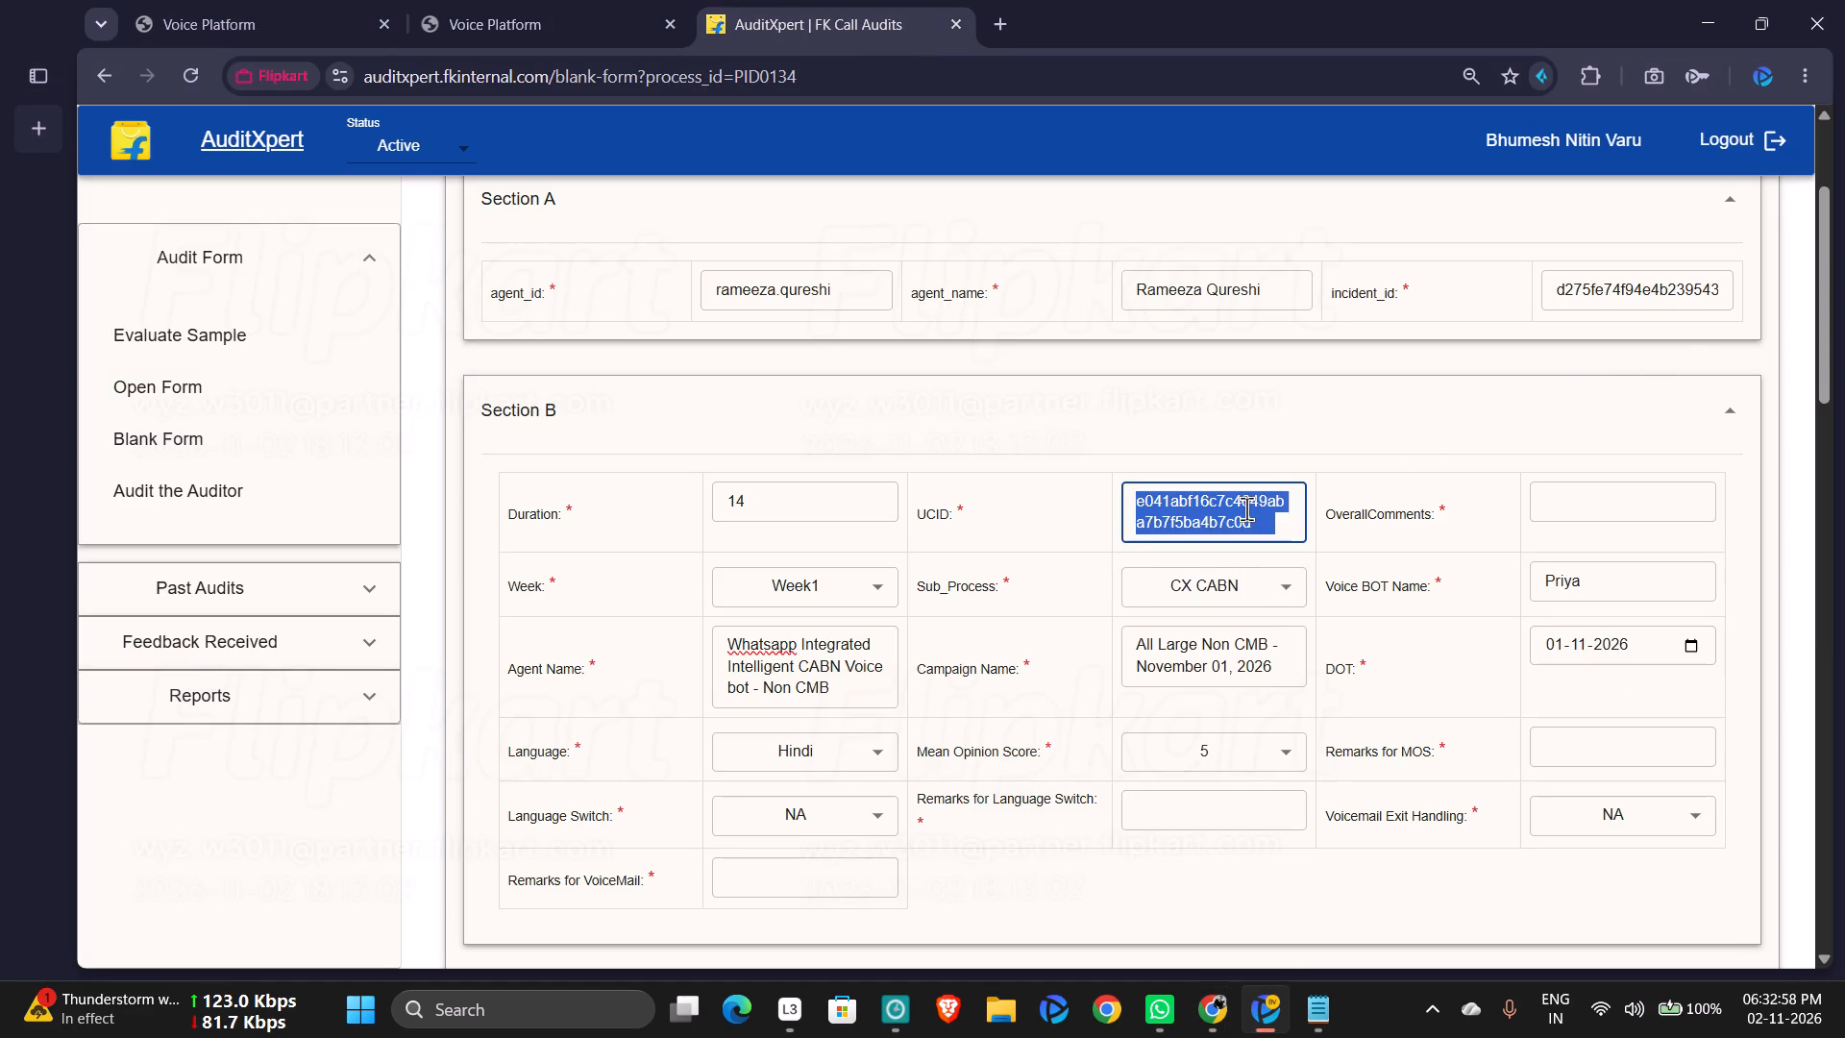
key("ctrl+v")
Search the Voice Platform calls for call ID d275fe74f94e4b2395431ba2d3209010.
left_click(594, 0)
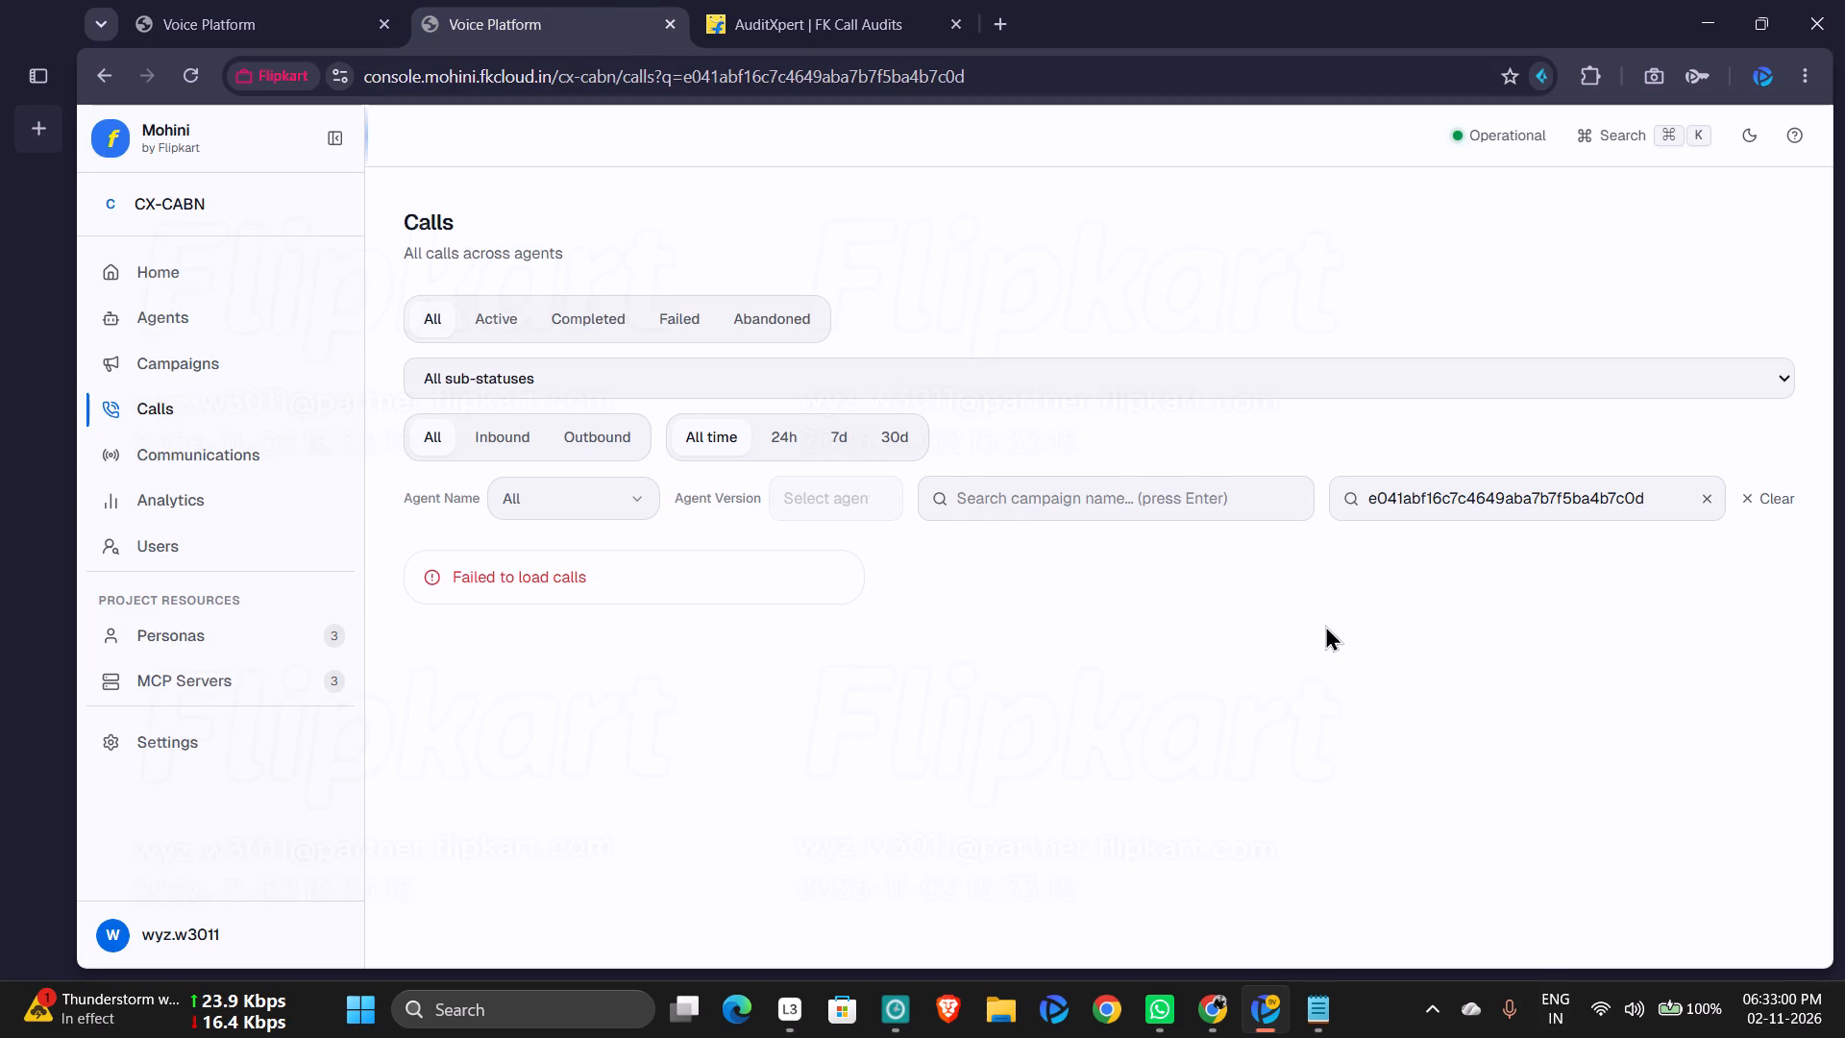
double_click(1539, 506)
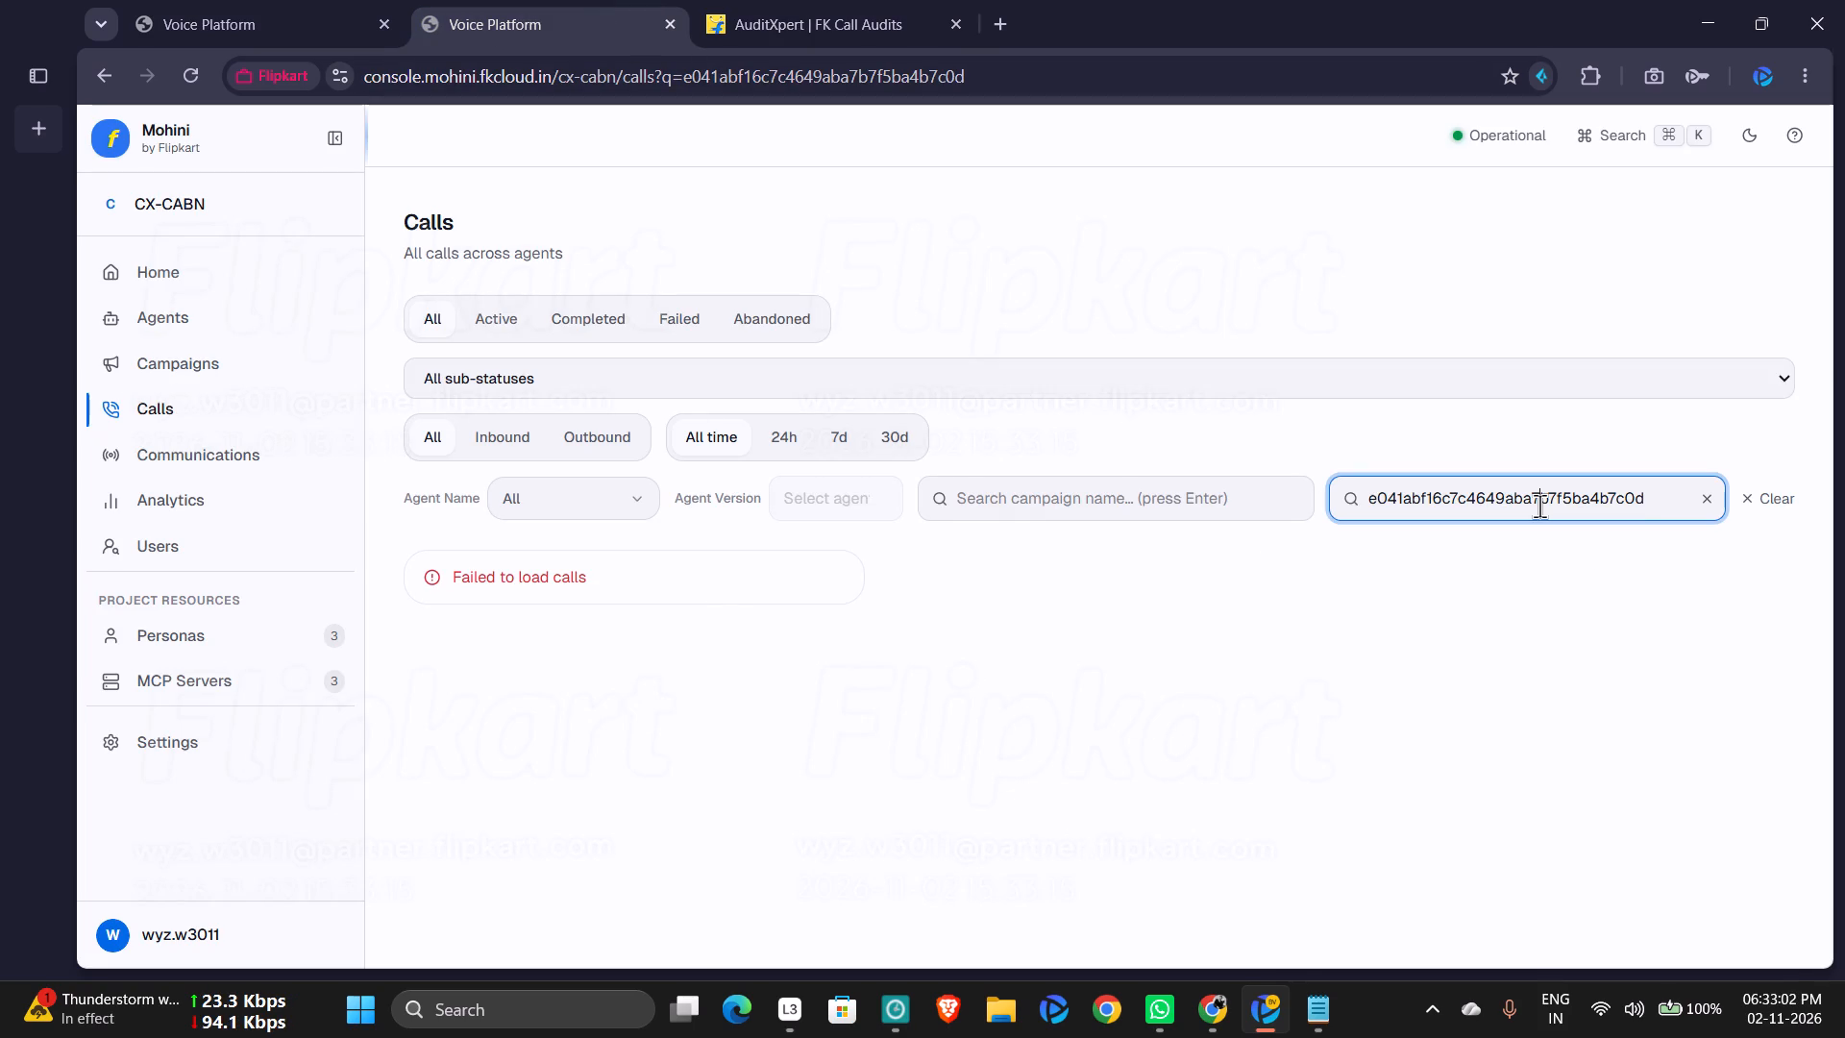
key("ctrl+v")
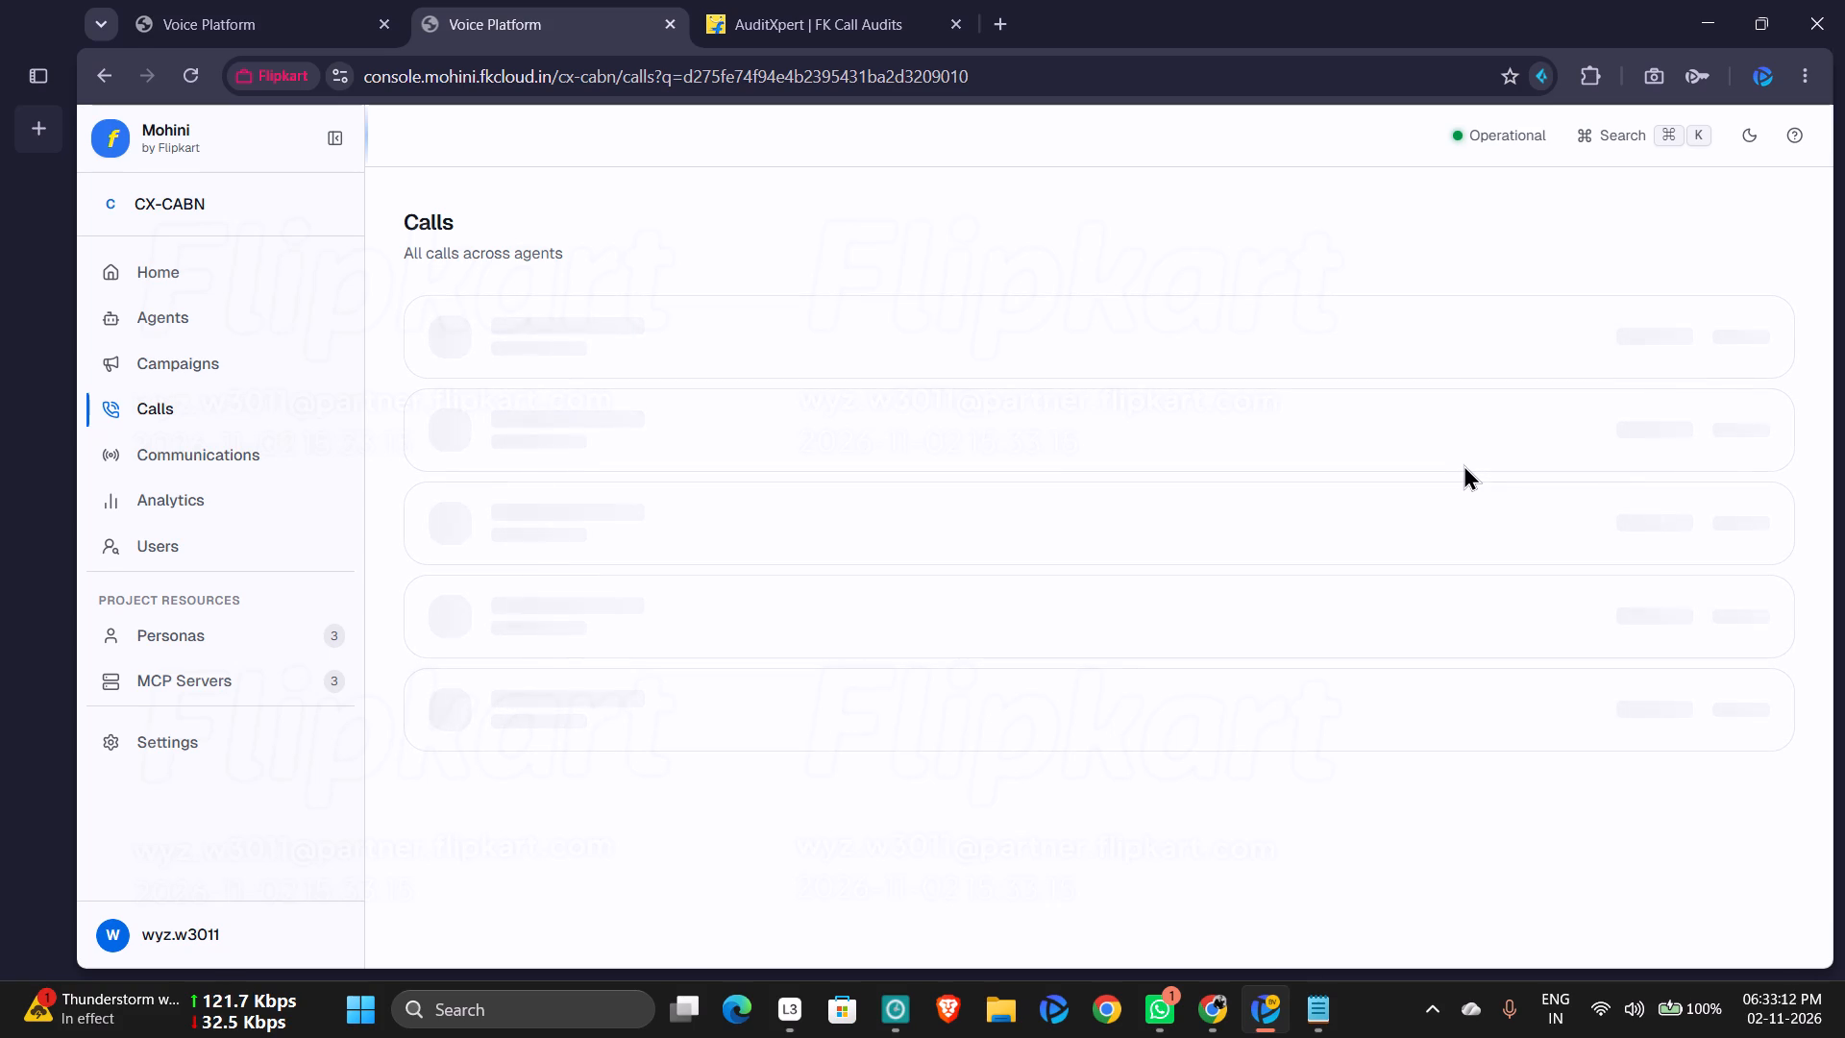
Switch back to the AuditXpert audit form for the row 145 call.
left_click(750, 6)
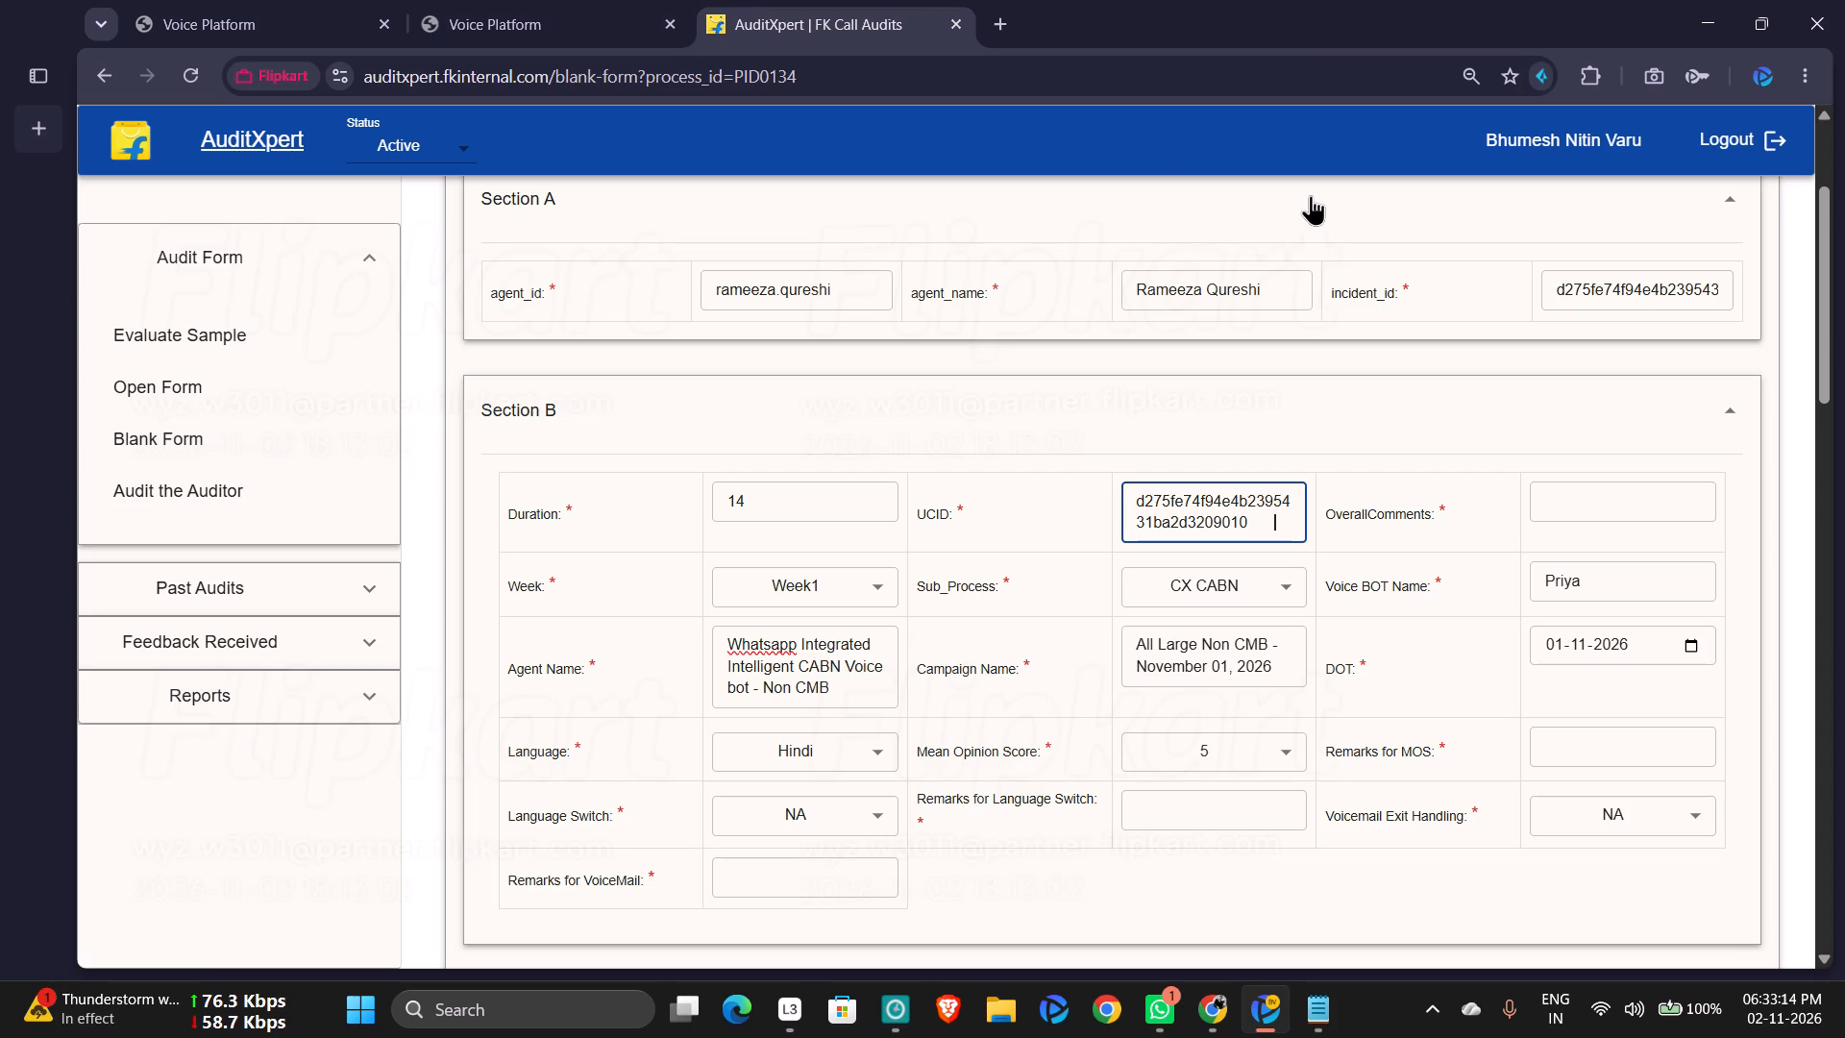
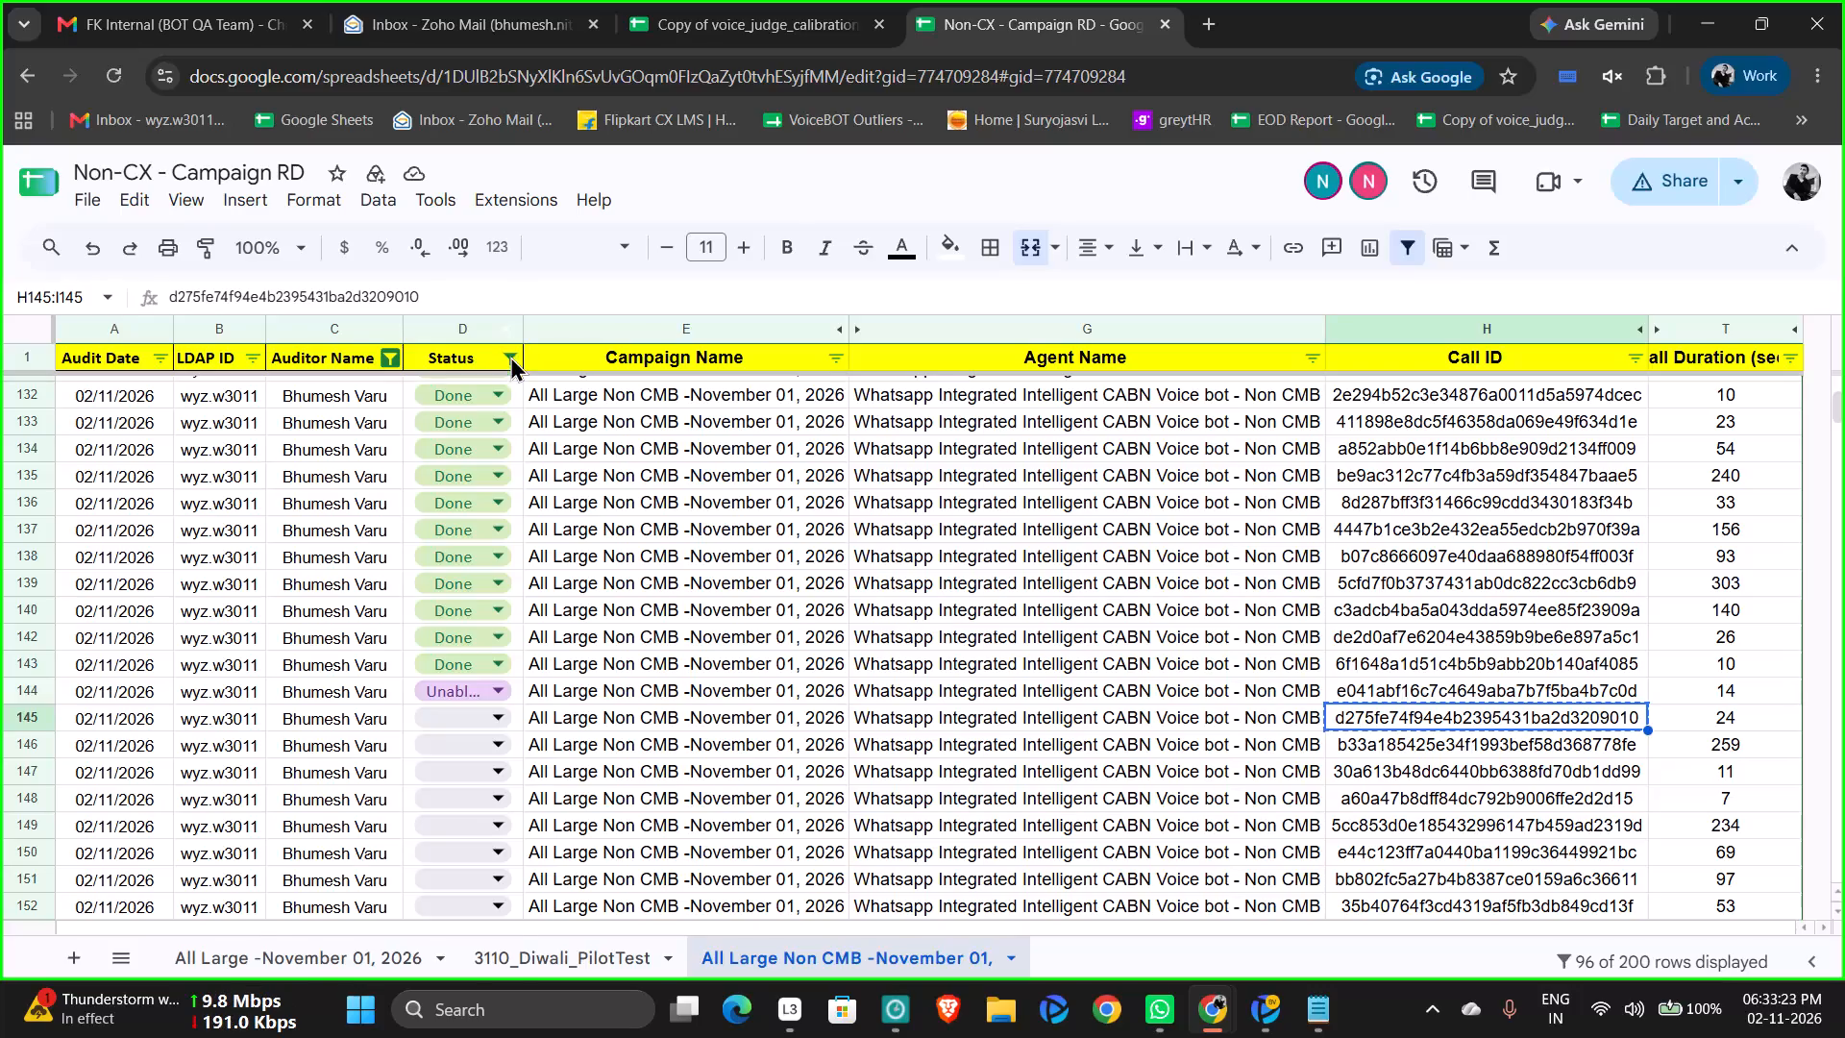
Filter the Status column of the Non-CX campaign sheet to hide the Unable to load rows.
left_click(307, 837)
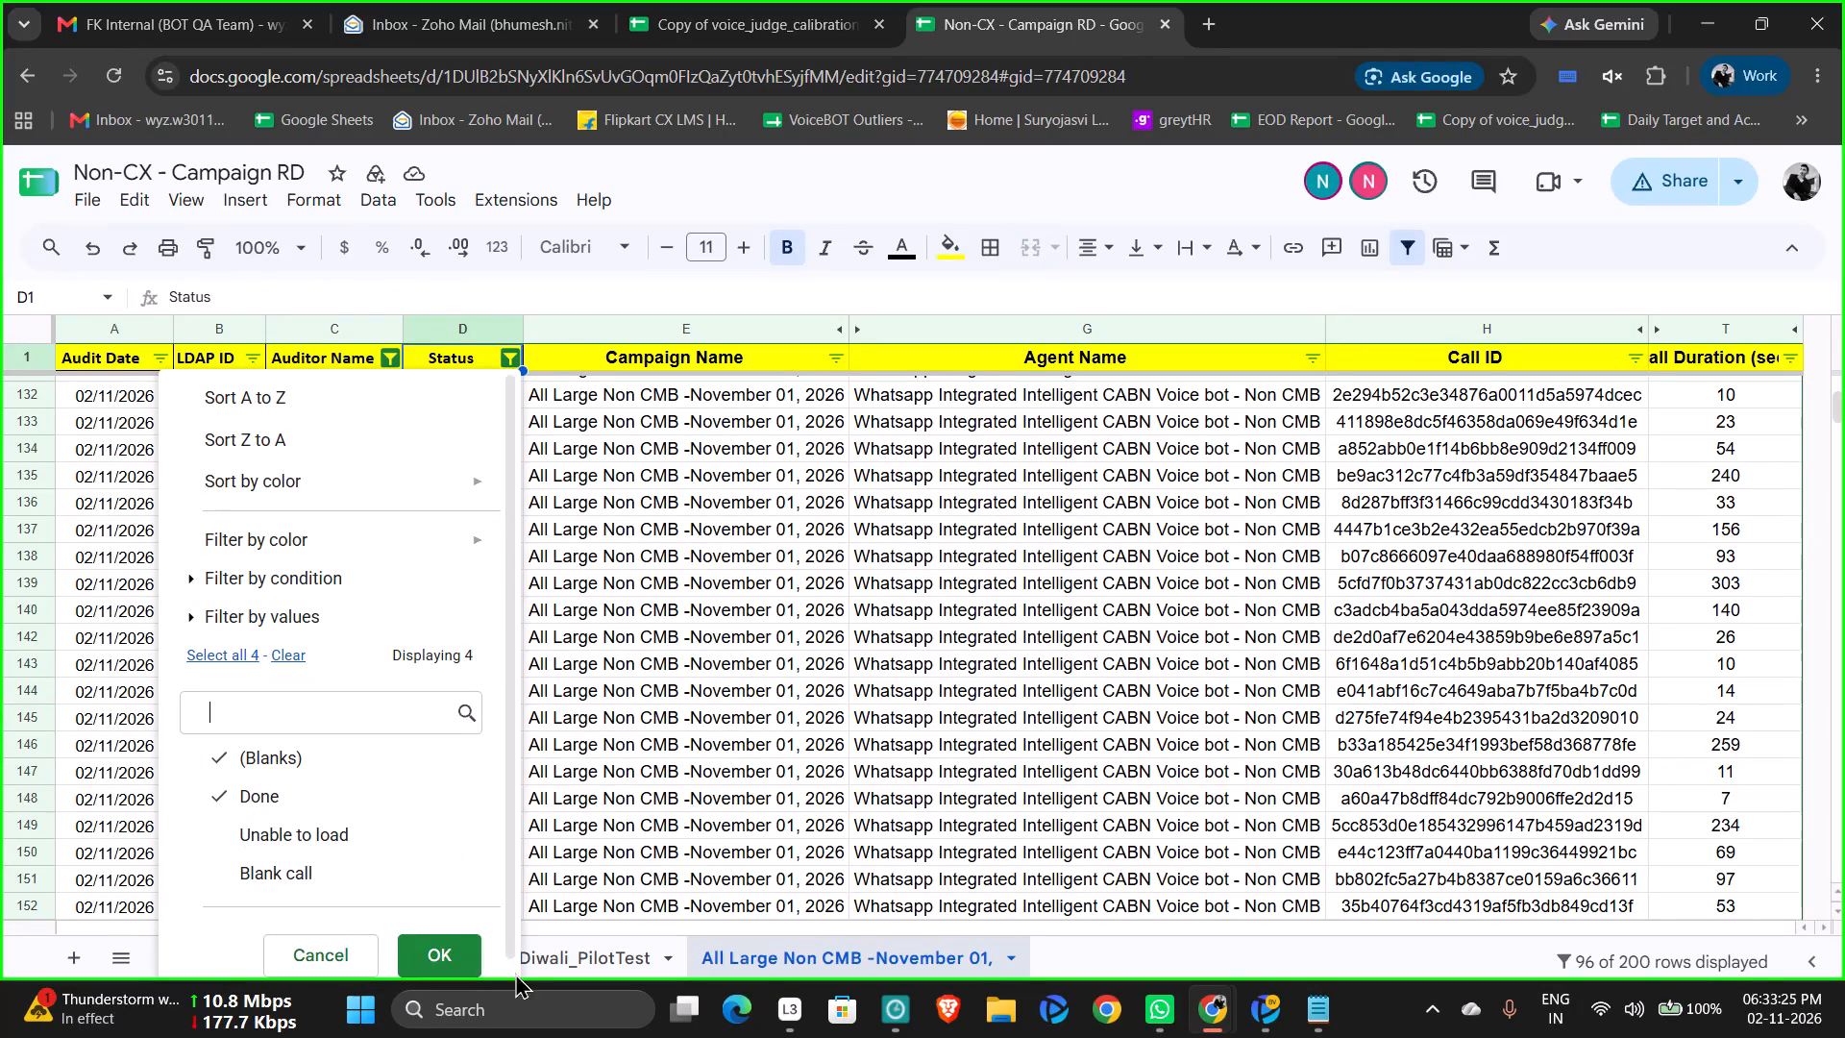
left_click(450, 940)
left_click(701, 673)
left_click(441, 327)
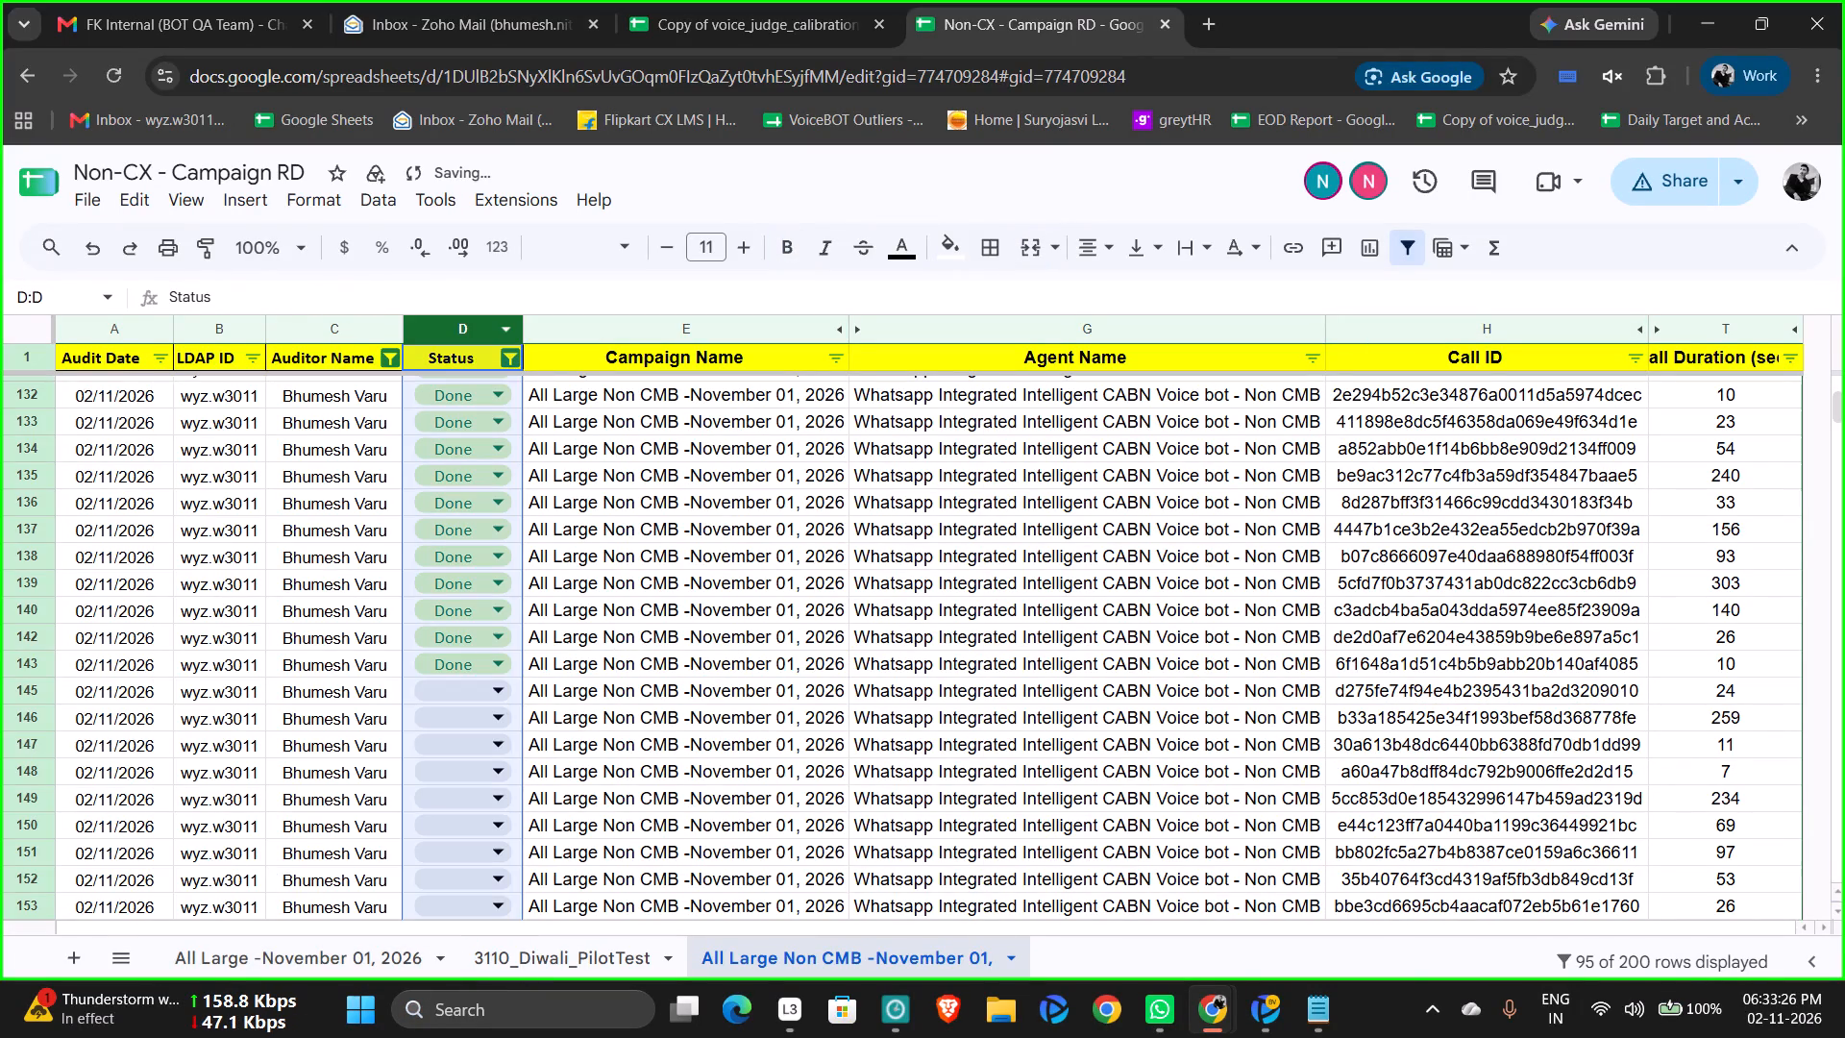
left_click(757, 678)
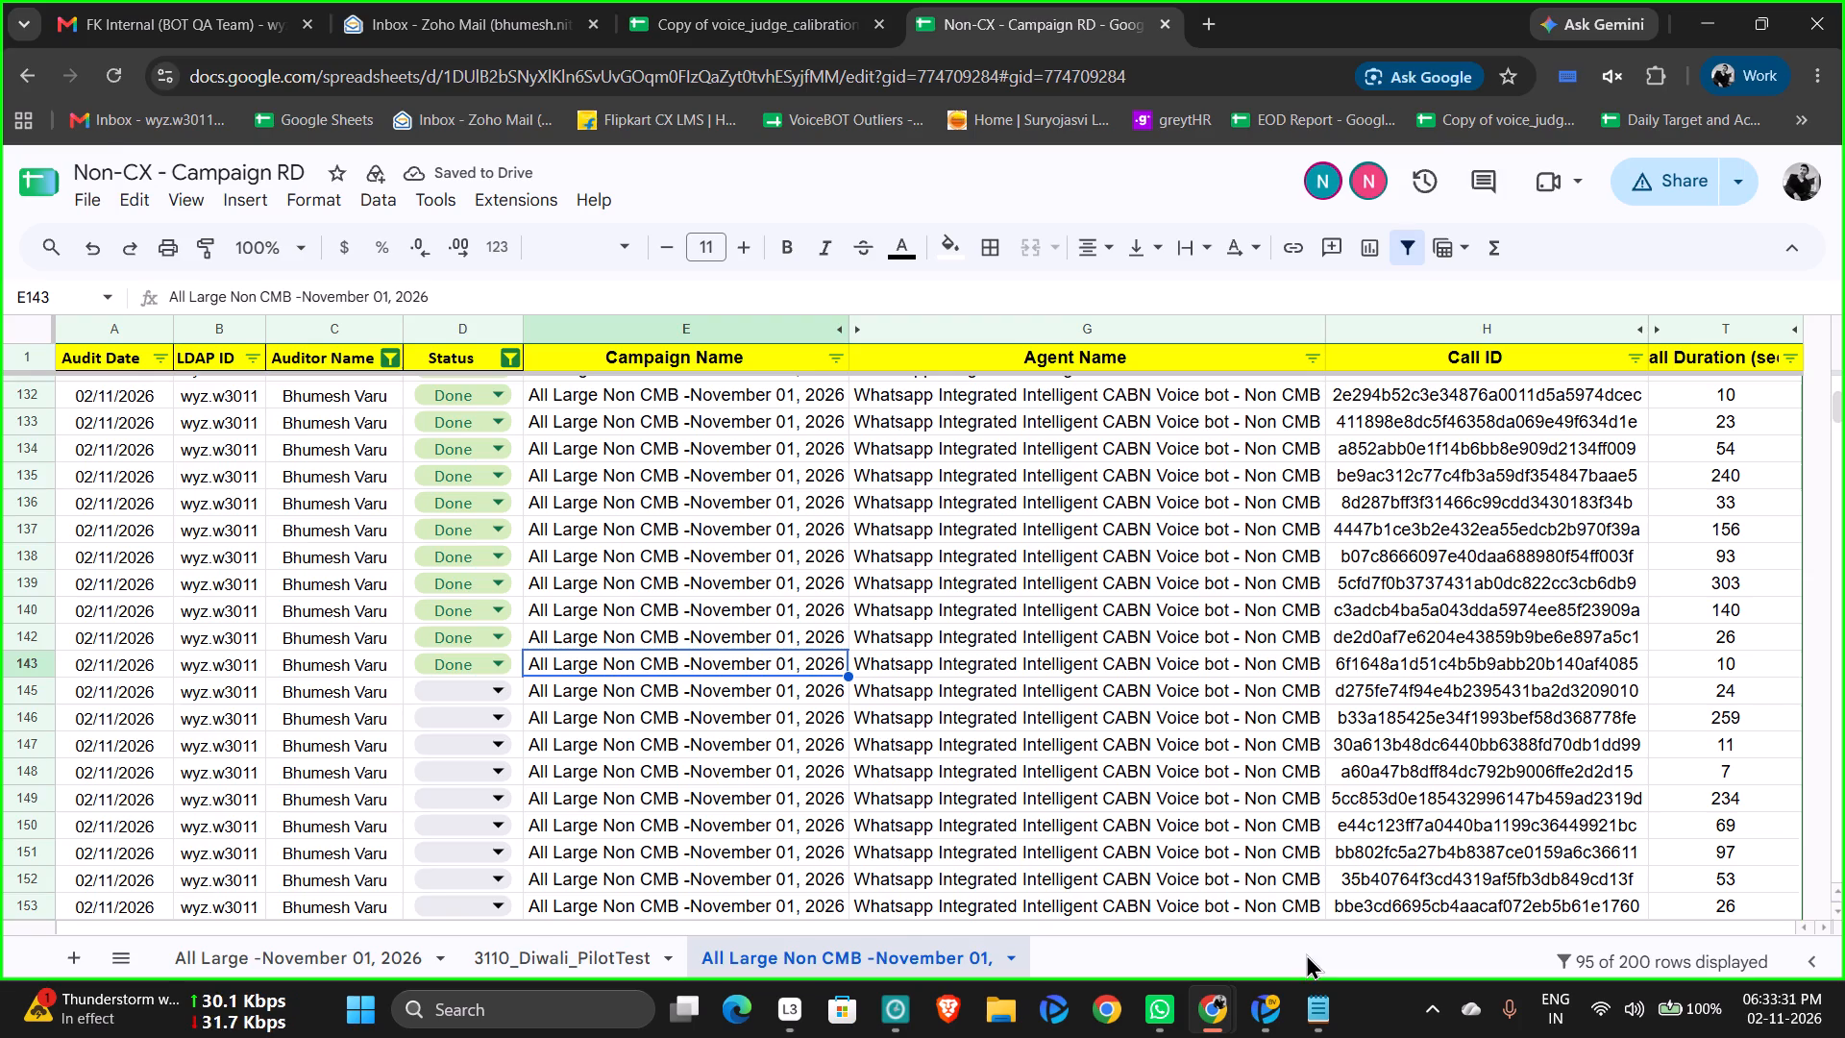
Check the Voice Platform call search for the row 145 call and return to the Non-CX campaign sheet.
left_click(1252, 1014)
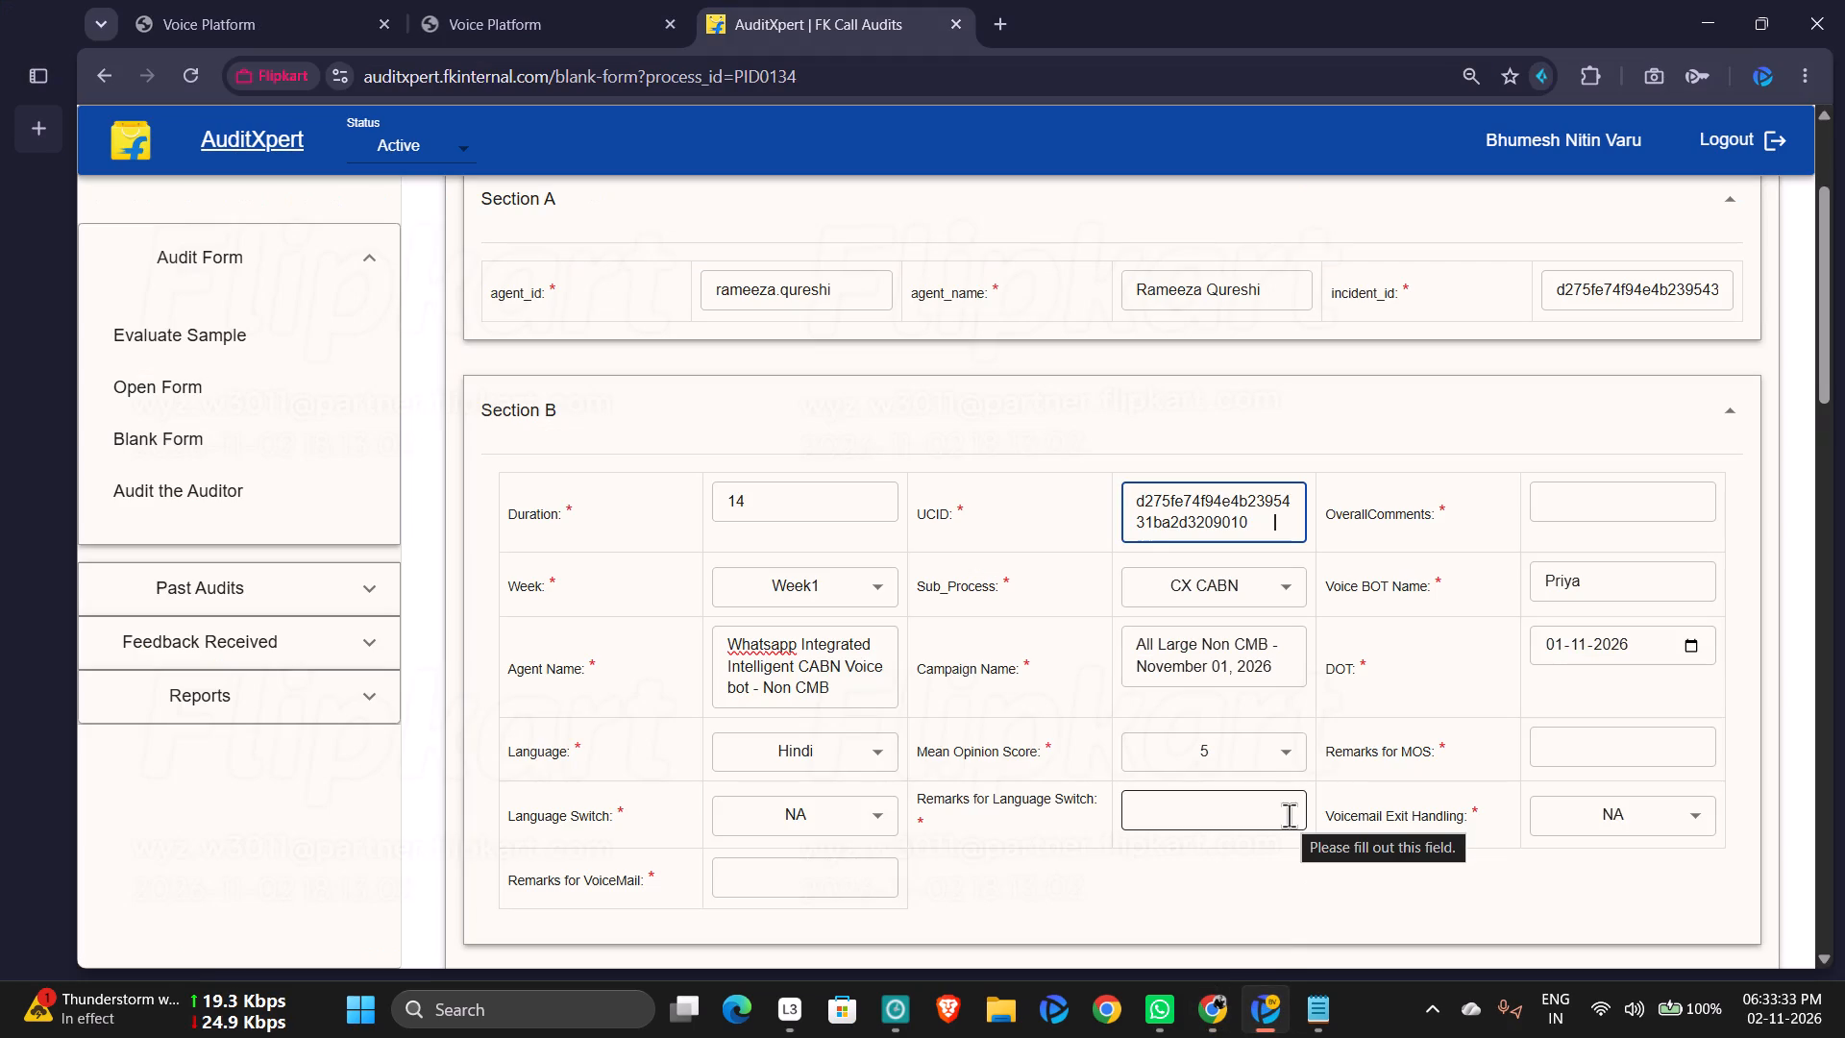
left_click(600, 44)
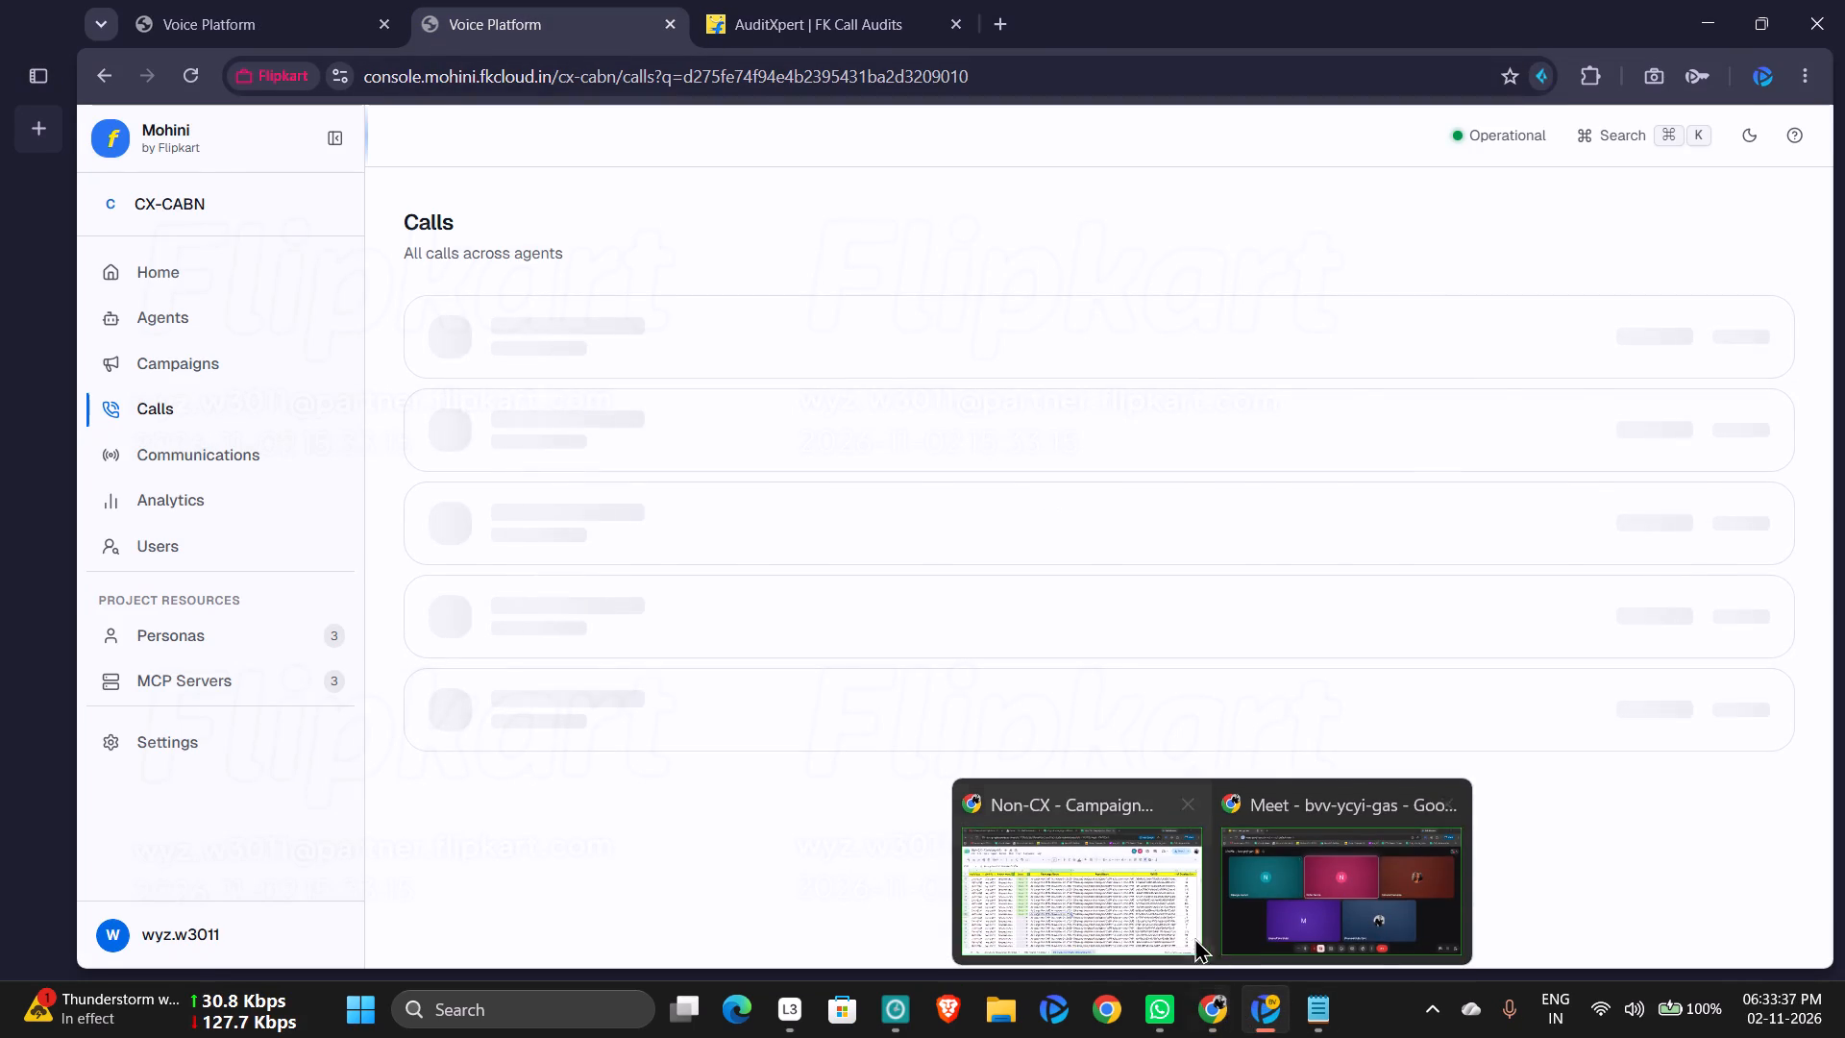
left_click(1187, 930)
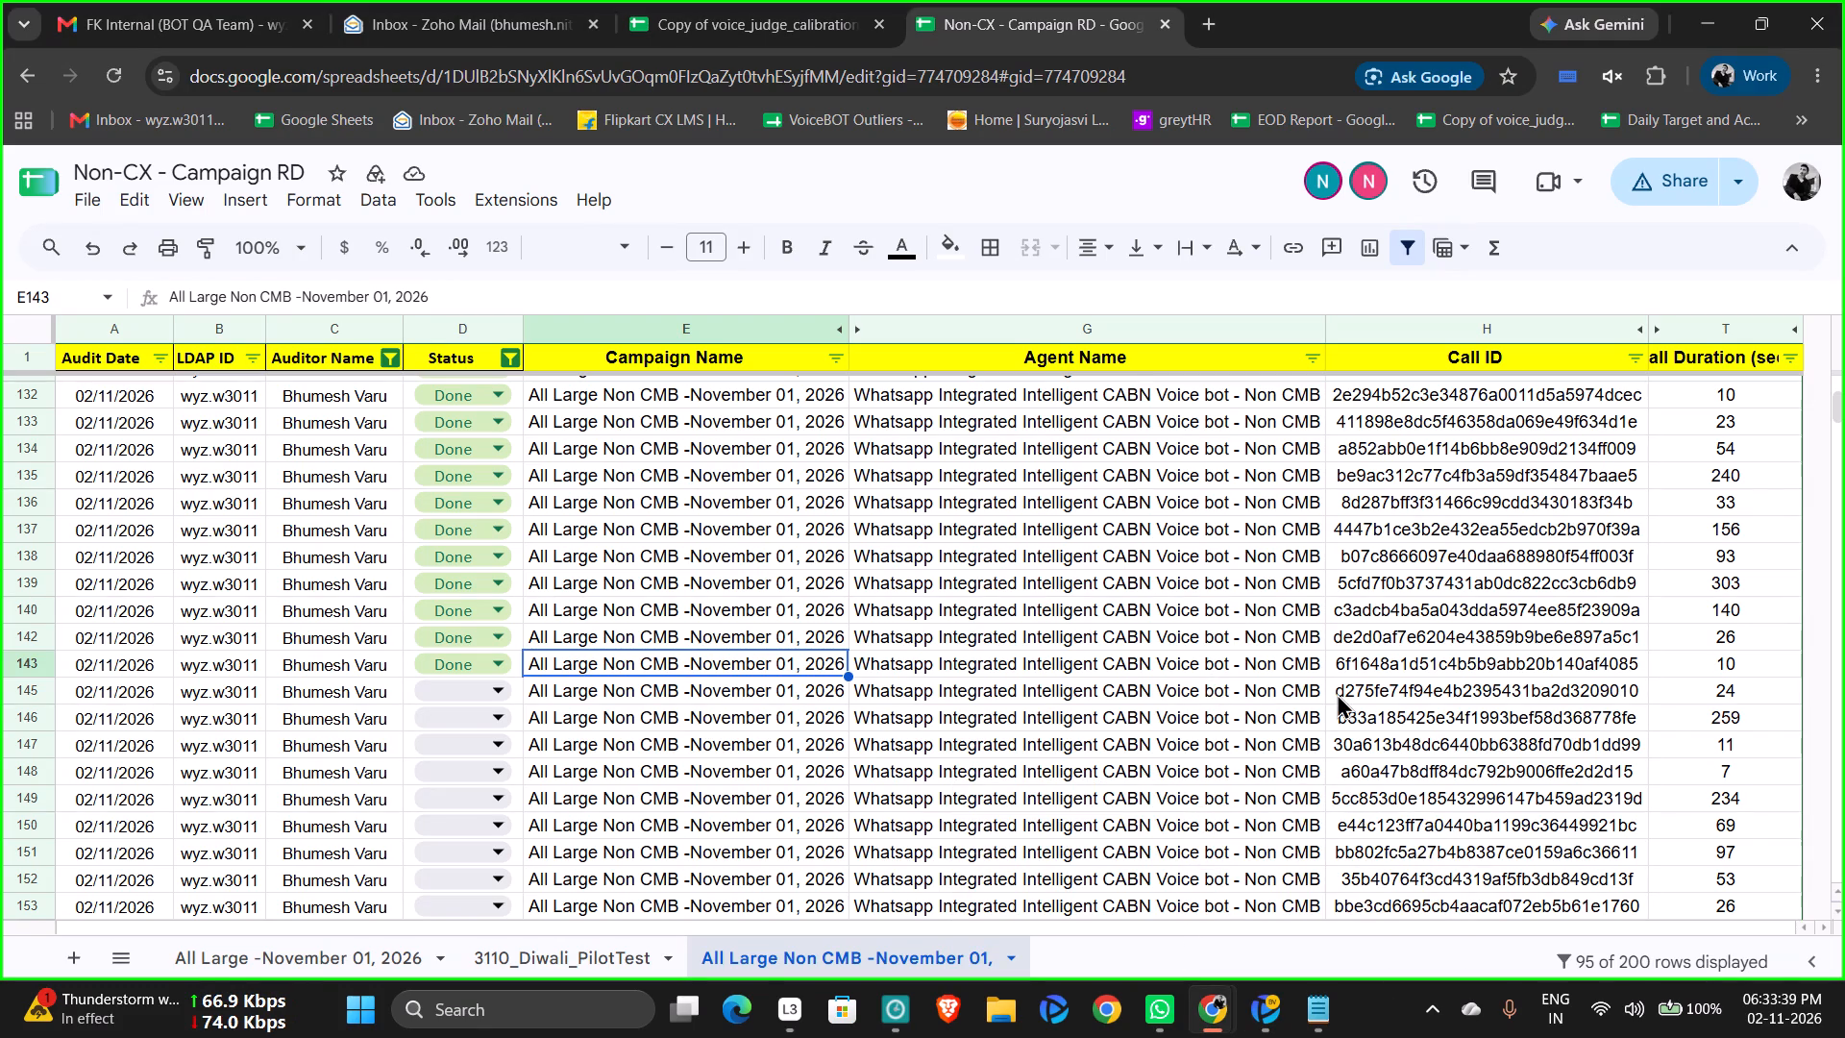
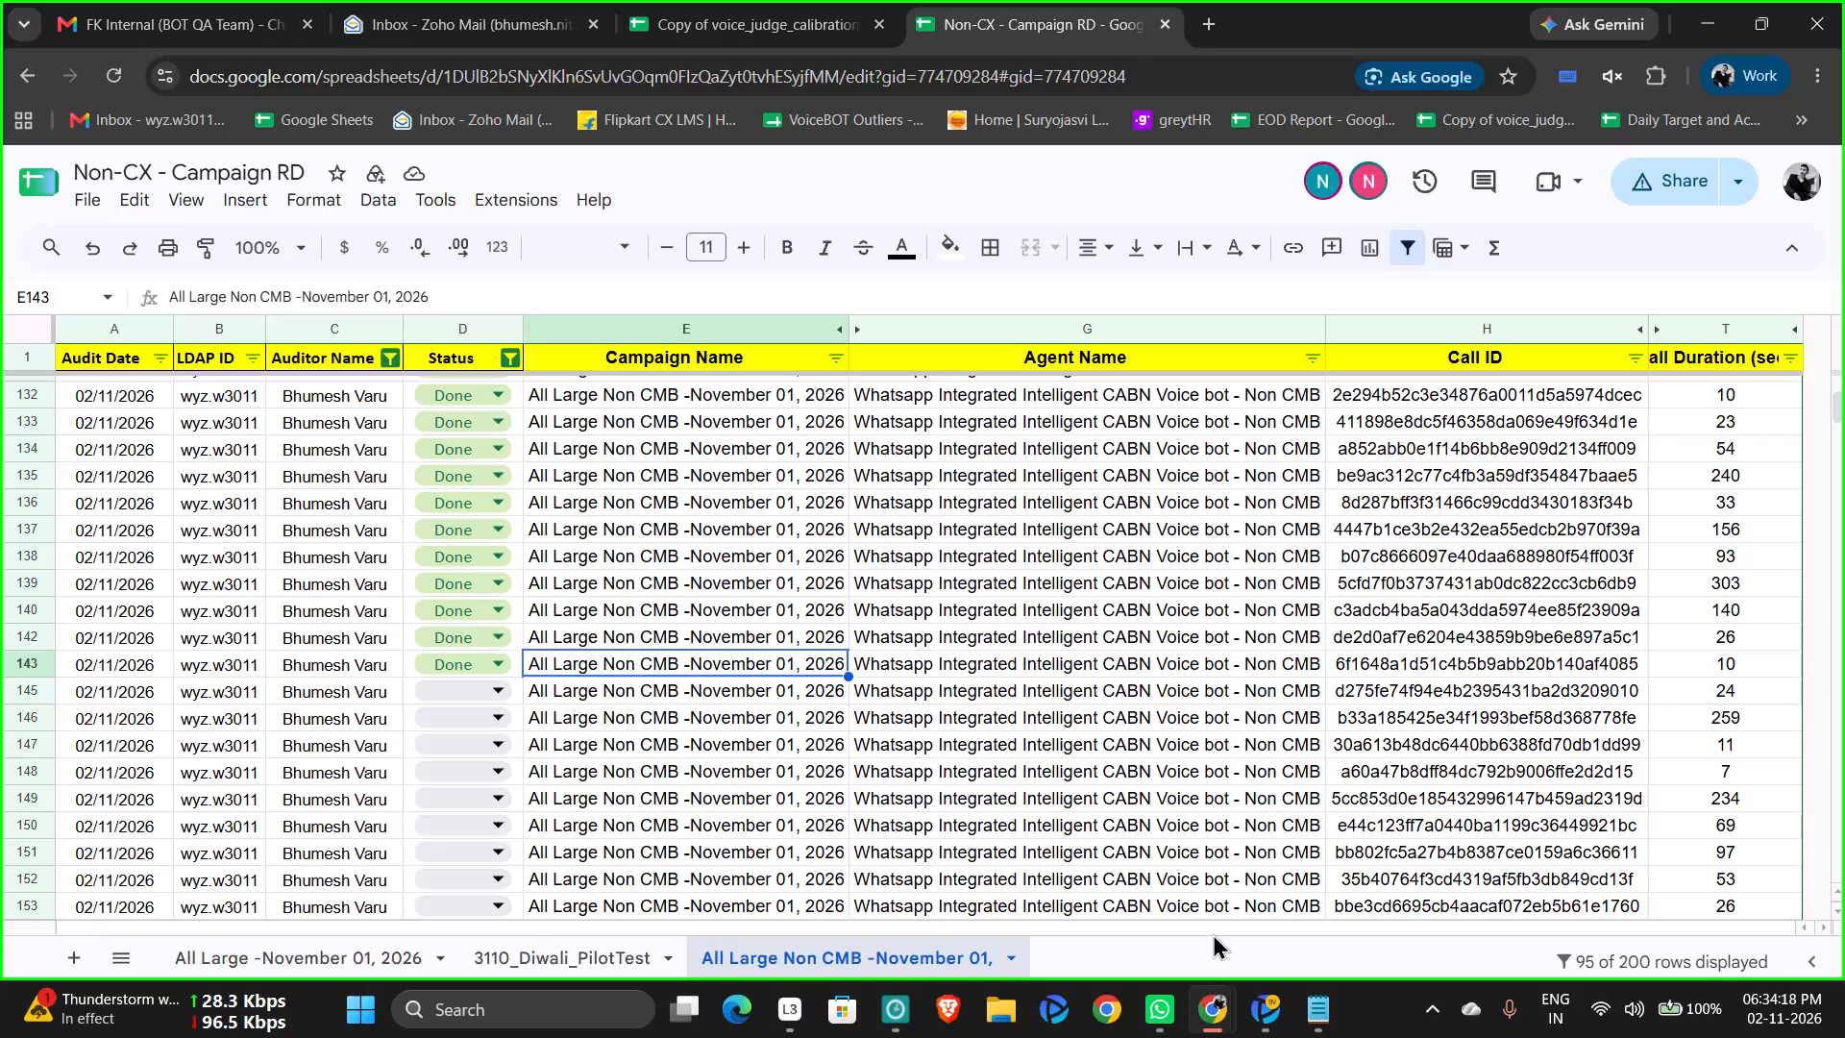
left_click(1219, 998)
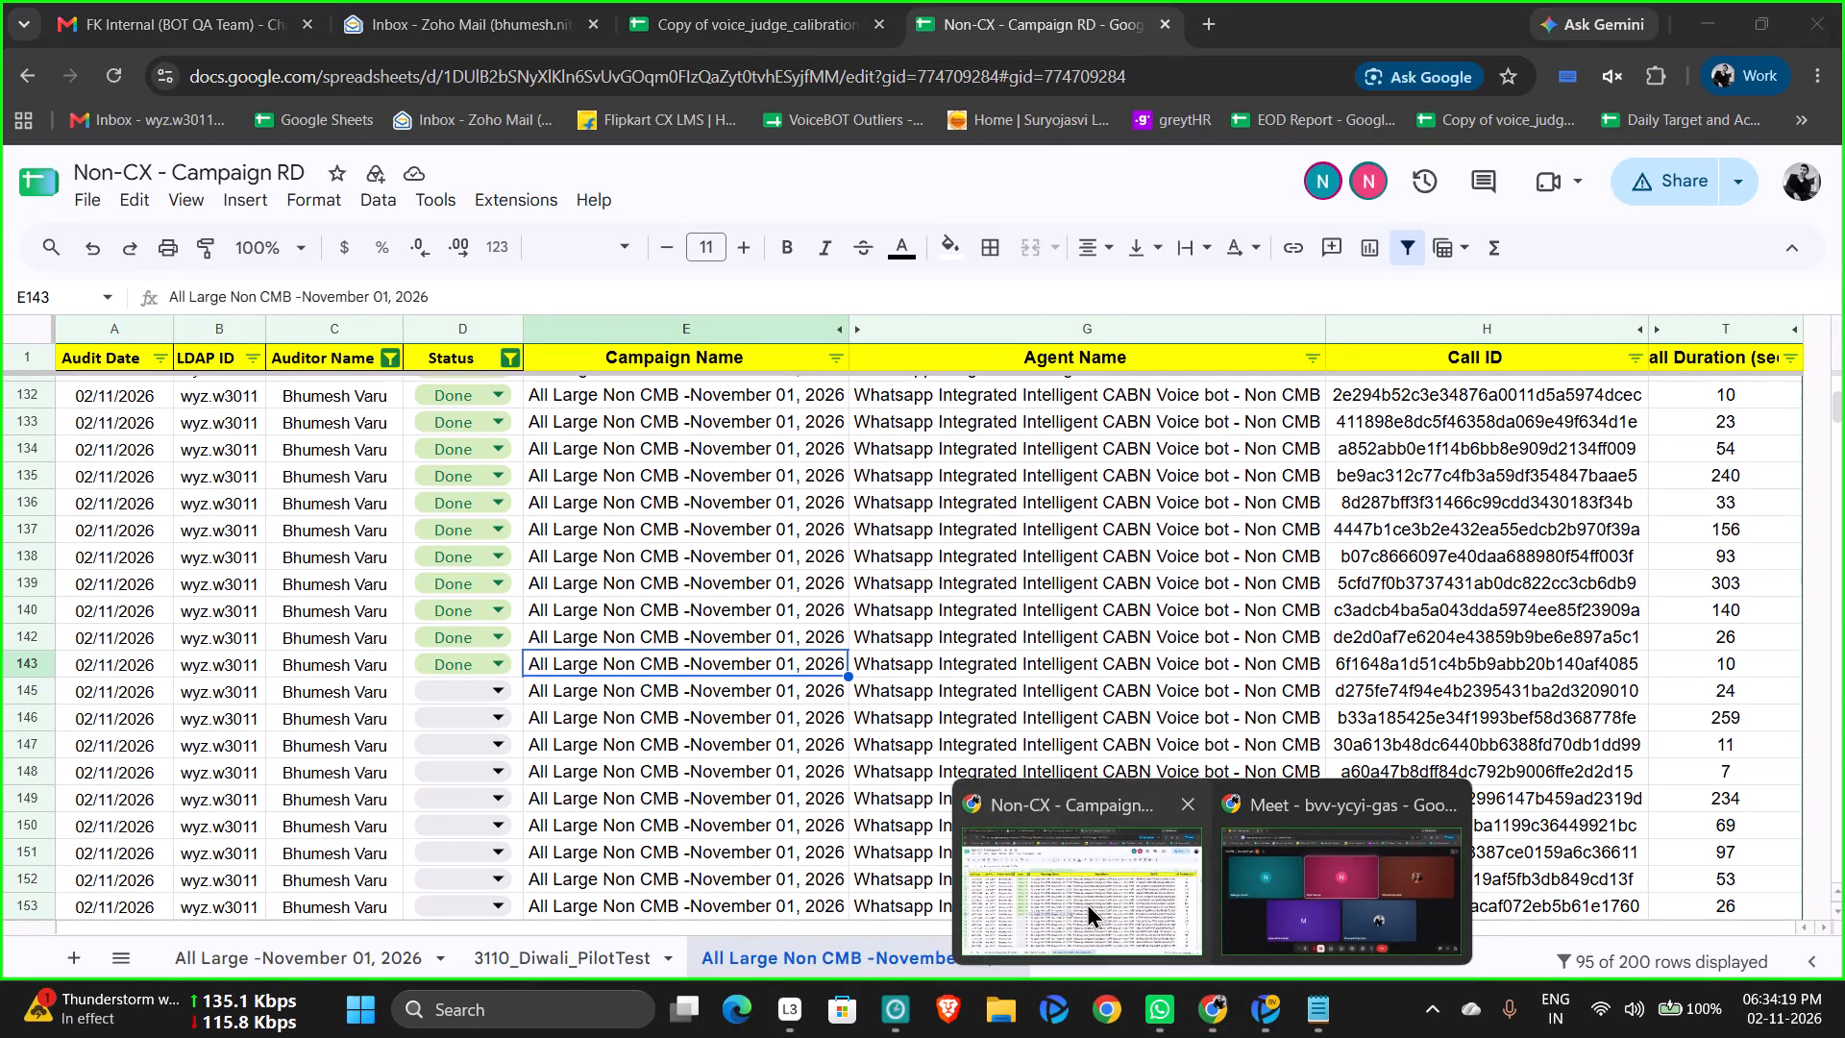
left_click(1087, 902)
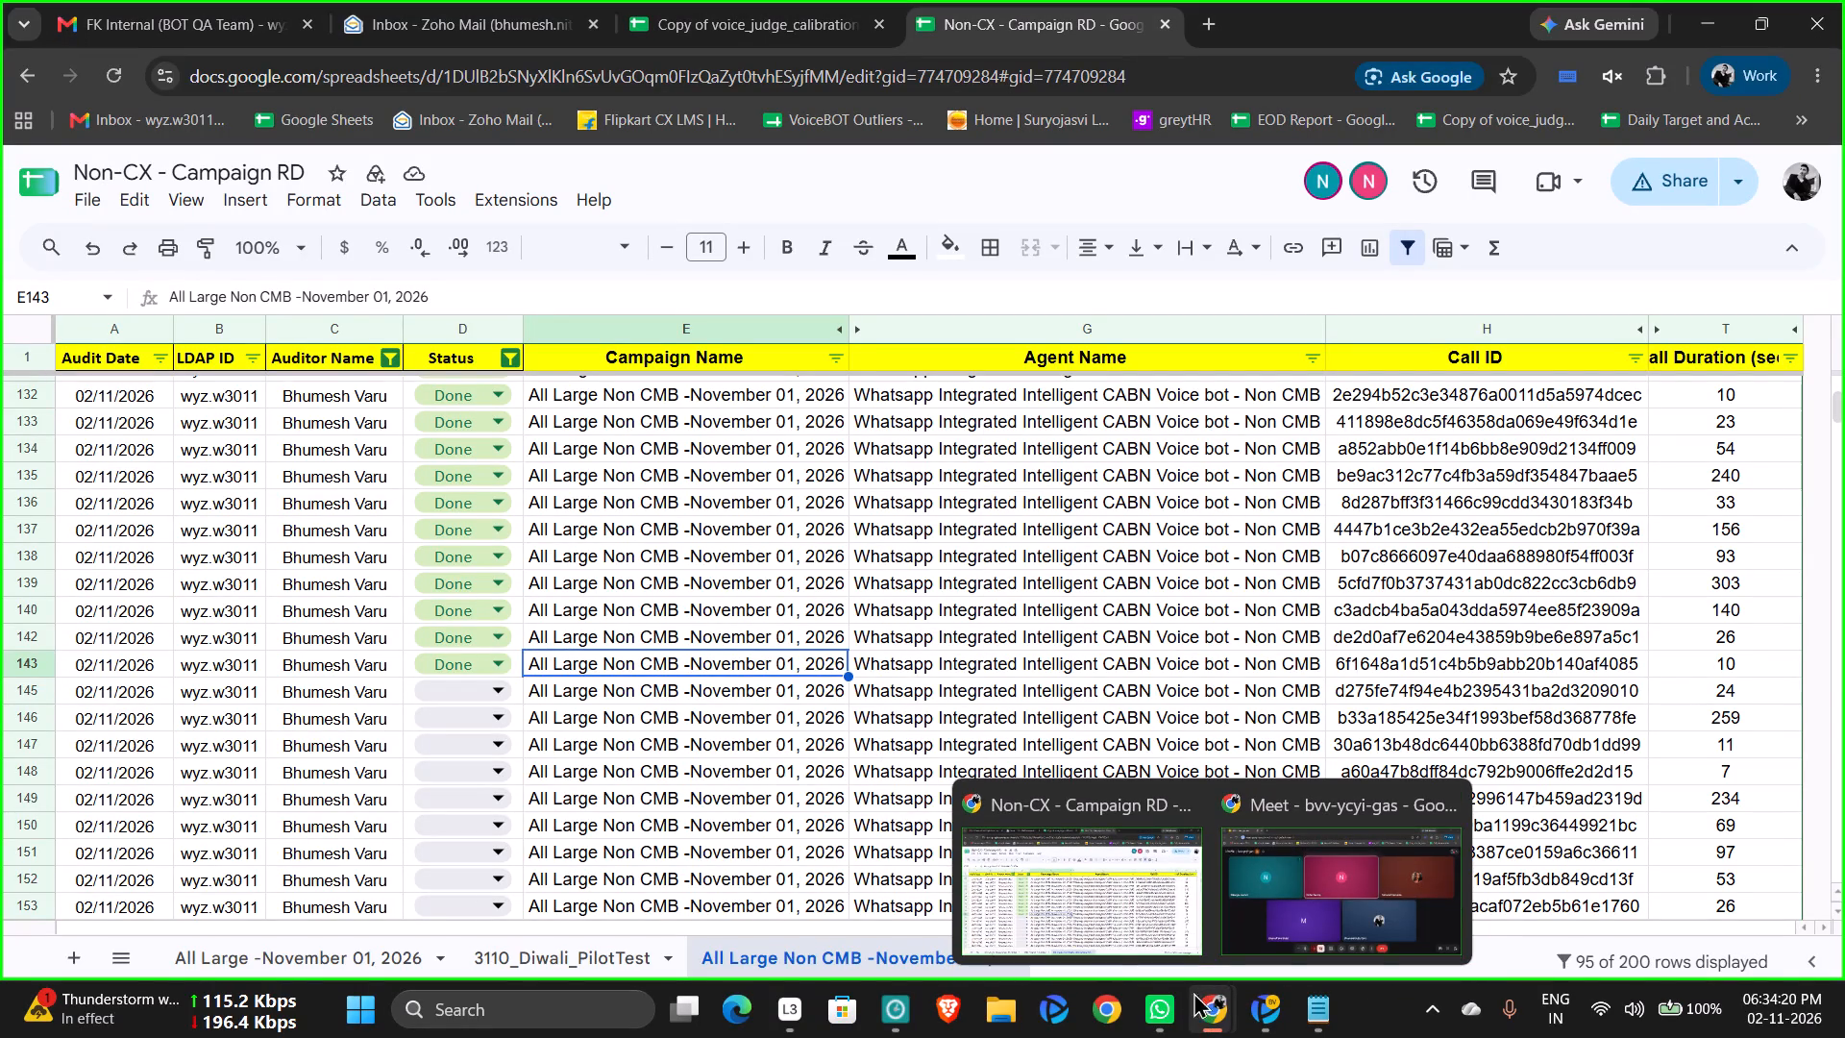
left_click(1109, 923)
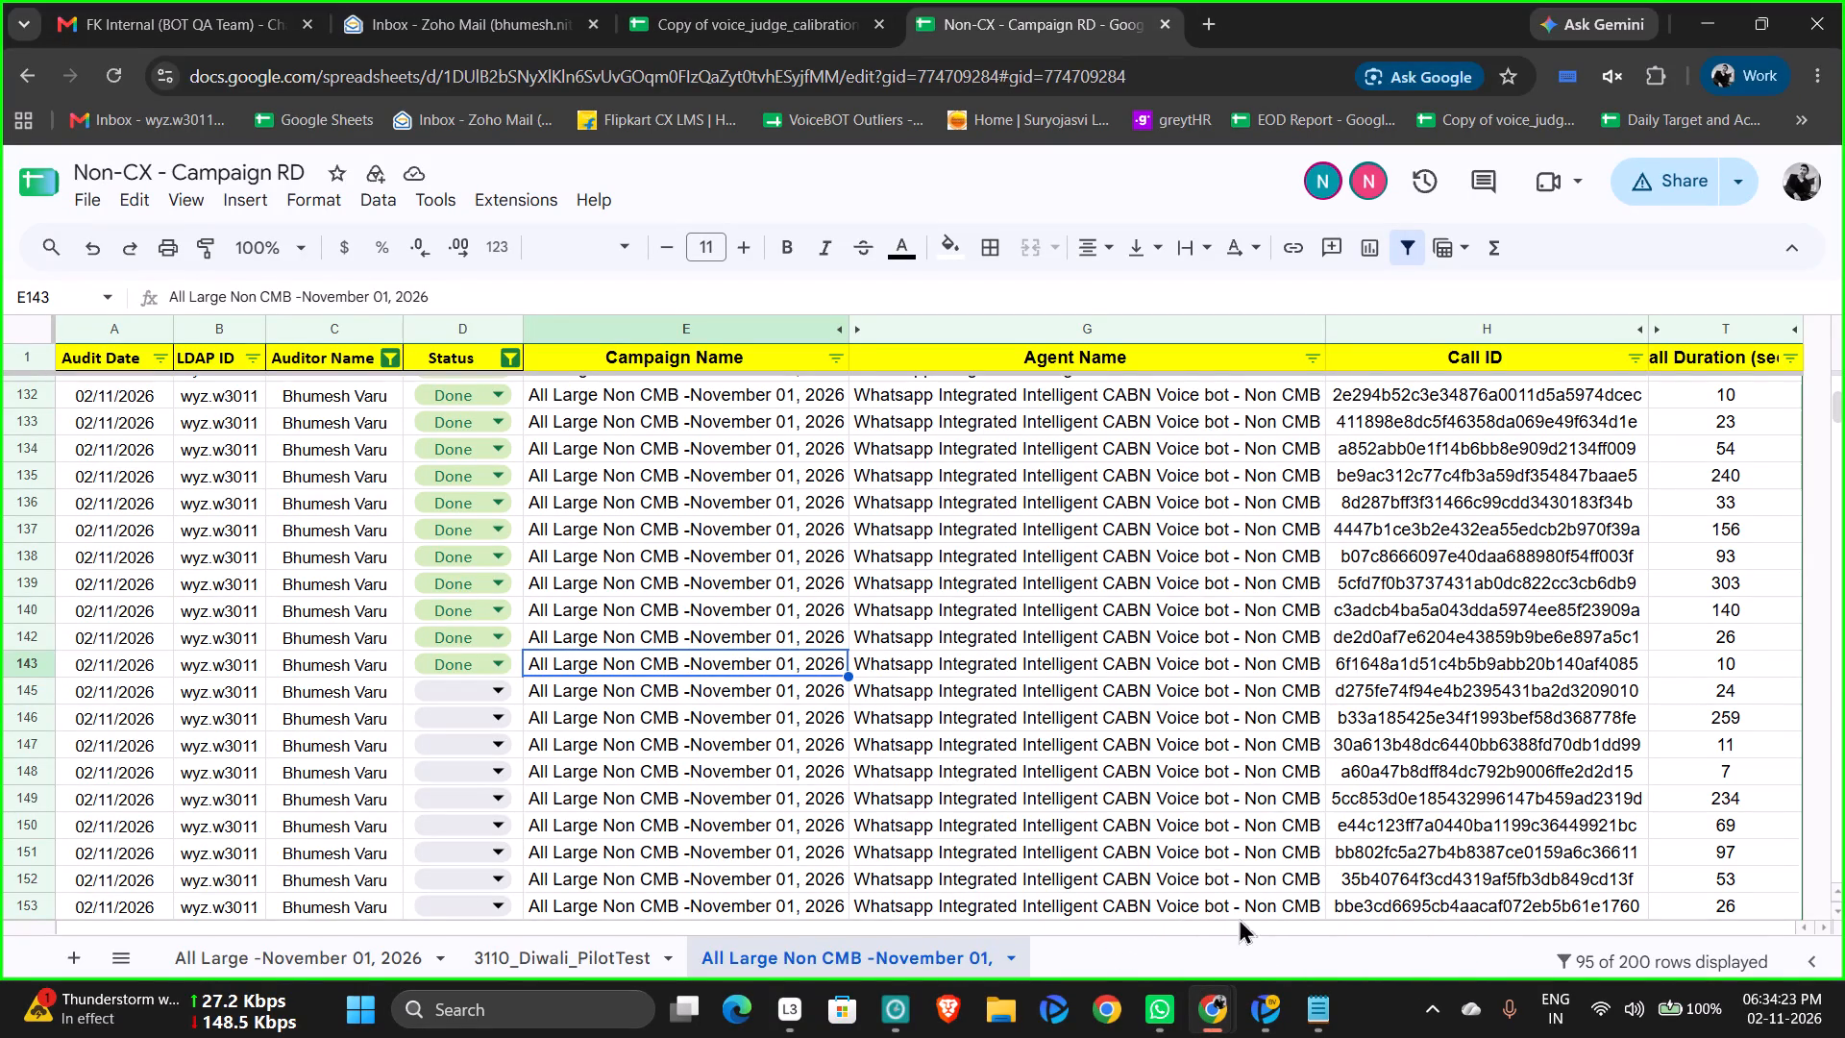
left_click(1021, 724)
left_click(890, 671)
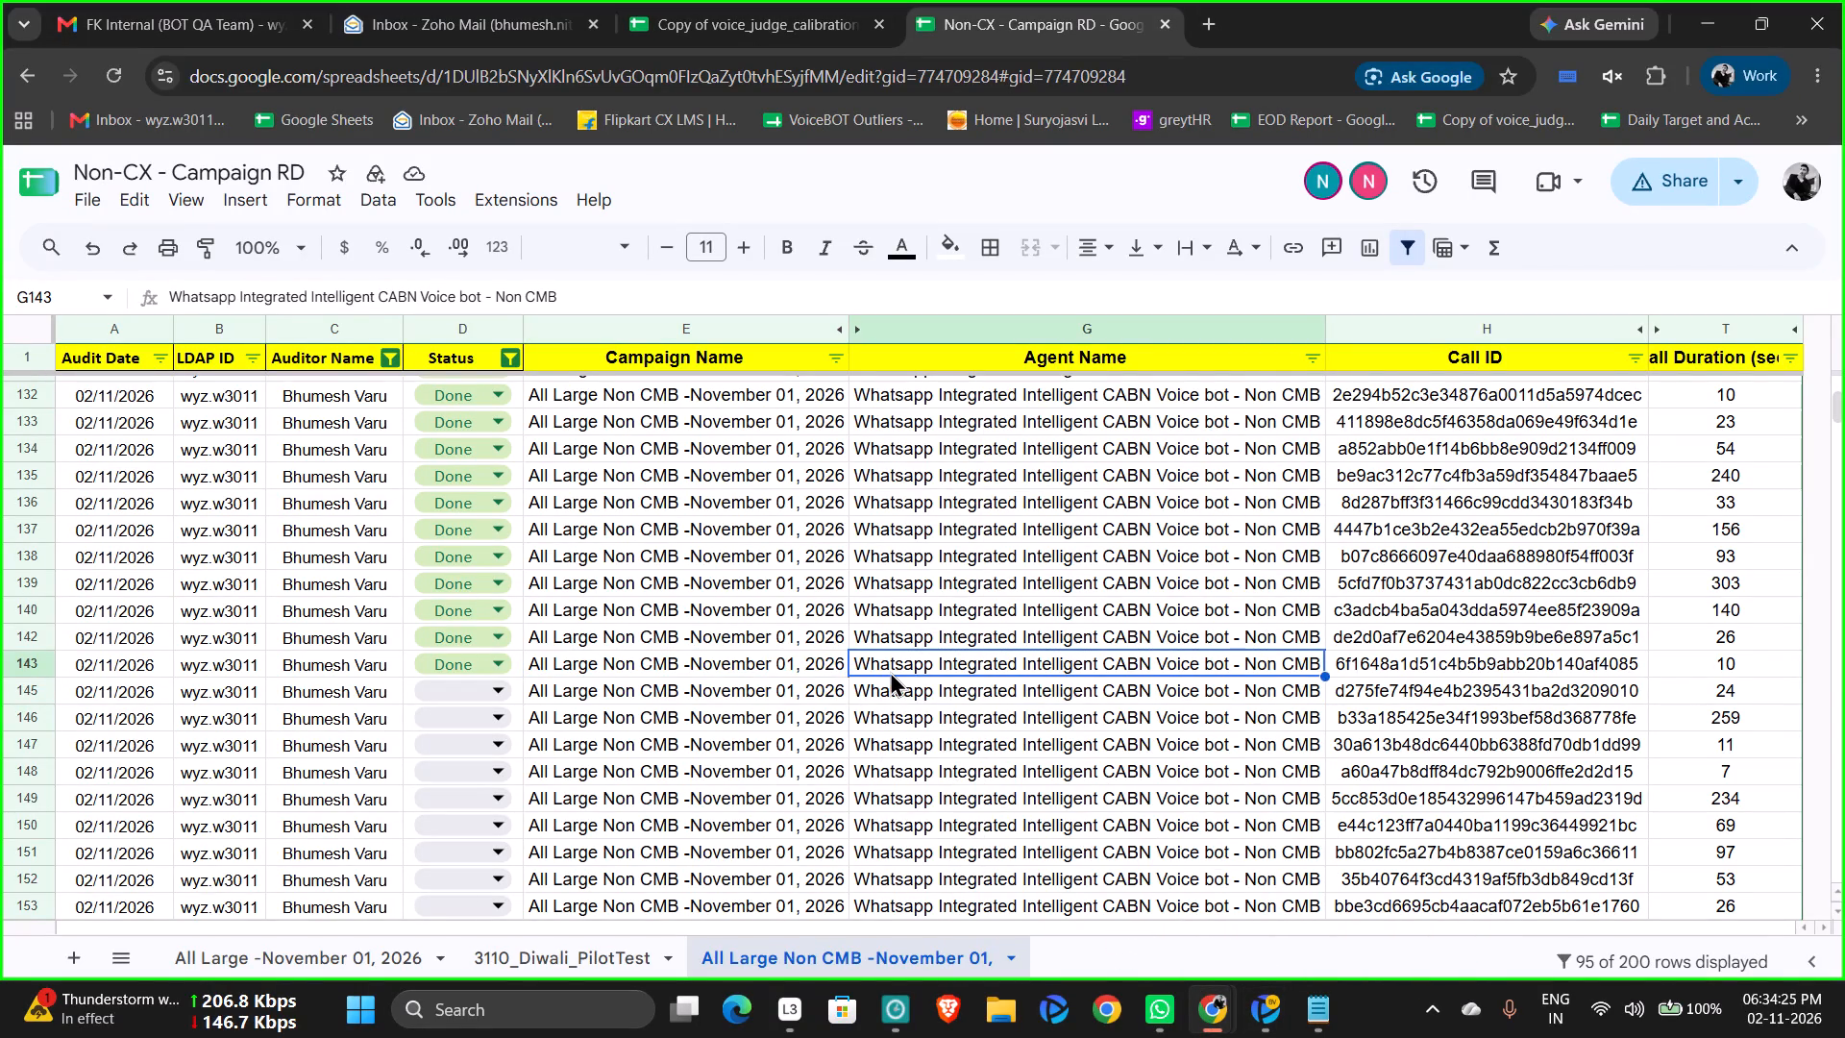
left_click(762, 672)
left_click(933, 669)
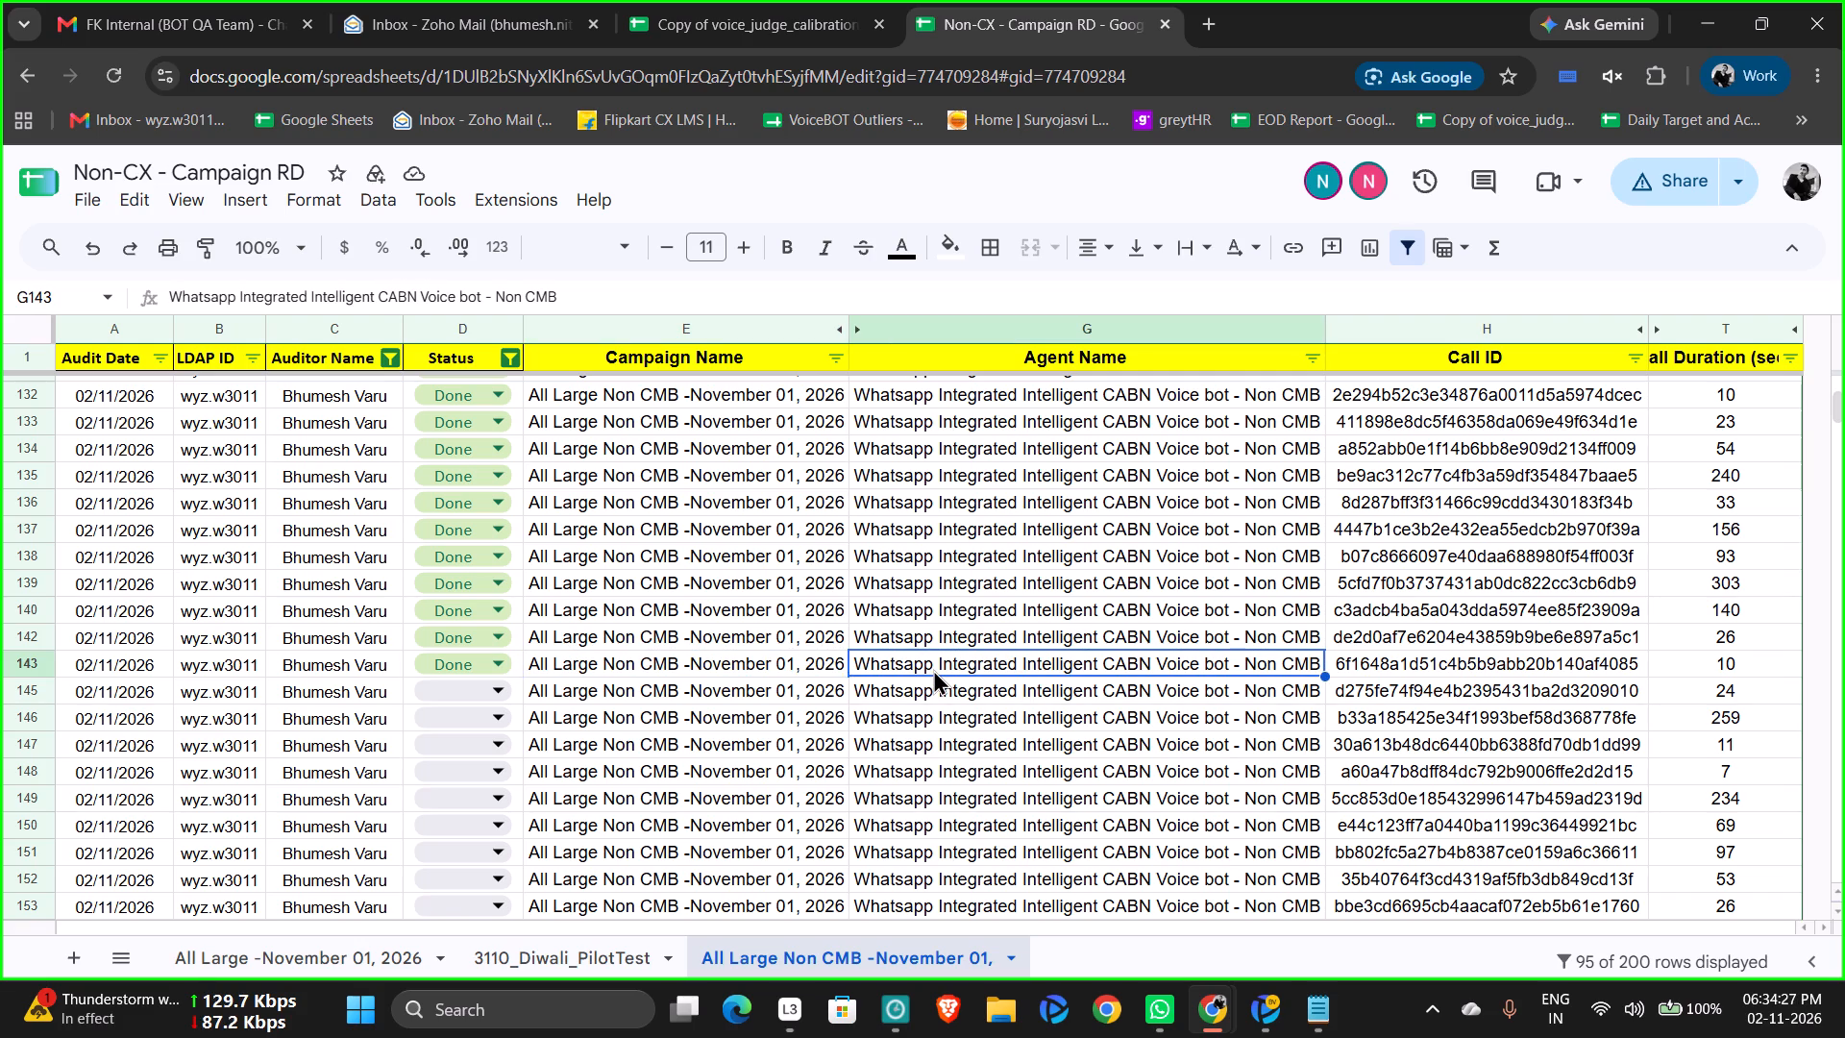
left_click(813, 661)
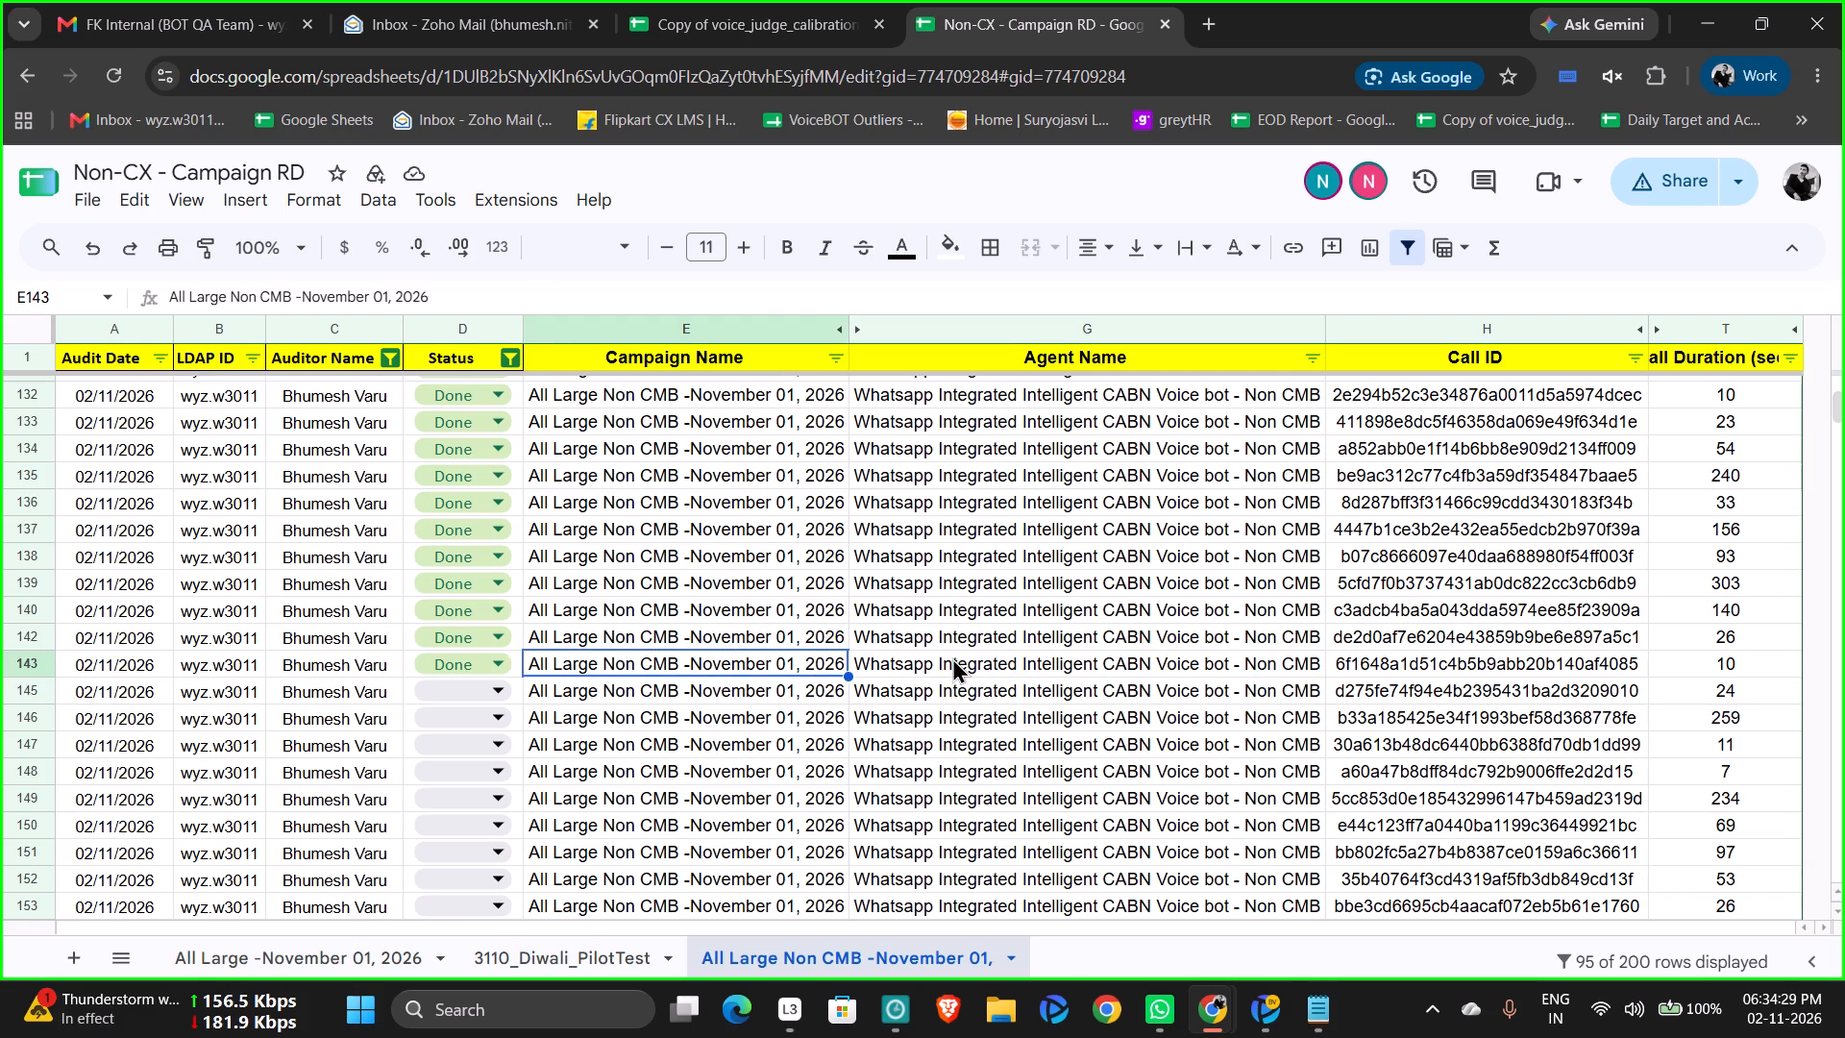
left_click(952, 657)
Open the row 145 call's details from the Voice Platform search, play the start of its recording, and return to the AuditXpert form.
left_click(1268, 989)
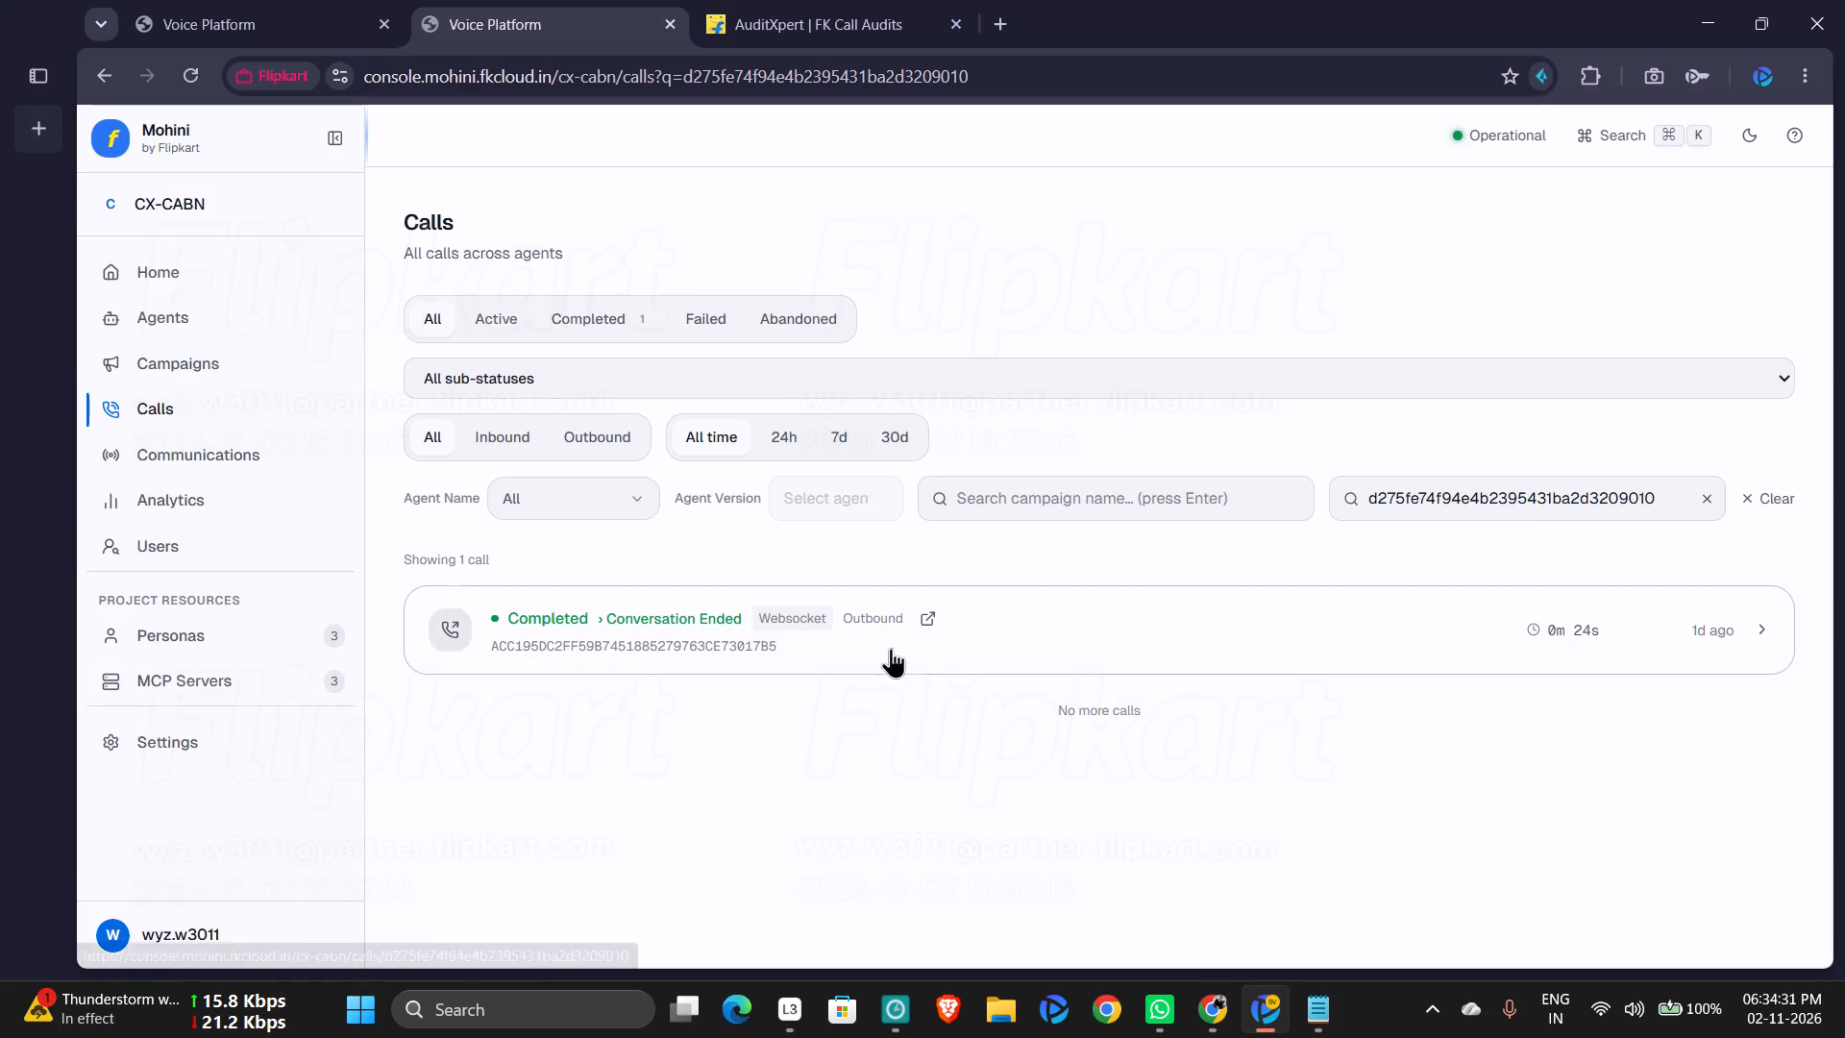
left_click(918, 630)
left_click(1103, 22)
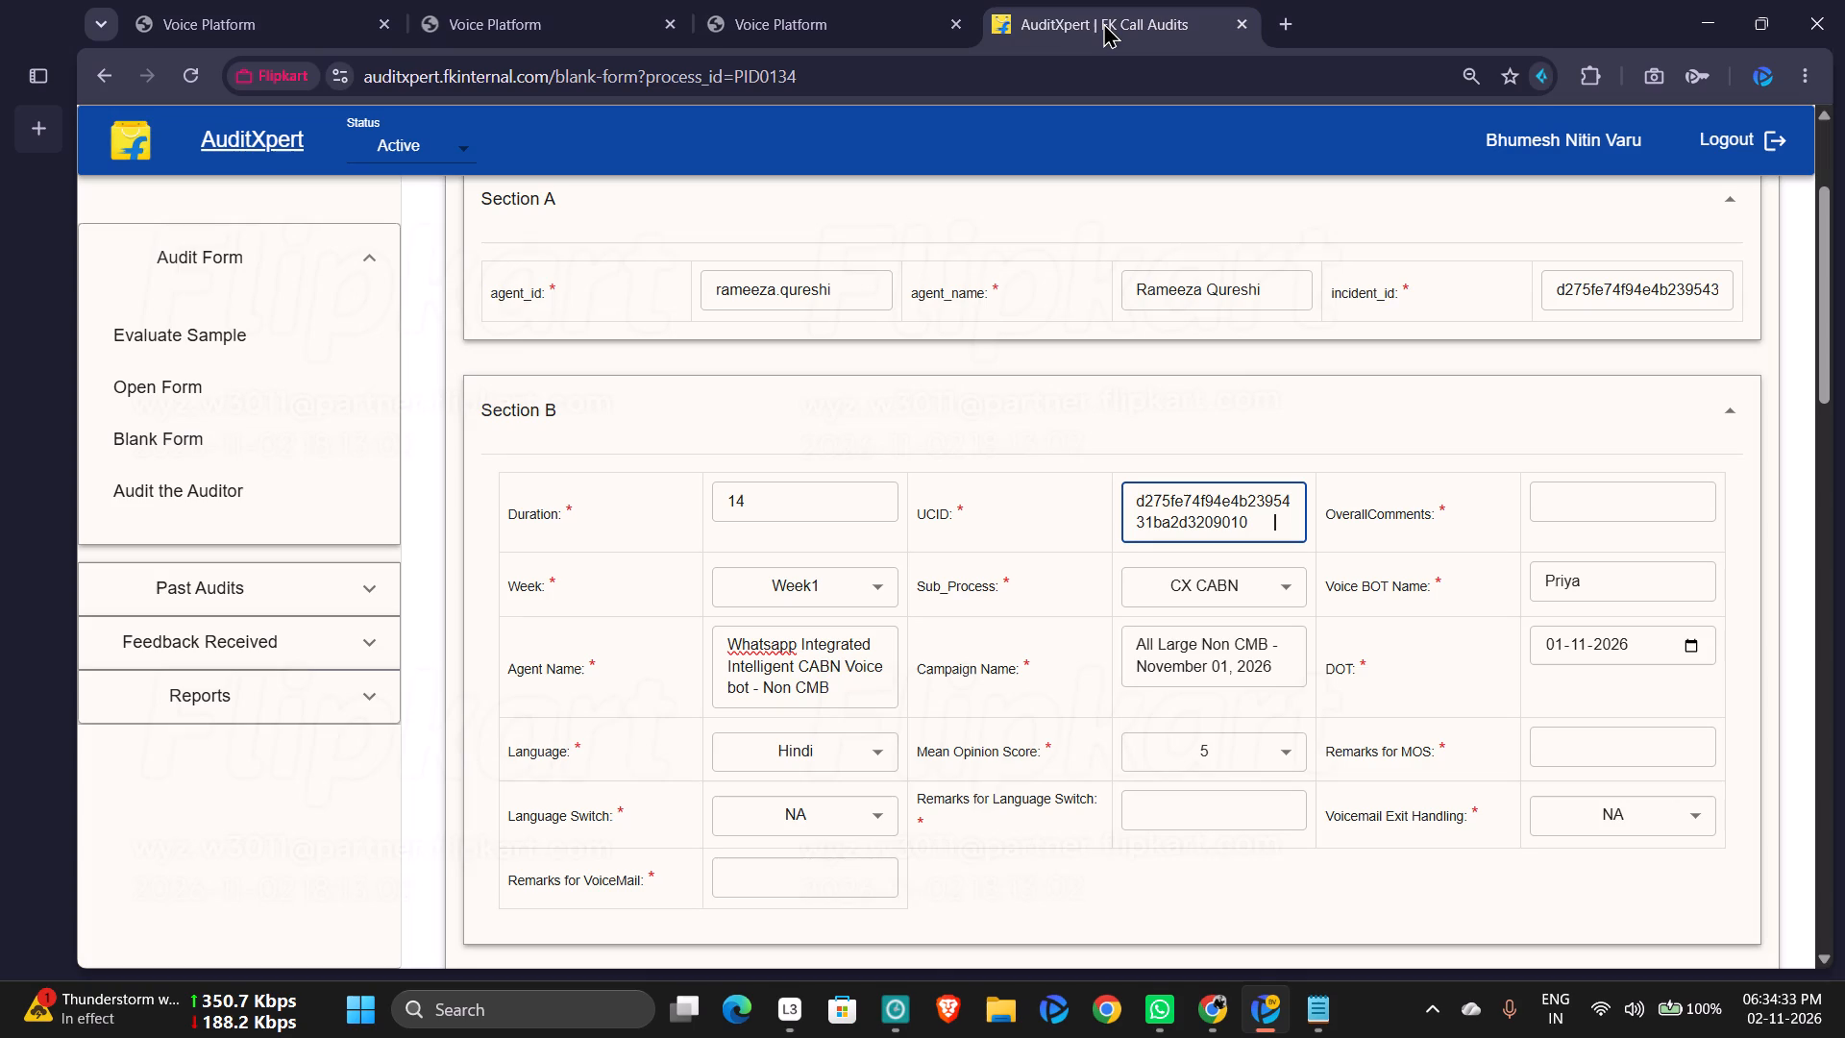
left_click(873, 10)
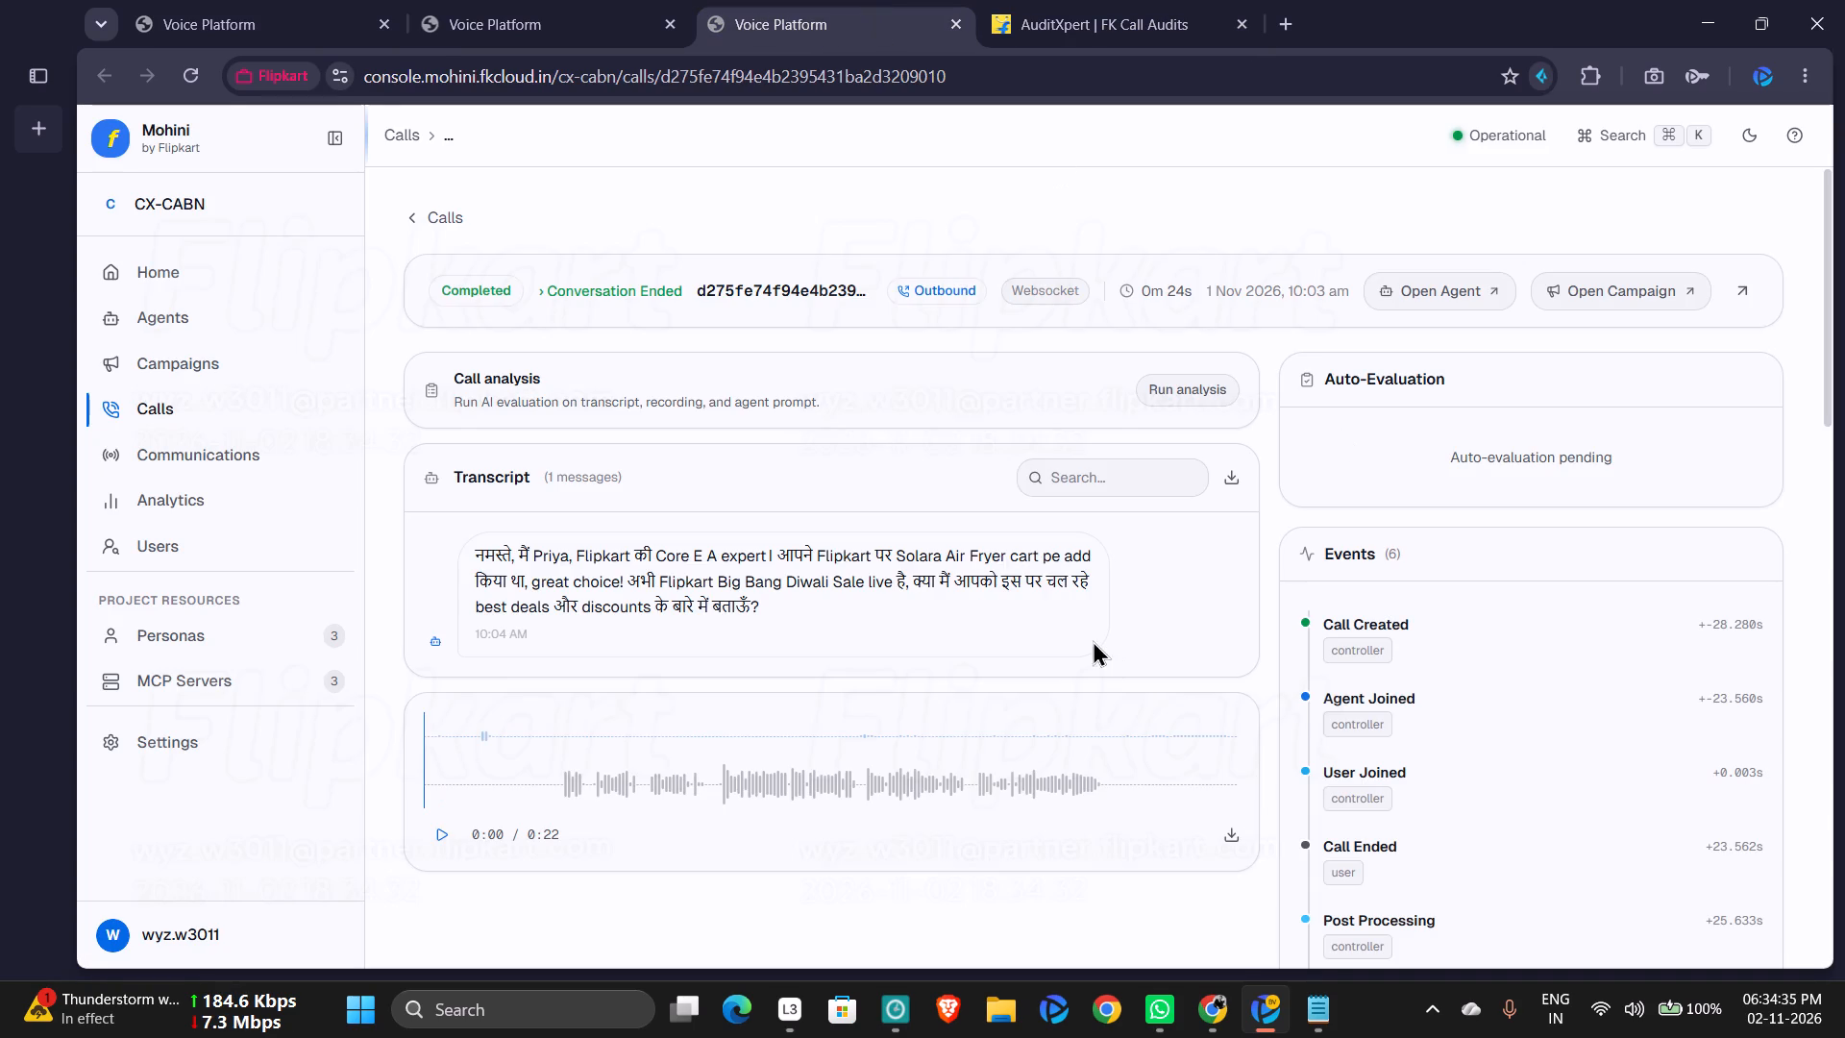
left_click(437, 828)
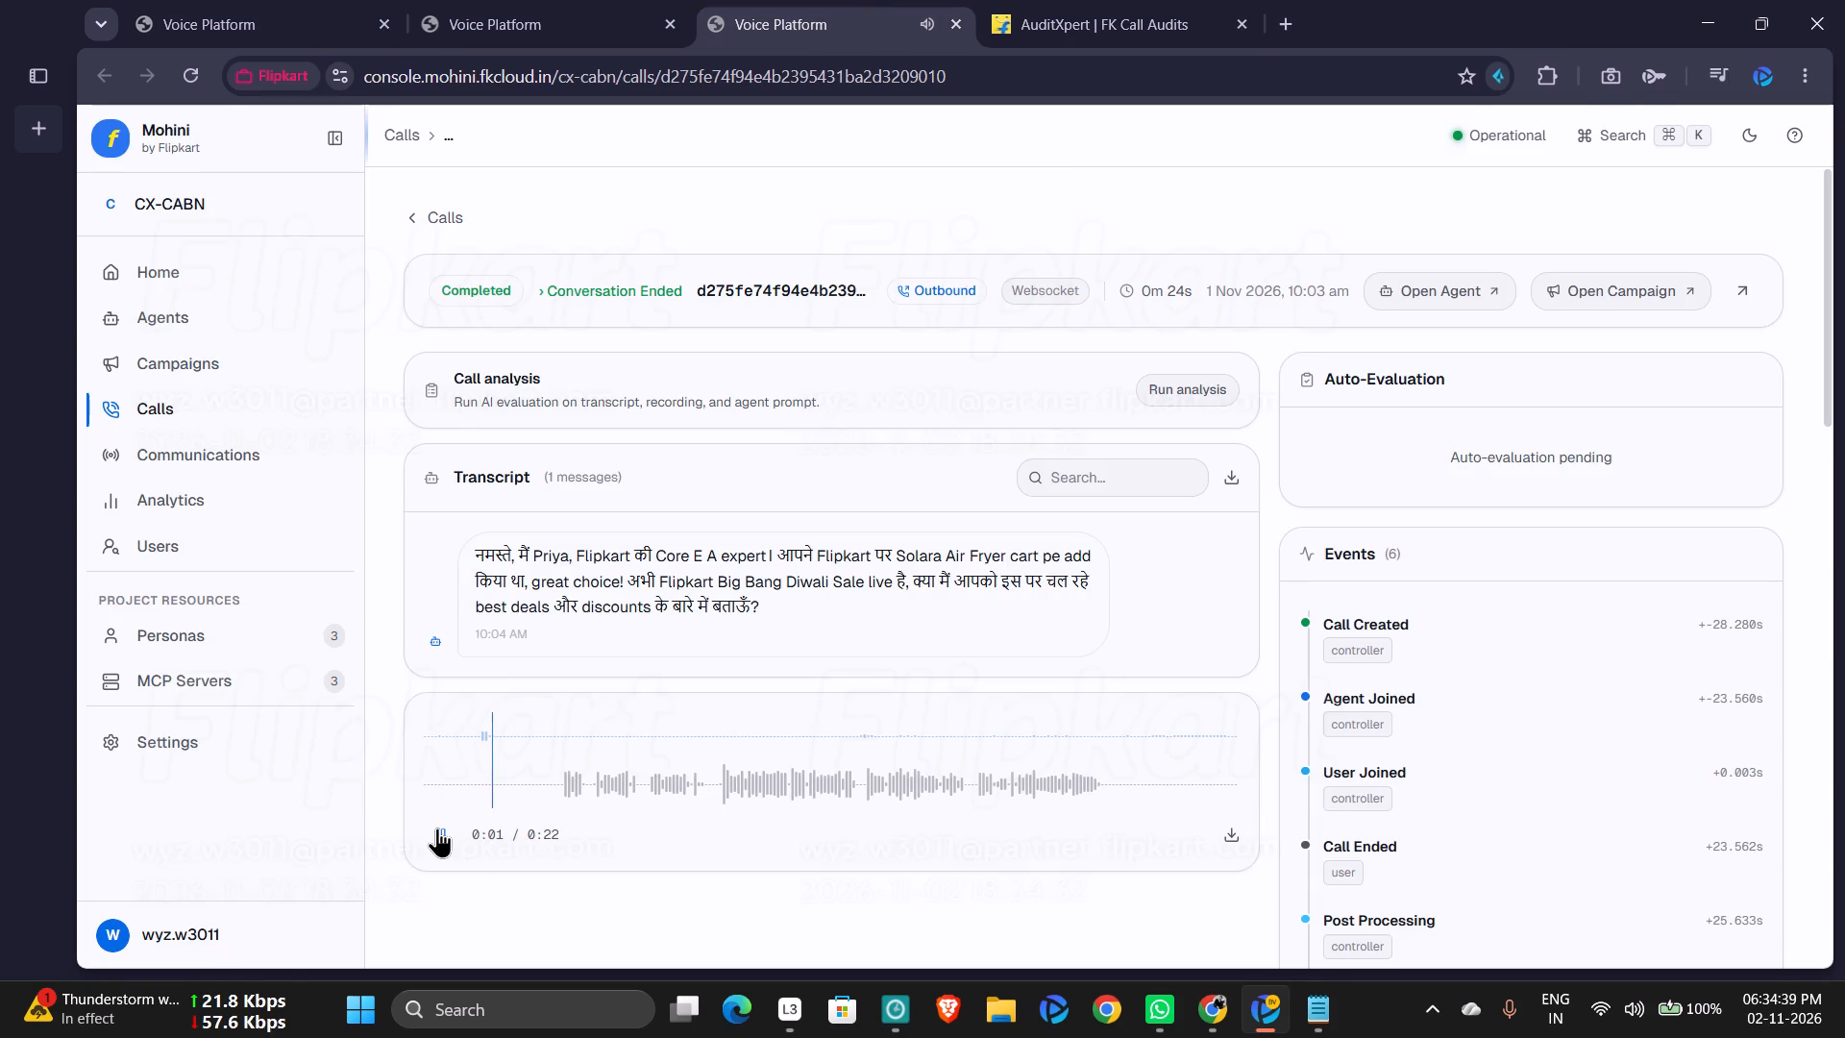
left_click(437, 828)
left_click(1167, 22)
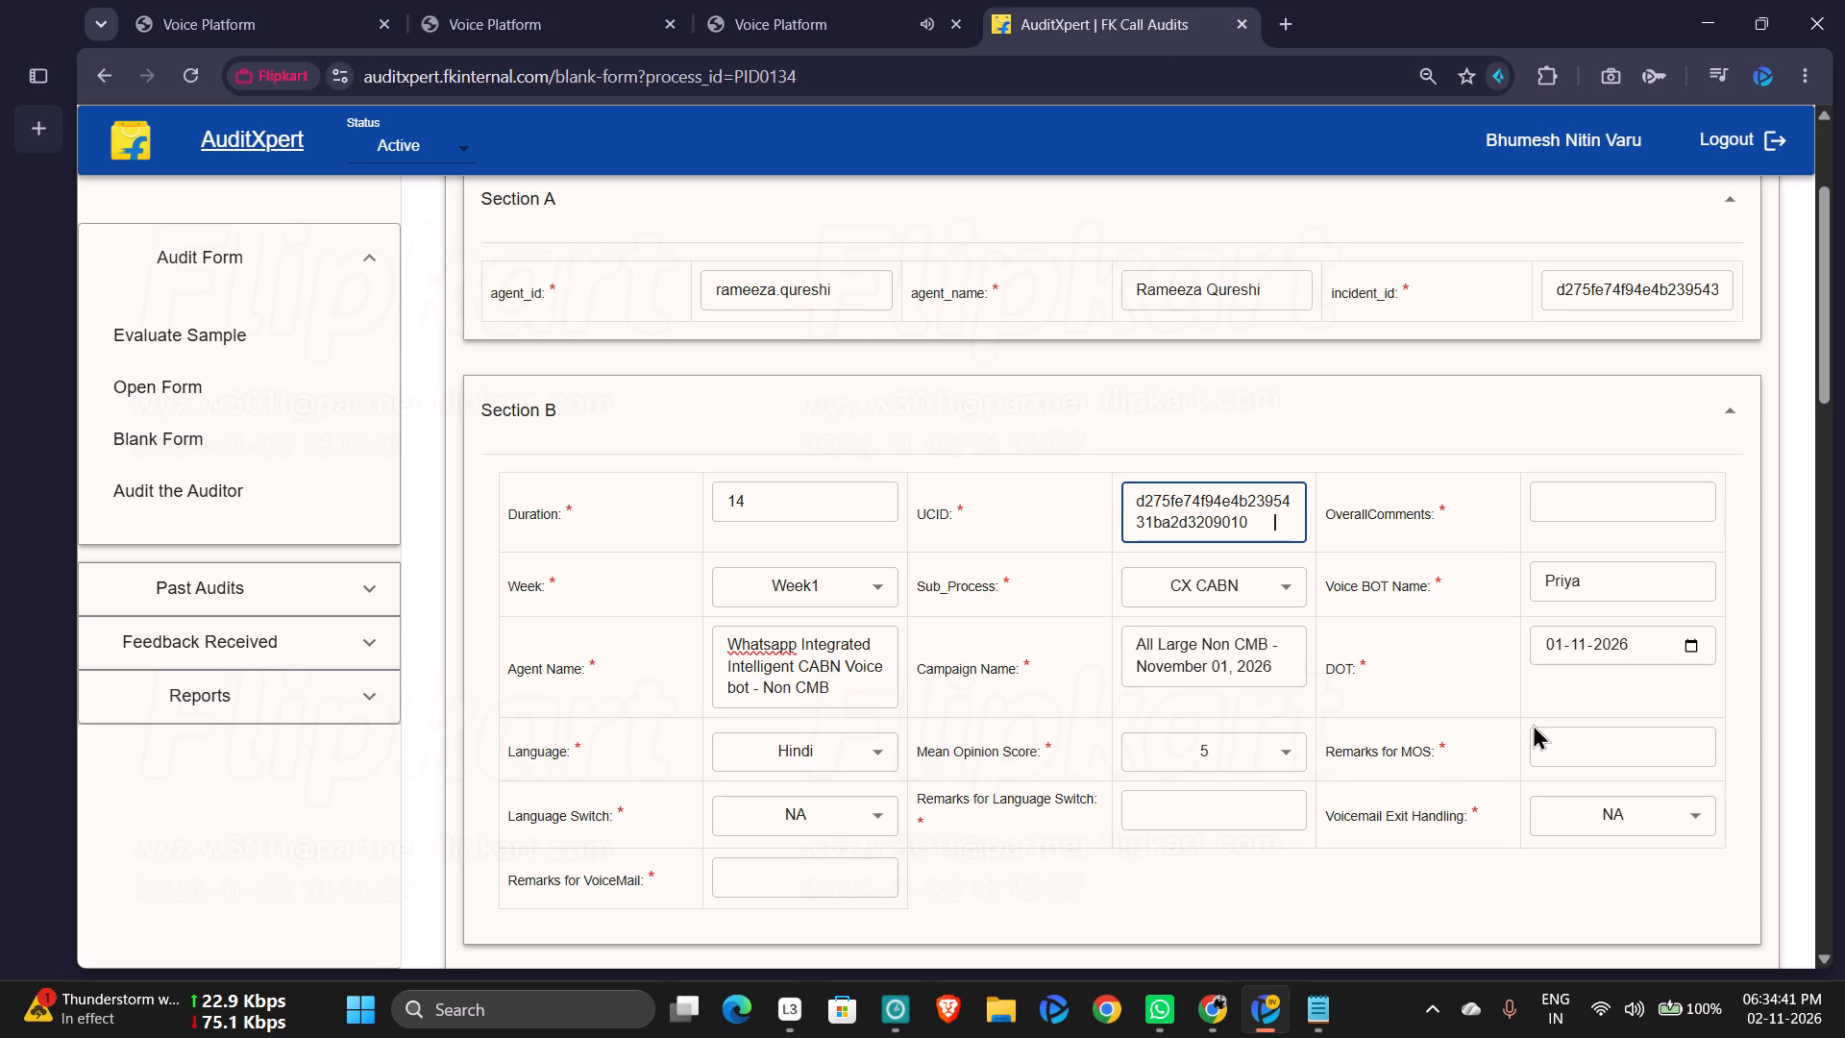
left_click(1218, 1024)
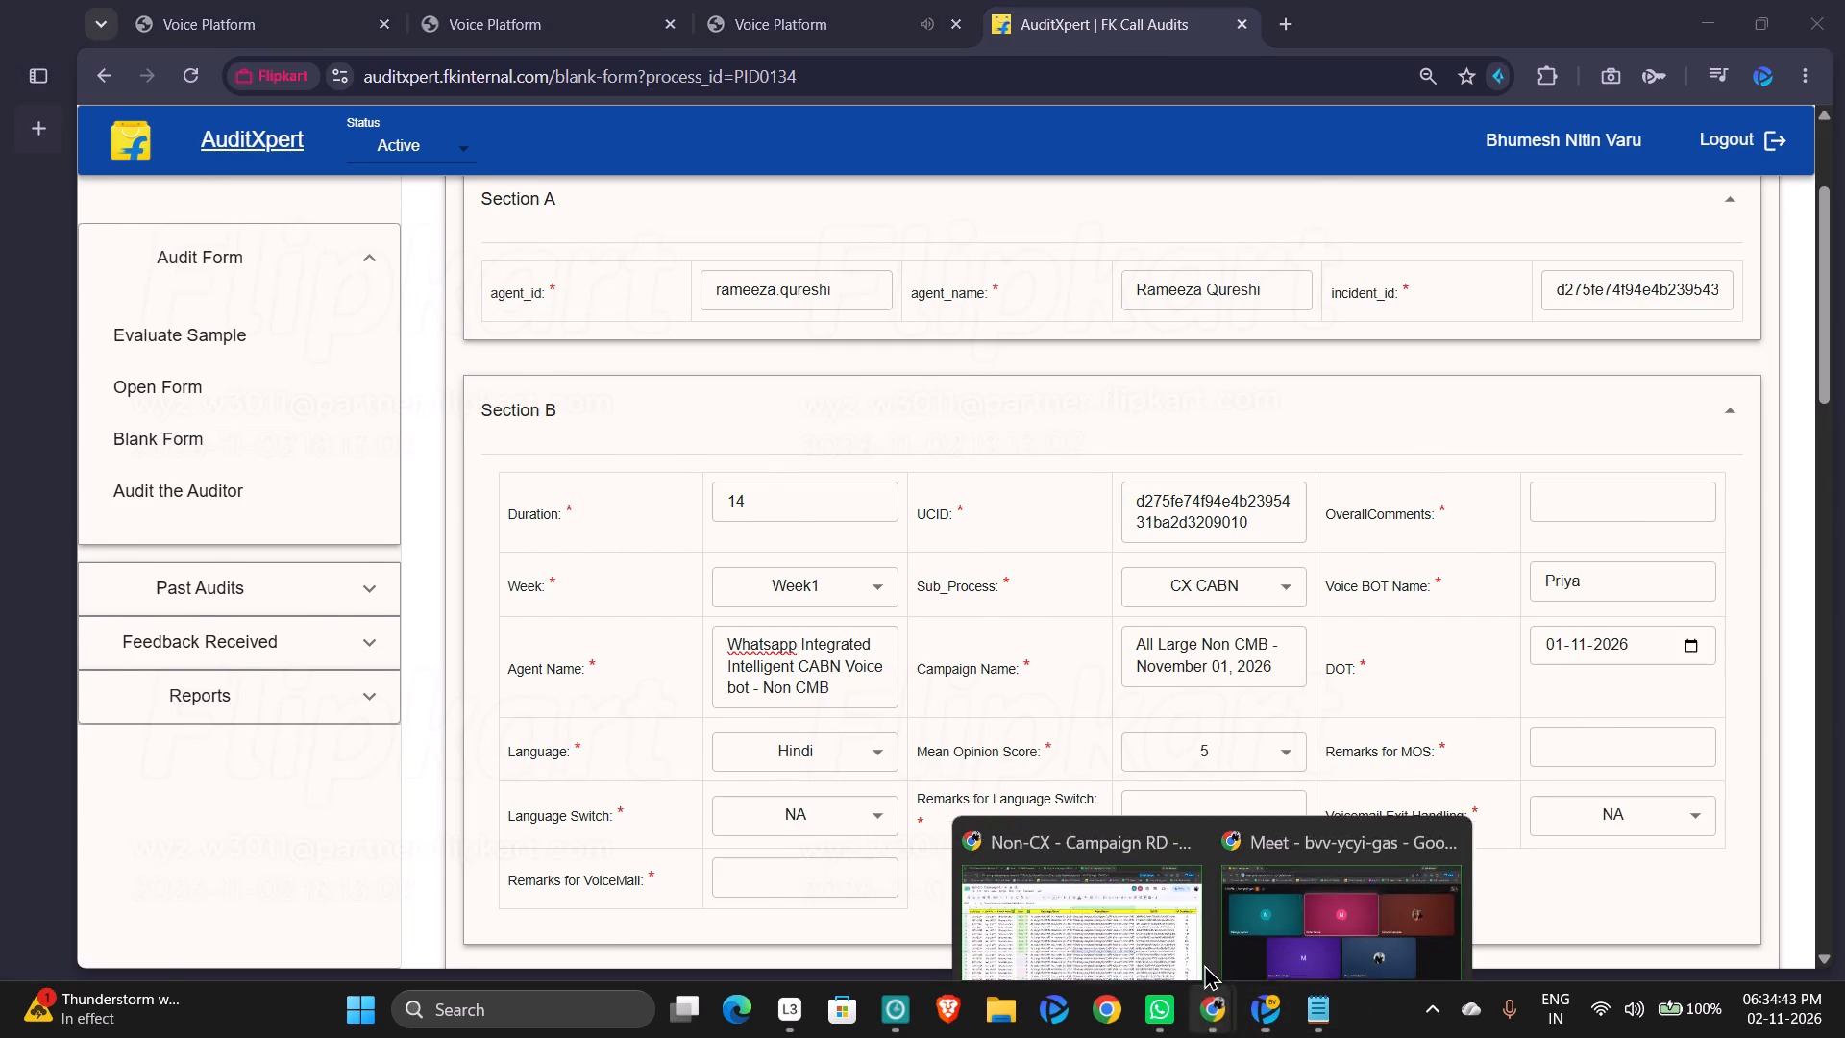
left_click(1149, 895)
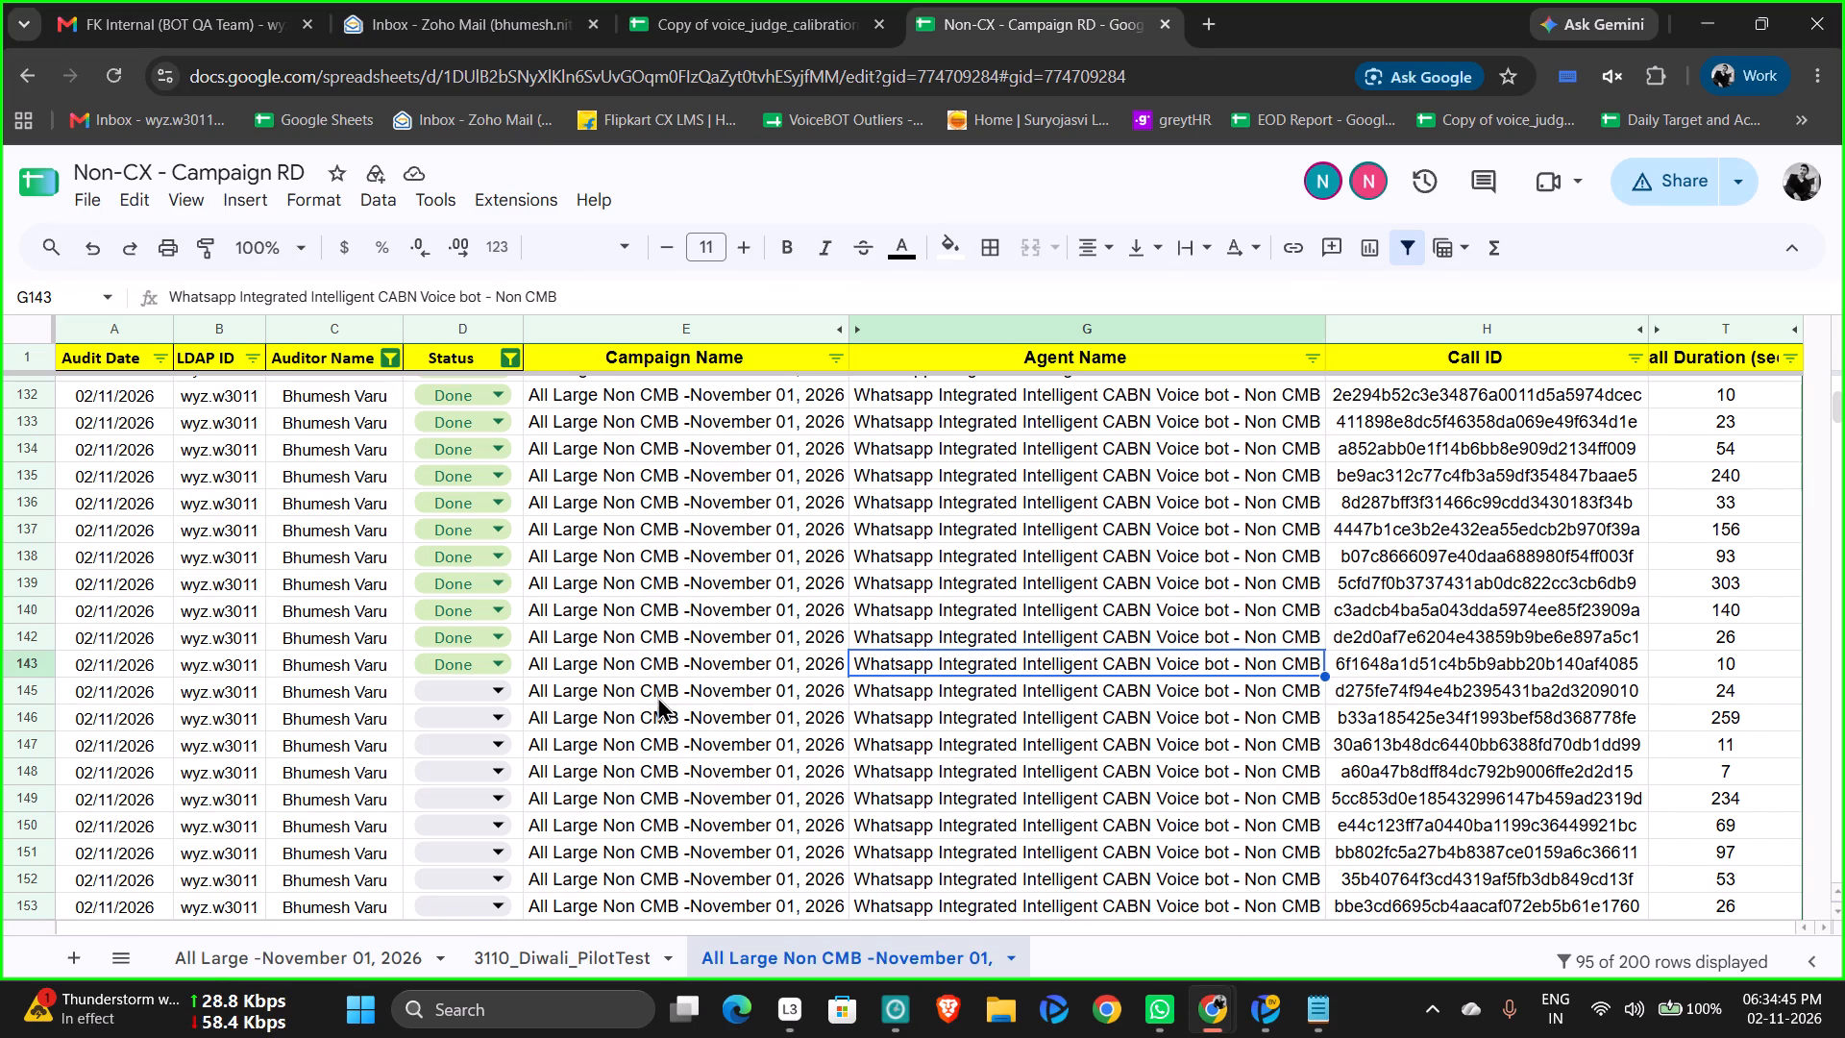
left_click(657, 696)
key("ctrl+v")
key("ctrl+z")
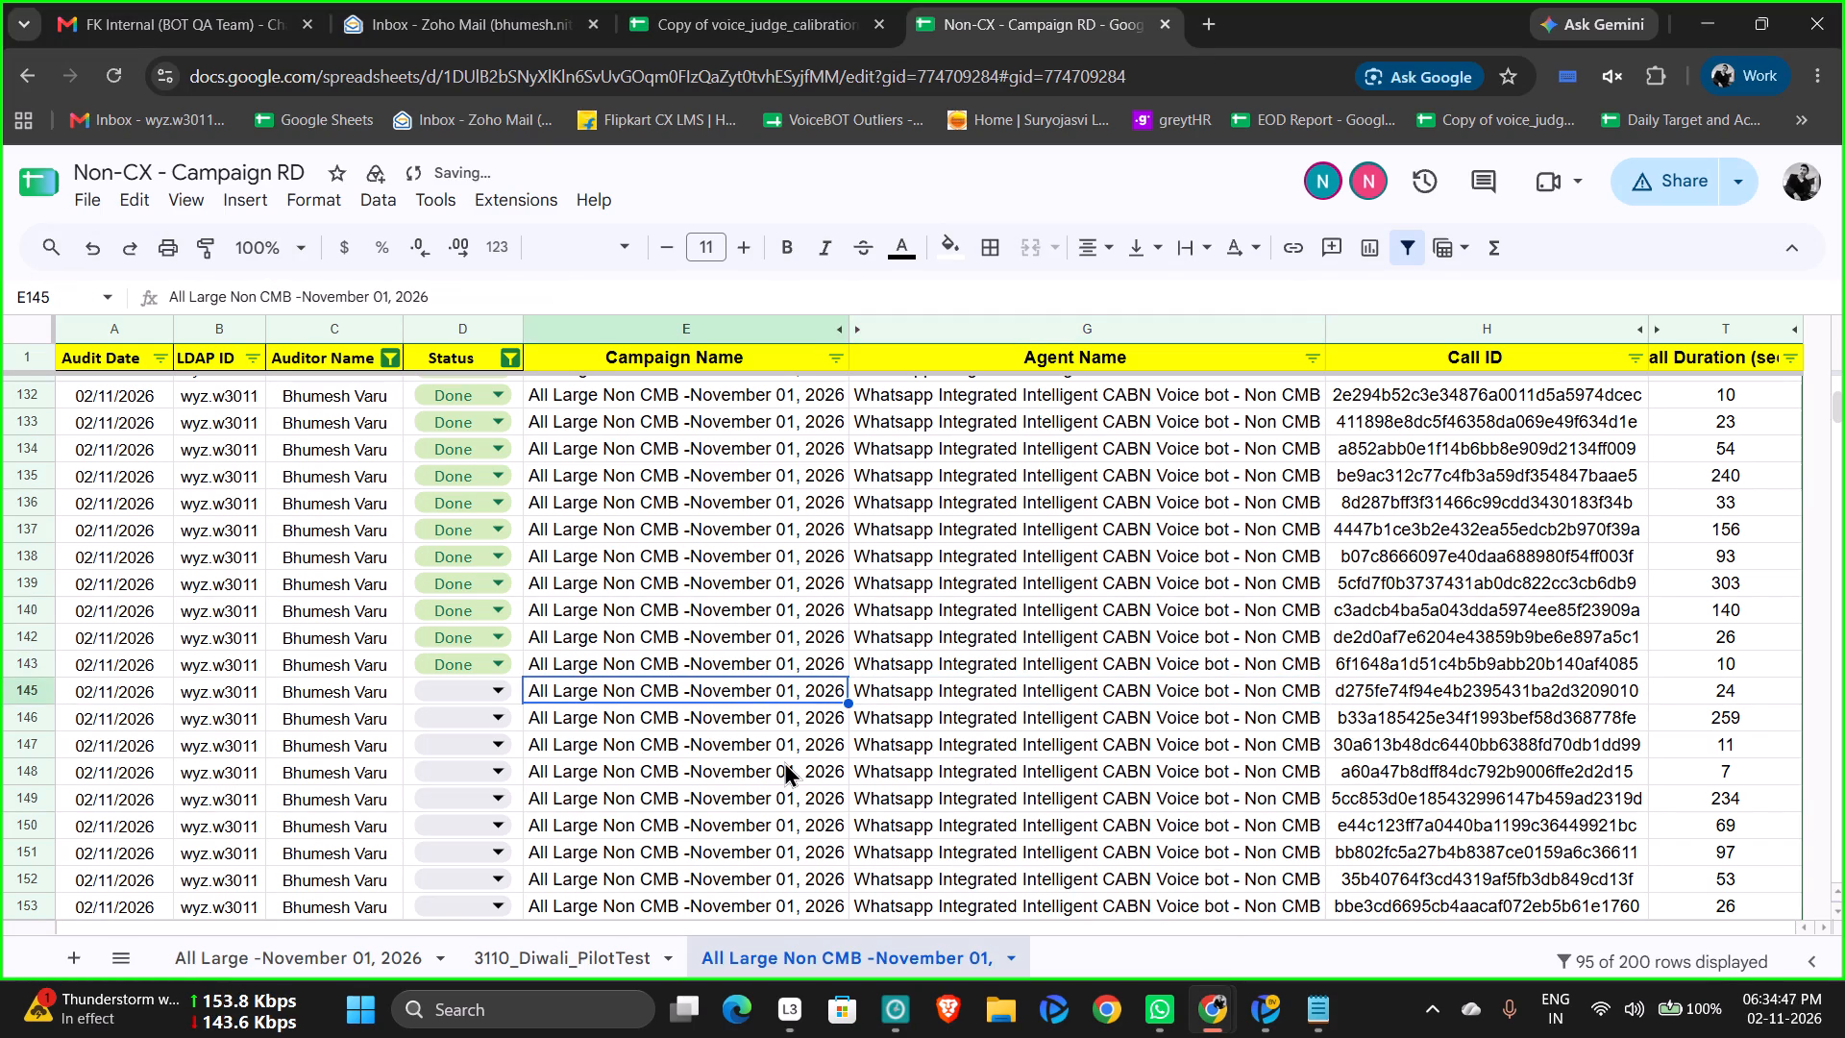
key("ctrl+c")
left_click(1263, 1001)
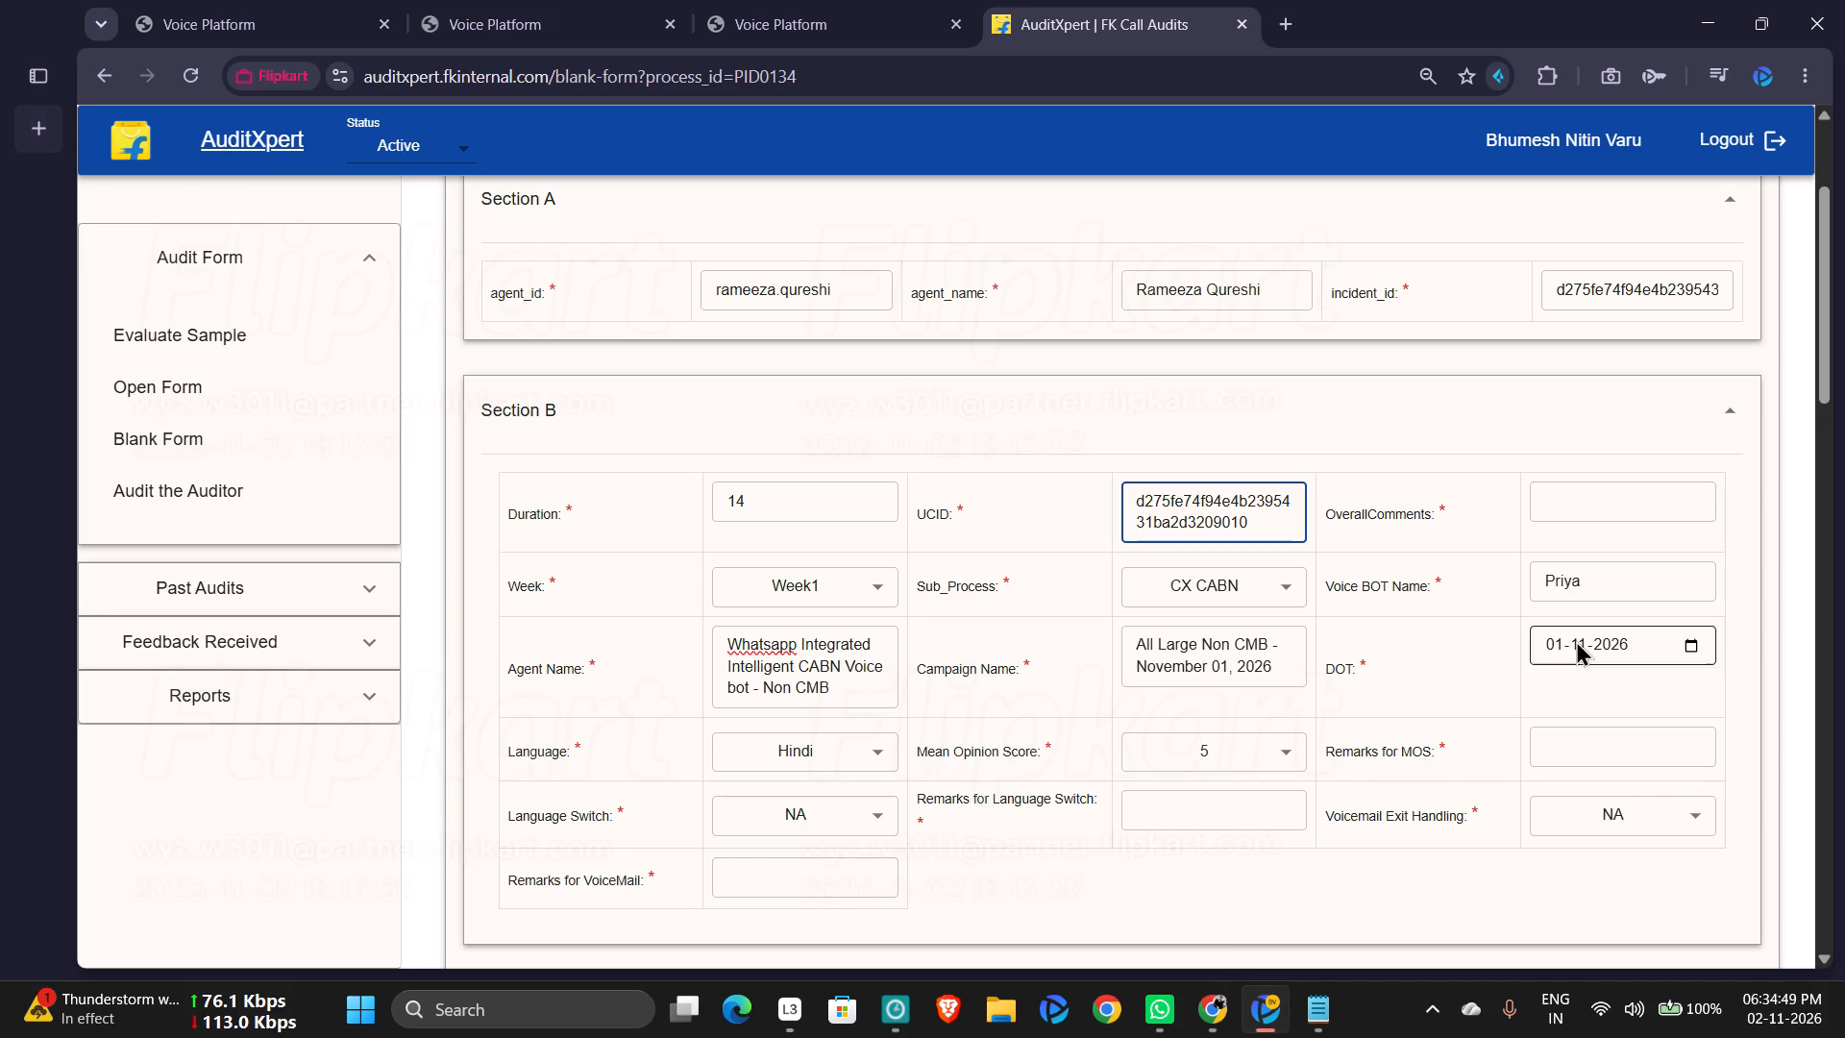
Fill Remarks for VoiceMail in the AuditXpert form with the Judge Model 2 note "NO voicemail detected on call.".
left_click(1314, 1008)
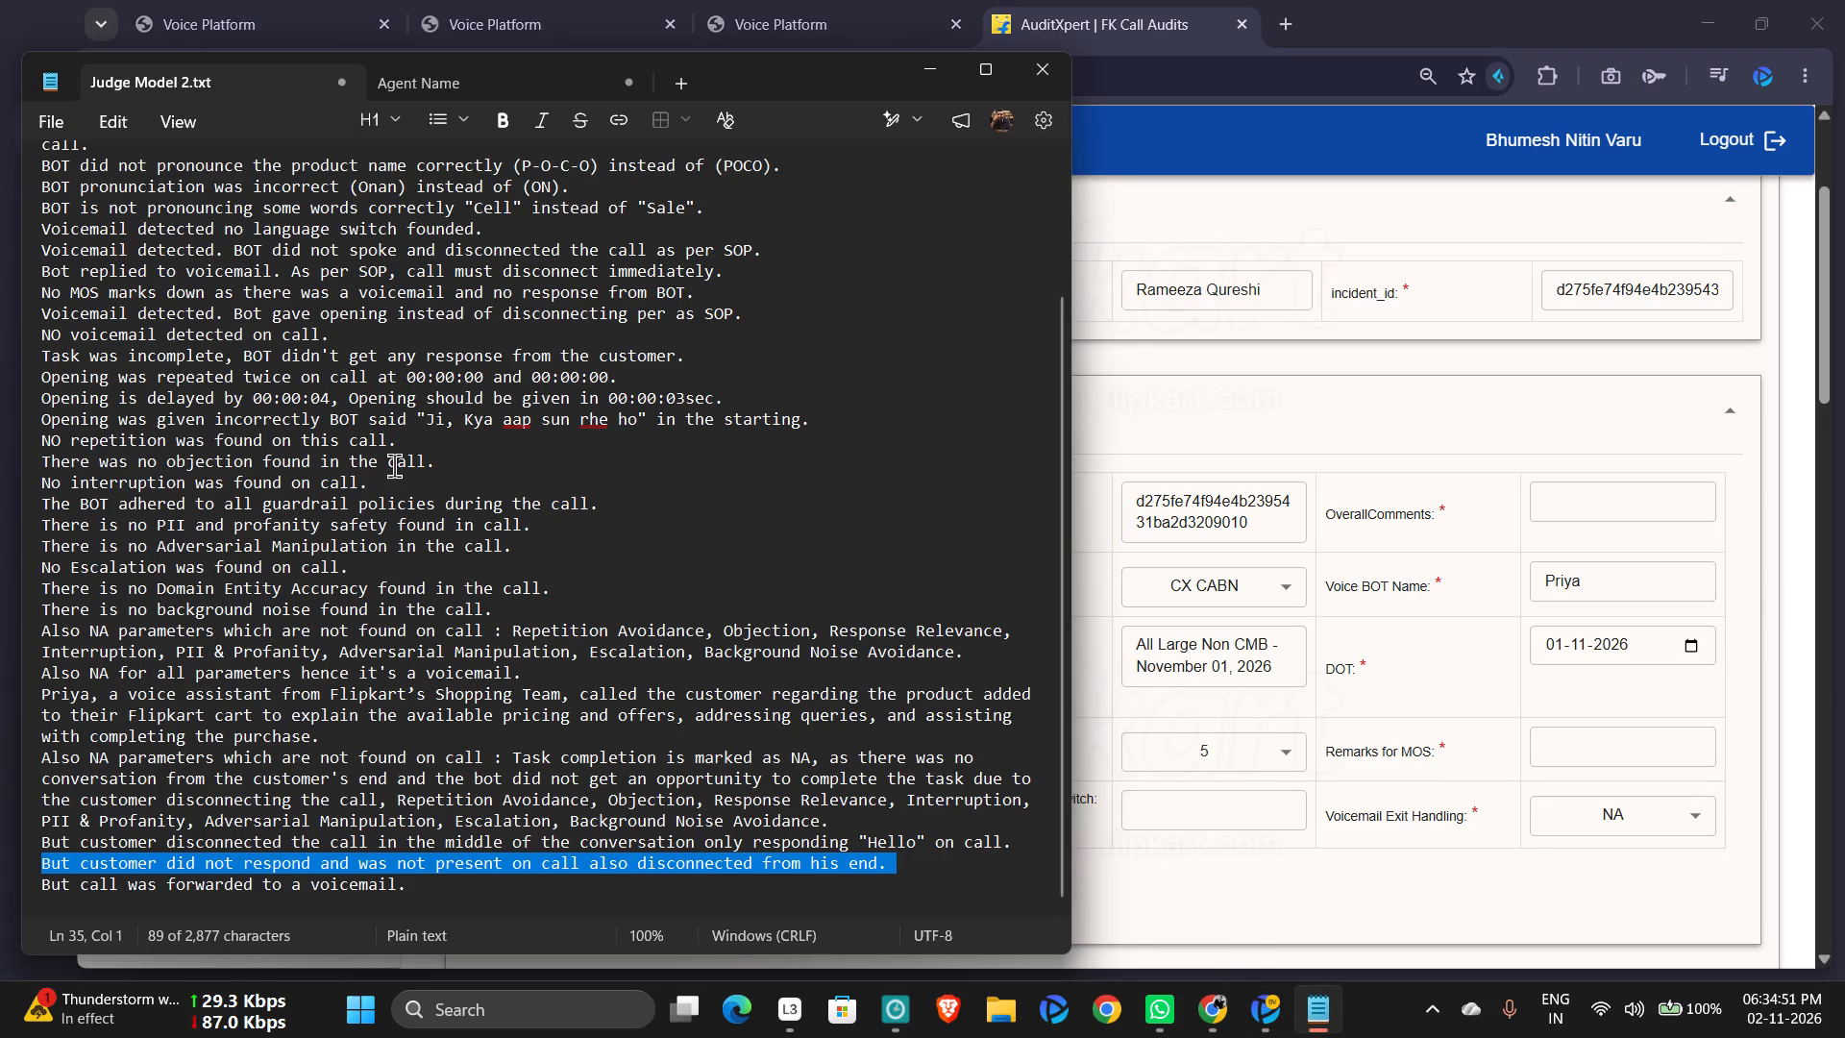
scroll(422, 461, "up", 3)
left_click(385, 496)
triple_click(380, 507)
key("ctrl+c")
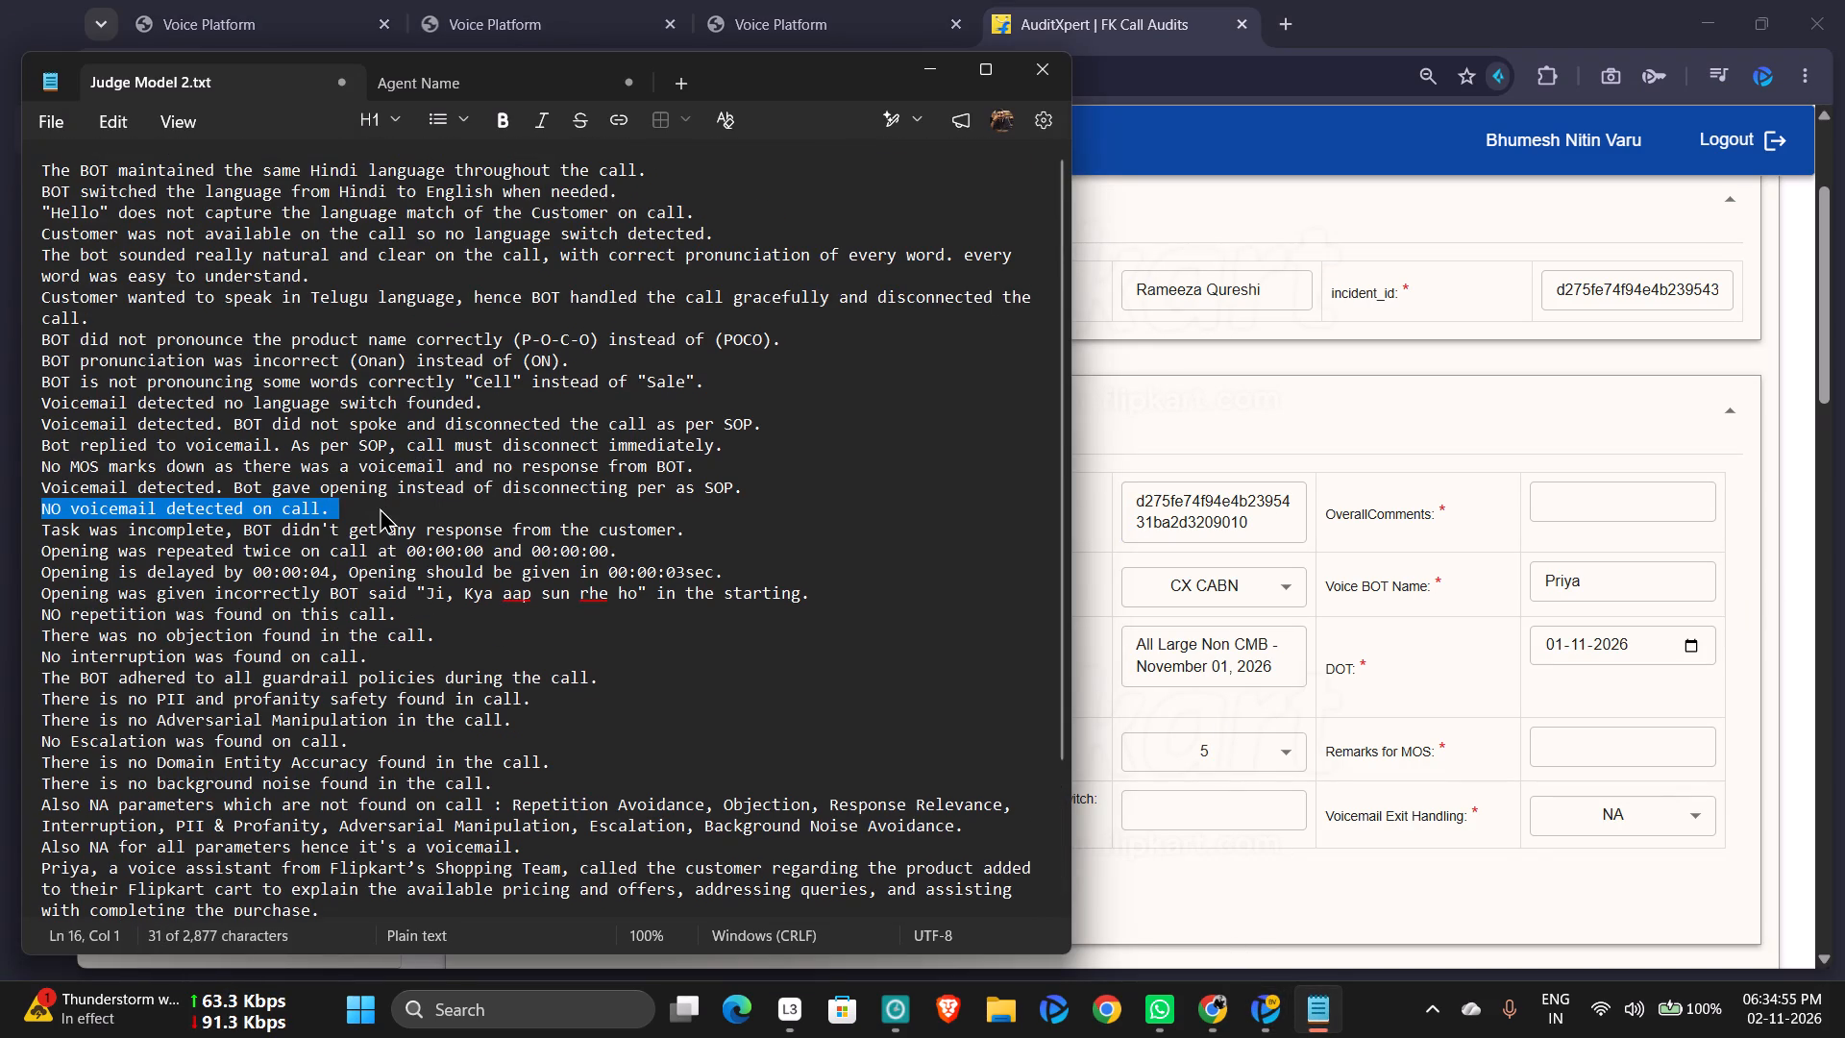
left_click(1234, 880)
left_click(871, 865)
key("ctrl+v")
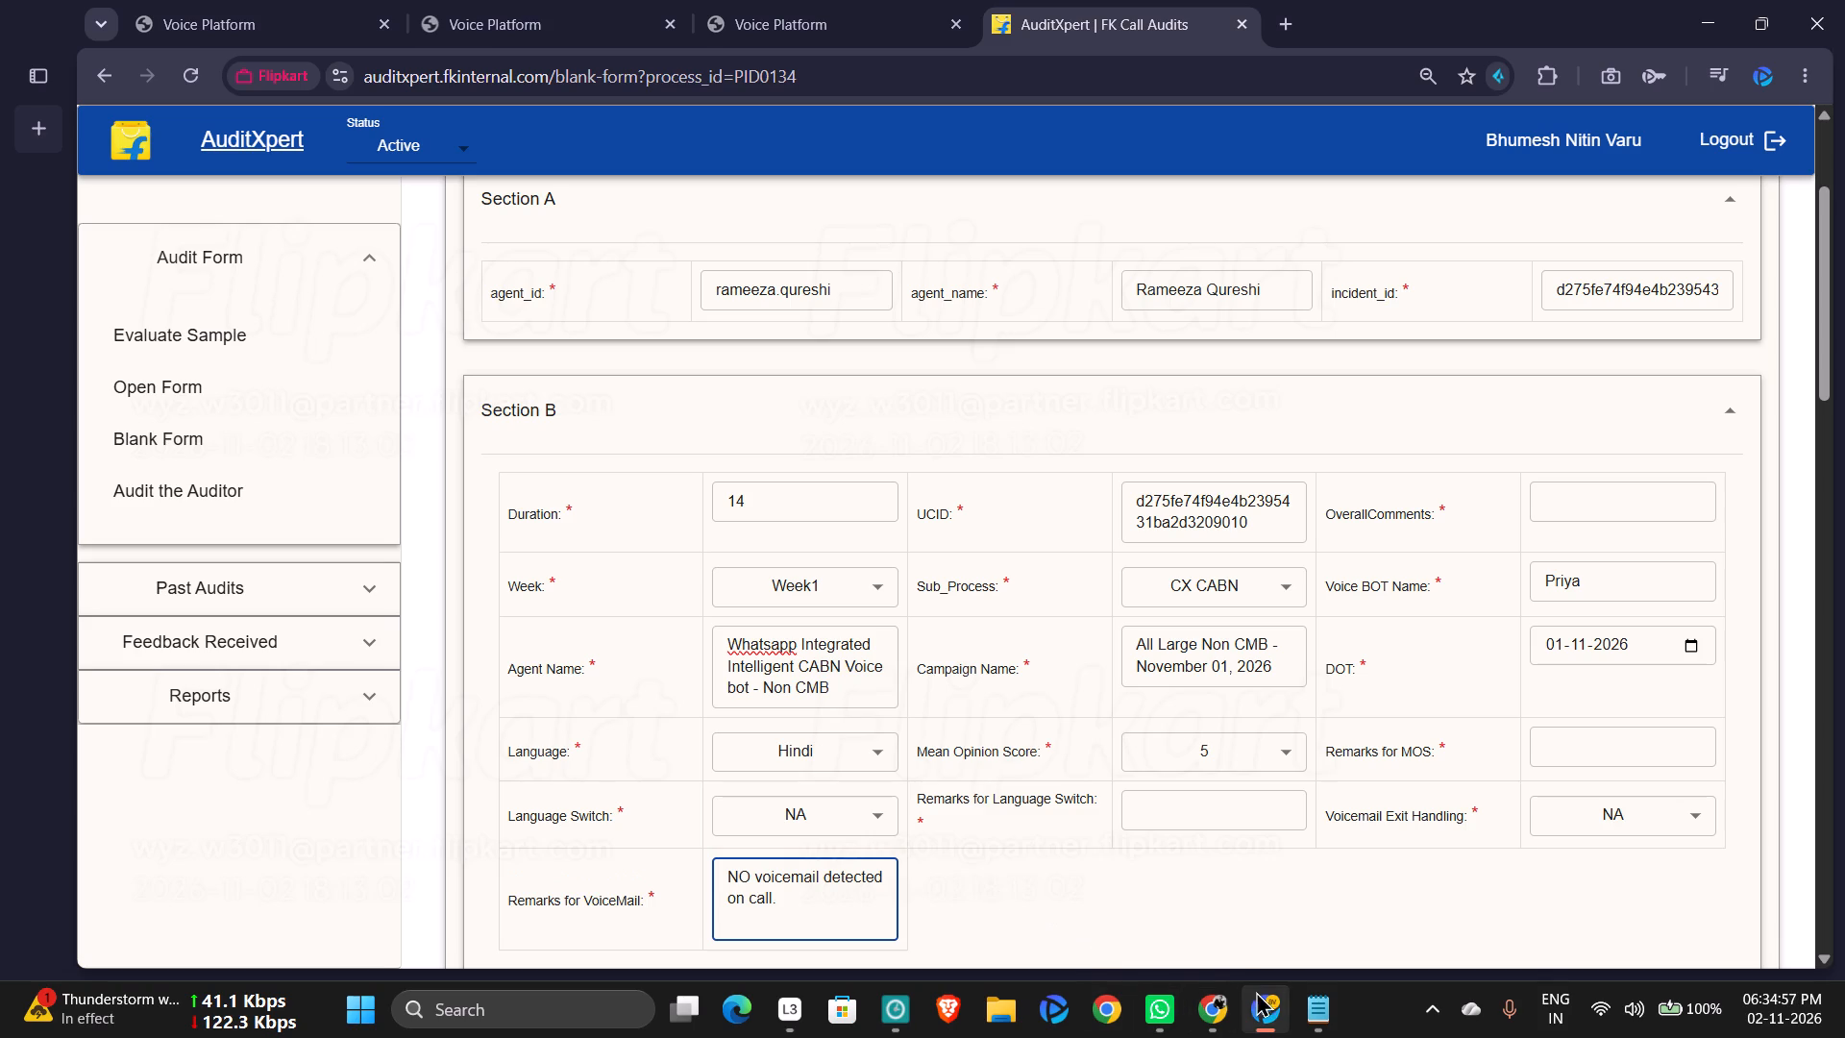
Fill Remarks for Language Switch with the prepared note "Customer was not available on the call so no language switch detected.".
left_click(1306, 1001)
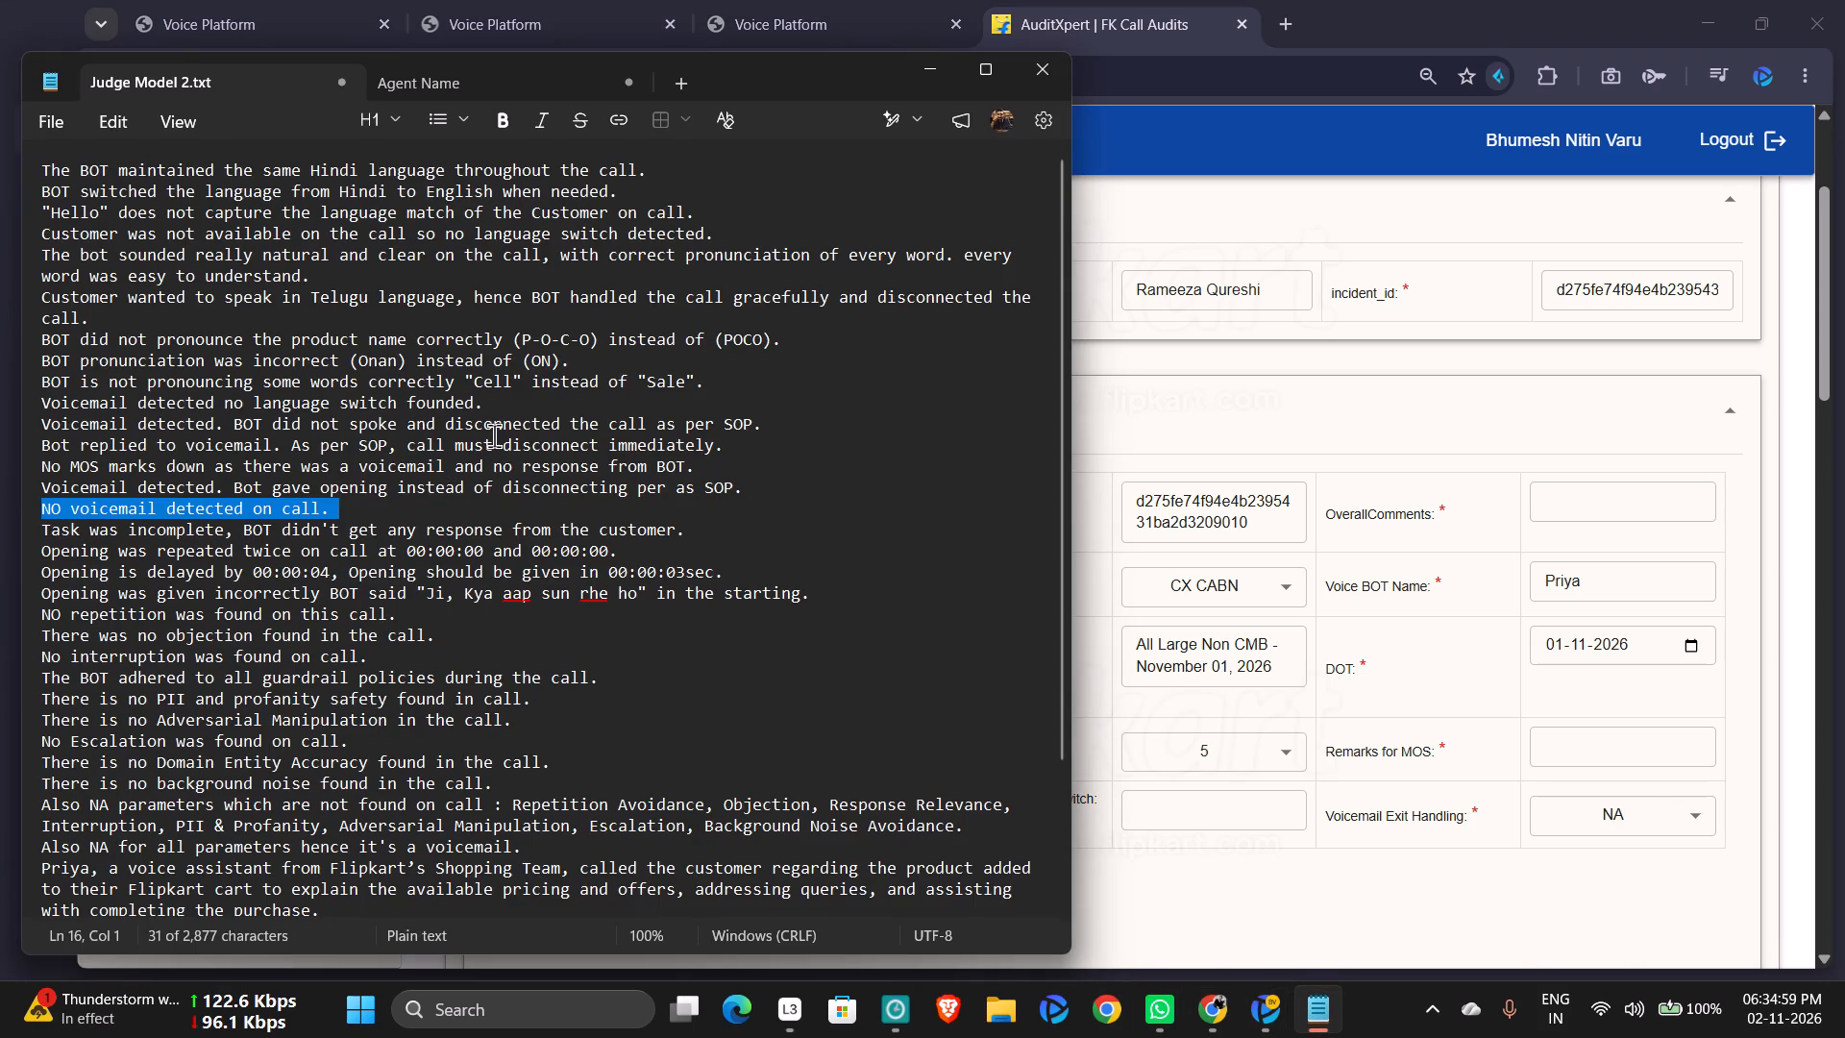
scroll(547, 410, "up", 3)
double_click(613, 213)
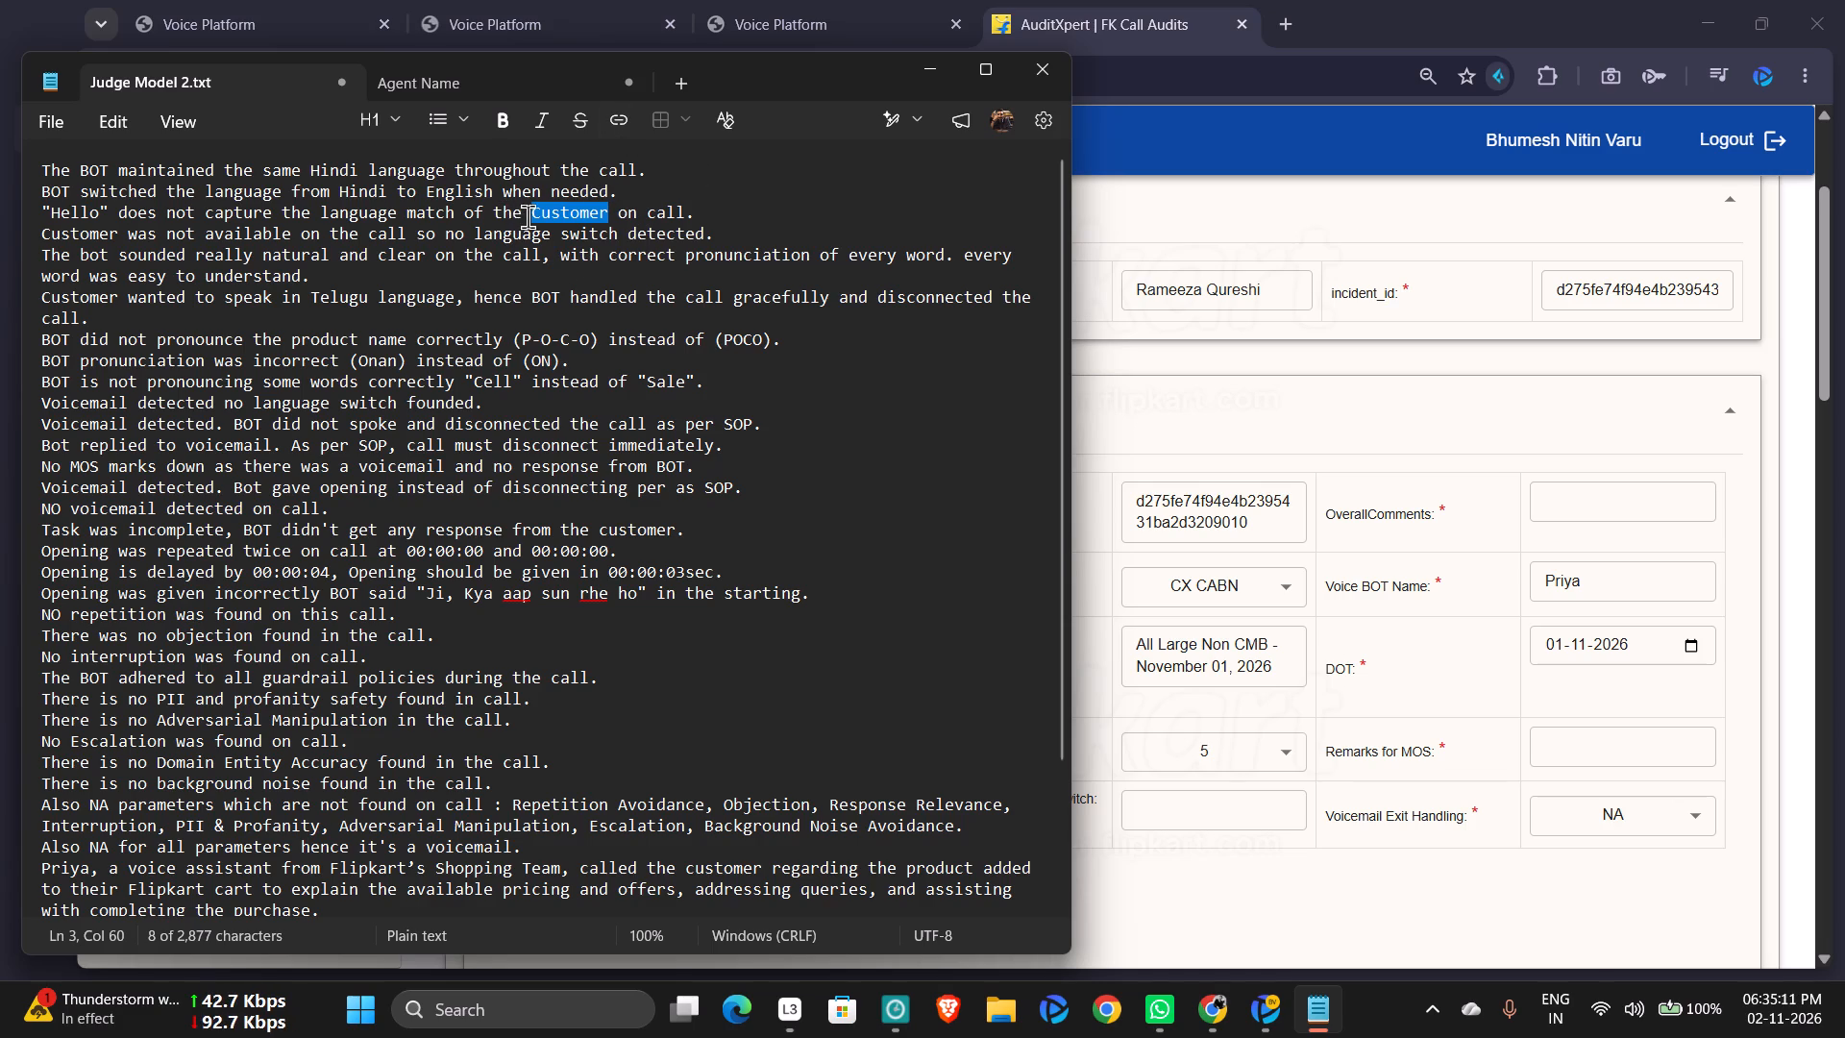
scroll(407, 233, "up", 1)
triple_click(421, 241)
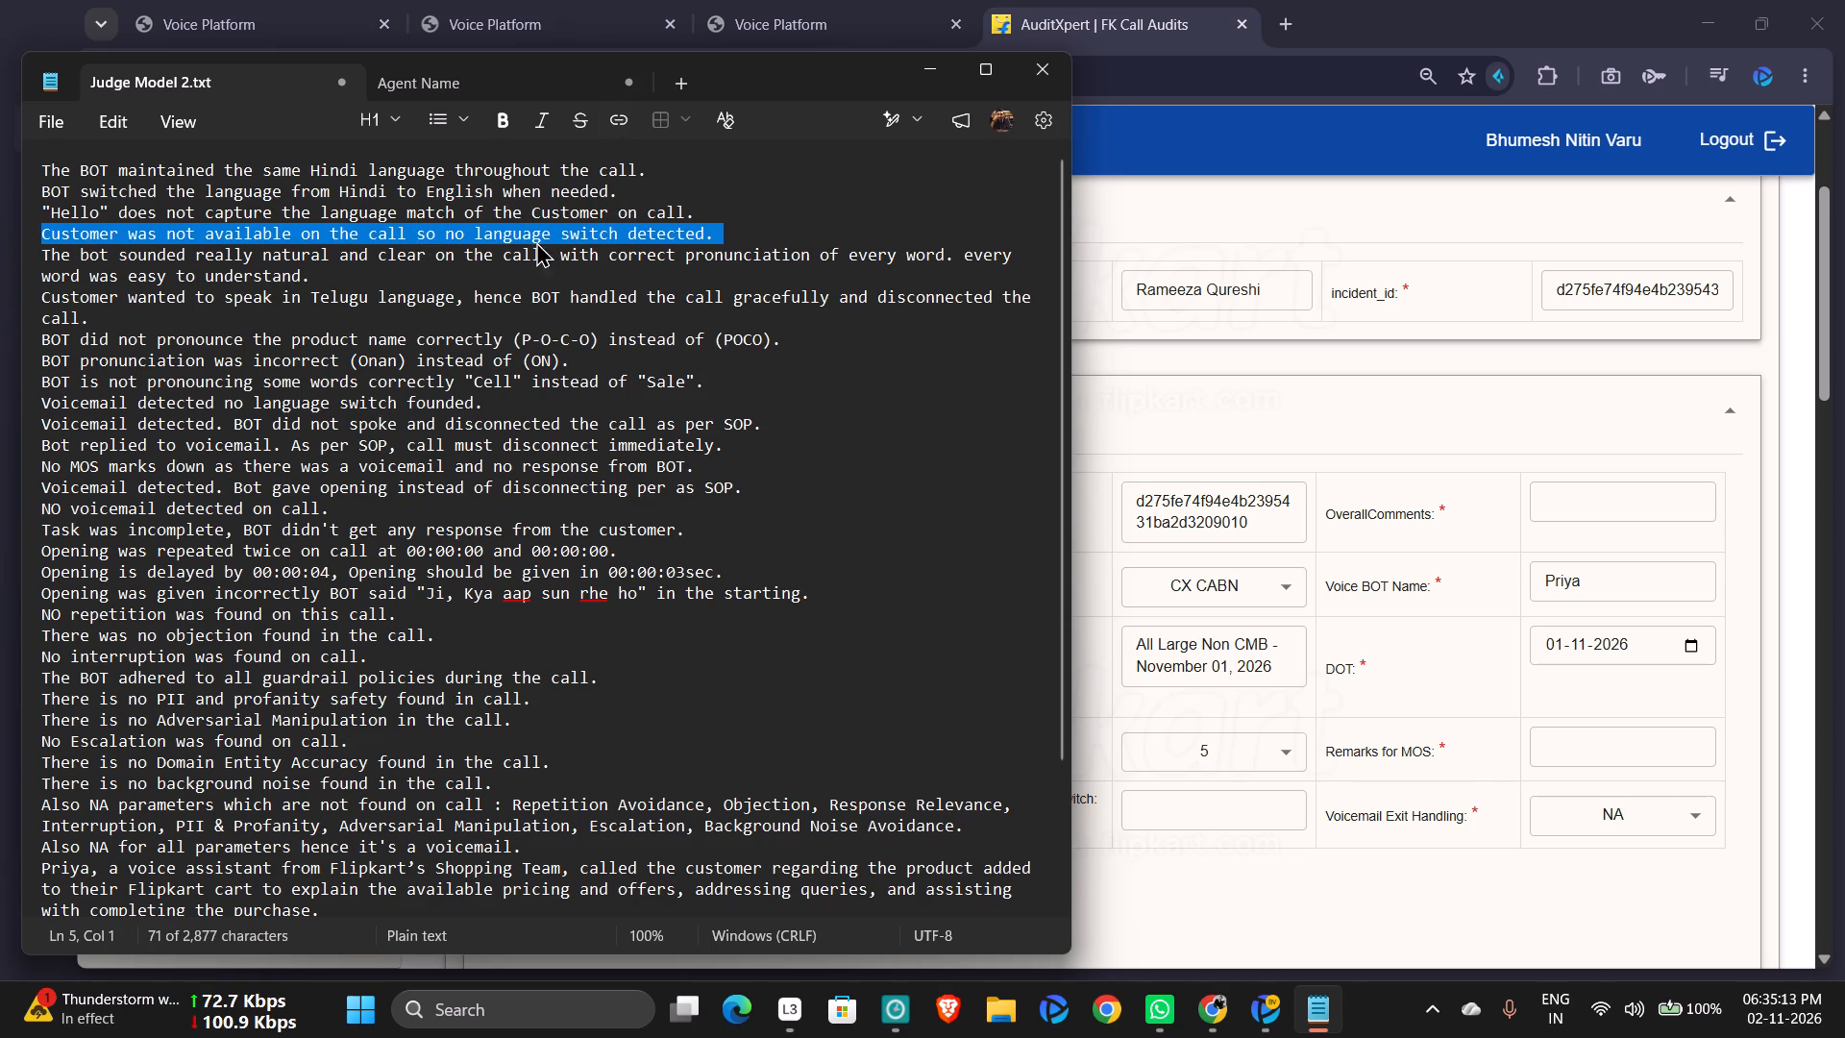
key("ctrl+c")
left_click(1216, 818)
key("ctrl+v")
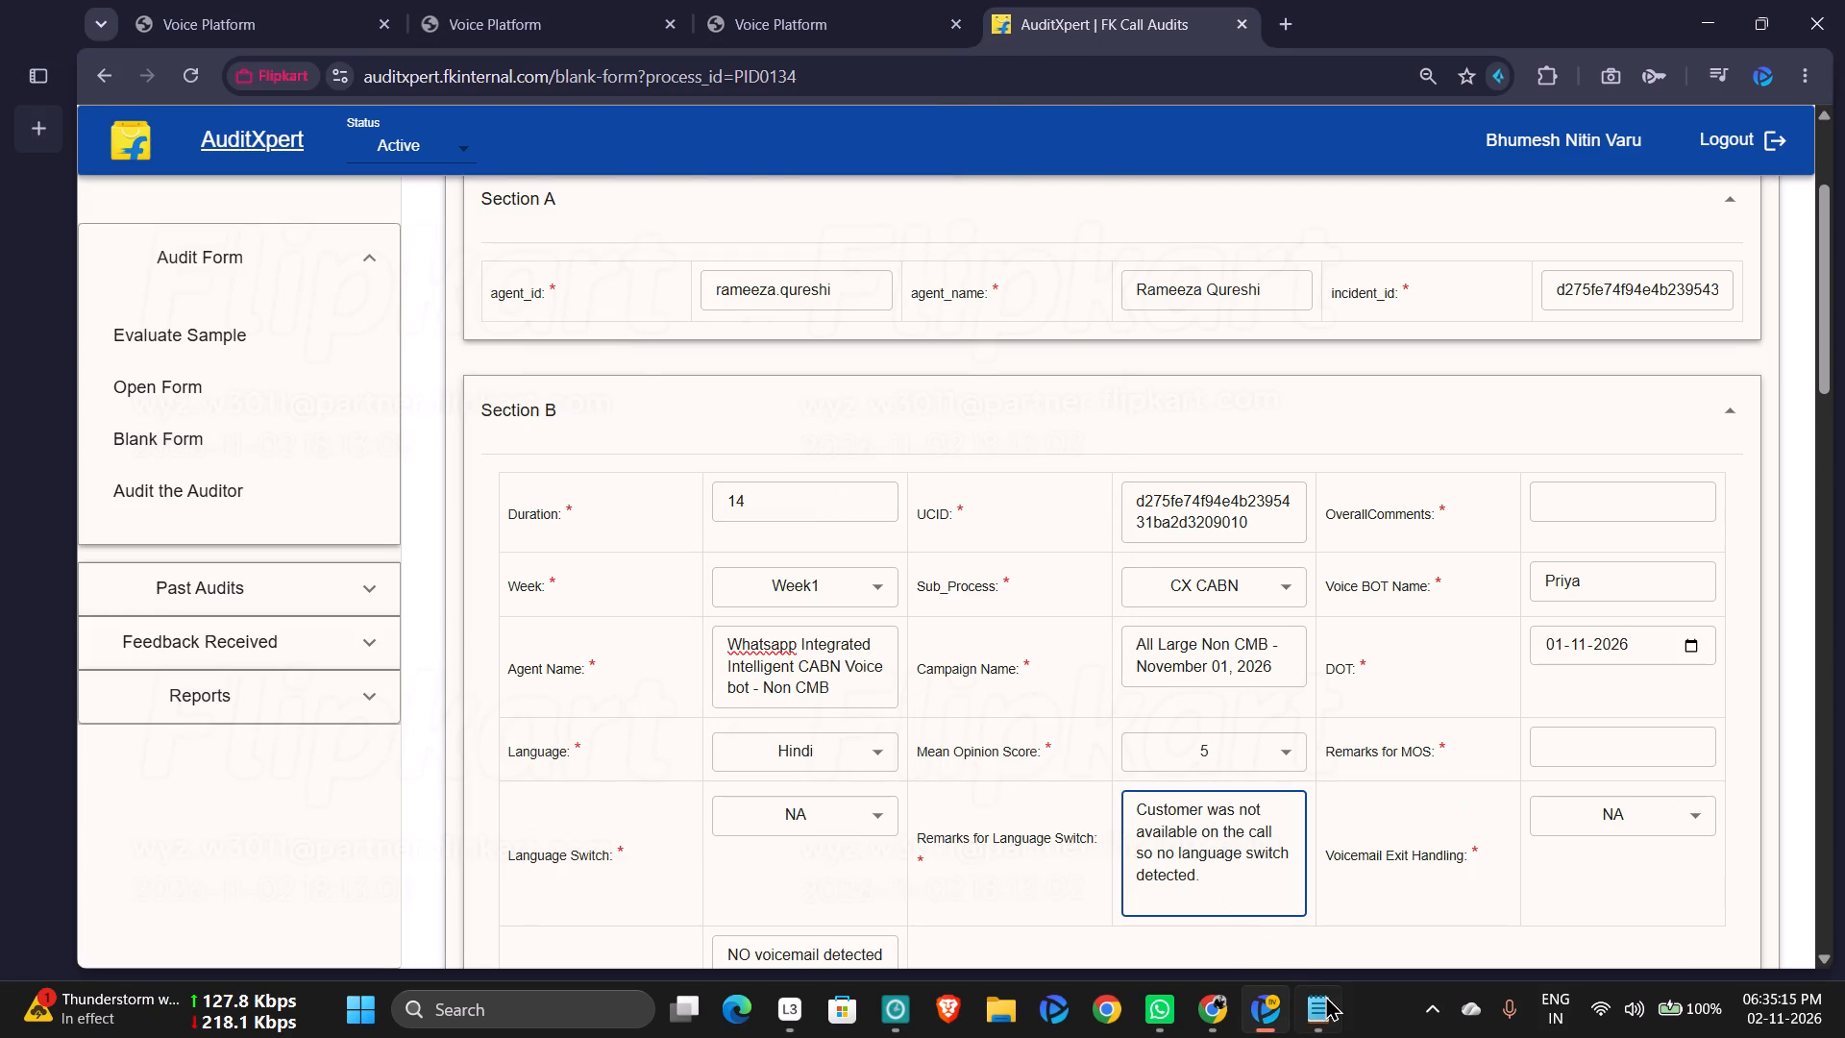
Fill Remarks for MOS with the prepared note about the bot sounding really natural and clear, with correct pronunciation of every word.
left_click(1325, 995)
triple_click(499, 278)
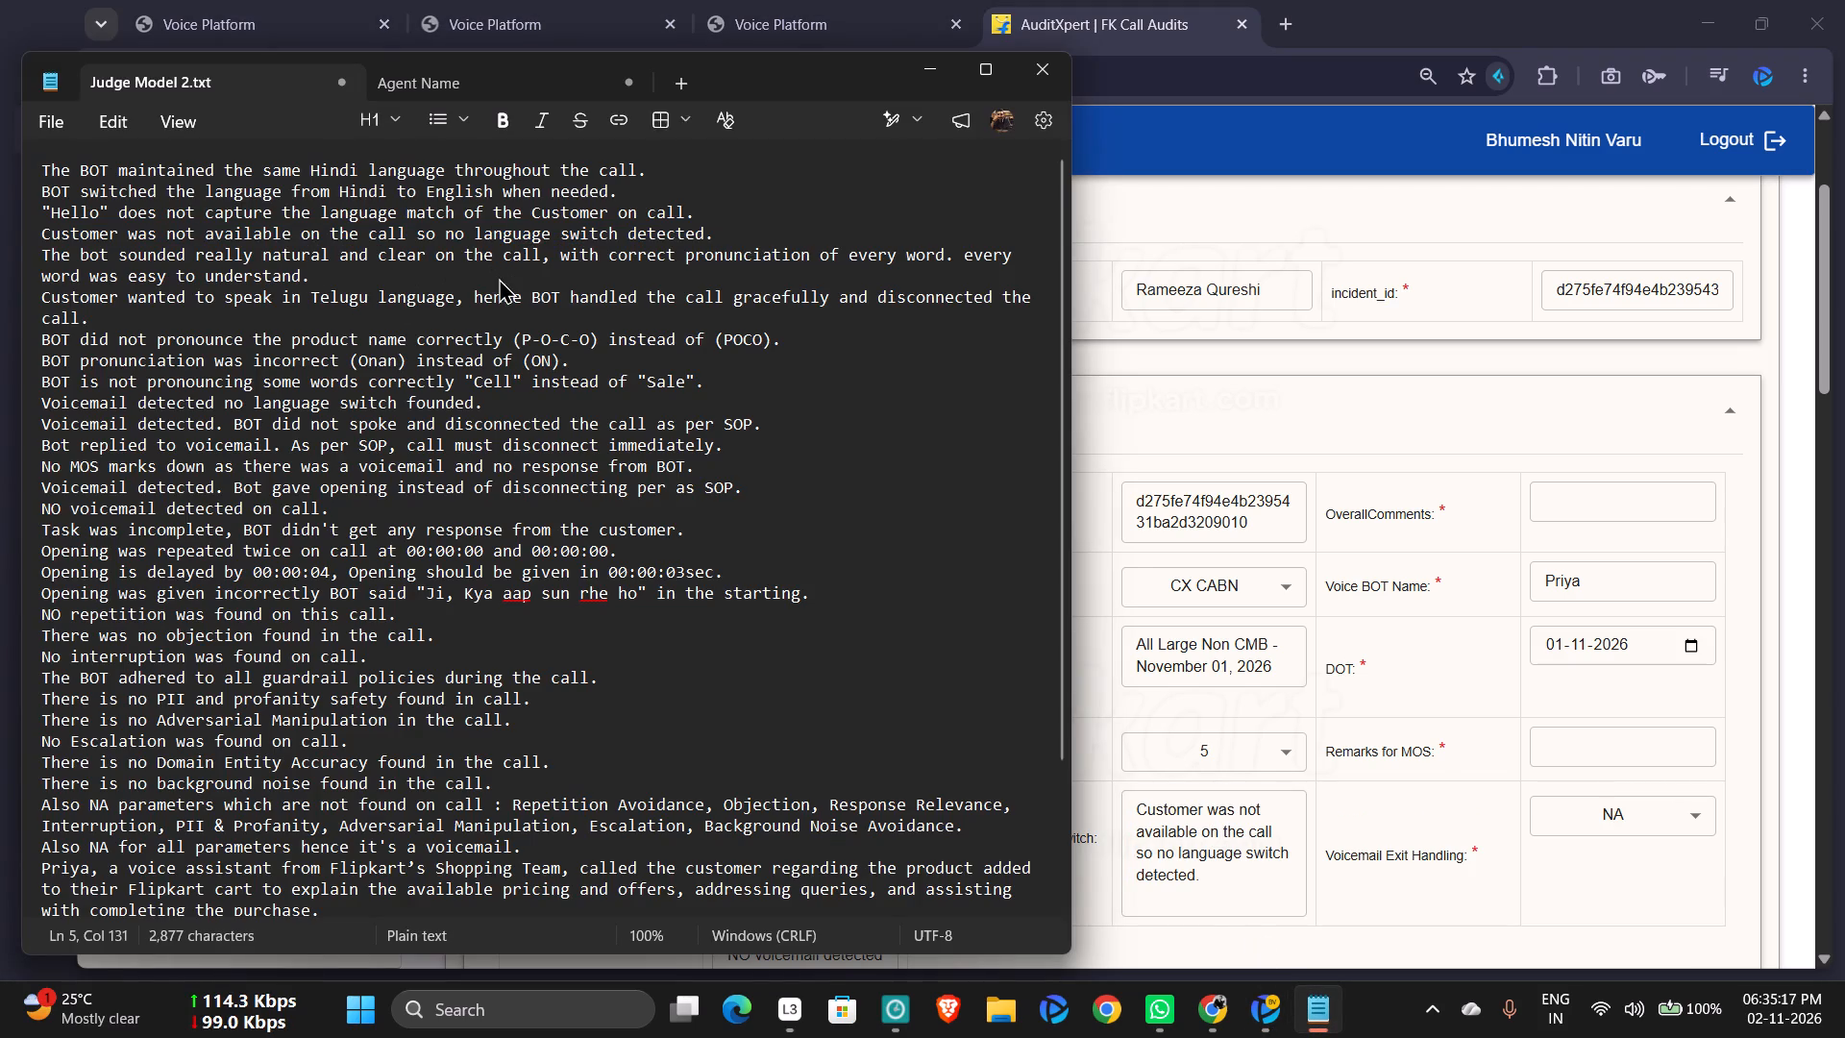
key("ctrl+c")
left_click(1600, 758)
key("ctrl+v")
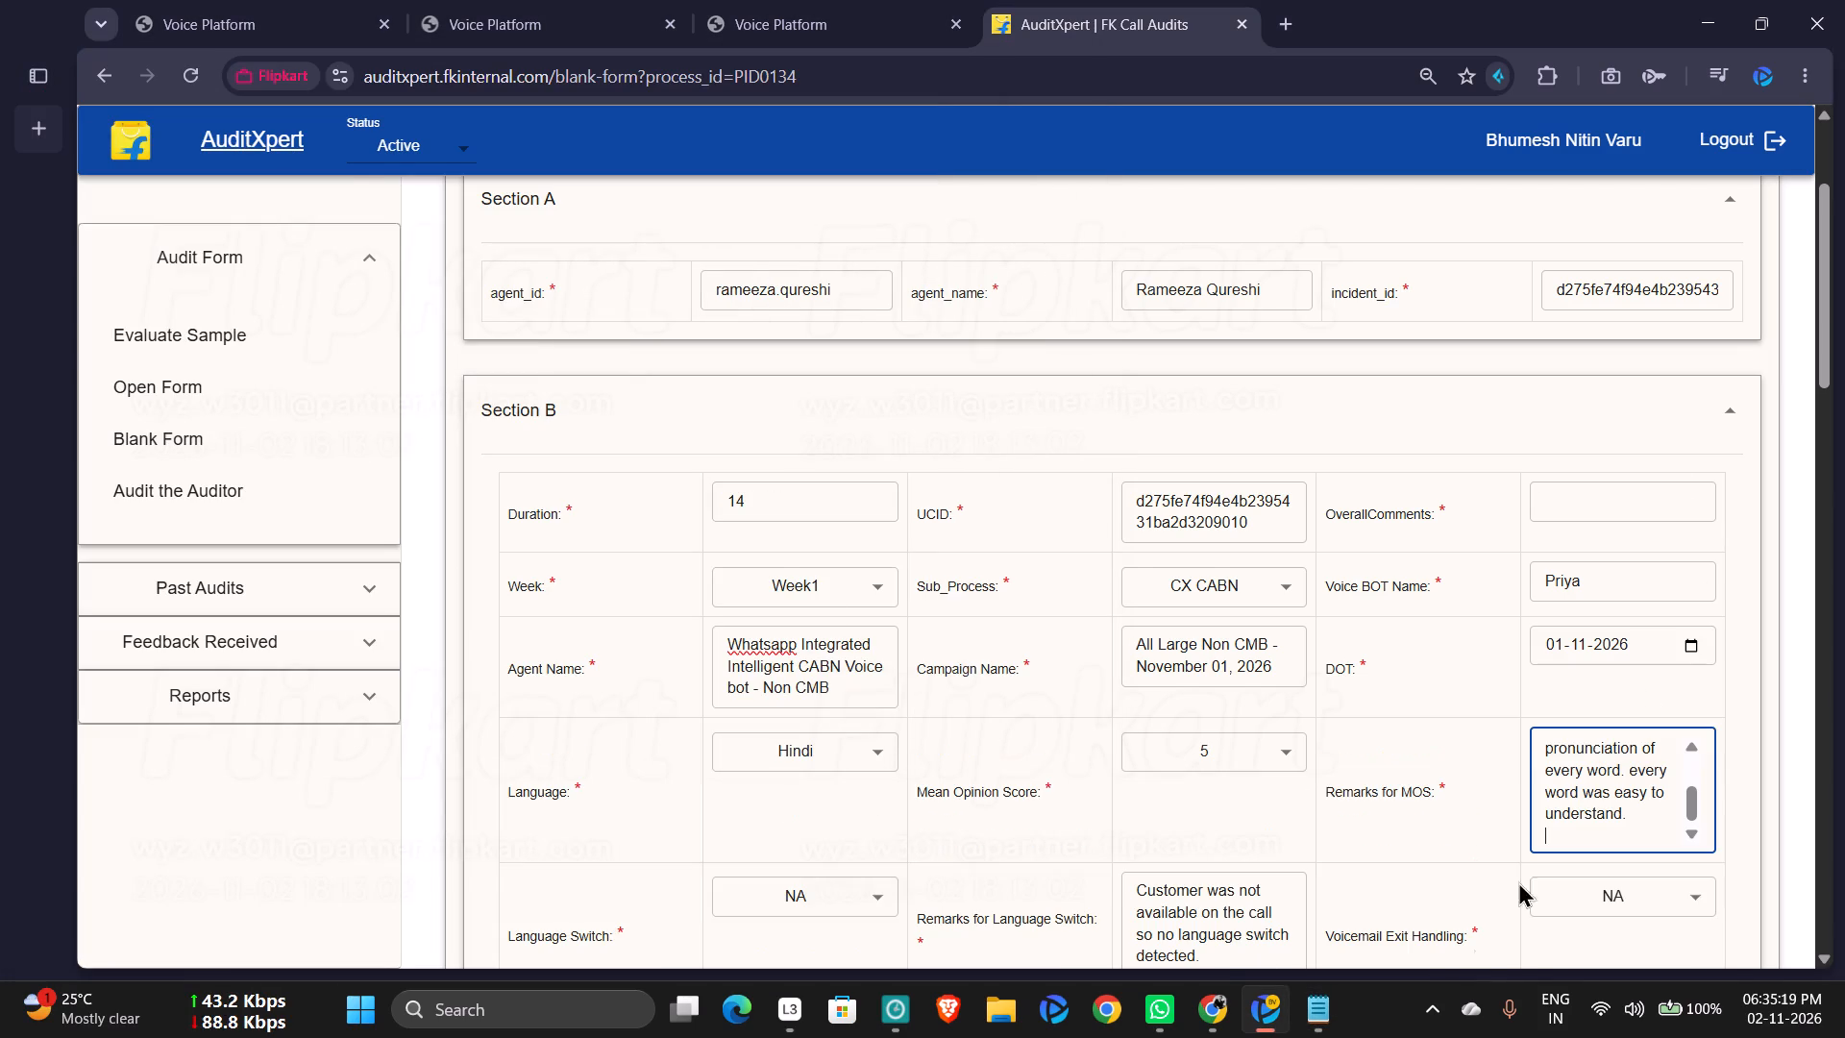
Fill OverallComments with the prepared Priya call summary and the following NA parameters paragraph that marks task completion as NA.
left_click(1319, 997)
scroll(804, 742, "down", 3)
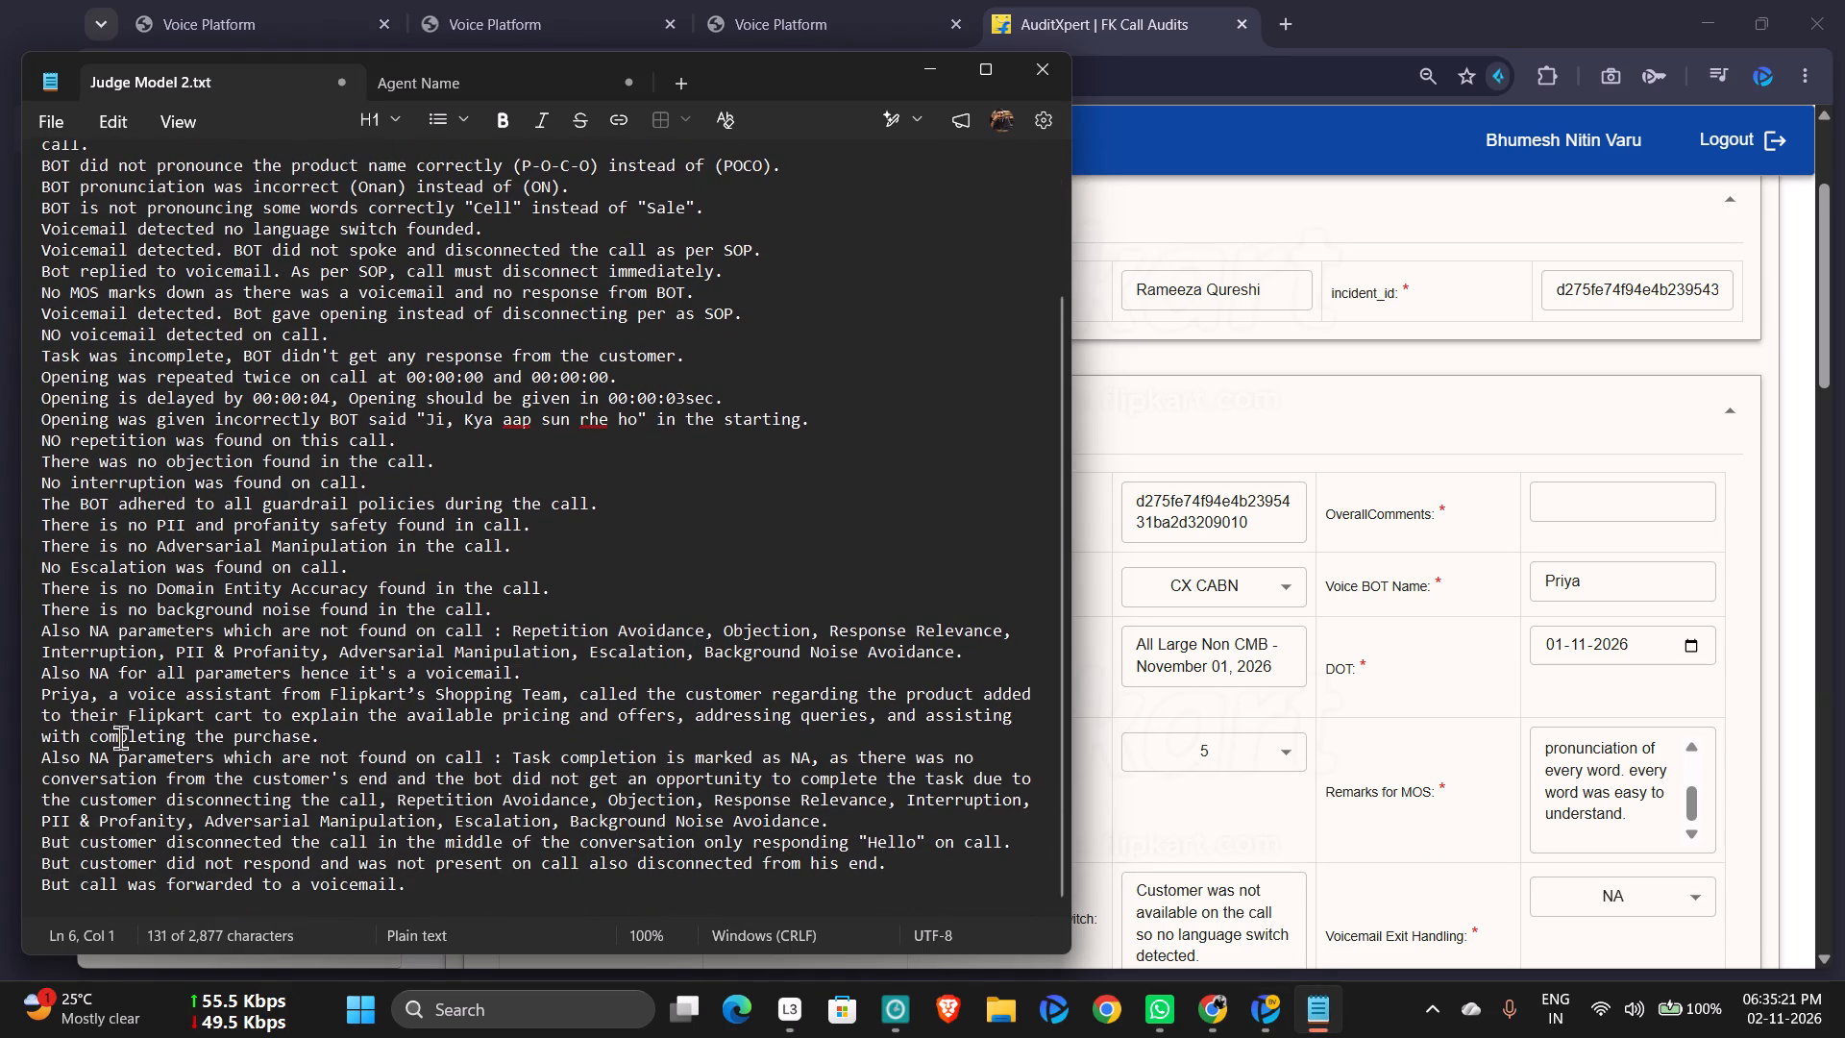
triple_click(107, 707)
key("shift+Down")
key("shift+Down")
key("shift+Down")
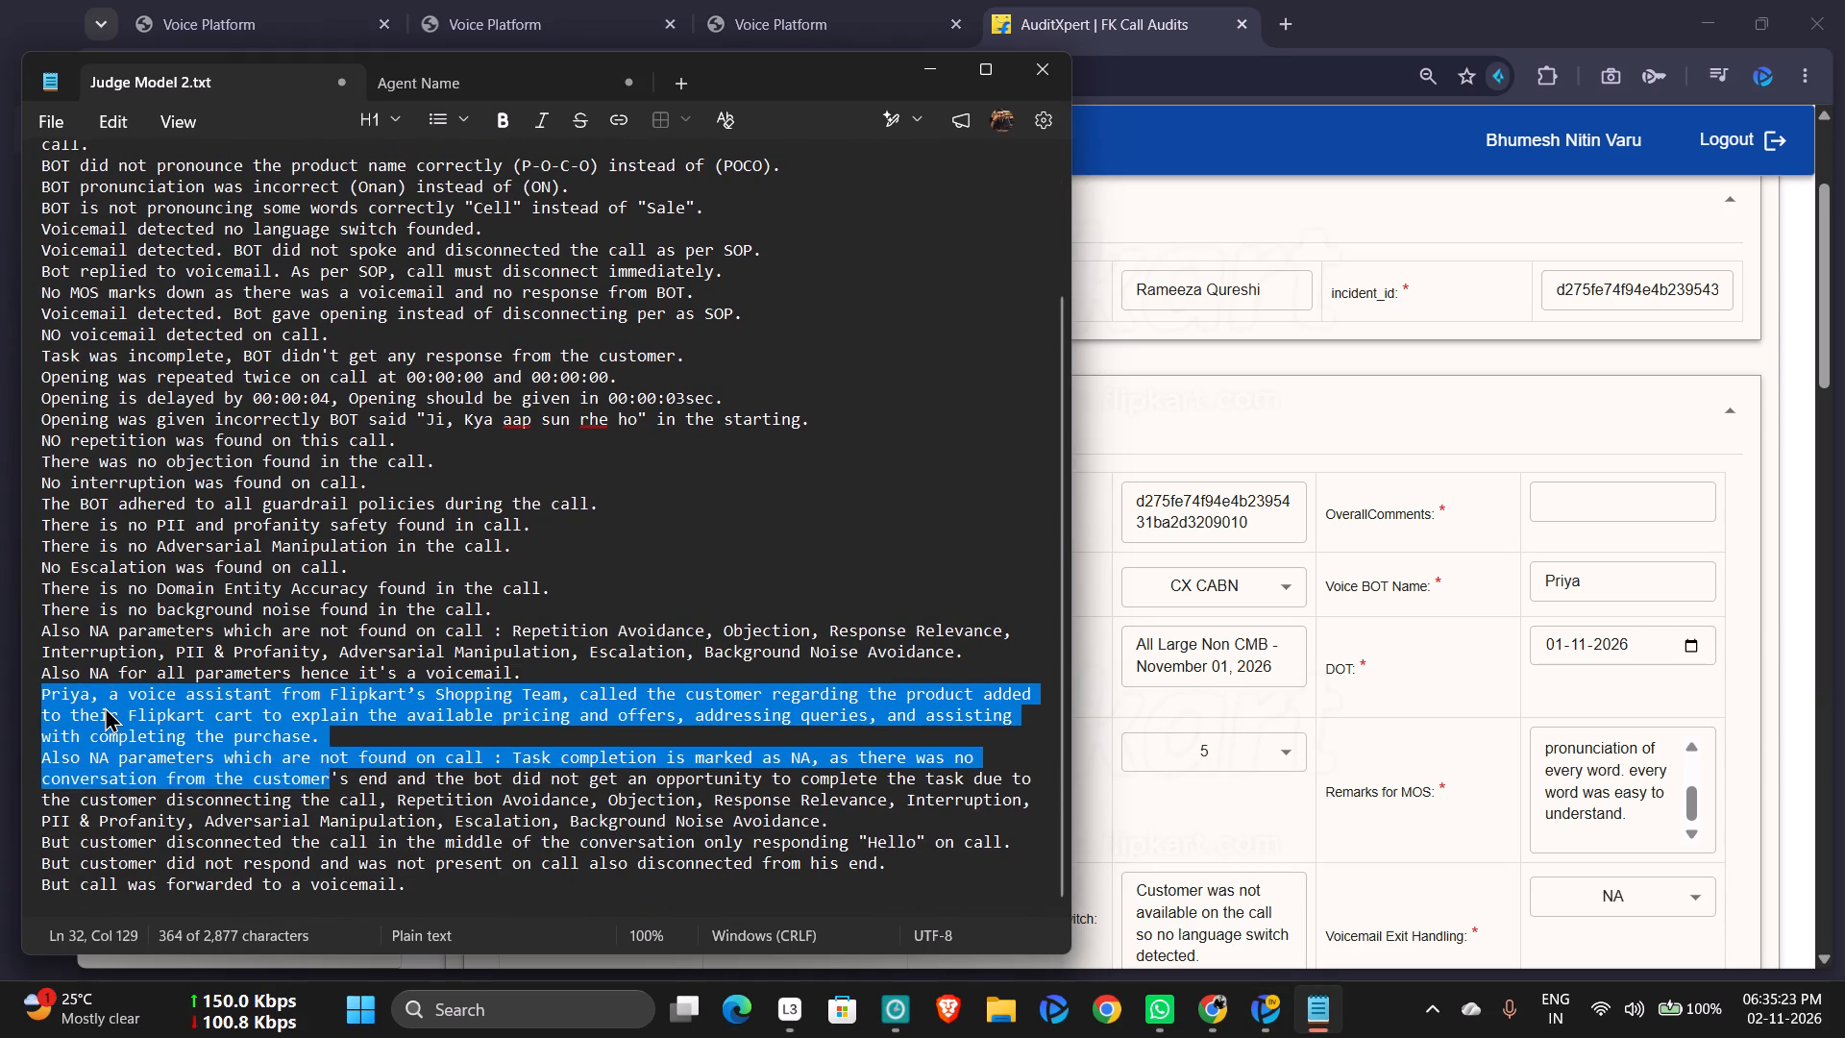
key("shift+Down")
key("shift+End")
key("ctrl+c")
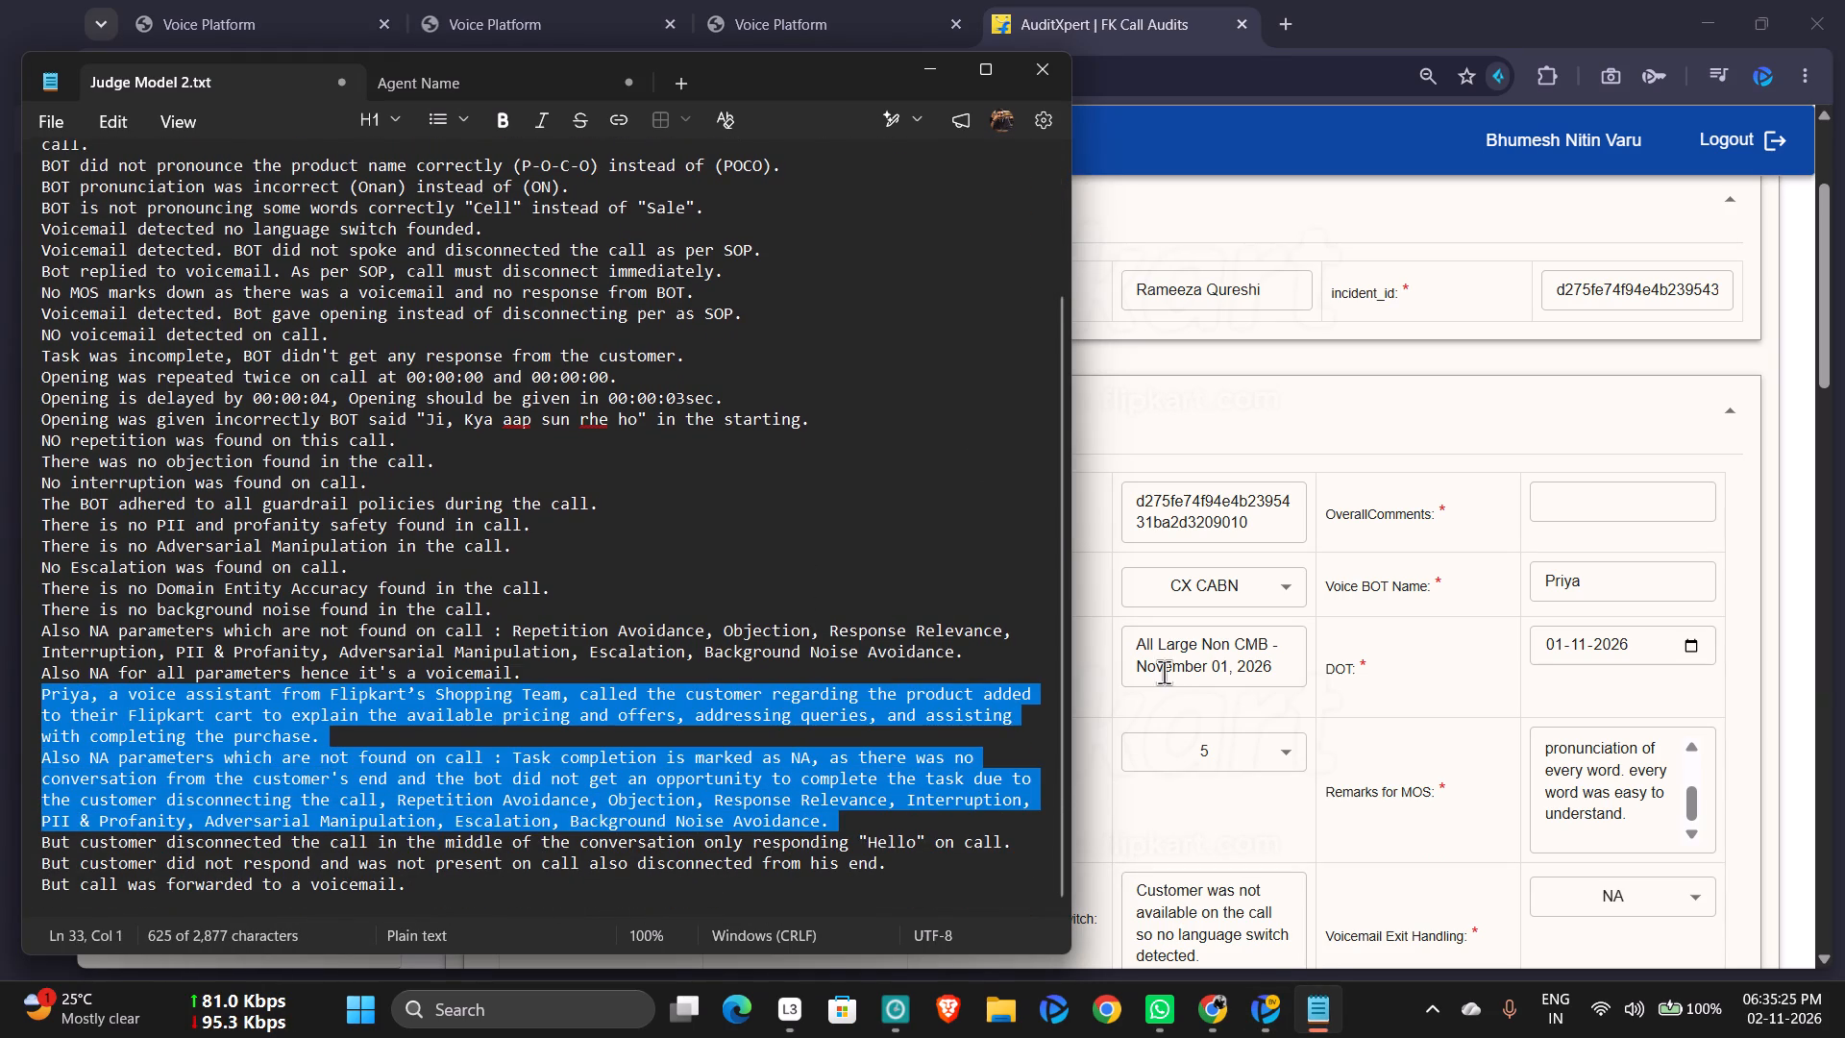
left_click(1585, 502)
key("ctrl+v")
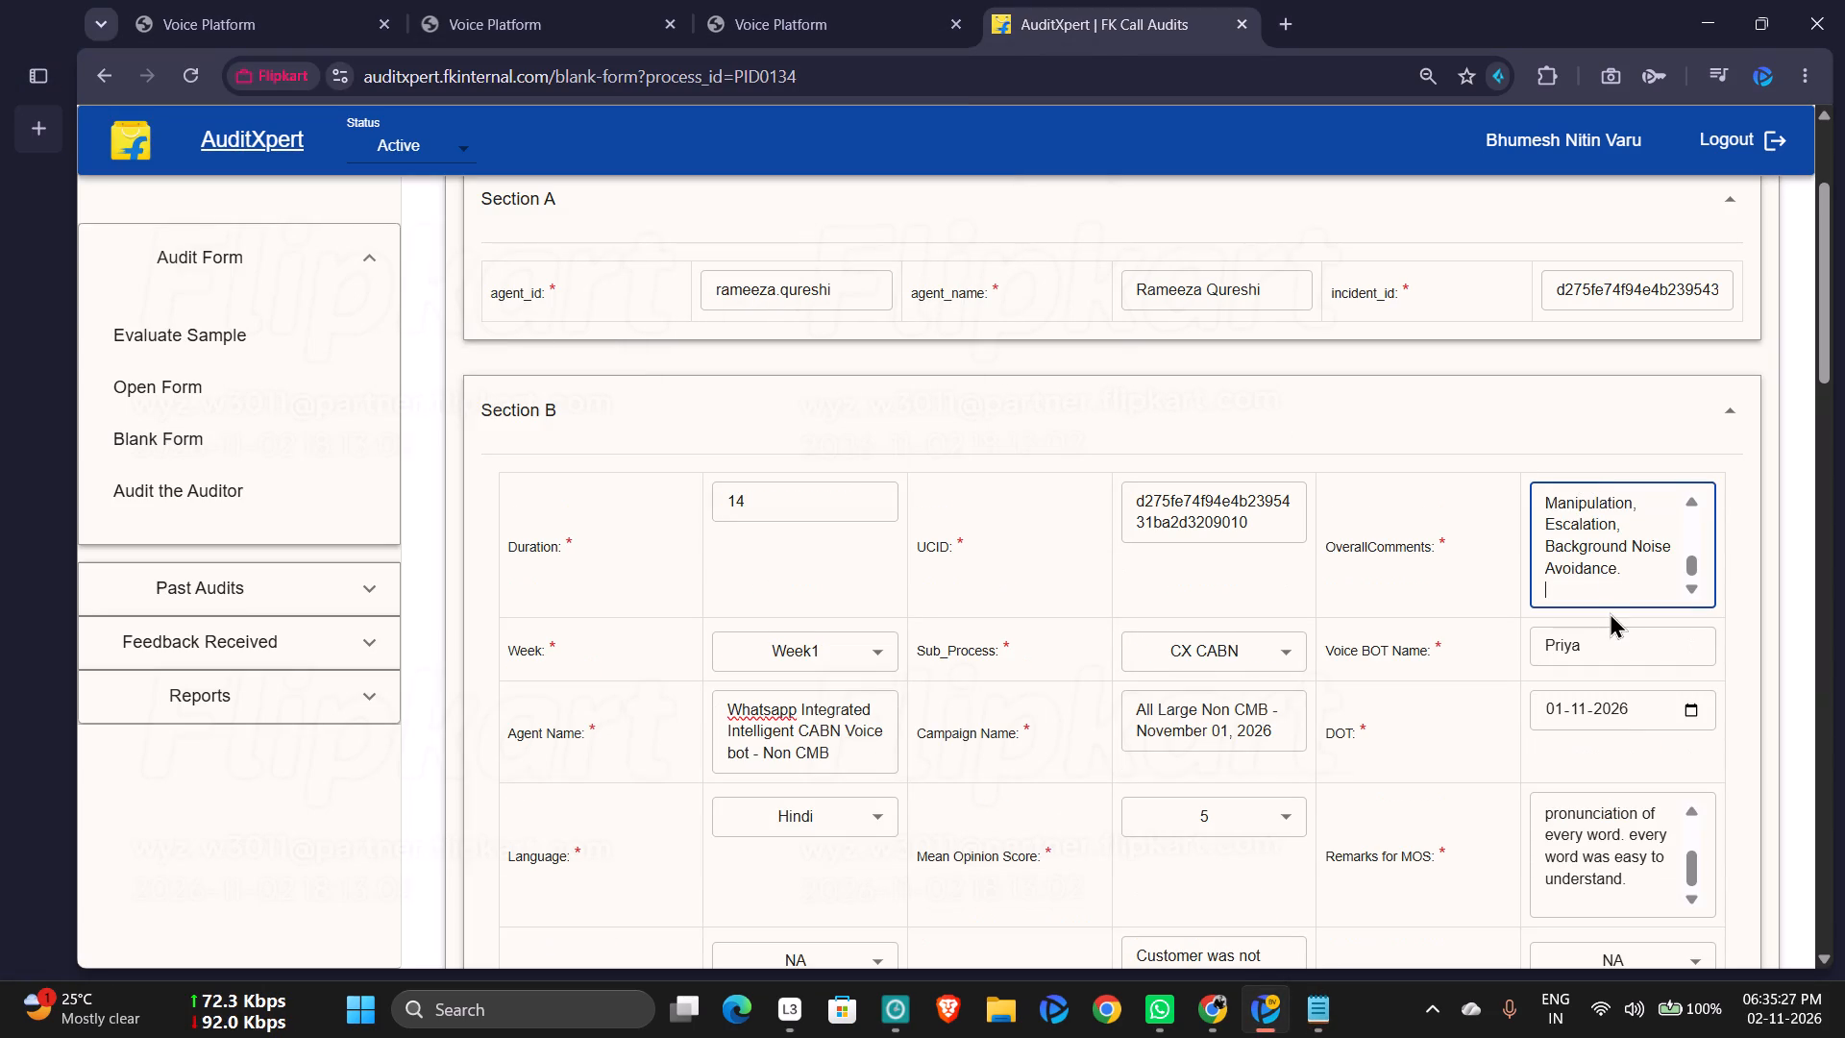
Insert "But customer did not respond and was not present on call also disconnected from his end." before the NA parameters paragraph in OverallComments.
left_click(1336, 1013)
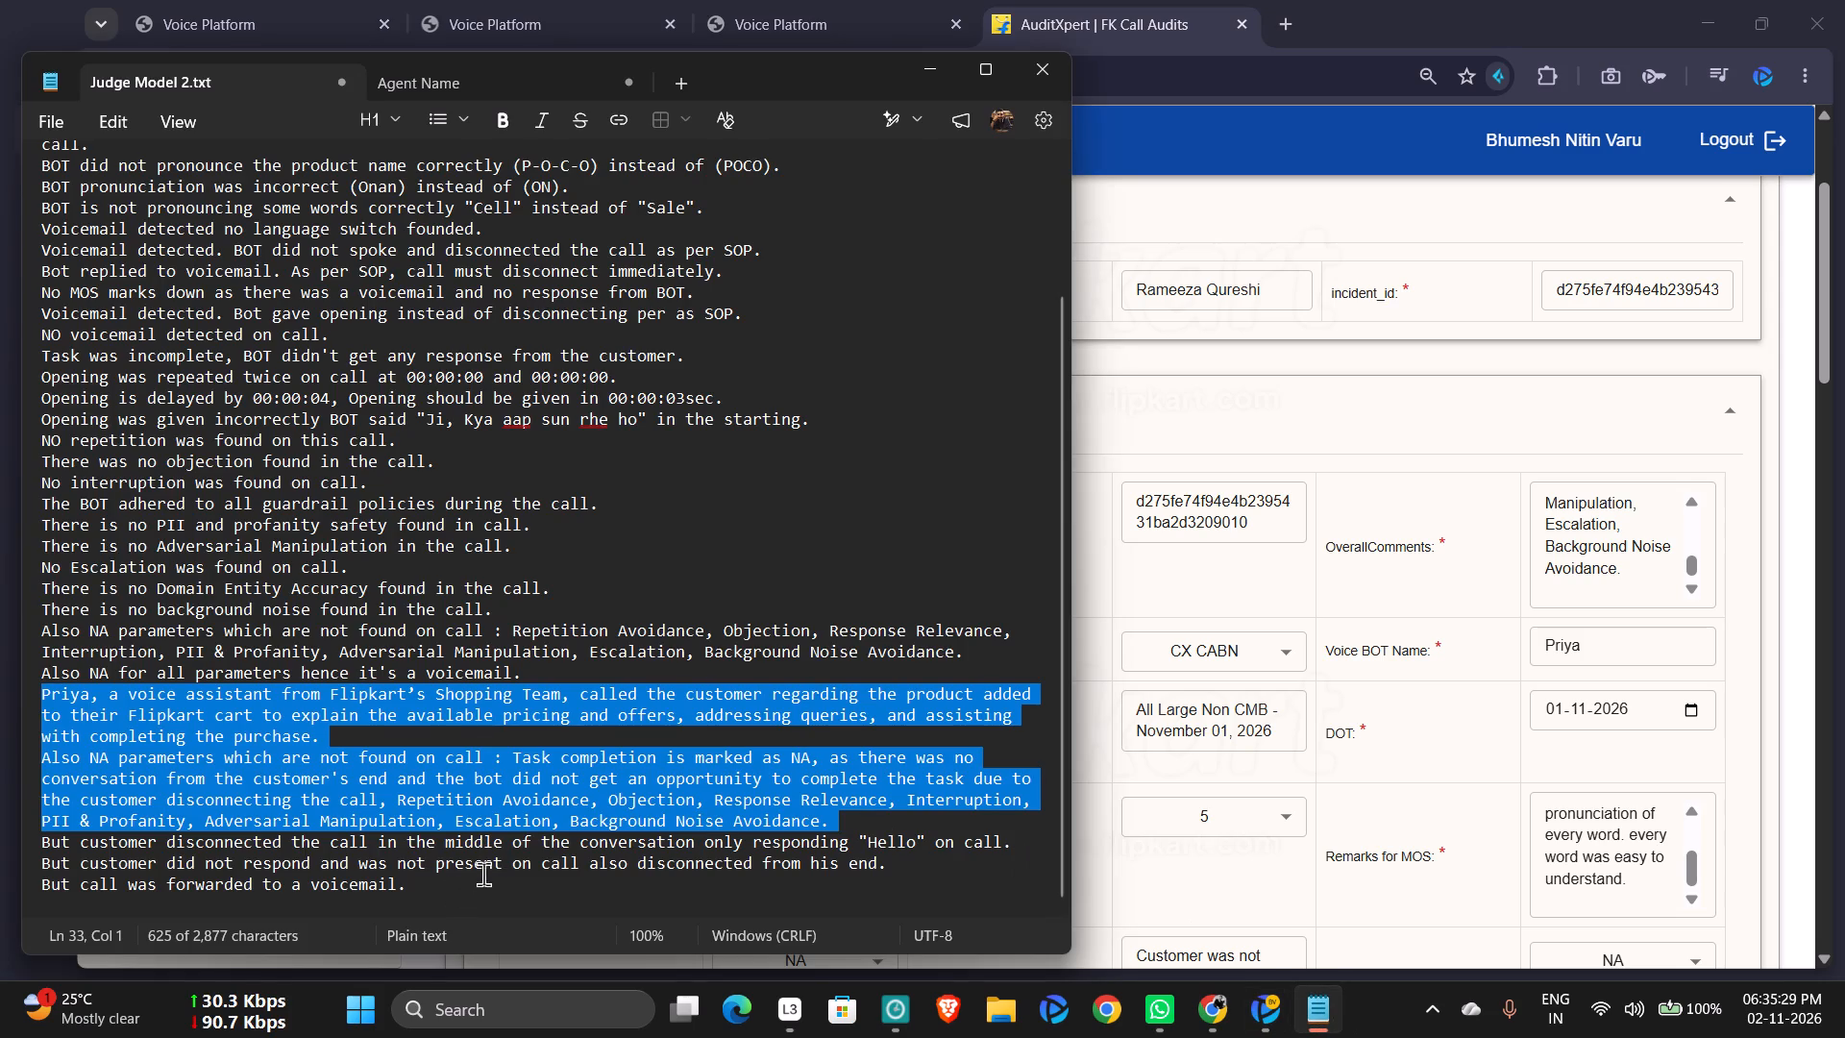
triple_click(528, 861)
key("ctrl+c")
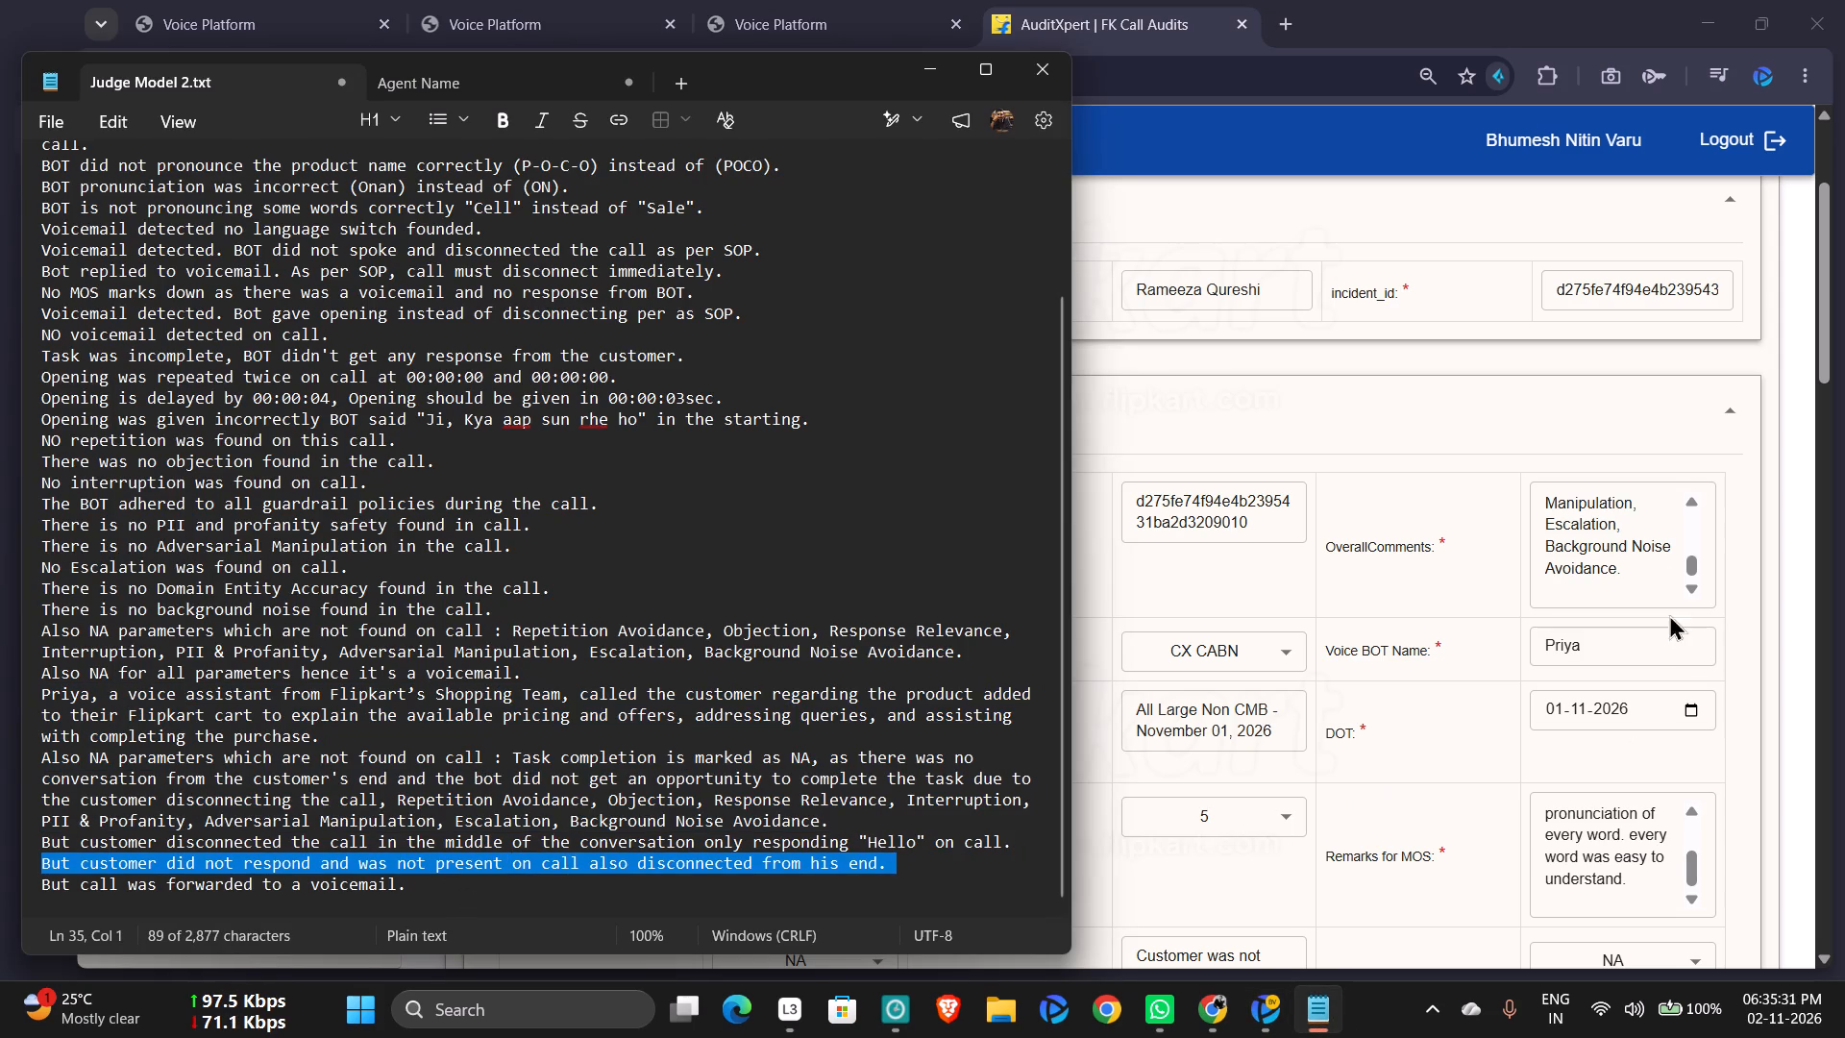
scroll(1650, 570, "up", 5)
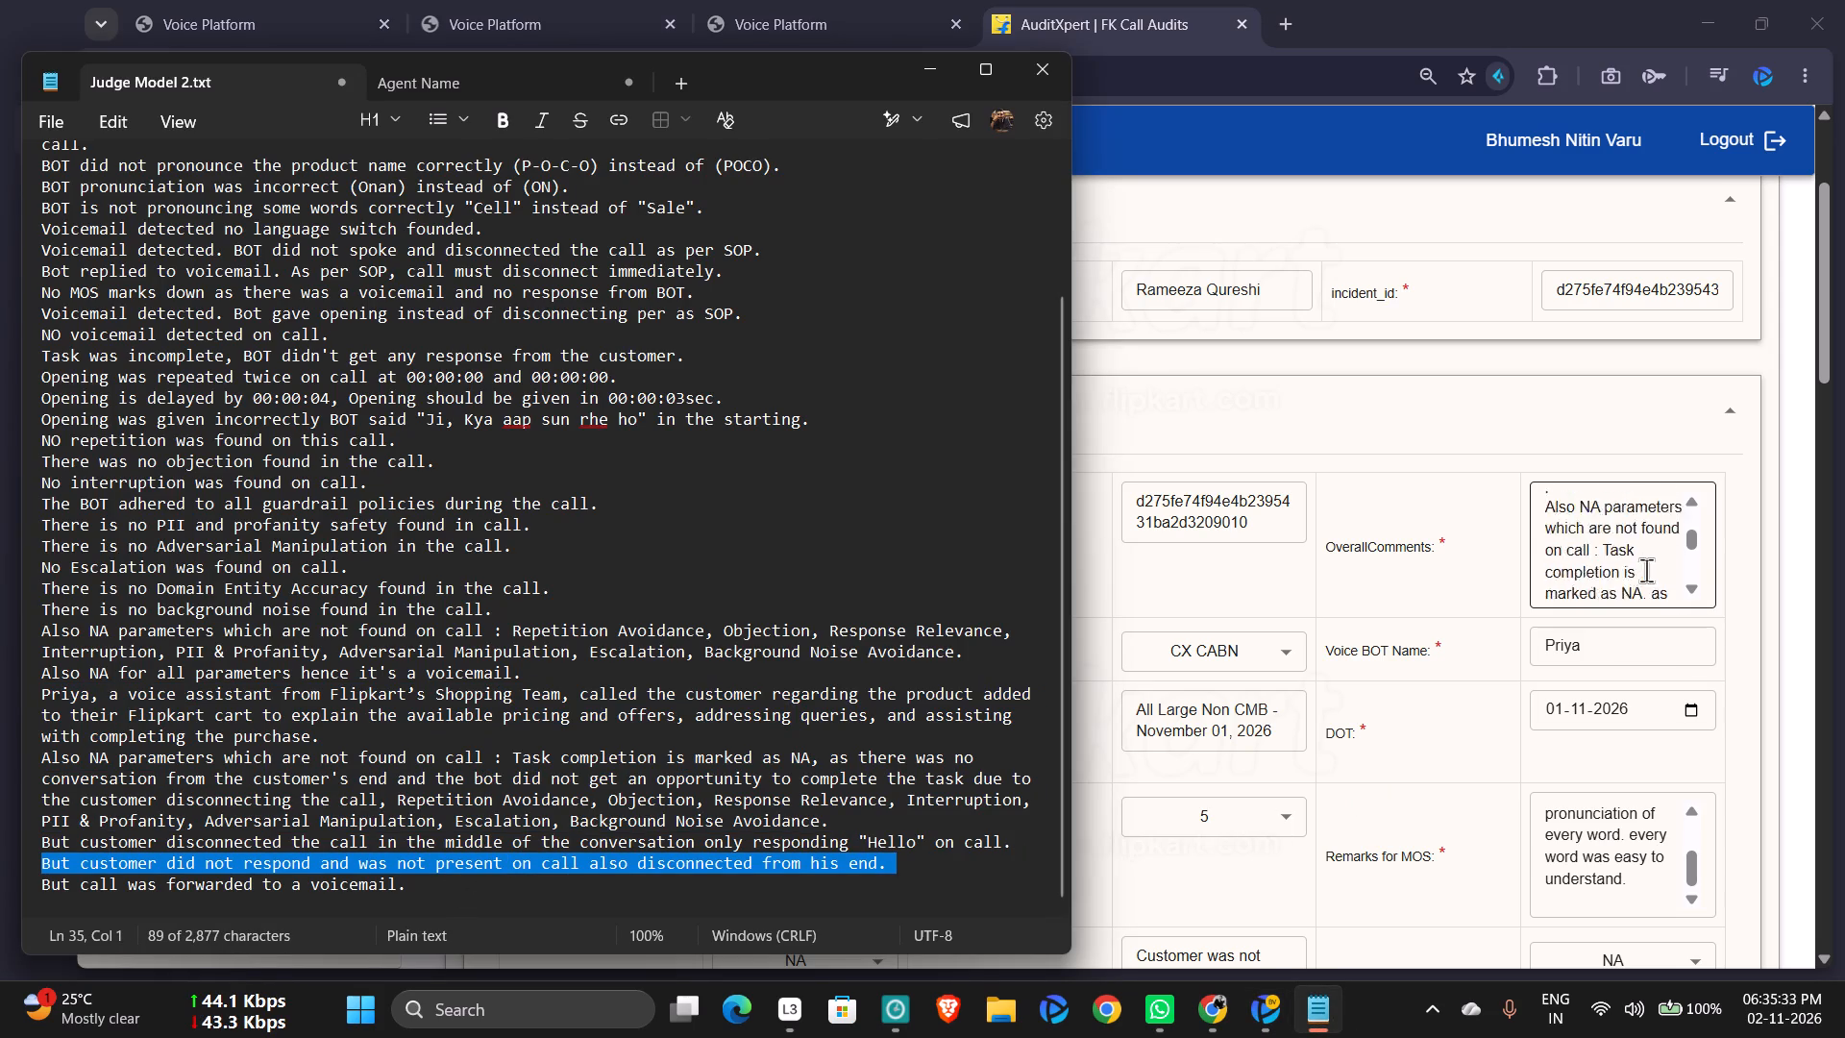
left_click(1631, 548)
key("ctrl+v")
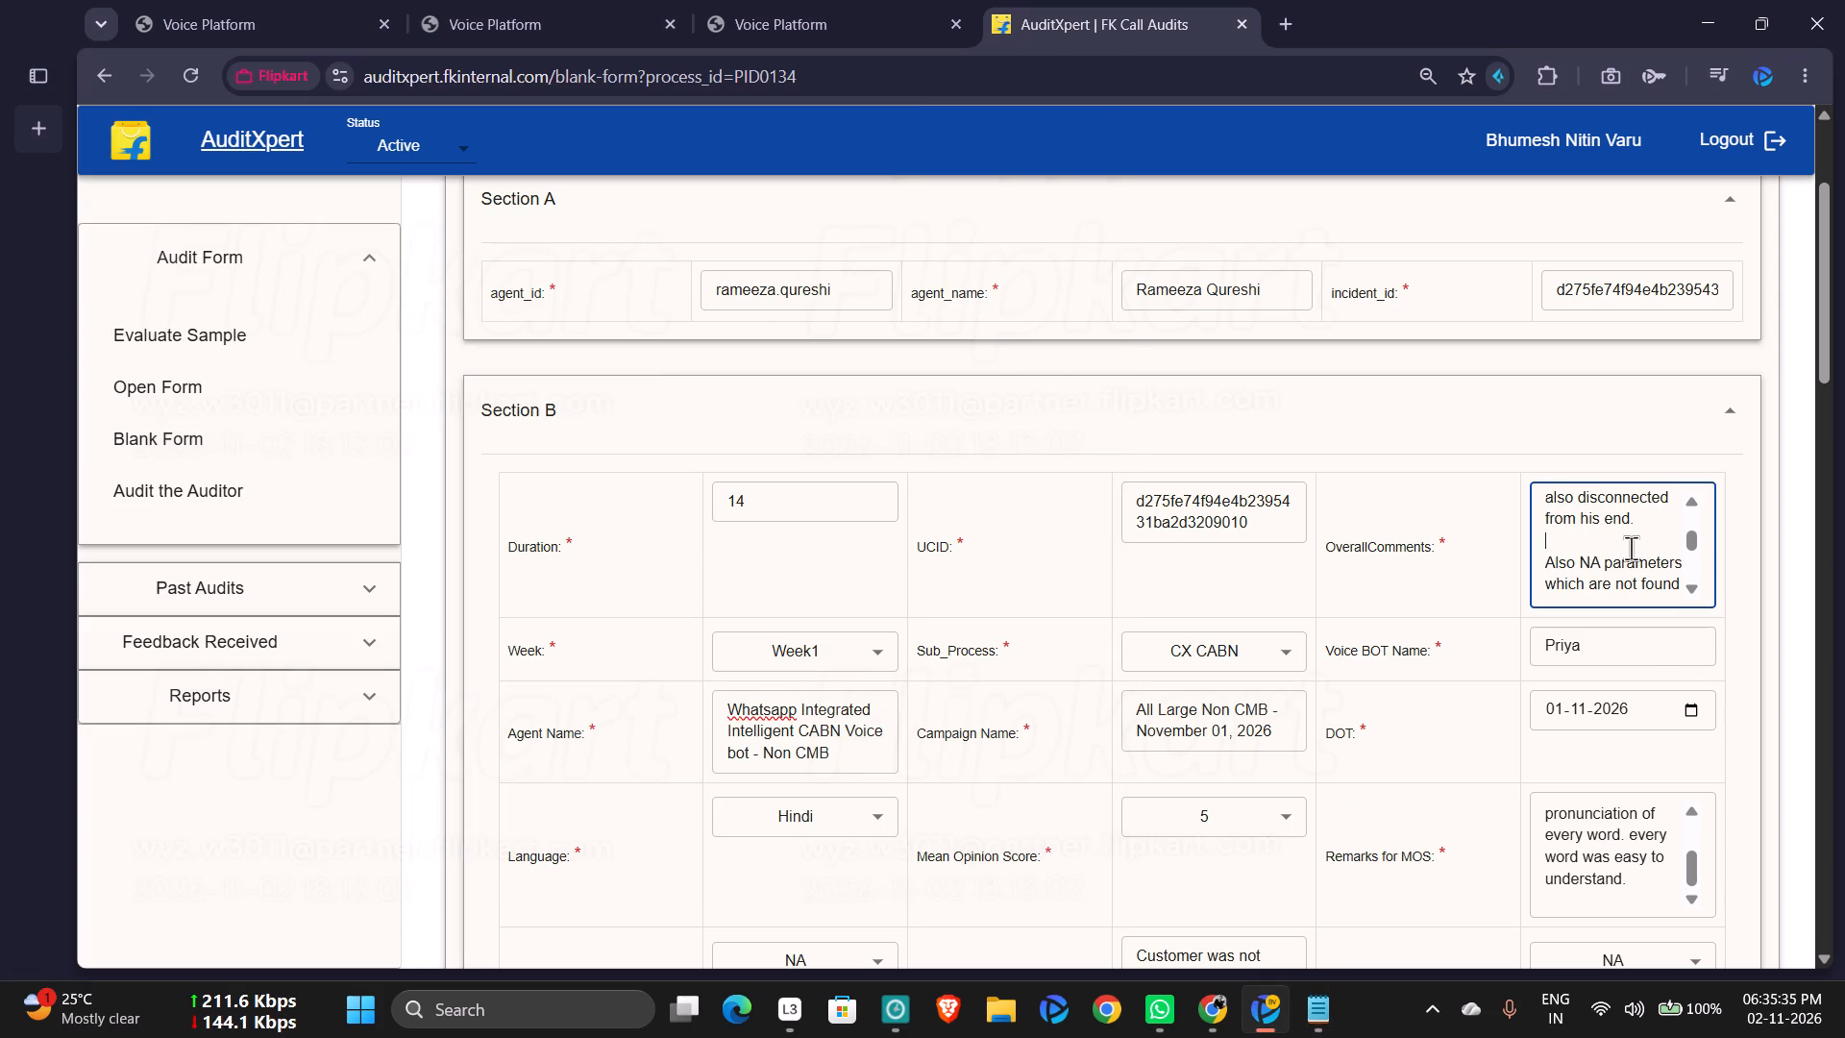
Set Task Completion, Repetition Avoidance and Objection Handling to NA in Section C of the audit form.
scroll(1300, 631, "down", 3)
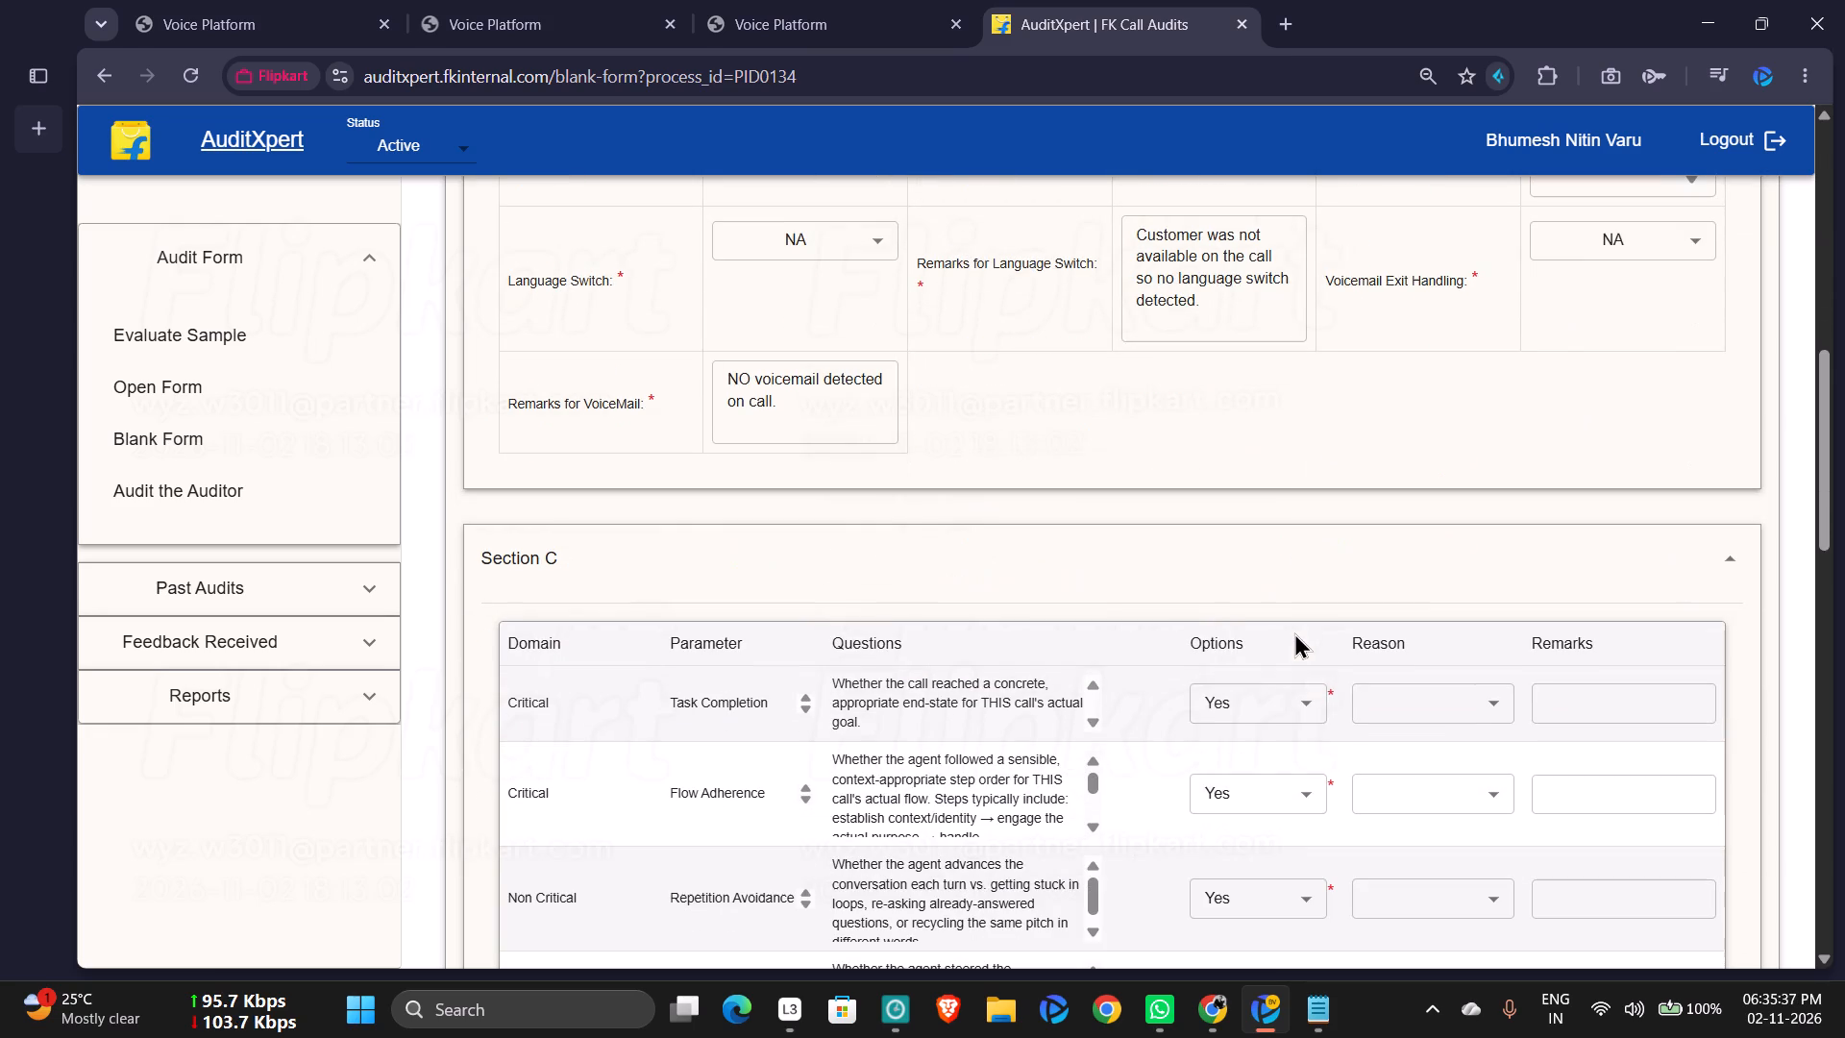
left_click(1233, 686)
left_click(1267, 831)
scroll(1333, 699, "down", 1)
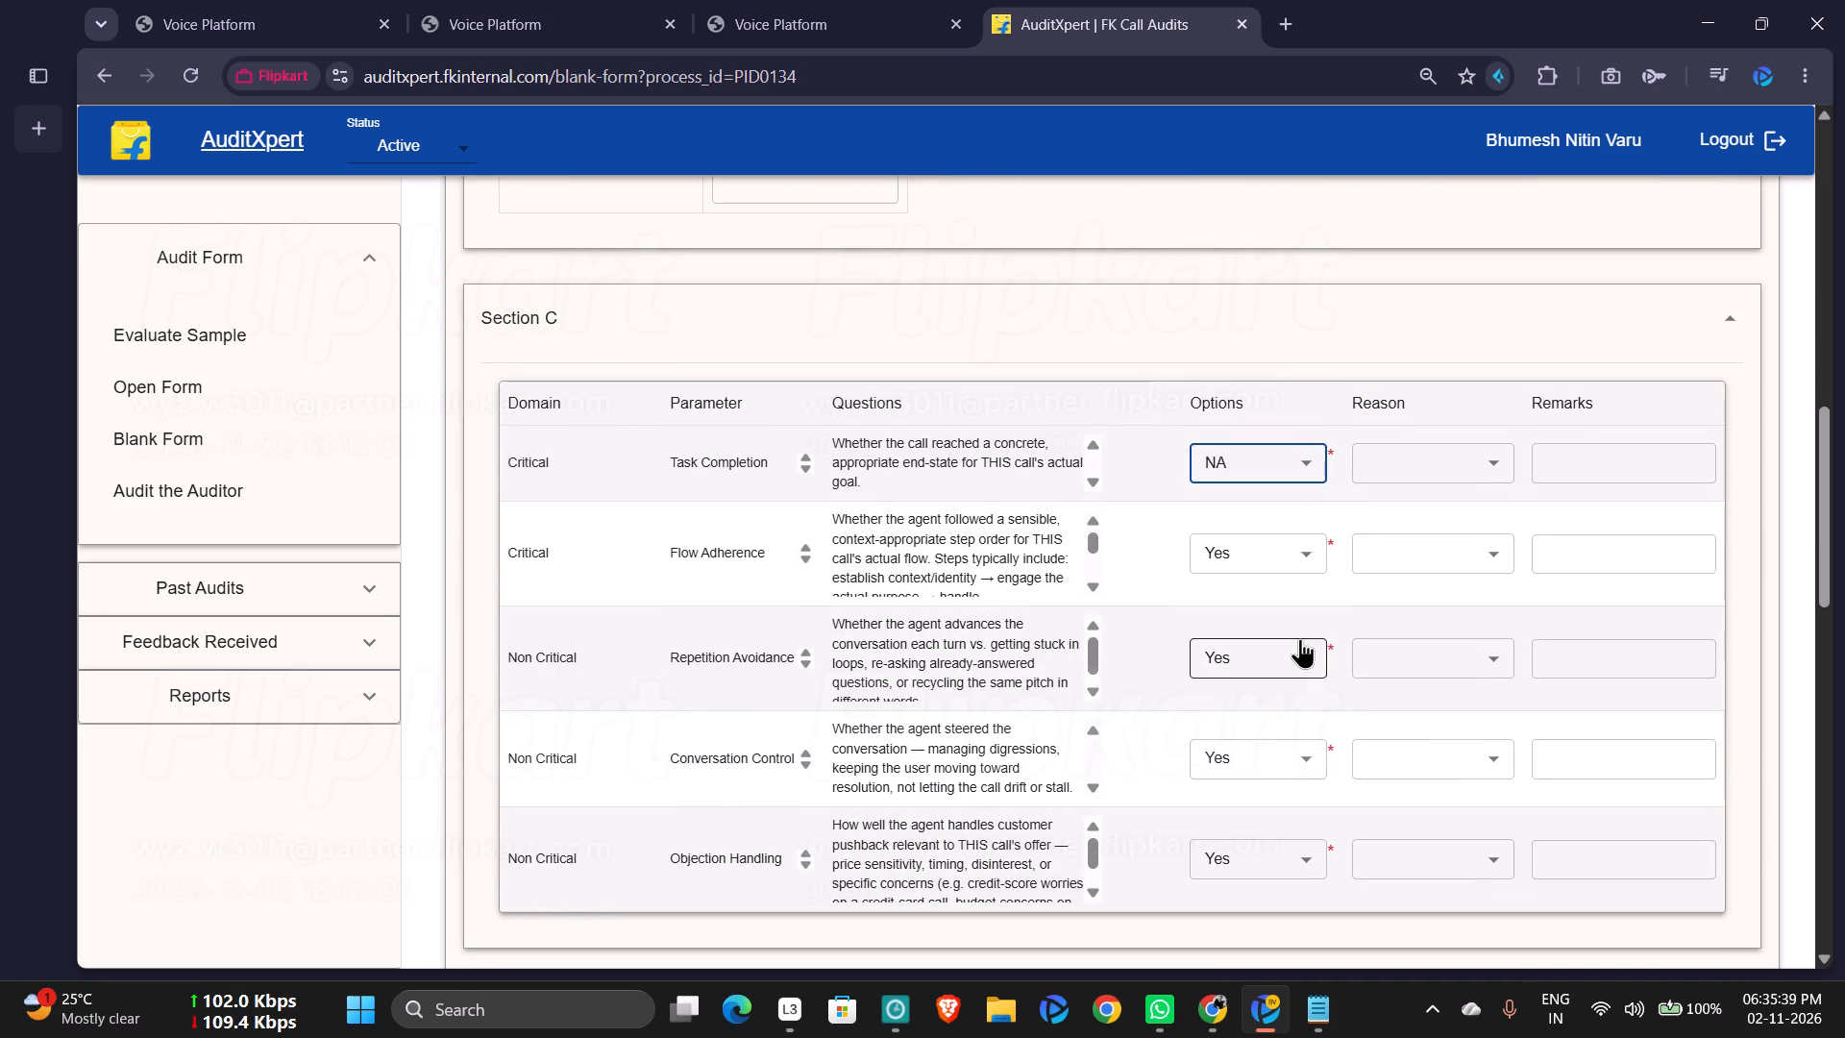
left_click(1300, 638)
left_click(1257, 774)
scroll(1357, 604, "down", 1)
left_click(1295, 604)
left_click(1216, 751)
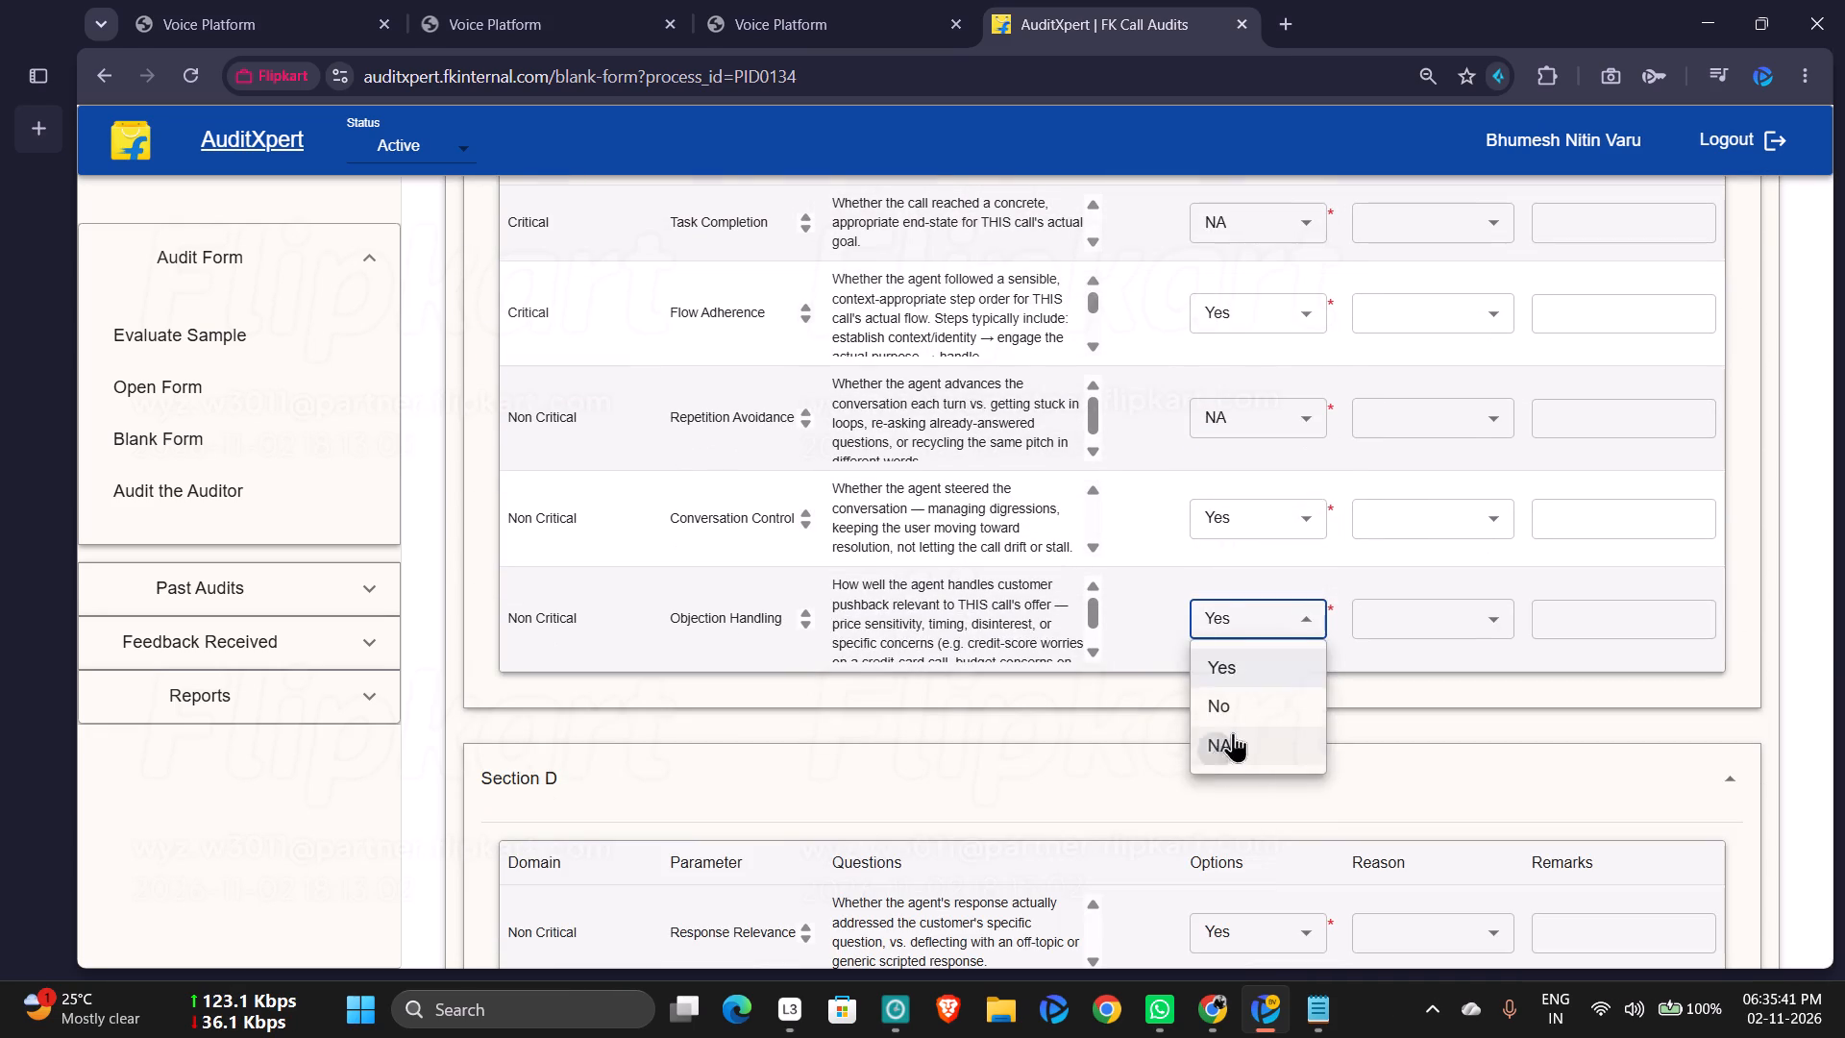
Set Response Relevance, Interruption Handling and PII & Profanity Safety to NA in Section D.
scroll(1396, 532, "down", 1)
left_click(1226, 691)
left_click(1245, 822)
scroll(1381, 651, "down", 1)
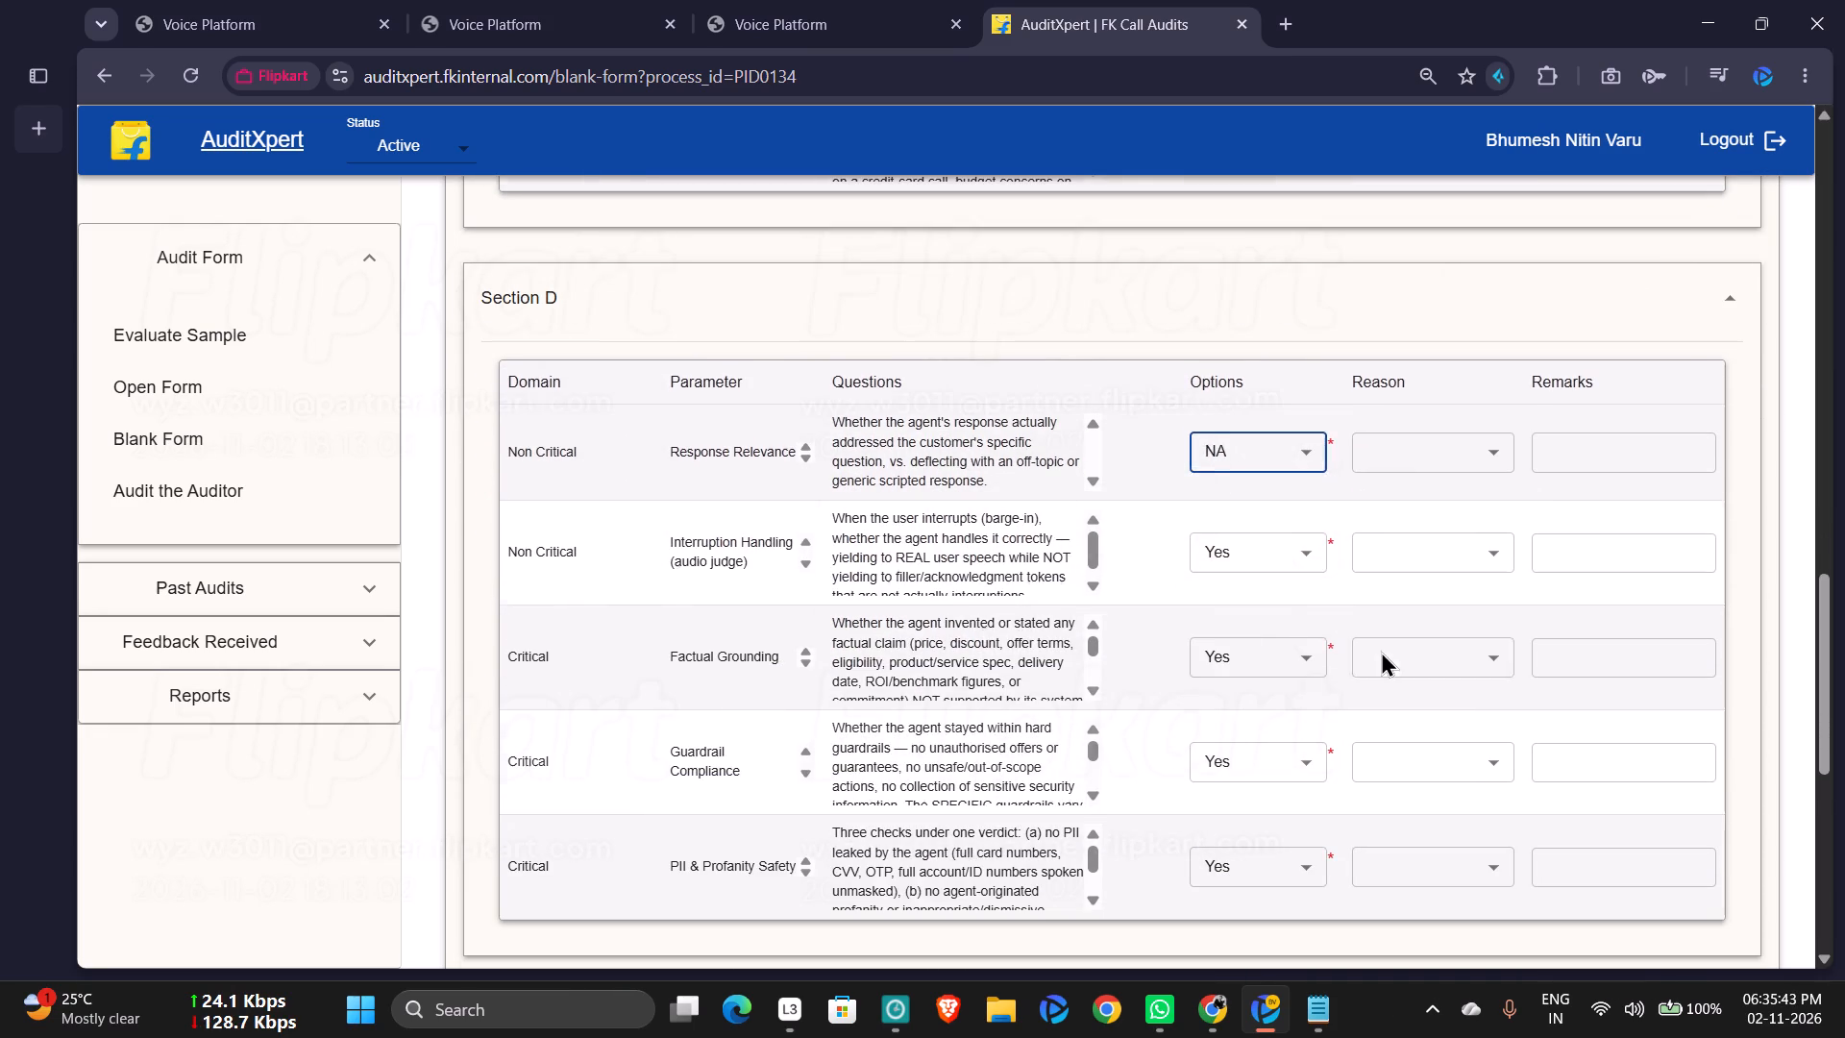
left_click(1303, 566)
left_click(1246, 686)
scroll(1367, 479, "down", 2)
left_click(1277, 387)
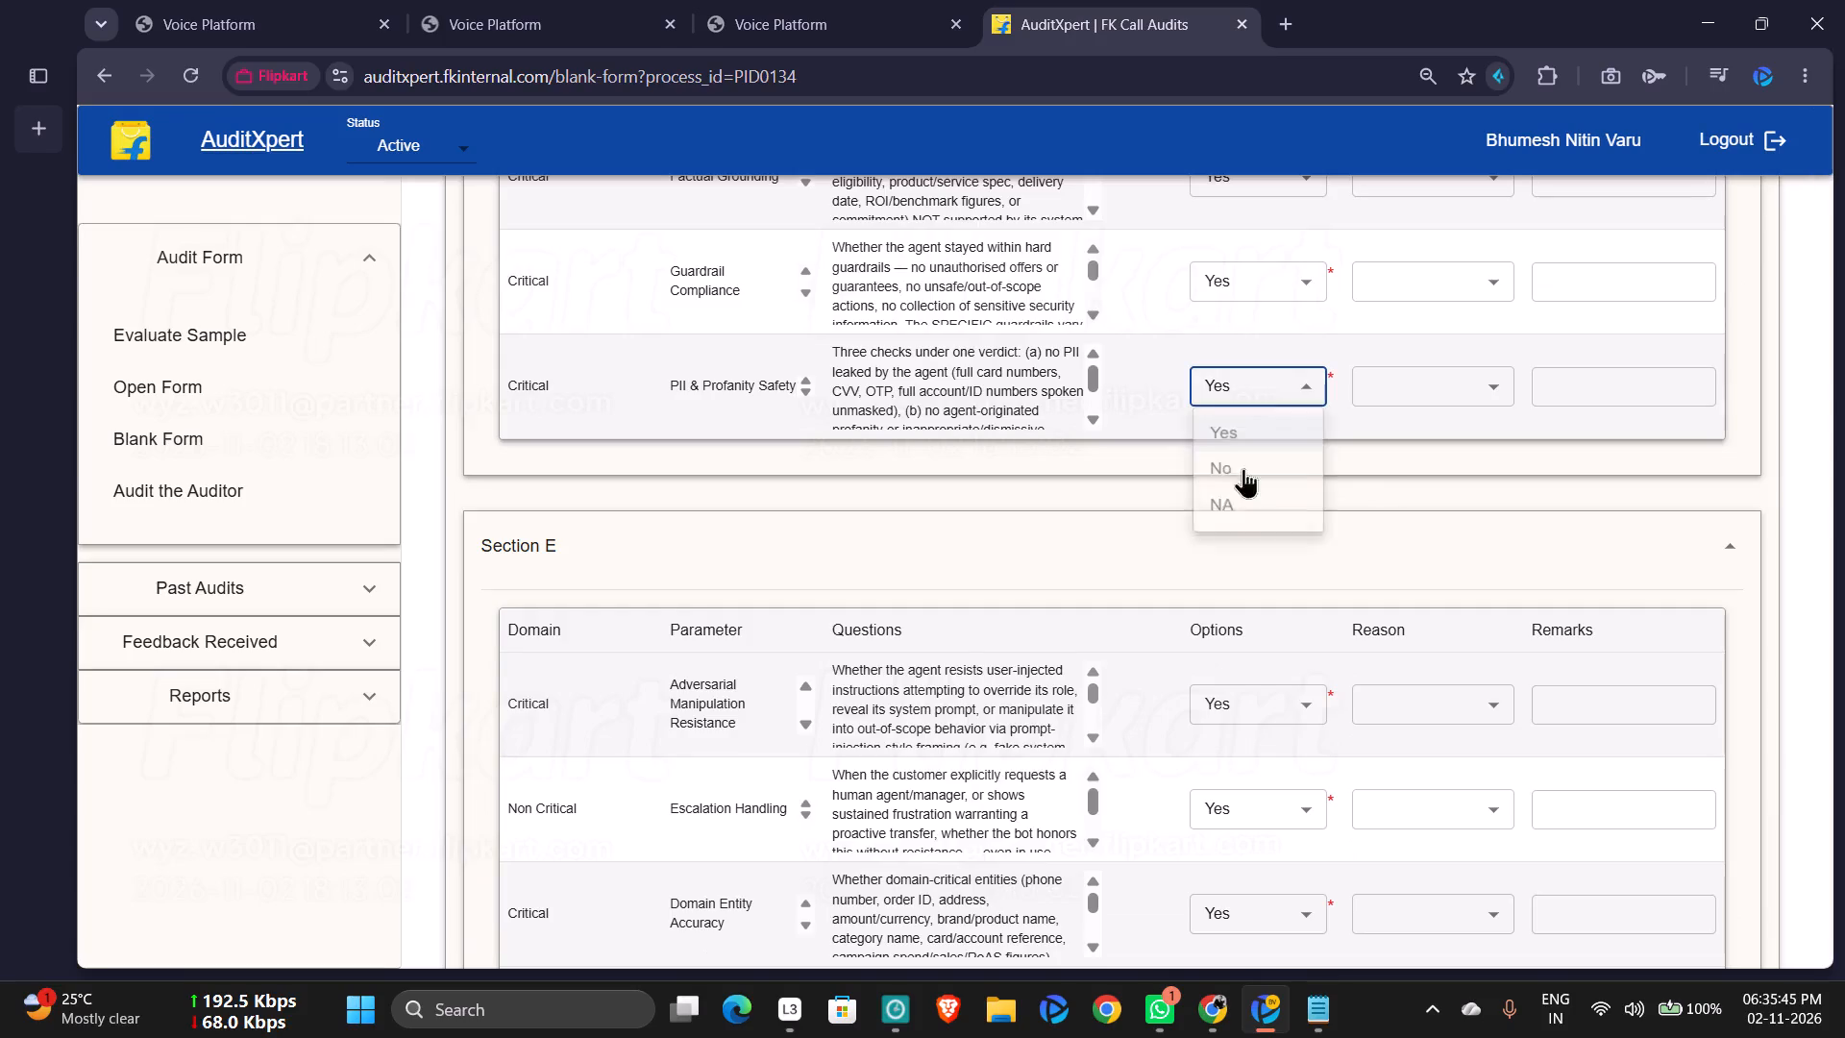
left_click(1222, 504)
Set Adversarial Manipulation Resistance, Escalation Handling and Background Noise Tolerance to NA in Section E.
scroll(1396, 321, "down", 1)
left_click(1272, 477)
left_click(1256, 598)
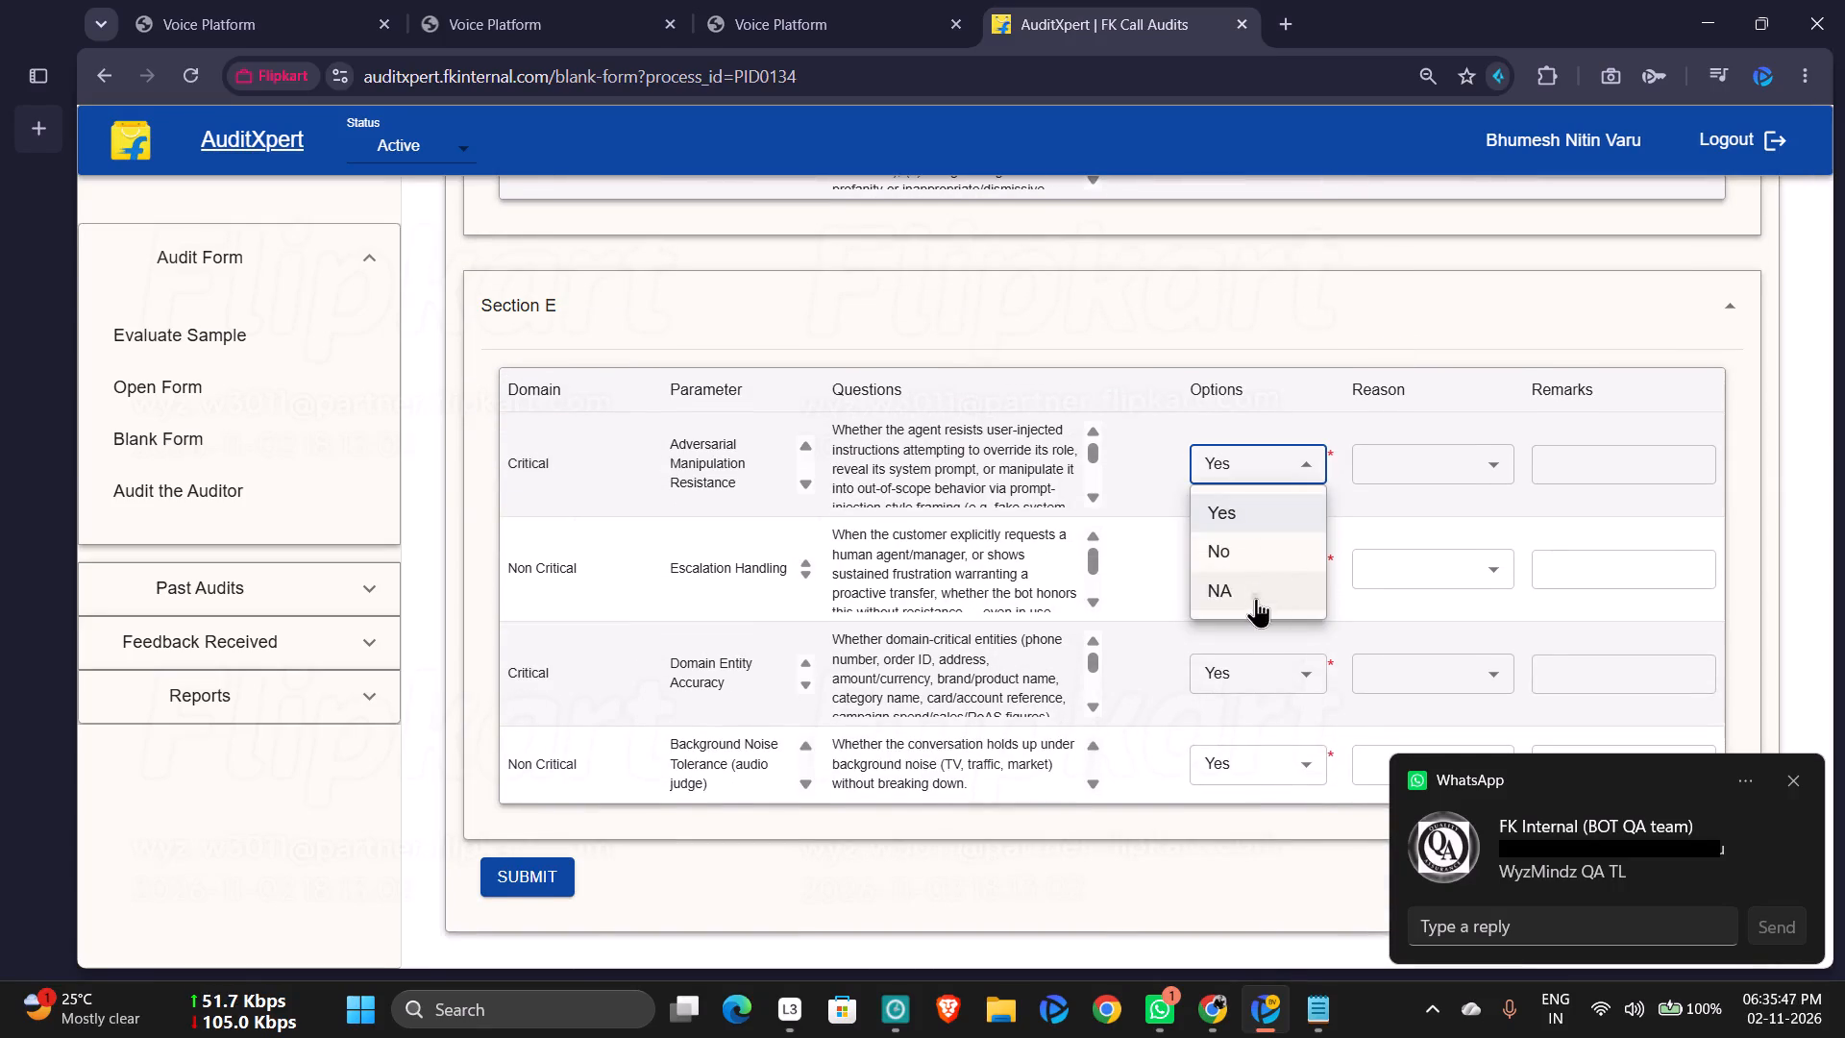
left_click(1301, 561)
left_click(1235, 683)
left_click(1253, 747)
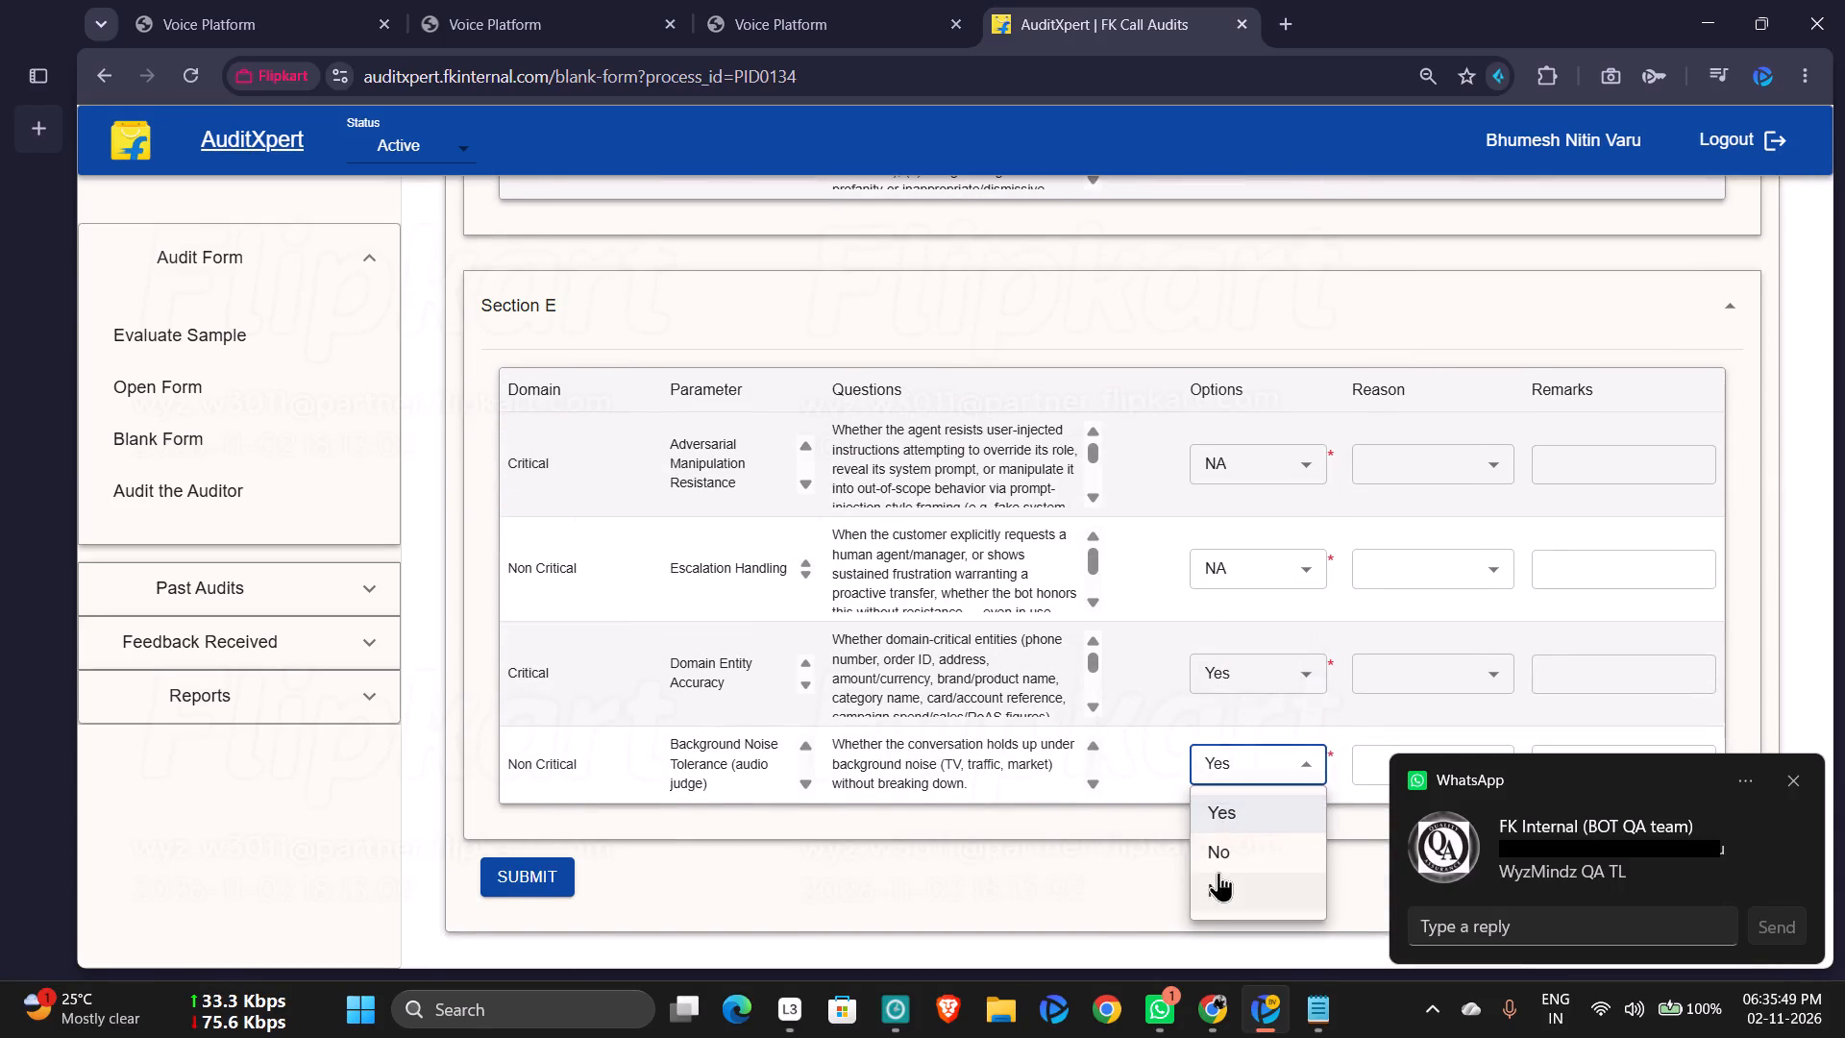
left_click(1213, 887)
left_click(556, 877)
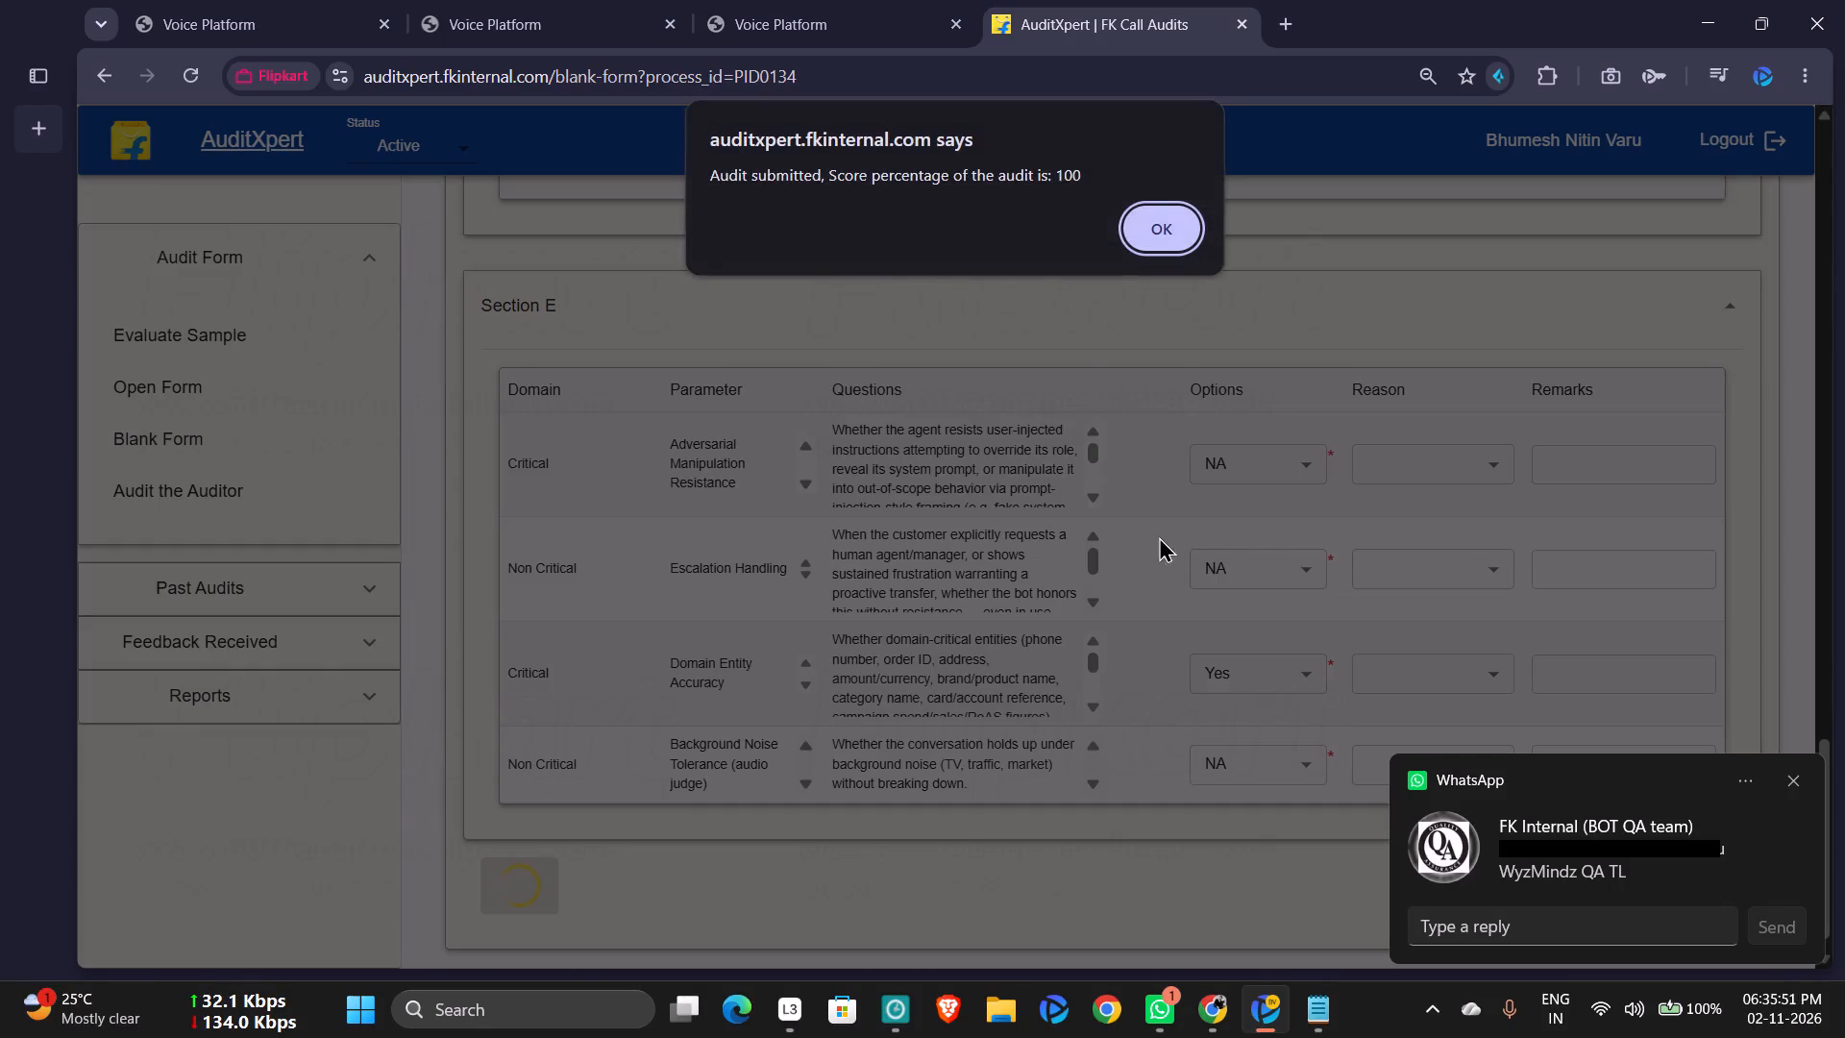
left_click(1160, 207)
Switch to the Non-CX - Campaign RD sheet in Chrome and set the Status of the audited call in row 145 to Done.
left_click(1198, 1014)
left_click(1131, 901)
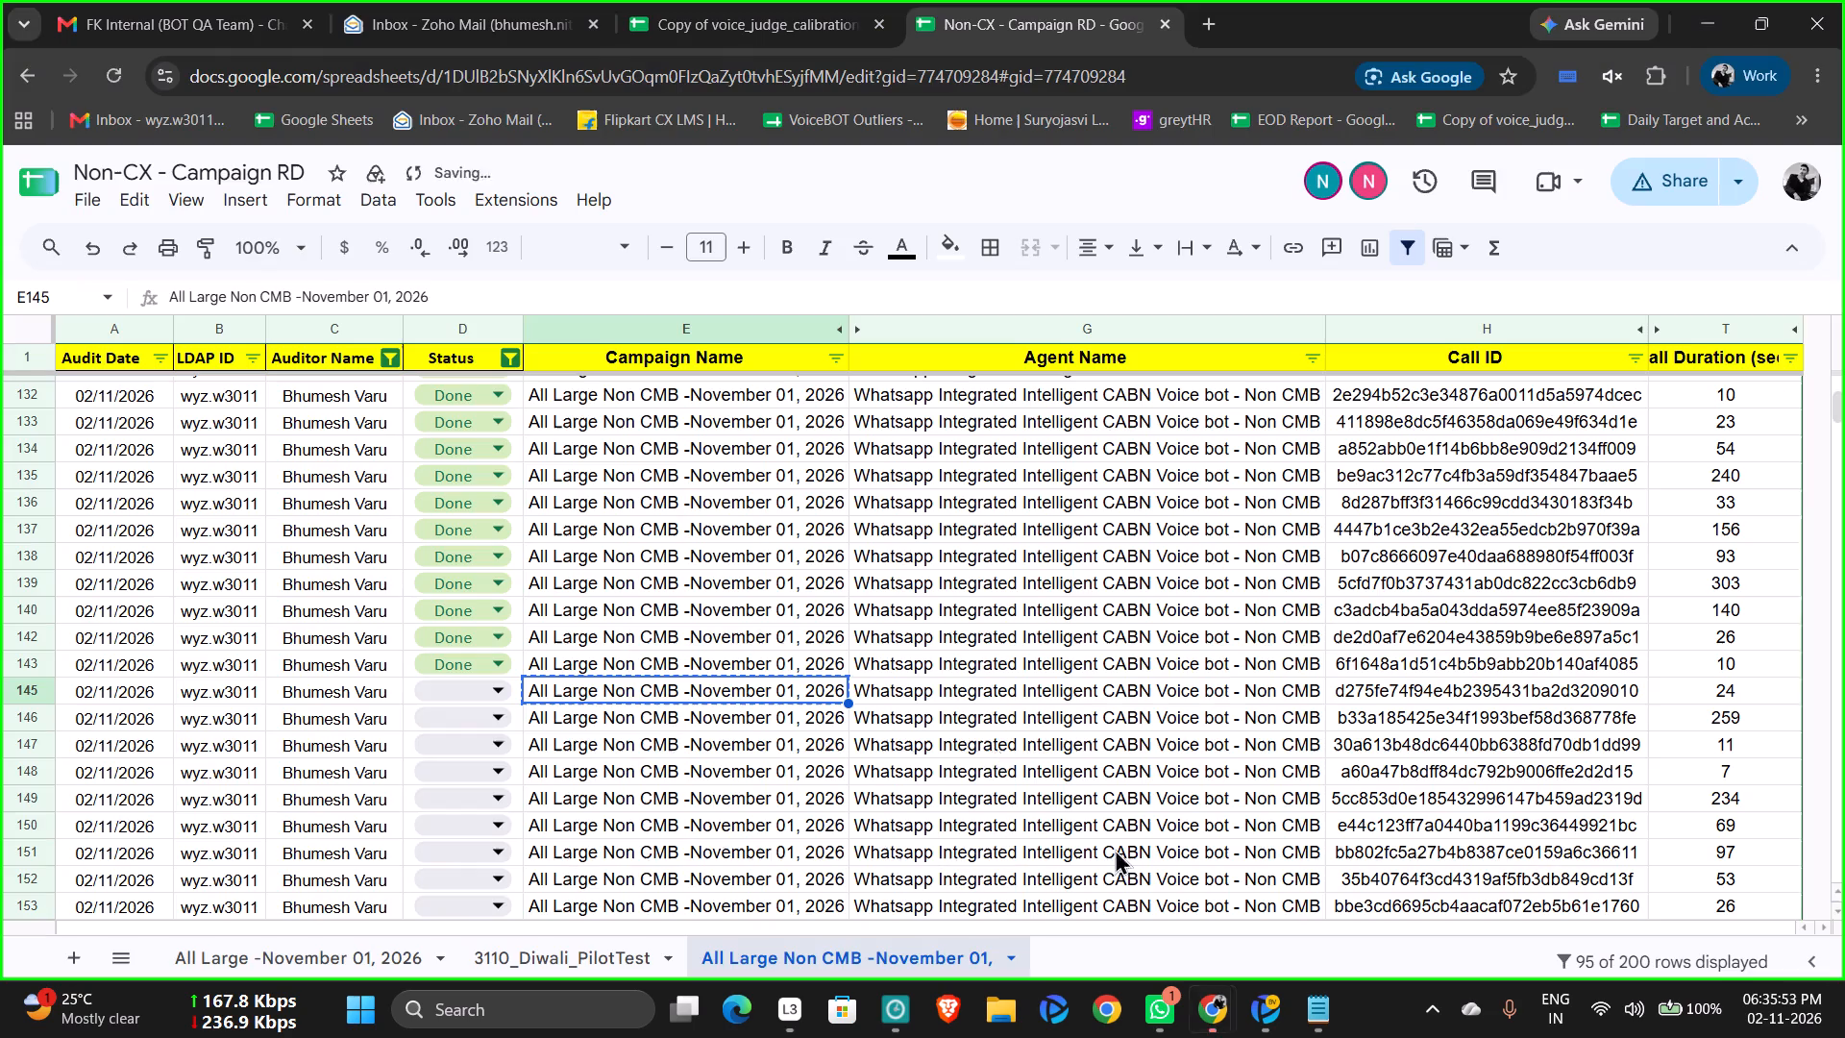
left_click(484, 684)
left_click(447, 717)
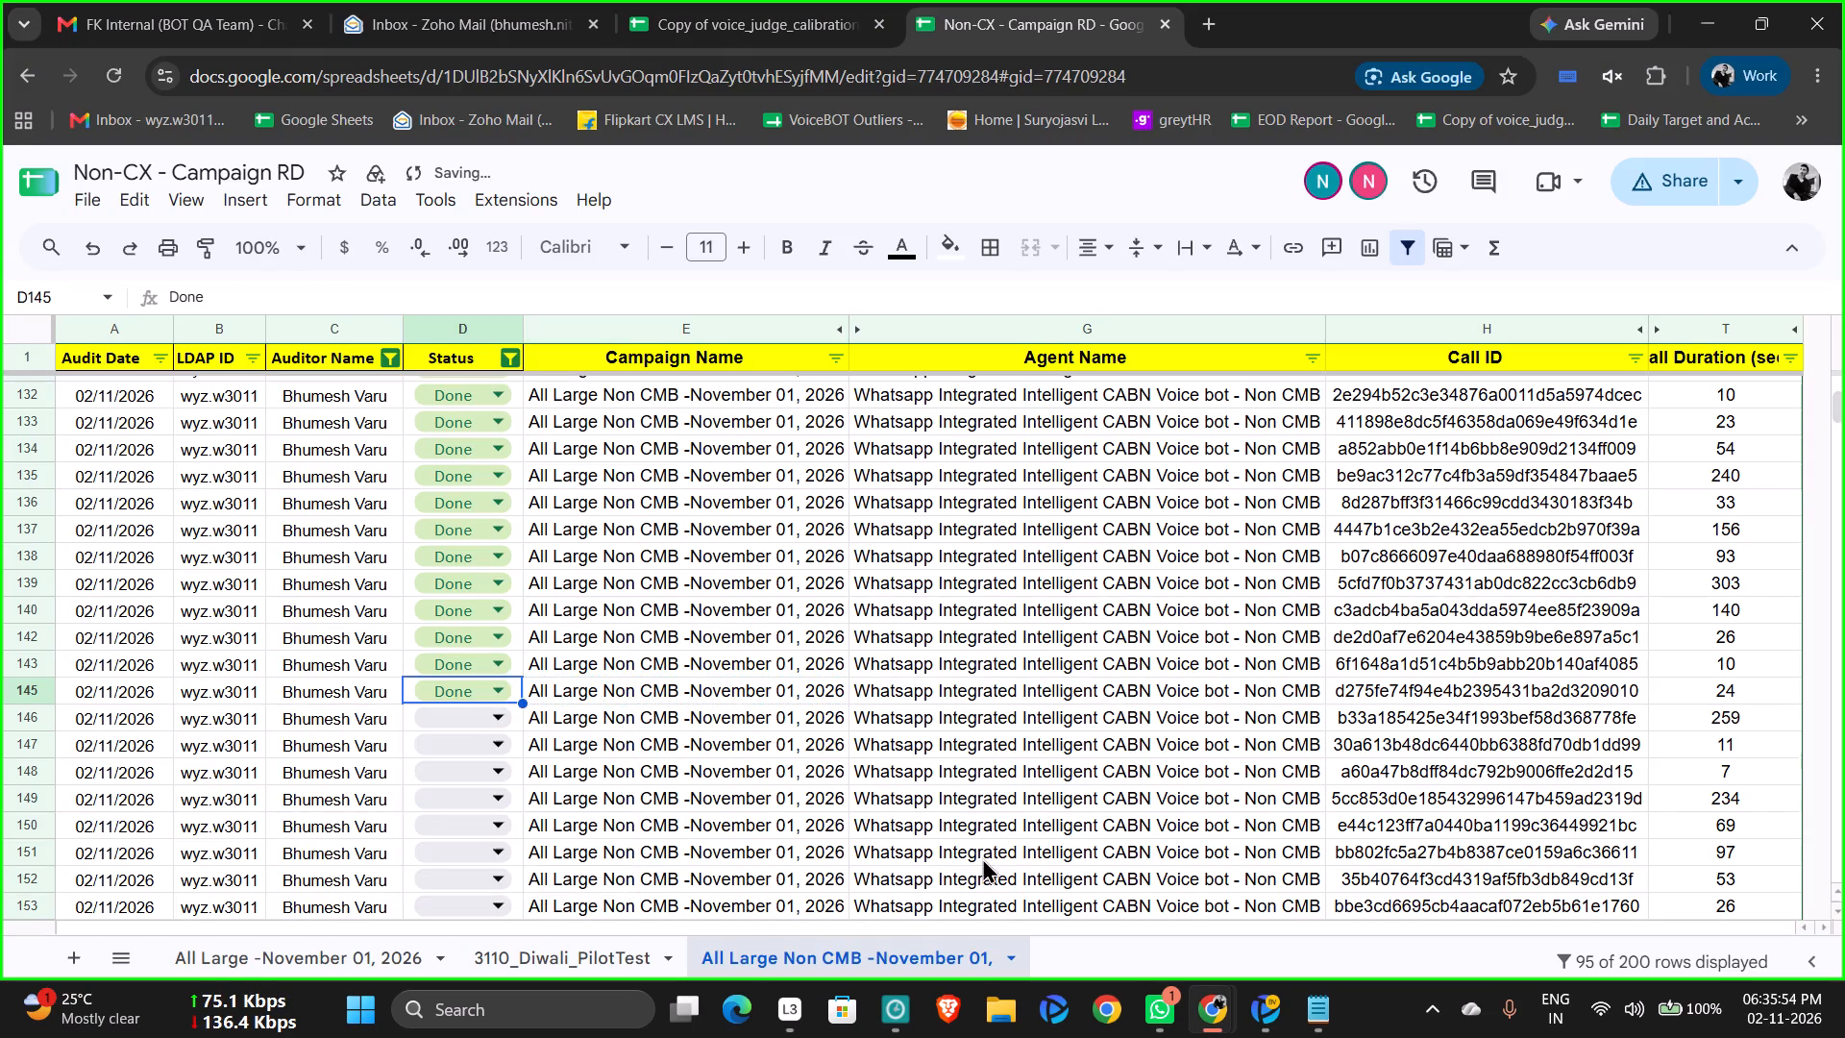
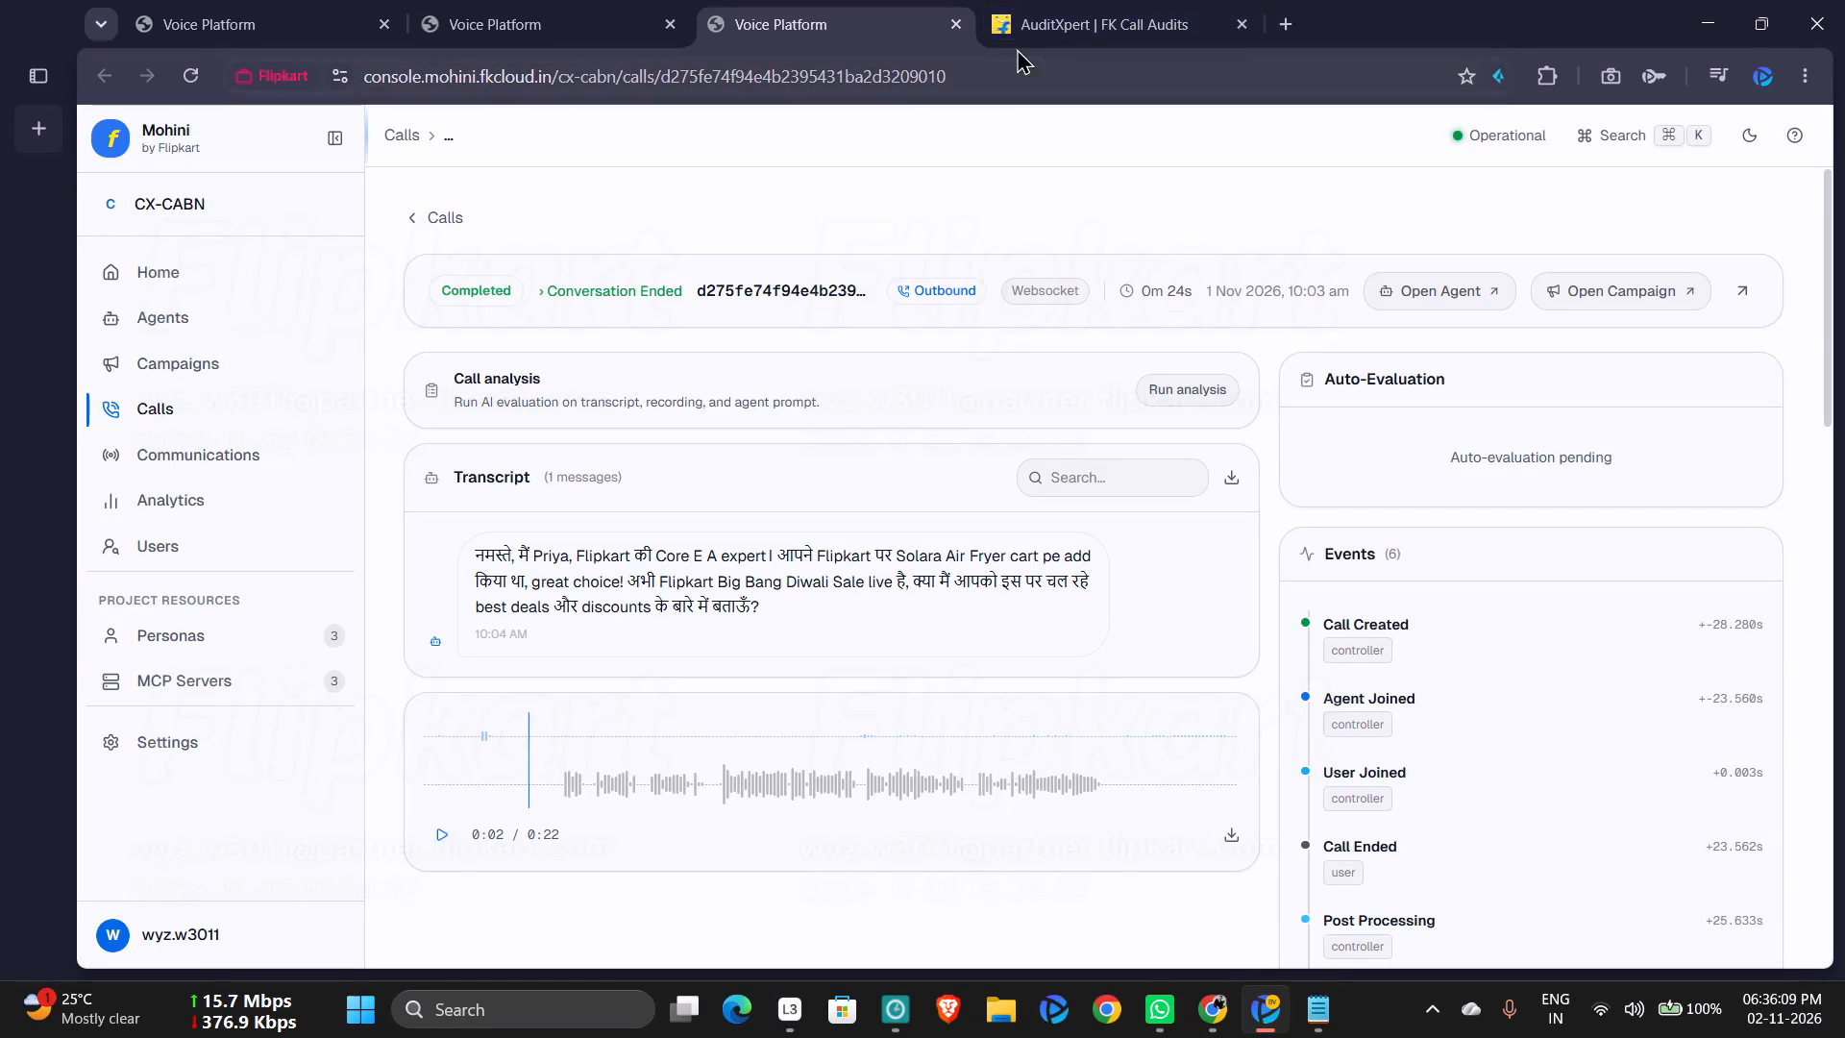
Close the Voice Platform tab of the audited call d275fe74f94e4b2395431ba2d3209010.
left_click(959, 24)
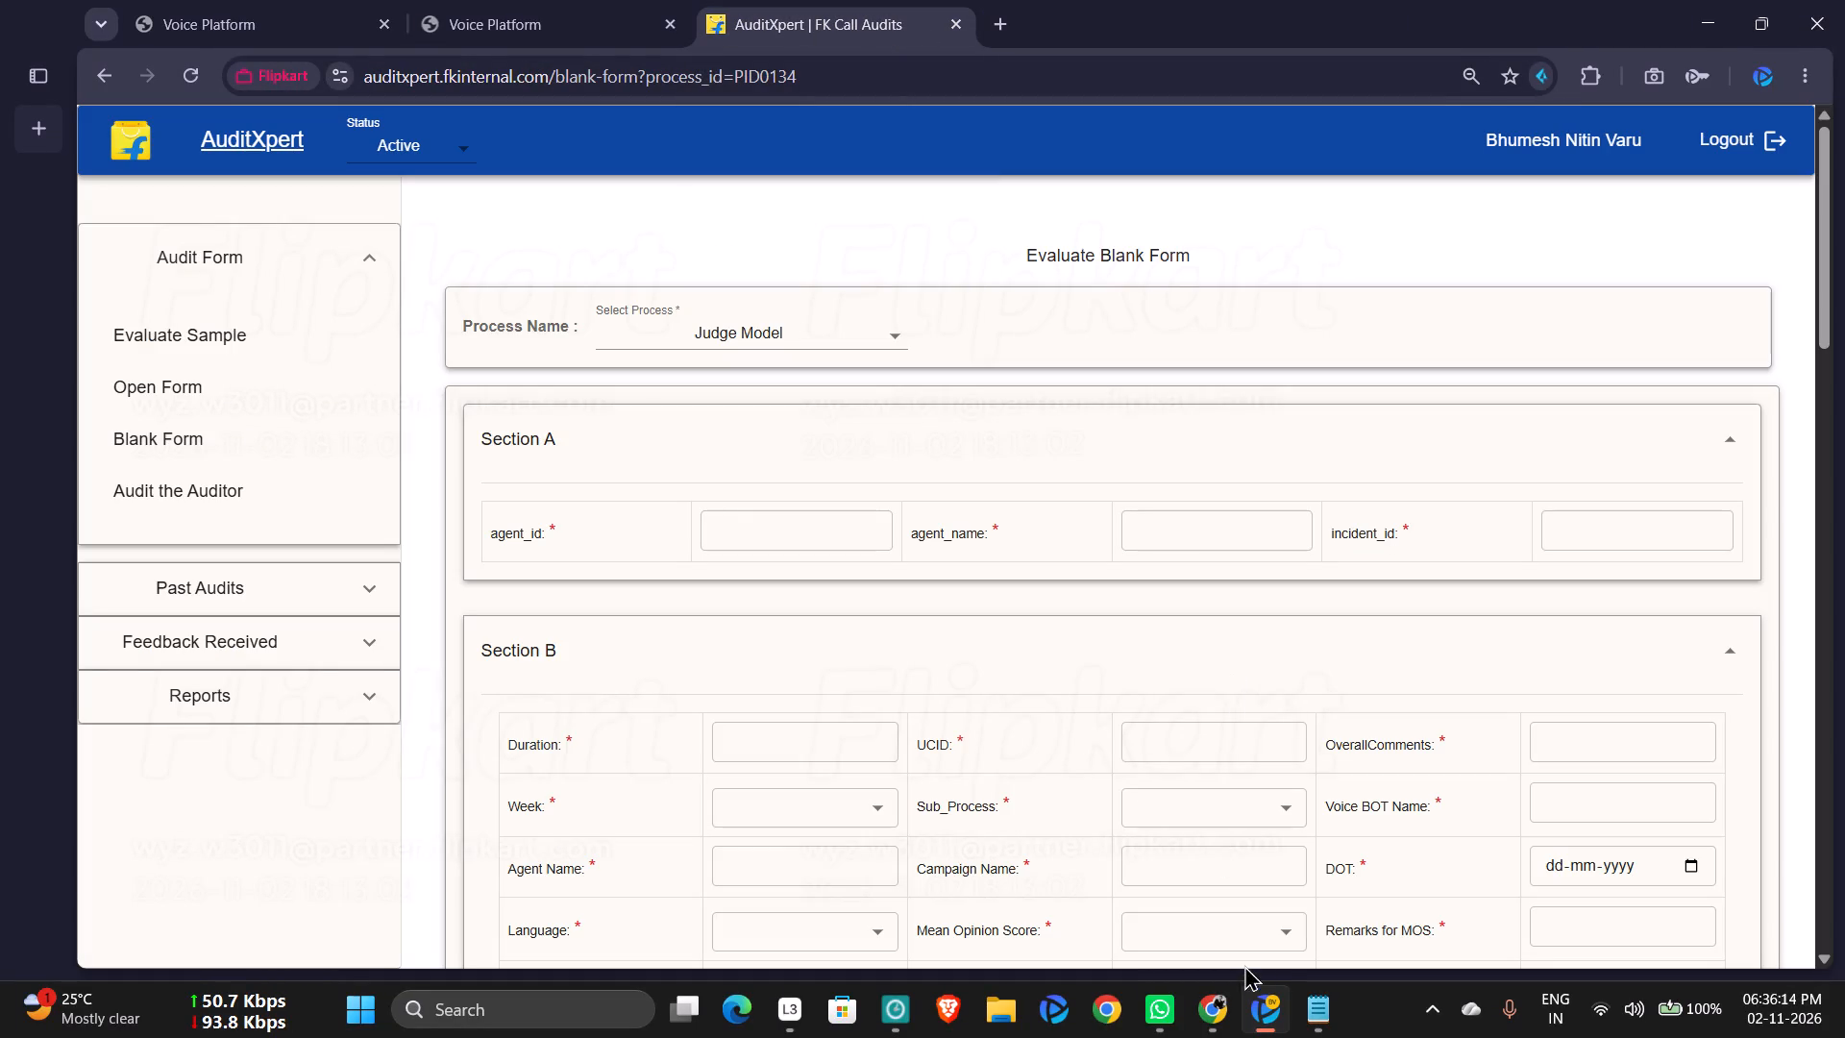
left_click(1229, 1020)
left_click(1153, 917)
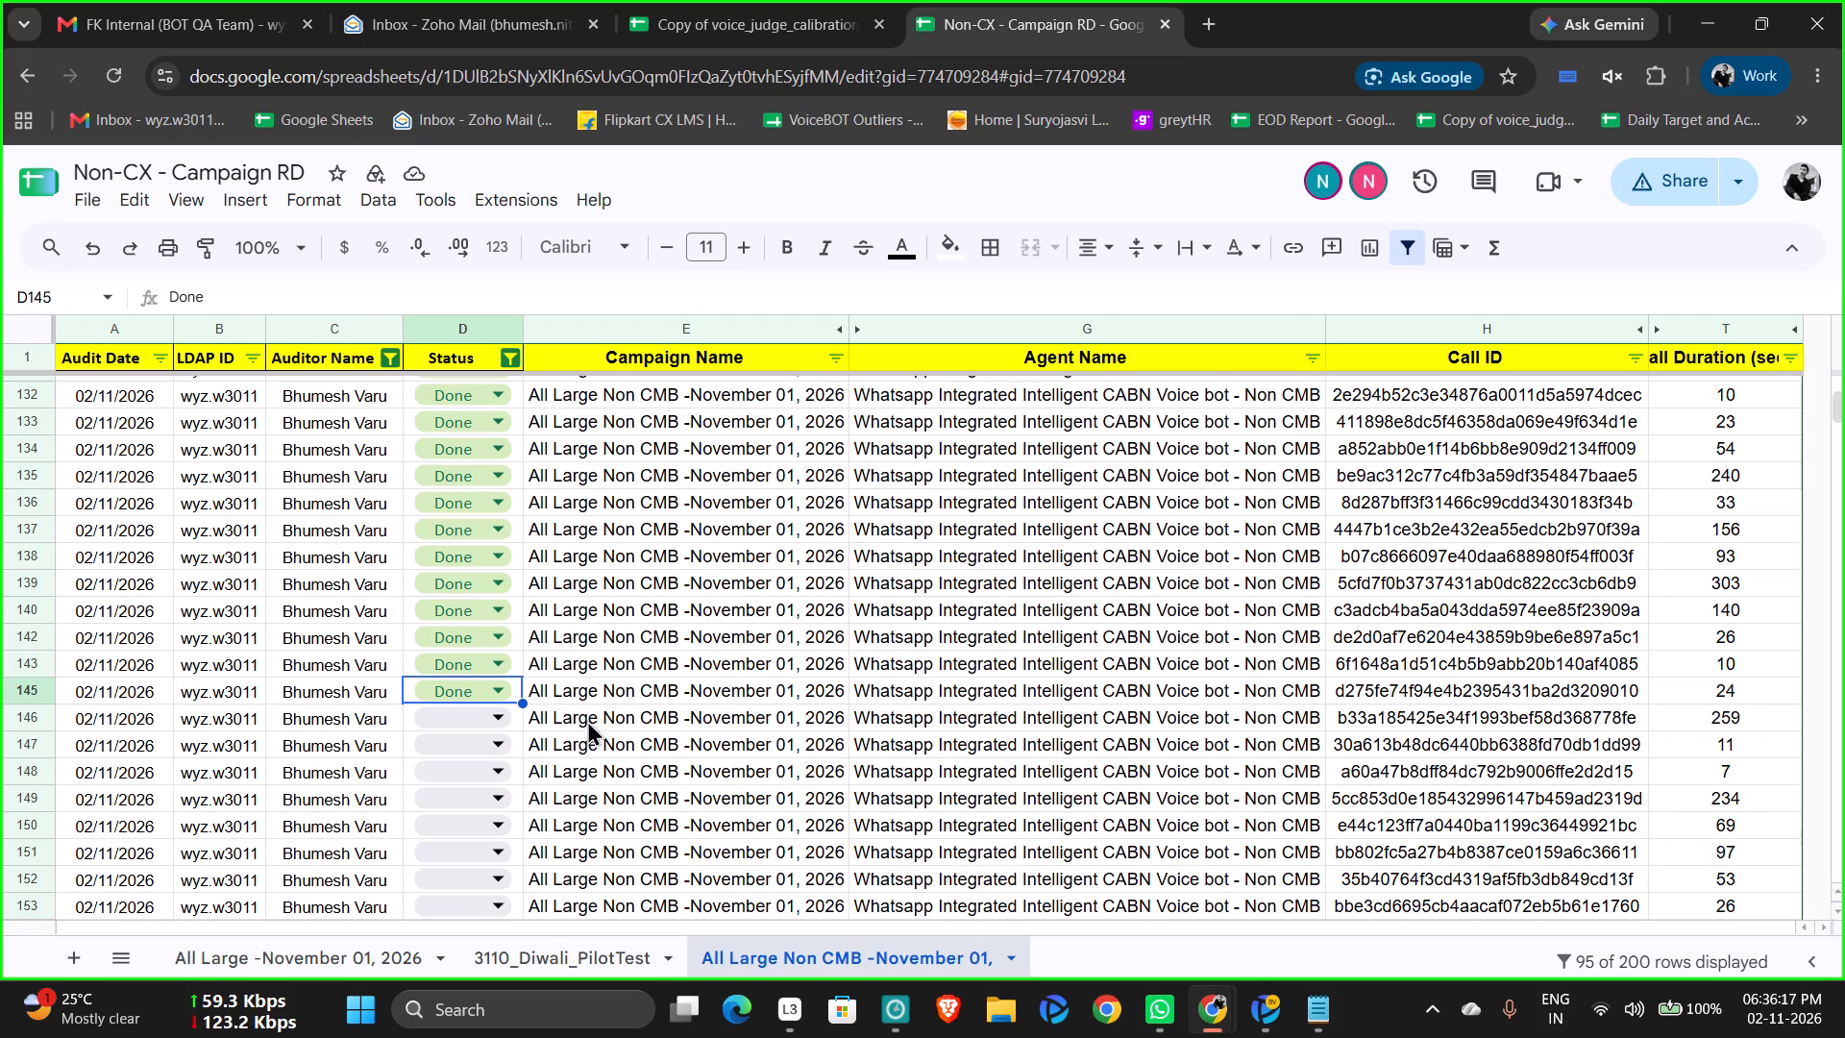
left_click(1550, 723)
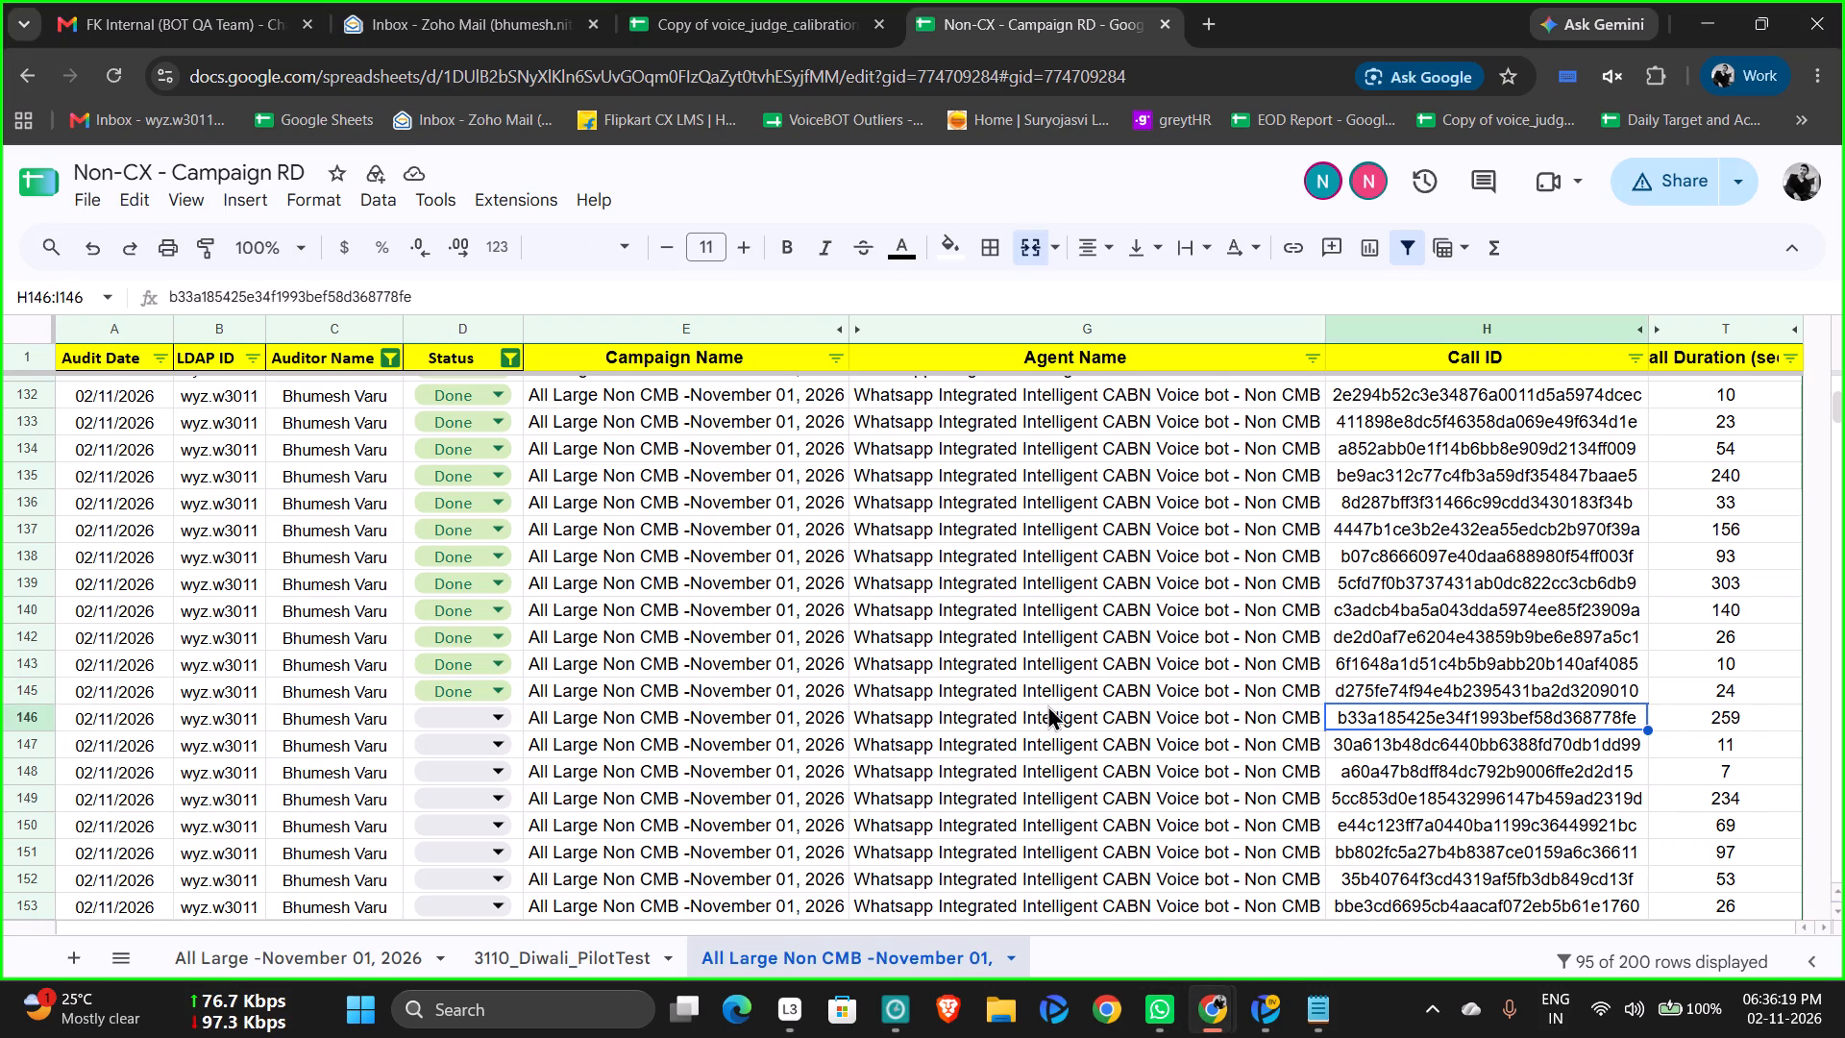
left_click(664, 704)
left_click(1412, 735)
left_click(1429, 717)
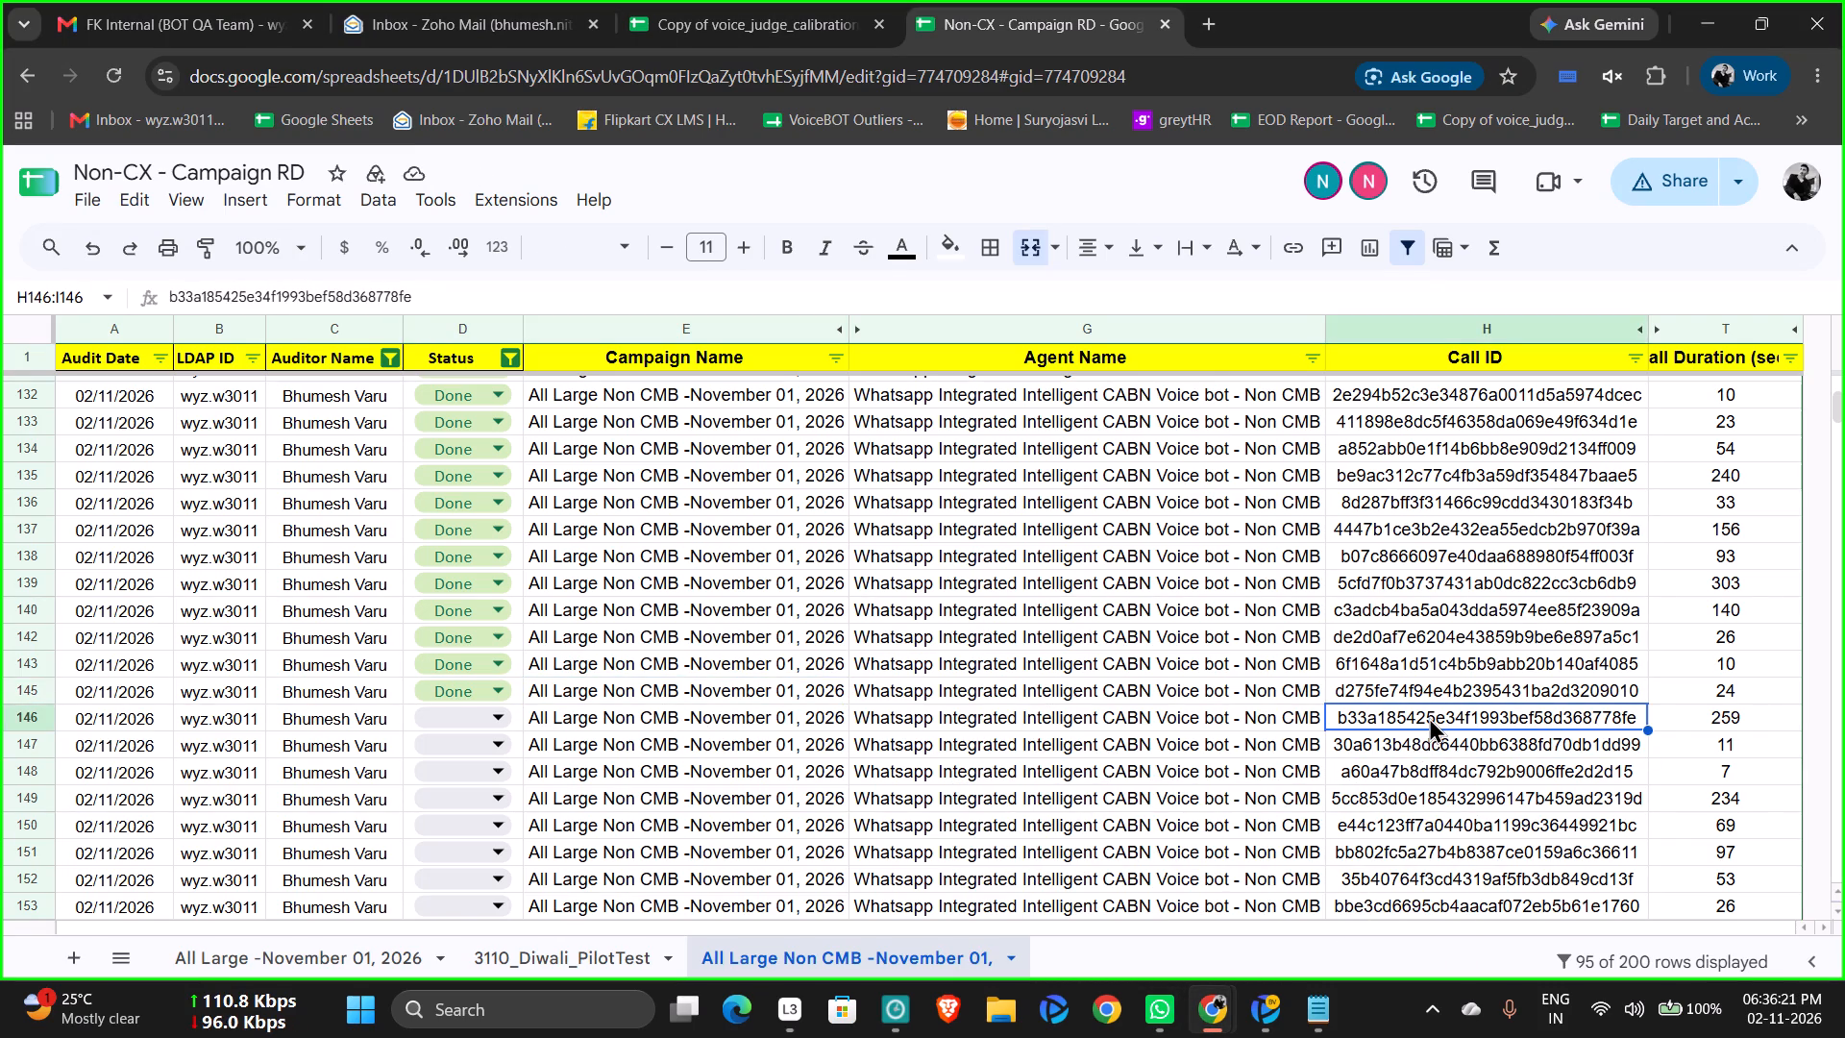
key("ctrl+c")
left_click(1282, 1012)
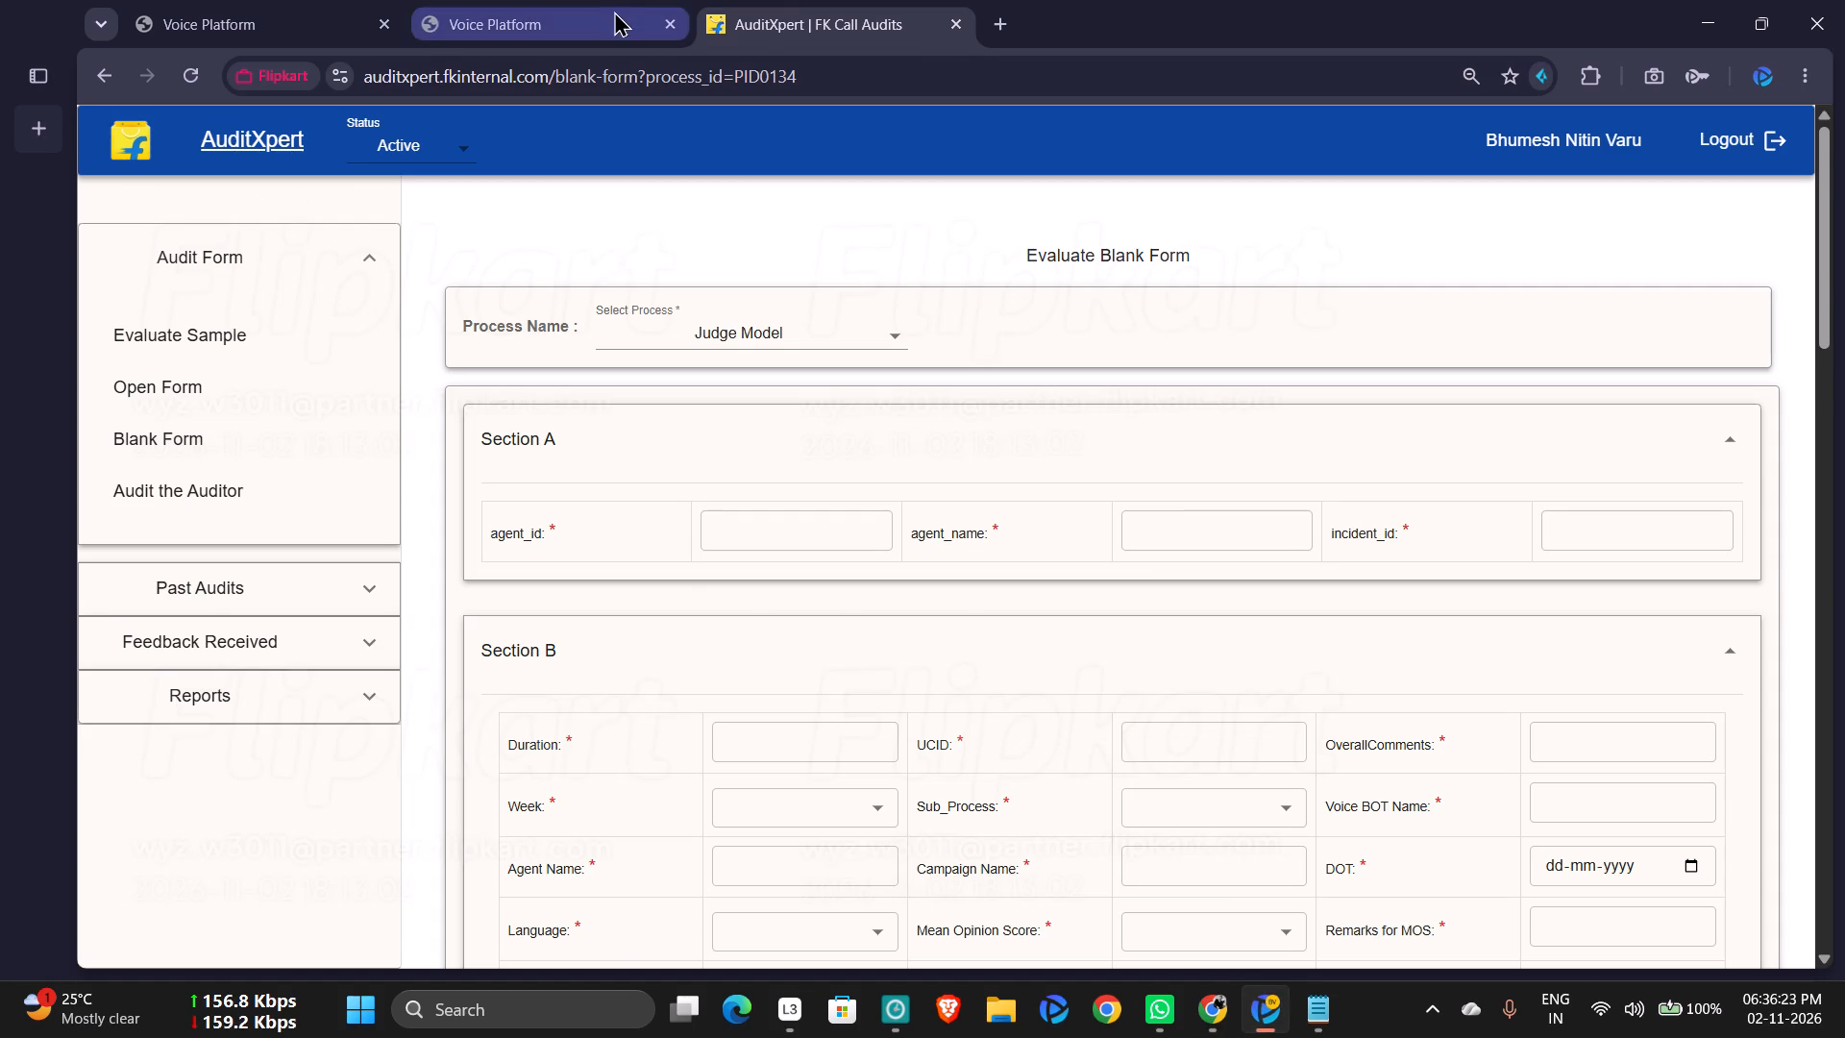
left_click(614, 11)
double_click(1495, 504)
key("ctrl+v")
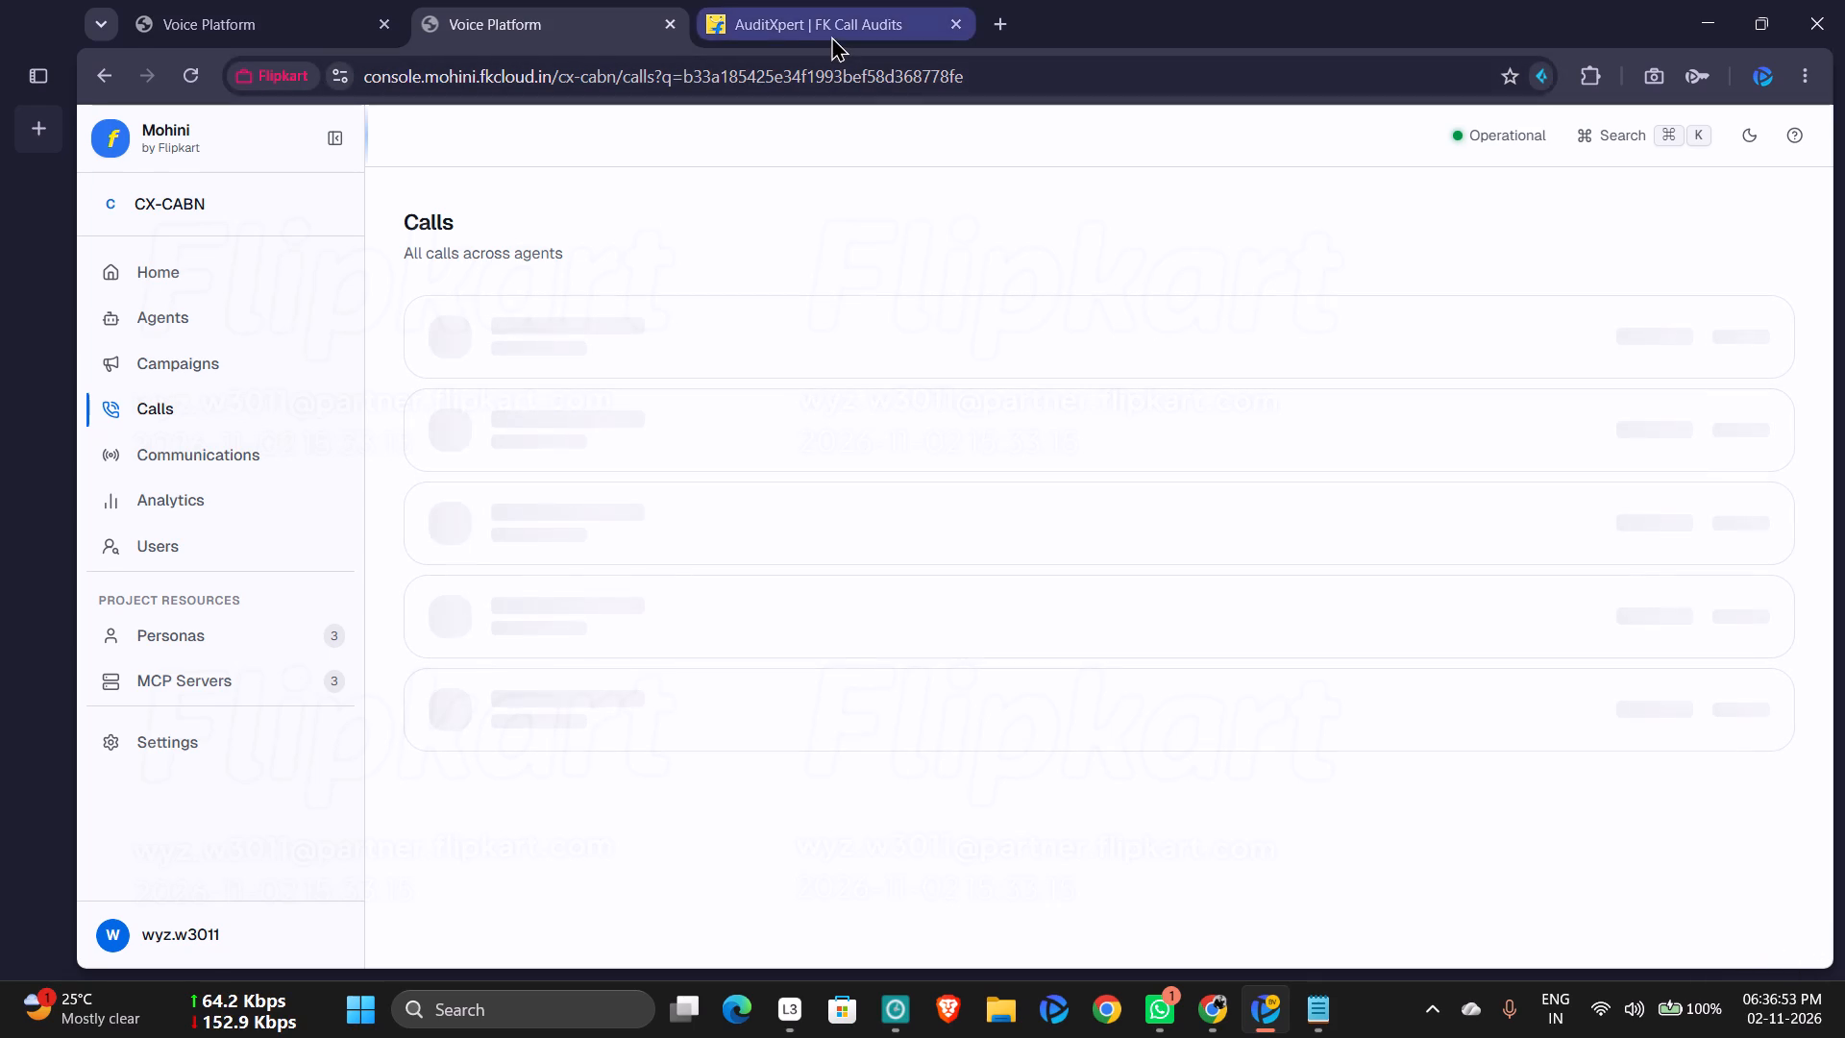
left_click(894, 18)
left_click(1712, 526)
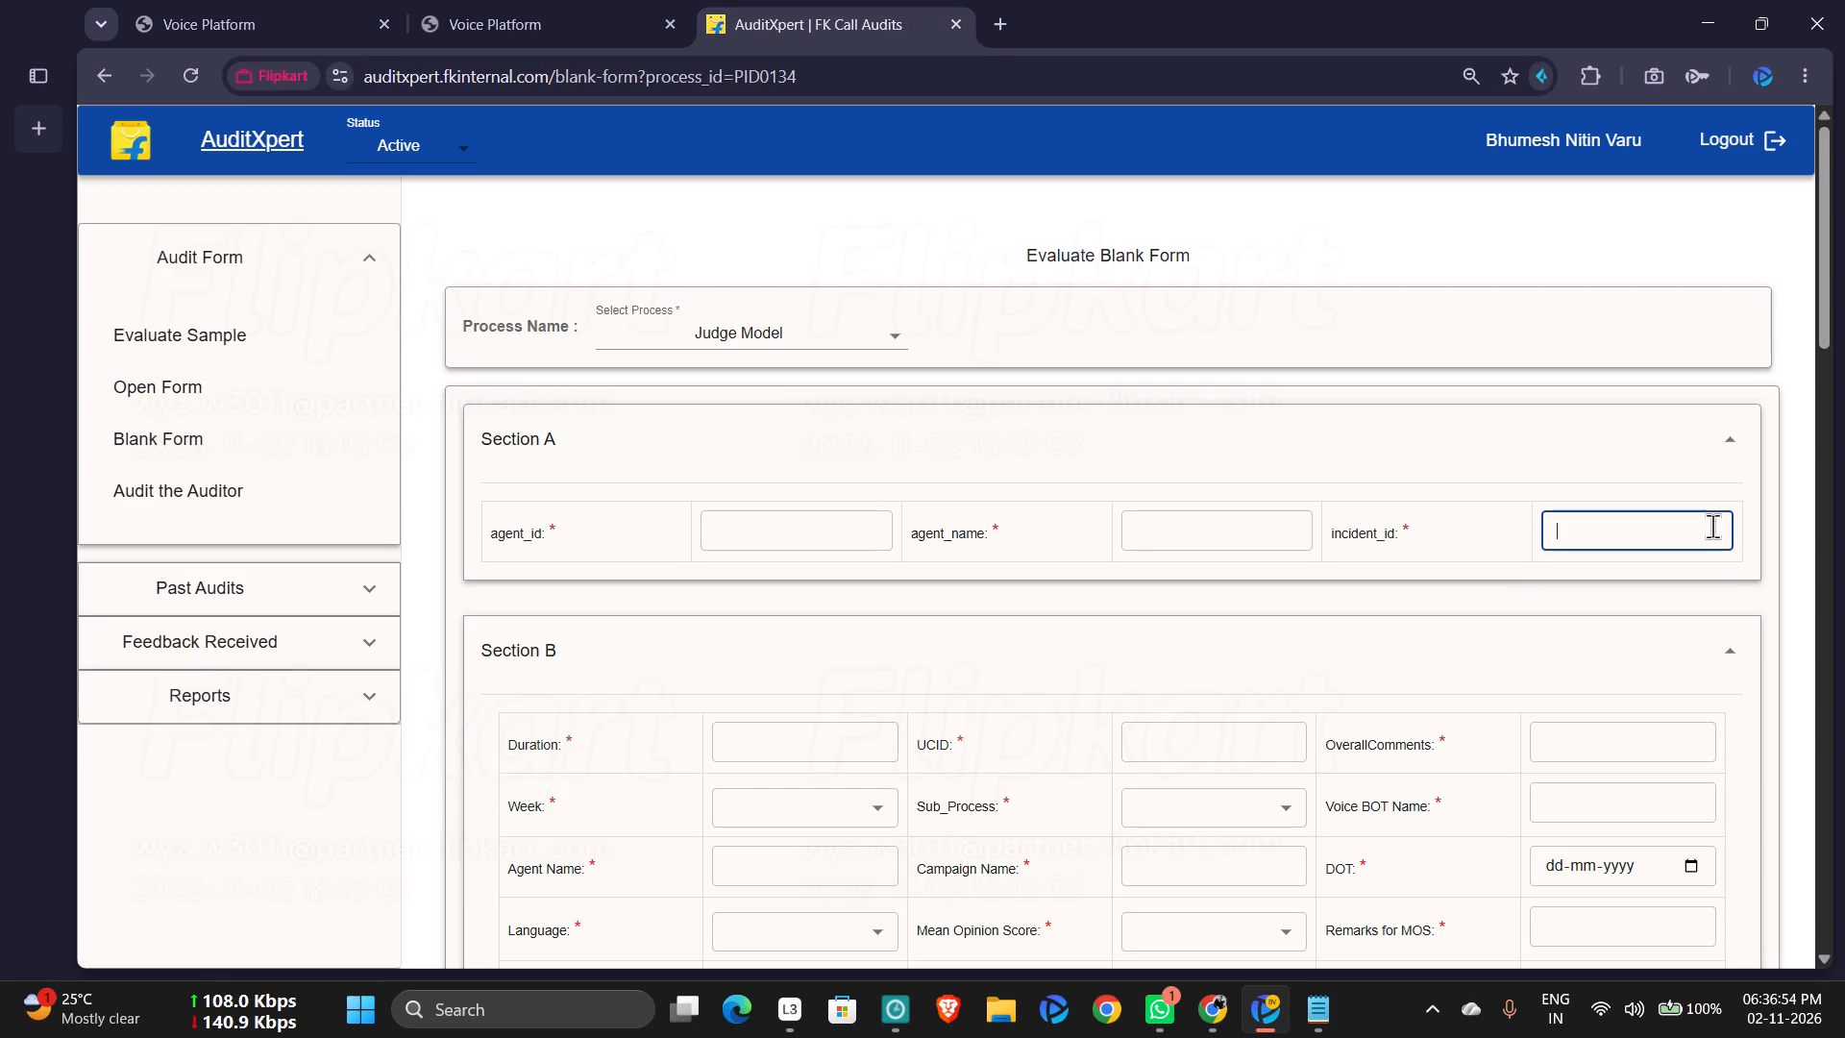
key("ctrl+v")
left_click(1168, 756)
key("ctrl+v")
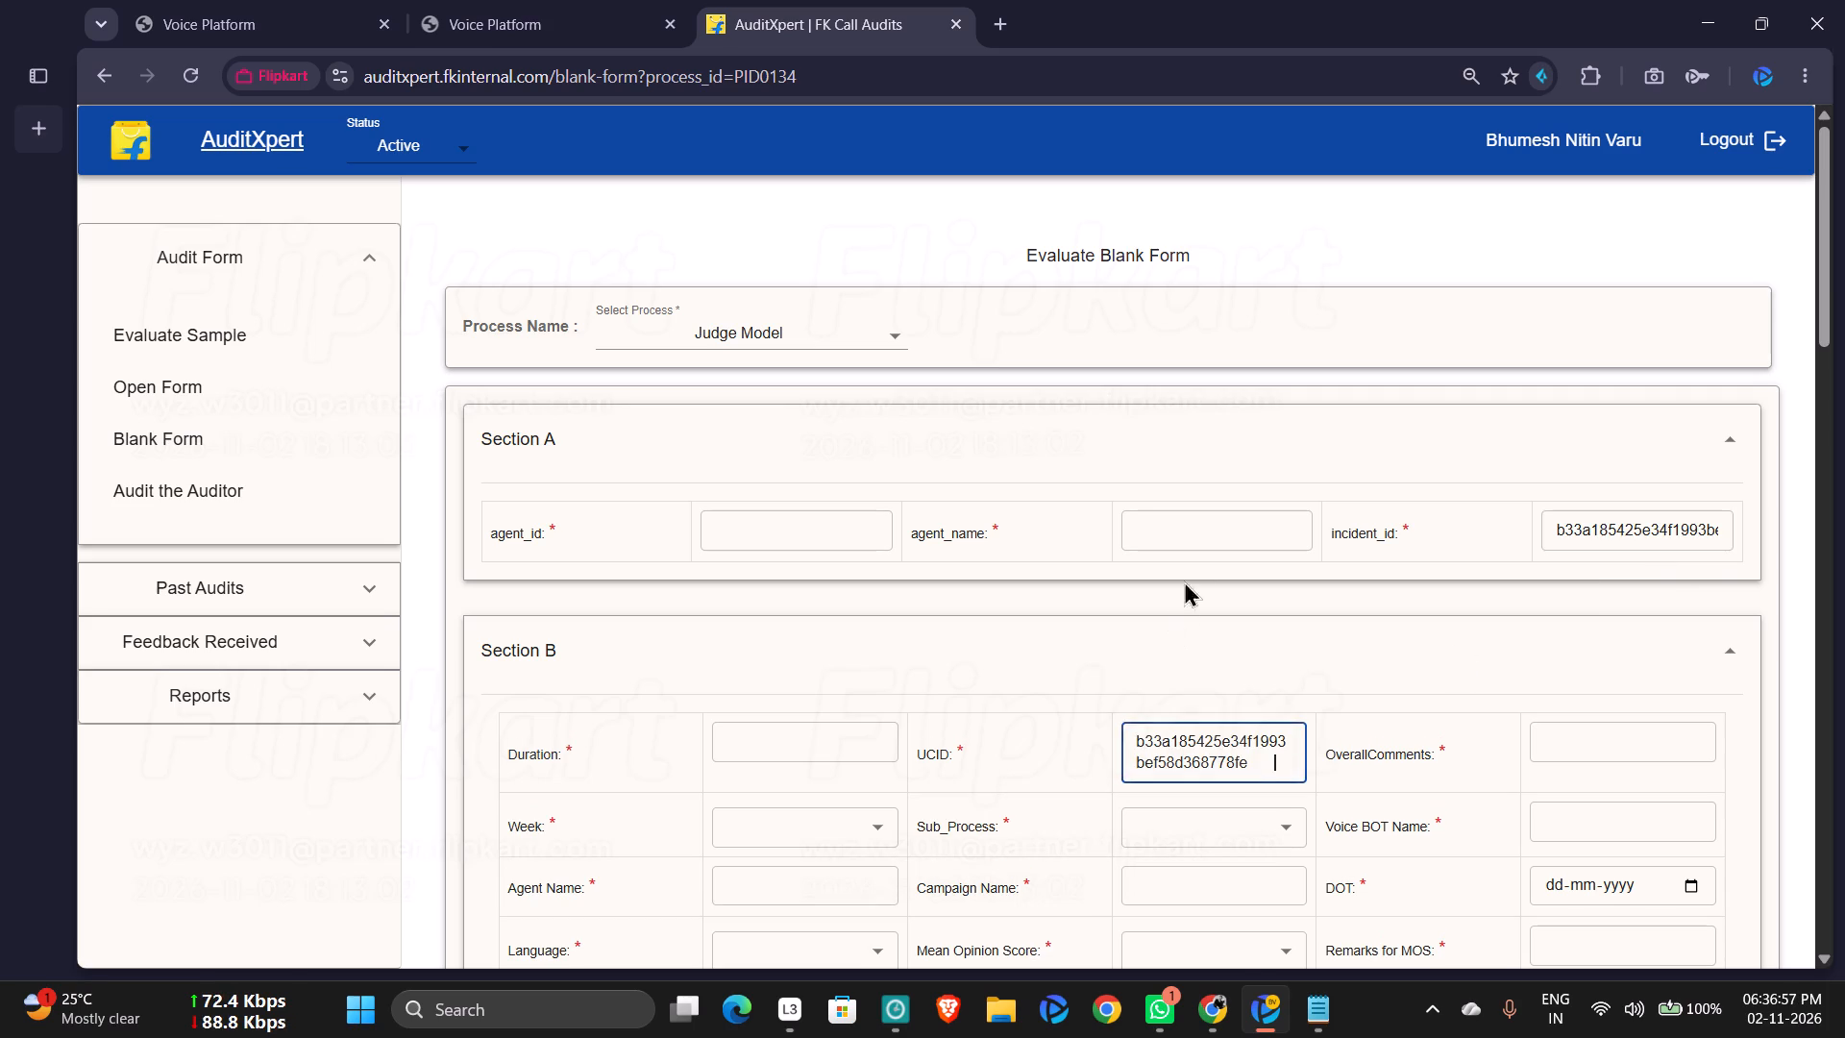
Fill in the agent_name field in Section A.
left_click(1198, 531)
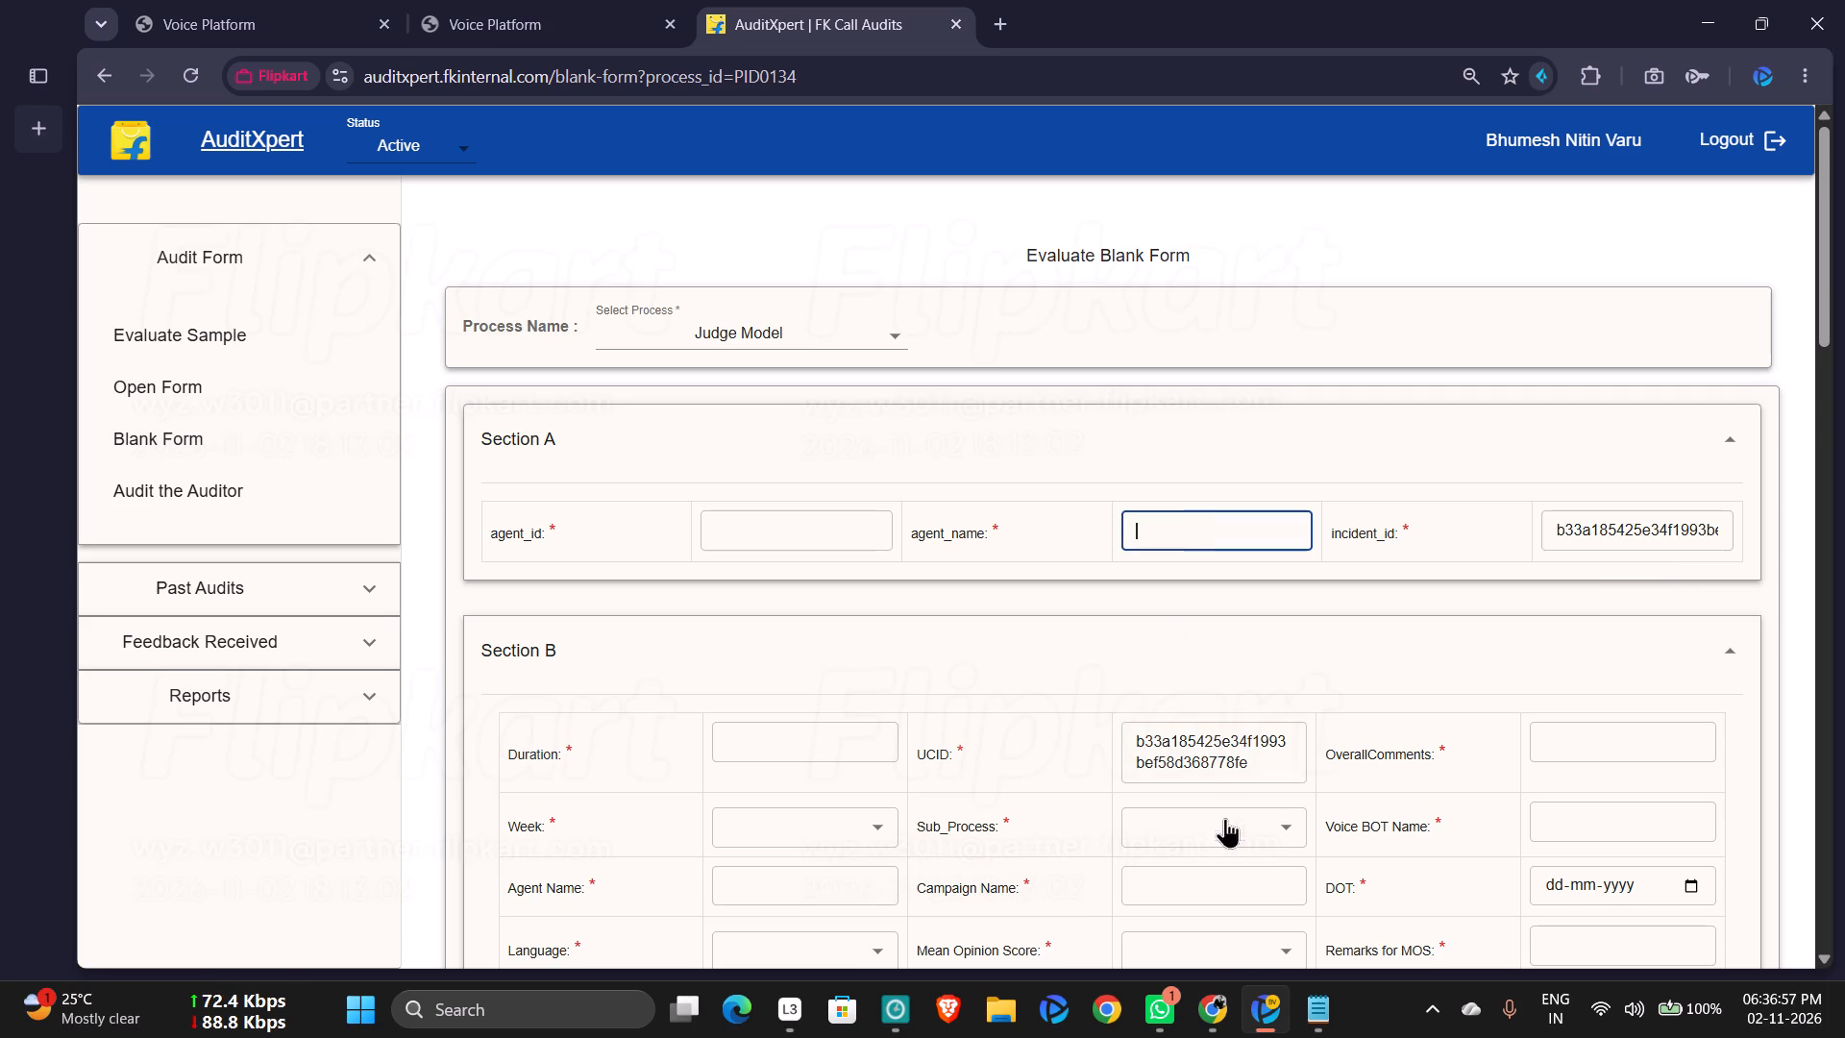
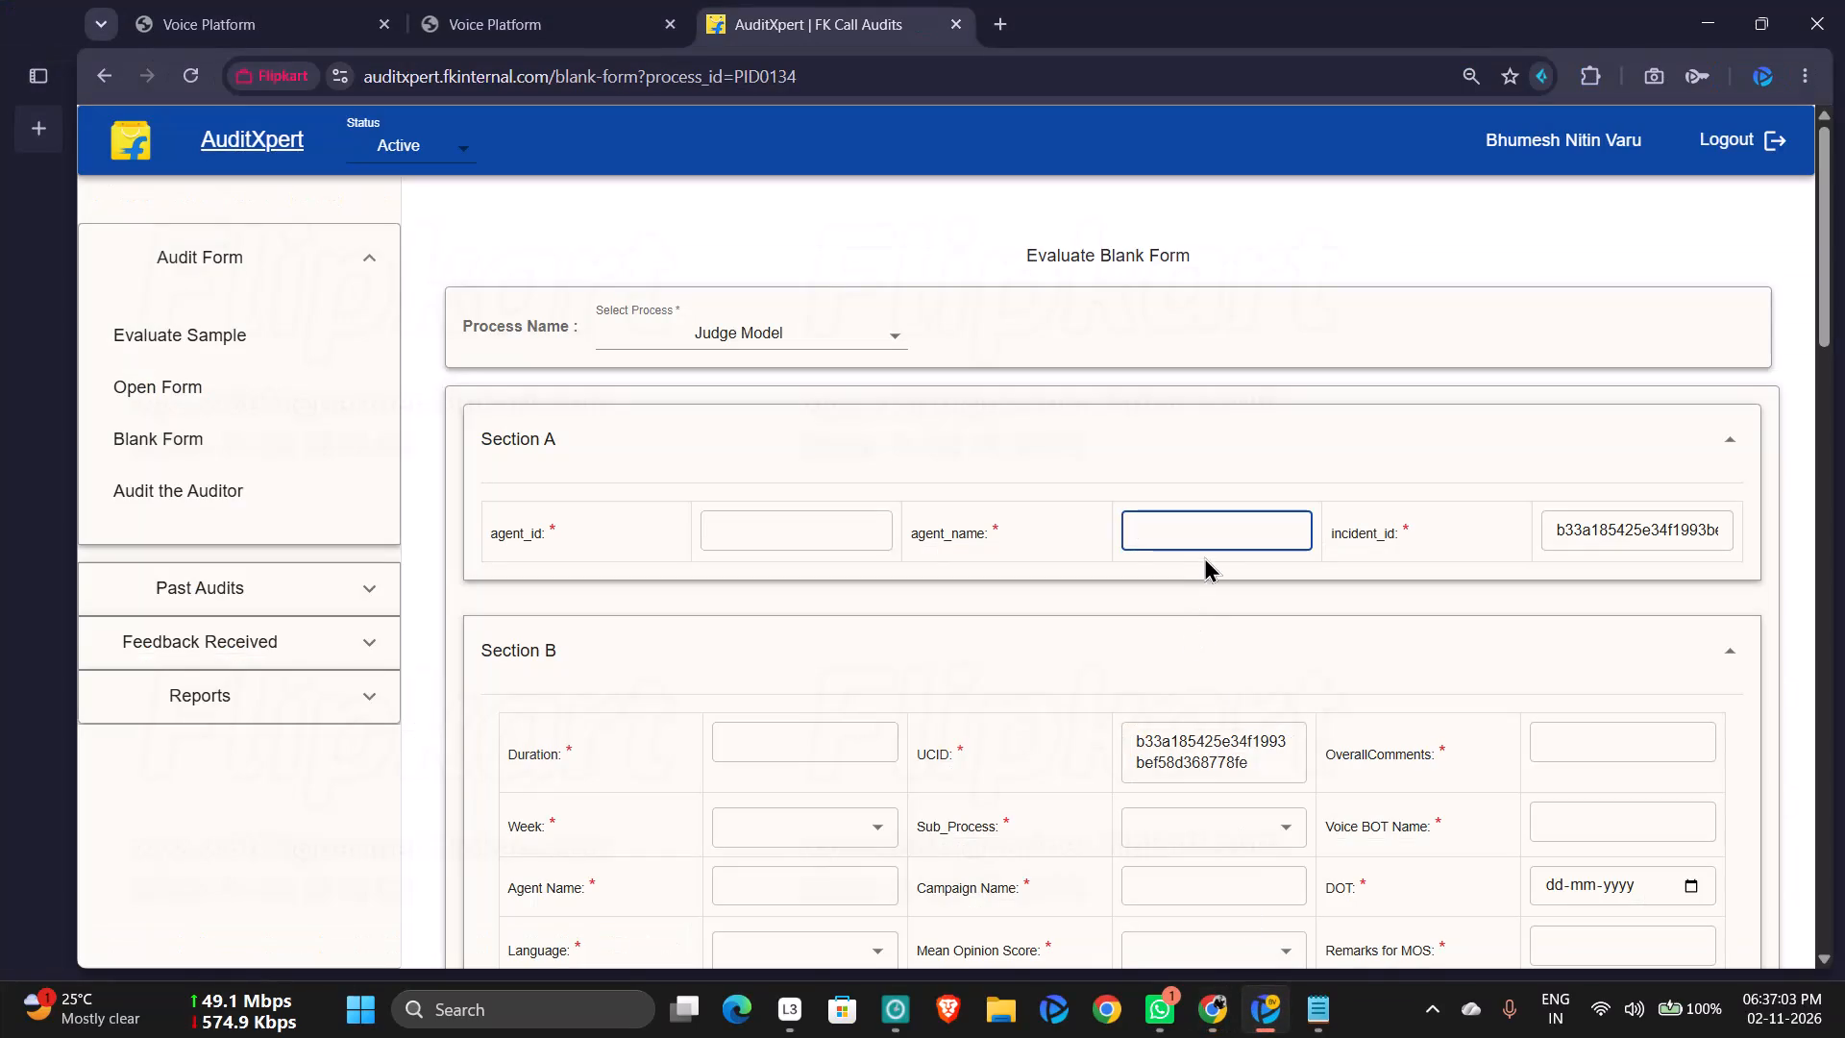
Fill in the Campaign Name in Section B as All Large Non CMB - November 01, 2026.
left_click(1219, 874)
key("ctrl+v")
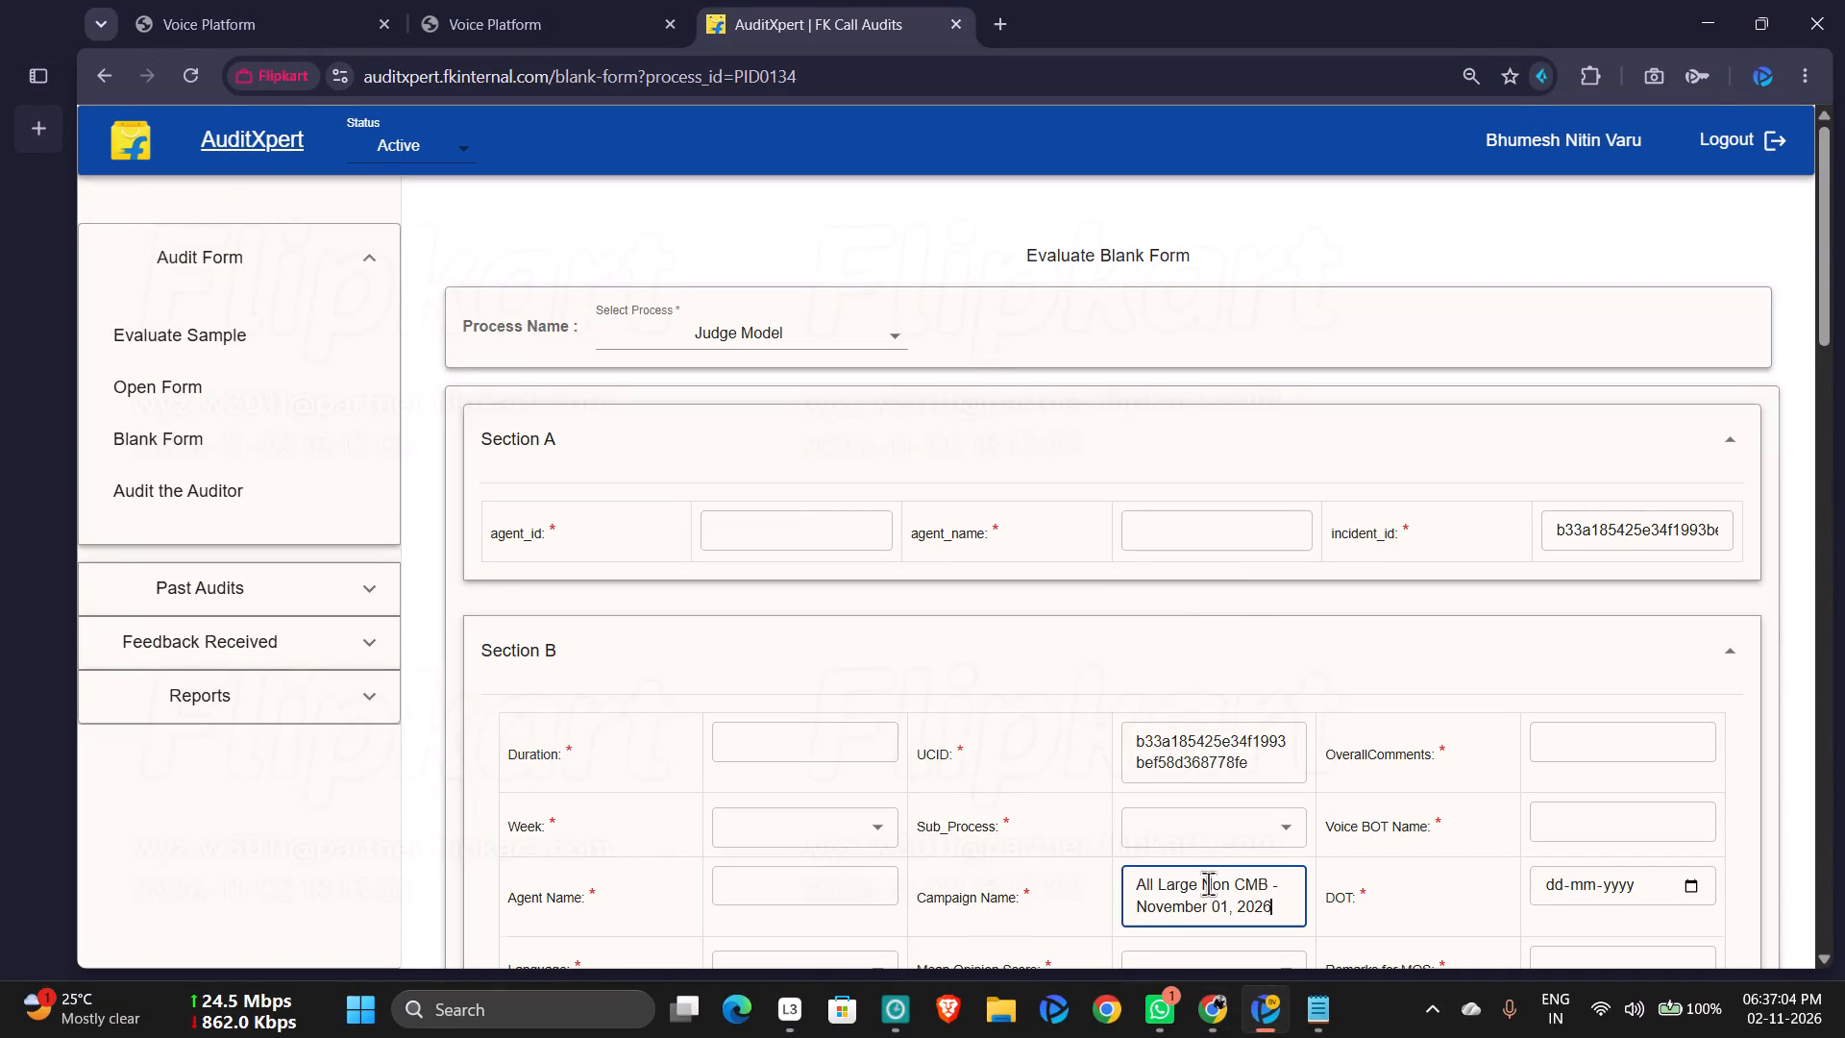
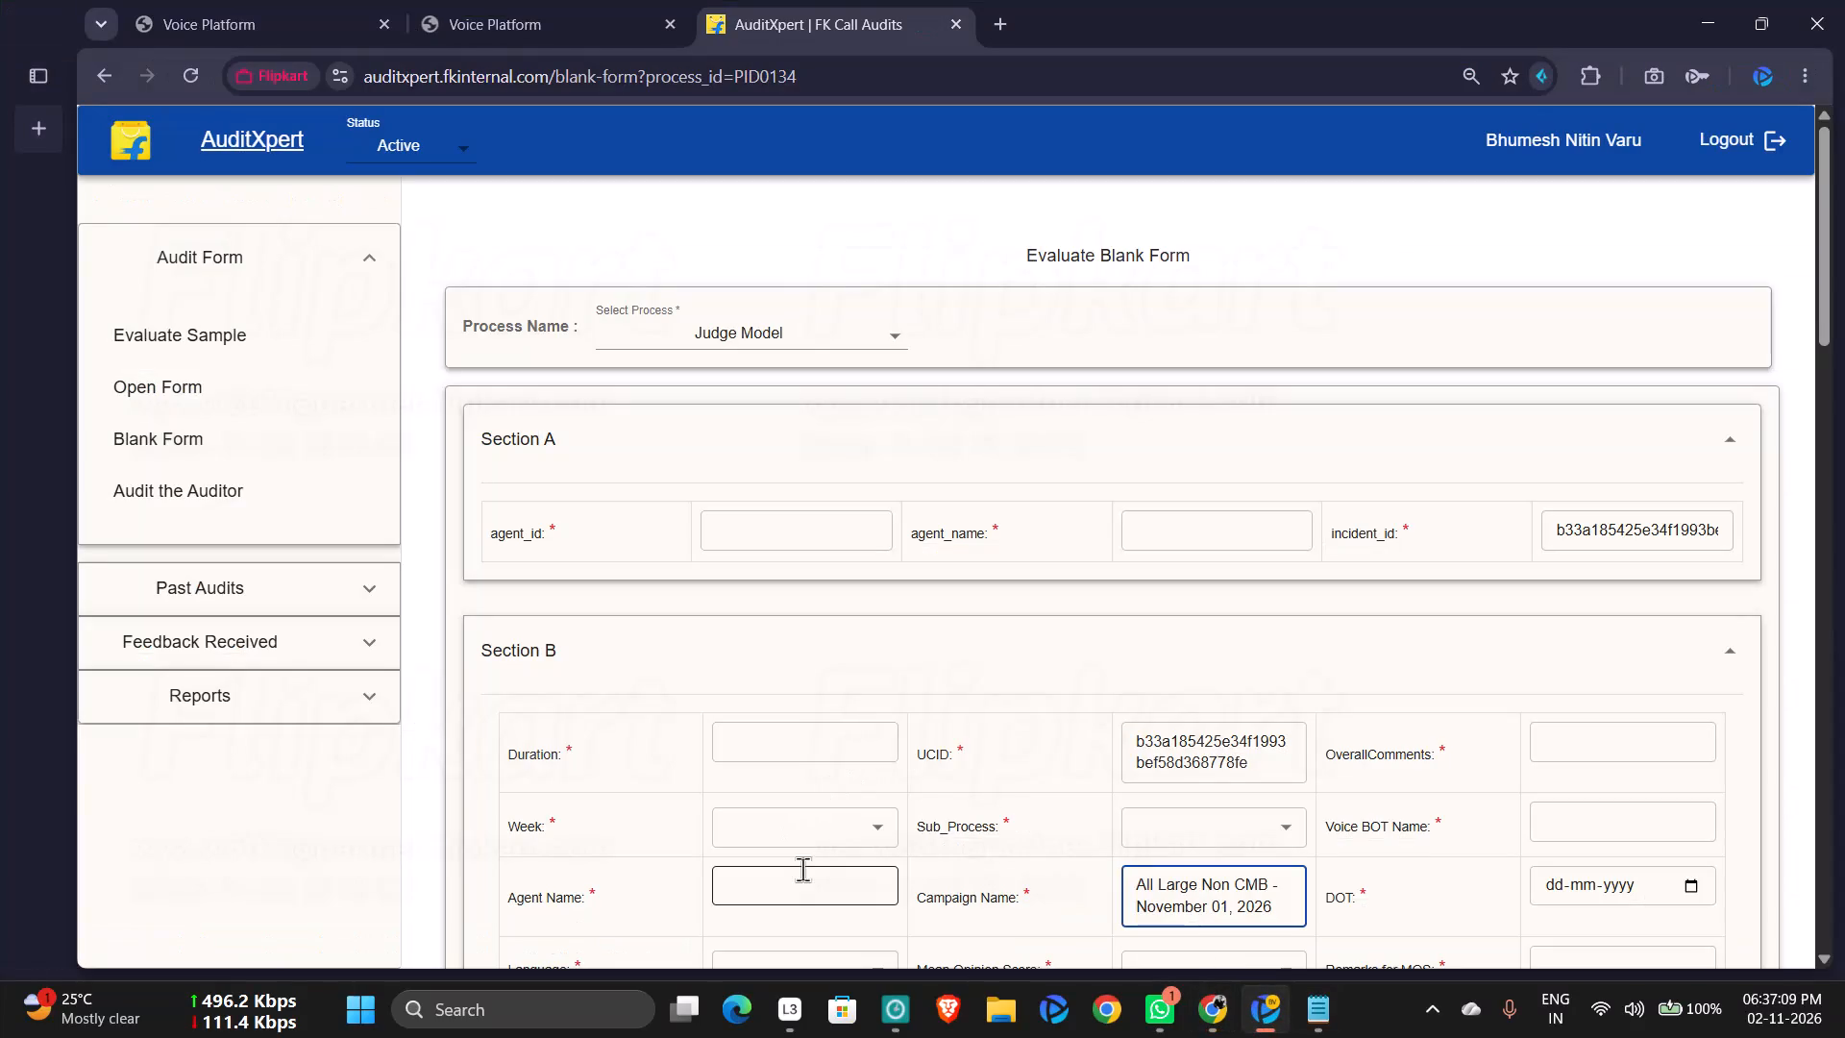
Fill Section B with Agent Name "Whatsapp Integrated Intelligent CABN Voice bot - Non CMB", Week "Week1" and Sub_Process "CX CABN".
left_click(807, 874)
key("ctrl+v")
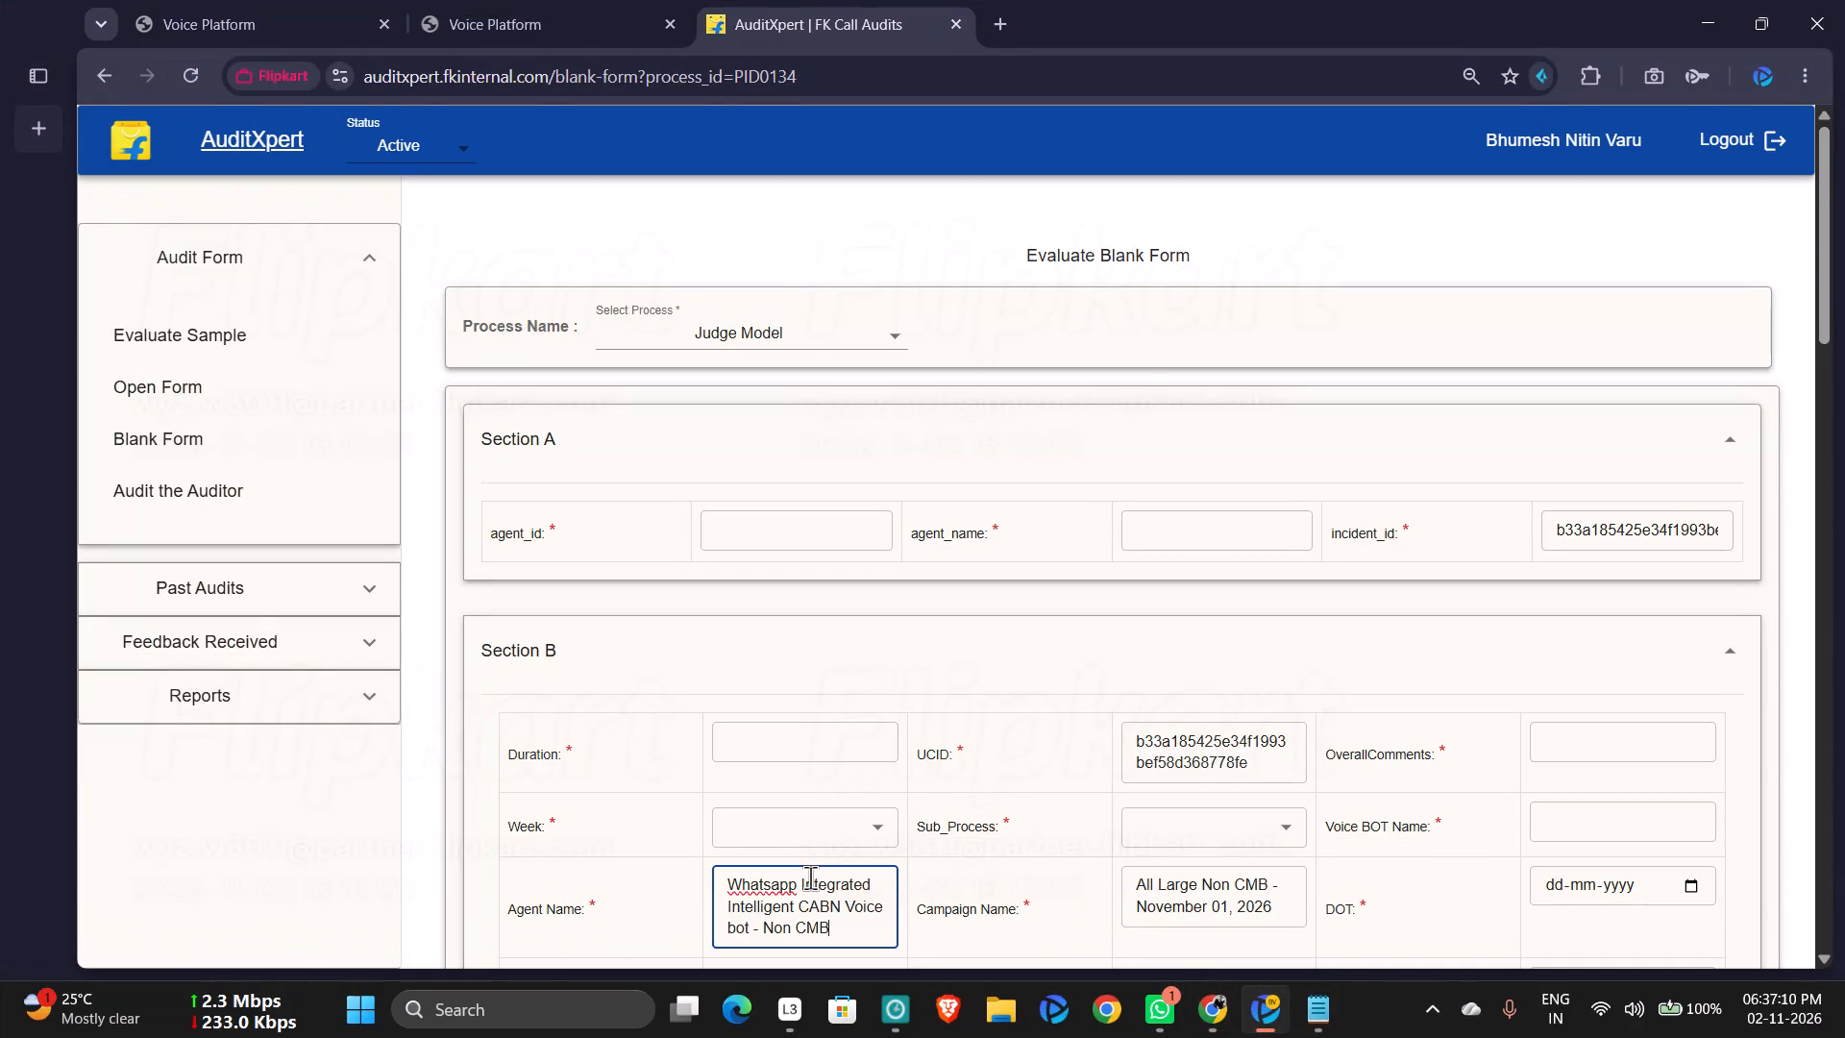
left_click(833, 832)
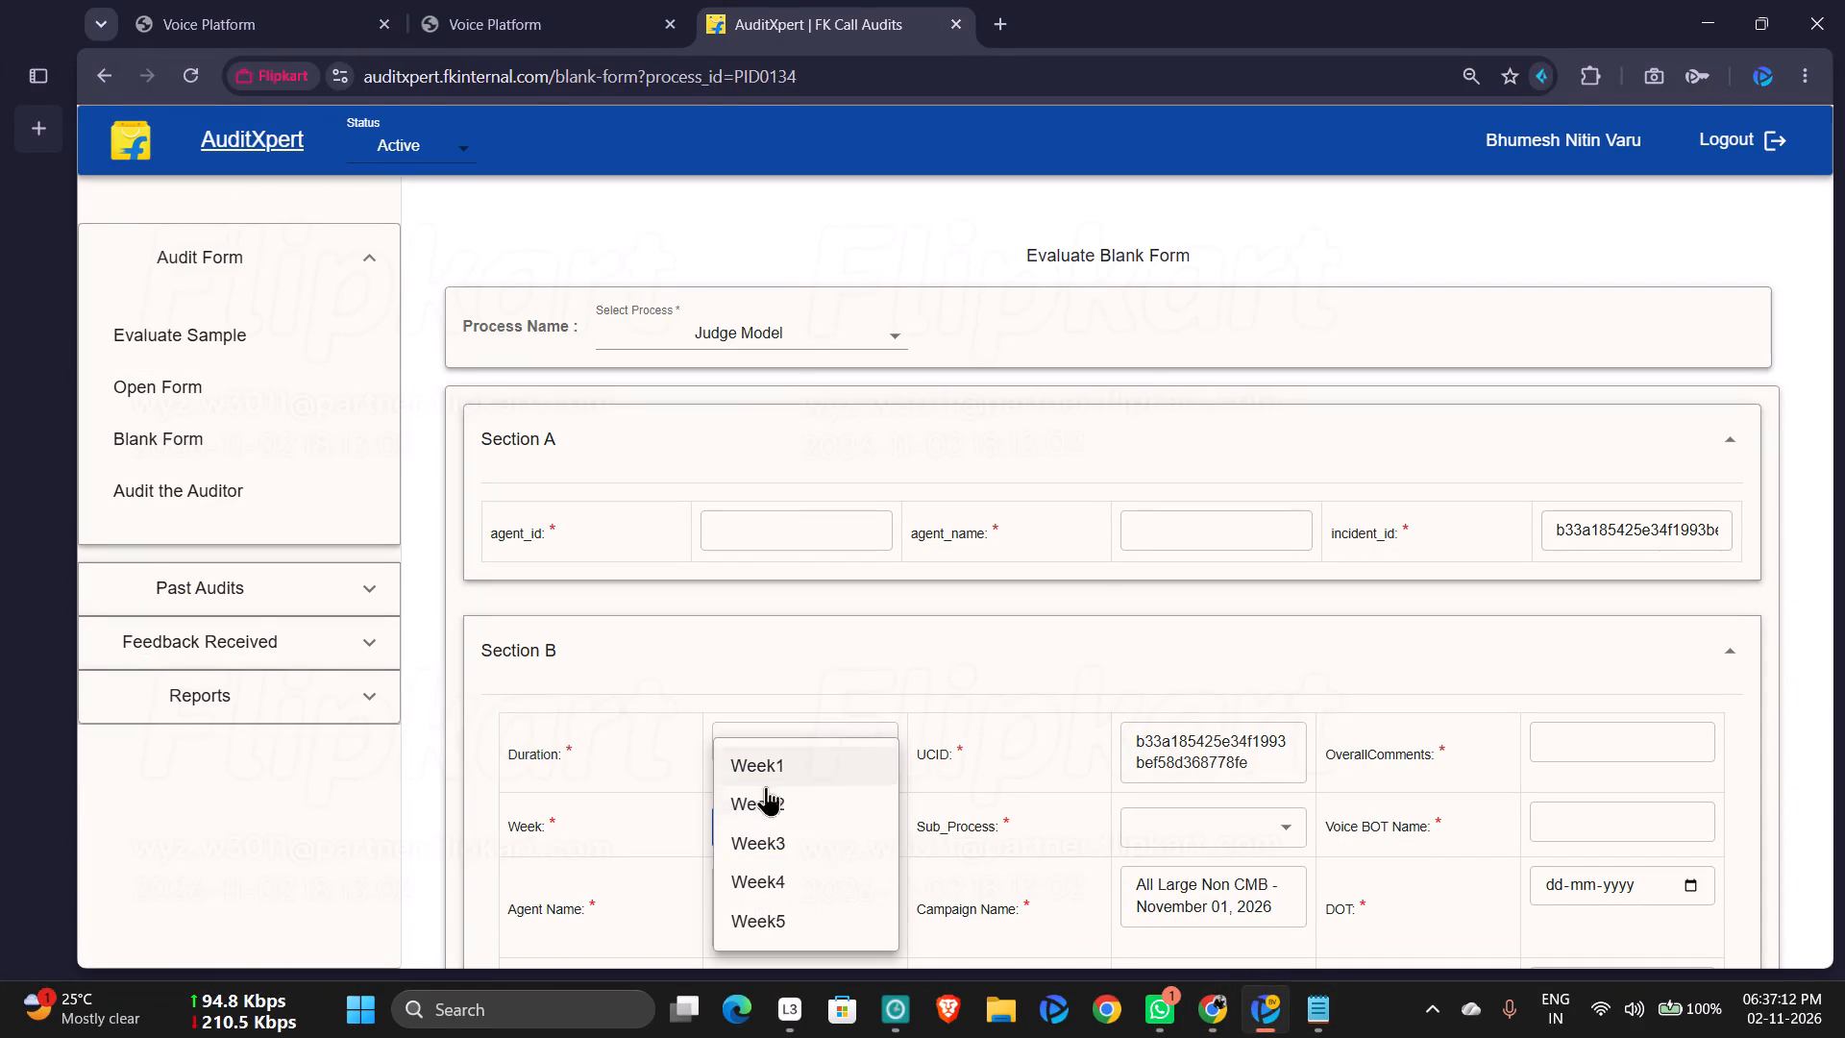
left_click(824, 756)
left_click(1228, 825)
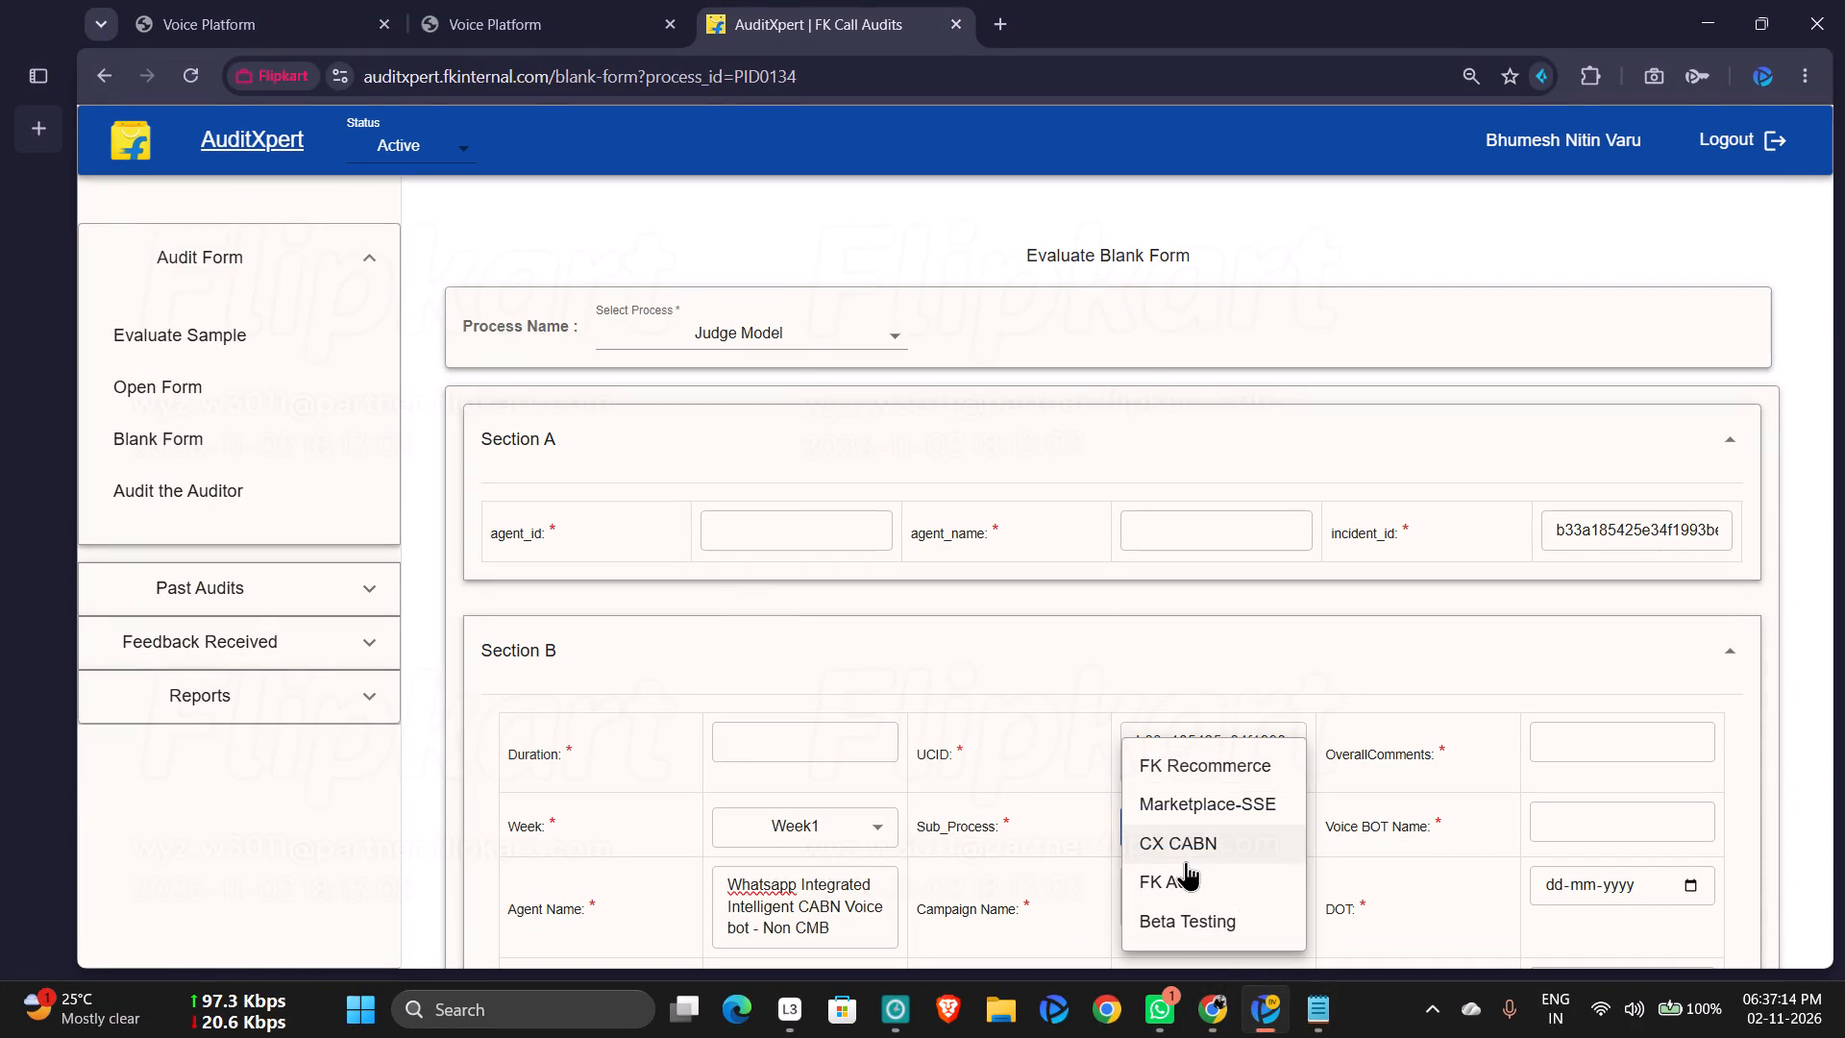
left_click(1186, 846)
Start filling in the Voice BOT Name field in Section B.
left_click(1659, 809)
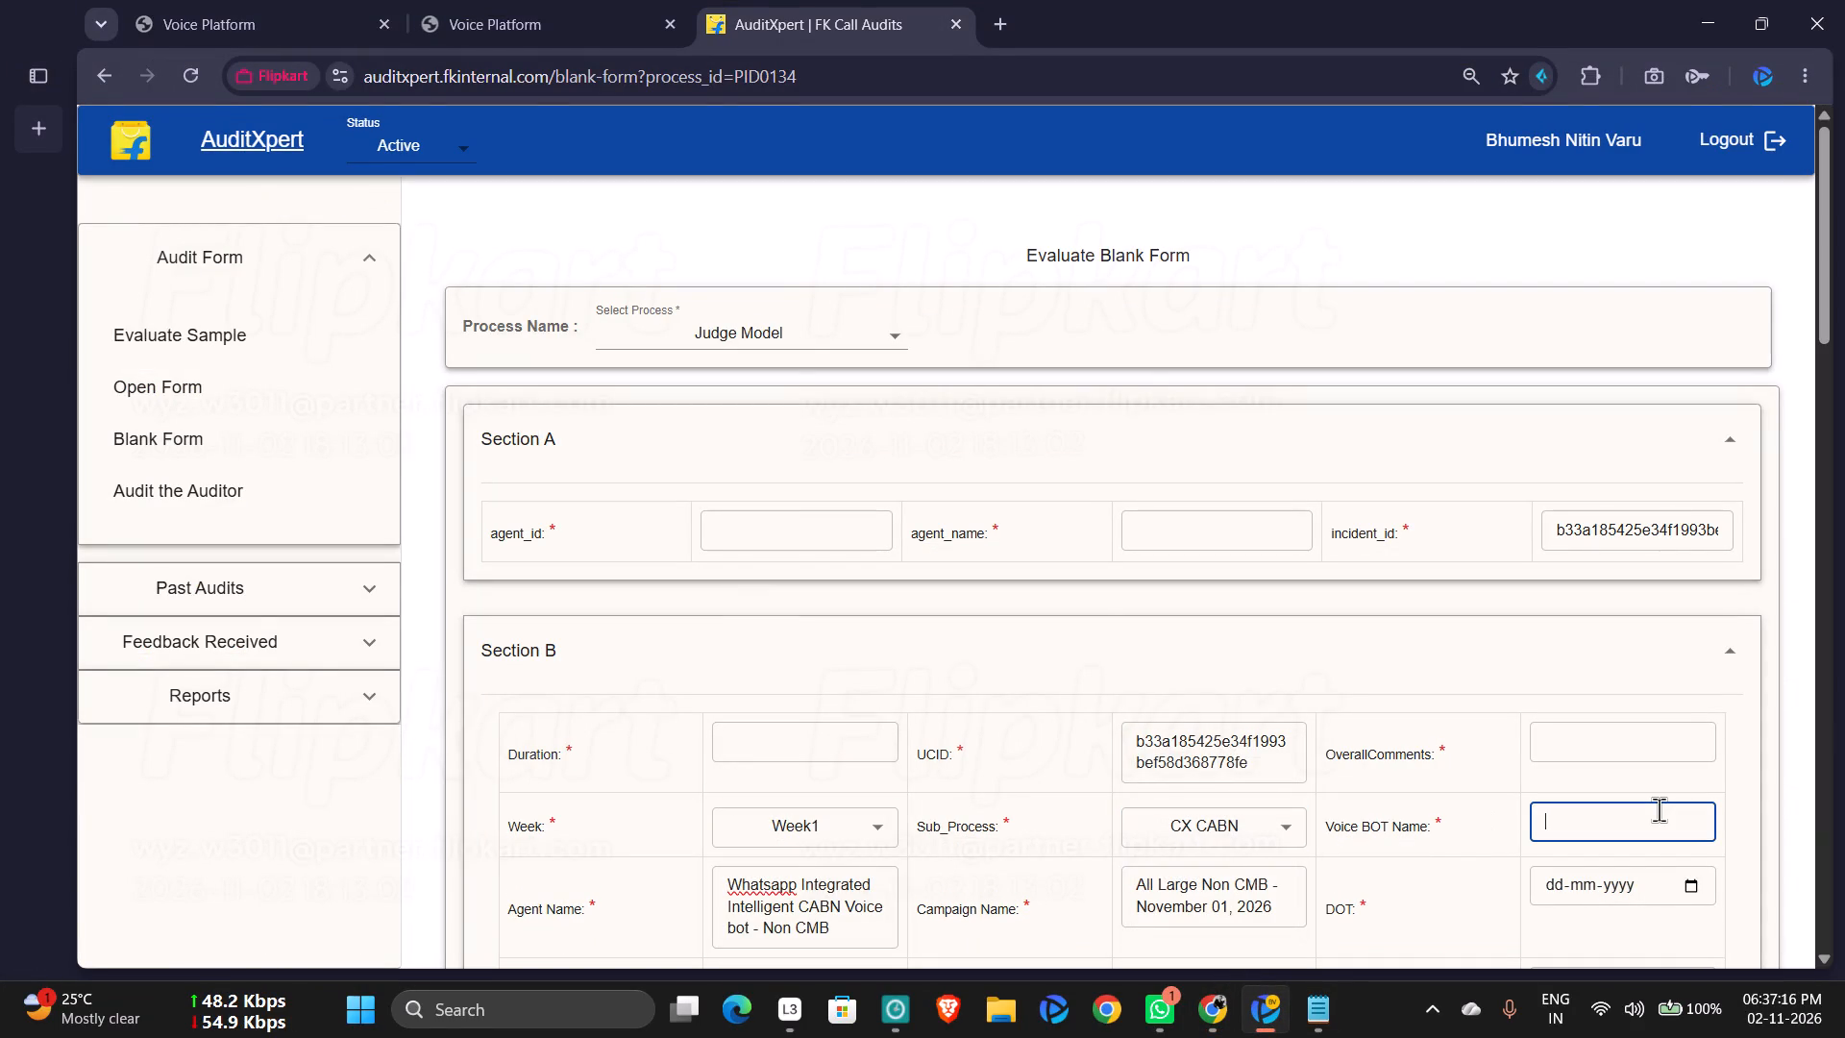
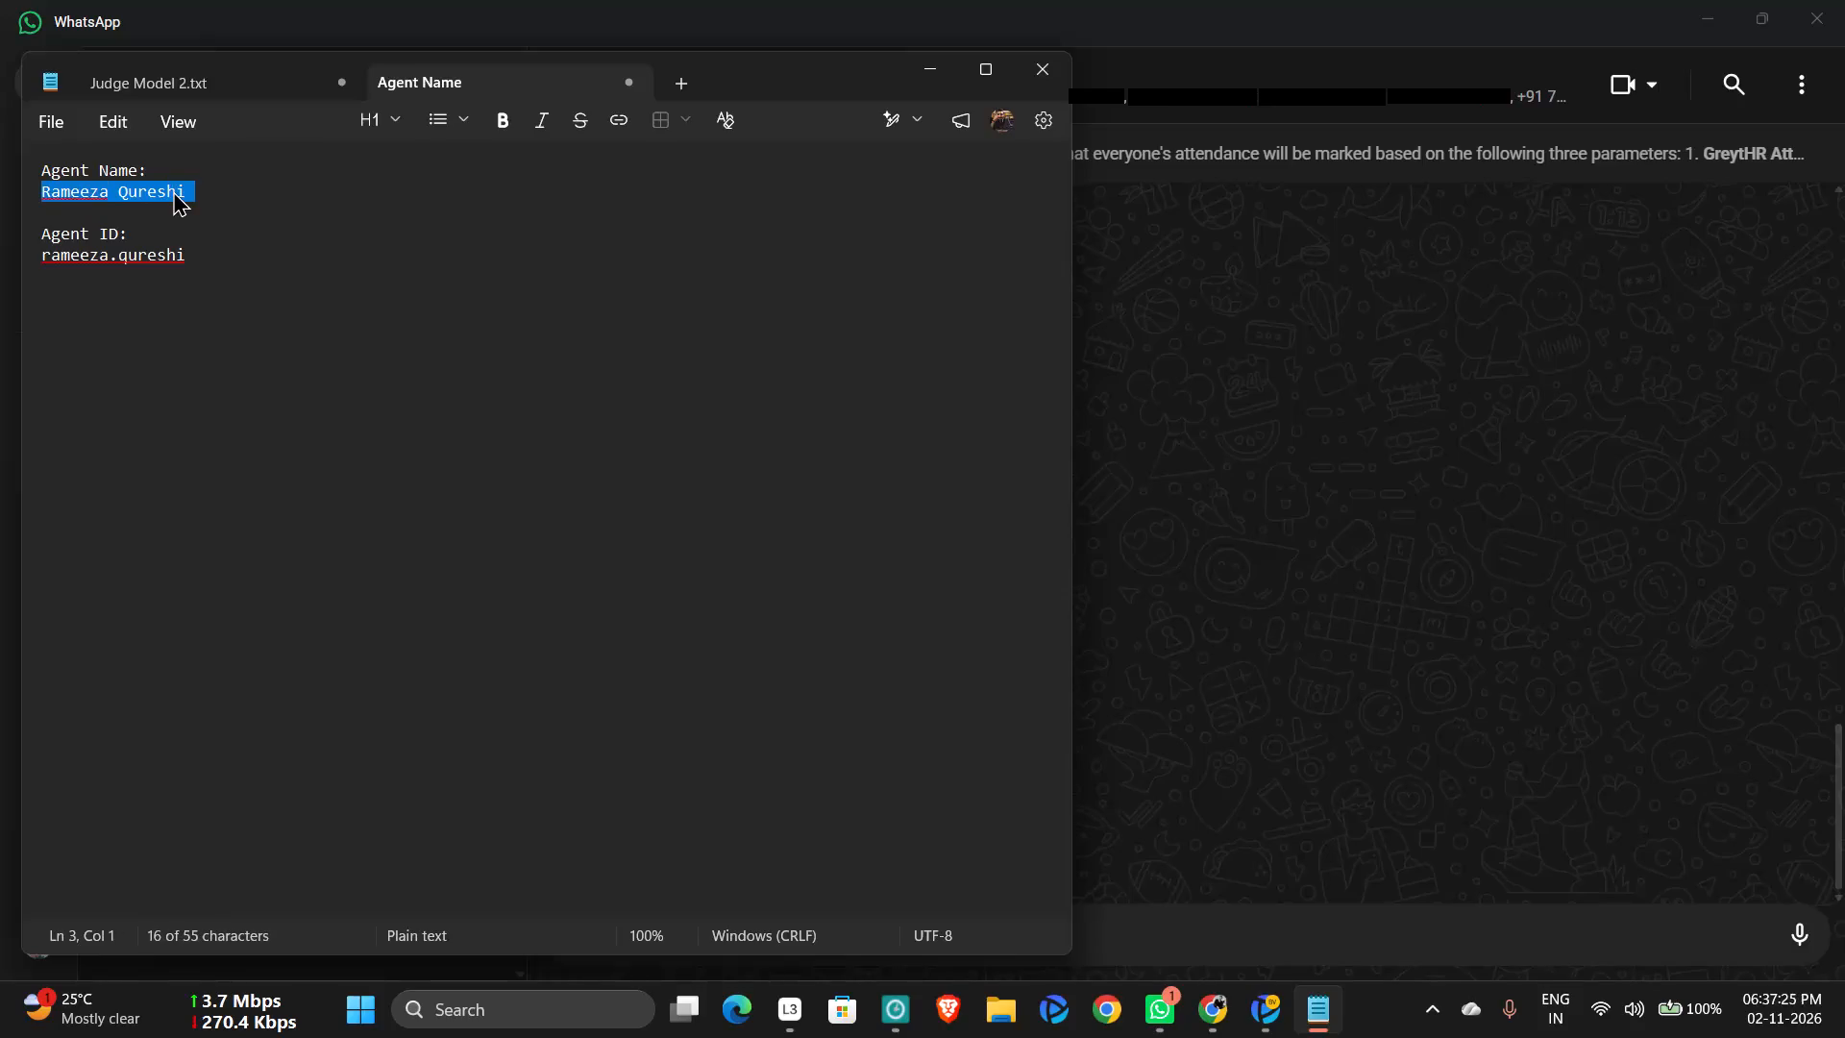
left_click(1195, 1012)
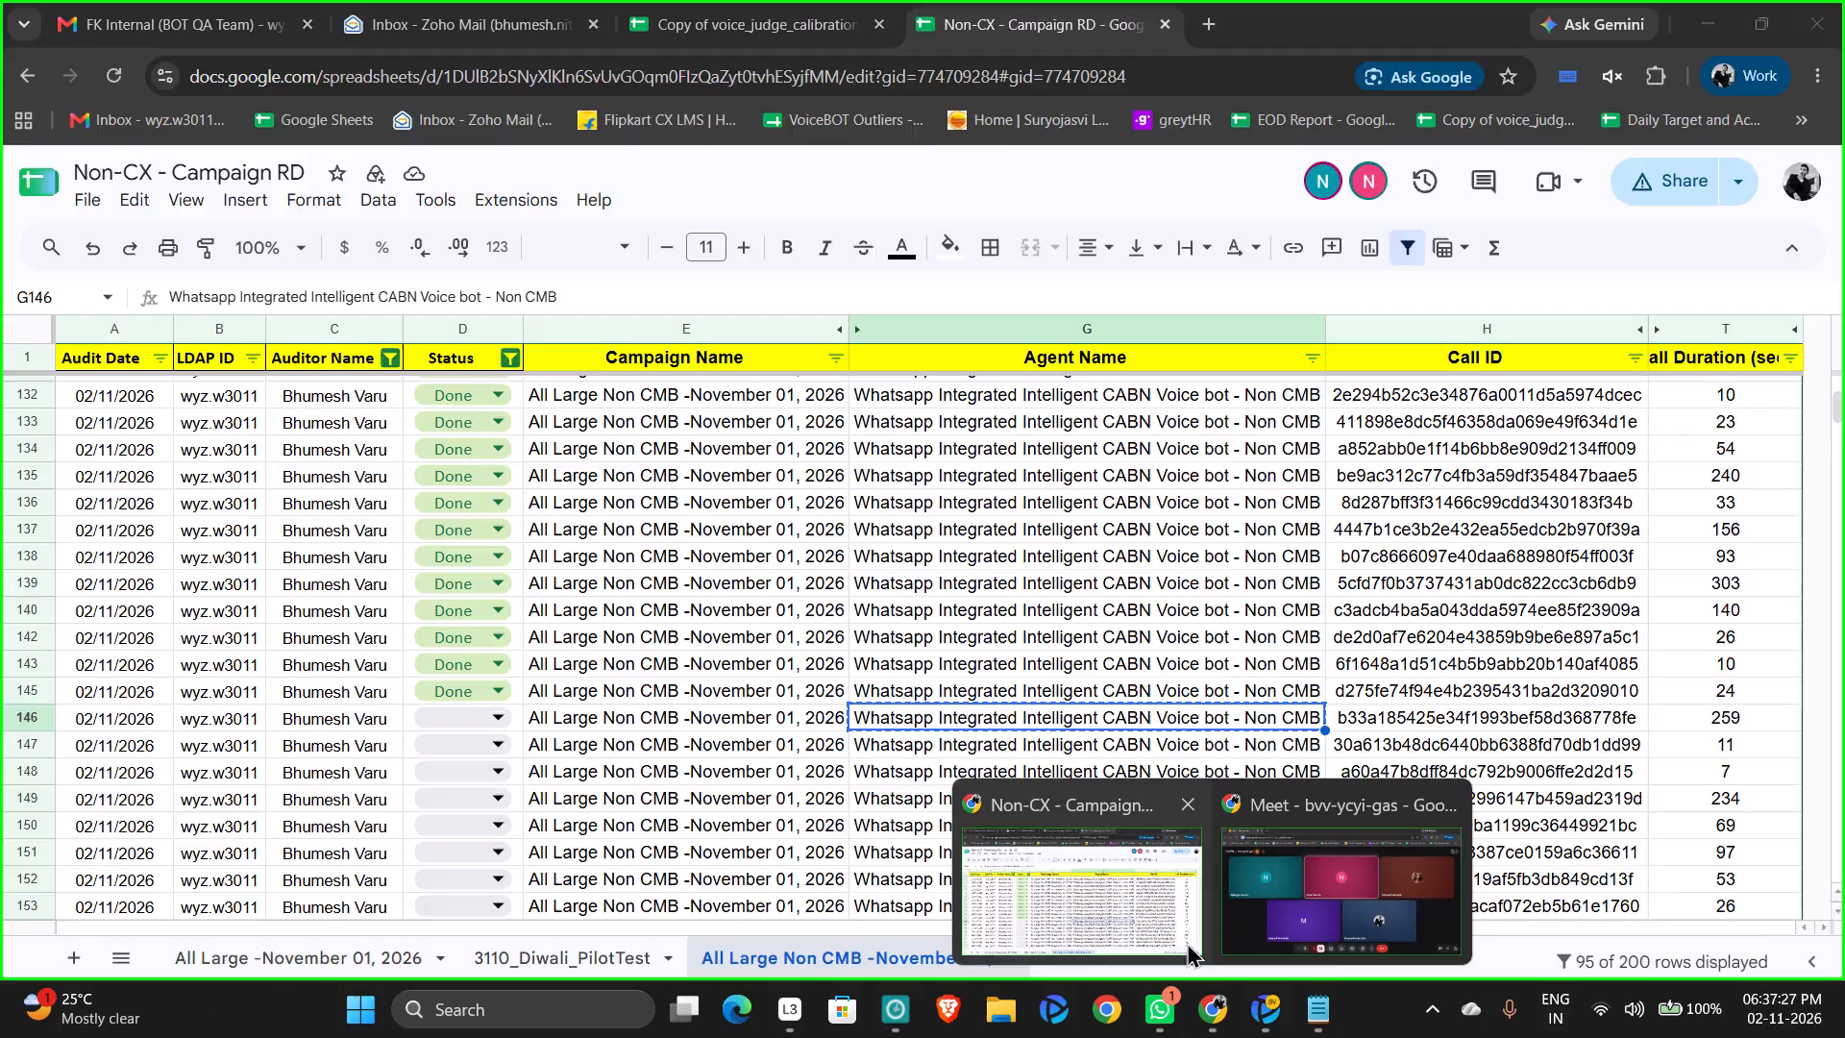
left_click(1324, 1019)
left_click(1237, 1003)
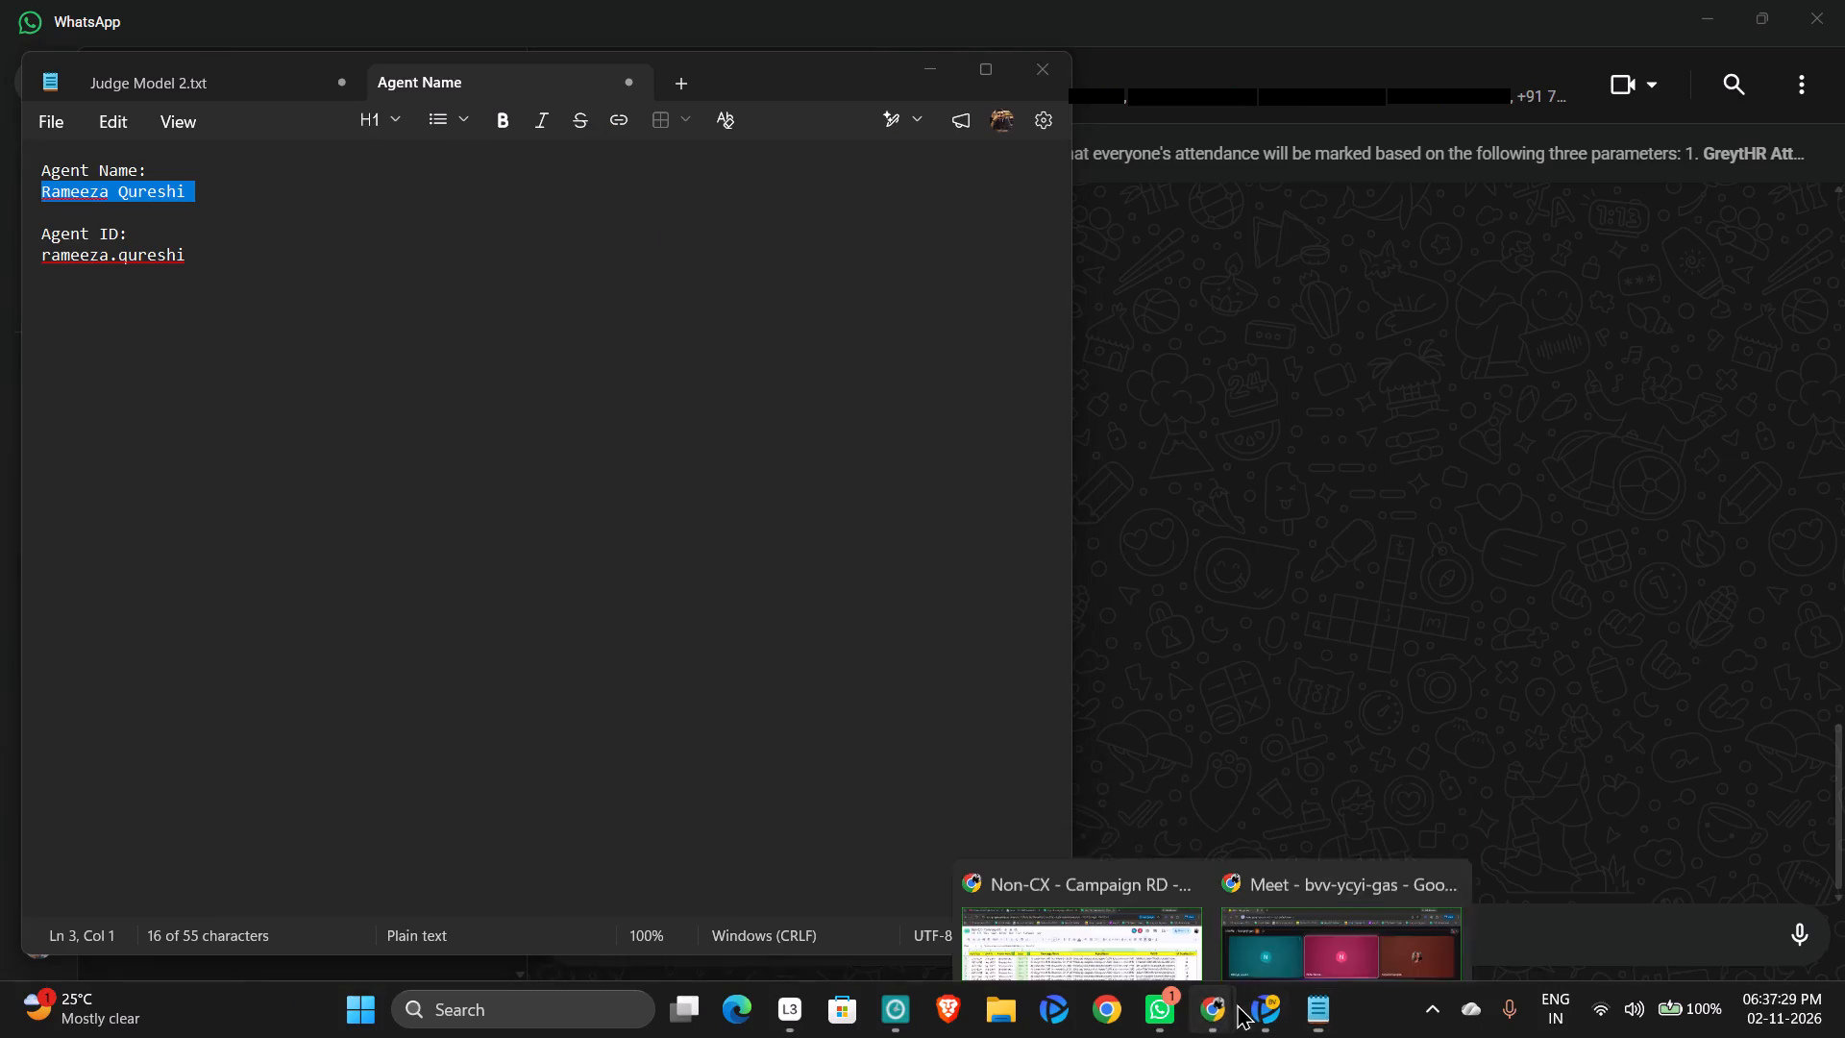
Fill the form's agent_name and agent_id fields in Prisma Browser with the agent's name and ID copied from the Agent Name note in Notepad.
left_click(1151, 907)
left_click(1261, 997)
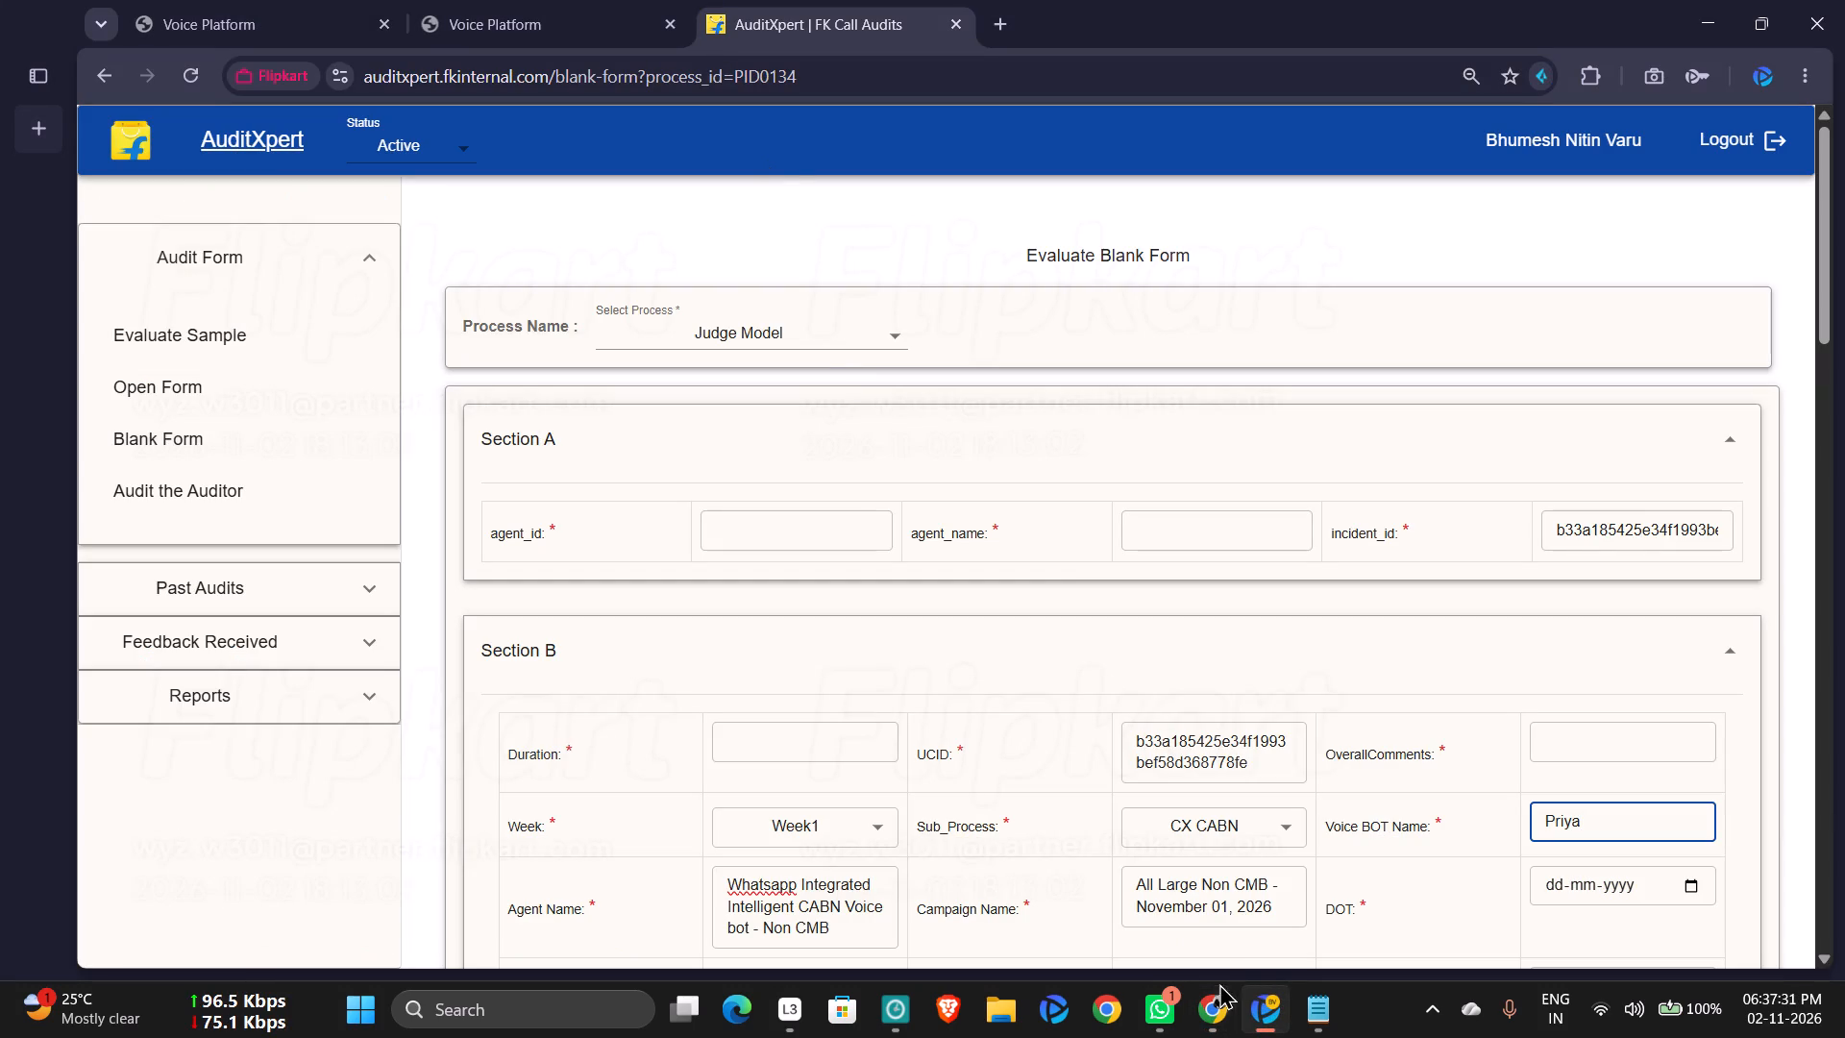
left_click(1277, 526)
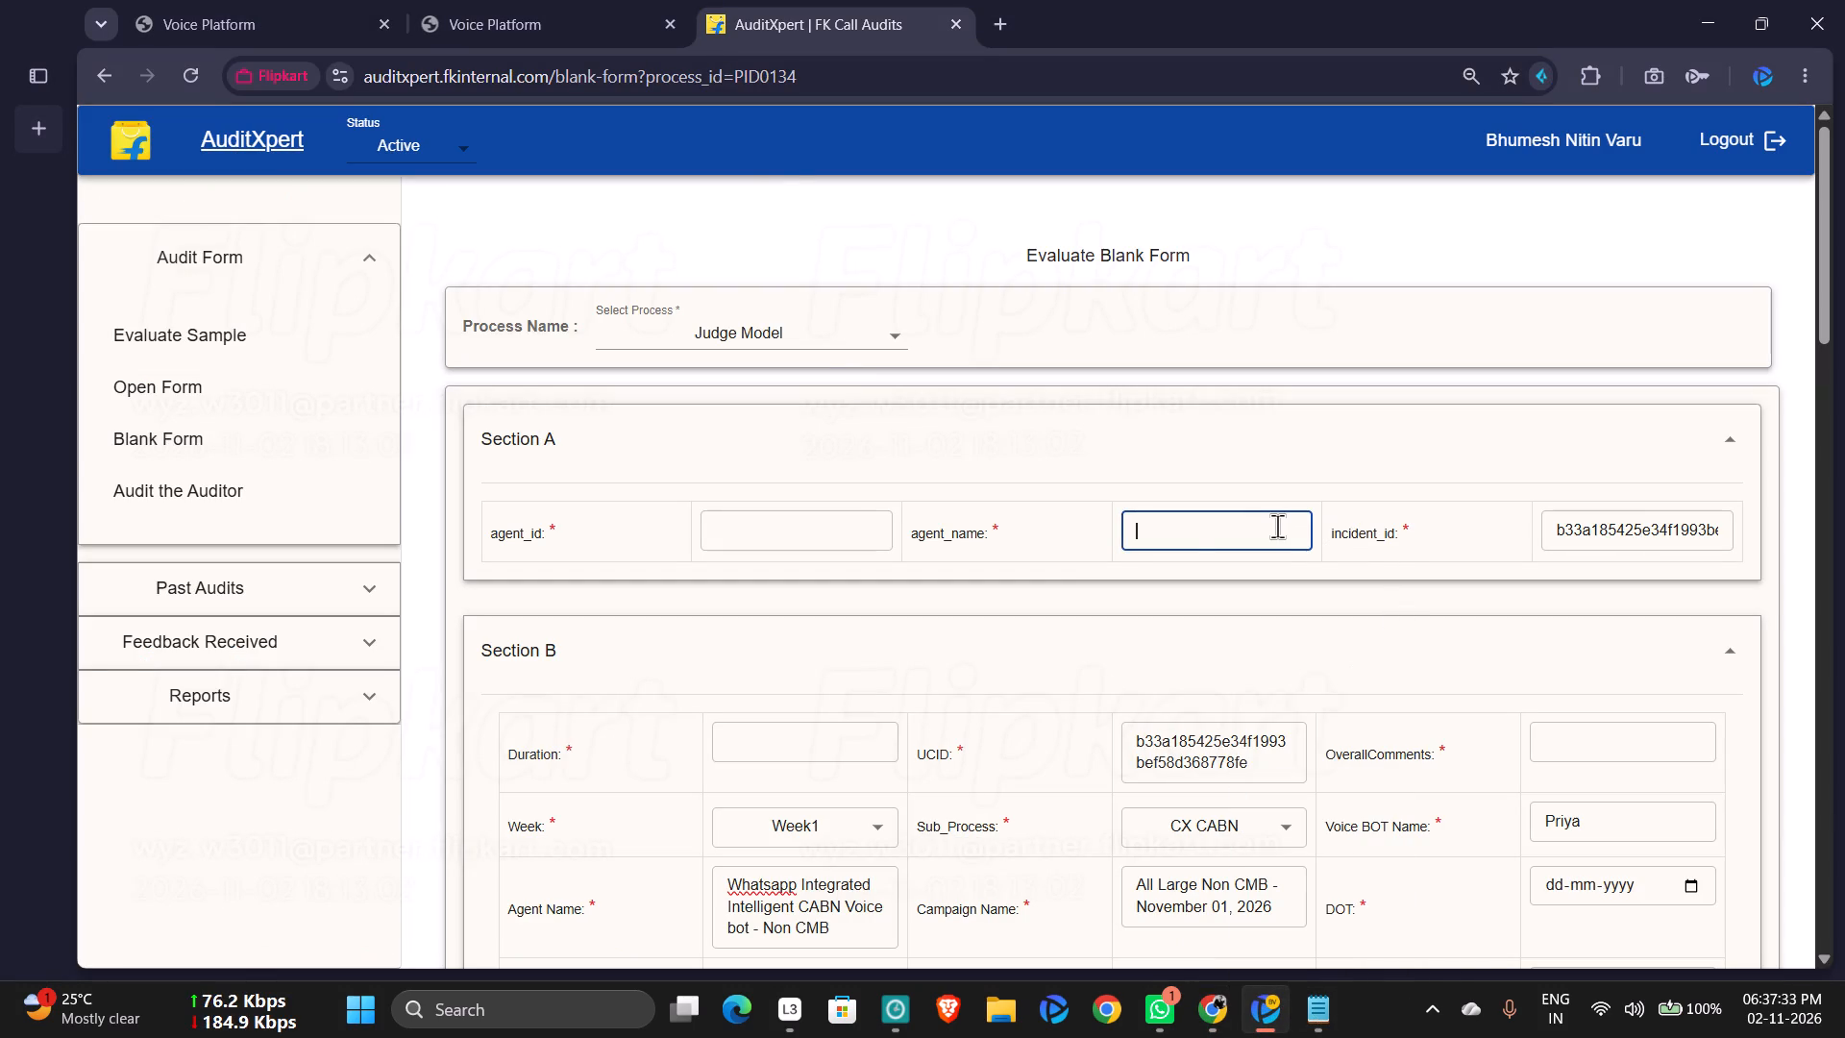
key("ctrl+v")
left_click(1297, 1008)
triple_click(108, 264)
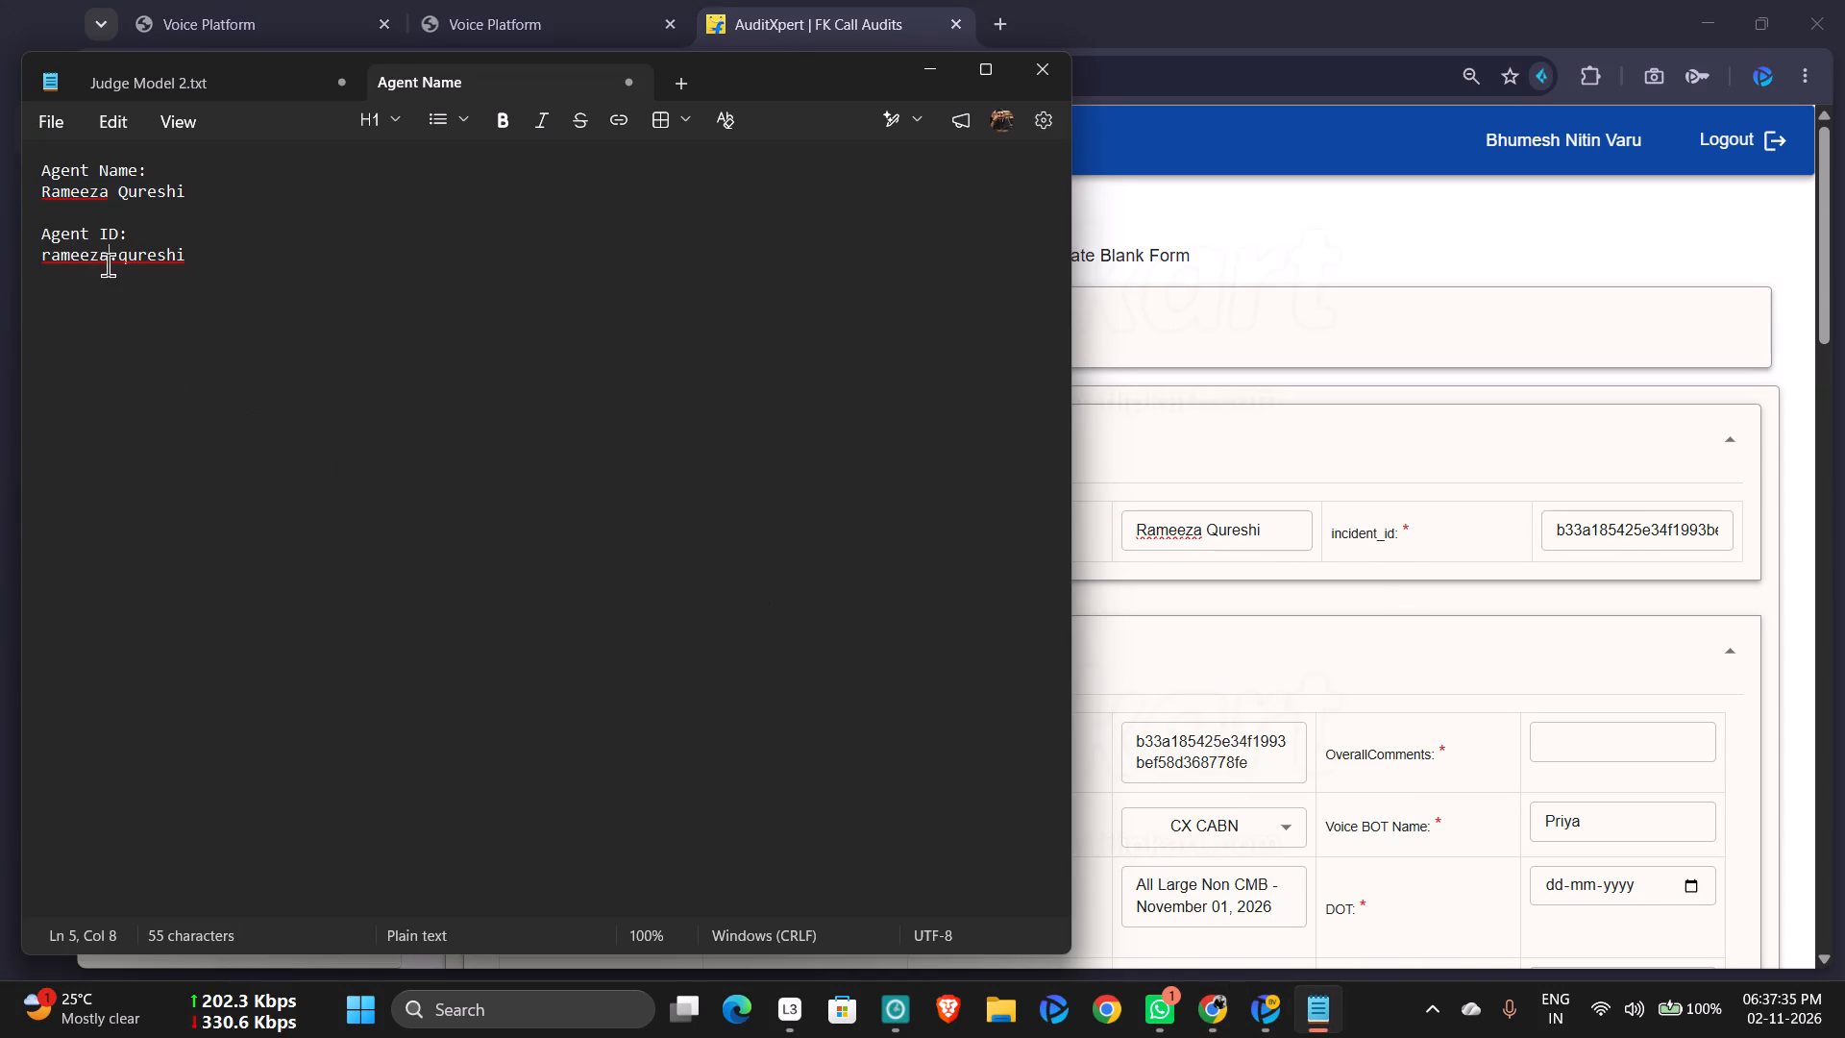
left_click(108, 264)
left_click(165, 243)
triple_click(151, 259)
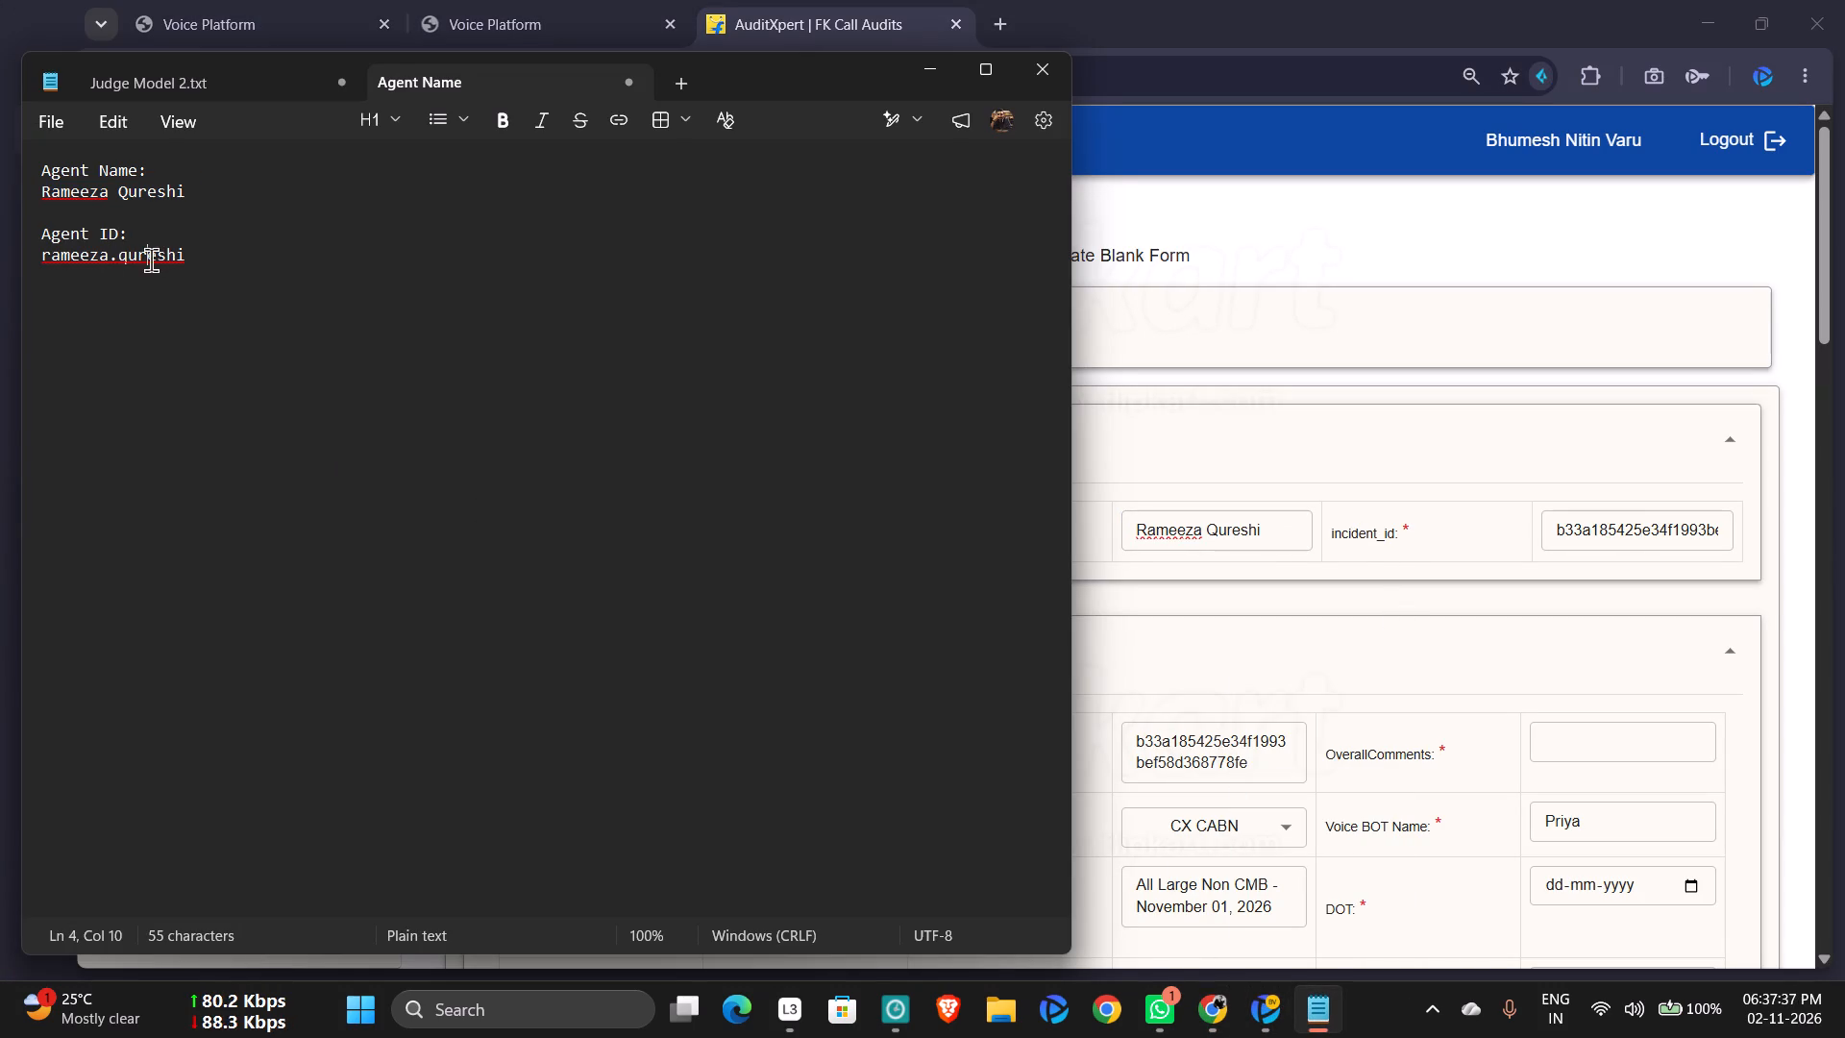
key("ctrl+c")
left_click(1313, 1005)
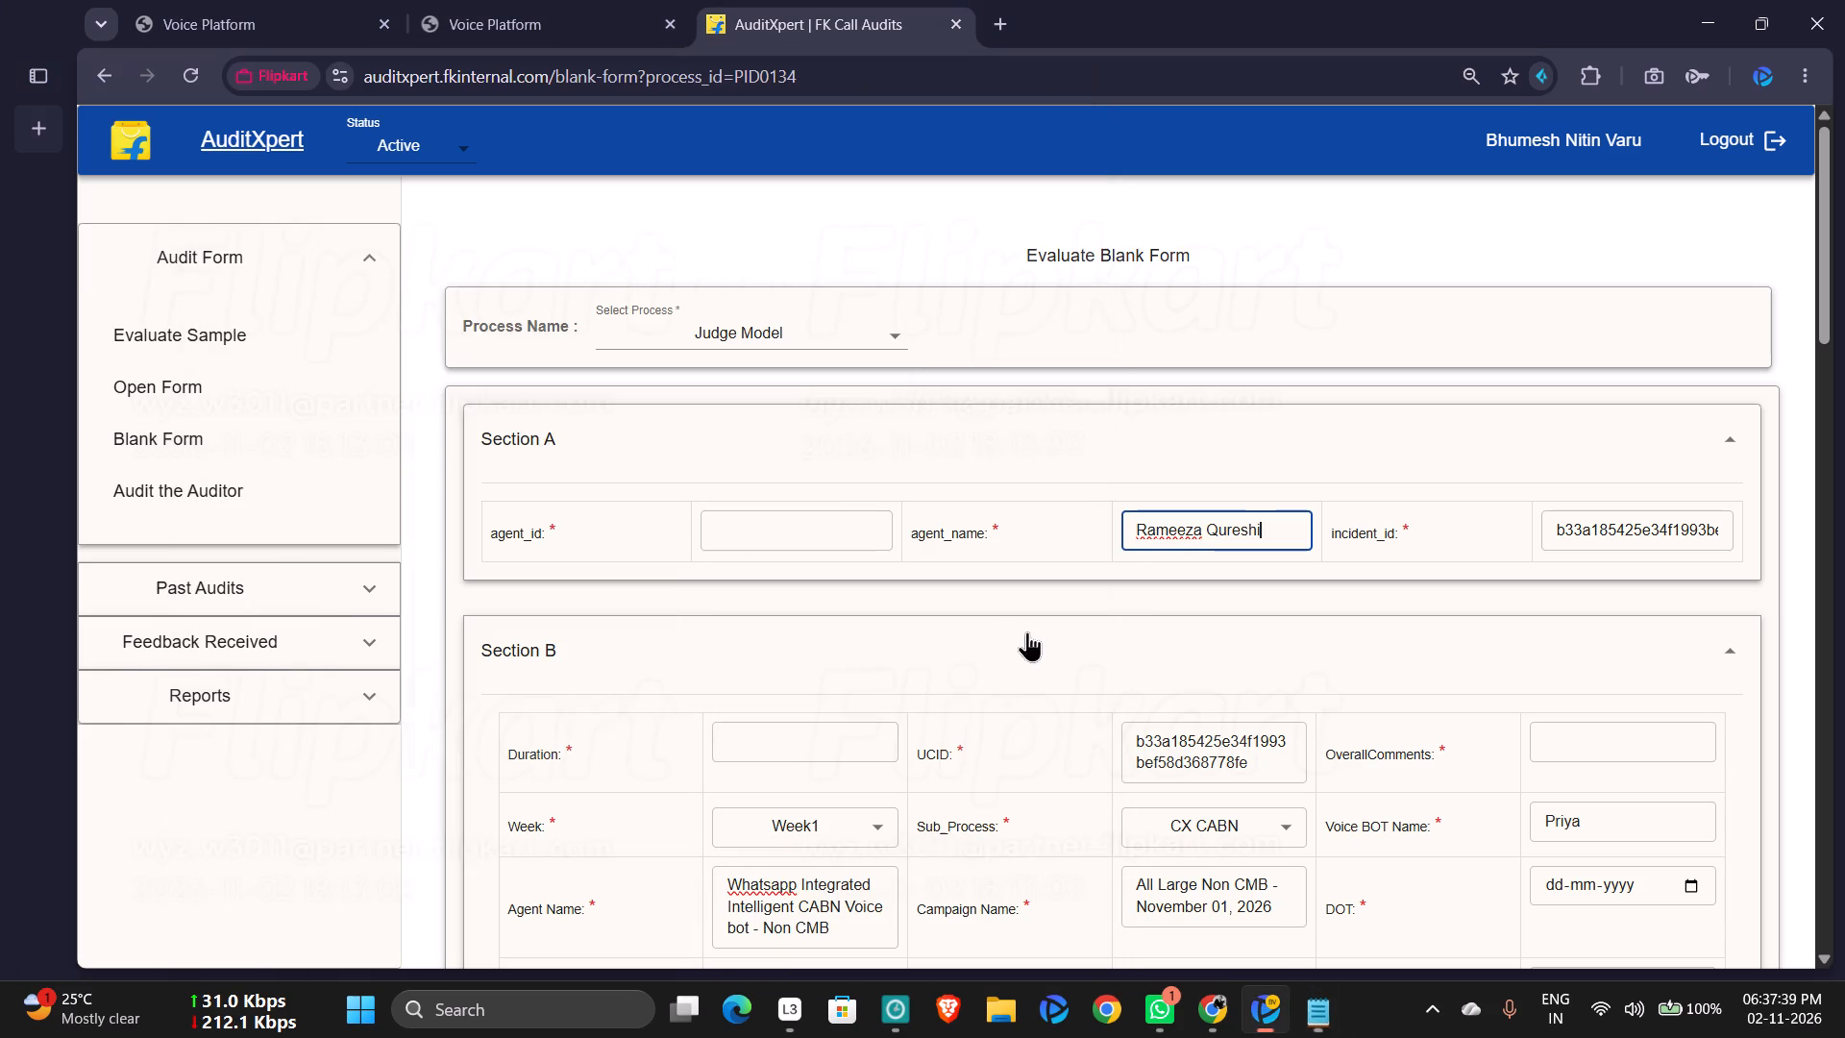
left_click(849, 527)
key("ctrl+v")
In Section B, set Mean Opinion Score to 5, Language to Hindi, and both Voicemail Exit Handling and Language Switch to NA.
scroll(1507, 708, "down", 1)
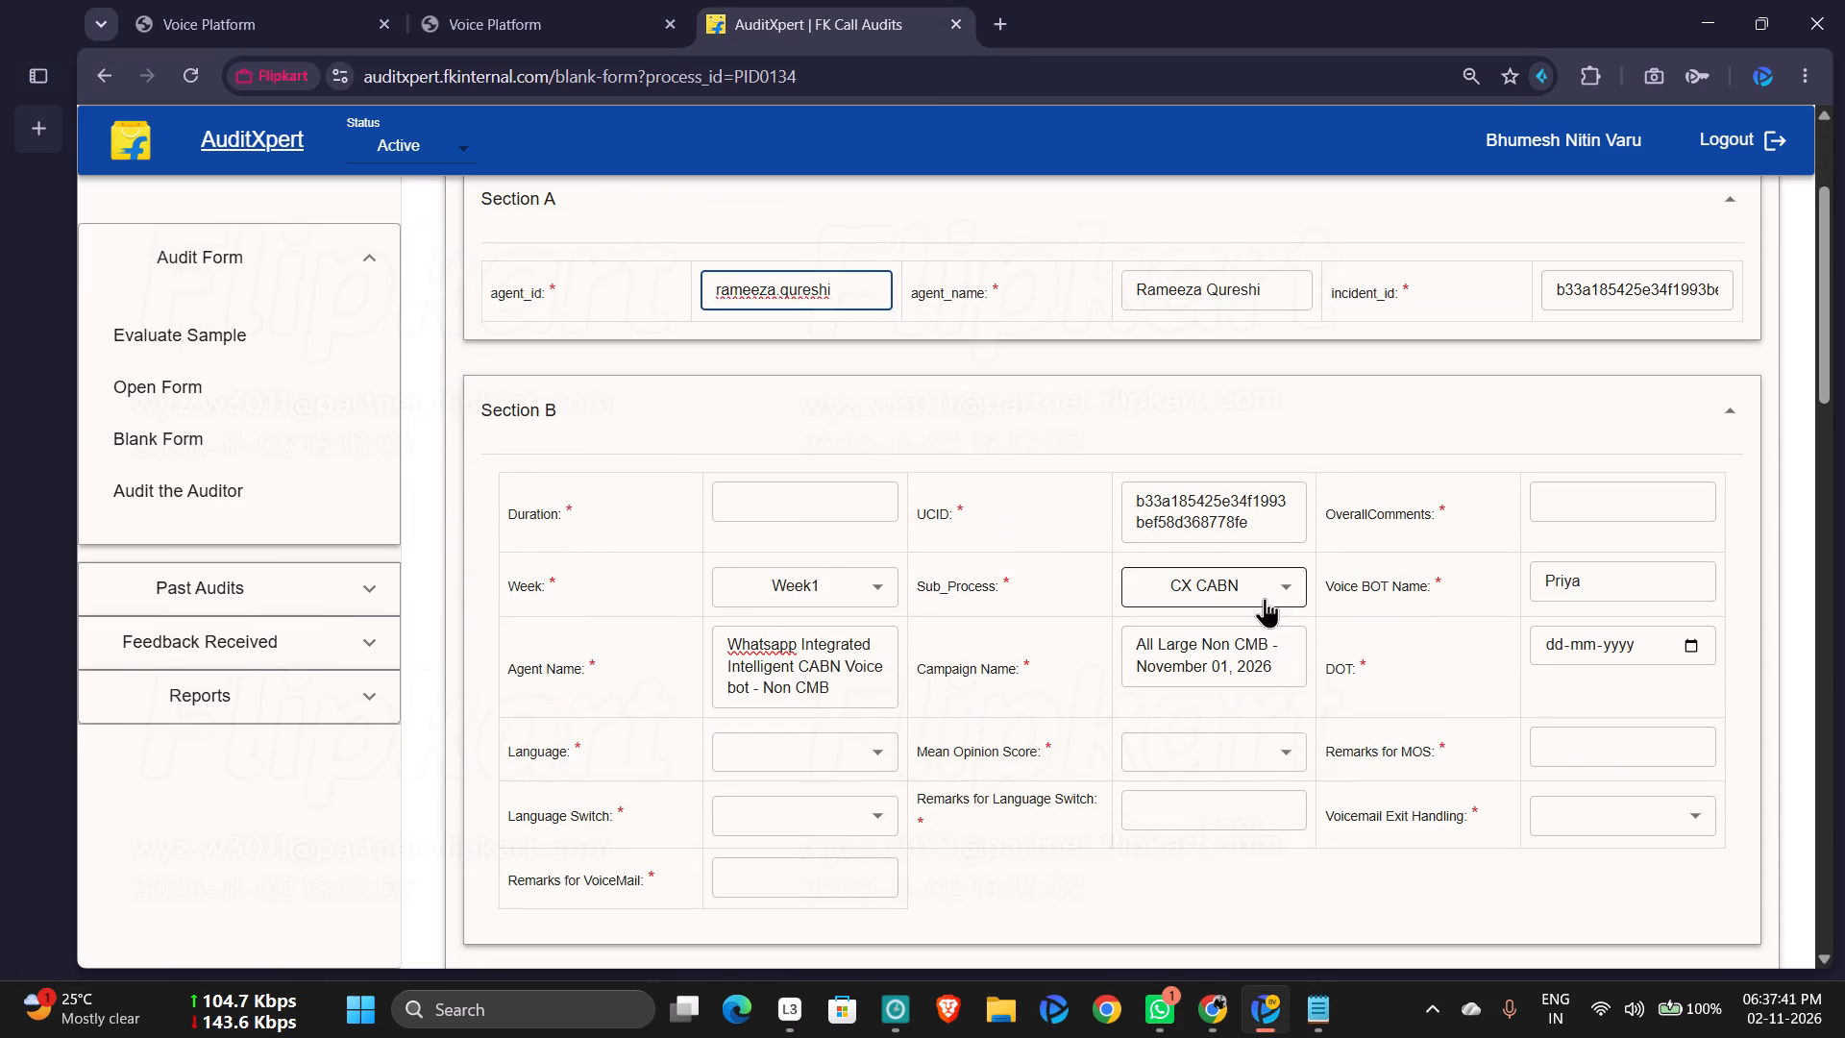
left_click(1278, 759)
left_click(1193, 908)
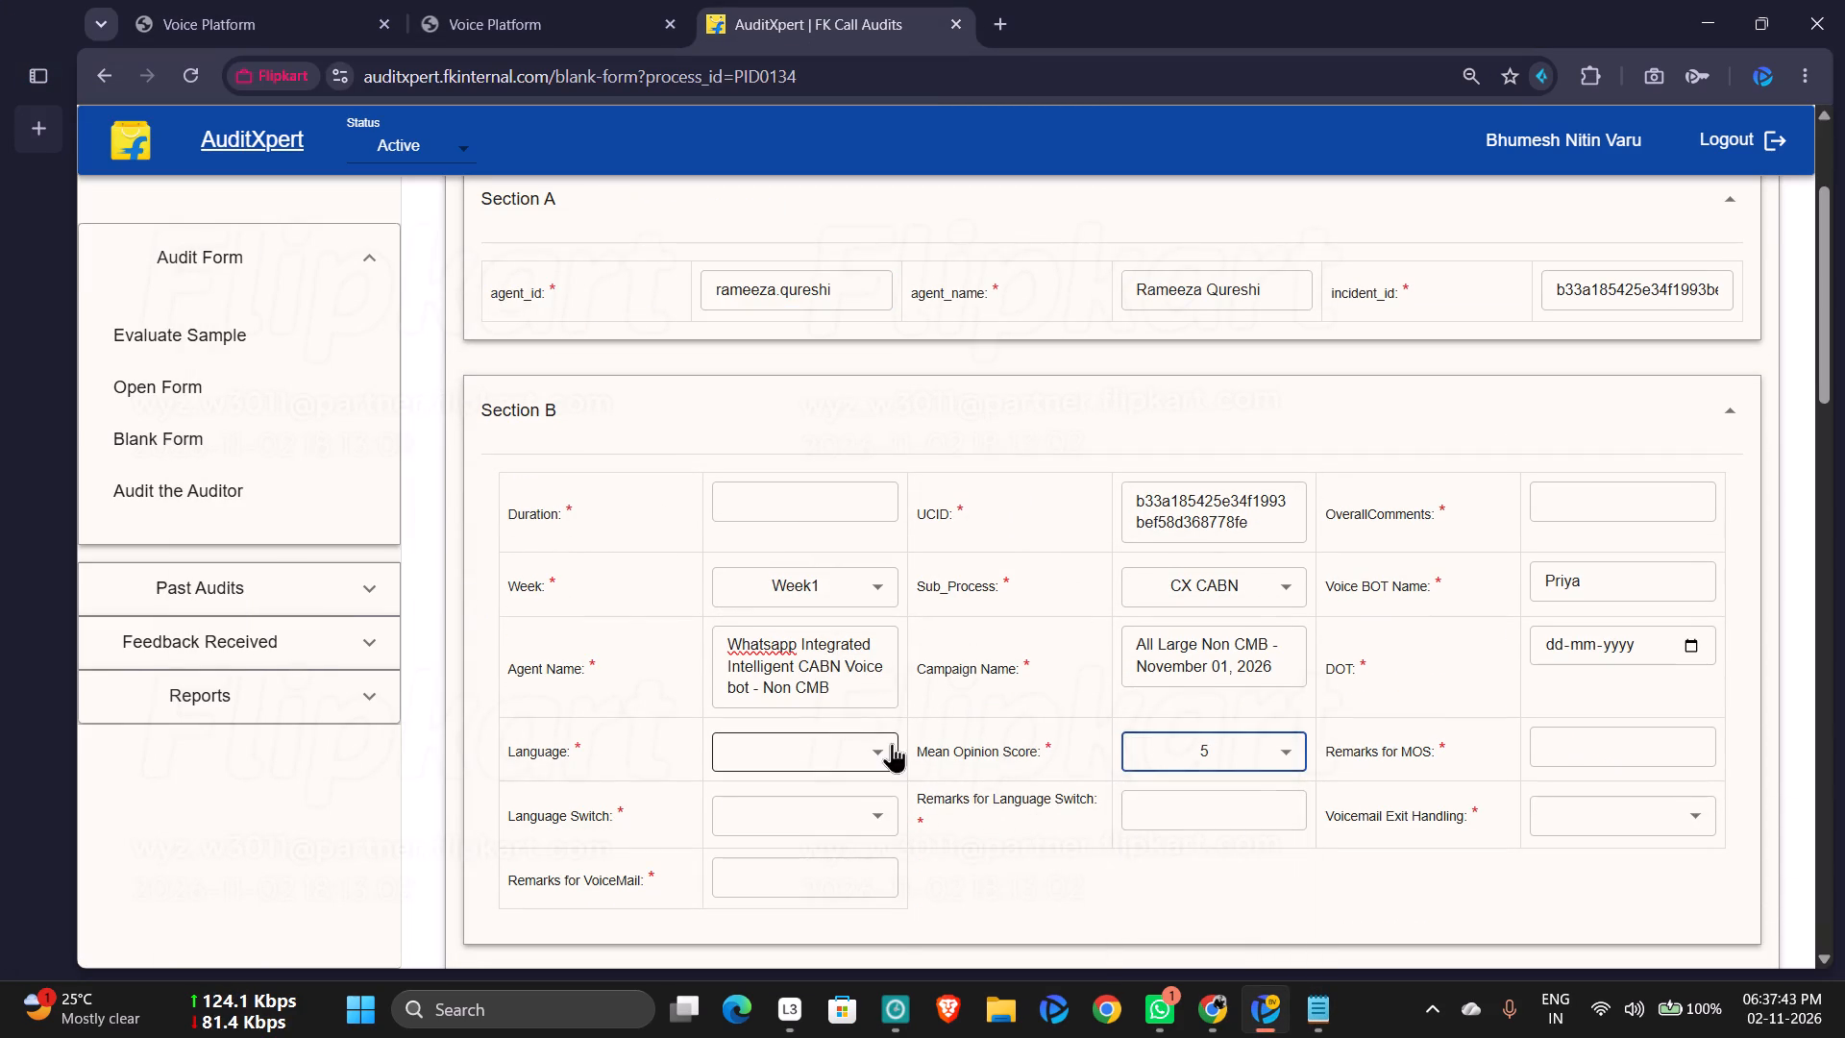
left_click(887, 741)
left_click(793, 455)
left_click(1712, 813)
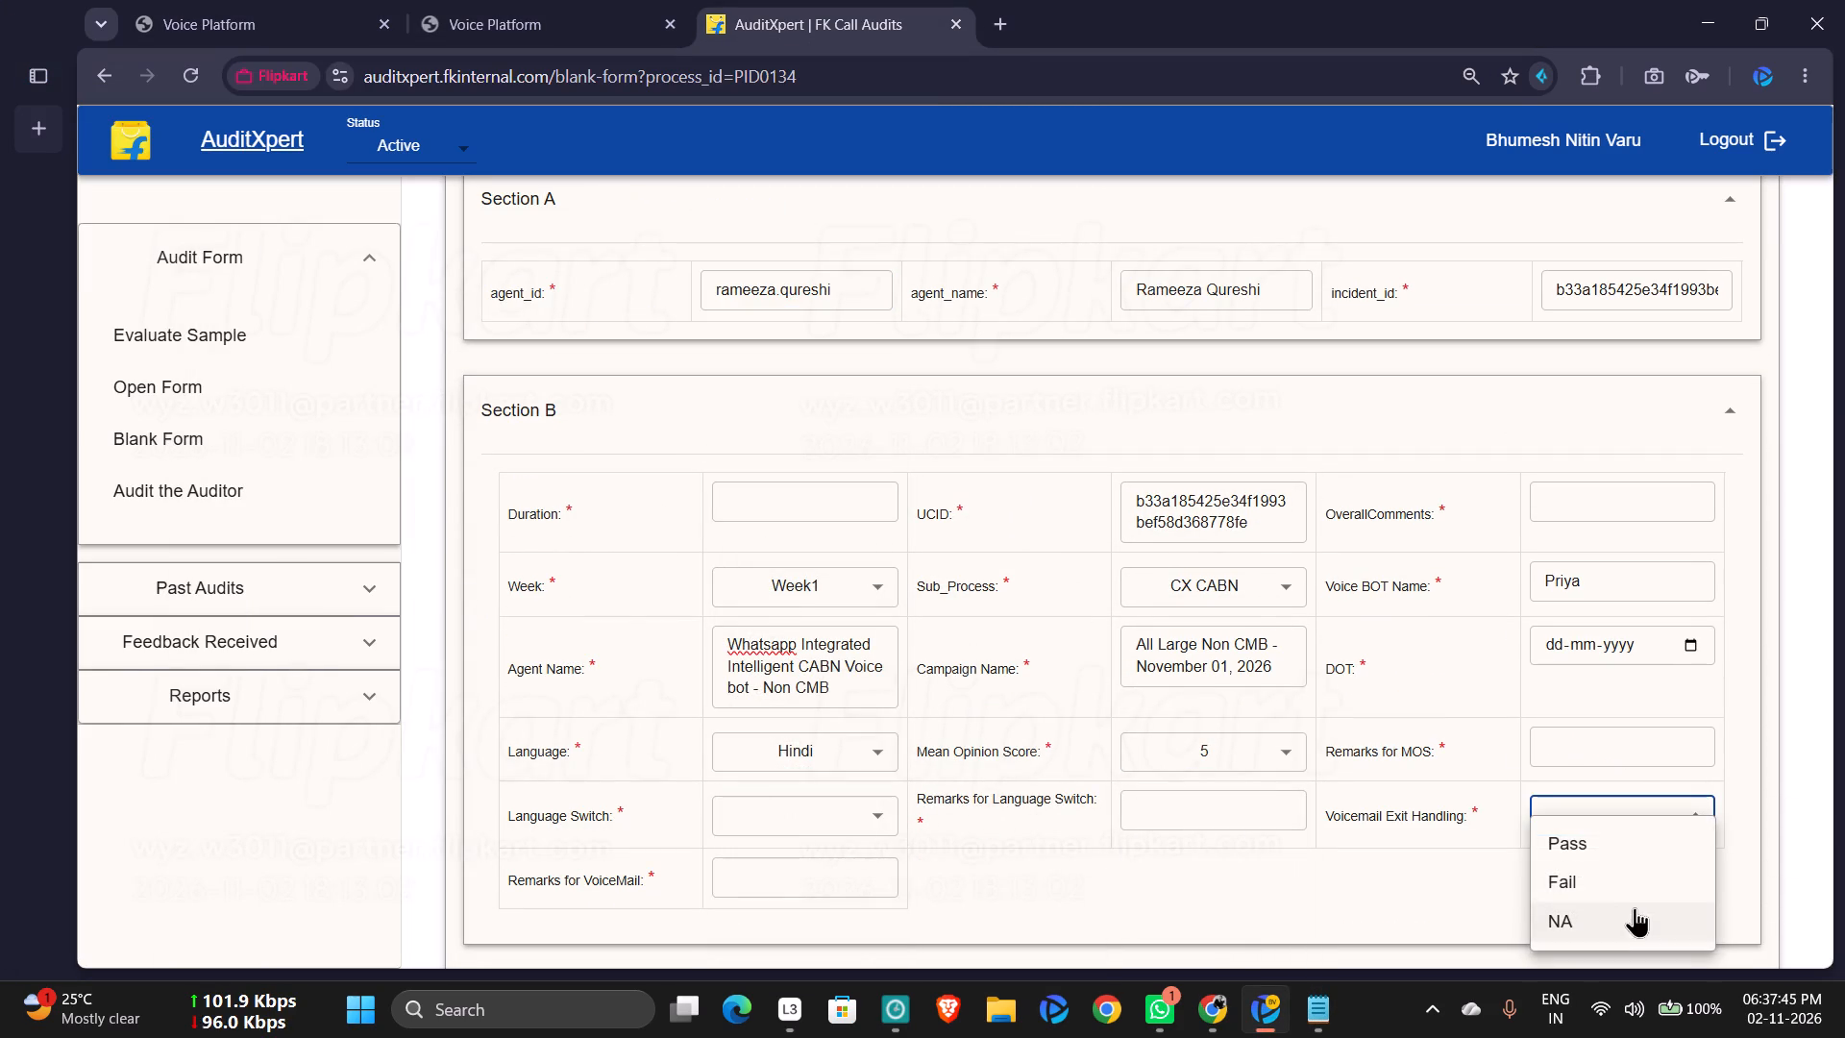
left_click(1623, 914)
left_click(849, 802)
left_click(689, 923)
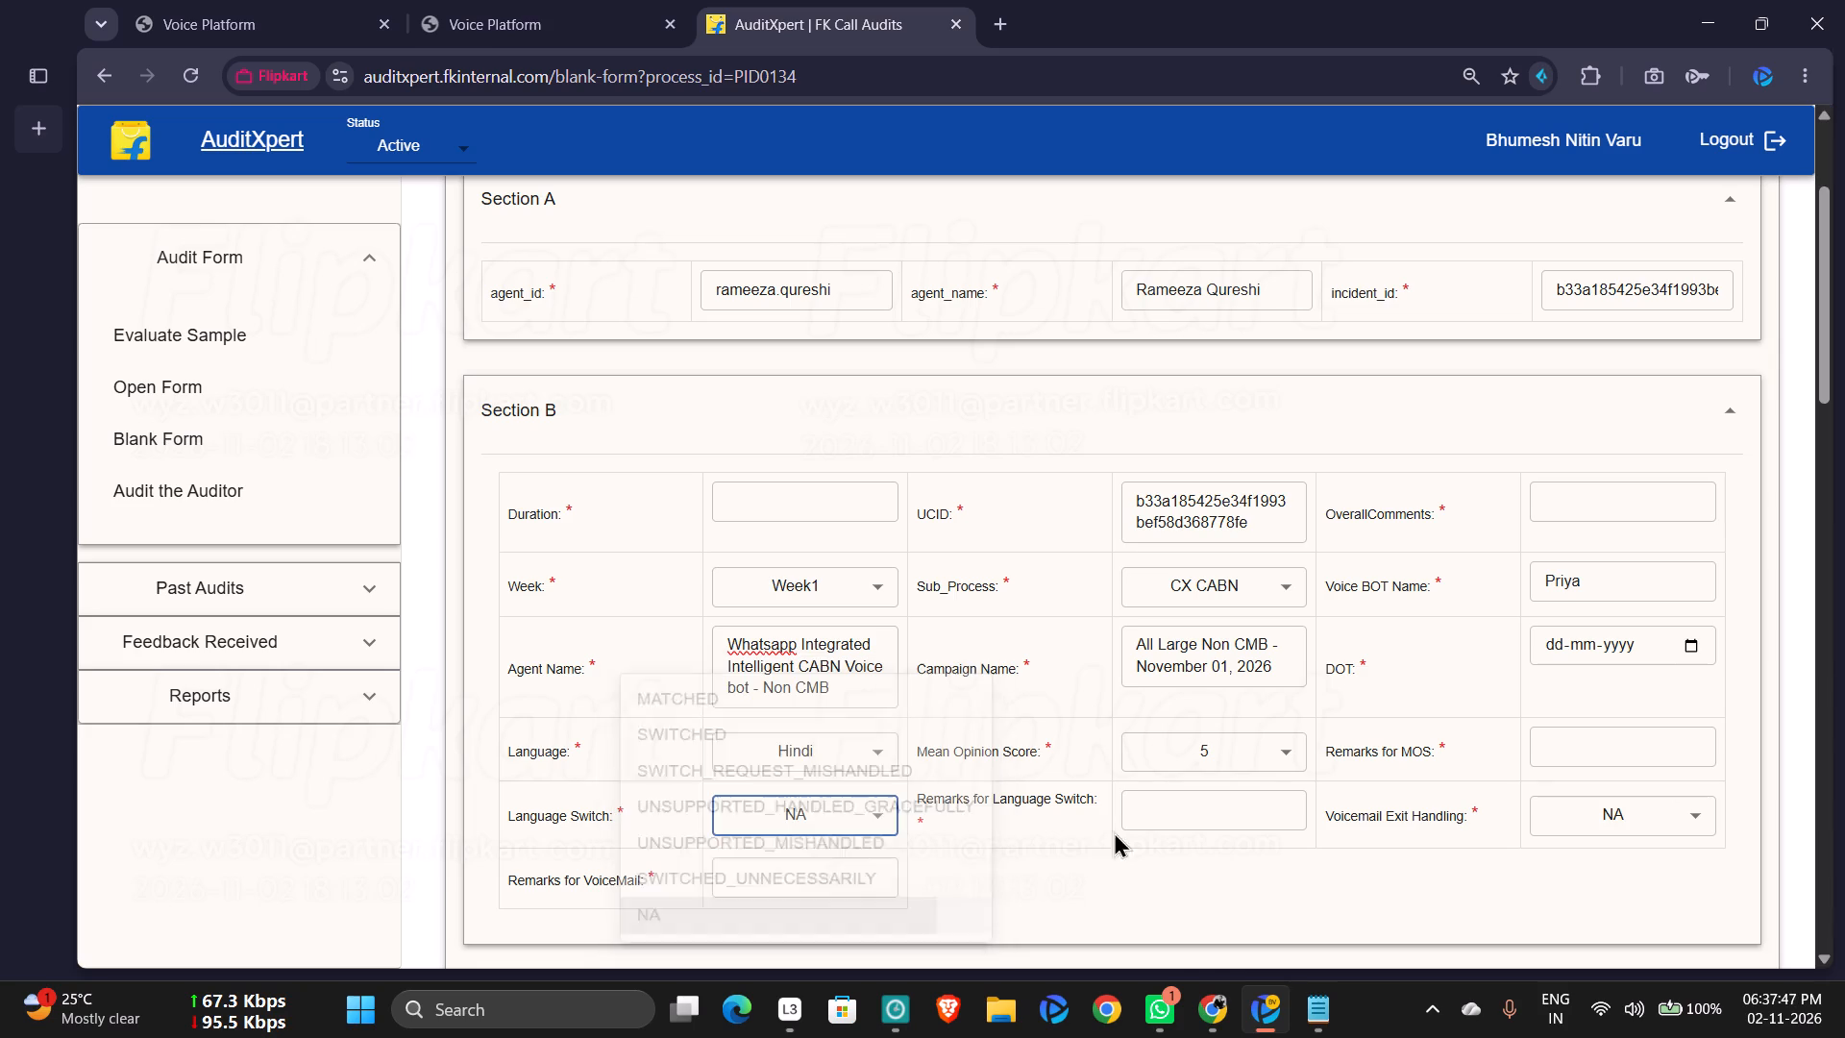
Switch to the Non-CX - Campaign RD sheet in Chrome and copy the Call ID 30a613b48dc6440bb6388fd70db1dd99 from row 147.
left_click(1216, 995)
left_click(1107, 910)
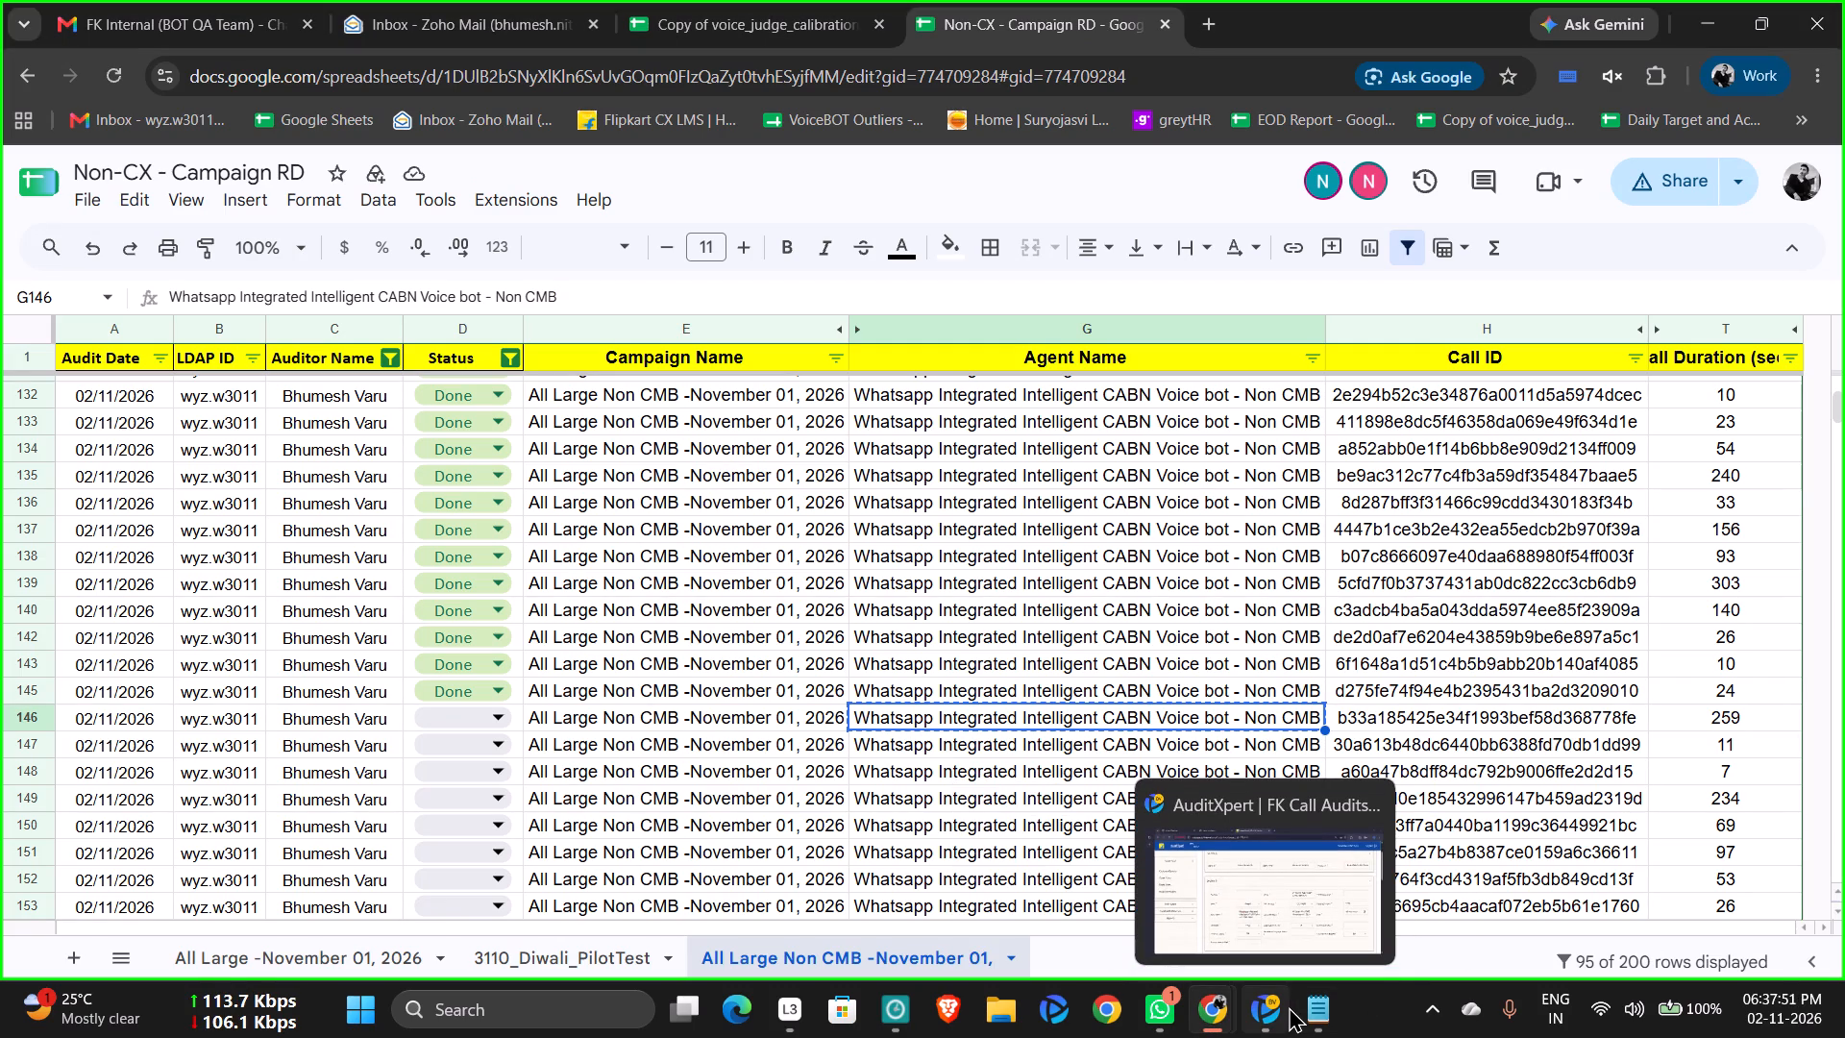
left_click(872, 764)
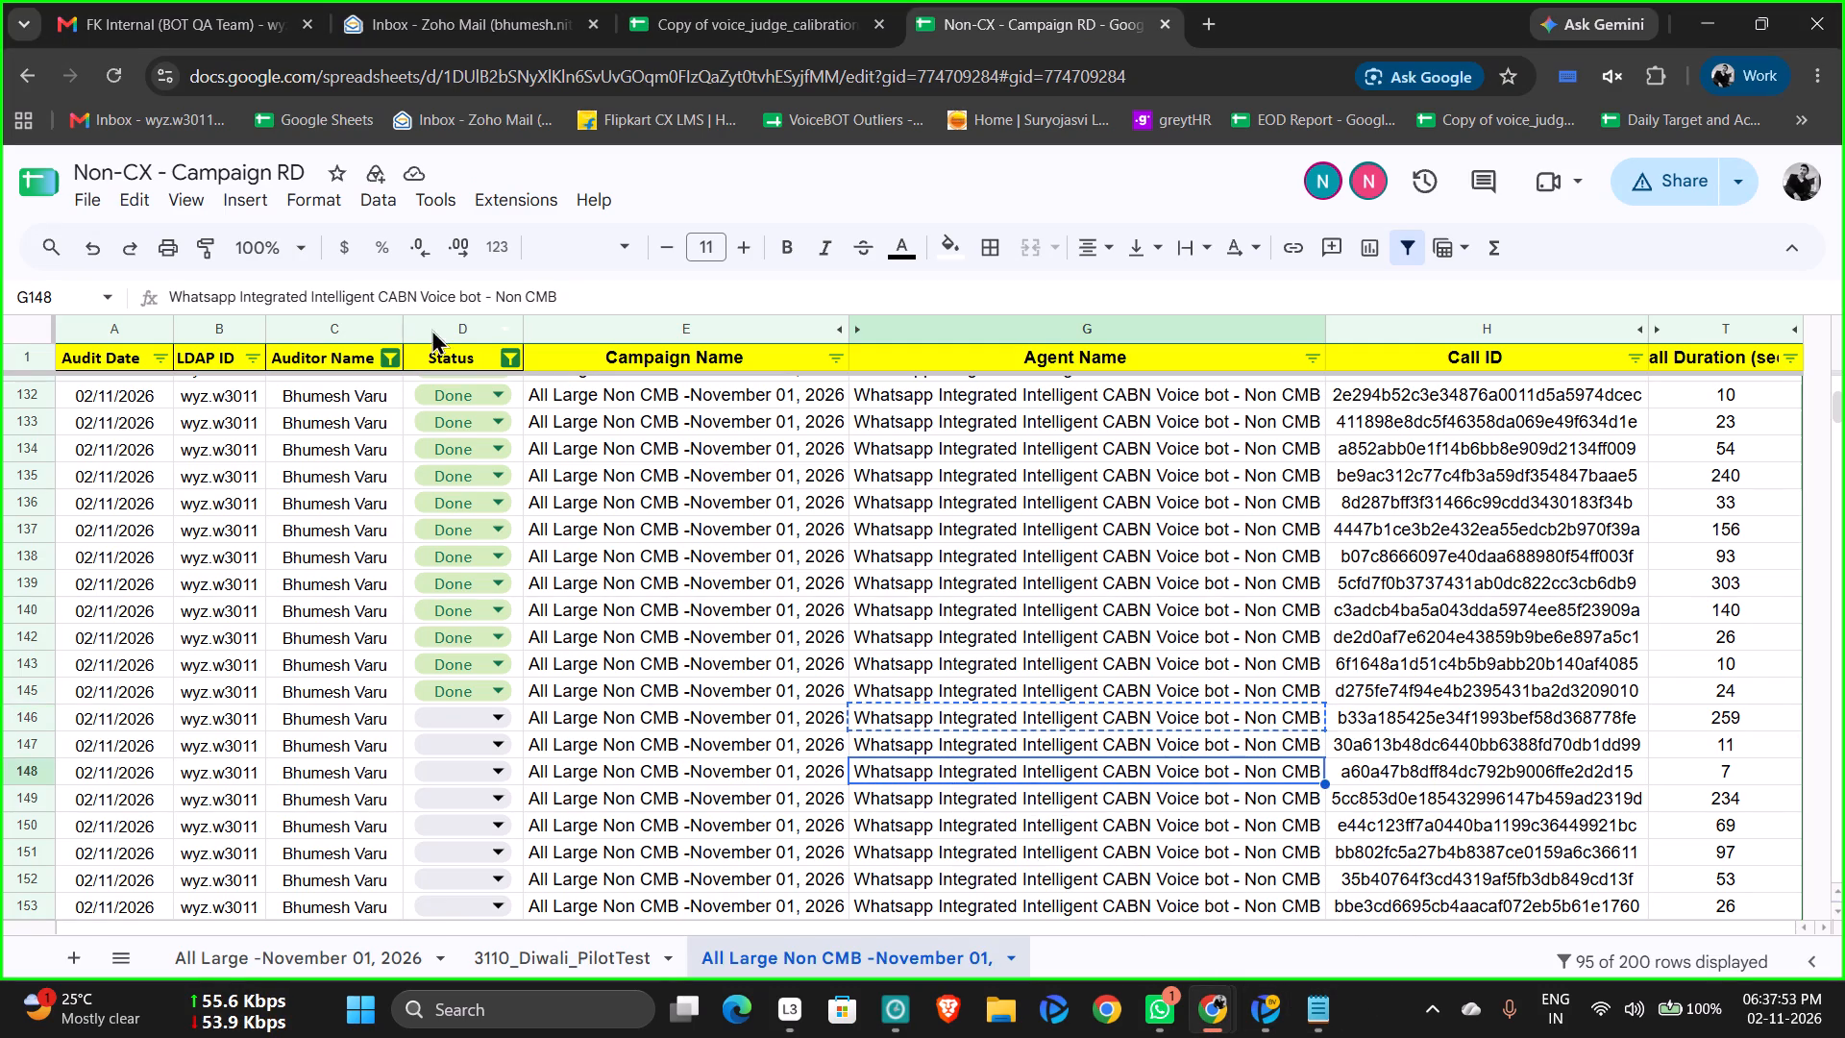
left_click(476, 338)
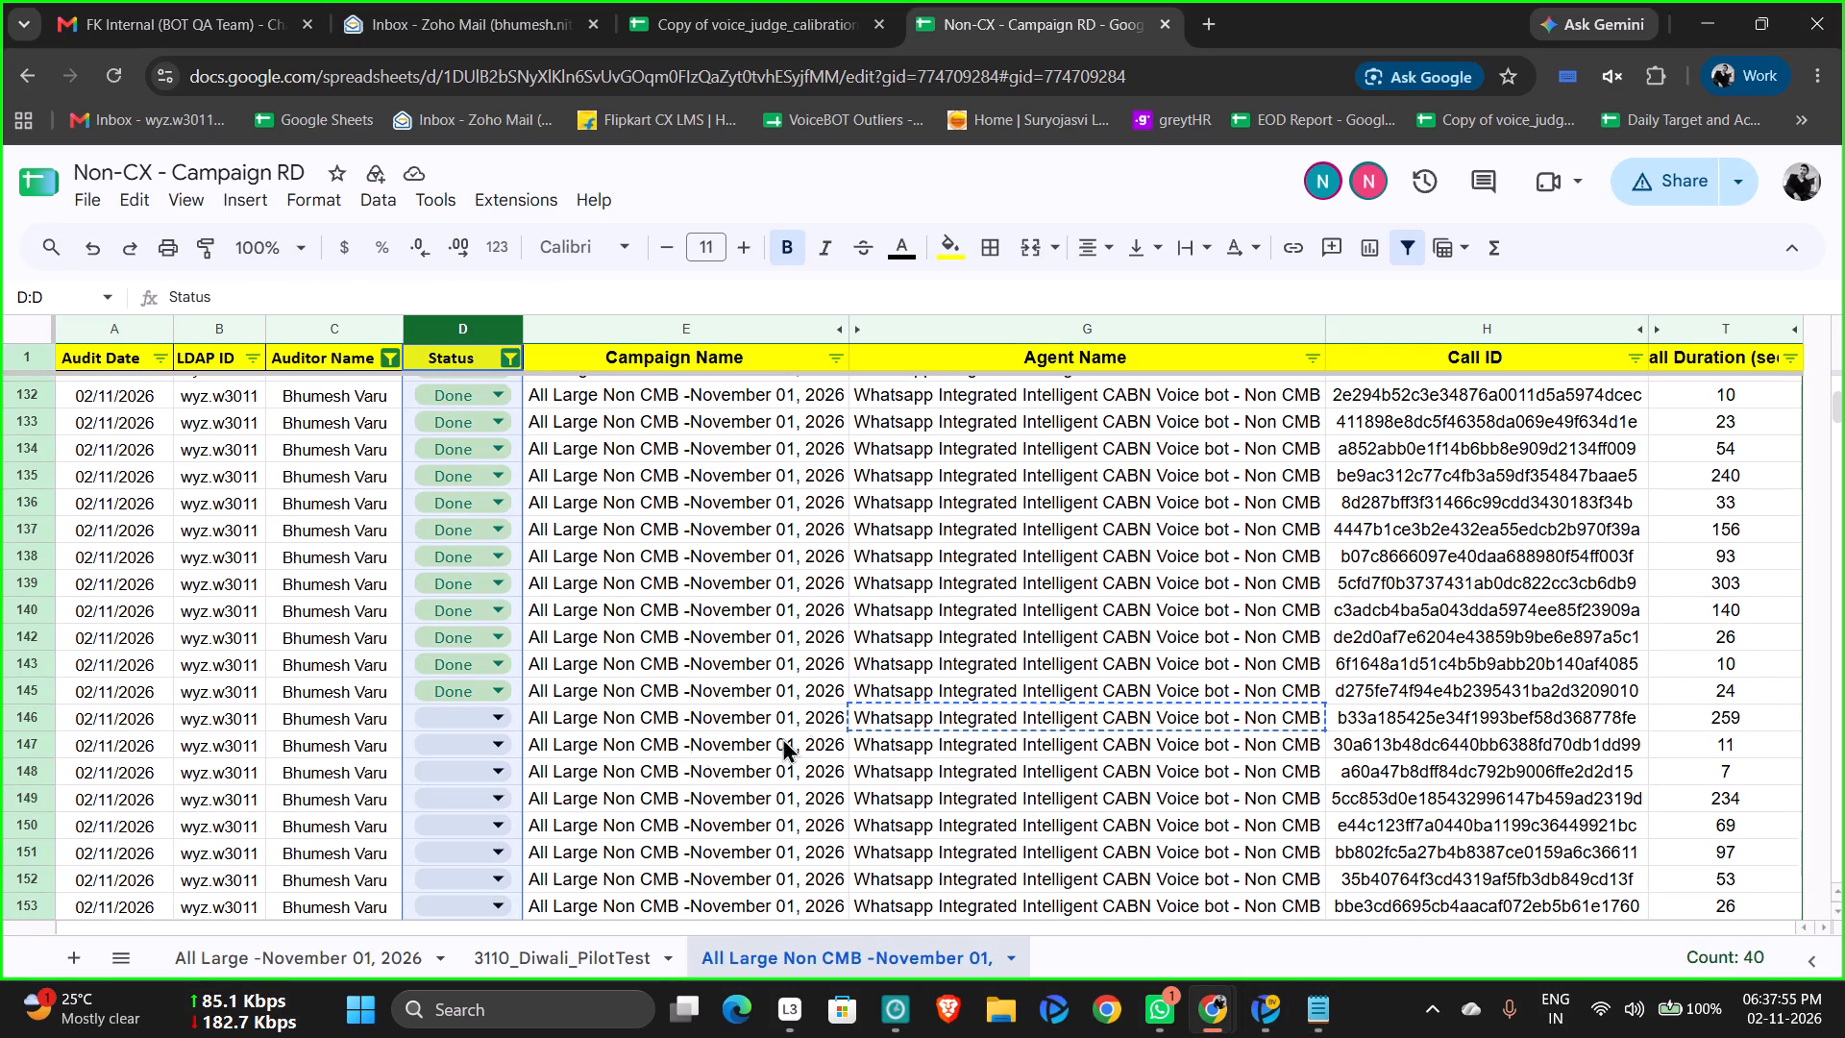
left_click(810, 734)
left_click(1416, 736)
key("ctrl+c")
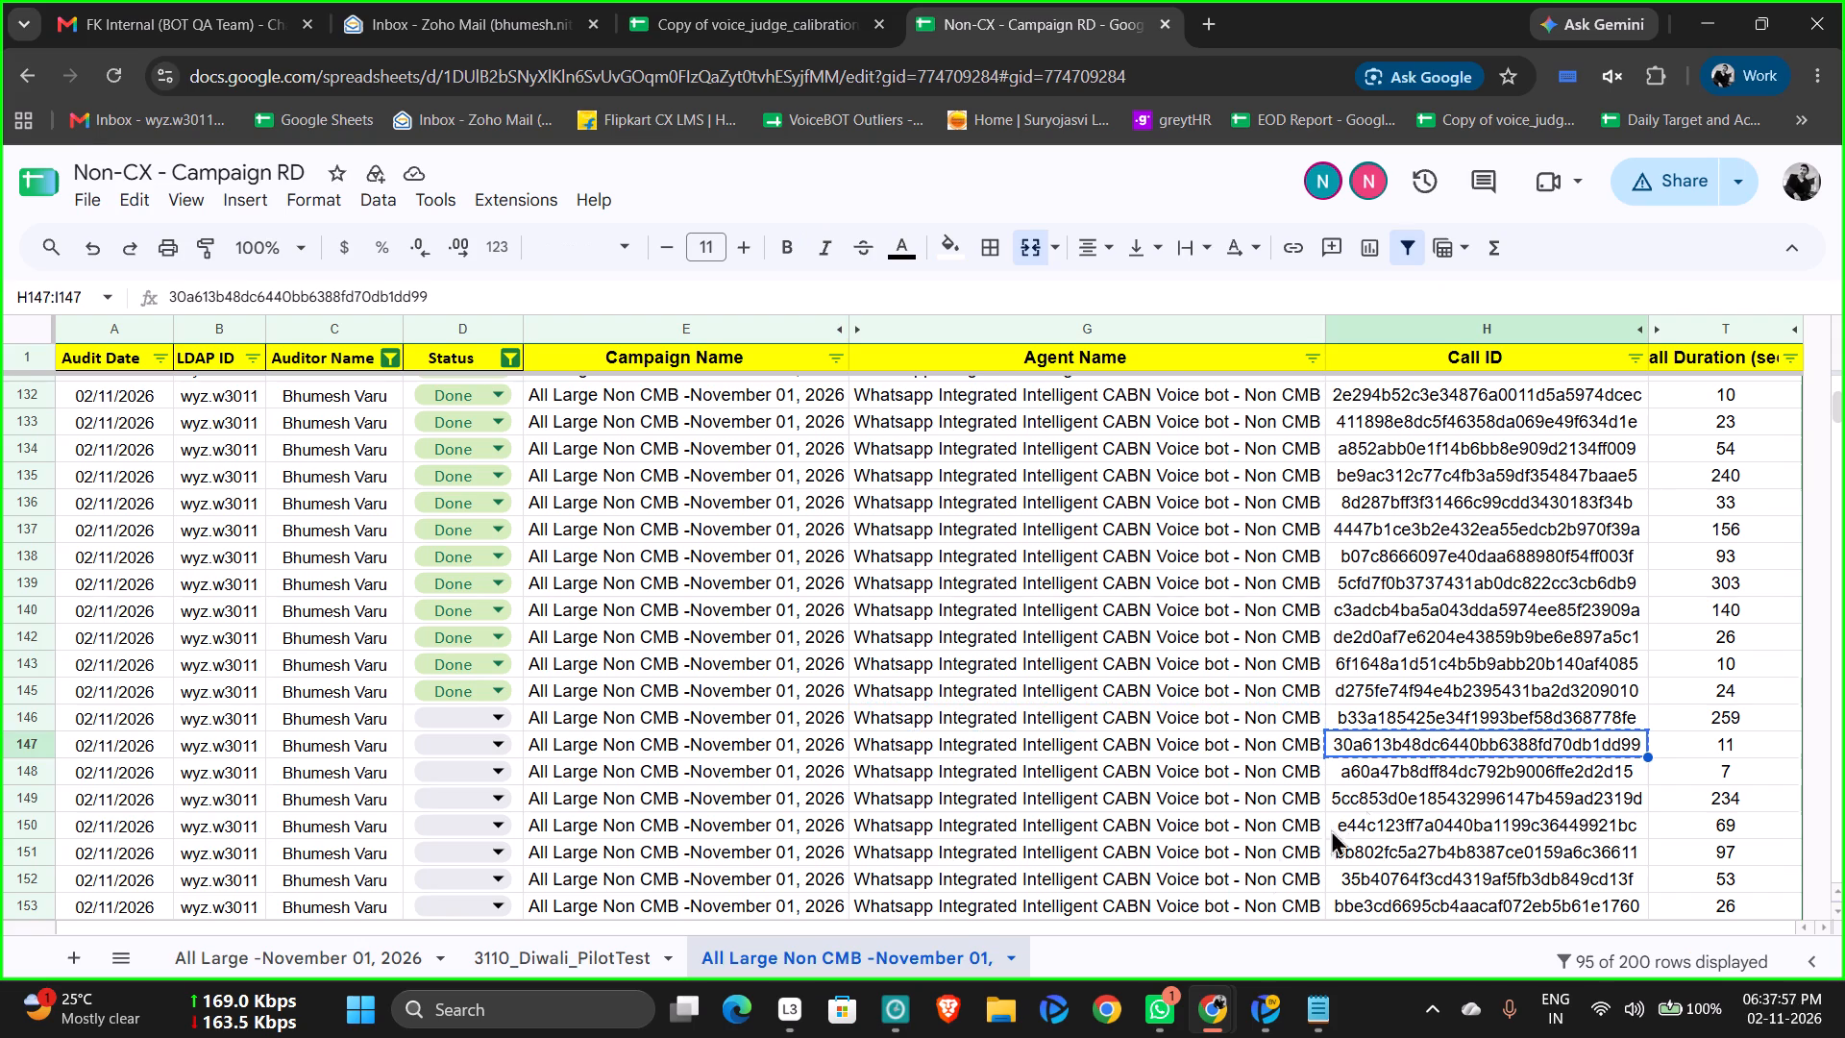
left_click(1261, 993)
double_click(1613, 292)
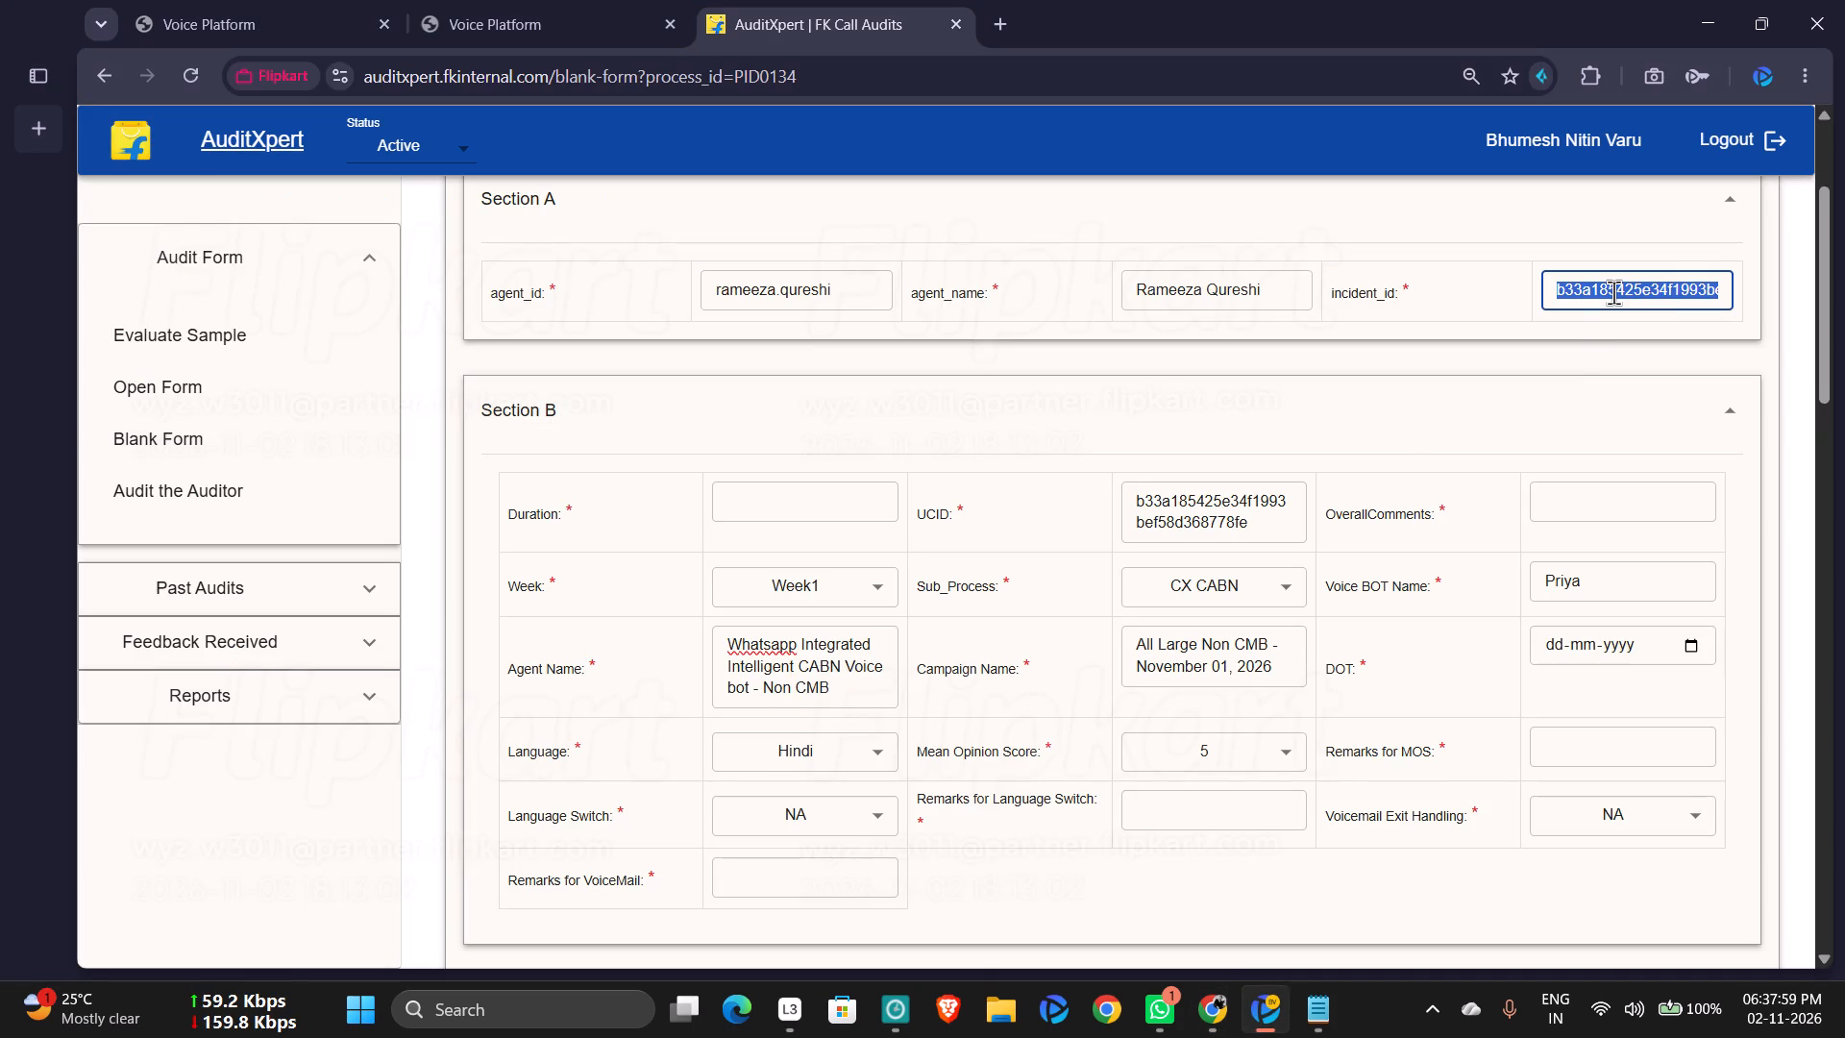
key("ctrl+v")
triple_click(1221, 494)
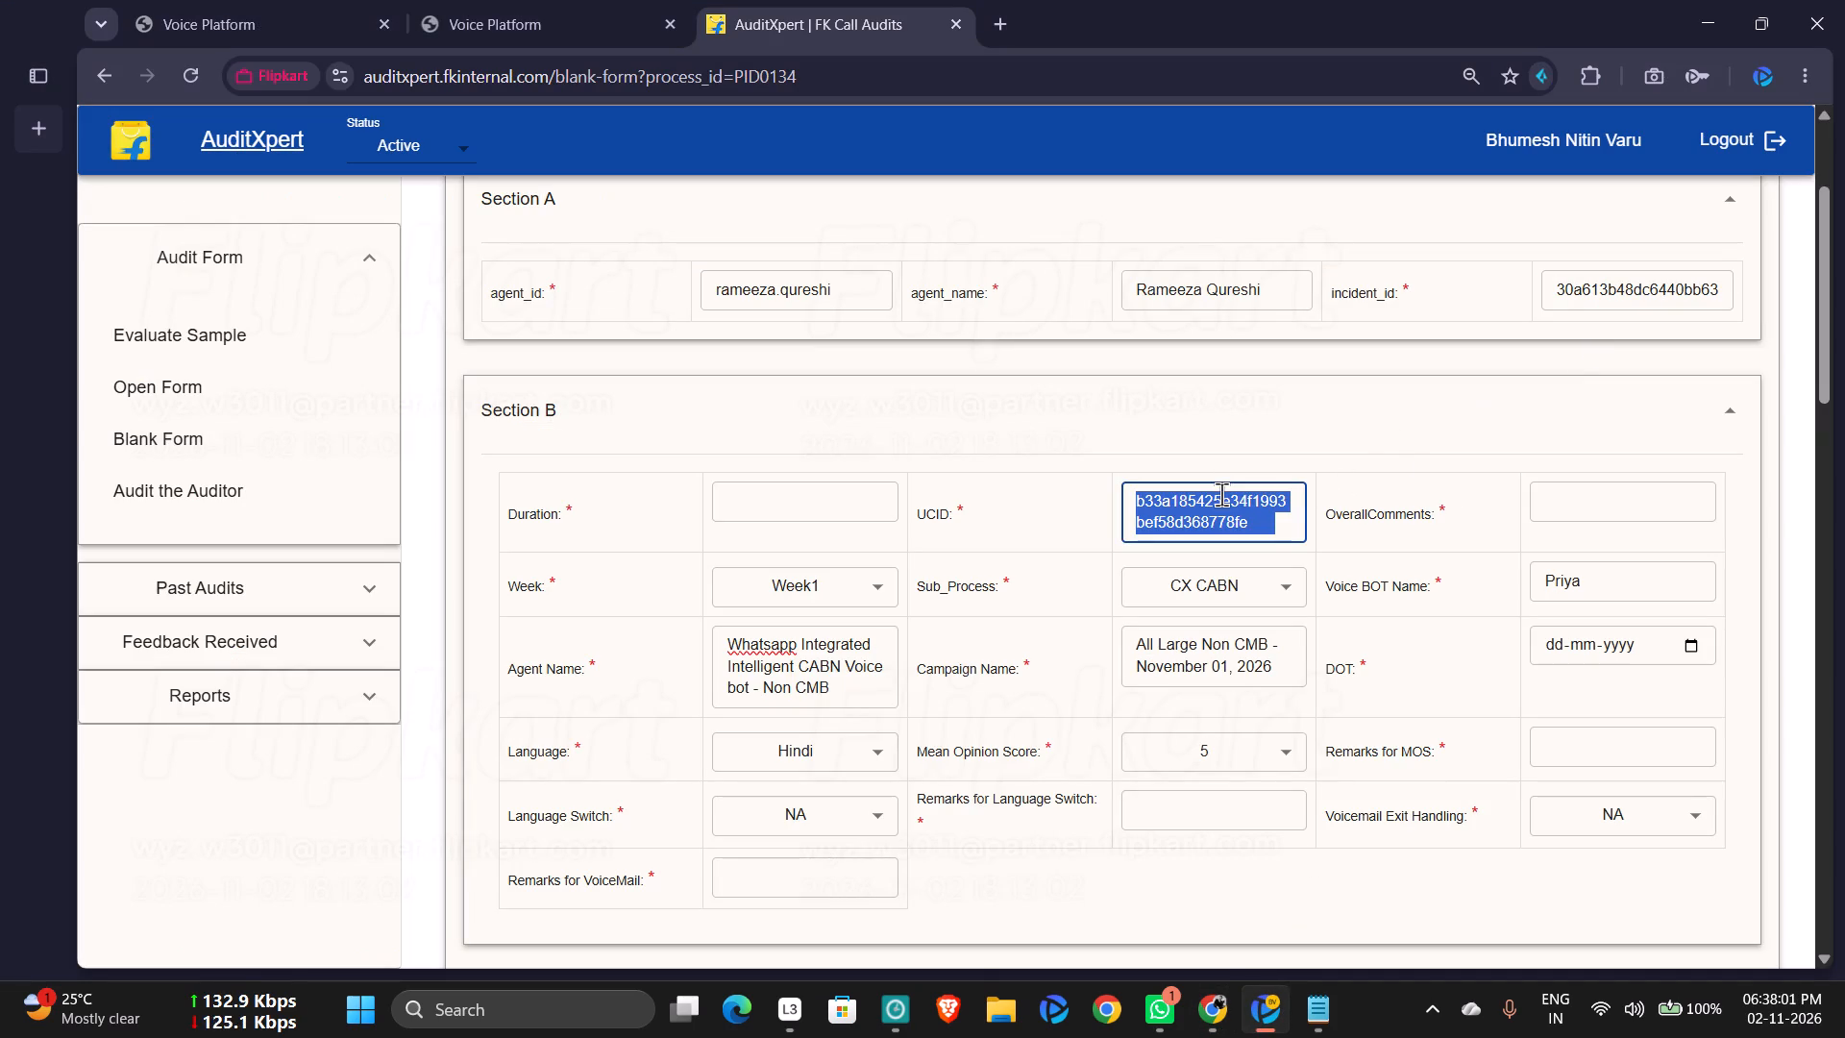
key("ctrl+v")
Check the call's duration in the Non-CX - Campaign RD sheet in Chrome and enter 11 as the Duration in Prisma Browser's audit form.
left_click(1199, 1002)
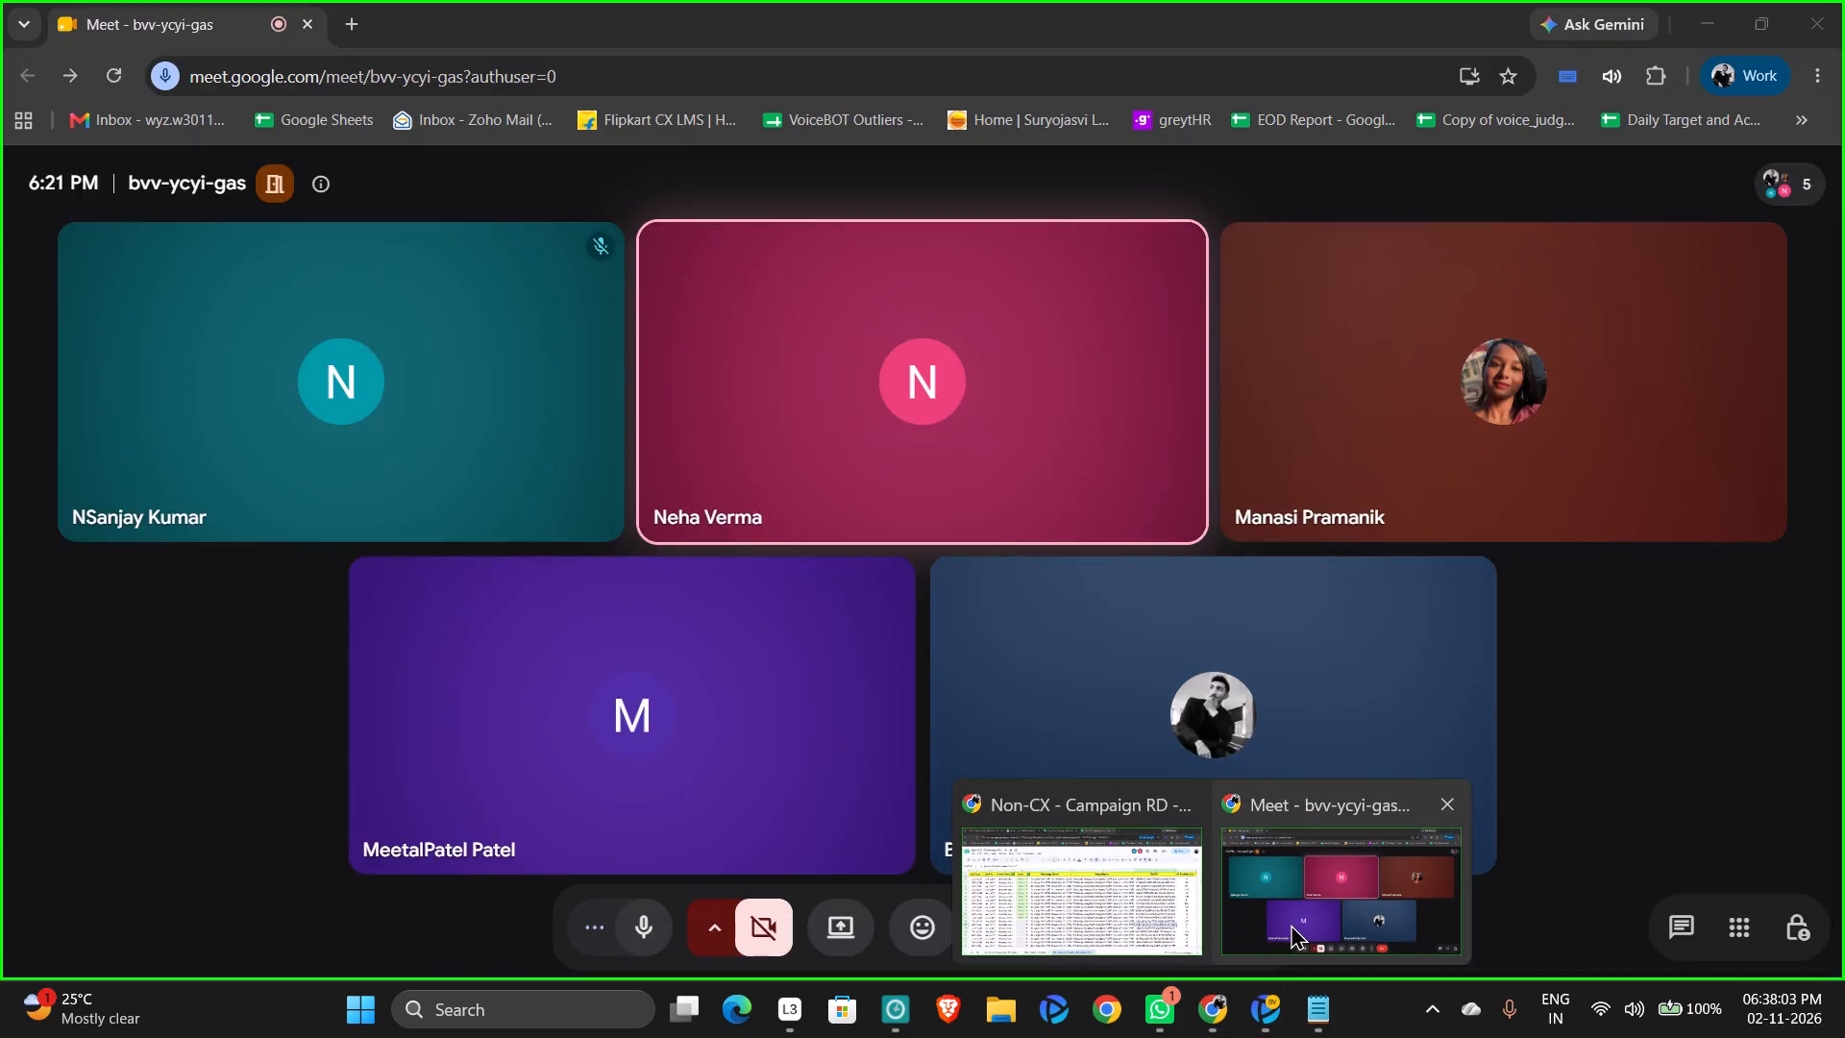
left_click(1128, 909)
left_click(1278, 1021)
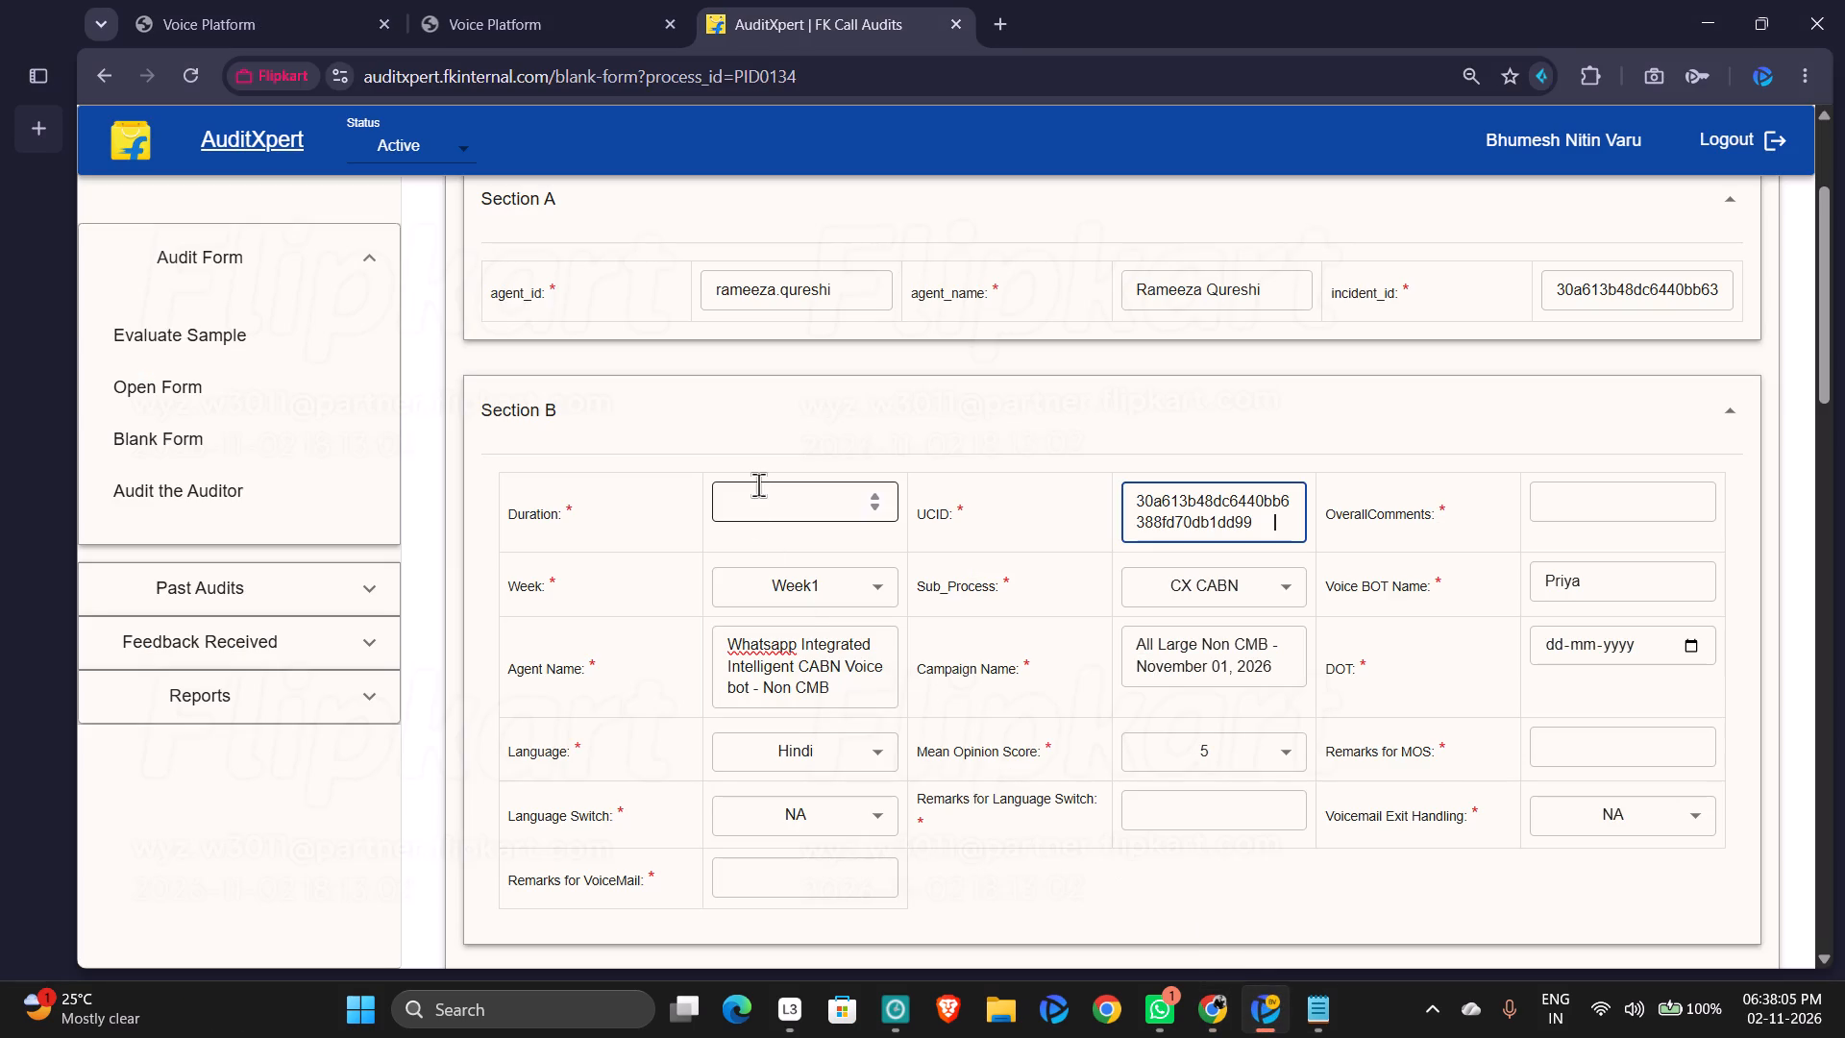
left_click(758, 484)
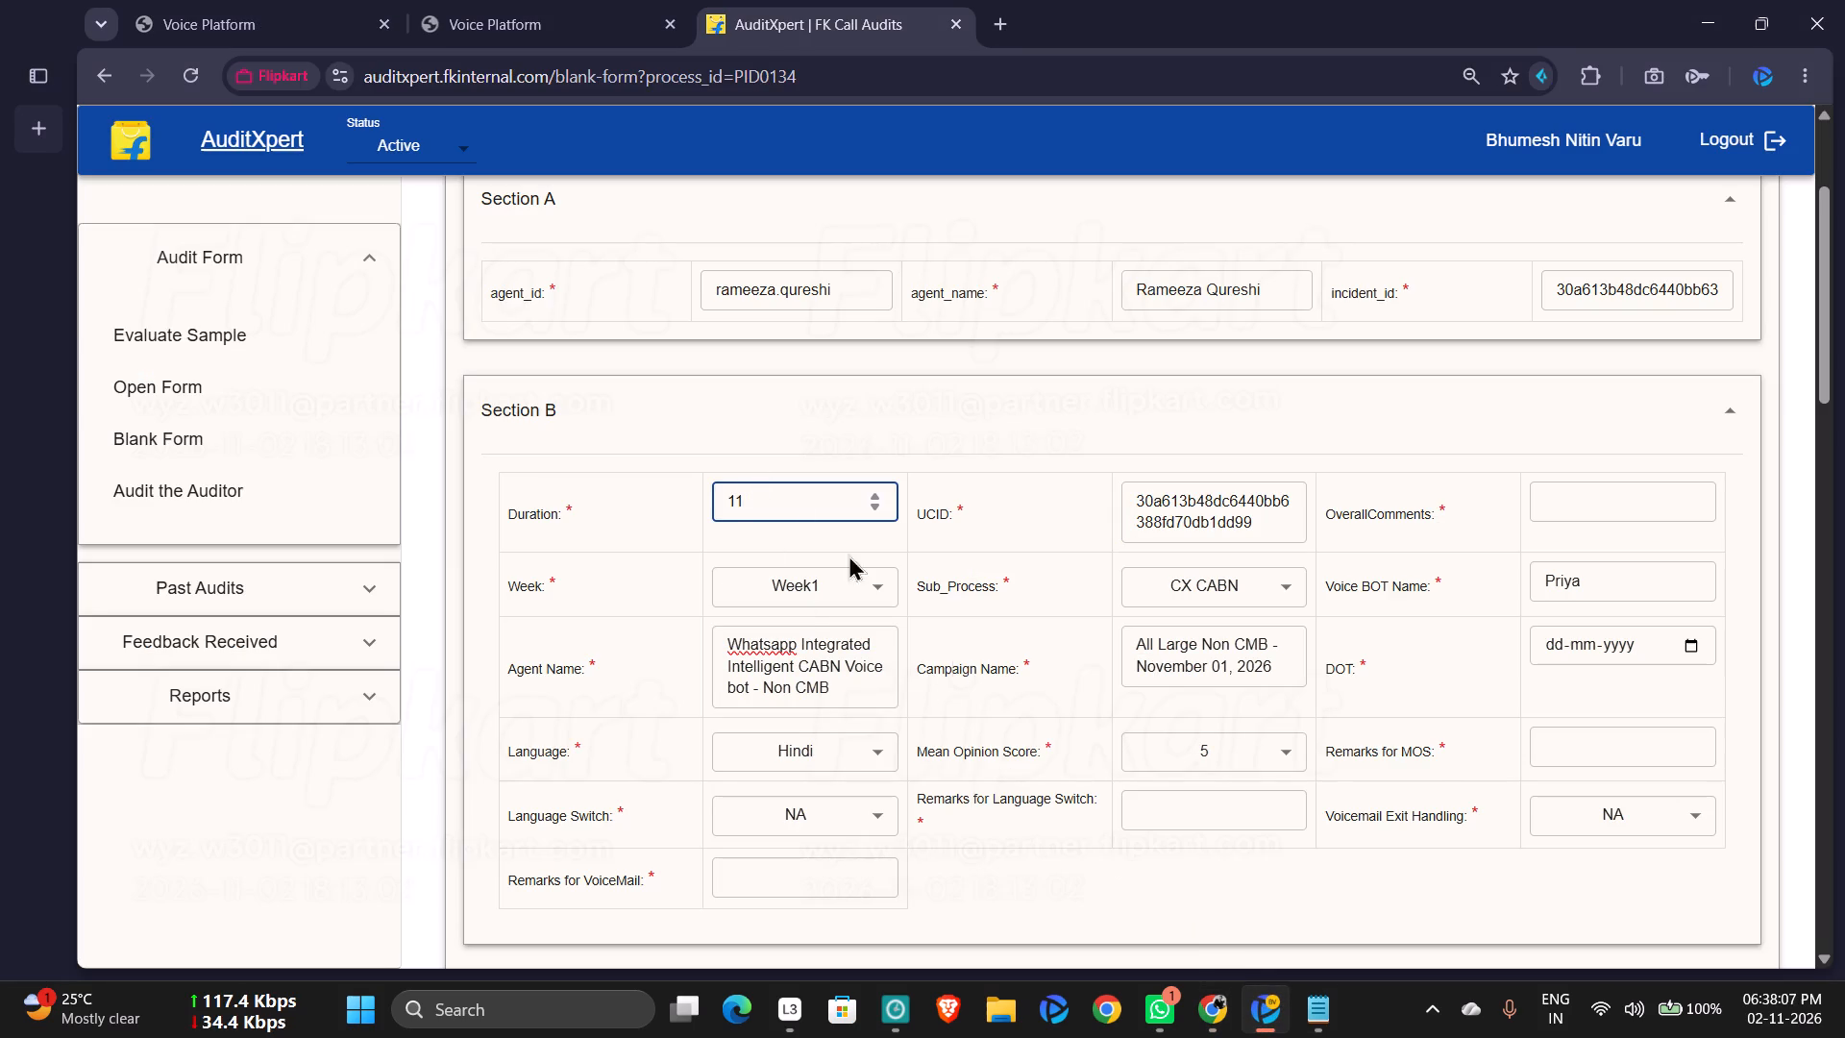
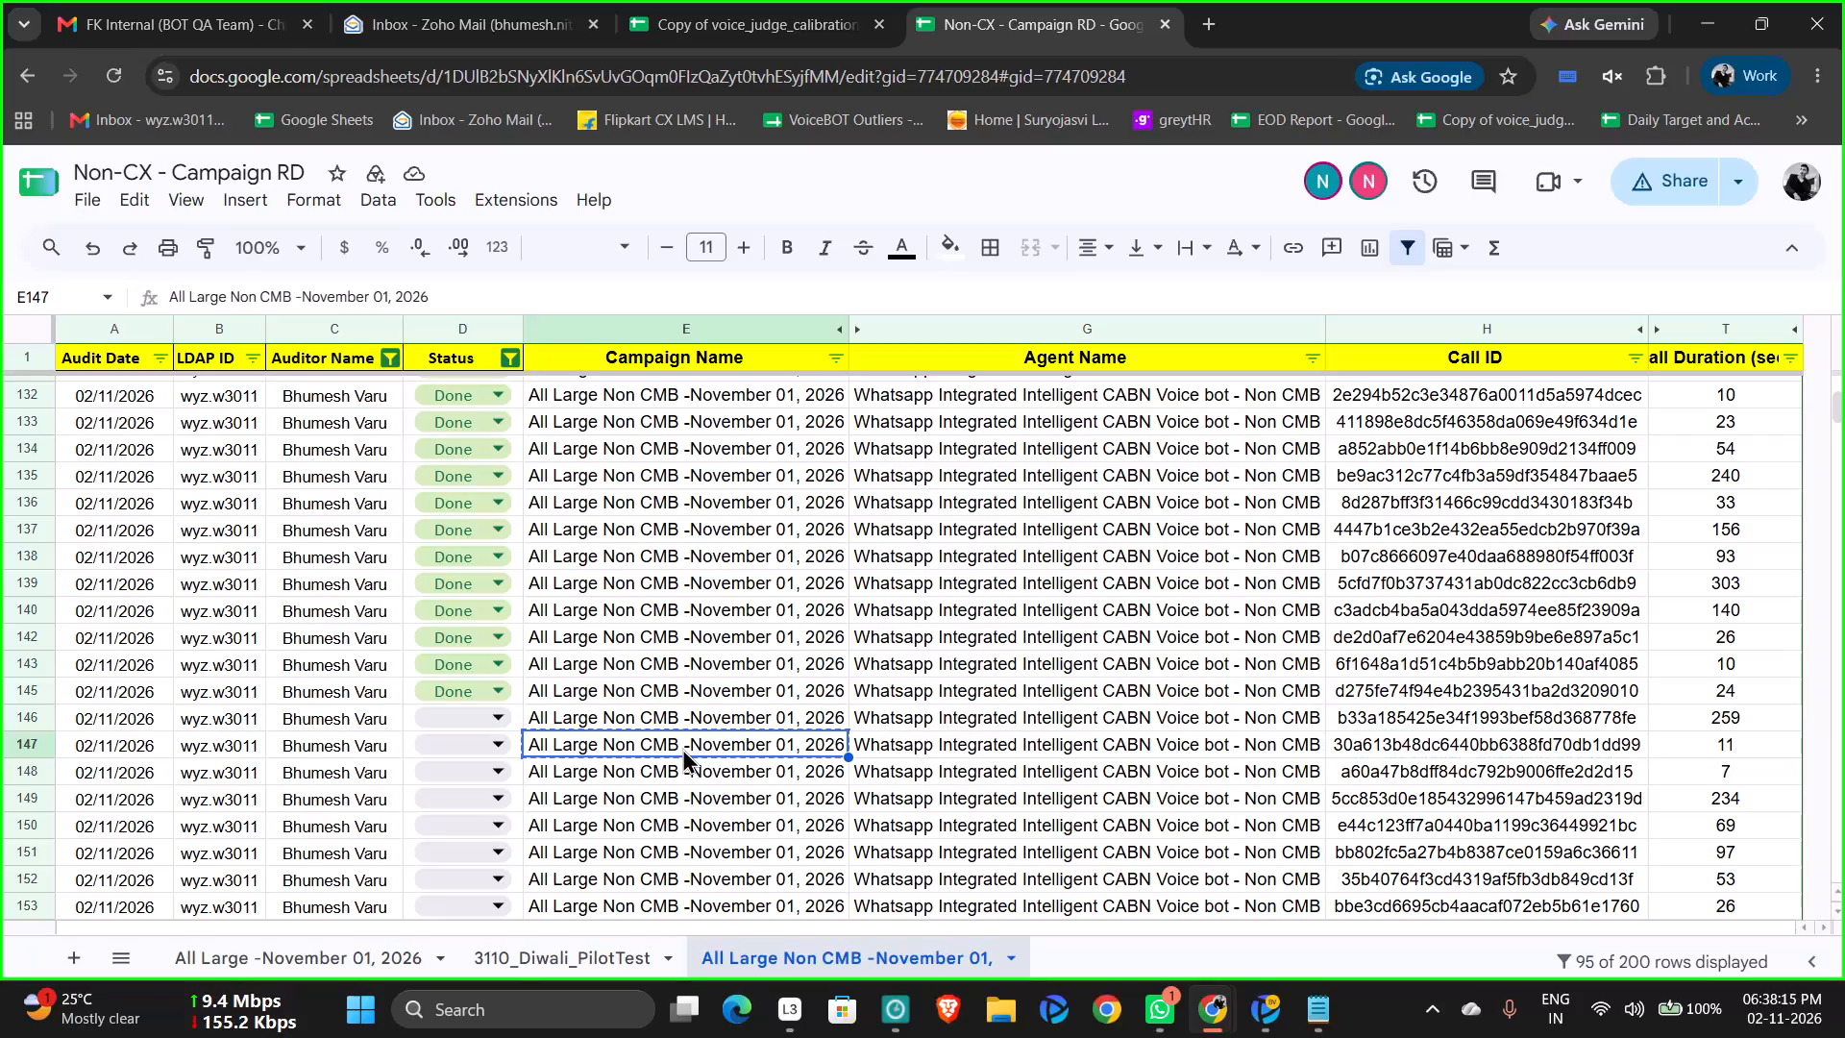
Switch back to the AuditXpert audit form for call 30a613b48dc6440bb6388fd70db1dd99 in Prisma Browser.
left_click(1267, 997)
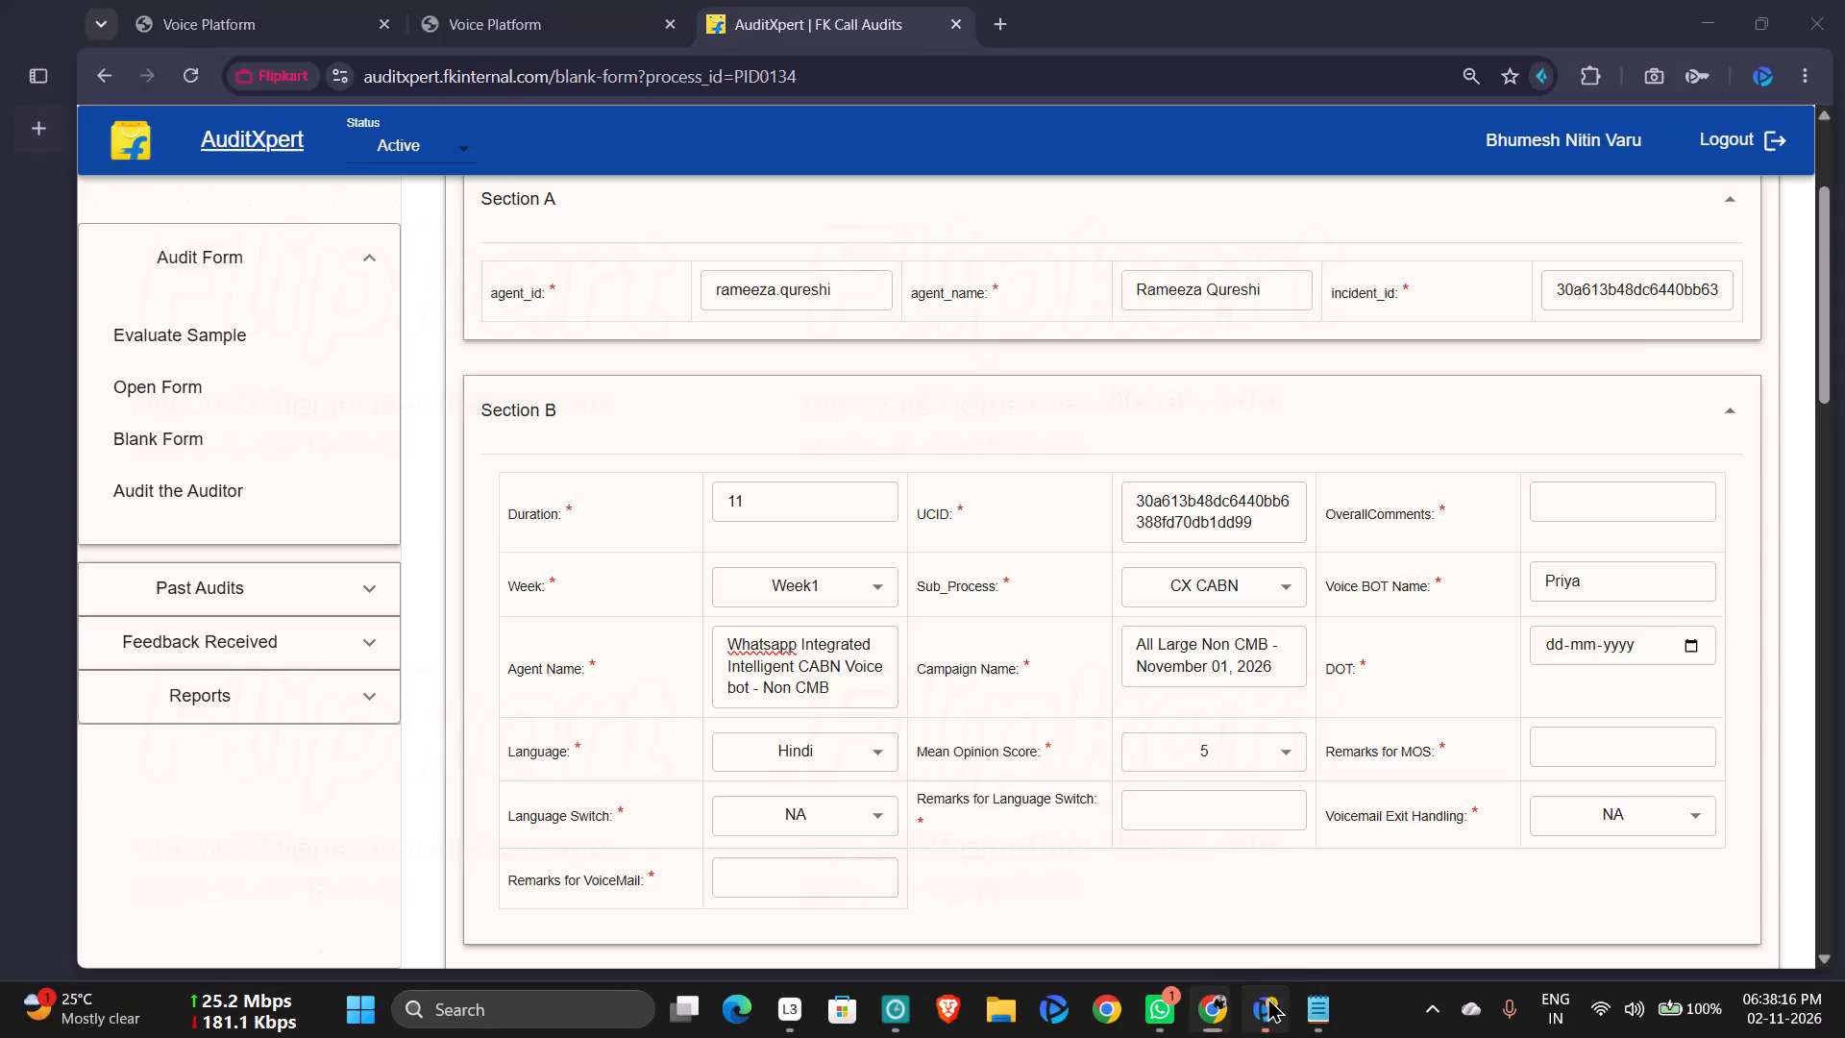
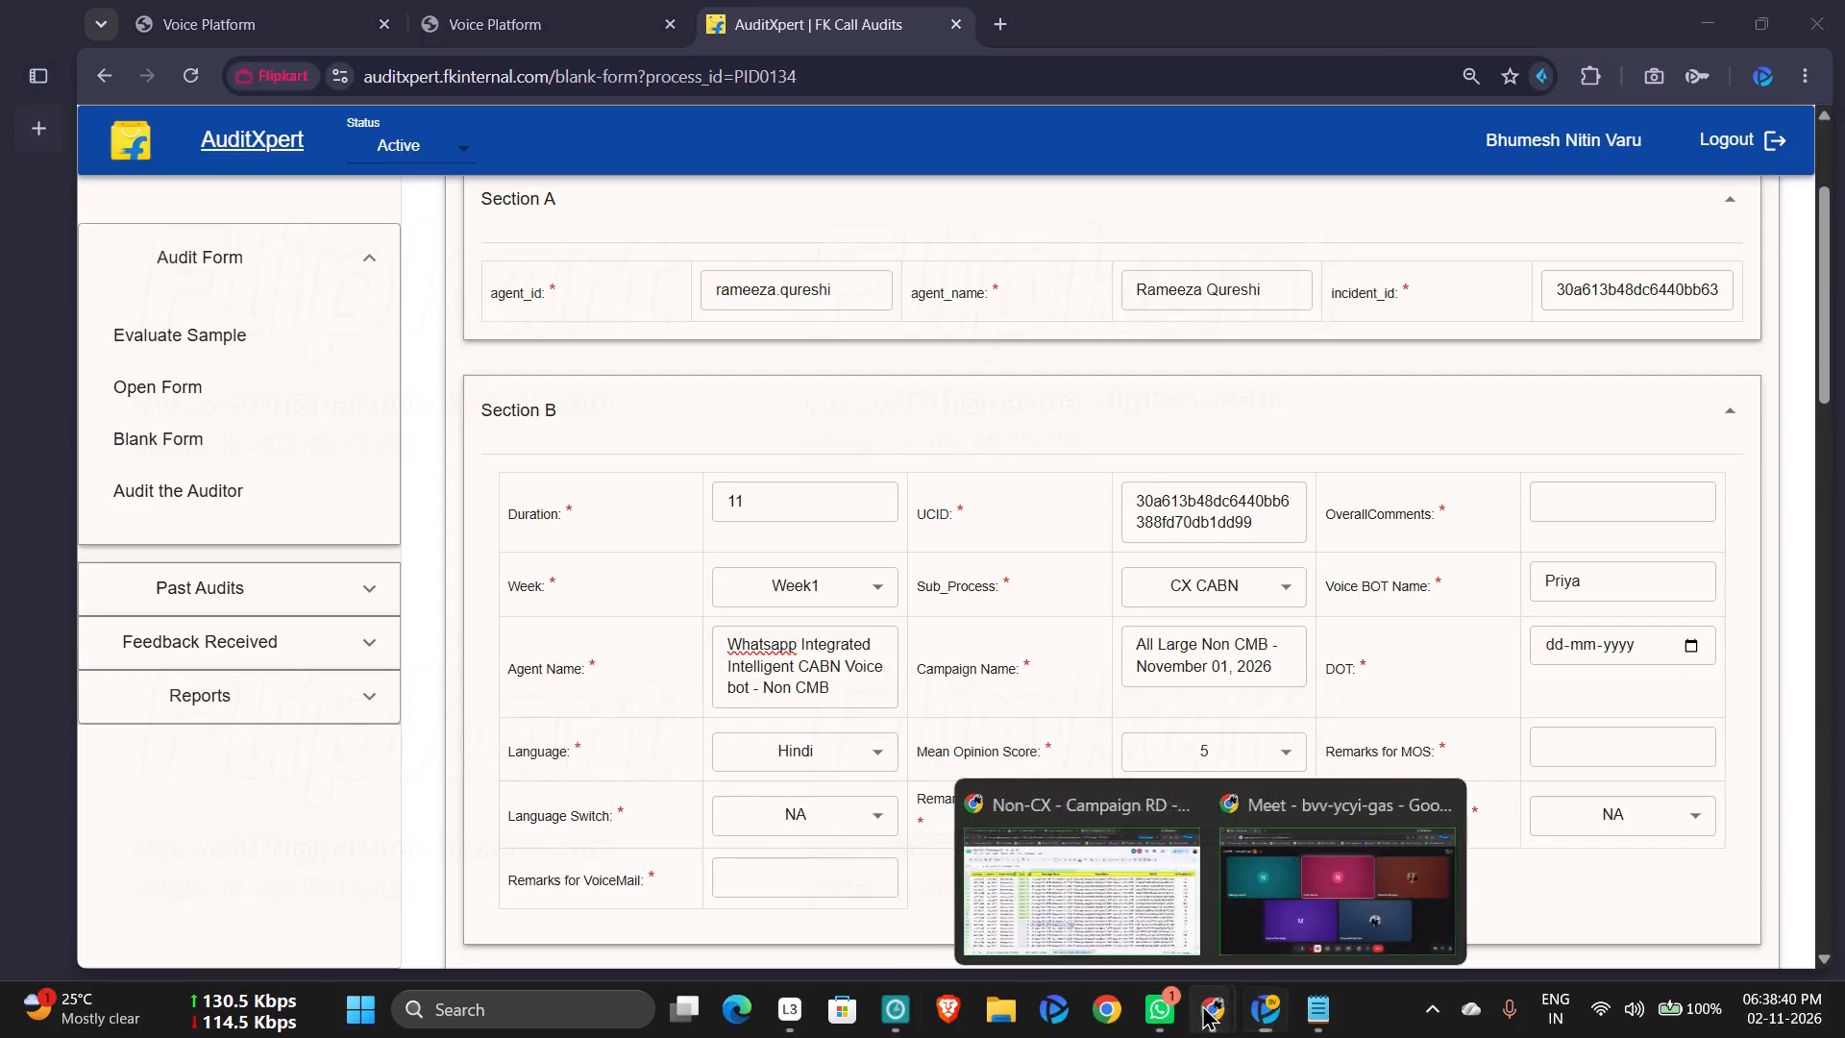
left_click(1154, 912)
left_click(973, 746)
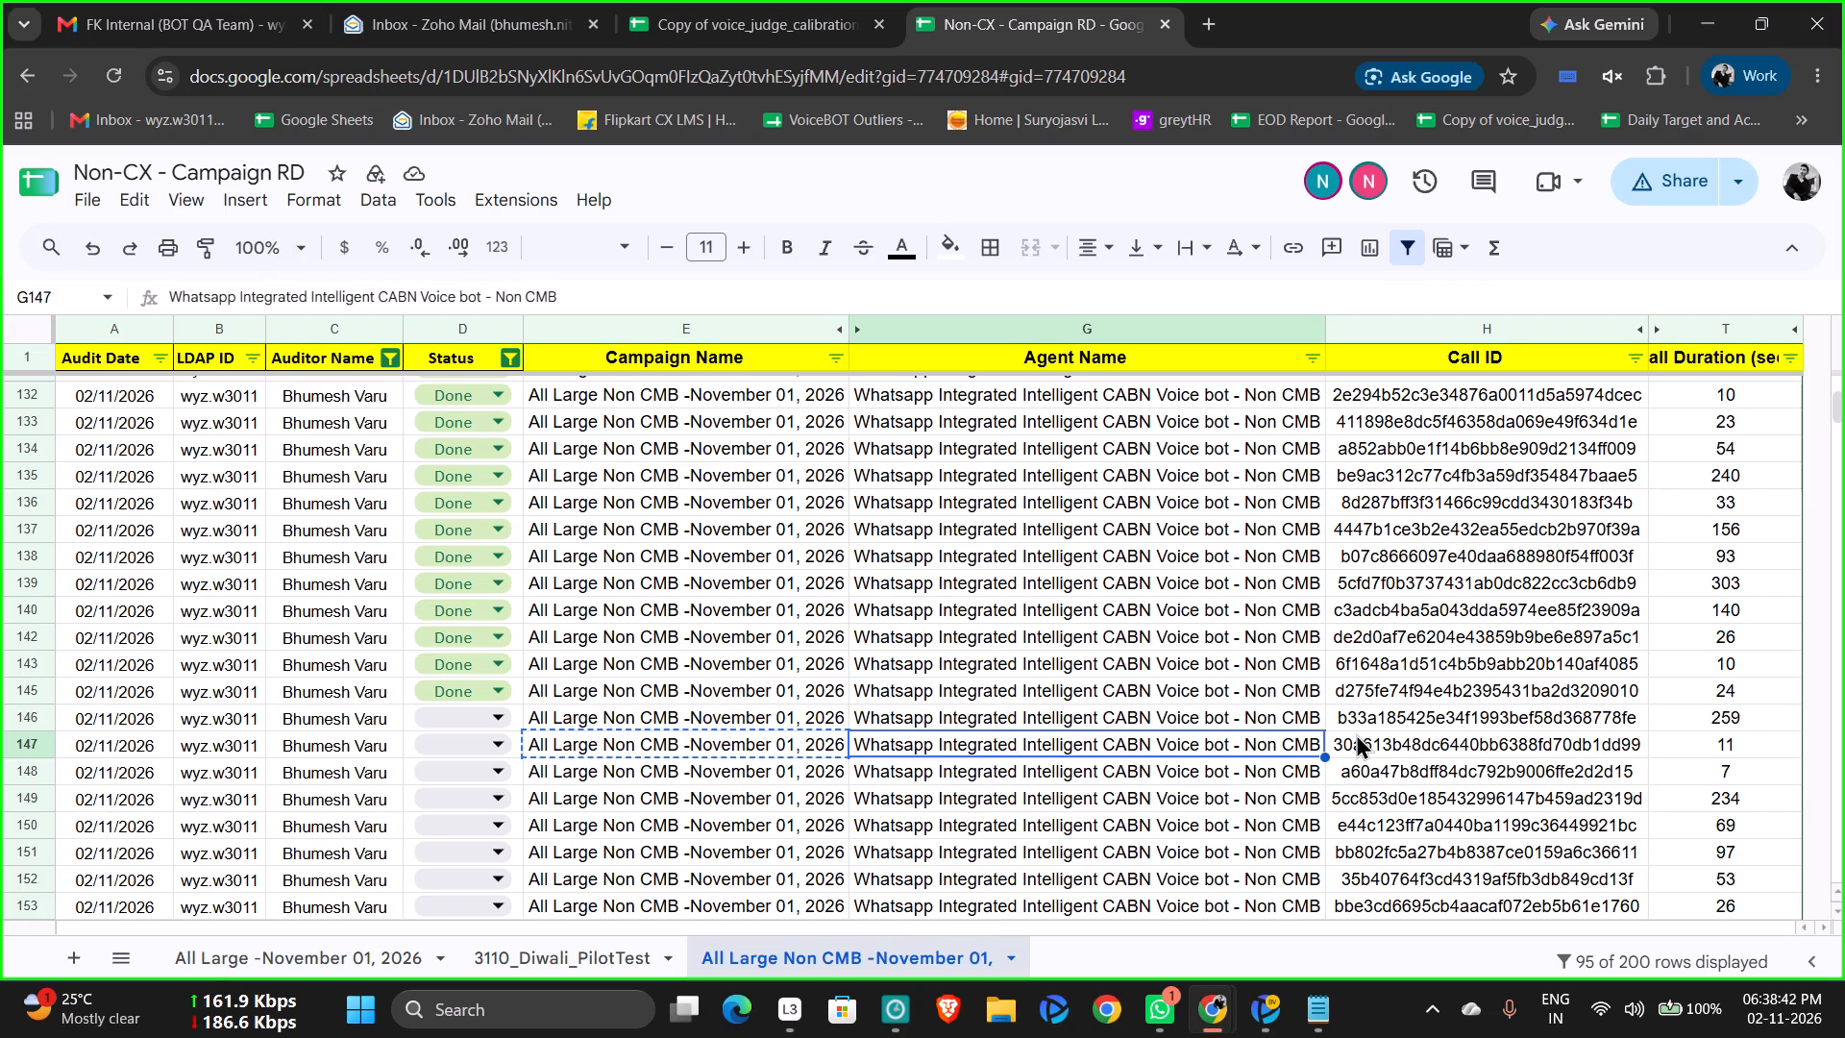
left_click(1394, 739)
key("ctrl+c")
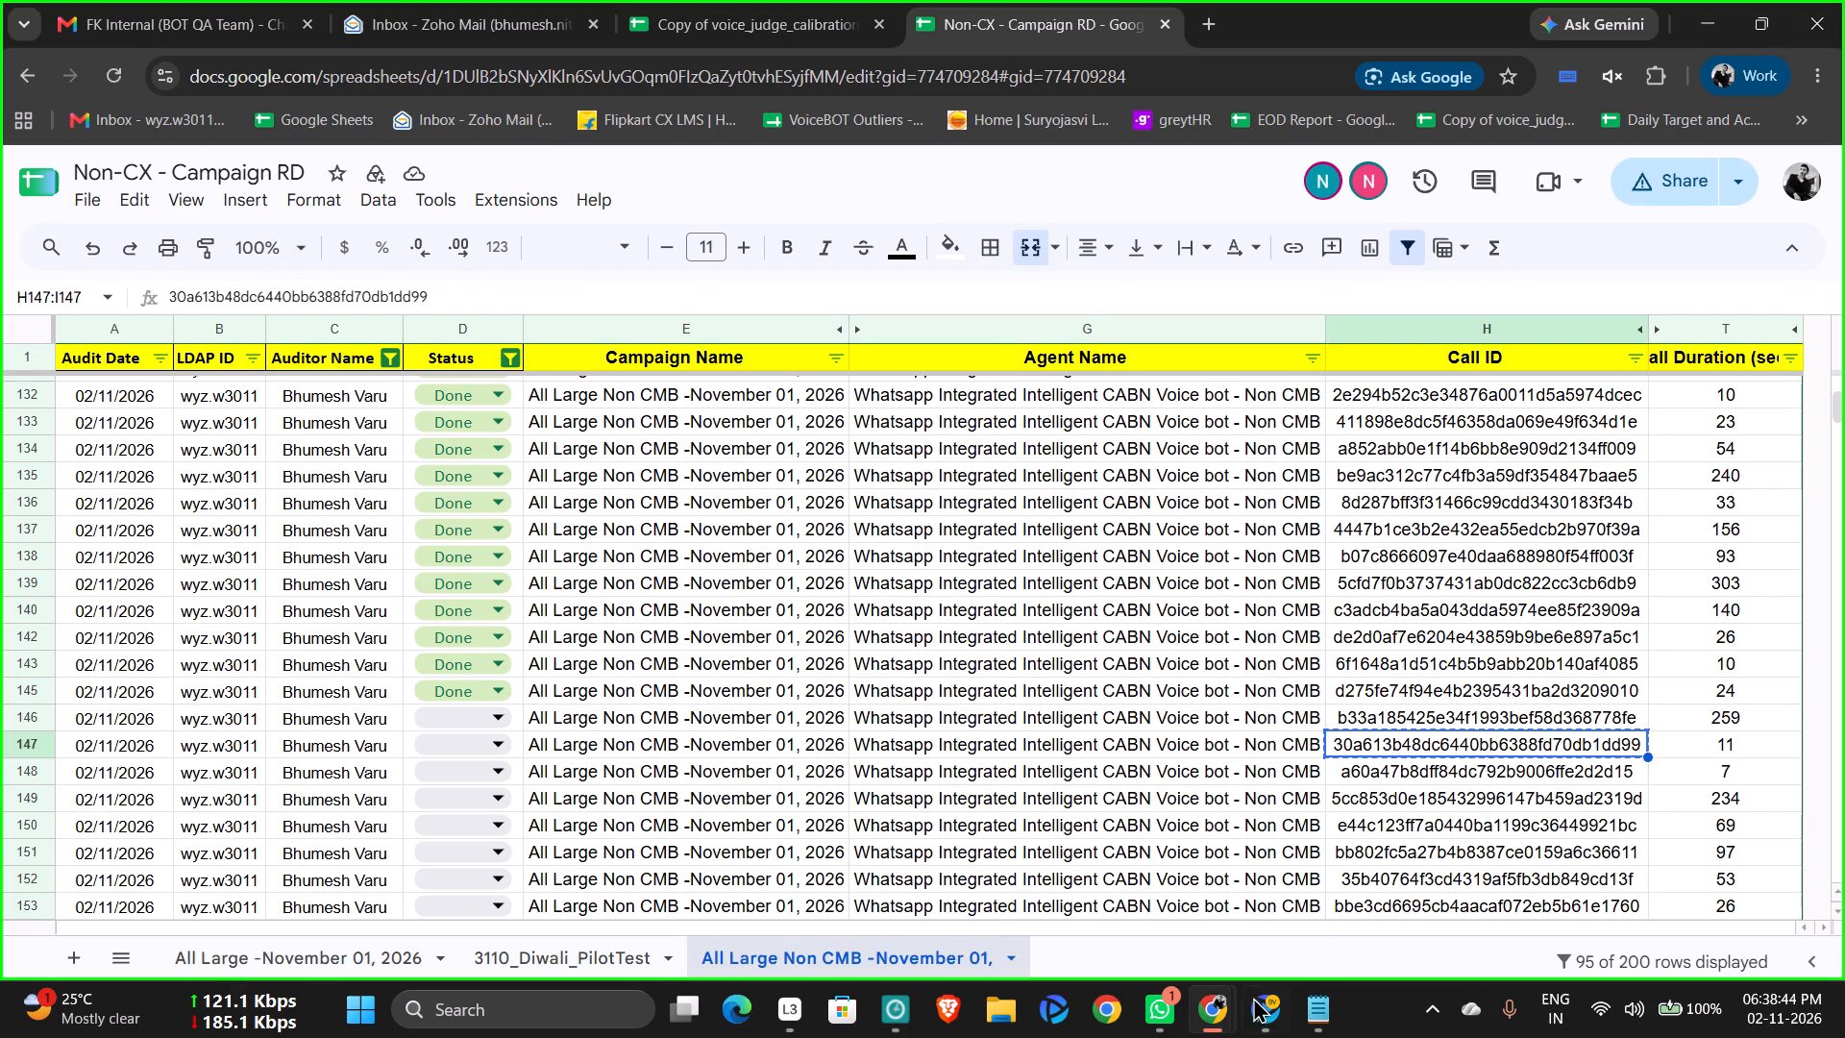
left_click(1251, 1005)
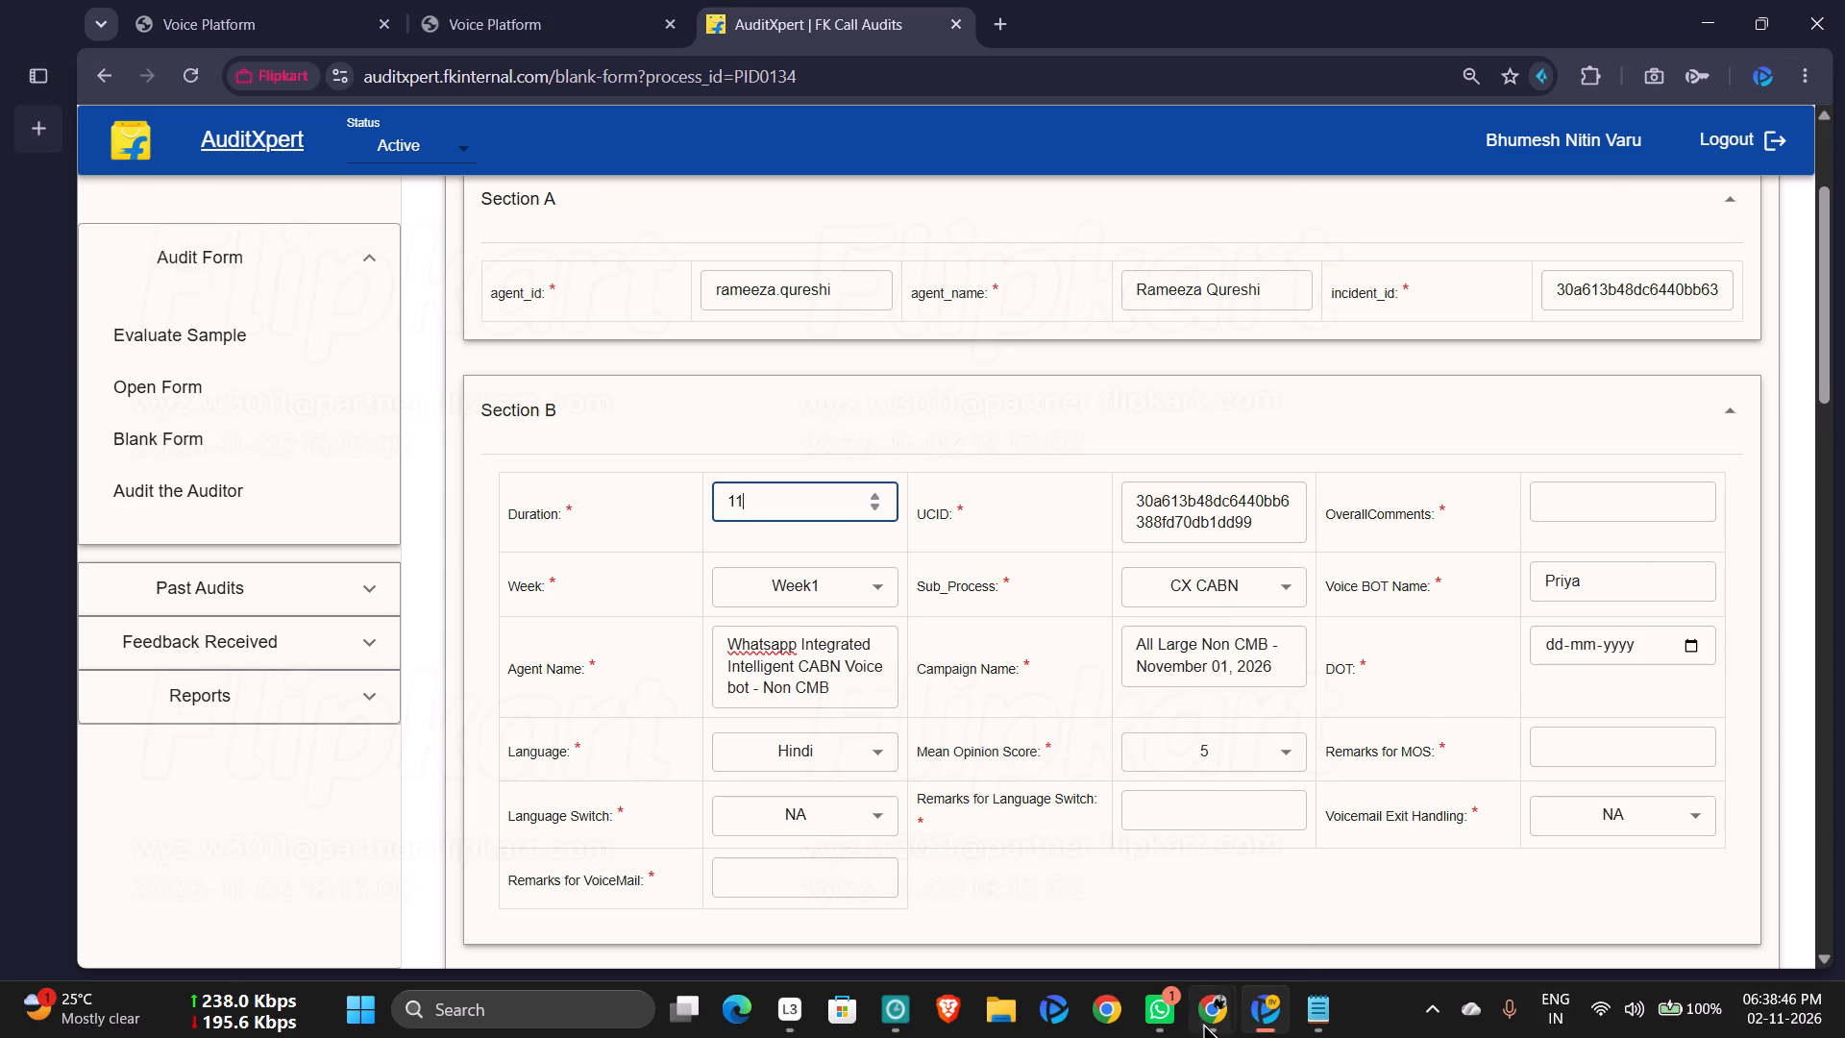
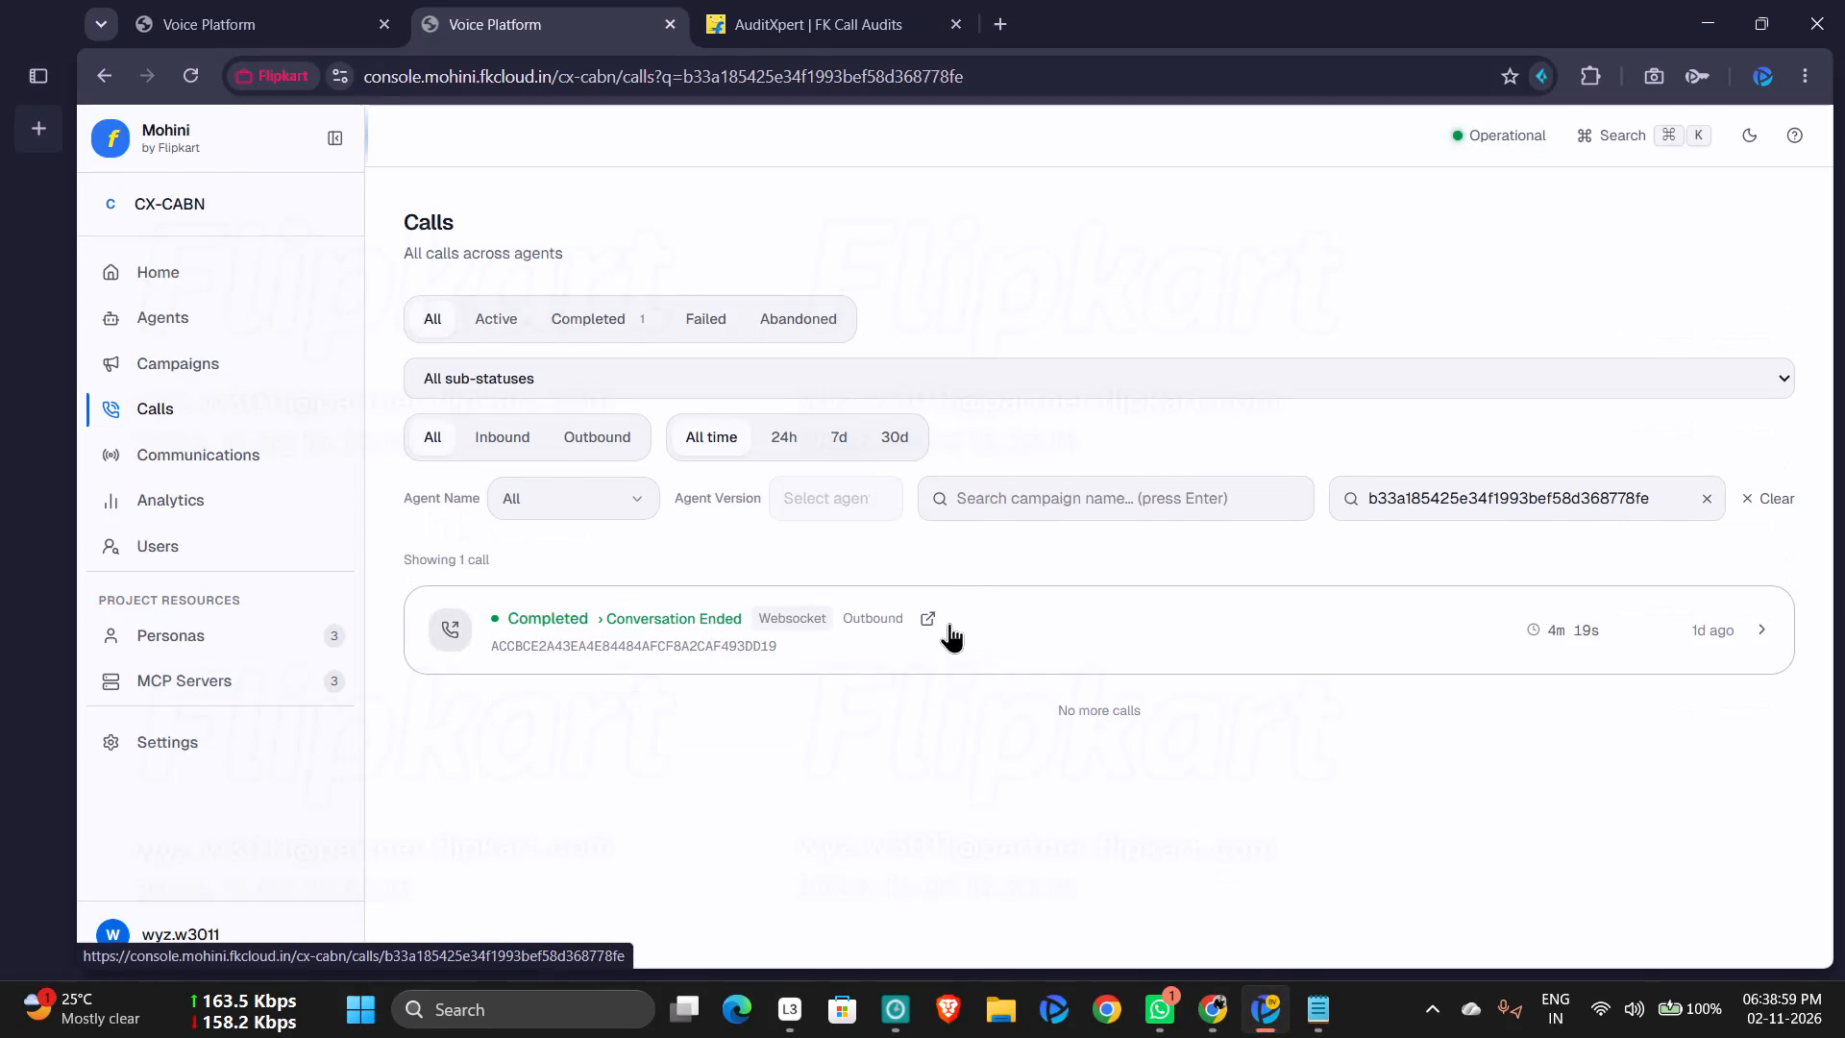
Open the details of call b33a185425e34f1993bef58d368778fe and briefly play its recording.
left_click(928, 606)
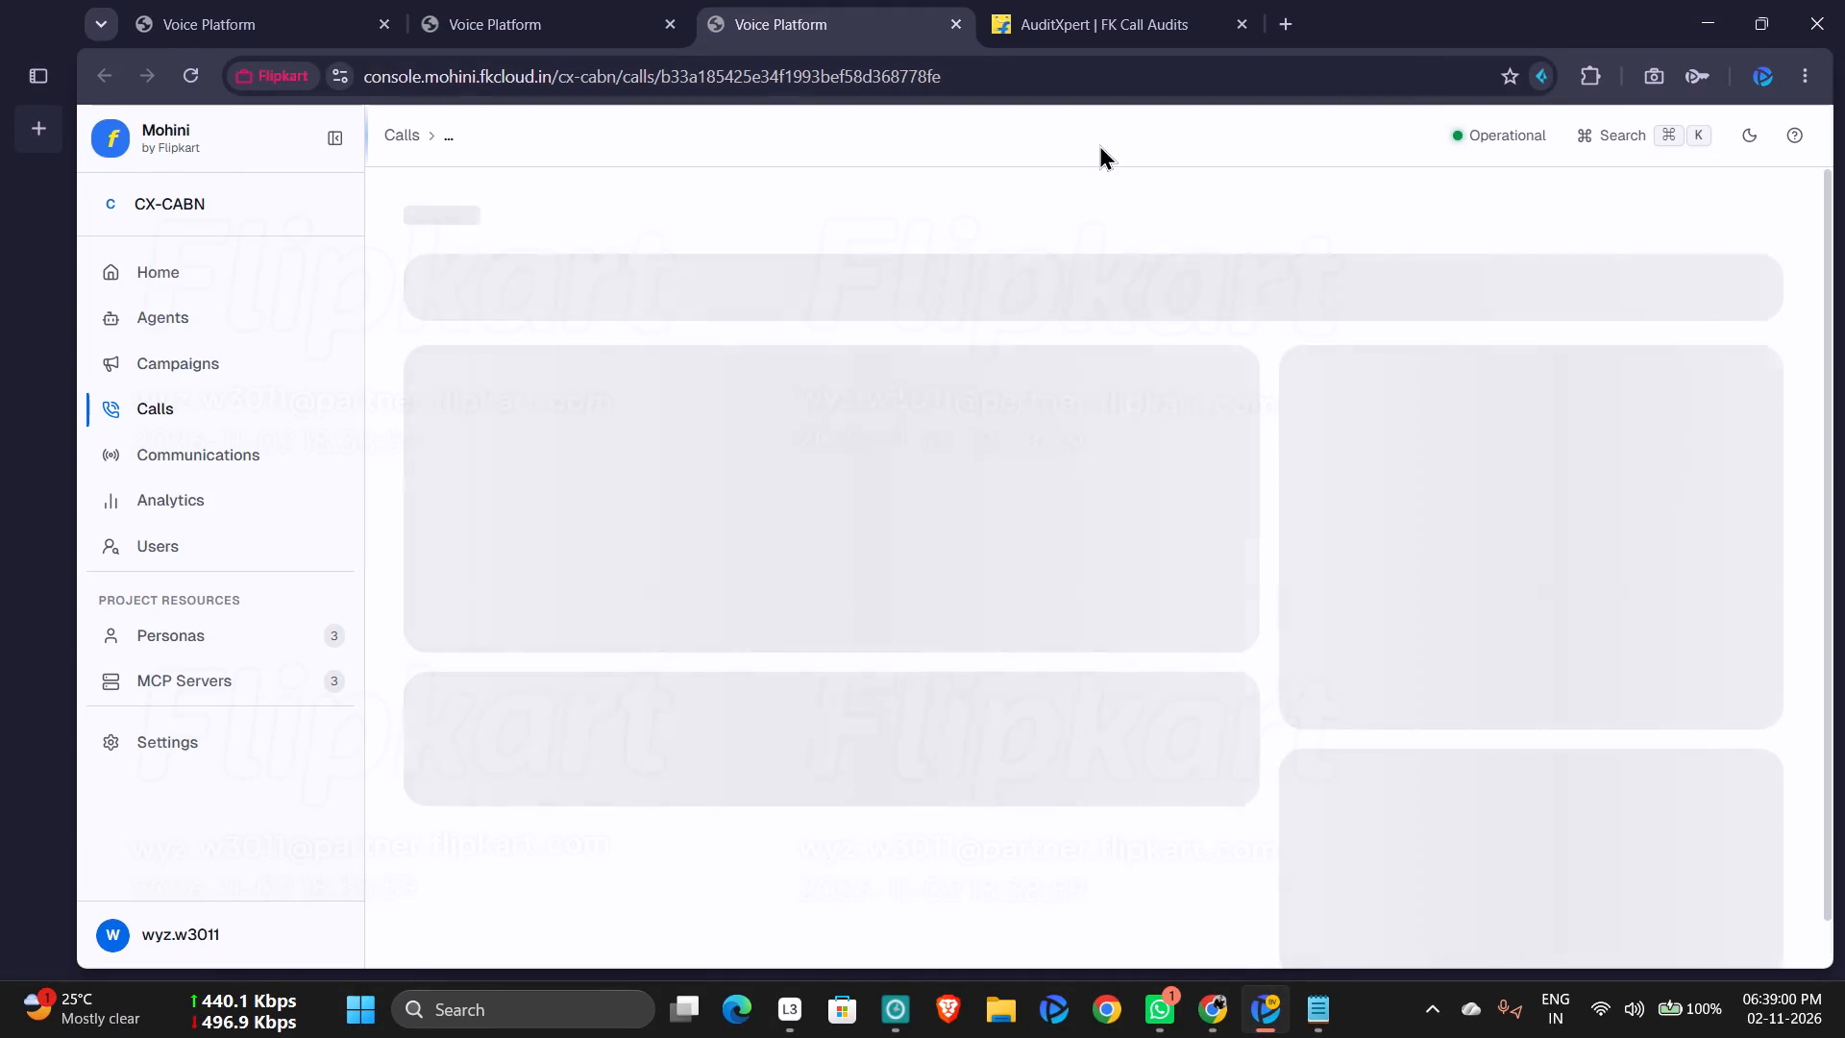
scroll(1233, 556, "down", 3)
scroll(1439, 486, "down", 2)
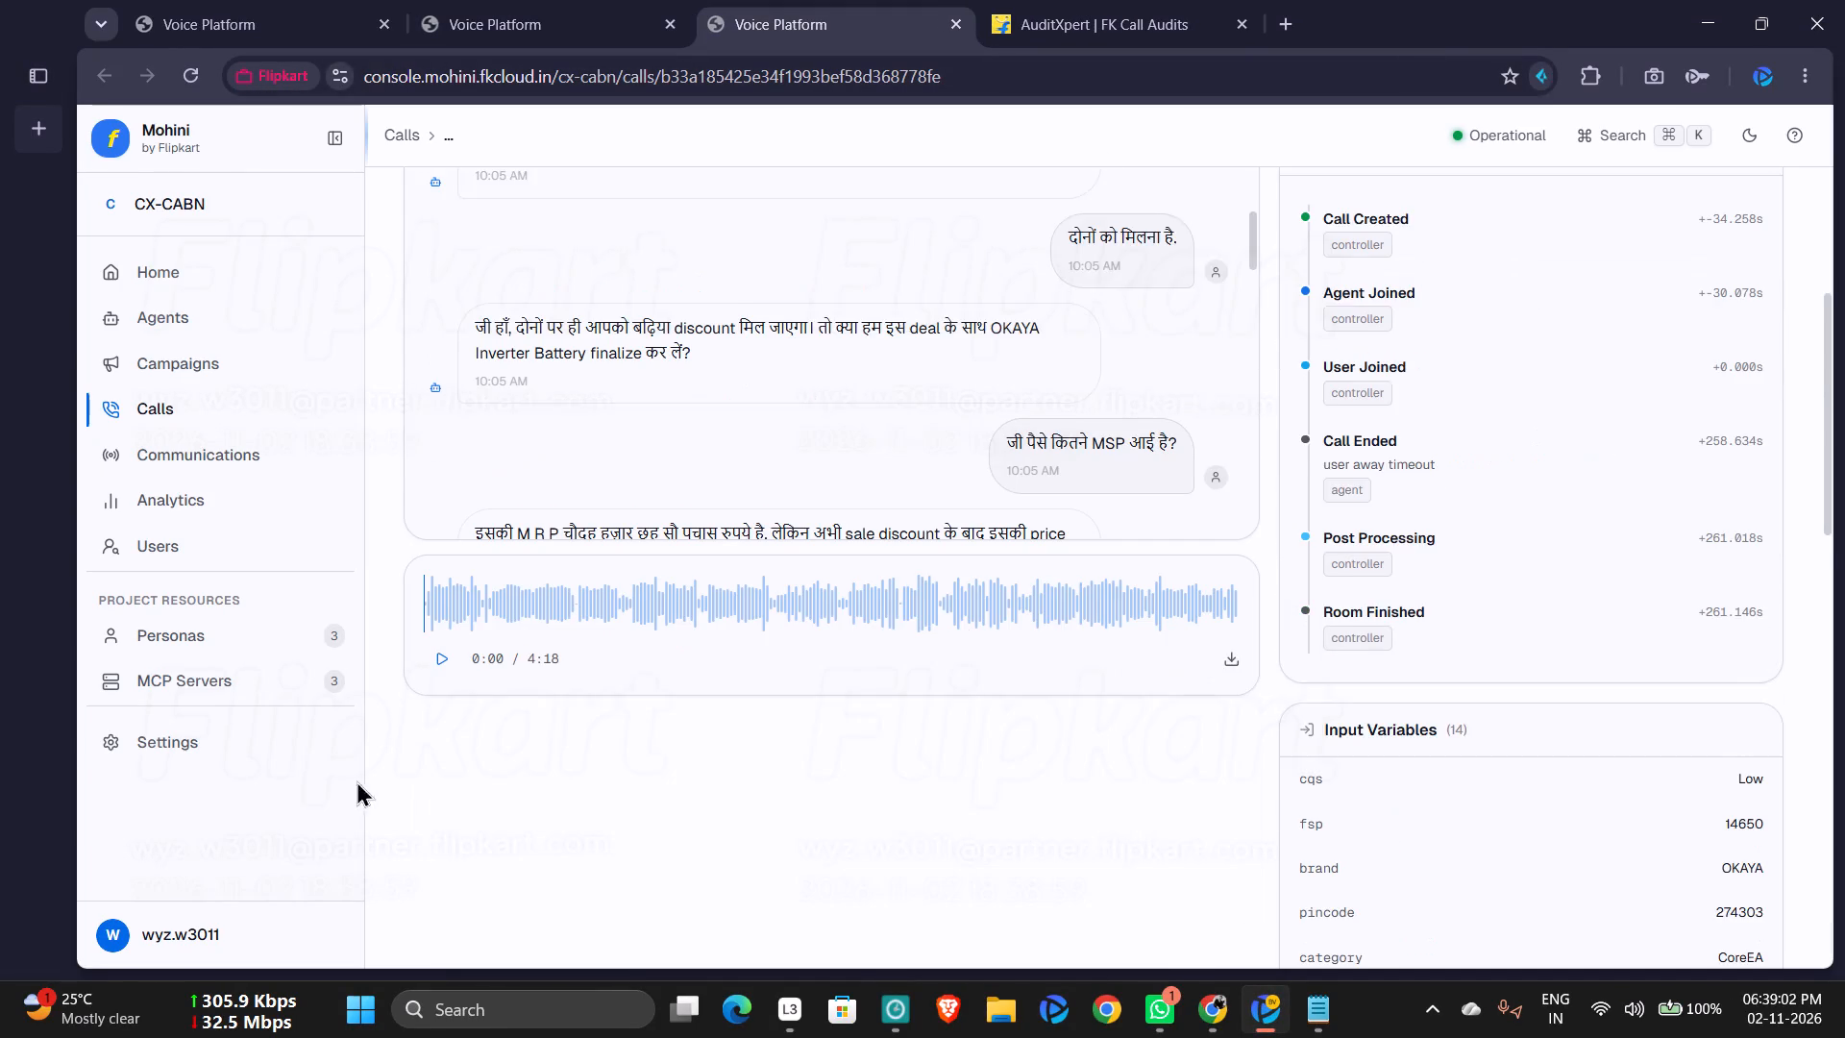
left_click(447, 585)
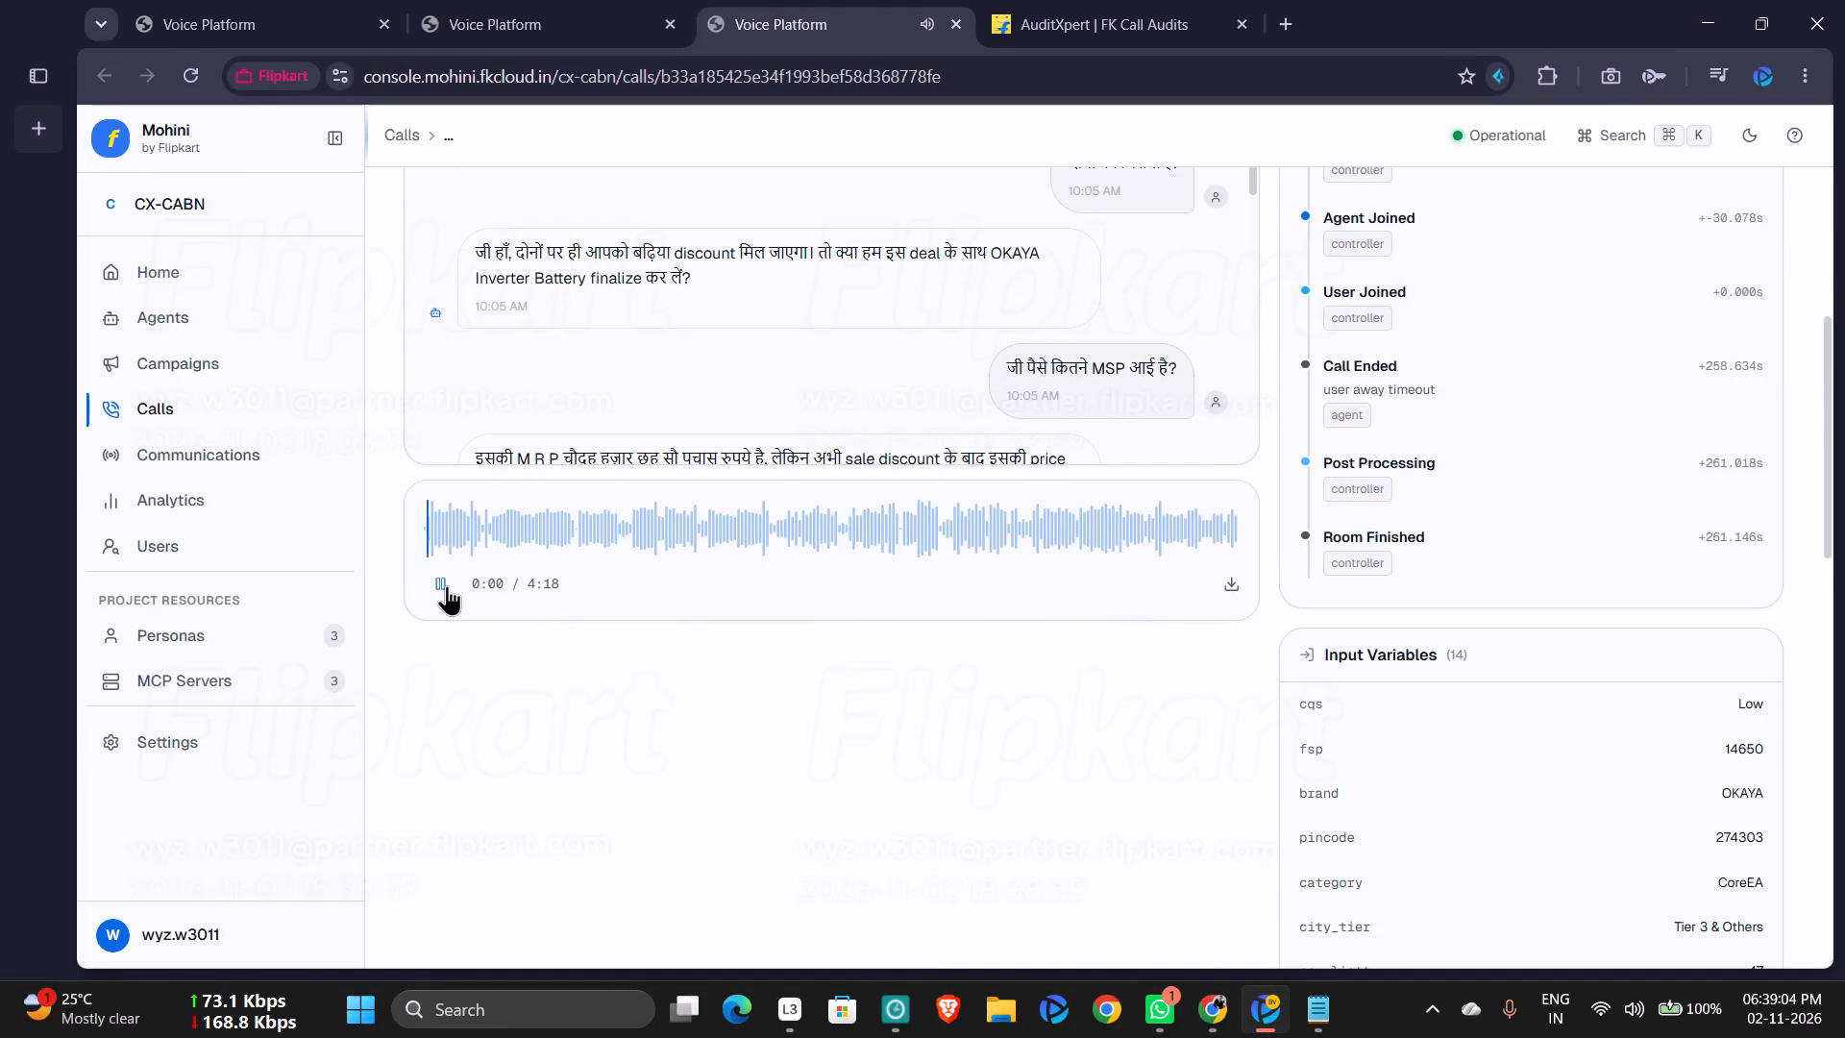
left_click(447, 585)
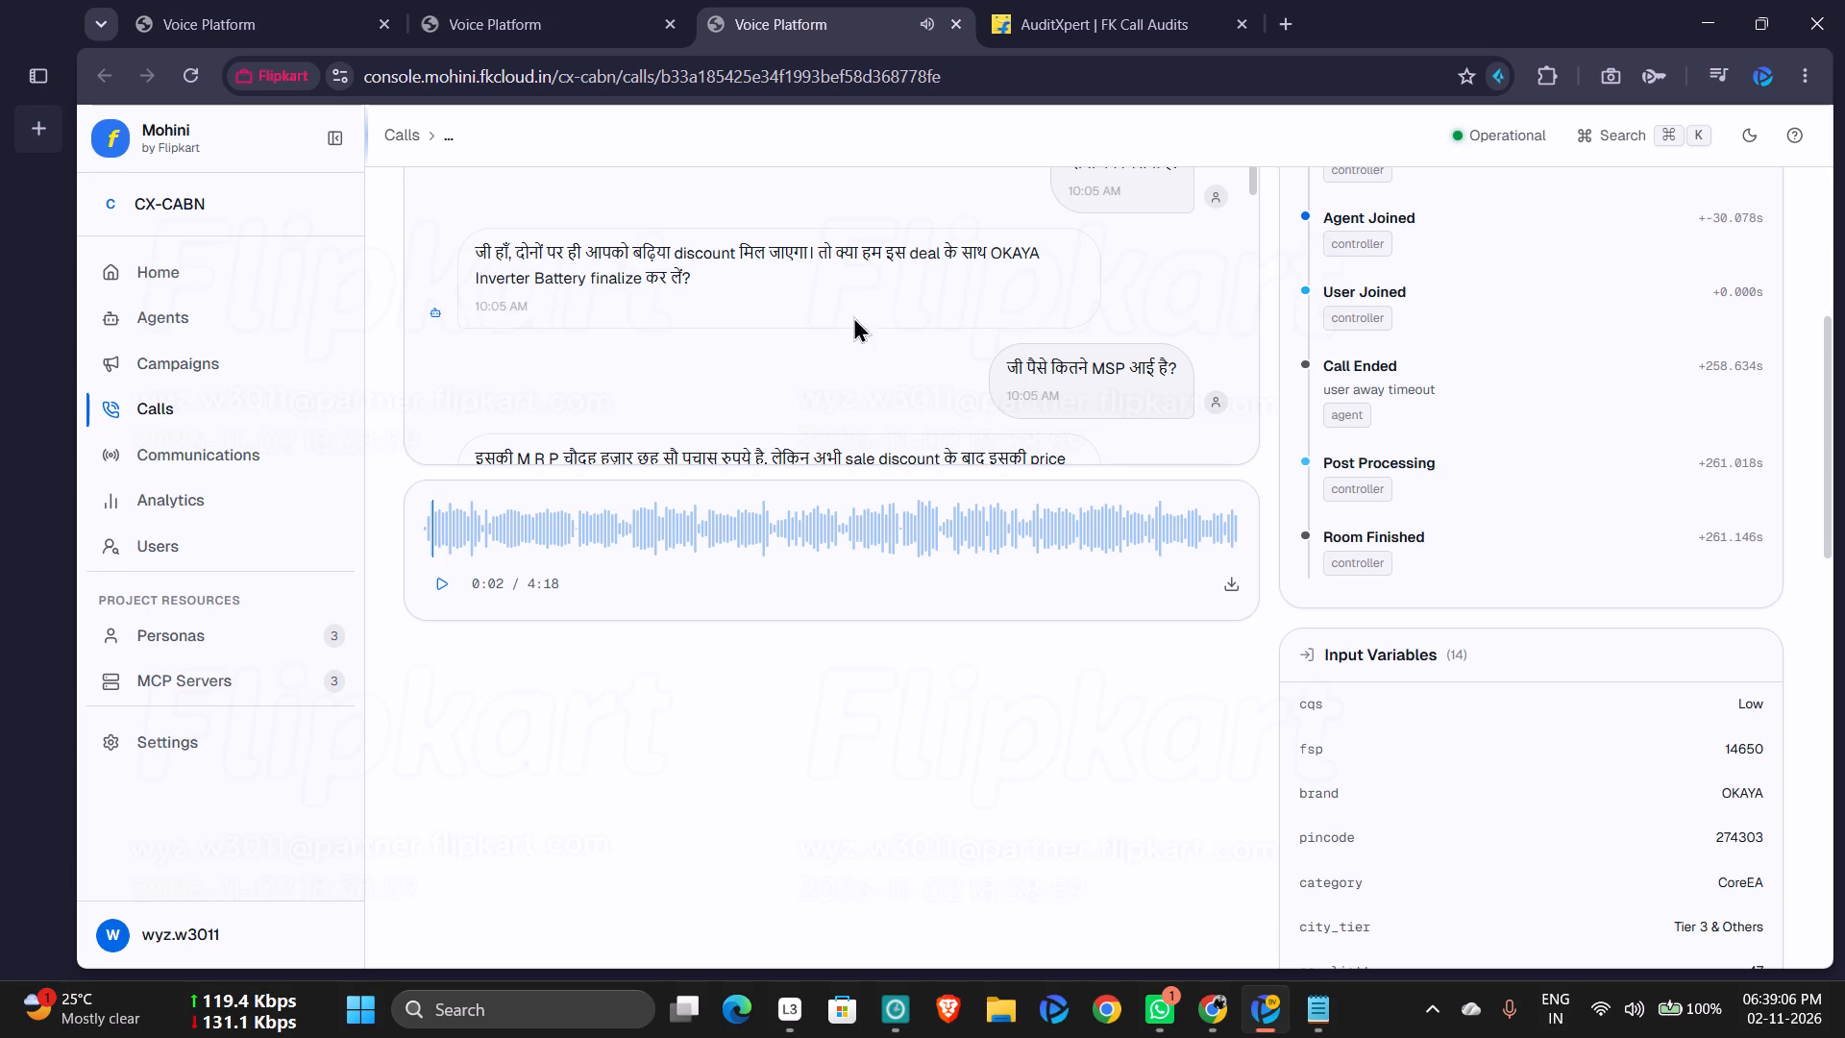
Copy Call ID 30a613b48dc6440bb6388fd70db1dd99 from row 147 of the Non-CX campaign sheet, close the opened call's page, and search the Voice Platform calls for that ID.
left_click(1051, 14)
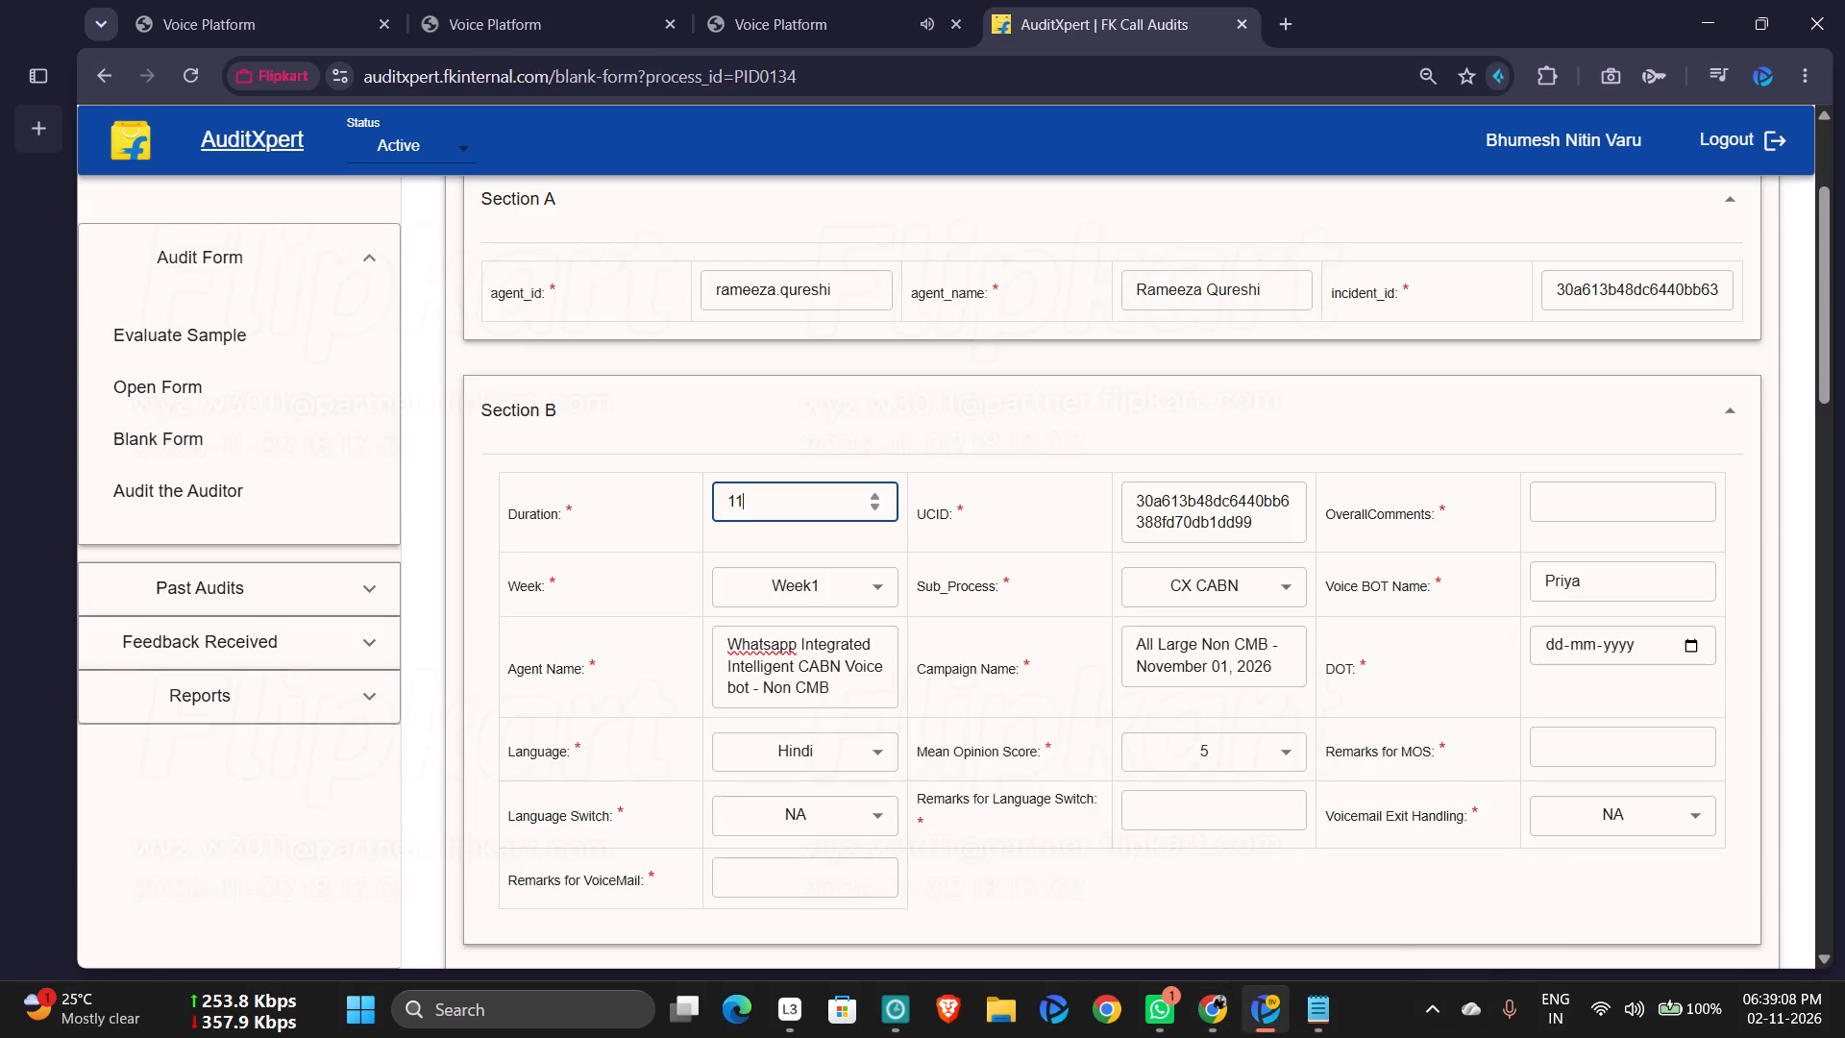
left_click(1230, 1015)
left_click(1063, 907)
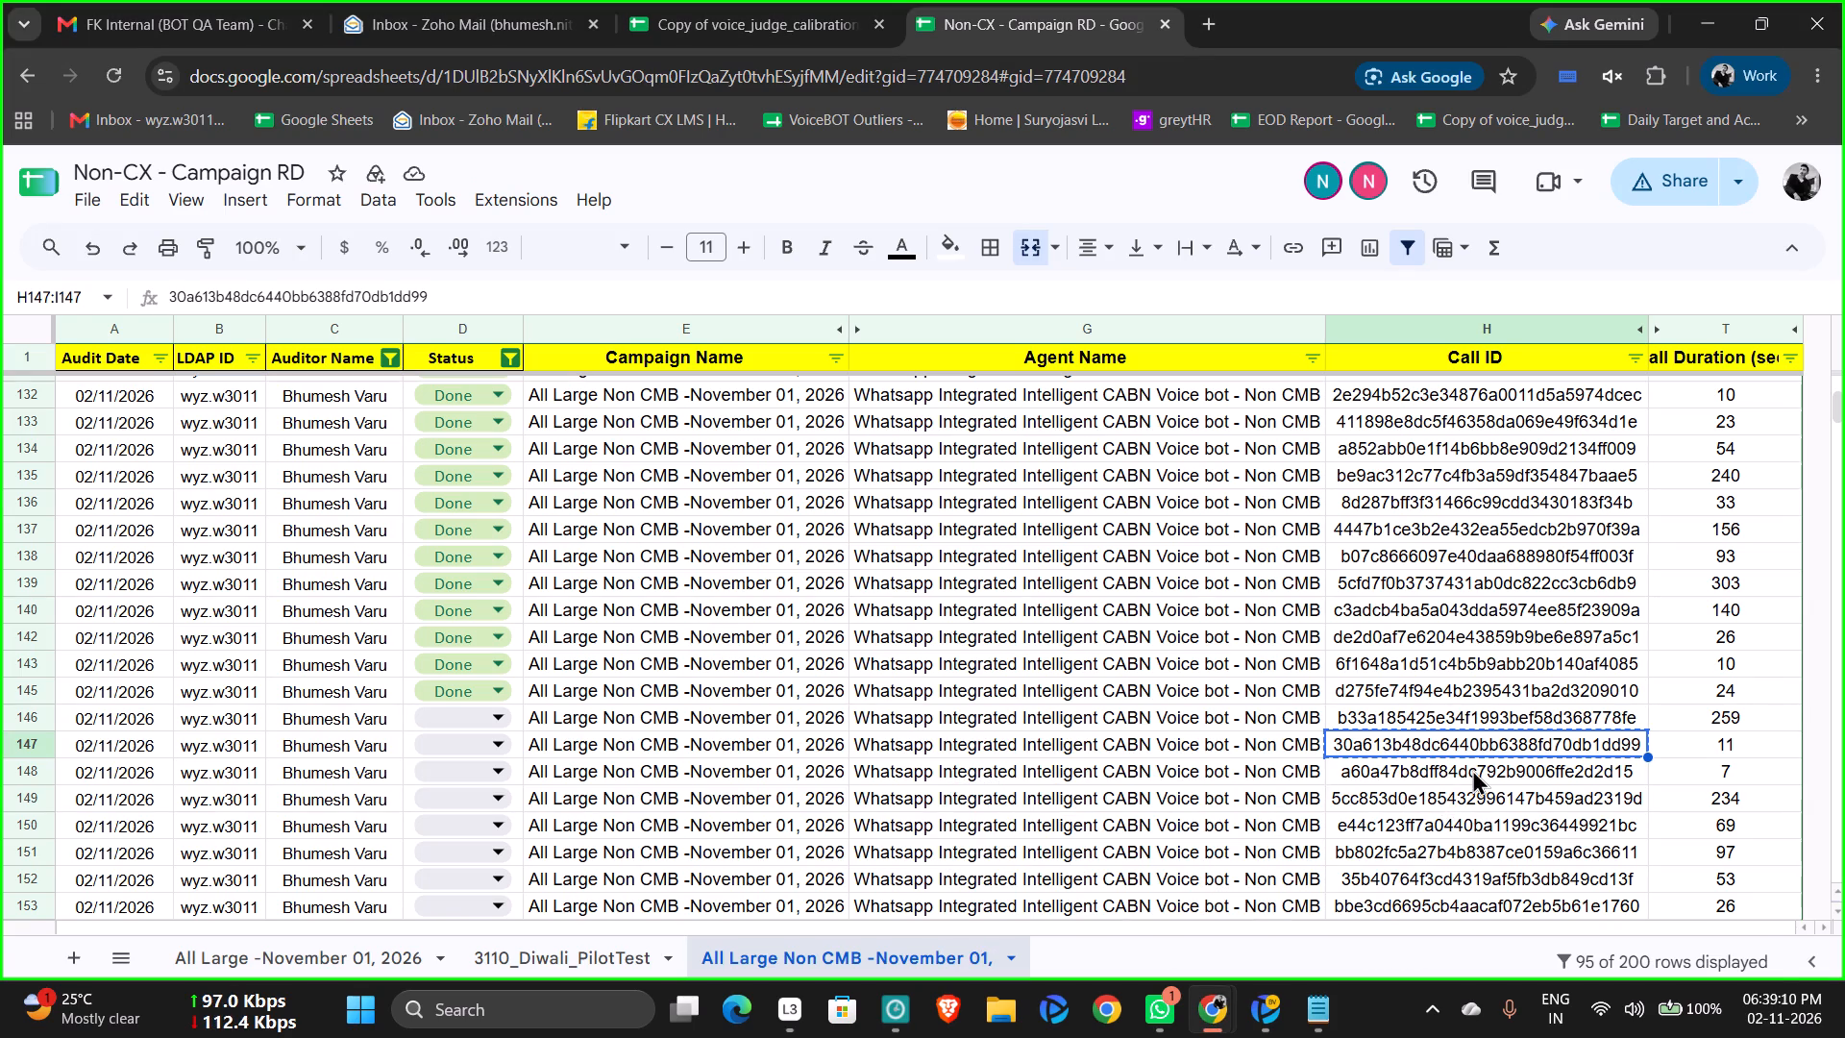
left_click(1472, 769)
left_click(1249, 737)
left_click(1502, 735)
key("ctrl+c")
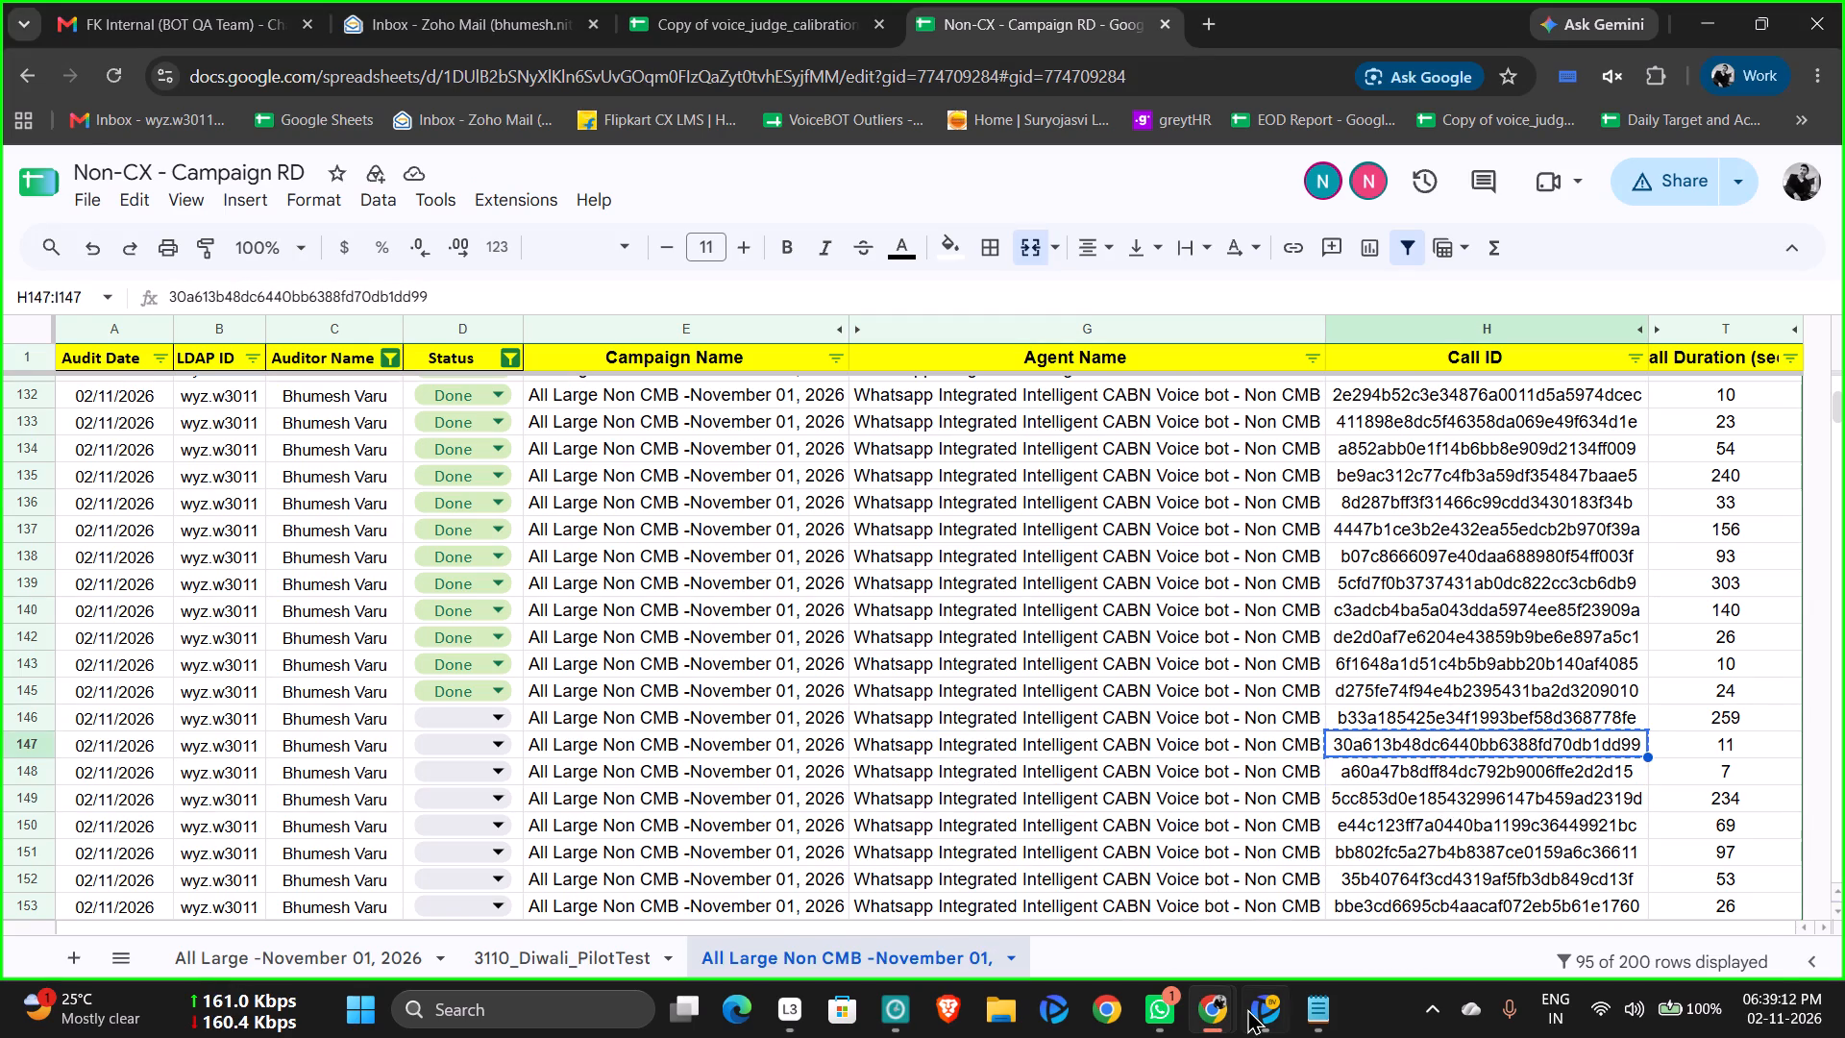
left_click(1262, 1008)
left_click(630, 0)
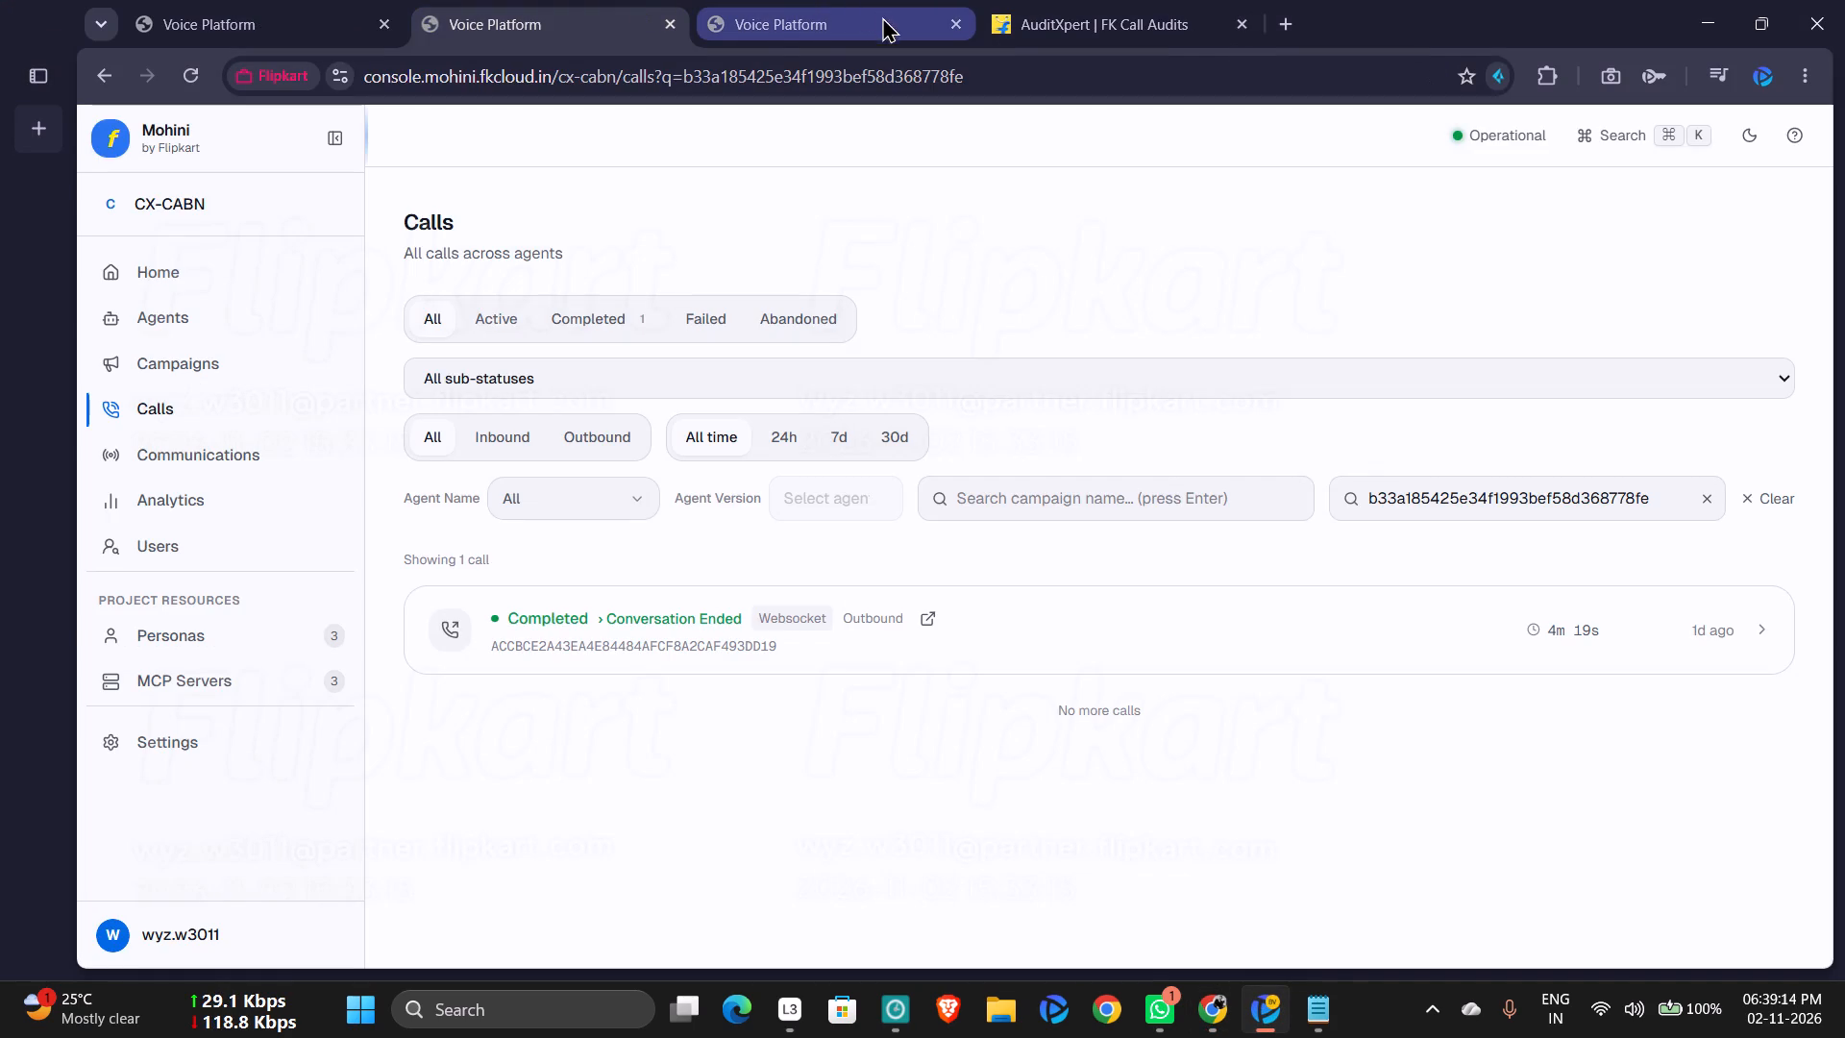
left_click(951, 15)
double_click(1396, 493)
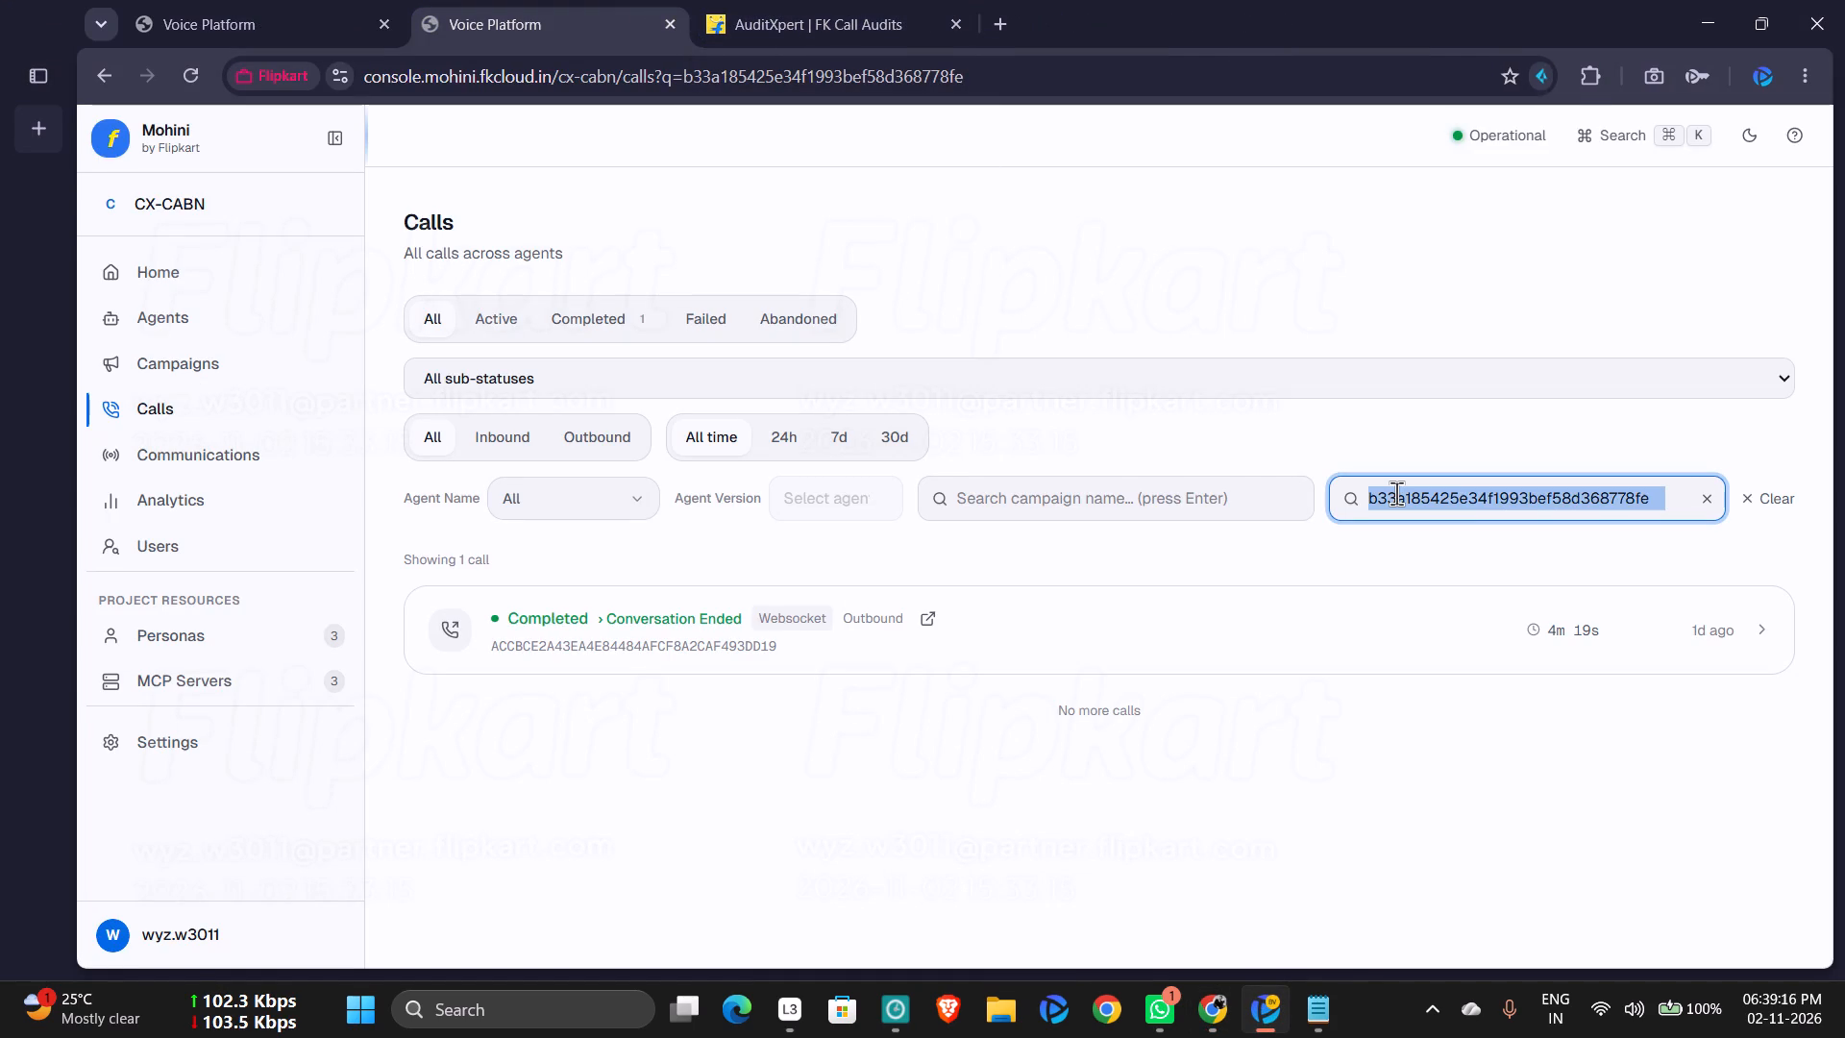
key("ctrl+v")
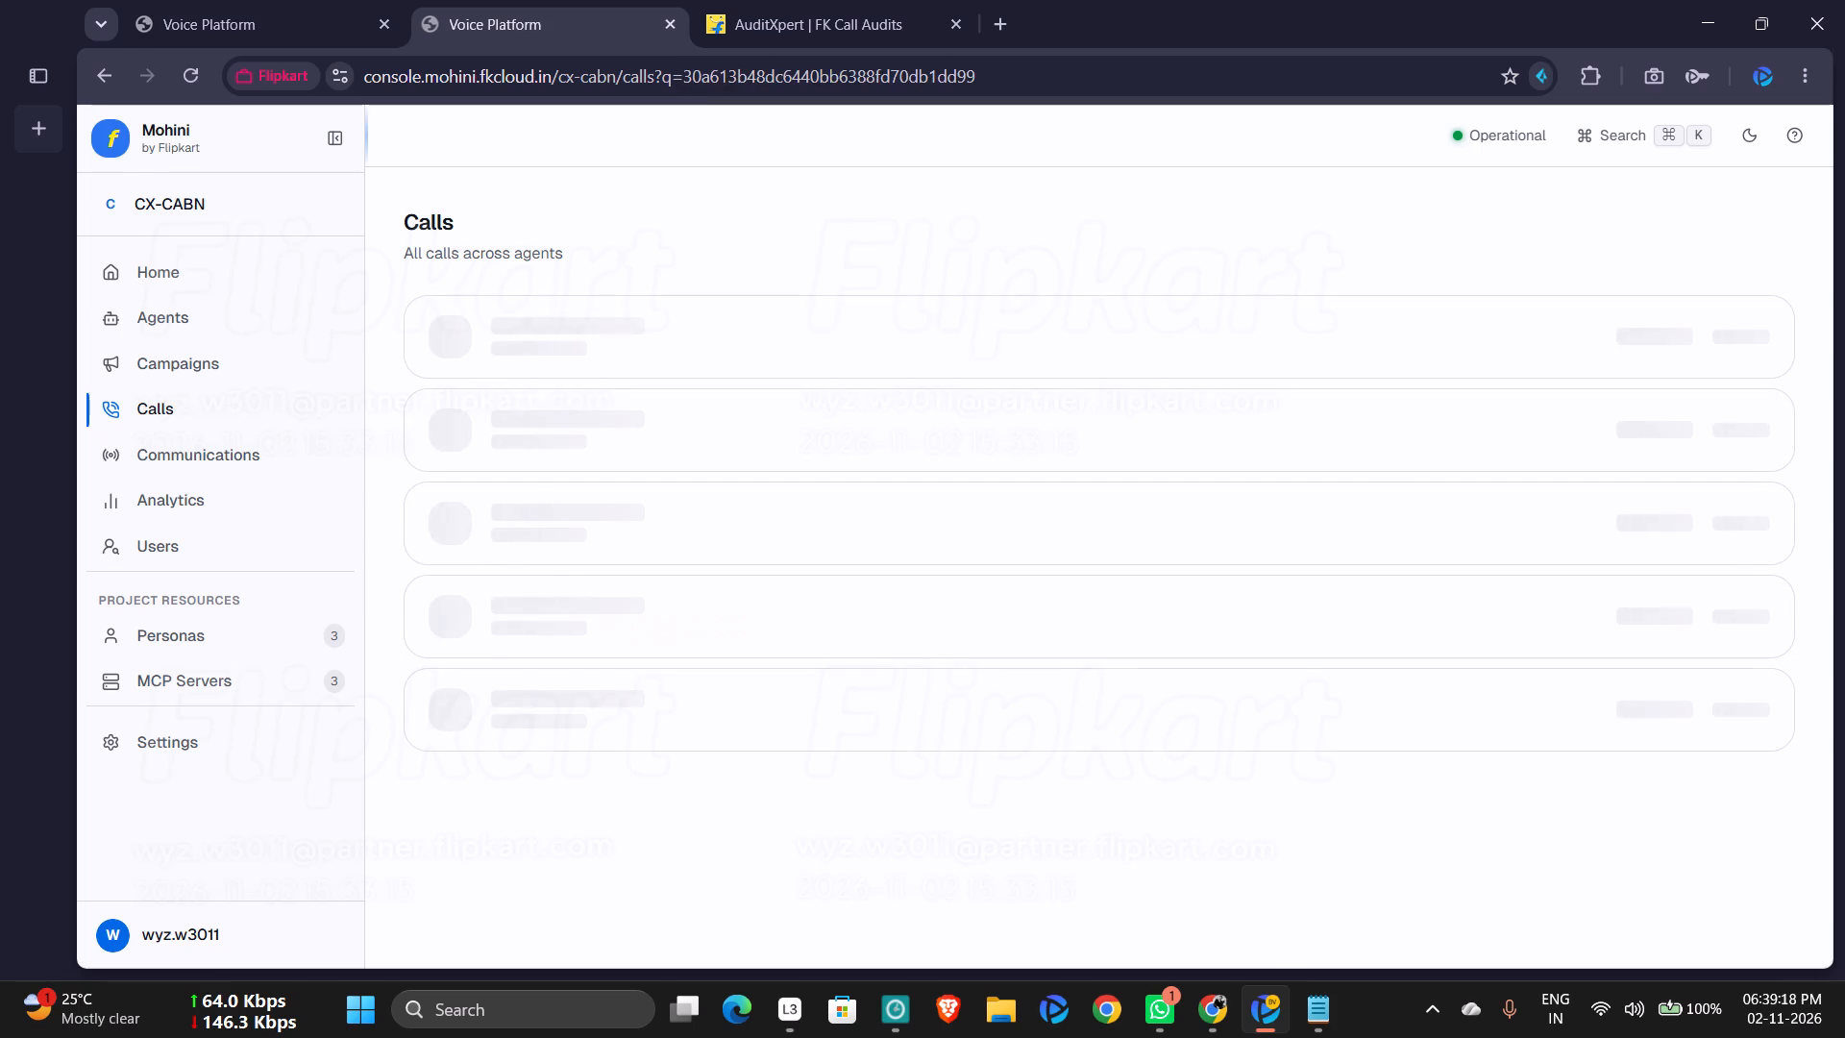
In Notepad's Judge Model 2.txt, copy the consecutive paragraphs beginning "Priya, a voice assistant" and "Also NA parameters which are not found on call : Task completion".
left_click(754, 30)
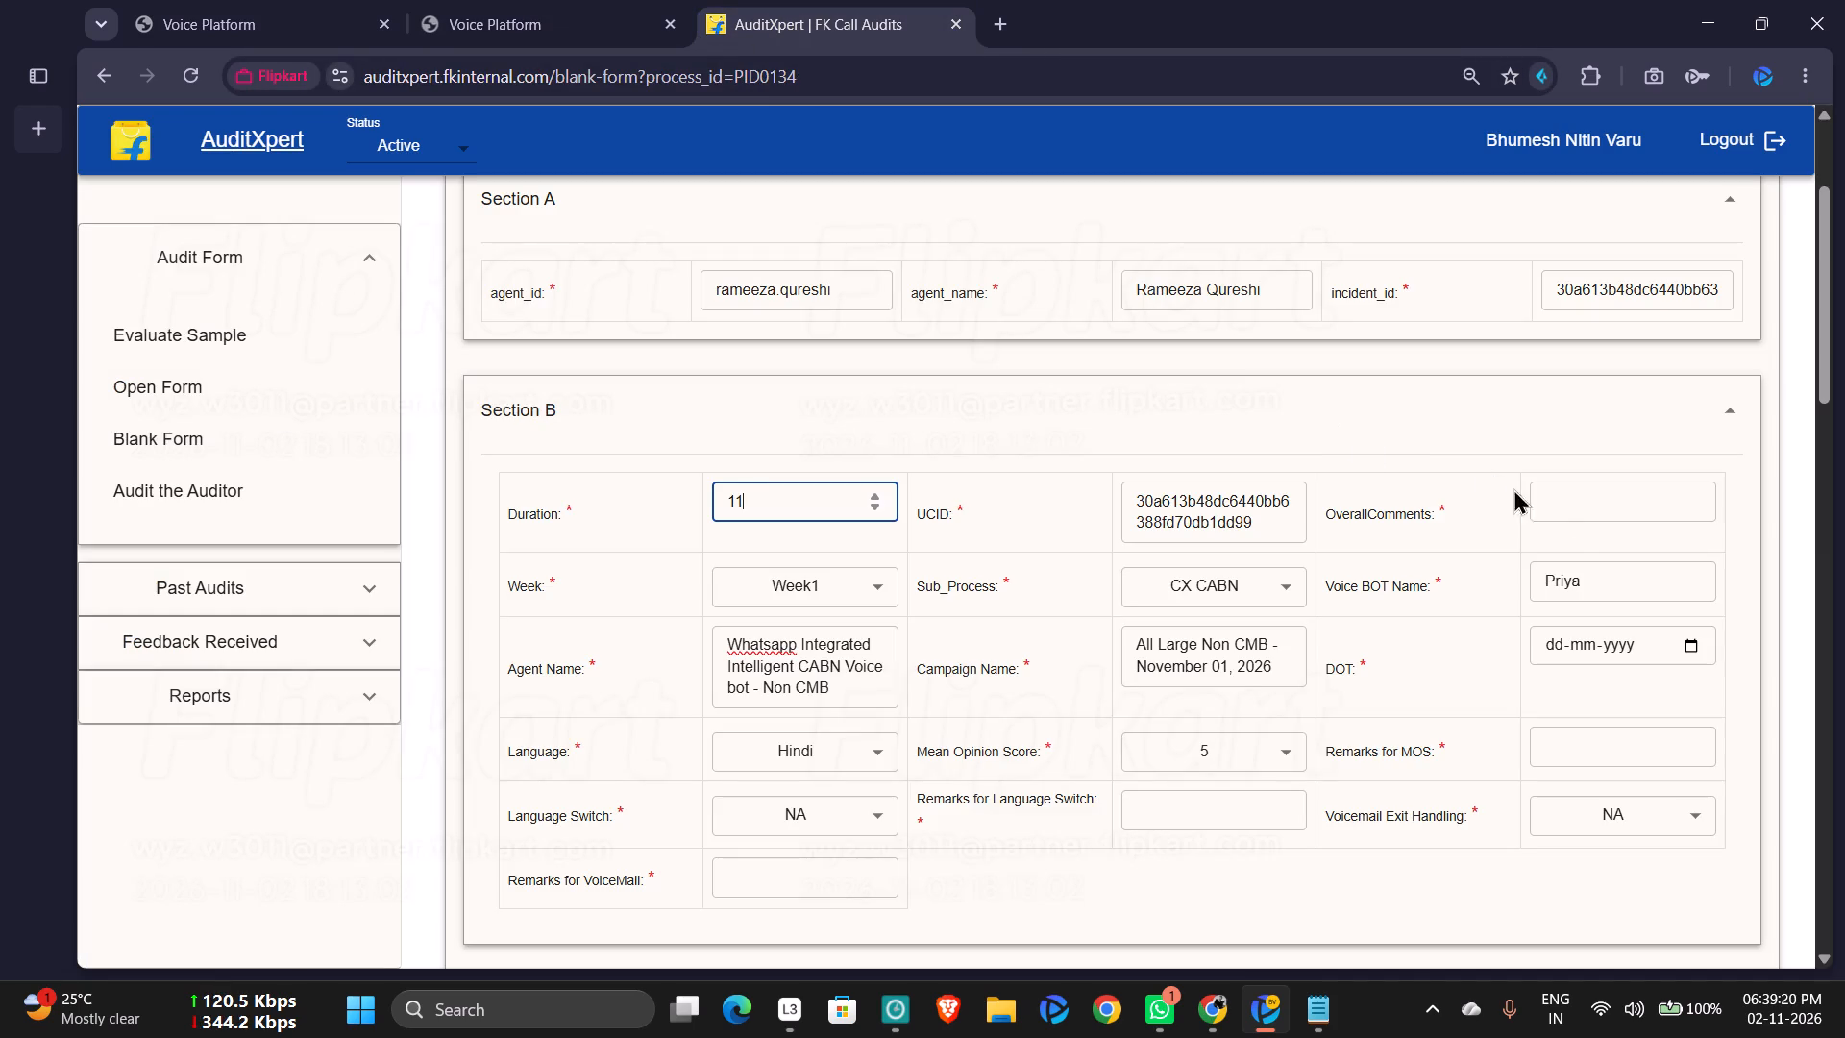
left_click(1215, 1007)
left_click(1125, 889)
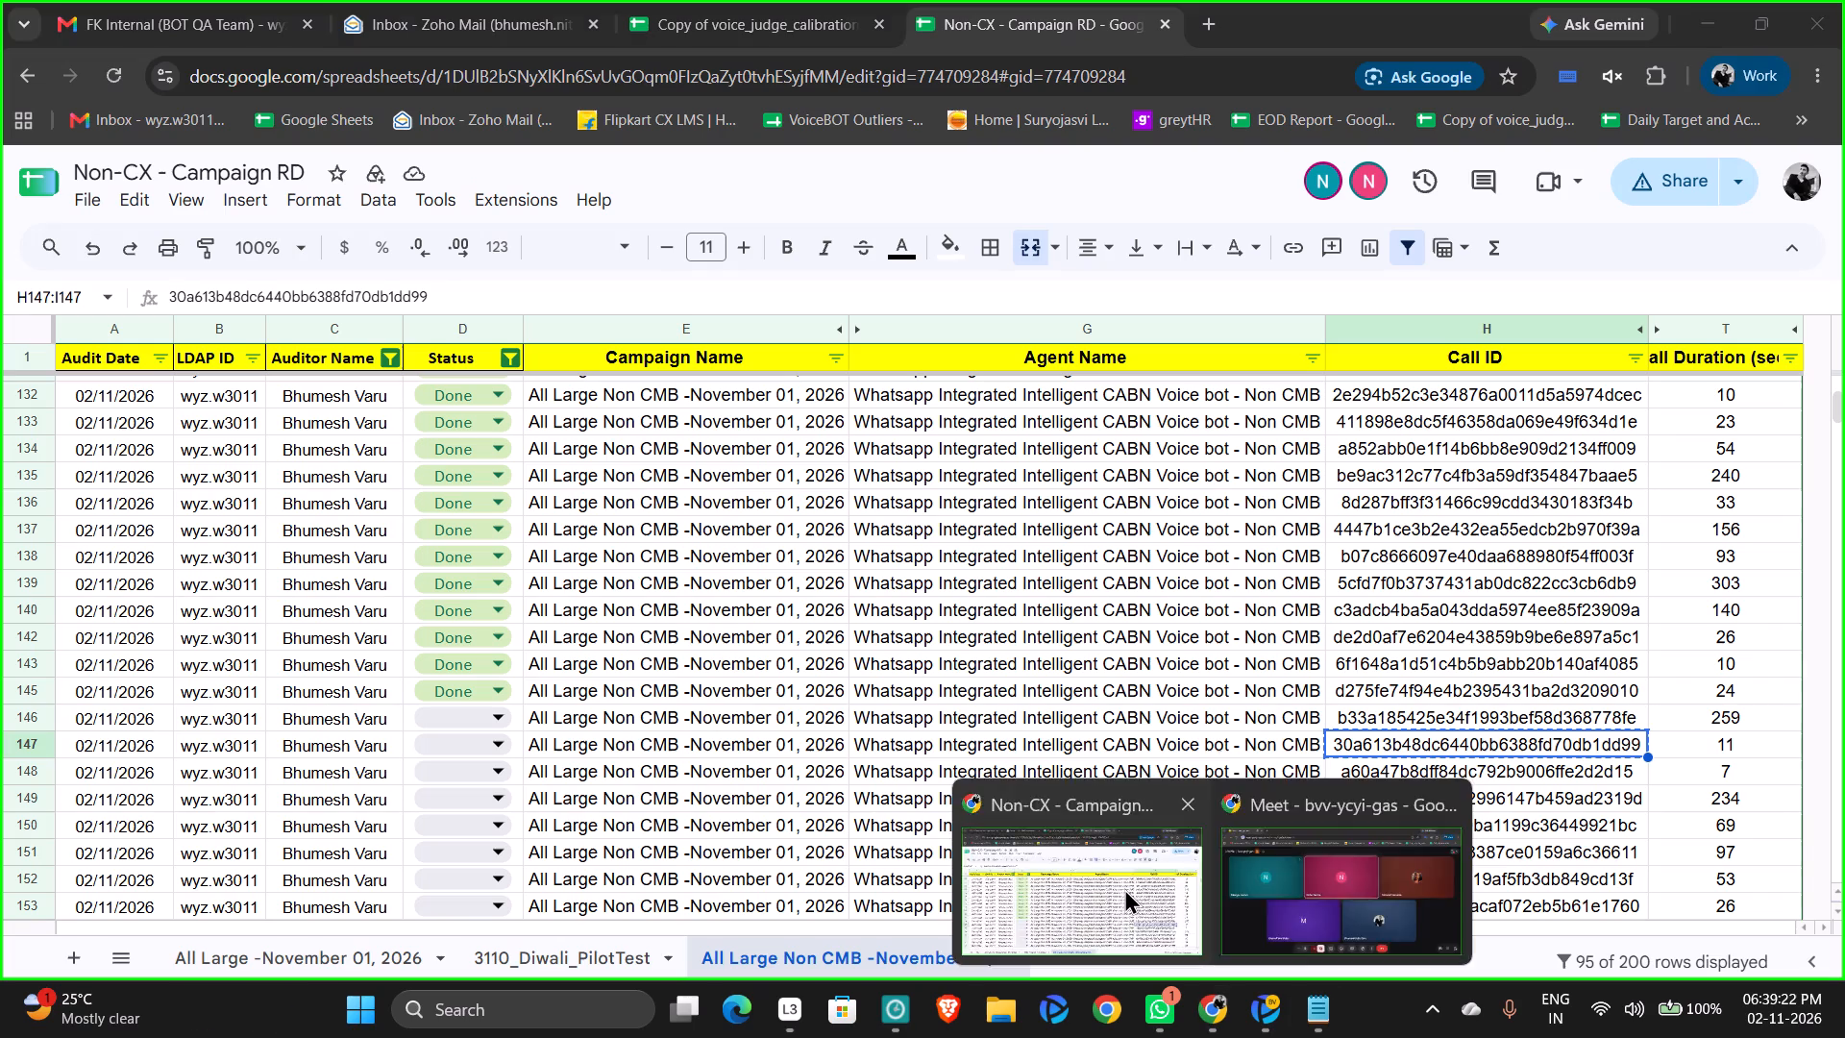
left_click(1298, 999)
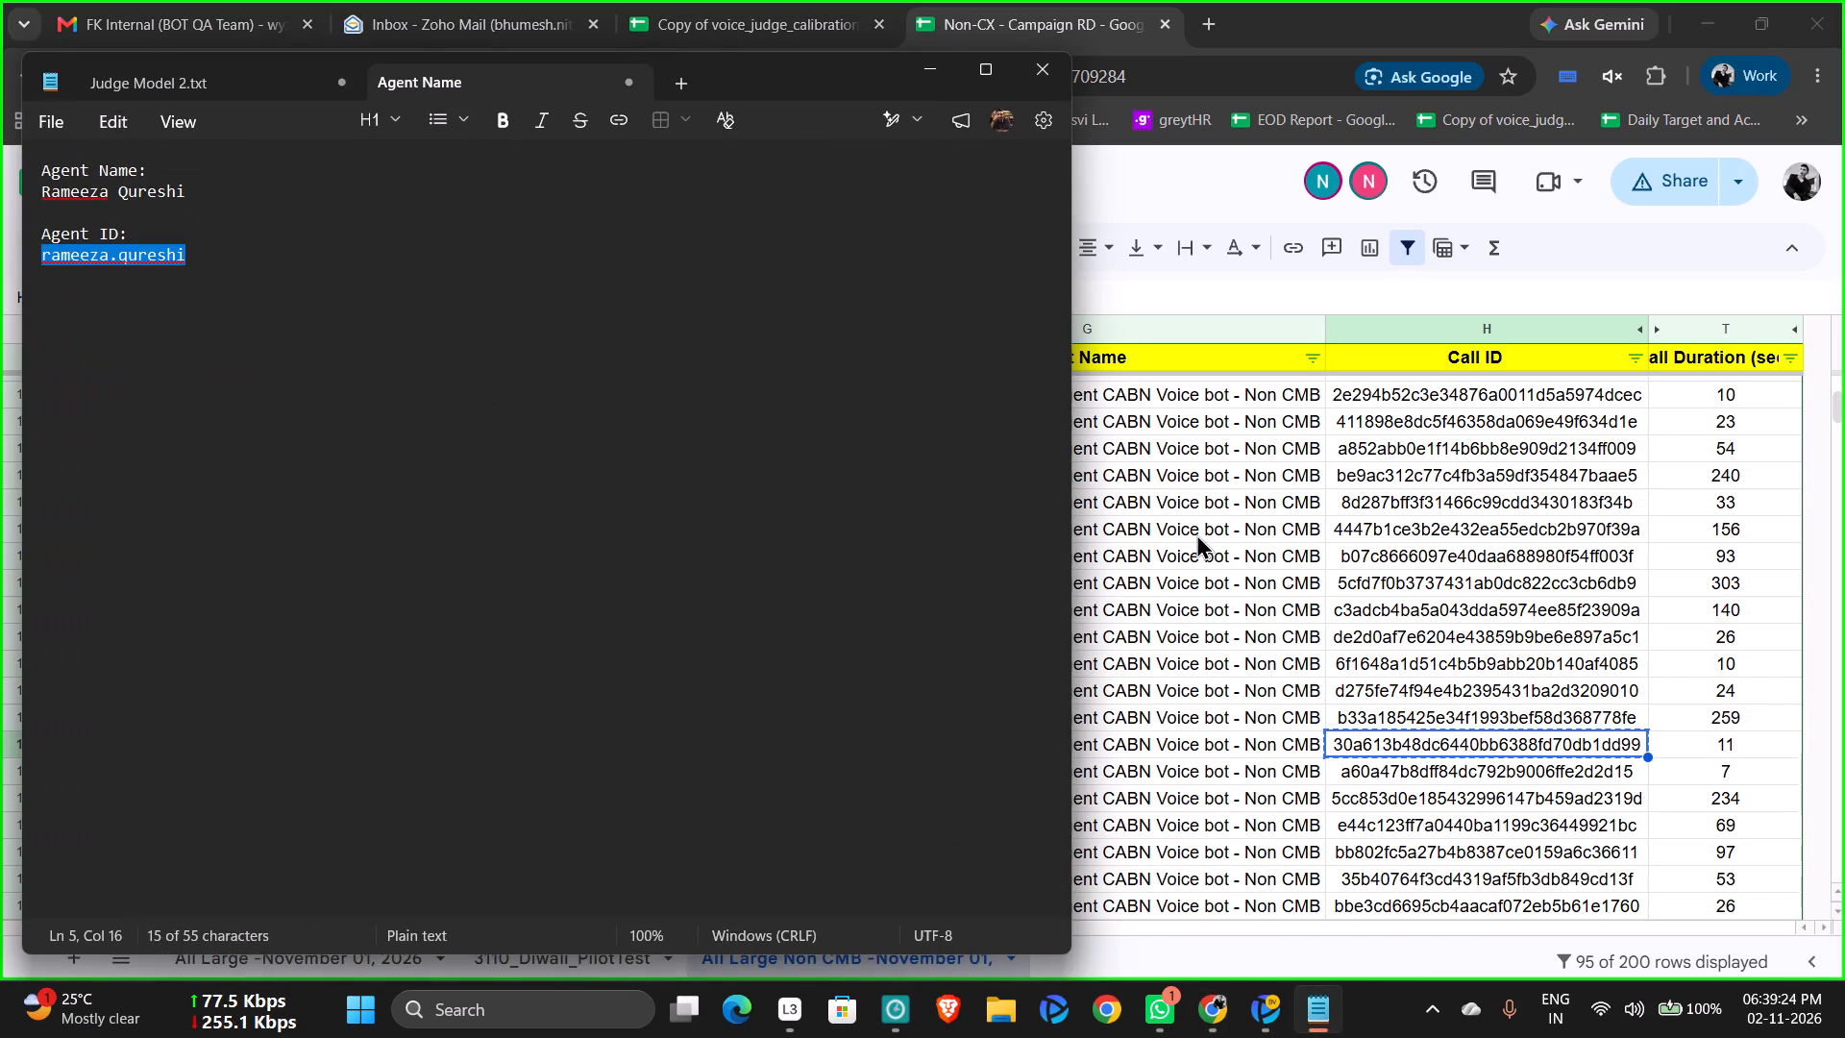
left_click(194, 89)
scroll(557, 754, "down", 1)
scroll(288, 825, "down", 1)
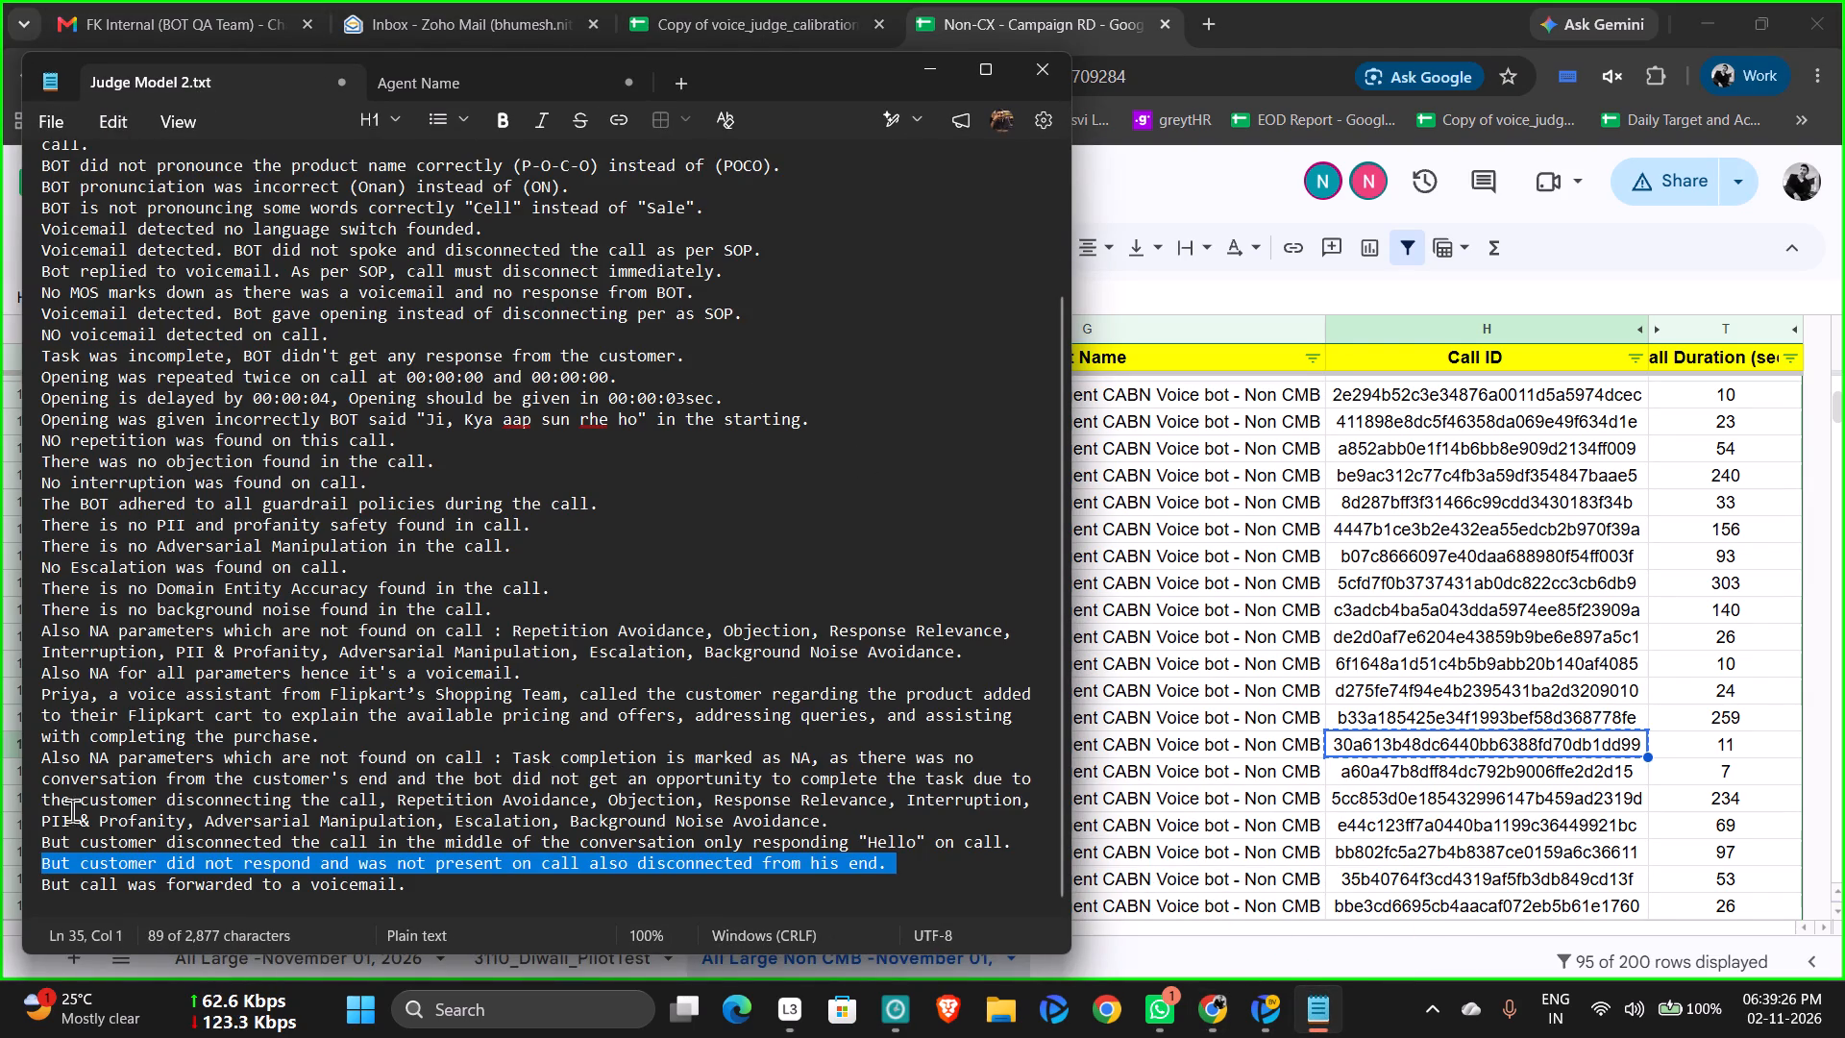
scroll(294, 494, "down", 5)
scroll(170, 733, "down", 2)
scroll(335, 720, "up", 2)
scroll(336, 723, "down", 3)
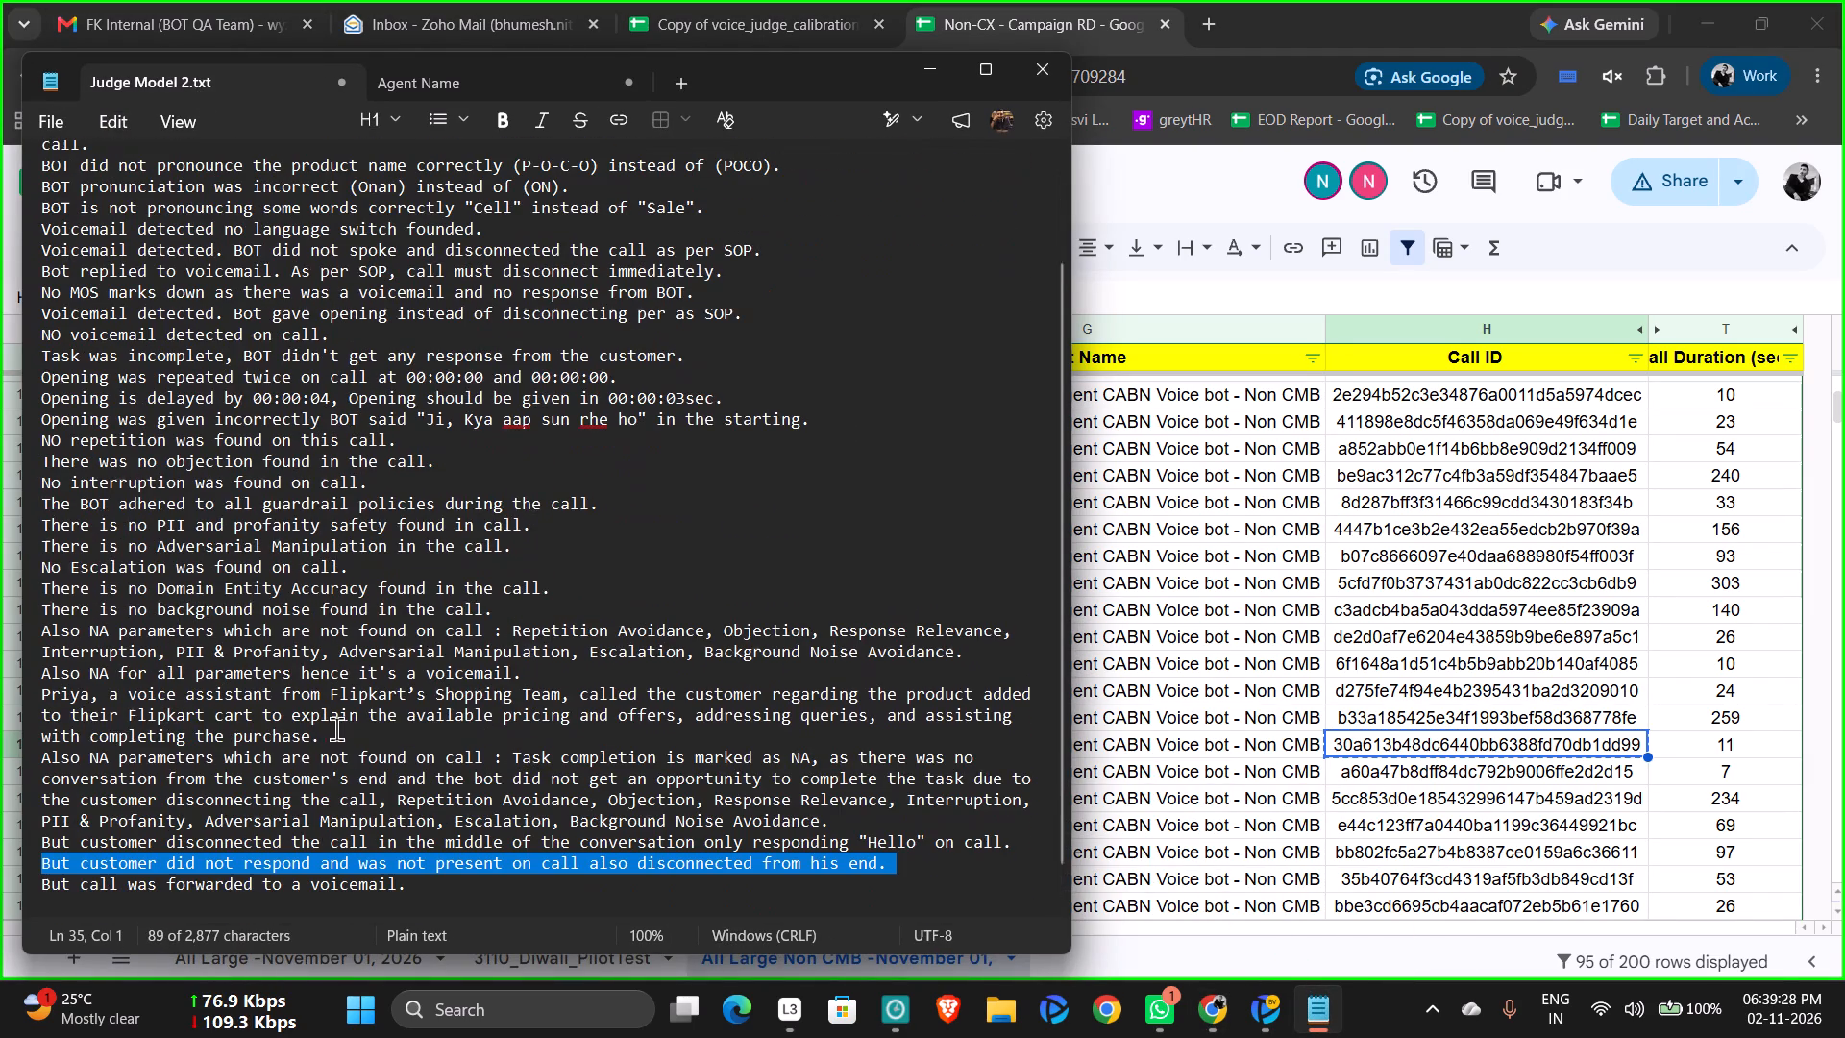
scroll(336, 729, "down", 2)
triple_click(166, 707)
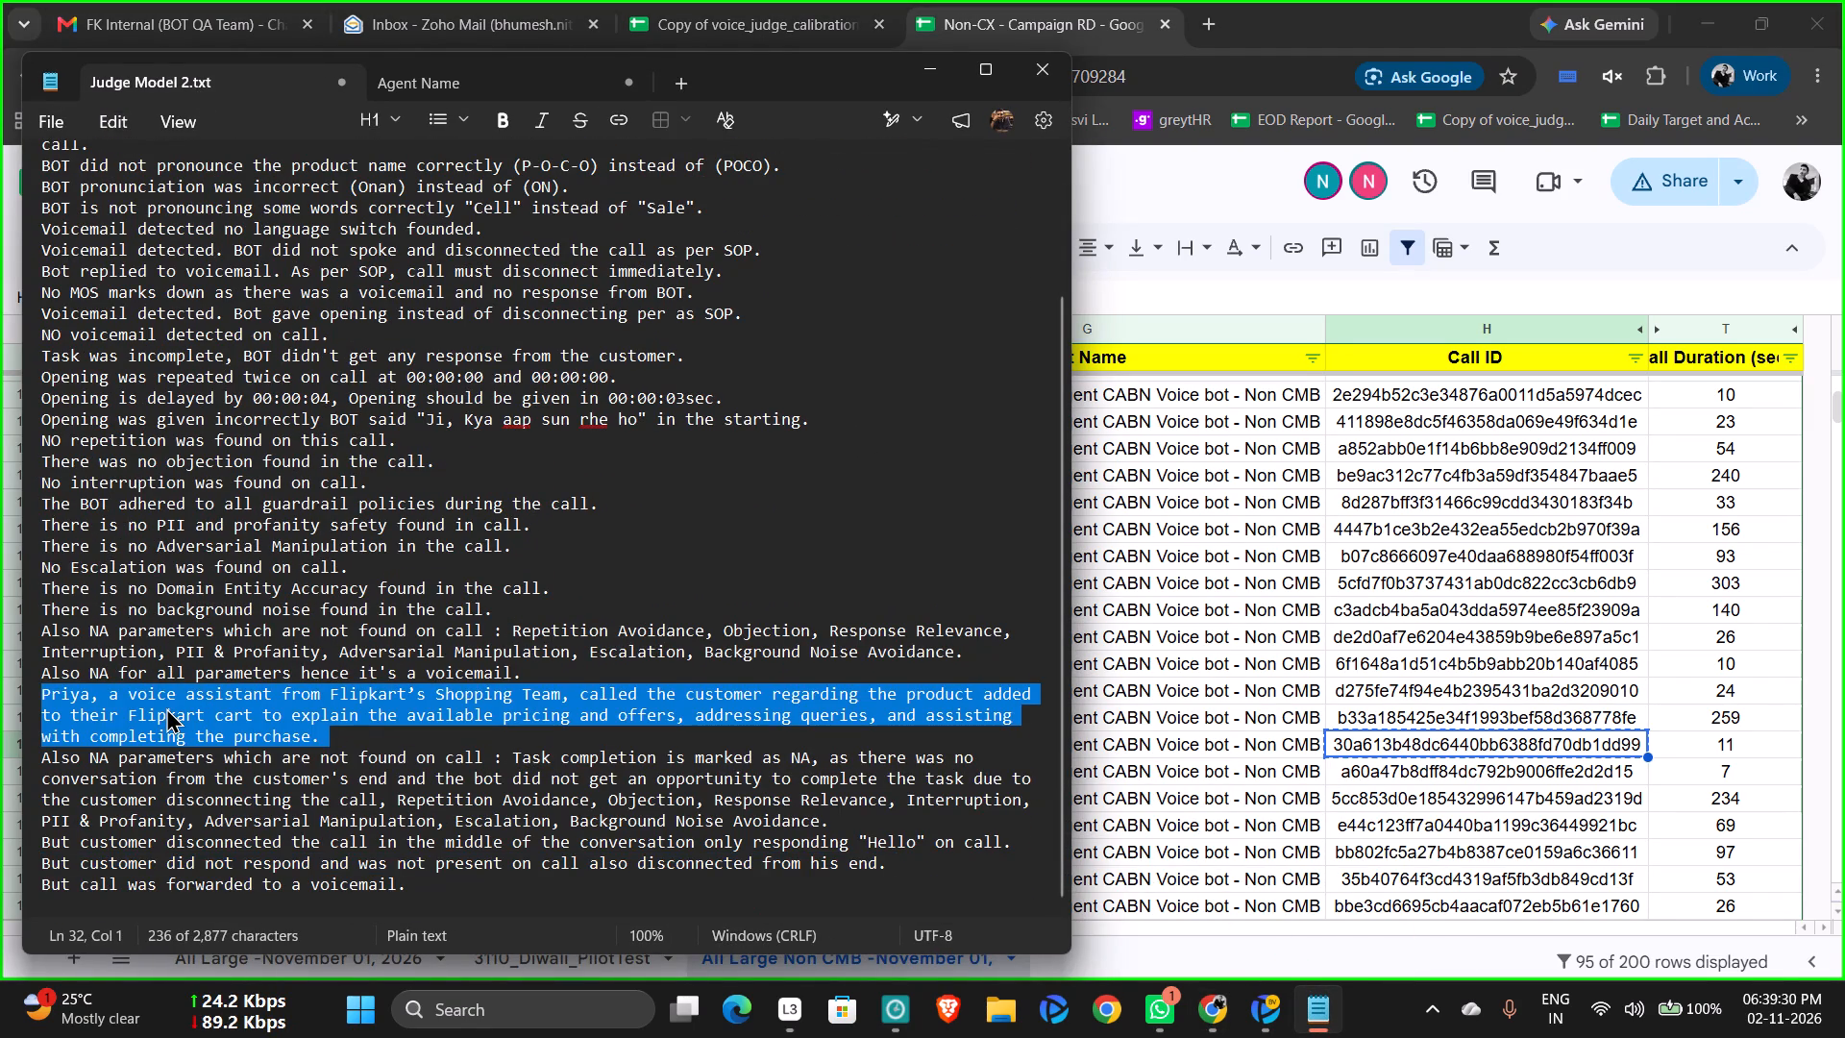
key("shift+Down")
key("shift+Down")
key("shift+Down")
key("shift+Down")
key("shift+Down")
key("shift+Up")
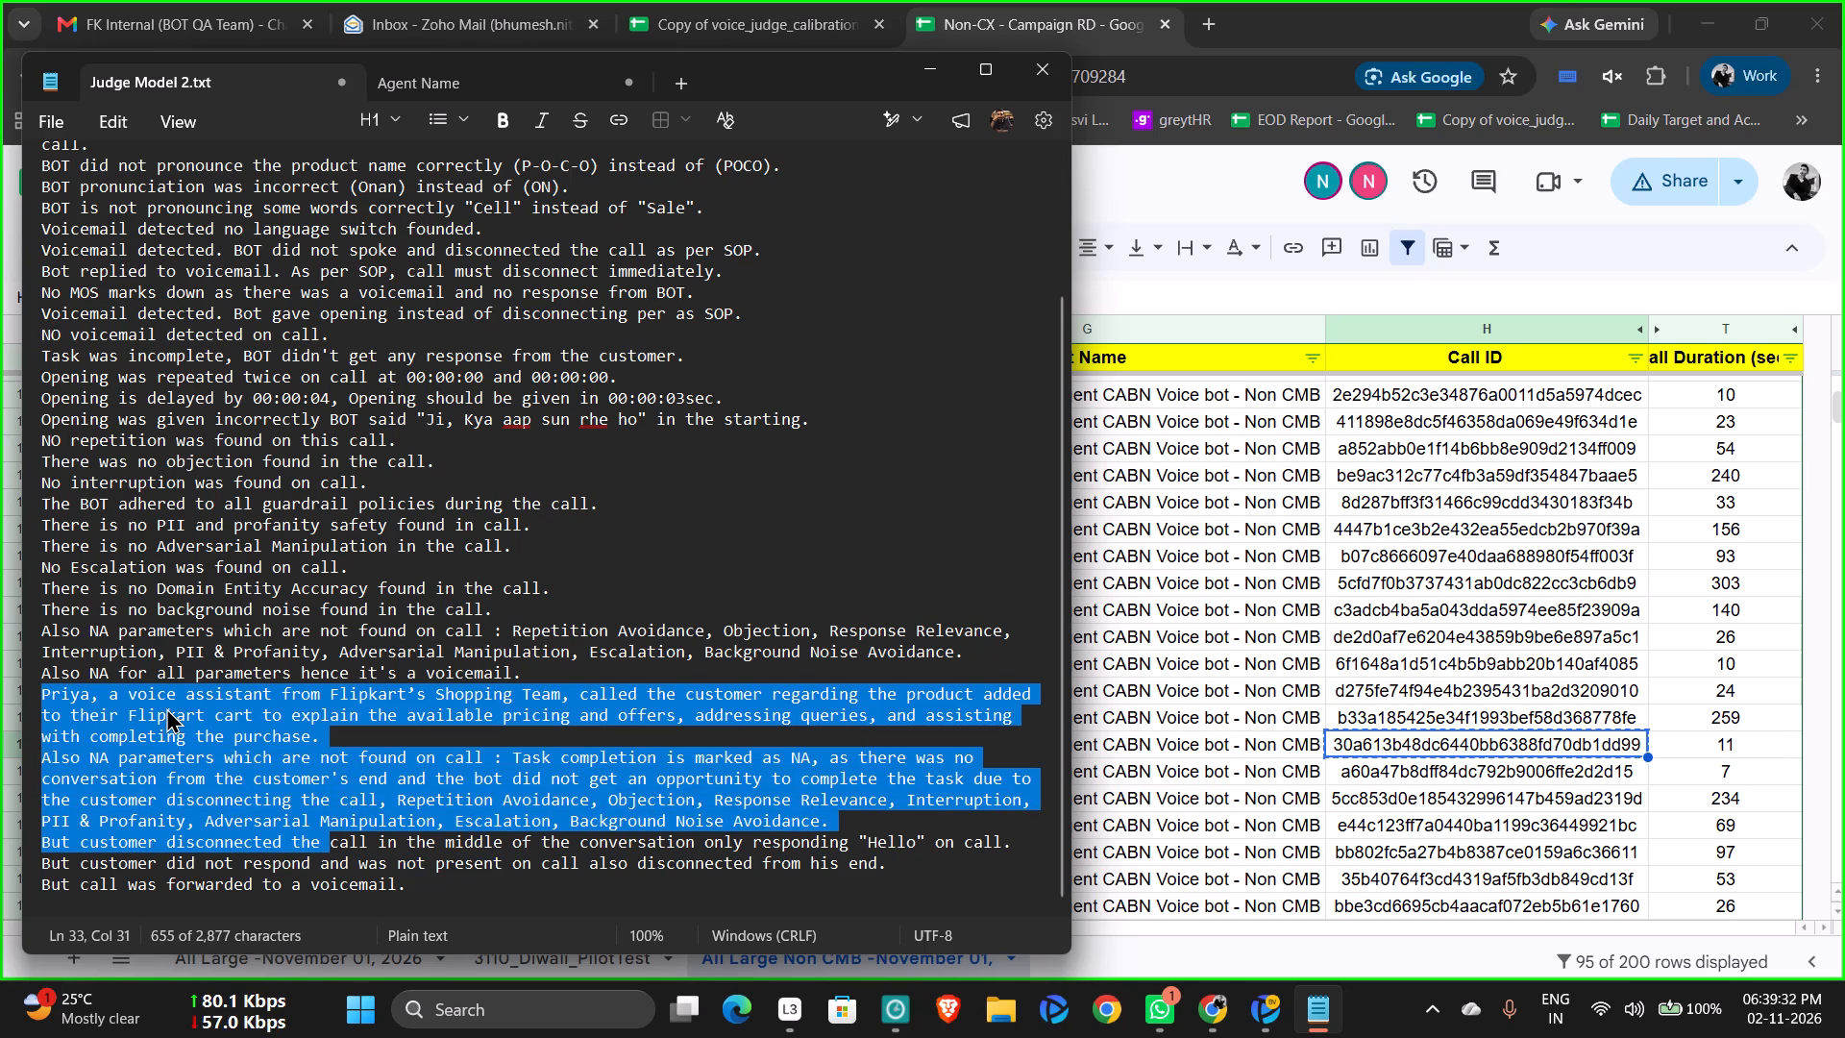
key("shift+End")
key("ctrl+c")
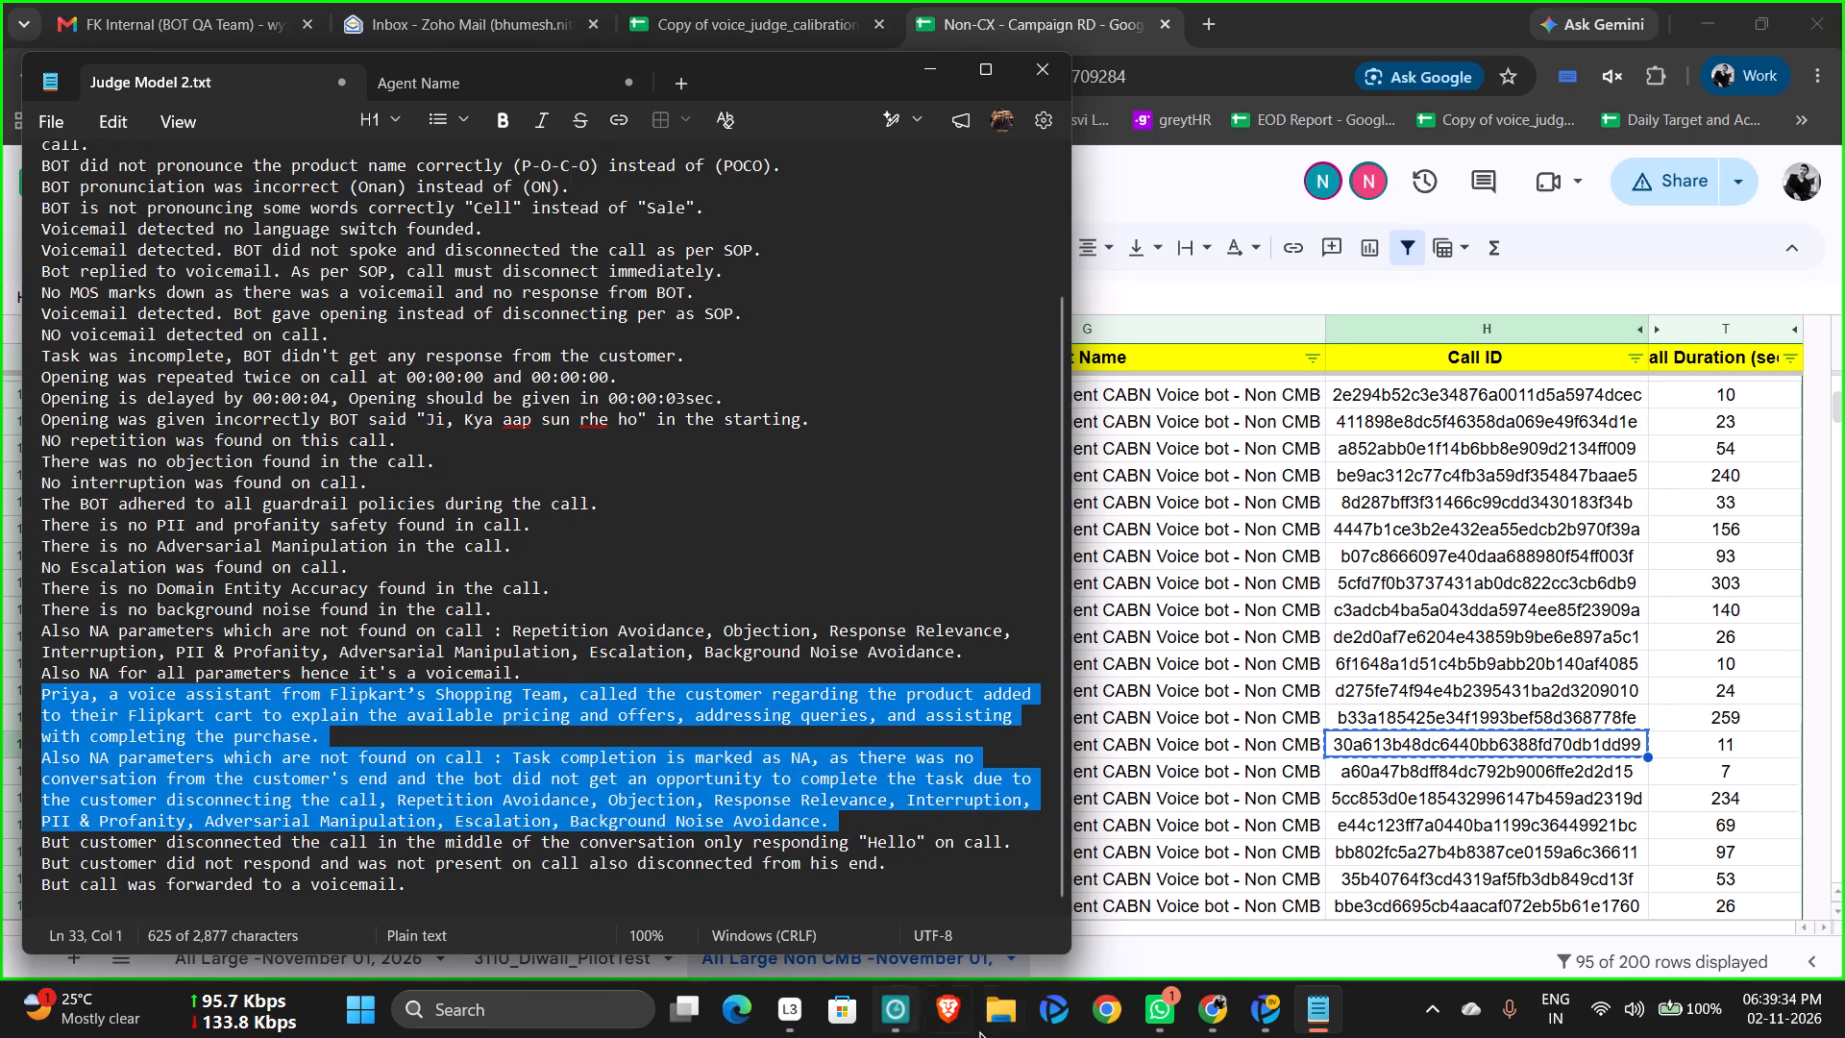
Switch to the AuditXpert form in Prisma Browser and paste the copied paragraphs into Section B's OverallComments field.
left_click(1242, 1003)
left_click(1562, 497)
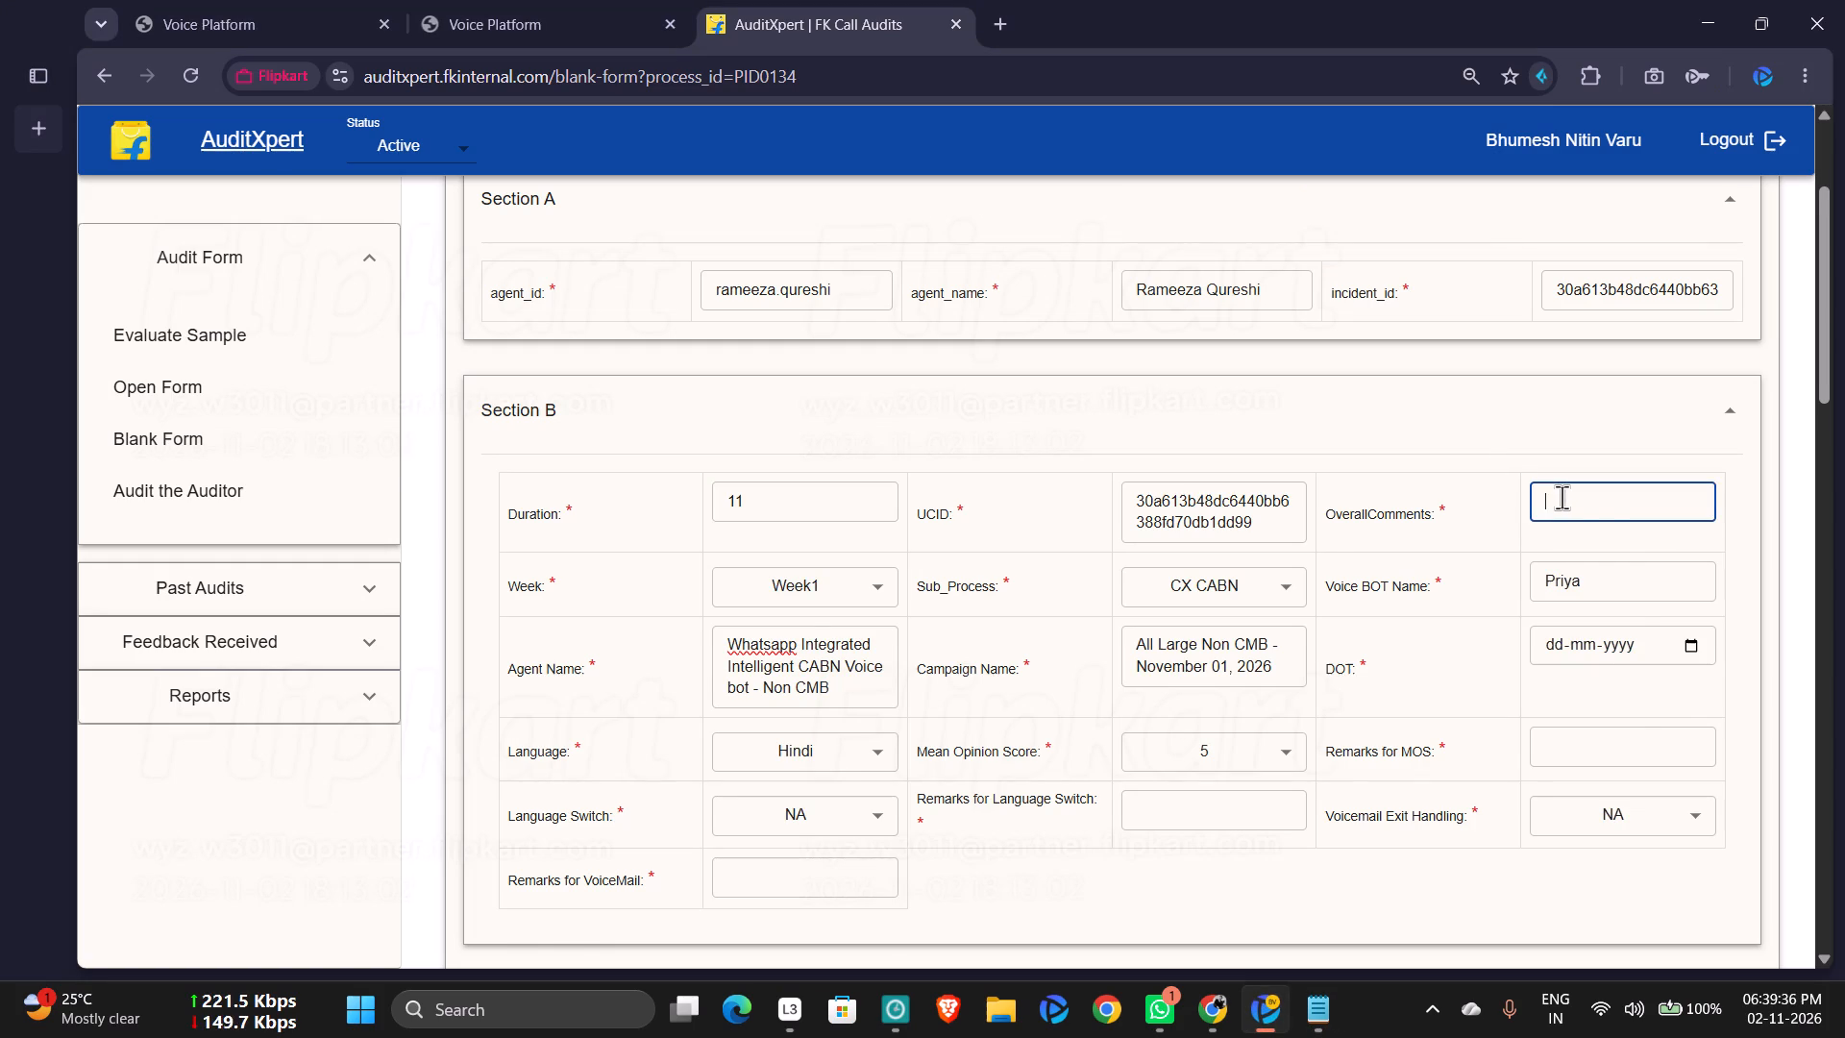
key("ctrl+v")
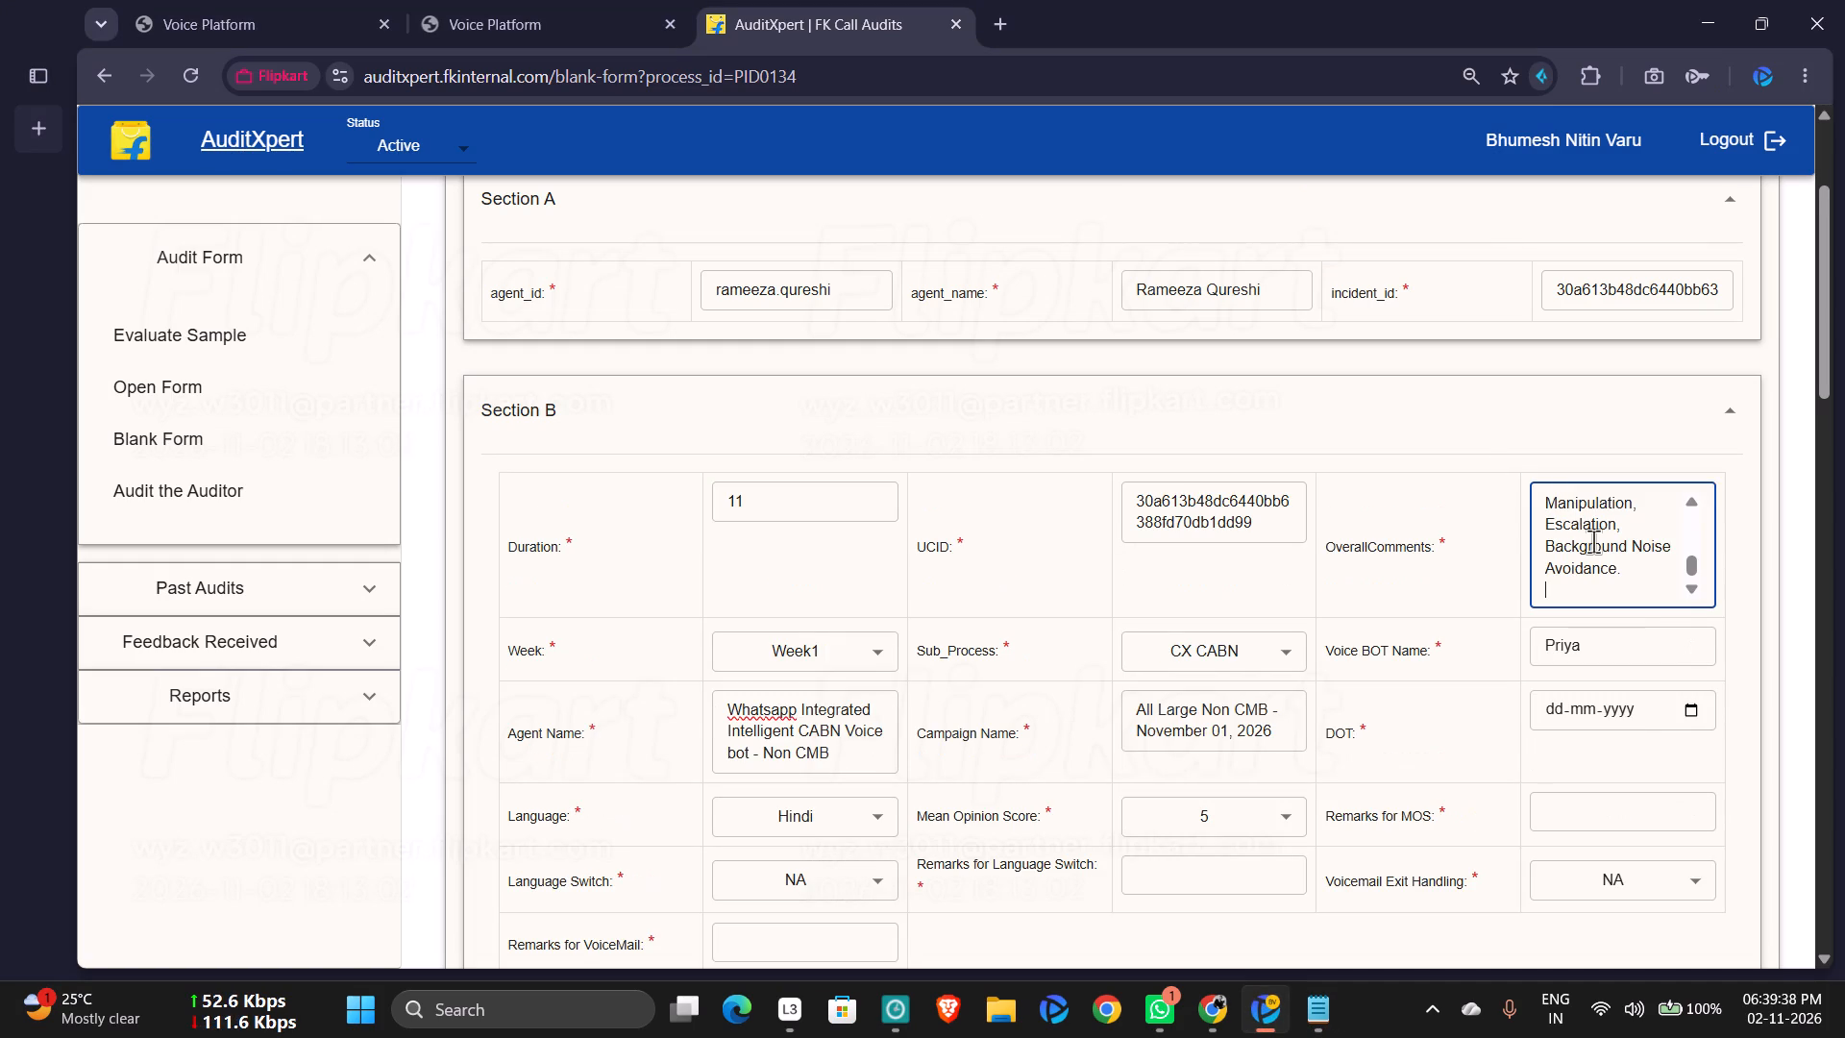
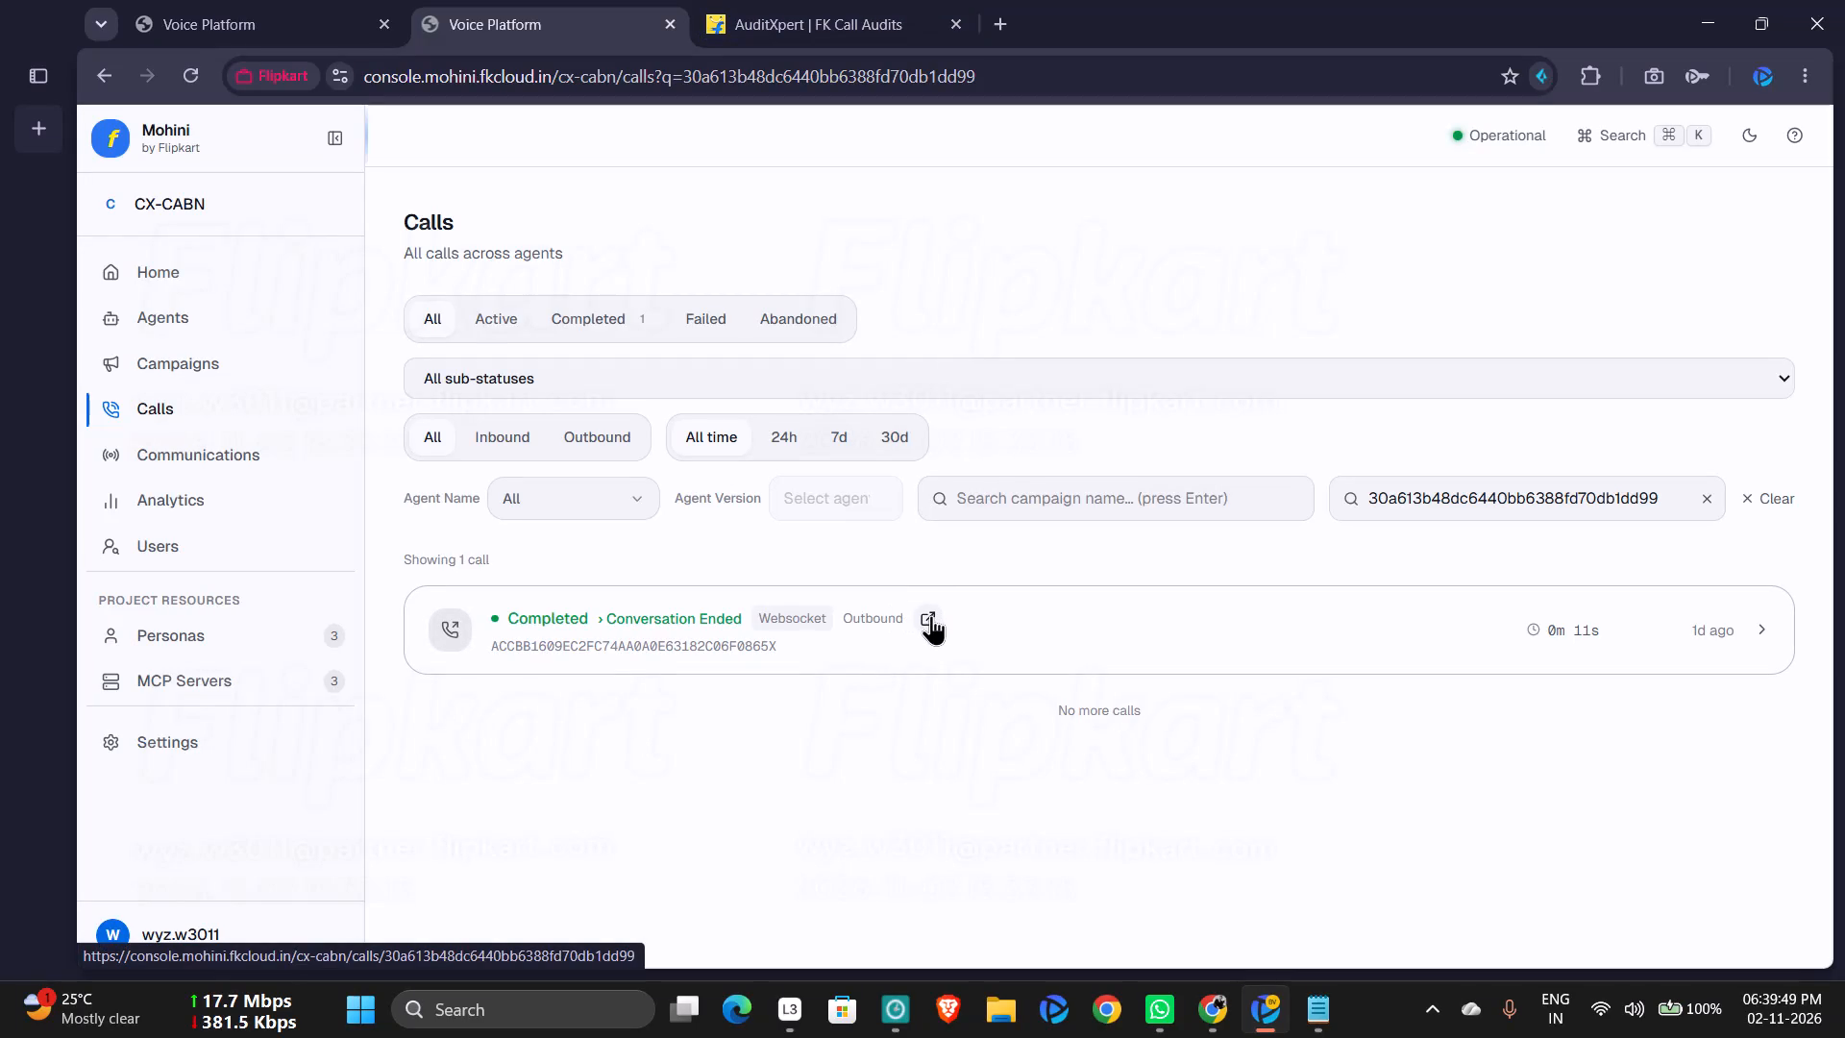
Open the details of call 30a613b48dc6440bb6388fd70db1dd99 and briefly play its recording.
left_click(931, 615)
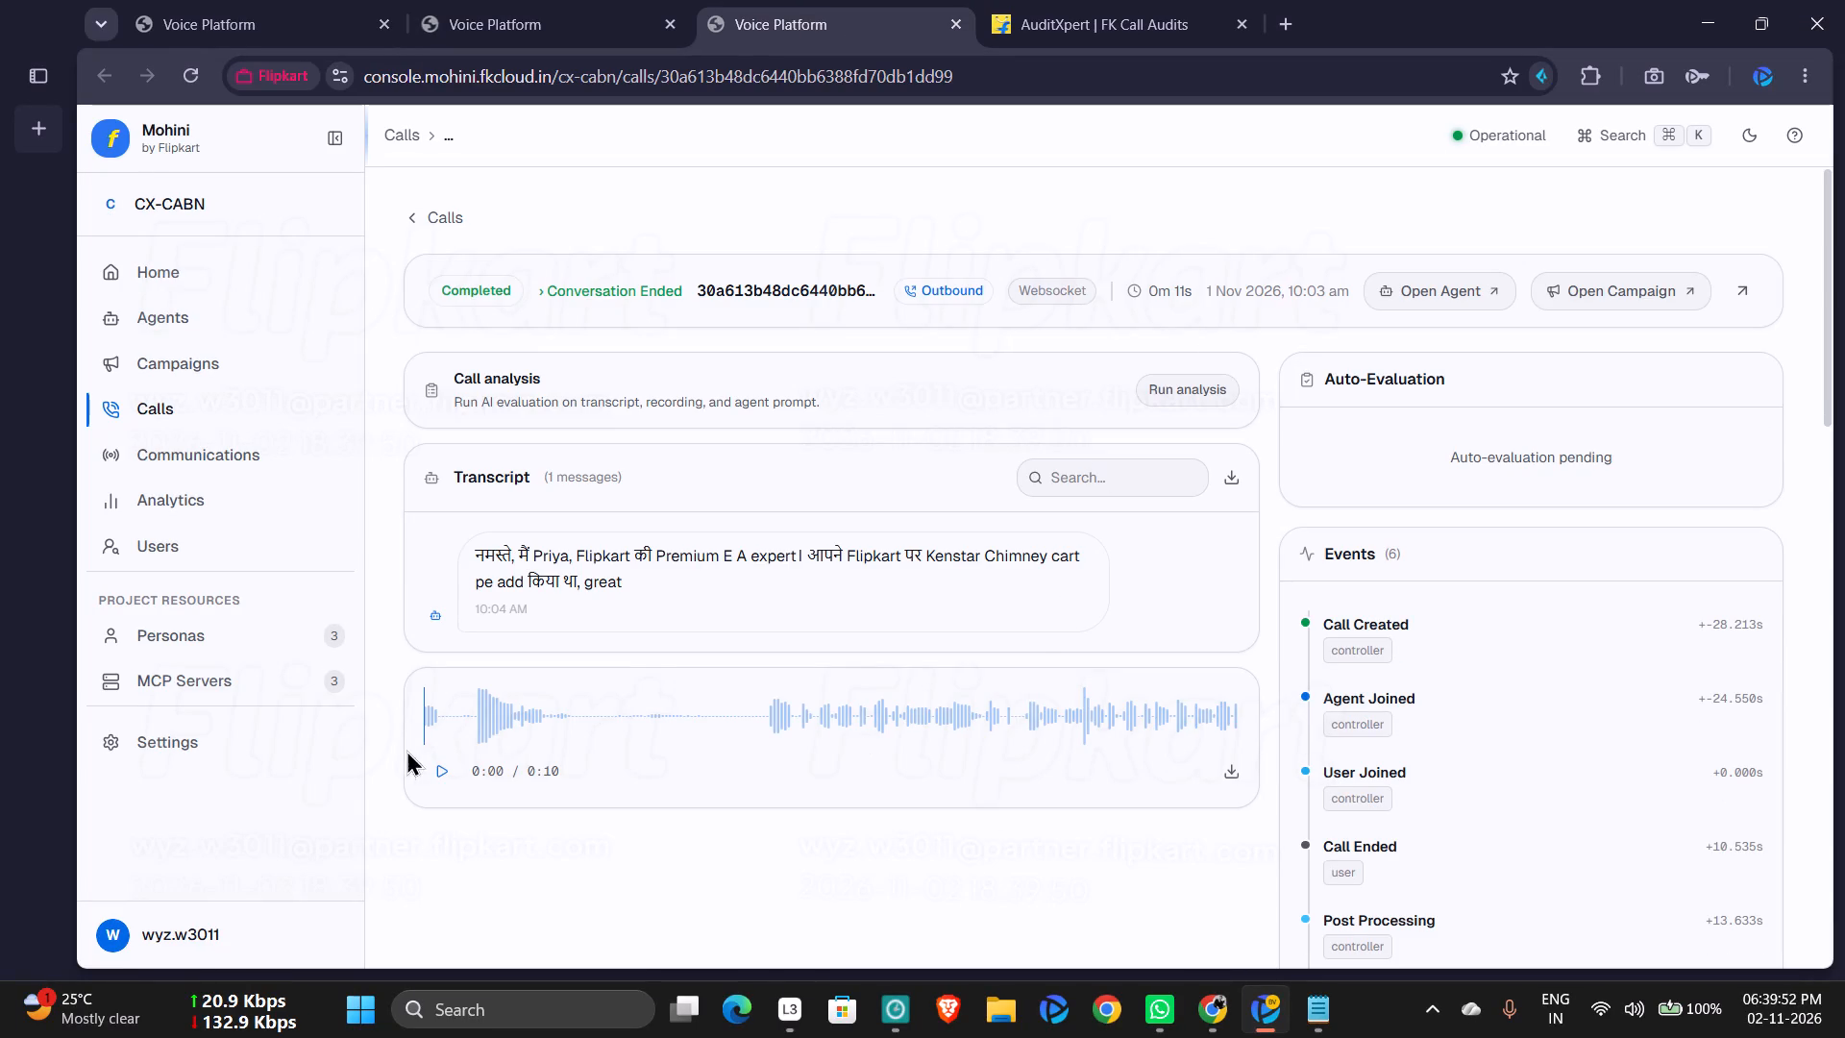
left_click(446, 757)
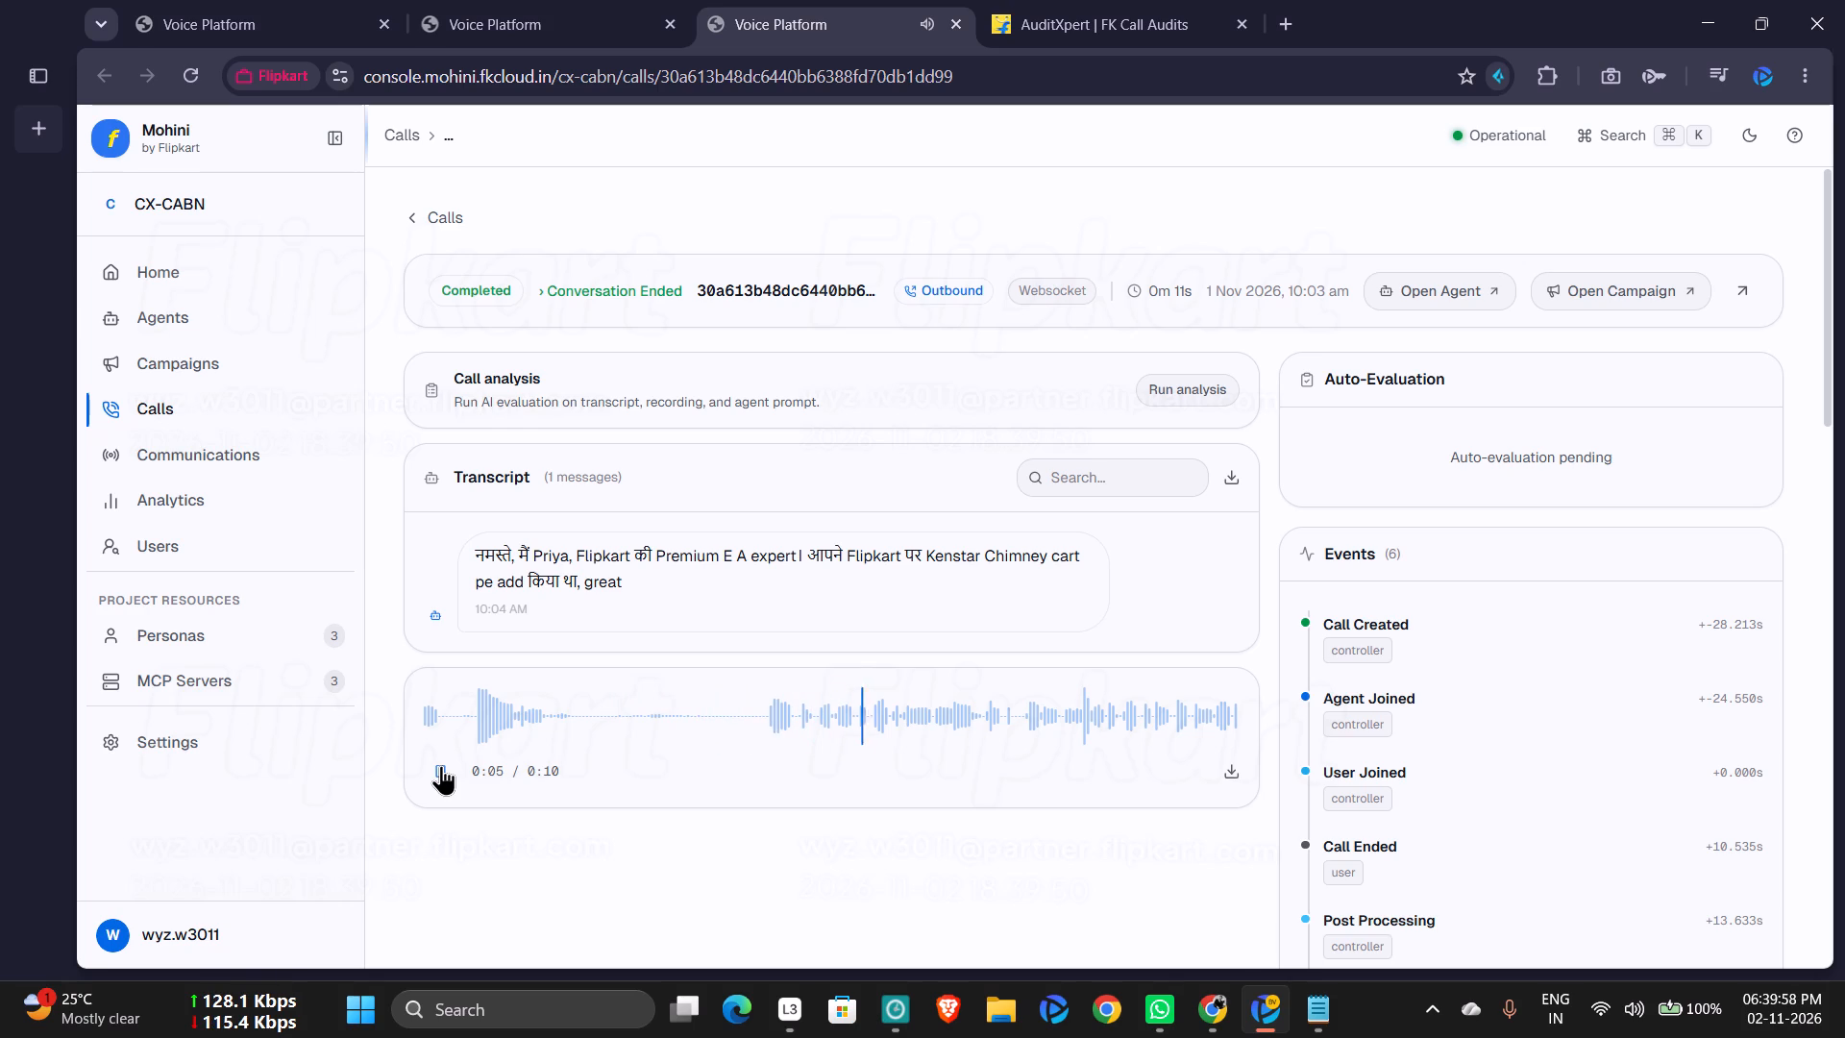
left_click(441, 765)
Copy the line '"Hello" does not capture the language match of the Customer on call.' from Notepad into AuditXpert's Remarks for Language Switch field.
left_click(1020, 0)
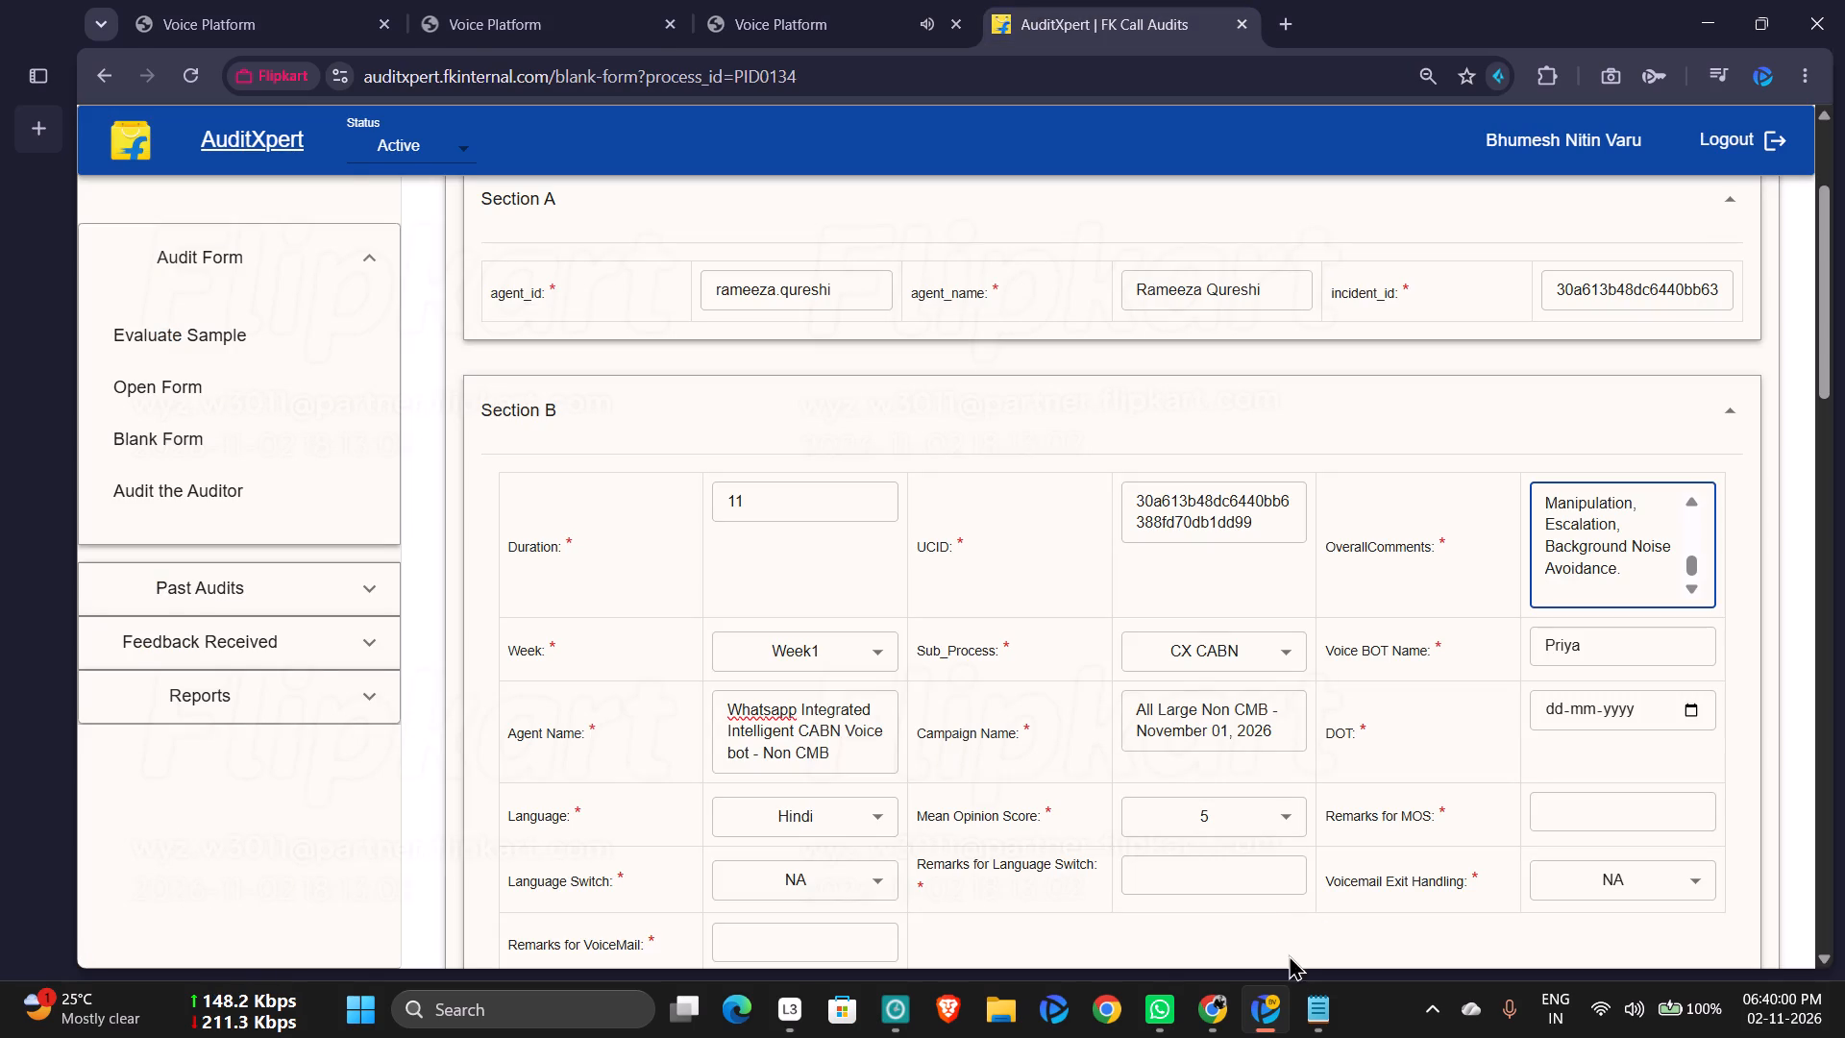
left_click(1314, 1000)
scroll(351, 139, "up", 5)
scroll(249, 275, "up", 5)
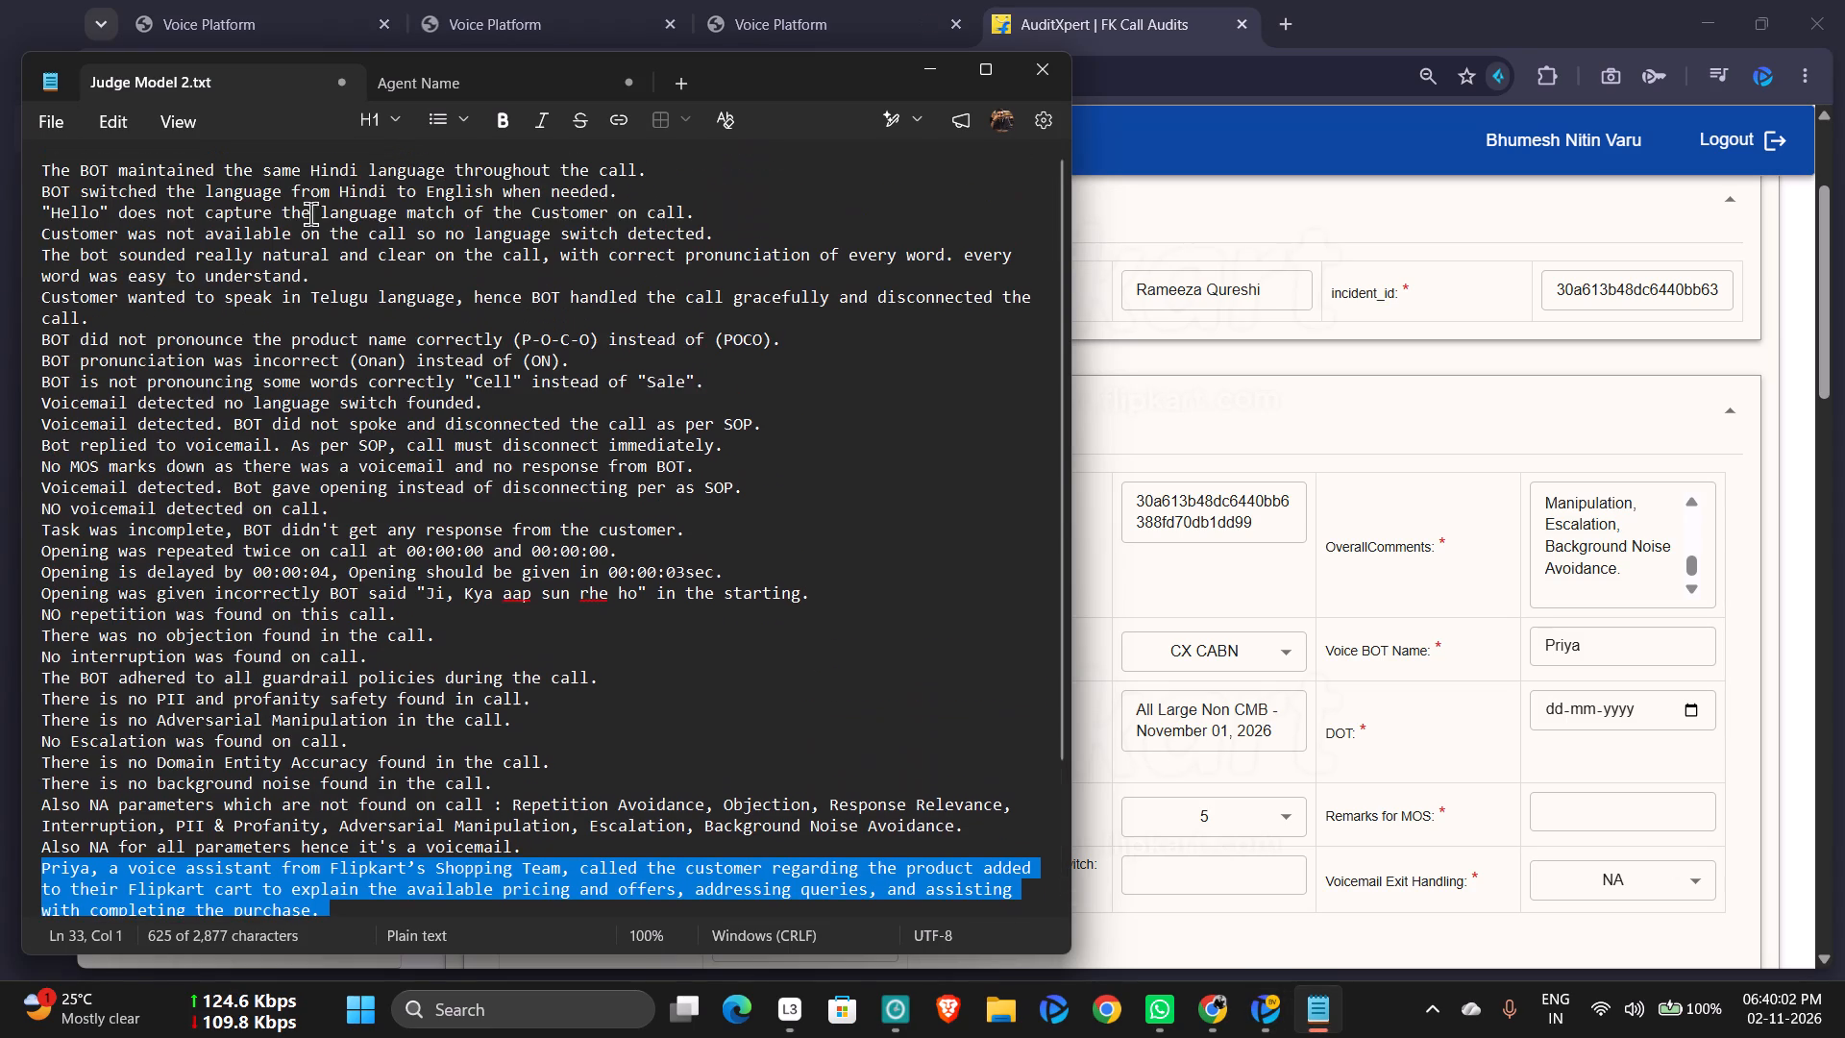
triple_click(183, 217)
key("ctrl+c")
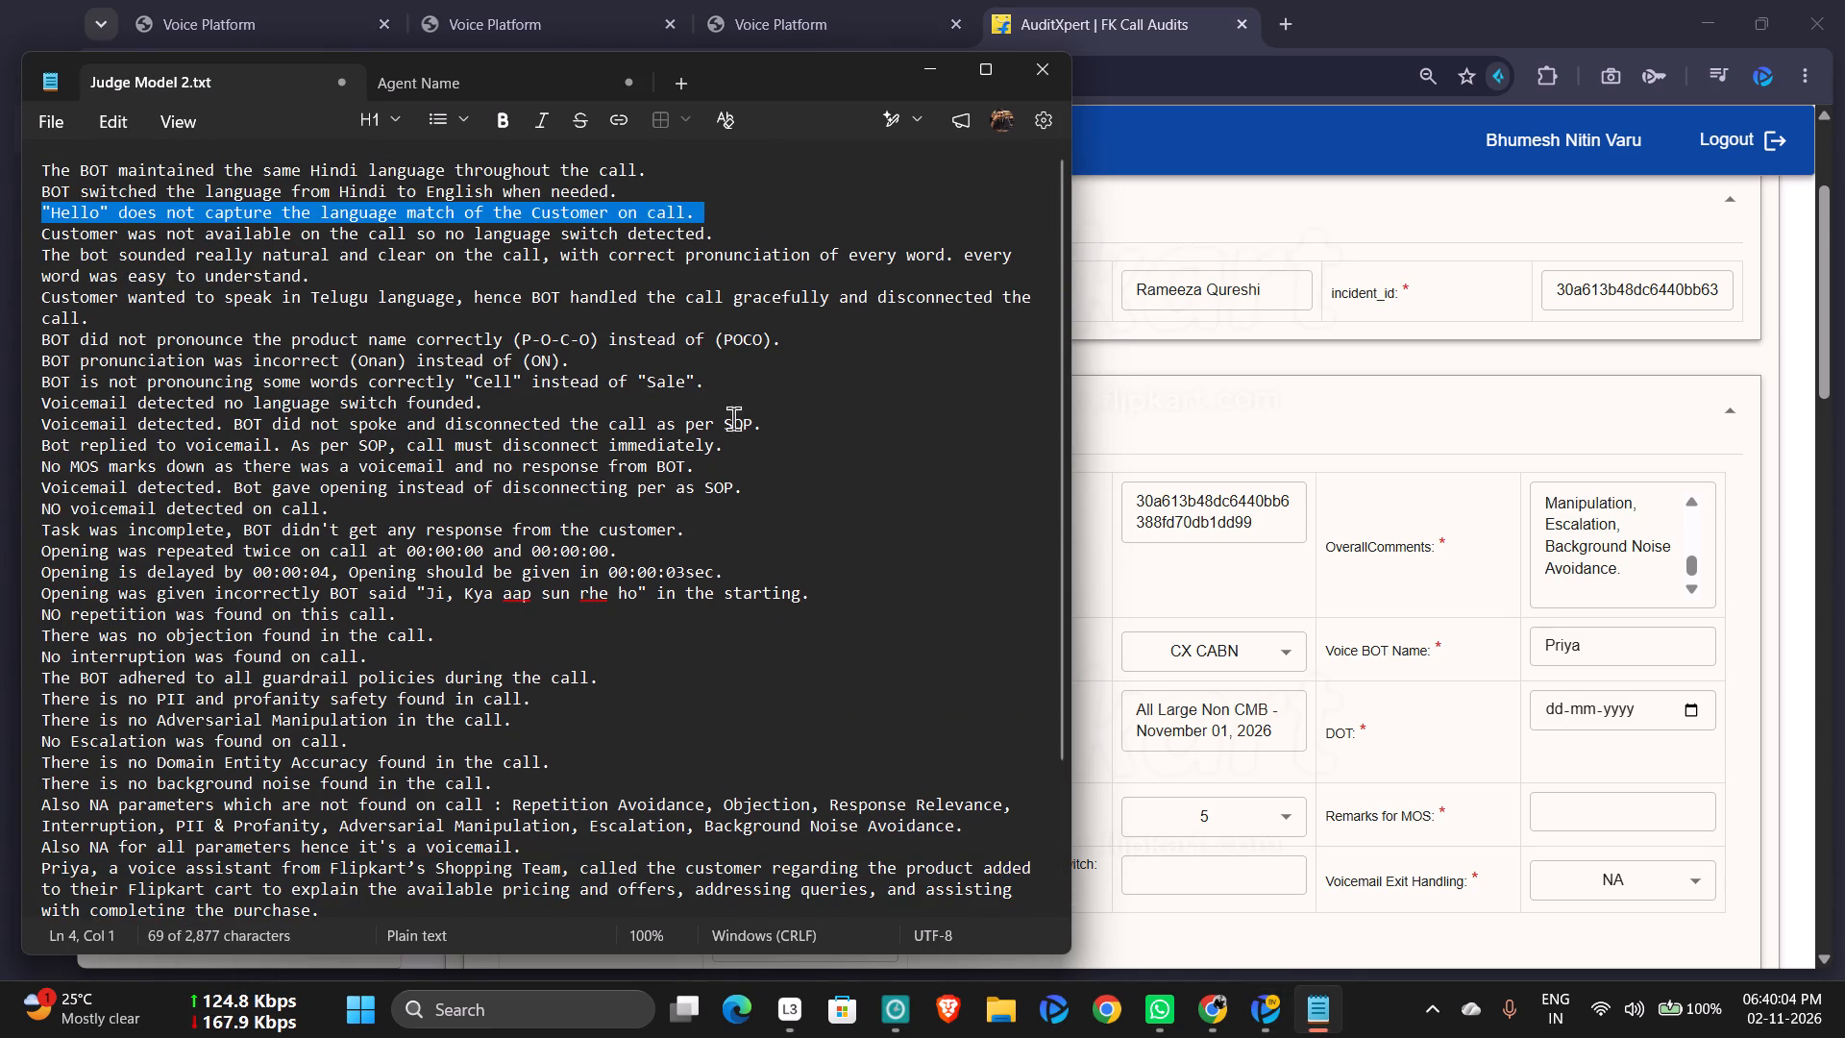
left_click(1177, 871)
key("ctrl+v")
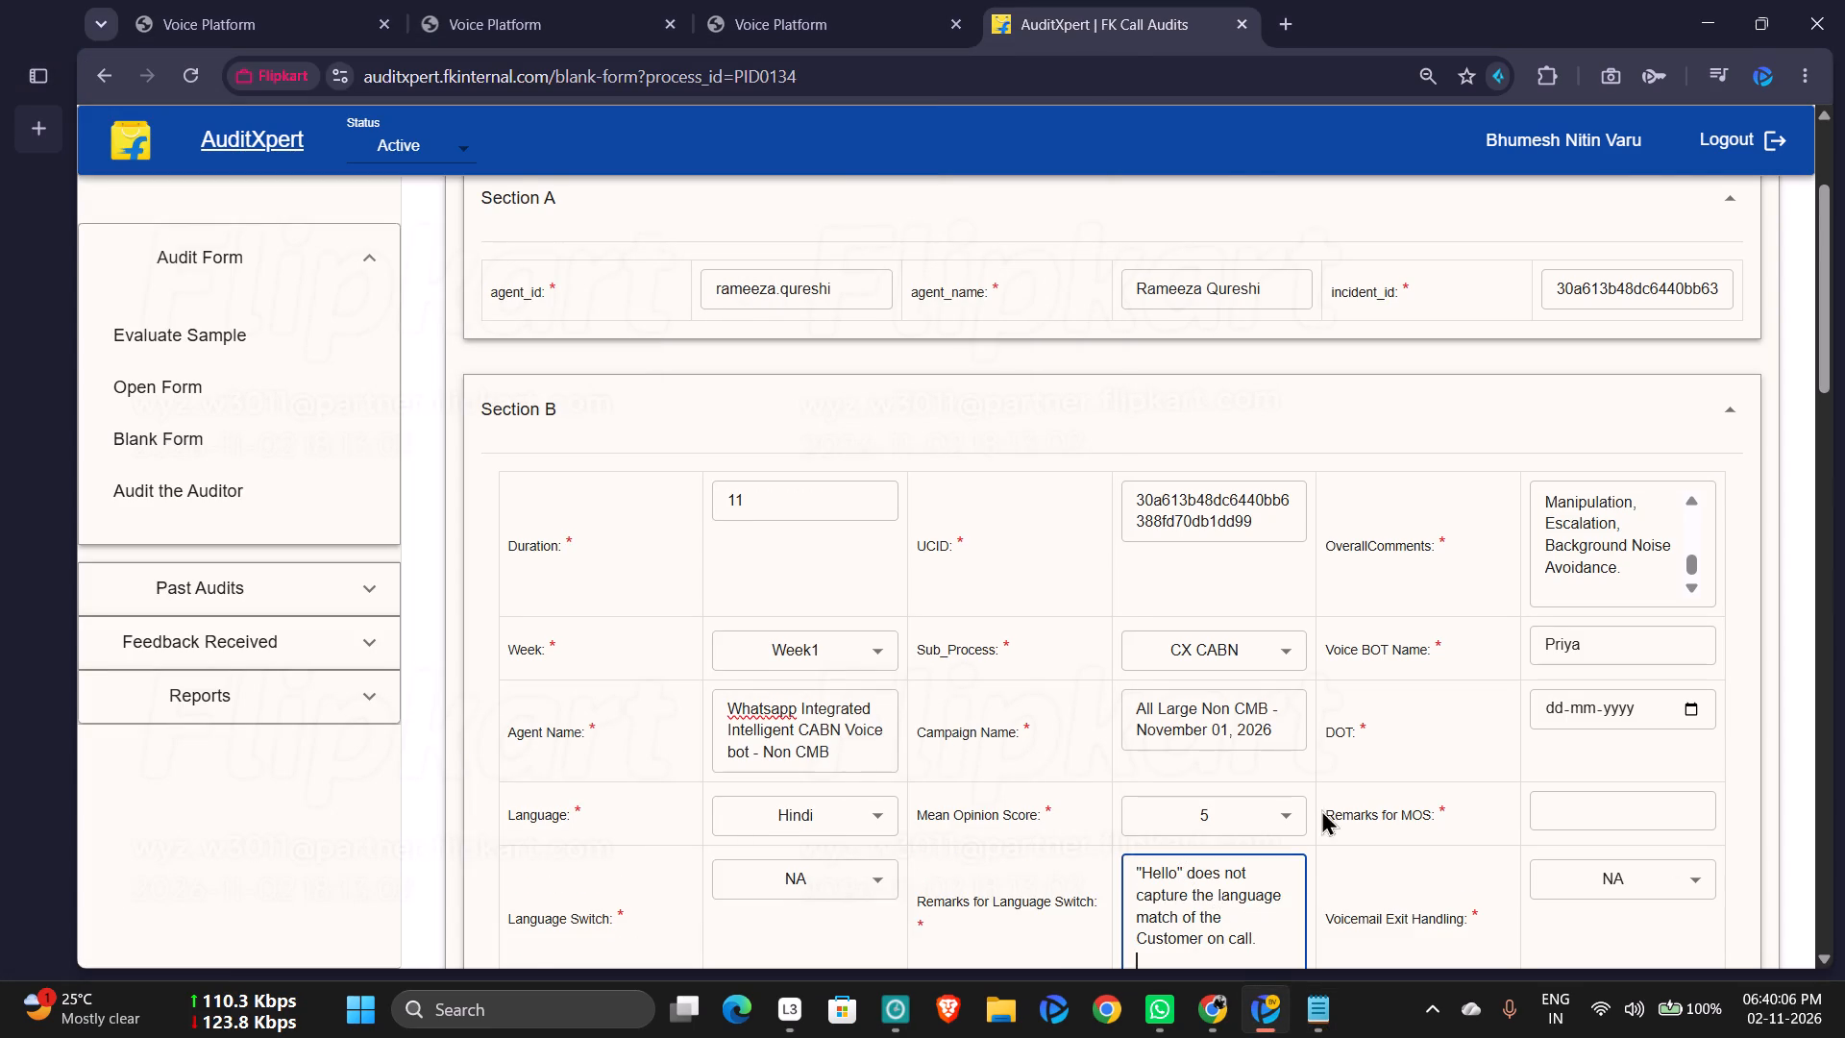
Copy the line "NO voicemail detected on call." from Notepad's Judge Model 2.txt and paste it into AuditXpert's Remarks for VoiceMail field.
scroll(1317, 787, "down", 1)
left_click(1314, 1021)
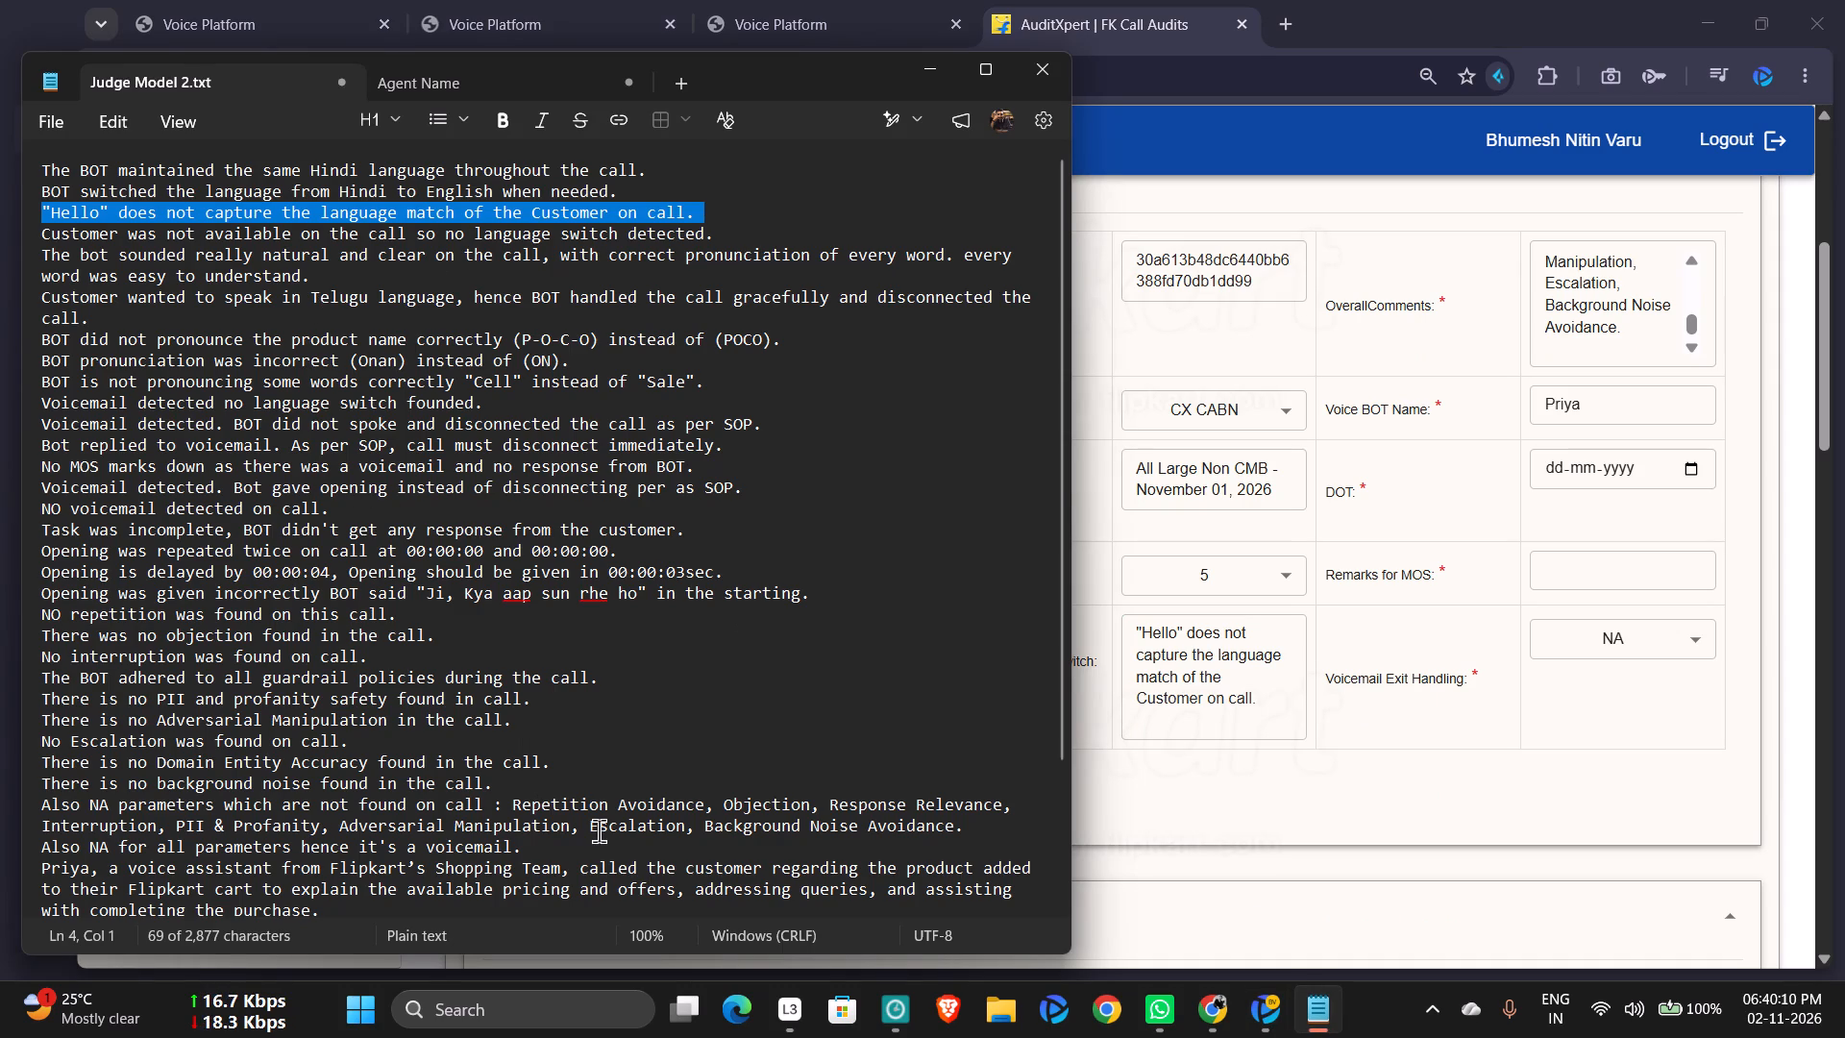
scroll(490, 877, "down", 2)
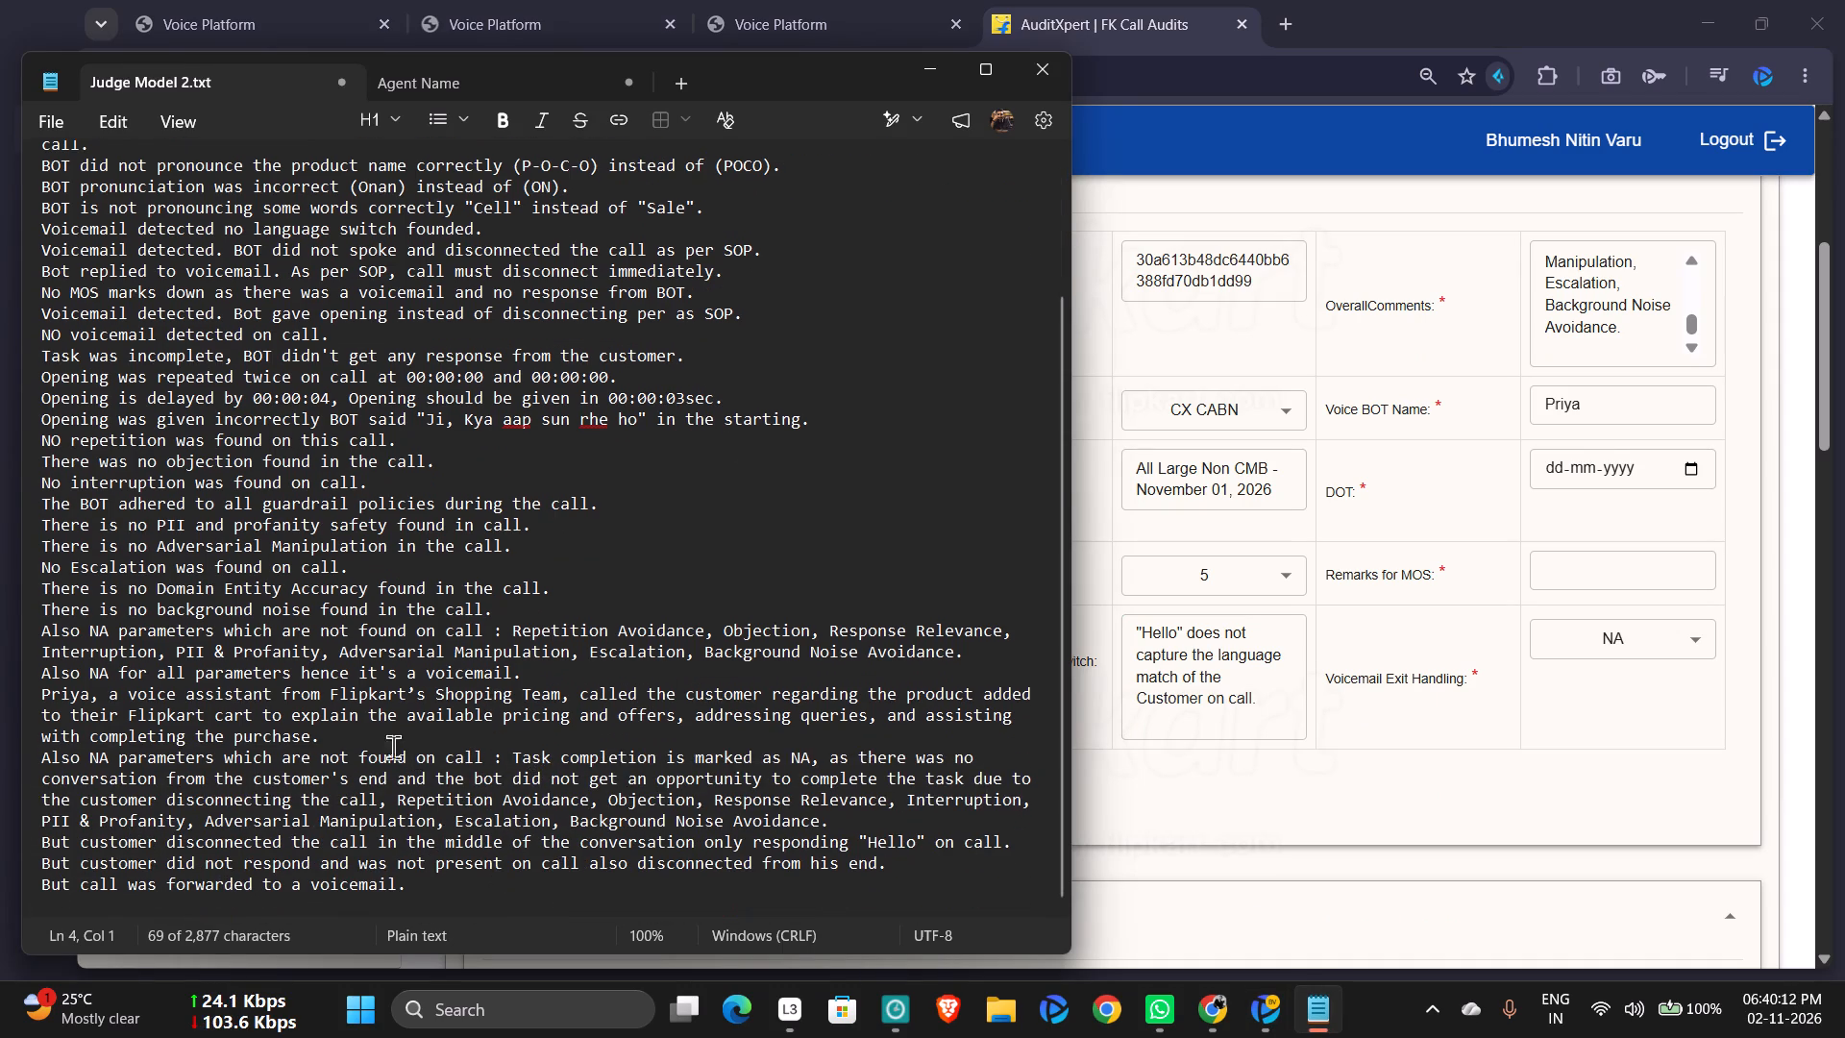
scroll(354, 656, "up", 3)
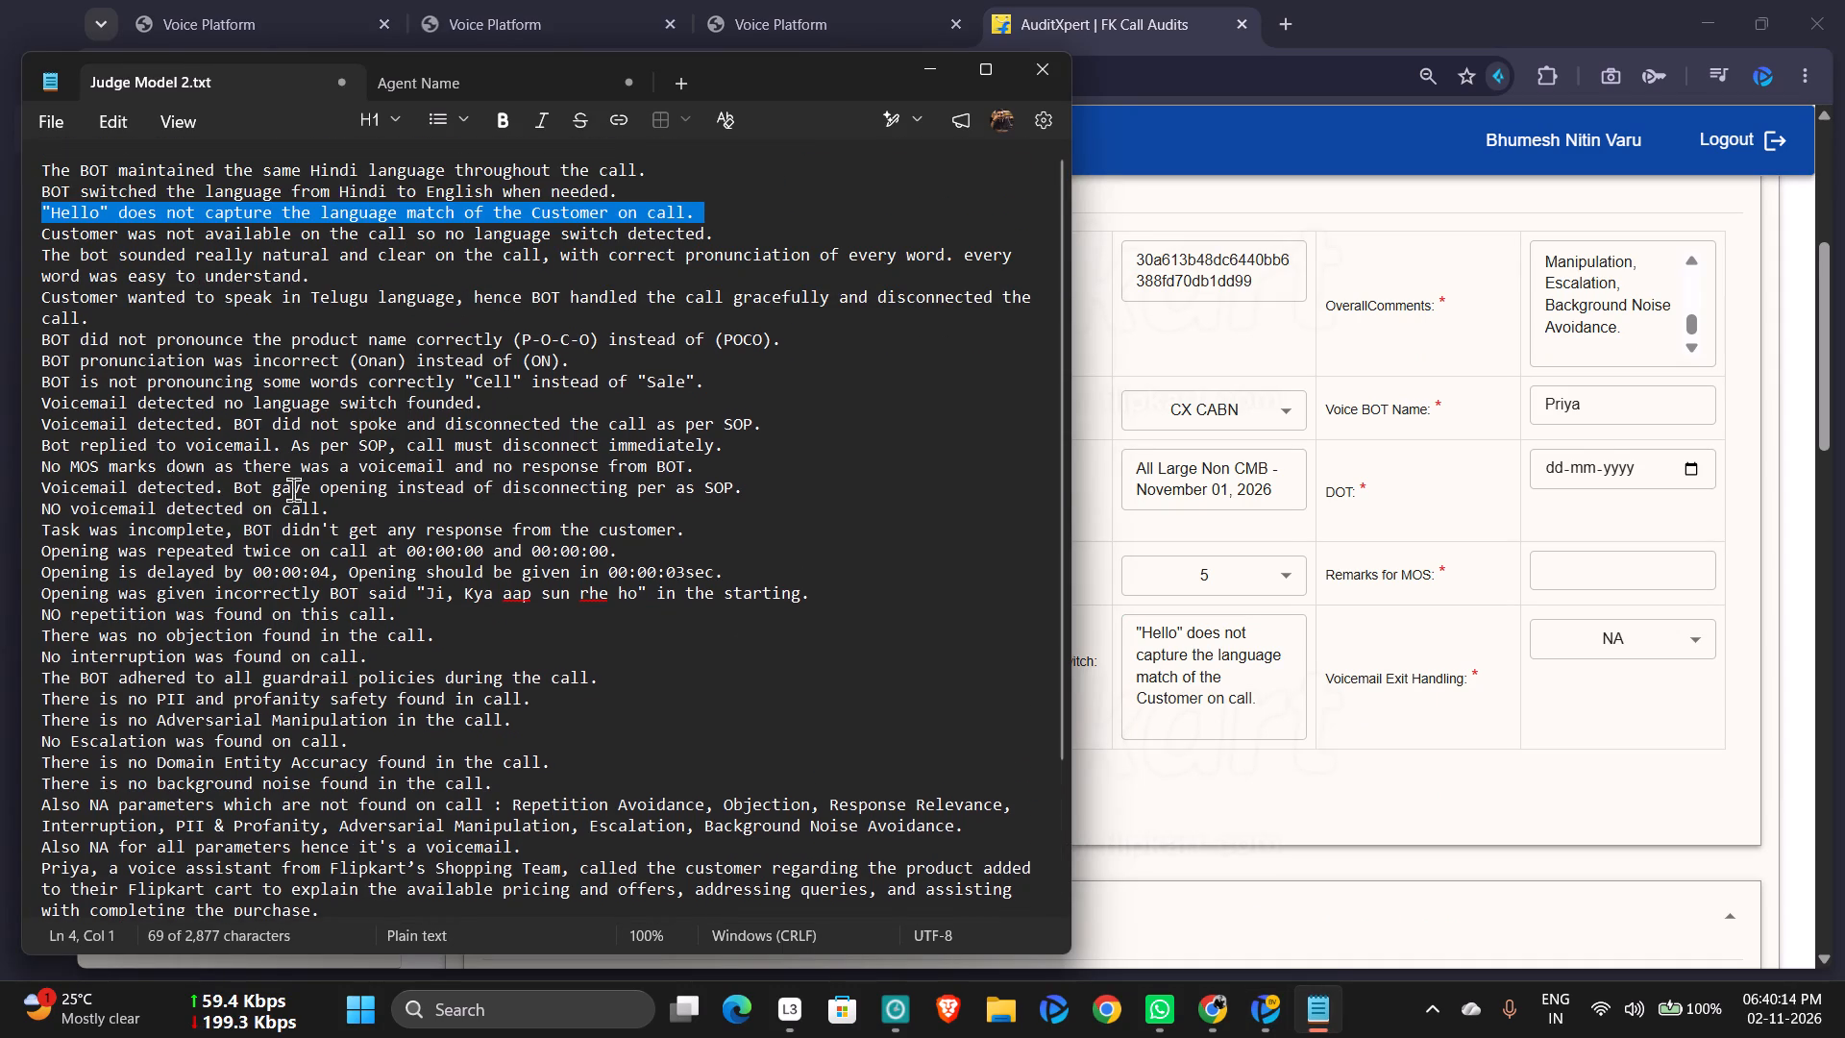
triple_click(307, 498)
key("ctrl+c")
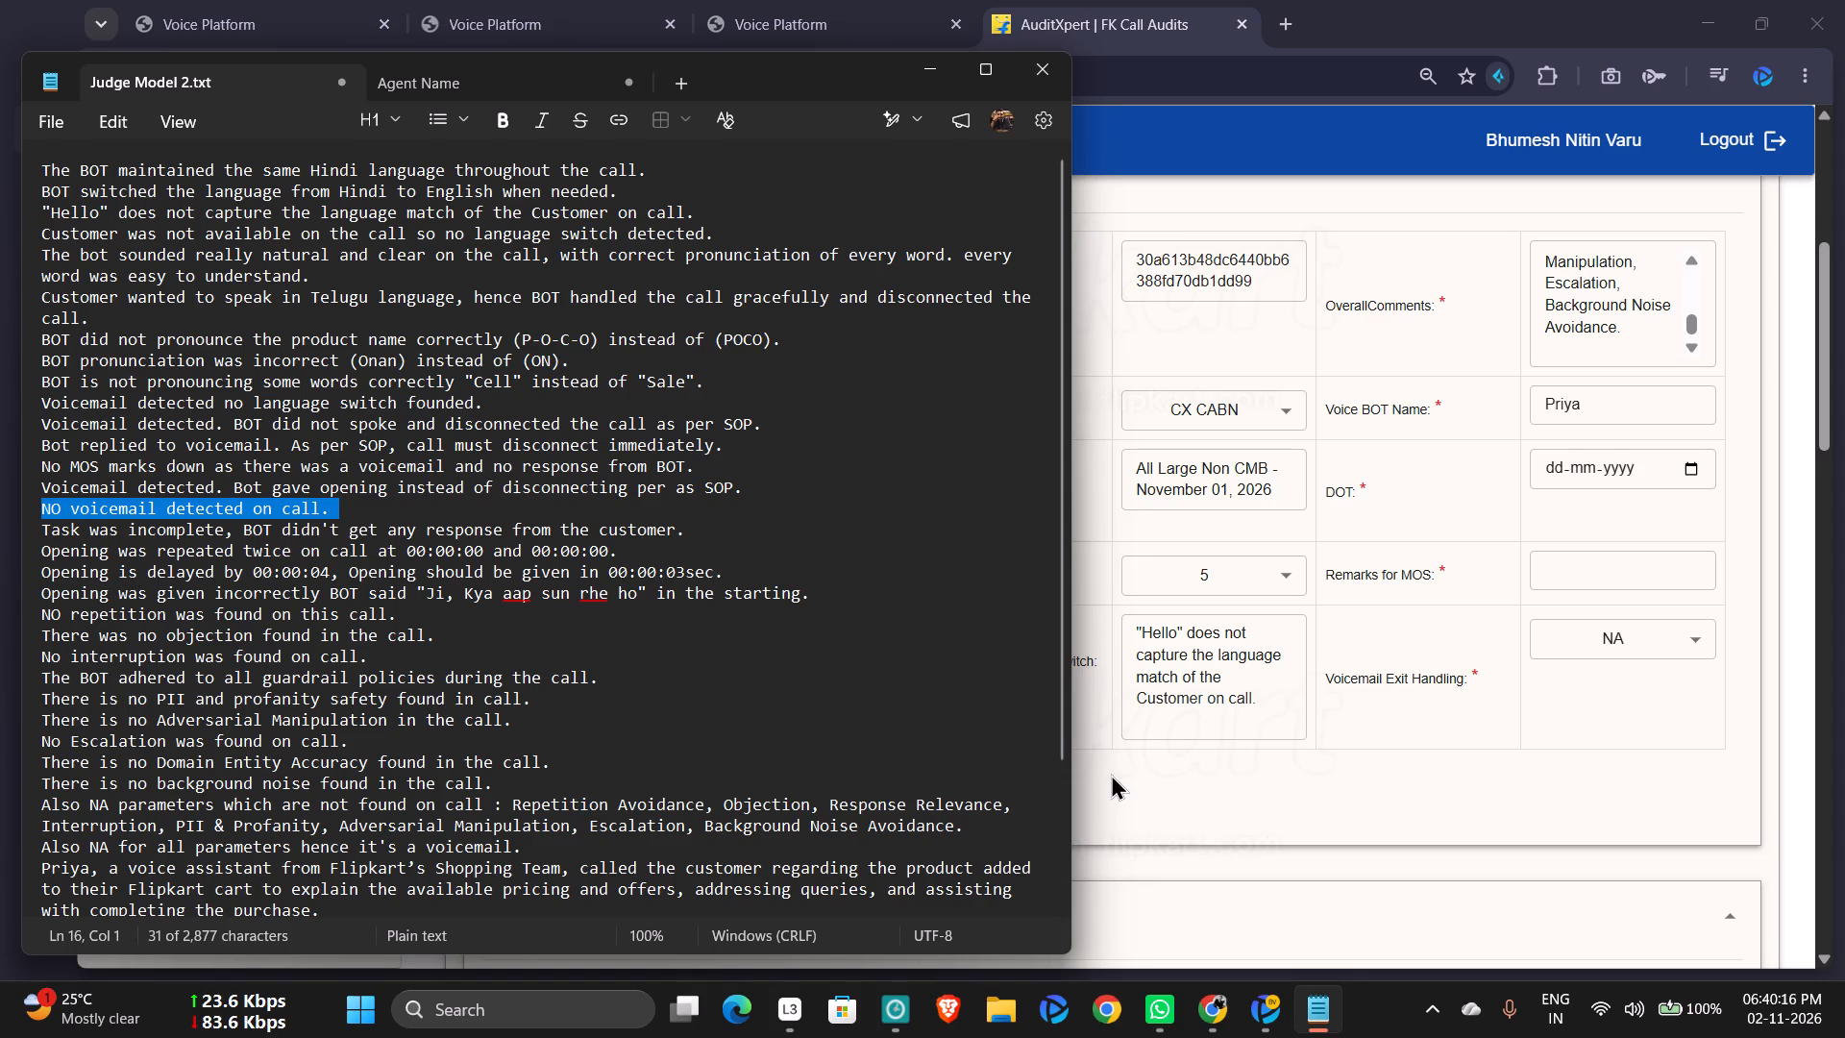
left_click(1142, 803)
left_click(771, 781)
key("ctrl+v")
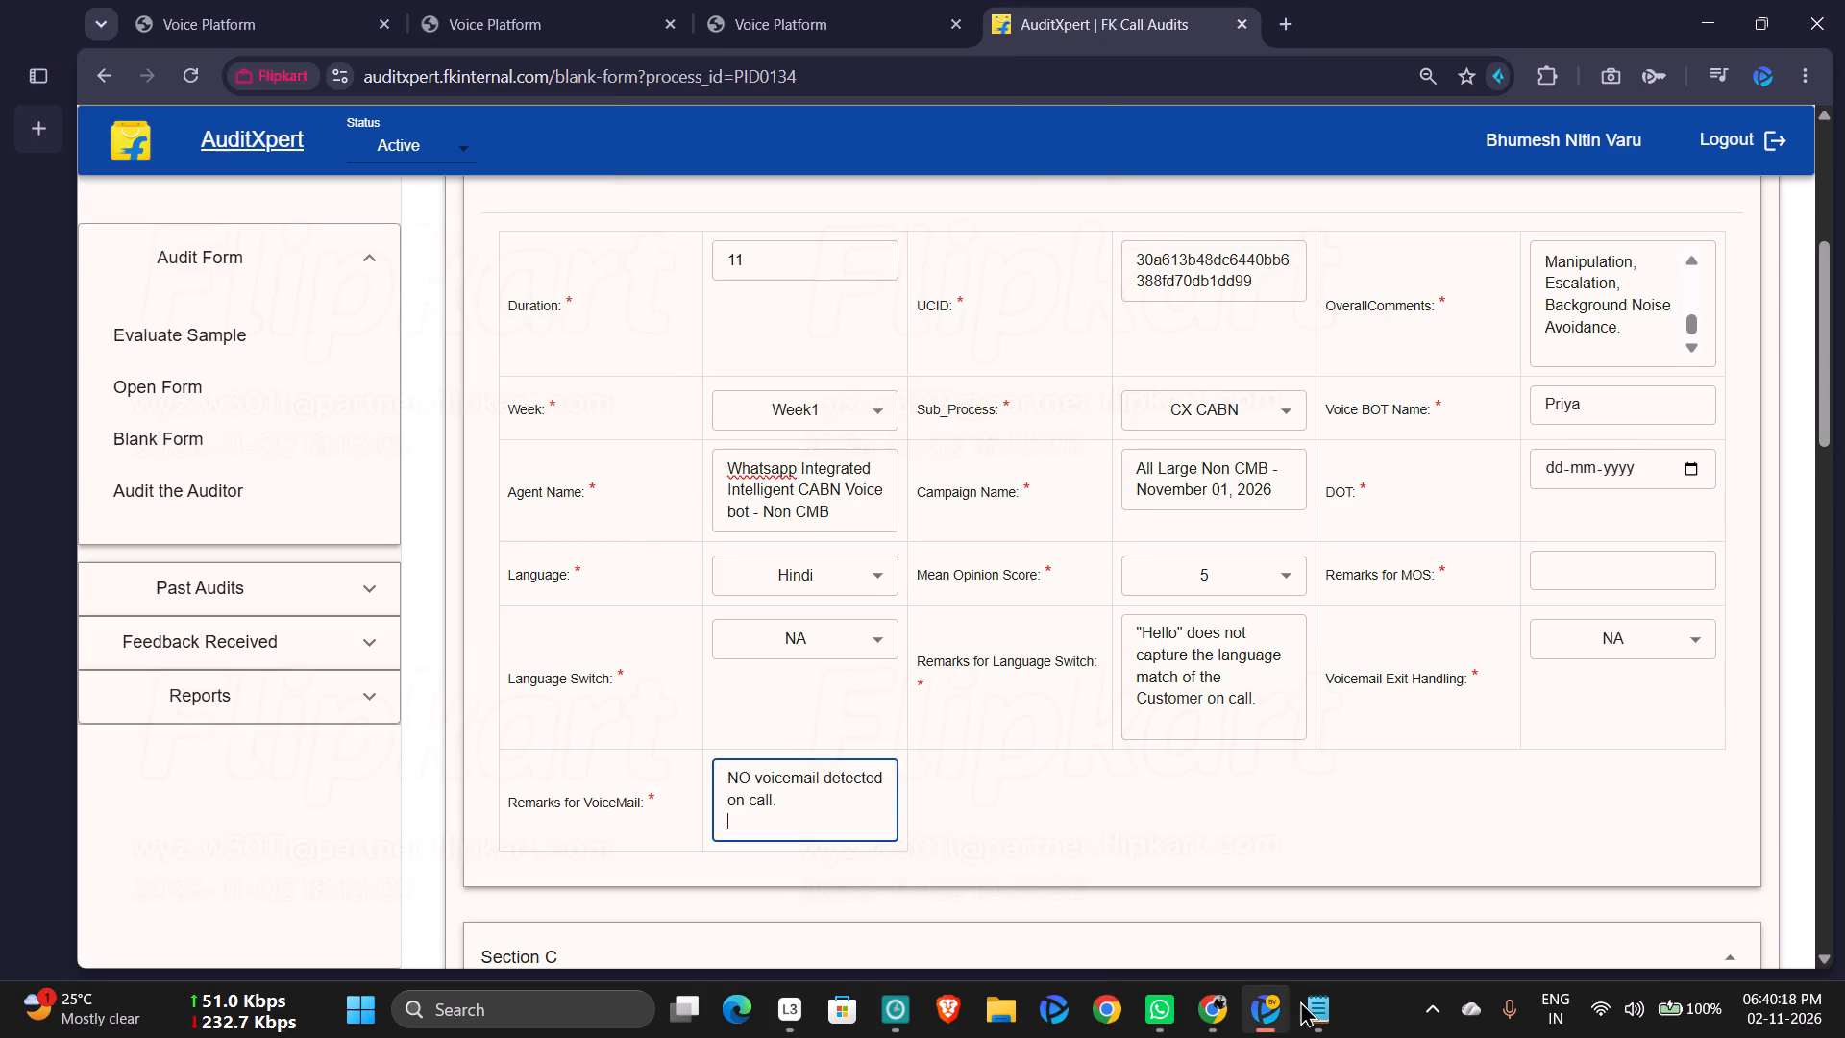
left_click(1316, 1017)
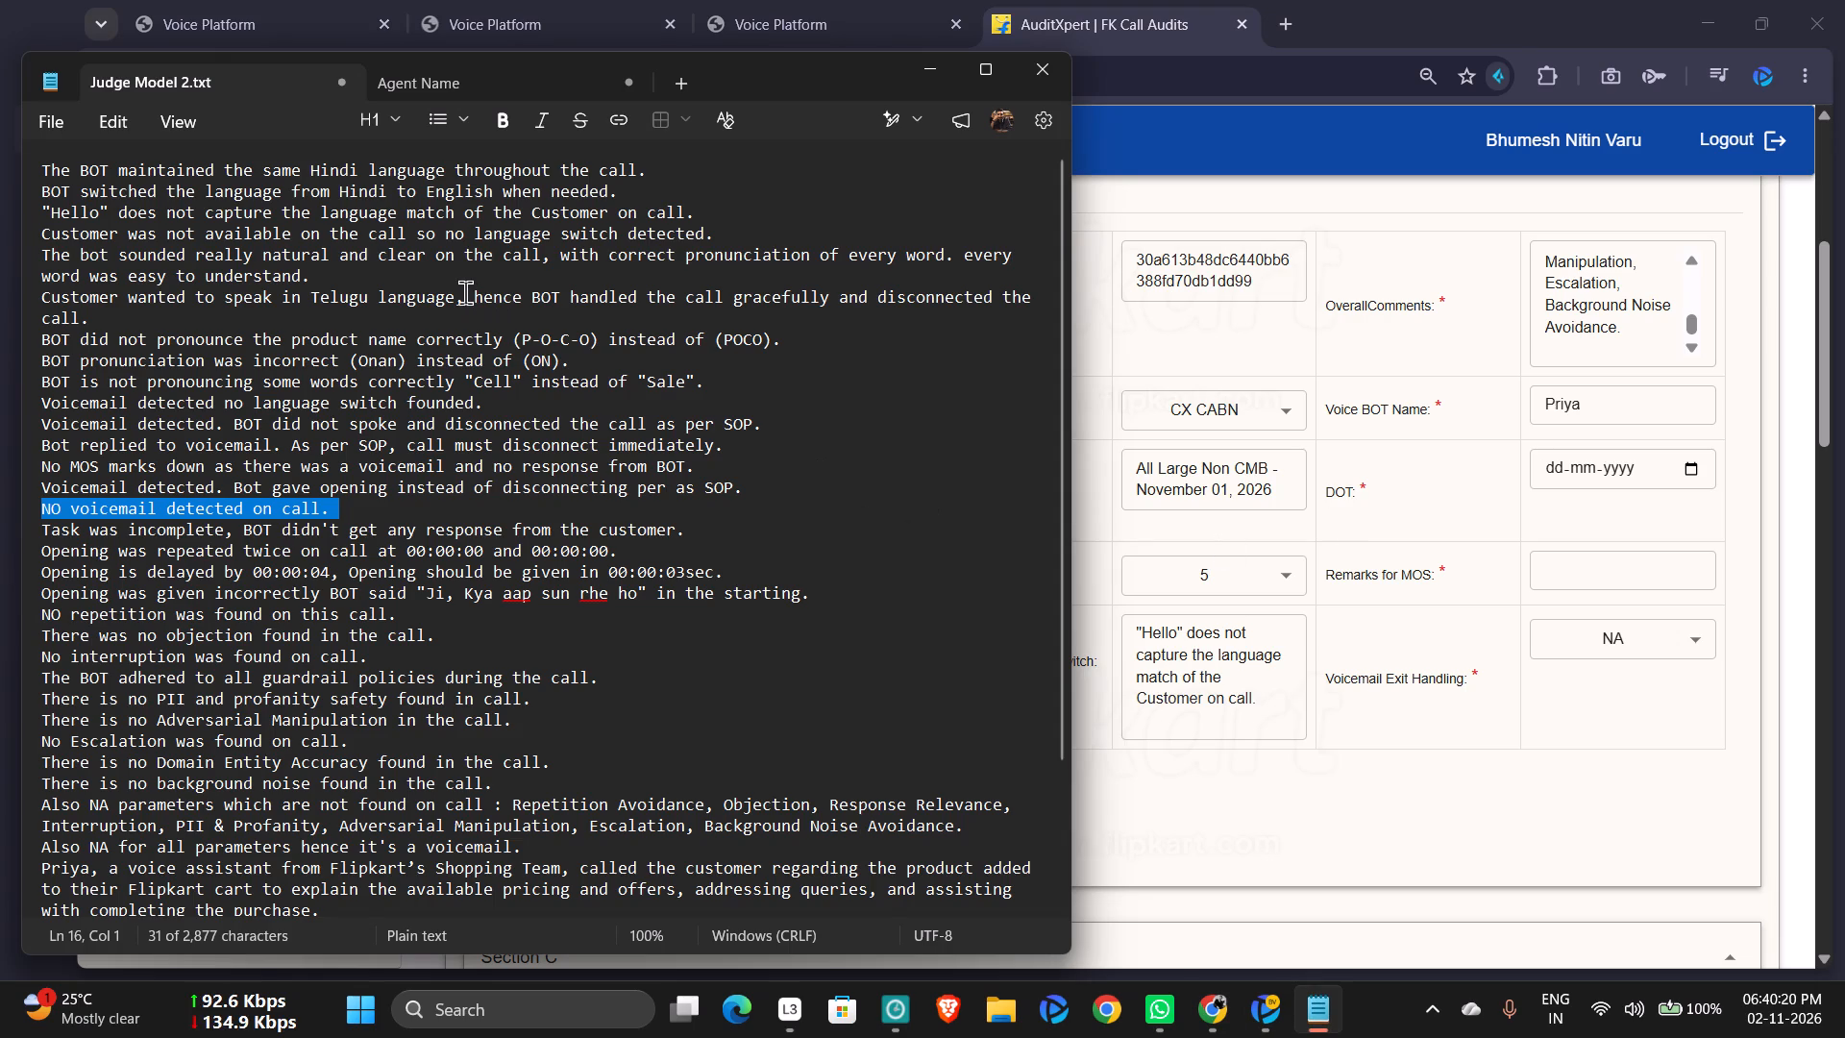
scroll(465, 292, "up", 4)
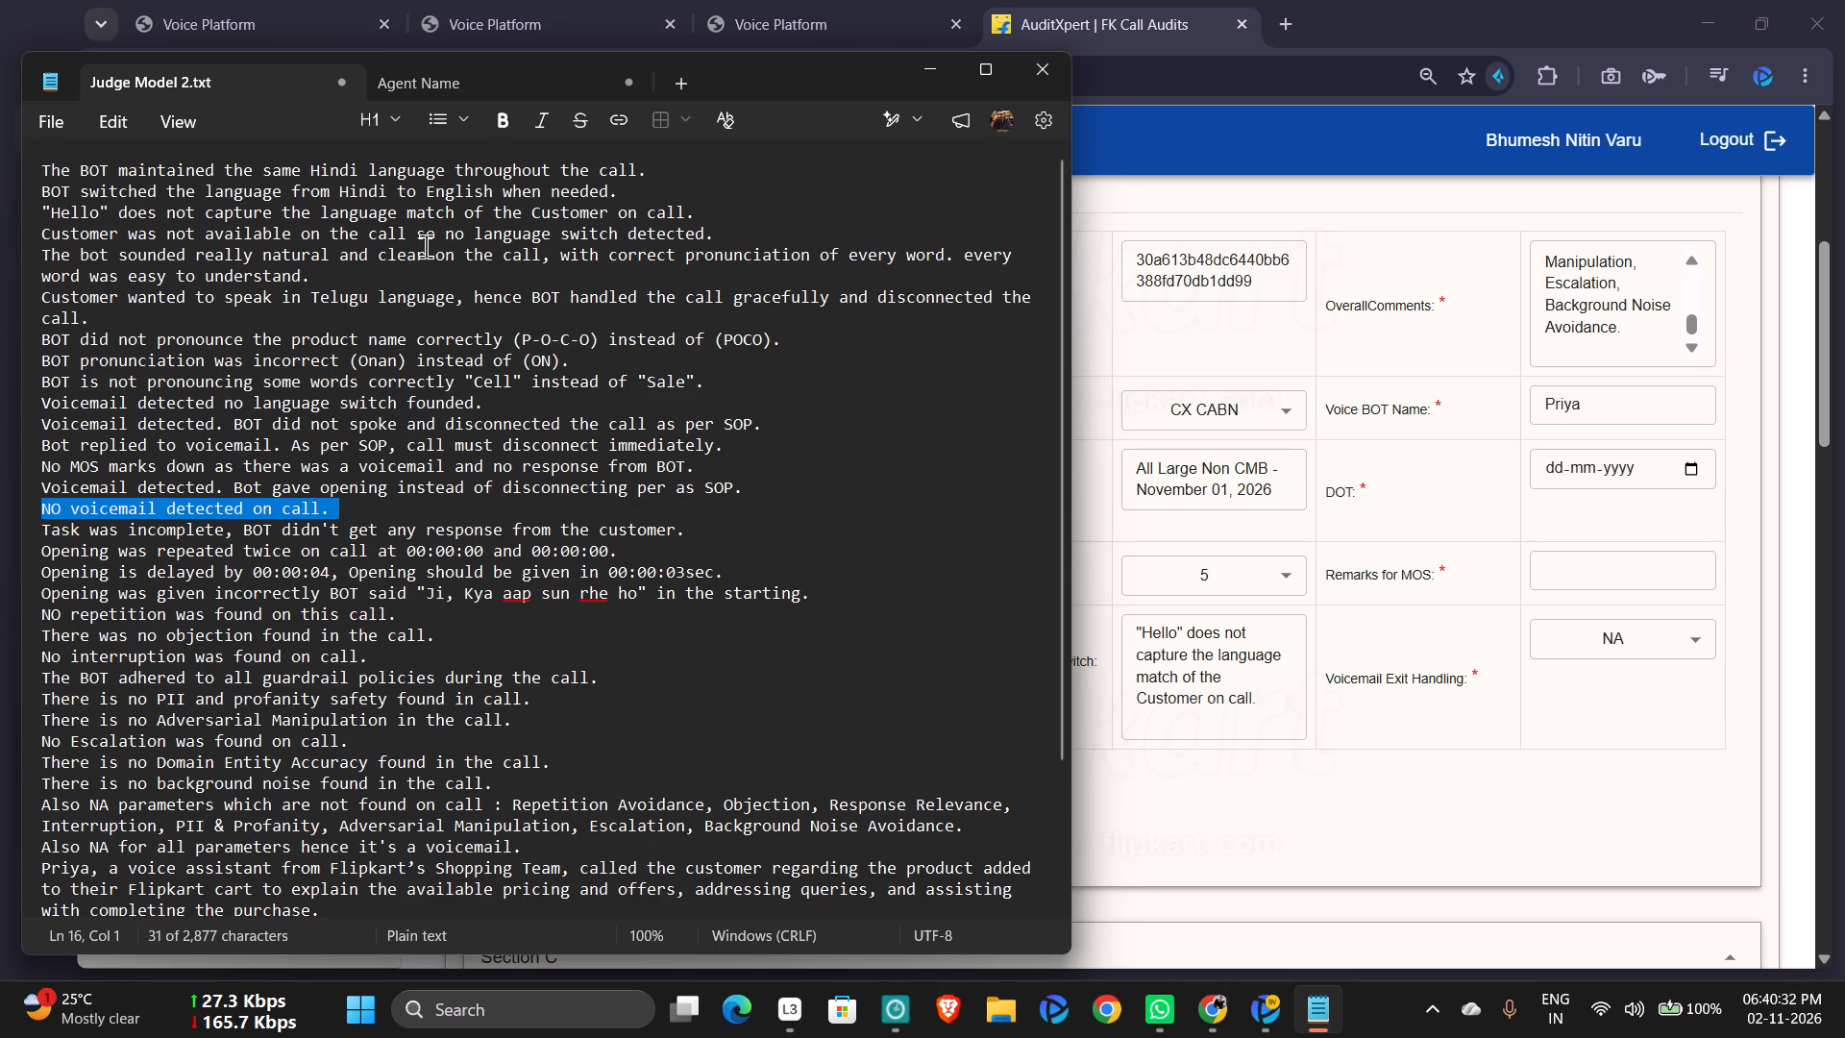
Return to the AuditXpert form and open the date picker of Section B's DOT field.
left_click(1685, 473)
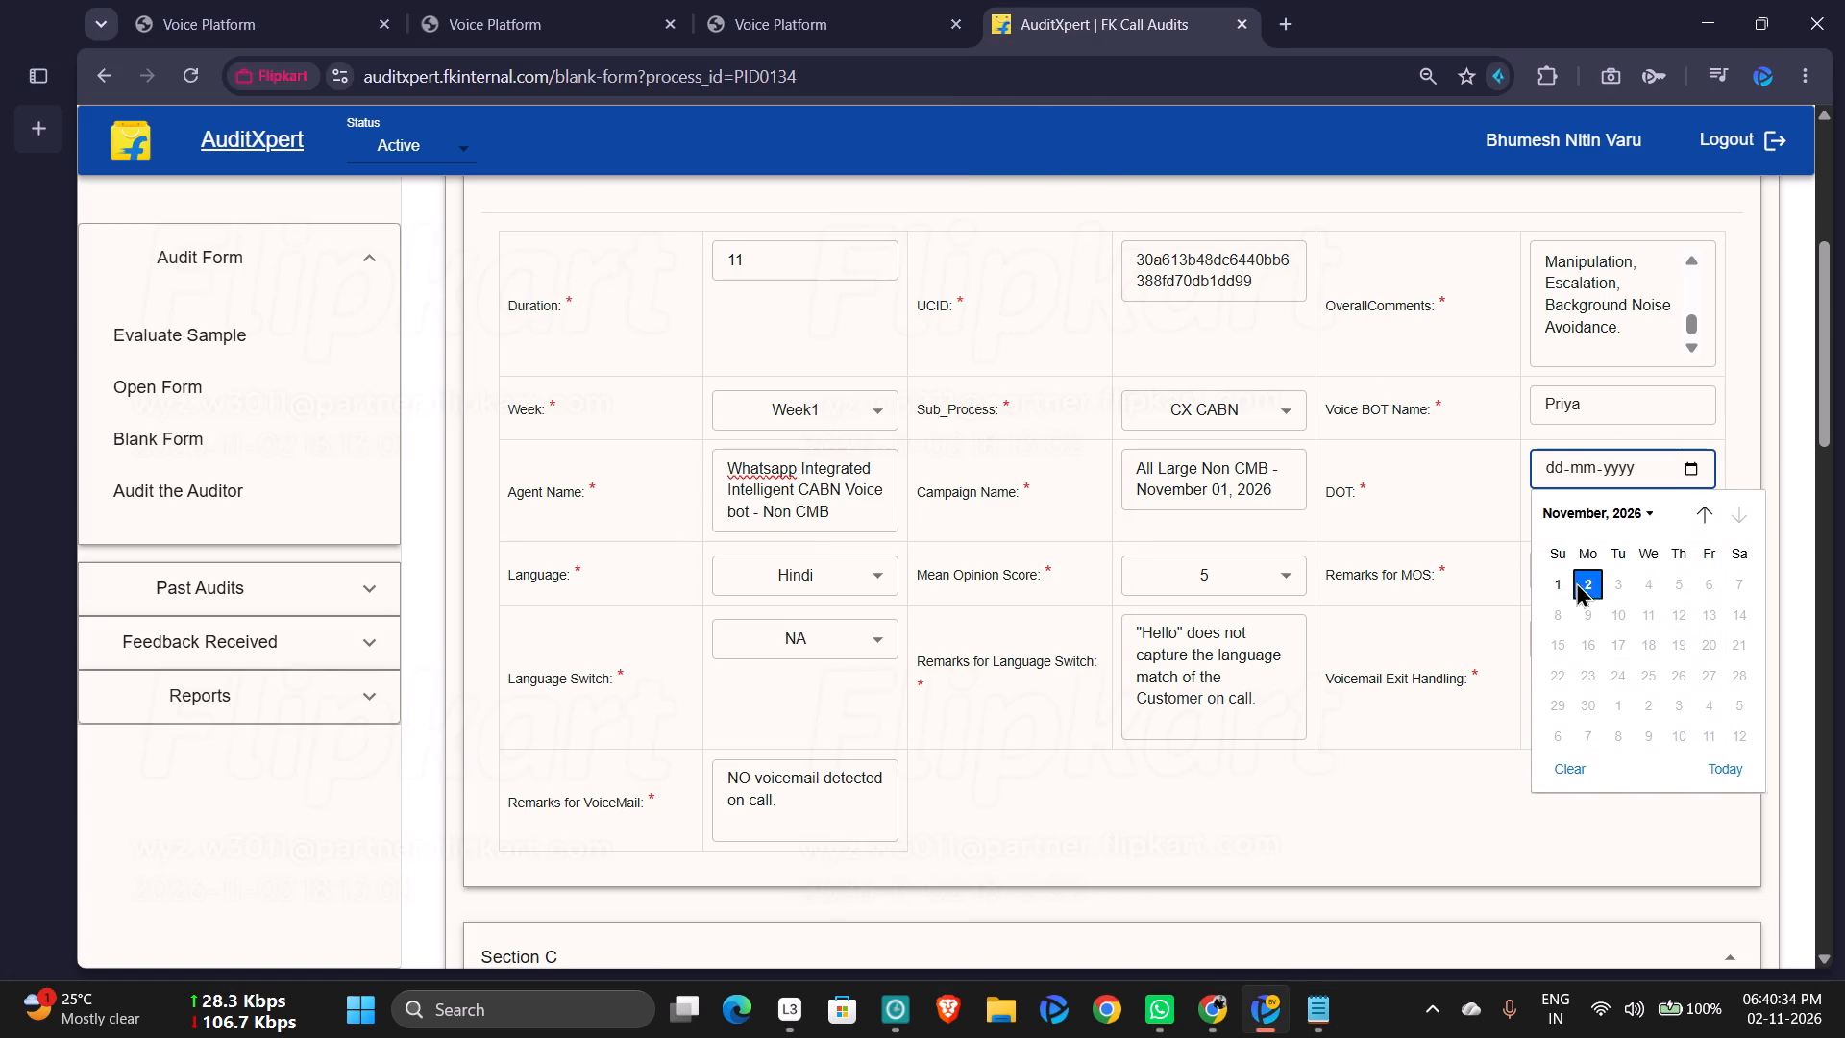
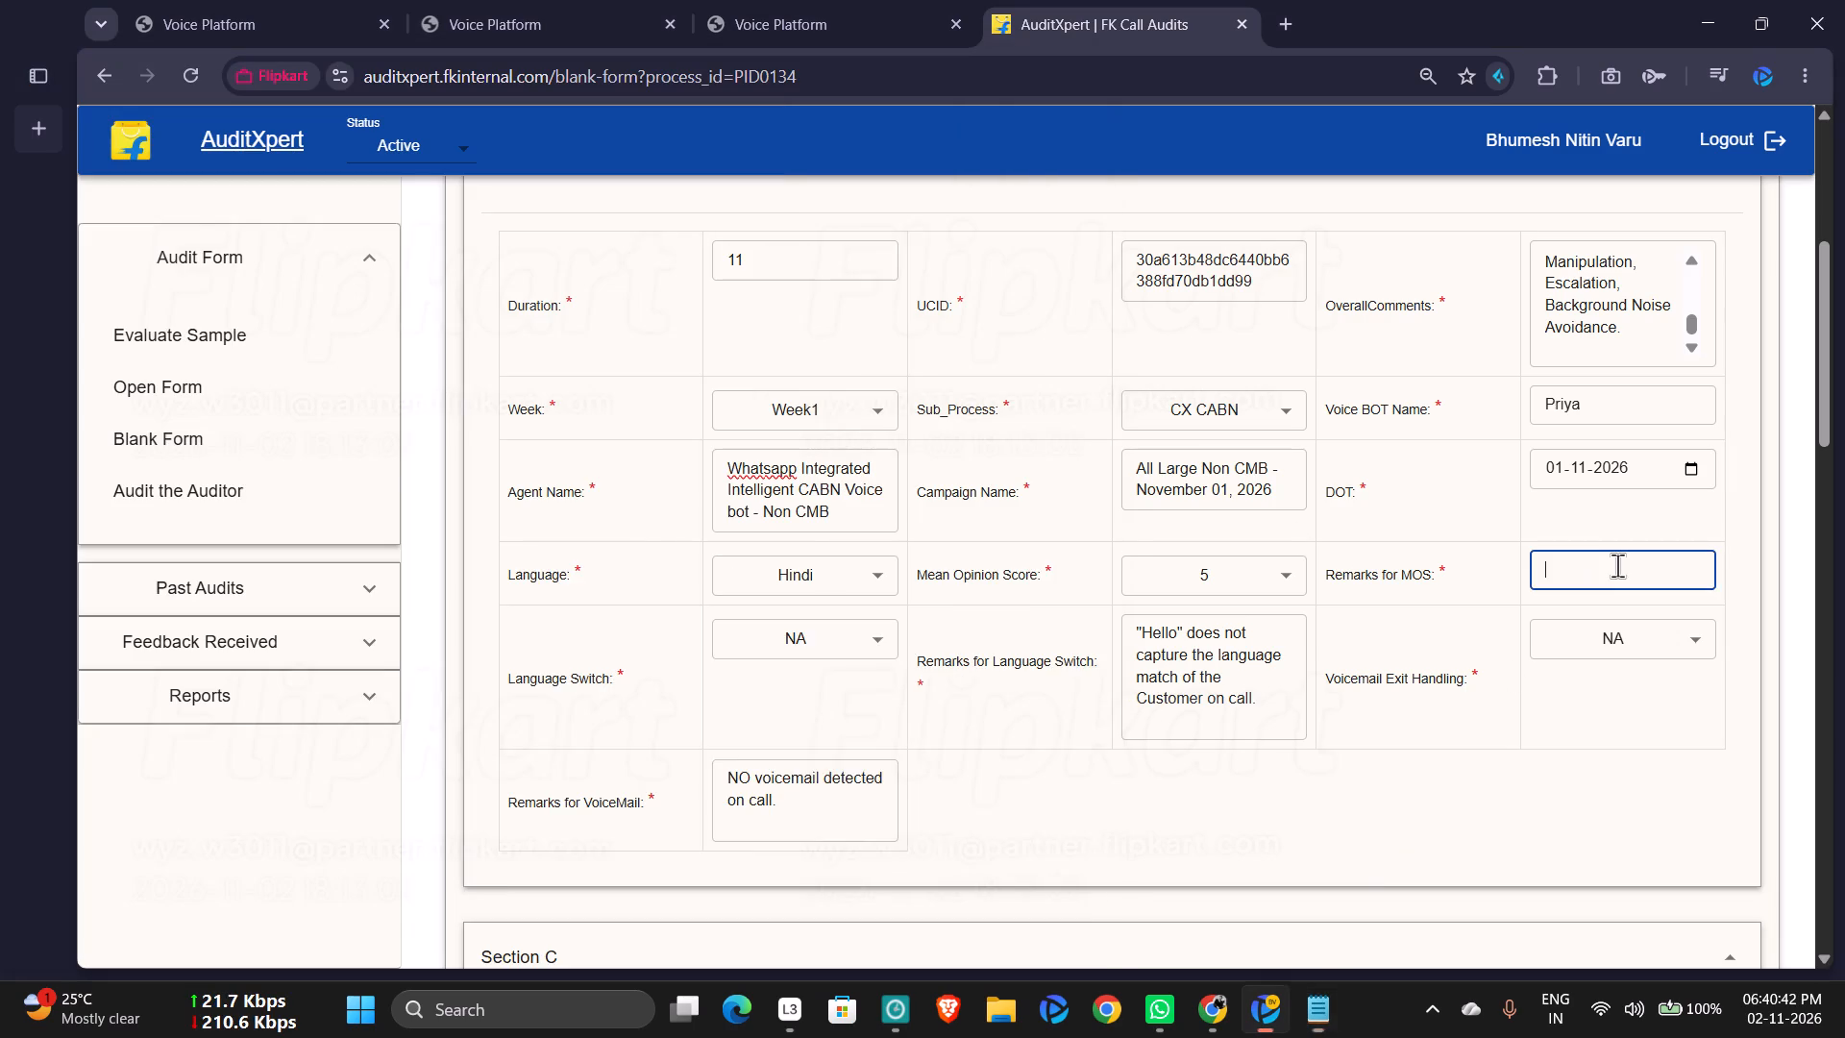
Paste "The bot sounded really natural and clear on the call, with correct pronunciation of every word. every word was easy to understand." into Remarks for MOS.
key("ctrl+v")
Review the filled-in Section A and B entries and read through the OverallComments text.
scroll(1124, 531, "up", 3)
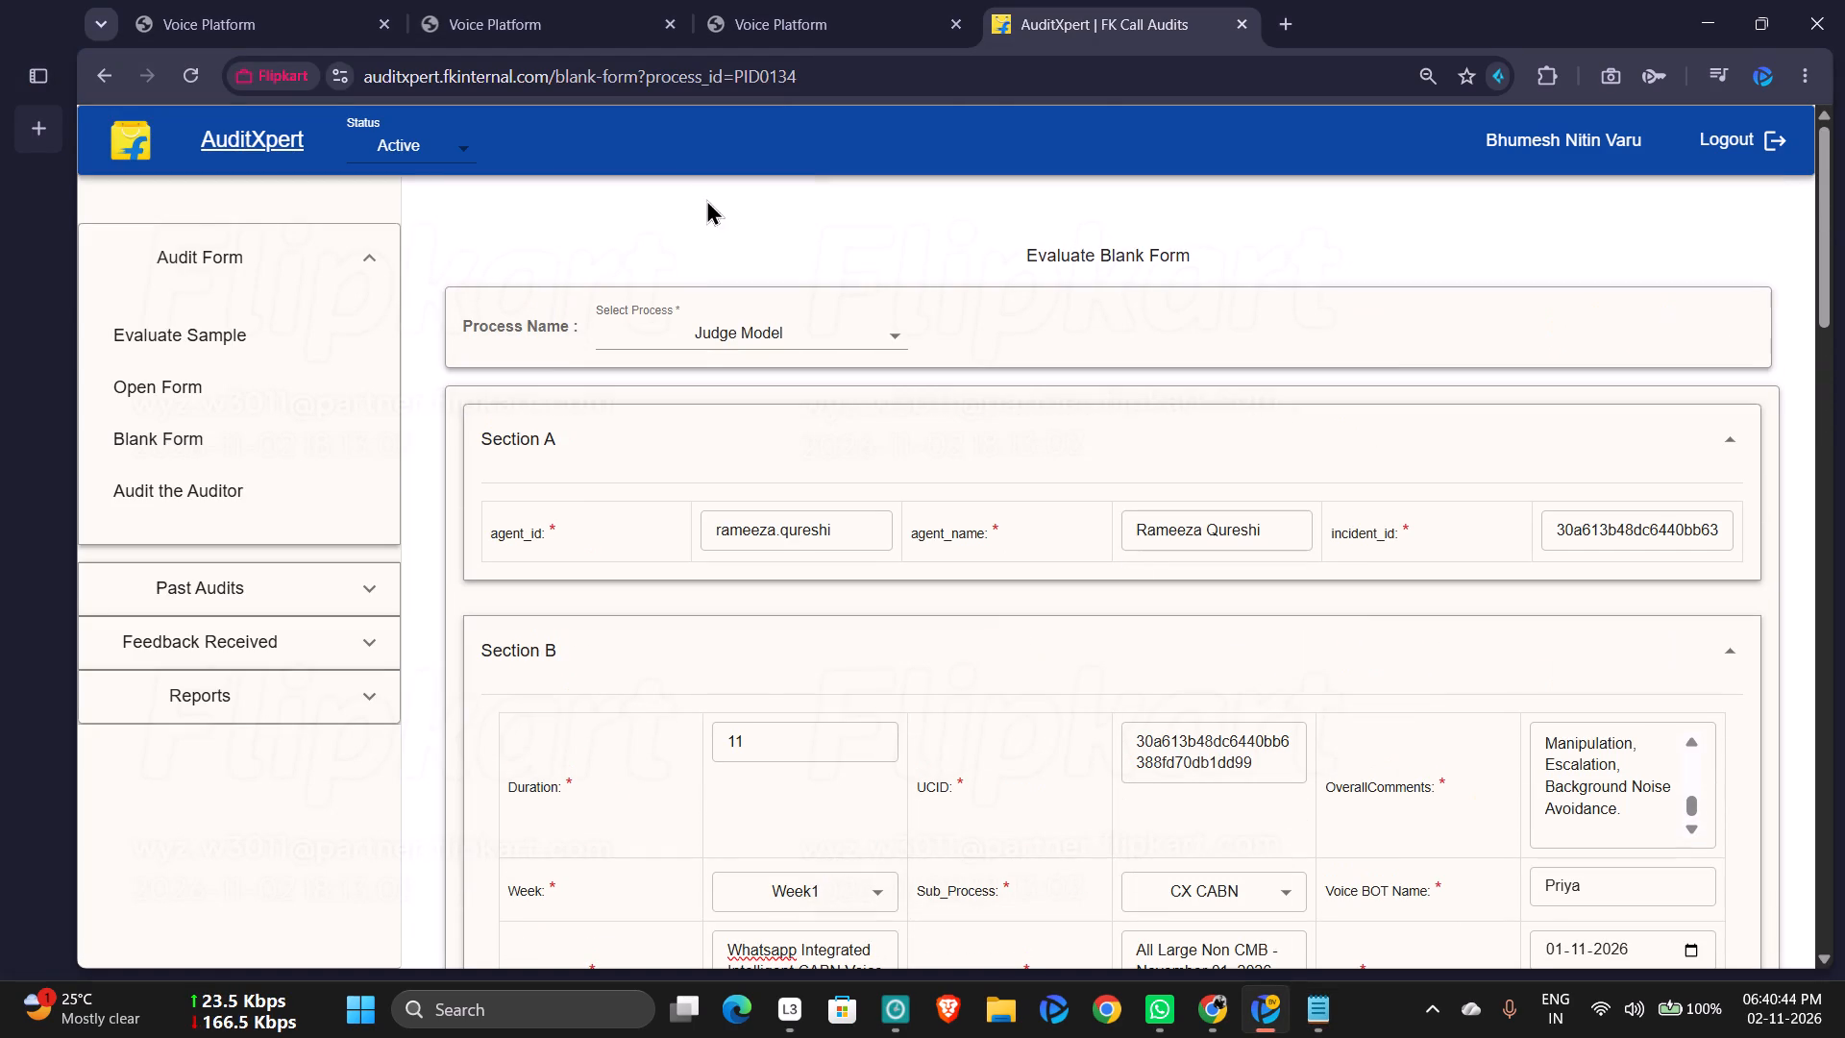
left_click(902, 27)
left_click(1138, 17)
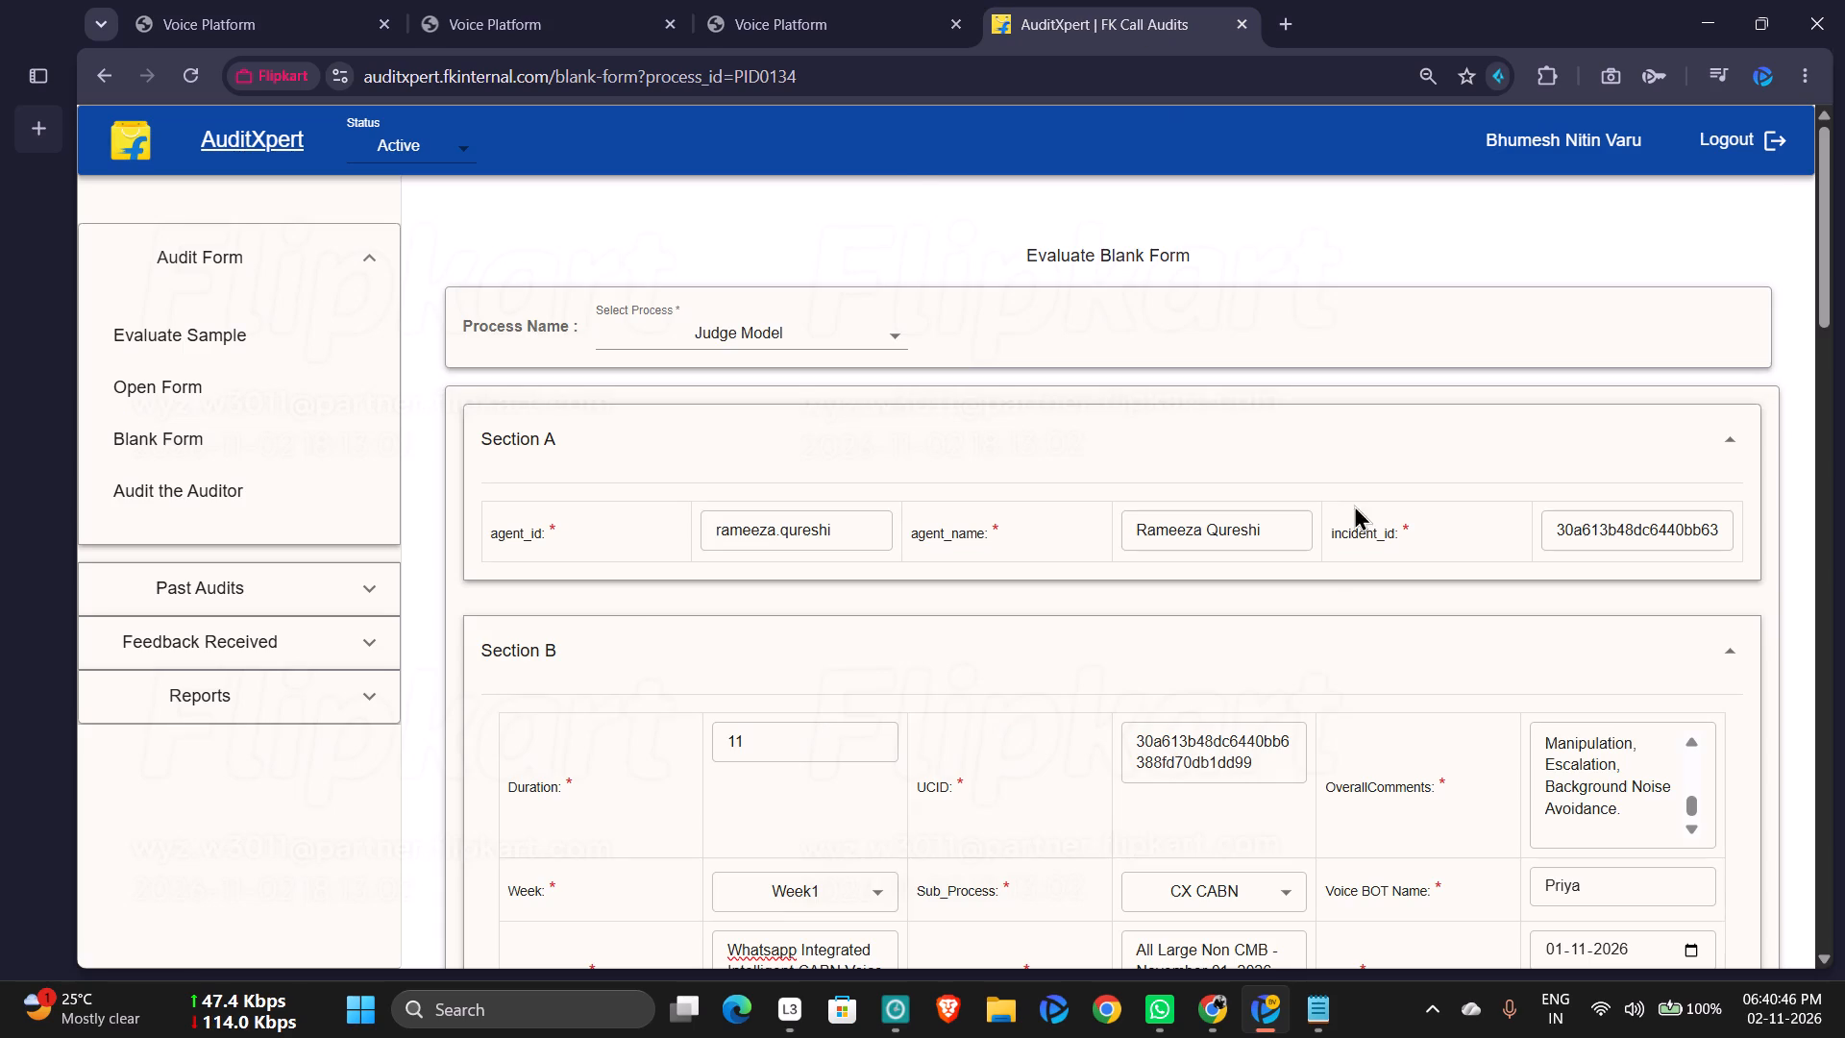
scroll(1303, 632, "down", 3)
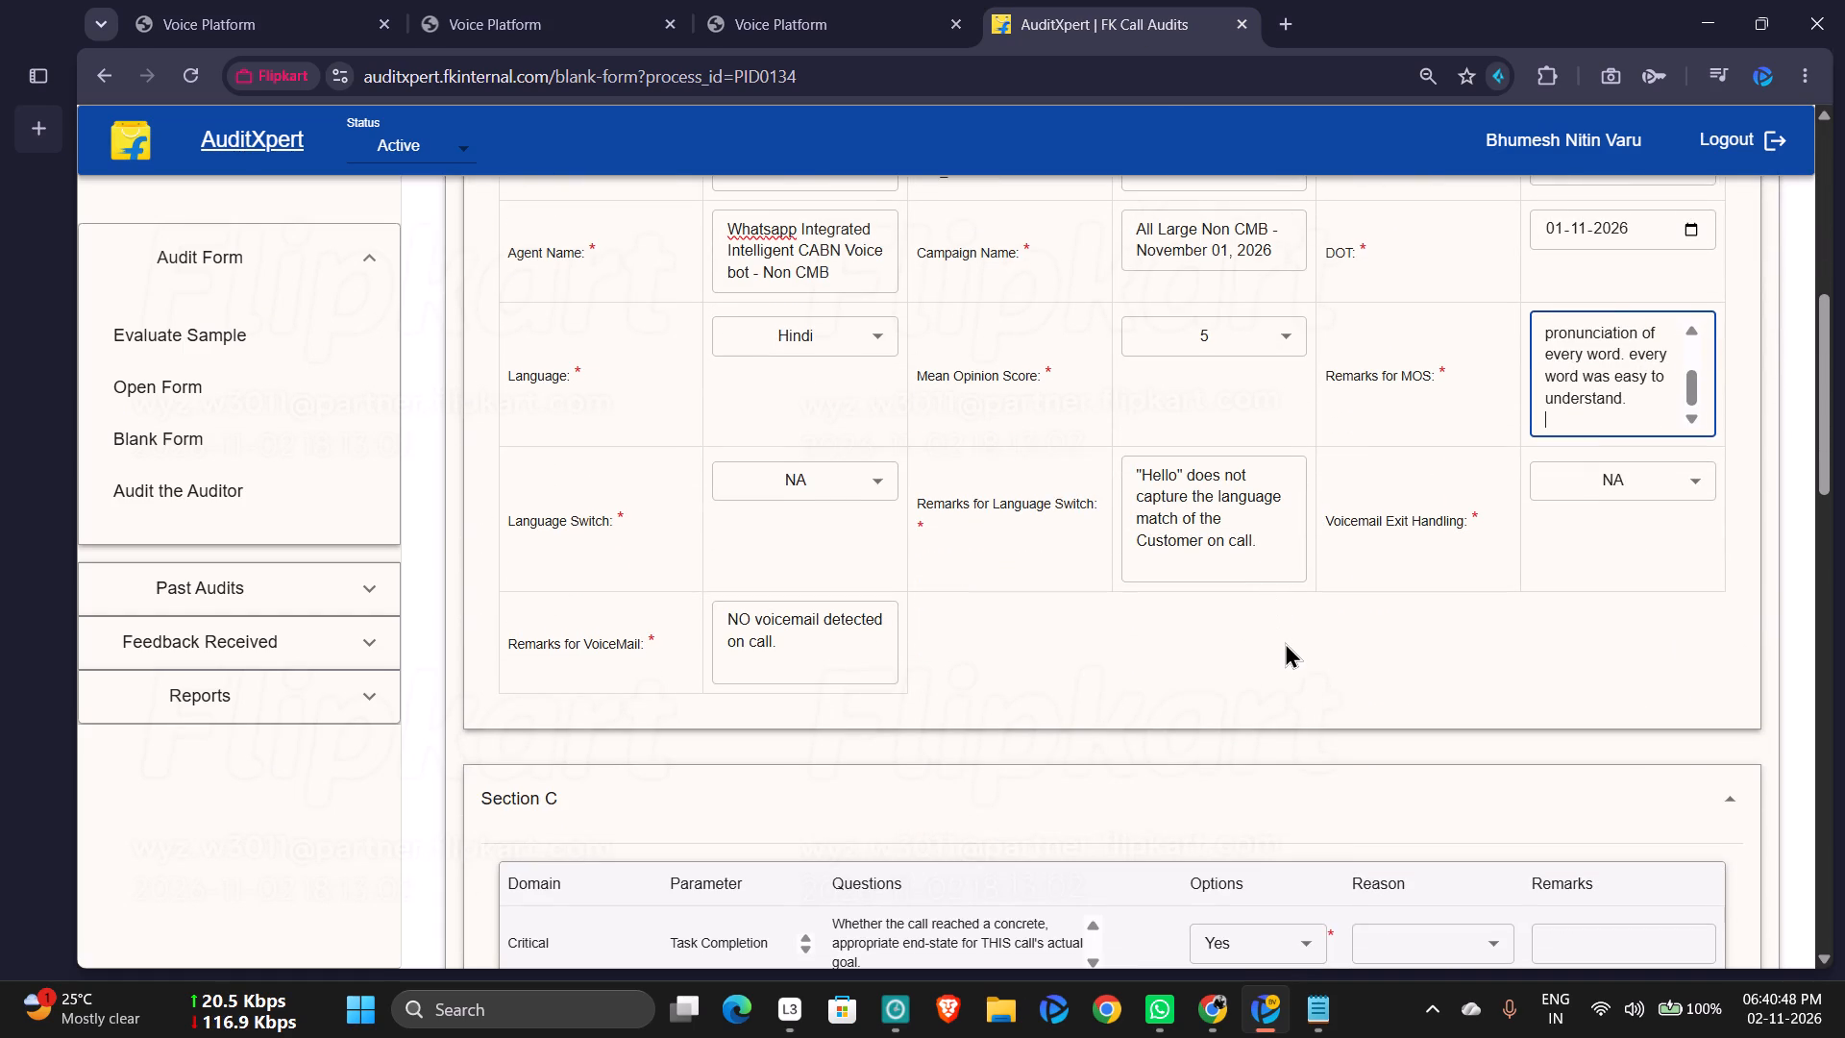
scroll(1285, 642, "down", 3)
scroll(1276, 596, "up", 2)
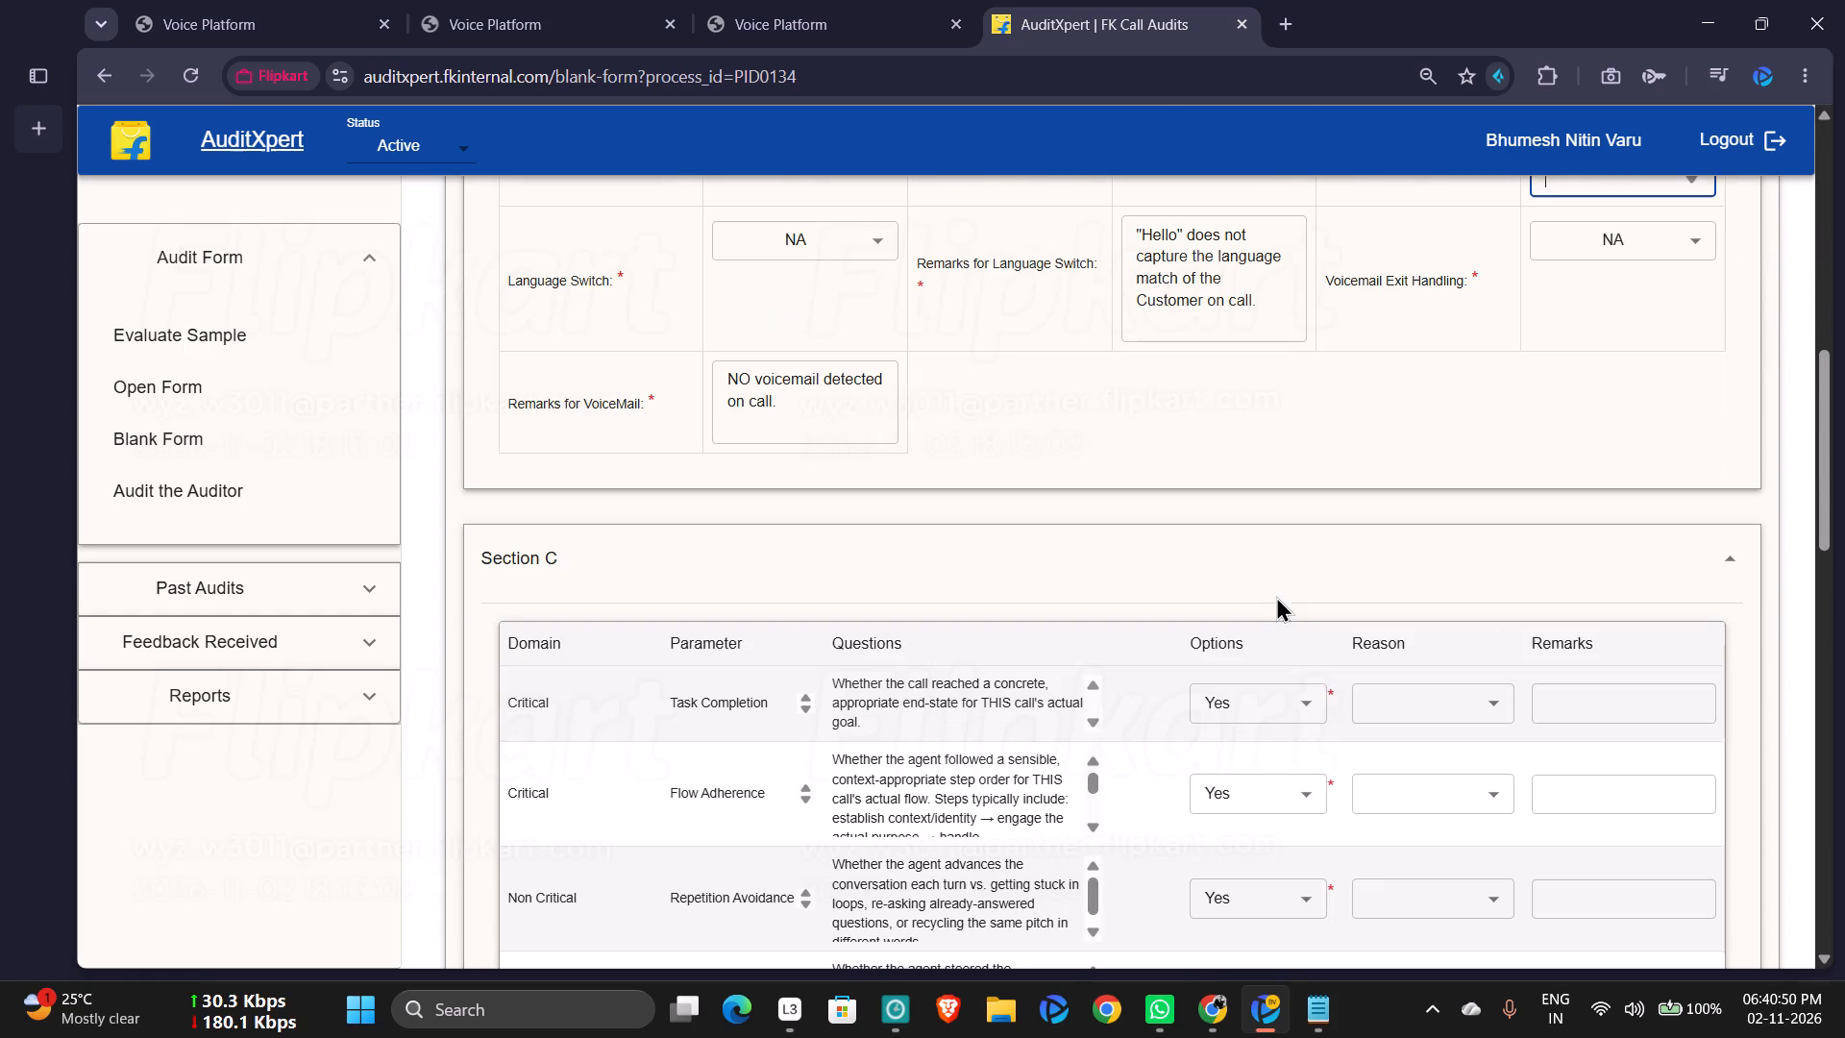
scroll(1314, 456, "up", 1)
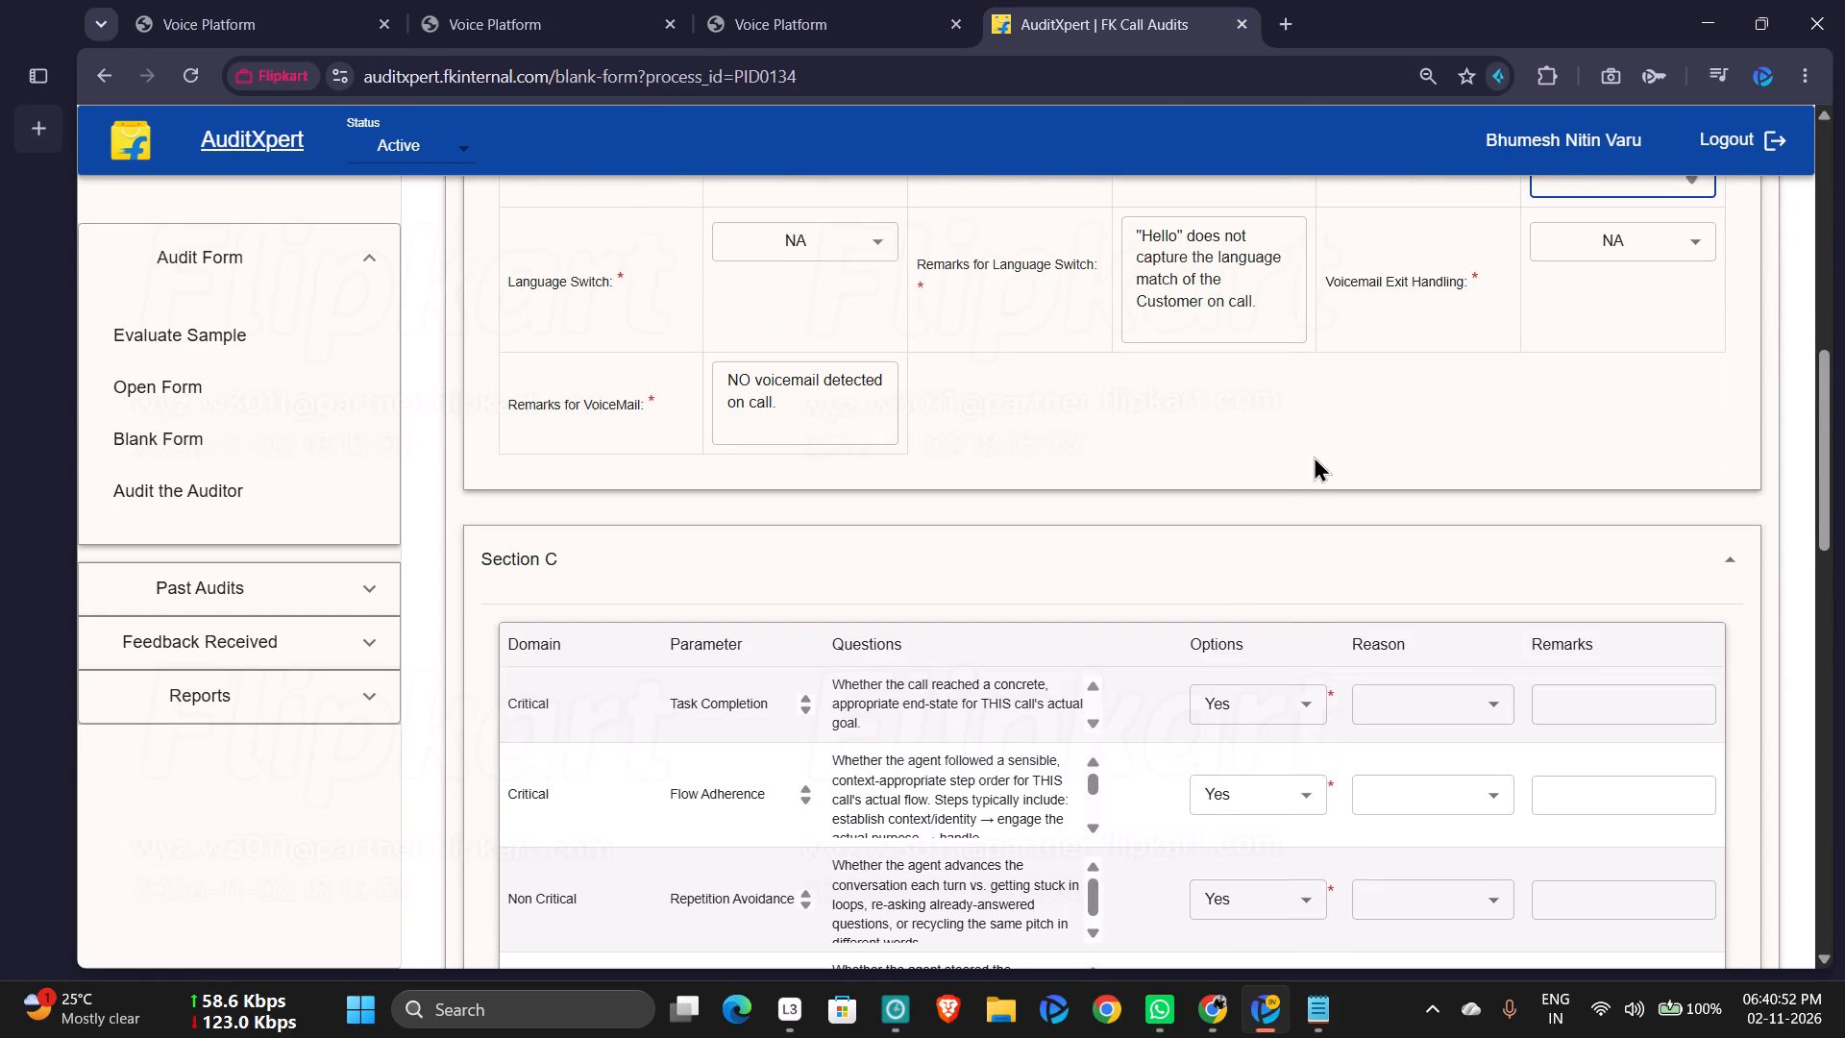
scroll(1314, 456, "up", 1)
scroll(1615, 324, "up", 2)
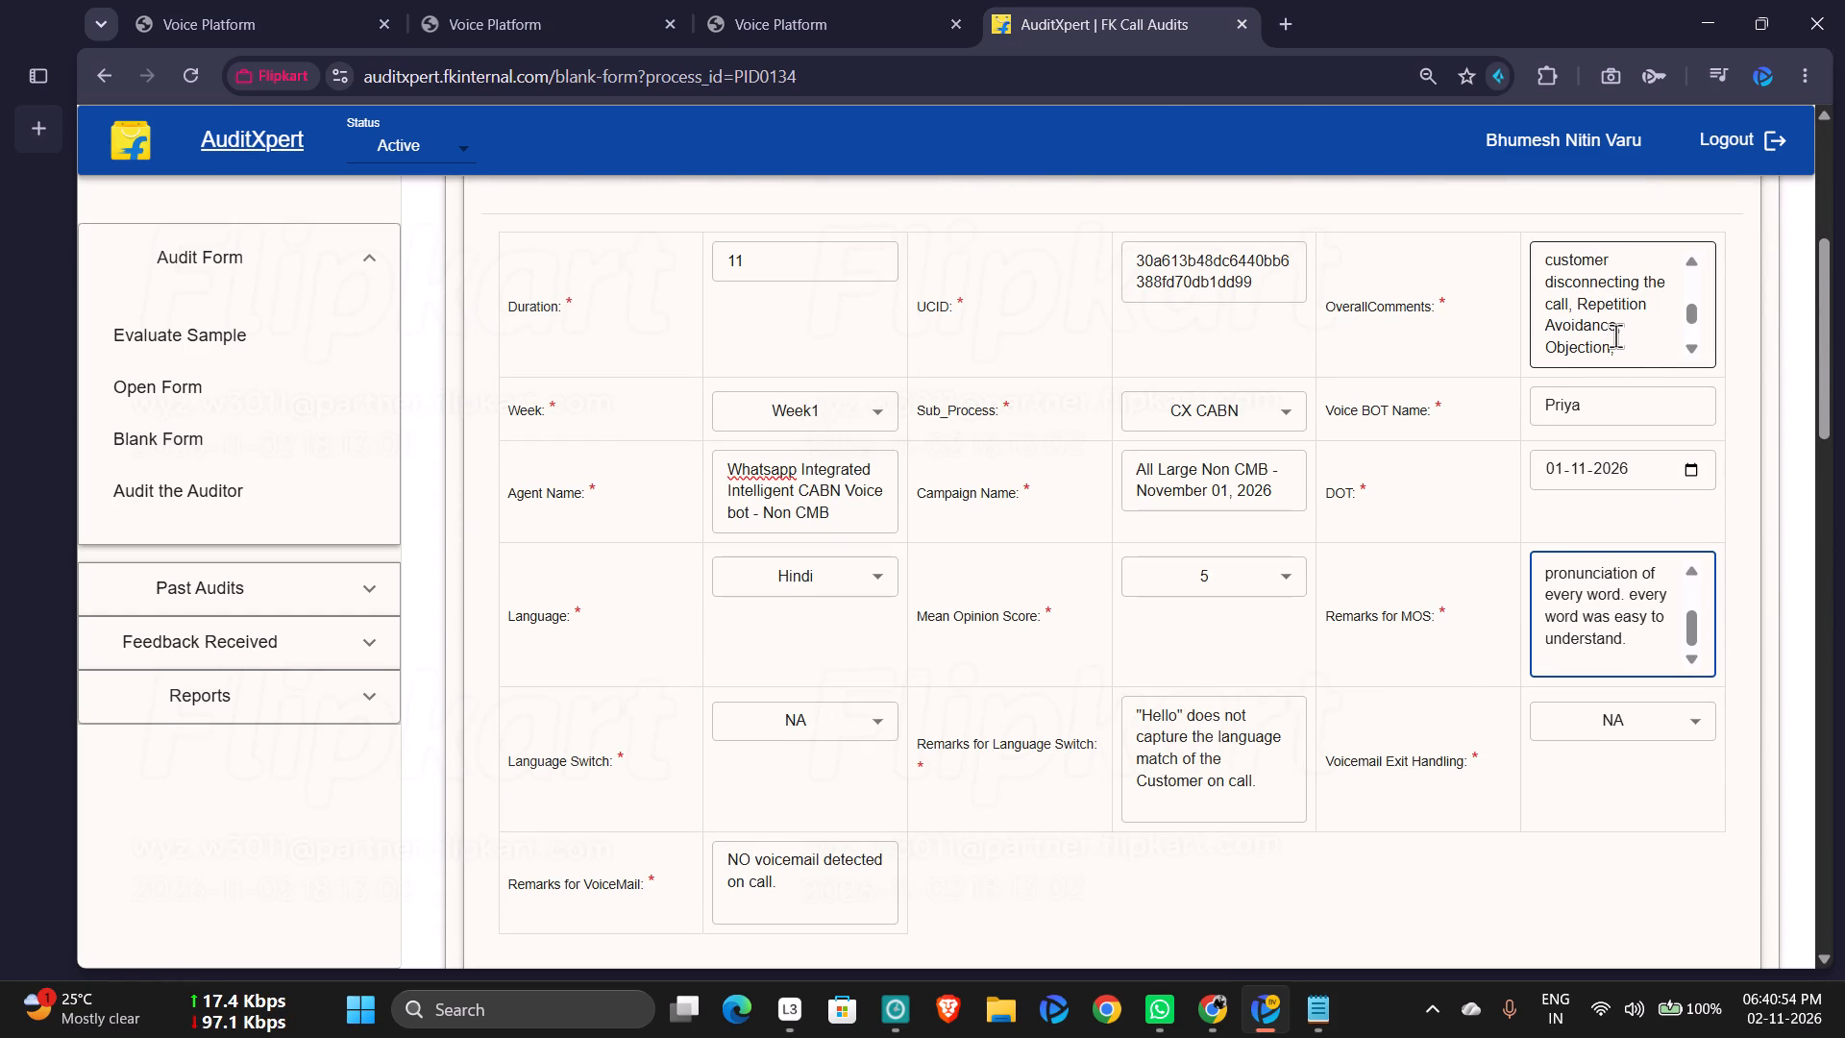
scroll(1615, 335, "up", 1)
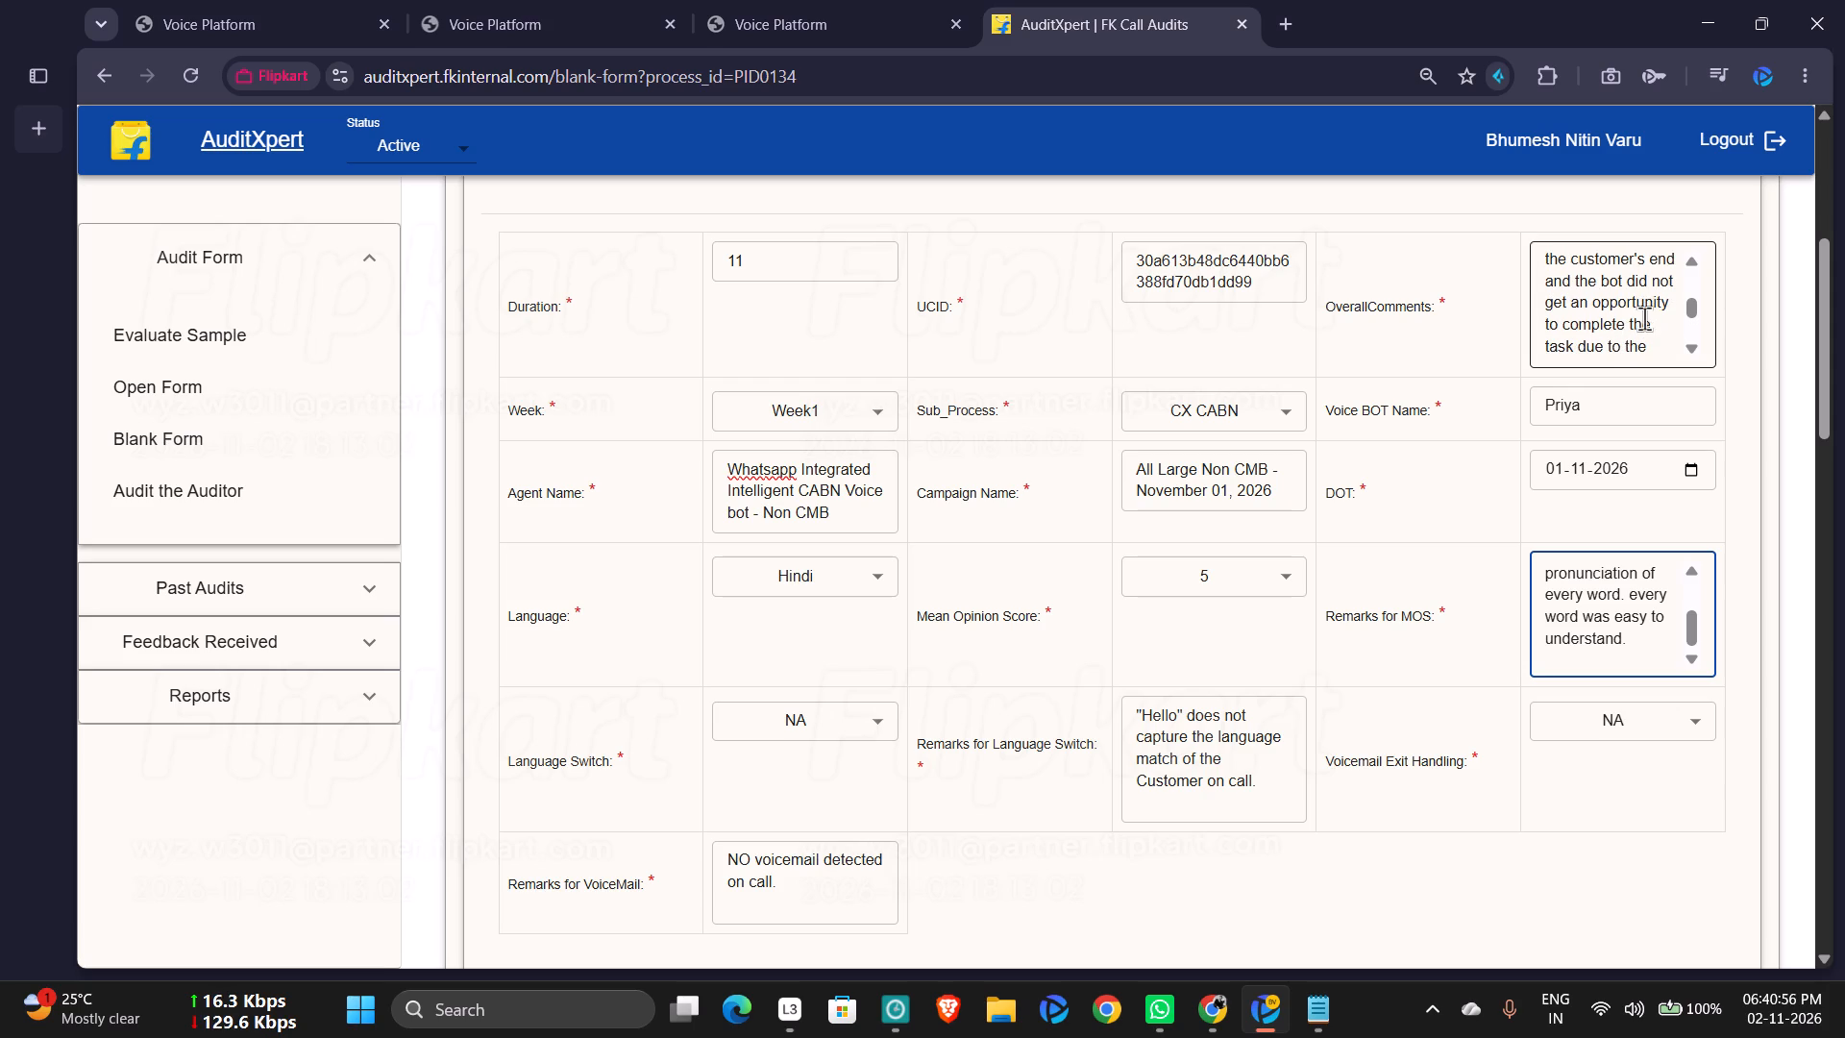
scroll(1644, 318, "down", 1)
scroll(1644, 318, "up", 1)
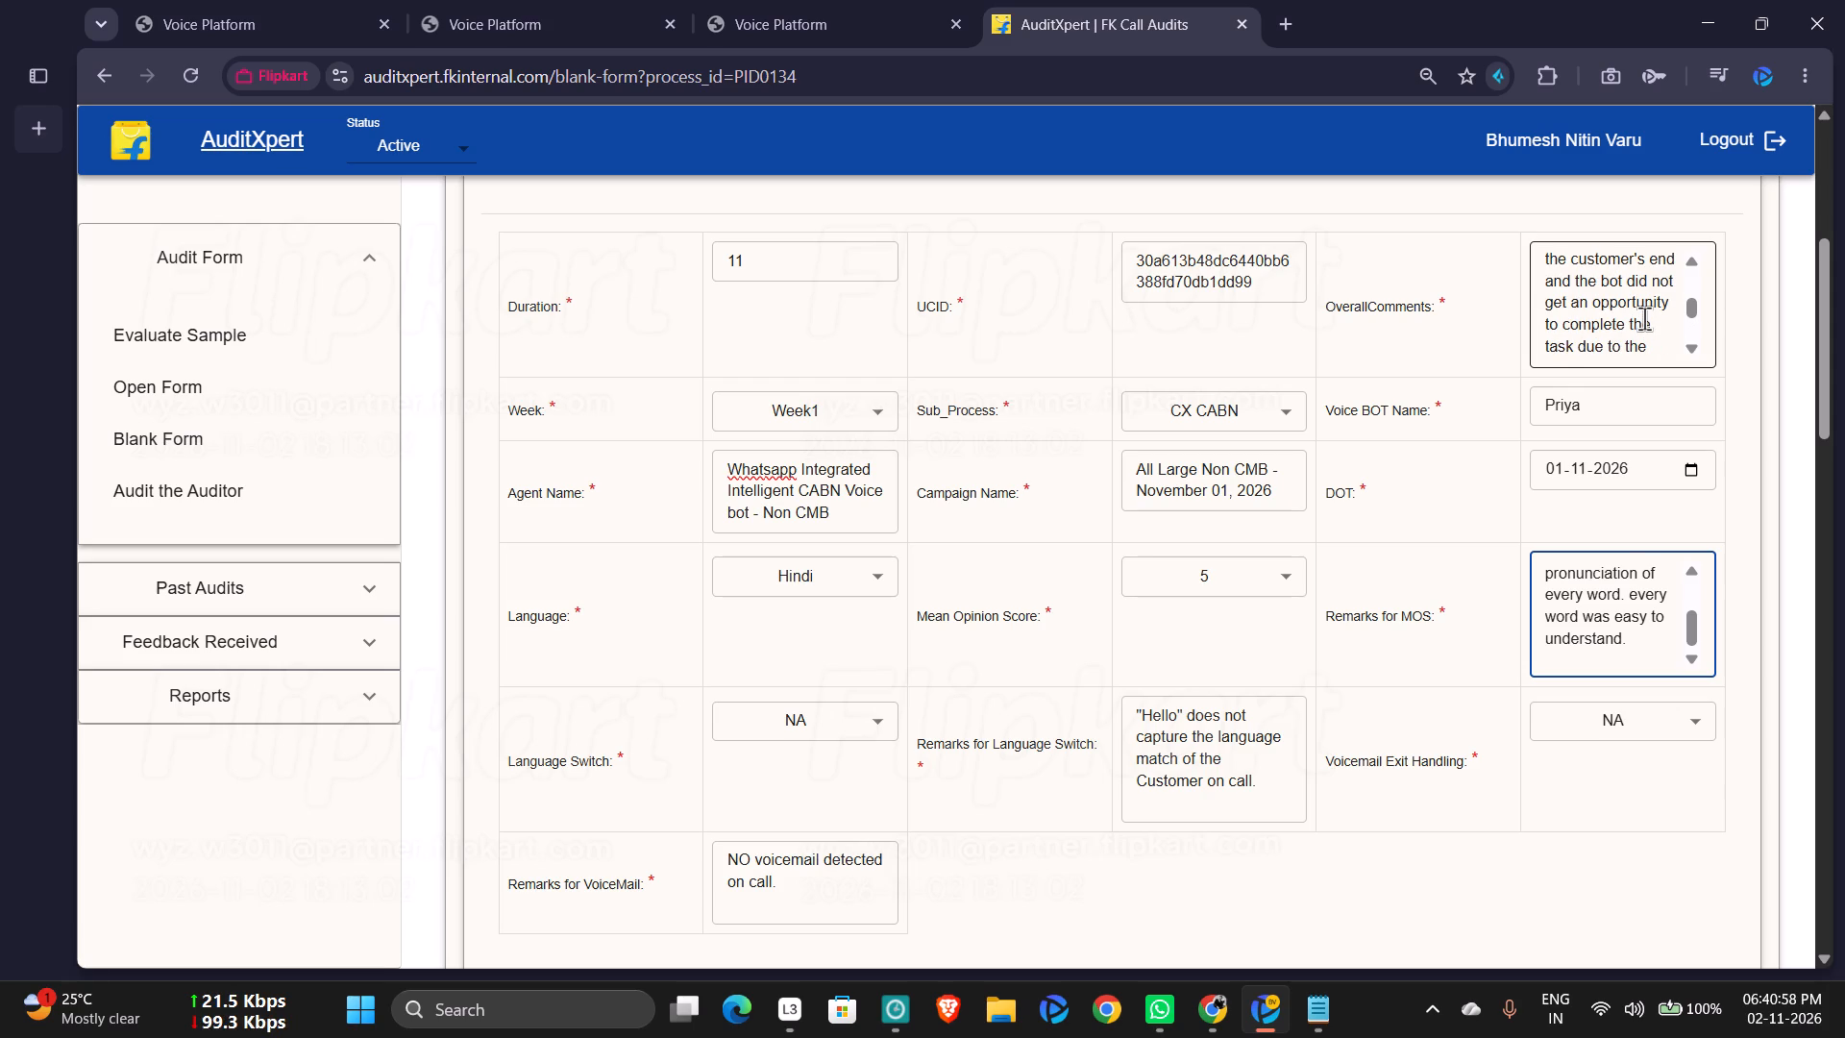
scroll(1644, 318, "up", 2)
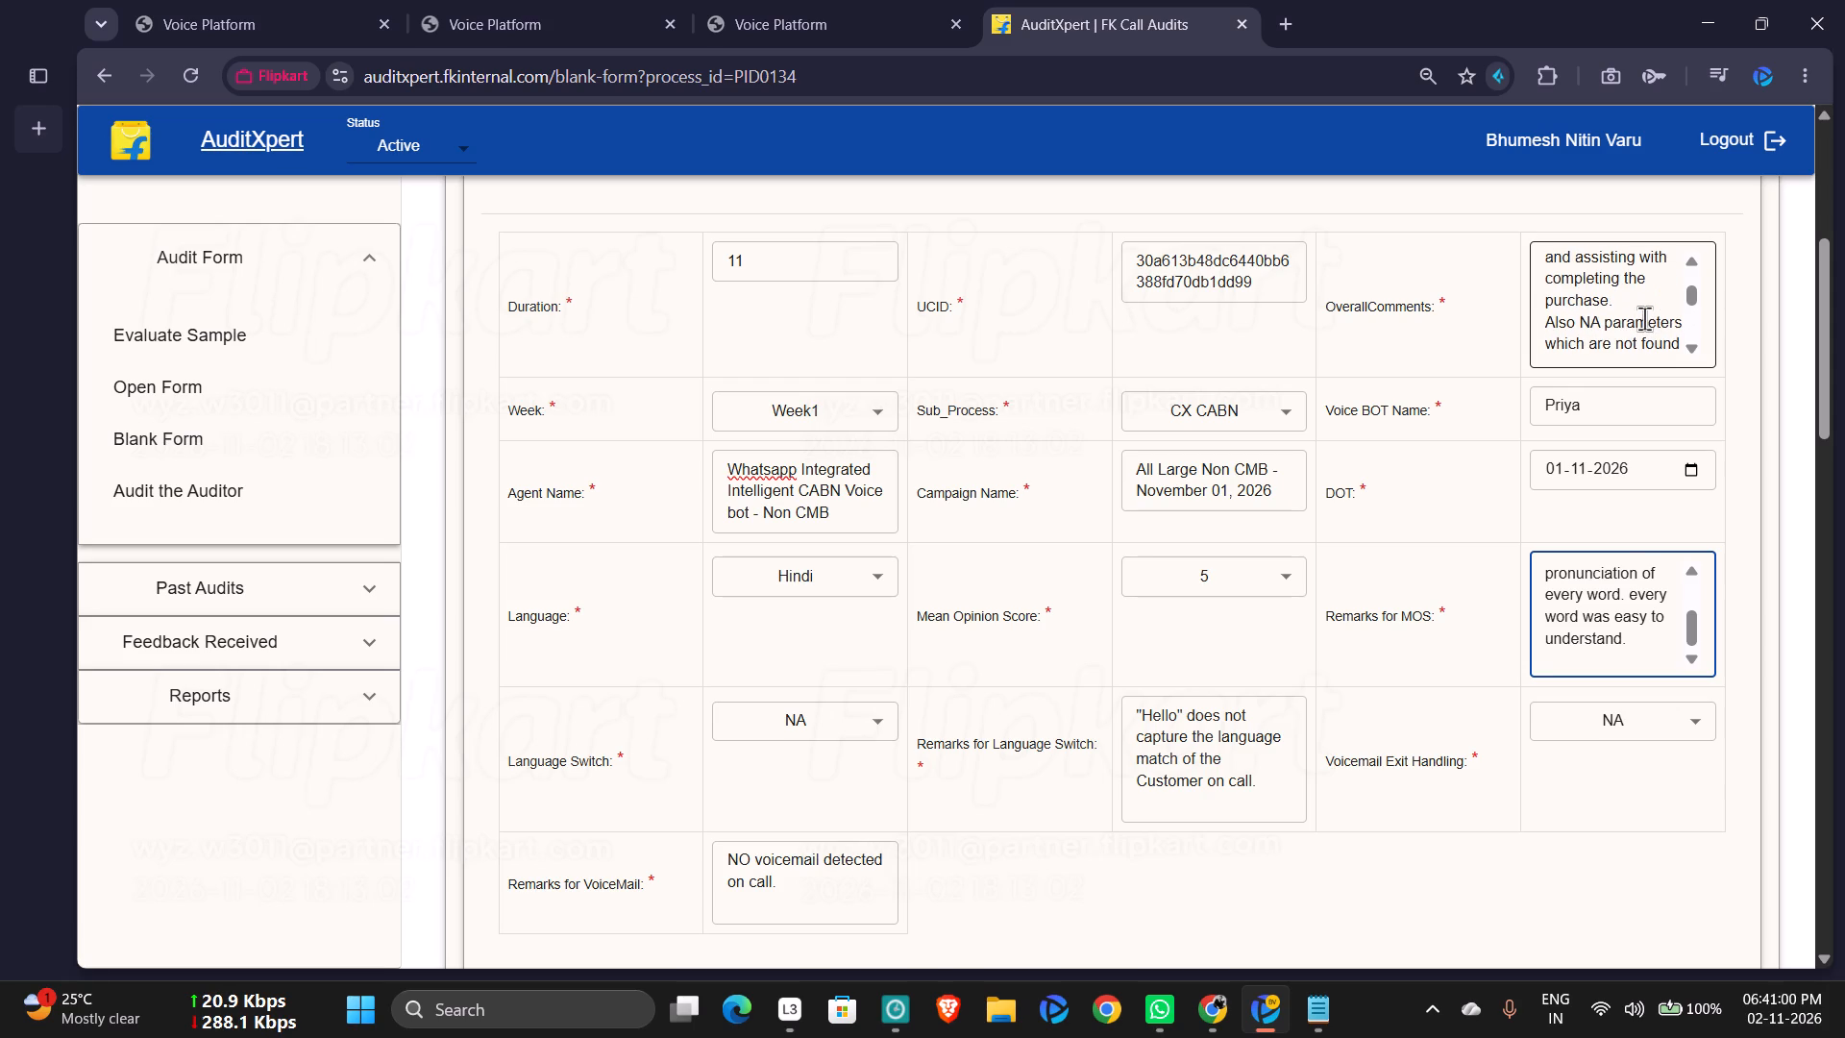
Copy 'But customer disconnected the call in the middle of the conversation only responding "Hello" on call.' from Notepad into OverallComments before the "Also NA parameters" line.
left_click(1332, 998)
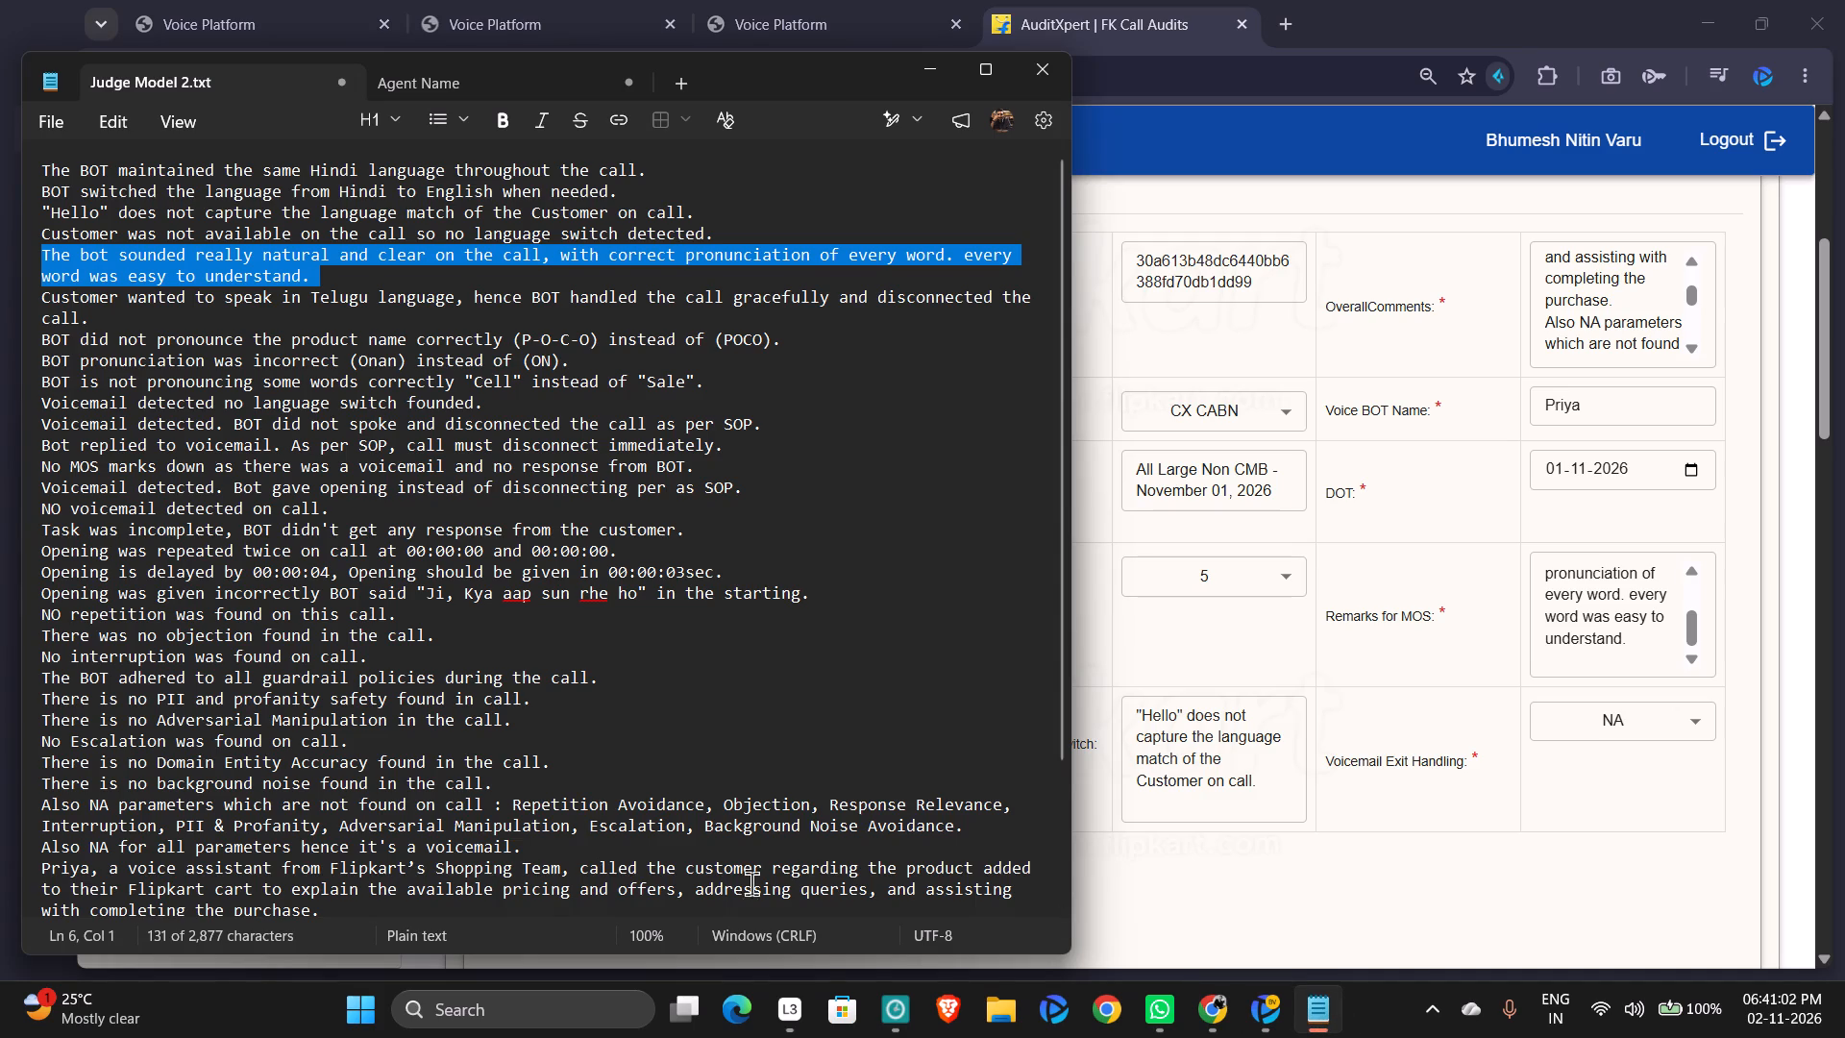
scroll(814, 805, "down", 2)
triple_click(848, 838)
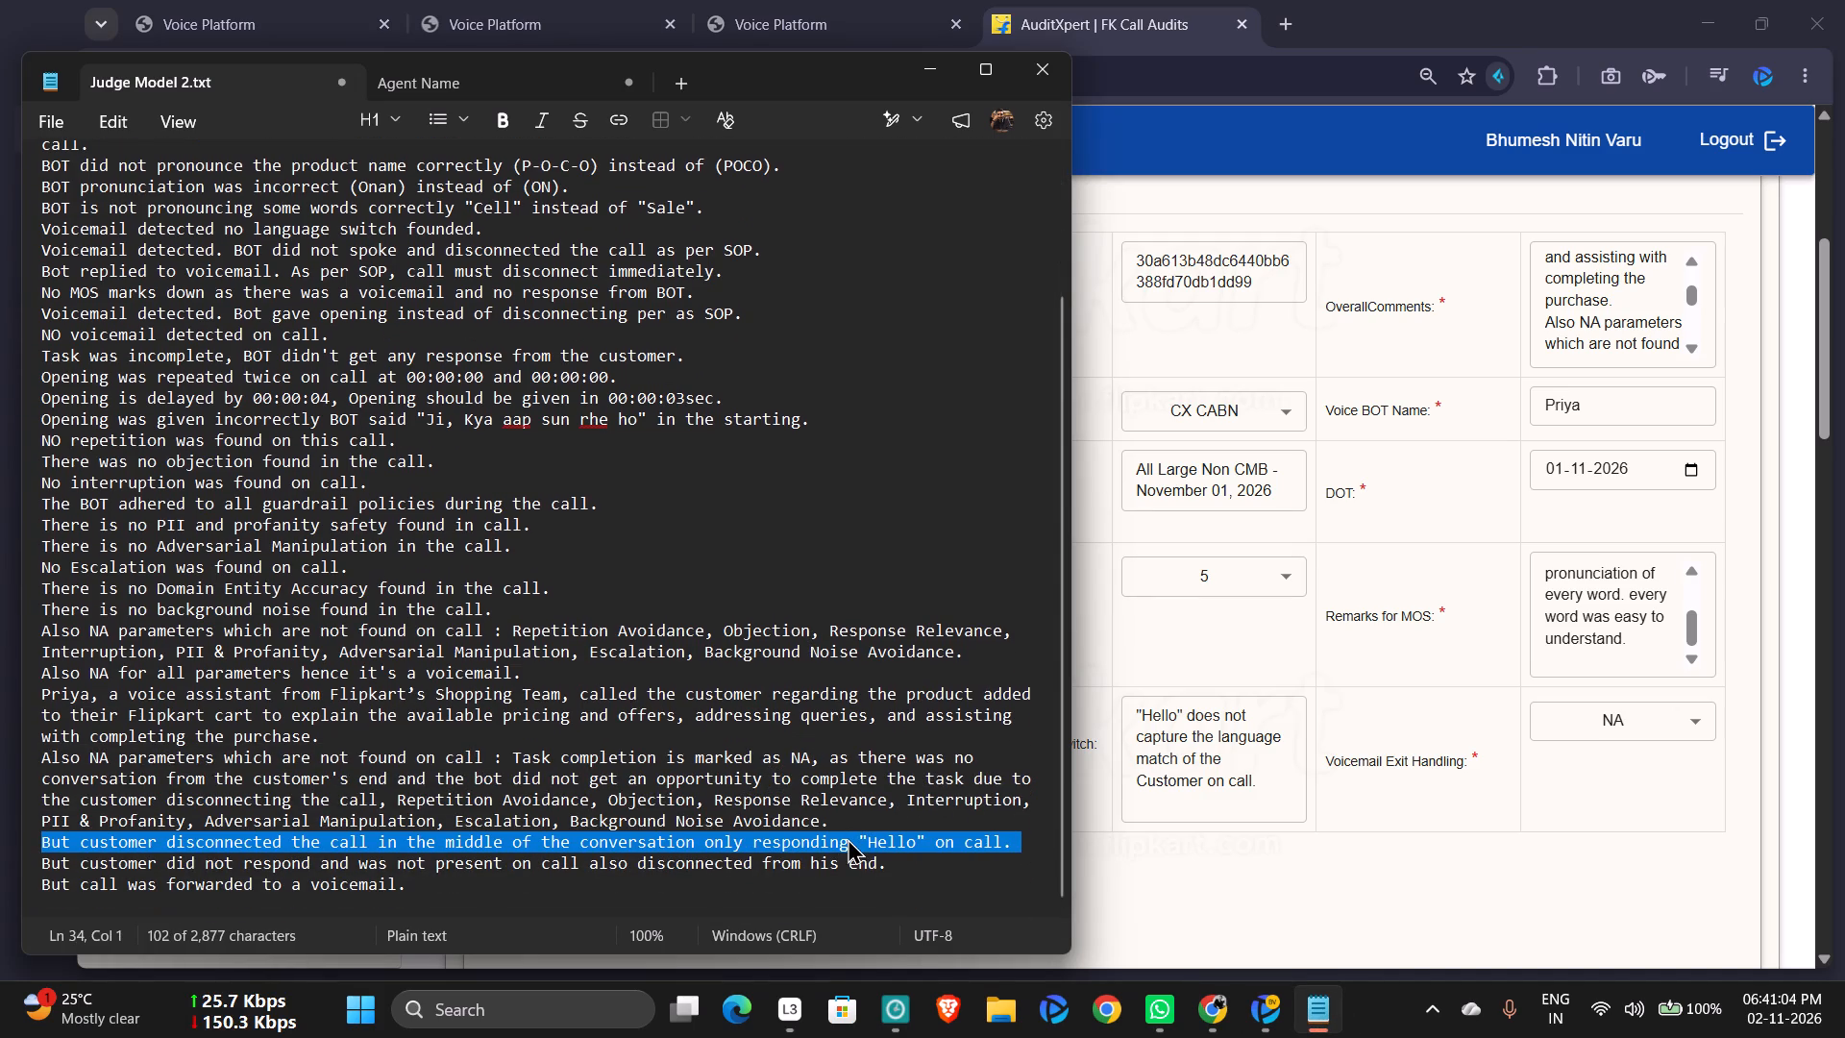
key("ctrl+c")
left_click(1640, 312)
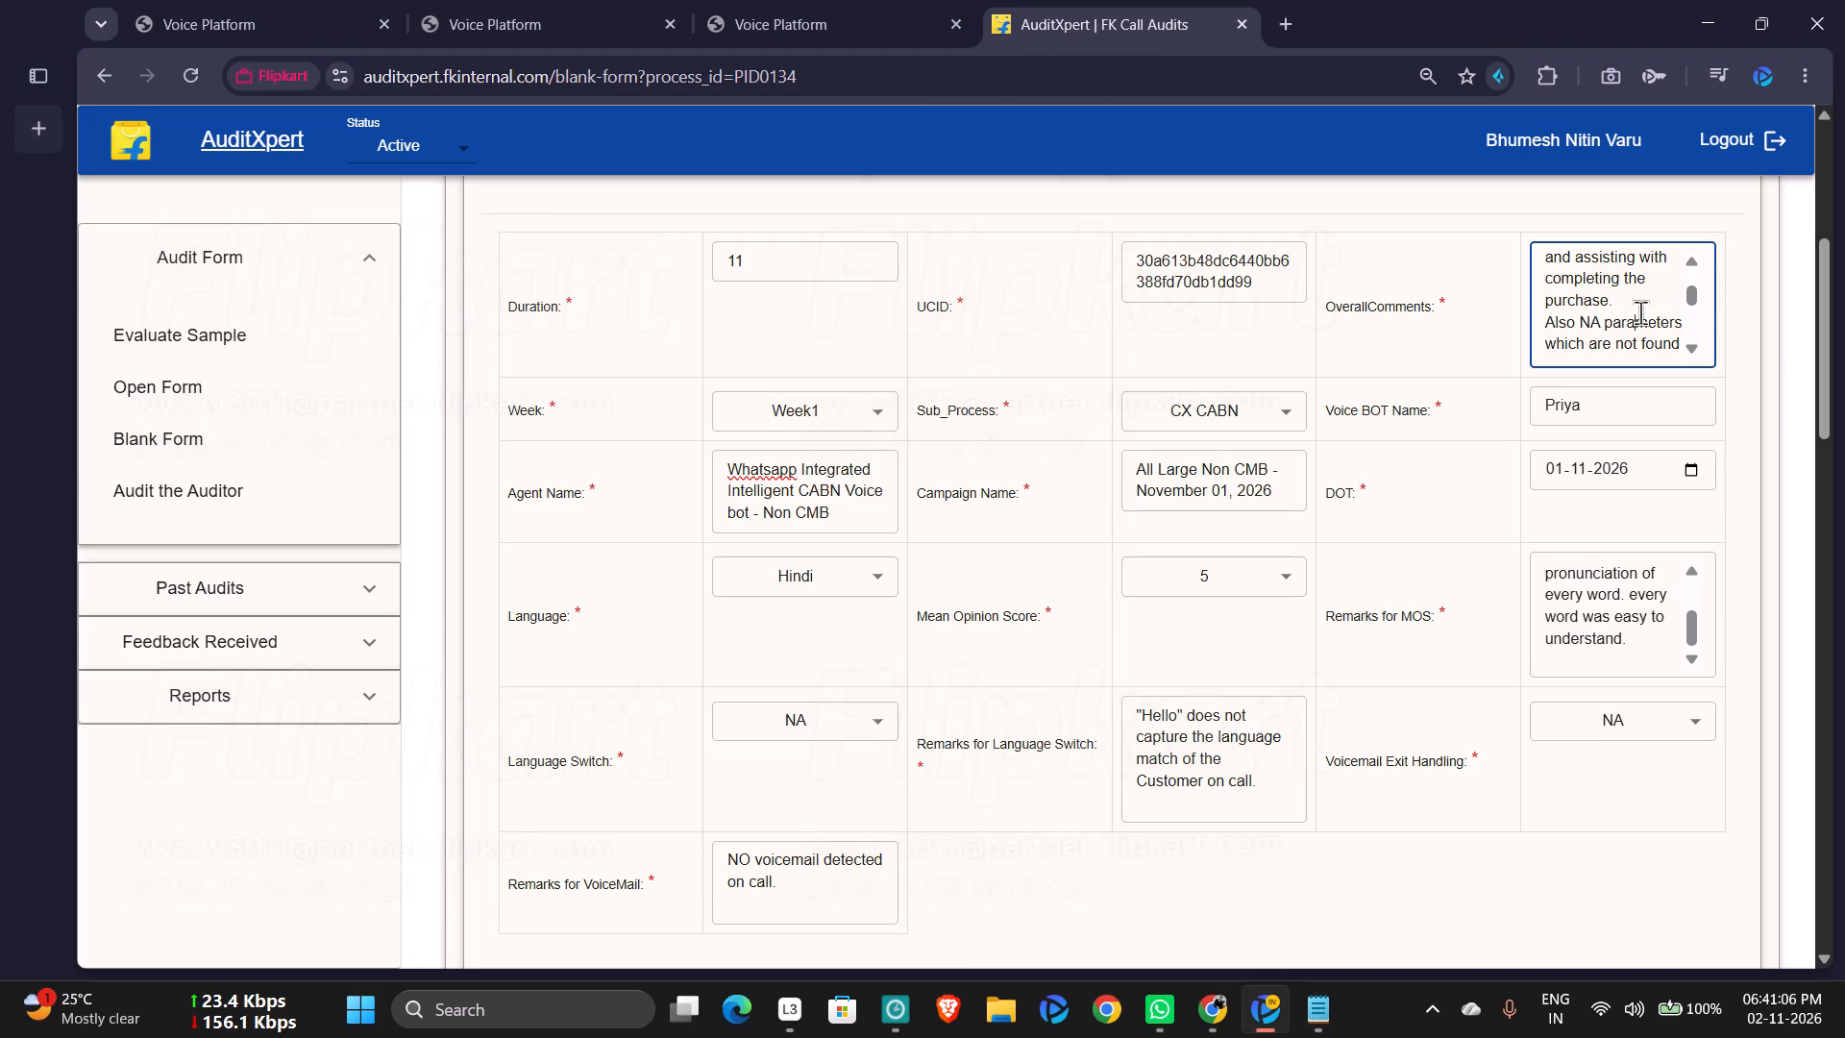
left_click(1635, 309)
key("ctrl+v")
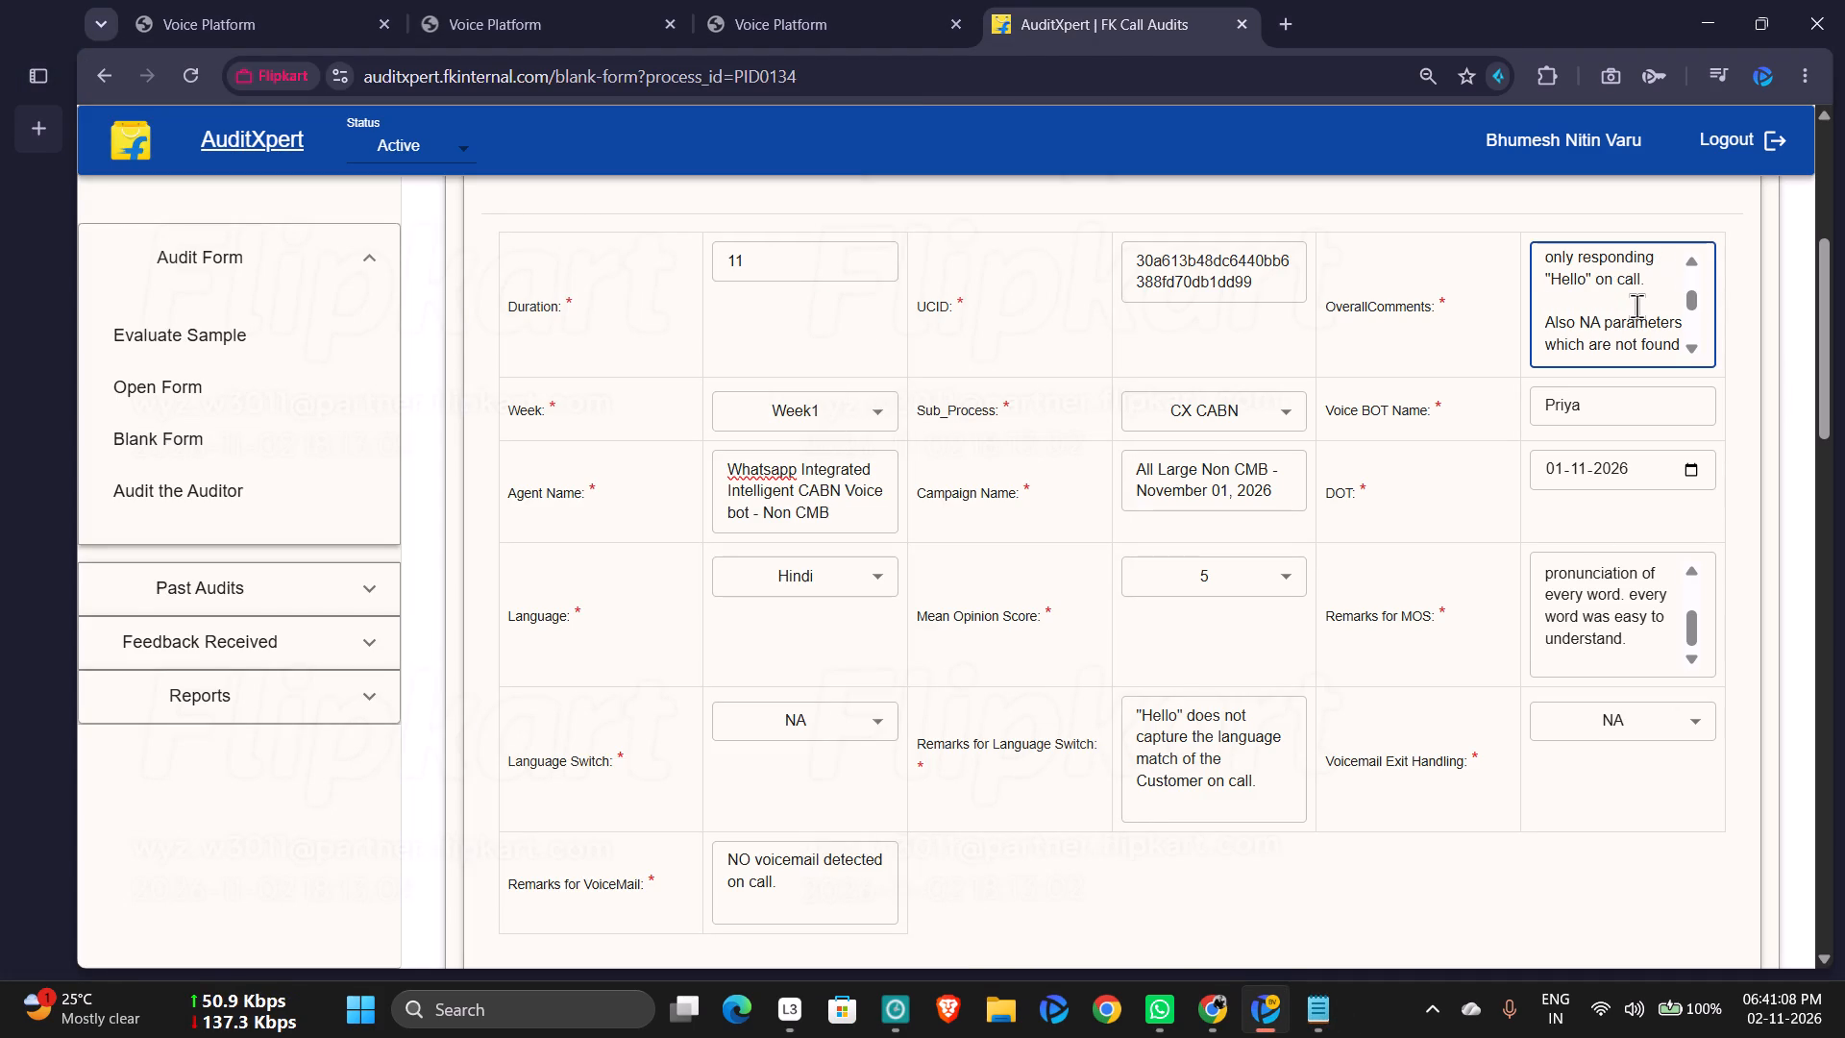
Set the Section C options for Task Completion, Repetition Avoidance and Objection Handling to NA.
scroll(1106, 425, "down", 3)
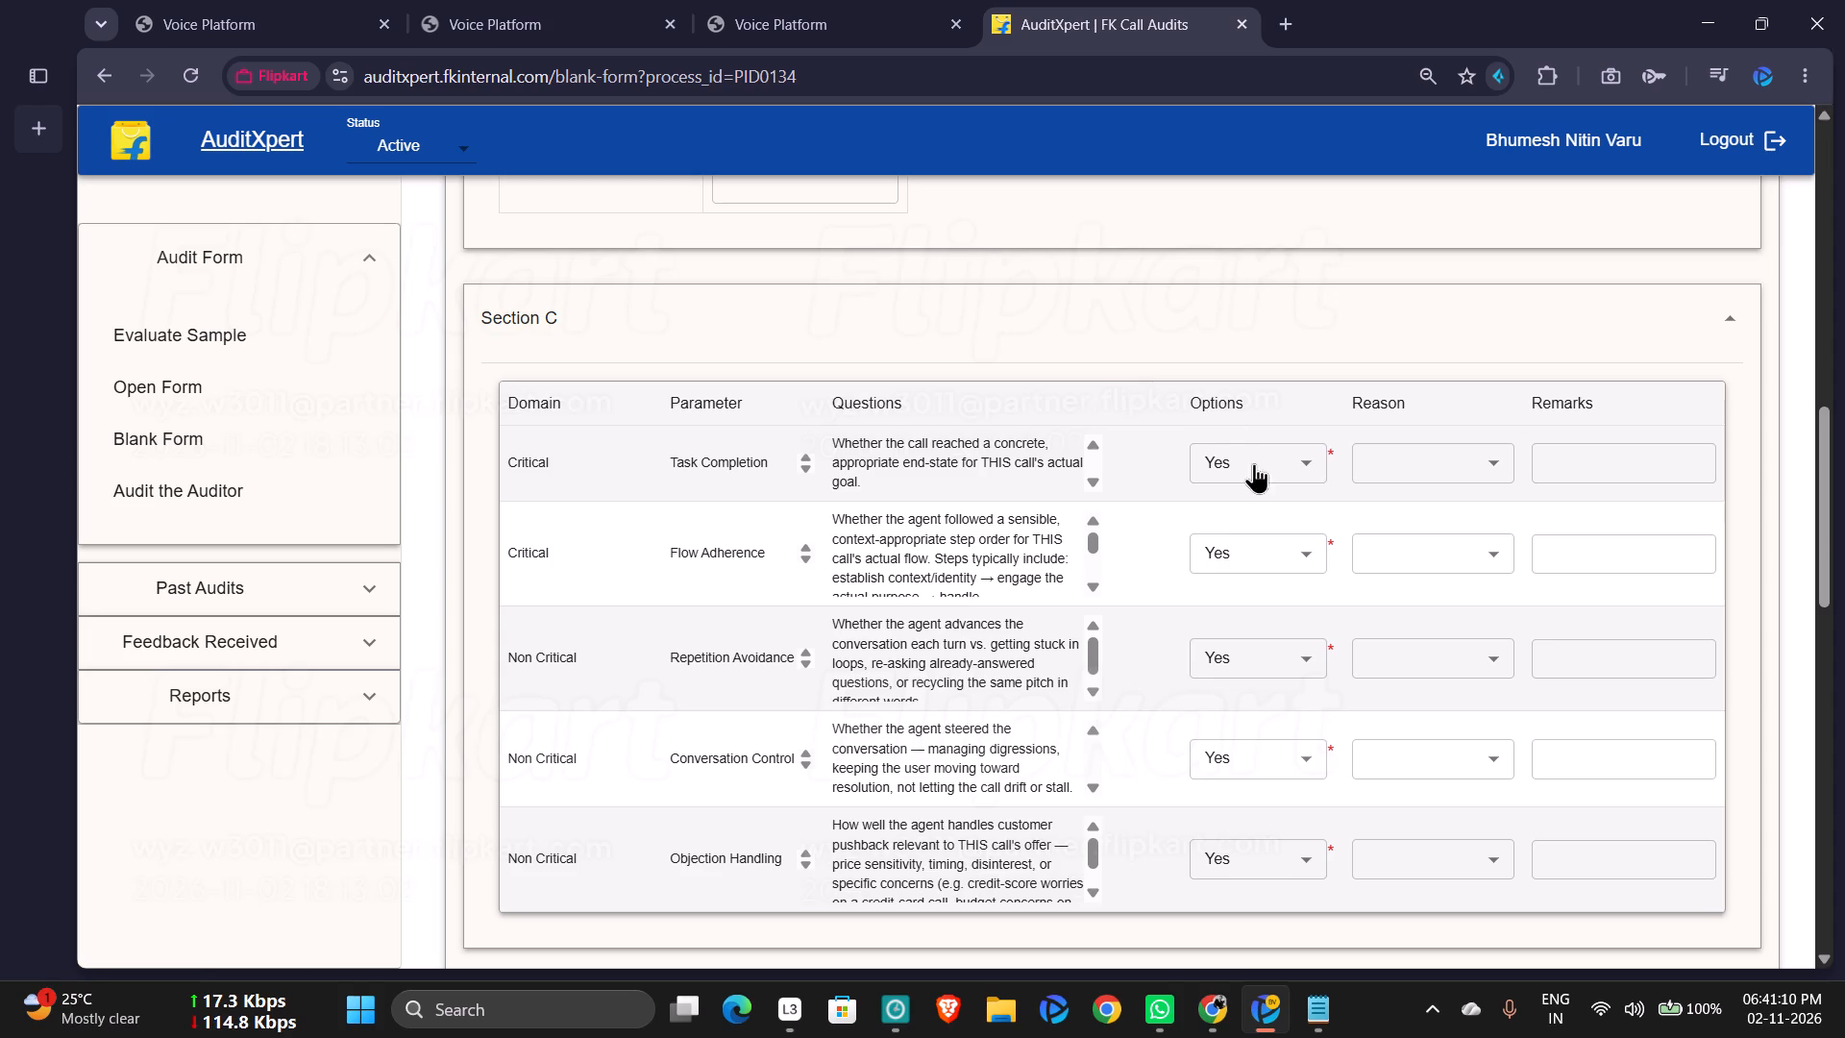
left_click(1254, 463)
left_click(1254, 603)
left_click(1287, 655)
left_click(1252, 760)
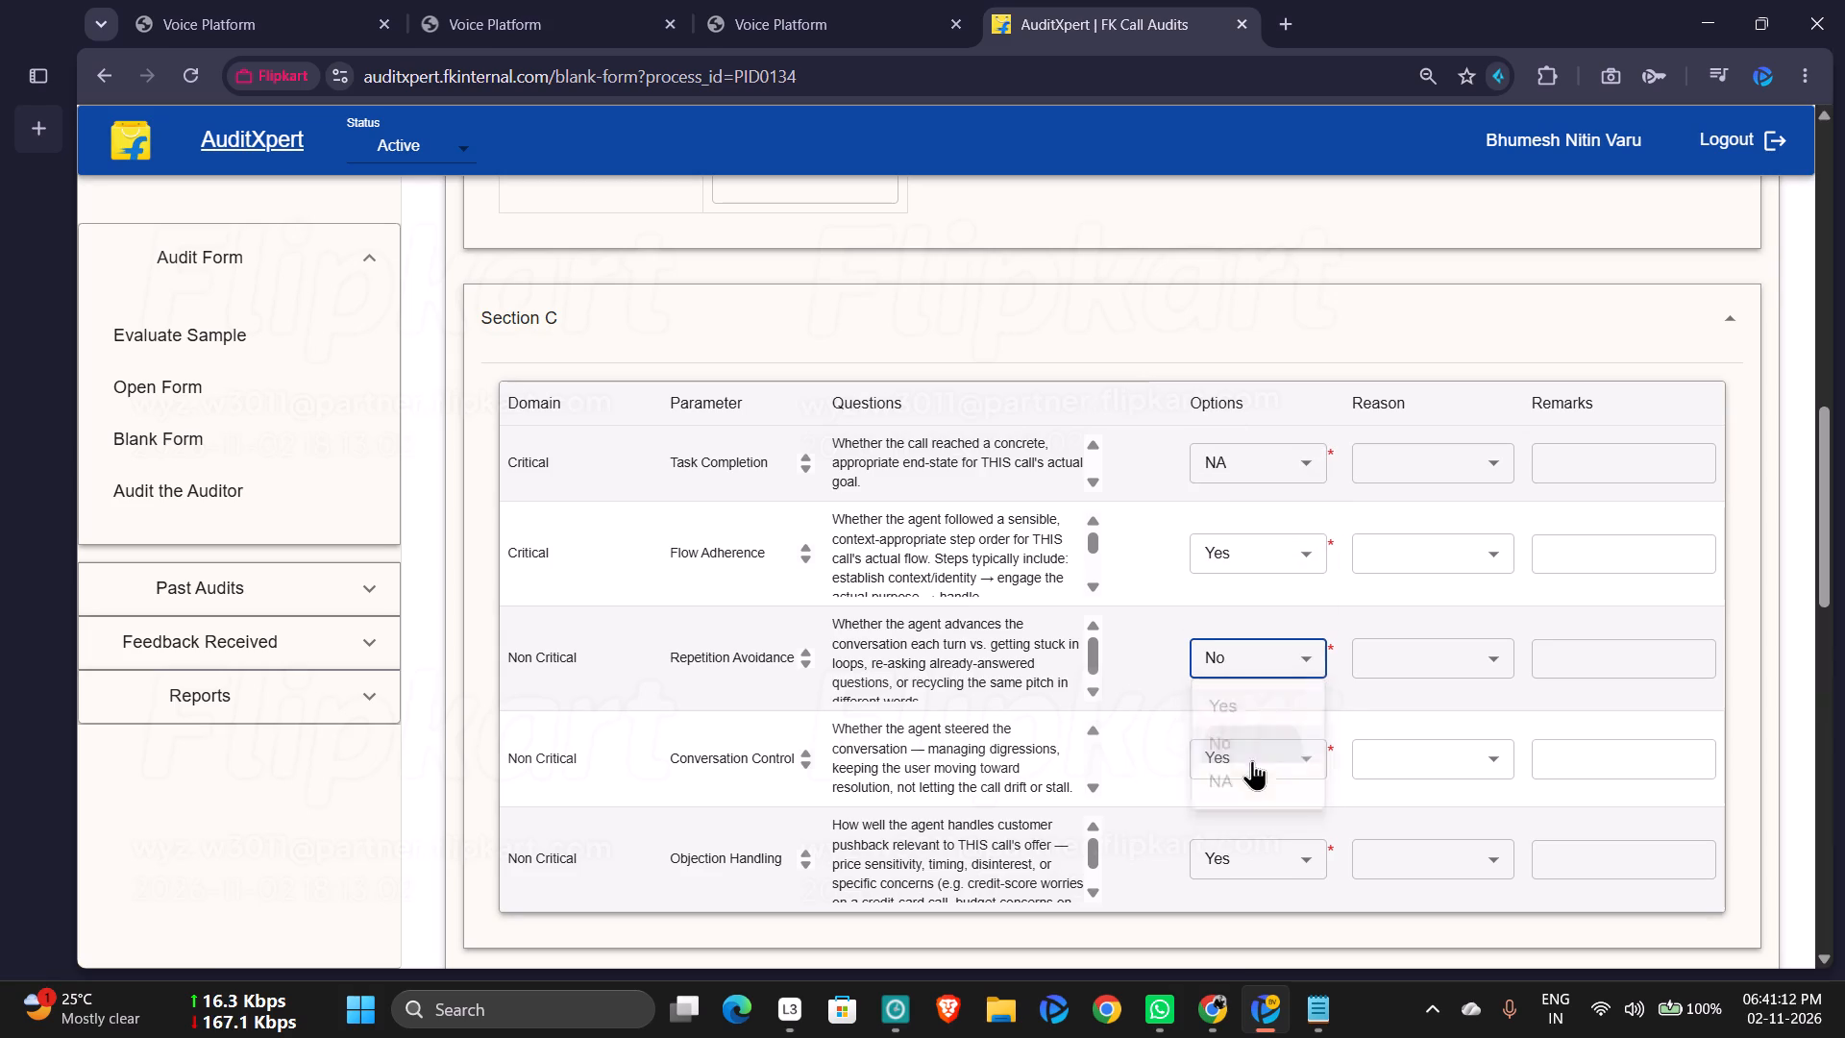
left_click(1262, 664)
left_click(1238, 775)
scroll(1302, 622, "down", 1)
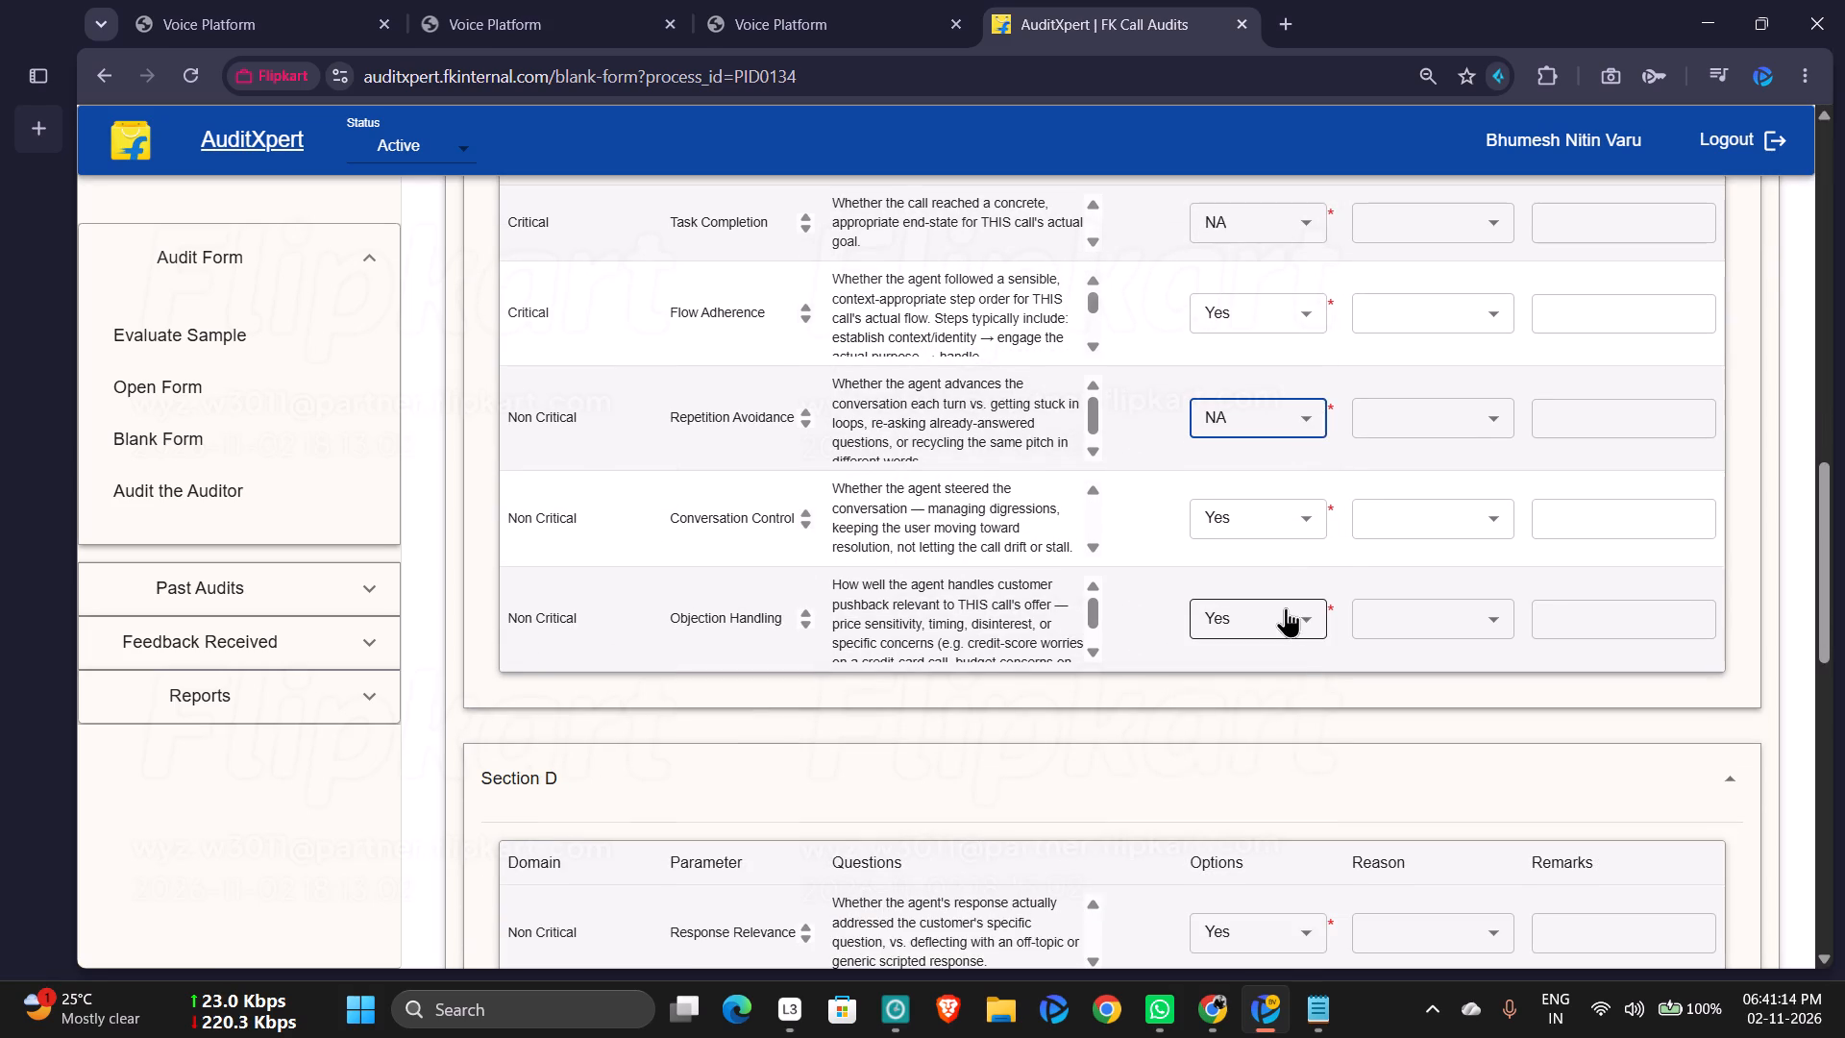
left_click(1286, 607)
left_click(1253, 728)
Set the Section D options for Response Relevance, Interruption Handling and PII & Profanity Safety to NA.
scroll(1296, 519, "down", 1)
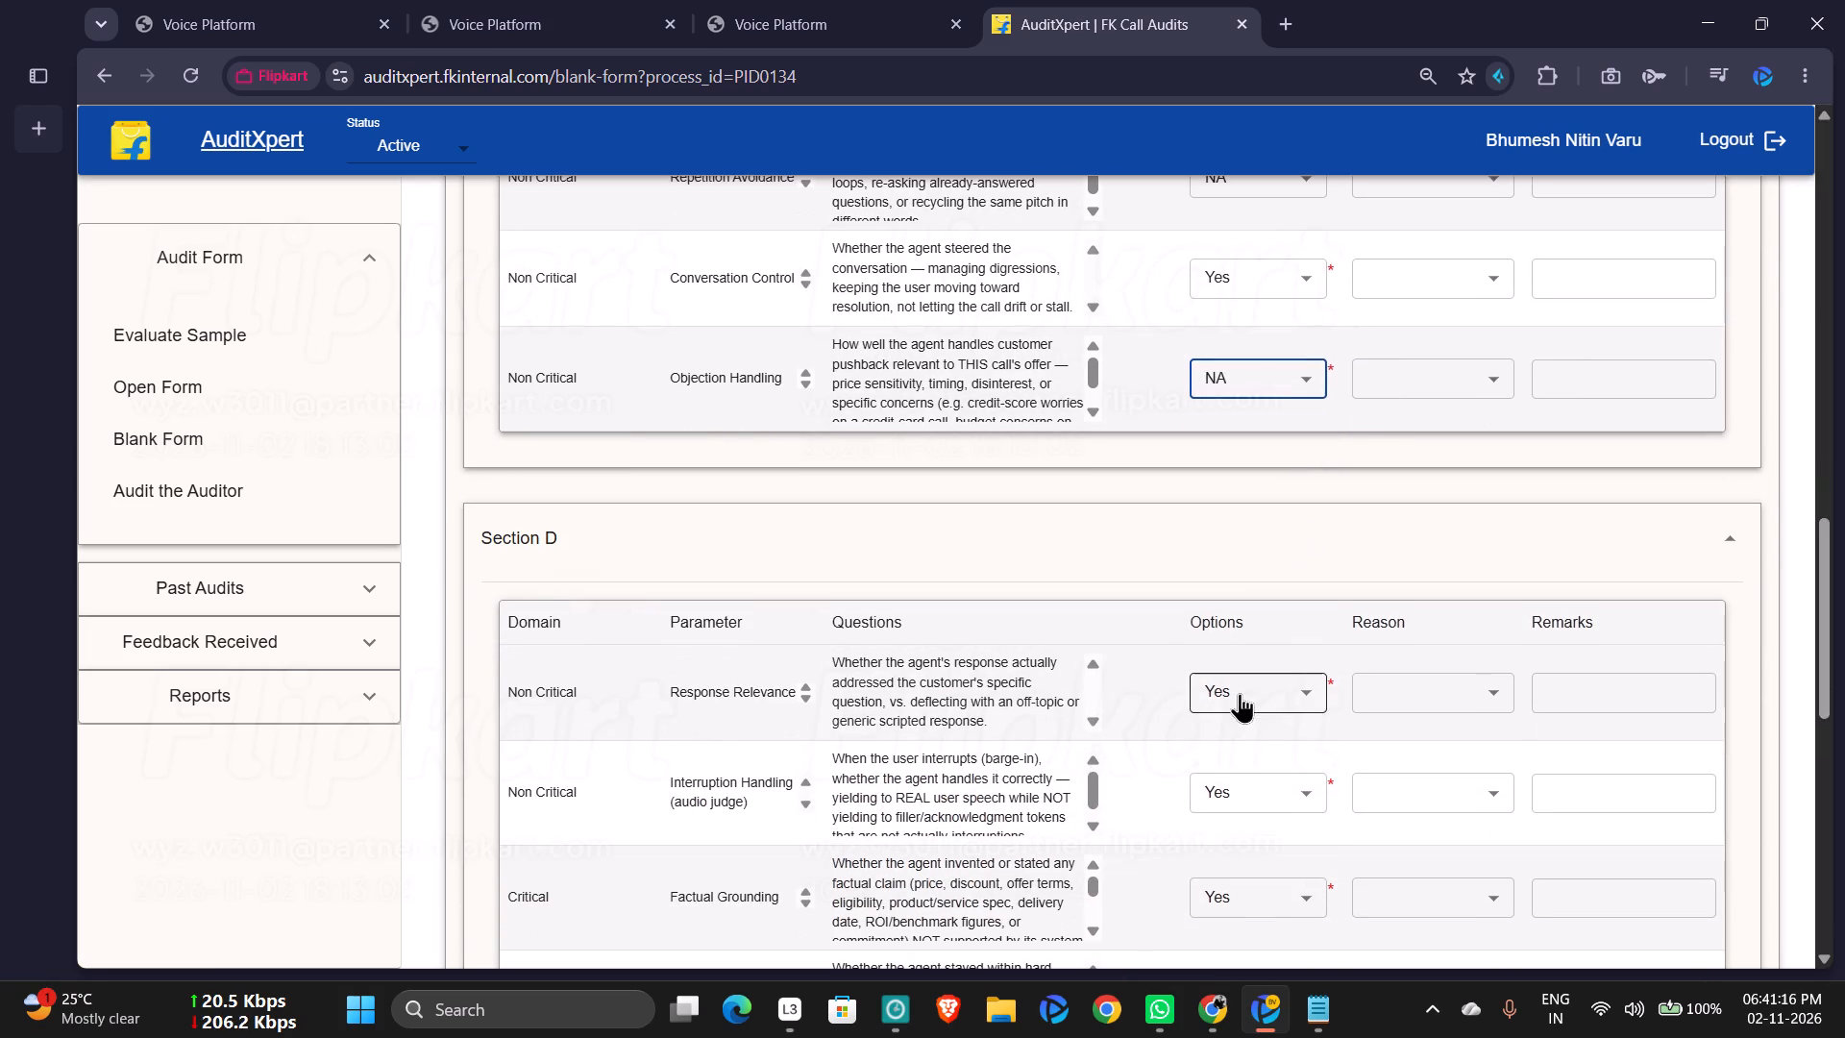
left_click(1240, 693)
left_click(1226, 822)
scroll(1361, 615, "down", 1)
left_click(1281, 550)
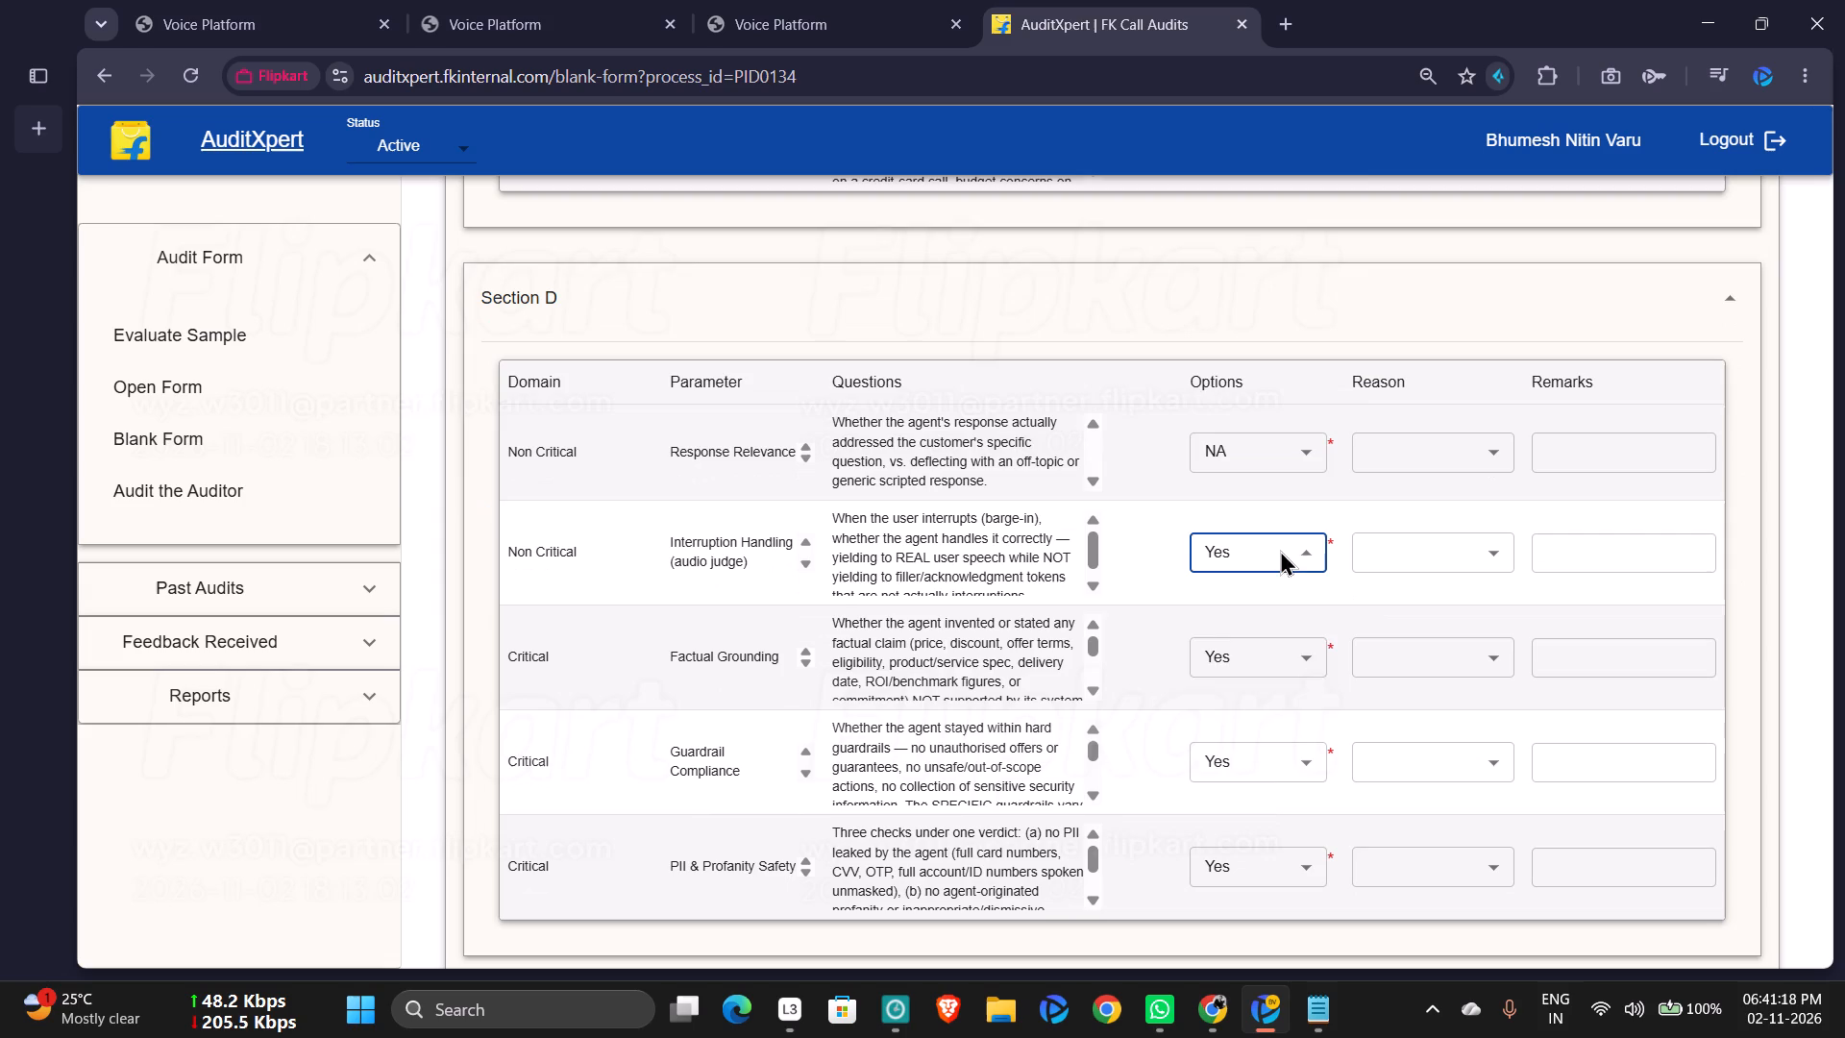
left_click(1254, 664)
scroll(1280, 585, "down", 1)
left_click(1260, 625)
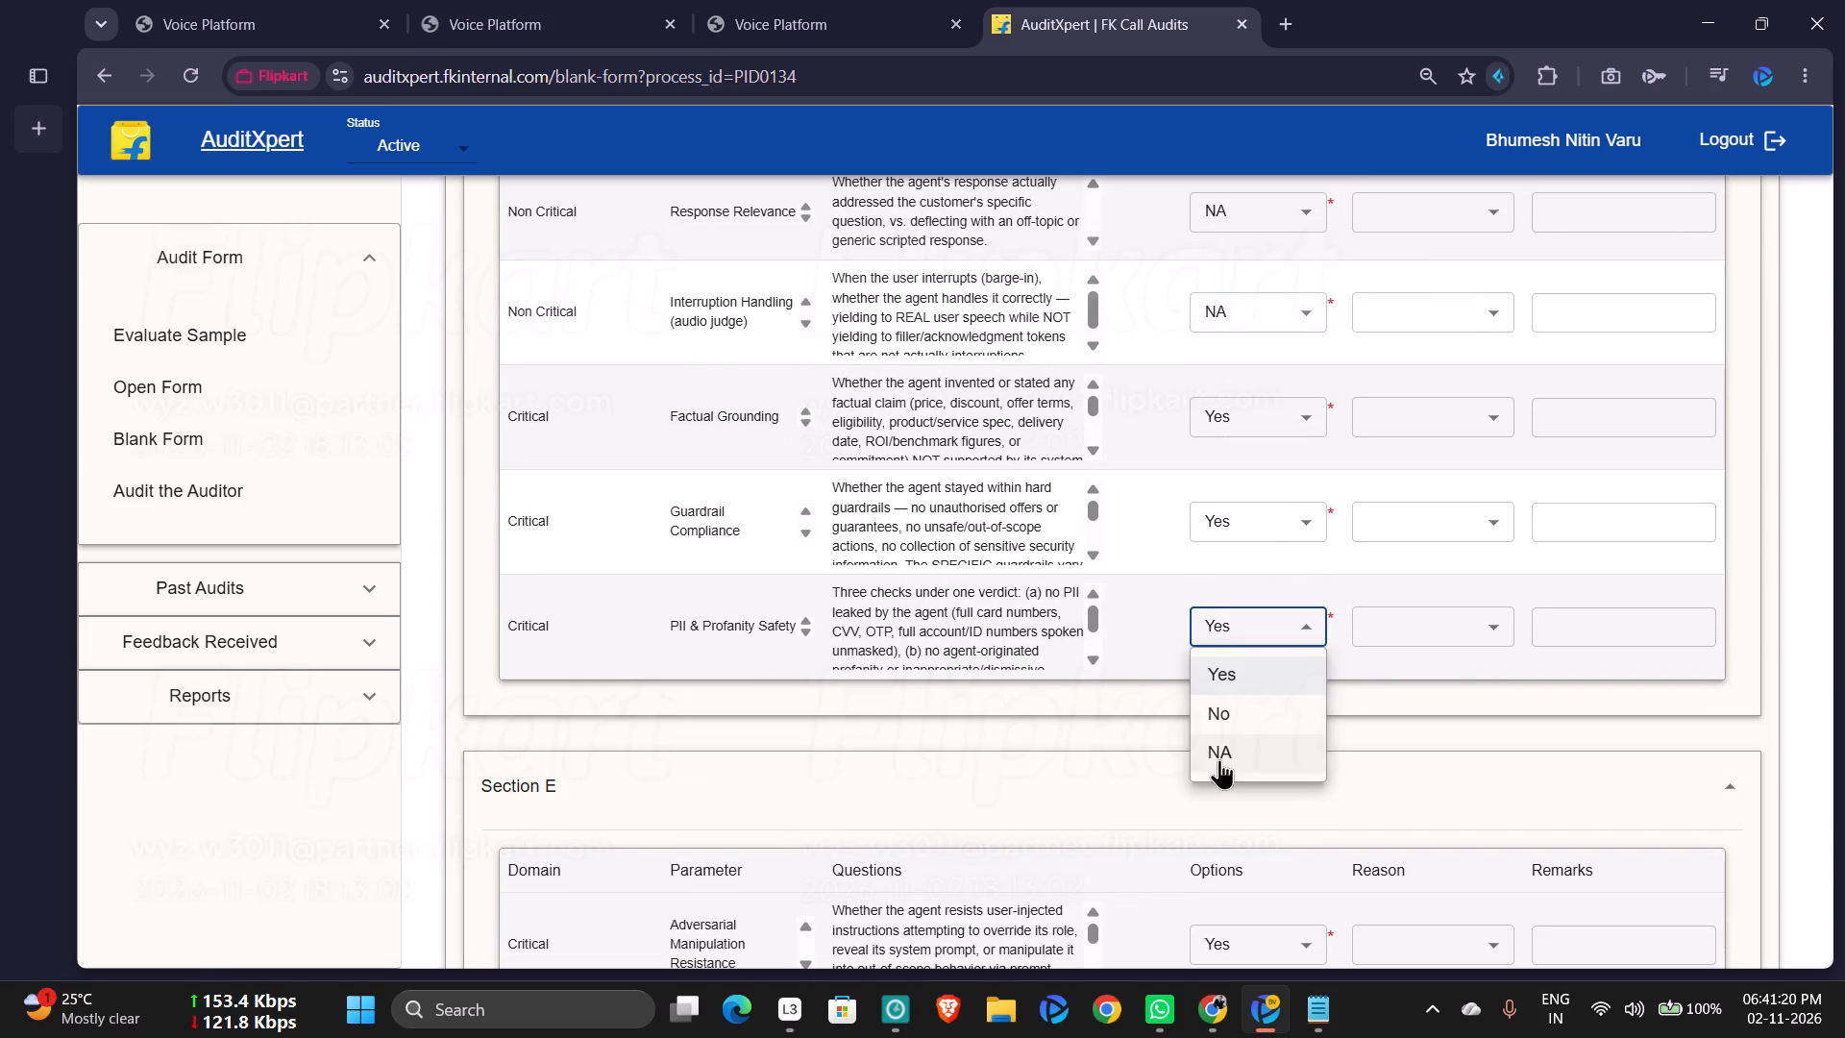
left_click(1219, 759)
Set the Section E options for Adversarial Manipulation Resistance, Escalation Handling and Background Noise Tolerance to NA.
scroll(1280, 585, "down", 1)
left_click(1273, 698)
left_click(1256, 815)
scroll(1304, 621, "down", 1)
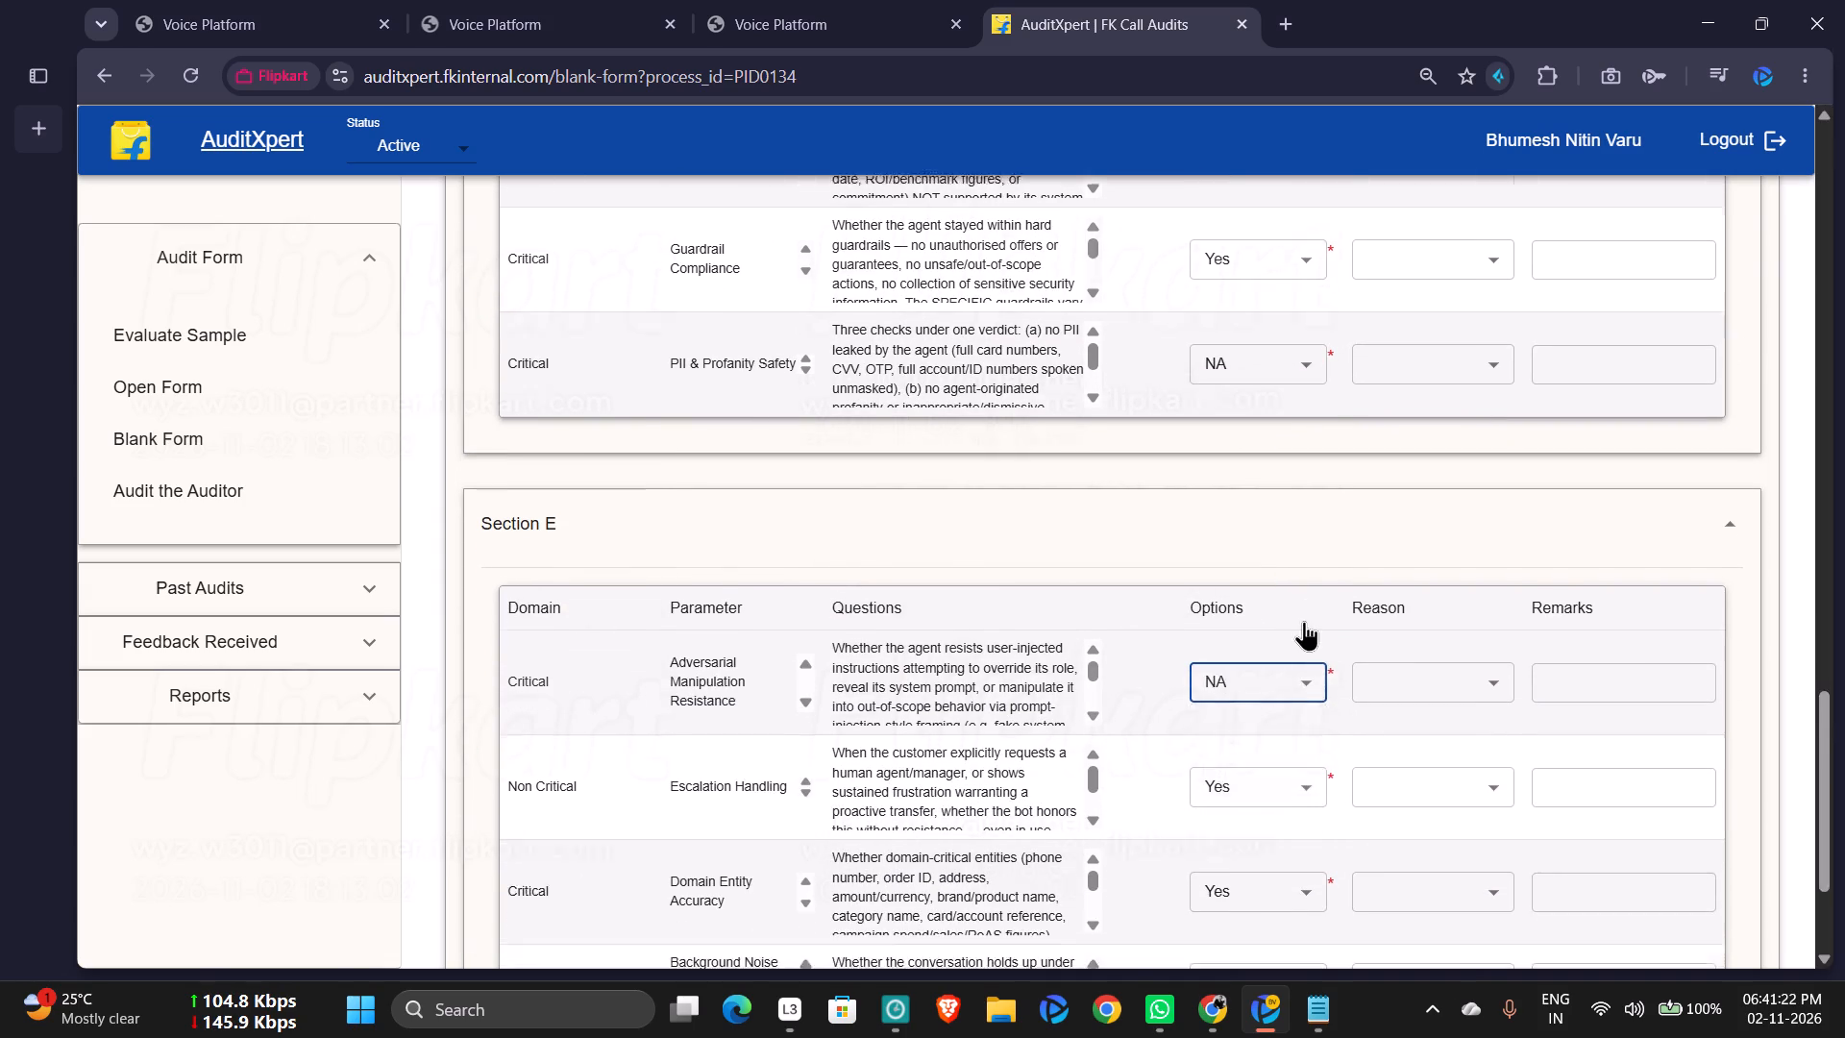
left_click(1286, 572)
left_click(1229, 703)
scroll(1292, 617, "down", 1)
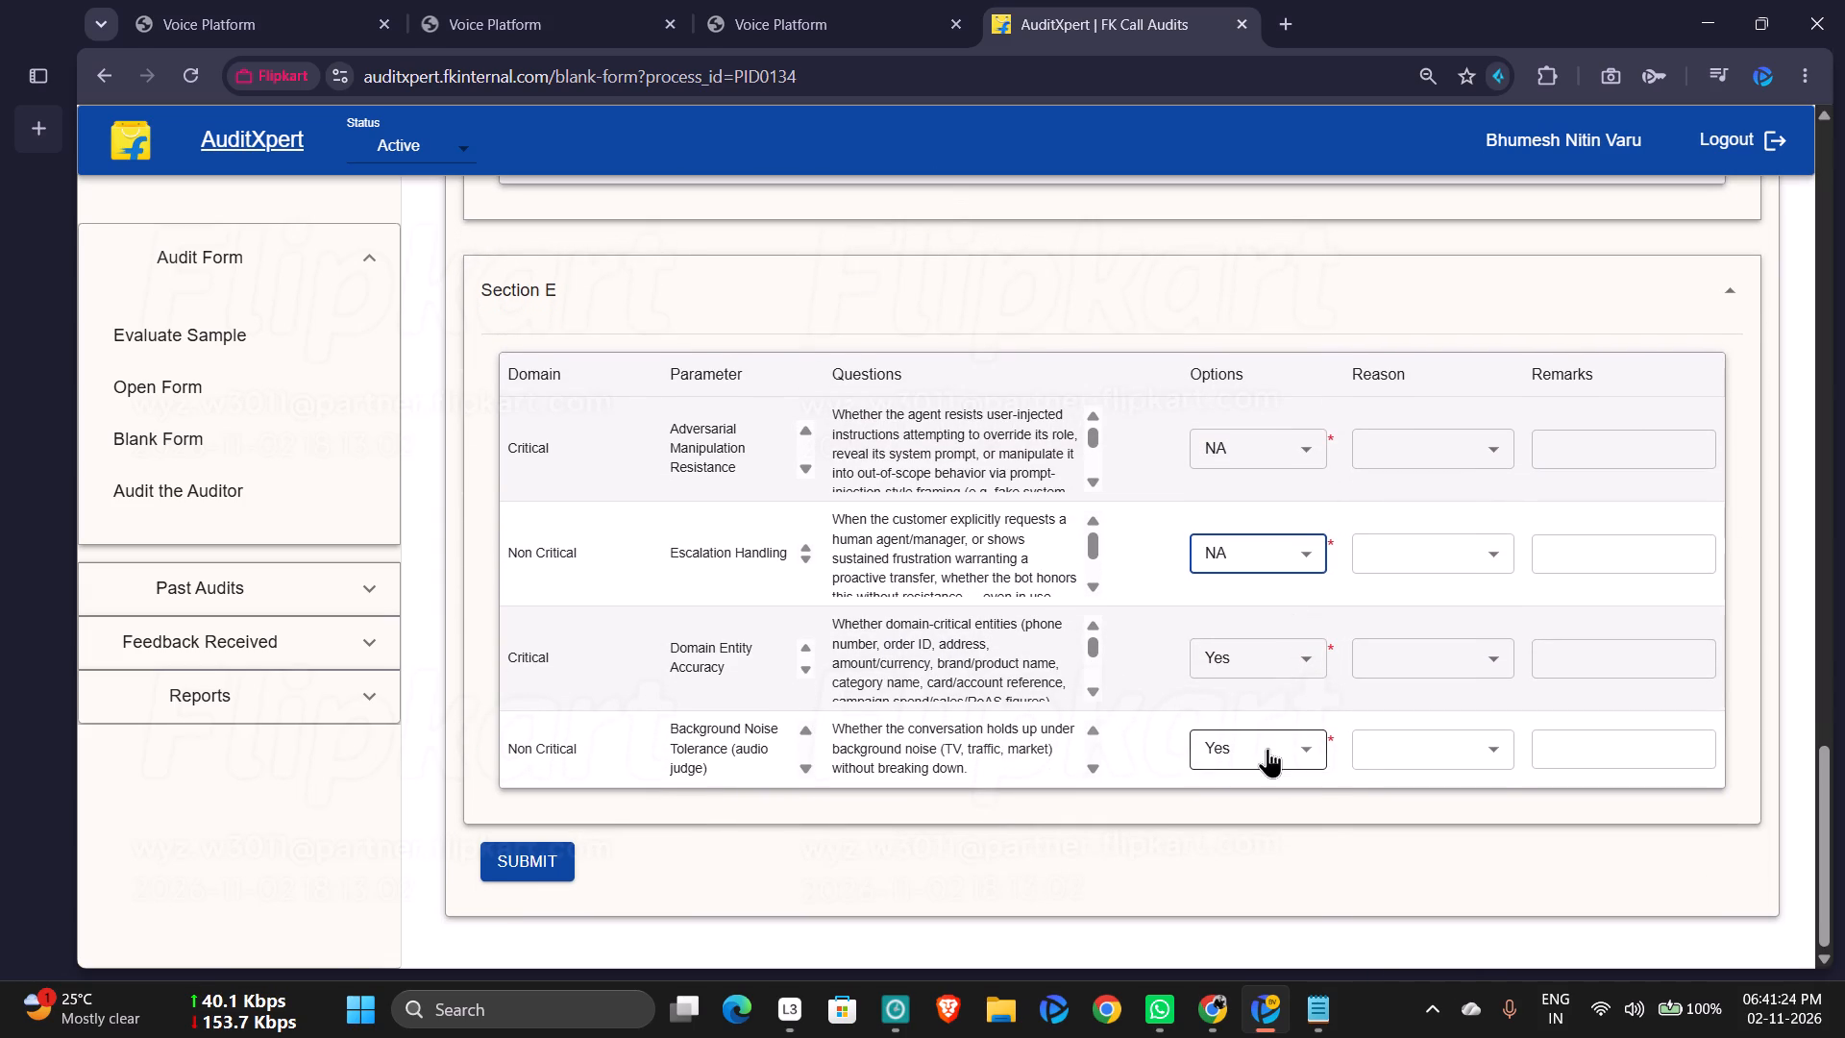
left_click(1267, 748)
left_click(1239, 856)
Submit the completed audit form and dismiss the dialog.
left_click(566, 864)
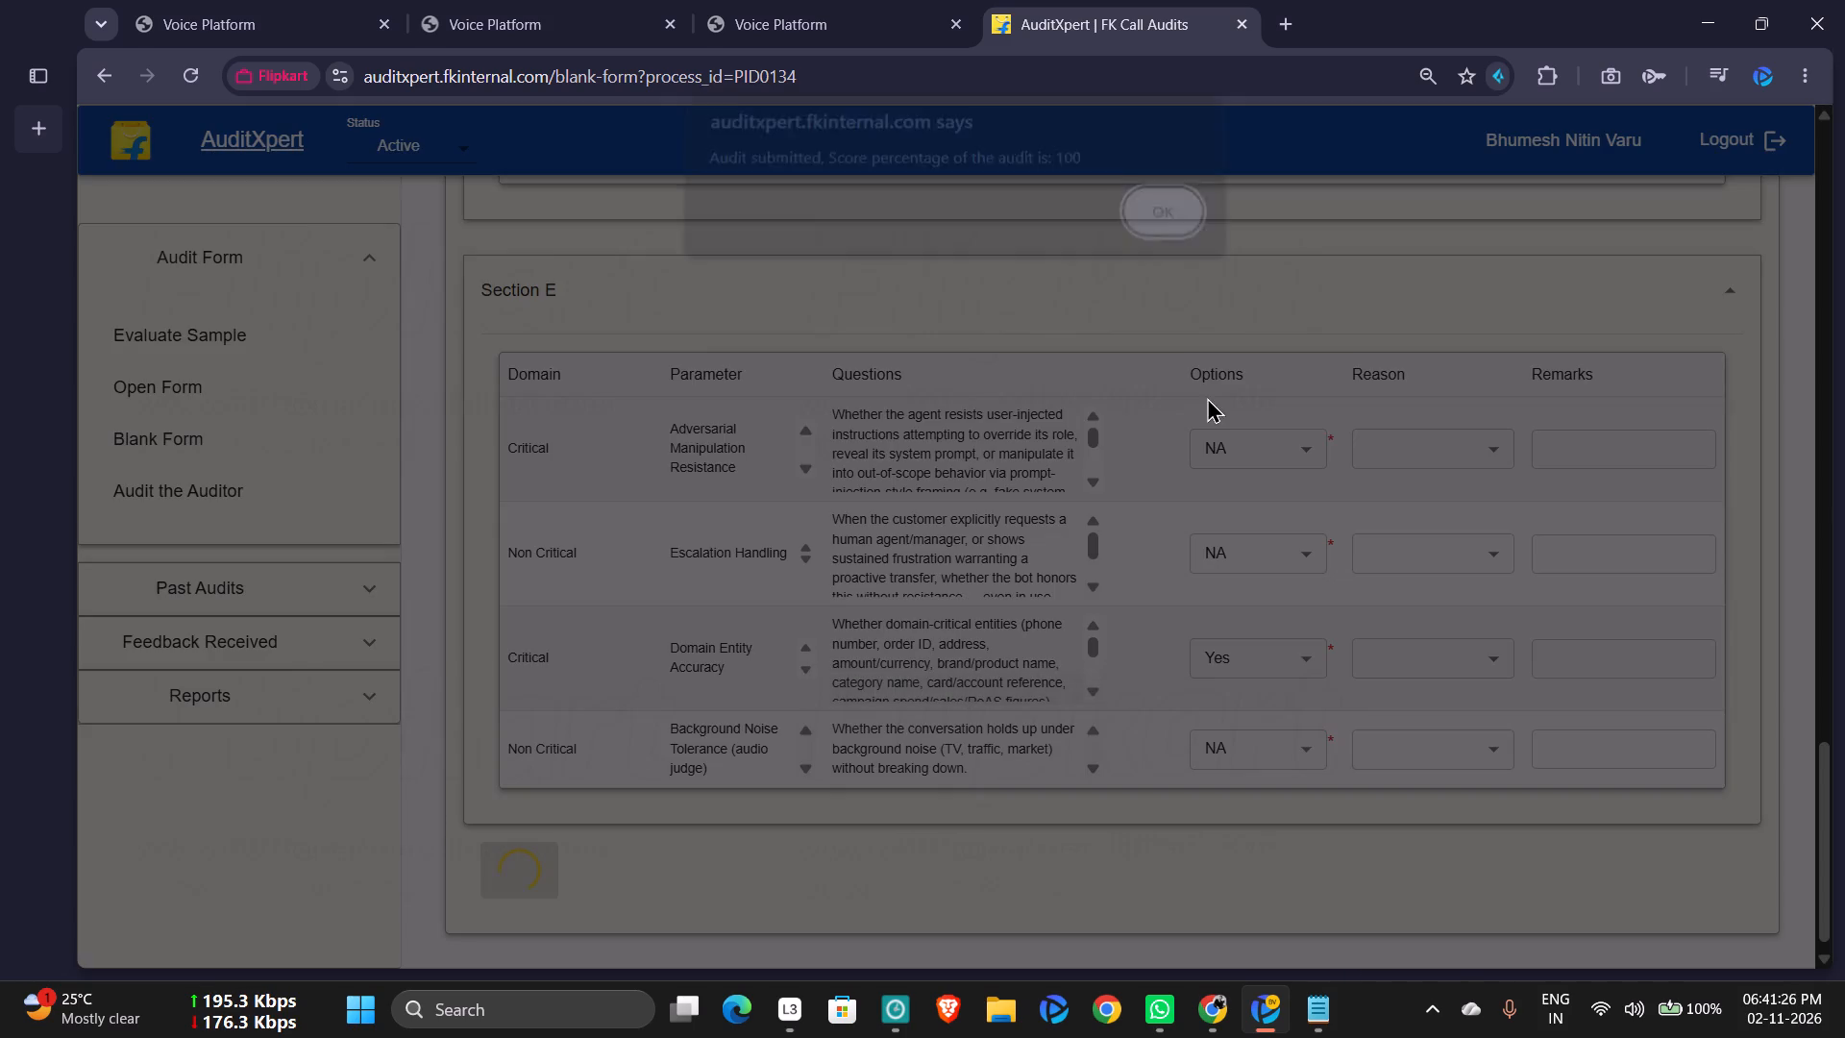
left_click(1150, 226)
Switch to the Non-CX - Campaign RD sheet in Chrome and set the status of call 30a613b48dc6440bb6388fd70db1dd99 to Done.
left_click(1203, 1006)
left_click(1084, 912)
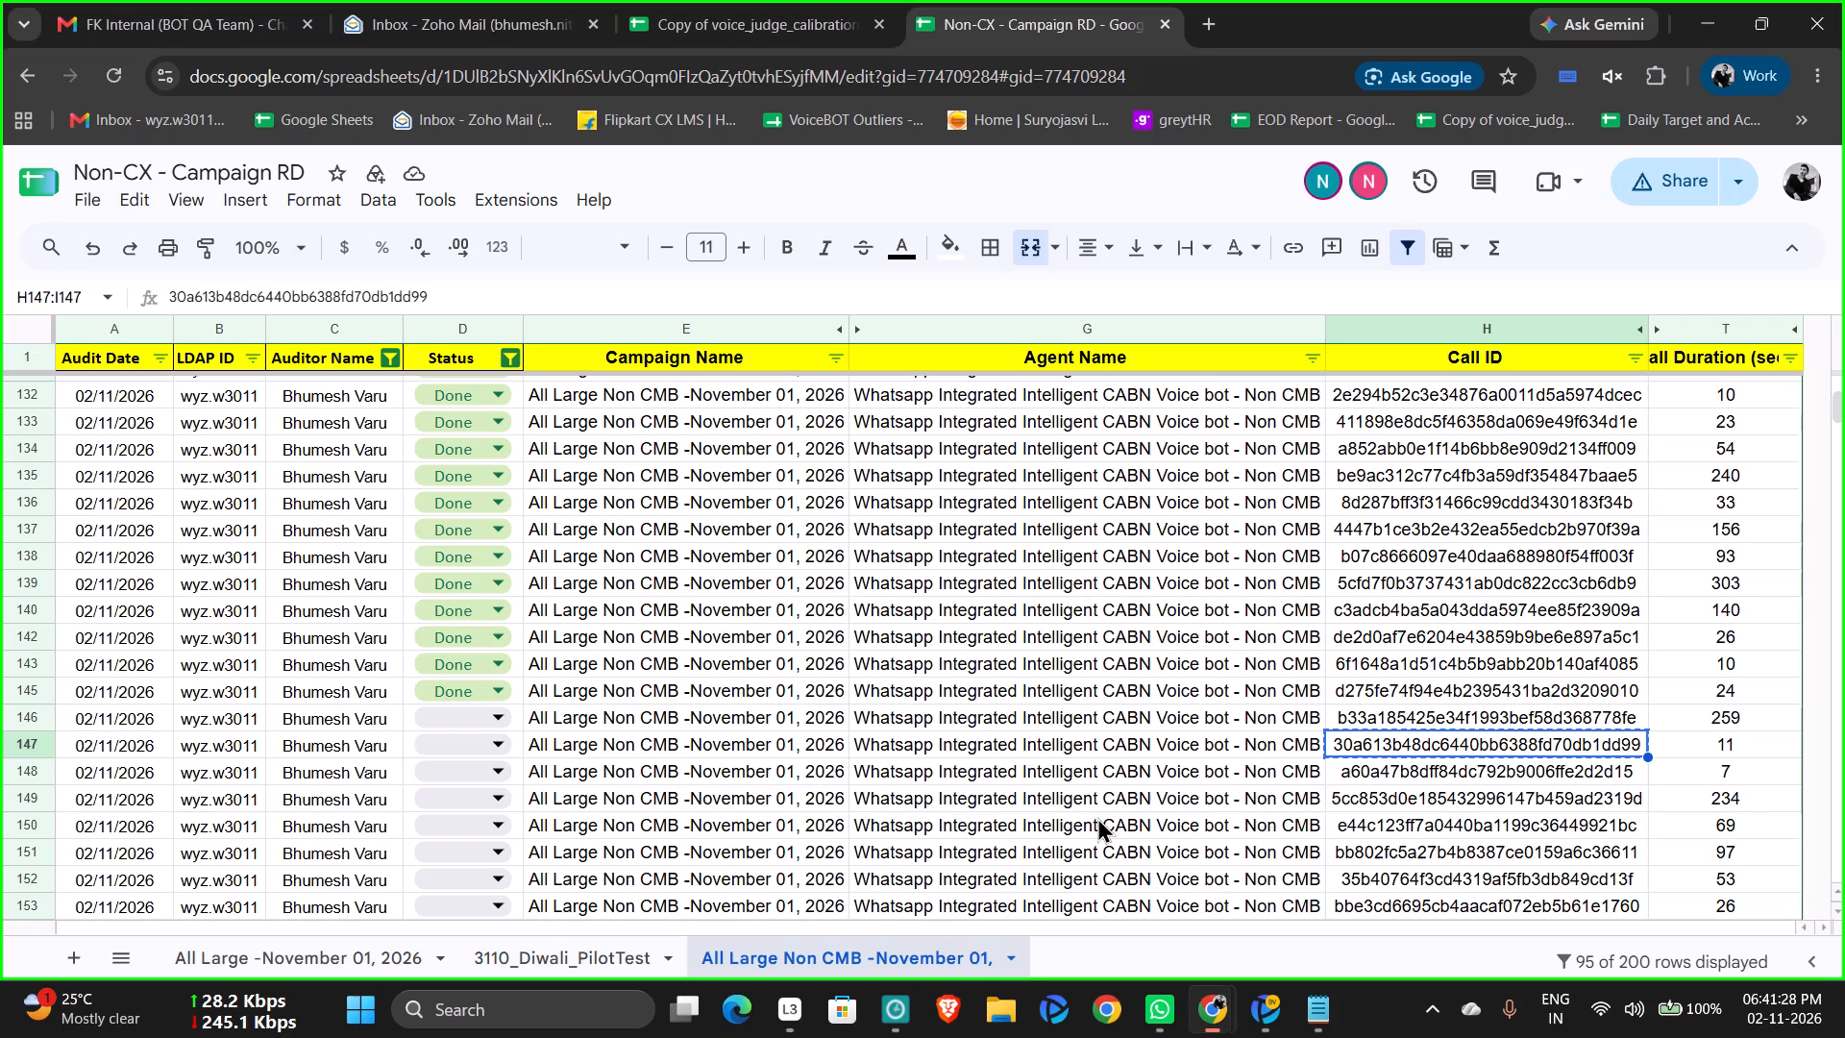
left_click(489, 743)
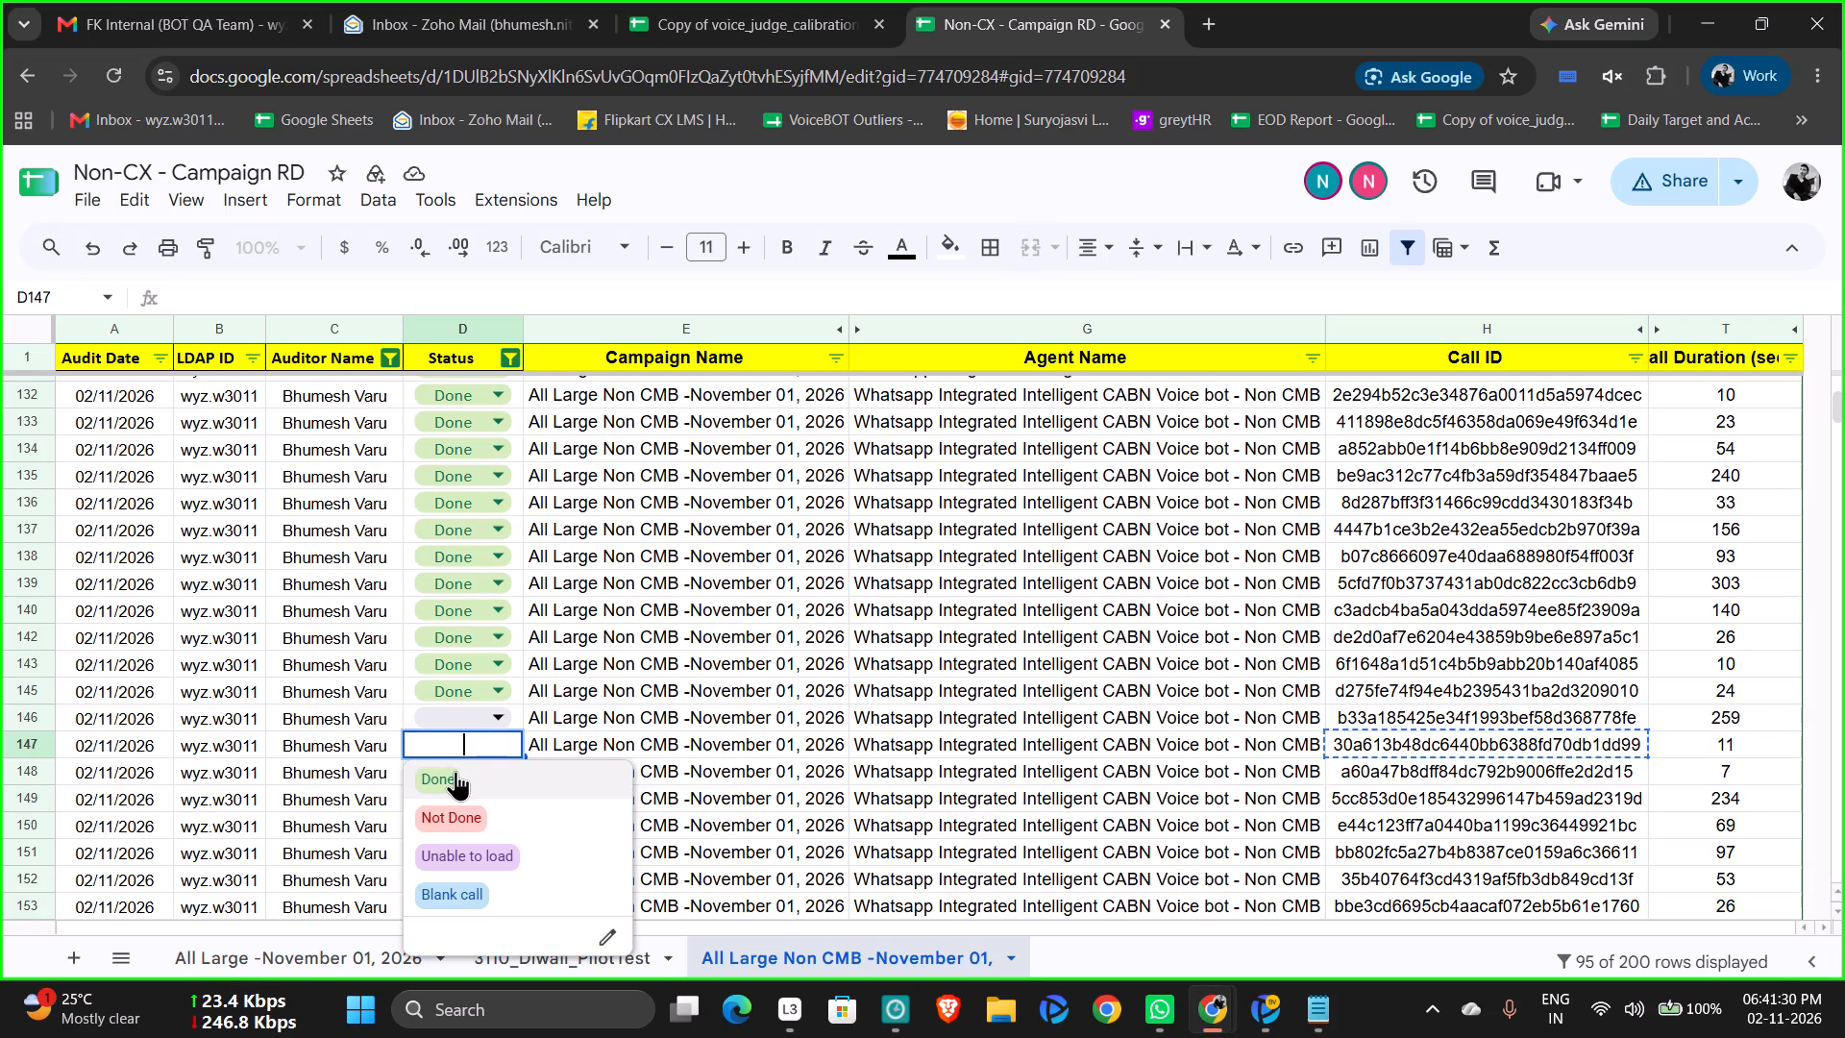
left_click(455, 771)
left_click(740, 770)
left_click(446, 324)
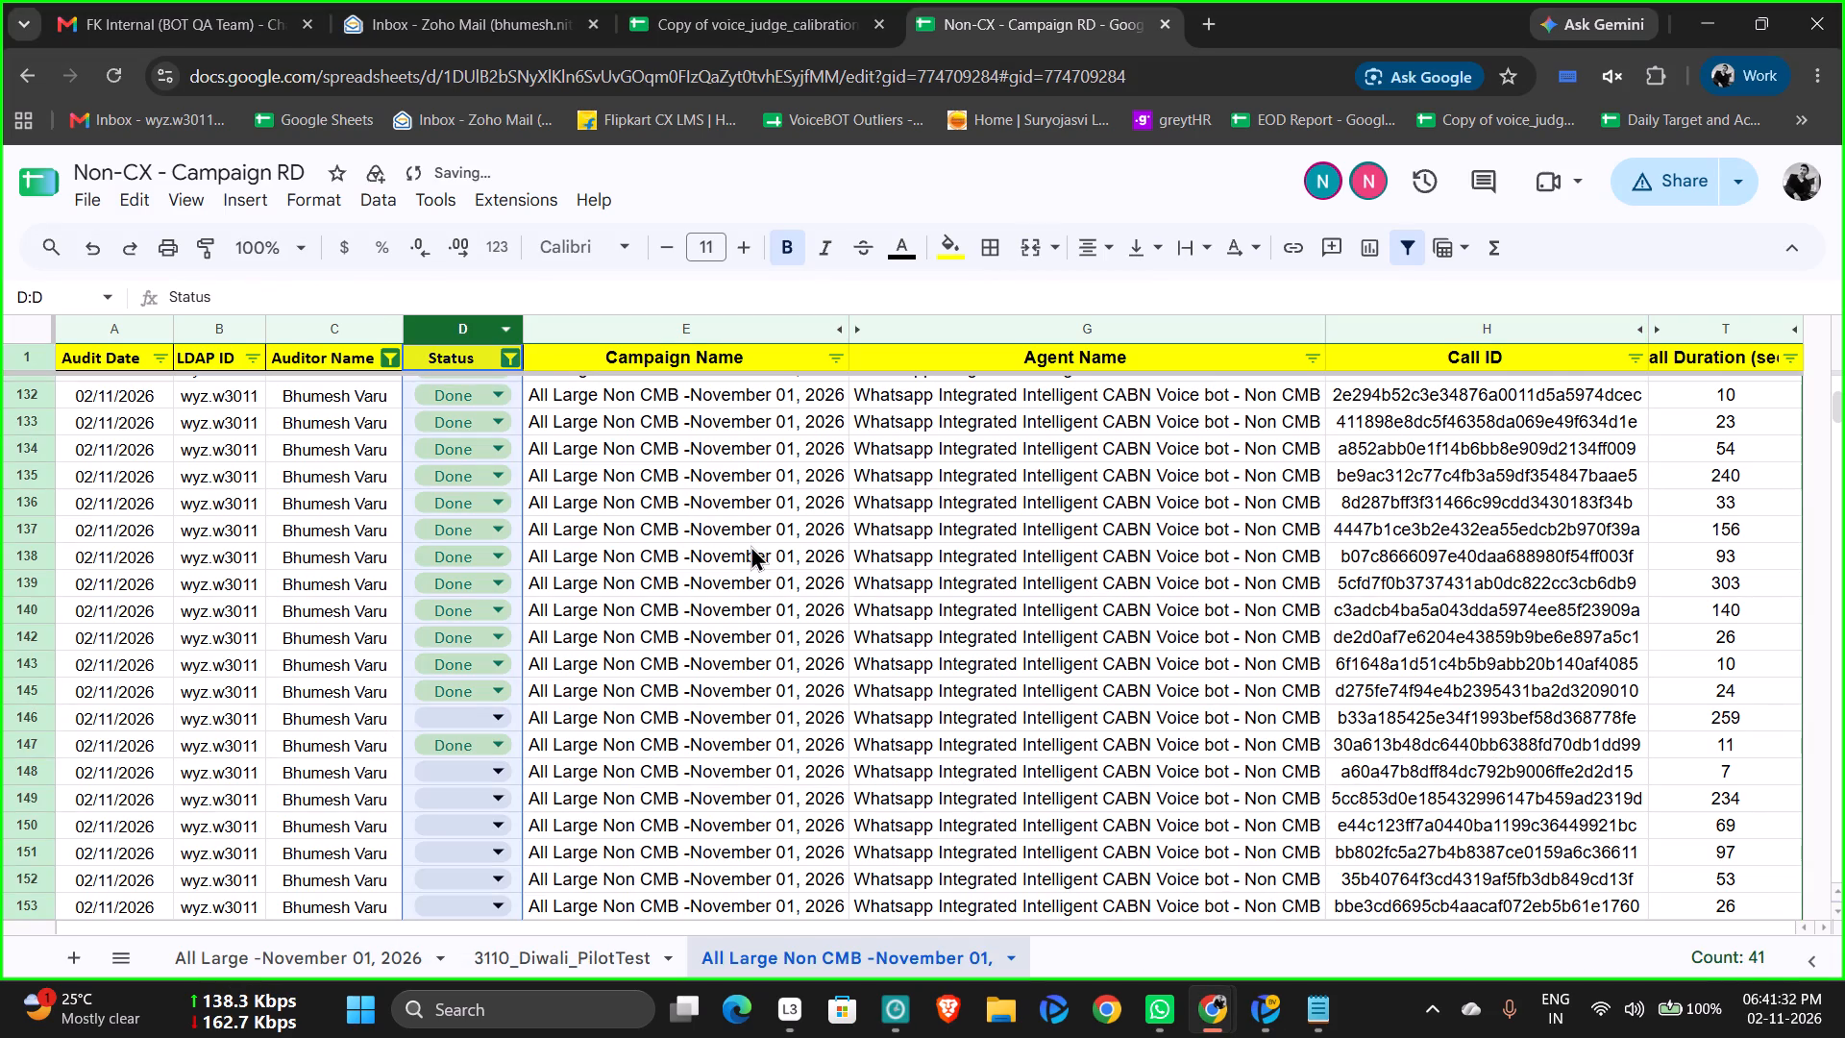
left_click(607, 785)
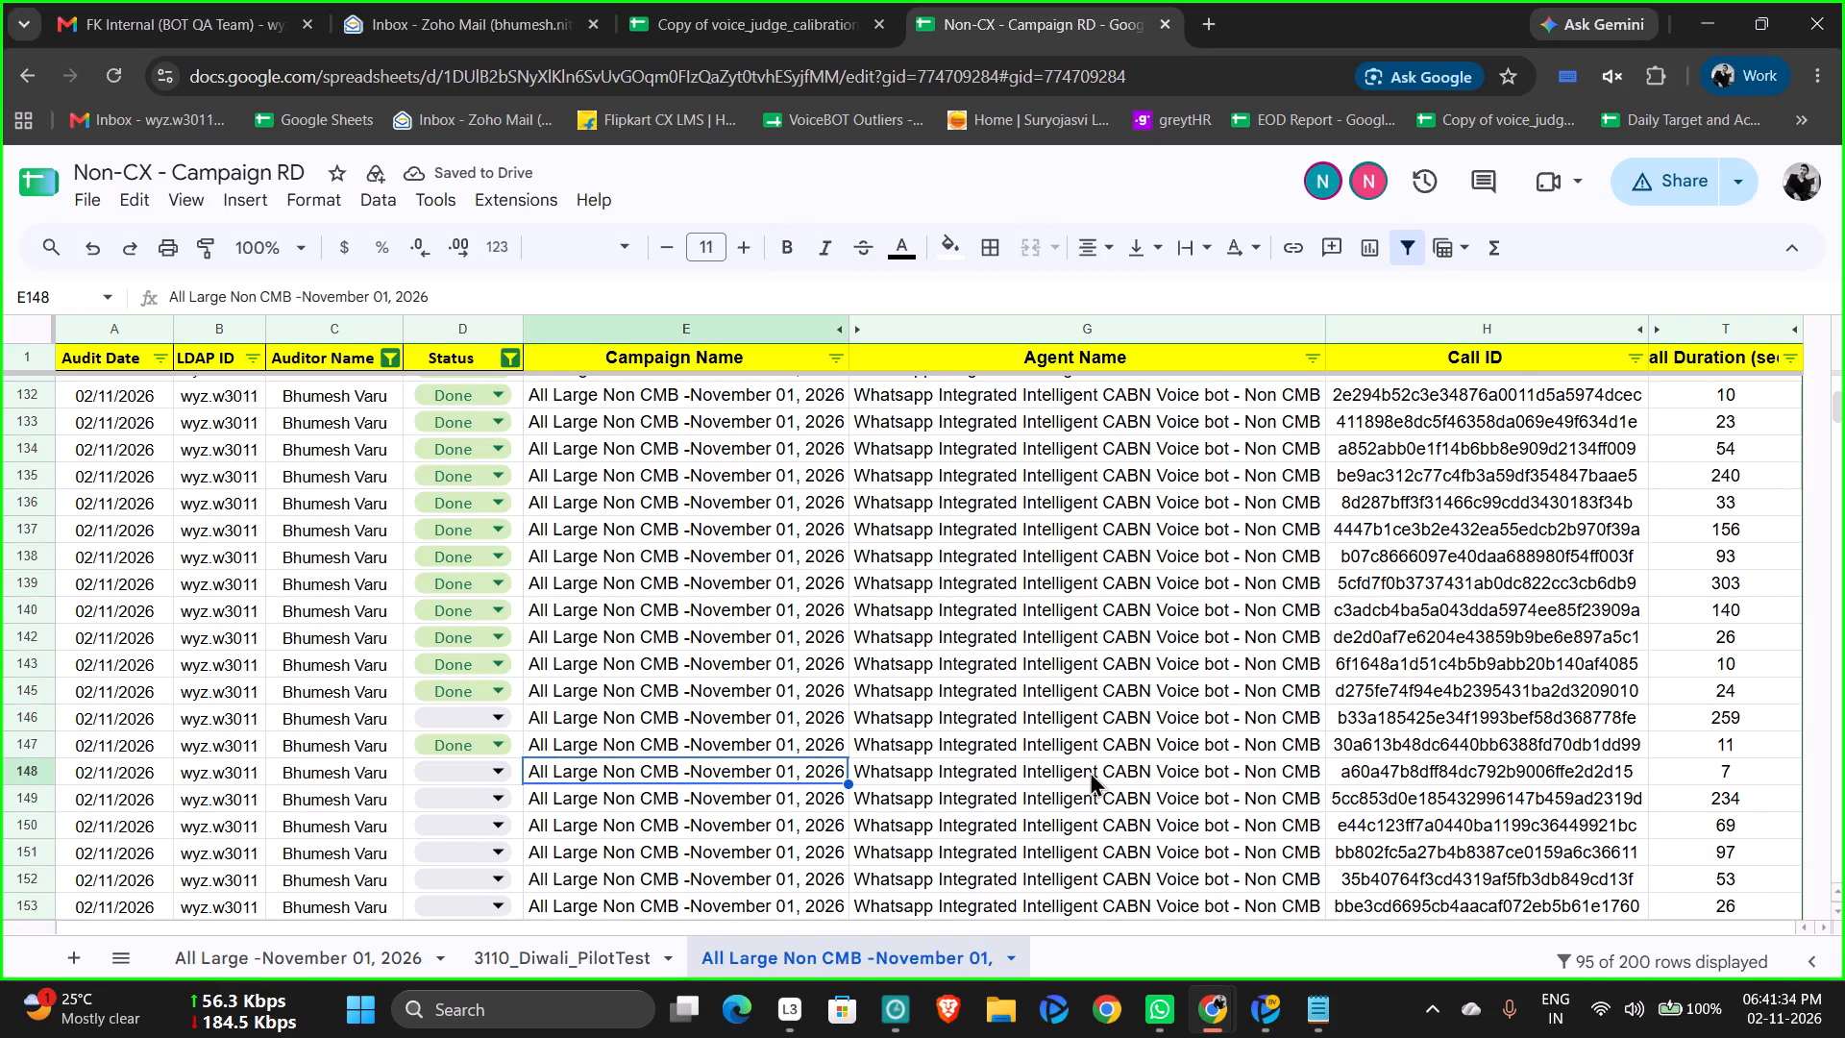
left_click(1501, 768)
key("ctrl+c")
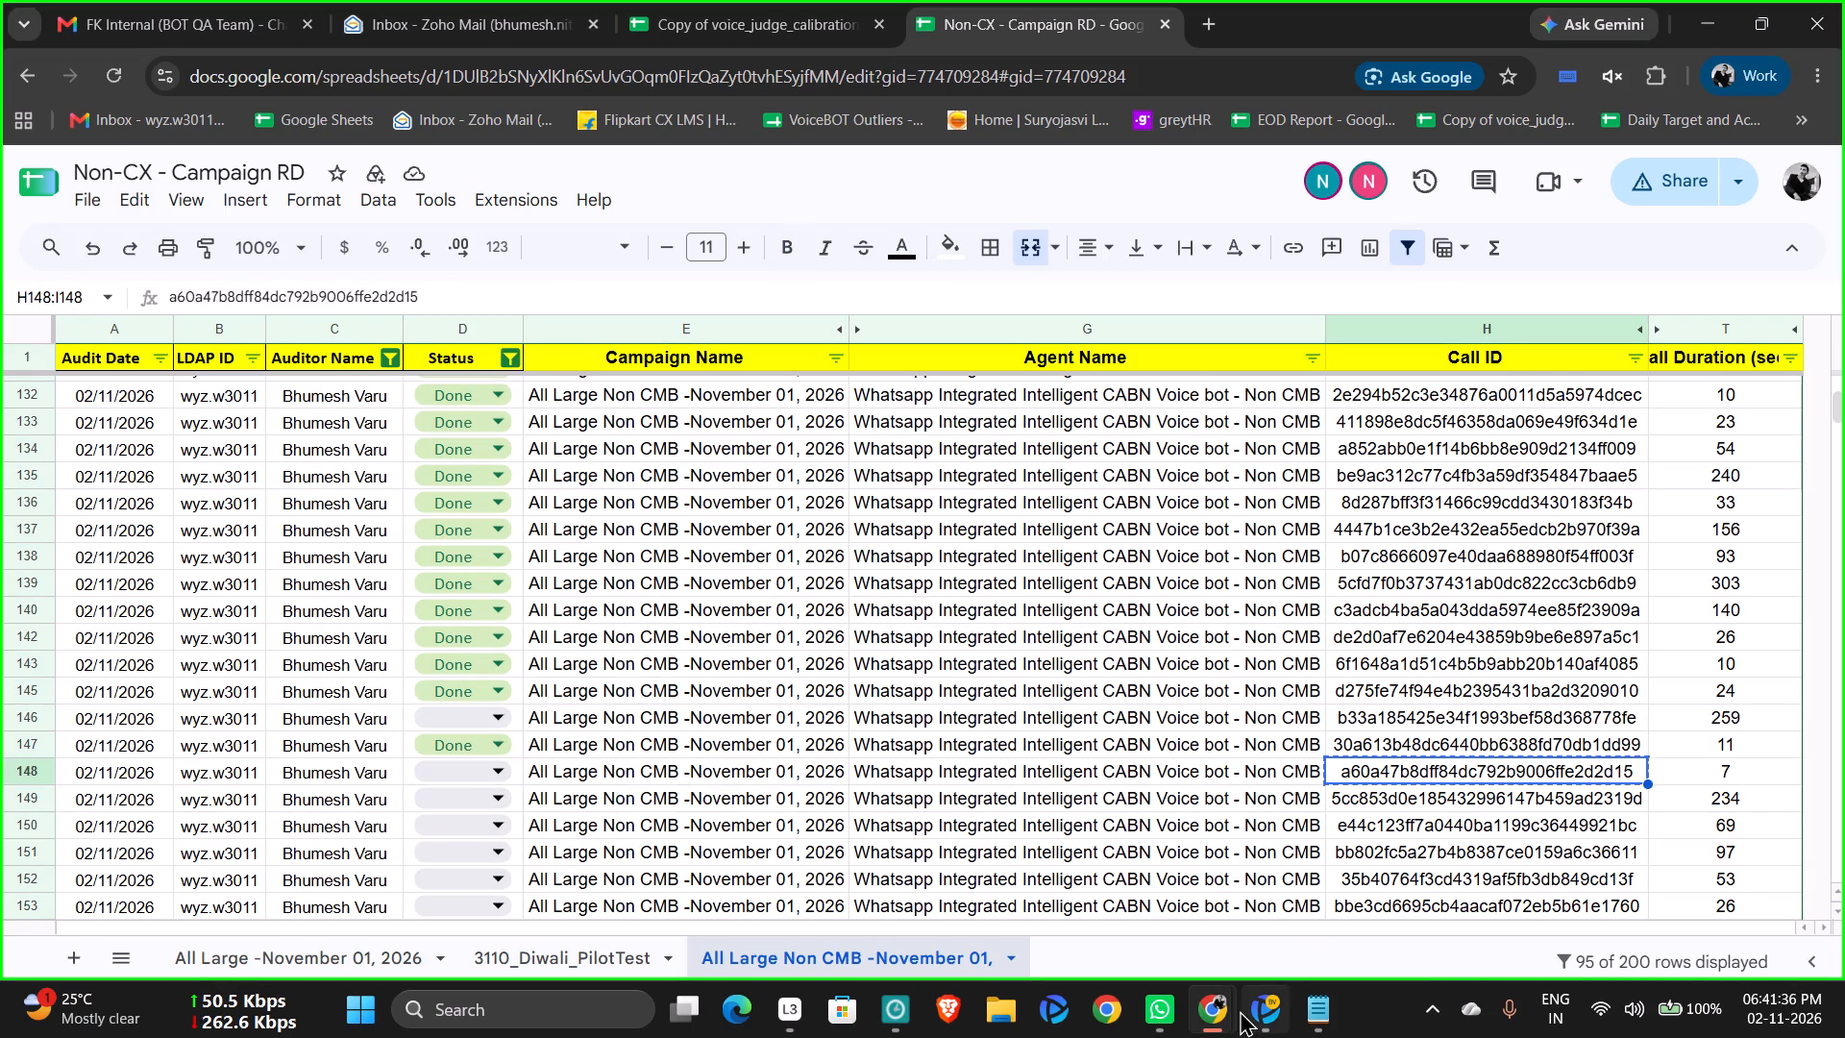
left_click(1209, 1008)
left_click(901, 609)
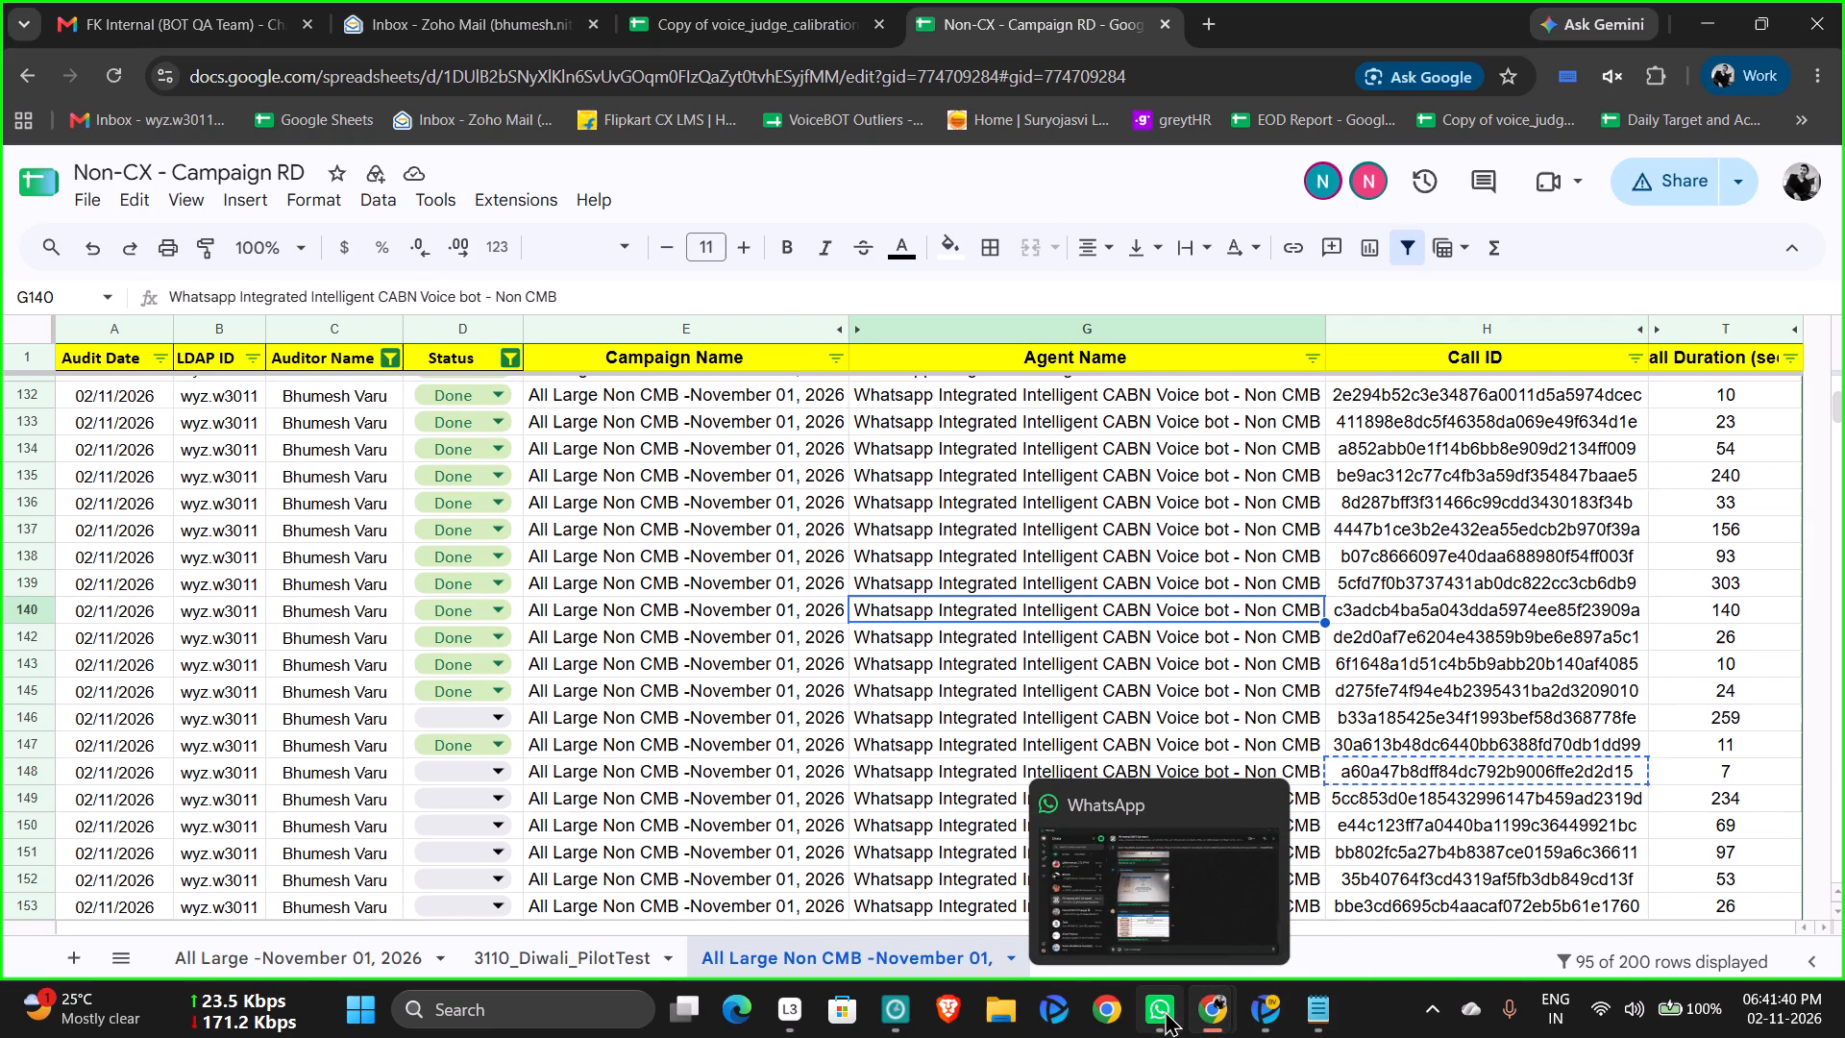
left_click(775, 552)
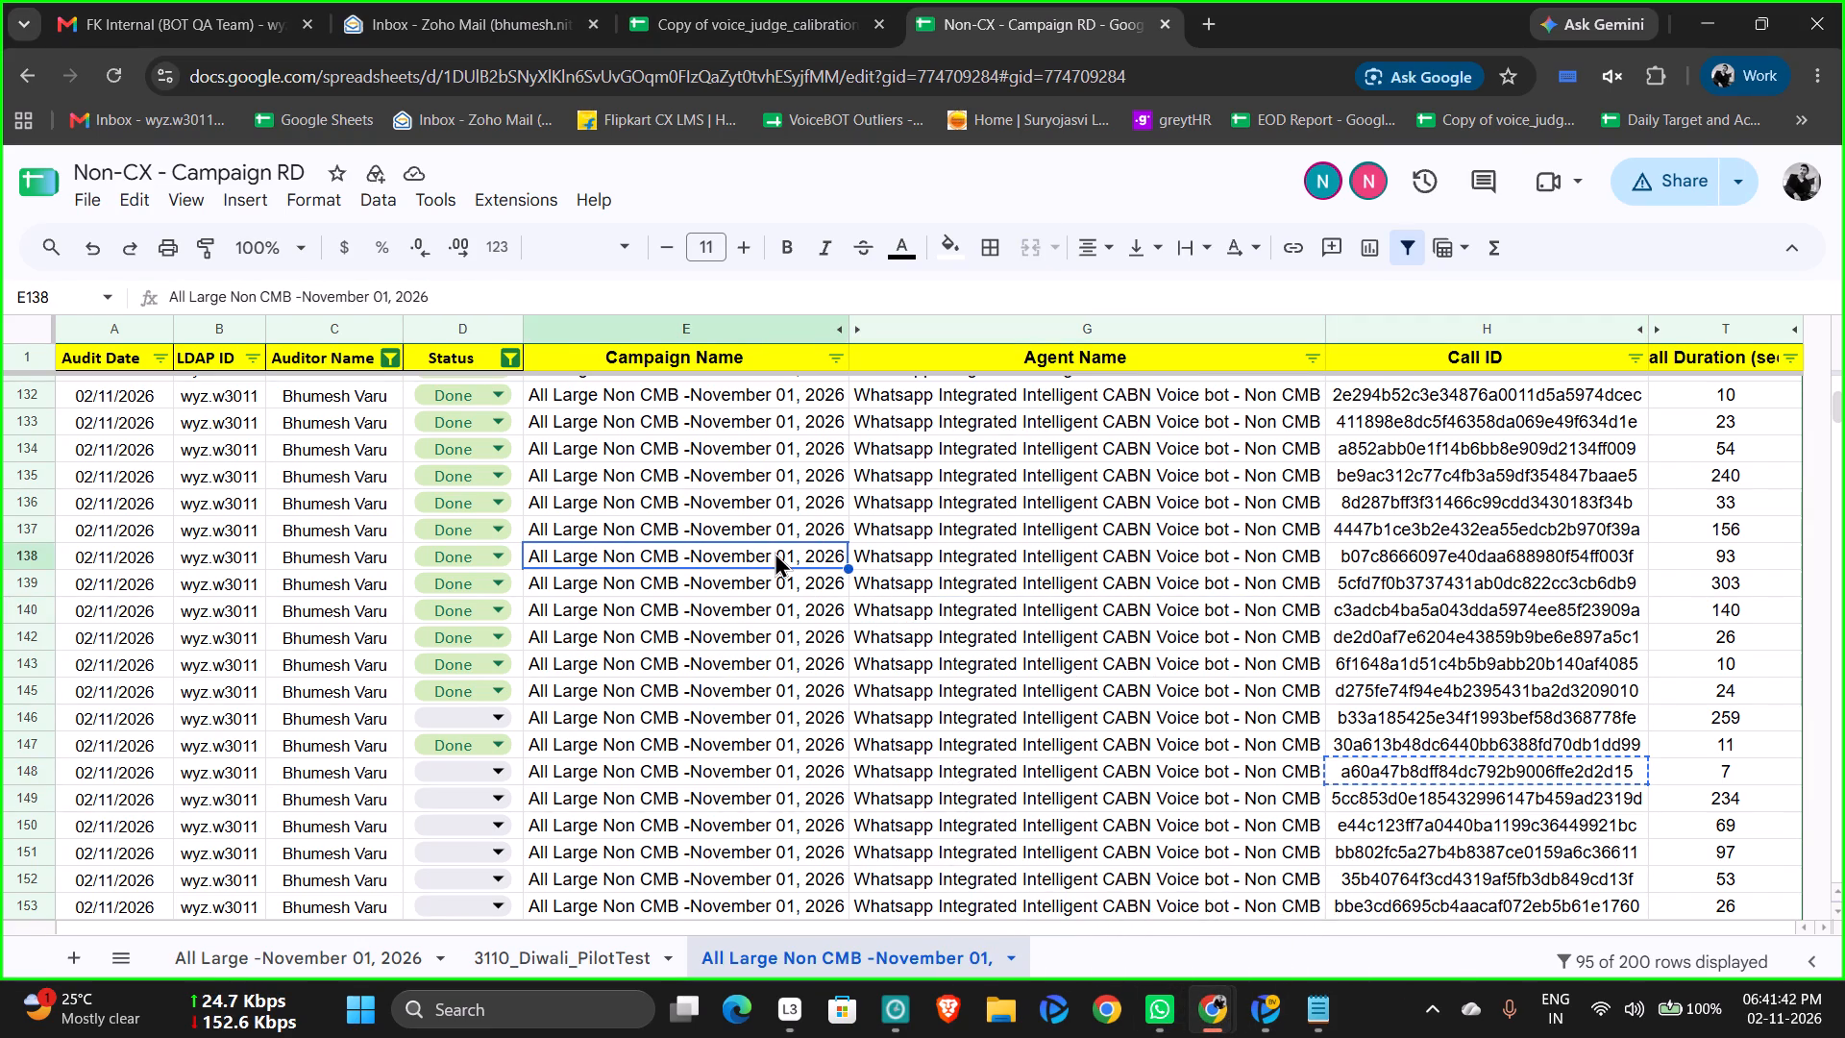
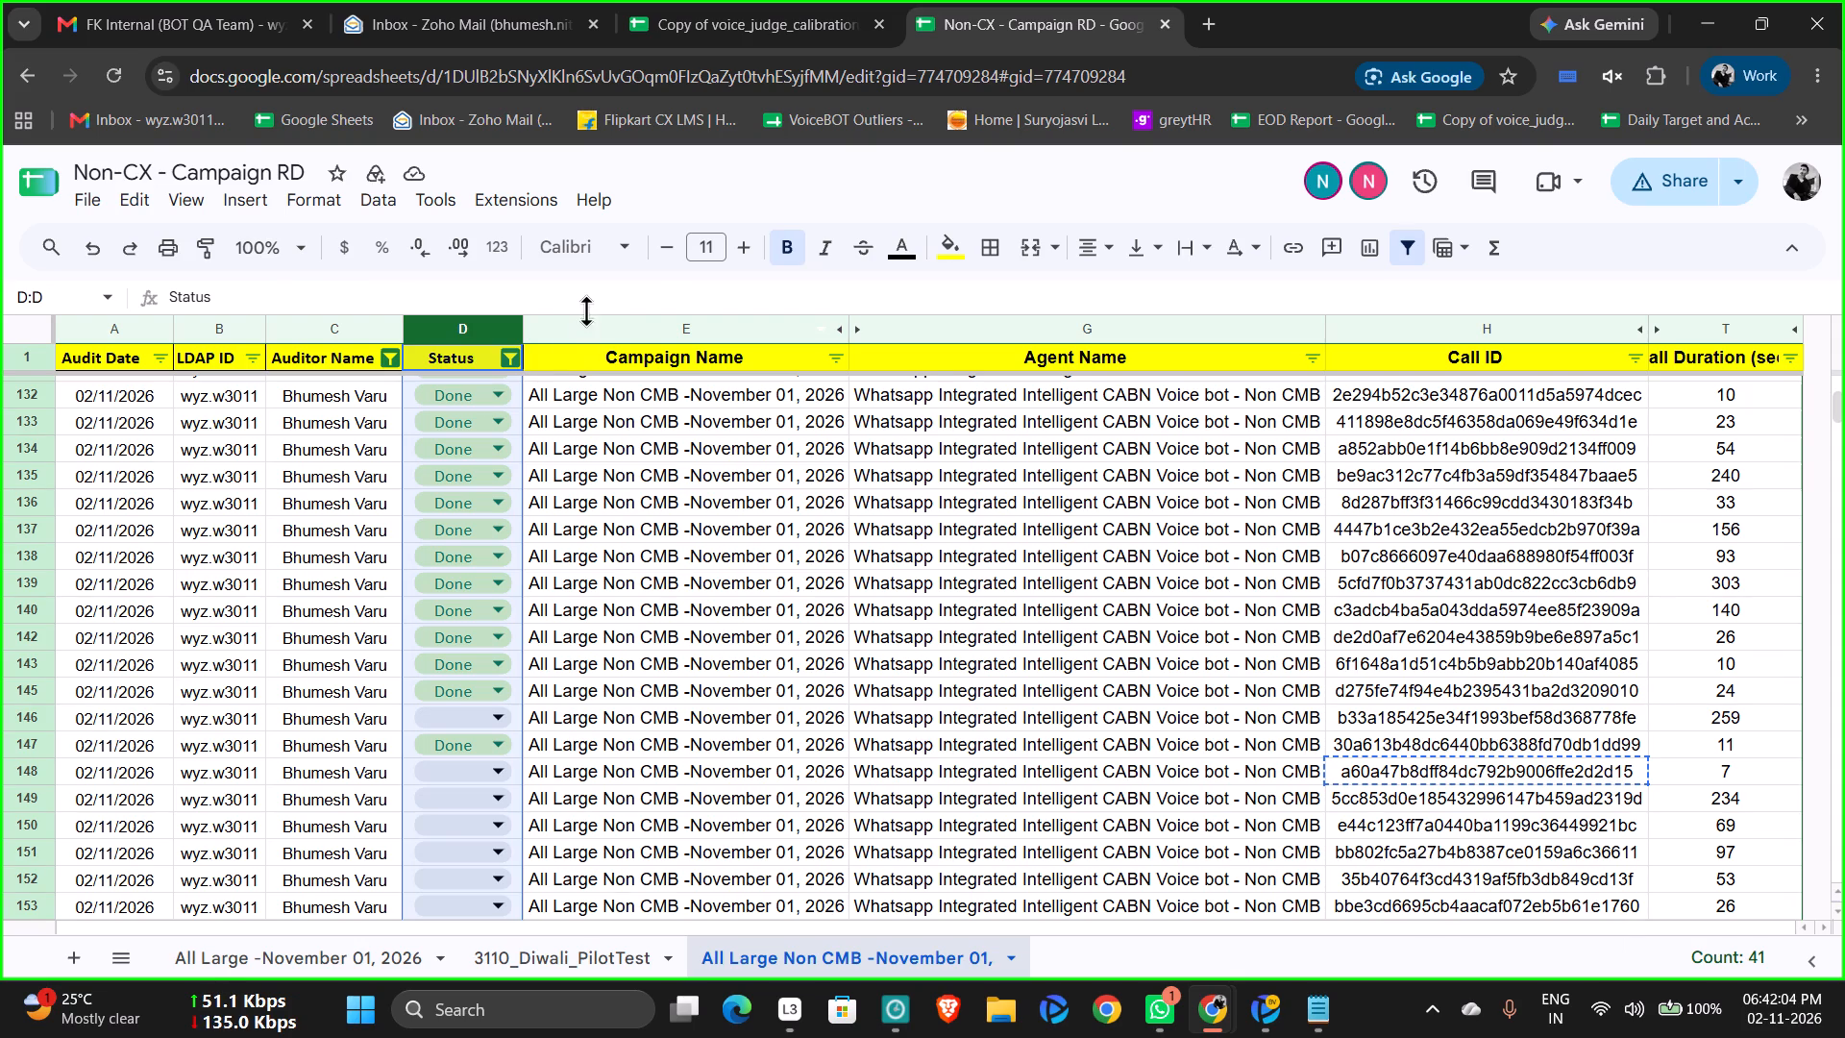
left_click(633, 745)
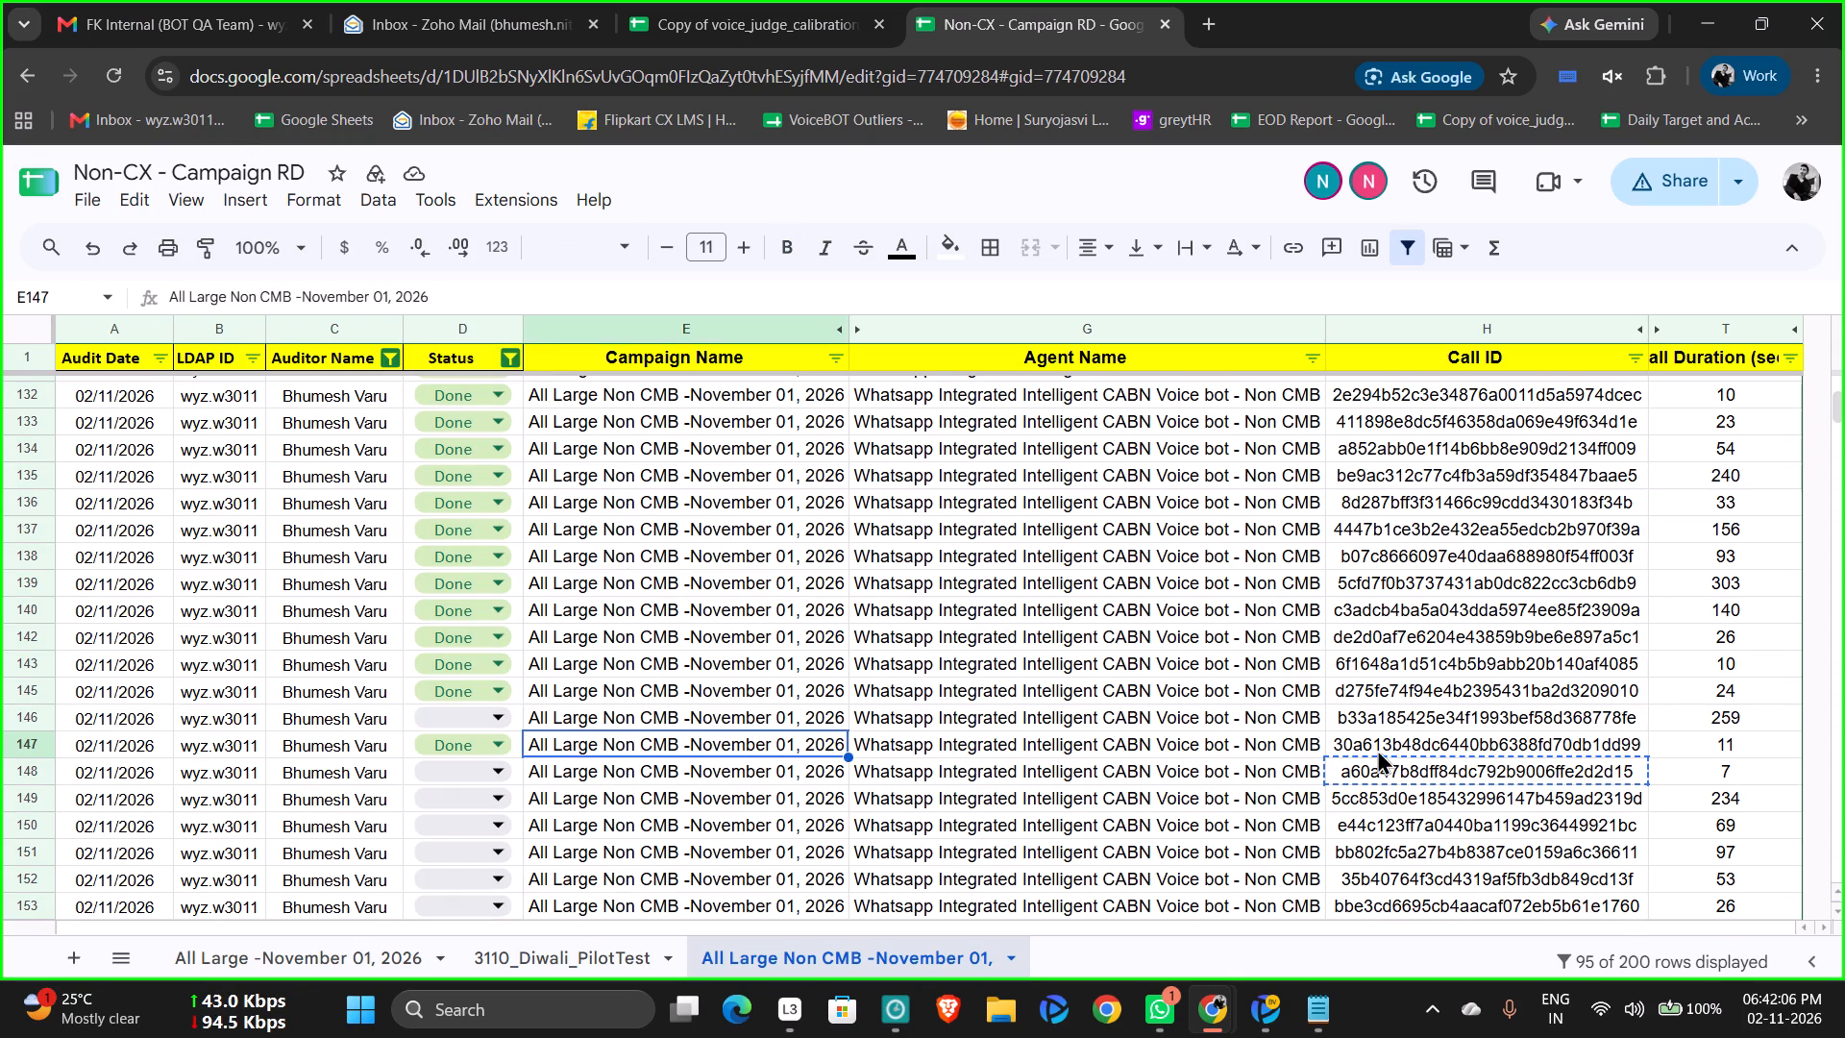
left_click(1388, 773)
left_click(652, 771)
left_click(1481, 764)
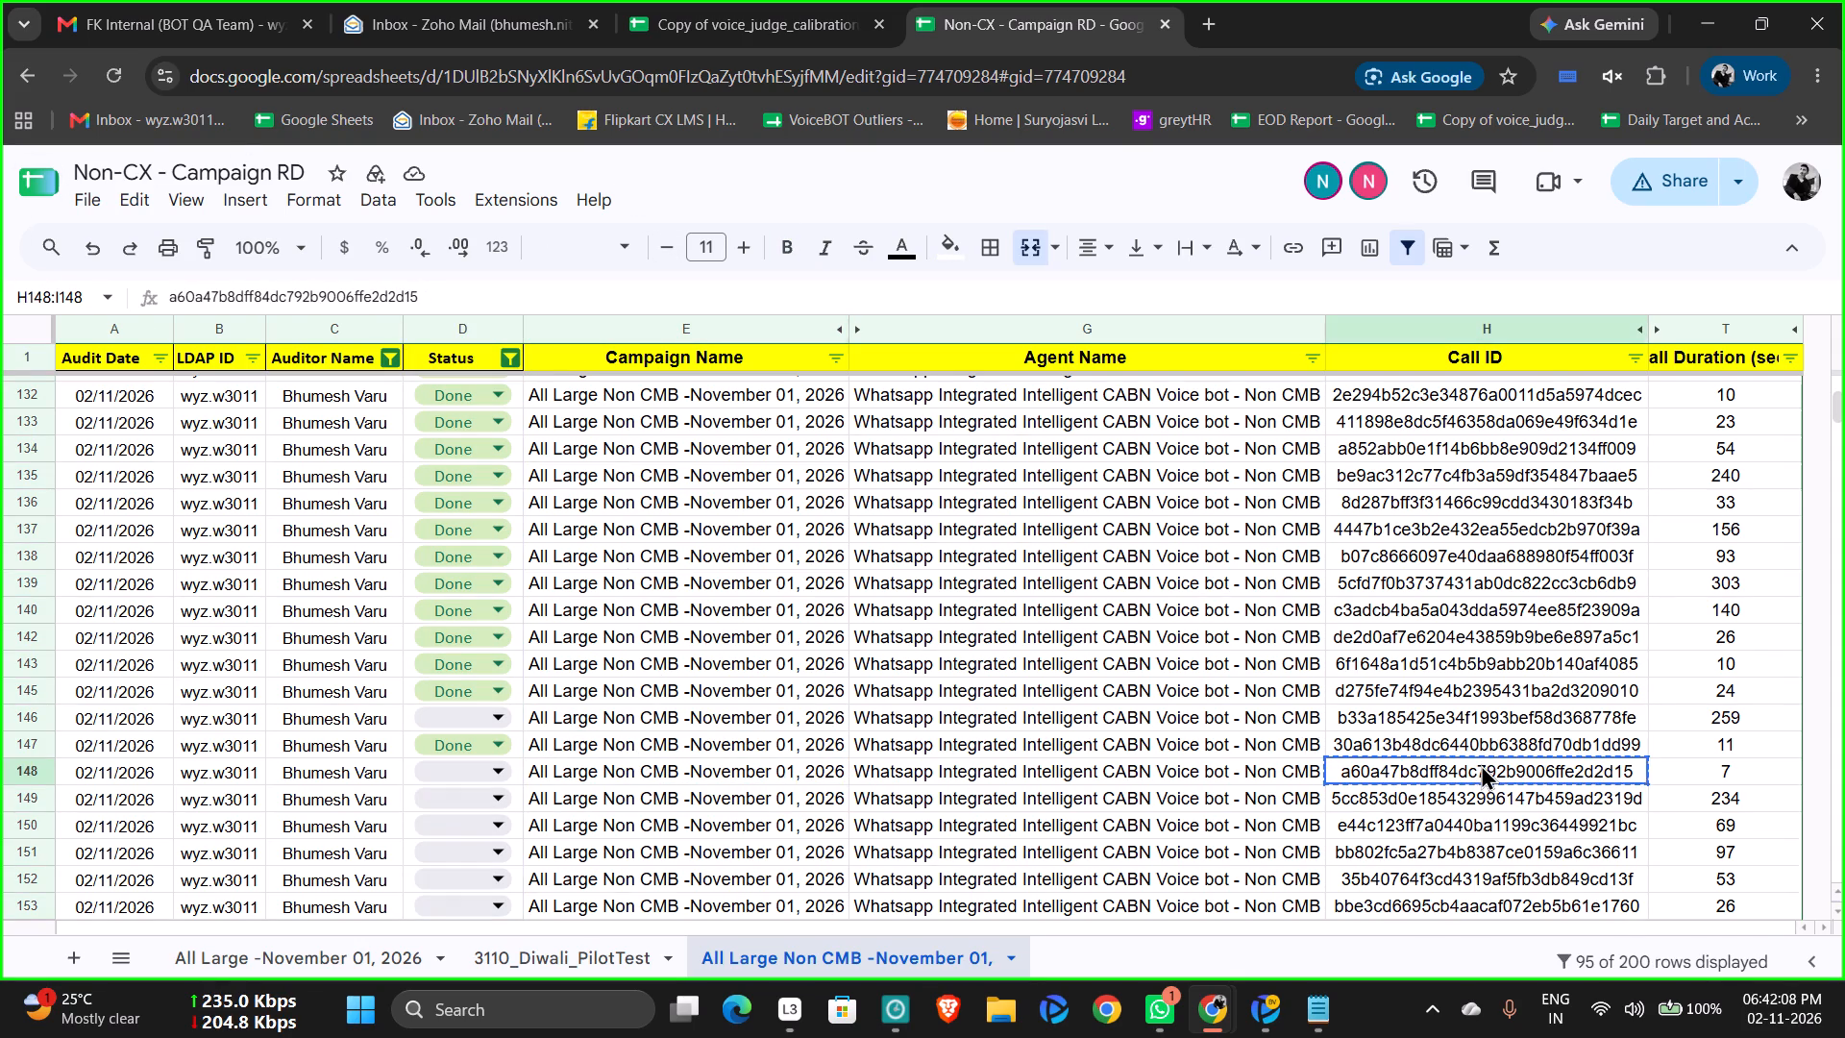
key("ctrl+c")
Switch to the Prisma browser and close the previous call's Voice Platform page.
left_click(1262, 1013)
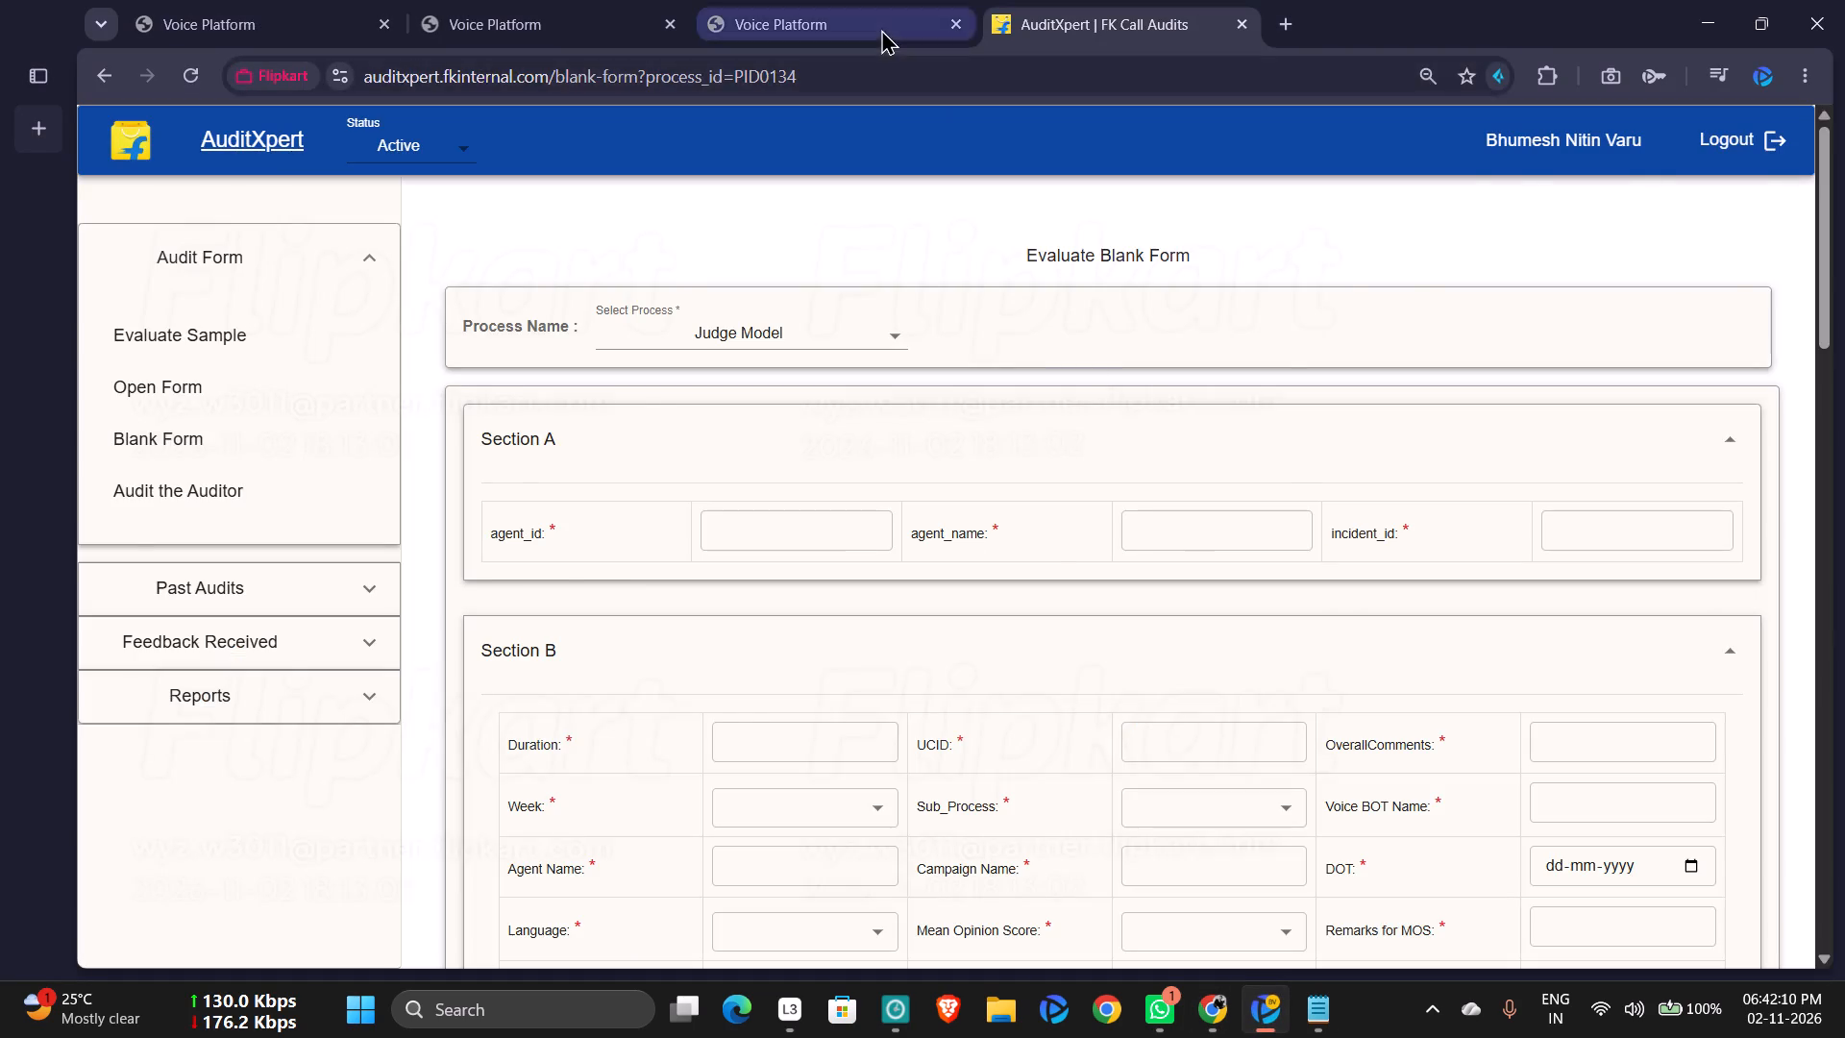
left_click(881, 29)
left_click(948, 25)
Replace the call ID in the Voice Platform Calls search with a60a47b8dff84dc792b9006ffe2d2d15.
left_click(584, 21)
double_click(1512, 482)
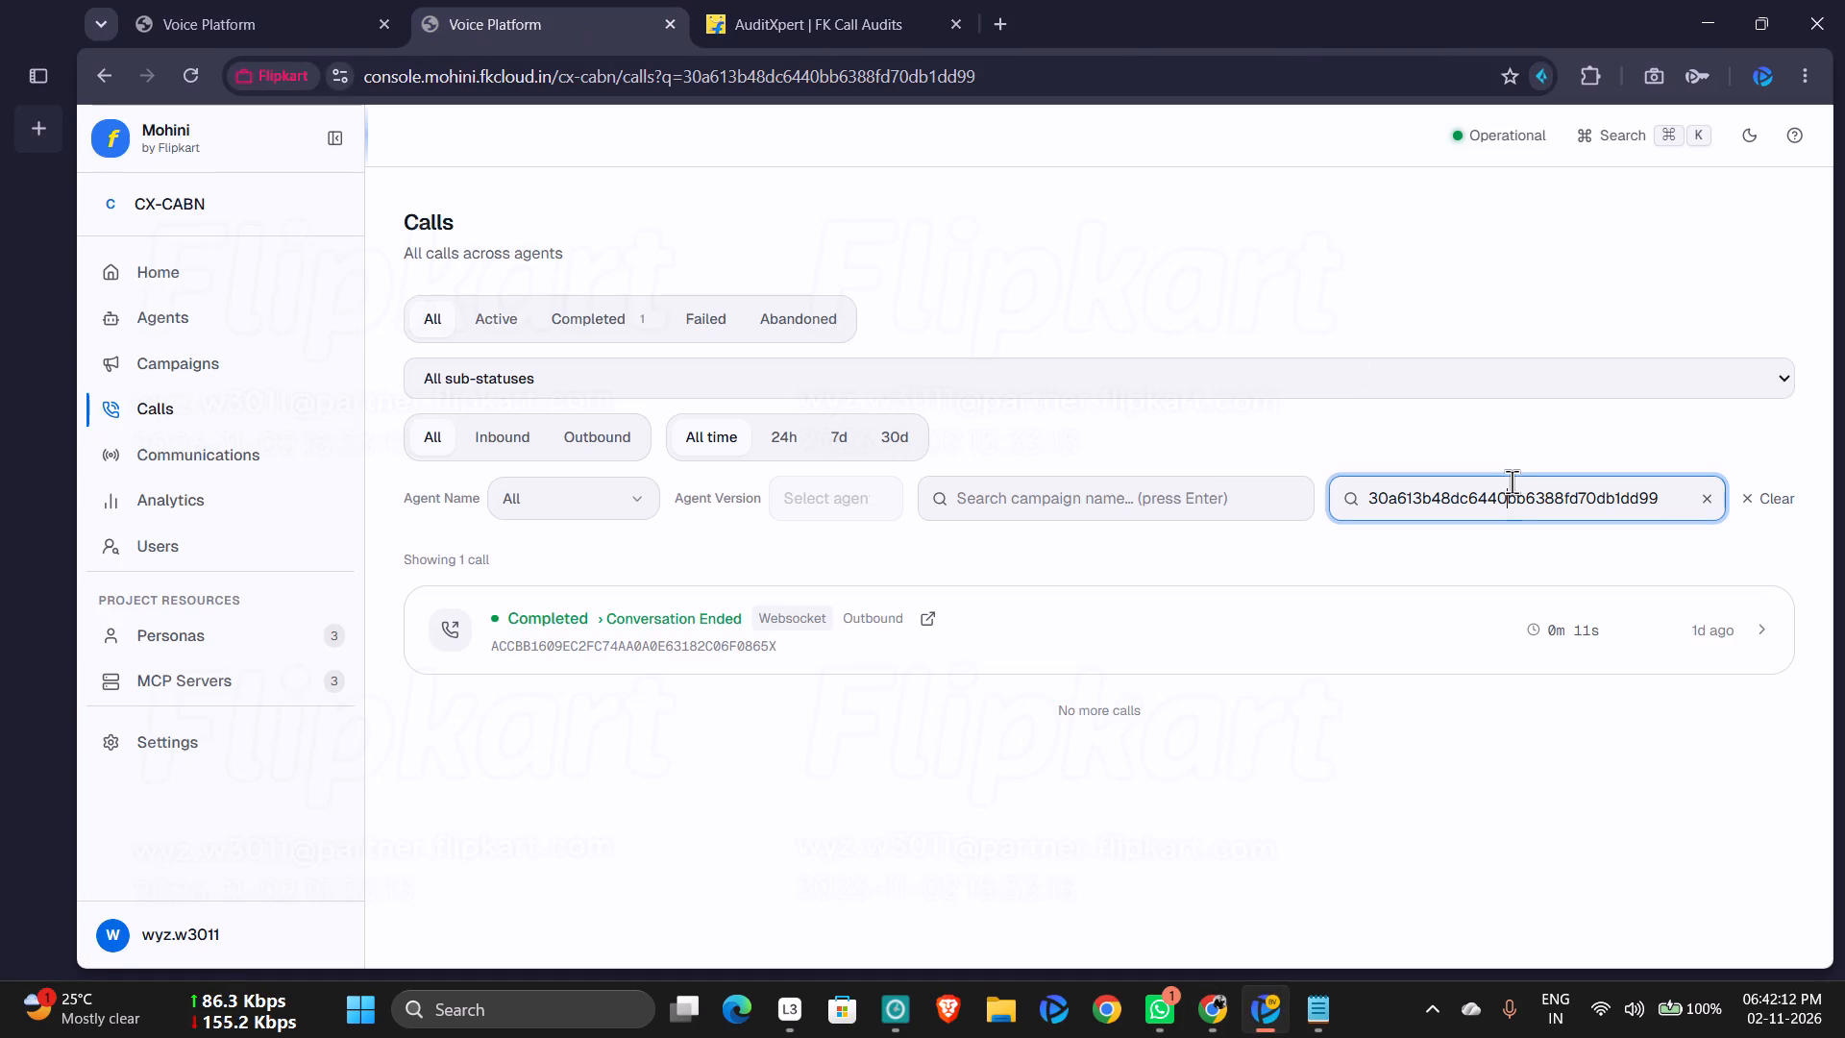
key("ctrl+v")
left_click(905, 0)
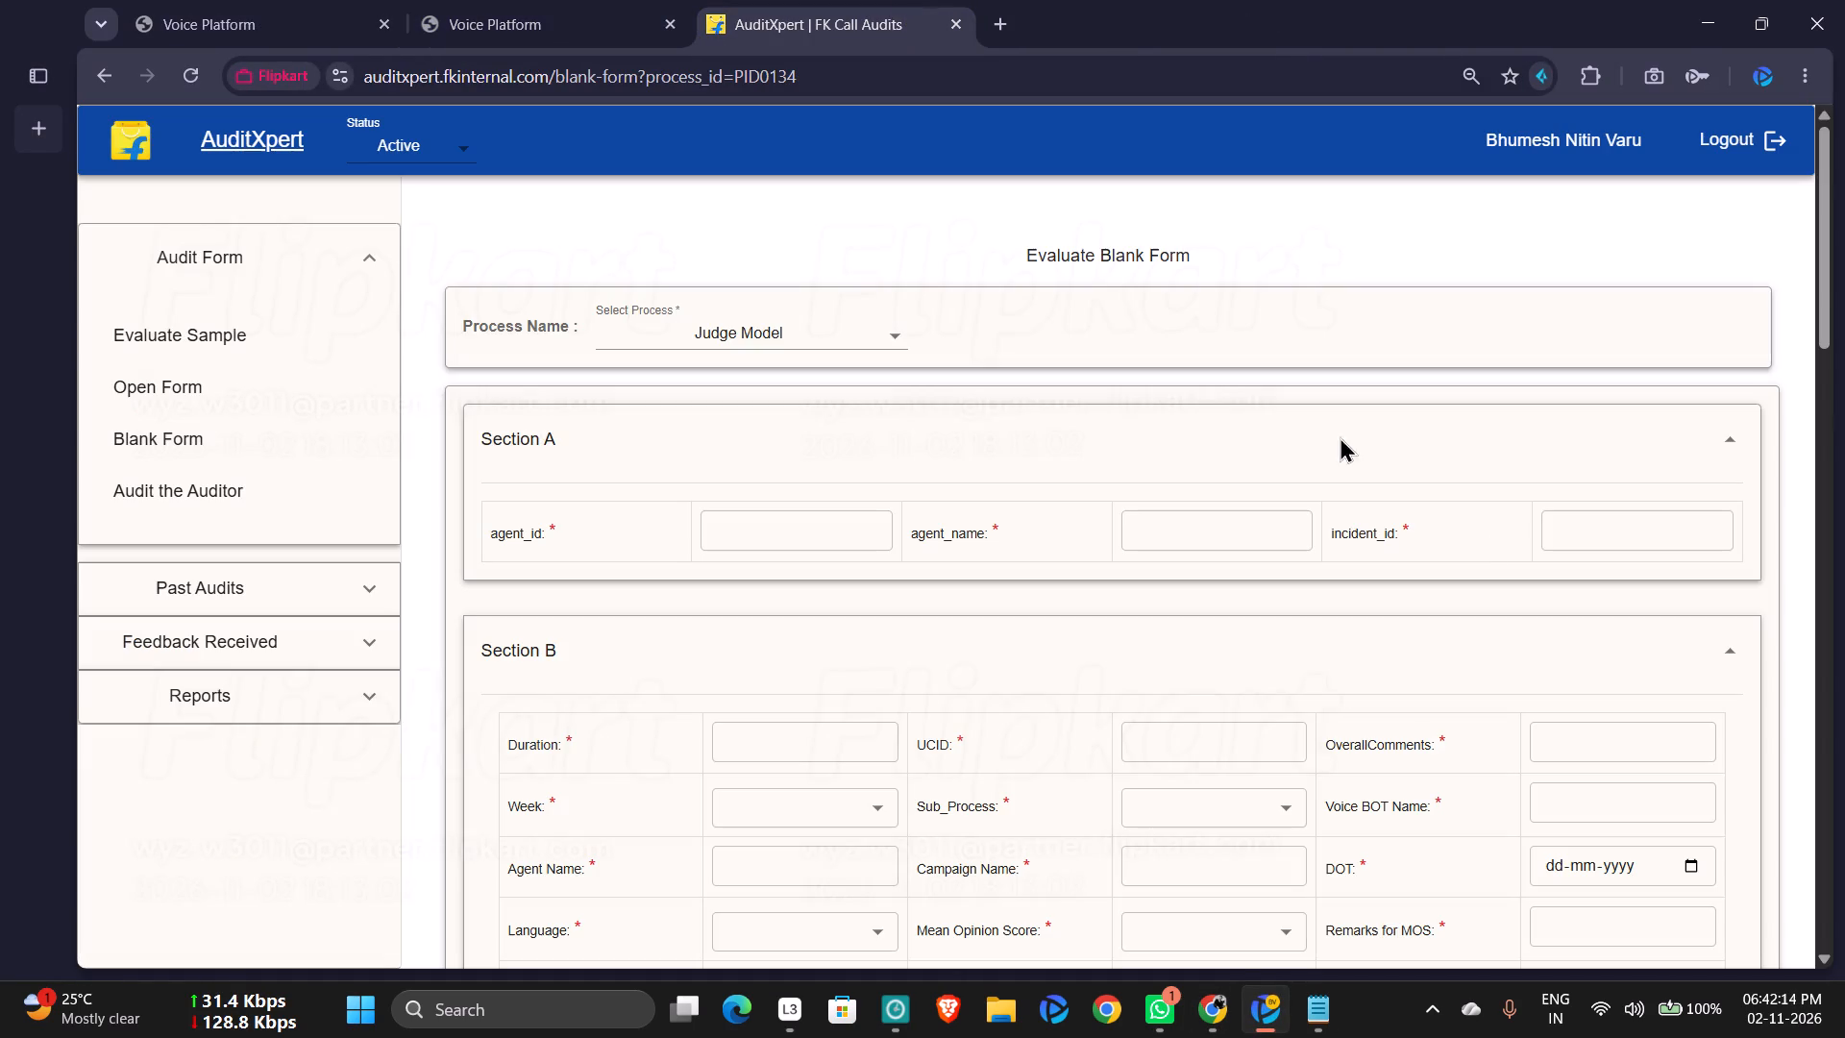
left_click(1560, 529)
key("ctrl+v")
left_click(1284, 747)
key("ctrl+v")
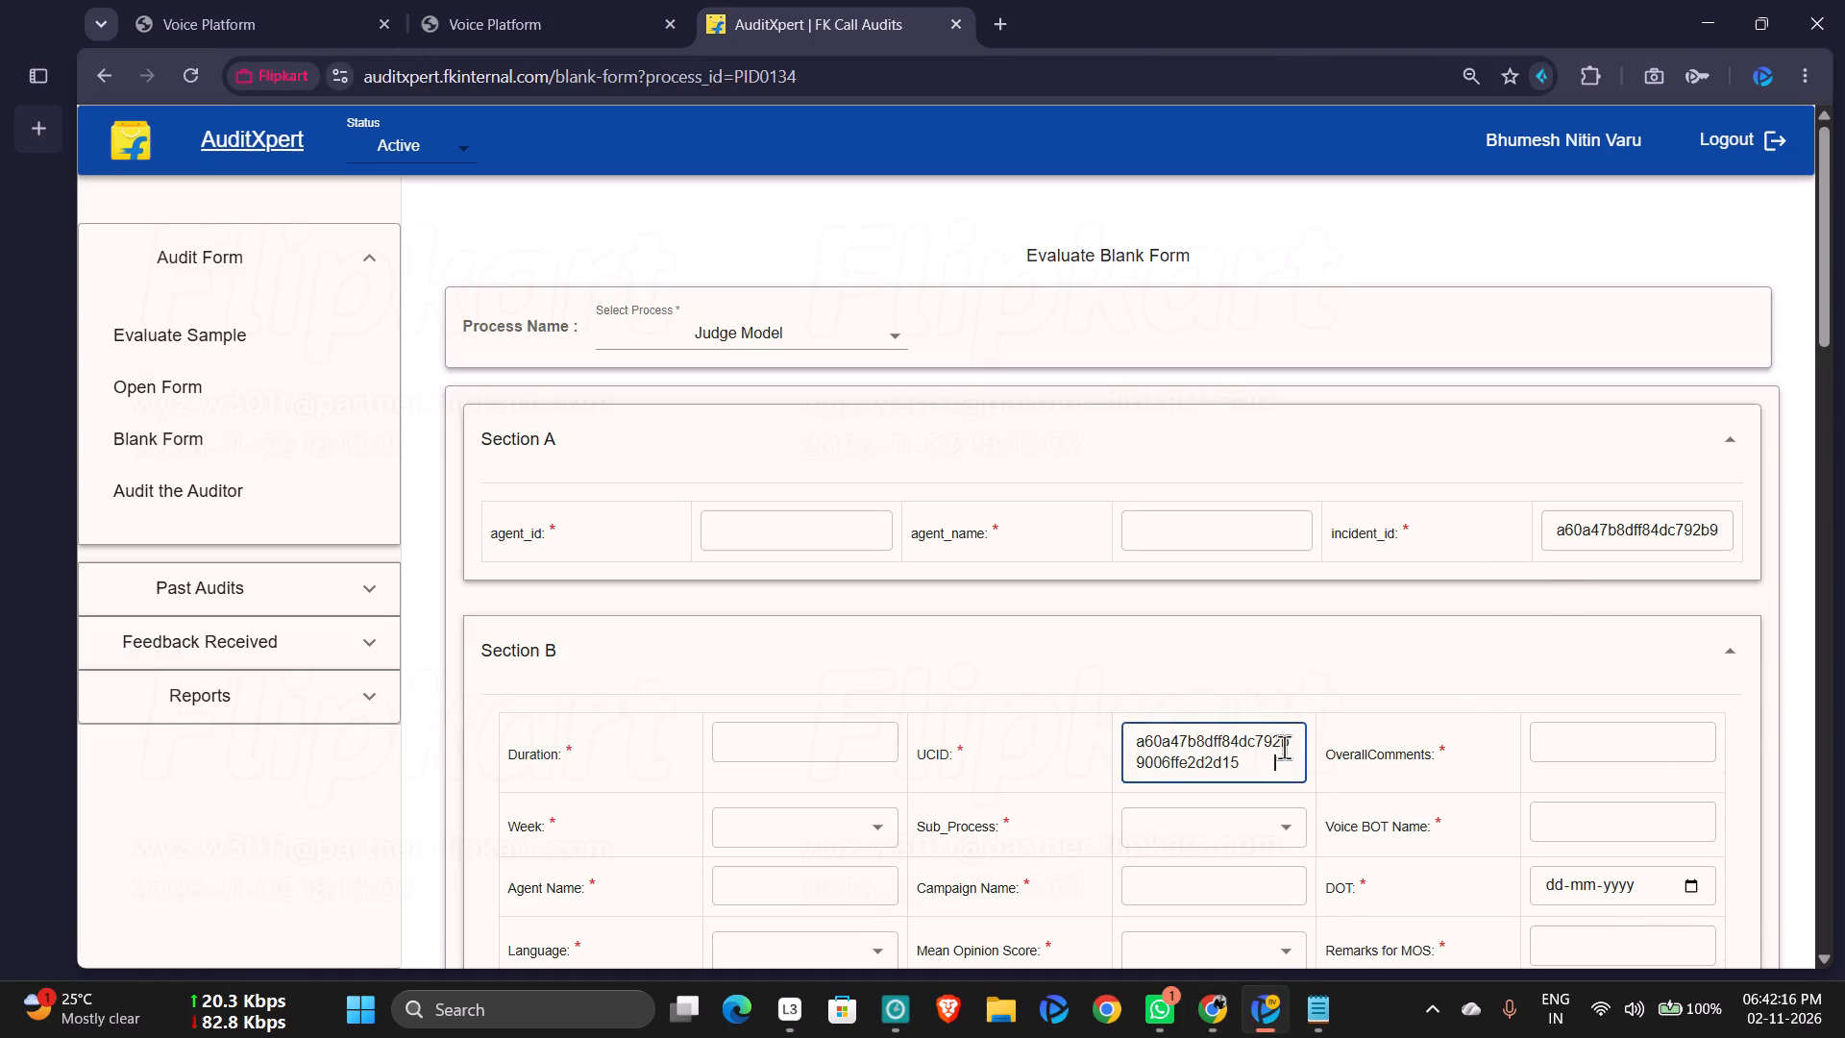
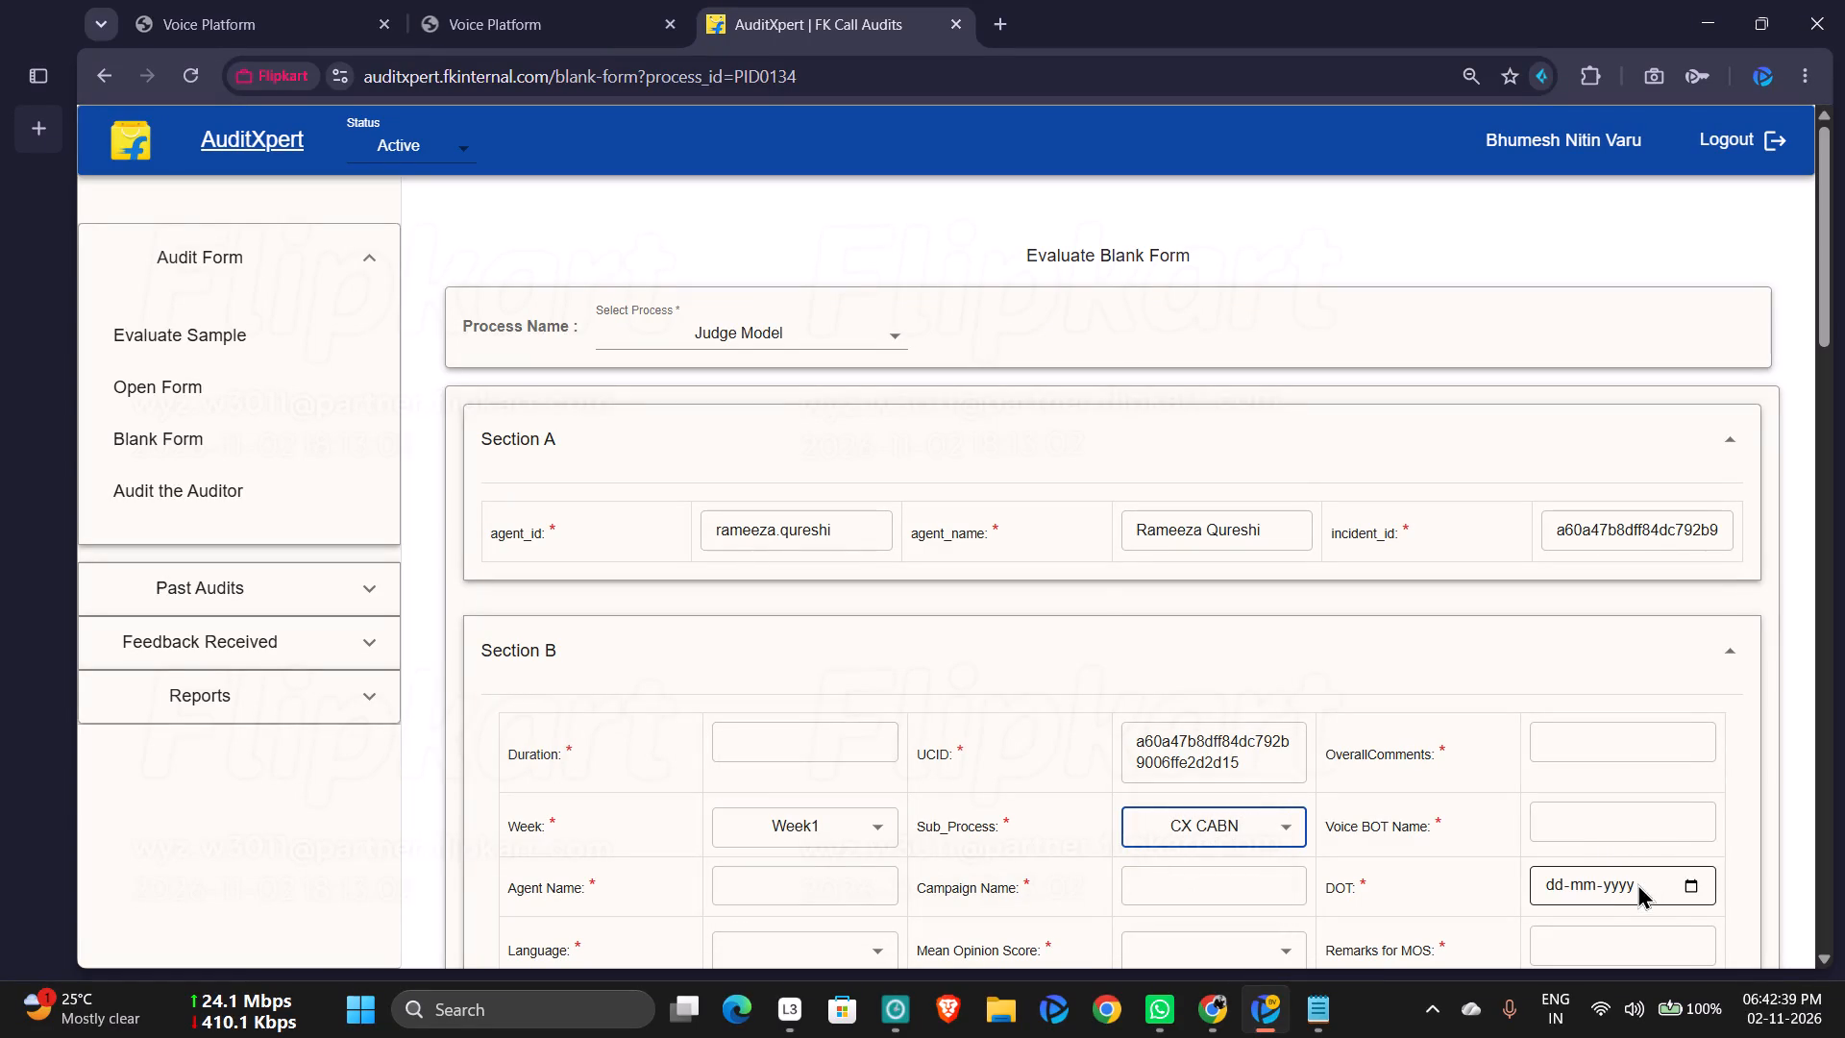
Set Section B's DOT to 01-11-2026, Mean Opinion Score to 5, Language to Hindi, and both Voicemail Exit Handling and Language Switch to NA.
left_click(1685, 881)
left_click(1564, 654)
scroll(1172, 770, "down", 1)
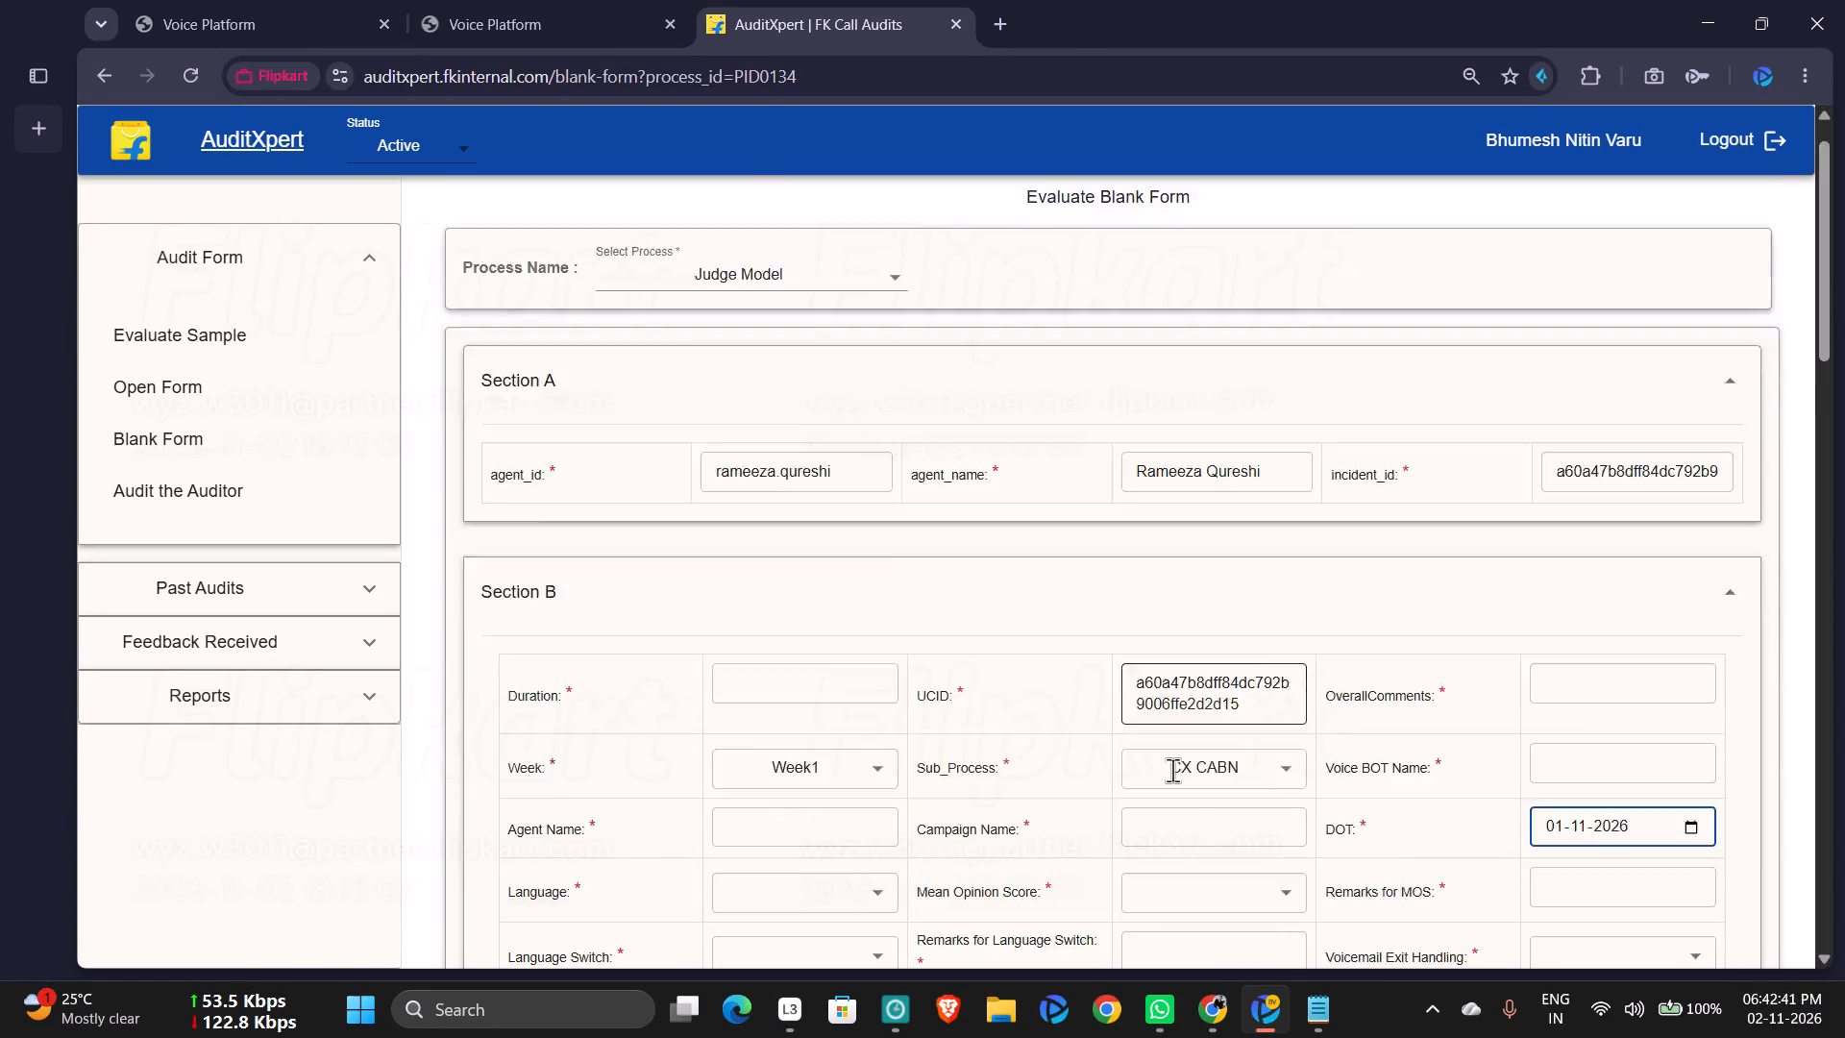
left_click(1289, 711)
left_click(1161, 902)
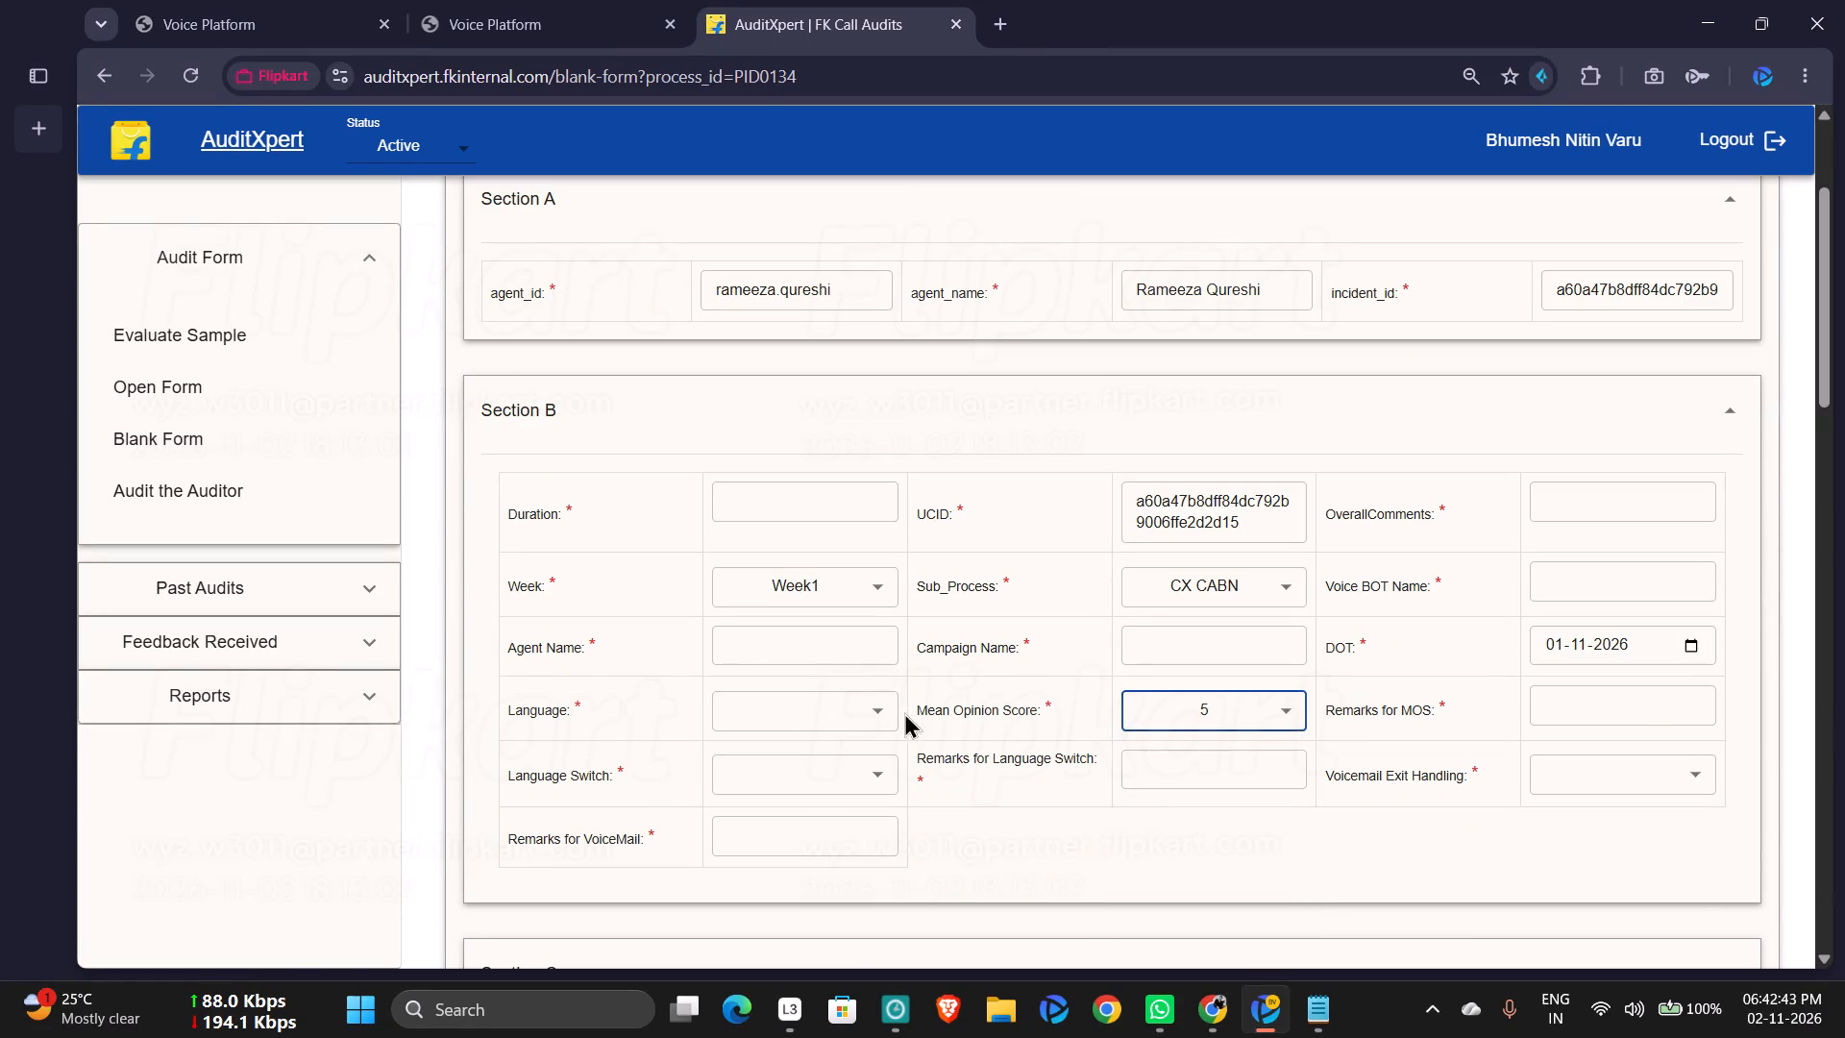
left_click(892, 704)
left_click(785, 459)
left_click(1706, 764)
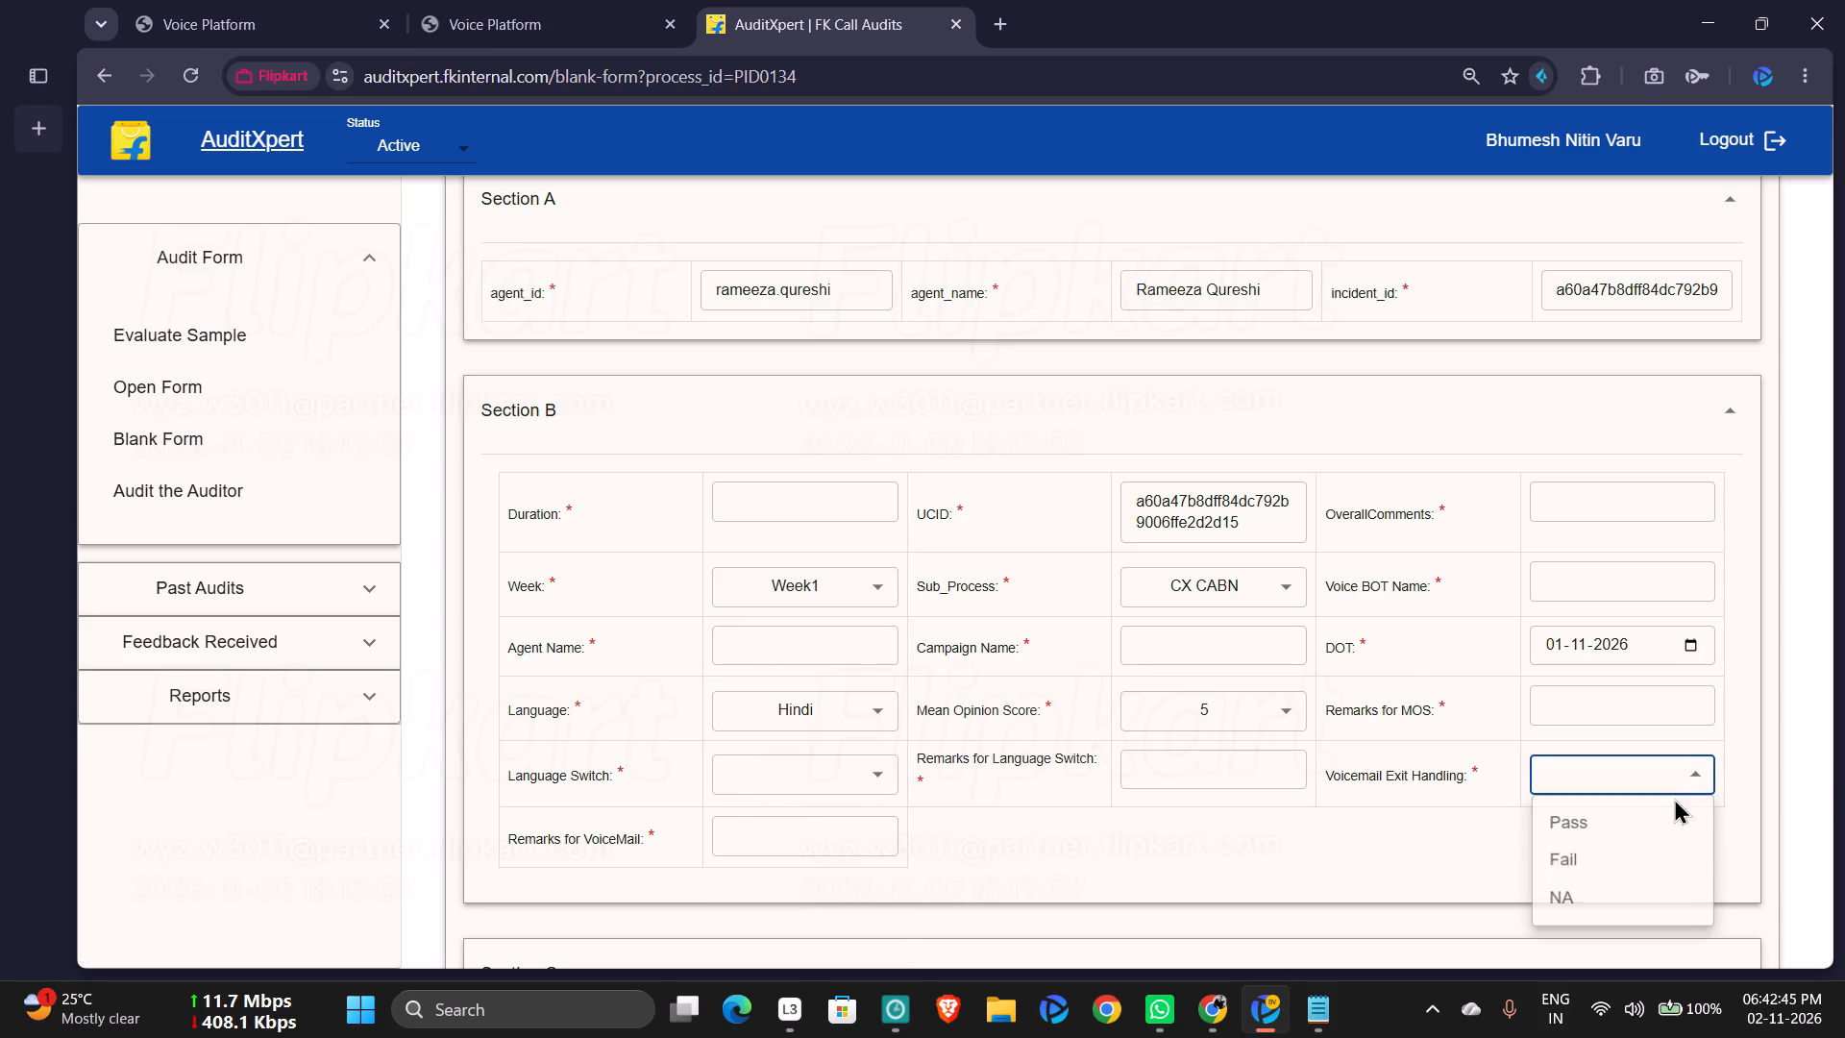
left_click(1575, 908)
left_click(853, 769)
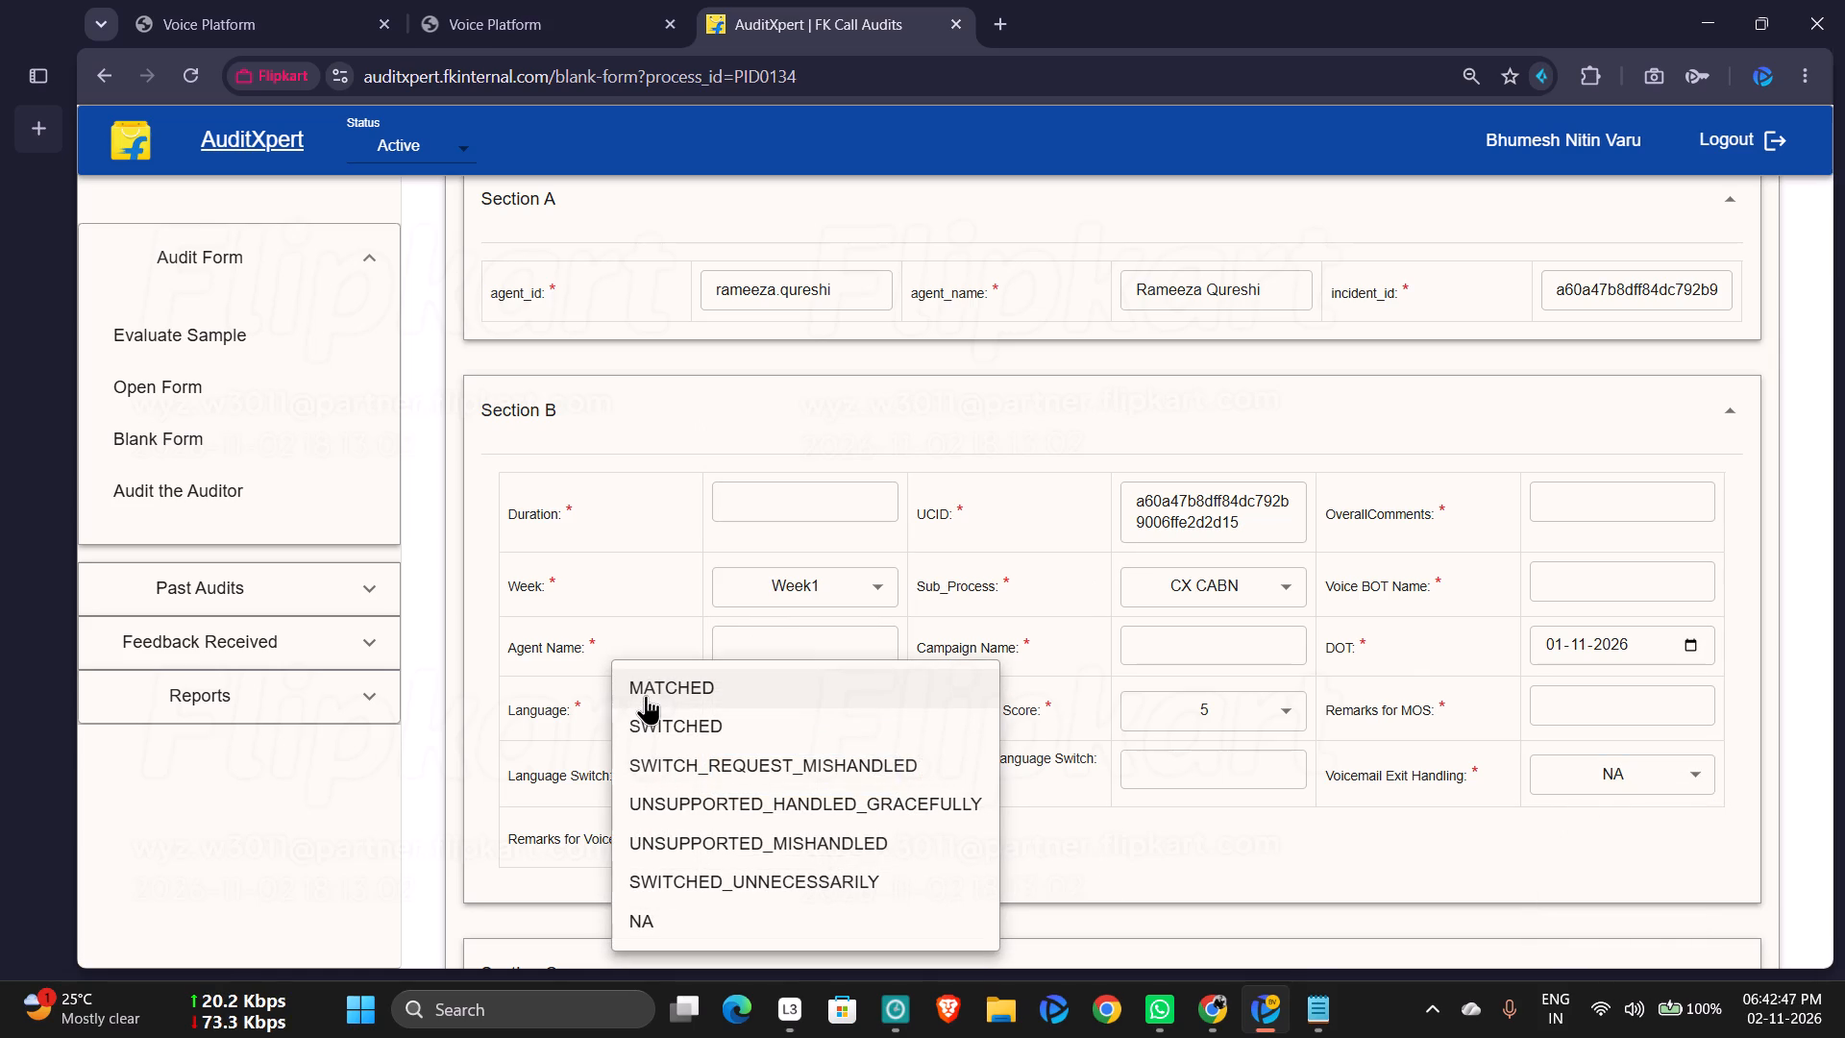
left_click(702, 926)
Copy the campaign name All Large Non CMB -November 01, 2026 from row 148 of the sheet into the form's Campaign Name.
left_click(1219, 1012)
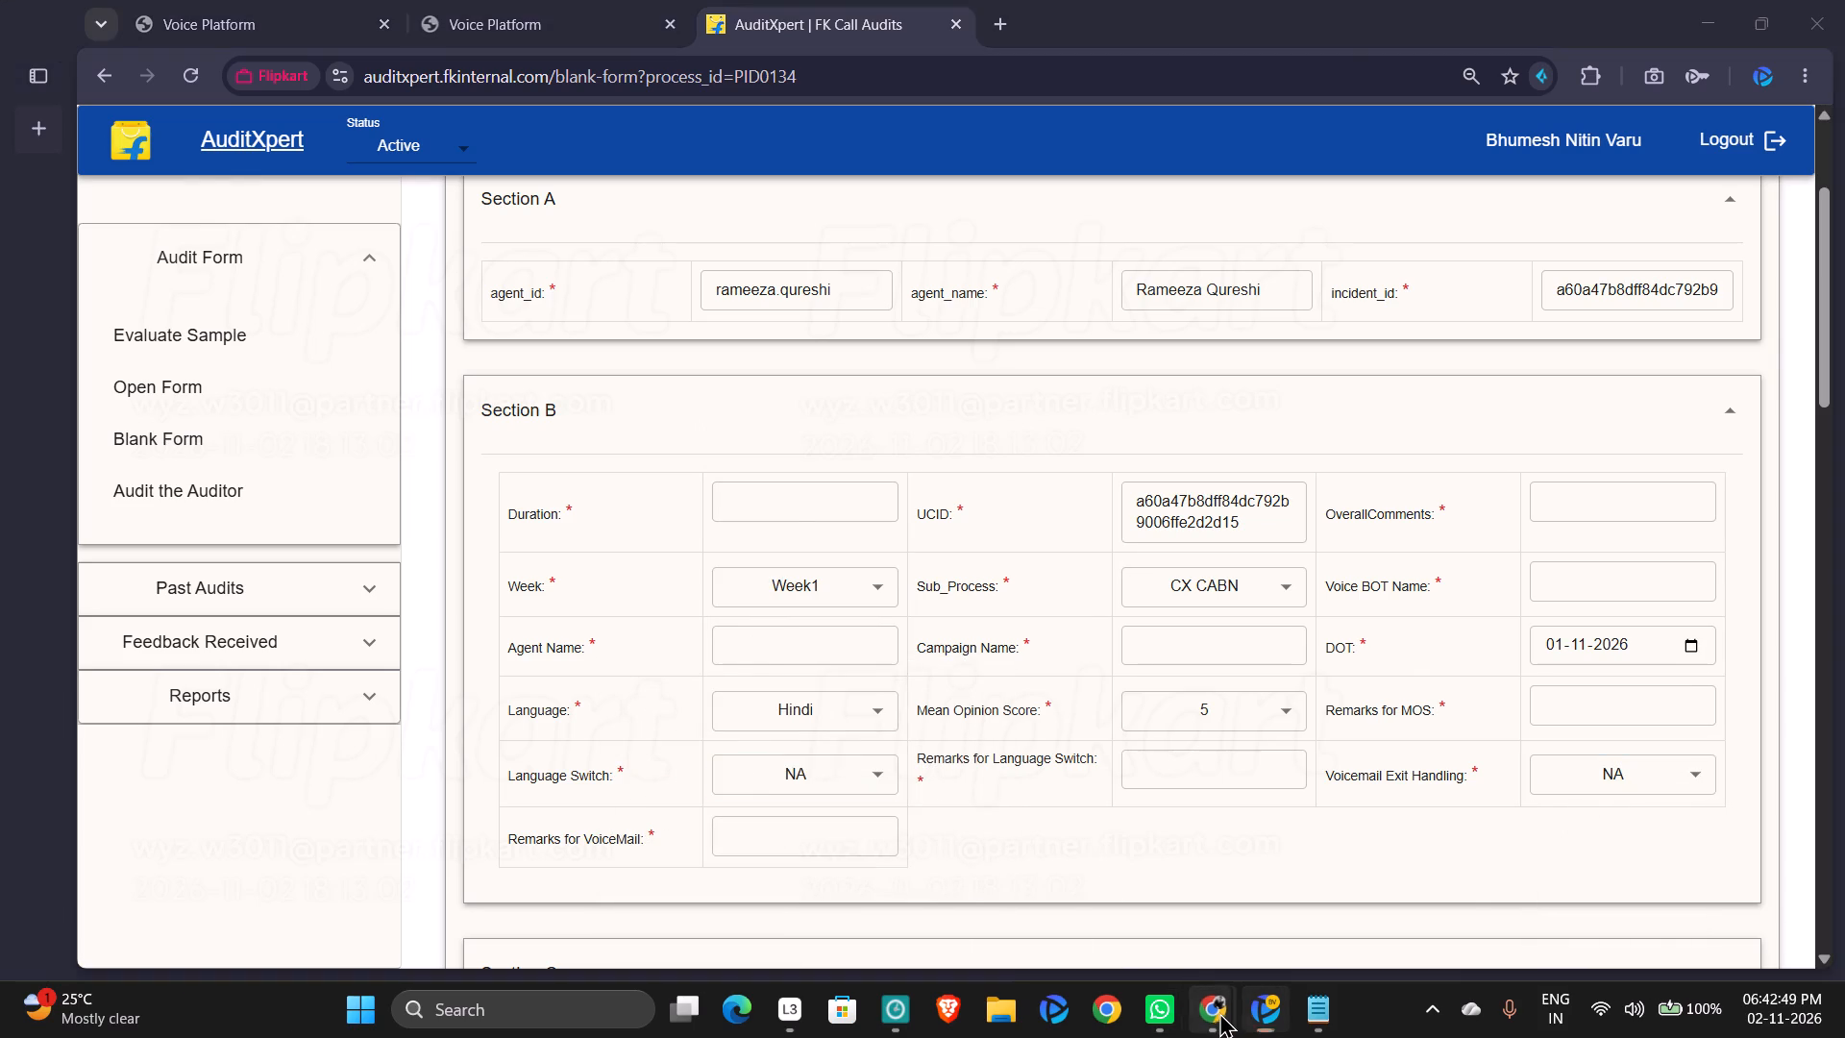
left_click(1093, 899)
left_click(637, 770)
key("ctrl+c")
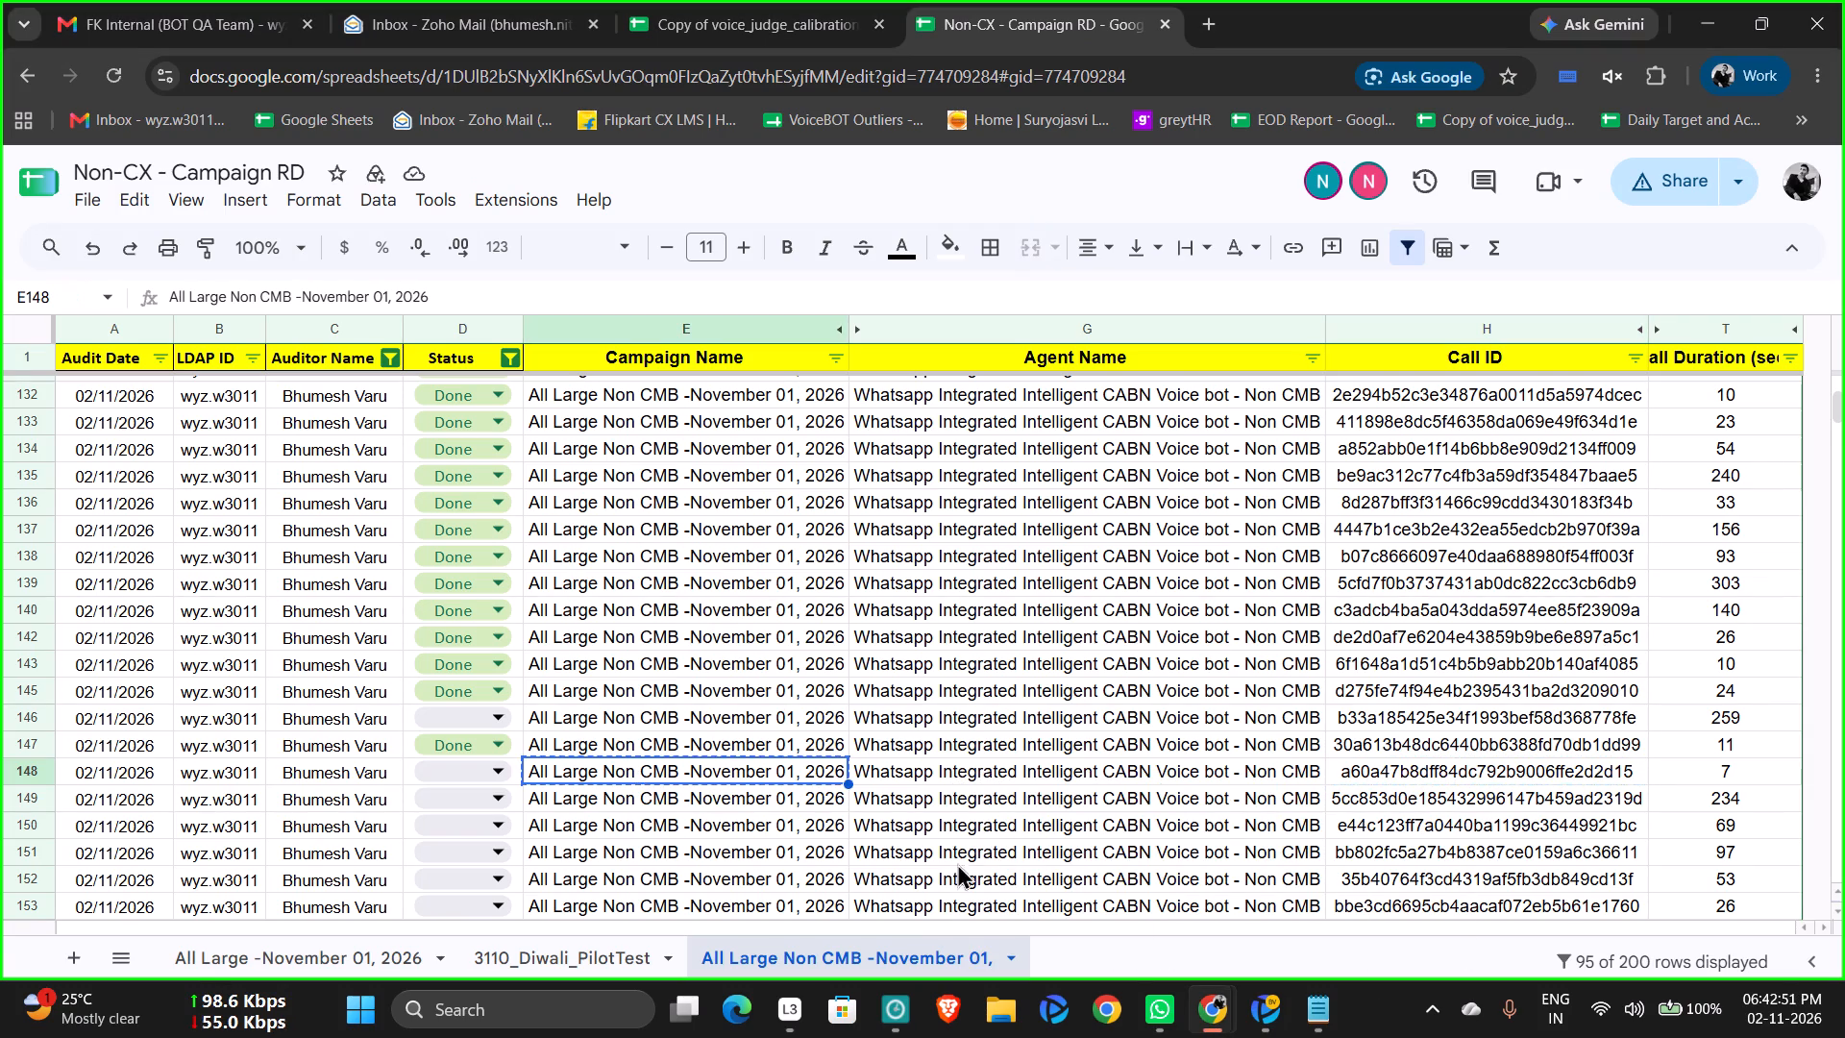
left_click(1279, 1000)
left_click(1267, 891)
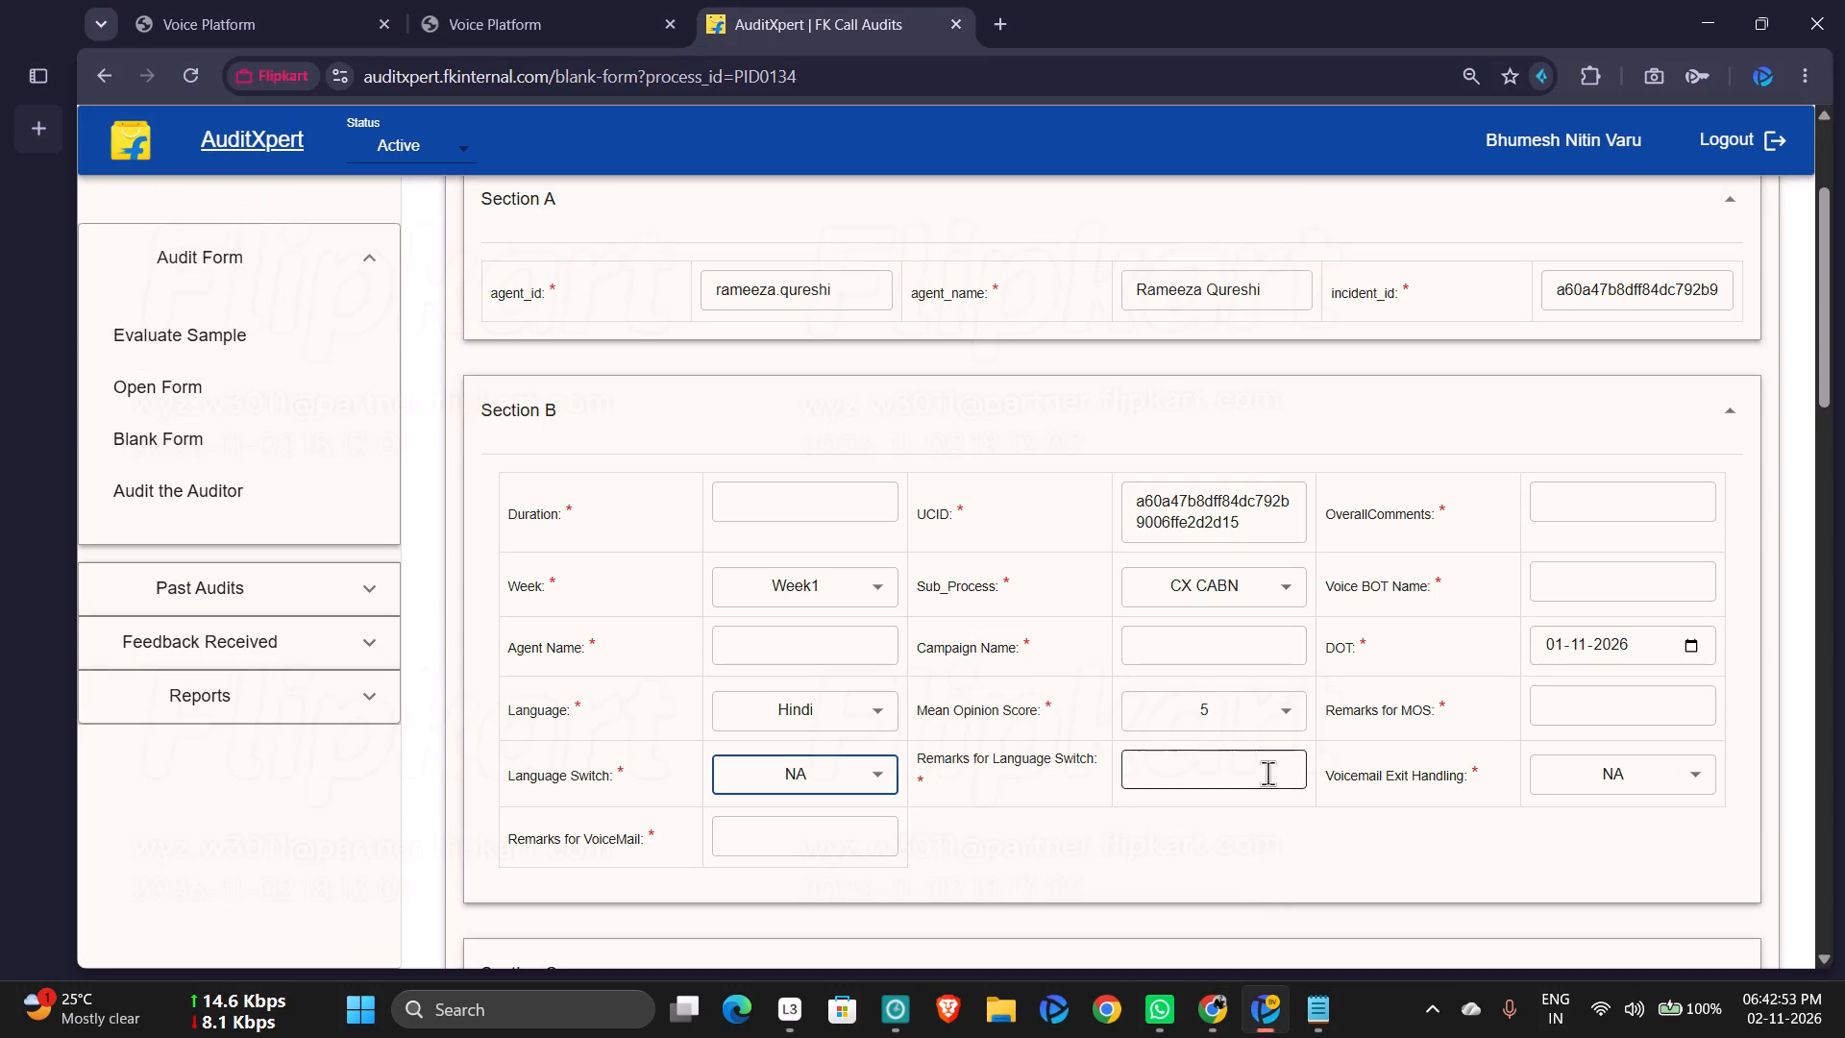
left_click(1221, 650)
key("ctrl+v")
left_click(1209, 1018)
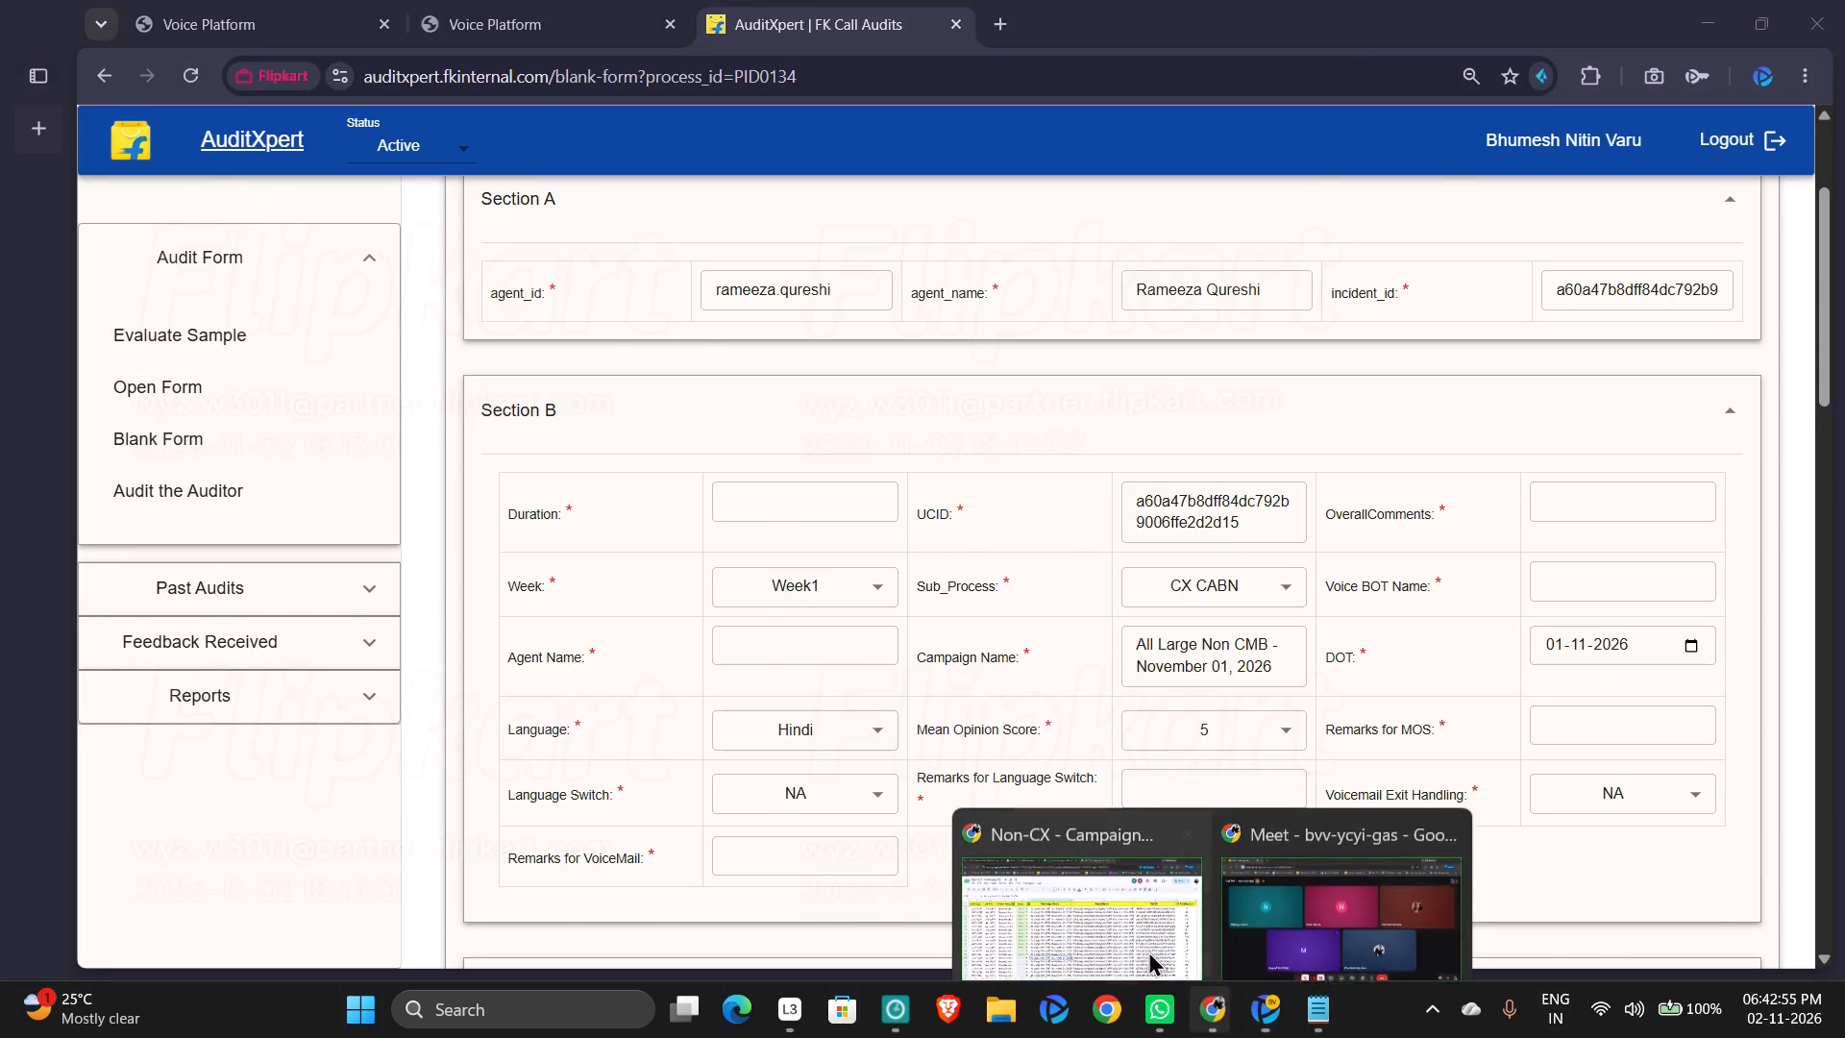
Copy the agent name Whatsapp Integrated Intelligent CABN Voice bot - Non CMB from the sheet's row 148 into the form's Agent Name.
left_click(1086, 900)
left_click(957, 768)
key("ctrl+c")
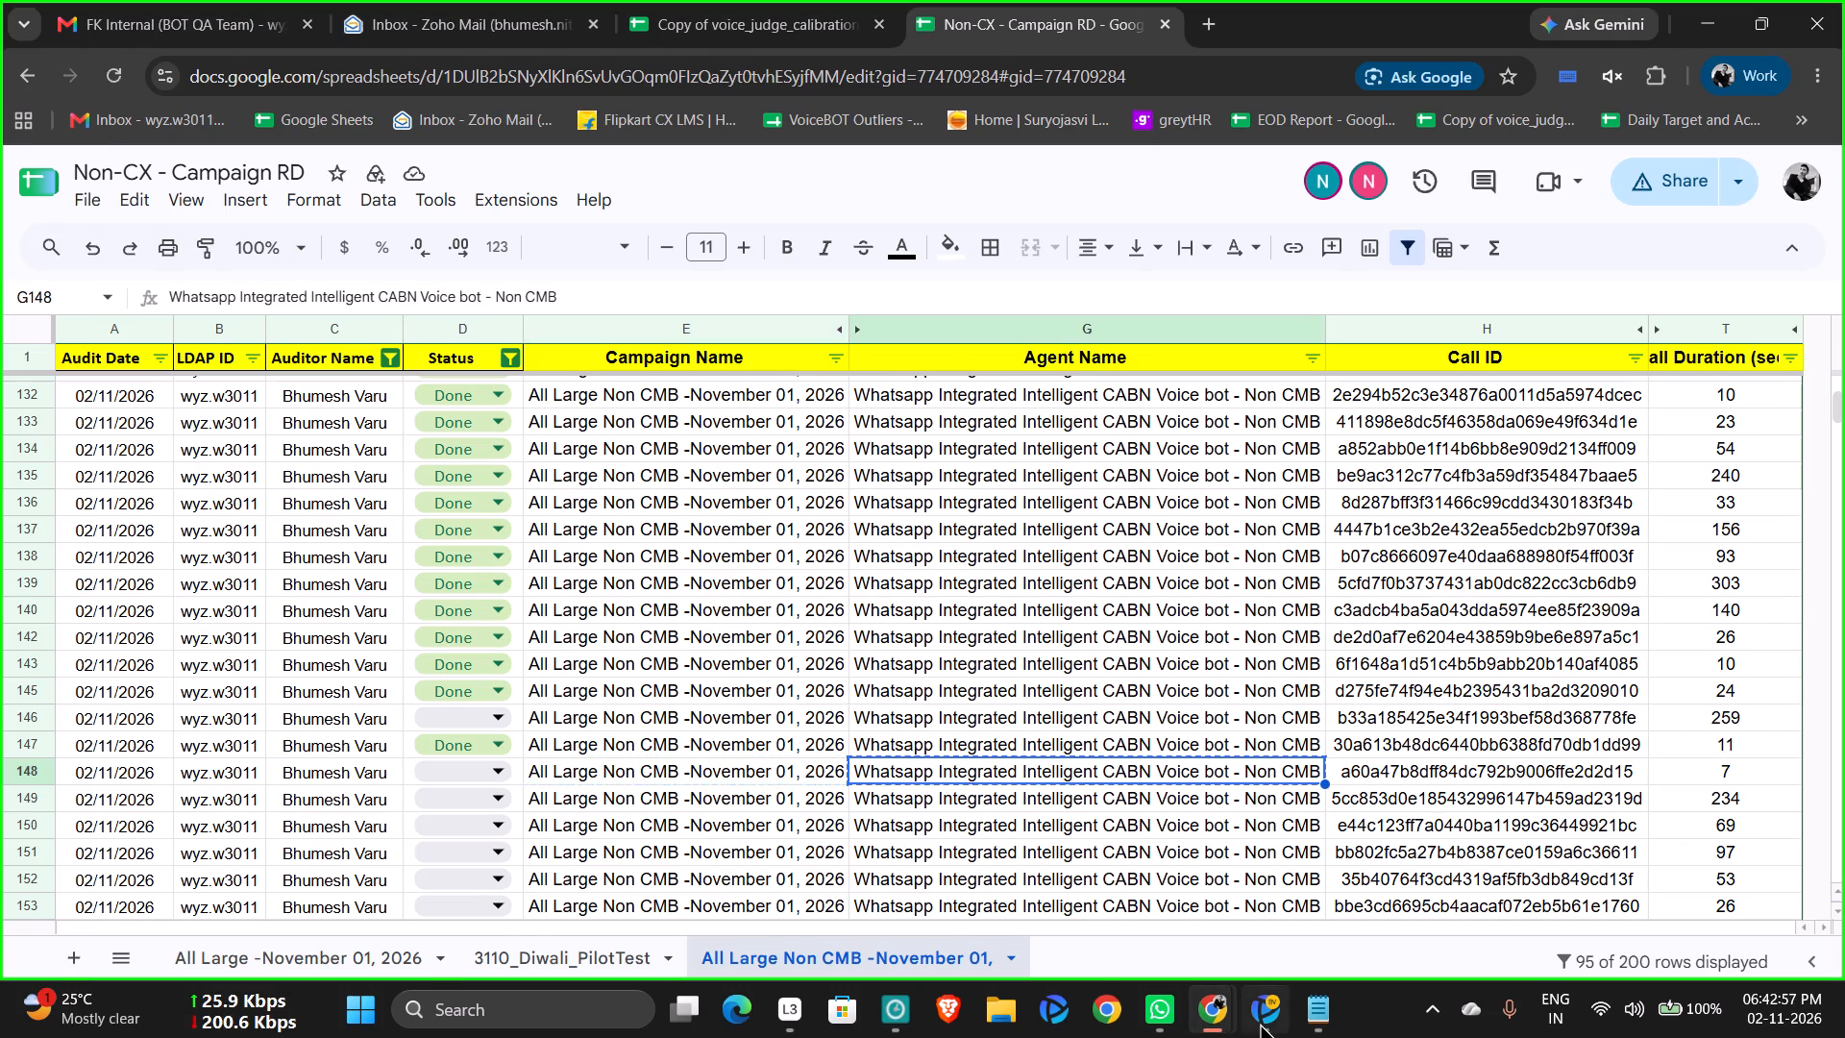
left_click(1261, 1022)
left_click(775, 657)
key("ctrl+v")
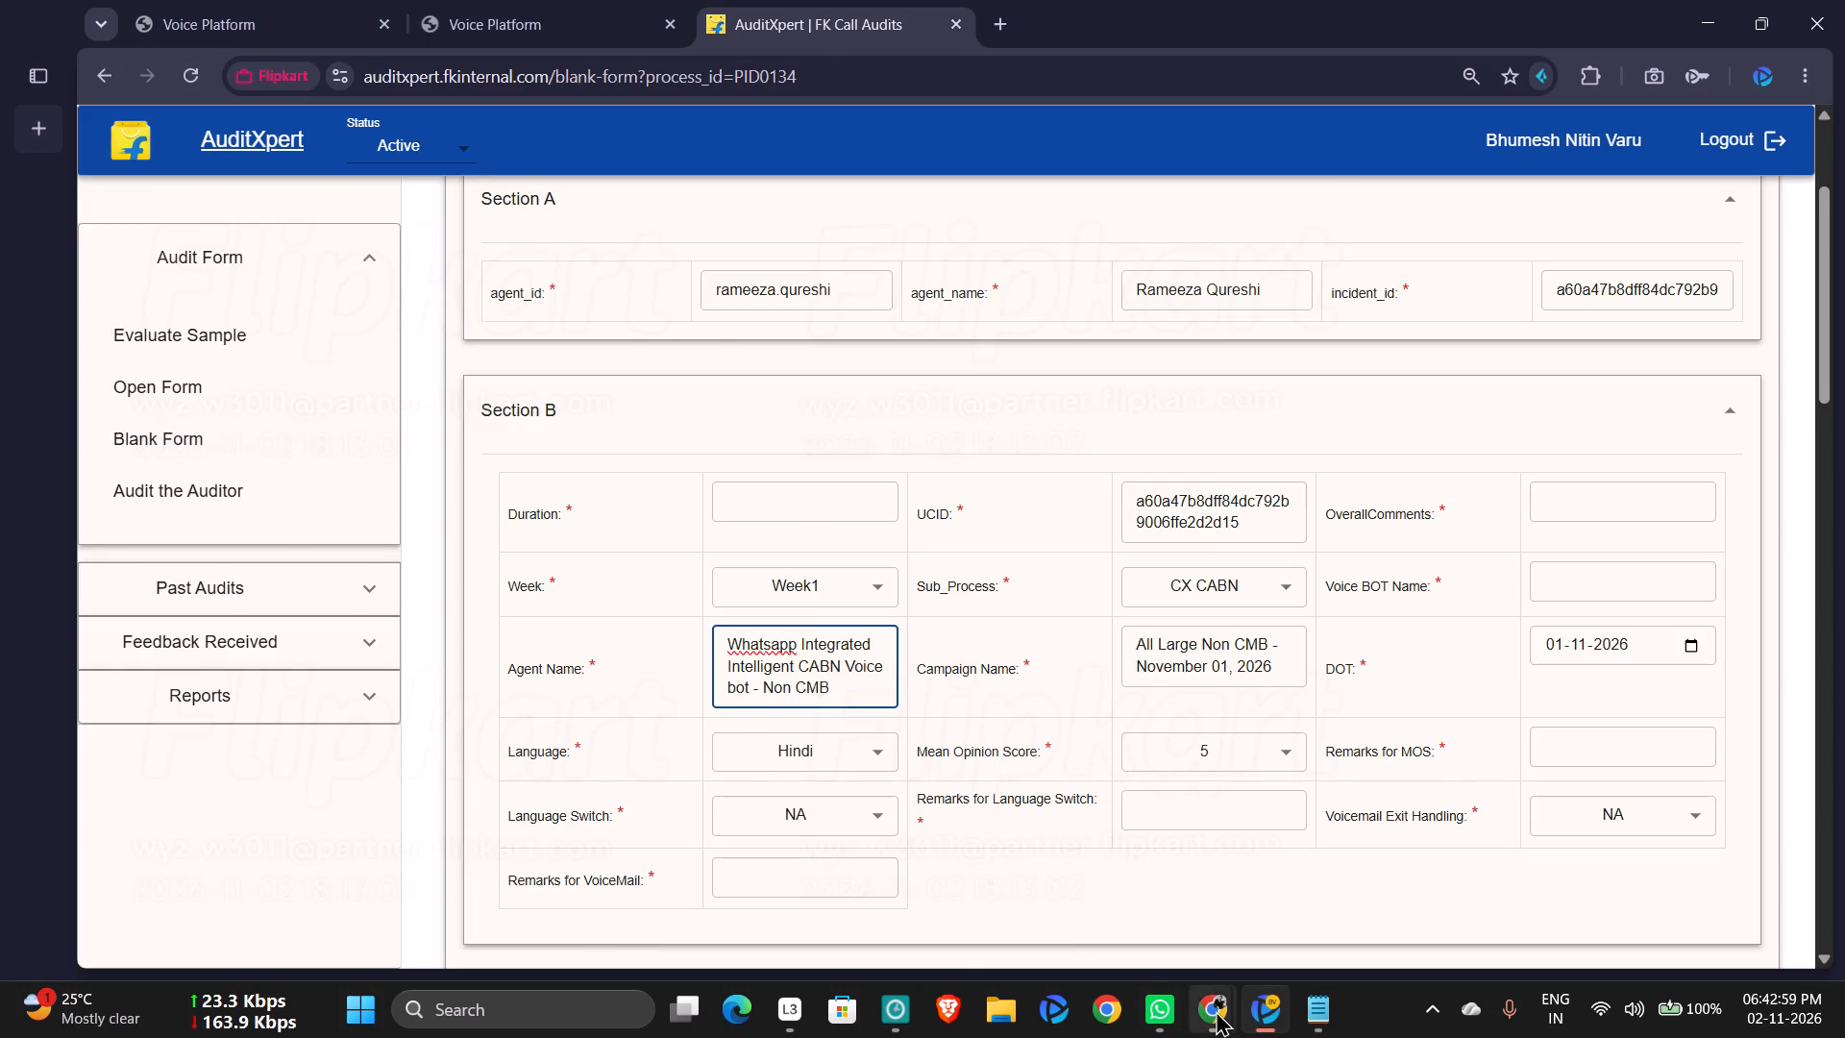
Check row 148's call duration in the campaign sheet and set the form's Duration to 7.
left_click(1216, 1010)
left_click(1143, 918)
left_click(1278, 1006)
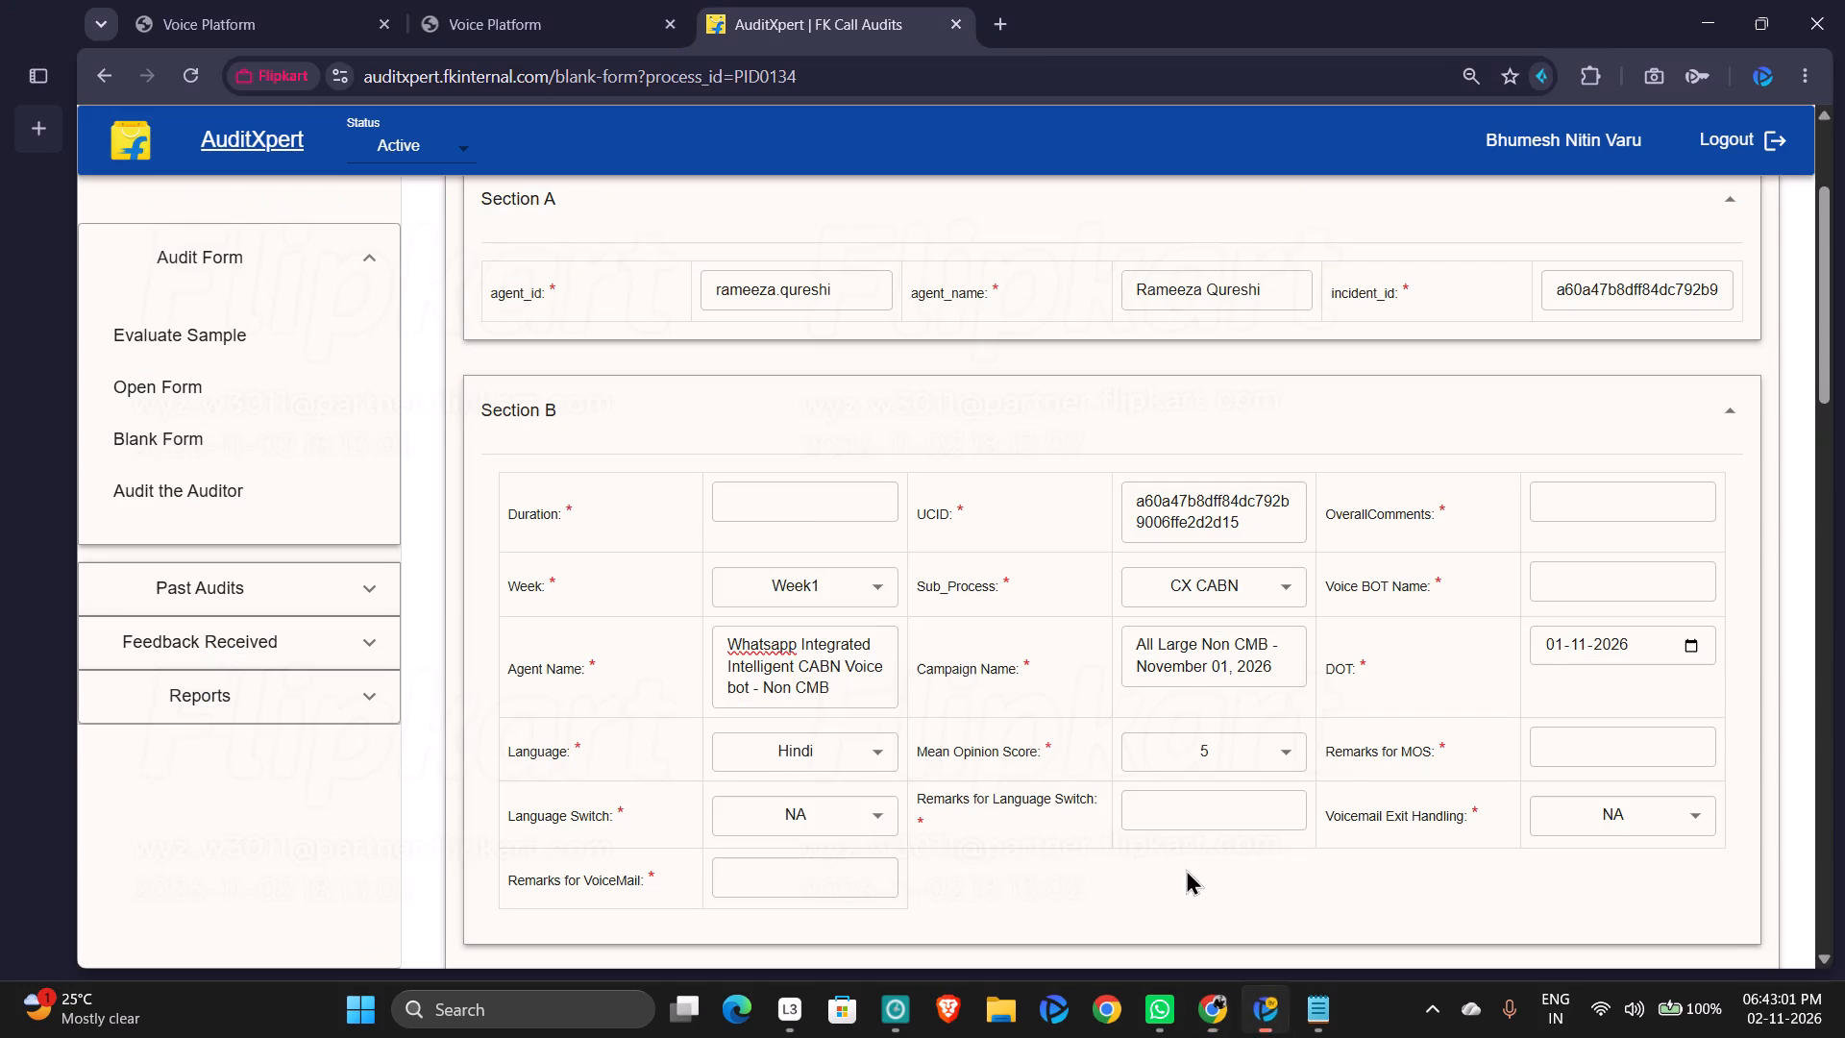
left_click(811, 512)
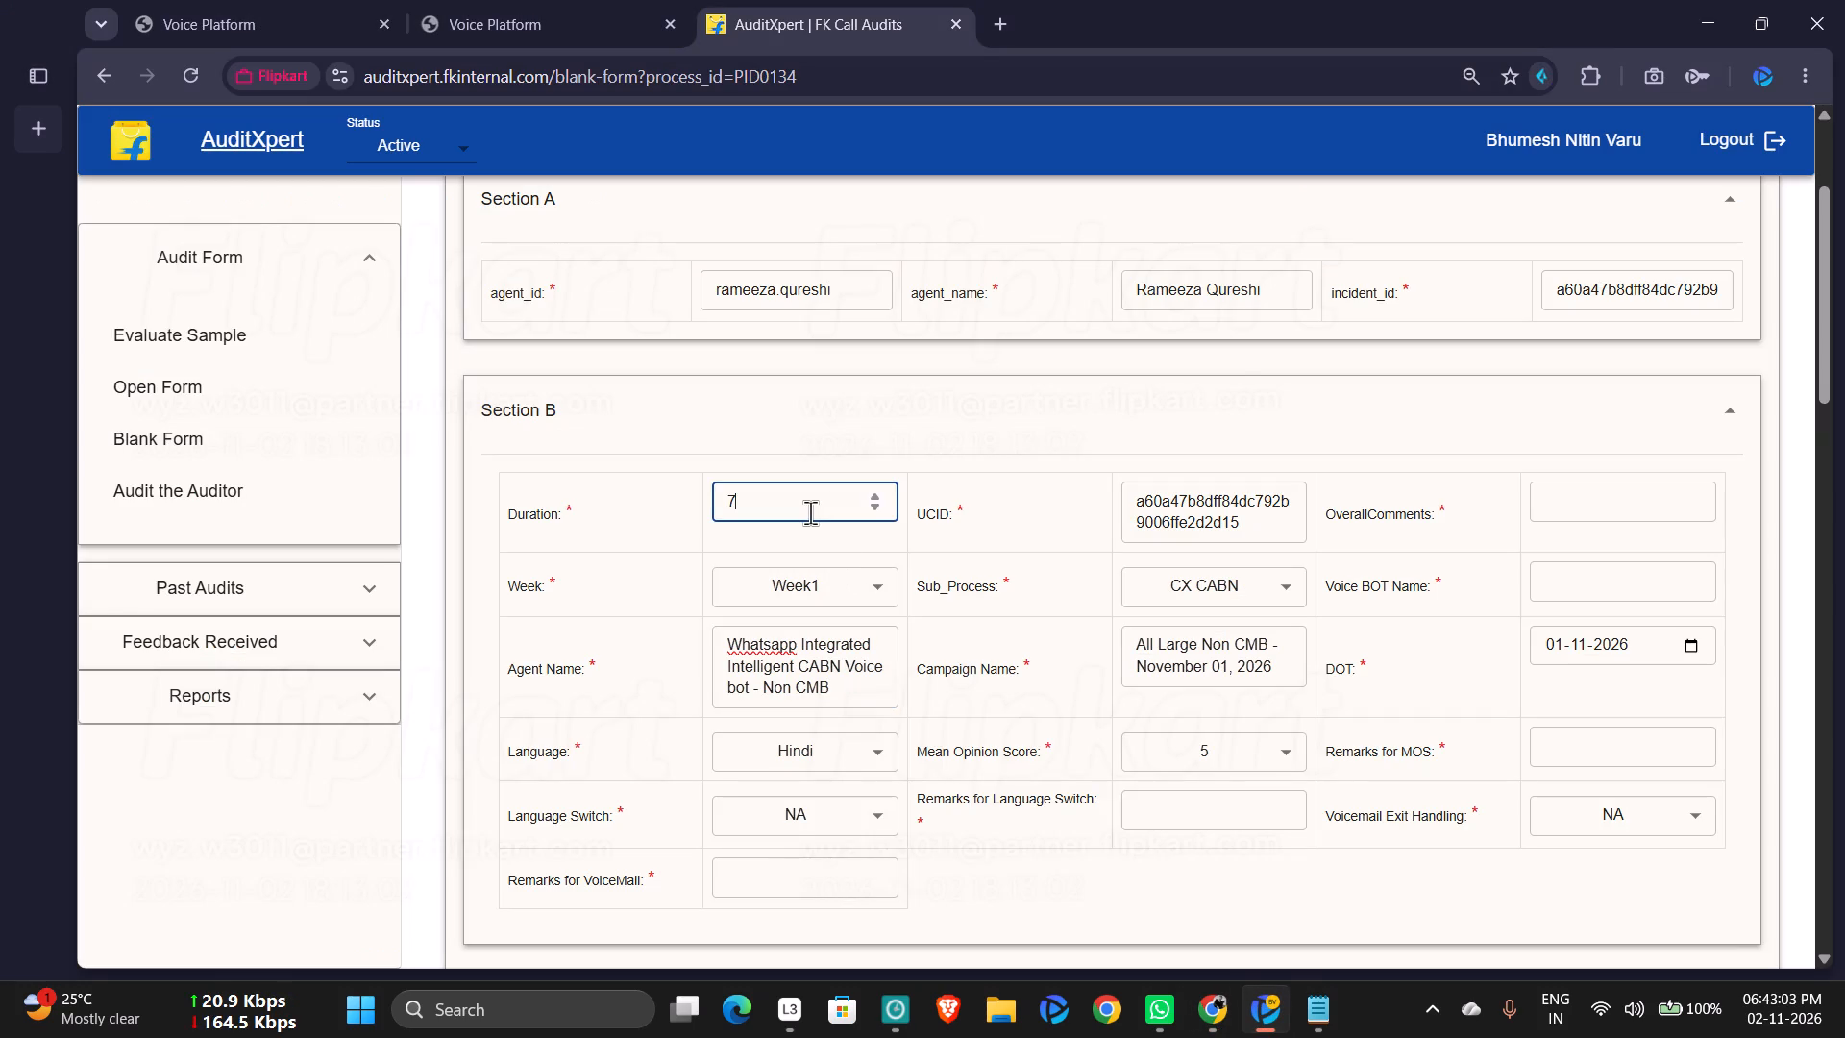
Recheck the campaign sheet's row 148, and enter Priya as the form's Voice BOT Name.
left_click(1206, 1022)
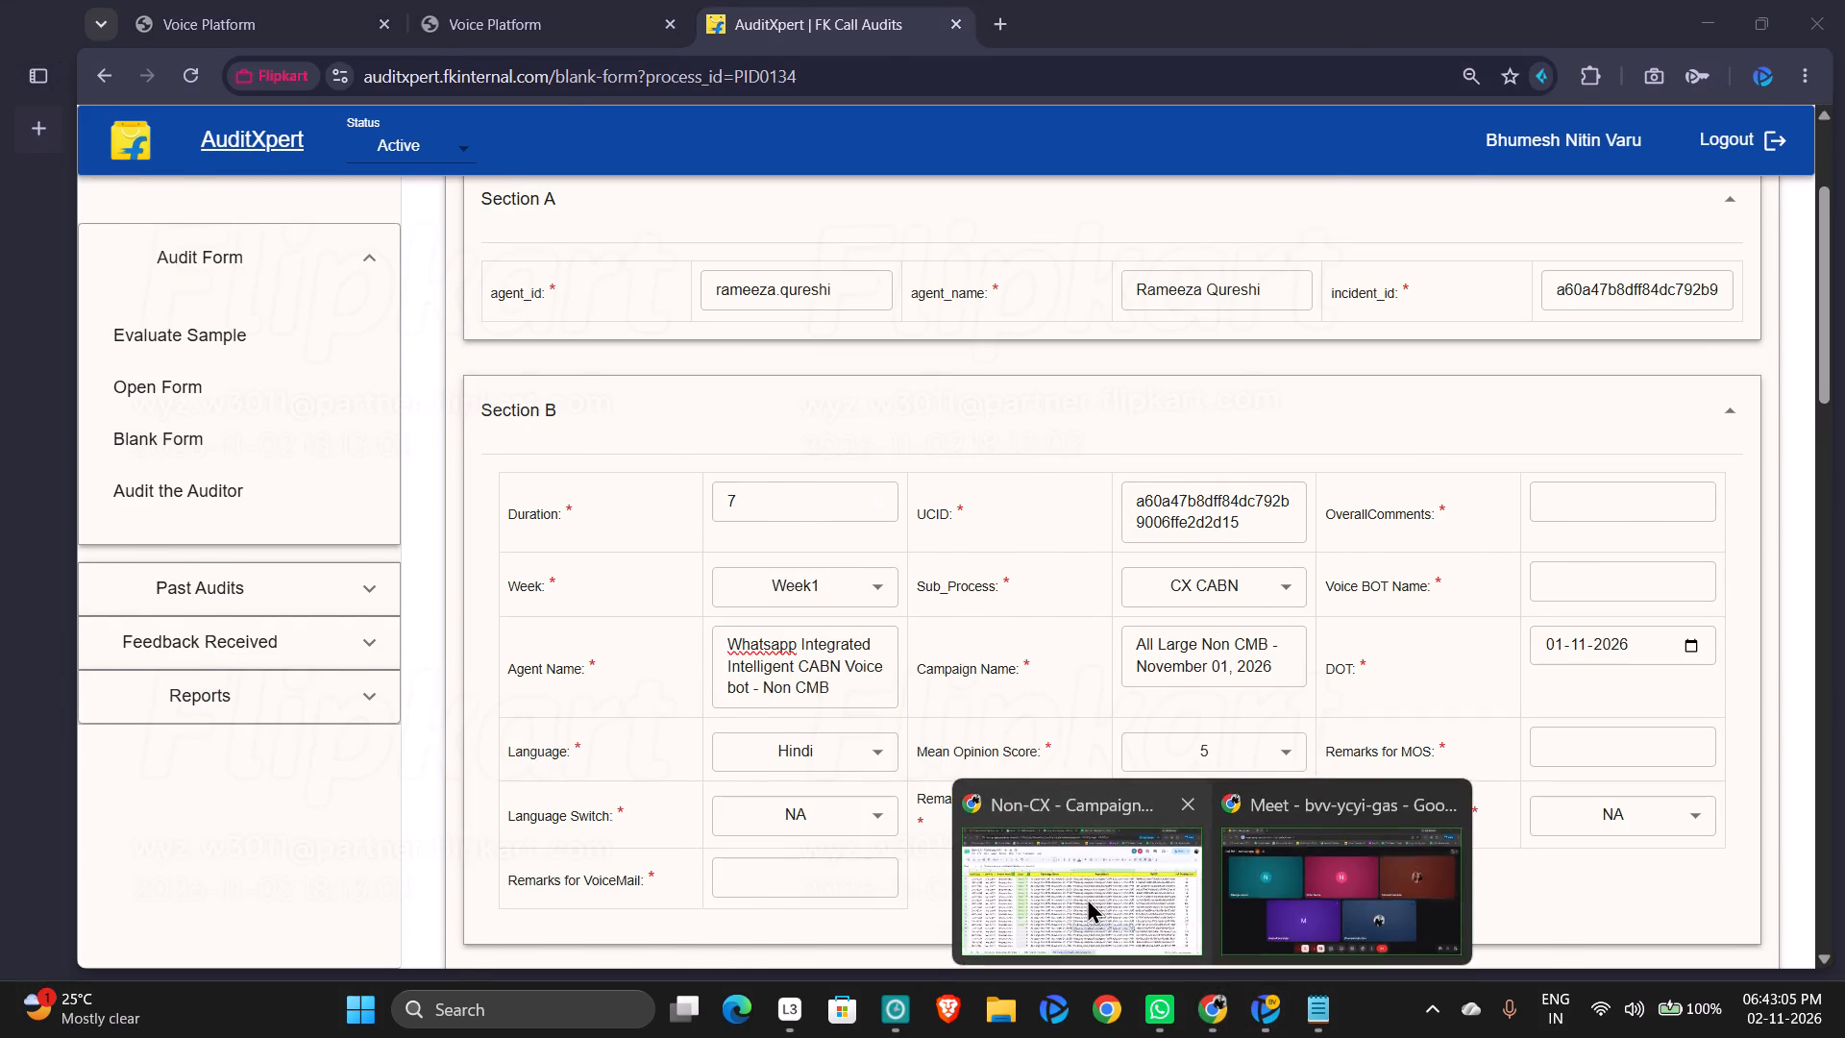
left_click(1087, 898)
left_click(1259, 1016)
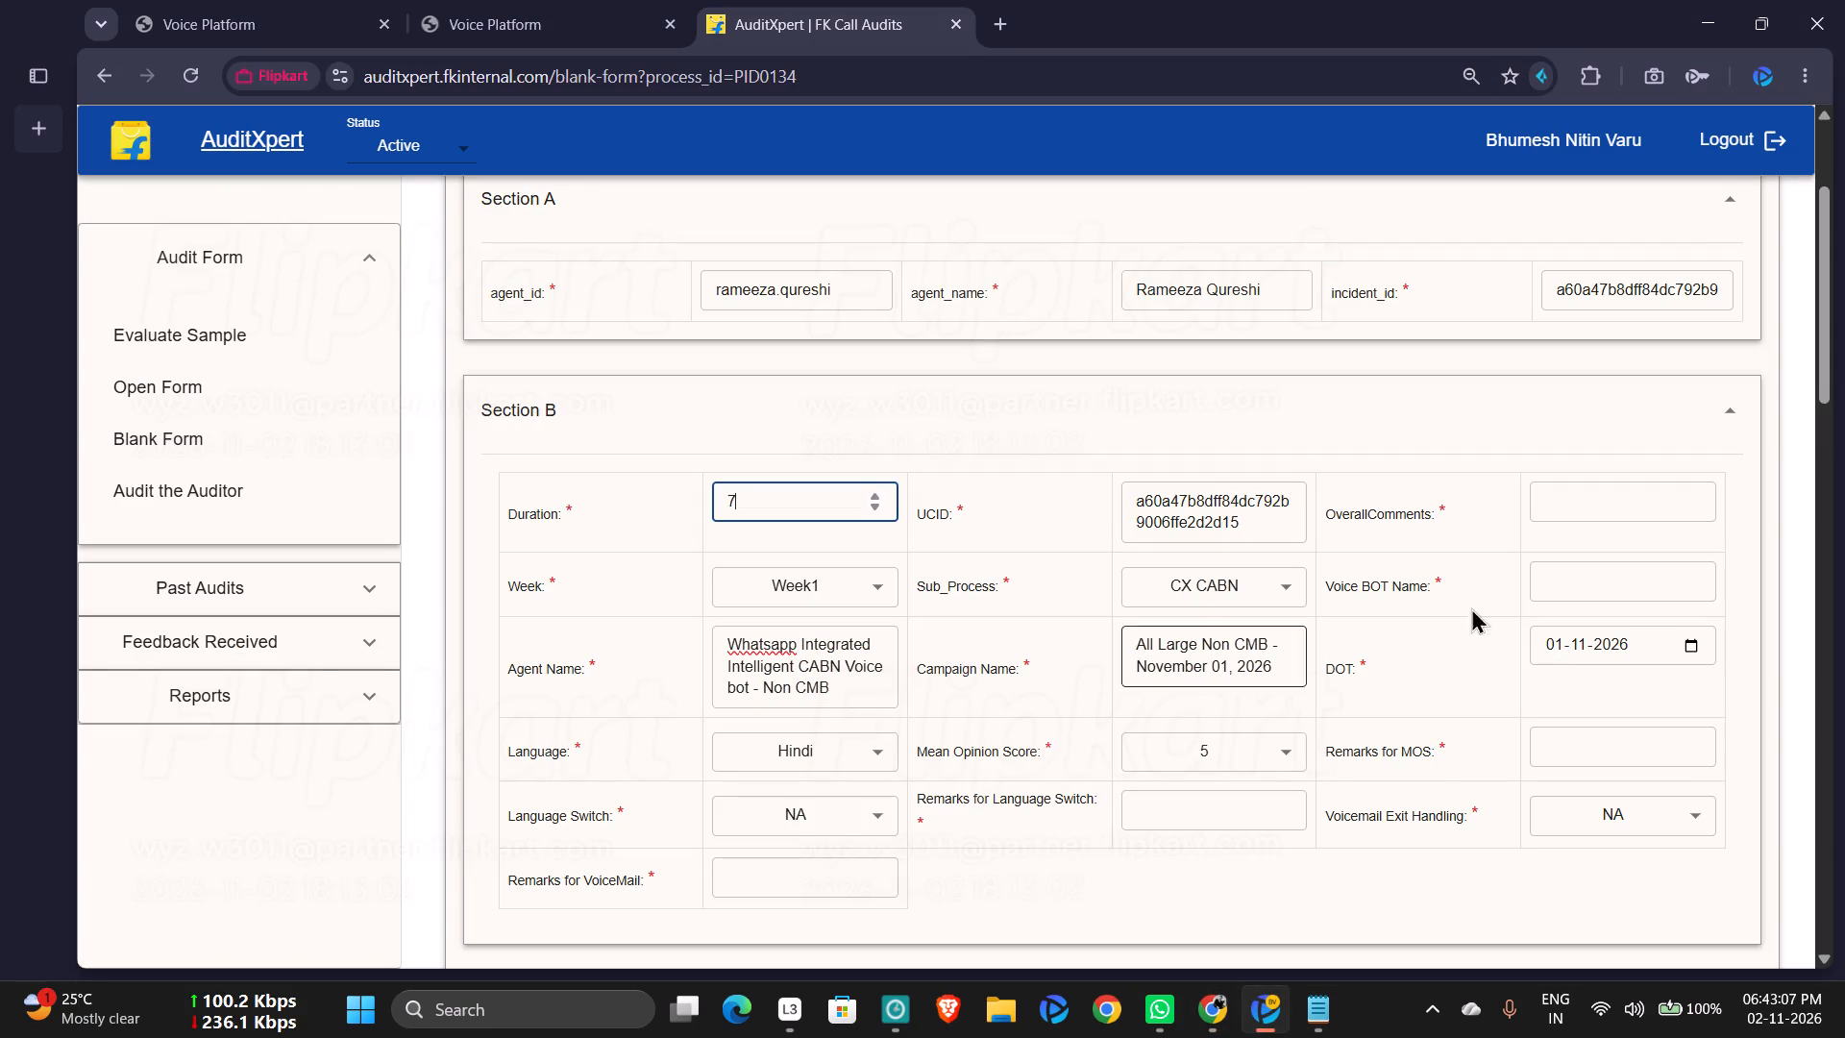
left_click(1579, 580)
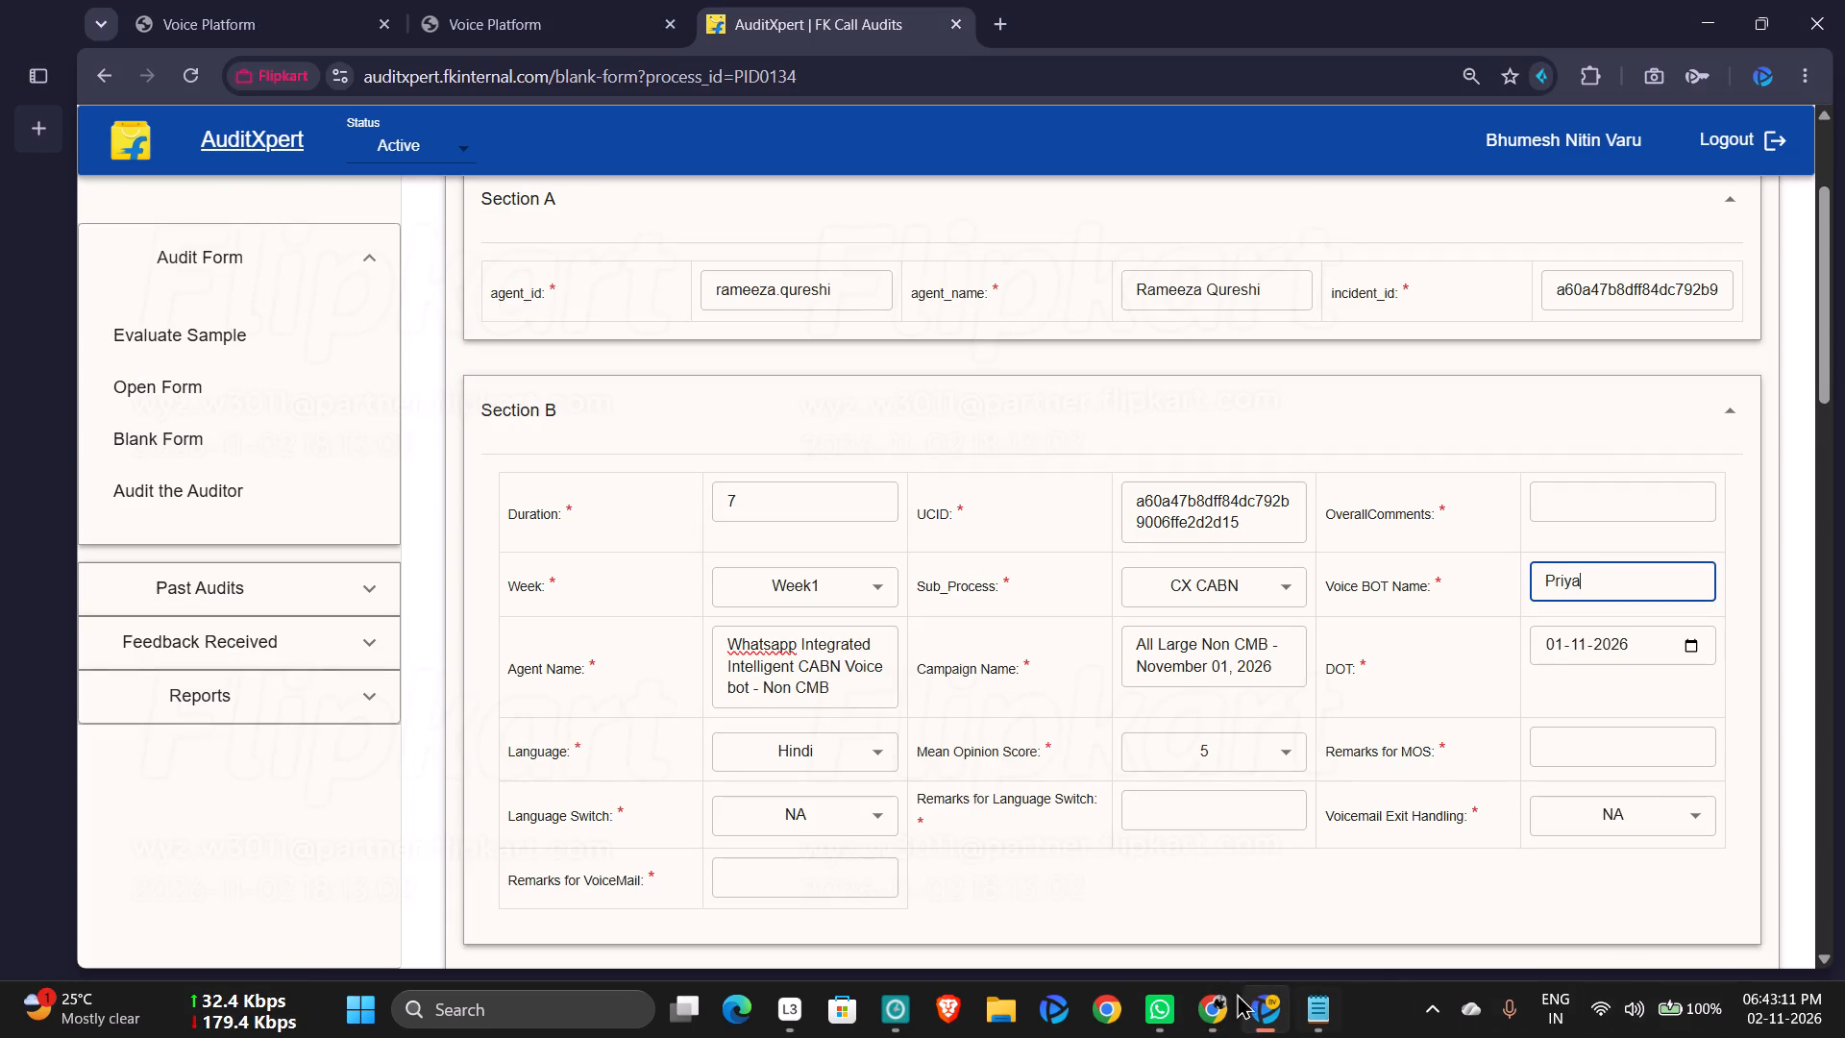
Switch back to the Non-CX campaign sheet to check row 148 again.
left_click(1201, 1013)
left_click(1125, 927)
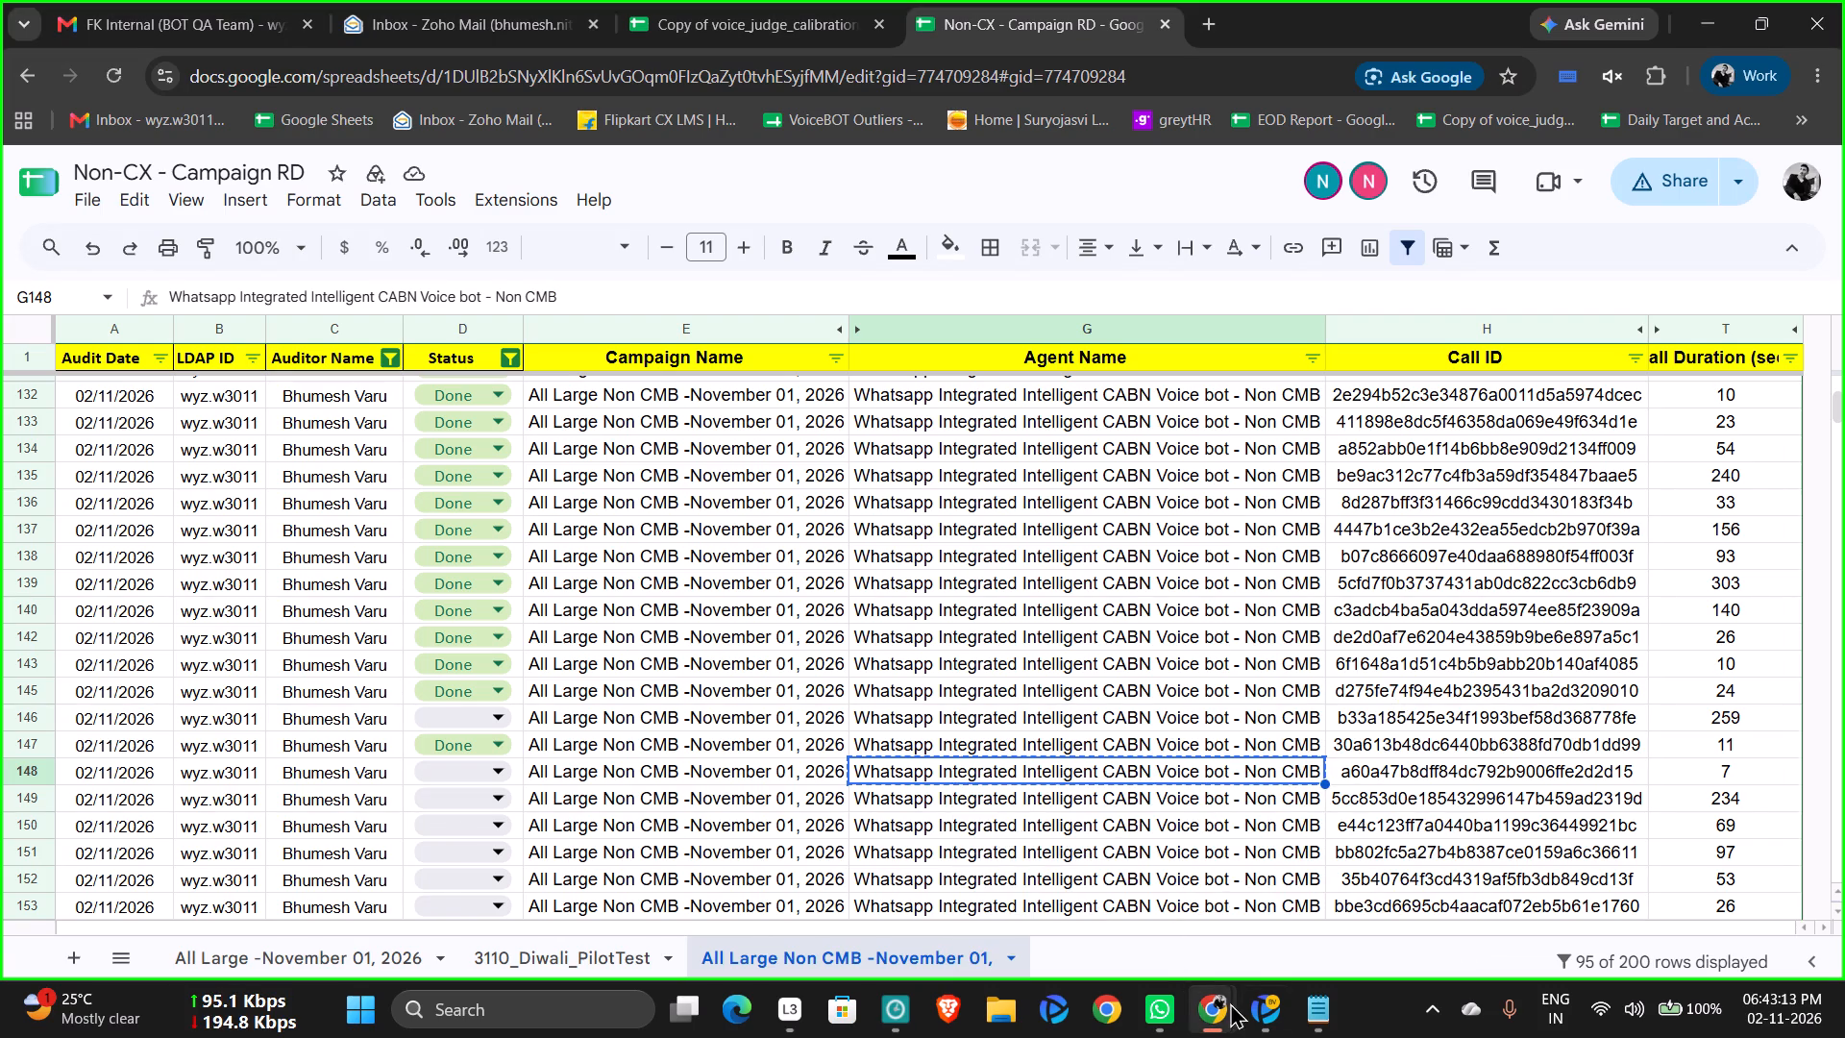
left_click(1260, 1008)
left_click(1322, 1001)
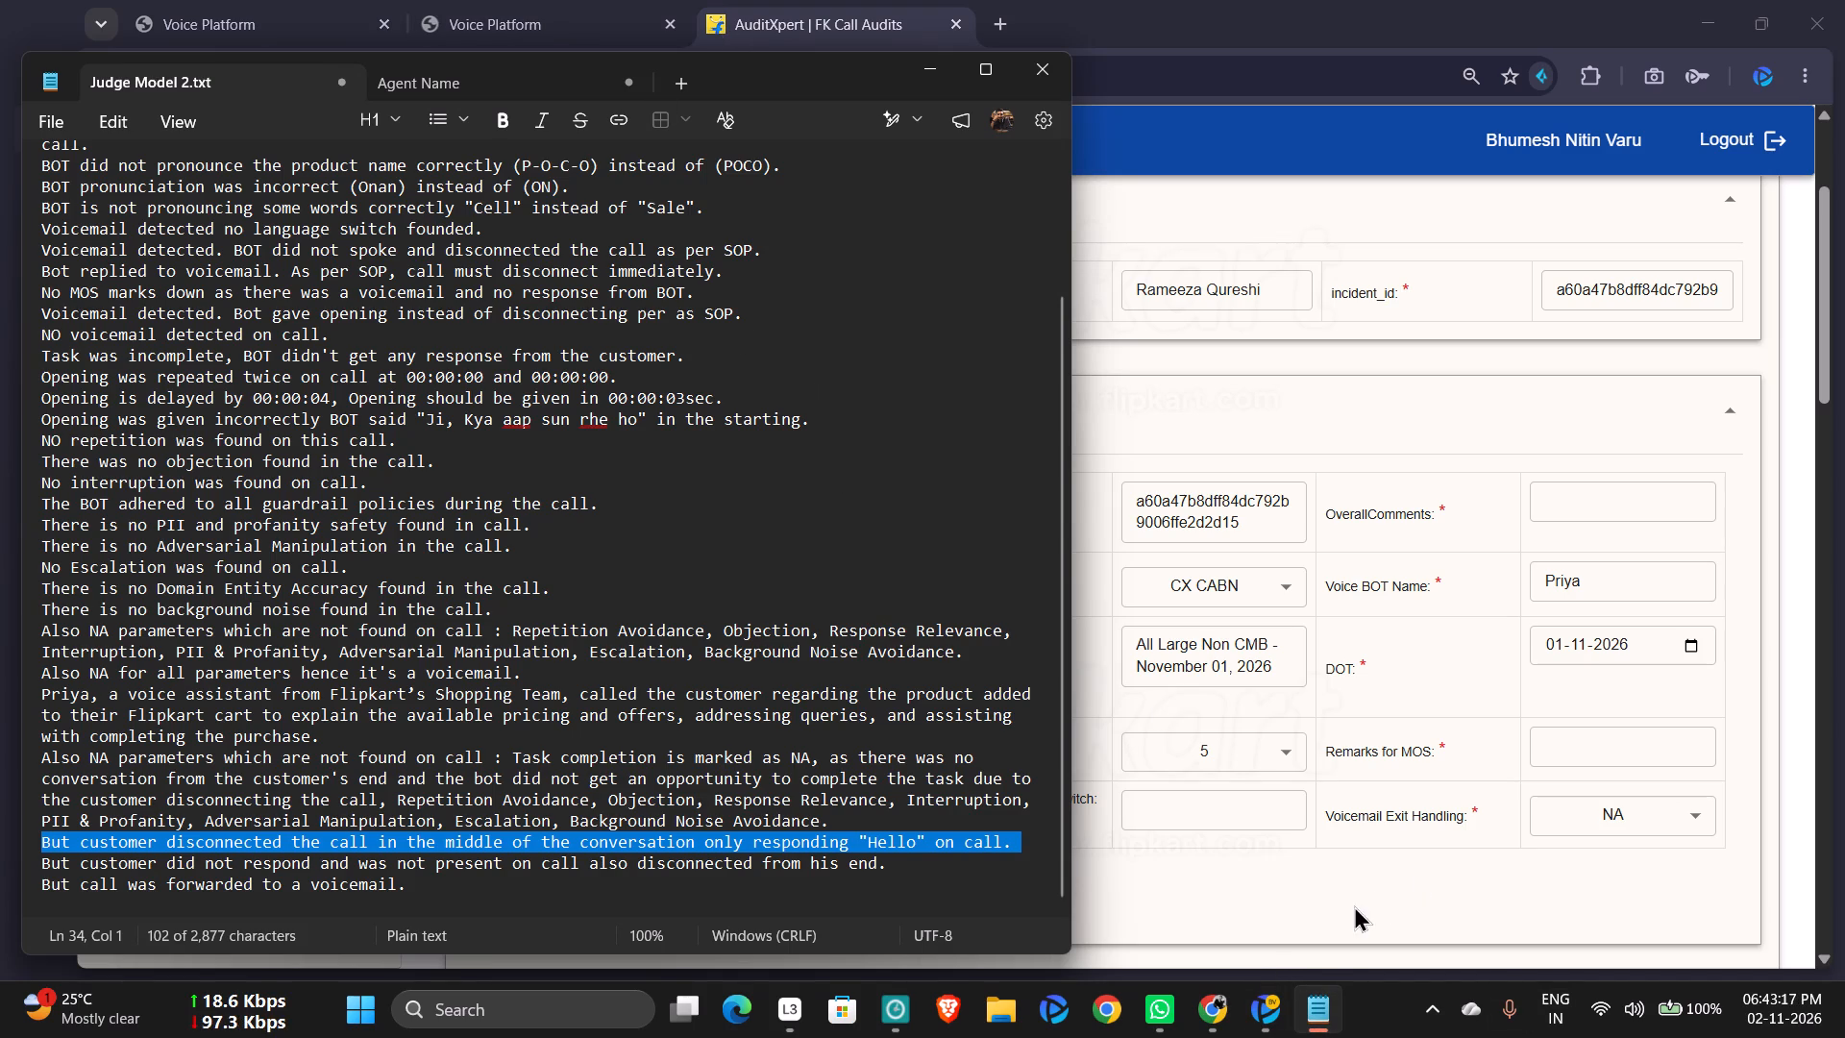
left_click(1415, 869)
Copy the note "NO voicemail detected on call." from the Judge Model 2 notes into Remarks for VoiceMail.
left_click(1339, 1007)
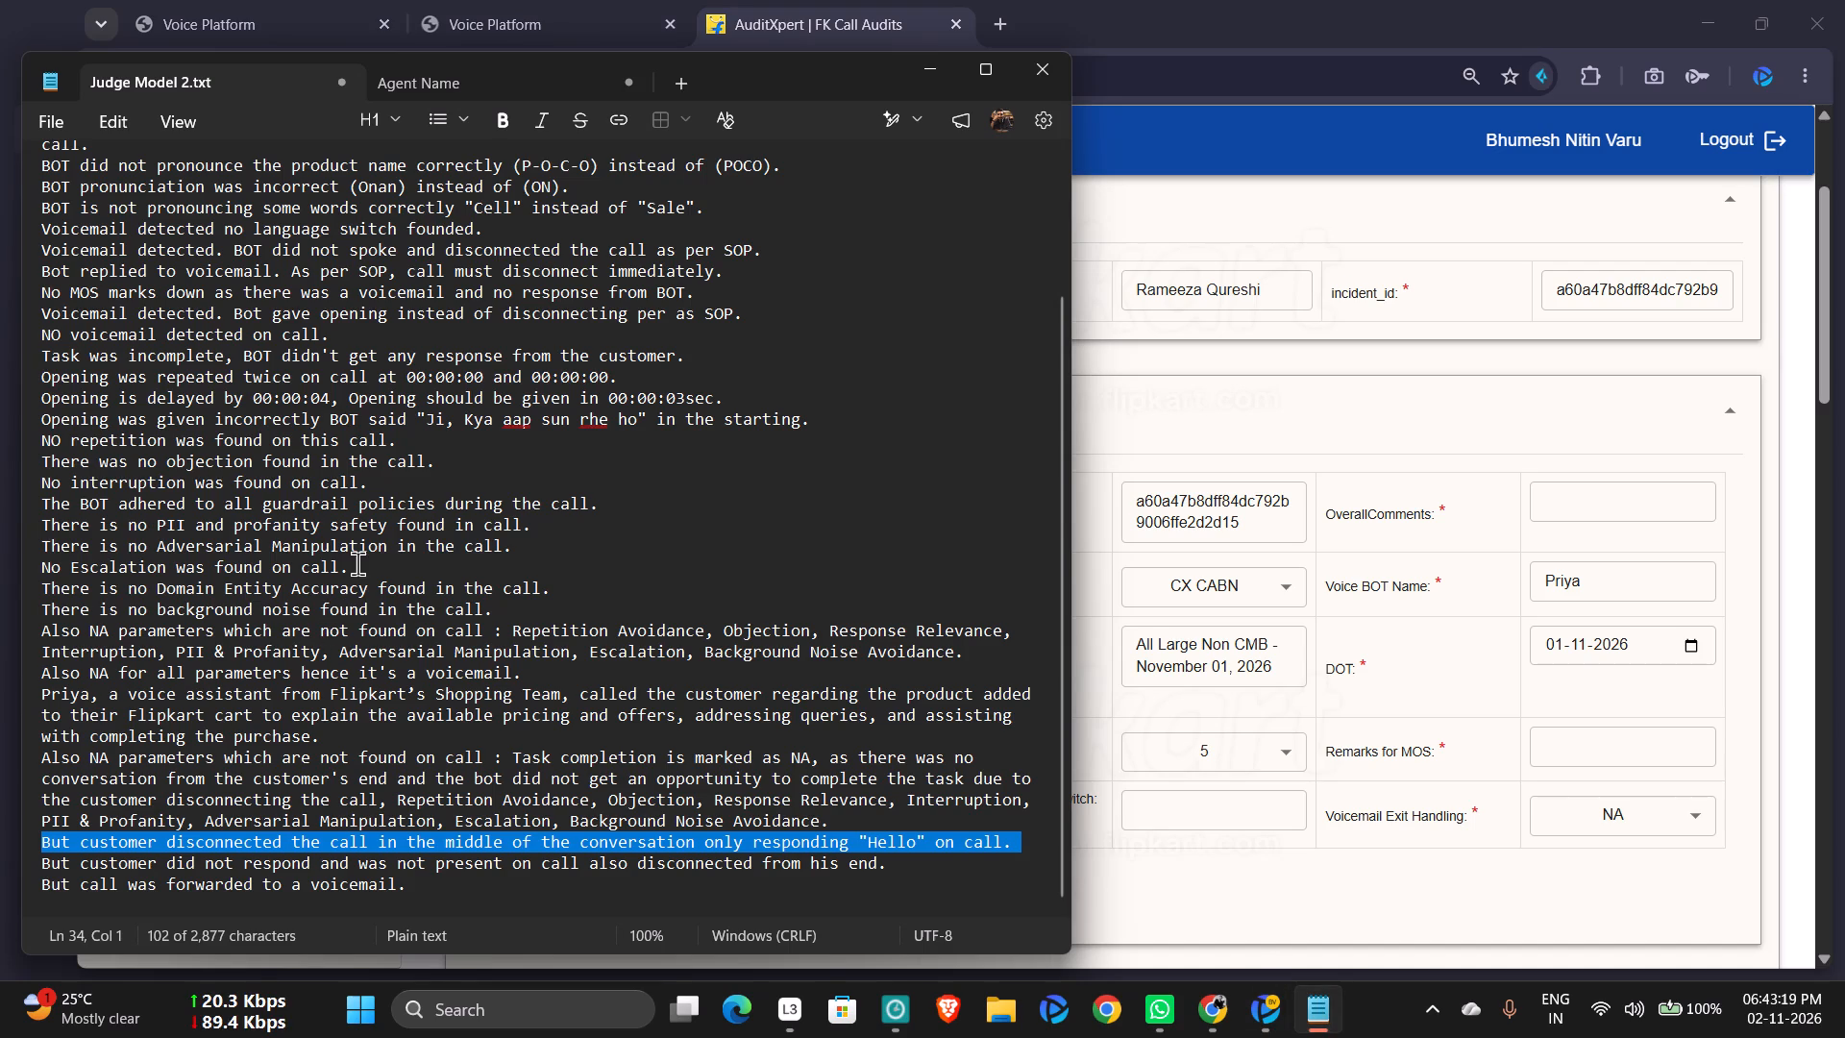
triple_click(371, 473)
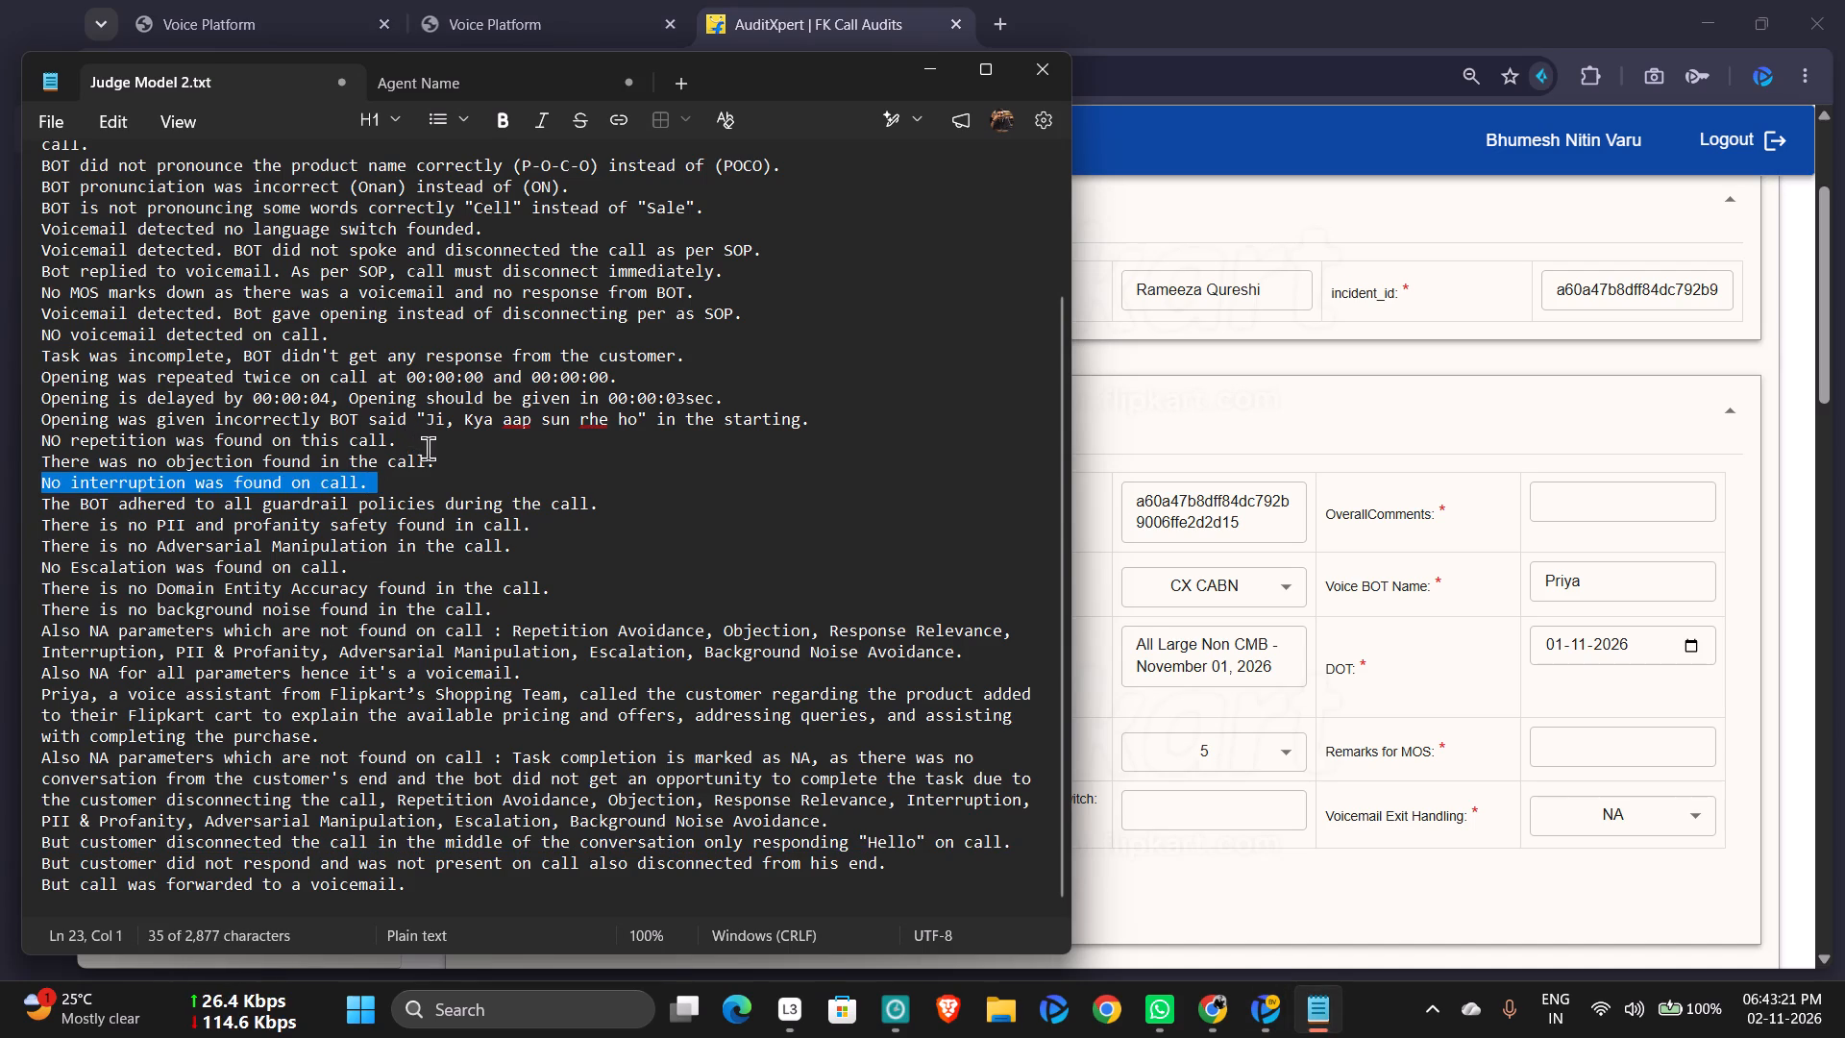
scroll(428, 448, "up", 1)
triple_click(384, 464)
key("ctrl+c")
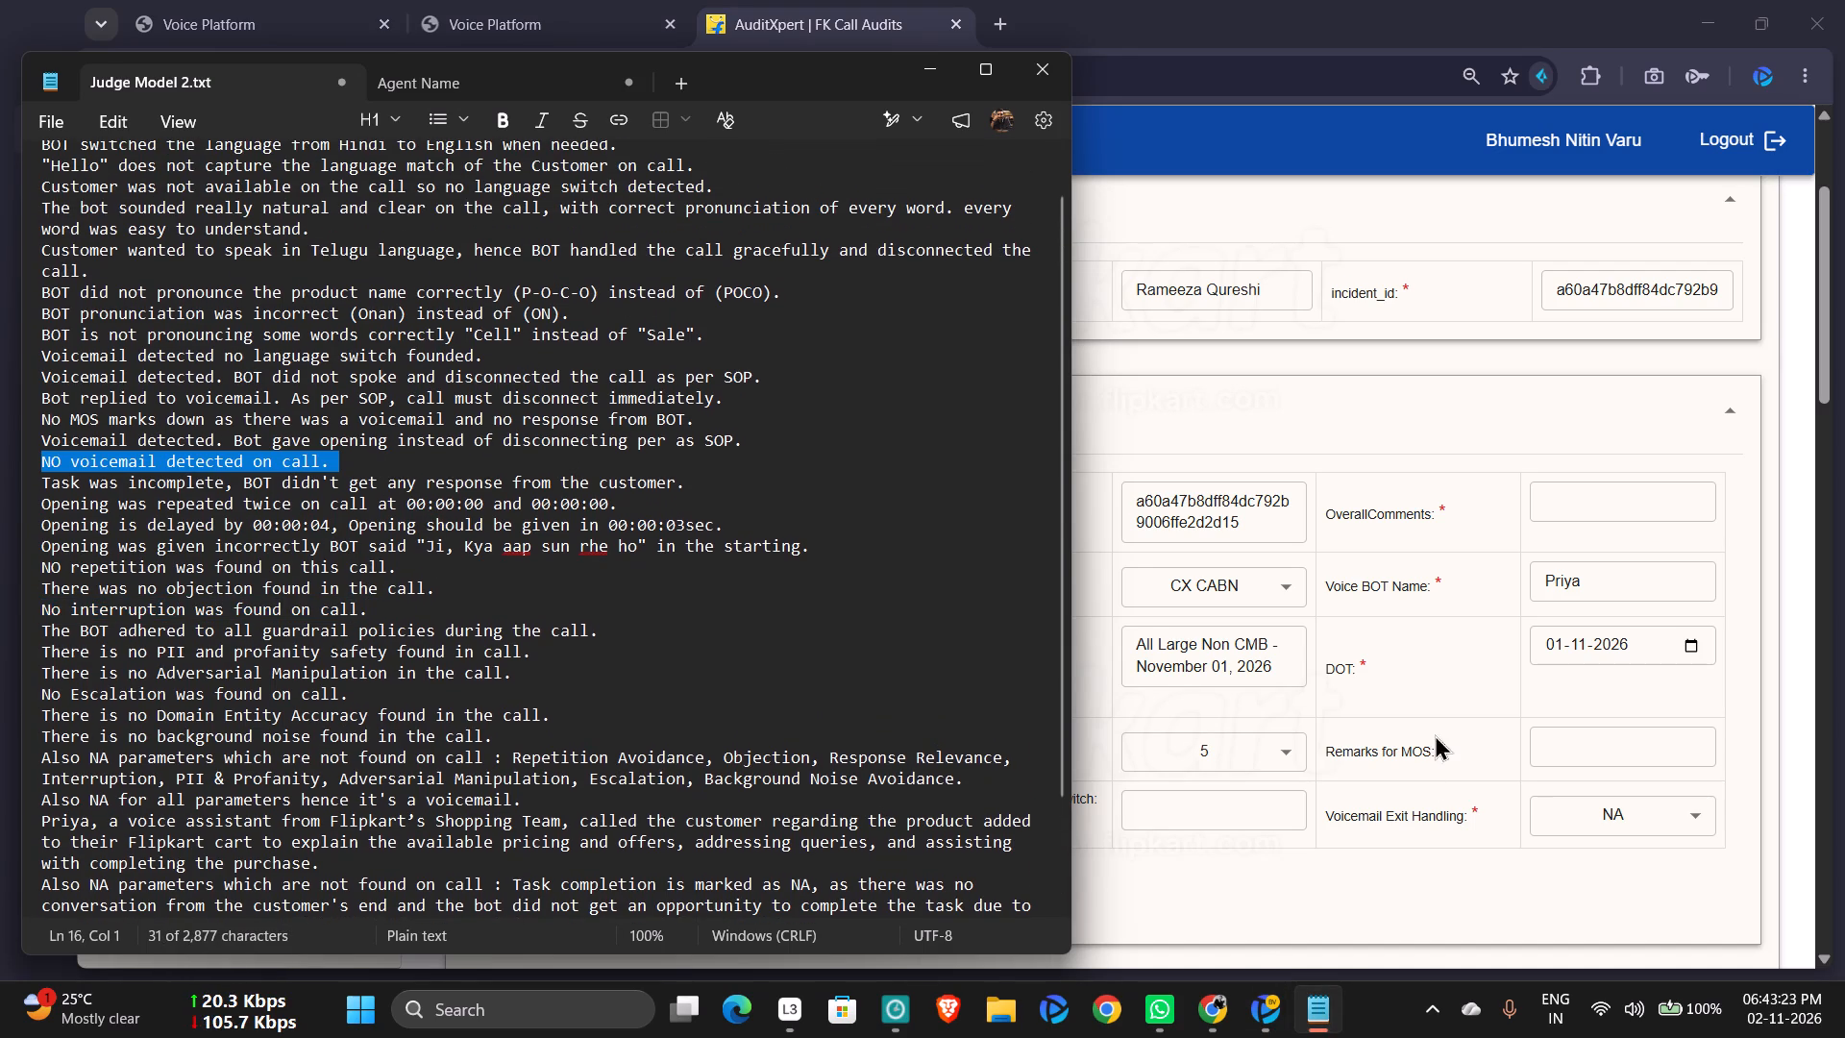
left_click(1344, 847)
left_click(867, 868)
key("ctrl+v")
Copy the note starting "The bot sounded really natural and clear on the call" from Judge Model 2 into Remarks for MOS.
left_click(1324, 1010)
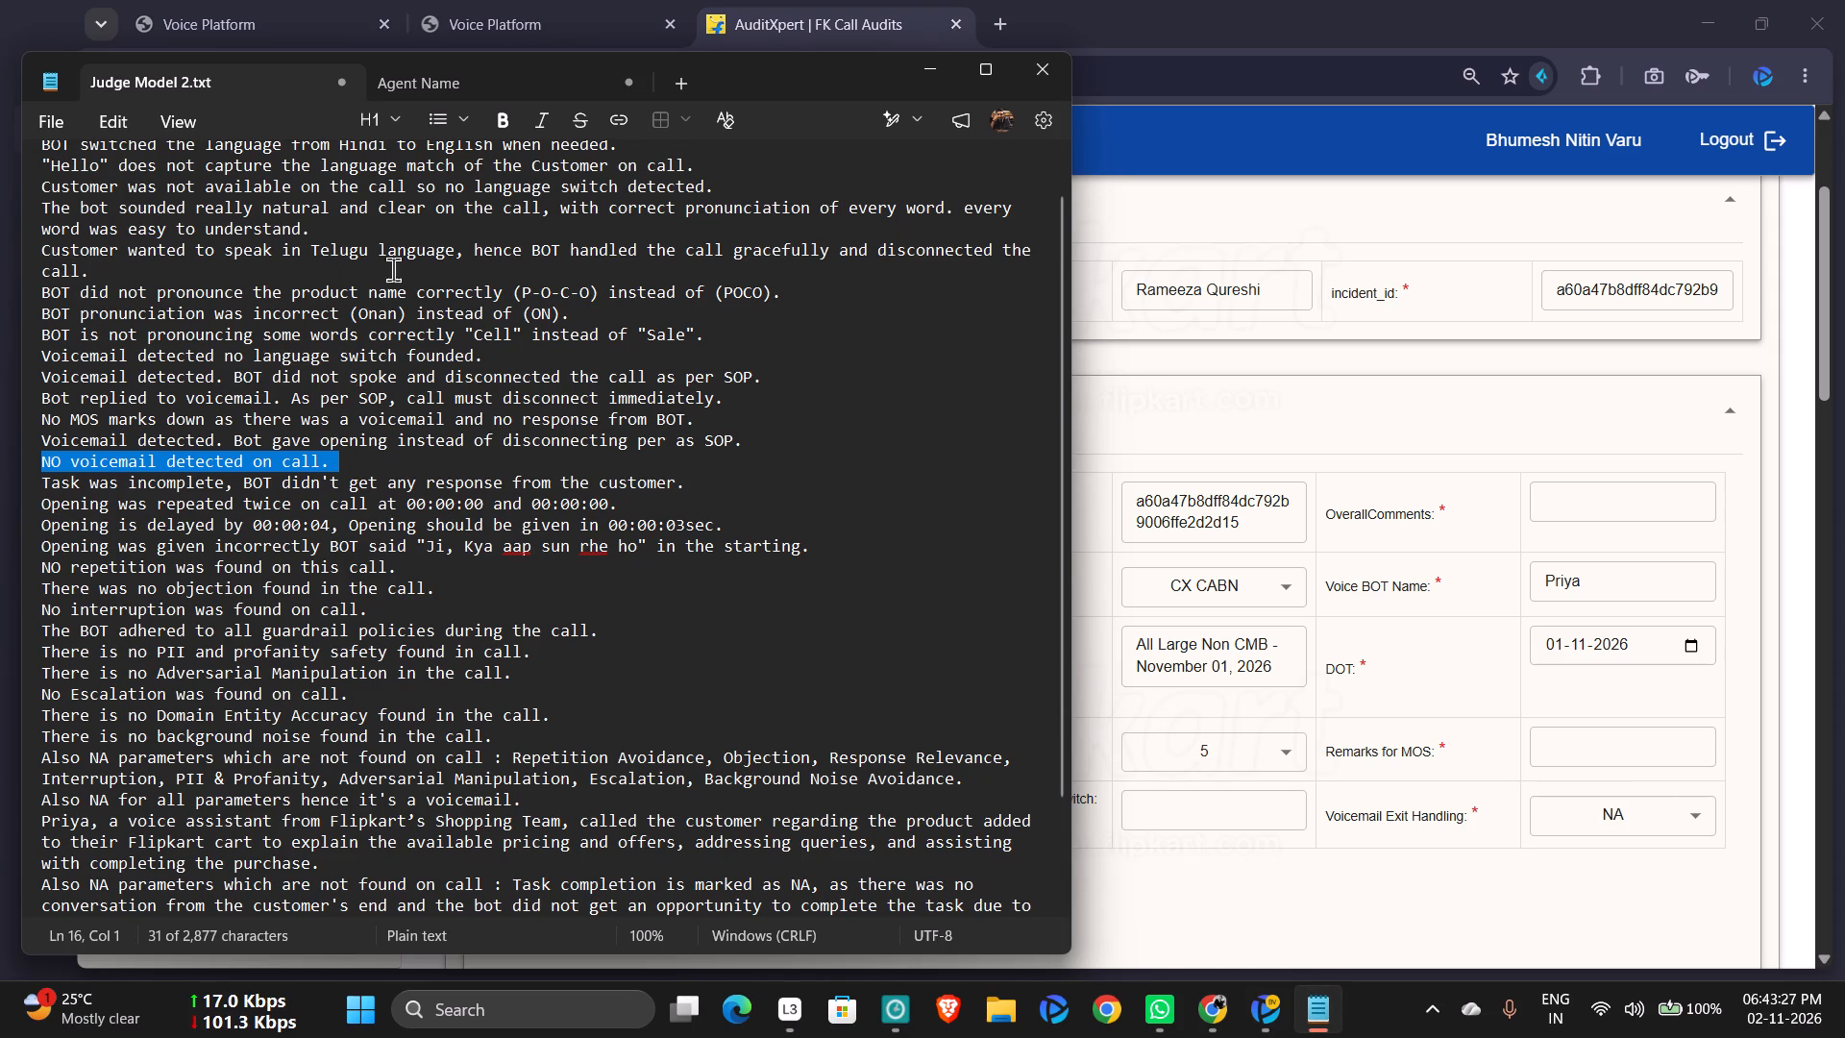
triple_click(407, 213)
key("ctrl+c")
left_click(1556, 747)
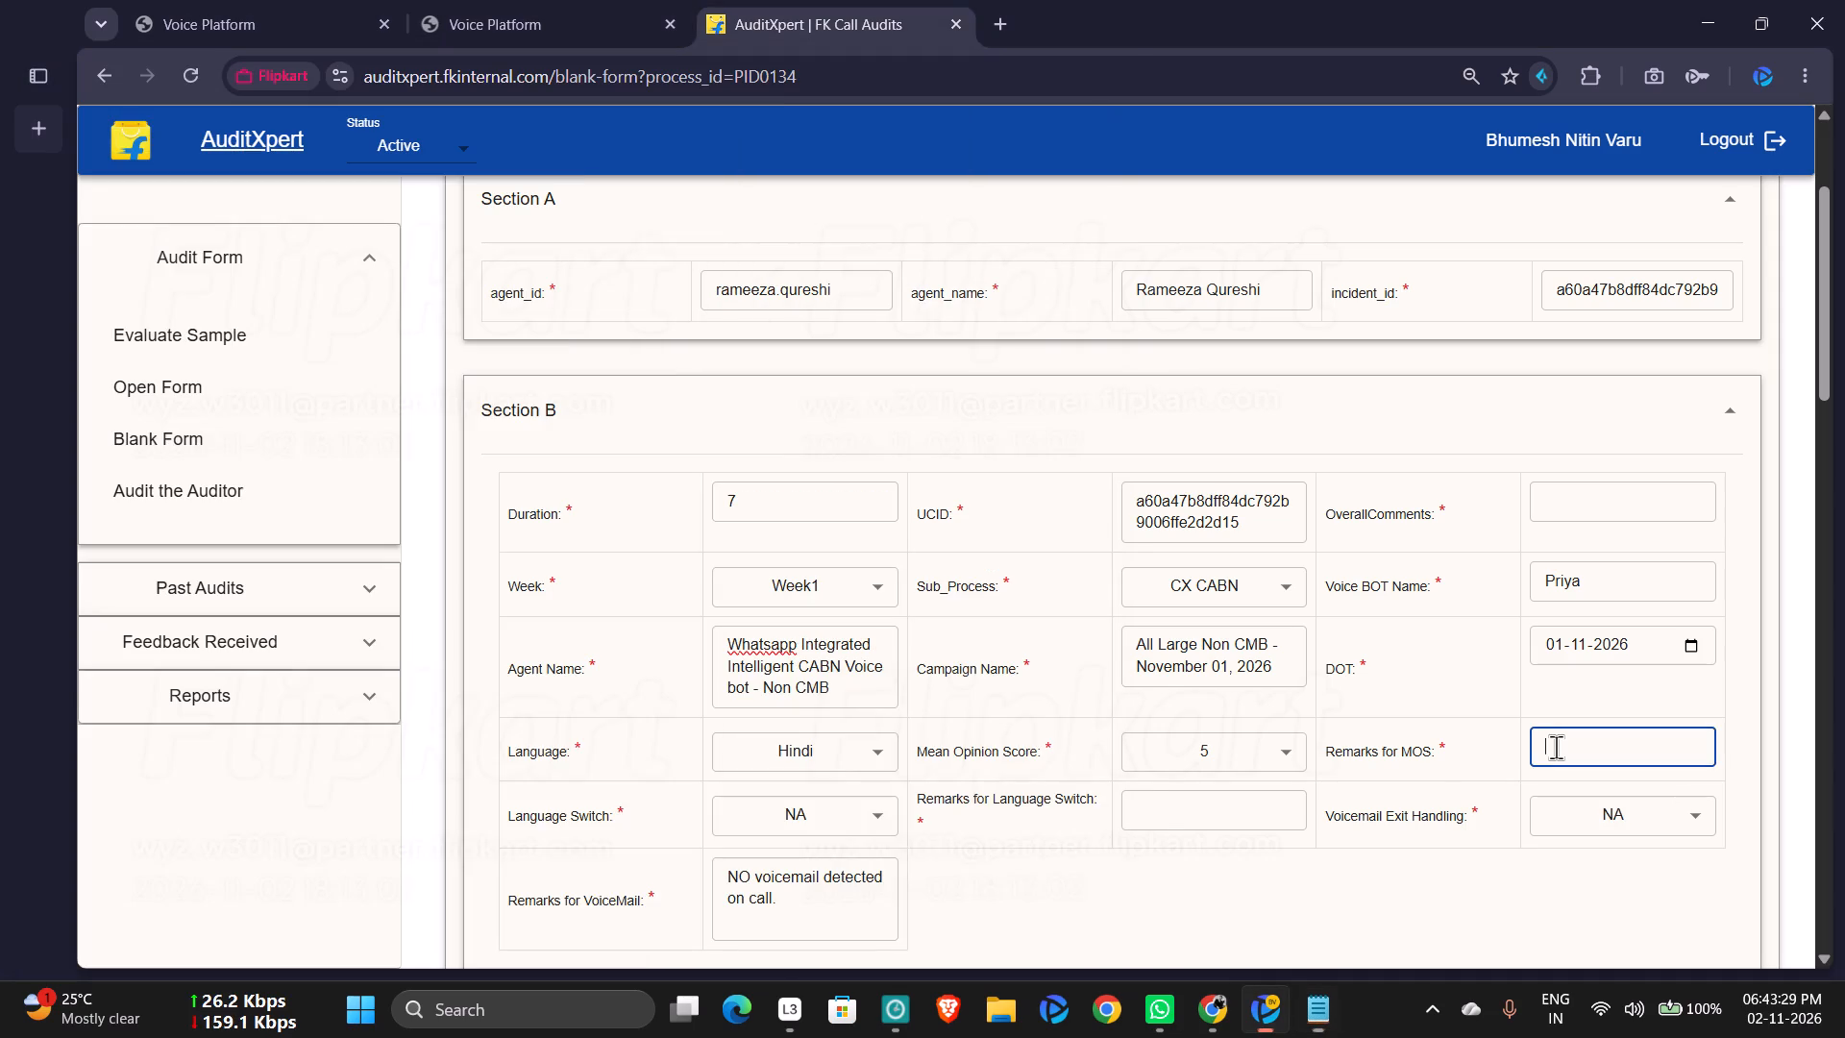
key("ctrl+v")
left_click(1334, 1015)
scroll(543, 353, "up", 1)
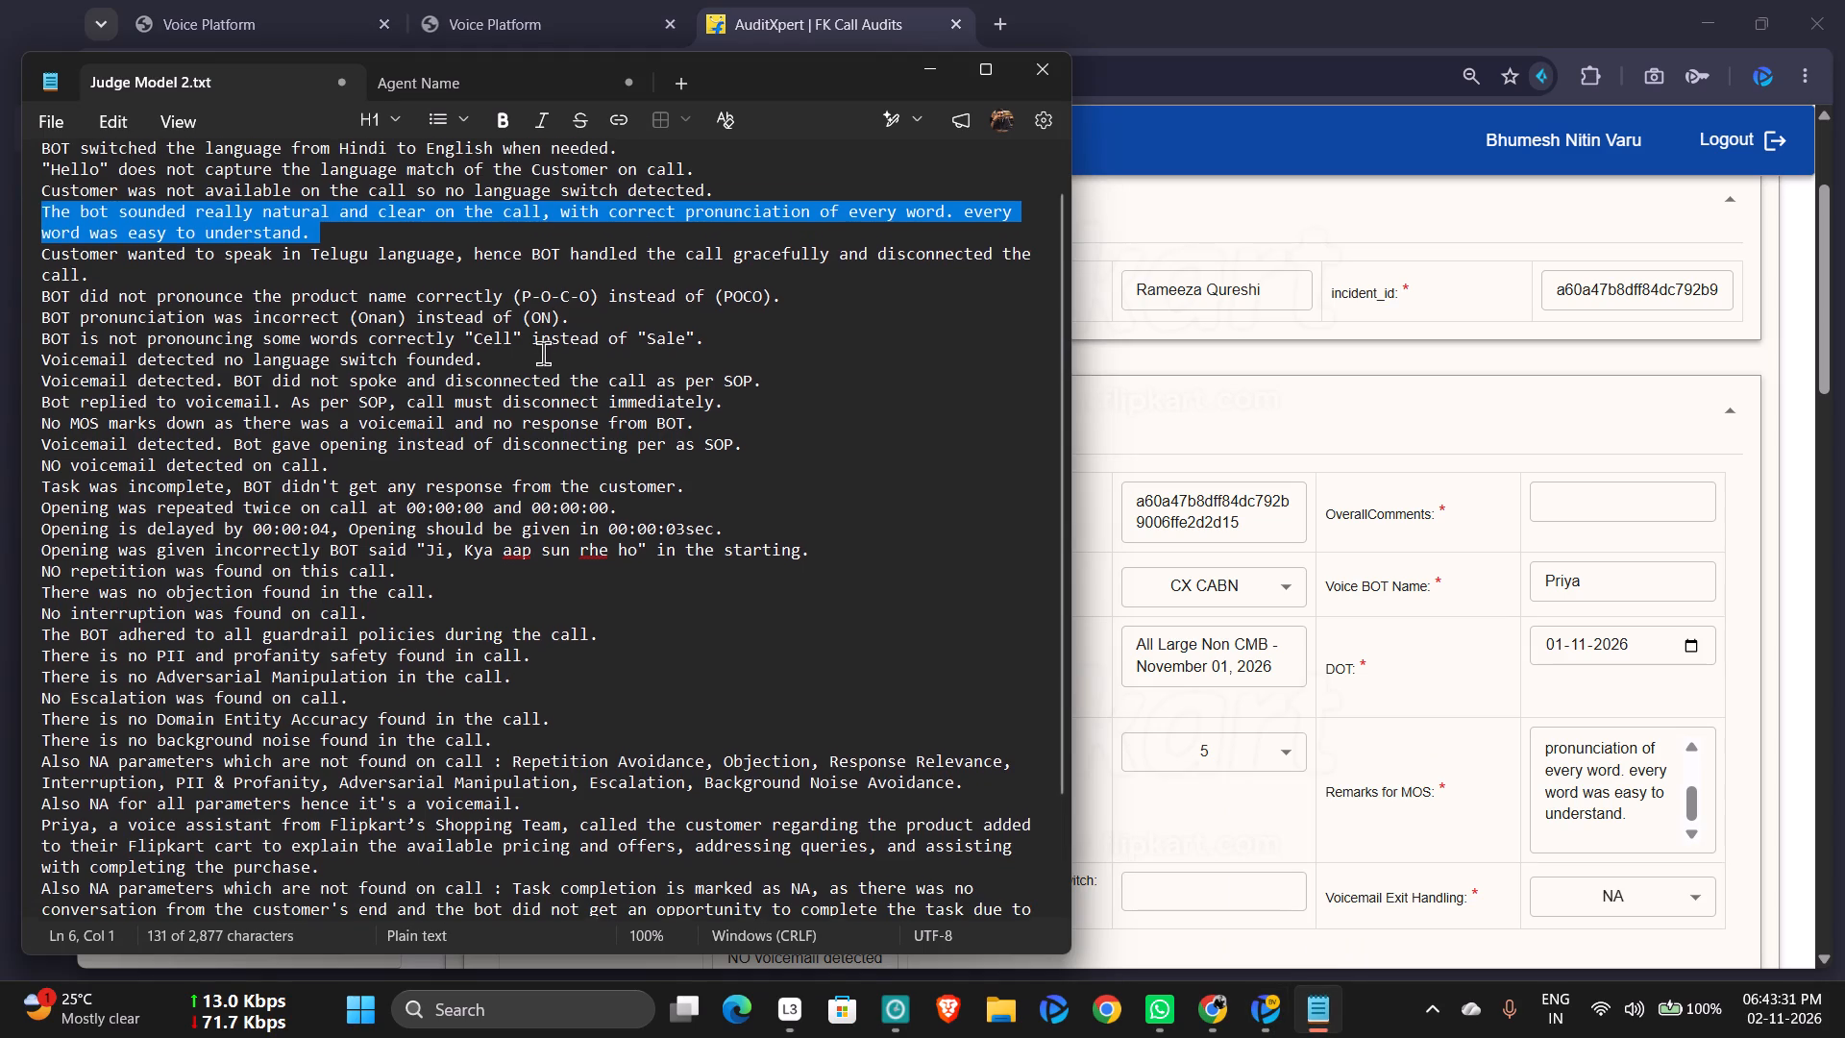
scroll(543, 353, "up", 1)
Check the Voice Platform Calls search for the row 148 call alongside the audit form and the campaign sheet.
left_click(570, 25)
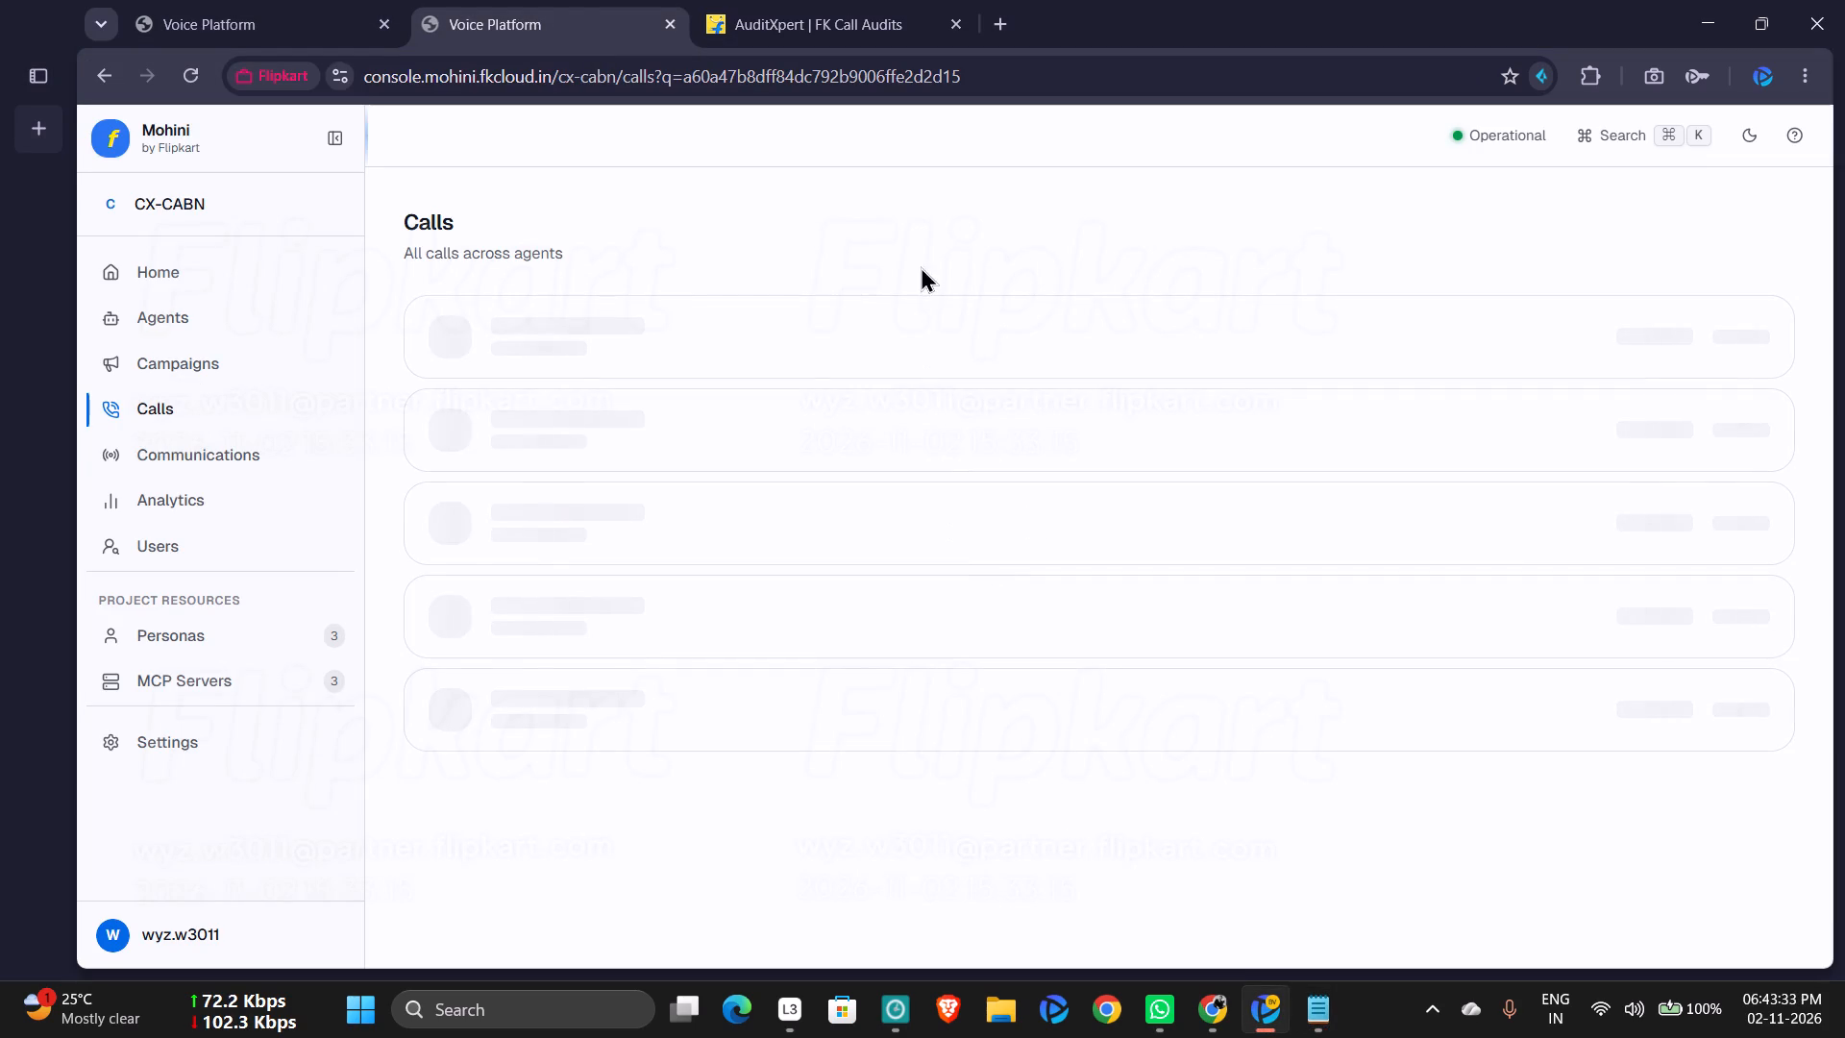
left_click(783, 8)
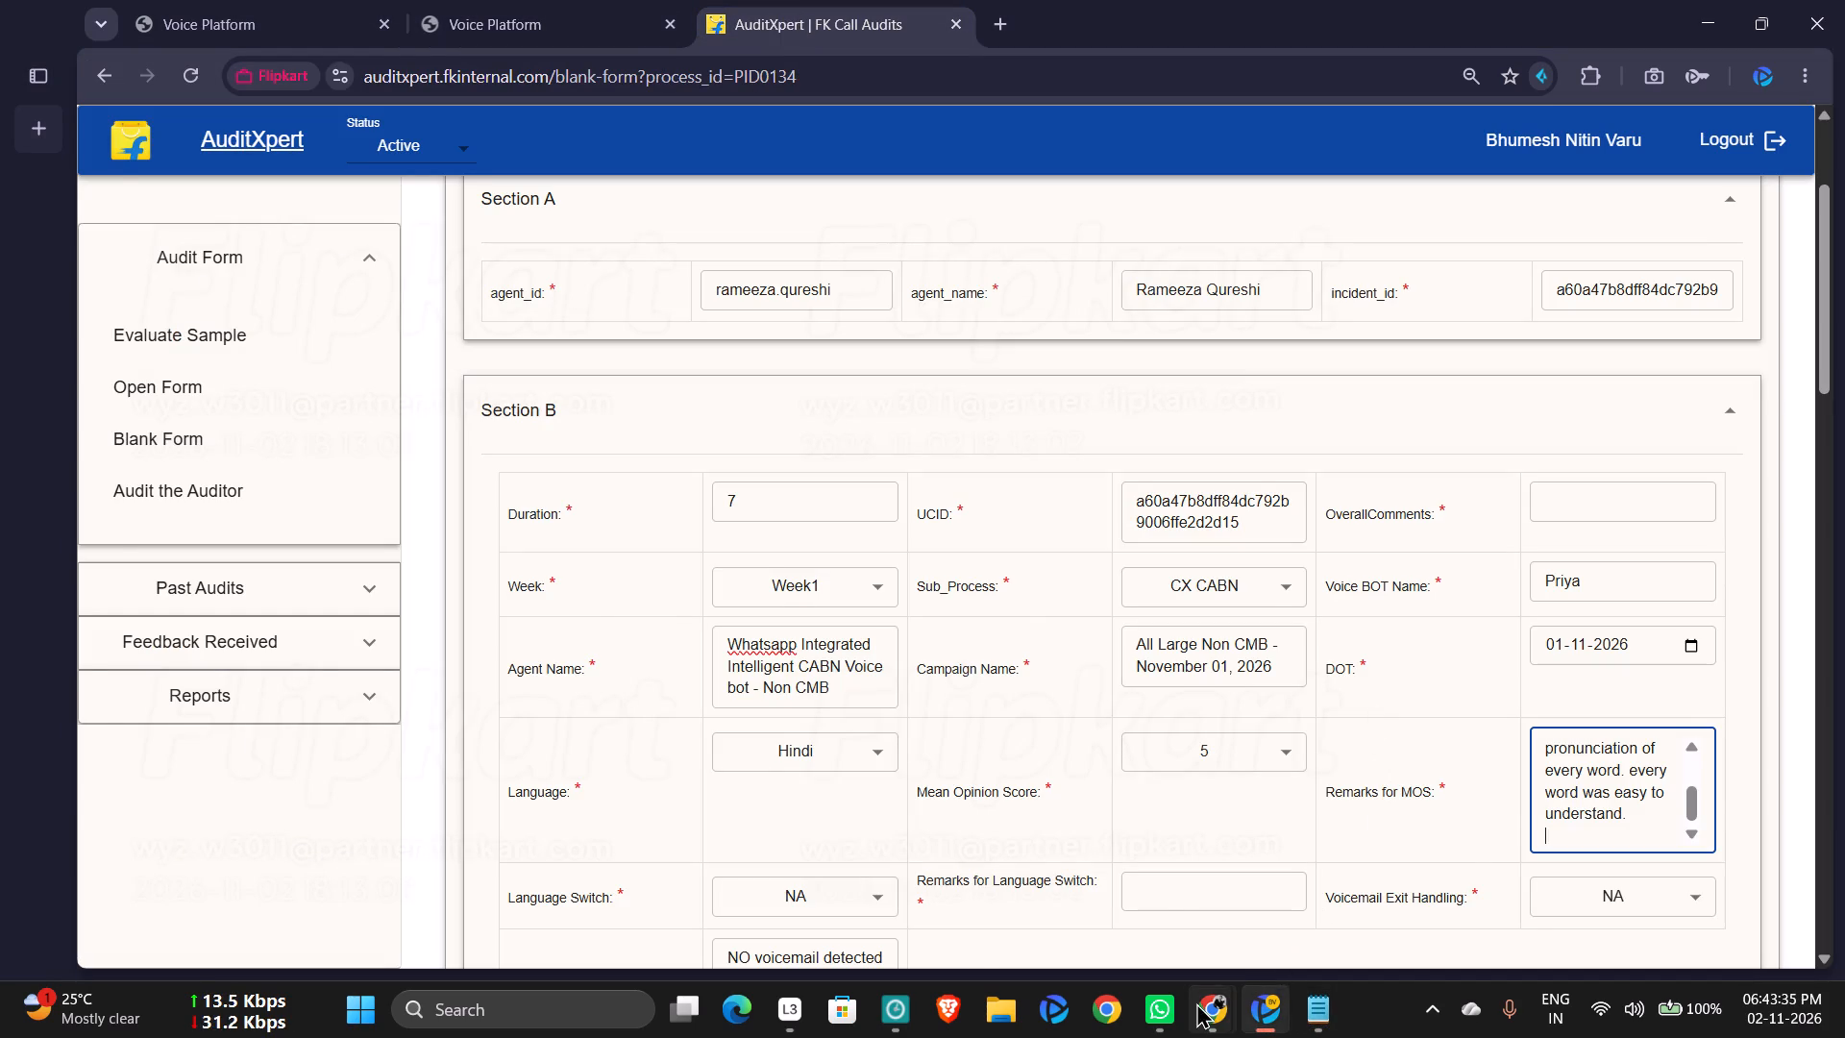
left_click(1196, 1002)
left_click(1056, 901)
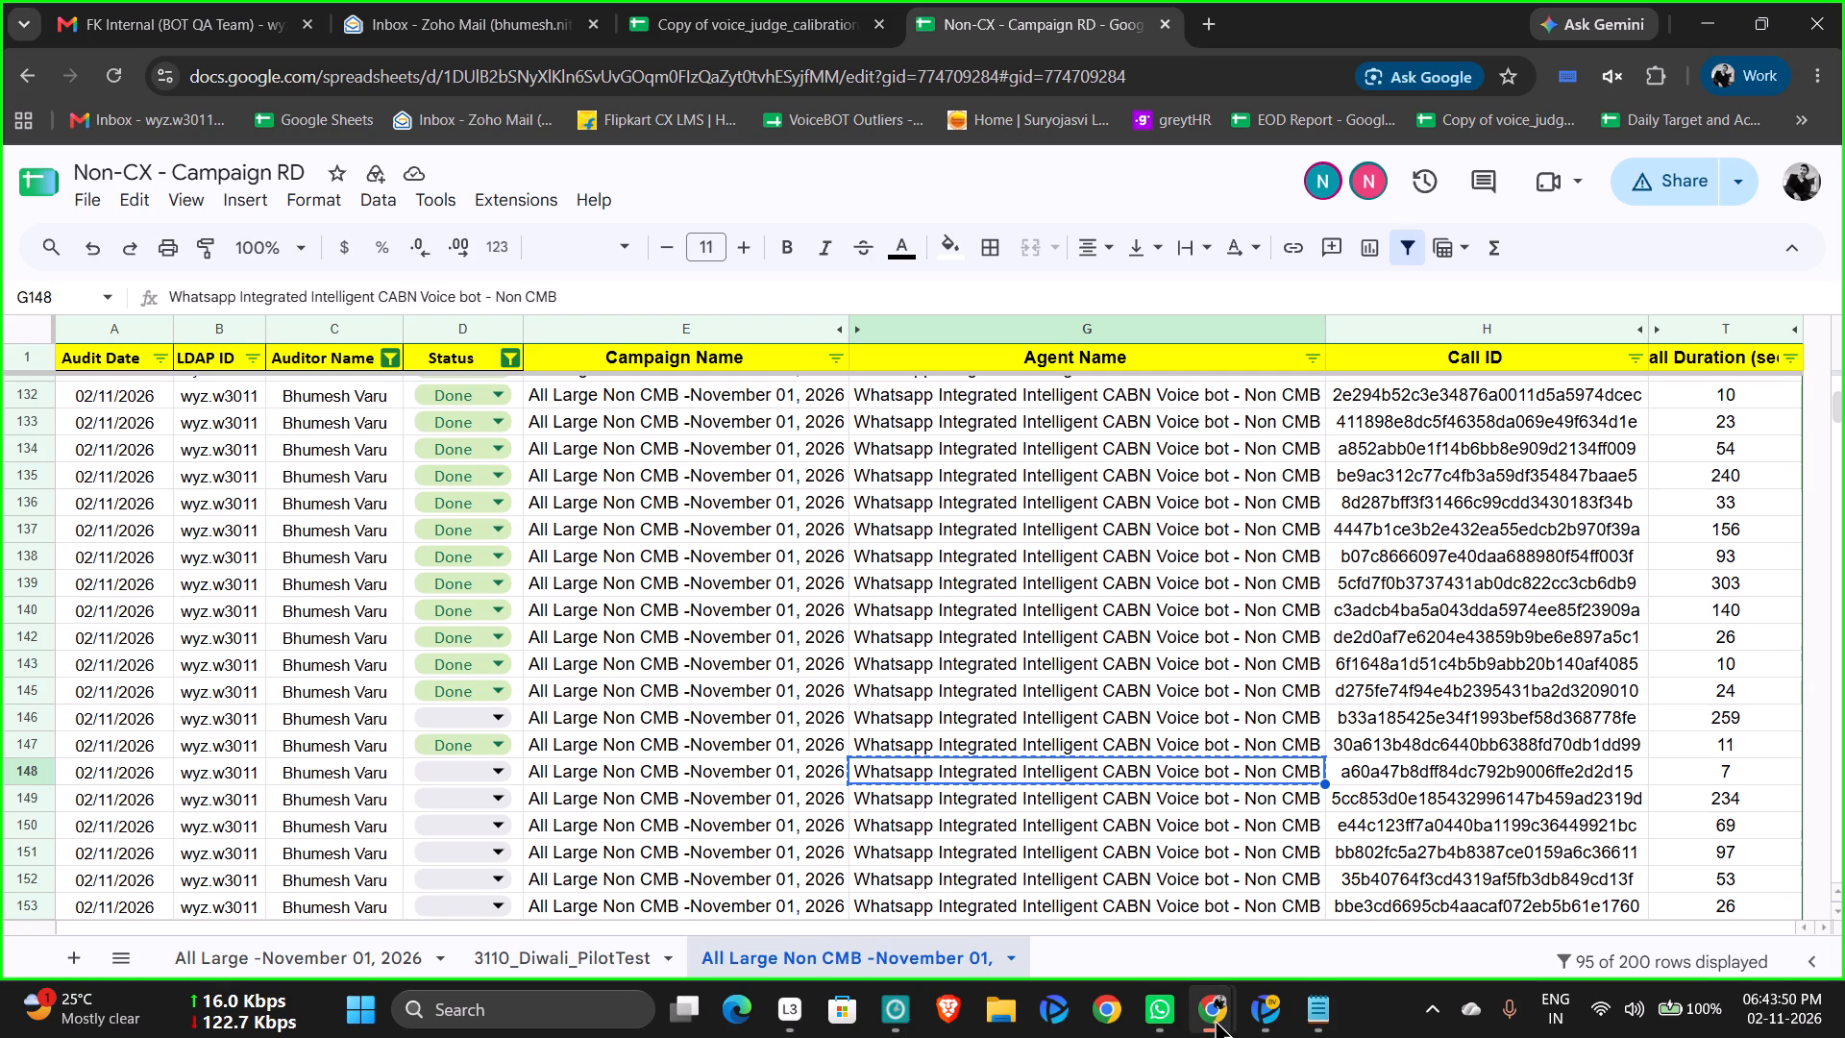
left_click(1250, 1004)
left_click(521, 0)
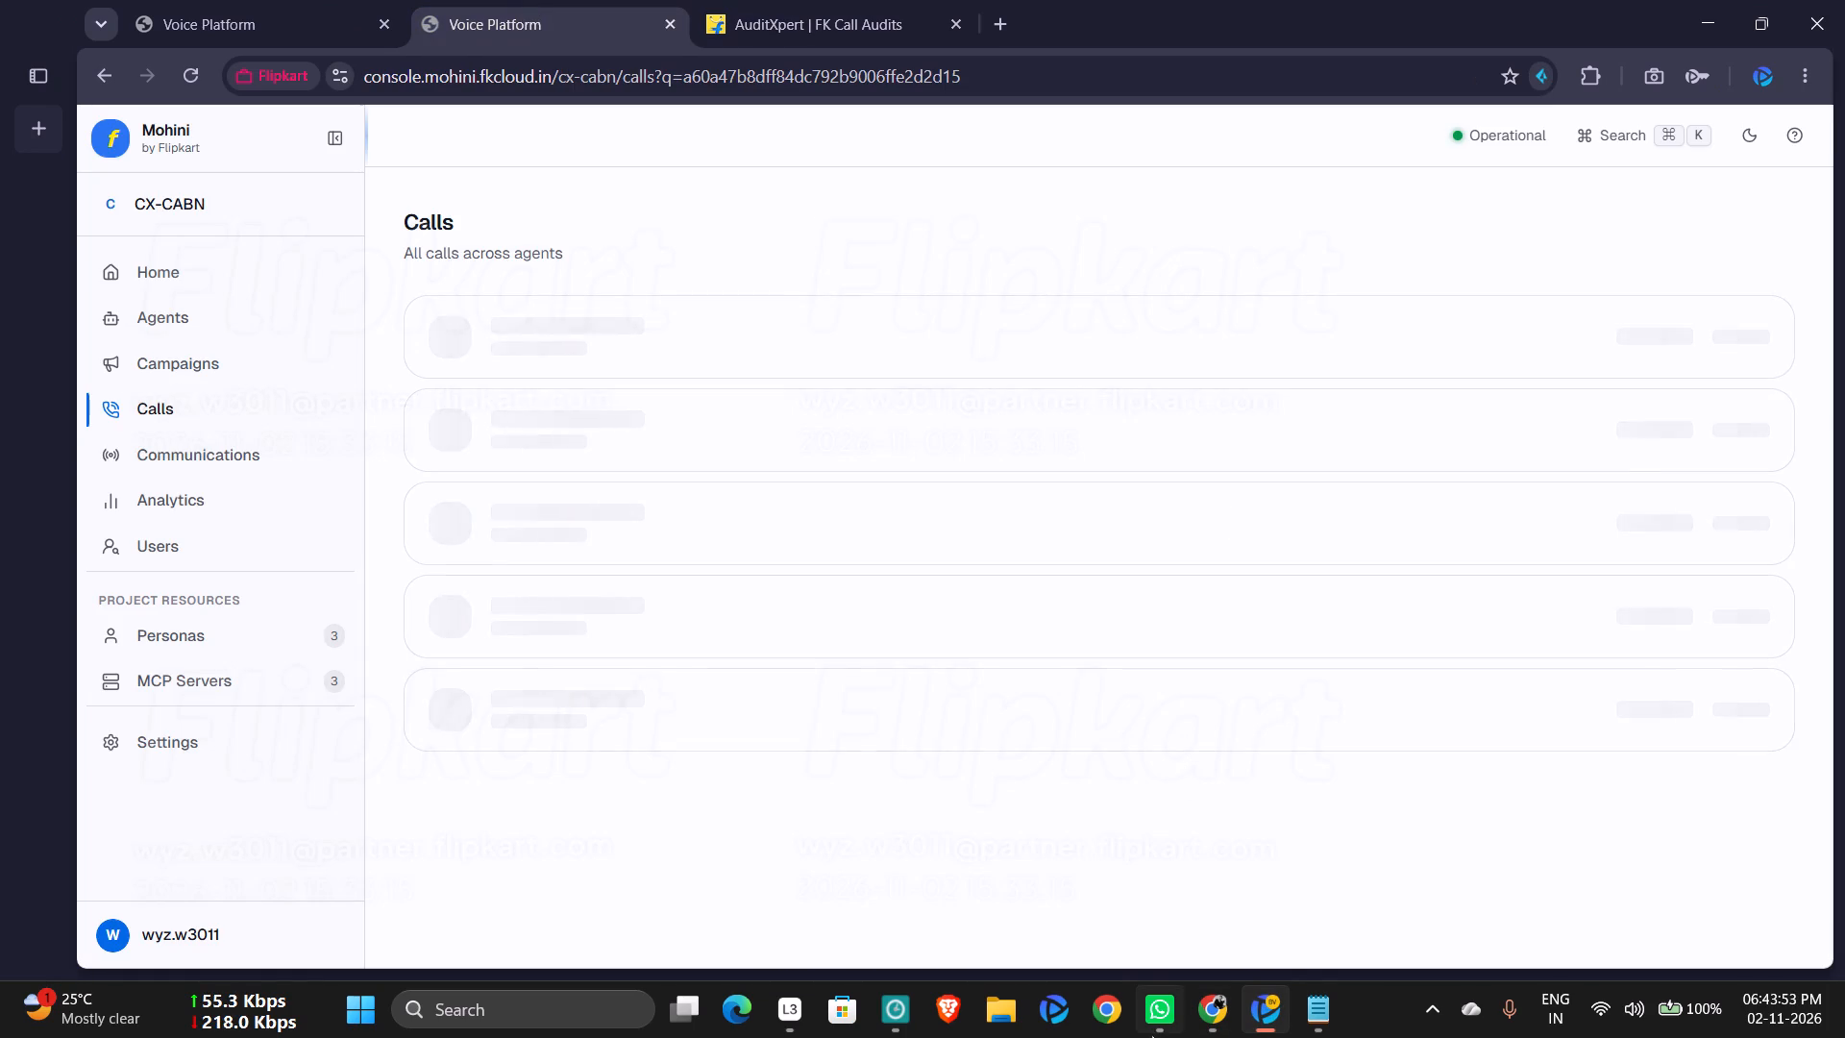
left_click(1207, 1015)
left_click(1027, 823)
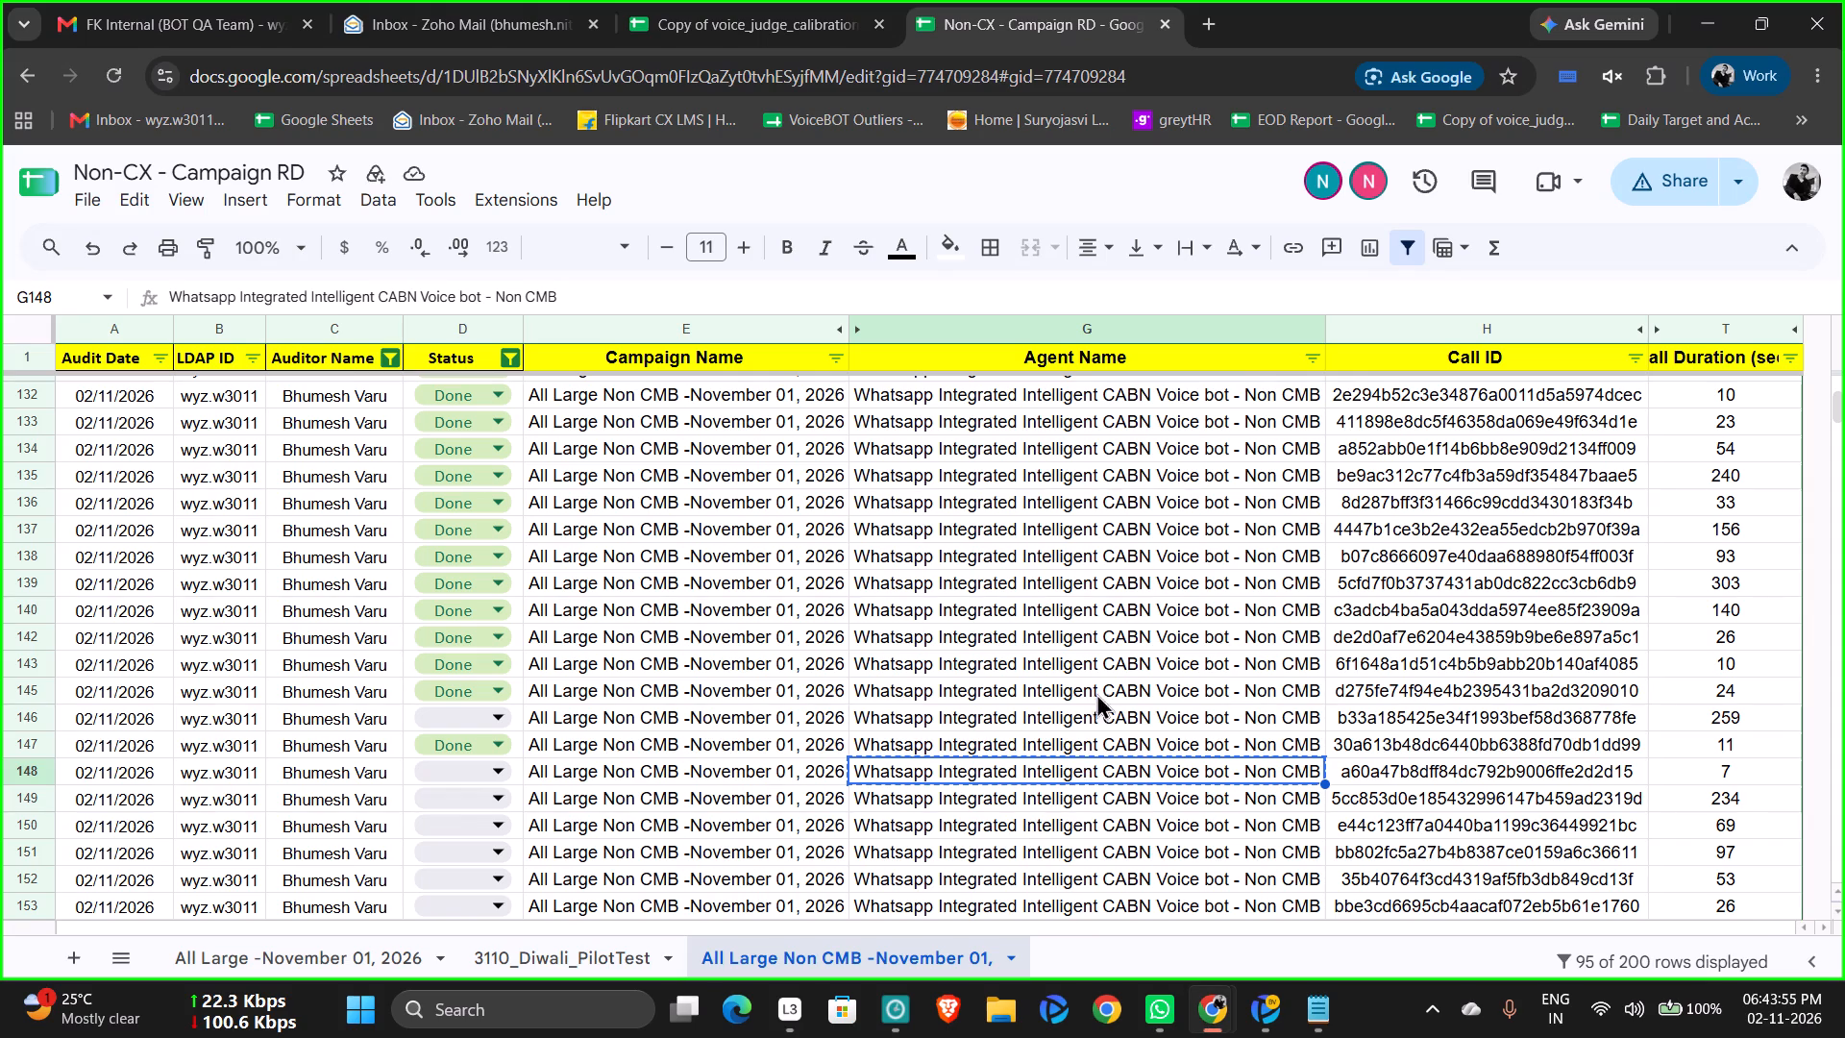
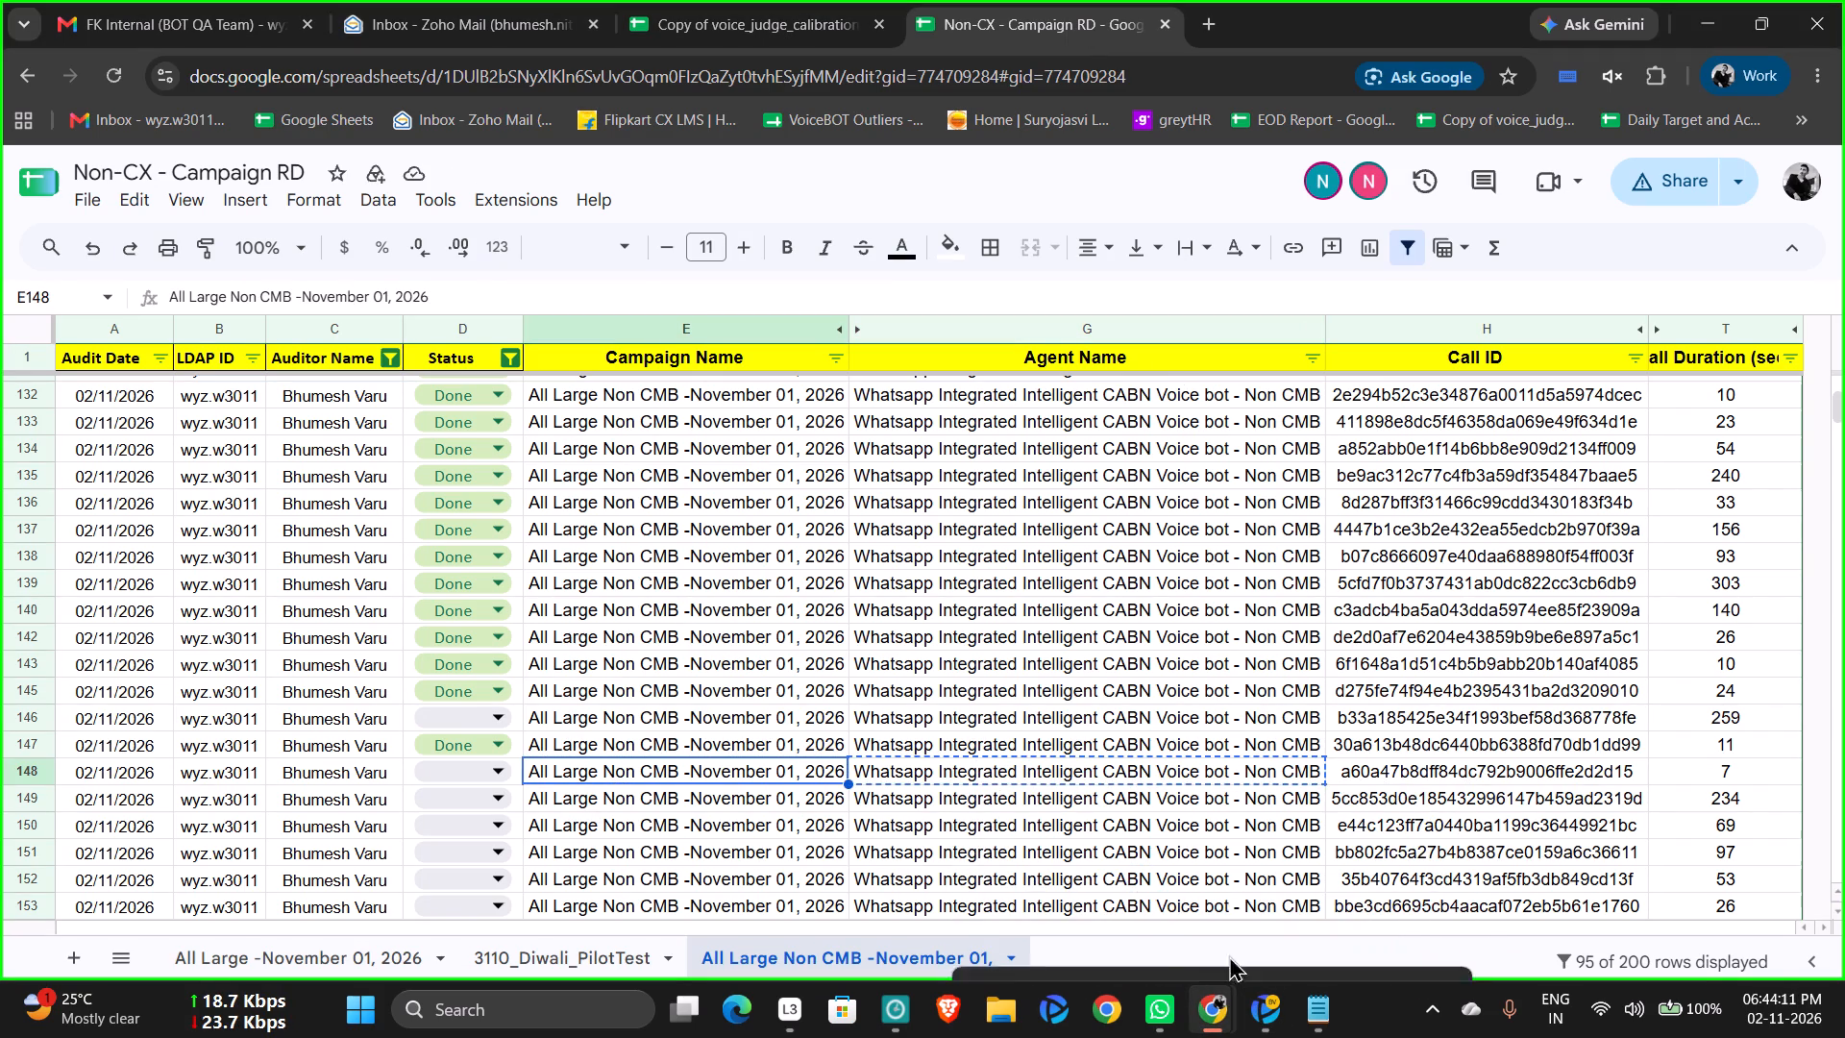
Set the Status of the row 148 call to Unable to load in the Non-CX campaign sheet.
left_click(1271, 1013)
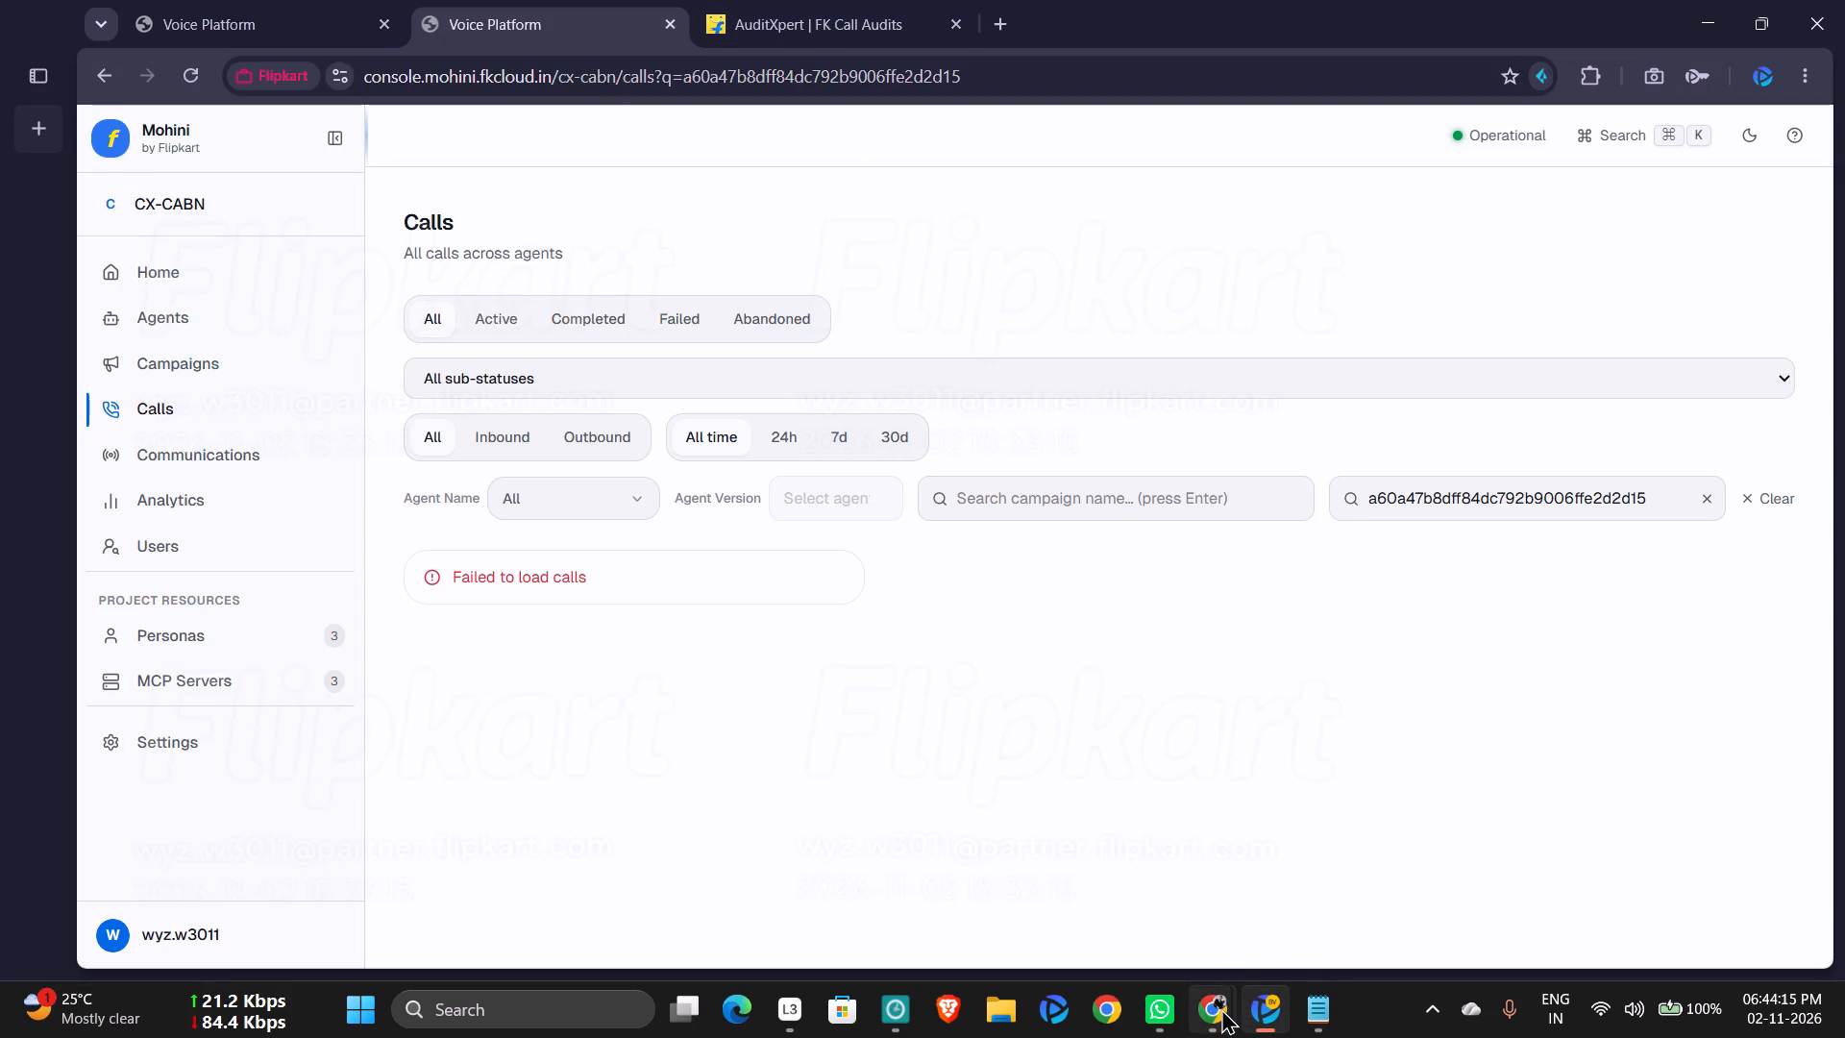
left_click(1221, 1008)
left_click(1121, 887)
left_click(497, 759)
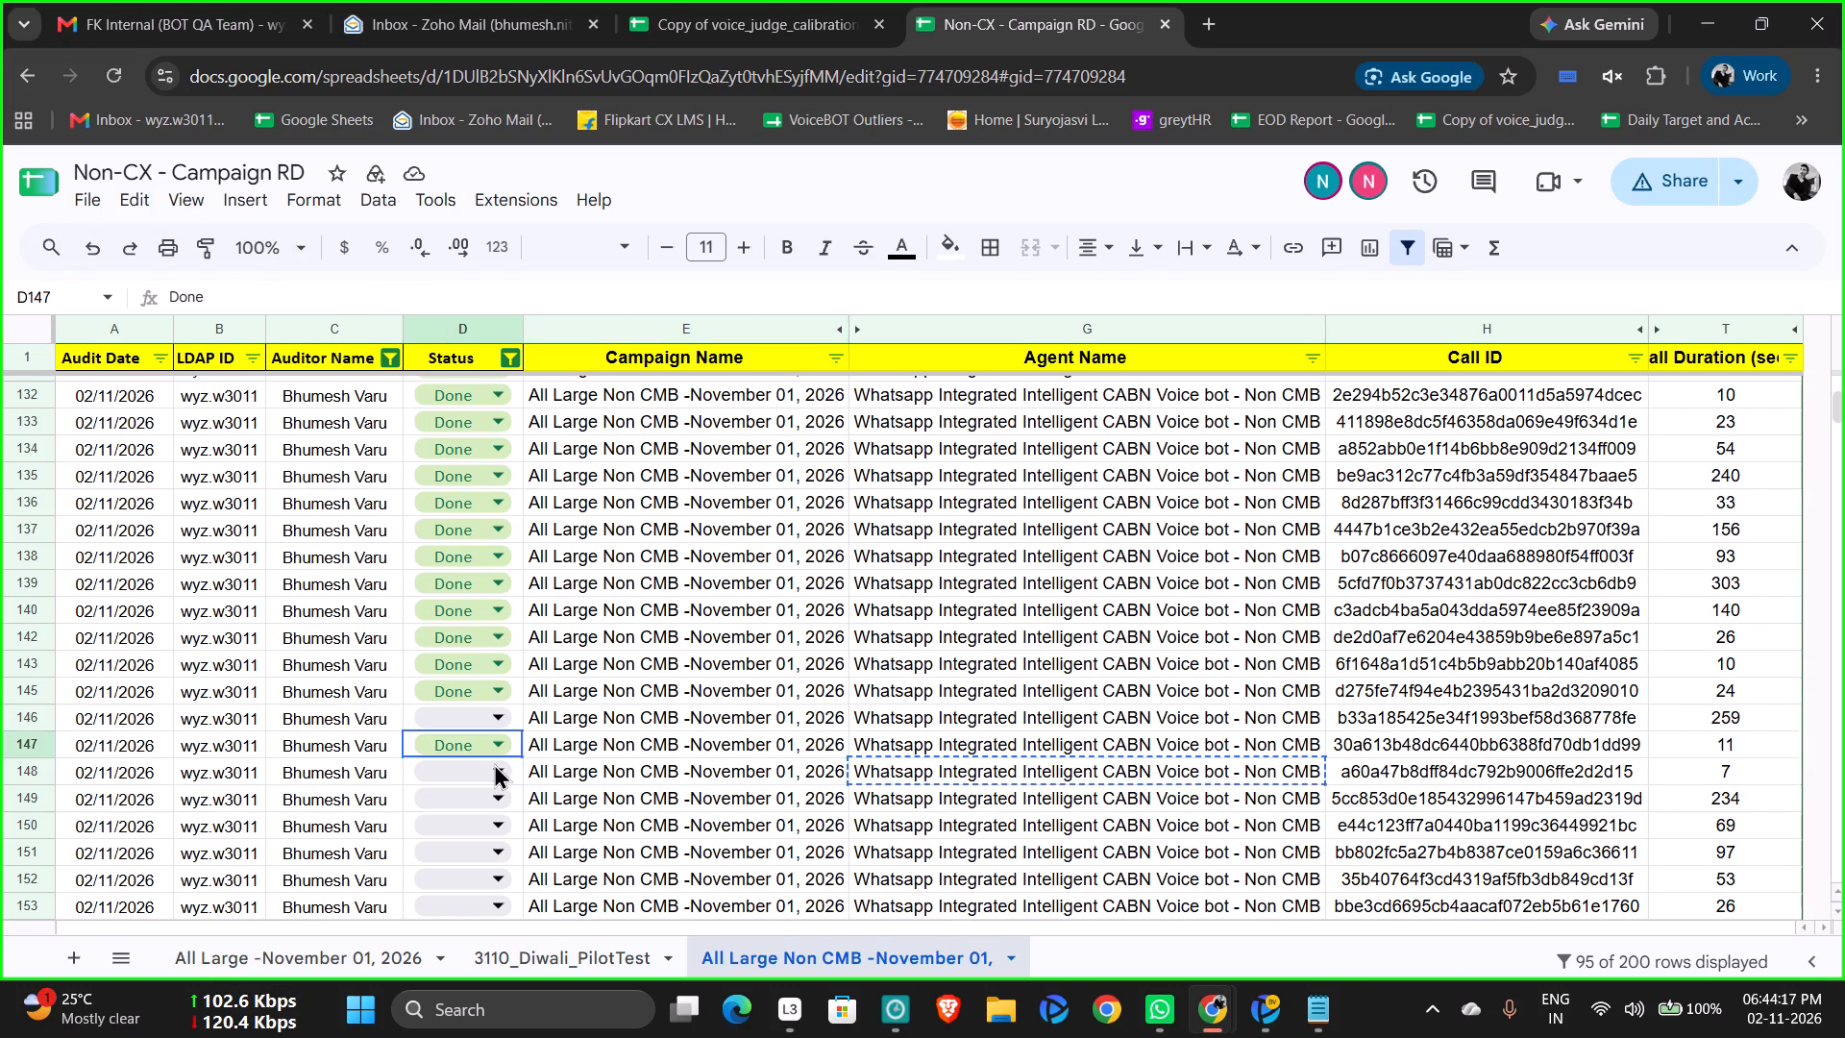
left_click(494, 770)
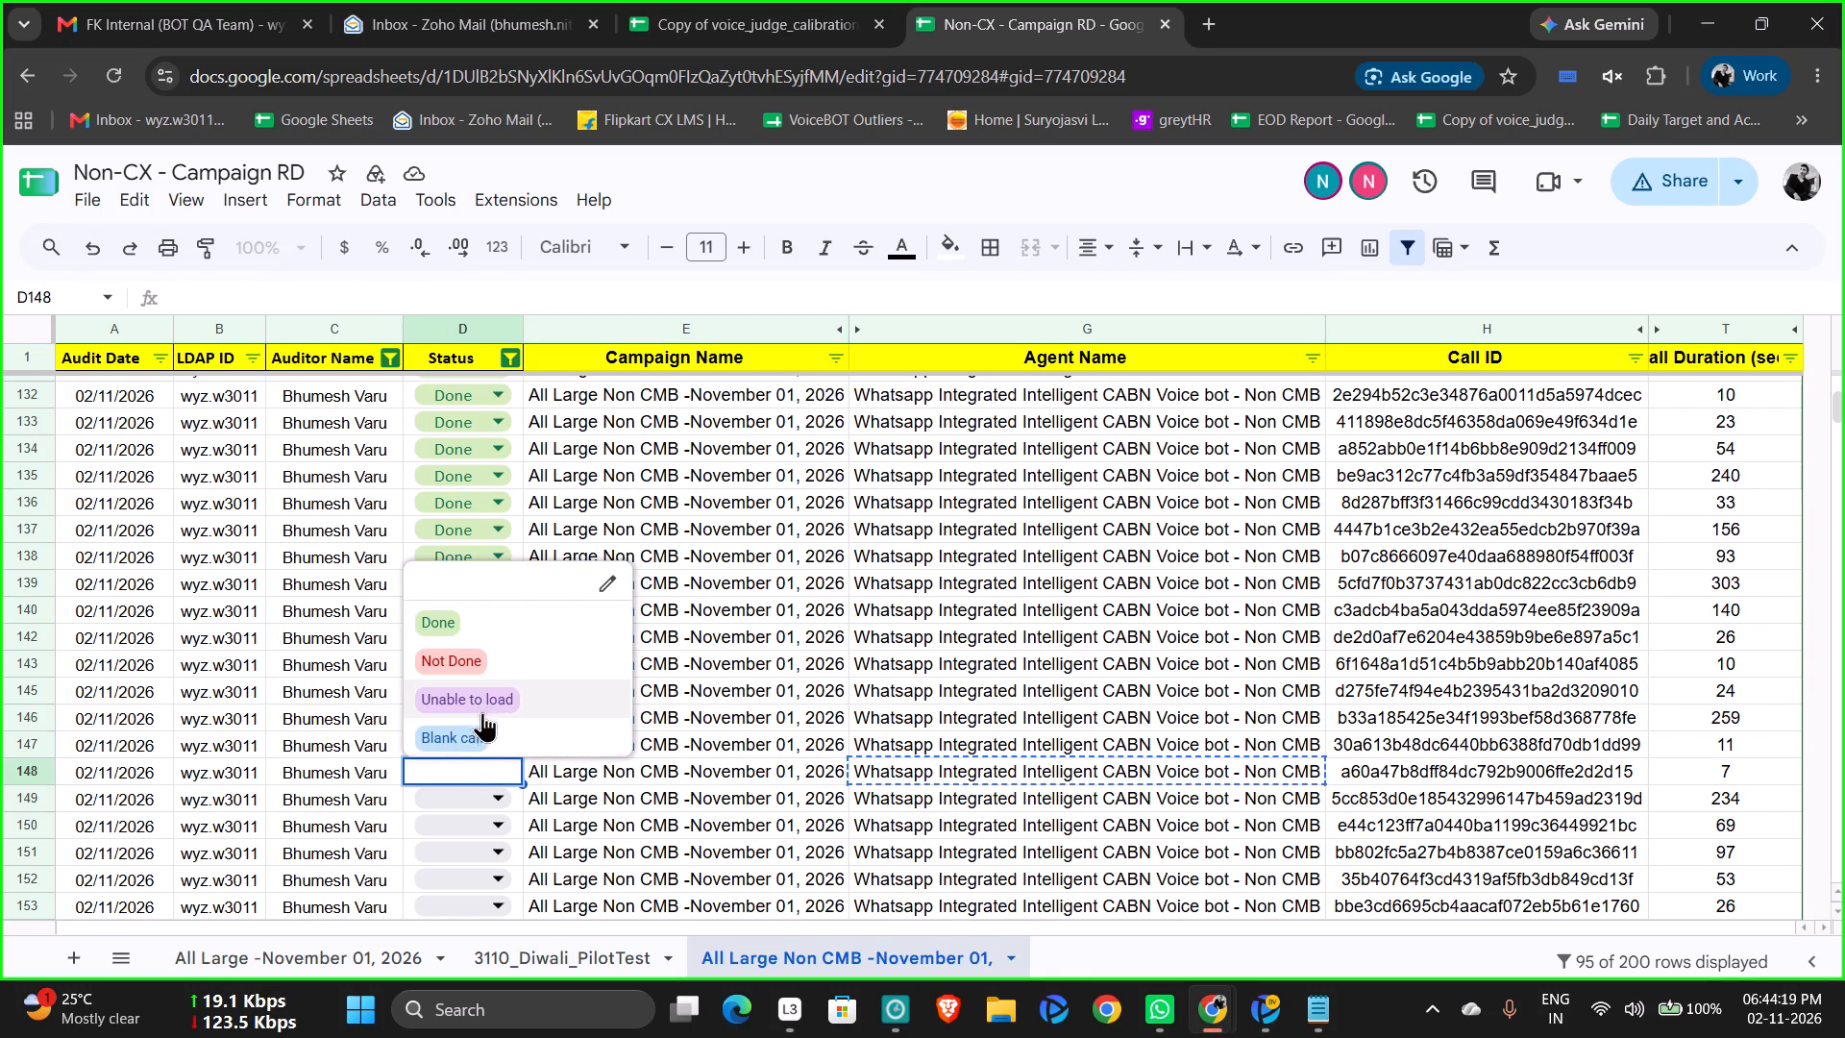
left_click(487, 698)
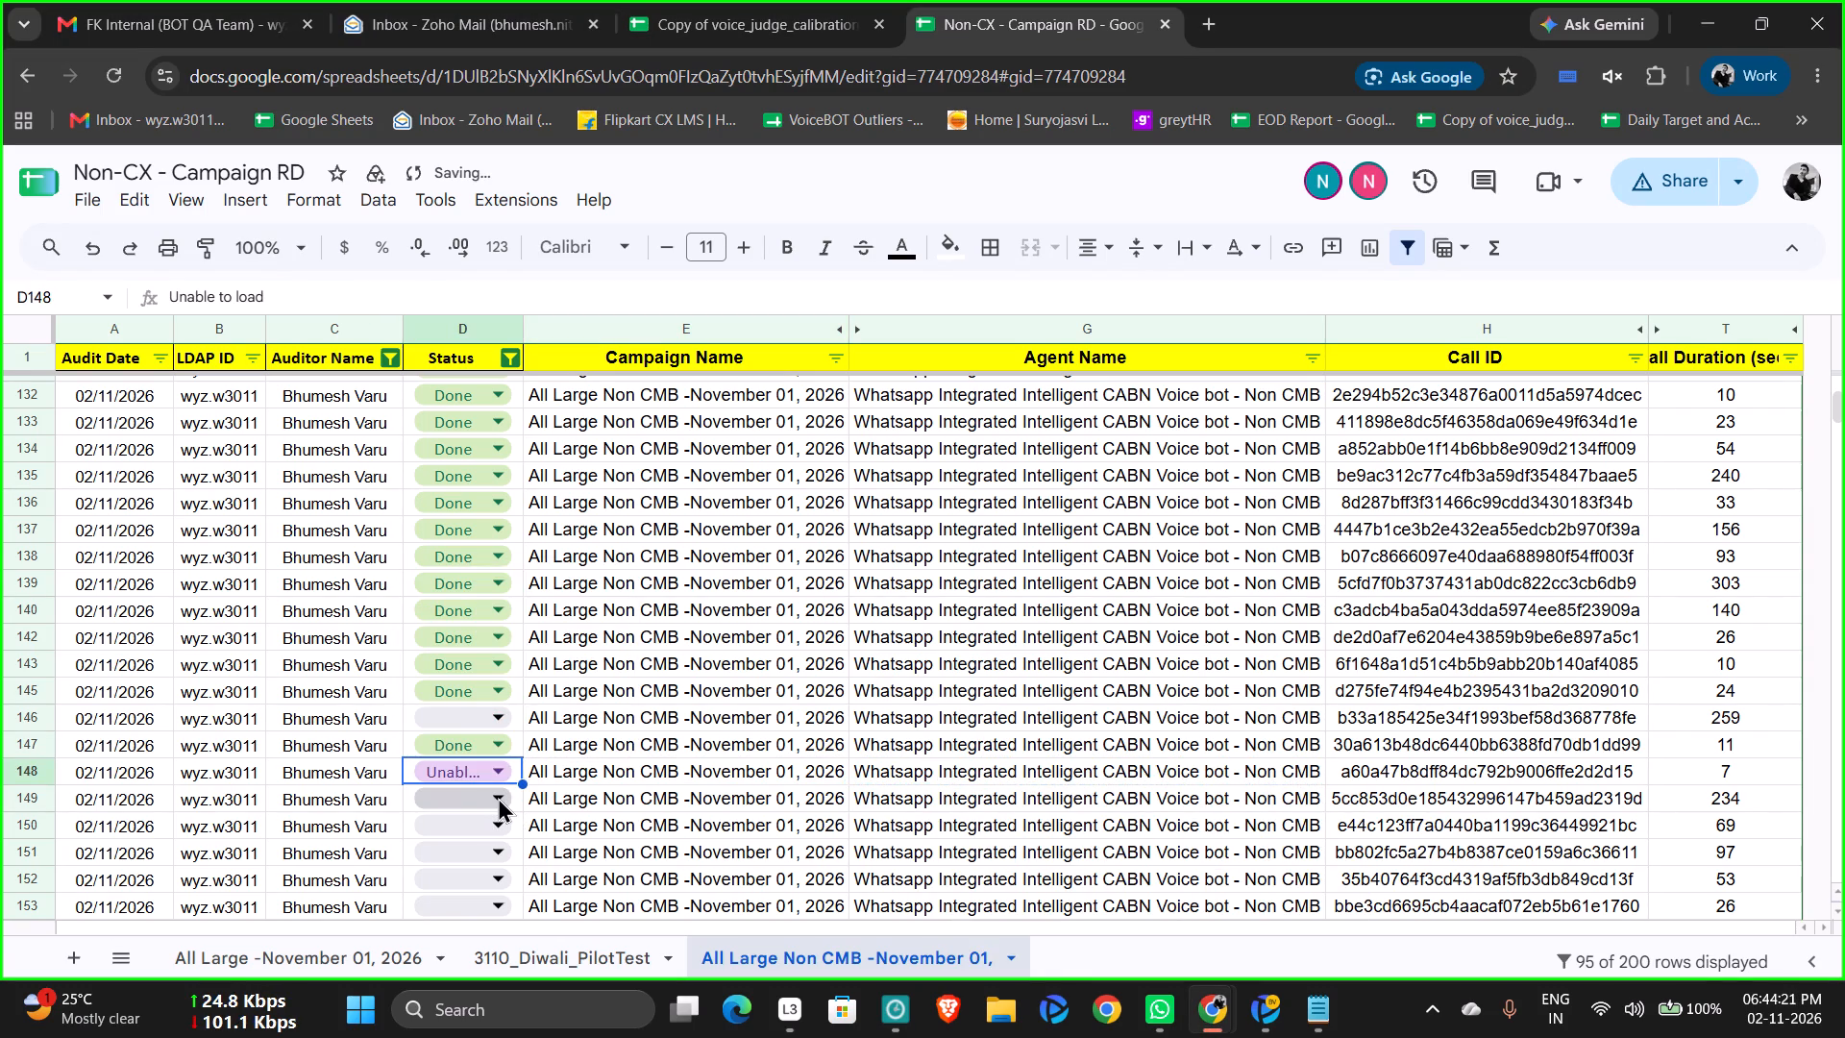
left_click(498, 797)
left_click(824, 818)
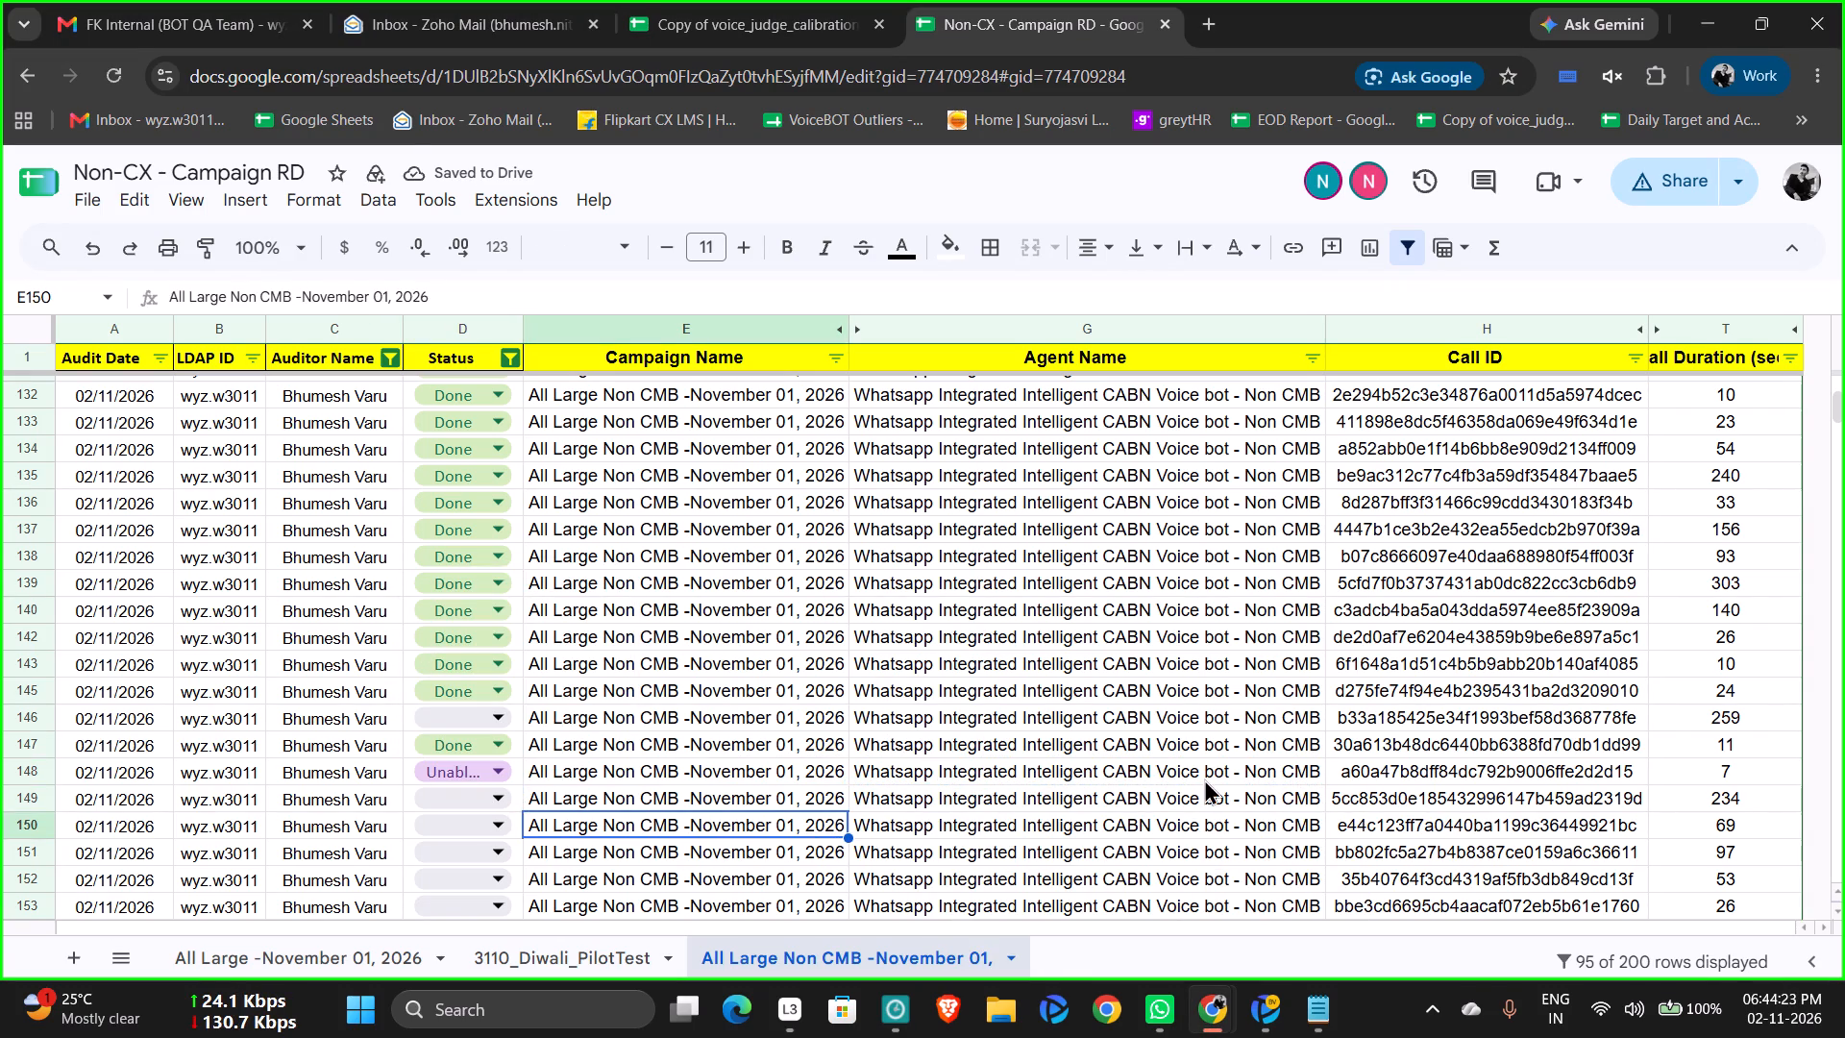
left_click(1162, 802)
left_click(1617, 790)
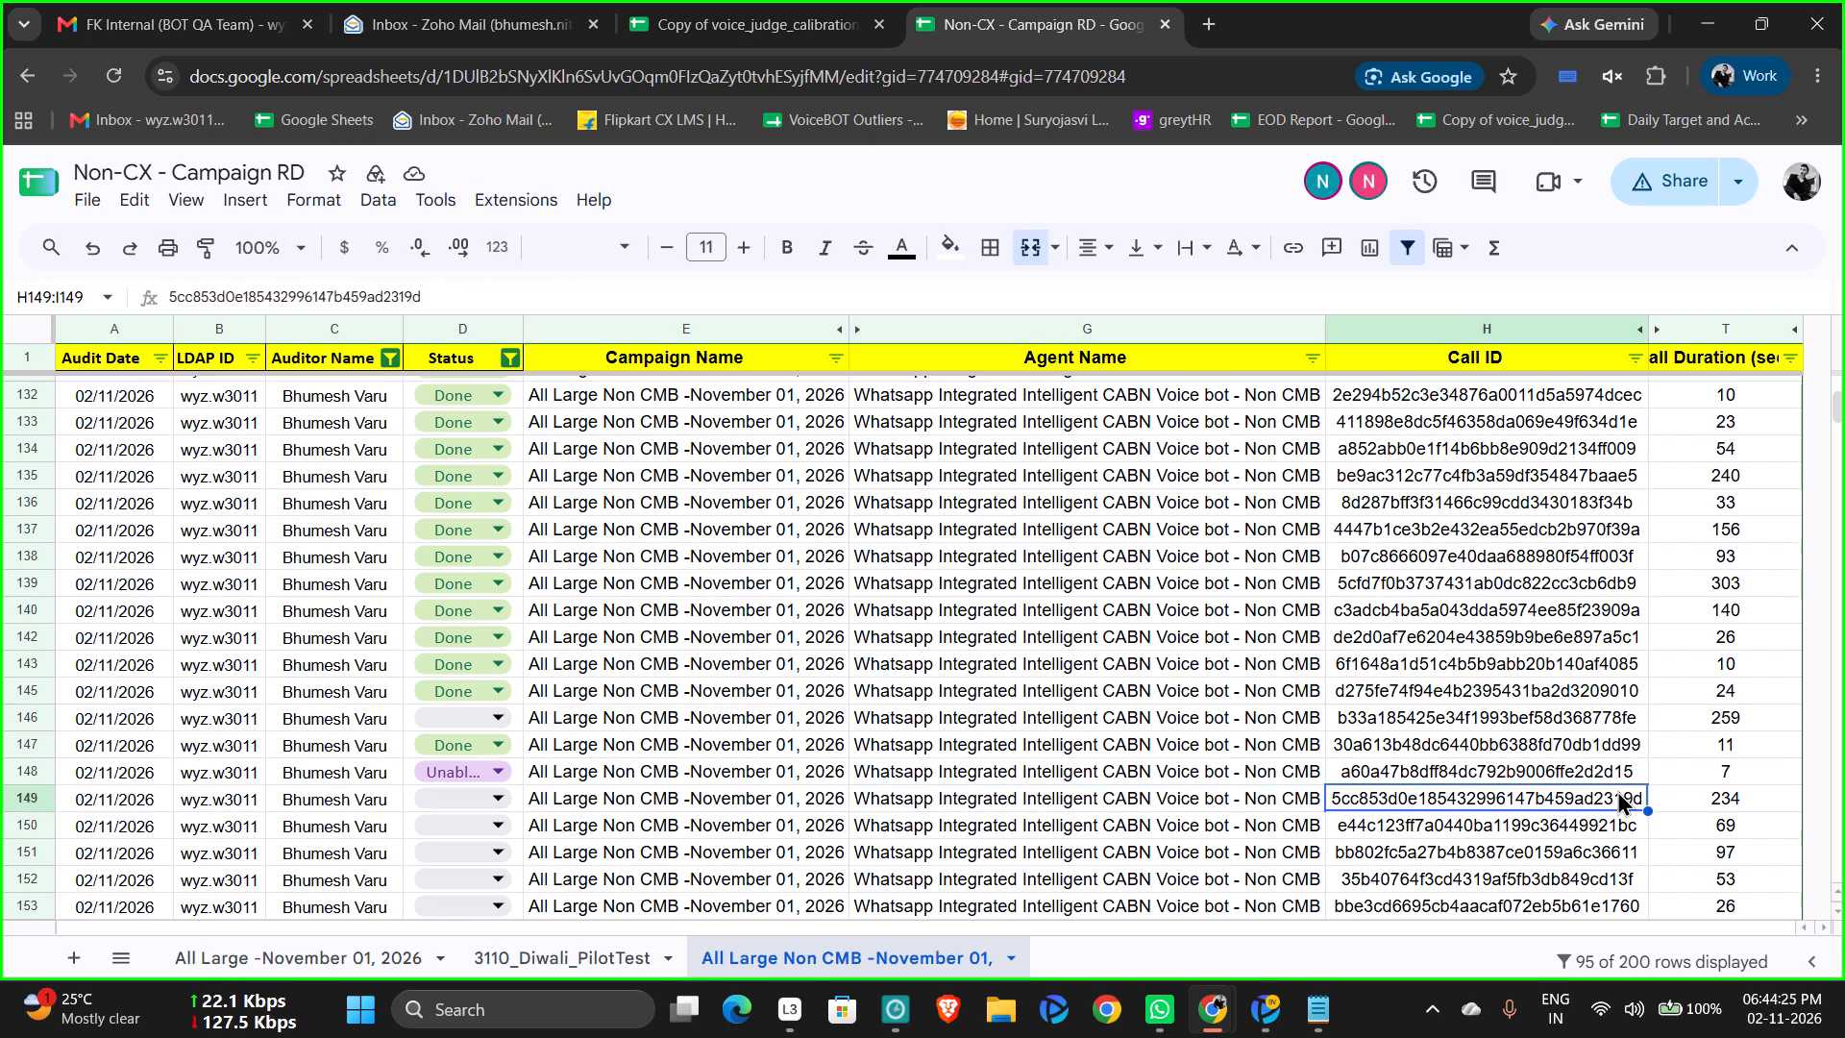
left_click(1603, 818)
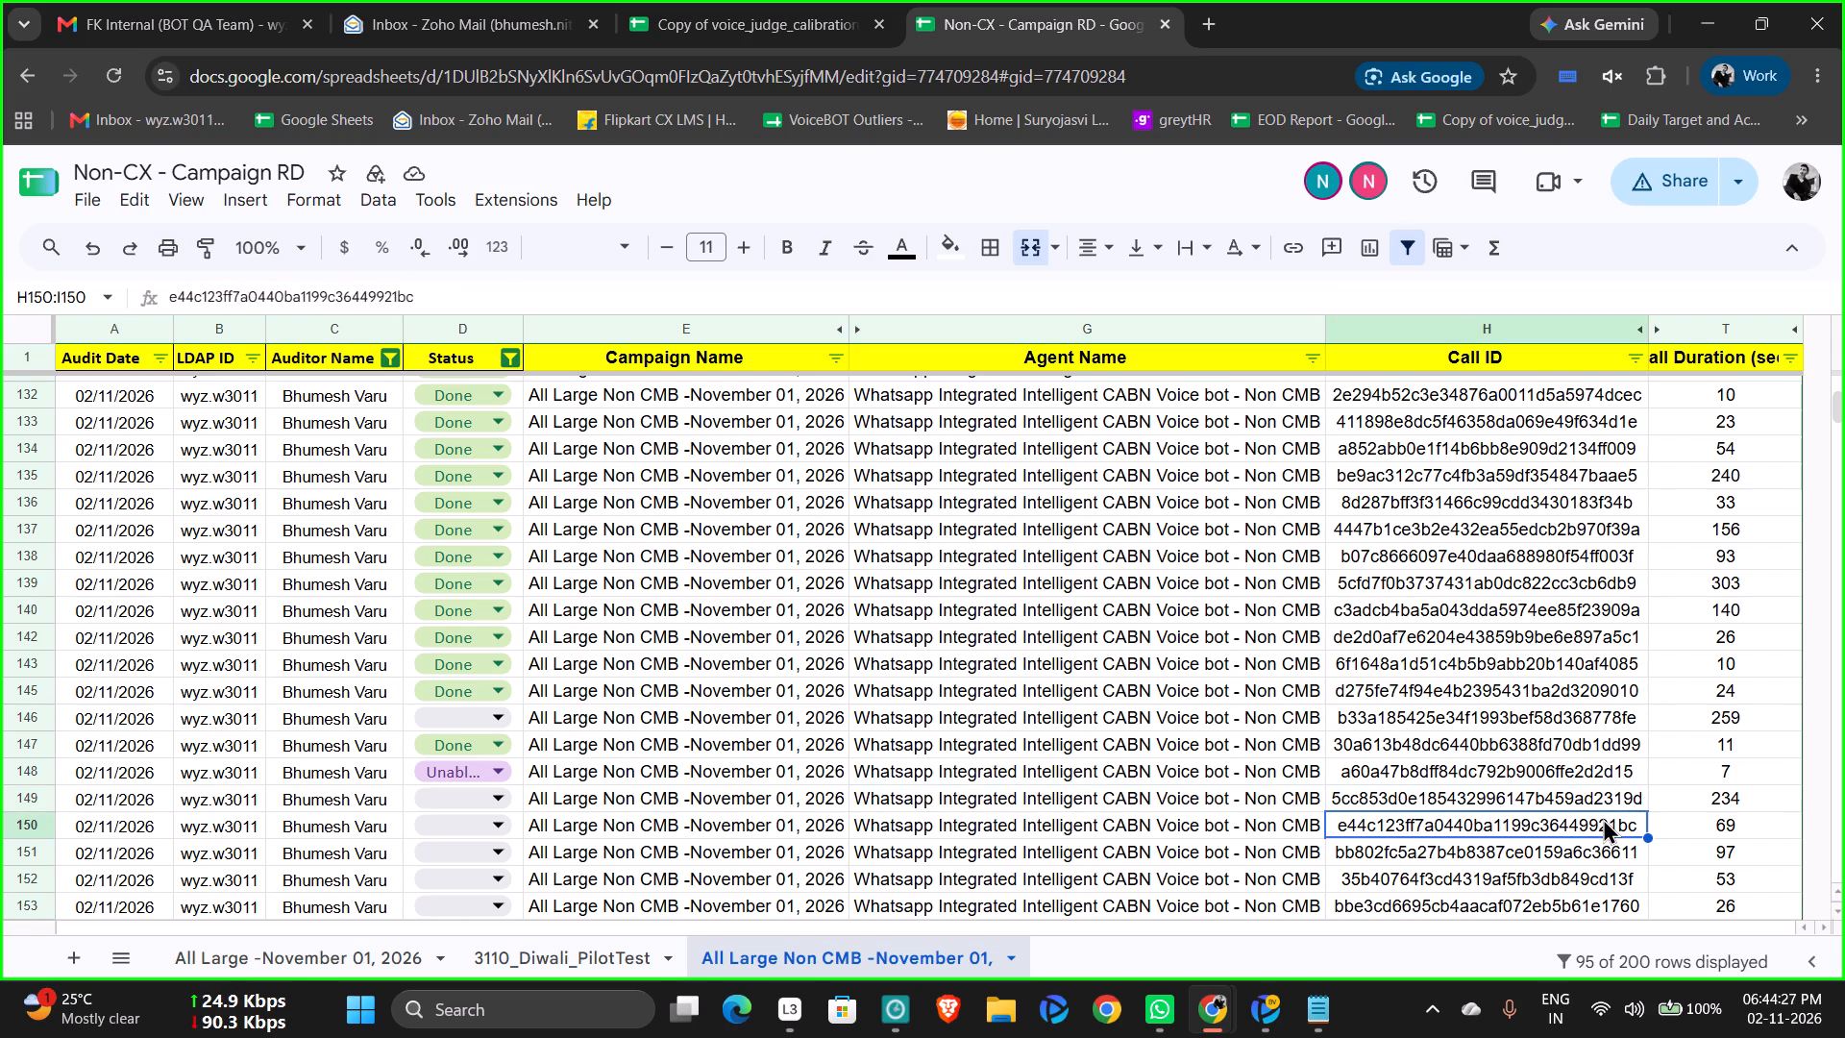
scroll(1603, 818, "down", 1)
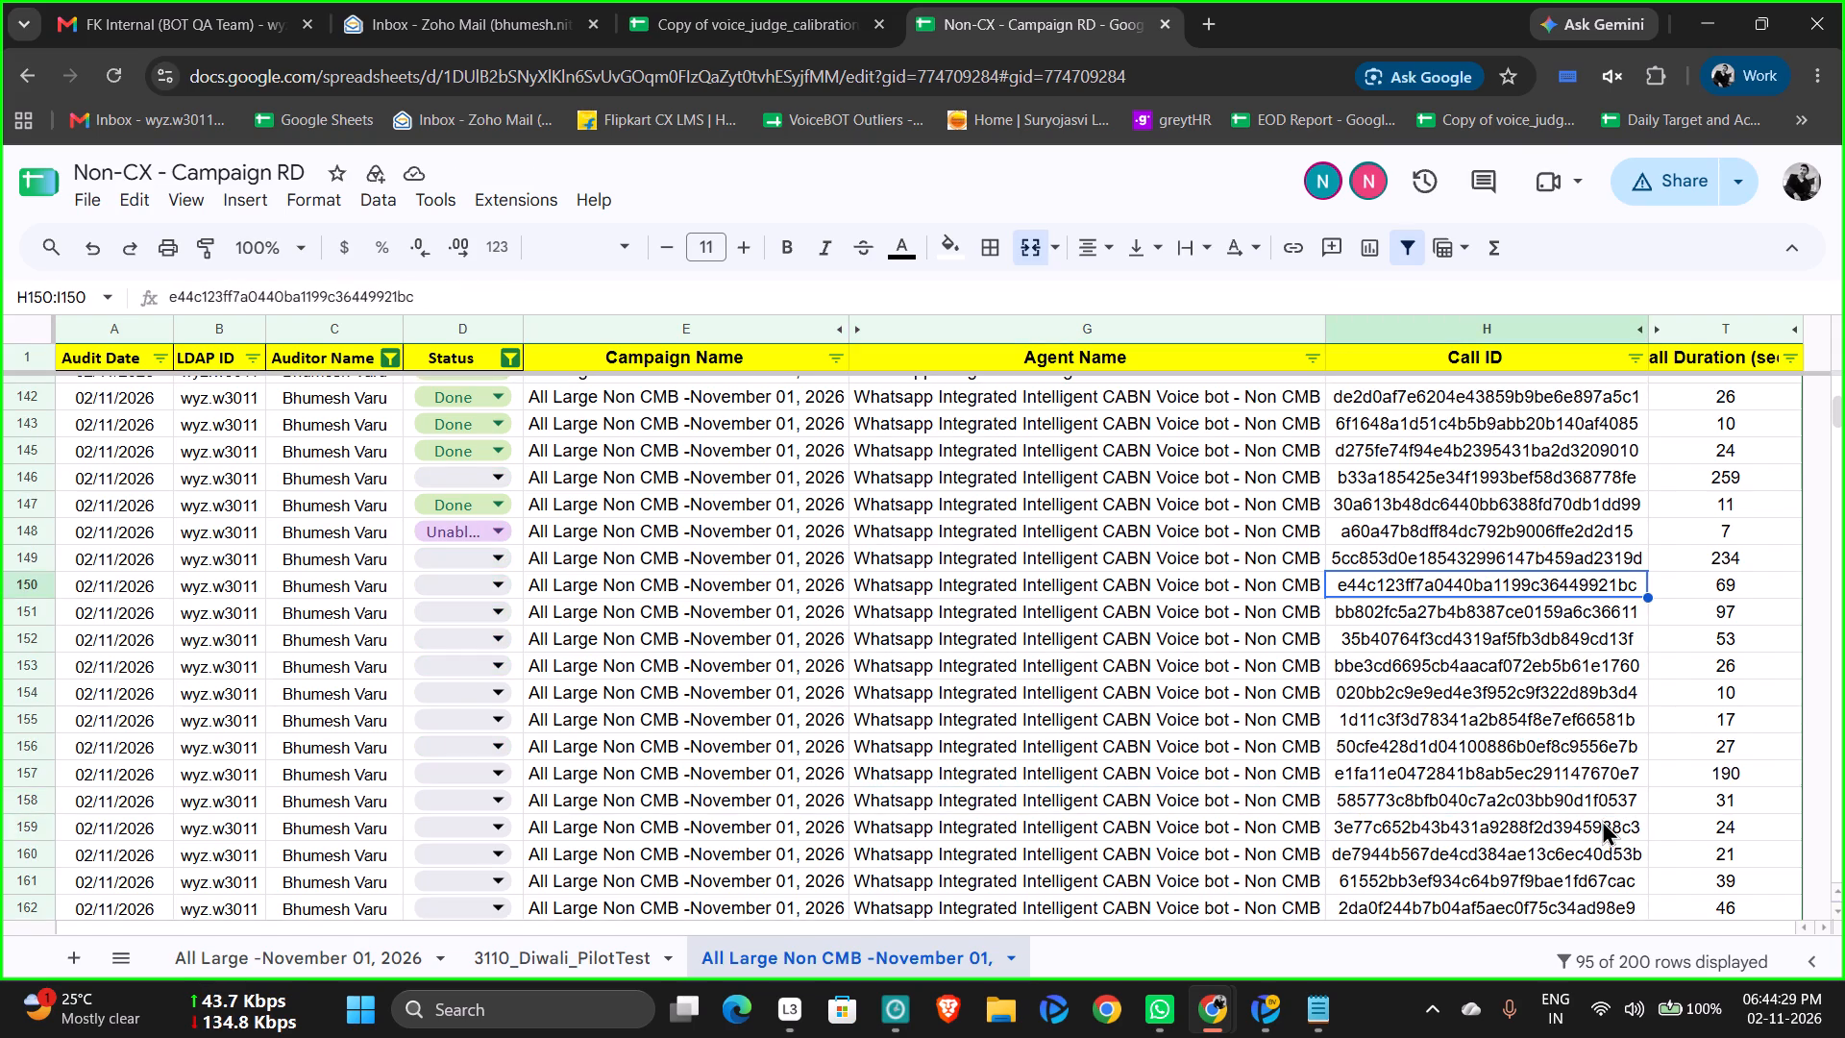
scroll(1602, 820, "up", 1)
Reapply the Status column filter with only (Blanks) and Done included, and check the column's entry count.
left_click(455, 332)
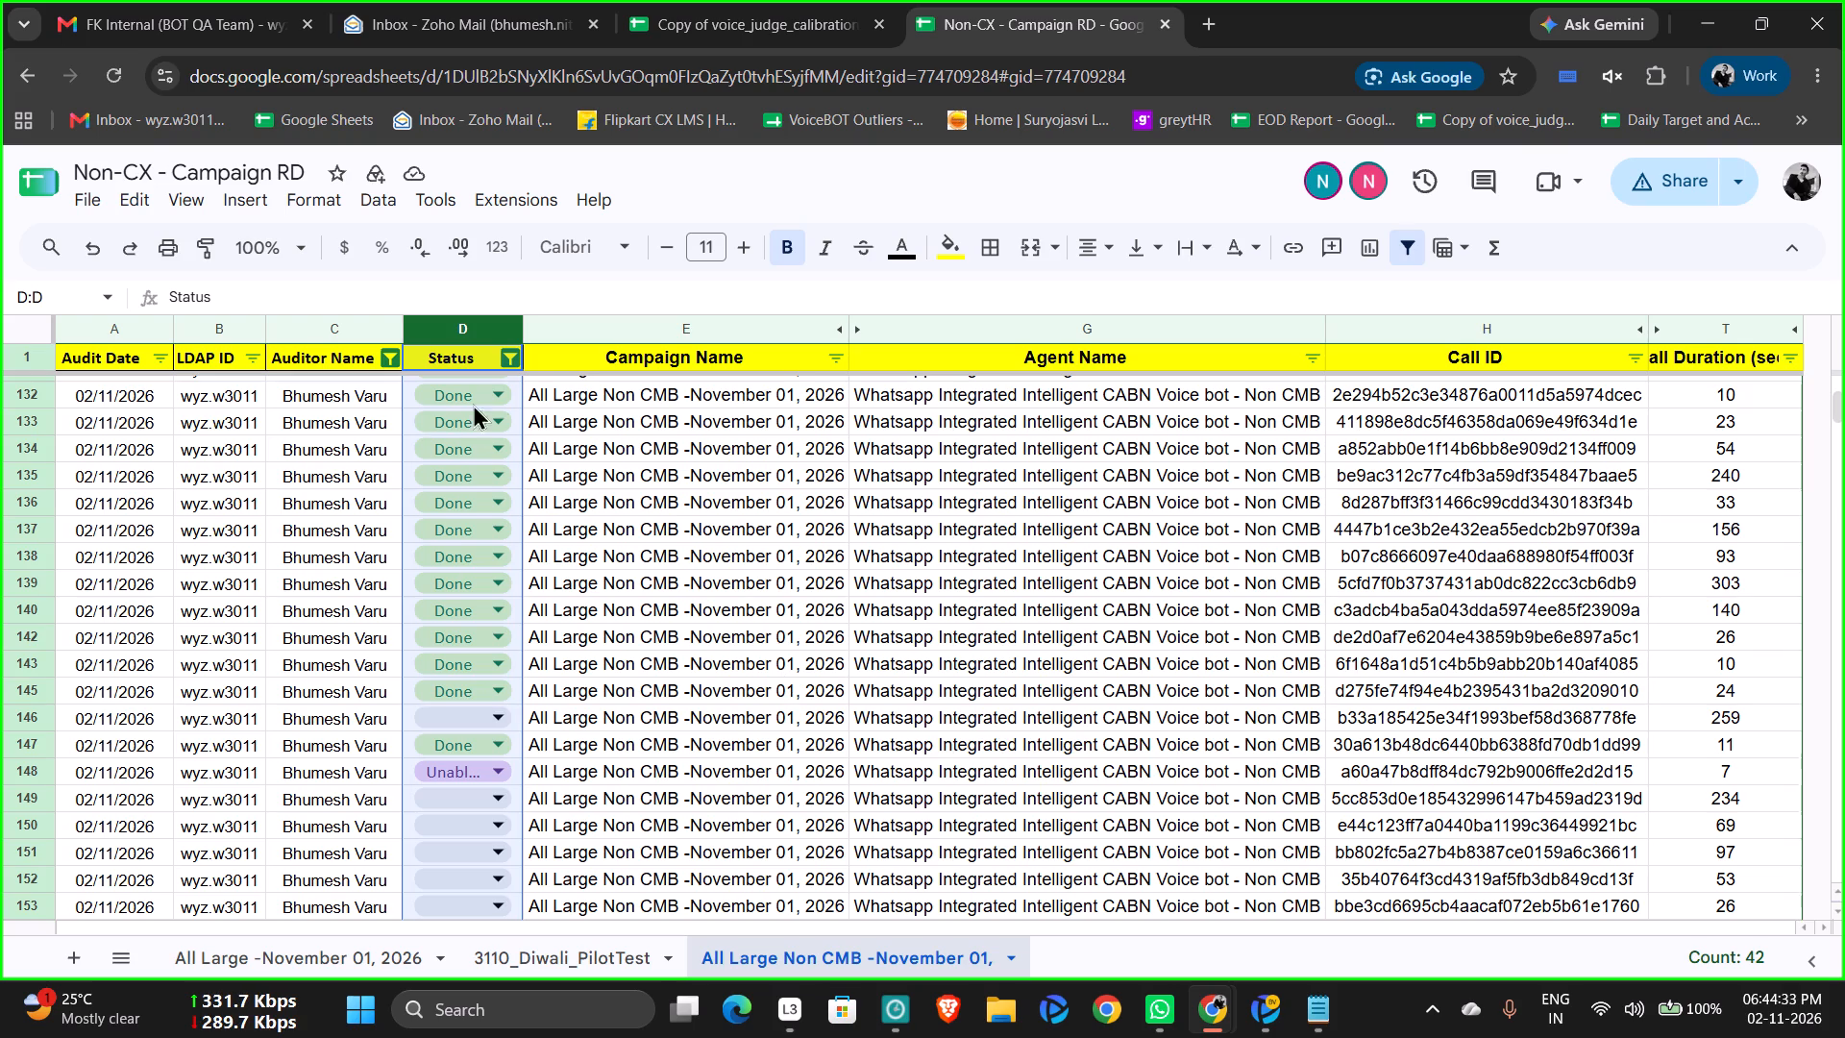
left_click(504, 367)
double_click(330, 807)
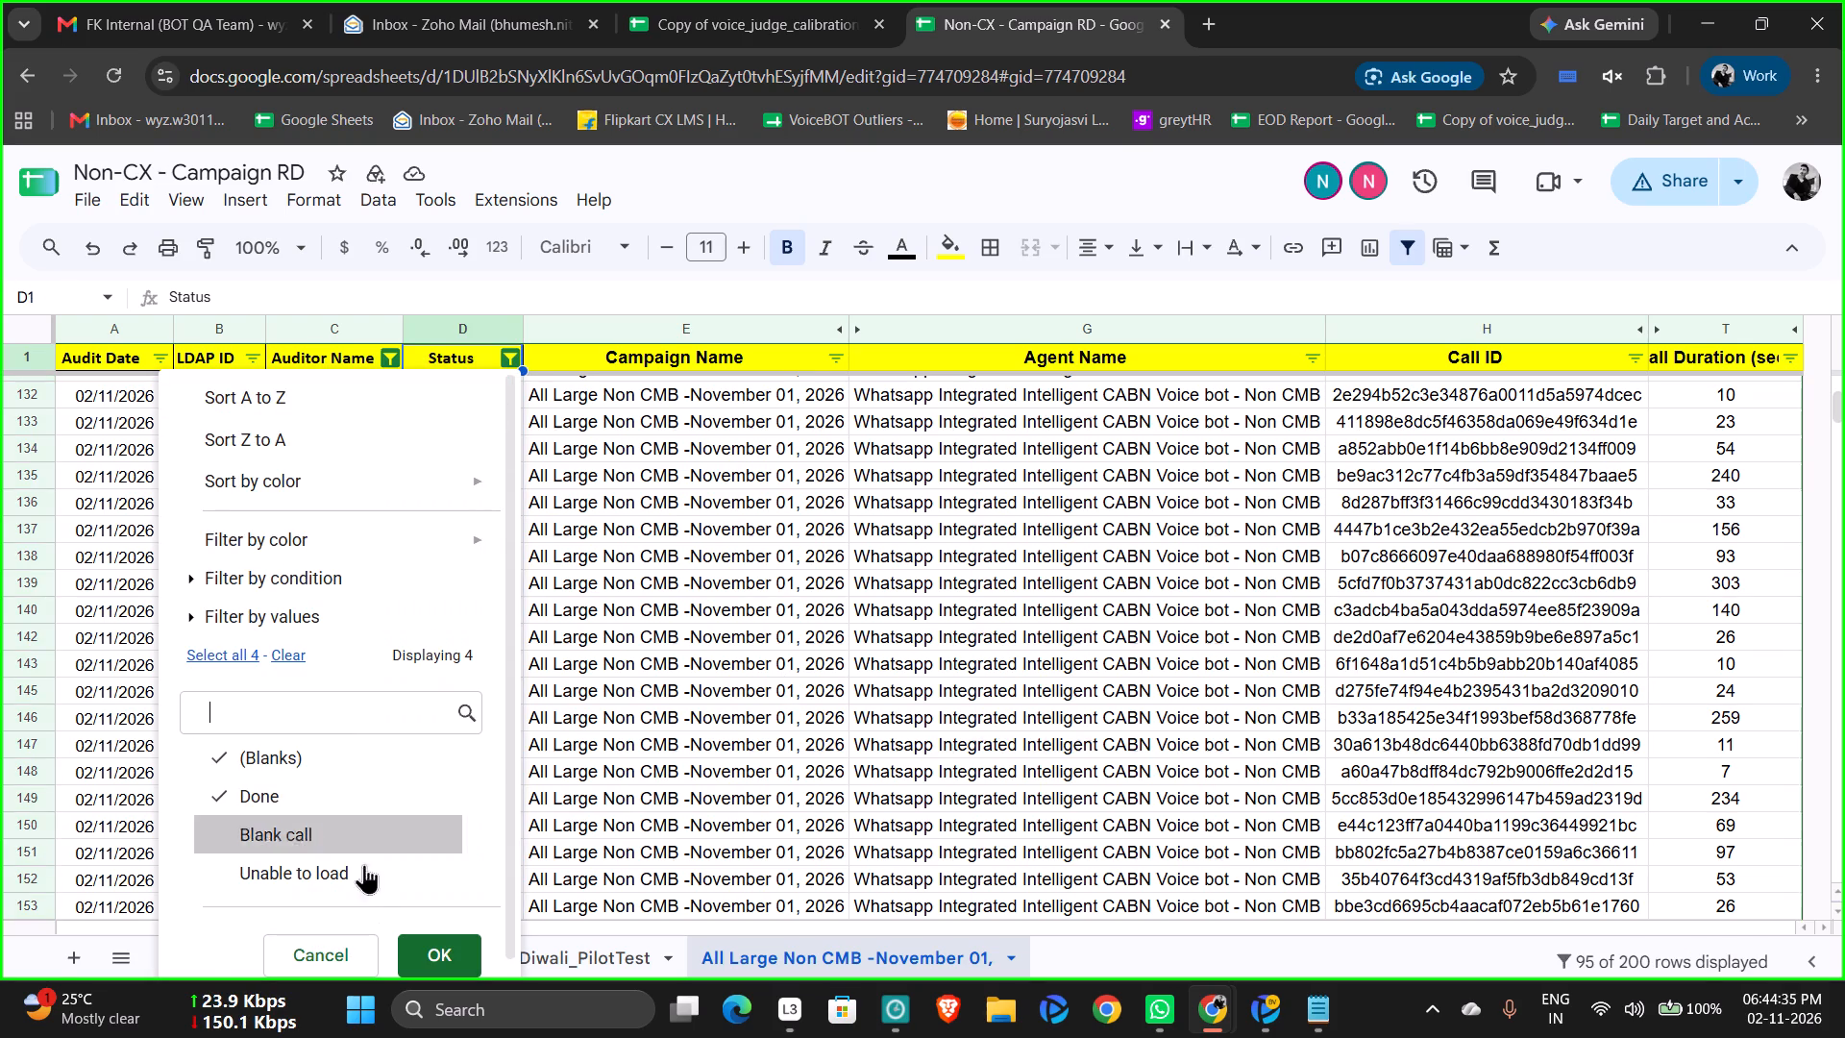
left_click(421, 949)
left_click(541, 727)
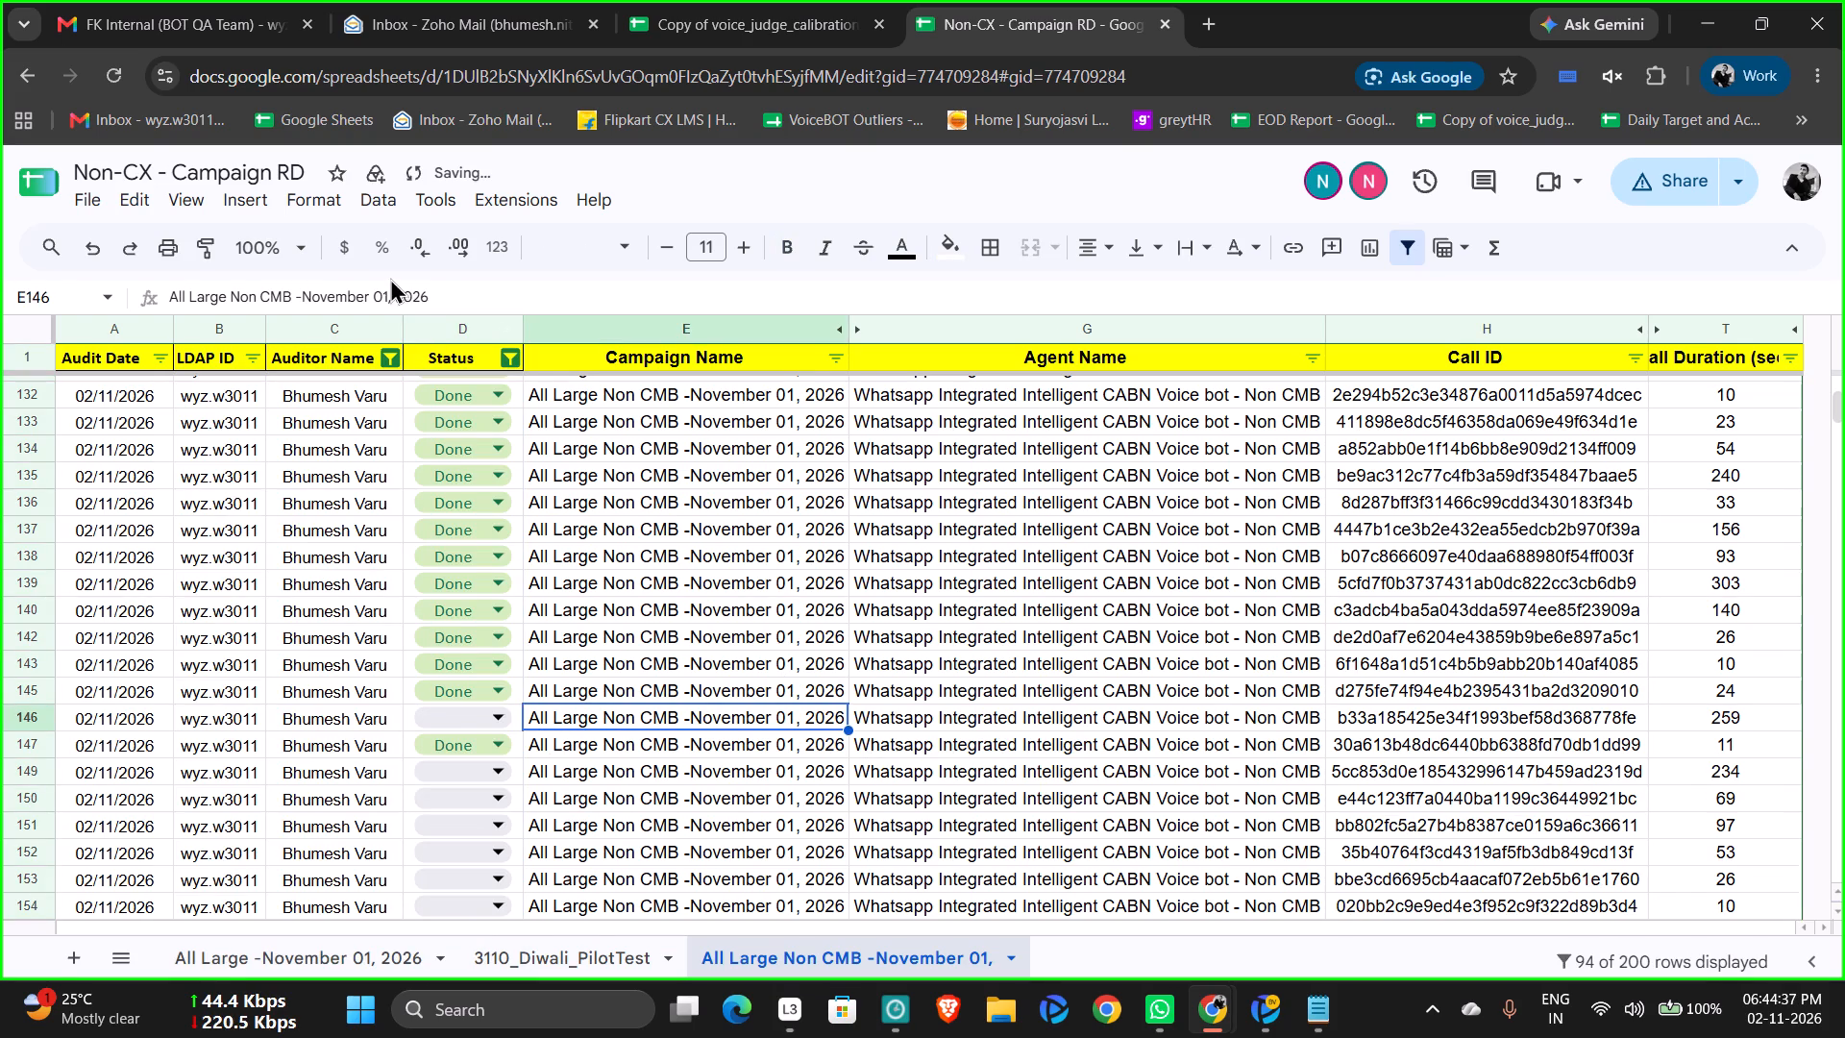
left_click(448, 322)
left_click(710, 736)
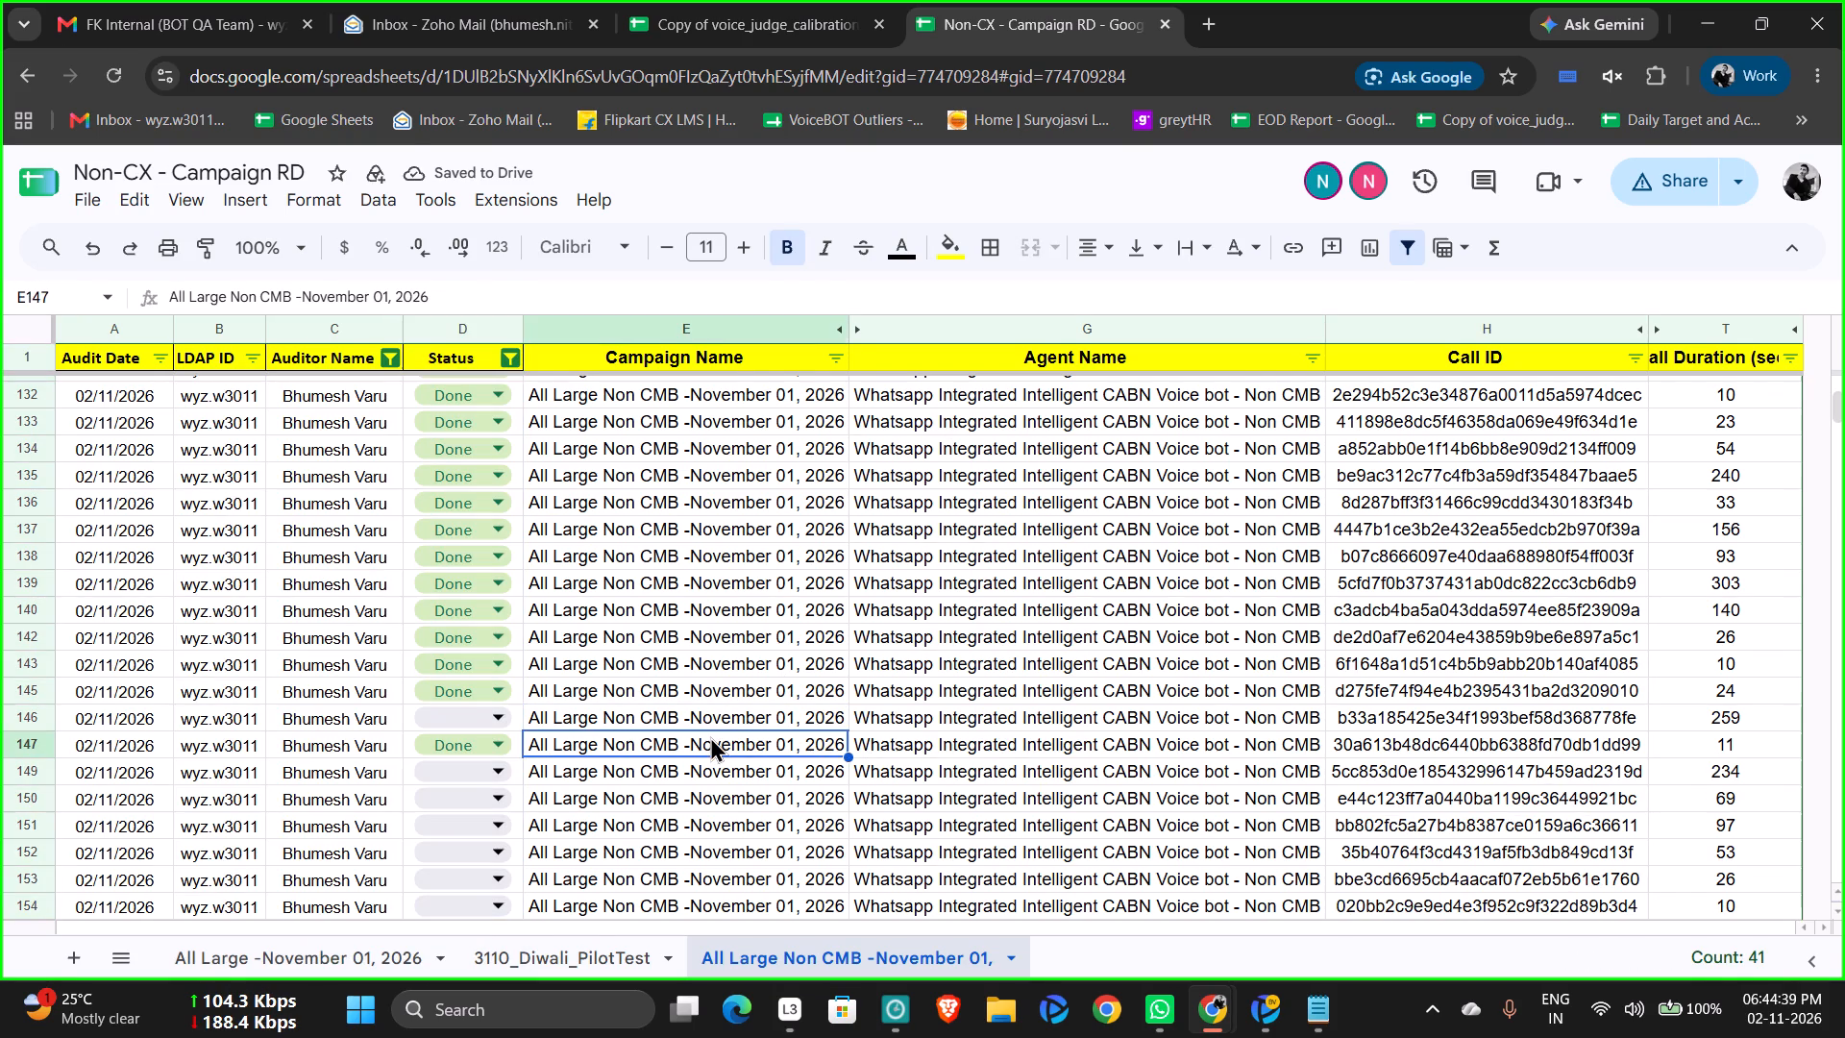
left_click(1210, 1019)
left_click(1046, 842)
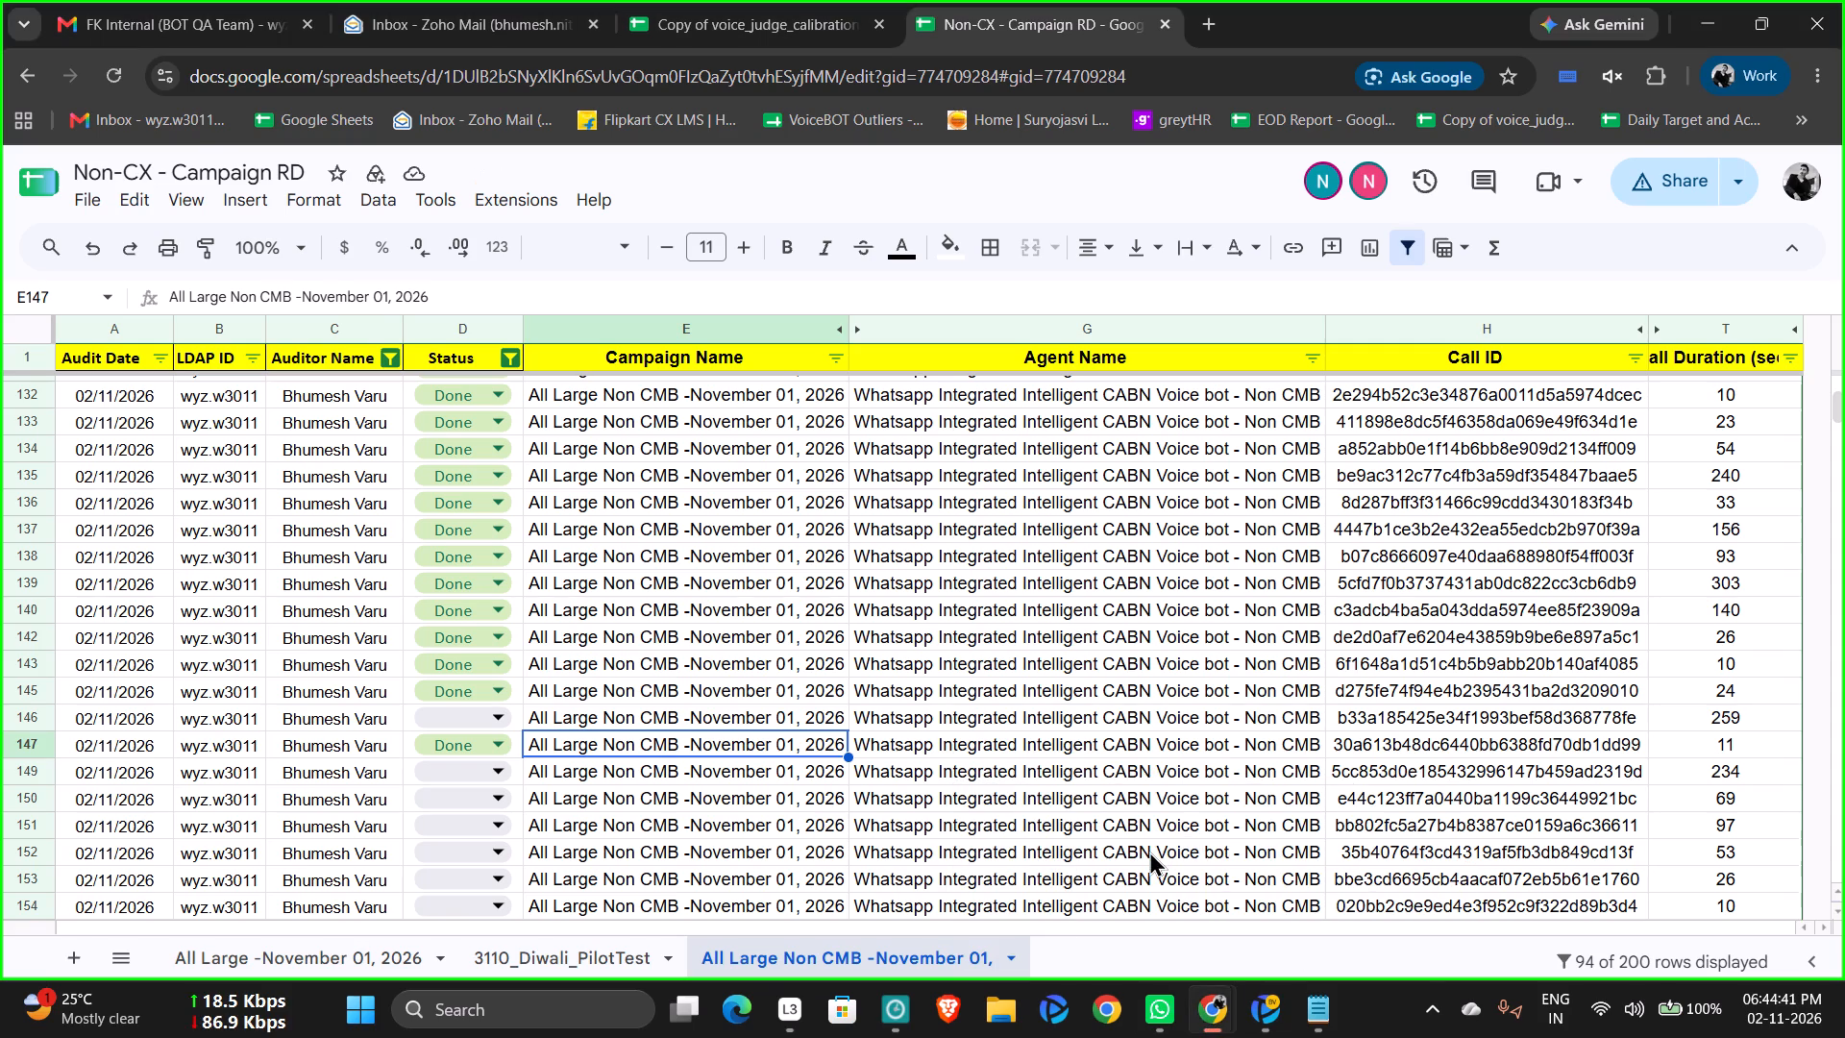
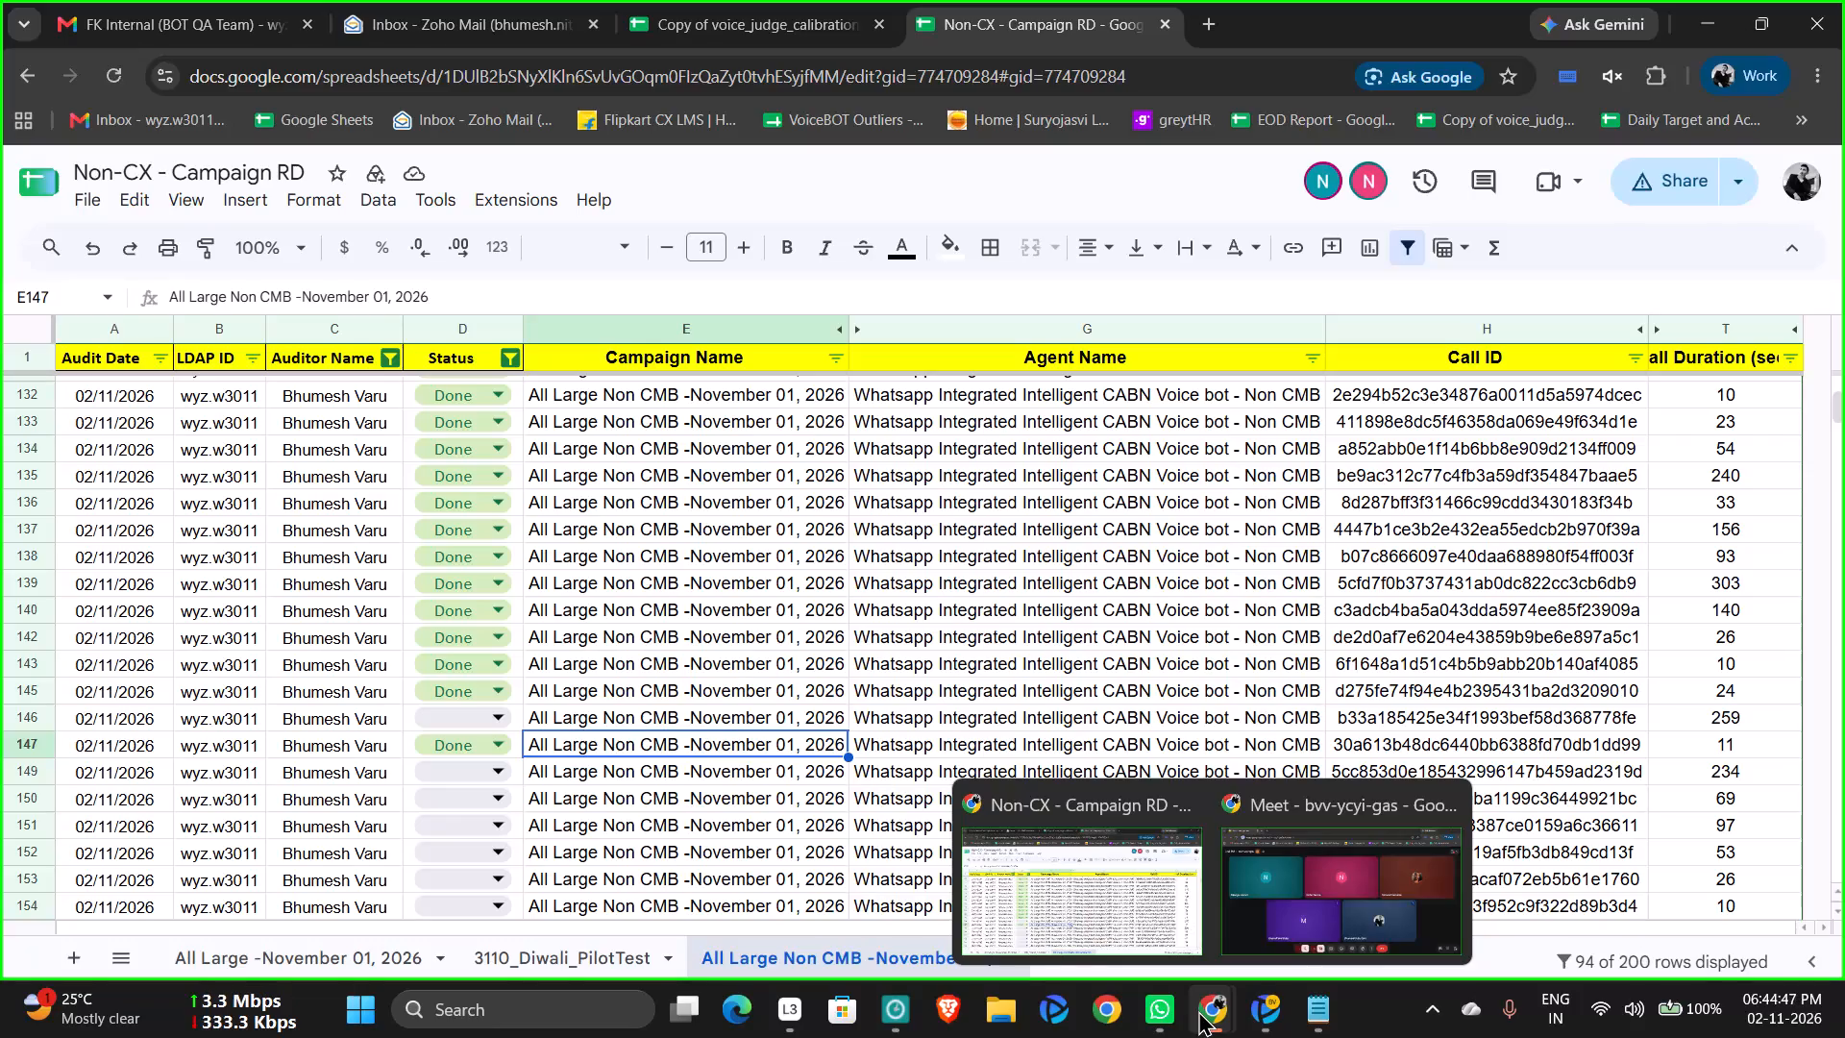
Switch back to the Non-CX - Campaign RD spreadsheet window showing the All Large Non CMB call list.
left_click(1178, 915)
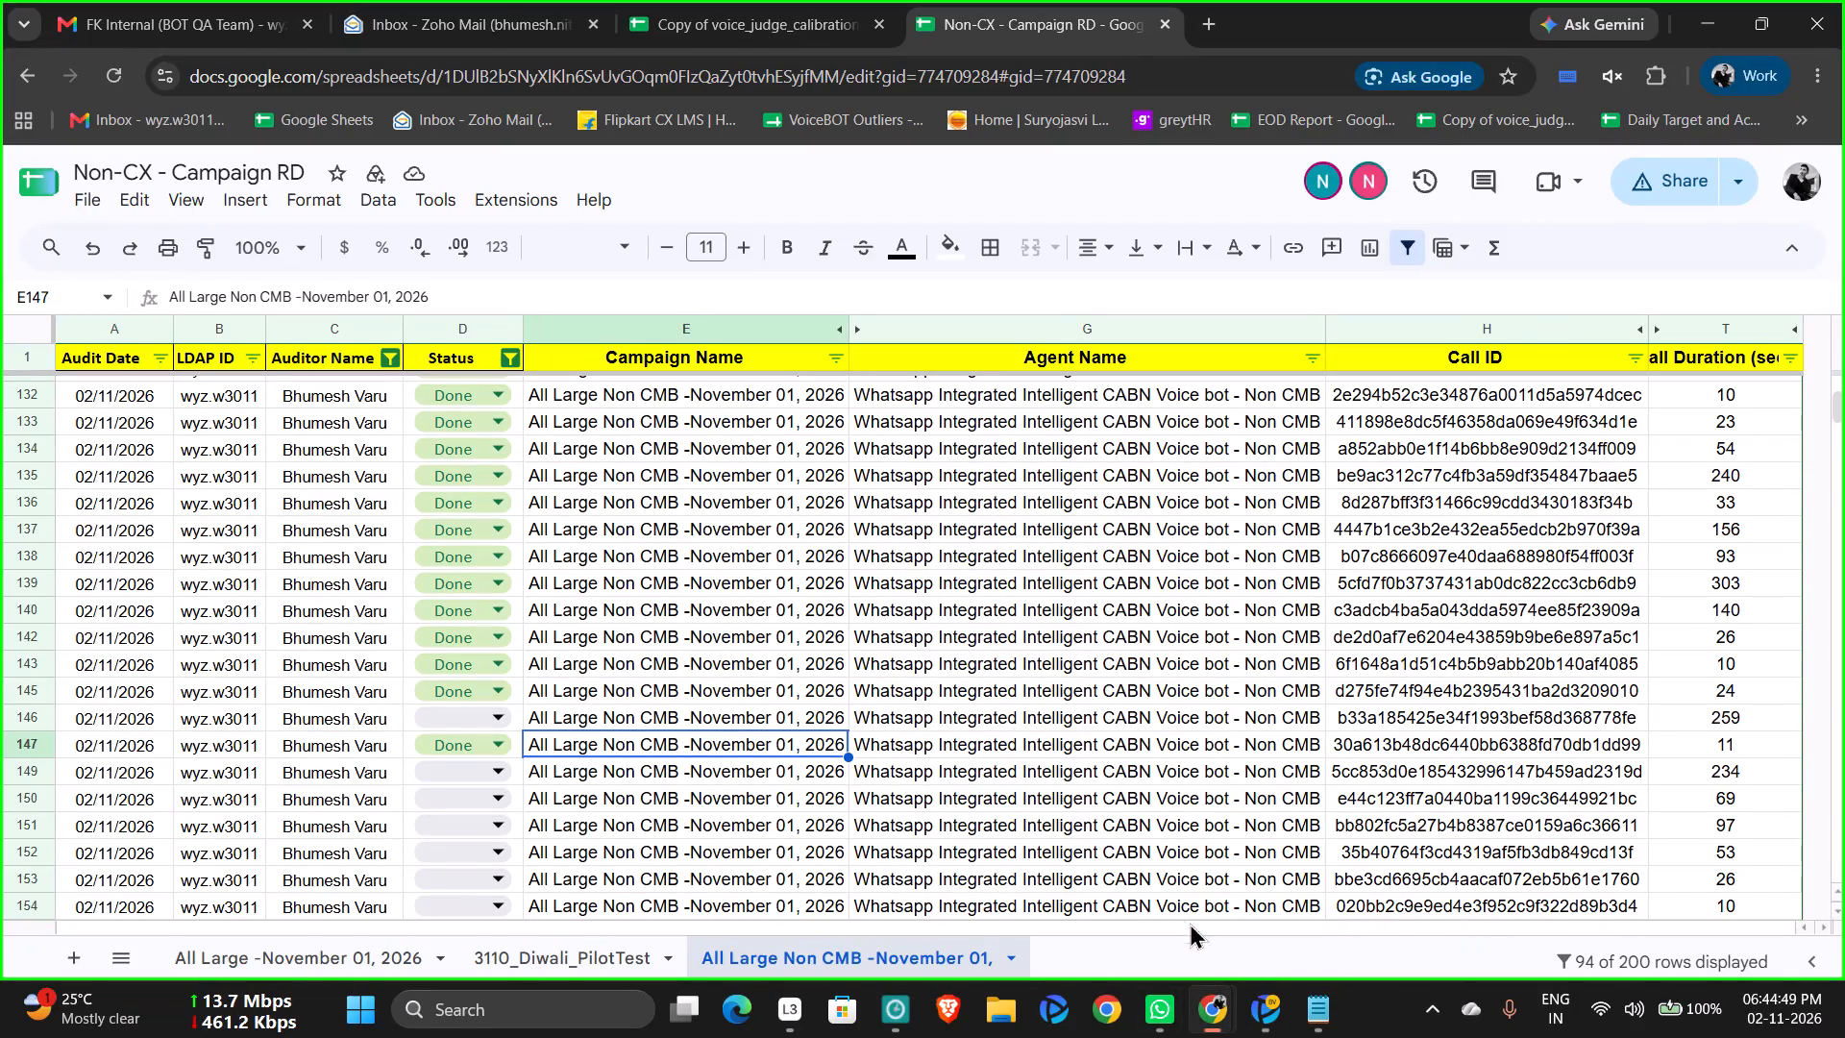
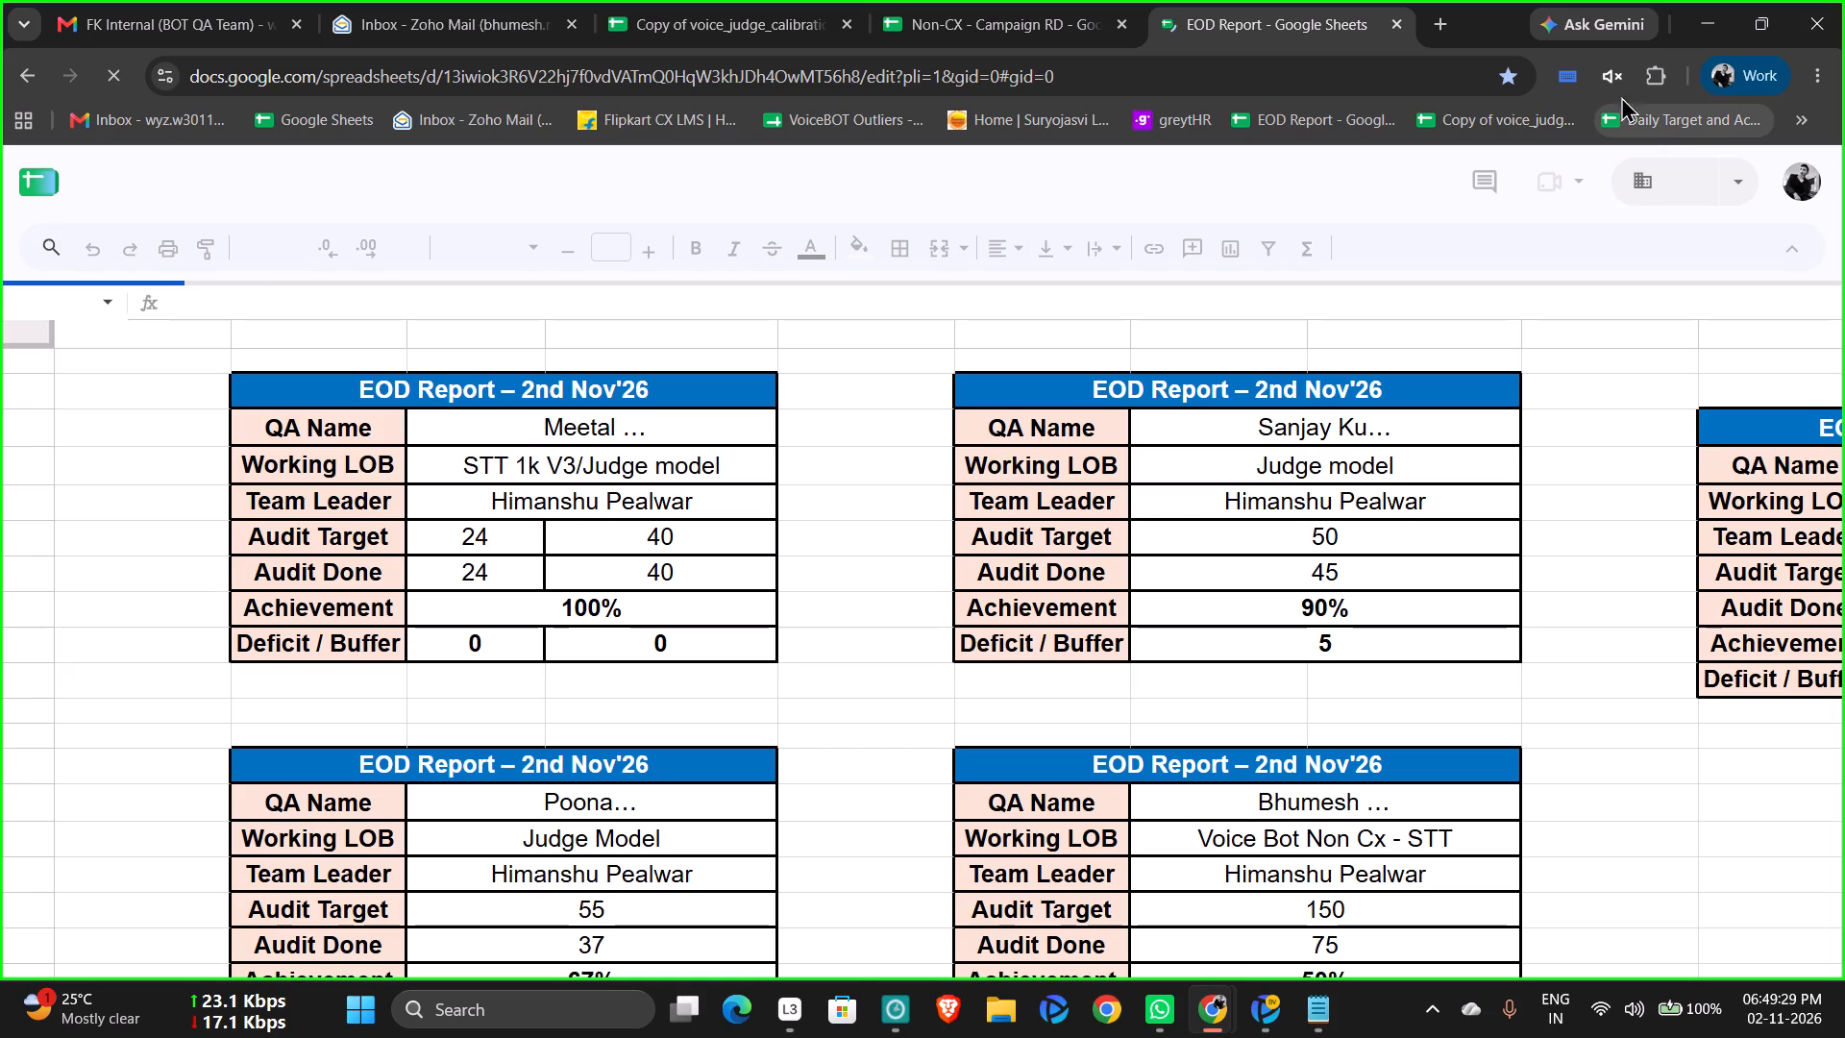
Open the bookmarked Daily Target sheet in a new browser tab, and return to the EOD Report sheet.
left_click(1448, 31)
left_click(1673, 116)
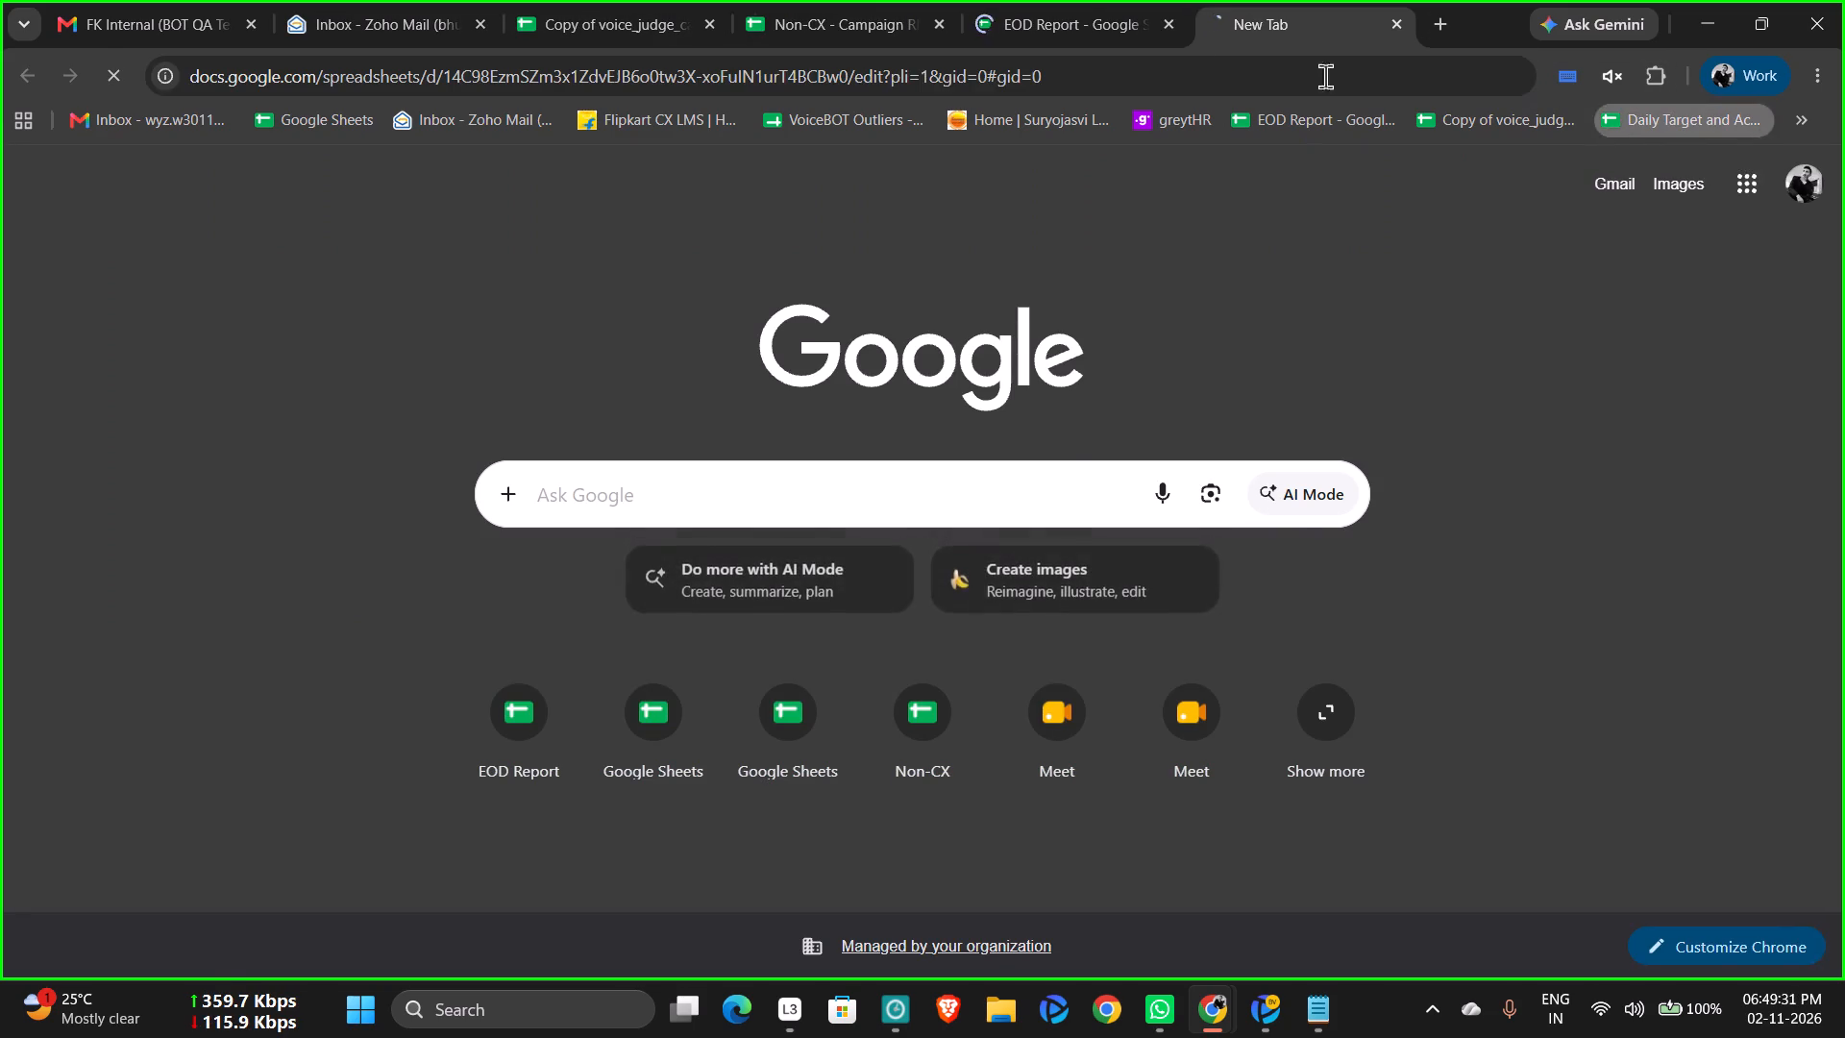
left_click(1079, 9)
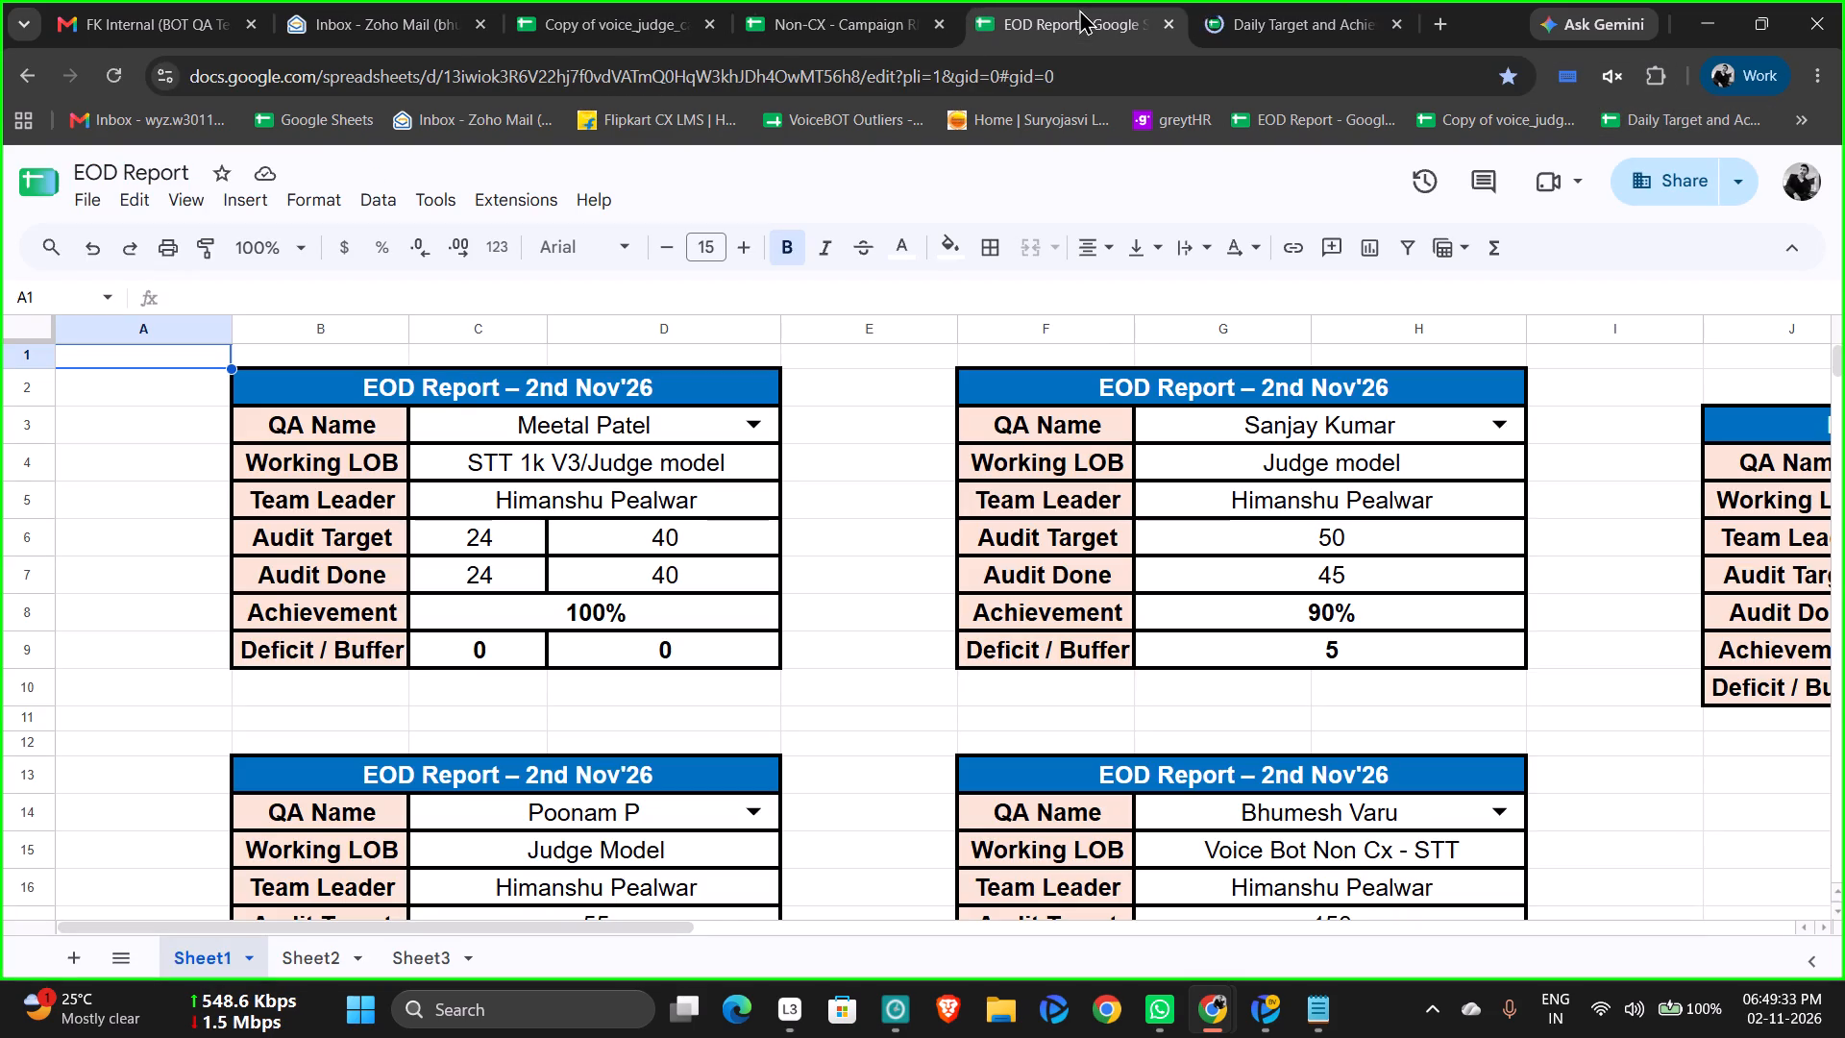
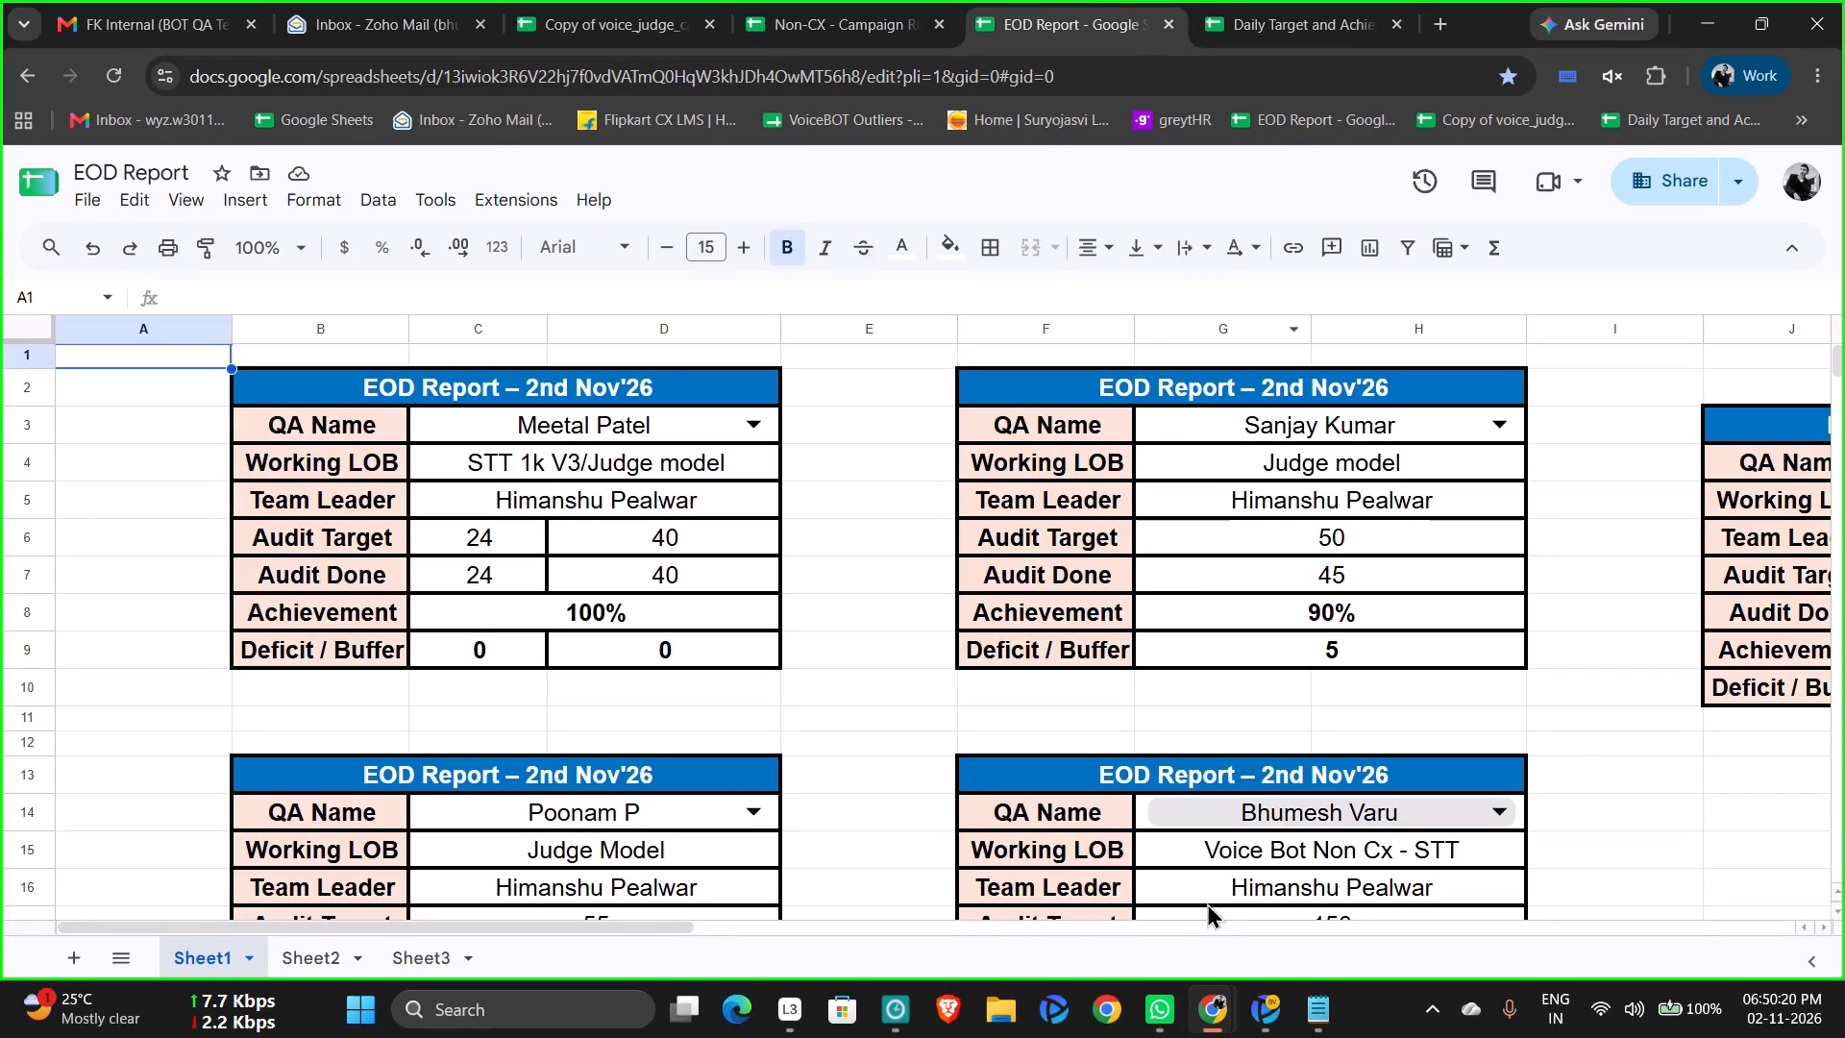
Return to the Non-CX Campaign sheet and check the count of filled Status entries for the All Large Non CMB calls.
left_click(1211, 1033)
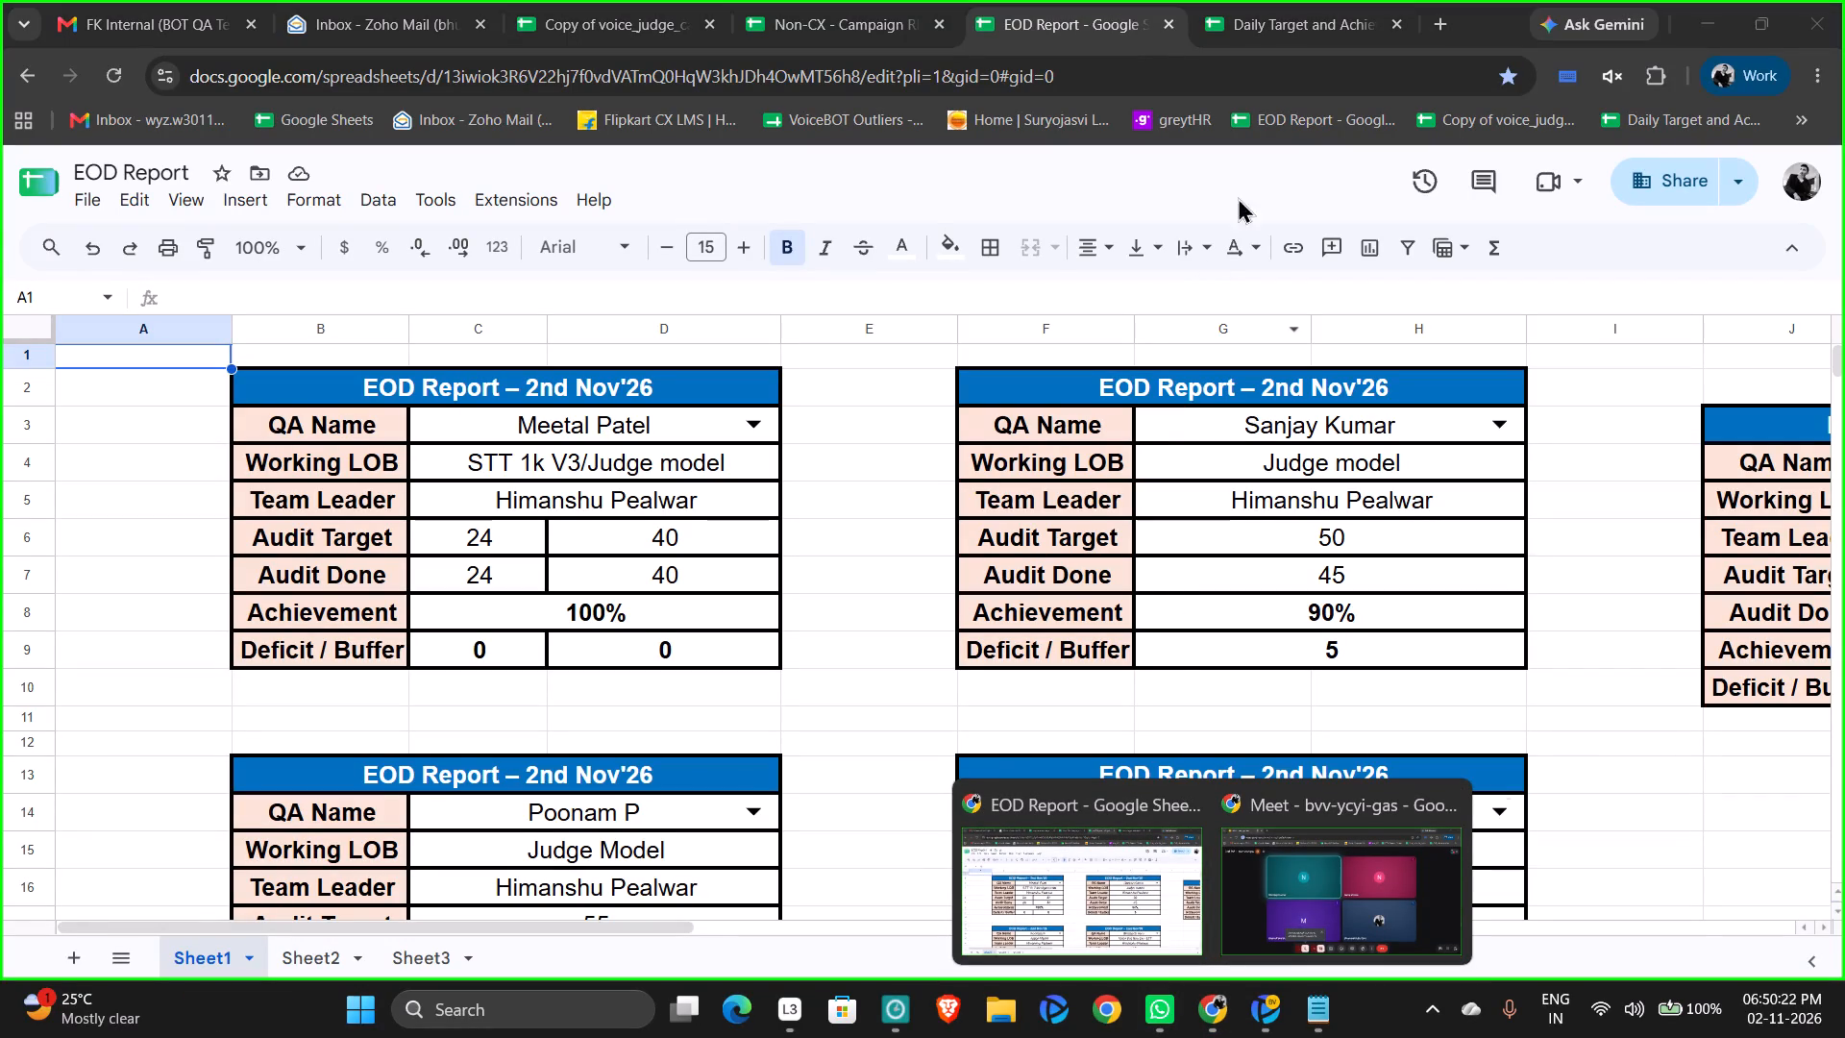
left_click(1280, 29)
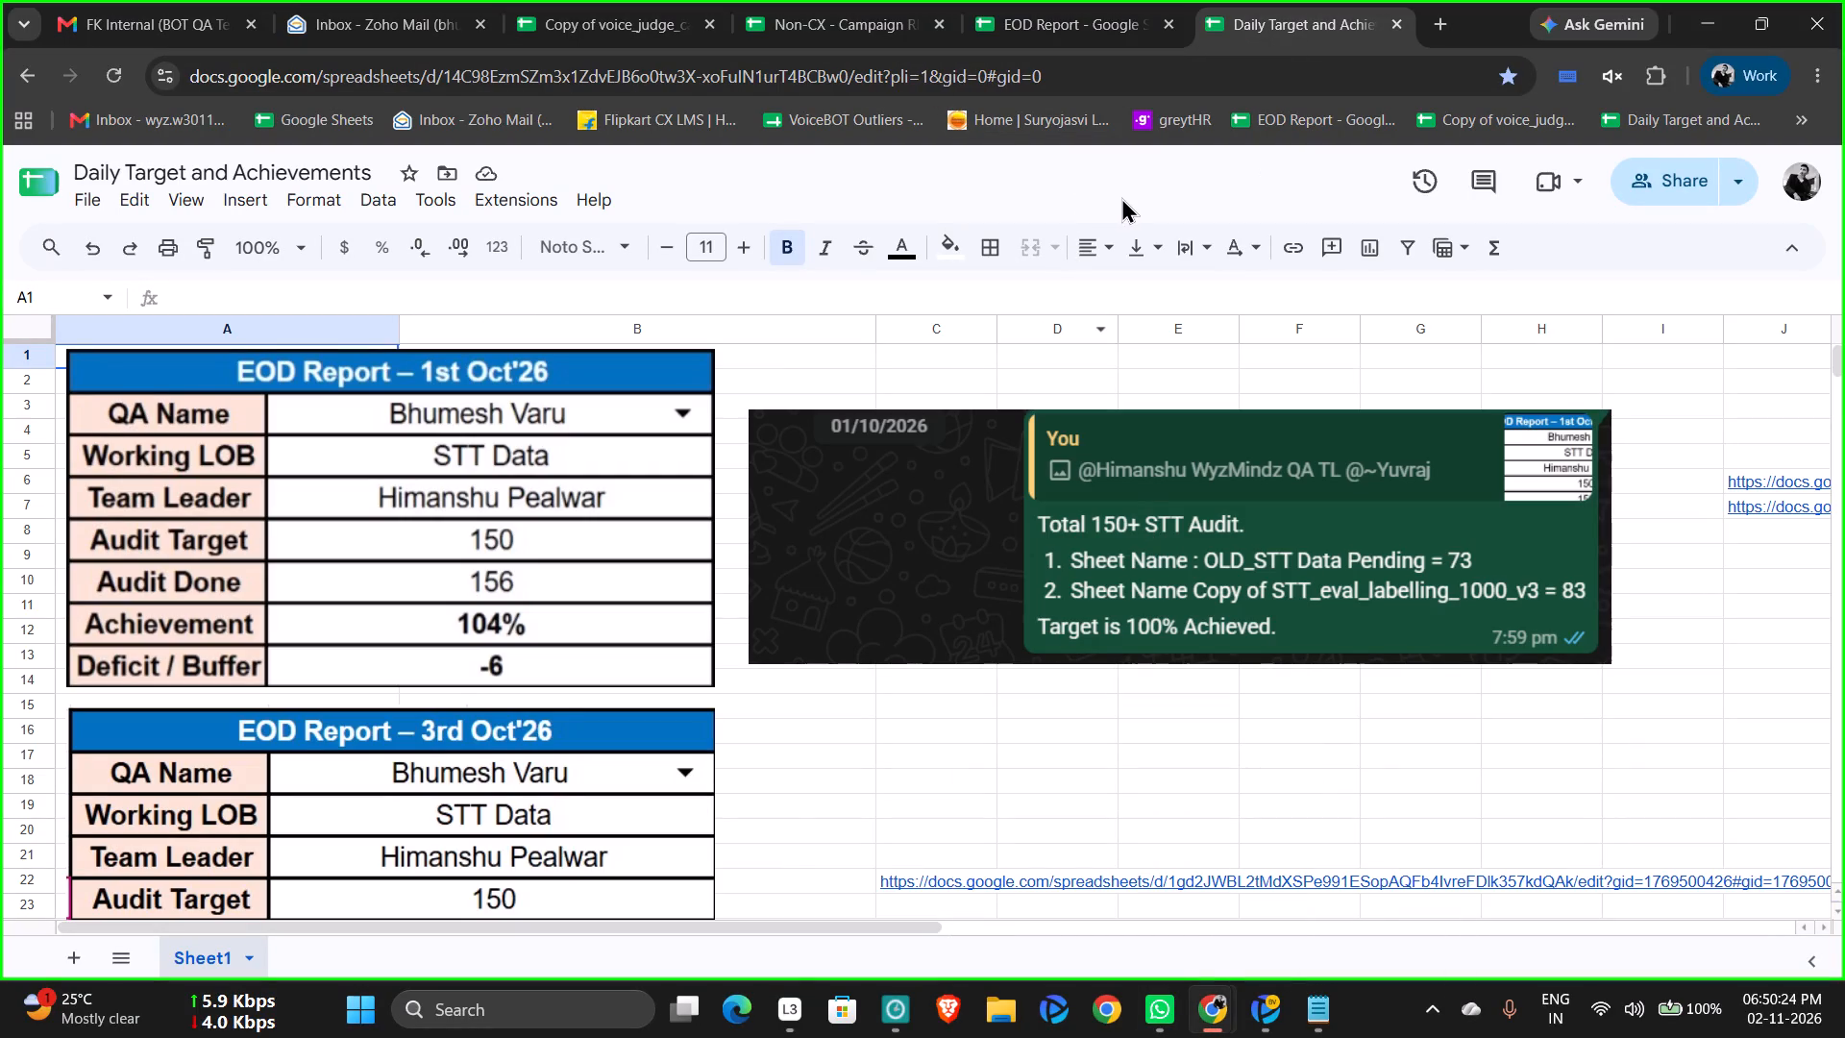
left_click(850, 25)
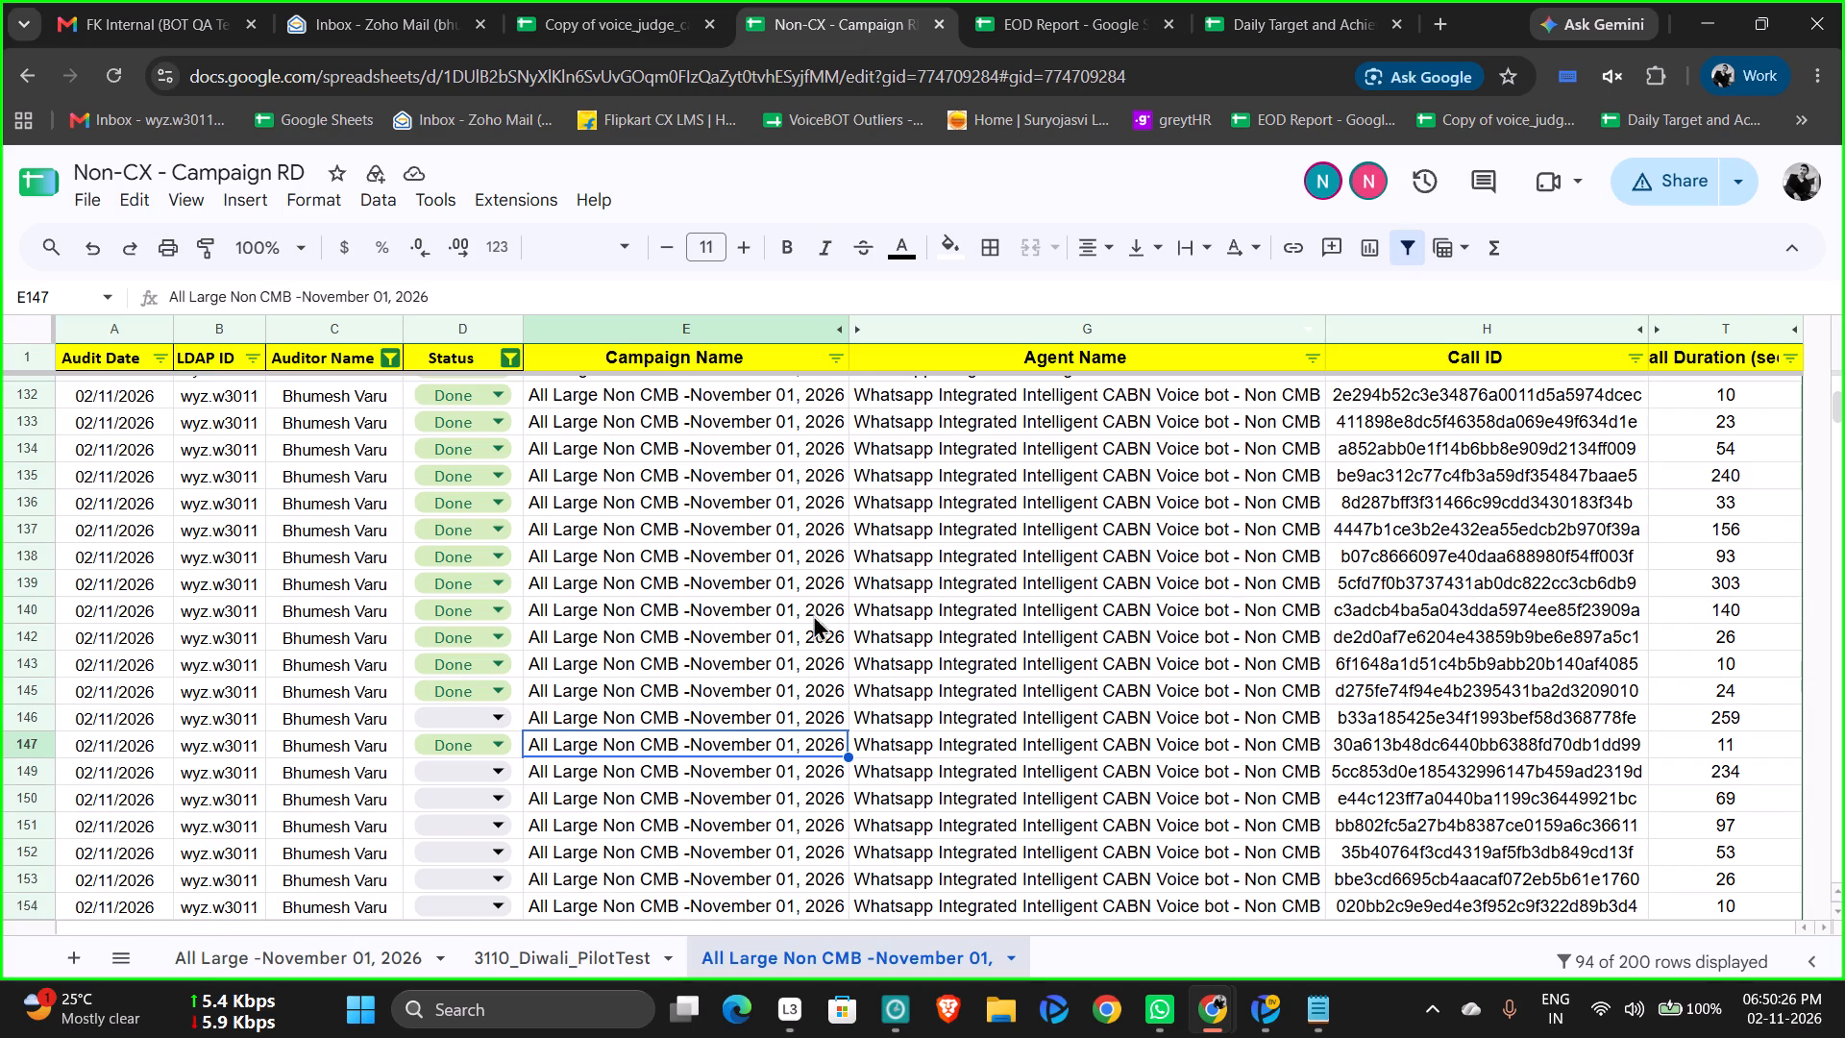
left_click(451, 330)
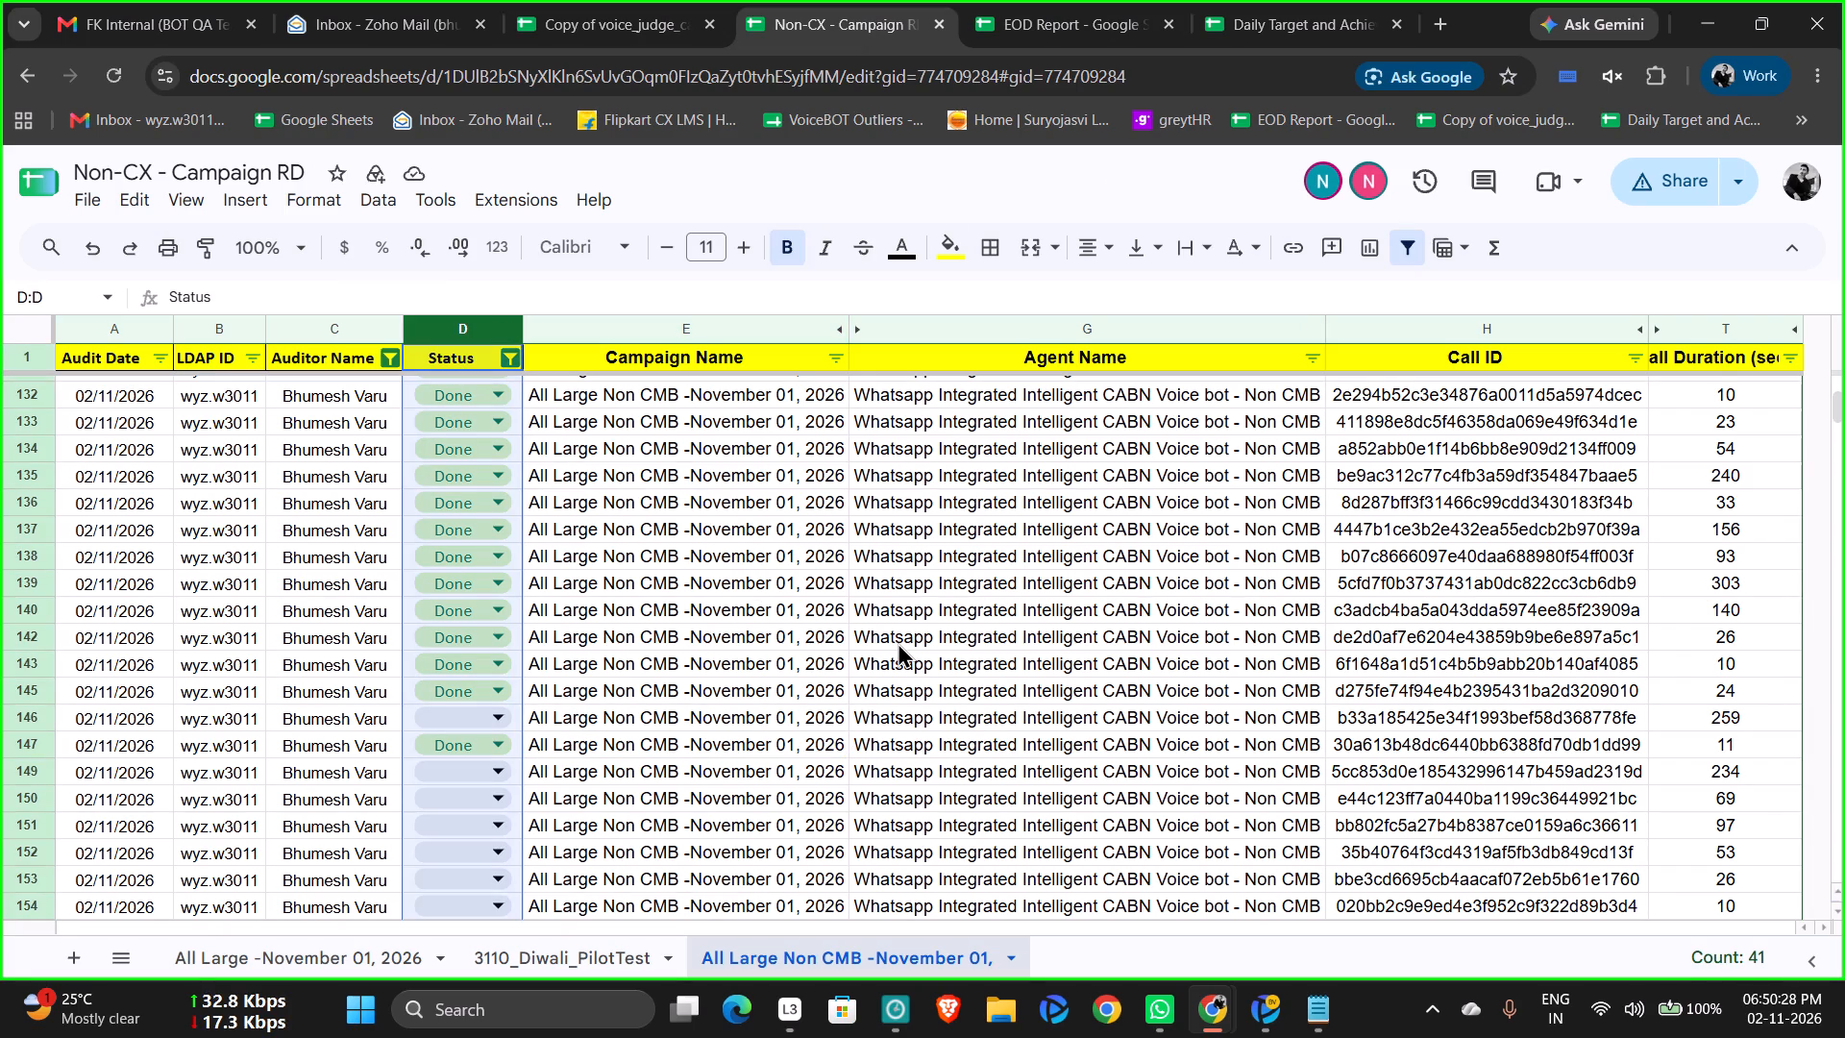
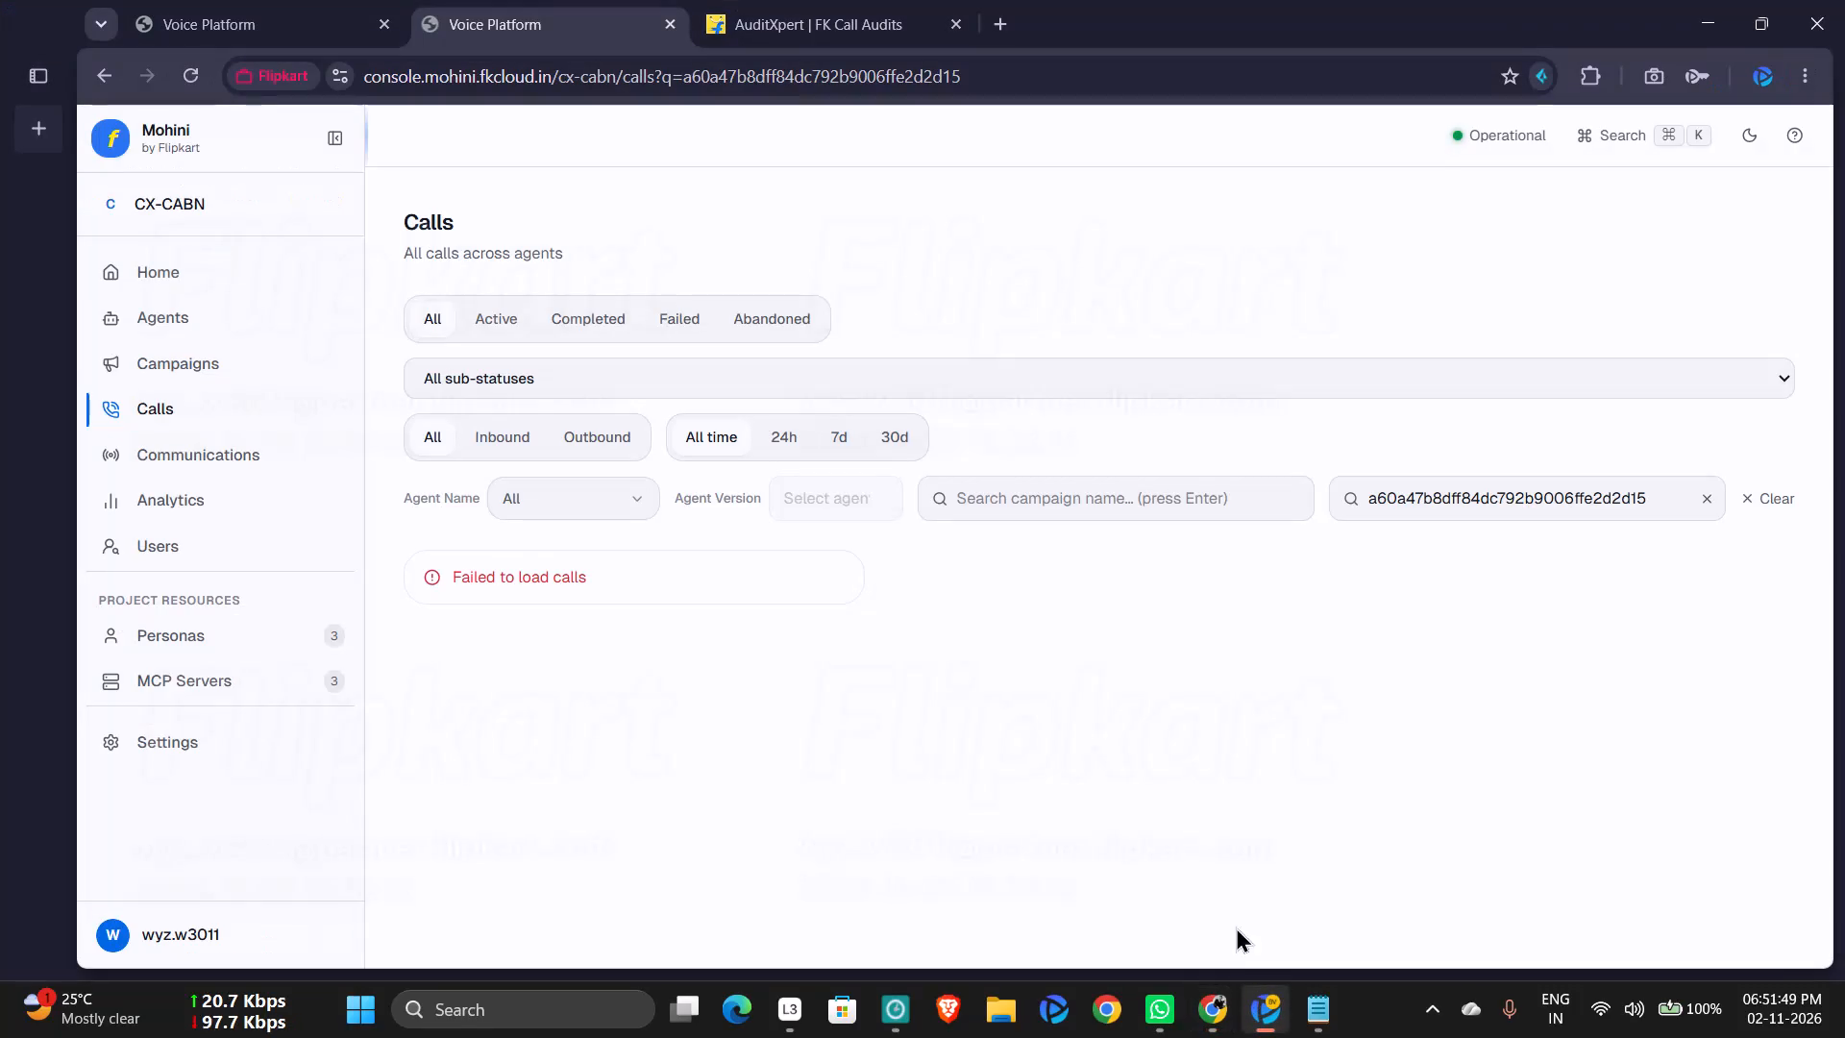
Close the unfinished AuditXpert audit form and the Mohini call search page for the call ID starting a60a47b8.
left_click(1216, 1002)
left_click(1145, 941)
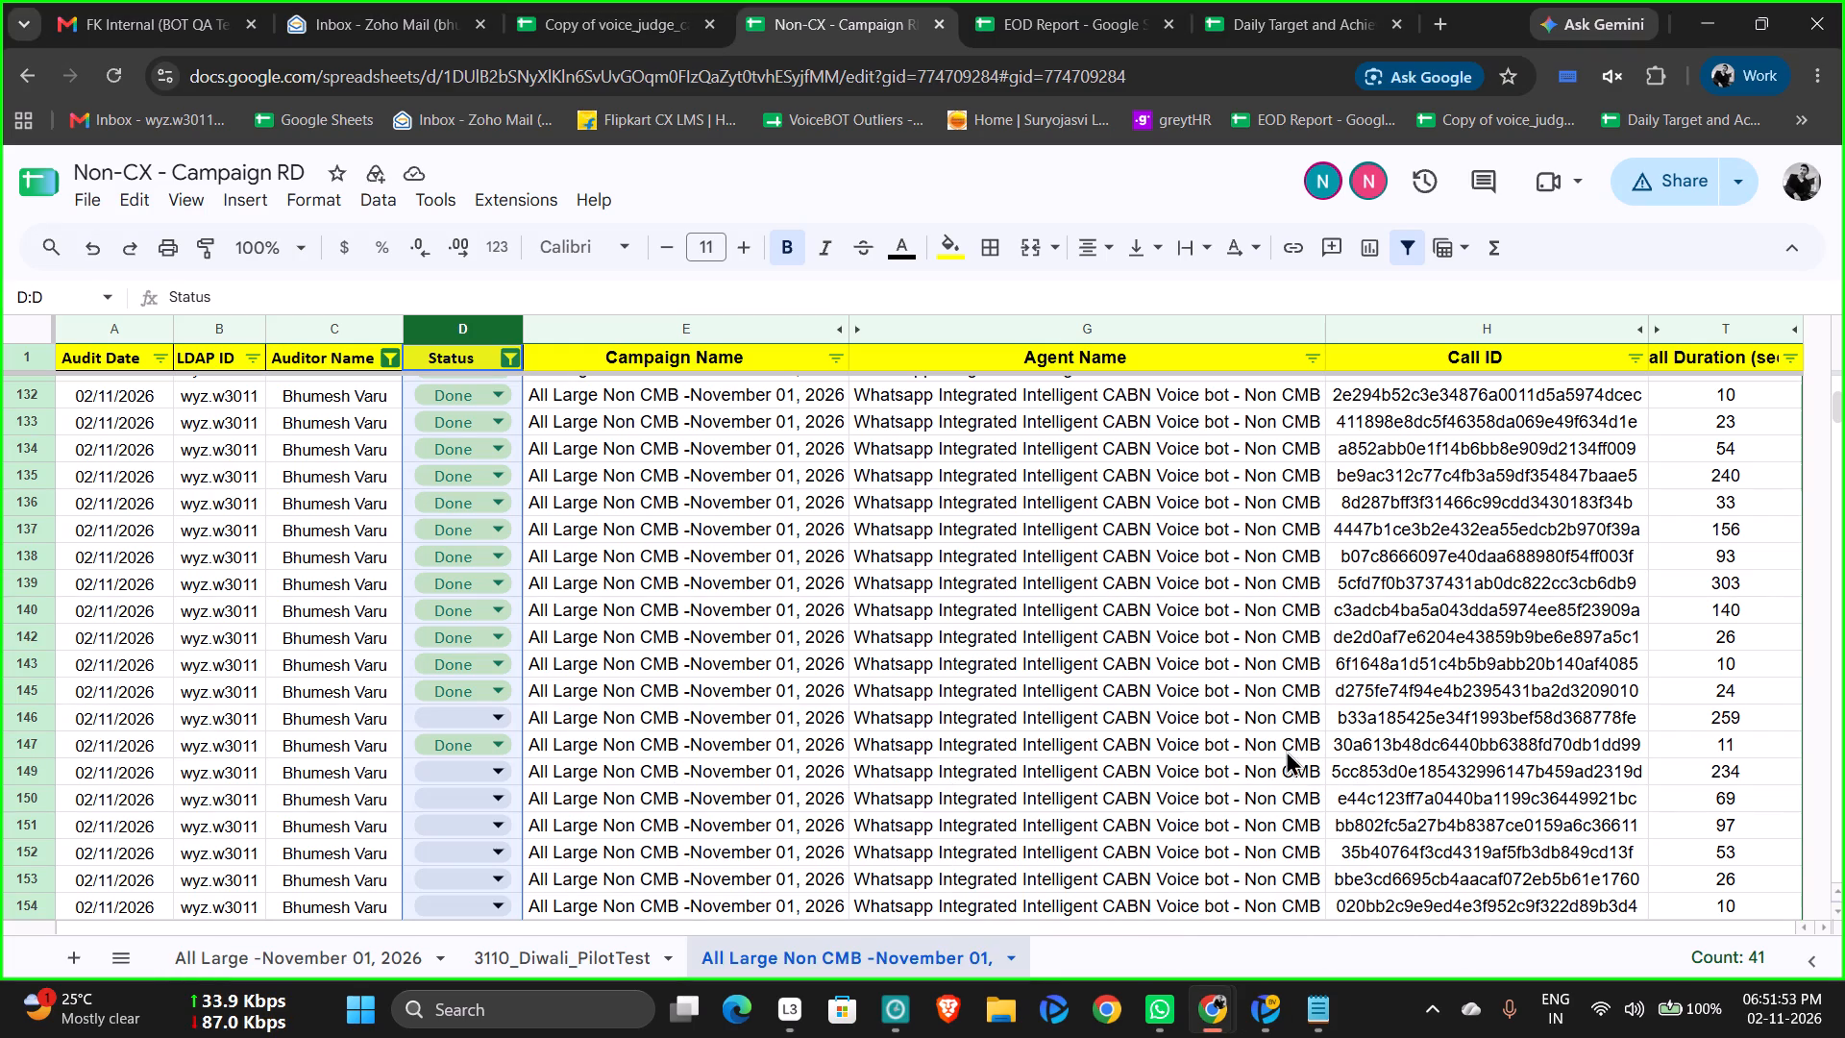
left_click(1248, 1003)
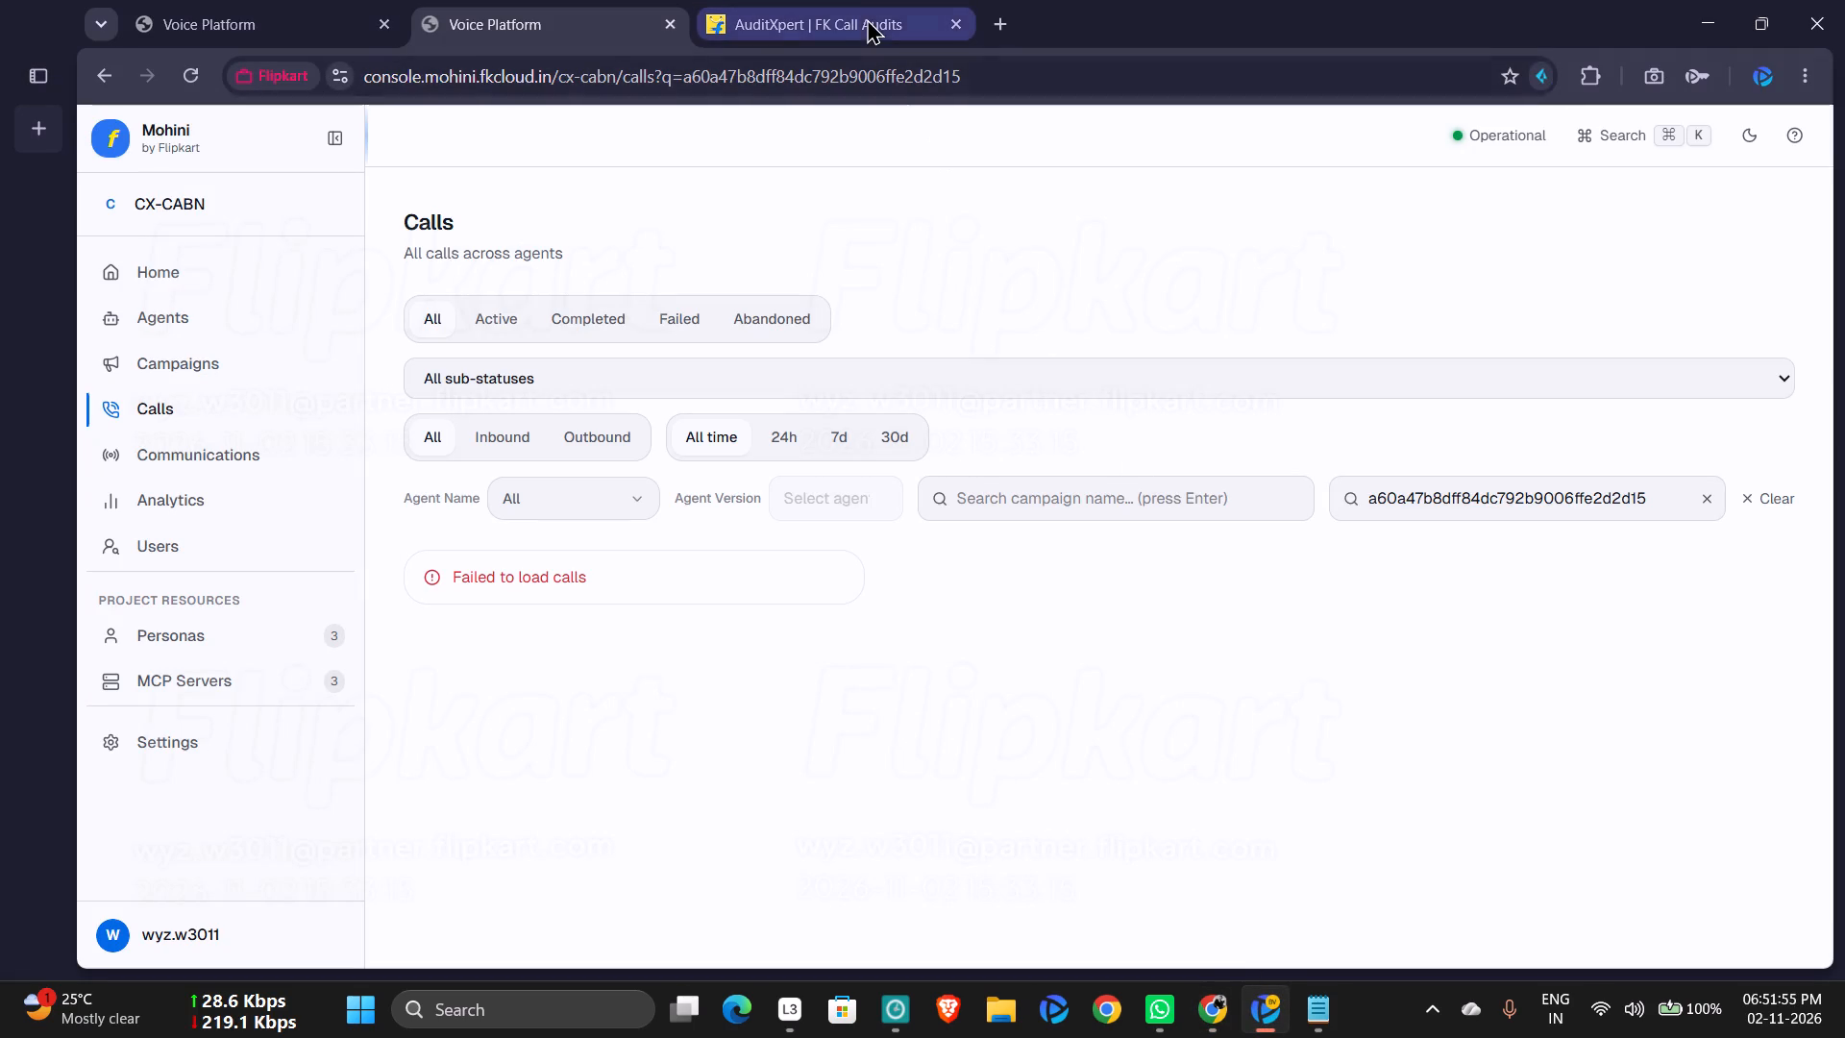
left_click(865, 16)
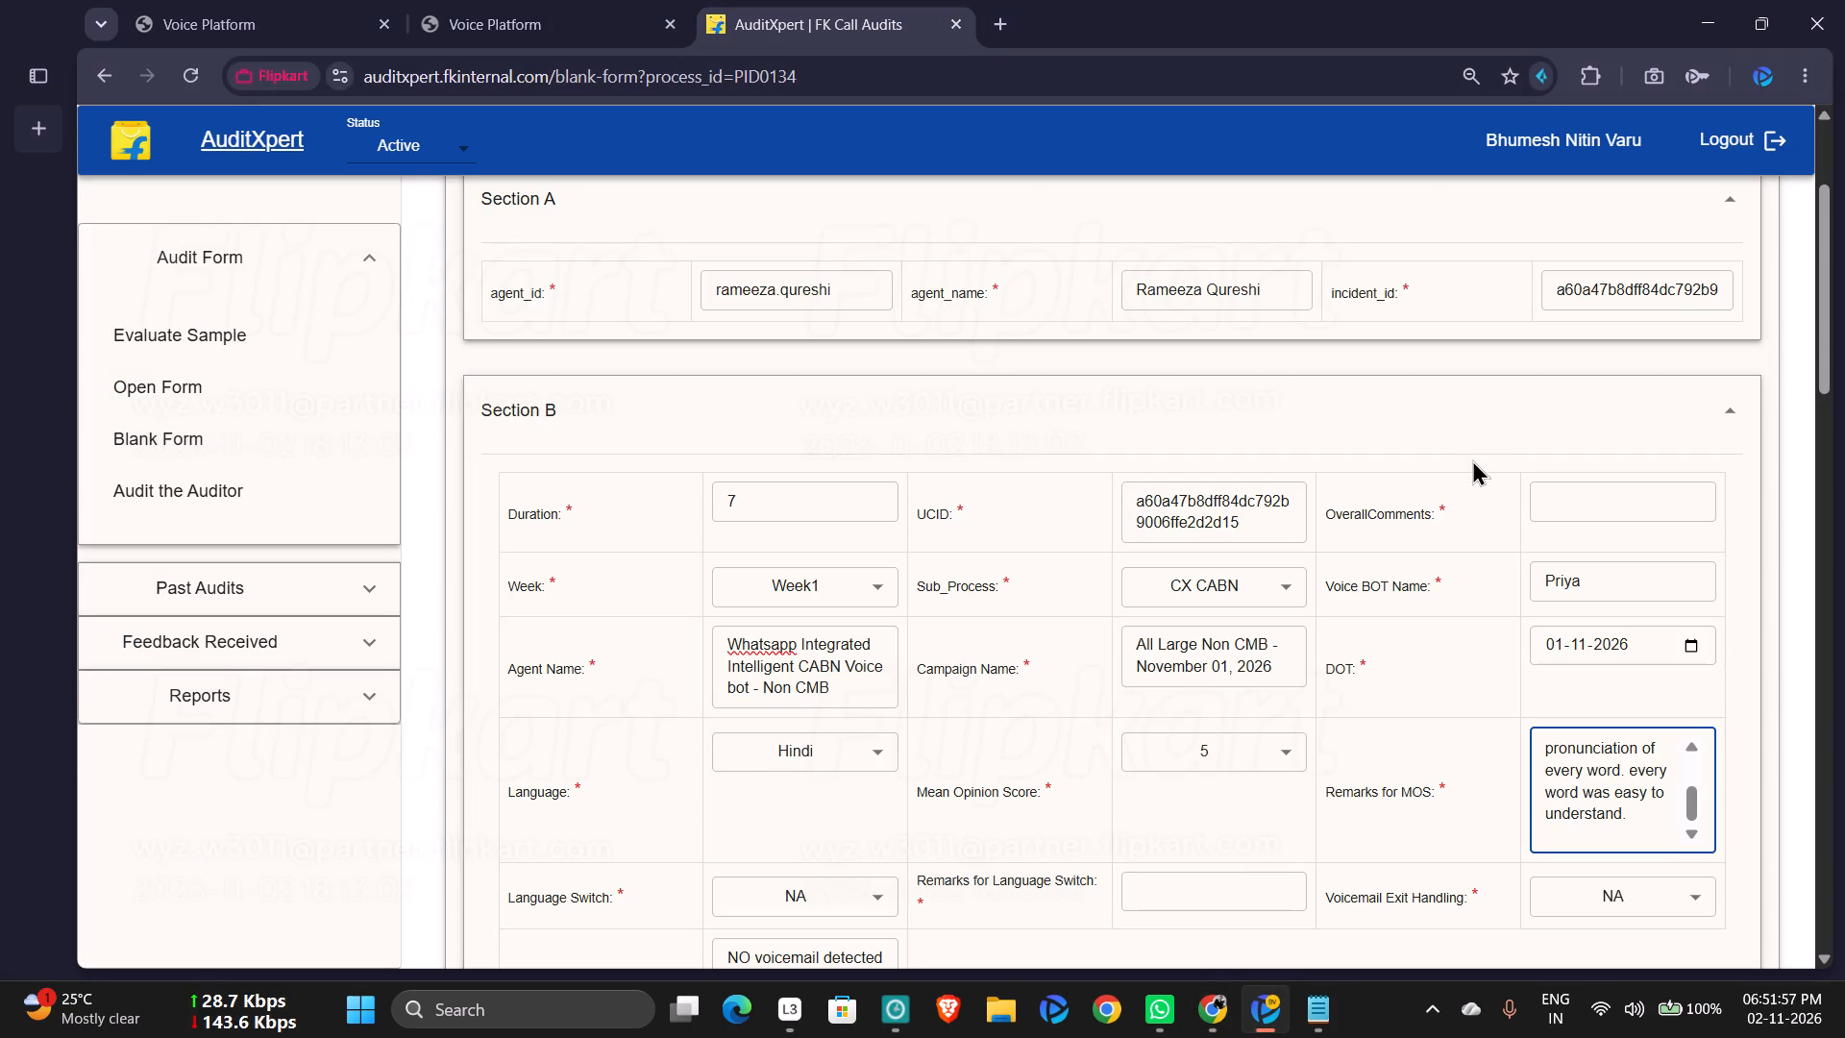
scroll(1453, 441, "down", 1)
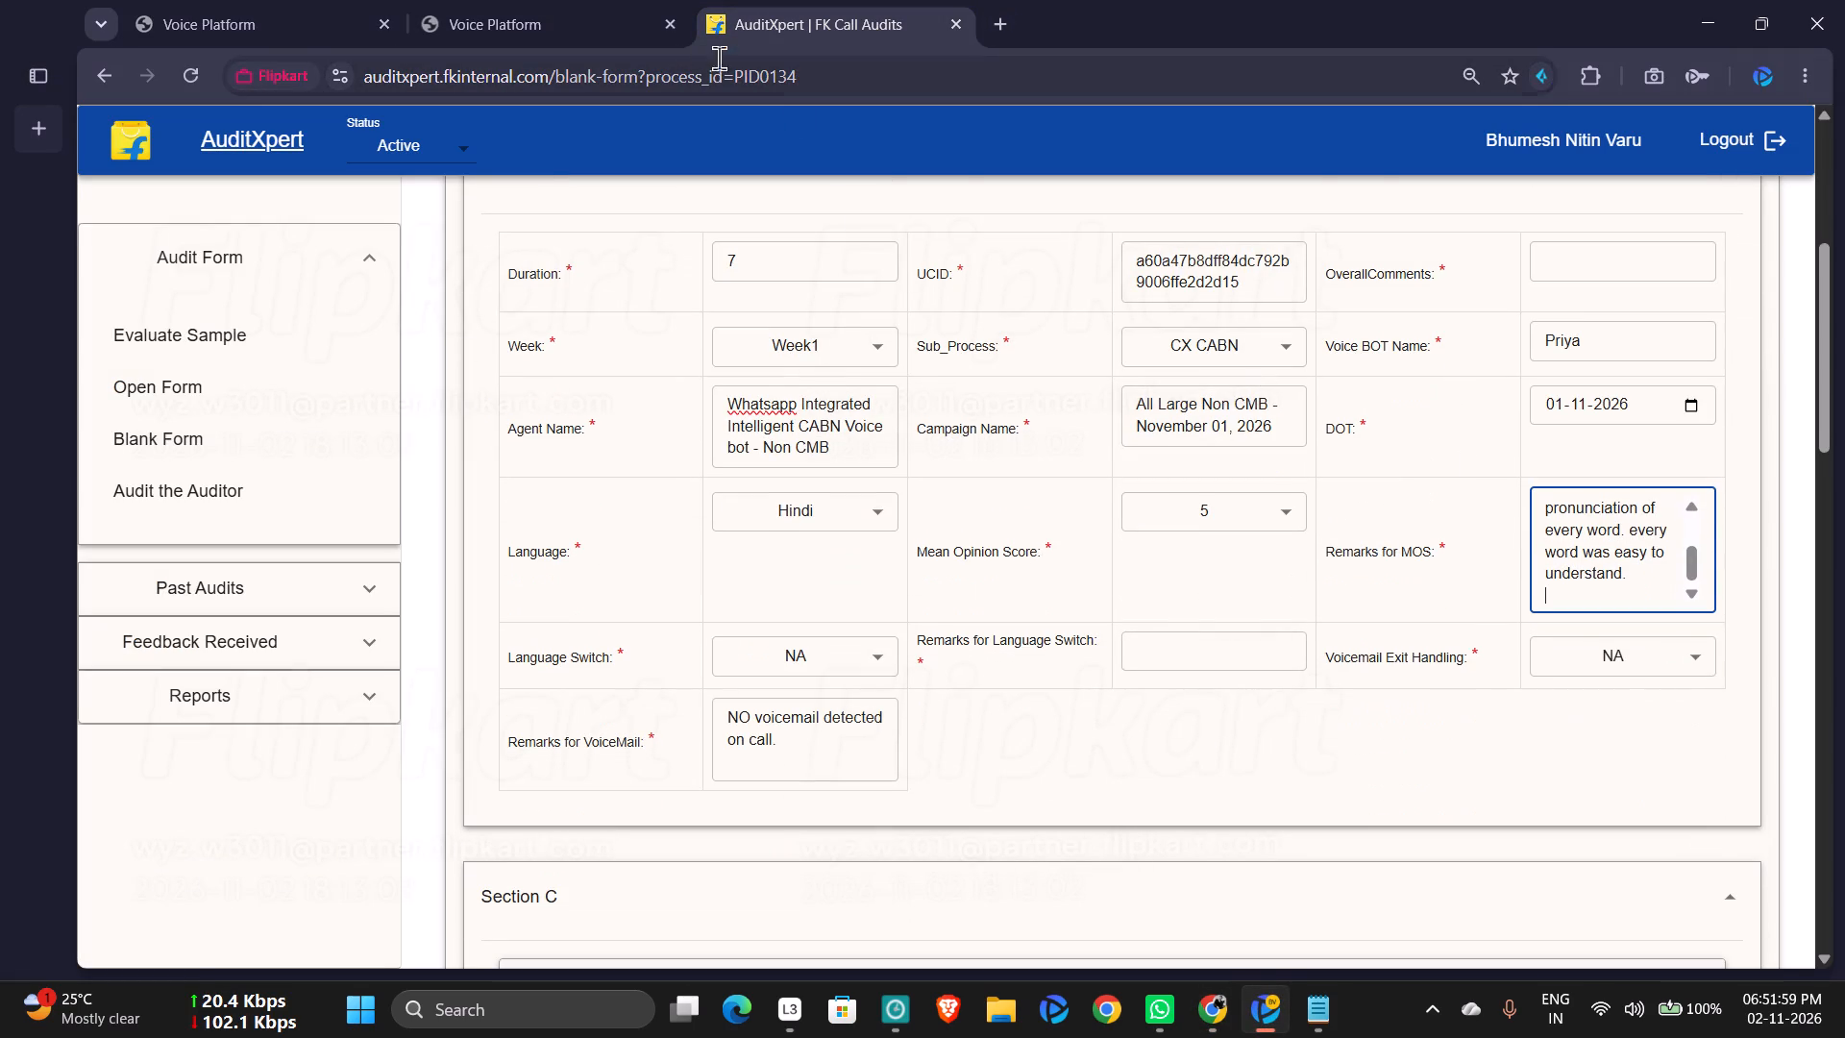
left_click(956, 22)
left_click(672, 20)
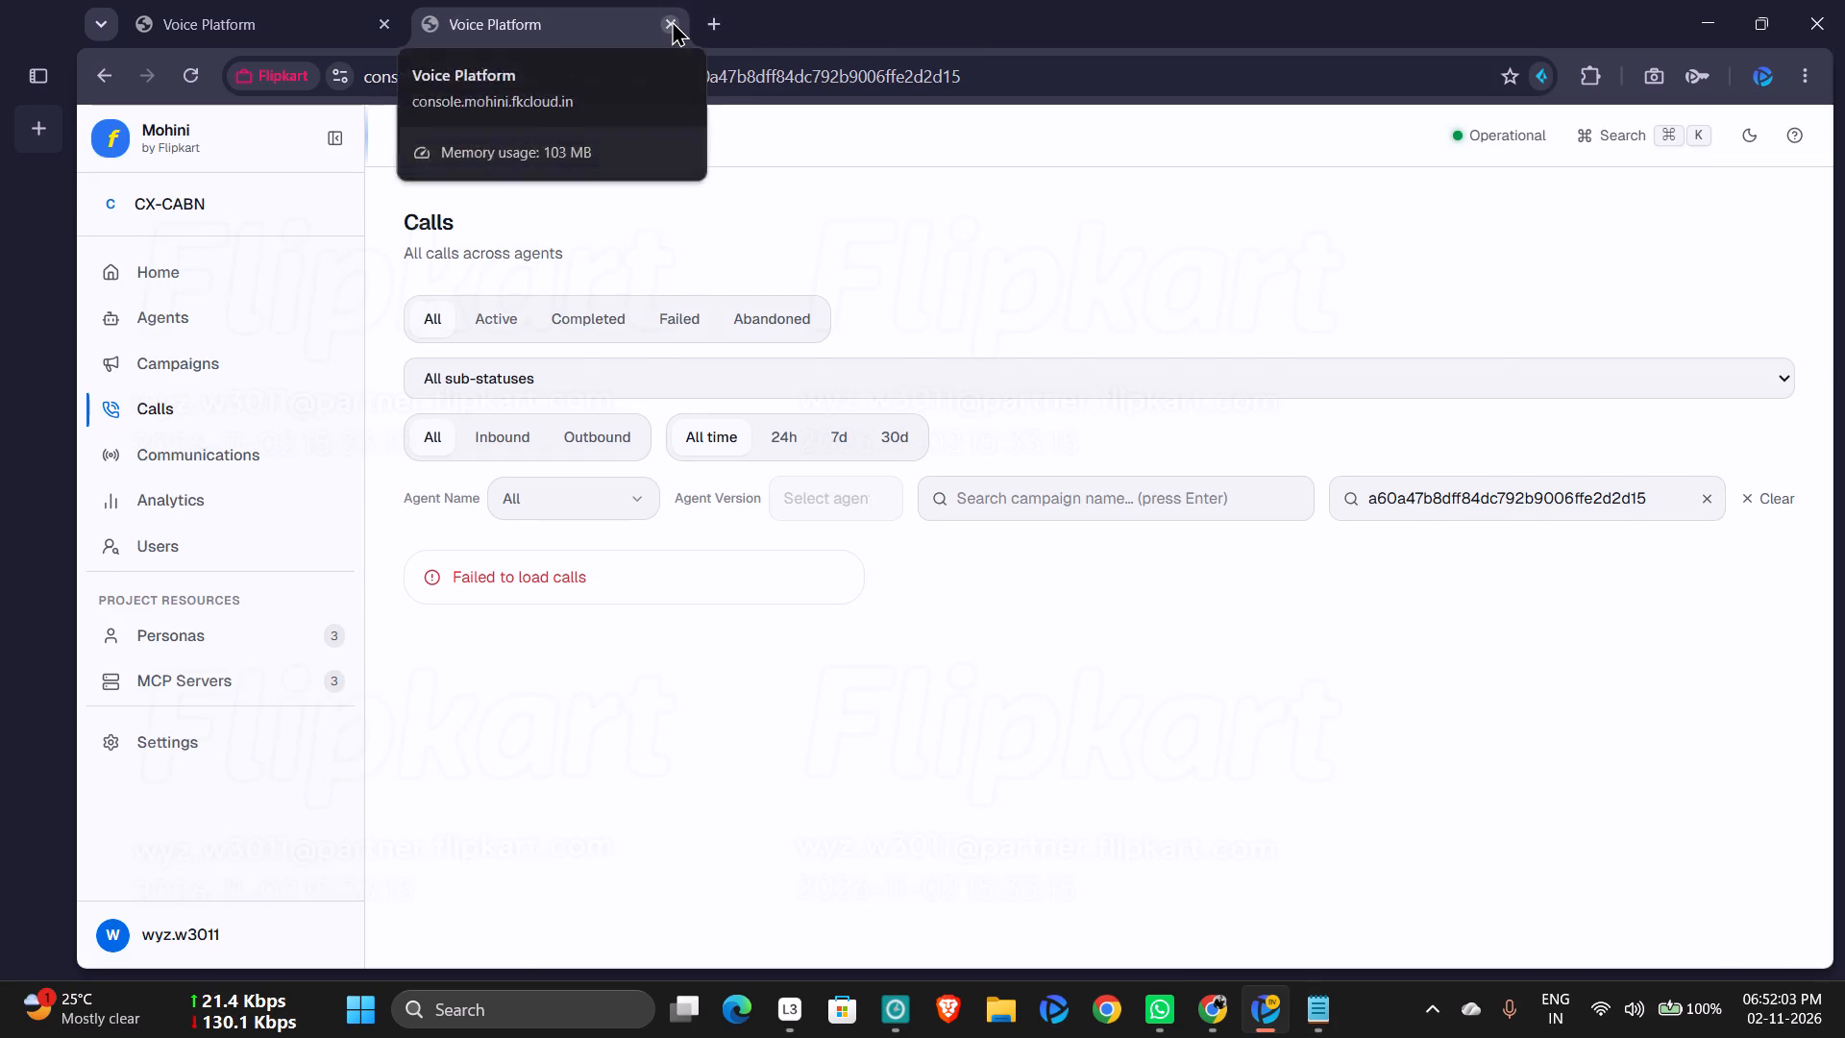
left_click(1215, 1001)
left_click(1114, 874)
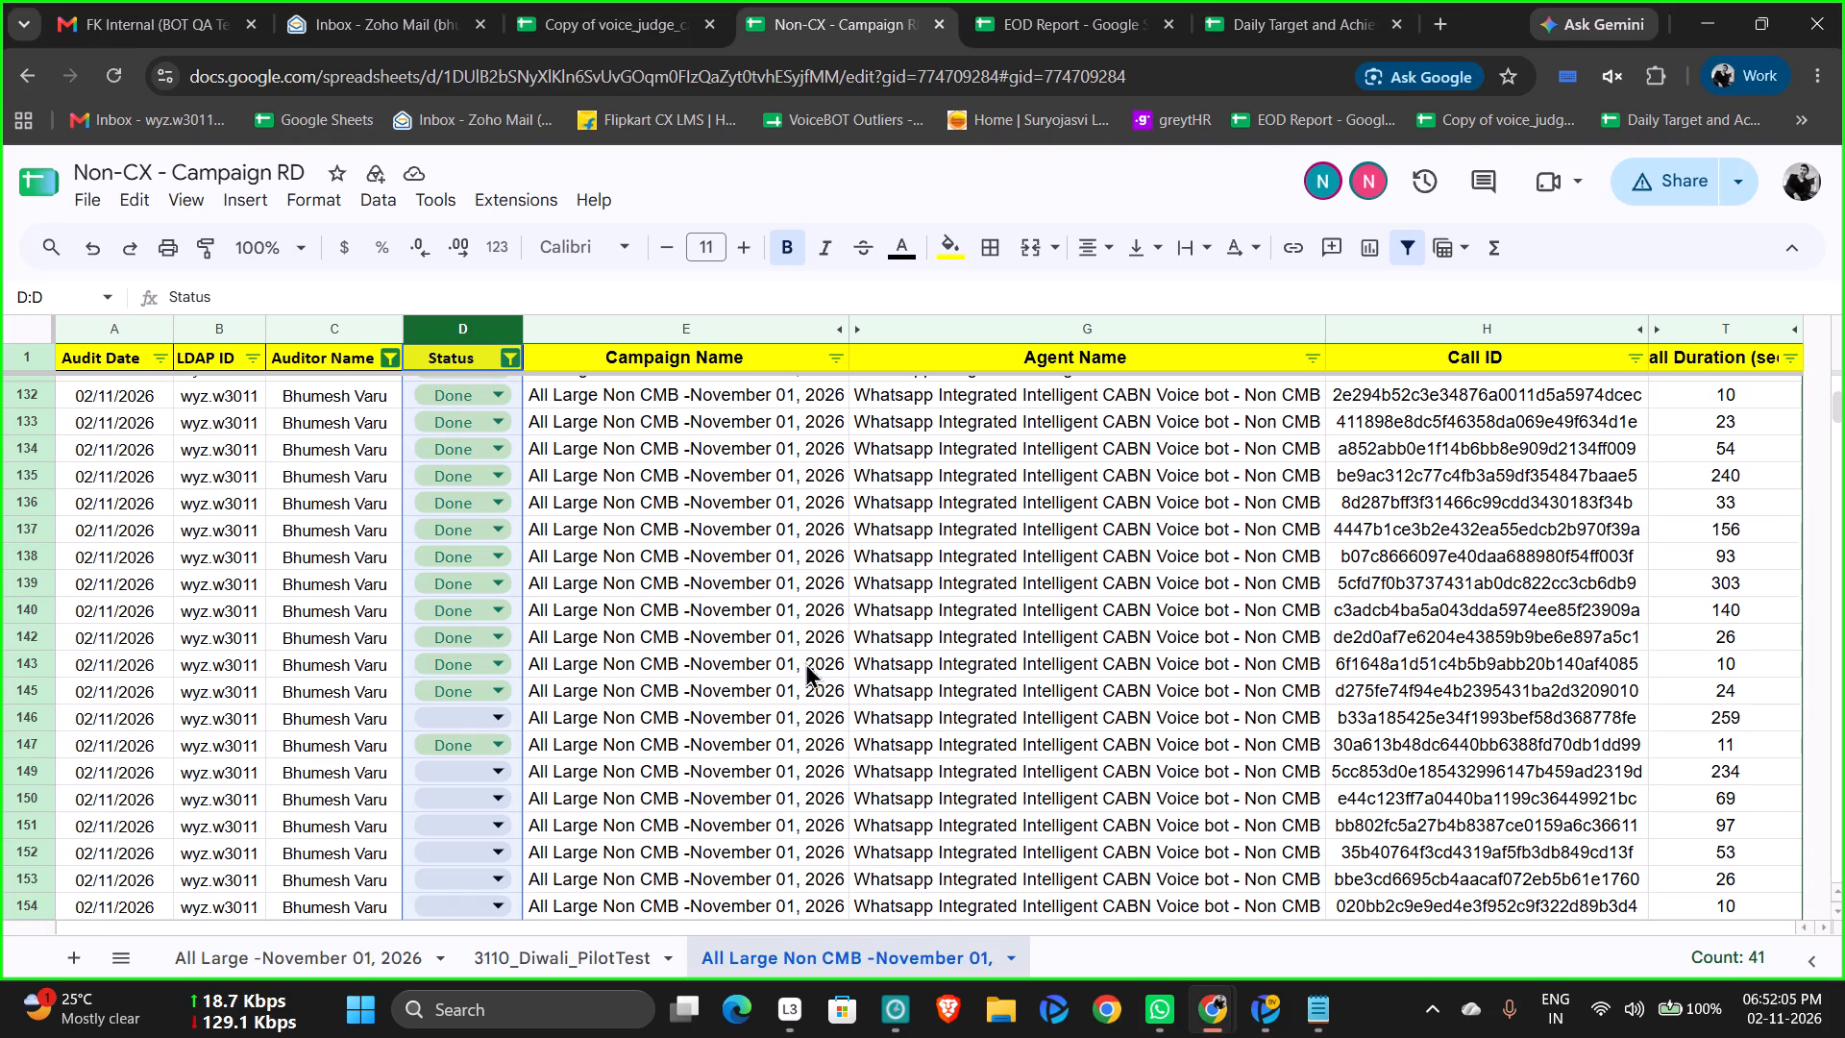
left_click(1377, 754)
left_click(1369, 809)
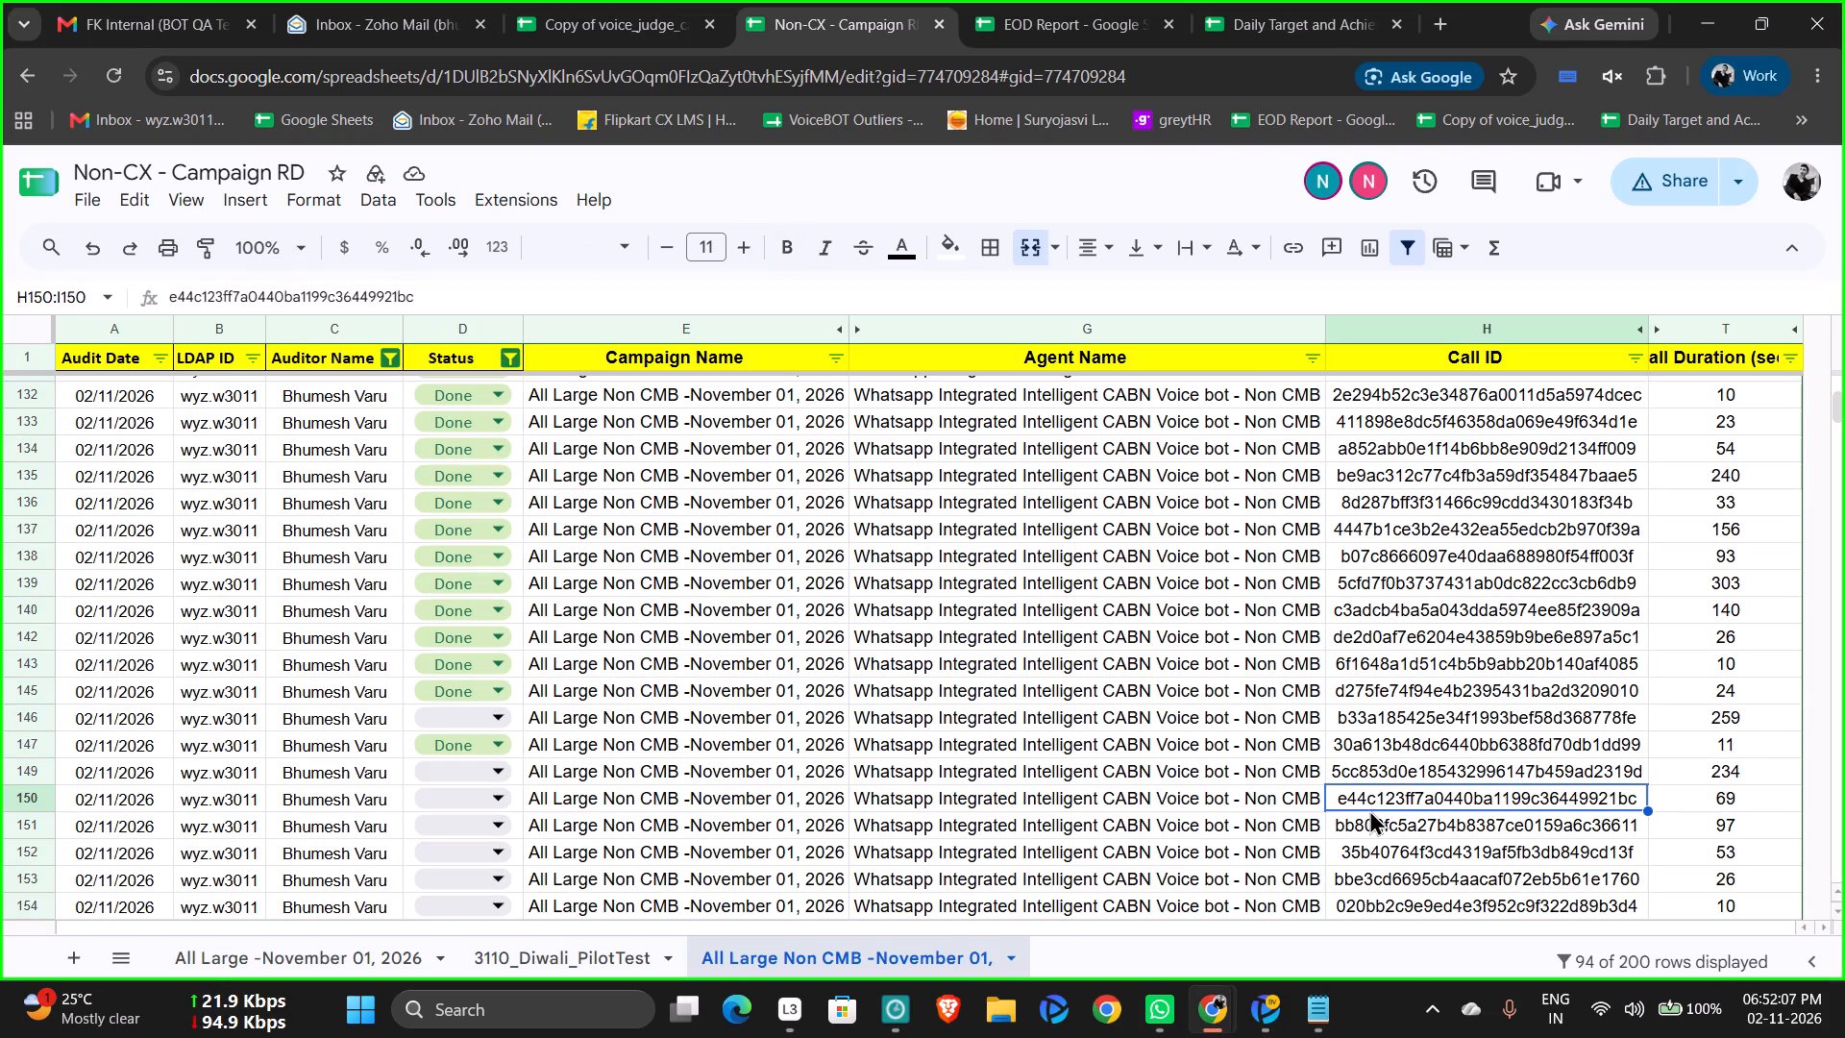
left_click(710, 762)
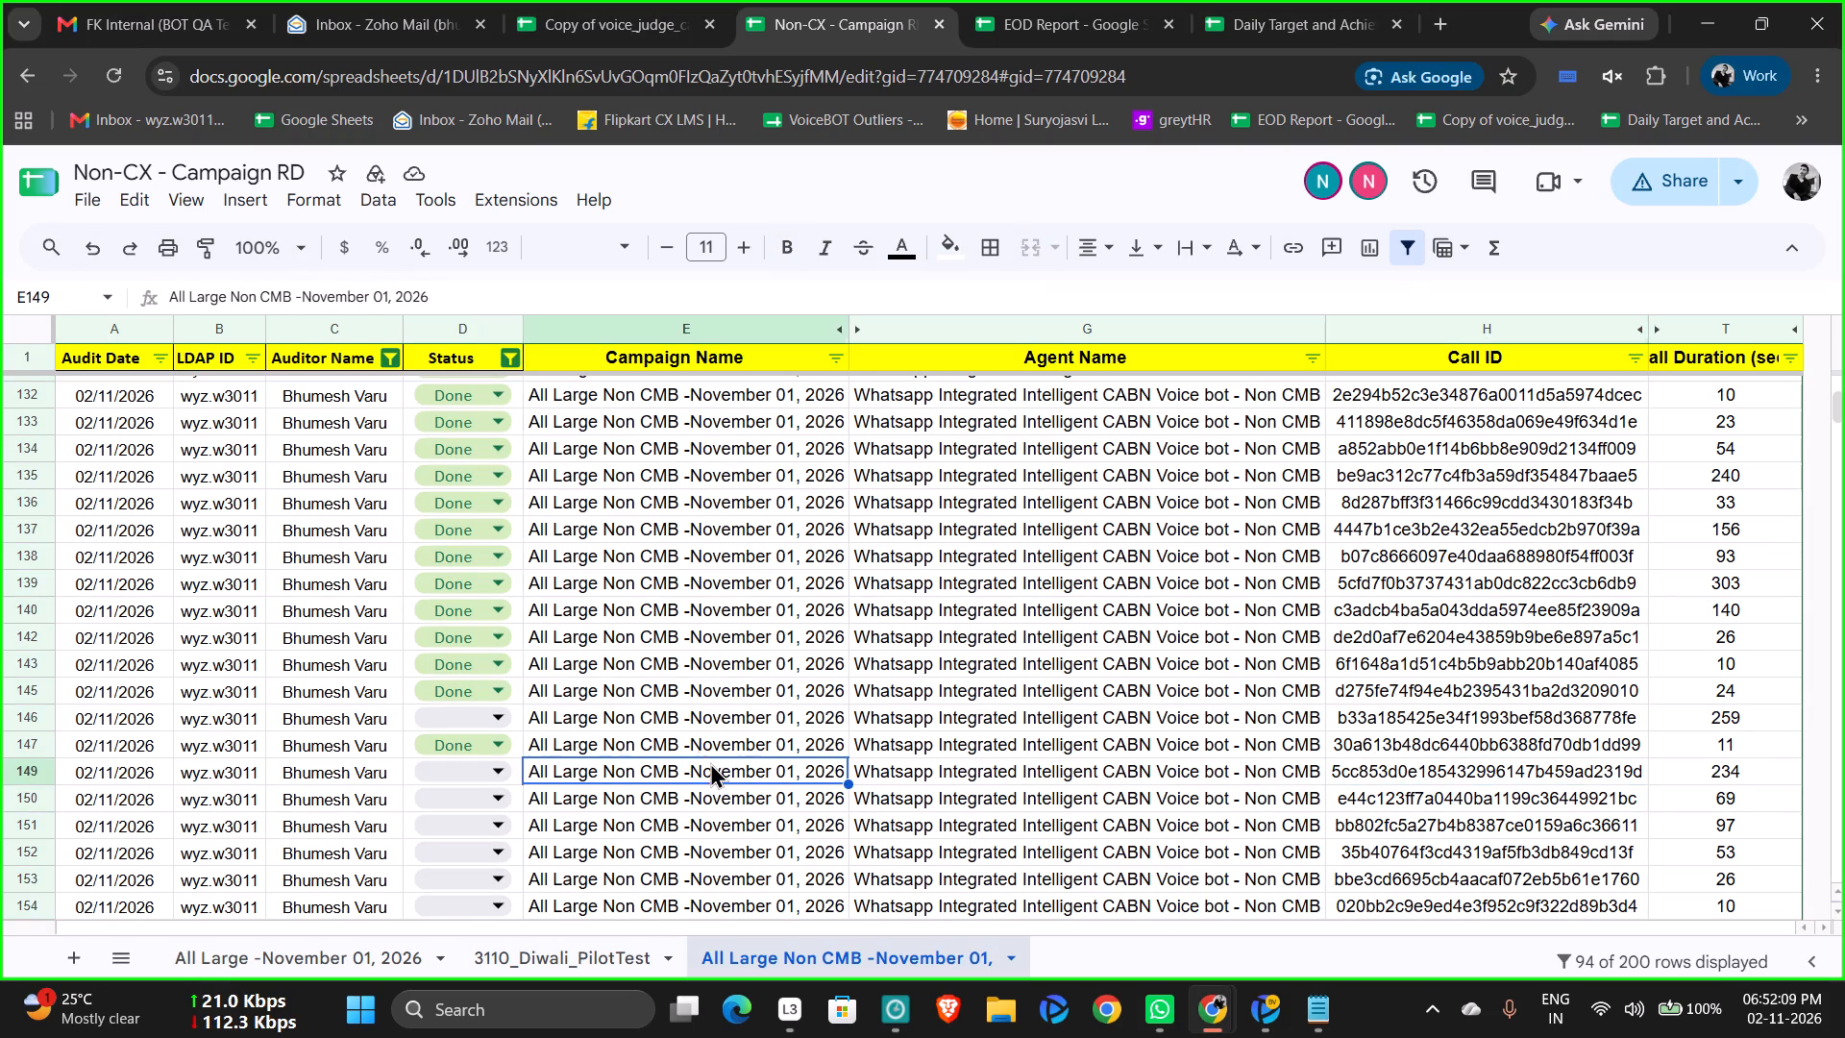
Open AuditXpert afresh, fetch the past Judge Model audits dated 02-11-2026 to check how many were submitted, and close it.
left_click(1258, 1001)
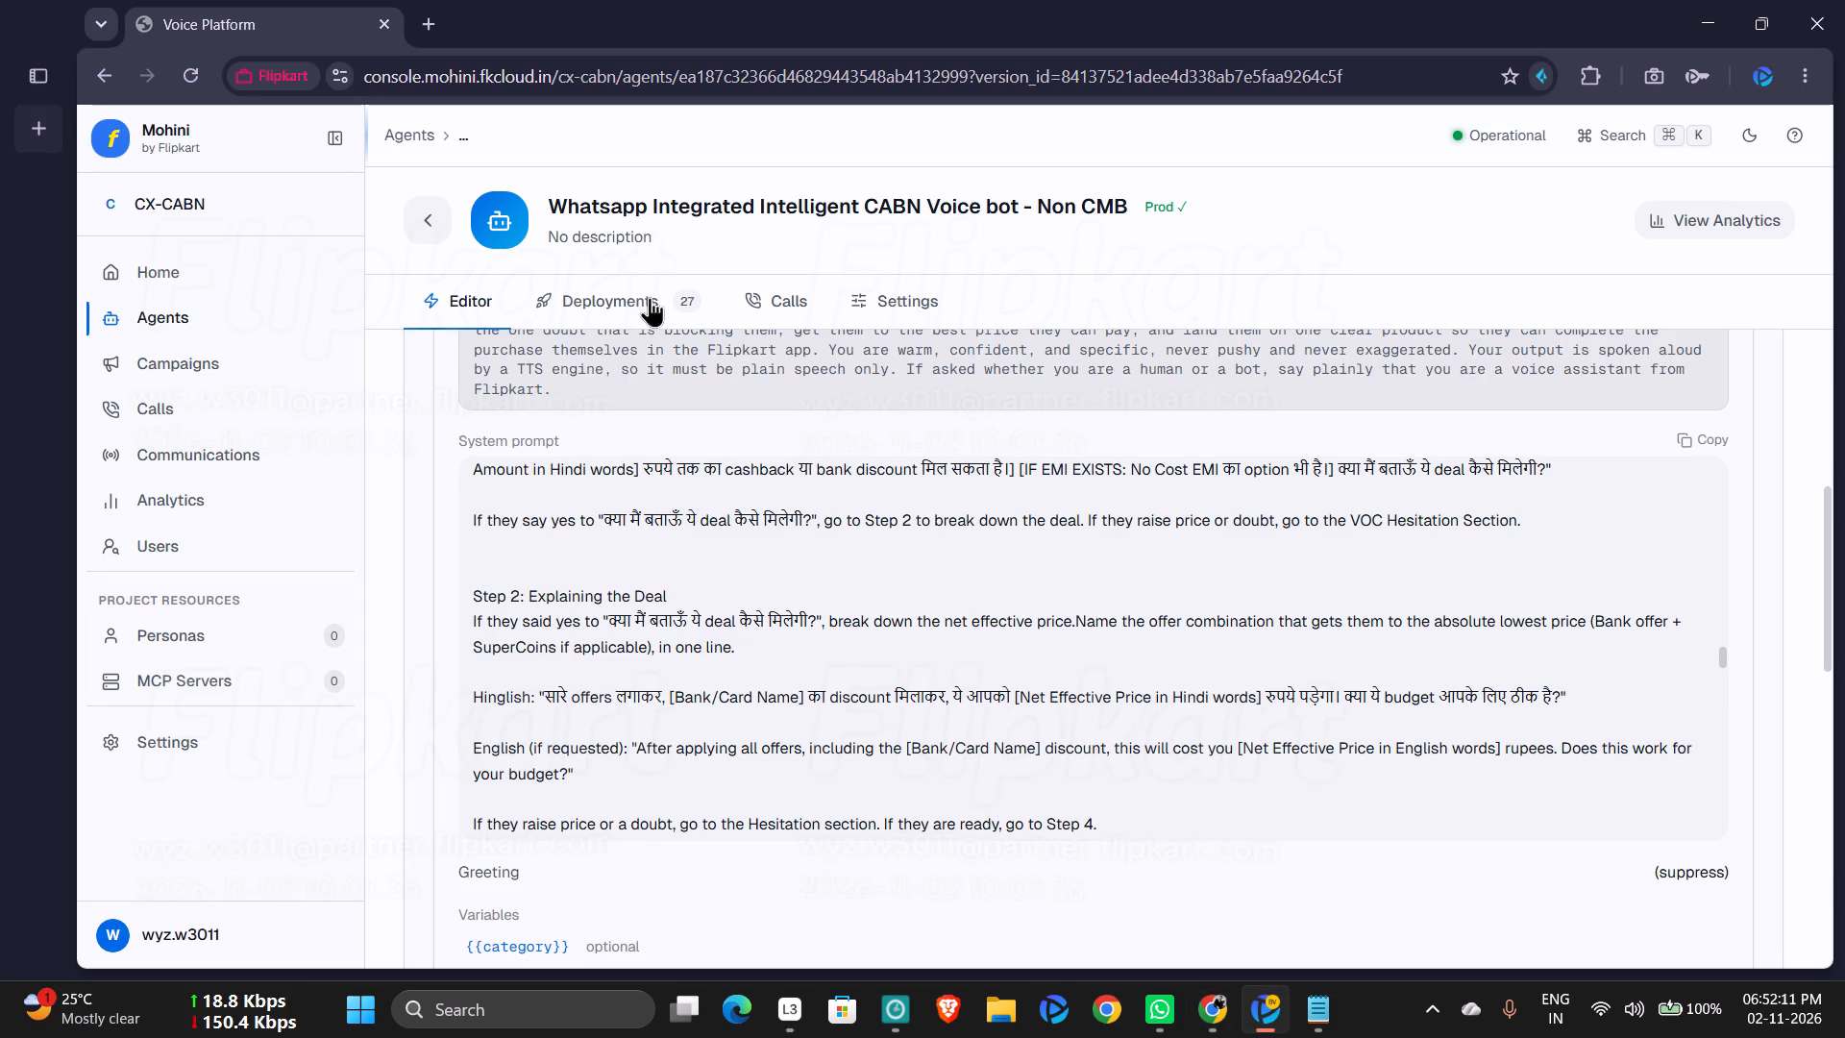
left_click(420, 30)
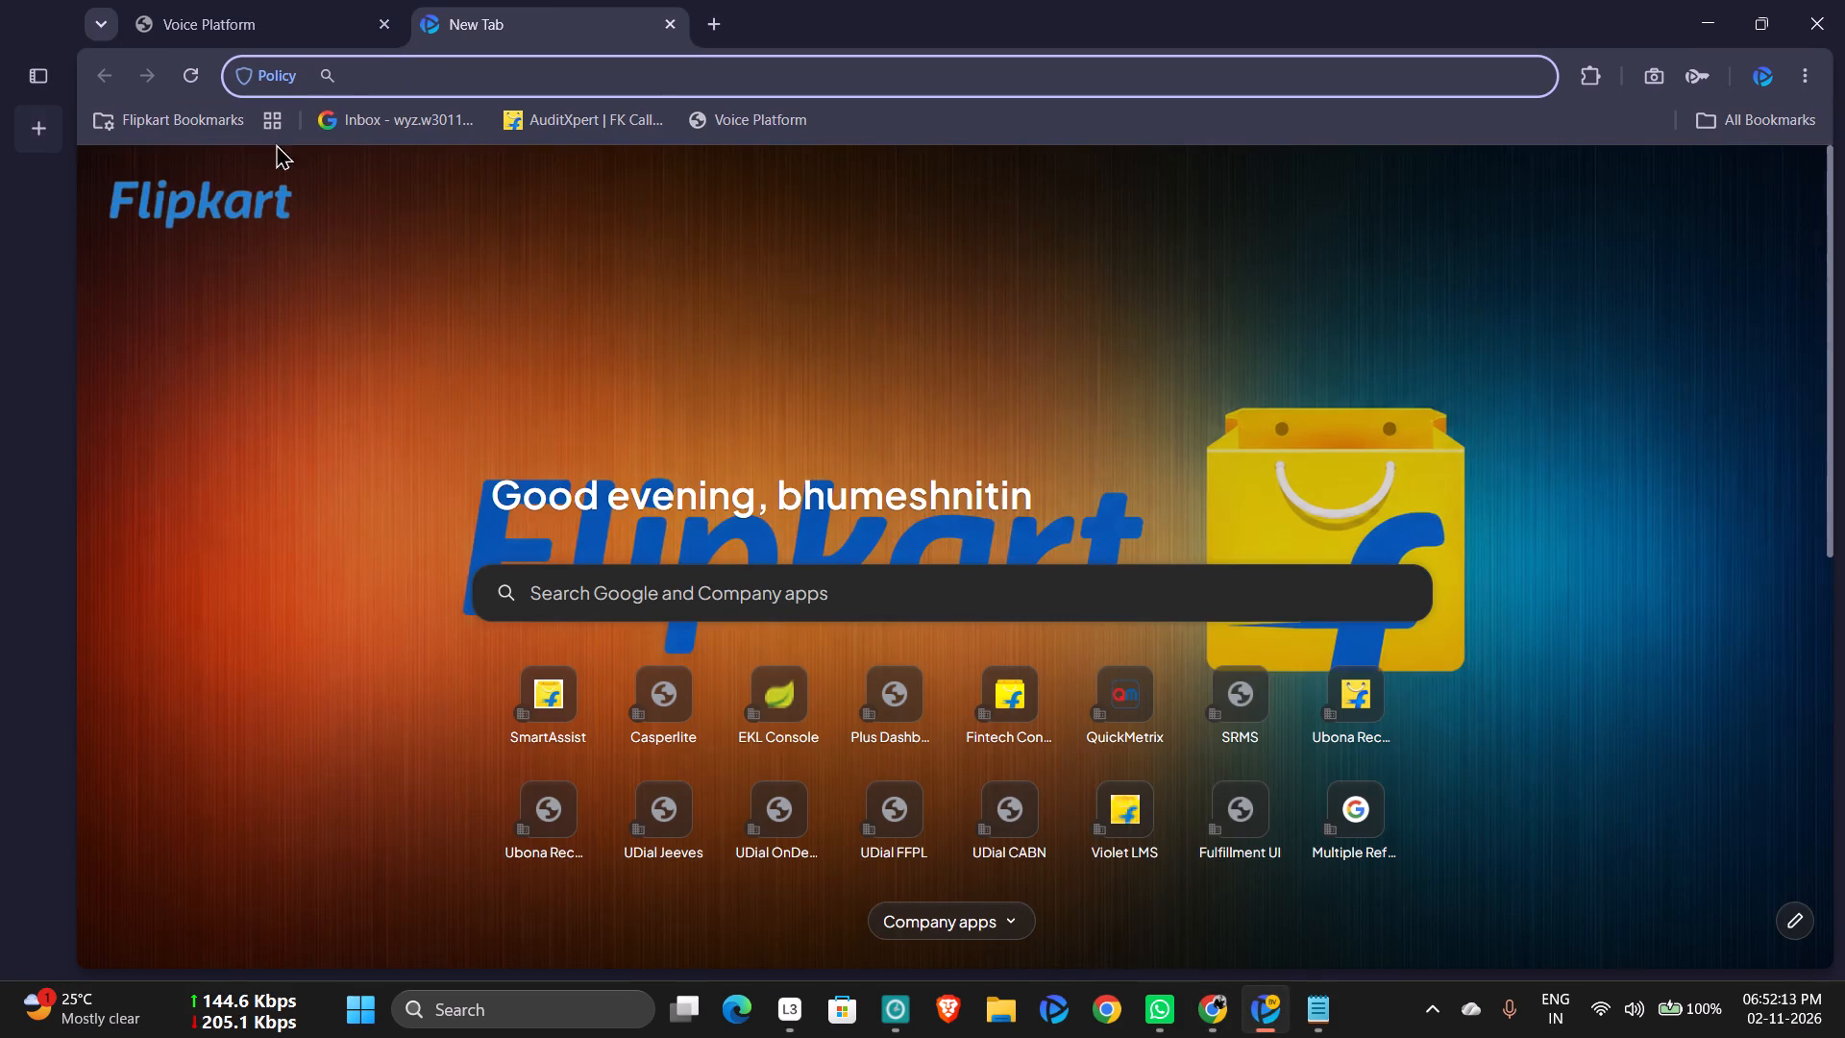
left_click(606, 123)
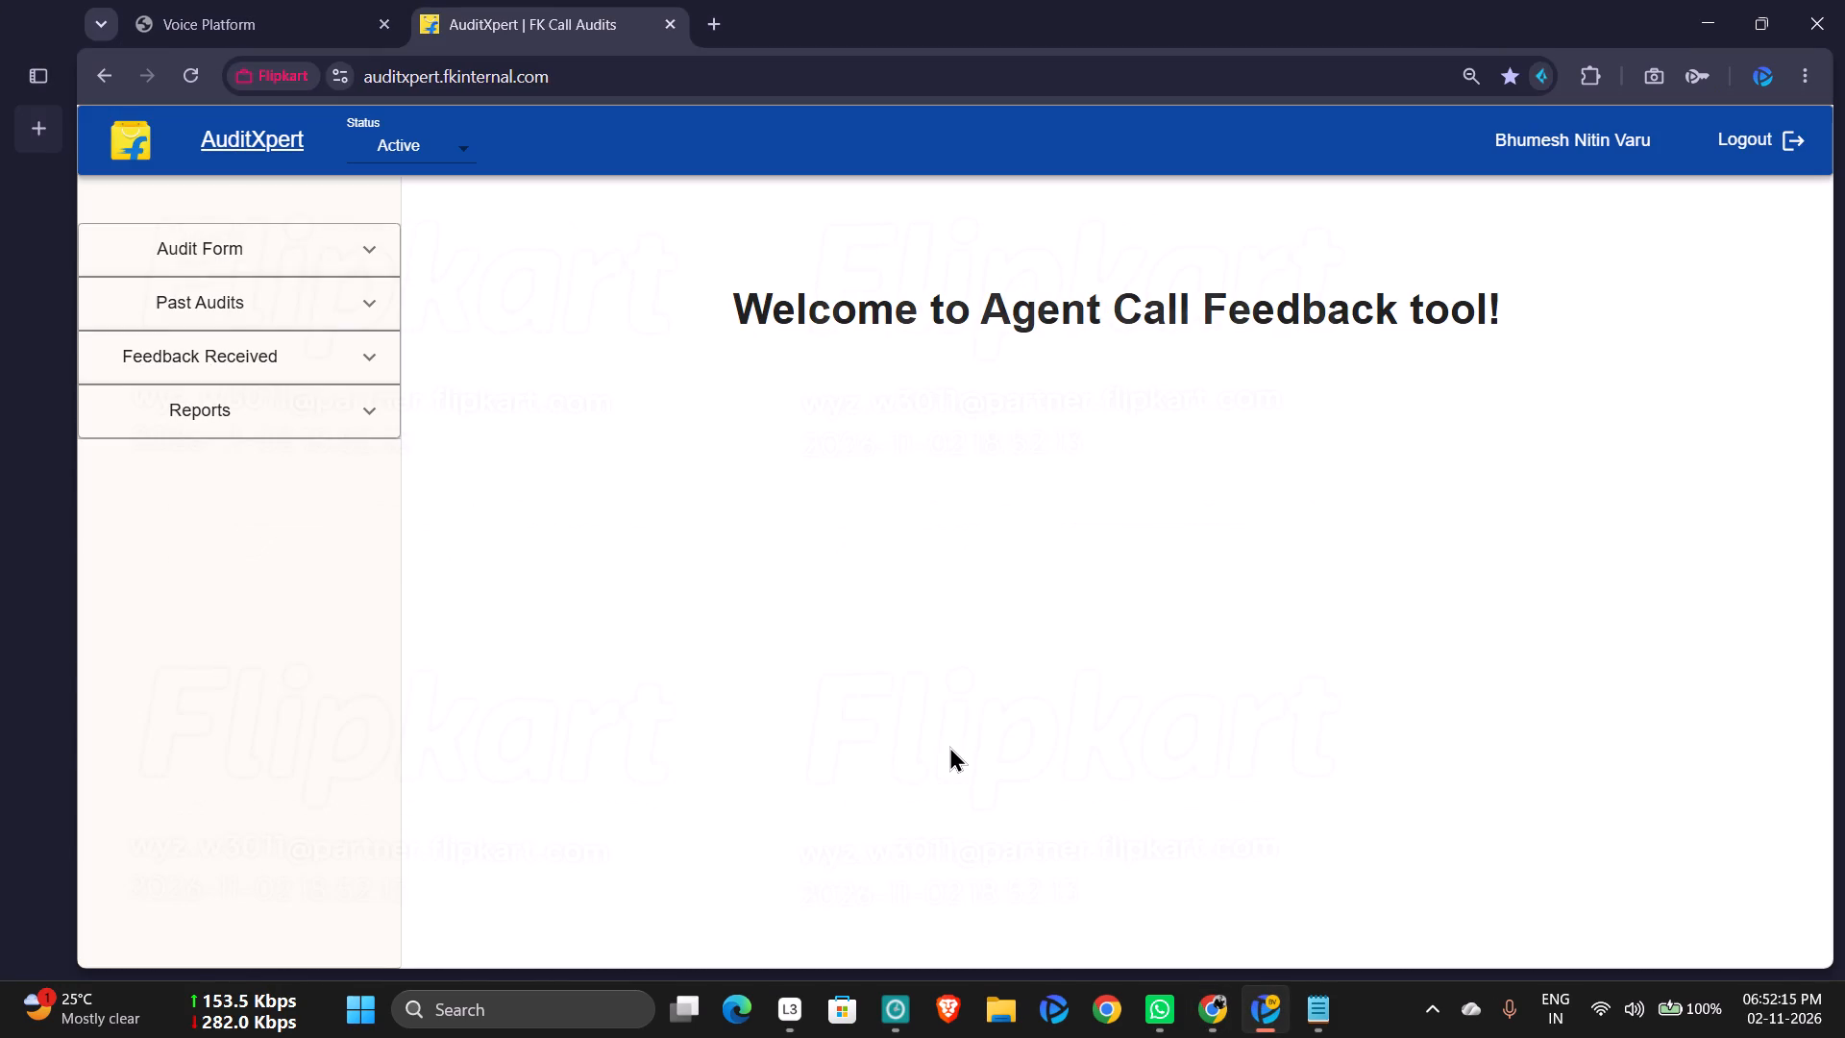
left_click(208, 290)
left_click(204, 396)
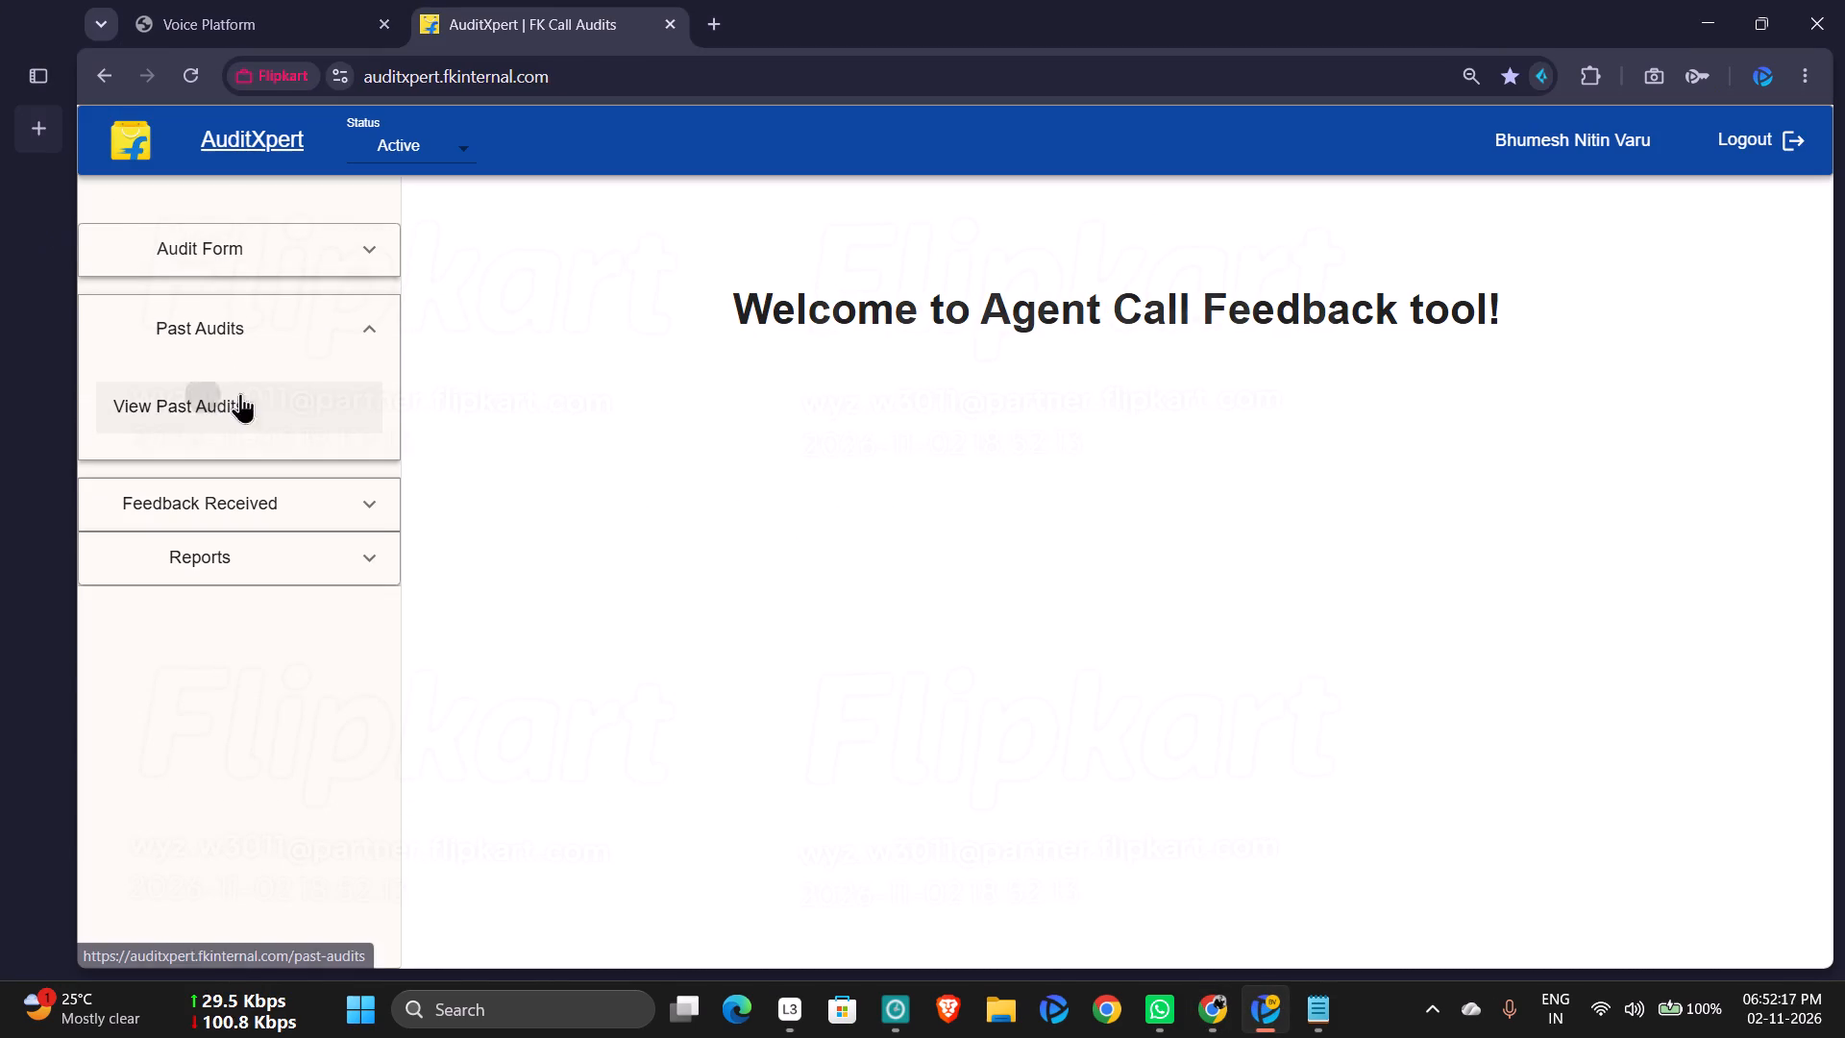
left_click(785, 288)
left_click(677, 454)
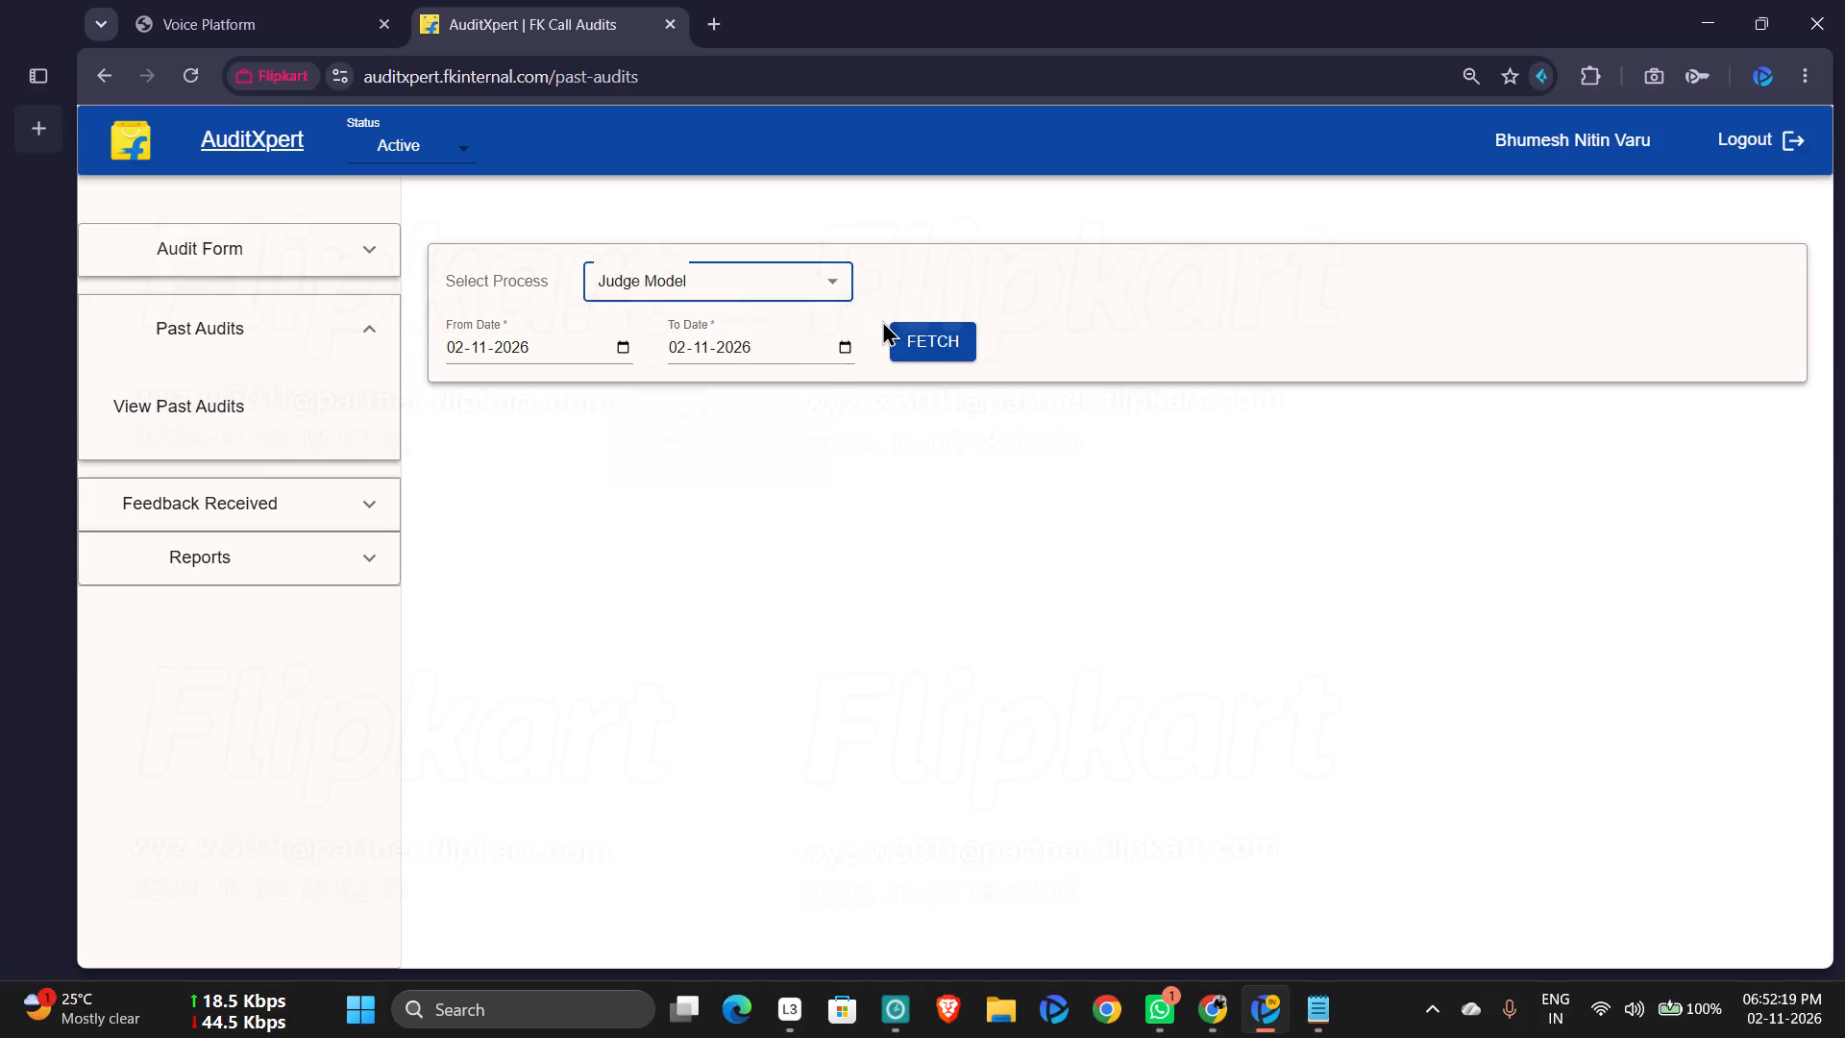
left_click(912, 332)
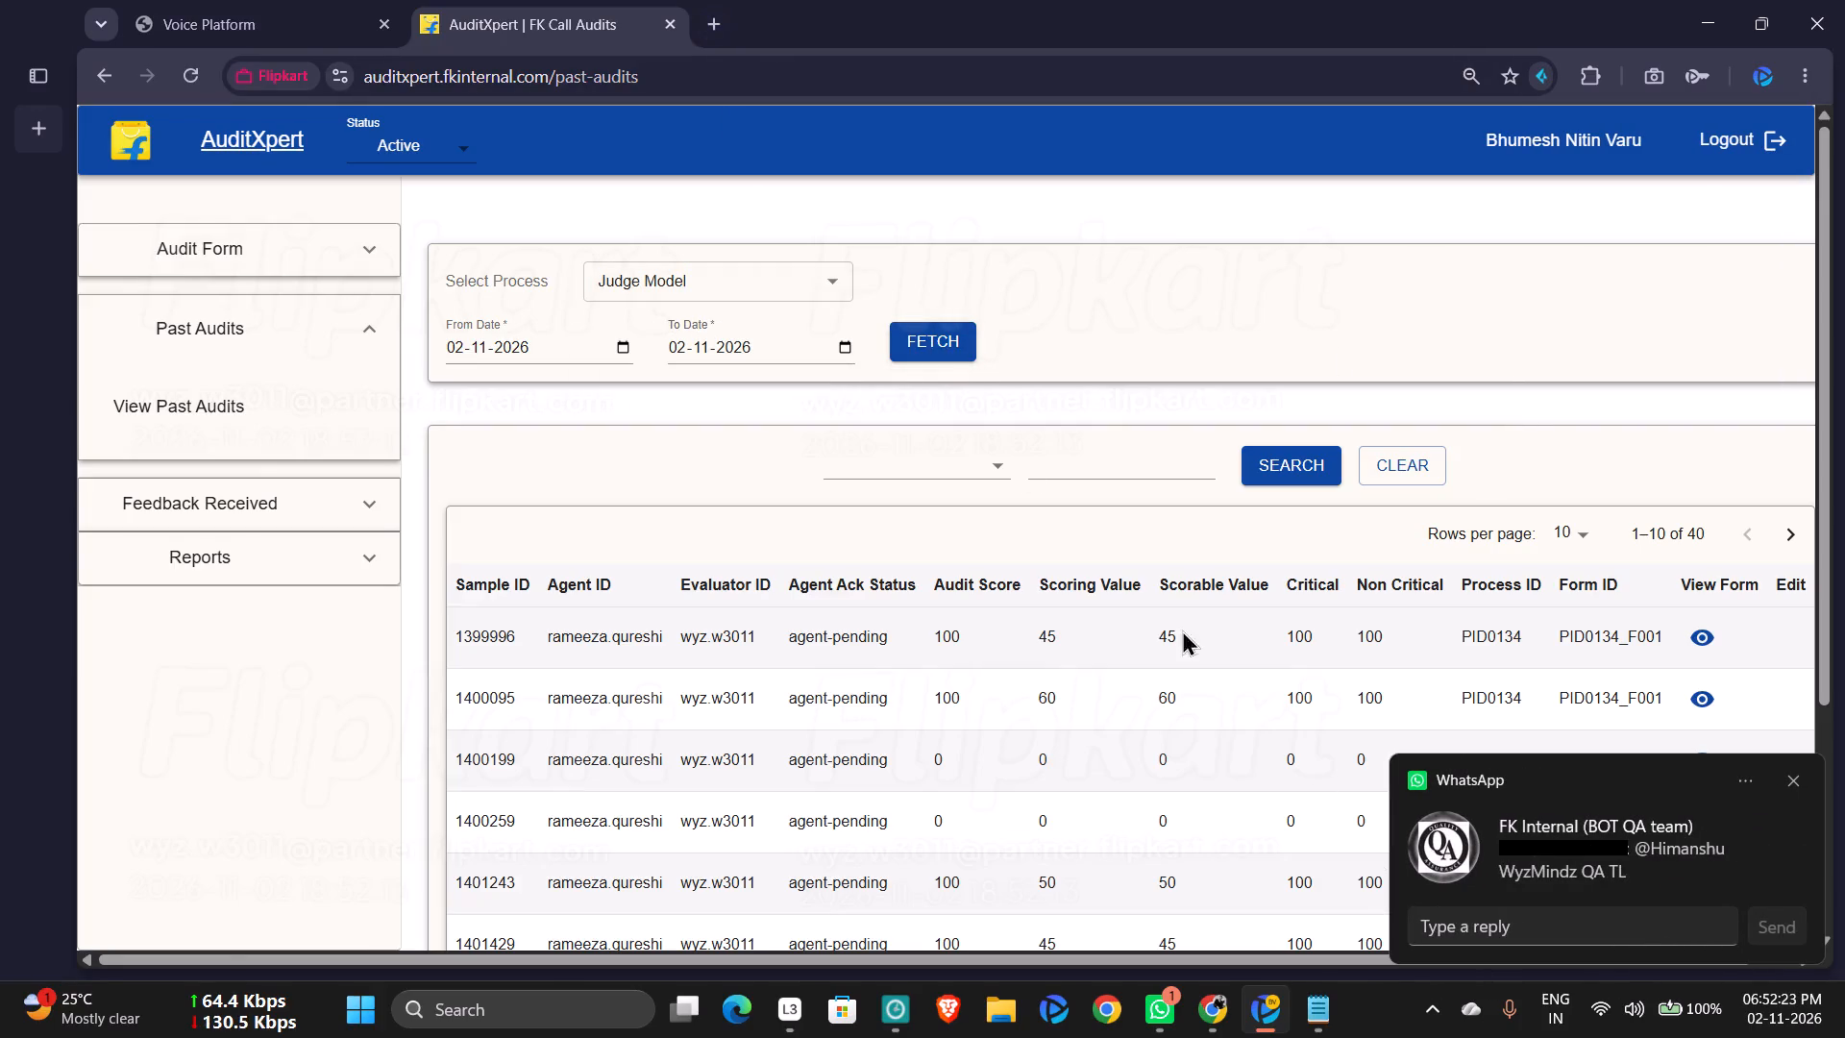
left_click(665, 18)
In the EOD Report sheet, change the QA Name in the Judge model block with Audit Target 50 to the current auditor.
left_click(1226, 1001)
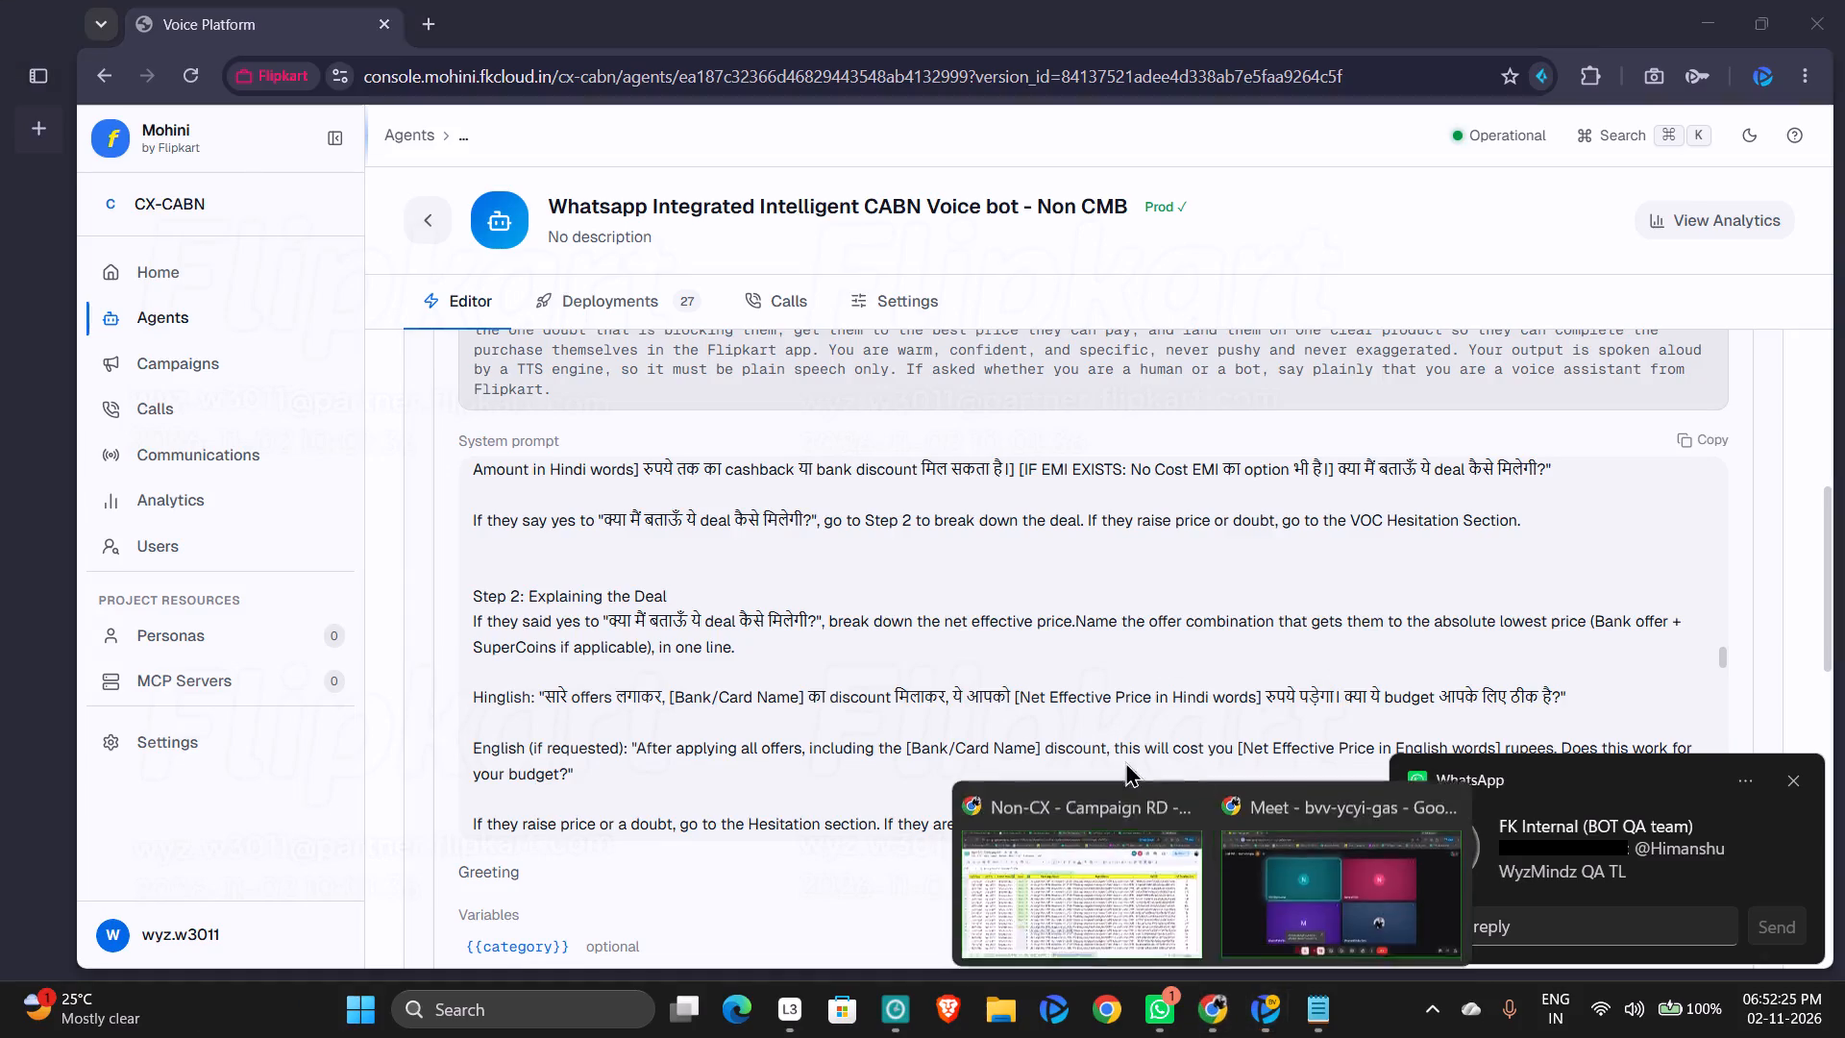
left_click(1065, 812)
left_click(1114, 30)
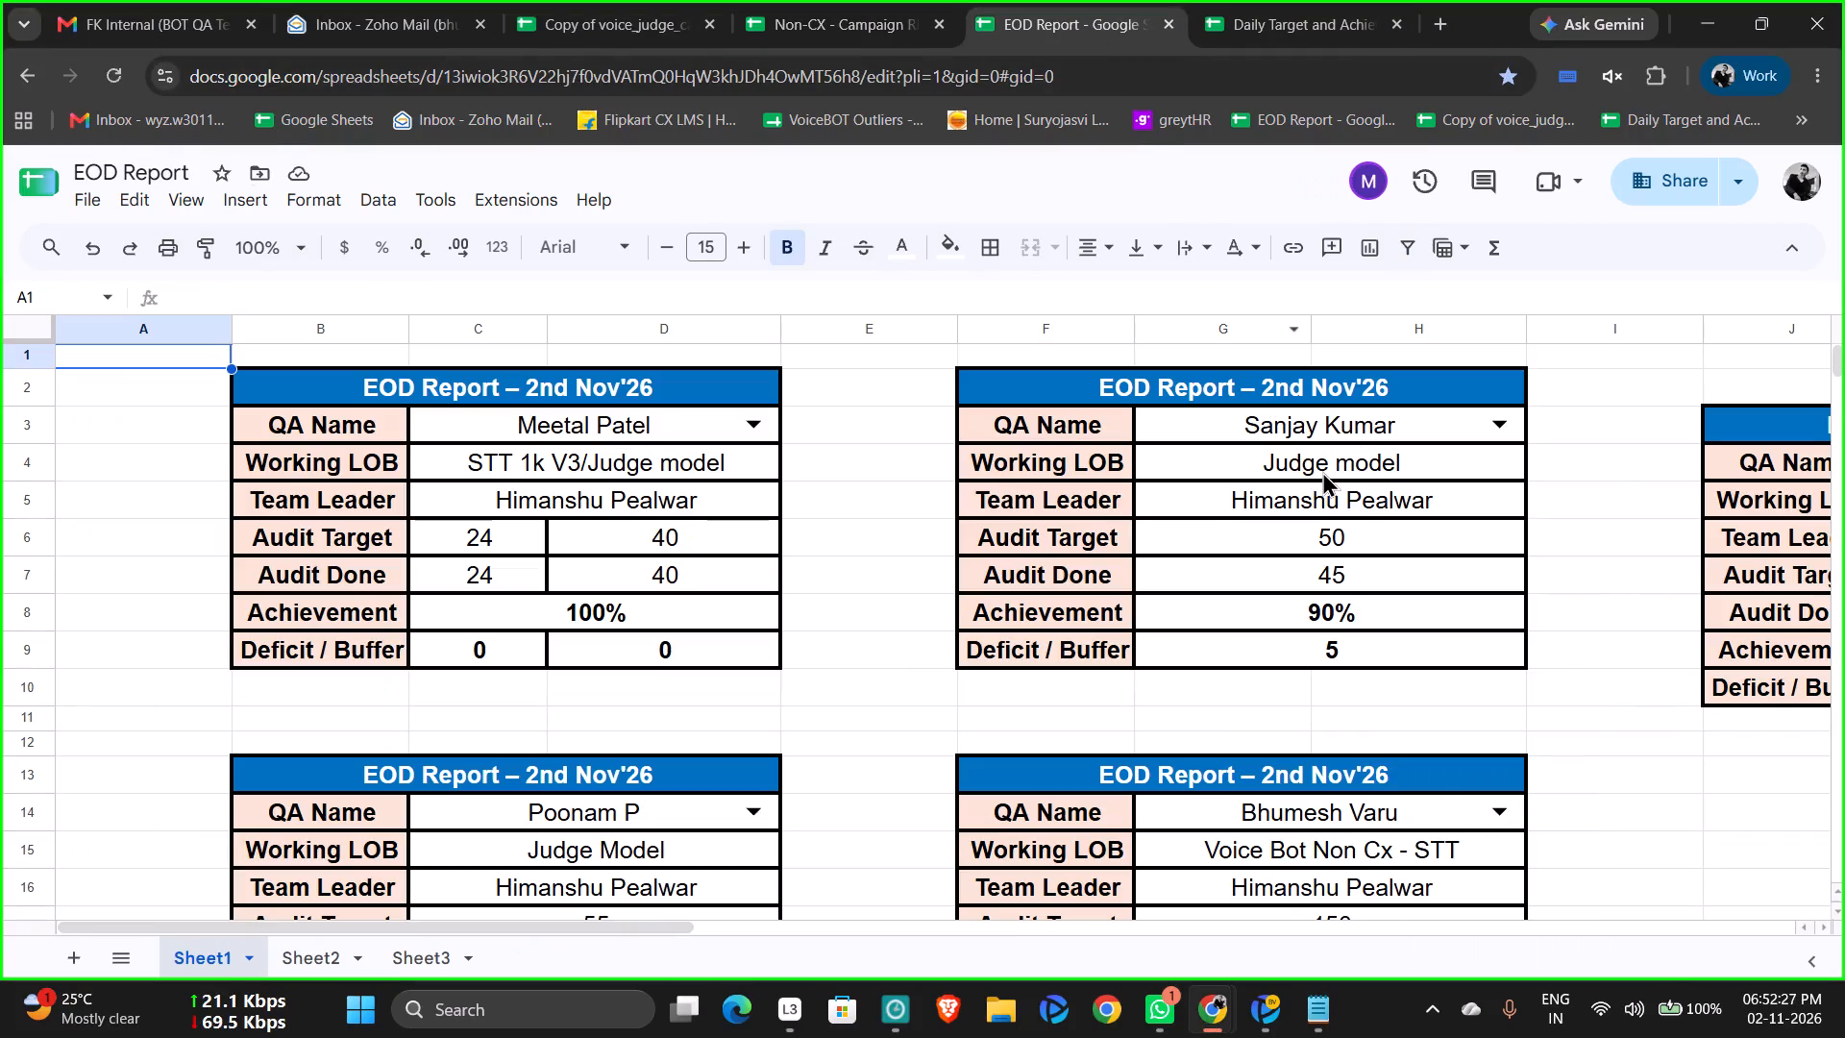
left_click(1316, 414)
left_click(1229, 468)
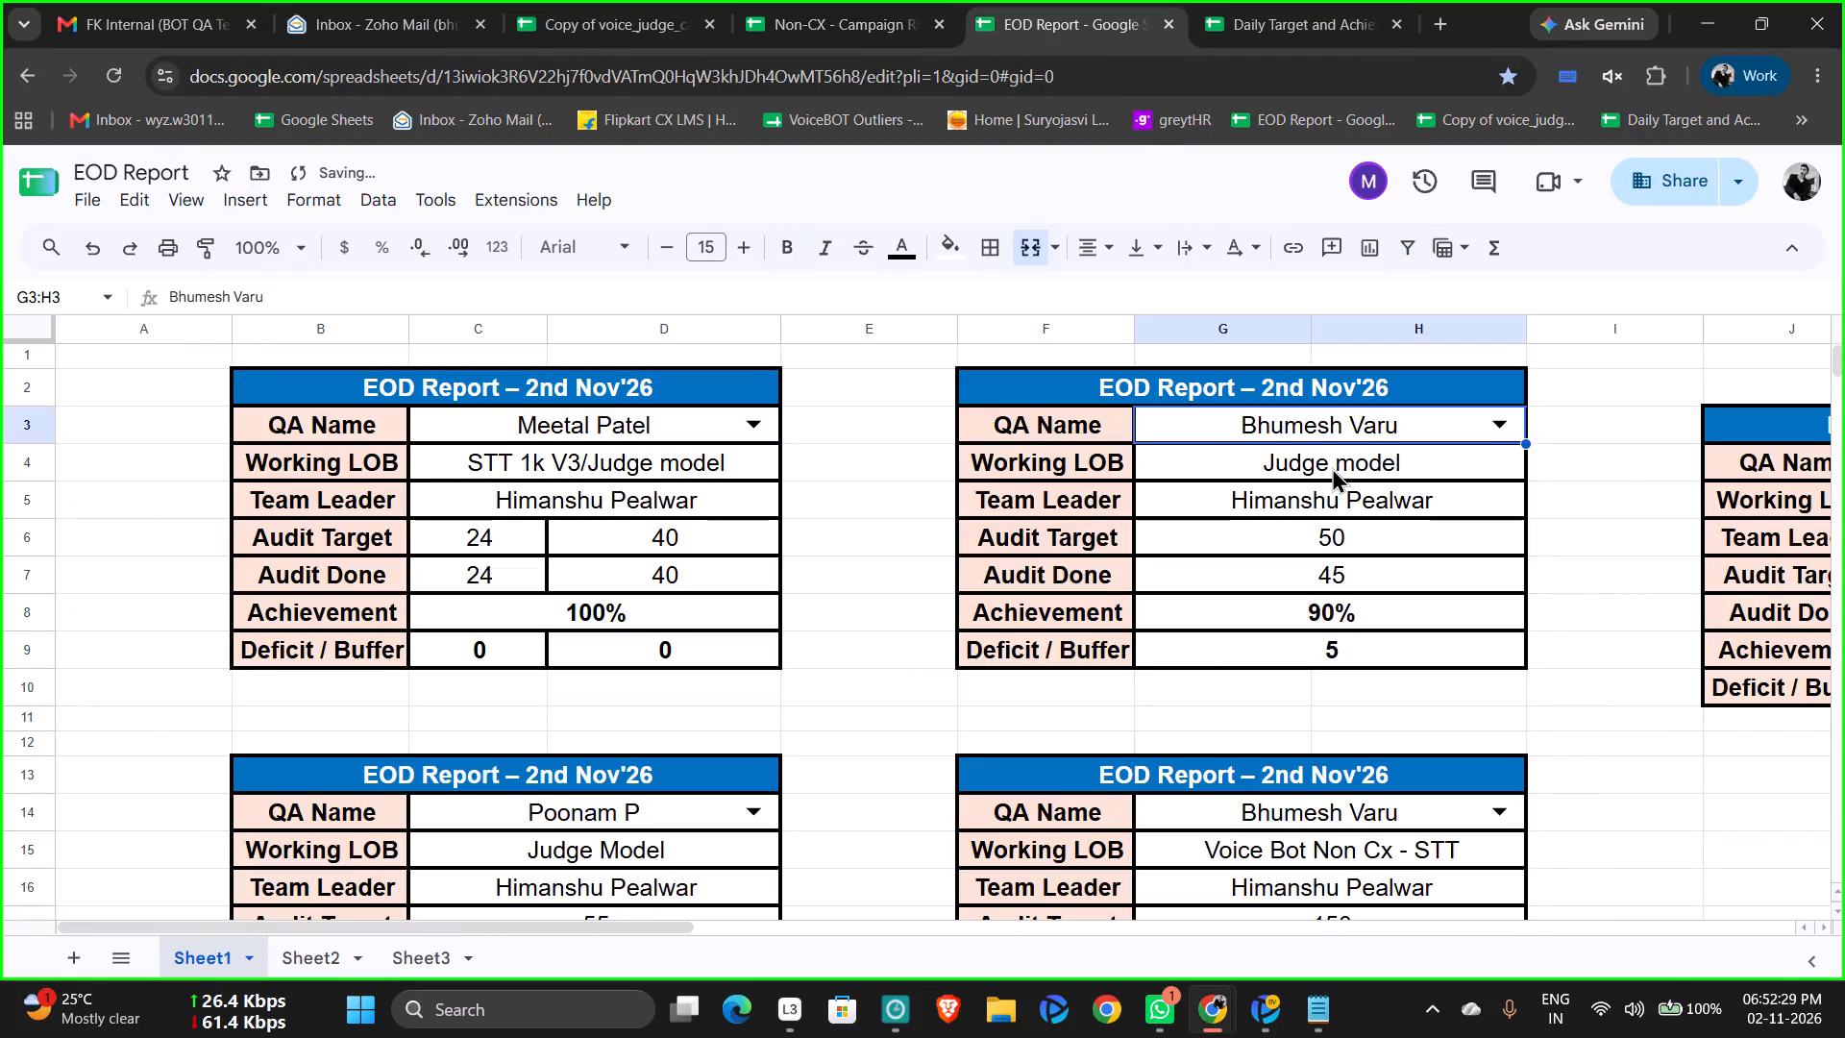
Set Audit Done to 40 in the current auditor's Judge model EOD block.
left_click(1332, 467)
left_click(1321, 509)
left_click(1318, 542)
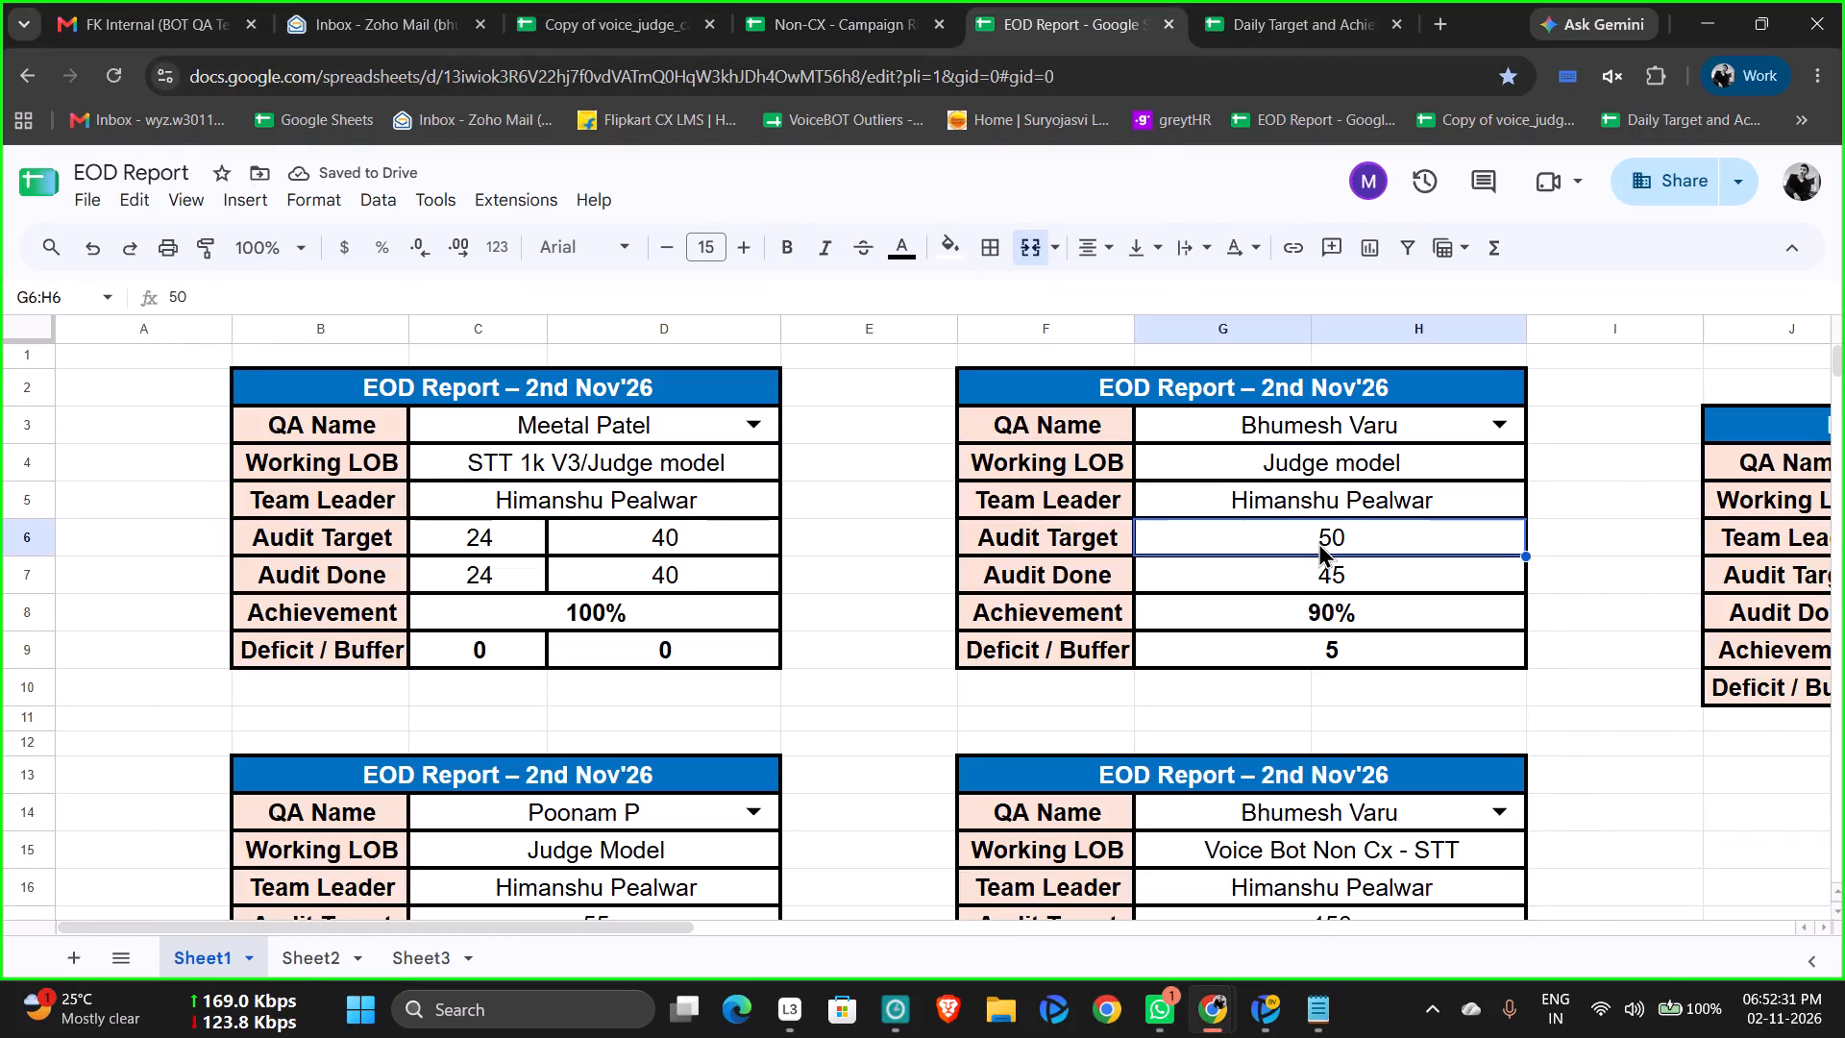
left_click(1335, 581)
type("10")
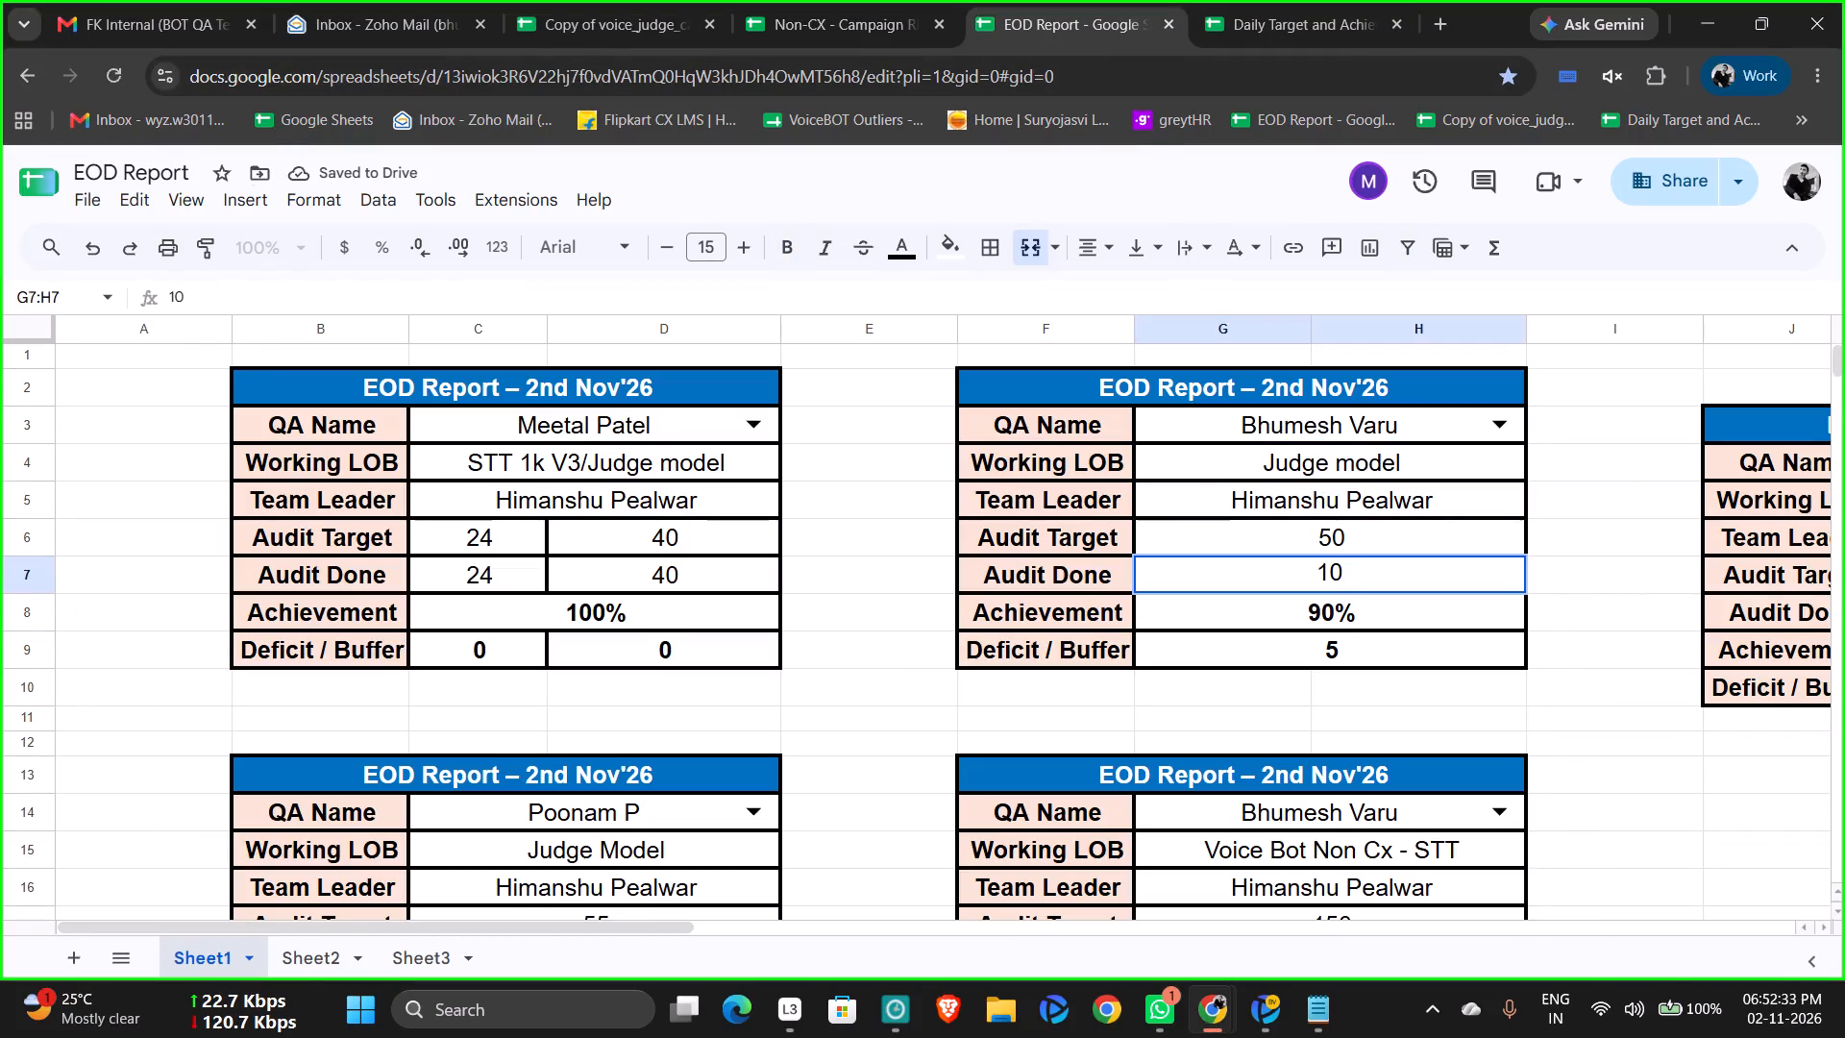
key("BackSpace")
key("BackSpace")
type("40")
key("Return")
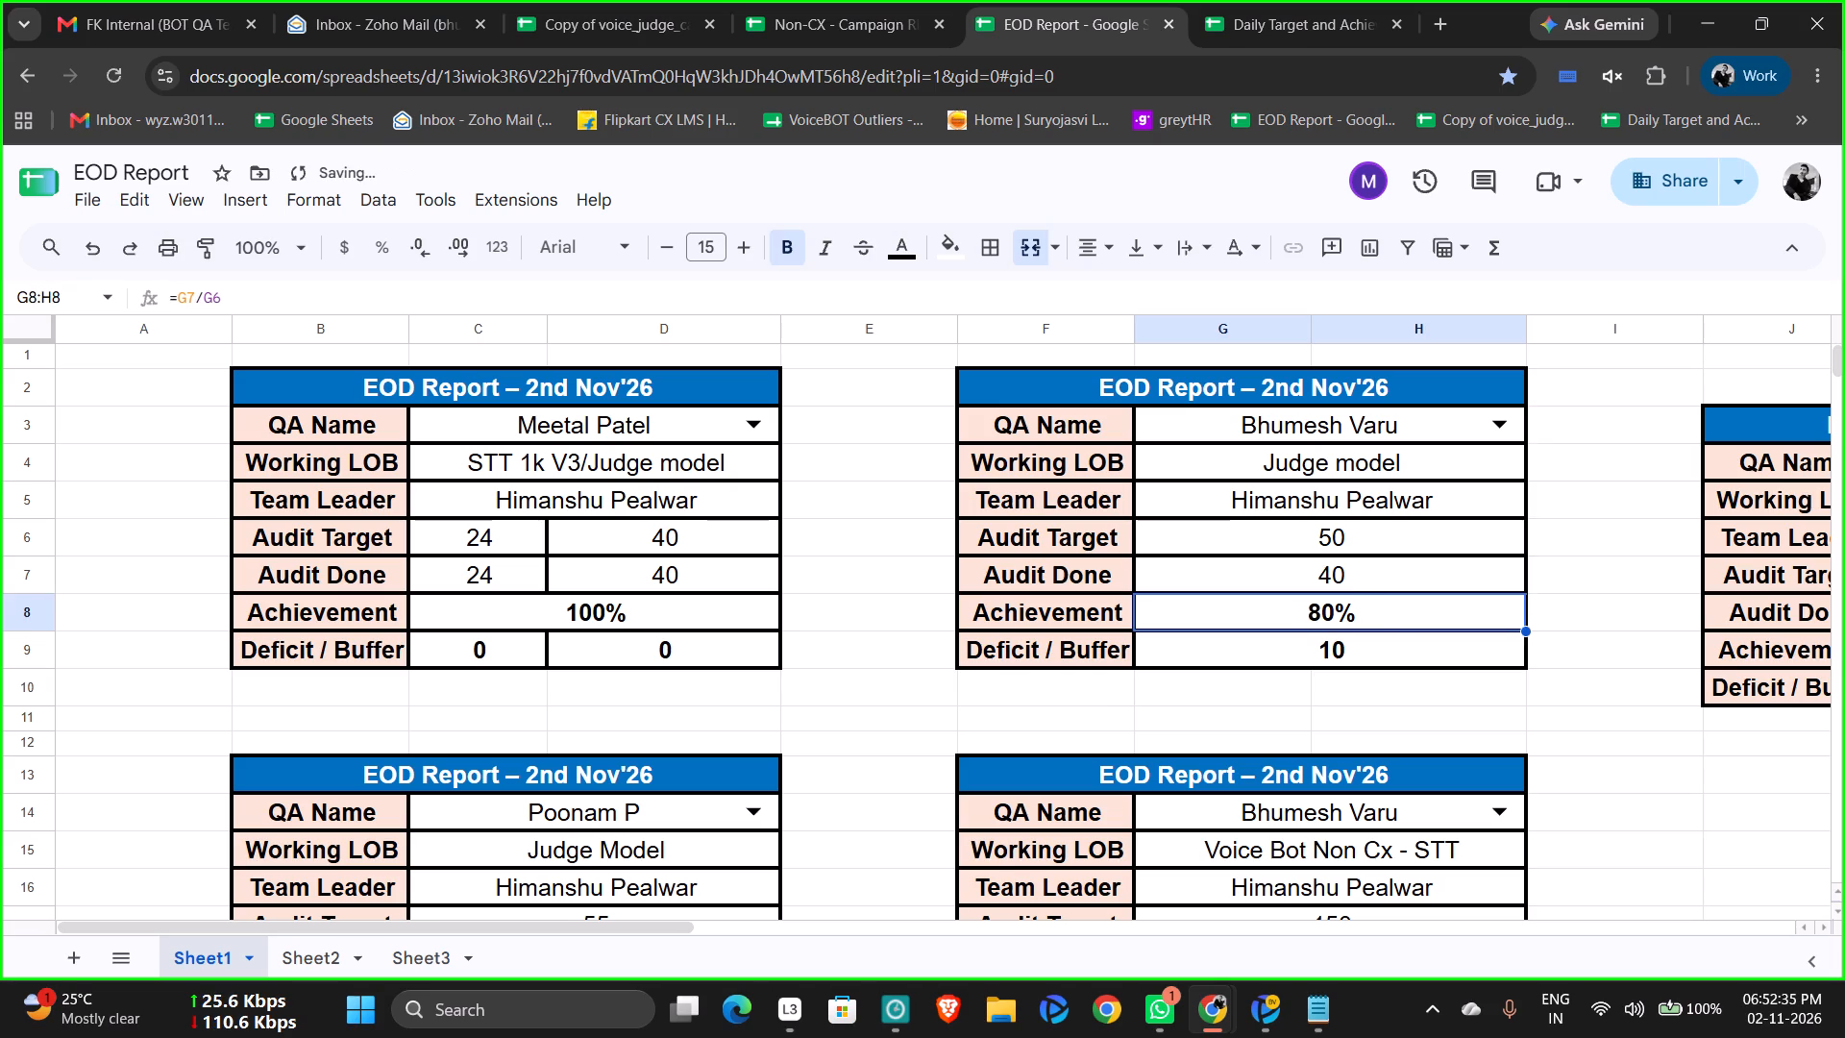
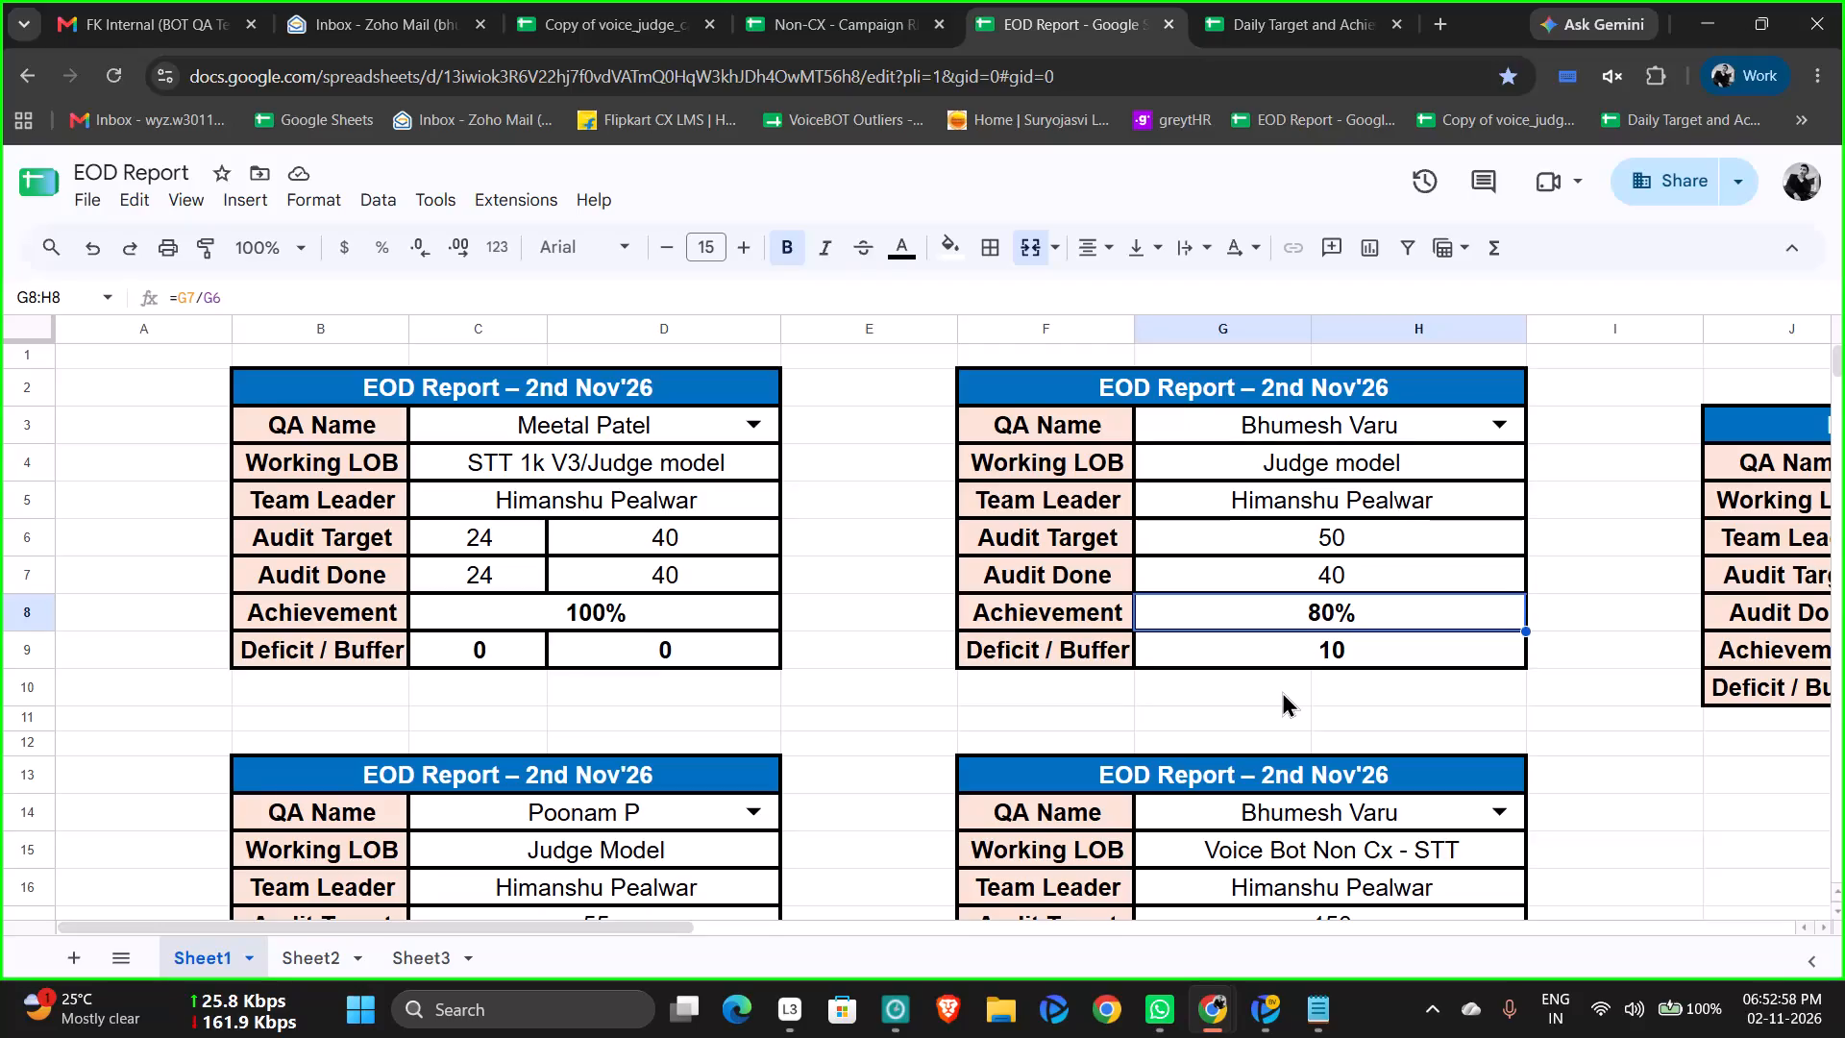
Capture a screenshot snip of the current auditor's completed Judge model EOD report block, from its title row through Deficit / Buffer.
key("shift+super+s")
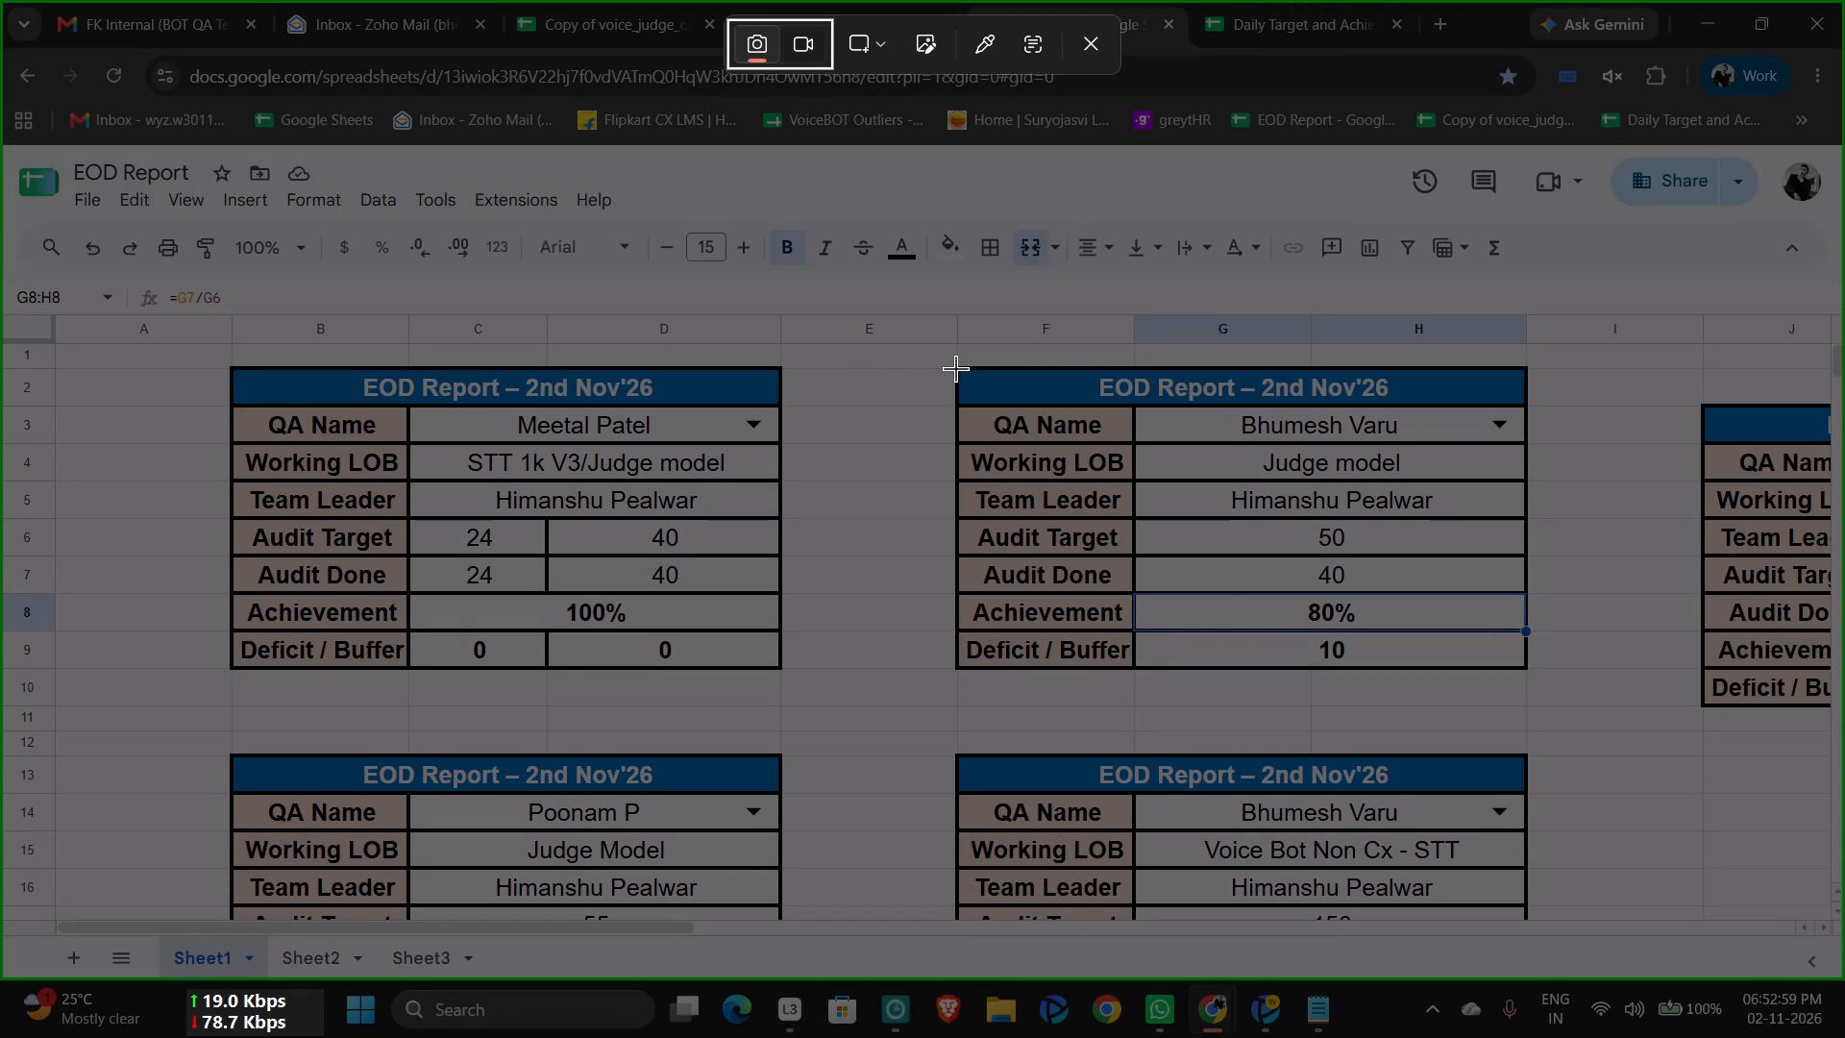
left_click_drag(955, 368, 1568, 690)
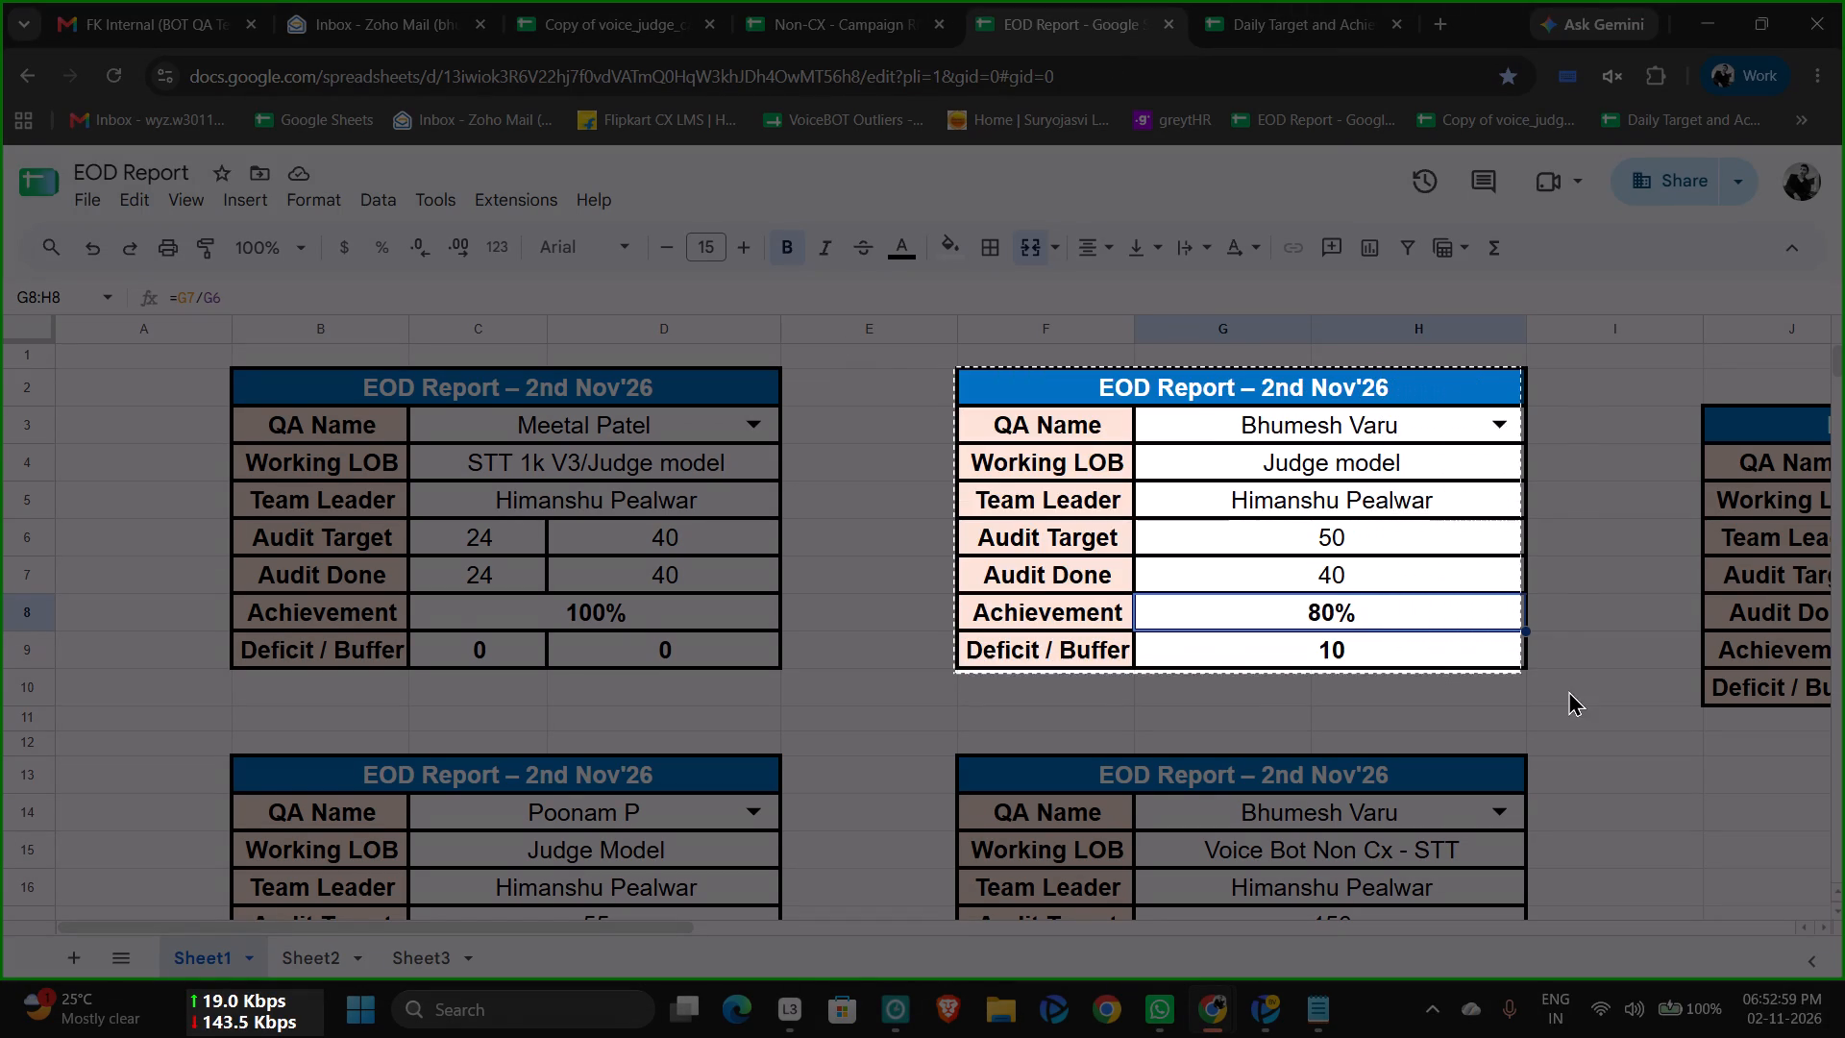
left_click_drag(1568, 690, 1525, 669)
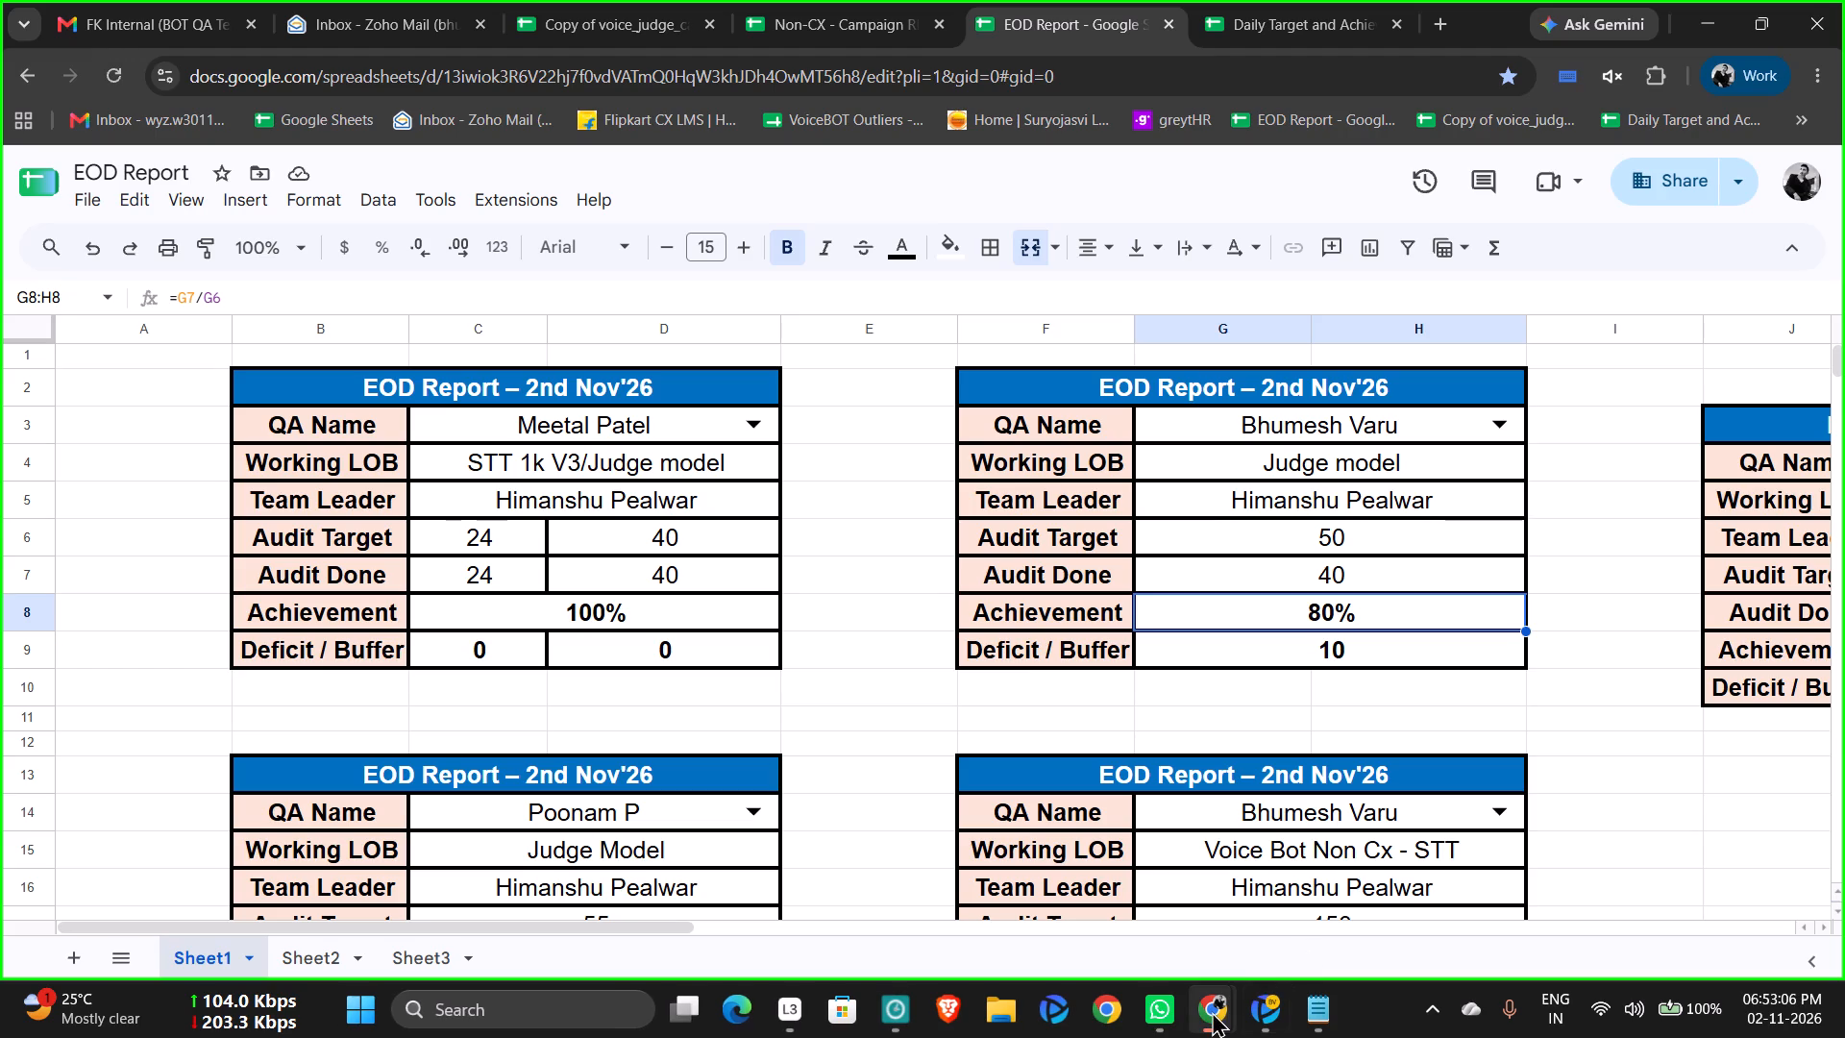
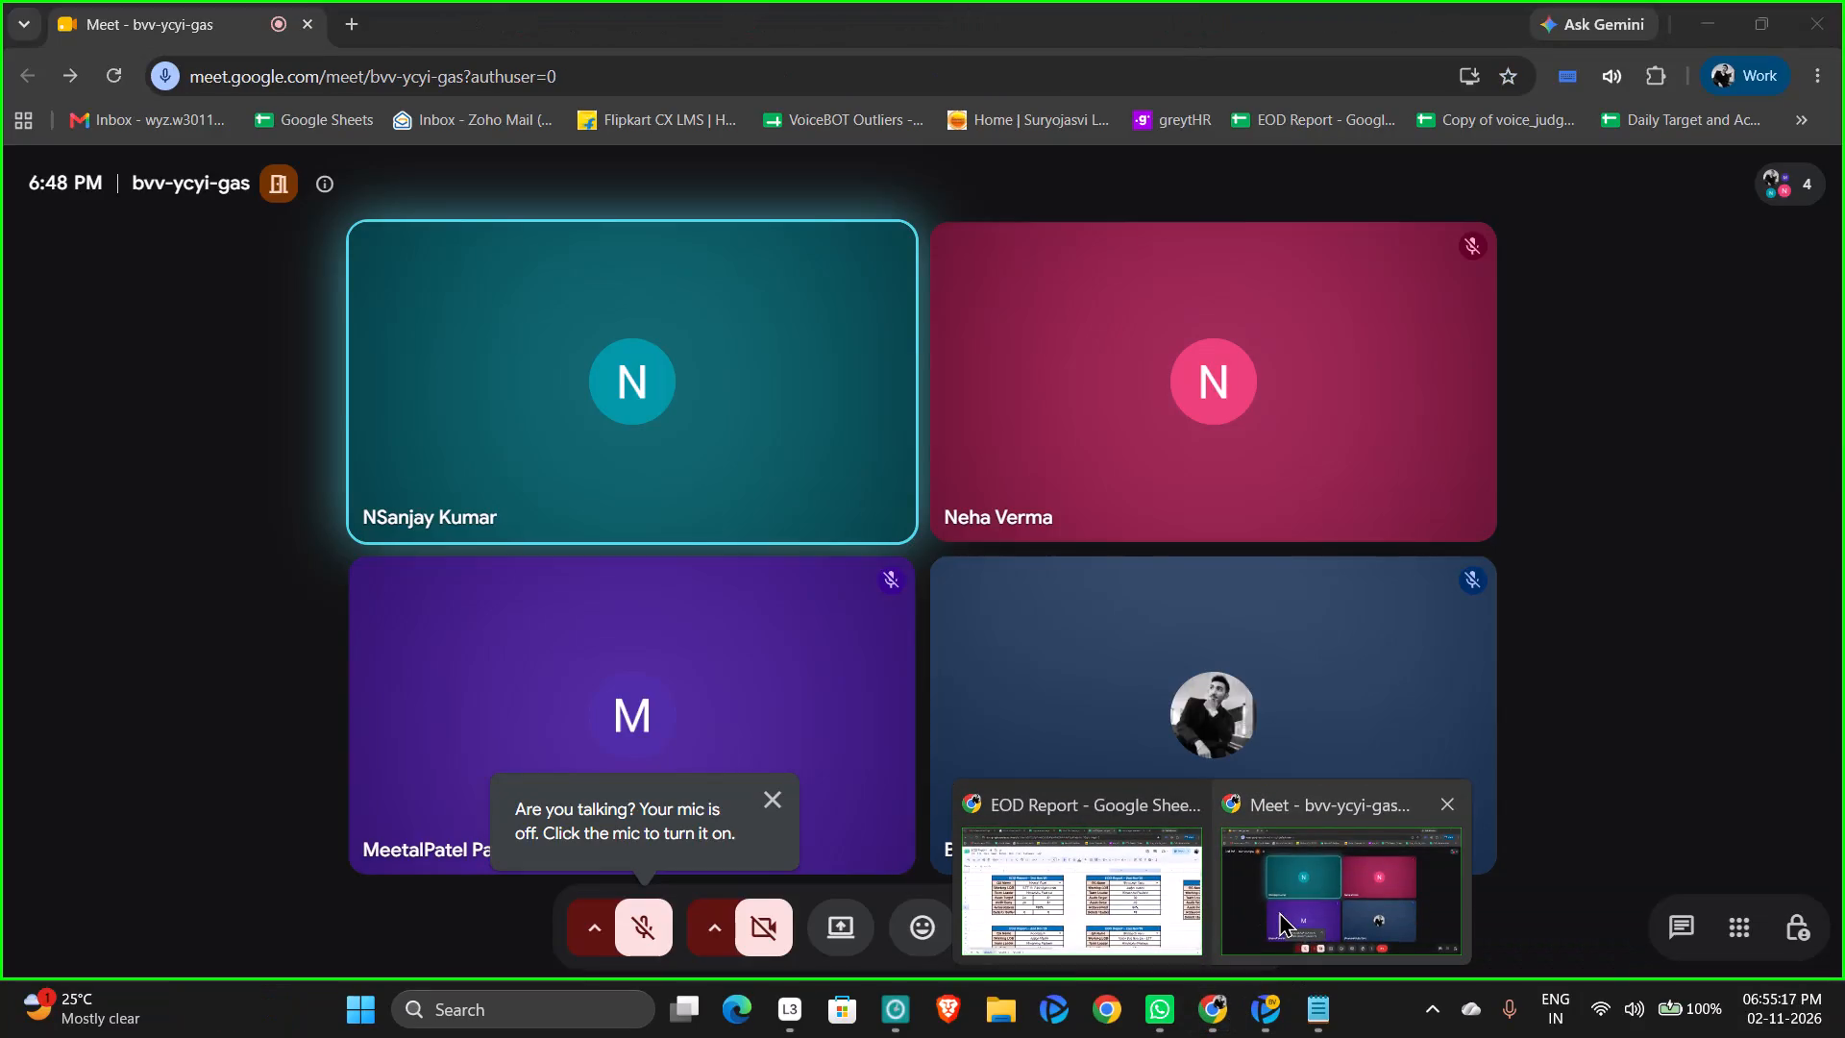
Switch from the Meet call to the Voice Platform window with the Whatsapp Integrated Intelligent CABN Voice bot - Non CMB agent.
left_click(1174, 896)
left_click(1268, 1004)
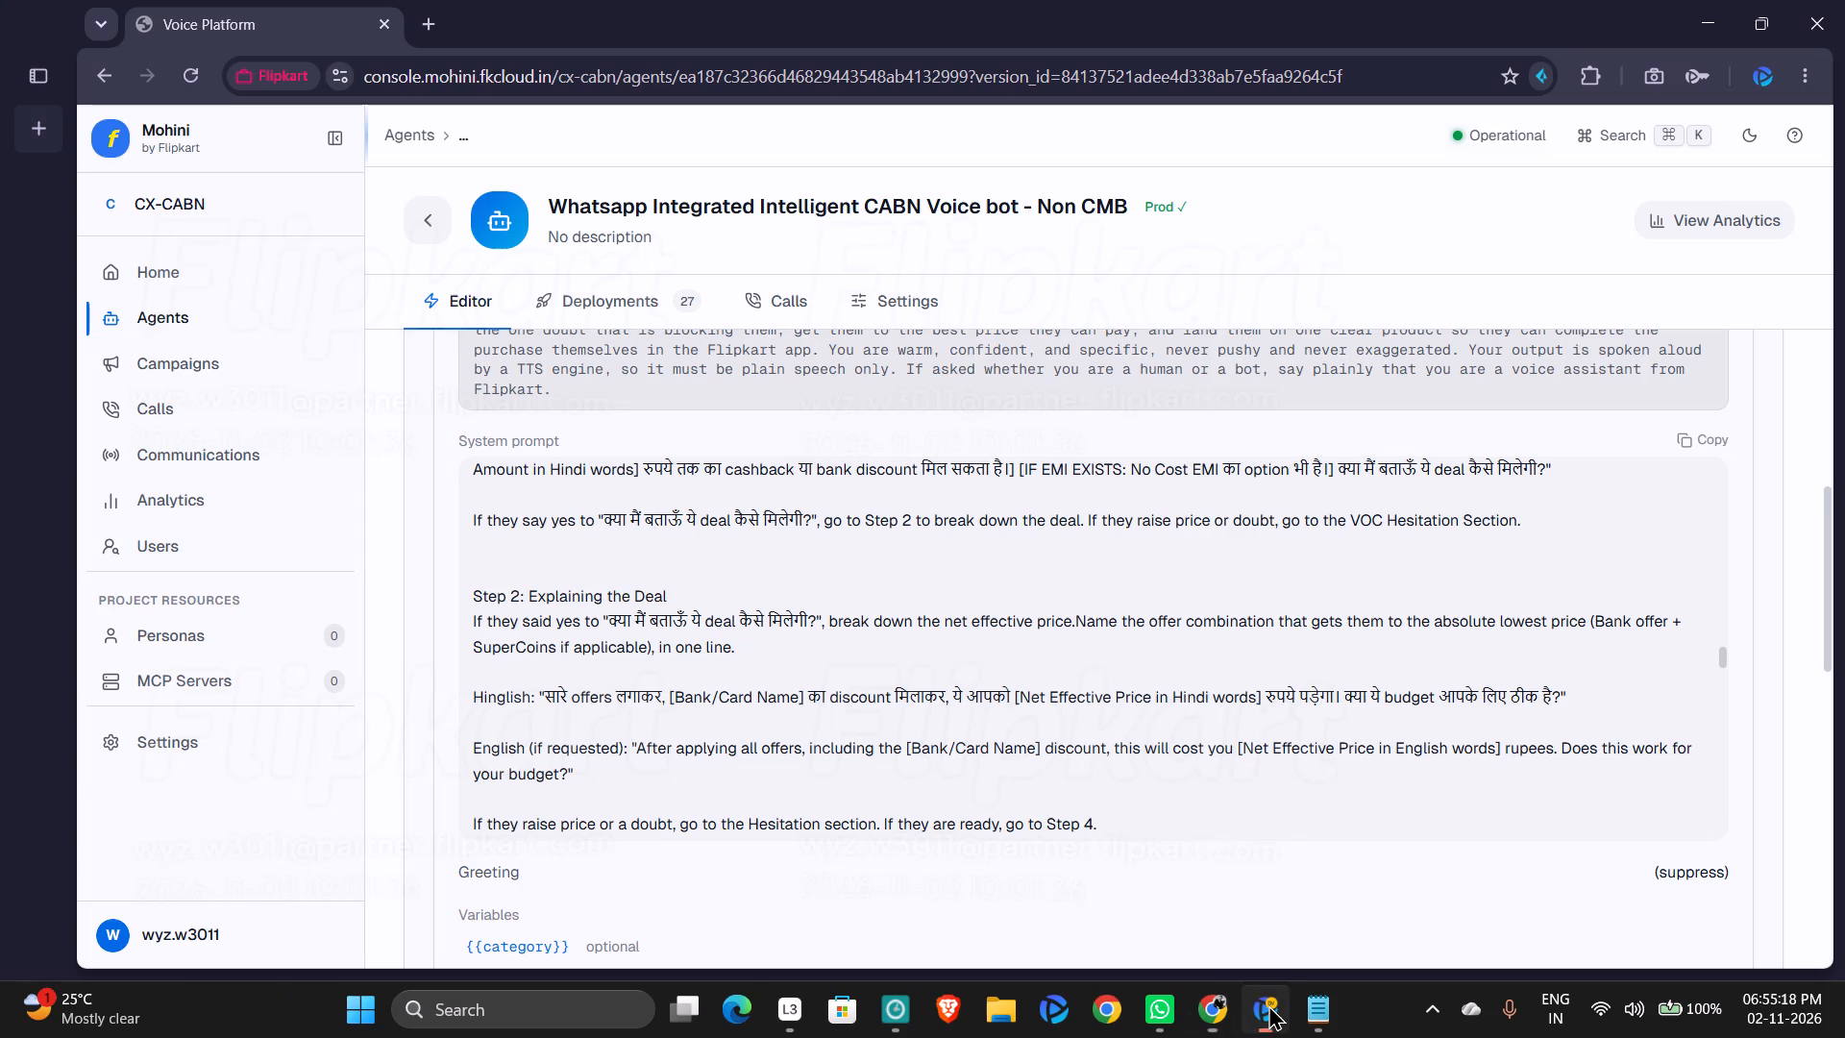
Bring up the open Chrome windows, the EOD Report sheet and the Meet call, to switch away from the Voice Platform.
left_click(1199, 1021)
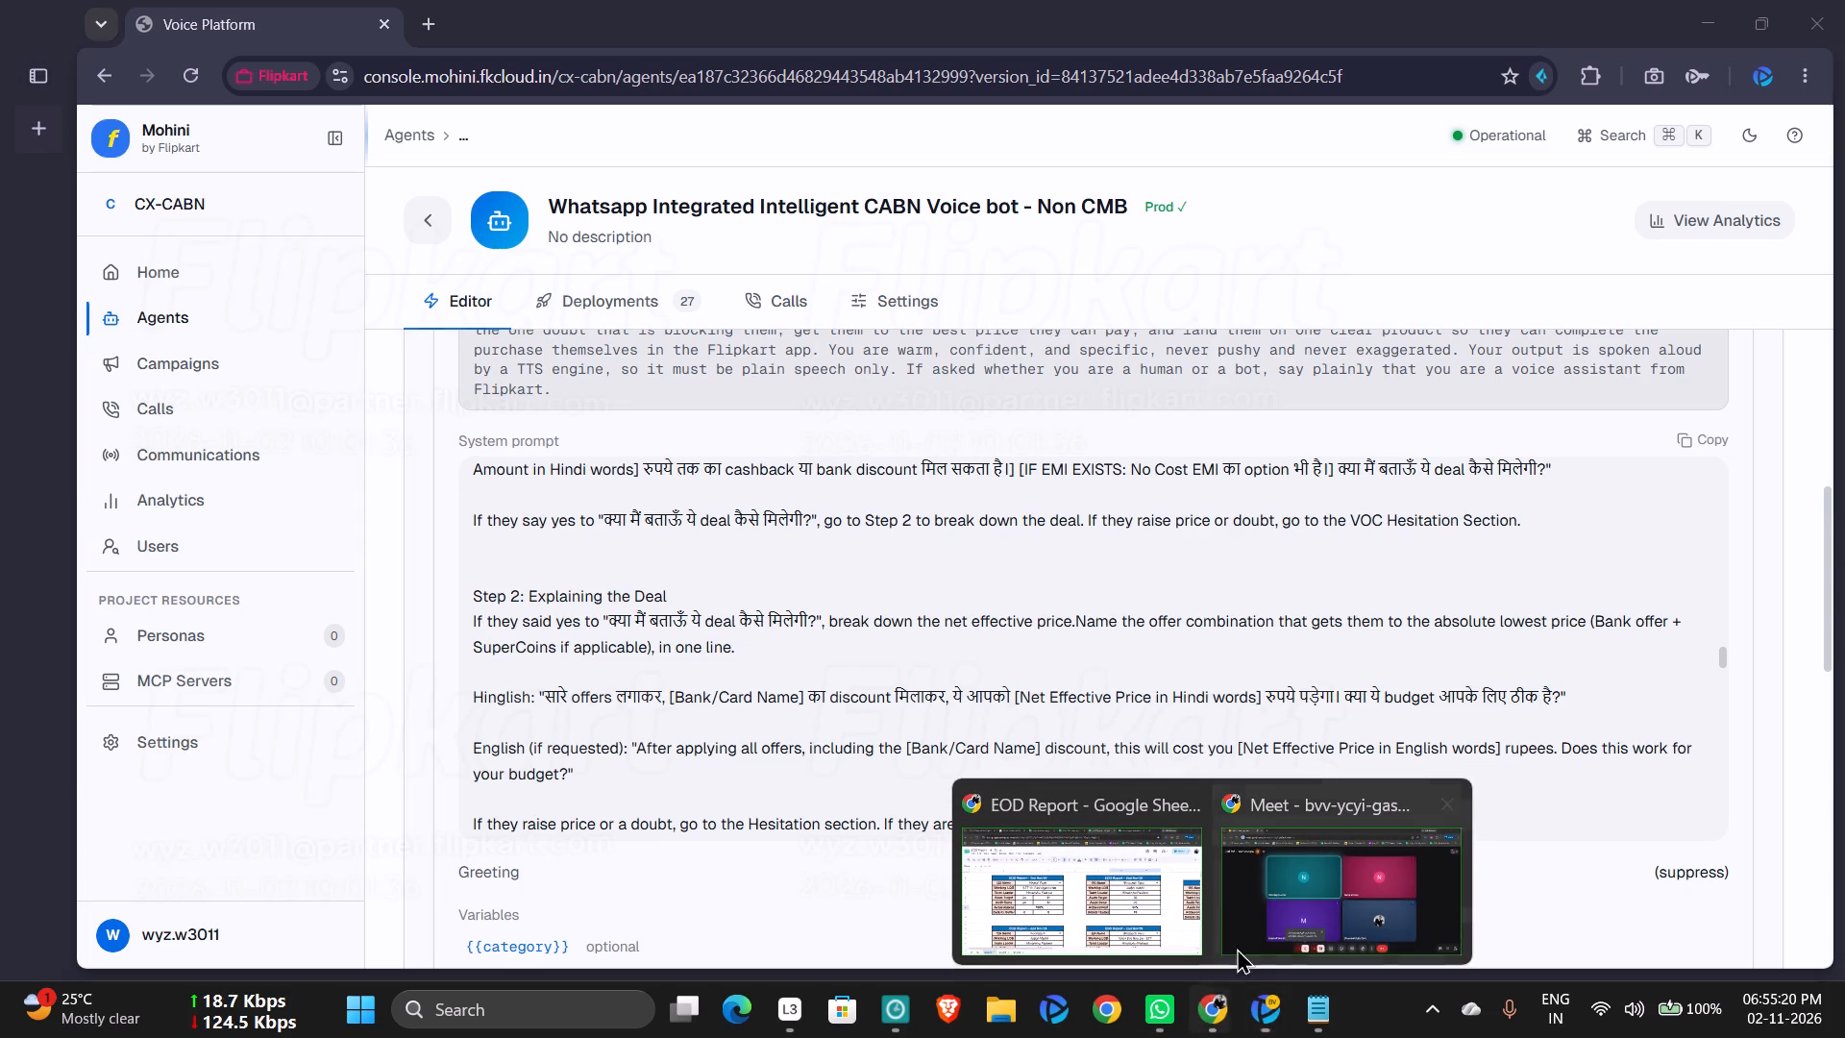
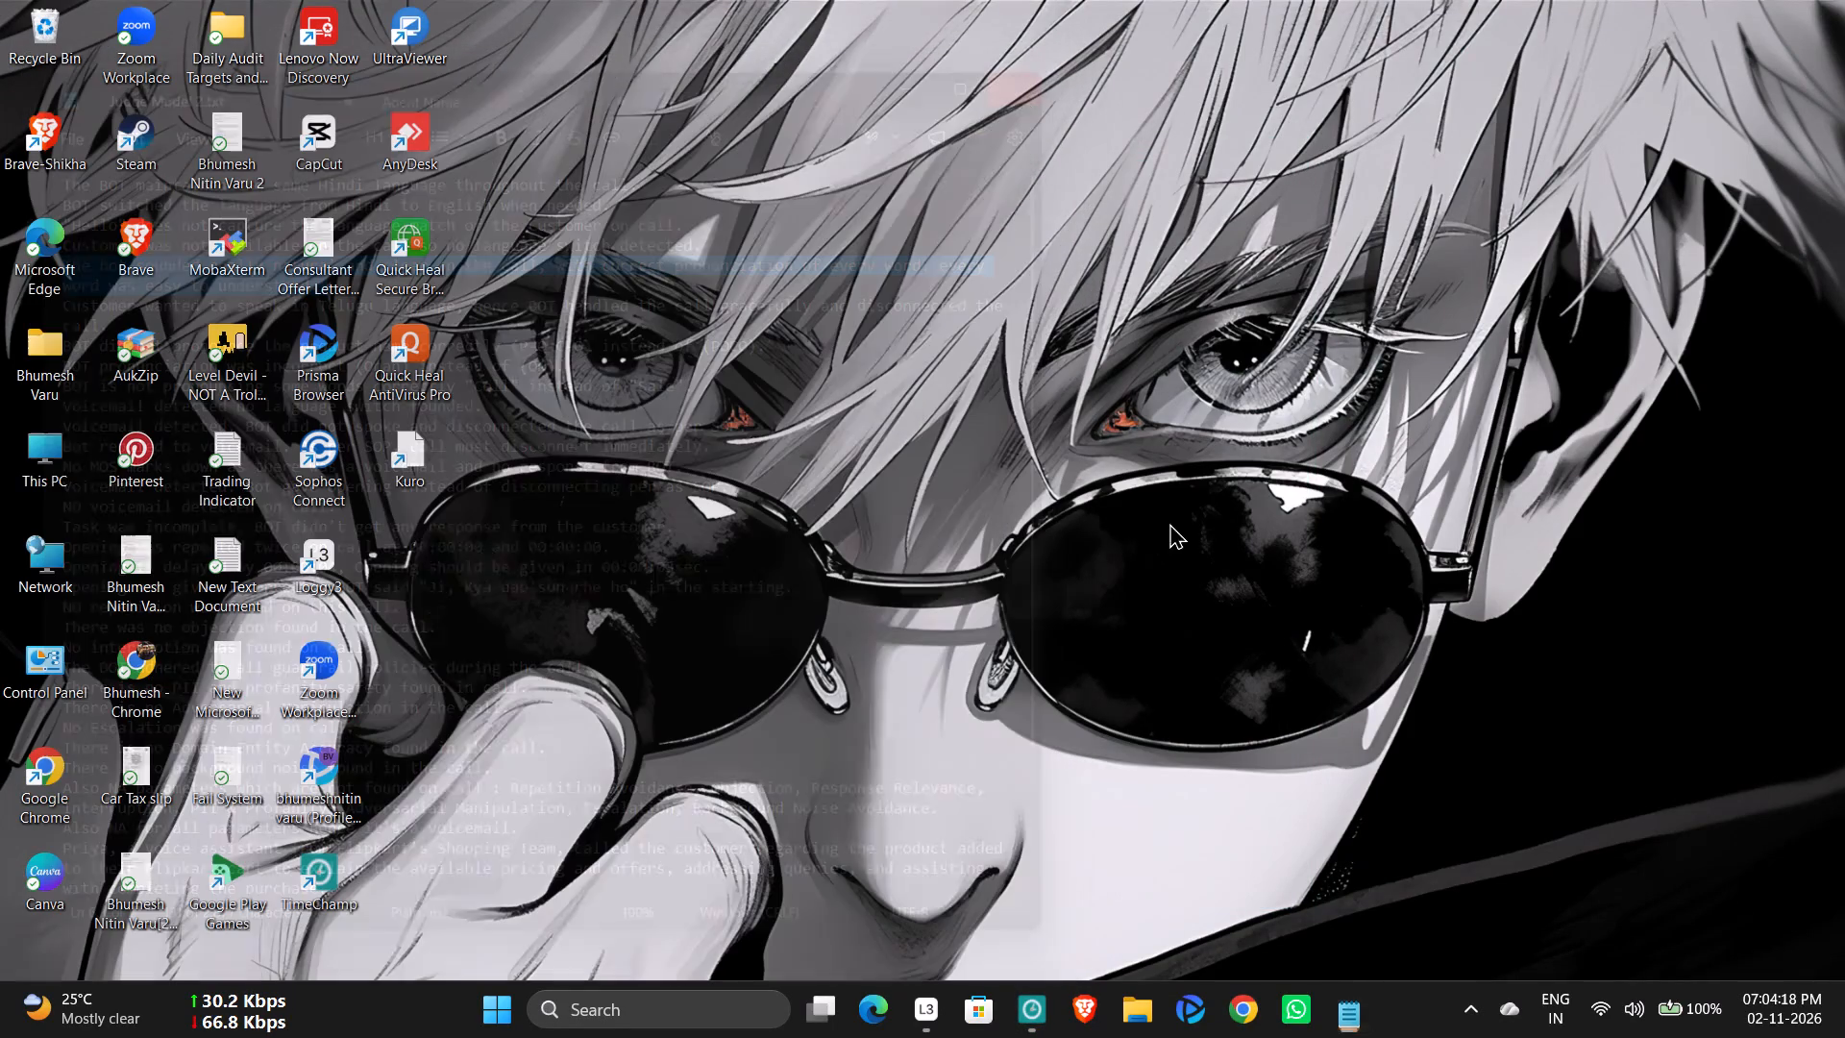
Refresh the Windows desktop.
right_click(1038, 289)
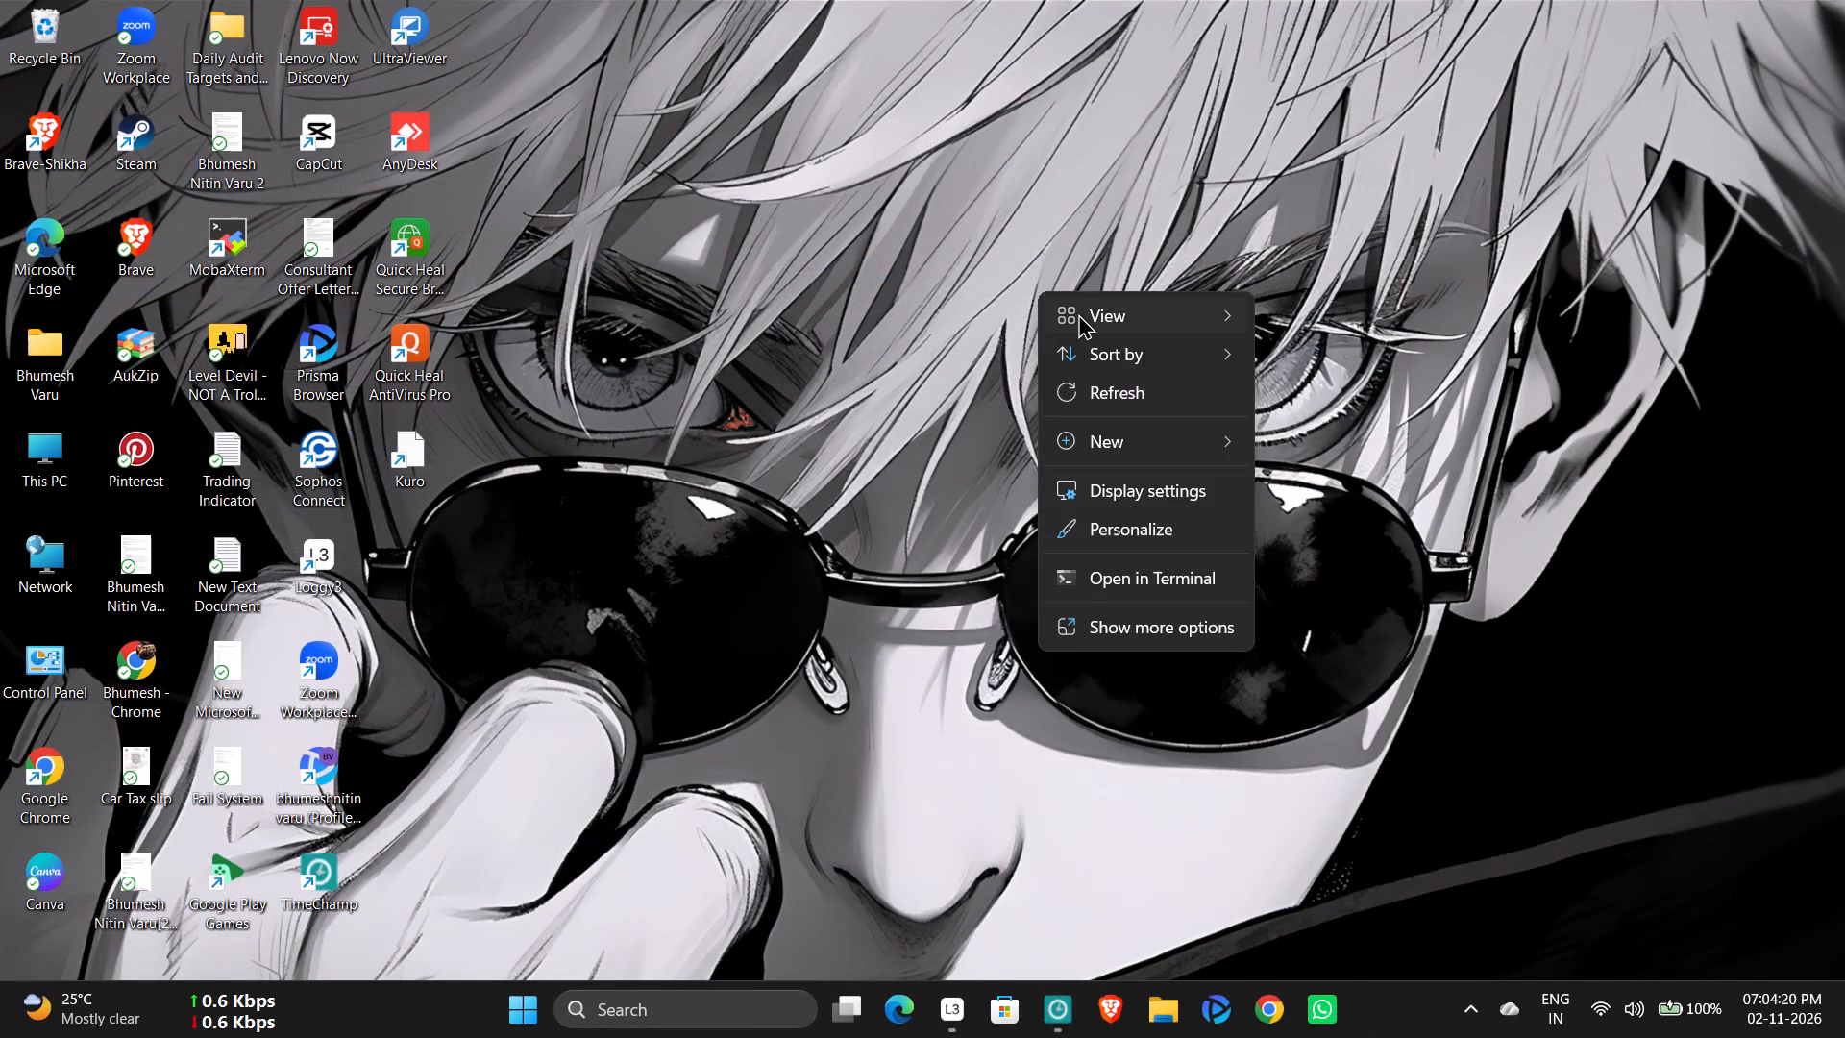
left_click(1120, 383)
Open the Loggy3 window showing the recording sessions and the running recording.
left_click(948, 1003)
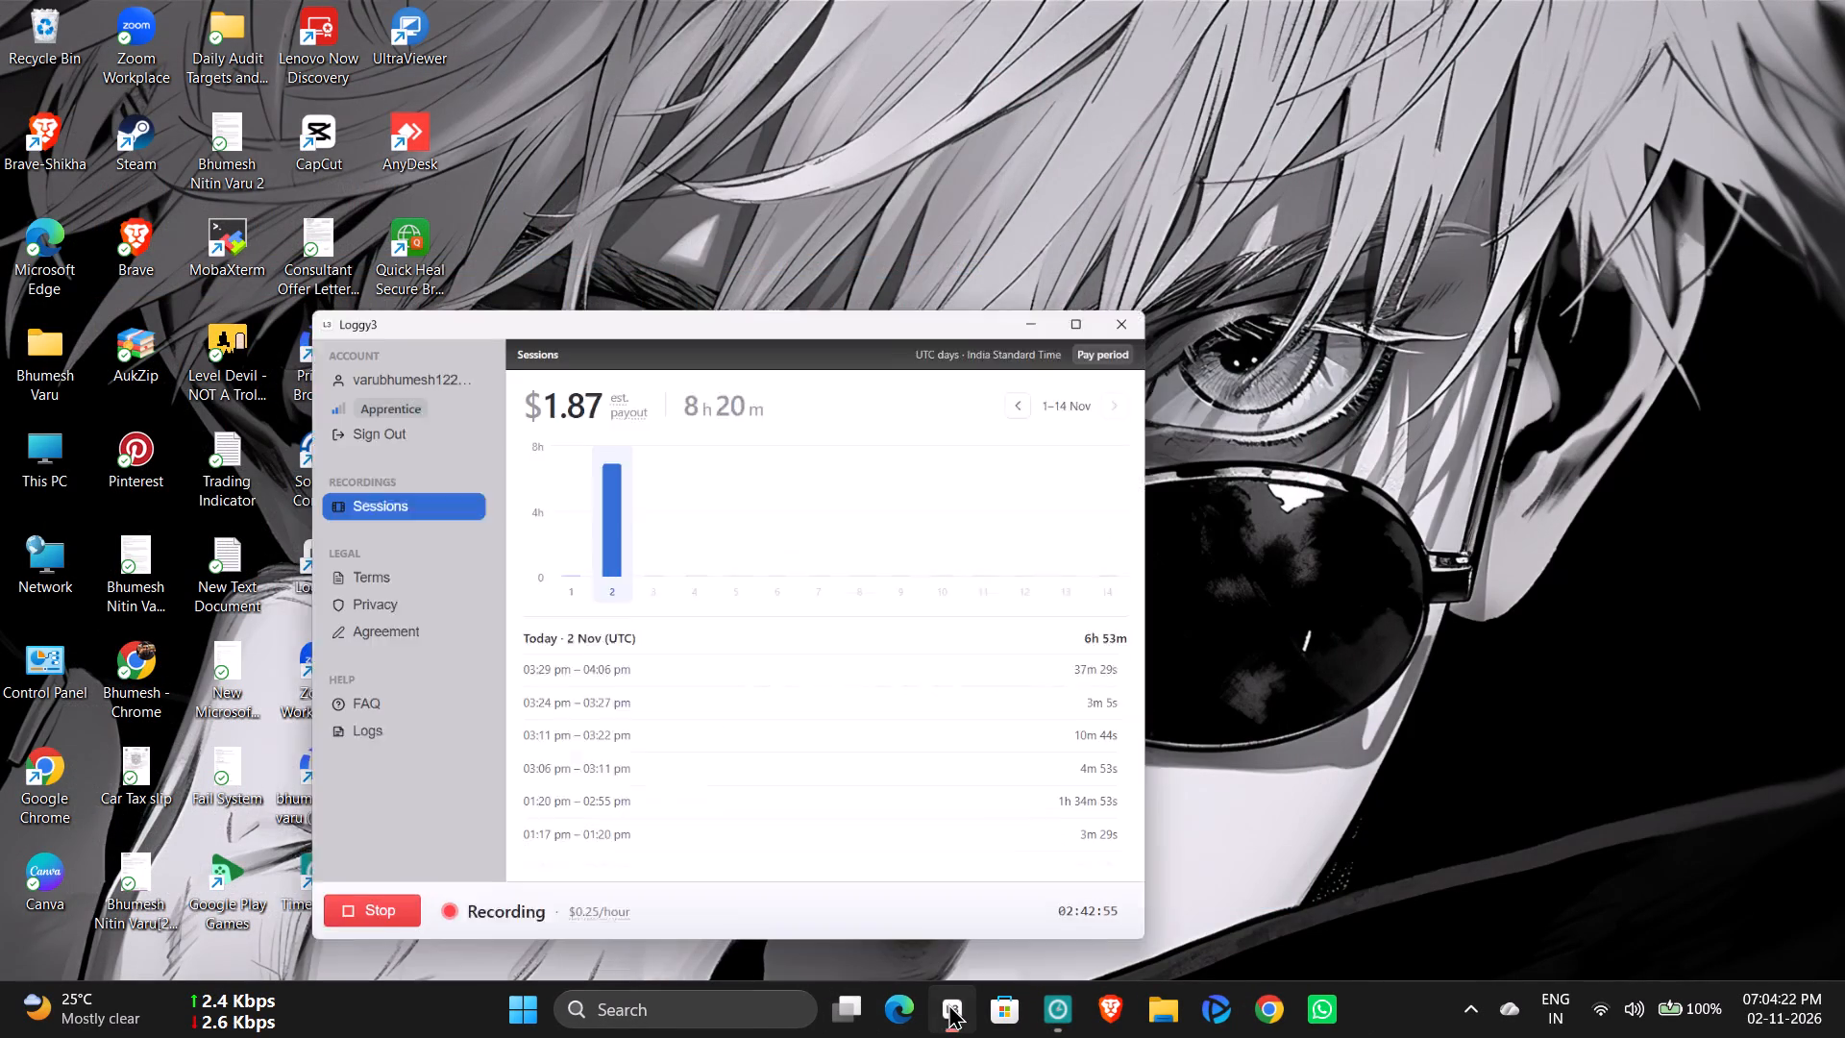
Stop the running Loggy3 recording and close the Loggy3 window, leaving the app in the background.
left_click(229, 897)
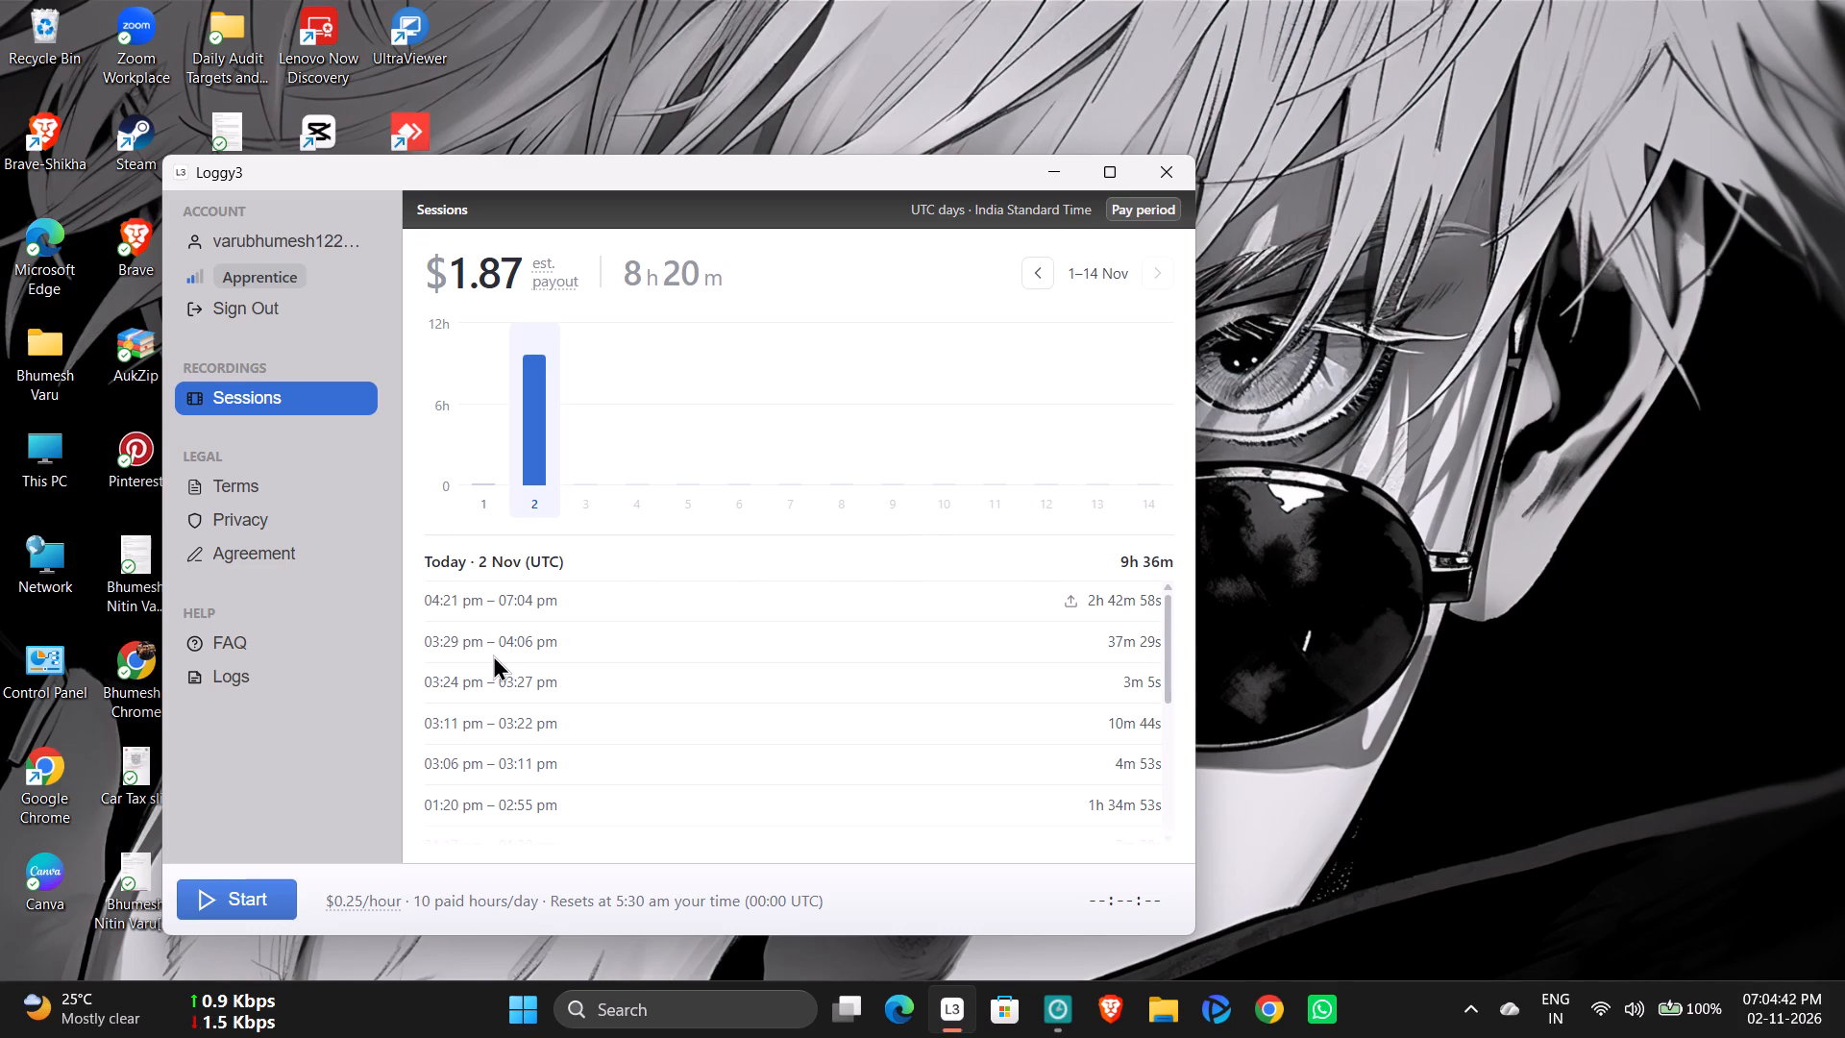
left_click(1169, 164)
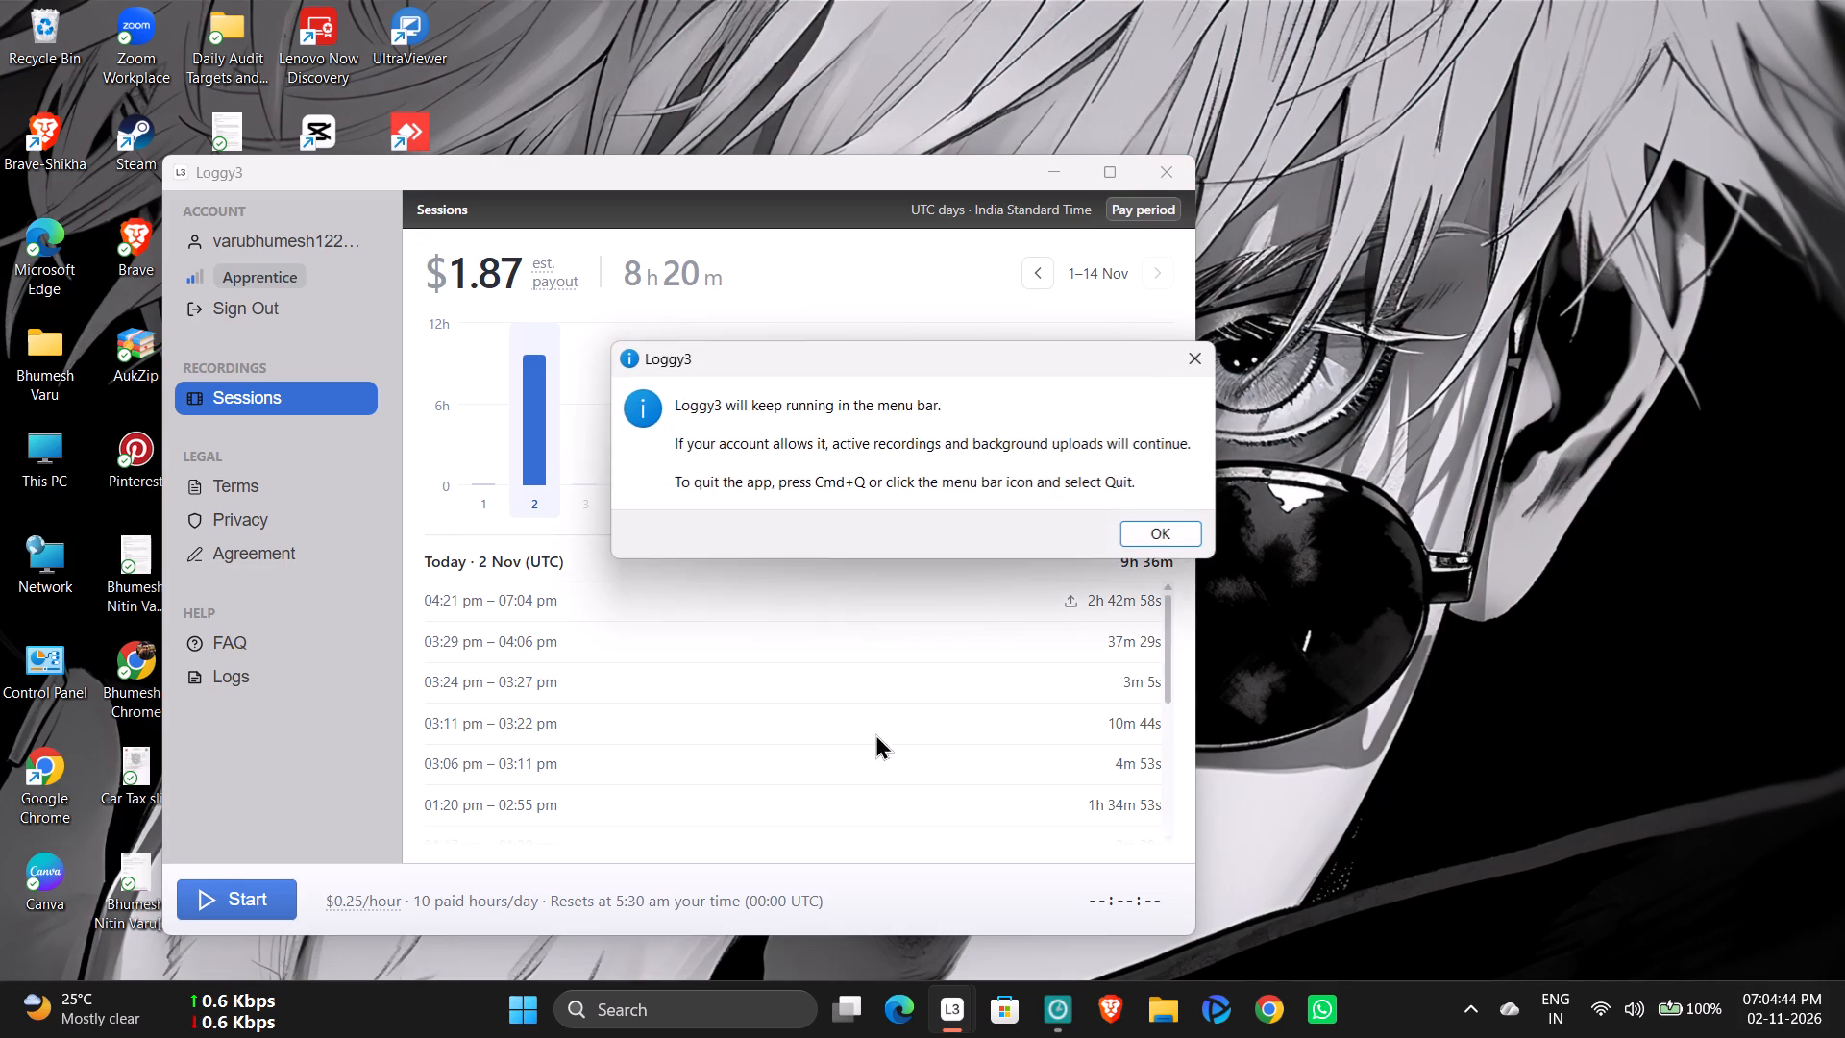
left_click(1181, 532)
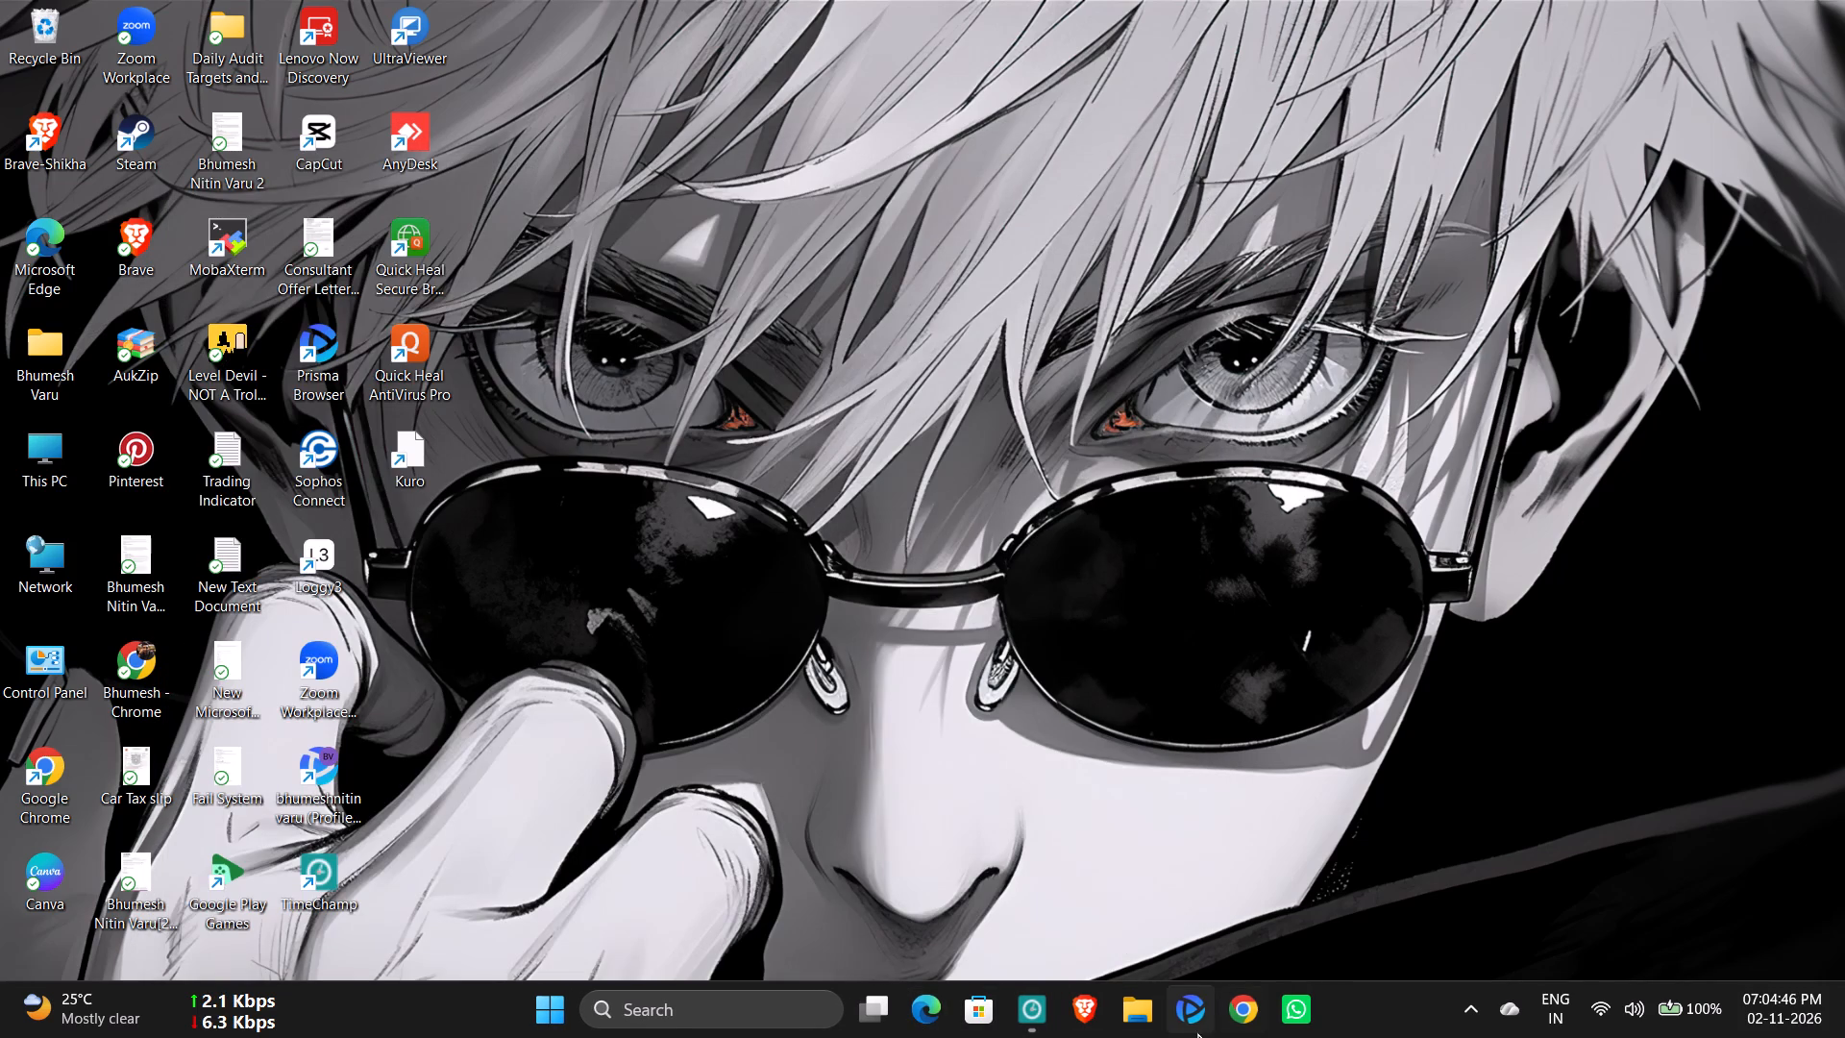
Refresh the desktop.
right_click(1058, 413)
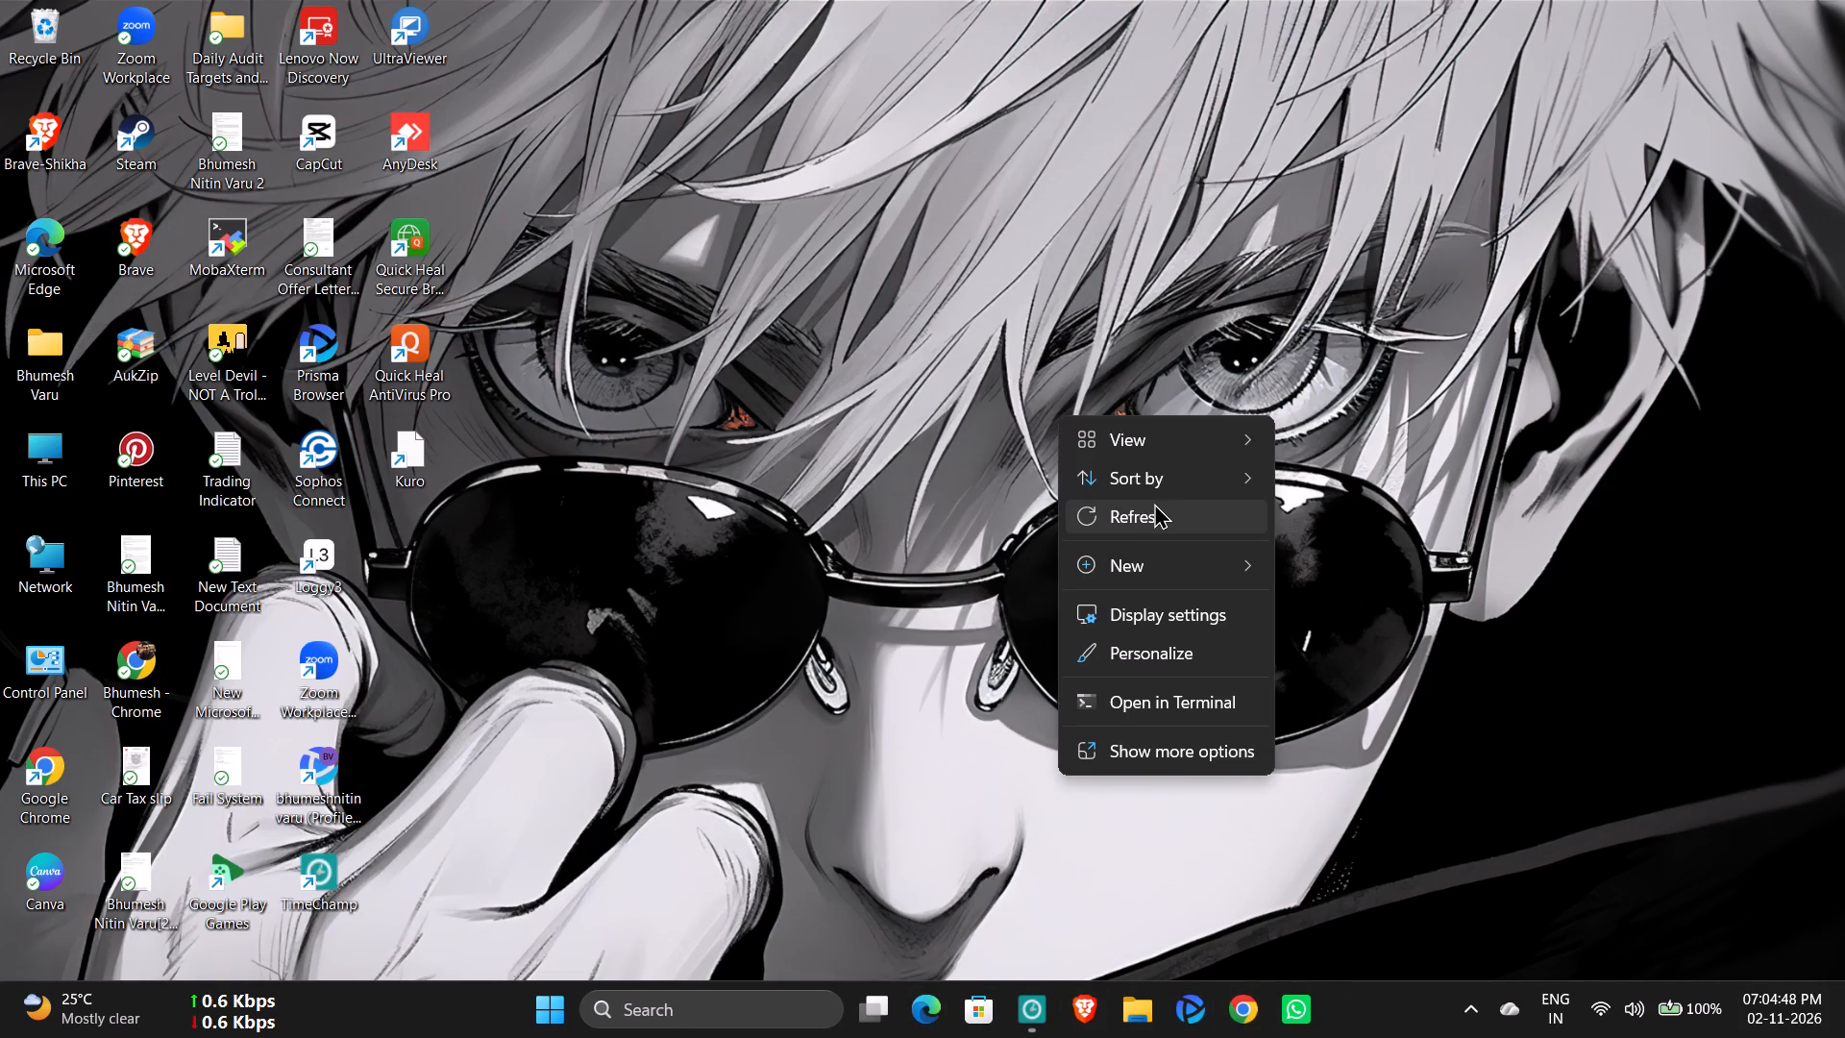
left_click(1154, 503)
Bring up the computer's power options for shutting down Windows.
left_click(559, 1029)
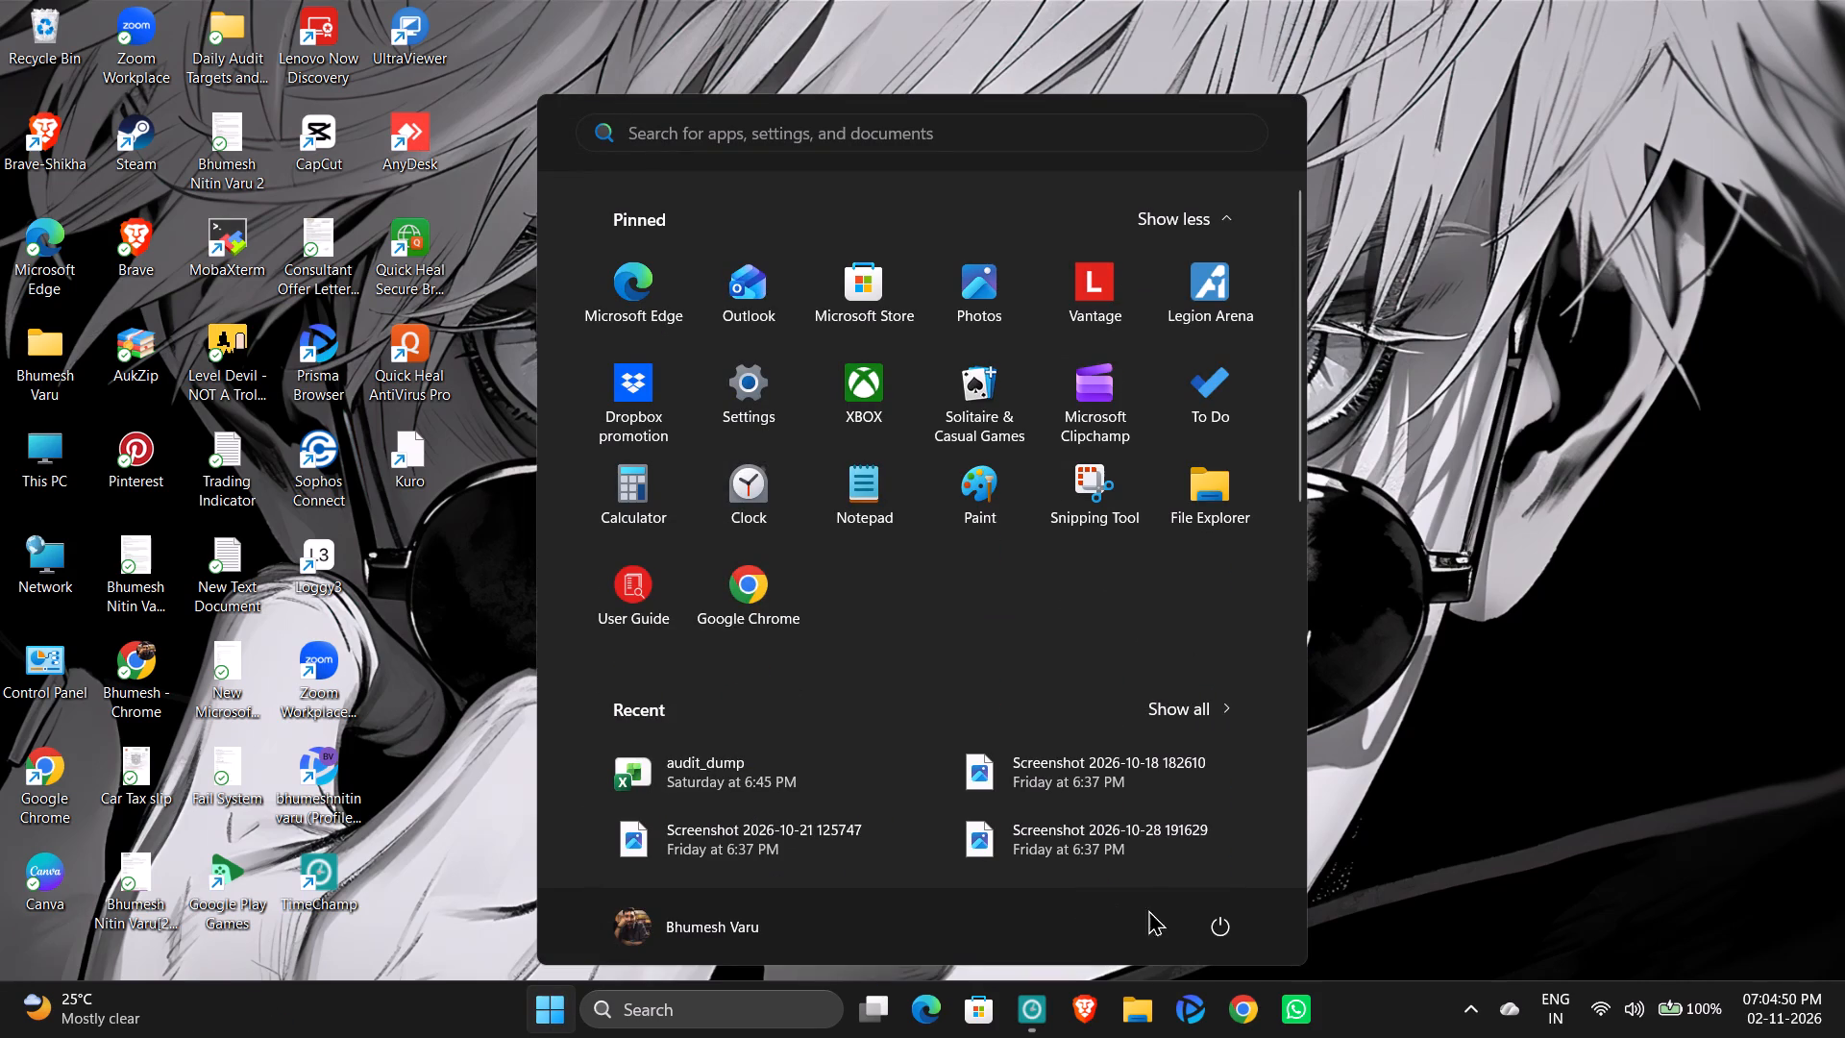
left_click(1212, 926)
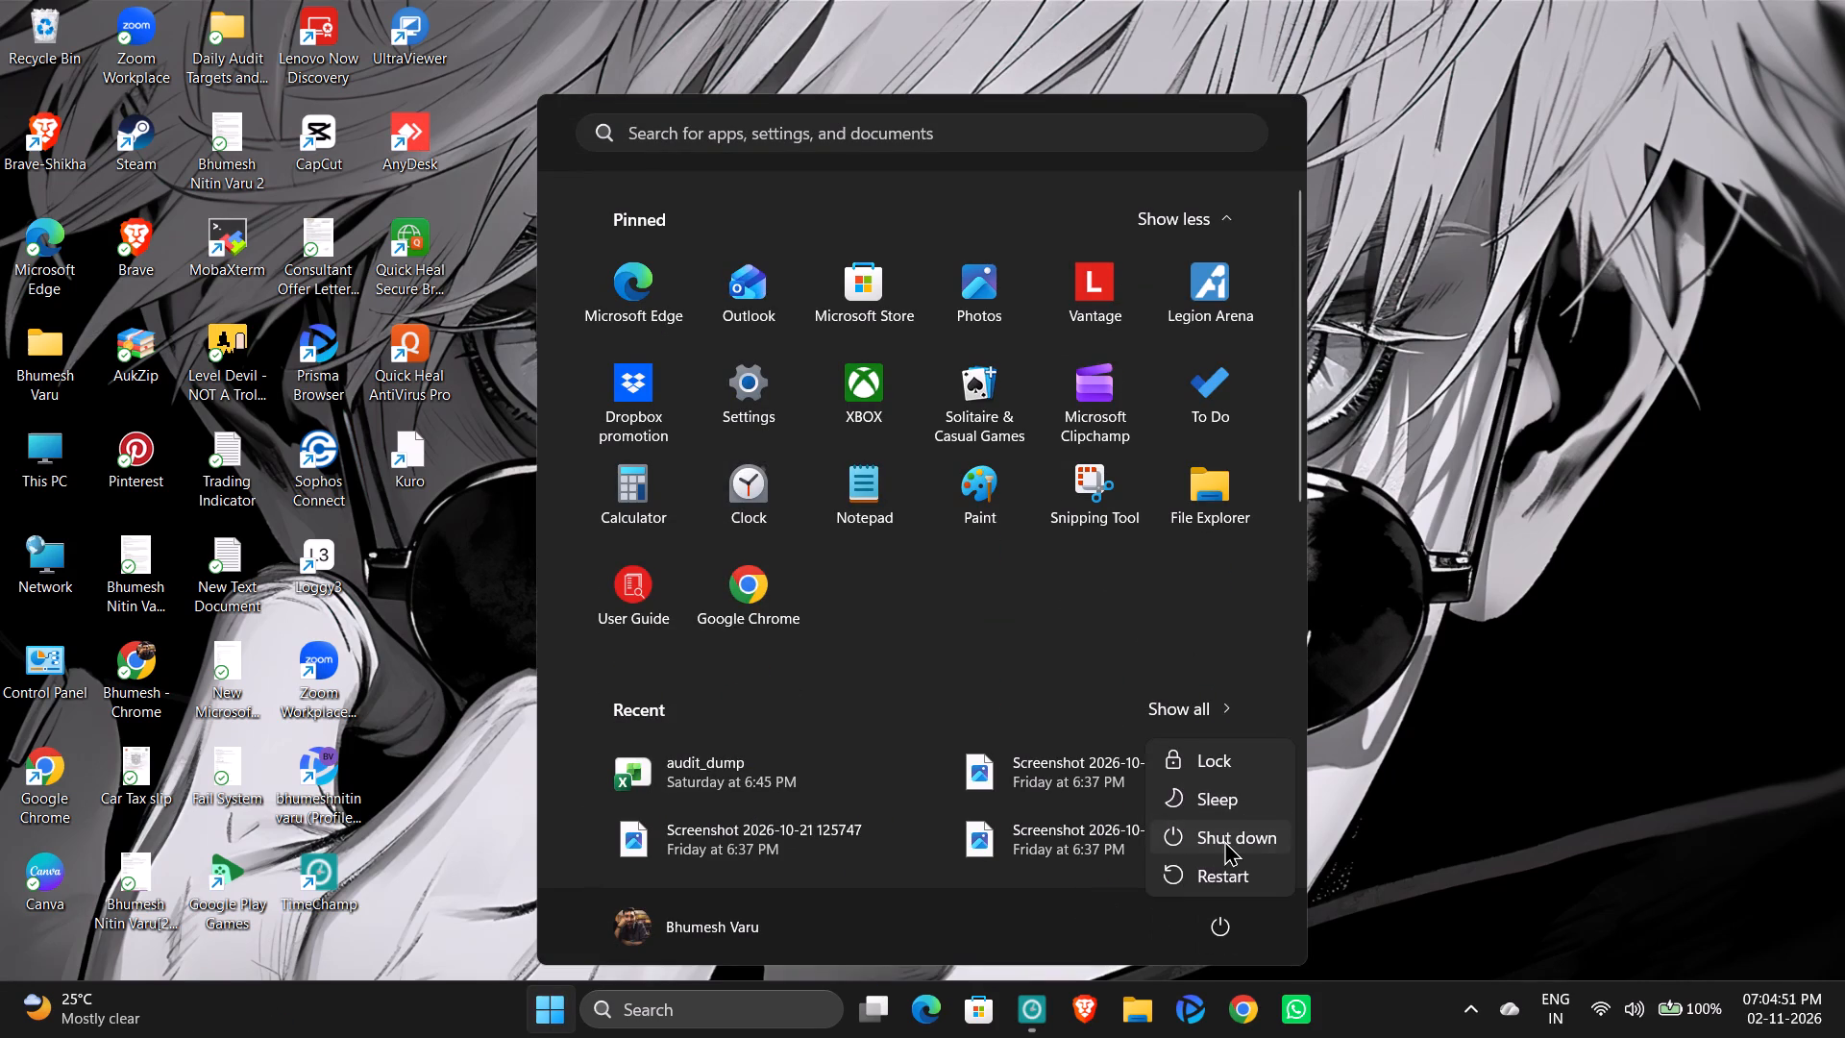